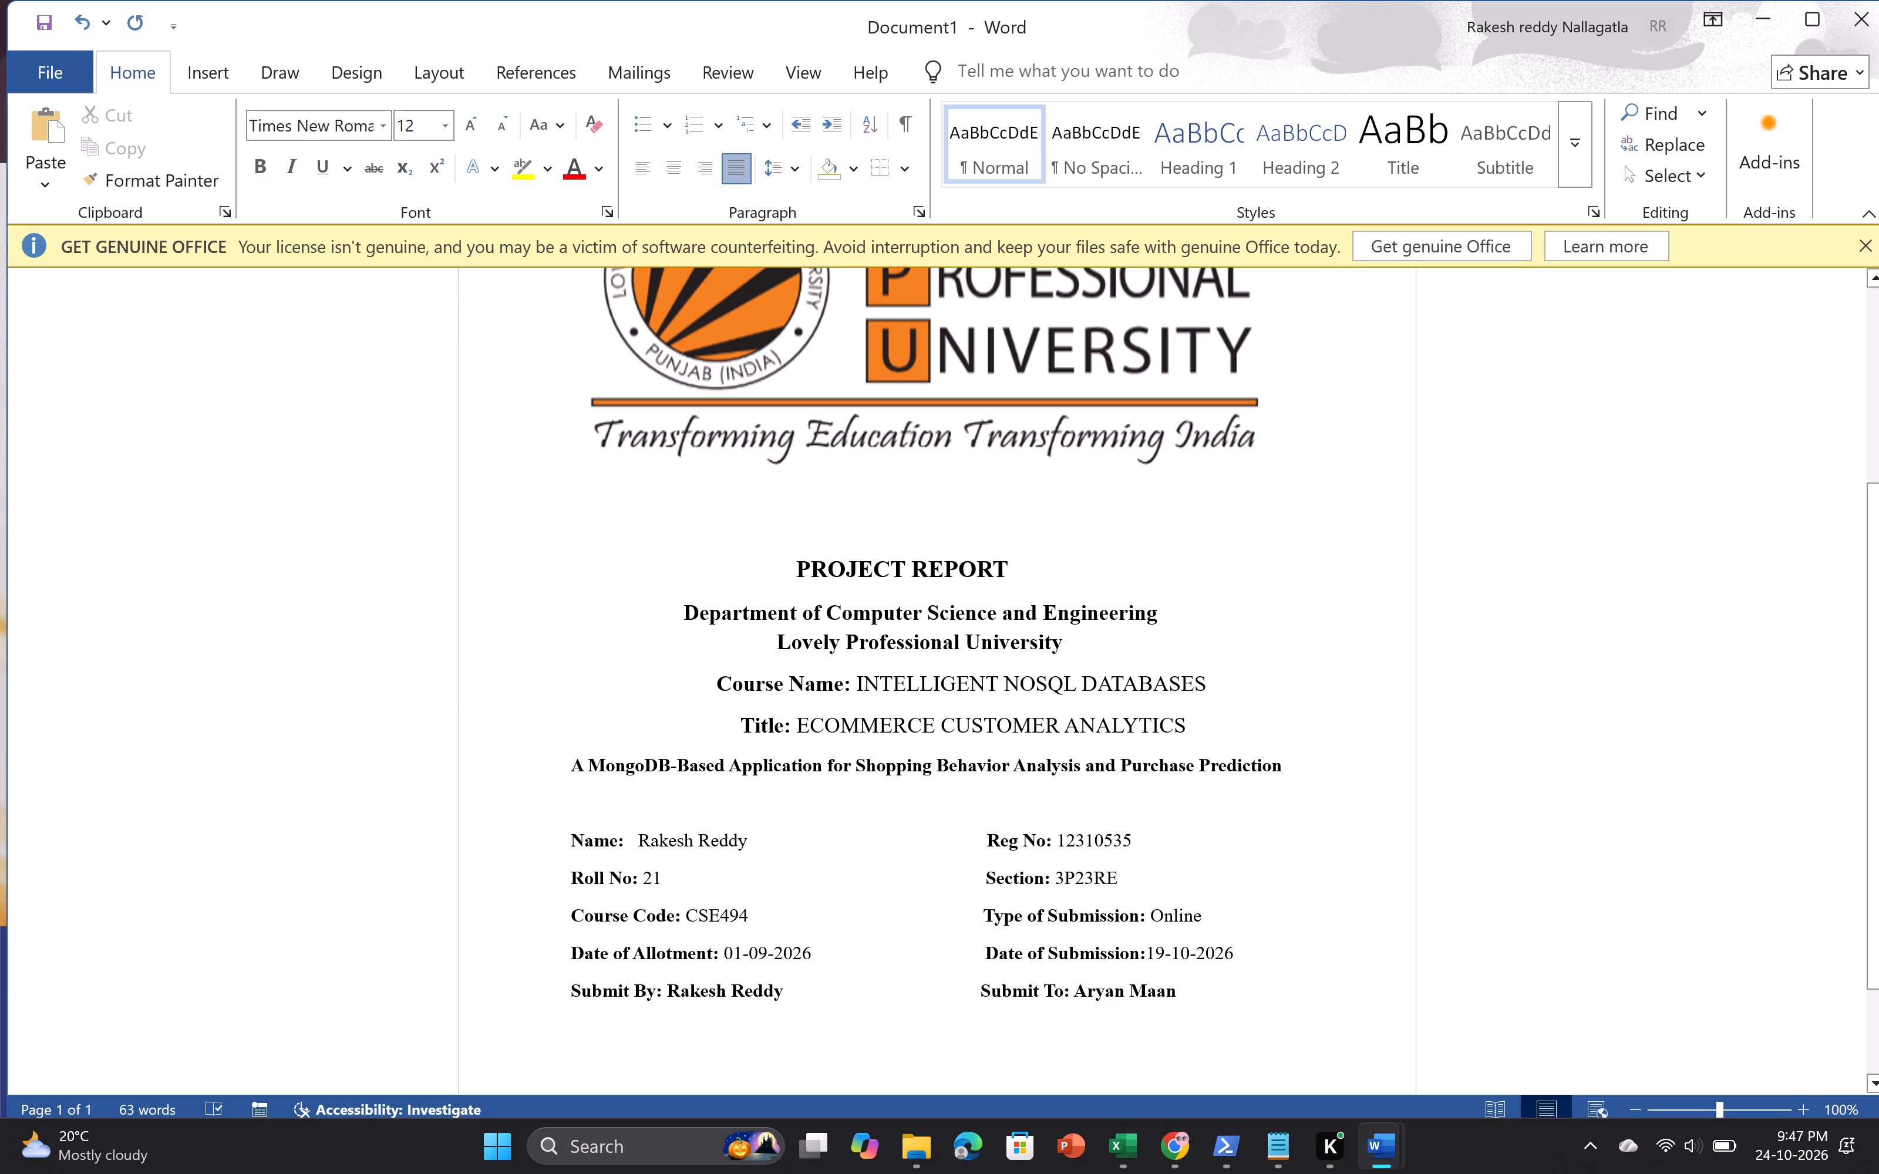
Replace the course code on the report's cover page with INT315.
click(745, 915)
key(BackSpace)
key(BackSpace)
key(BackSpace)
key(BackSpace)
key(BackSpace)
key(BackSpace)
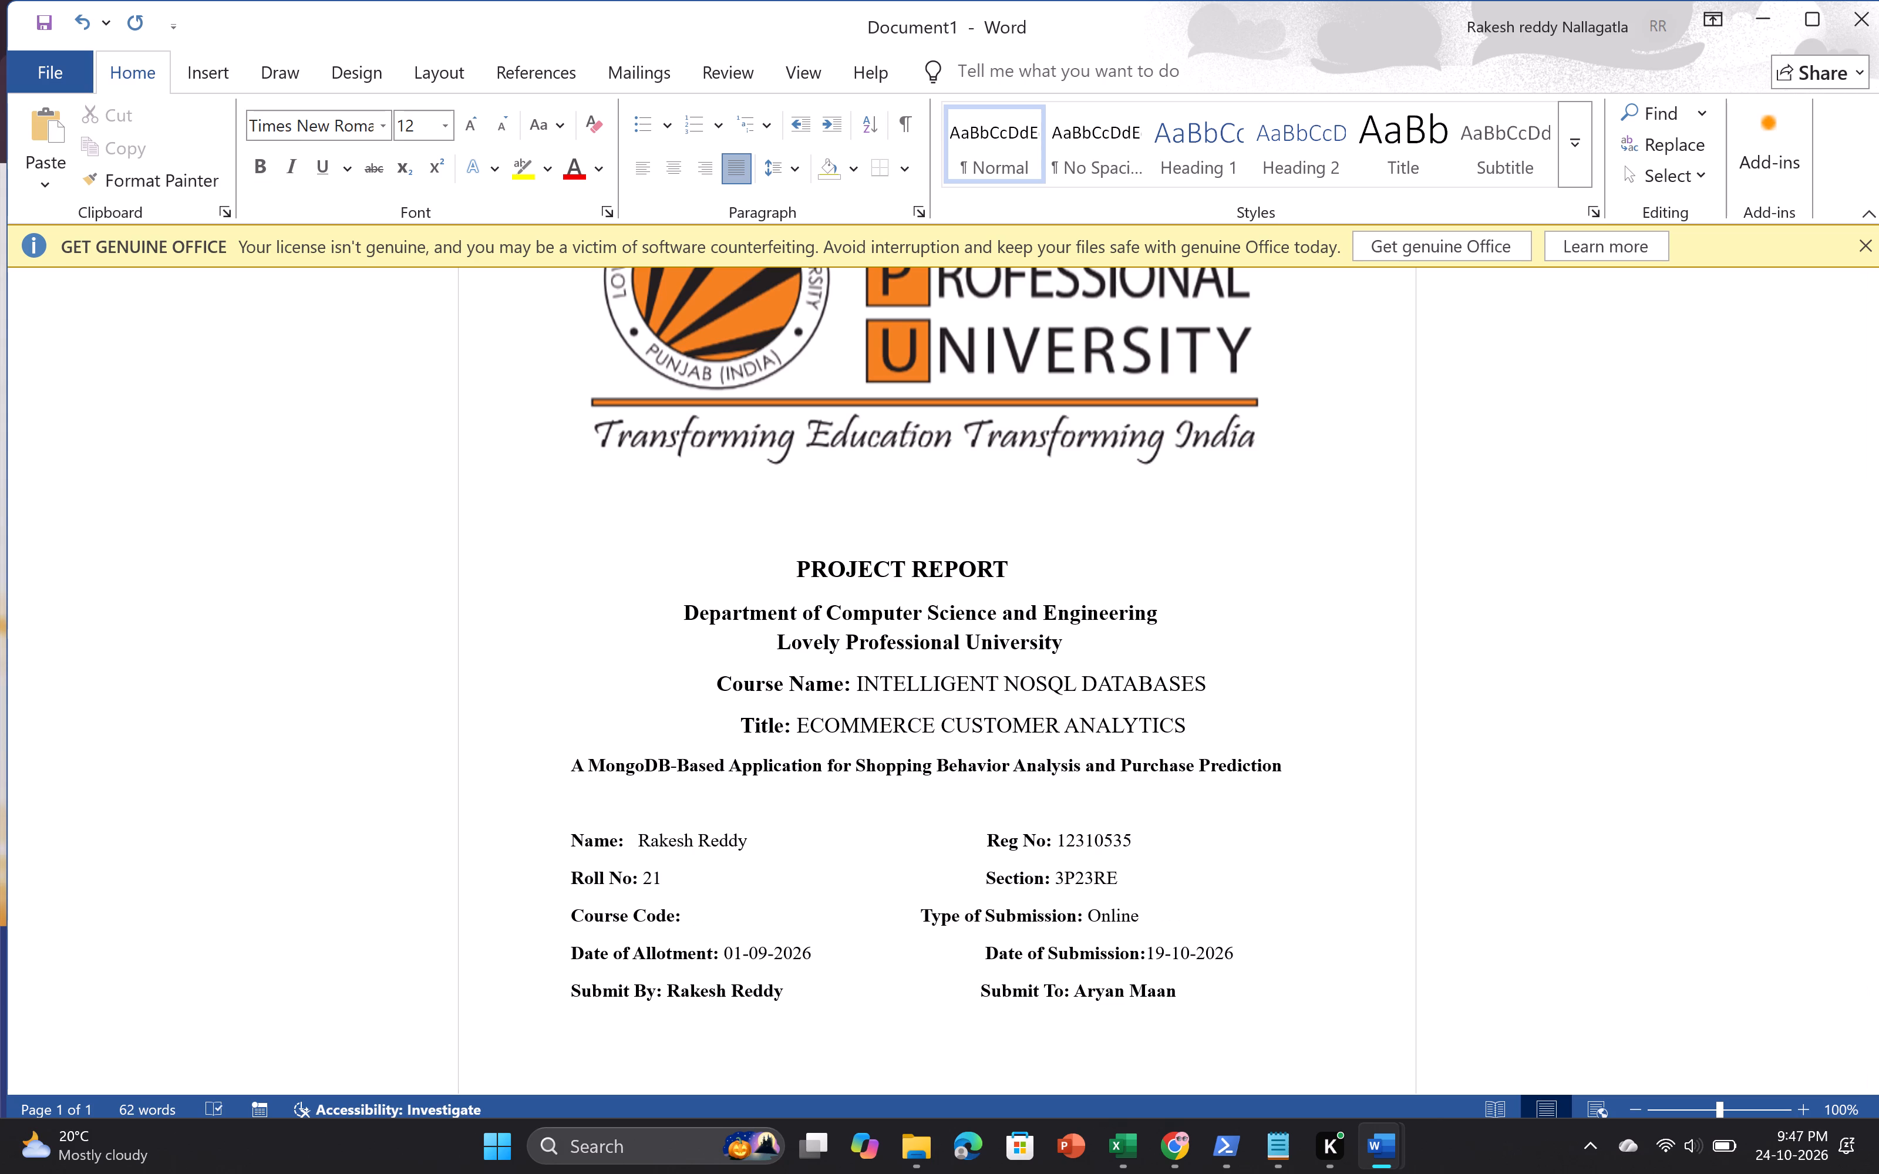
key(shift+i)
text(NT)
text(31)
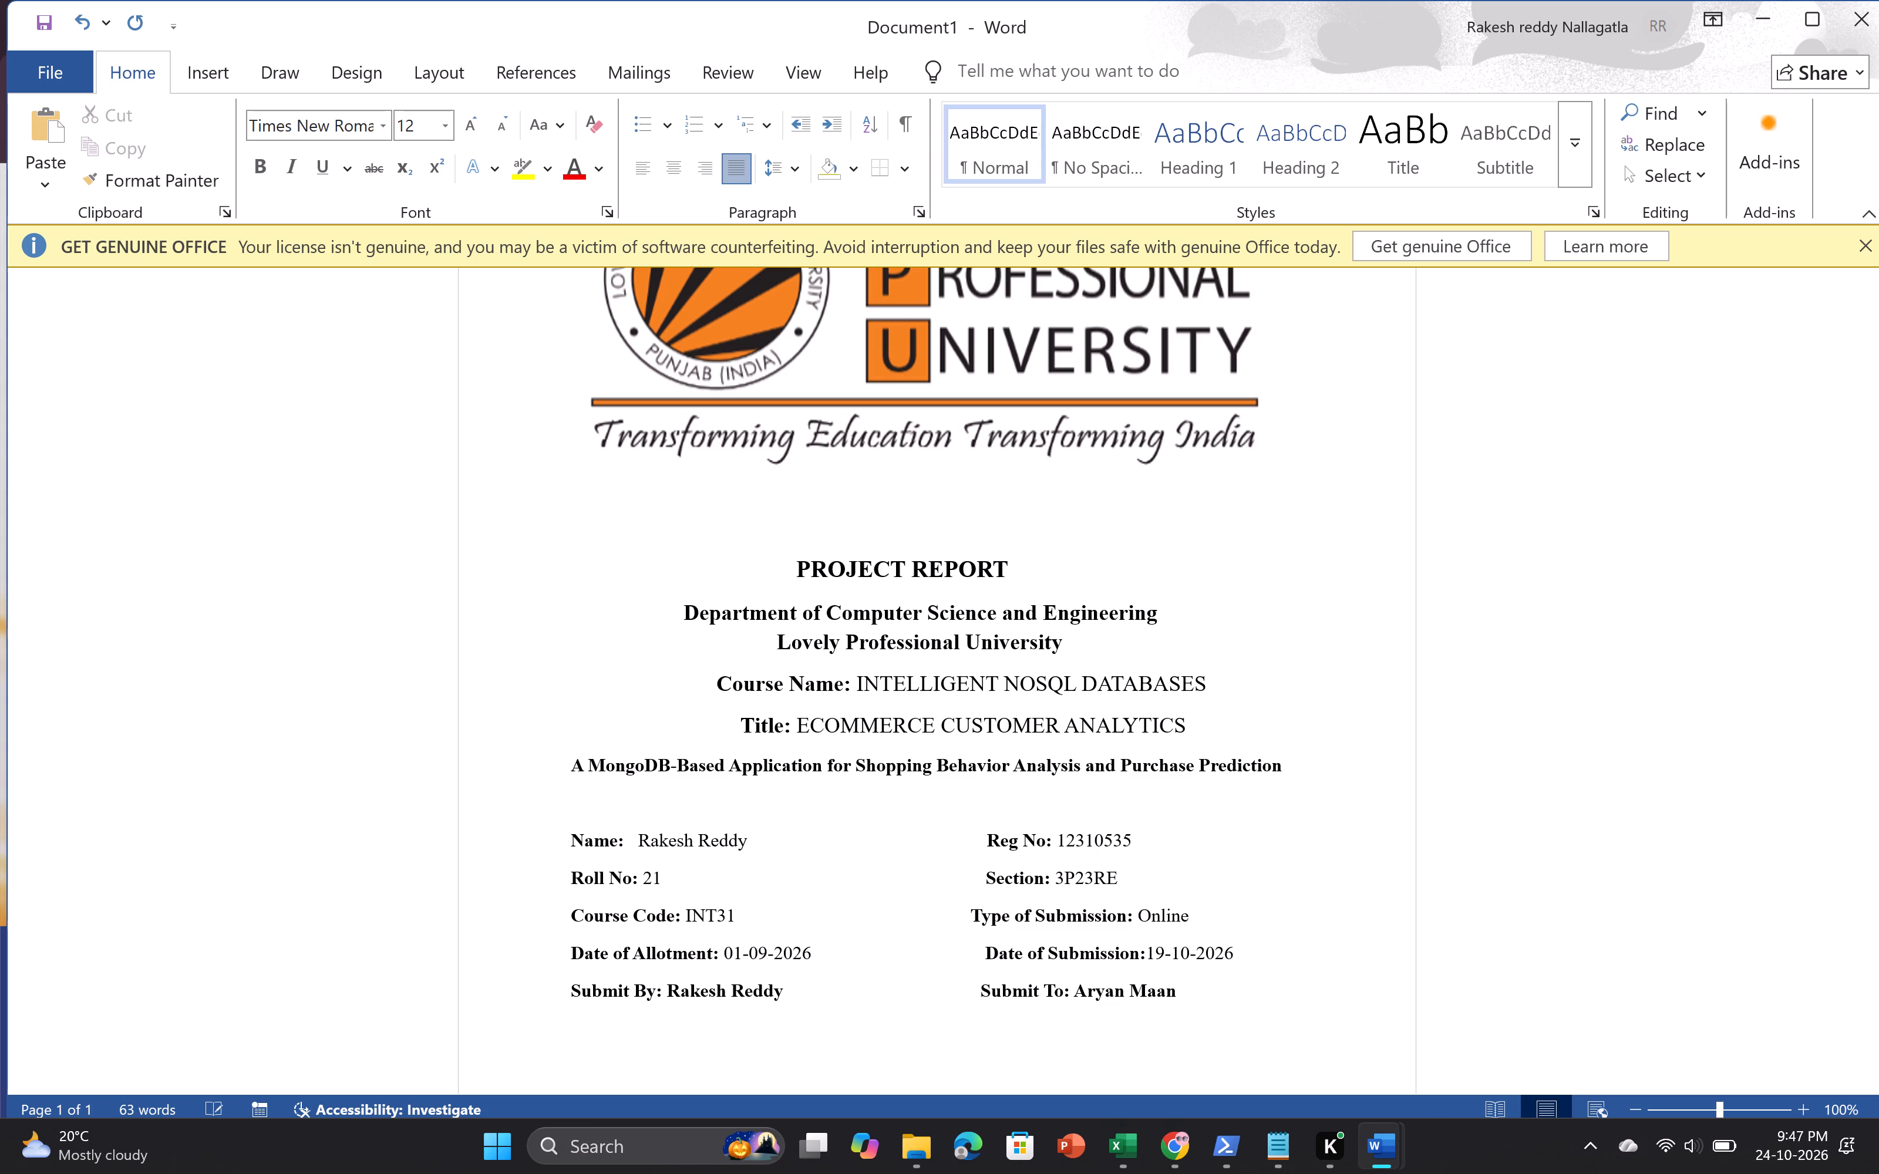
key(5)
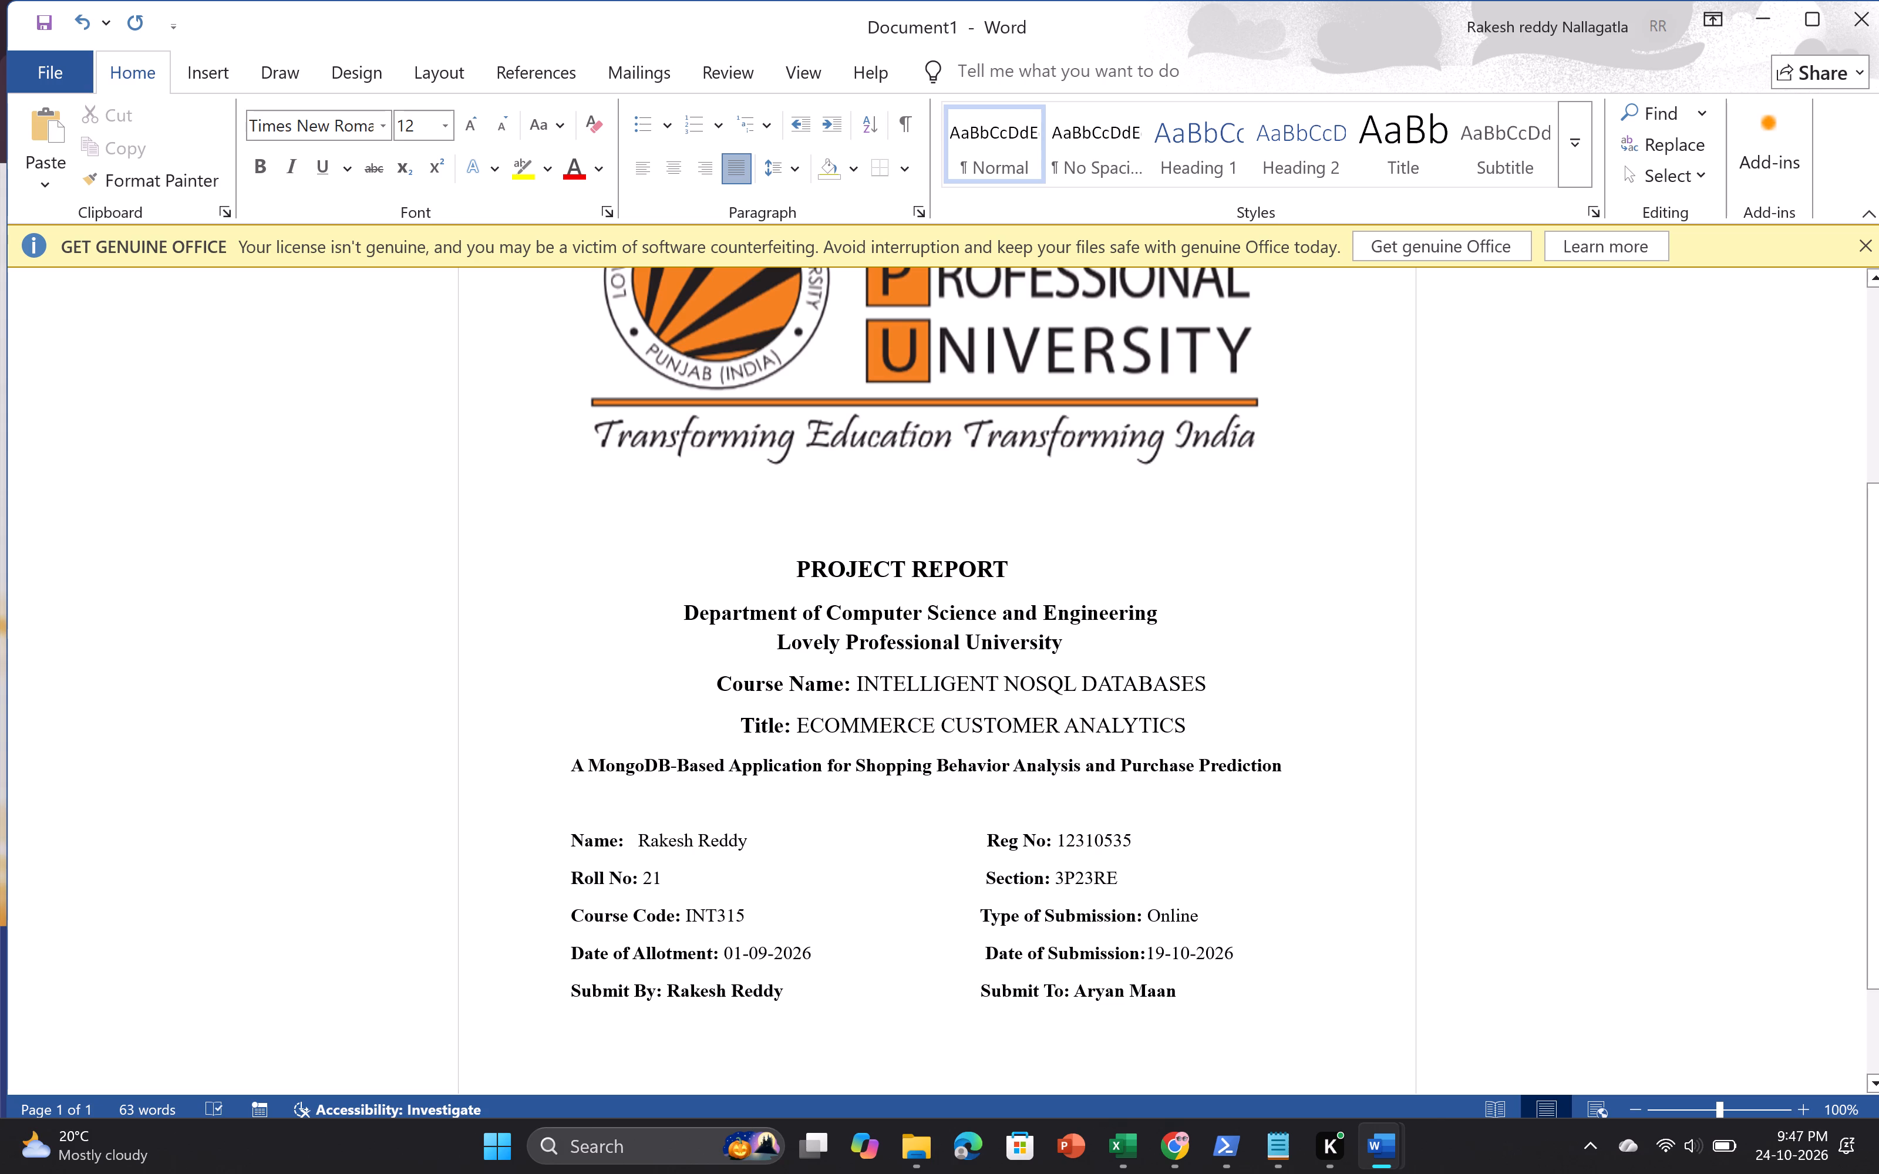
Change the day in the Date of Submission so the date reads 24-10-2026.
click(1161, 955)
key(BackSpace)
key(BackSpace)
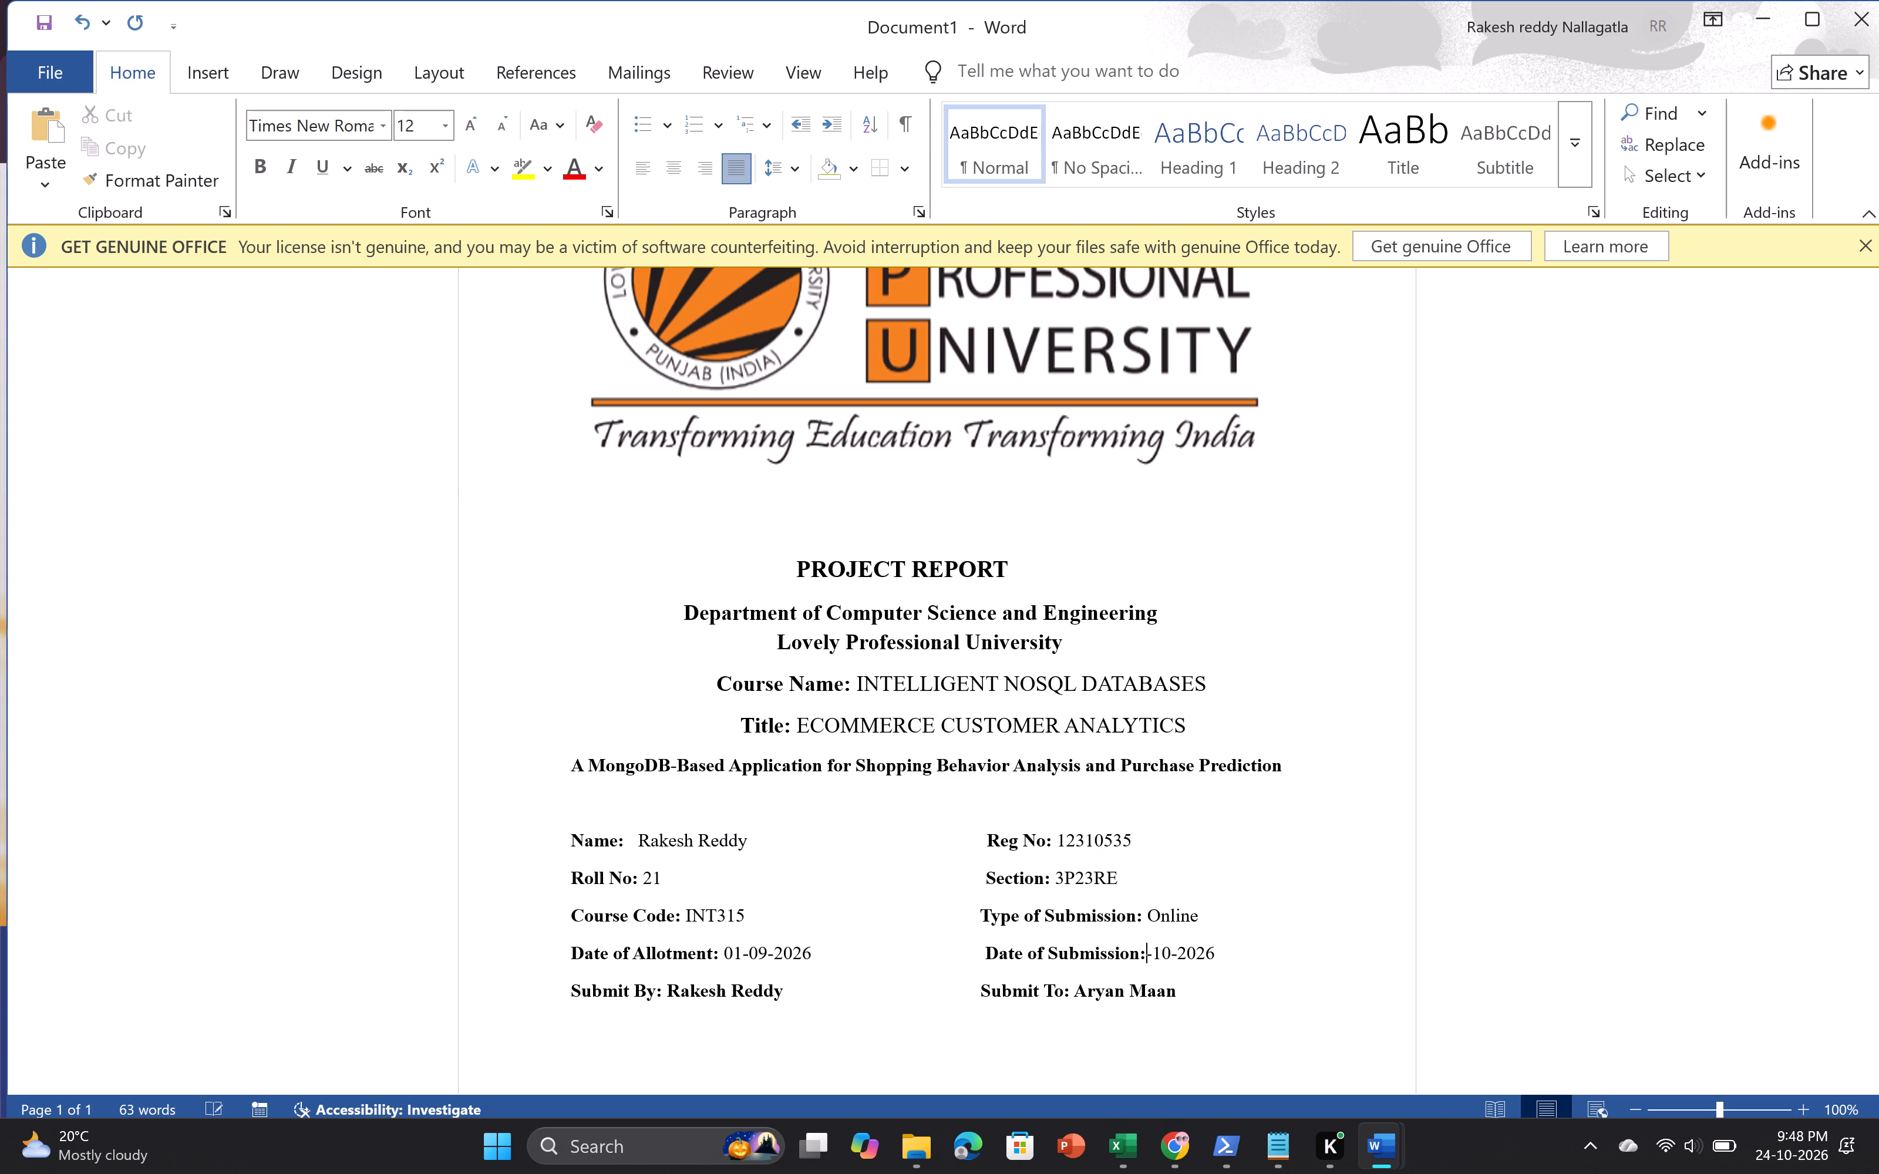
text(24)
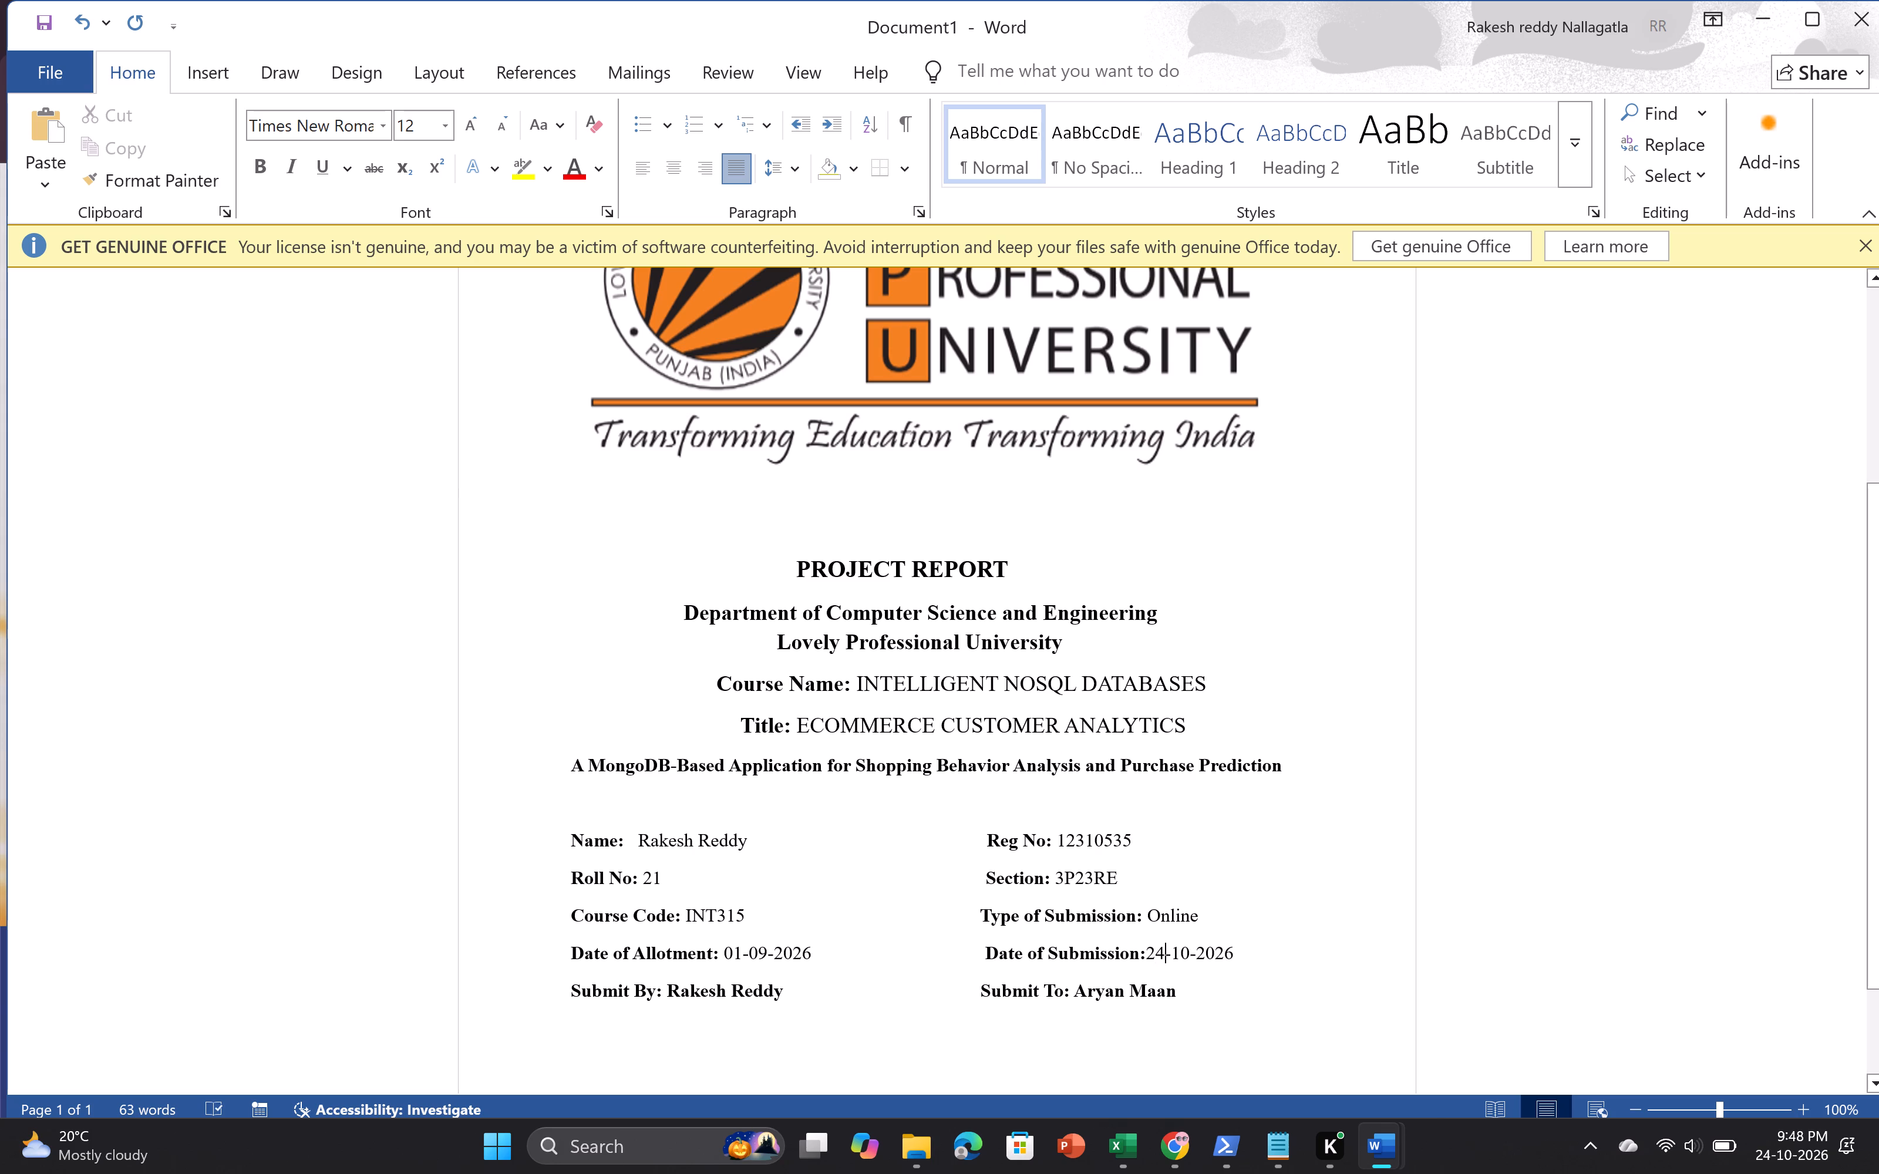
Replace the name in the Submit To field with the new recipient's full name.
click(1177, 993)
key(BackSpace)
key(BackSpace)
key(BackSpace)
key(BackSpace)
key(BackSpace)
key(BackSpace)
key(BackSpace)
key(BackSpace)
key(BackSpace)
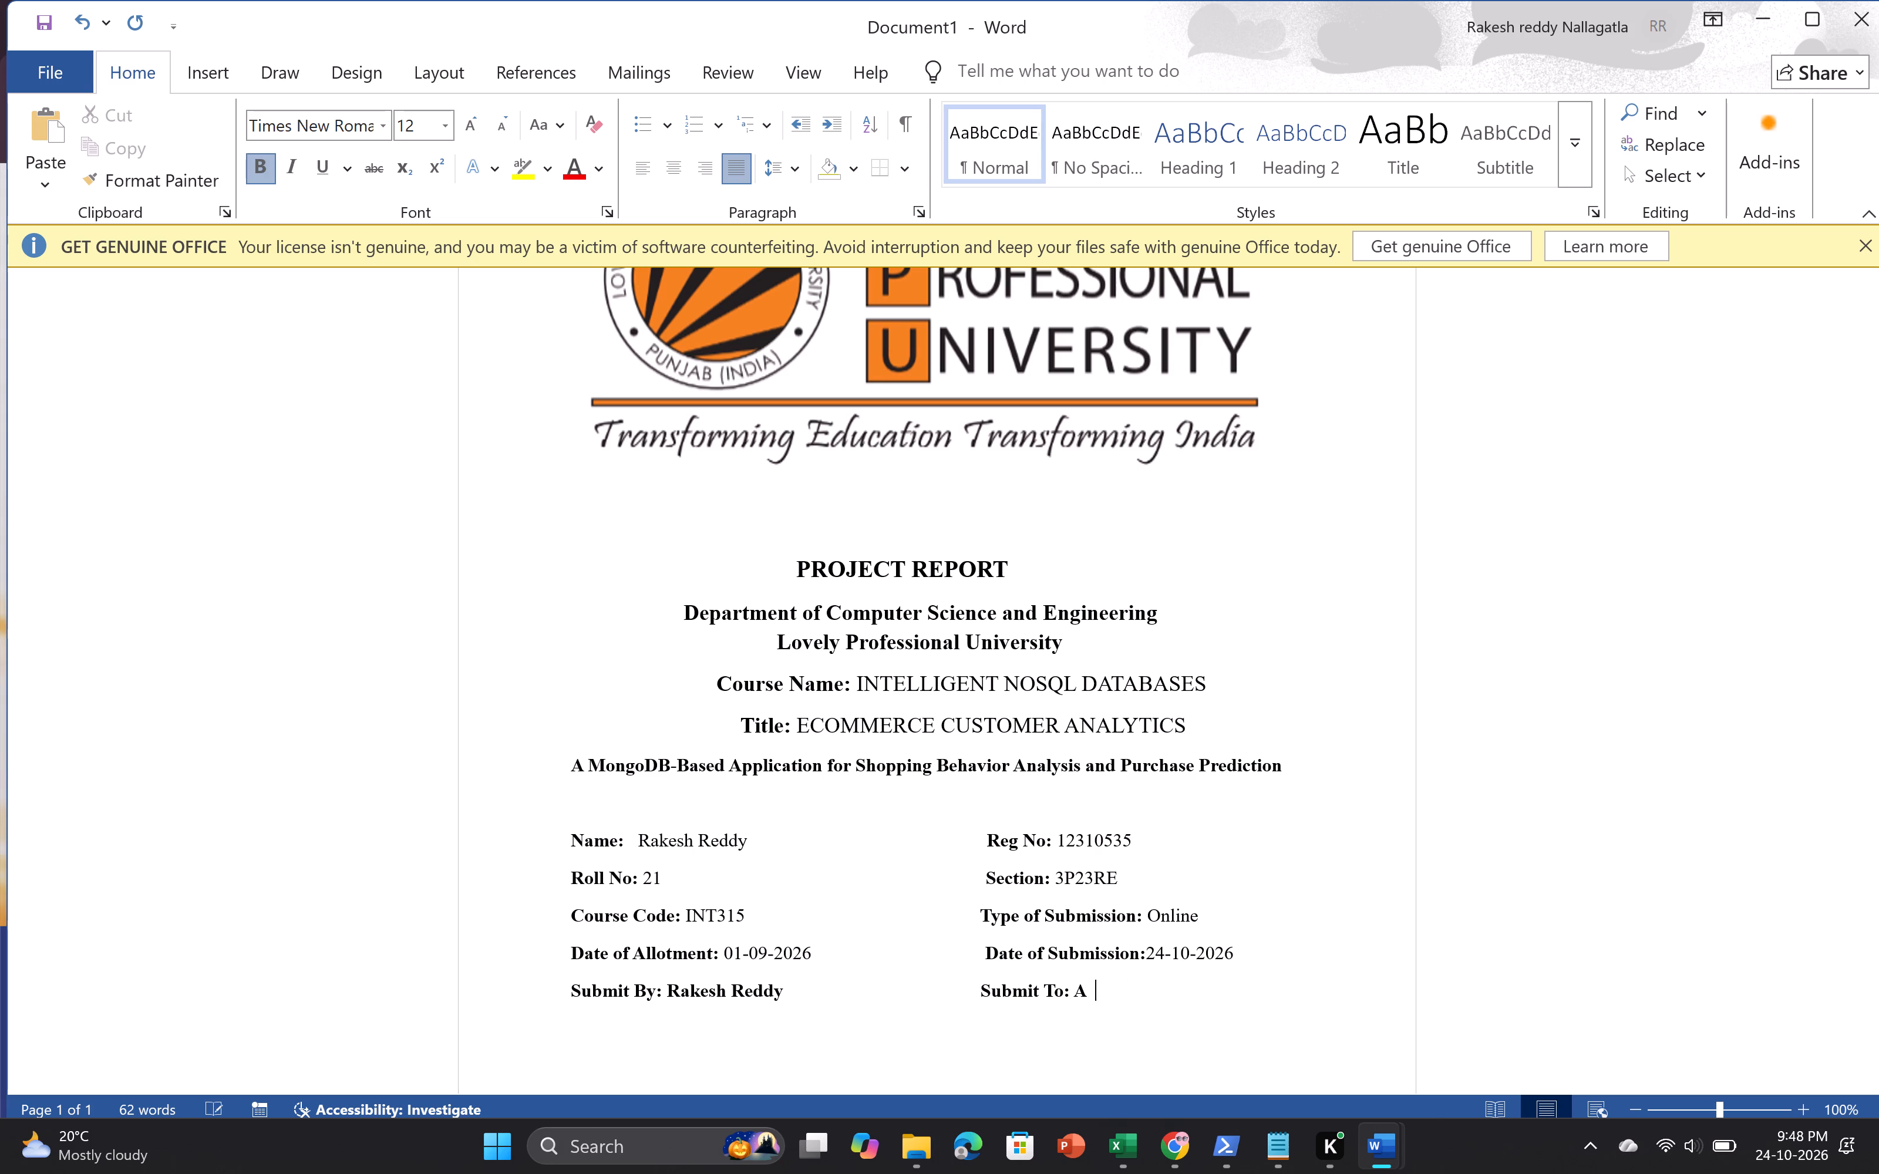
key(BackSpace)
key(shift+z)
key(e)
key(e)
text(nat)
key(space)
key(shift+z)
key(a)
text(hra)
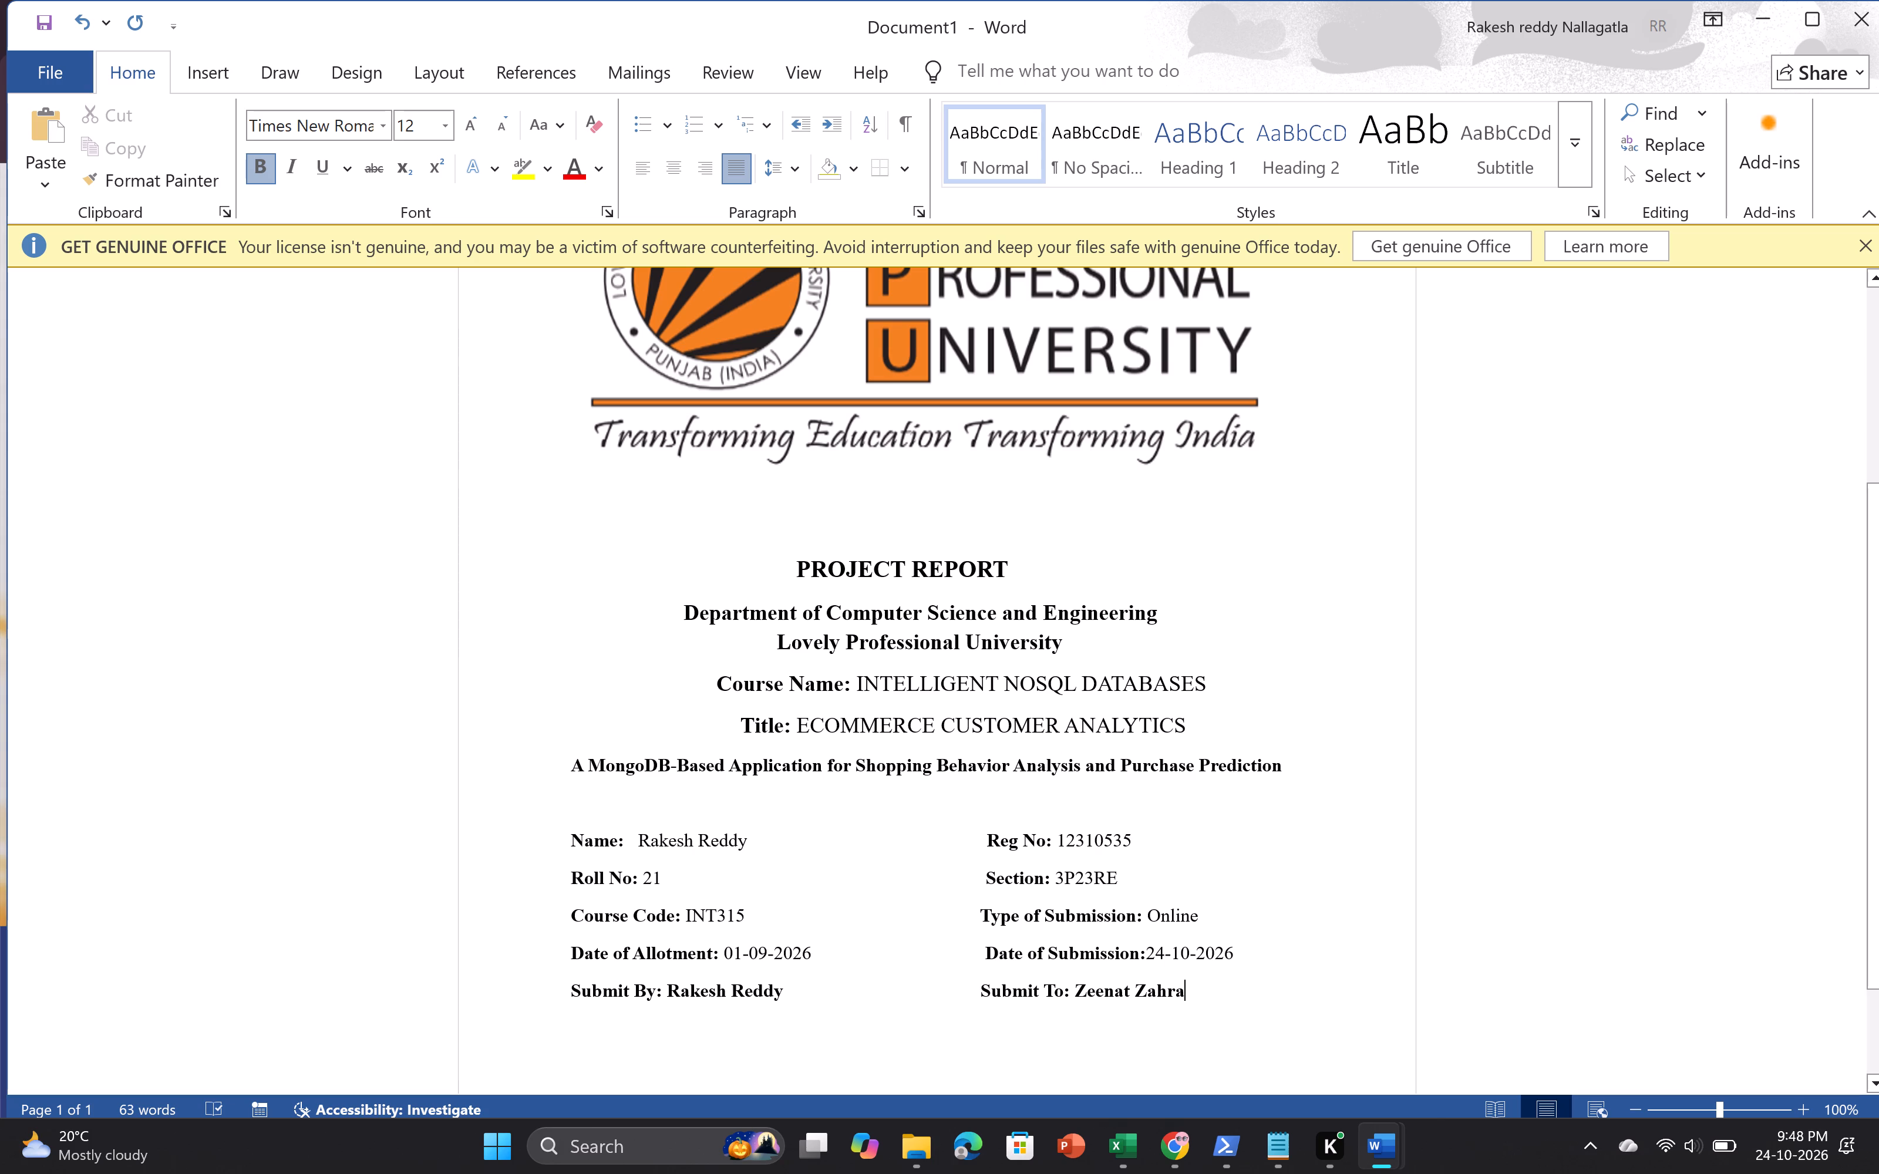
click(1186, 724)
scroll(1107, 890, down, 1)
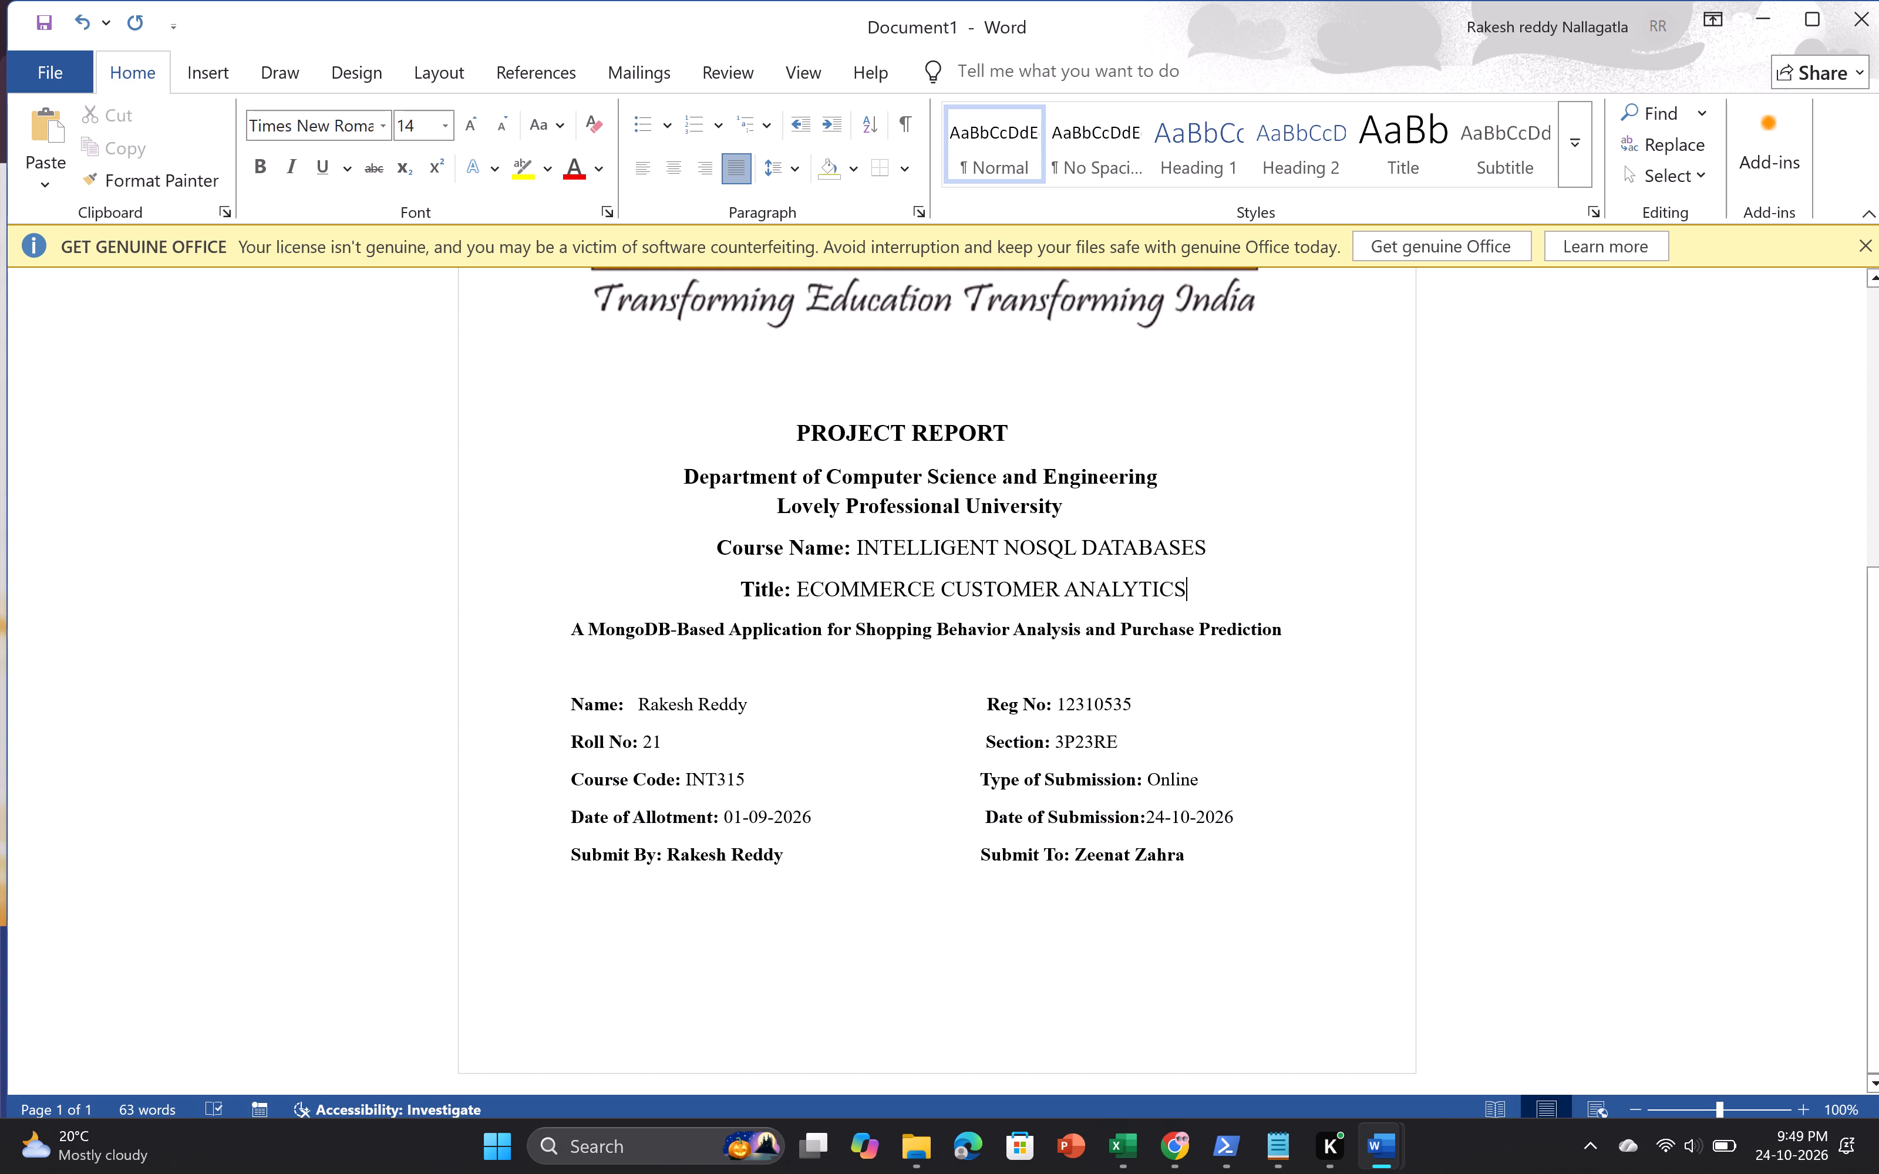
click(1176, 1149)
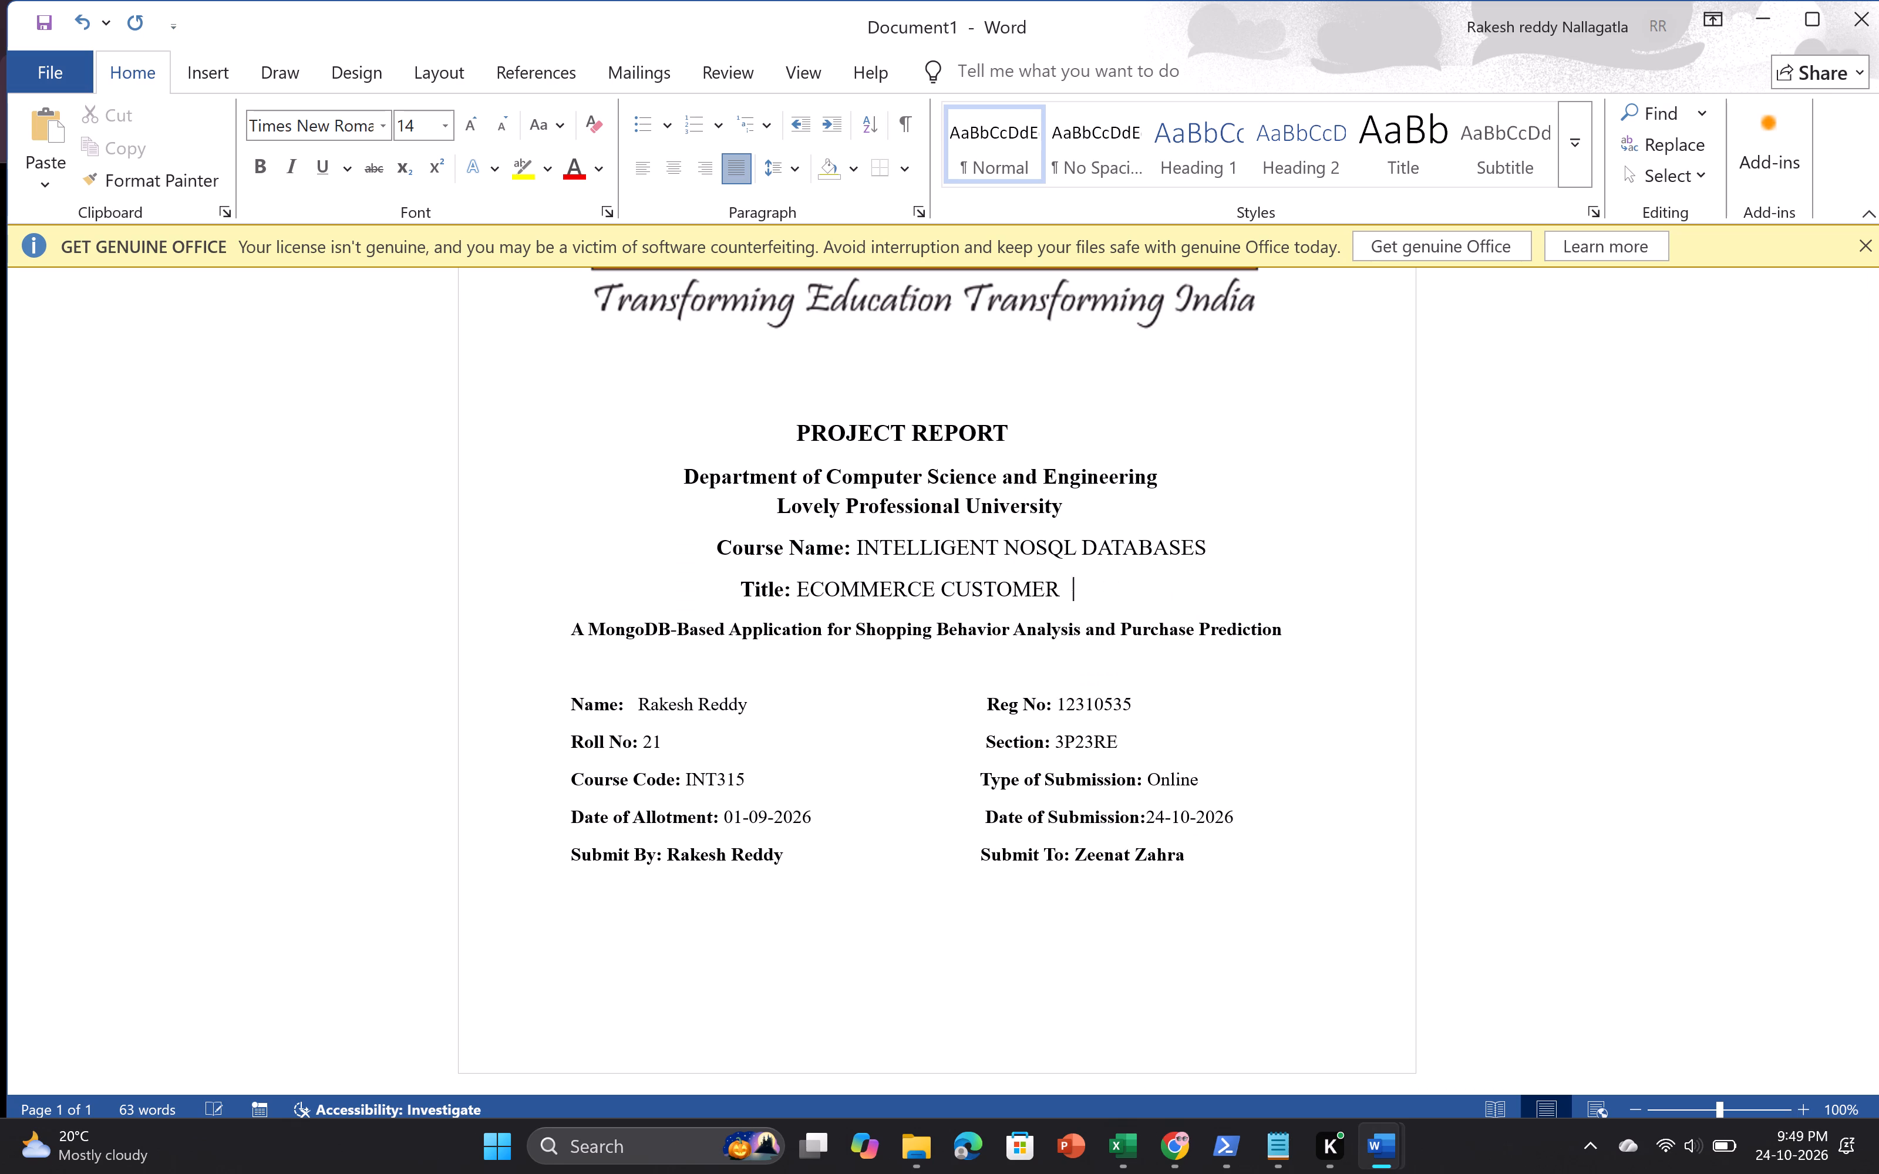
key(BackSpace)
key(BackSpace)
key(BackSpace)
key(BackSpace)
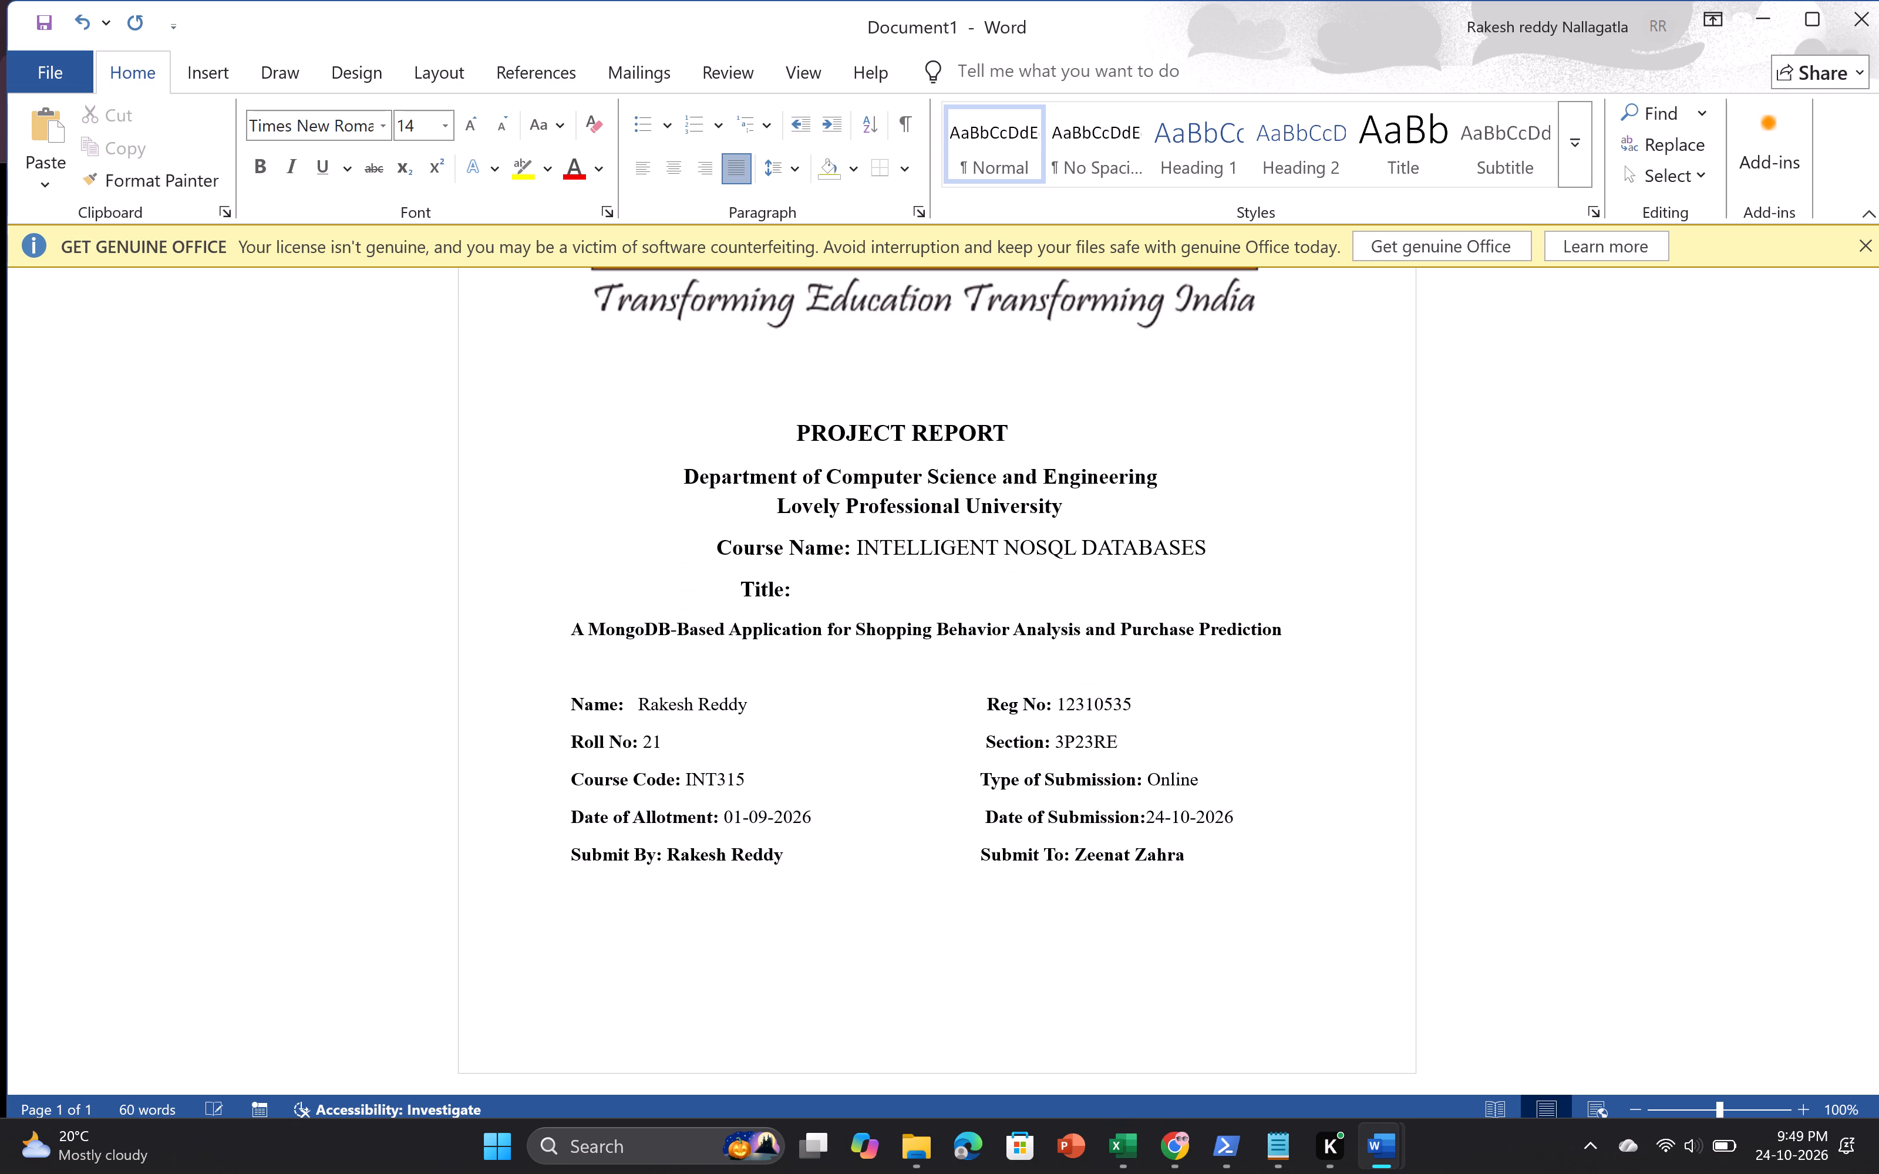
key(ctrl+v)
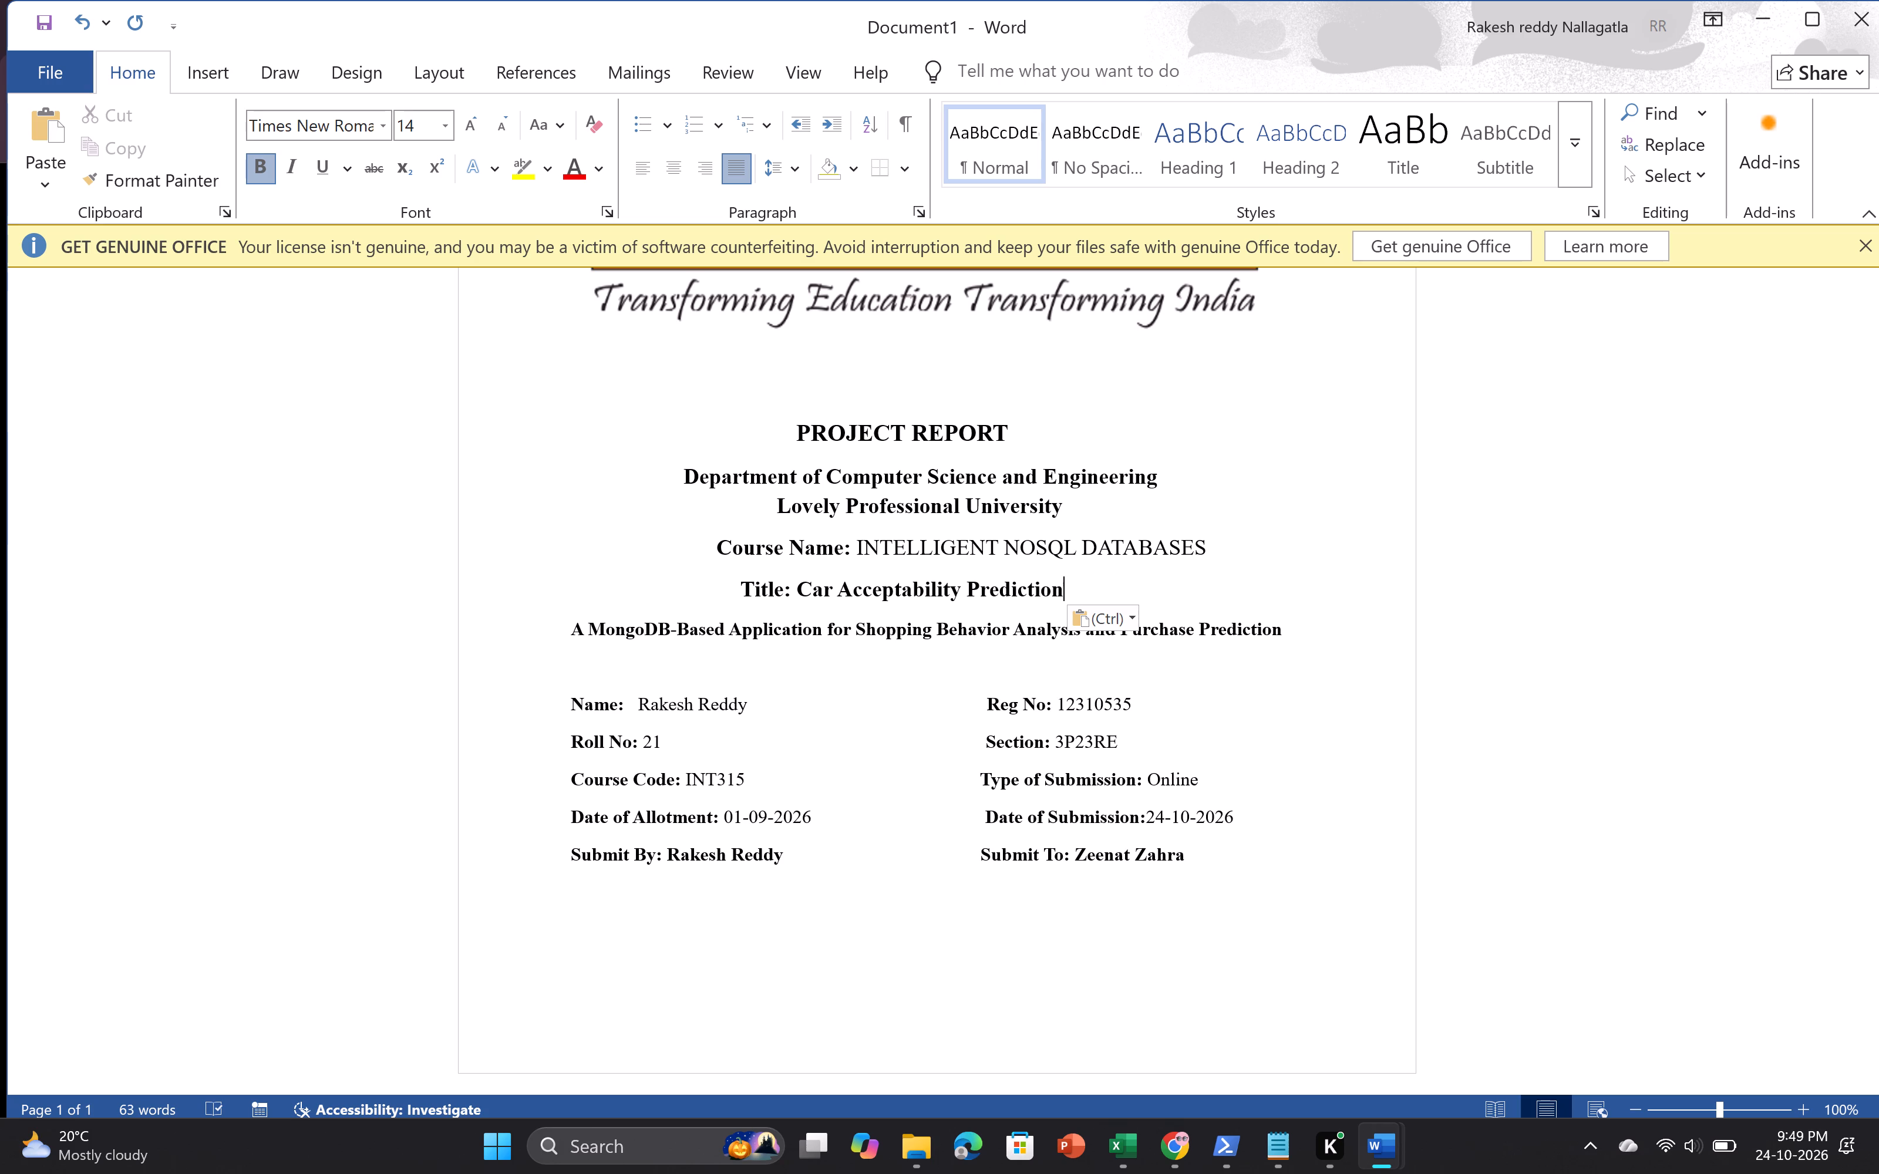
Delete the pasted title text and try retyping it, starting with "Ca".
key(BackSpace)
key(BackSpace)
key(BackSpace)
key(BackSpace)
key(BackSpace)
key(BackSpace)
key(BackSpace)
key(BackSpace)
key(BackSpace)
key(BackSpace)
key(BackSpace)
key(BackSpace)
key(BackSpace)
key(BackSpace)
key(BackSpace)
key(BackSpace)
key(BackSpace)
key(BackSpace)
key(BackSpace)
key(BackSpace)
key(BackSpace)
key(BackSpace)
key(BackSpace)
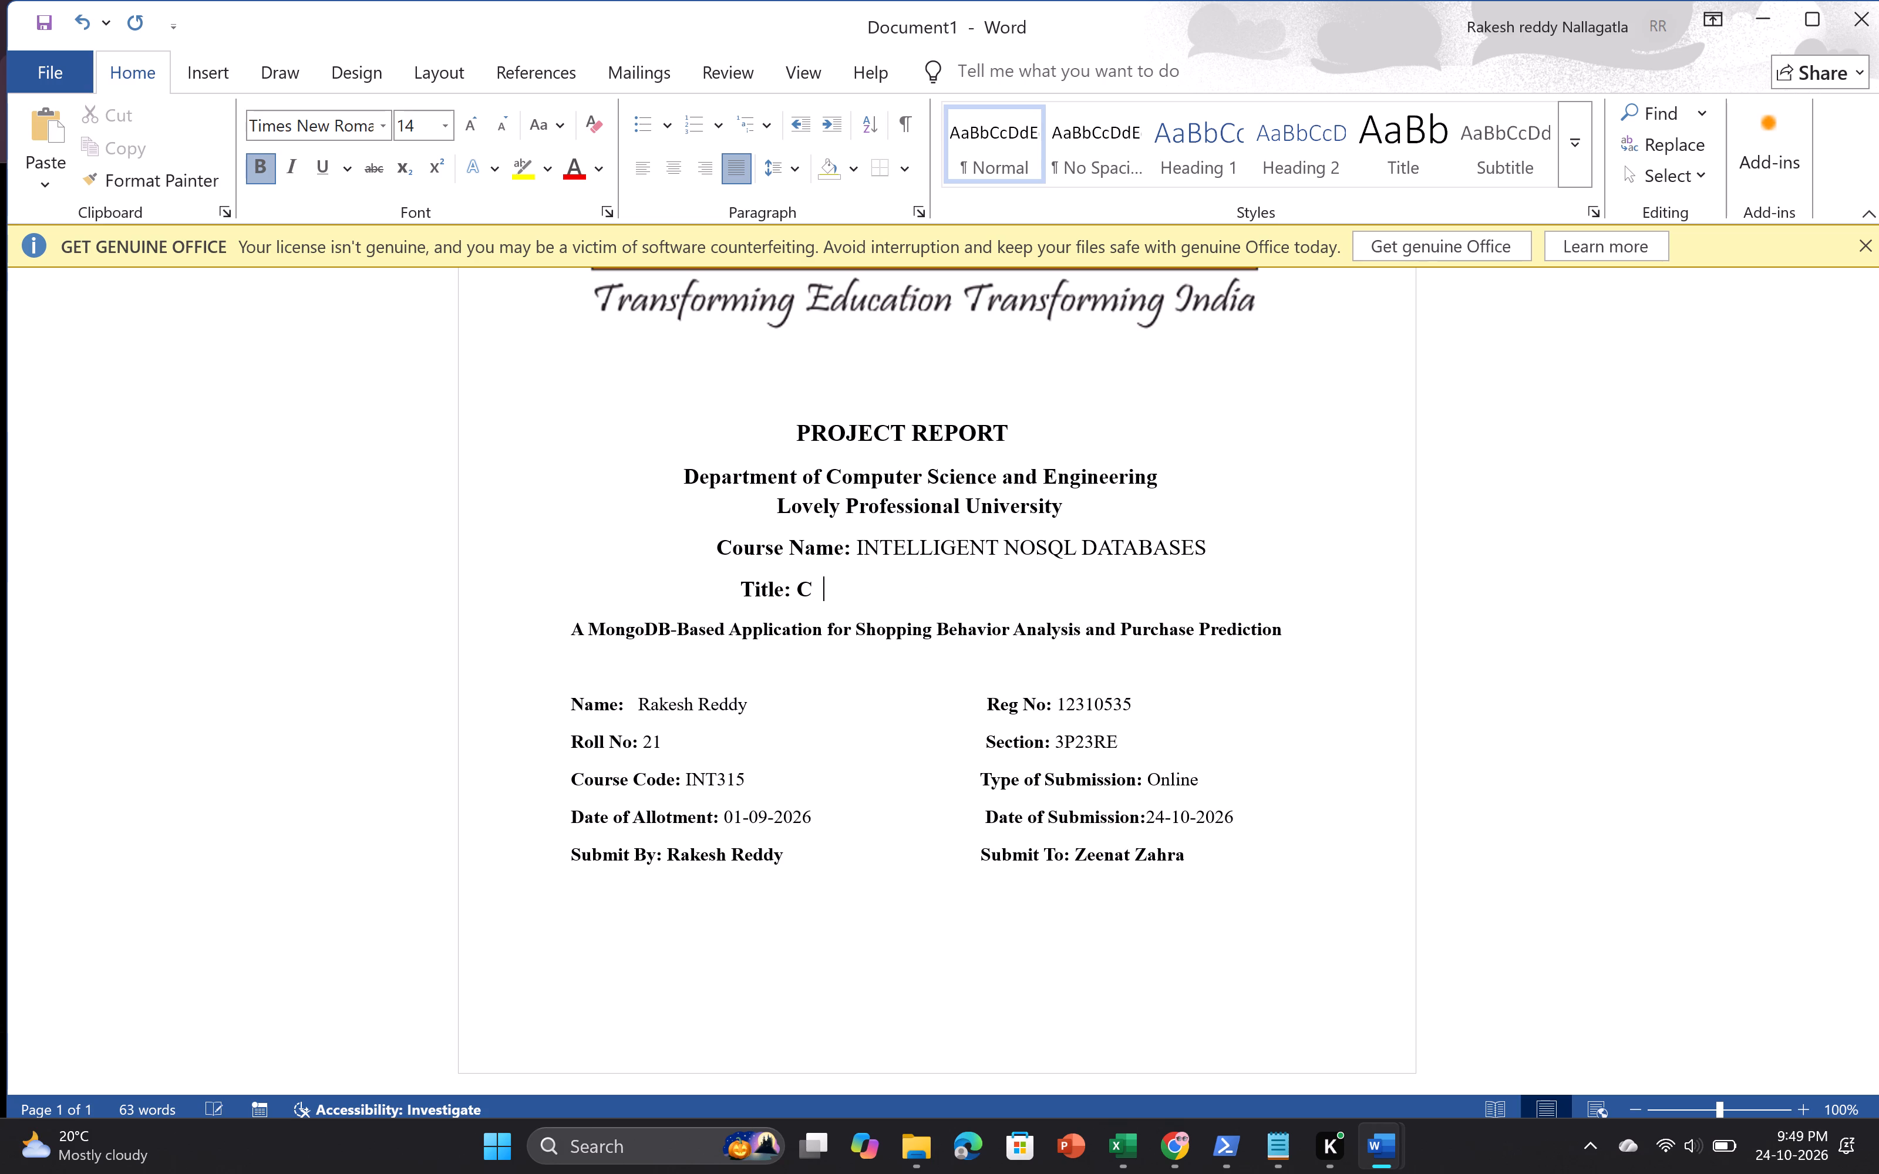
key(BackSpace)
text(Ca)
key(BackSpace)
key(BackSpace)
Undo the recent title edits until the earlier regular-weight "ECOMMERCE CUSTOMER ANAL" text is restored after "Title:".
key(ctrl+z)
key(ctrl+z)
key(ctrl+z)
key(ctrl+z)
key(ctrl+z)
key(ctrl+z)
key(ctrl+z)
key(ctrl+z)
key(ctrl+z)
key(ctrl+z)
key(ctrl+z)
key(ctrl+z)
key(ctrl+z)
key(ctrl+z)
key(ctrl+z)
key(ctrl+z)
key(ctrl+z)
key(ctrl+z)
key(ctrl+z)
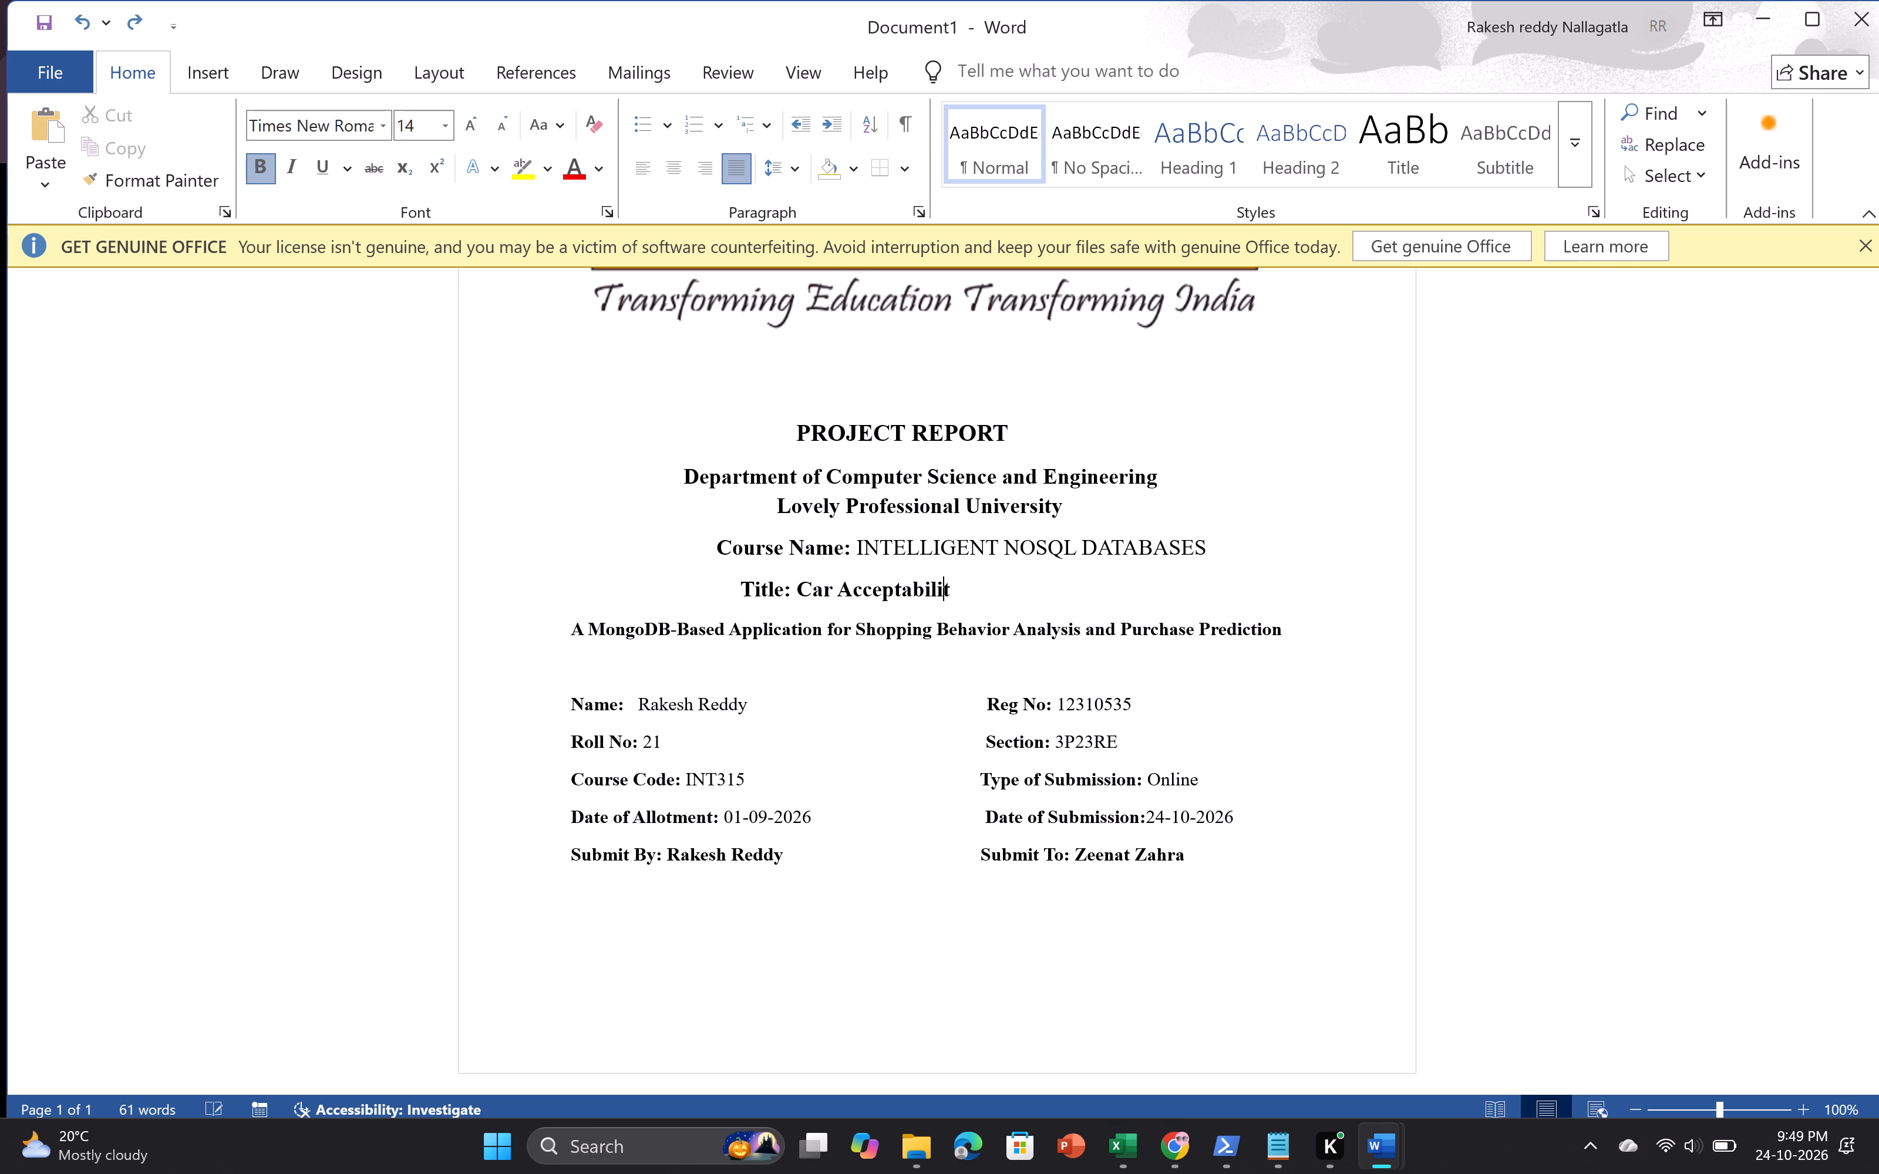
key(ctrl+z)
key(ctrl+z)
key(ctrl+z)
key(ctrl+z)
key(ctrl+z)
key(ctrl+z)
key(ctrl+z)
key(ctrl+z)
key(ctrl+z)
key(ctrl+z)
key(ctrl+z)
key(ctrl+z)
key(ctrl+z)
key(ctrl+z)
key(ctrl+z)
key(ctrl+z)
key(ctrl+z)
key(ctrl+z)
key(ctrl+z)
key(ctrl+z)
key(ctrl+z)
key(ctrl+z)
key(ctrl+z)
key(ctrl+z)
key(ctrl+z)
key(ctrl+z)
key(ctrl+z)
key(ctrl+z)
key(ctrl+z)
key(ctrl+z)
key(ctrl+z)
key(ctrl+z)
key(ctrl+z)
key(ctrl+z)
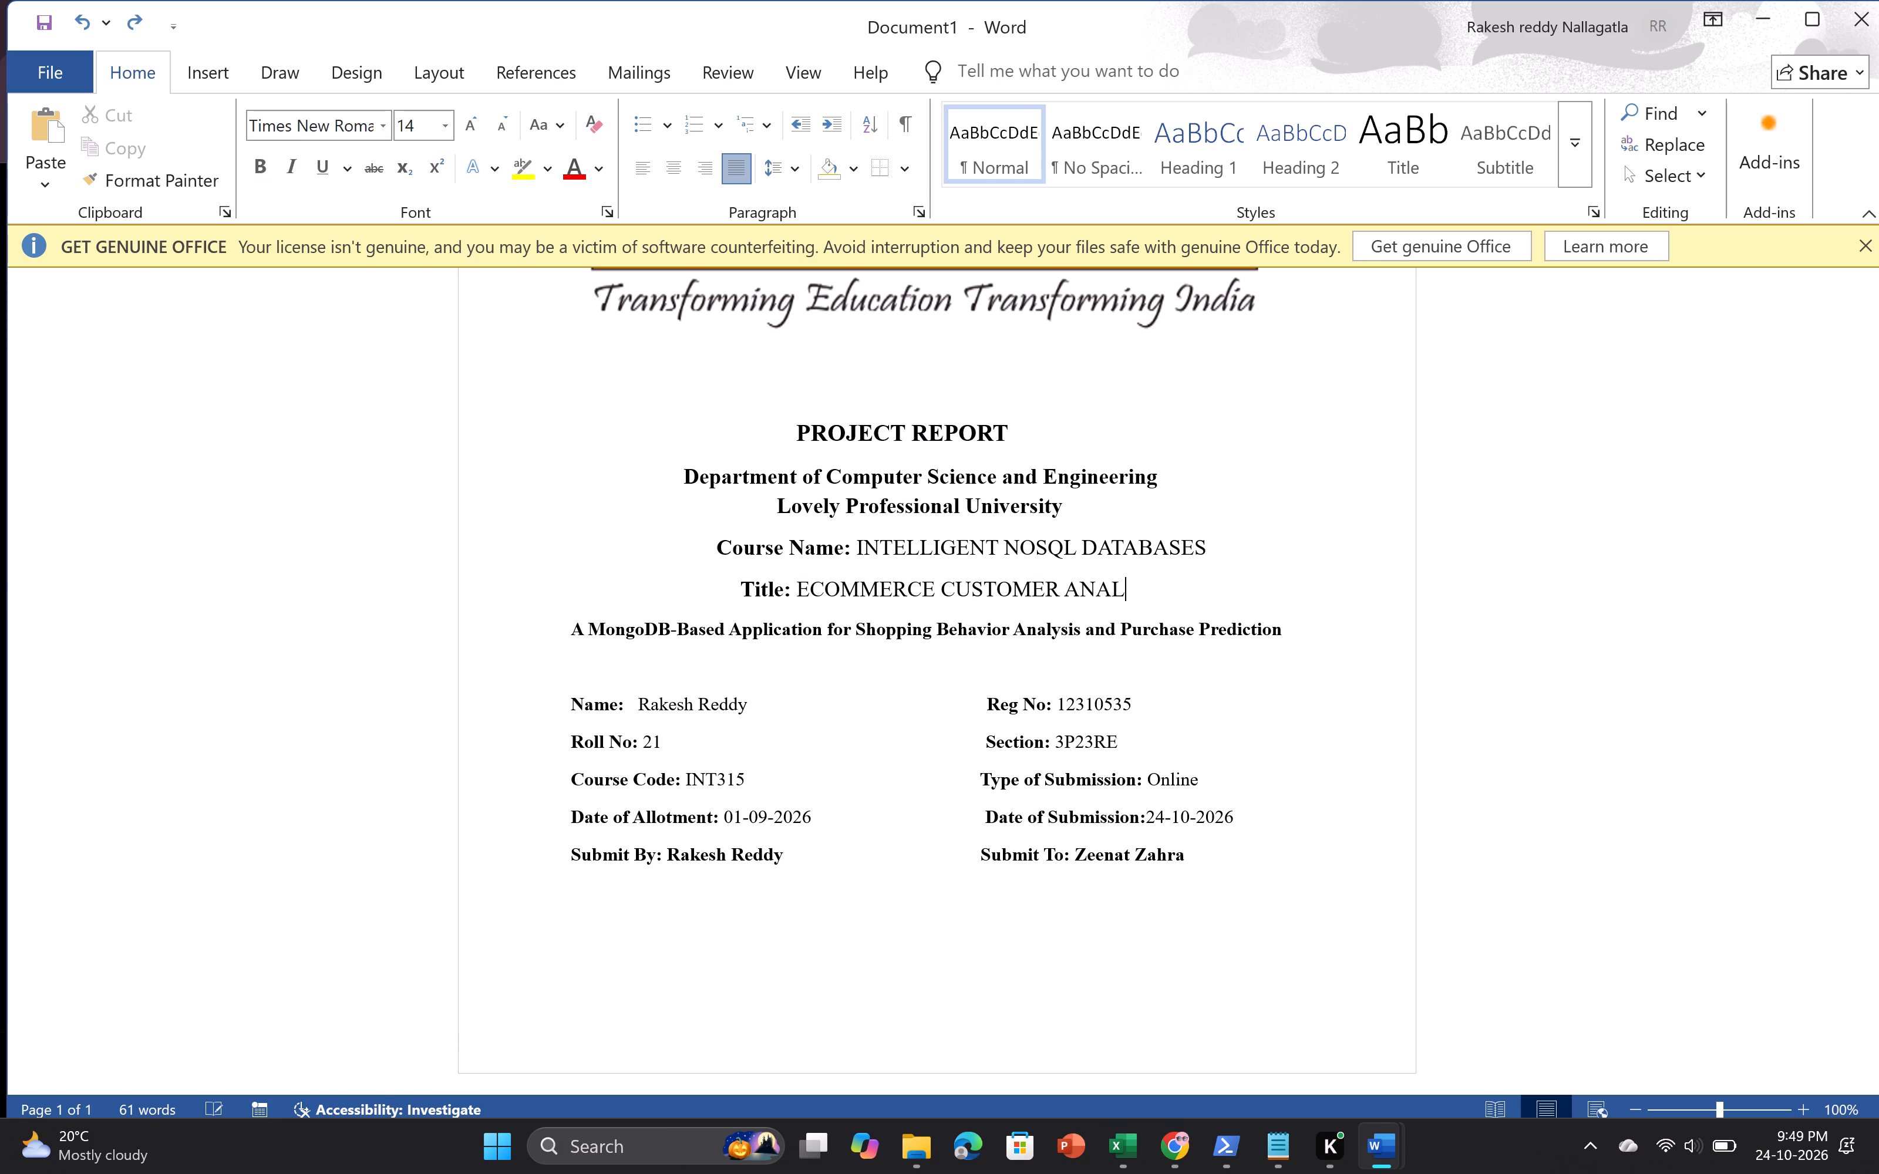
Replace the restored title text with "CAR ACCEPTABILITY" in capitals, checking the spelling against the project guide chat in Chrome.
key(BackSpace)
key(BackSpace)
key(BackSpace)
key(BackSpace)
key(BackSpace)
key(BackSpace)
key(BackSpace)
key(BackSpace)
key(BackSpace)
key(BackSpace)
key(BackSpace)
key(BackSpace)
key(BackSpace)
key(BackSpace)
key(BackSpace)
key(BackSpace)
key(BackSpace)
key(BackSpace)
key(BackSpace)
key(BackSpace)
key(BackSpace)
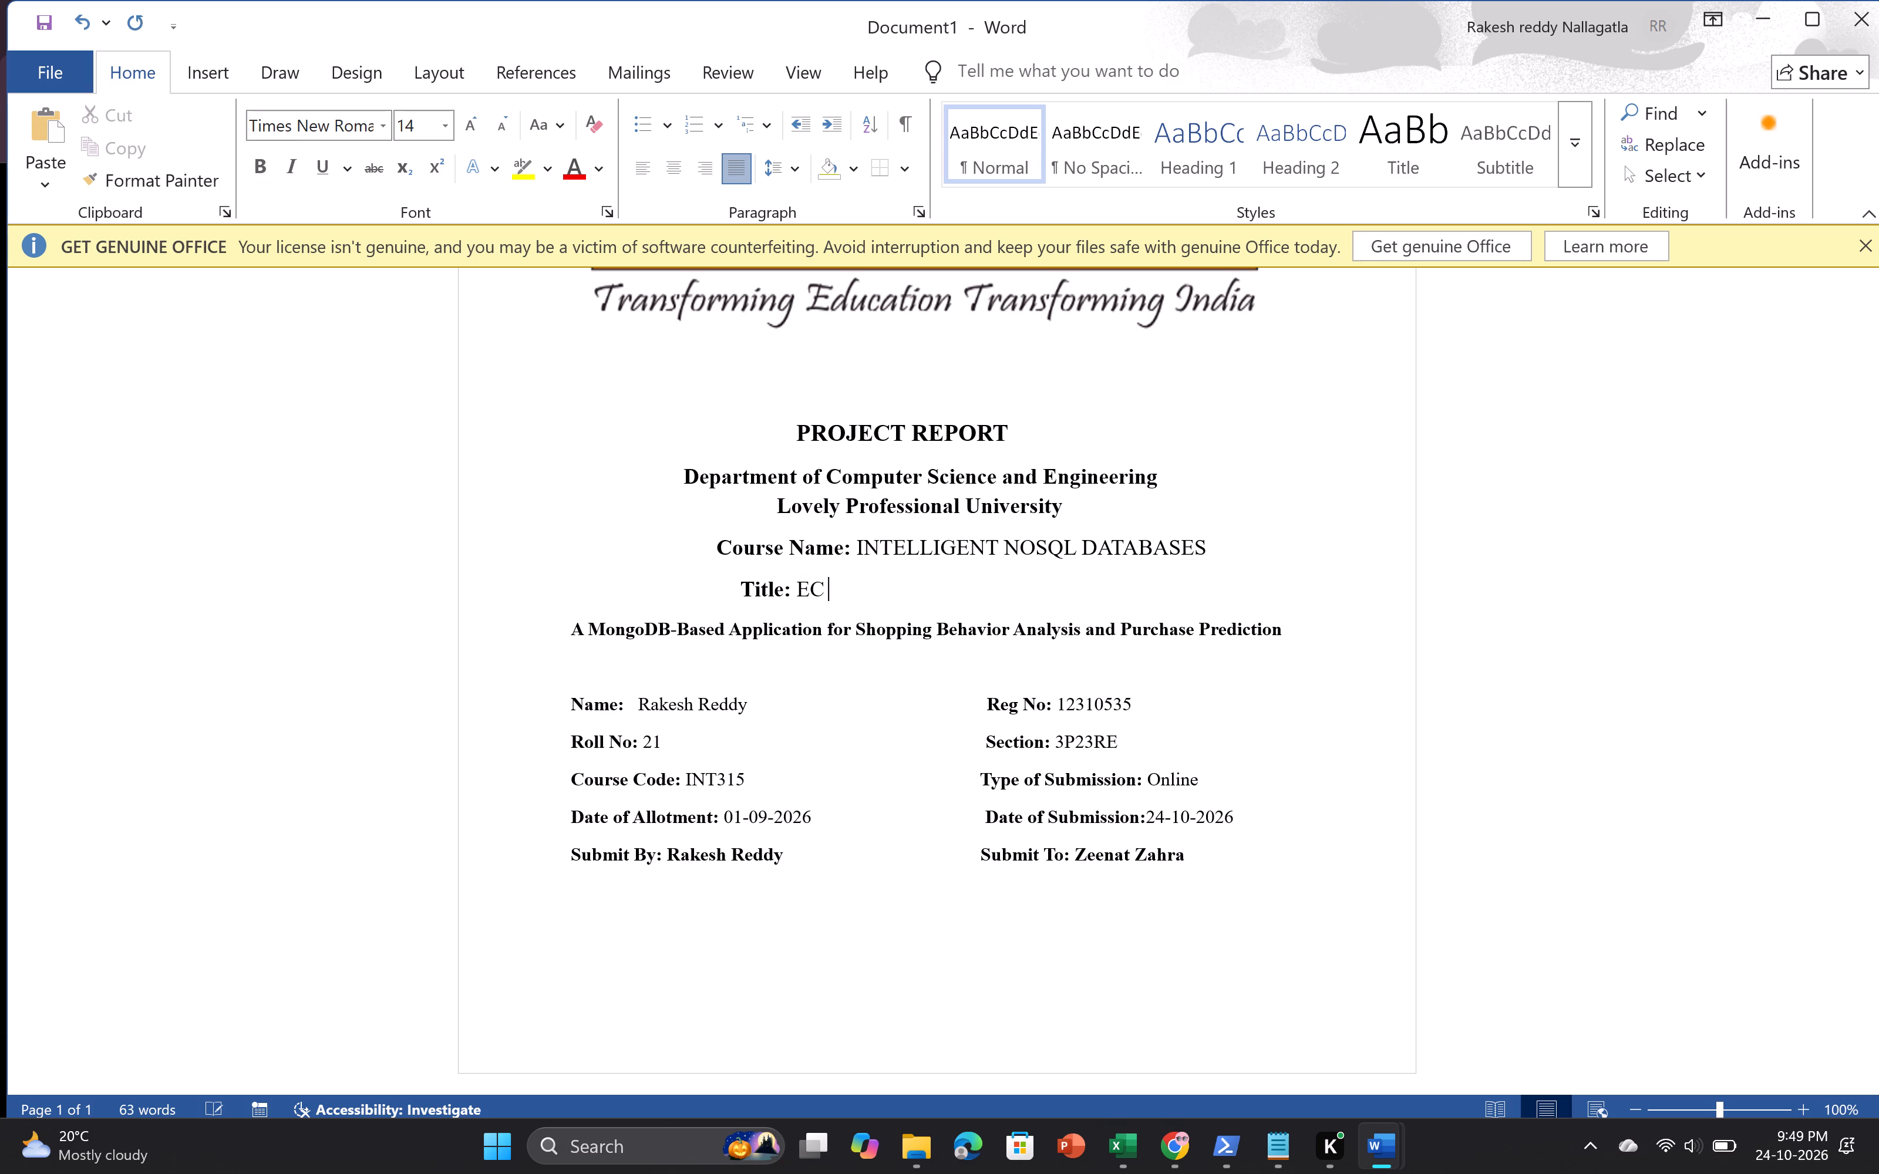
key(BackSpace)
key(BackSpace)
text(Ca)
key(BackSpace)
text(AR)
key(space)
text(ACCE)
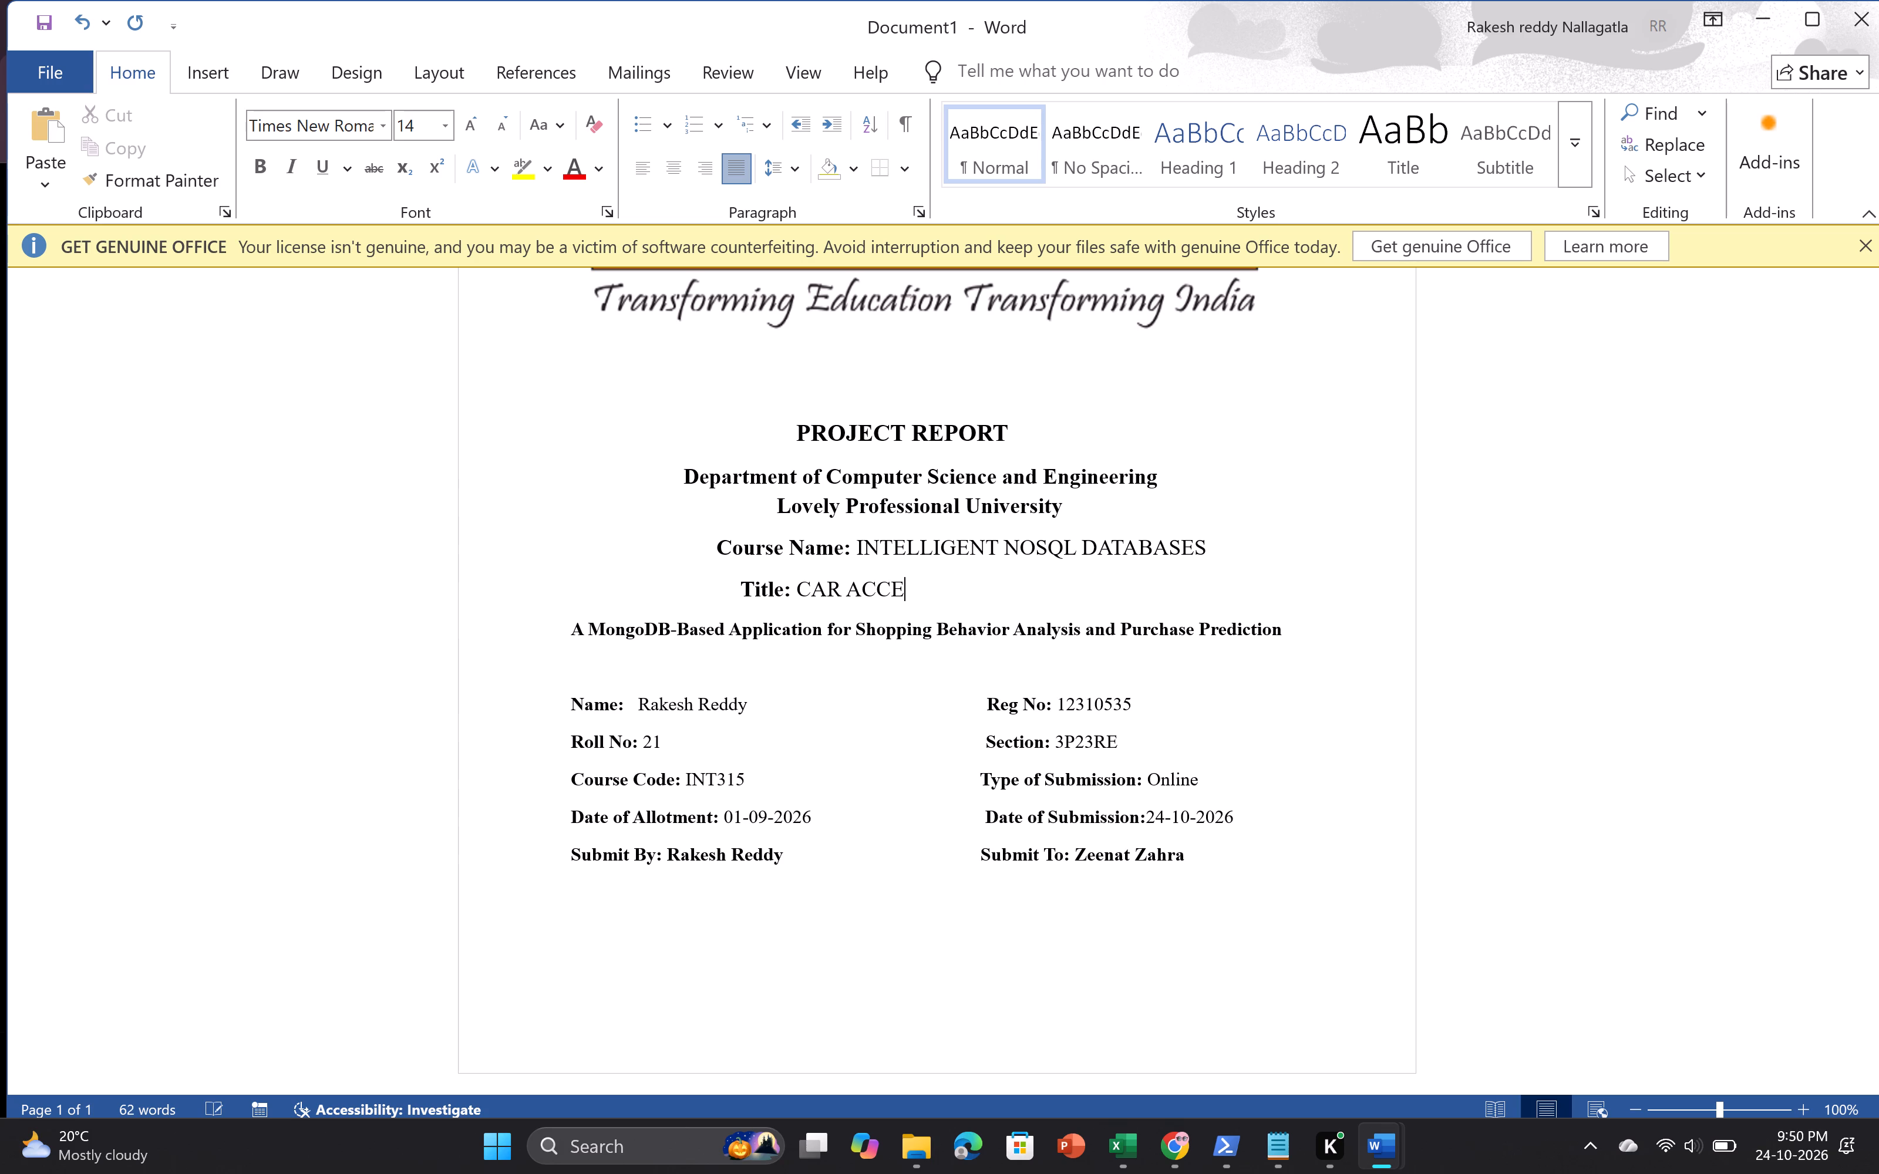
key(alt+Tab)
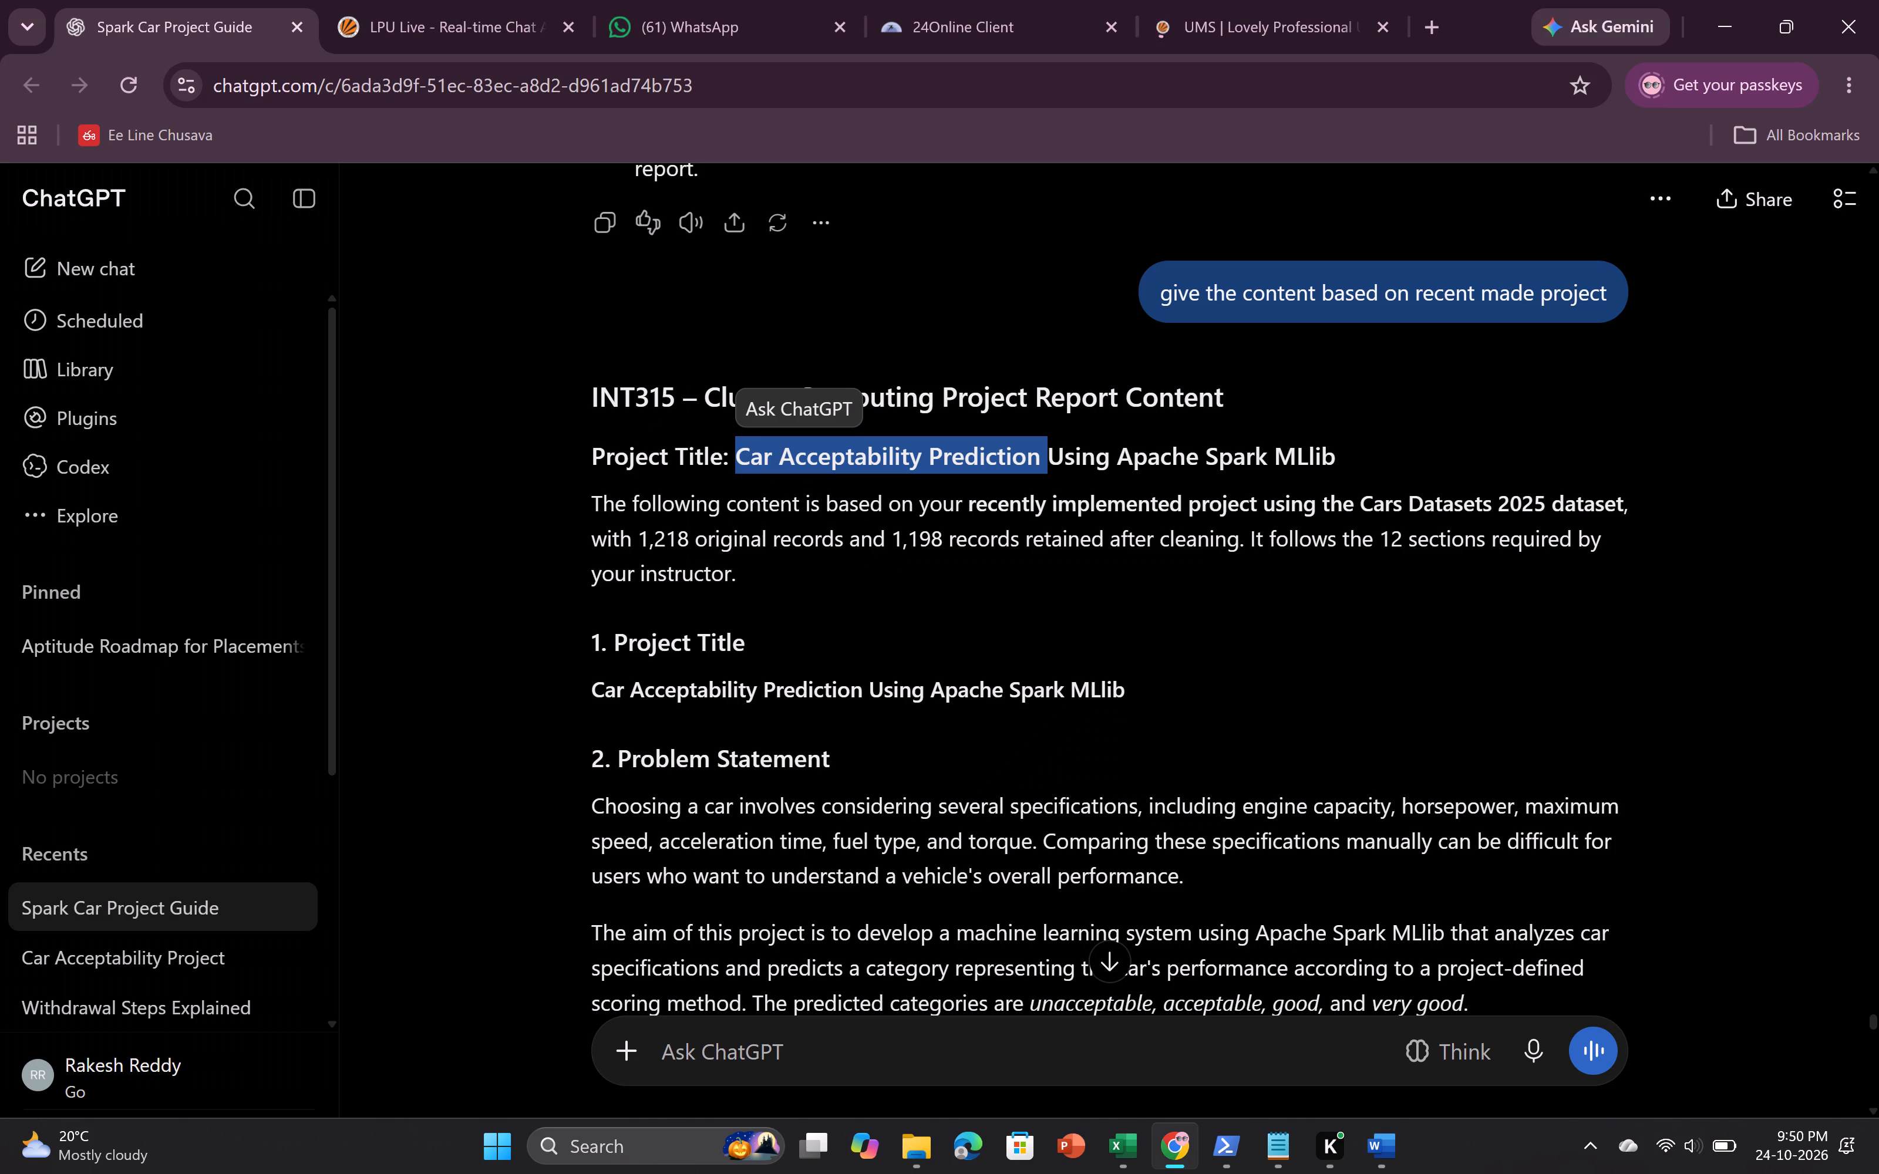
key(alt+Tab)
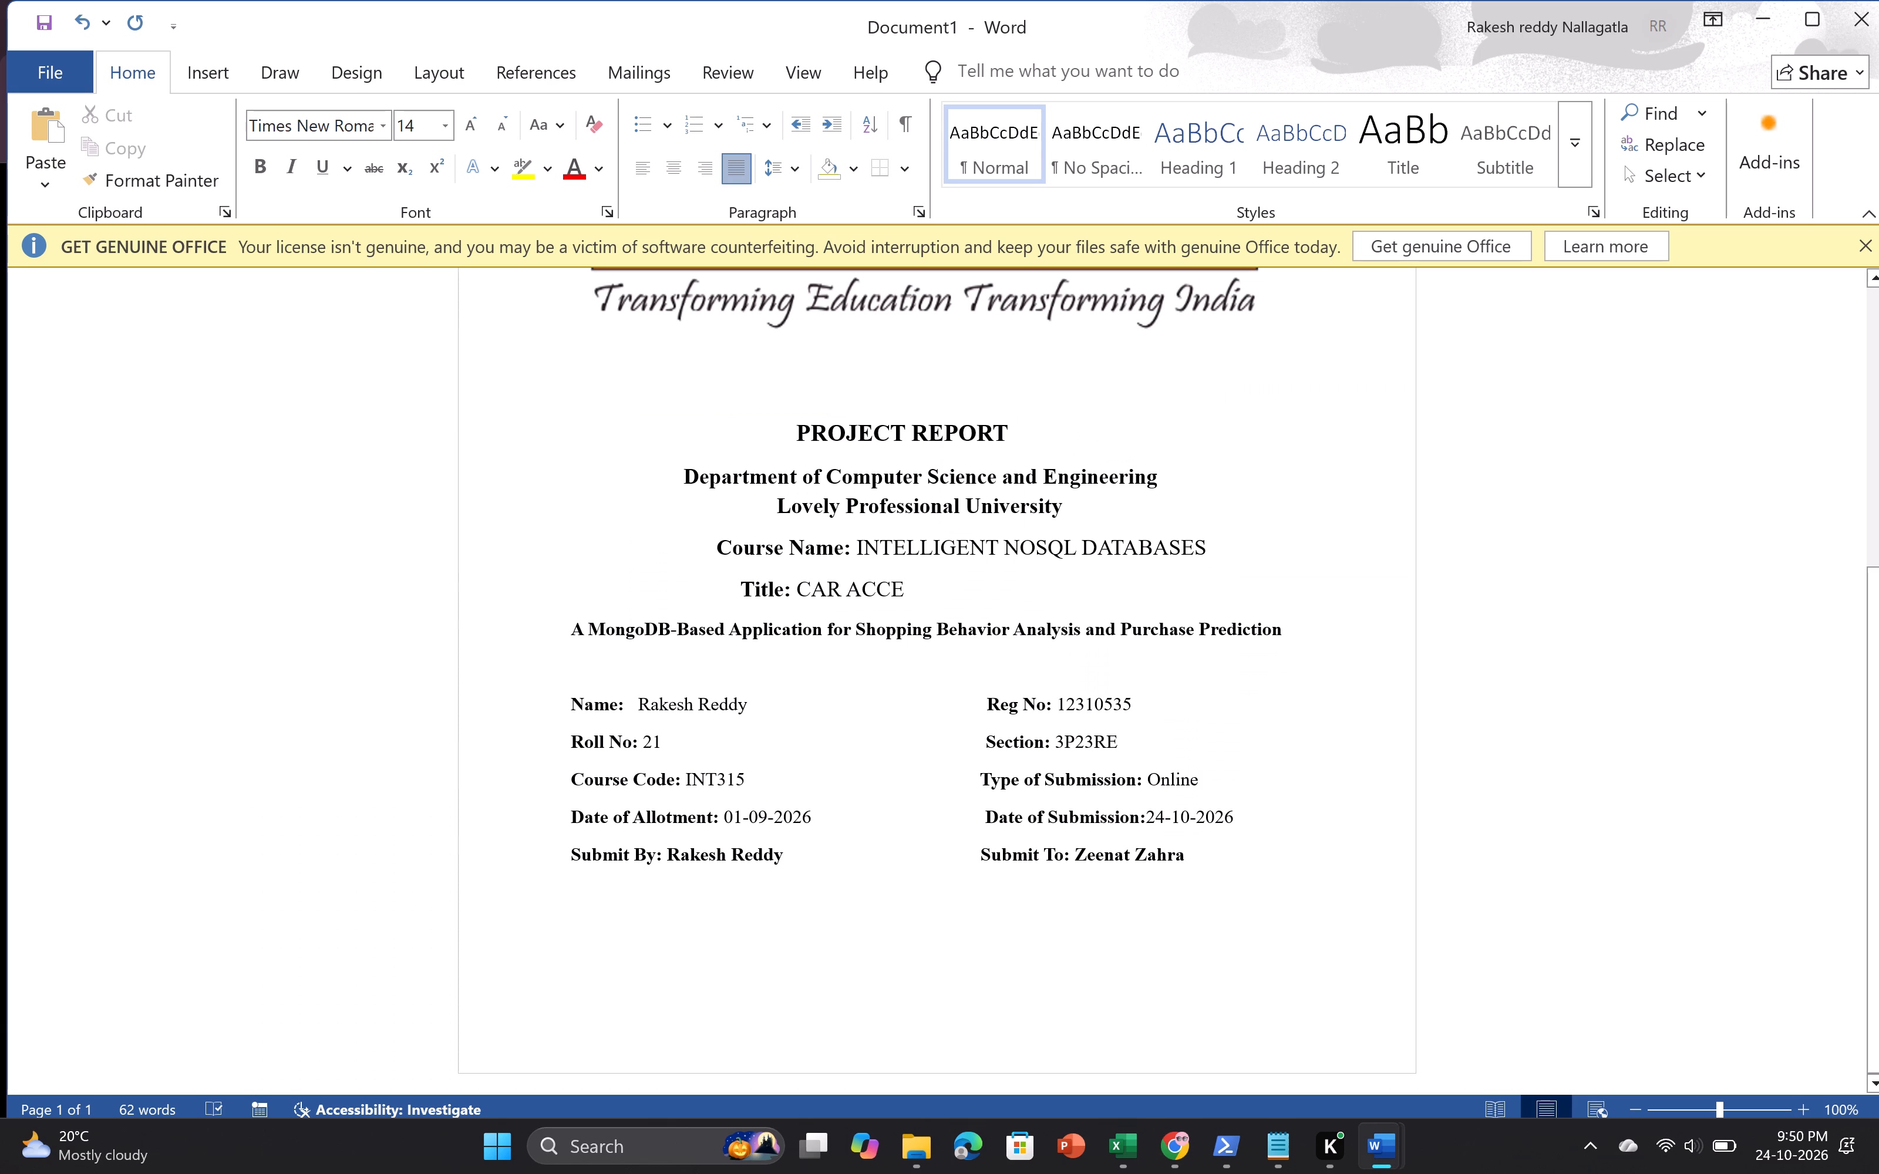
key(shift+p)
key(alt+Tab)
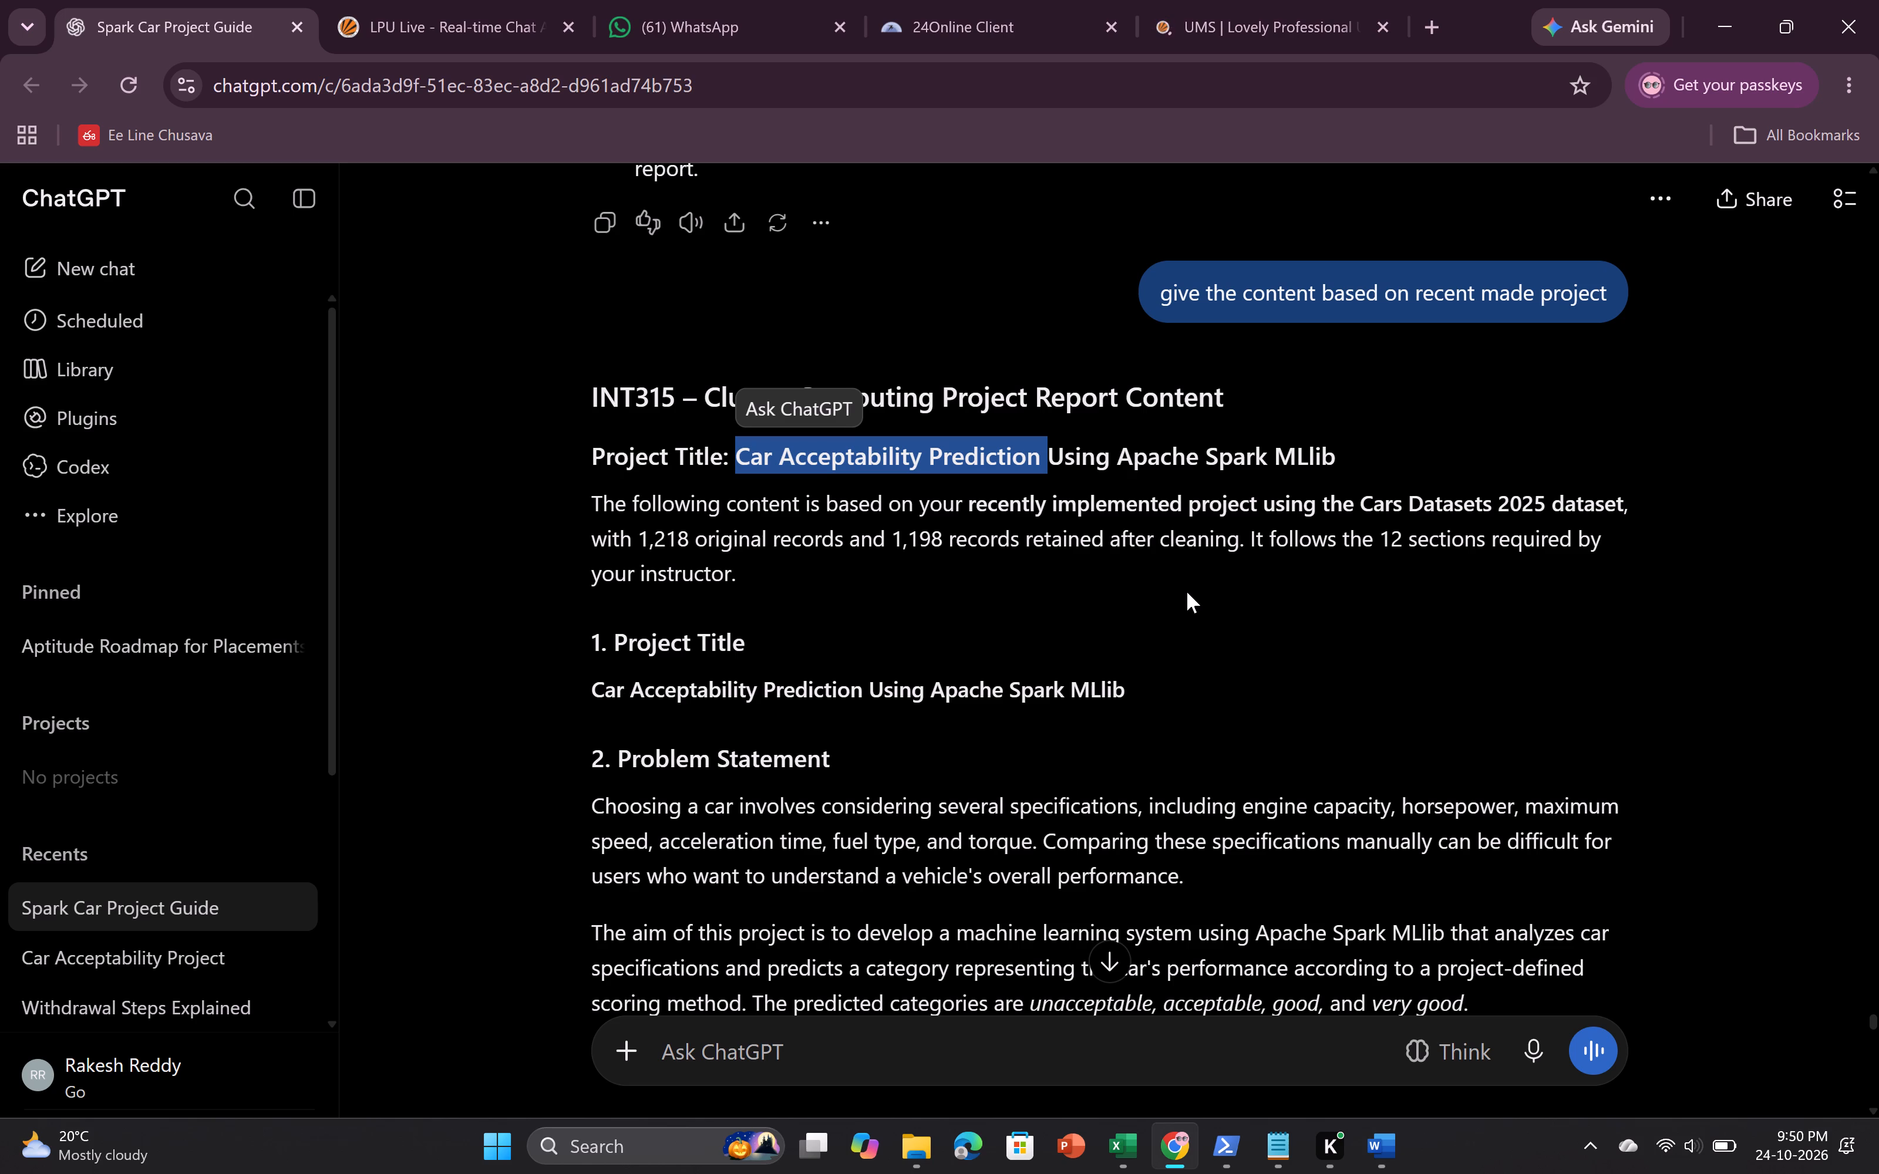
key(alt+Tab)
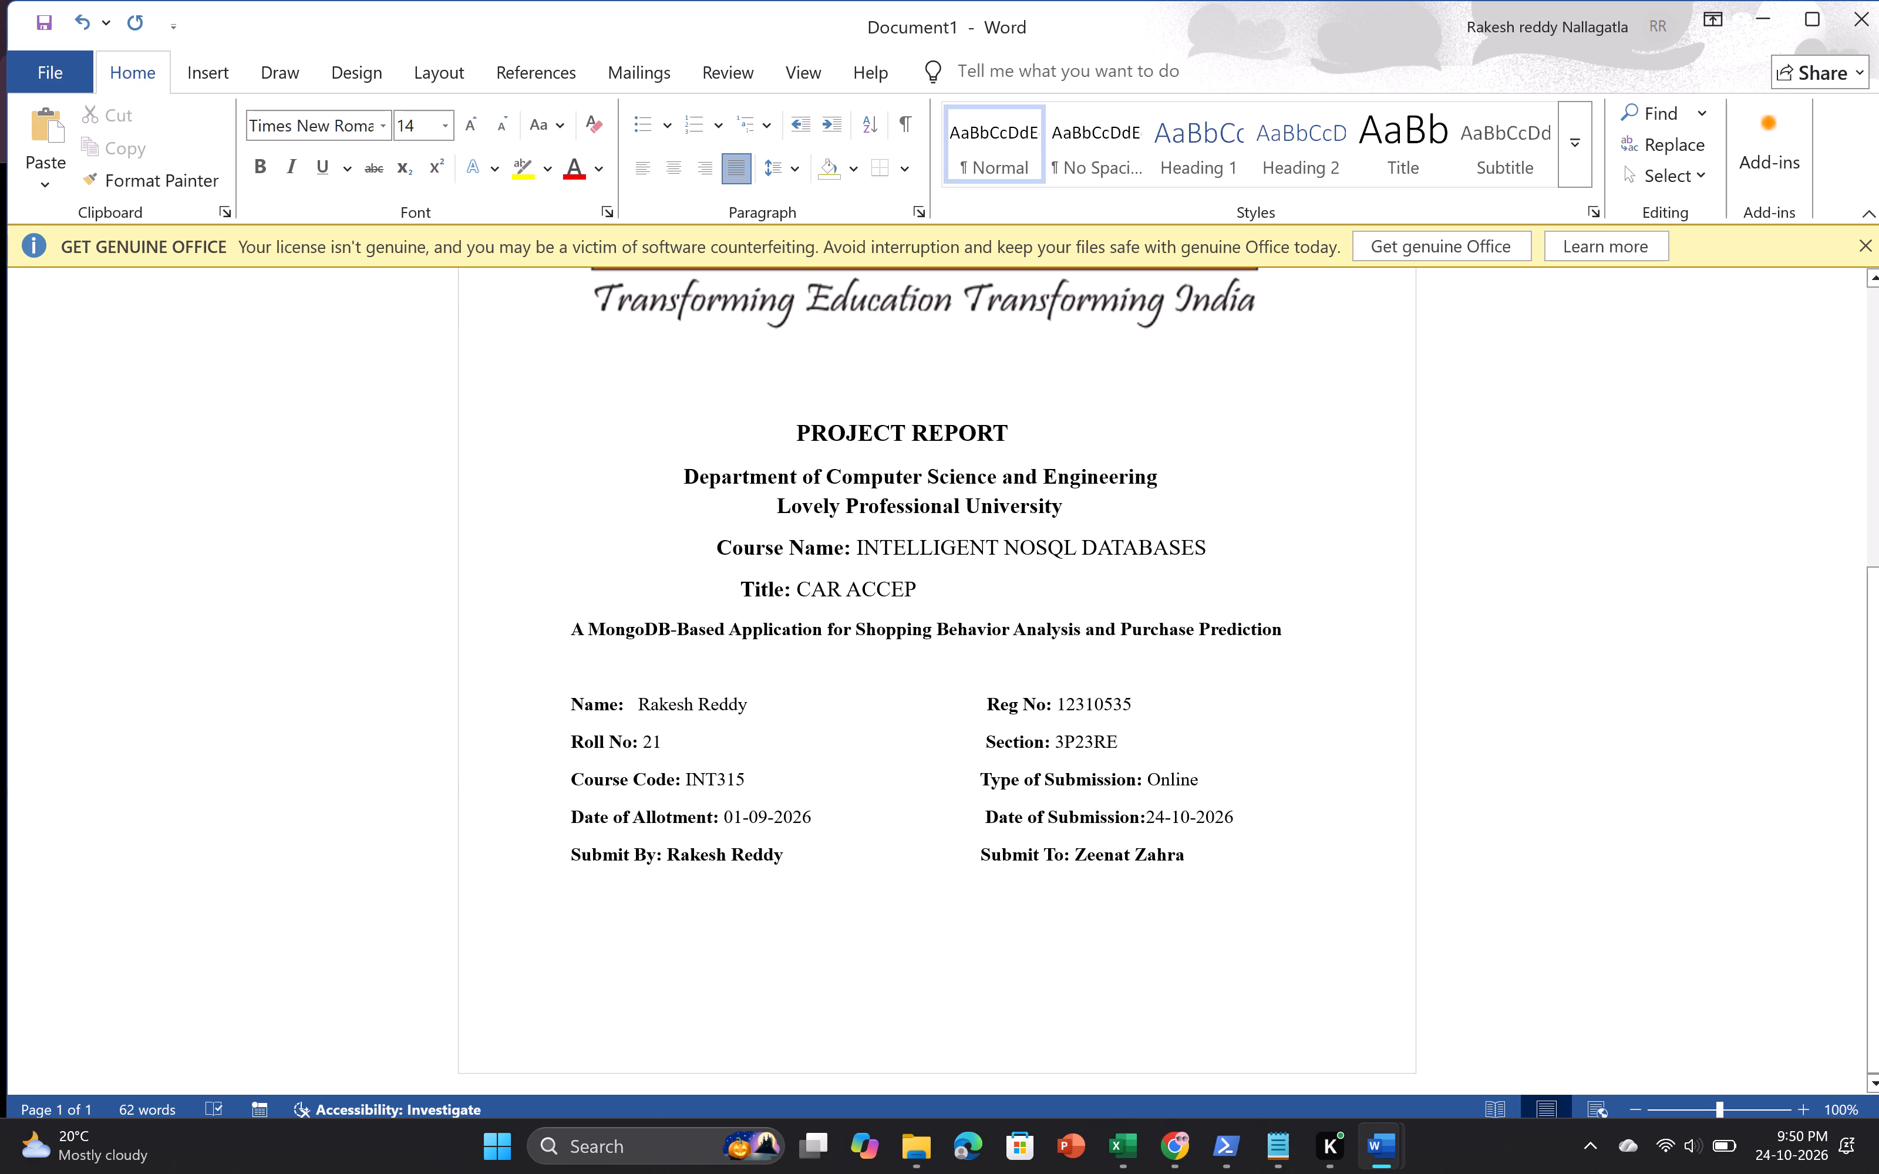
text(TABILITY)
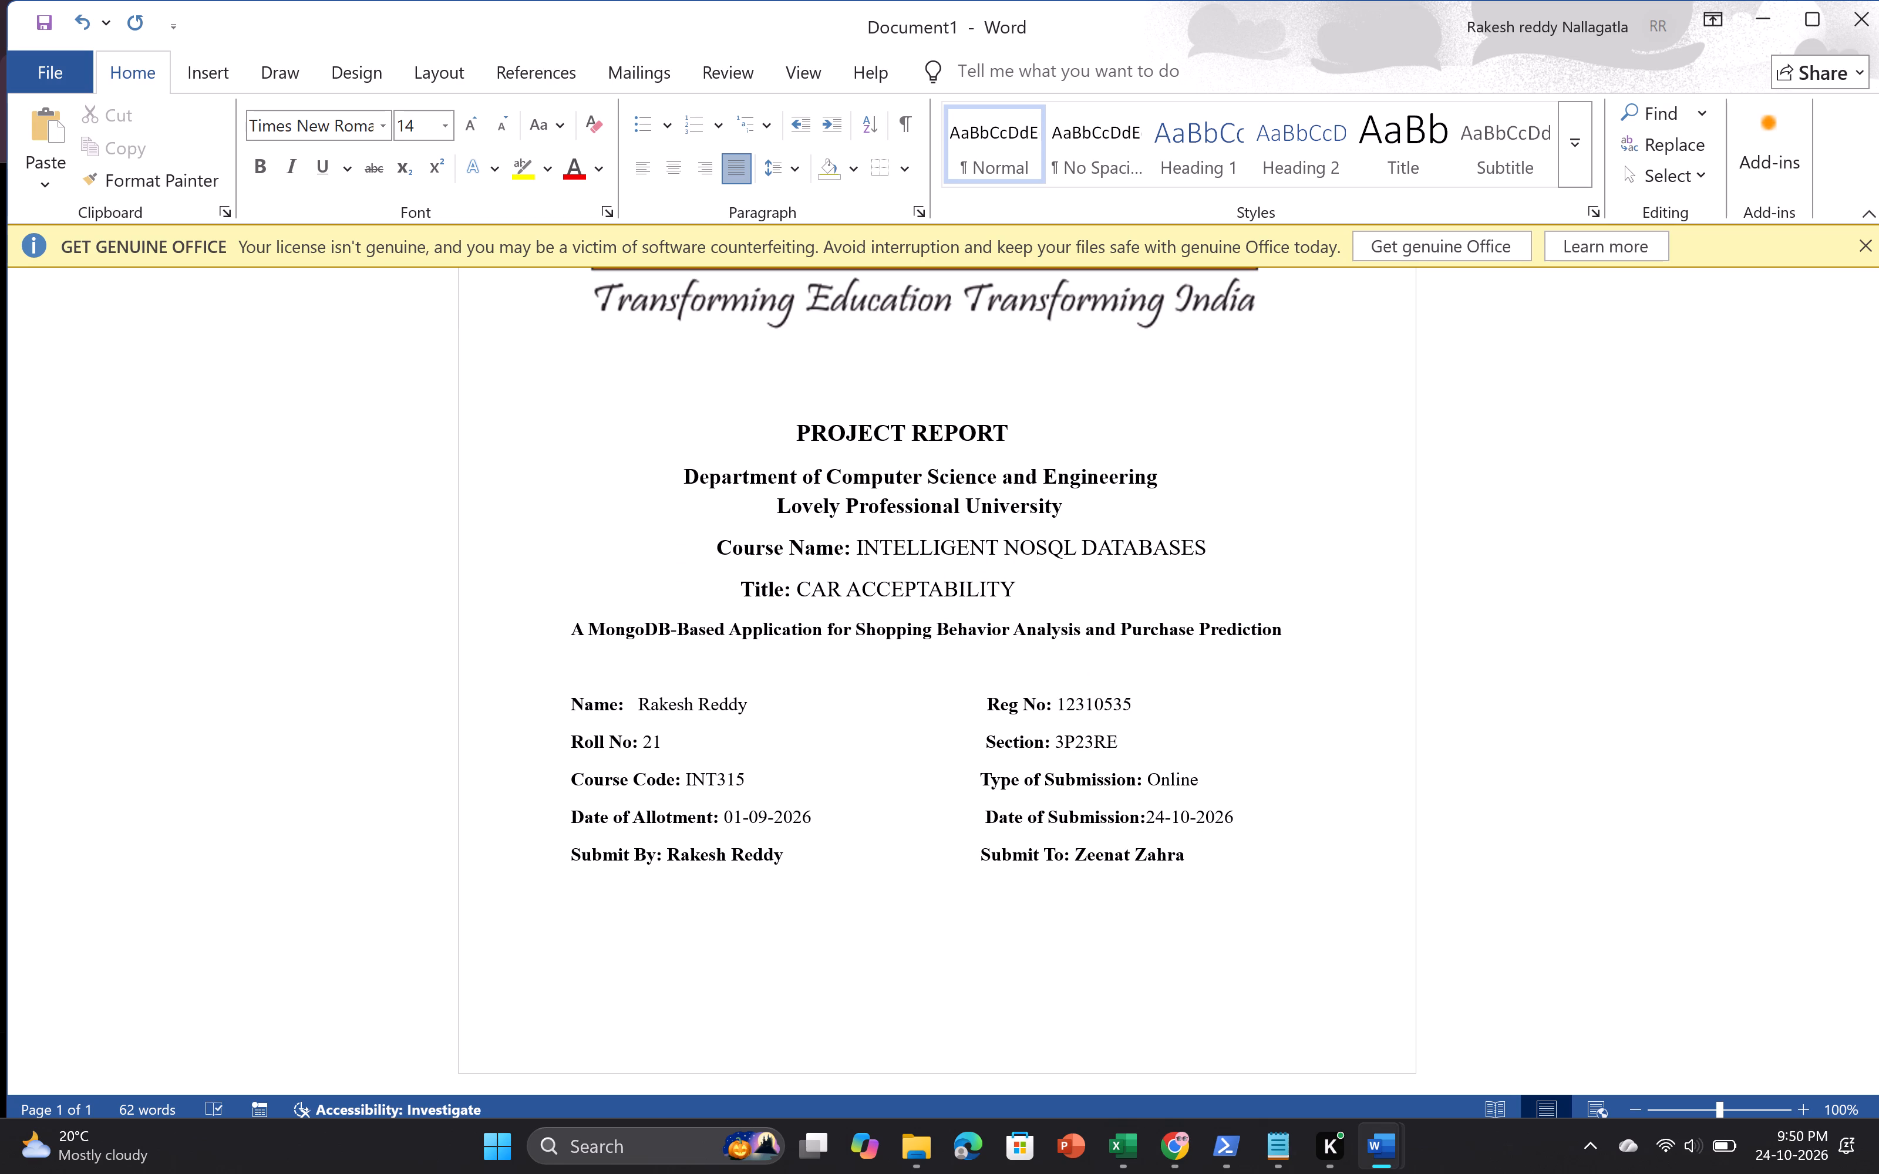
Check the project title in the Chrome chat again, and in Word add "PREDICATION" after "CAR ACCEPTABILITY".
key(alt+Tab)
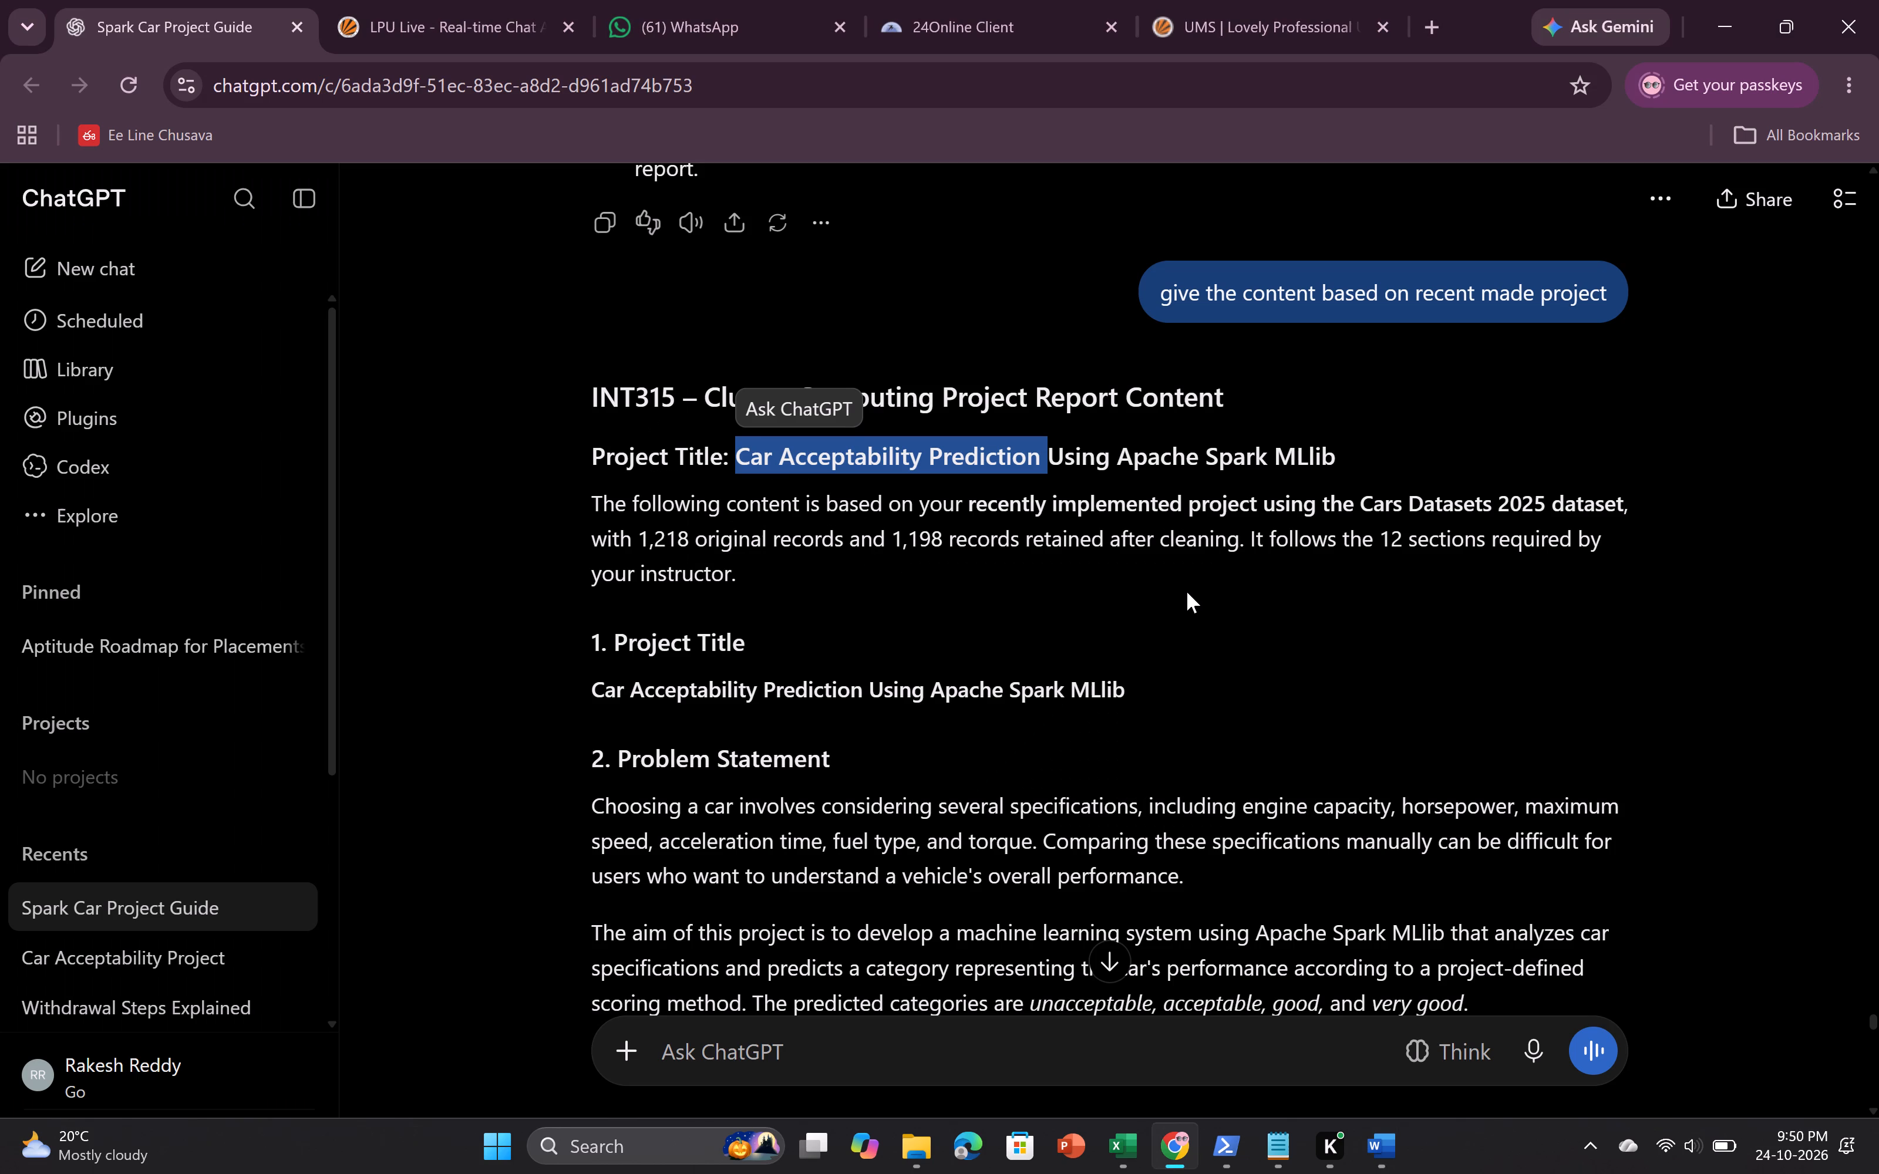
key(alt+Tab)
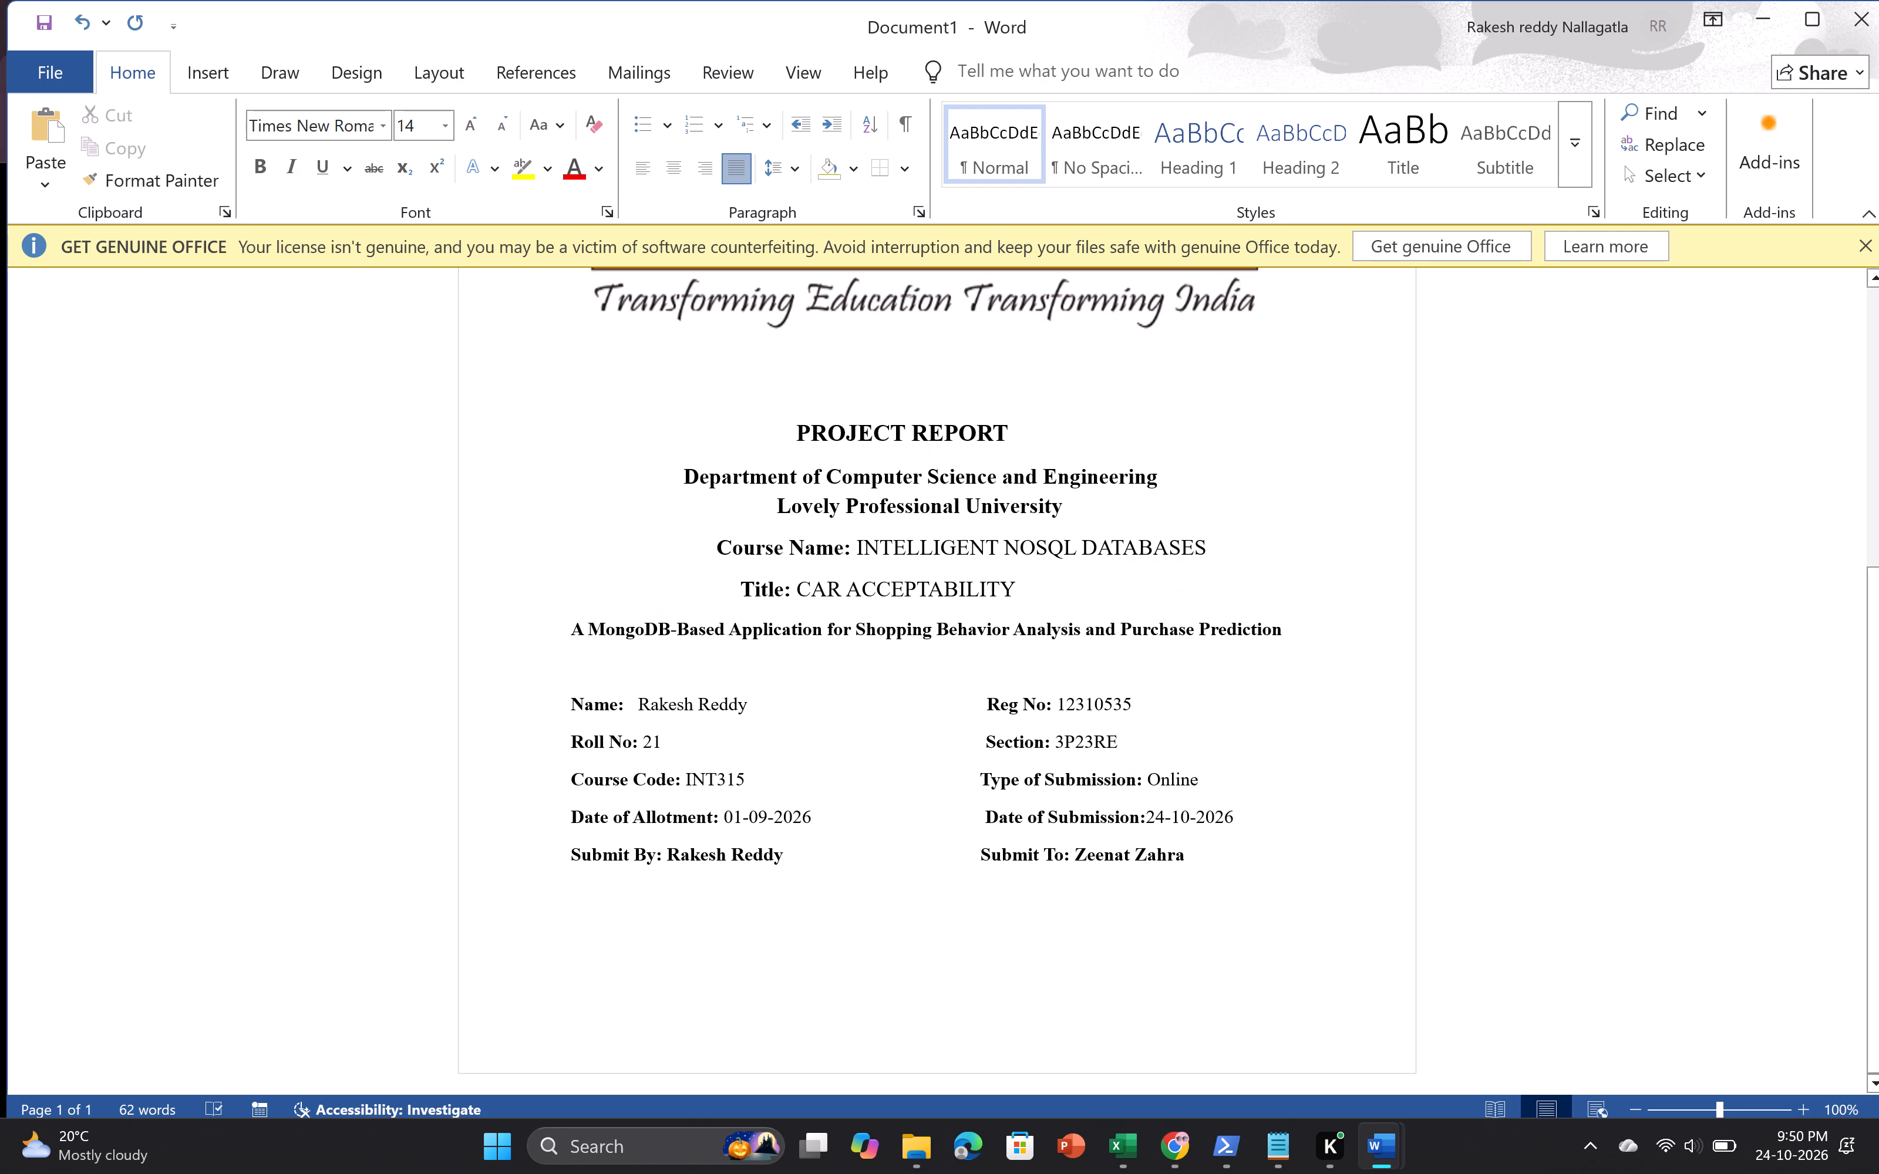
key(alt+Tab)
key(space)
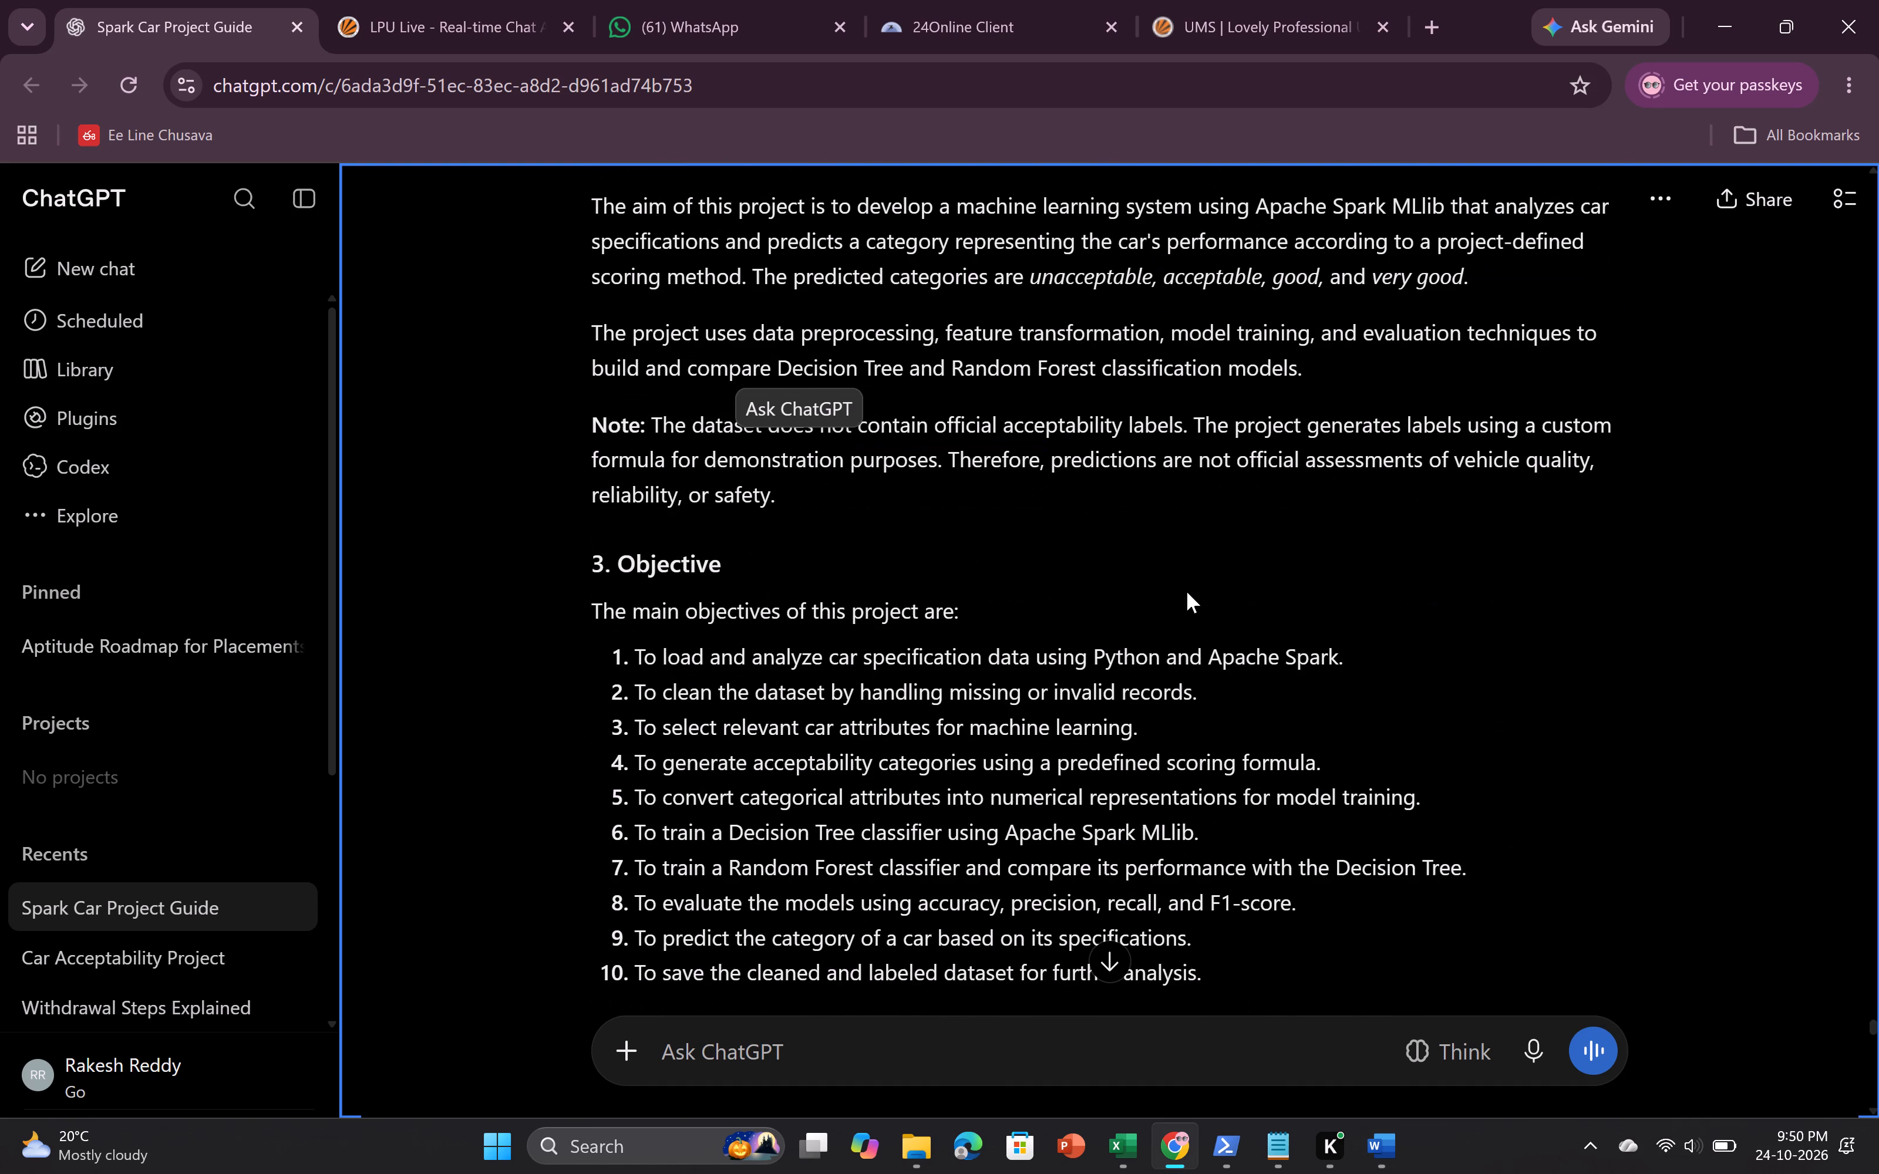
scroll(1187, 592, up, 2)
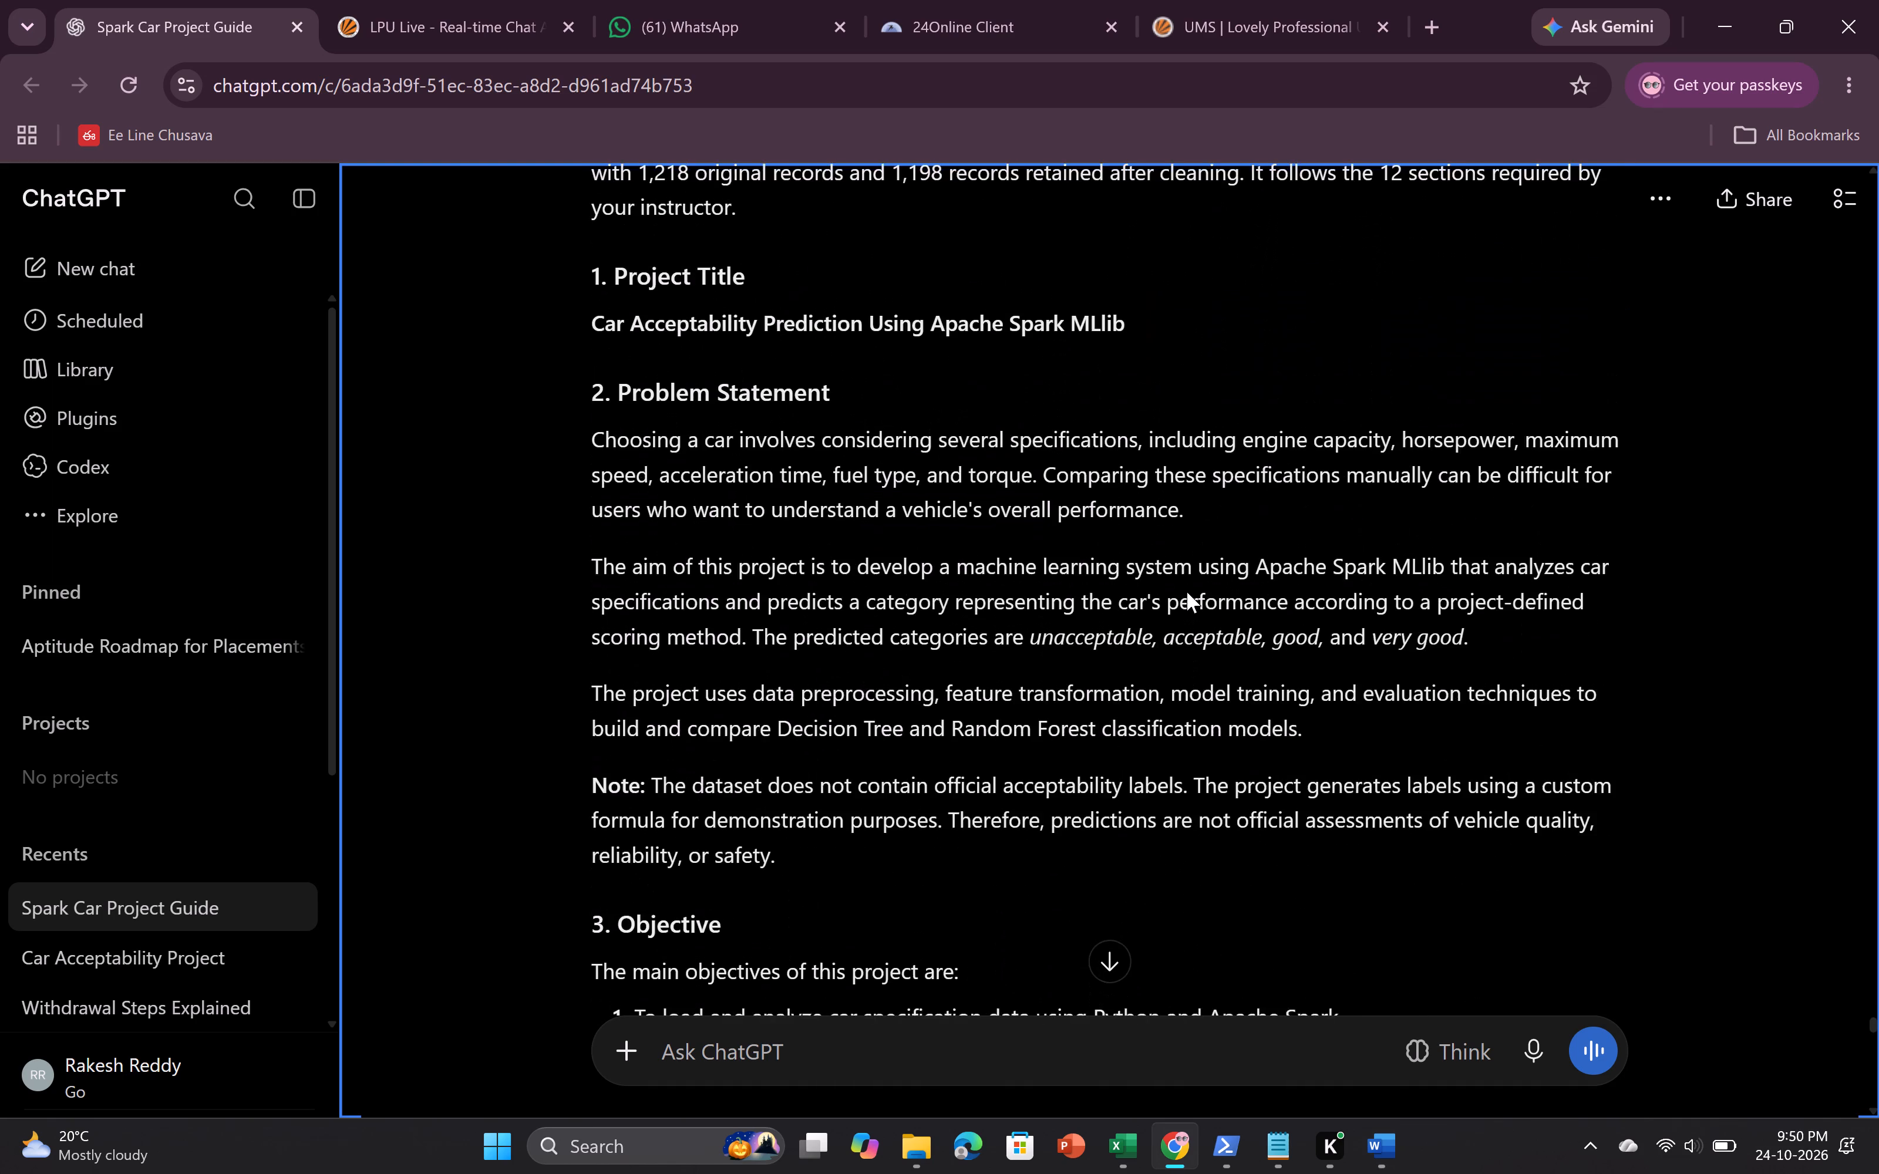
scroll(1187, 592, up, 2)
click(1117, 563)
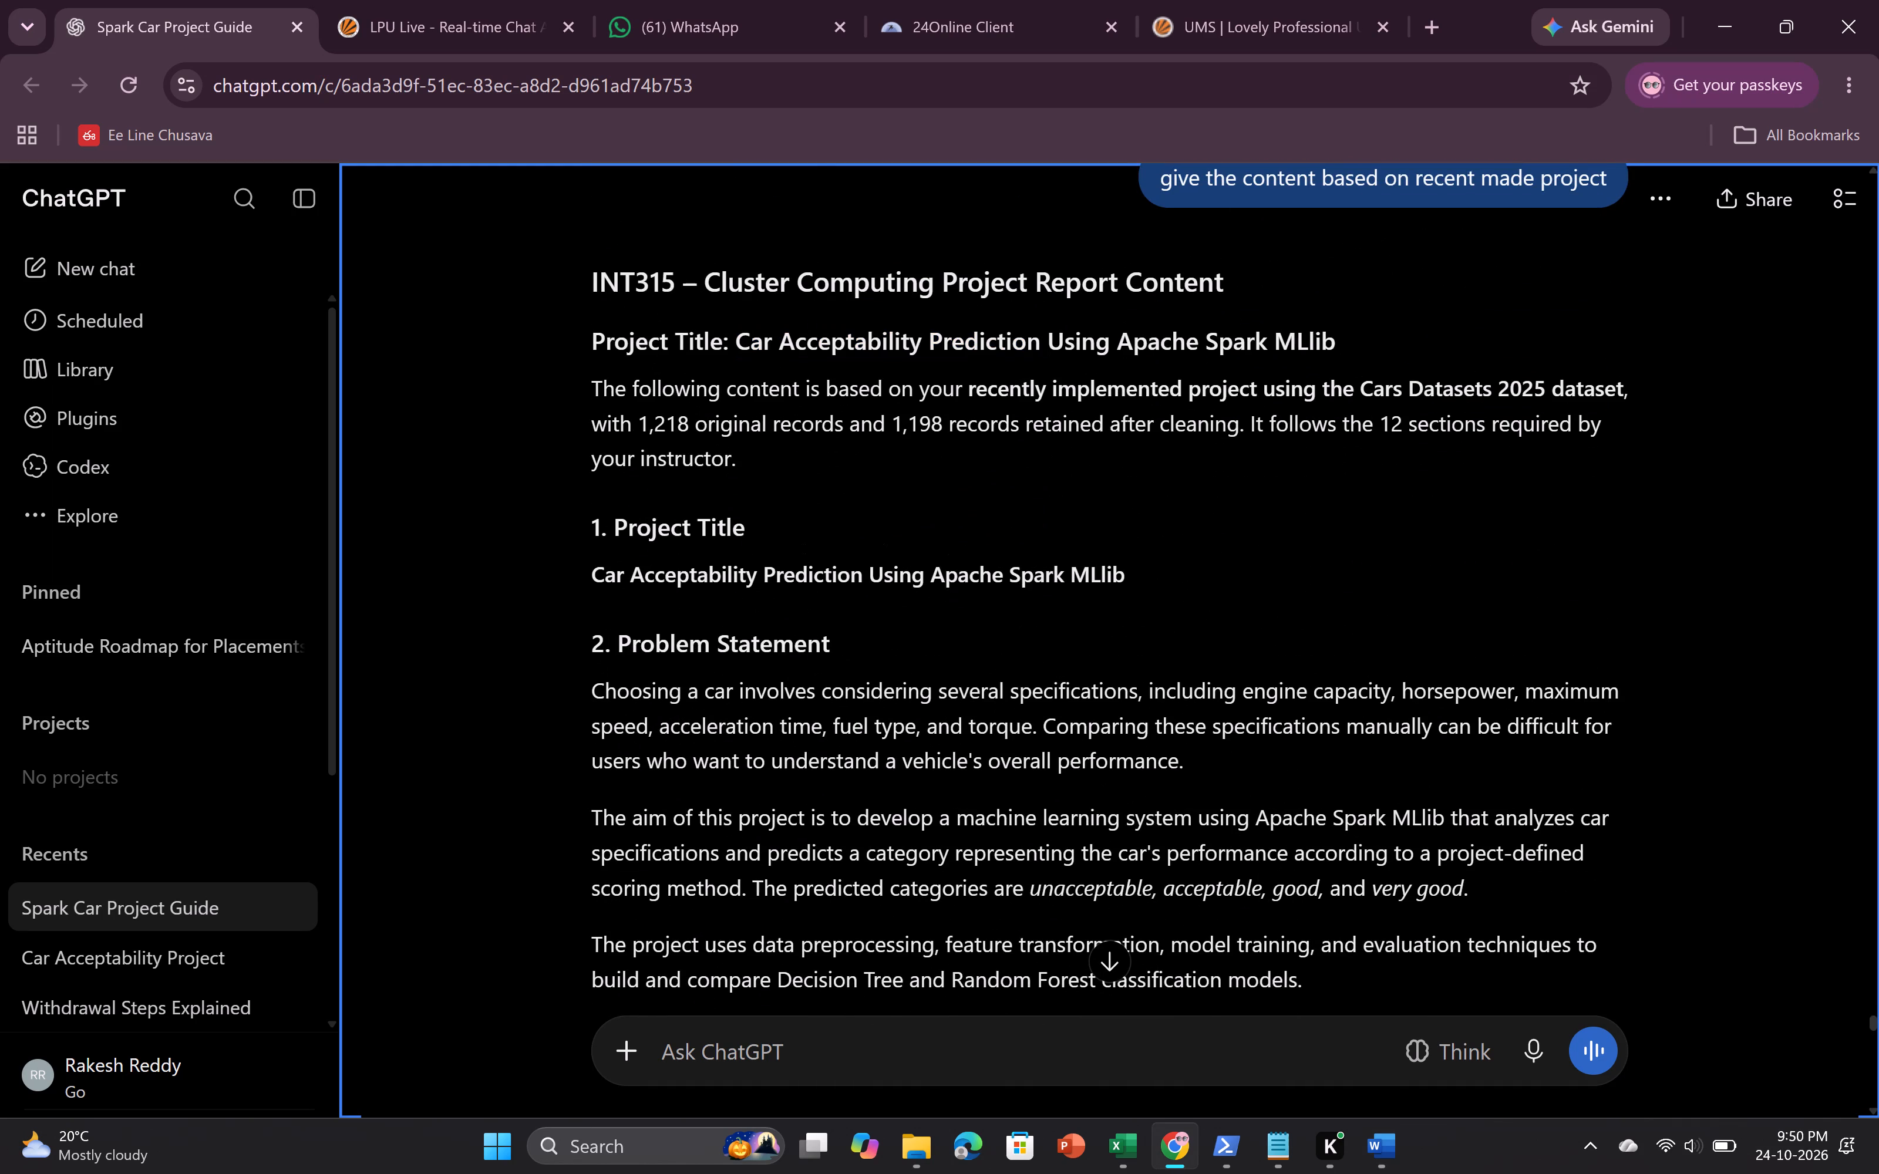
click(759, 1075)
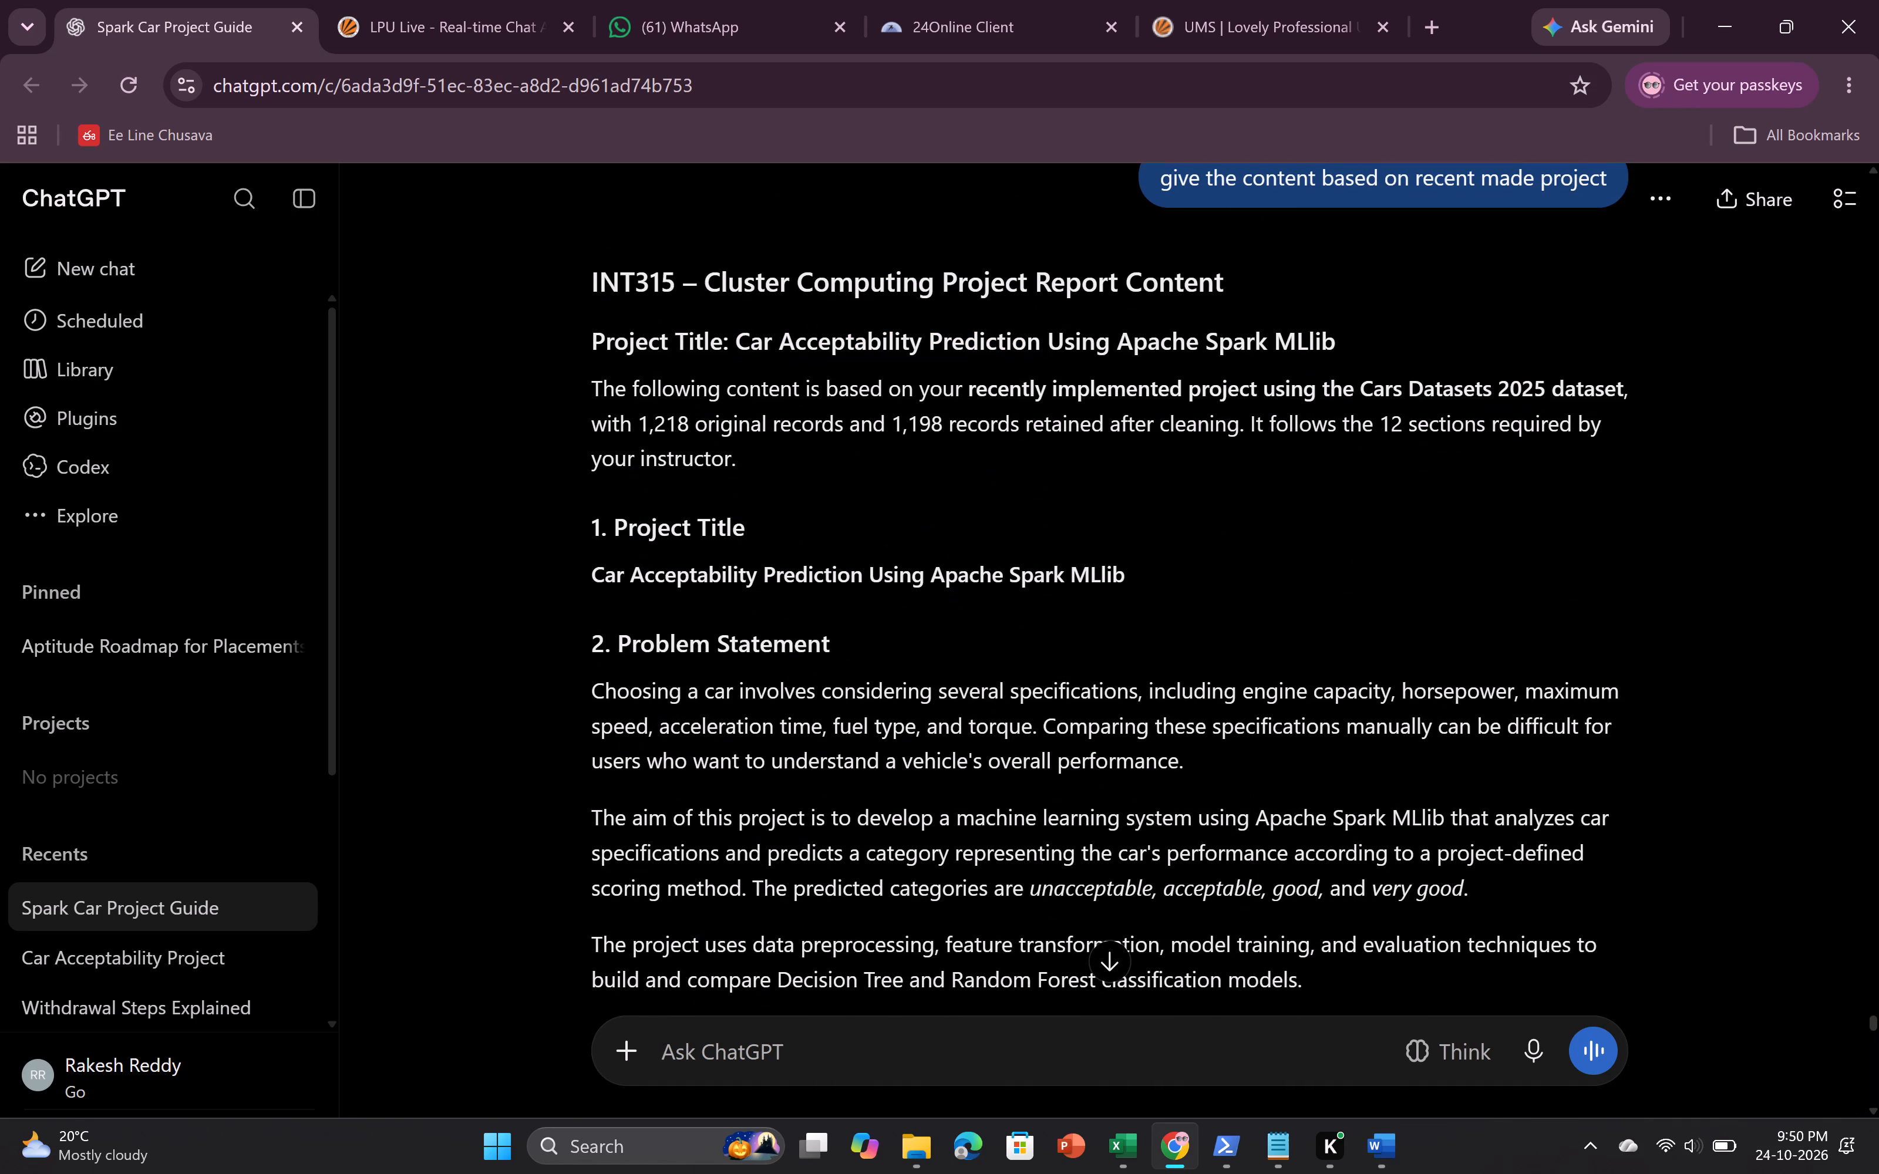
key(alt+Tab)
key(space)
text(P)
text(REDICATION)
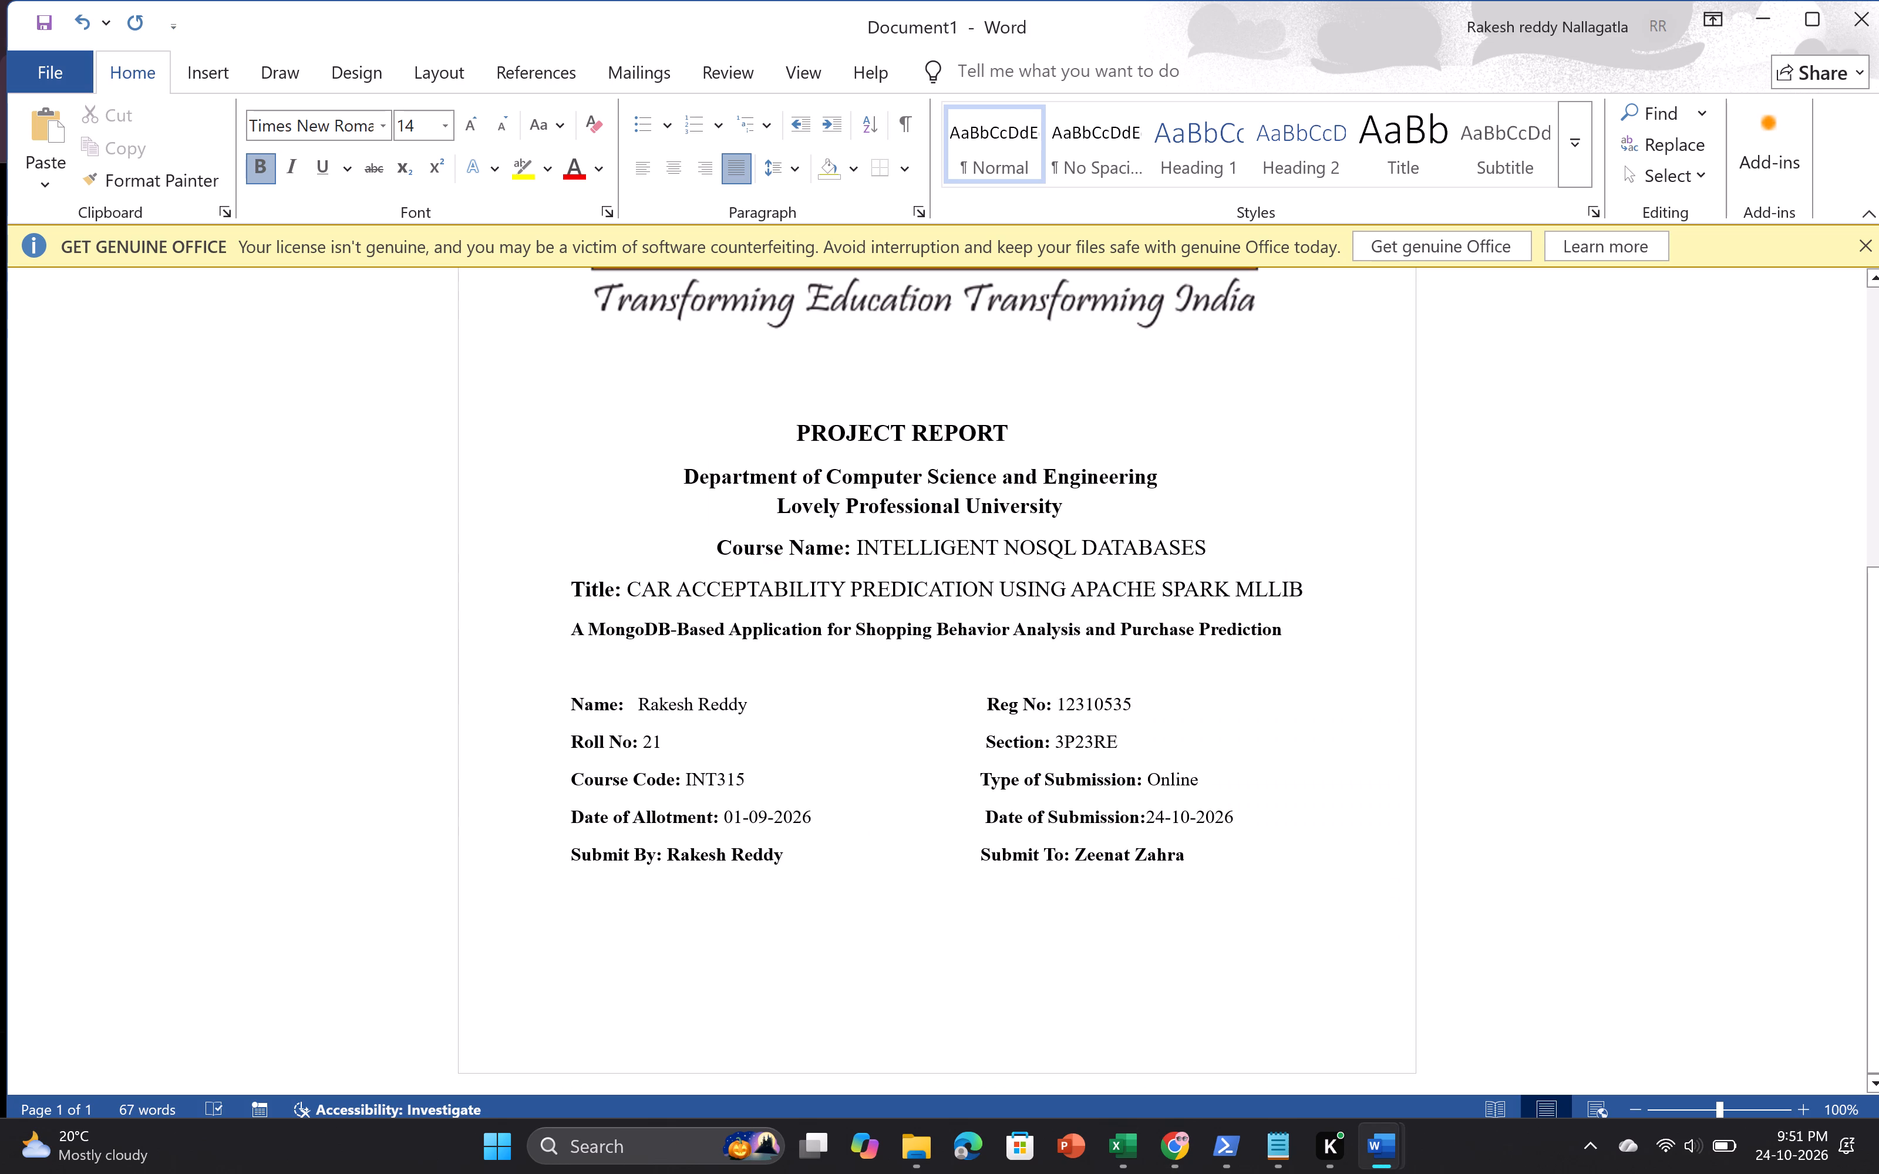
Delete the "A MongoDB-Based Application for Shopping Behavior Analysis and Purchase Prediction" subtitle and the blank line between the title and the student details.
click(904, 723)
drag(576, 630, 1266, 629)
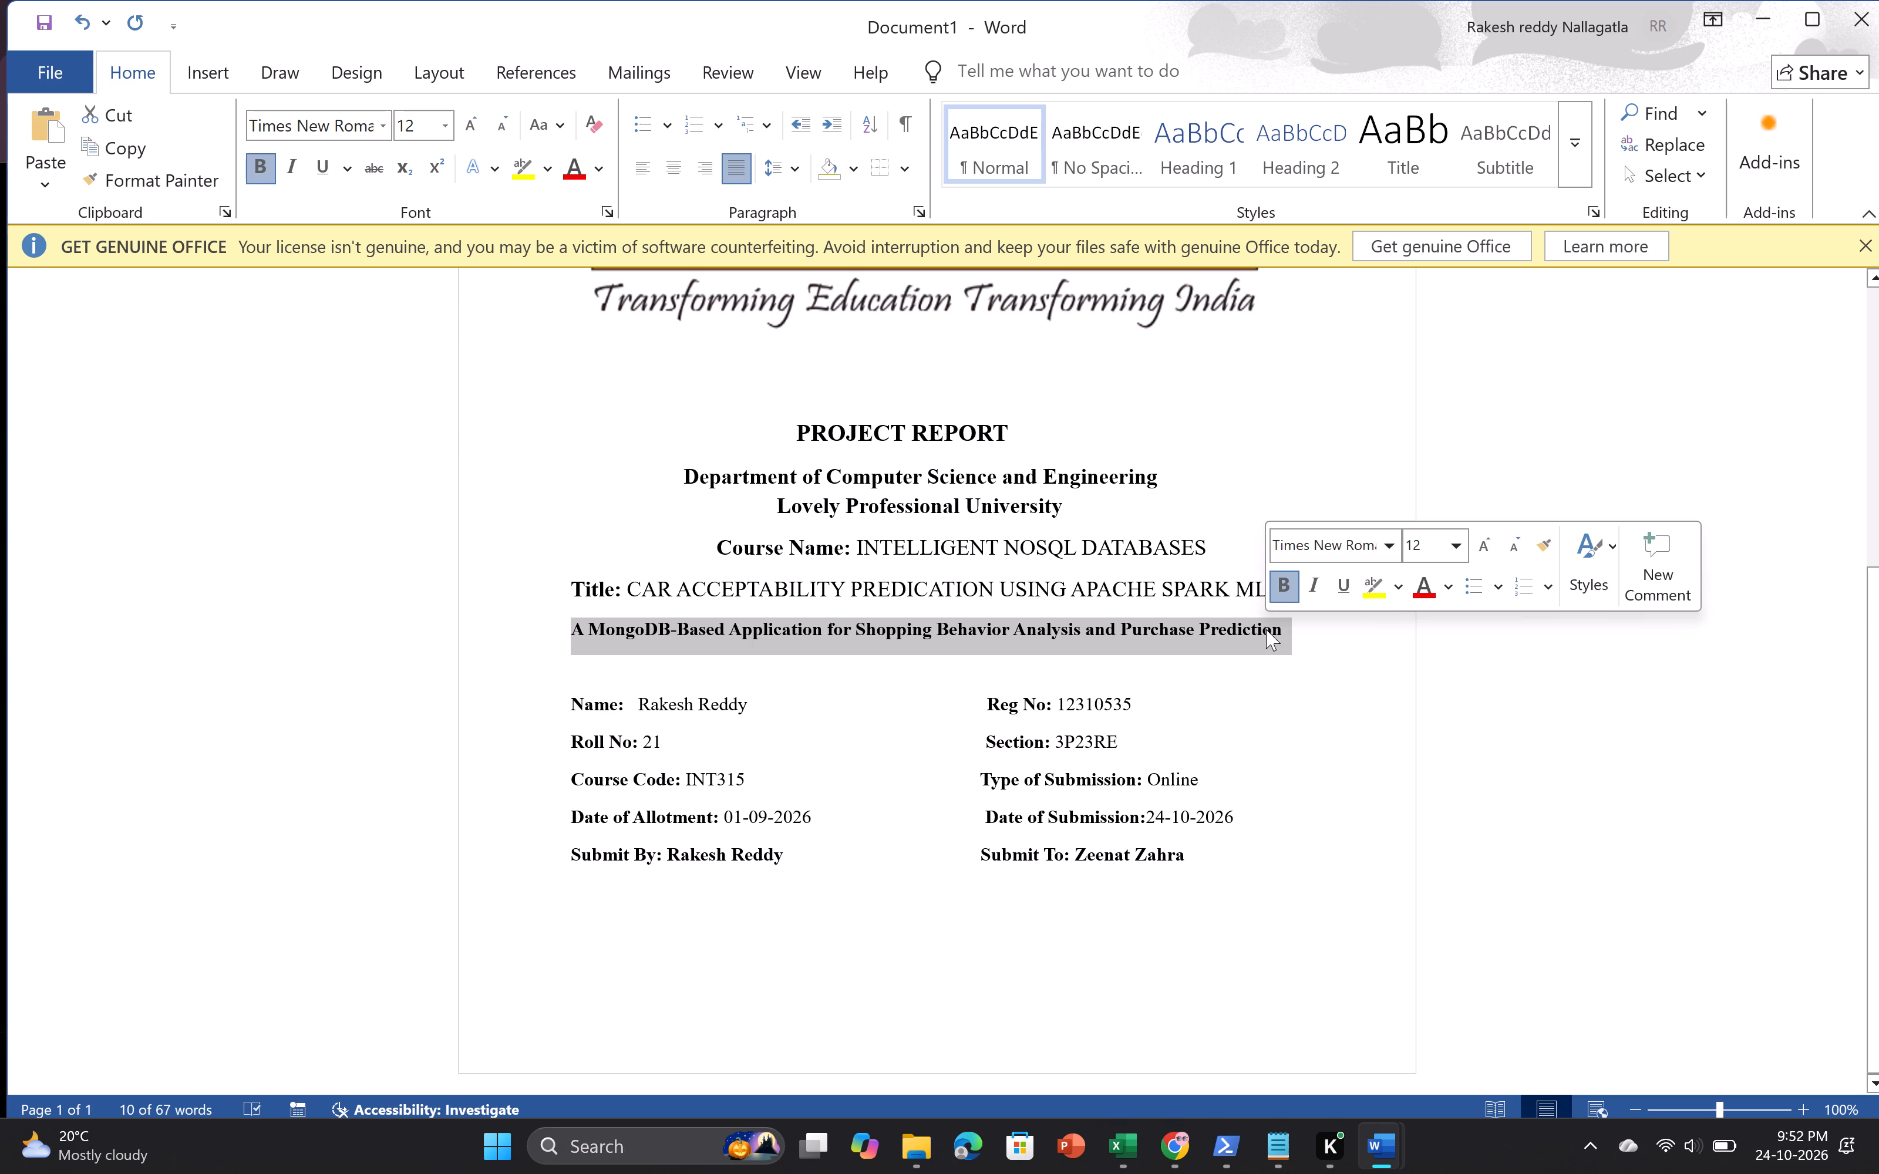
key(BackSpace)
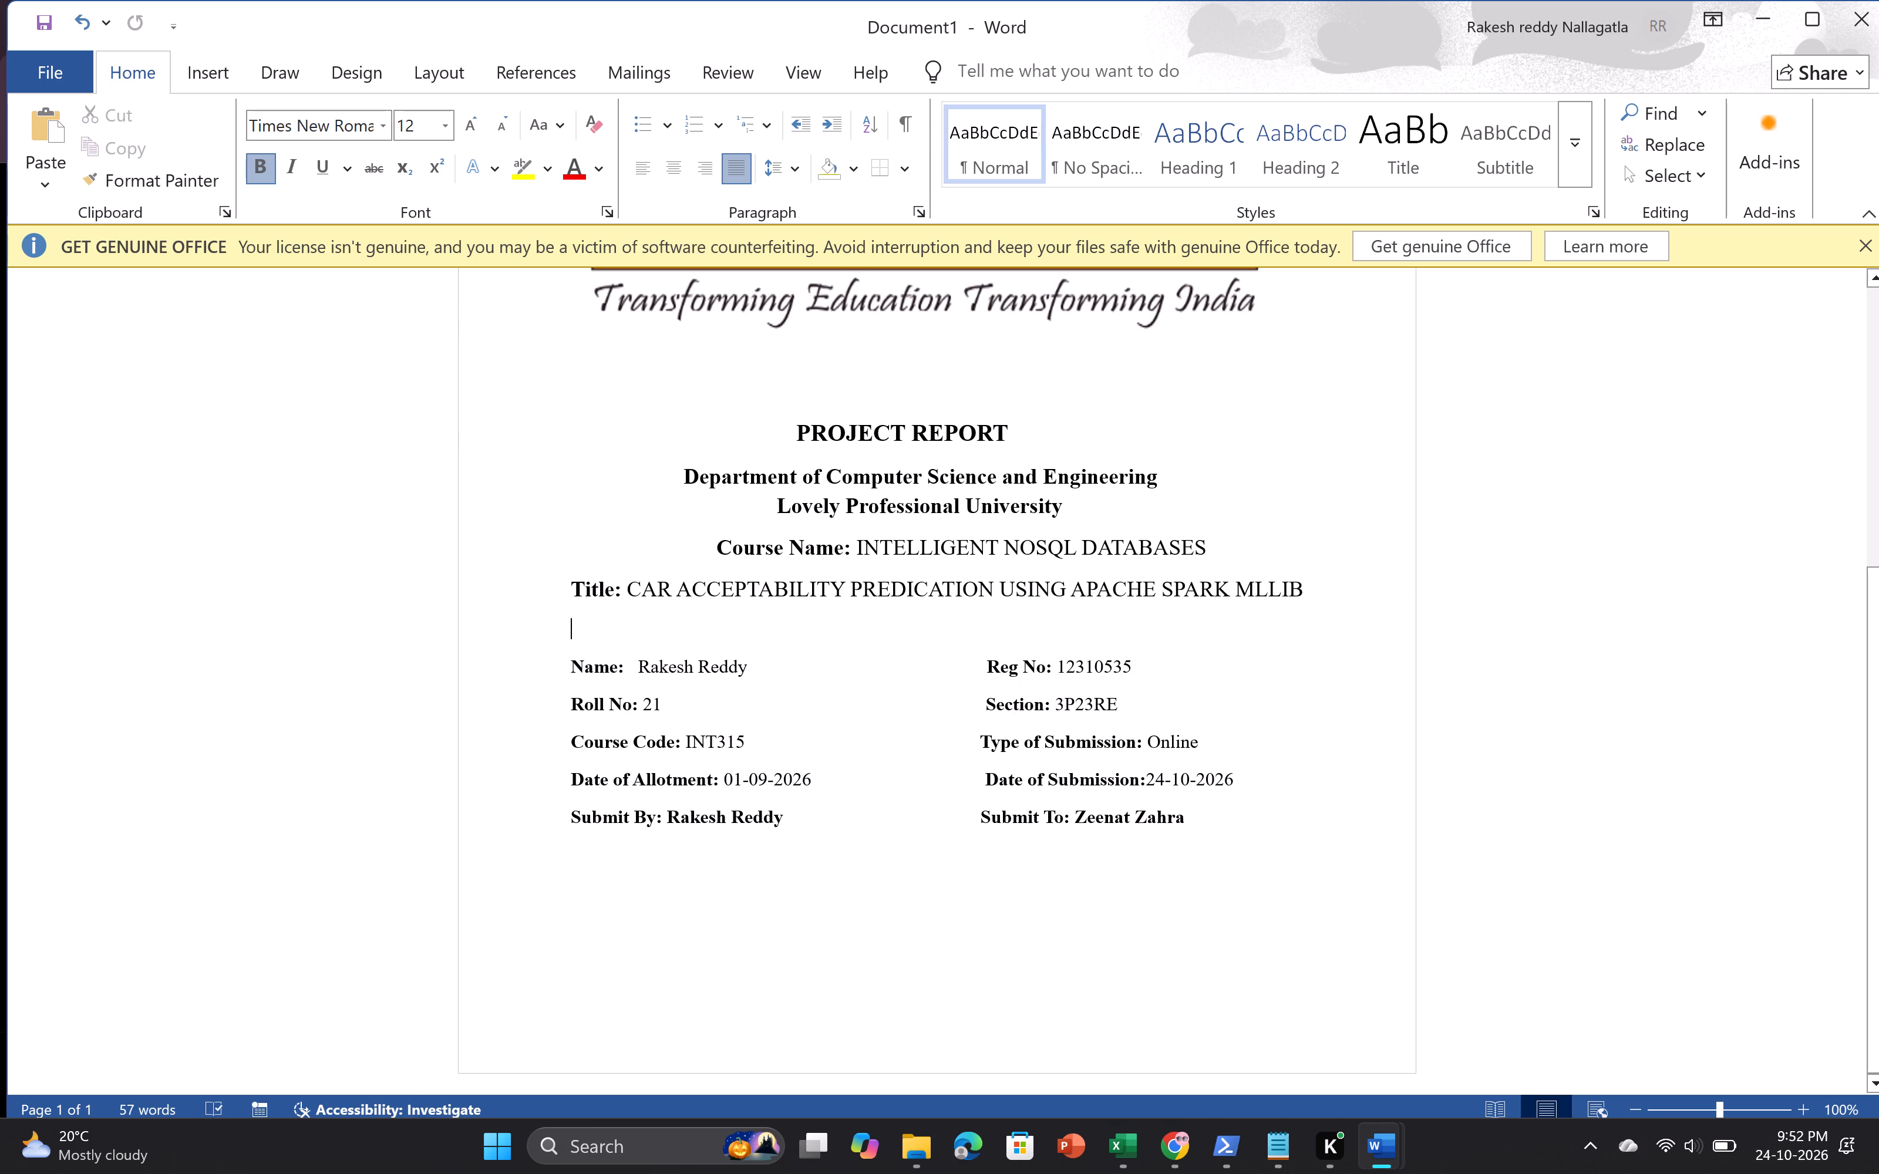
key(BackSpace)
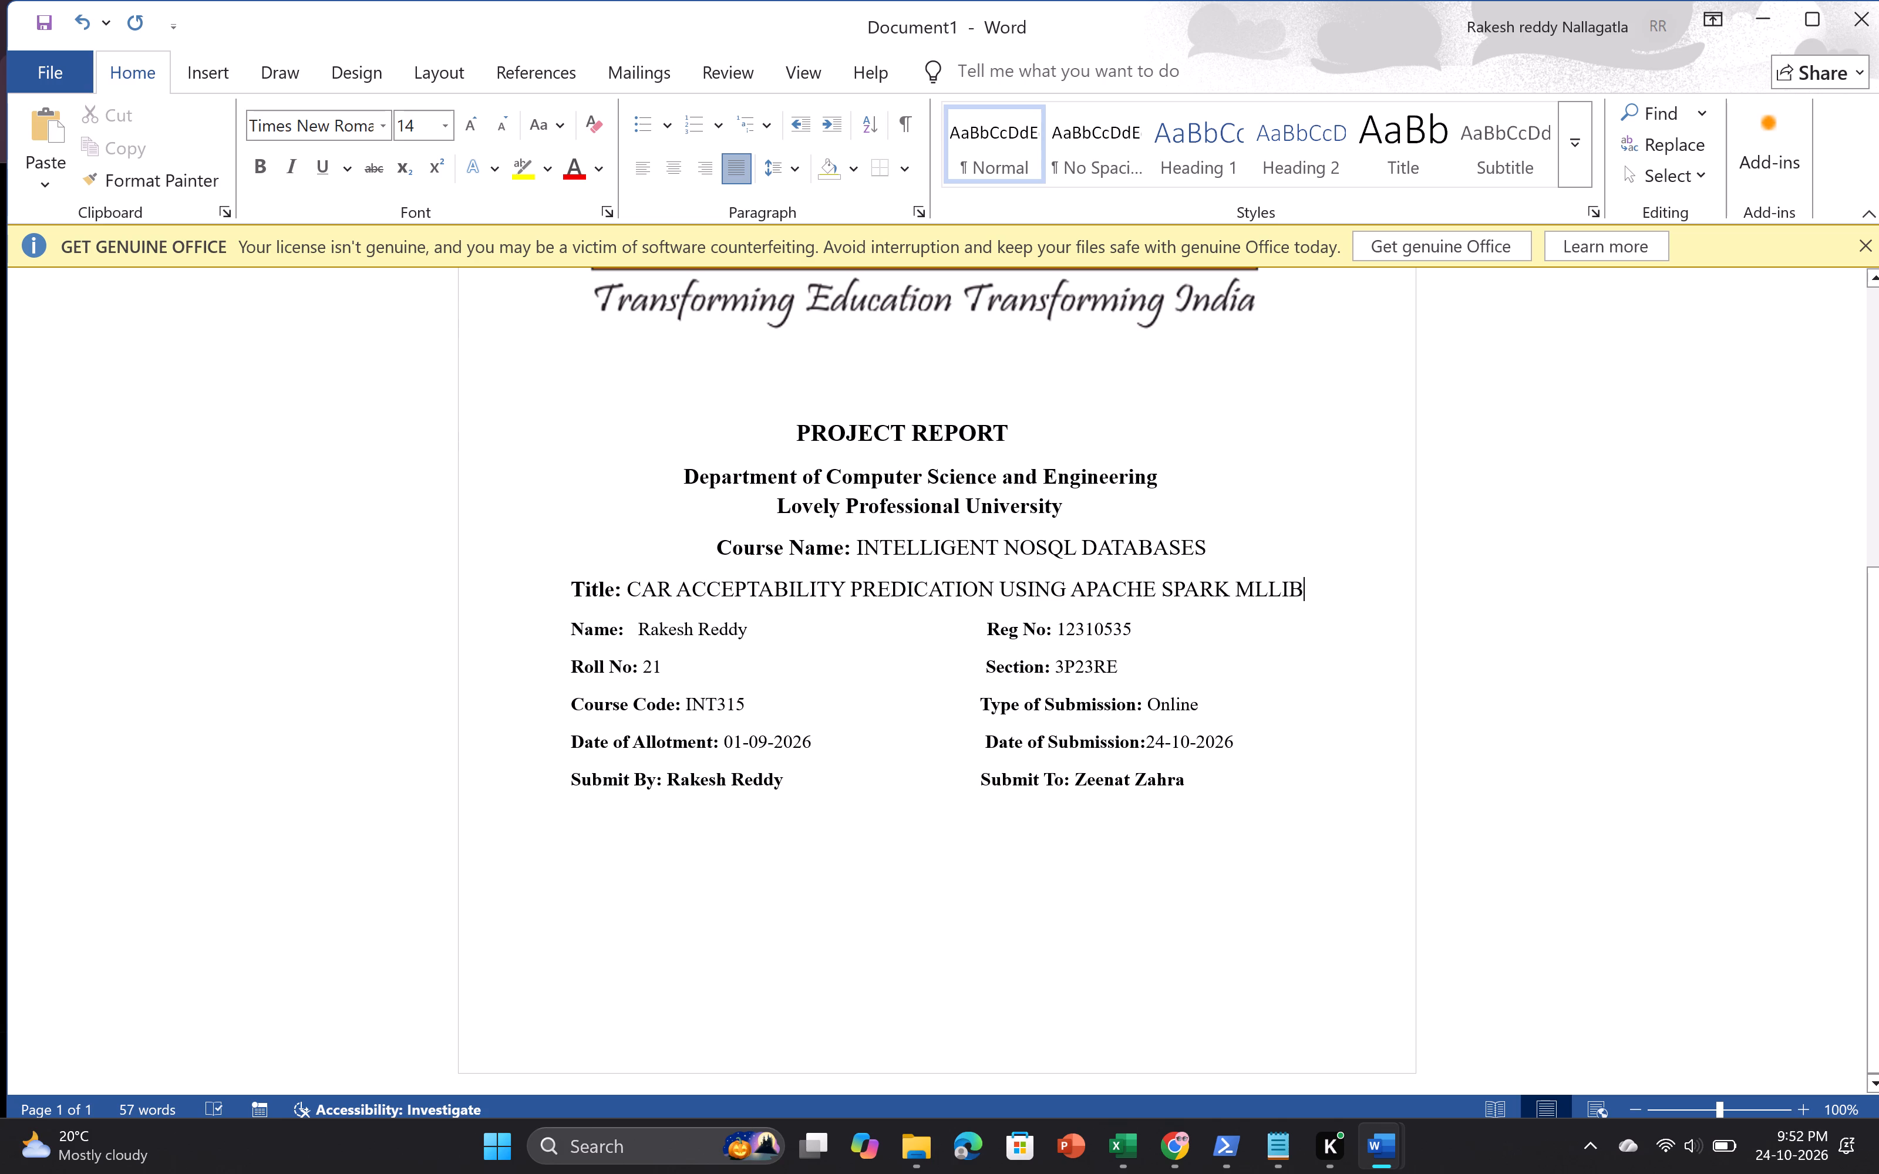
Remove the bold formatting from the "Course Name:" label.
drag(847, 549, 750, 554)
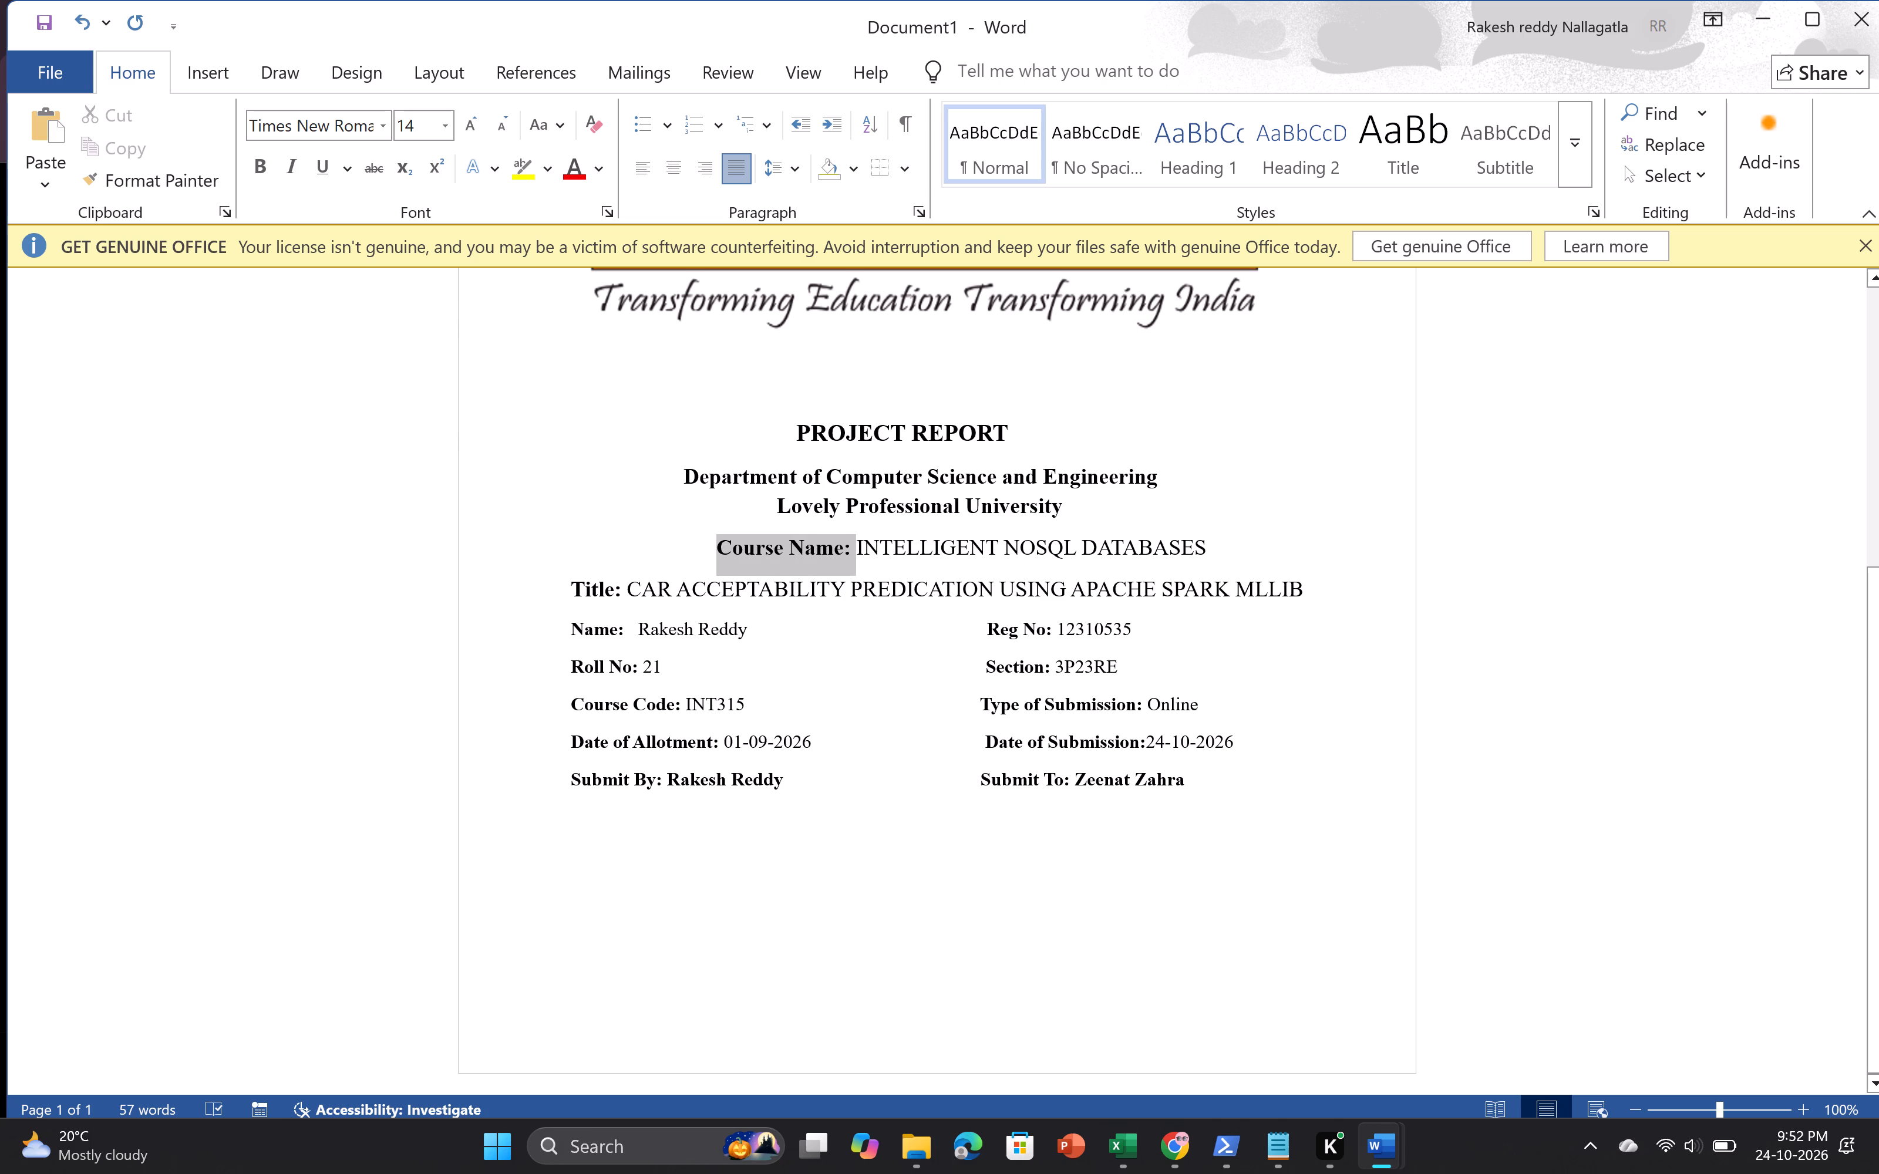
drag(750, 554, 736, 554)
click(743, 520)
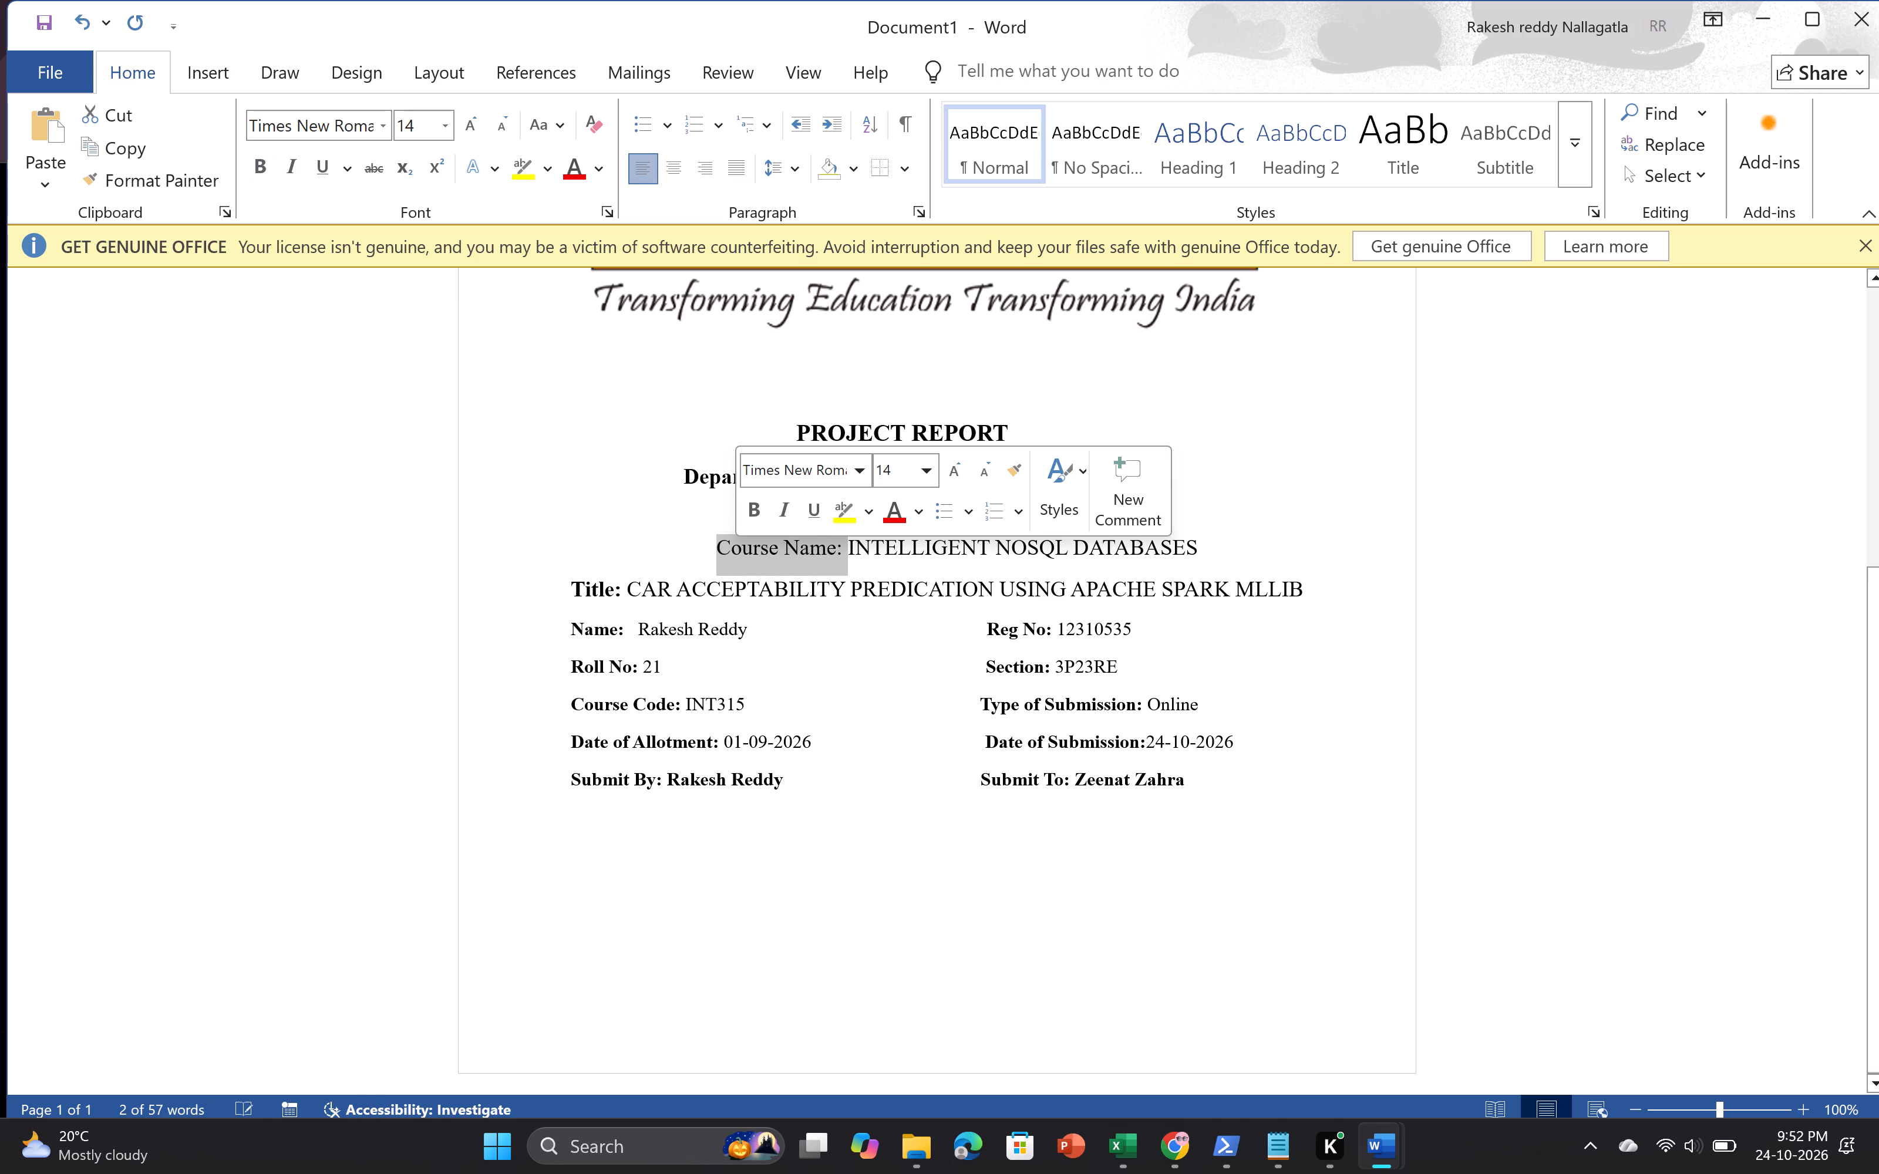
Make the course name text "INTELLIGENT NOSQL DATABASES" bold.
click(851, 549)
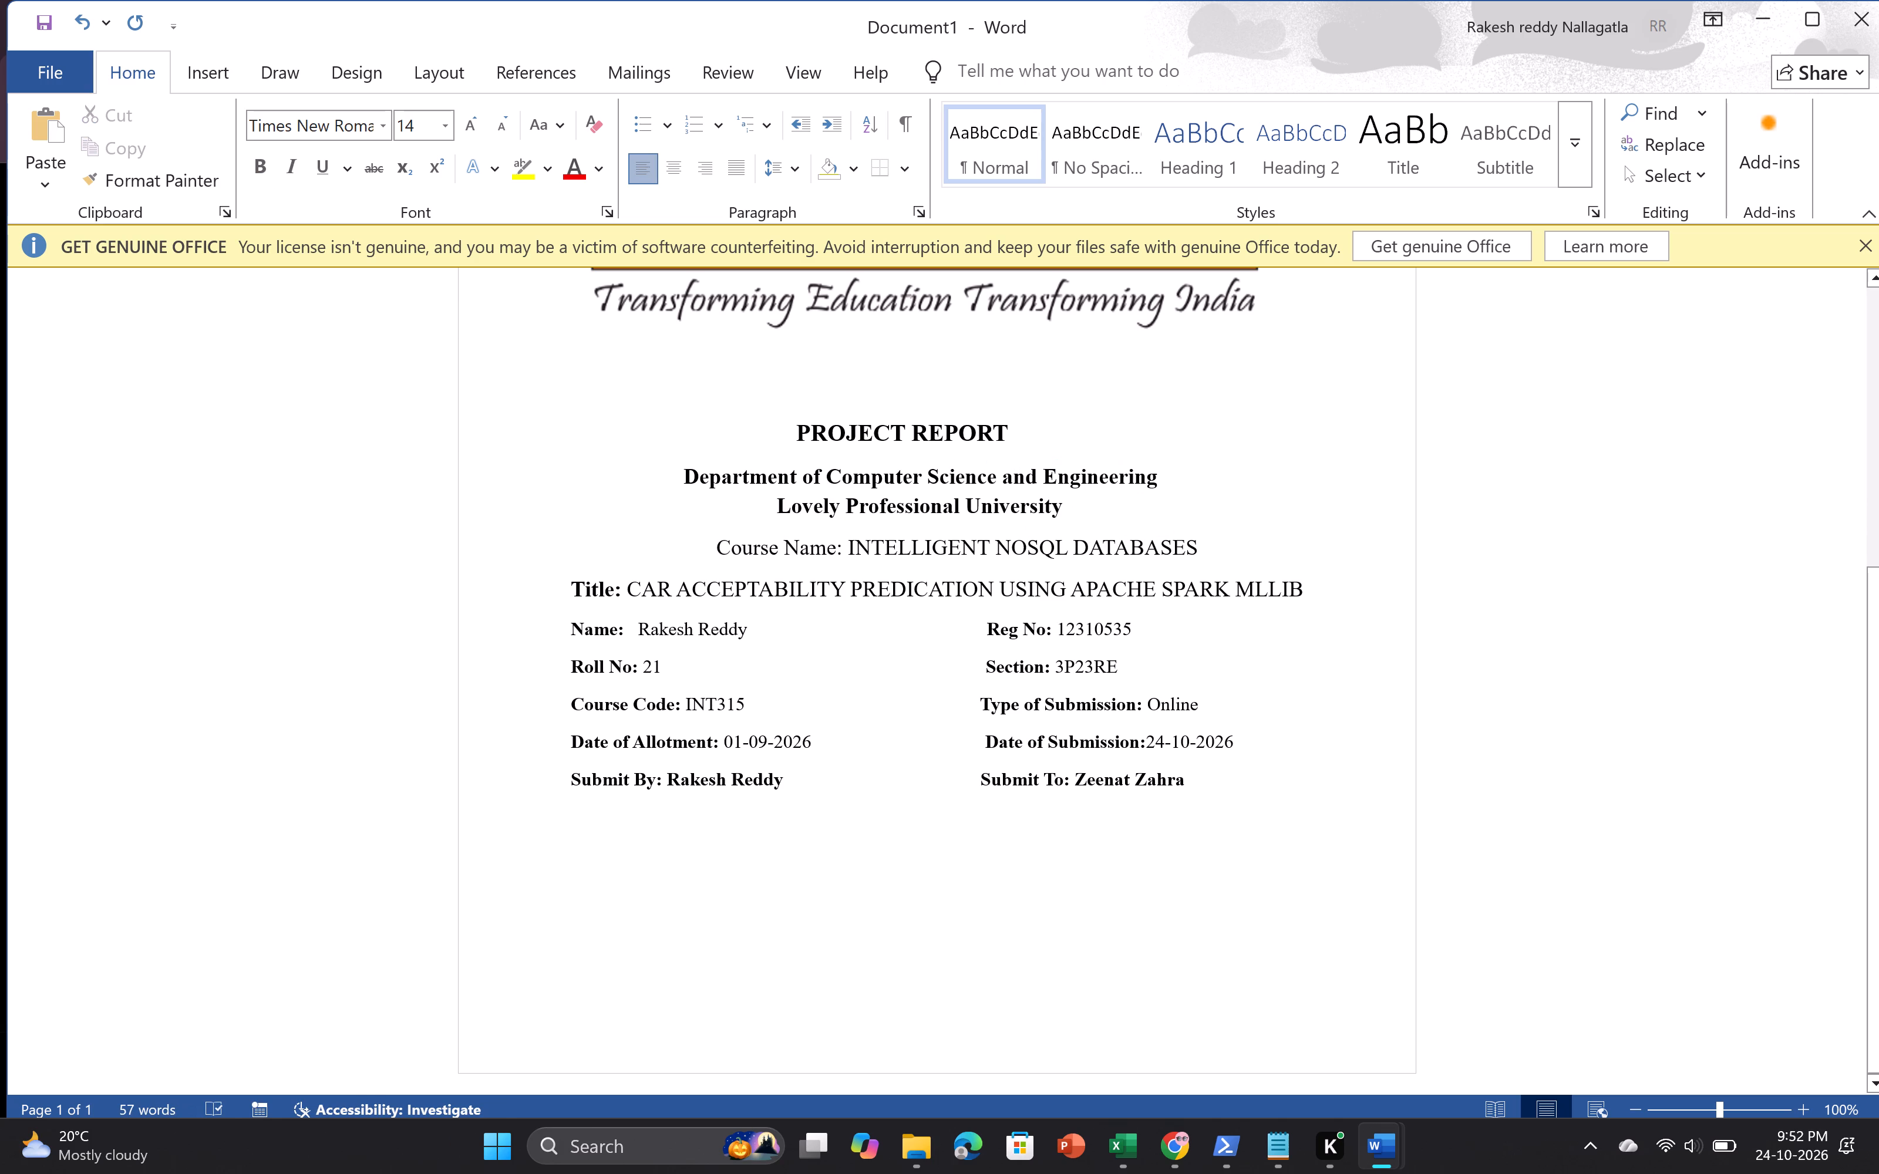
drag(851, 549, 866, 545)
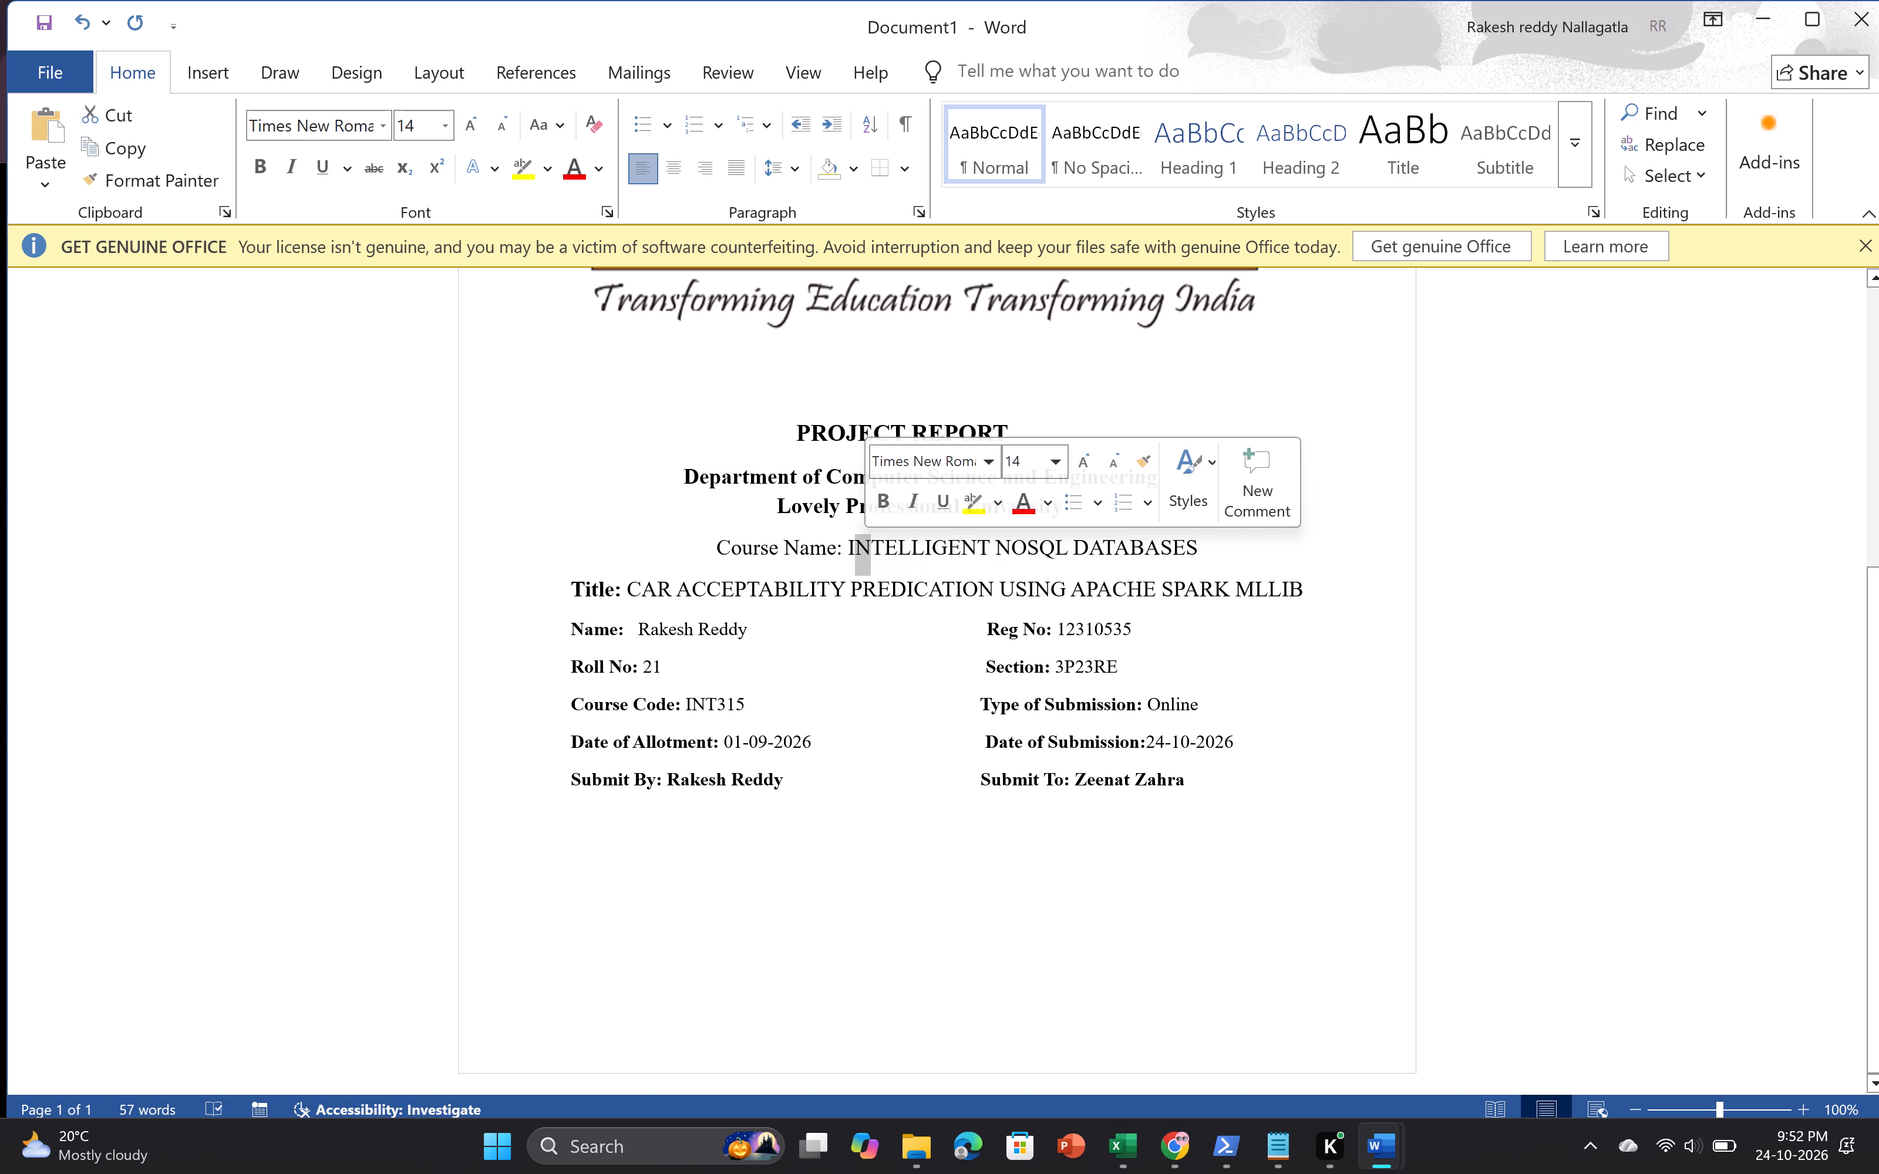
click(851, 551)
drag(851, 551, 1196, 548)
click(1213, 494)
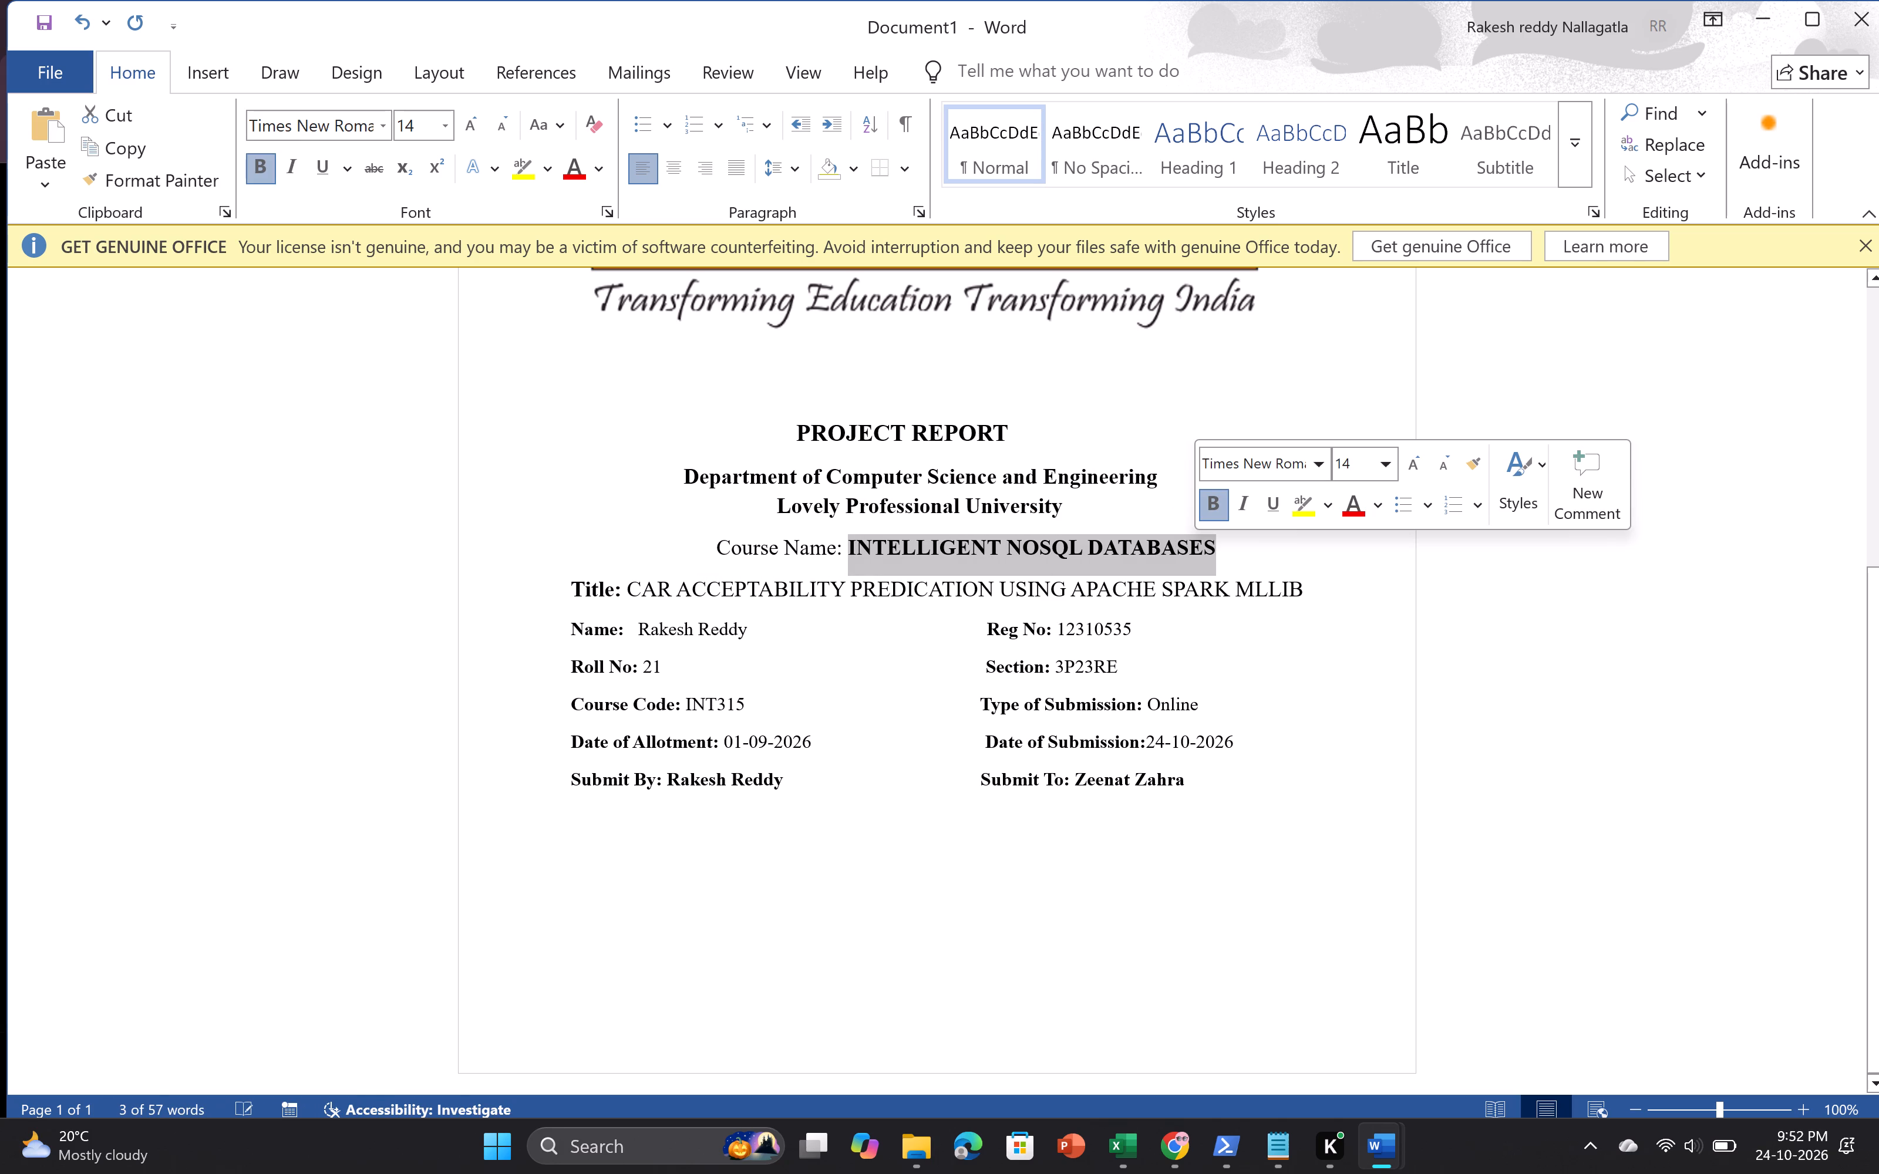
Make the title text "CAR ACCEPTABILITY PREDICATION USING APACHE SPARK MLLIB" bold, including the colon after "Title".
drag(621, 591, 1284, 573)
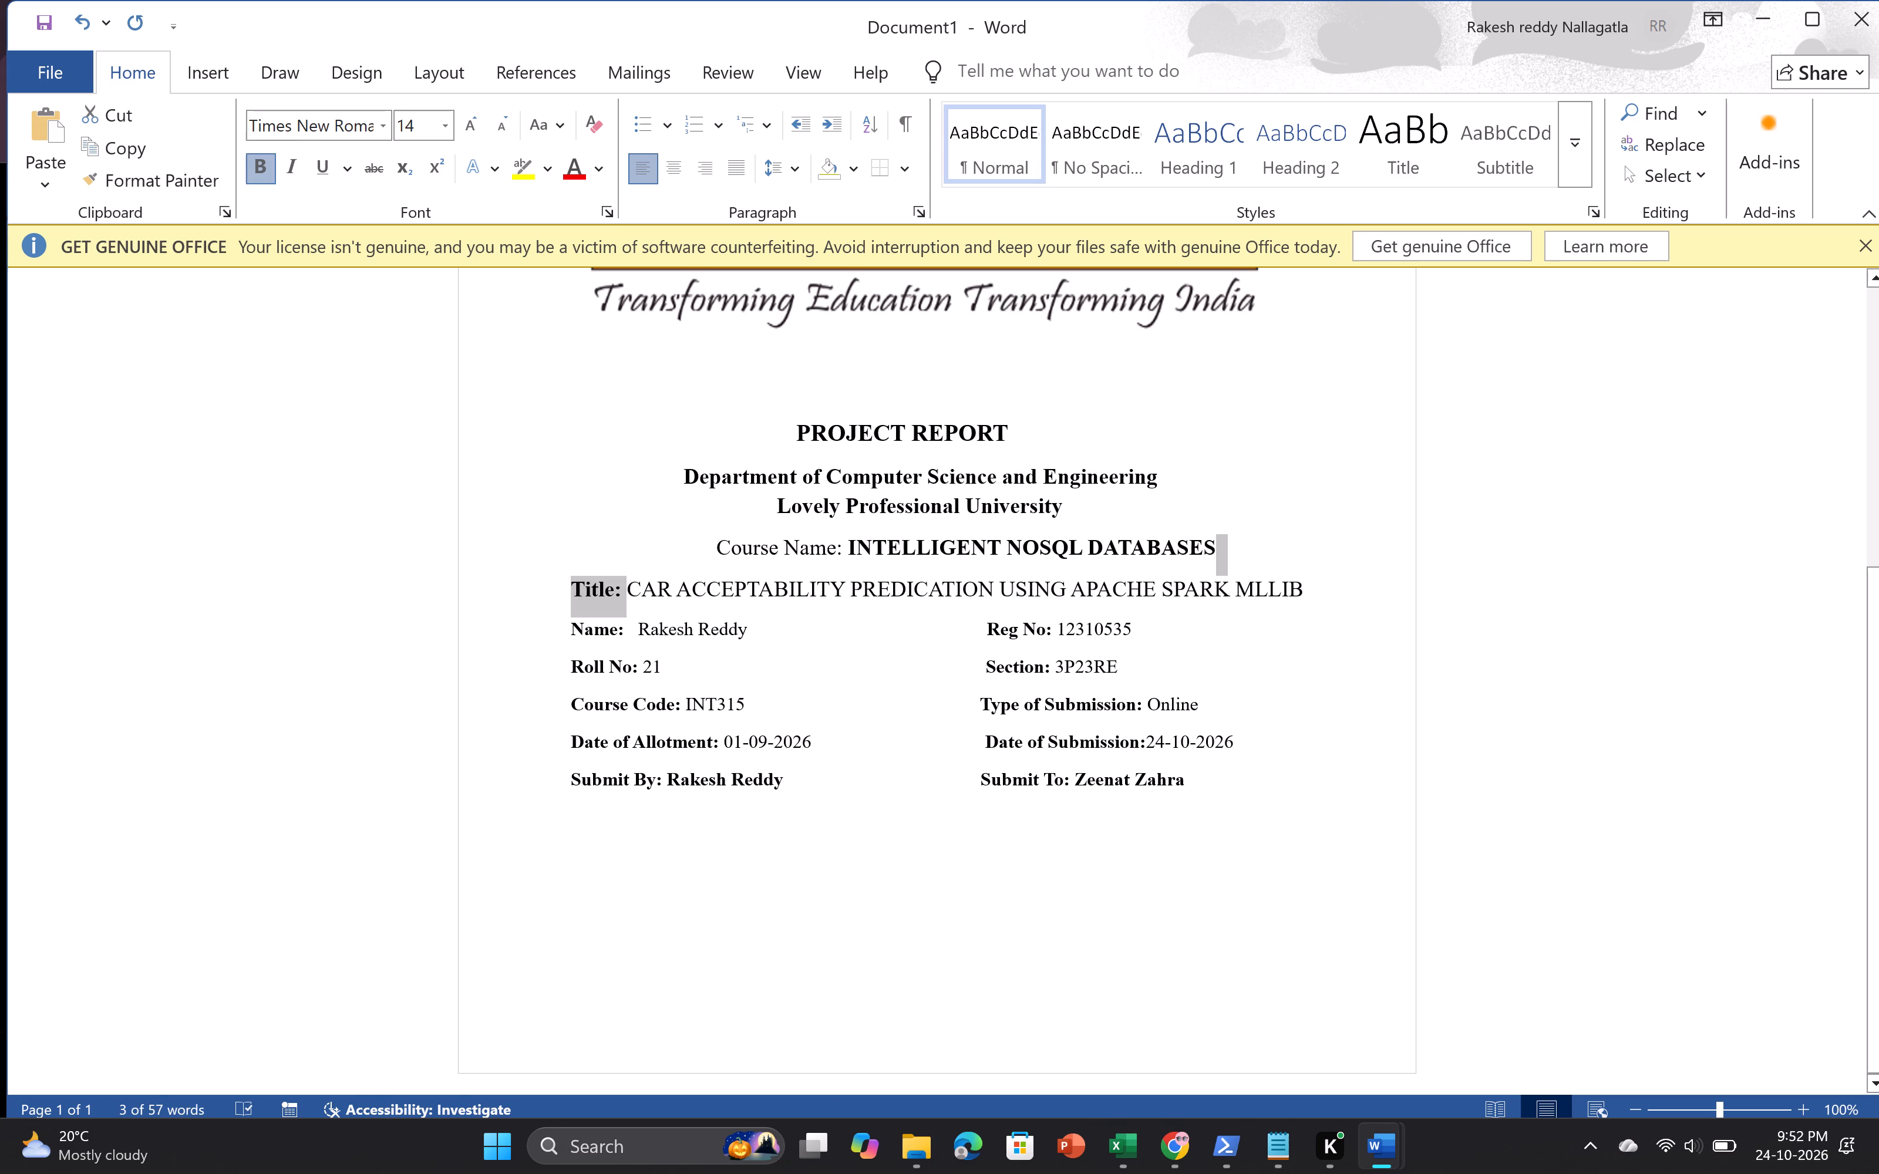
drag(1284, 573, 1309, 589)
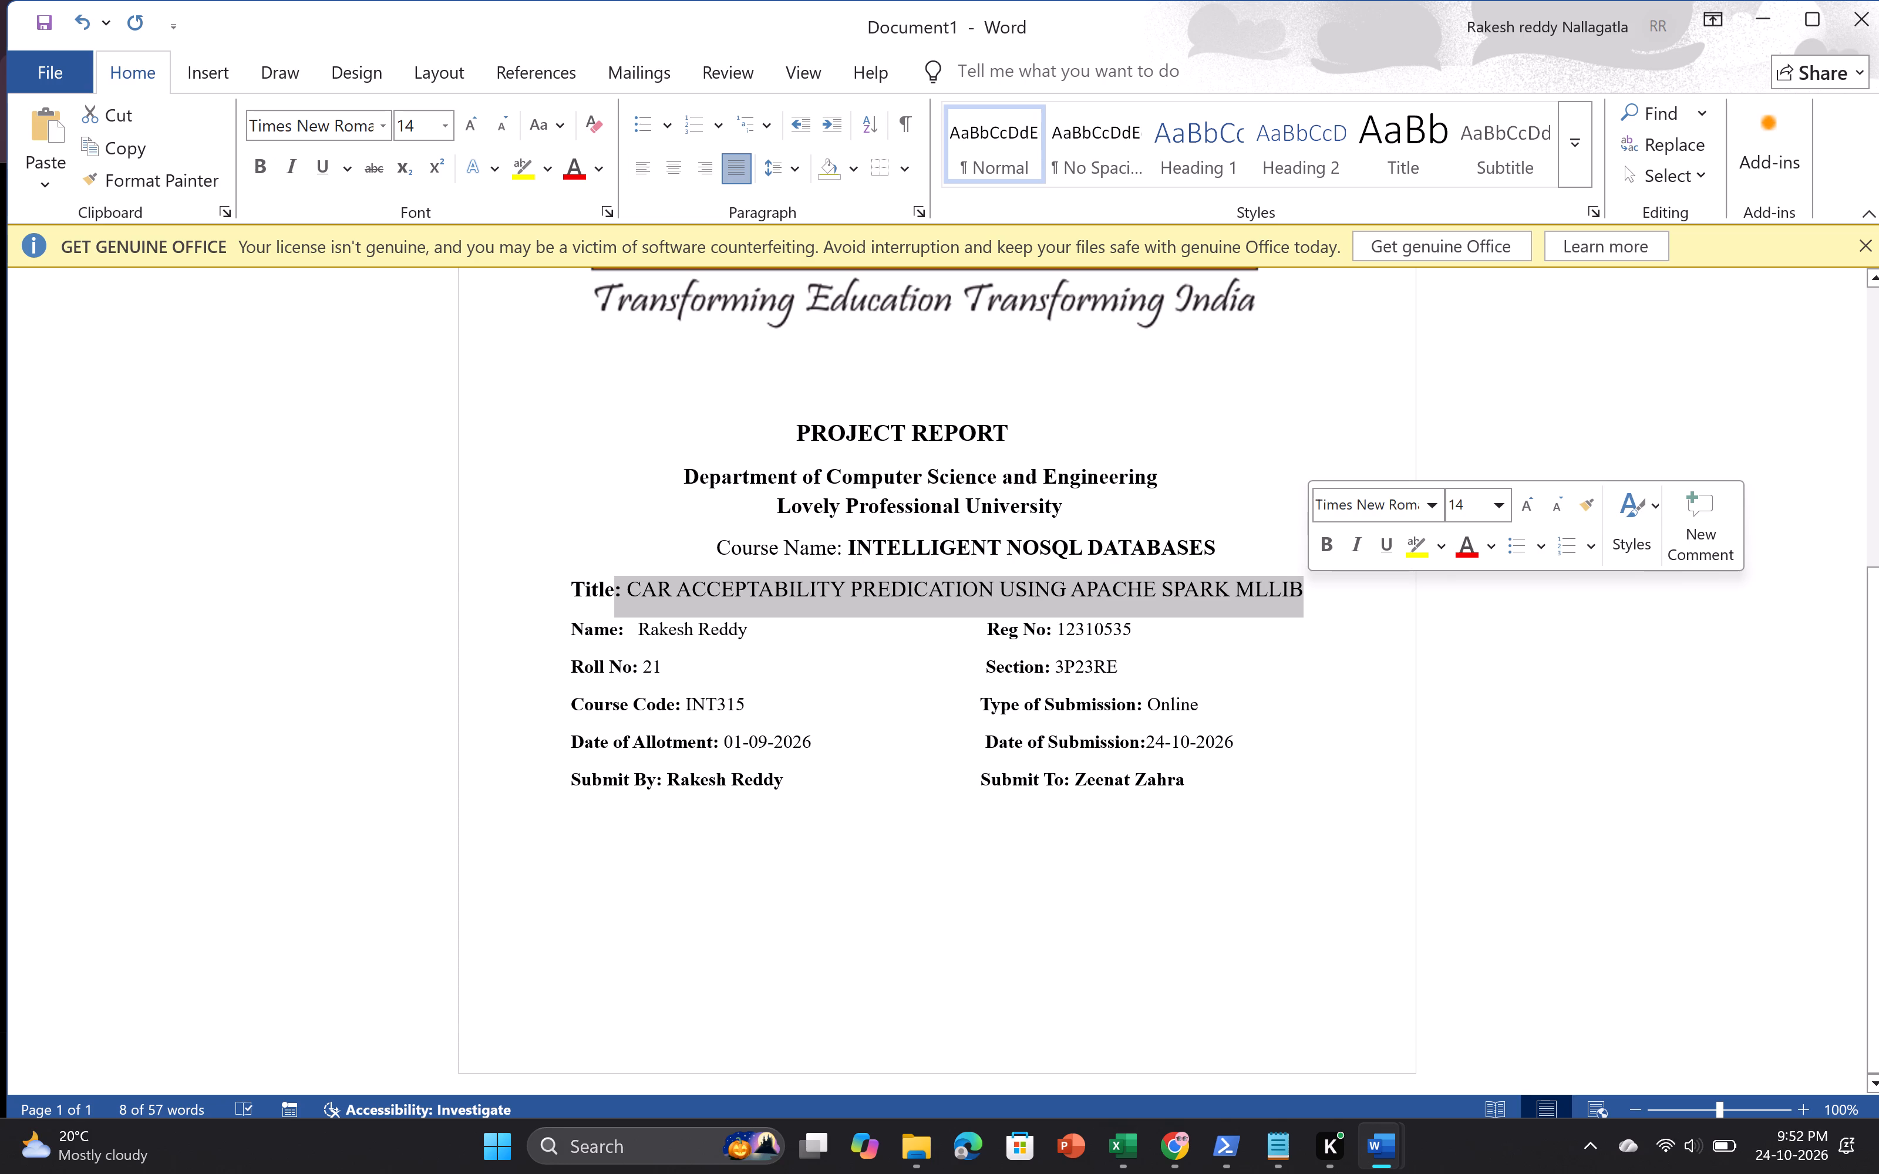
click(1325, 556)
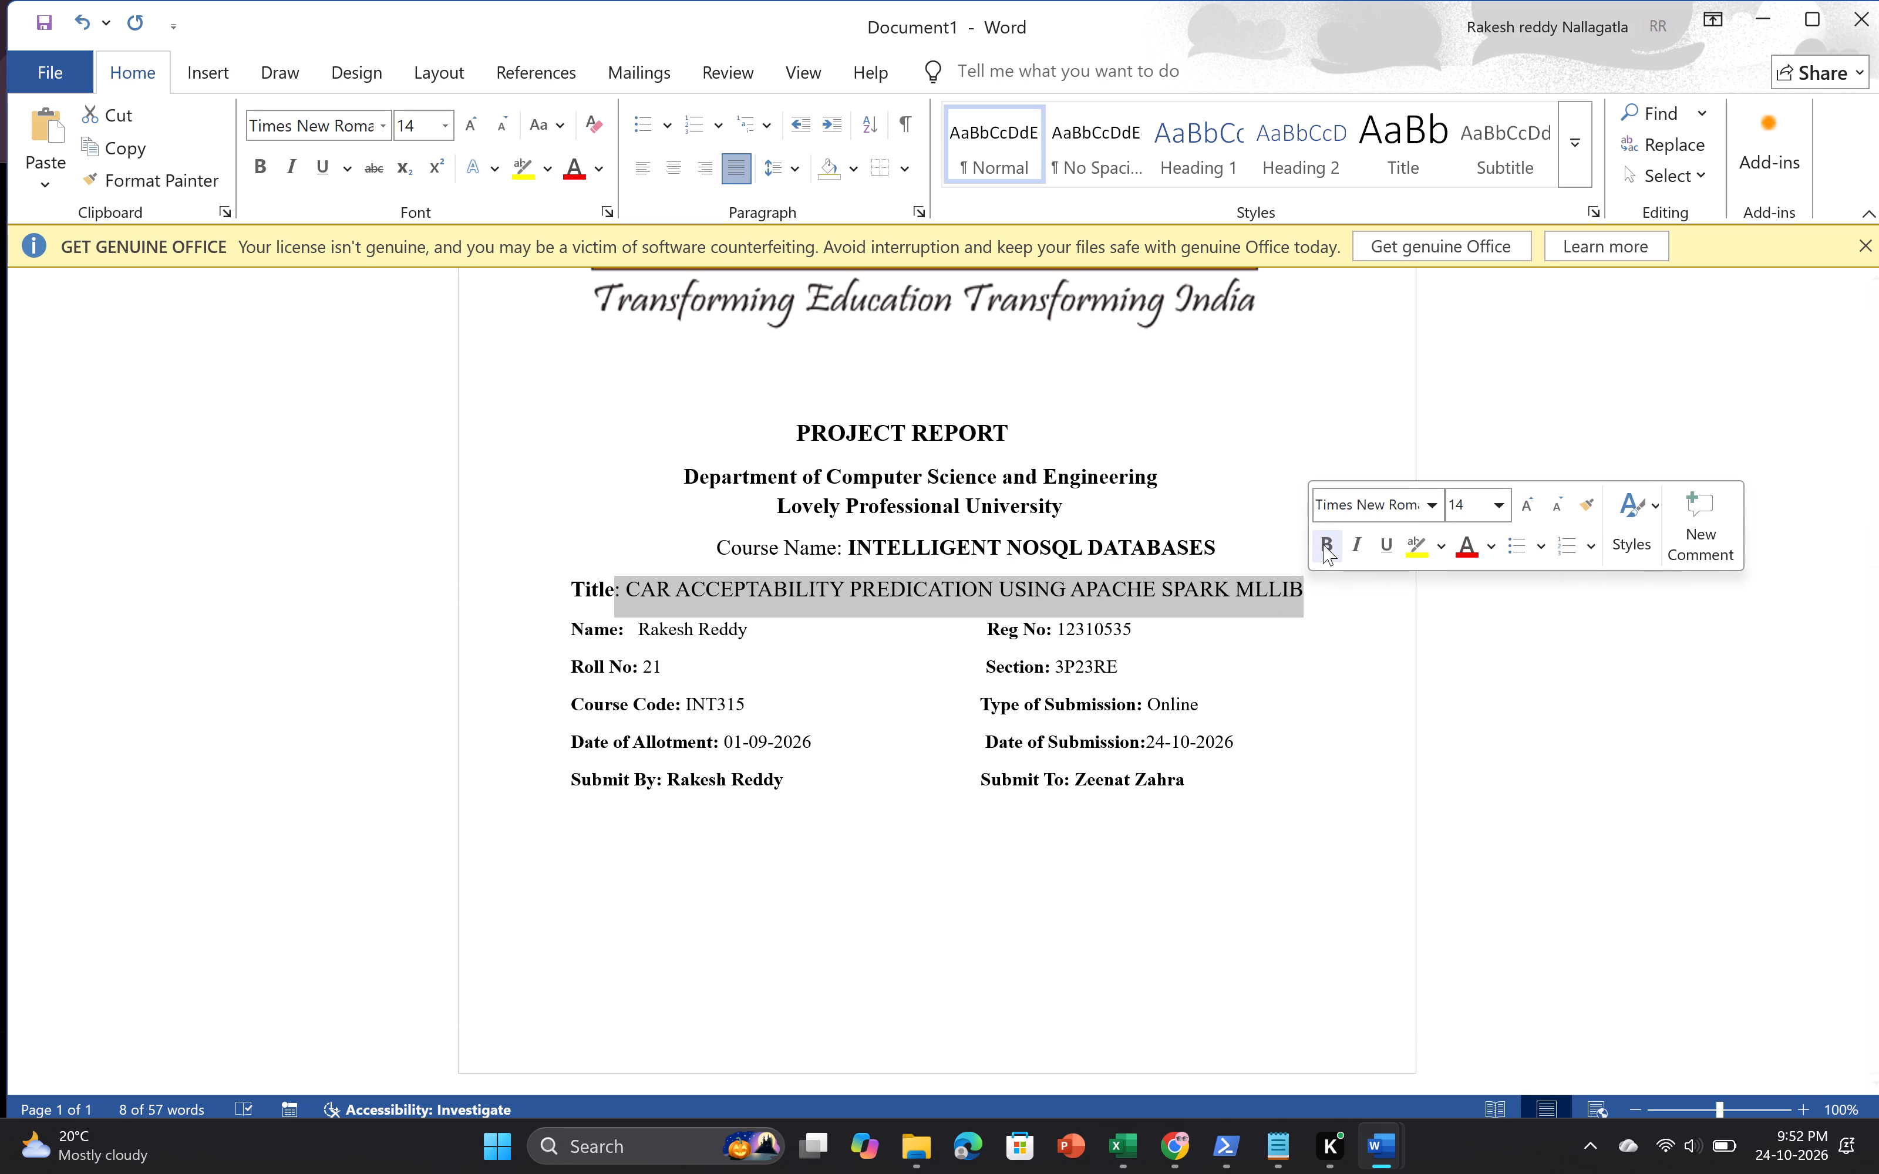
click(1323, 544)
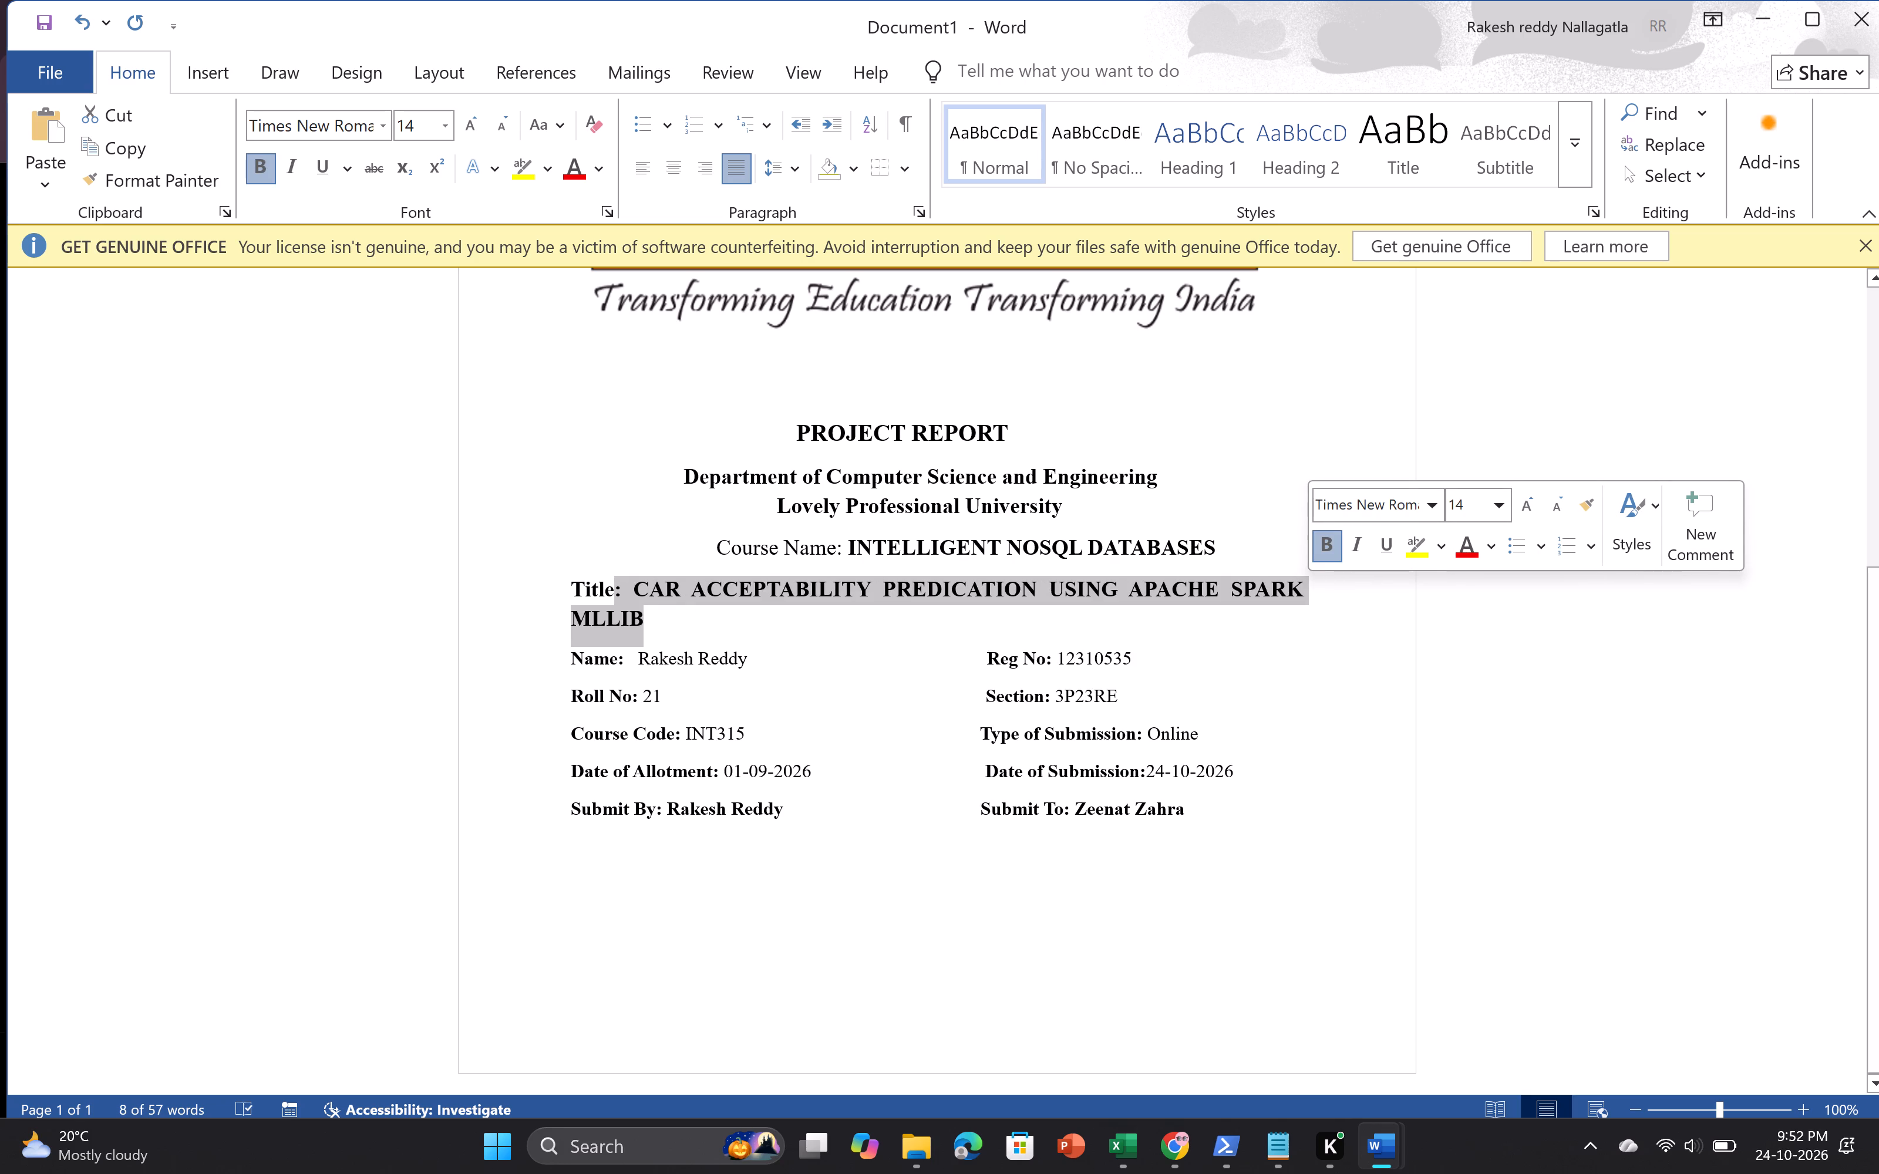
Delete the space between "Title:" and "CAR" in the title line.
click(630, 586)
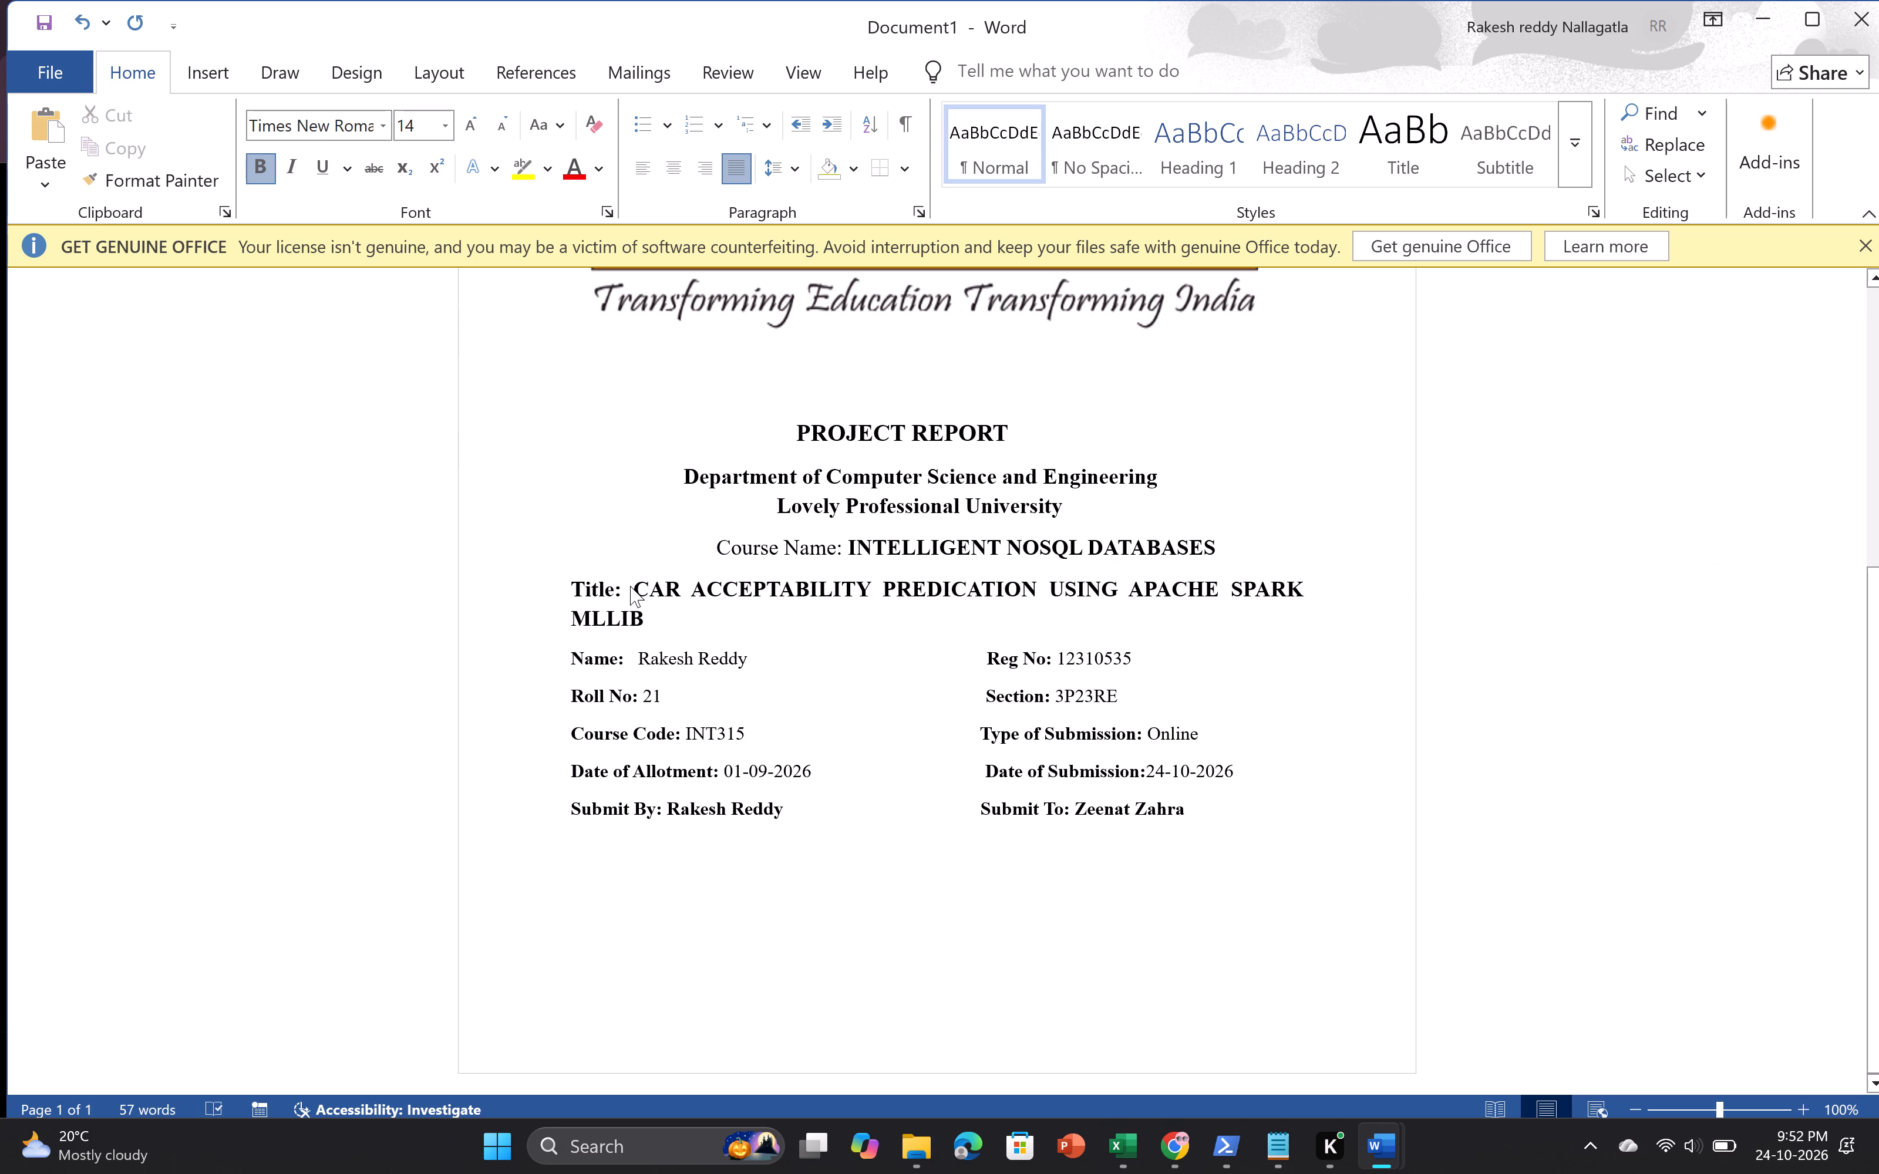
key(BackSpace)
key(Right)
key(Right)
key(Right)
key(Right)
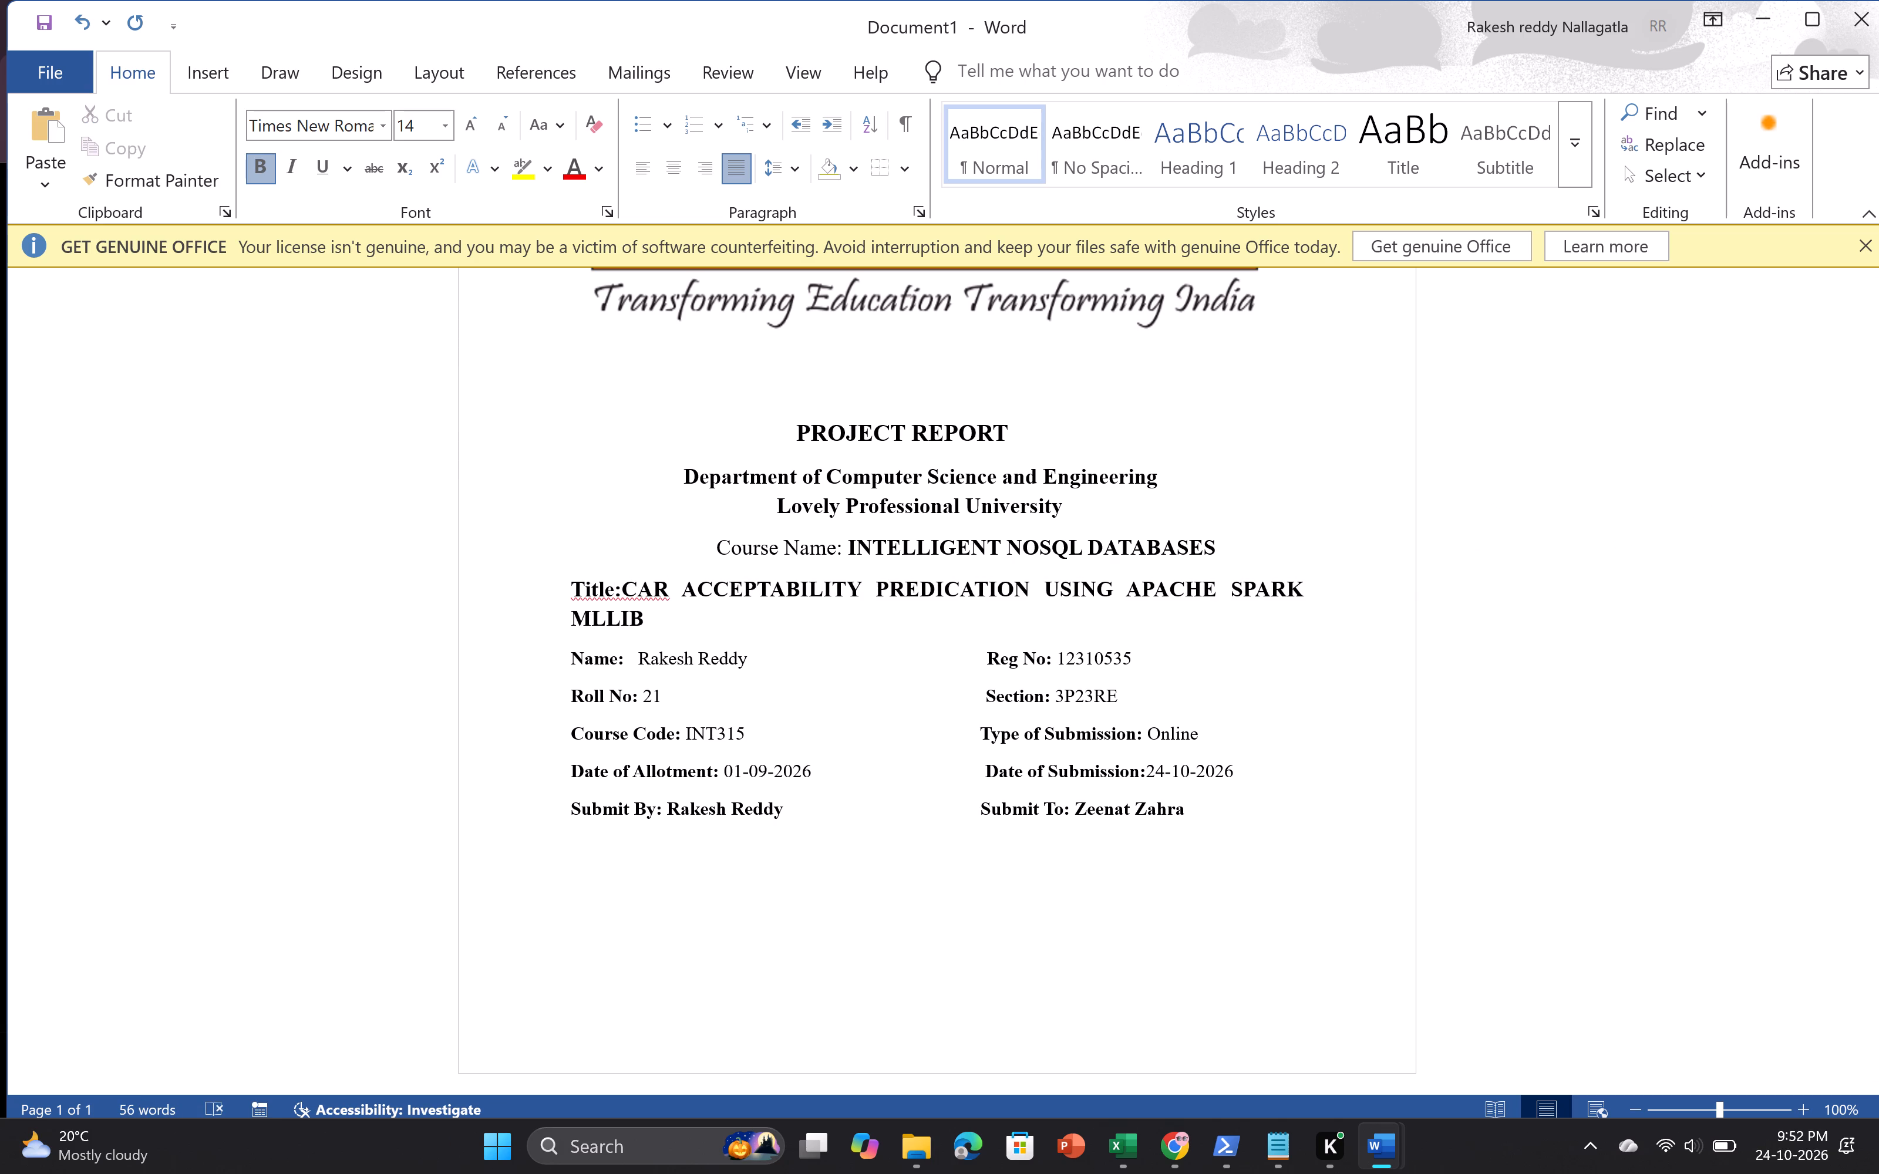
key(BackSpace)
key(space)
Merge the title line into the course name line, and split it back onto its own left-aligned line directly below, without a blank line.
key(Left)
key(Left)
key(Left)
key(Left)
key(Left)
key(Right)
key(Left)
key(Left)
key(Left)
key(Left)
key(Left)
key(Left)
key(BackSpace)
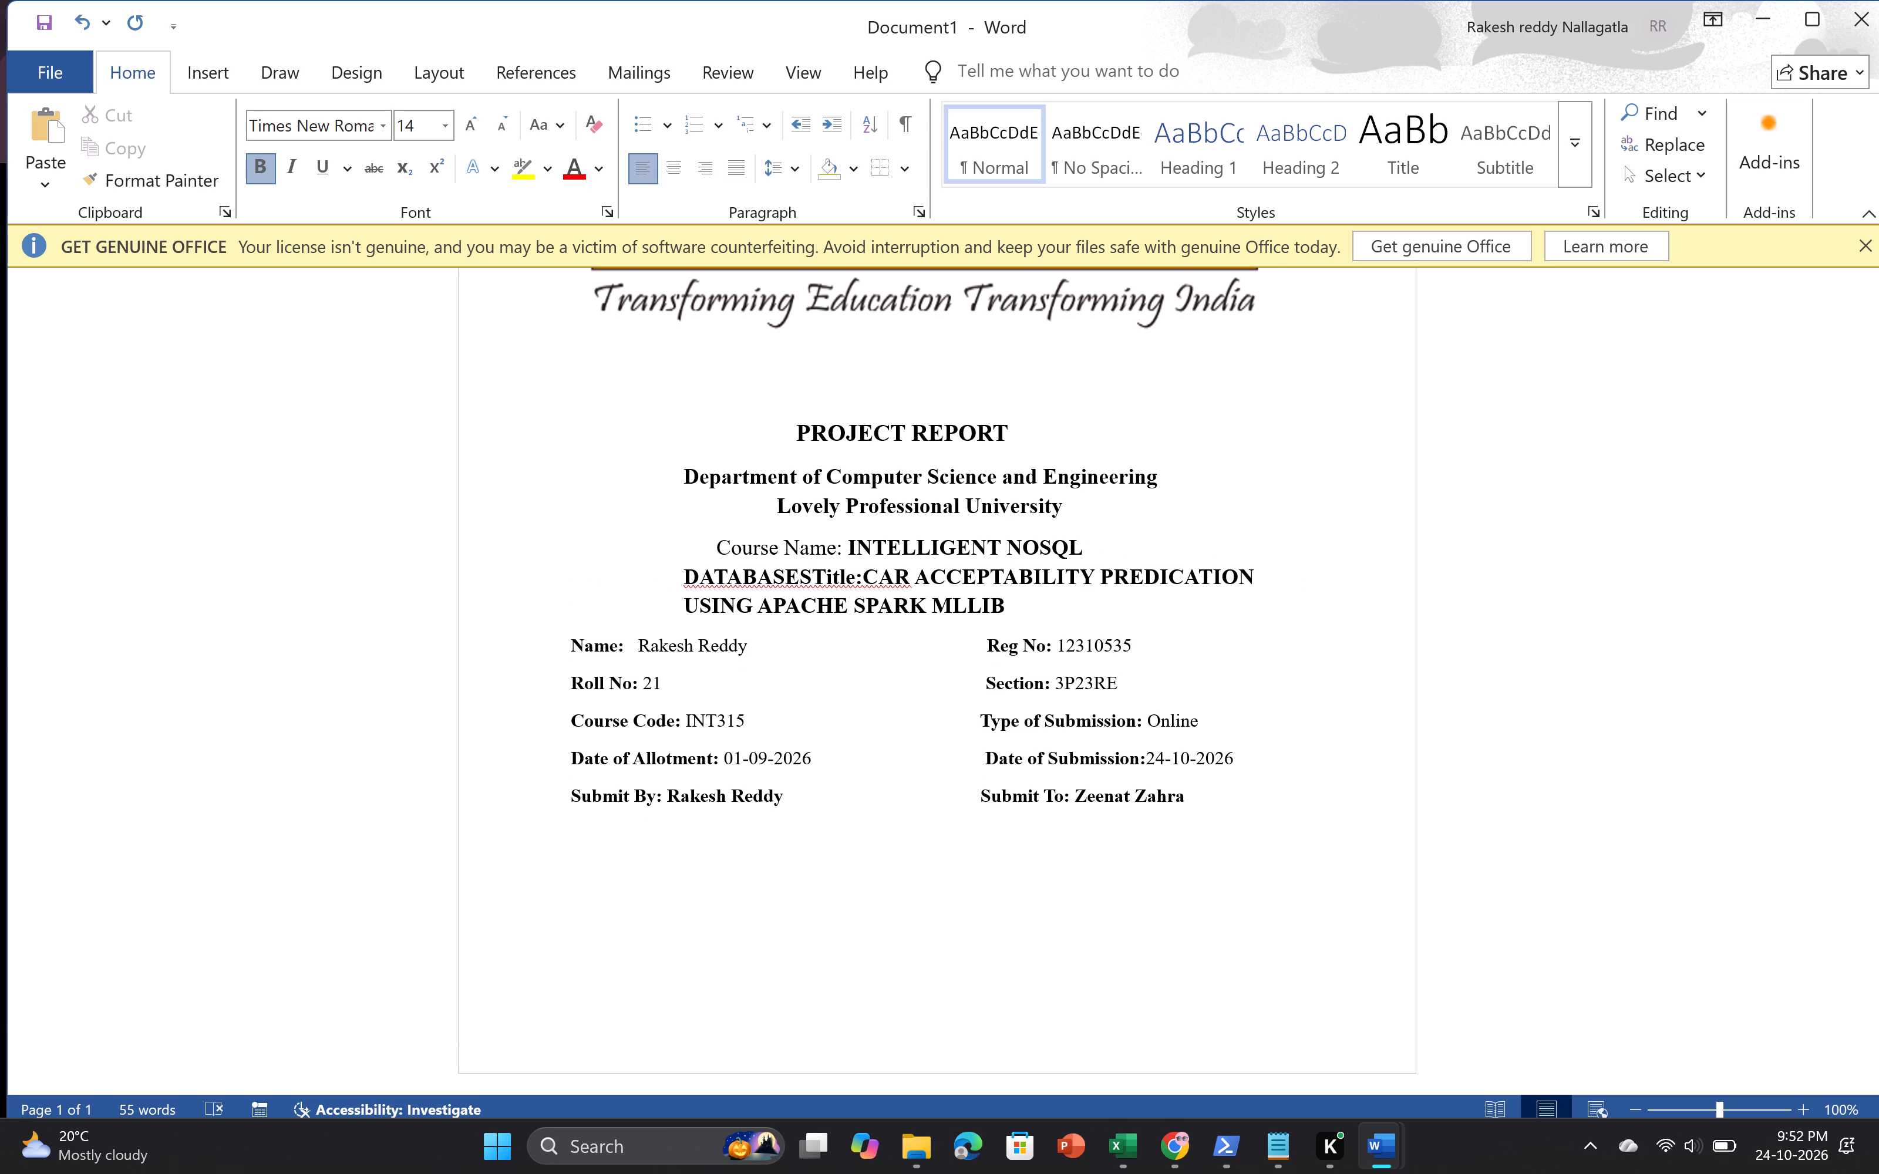
key(Return)
key(Return)
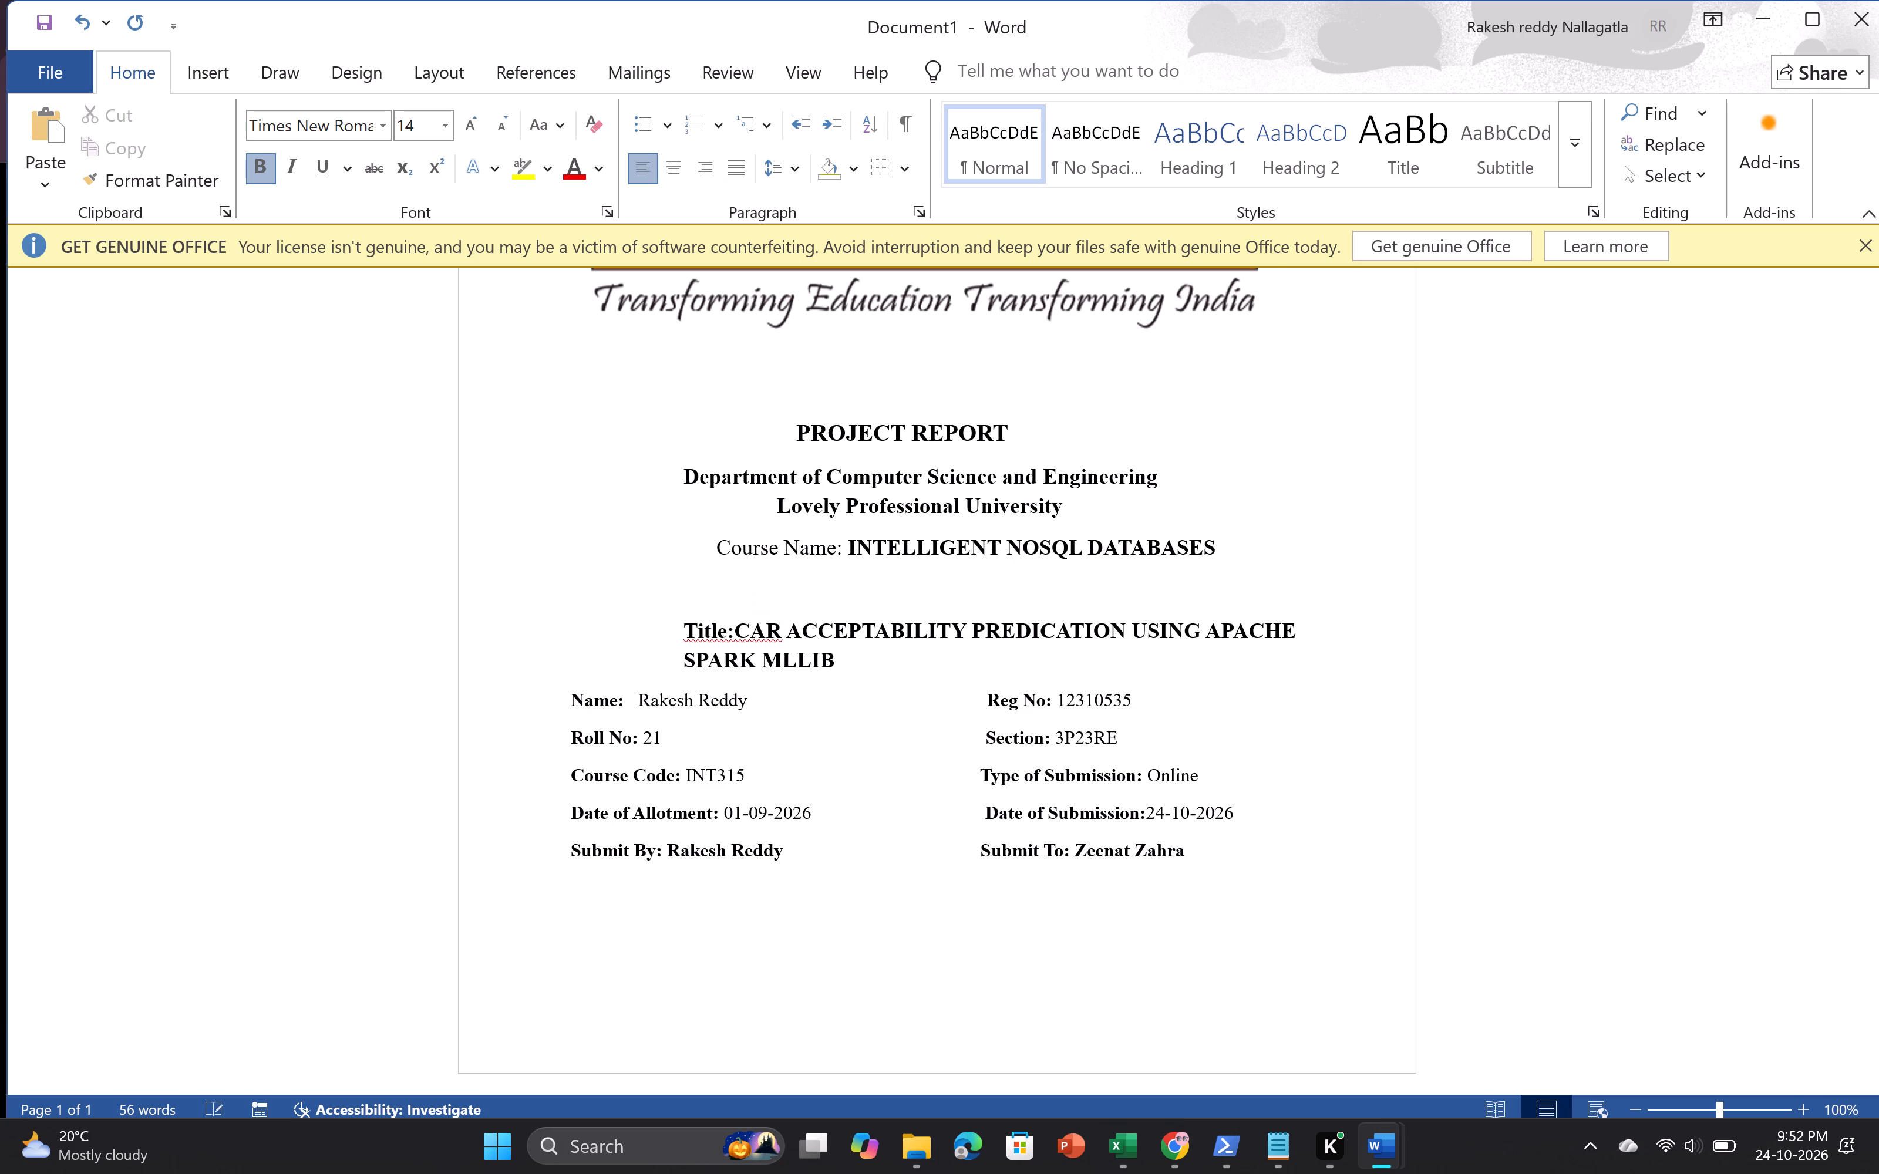
key(BackSpace)
key(BackSpace)
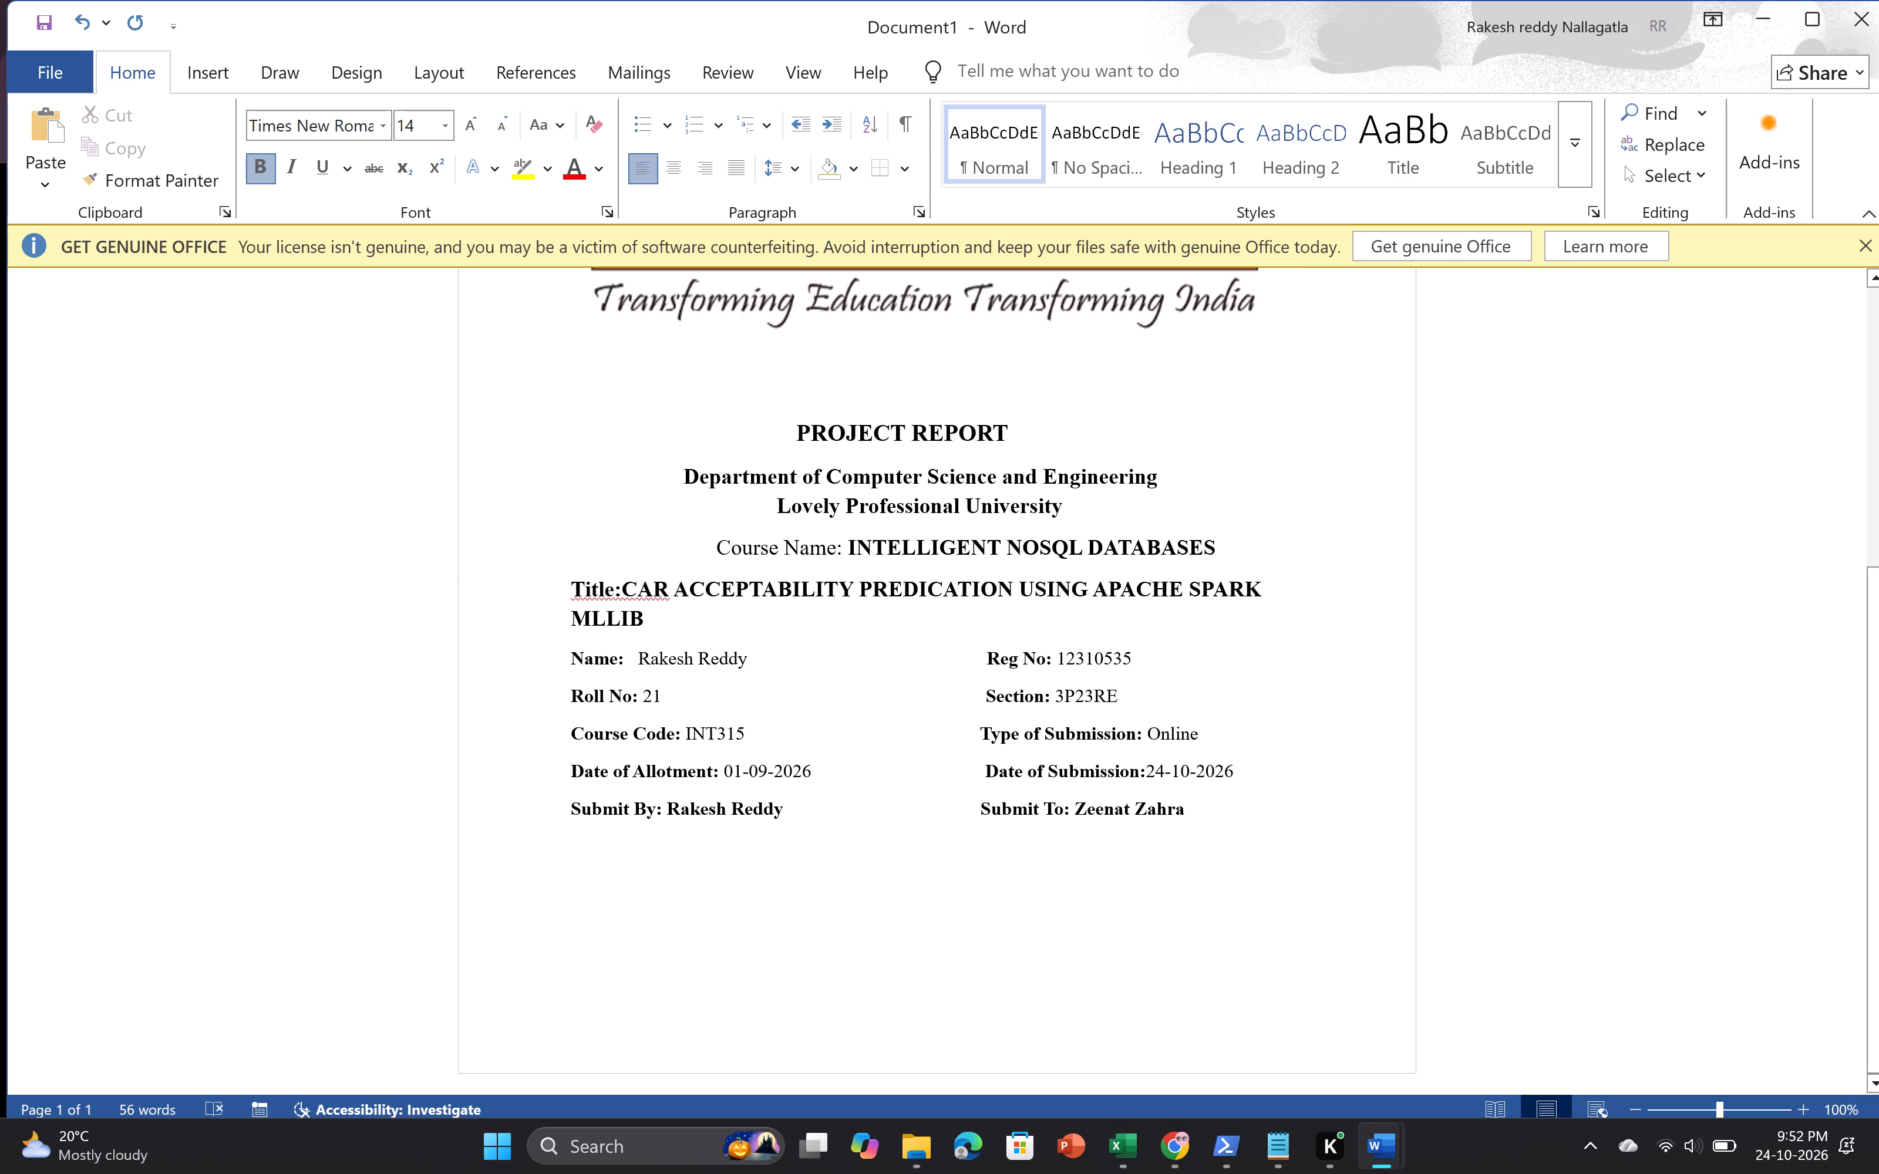
Remove the bold formatting from the "Title:" label, including its colon.
click(616, 593)
drag(616, 593, 592, 593)
drag(592, 593, 574, 593)
click(598, 552)
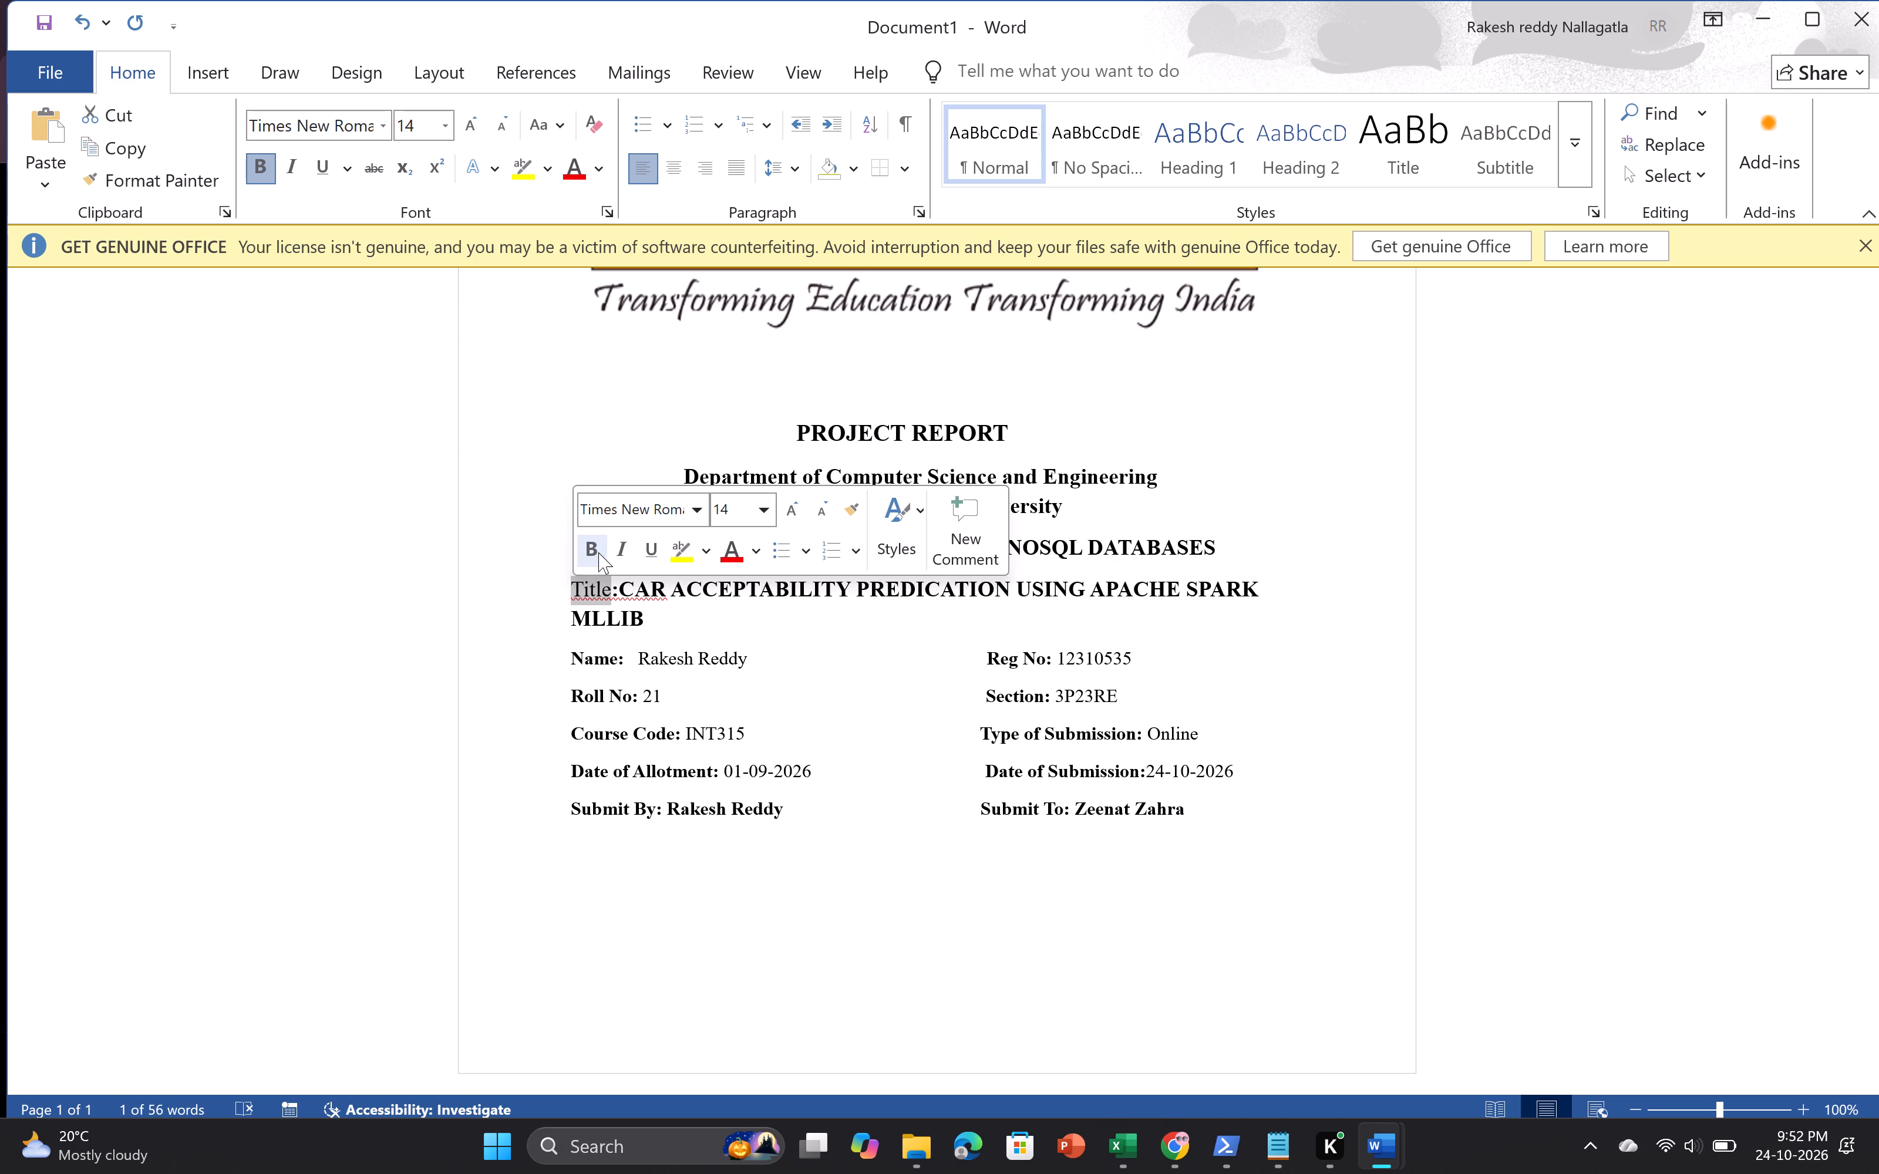
drag(615, 591, 610, 592)
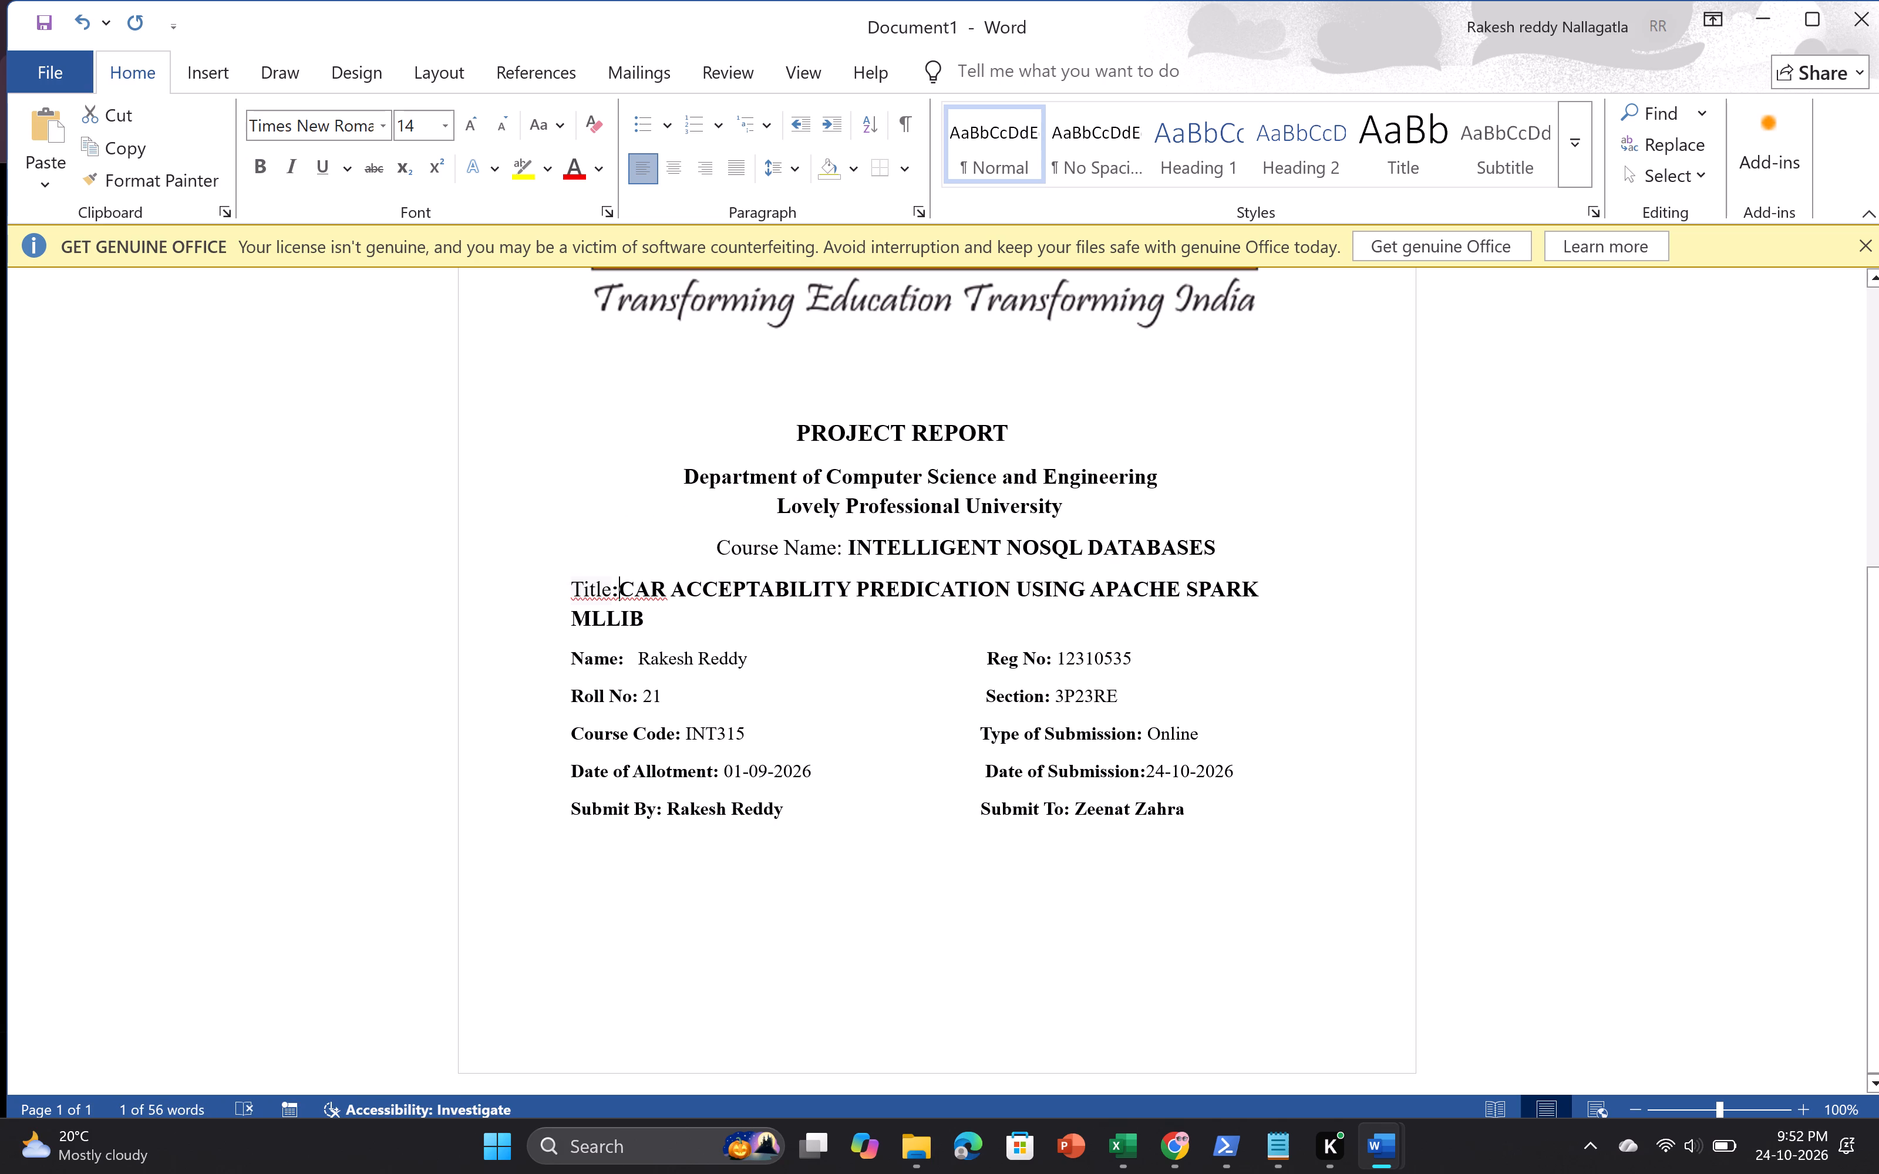
drag(610, 592, 605, 593)
click(617, 554)
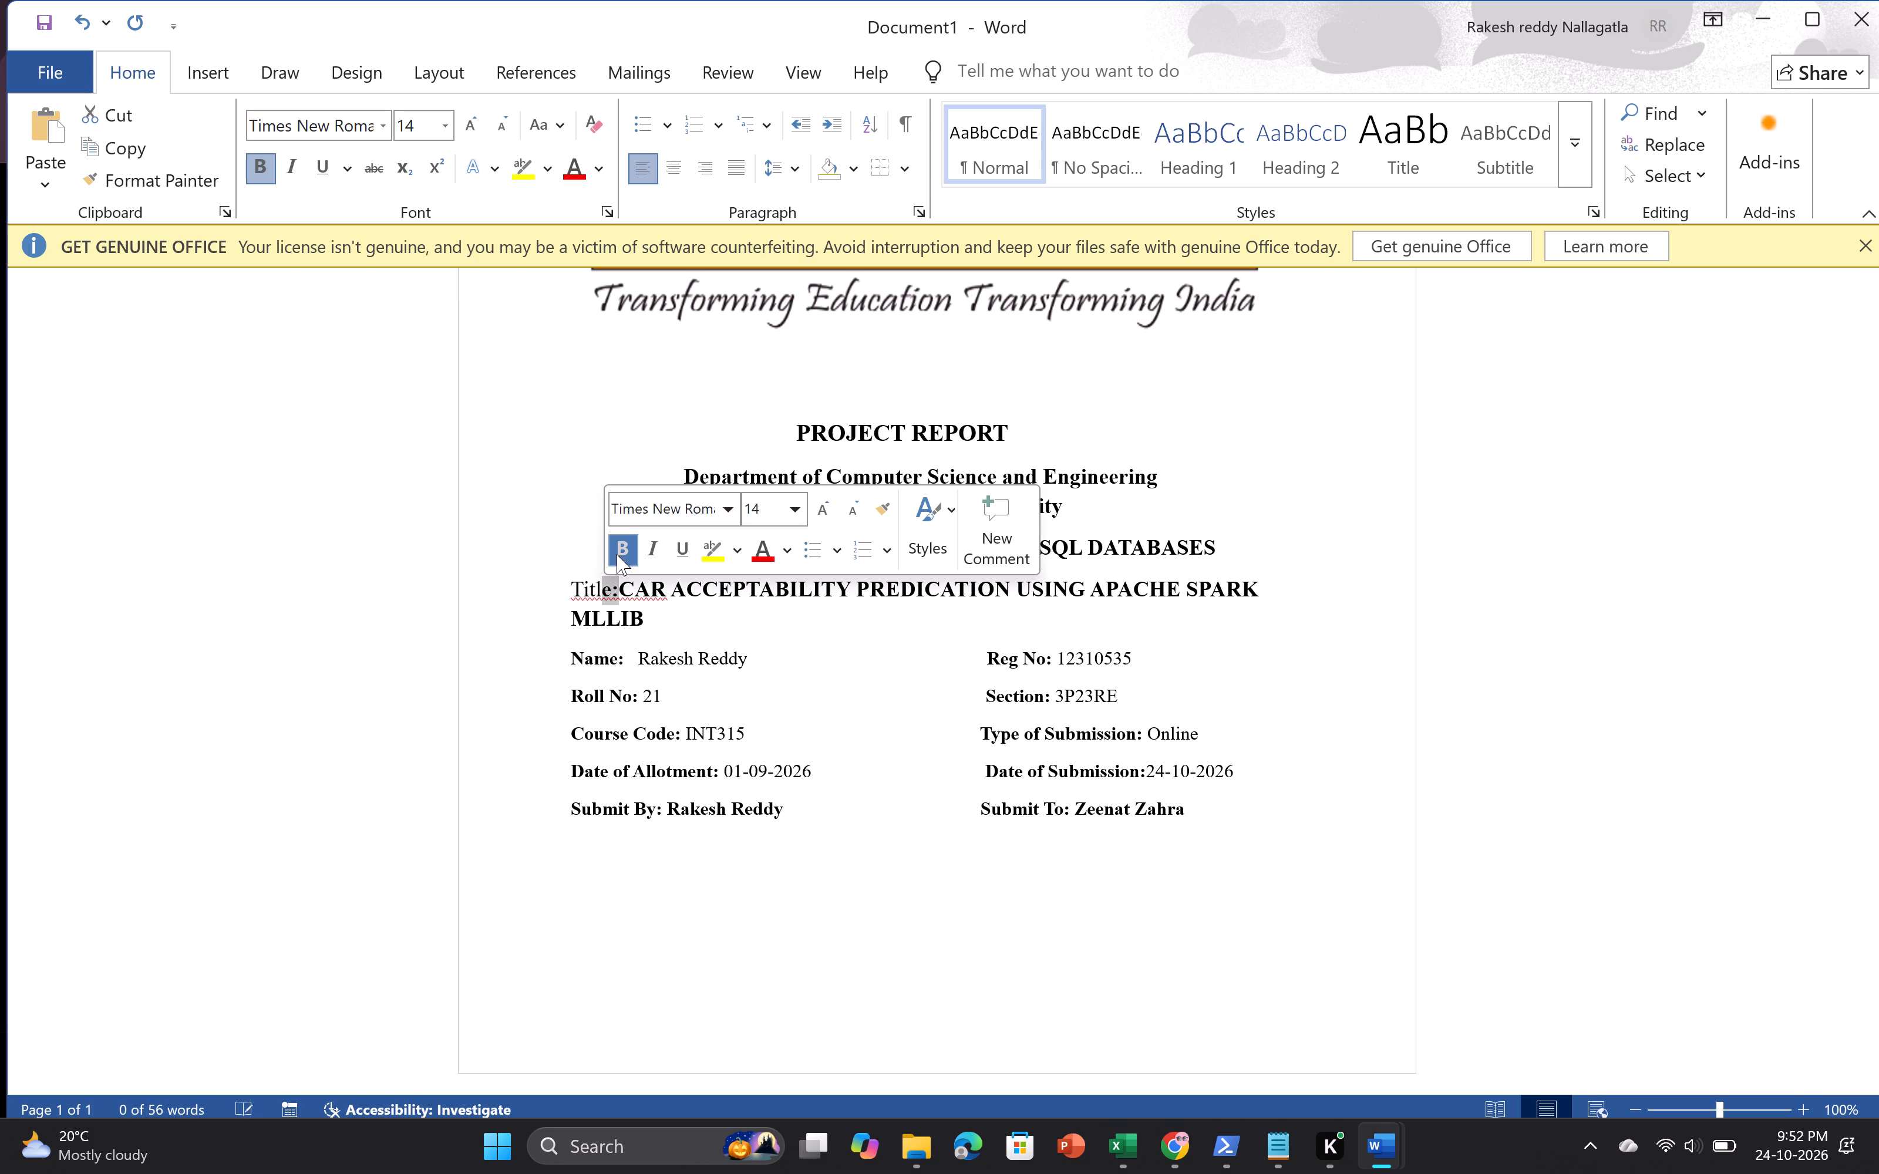
click(617, 554)
click(552, 585)
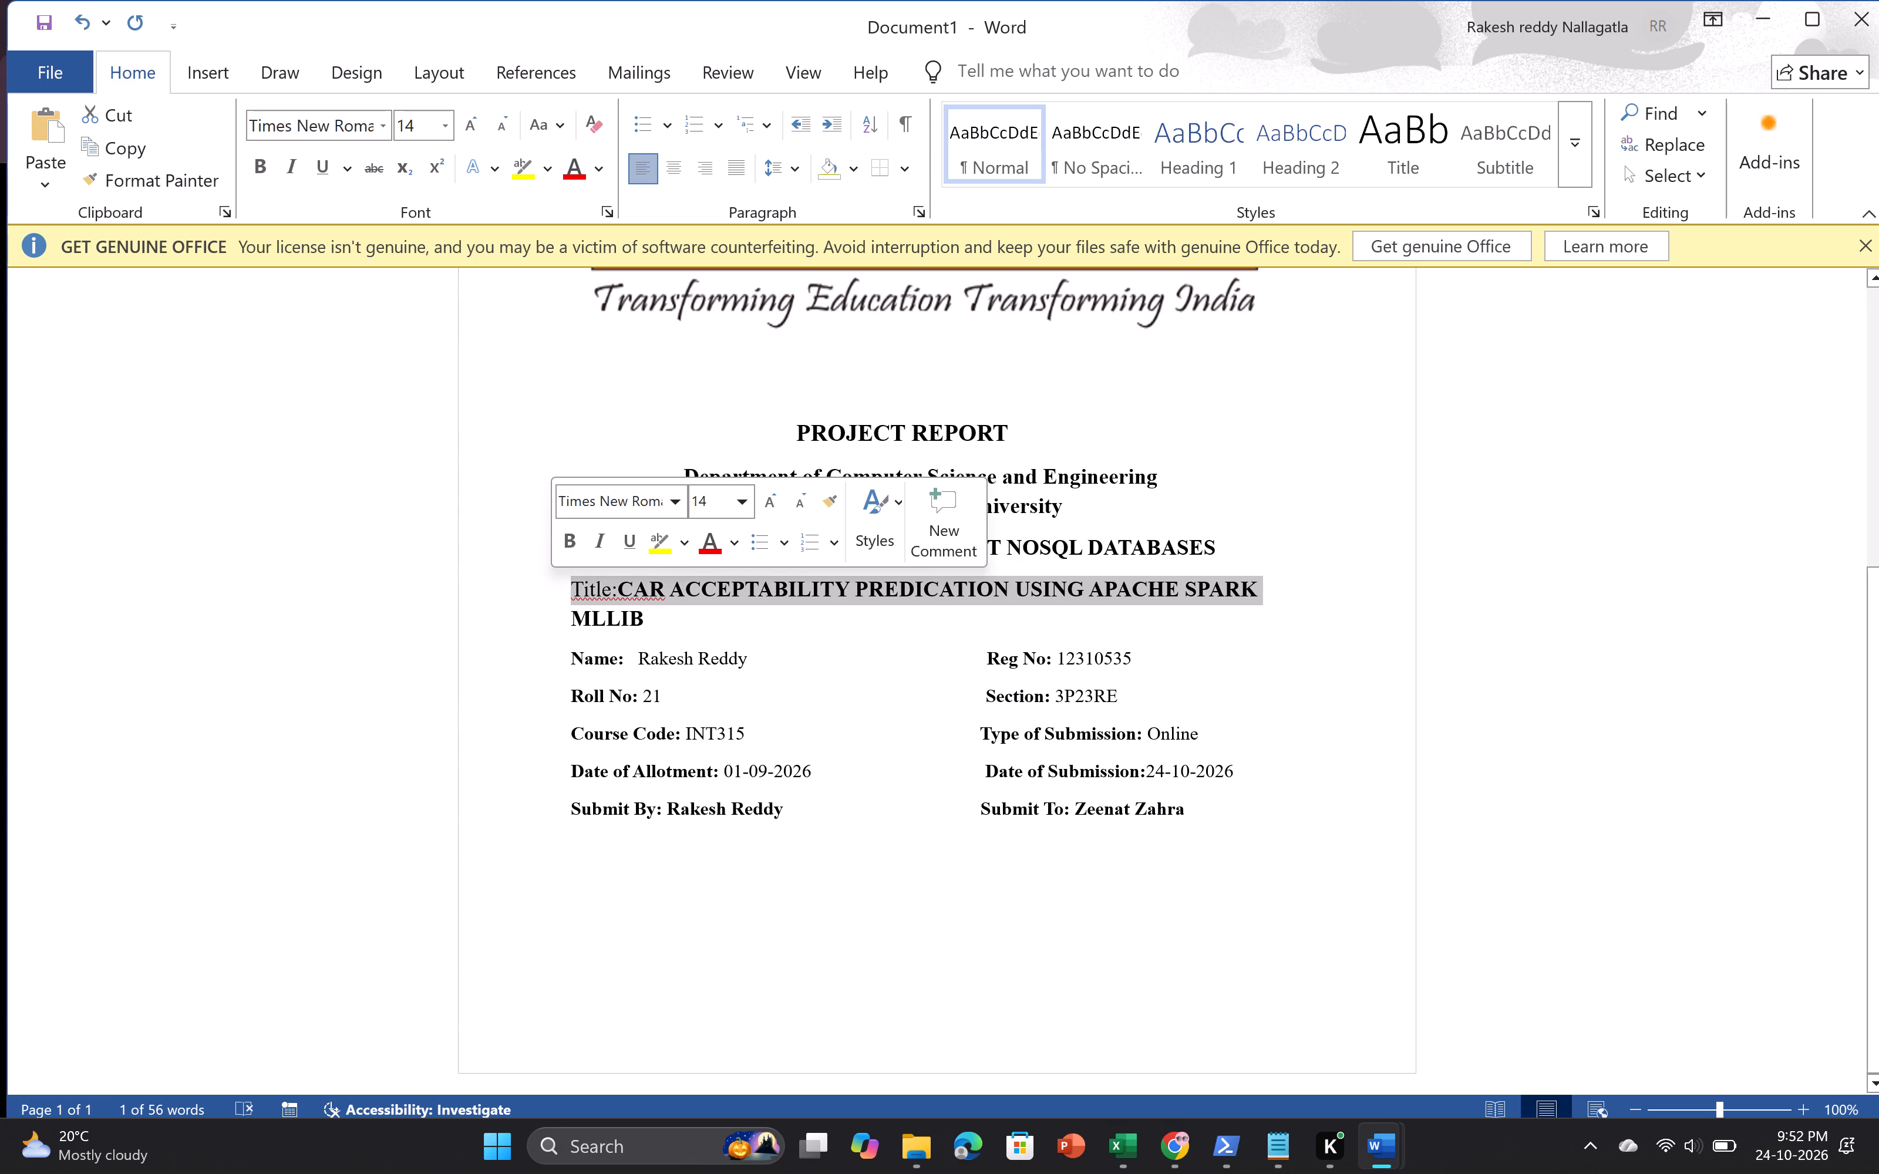
Insert a single space between "Title:" and "CAR" in the title line.
click(619, 589)
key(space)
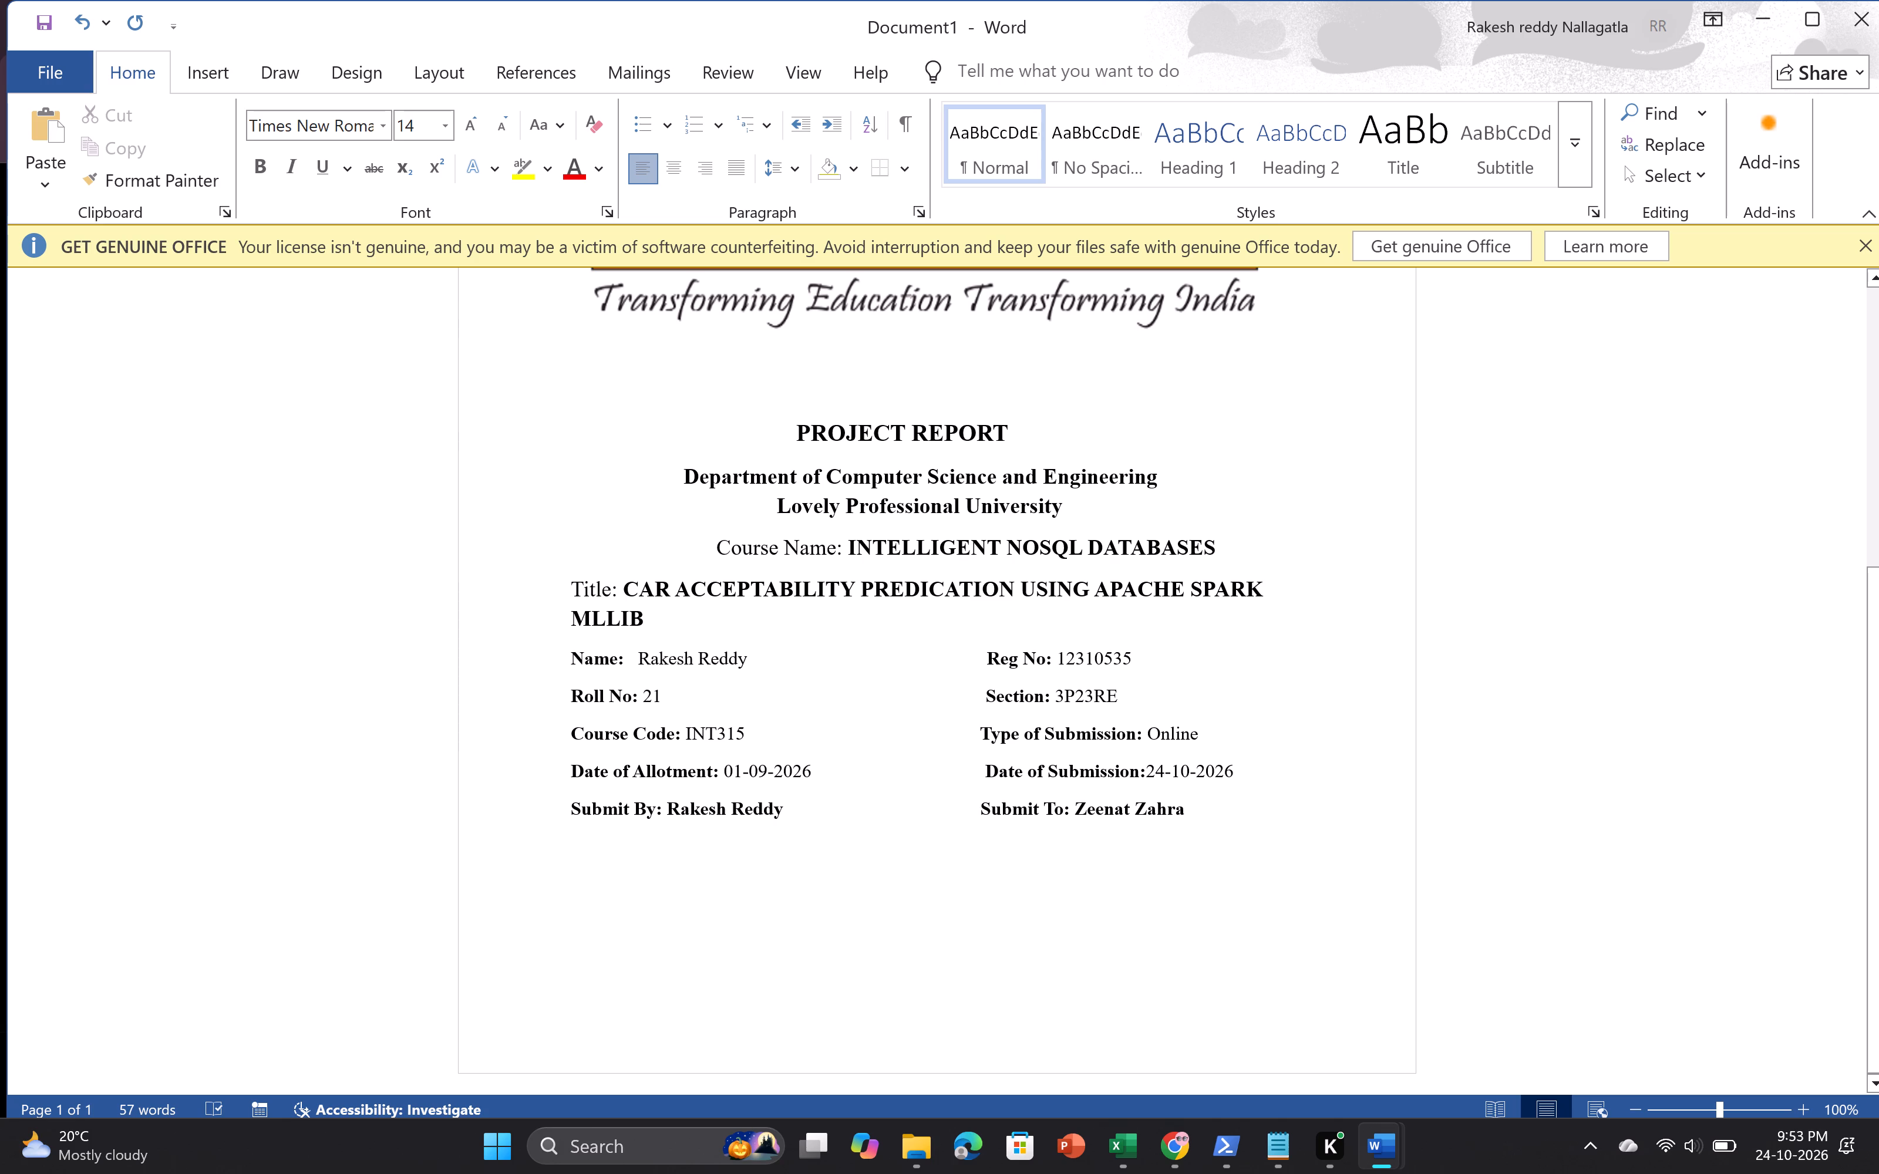
Remove the bold formatting from the "Name:", "Roll No:", "Course Code:" and "Date of Allotment" labels.
click(616, 664)
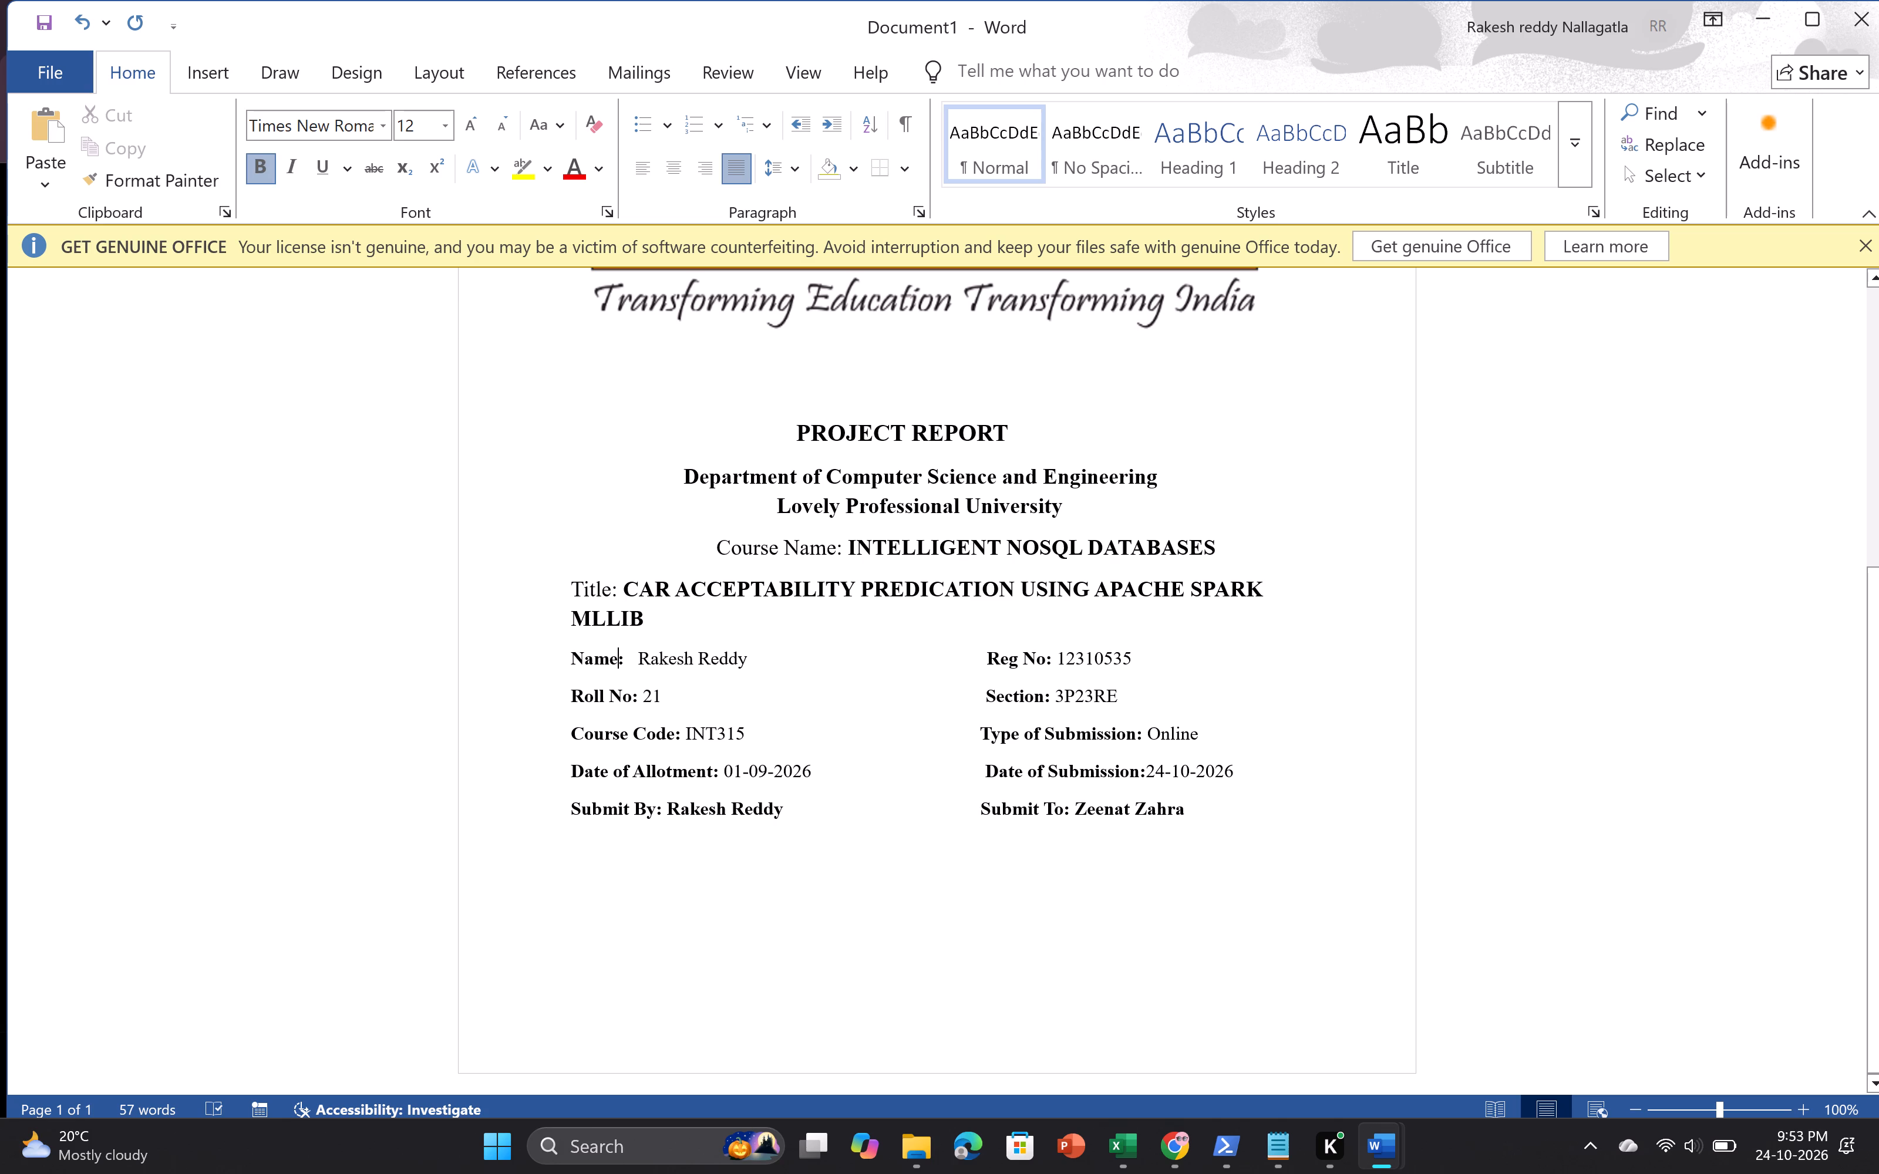
drag(628, 664, 568, 662)
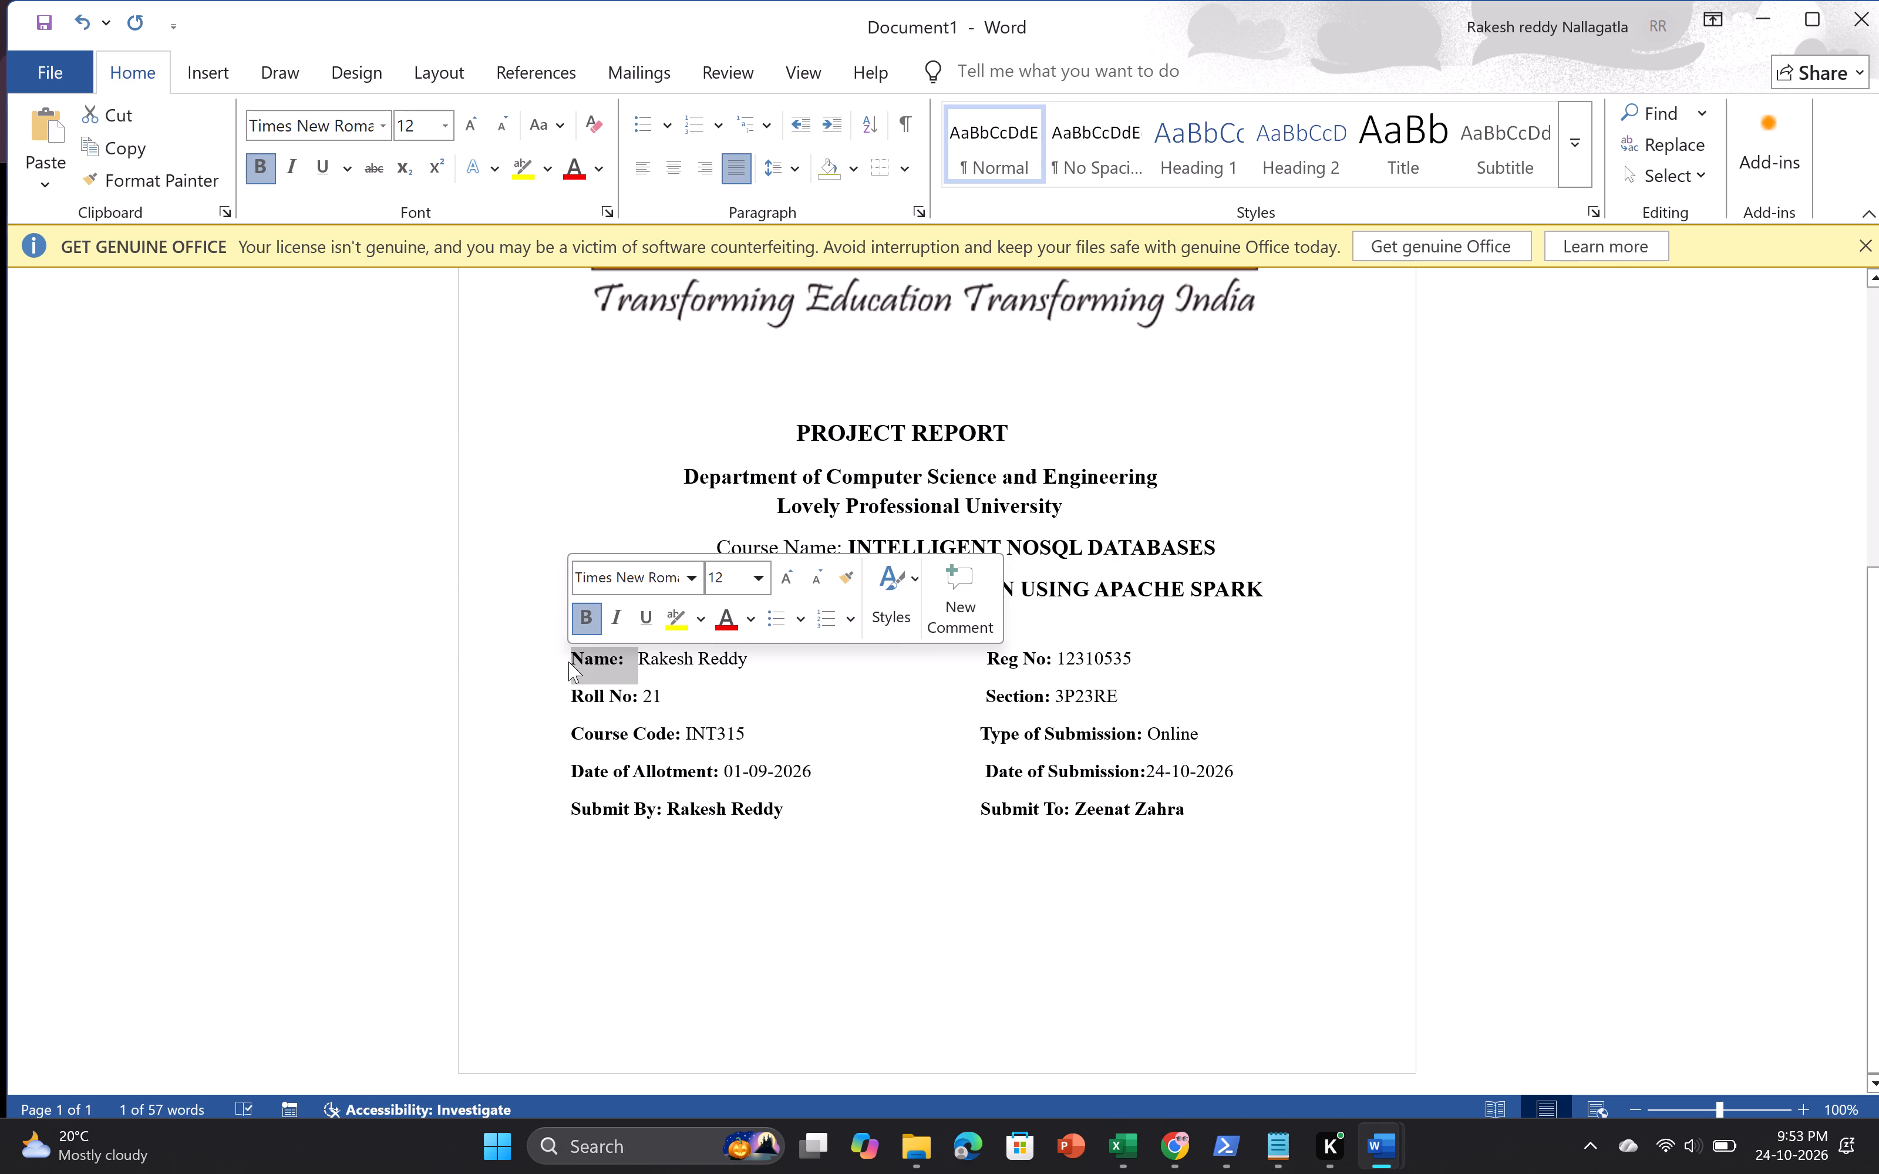
click(582, 628)
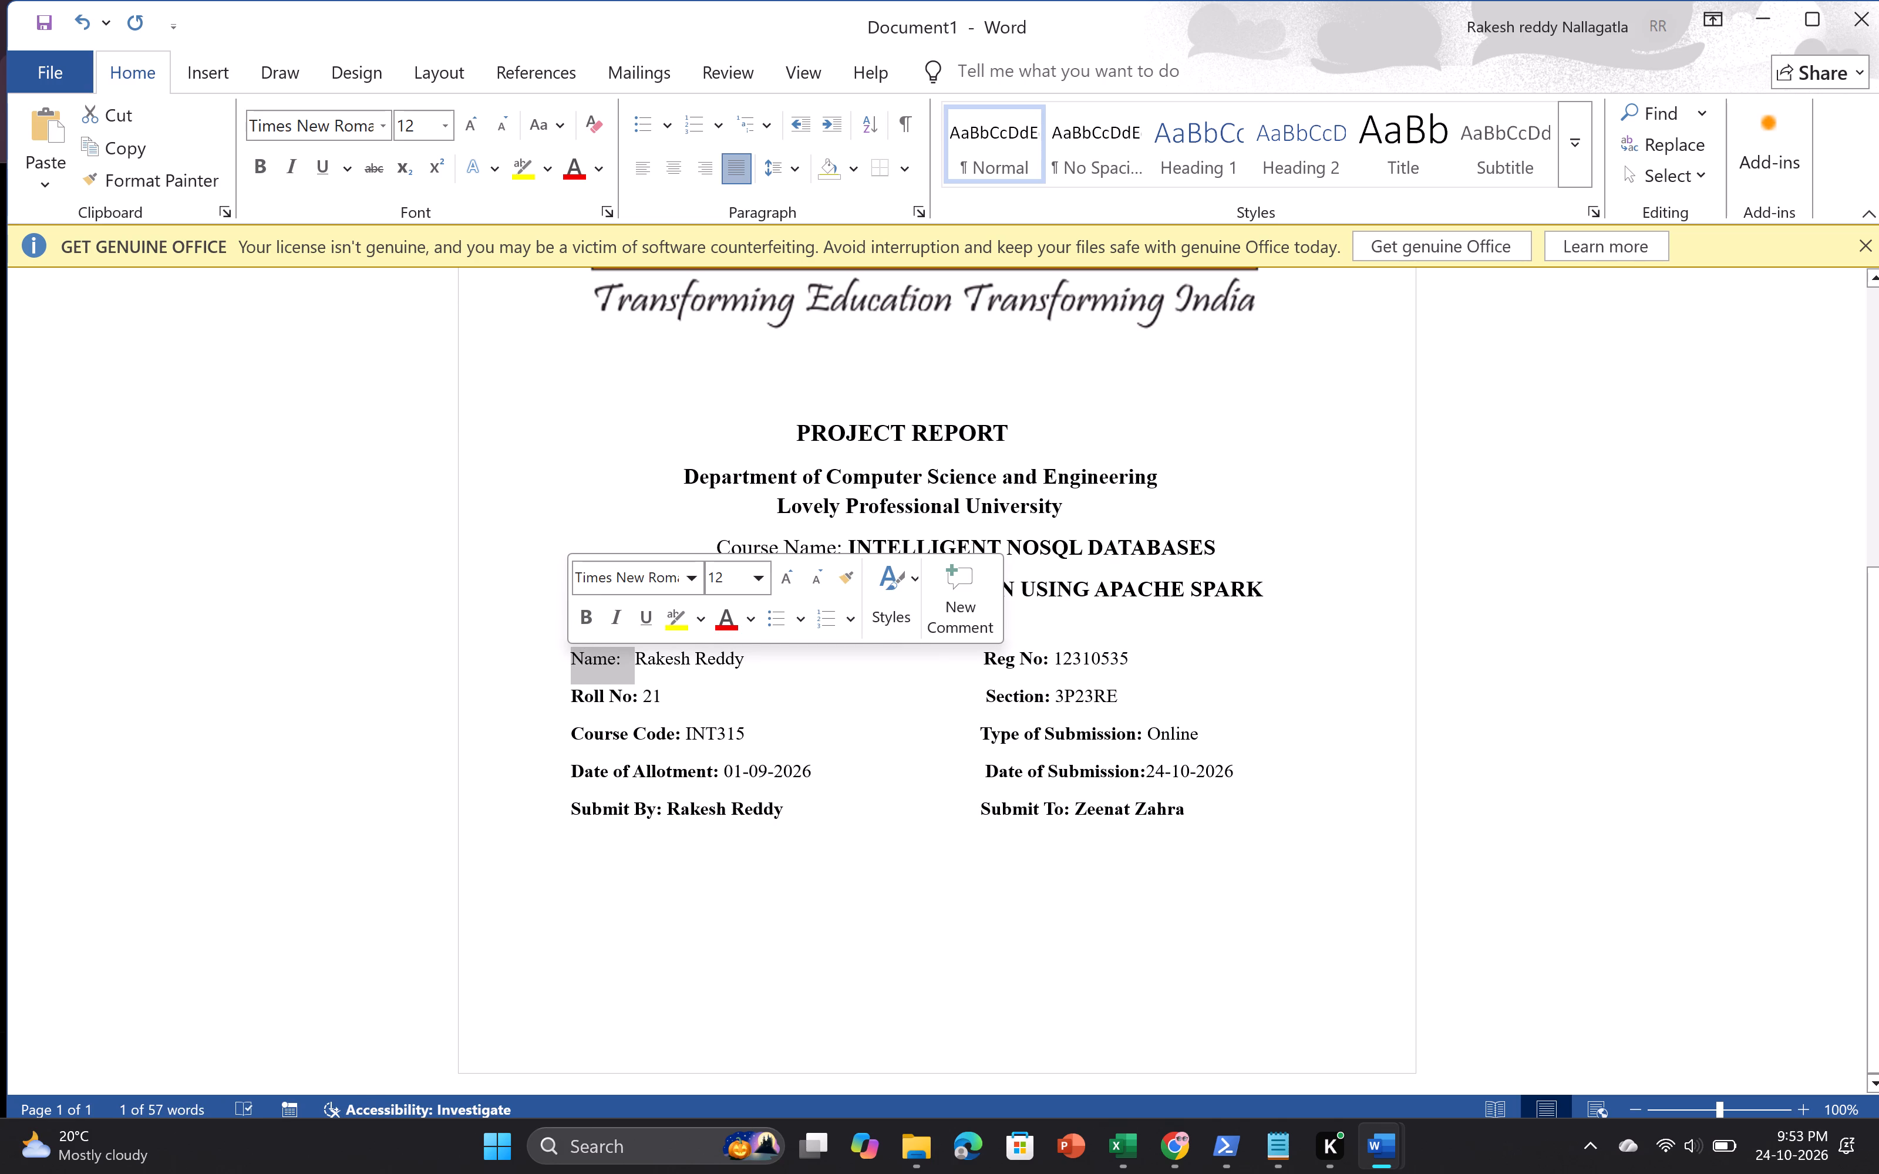
drag(572, 689, 635, 700)
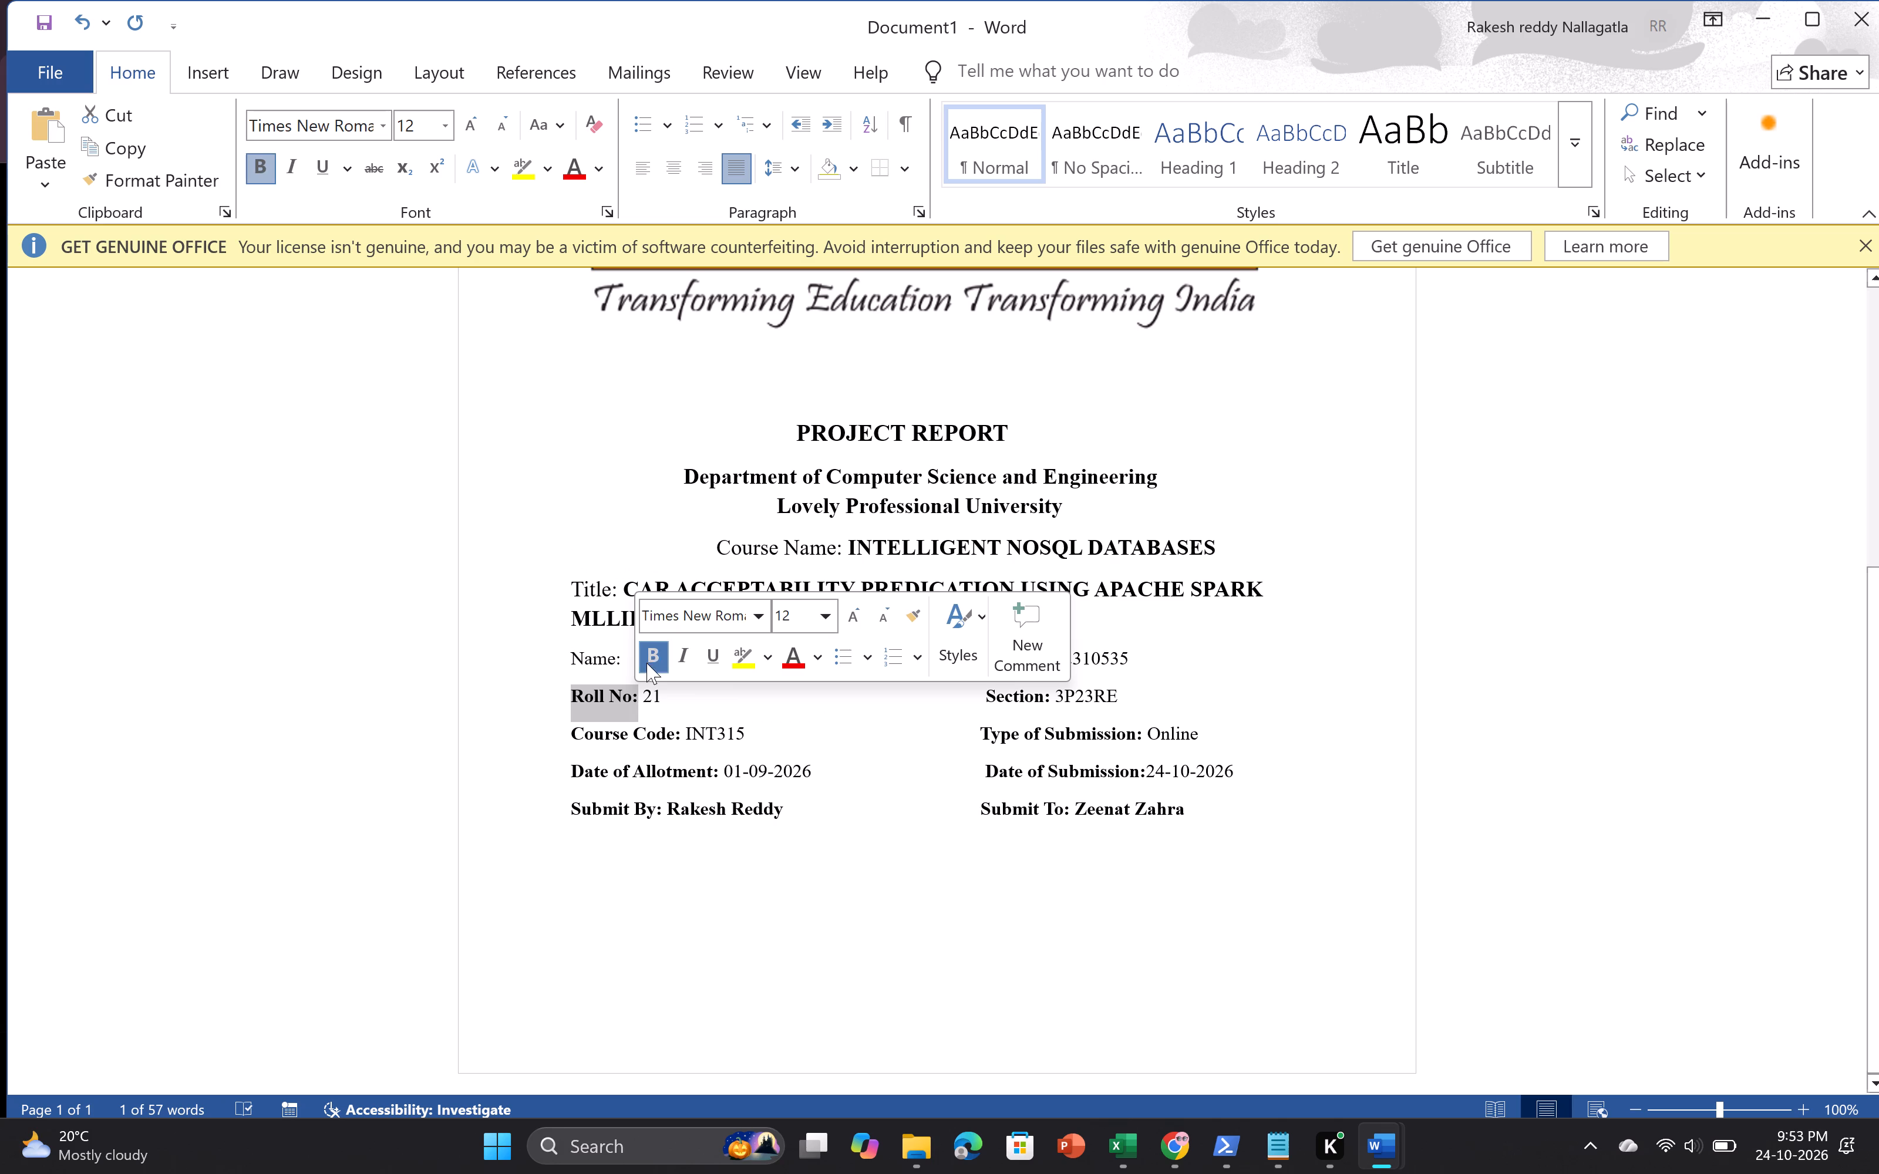
click(654, 647)
drag(571, 734, 681, 734)
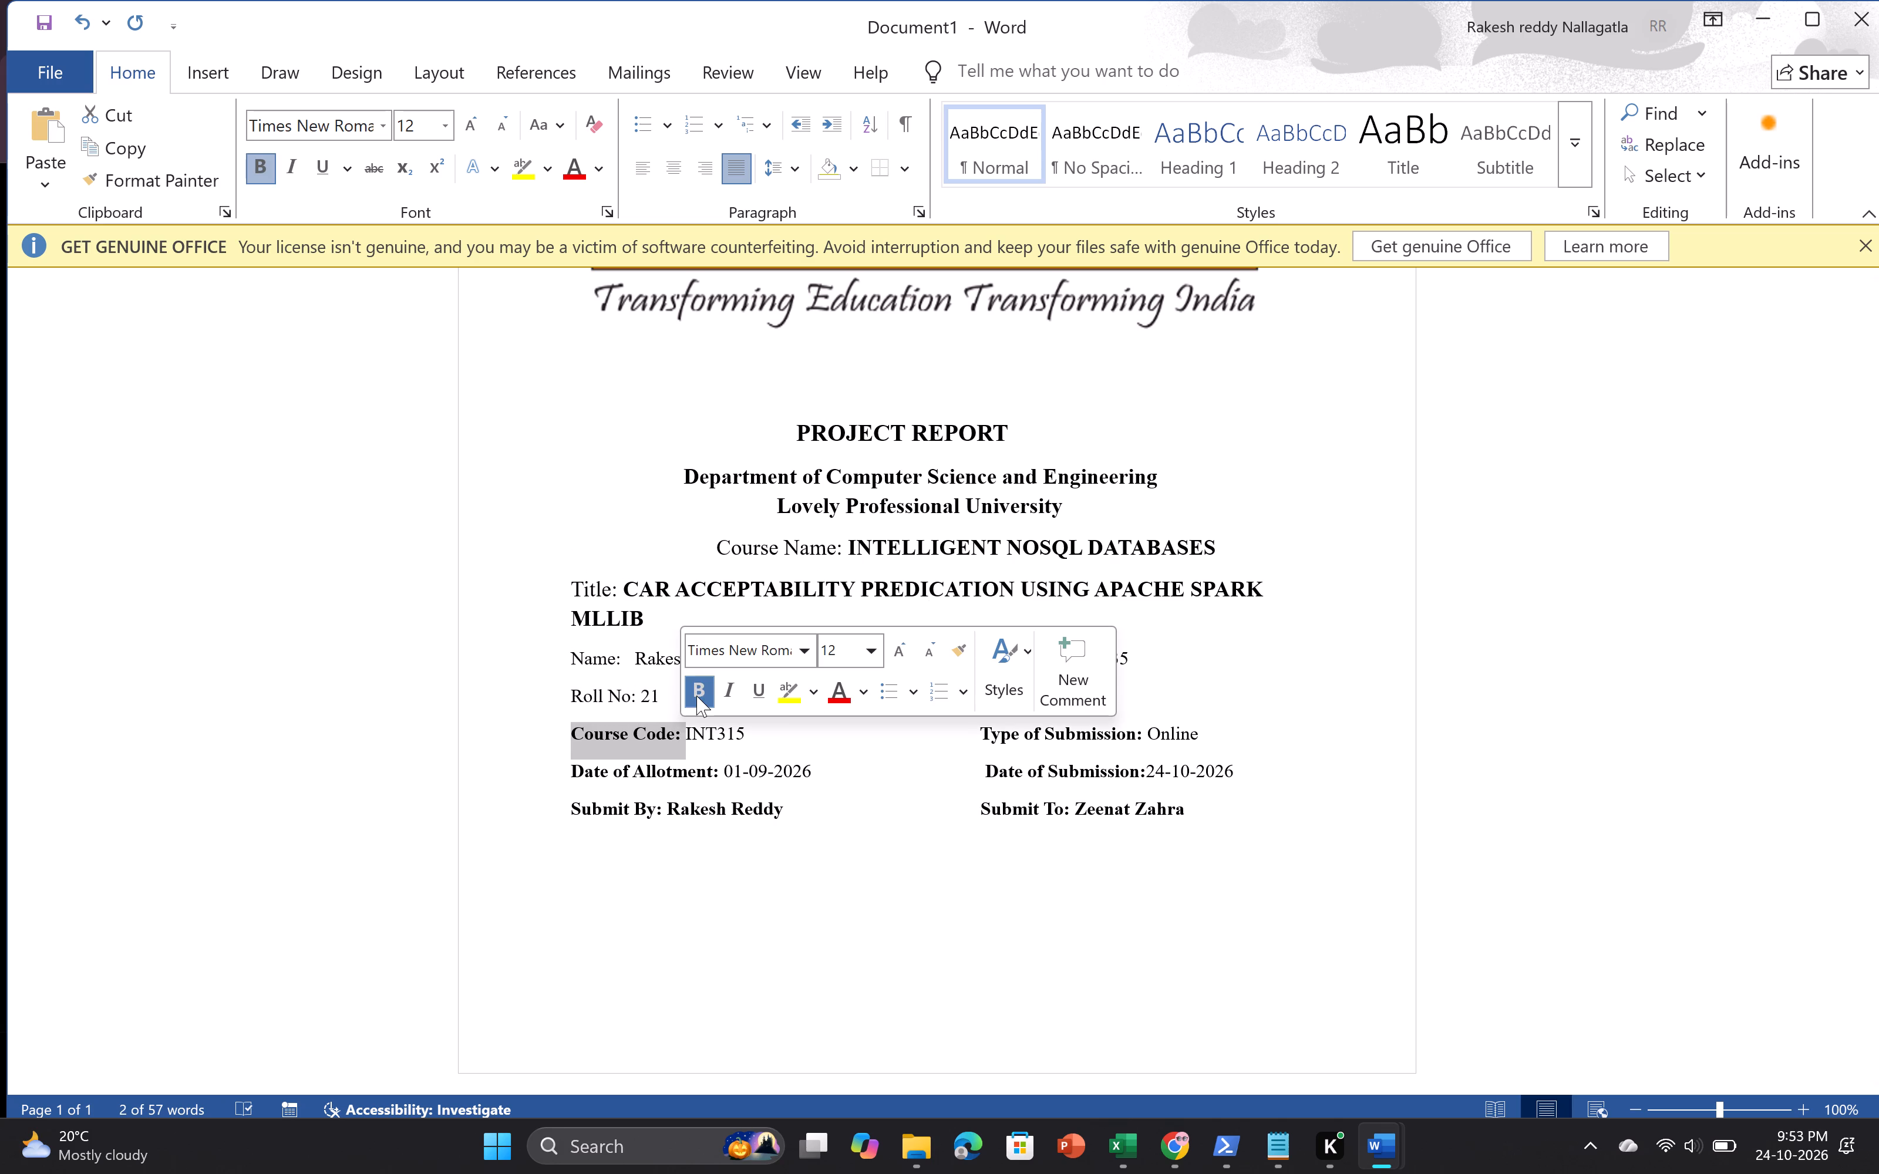
click(696, 696)
drag(713, 771, 655, 772)
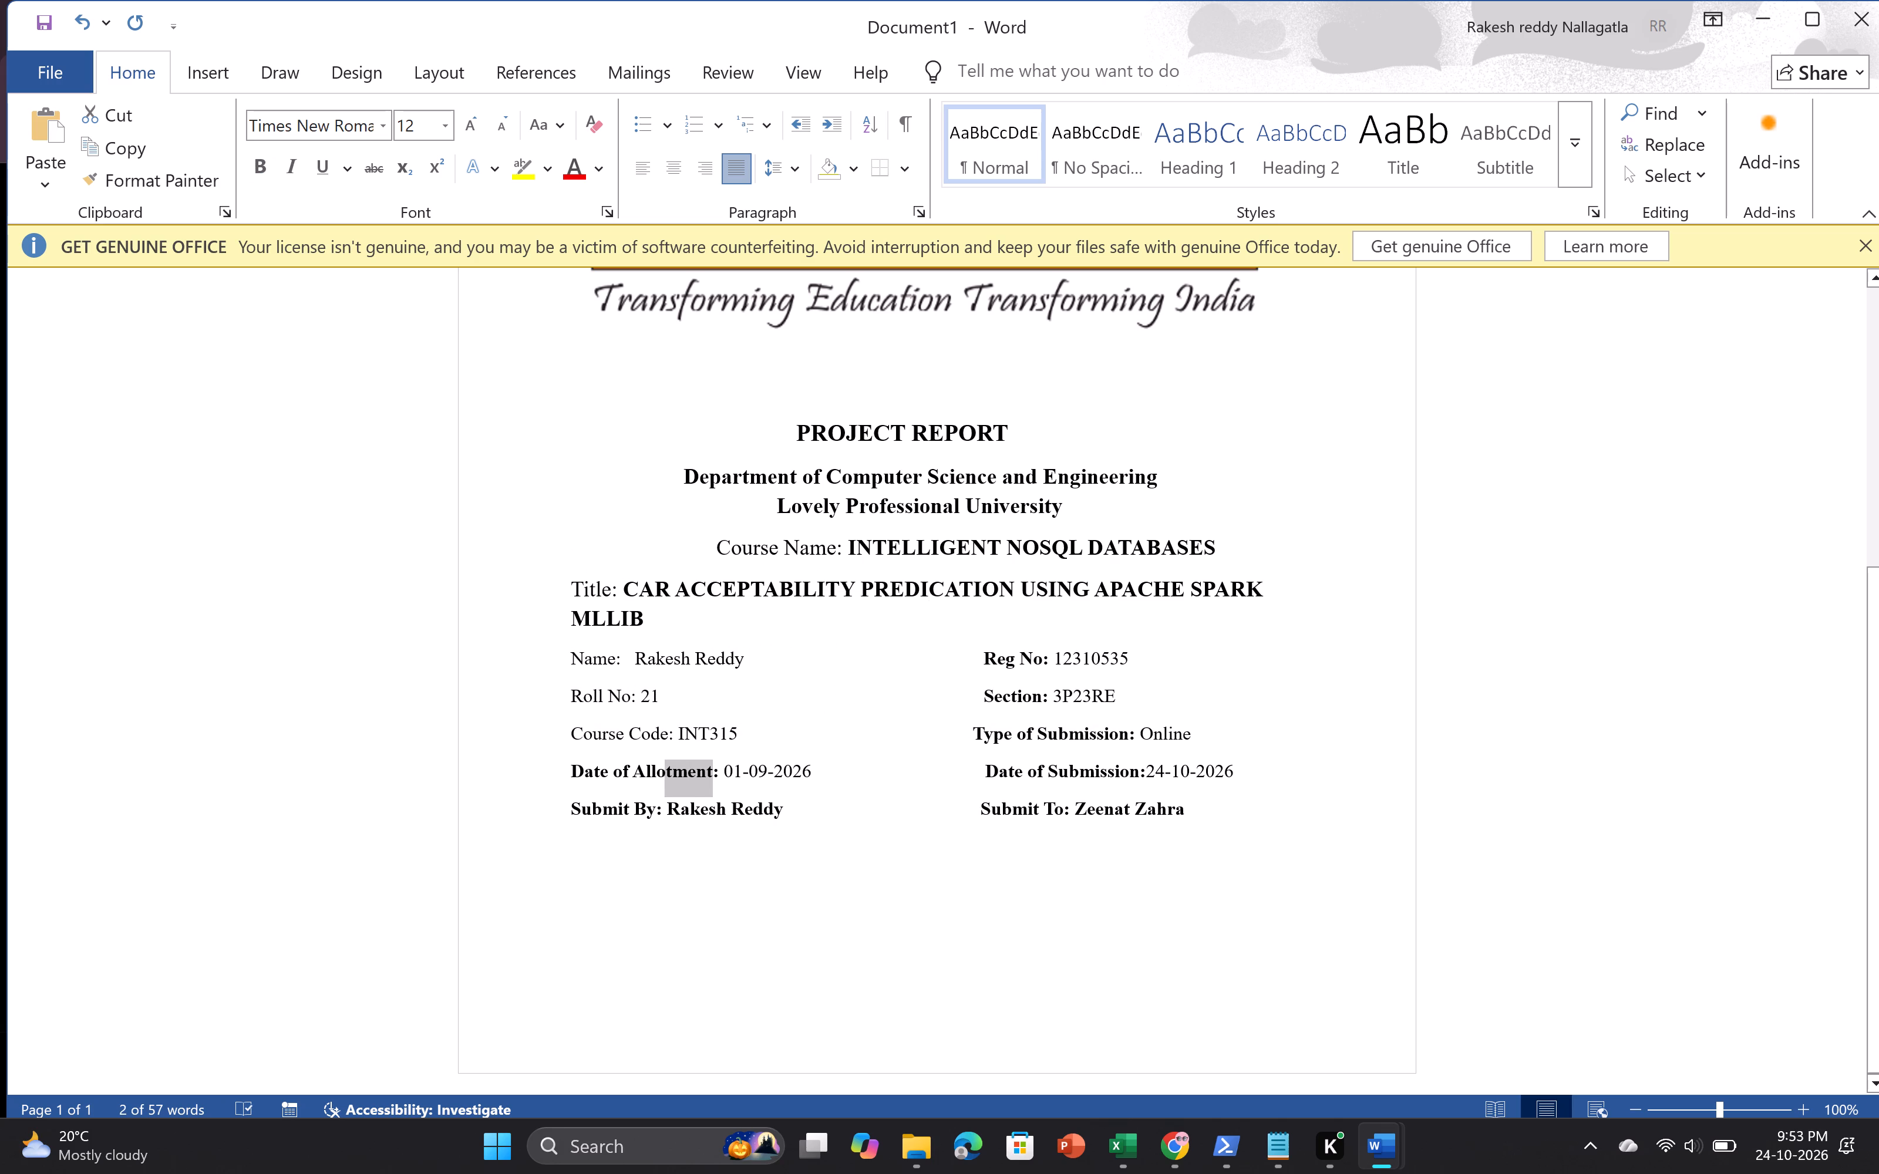
drag(655, 772, 582, 768)
click(599, 723)
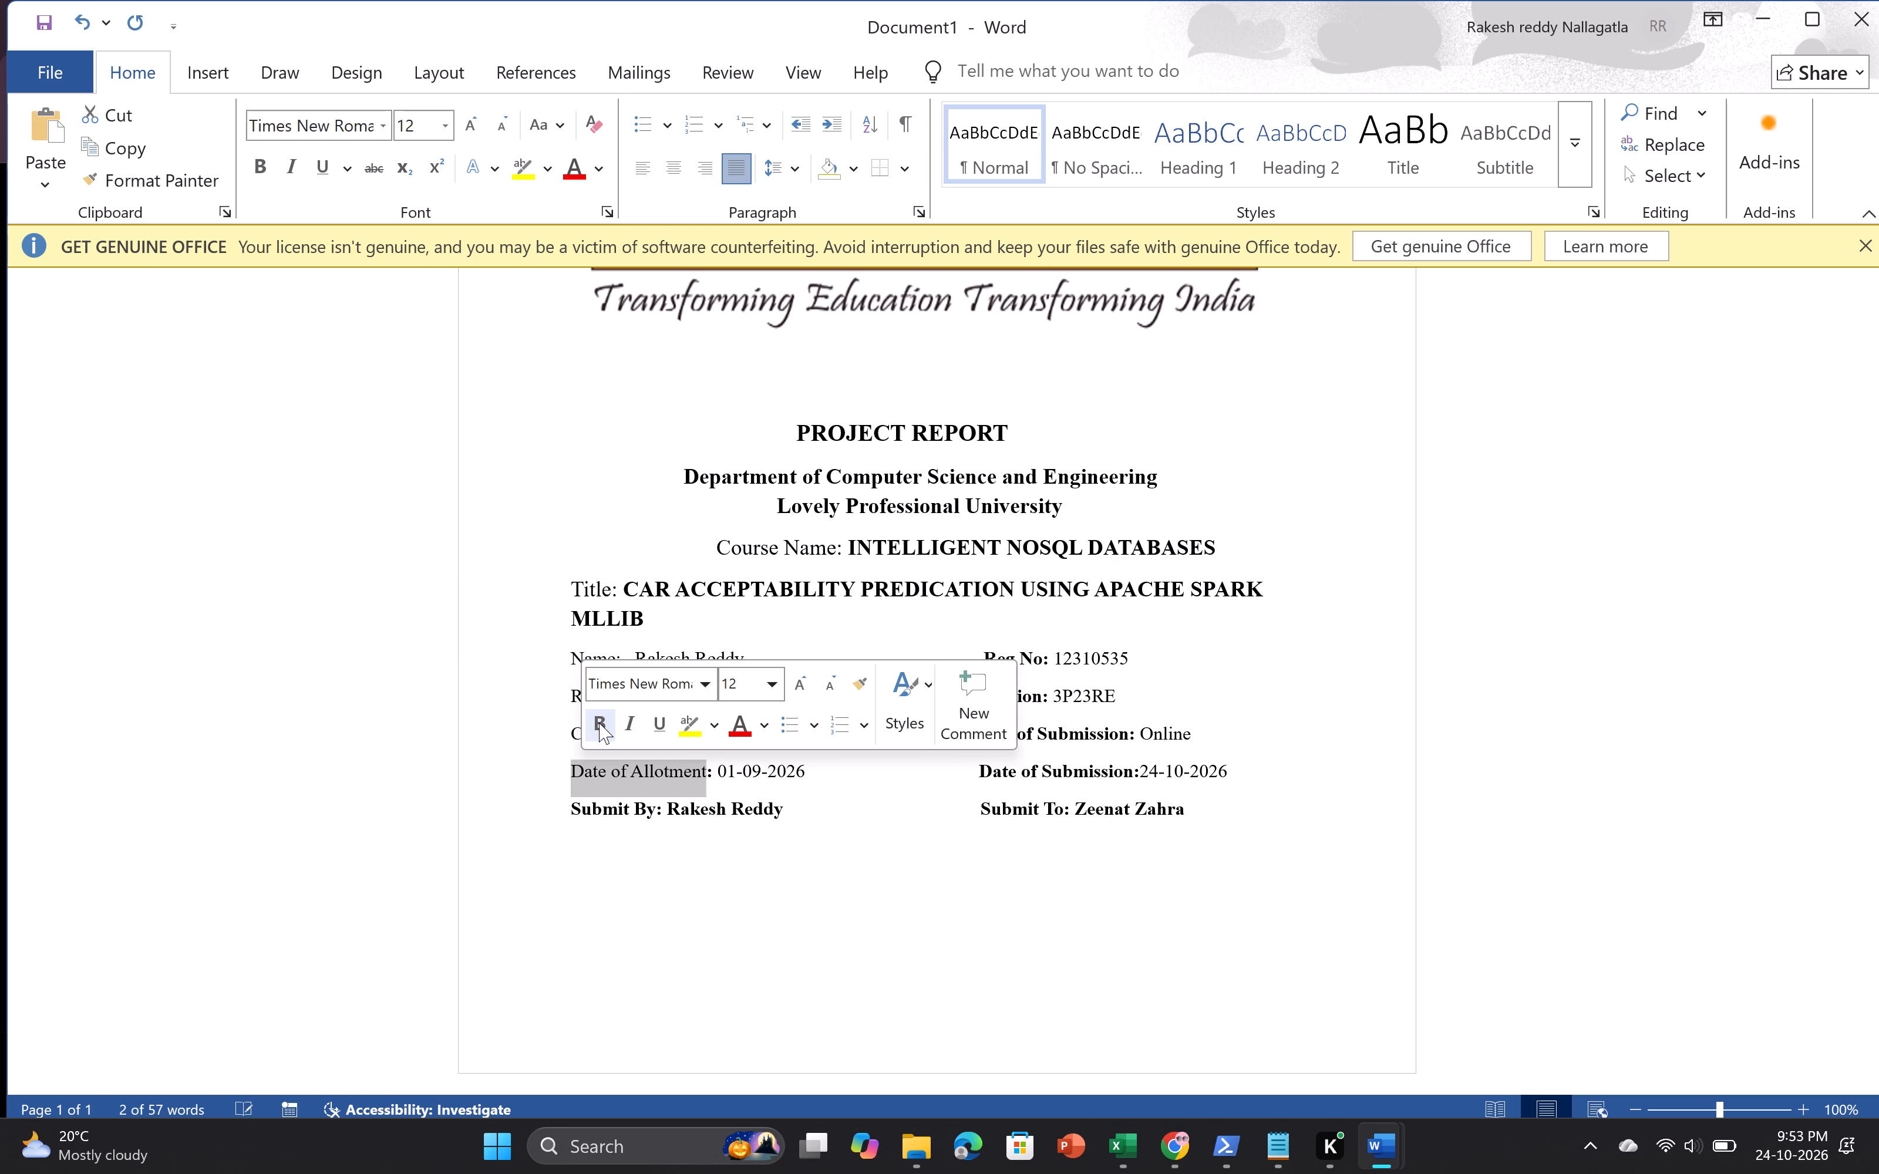
Remove the bold formatting from the "Submit By:" label only, leaving out the name after it.
click(576, 801)
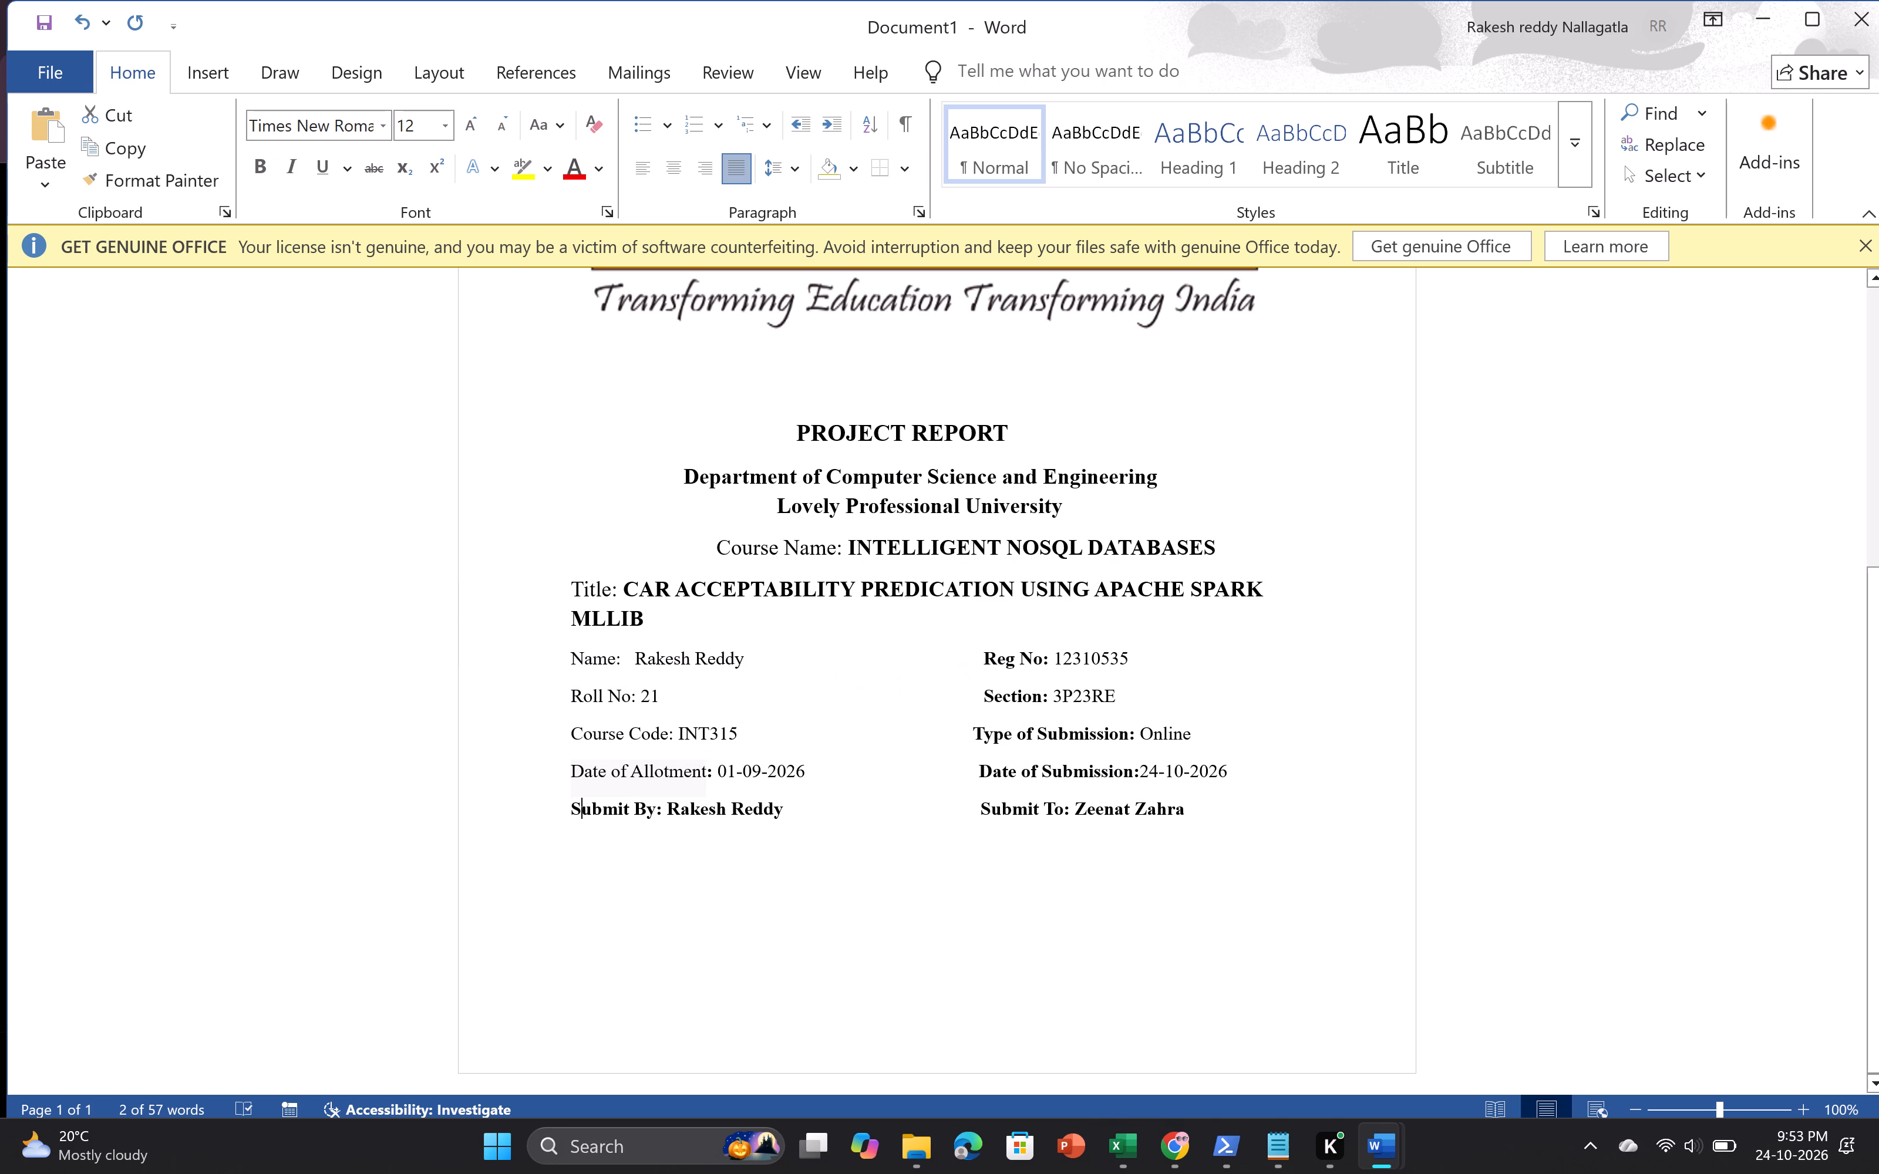
click(576, 801)
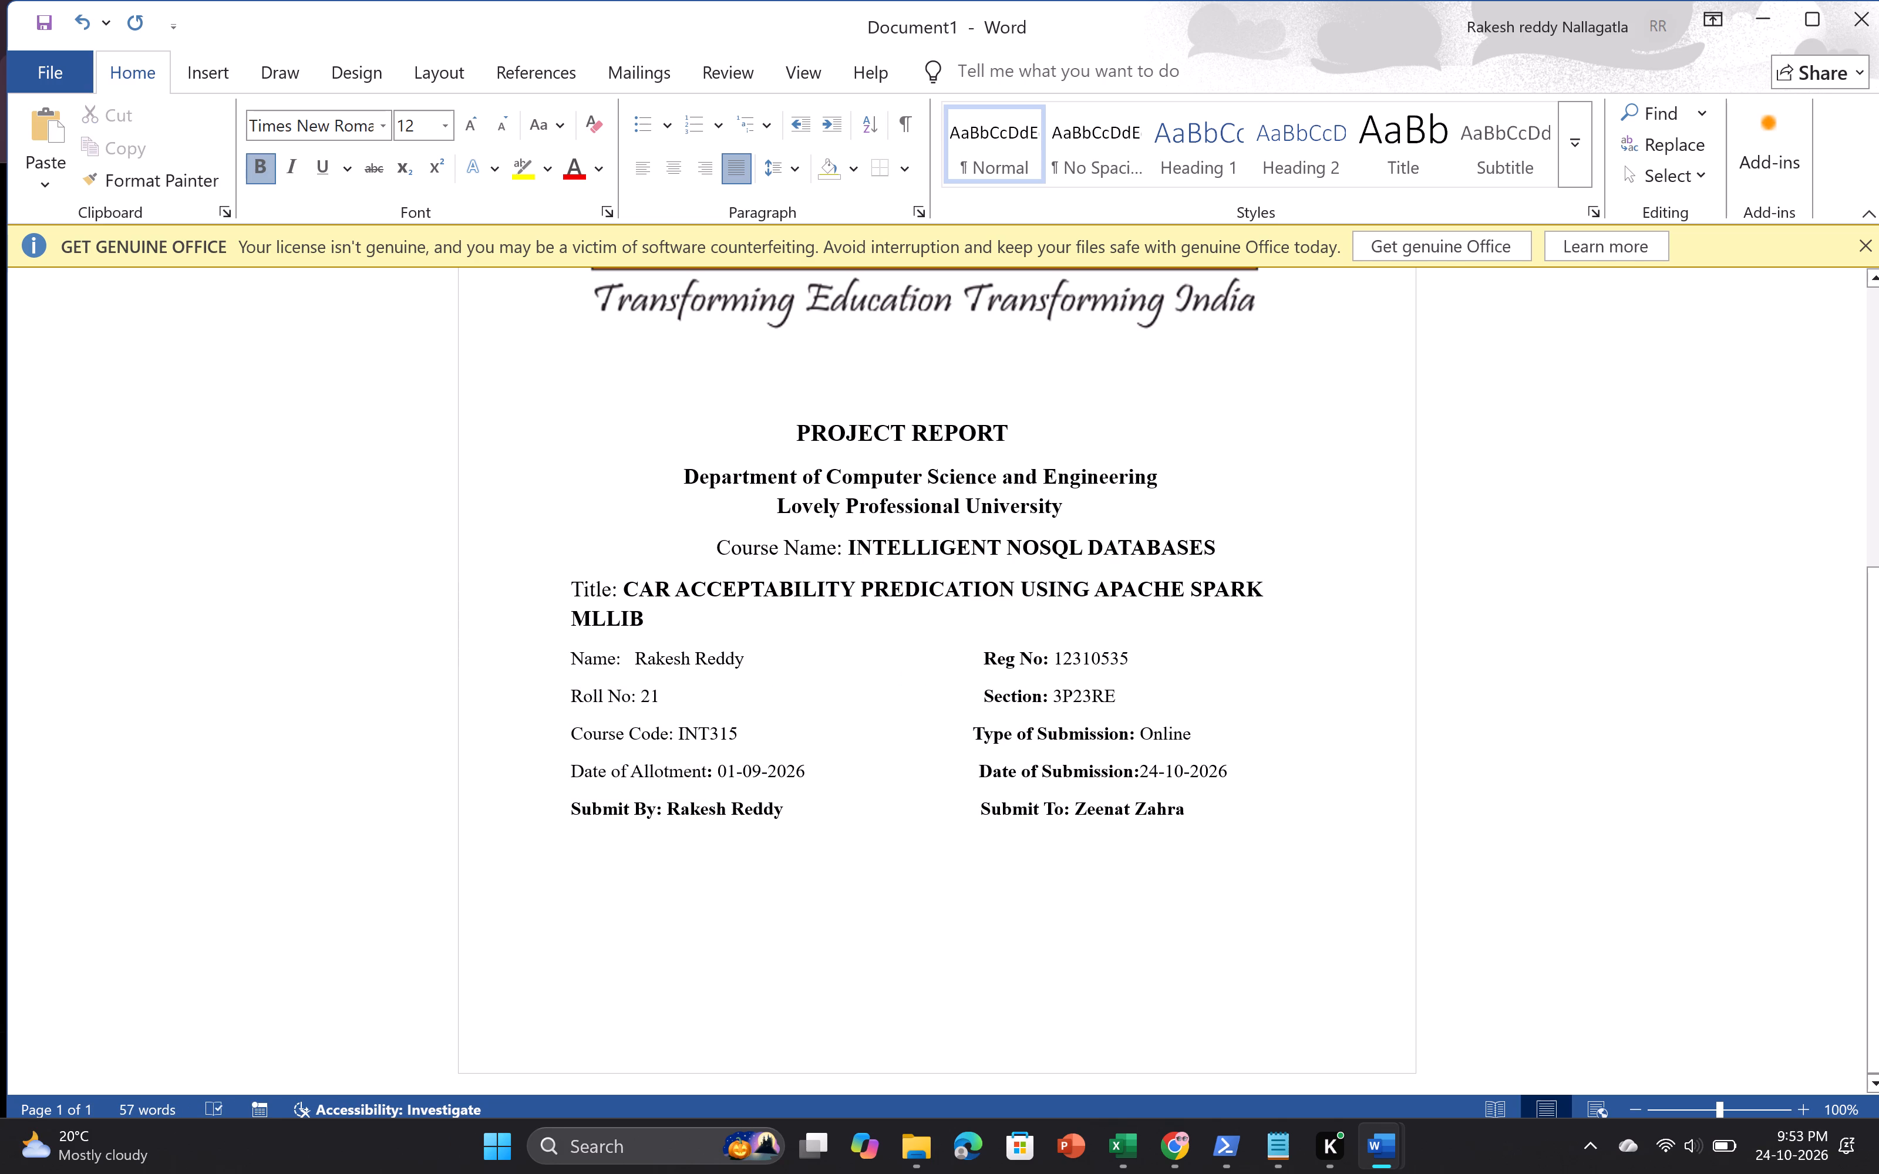
click(576, 804)
key(Left)
key(ctrl+Right)
key(Left)
key(Left)
key(Left)
key(Left)
key(Left)
key(Left)
key(Left)
key(shift+Right)
key(shift+Right)
key(shift+Right)
key(shift+Right)
key(shift+Right)
key(shift+Right)
key(shift+Right)
key(shift+Right)
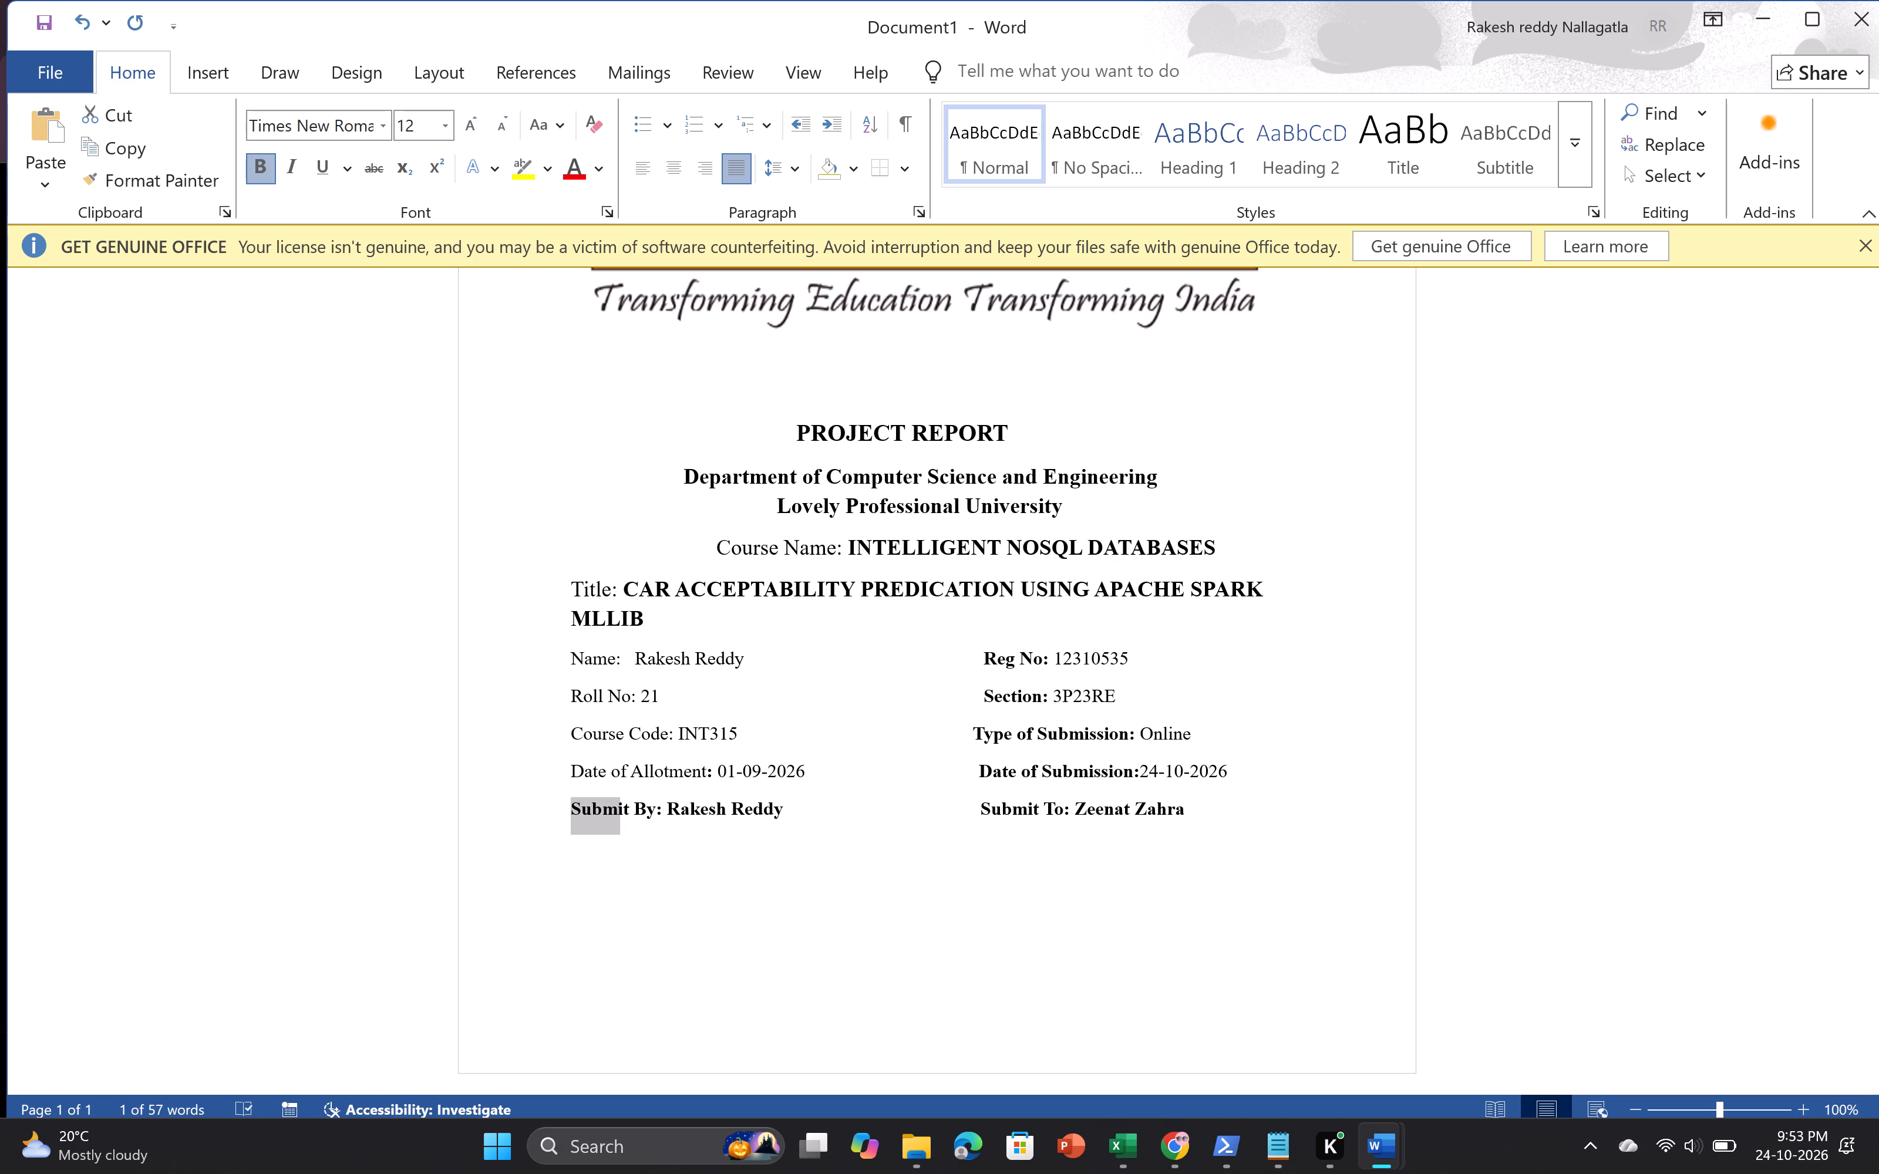
key(shift+Right)
key(shift+Right)
right_click(576, 804)
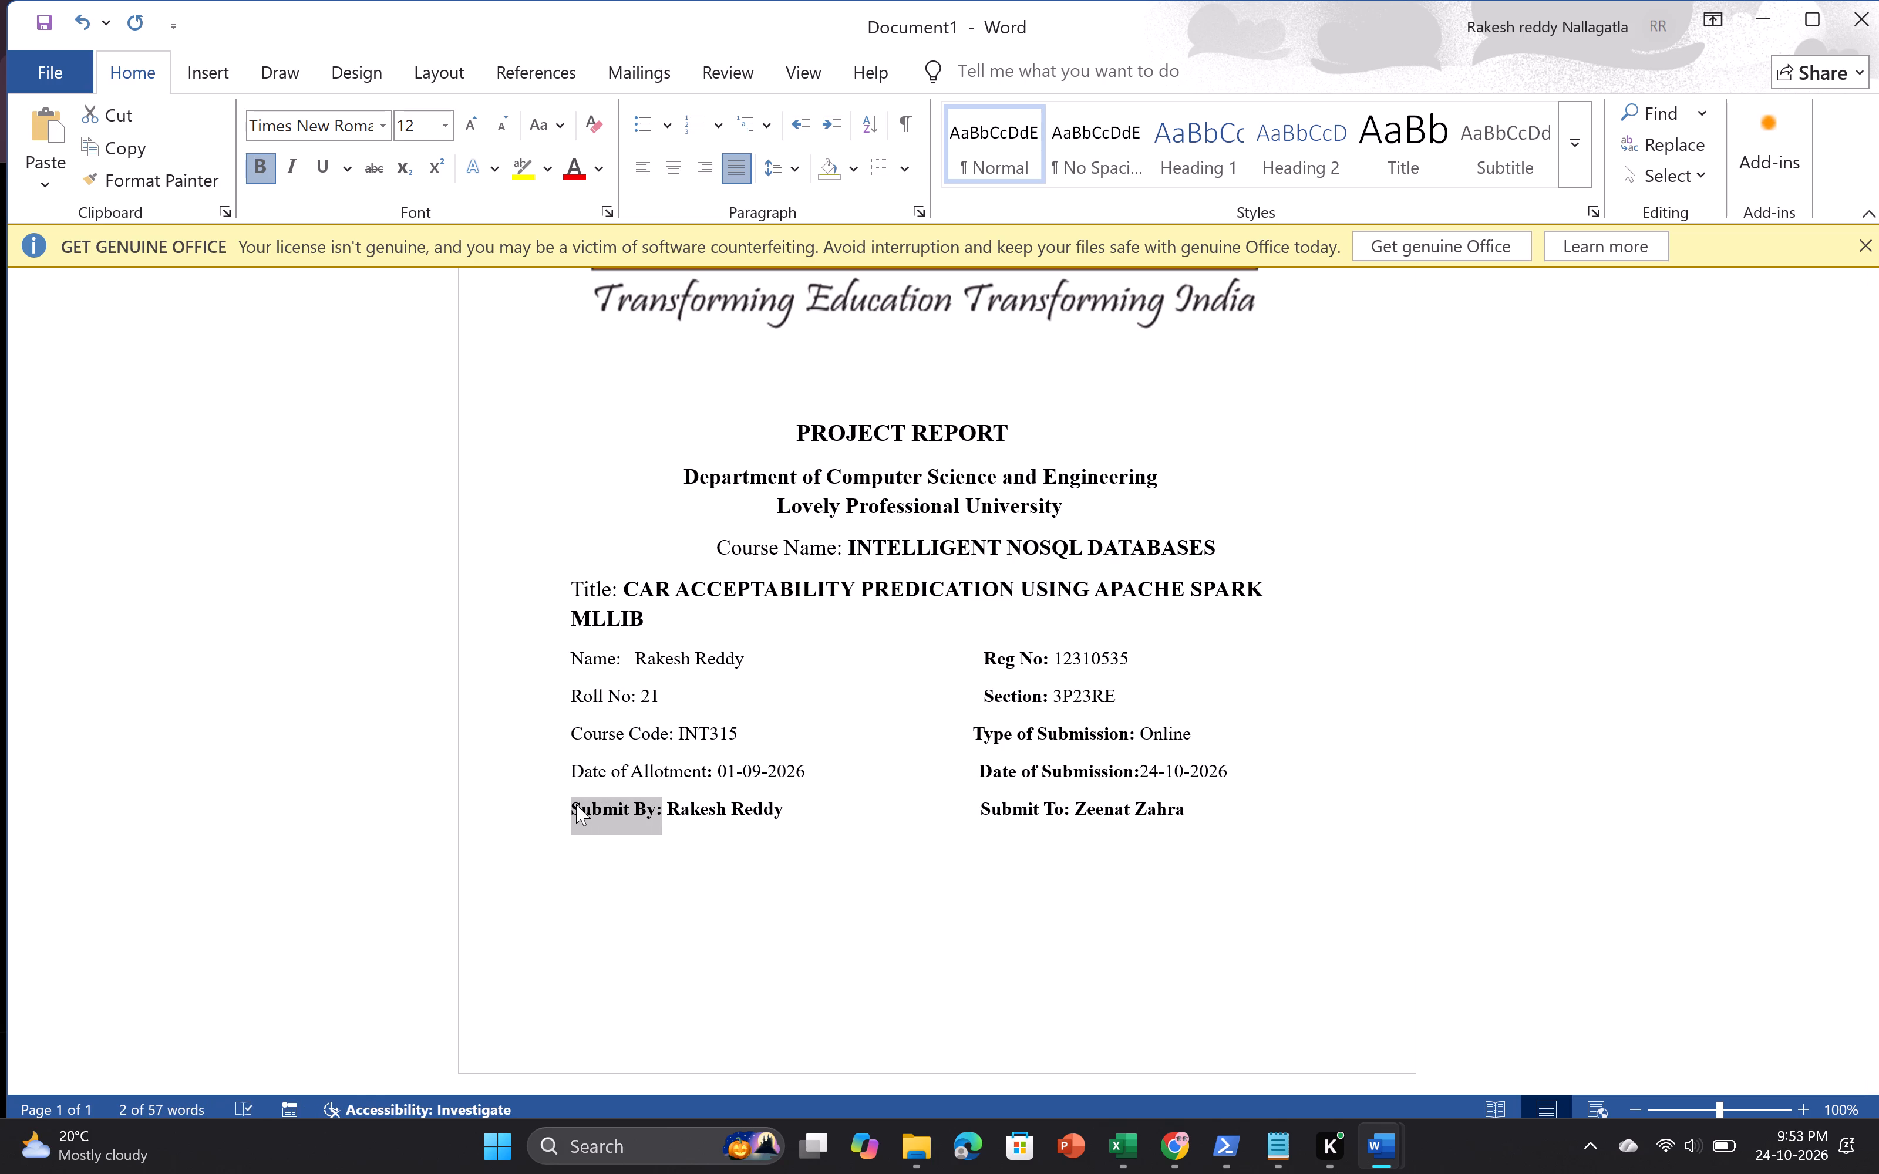
click(598, 880)
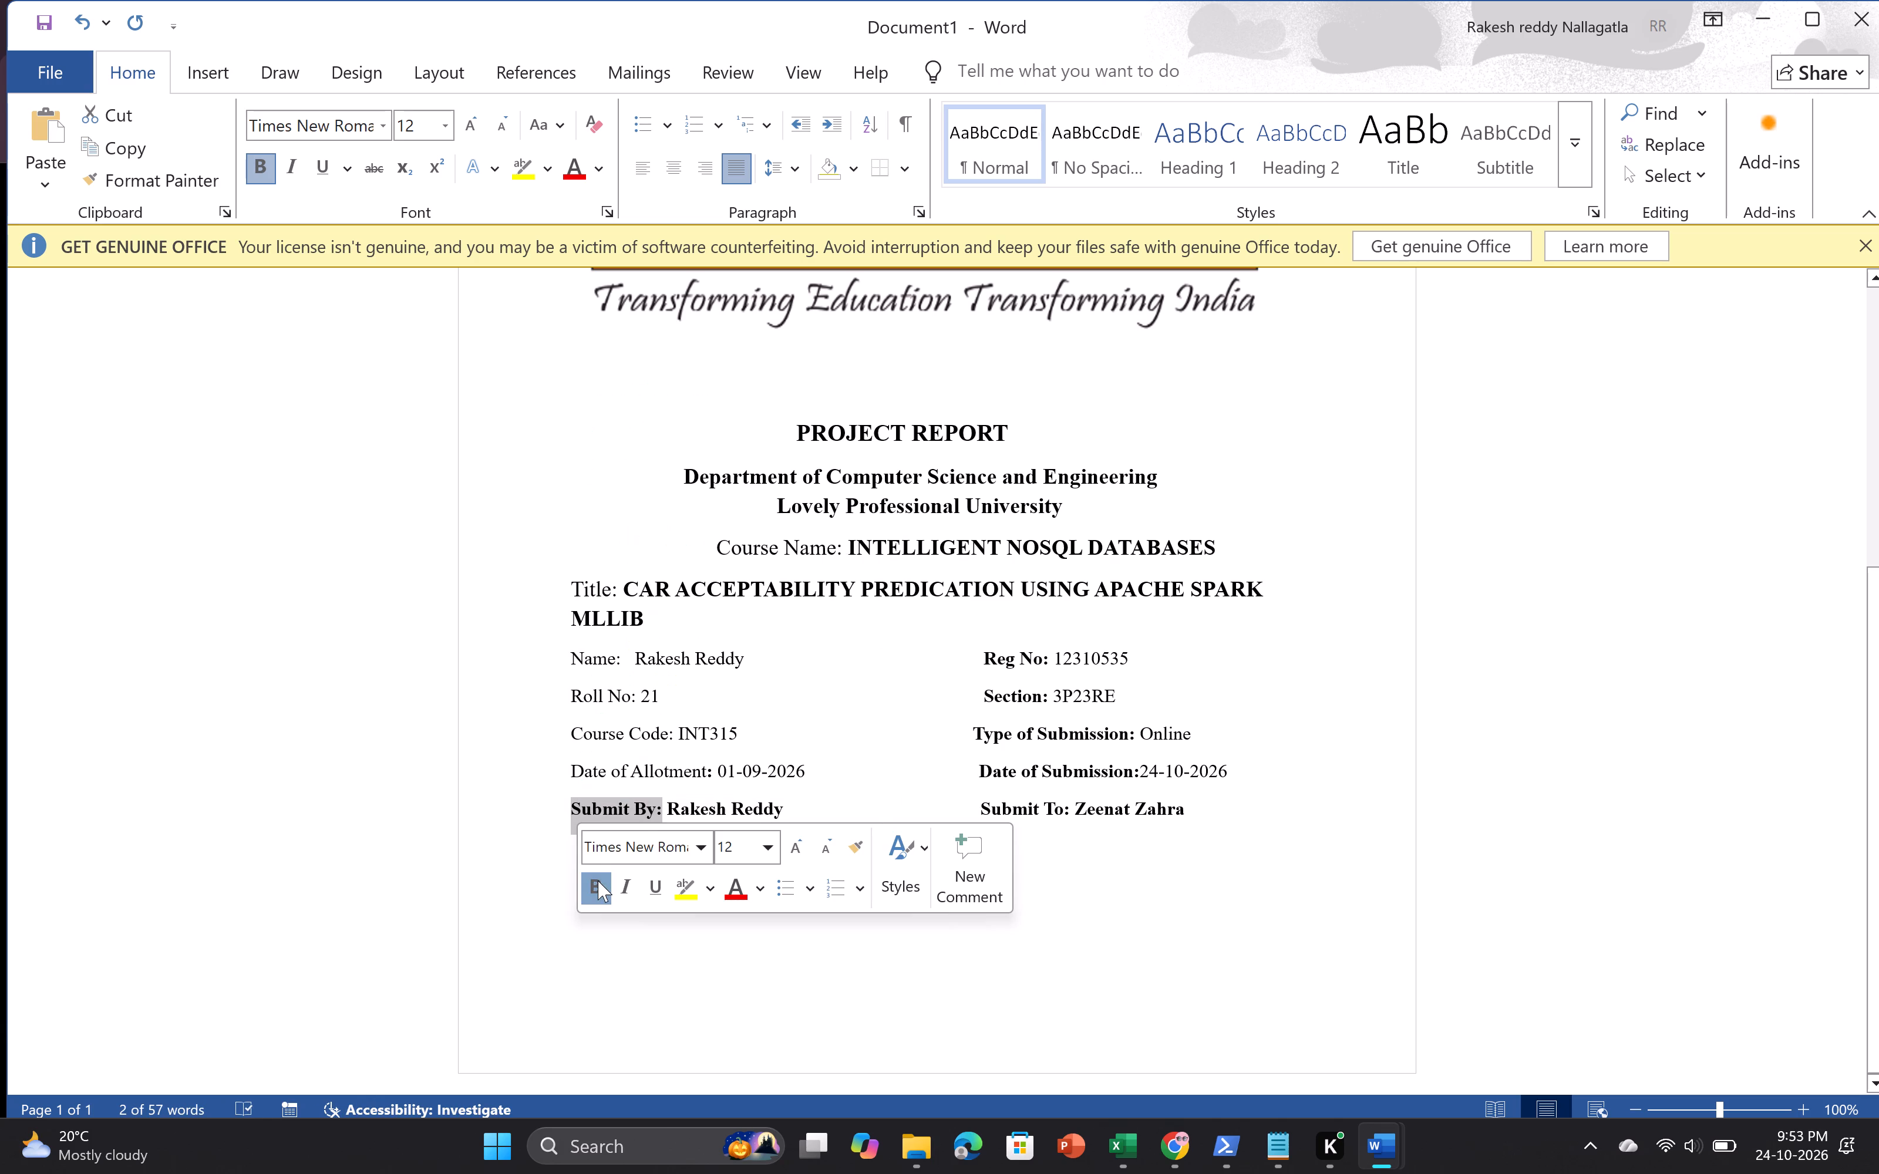
Remove the bold formatting from the colon after "Date of Allotment".
drag(712, 772, 702, 778)
click(717, 779)
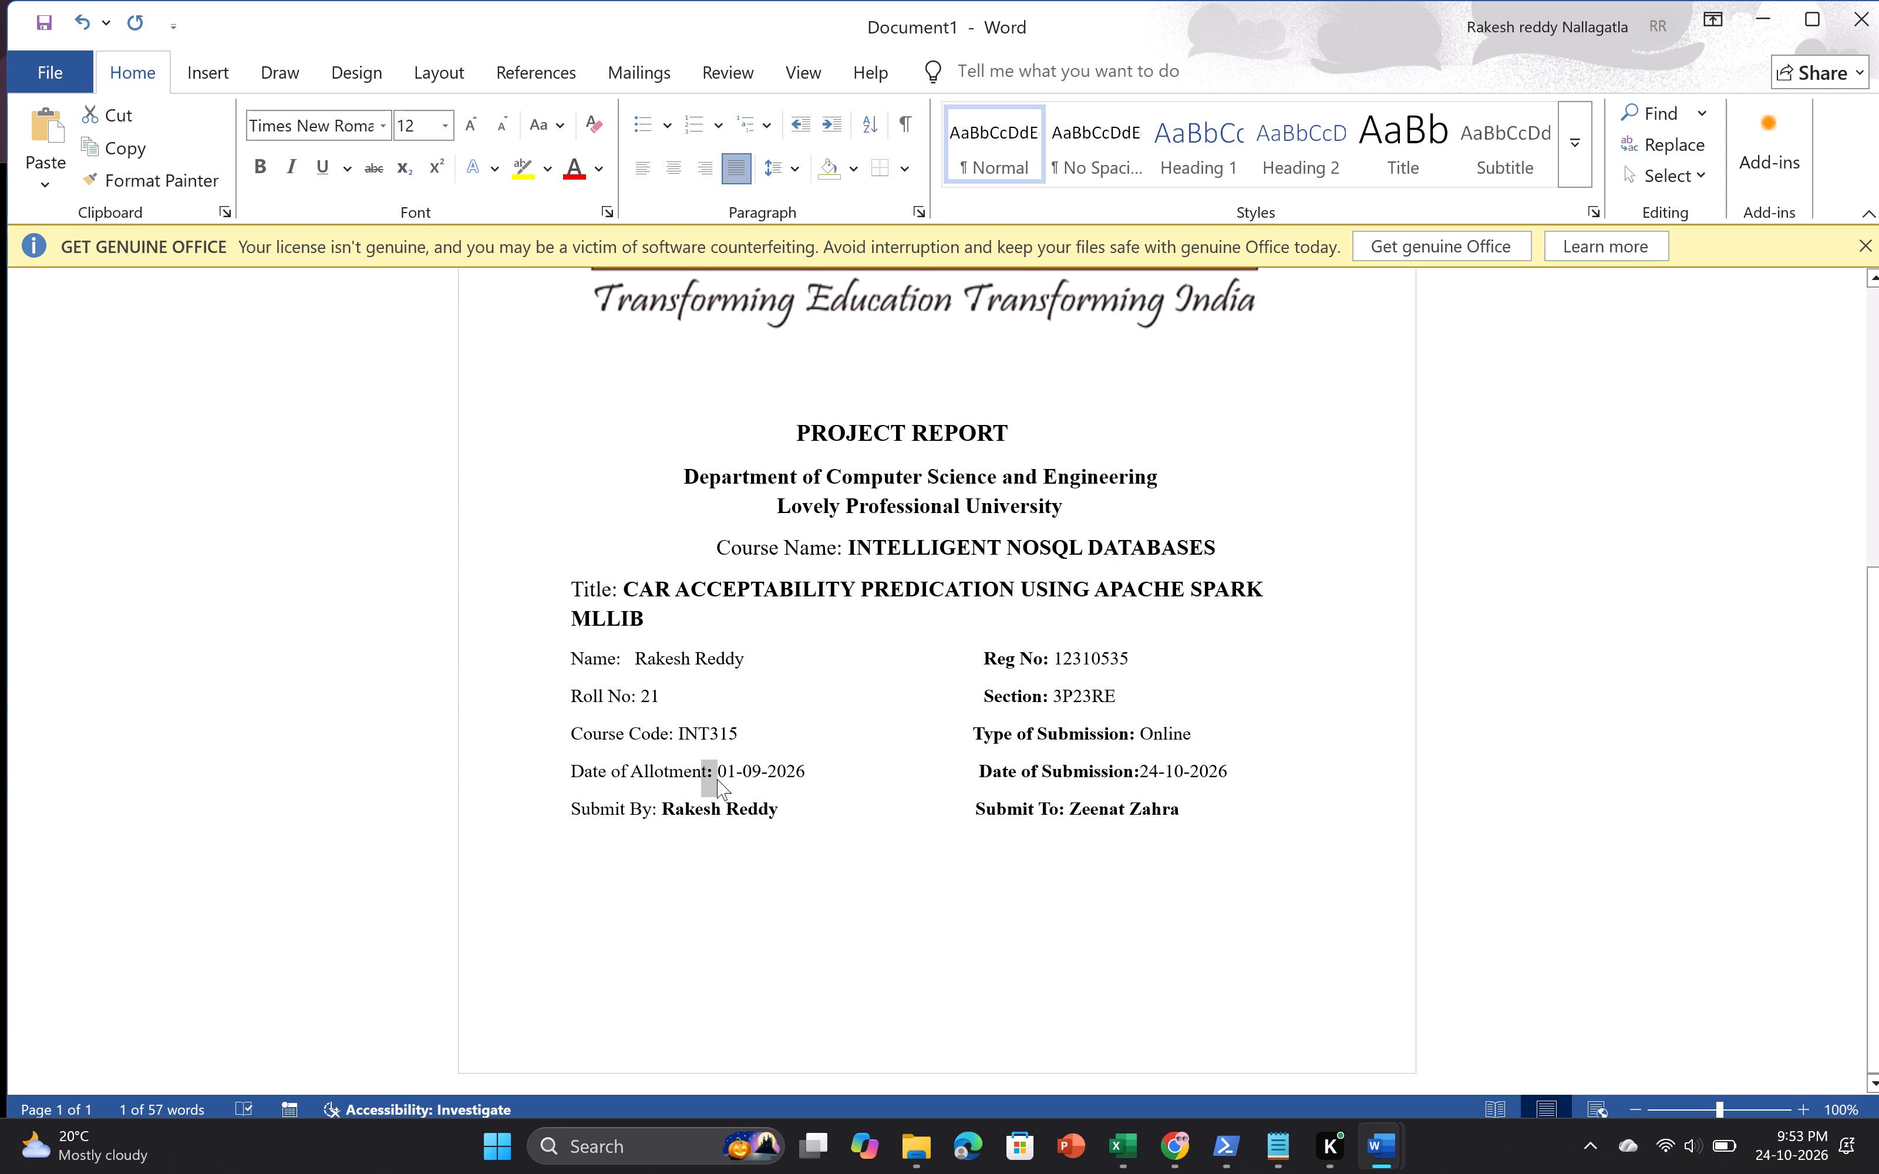
drag(712, 772, 707, 778)
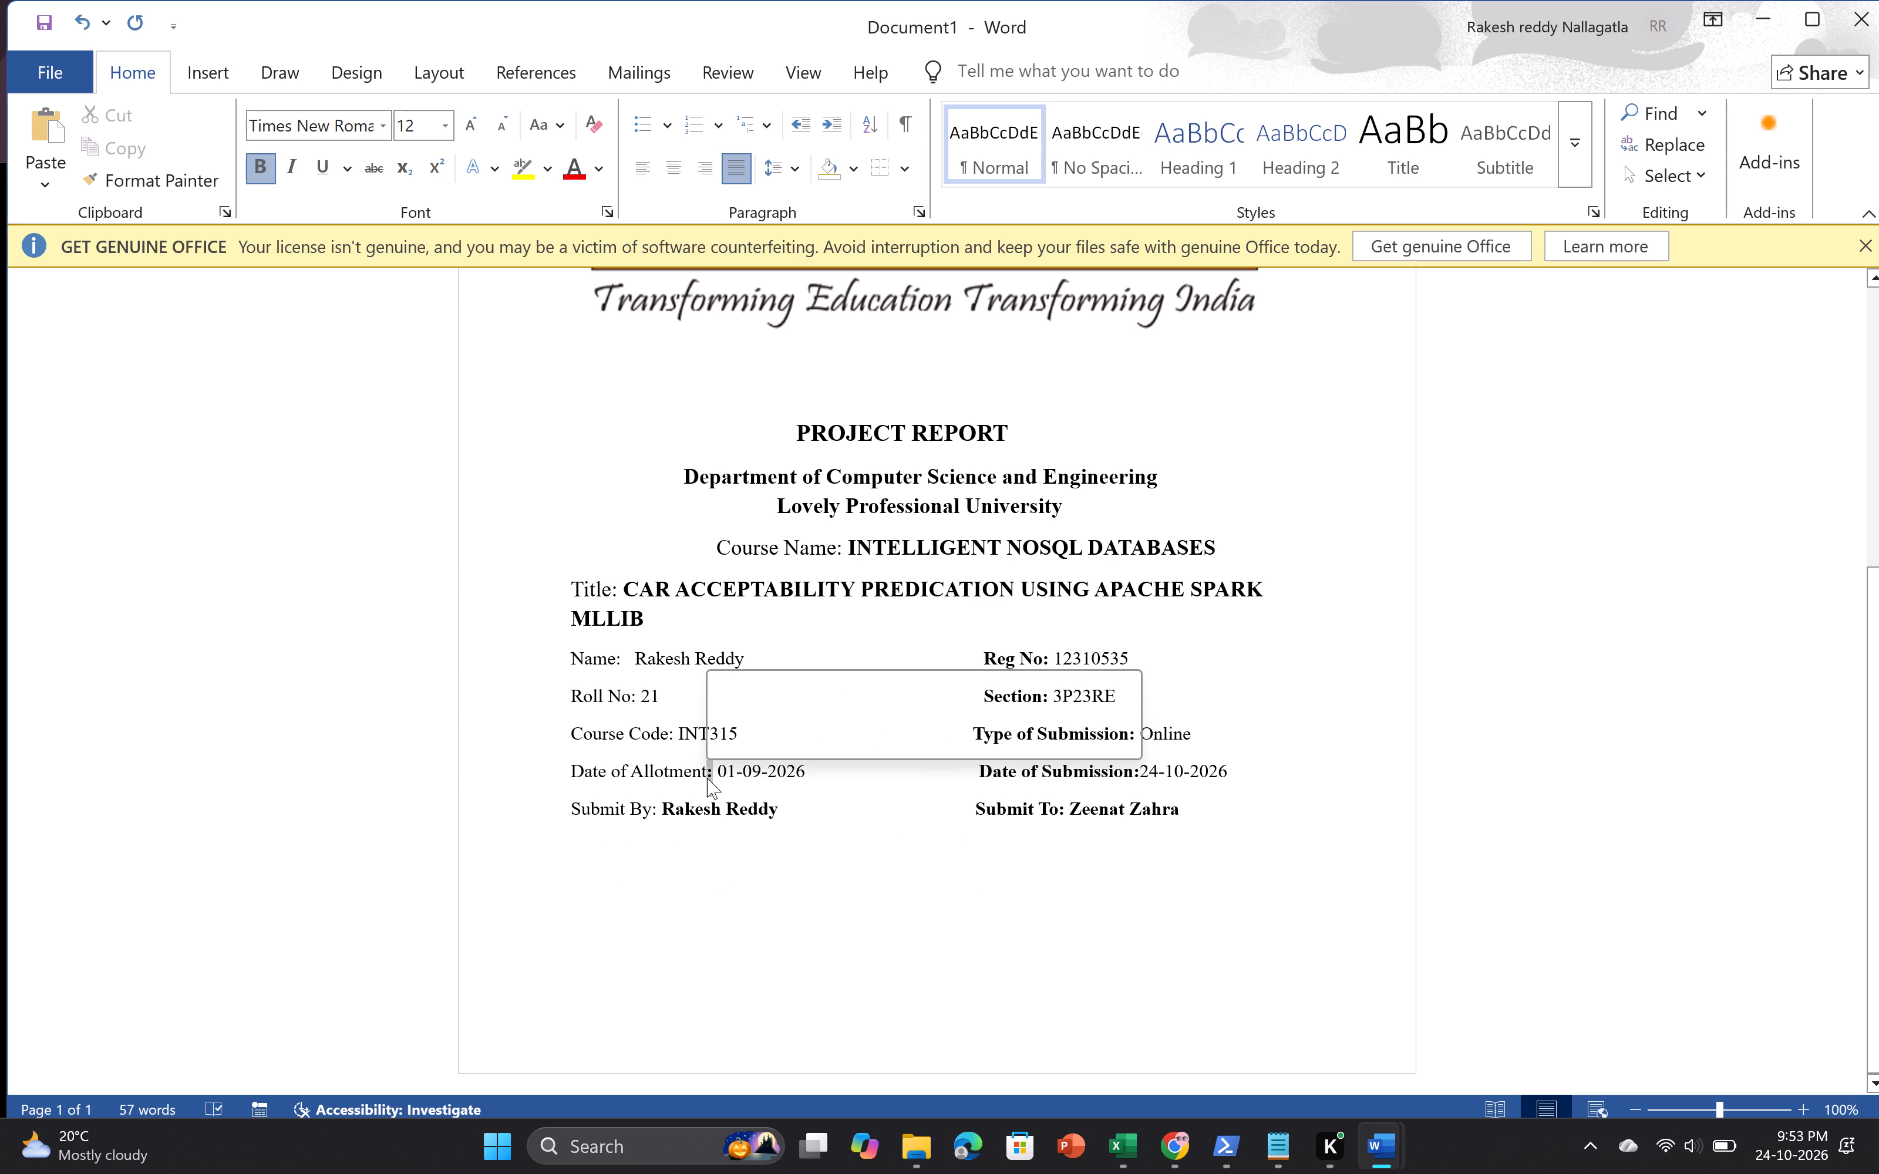
click(716, 734)
click(912, 827)
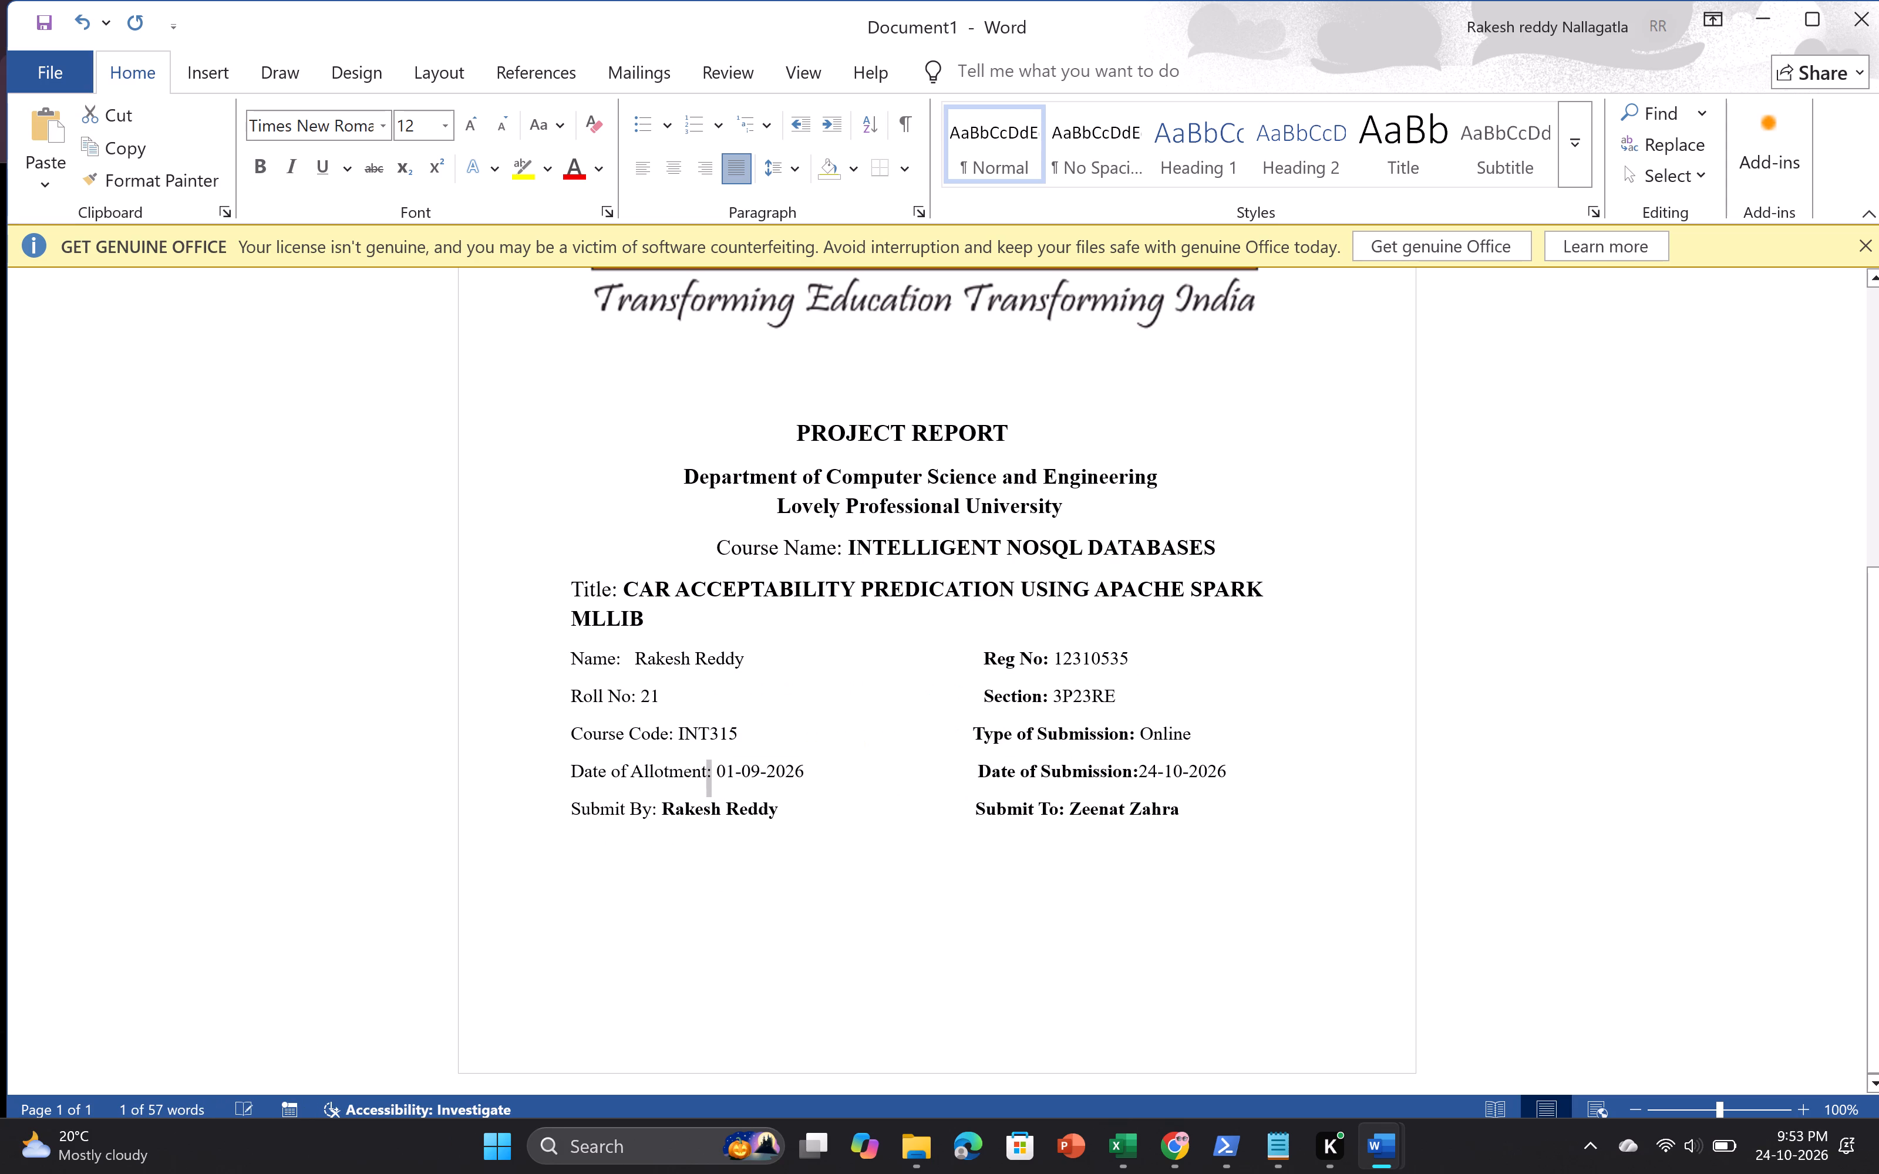
Remove the bold formatting from the "Reg No:", "Section:" and "Type of Submission:" labels.
drag(982, 663, 991, 663)
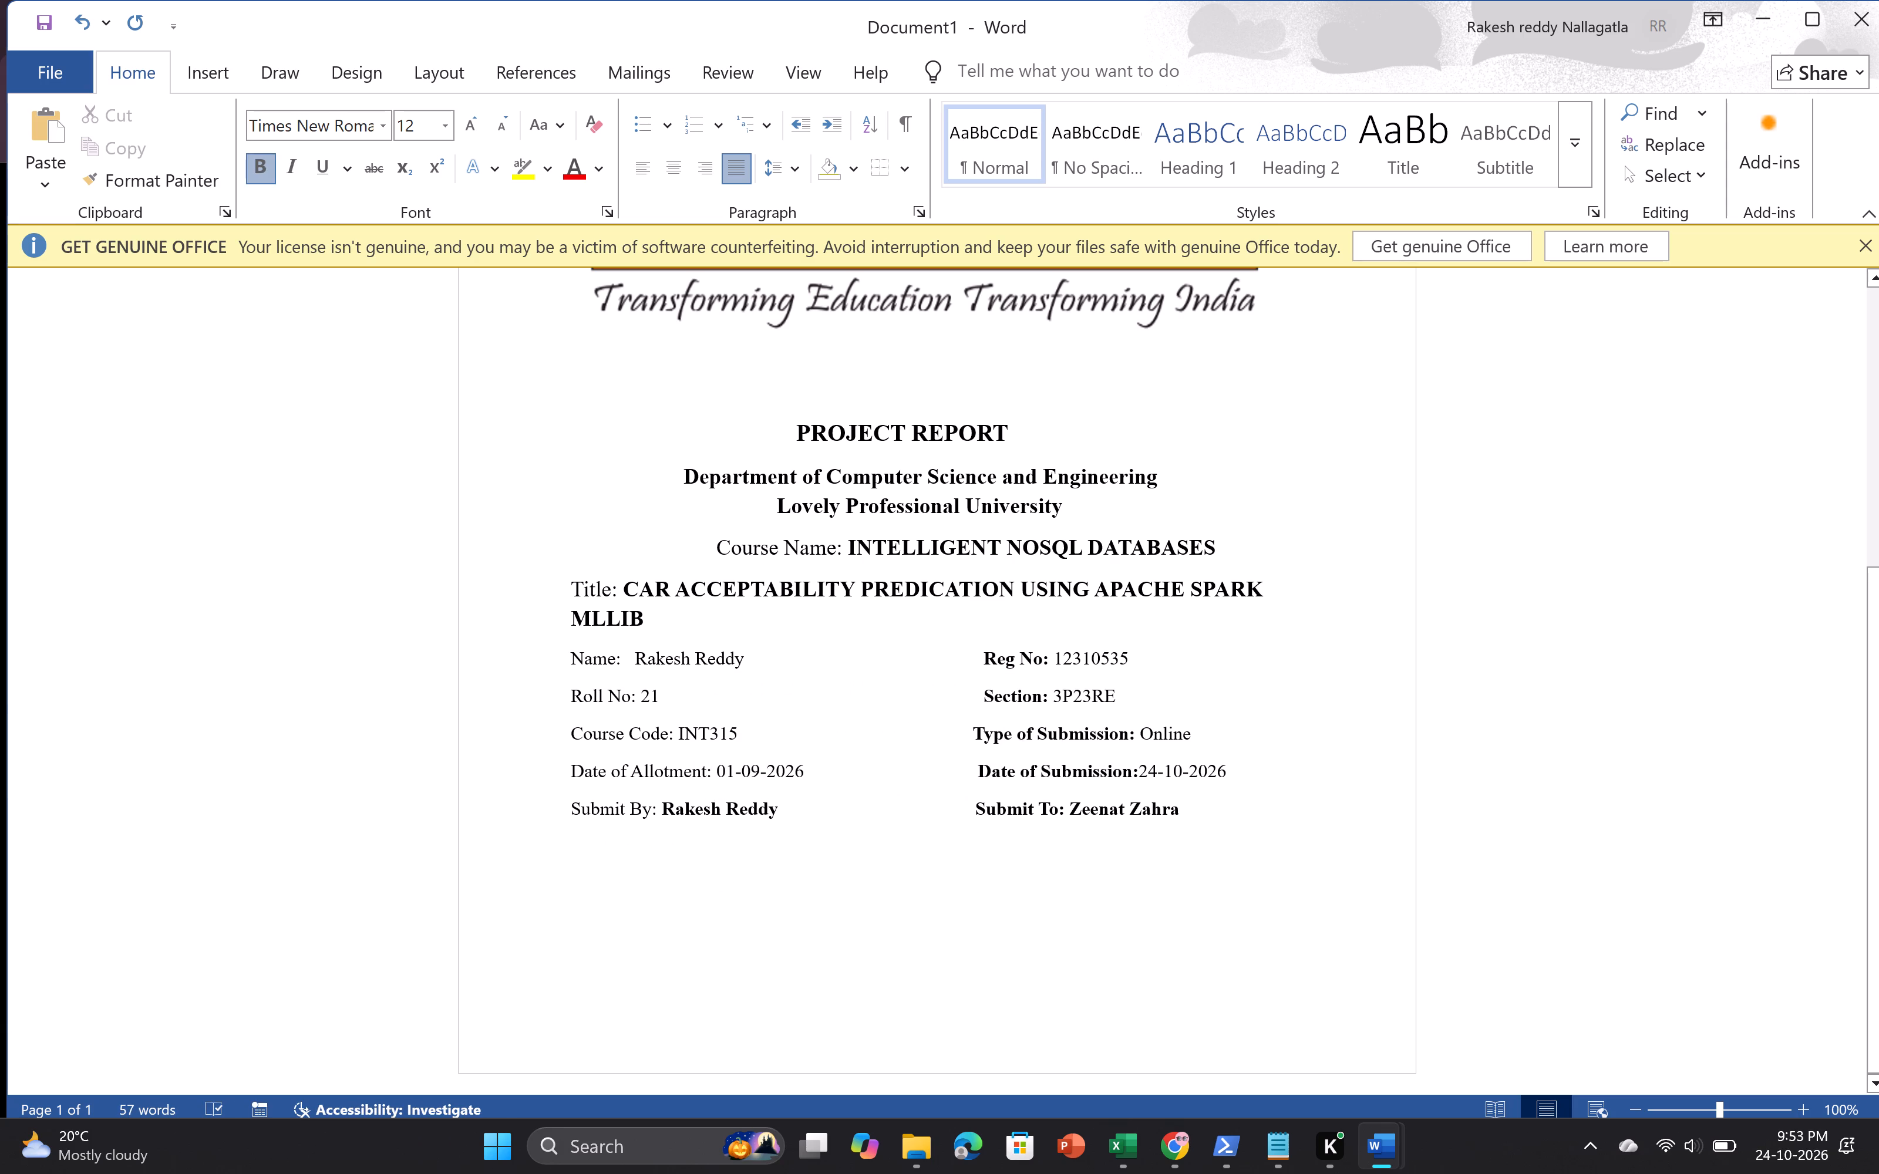
drag(991, 663, 1048, 660)
click(1059, 628)
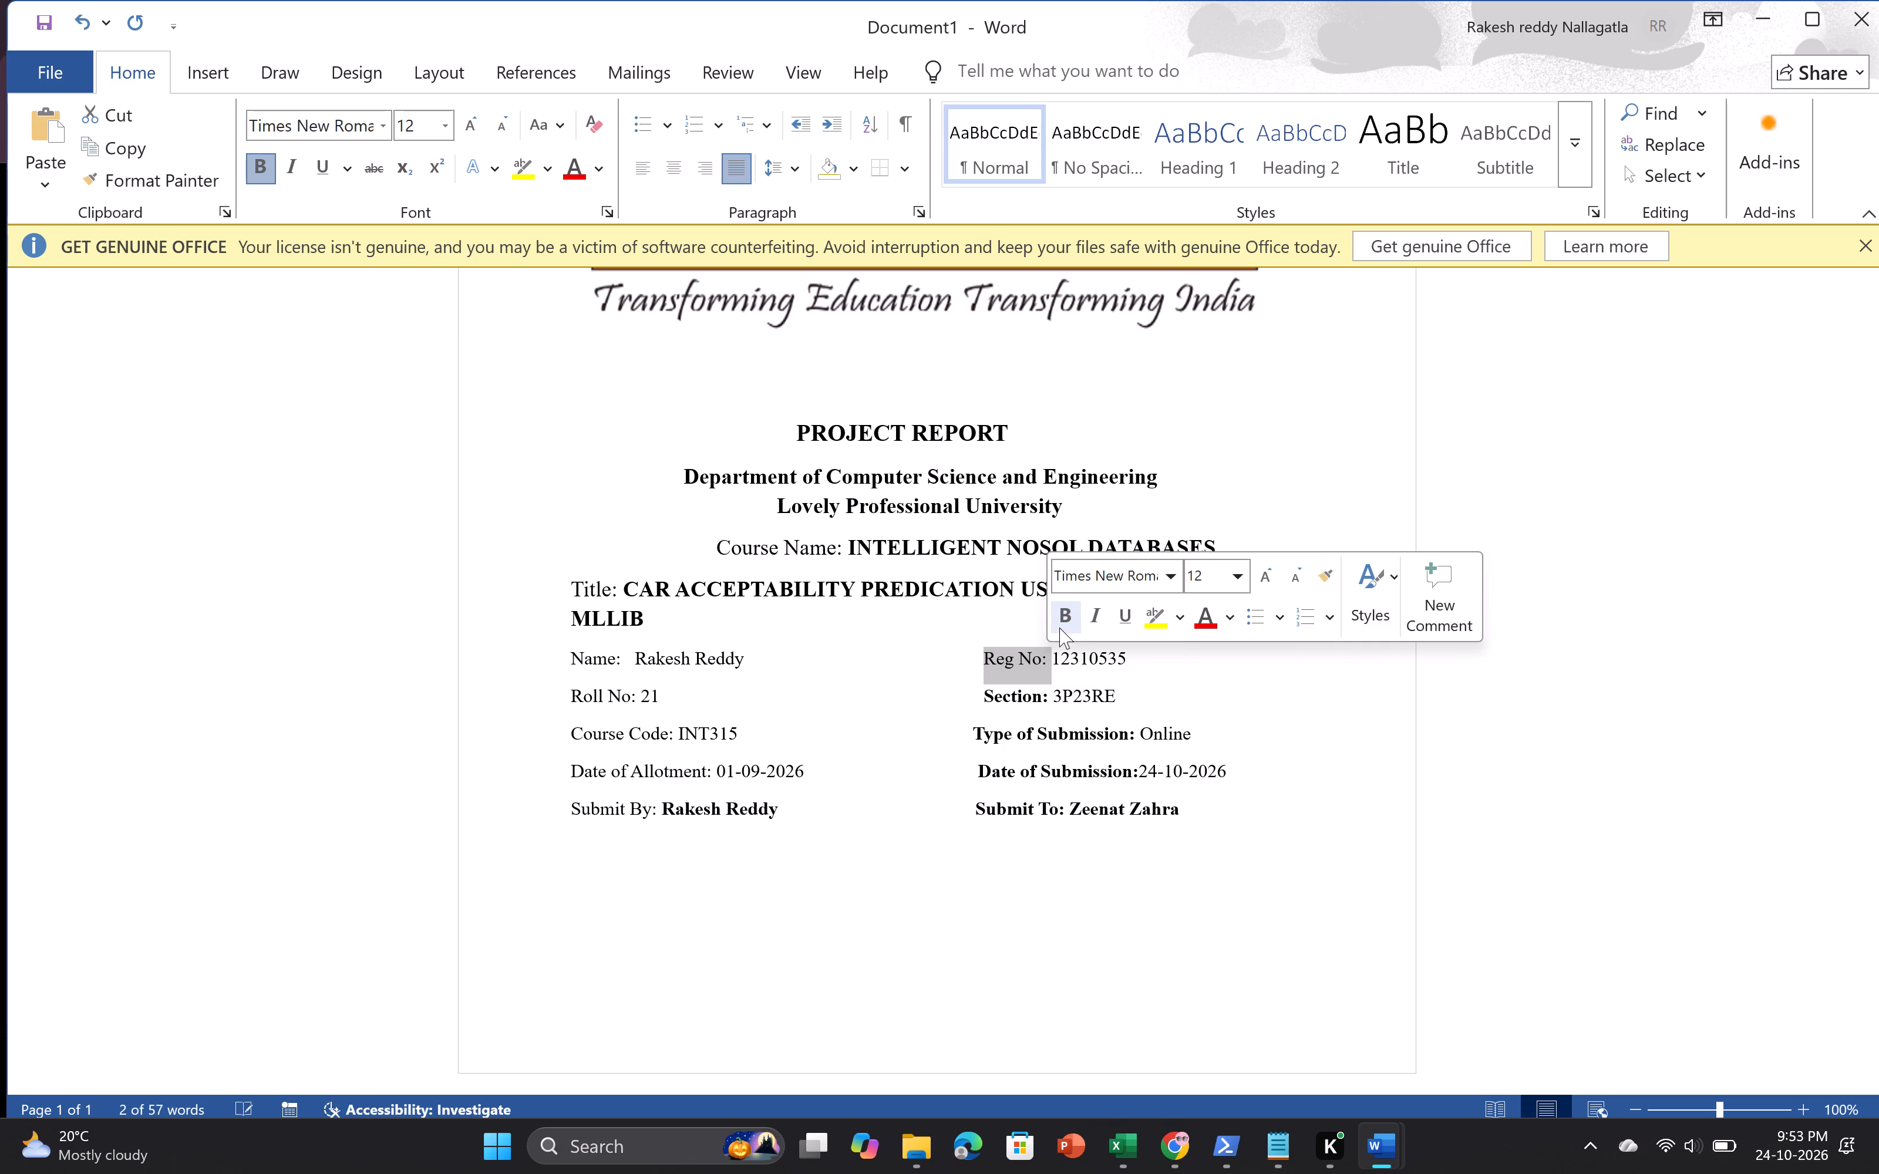
drag(1046, 700, 994, 697)
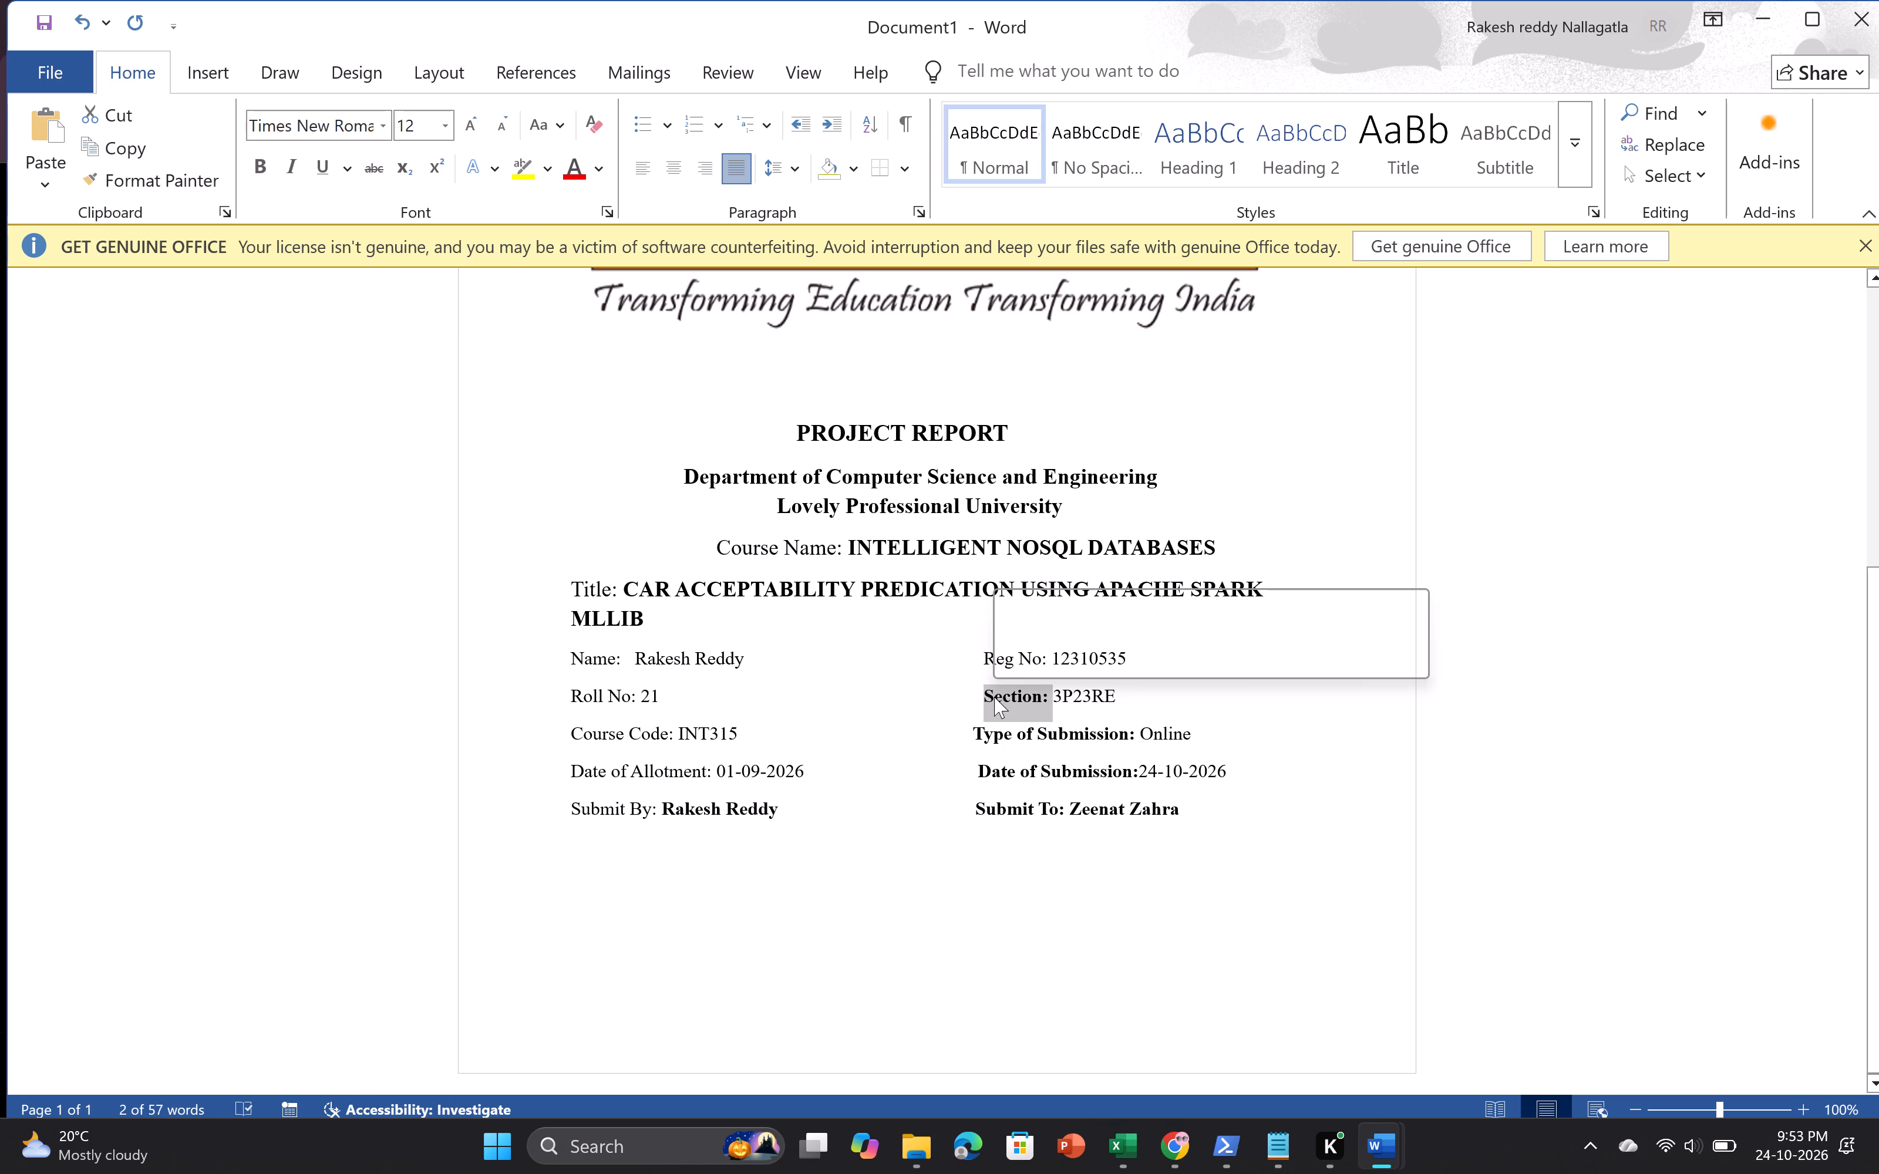
click(1016, 653)
drag(974, 732, 1136, 732)
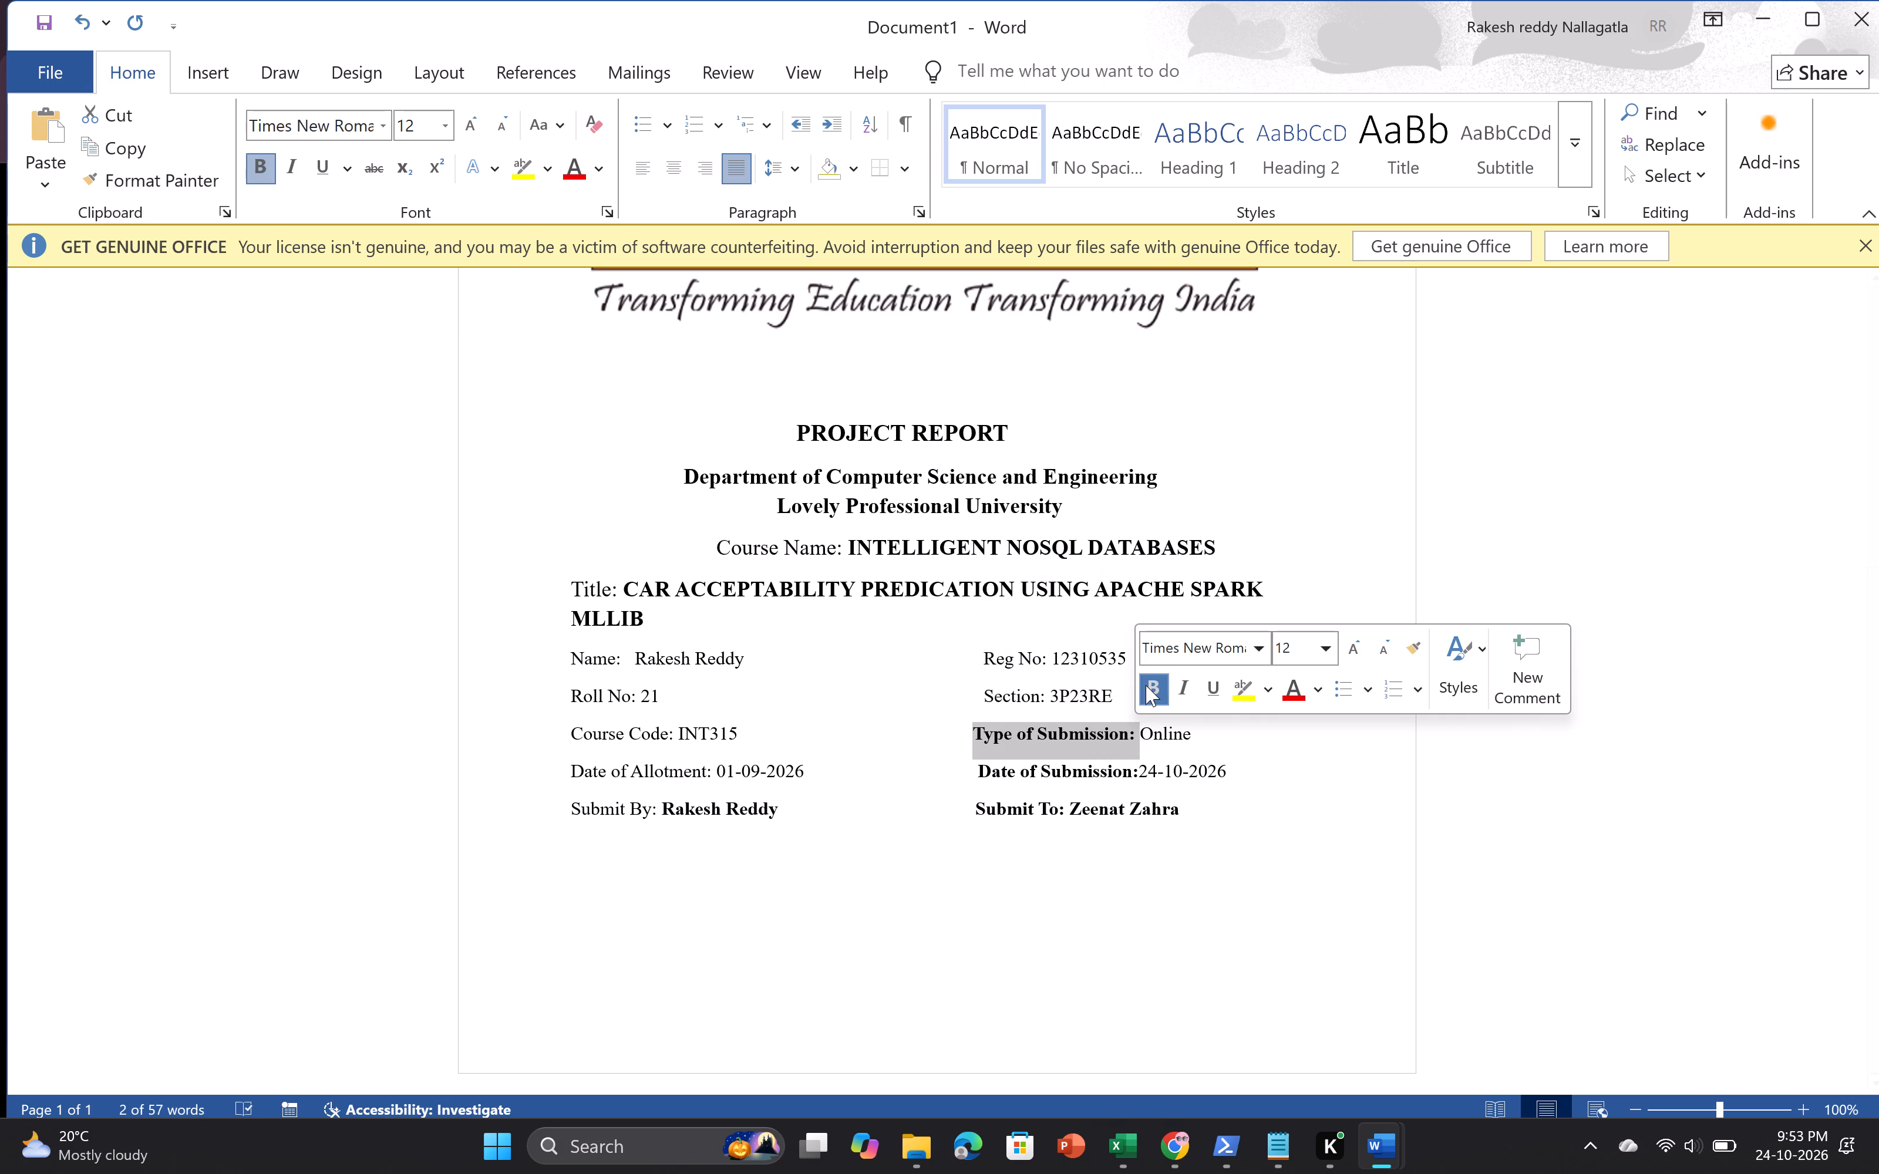
click(1146, 685)
Remove the bold formatting from the "Date of Submission:" and "Submit To:" labels only, leaving out the values after them.
drag(1139, 775, 1018, 781)
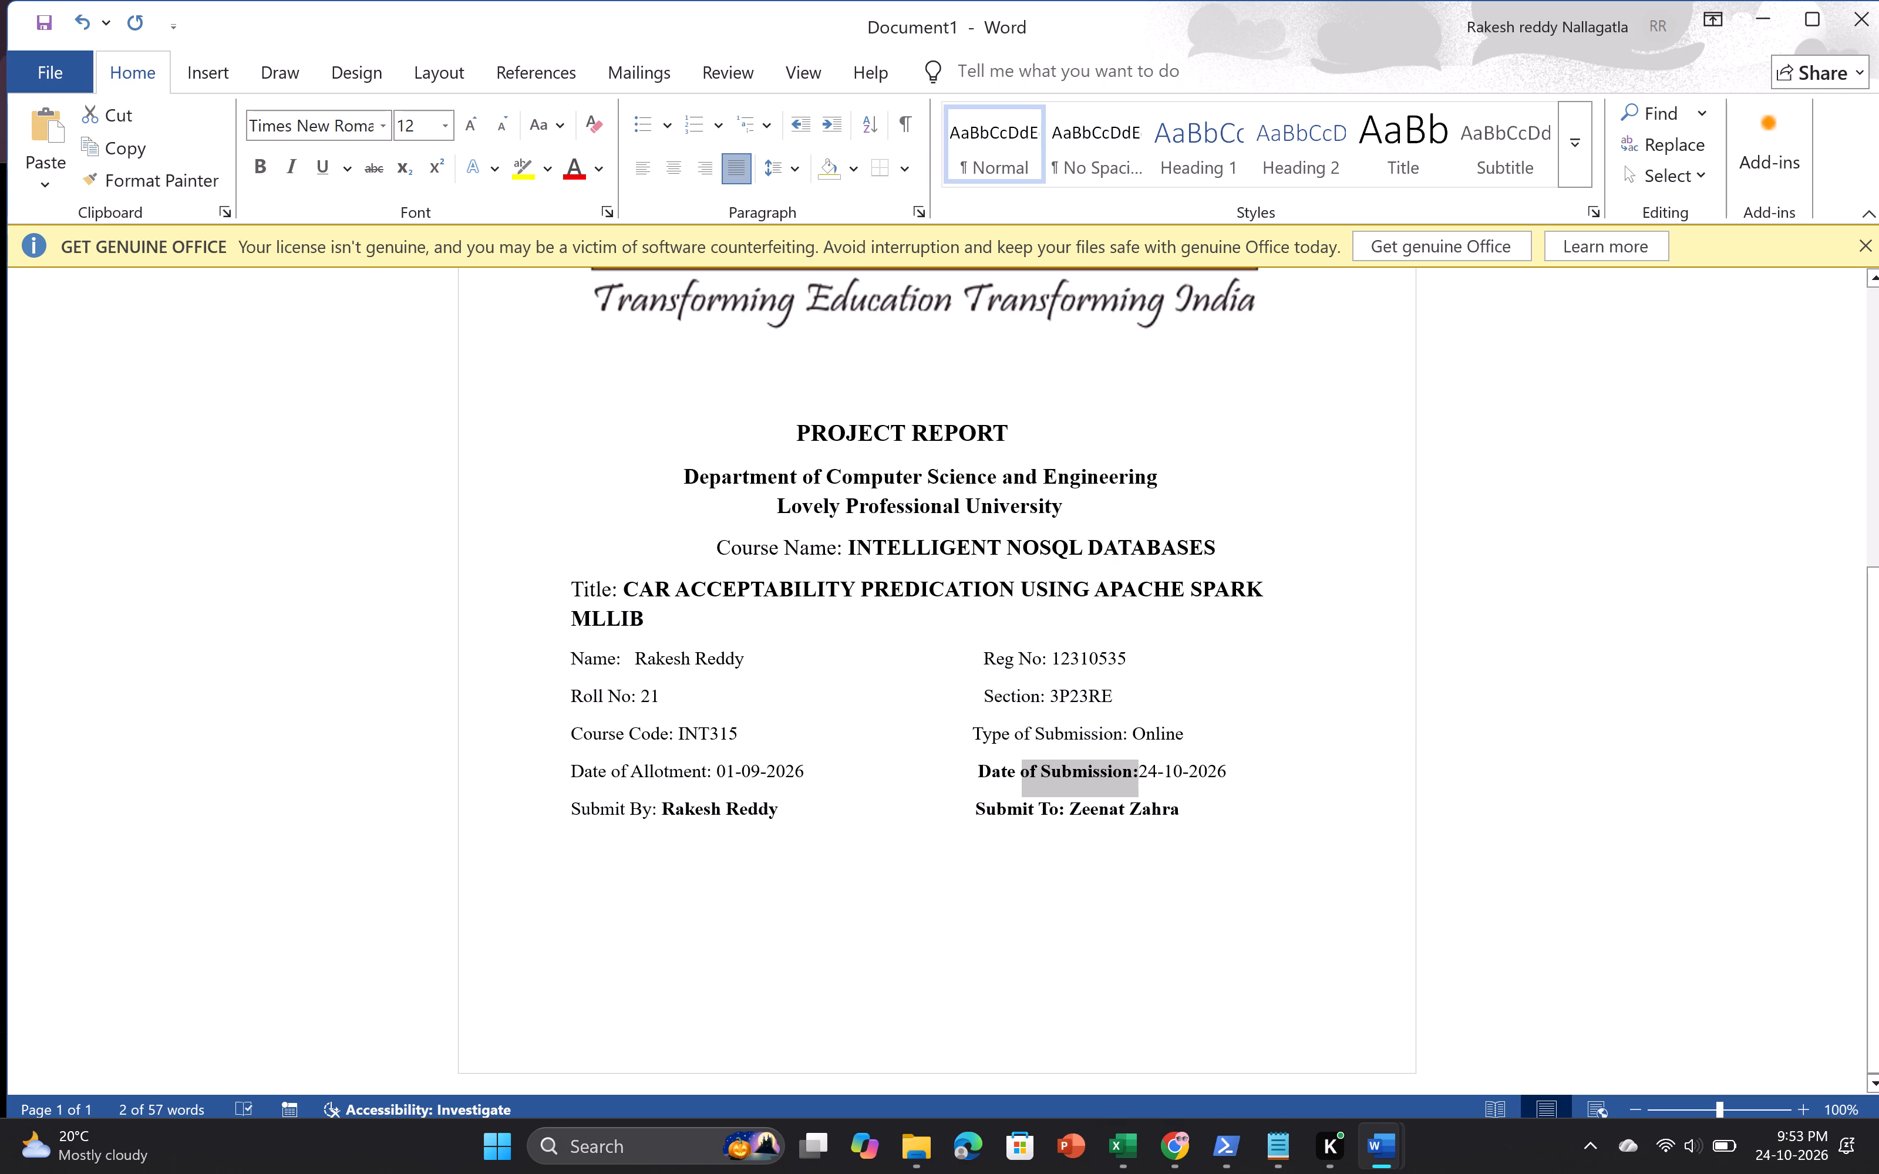
drag(1018, 781, 991, 780)
click(1006, 735)
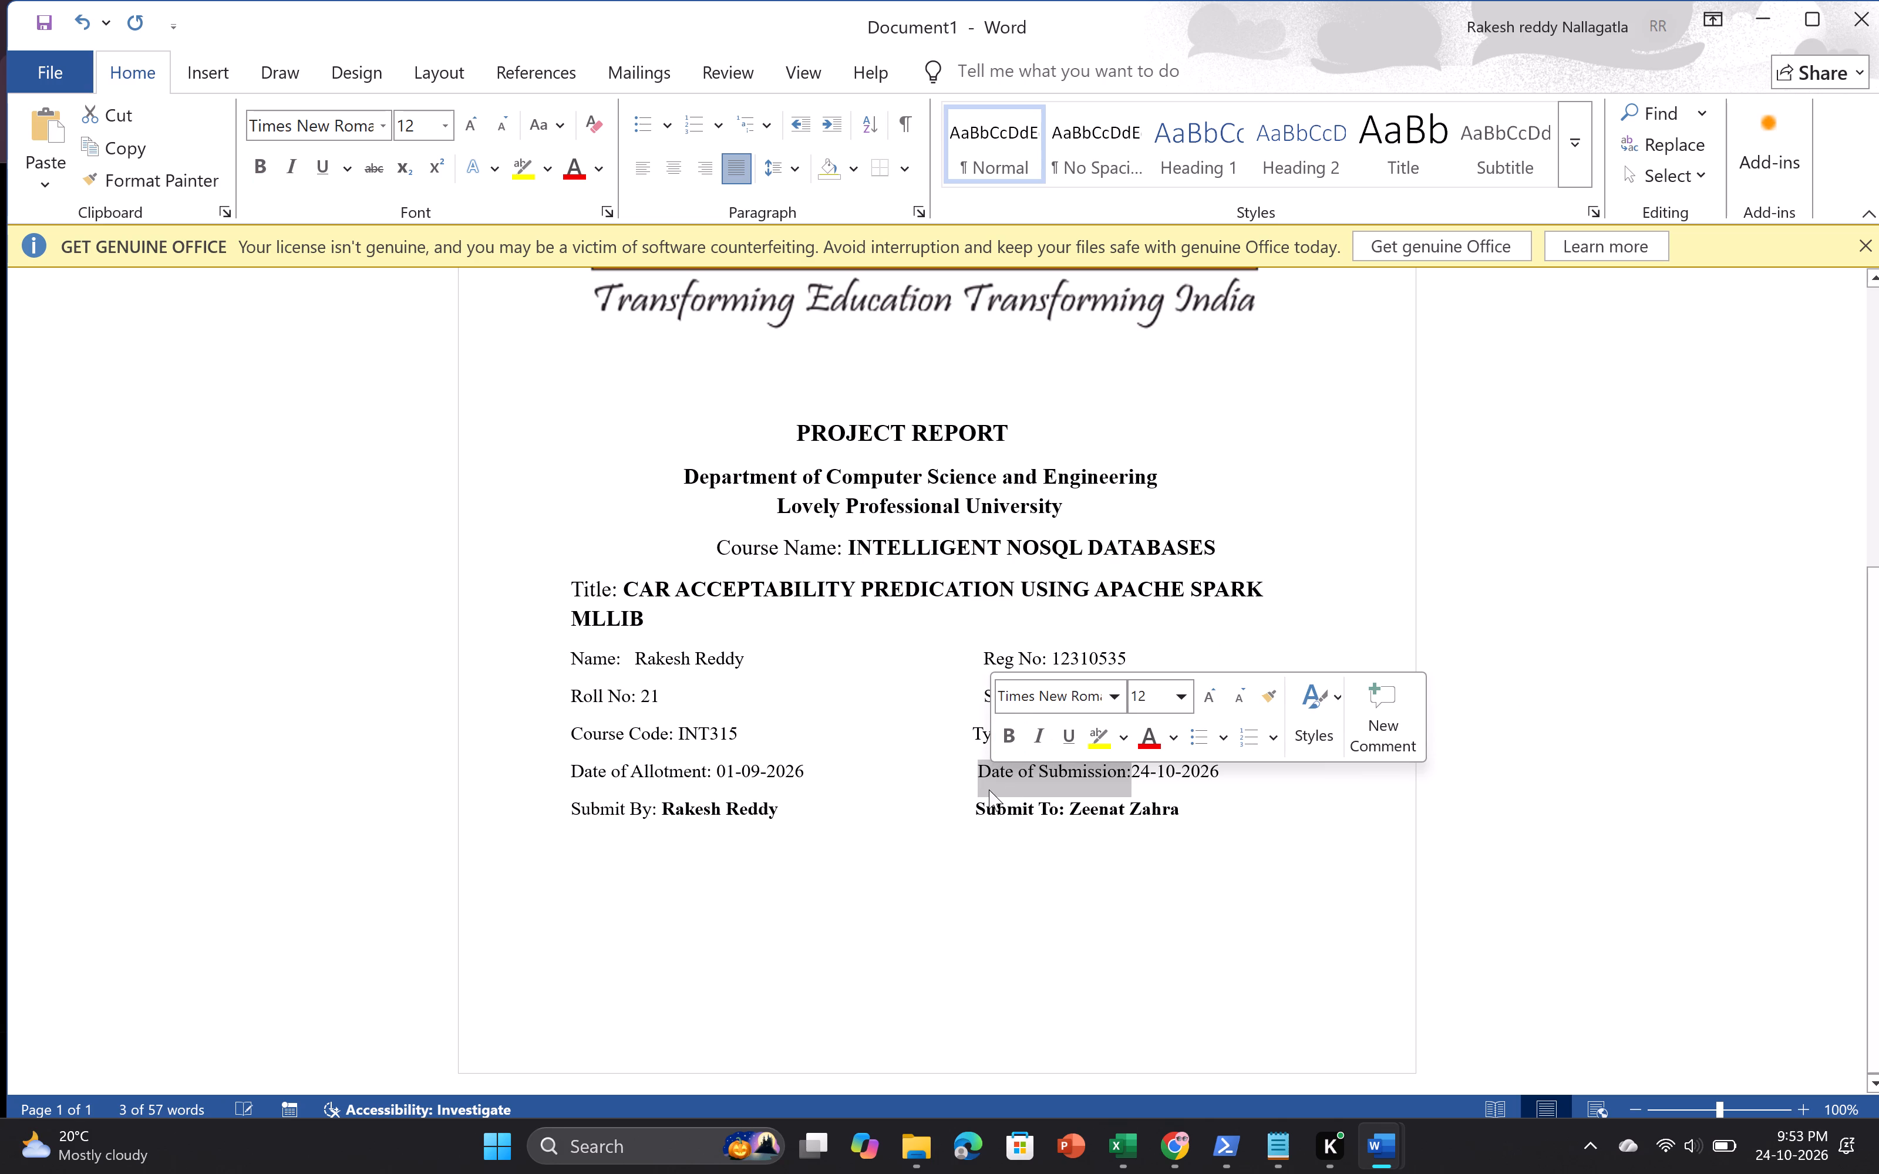
drag(976, 807, 1068, 811)
click(1085, 772)
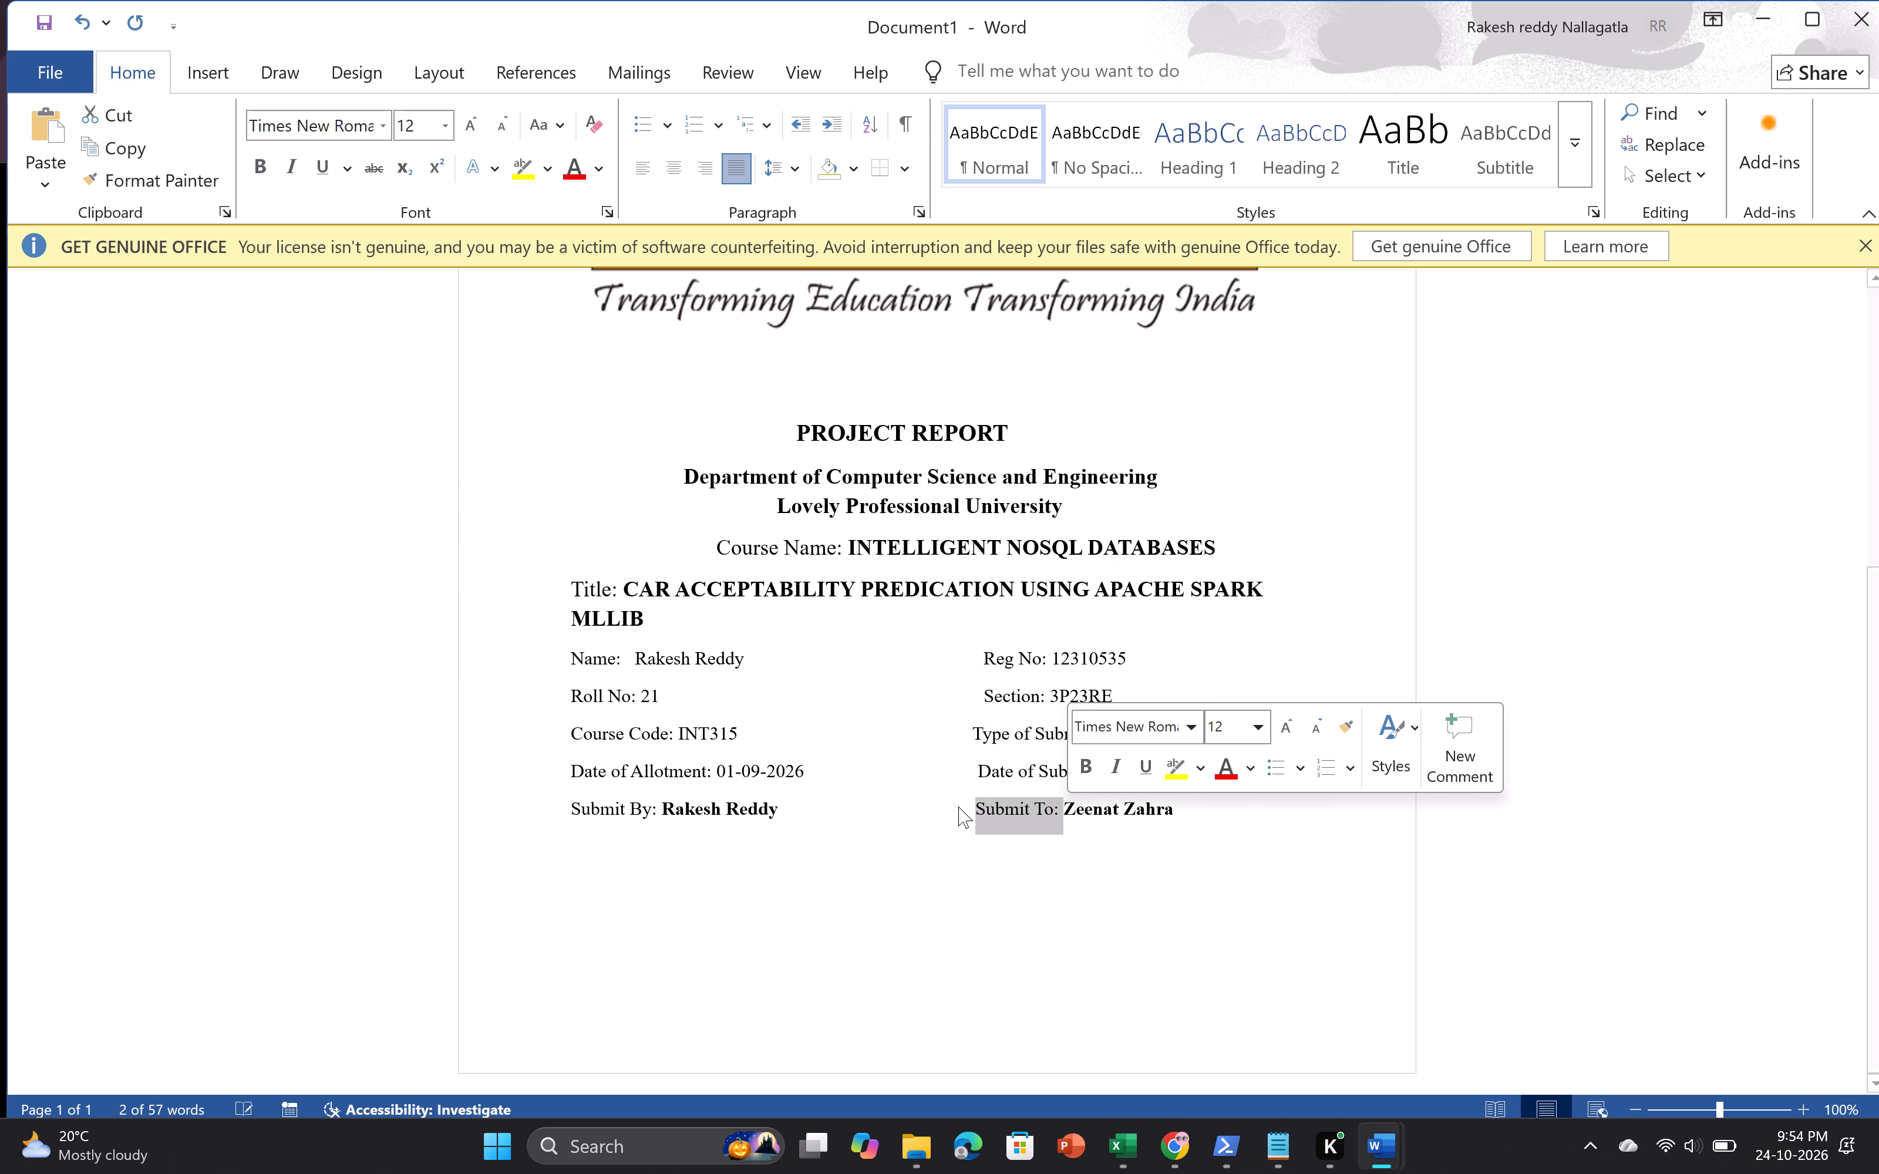
click(915, 820)
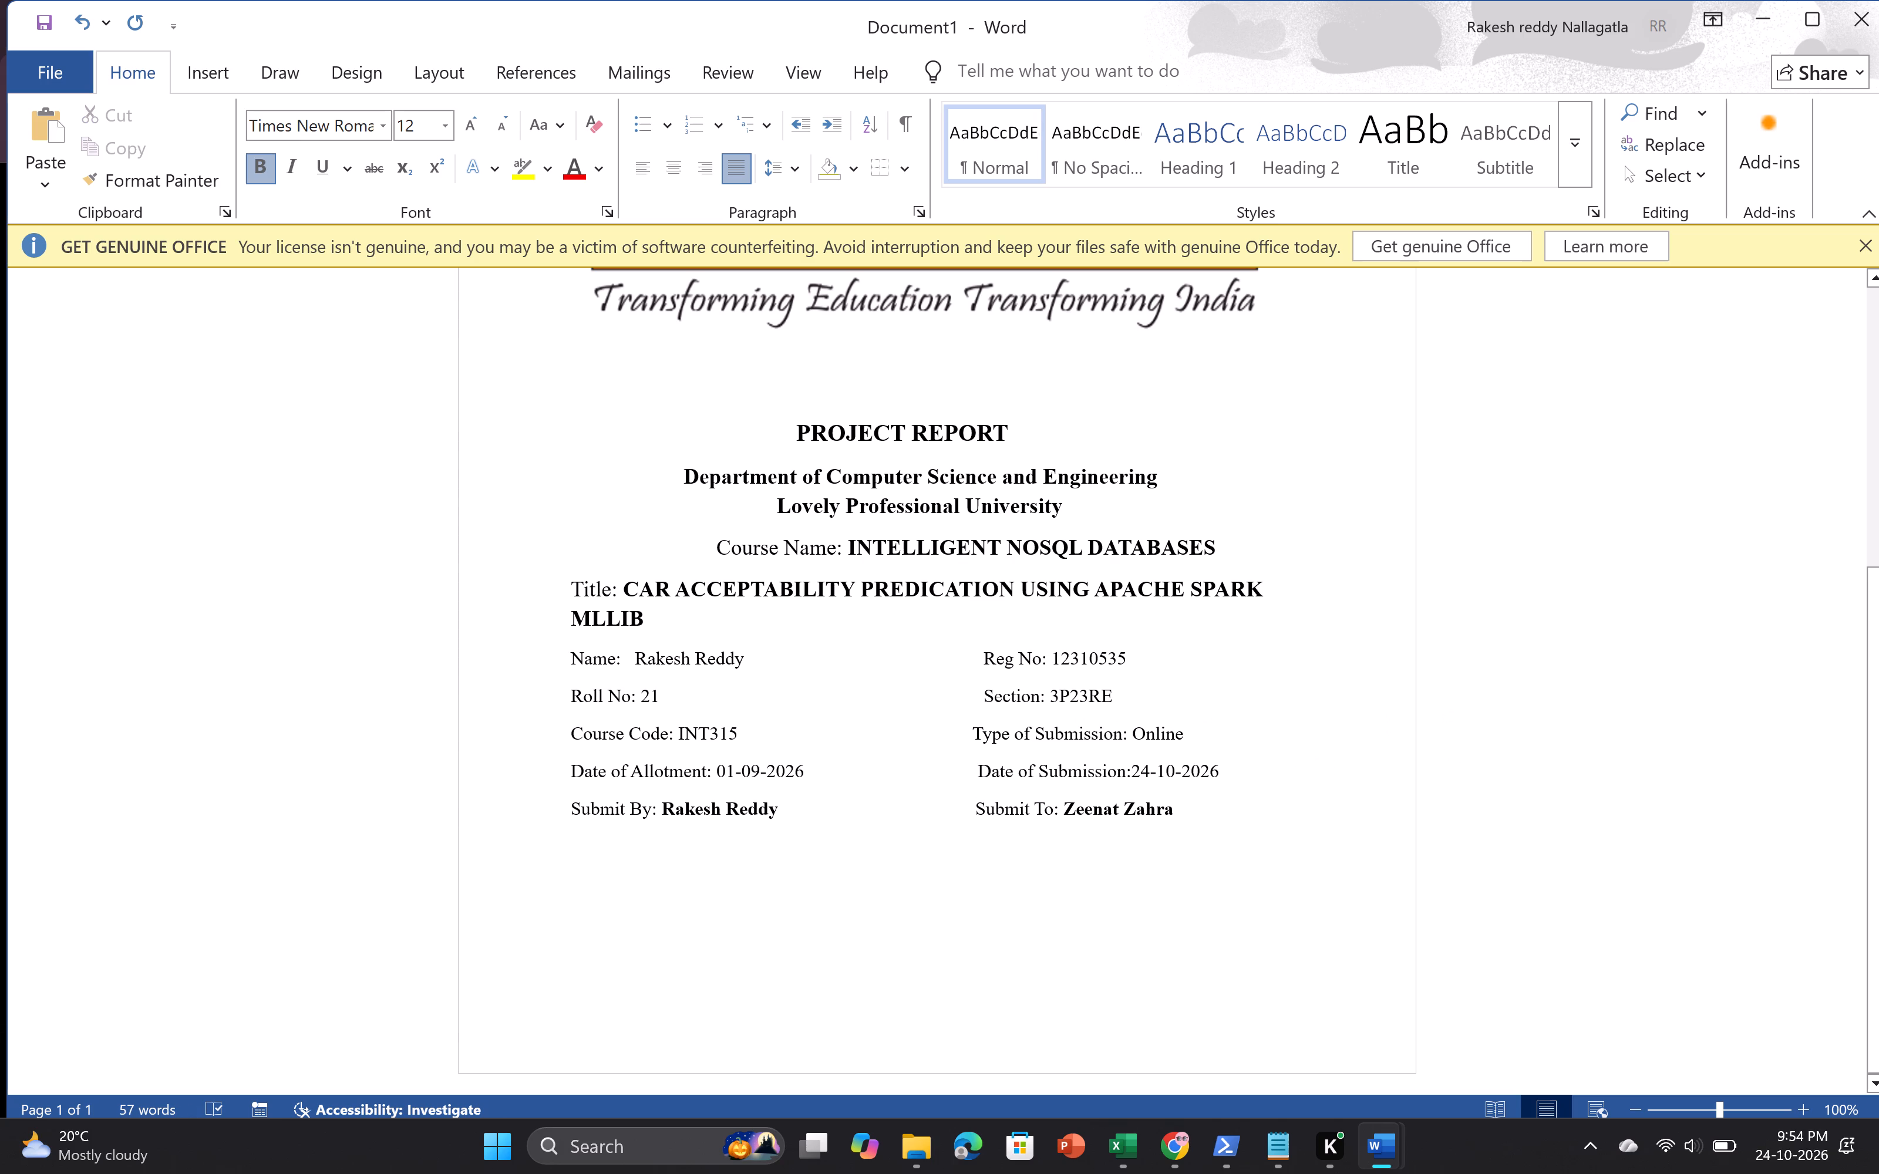
Make the values after the "Name:" and "Roll No:" labels bold.
drag(637, 662, 740, 659)
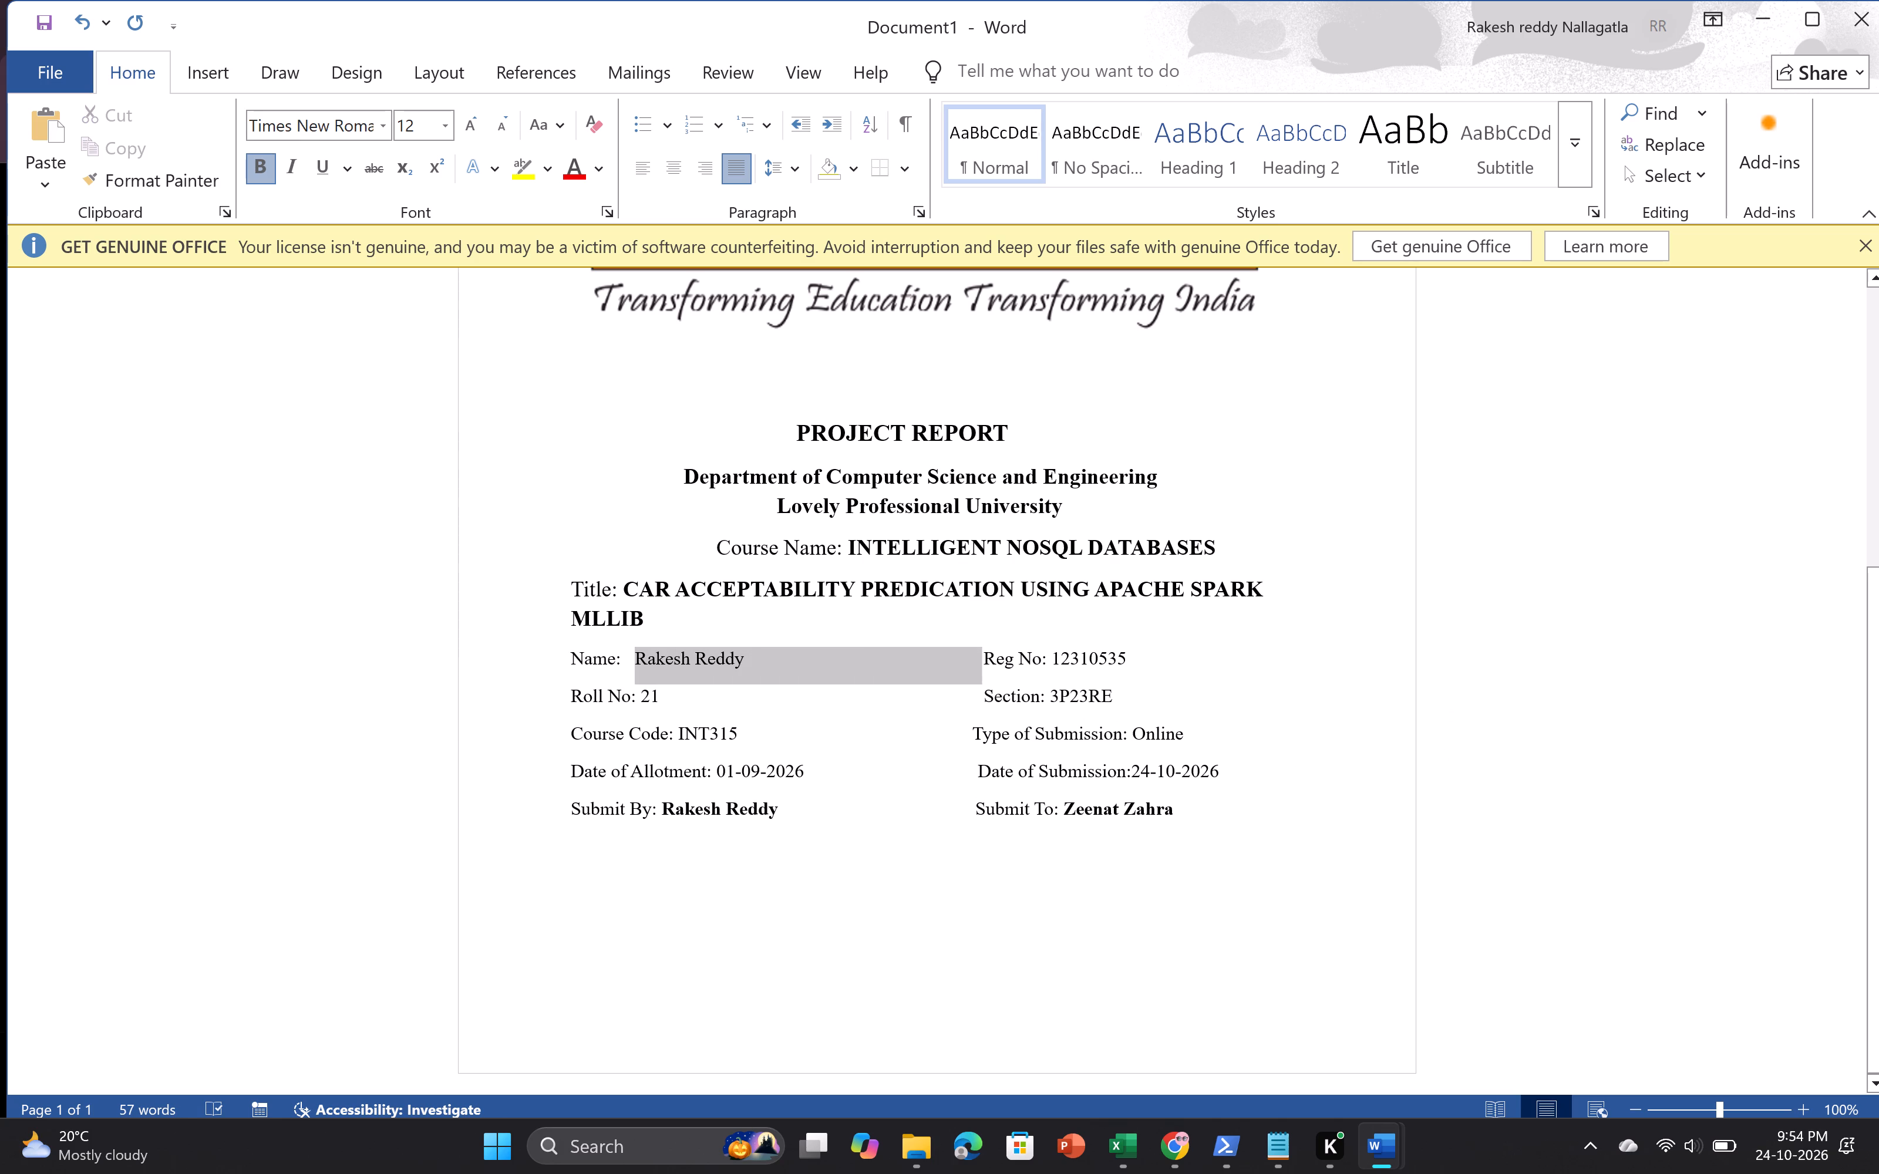
drag(740, 659, 740, 658)
click(750, 606)
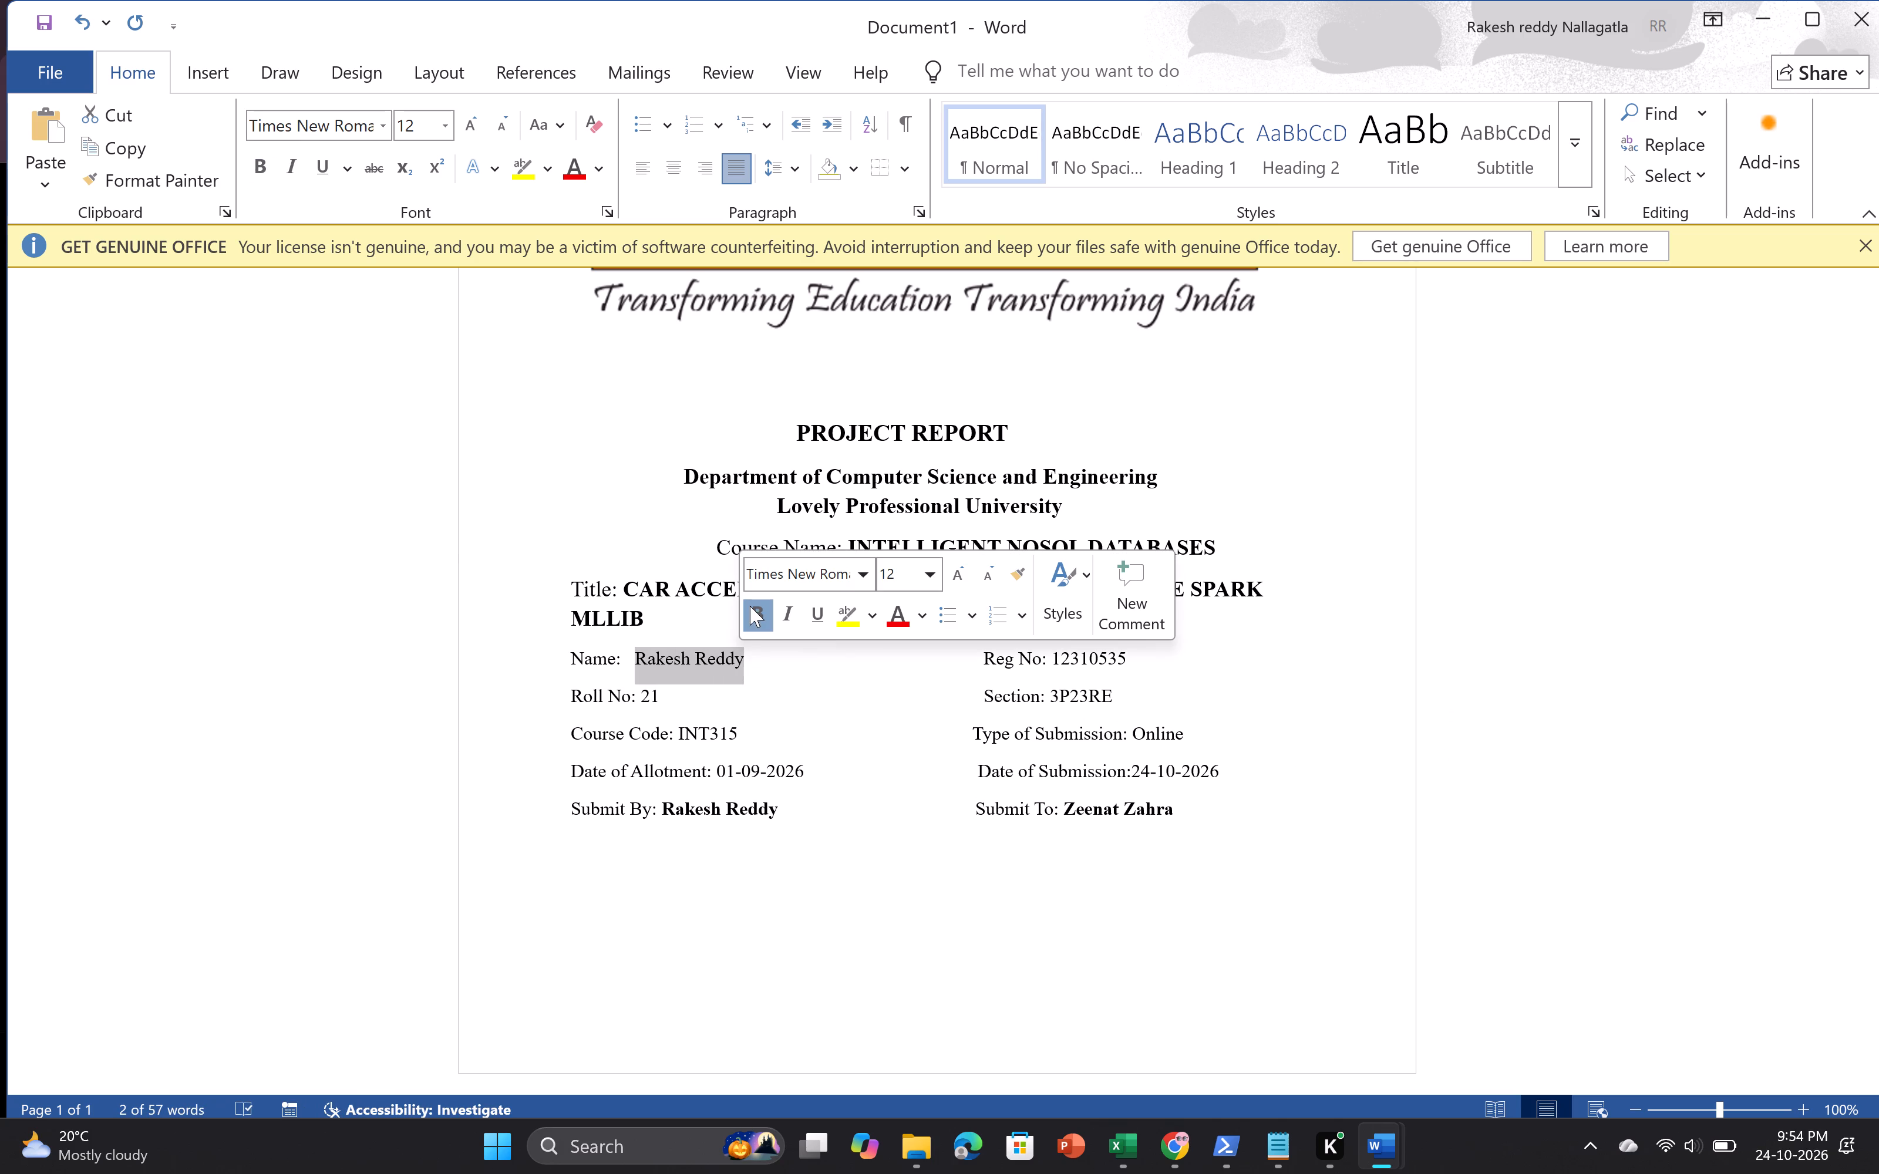
drag(659, 694, 646, 694)
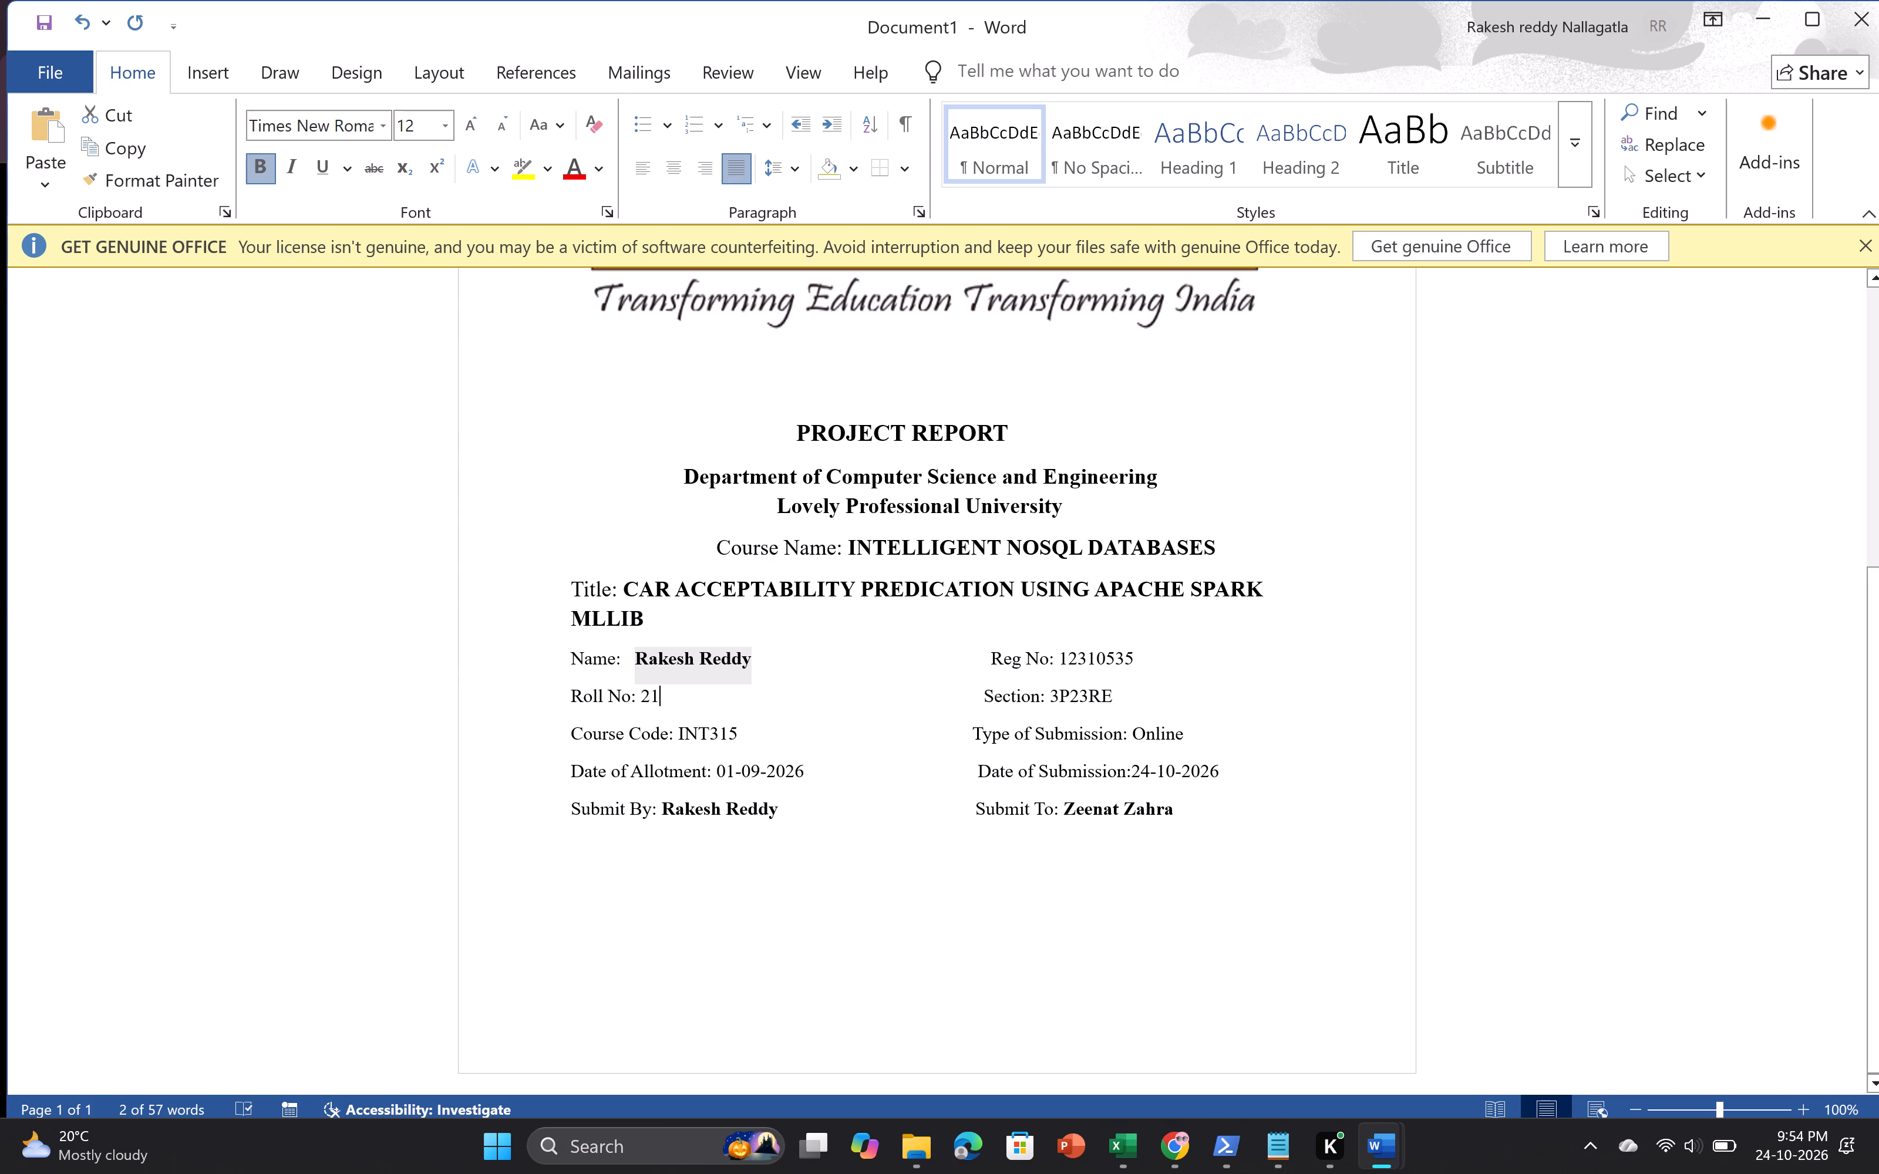
drag(646, 694, 644, 696)
click(665, 655)
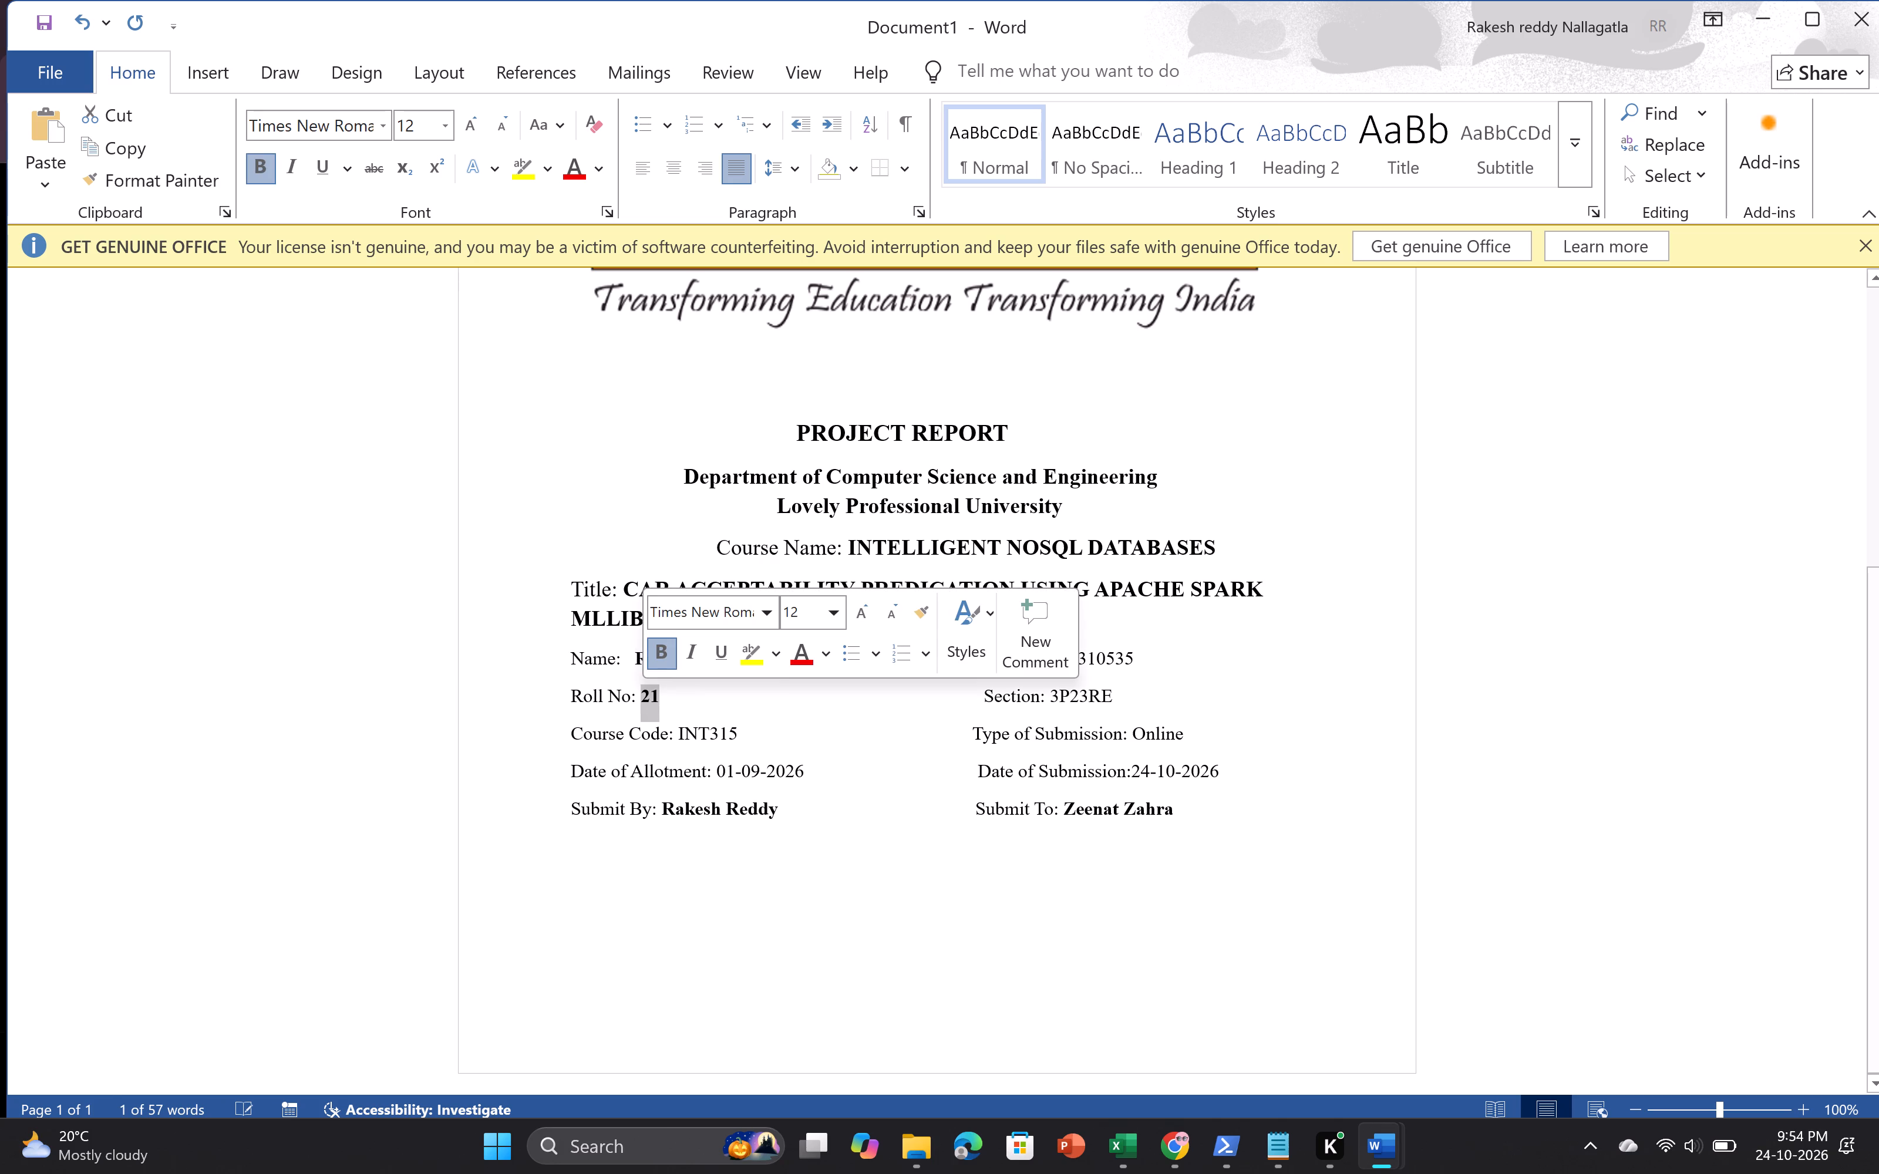
Make the course code value INT315 bold, leaving its label in regular weight.
drag(739, 731, 674, 732)
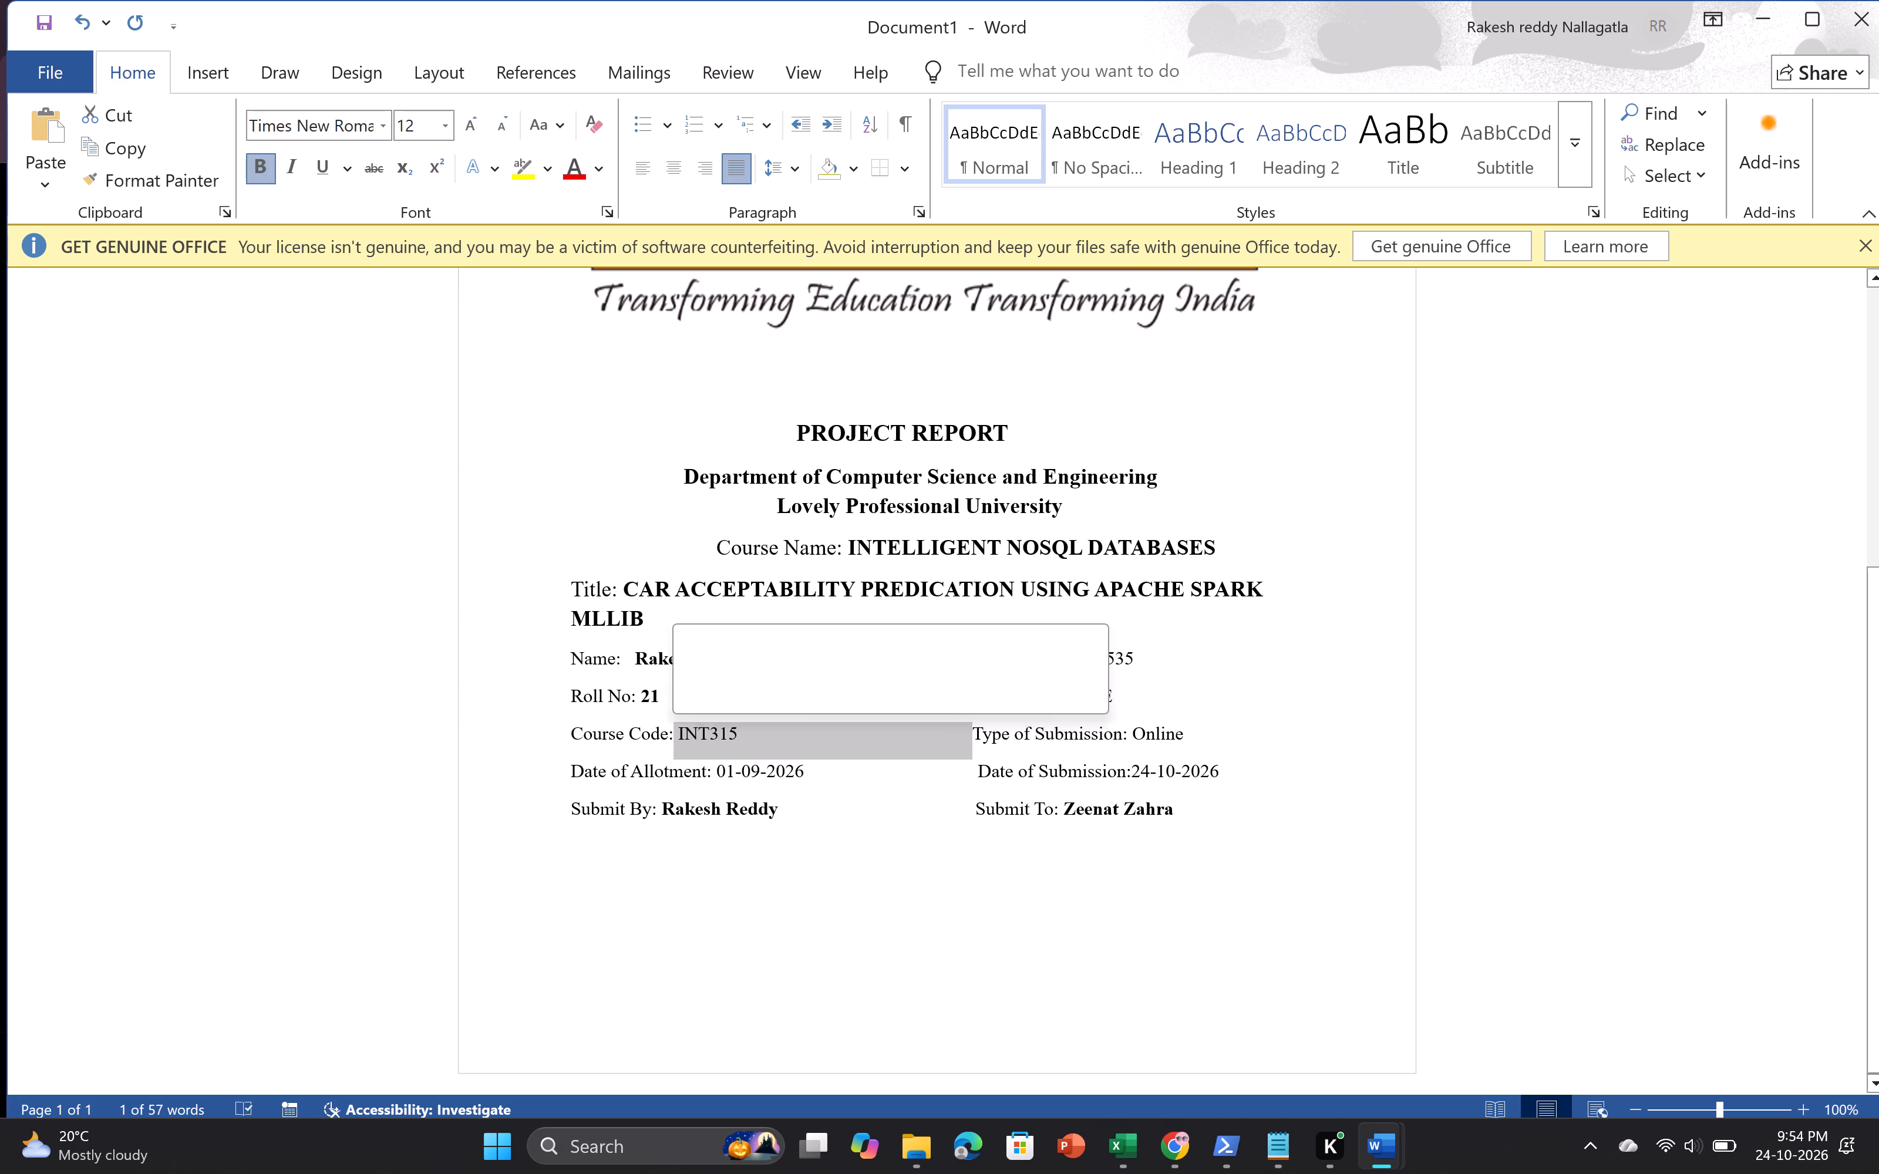
click(674, 733)
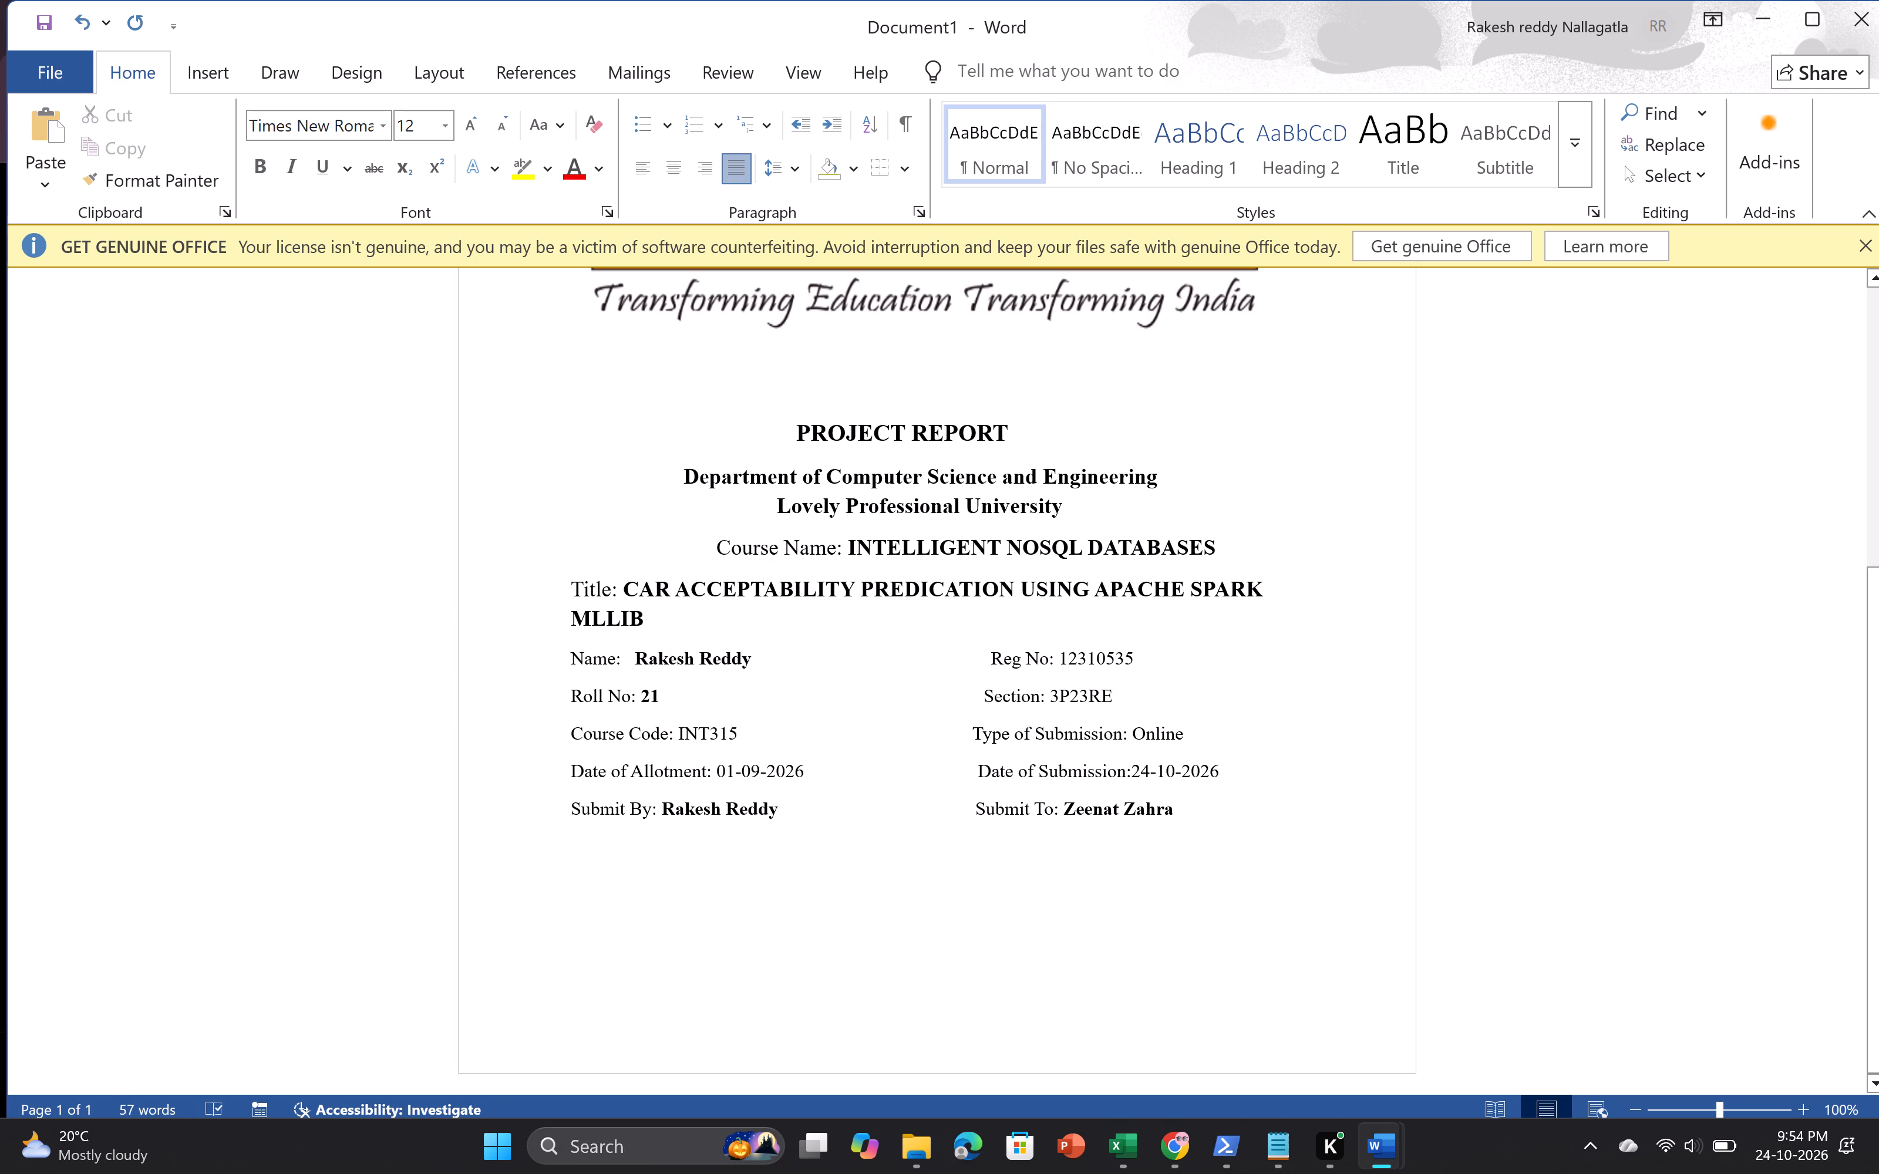
key(Right)
key(shift+Right)
key(shift+Right)
key(shift+Right)
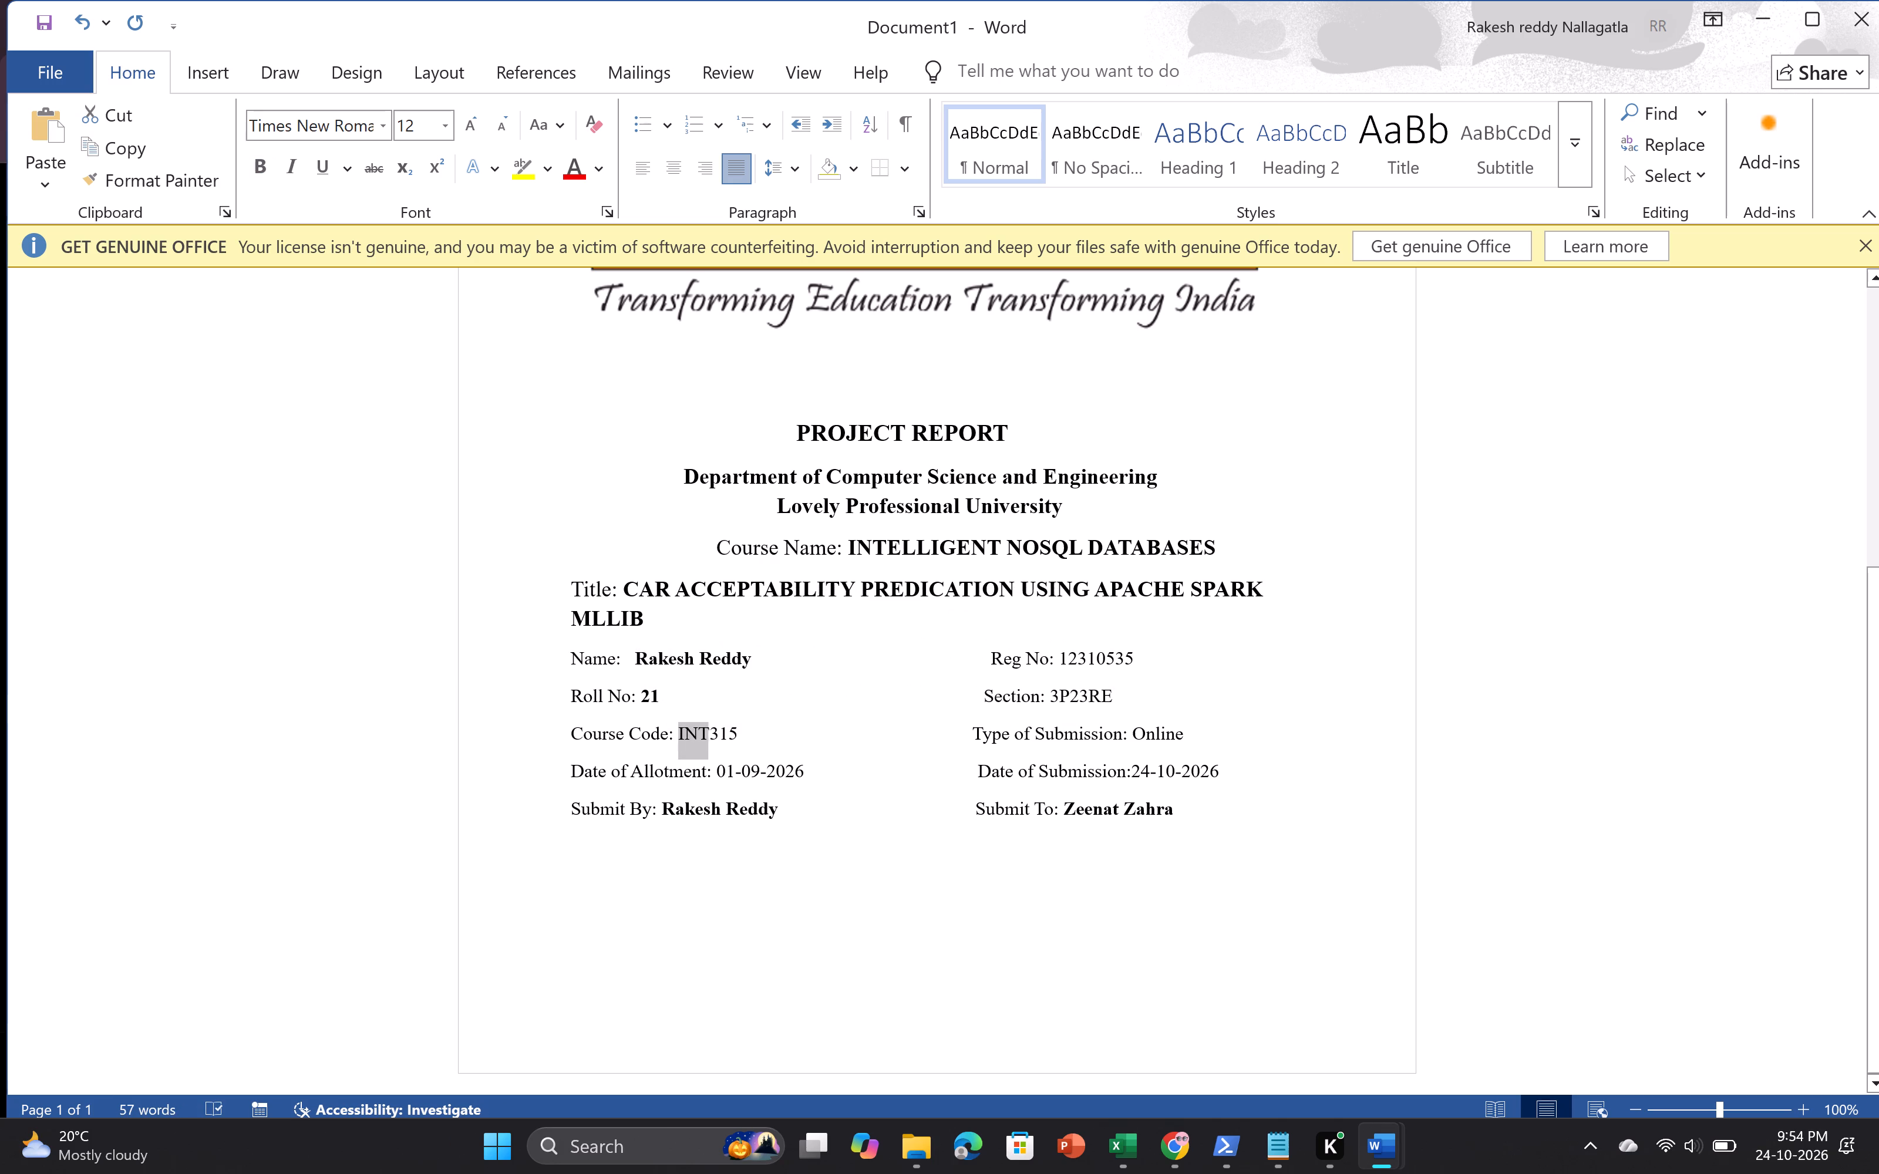
key(shift+Right)
key(shift+Right)
key(shift+Right)
right_click(684, 733)
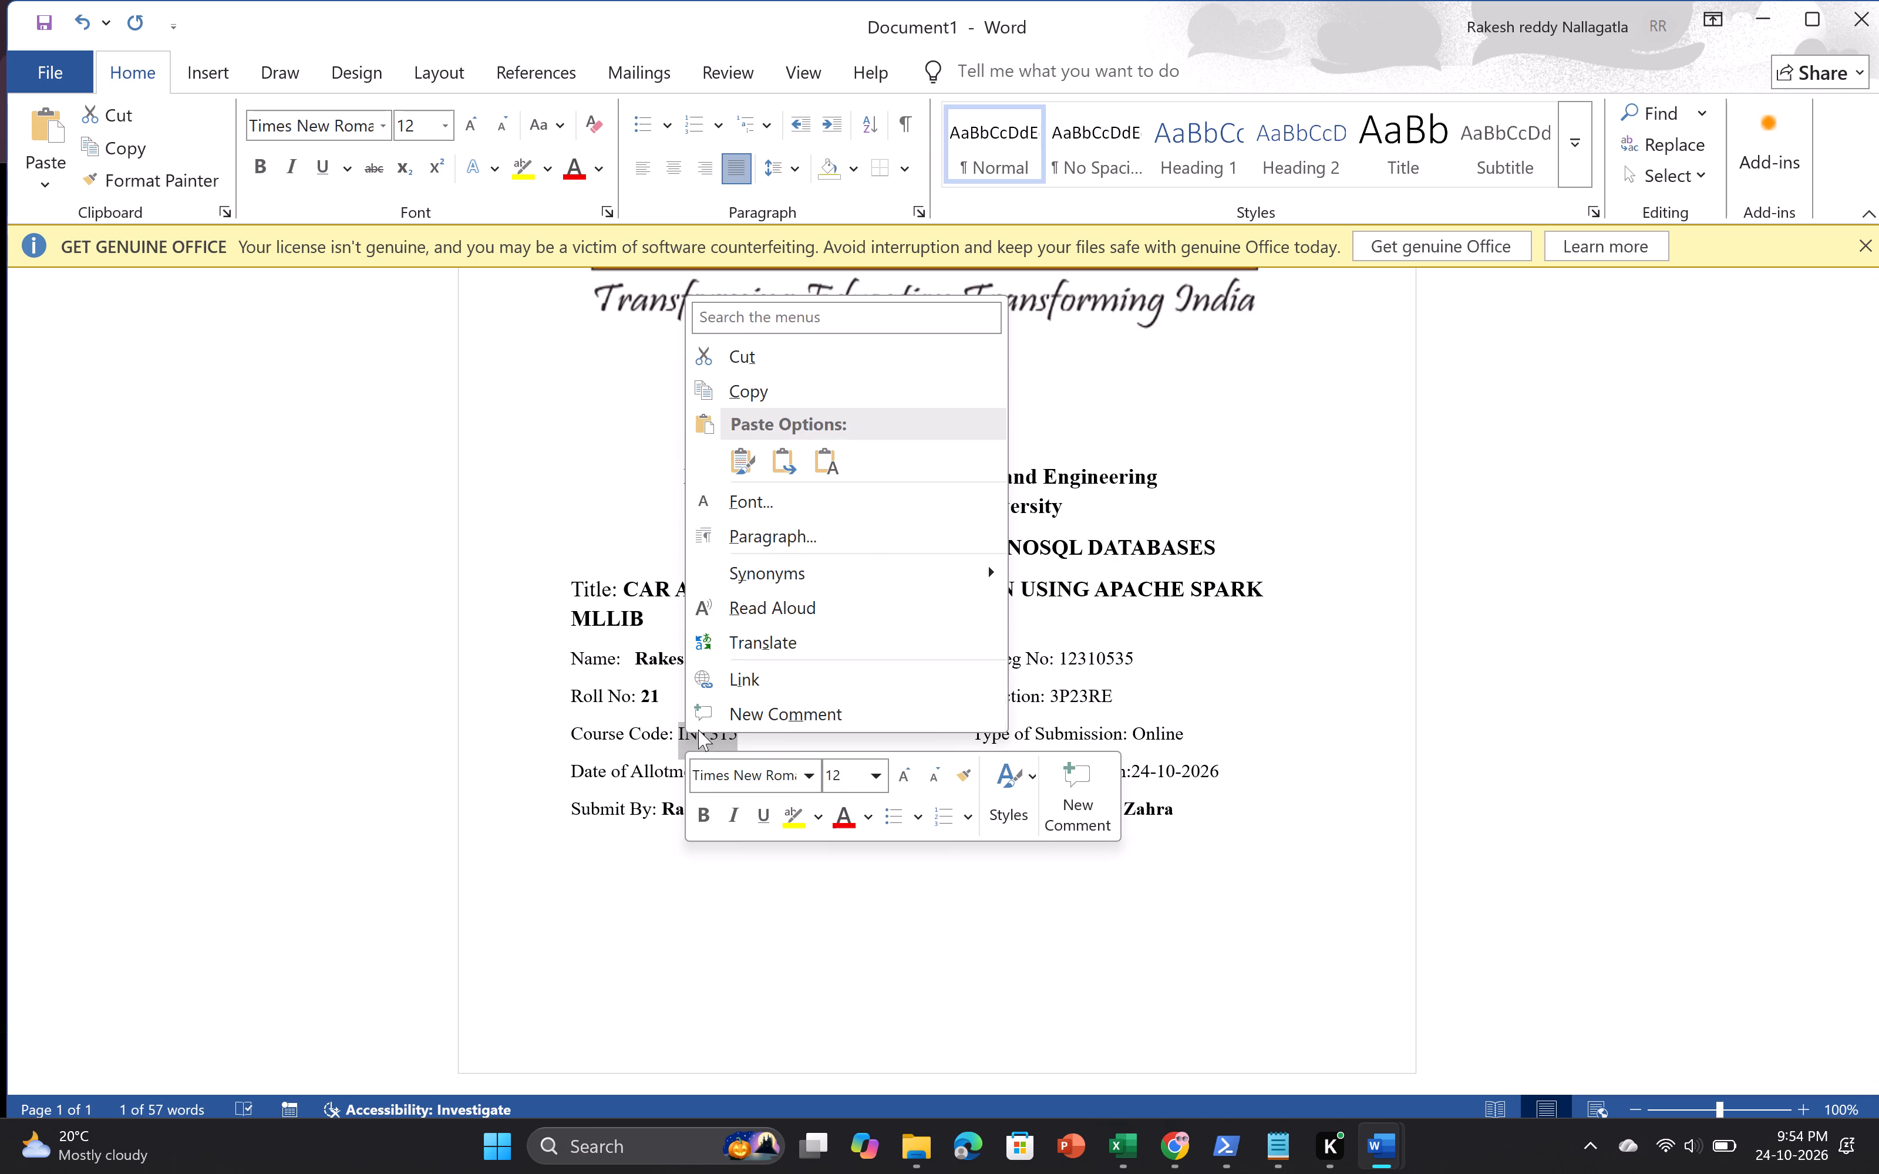
click(706, 809)
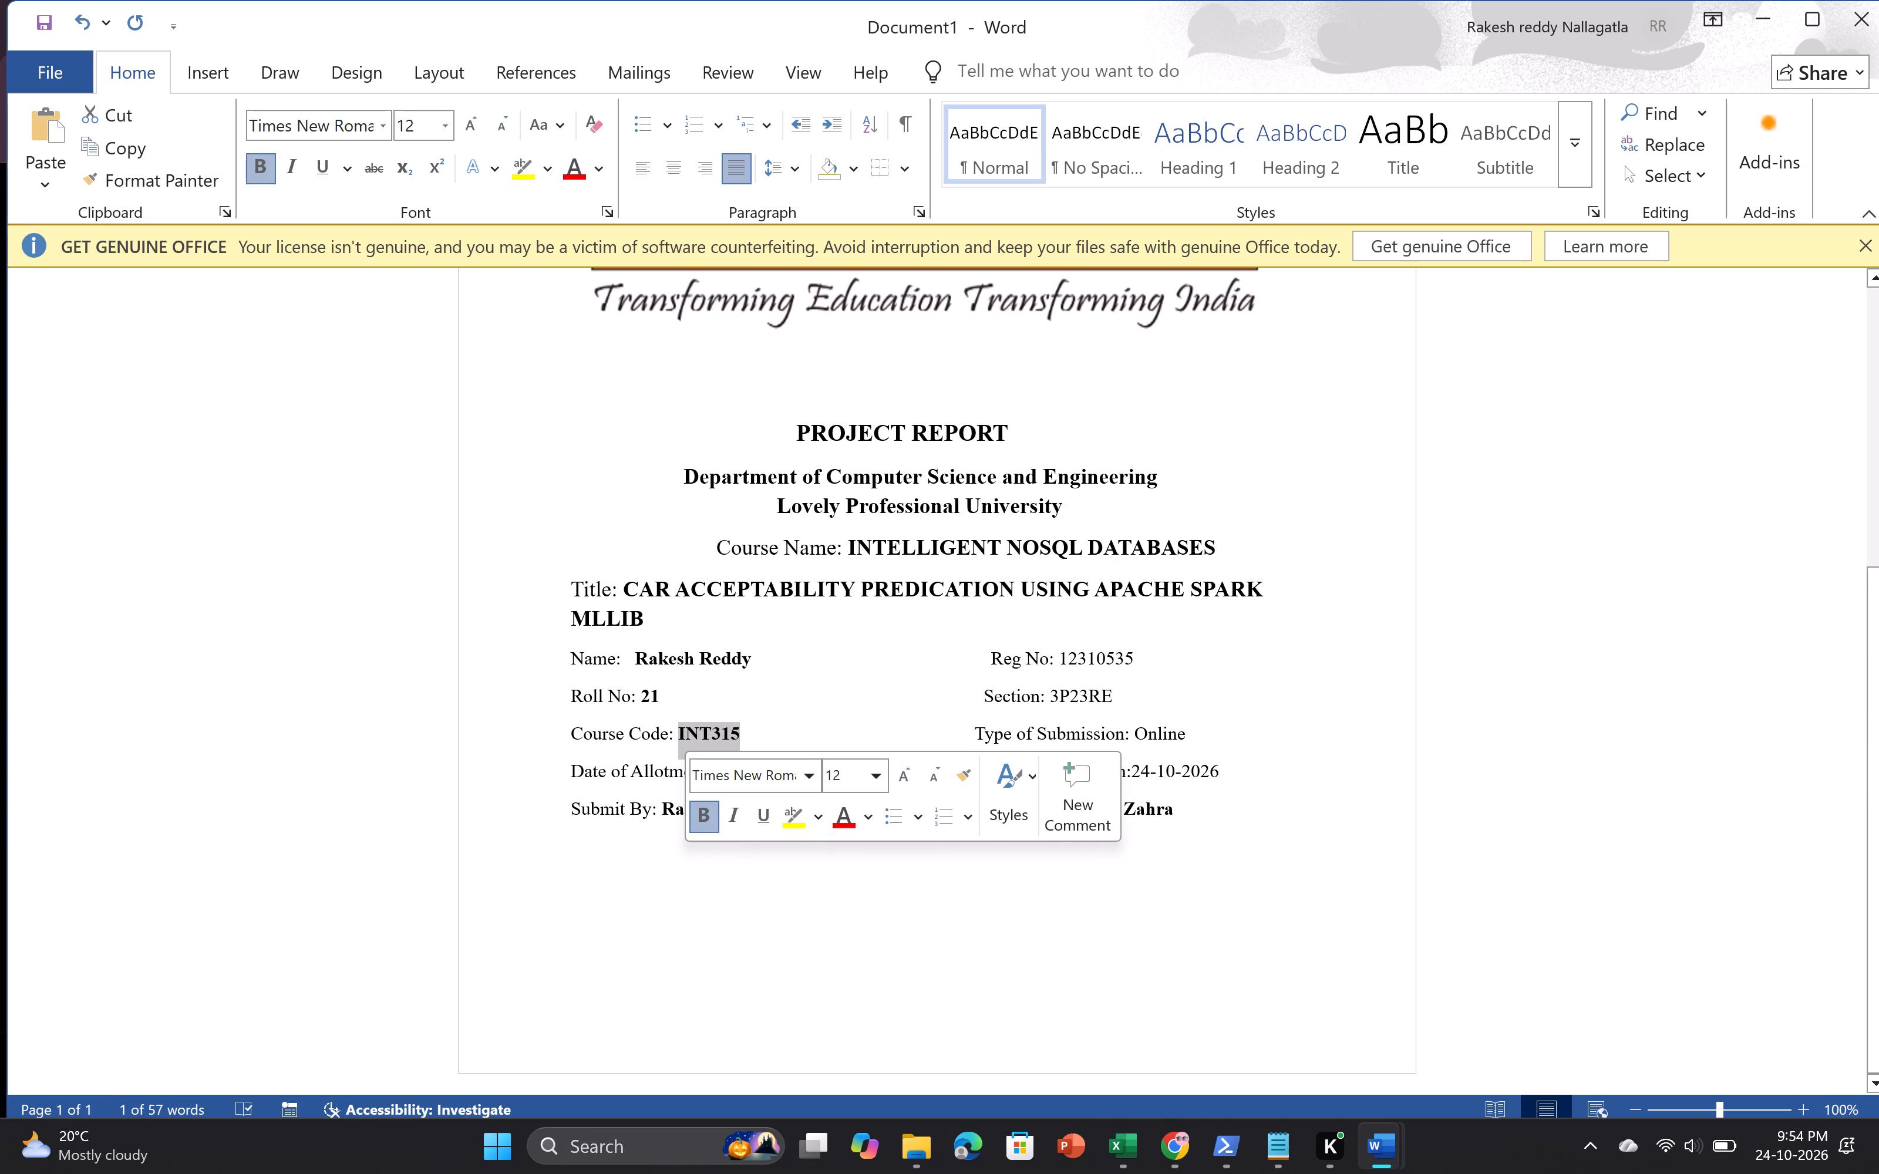
Make the values after the "Reg No:" and "Section:" labels bold.
drag(1059, 655, 1134, 650)
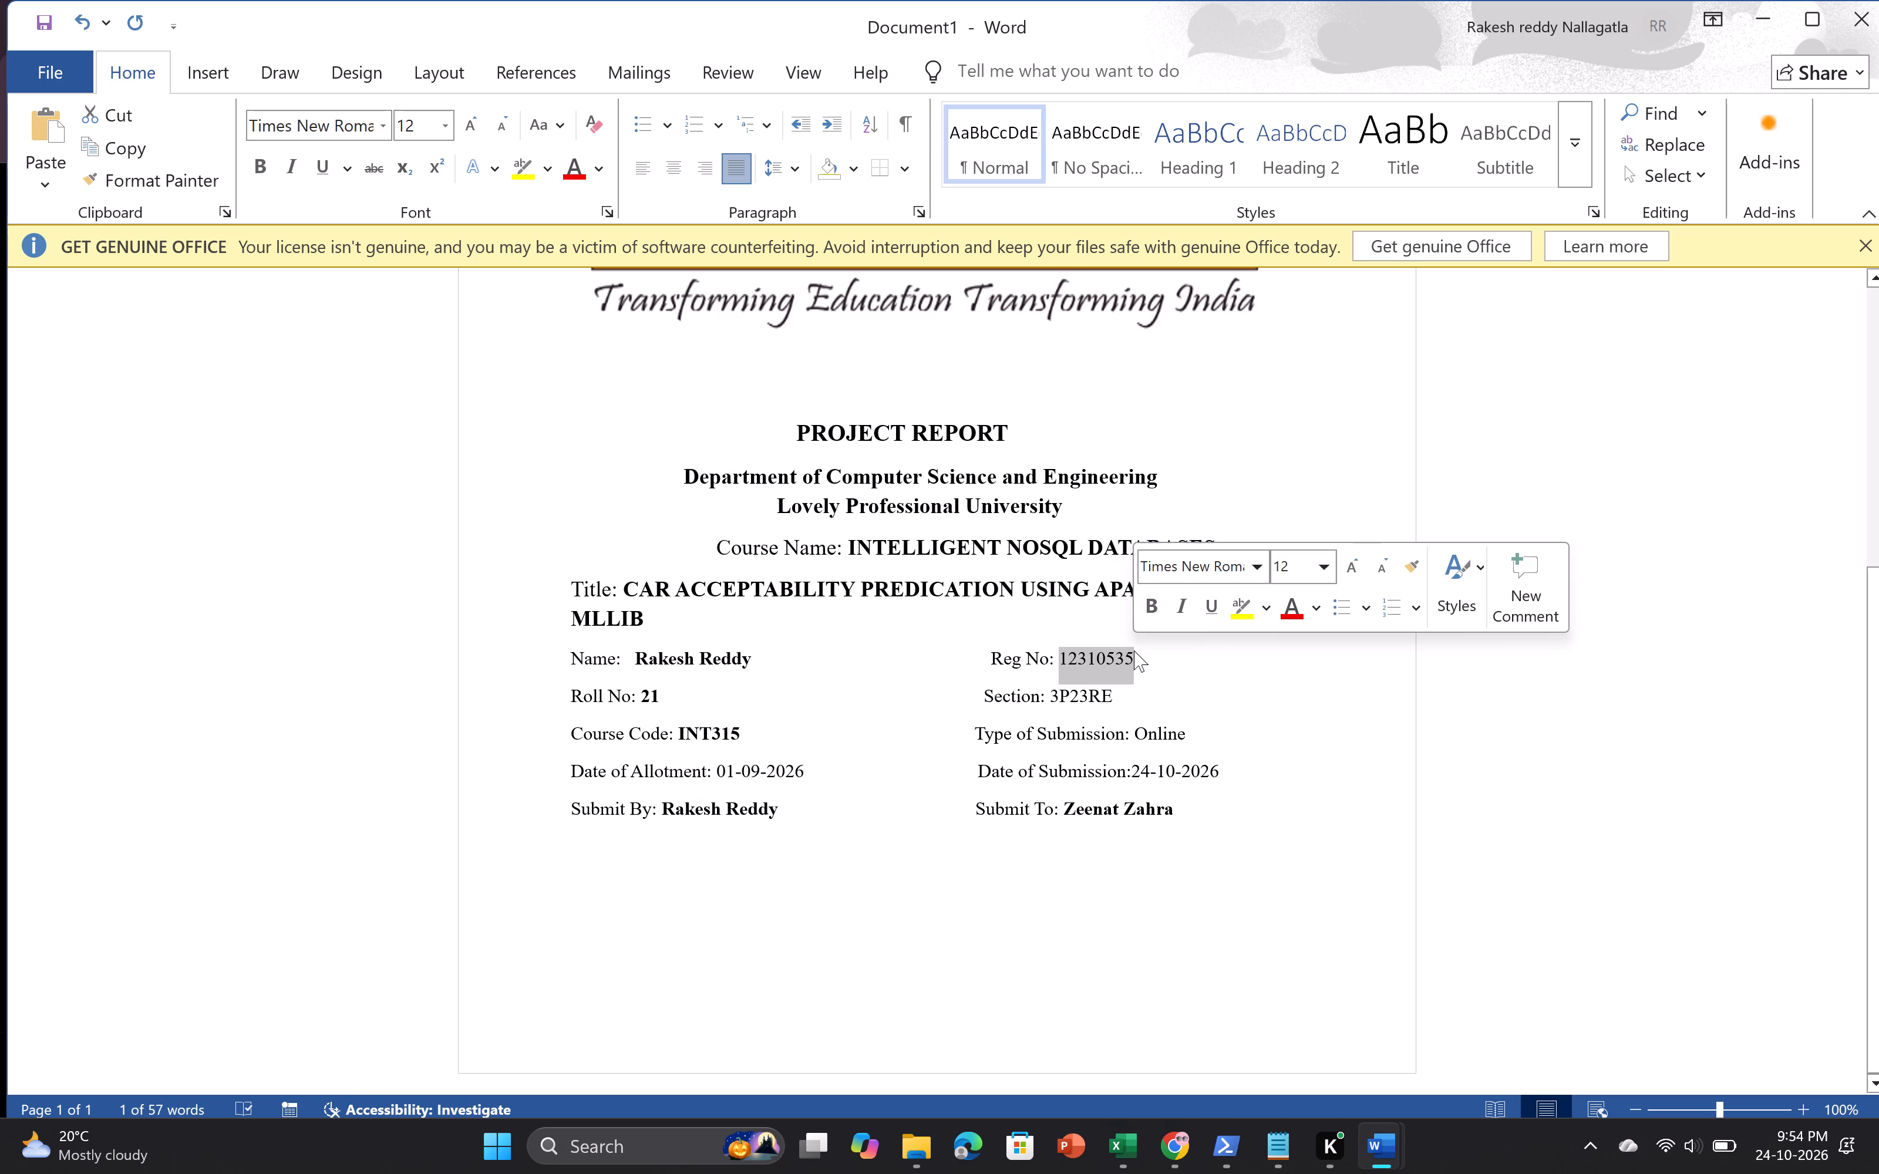
click(1151, 597)
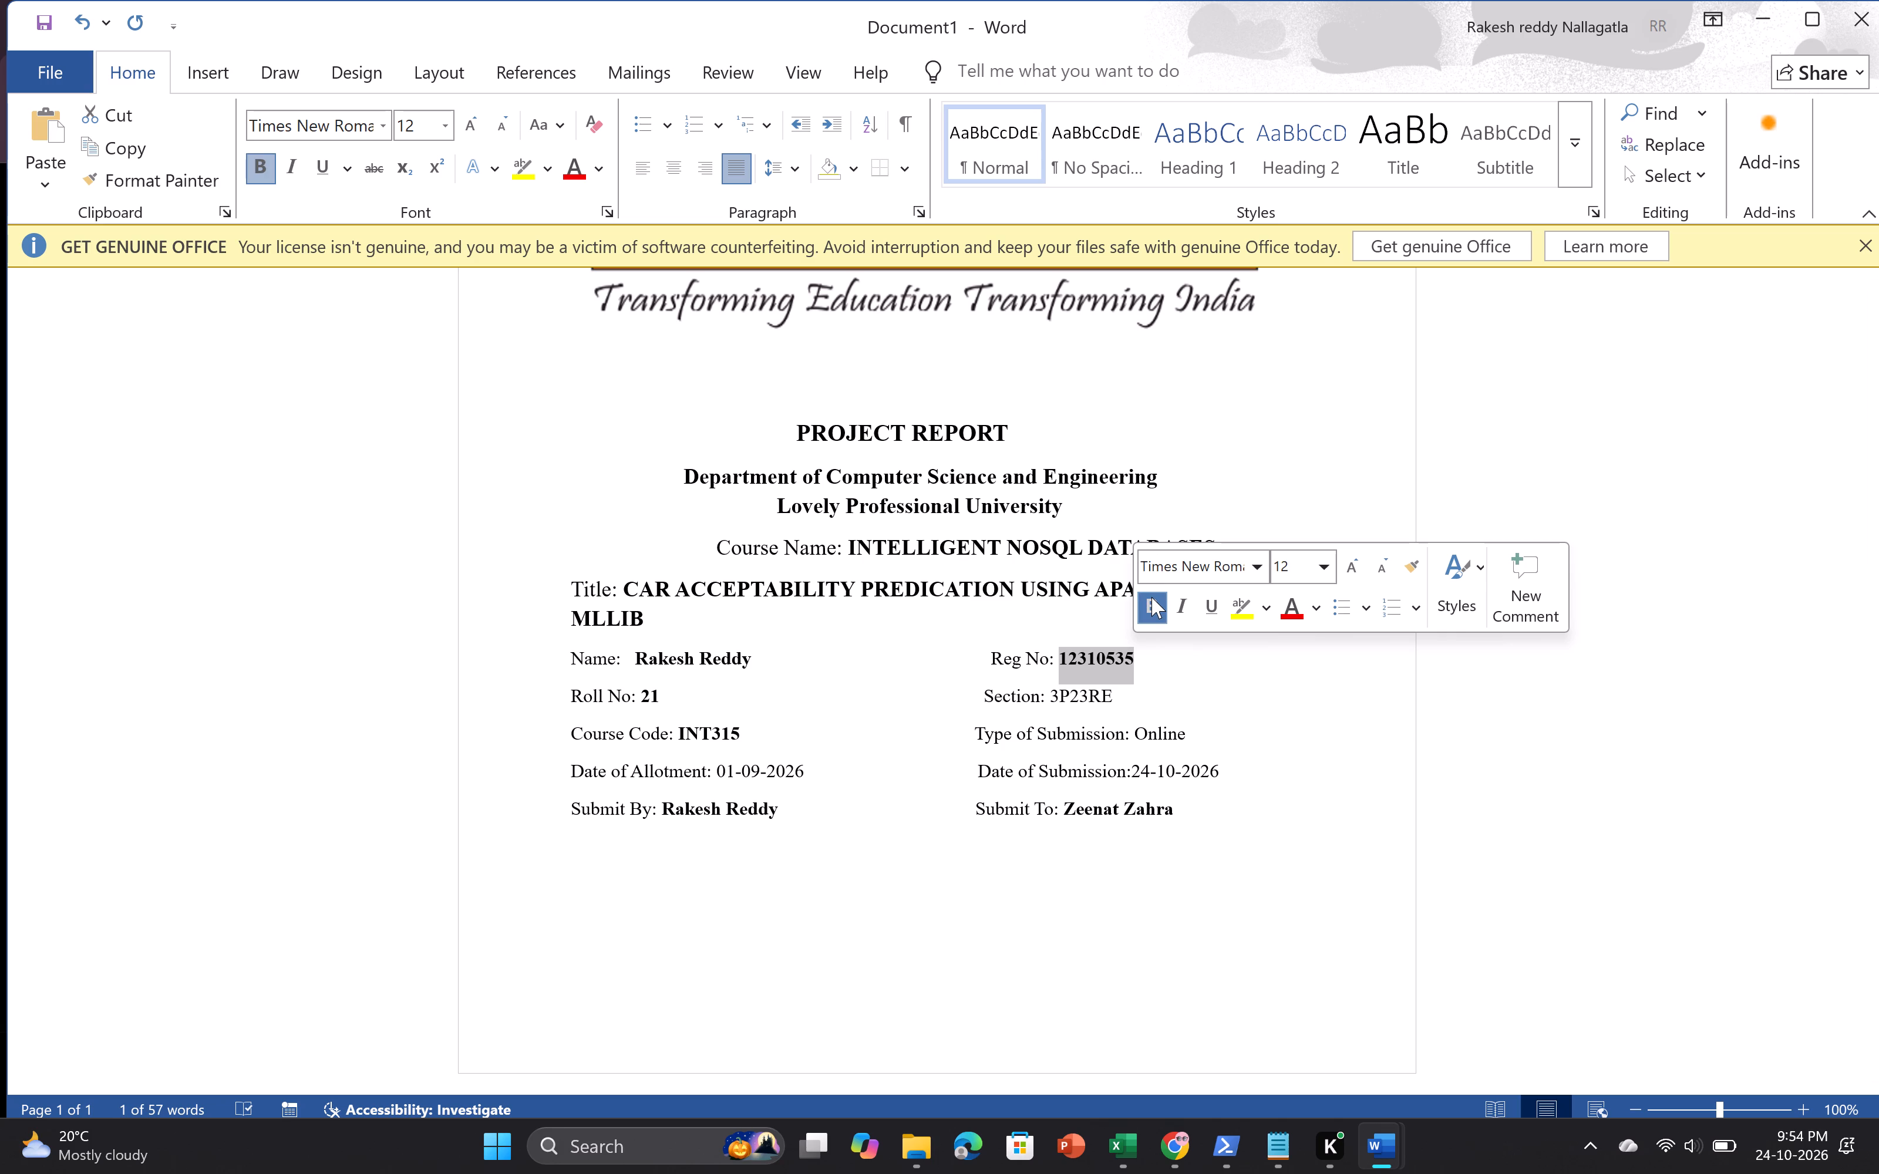
drag(1052, 698, 1112, 697)
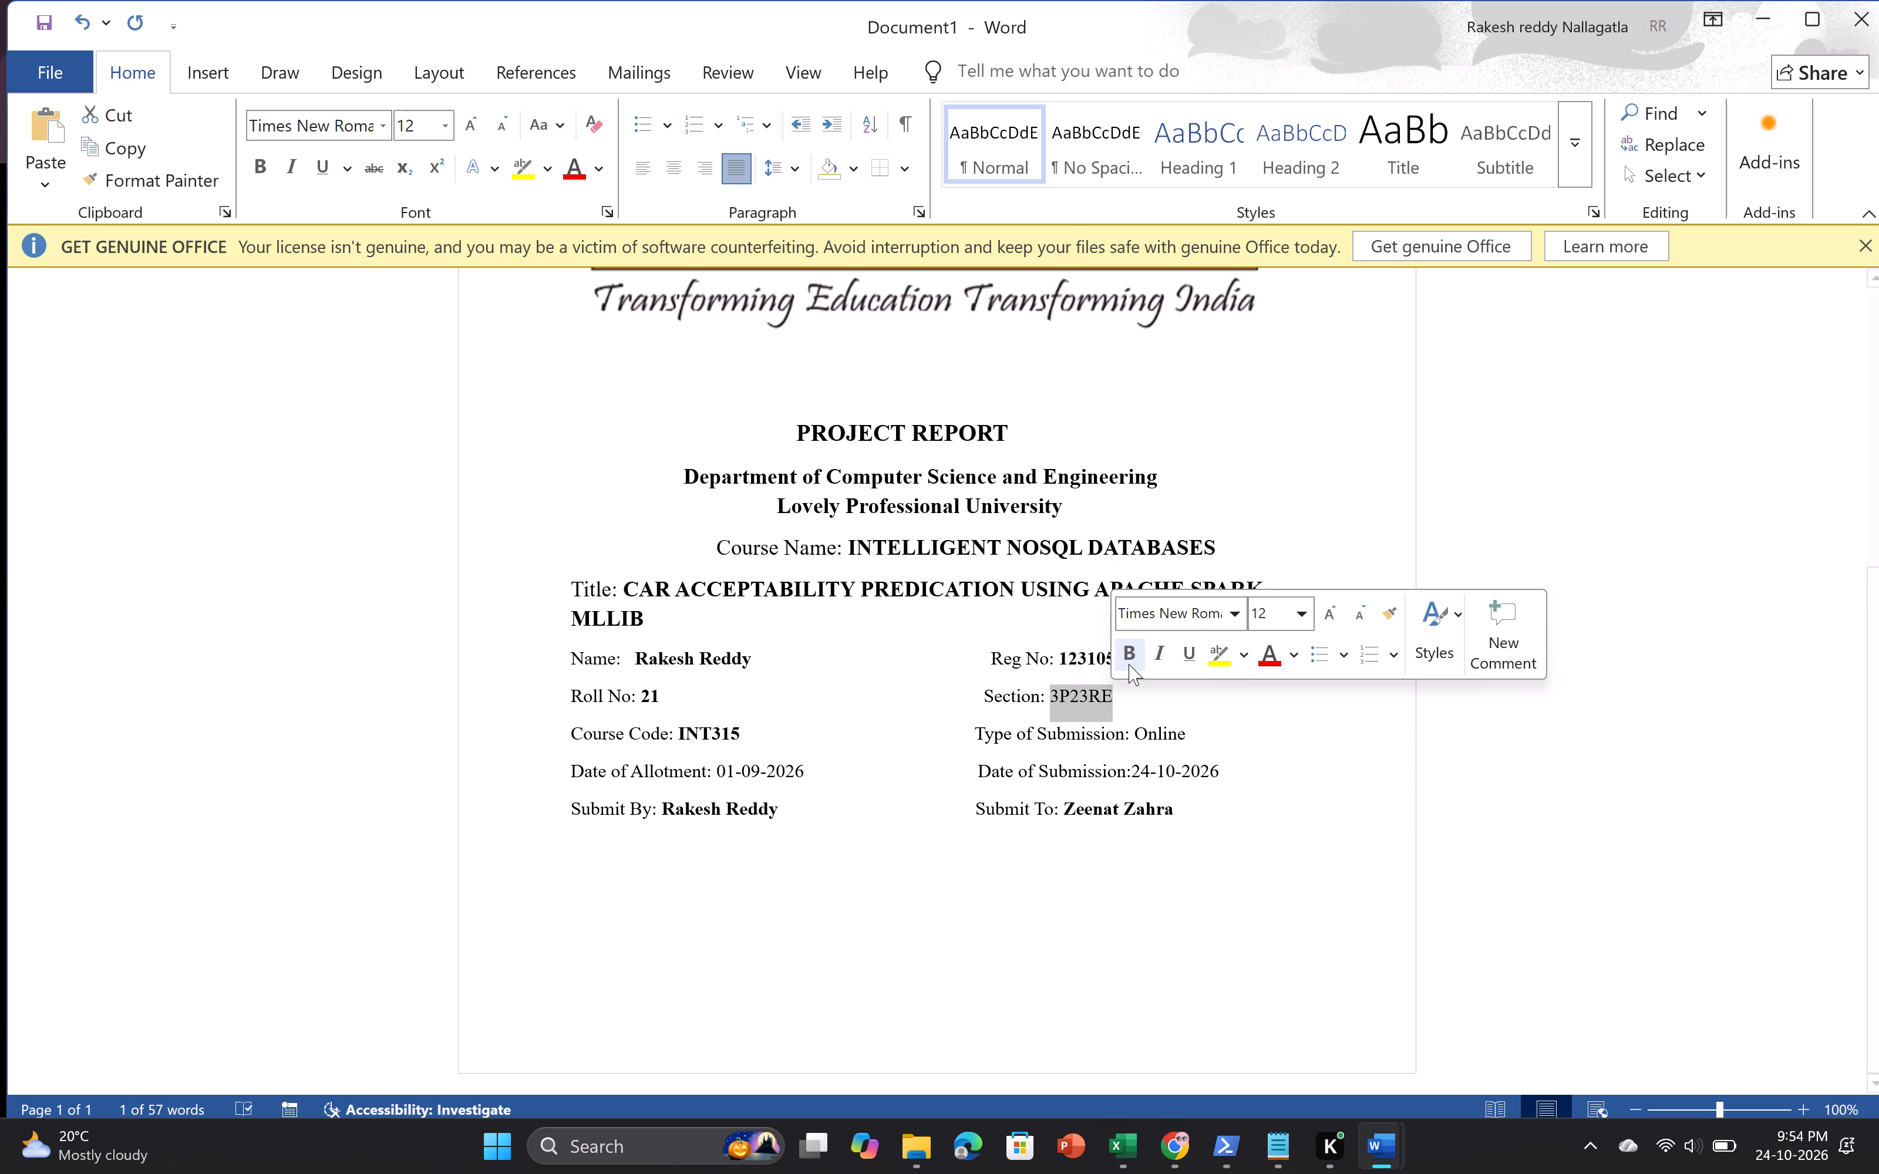
click(1129, 664)
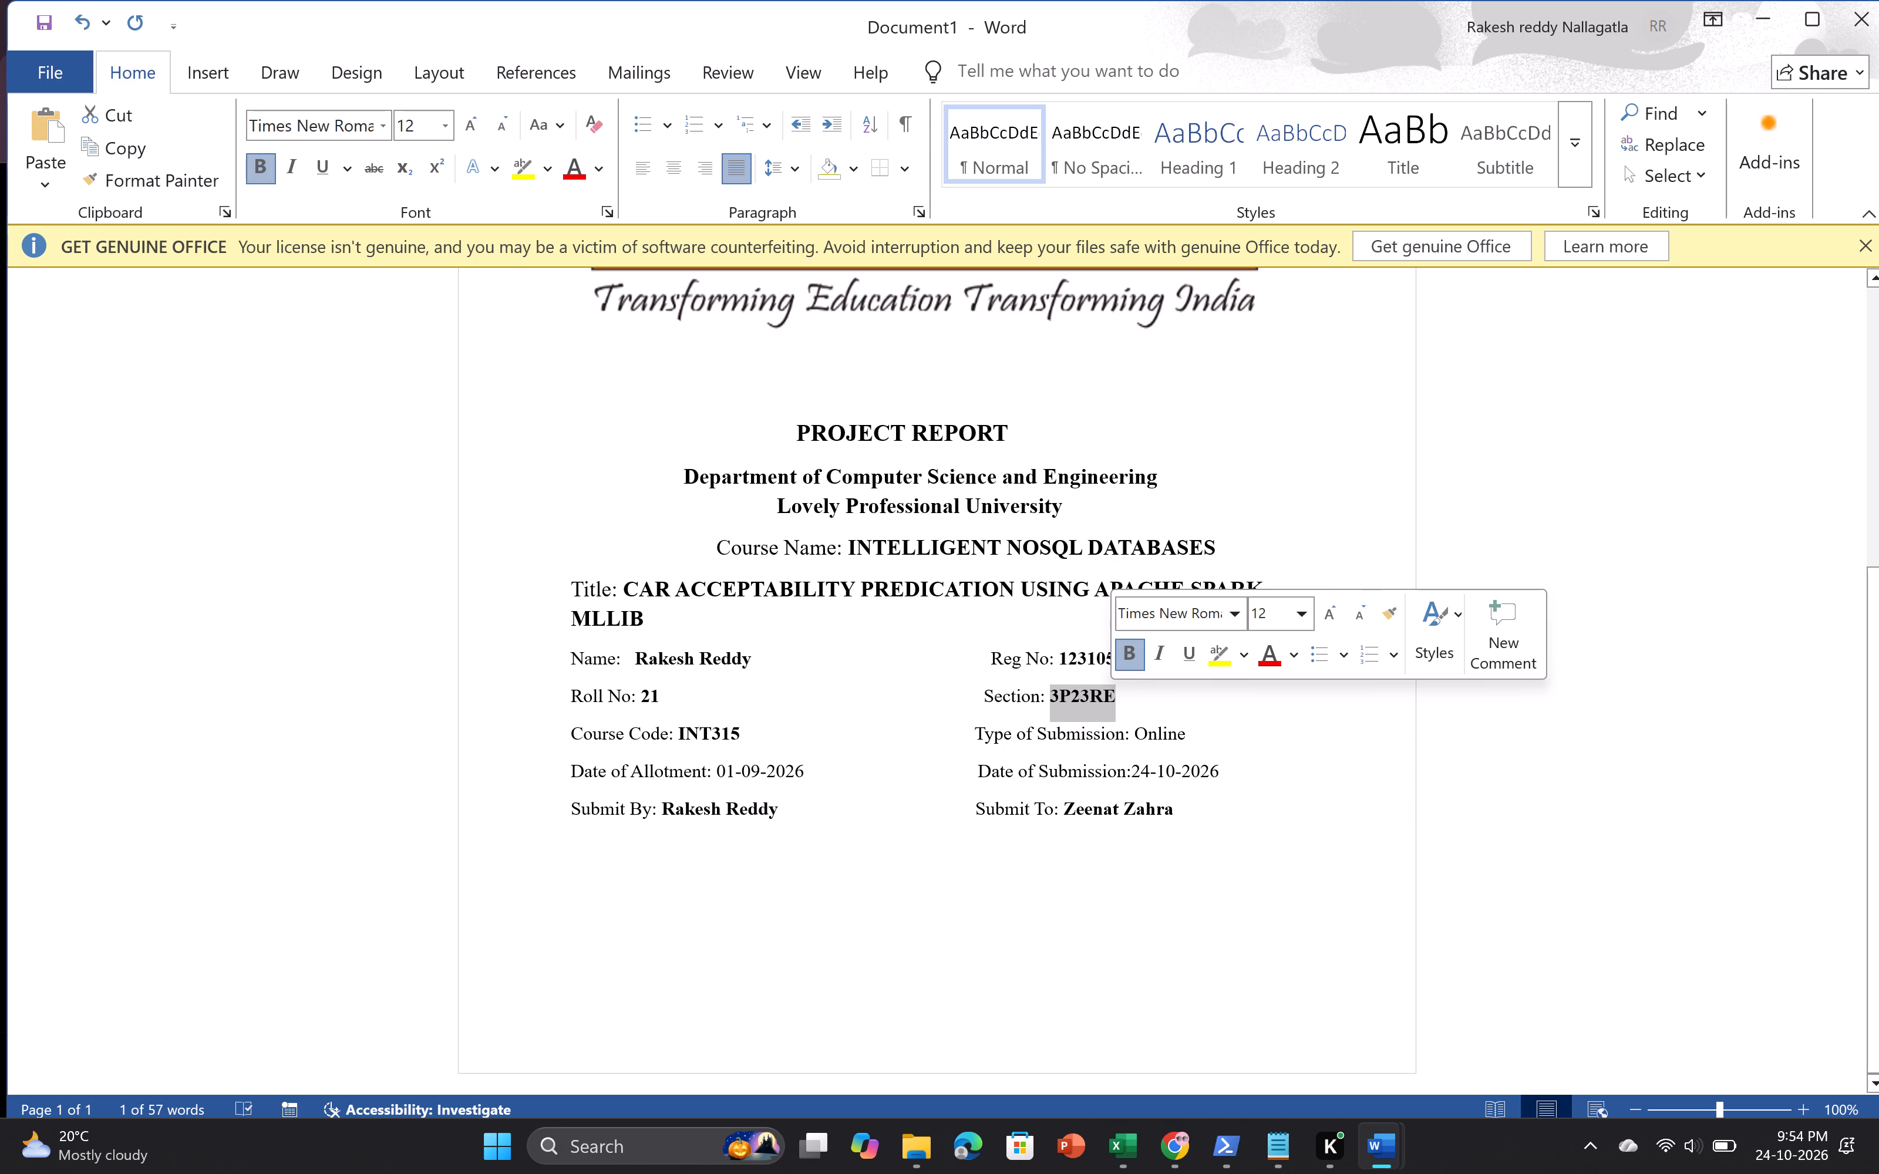
Make the allotment date, the submission date and the submission type "Online" bold, leaving their labels in regular weight.
drag(719, 769, 800, 769)
click(820, 717)
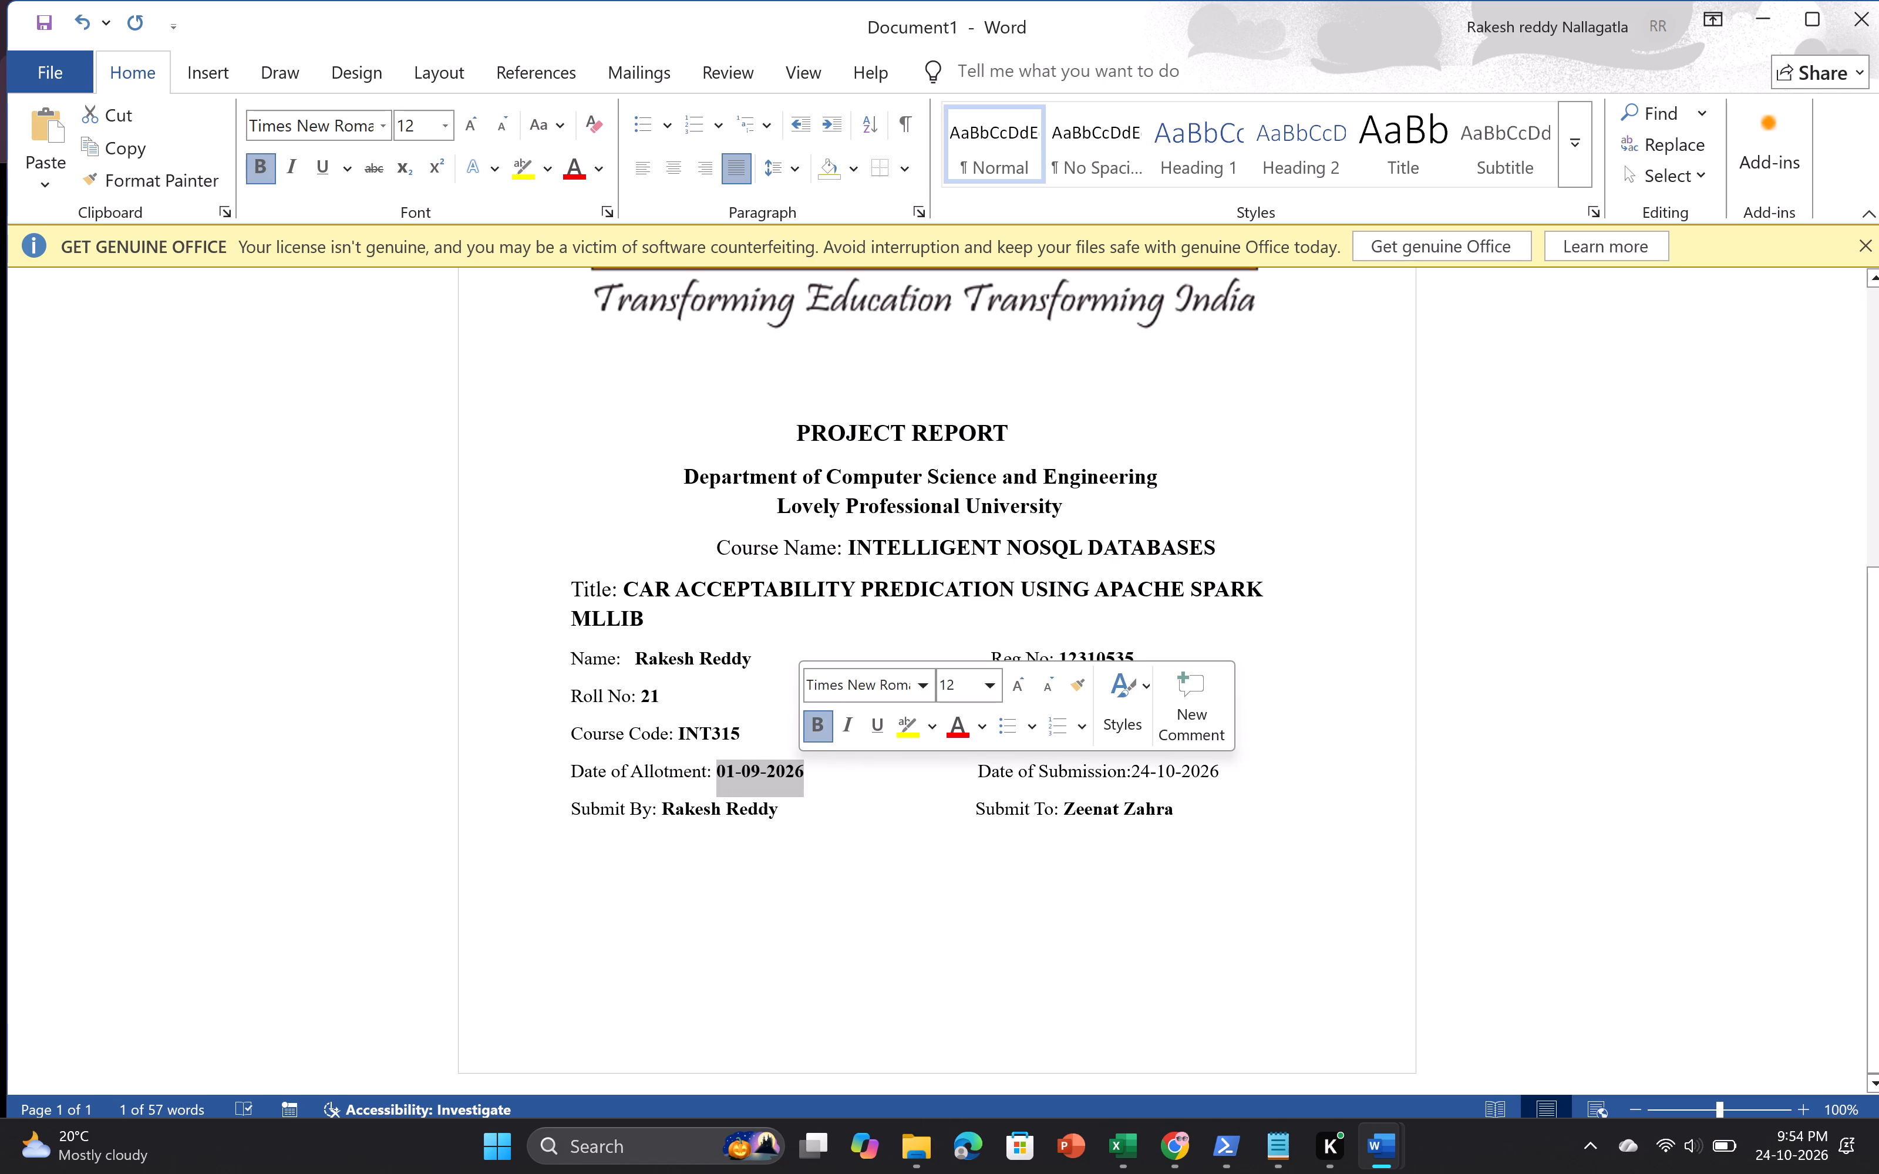
drag(1130, 774, 1224, 770)
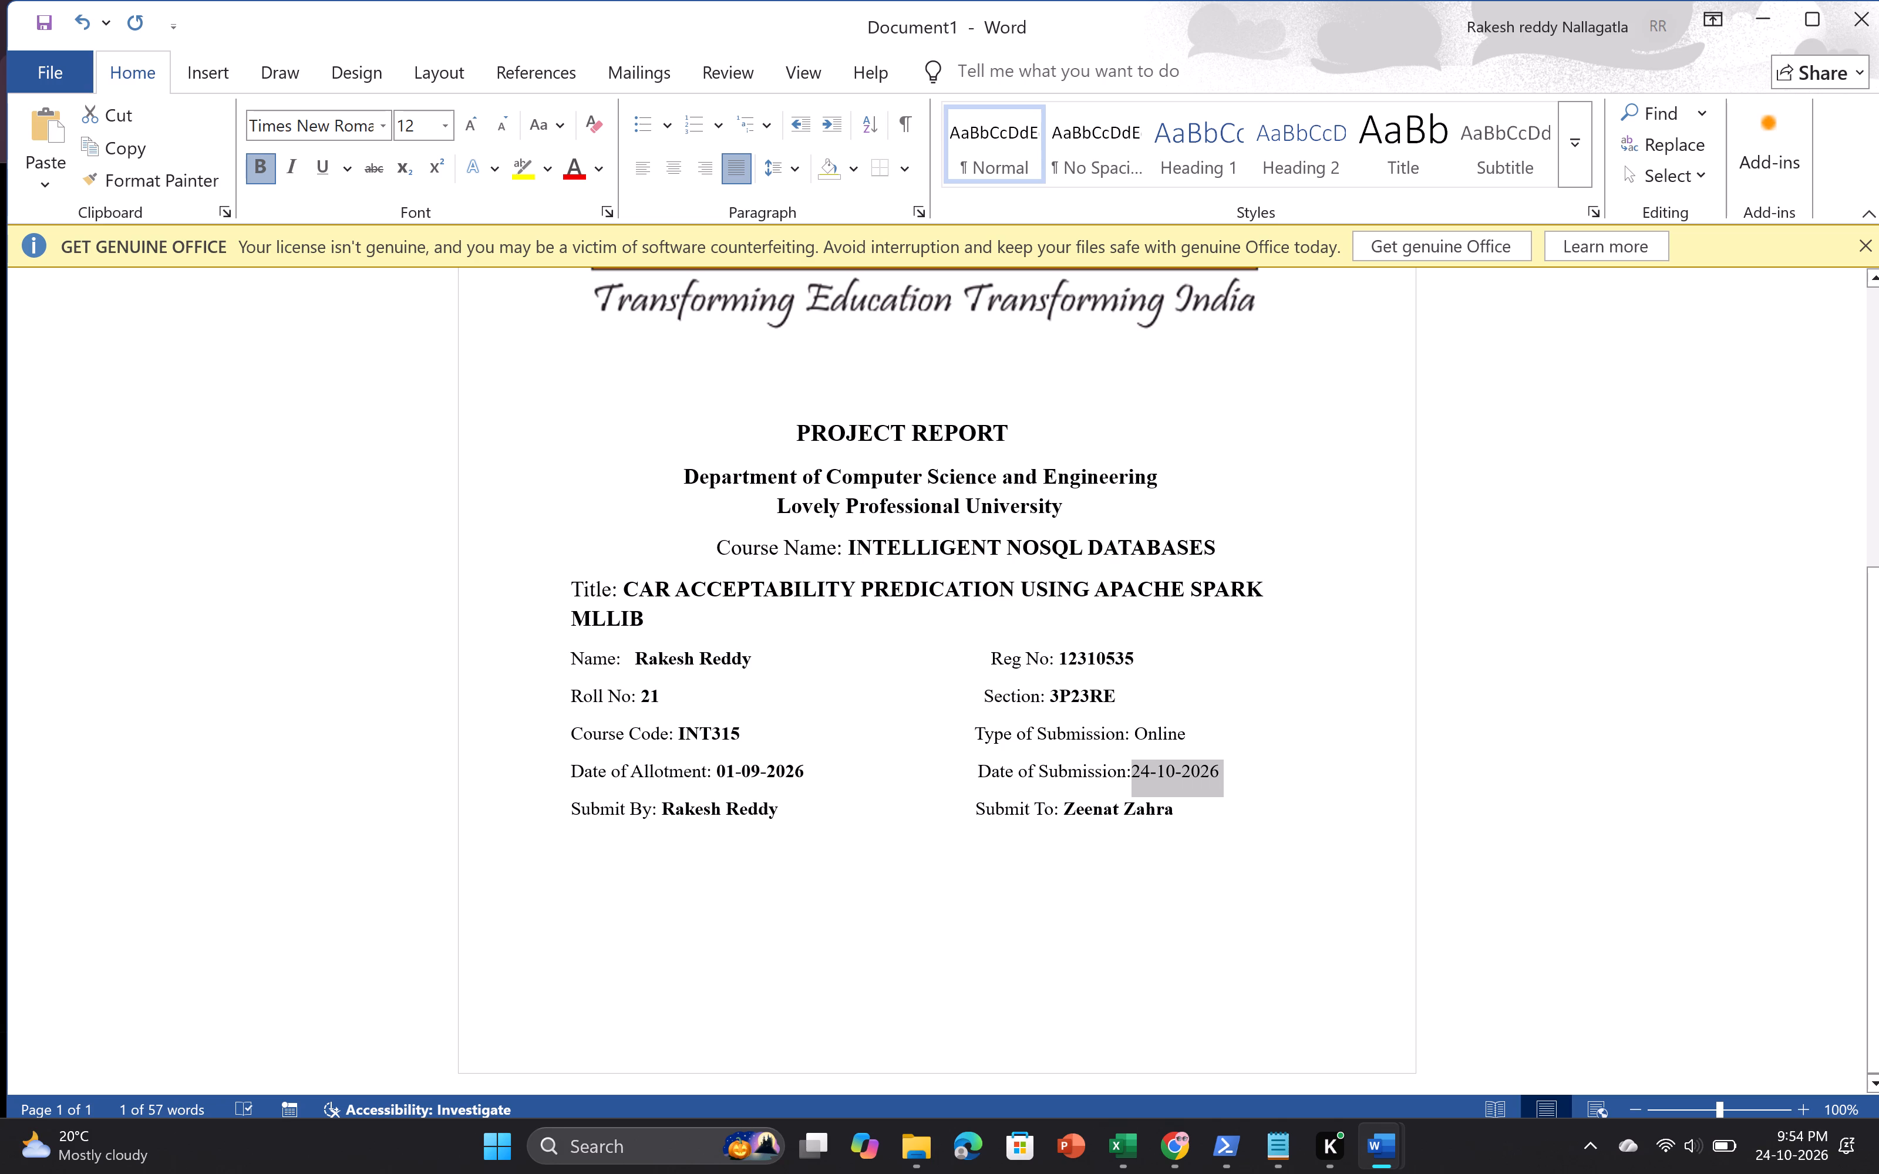
drag(1224, 770, 1216, 772)
click(1231, 741)
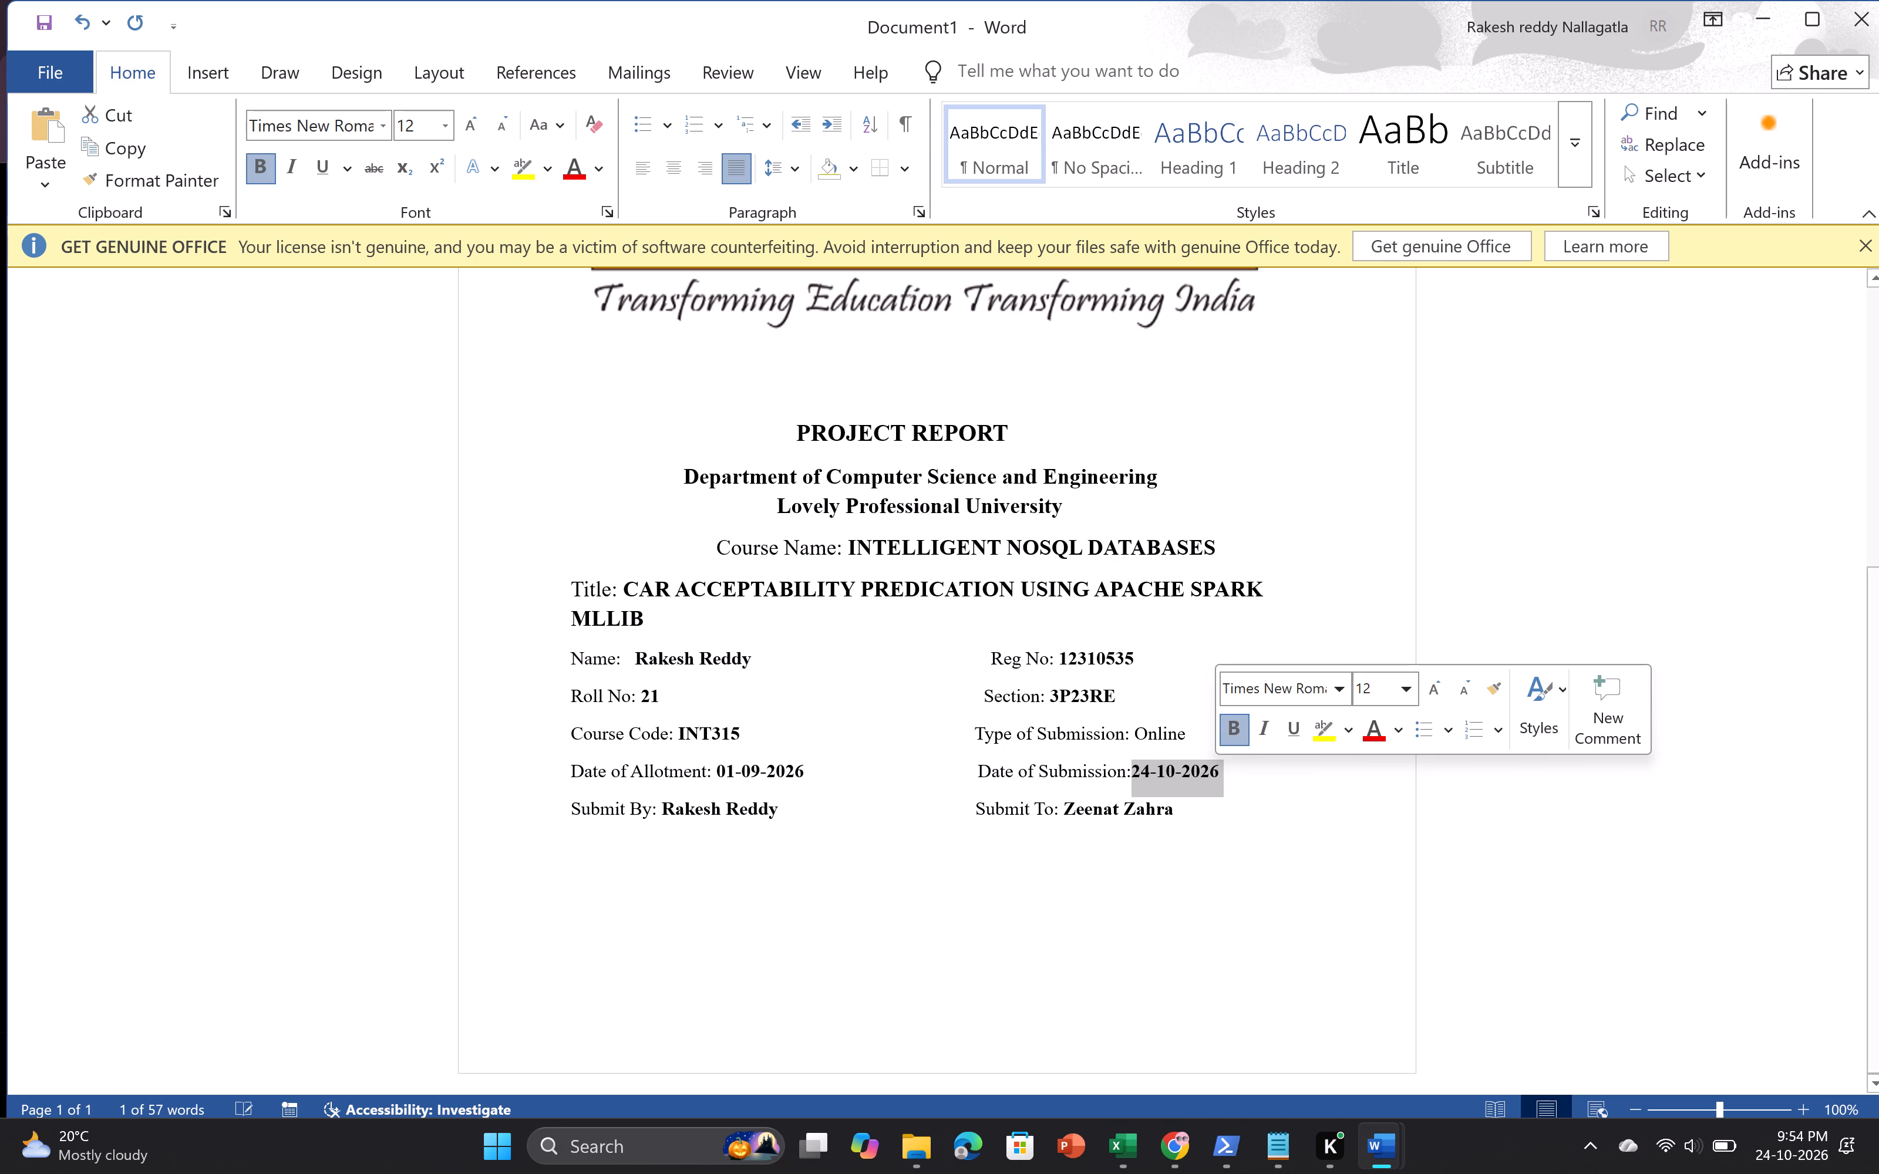
drag(1134, 733, 1189, 734)
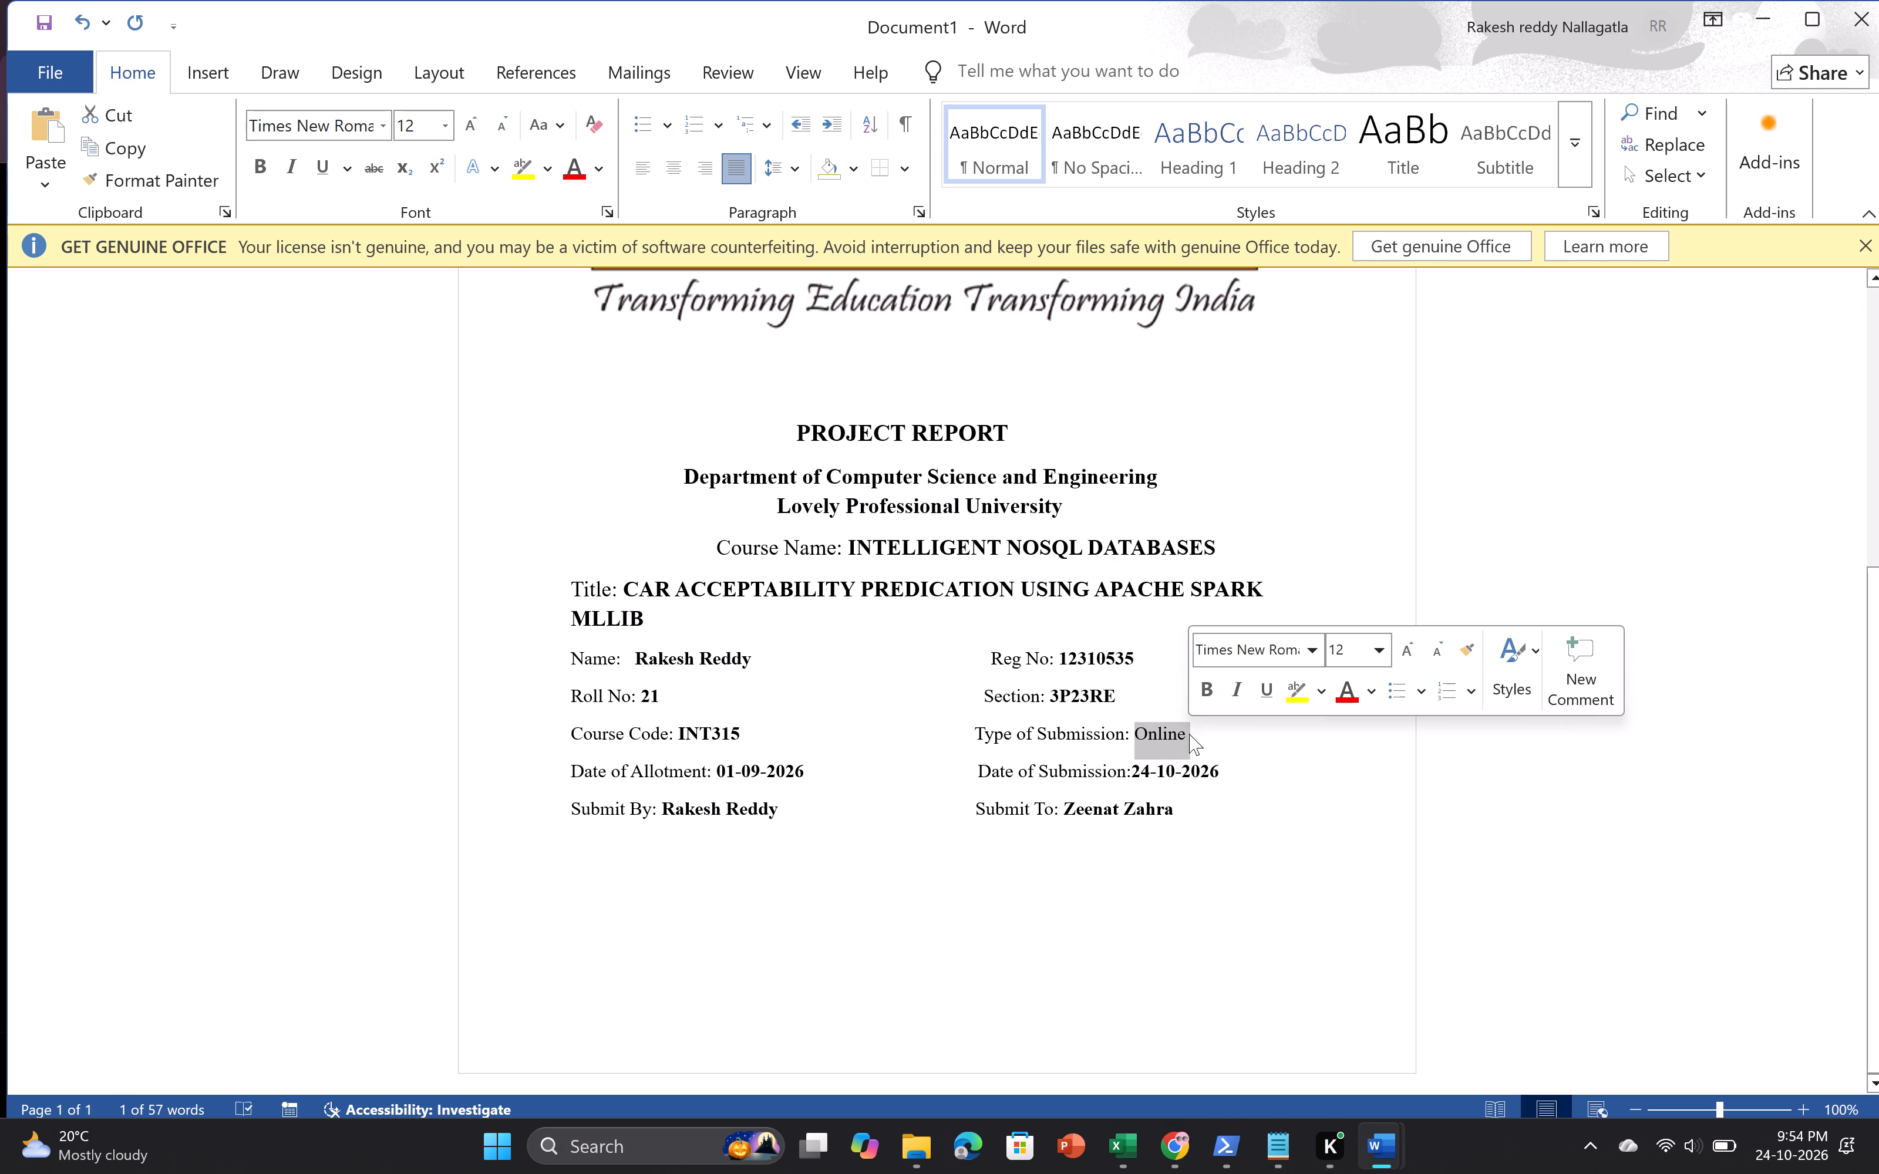
click(1205, 699)
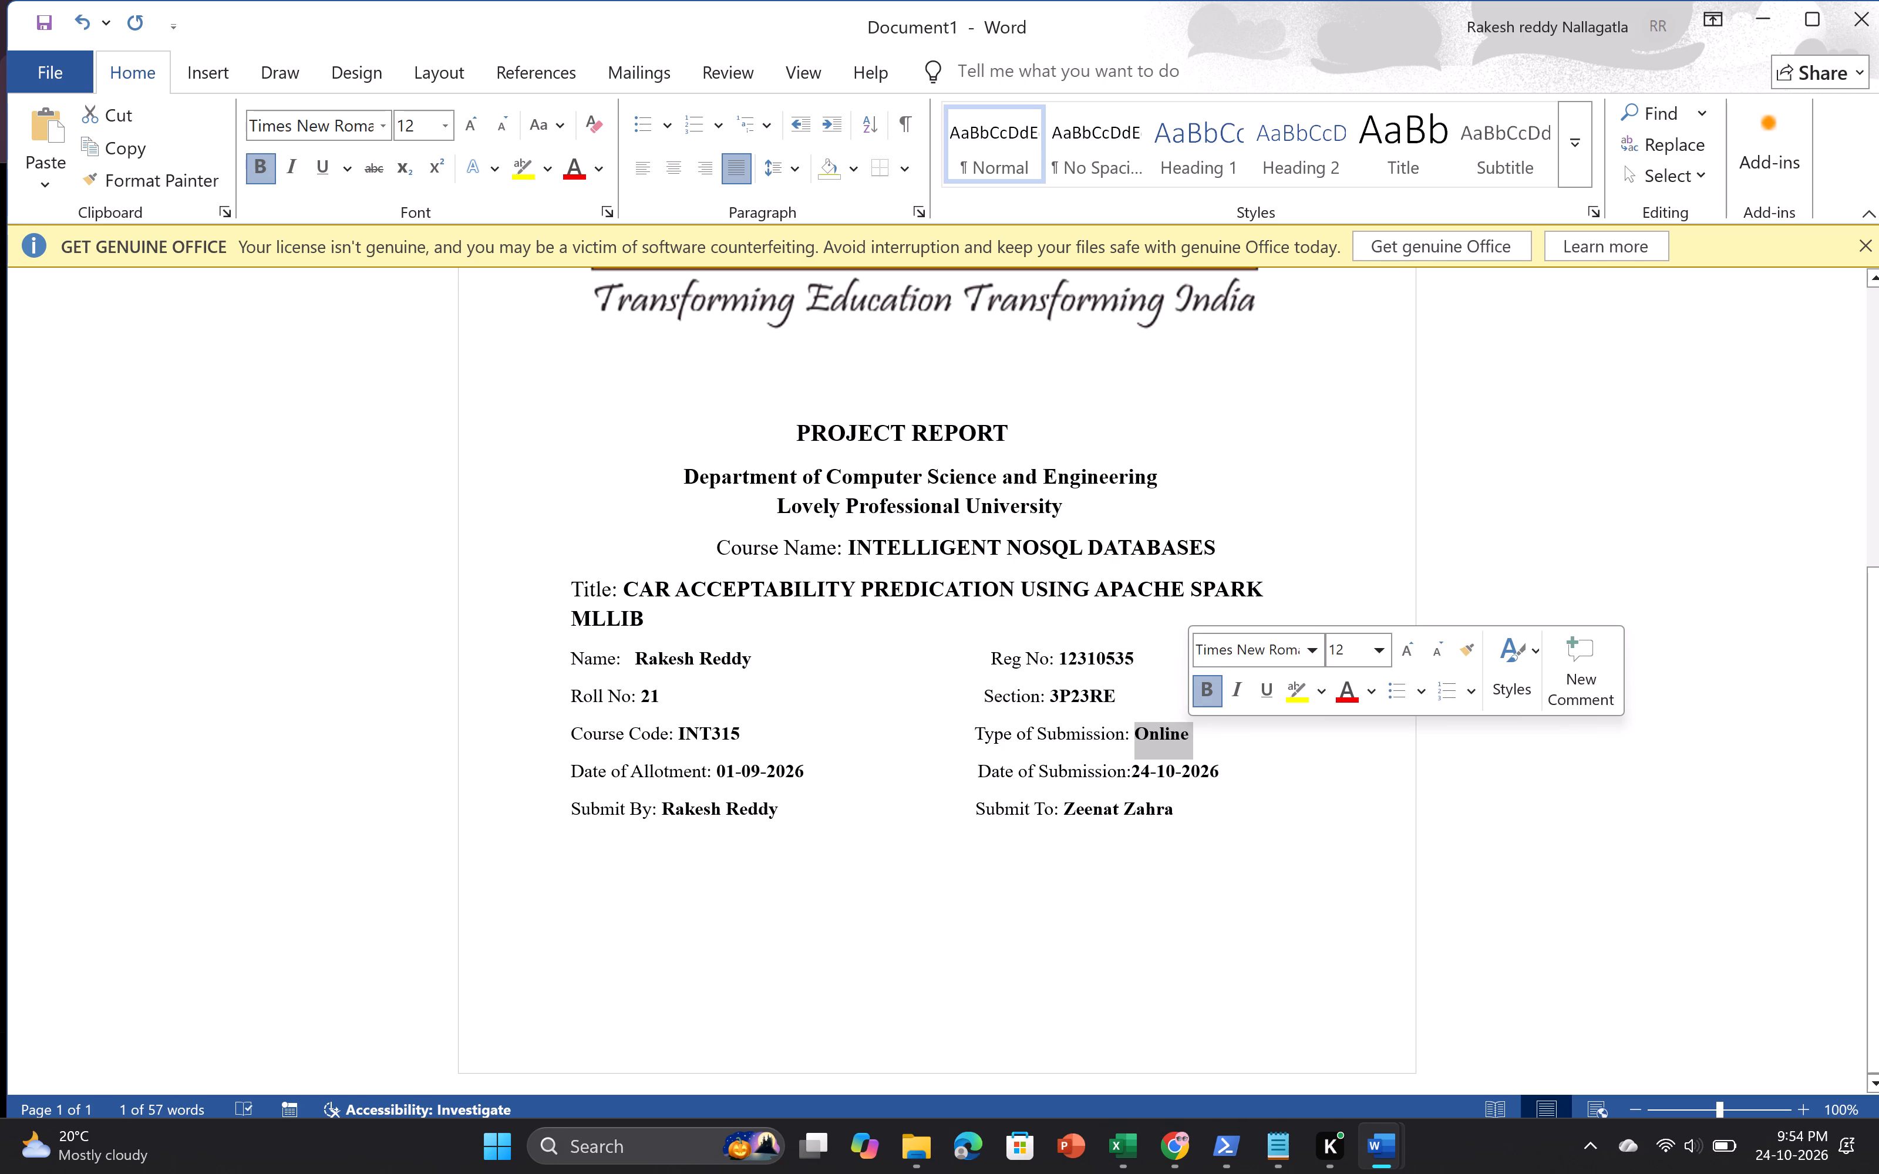
click(809, 831)
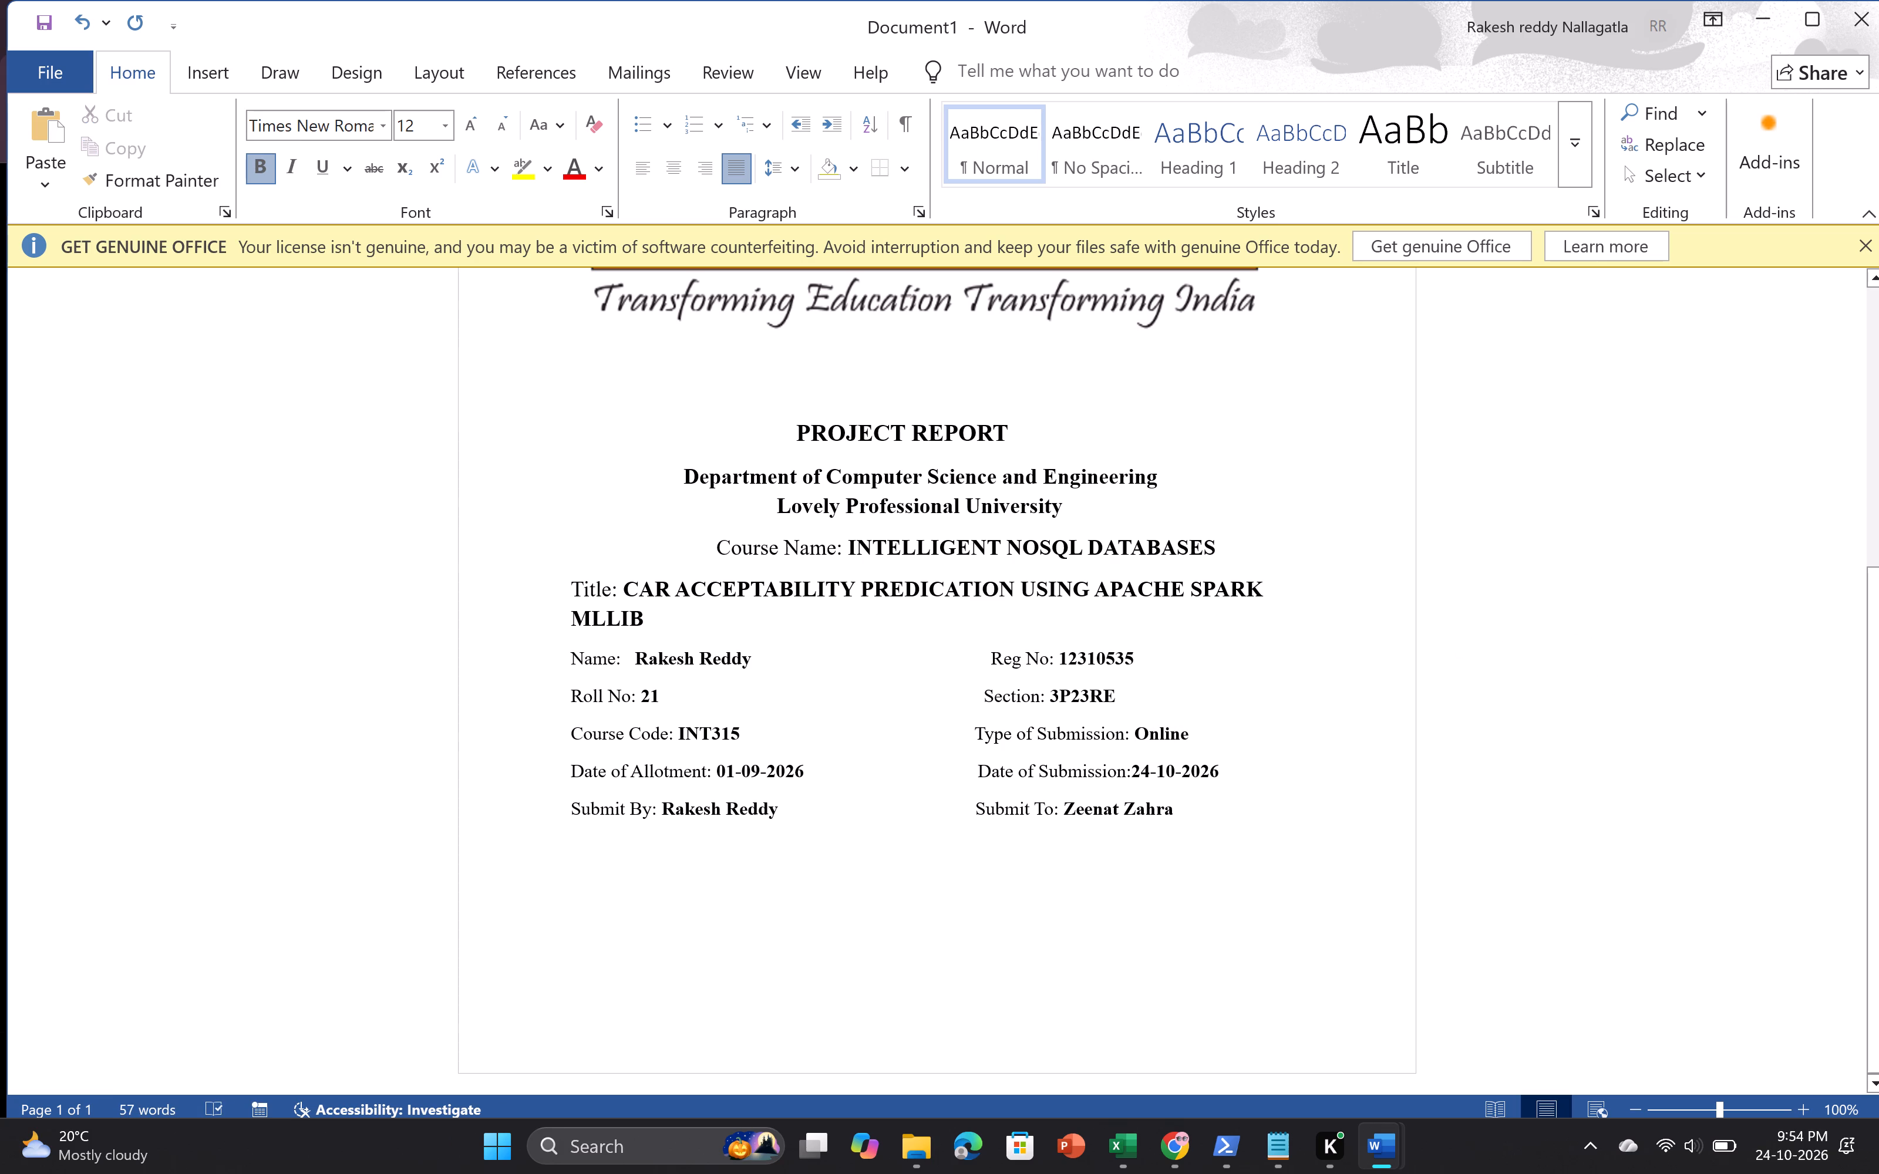
Replace the course name after "Course Name:" with CLUSTER COMPUTING.
drag(852, 542, 1157, 546)
key(BackSpace)
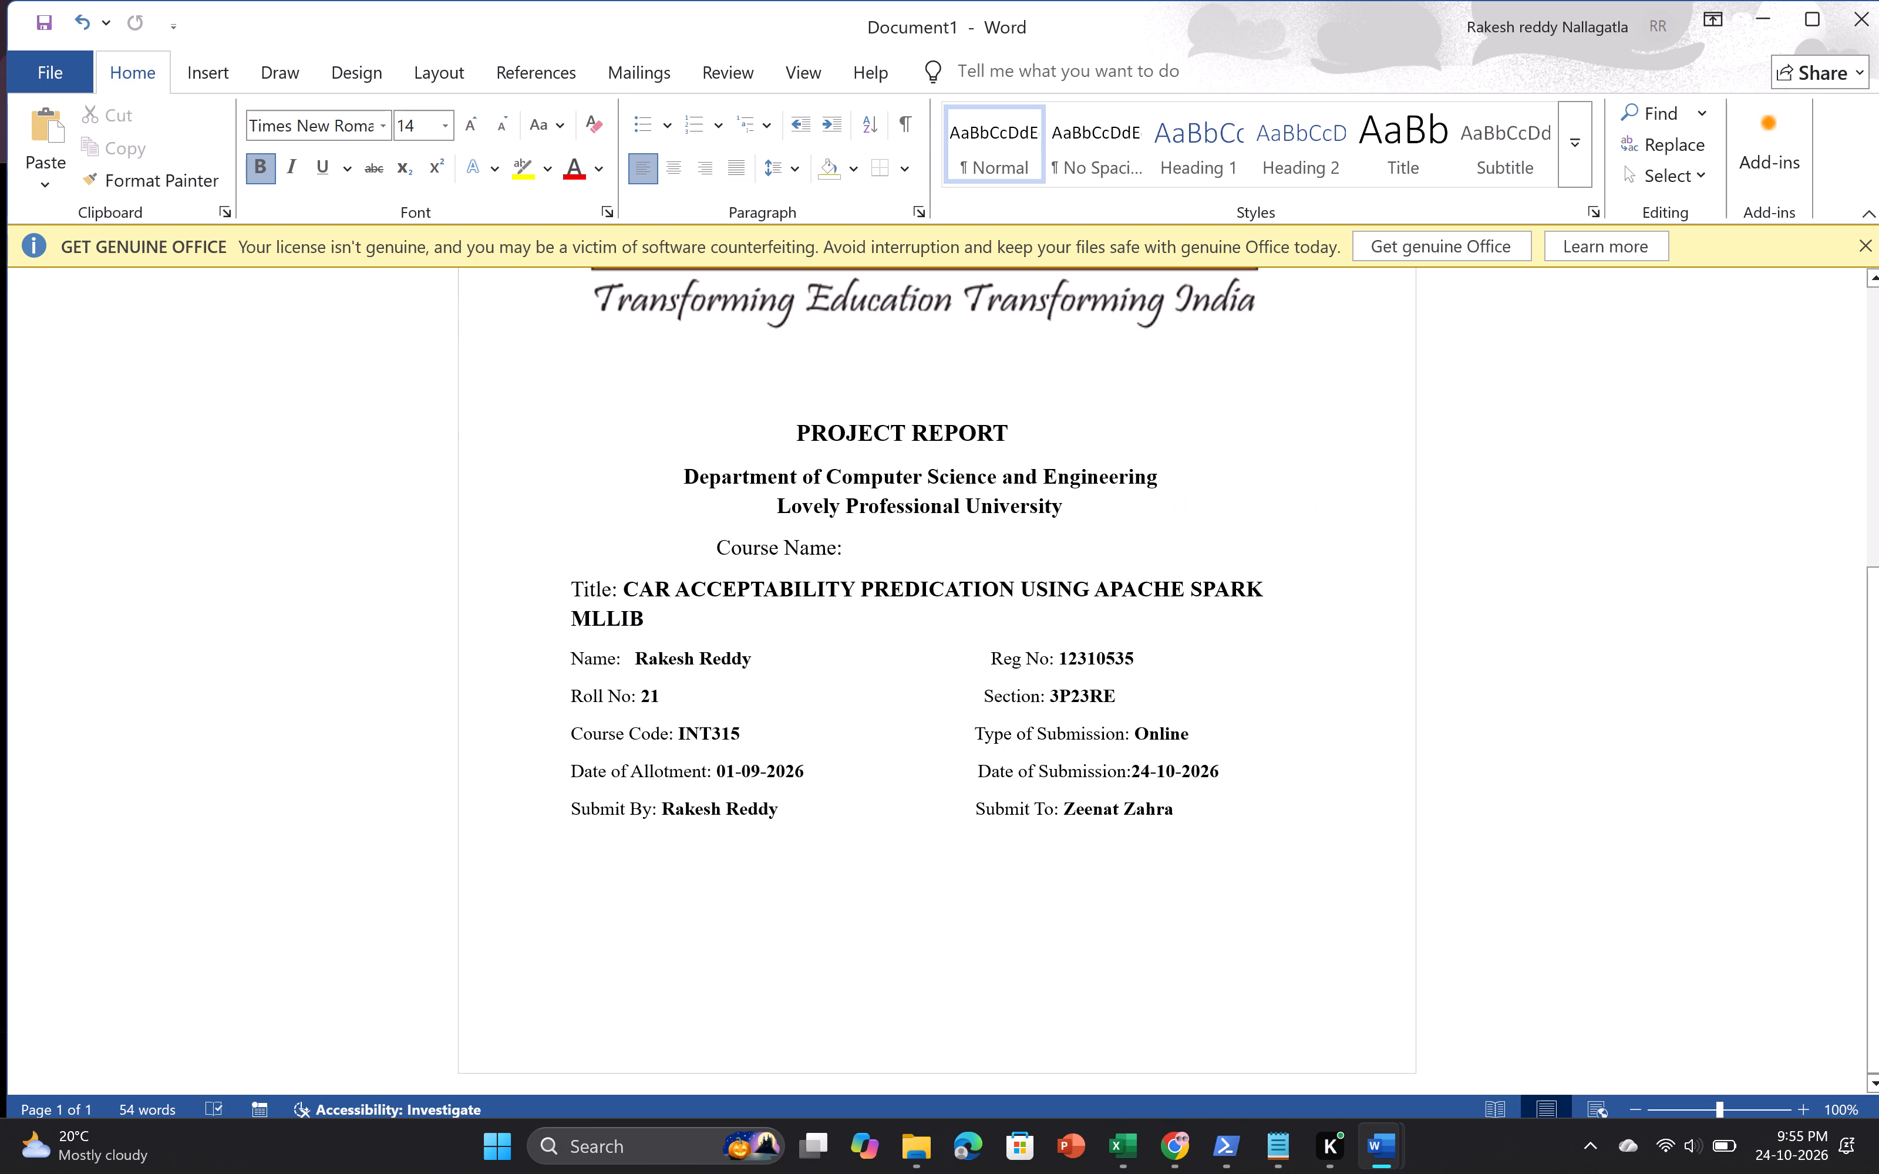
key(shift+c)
key(BackSpace)
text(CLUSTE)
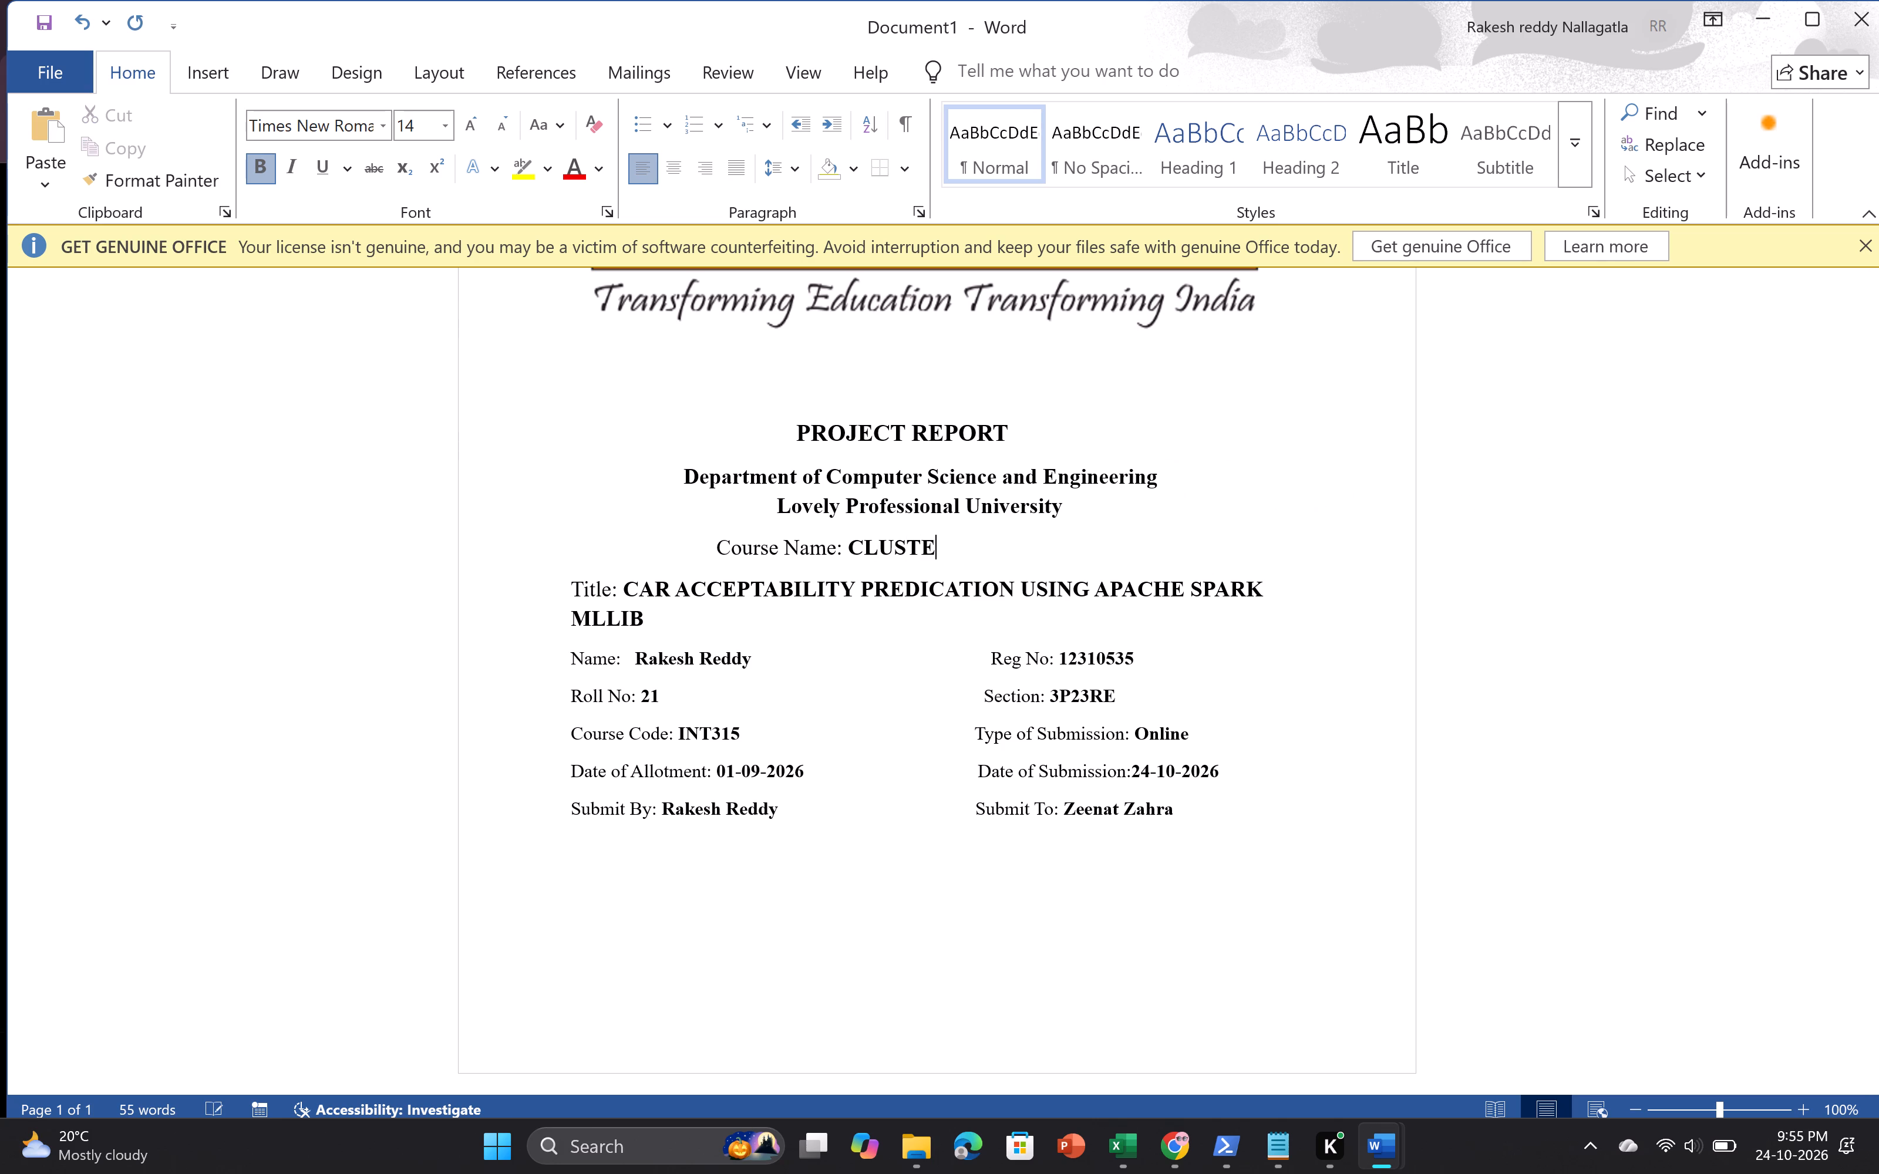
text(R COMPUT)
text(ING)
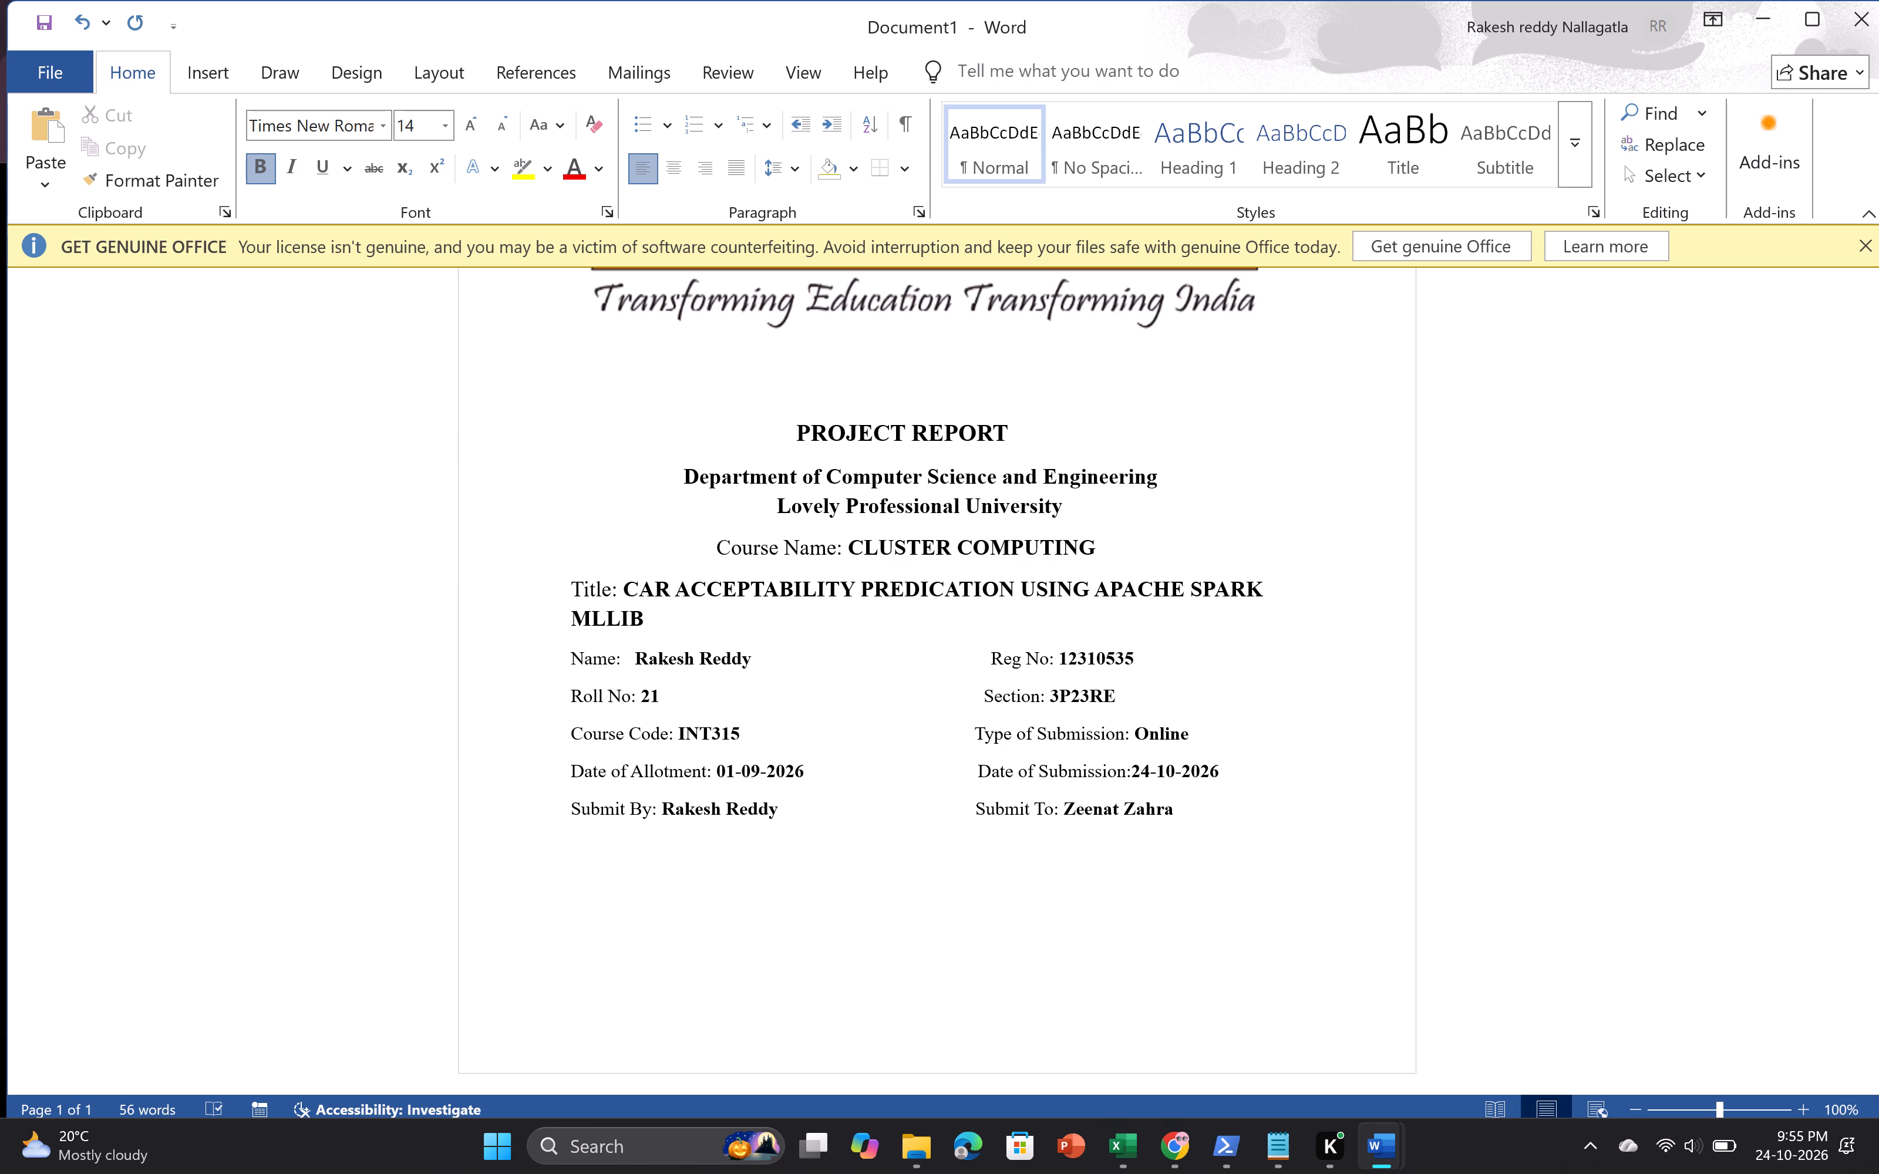
Try to indent the title's second line, "MLLIB", by inserting spaces in front of it.
click(570, 616)
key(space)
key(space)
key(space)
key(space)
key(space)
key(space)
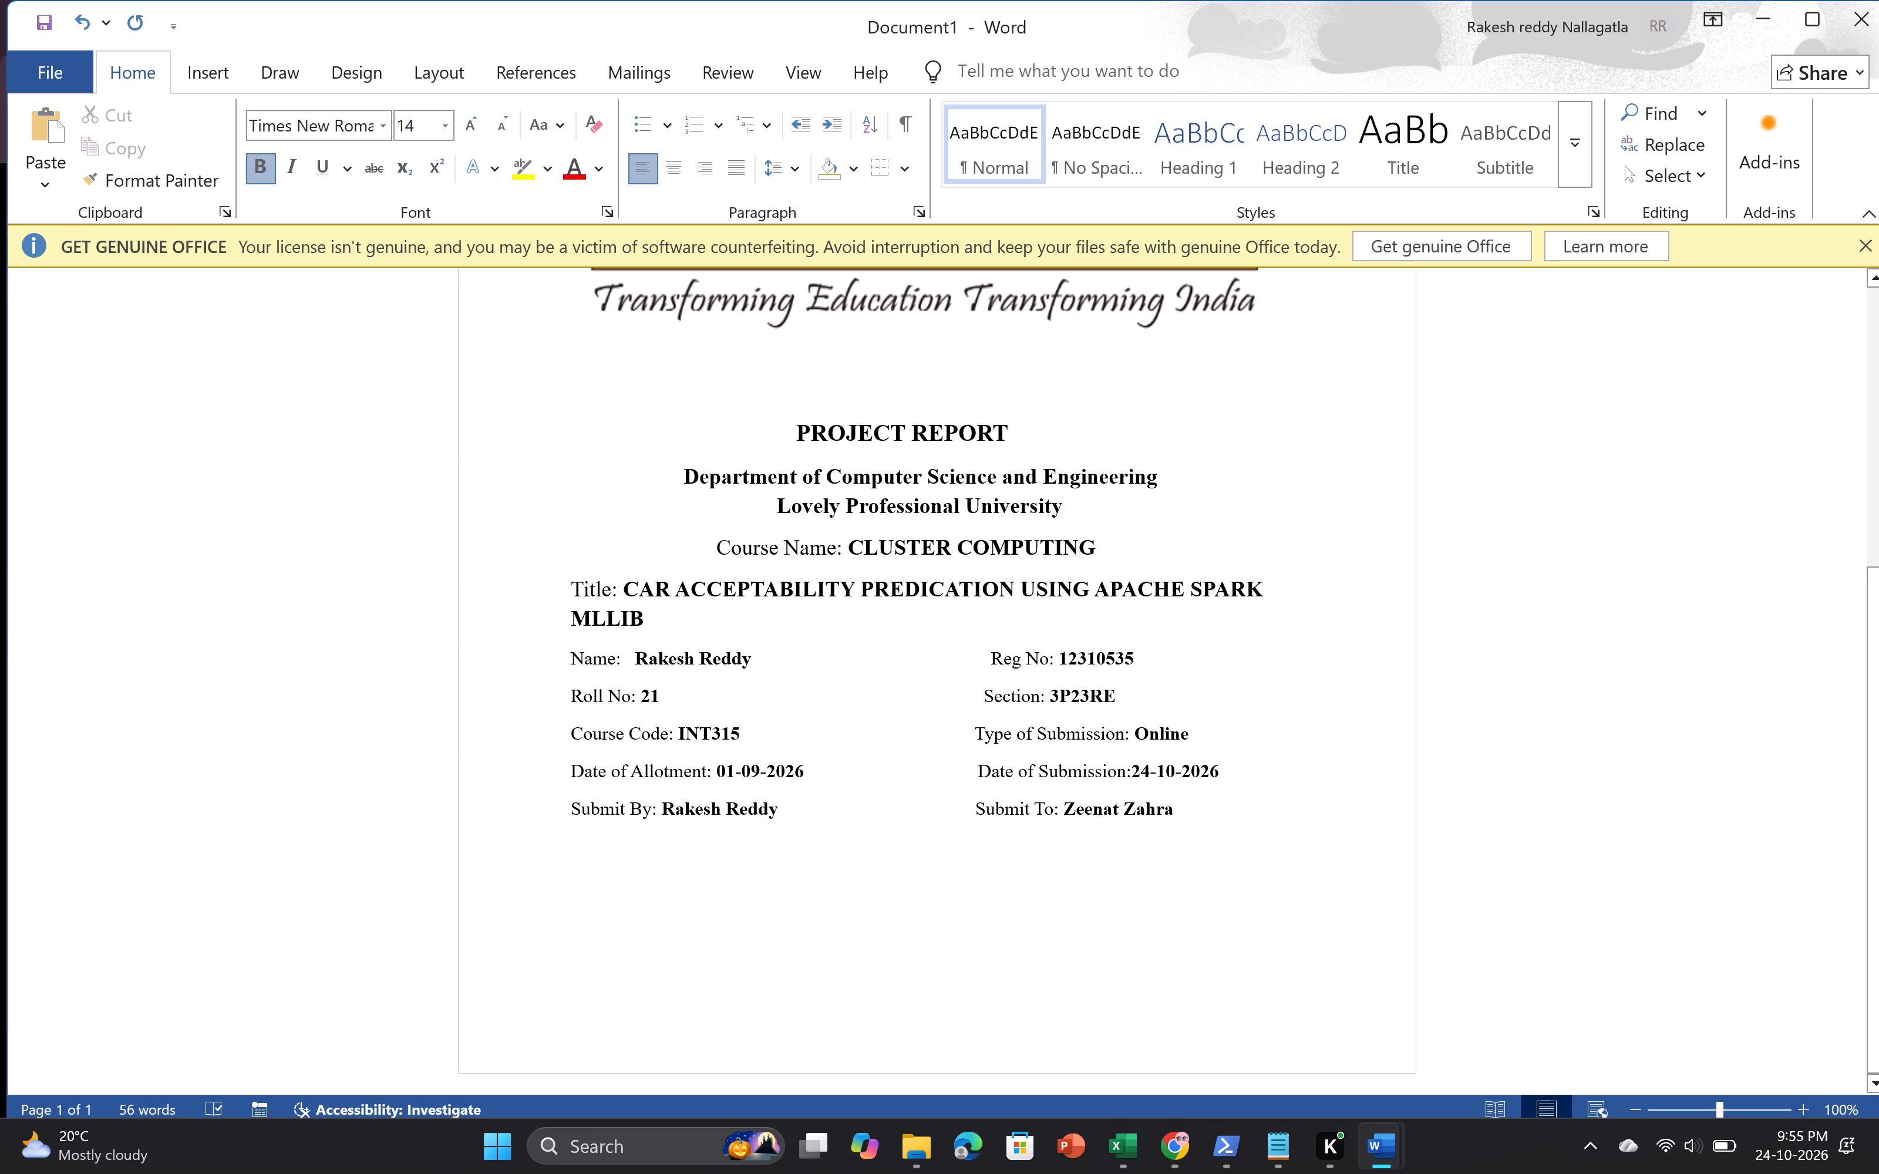
Add five empty paragraphs after the "Submit To" line to extend the document onto a second page.
scroll(773, 590, right, 1)
scroll(773, 590, down, 1)
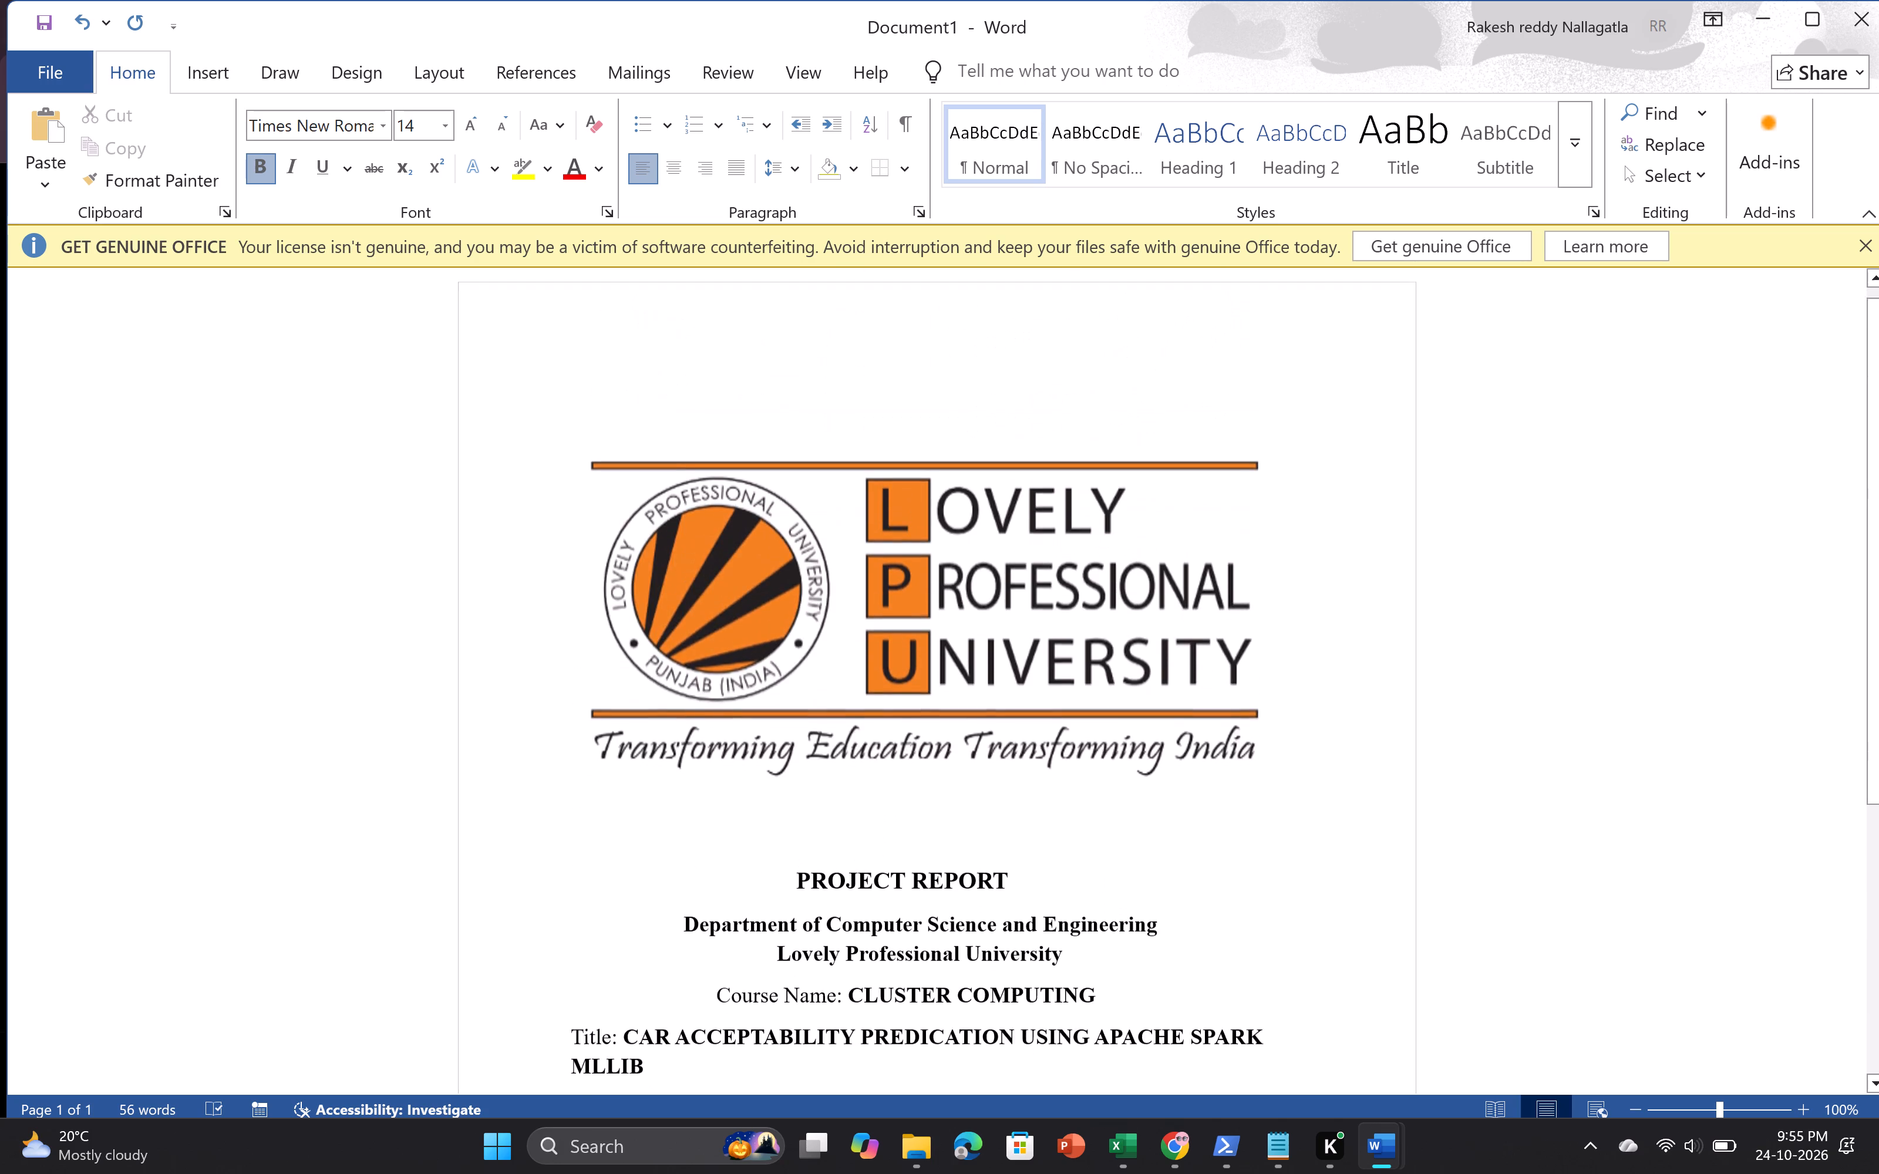
scroll(773, 590, down, 2)
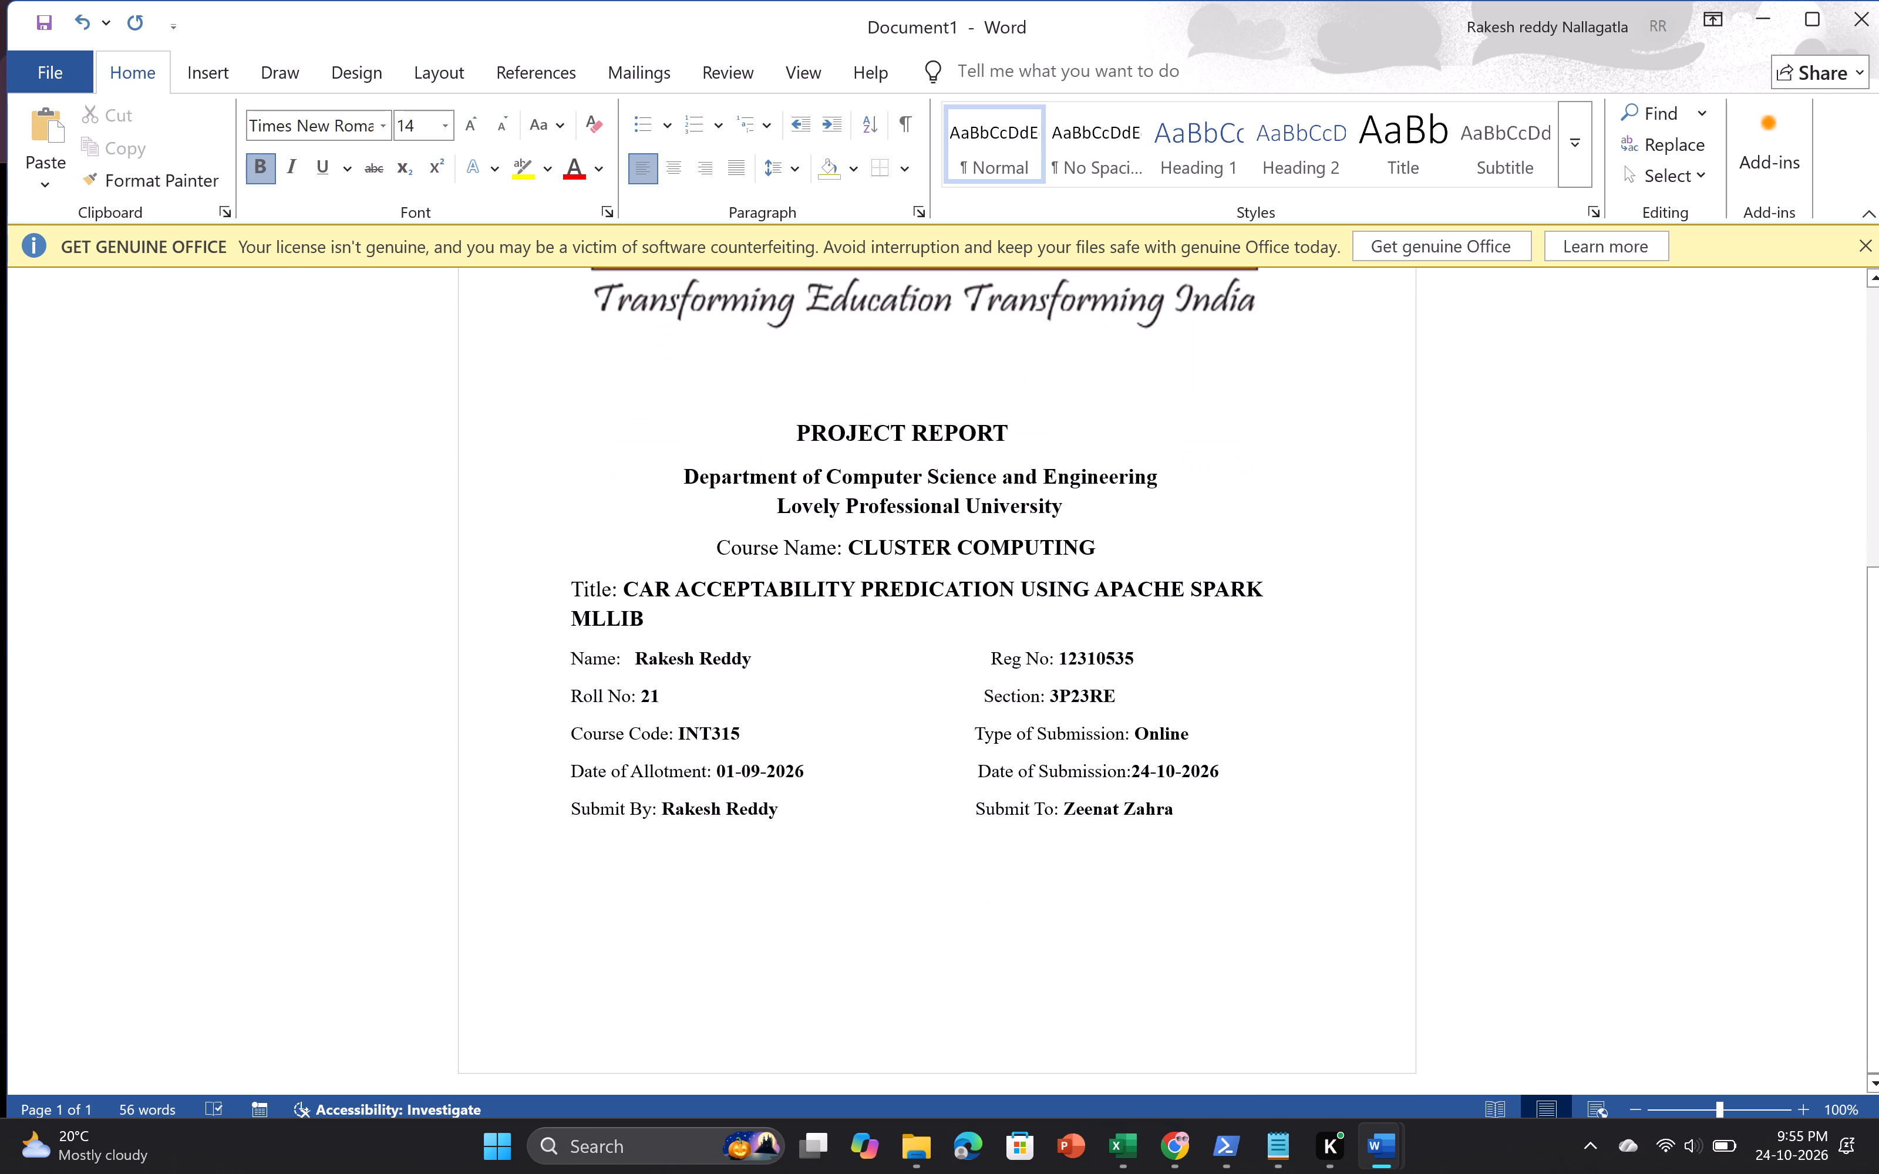
click(1245, 806)
key(Return)
key(Return)
key(Return)
key(Return)
key(Return)
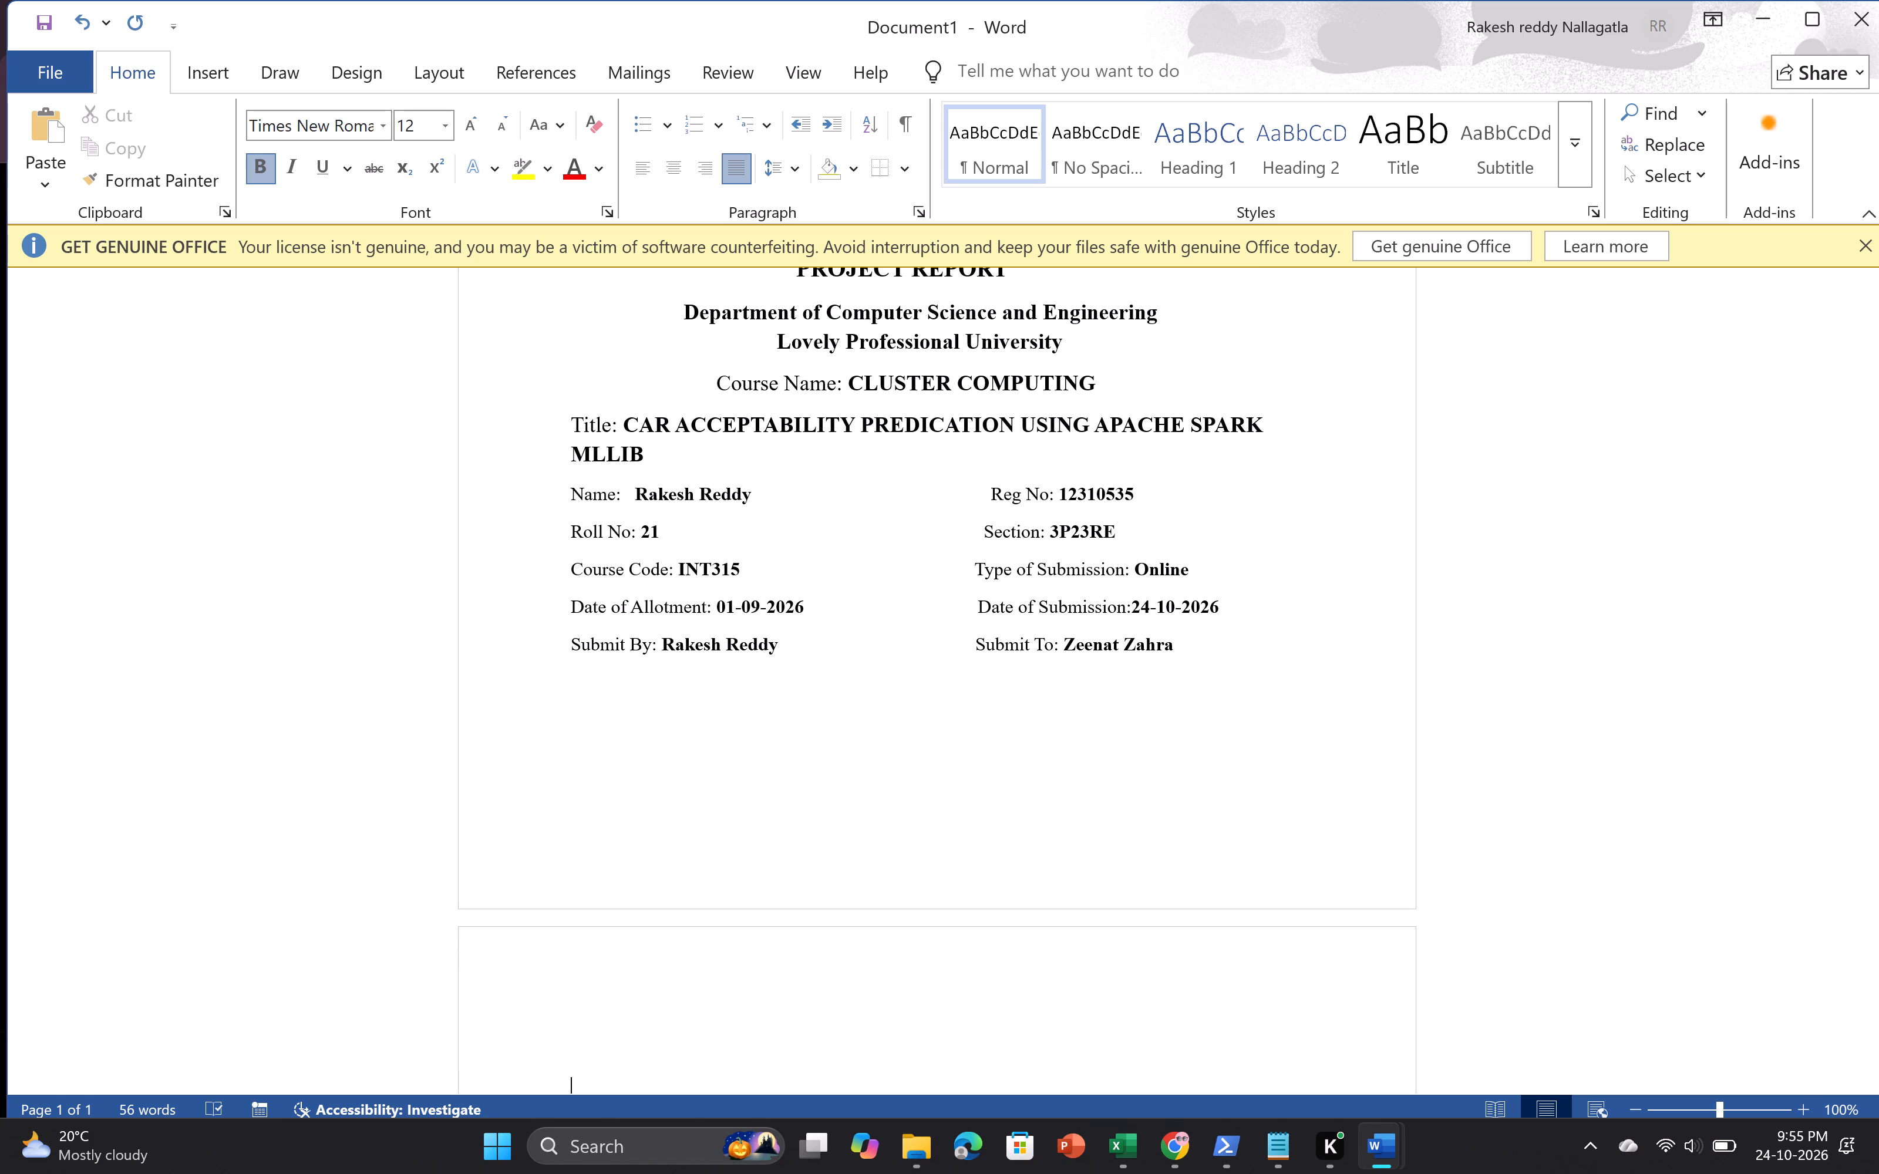
key(Up)
key(Up)
key(Down)
Copy the whole Declaration section, from heading to date, from the CSE494 report onto the second page of the new document.
key(alt+Tab)
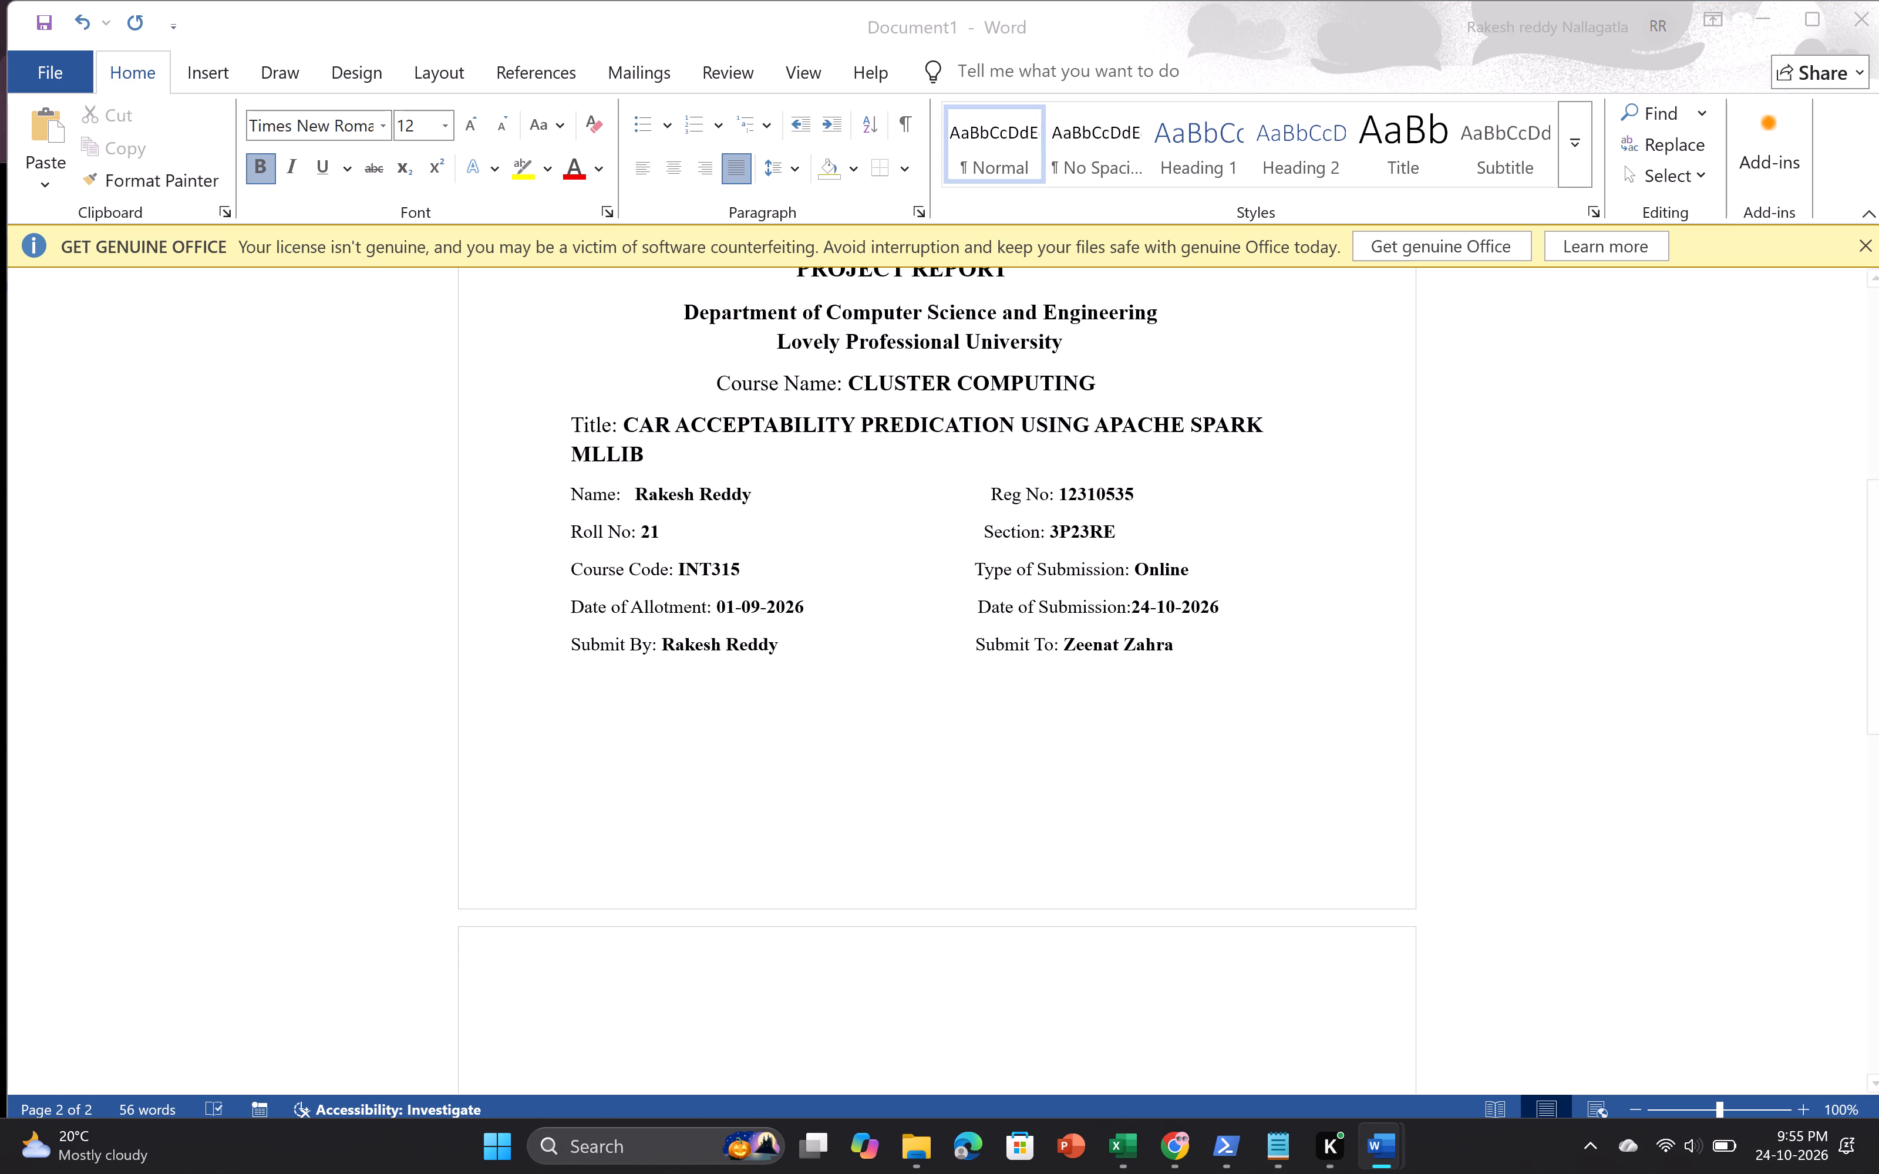
key(alt+Tab)
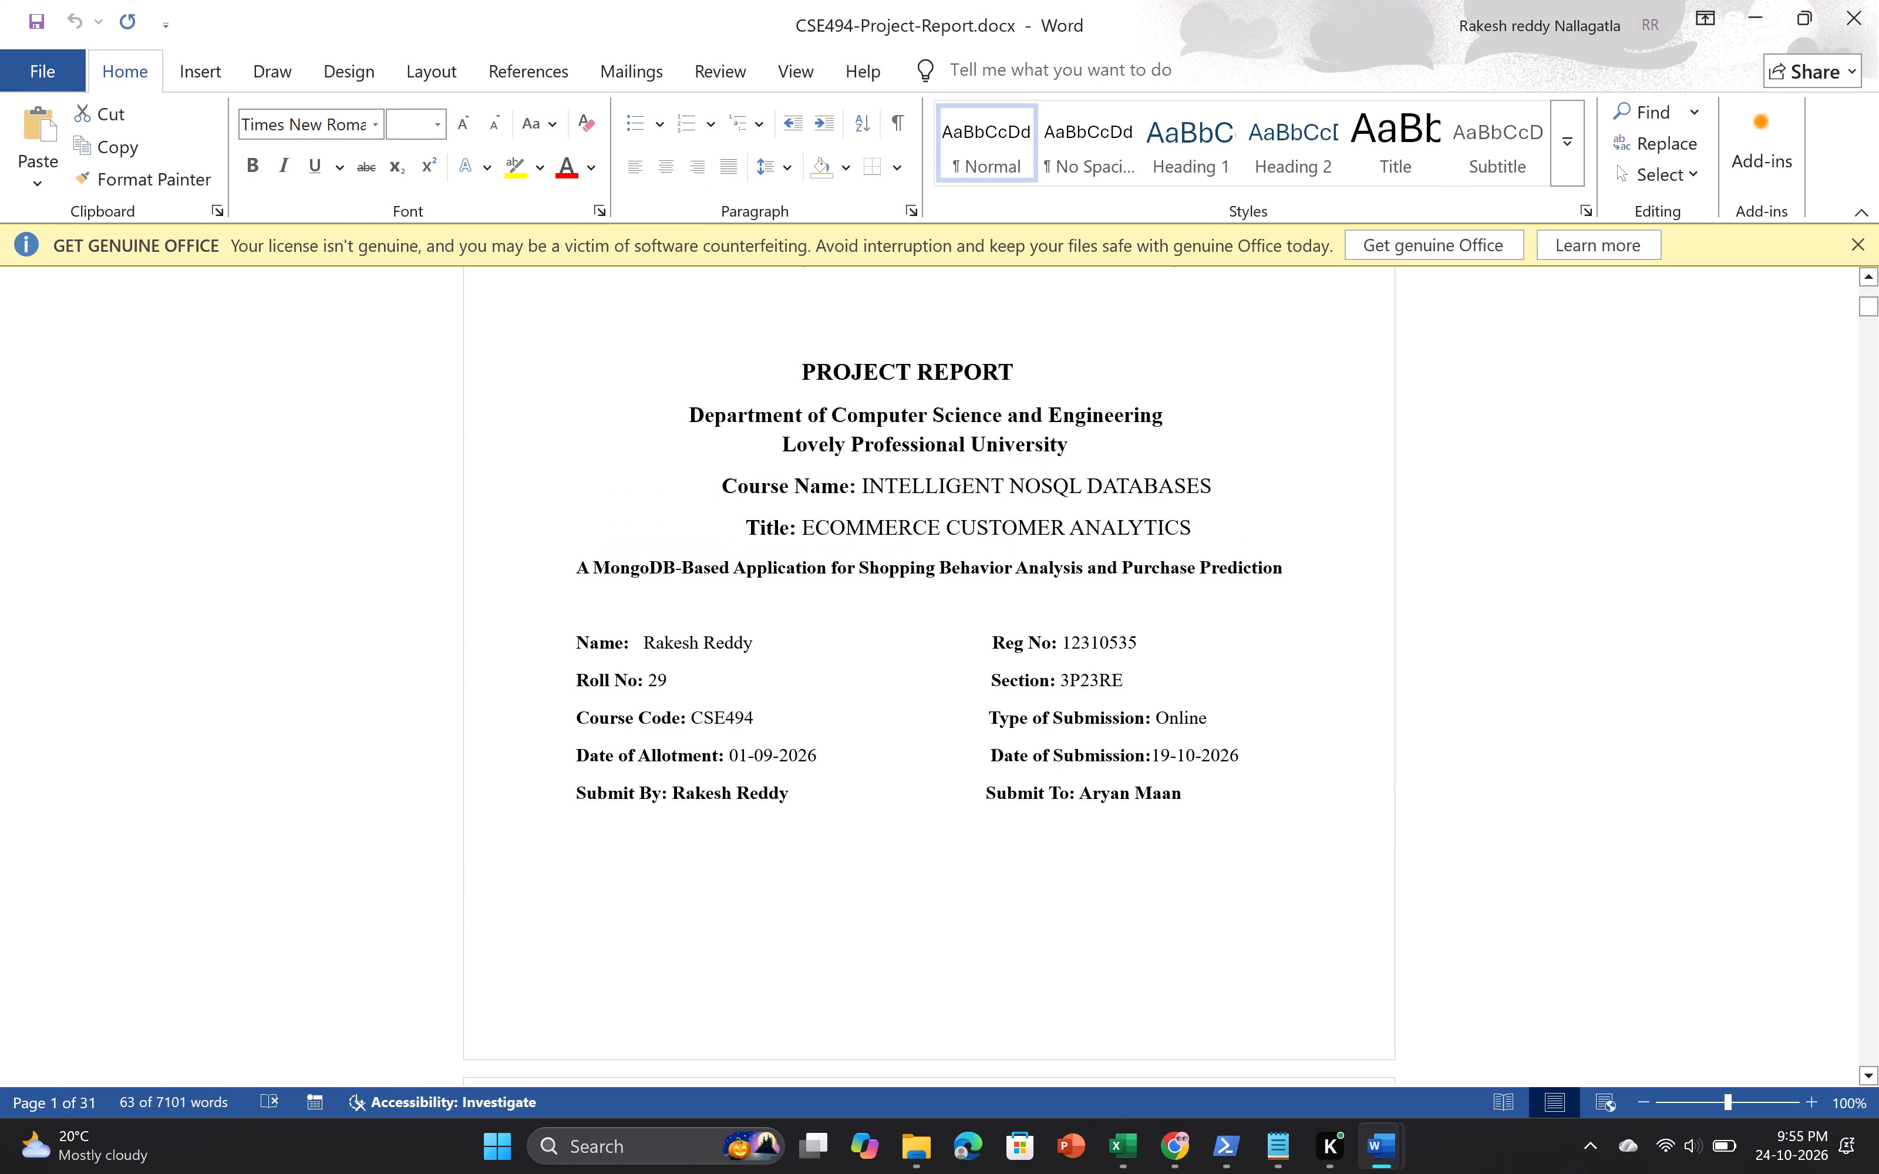
click(832, 935)
scroll(832, 935, down, 3)
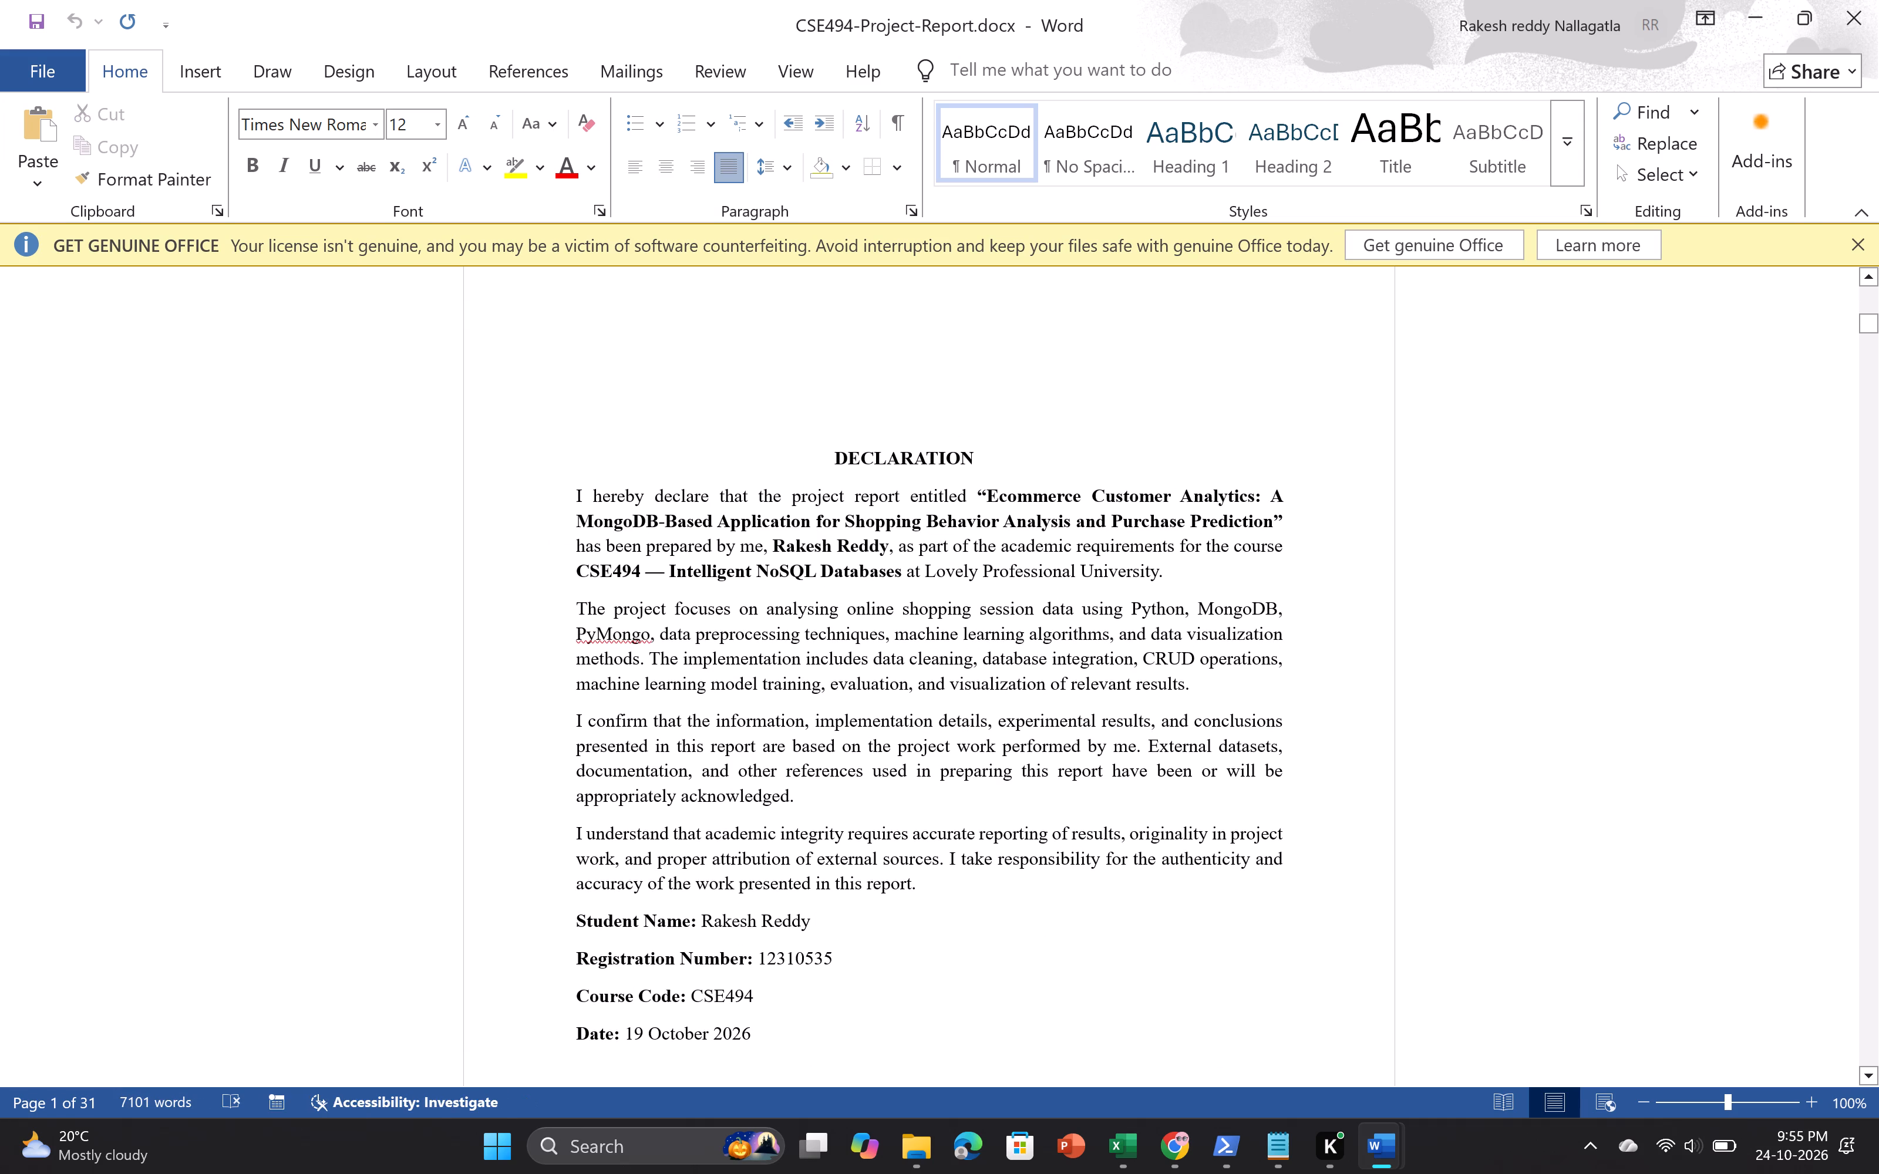
scroll(832, 935, down, 1)
drag(834, 325, 867, 918)
key(ctrl+c)
key(alt+Tab)
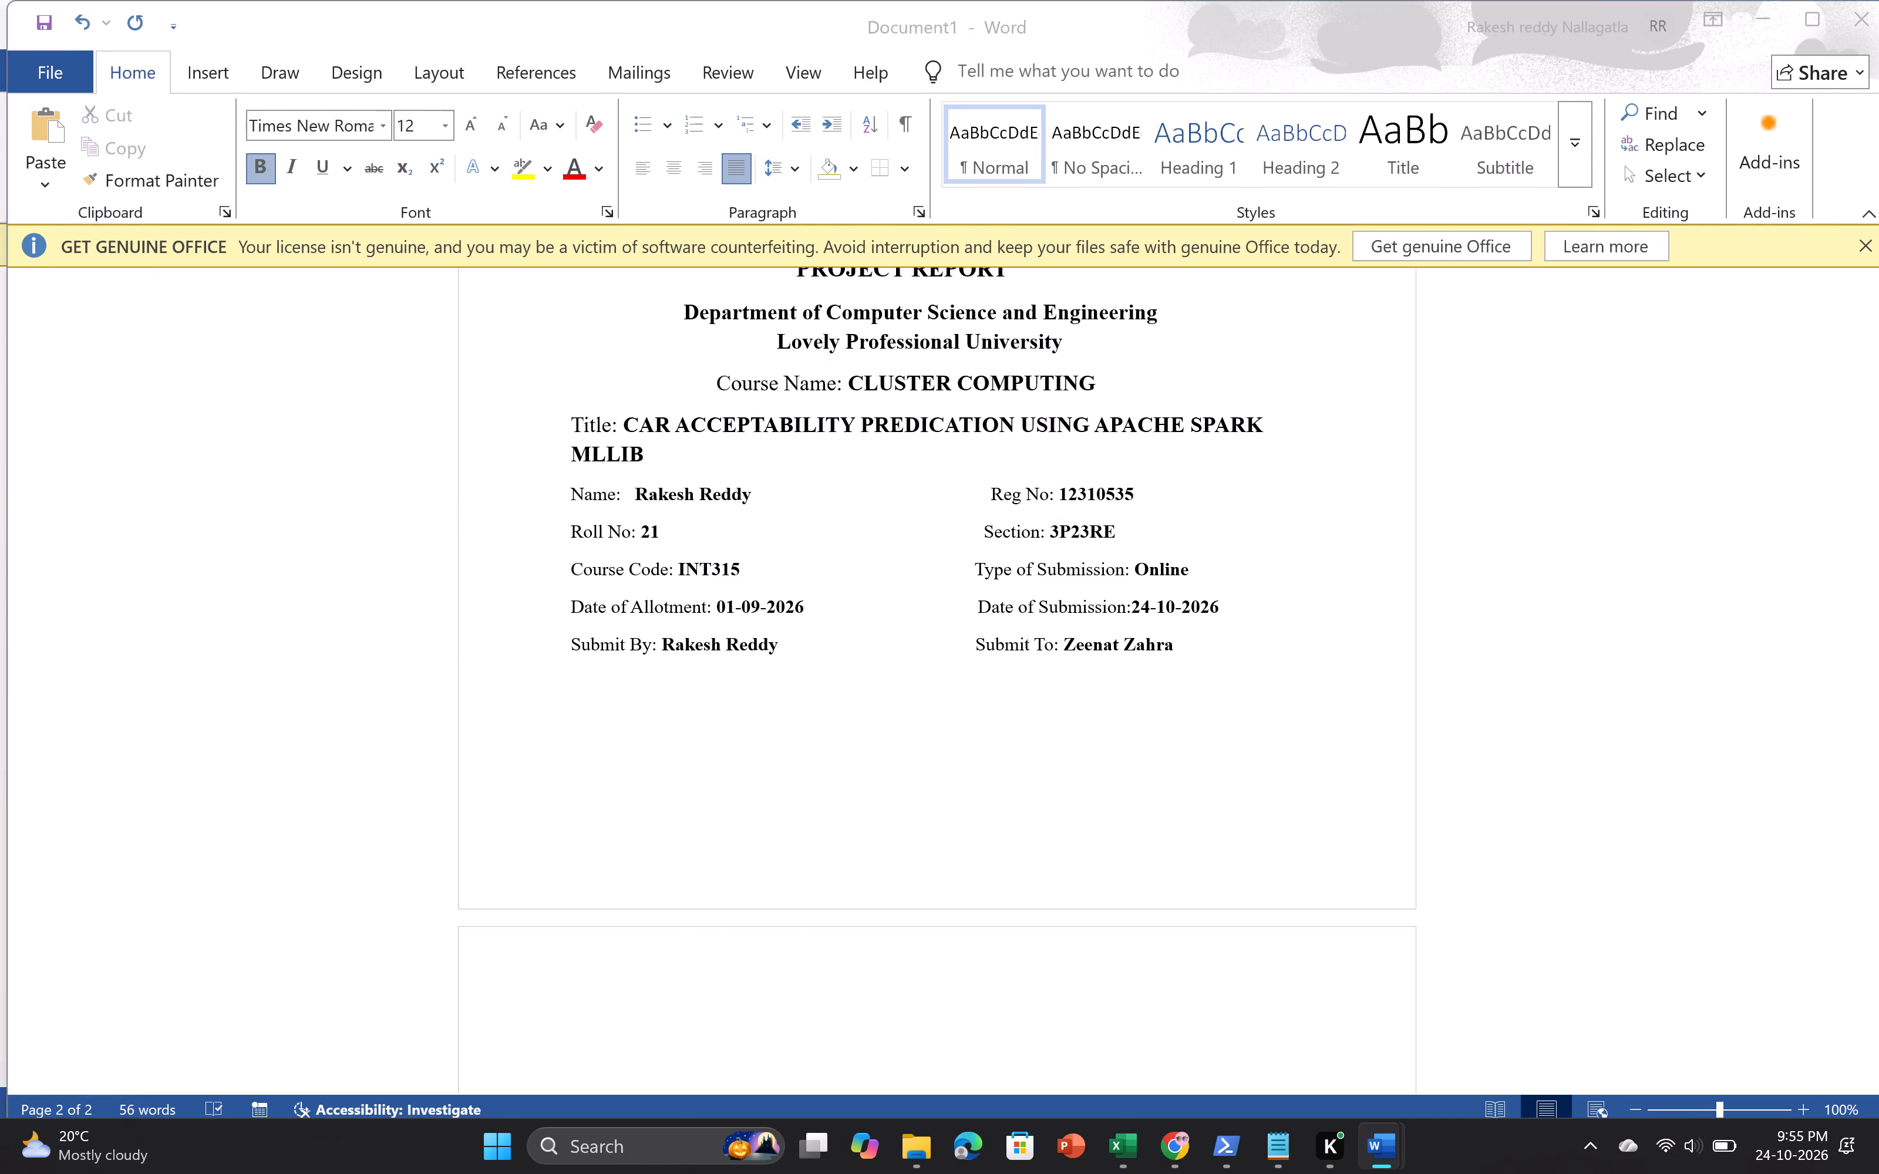
key(Return)
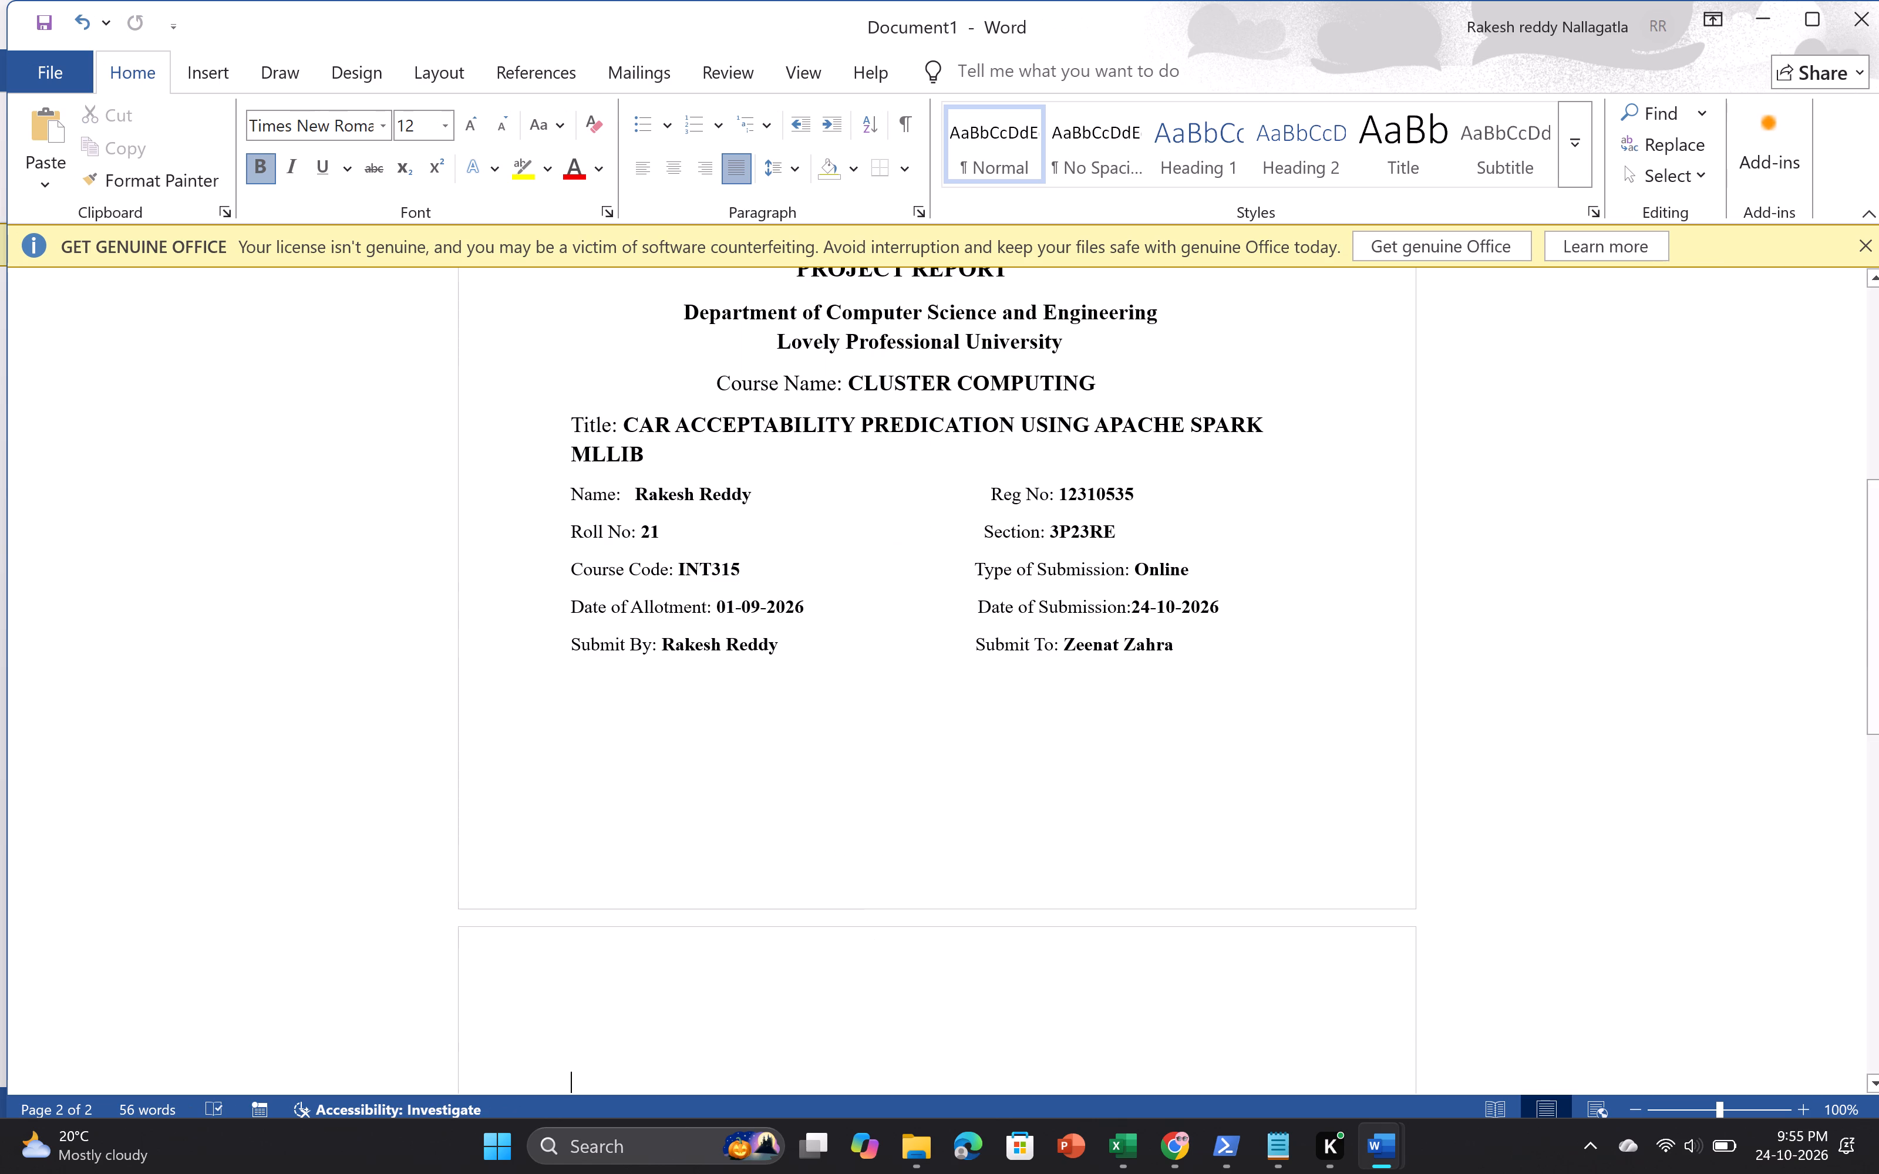
scroll(768, 988, down, 1)
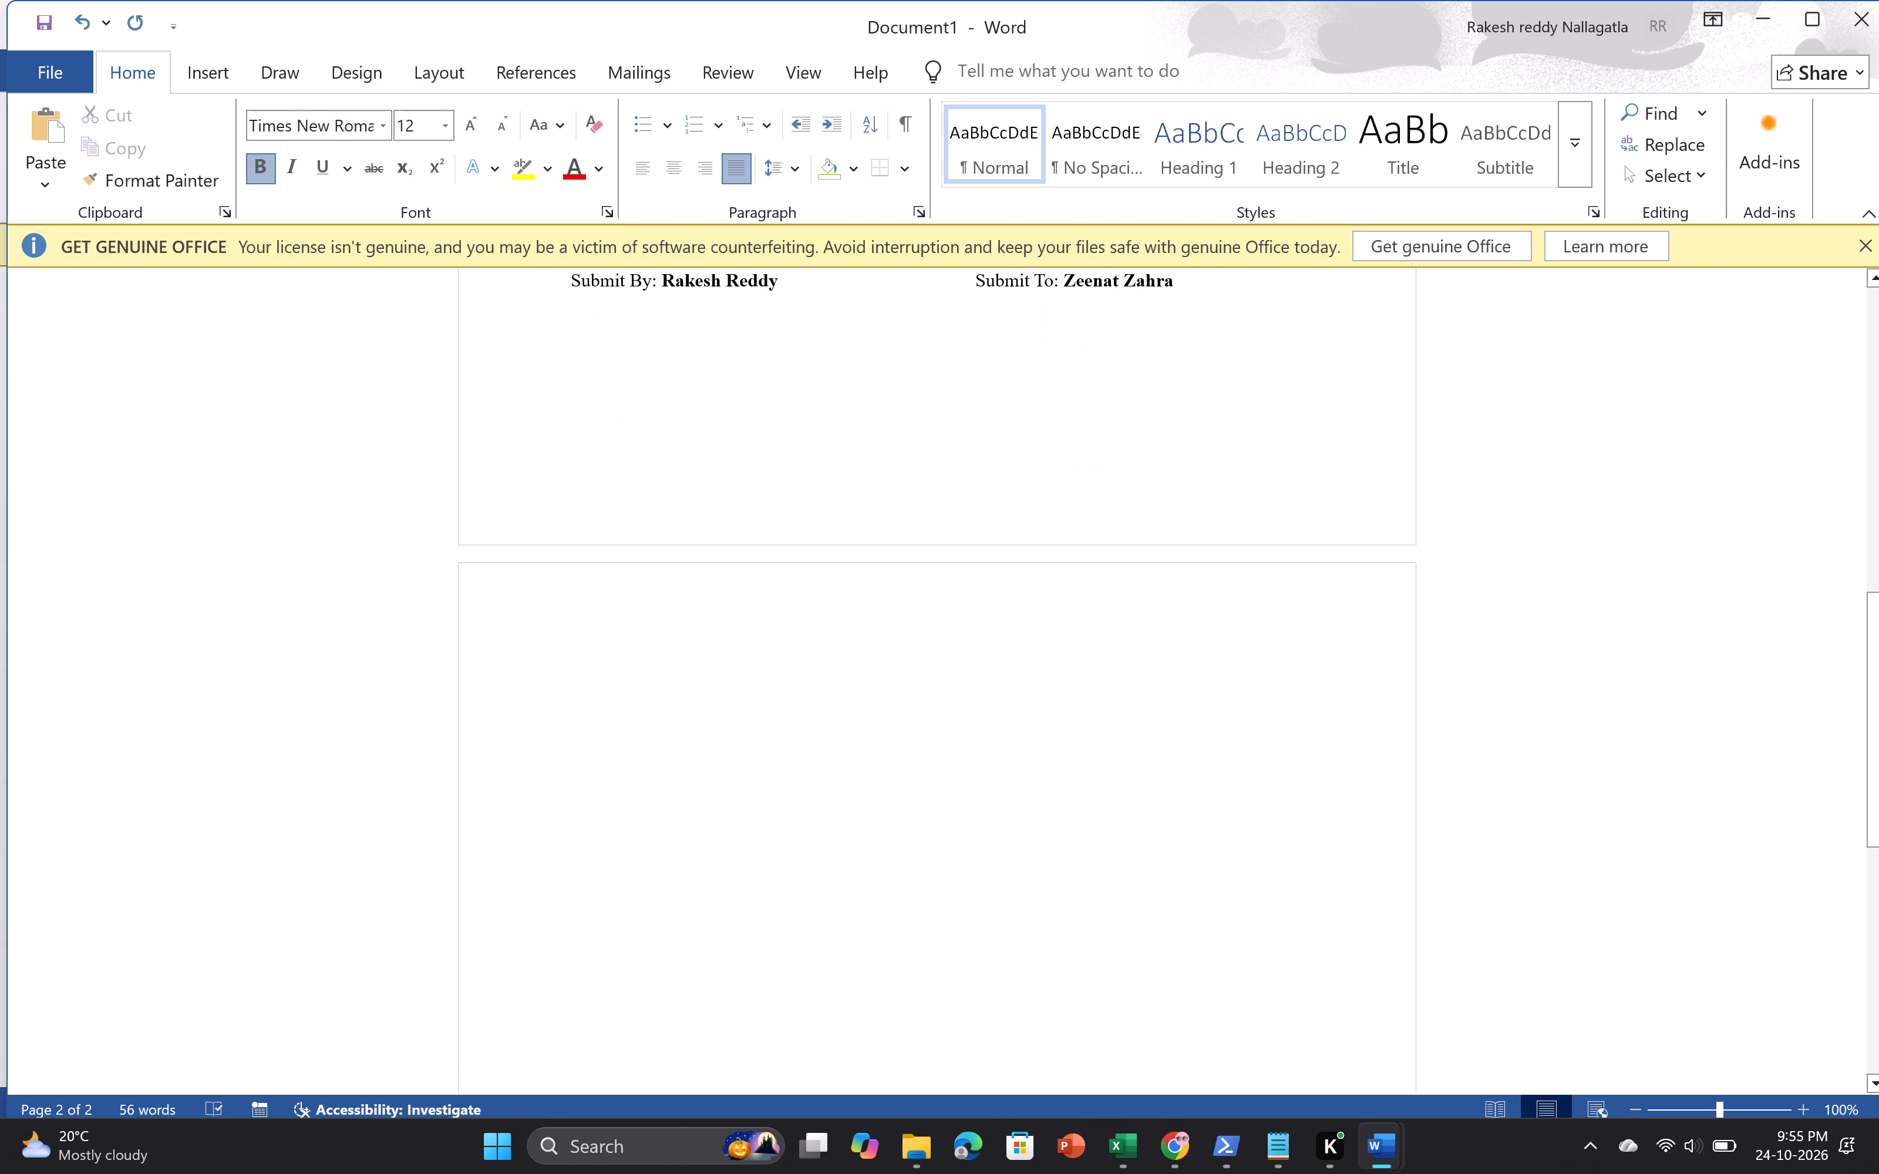
key(ctrl+v)
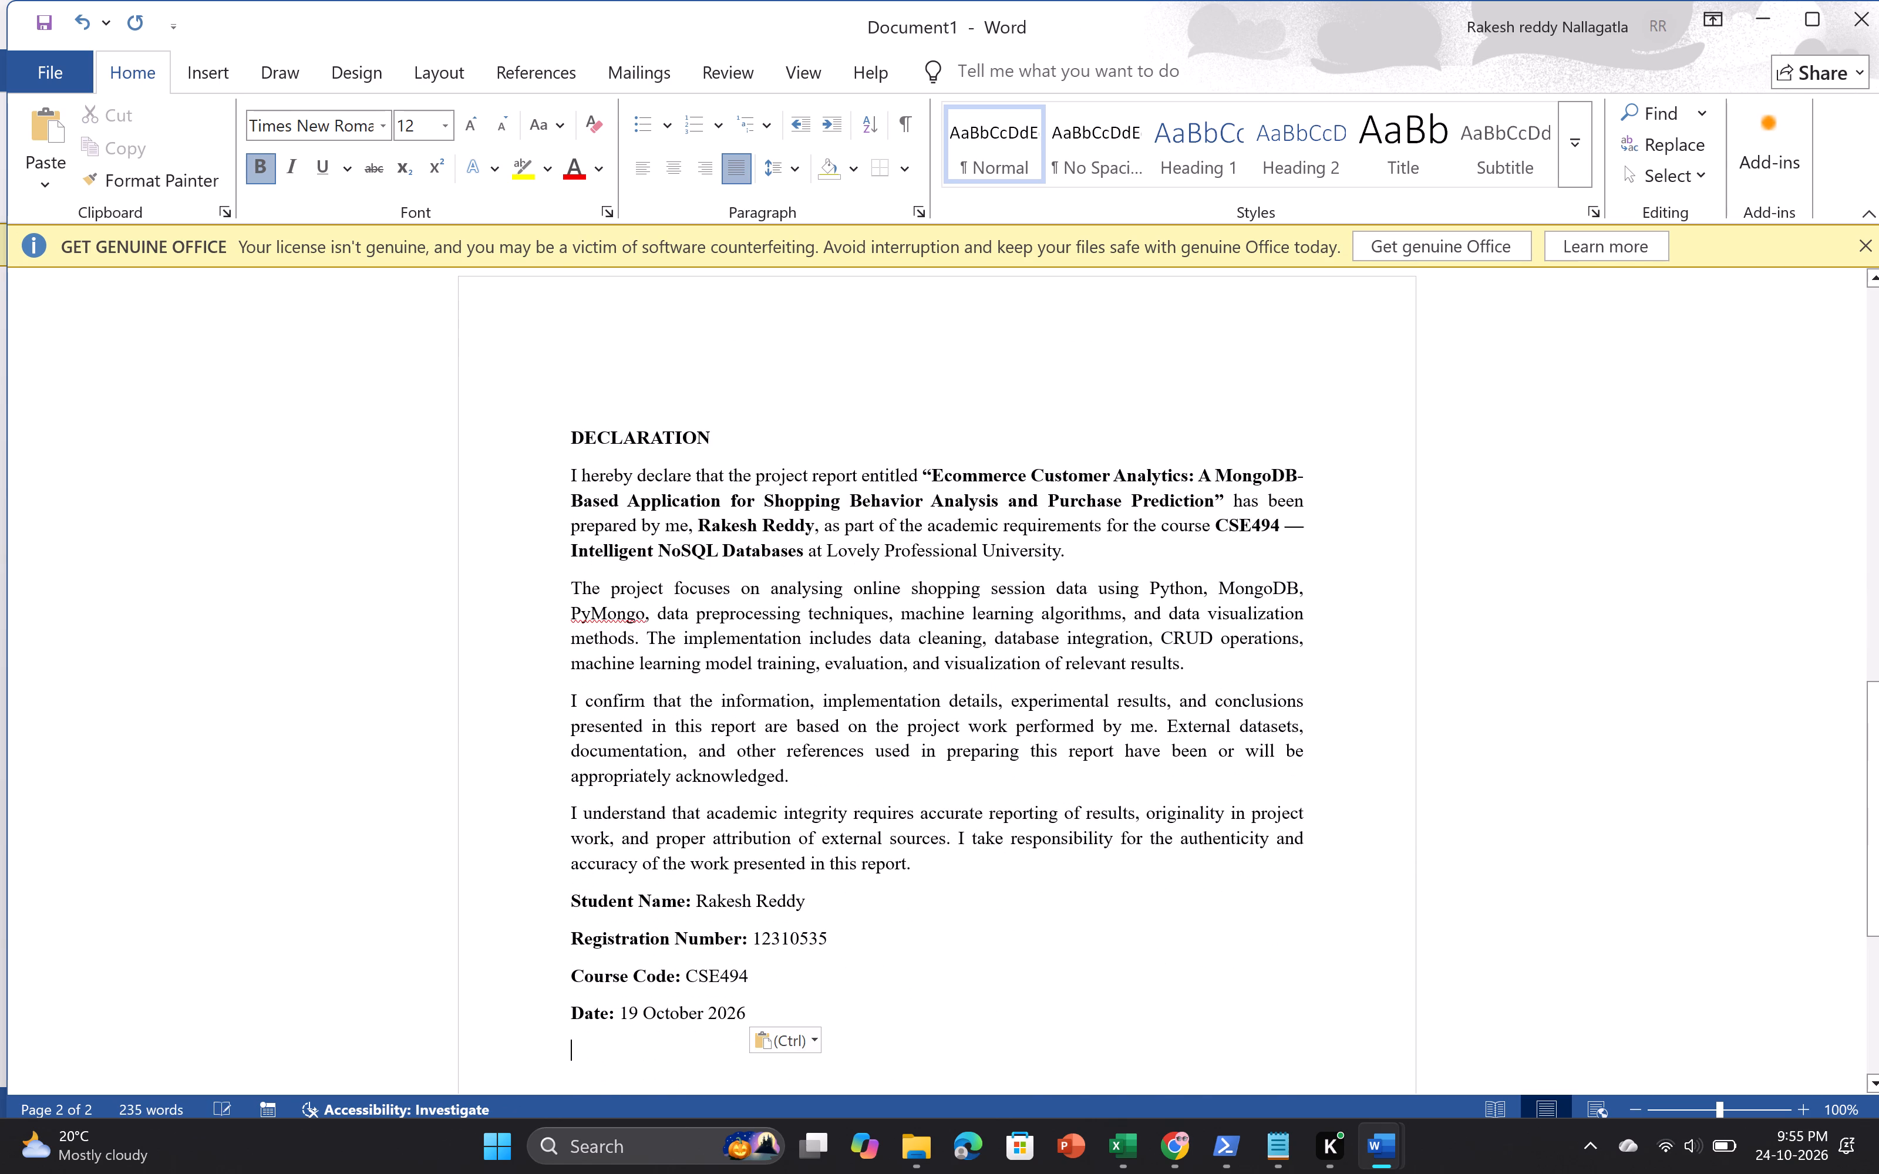
Shift the DECLARATION heading to about the middle of its line by inserting spaces in front of it.
click(571, 437)
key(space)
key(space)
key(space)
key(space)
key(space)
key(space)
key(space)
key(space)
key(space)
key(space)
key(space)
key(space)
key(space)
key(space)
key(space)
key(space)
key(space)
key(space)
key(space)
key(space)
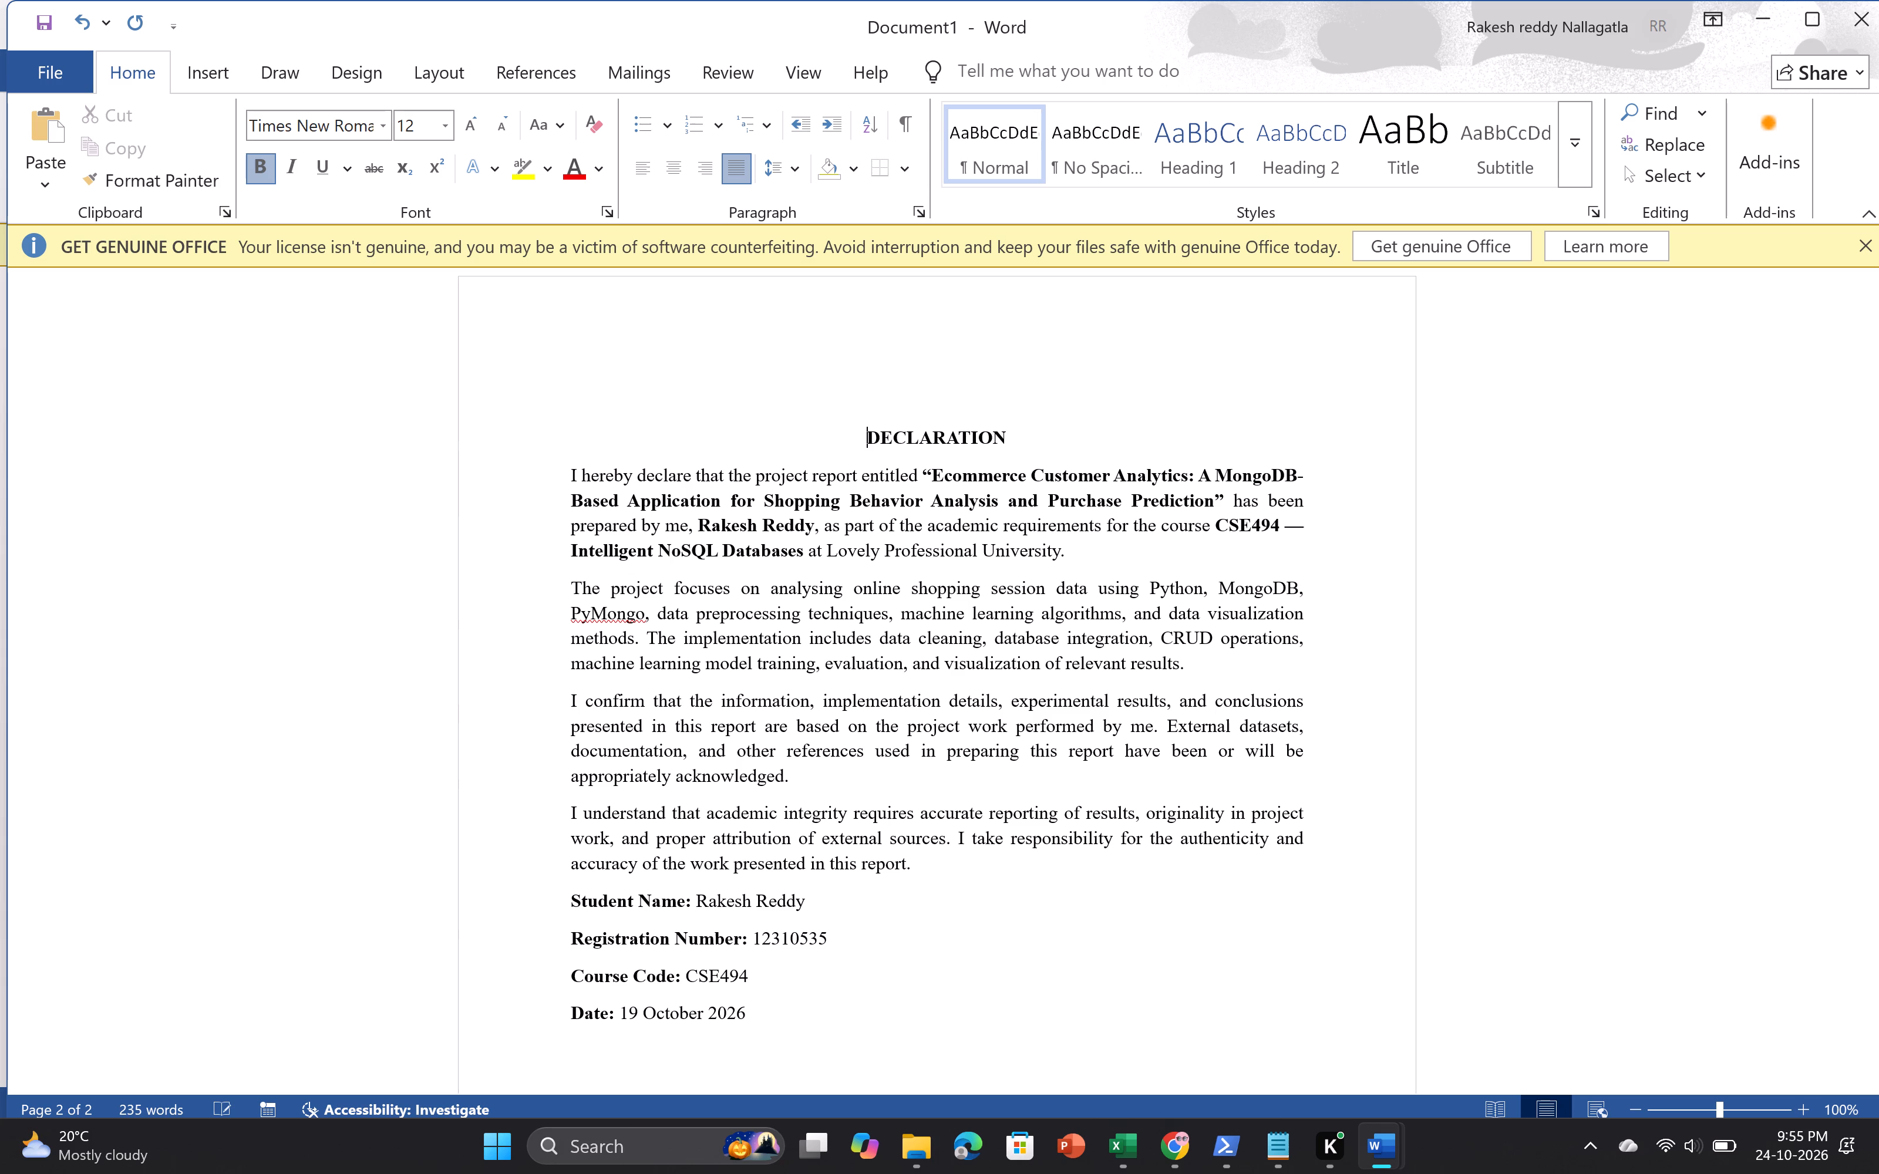
key(BackSpace)
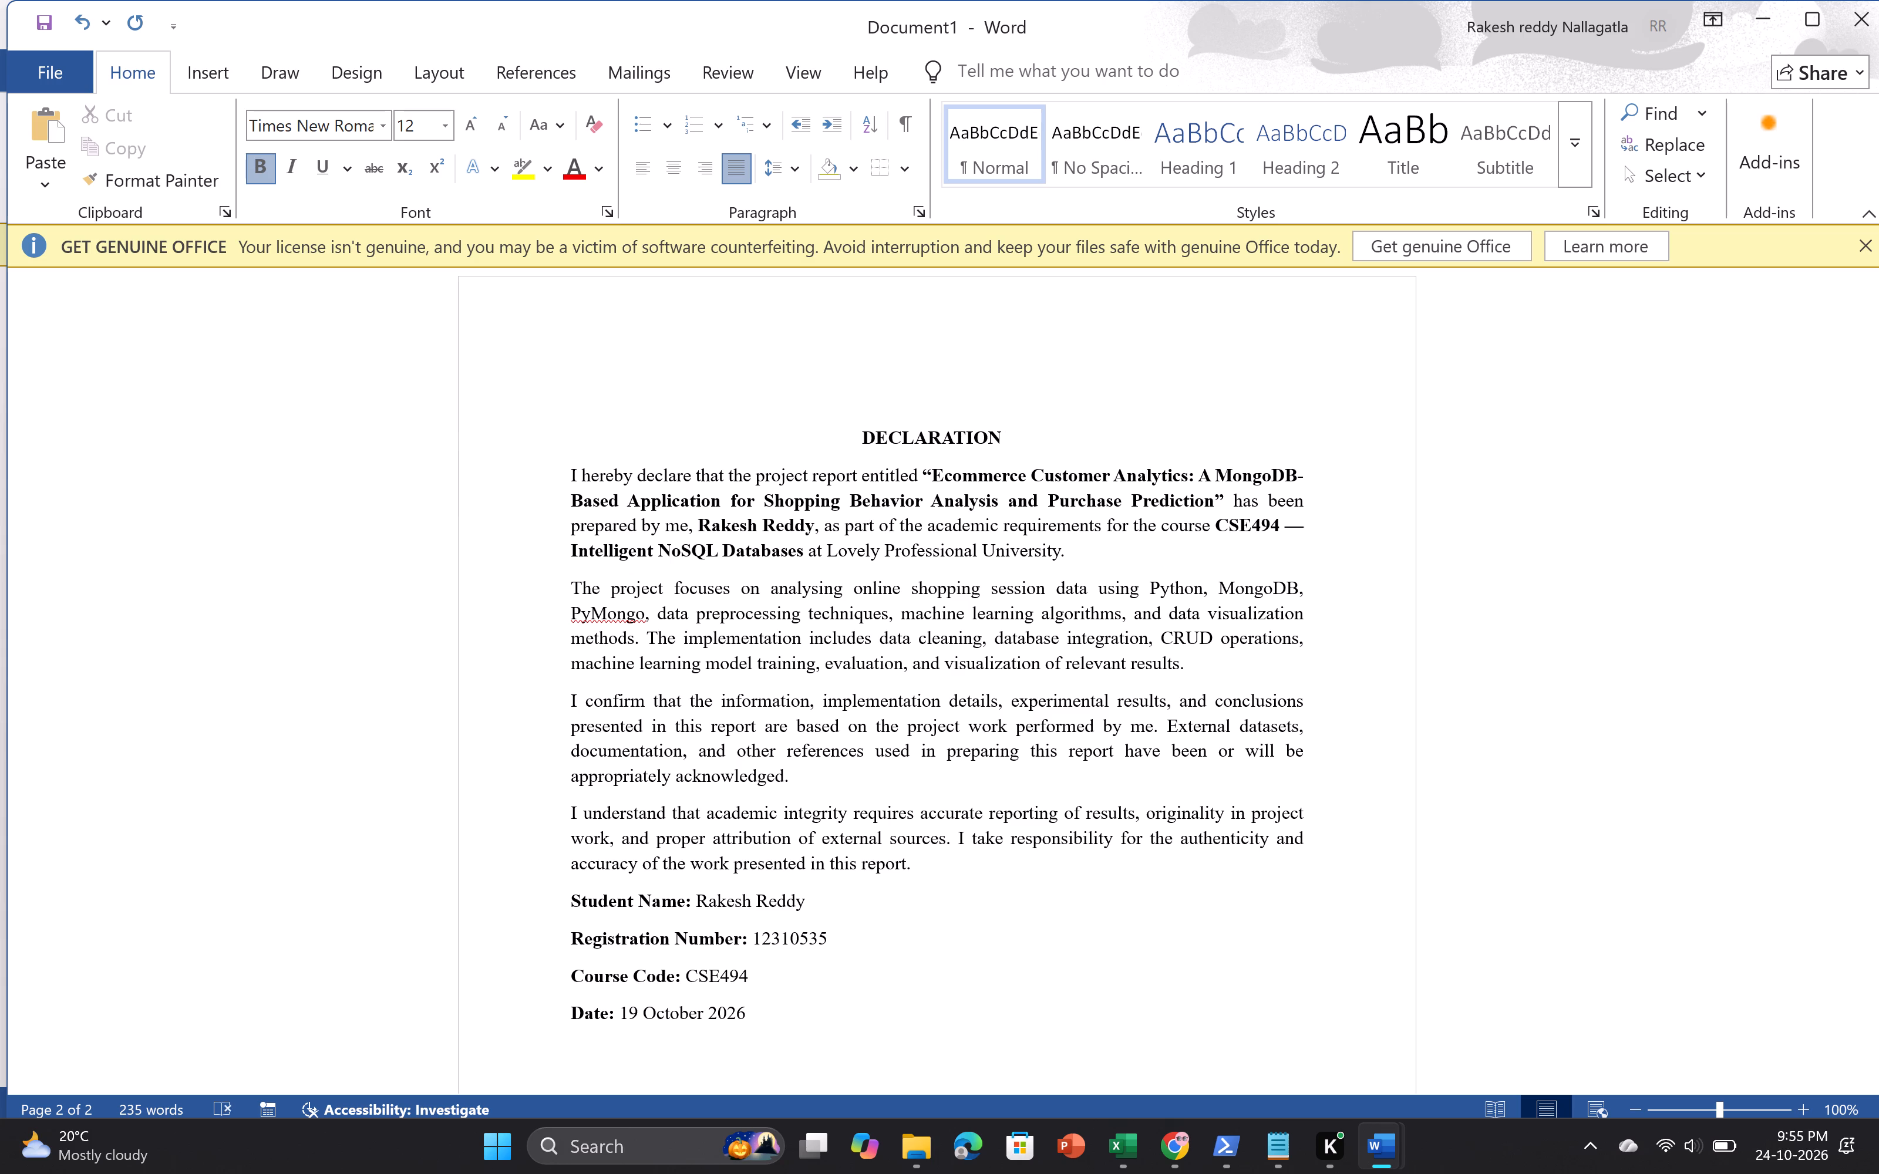
key(BackSpace)
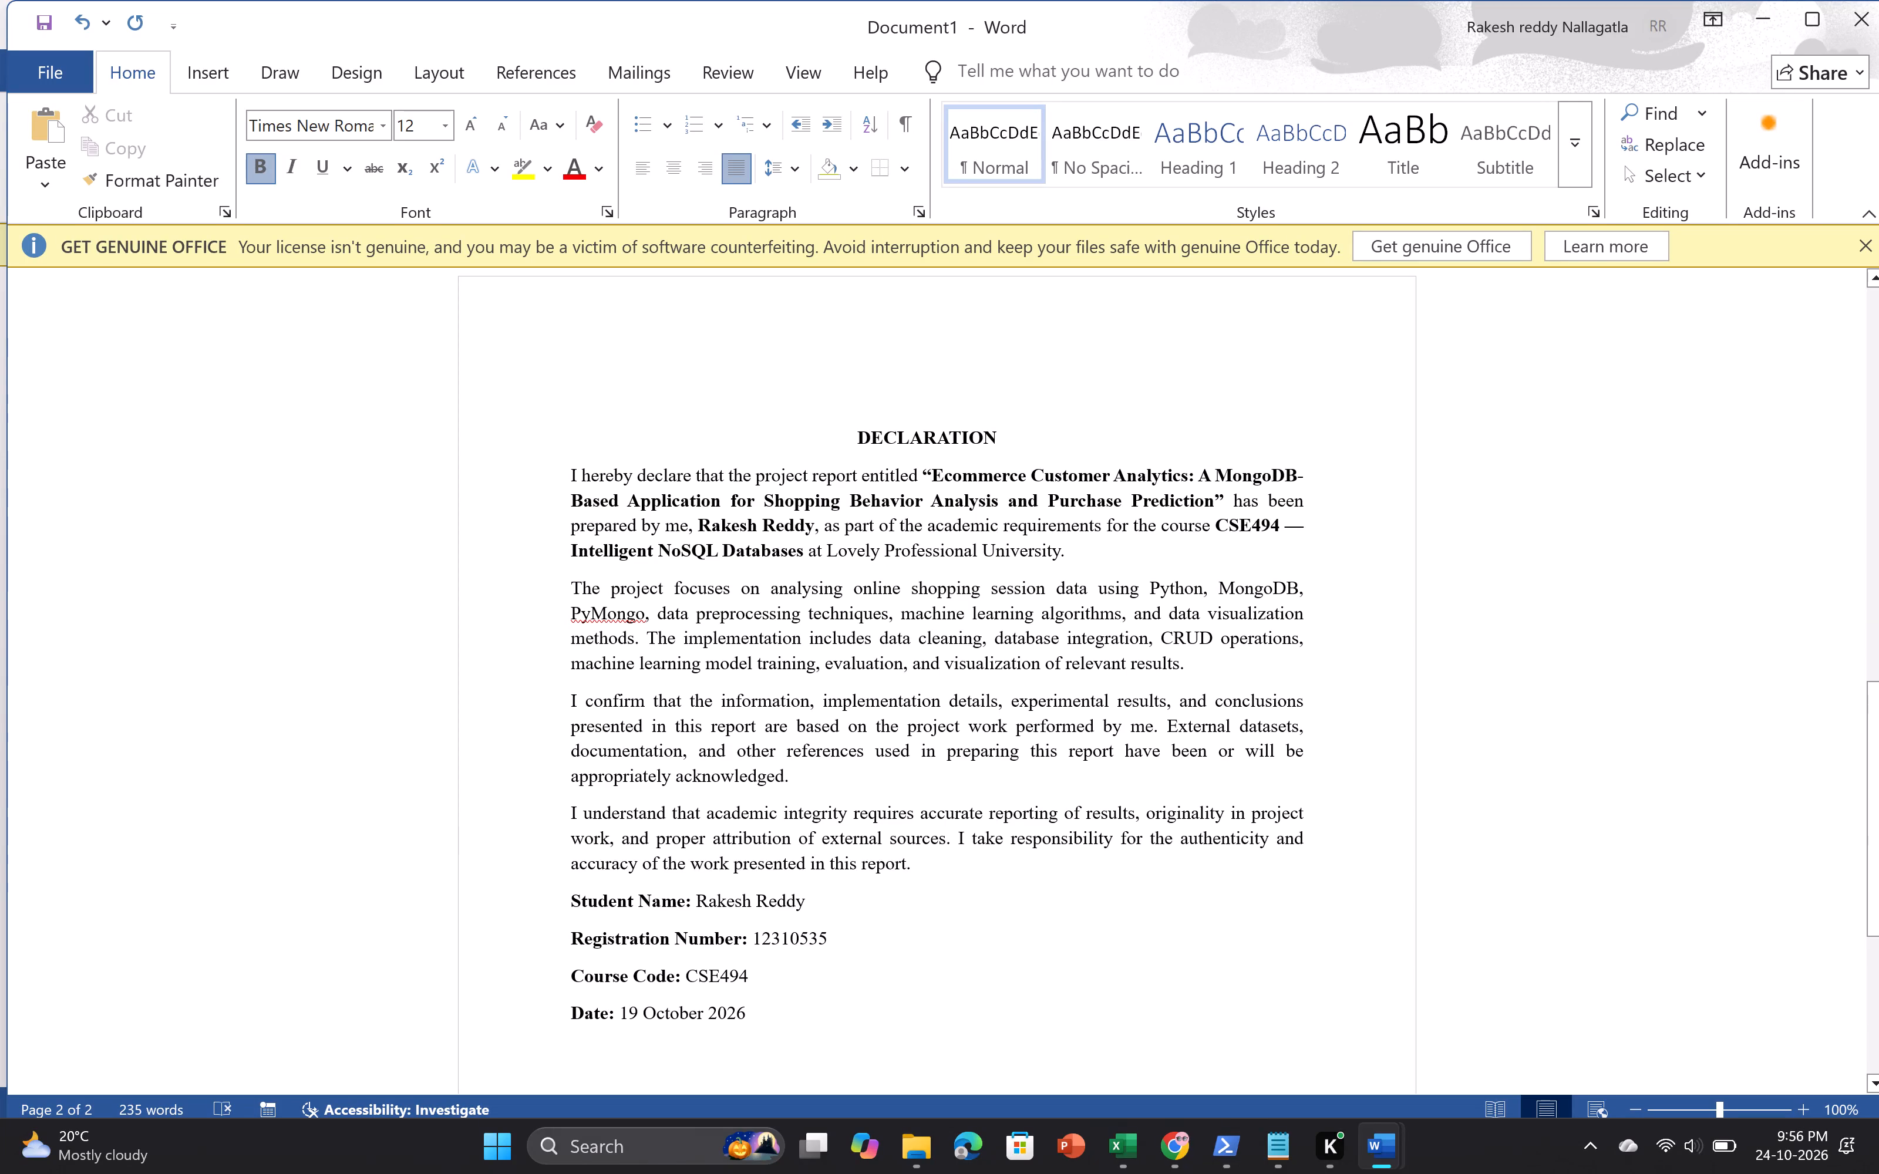
drag(932, 475, 1211, 511)
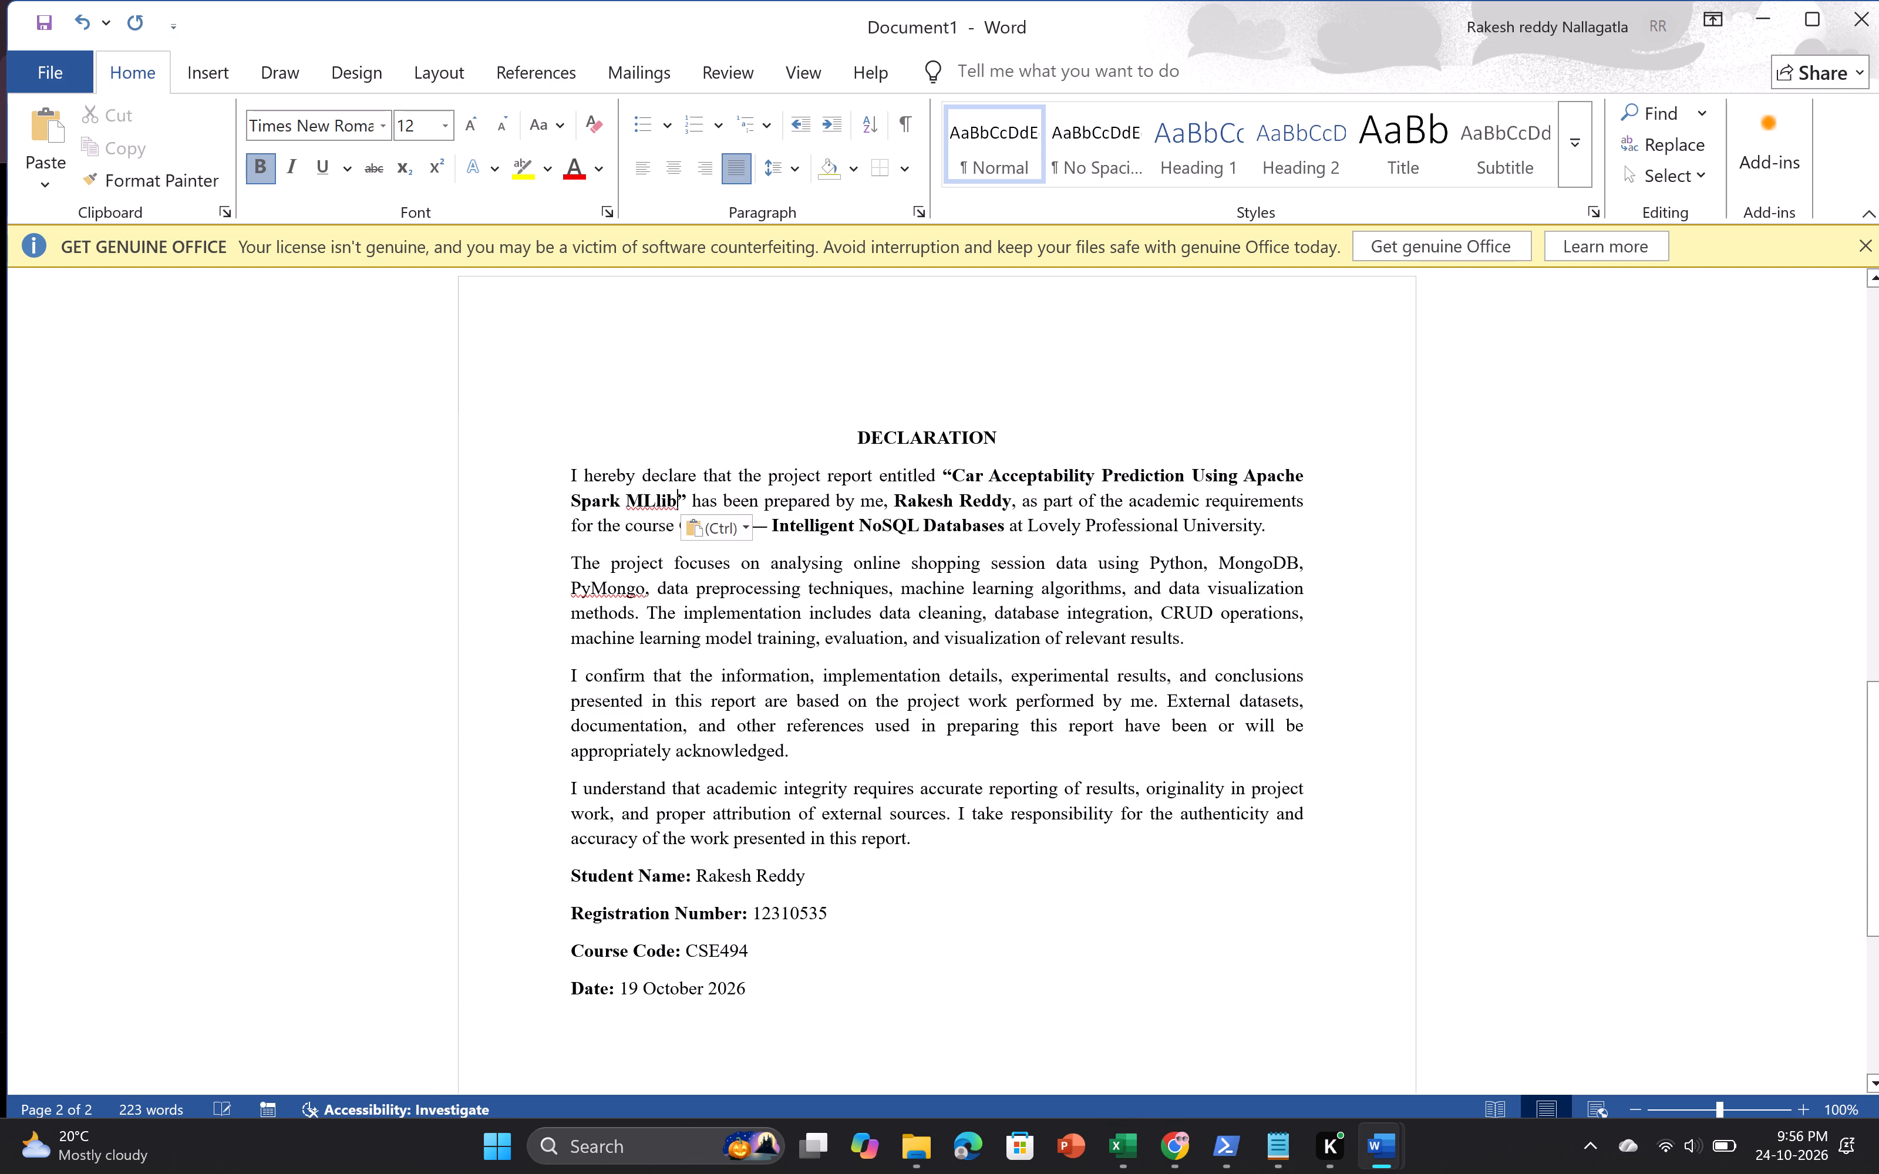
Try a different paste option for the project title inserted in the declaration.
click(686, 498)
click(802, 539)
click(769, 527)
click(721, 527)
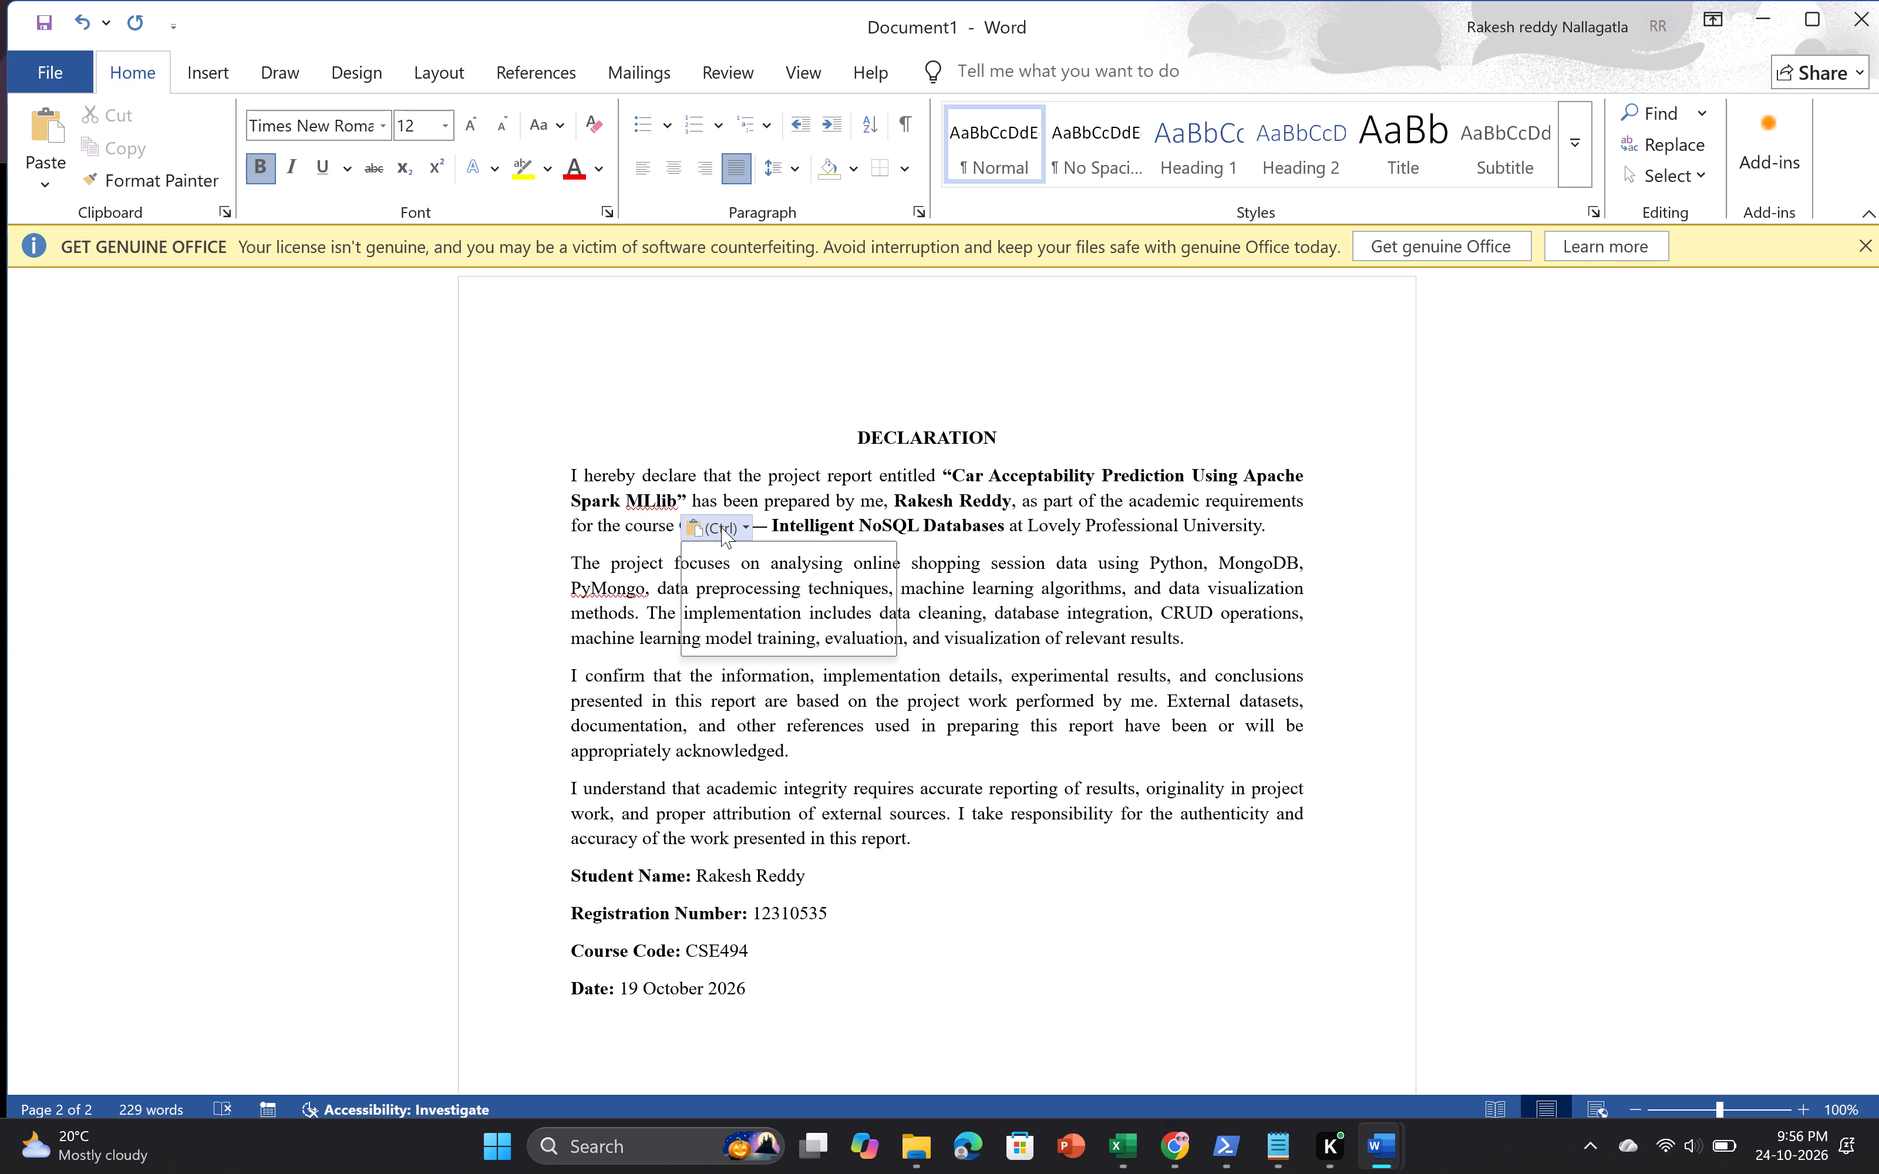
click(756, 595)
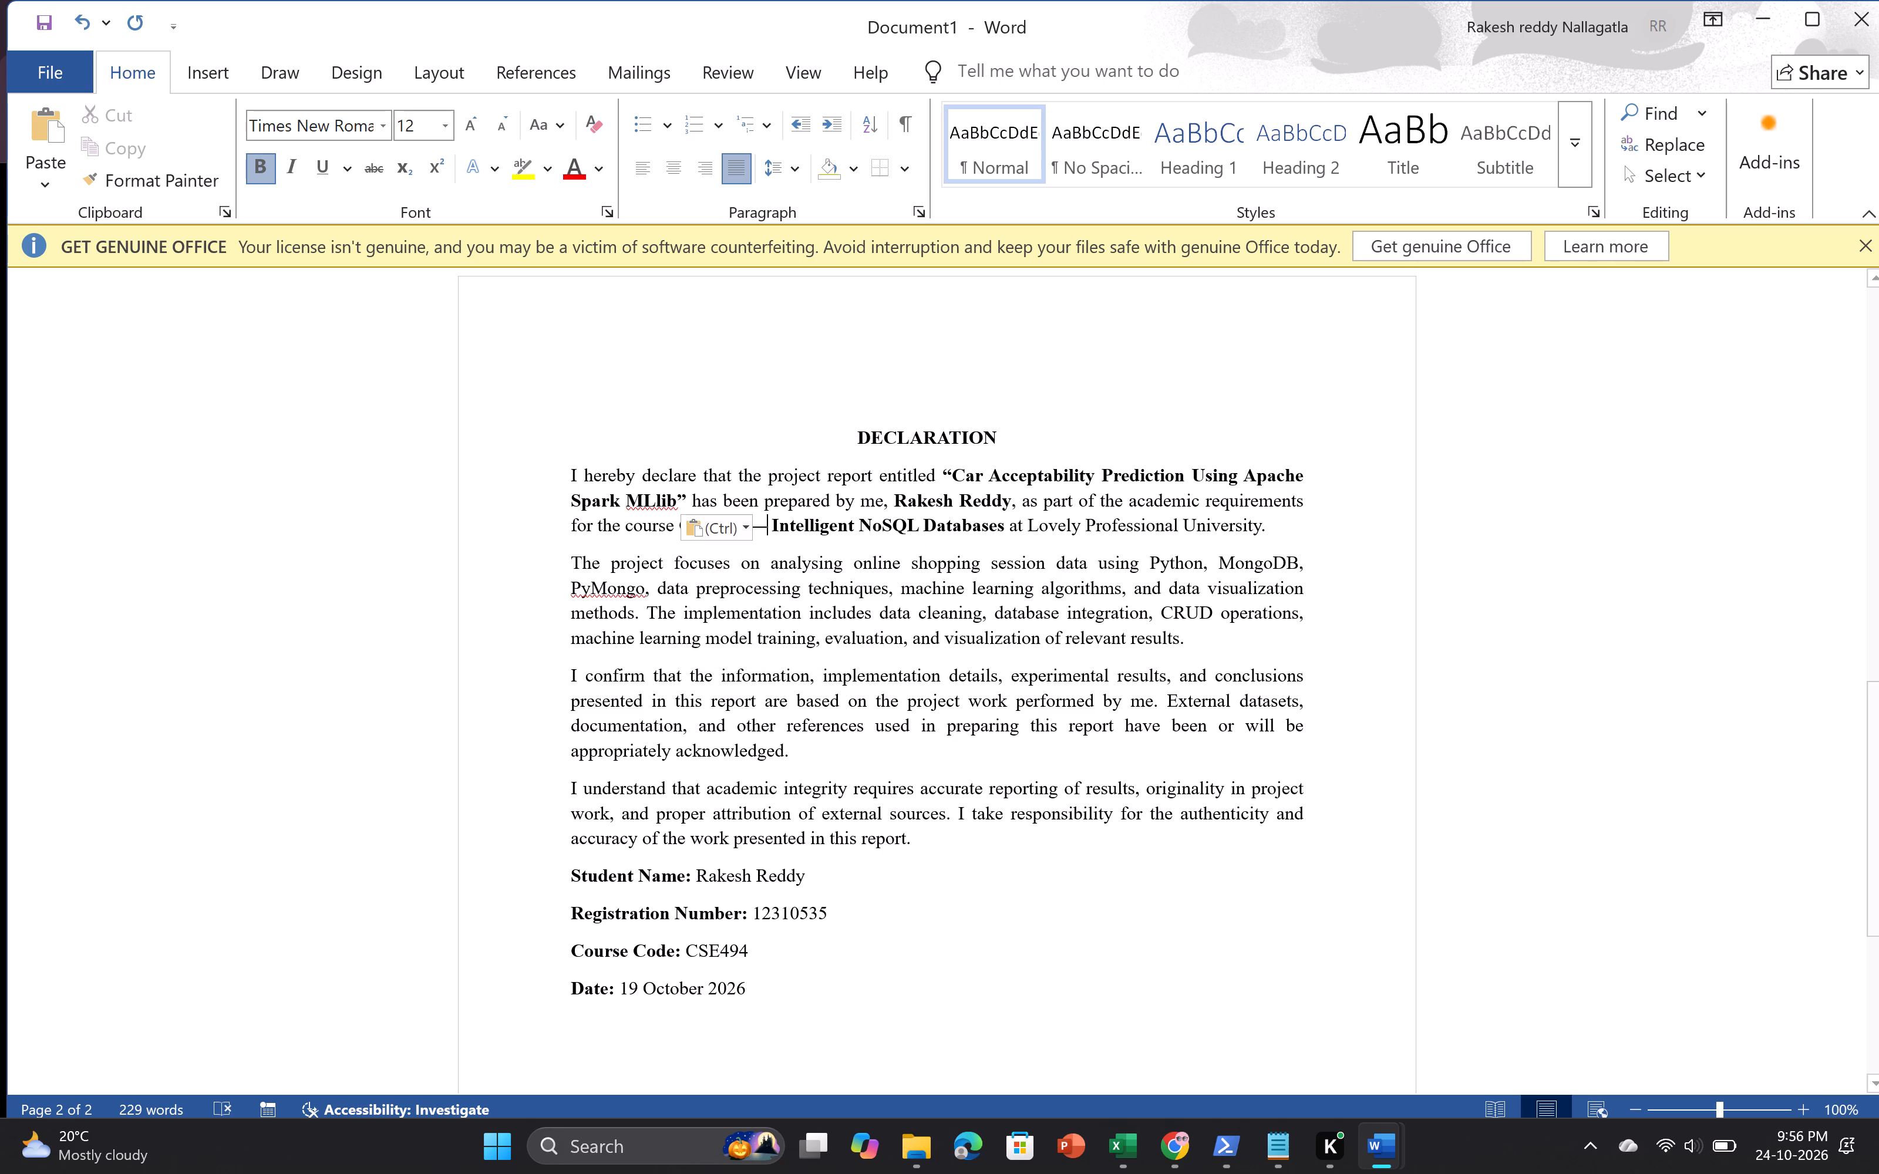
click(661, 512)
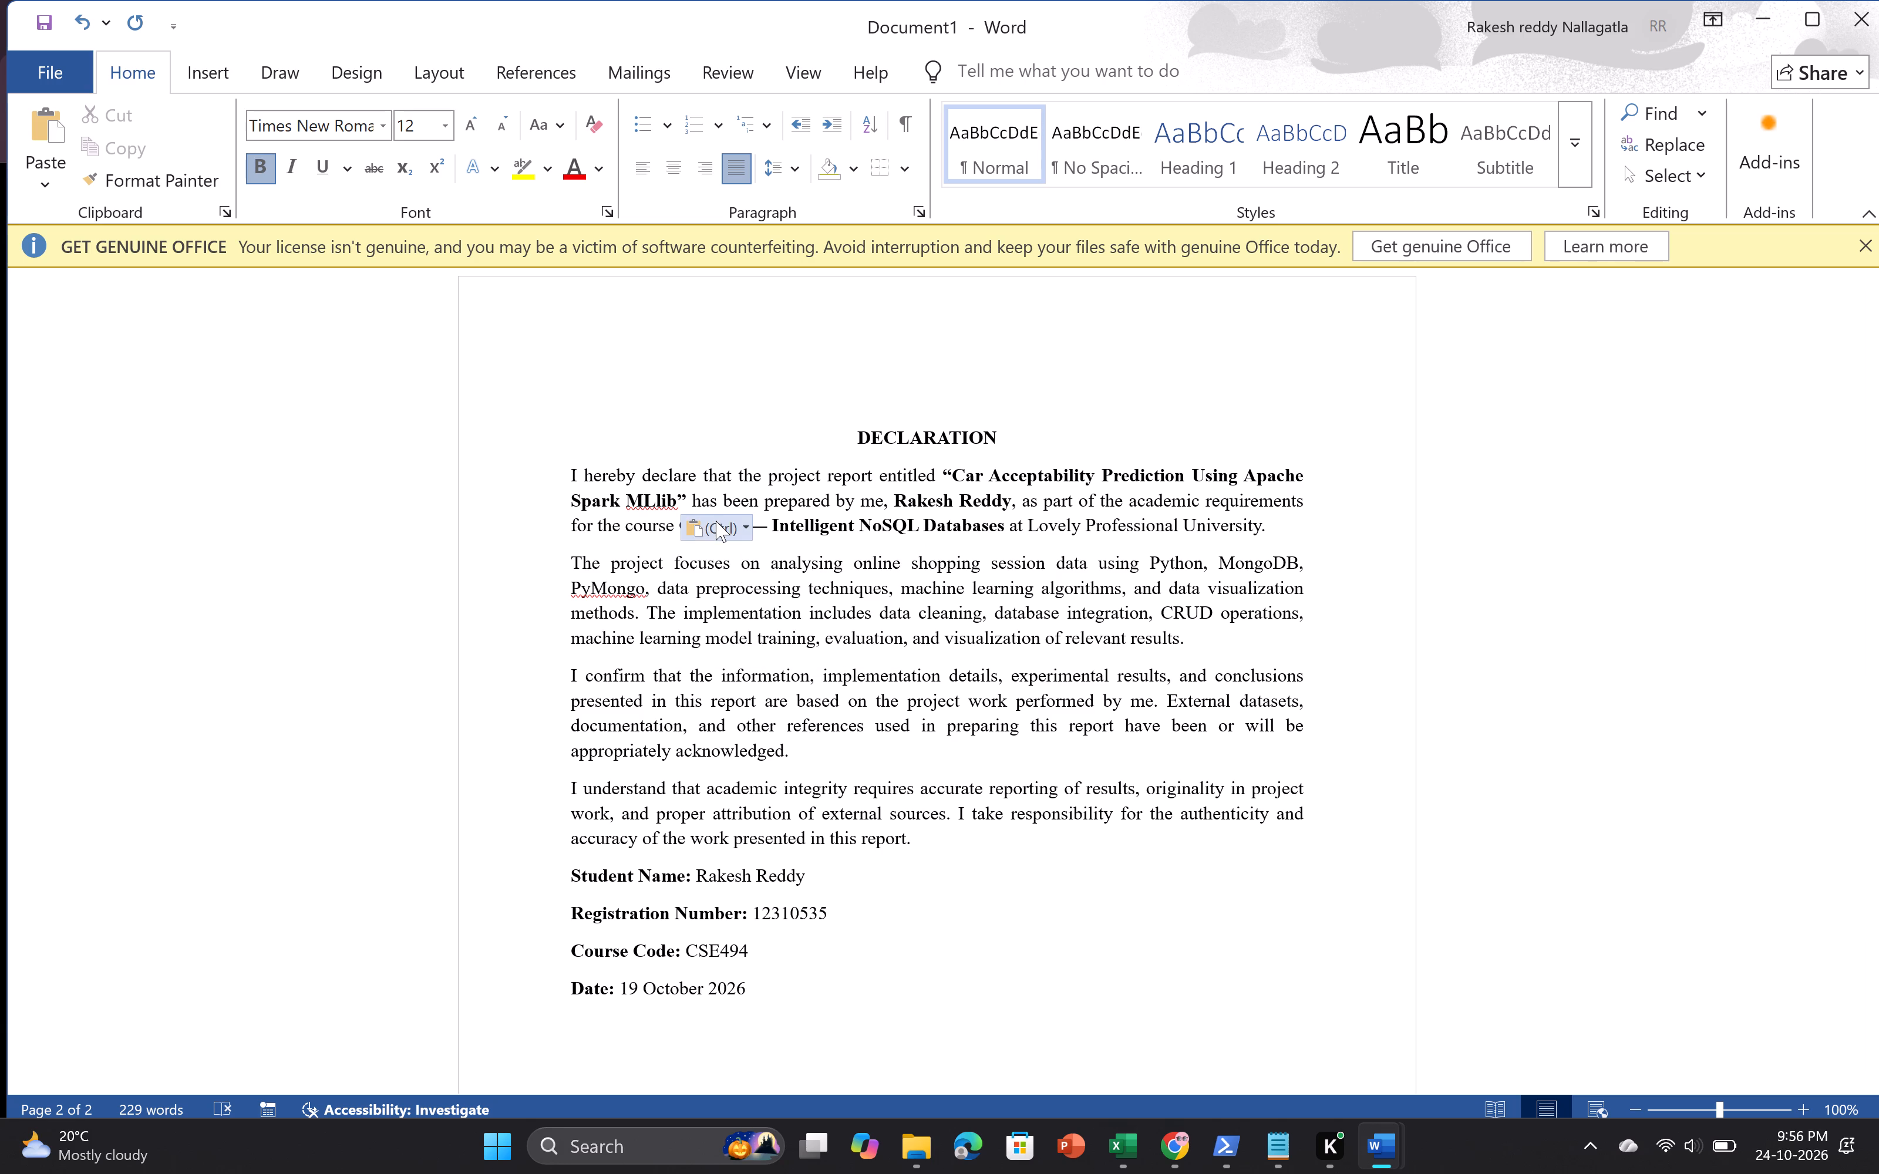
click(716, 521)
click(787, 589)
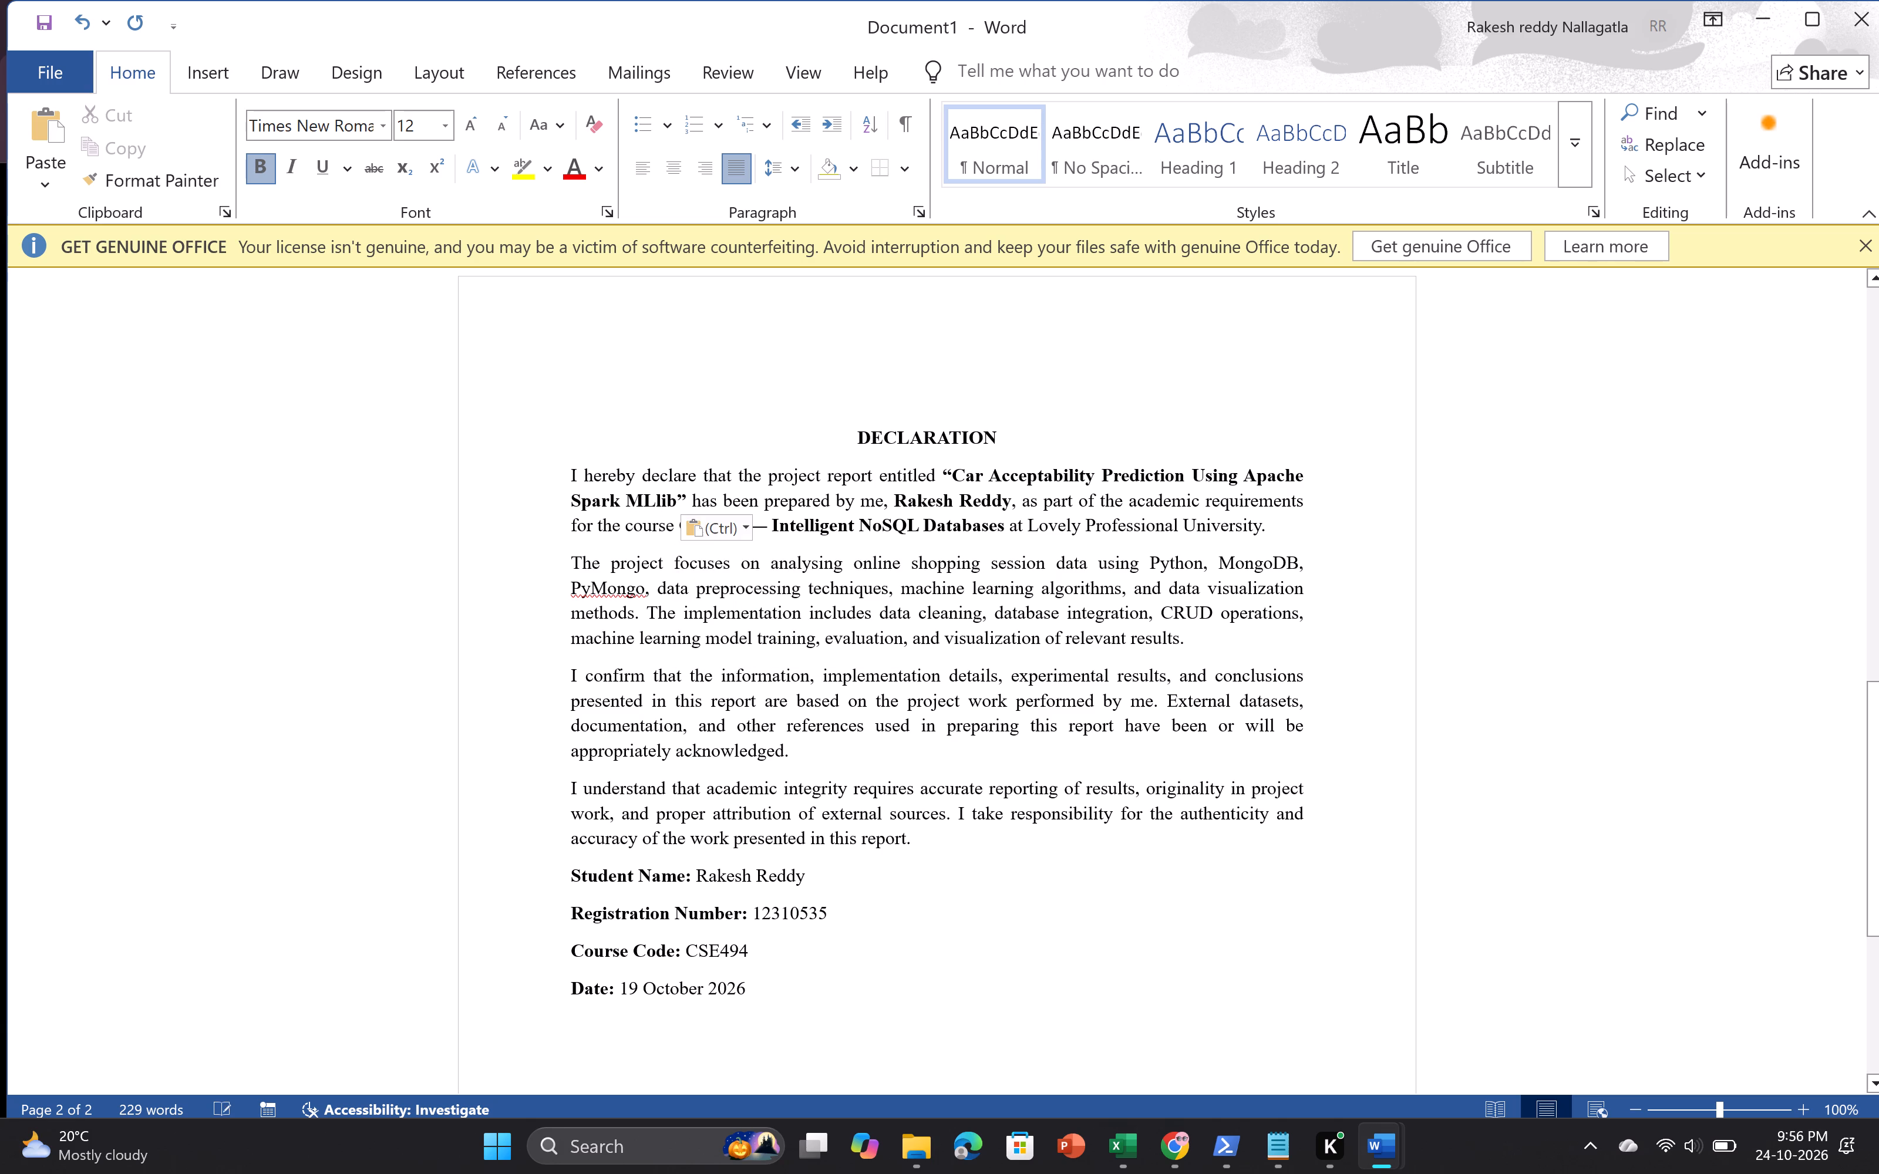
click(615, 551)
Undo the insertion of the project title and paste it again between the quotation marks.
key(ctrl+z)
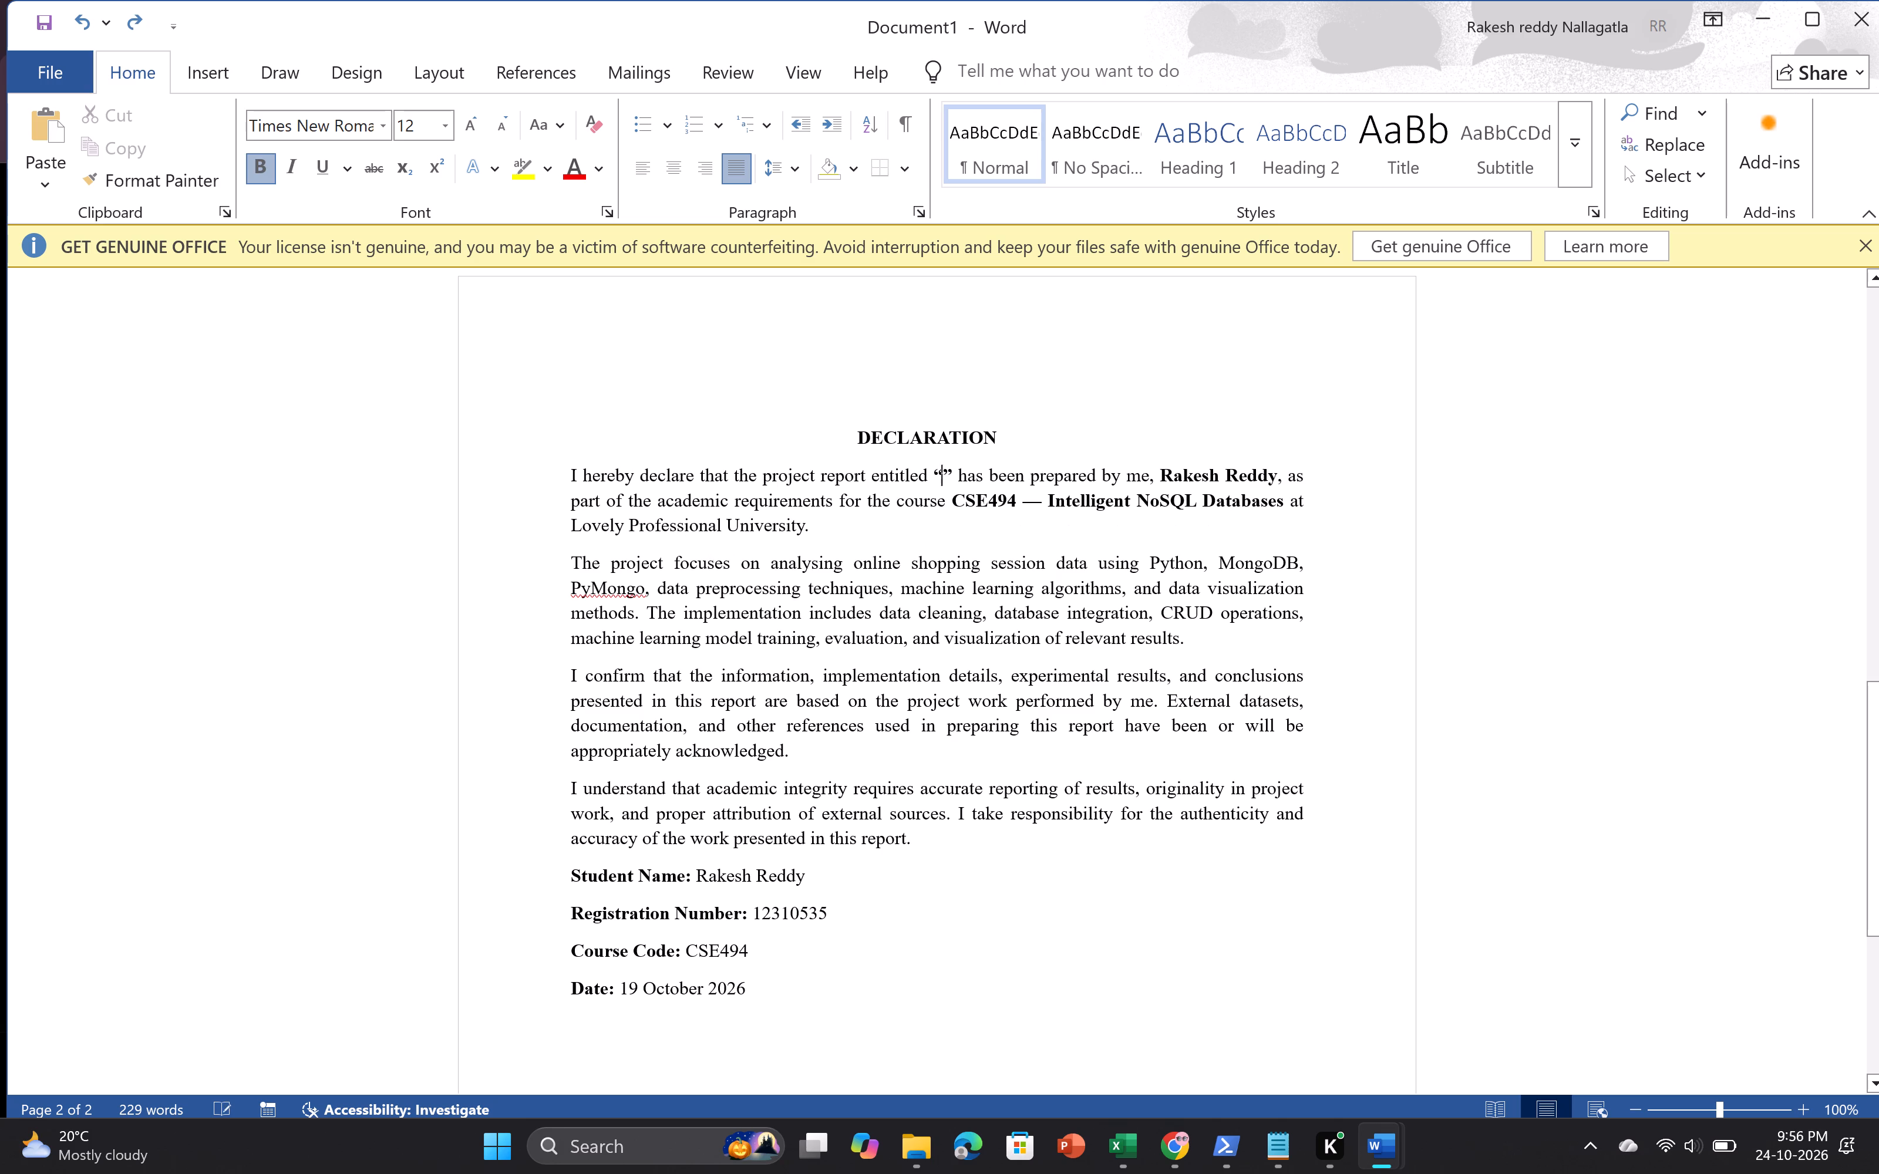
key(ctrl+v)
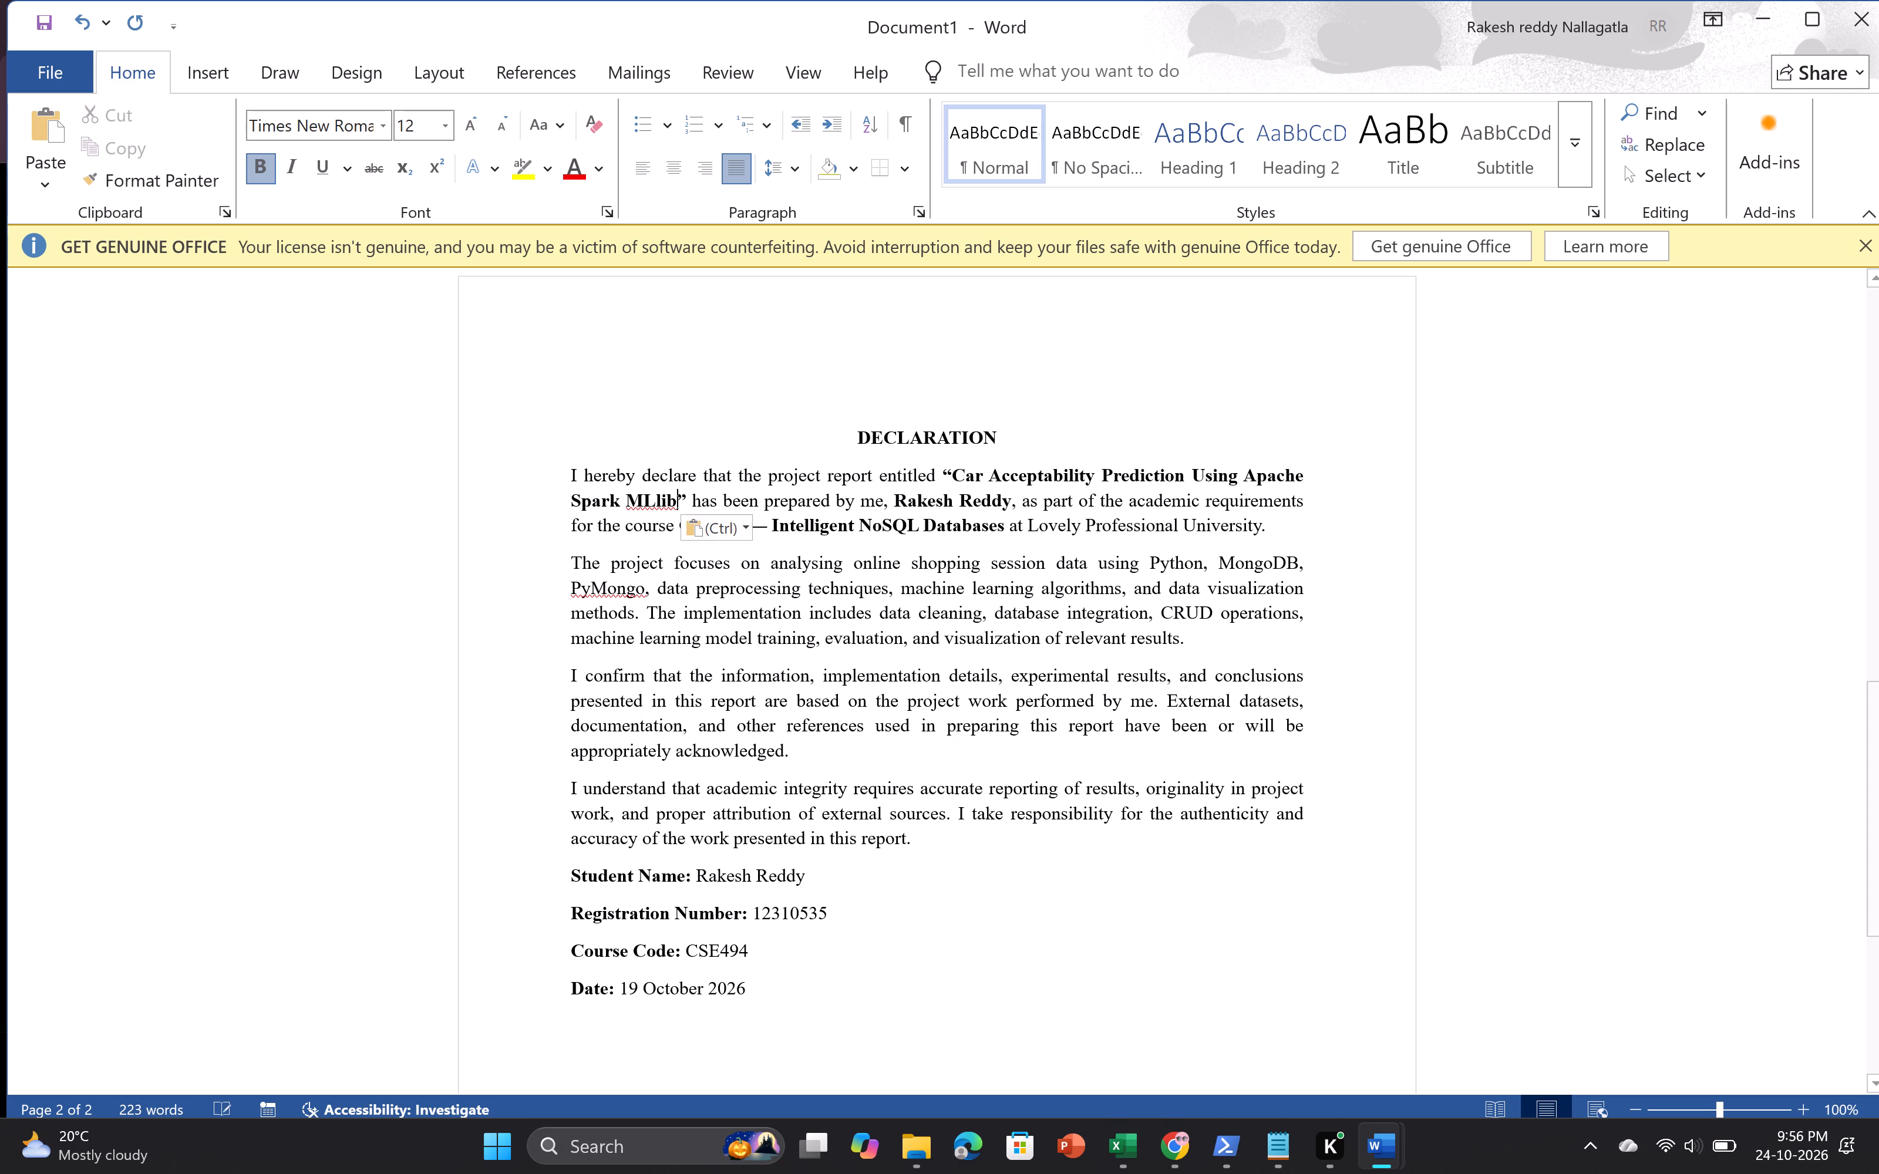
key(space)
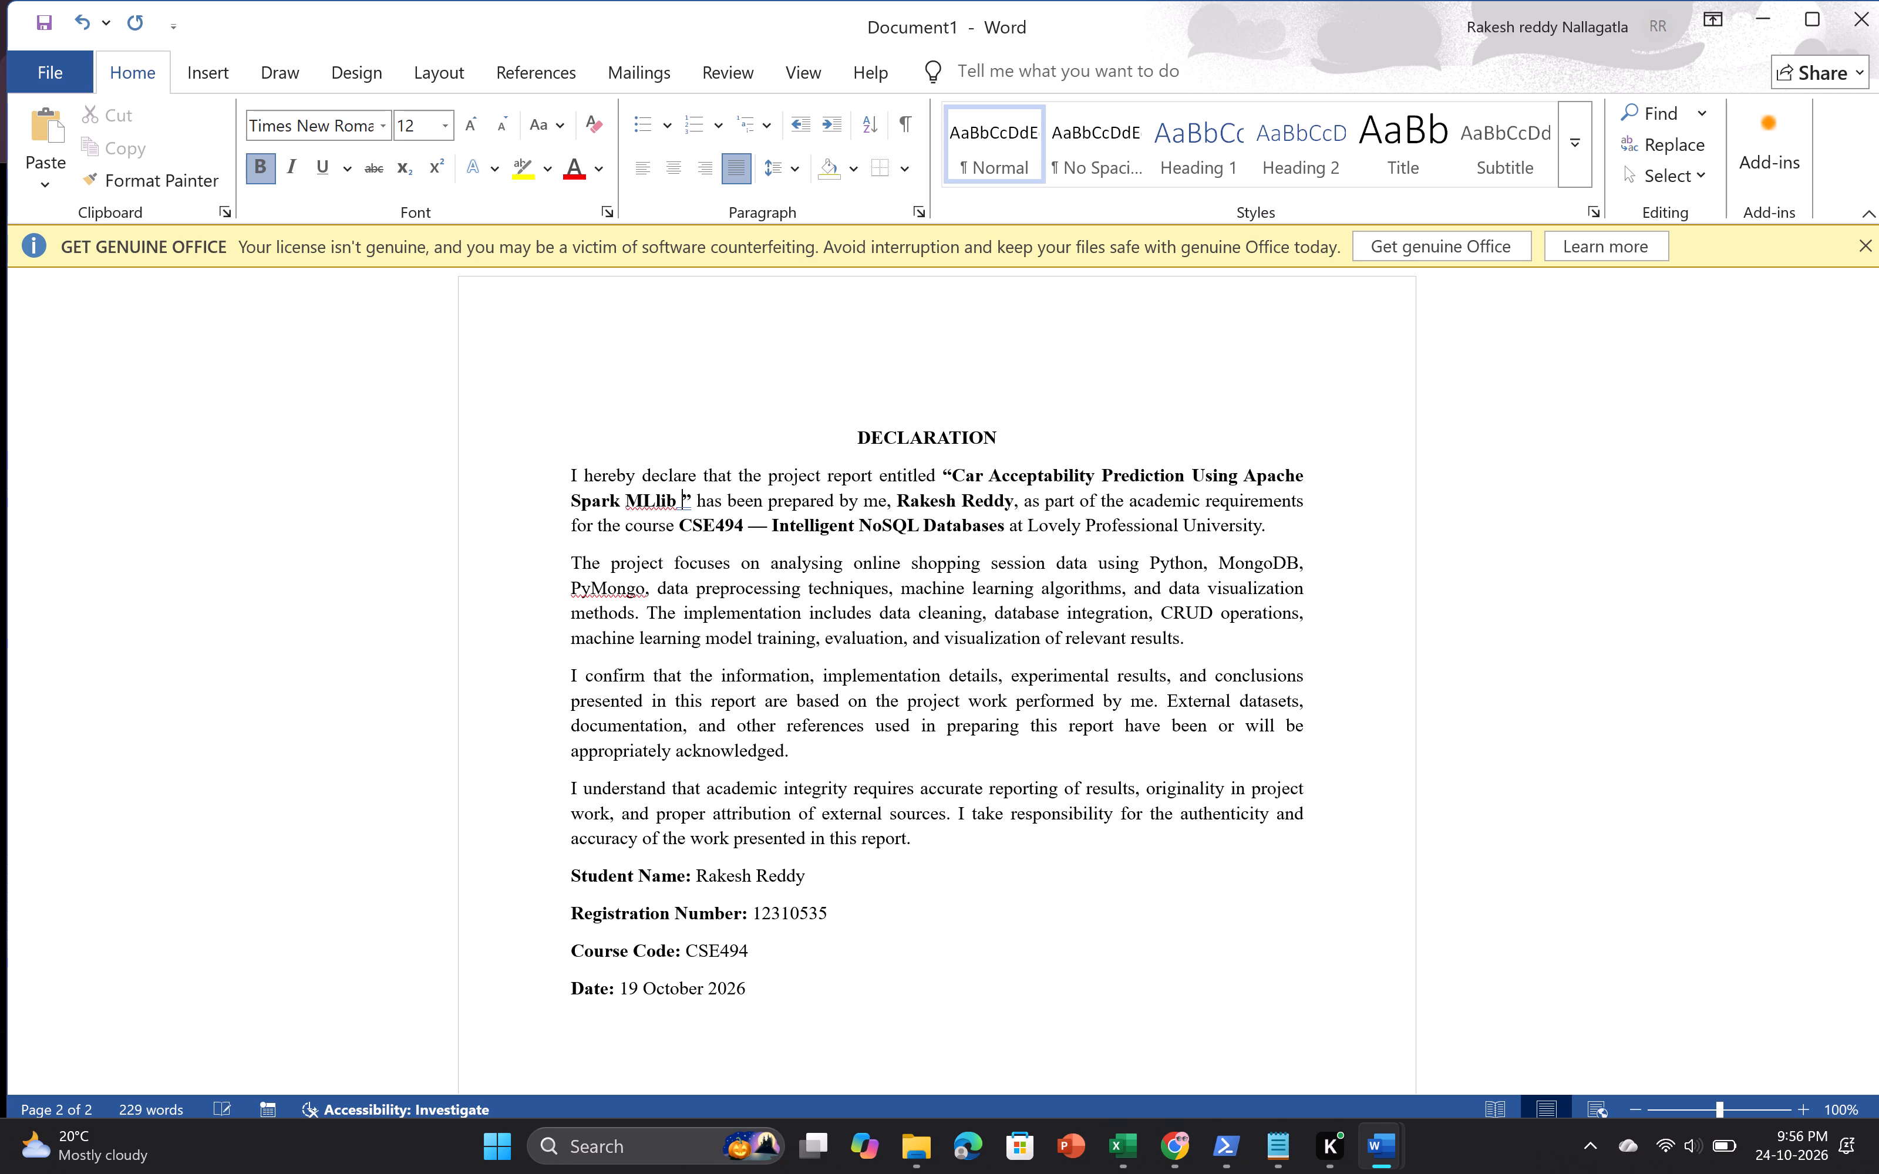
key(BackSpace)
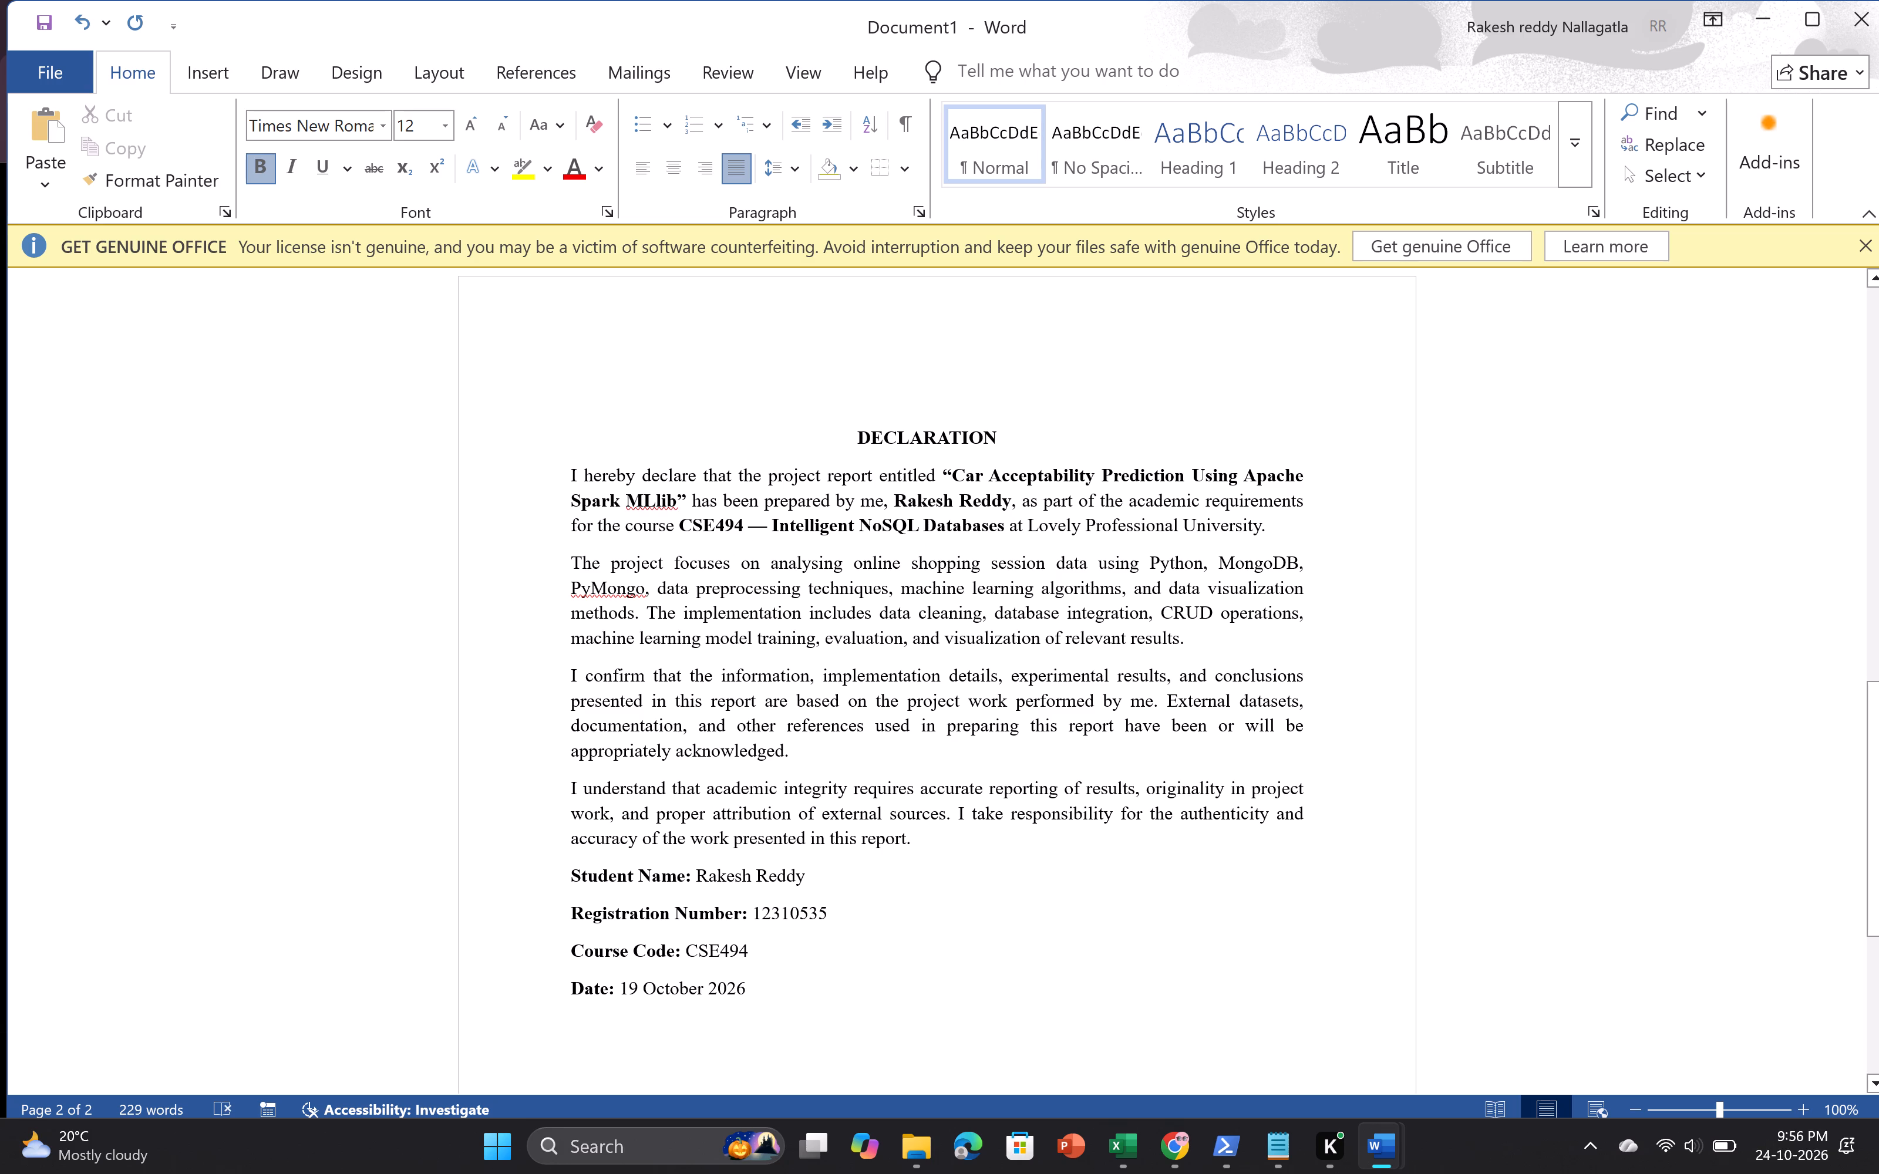
Replace the bold course code and name in the declaration's first paragraph with "INT315 – CLUSTER COMPUTING".
drag(683, 524, 725, 524)
drag(725, 524, 985, 517)
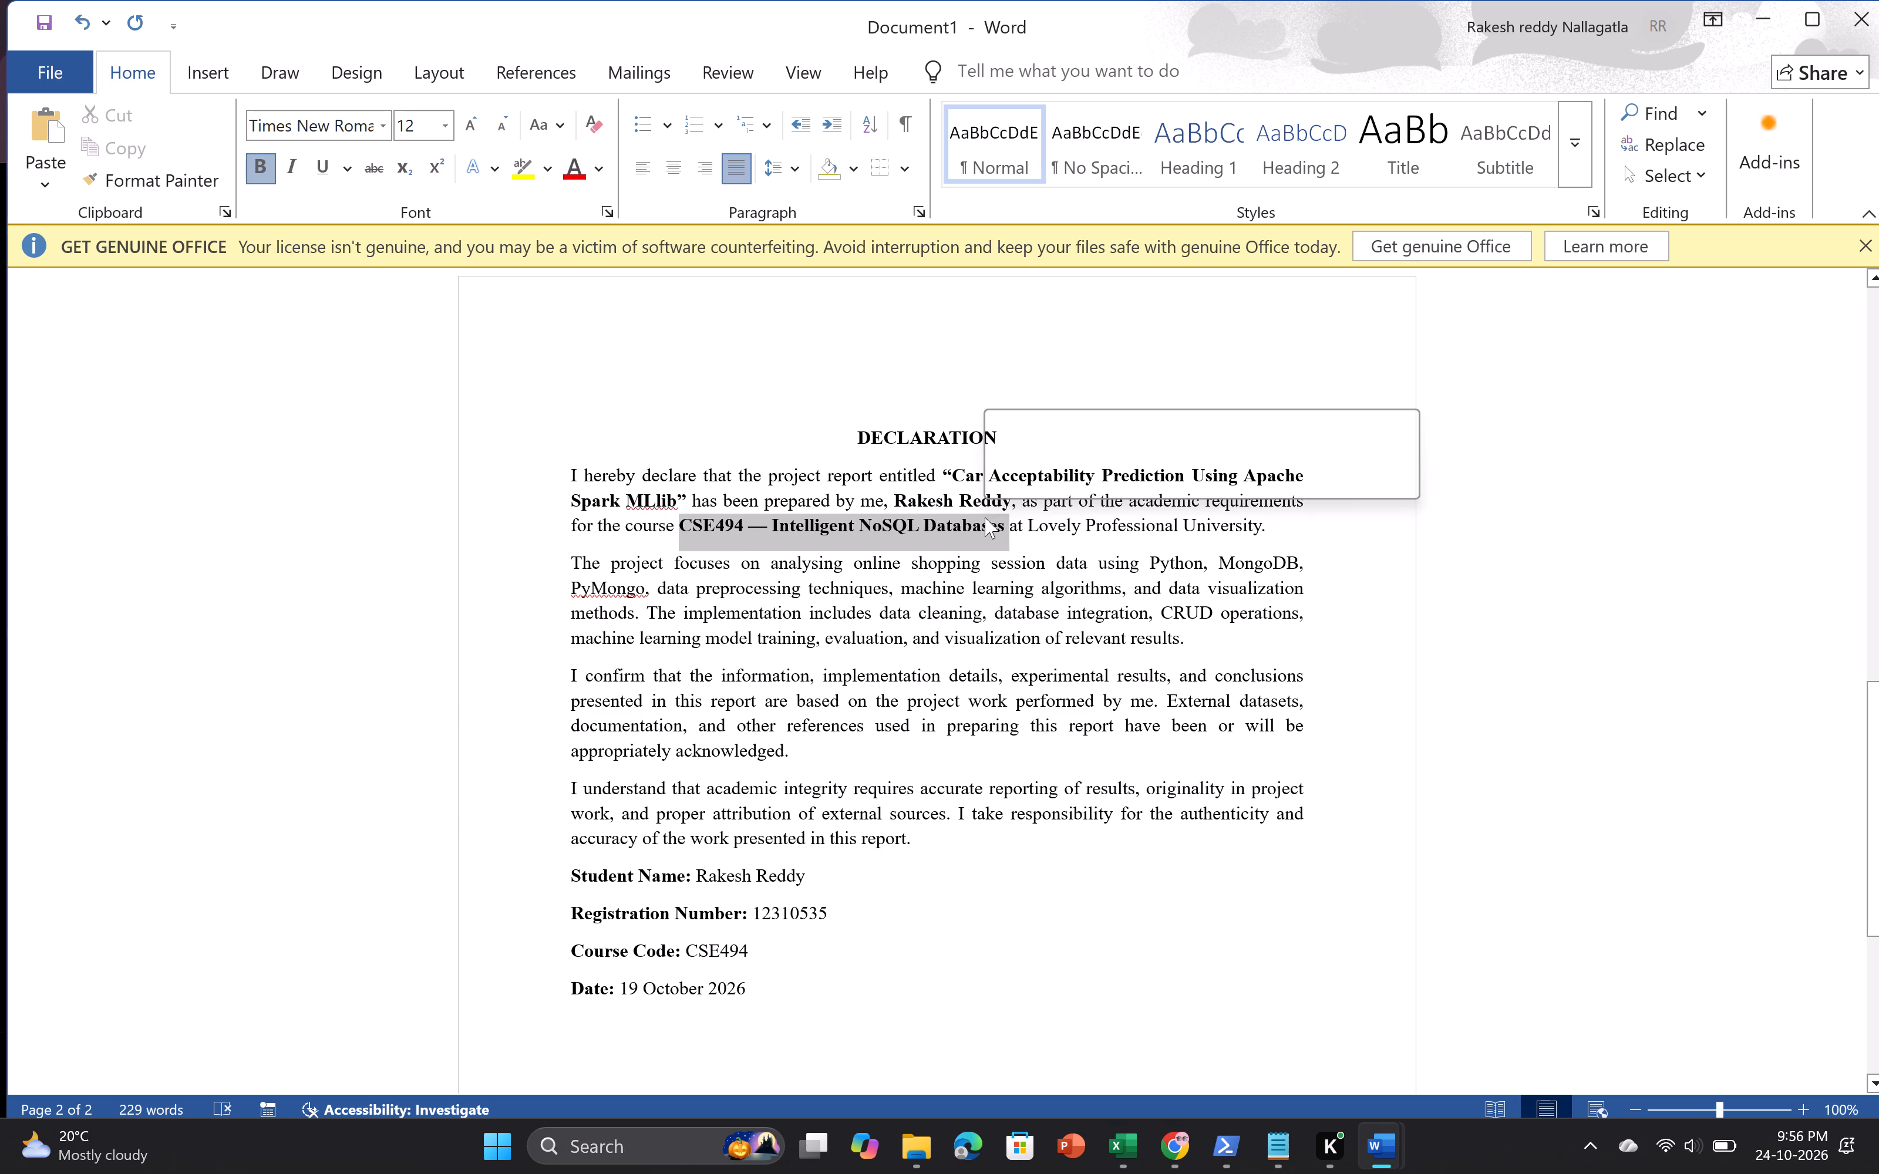
key(BackSpace)
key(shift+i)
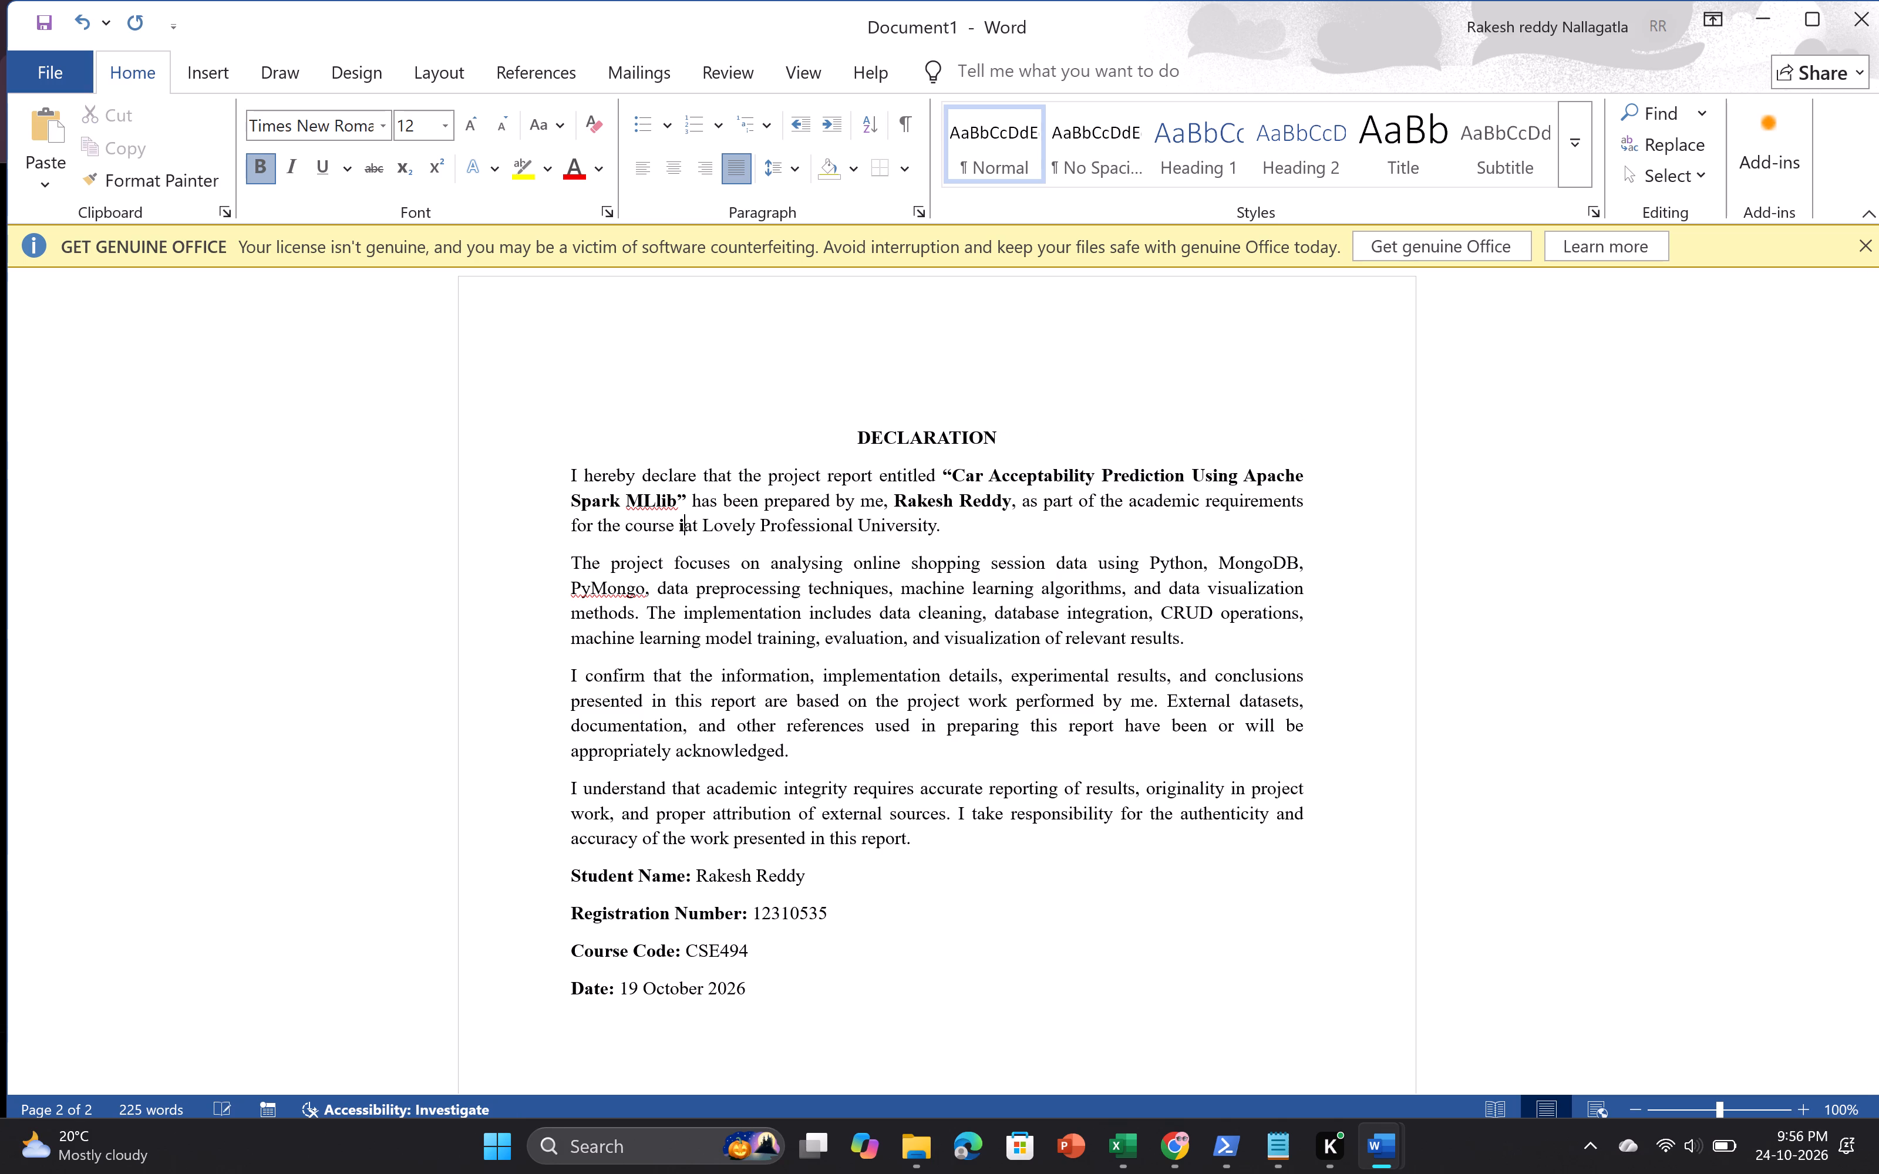
key(BackSpace)
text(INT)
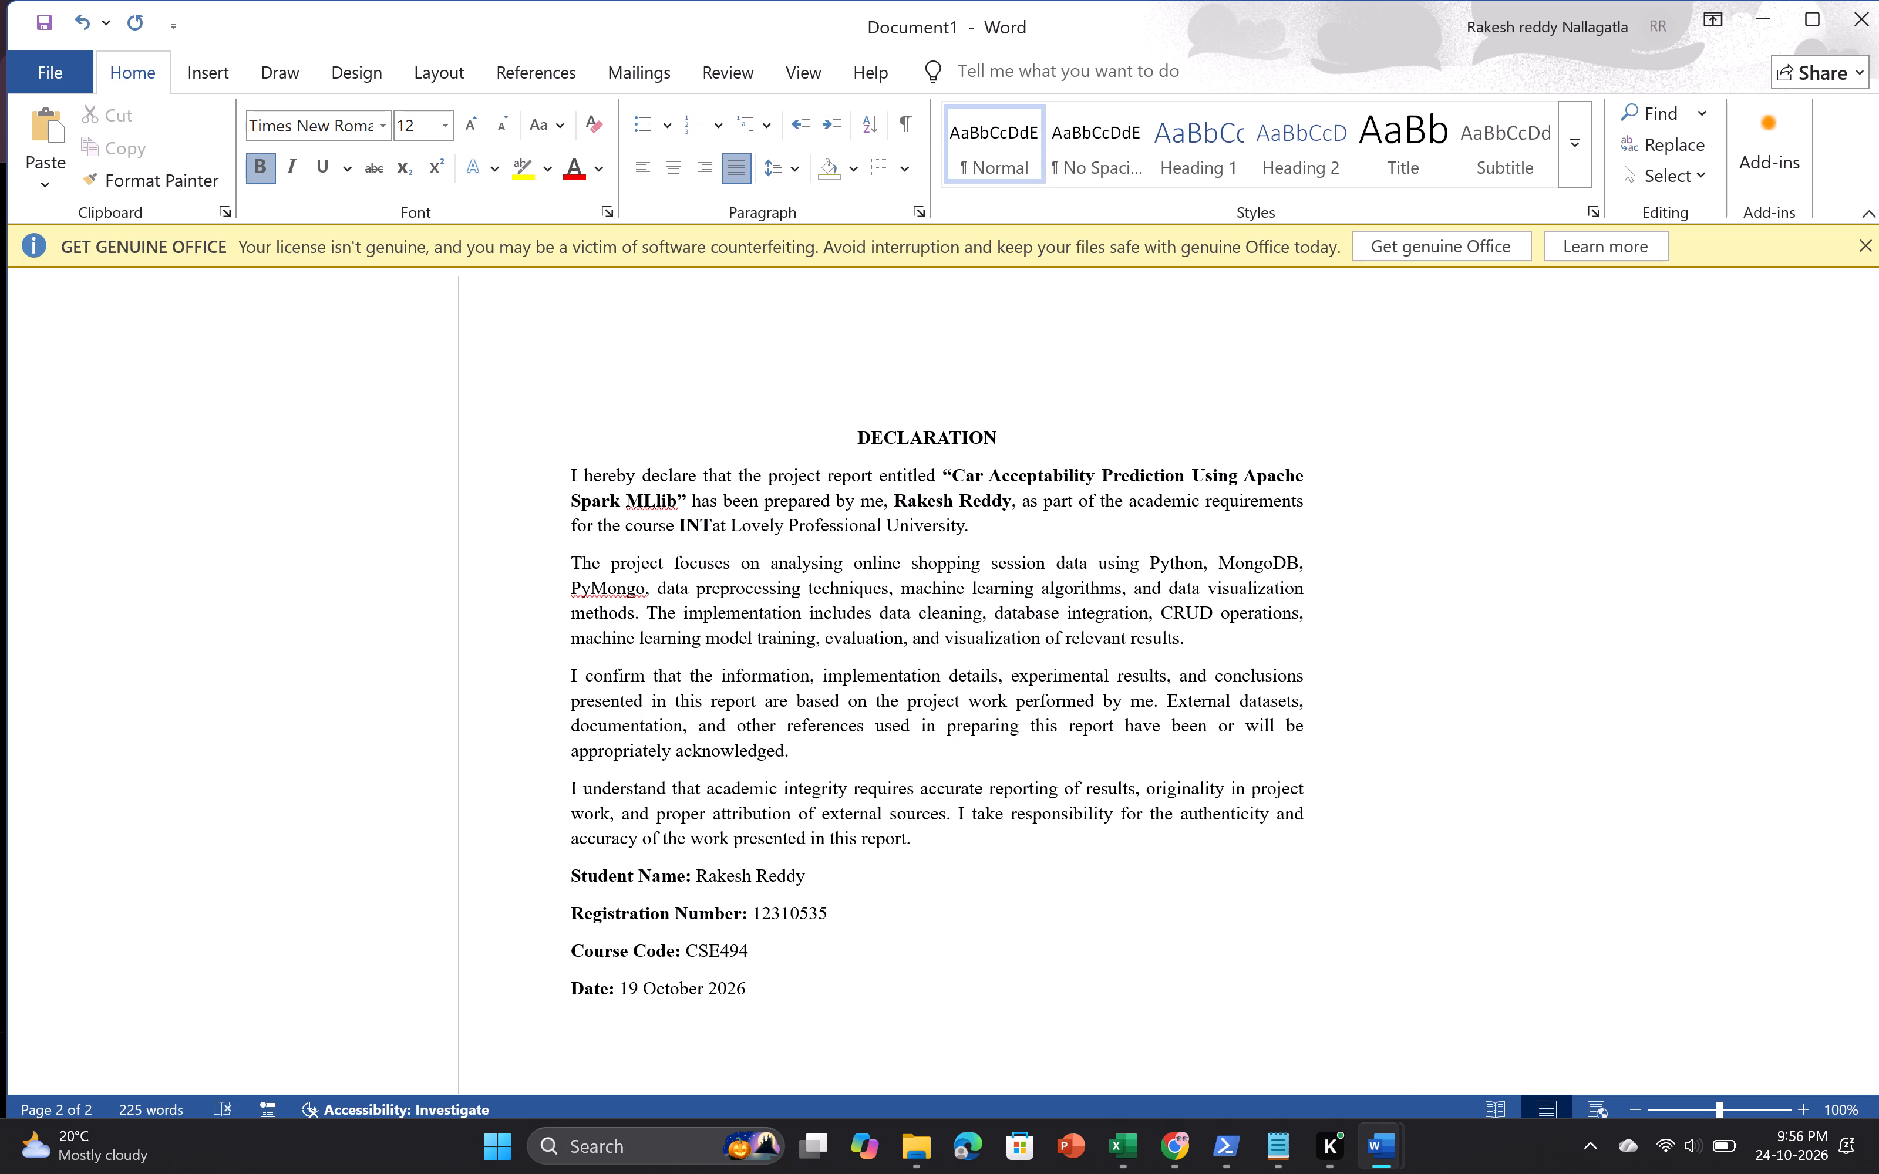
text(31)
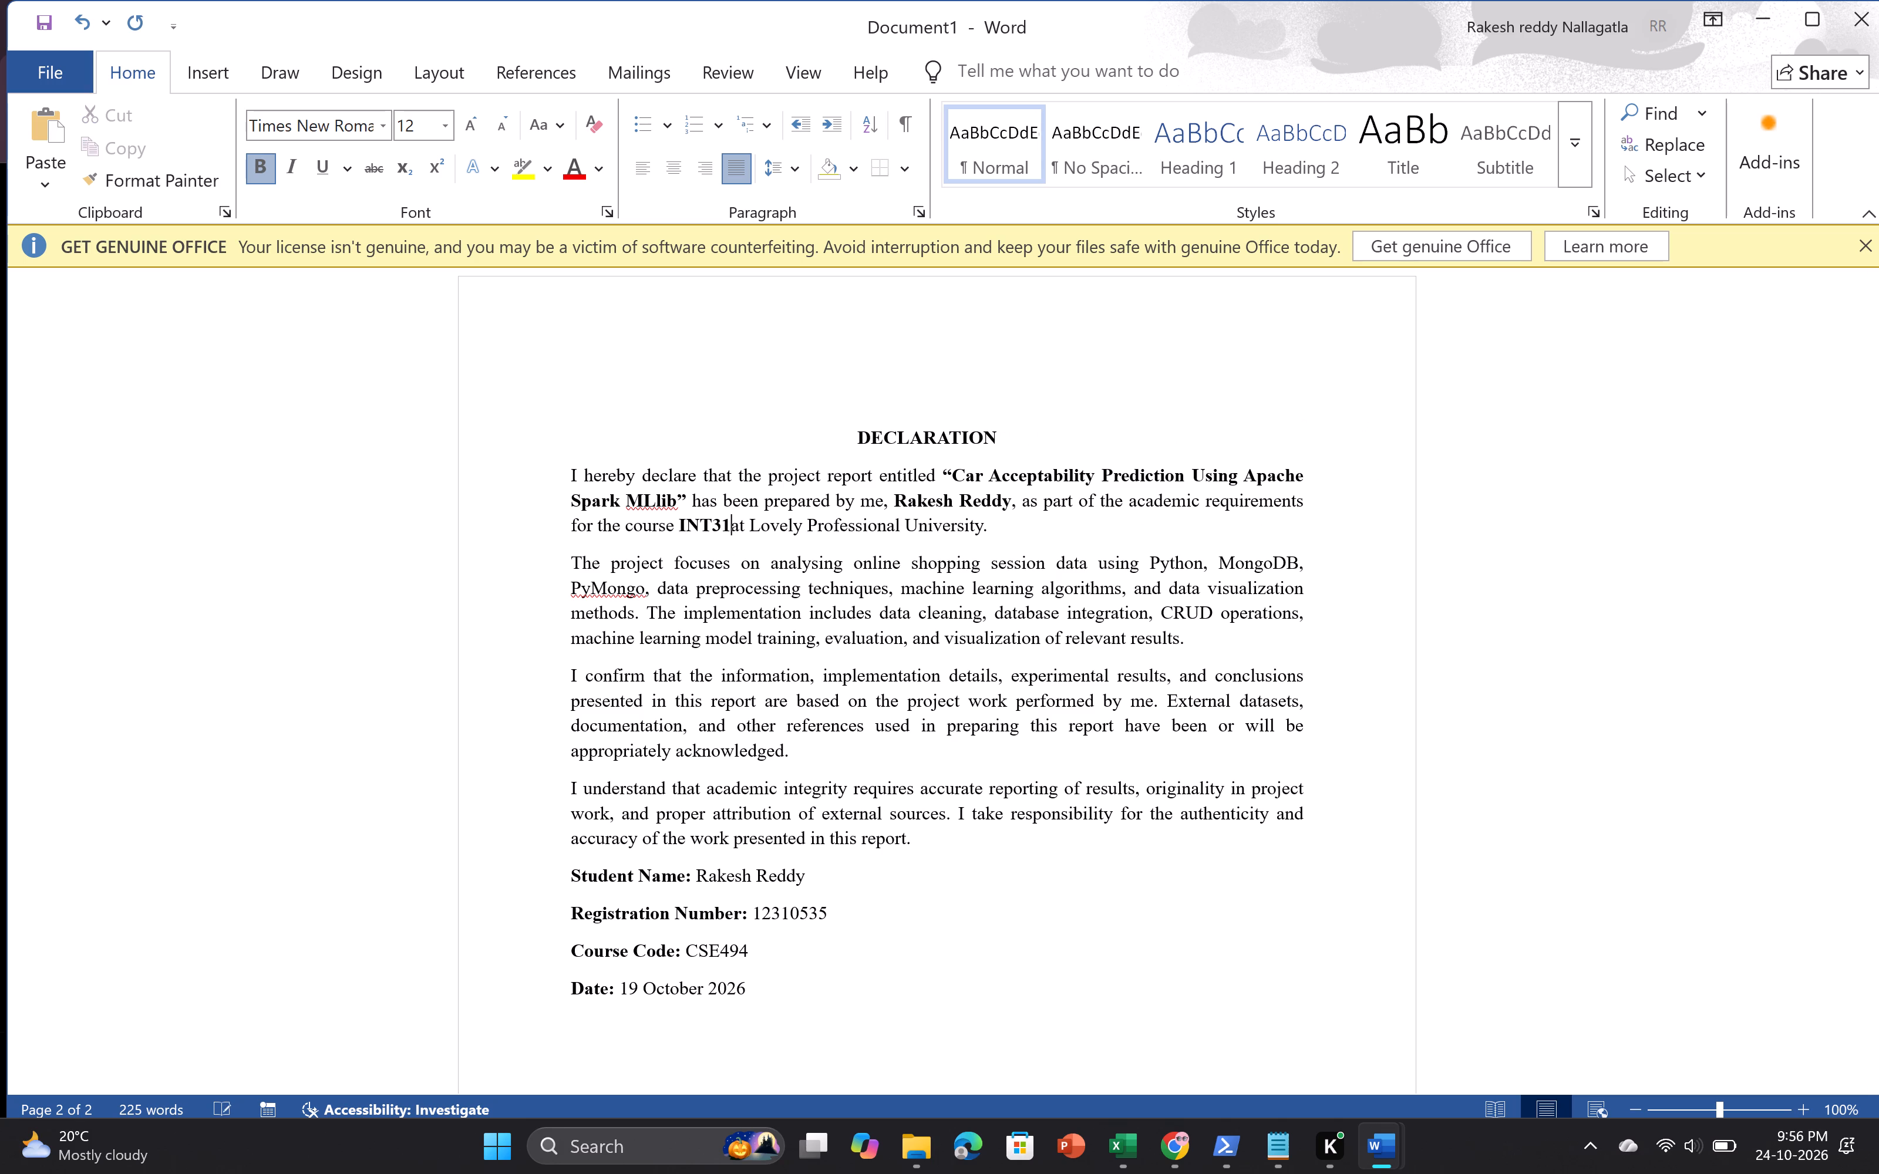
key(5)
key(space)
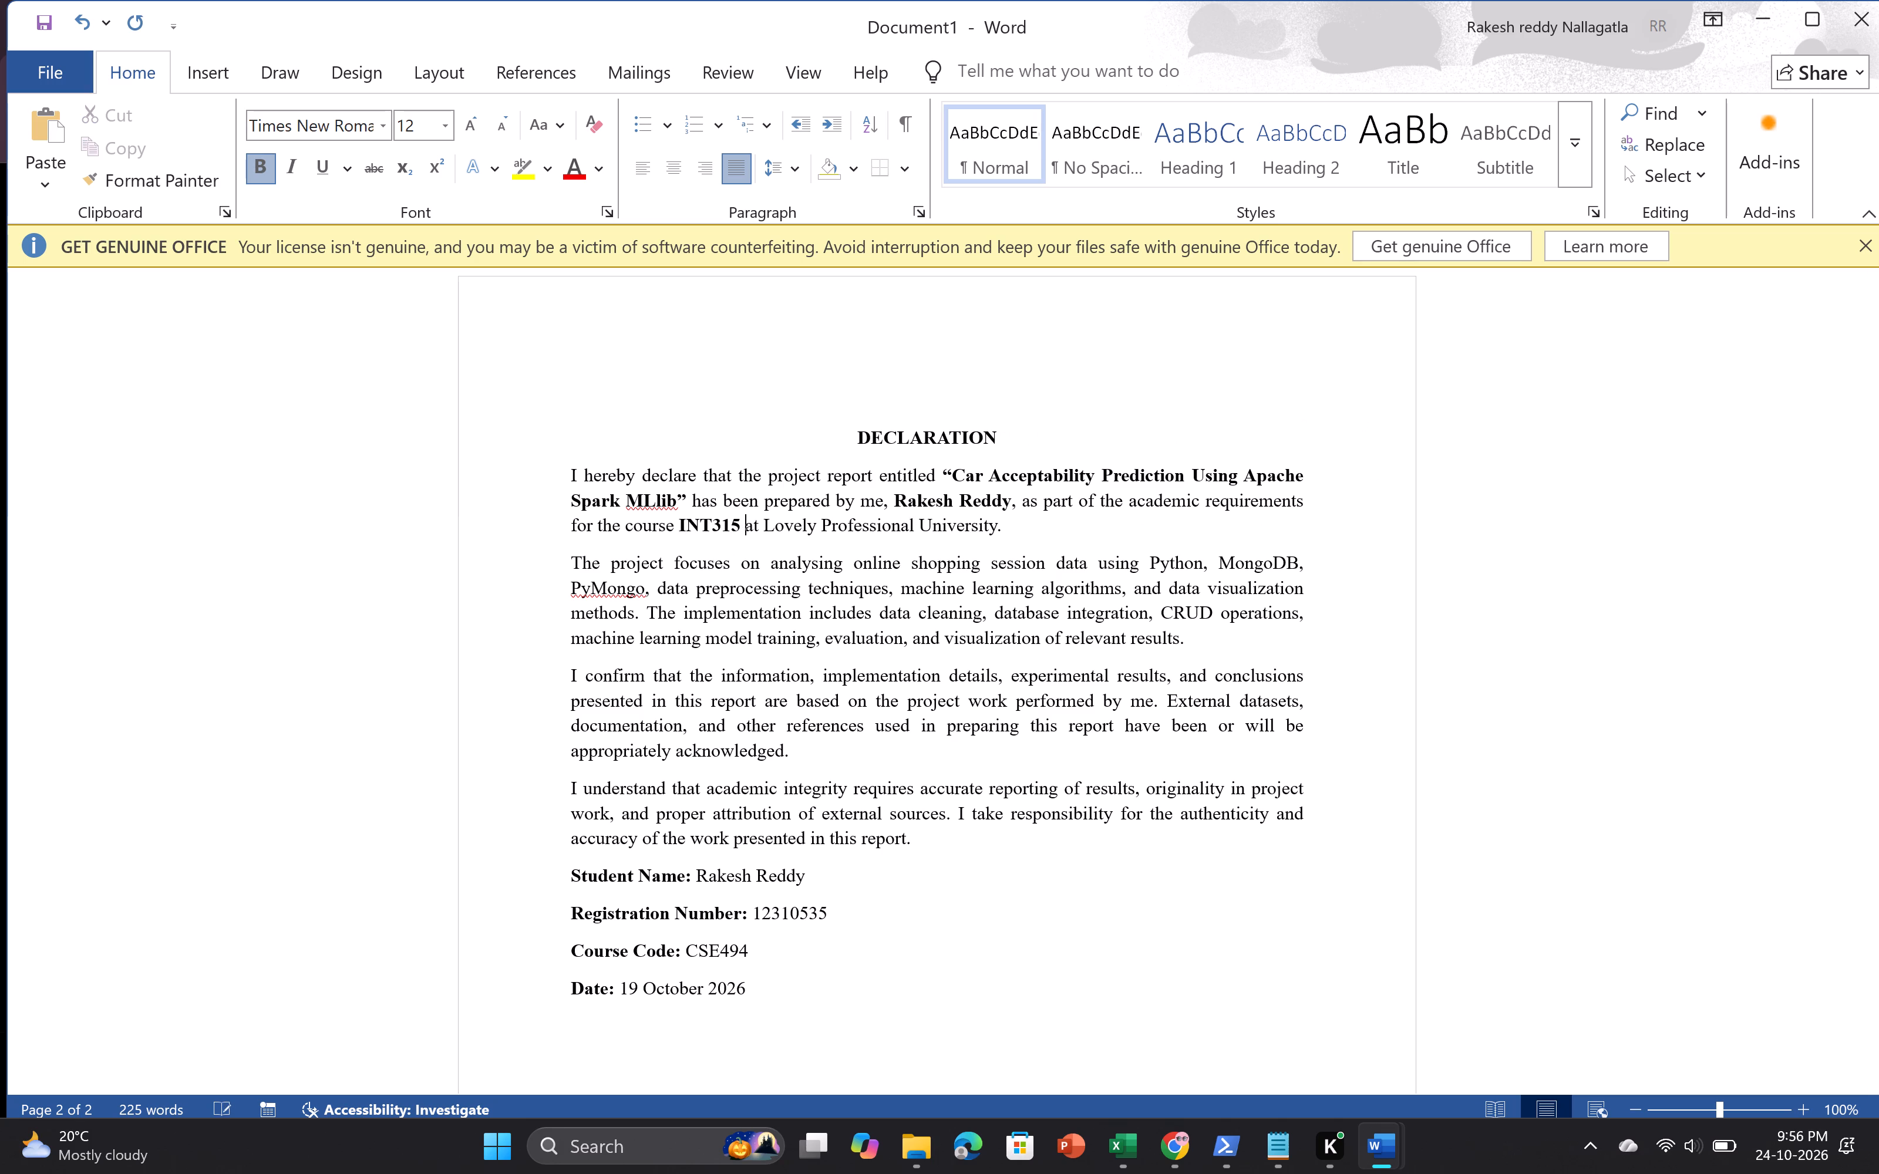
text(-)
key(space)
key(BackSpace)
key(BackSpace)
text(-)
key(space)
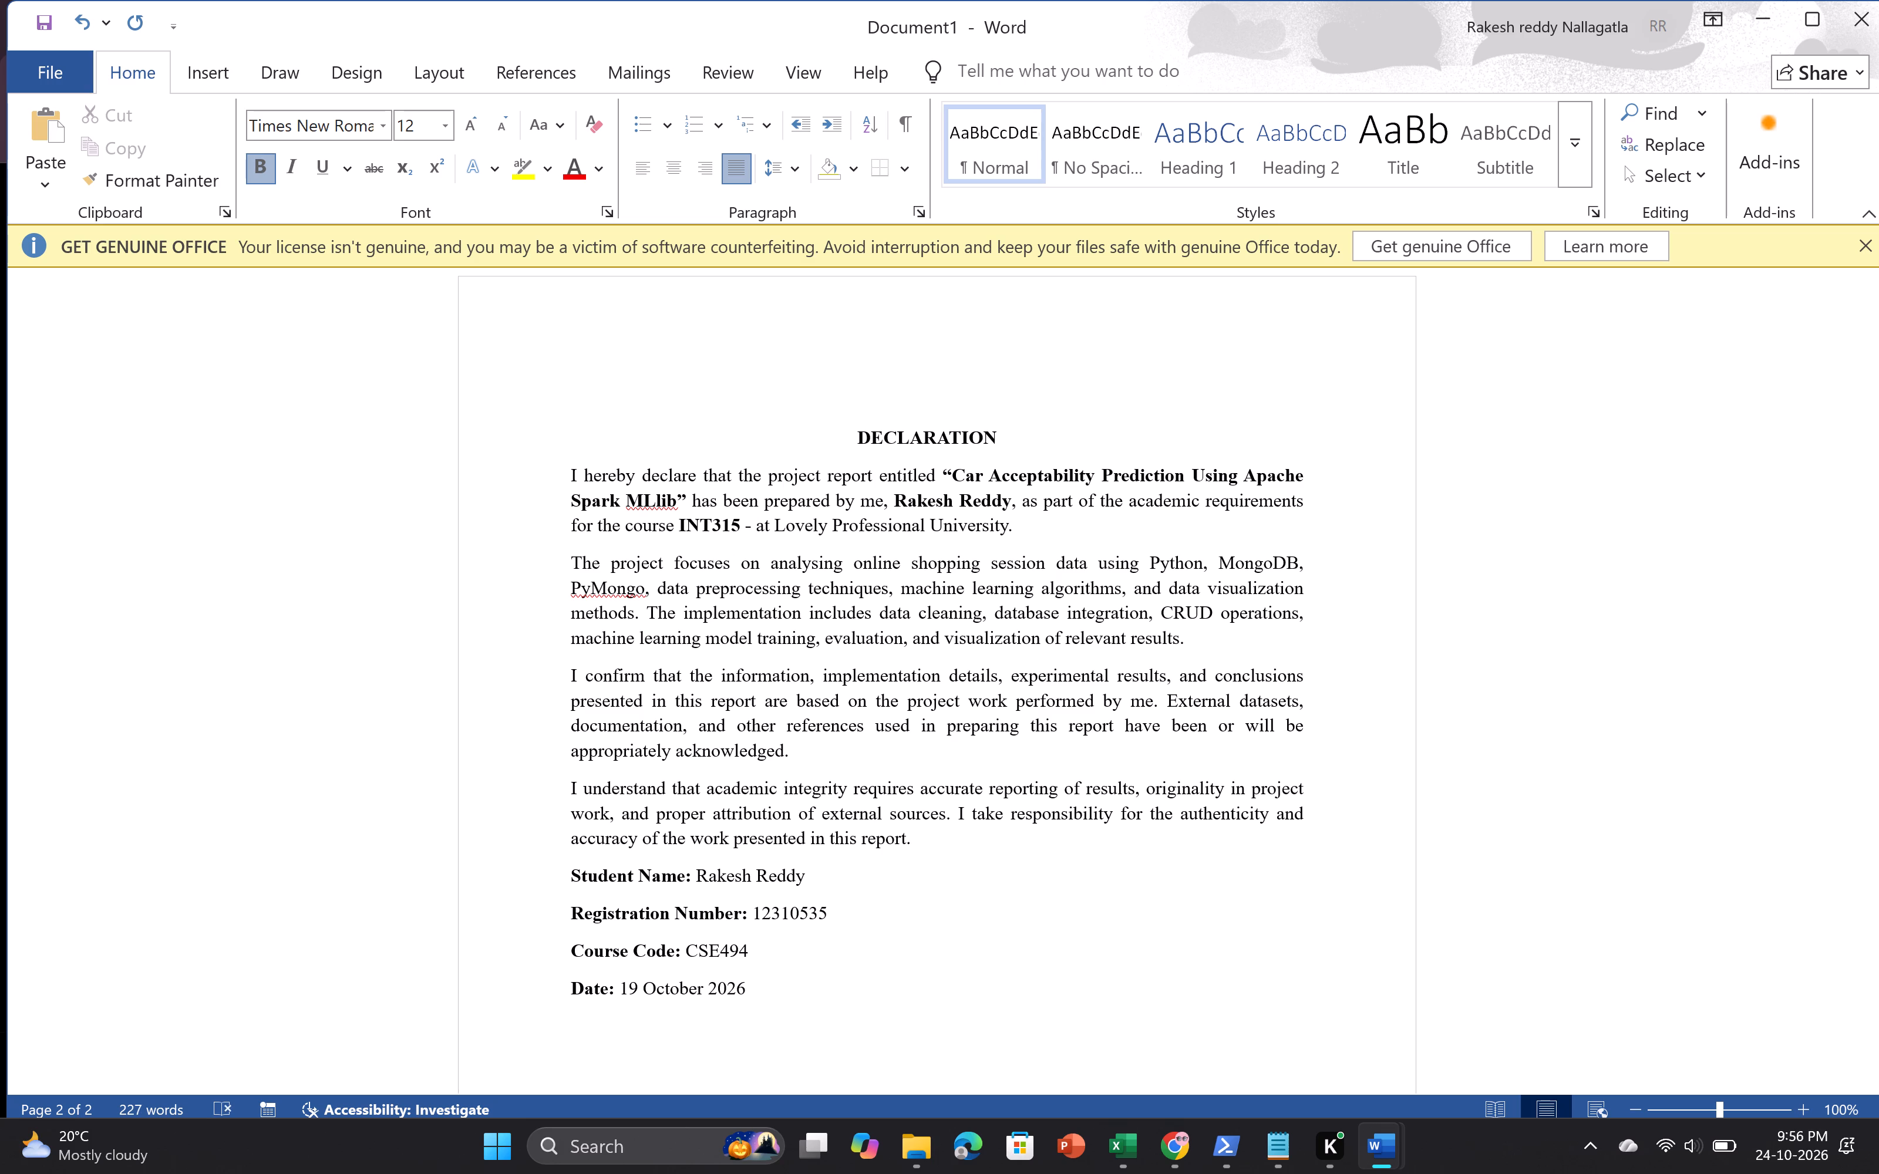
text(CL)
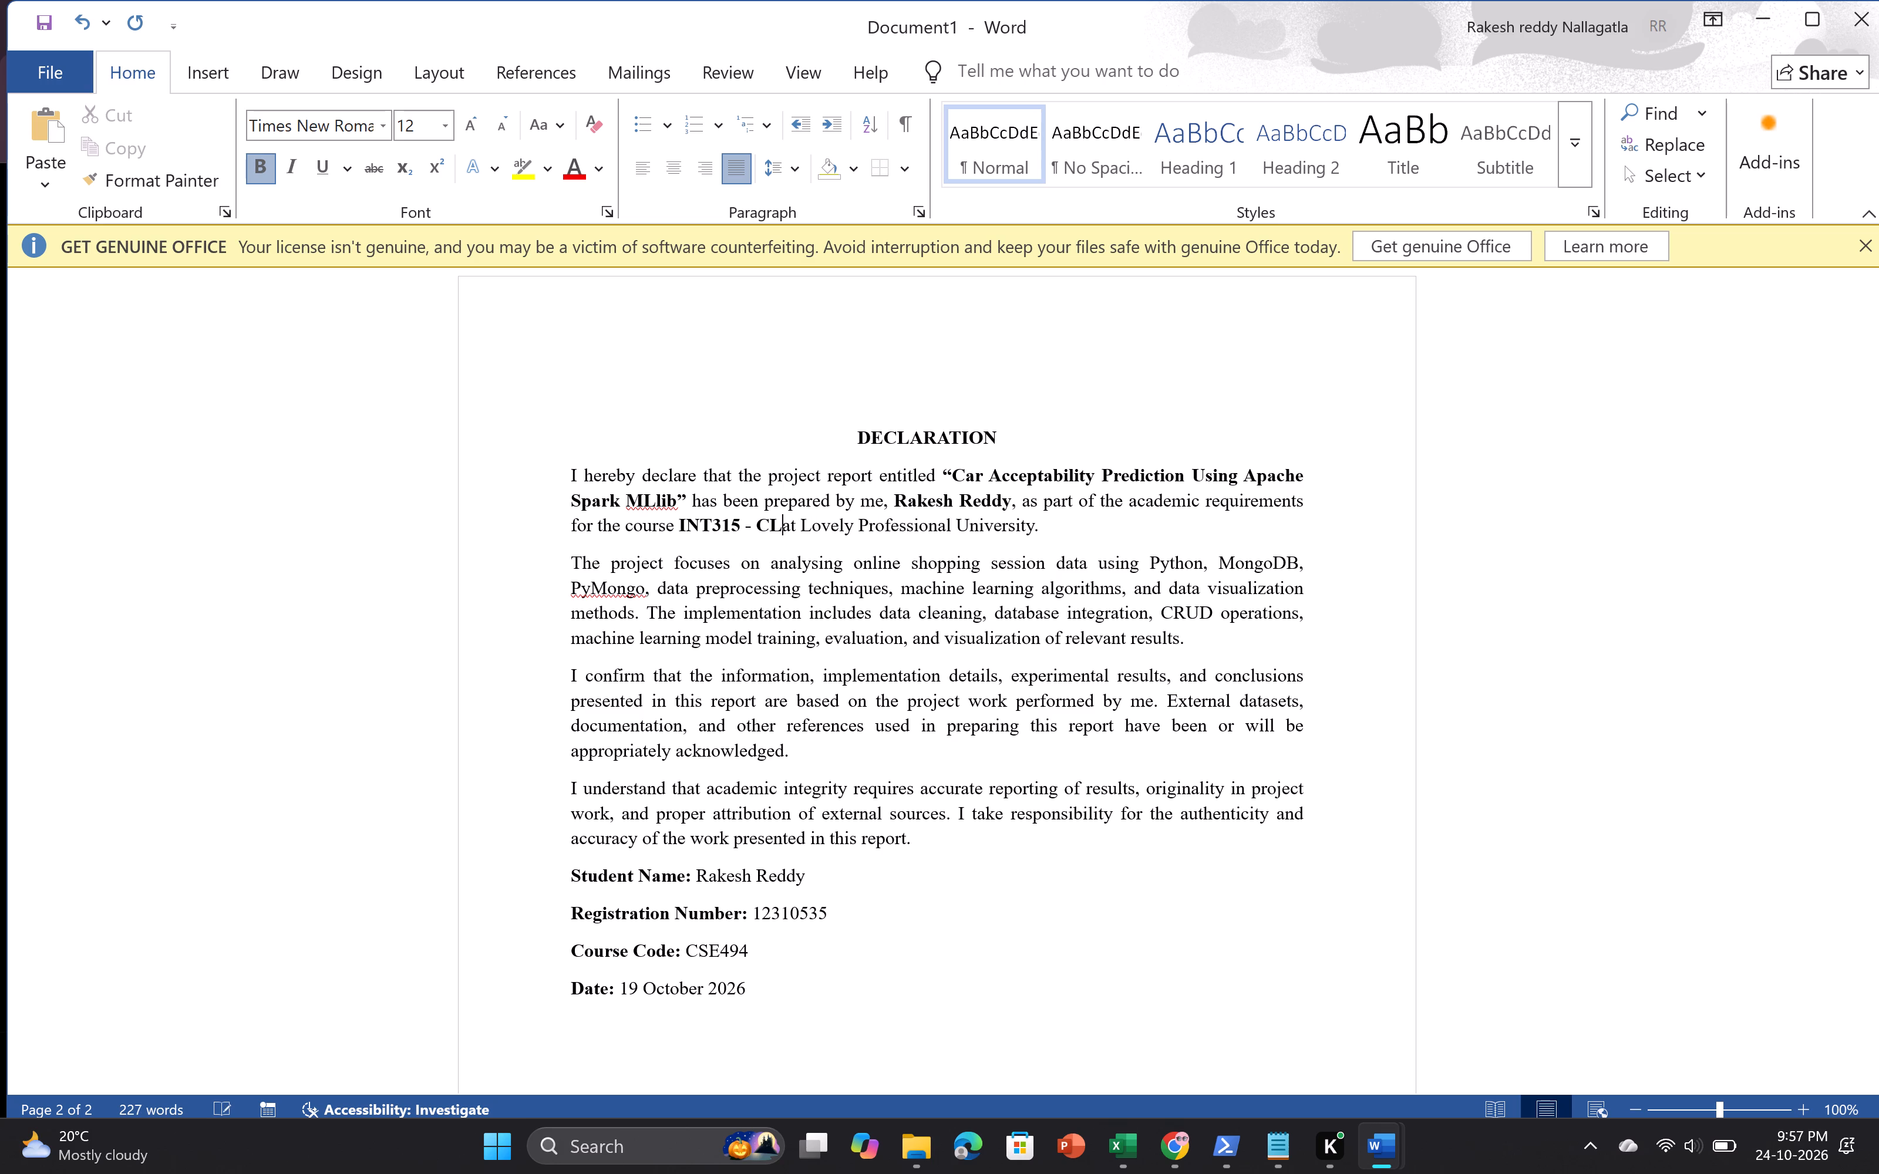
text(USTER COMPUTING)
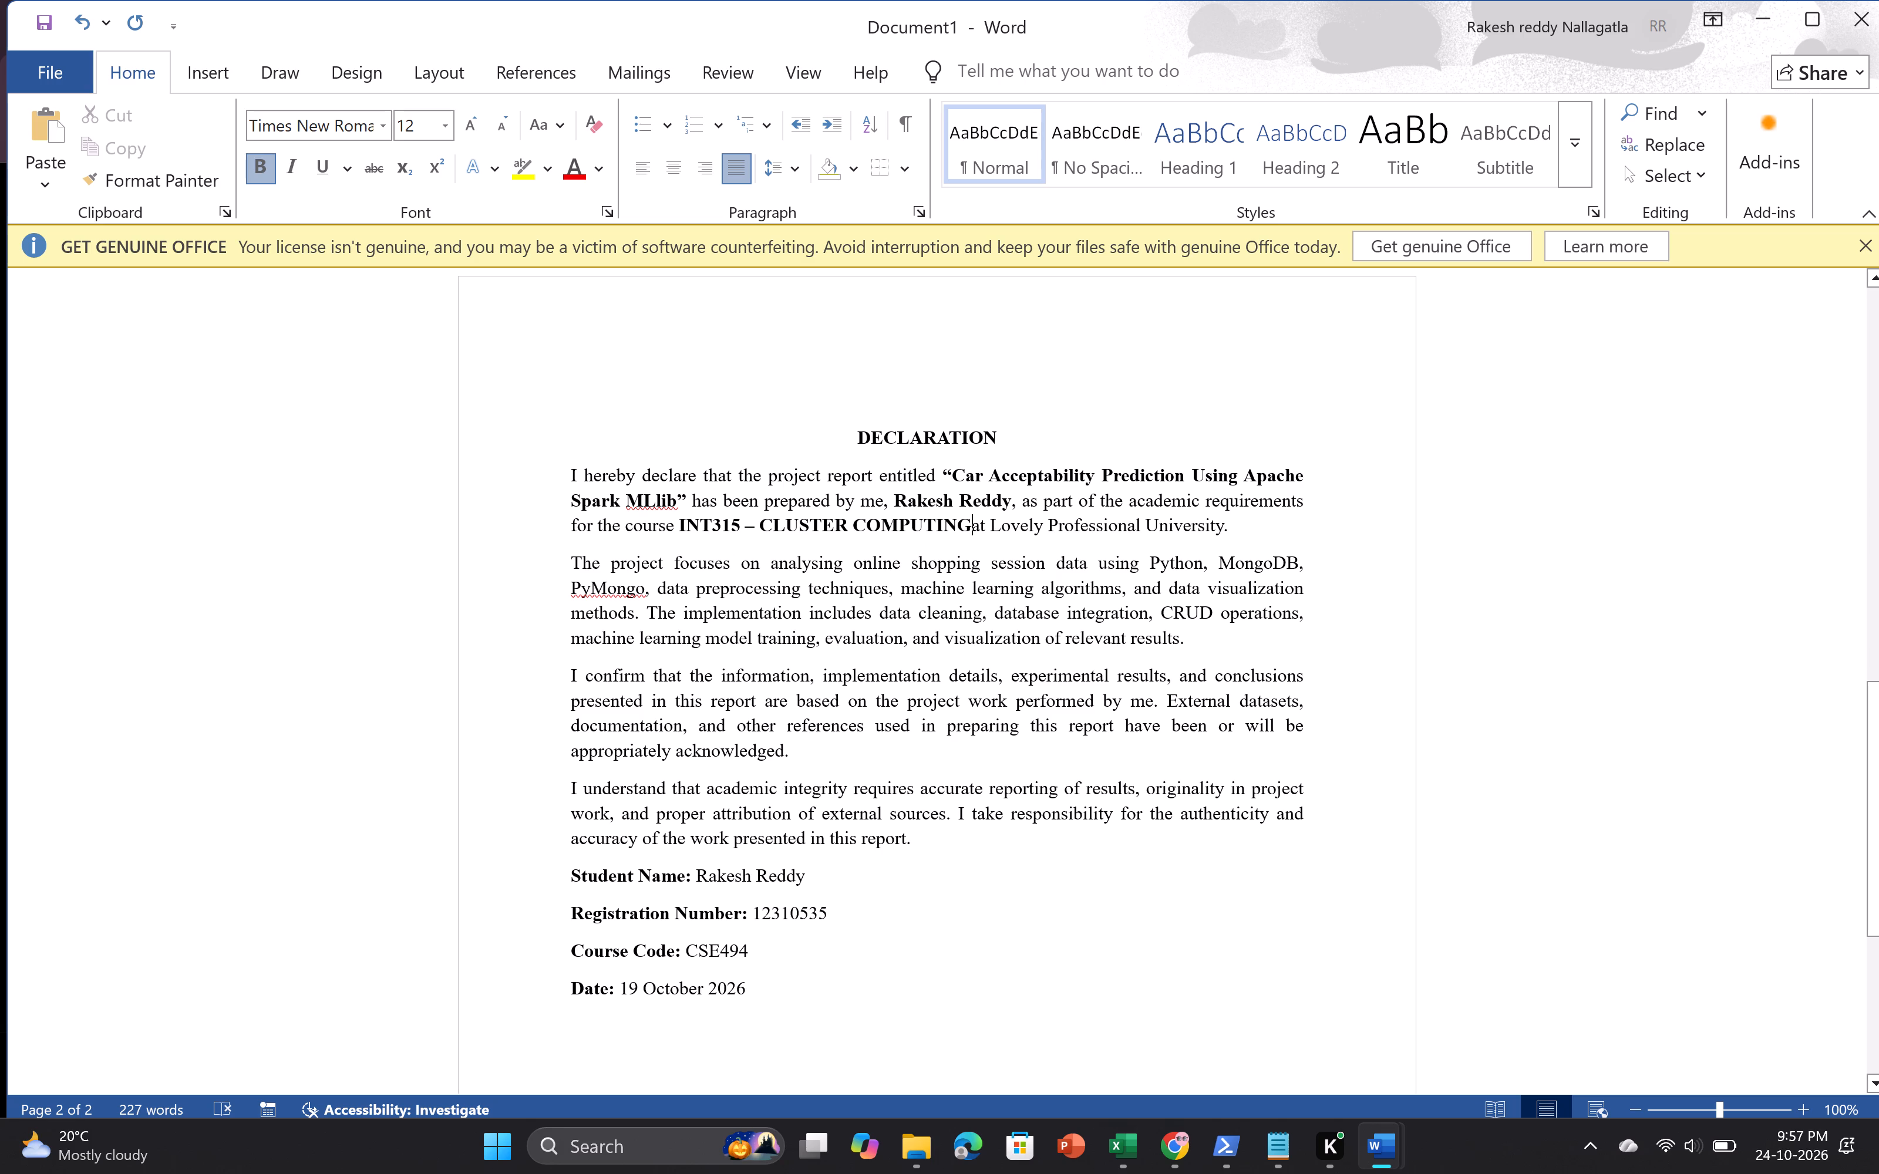
drag(943, 841, 566, 487)
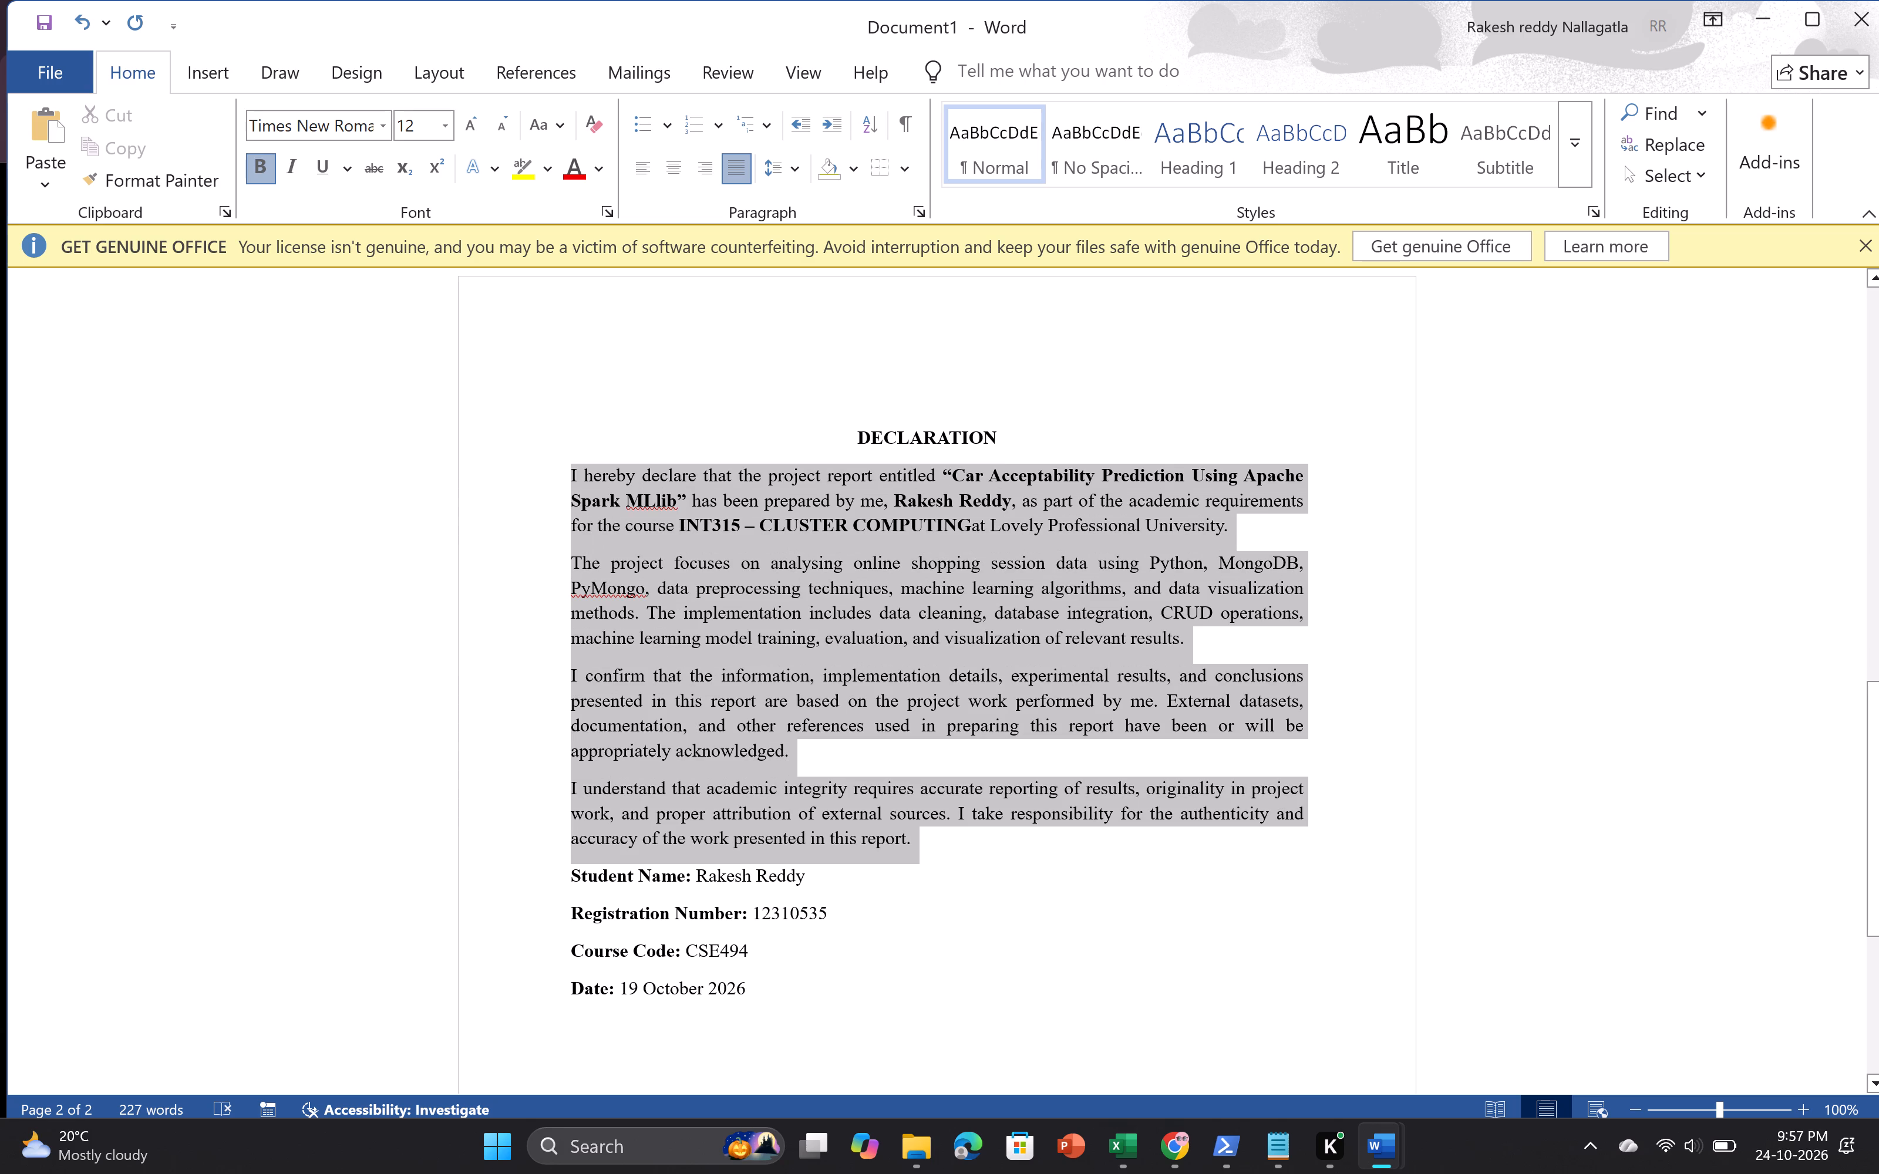
drag(566, 487, 562, 484)
key(ctrl+c)
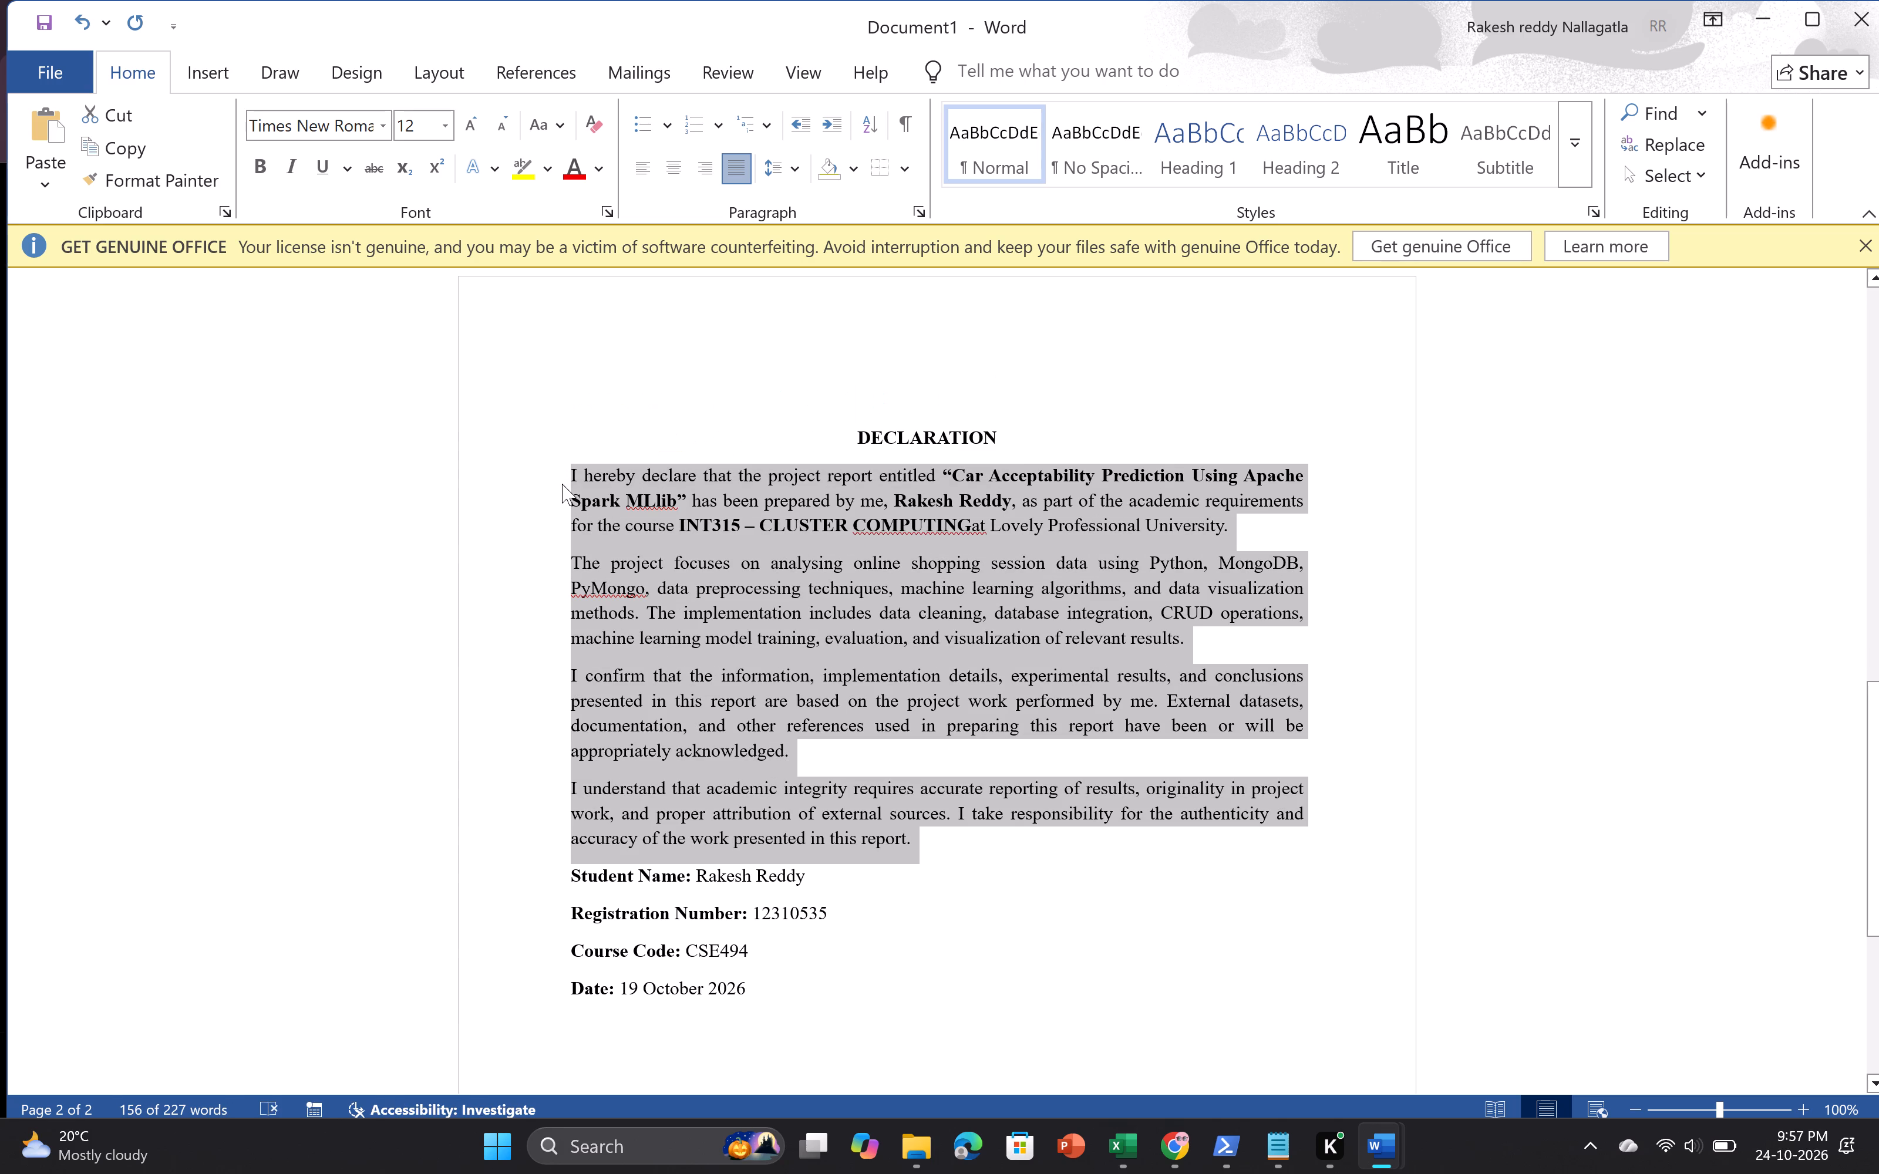
key(alt+Tab)
key(alt+Tab)
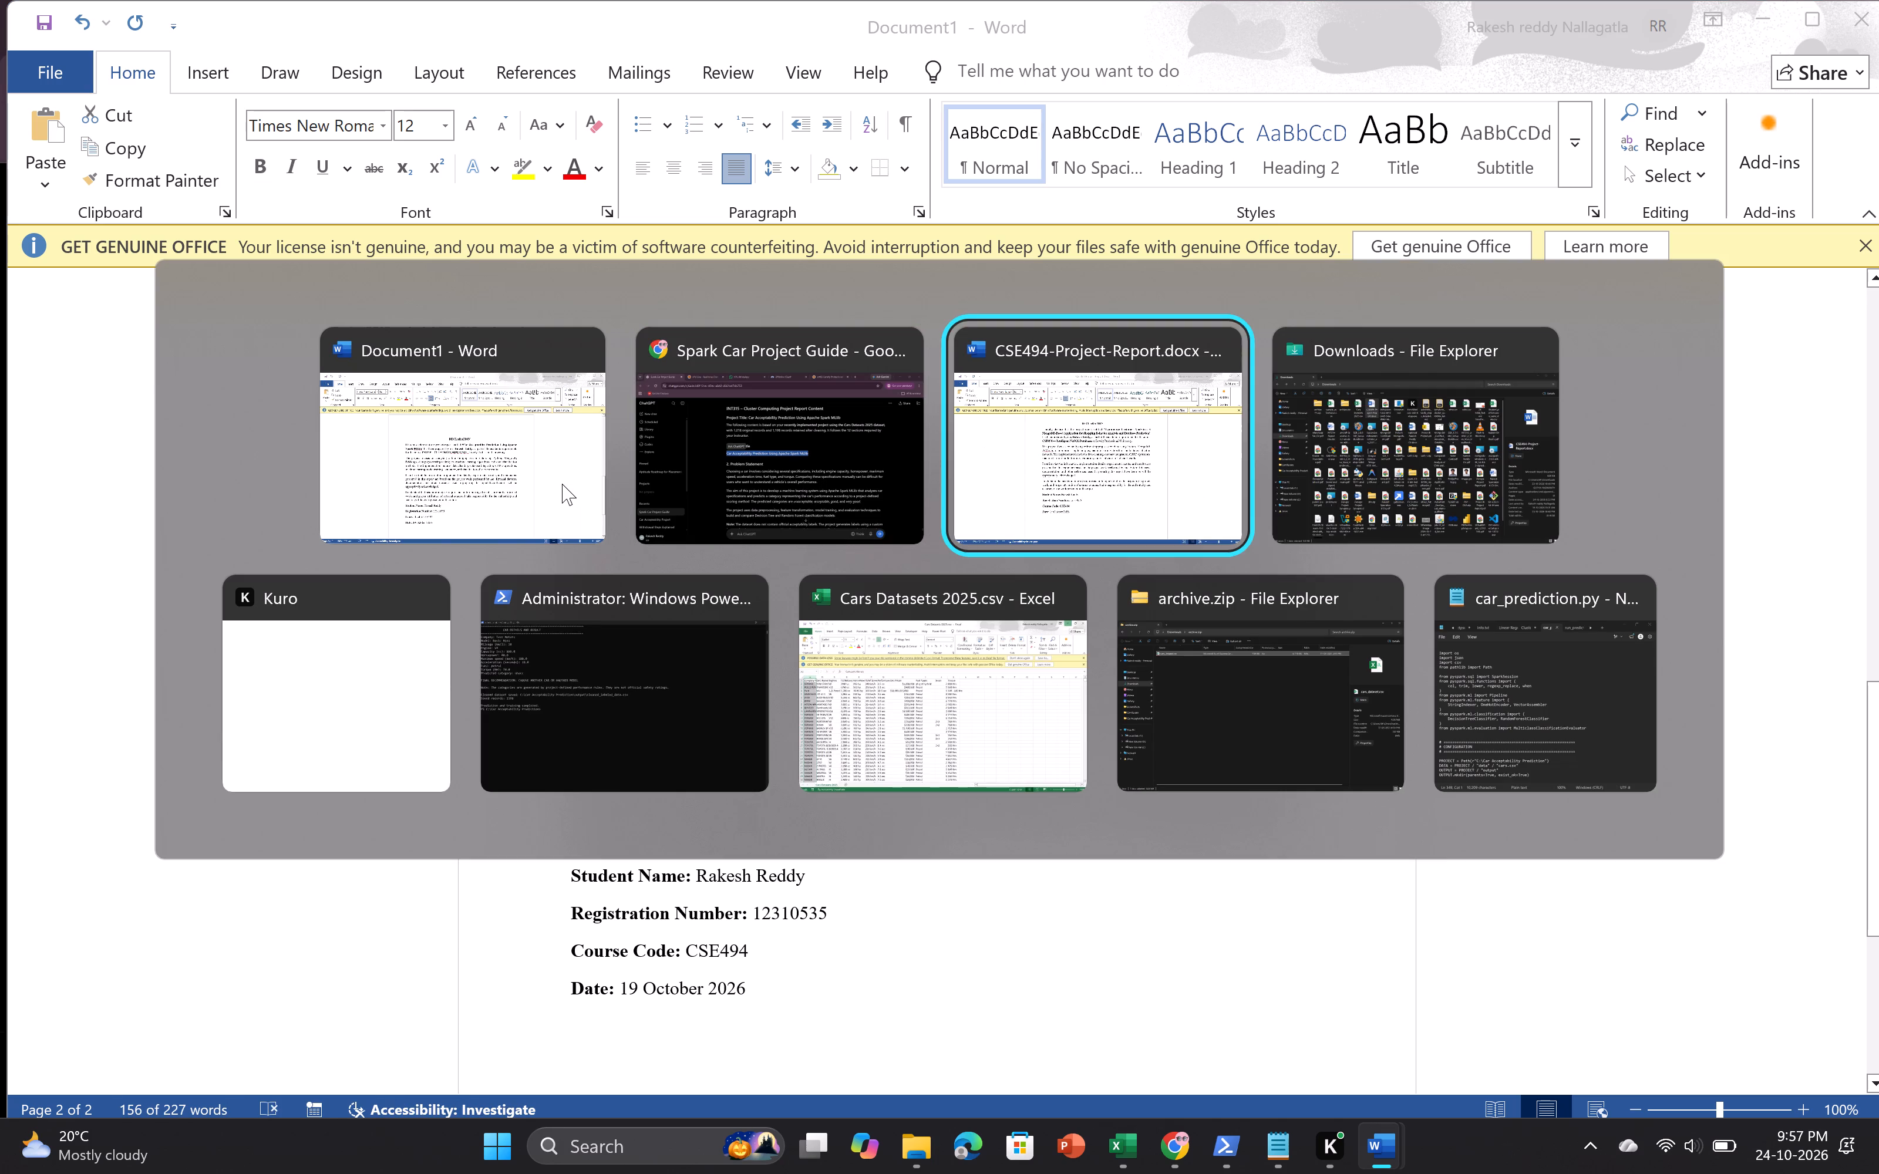
key(alt+Tab)
key(alt+Tab)
key(alt+Tab)
key(alt+Tab)
key(alt+Tab)
key(alt+Tab)
key(alt+Tab)
key(alt+Tab)
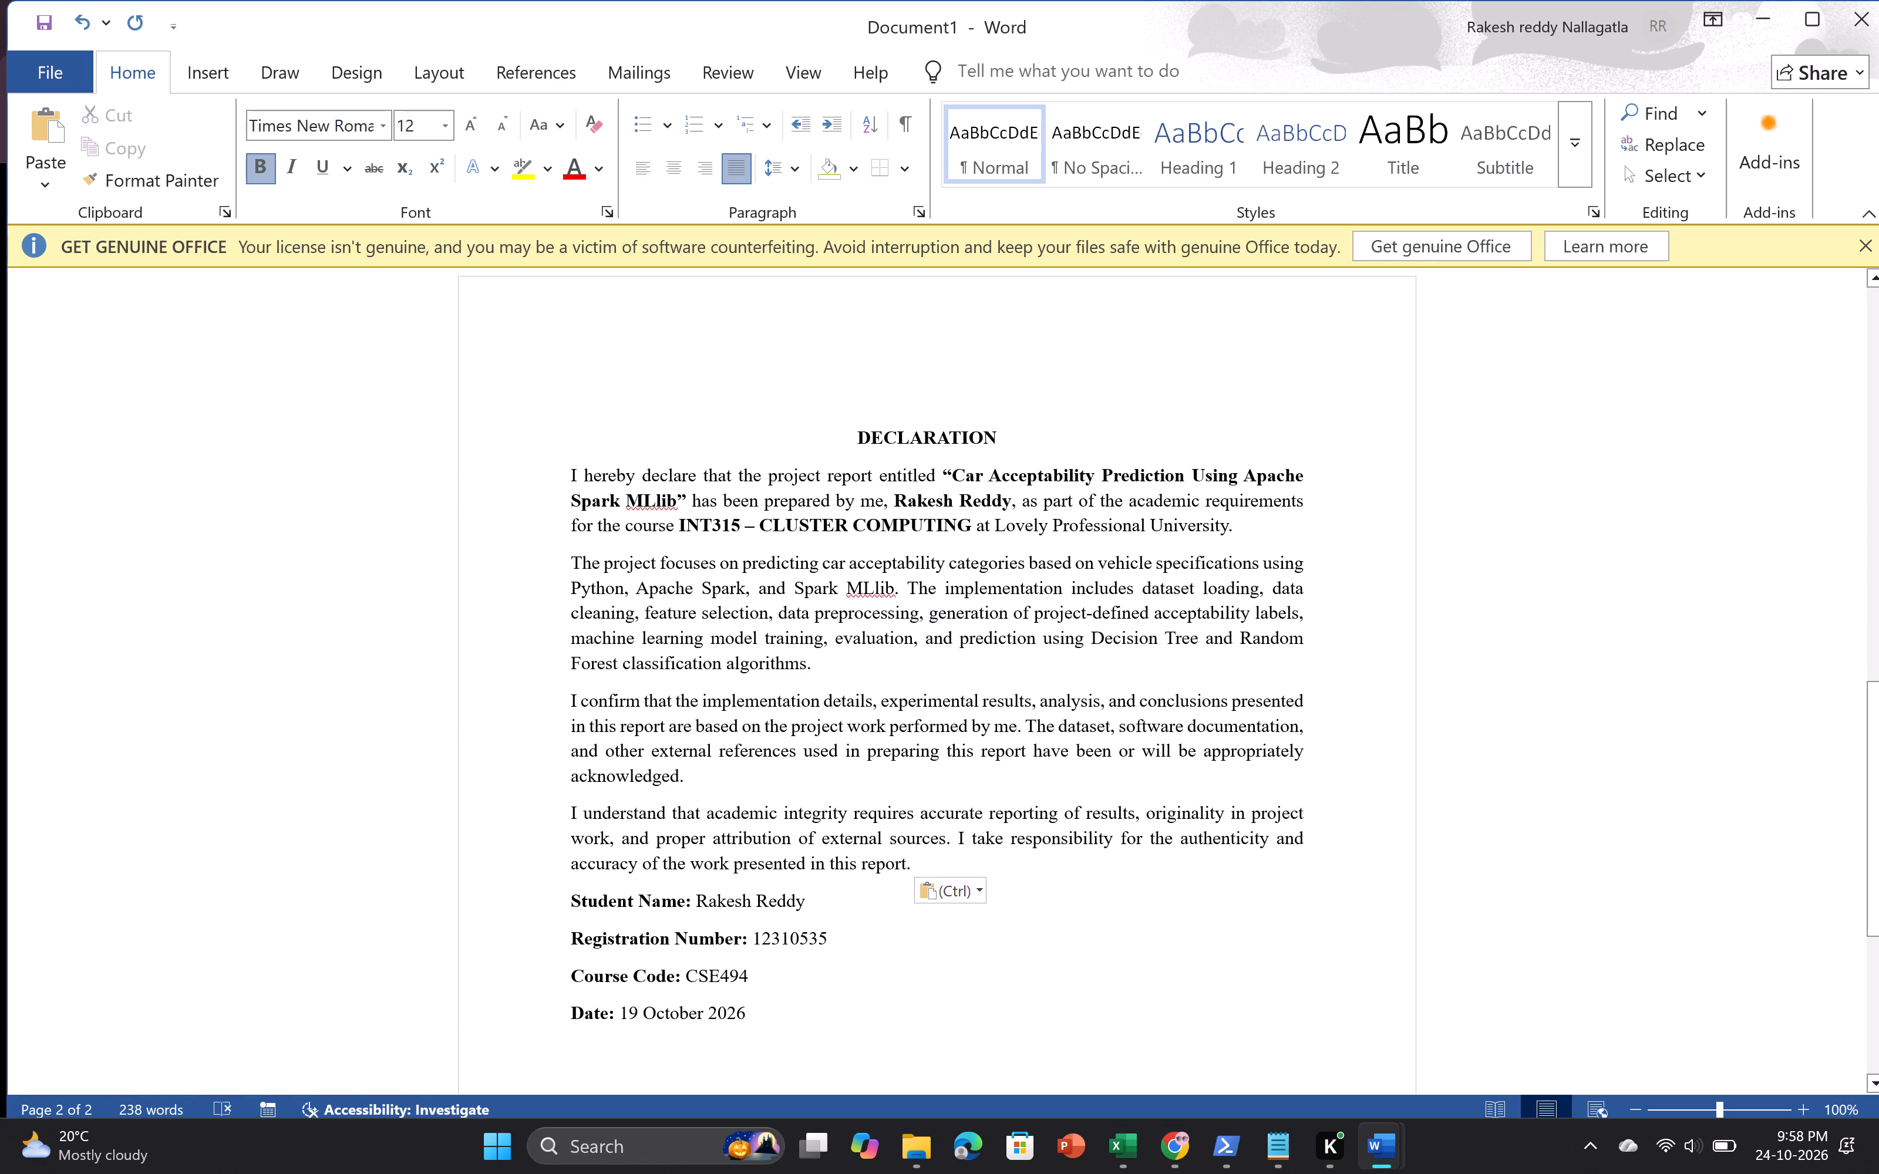
Add the flagged word "MLlib" in the declaration's second paragraph to the spelling dictionary.
drag(895, 590, 844, 587)
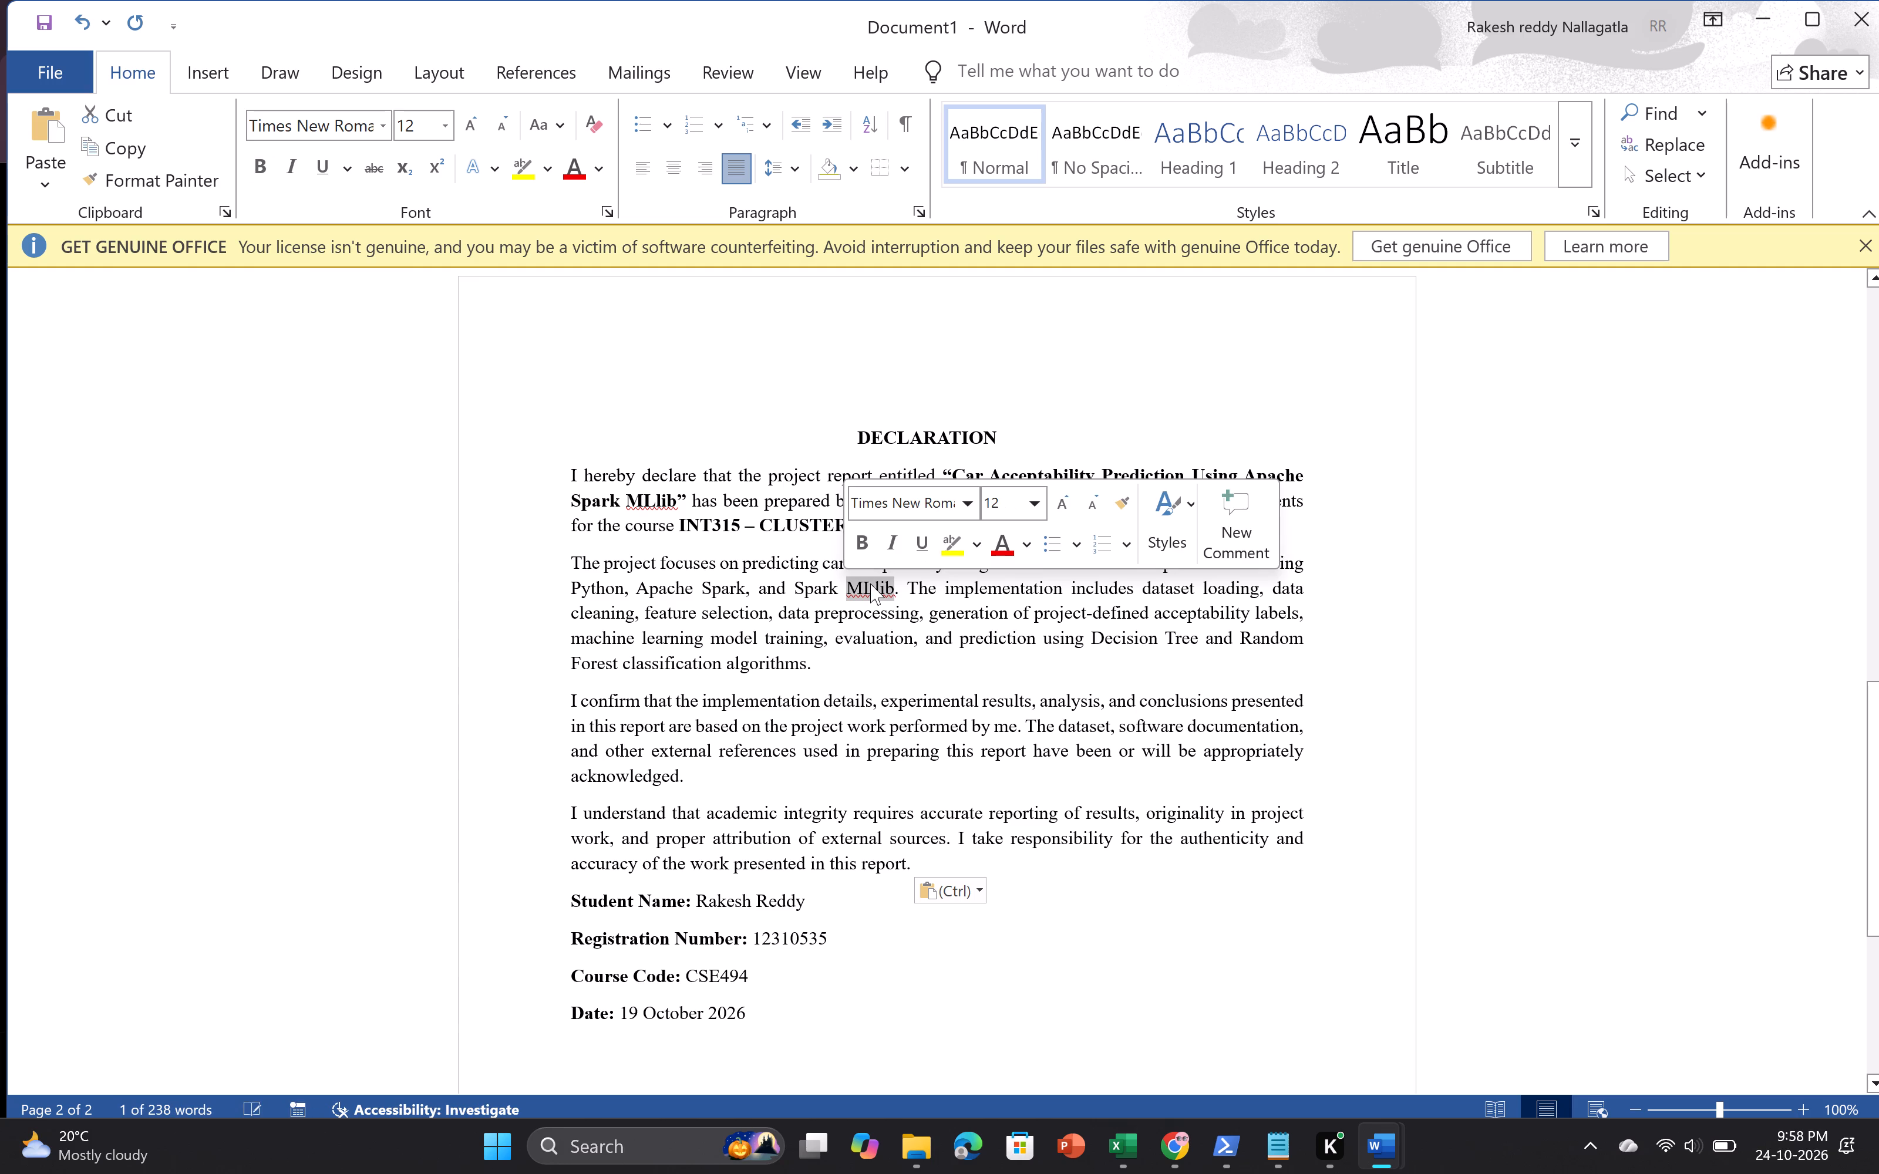
right_click(873, 582)
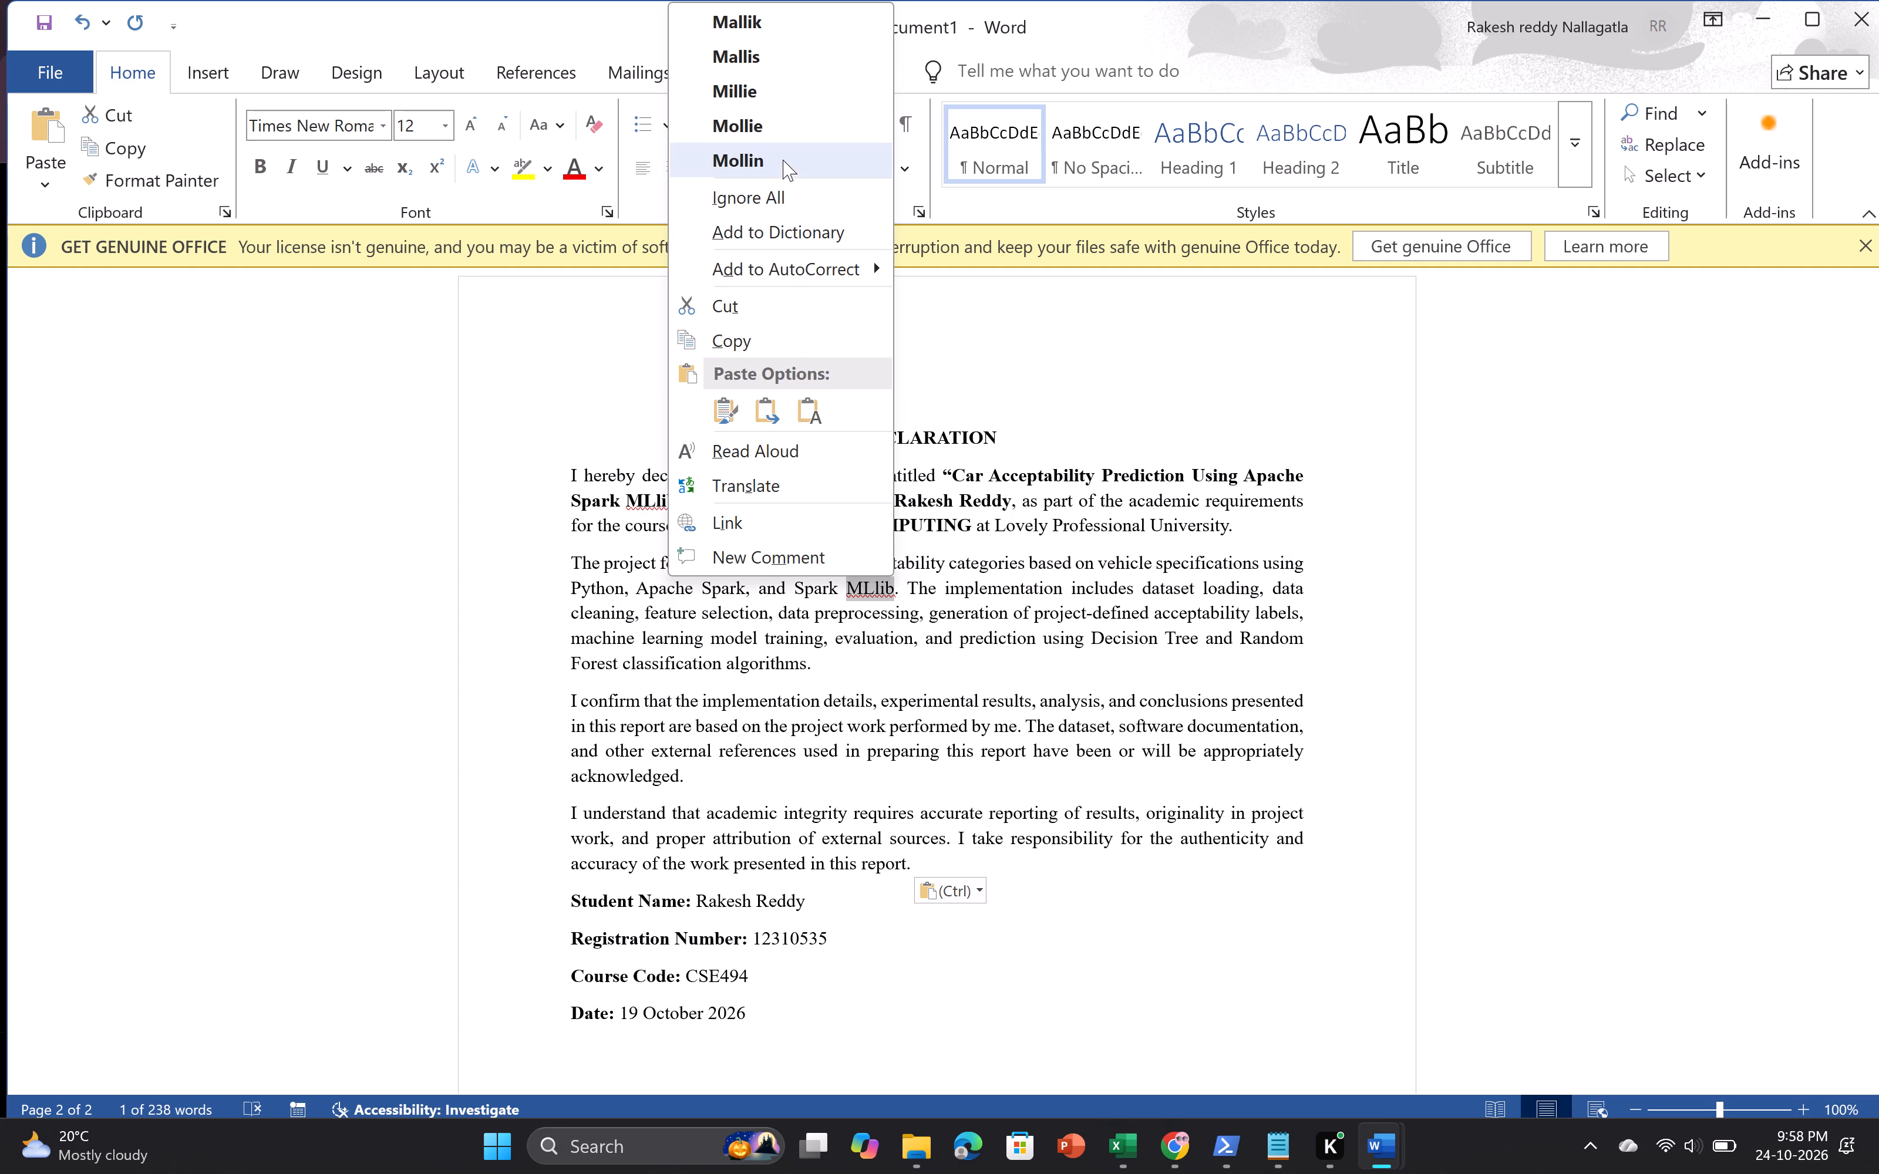
click(790, 241)
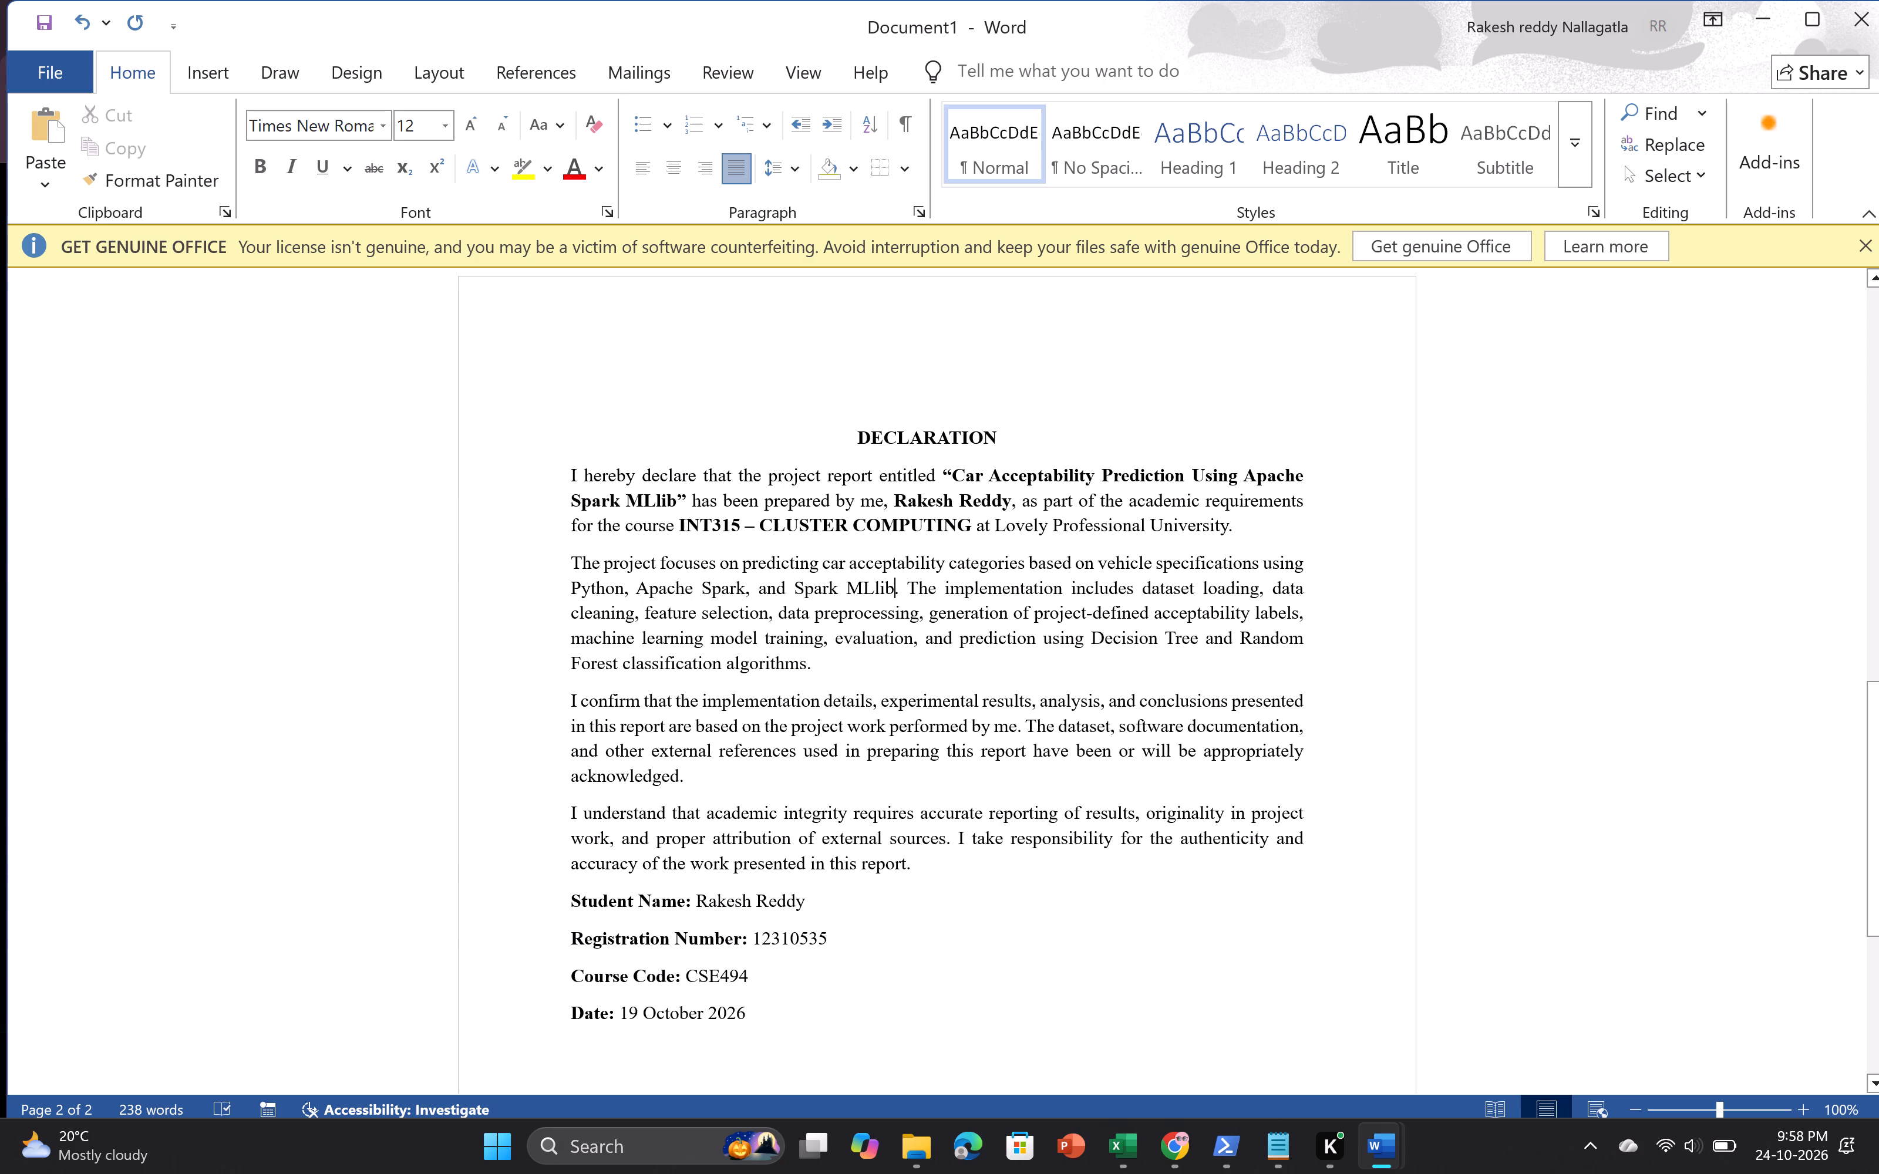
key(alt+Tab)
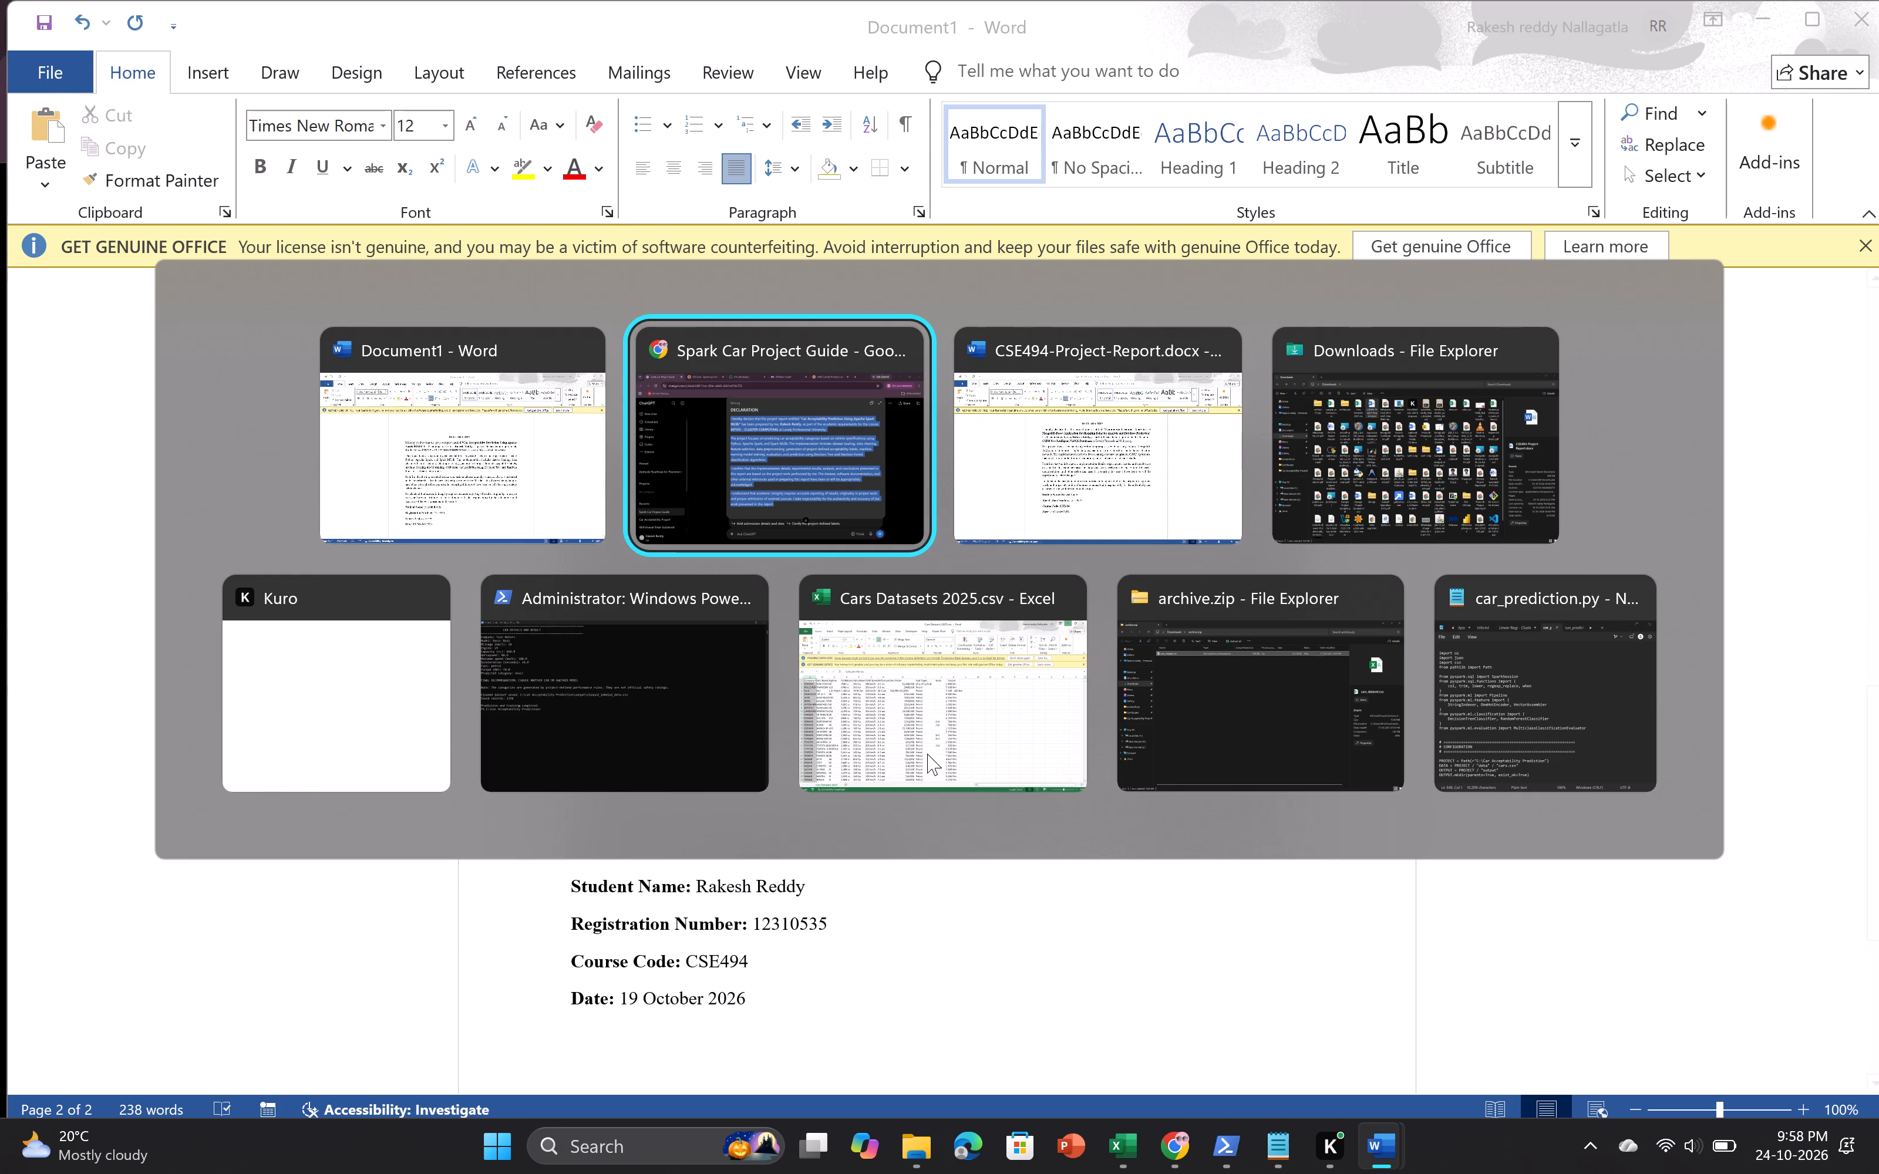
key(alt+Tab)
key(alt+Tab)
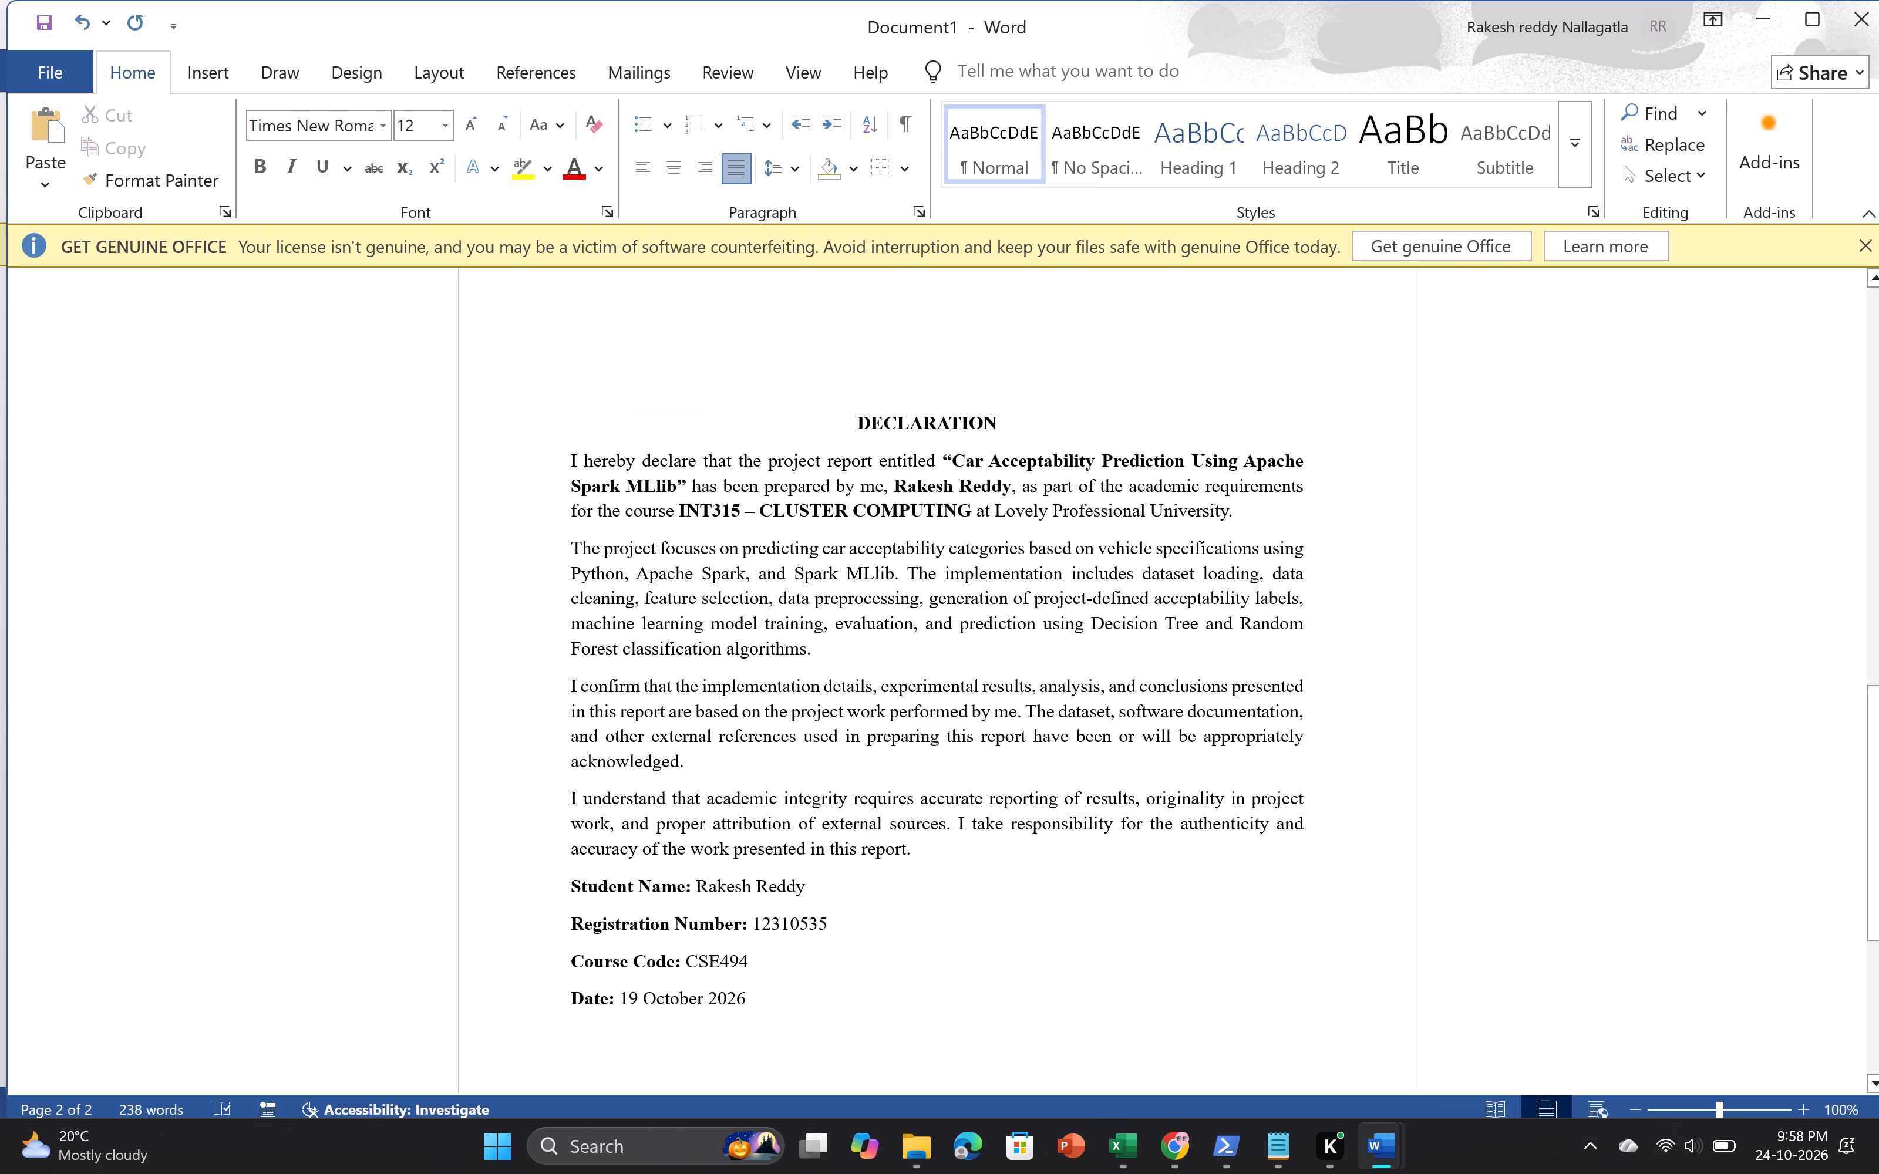
Set the Course Code in the Declaration's details to INT315.
scroll(927, 754, down, 1)
click(752, 817)
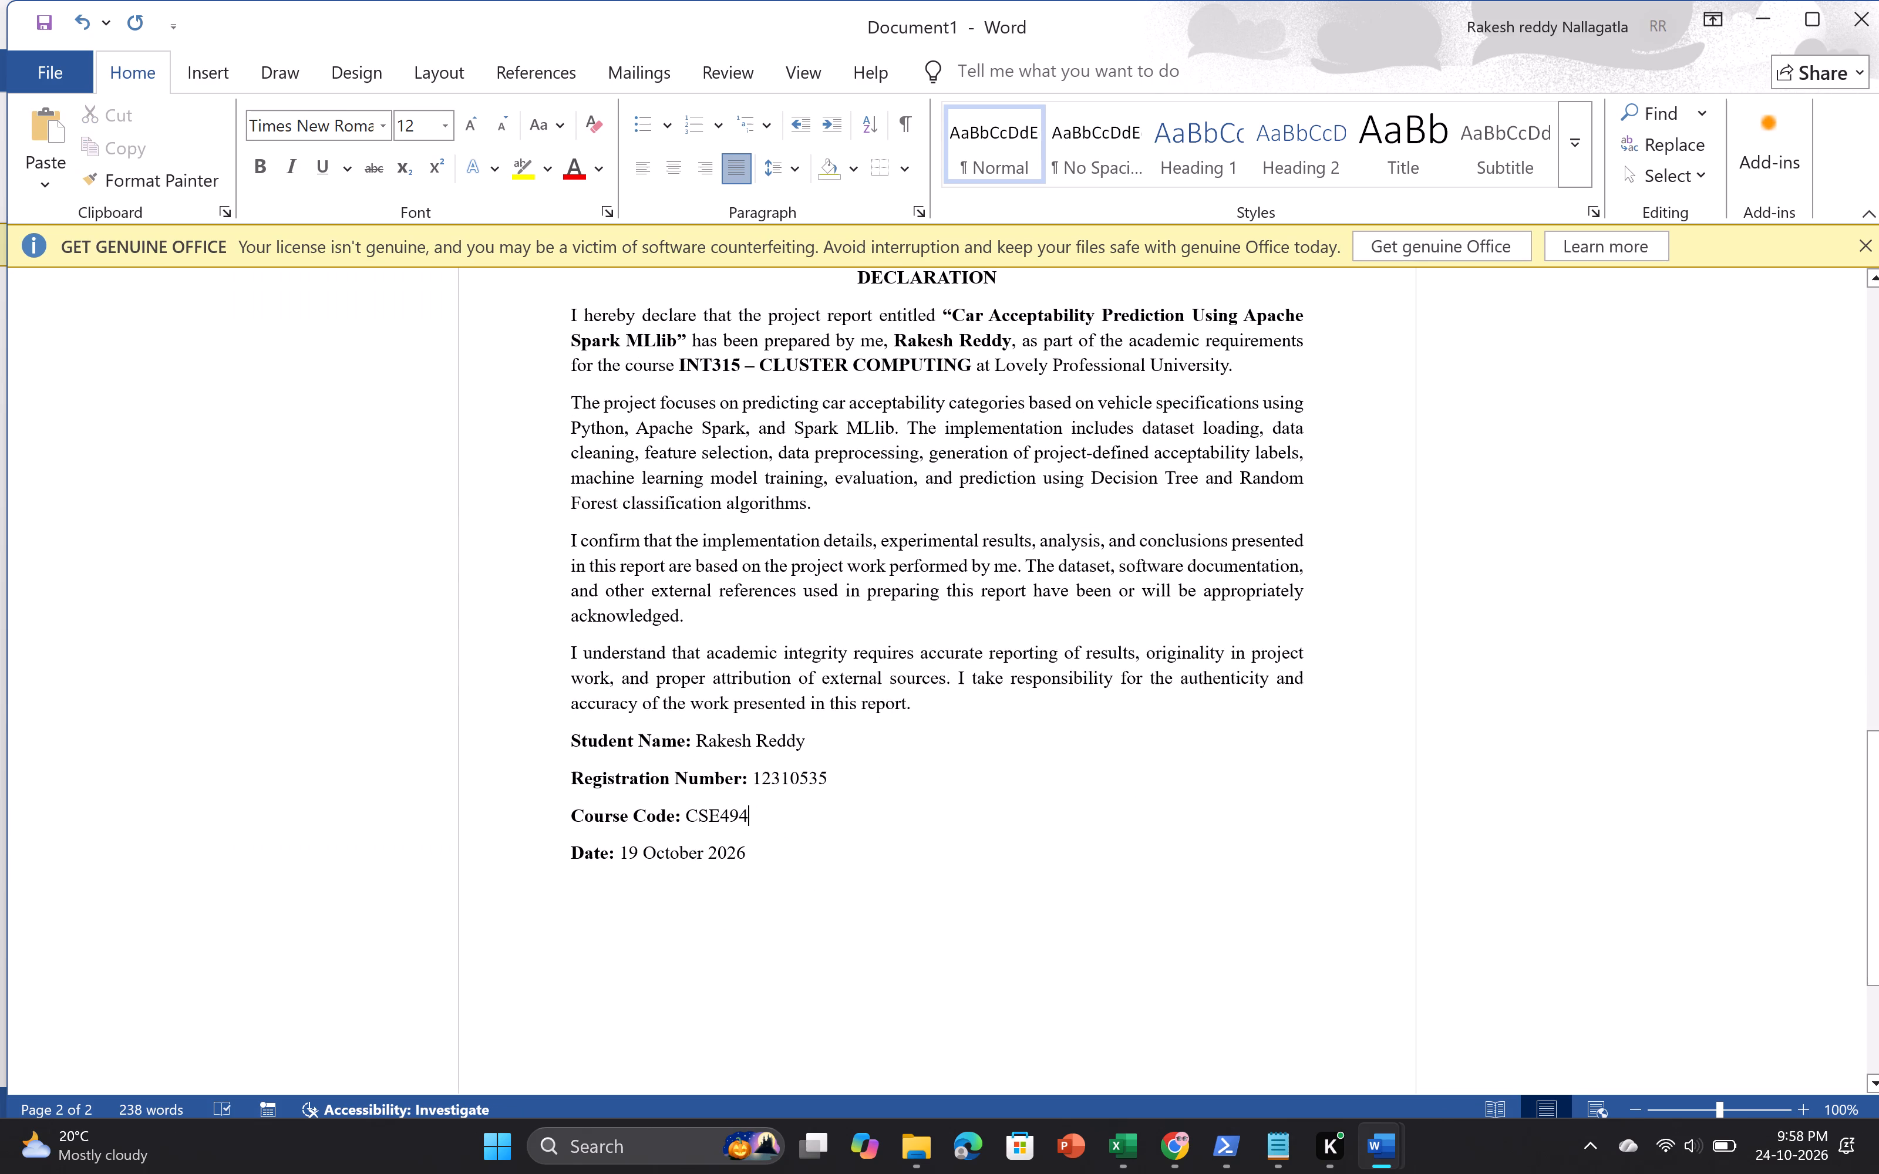
key(BackSpace)
key(BackSpace)
key(BackSpace)
key(BackSpace)
key(BackSpace)
key(BackSpace)
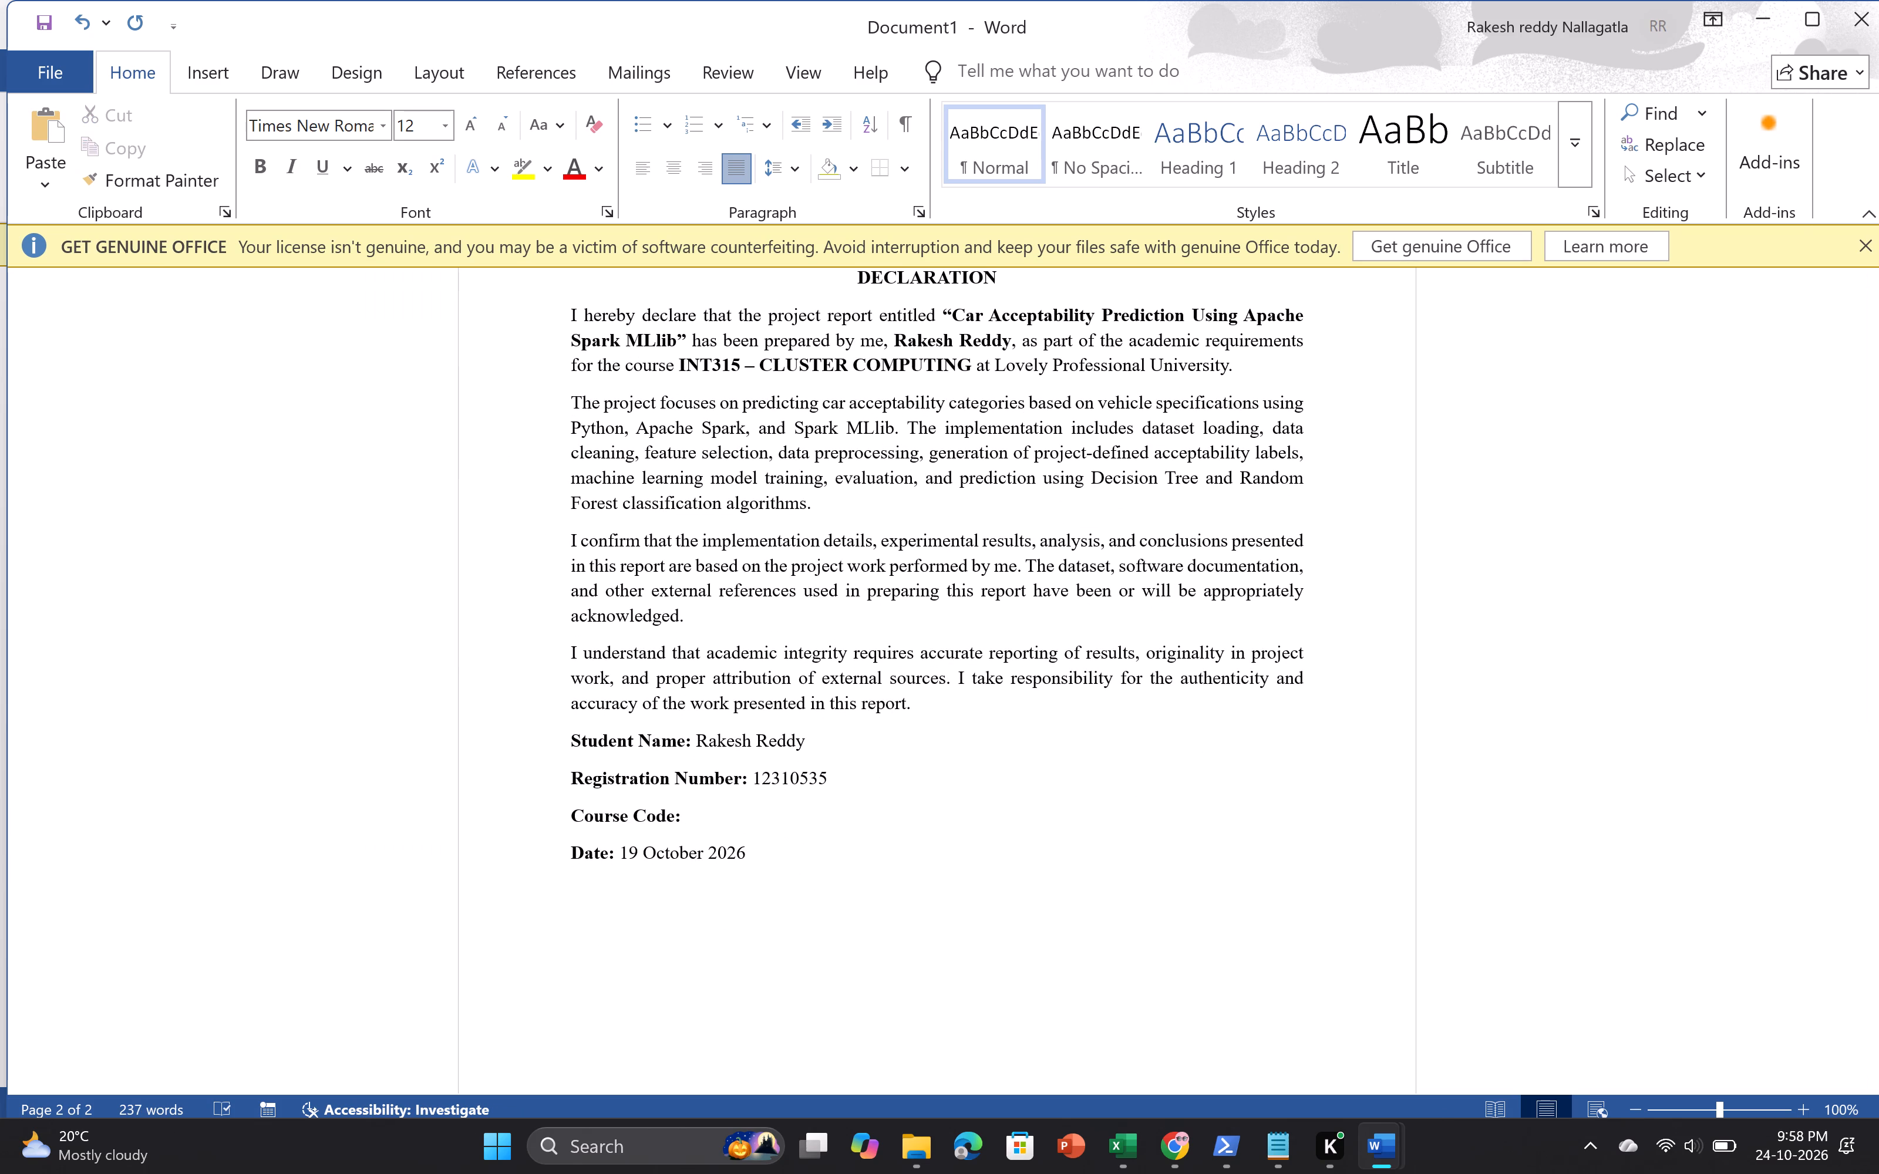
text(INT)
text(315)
Change the day in the Declaration's date to 24, giving 24 October 2026.
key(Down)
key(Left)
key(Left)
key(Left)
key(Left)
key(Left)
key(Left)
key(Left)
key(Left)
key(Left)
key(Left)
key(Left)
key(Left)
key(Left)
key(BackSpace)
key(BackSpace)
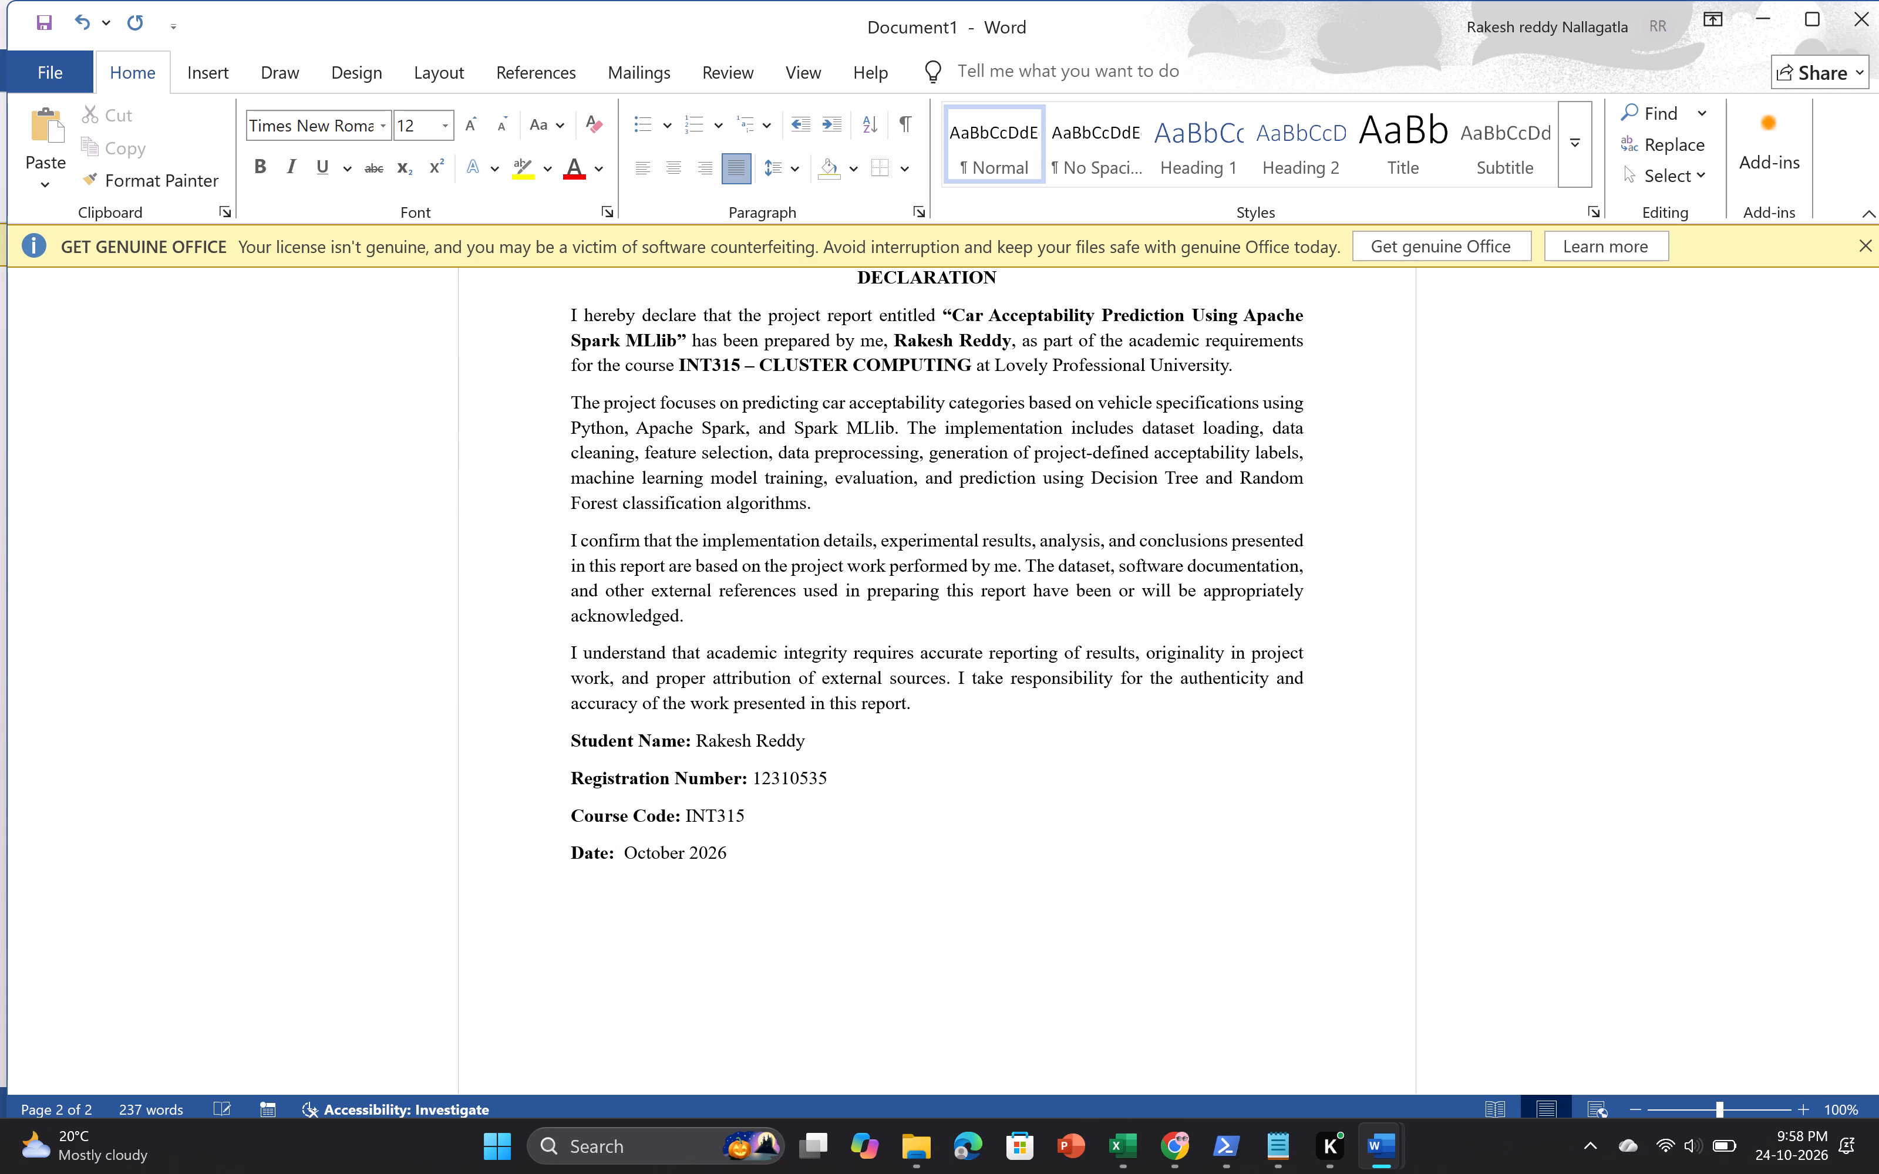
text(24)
Move the DECLARATION heading down two lines and pad it with leading spaces back towards the middle of the page.
scroll(752, 817, down, 2)
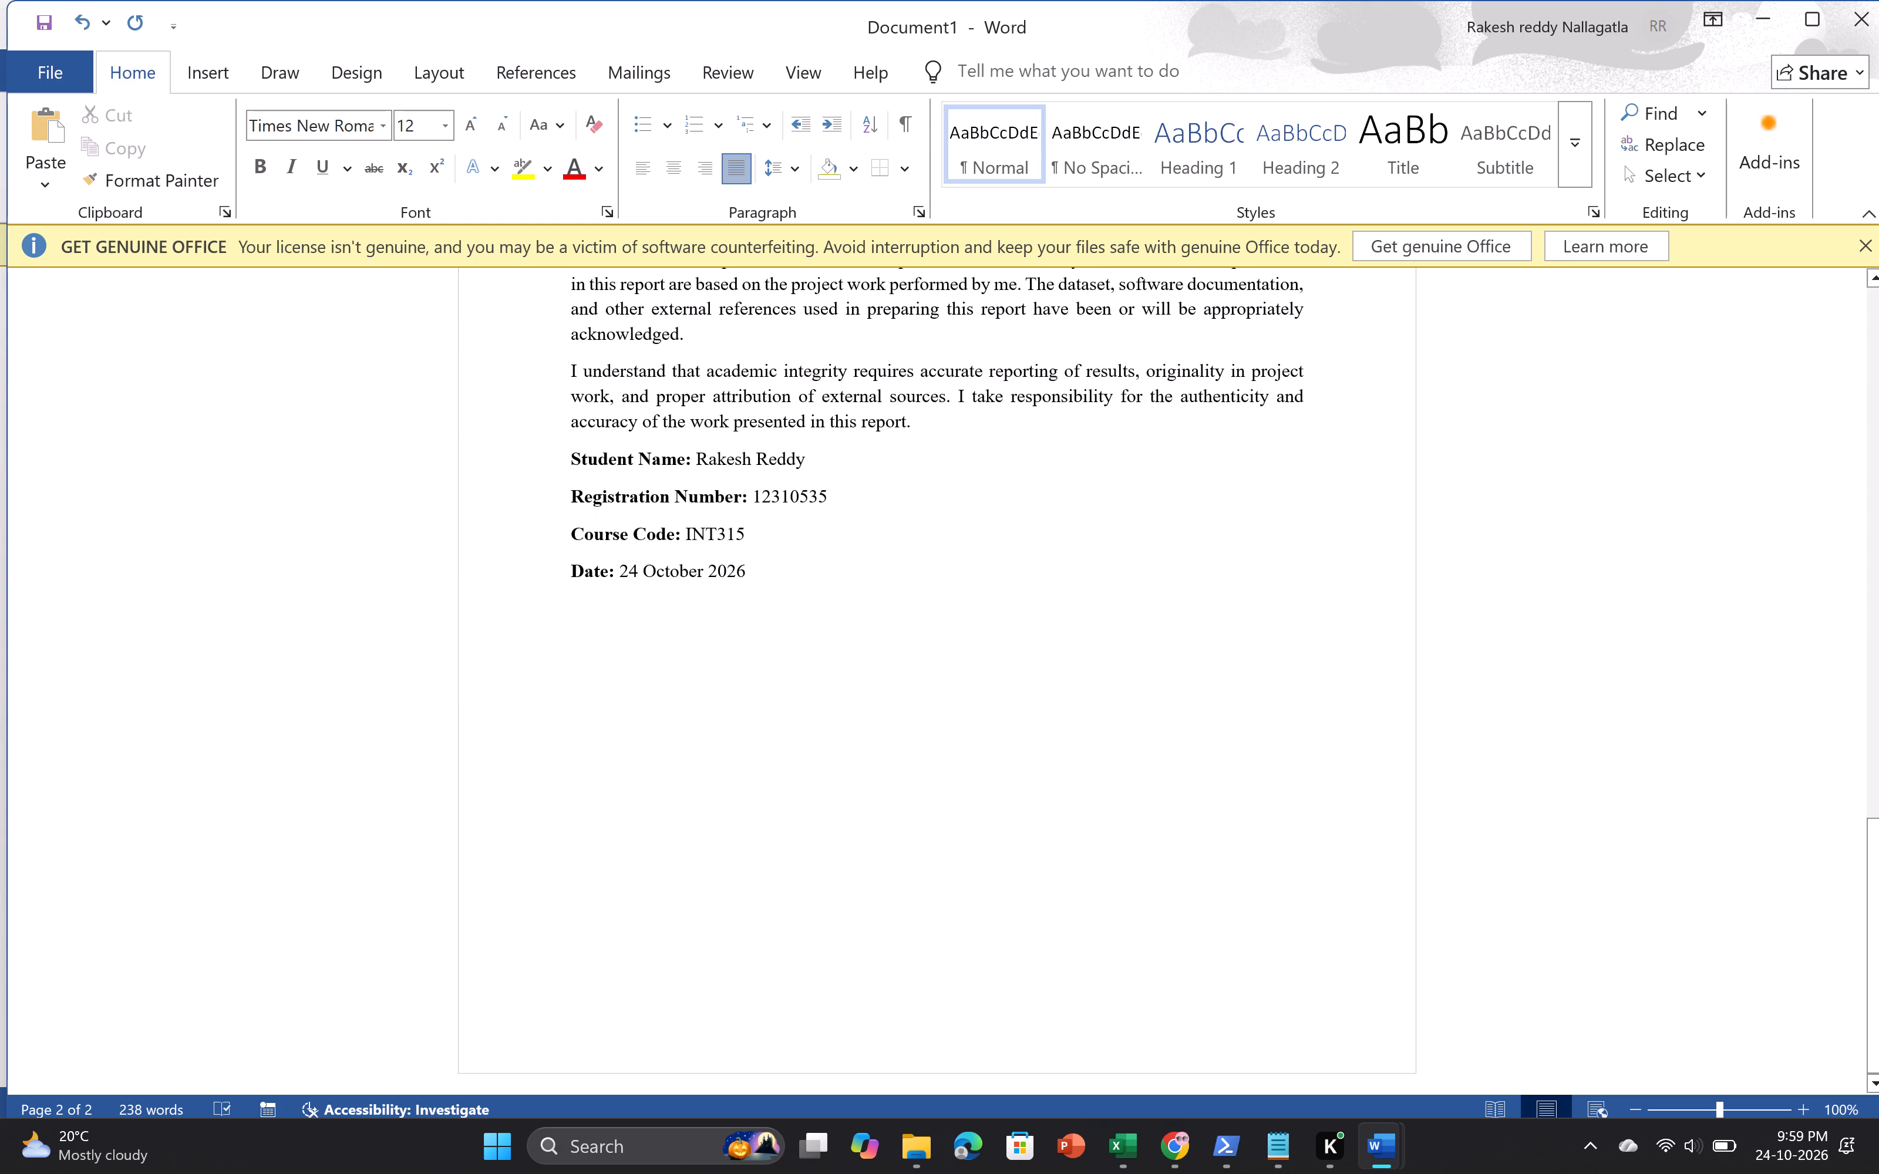
key(Up)
key(Up)
key(Up)
key(Up)
scroll(752, 817, up, 3)
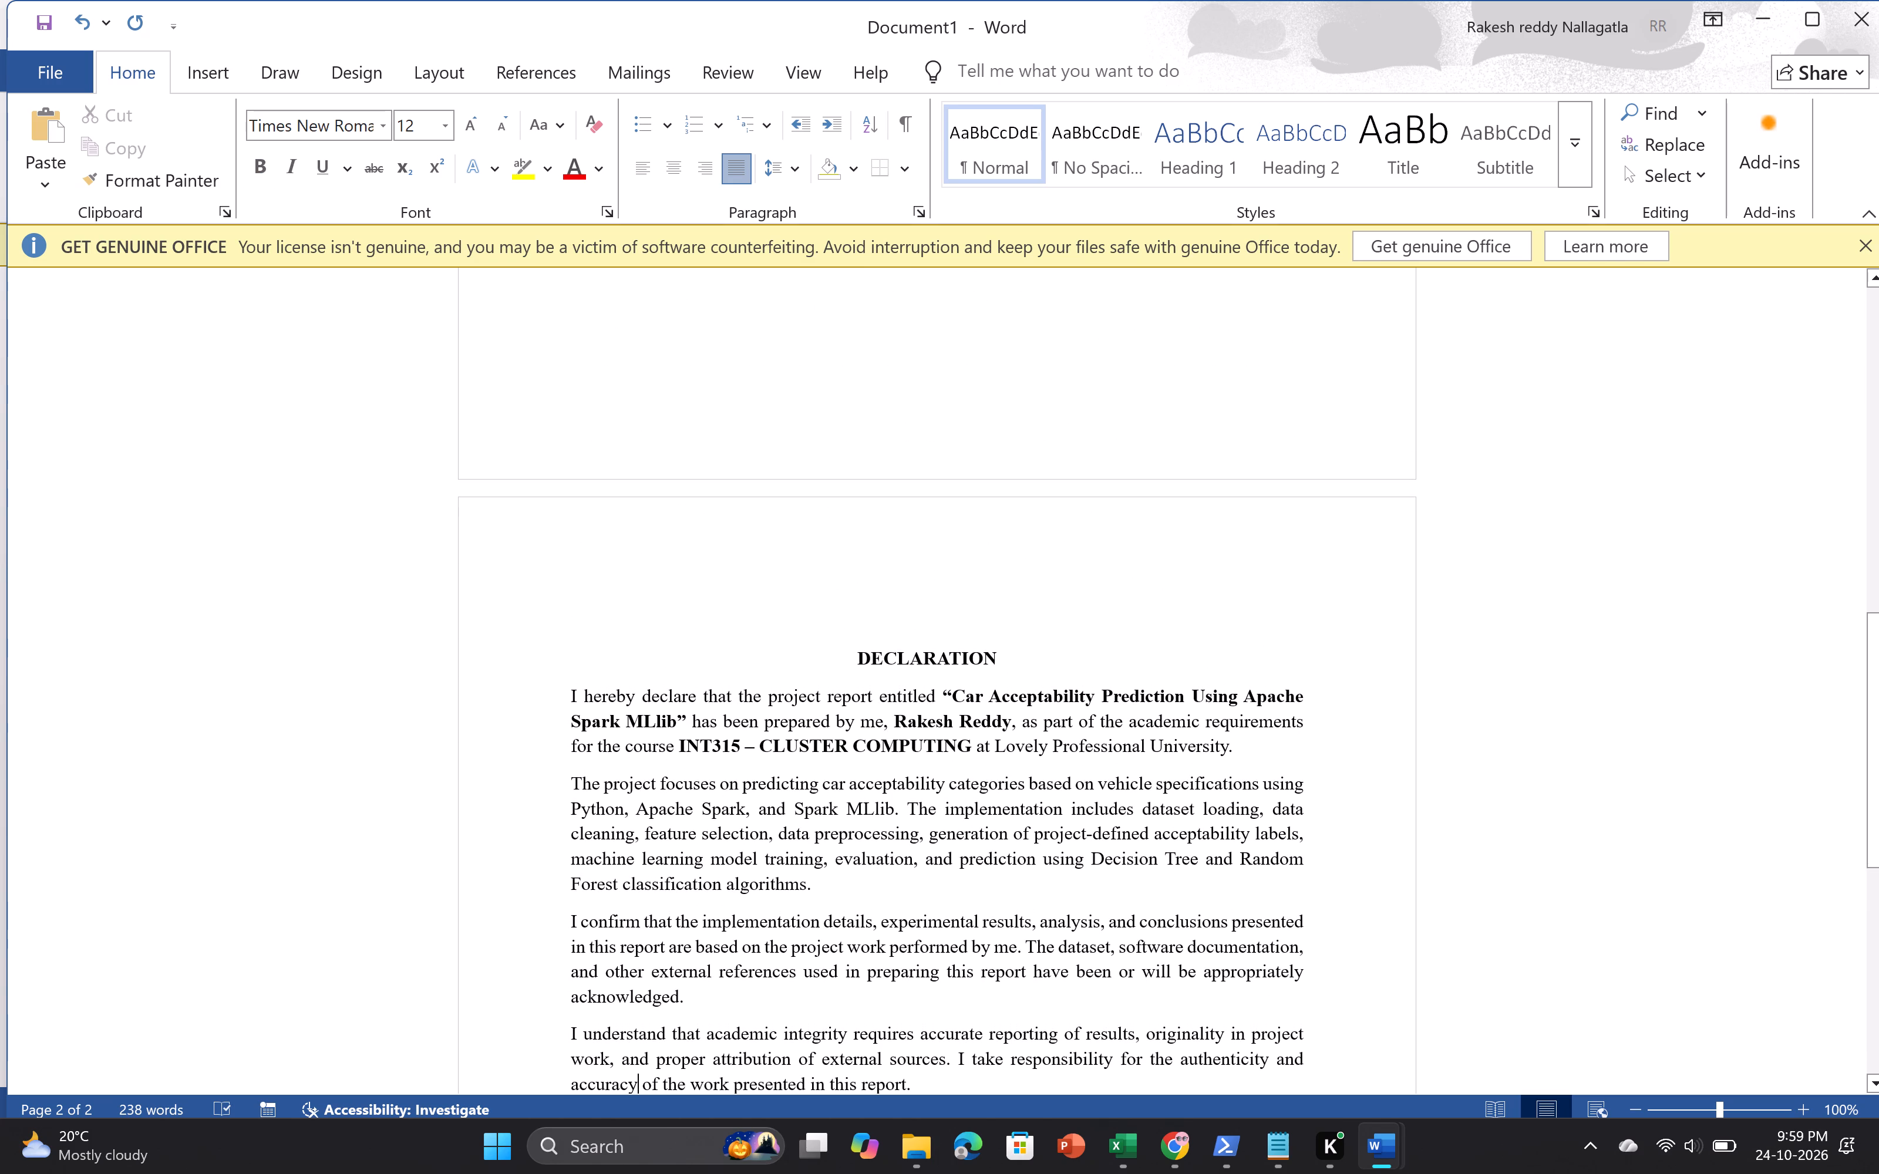
click(851, 662)
key(Return)
key(Return)
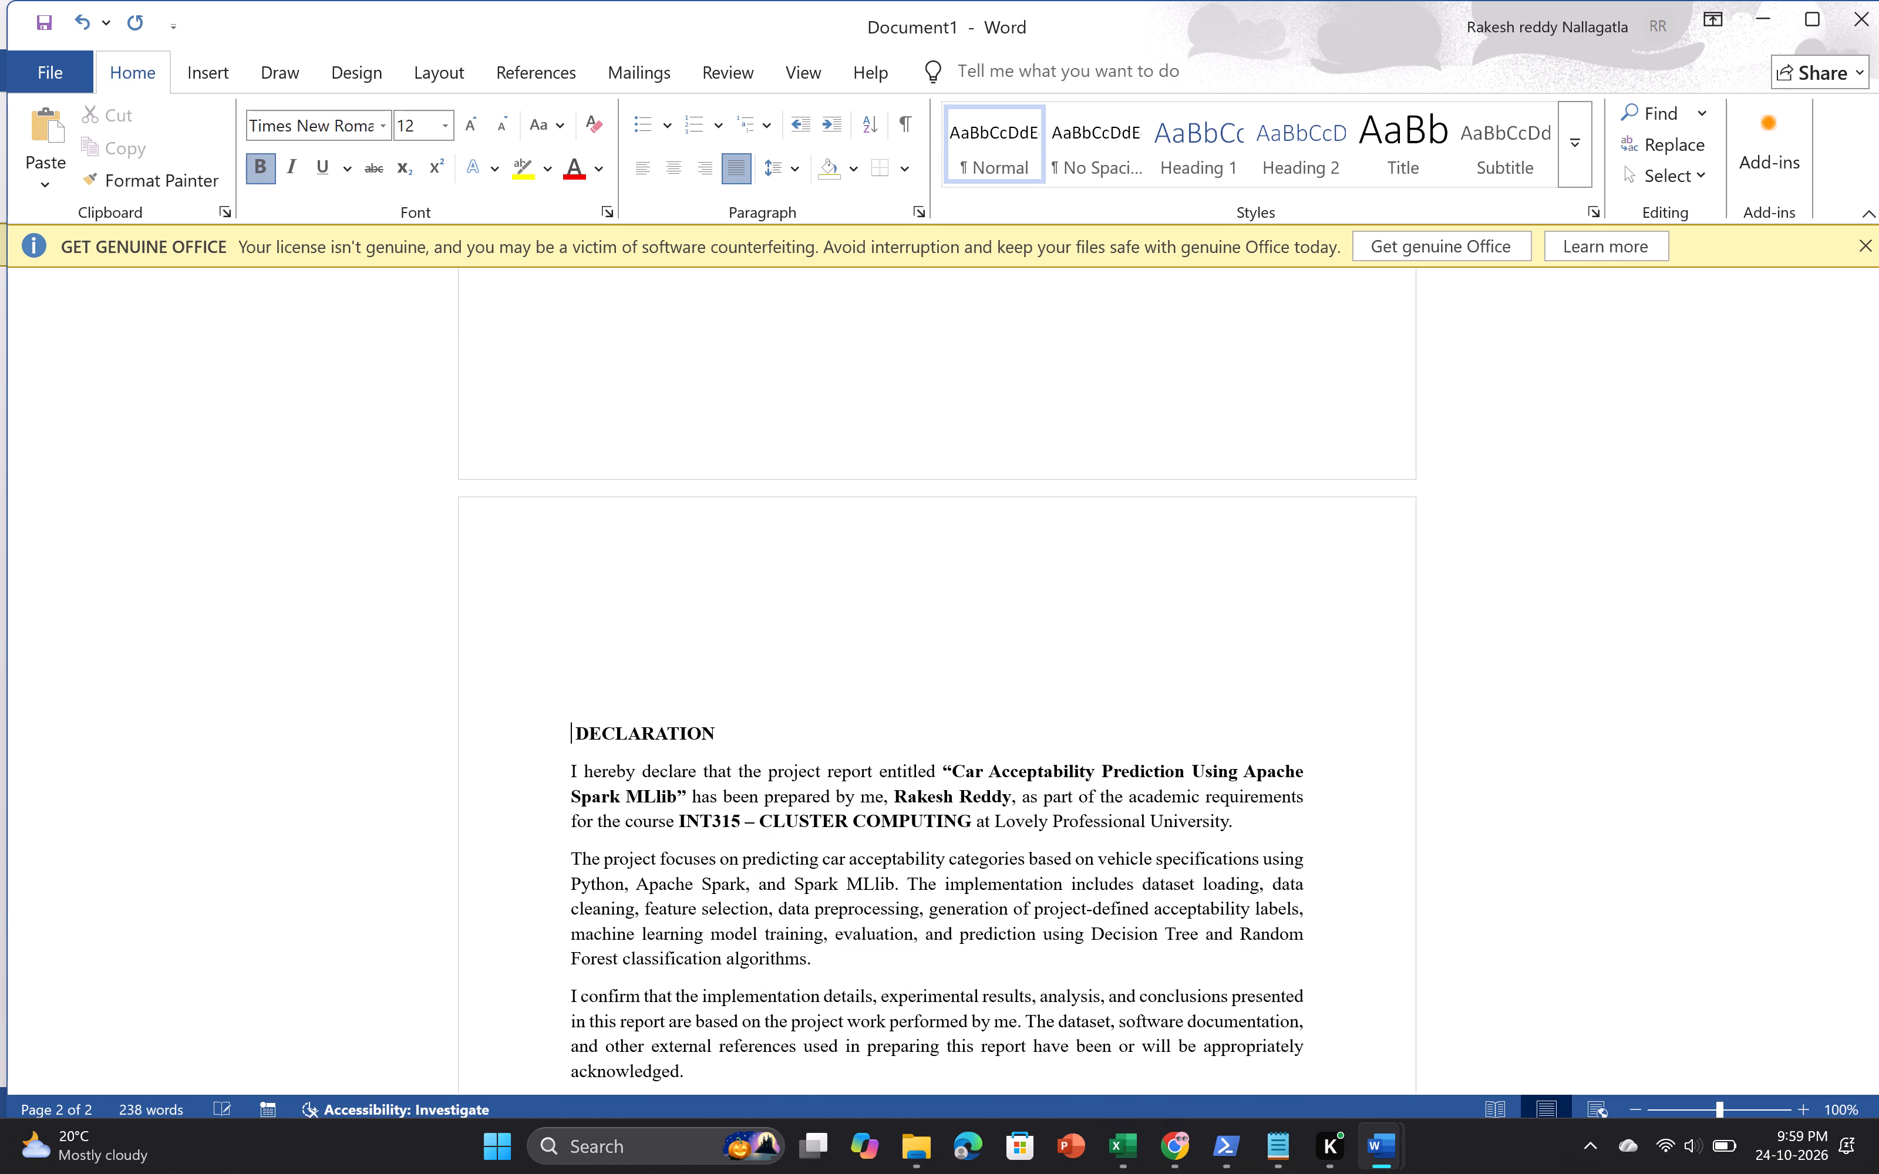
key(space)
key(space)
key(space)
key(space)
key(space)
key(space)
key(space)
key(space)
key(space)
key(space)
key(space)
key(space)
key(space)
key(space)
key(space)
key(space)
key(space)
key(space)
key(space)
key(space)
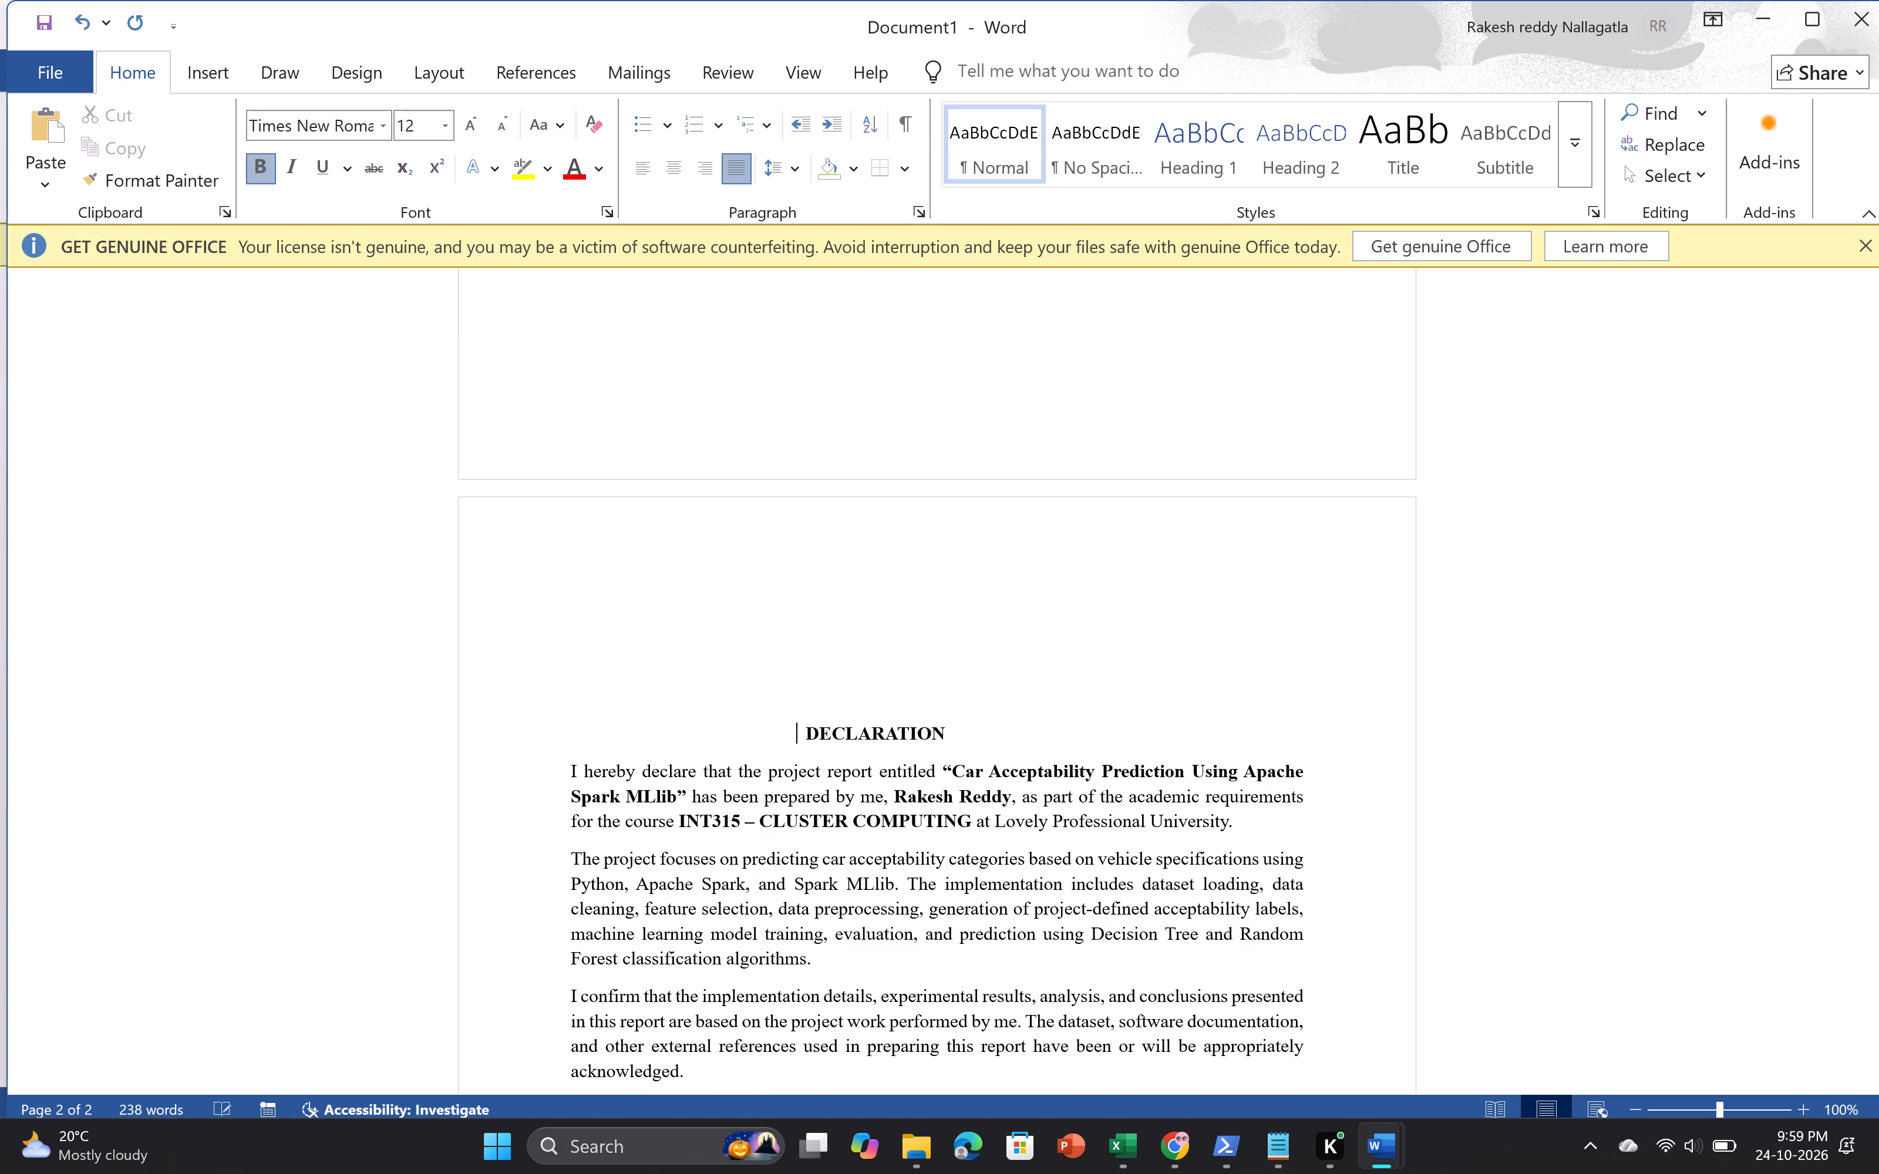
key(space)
Add blank lines after the Declaration's date line until a new third page starts.
scroll(851, 662, down, 2)
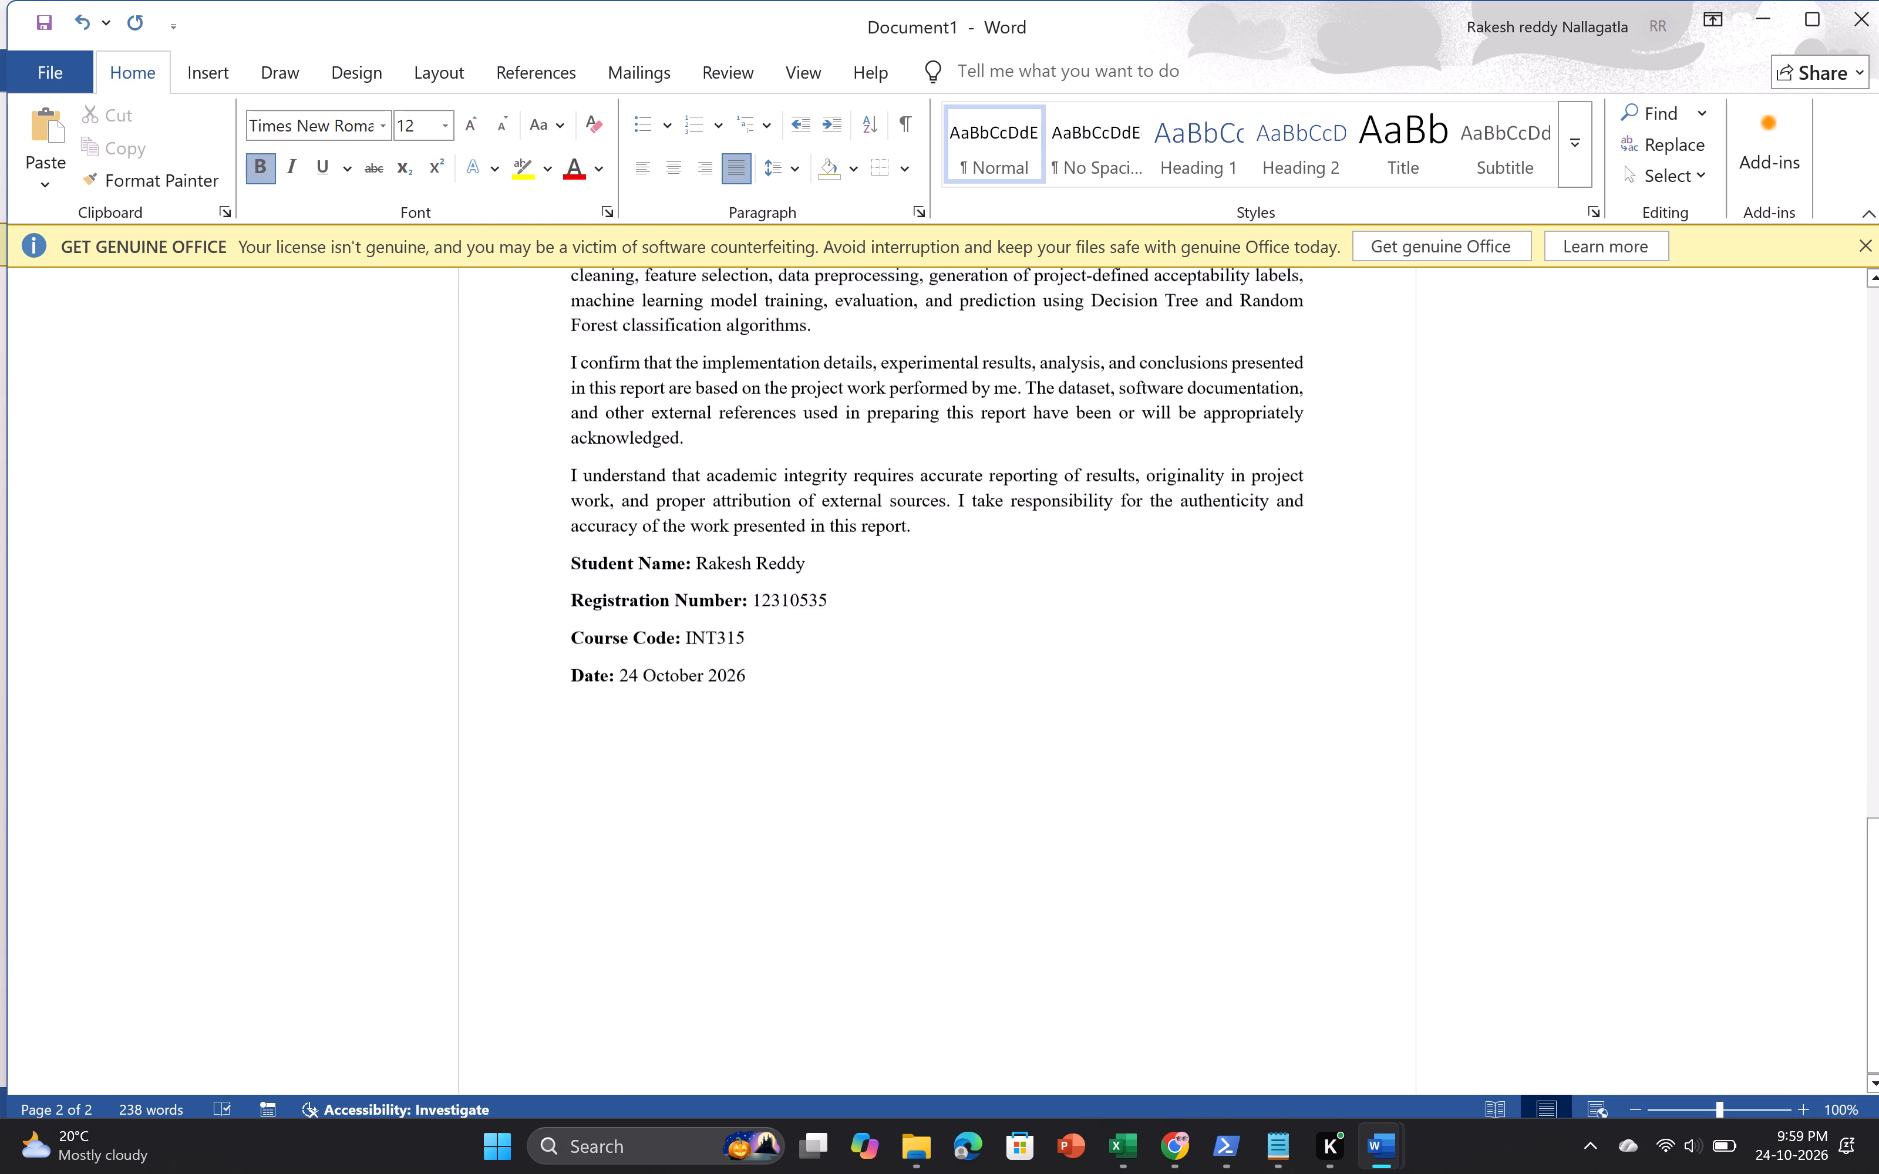
scroll(851, 662, down, 3)
click(928, 654)
key(Return)
key(Return)
key(Return)
key(Return)
key(Return)
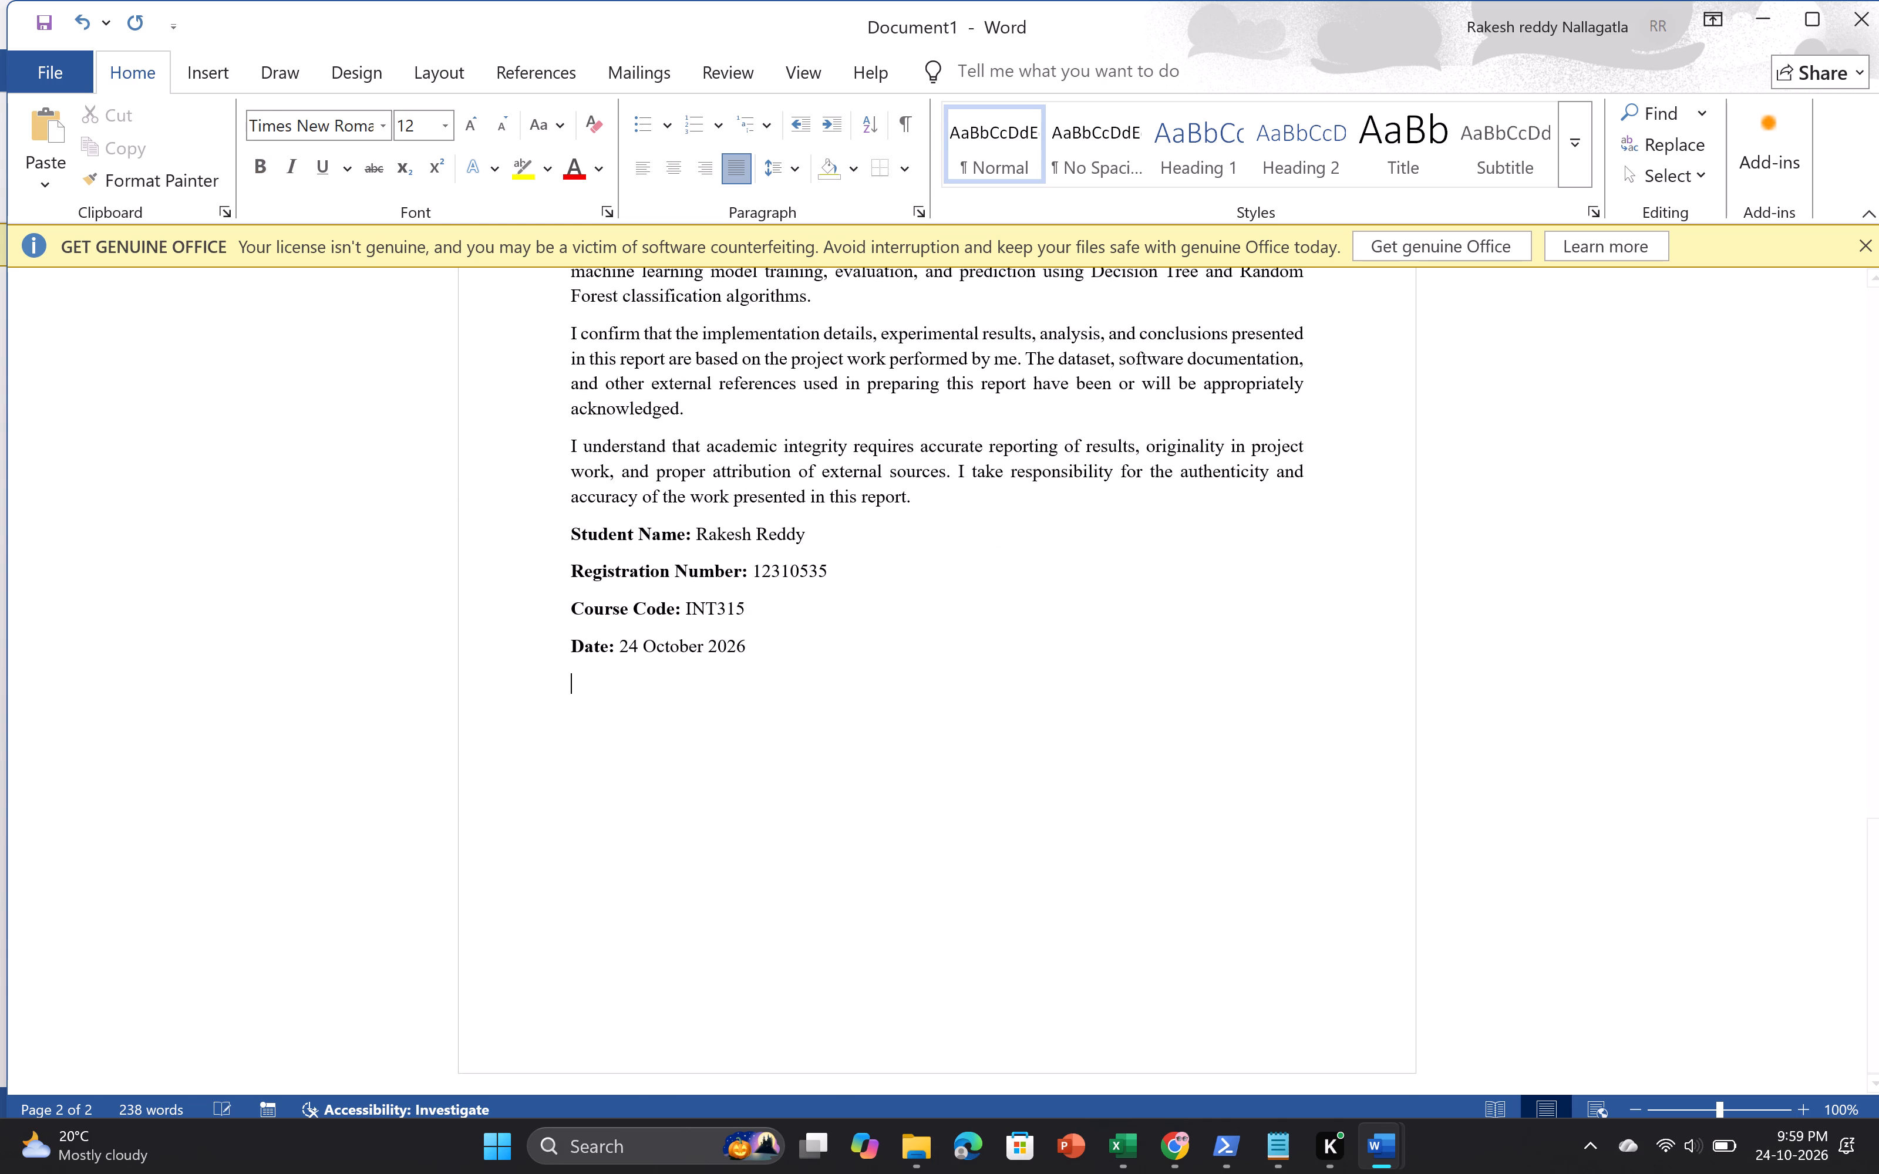
key(Return)
key(Return)
key(Return)
key(Return)
key(Return)
key(Return)
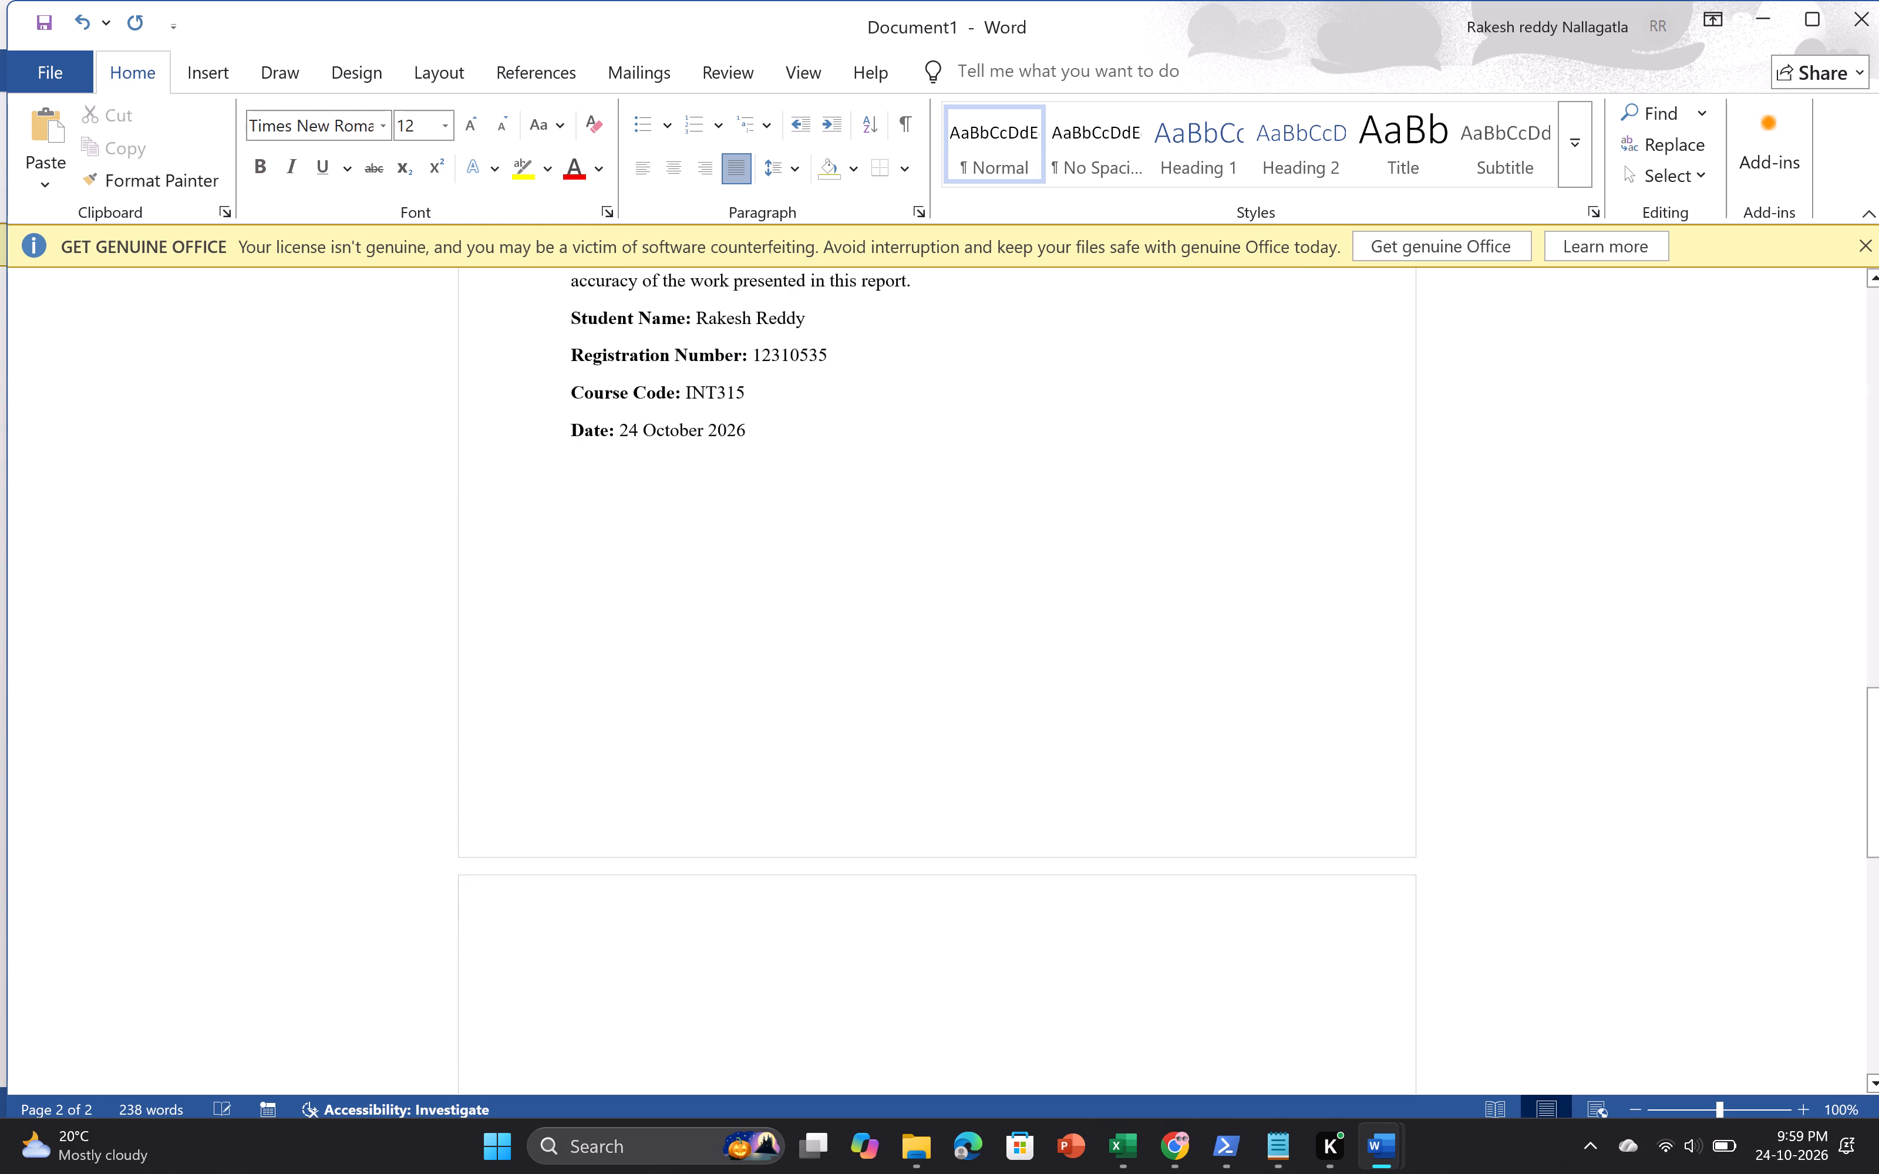
Copy the whole Acknowledgement section, heading through date, from CSE494-Project-Report.docx and paste it on Document1's new third page.
key(alt+Tab)
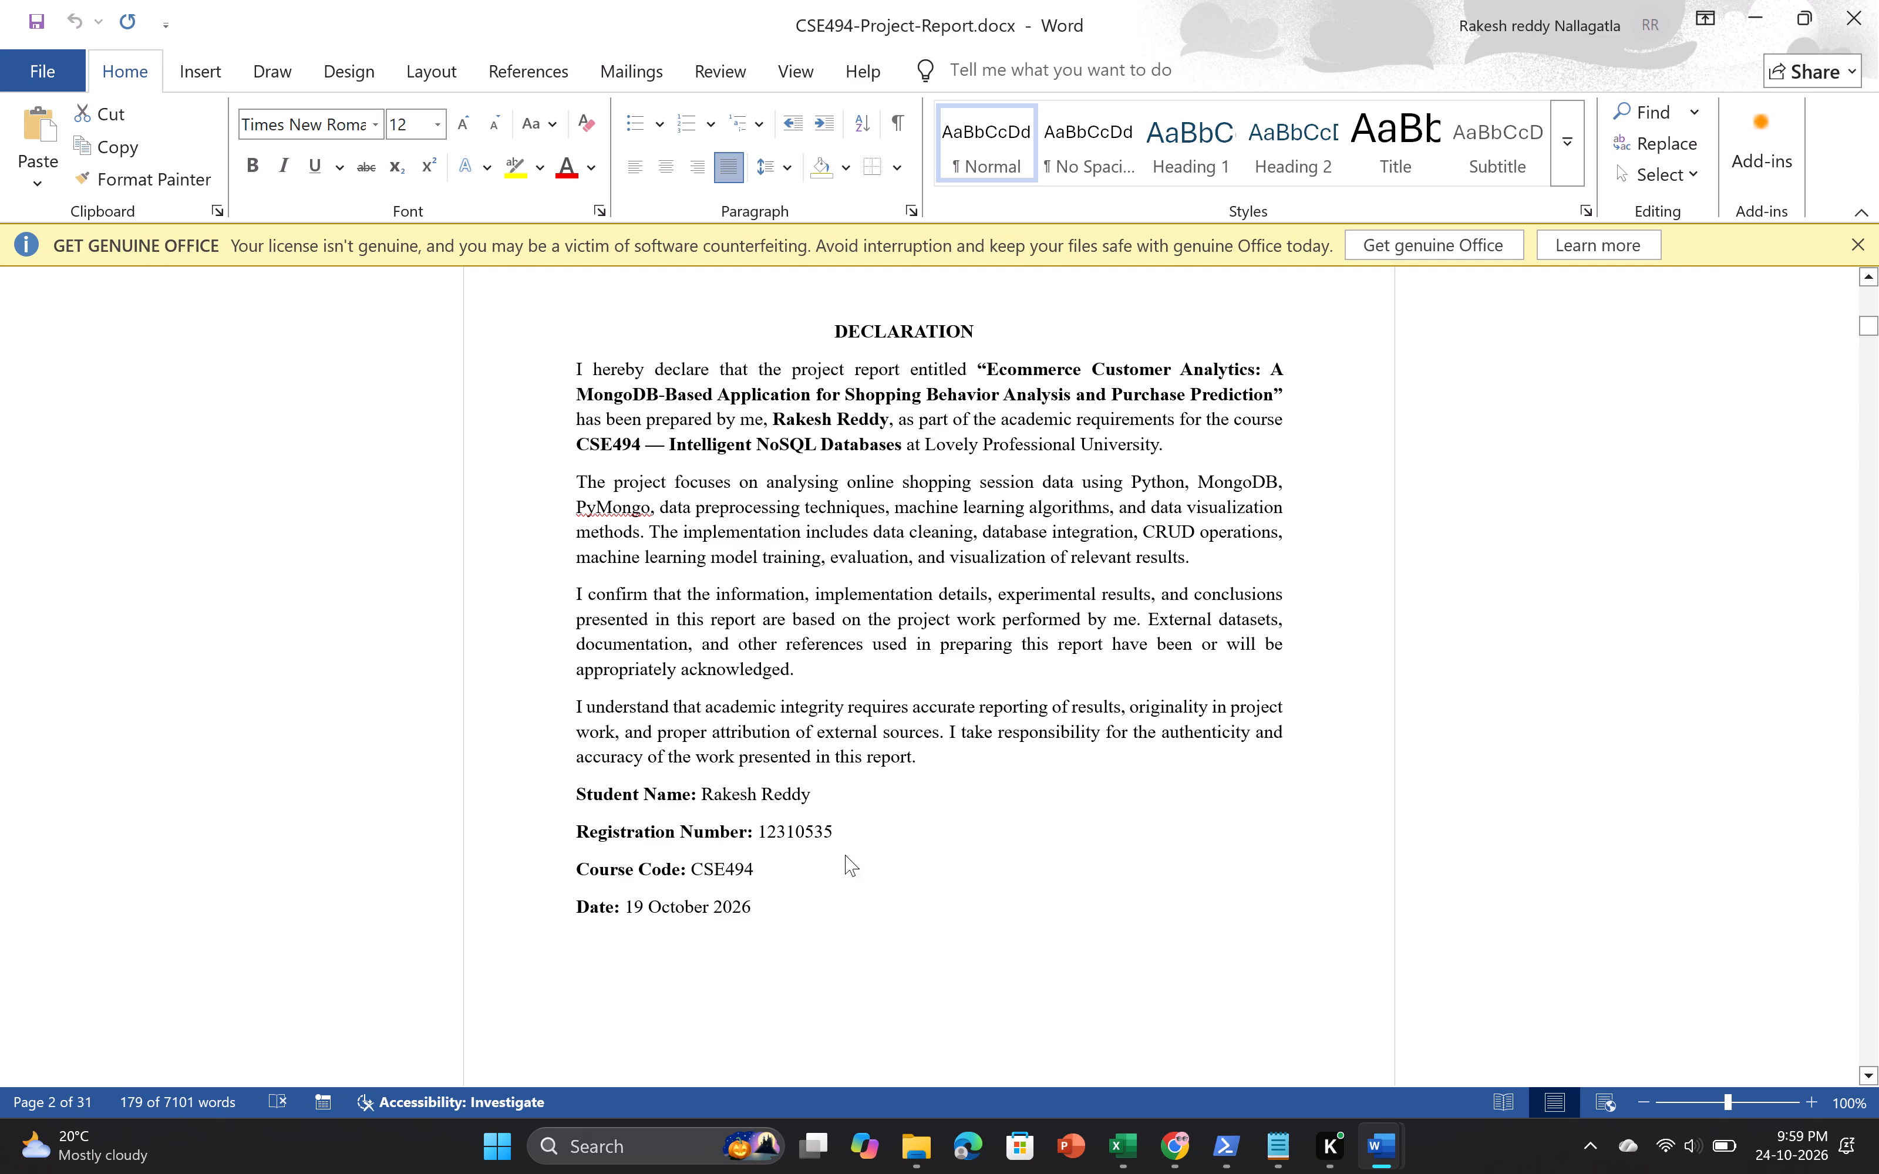
scroll(839, 871, down, 4)
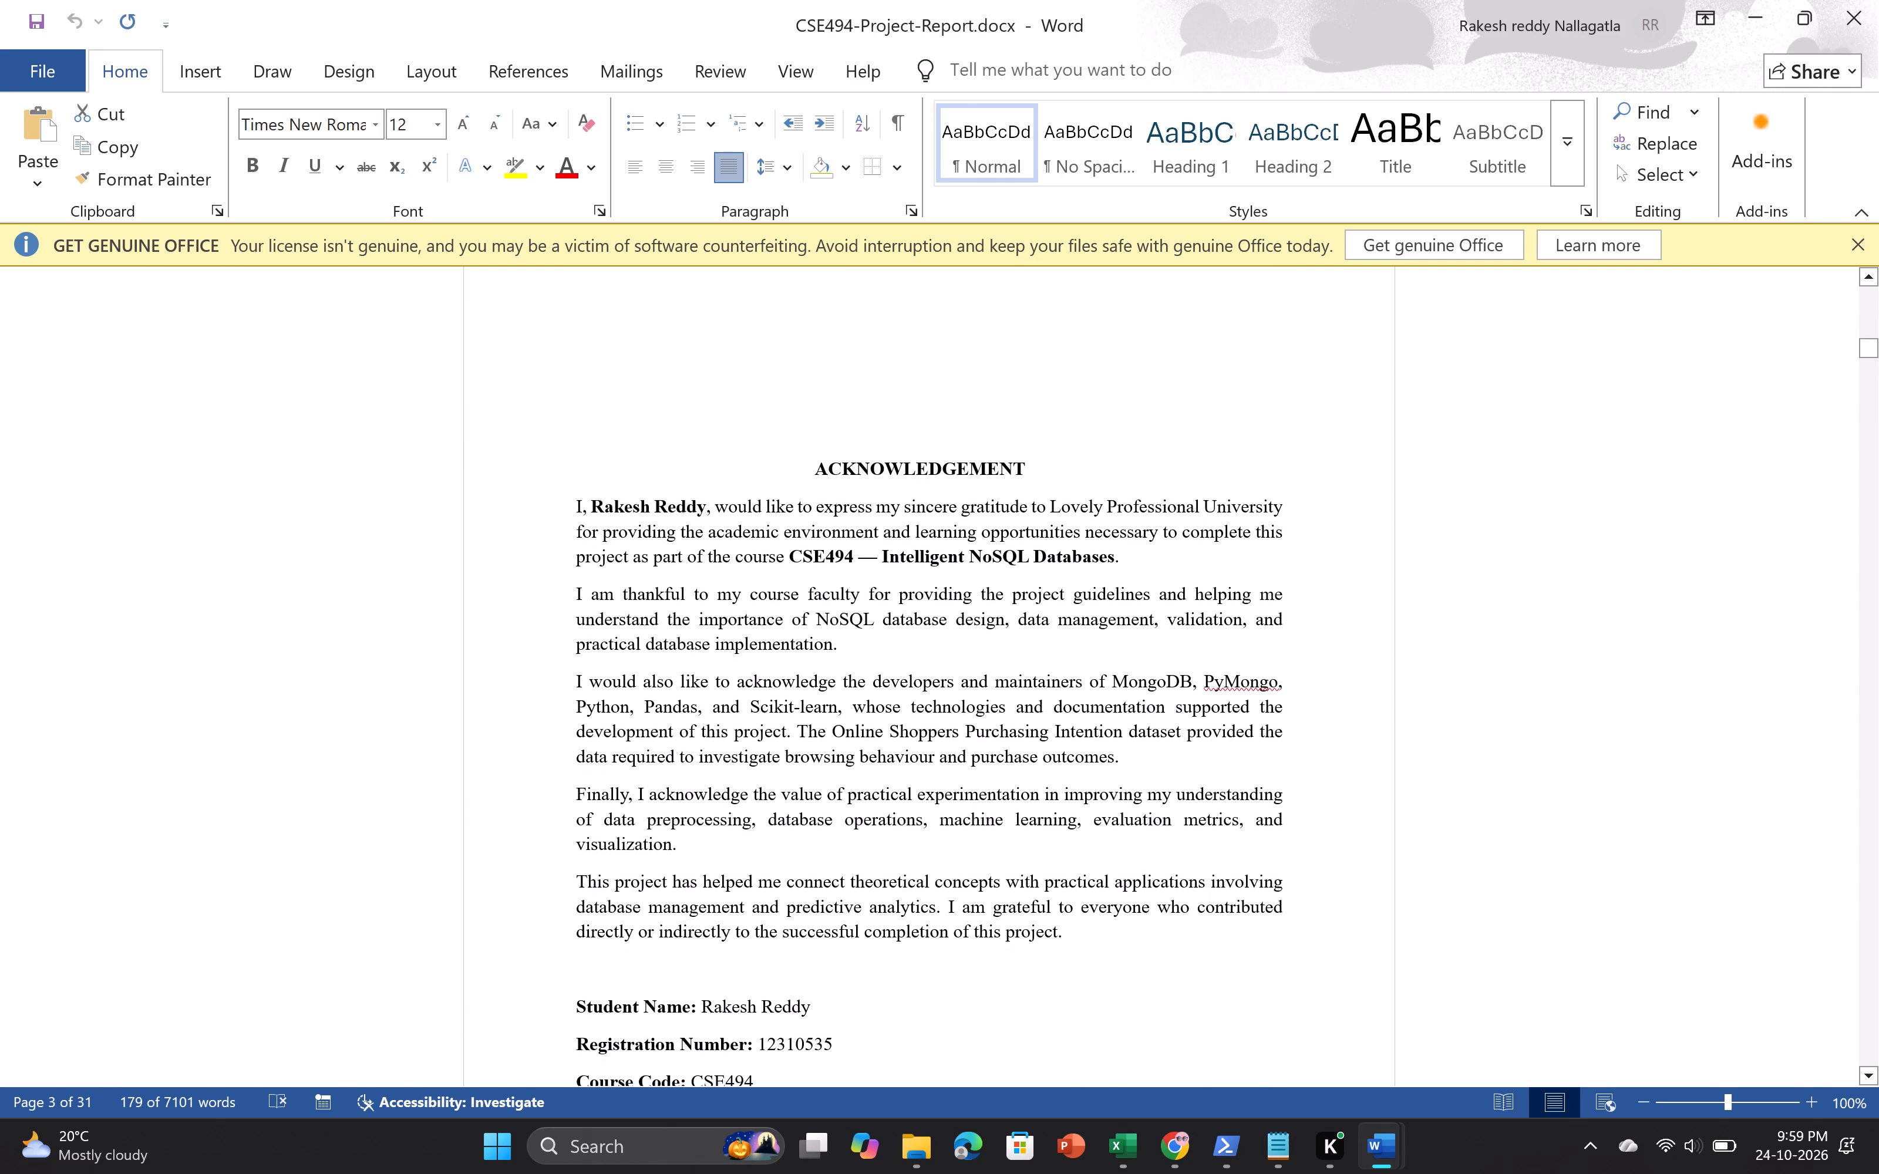
scroll(810, 464, down, 1)
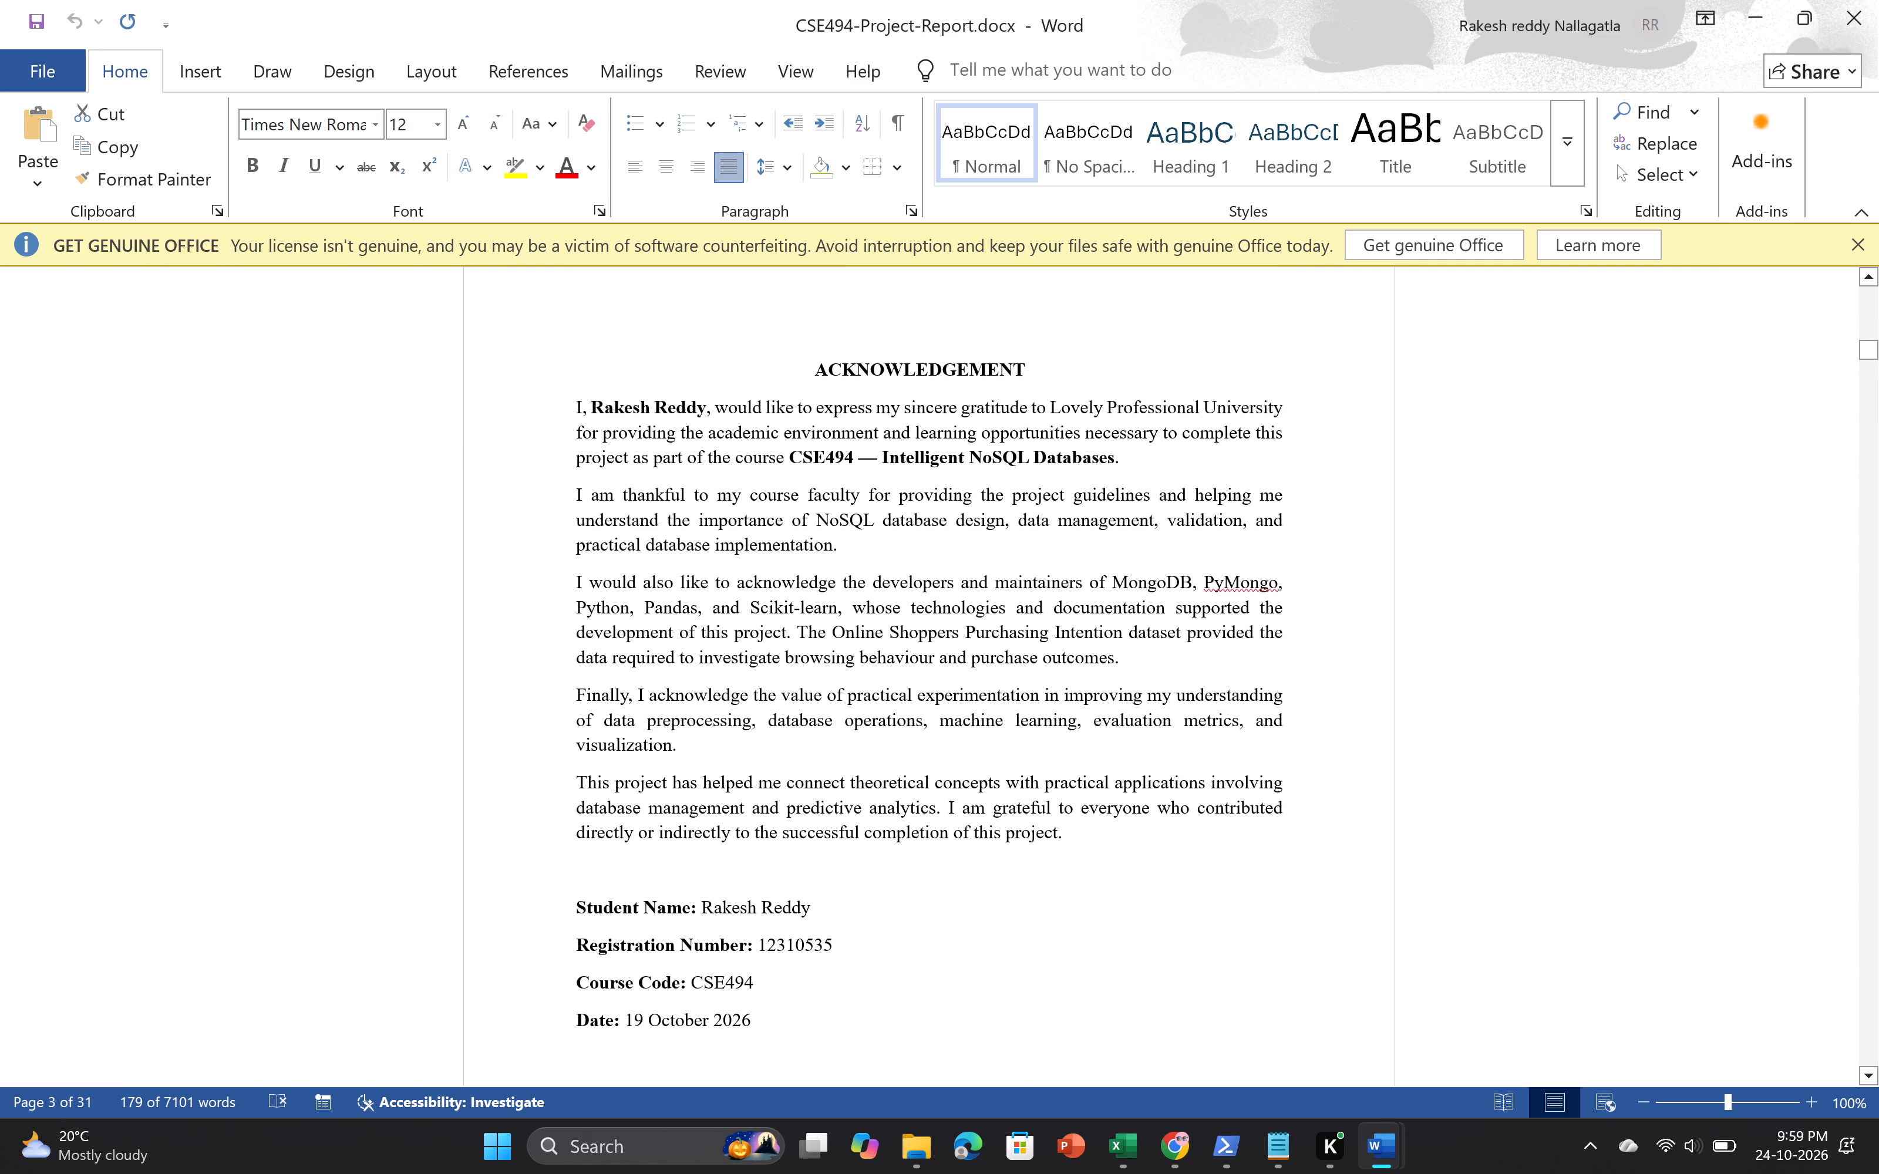
drag(570, 406, 884, 656)
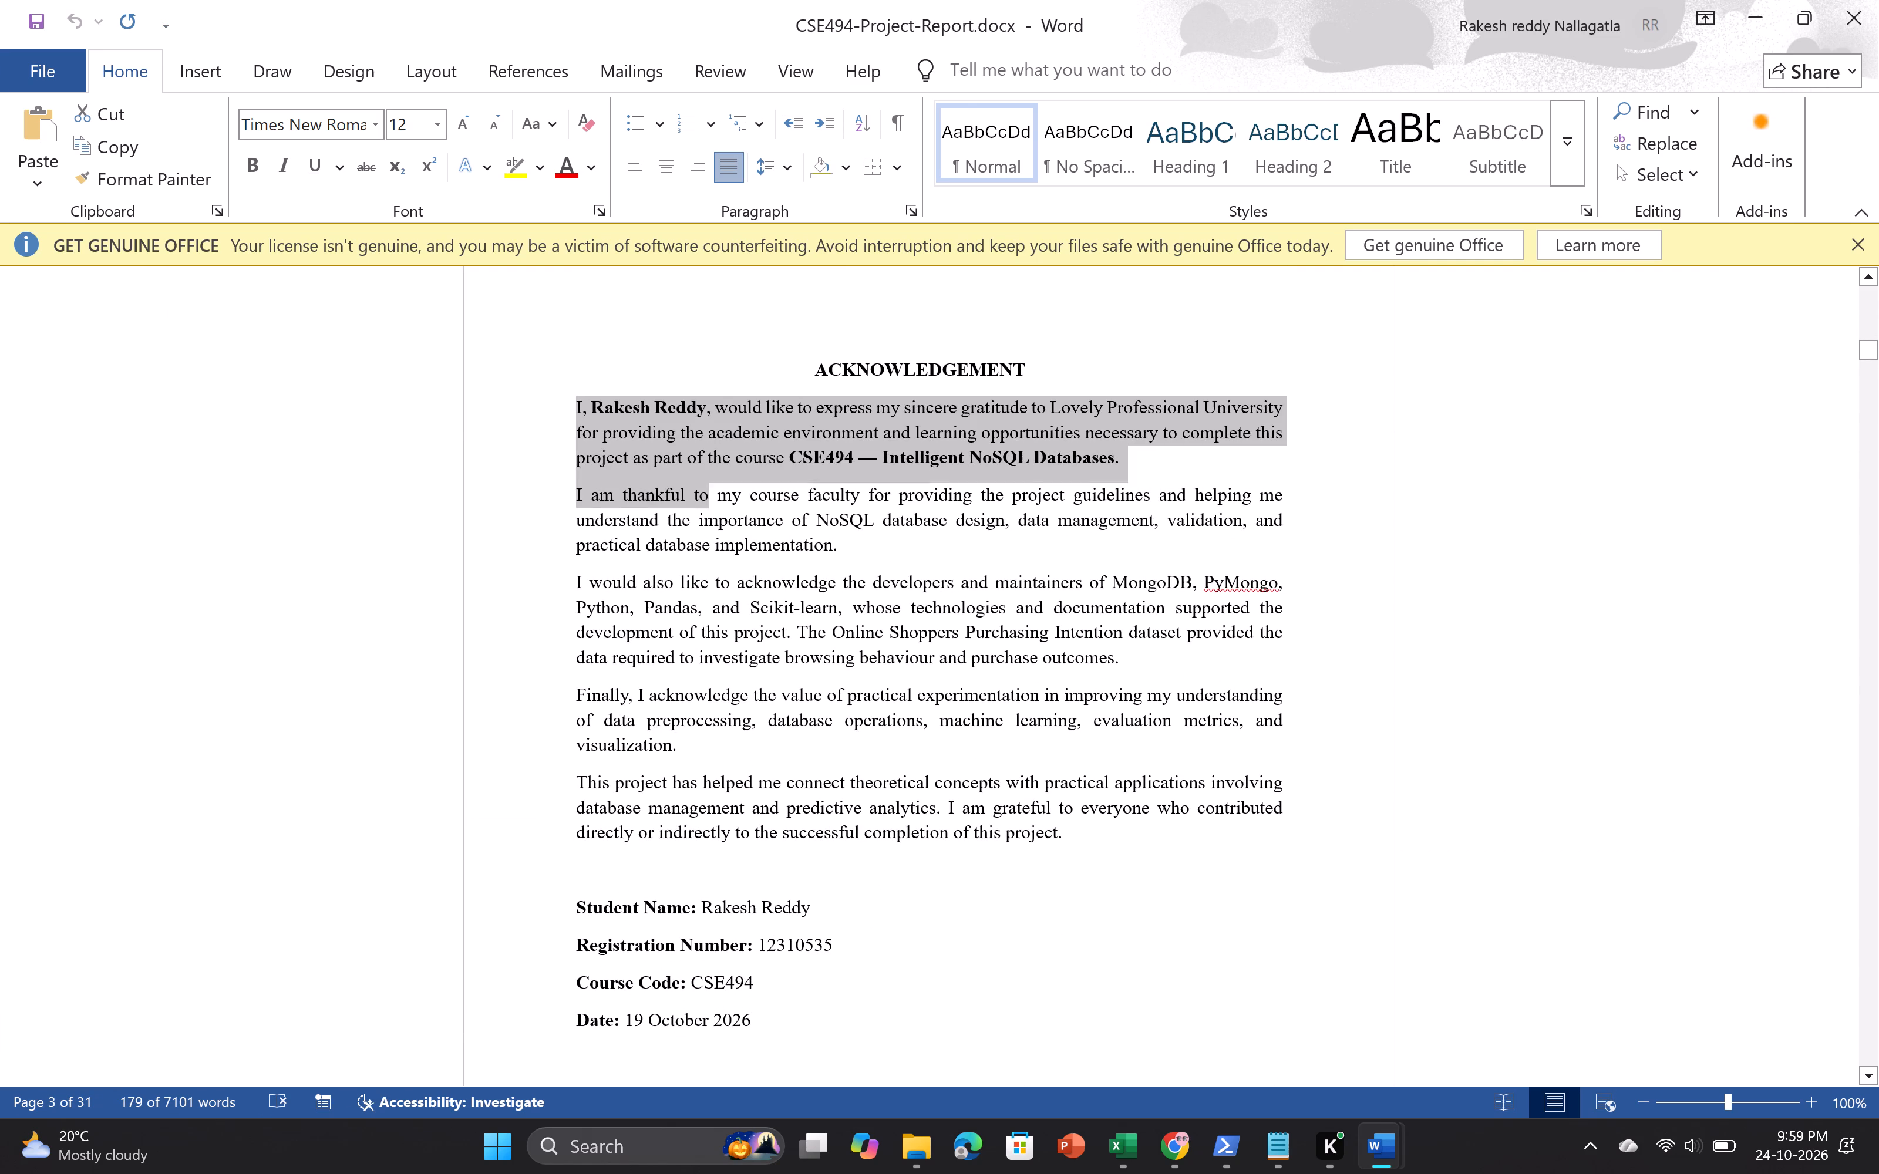
drag(884, 656, 1074, 832)
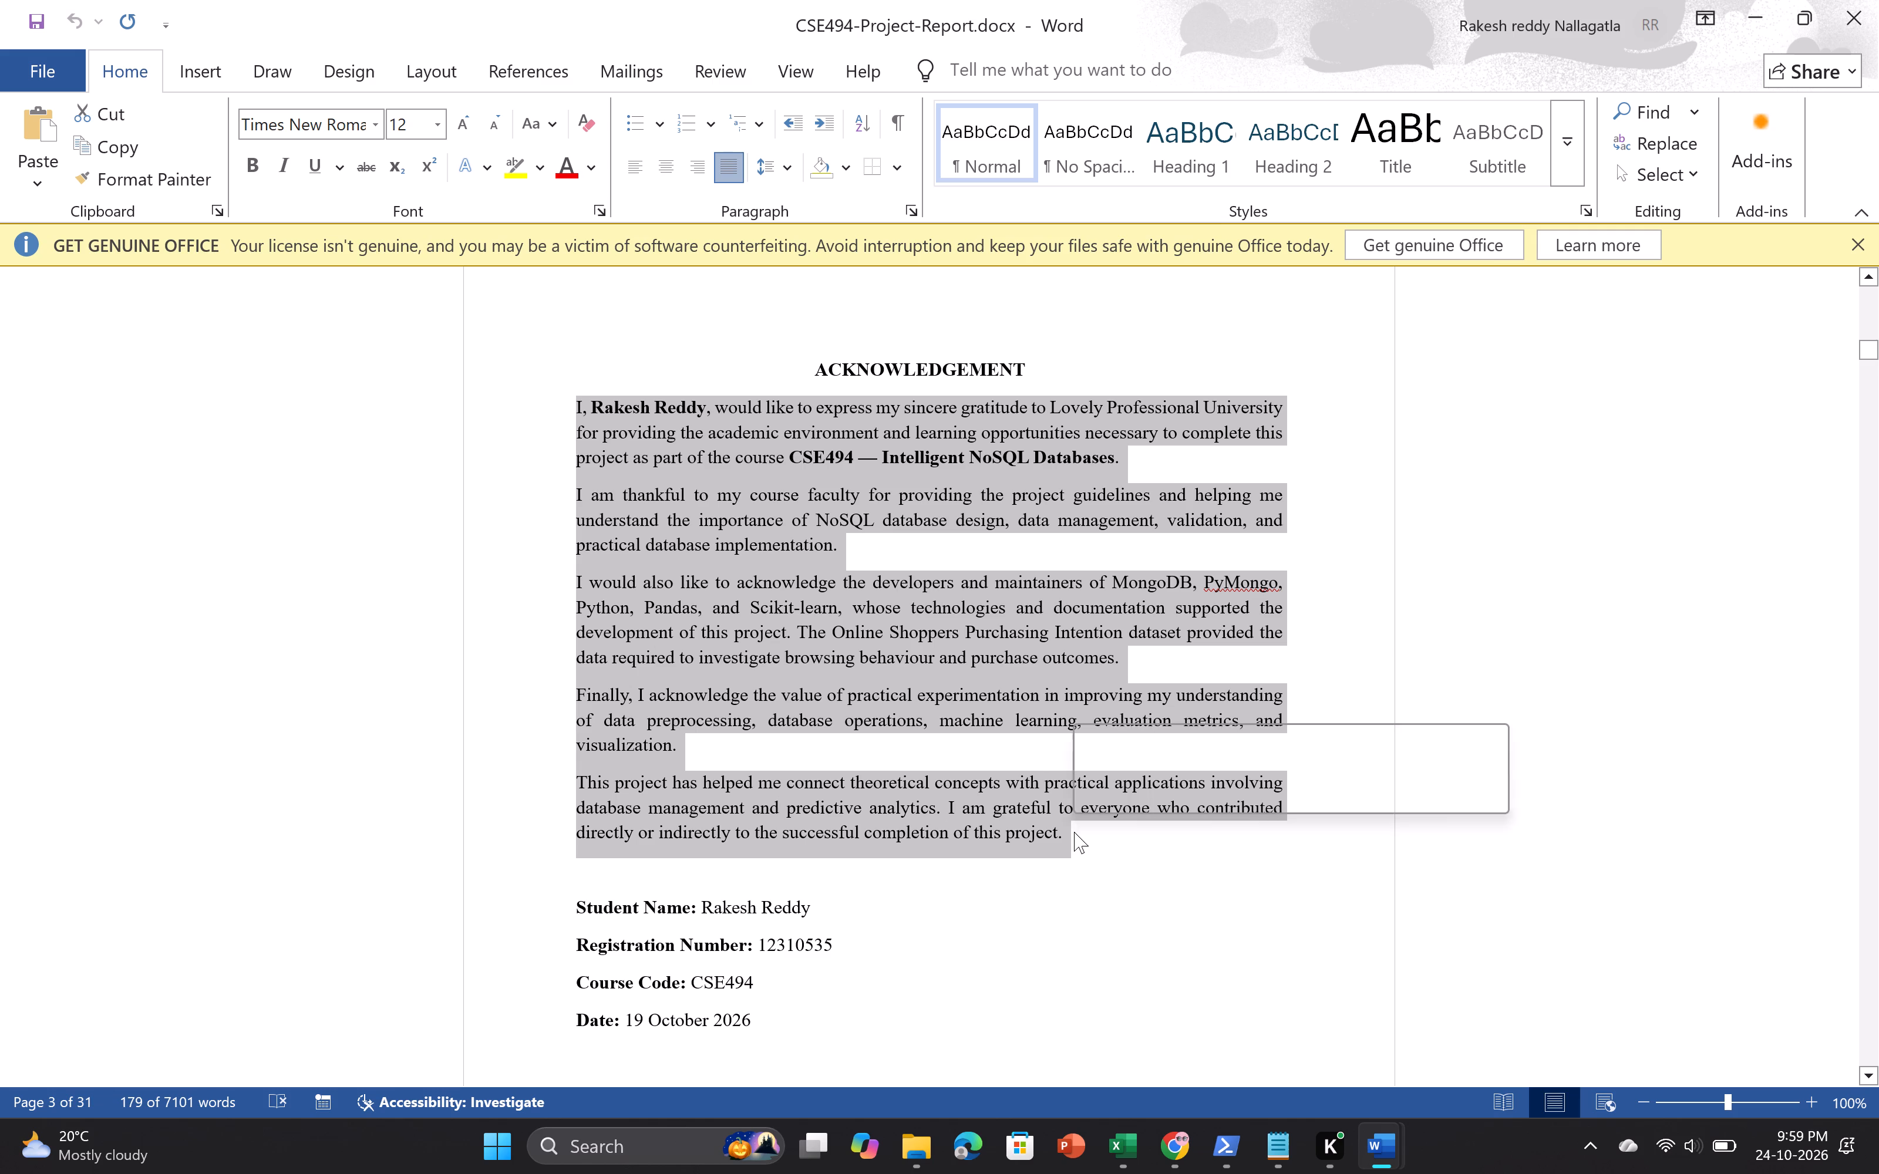
drag(814, 356, 916, 795)
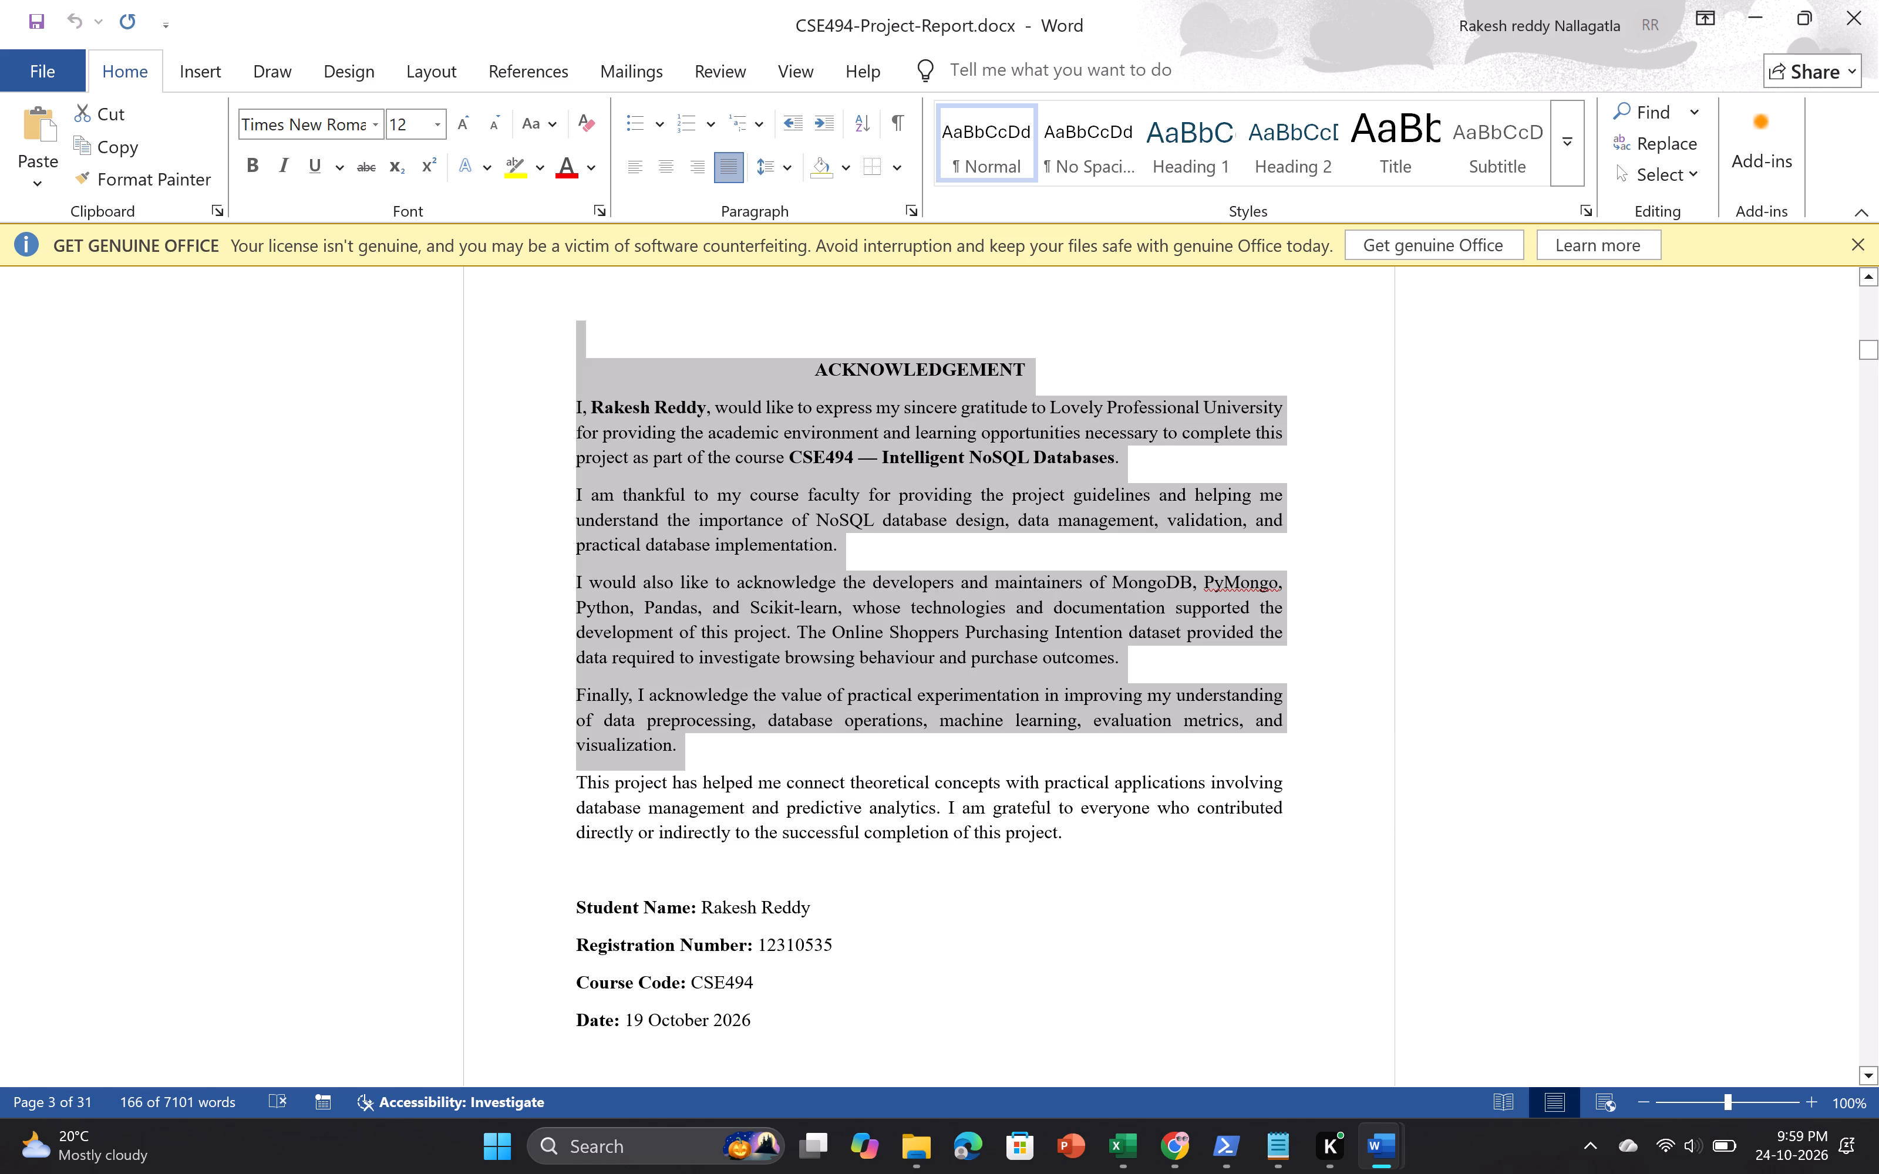
drag(916, 795, 907, 1016)
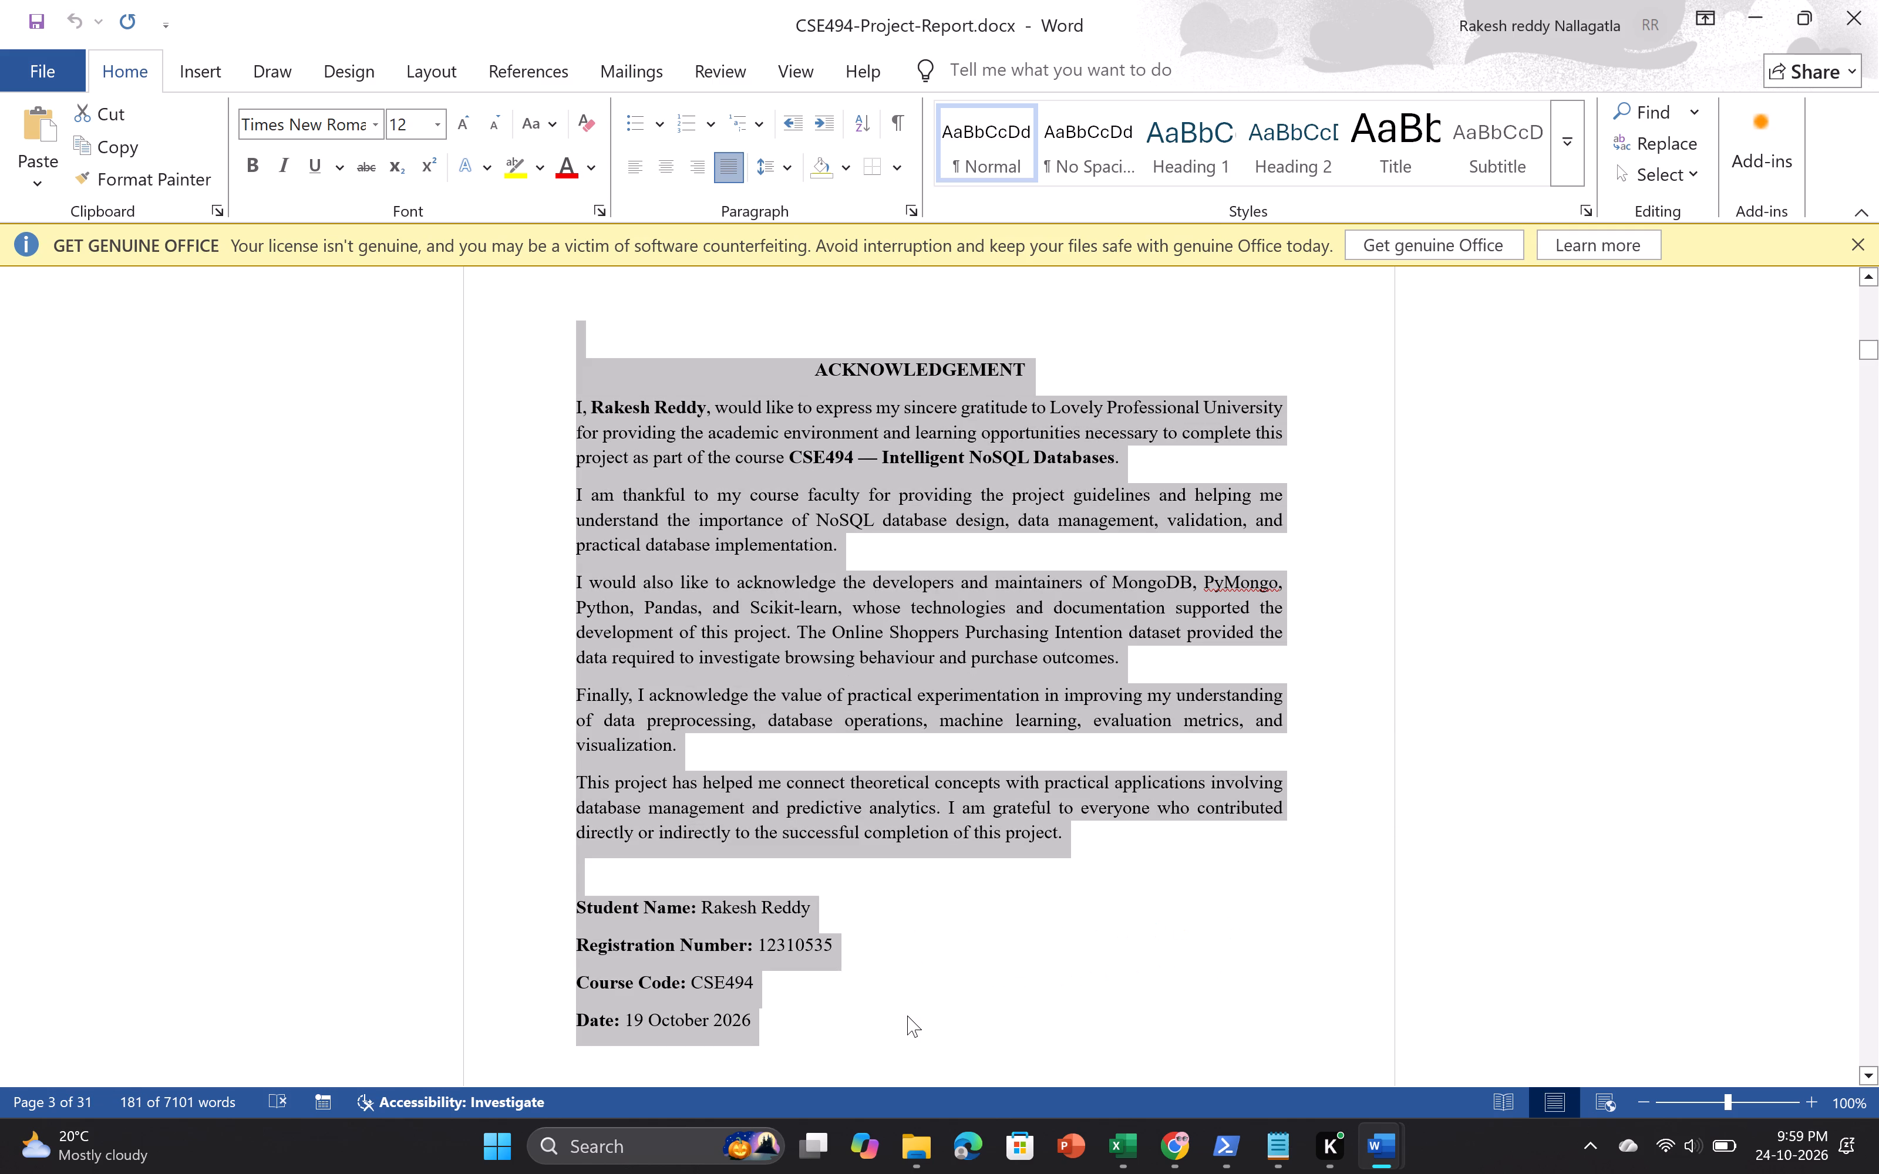
key(ctrl+c)
key(alt+Tab)
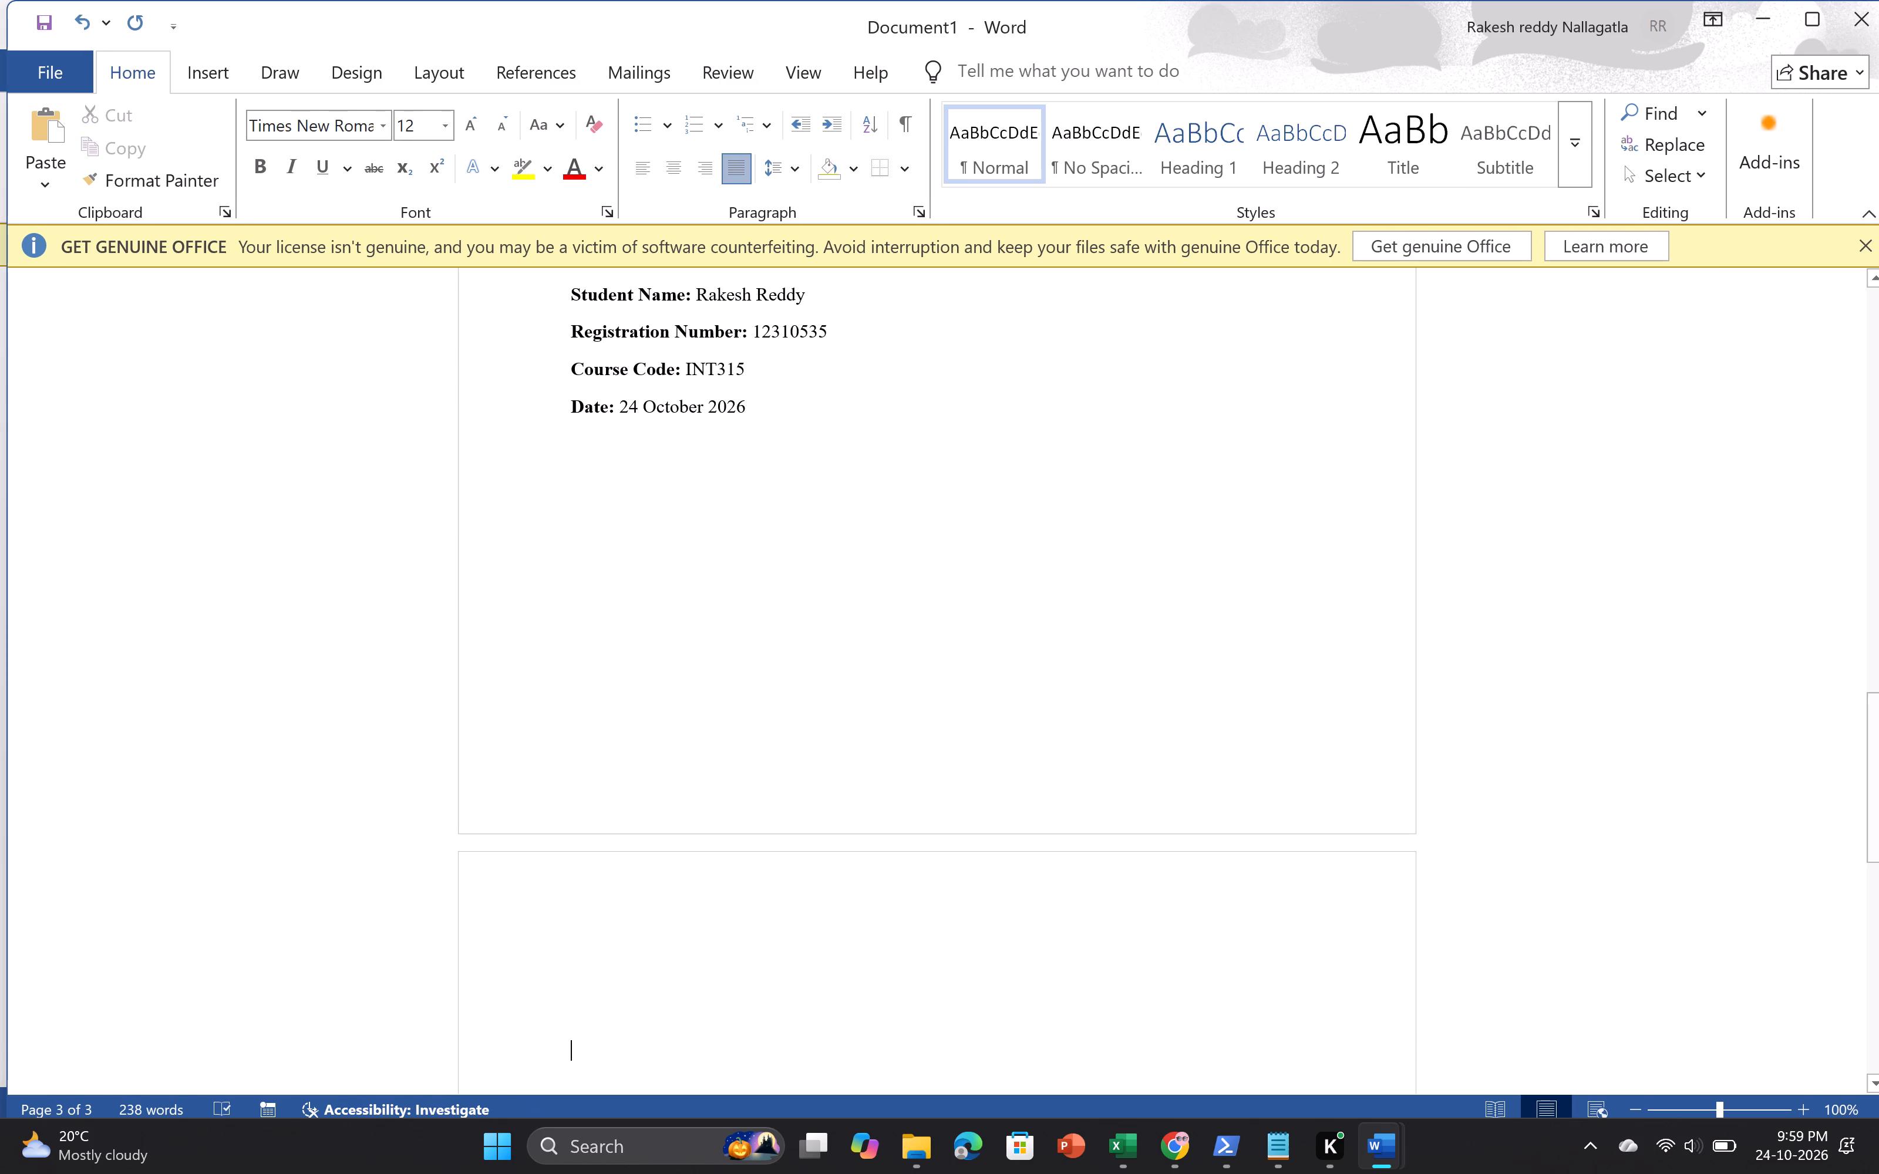
key(ctrl+v)
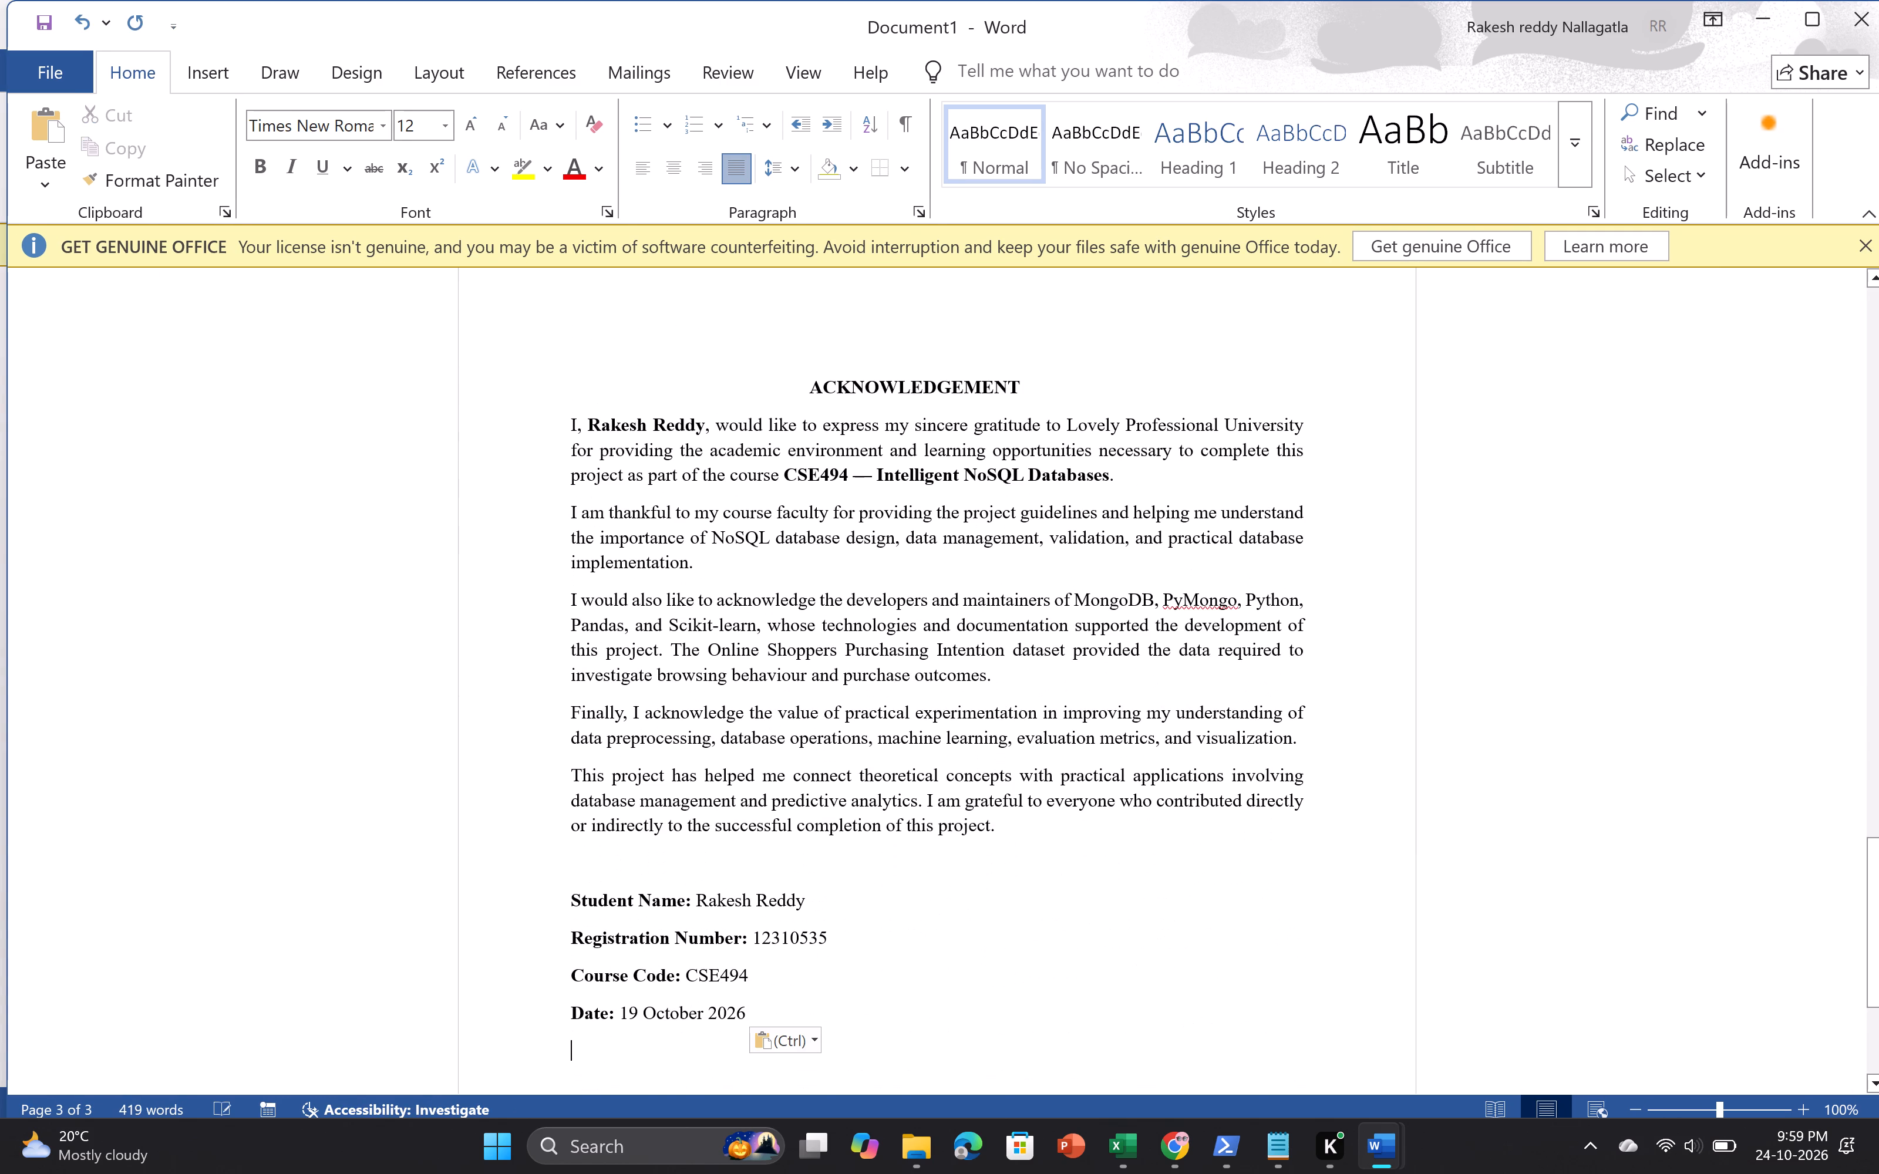
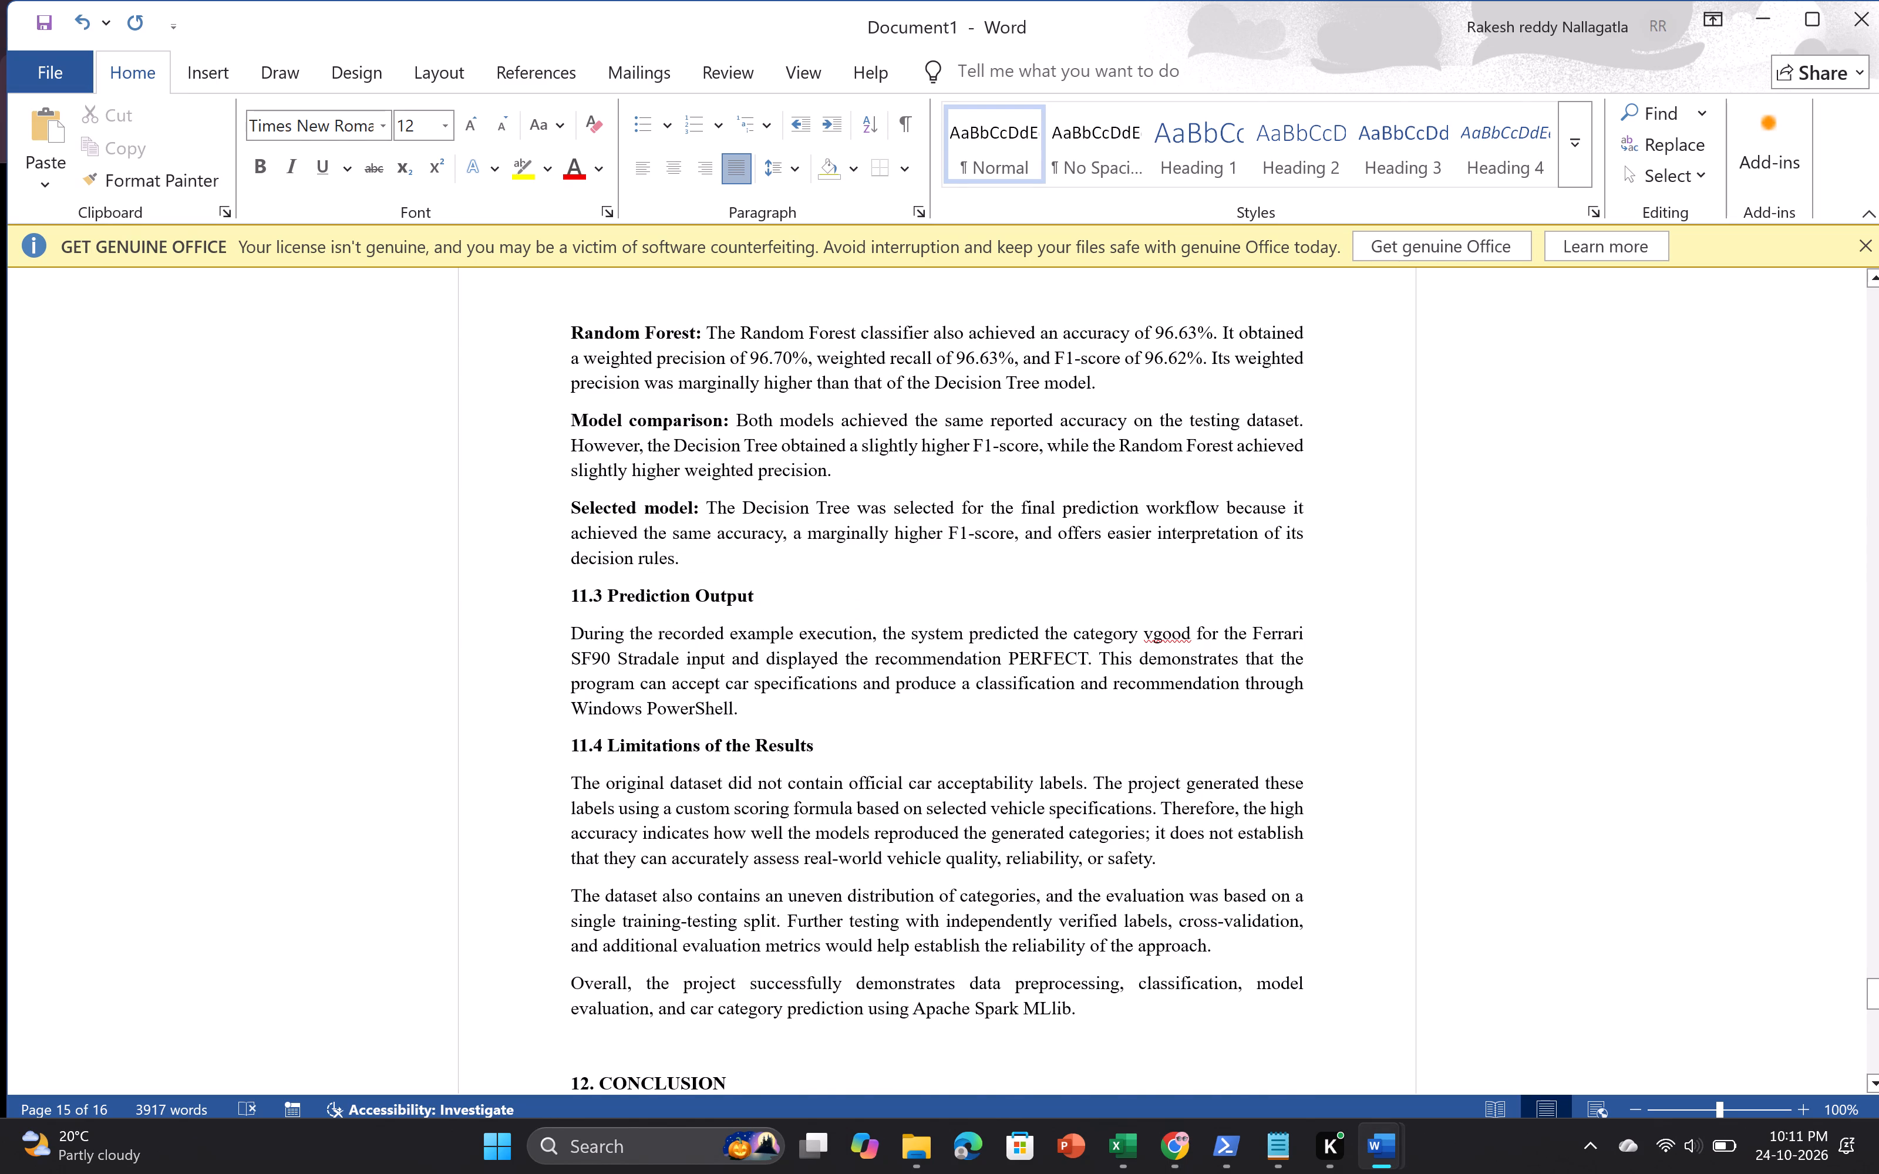
scroll(527, 648, up, 20)
scroll(527, 648, up, 6)
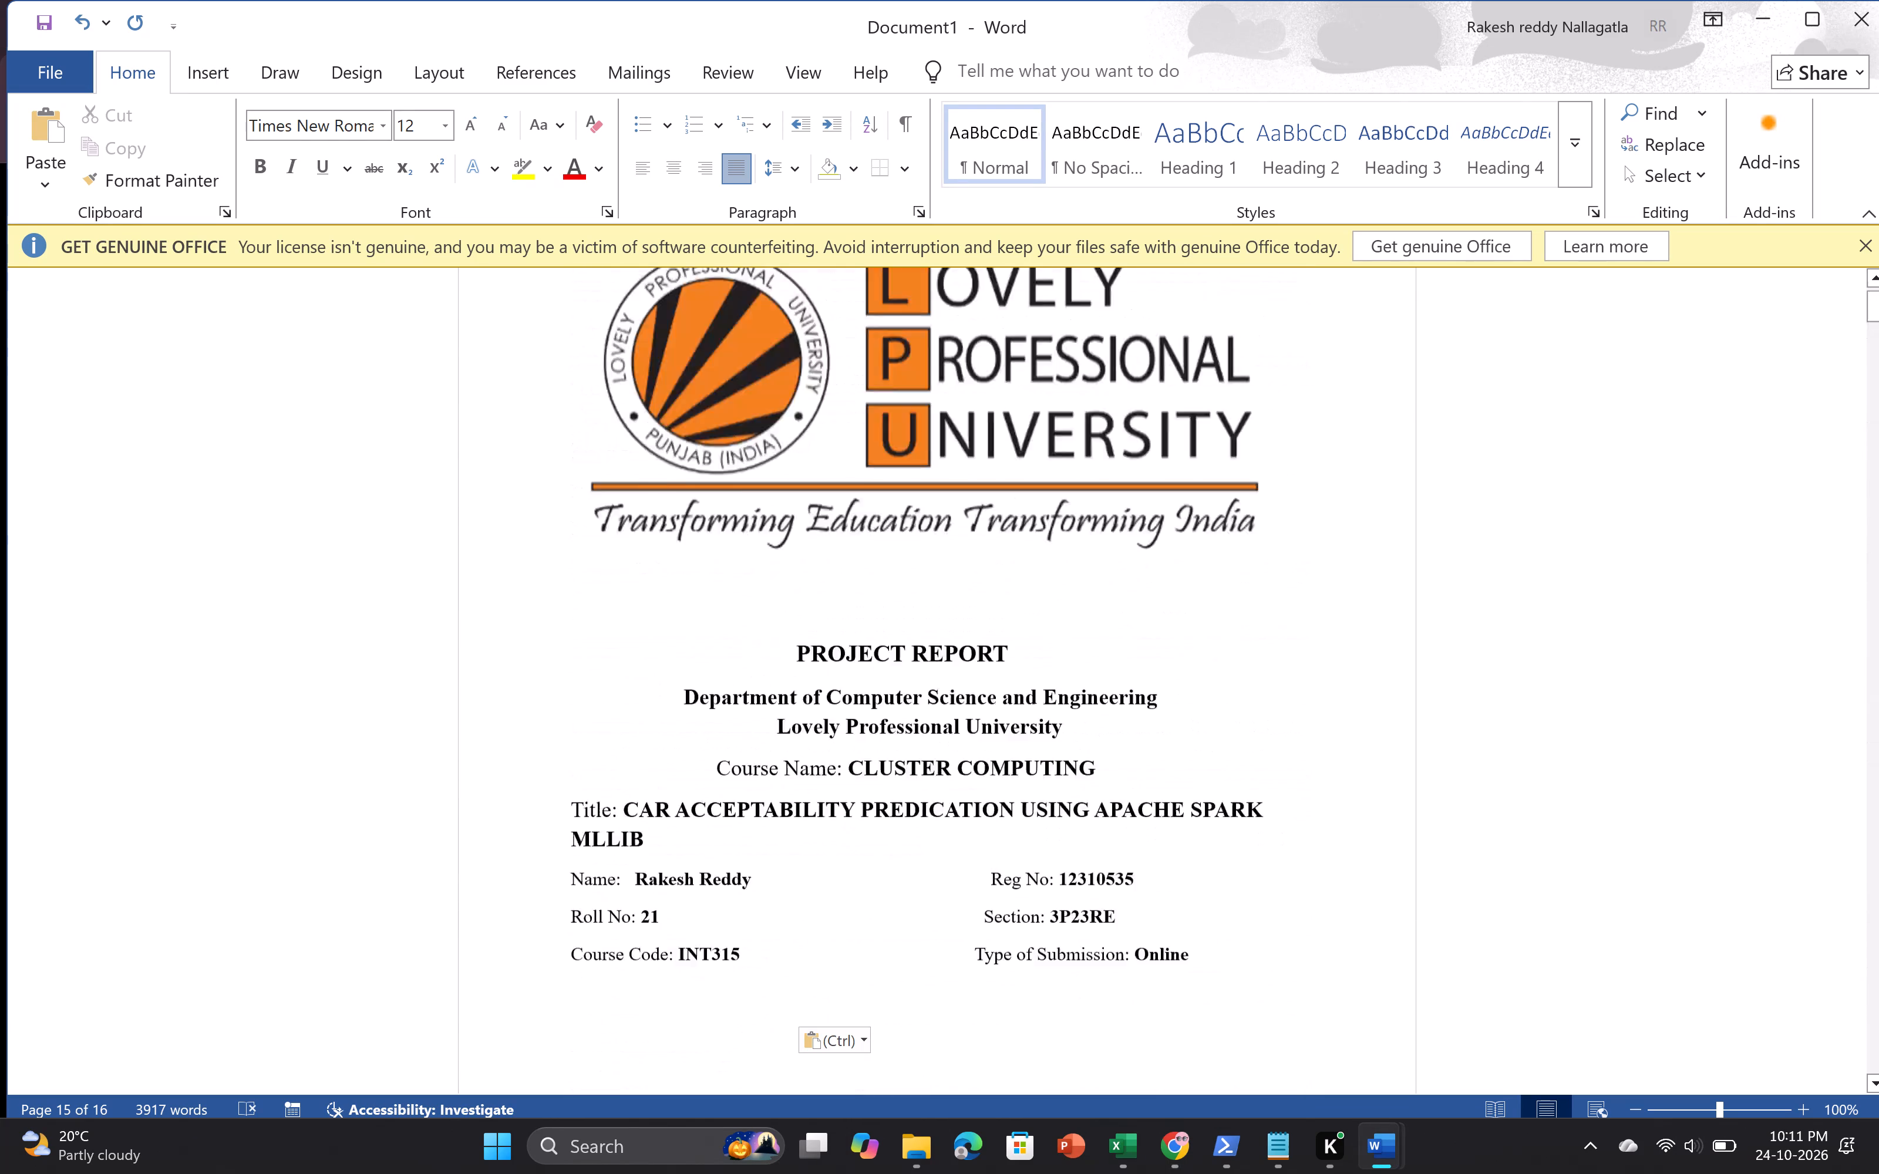
scroll(527, 648, up, 1)
scroll(527, 648, down, 6)
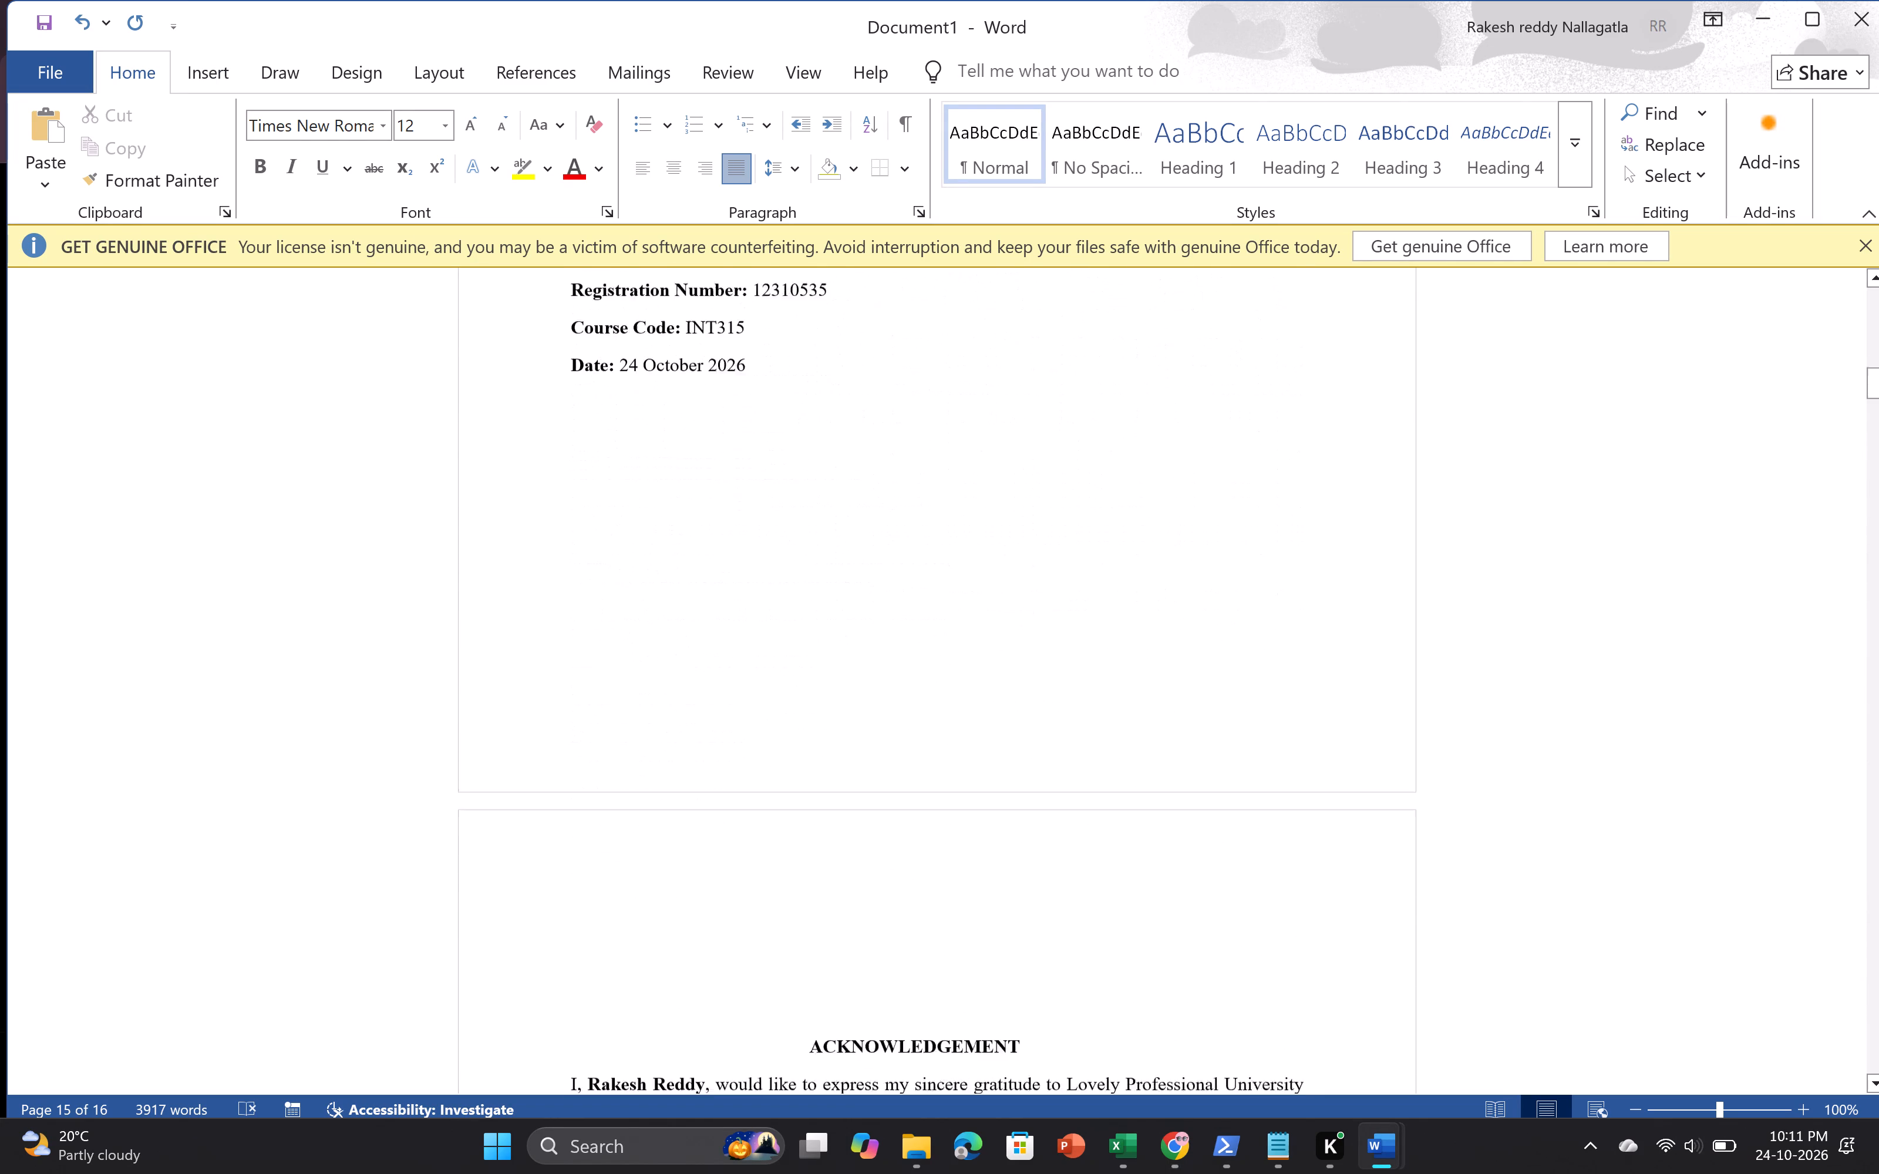
scroll(527, 648, down, 6)
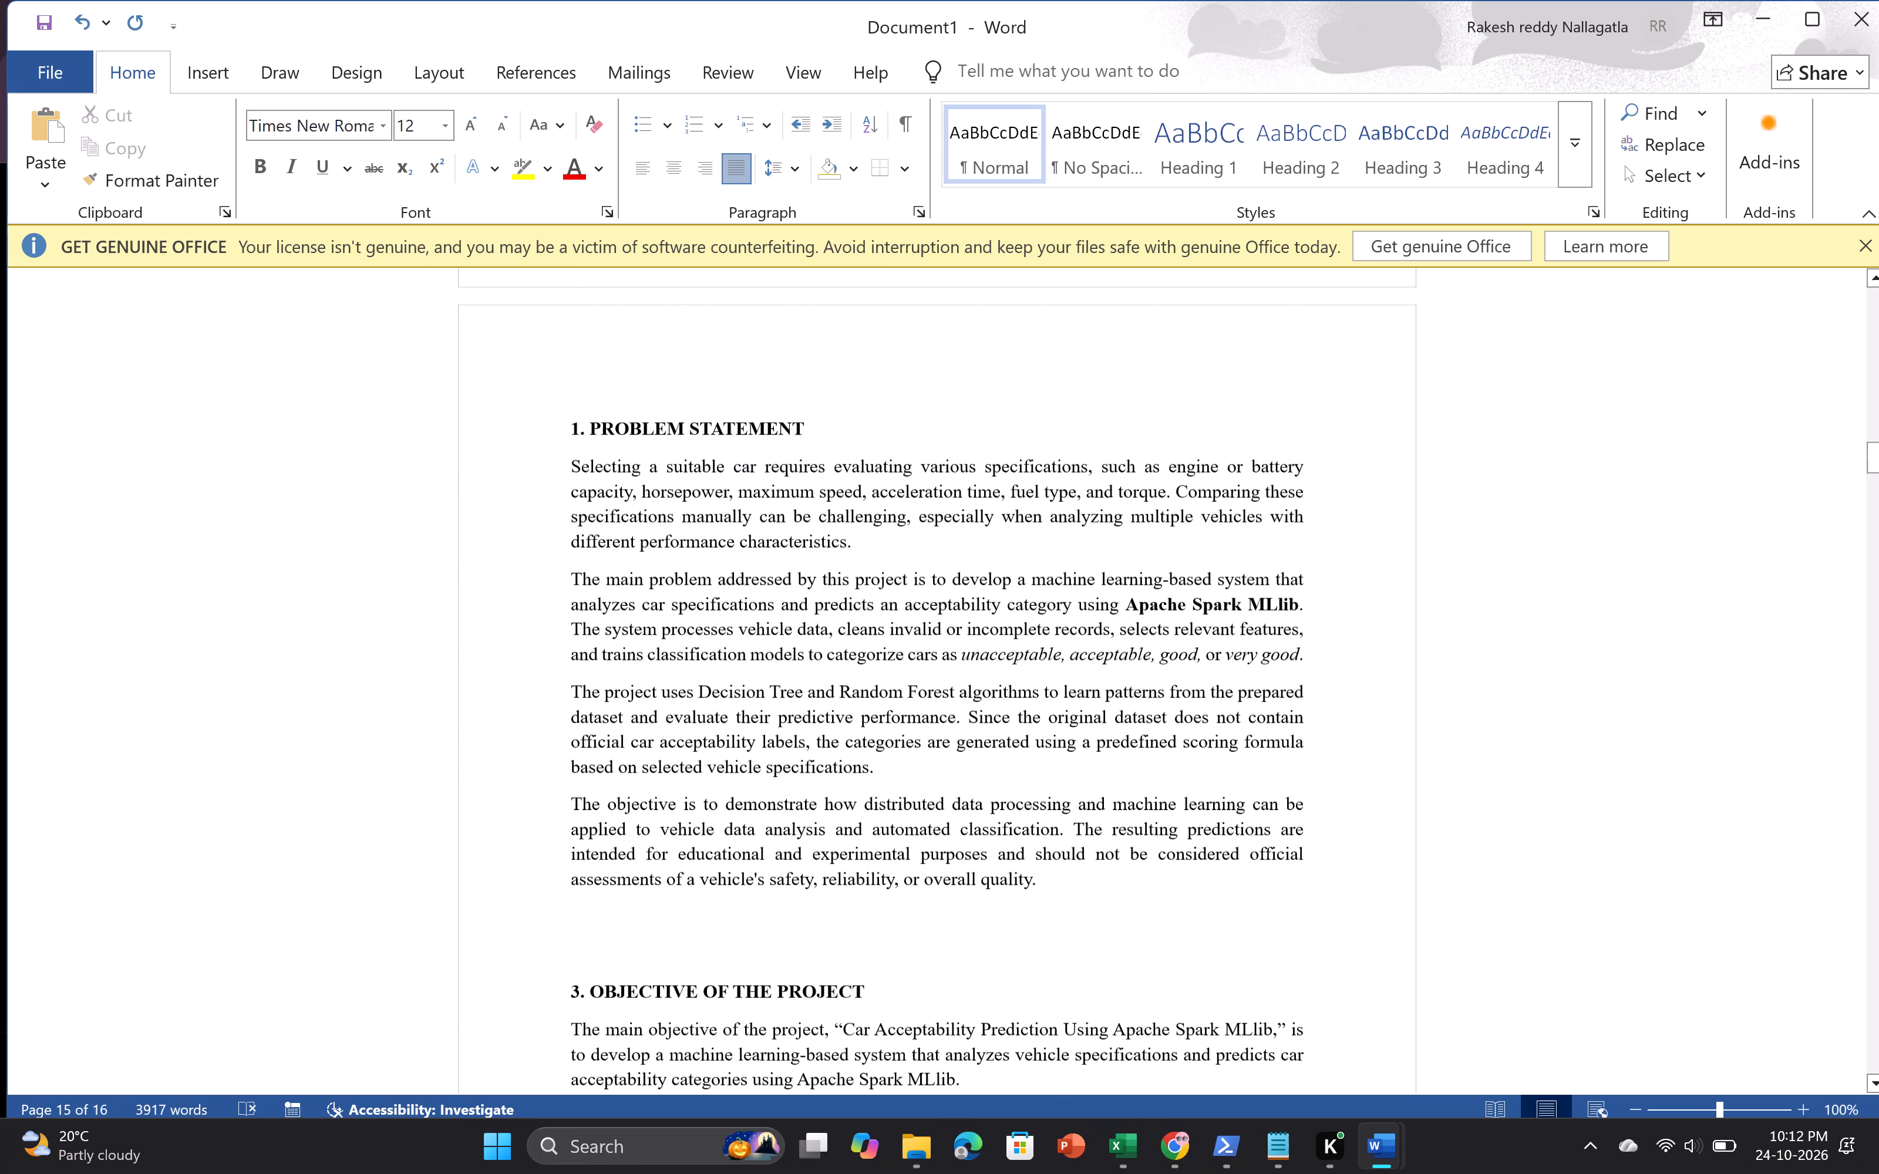
Renumber the "OBJECTIVE OF THE PROJECT" heading as section 2.
scroll(527, 648, down, 1)
scroll(527, 648, right, 1)
scroll(527, 648, up, 1)
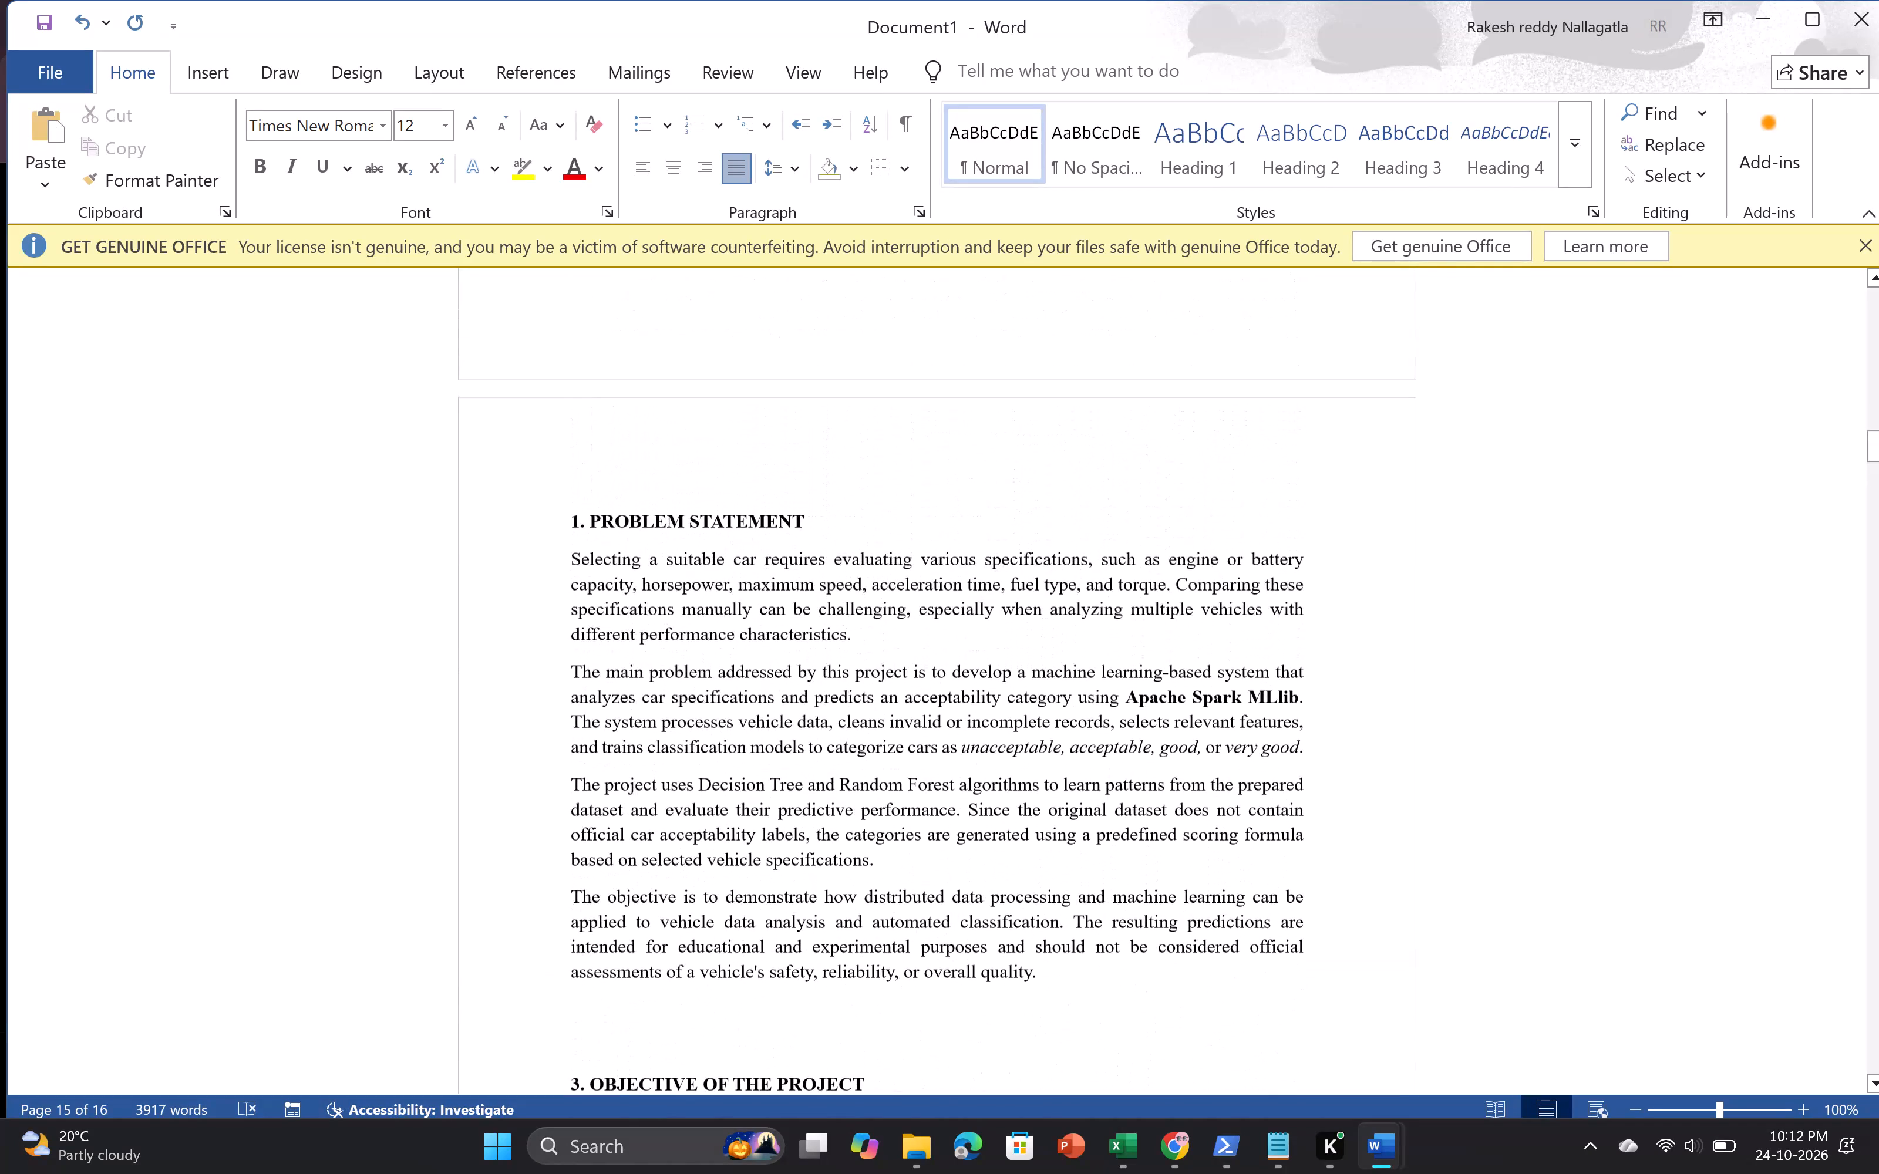
scroll(527, 648, down, 1)
click(580, 863)
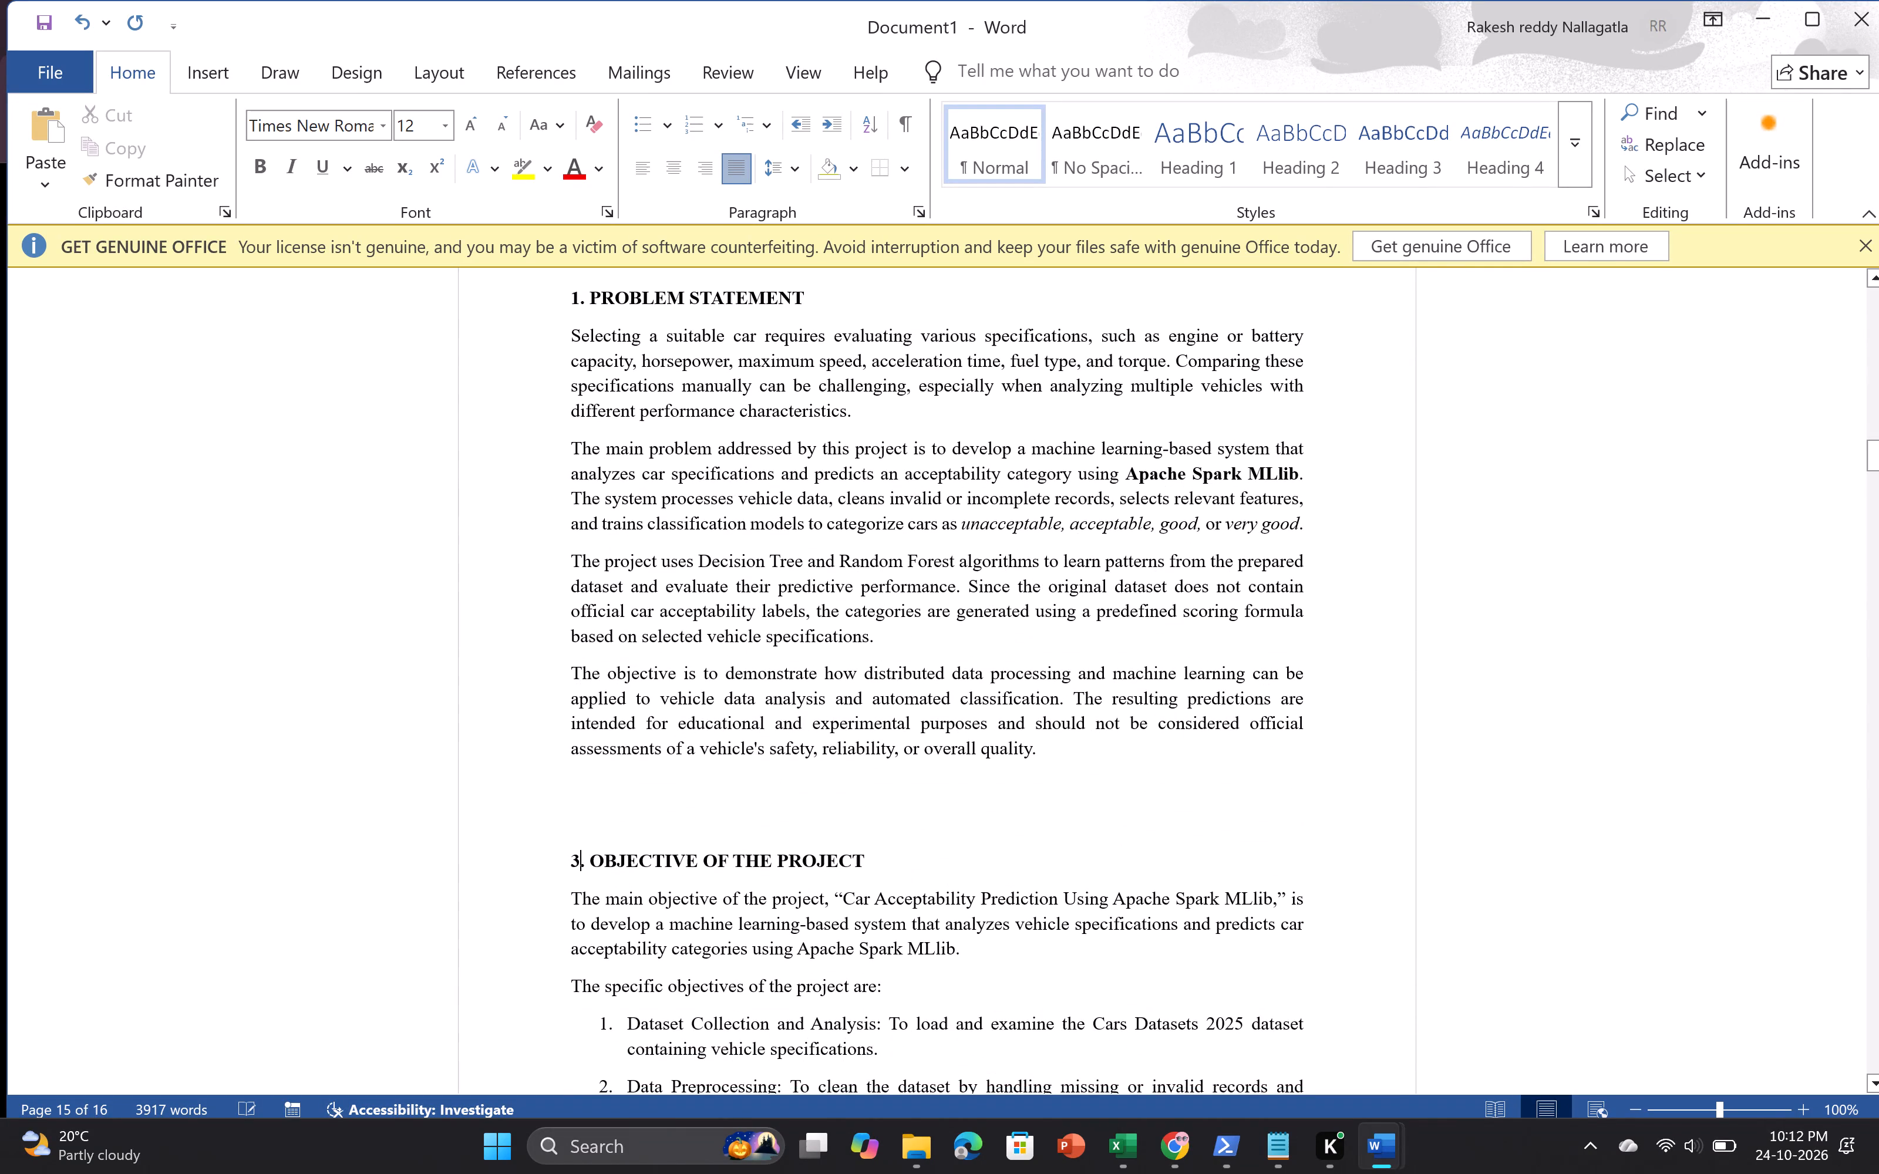
key(BackSpace)
key(2)
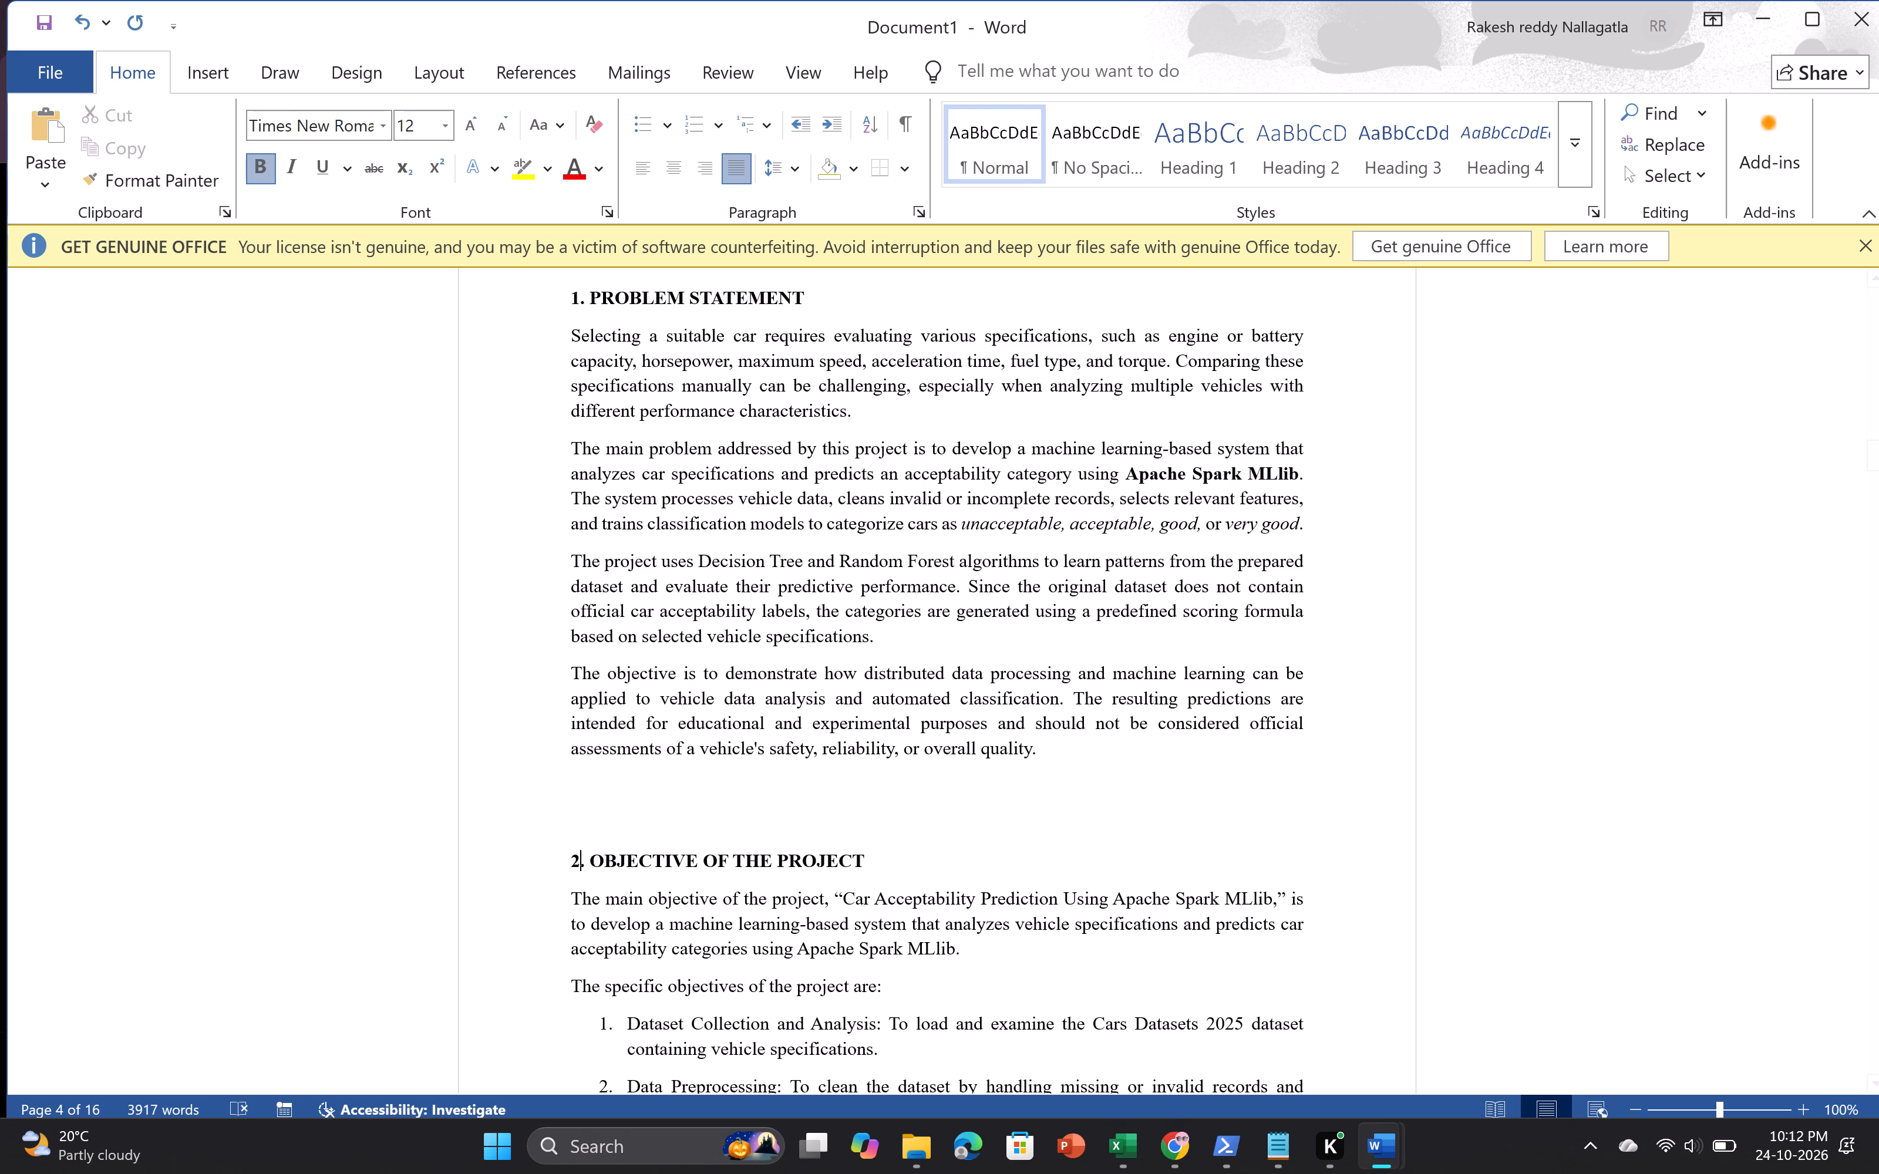
Set the "1. PROBLEM STATEMENT" heading to font size 14.
scroll(424, 477, up, 2)
scroll(614, 655, up, 1)
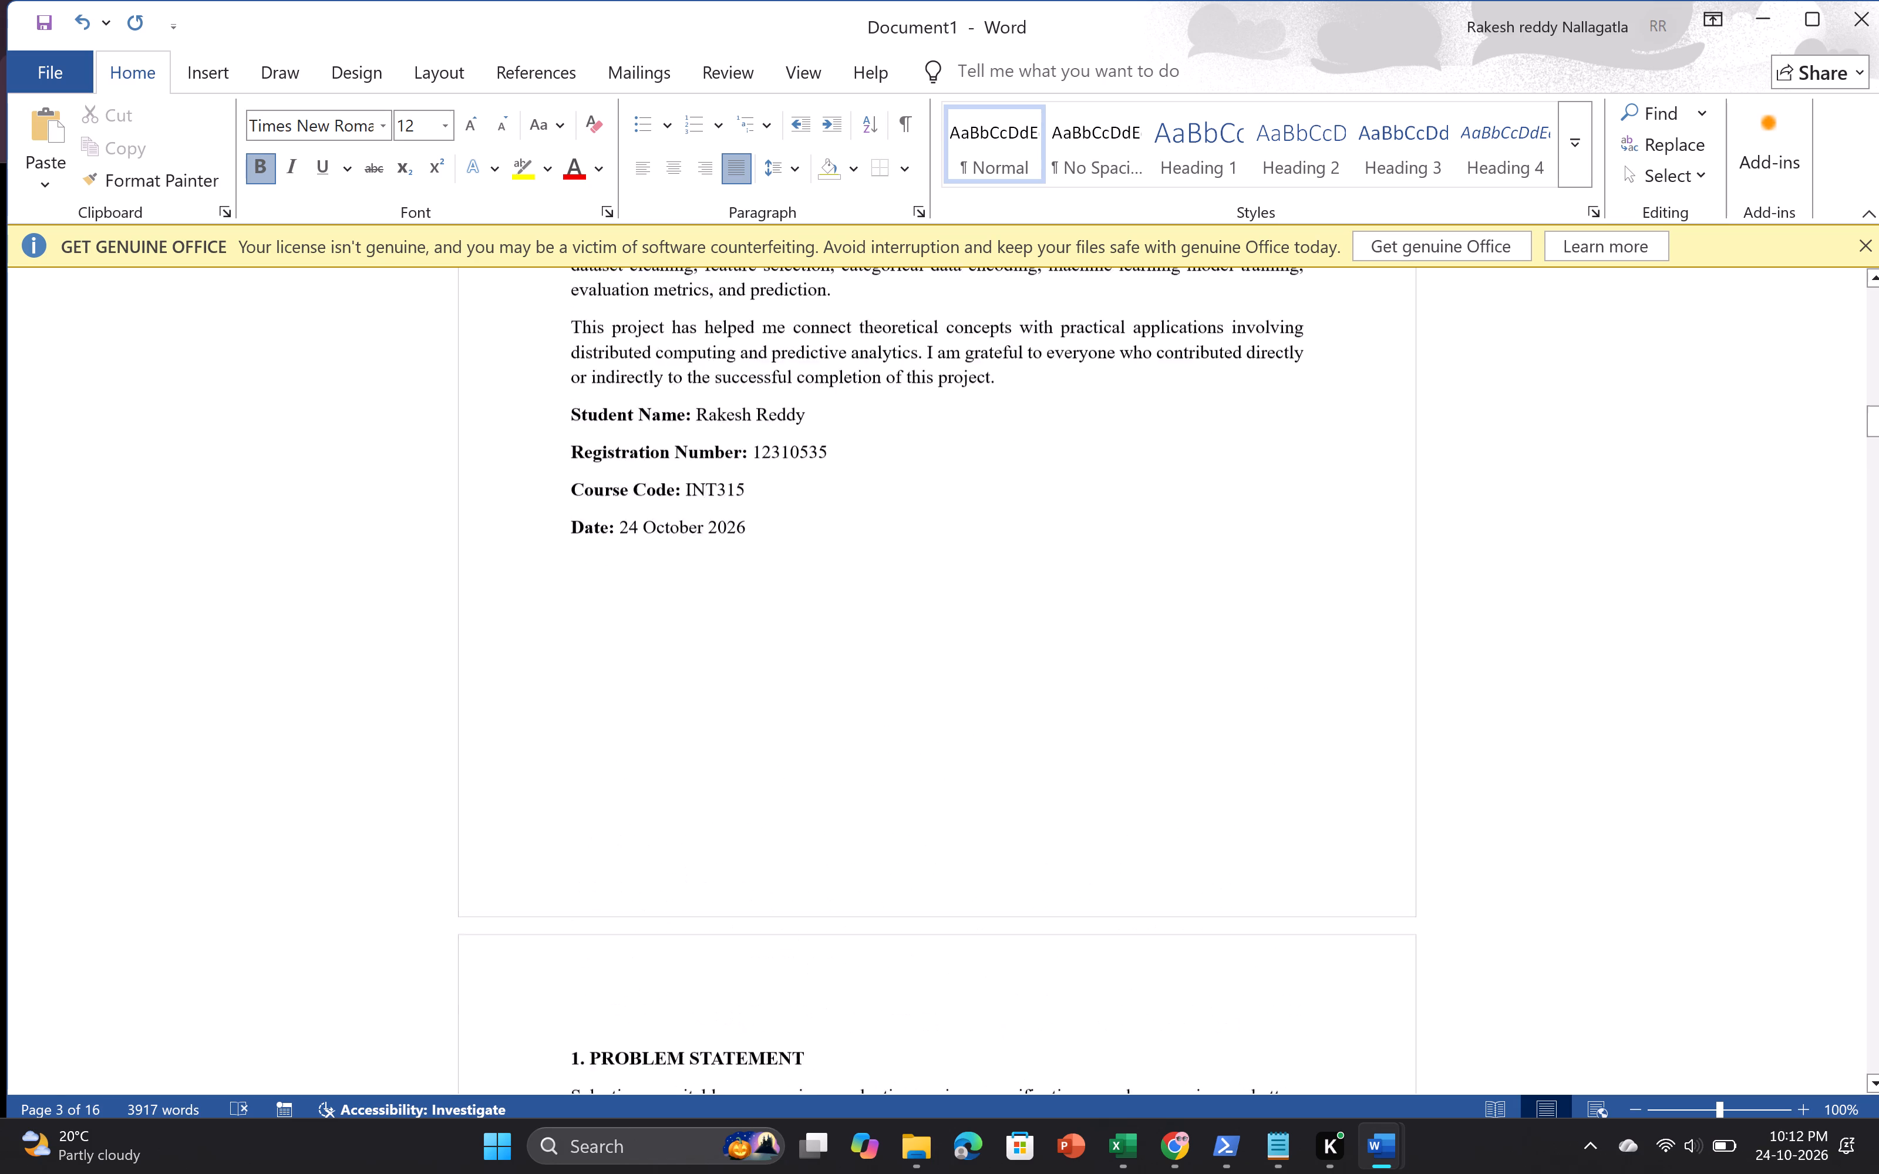
scroll(614, 655, up, 1)
scroll(614, 655, down, 2)
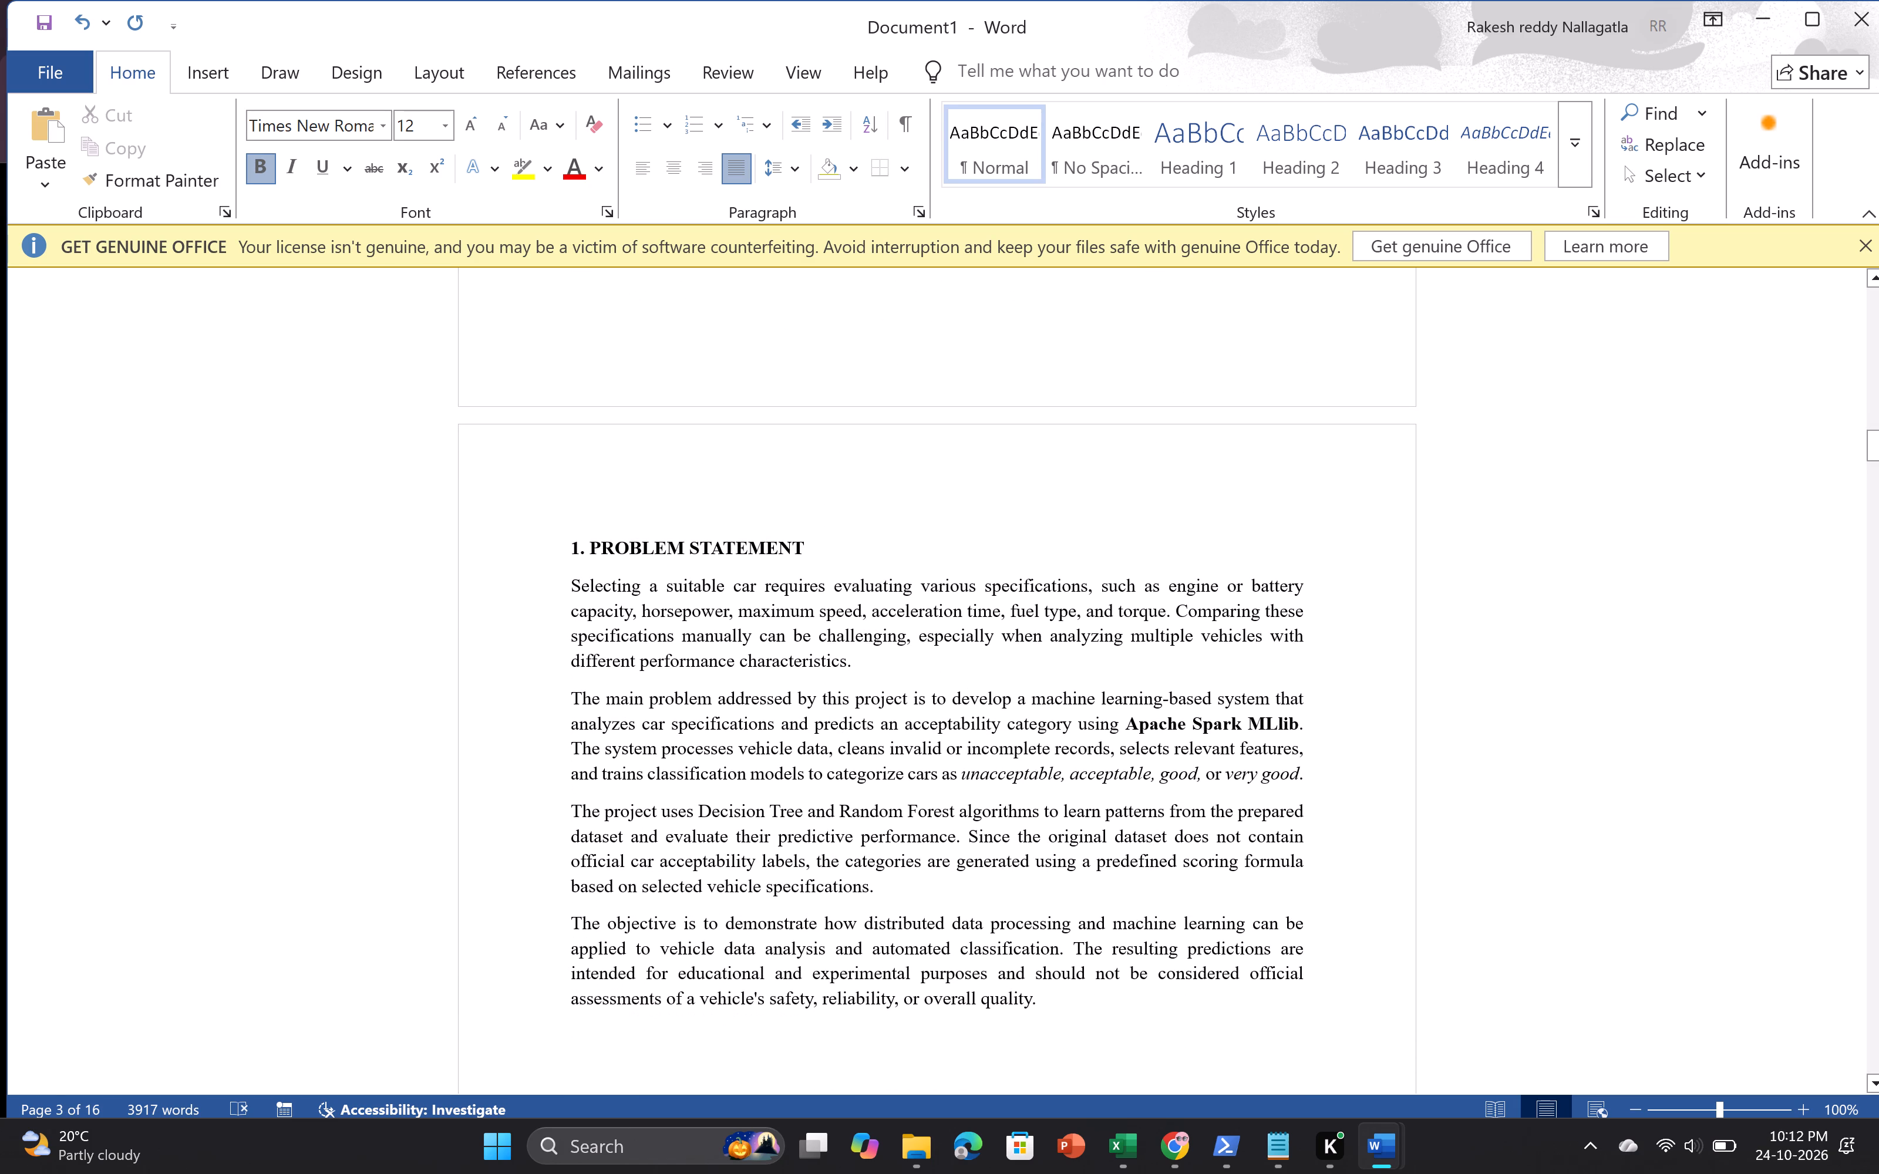
drag(573, 550, 716, 540)
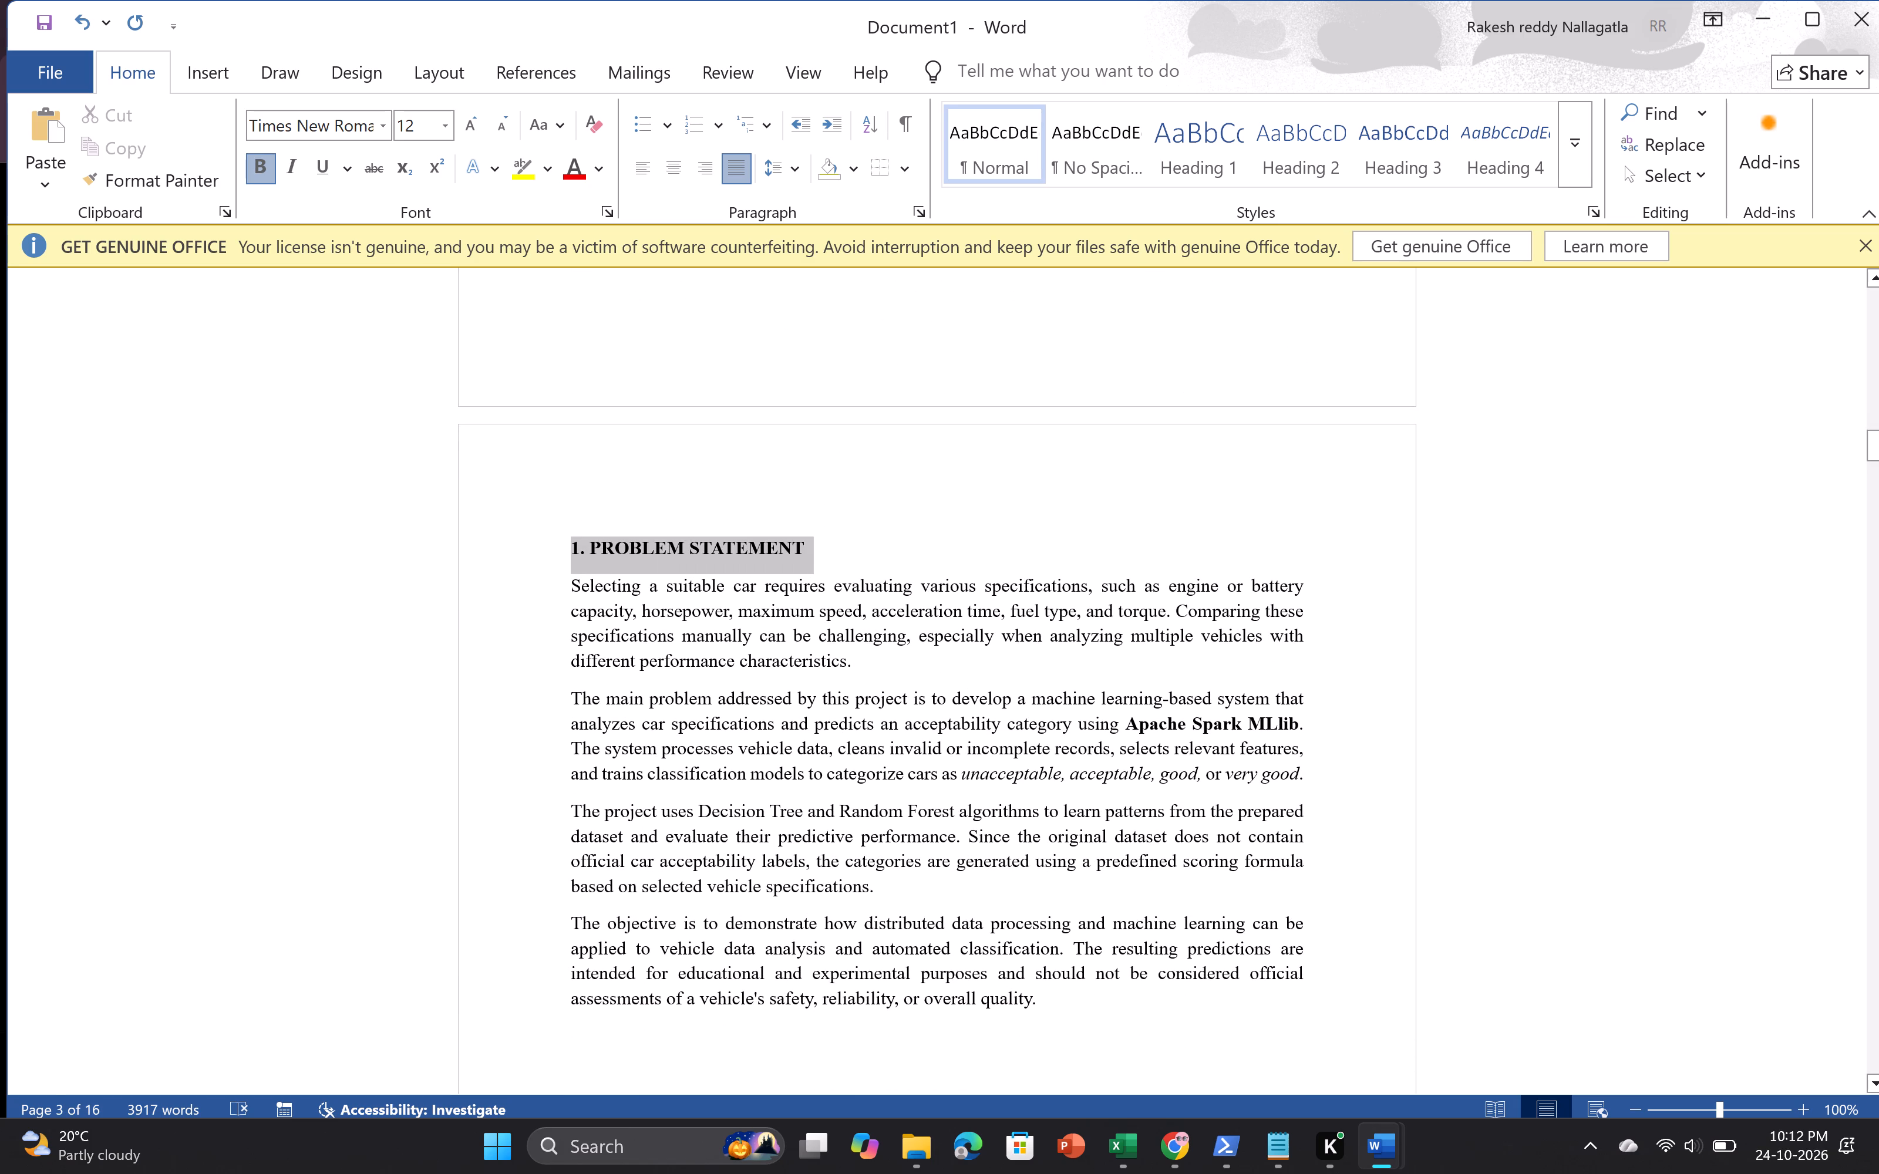
drag(716, 540, 762, 540)
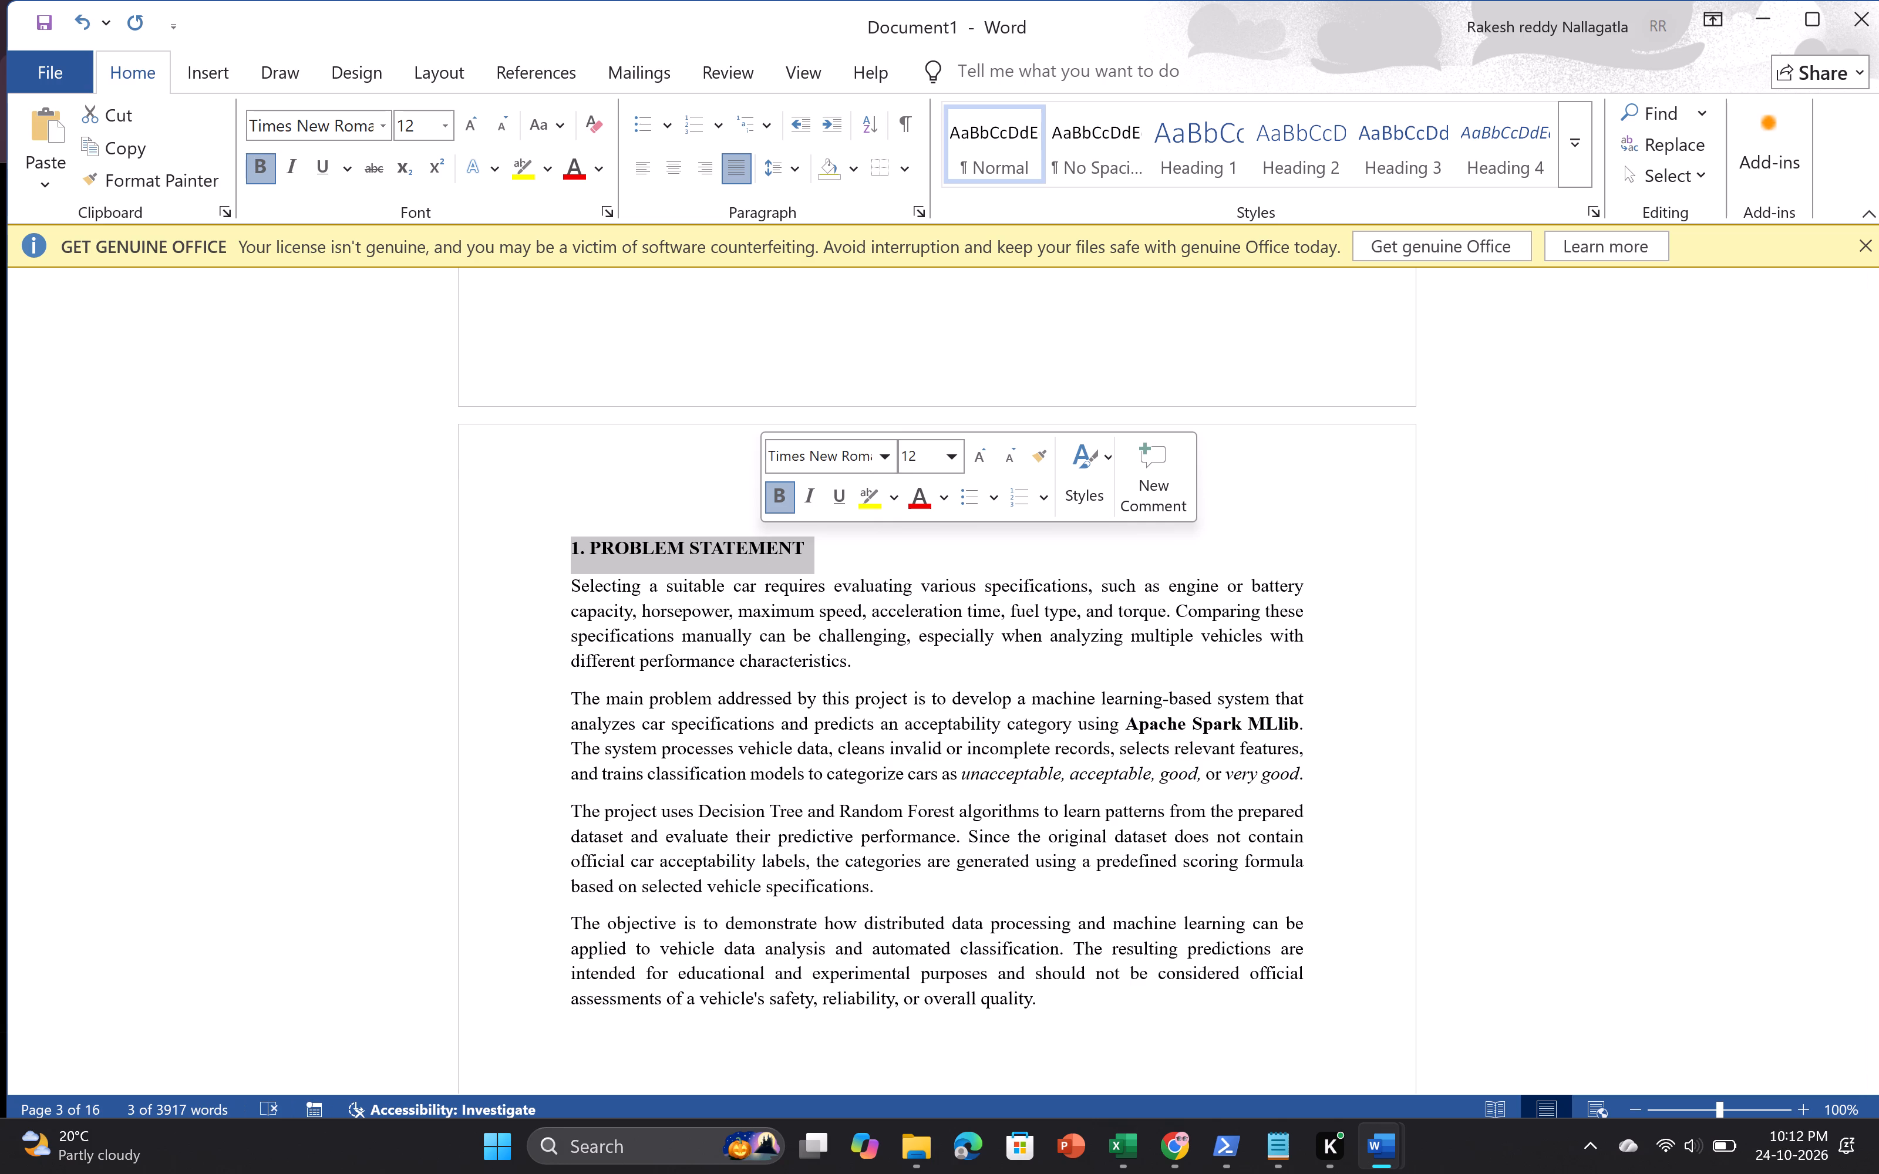
click(948, 456)
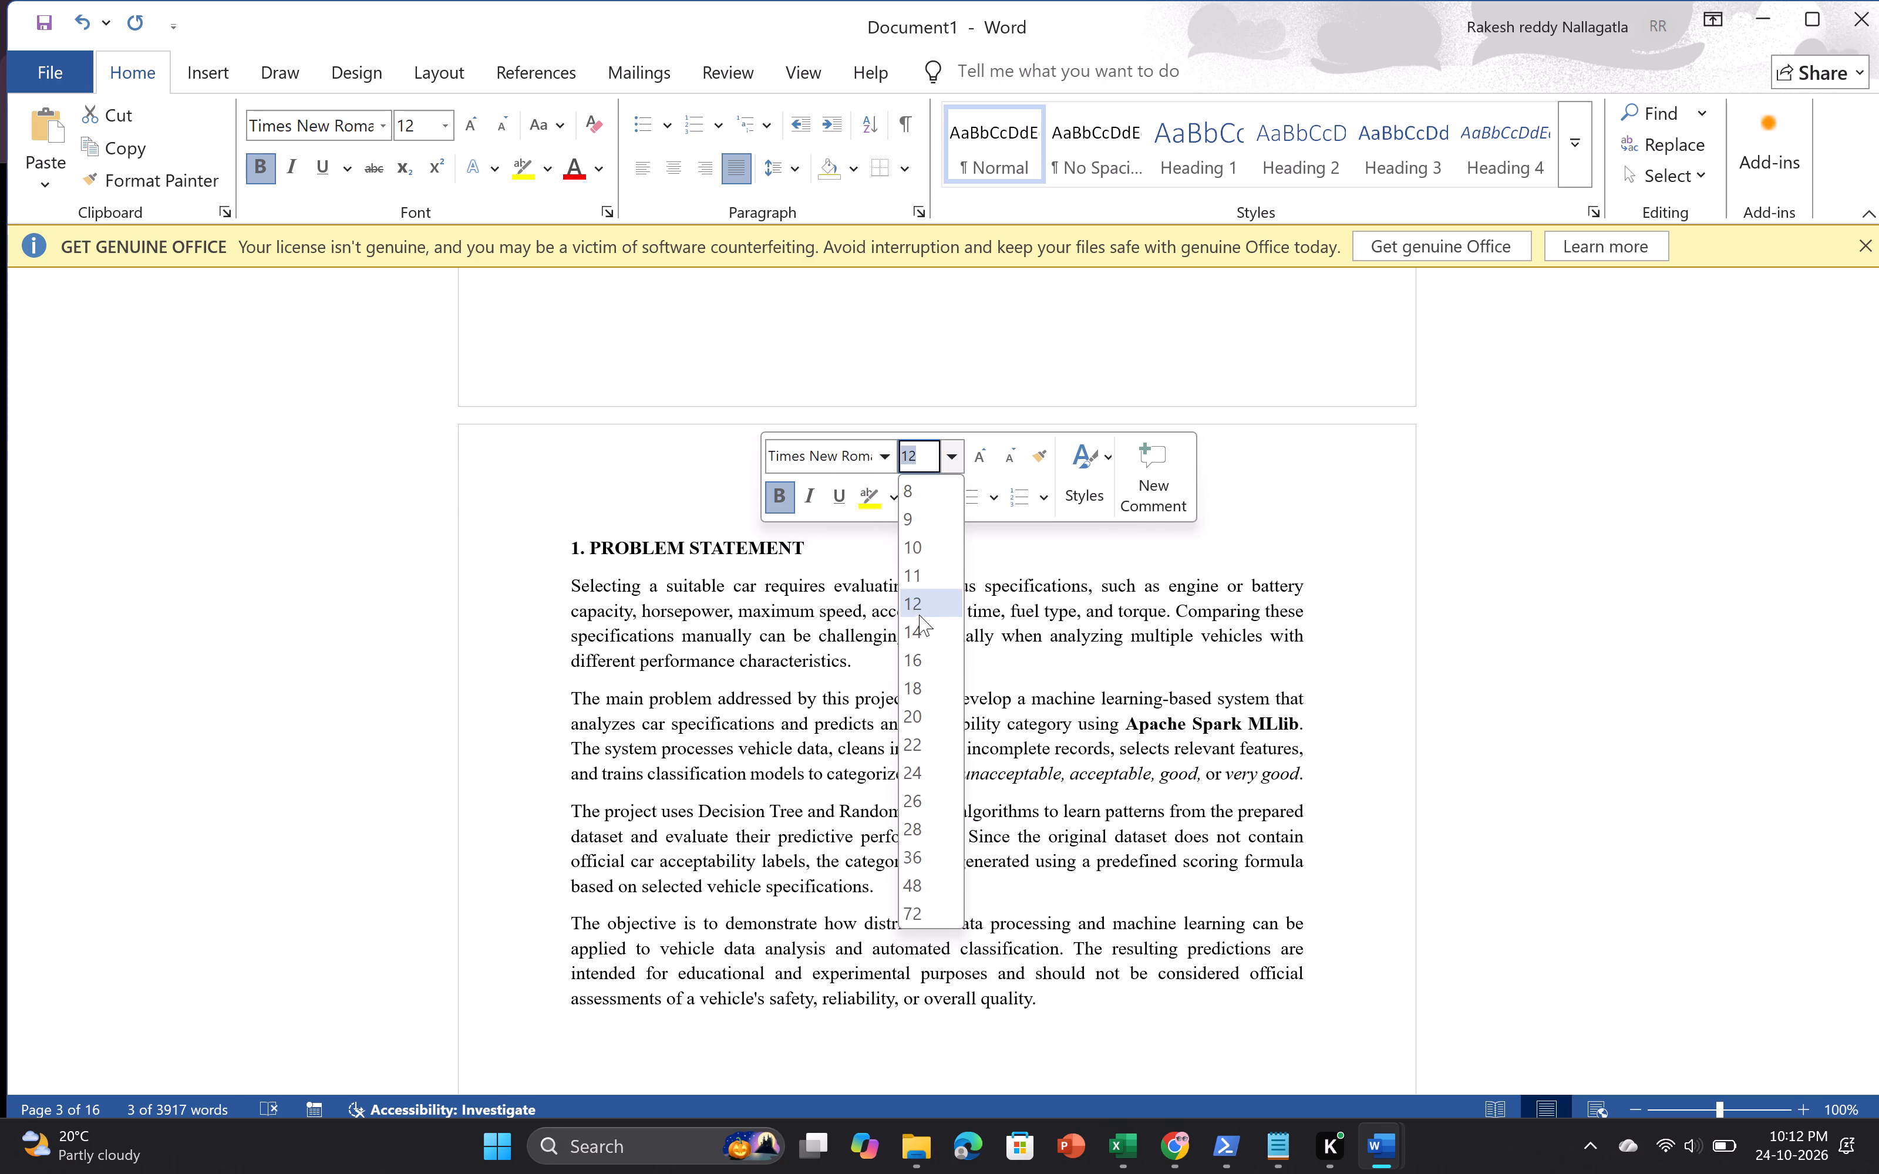
click(919, 621)
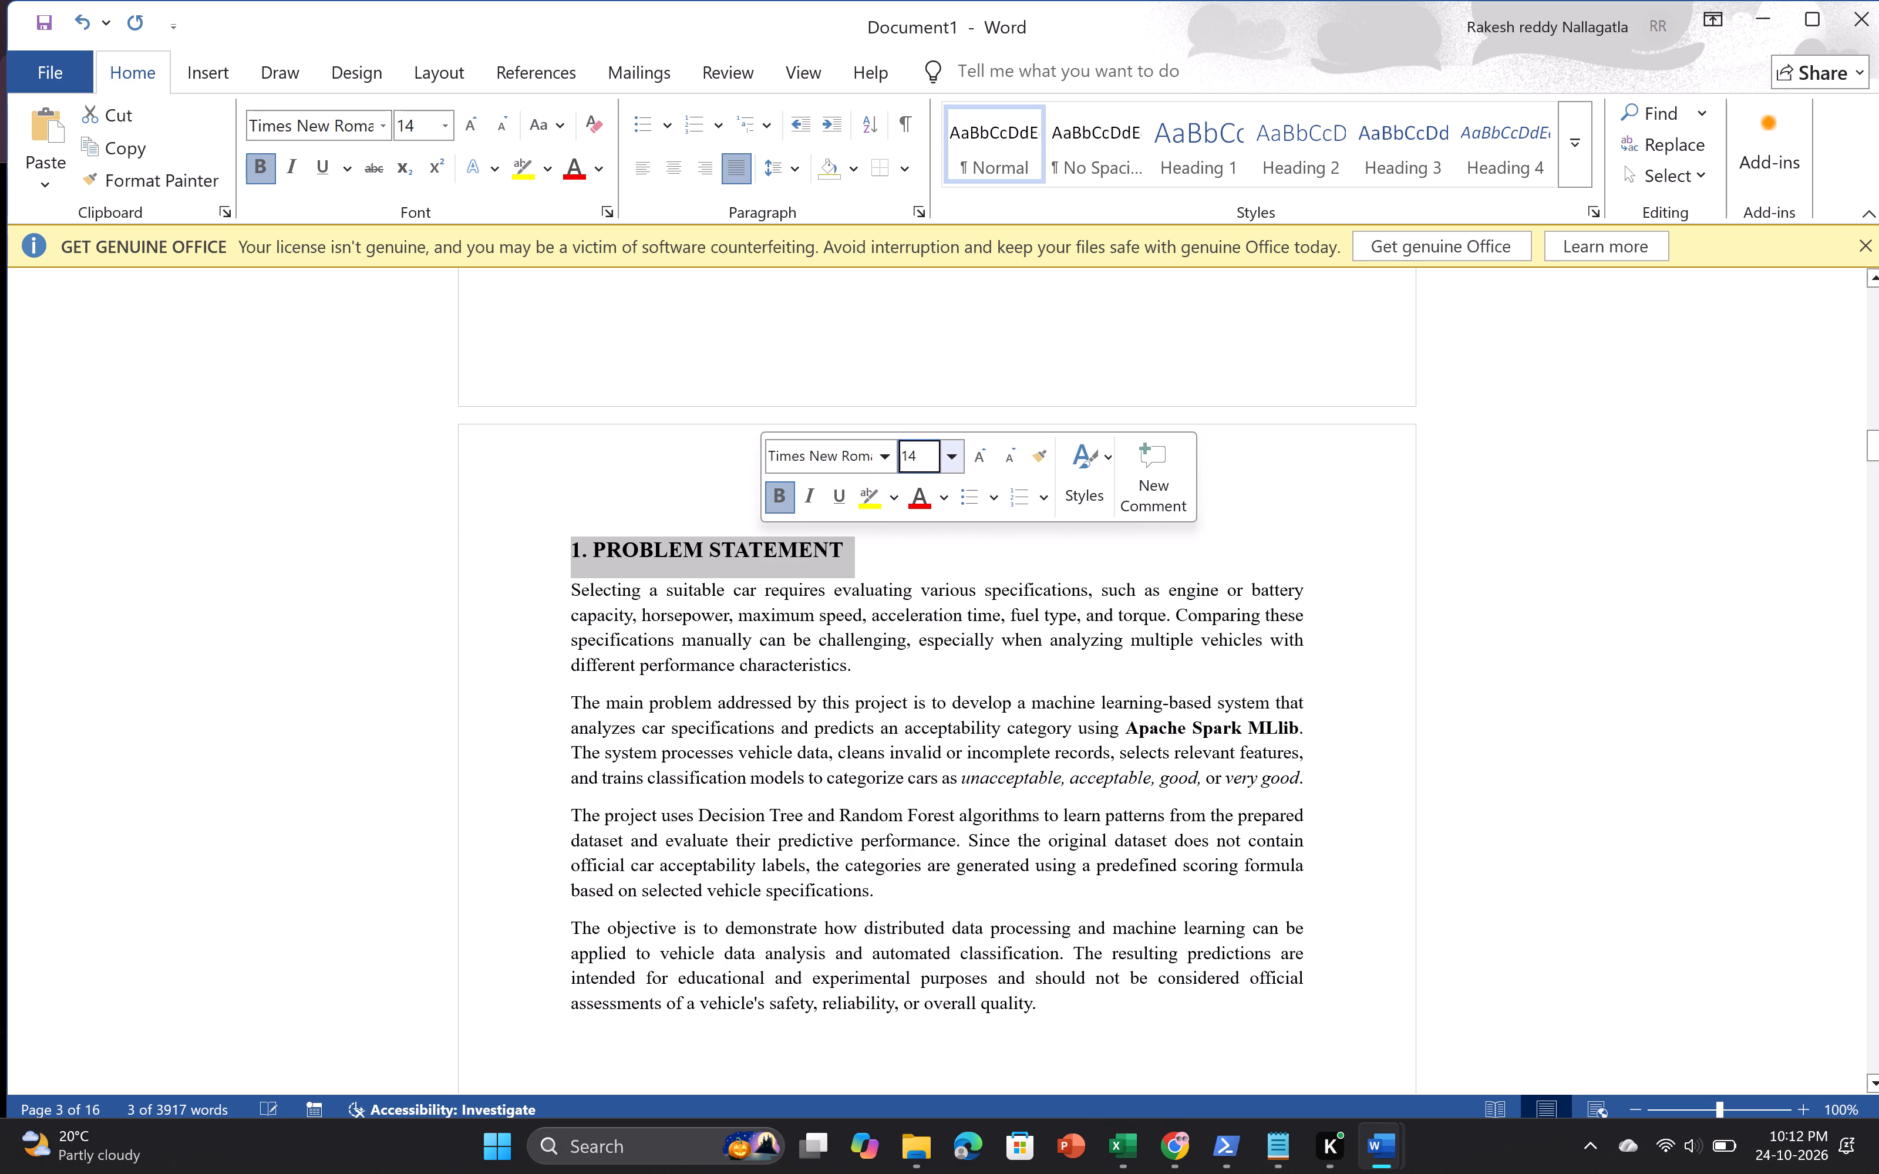
click(571, 589)
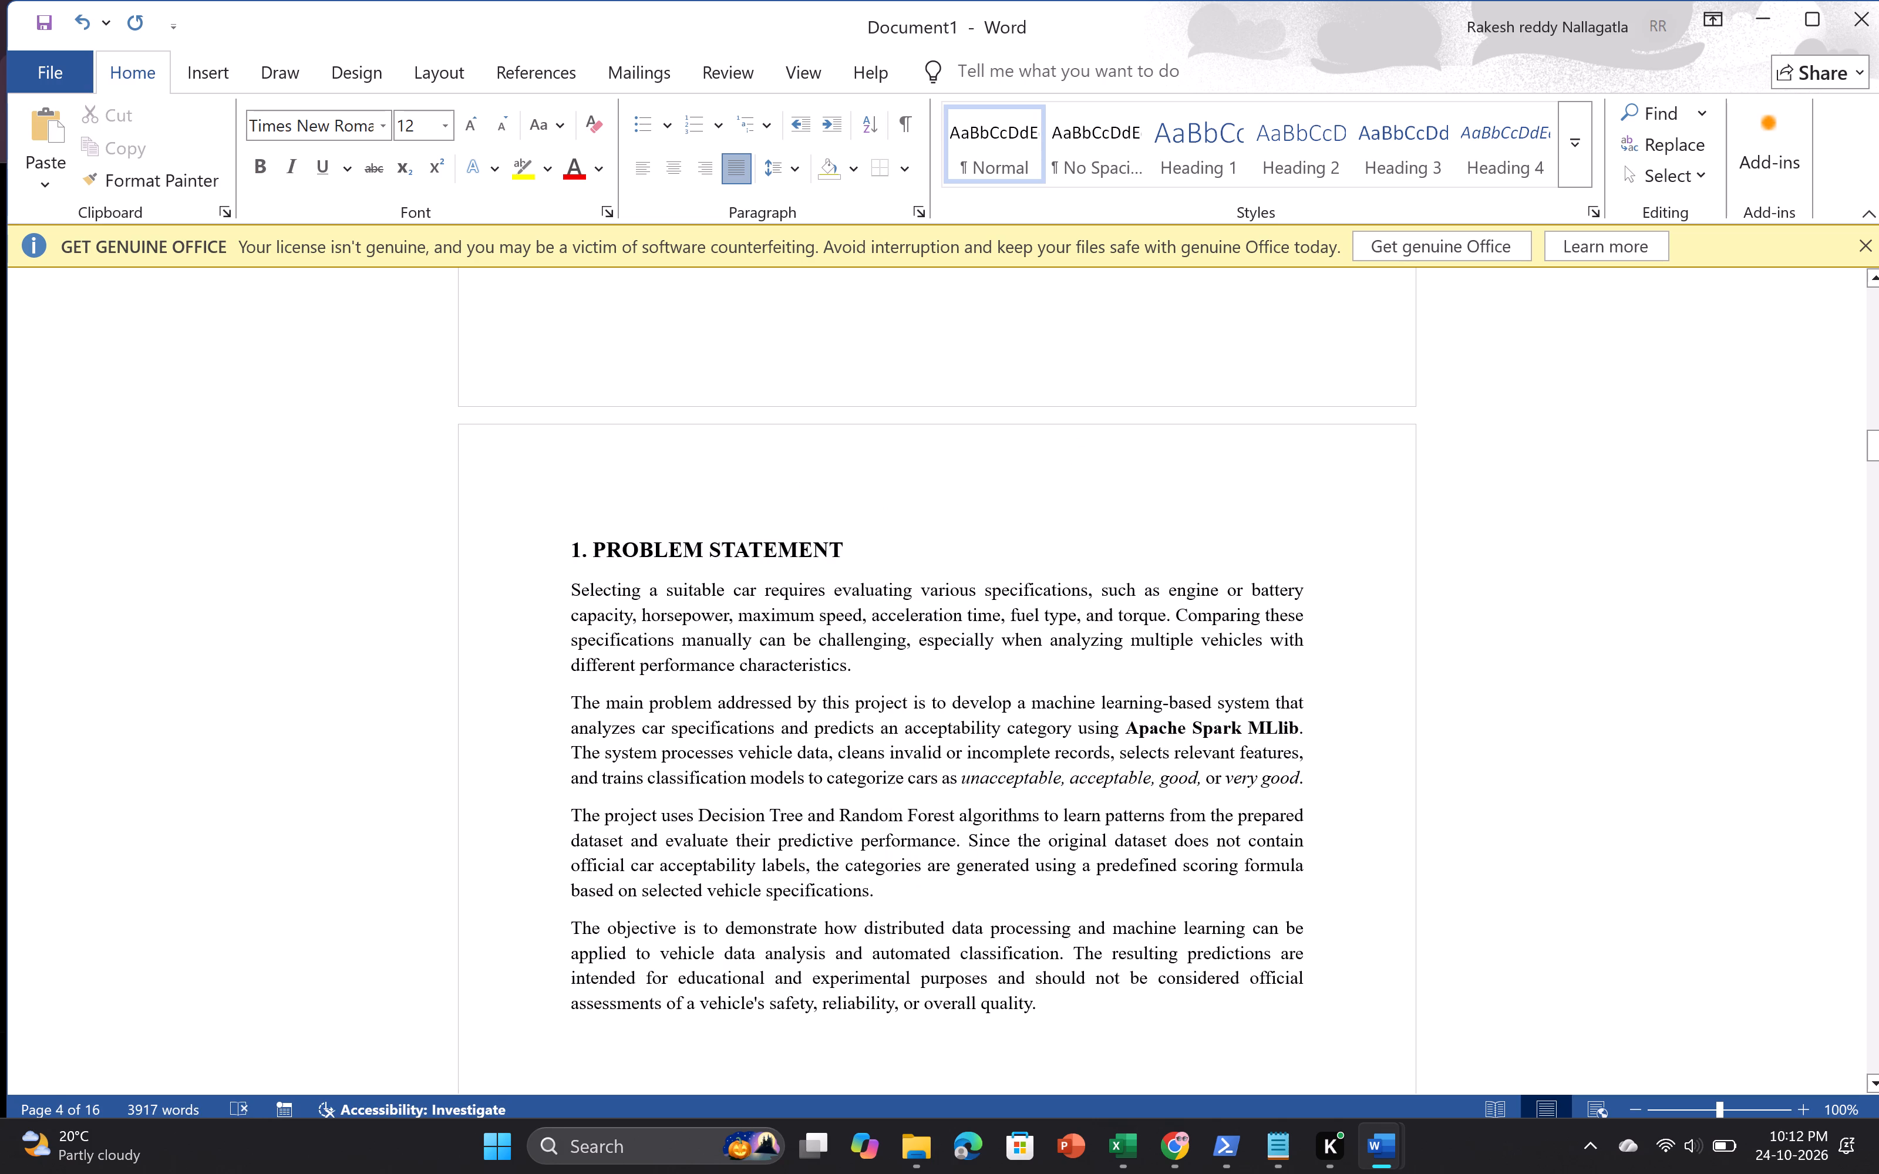
Set the "2. OBJECTIVE OF THE PROJECT" heading to font size 14.
scroll(574, 588, down, 2)
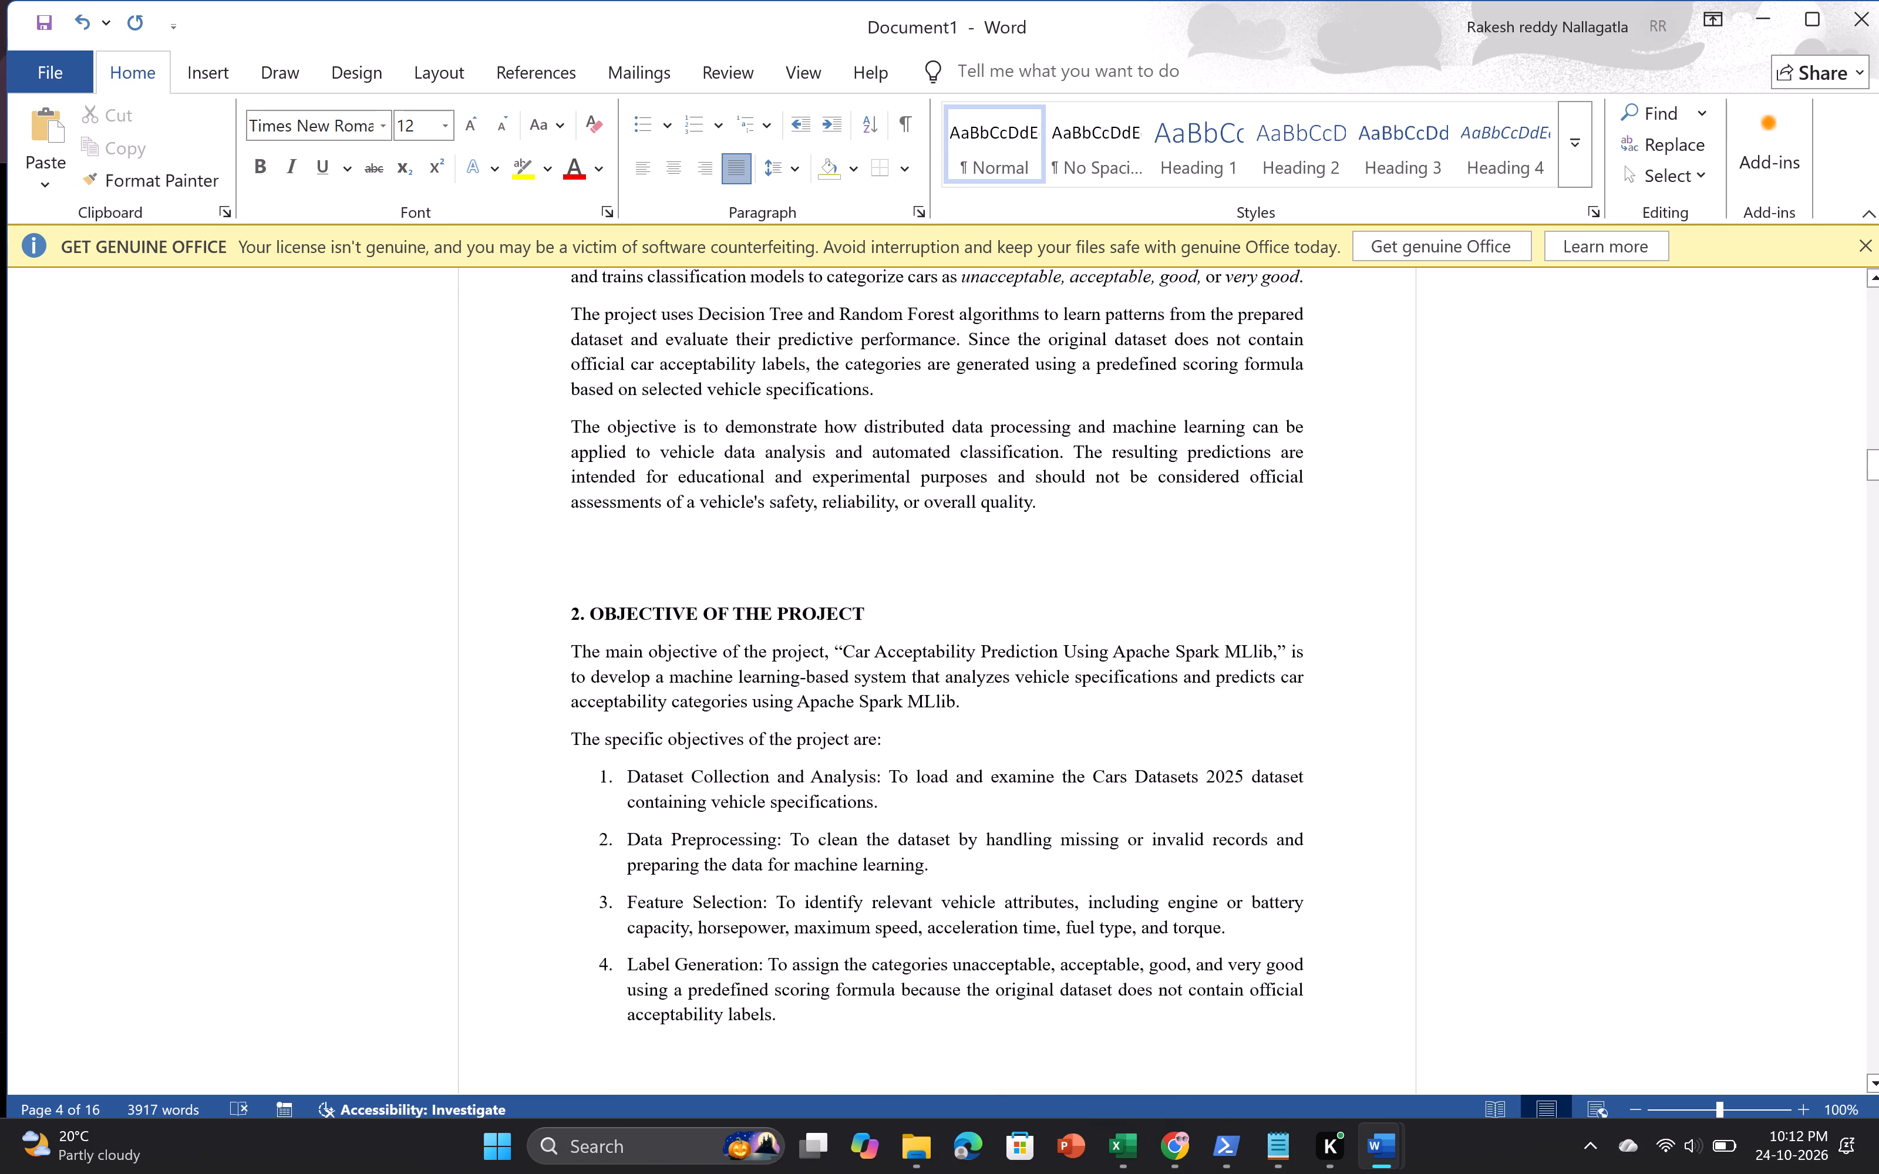
scroll(574, 605, up, 1)
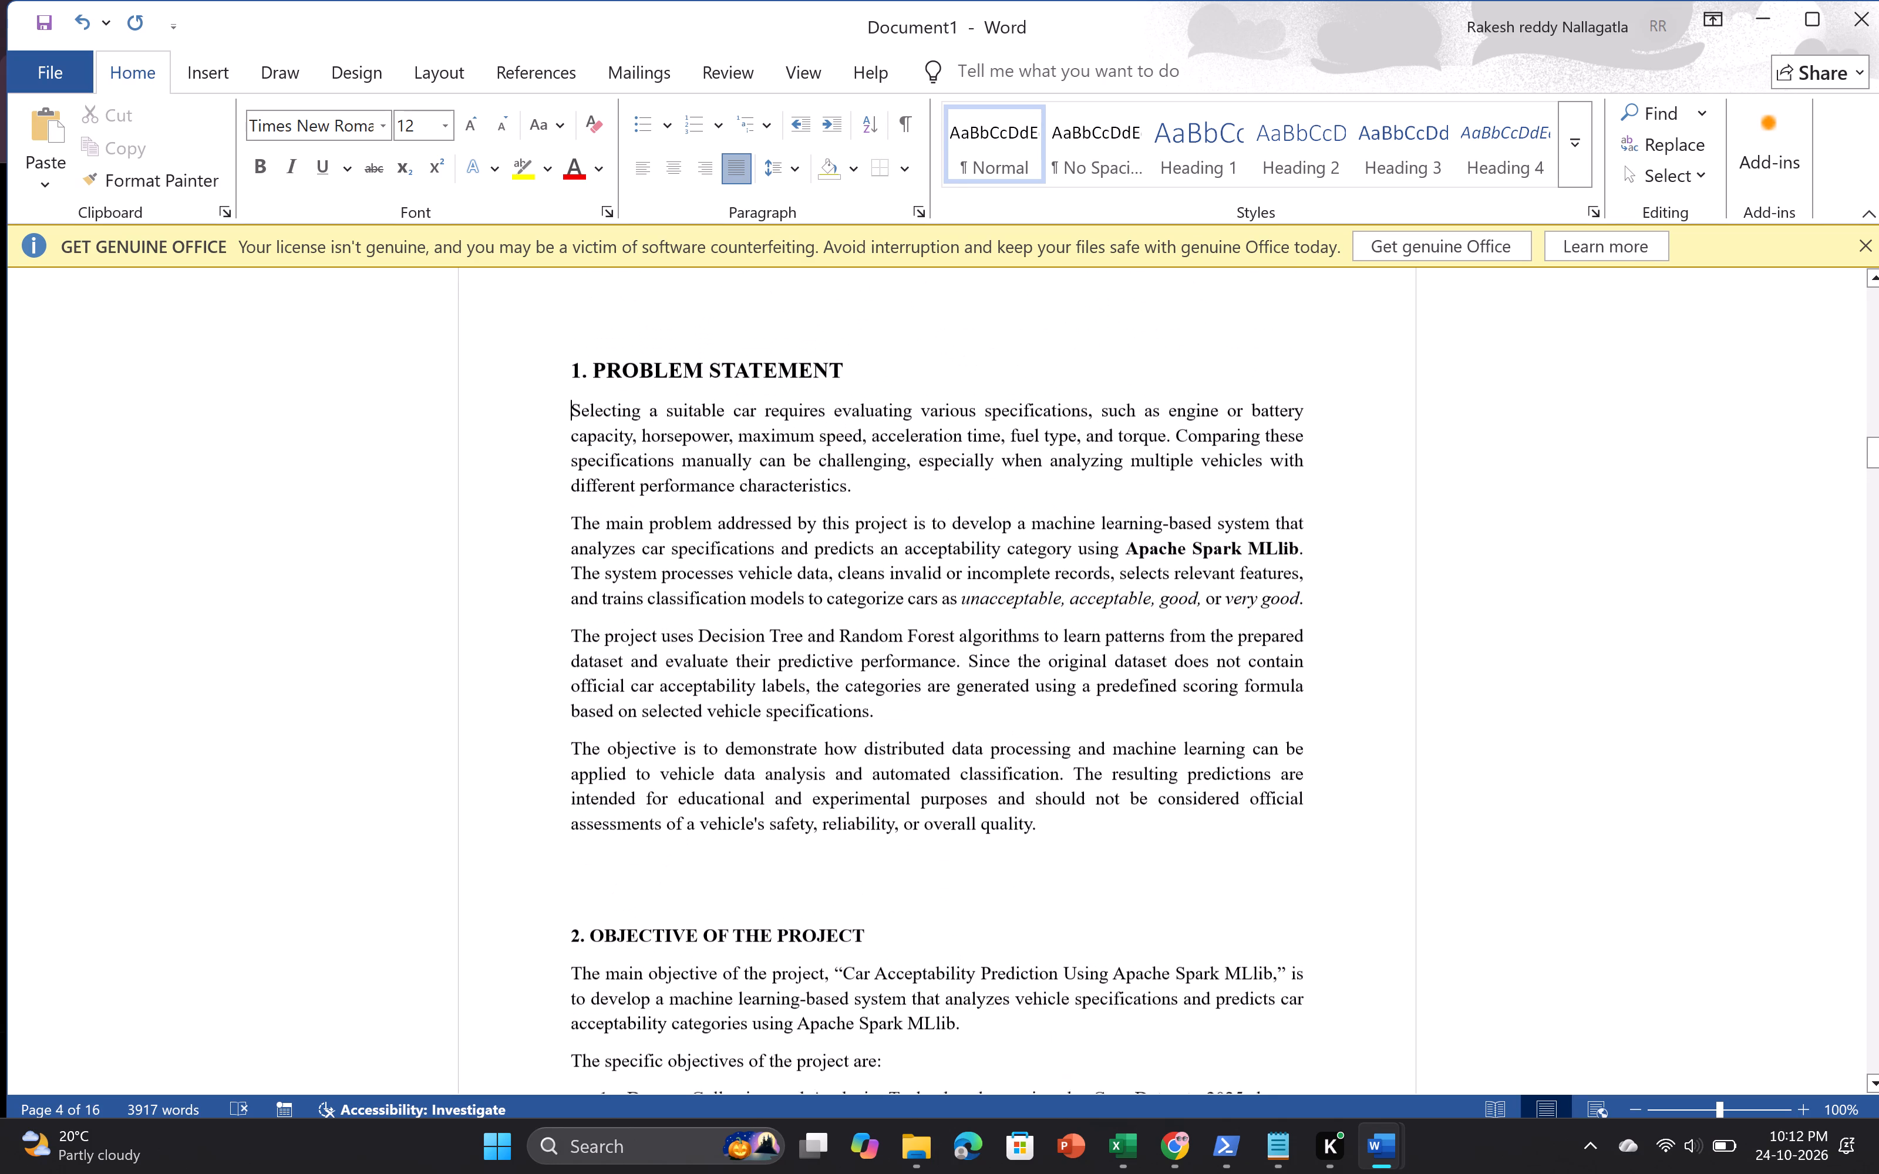
scroll(574, 605, up, 1)
scroll(574, 605, down, 1)
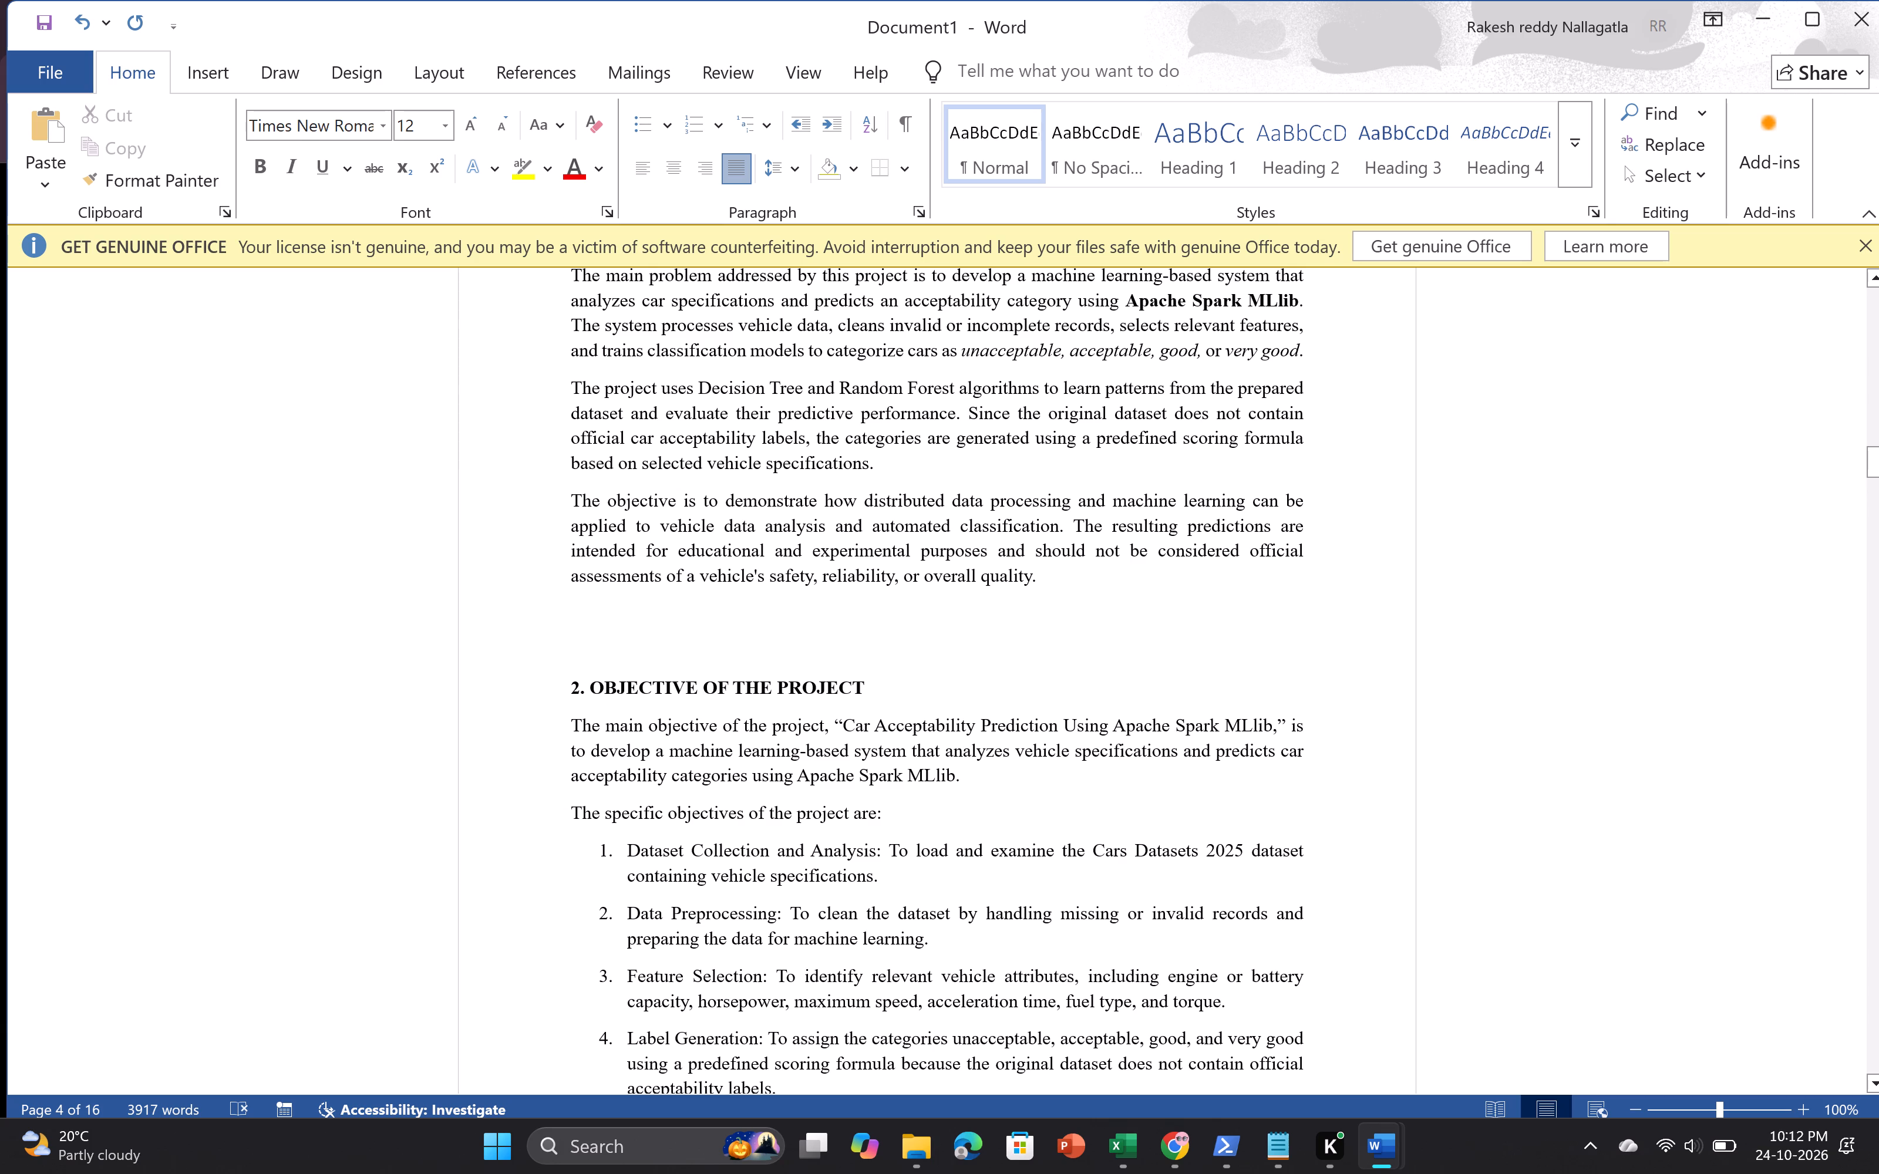
drag(571, 687, 870, 686)
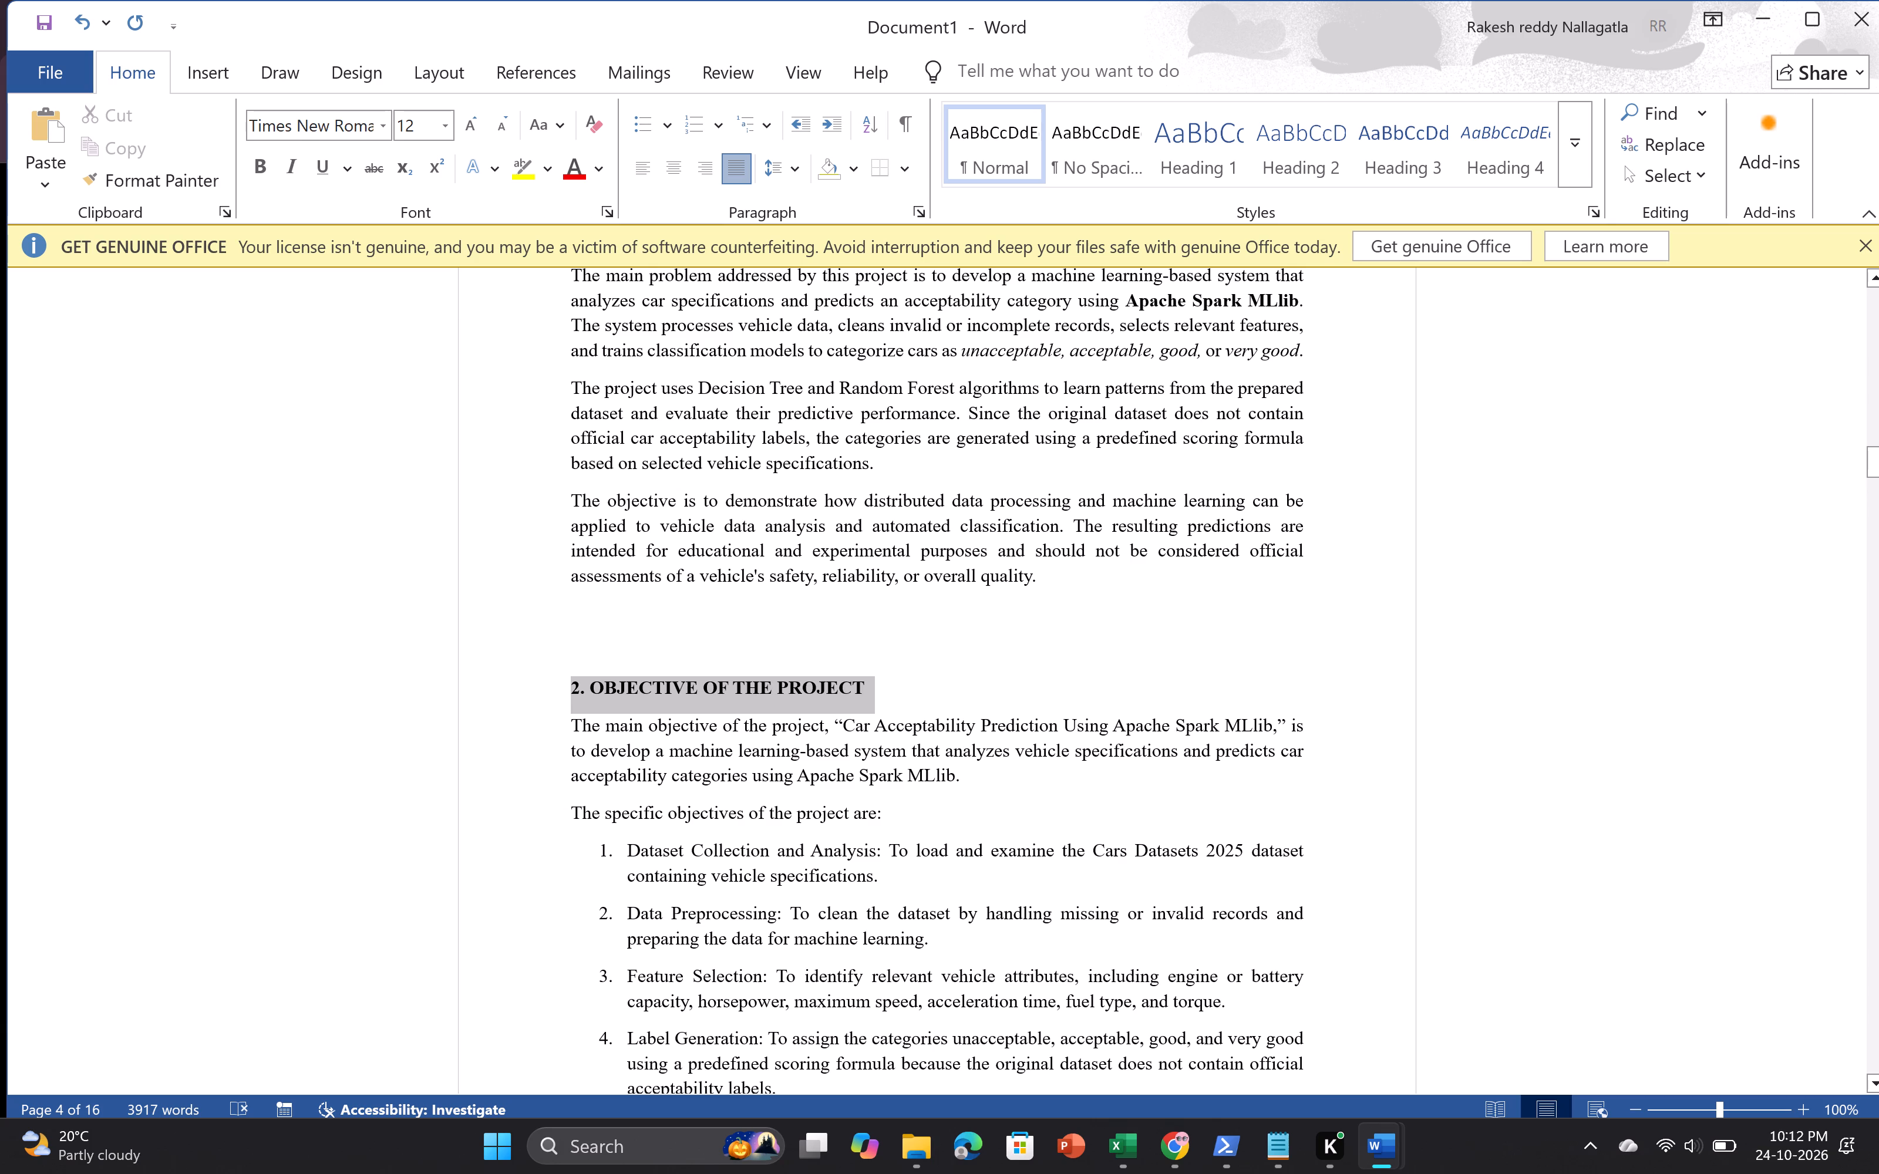
drag(870, 686, 870, 687)
click(1057, 597)
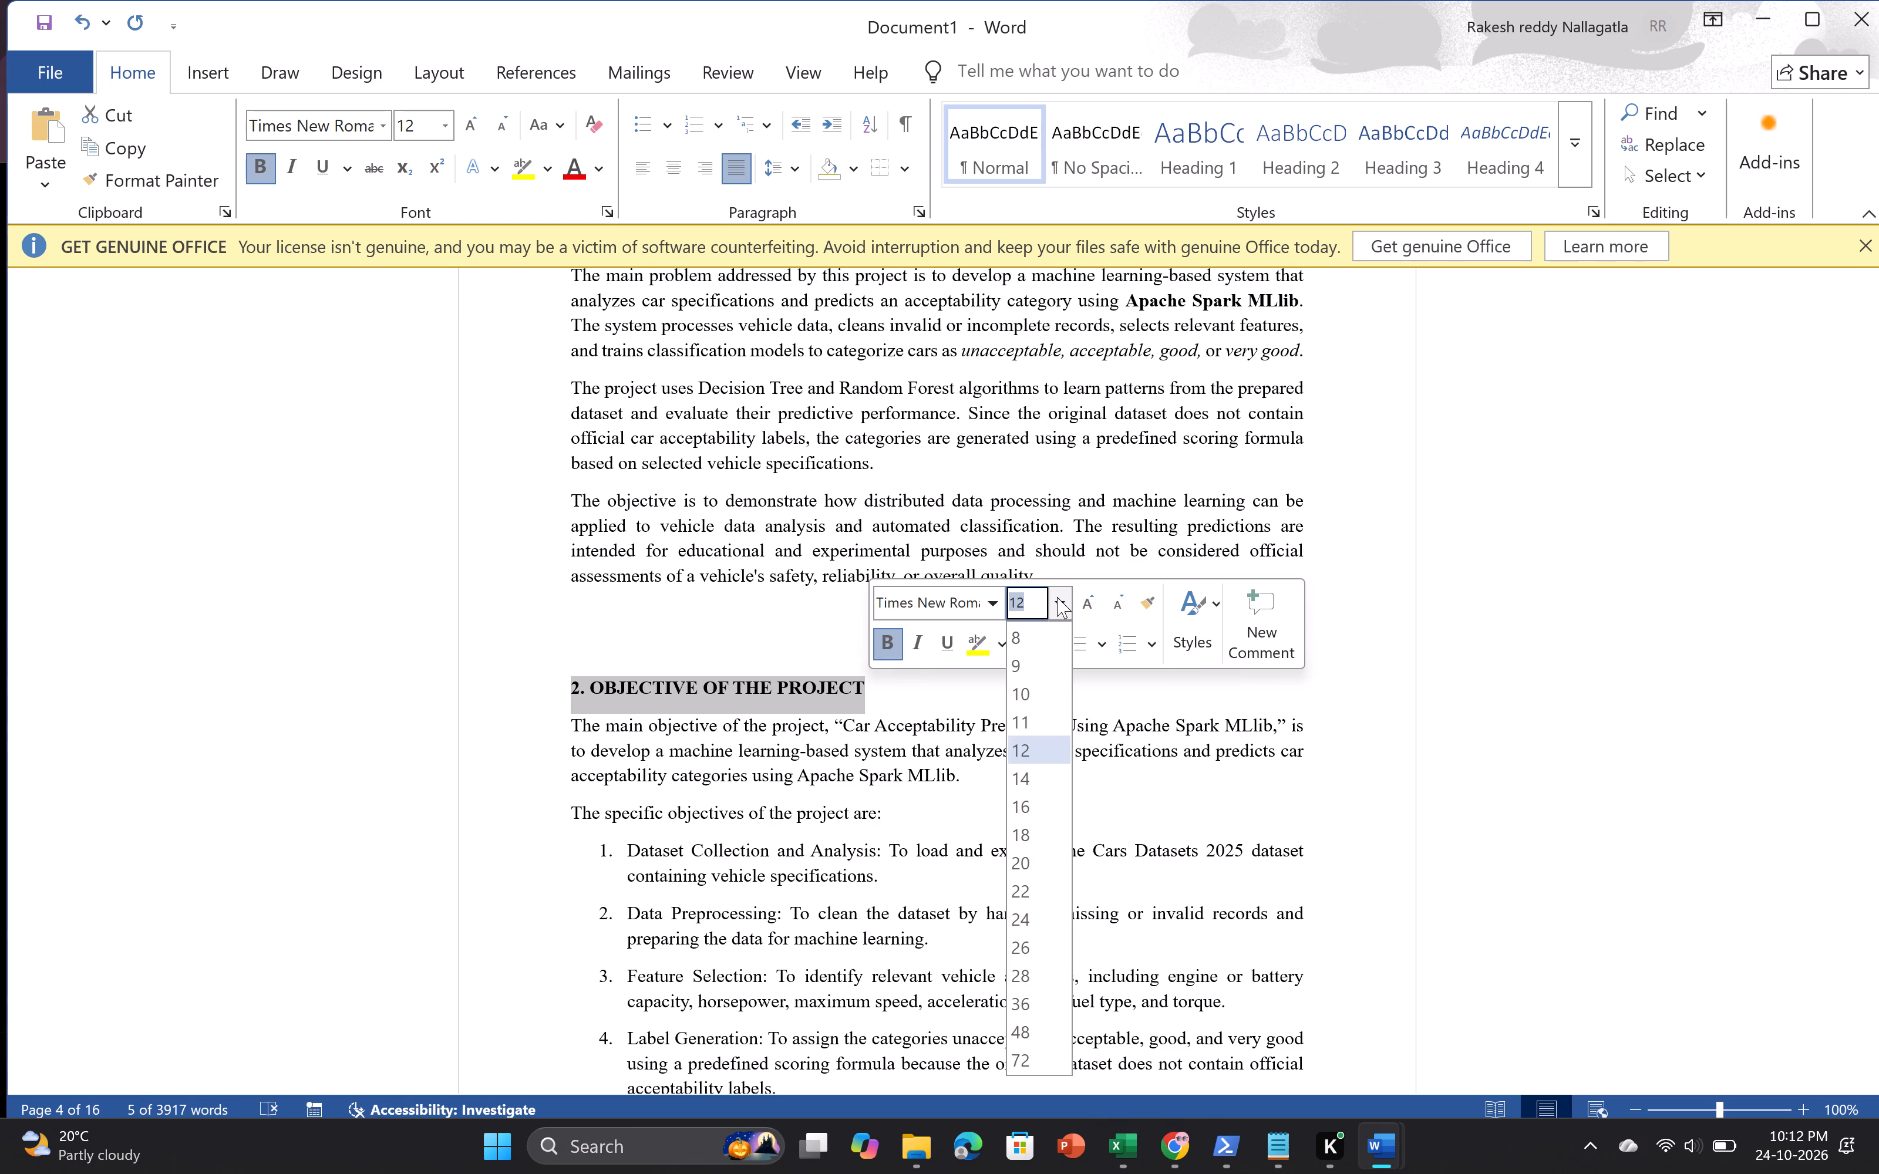
click(1033, 767)
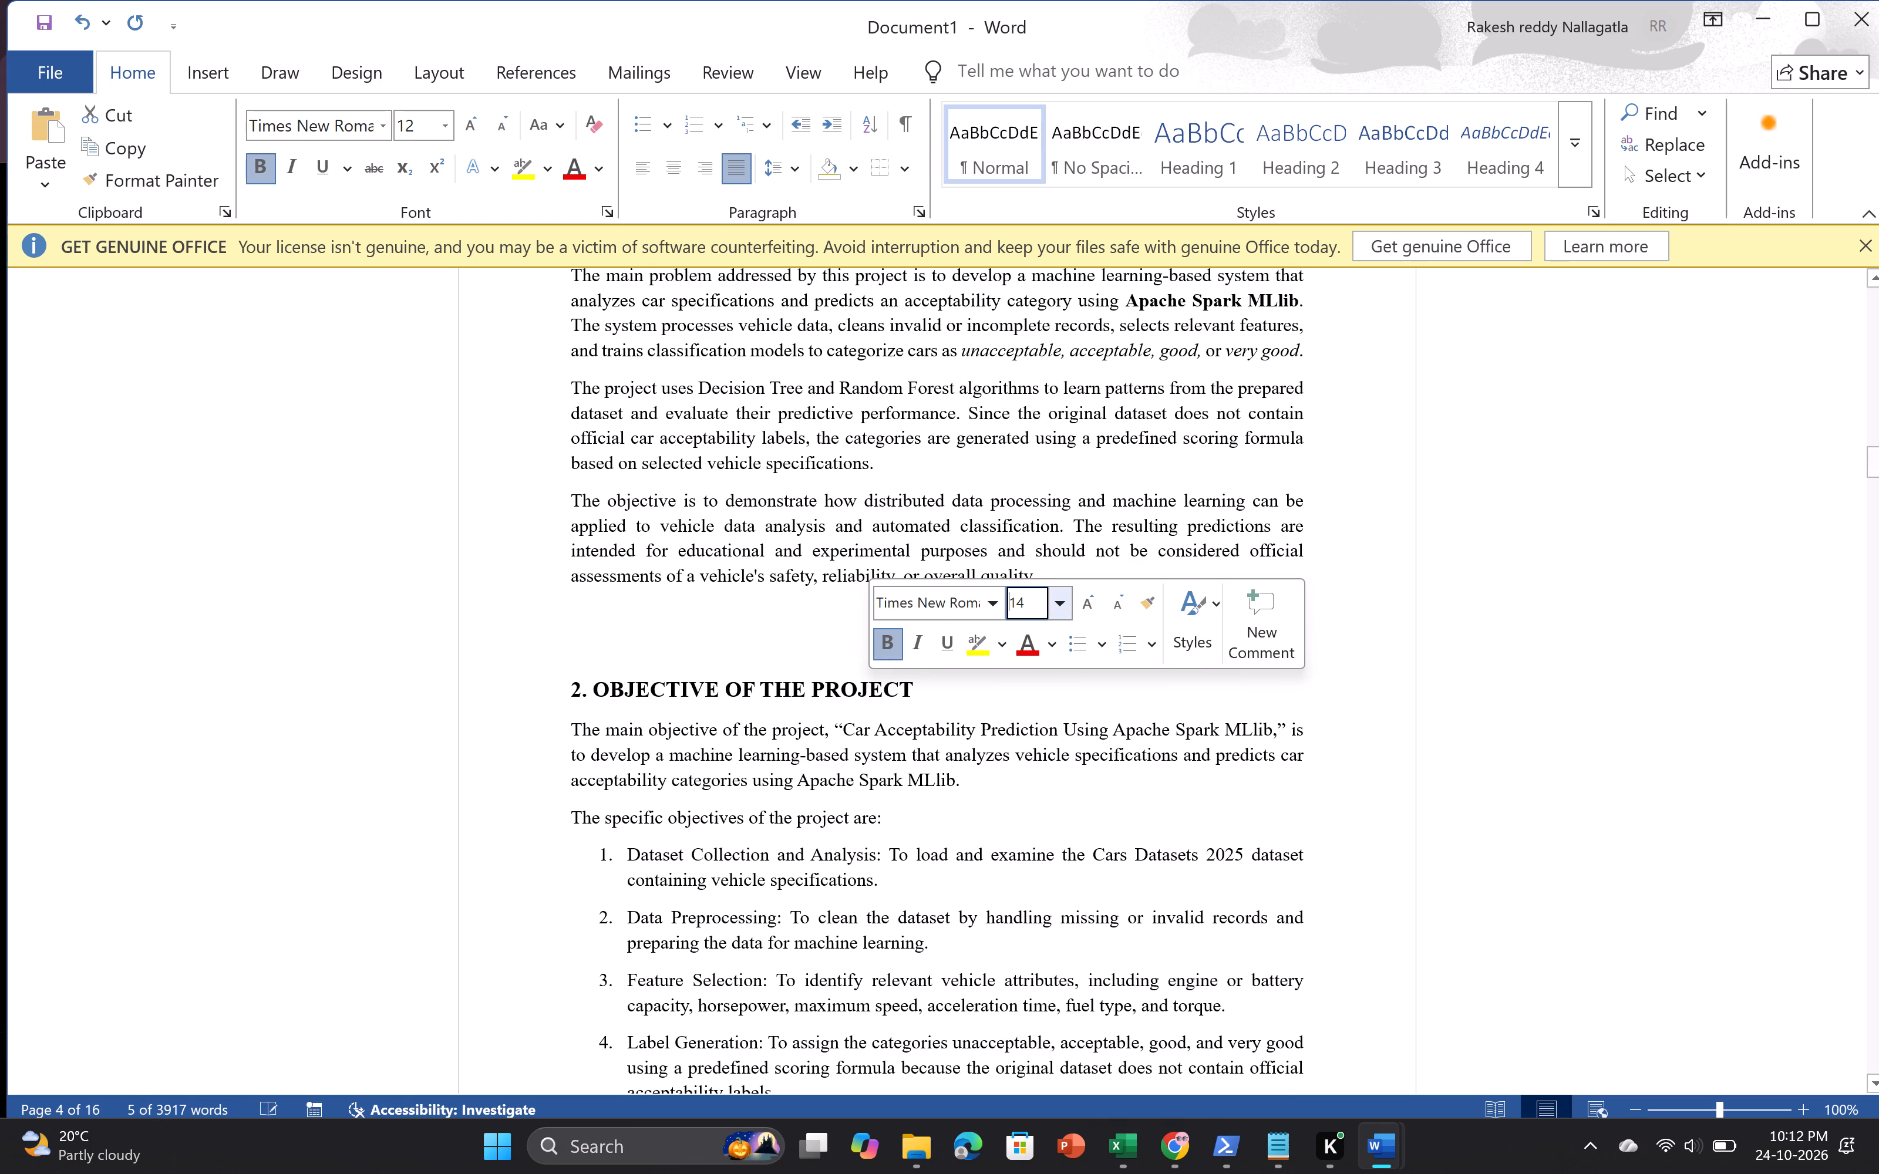
click(570, 781)
Renumber the "DATASET DESCRIPTION" heading as section 3.
scroll(570, 781, down, 3)
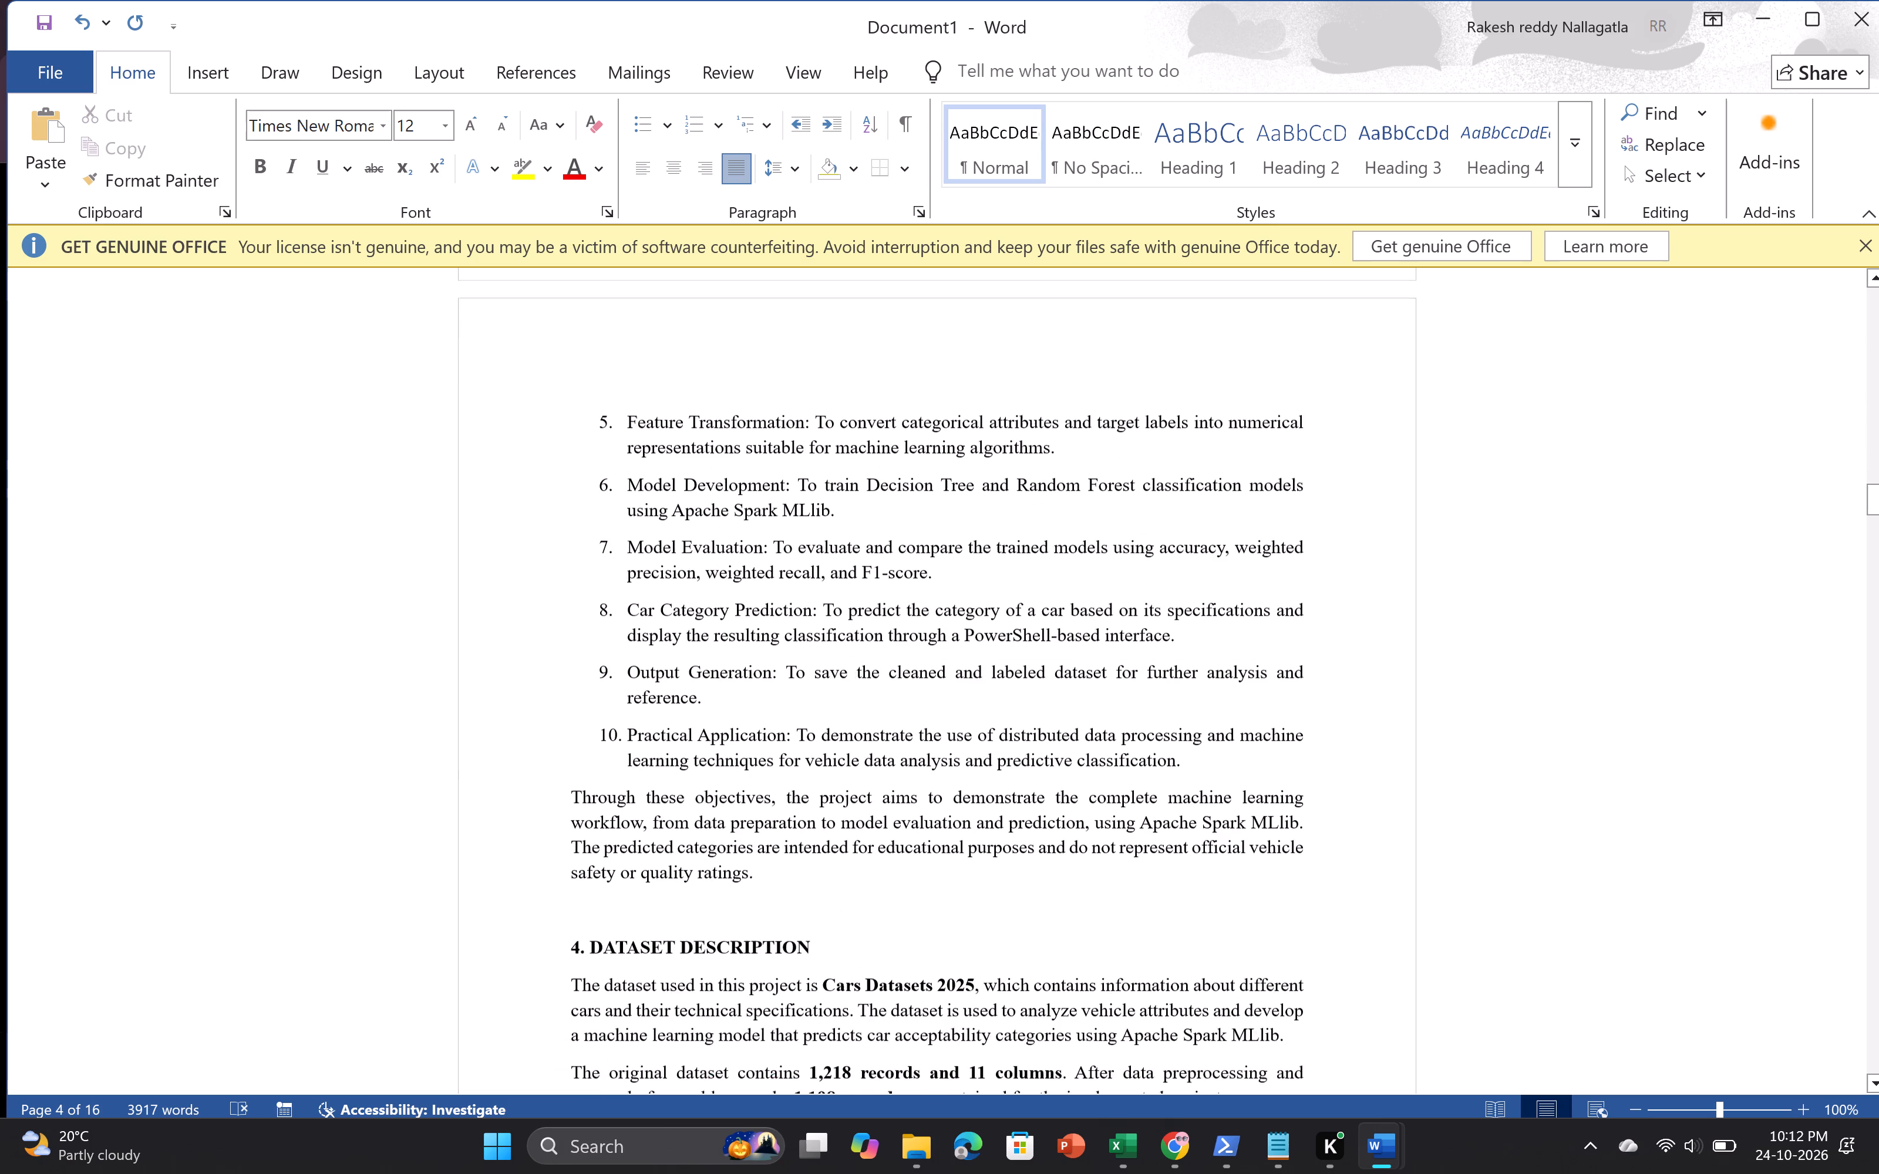
scroll(570, 781, down, 1)
click(581, 795)
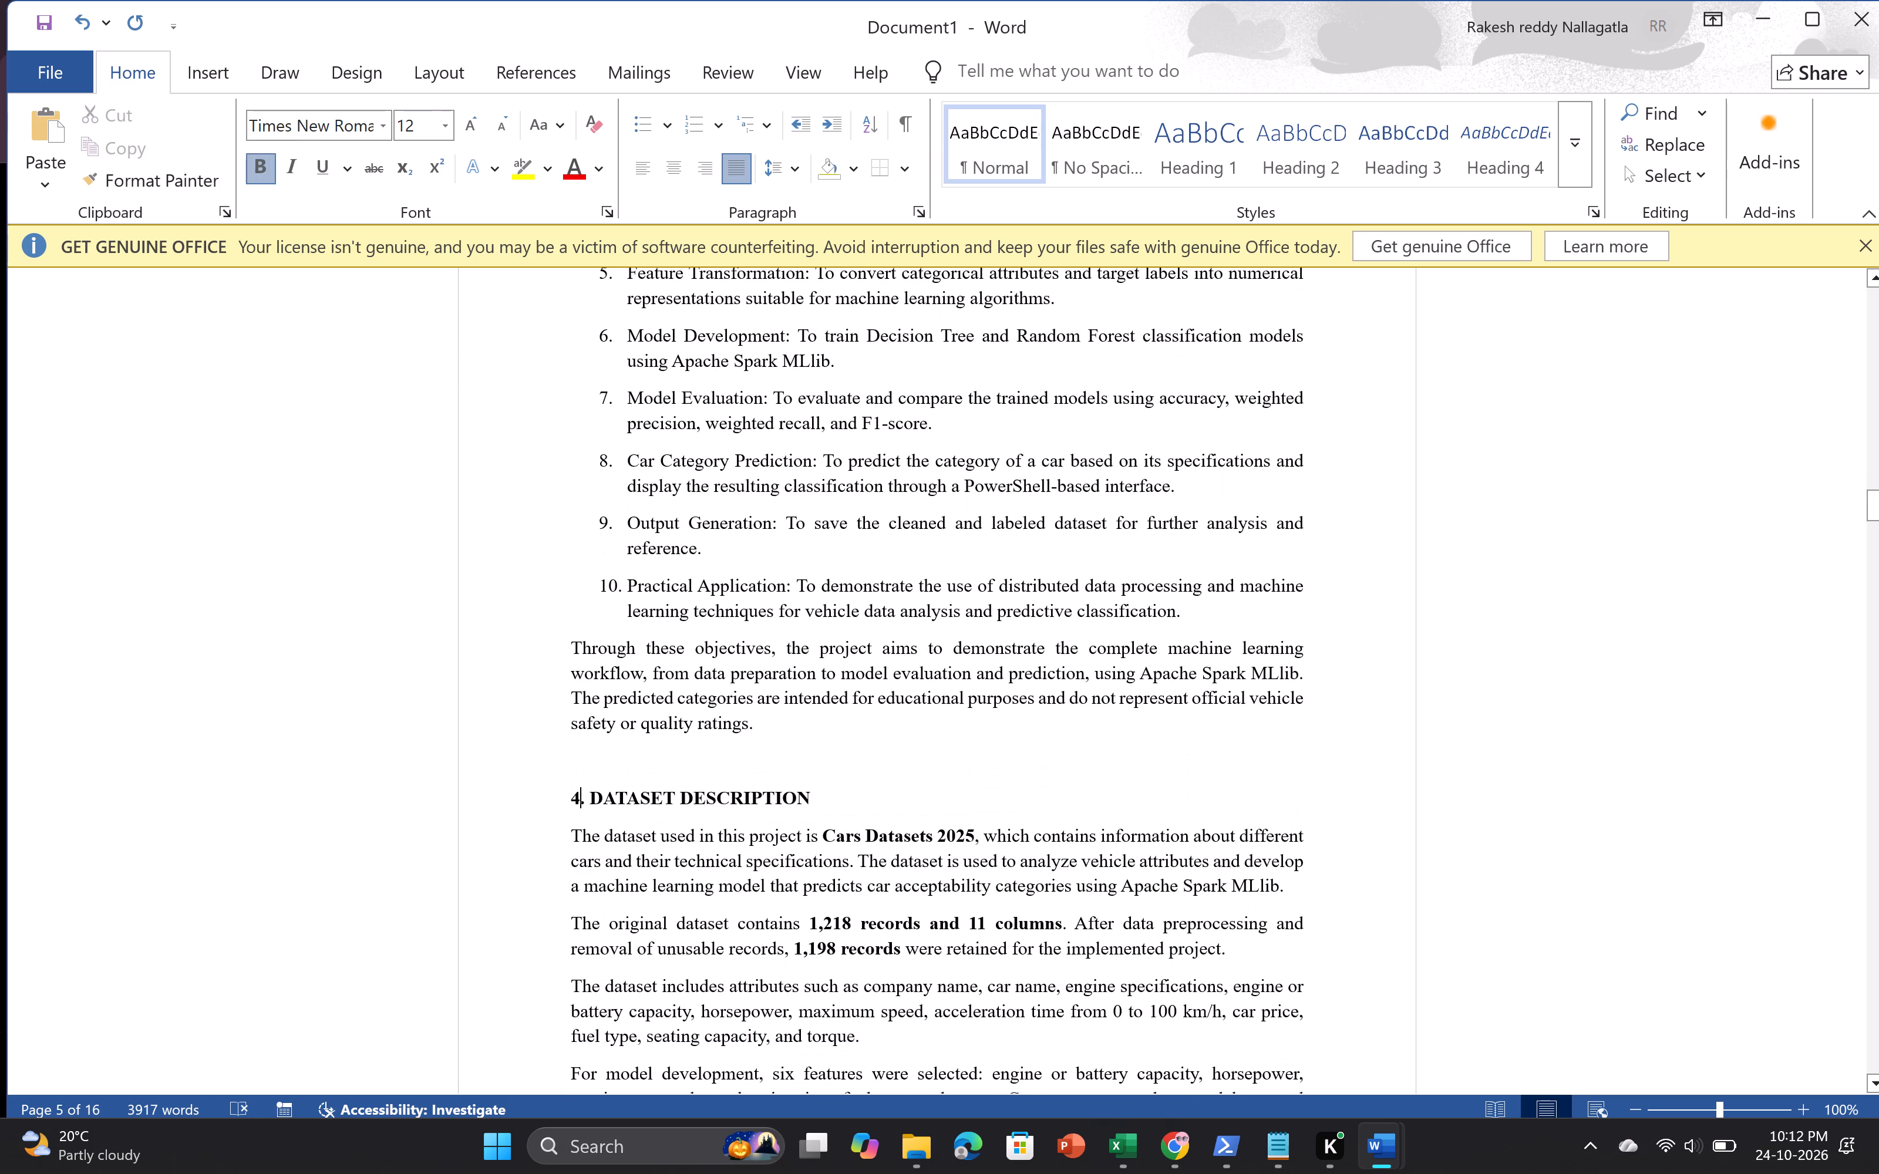
key(BackSpace)
key(3)
Set the whole "3. DATASET DESCRIPTION" heading to font size 14.
key(Left)
key(shift+Right)
key(shift+Right)
key(shift+Right)
key(shift+Right)
key(shift+Right)
key(shift+Right)
key(shift+Right)
key(shift+Right)
key(shift+Right)
key(shift+Right)
key(shift+Right)
key(shift+Right)
key(shift+Right)
key(shift+Right)
key(shift+Right)
key(shift+Right)
key(shift+Right)
key(shift+Right)
key(shift+Right)
key(shift+Right)
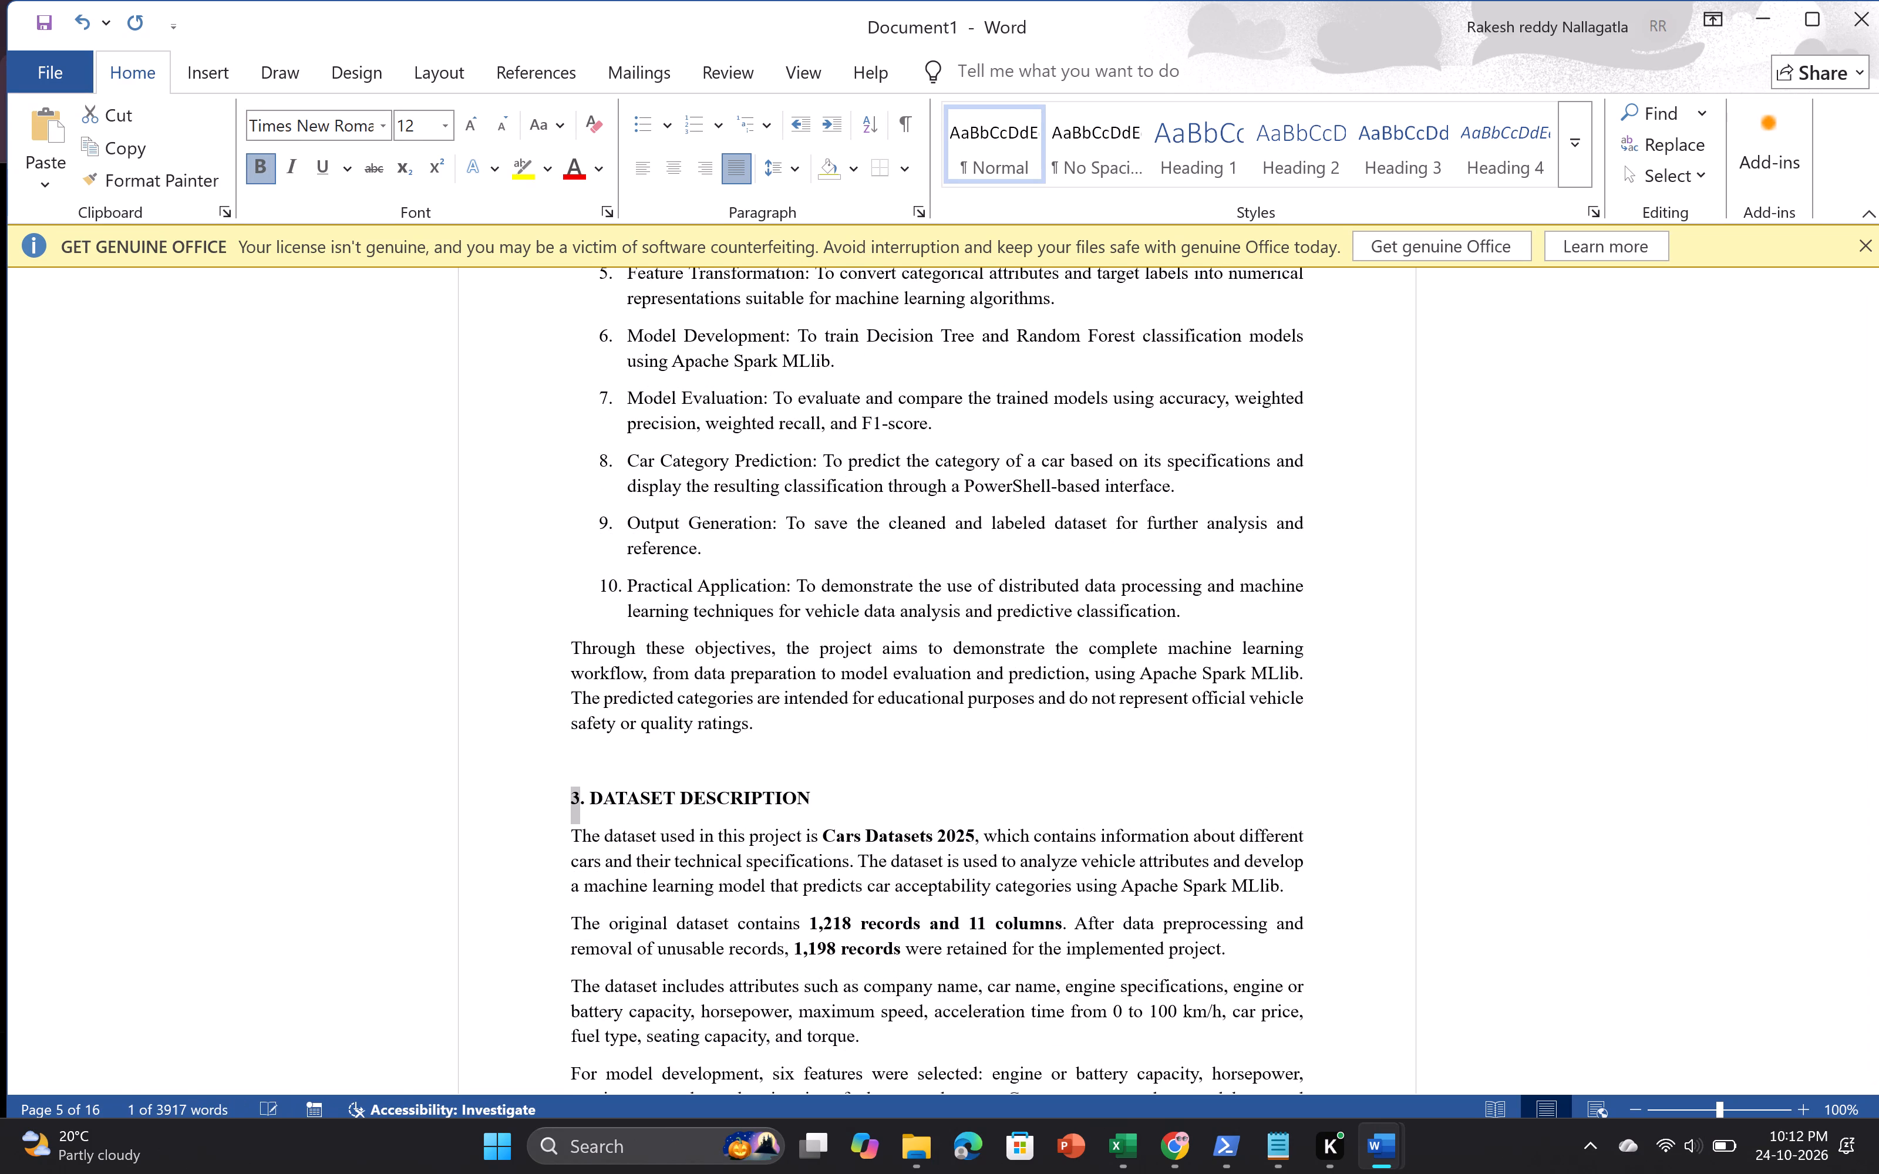
key(shift+Right)
key(shift+Right)
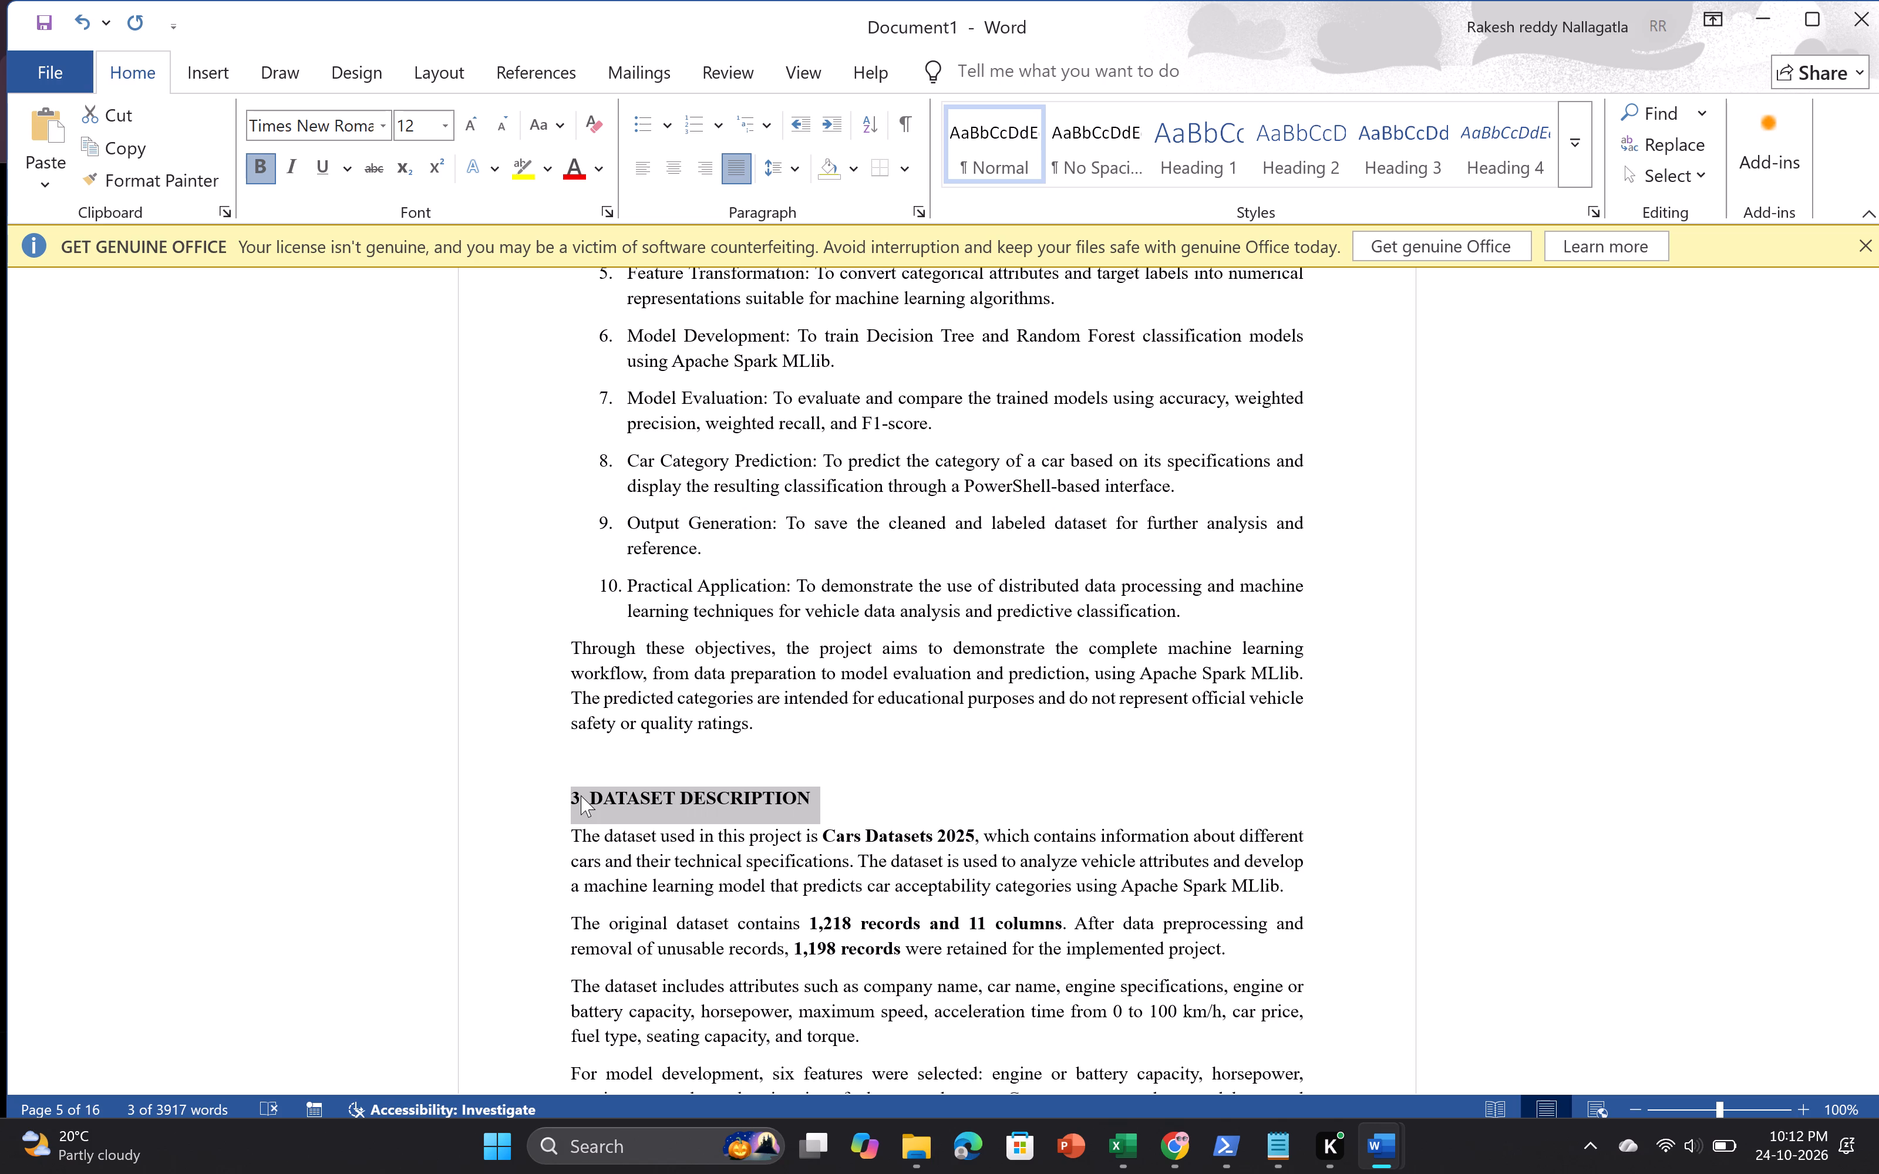
click(441, 130)
click(408, 299)
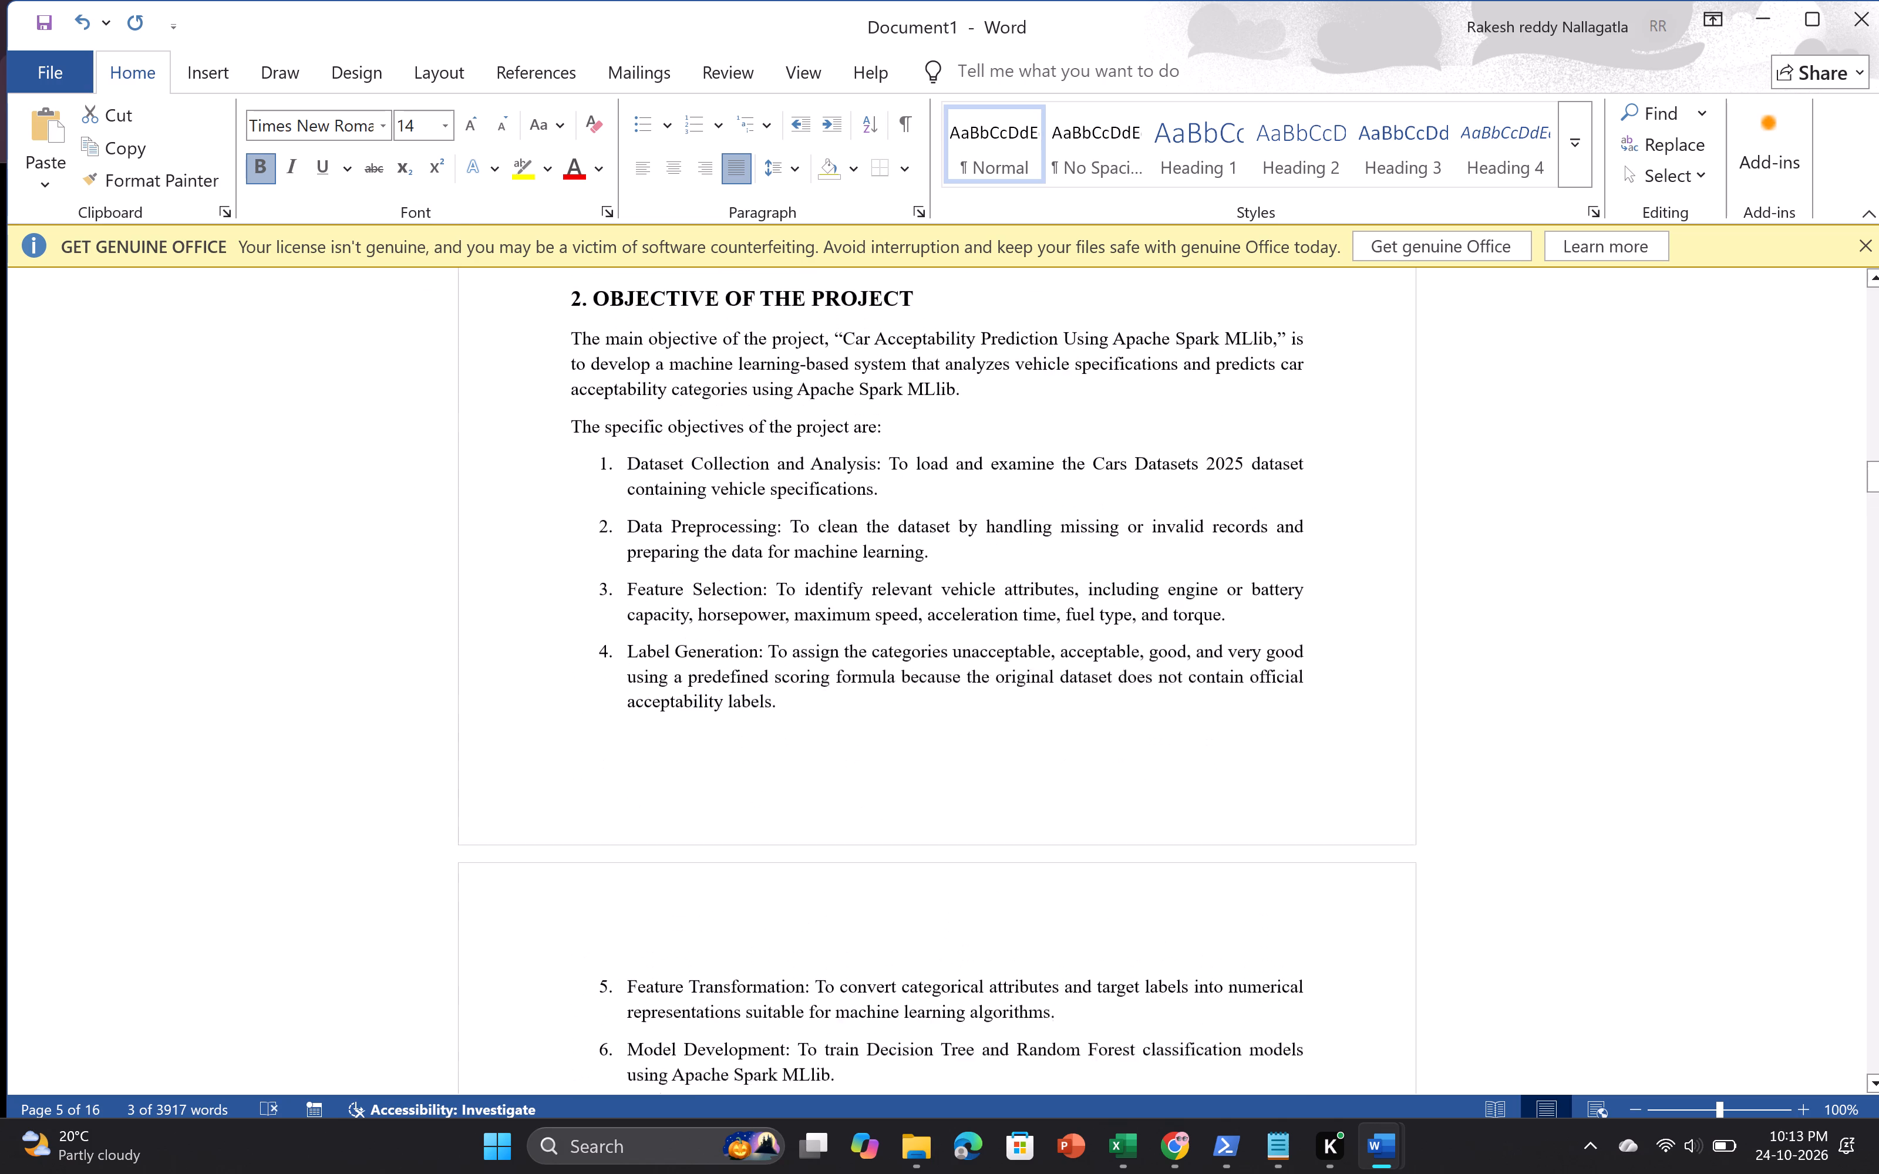
Renumber the "DATASET SOURCE" heading as section 4.
scroll(585, 525, down, 2)
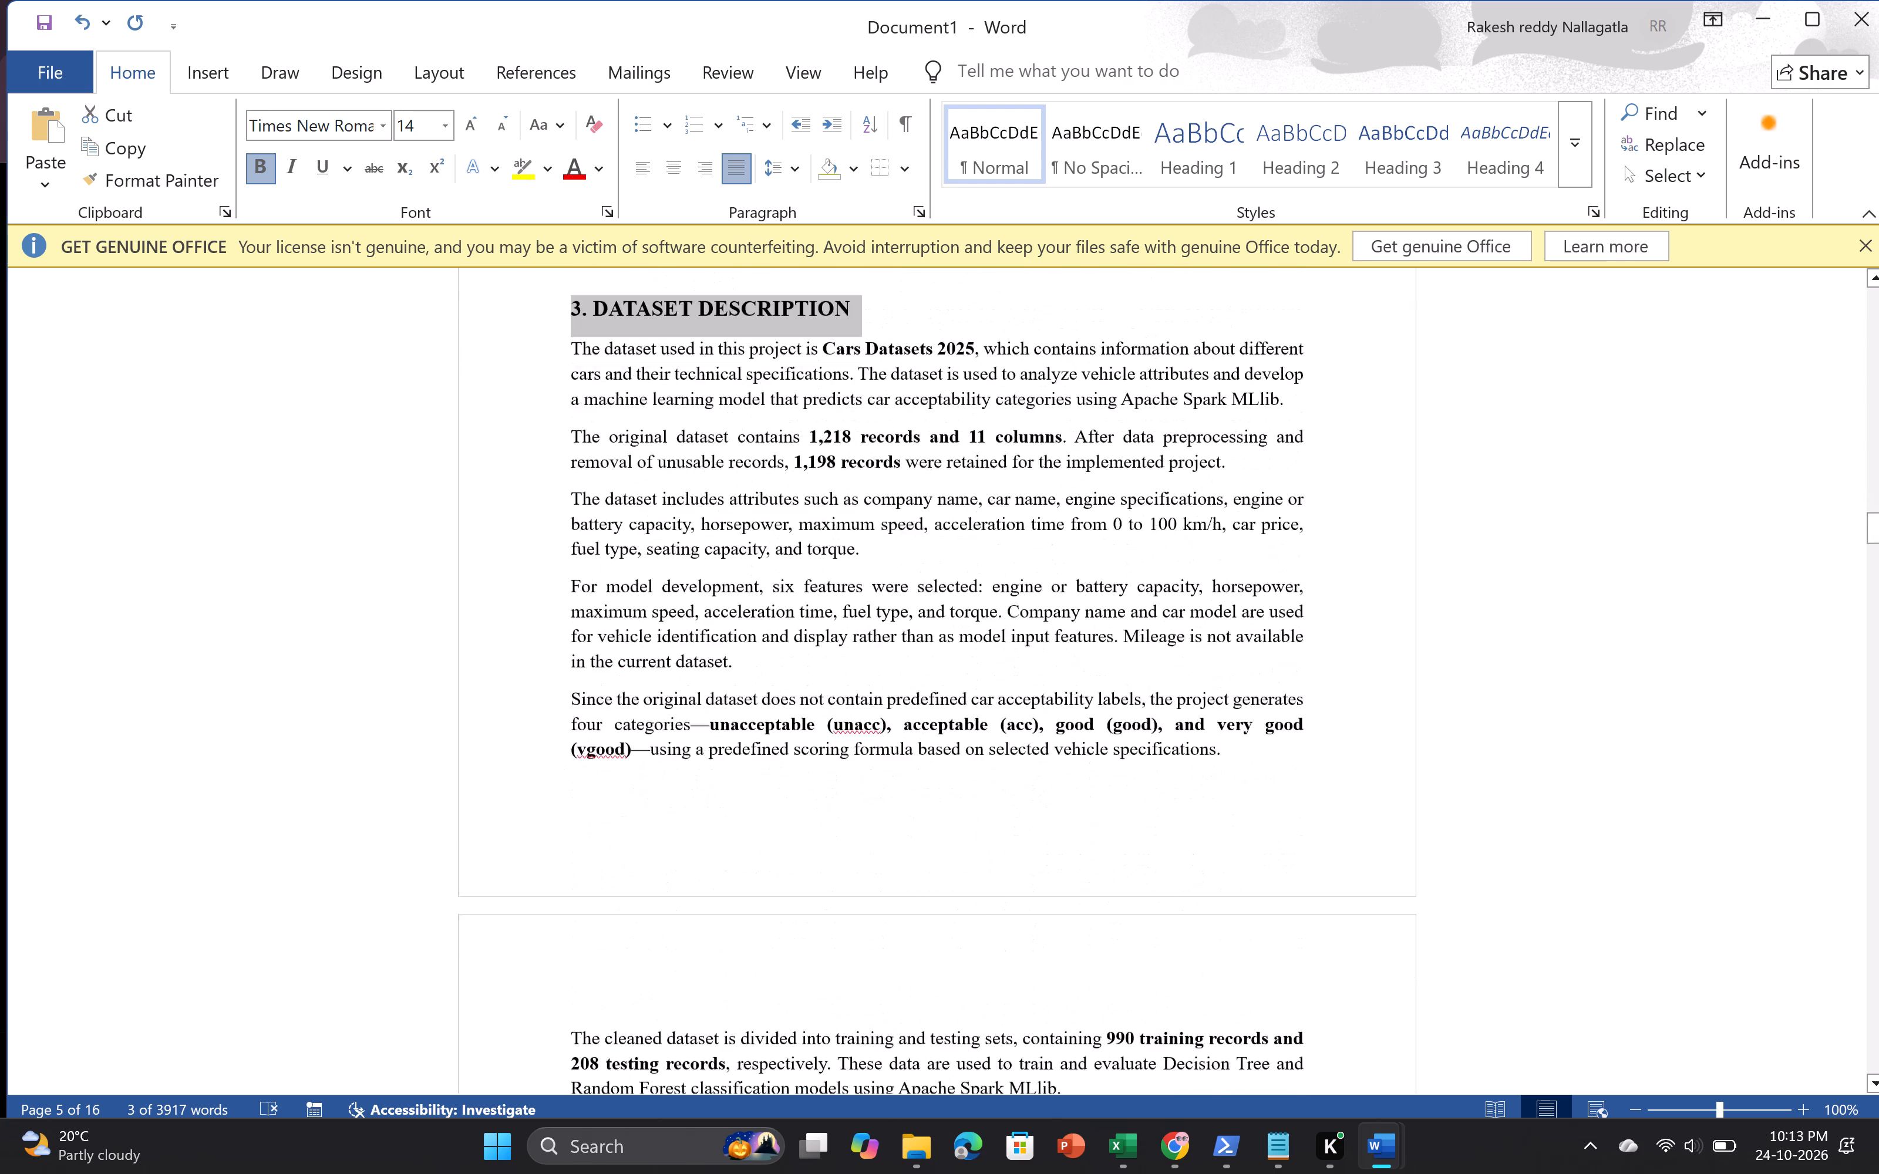
scroll(585, 525, down, 2)
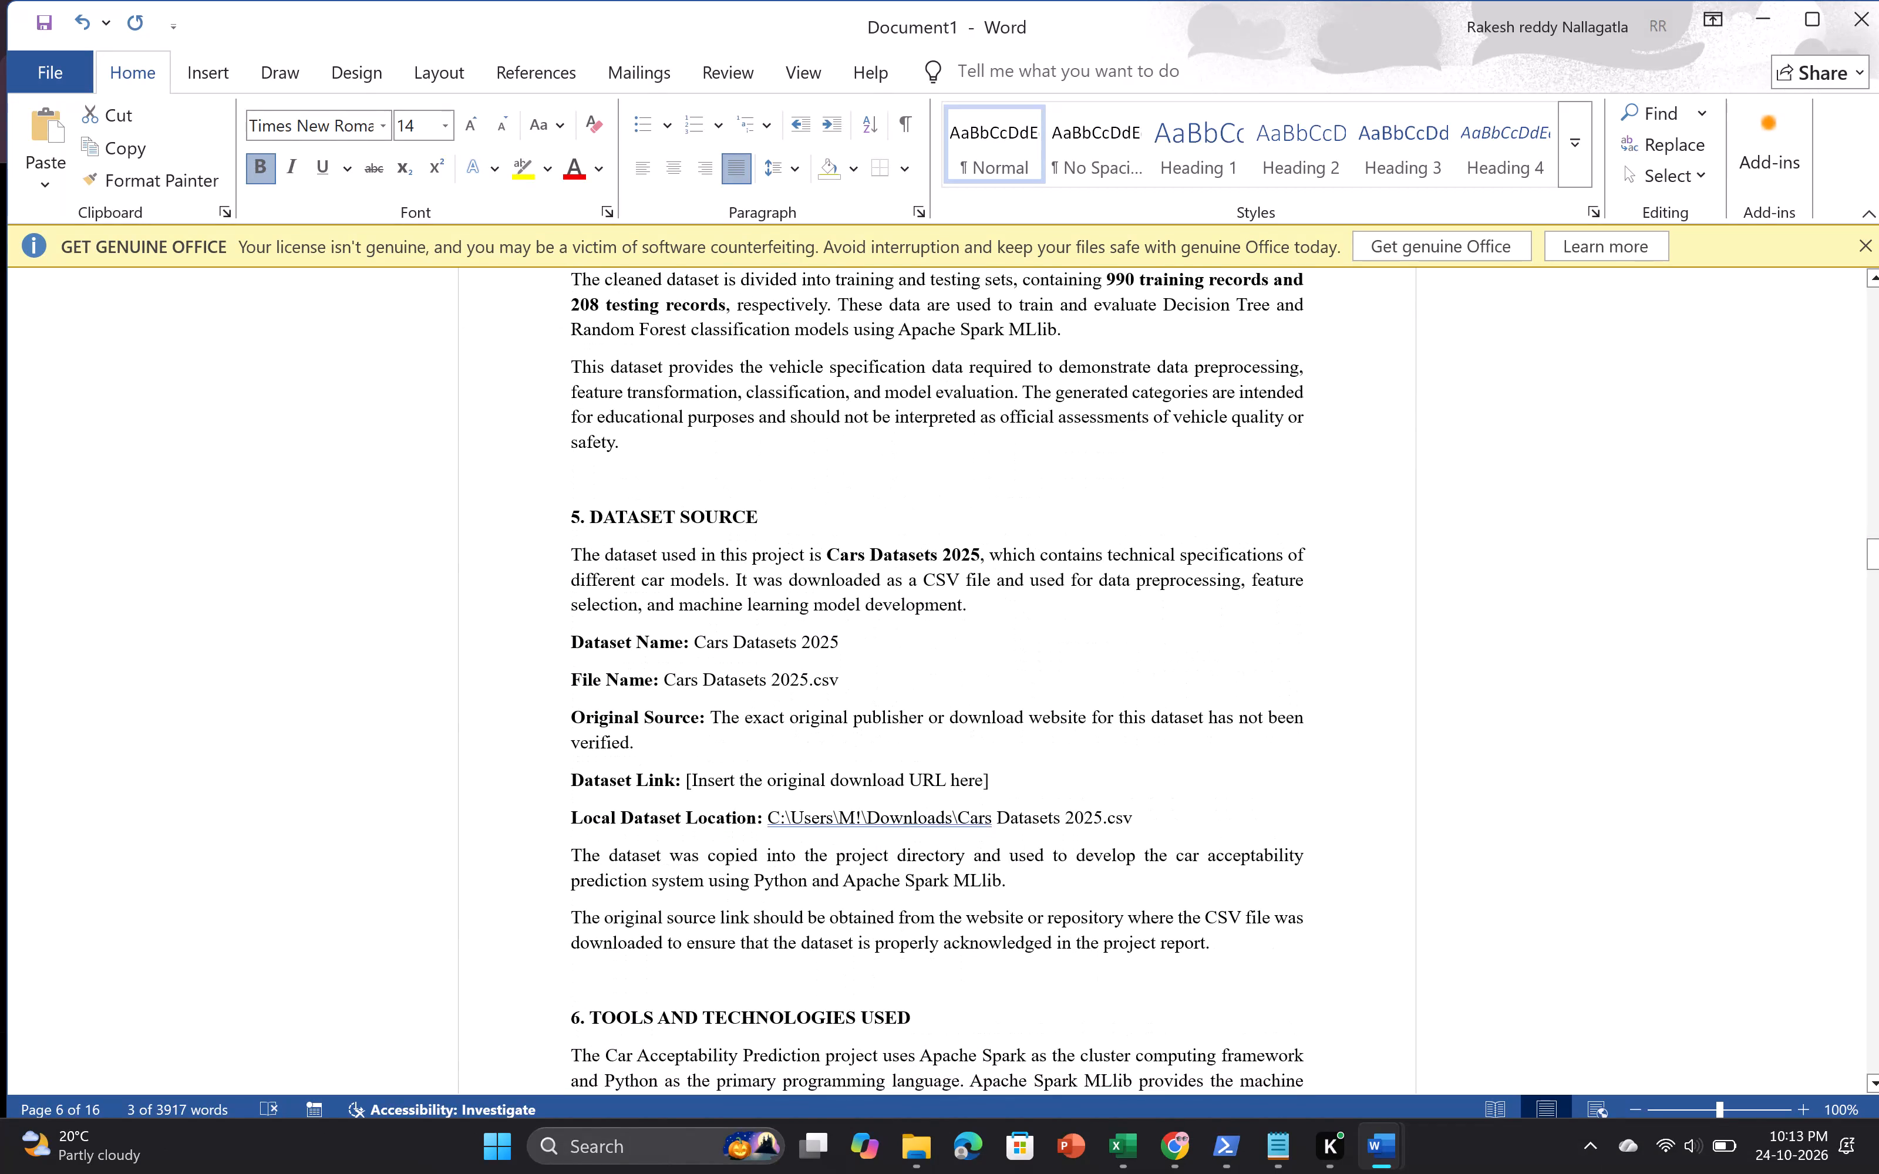
click(577, 515)
key(BackSpace)
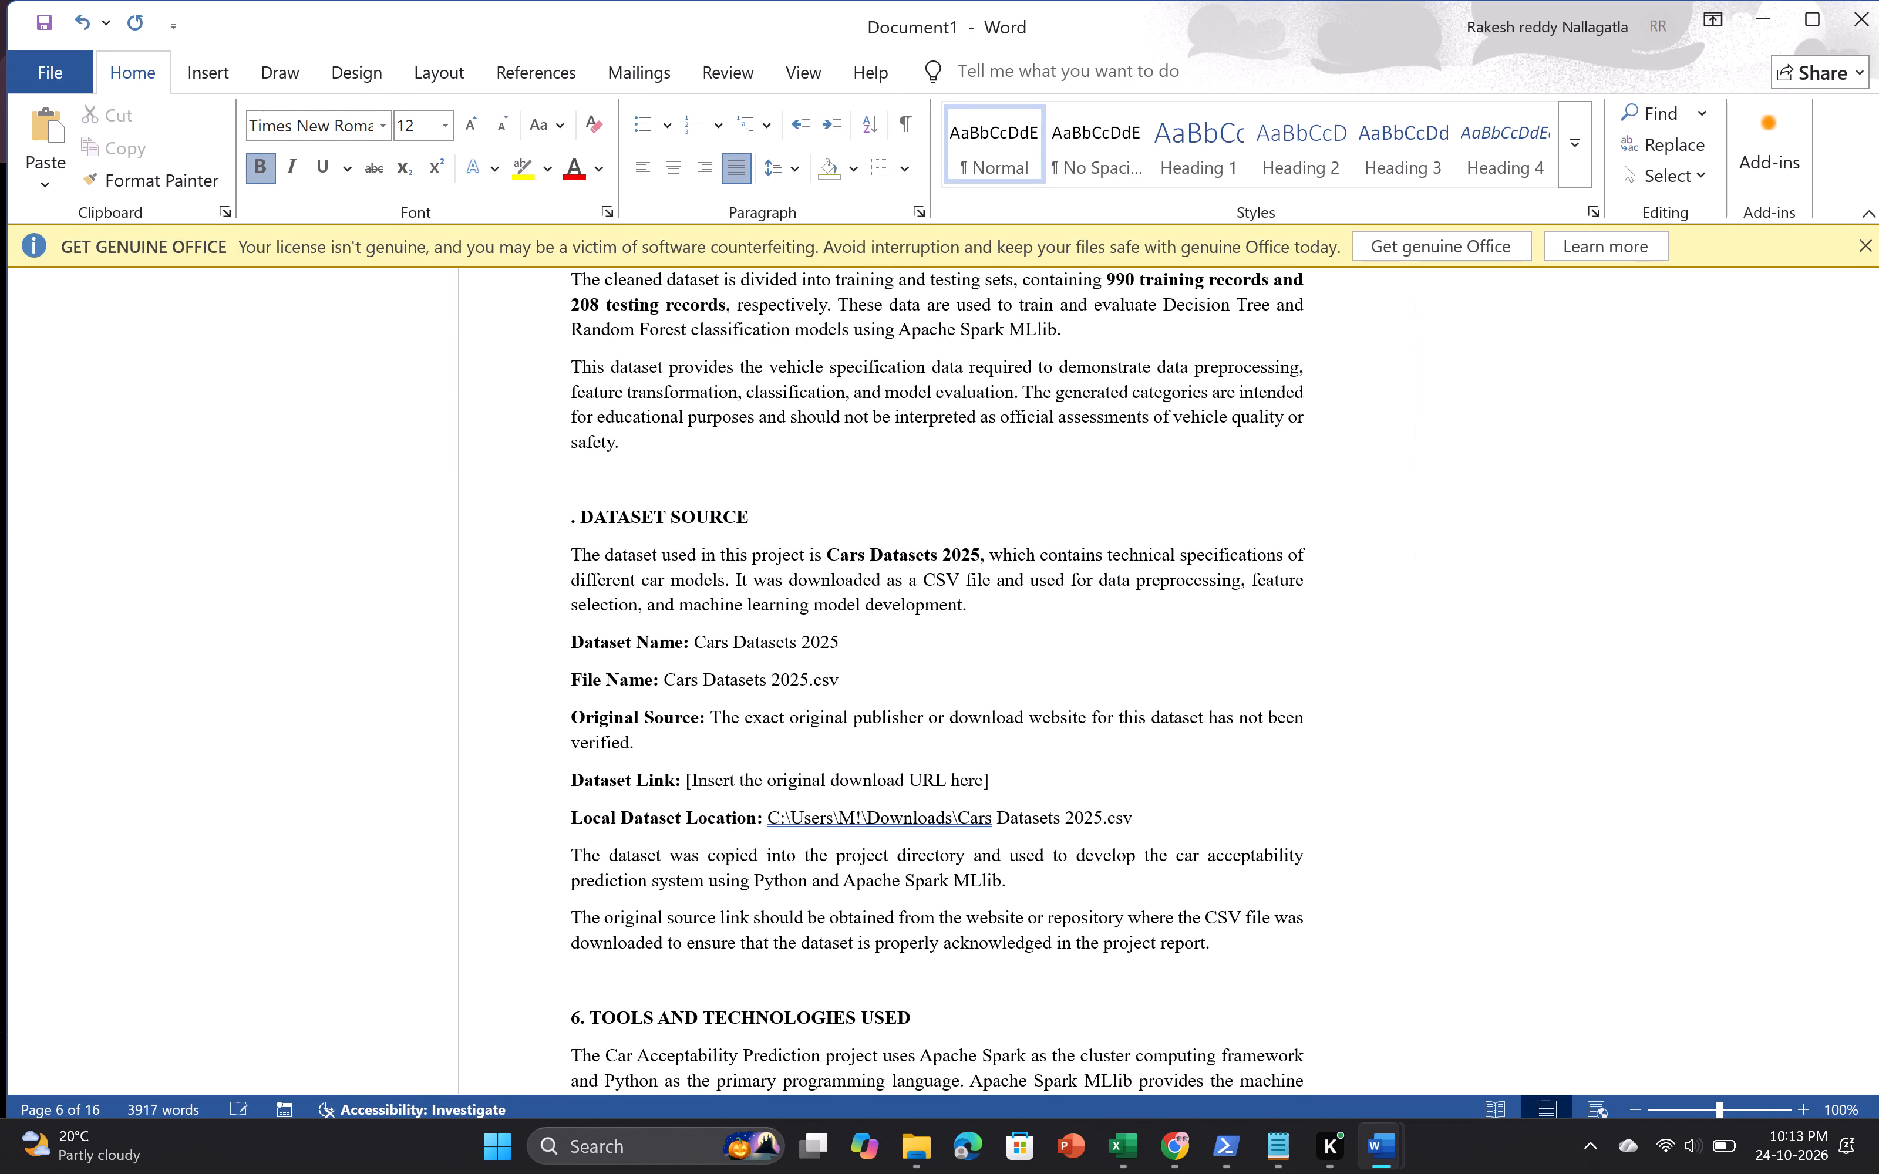
key(4)
Set the whole "4. DATASET SOURCE" heading to font size 14.
key(Left)
key(shift+Right)
key(shift+Right)
key(shift+Right)
key(shift+Right)
key(shift+Right)
key(shift+Right)
key(shift+Right)
key(shift+Right)
key(shift+Right)
key(shift+Right)
key(shift+Right)
key(shift+Right)
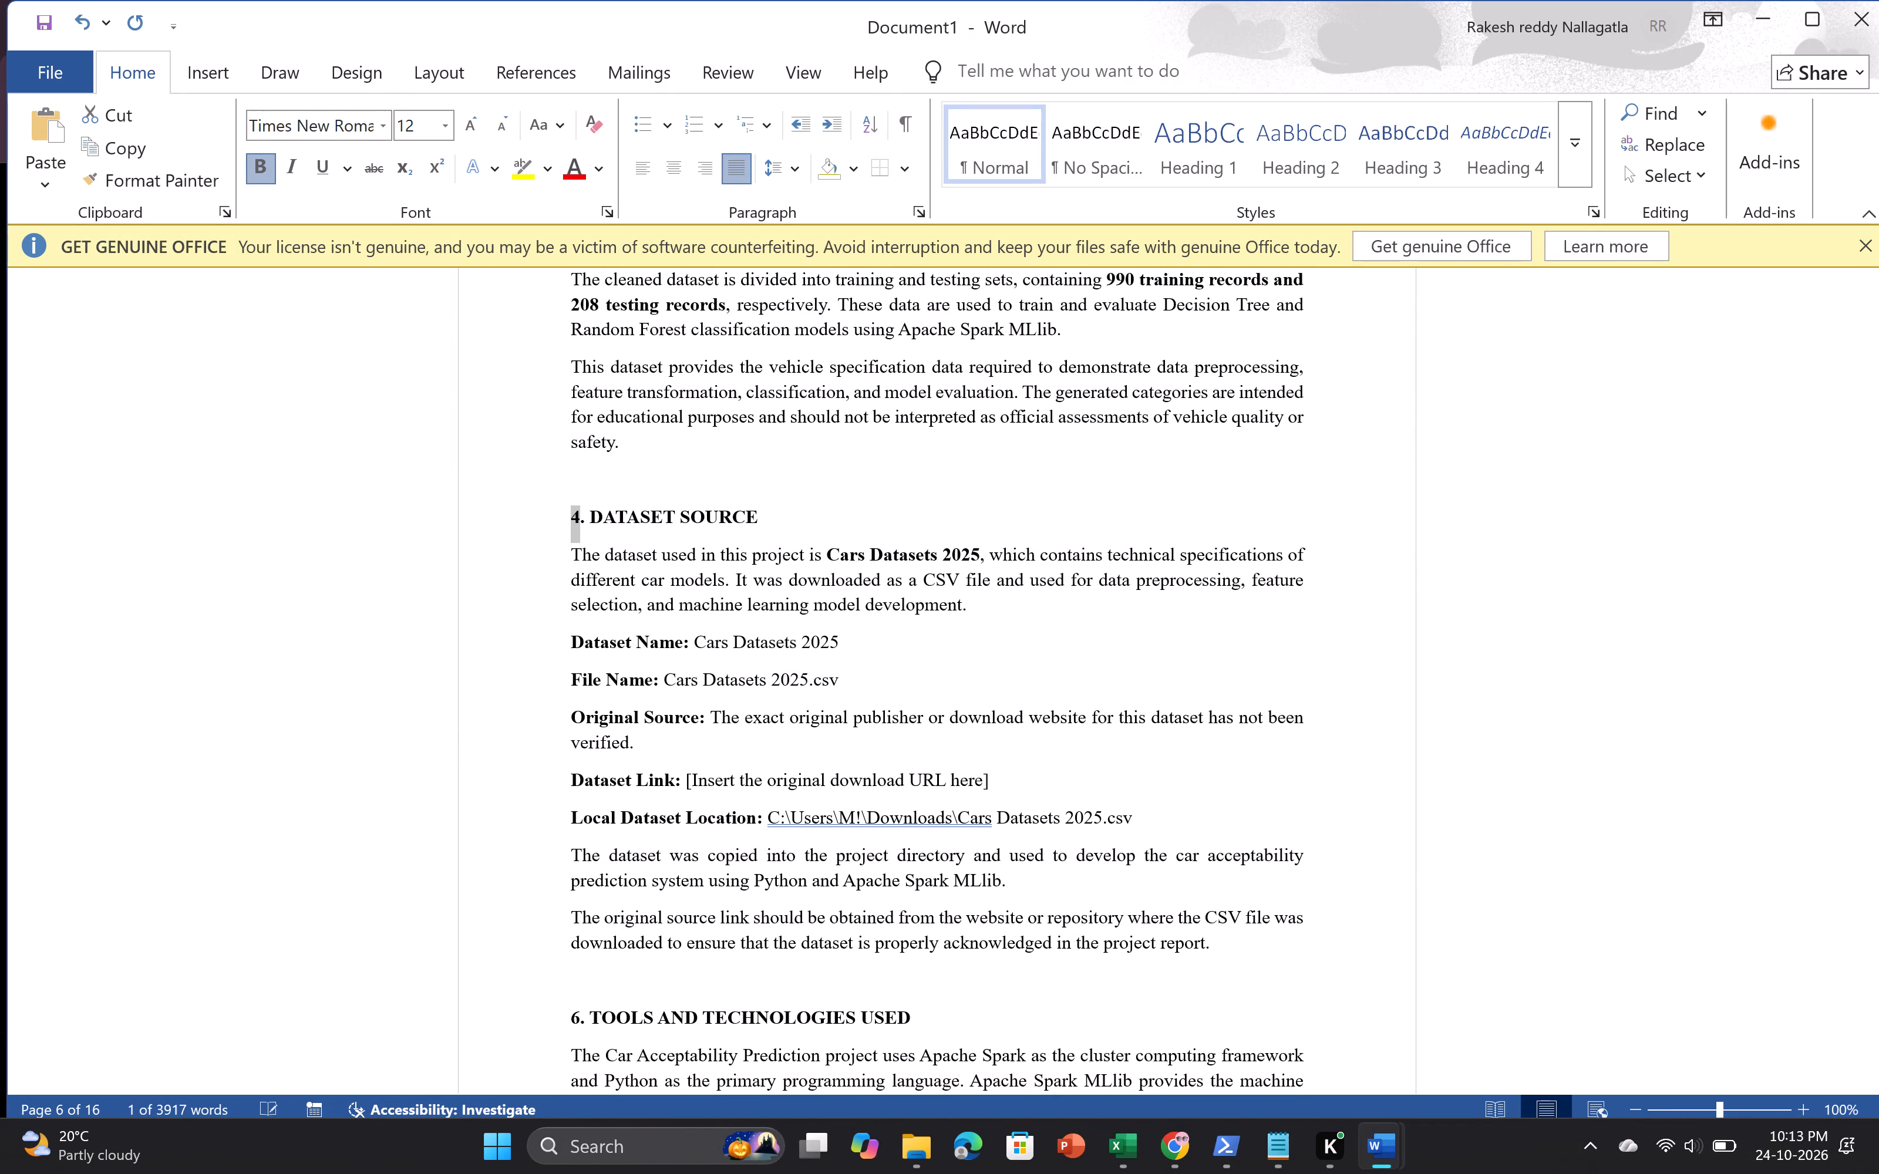
key(shift+Right)
key(shift+Right)
key(shift+Right)
key(shift+Right)
key(shift+Right)
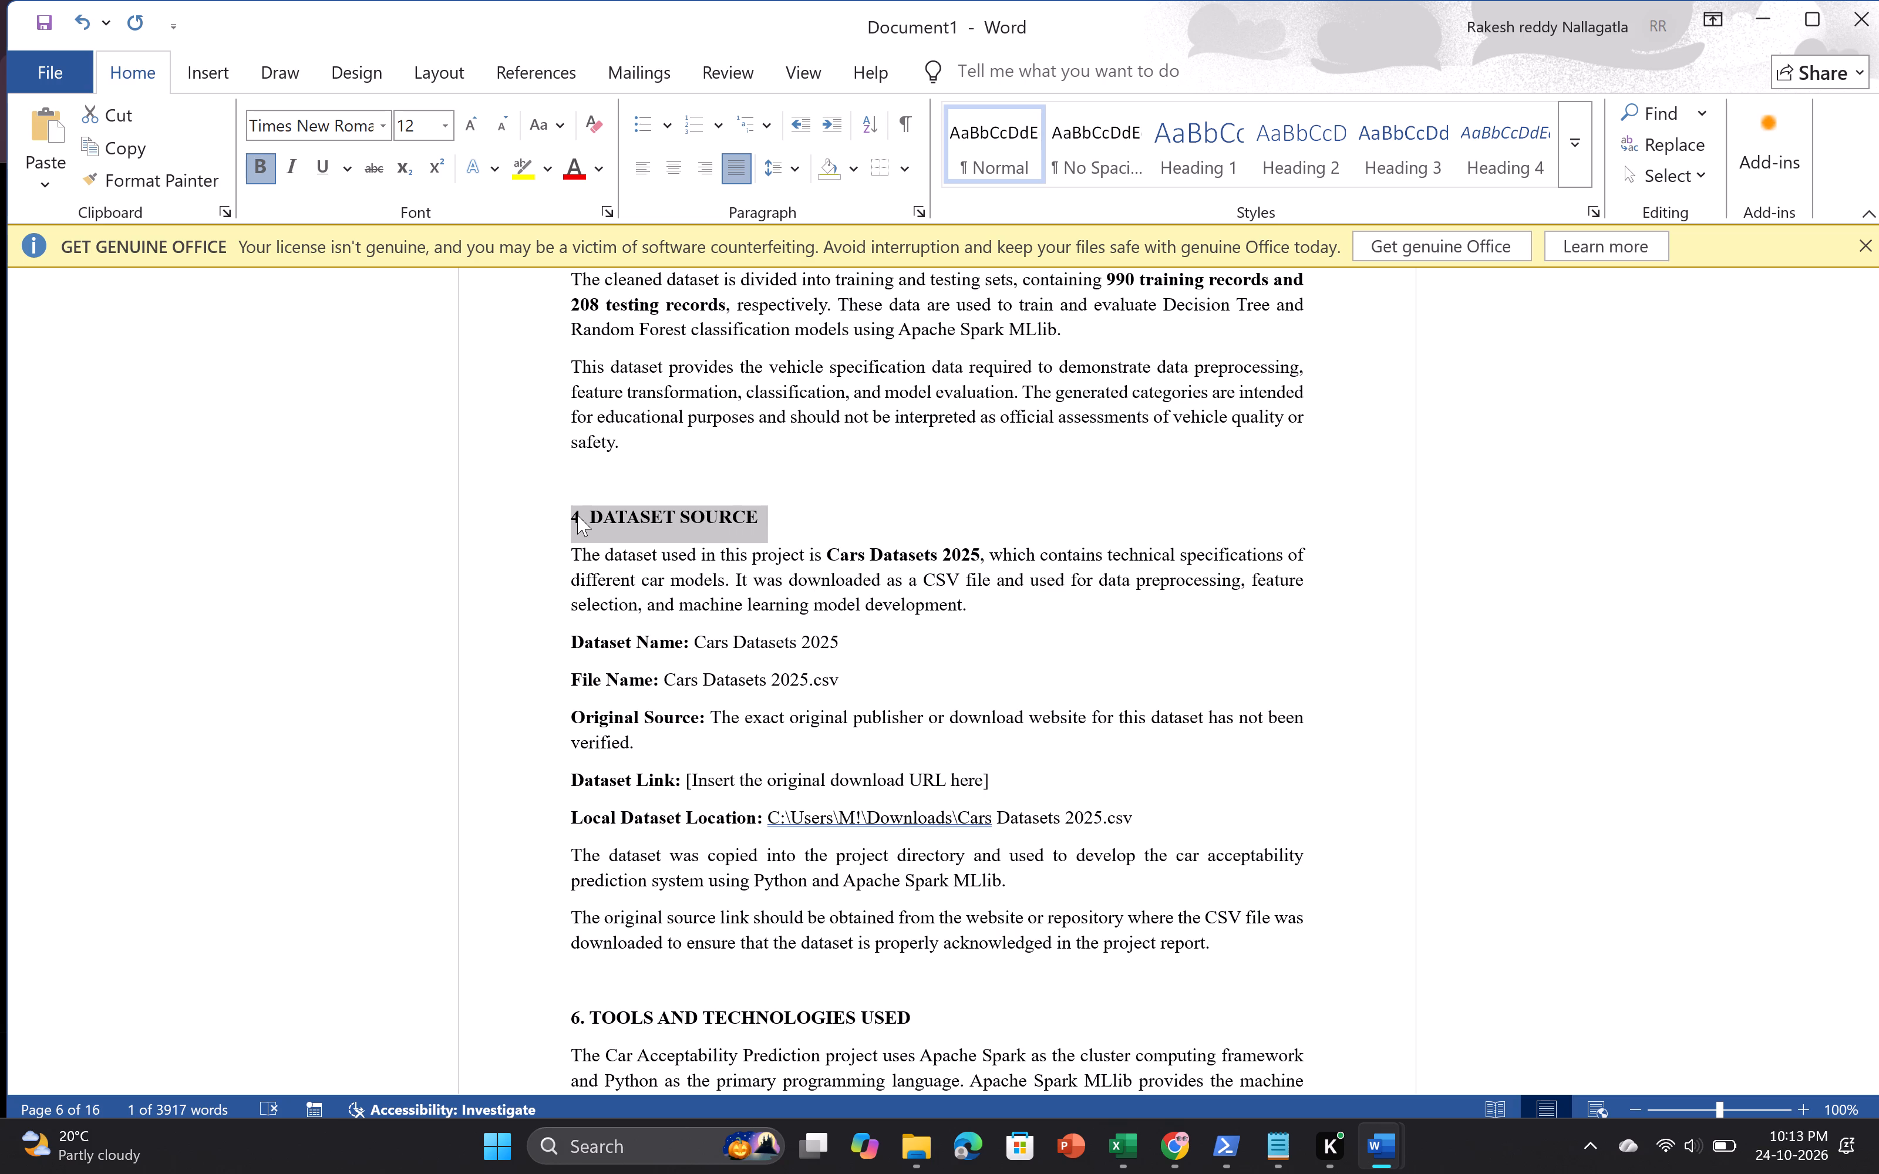
right_click(621, 527)
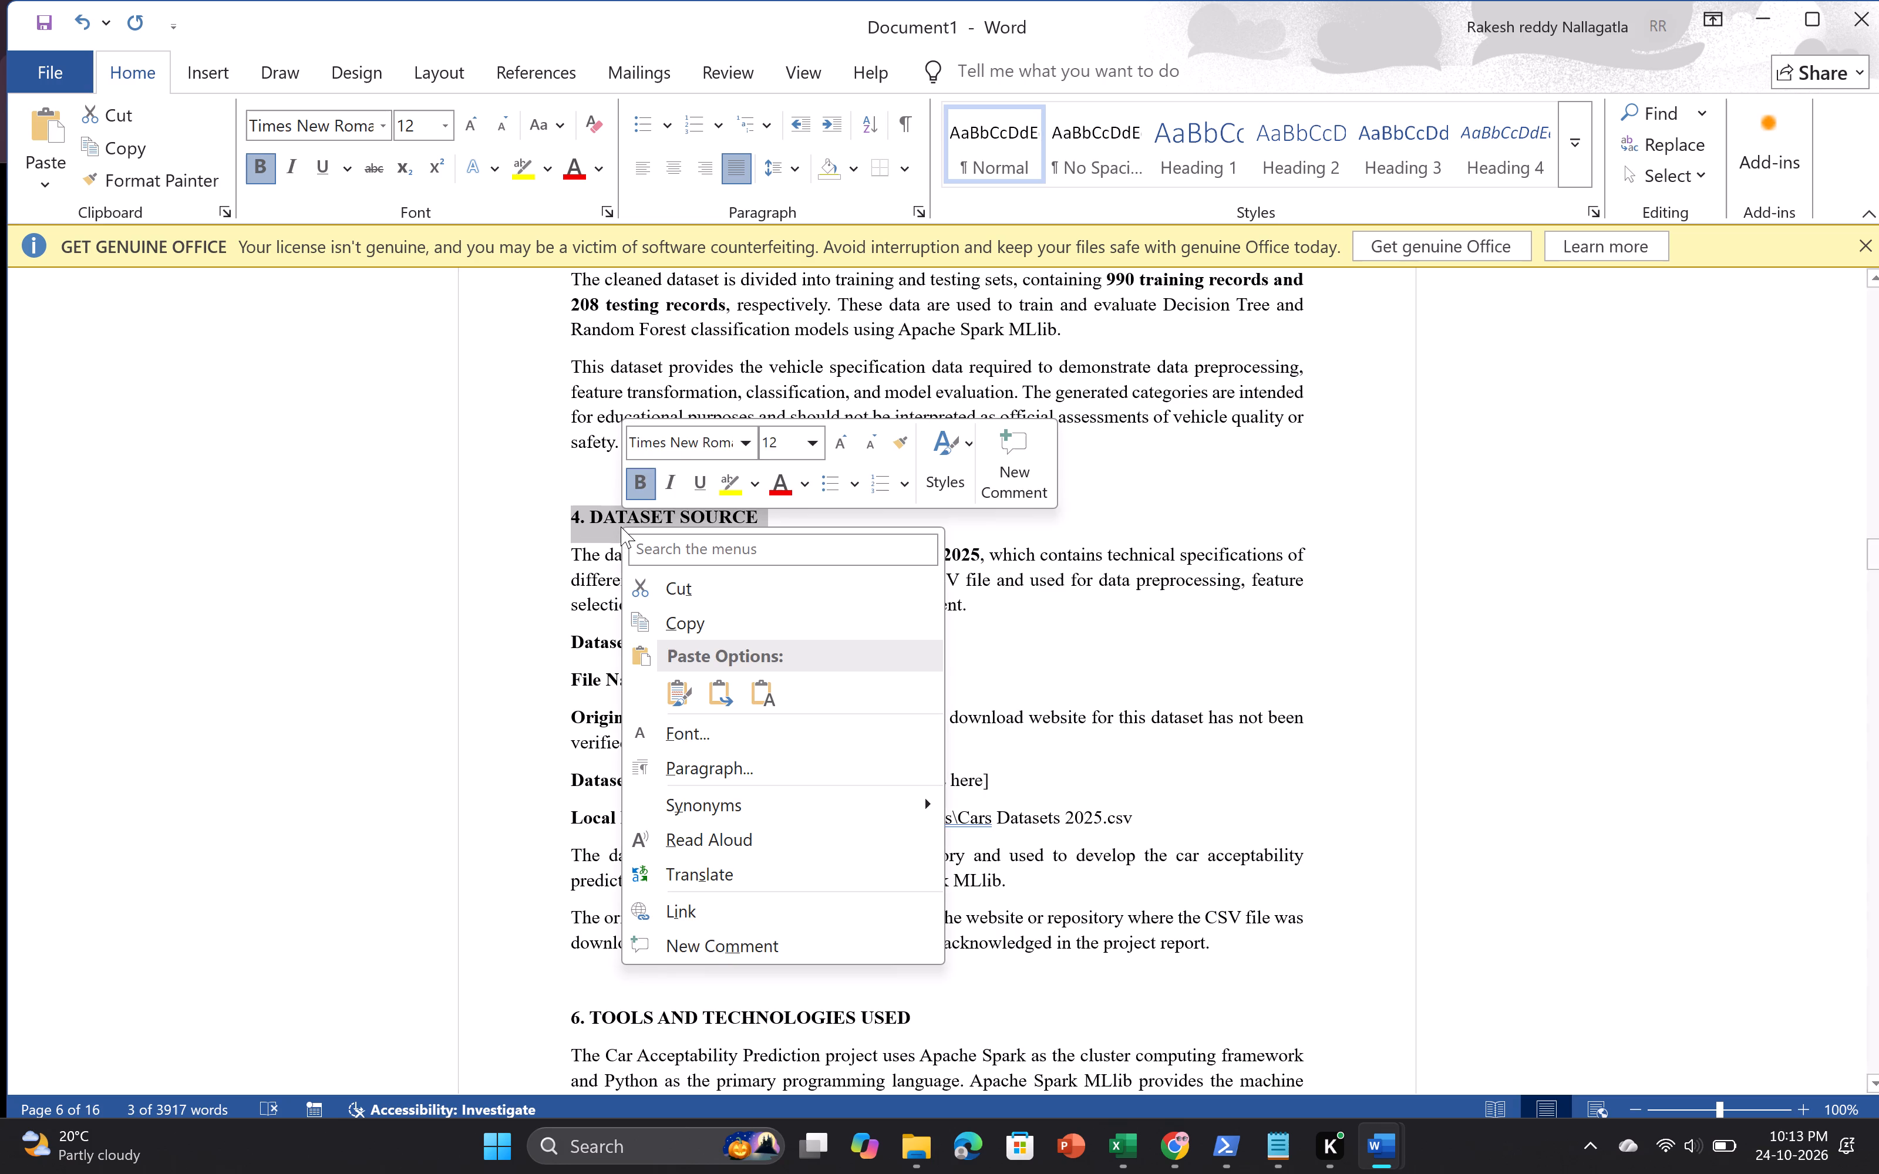
click(816, 443)
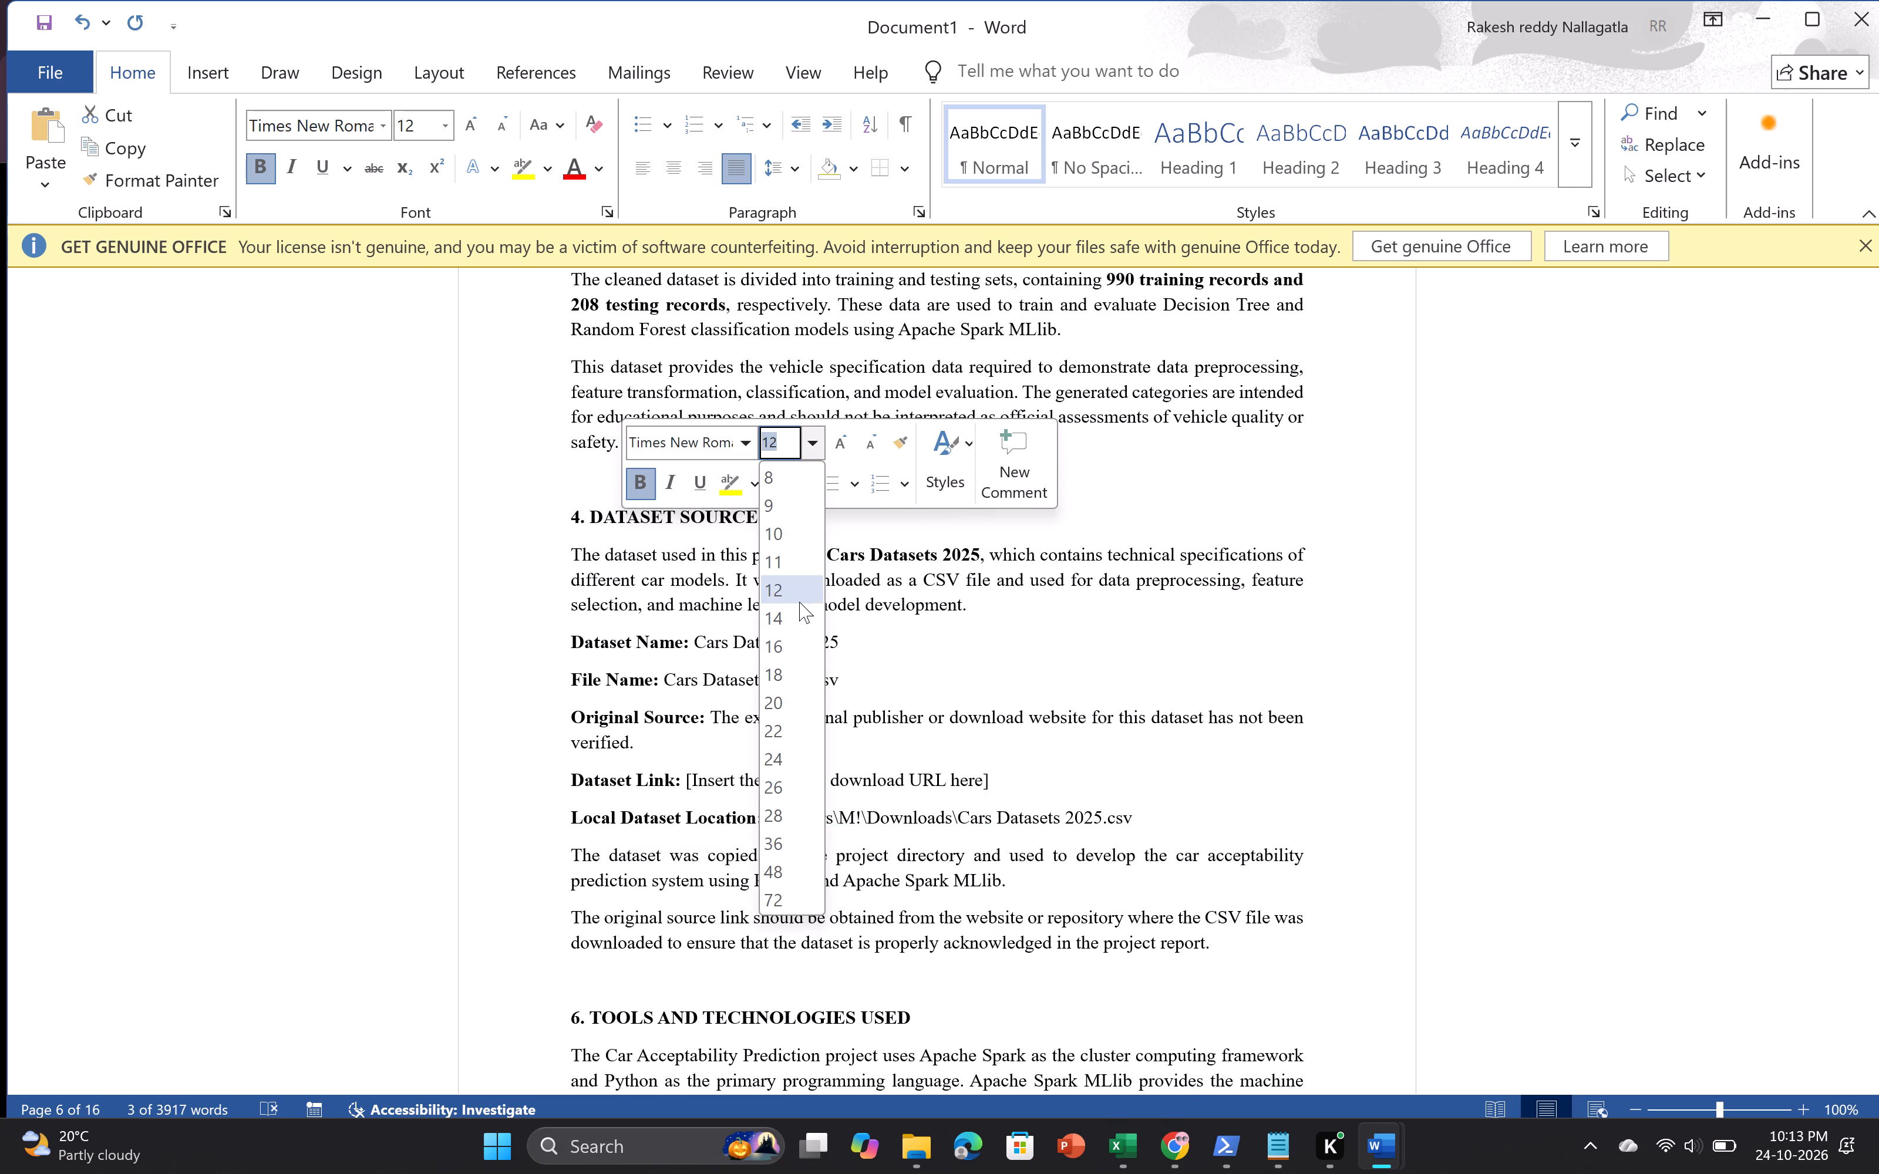
click(799, 609)
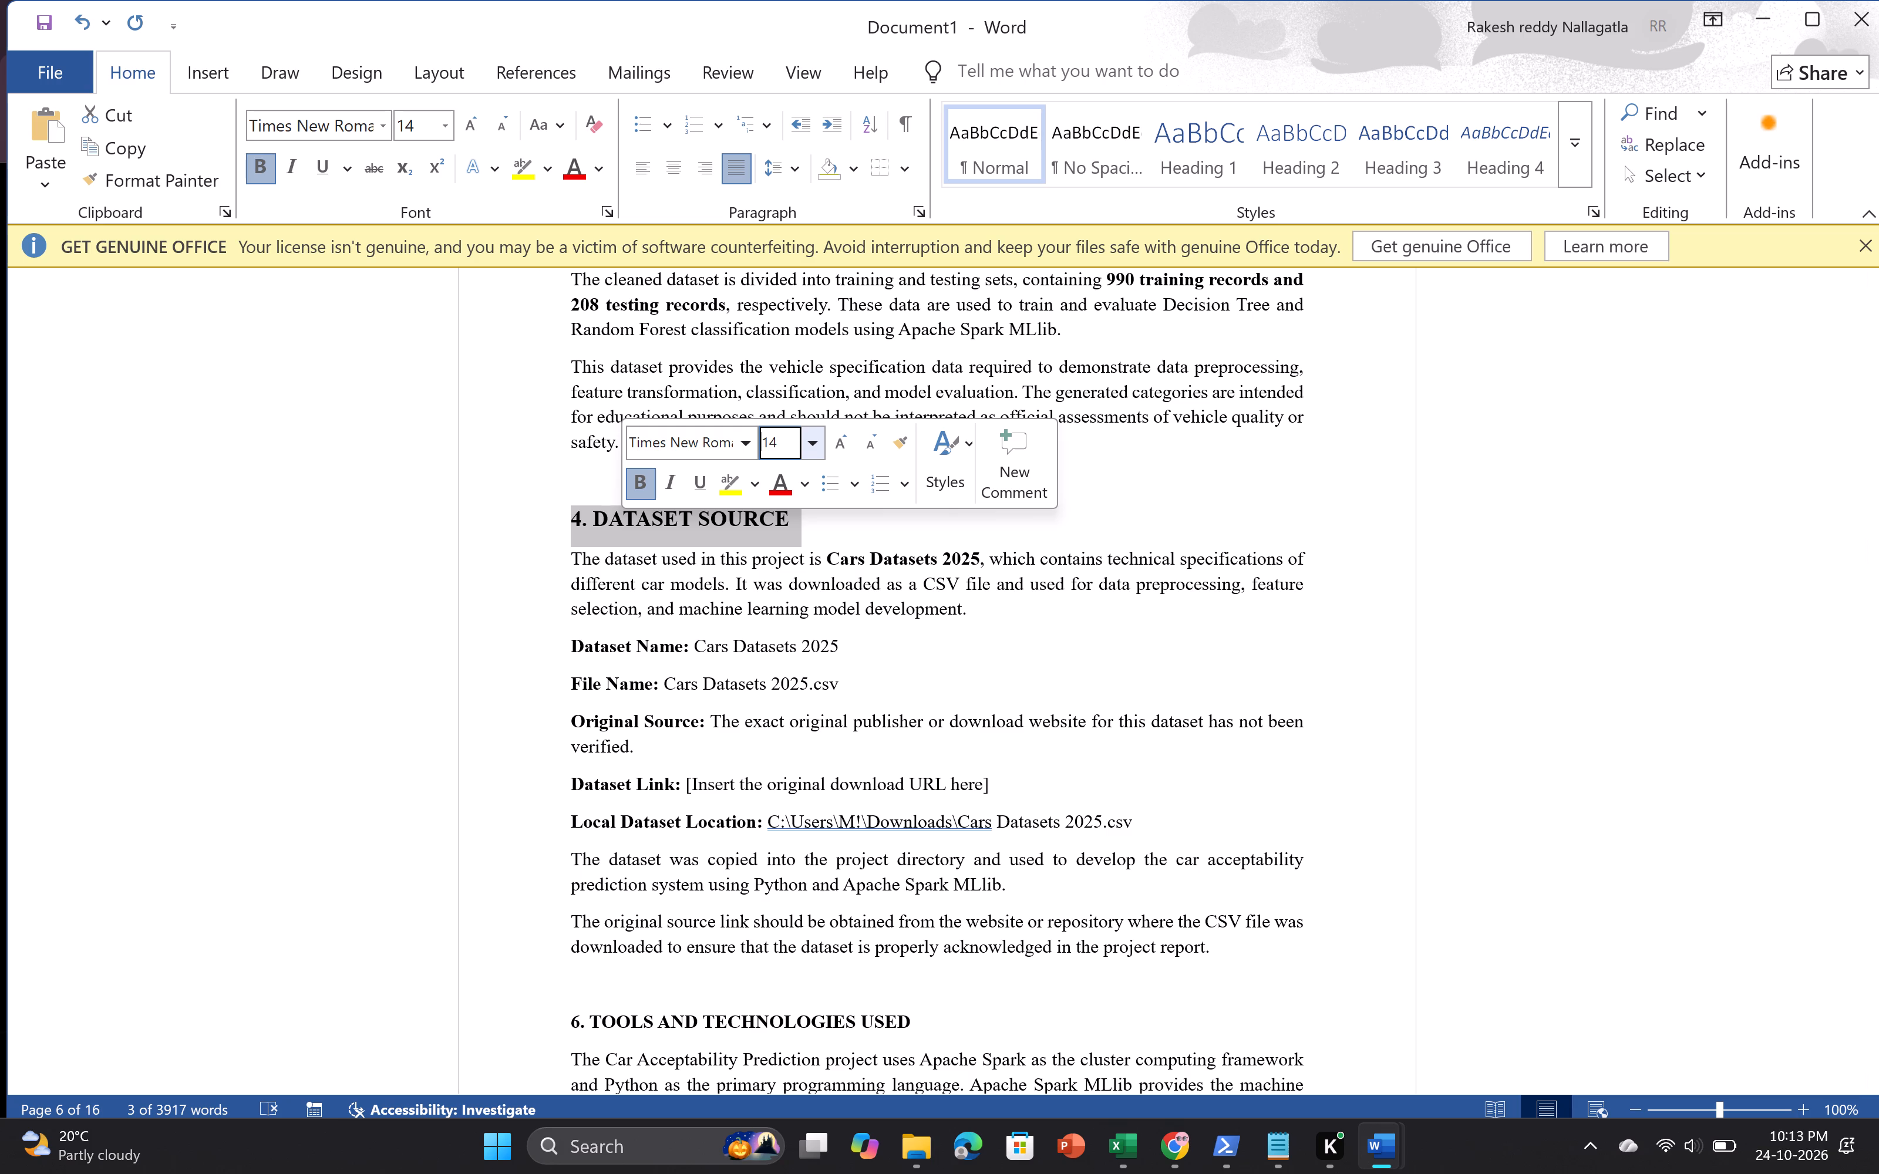
Renumber the "TOOLS AND TECHNOLOGIES USED" heading as section 5.
scroll(728, 831, down, 2)
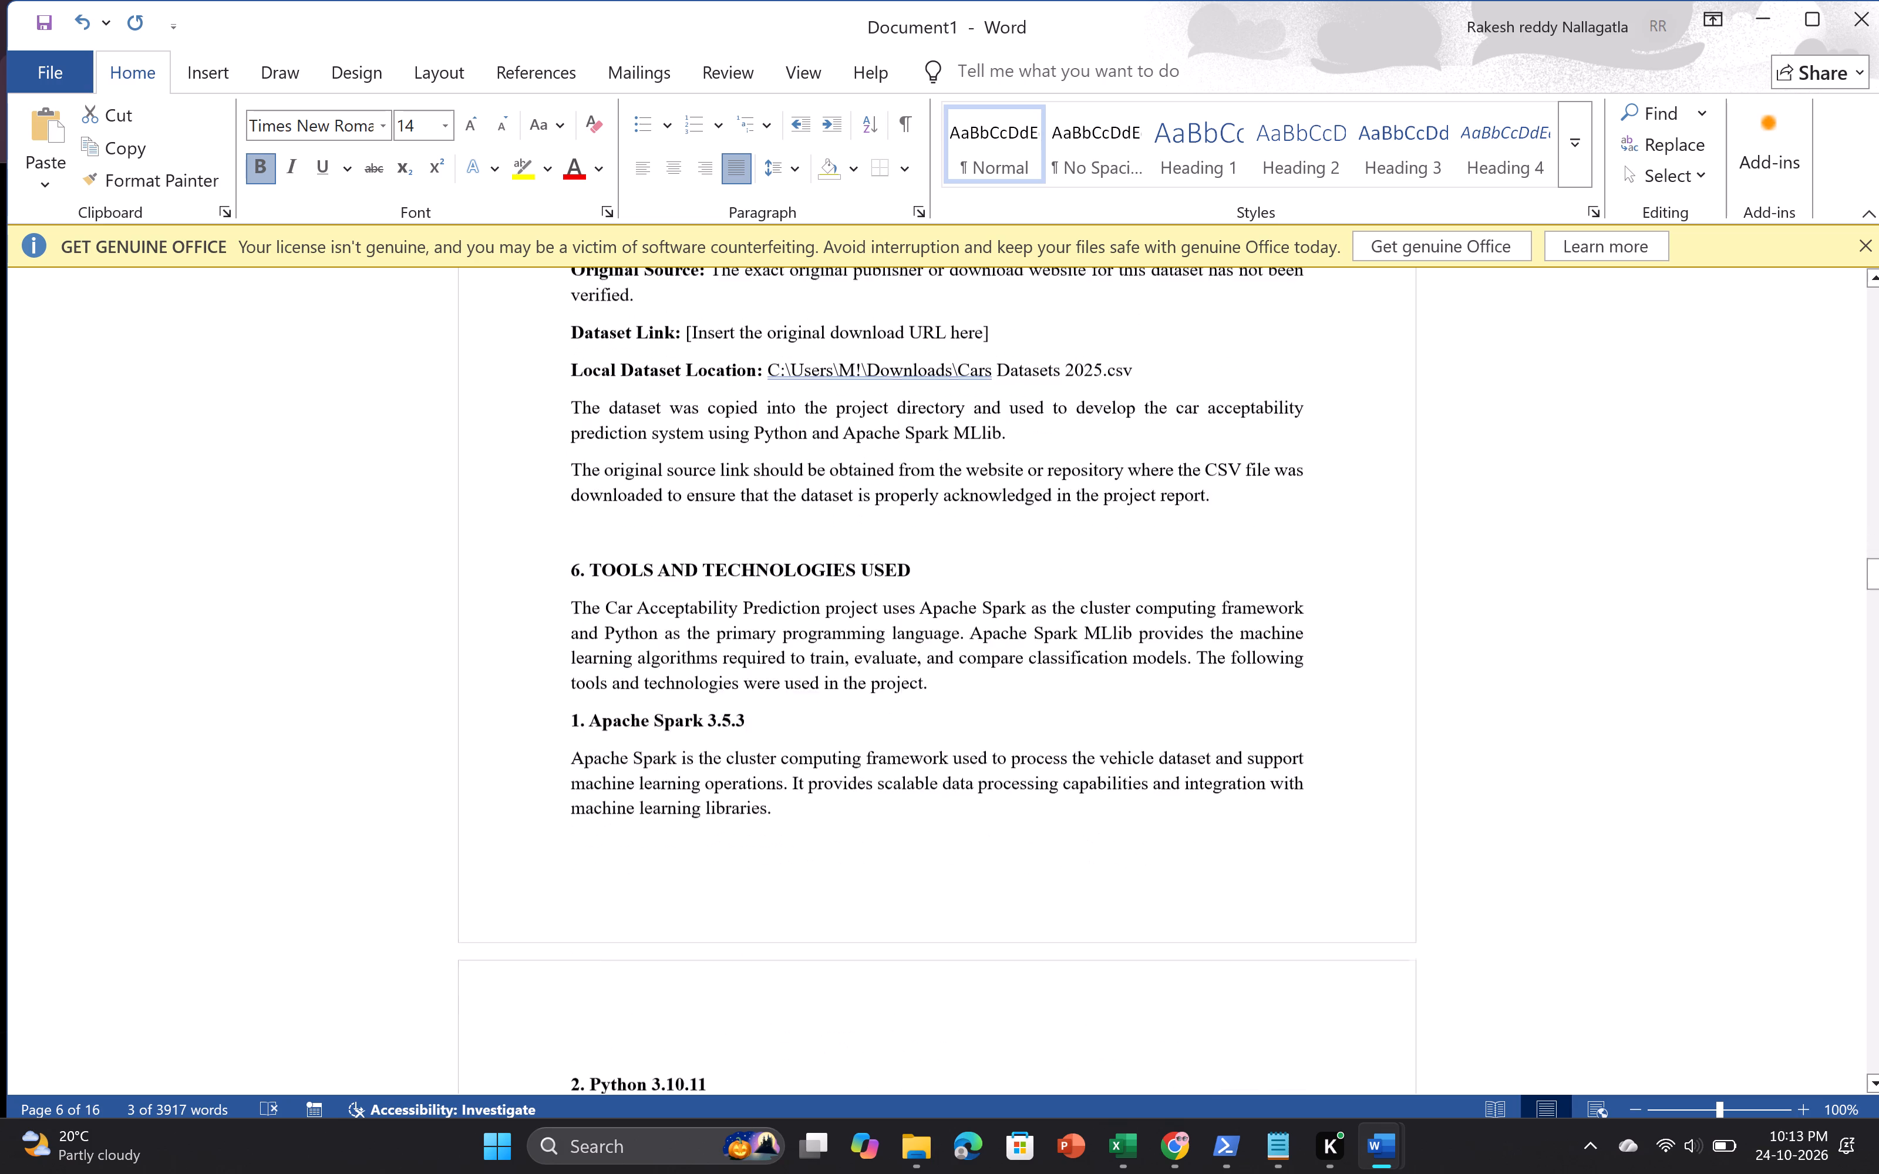
click(580, 511)
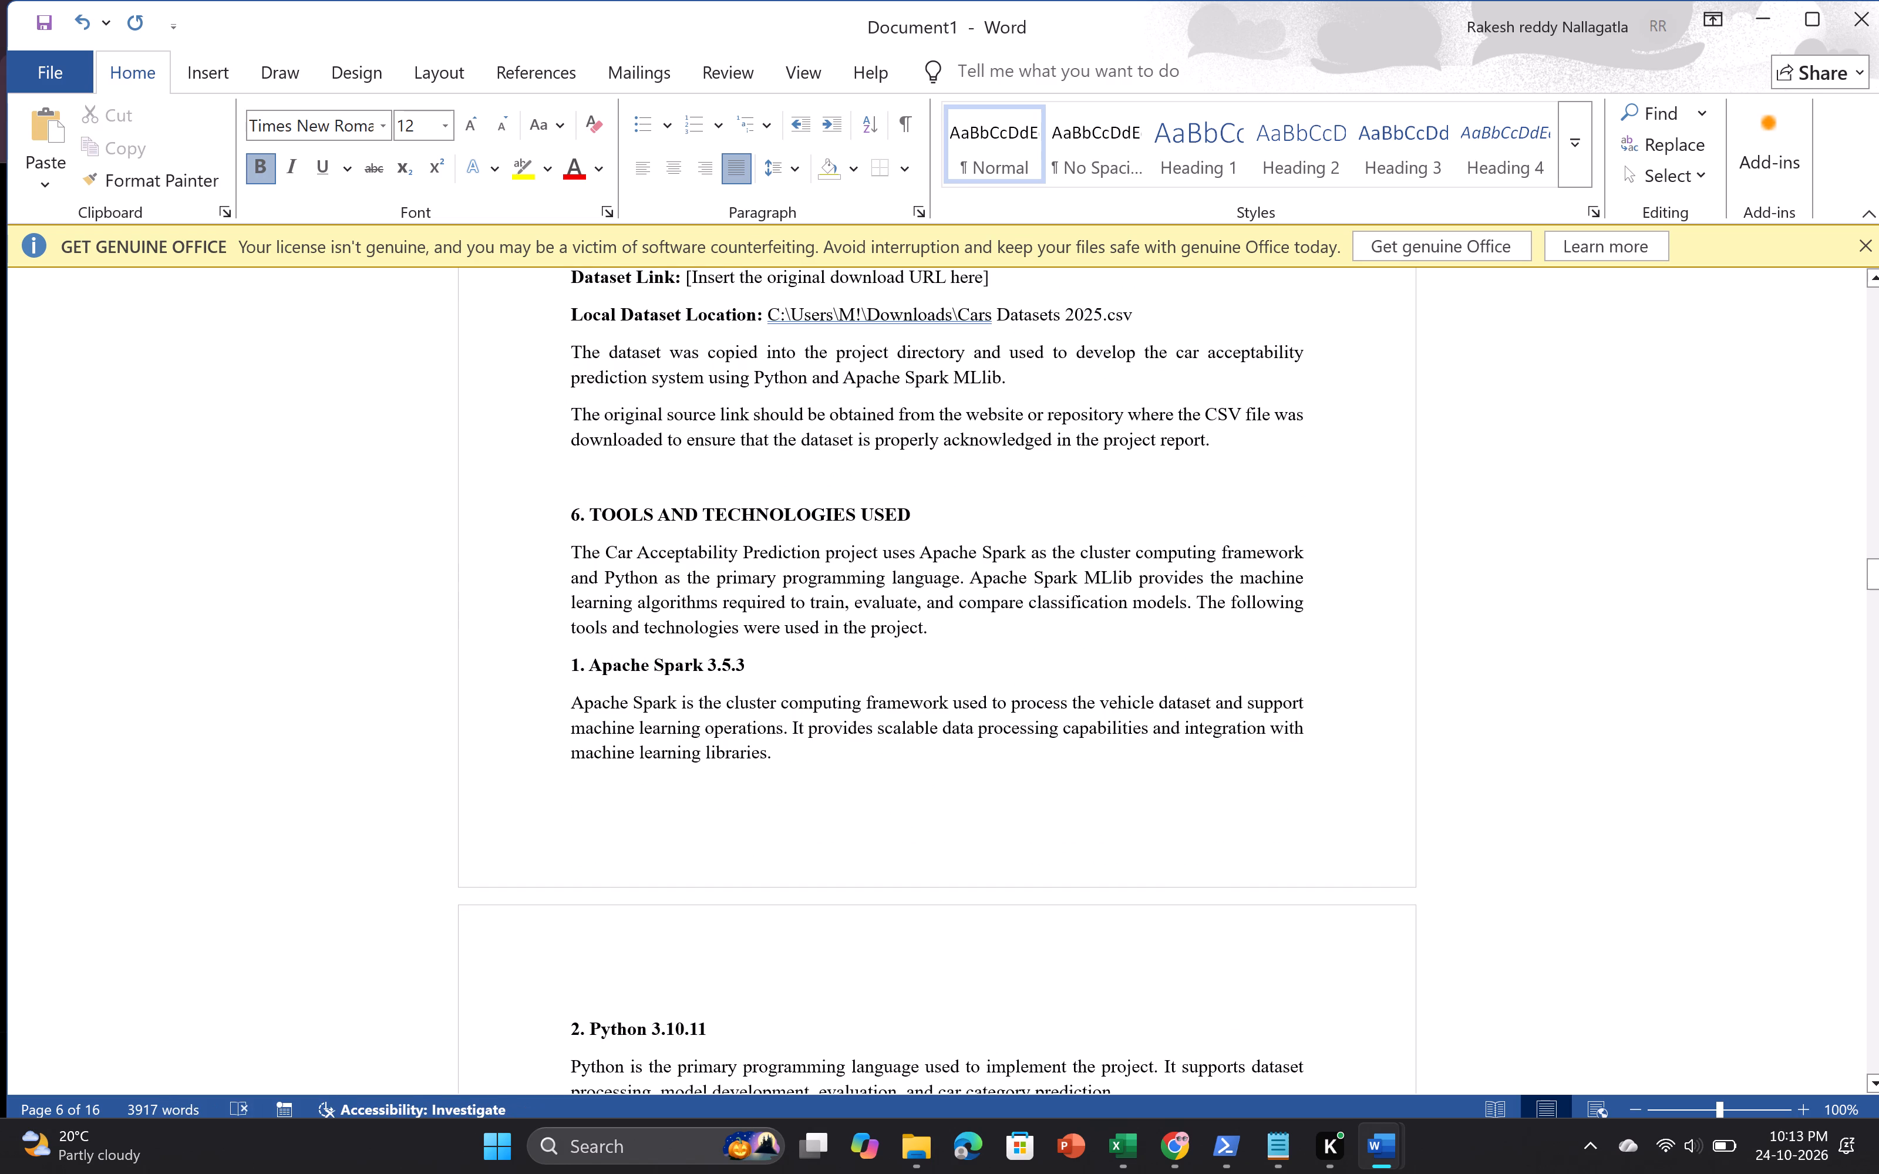
key(BackSpace)
key(5)
Set the whole "5. TOOLS AND TECHNOLOGIES USED" heading to font size 14.
key(Left)
key(shift+Right)
key(shift+Right)
key(shift+Right)
key(shift+Right)
key(shift+Right)
key(shift+Right)
key(shift+Right)
key(shift+Right)
key(shift+Right)
key(shift+Right)
key(shift+Right)
key(shift+Right)
key(shift+Right)
key(shift+Right)
key(shift+Right)
key(shift+Right)
key(shift+Right)
key(shift+Right)
key(shift+Right)
key(shift+Right)
key(shift+Right)
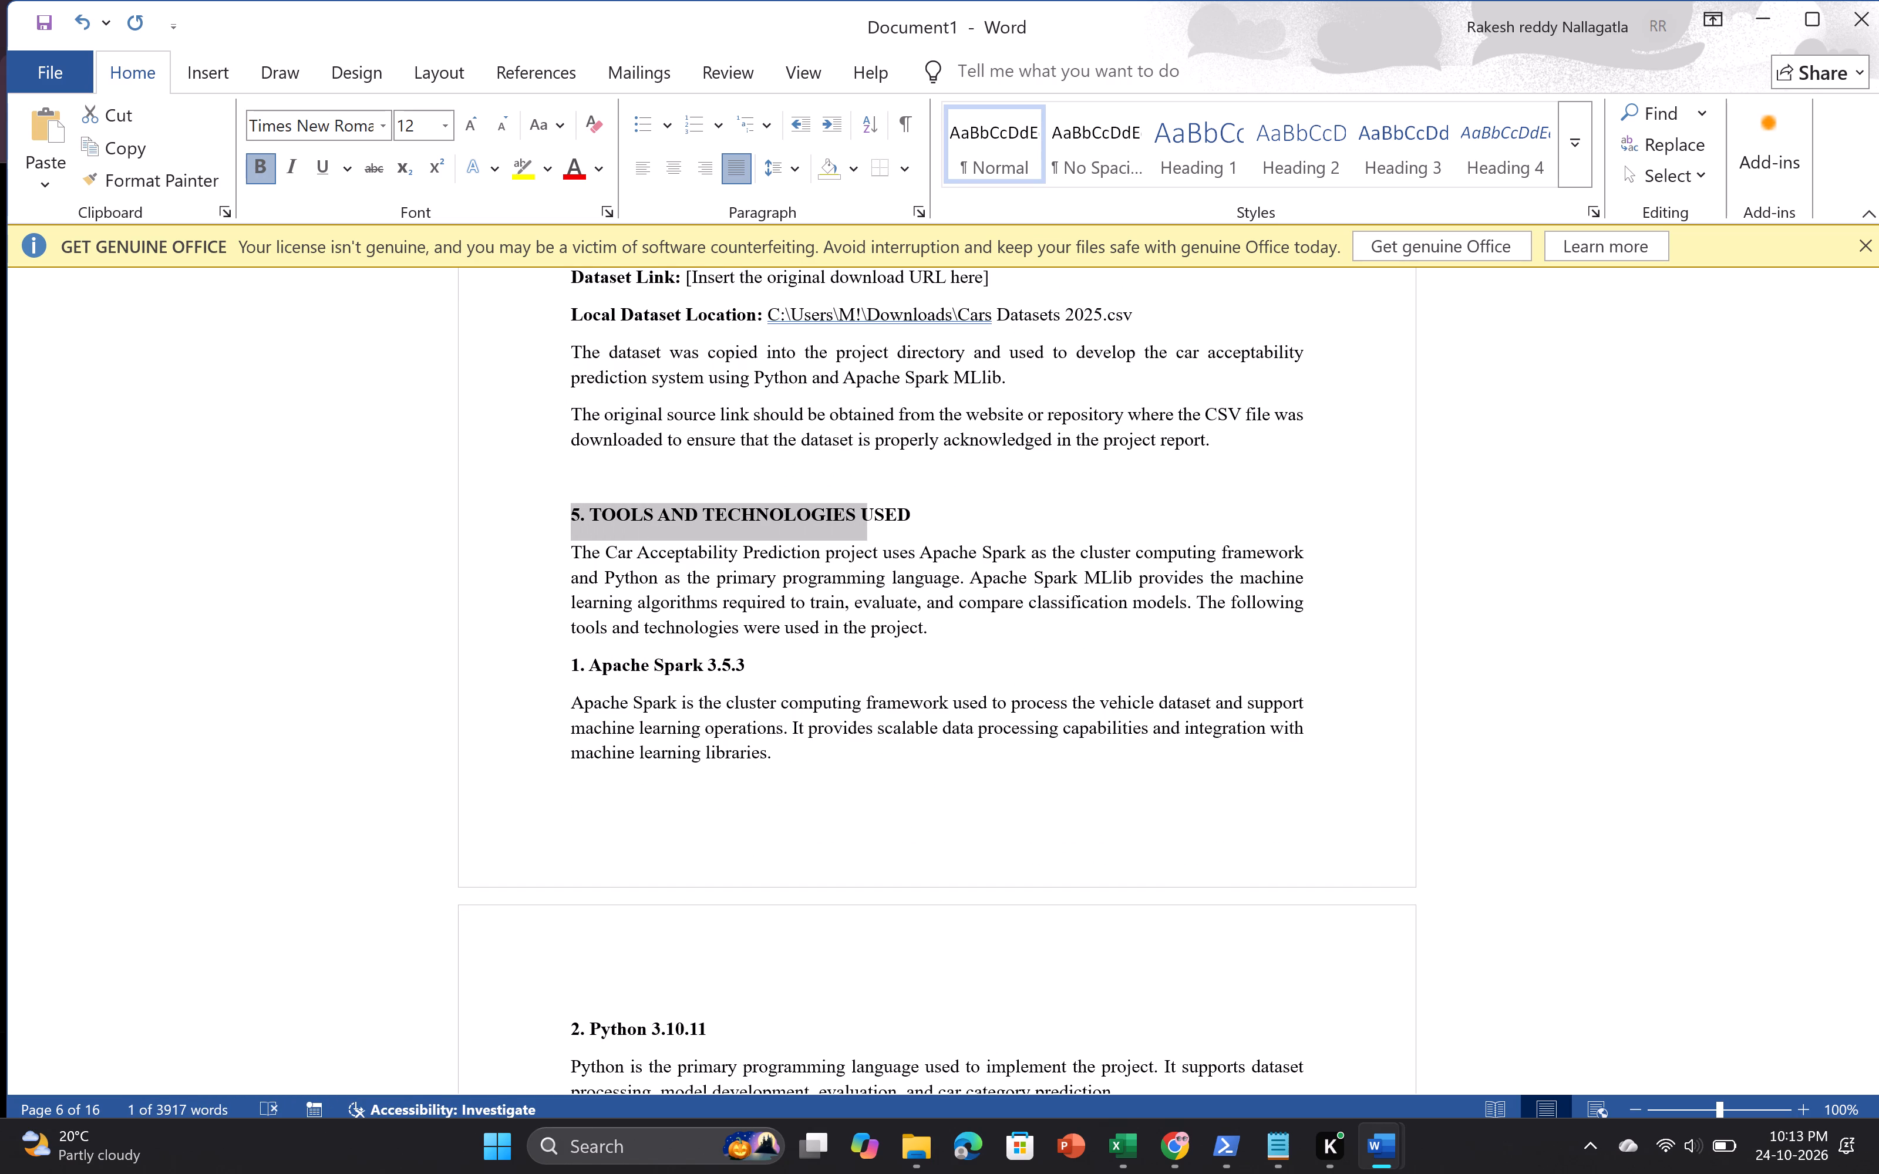
key(shift+Right)
key(shift+Right)
key(shift+Right)
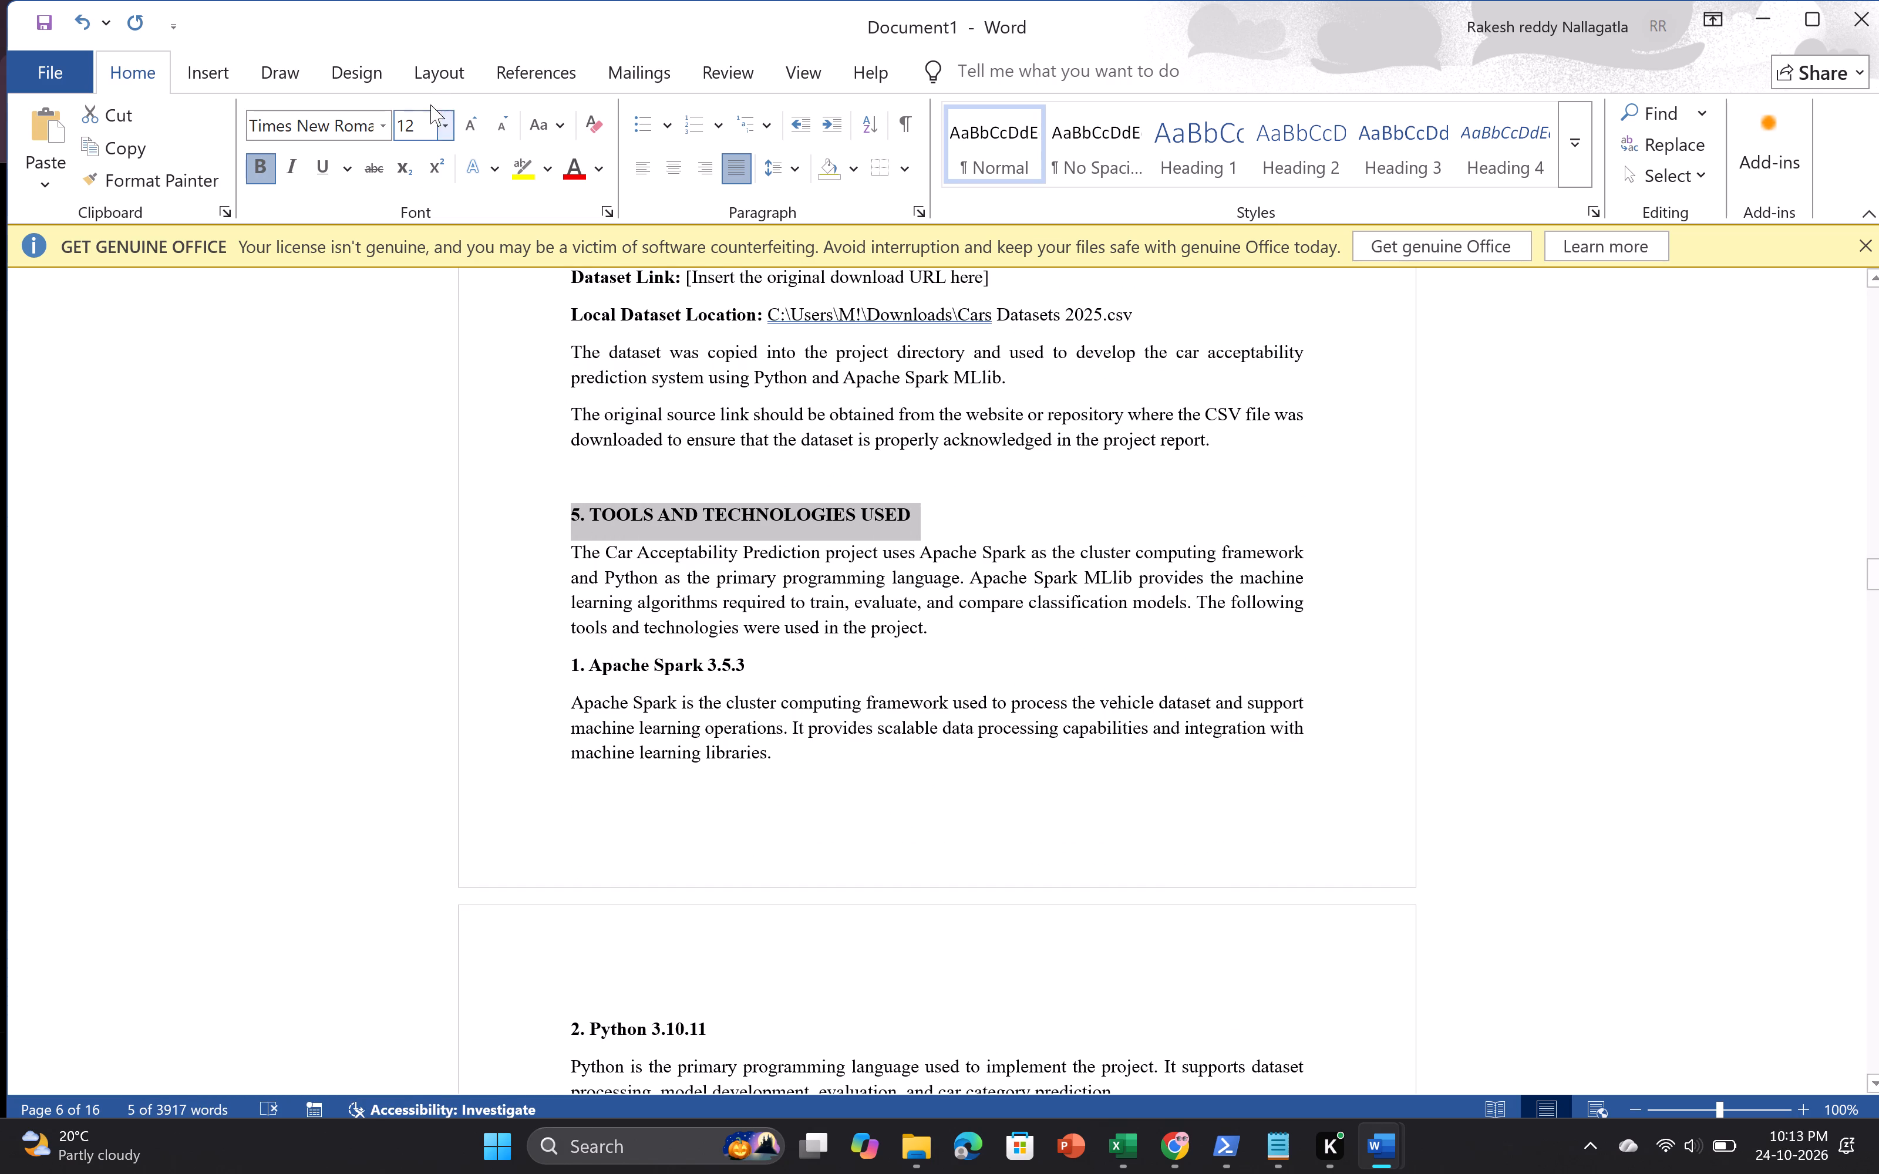
click(446, 122)
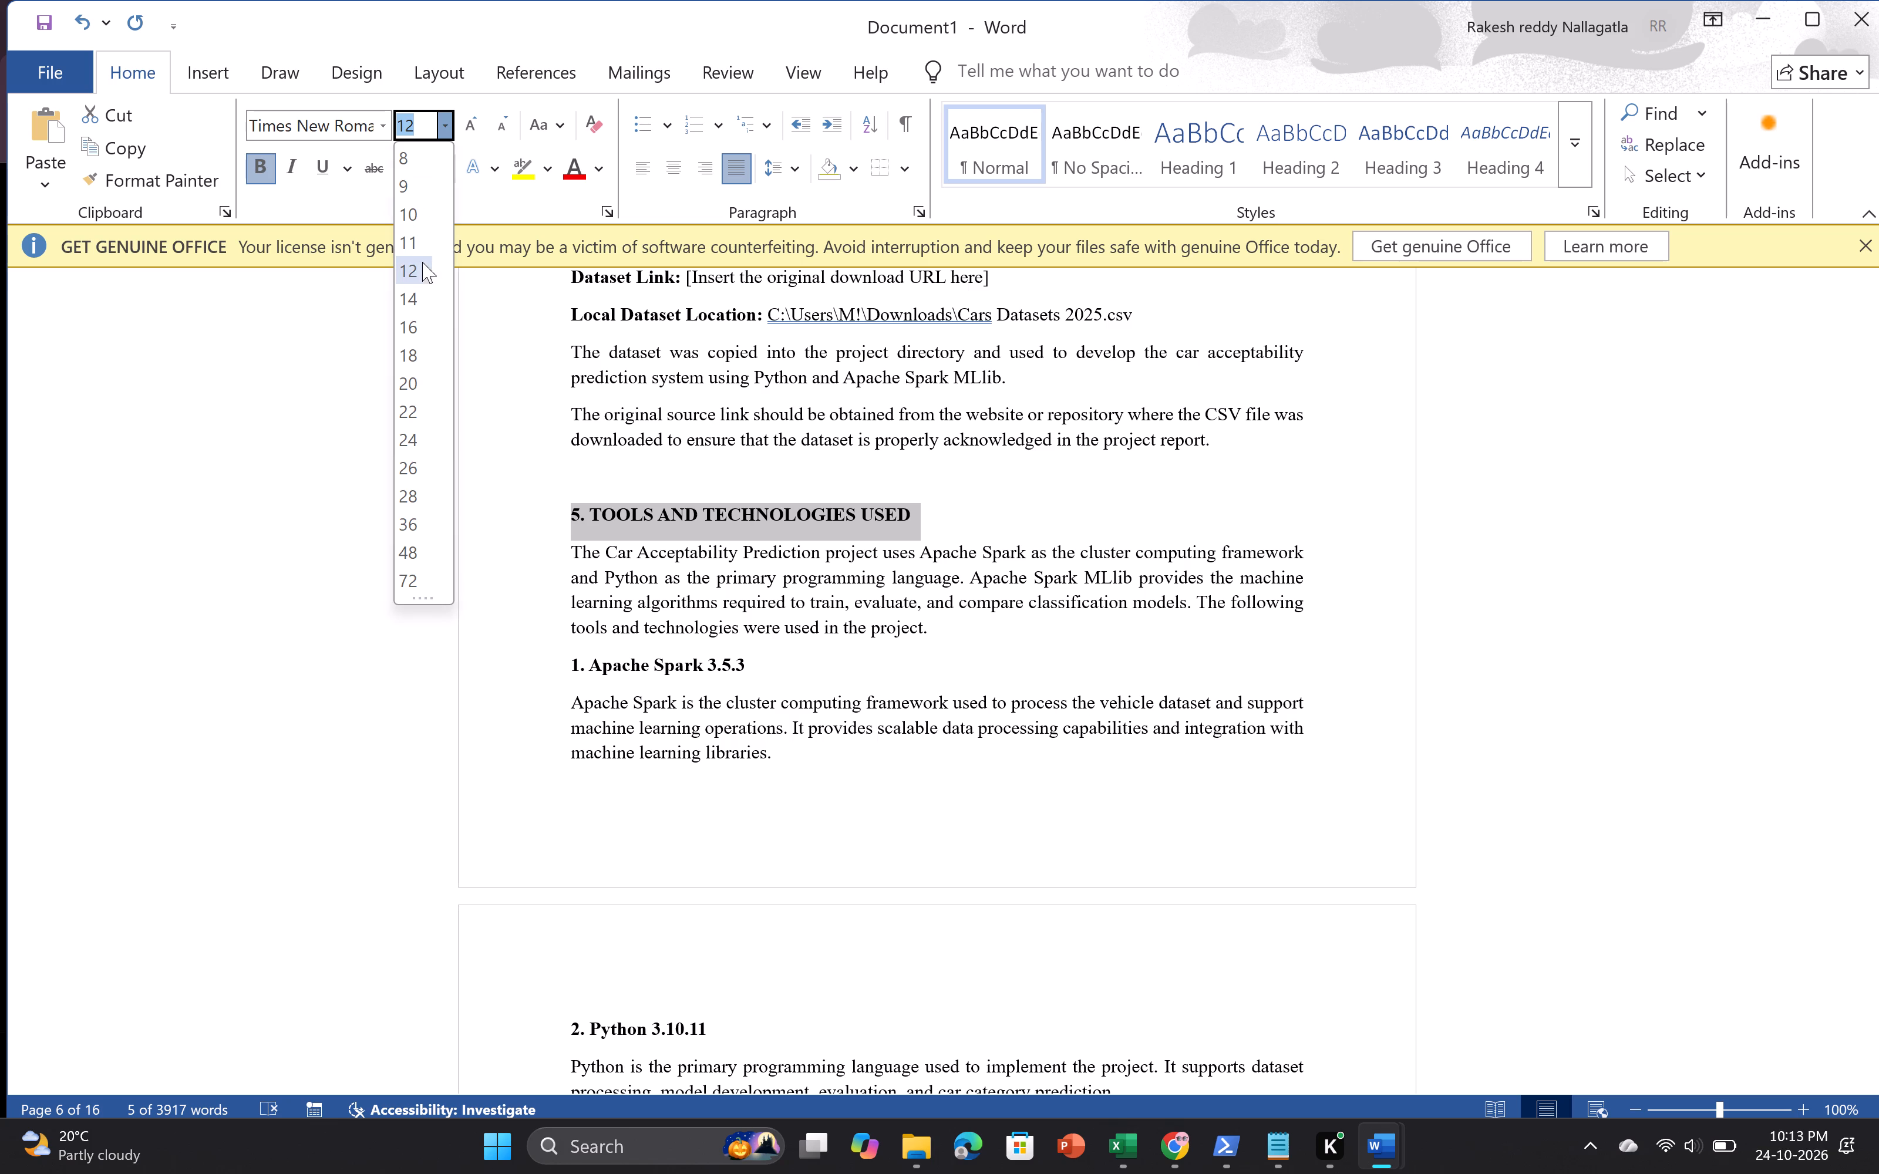
click(420, 288)
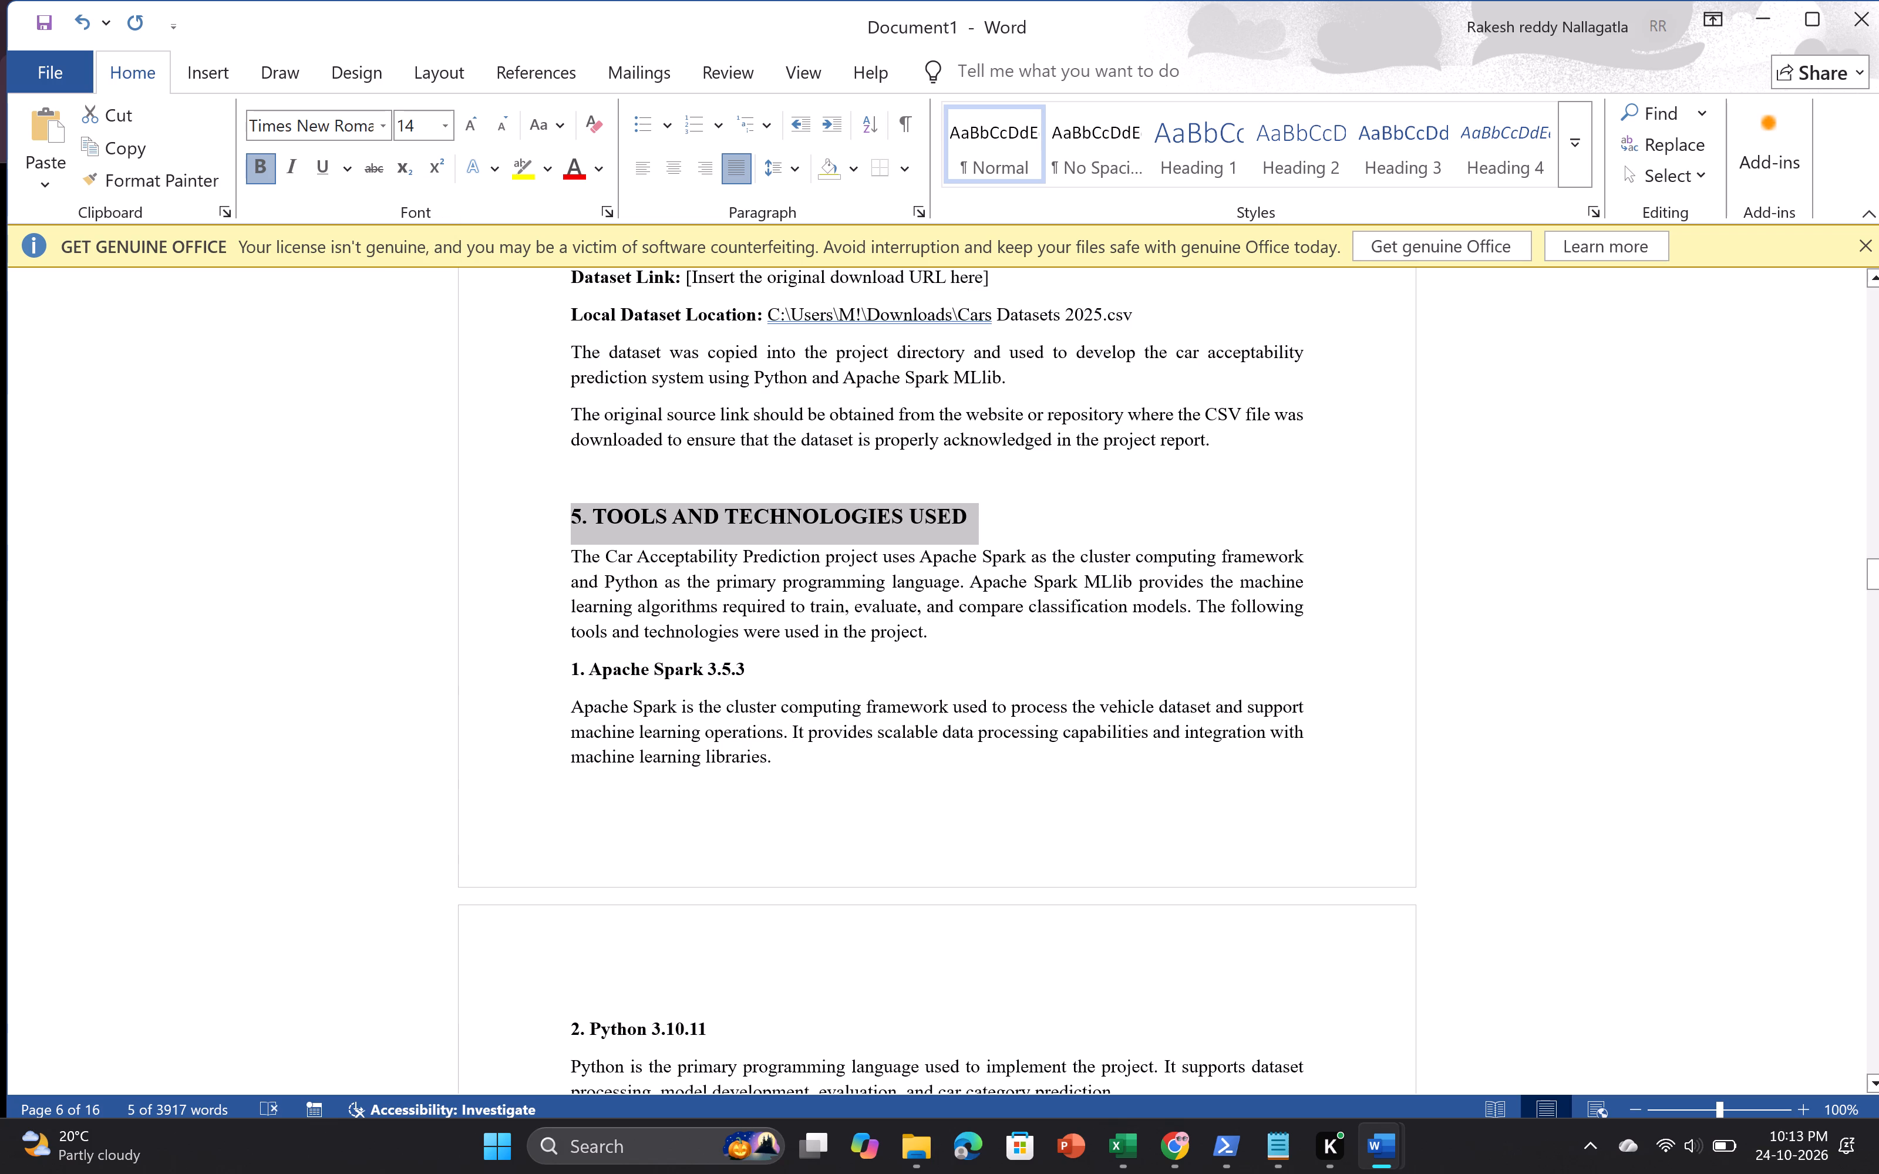
Renumber the "IMPLEMENTATION / METHODOLOGY" heading as section 6.
scroll(677, 771, down, 5)
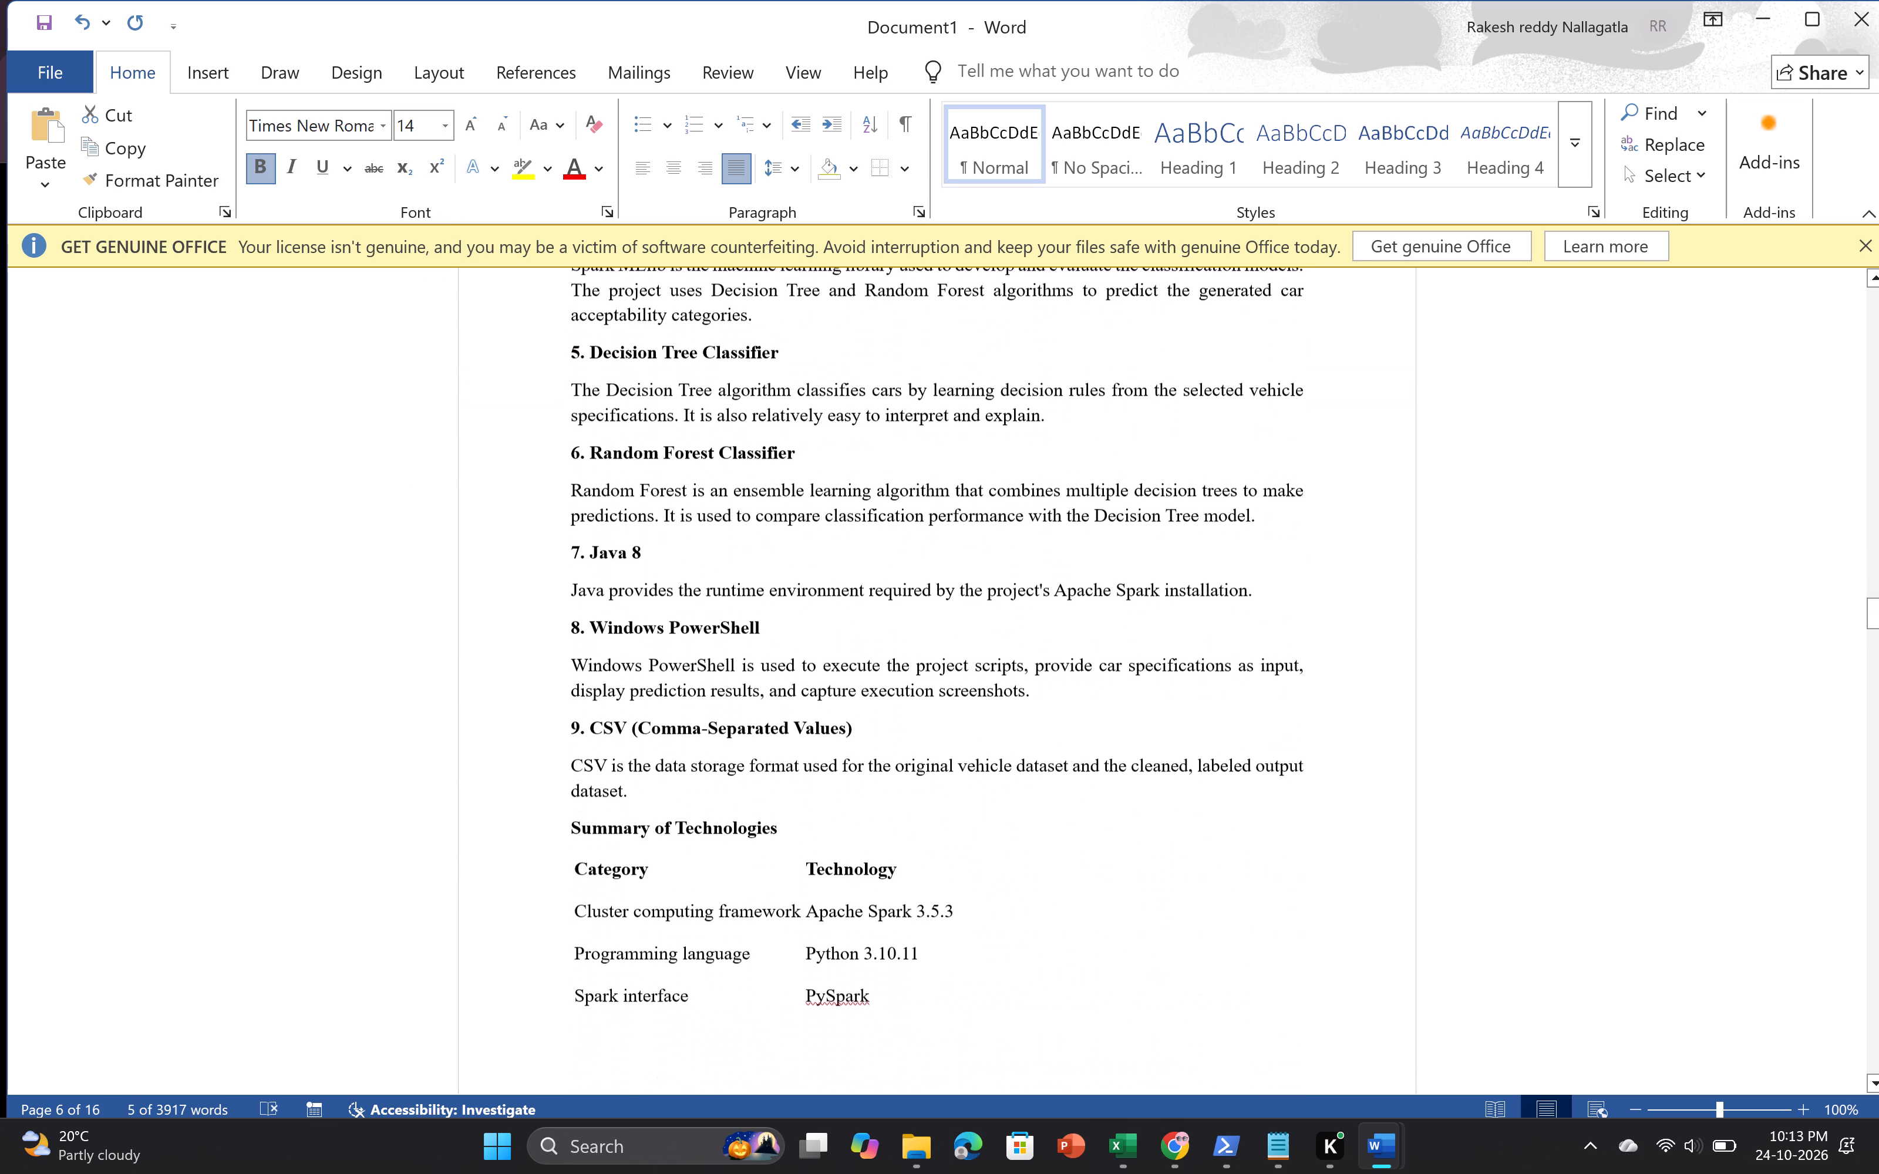
scroll(677, 771, down, 5)
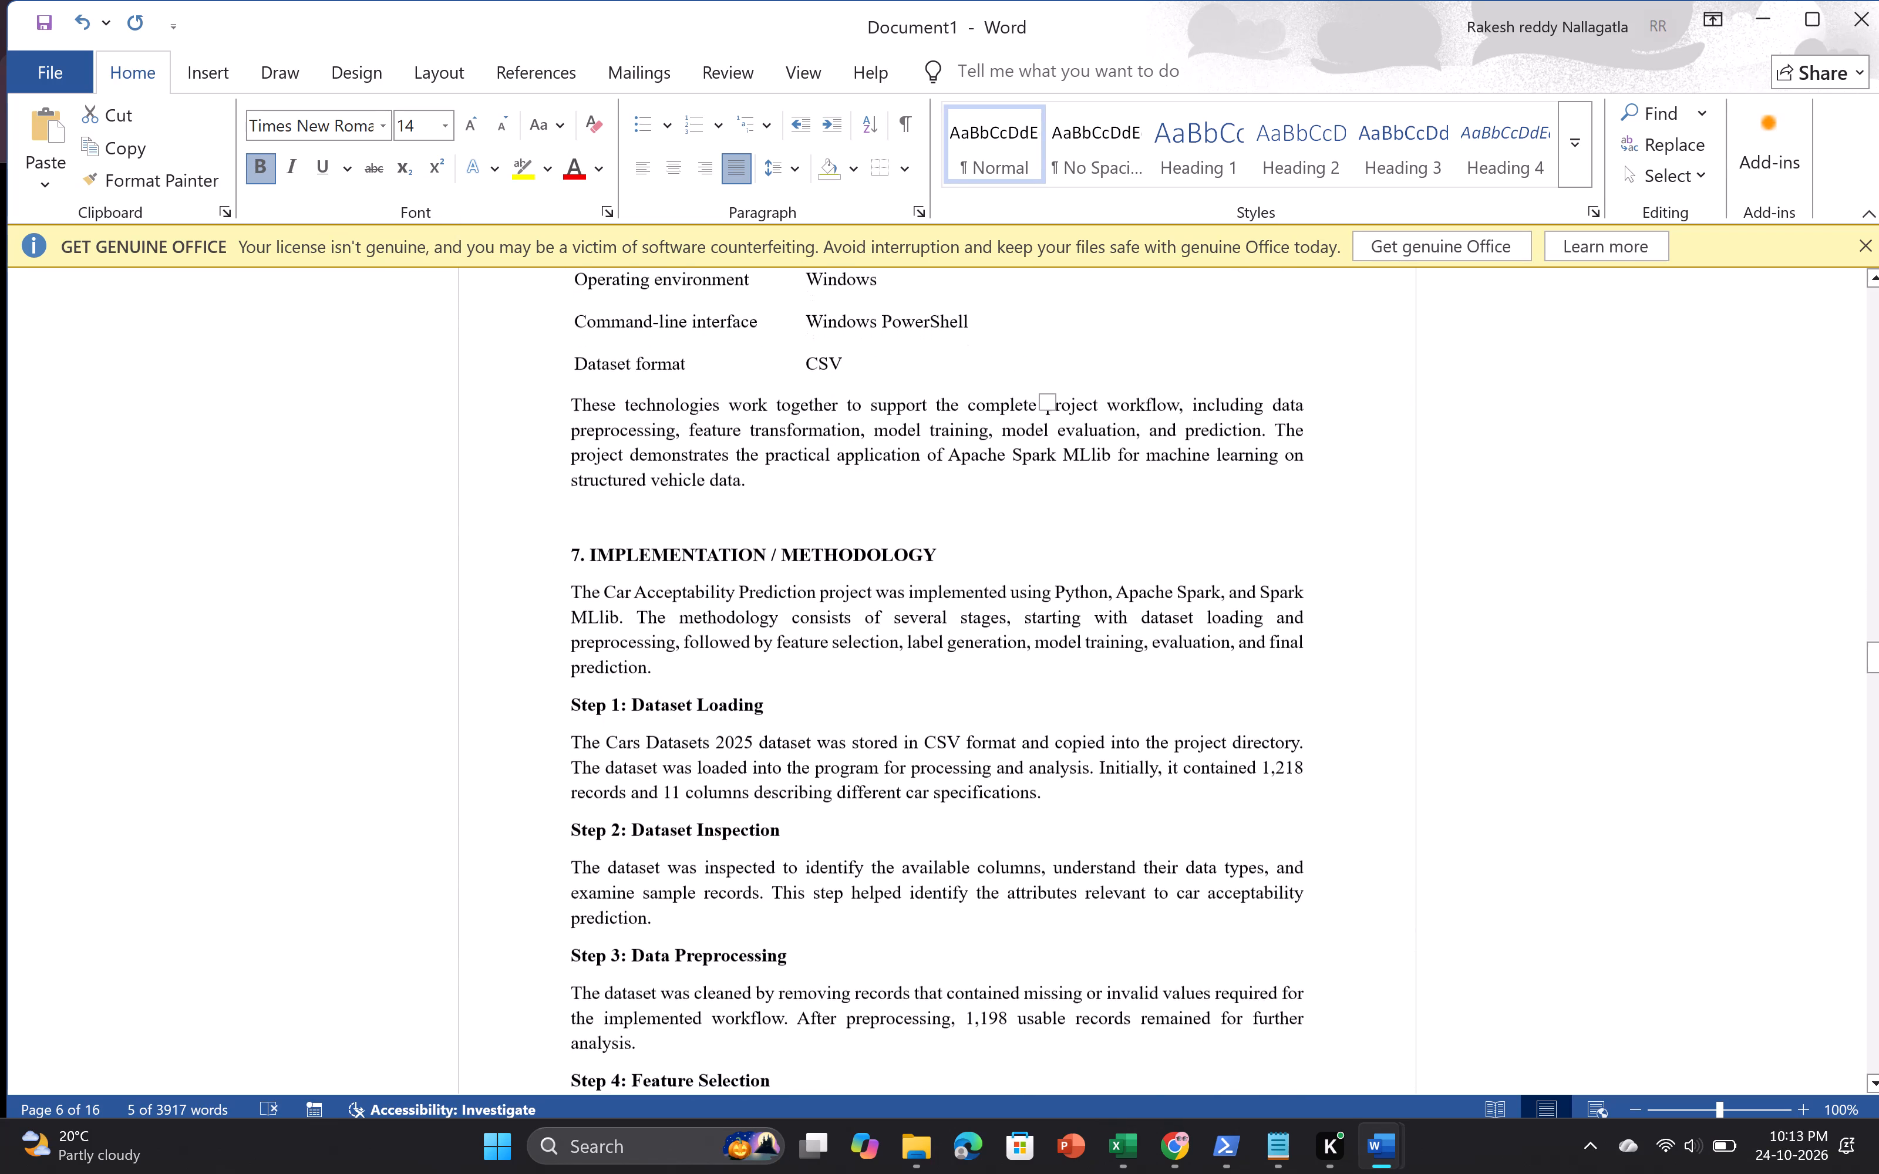
click(578, 550)
key(BackSpace)
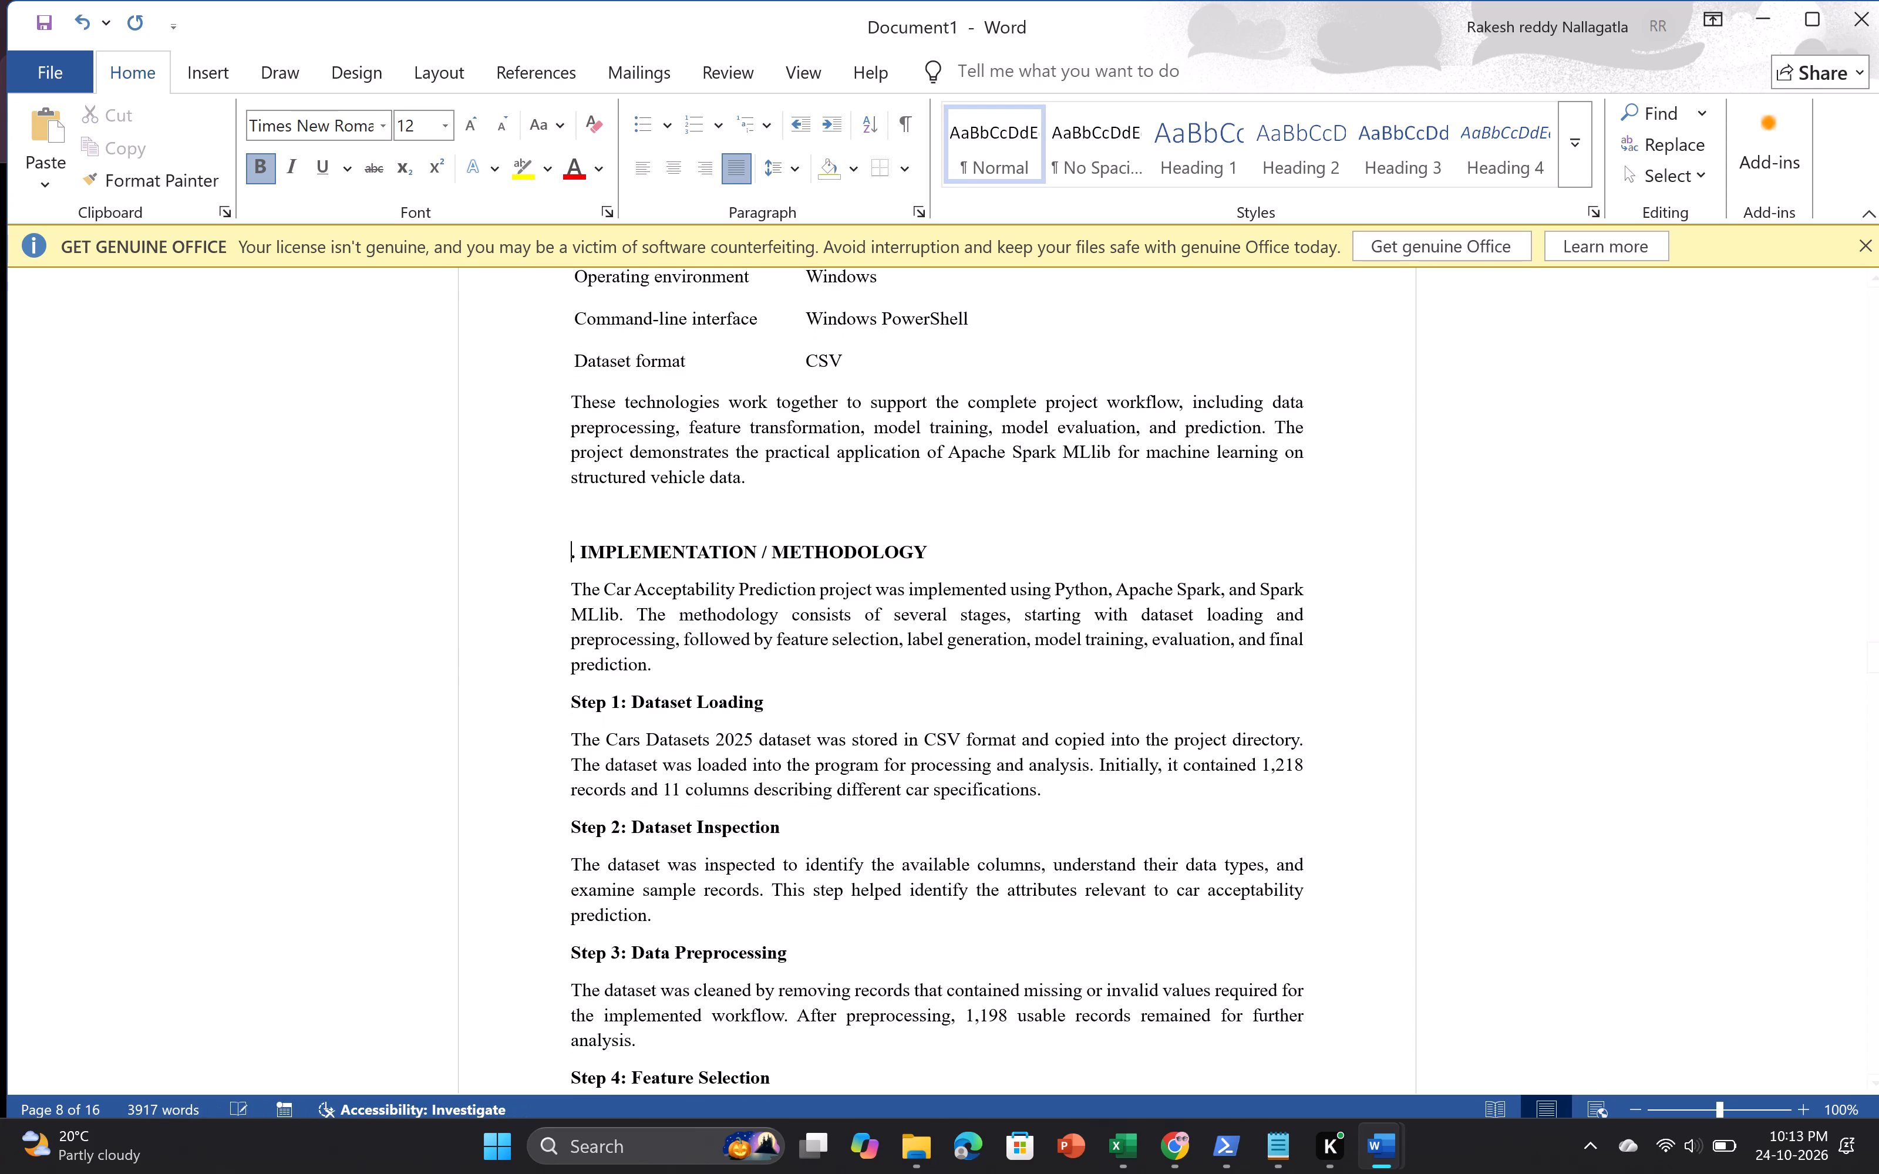
key(6)
Set the whole "6. IMPLEMENTATION / METHODOLOGY" heading, without the paragraph below it, to font size 14.
key(Left)
key(shift+Right)
key(shift+Right)
key(shift+Right)
key(shift+Right)
key(shift+Right)
key(shift+Right)
key(shift+Right)
key(shift+Right)
key(shift+Right)
key(shift+Right)
key(shift+Right)
key(shift+Right)
key(shift+Right)
key(shift+Right)
key(shift+Right)
key(shift+Right)
key(shift+Right)
key(shift+Right)
key(shift+Right)
key(shift+Right)
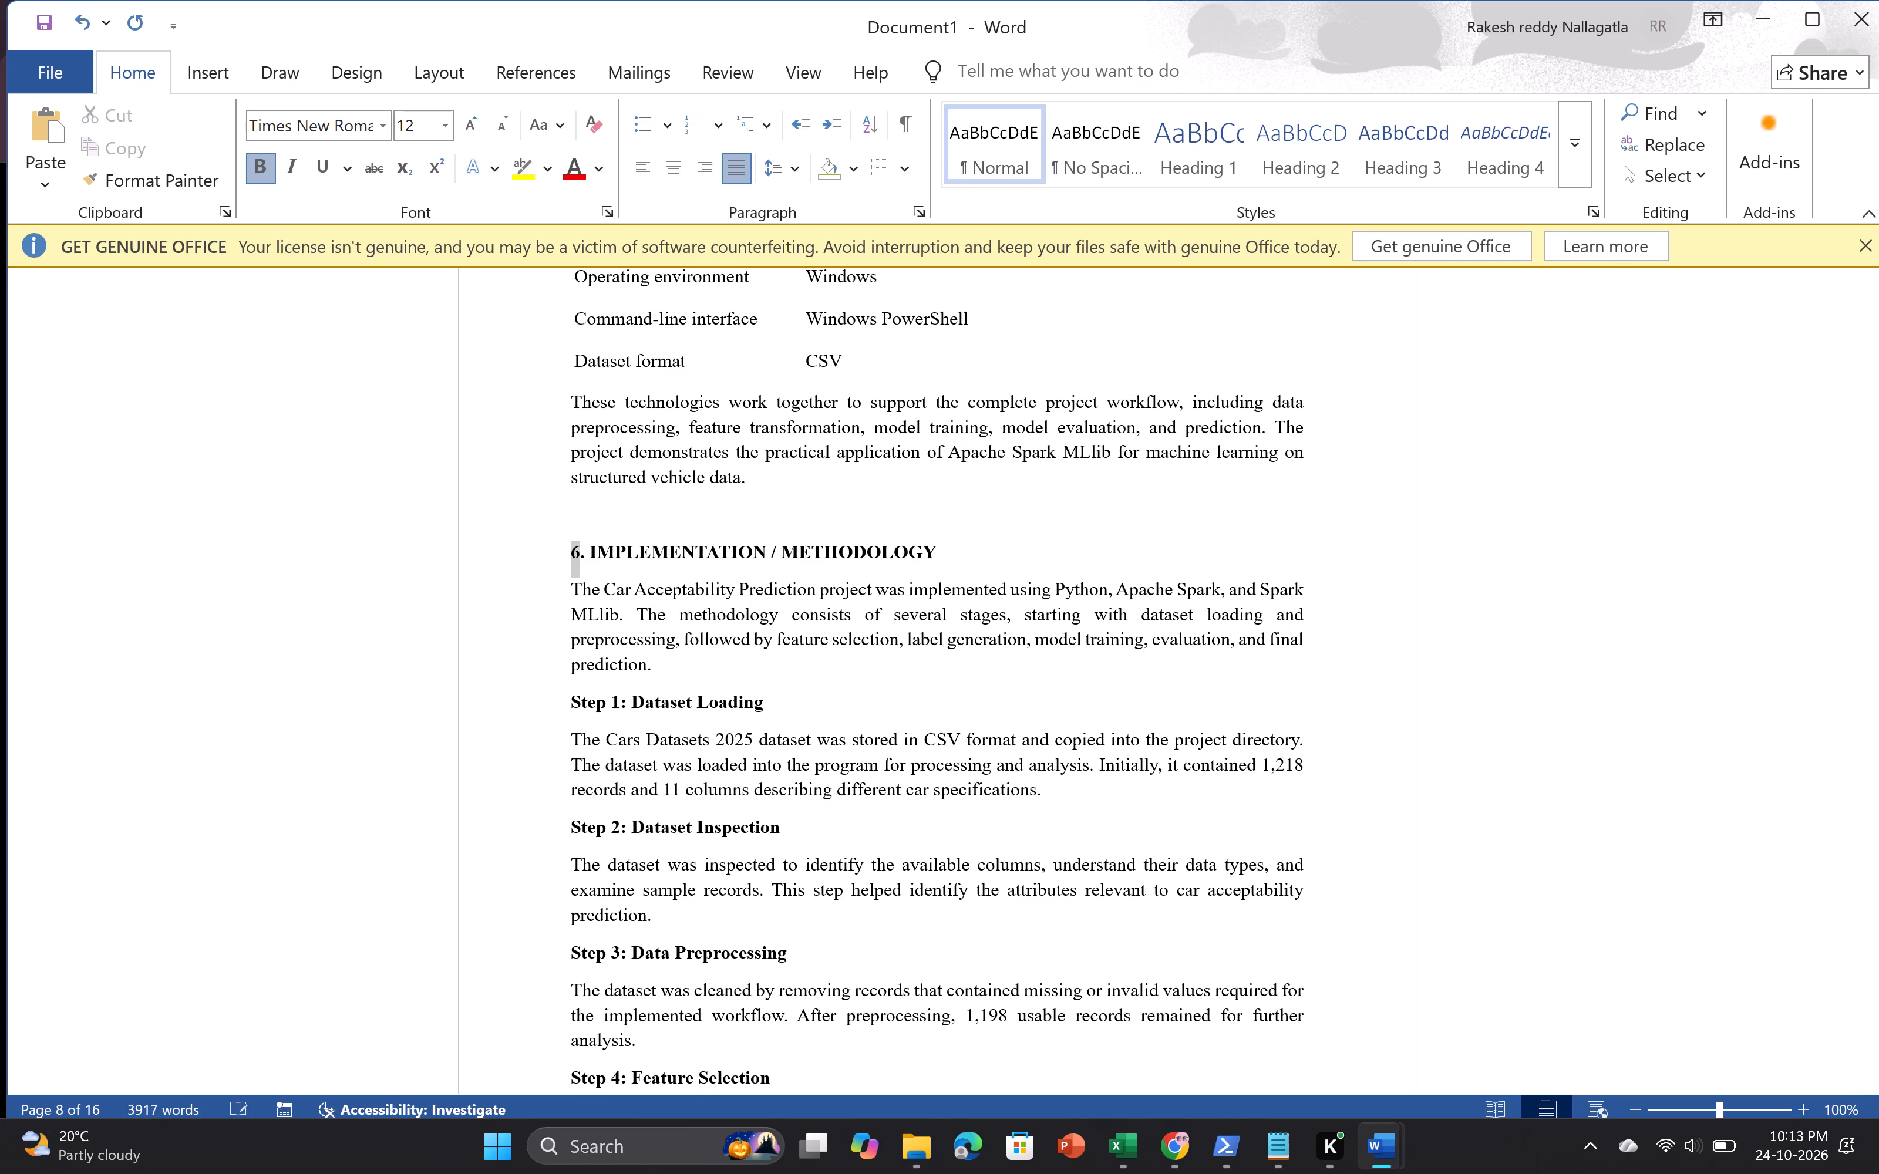
key(shift+Right)
key(shift+Left)
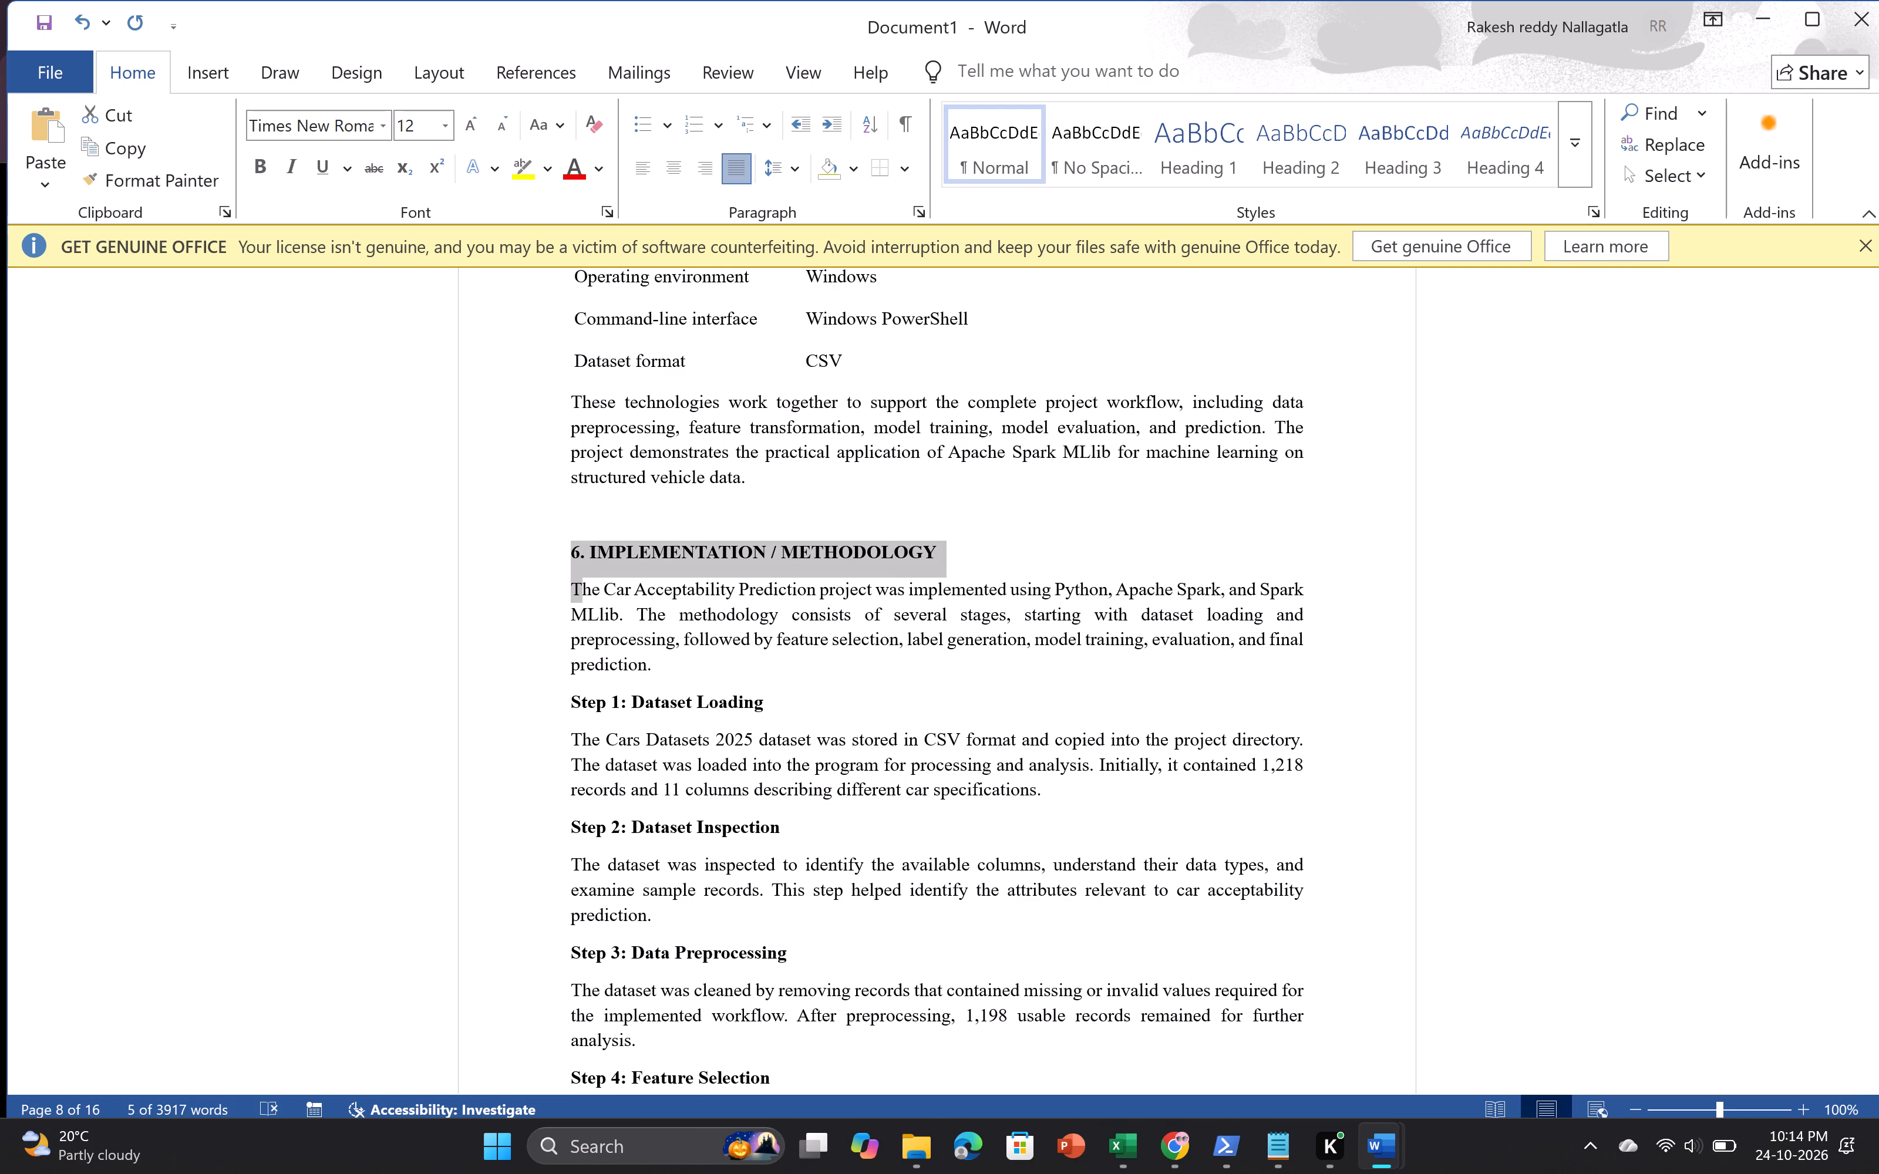
key(shift+Left)
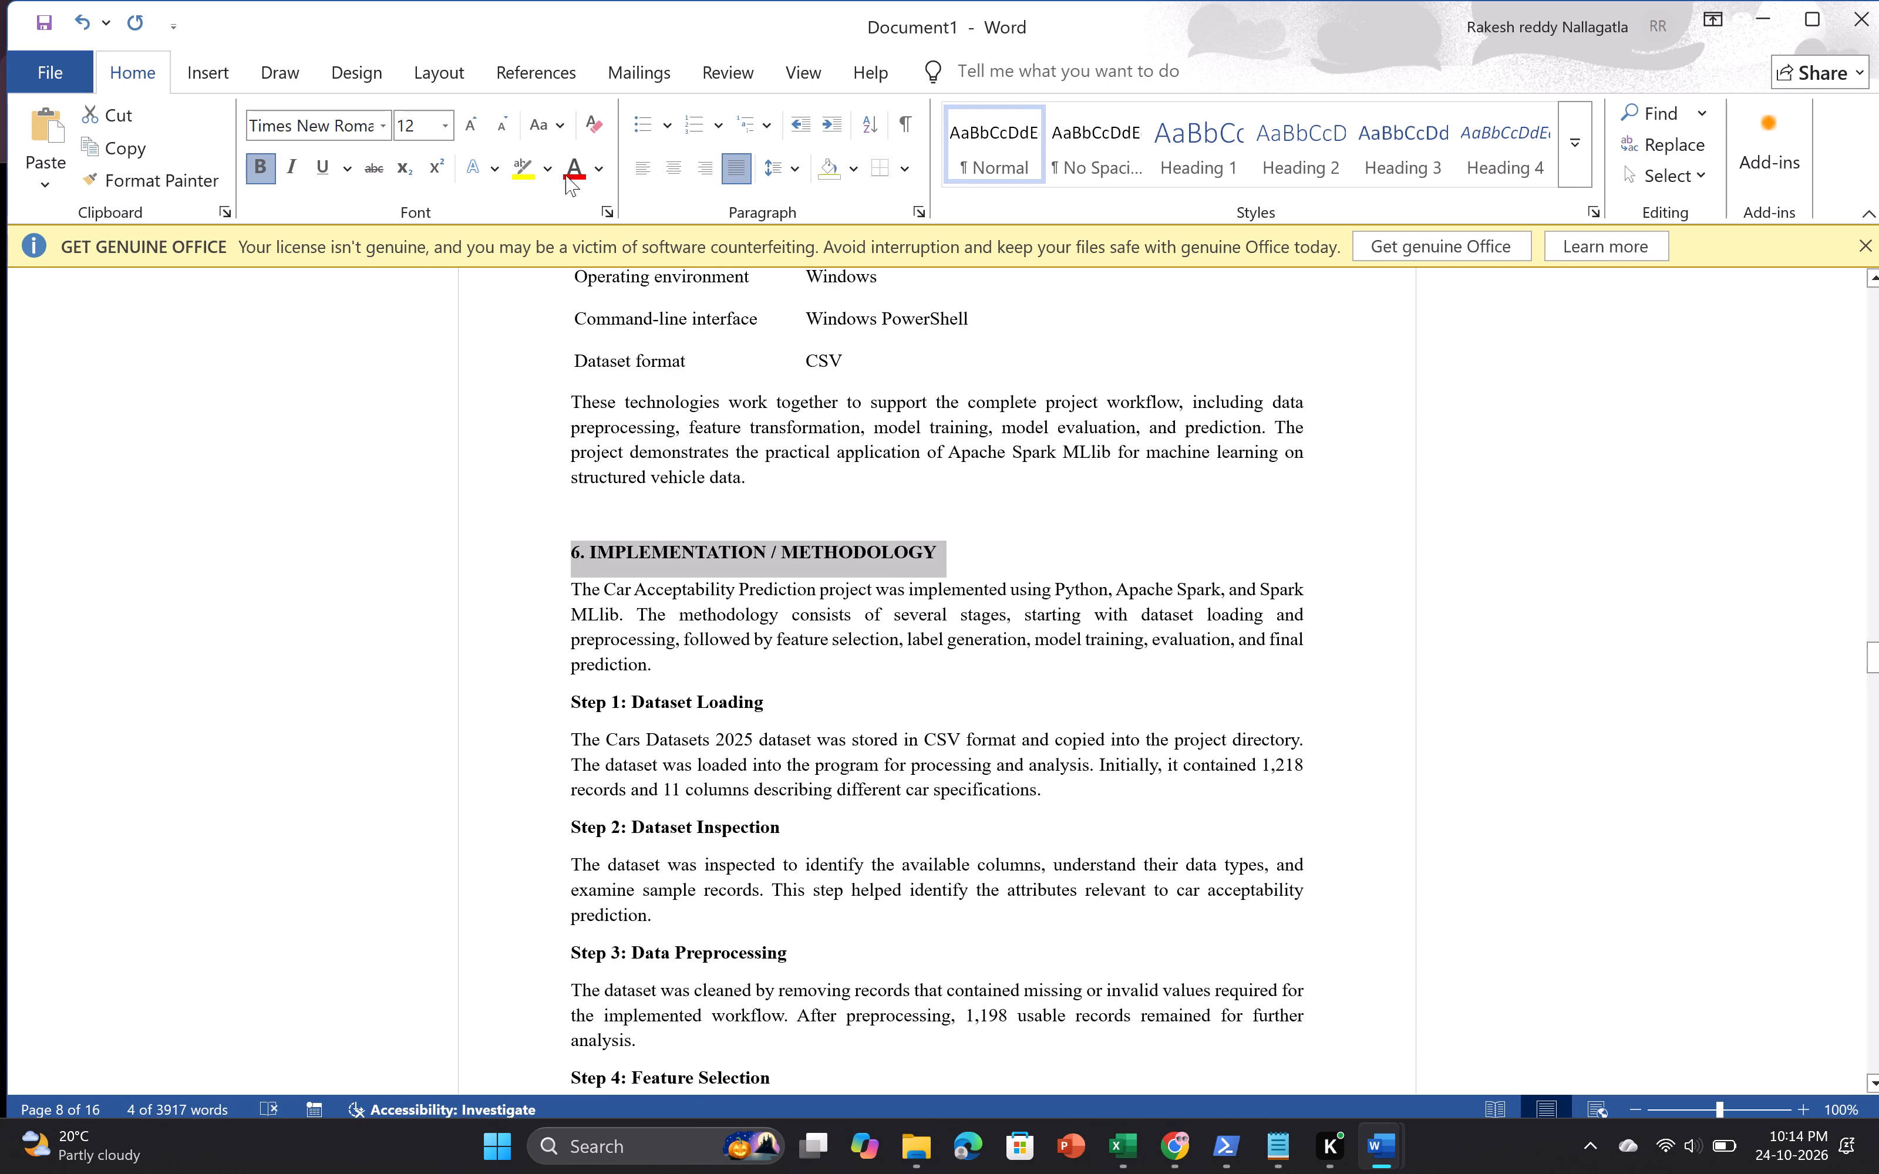
click(443, 129)
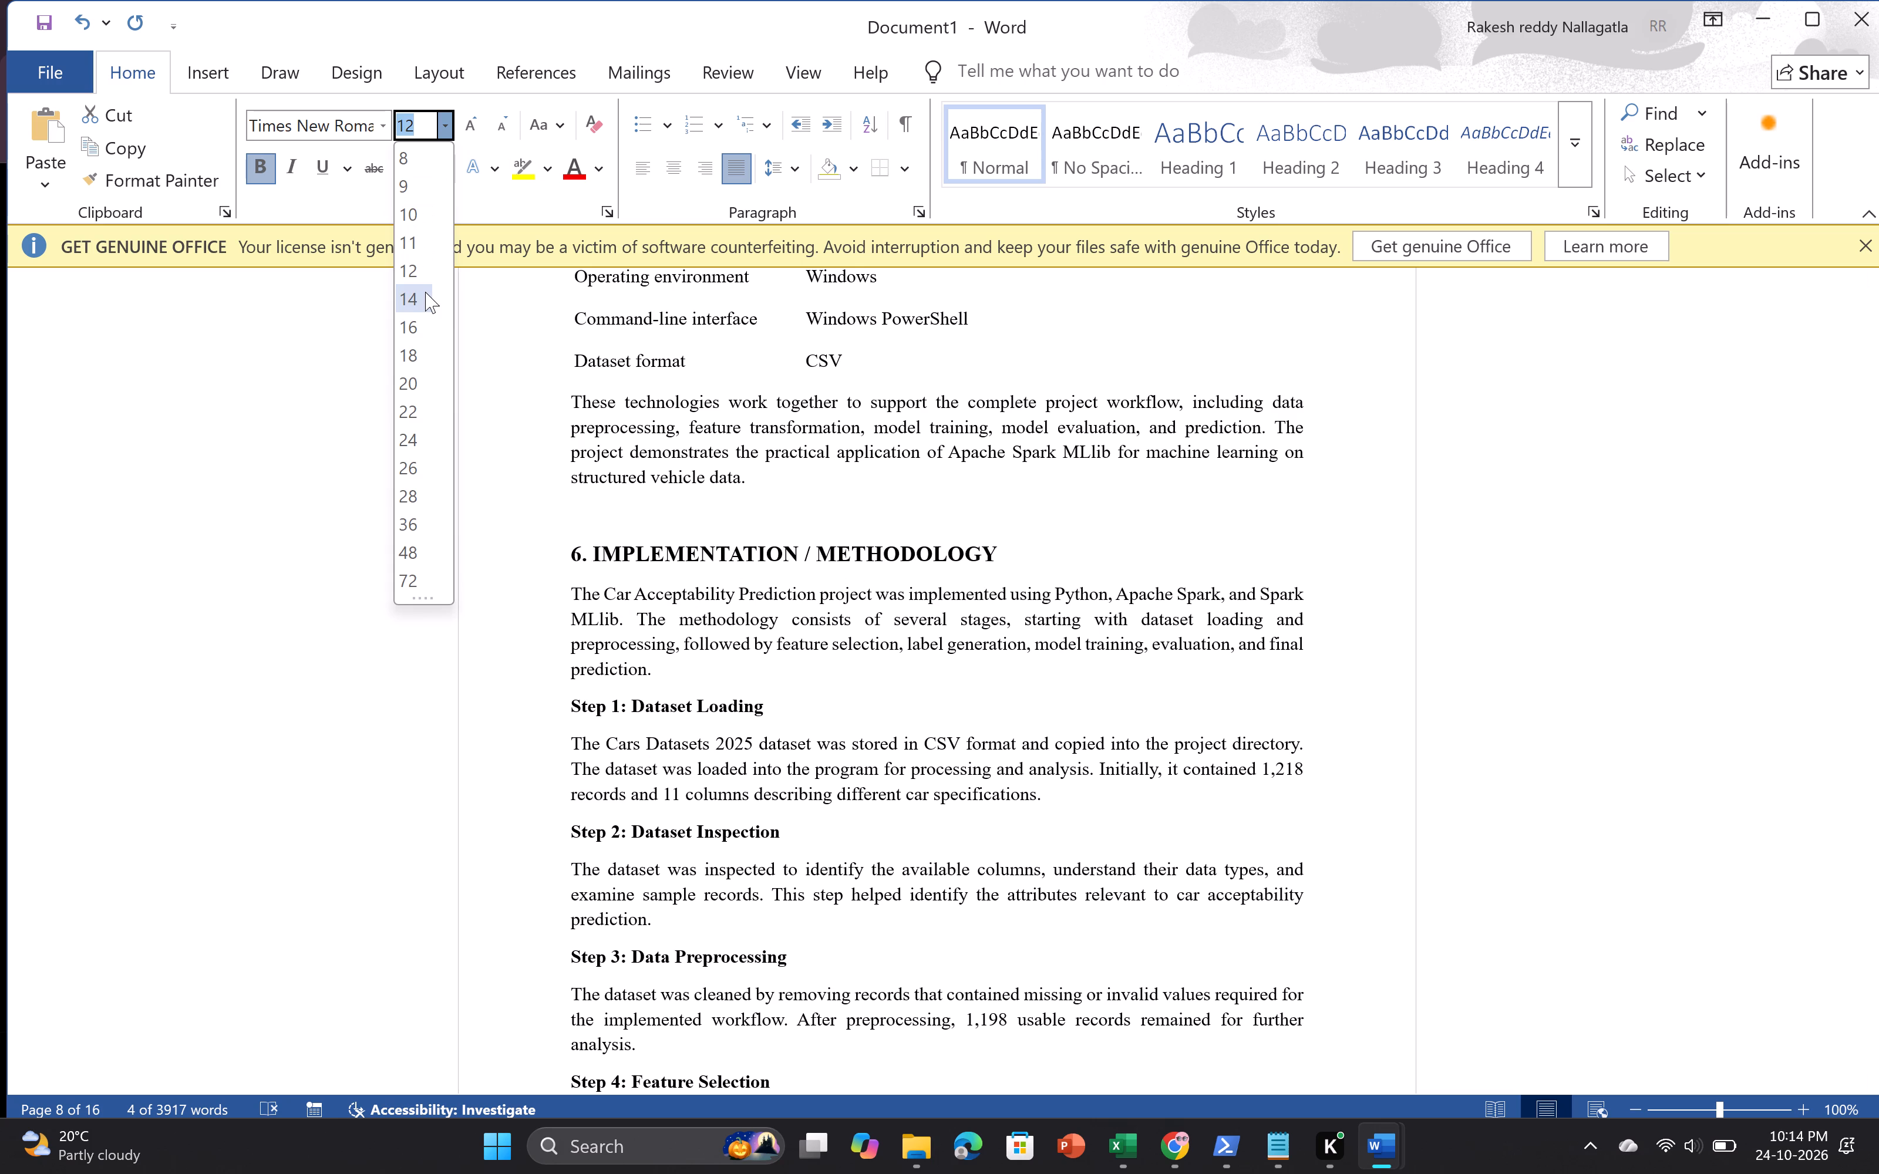
click(425, 292)
Renumber the "COMPLETE SOURCE CODE" heading as section 7.
scroll(601, 782, down, 3)
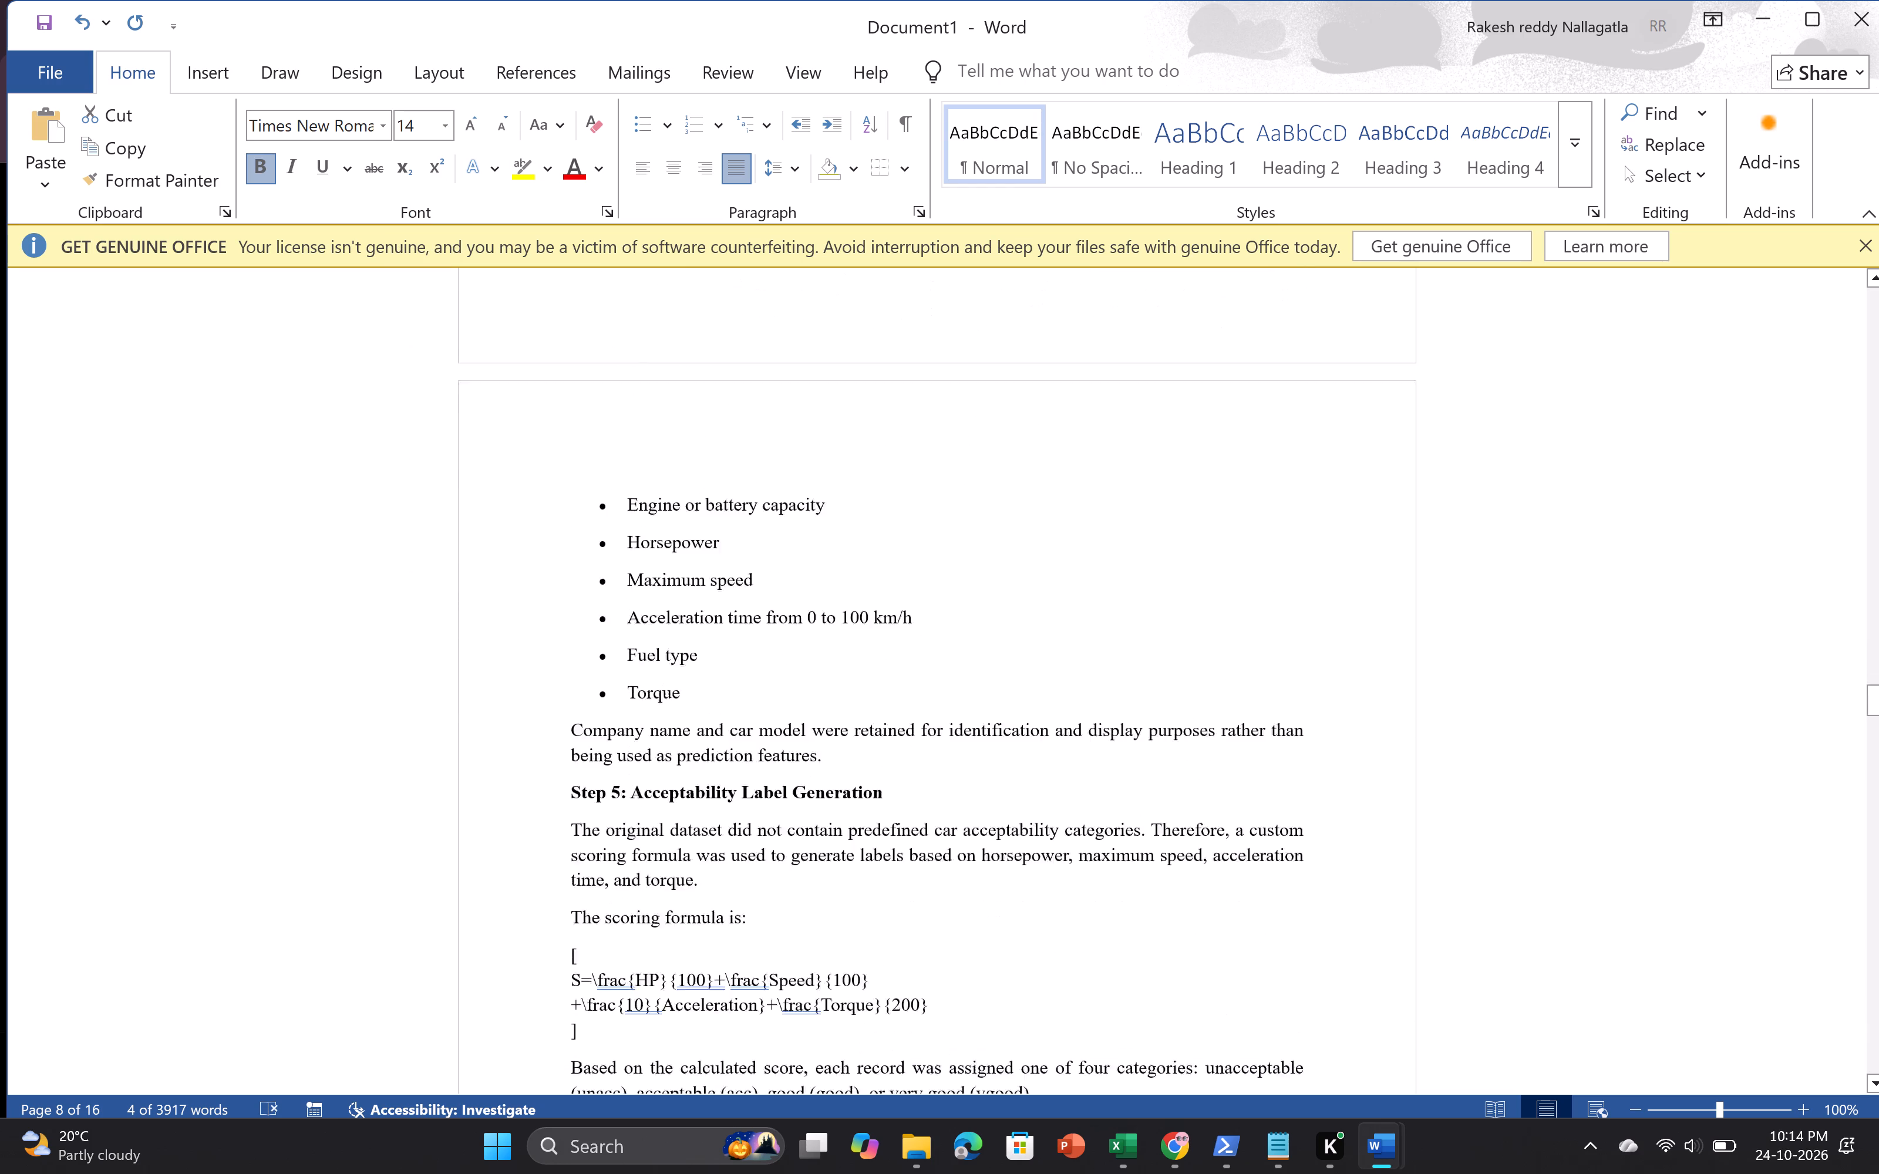
scroll(601, 782, down, 5)
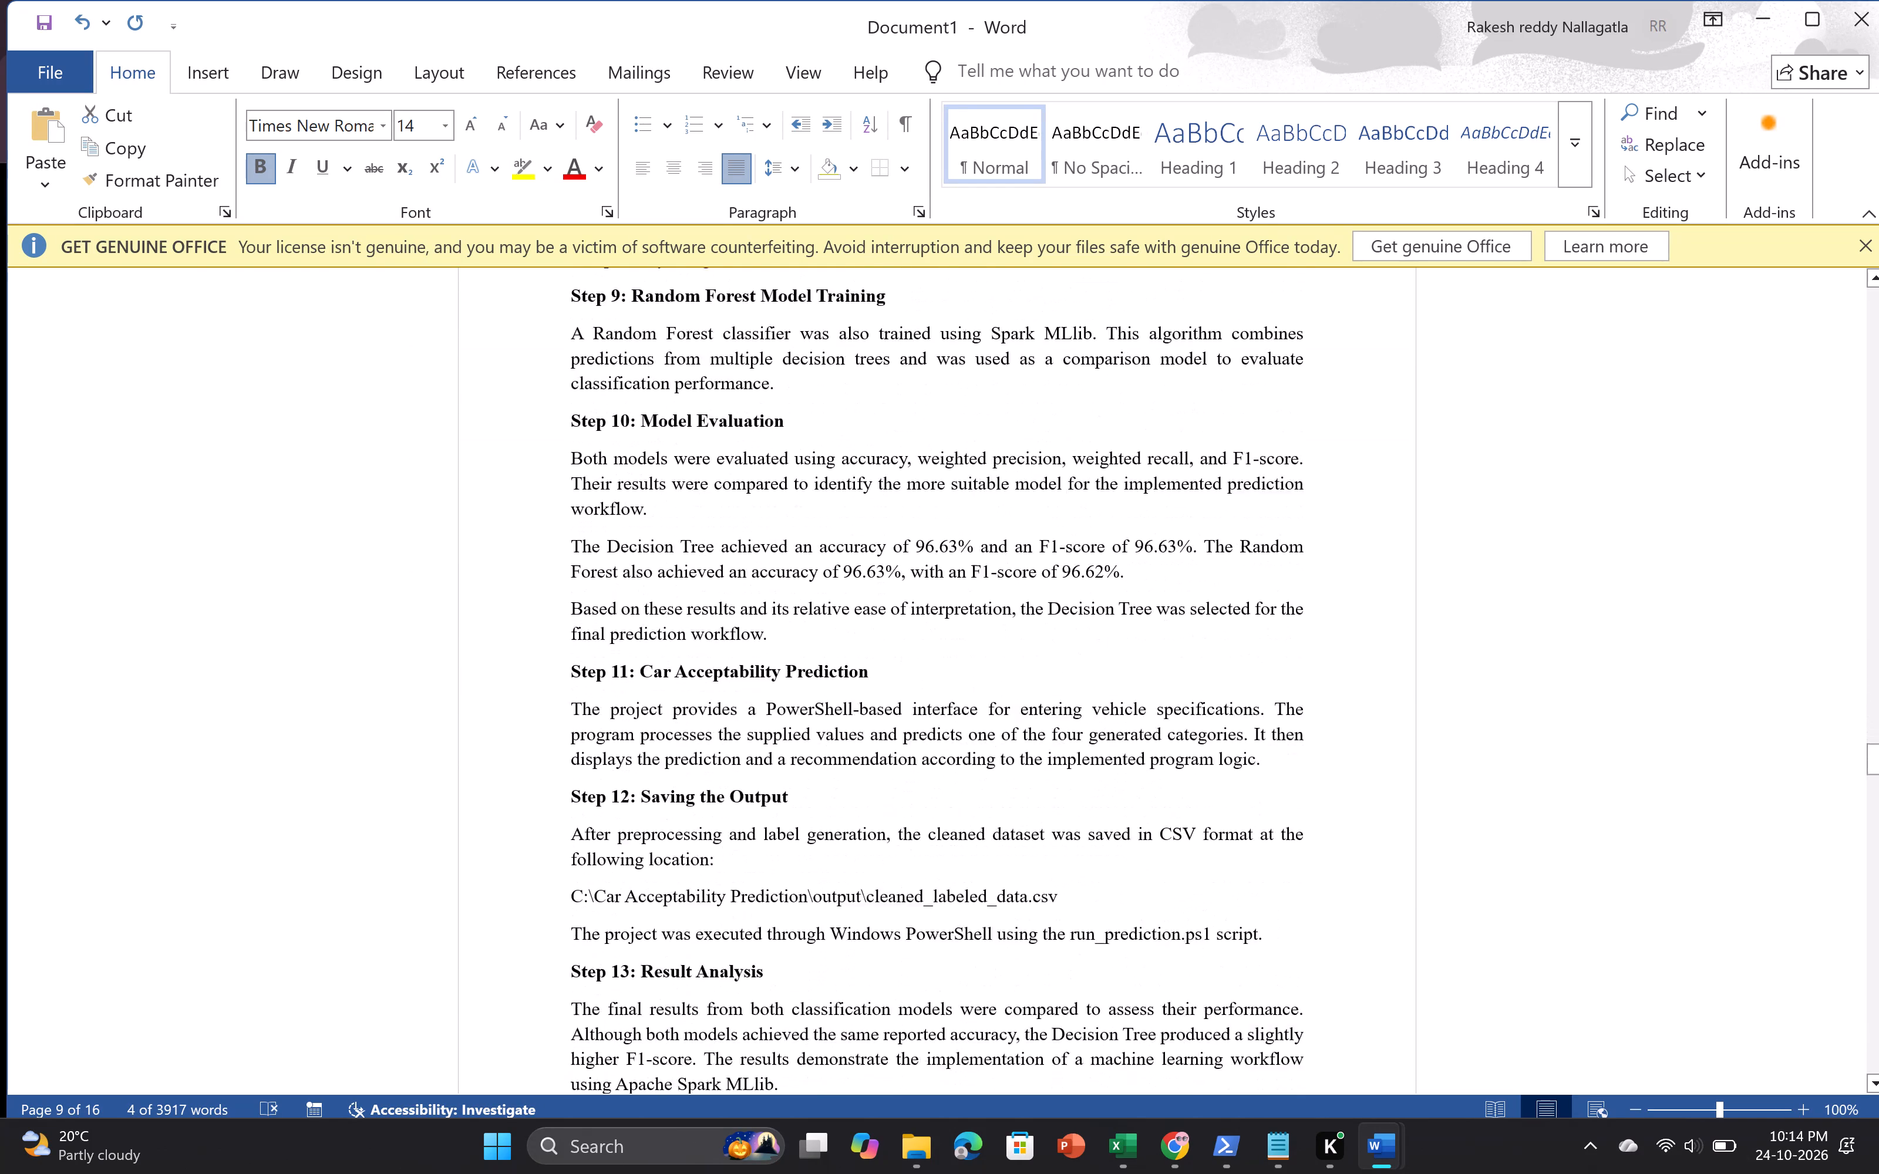
scroll(601, 782, down, 3)
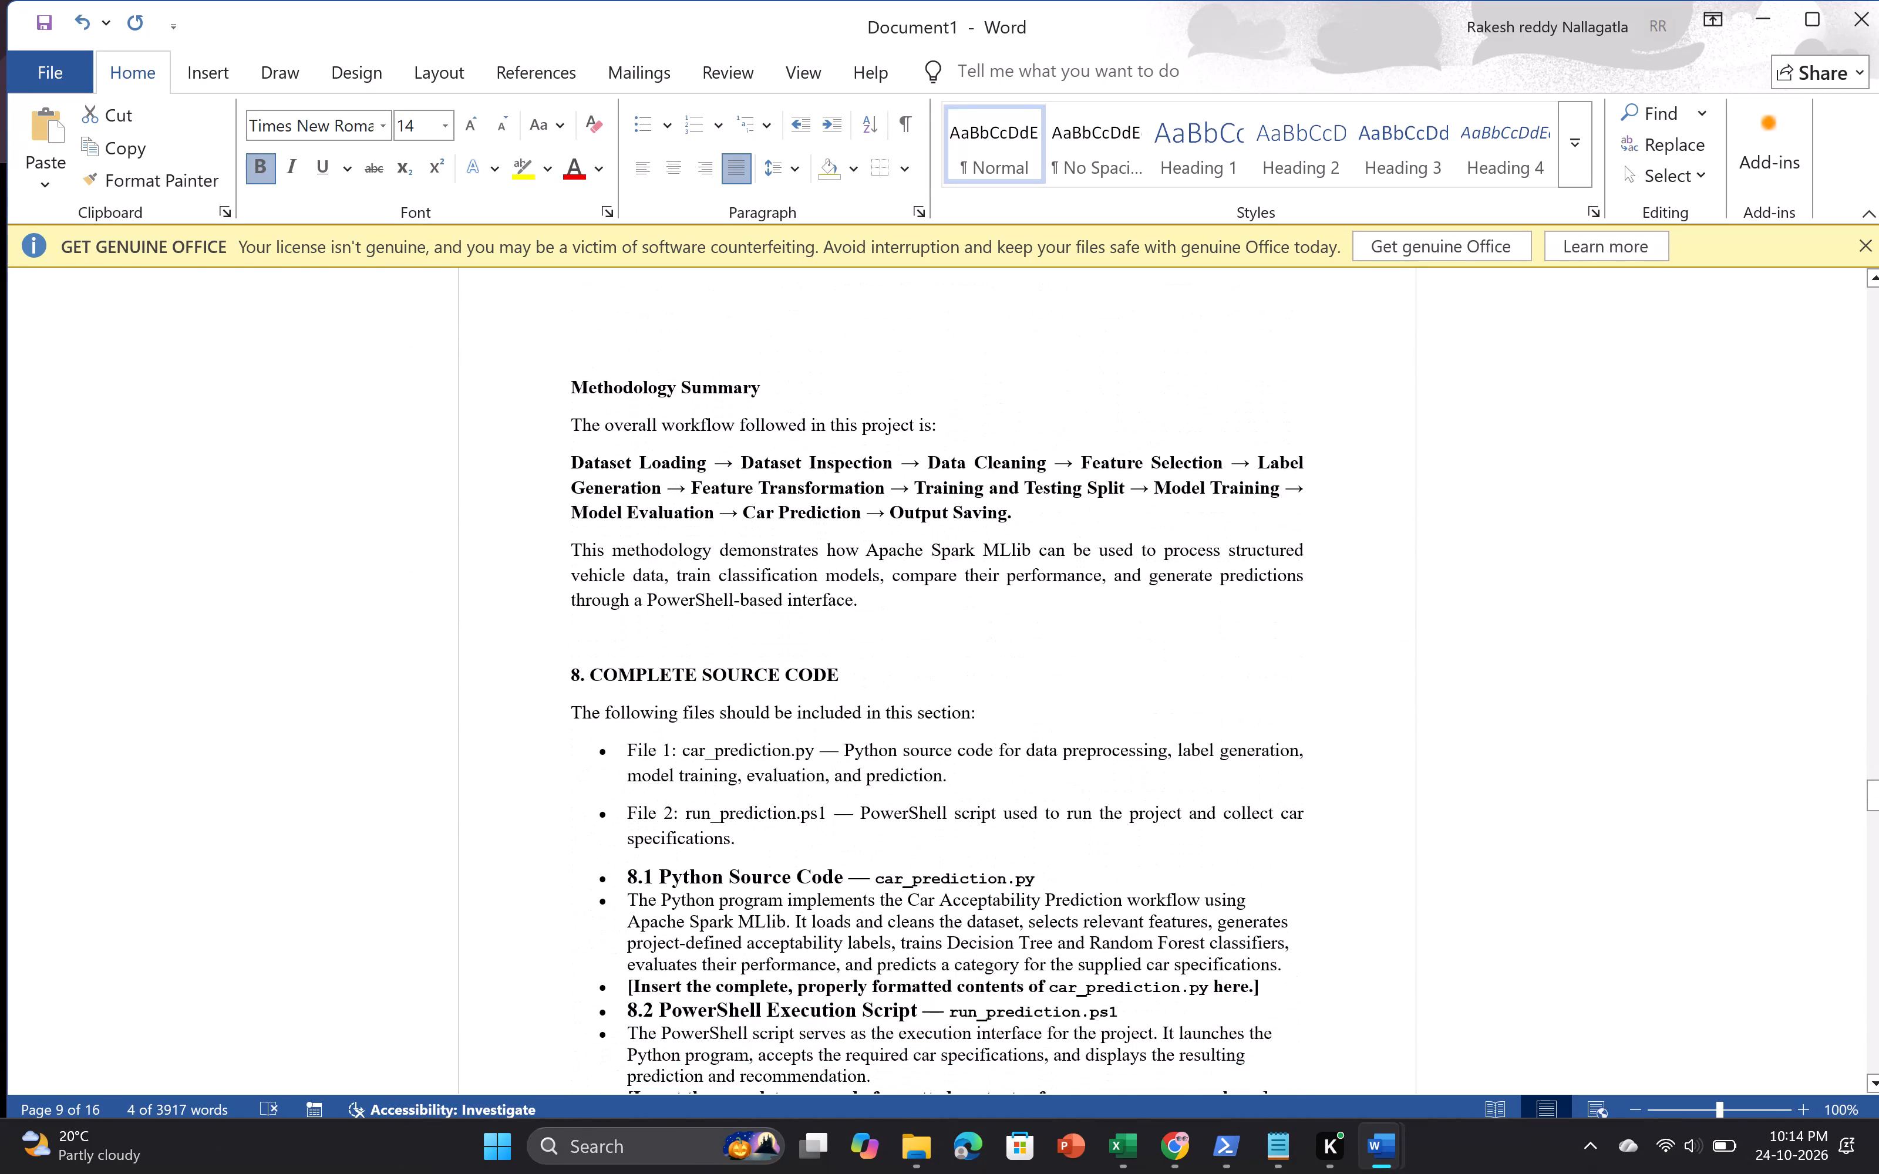
click(574, 676)
key(Right)
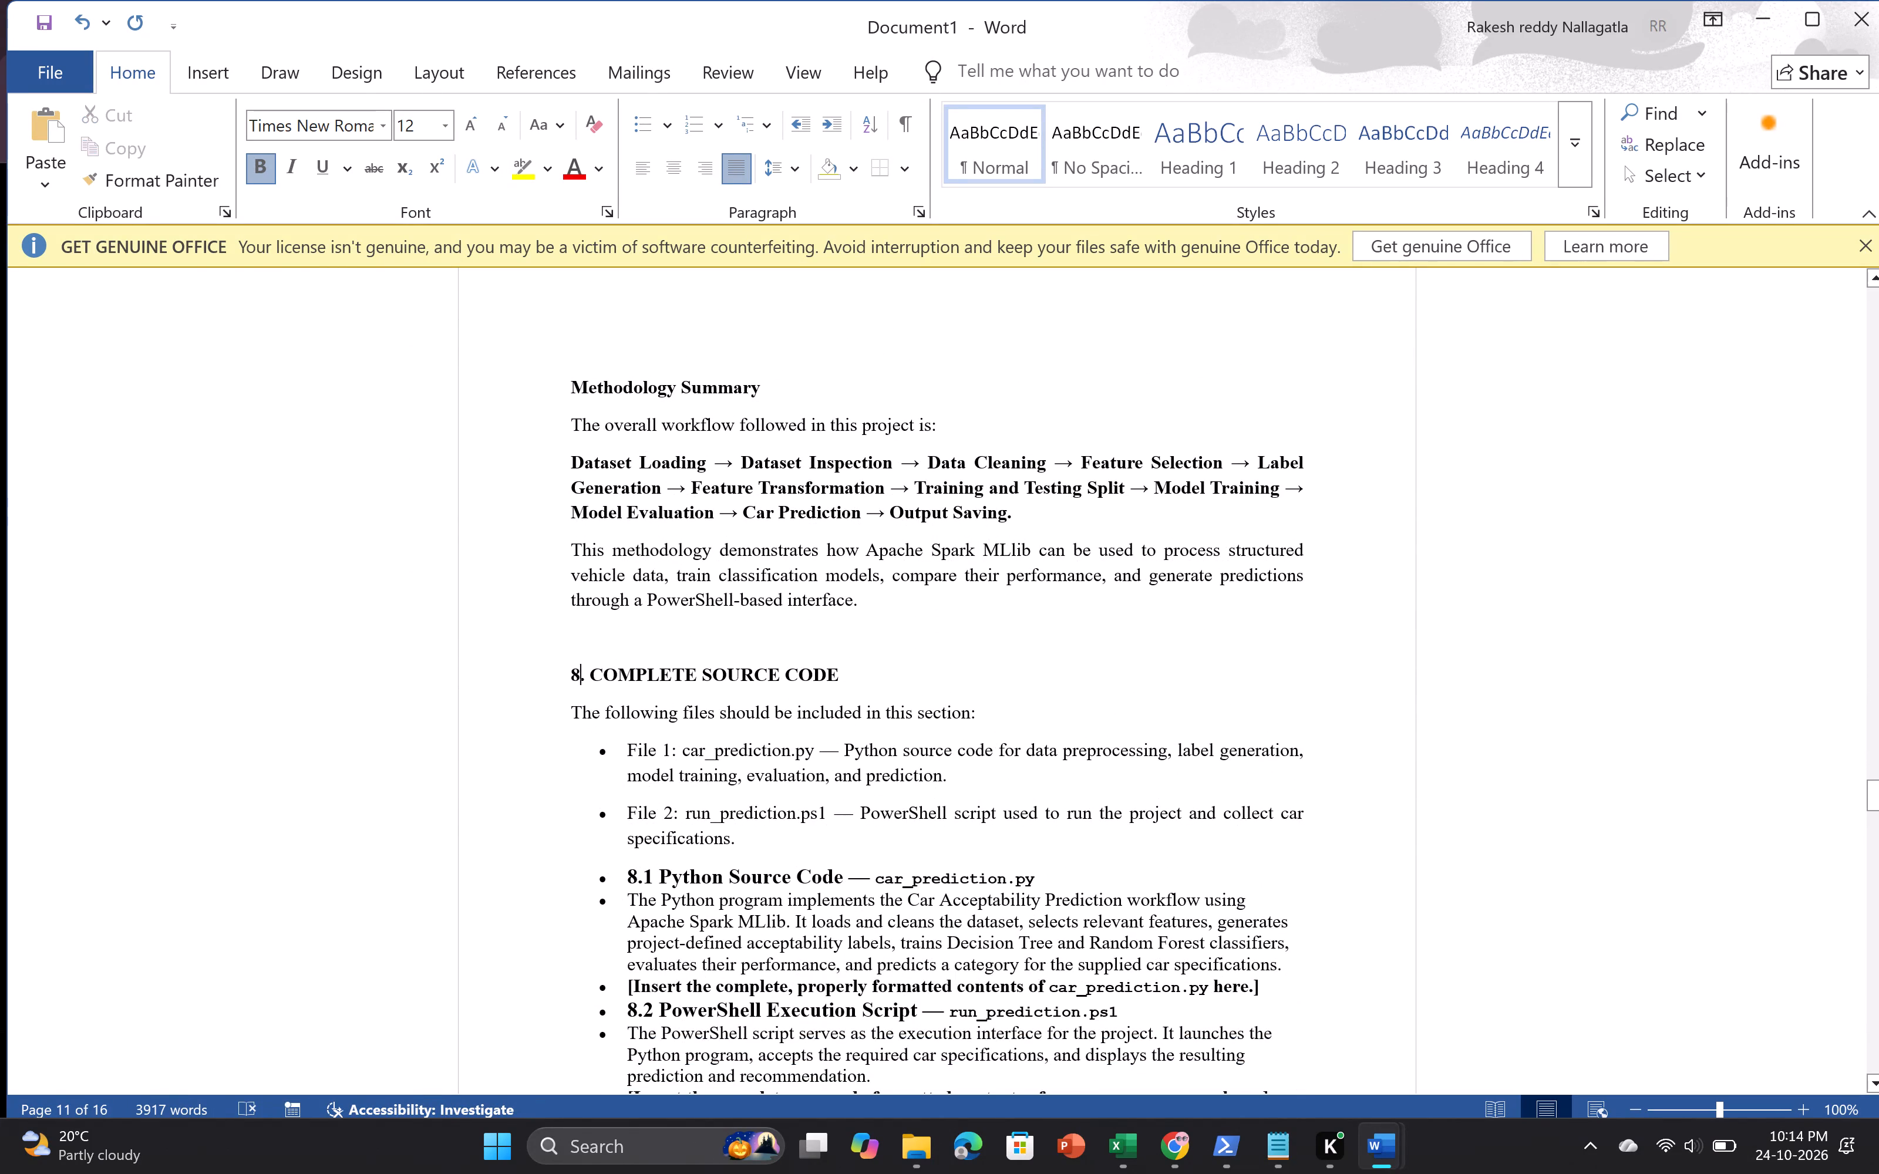
key(BackSpace)
key(7)
Set the whole "7. COMPLETE SOURCE CODE" heading, without the line below it, to font size 14.
key(Left)
key(shift+Right)
key(shift+Right)
key(shift+Right)
key(shift+Right)
key(shift+Right)
key(shift+Right)
key(shift+Right)
key(shift+Right)
key(shift+Right)
key(shift+Right)
key(shift+Right)
key(shift+Right)
key(shift+Right)
key(shift+Right)
key(shift+Right)
key(shift+Right)
key(shift+Right)
key(shift+Right)
key(shift+Right)
key(shift+Right)
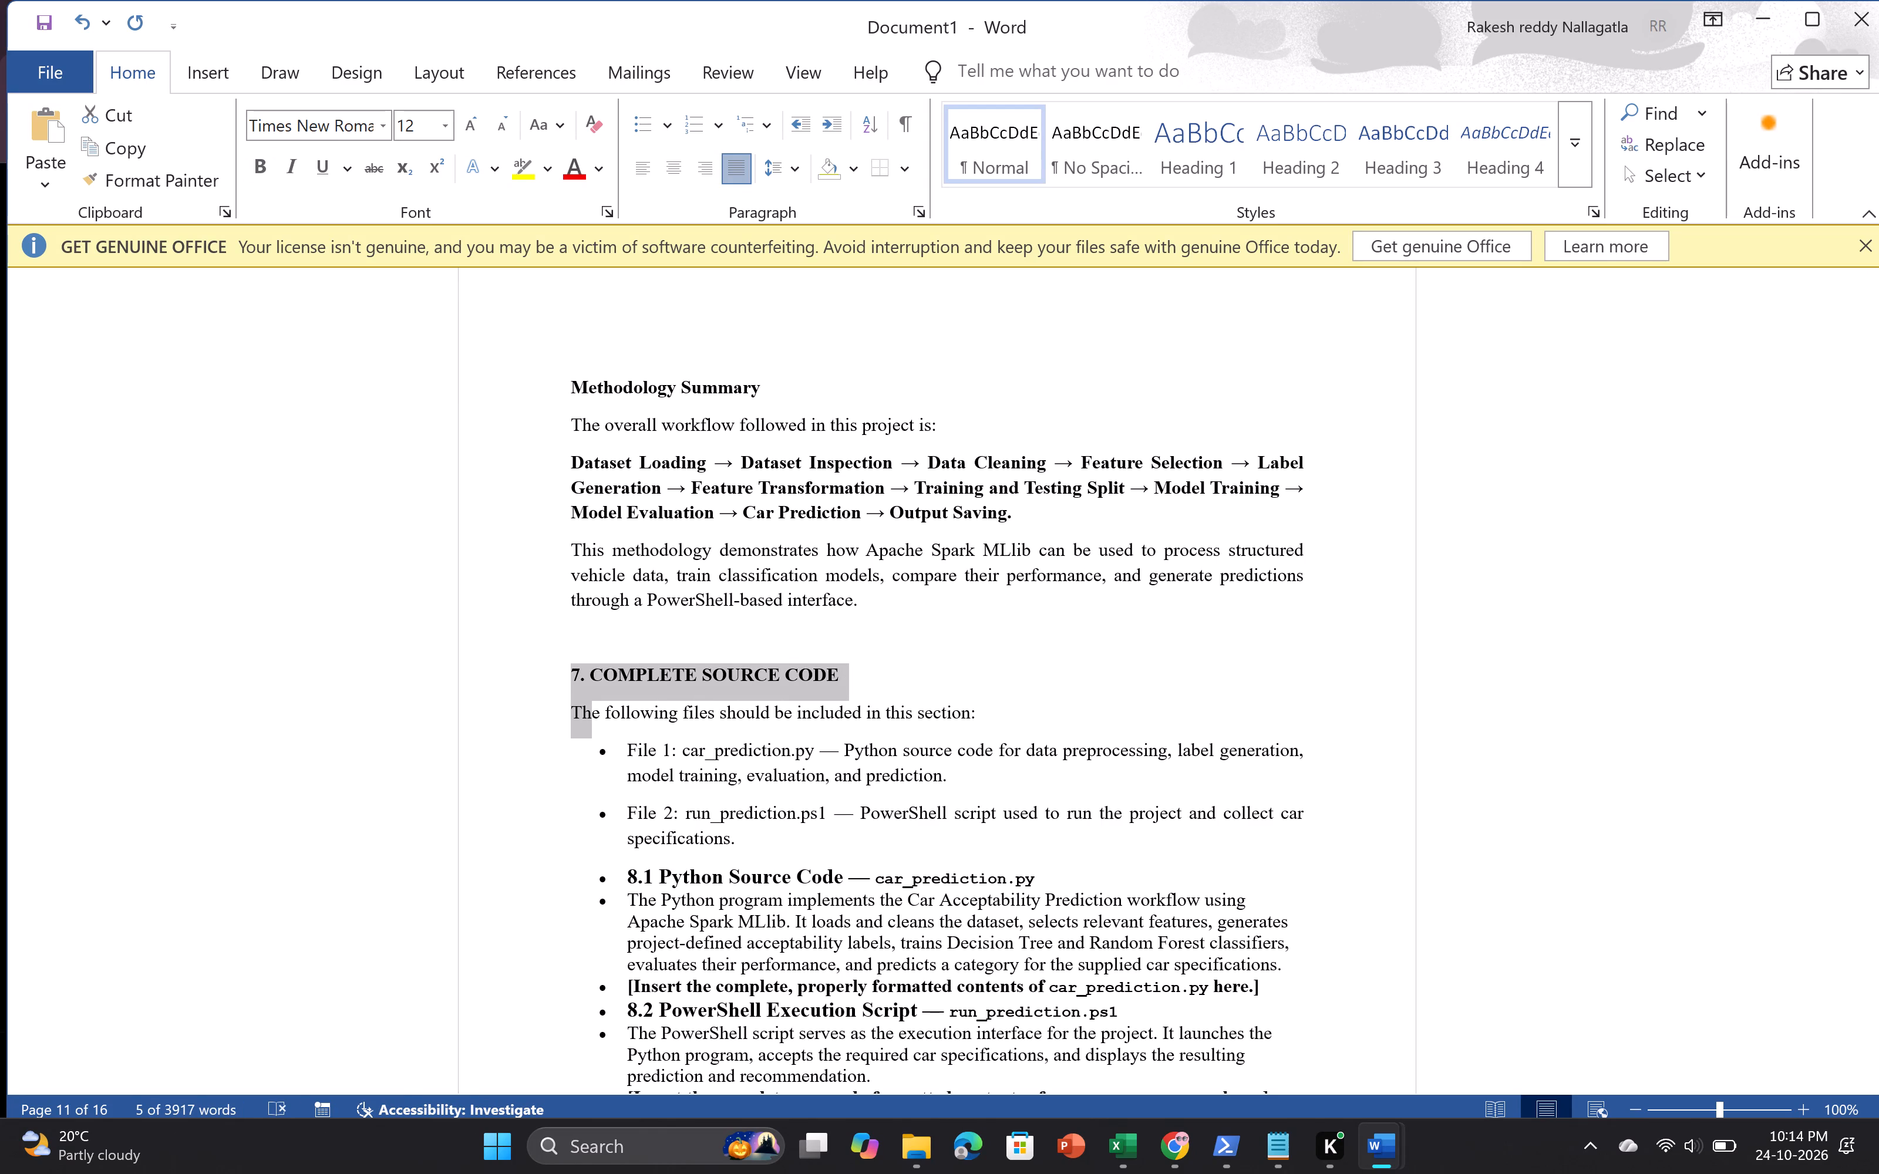
key(shift+Left)
key(shift+Left)
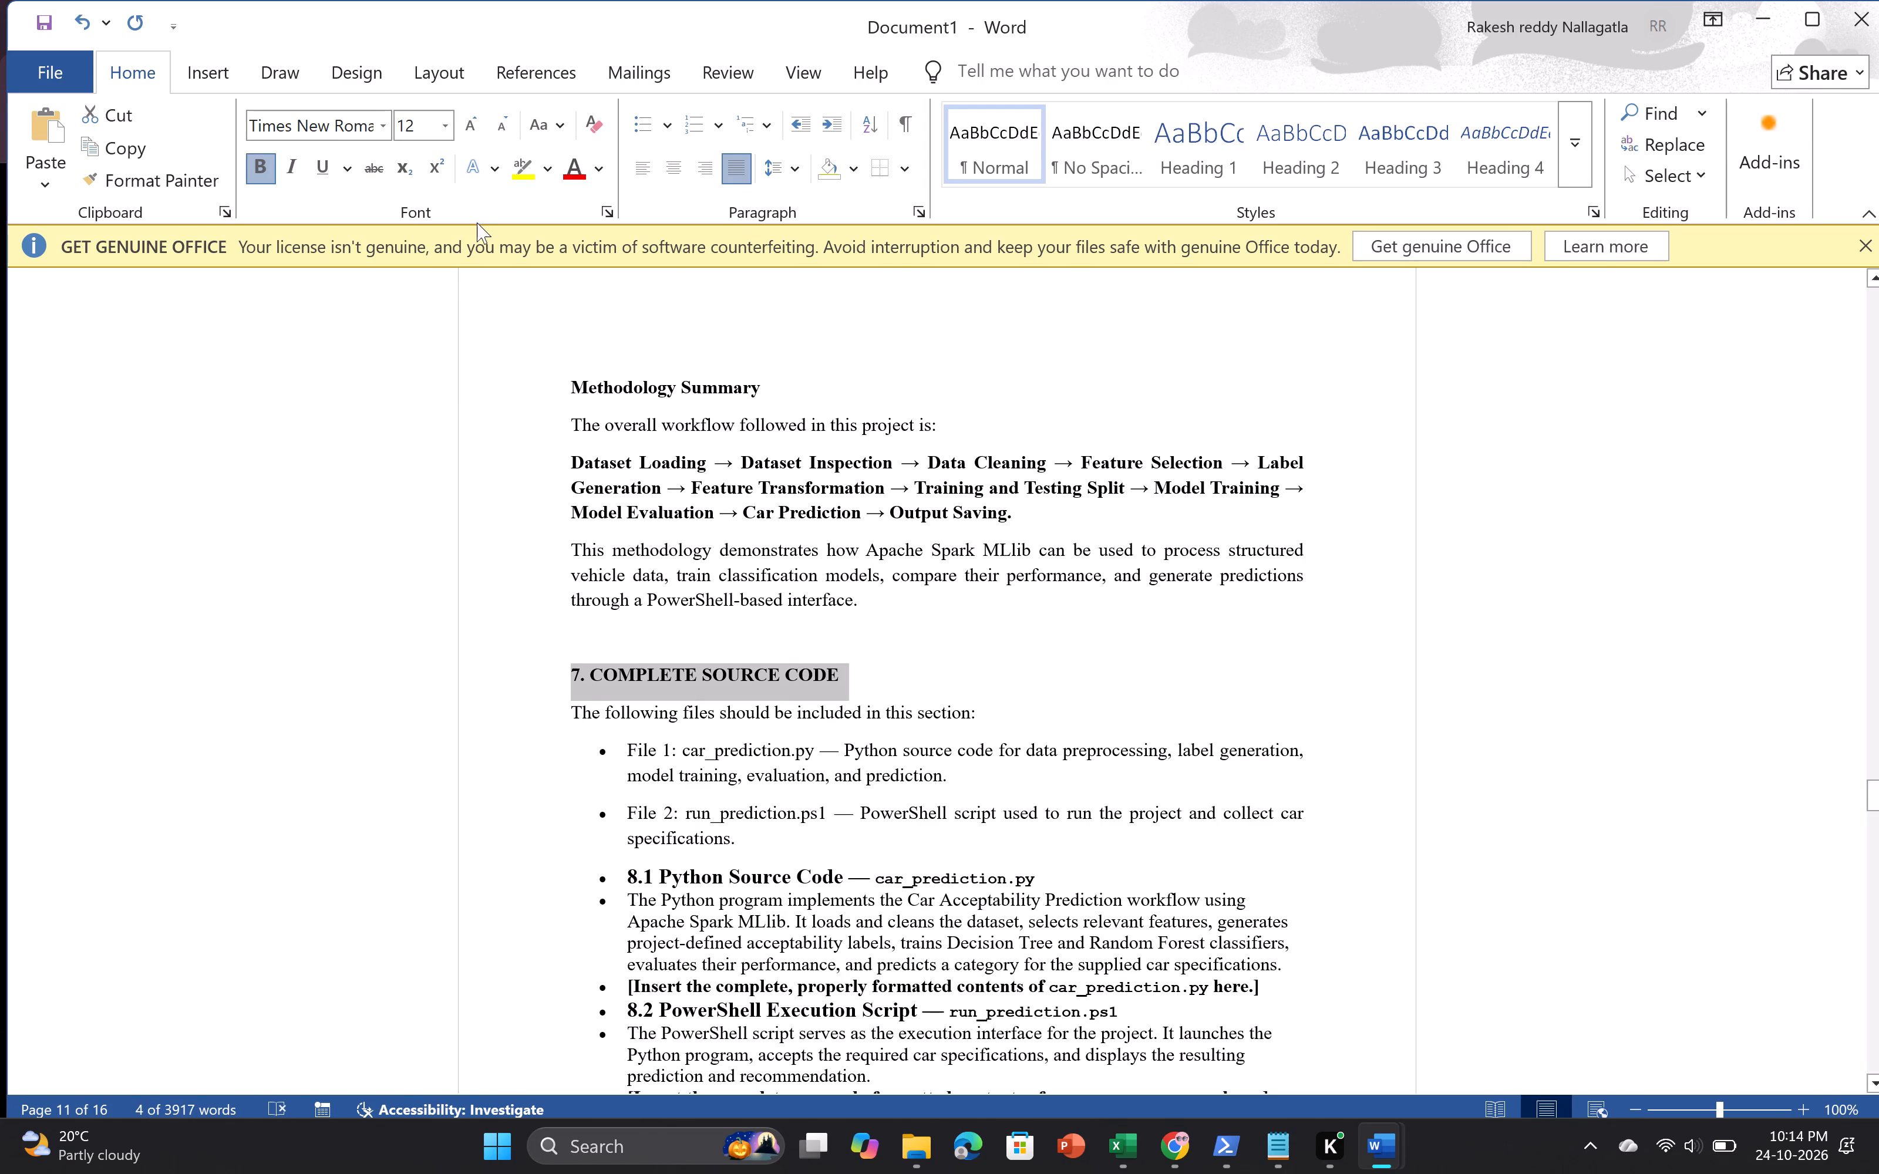
click(415, 128)
key(BackSpace)
text(14)
key(Return)
scroll(415, 128, down, 2)
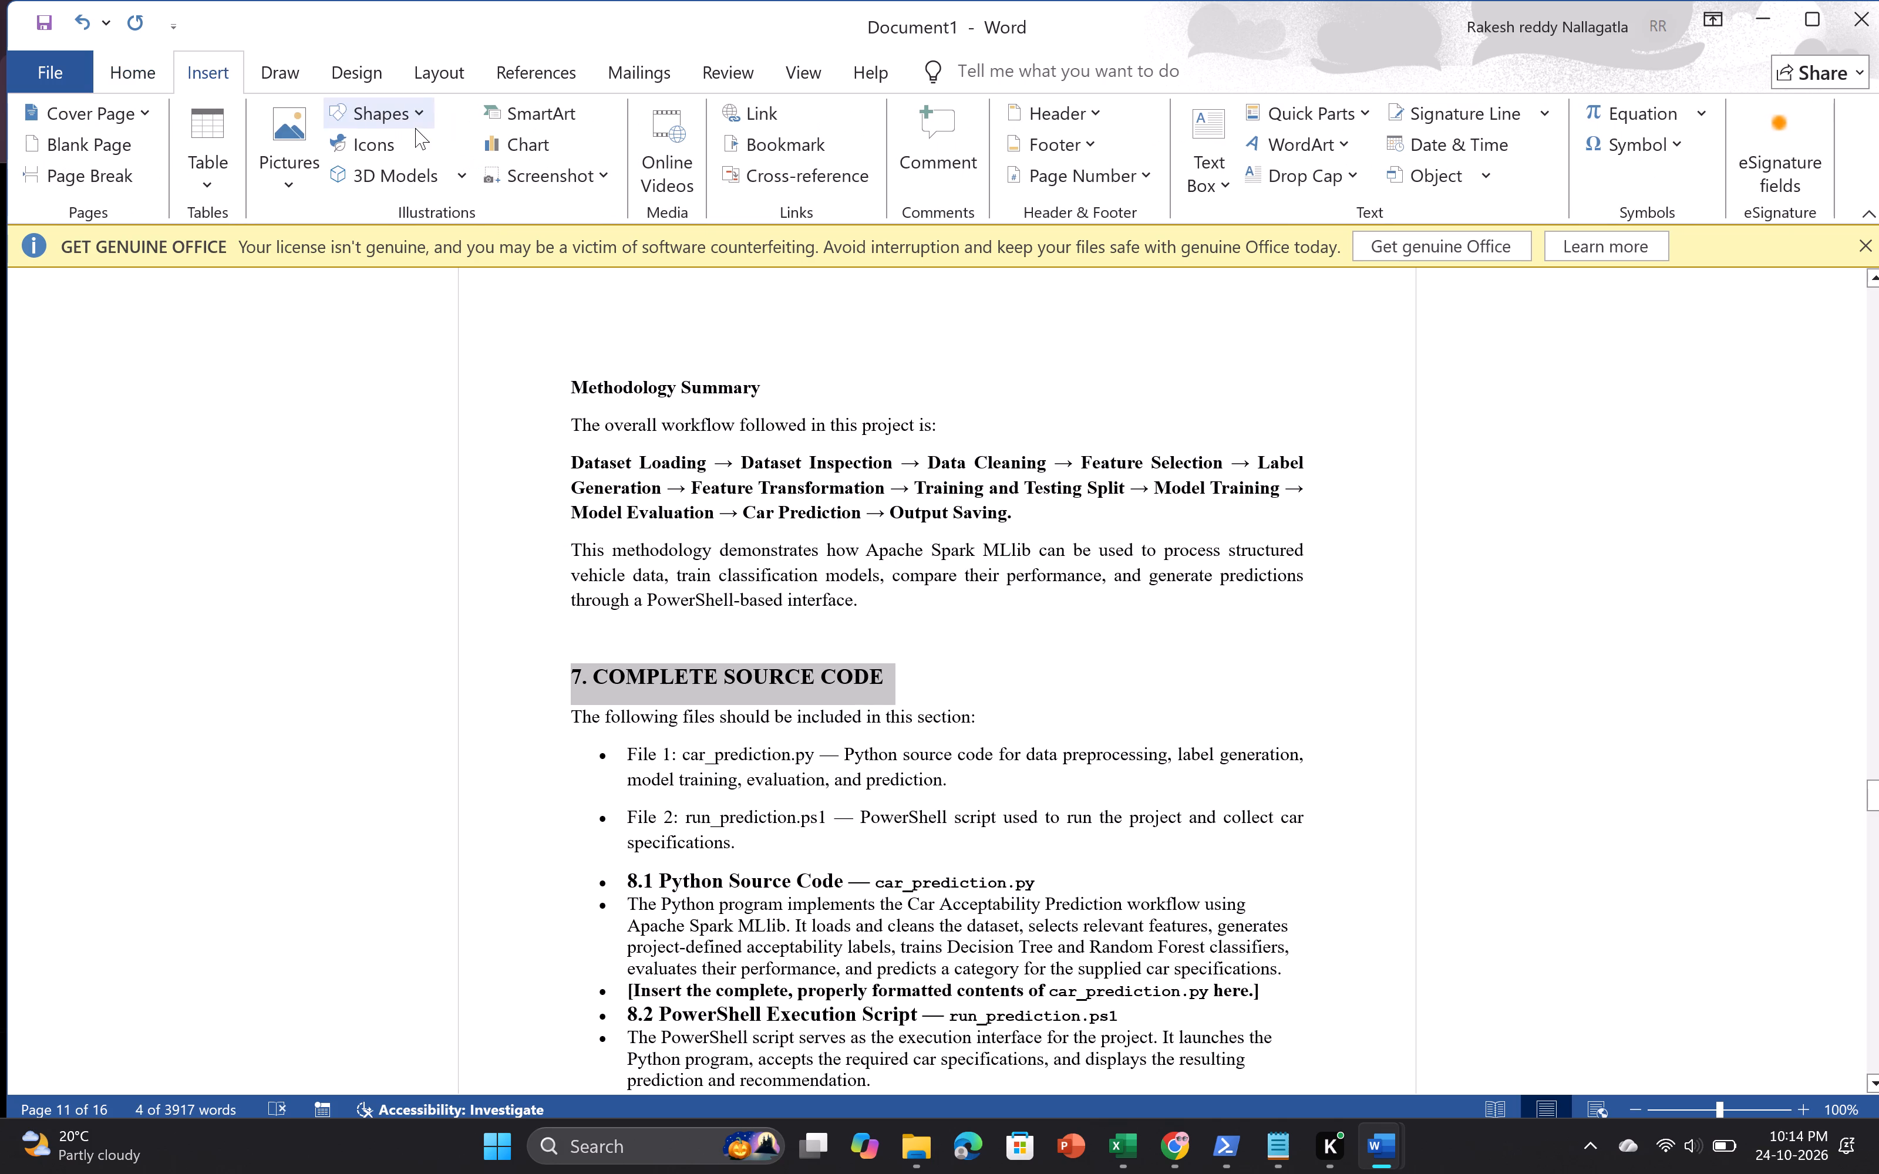
click(213, 78)
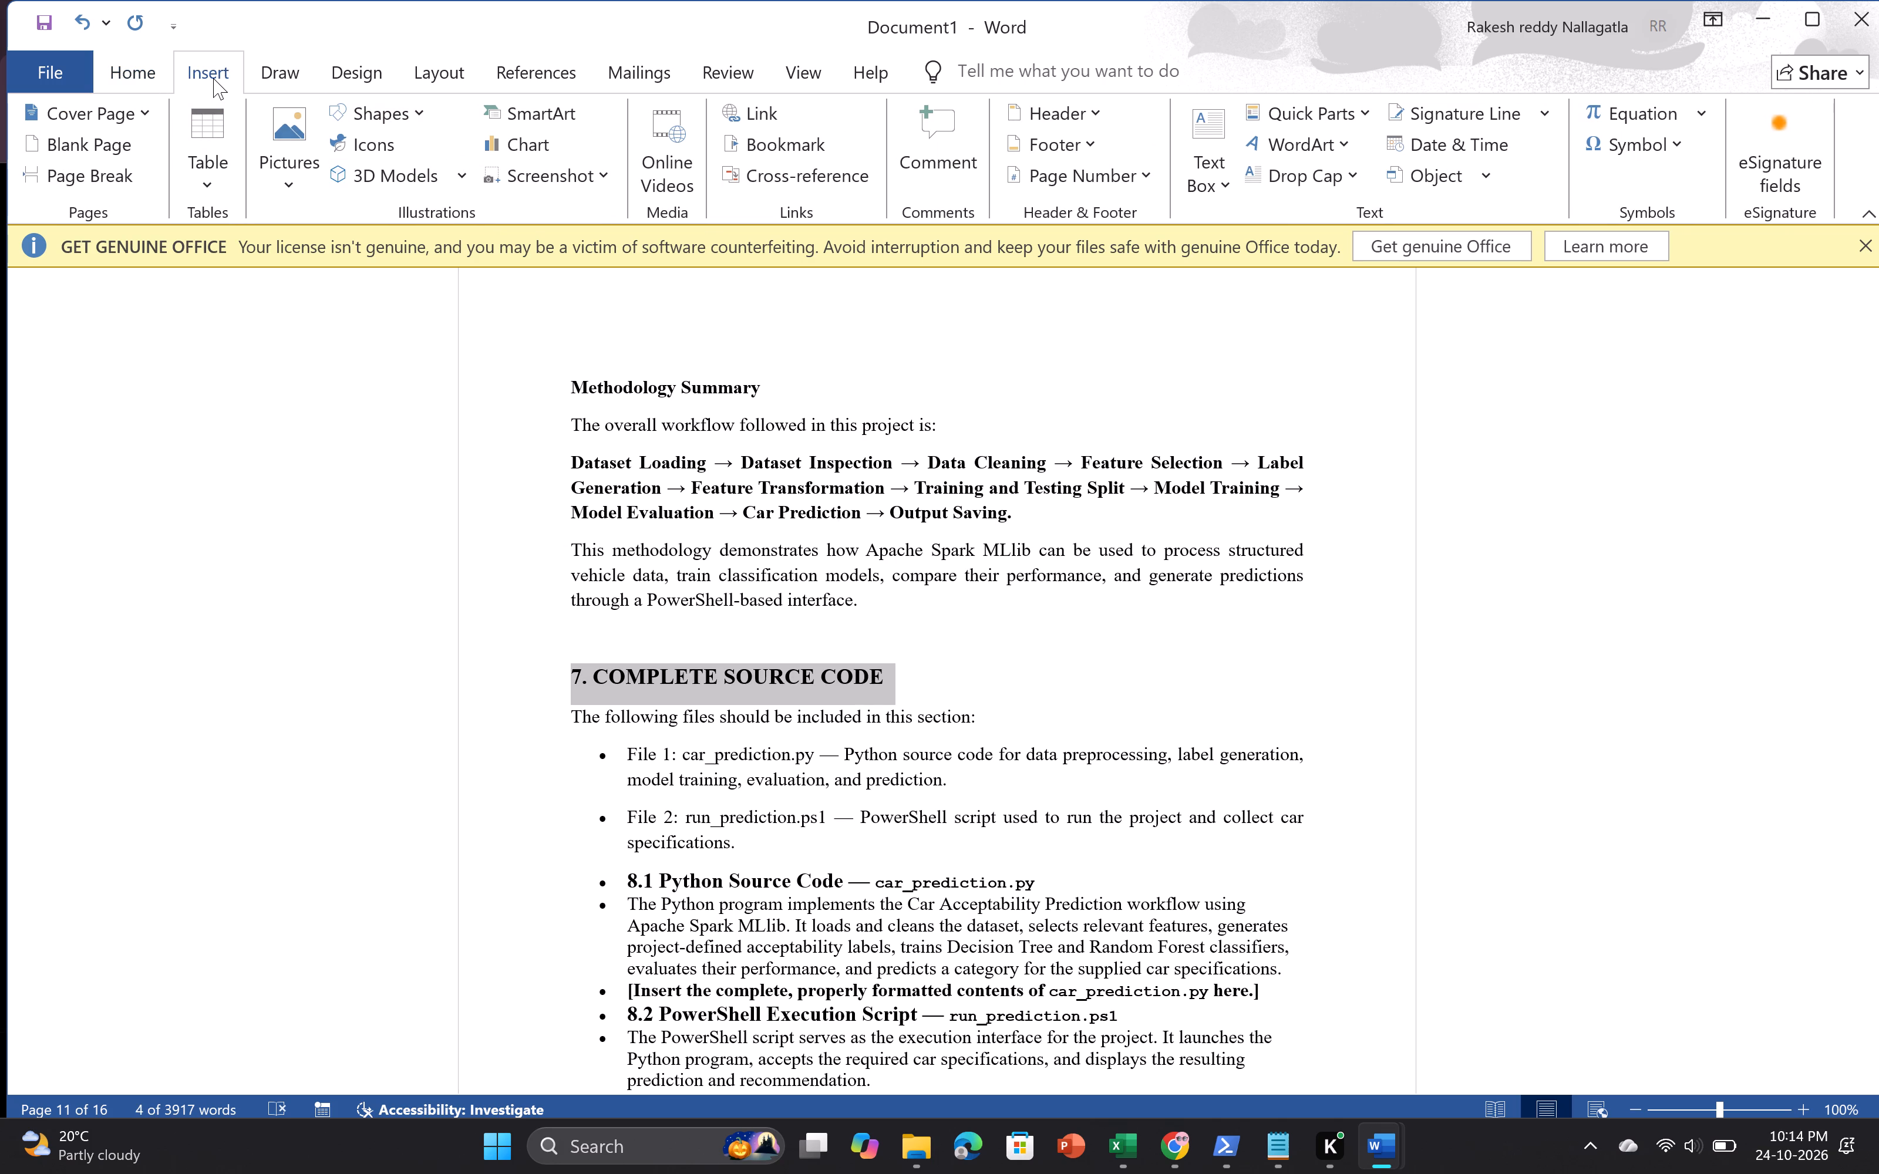
click(144, 72)
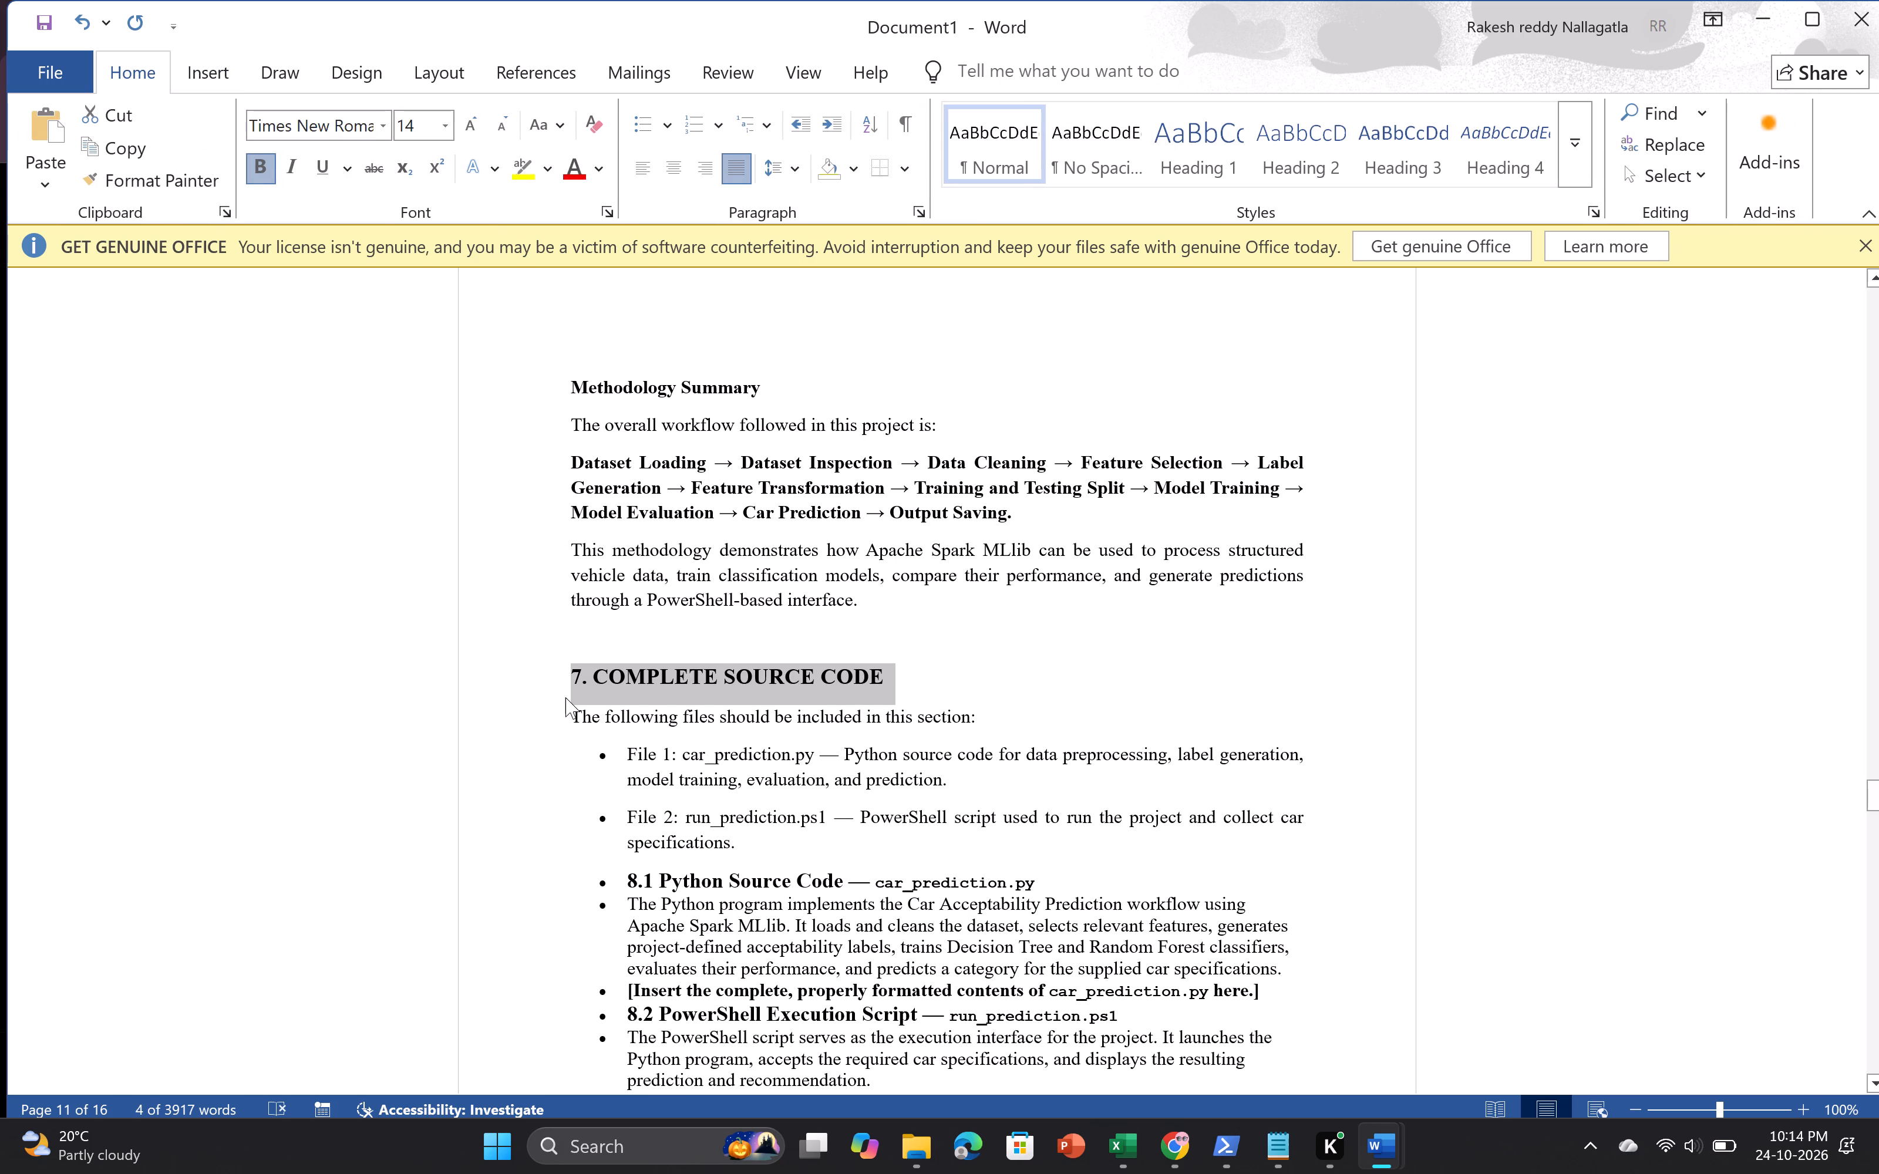
Renumber the "EXECUTION SCREENSHOTS" heading as section 8.
scroll(565, 697, down, 2)
click(575, 697)
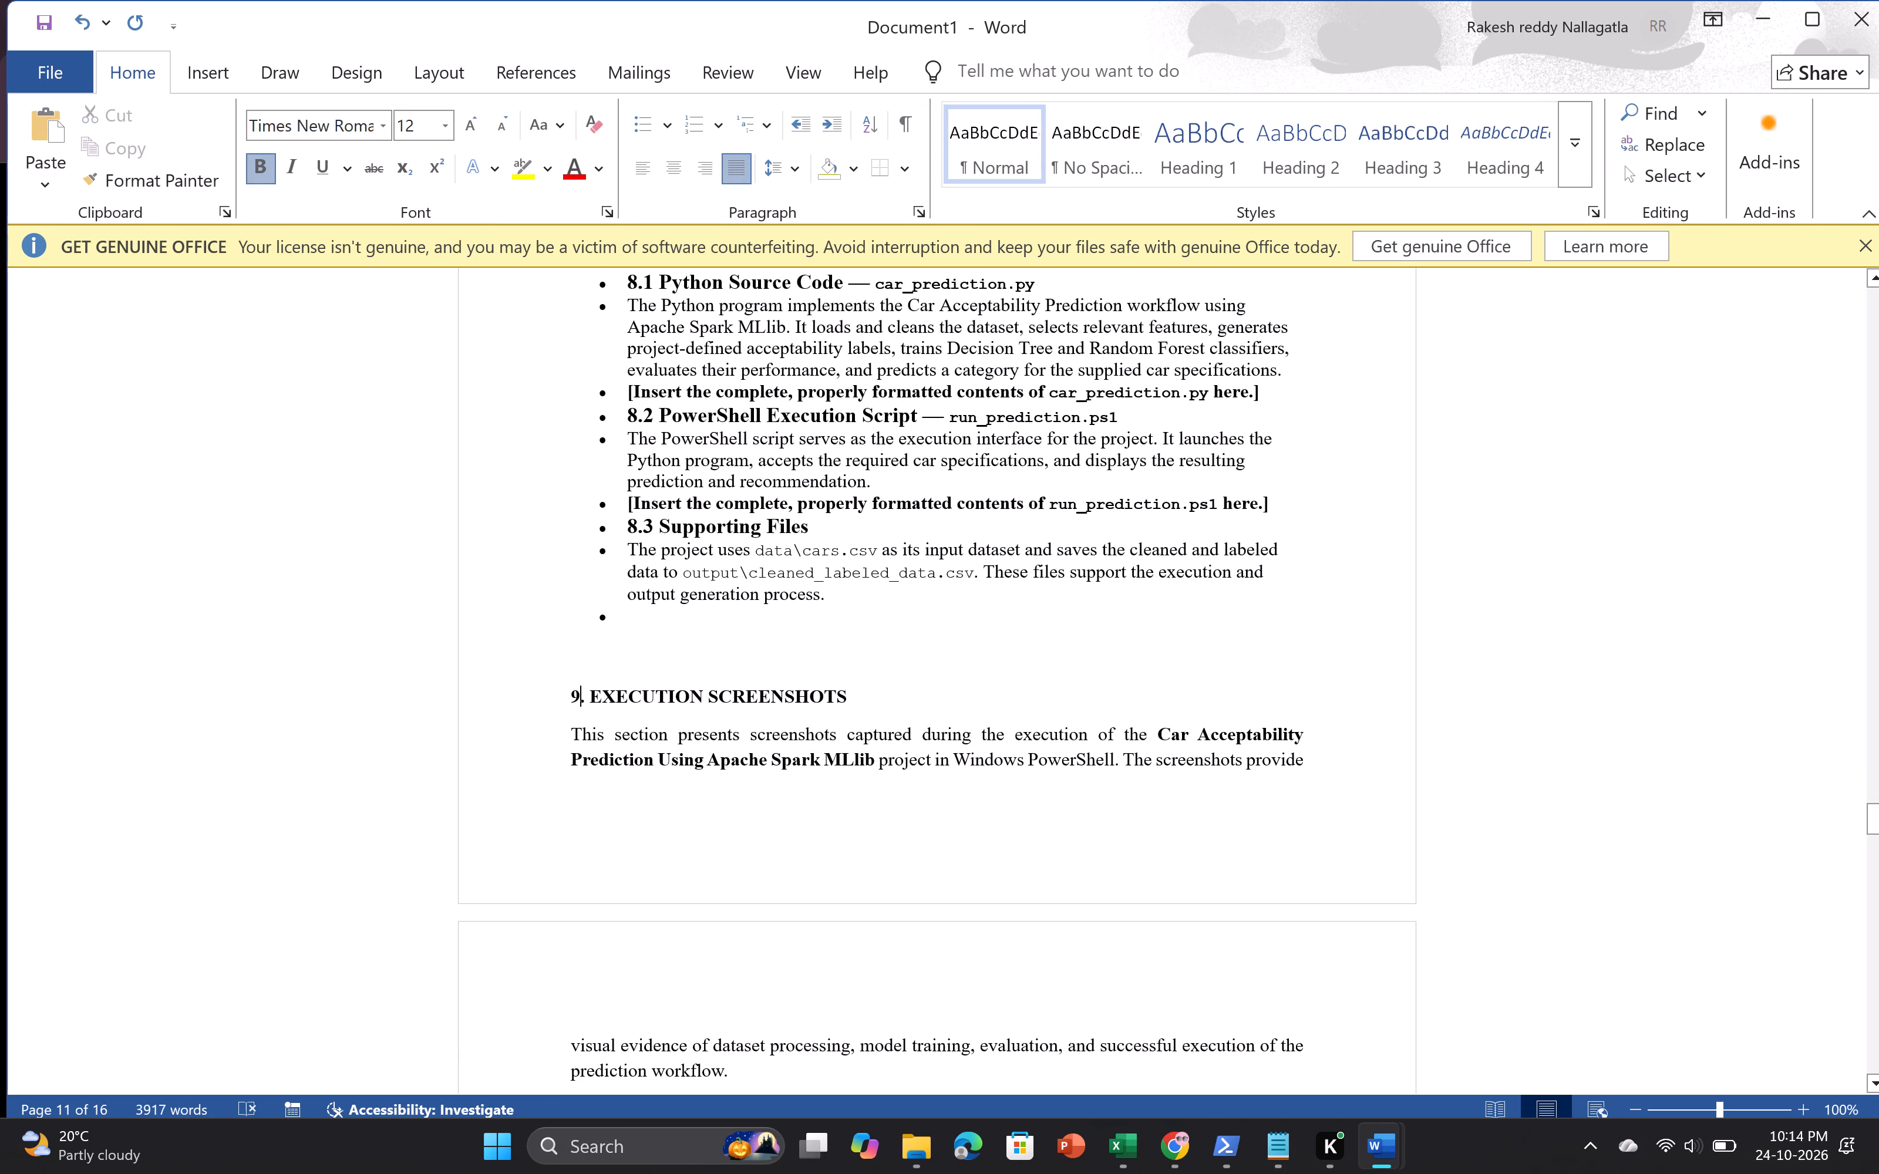
key(BackSpace)
key(8)
Set the whole "8. EXECUTION SCREENSHOTS" heading to font size 14.
key(Left)
key(shift+Right)
key(shift+Right)
key(shift+Right)
key(shift+Right)
key(shift+Right)
key(shift+Right)
key(shift+Right)
key(shift+Right)
key(shift+Right)
key(shift+Right)
key(shift+Right)
key(shift+Right)
key(shift+Right)
key(shift+Right)
key(shift+Right)
key(shift+Right)
key(shift+Right)
key(shift+Right)
key(shift+Right)
key(shift+Right)
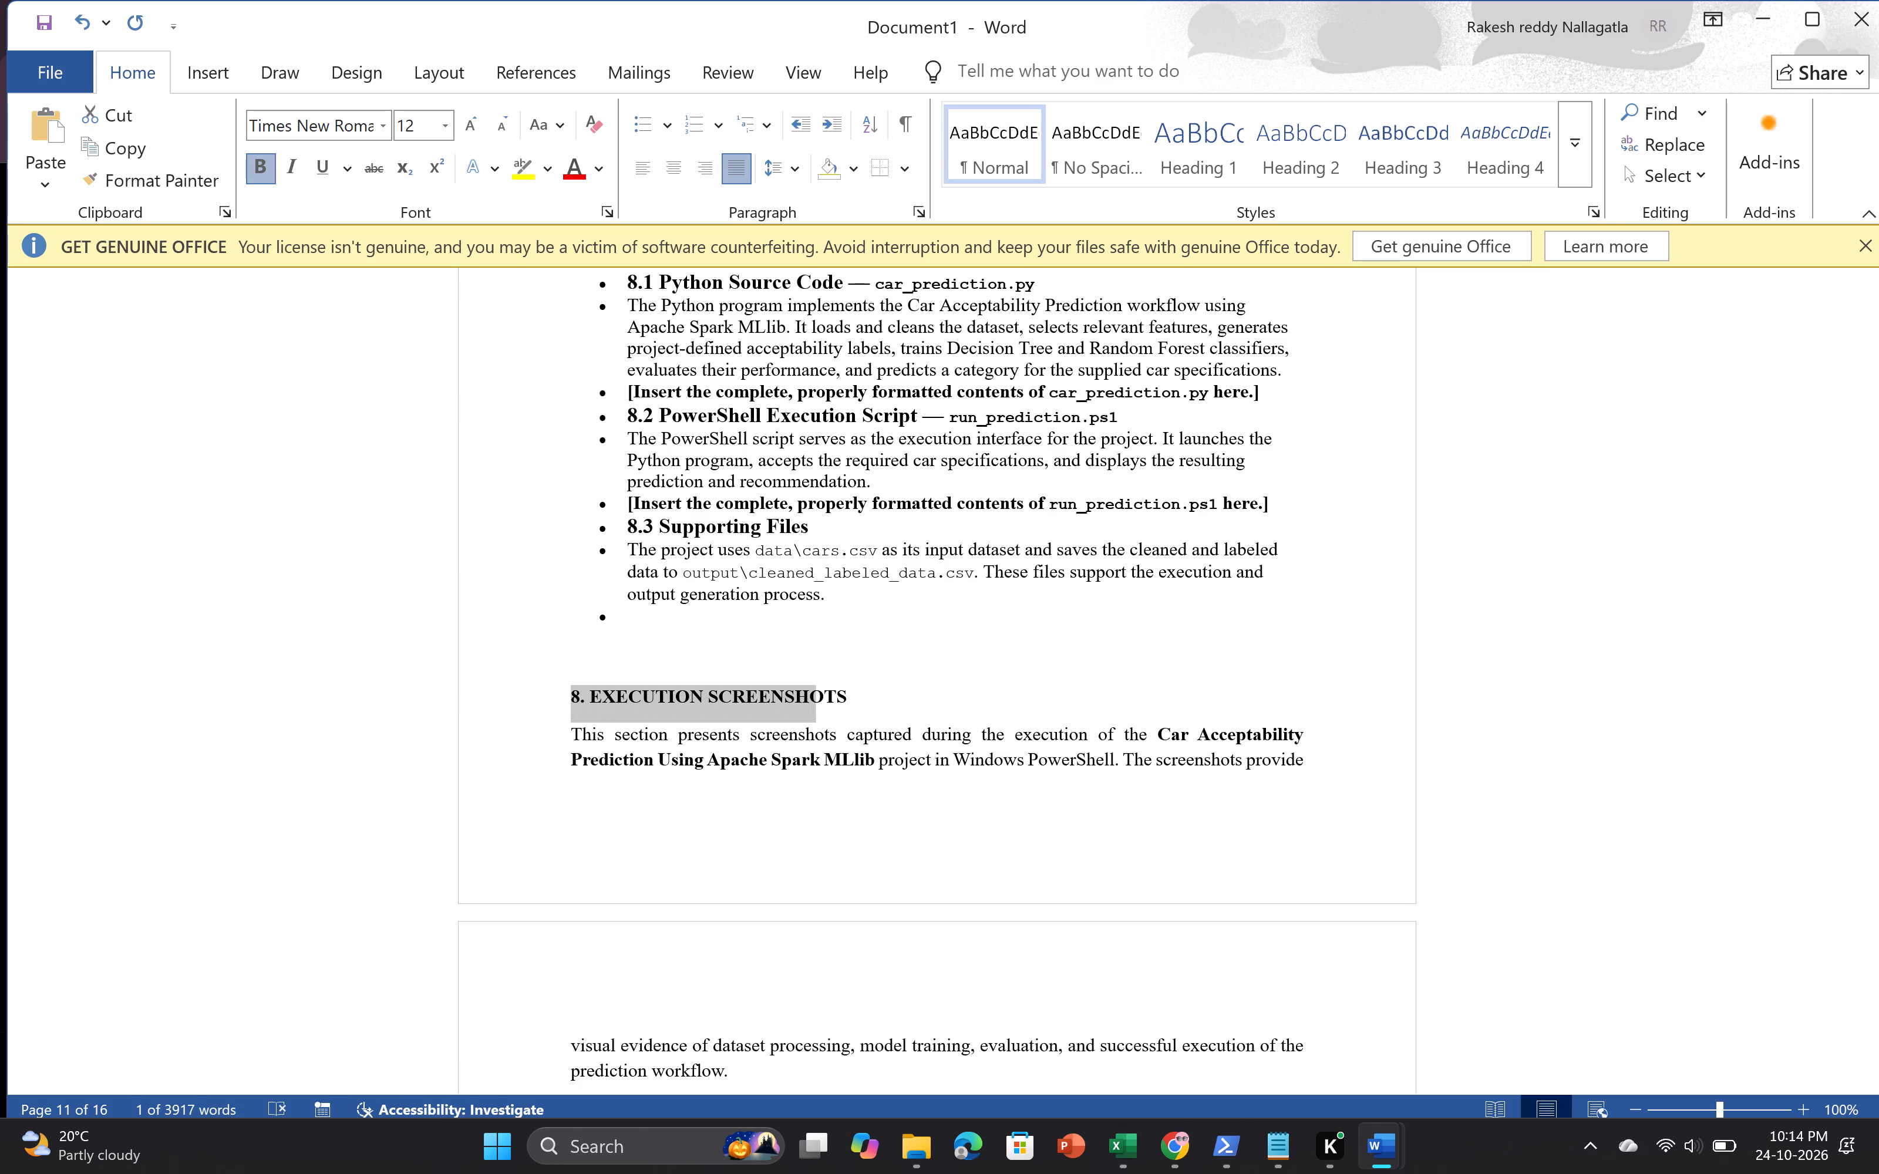
key(shift+Right)
key(shift+Right)
key(shift+Left)
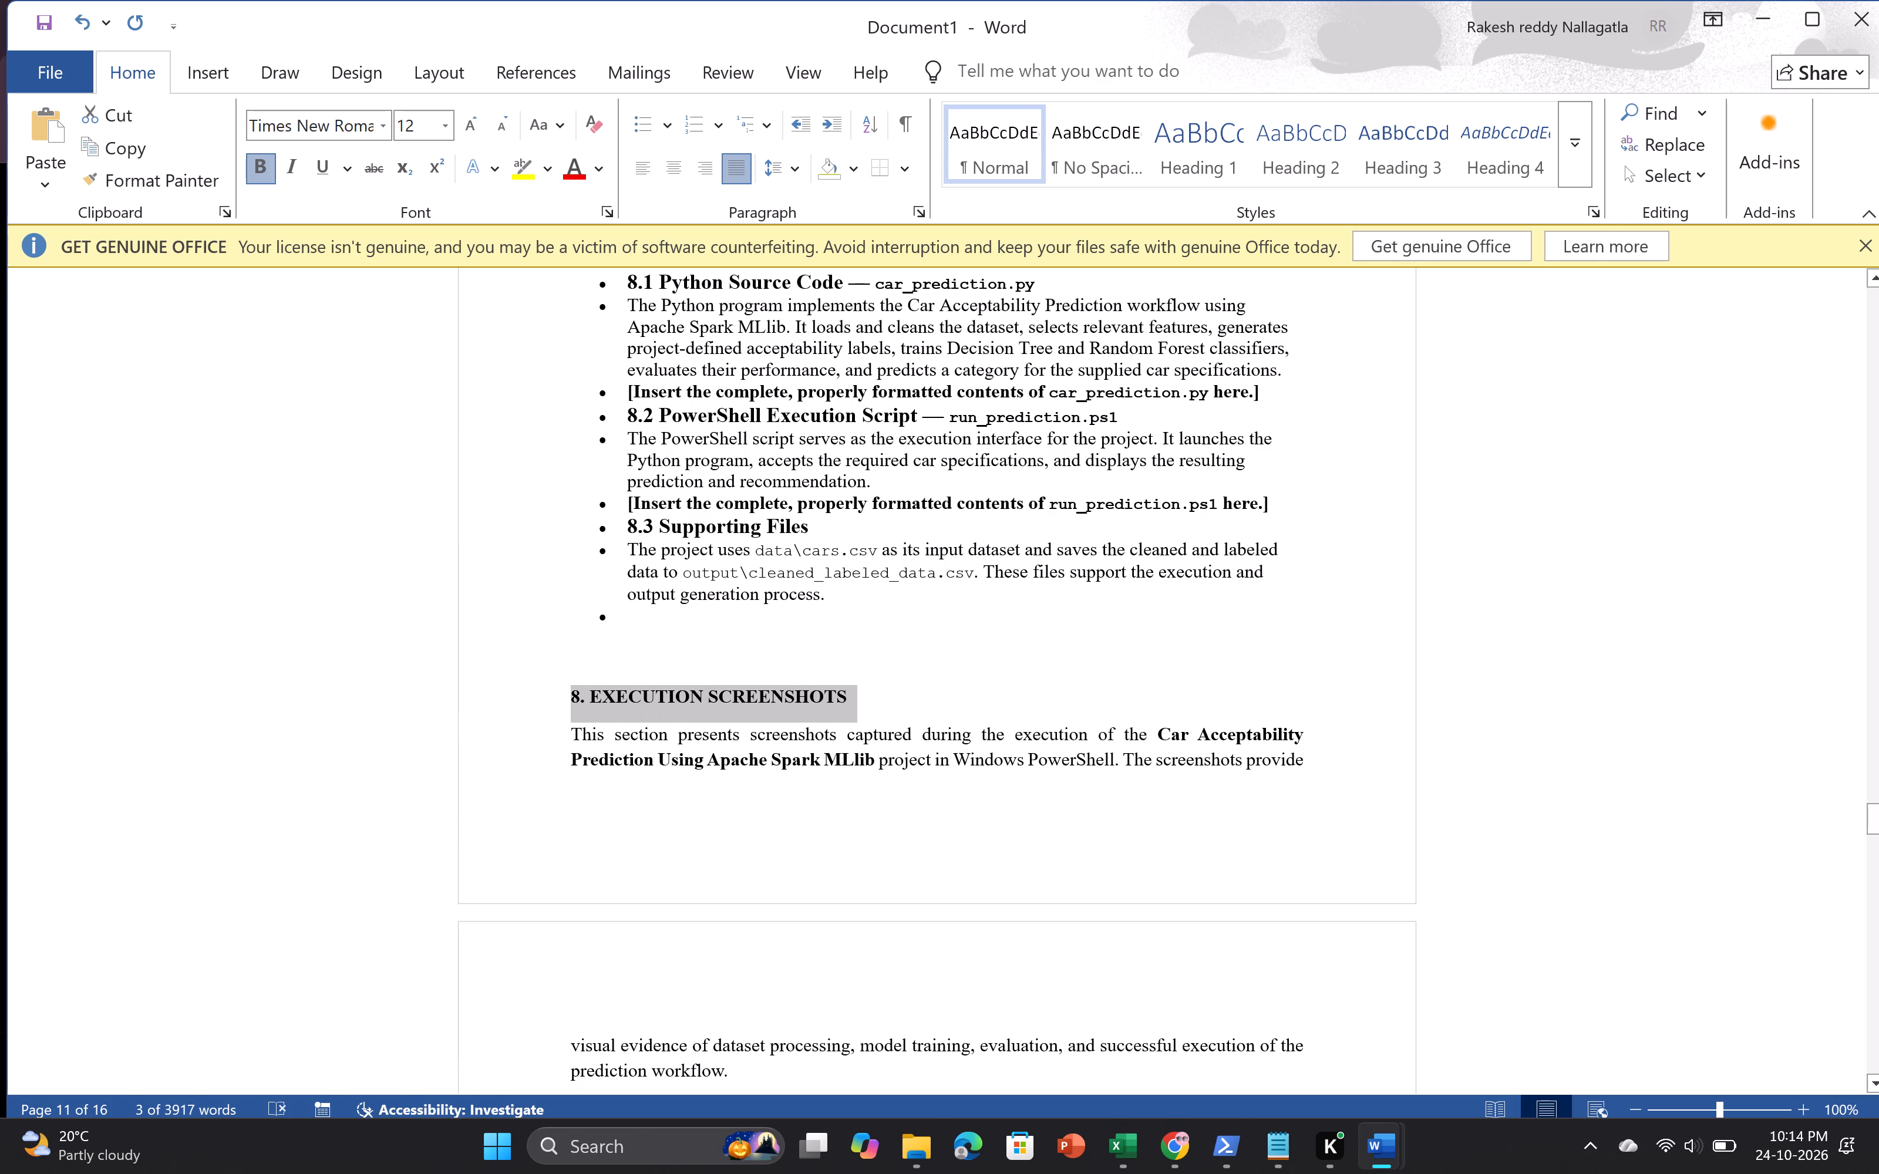
click(419, 127)
key(BackSpace)
text(14)
key(Return)
scroll(419, 127, down, 2)
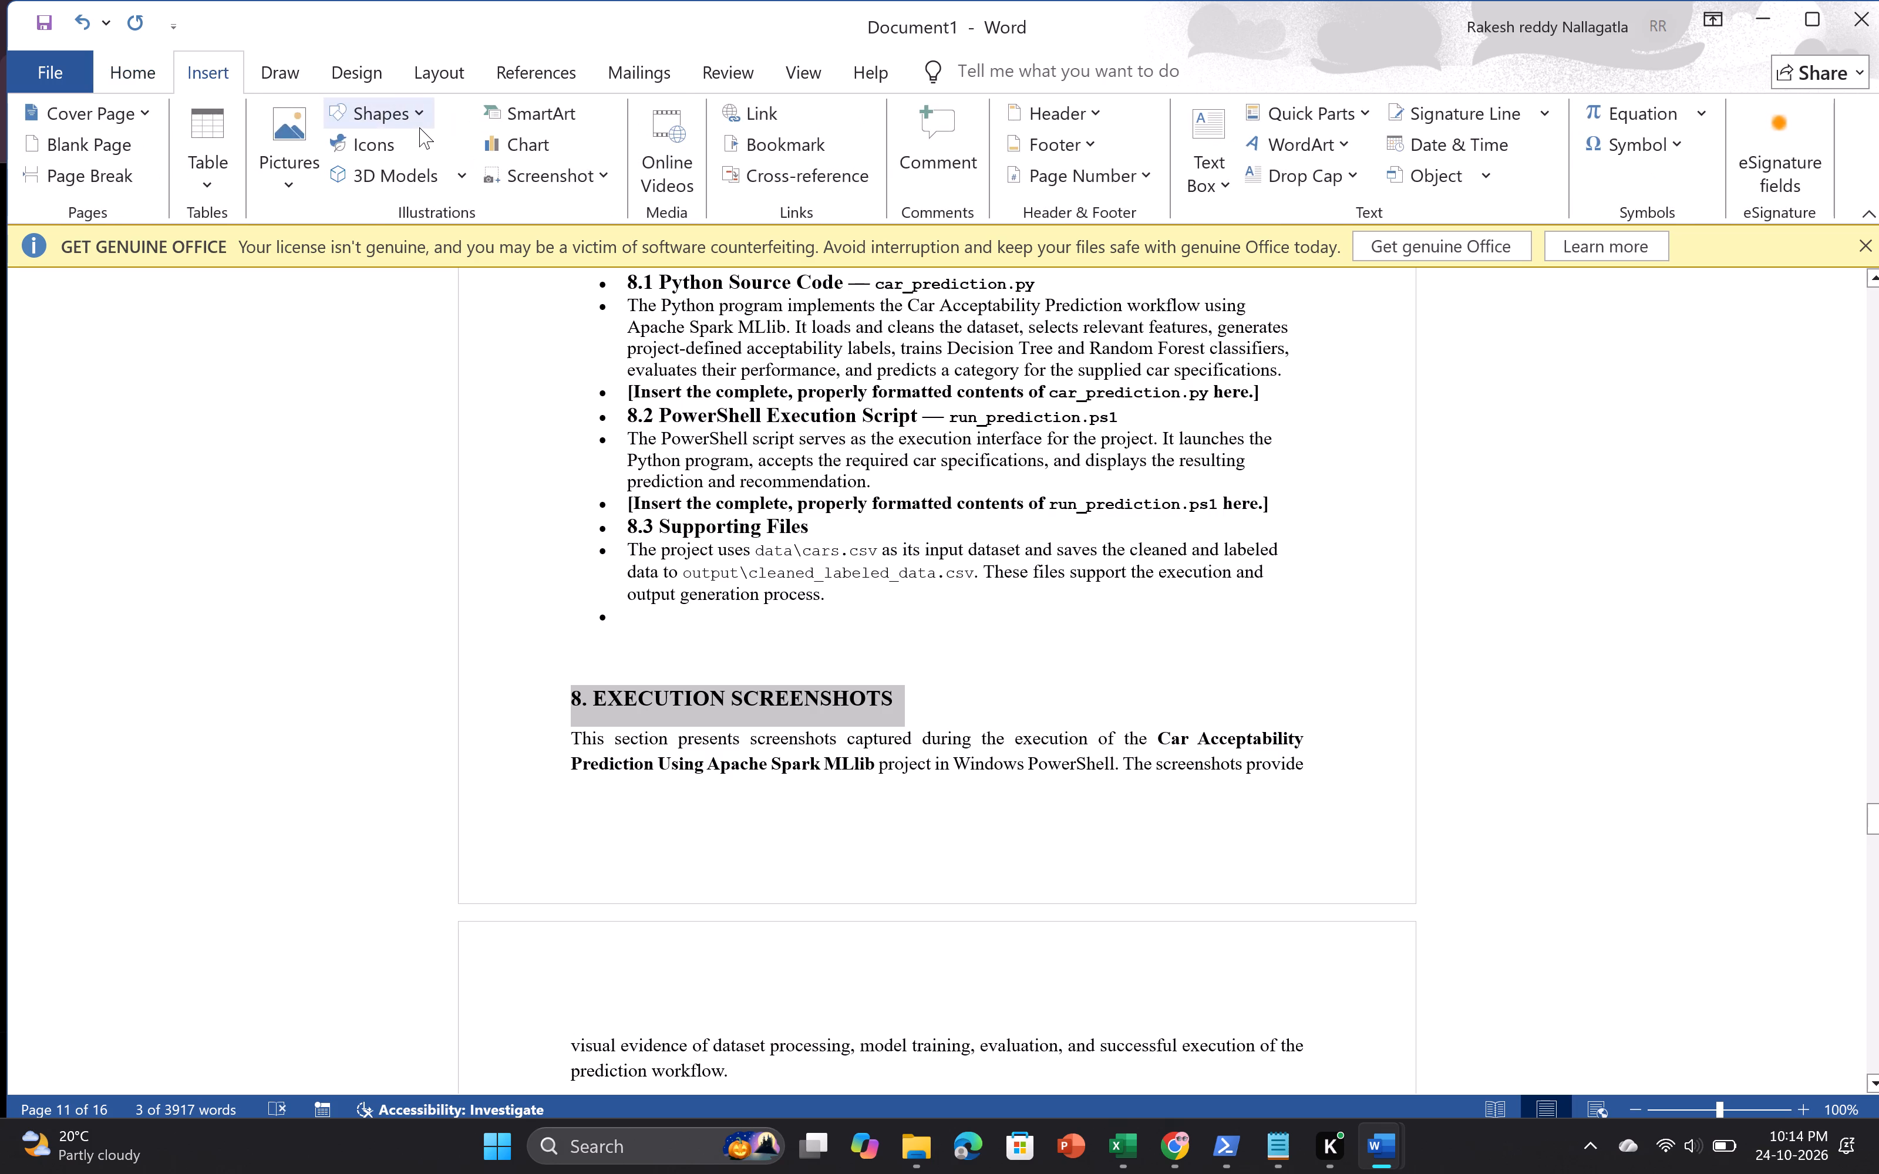
click(139, 69)
Renumber the "OUTPUT / RESULT SCREENSHOTS" heading as section 9.
scroll(662, 859, down, 3)
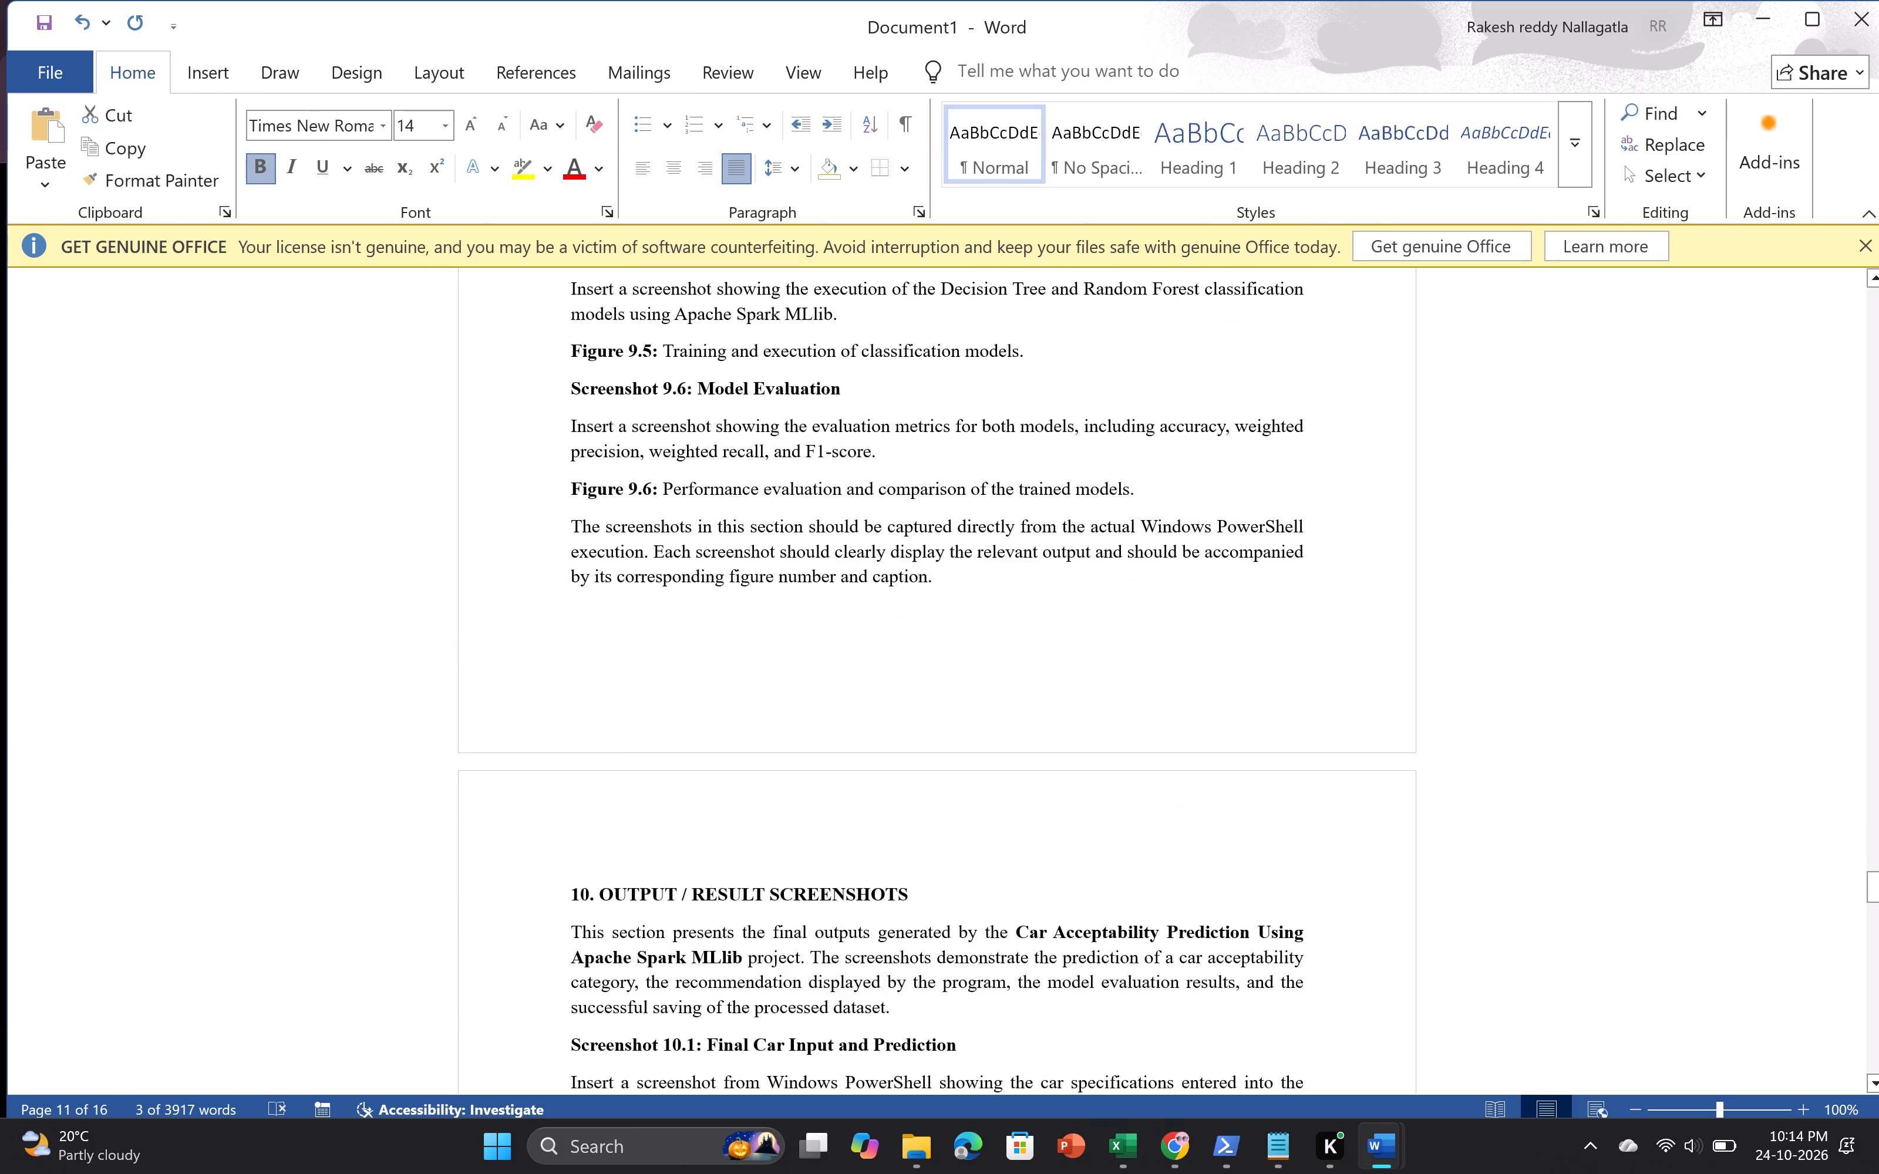
scroll(662, 859, down, 2)
click(586, 443)
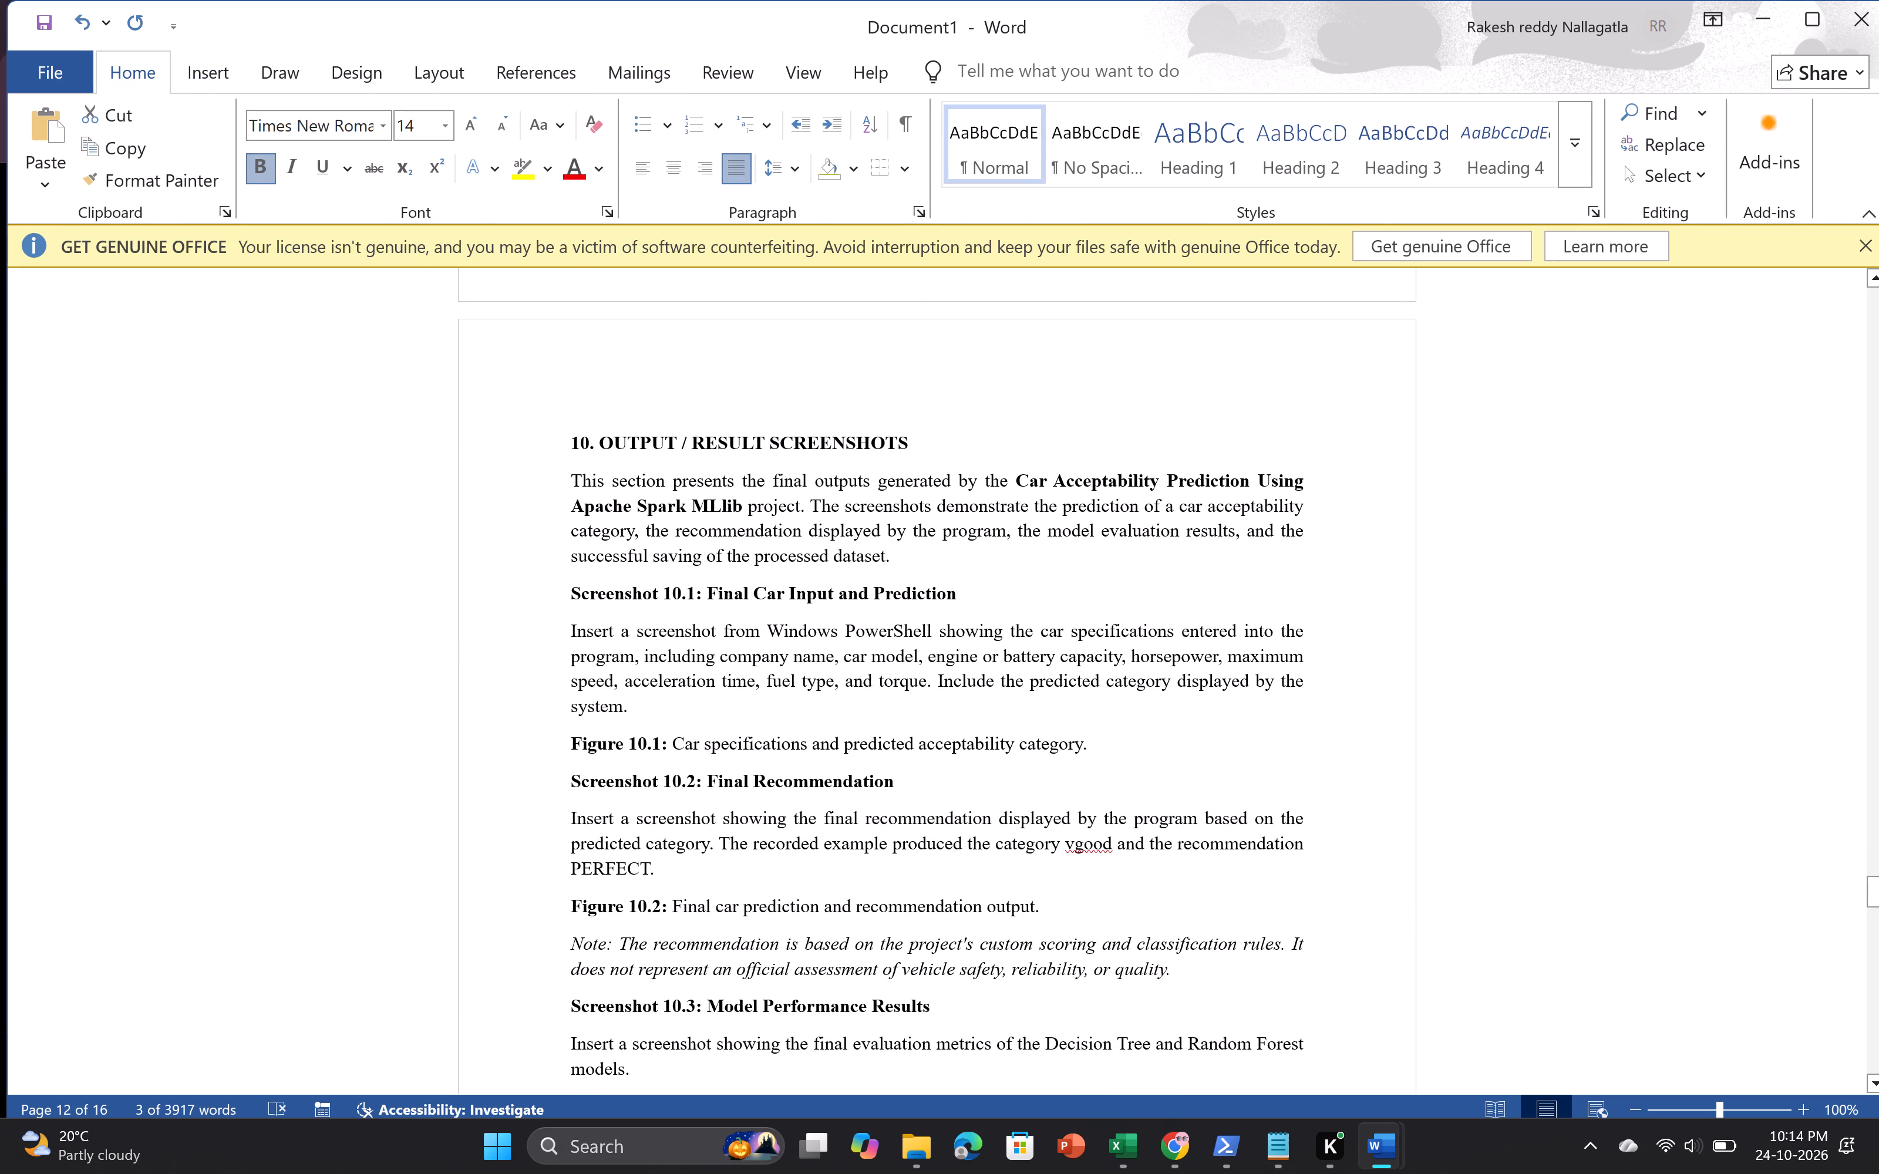
key(BackSpace)
key(BackSpace)
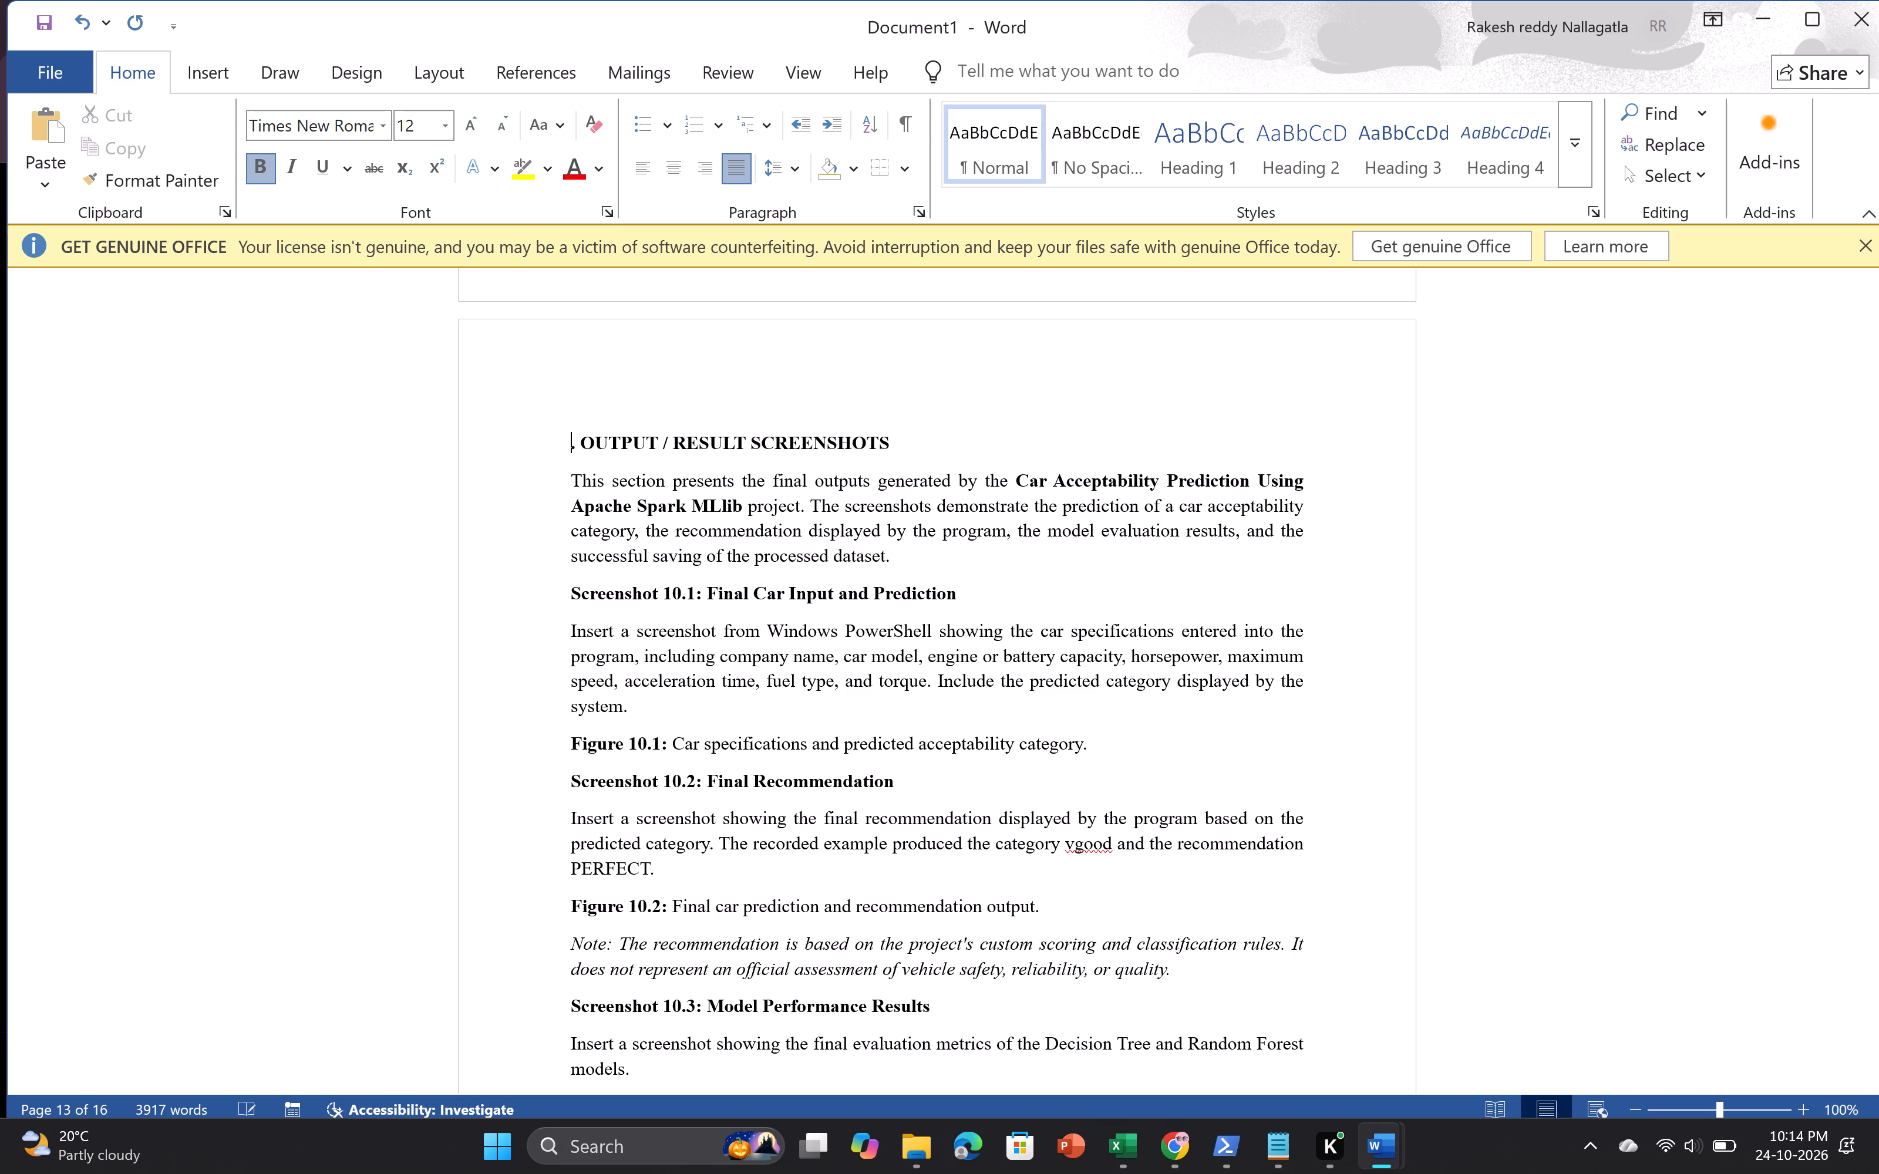
key(9)
Set the whole "9. OUTPUT / RESULT SCREENSHOTS" heading to font size 14.
key(Left)
key(shift+Right)
key(shift+Right)
key(shift+Right)
key(shift+Right)
key(shift+Right)
key(shift+Right)
key(shift+Right)
key(shift+Right)
key(shift+Right)
key(shift+Right)
key(shift+Right)
key(shift+Right)
key(shift+Right)
key(shift+Right)
key(shift+Right)
key(shift+Right)
key(shift+Right)
key(shift+Right)
key(shift+Right)
key(shift+Right)
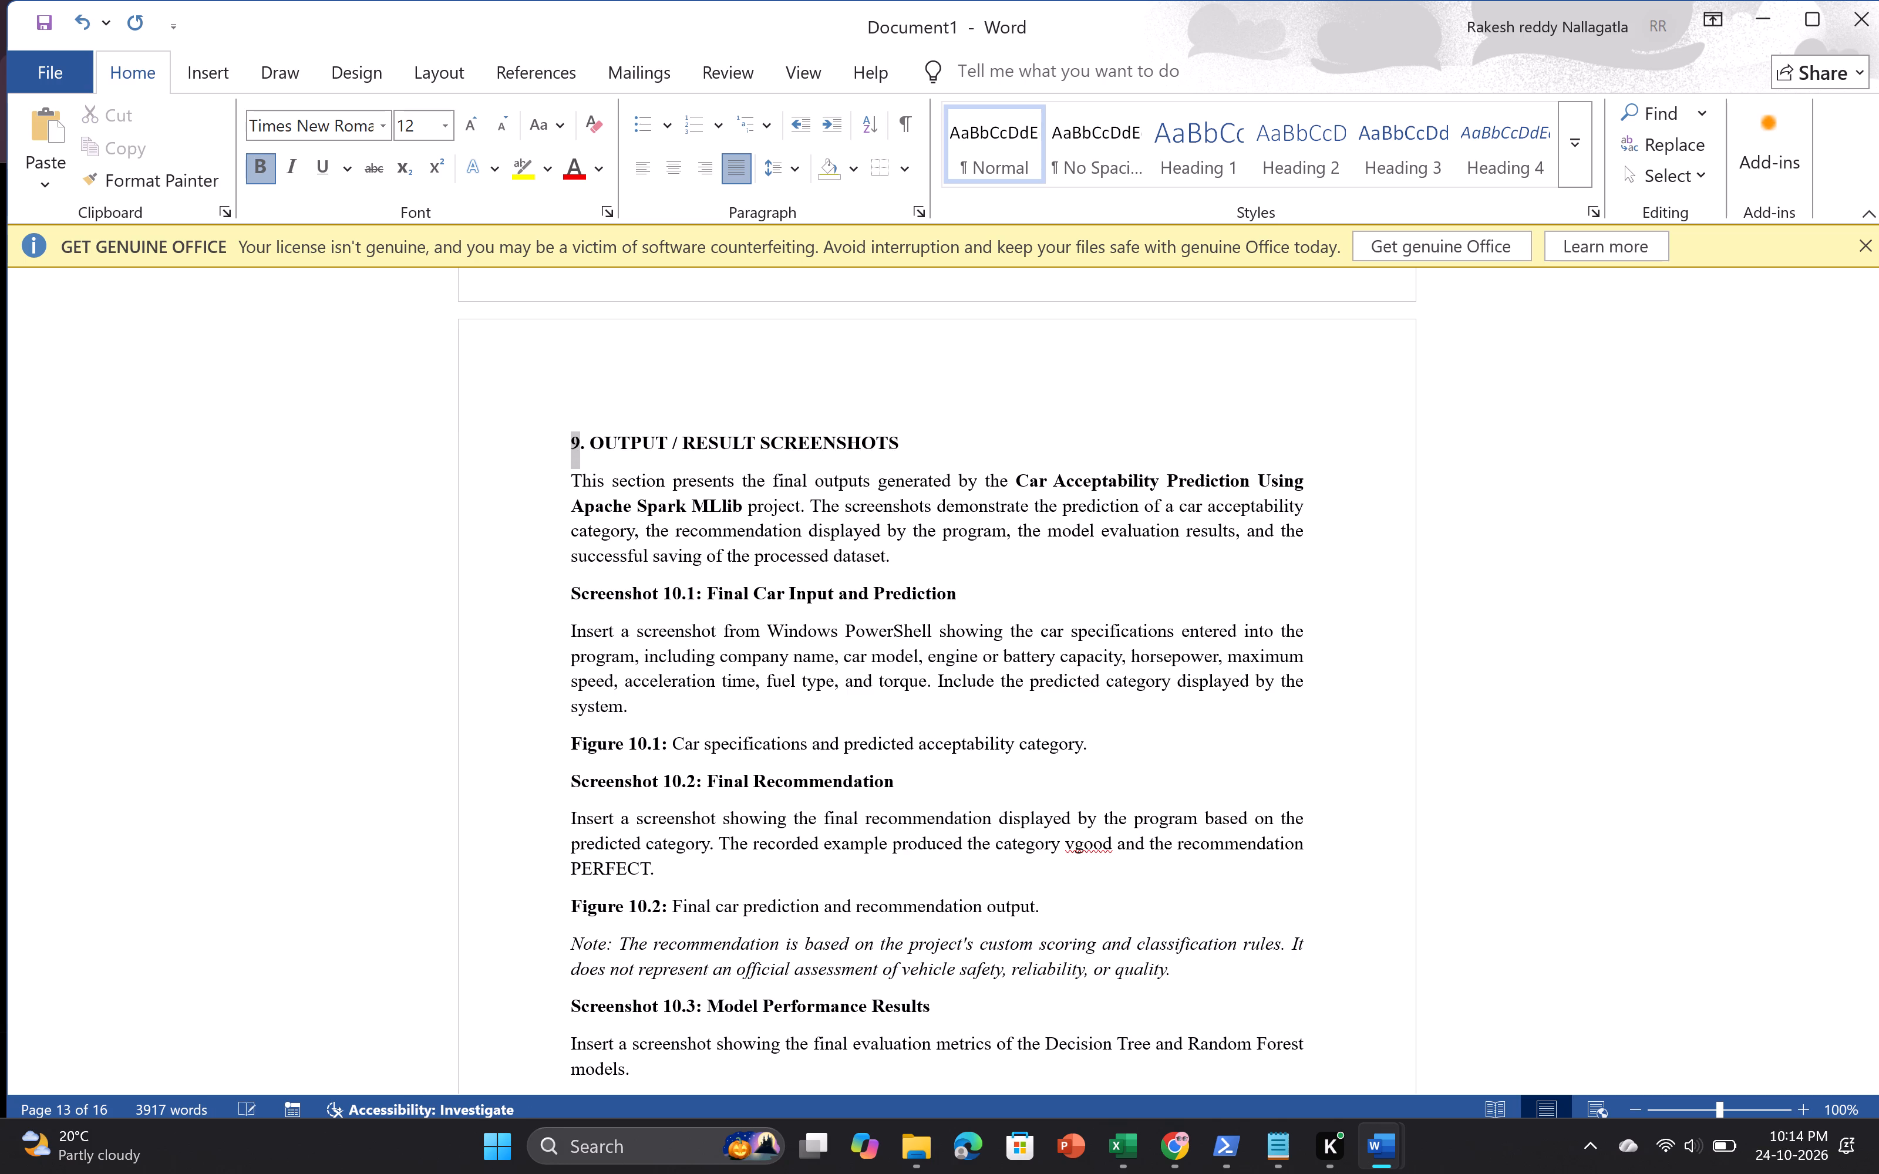
key(shift+Right)
key(shift+Right)
key(shift+Right)
key(shift+Right)
key(shift+Right)
key(shift+Right)
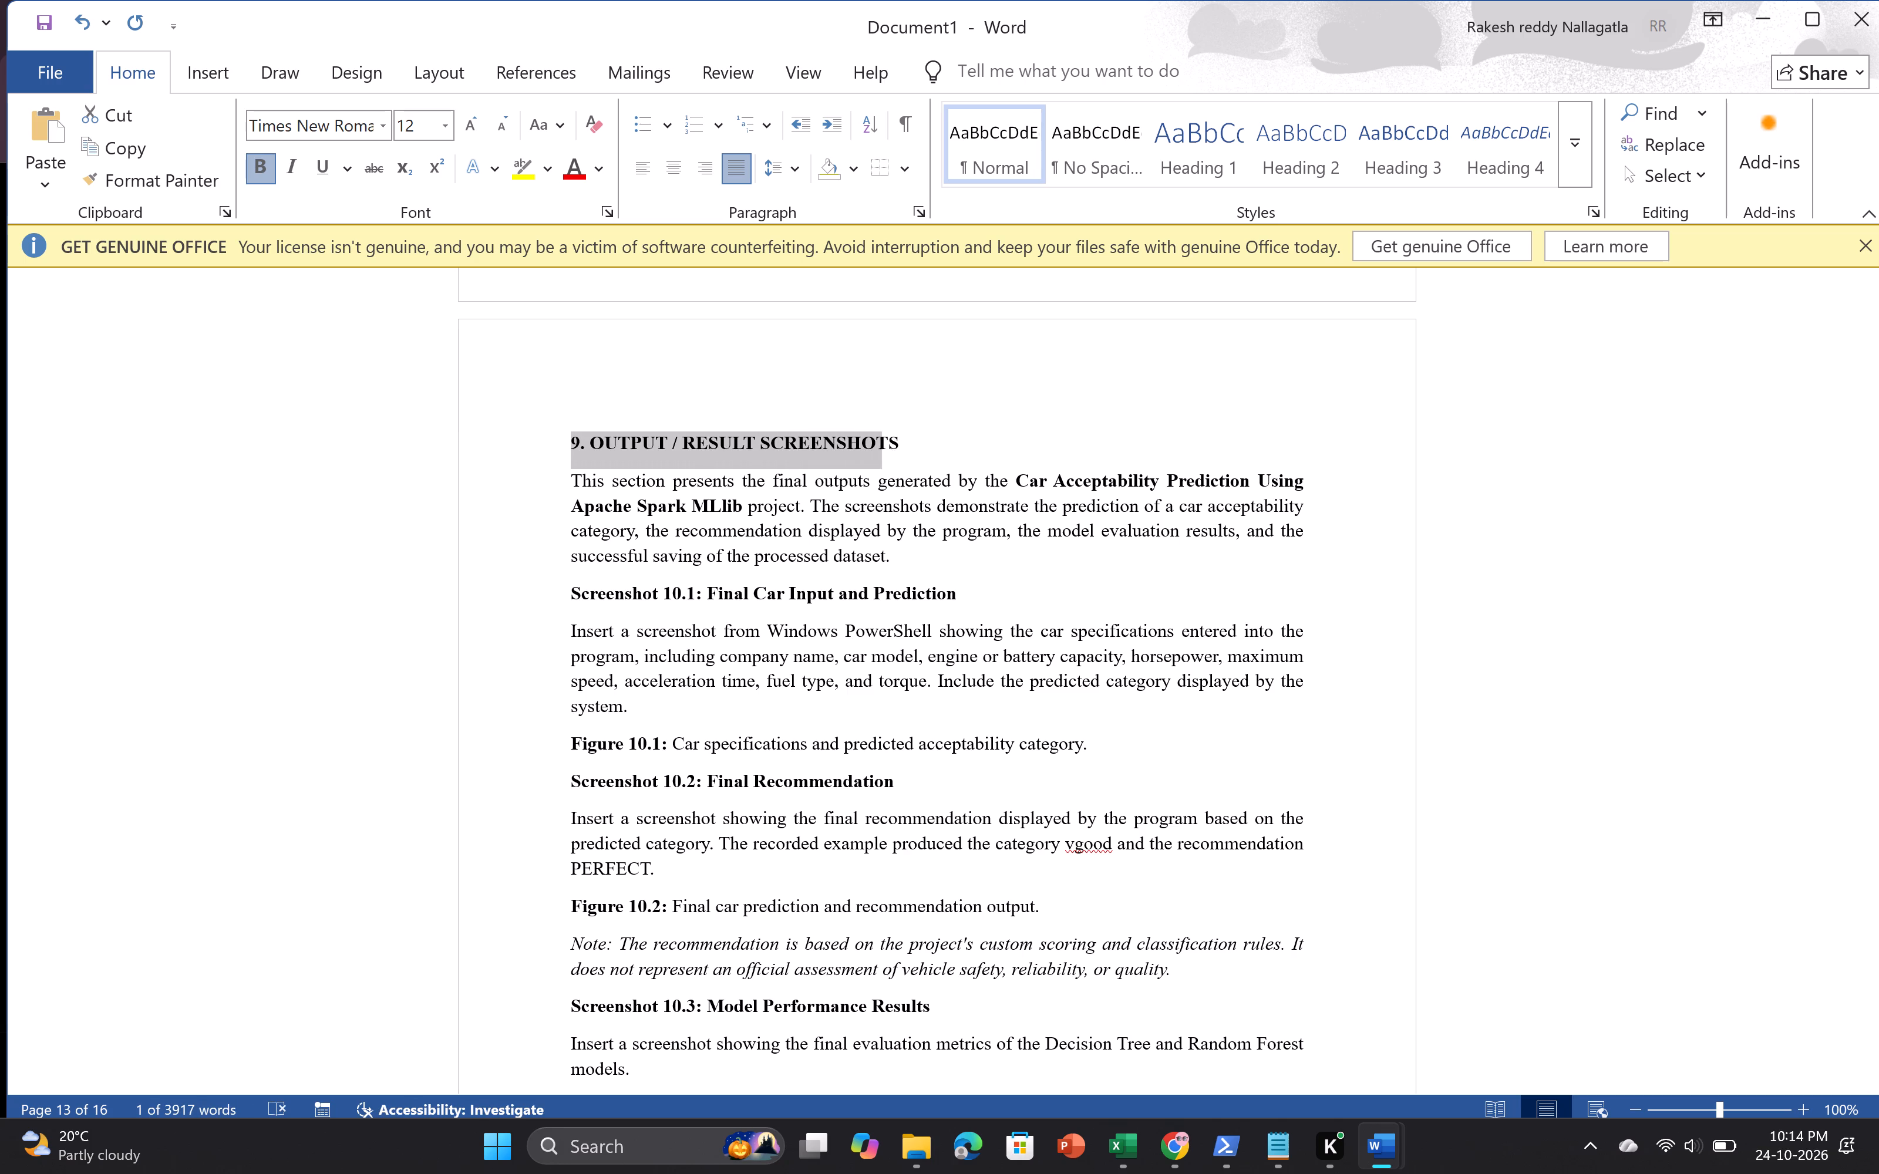
key(shift+Right)
click(414, 126)
key(BackSpace)
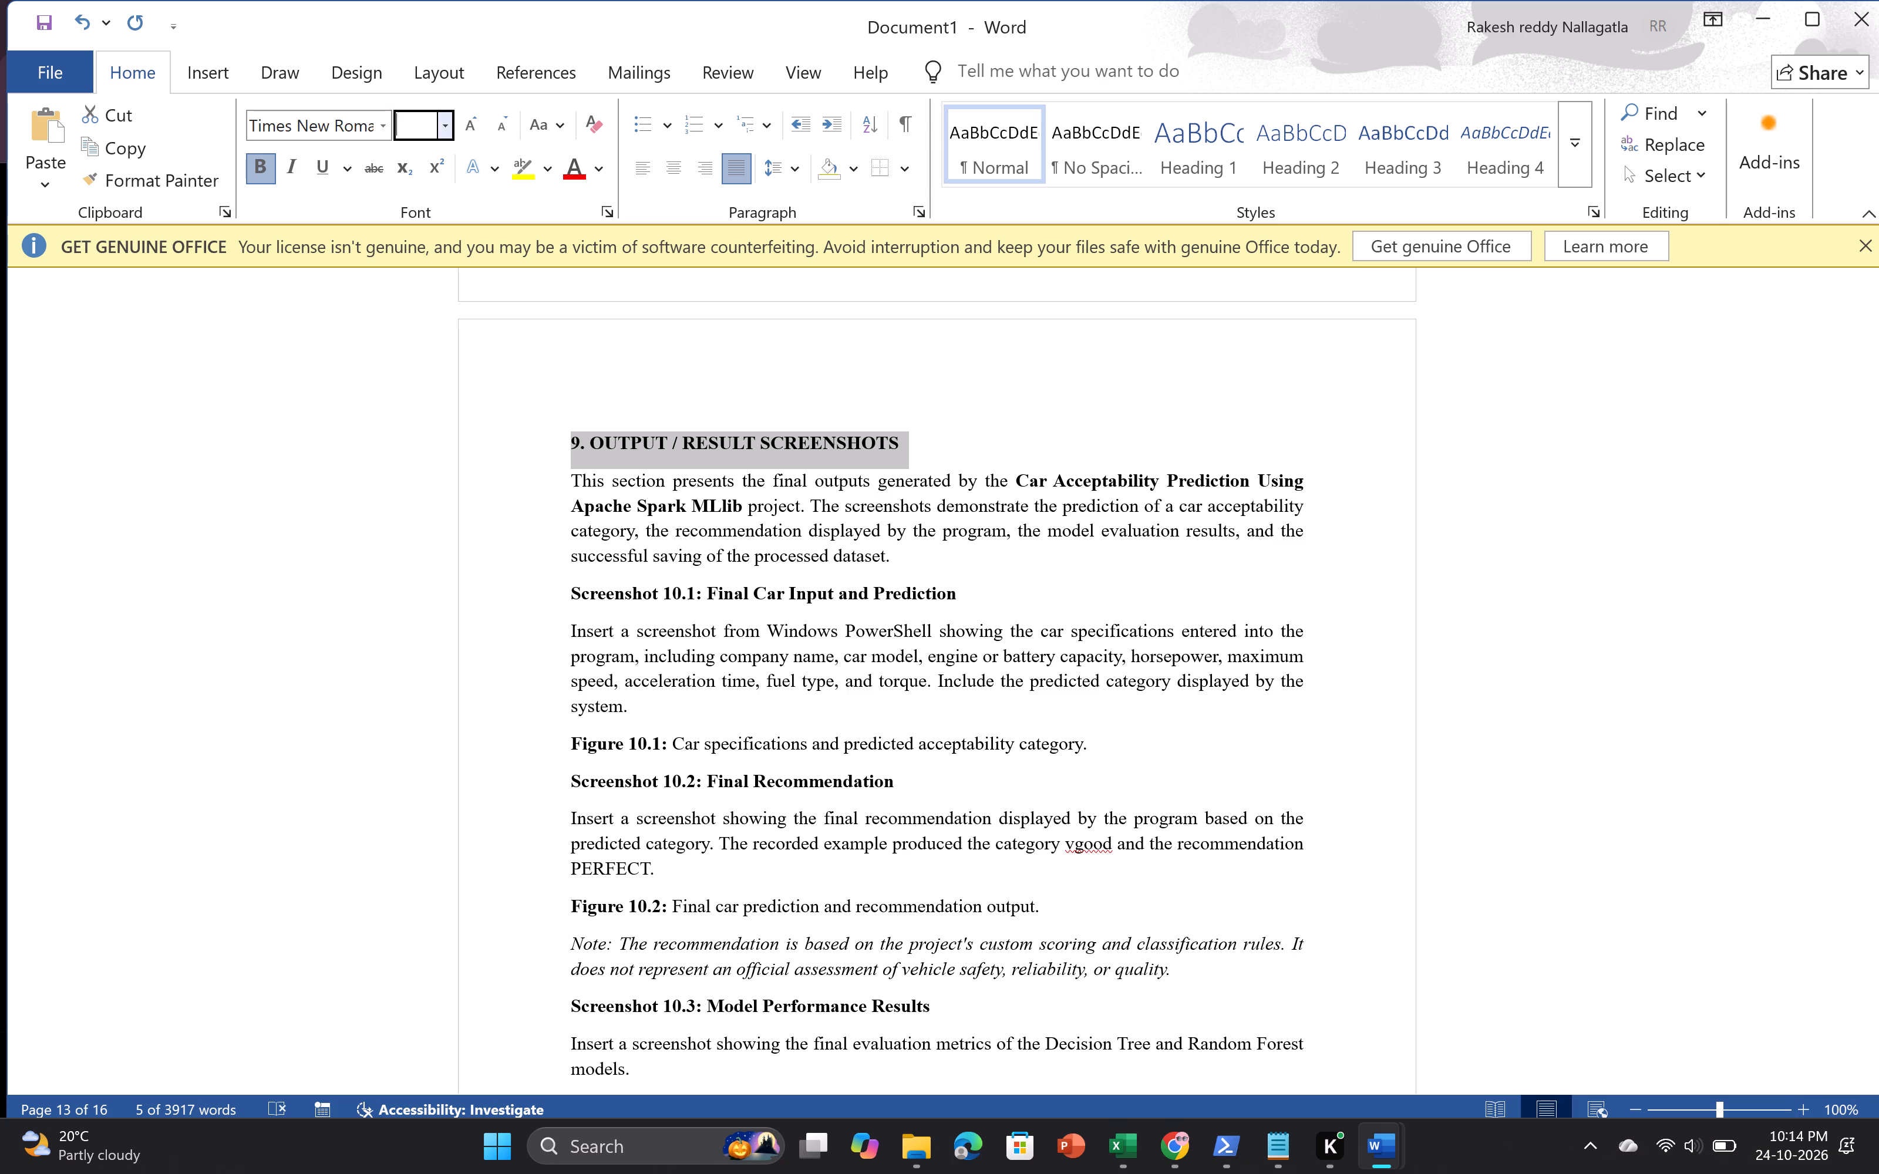
text(14)
key(Return)
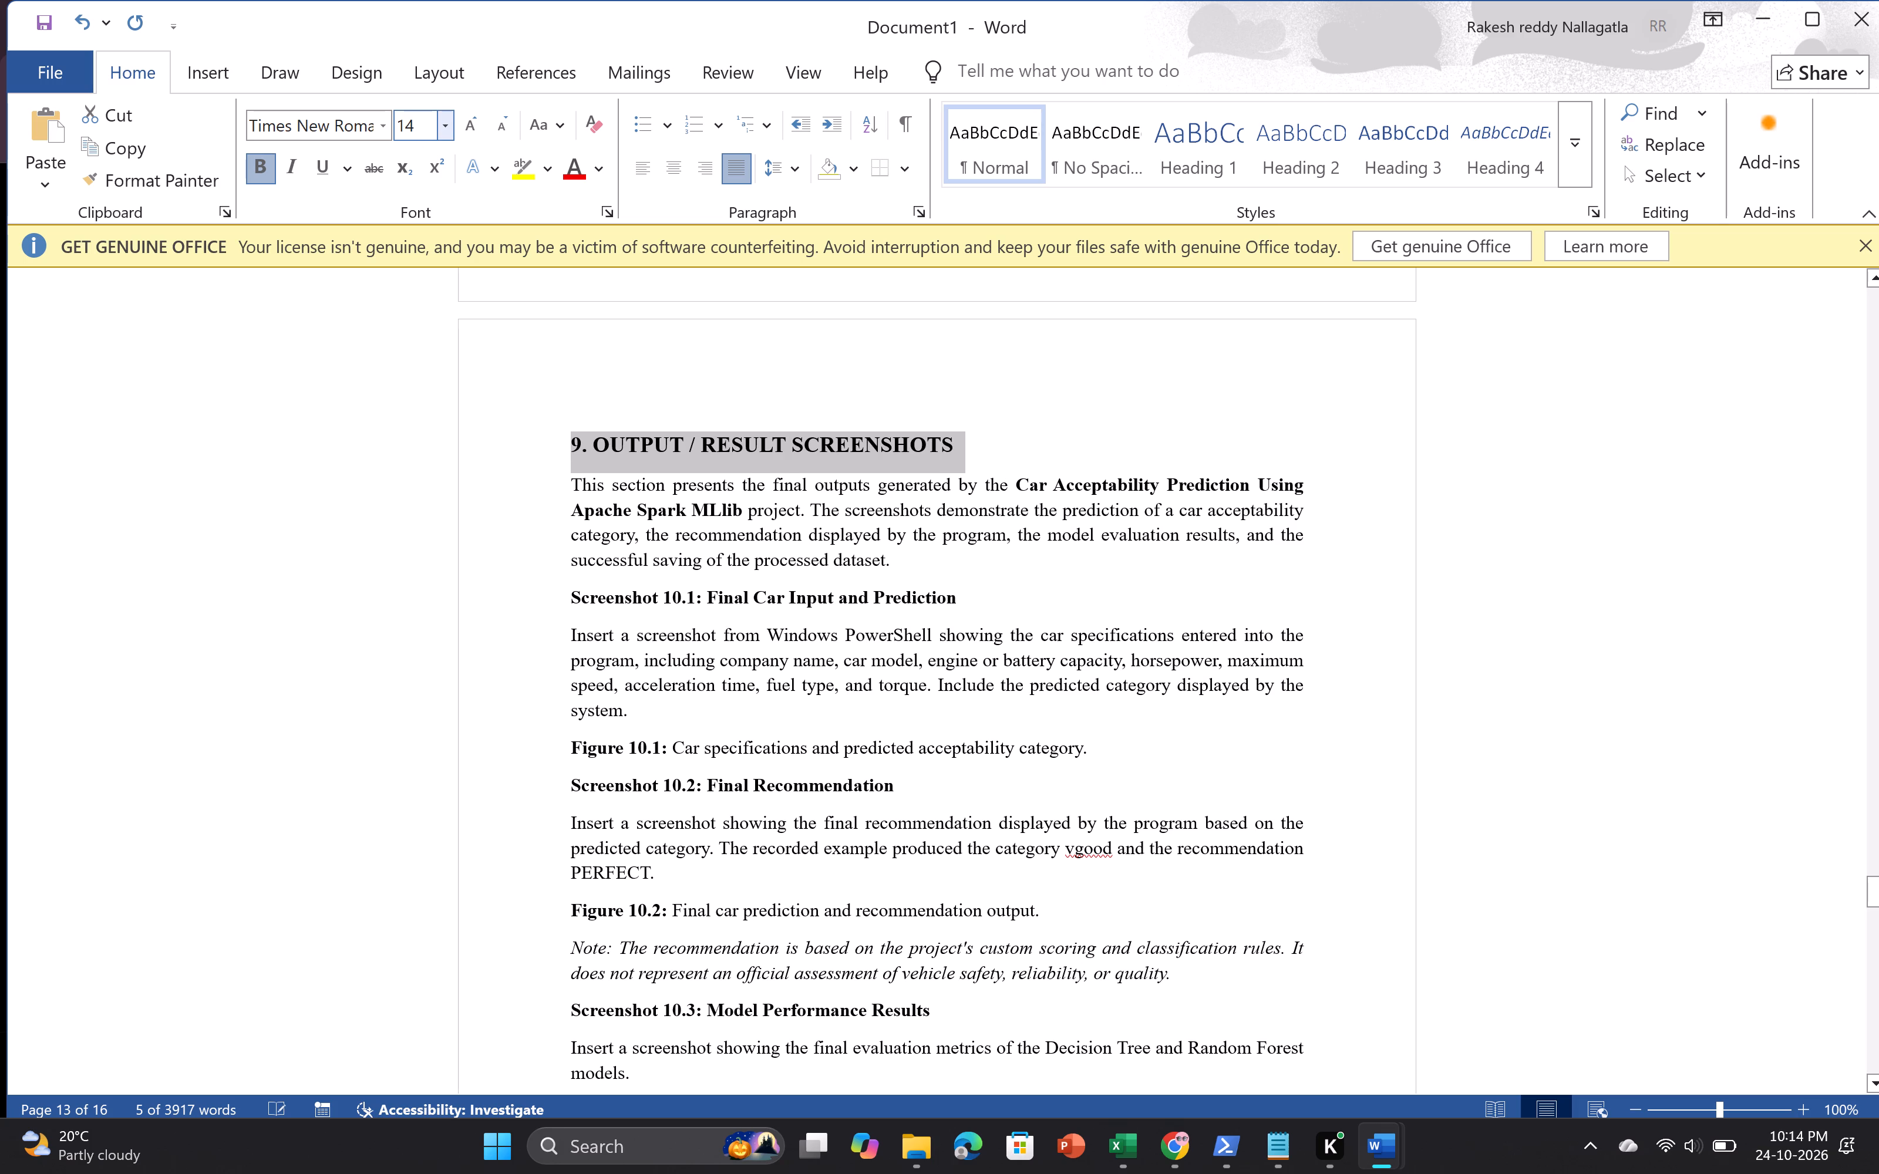
Renumber the "RESULT ANALYSIS" heading as section 10.
scroll(590, 635, down, 4)
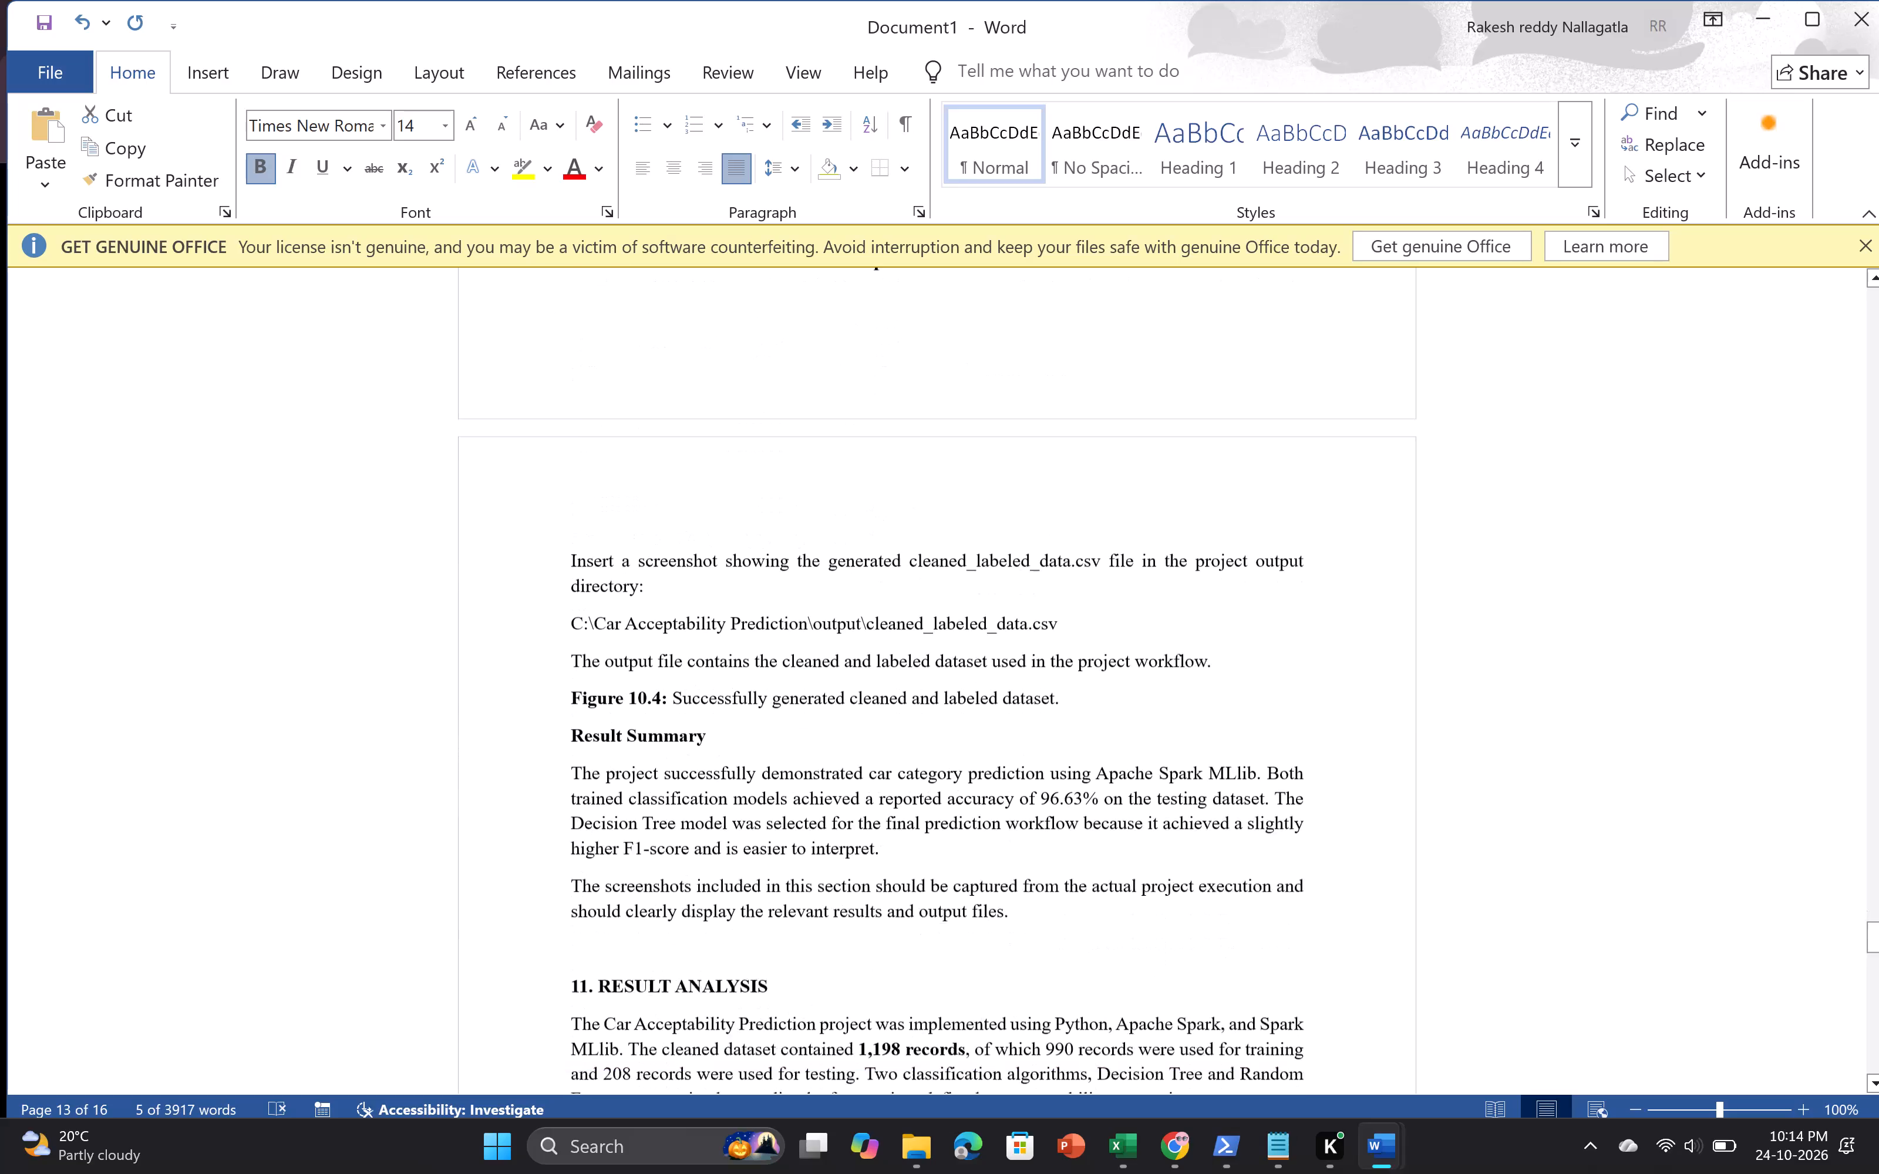
scroll(590, 635, down, 1)
click(582, 642)
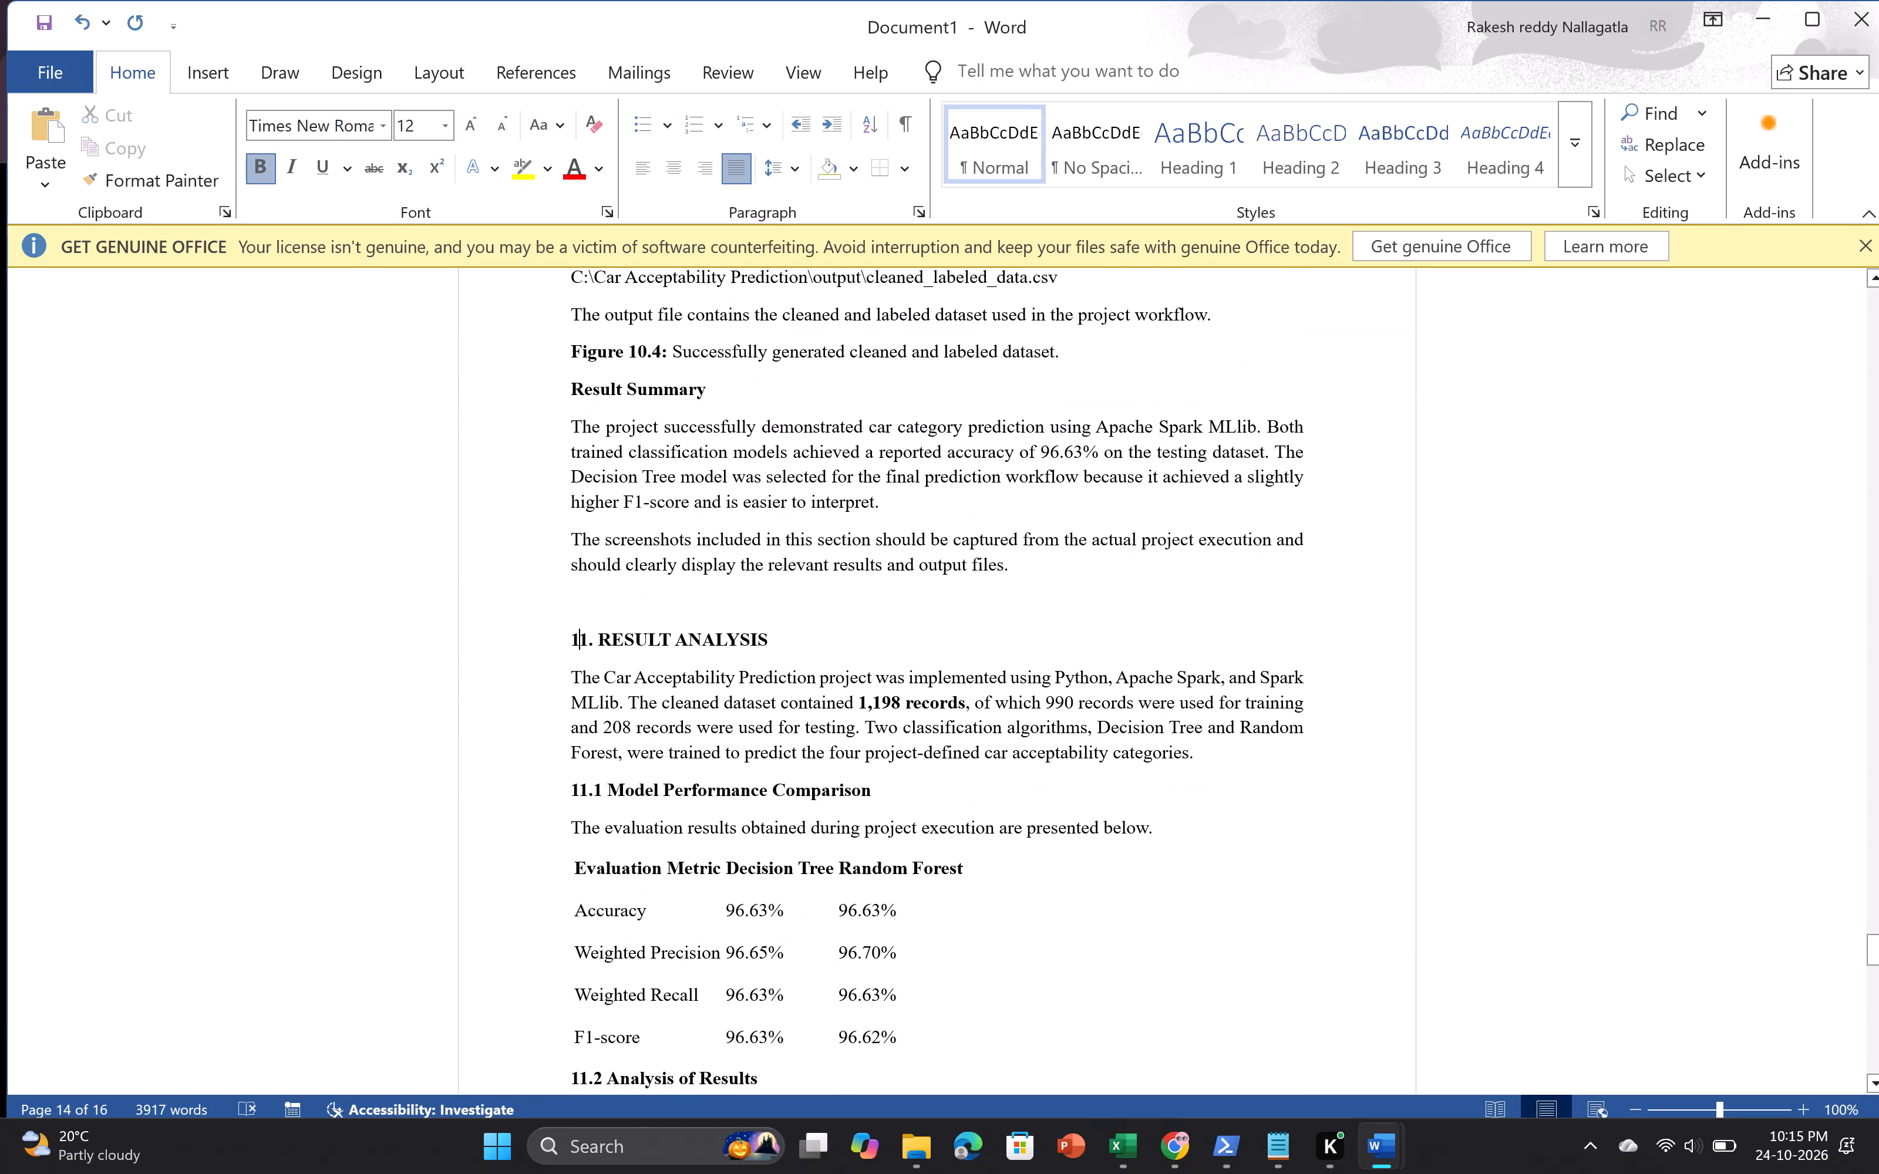
key(Right)
key(BackSpace)
key(0)
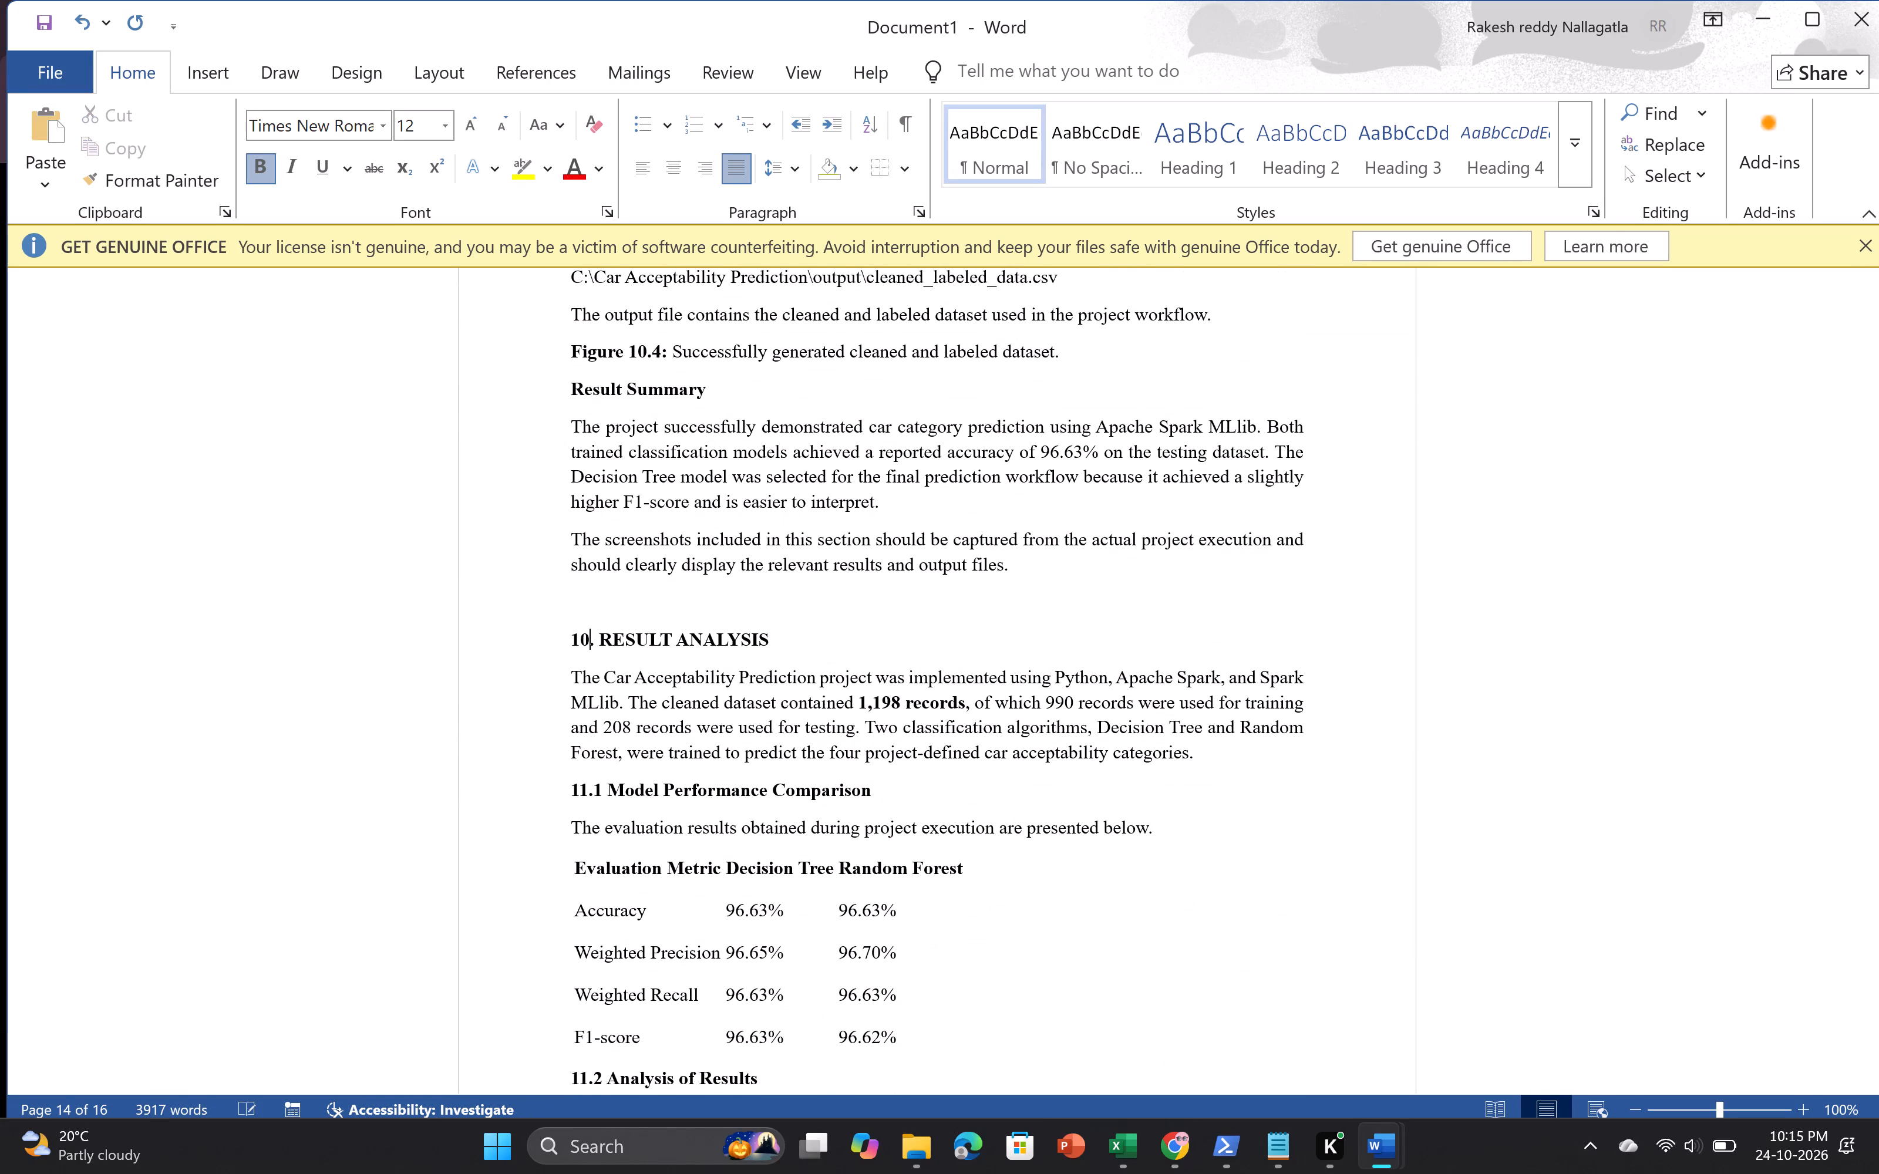
Set the whole "10. RESULT ANALYSIS" heading to font size 14.
key(Left)
key(Left)
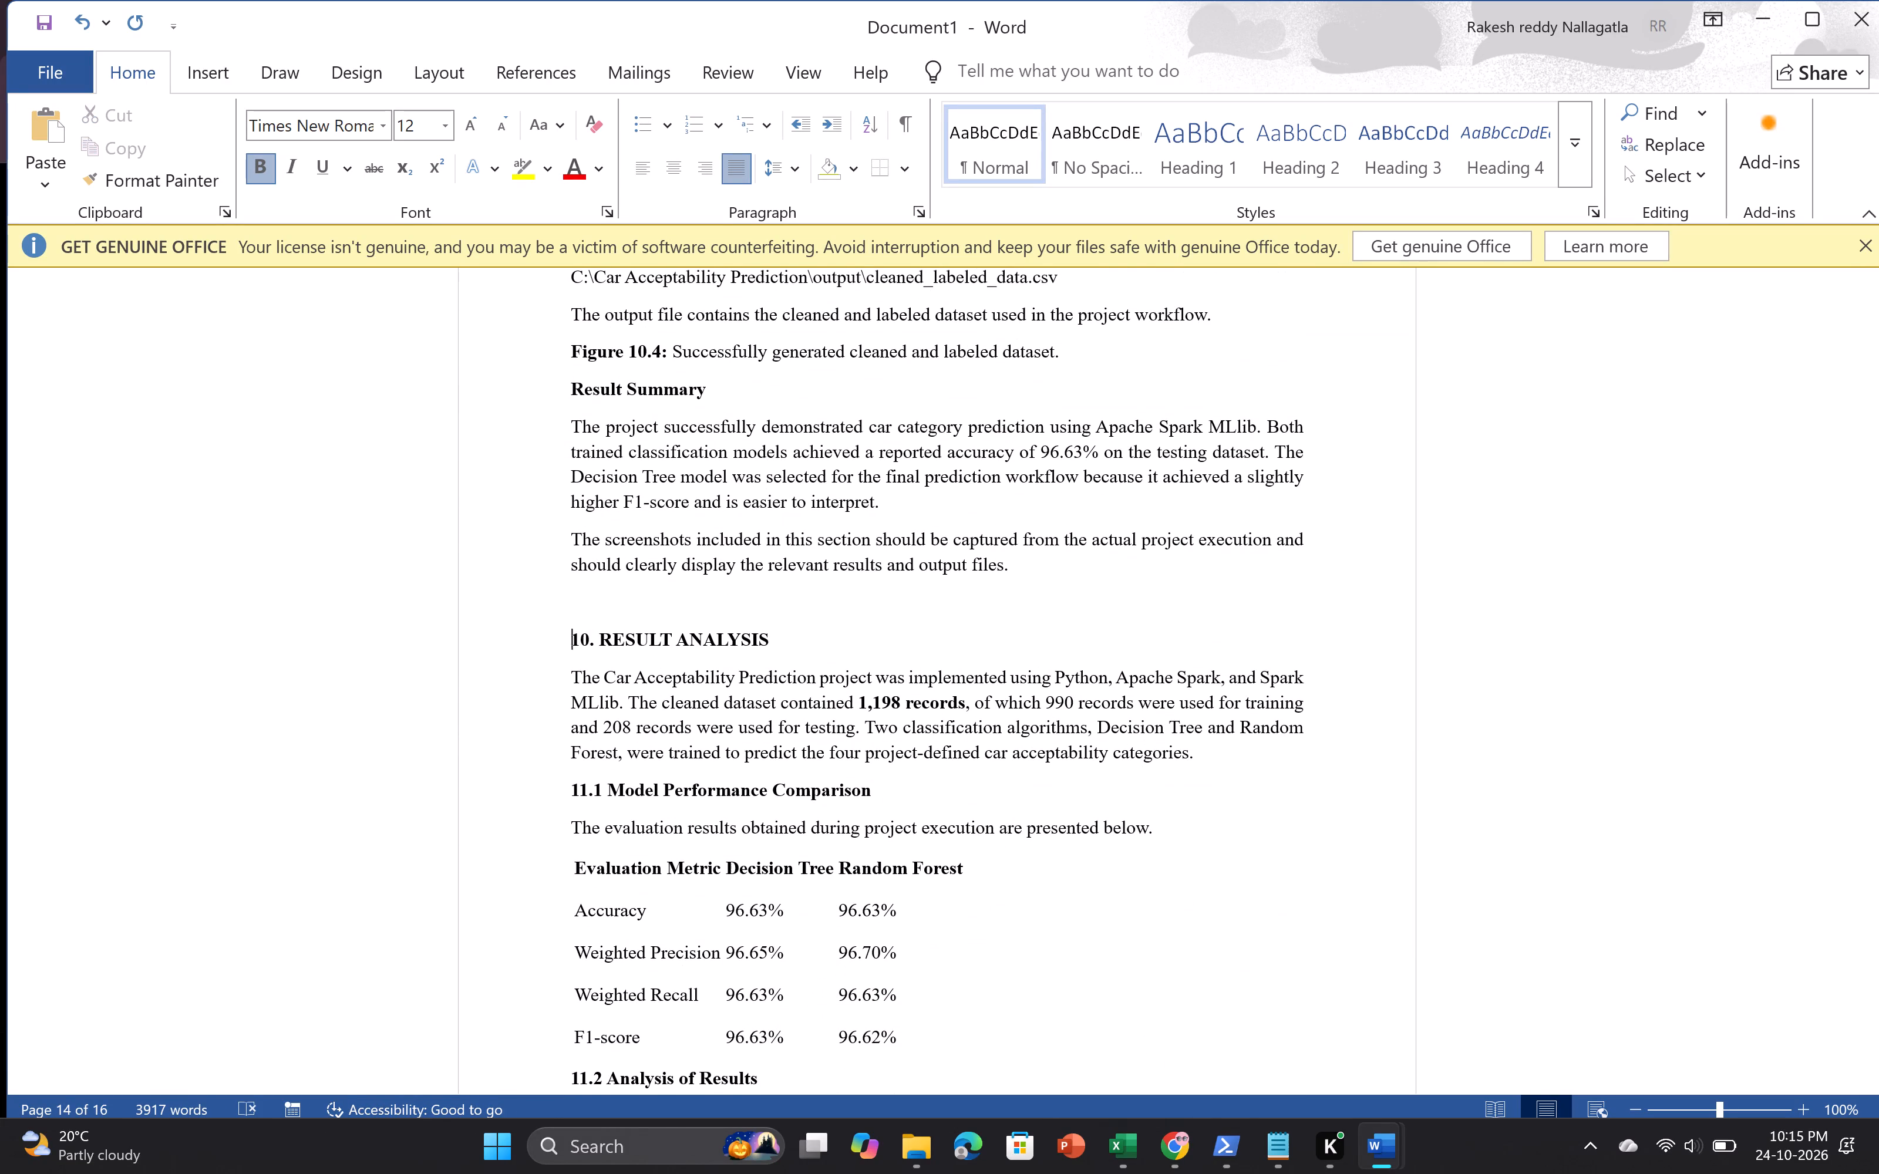
key(shift+Right)
key(shift+Right)
key(shift+Right)
key(shift+Right)
key(shift+Right)
key(shift+Right)
key(shift+Right)
key(shift+Right)
key(shift+Right)
key(shift+Right)
key(shift+Right)
key(shift+Right)
key(shift+Right)
key(shift+Right)
key(shift+Right)
key(shift+Right)
key(shift+Right)
key(shift+Right)
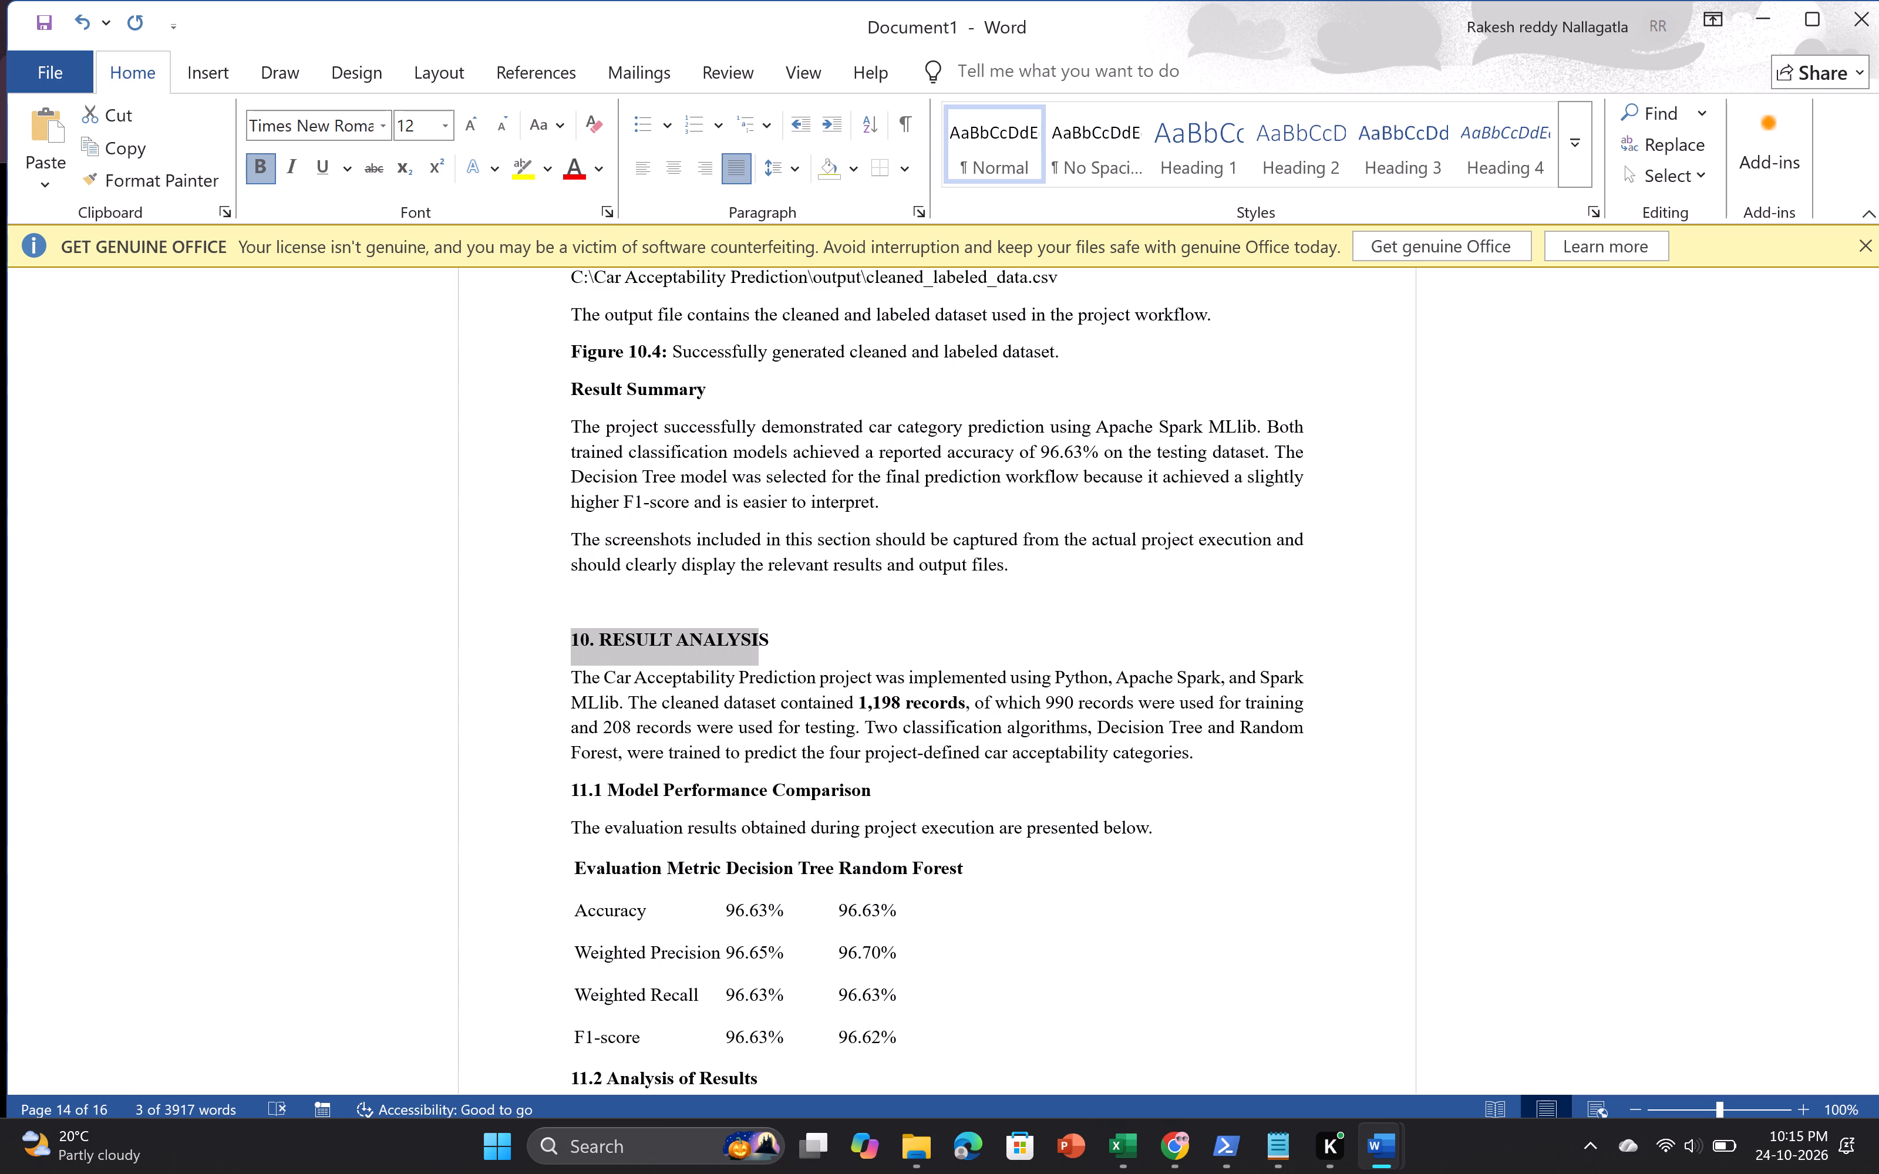
key(shift+Right)
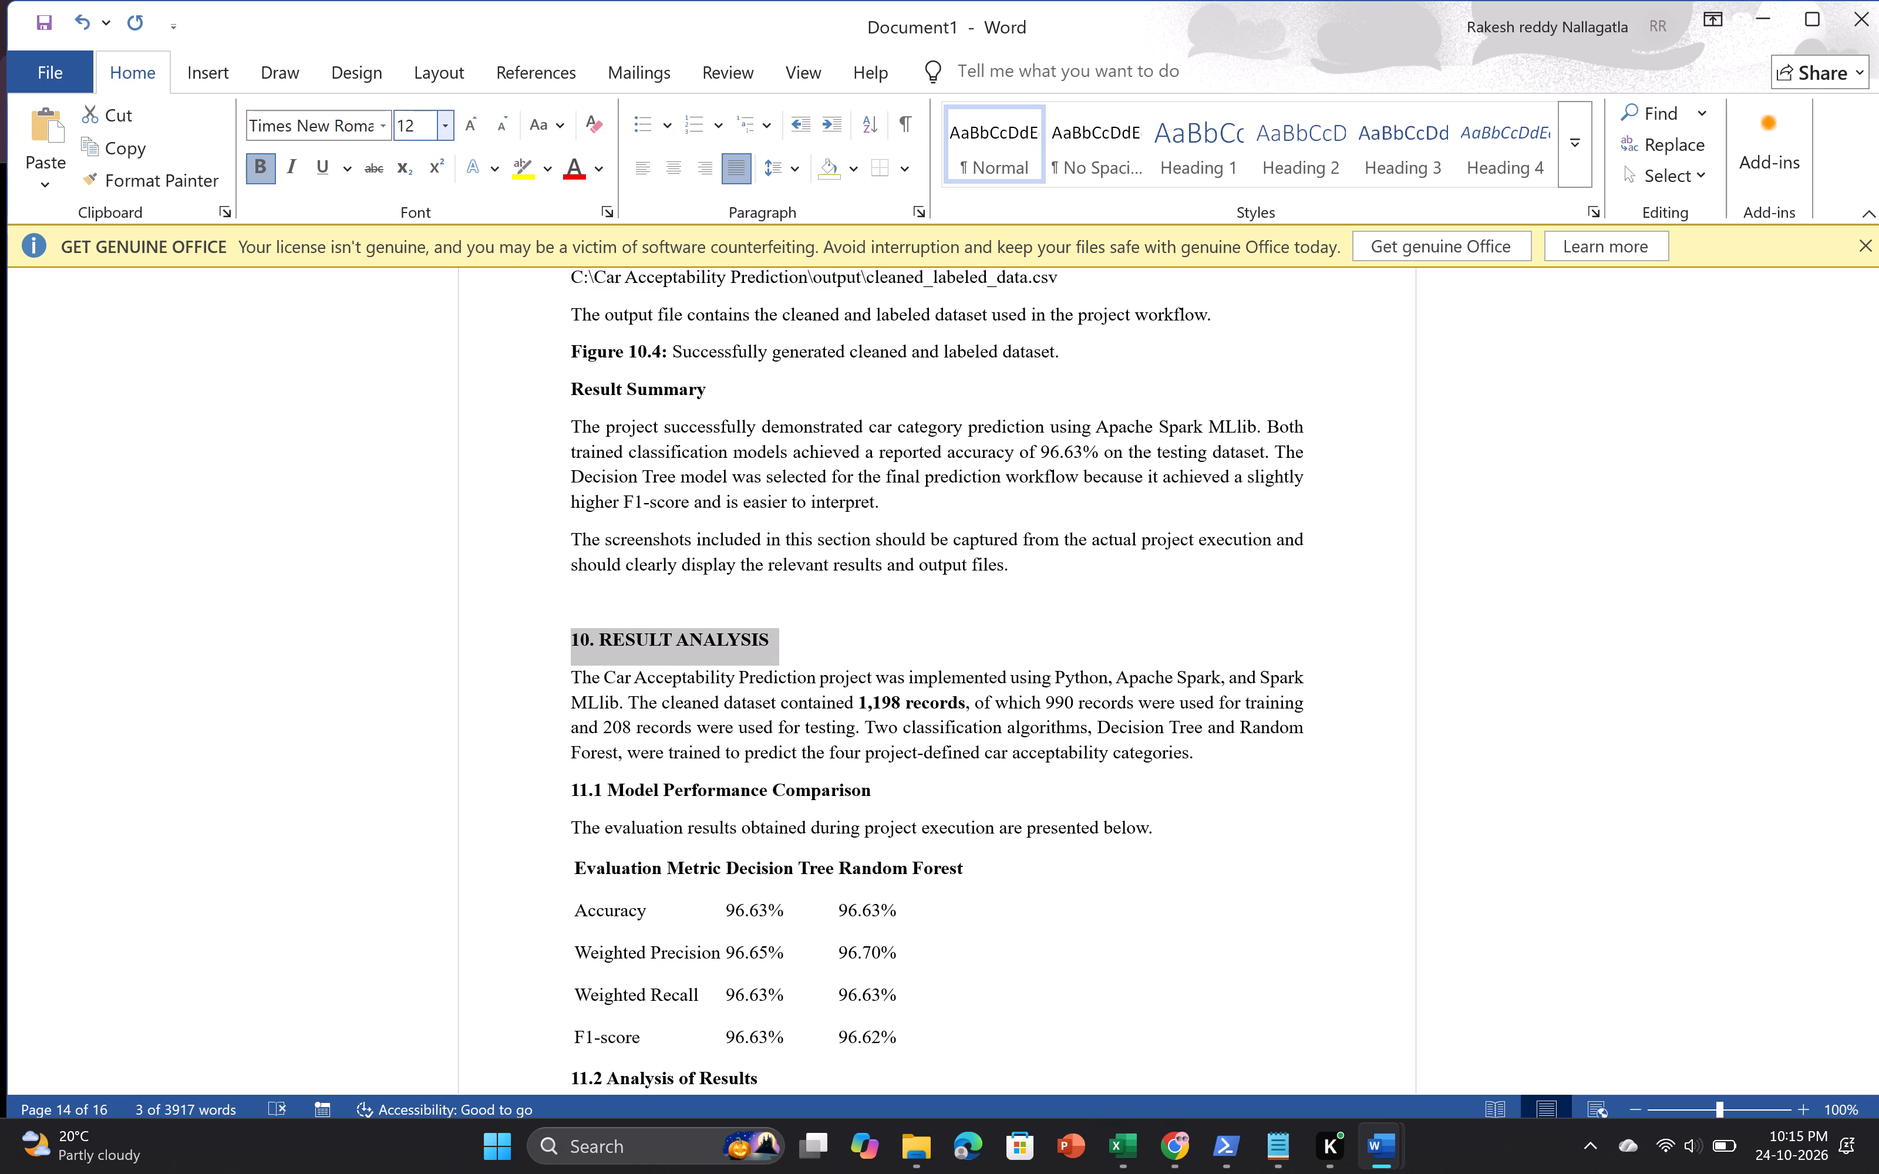
click(425, 131)
key(BackSpace)
text(14)
key(Return)
Renumber the "Model Performance Comparison" subheading under Result Analysis as 10.1.
scroll(425, 131, down, 2)
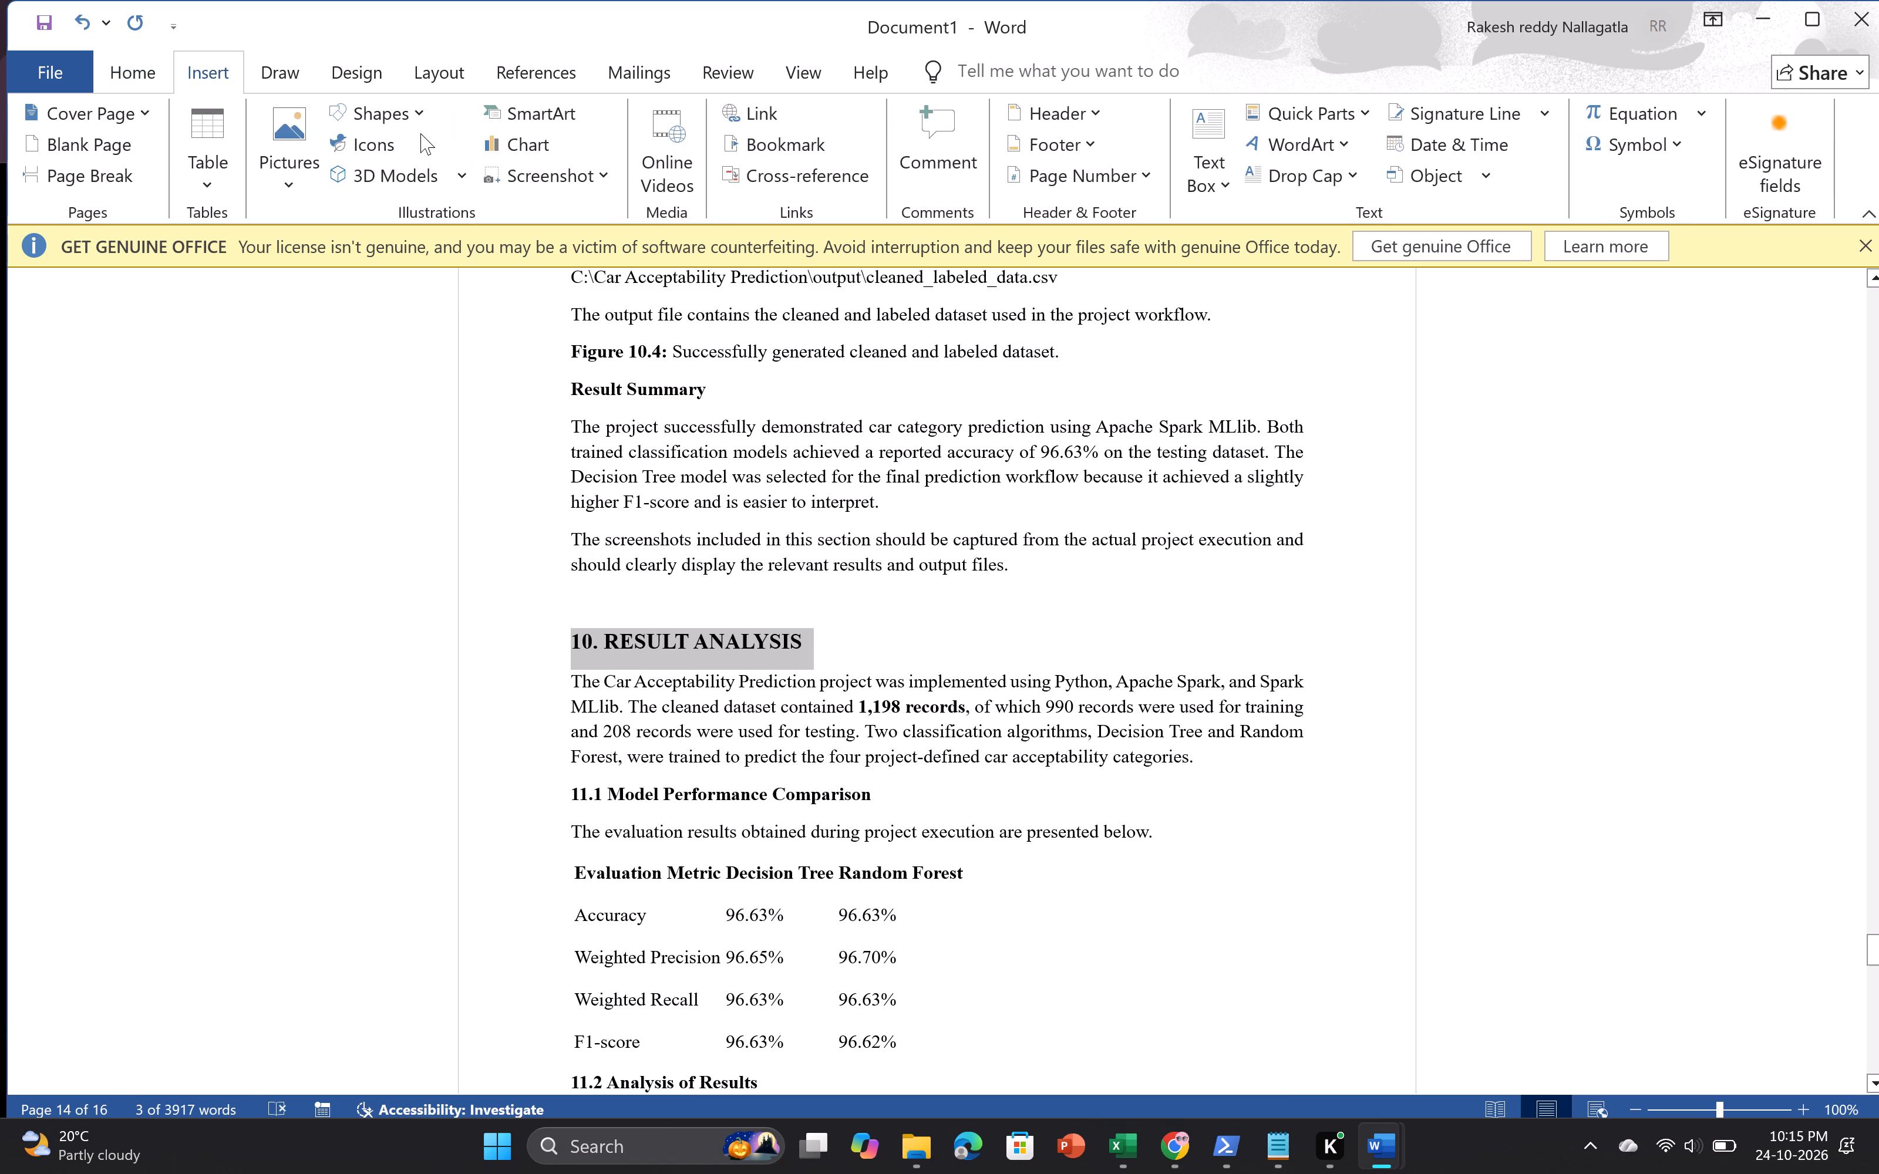
scroll(462, 532, down, 6)
scroll(462, 532, up, 1)
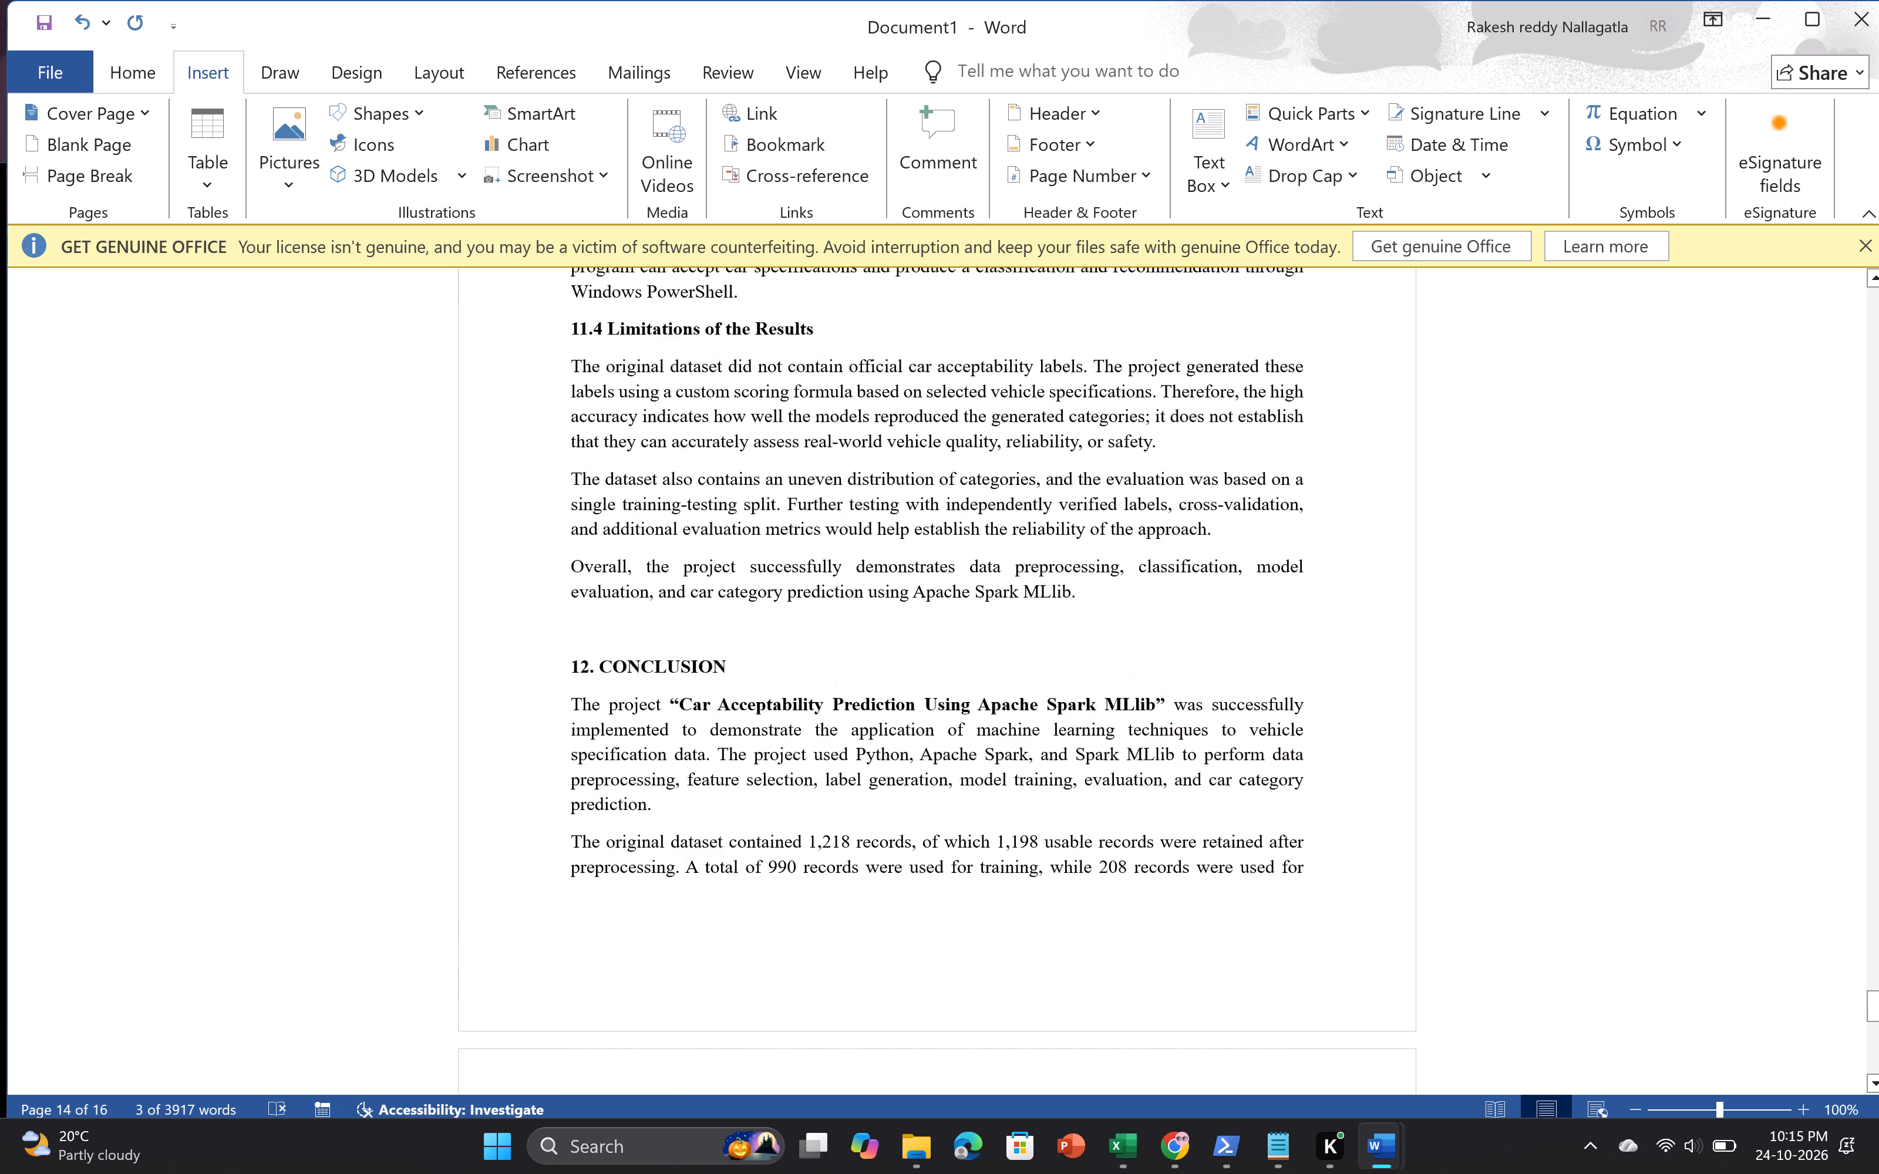
scroll(462, 532, up, 4)
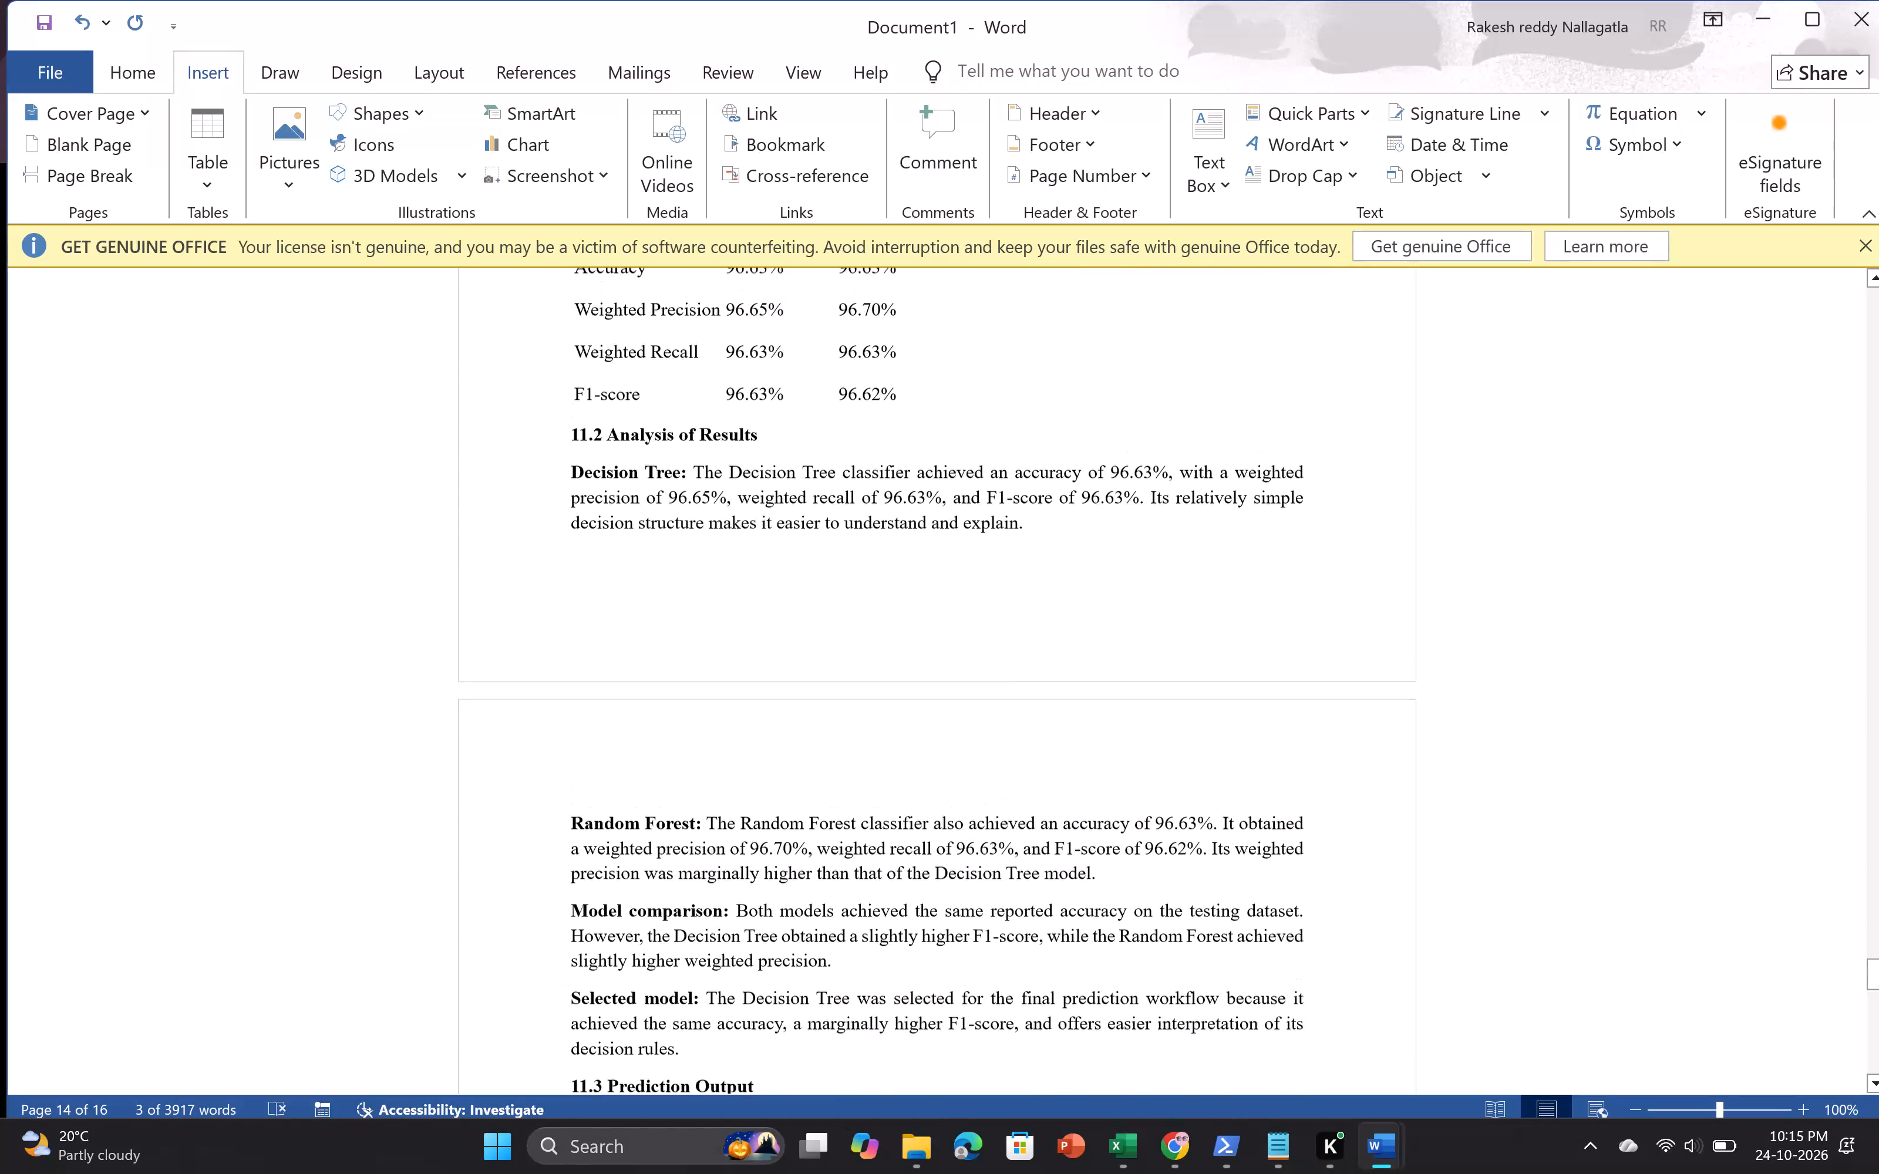
scroll(462, 532, up, 3)
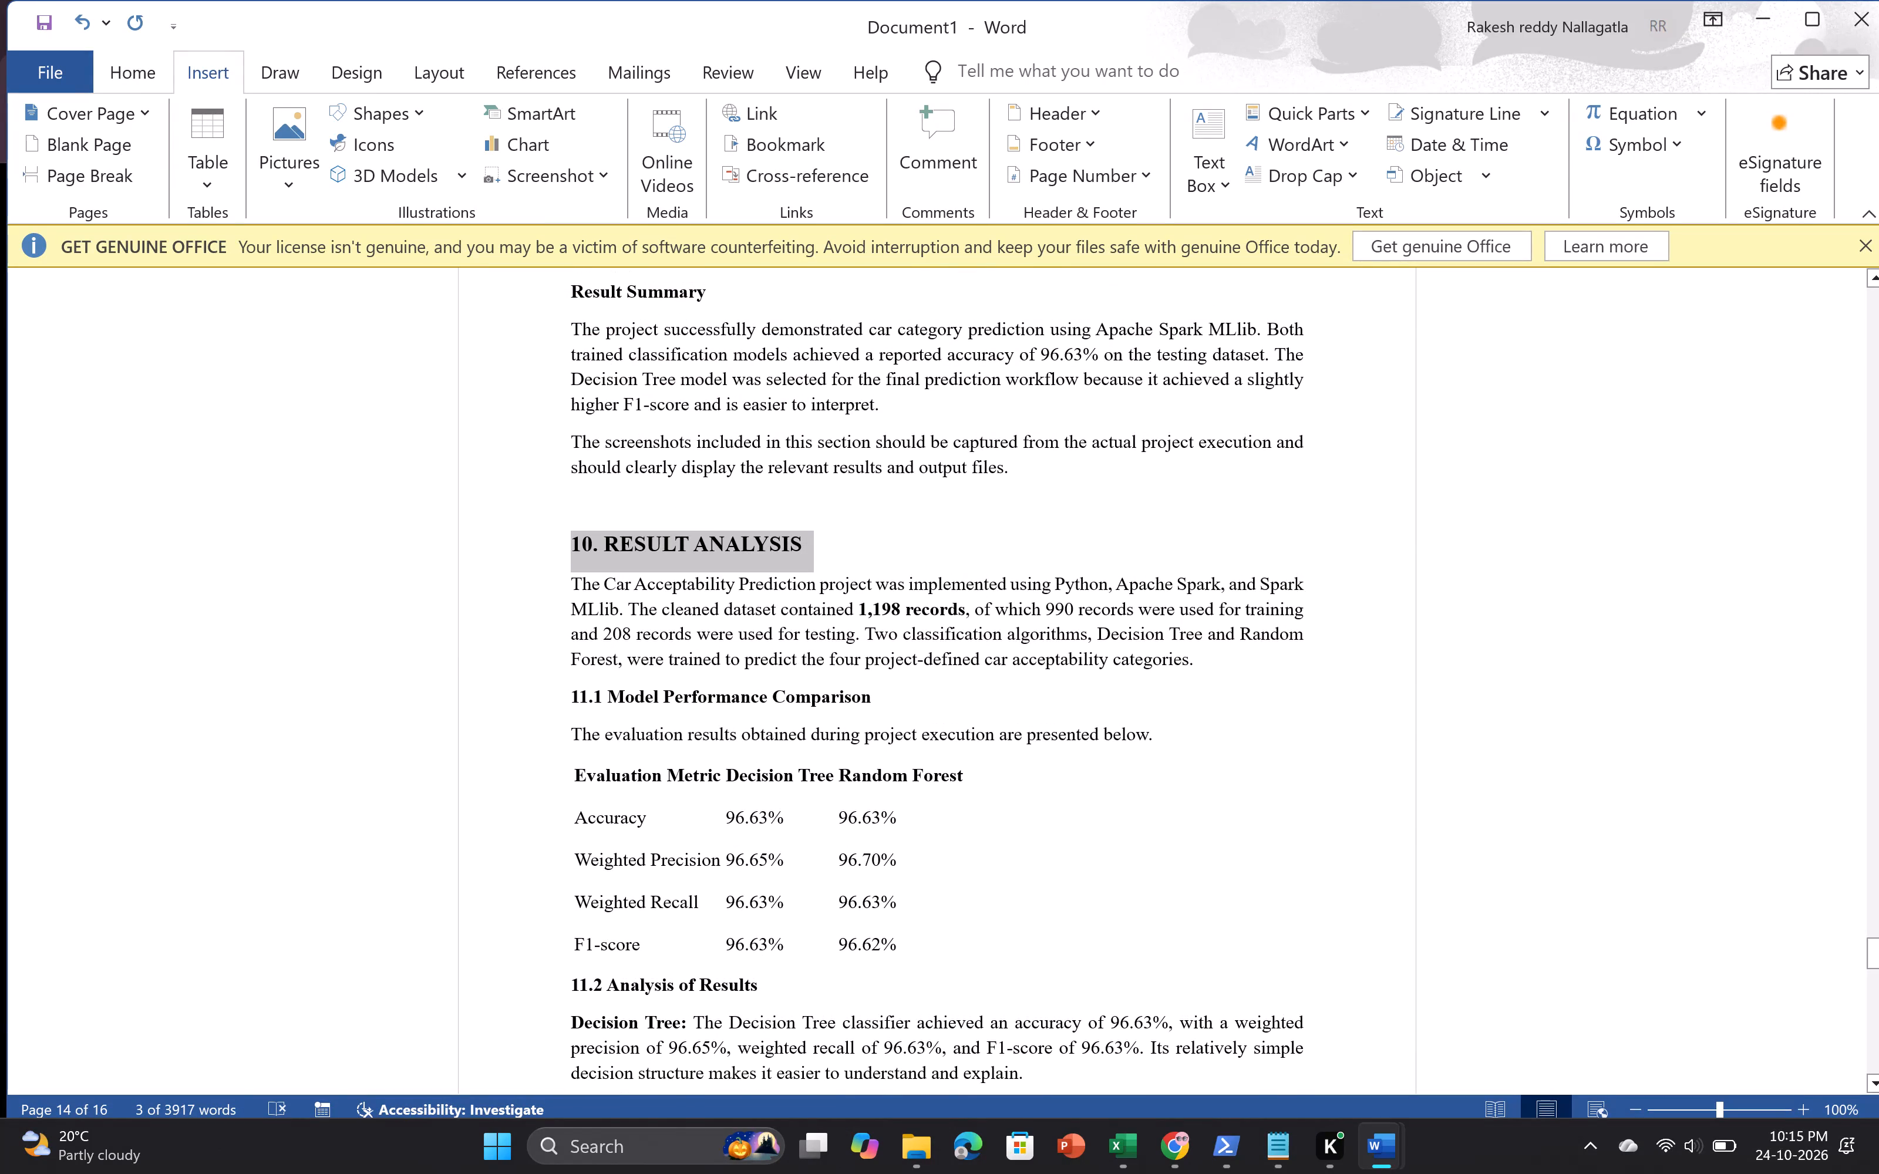
click(462, 532)
scroll(462, 532, down, 2)
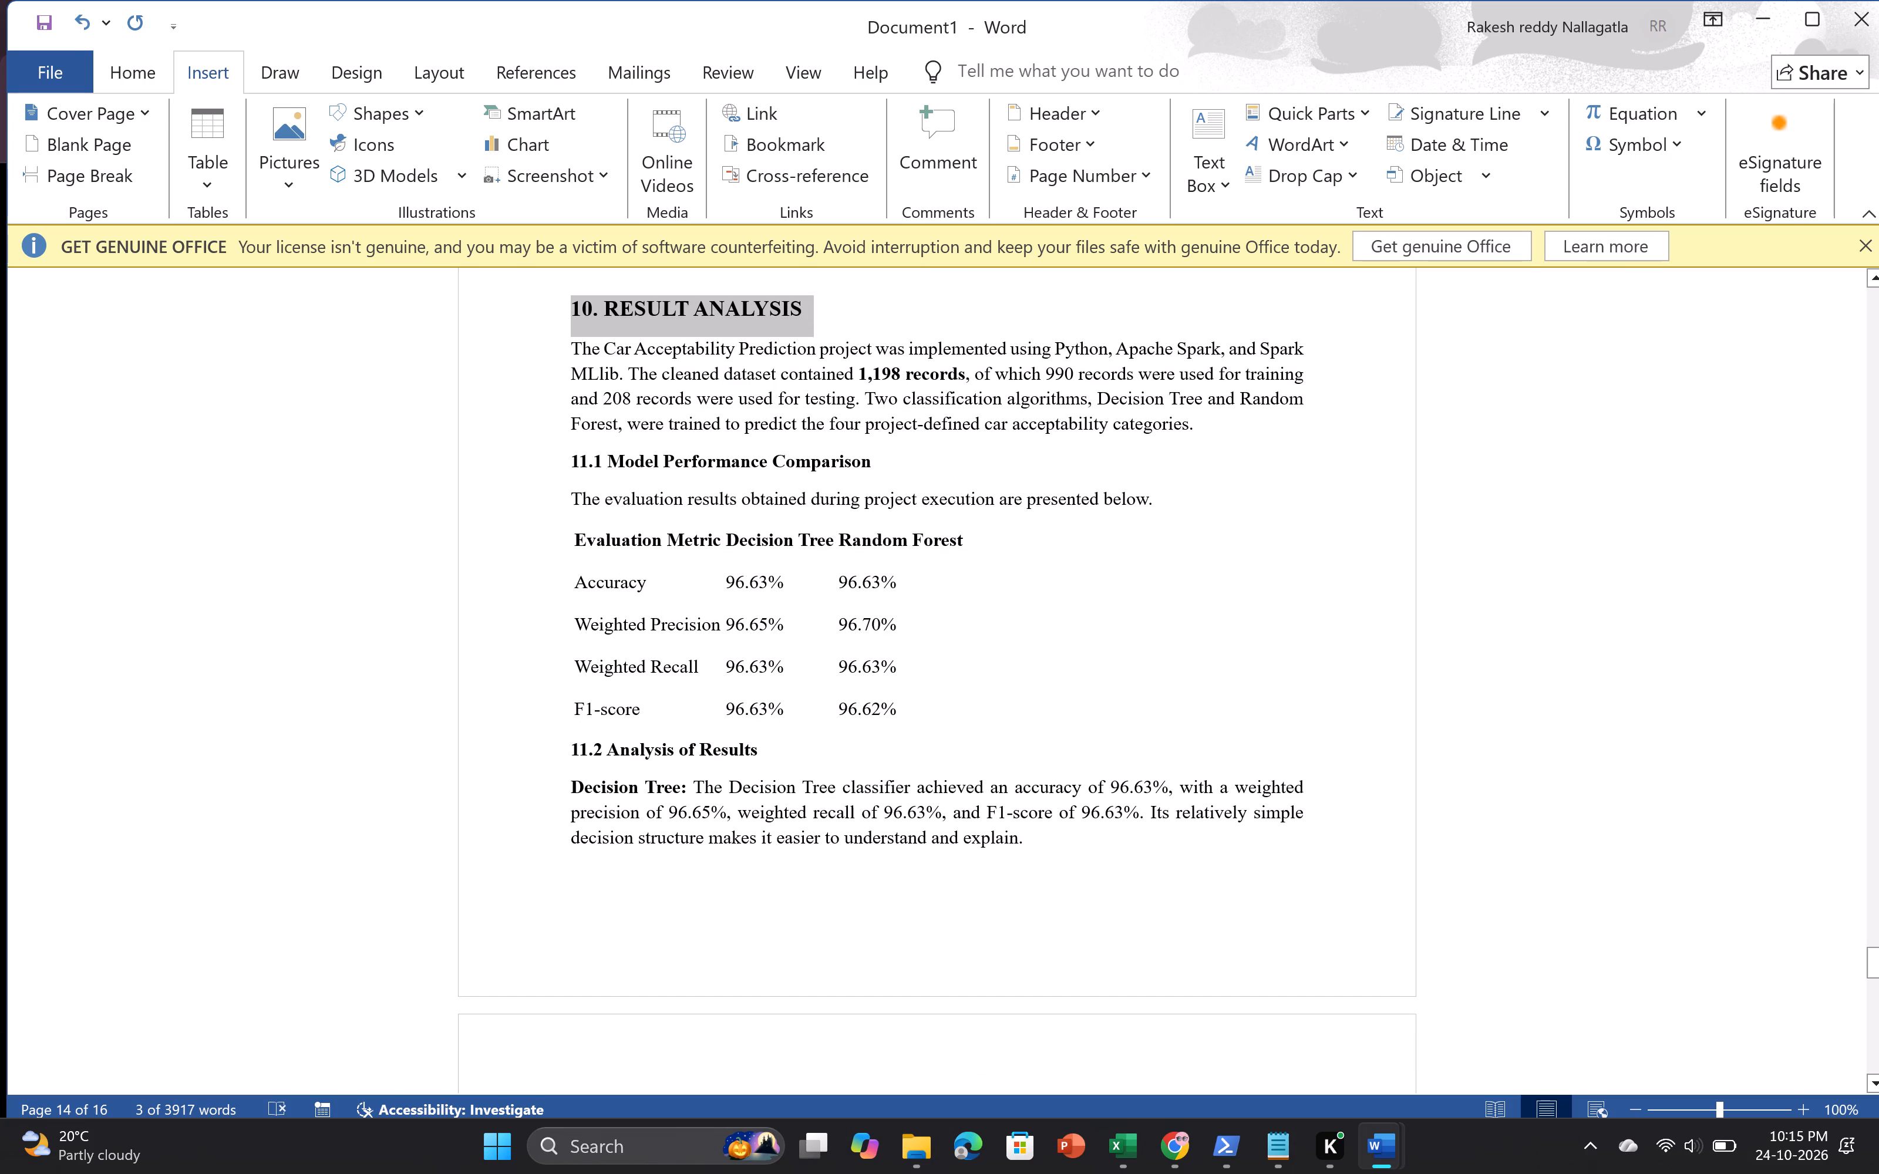
click(583, 460)
key(Right)
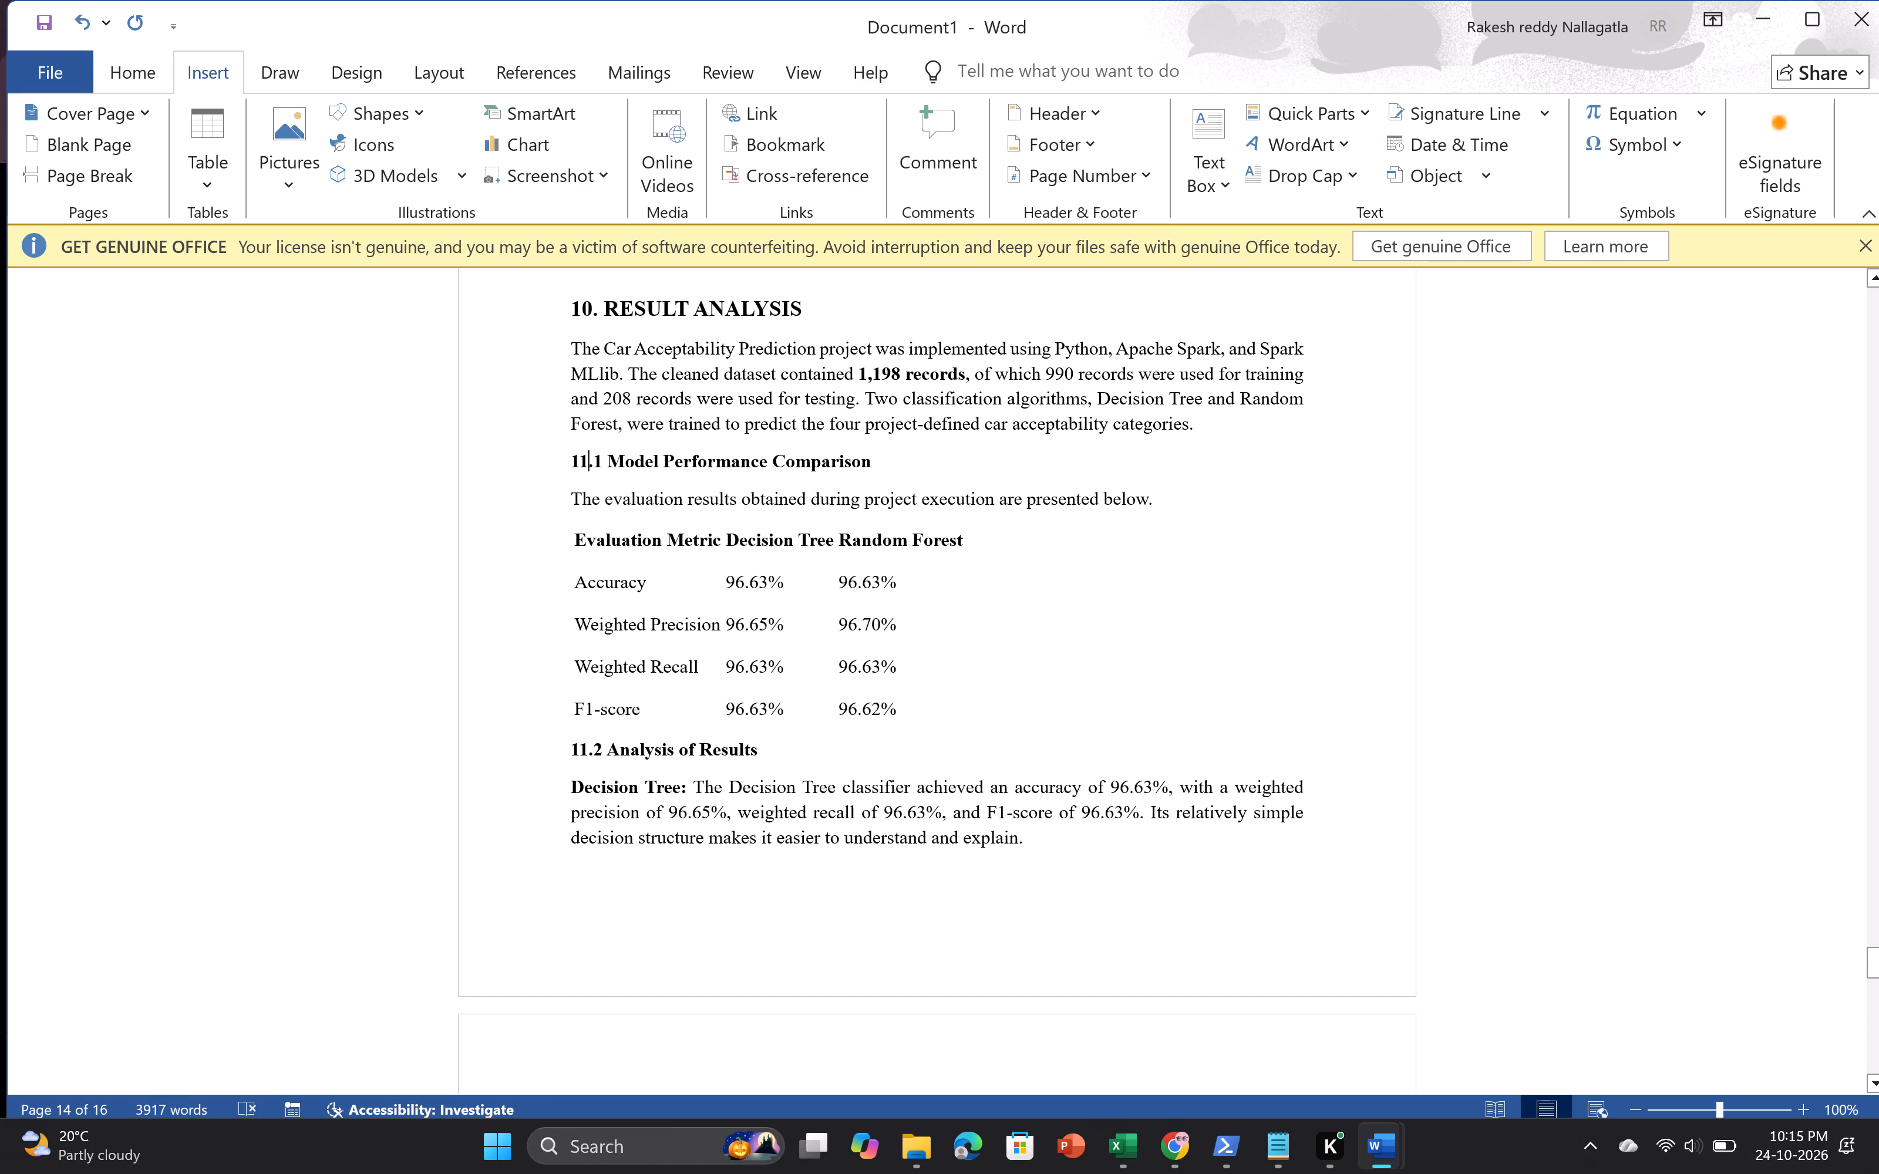
key(BackSpace)
key(0)
Renumber the "Analysis of Results" subheading below the evaluation metrics table as 10.2.
key(Down)
key(Down)
key(Down)
key(Down)
key(Down)
key(Down)
key(Down)
key(Down)
key(Down)
key(Down)
key(Down)
key(Down)
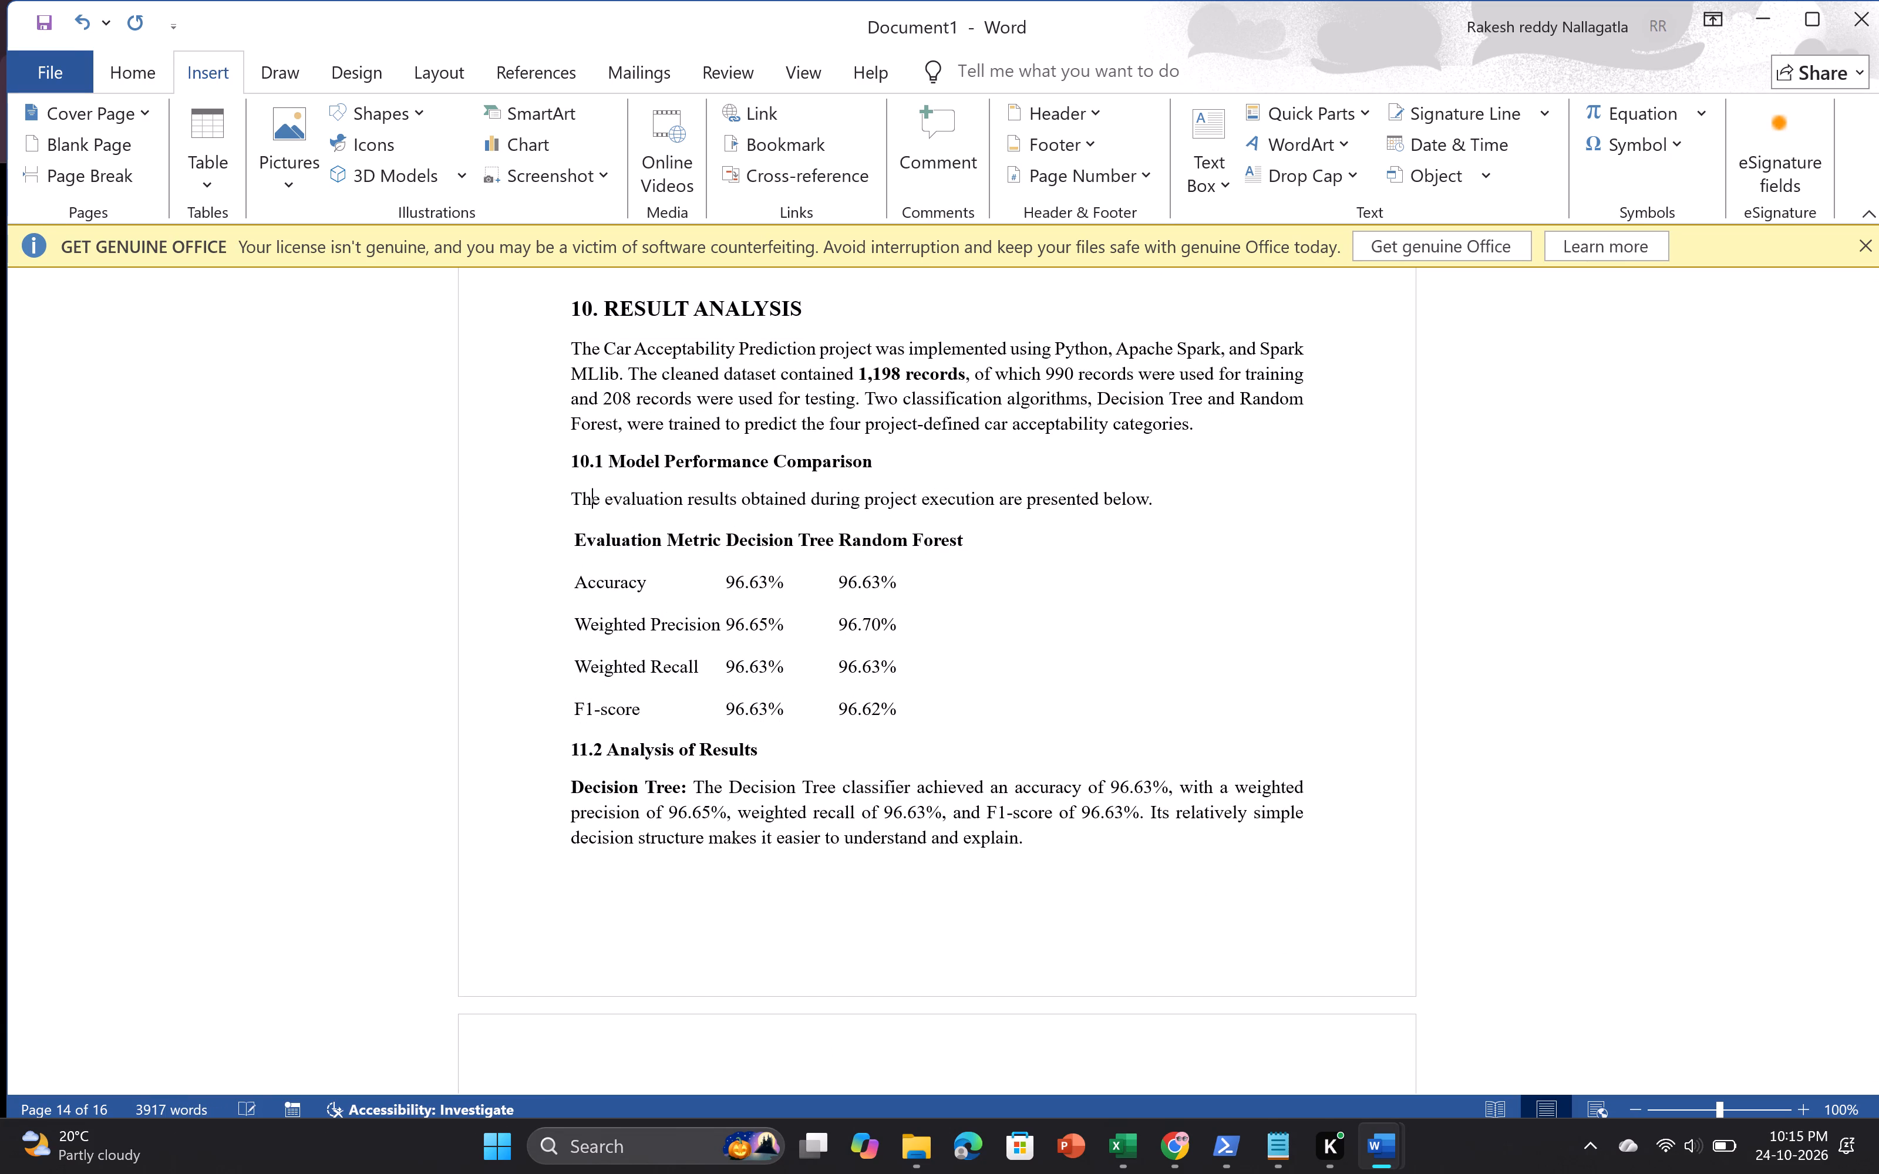
key(Up)
key(Up)
key(Up)
key(Up)
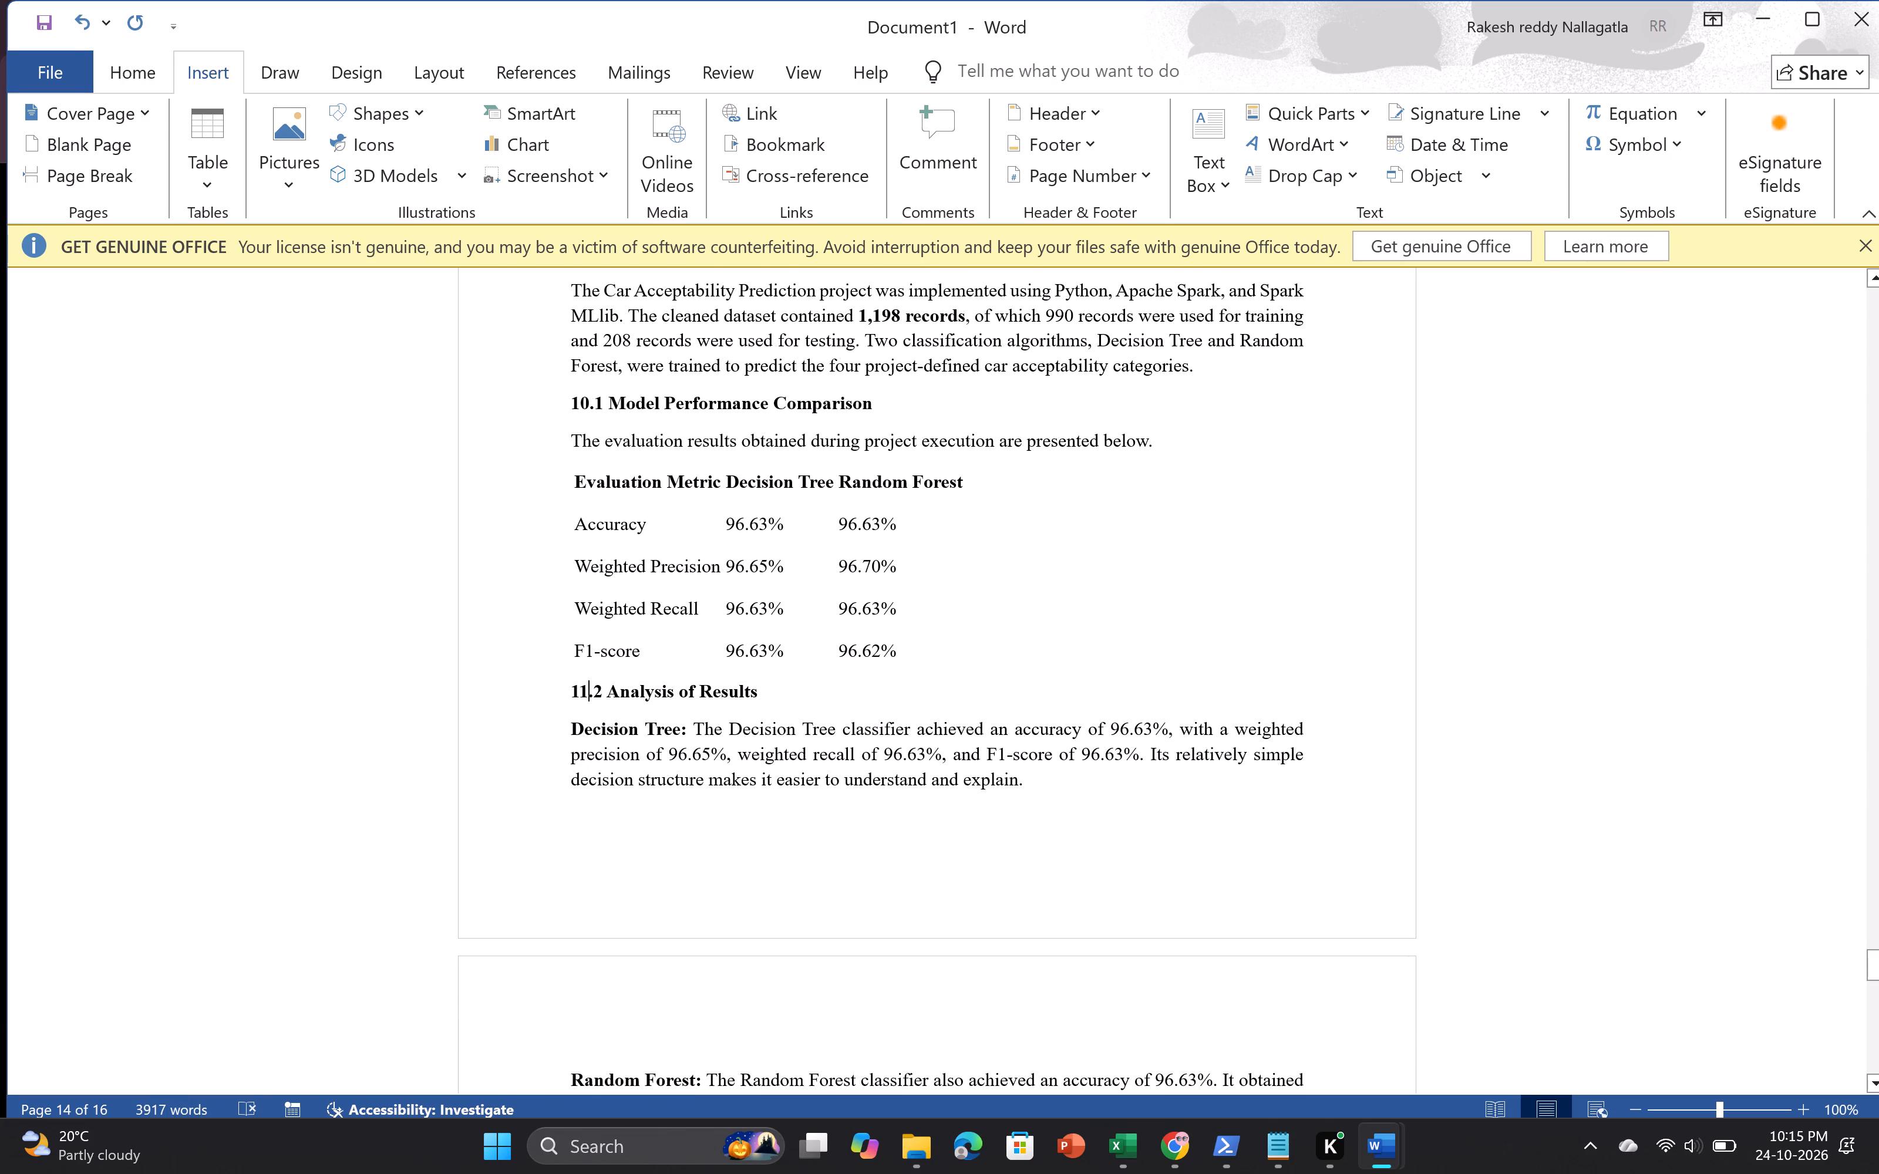
key(BackSpace)
key(0)
Renumber the "Prediction Output" subheading in the Result Analysis section as 10.3.
key(Down)
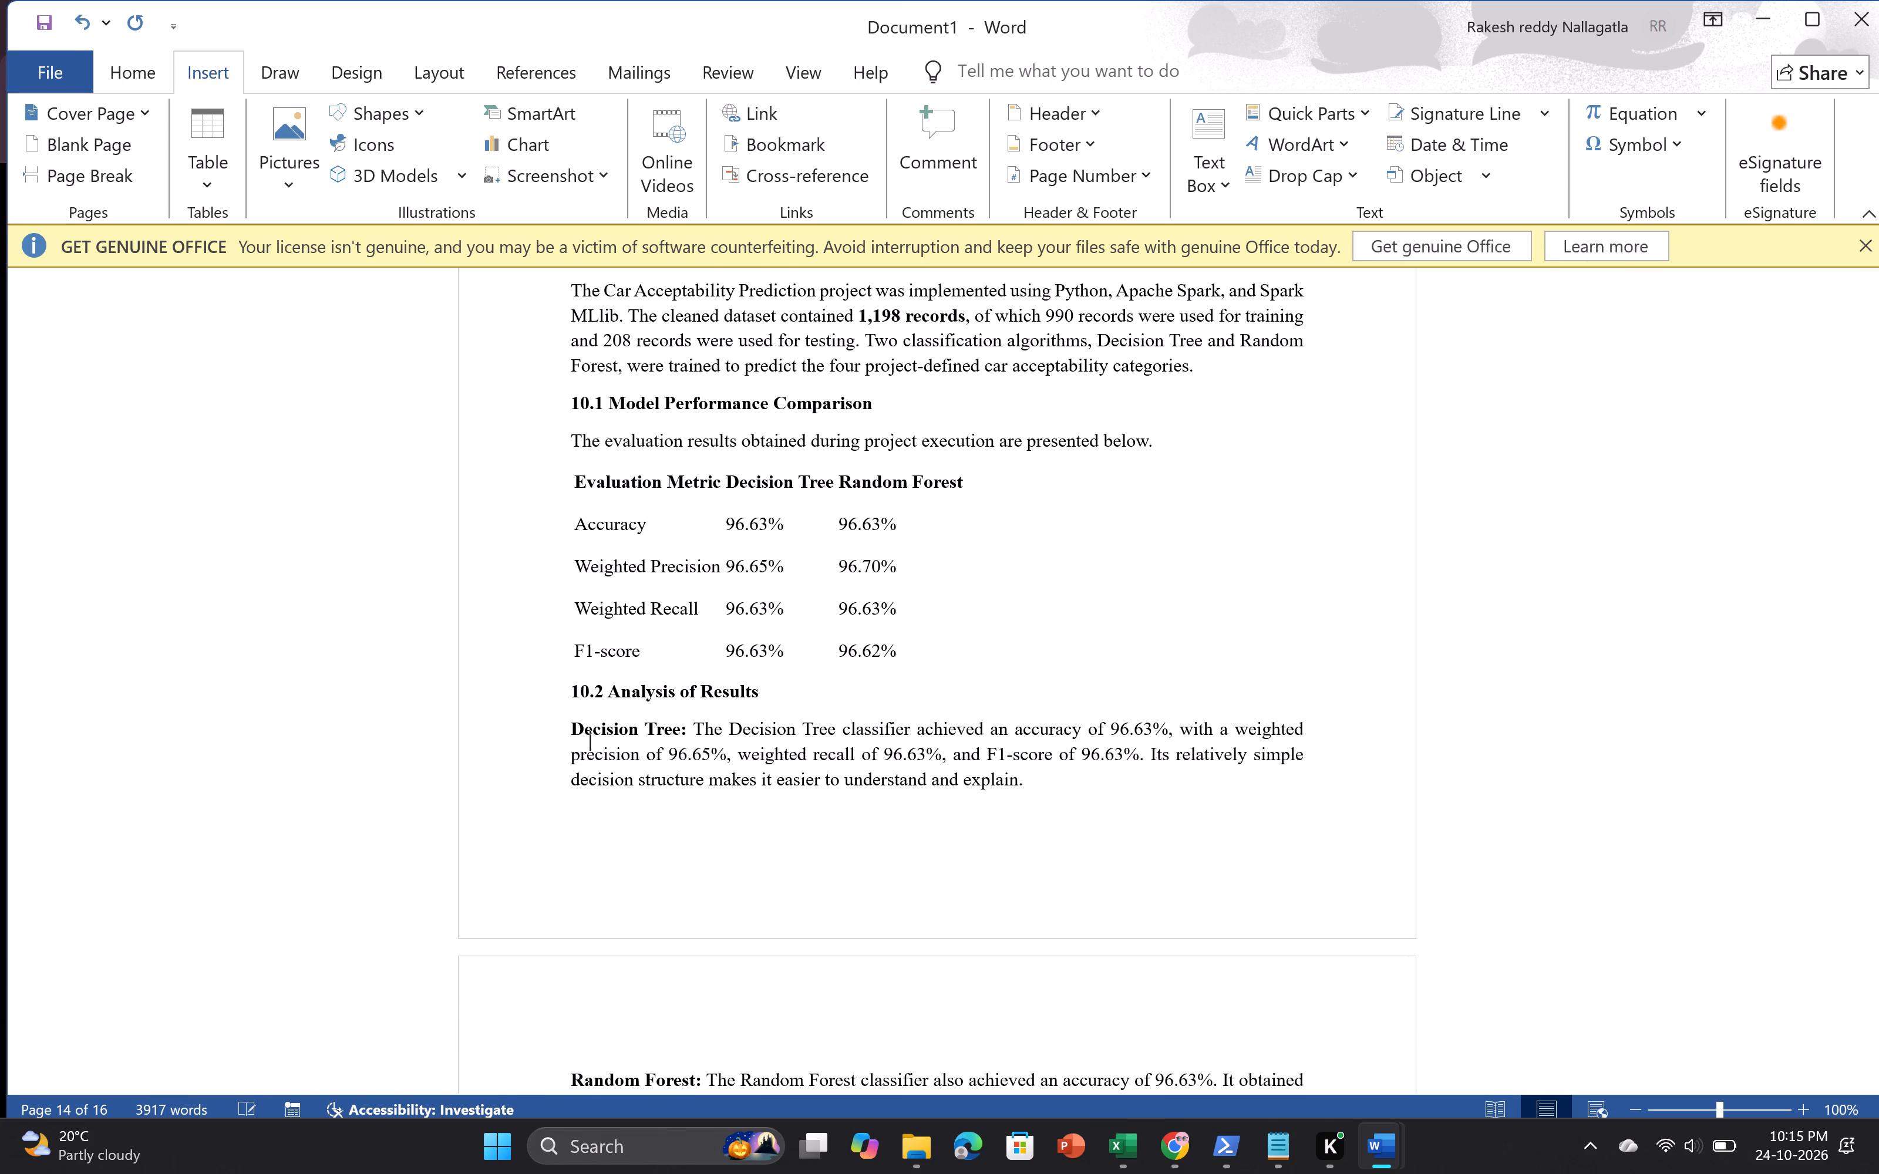
key(Down)
key(Down)
key(Down)
key(Down)
key(Down)
key(Down)
key(Down)
key(Down)
key(Down)
key(Down)
key(Down)
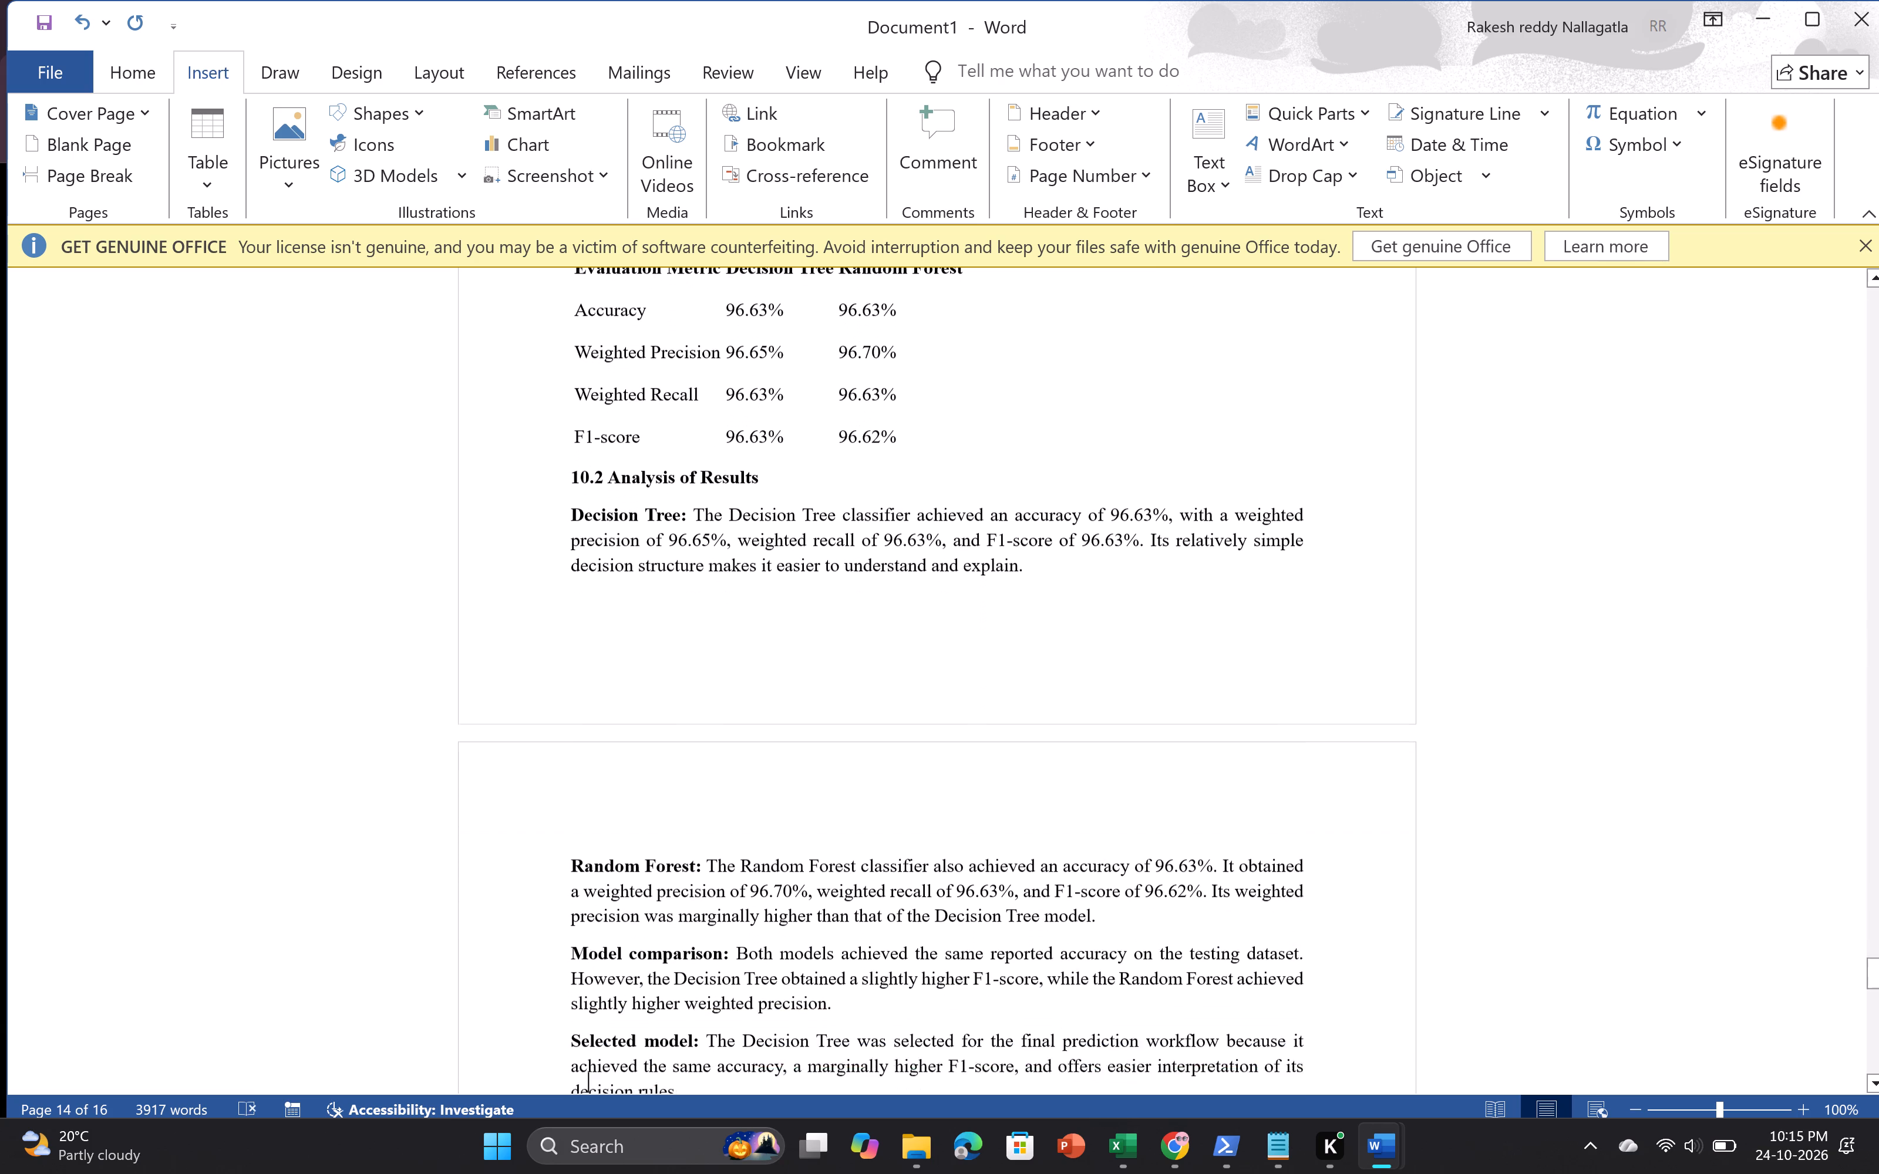
key(Down)
key(Down)
key(Down)
key(Up)
key(Up)
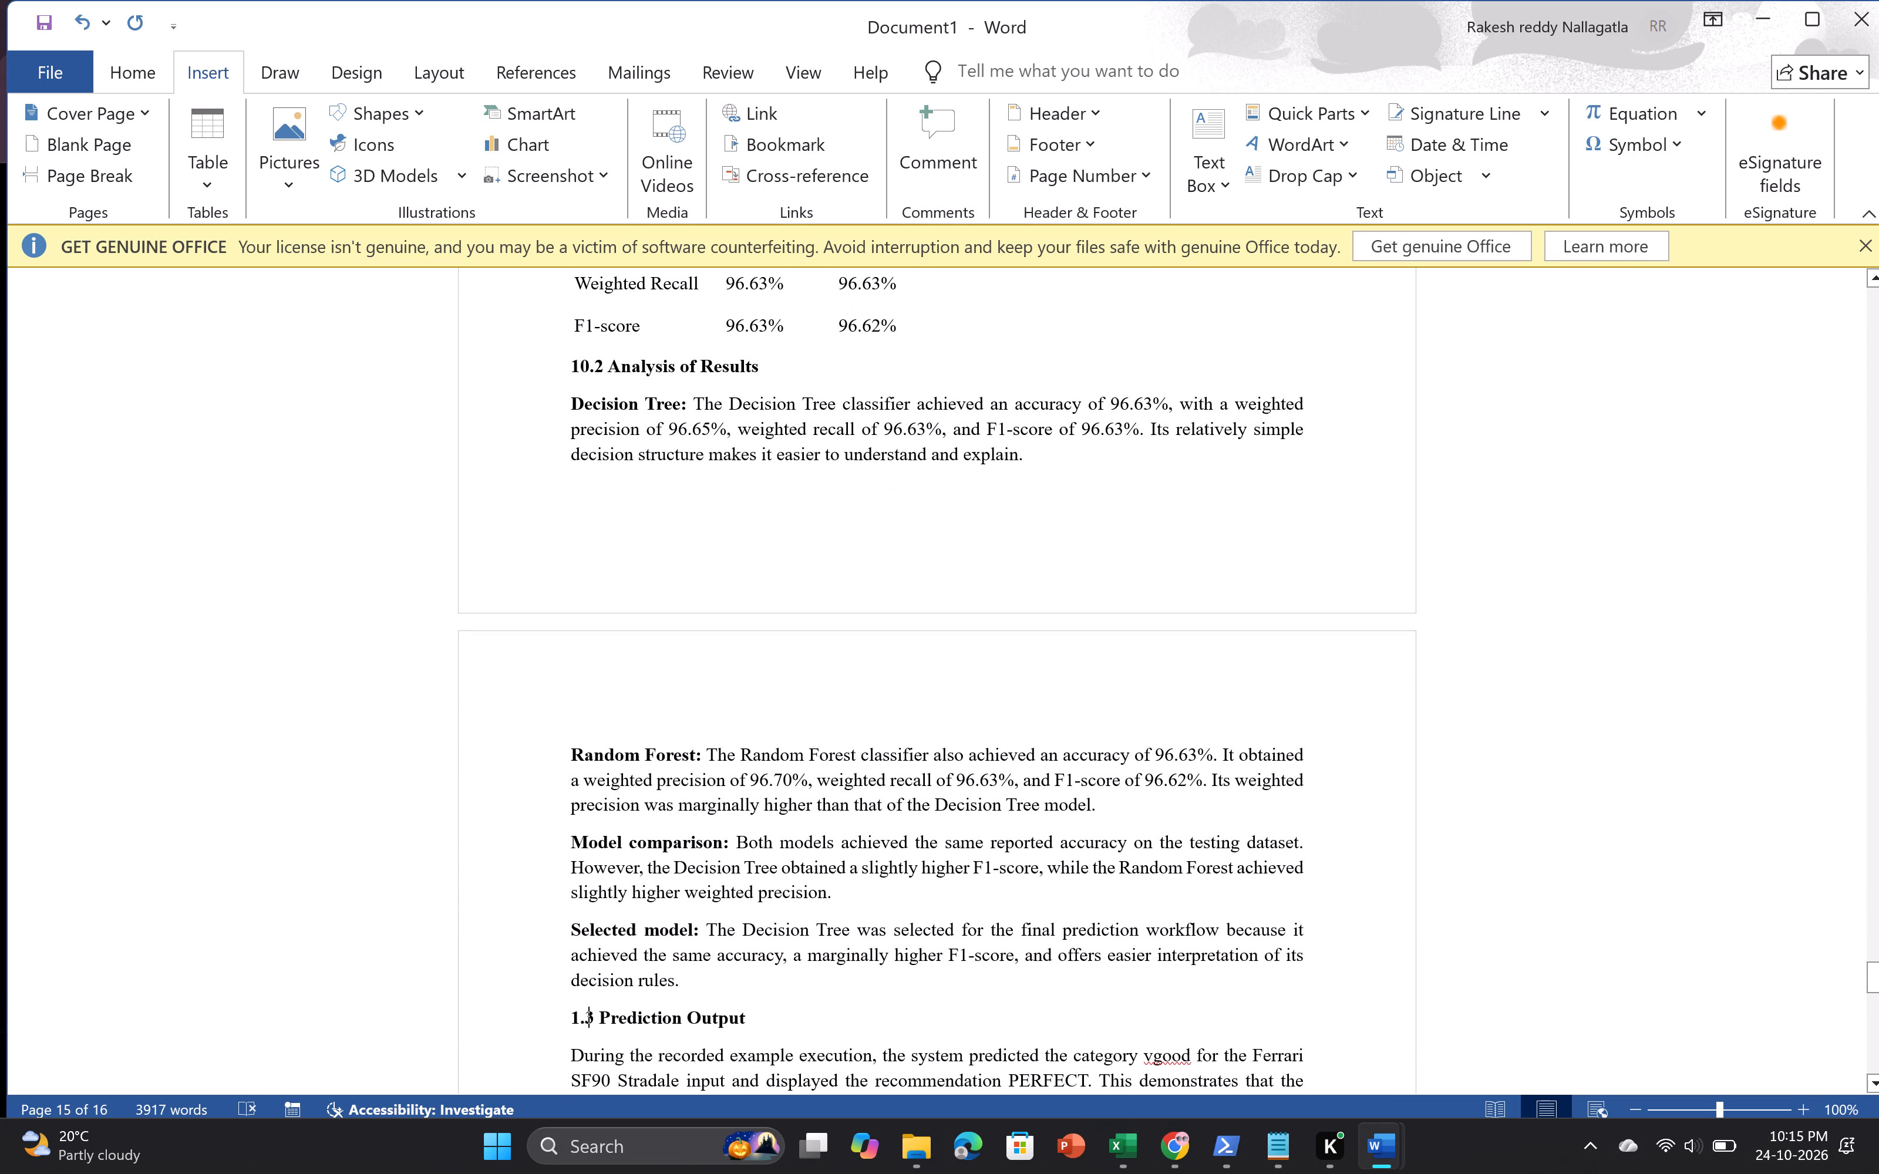
key(BackSpace)
key(0)
Renumber the "Limitations of the Results" subheading in the Result Analysis section as 10.4.
key(Down)
key(Down)
key(Down)
key(Down)
key(Down)
key(Down)
key(Down)
key(Down)
key(Down)
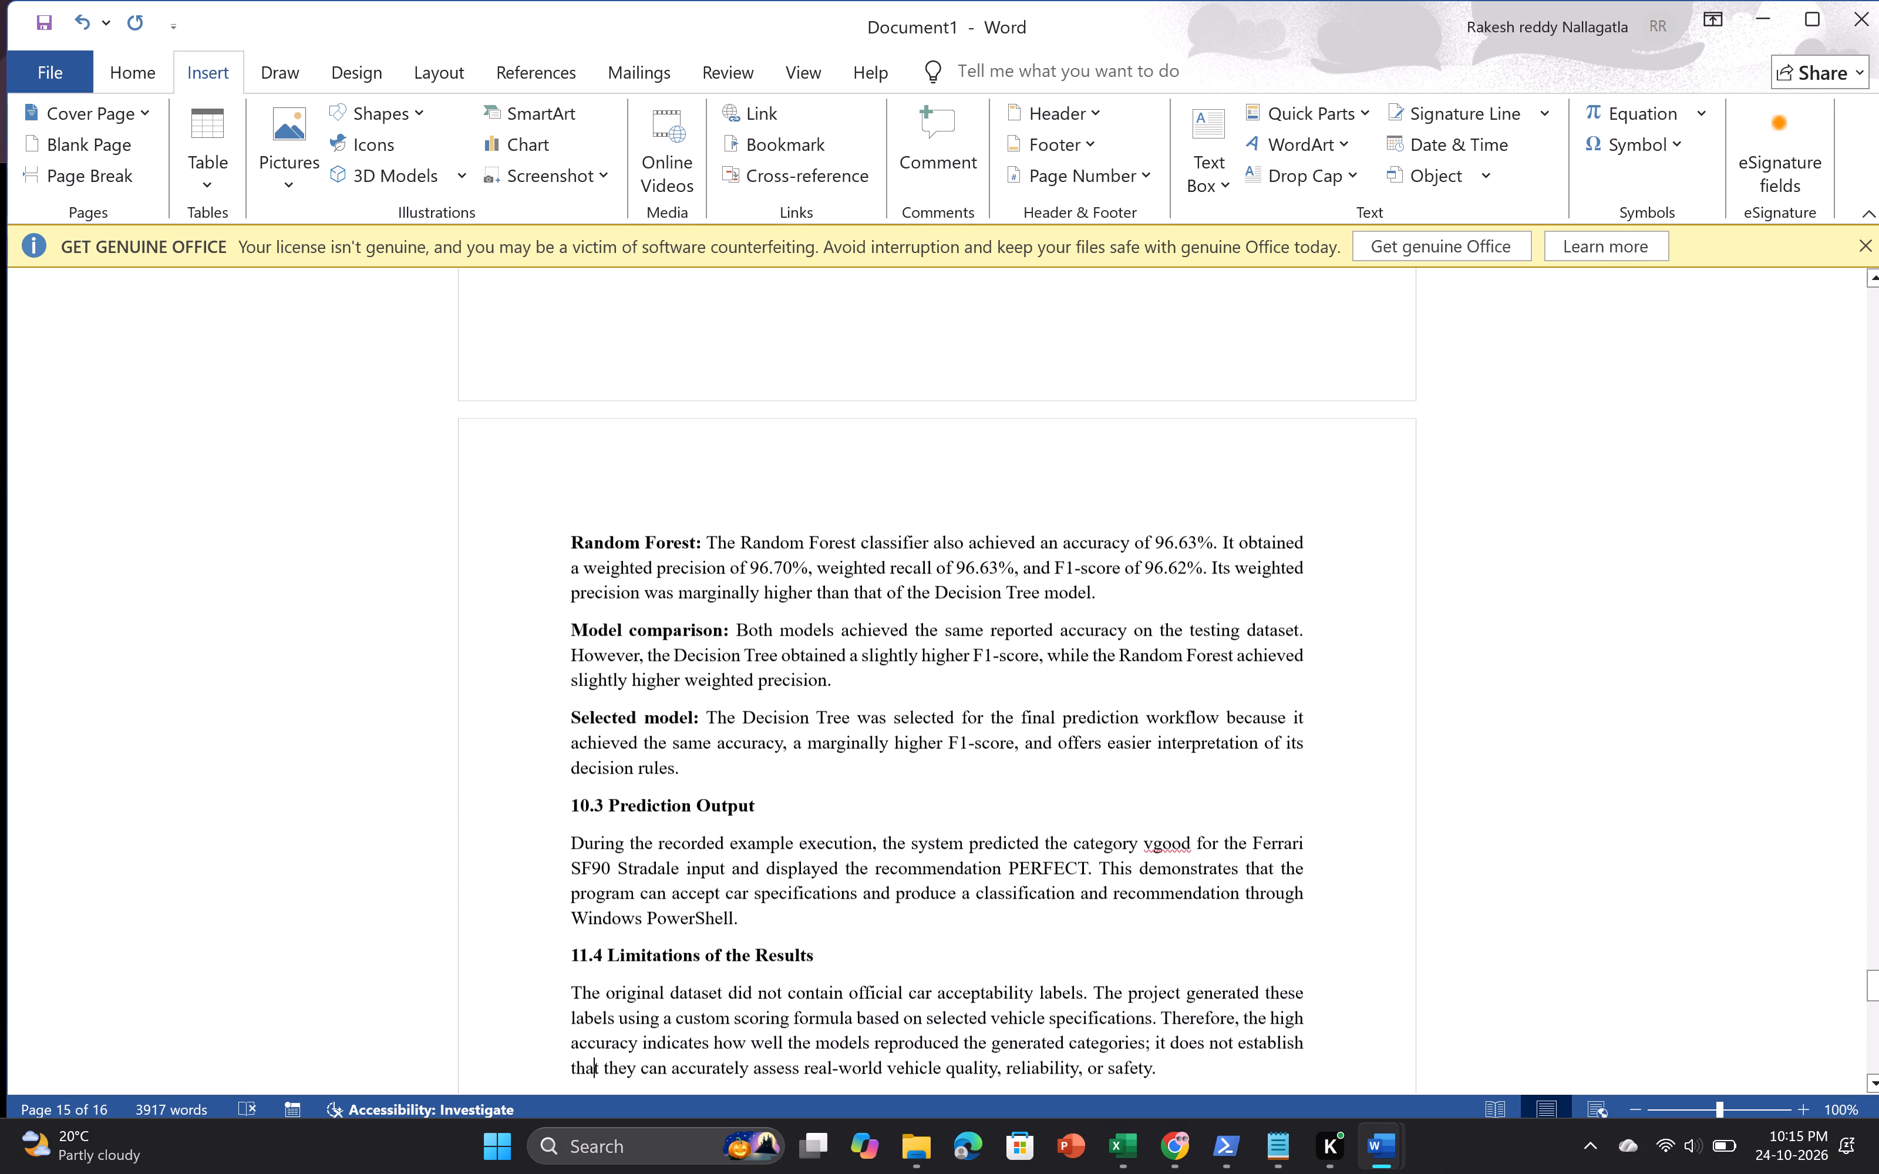
key(Up)
key(Up)
key(Up)
key(Up)
key(Up)
key(Down)
key(BackSpace)
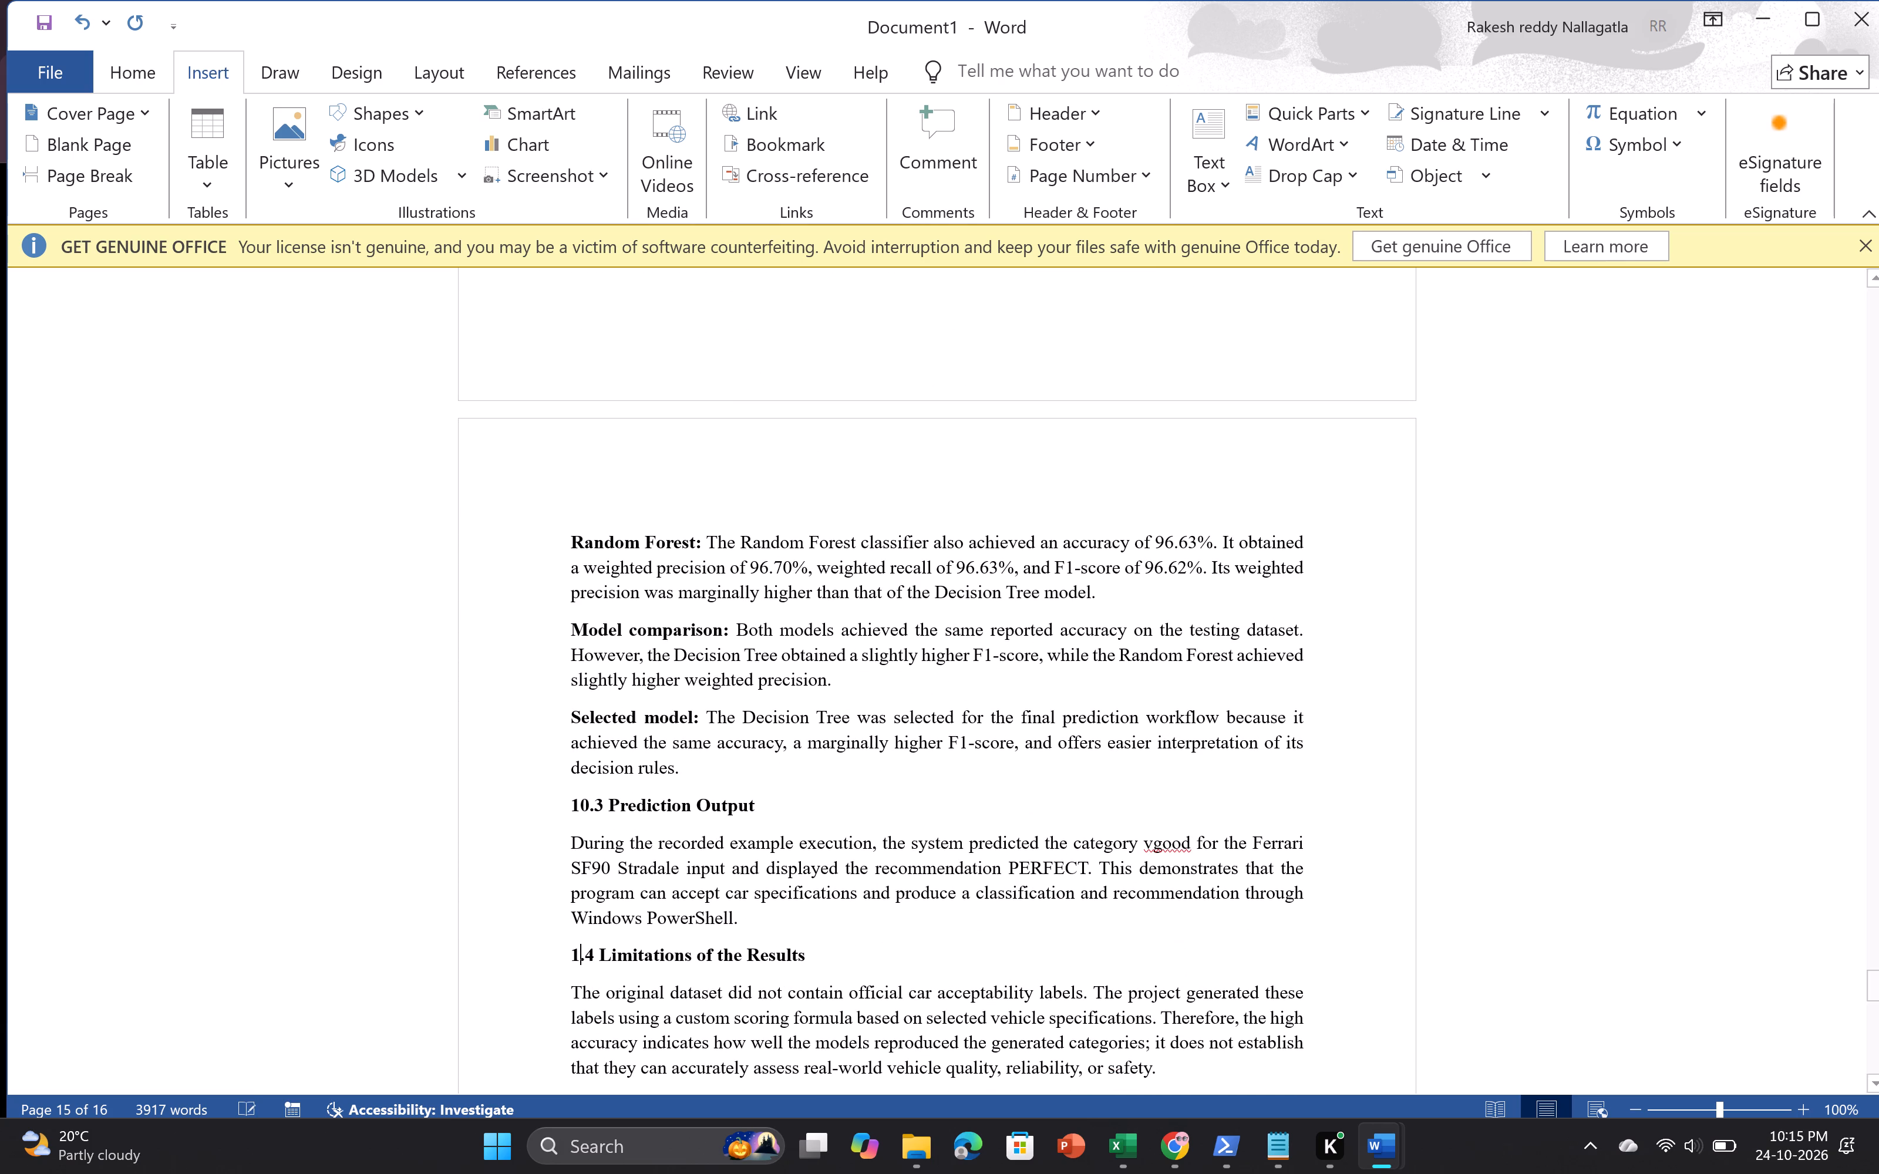
key(0)
Renumber the "CONCLUSION" heading as section 11.
key(Down)
key(Down)
key(Down)
key(Down)
key(Down)
key(Down)
key(Down)
key(Down)
key(Down)
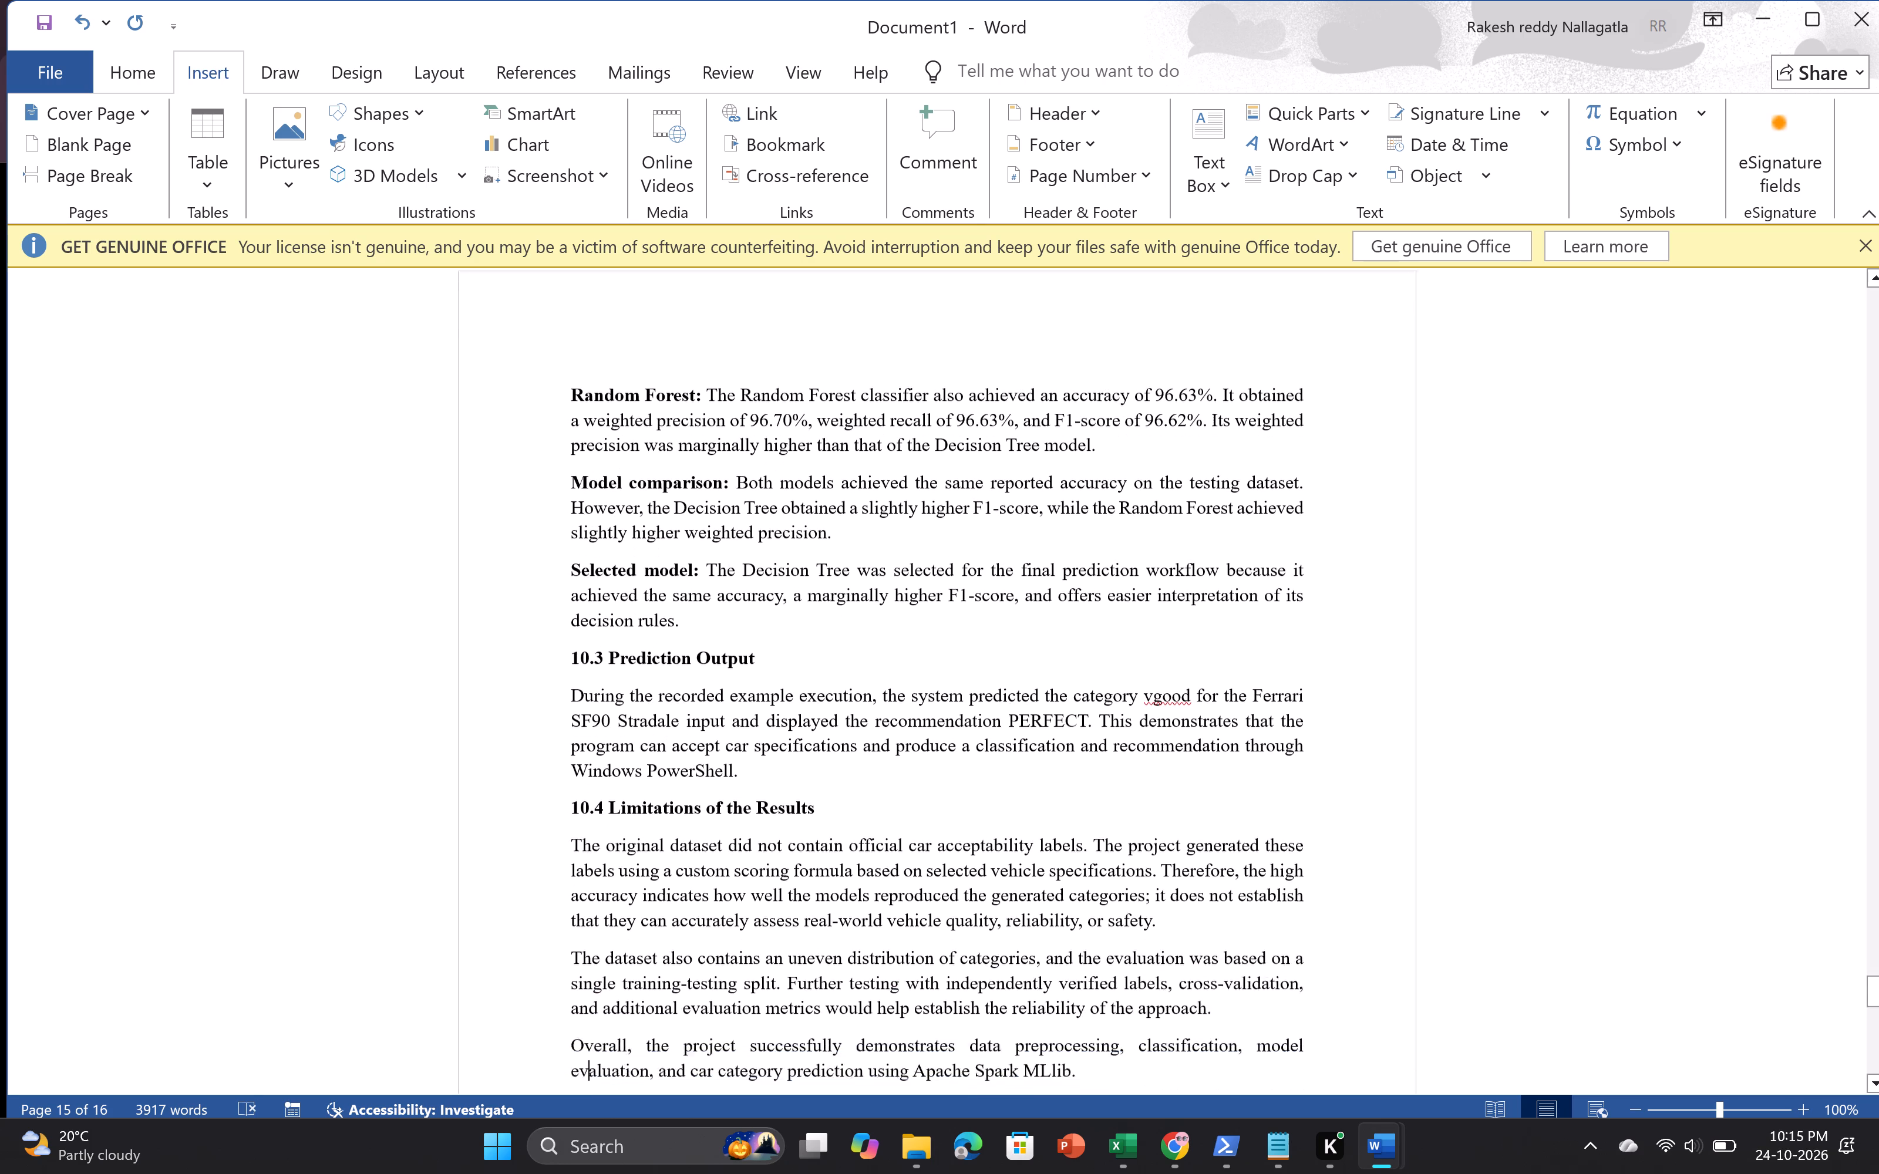
key(Down)
key(Down)
key(Down)
key(Down)
key(Down)
key(Down)
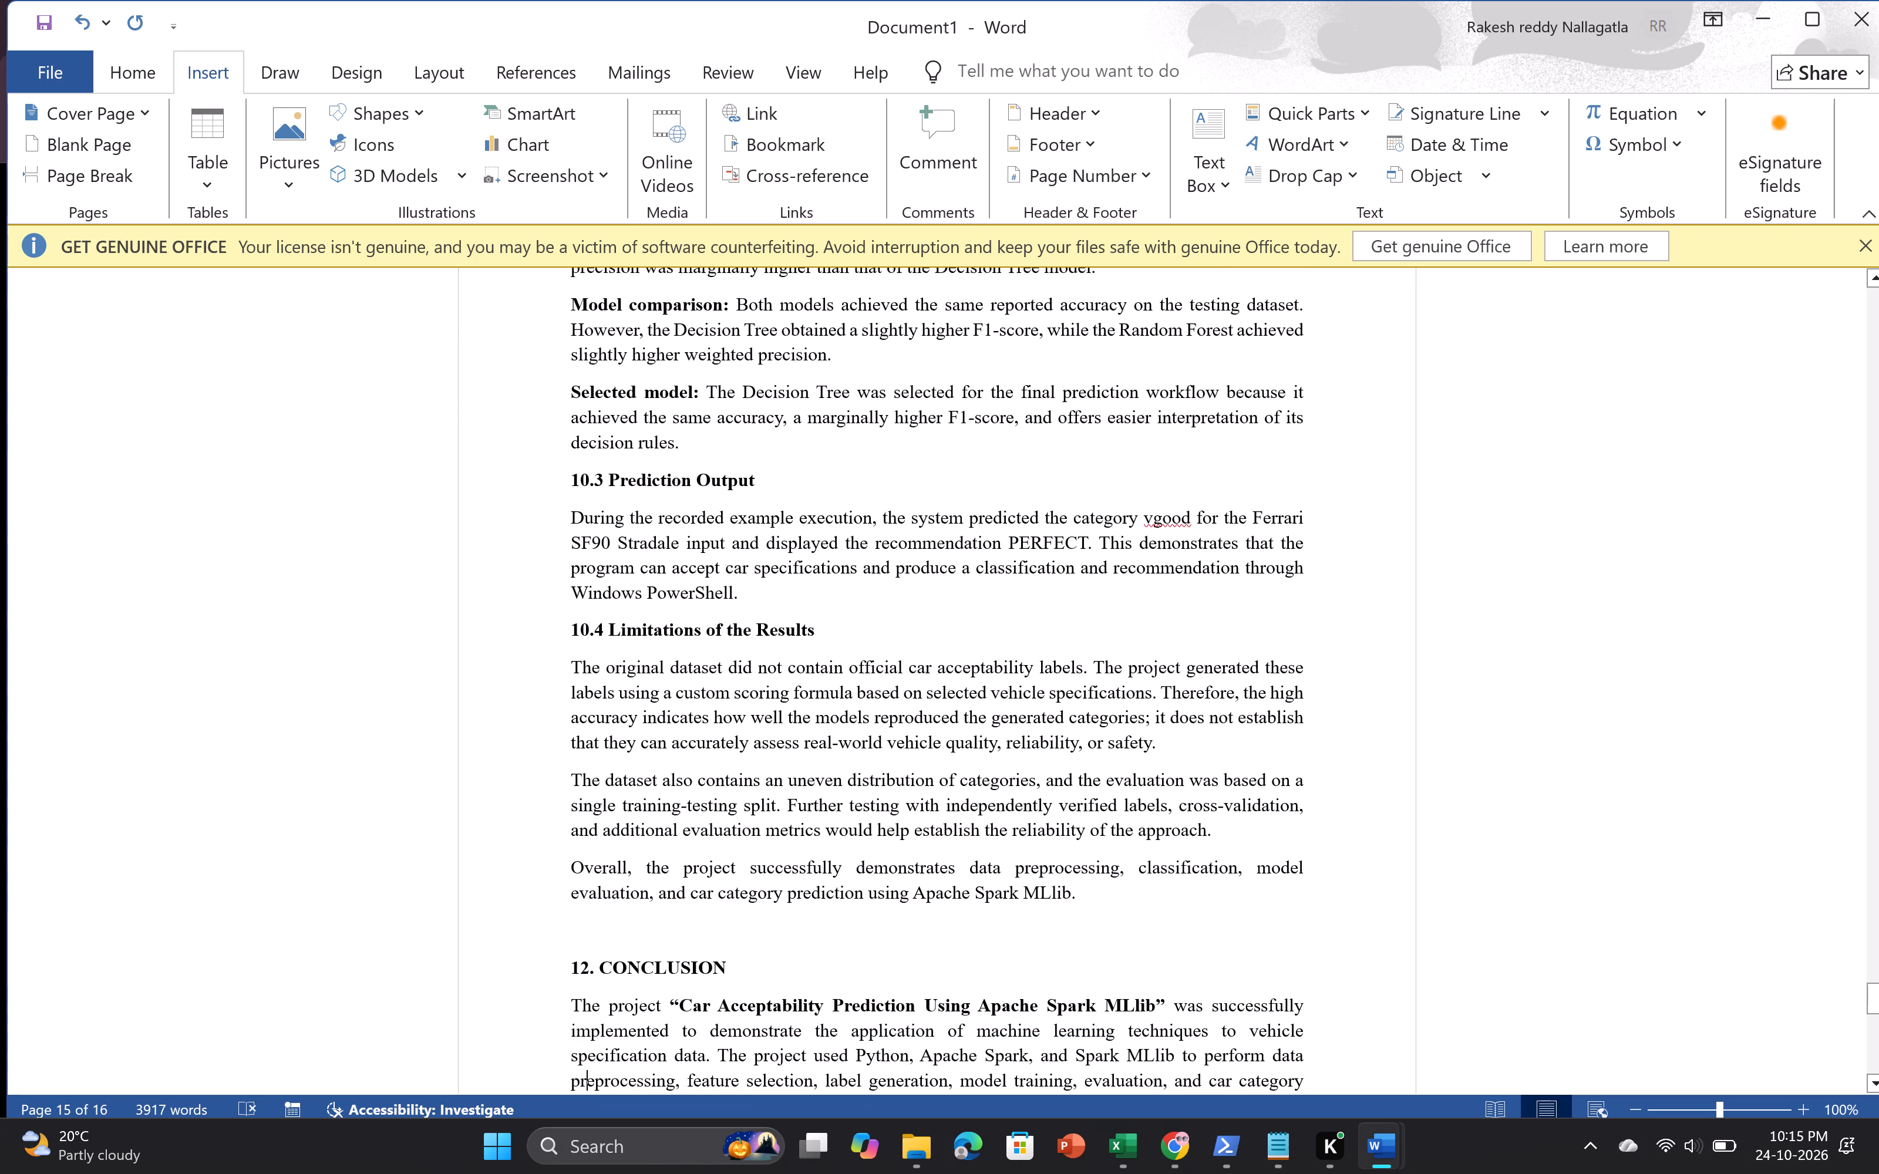
click(588, 967)
key(BackSpace)
key(1)
Set the whole "11. CONCLUSION" heading to font size 14.
drag(570, 963, 705, 964)
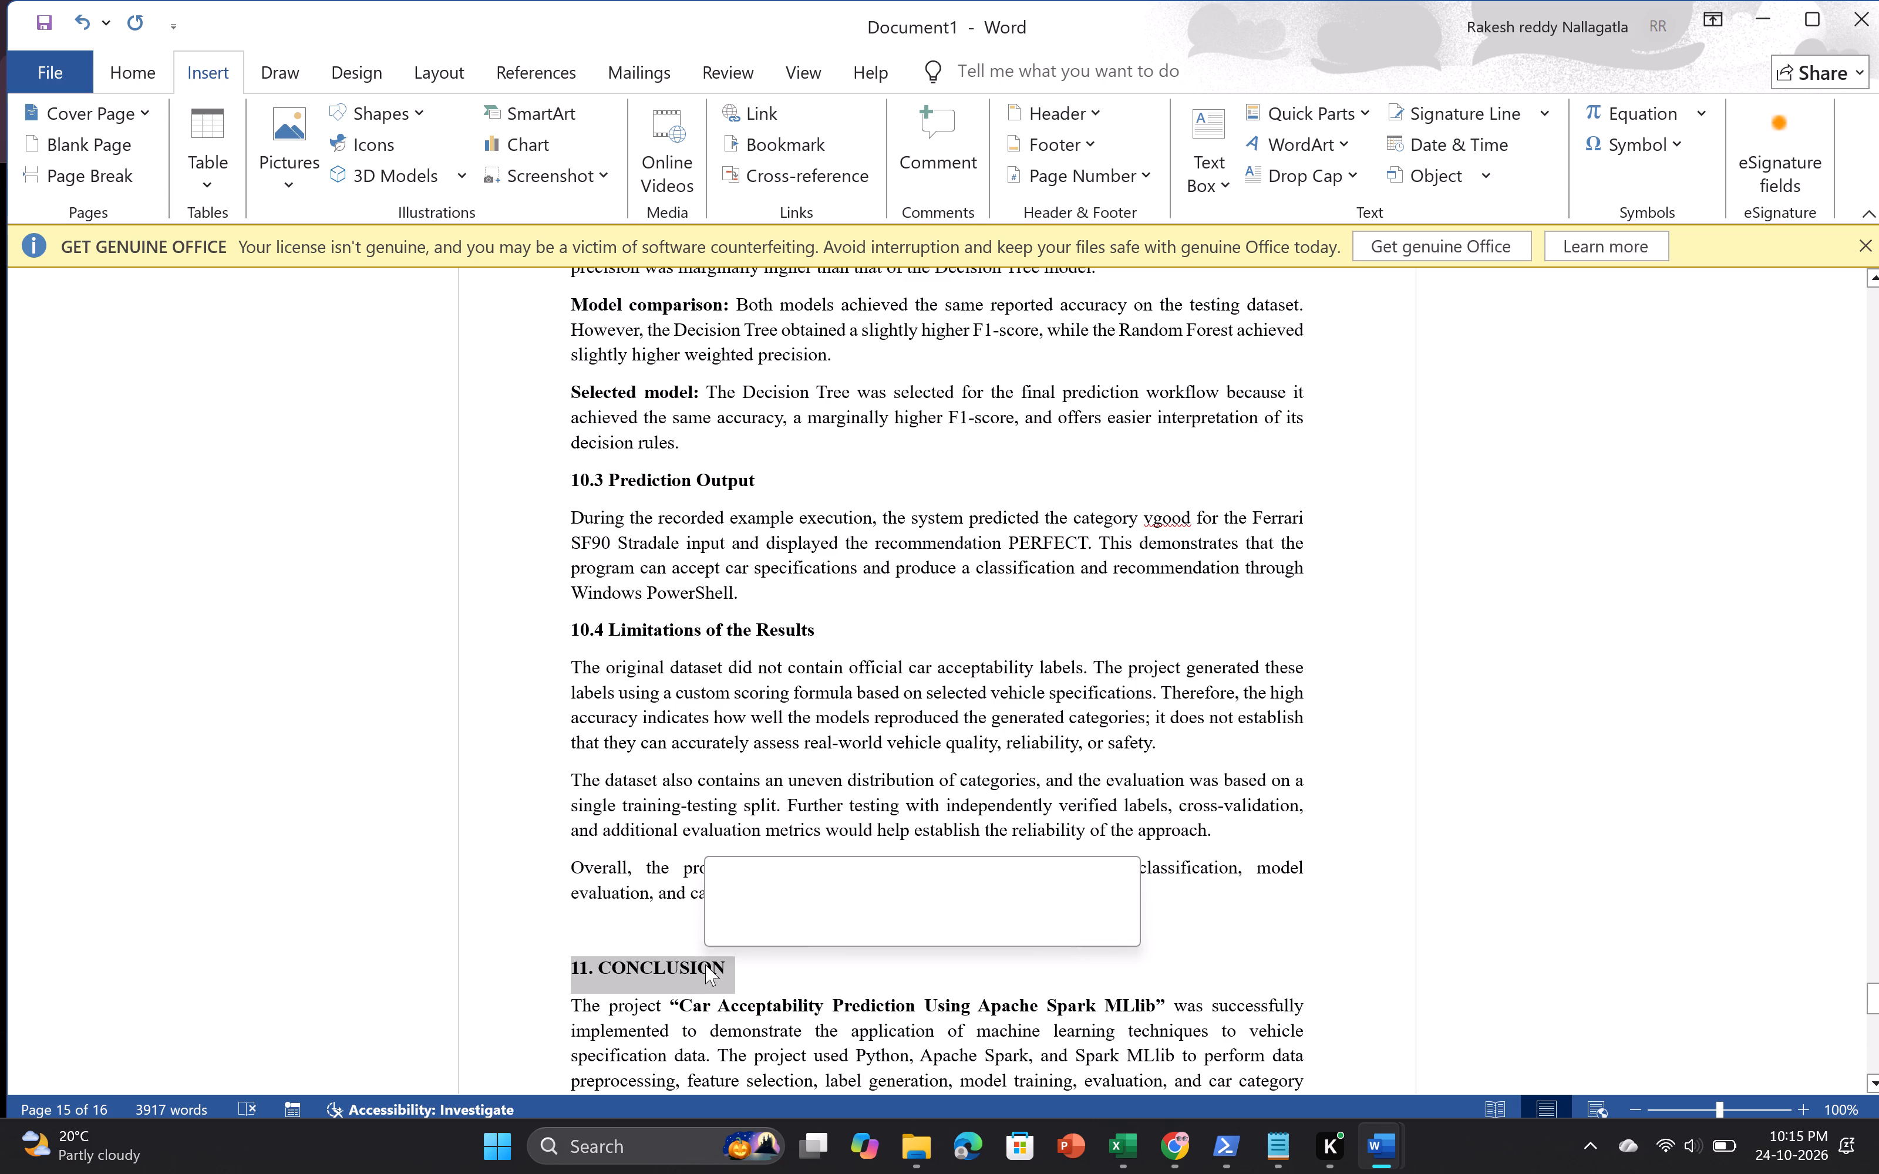
click(894, 871)
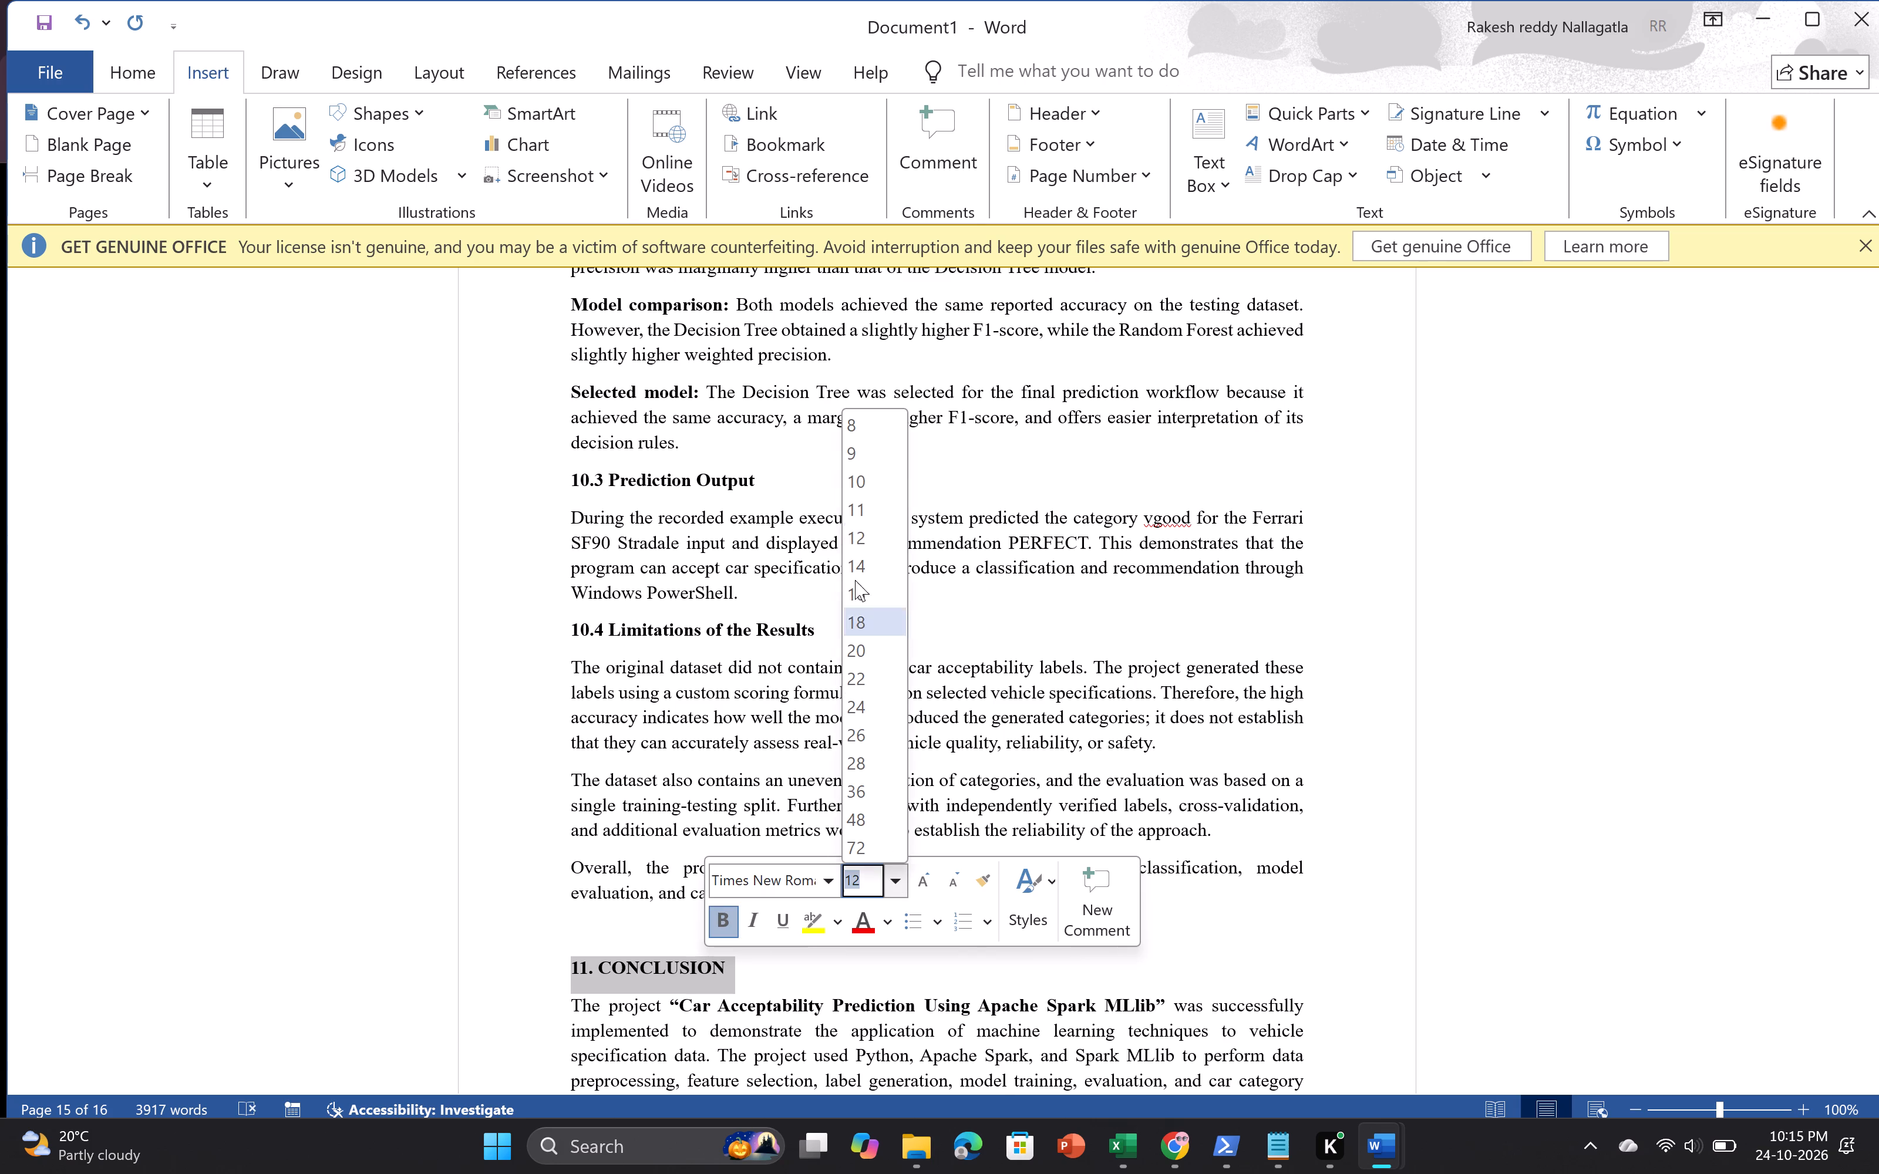
click(861, 567)
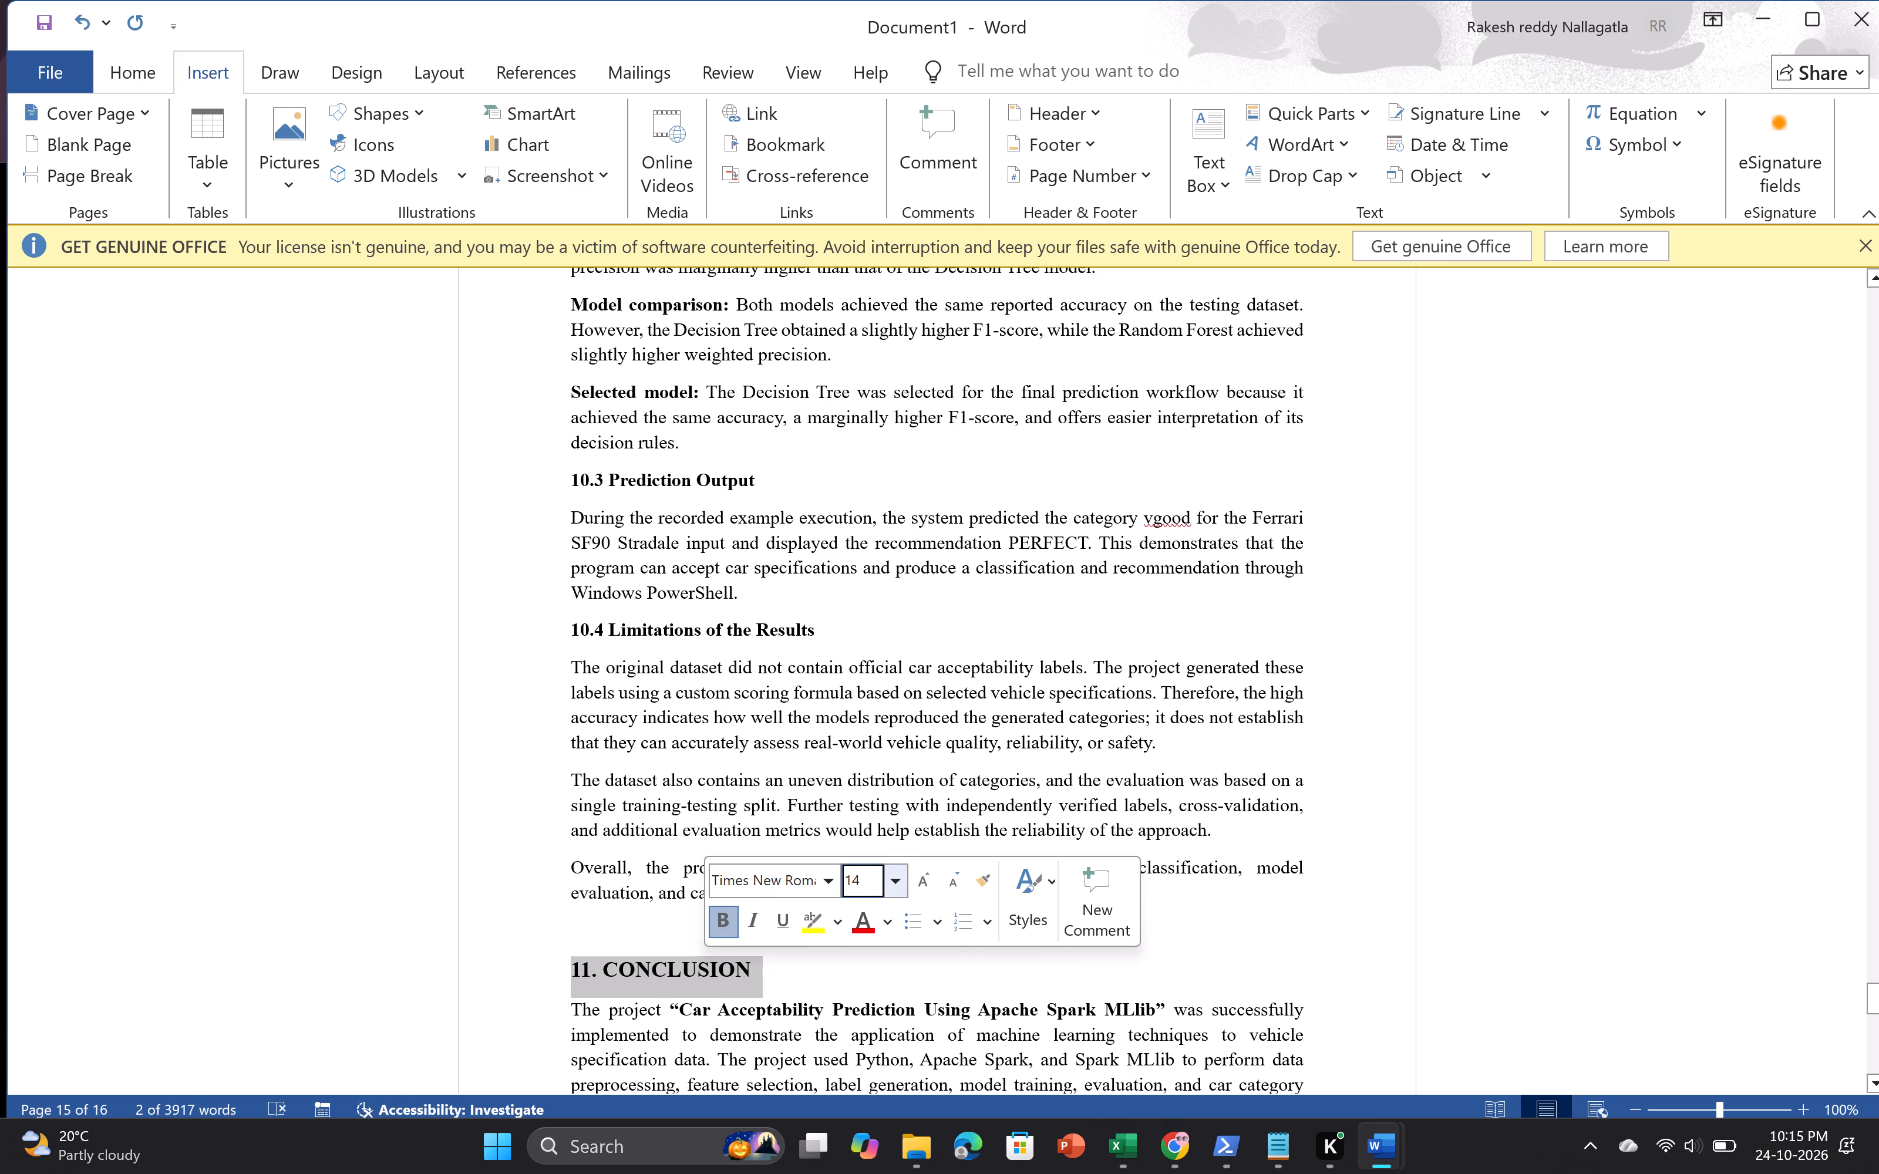
Review the Conclusion and Result Analysis sections and the end of the Output / Result Screenshots section for leftover numbering.
click(507, 820)
scroll(507, 820, down, 4)
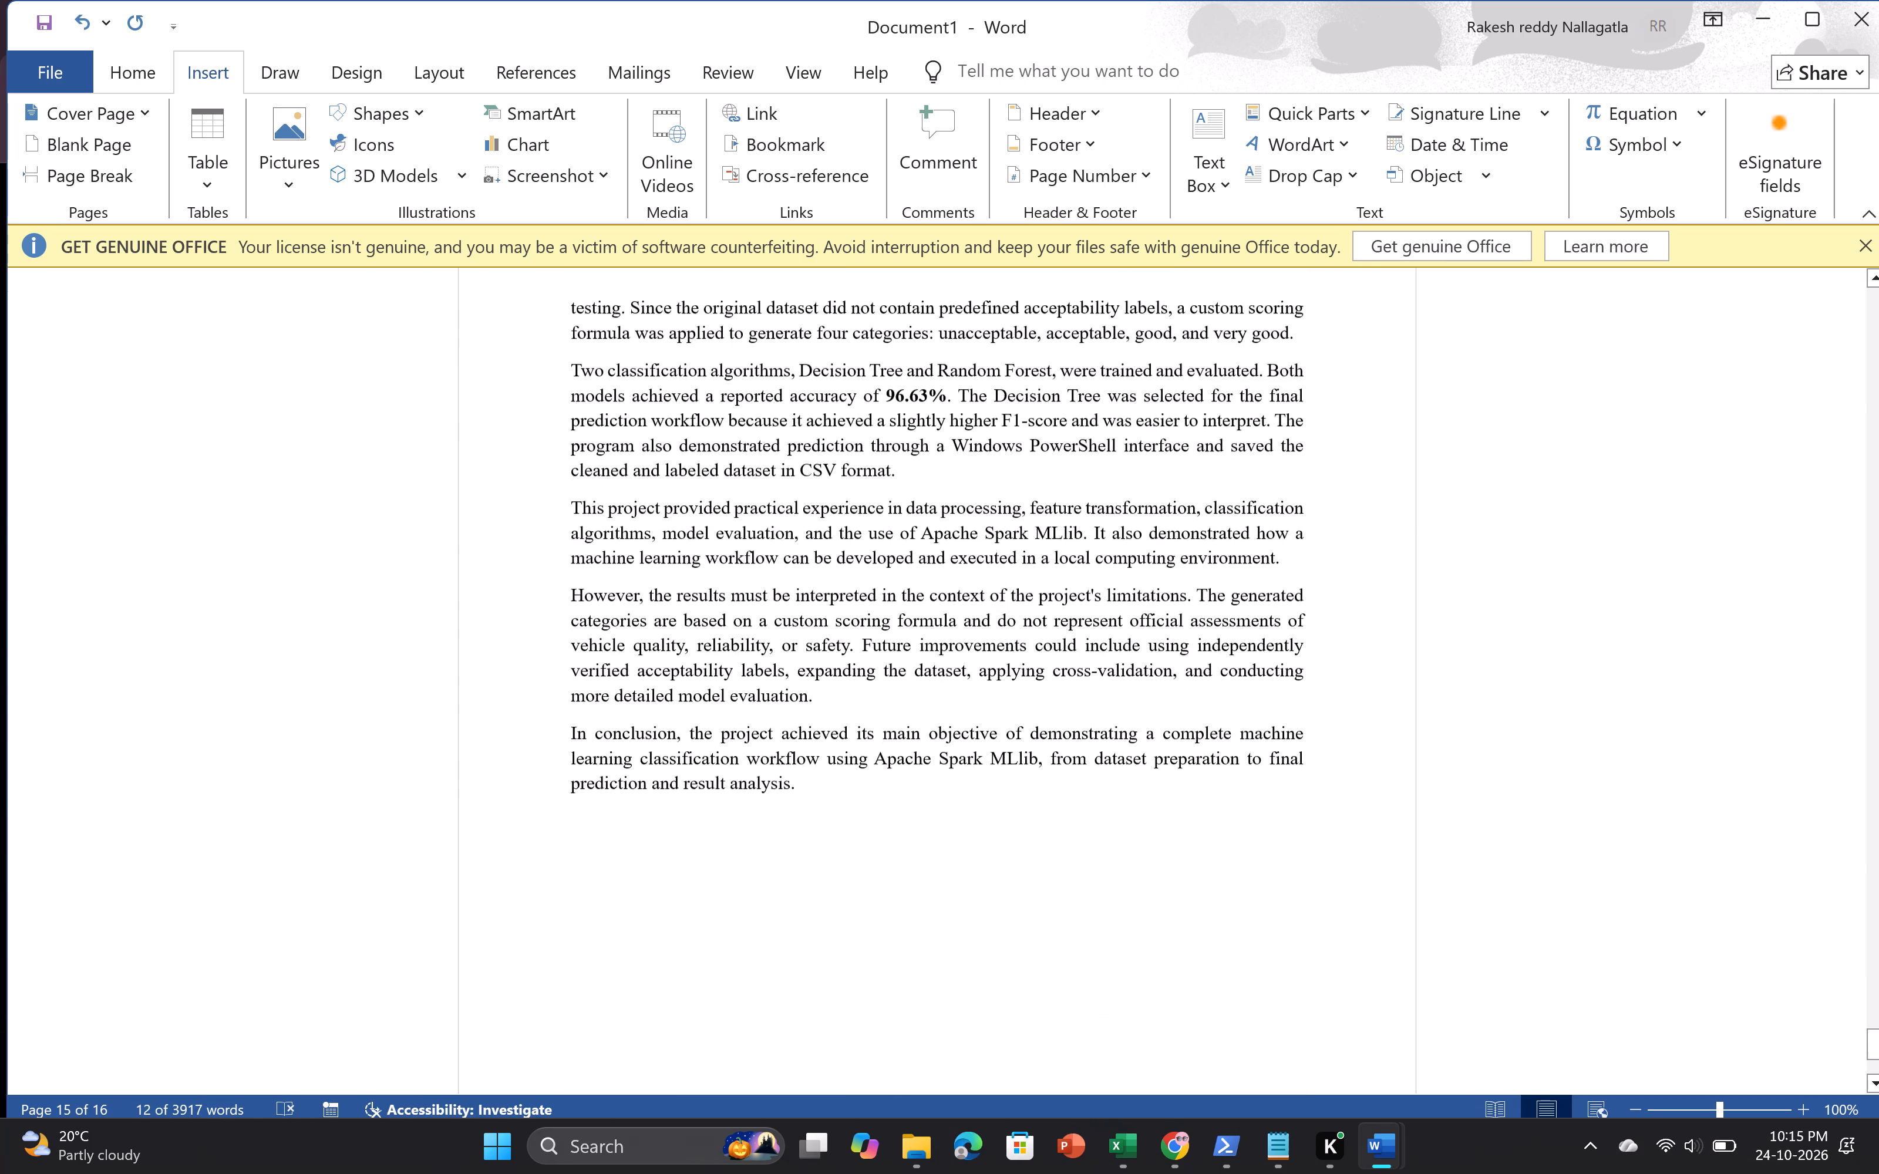
scroll(507, 820, down, 1)
scroll(507, 820, up, 5)
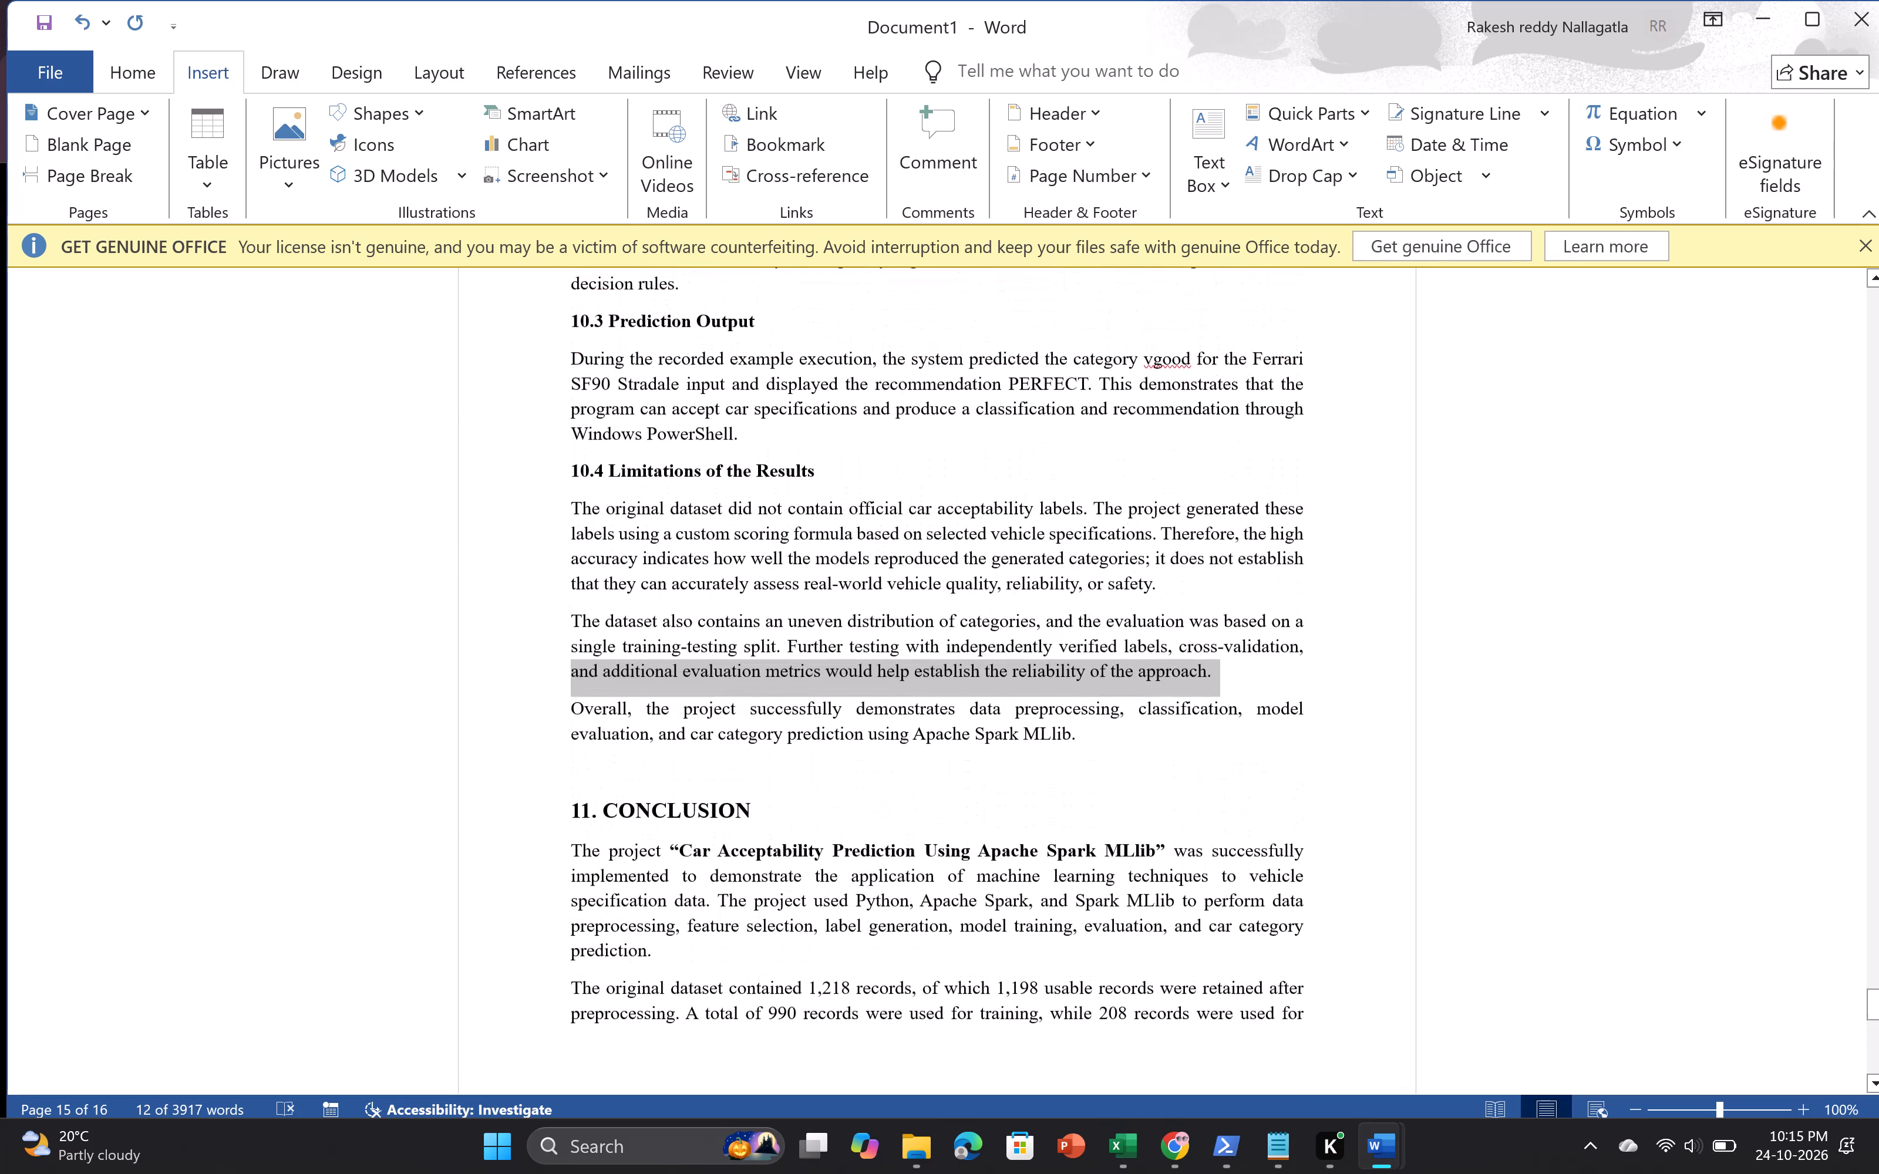
scroll(507, 820, up, 4)
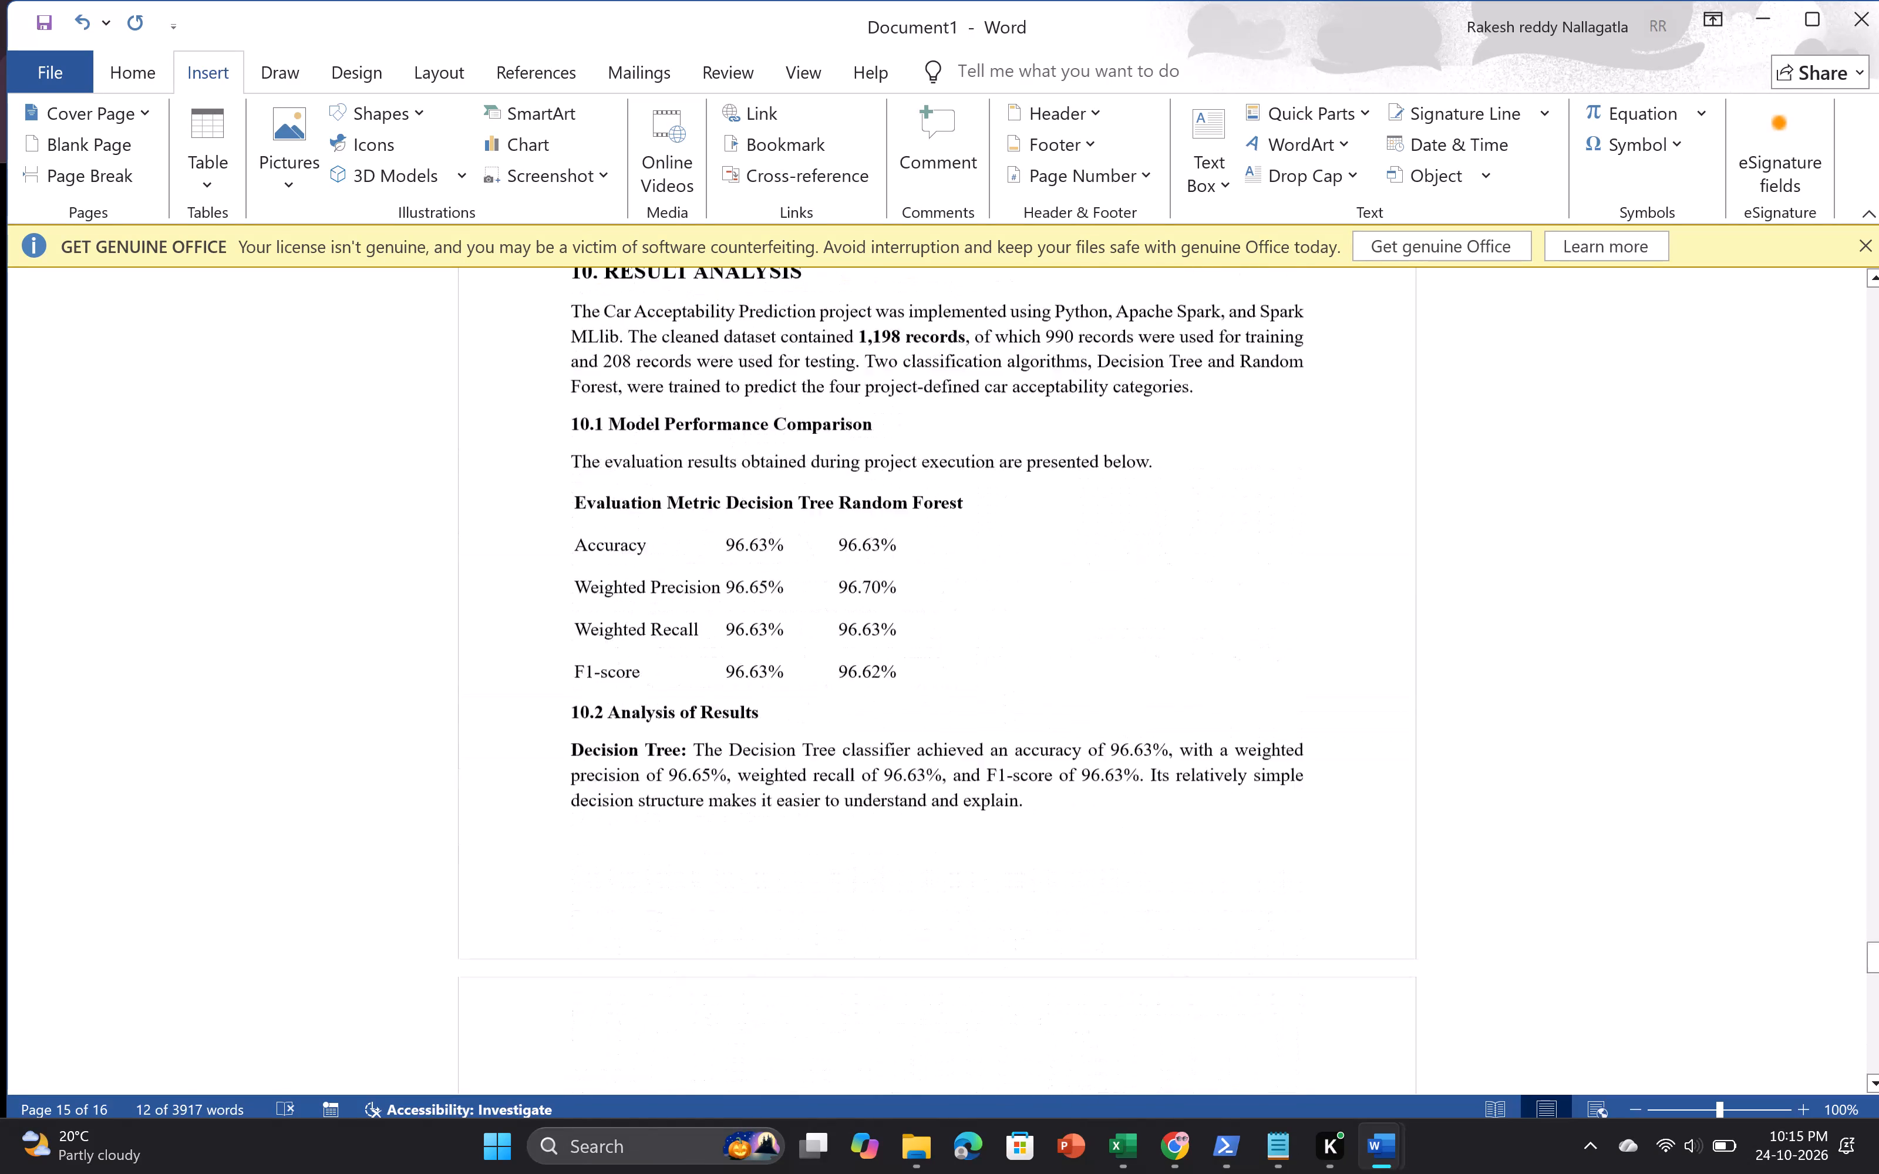
scroll(507, 820, up, 6)
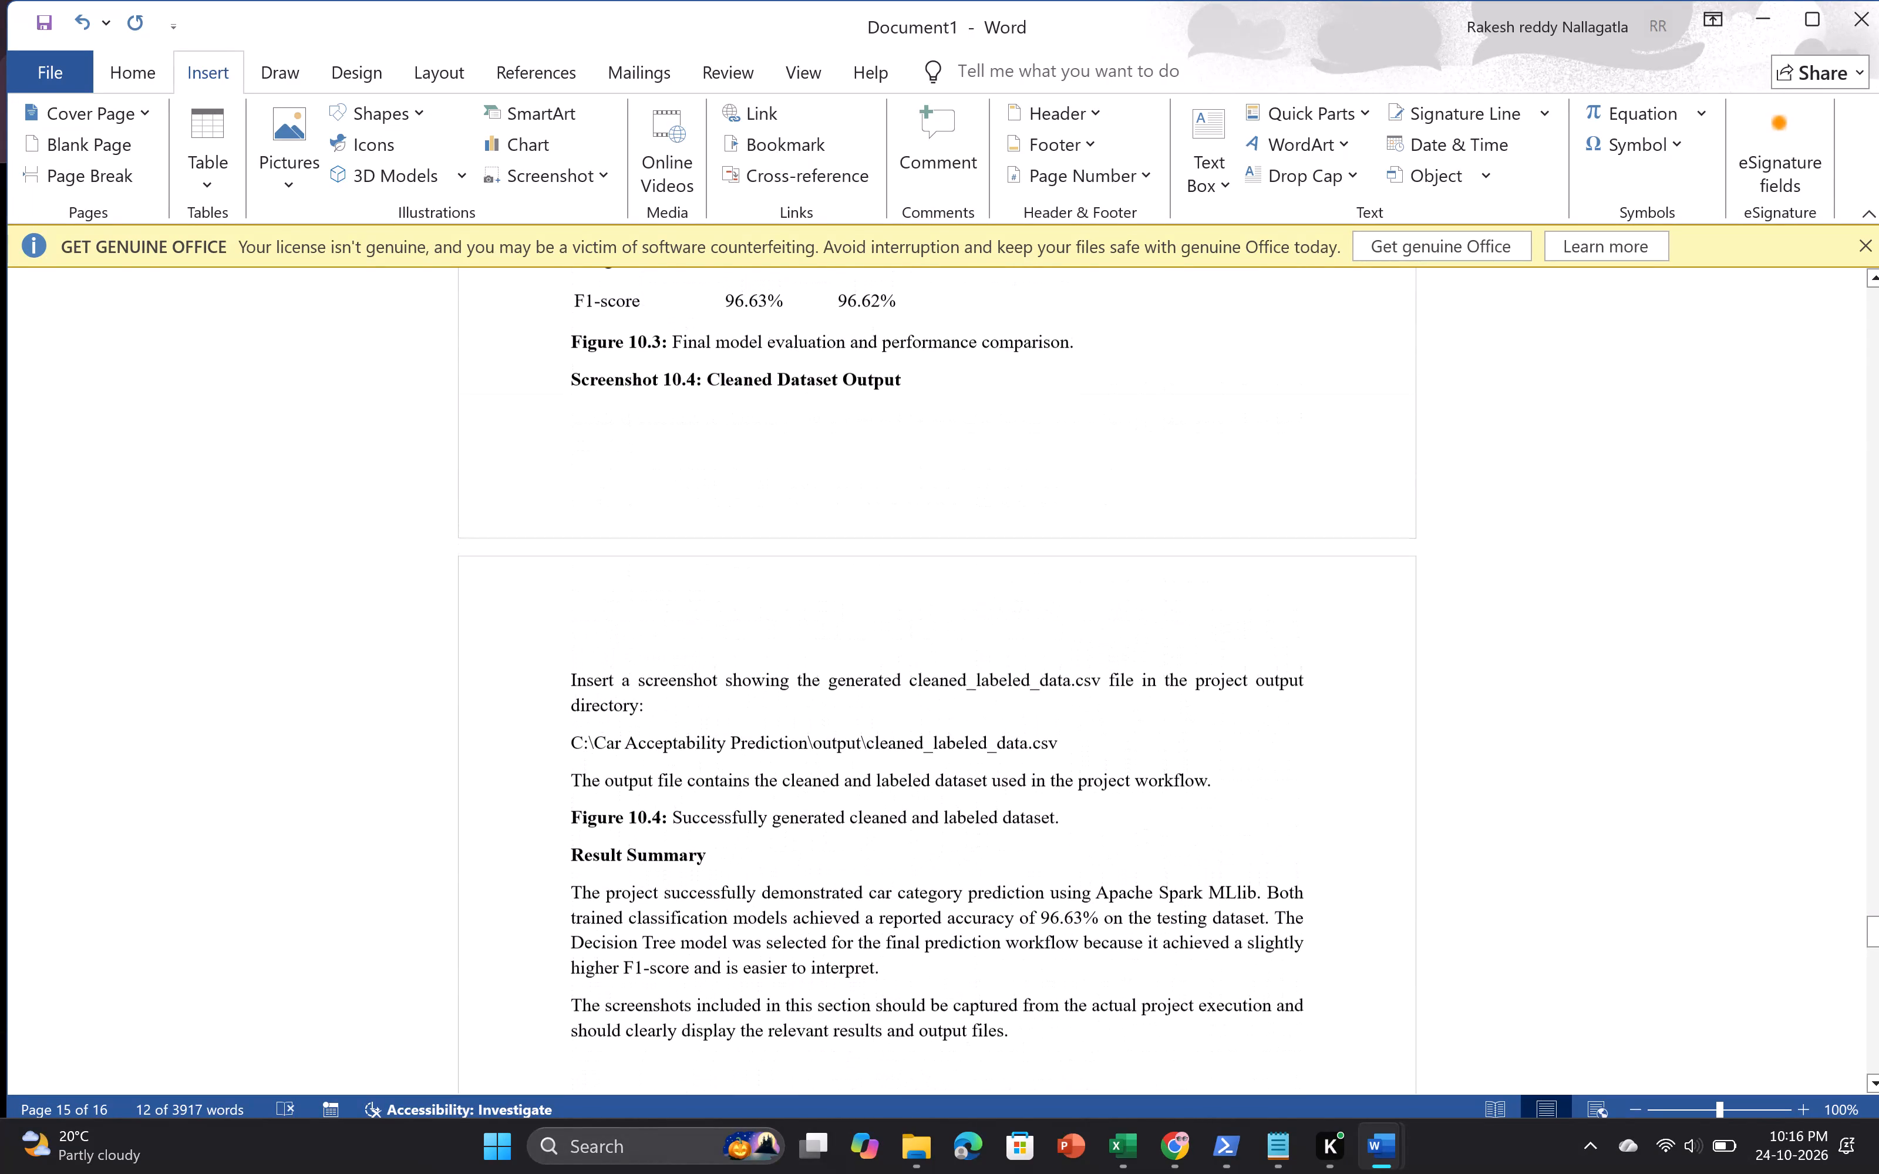
scroll(647, 833, right, 1)
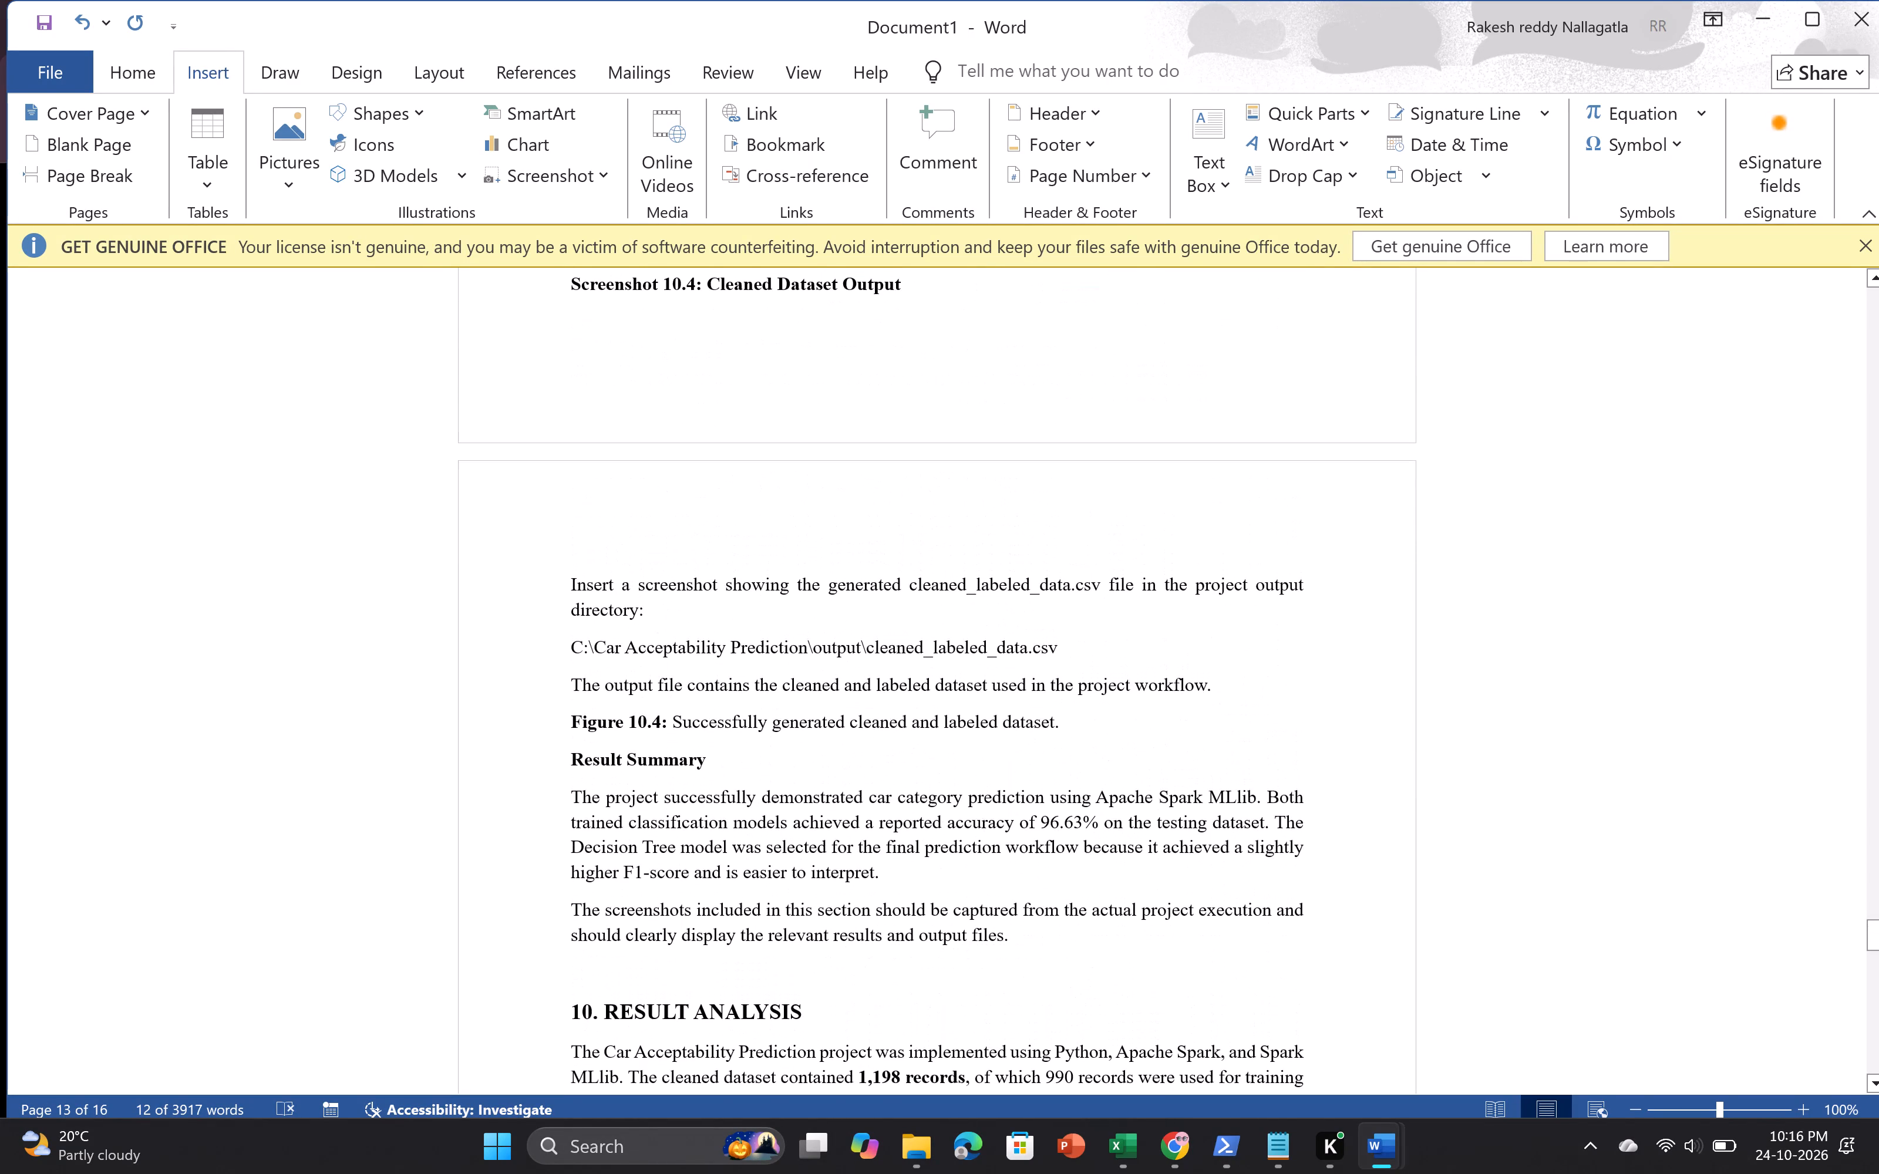
Renumber the "Successfully generated cleaned and labeled dataset" caption as Figure 9.4.
click(645, 720)
key(BackSpace)
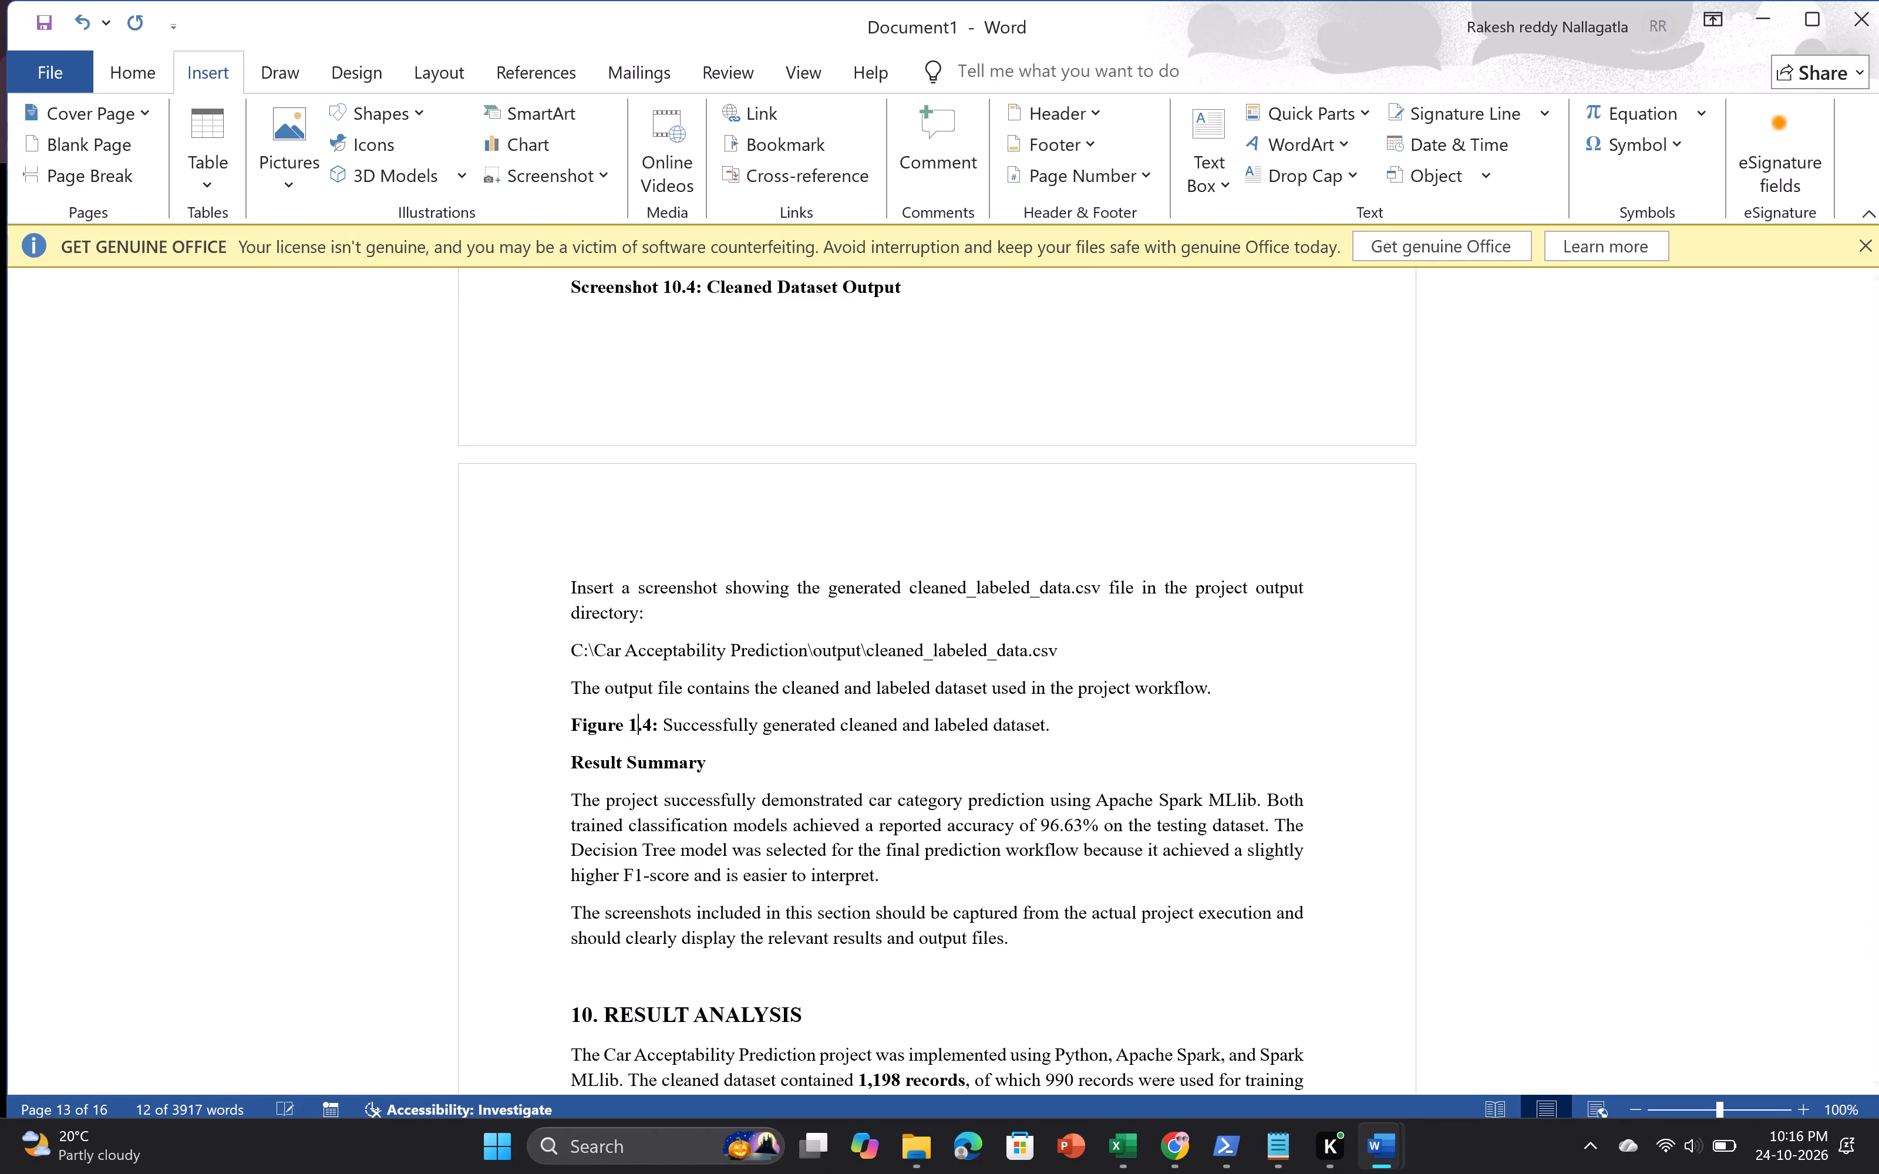
key(BackSpace)
key(9)
Renumber the "Final model evaluation and performance comparison" caption below the metrics table as Figure 9.3.
key(Up)
key(Up)
key(Up)
key(Up)
key(Up)
key(Up)
key(Up)
key(Up)
key(Up)
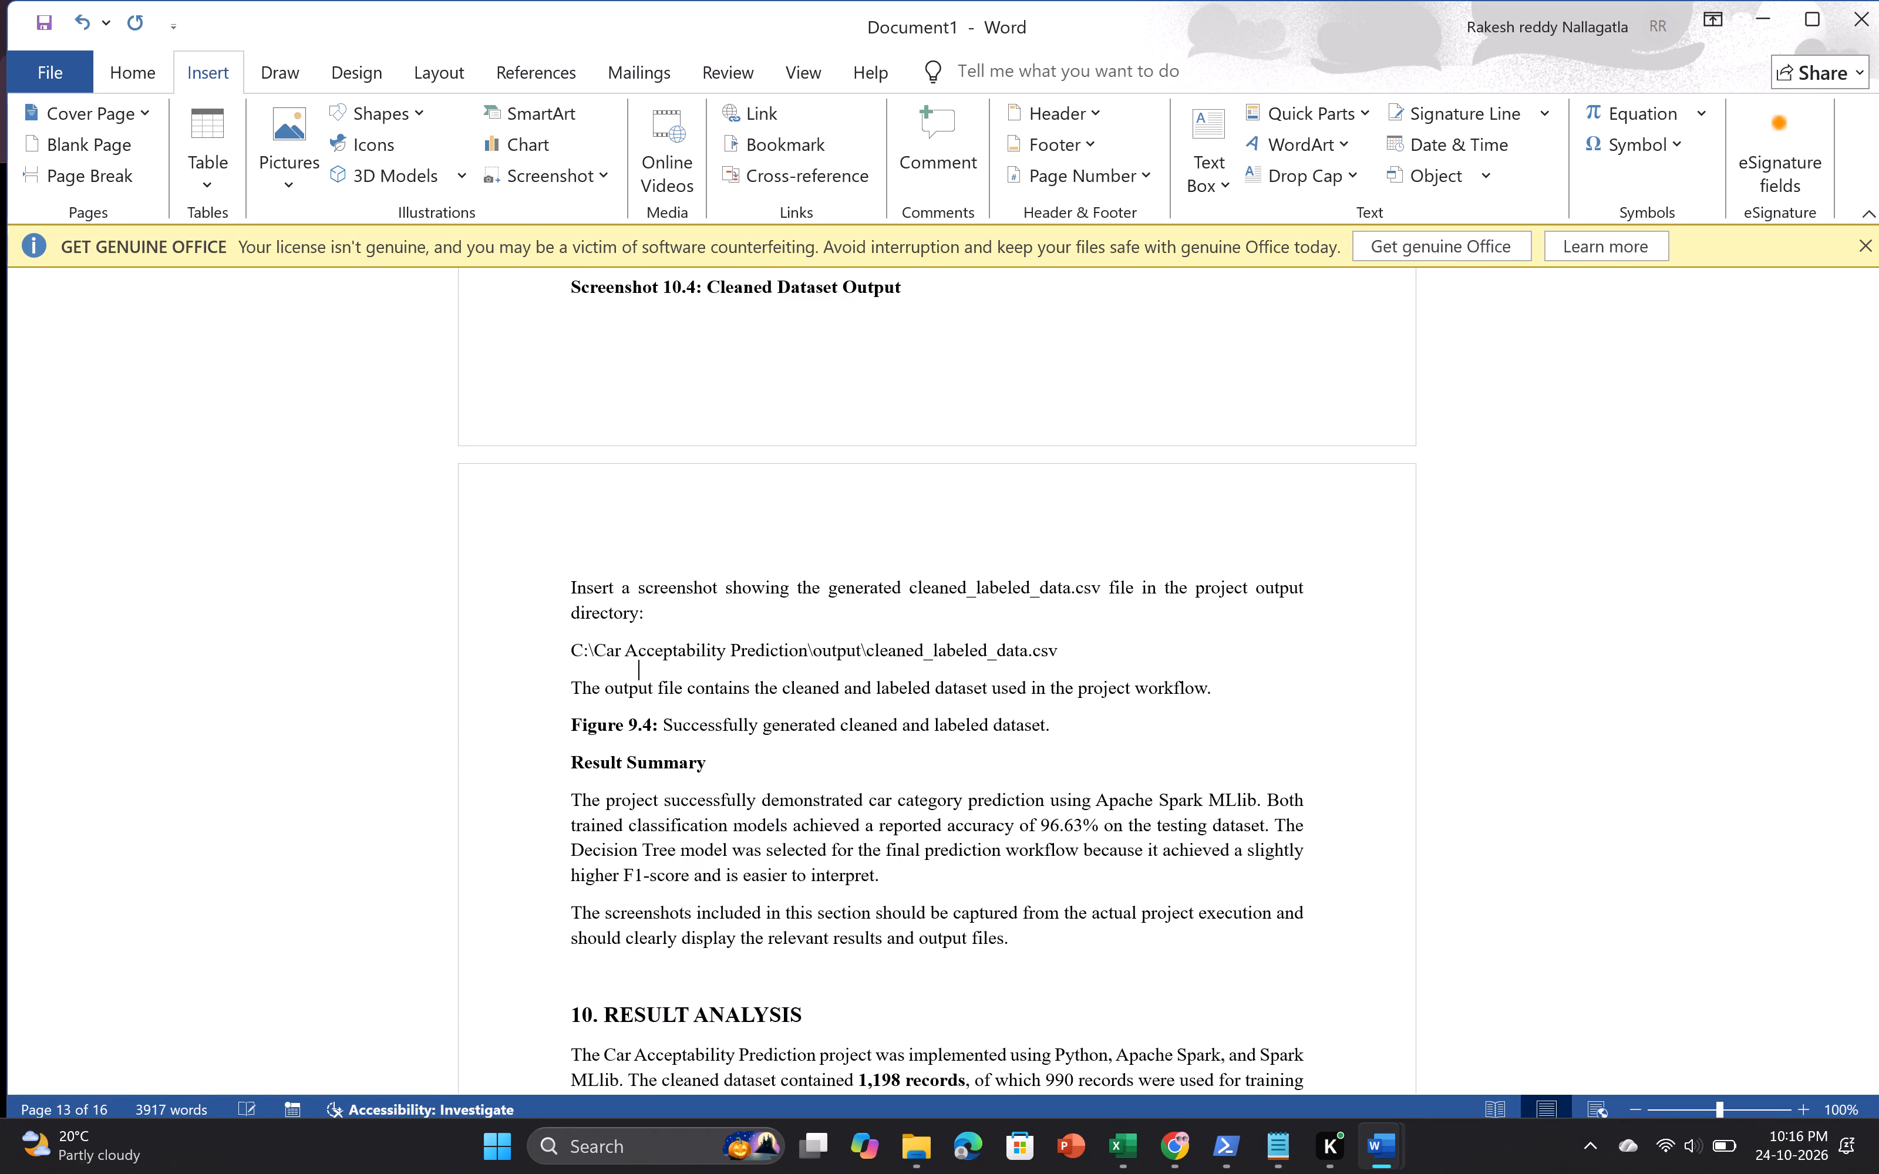
key(Up)
key(Up)
key(Down)
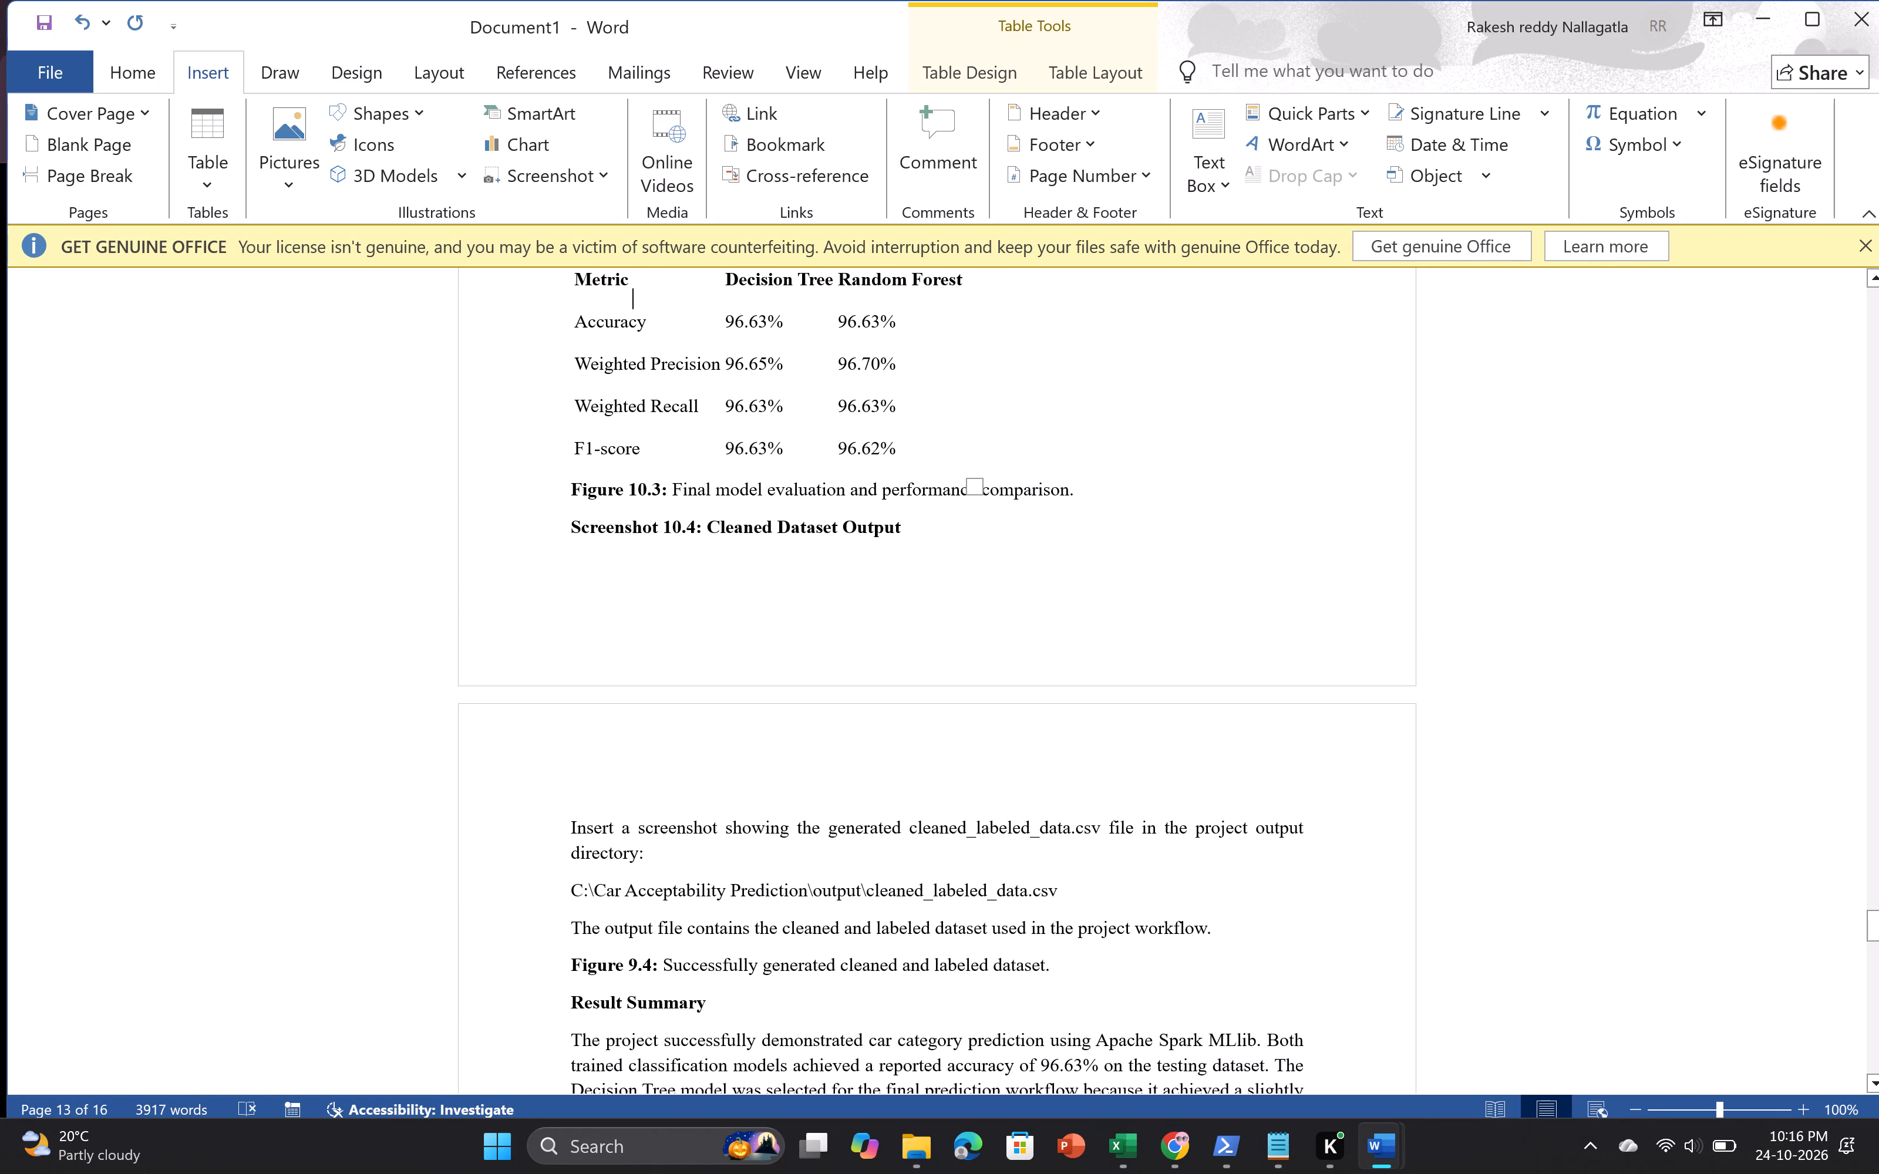
key(Down)
key(Down)
key(Down)
key(Down)
key(Down)
key(Up)
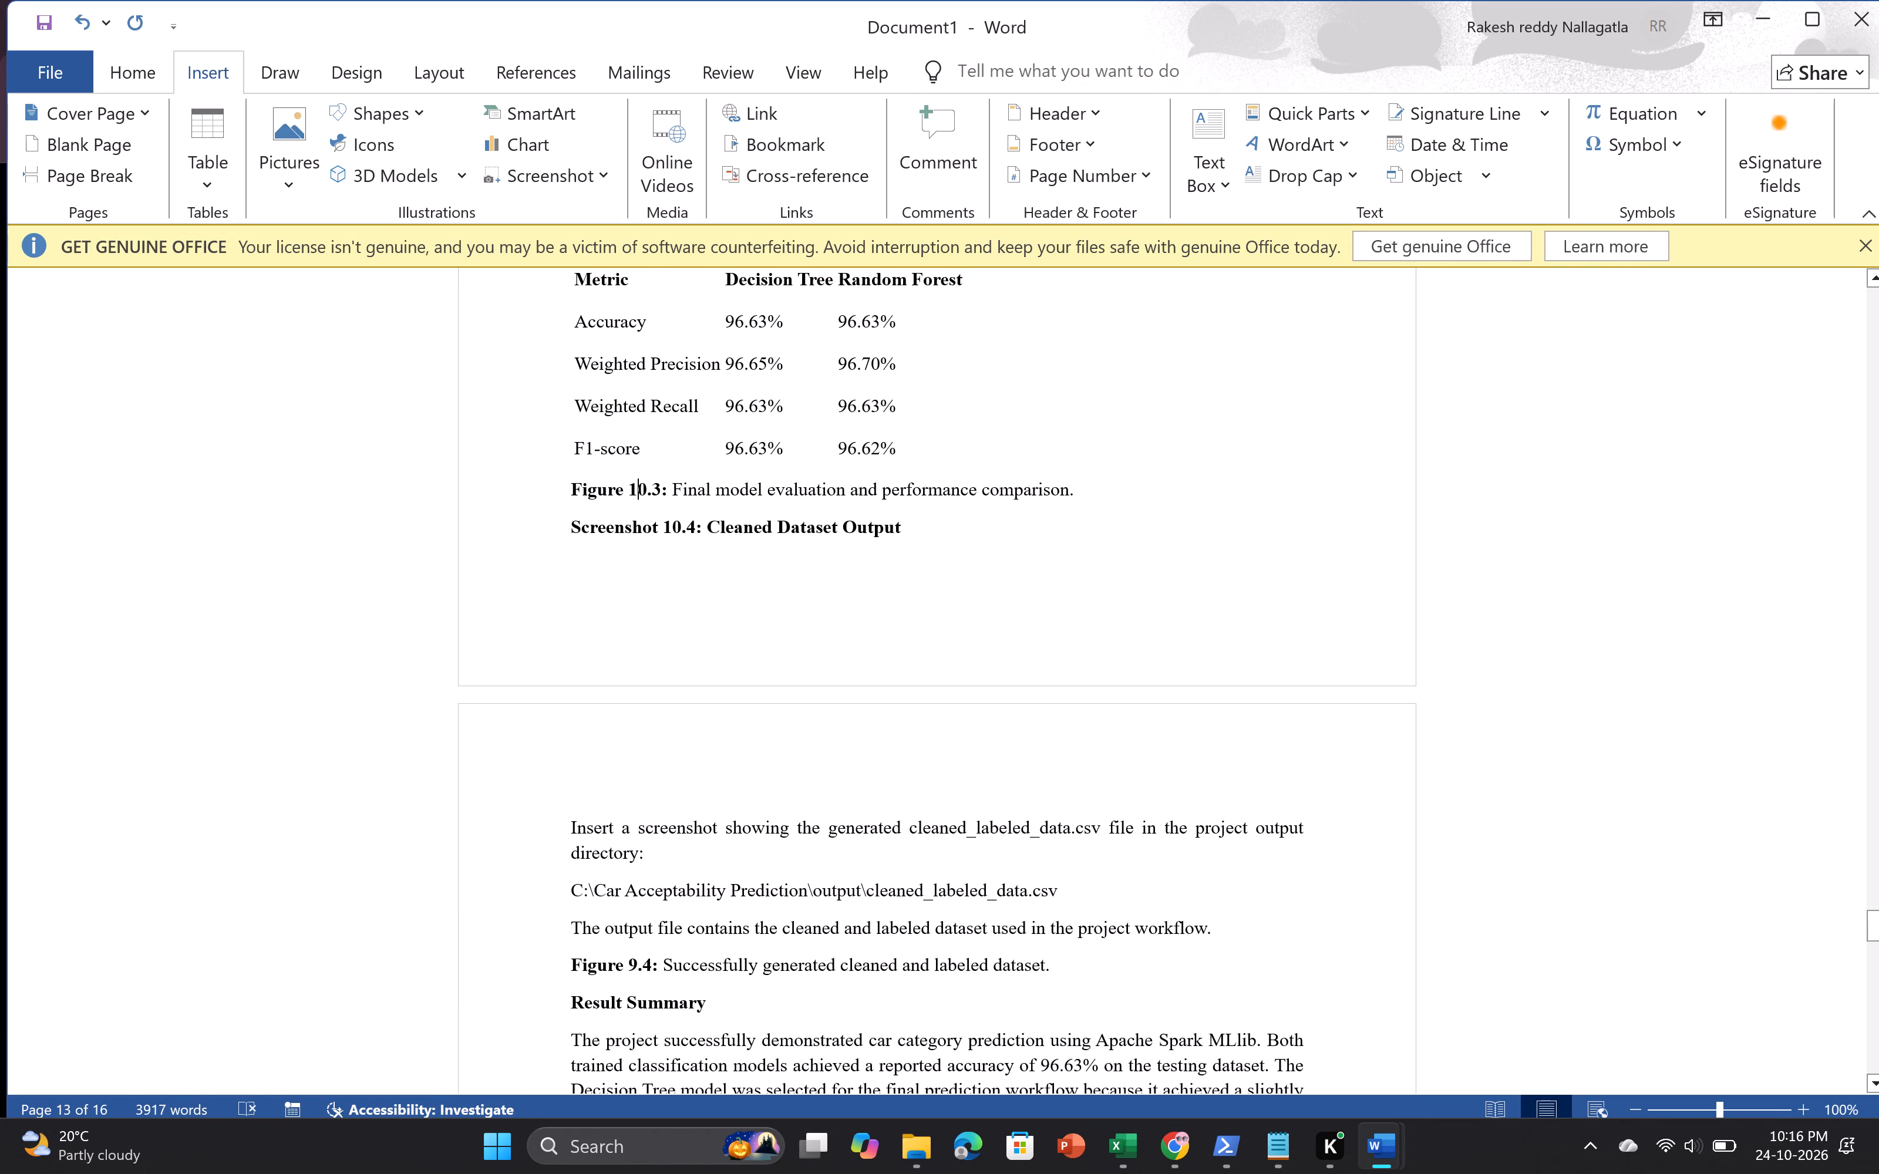
key(Right)
key(BackSpace)
key(BackSpace)
key(9)
Renumber the "Cleaned Dataset Output" subheading as Screenshot 9.4.
key(Down)
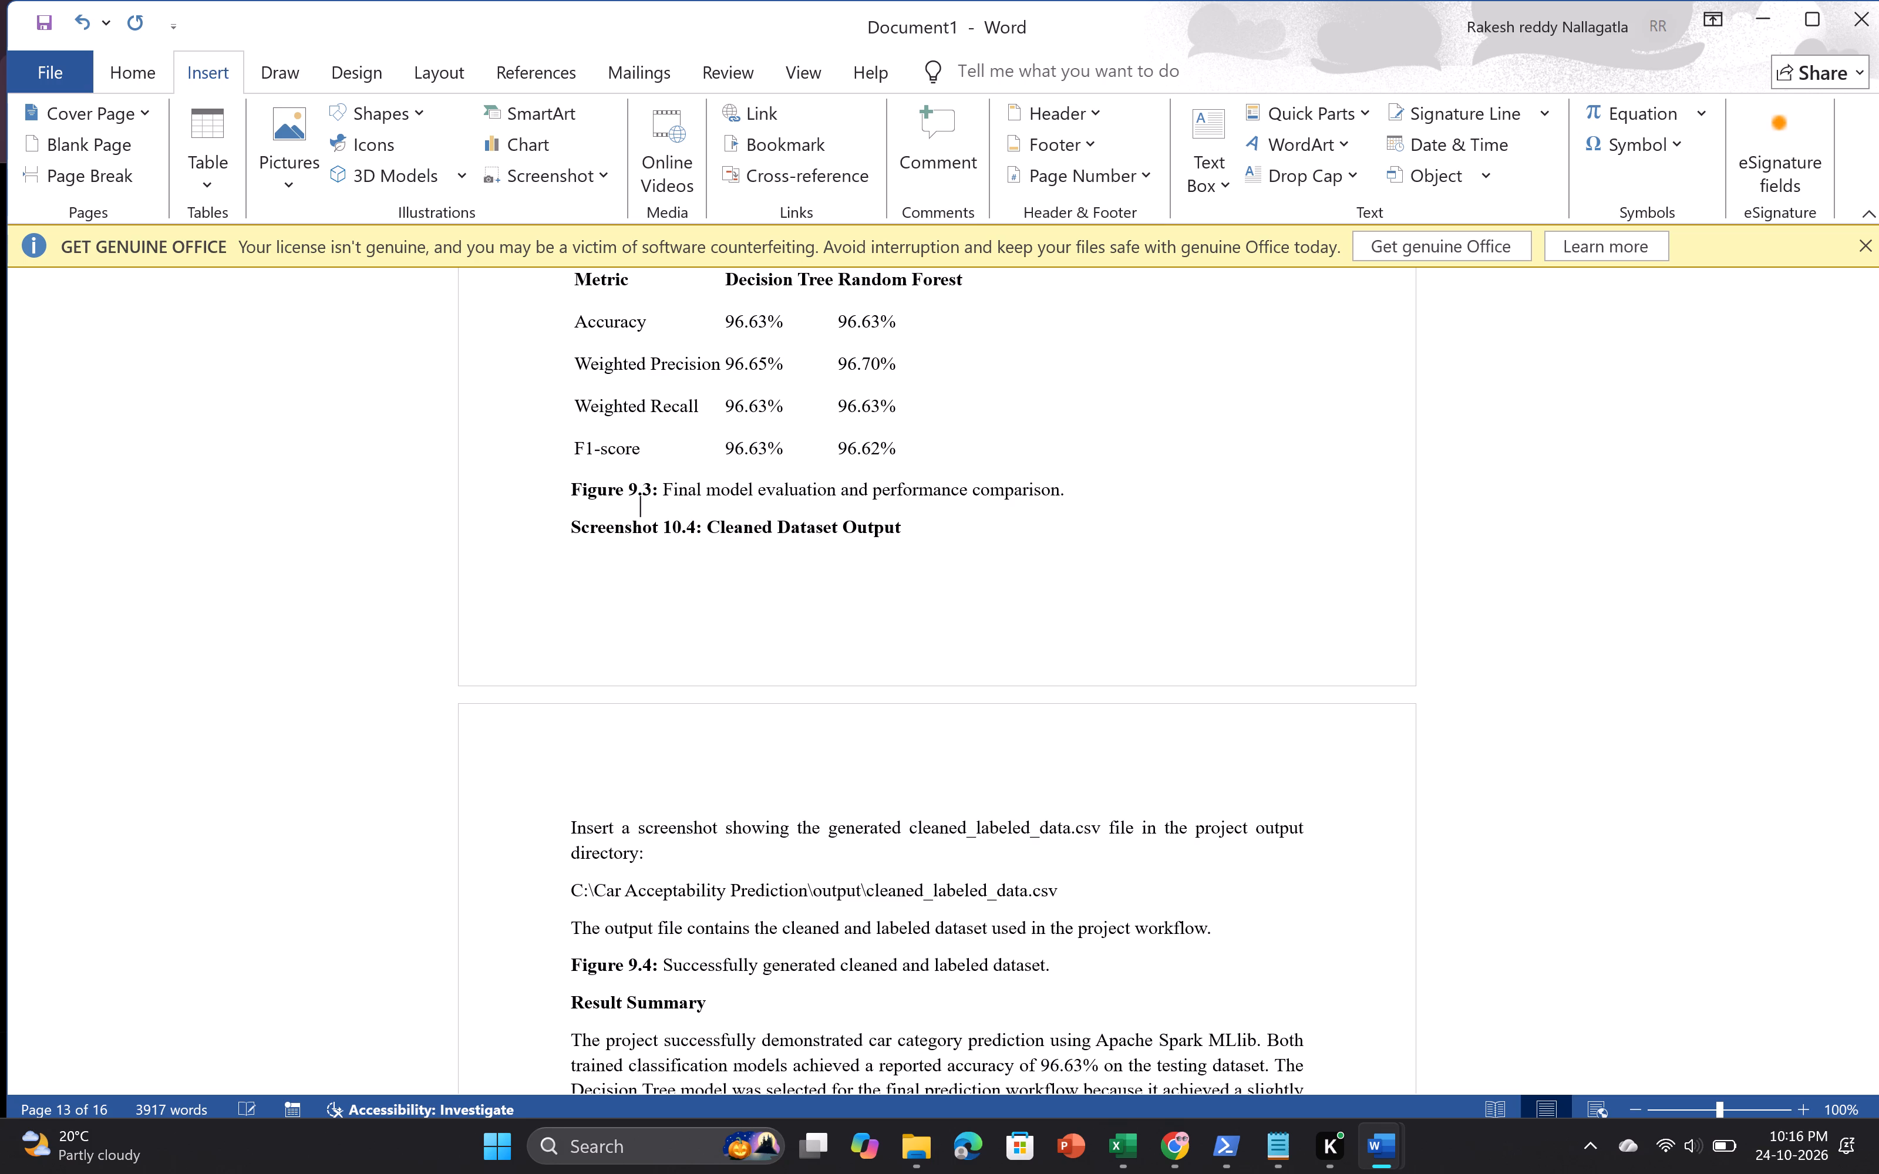
key(Right)
key(Right)
key(Right)
key(Right)
key(Right)
key(BackSpace)
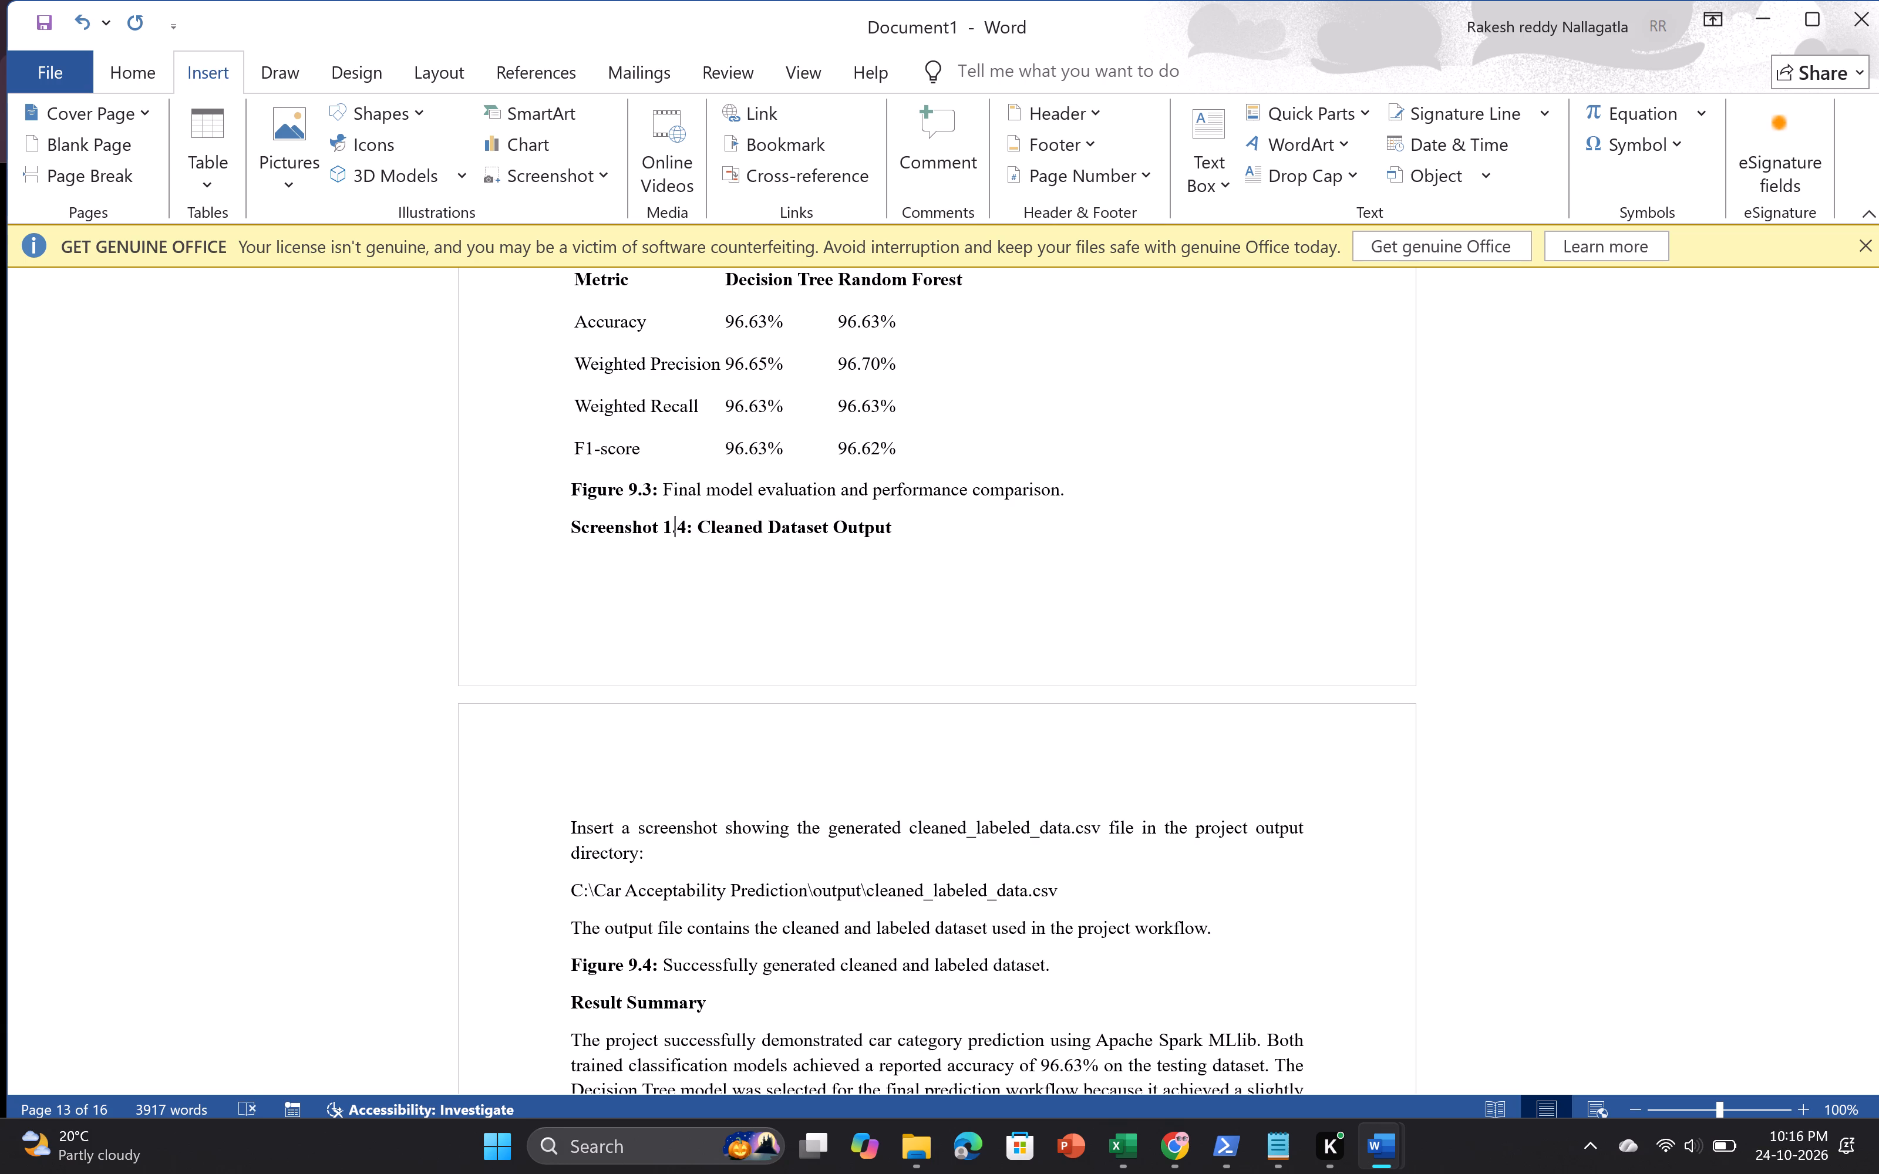
key(BackSpace)
key(9)
Renumber the "Model Performance Results" subheading above the metrics table as Screenshot 9.3.
key(Up)
key(Up)
key(Up)
key(Up)
key(Up)
key(Up)
key(Up)
key(Up)
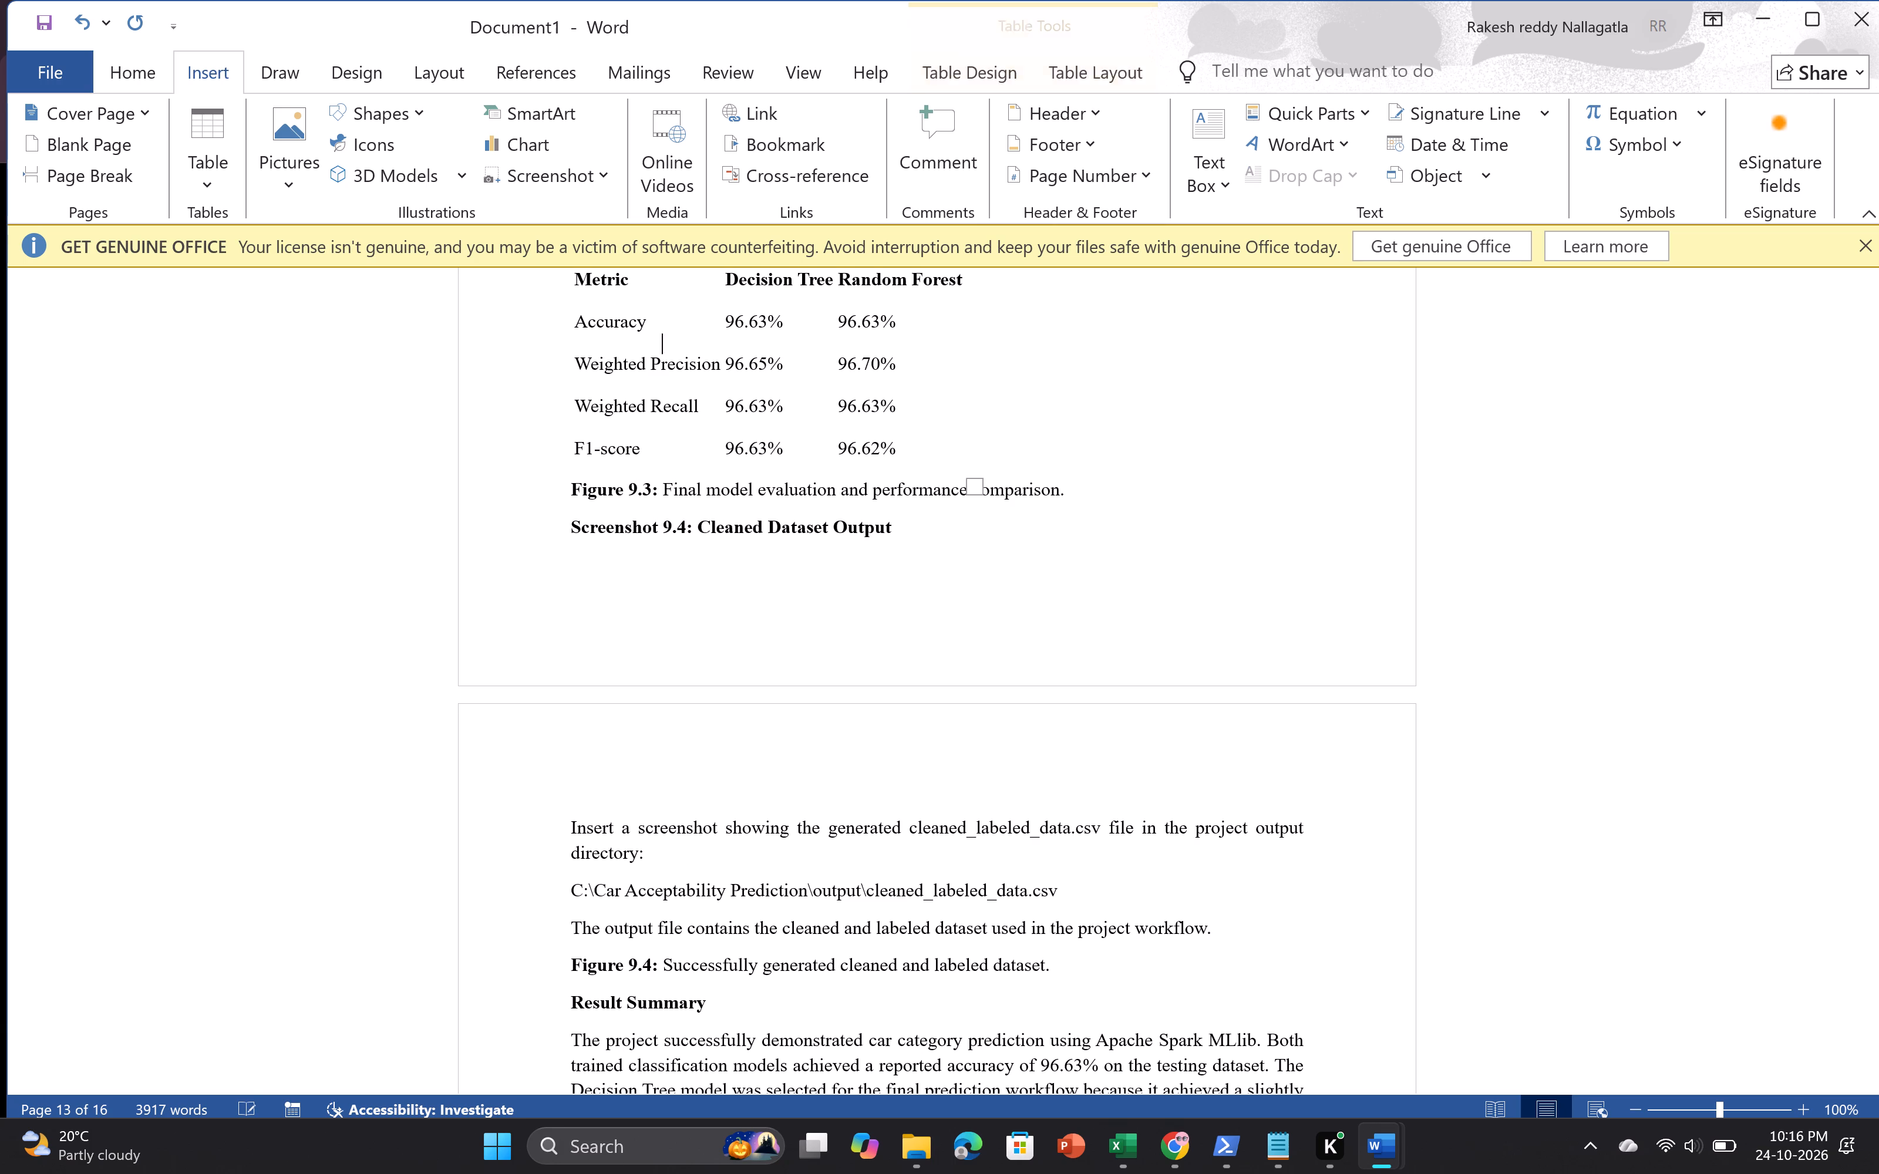
key(Up)
key(Up)
key(Up)
key(Down)
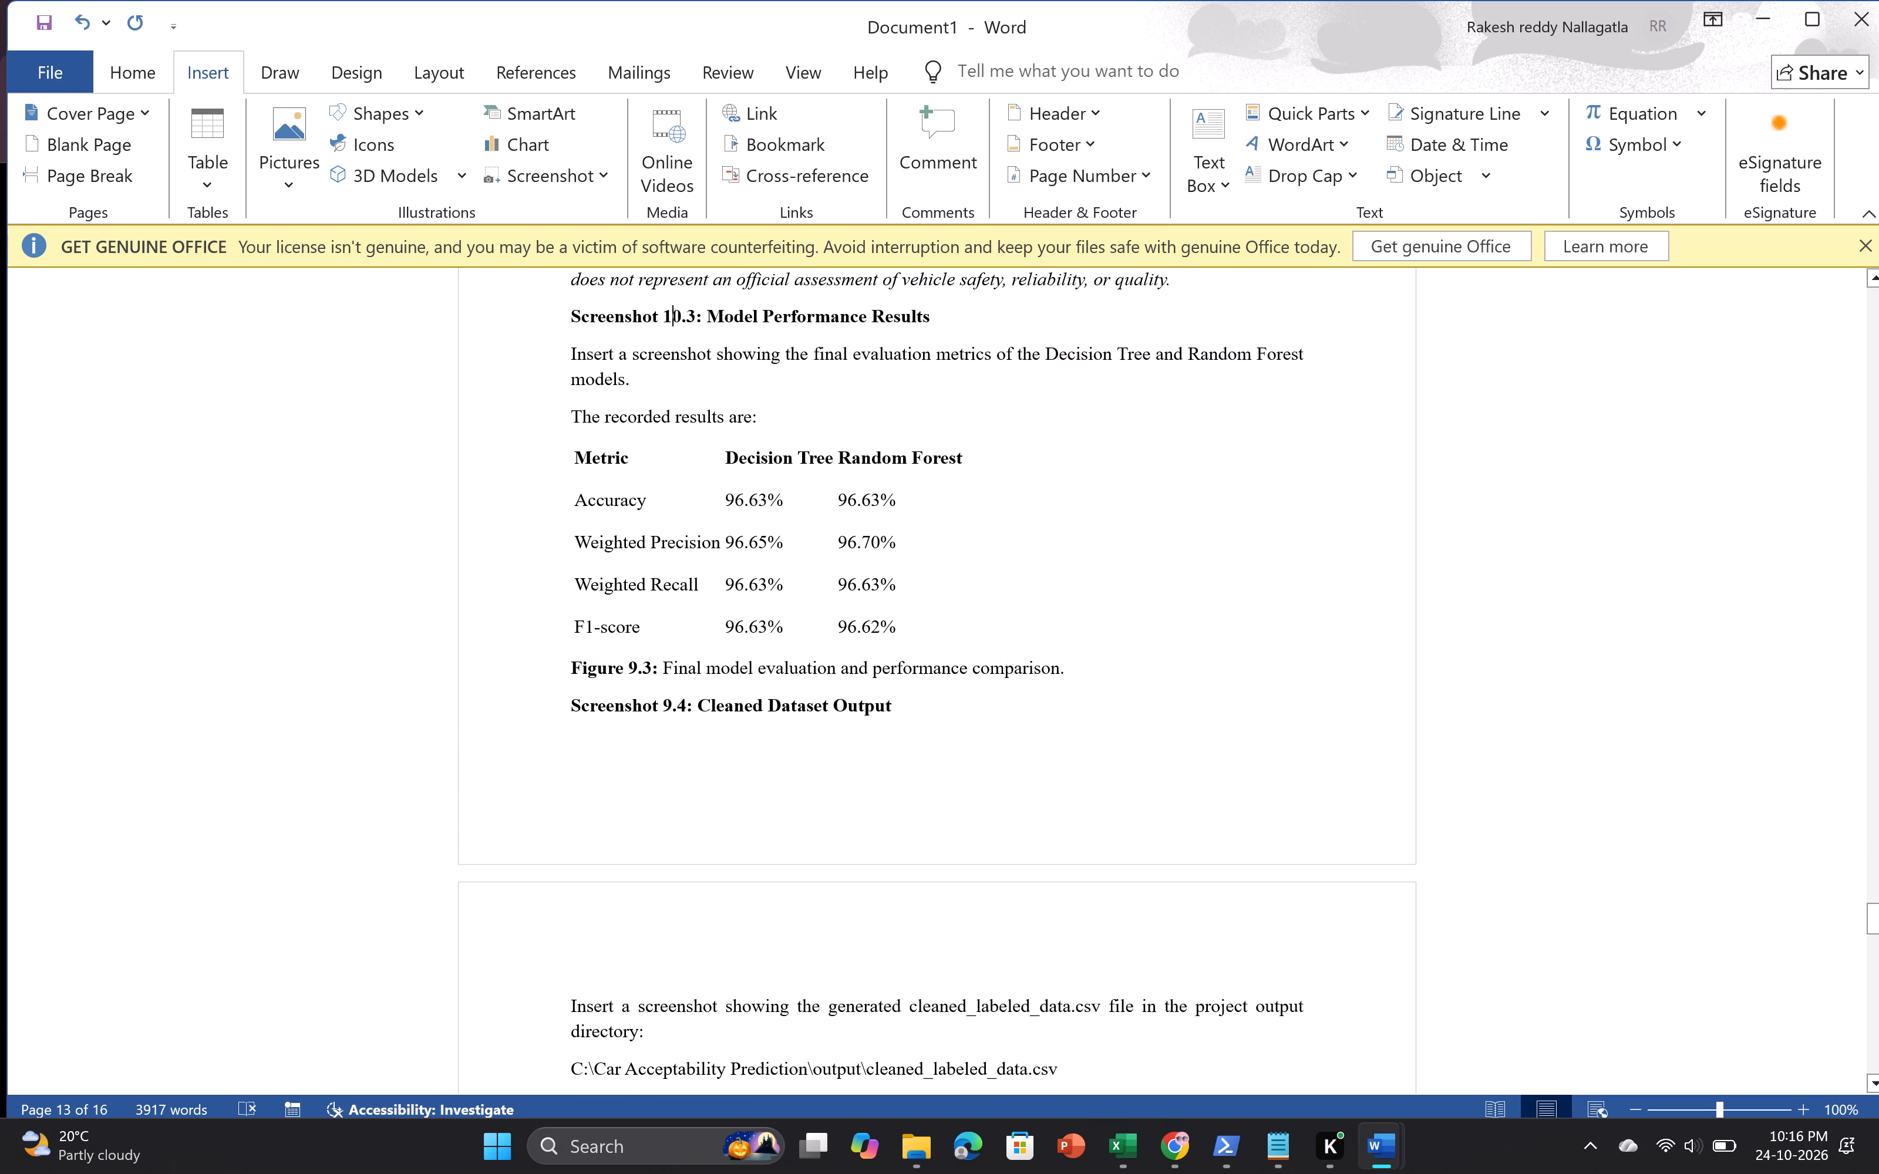
key(Right)
key(BackSpace)
key(BackSpace)
key(9)
Renumber the "Final car prediction and recommendation output" caption as Figure 9.2.
key(Up)
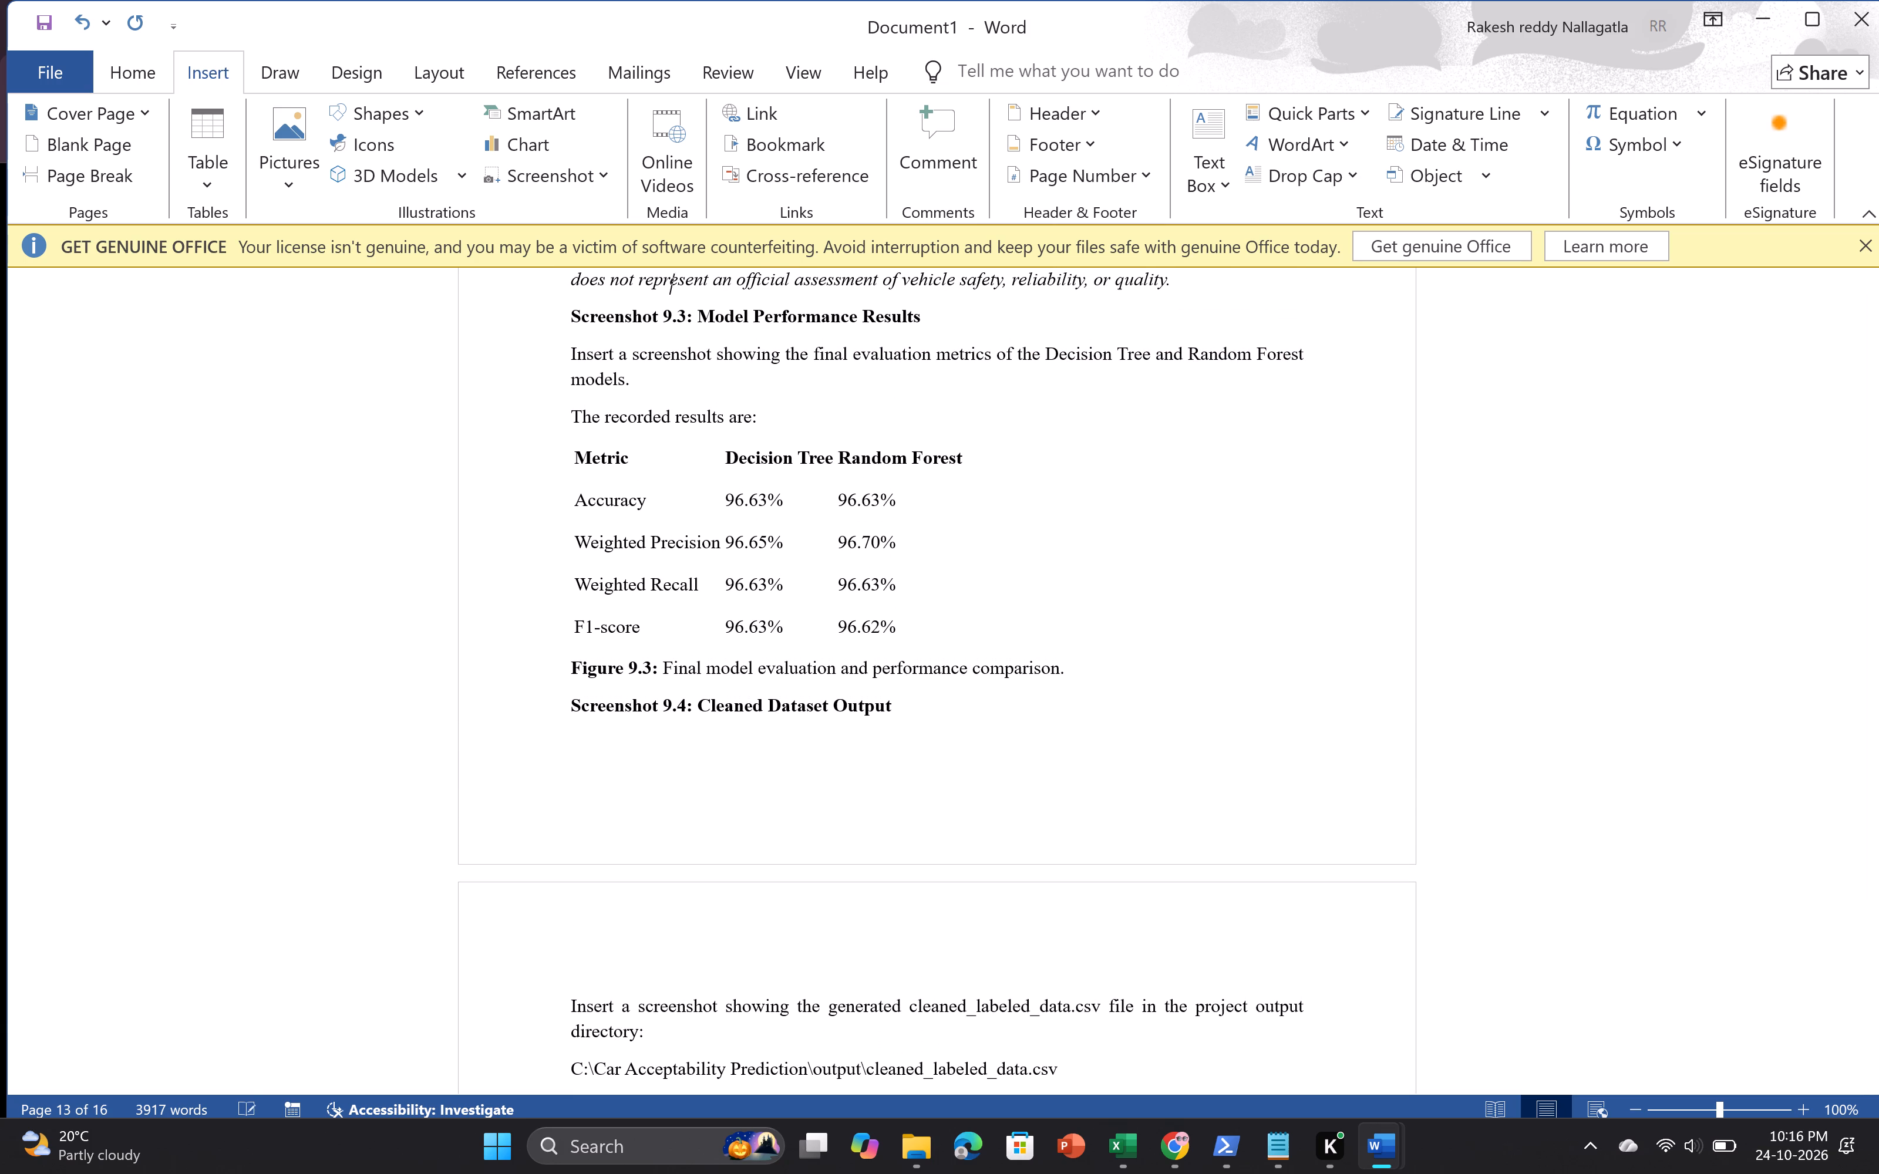
key(Up)
key(Up)
key(Up)
key(Down)
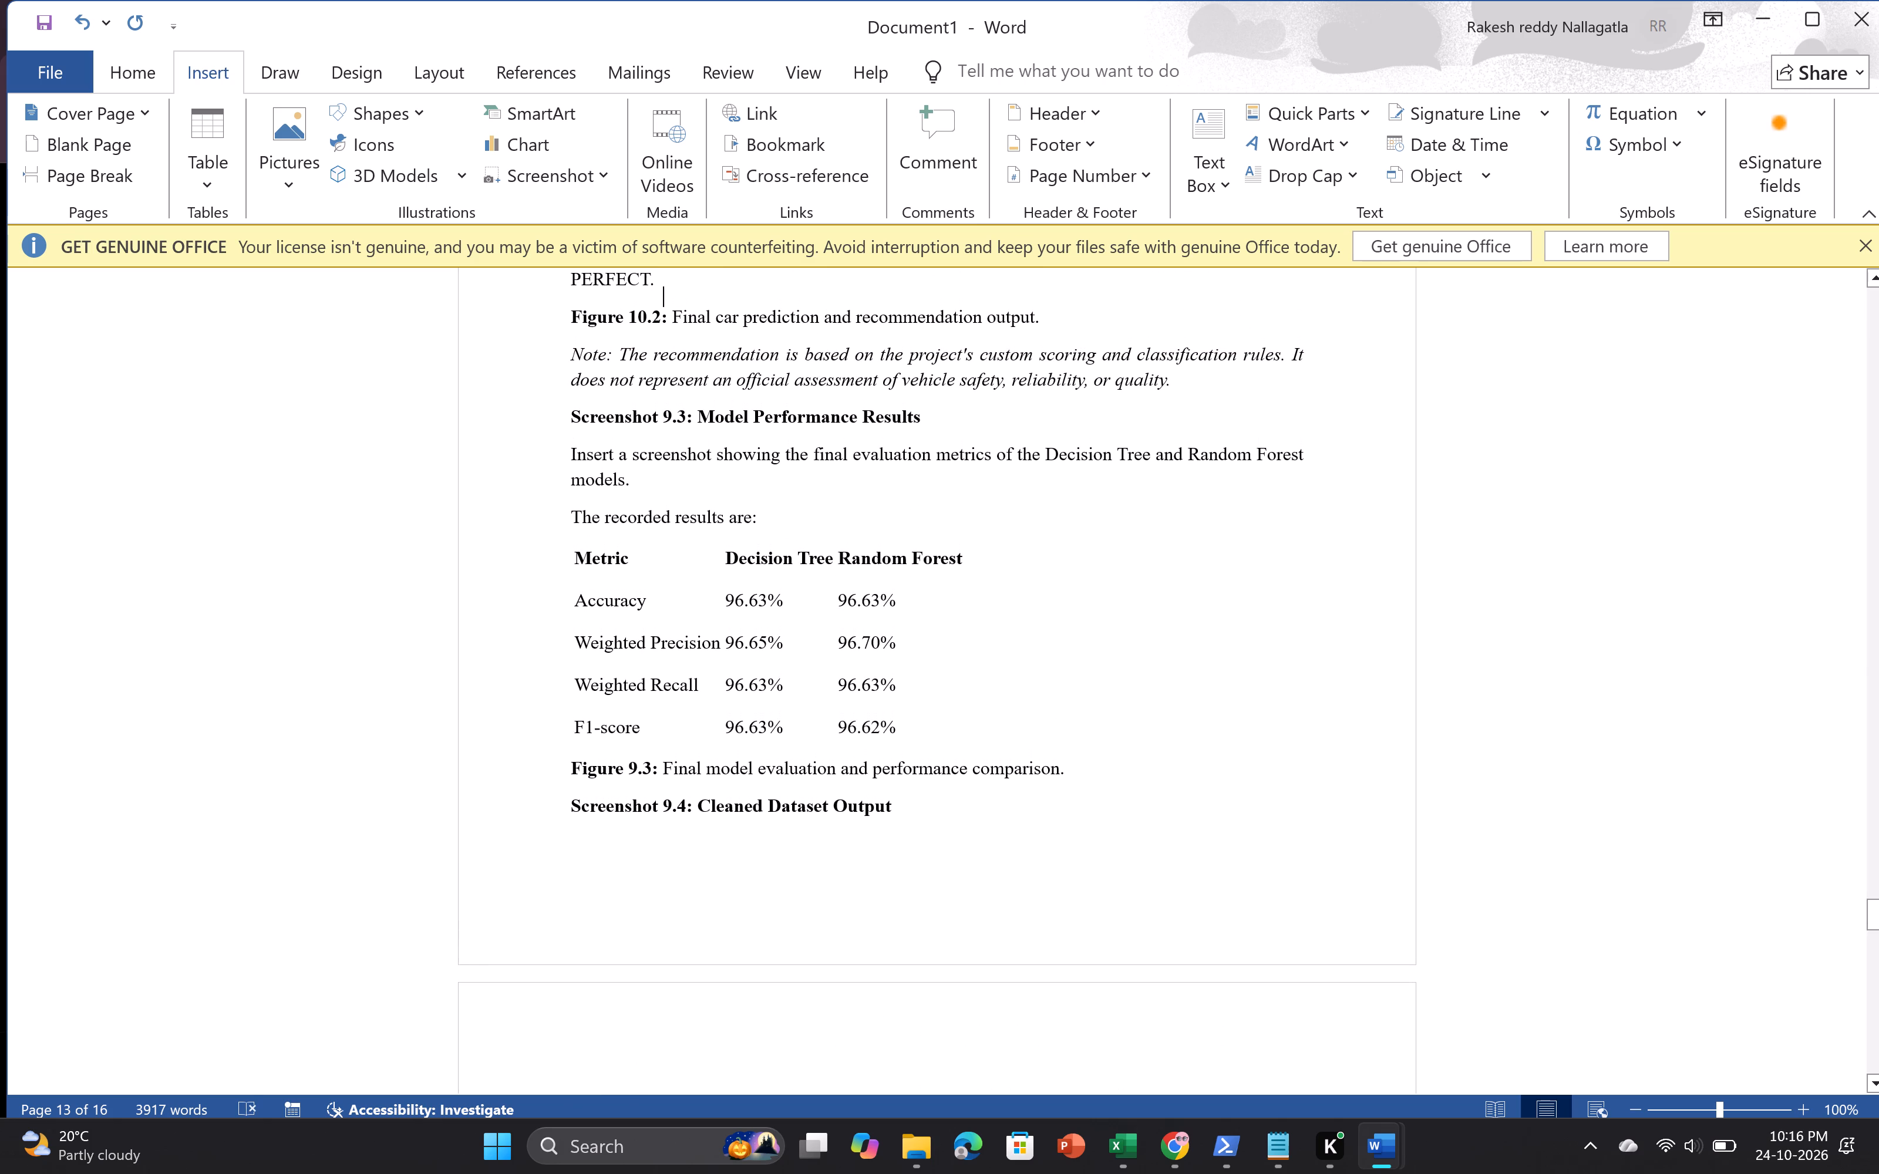
key(Left)
key(Left)
key(Left)
key(Left)
key(BackSpace)
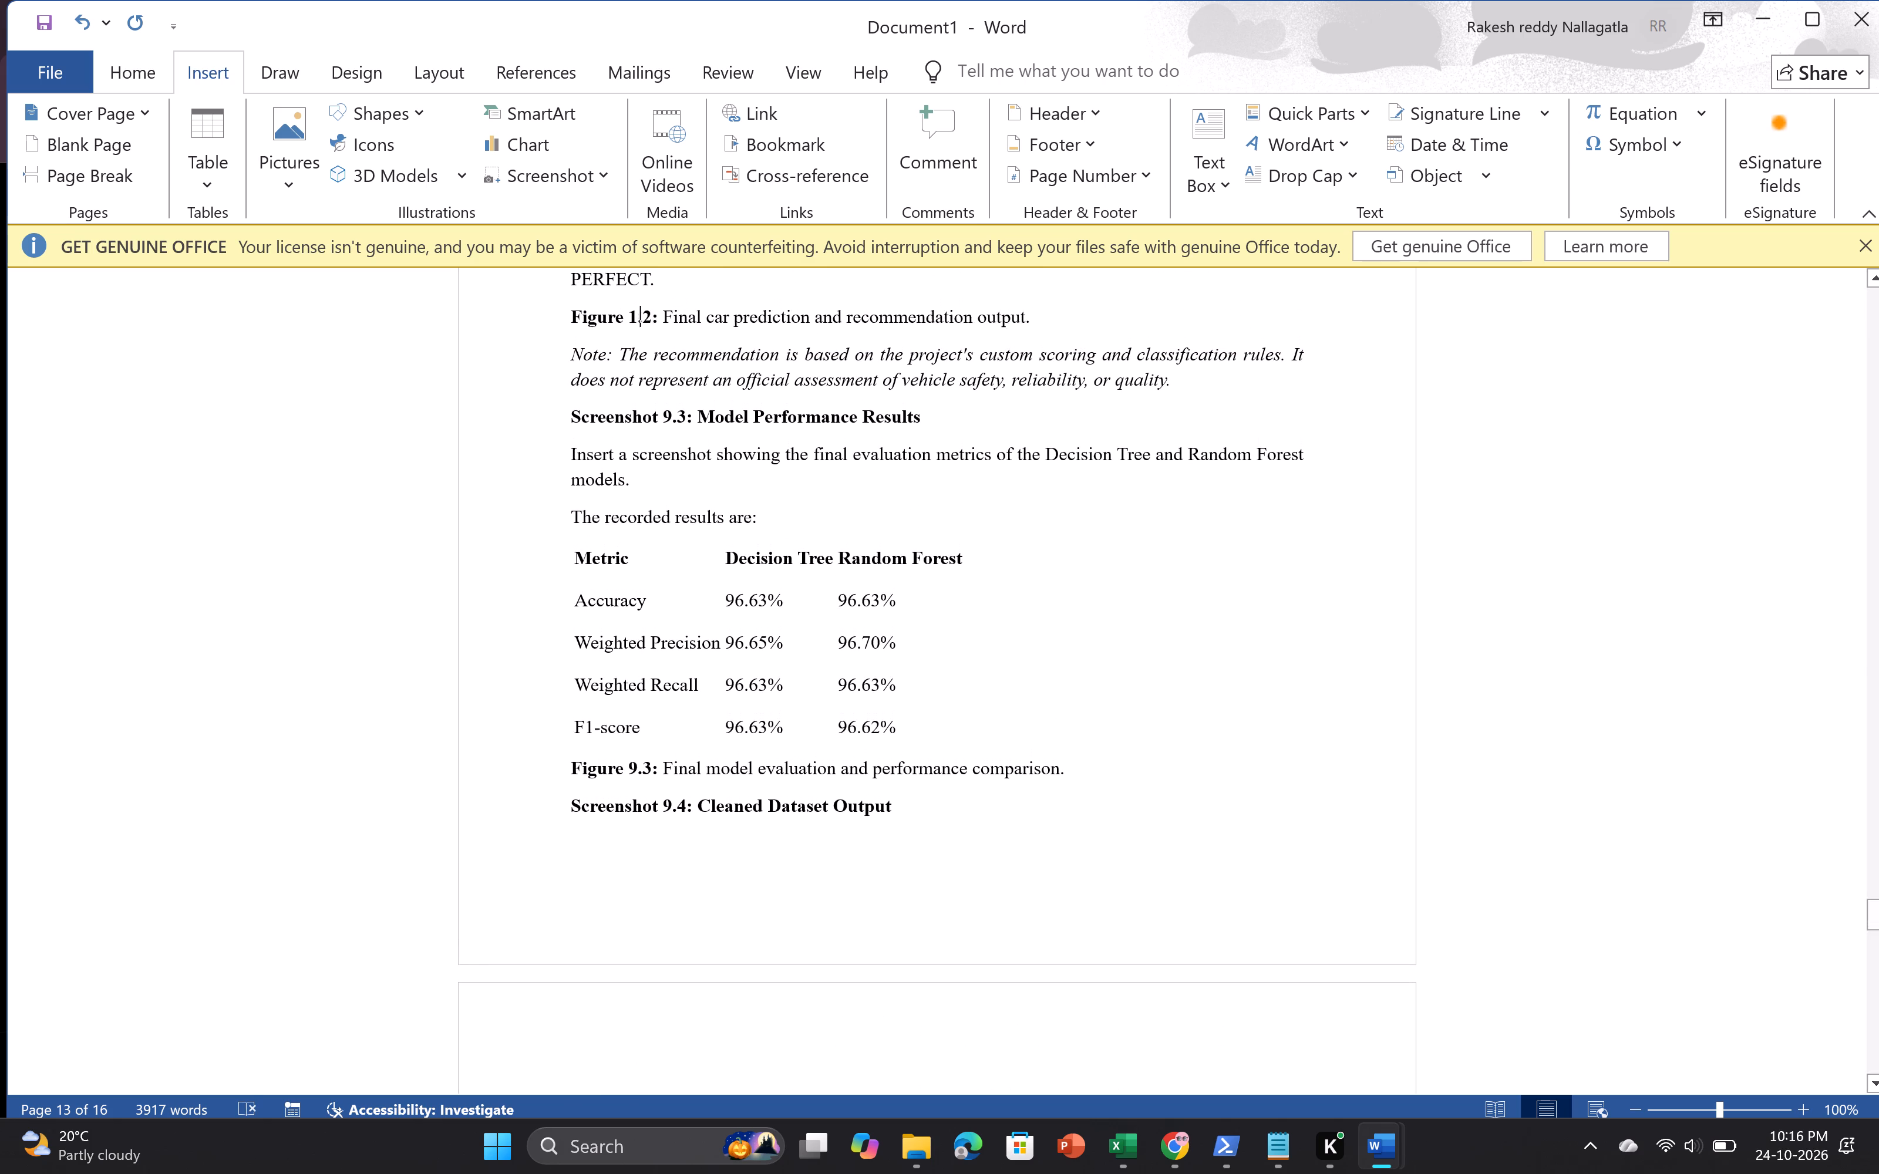
key(BackSpace)
key(9)
Check the screenshot and figure numbering in the Output / Result Screenshots section and the preceding Execution Screenshots section.
key(Up)
key(Up)
key(Up)
key(Up)
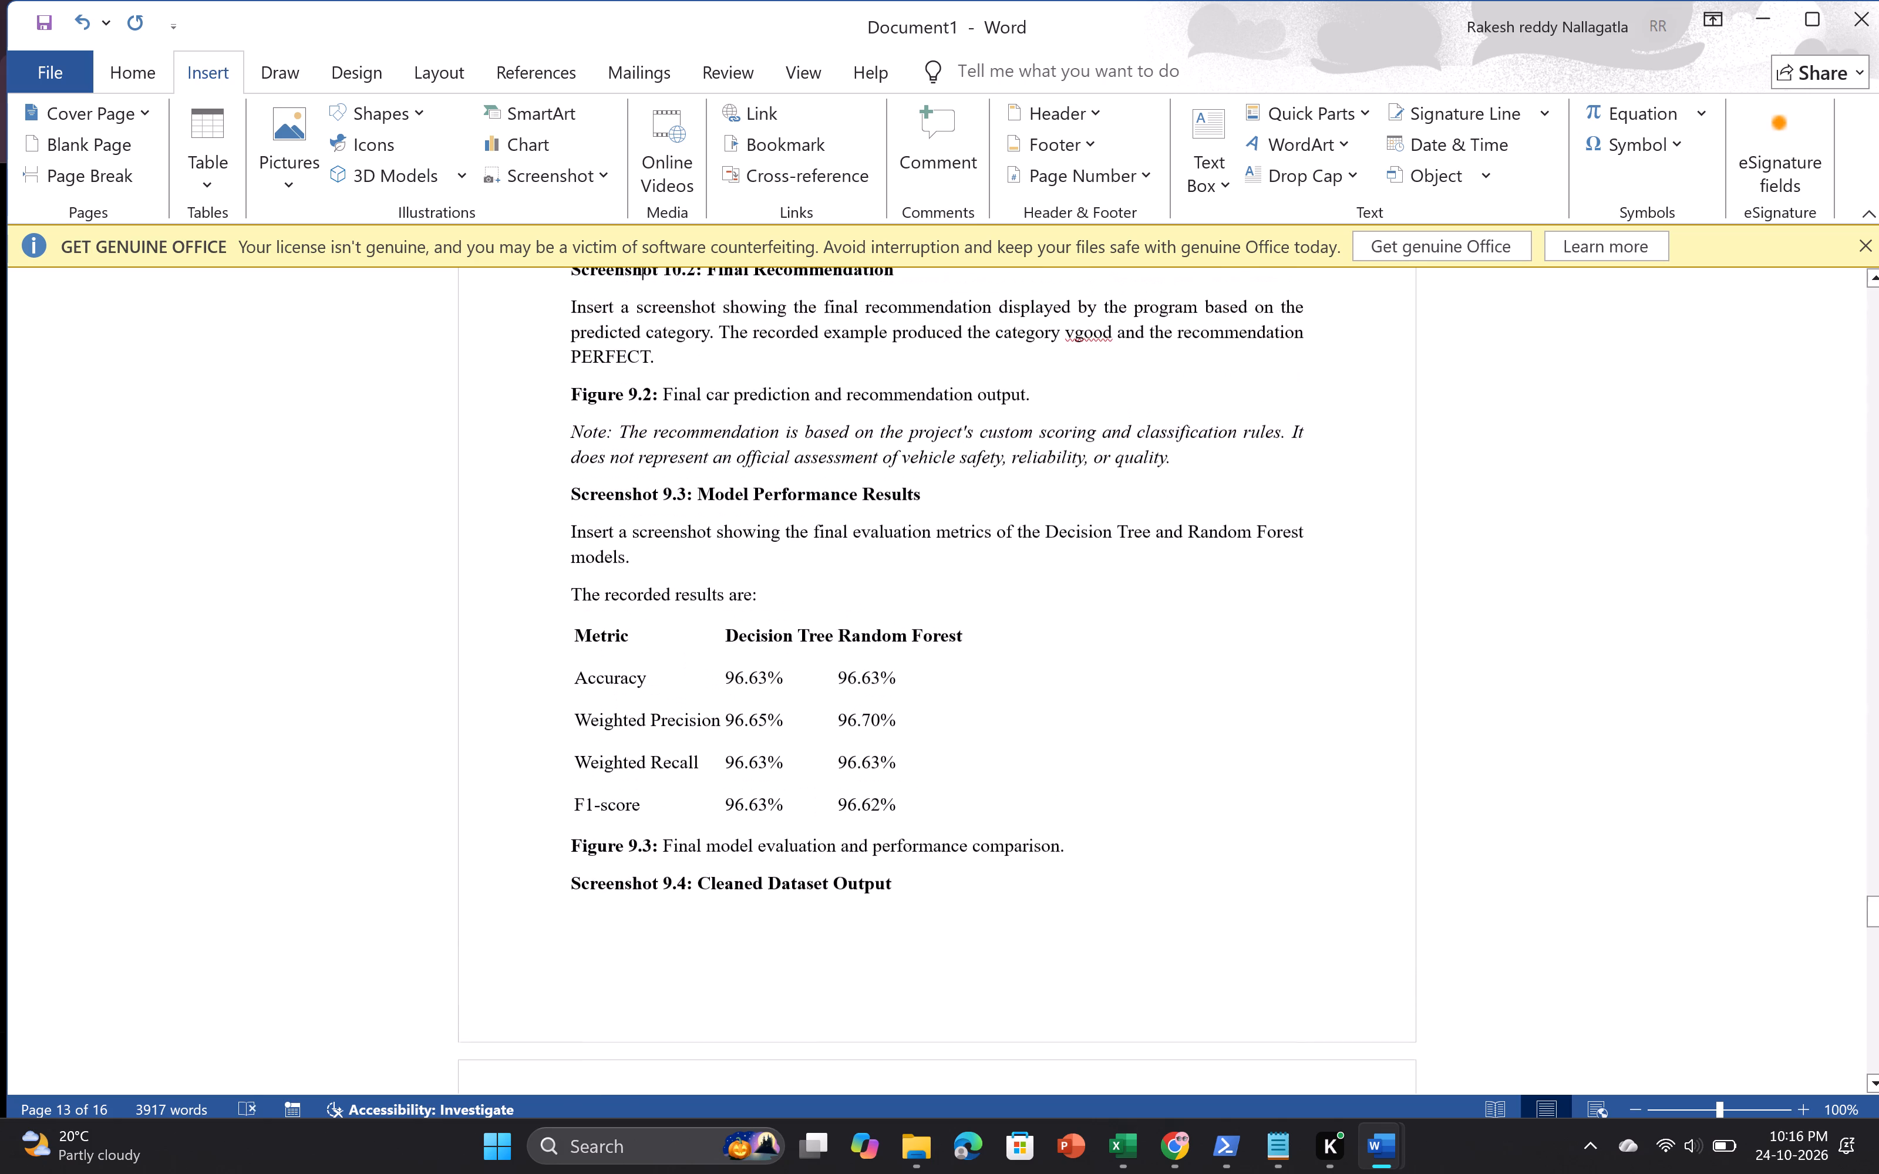
key(Up)
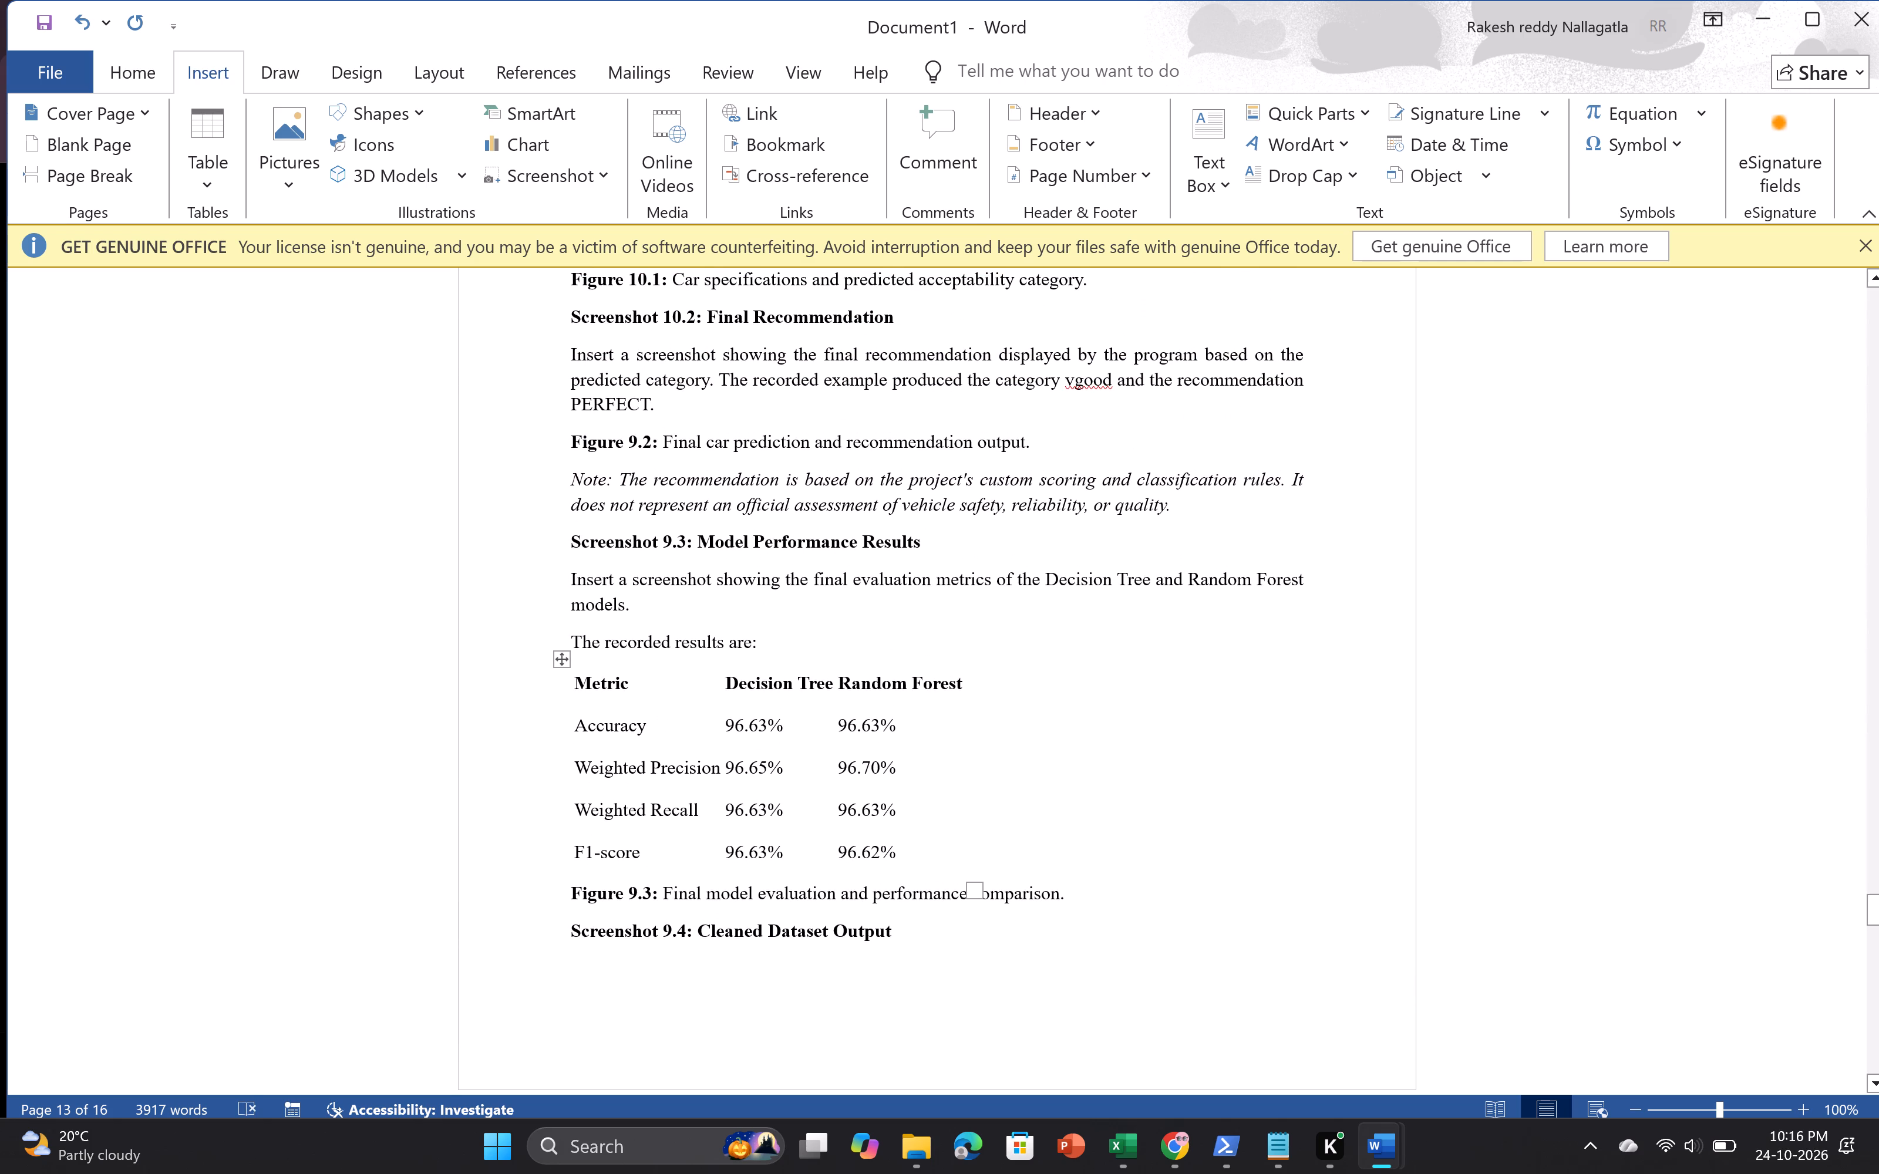
scroll(662, 801, up, 1)
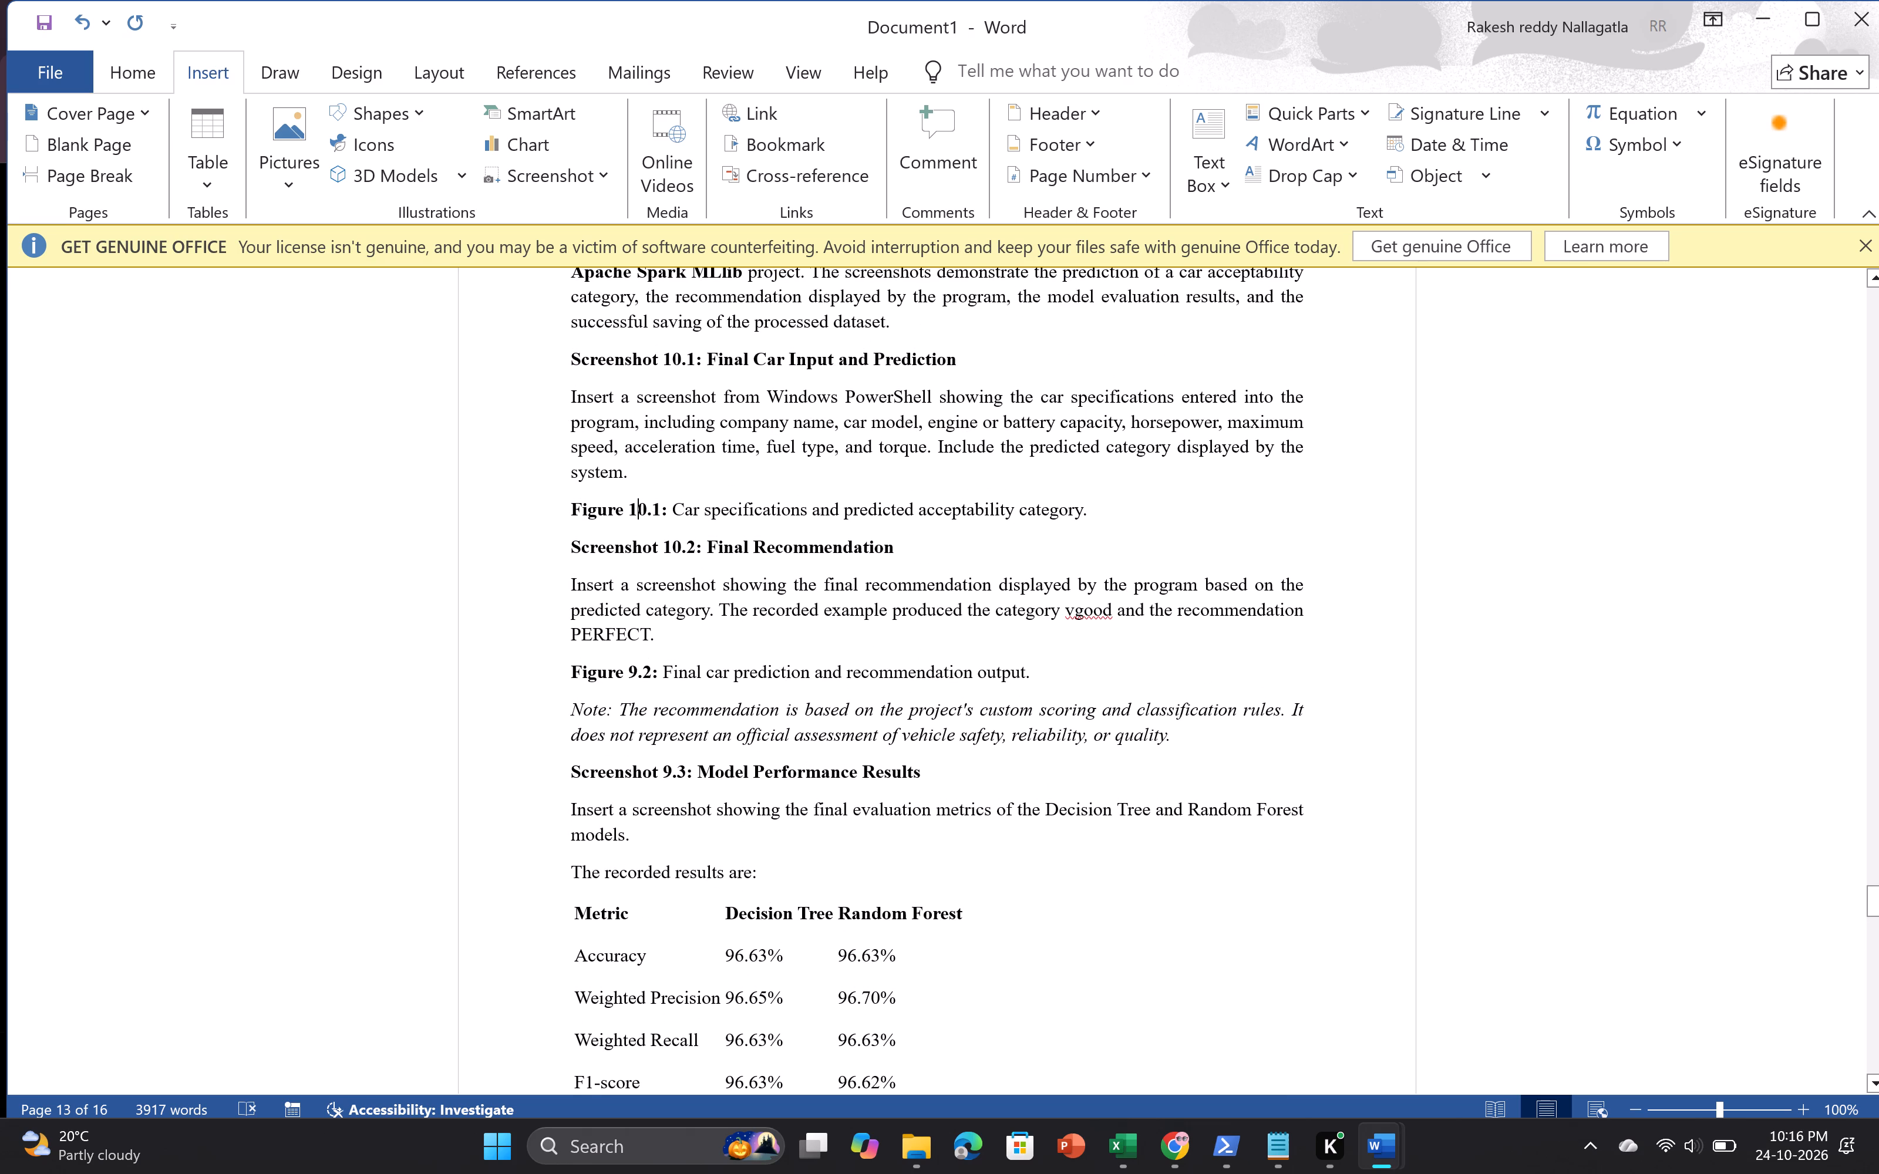
scroll(669, 530, up, 1)
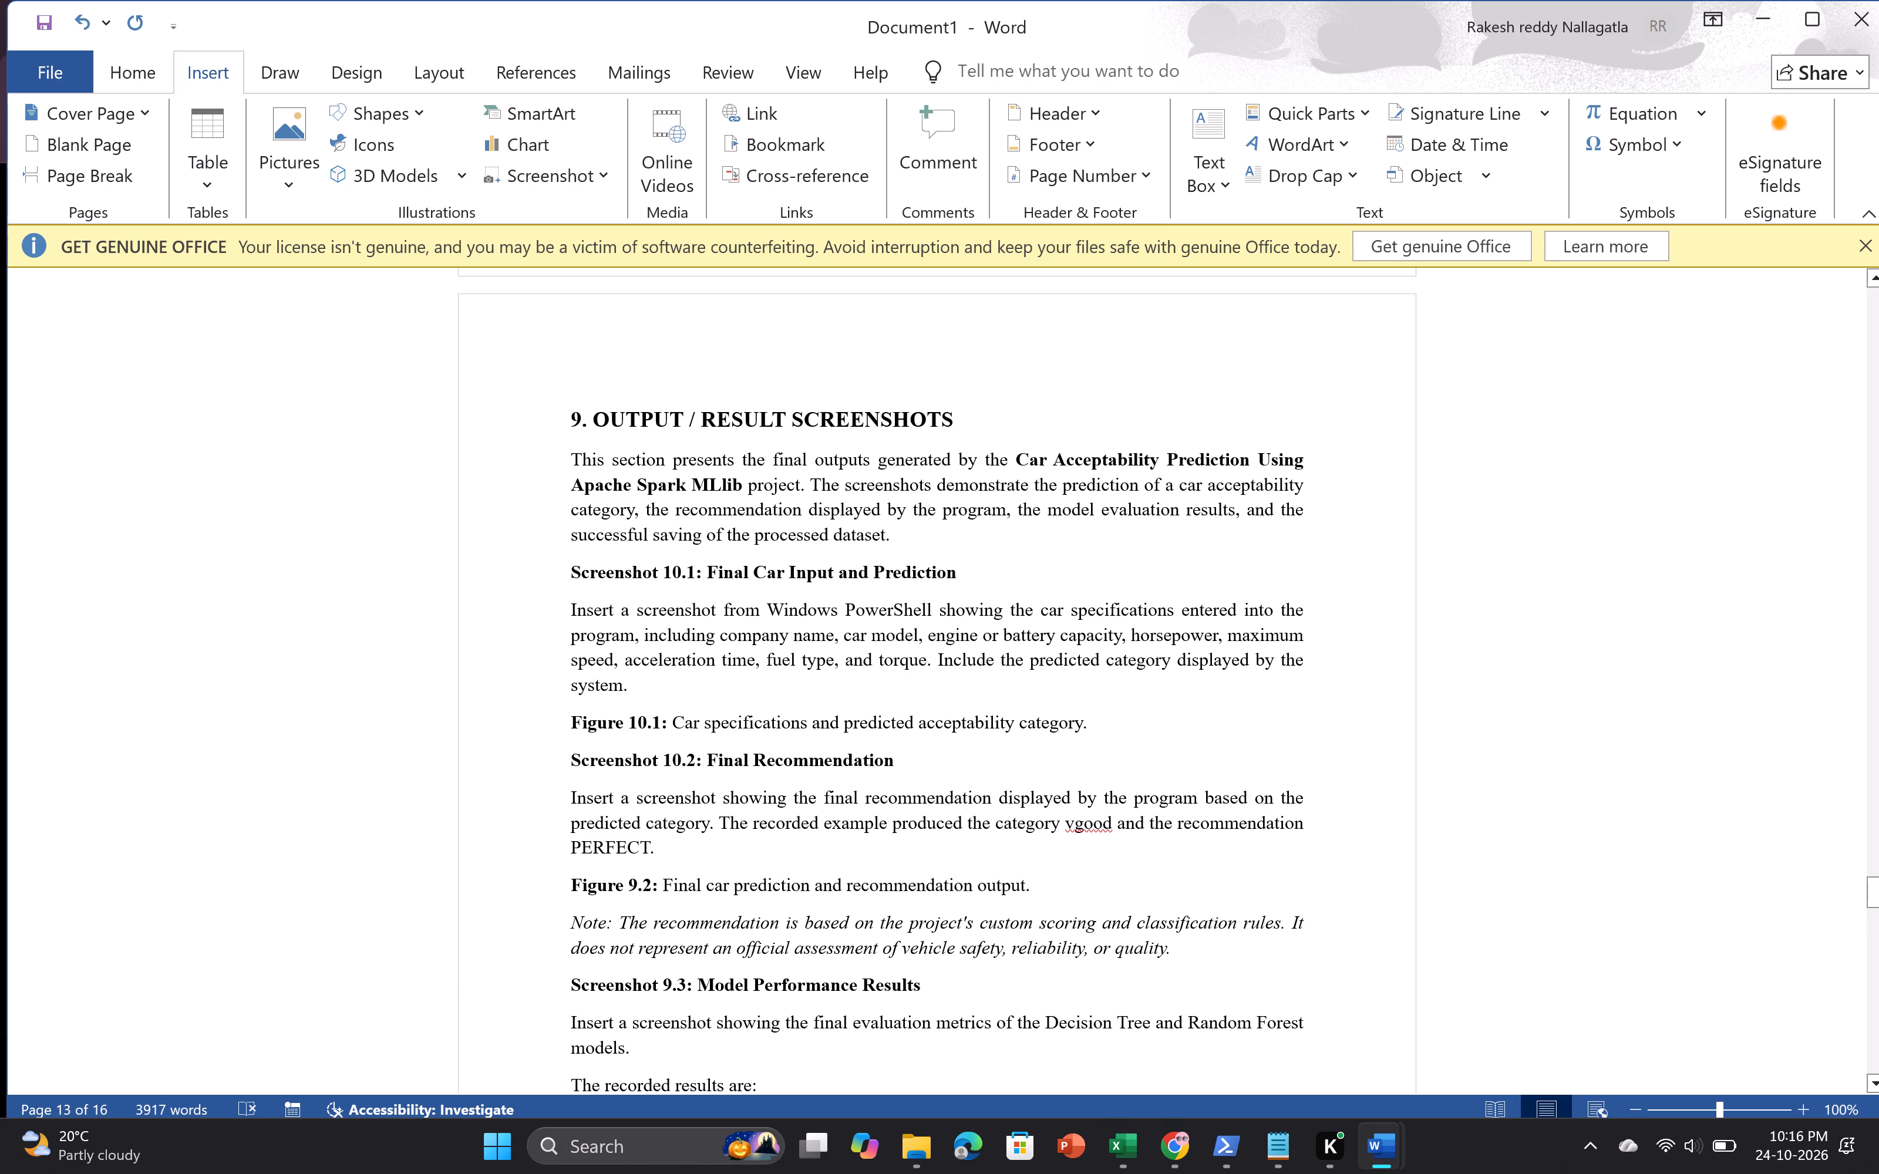
click(682, 572)
scroll(682, 572, down, 3)
scroll(682, 572, up, 1)
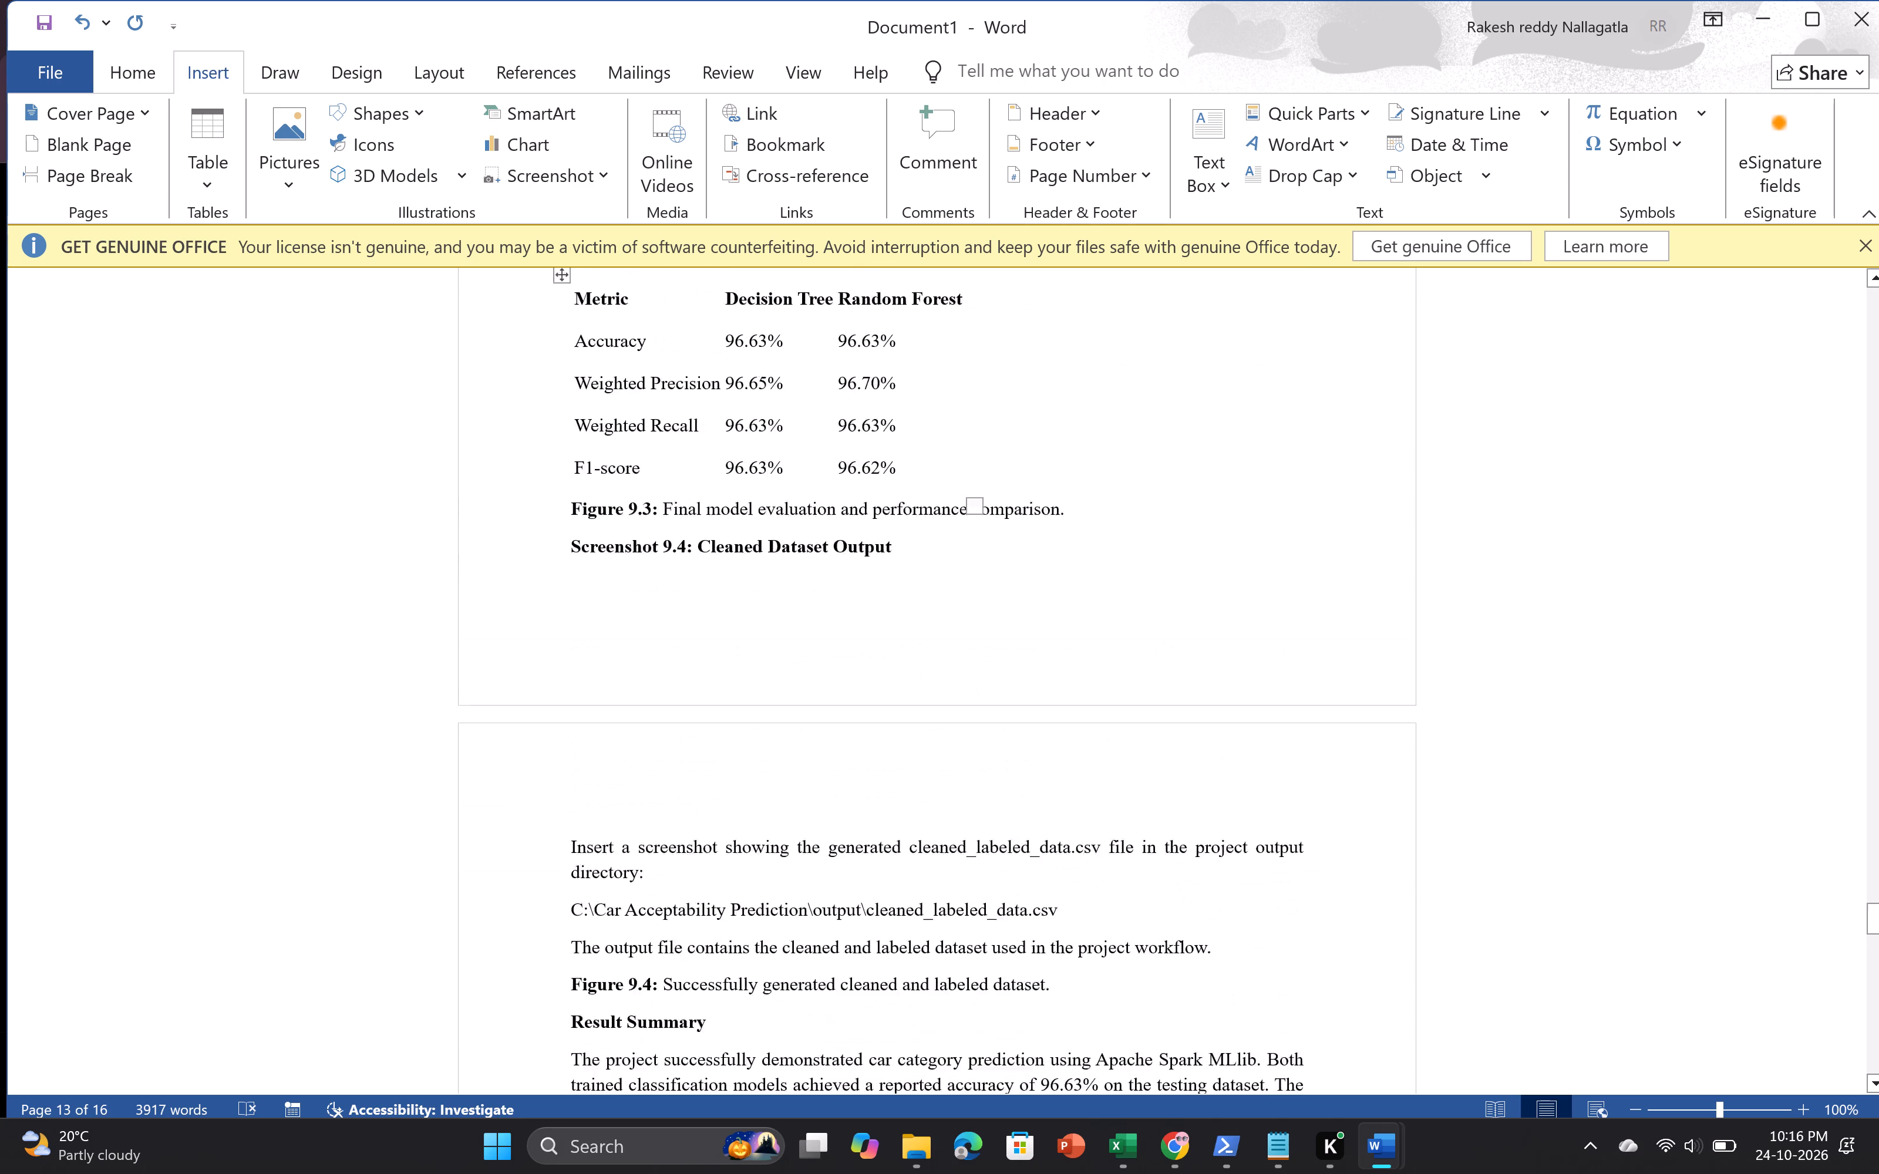
scroll(682, 572, up, 6)
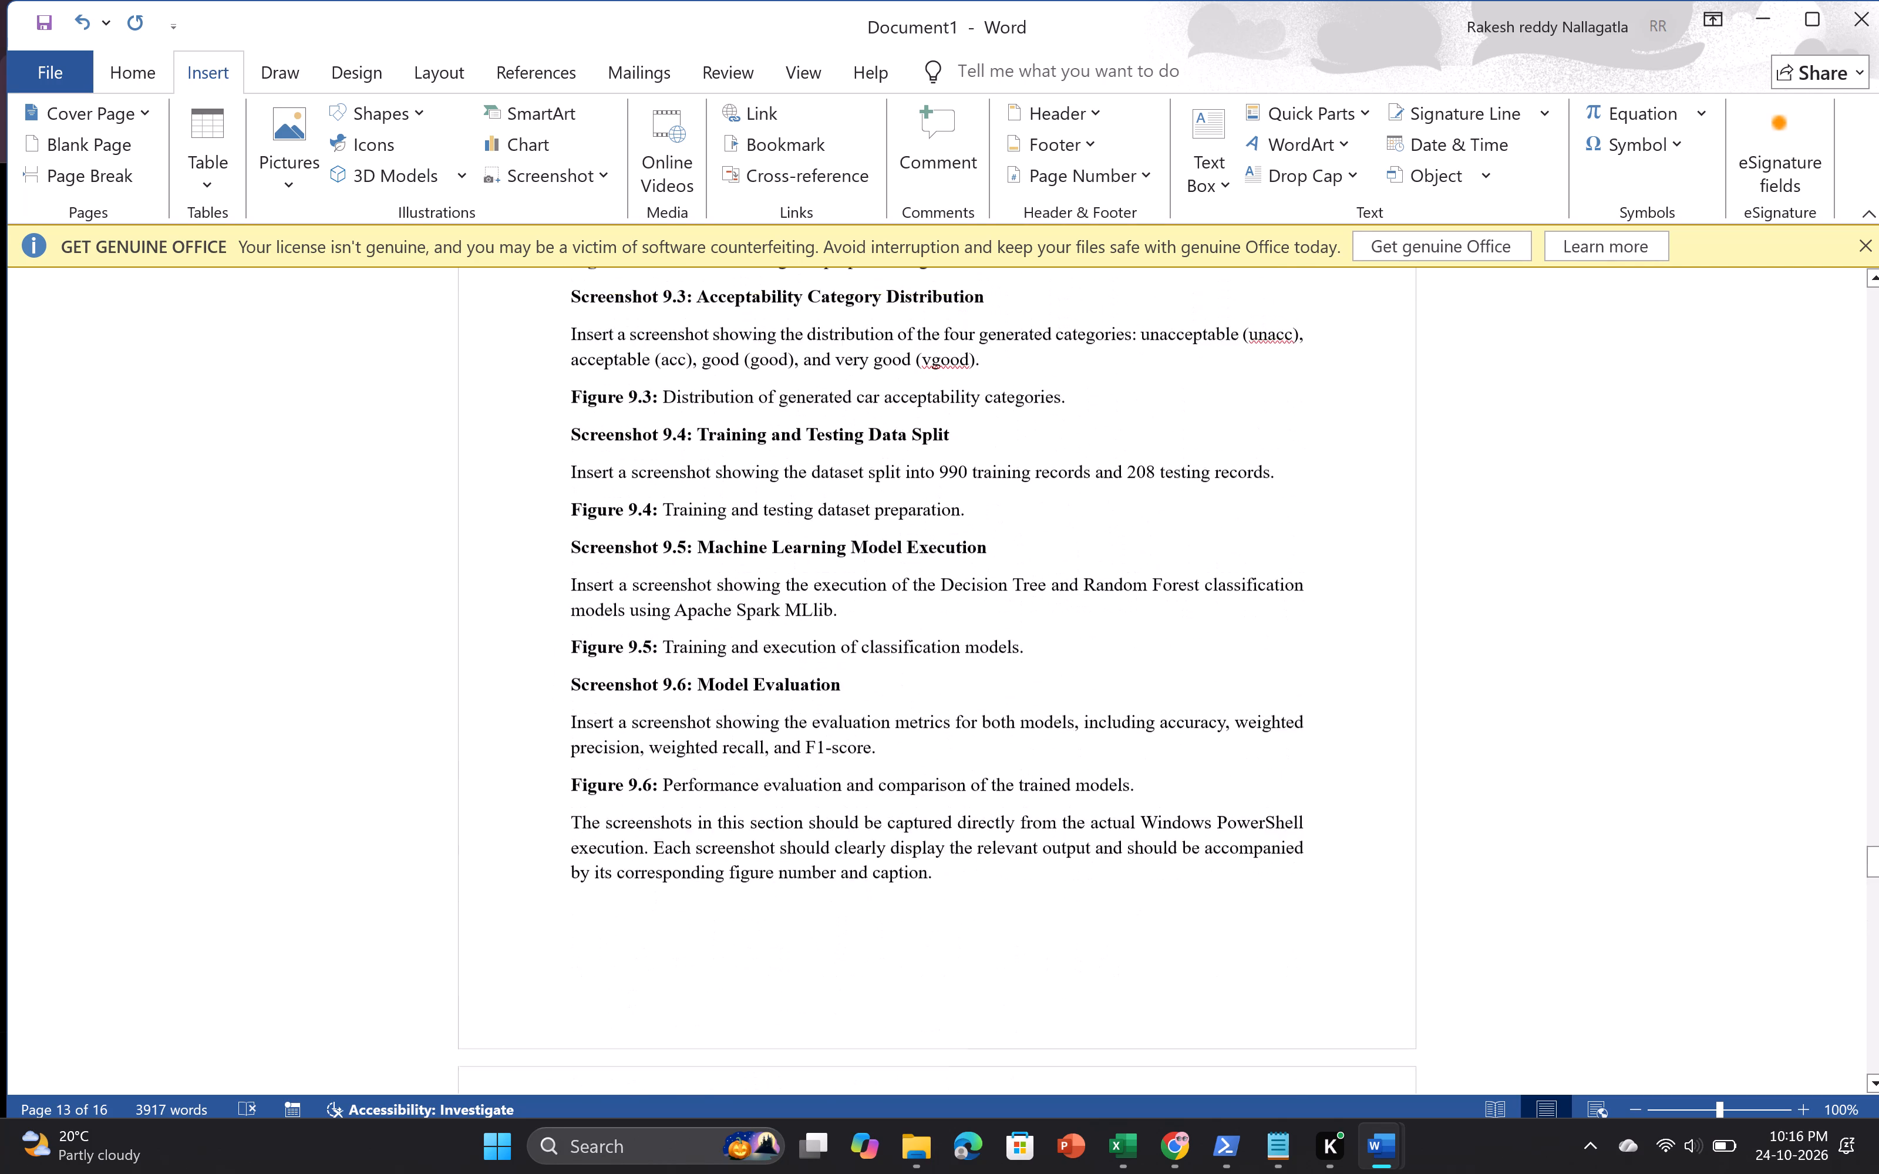
scroll(682, 572, up, 1)
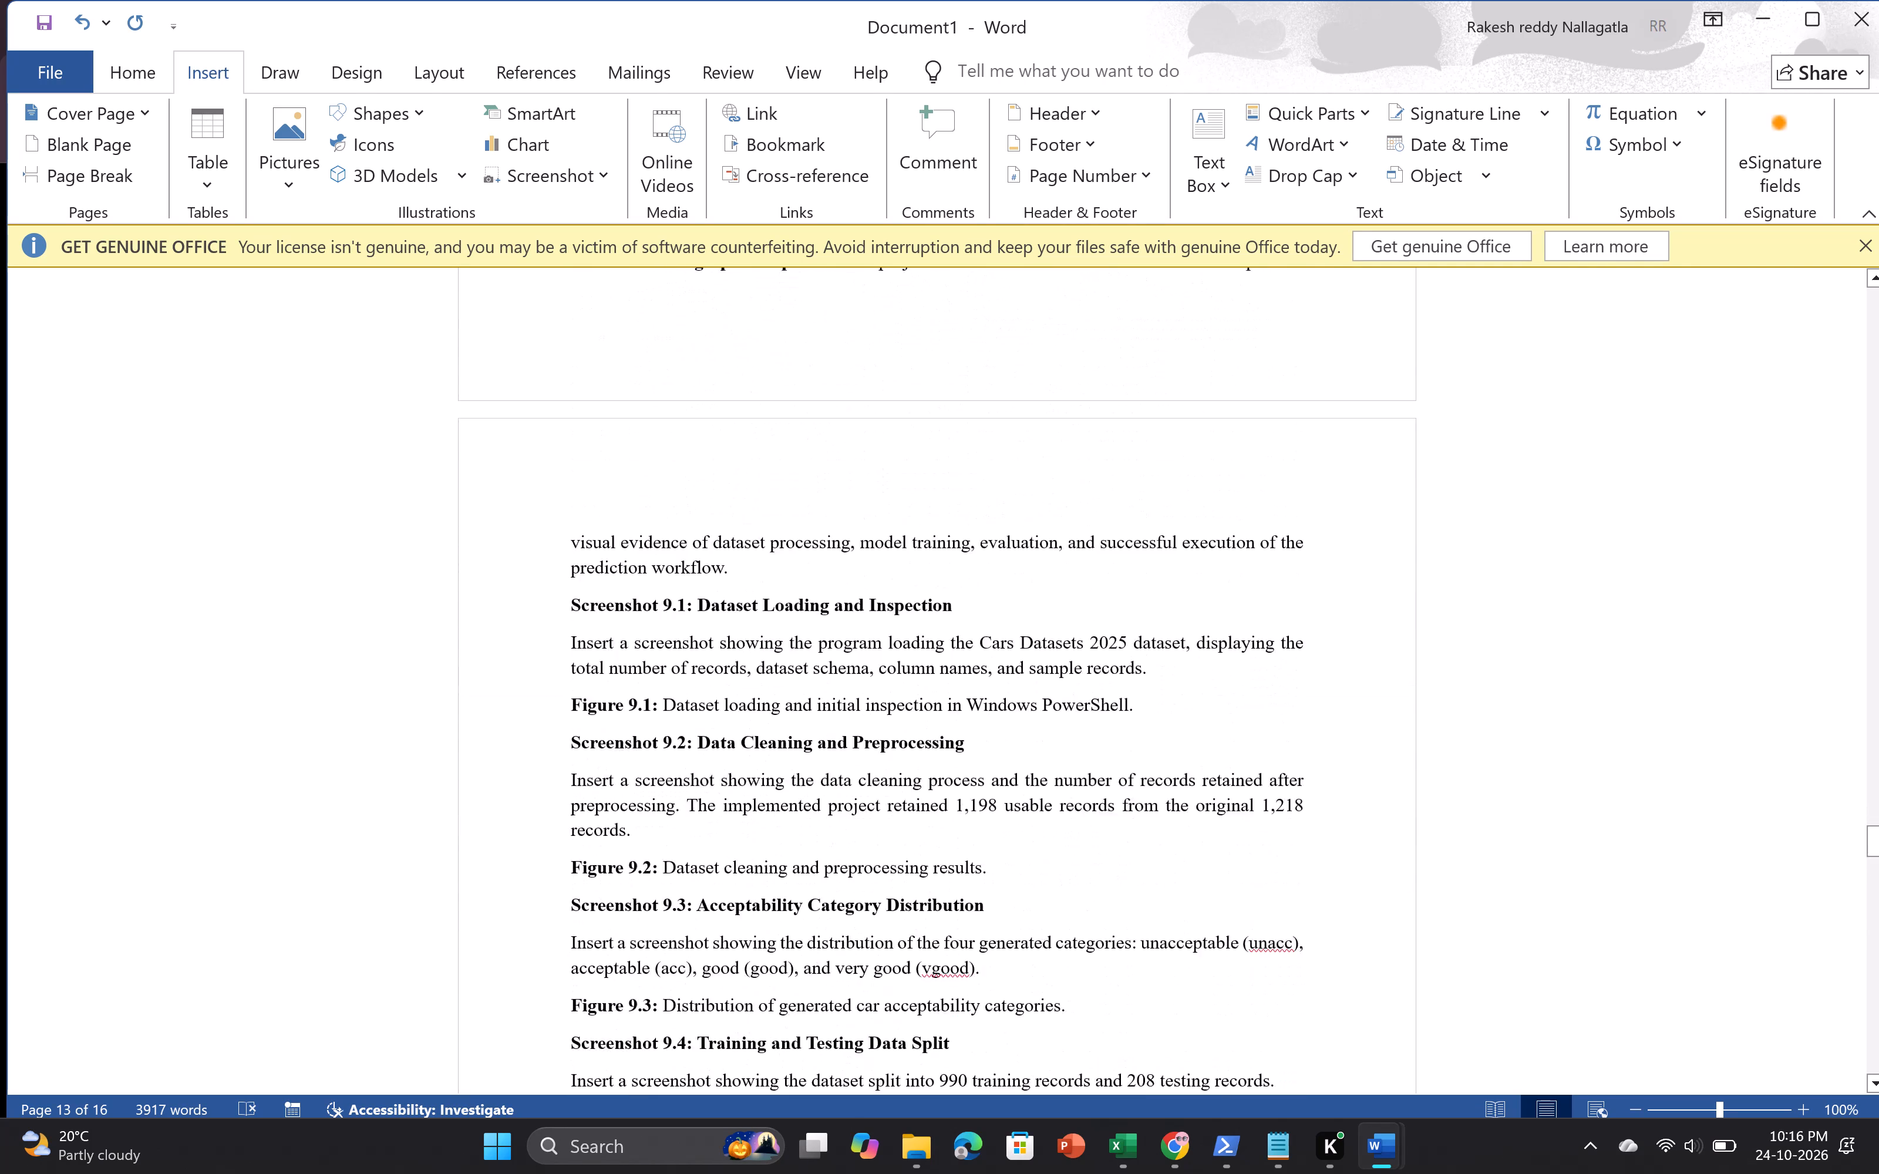
scroll(682, 572, up, 1)
Renumber the "Dataset Loading and Inspection" subheading in the Execution Screenshots section as Screenshot 8.1.
click(669, 513)
key(BackSpace)
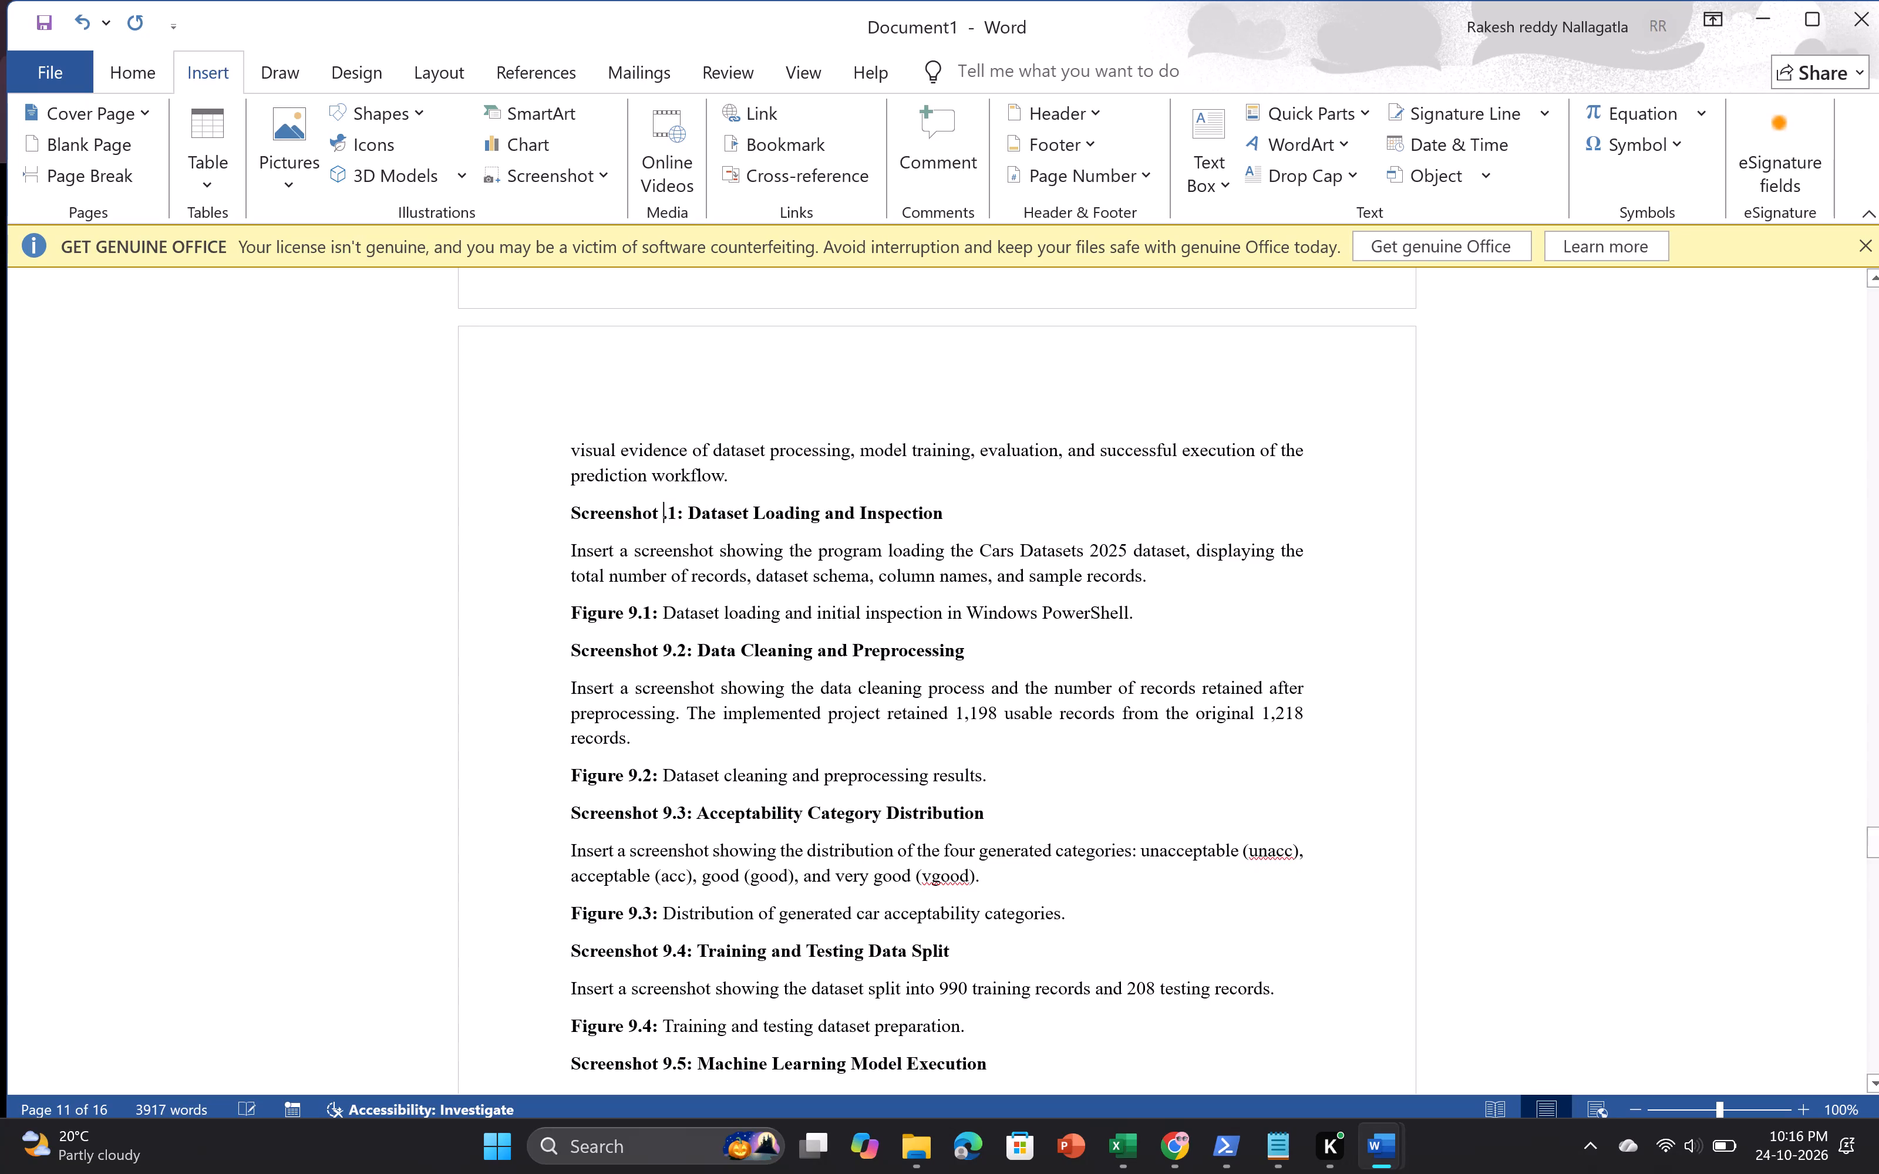
key(8)
Renumber the "Data Cleaning and Preprocessing" subheading in the Execution Screenshots section as Screenshot 8.2.
key(Down)
key(Down)
key(Down)
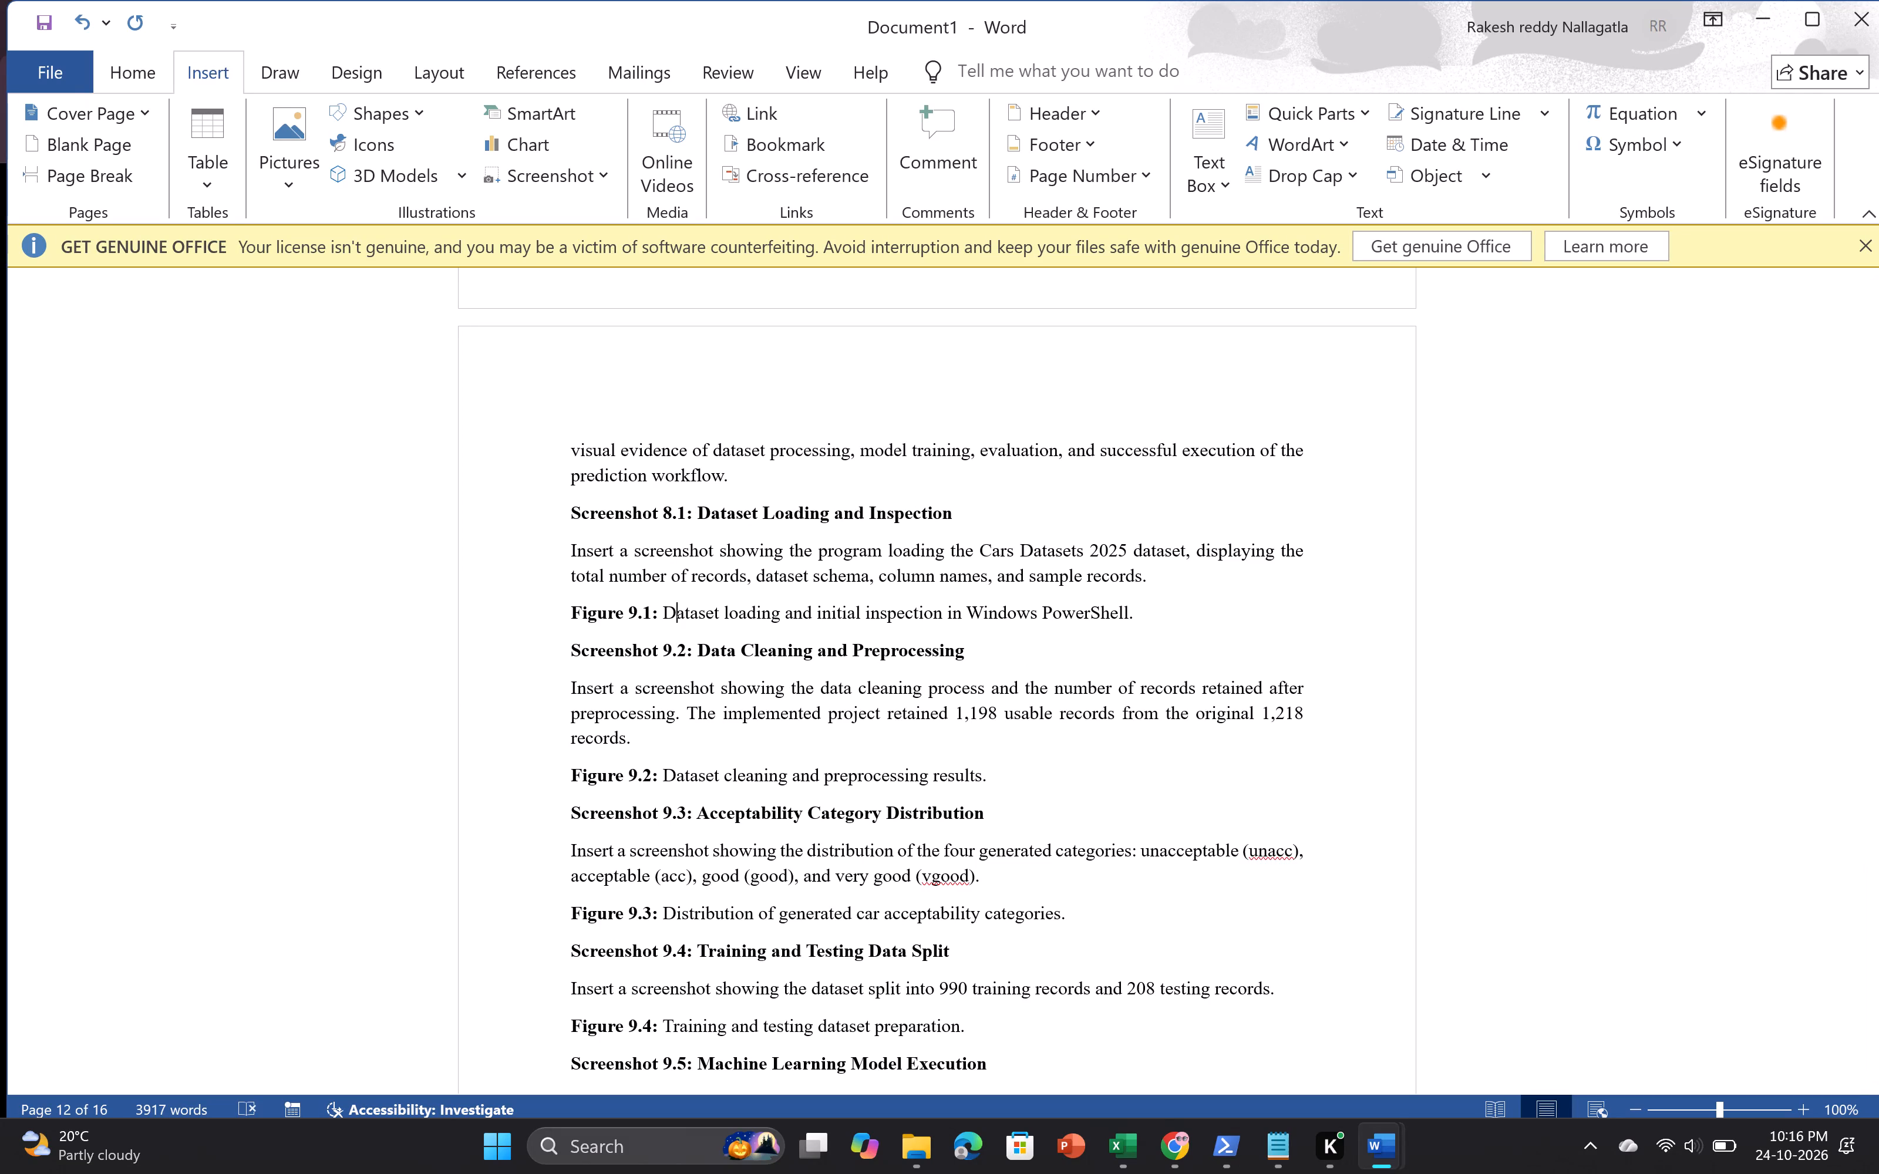
scroll(669, 513, up, 1)
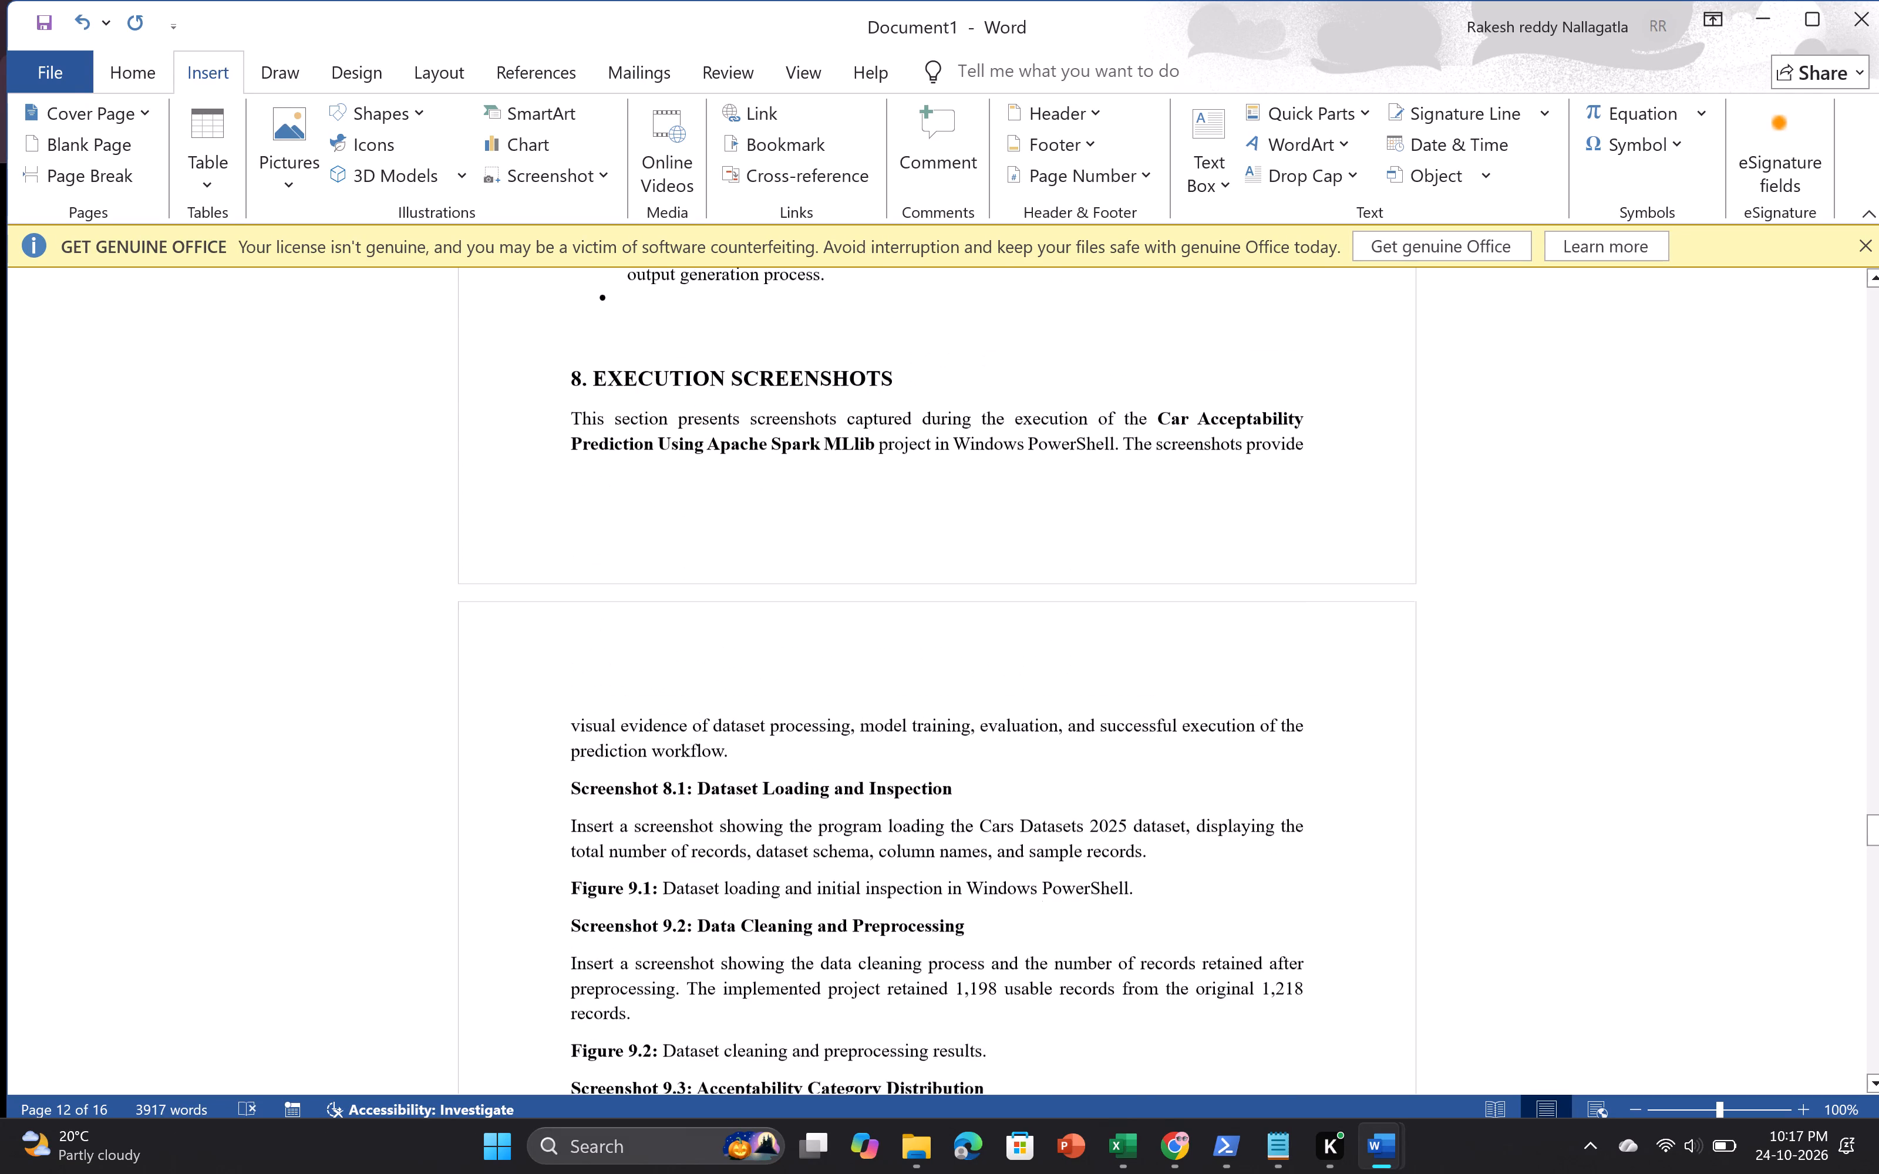
scroll(669, 513, down, 3)
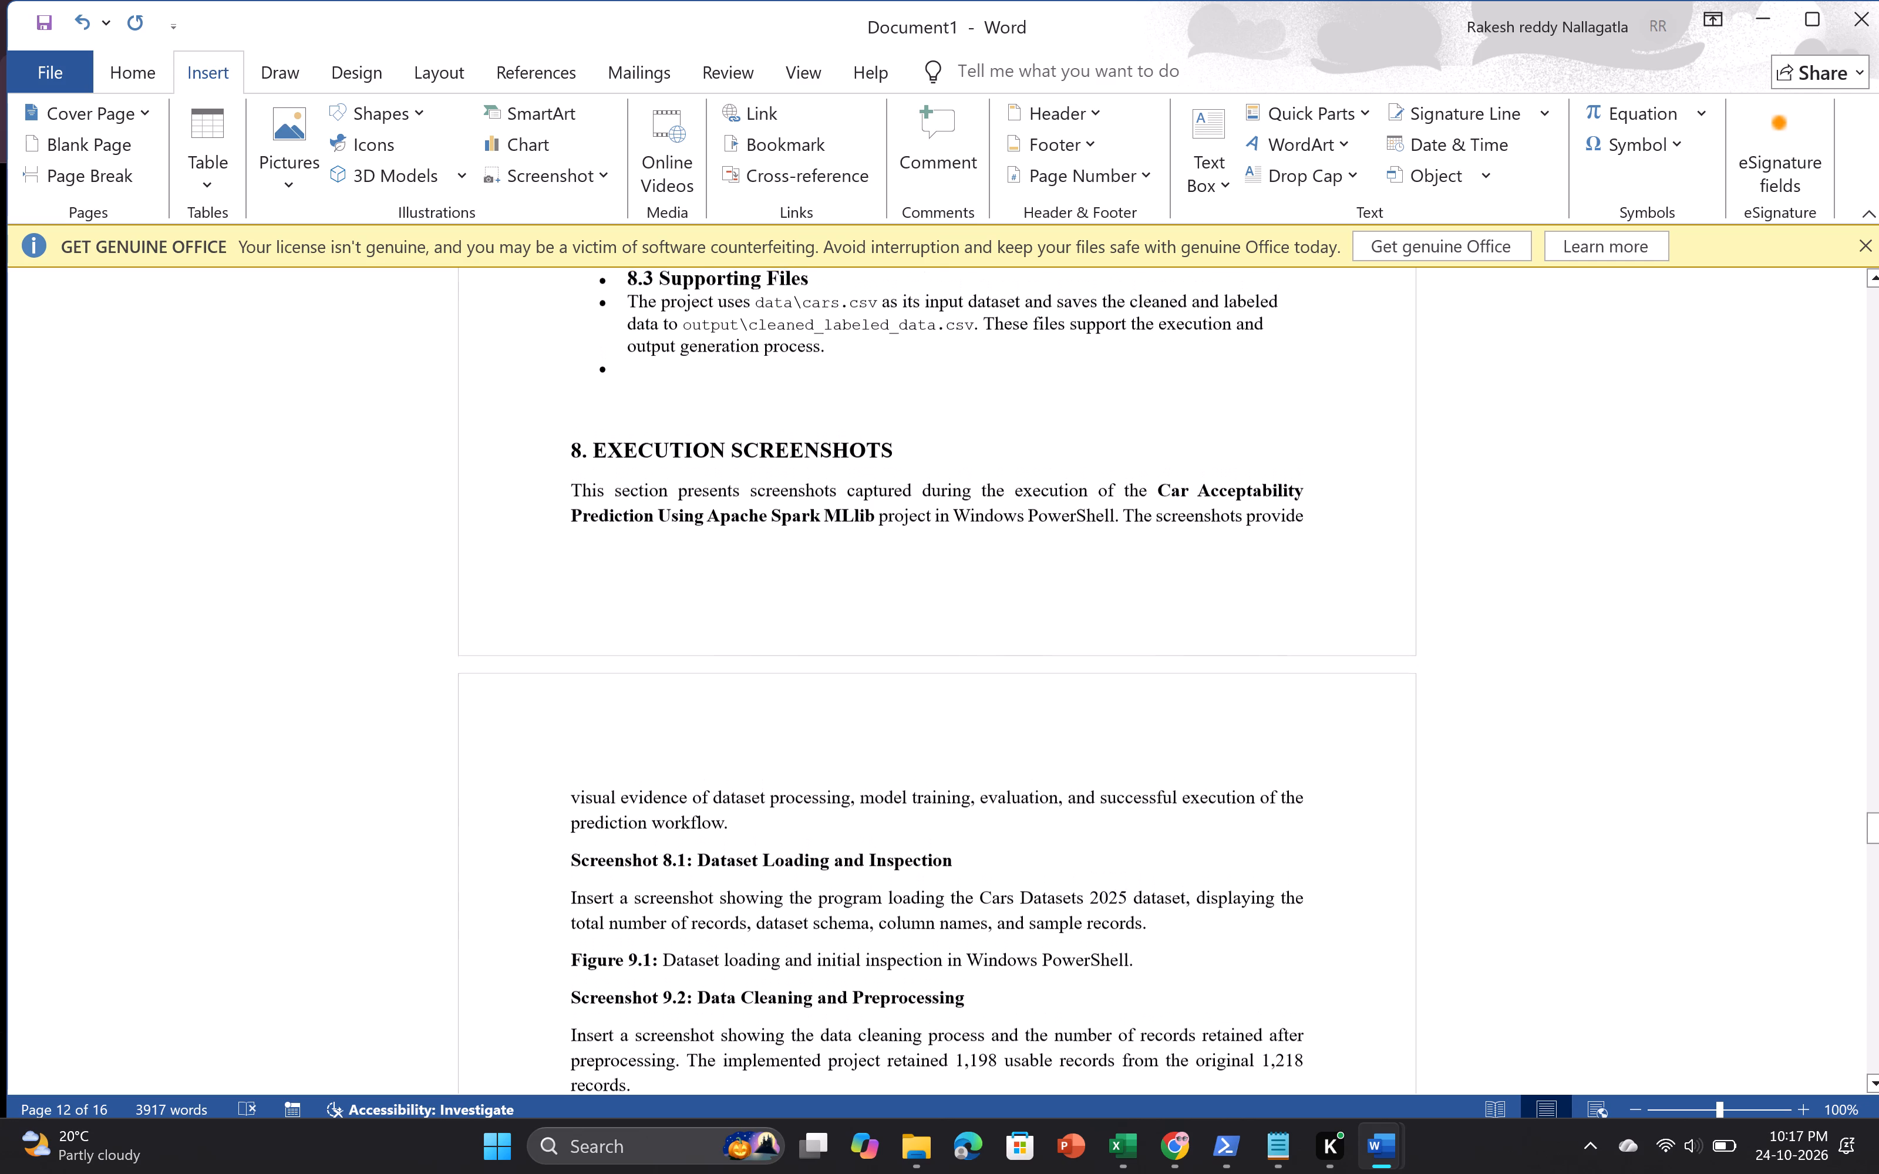
scroll(669, 513, down, 1)
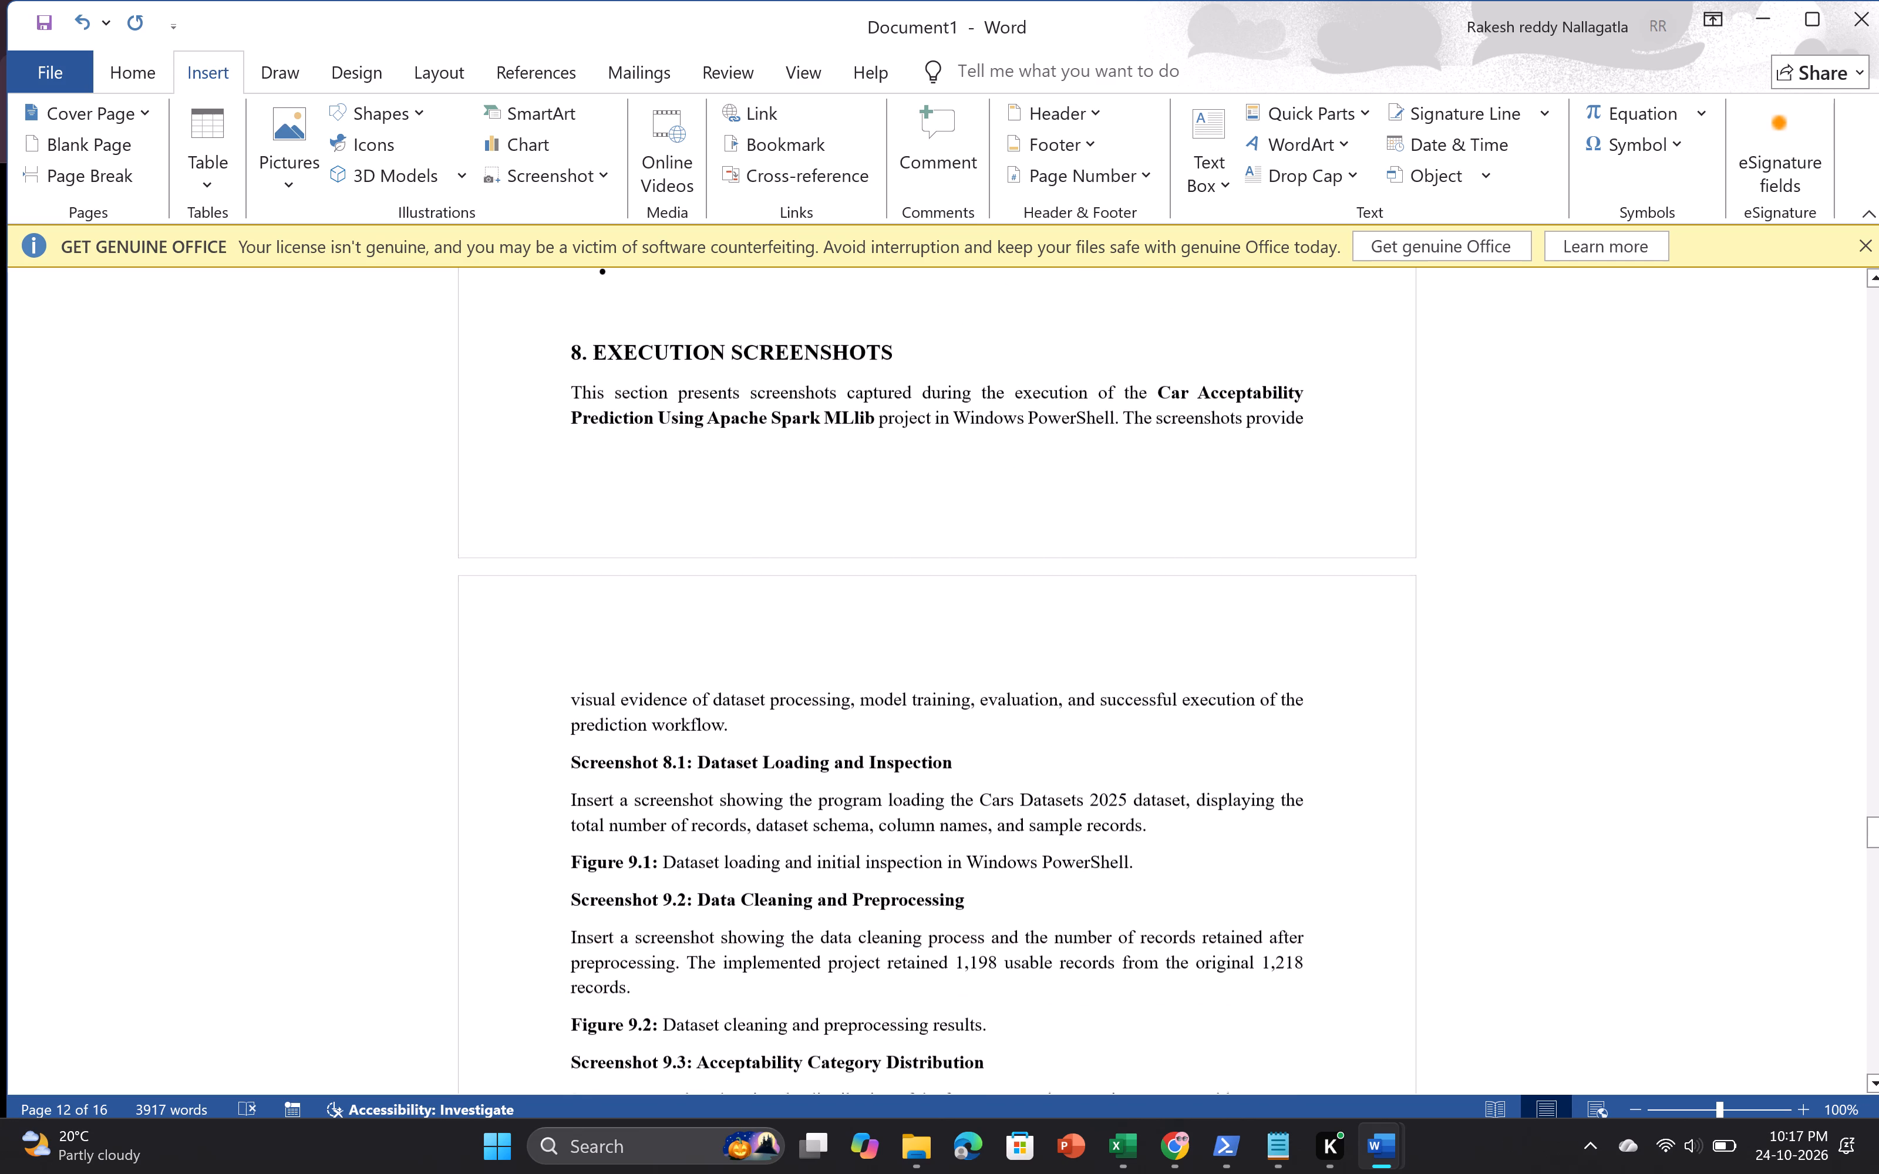
scroll(669, 513, down, 1)
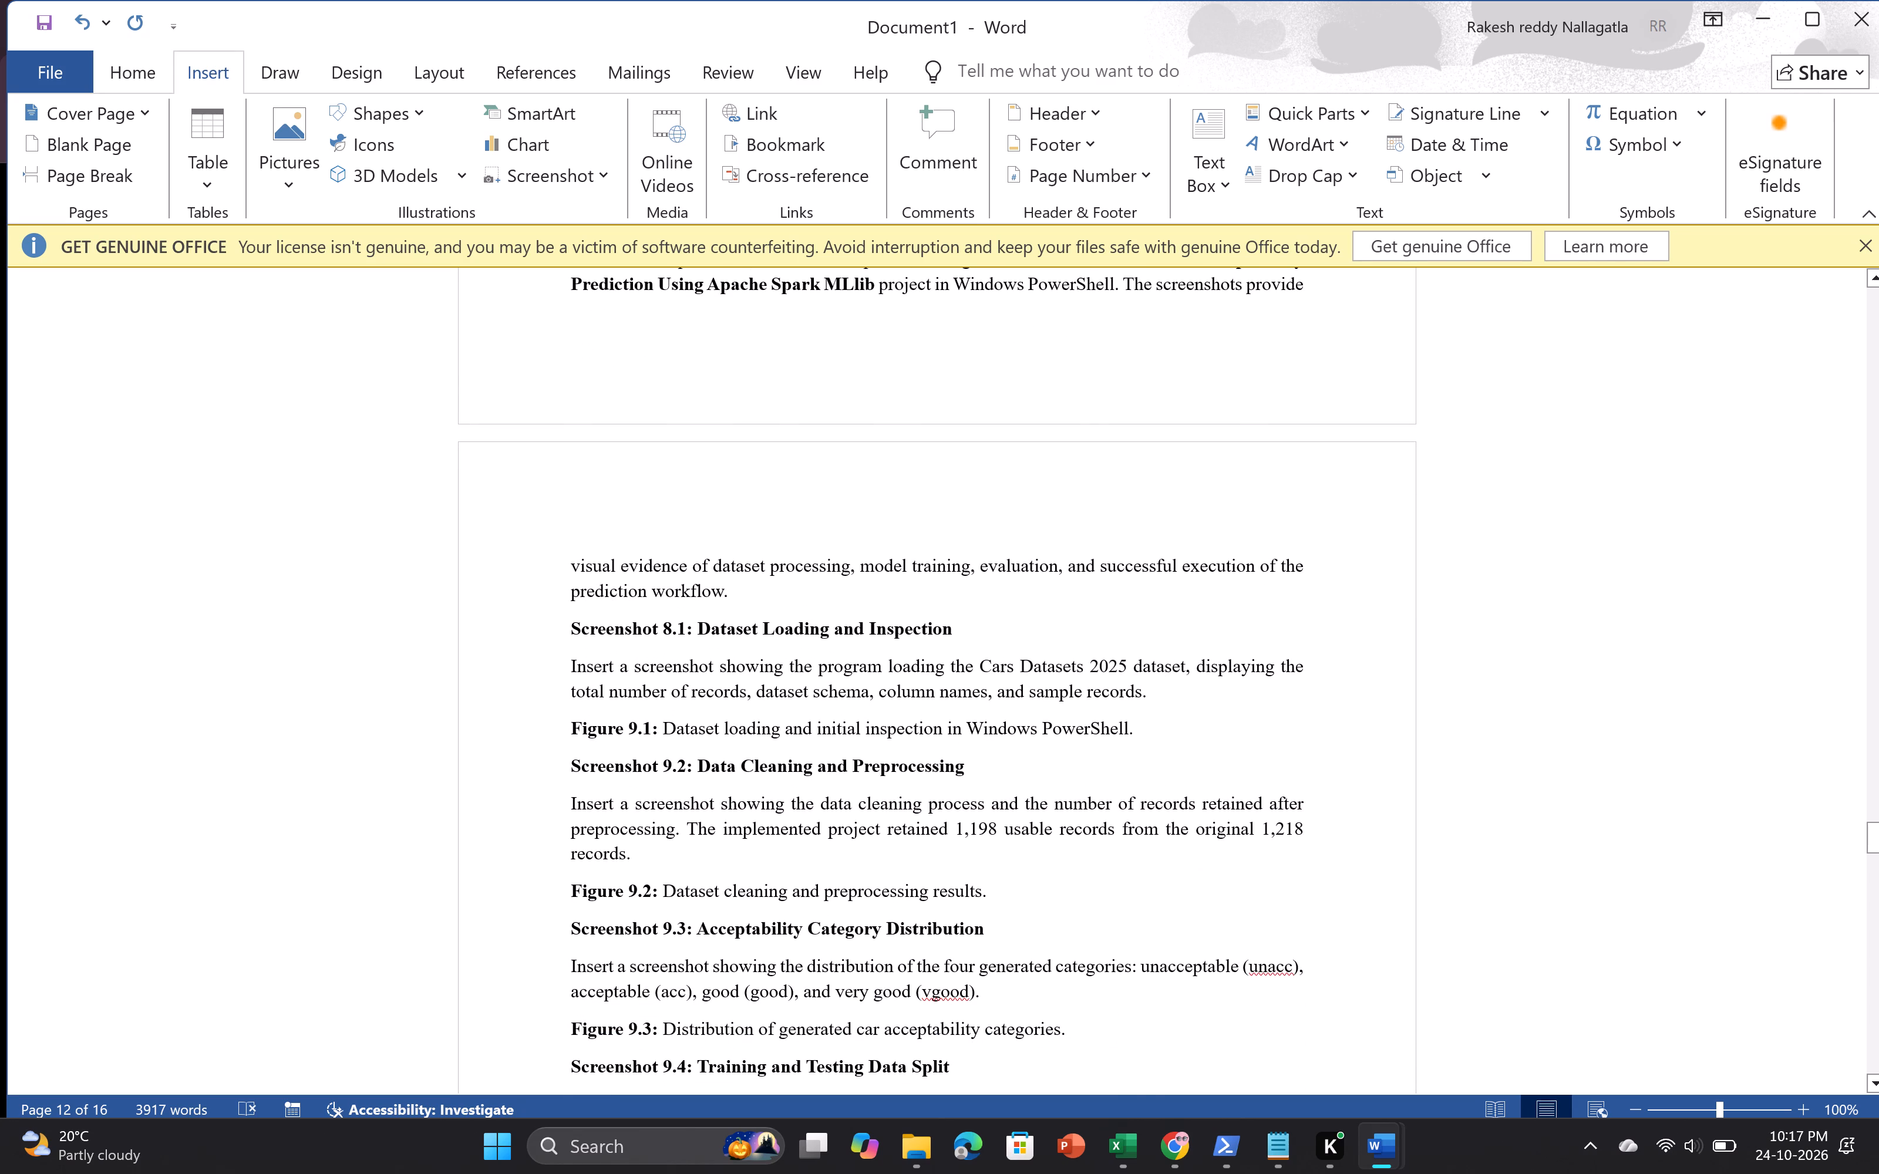
click(669, 767)
key(BackSpace)
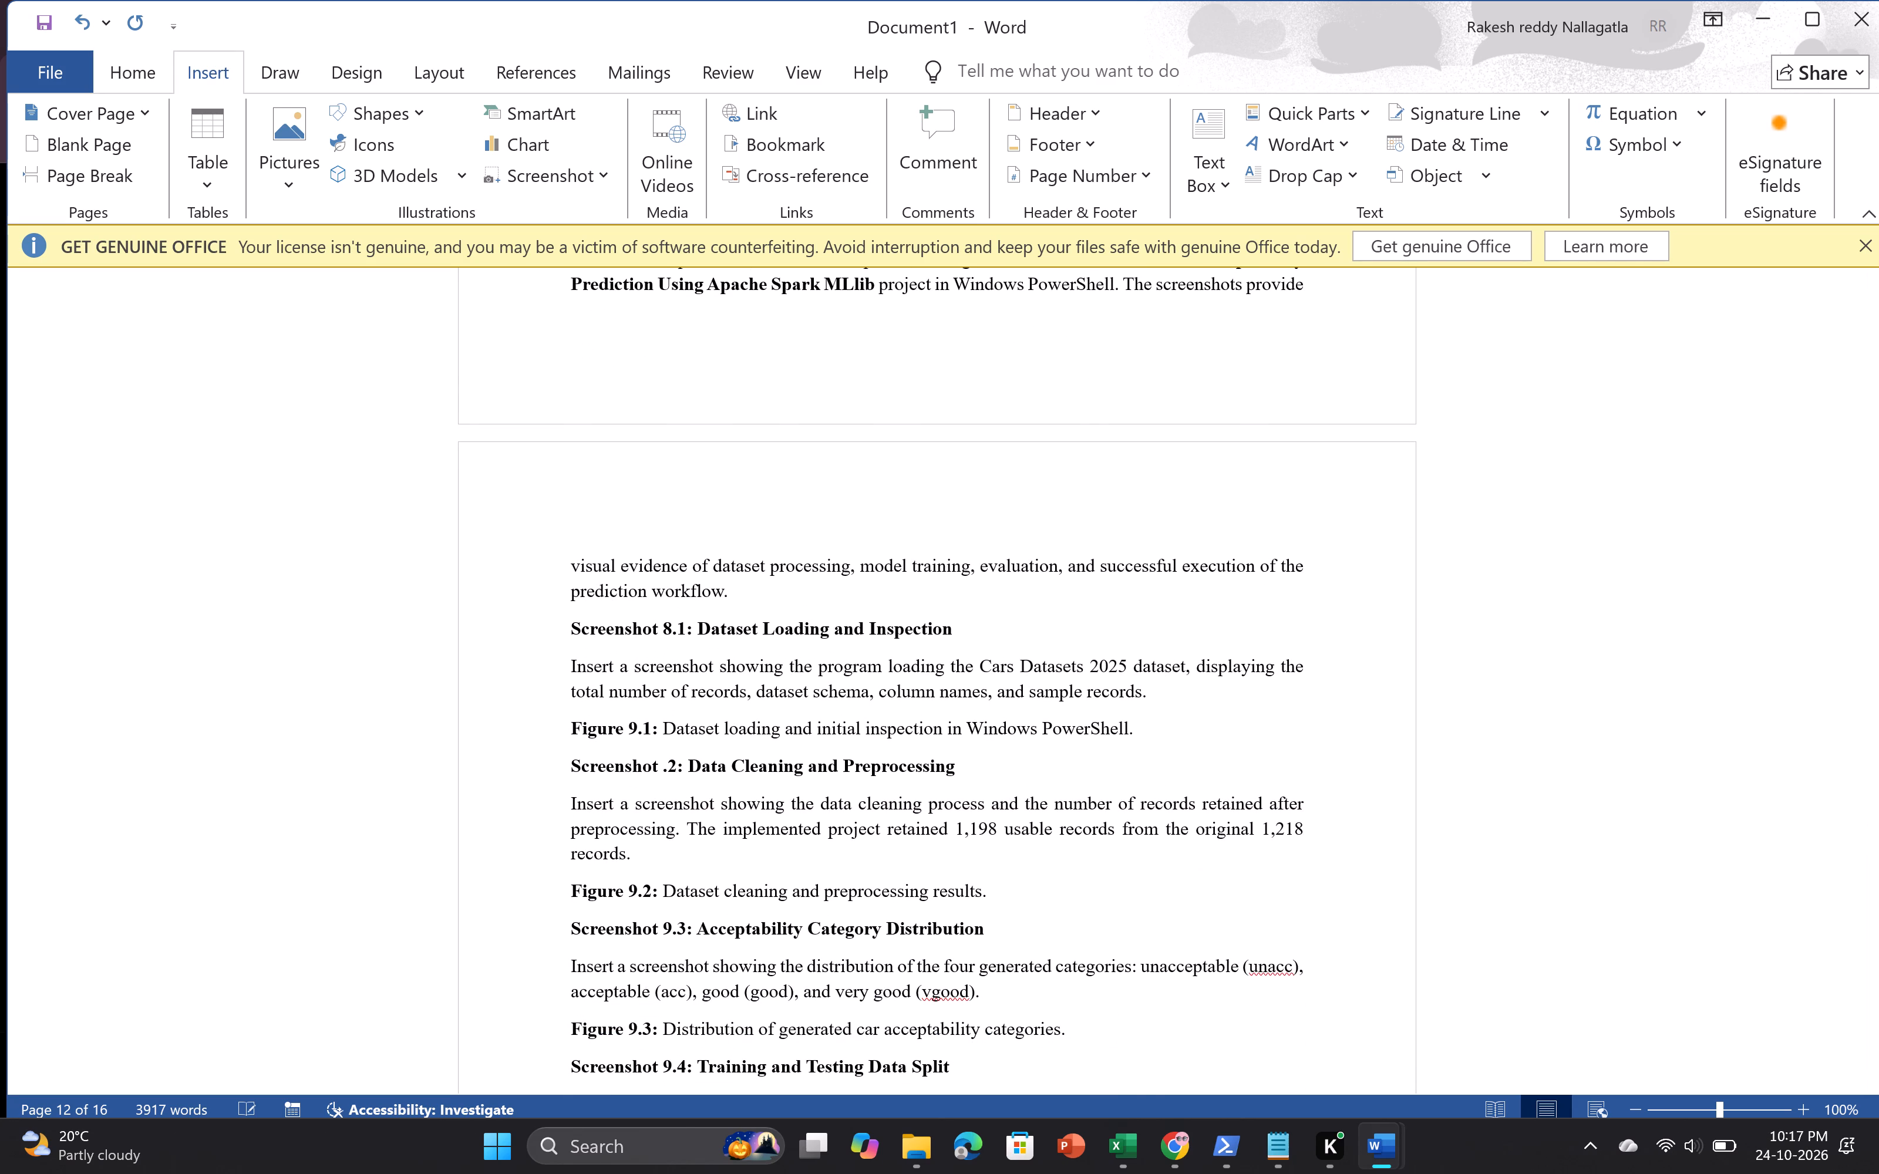
key(8)
Renumber the "Acceptability Category Distribution" subheading as Screenshot 8.3.
key(Down)
key(Down)
key(Down)
key(Down)
key(Down)
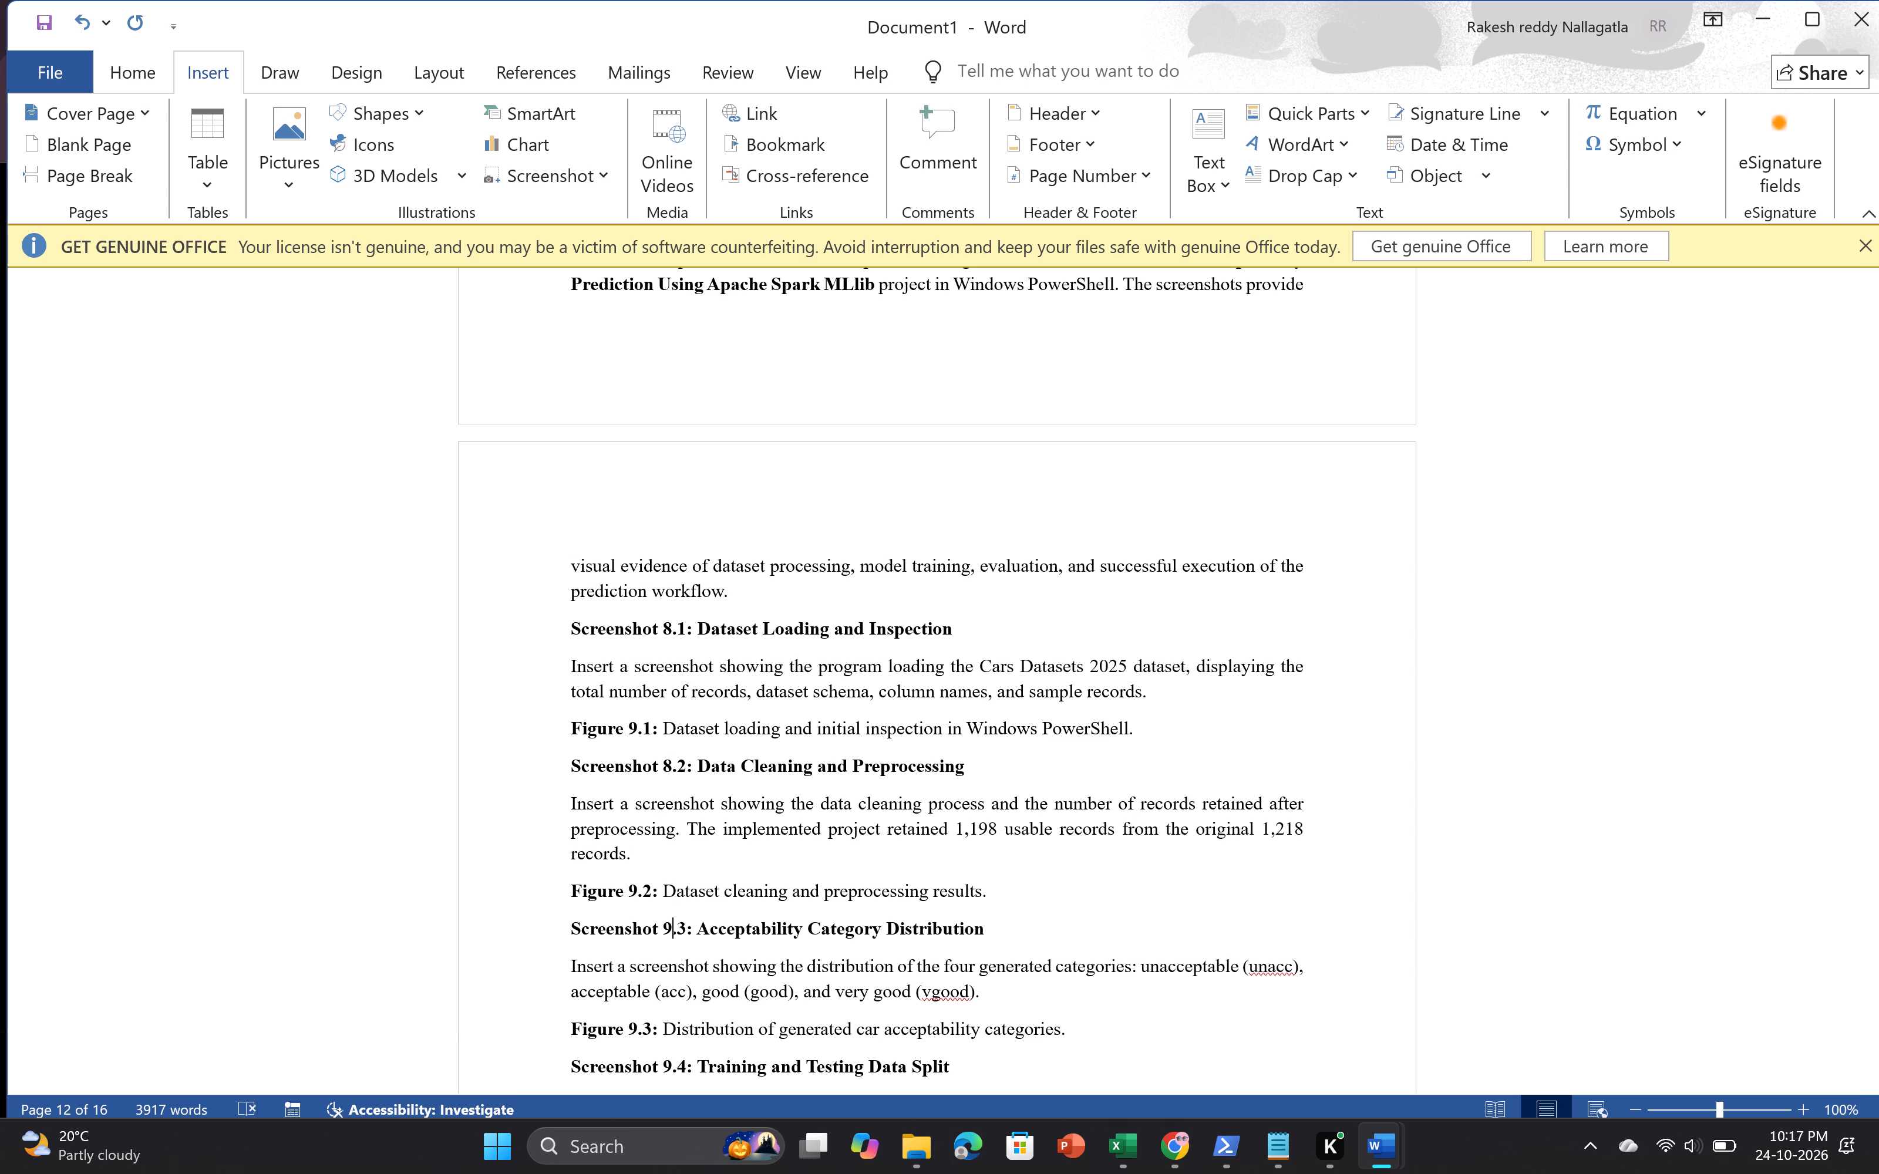
key(BackSpace)
key(8)
Renumber the "Training and Testing Data Split" subheading as Screenshot 8.4.
key(Down)
key(Down)
key(Down)
key(Down)
key(Down)
key(Up)
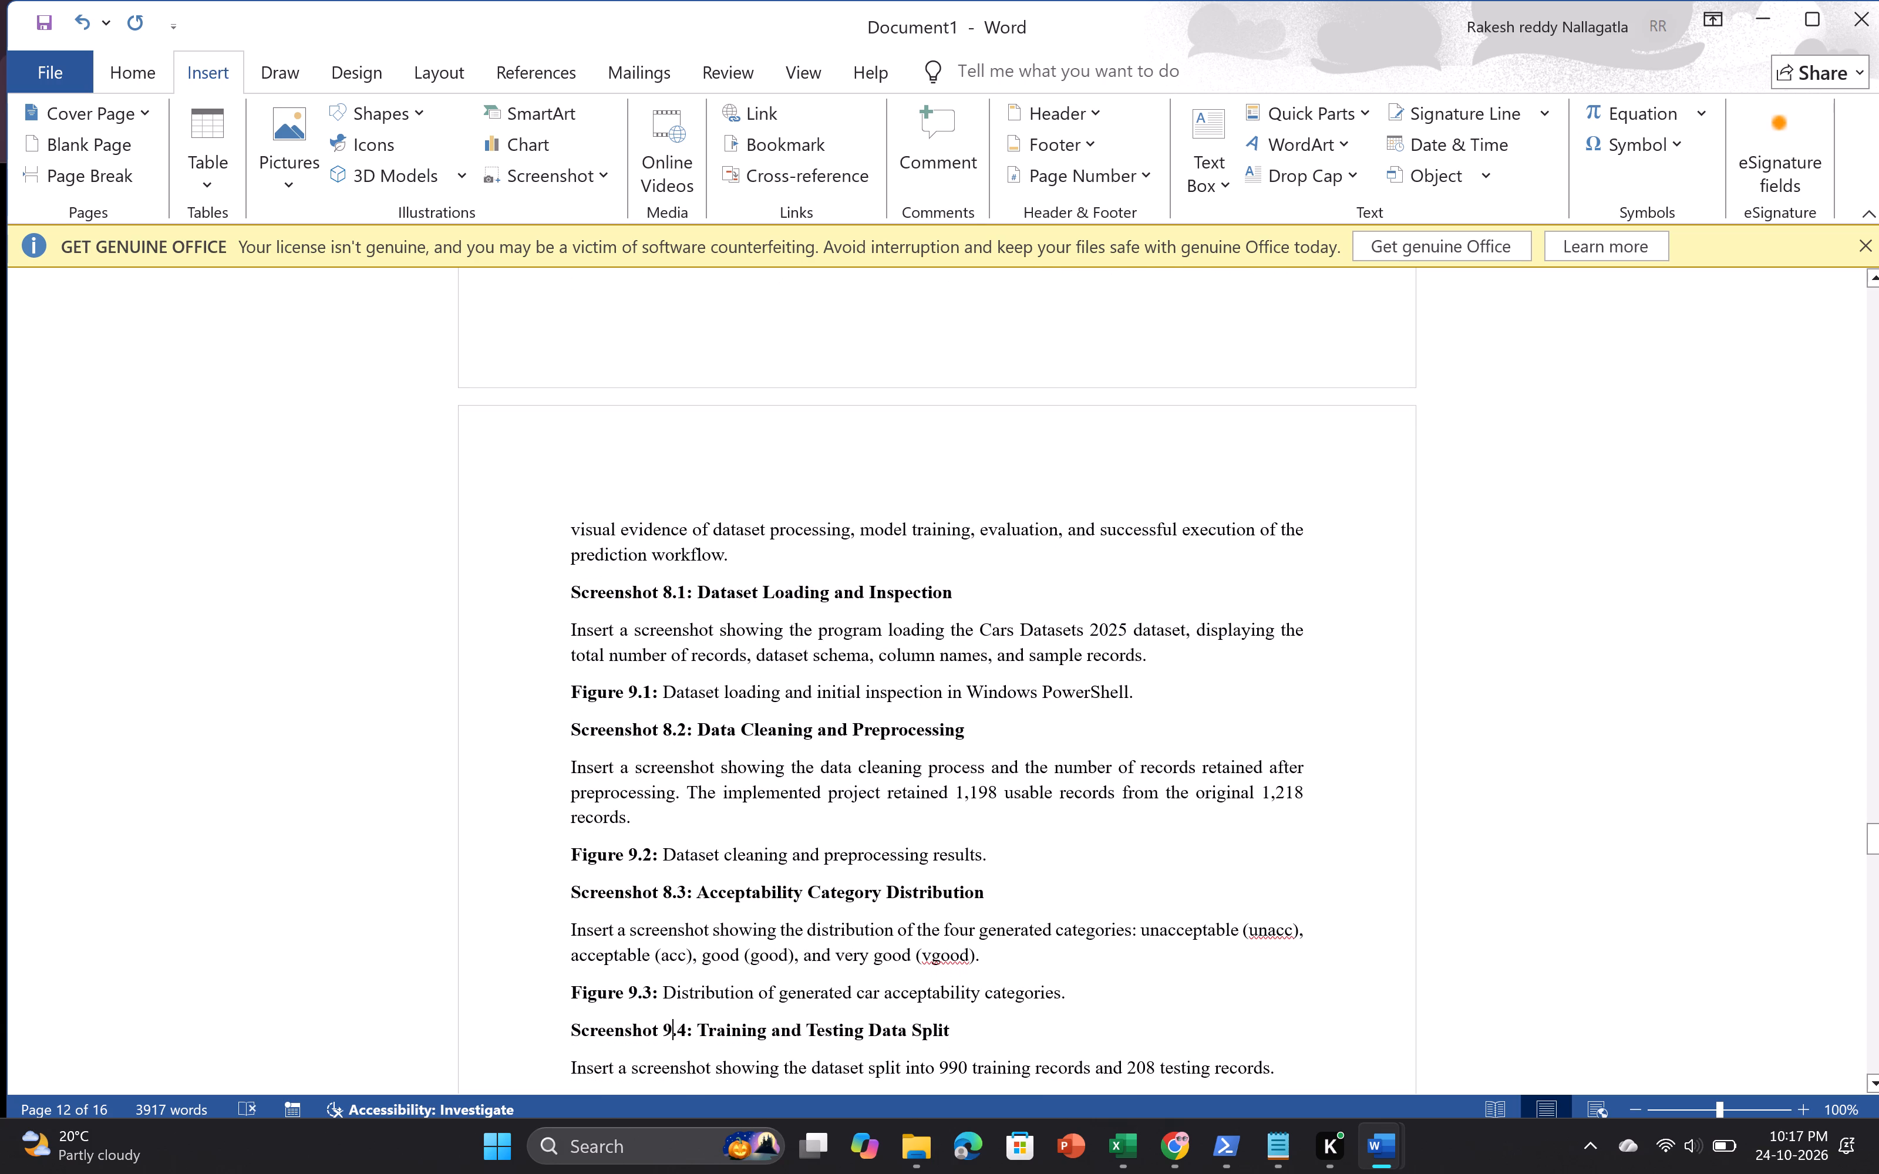
key(BackSpace)
key(8)
Renumber the "Machine Learning Model Execution" subheading in the Execution Screenshots section as Screenshot 8.5.
key(Down)
key(Down)
key(Down)
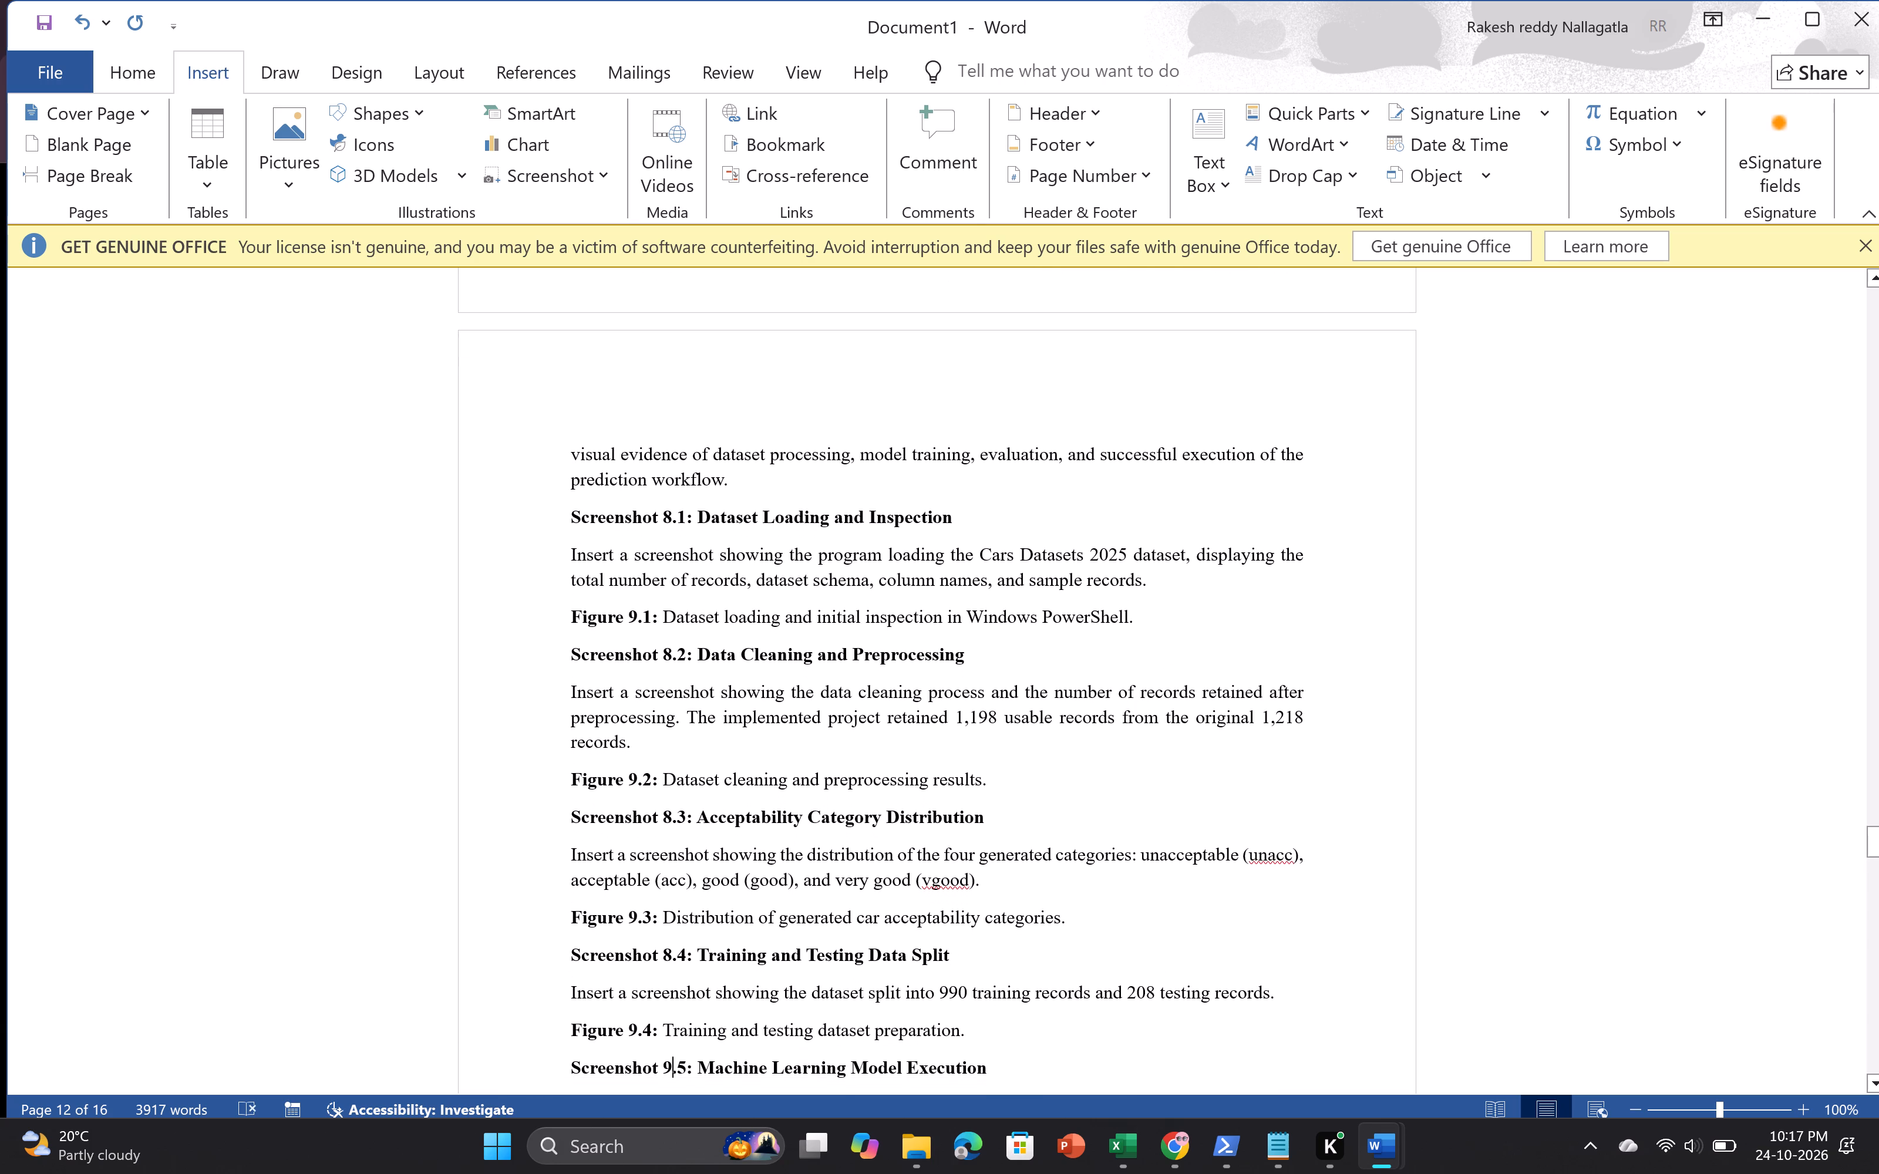
key(BackSpace)
key(8)
Renumber the "Model Evaluation" subheading in the Execution Screenshots section as Screenshot 8.6.
key(Down)
key(Down)
key(Down)
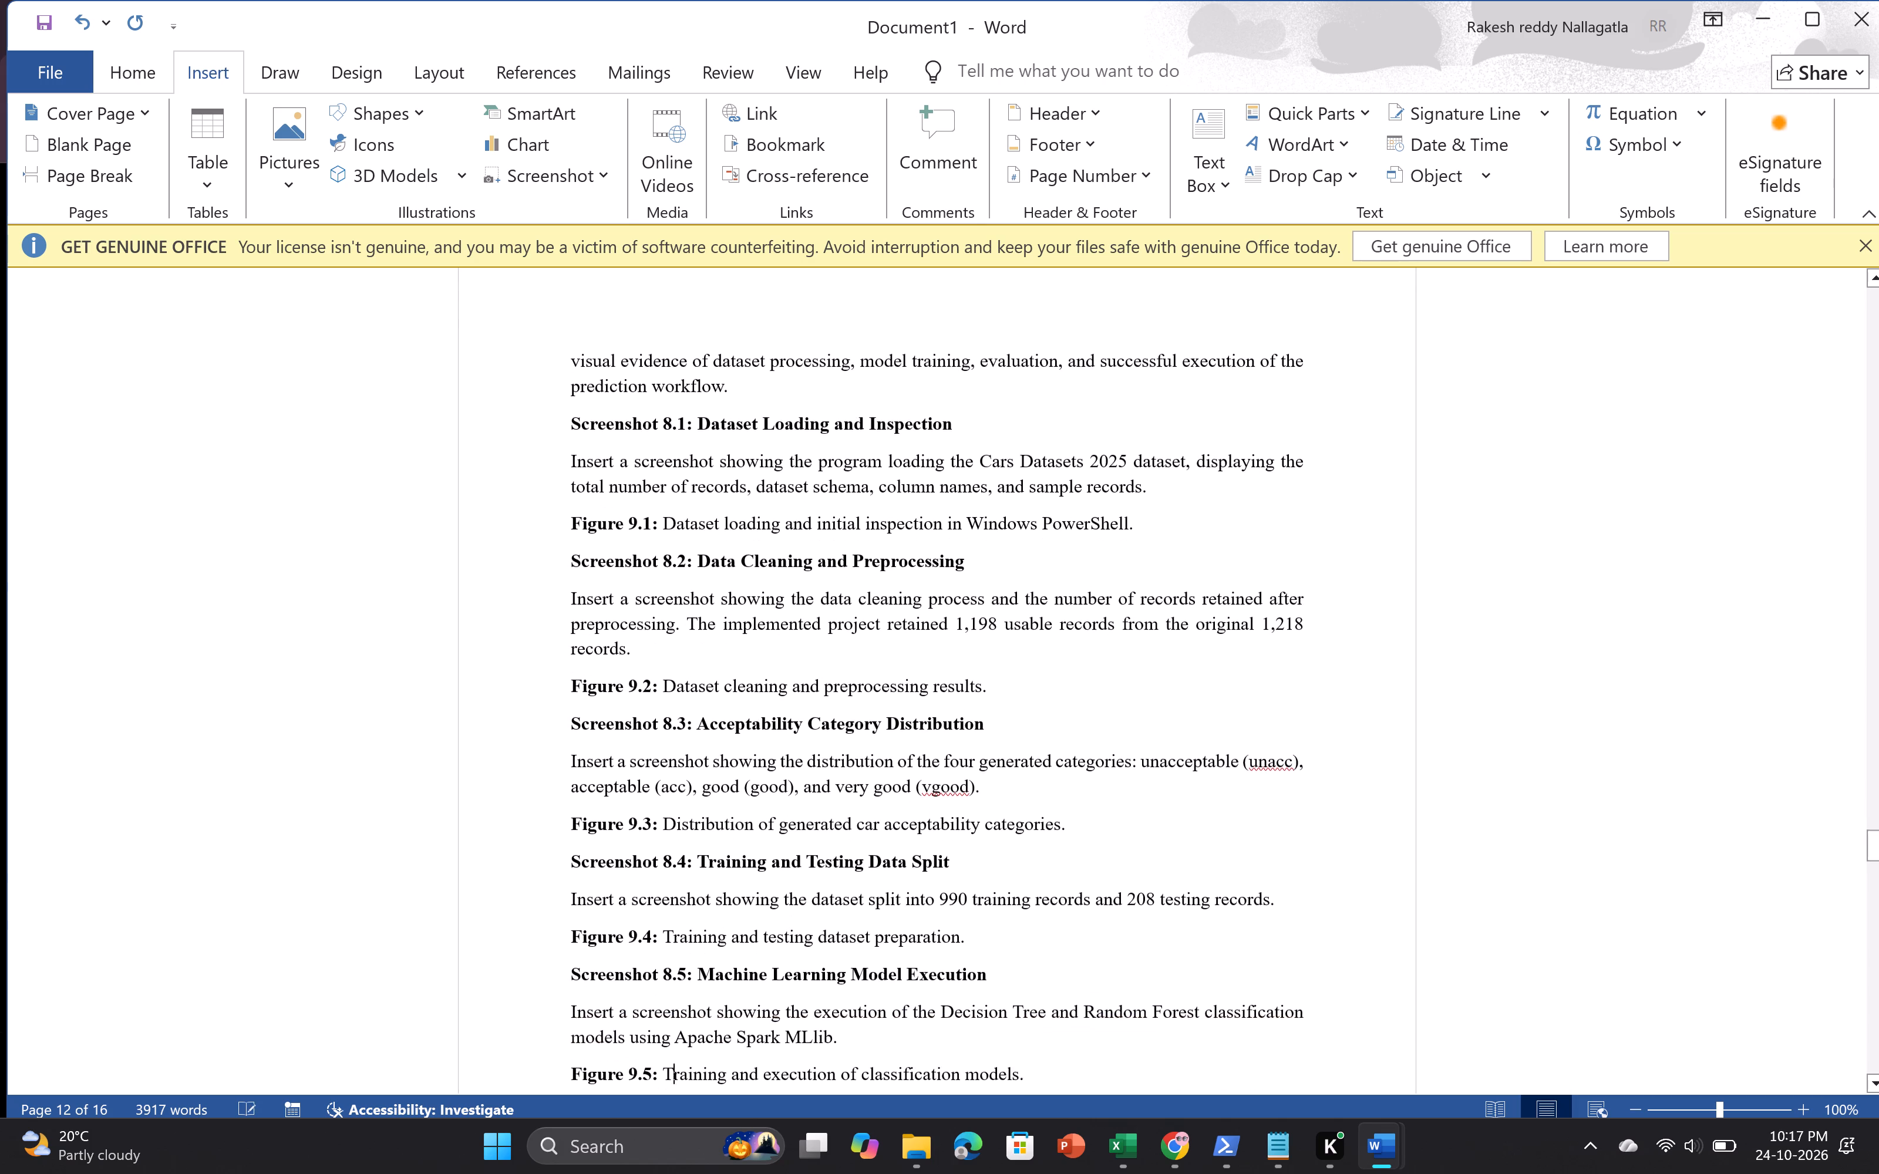
key(Down)
key(Down)
key(BackSpace)
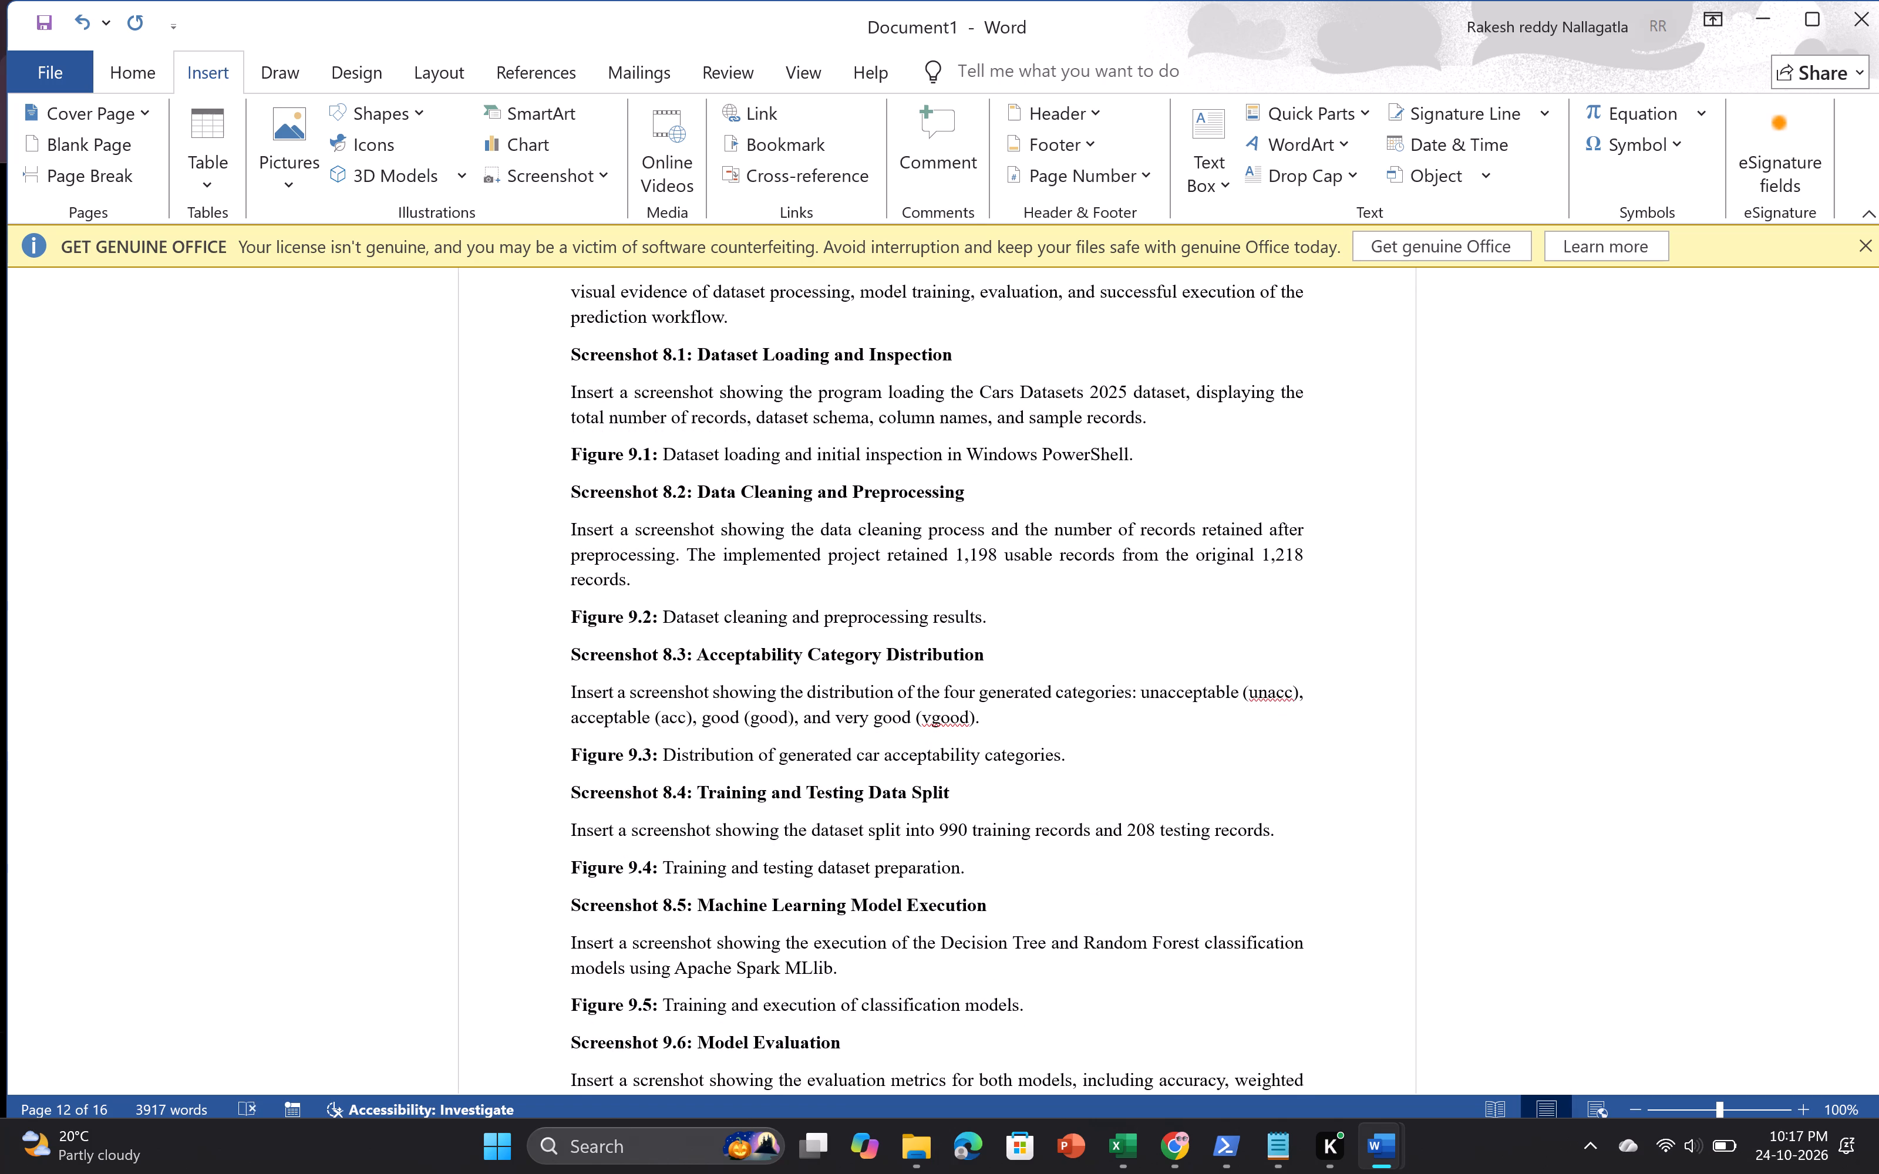
key(ctrl+z)
key(Up)
key(BackSpace)
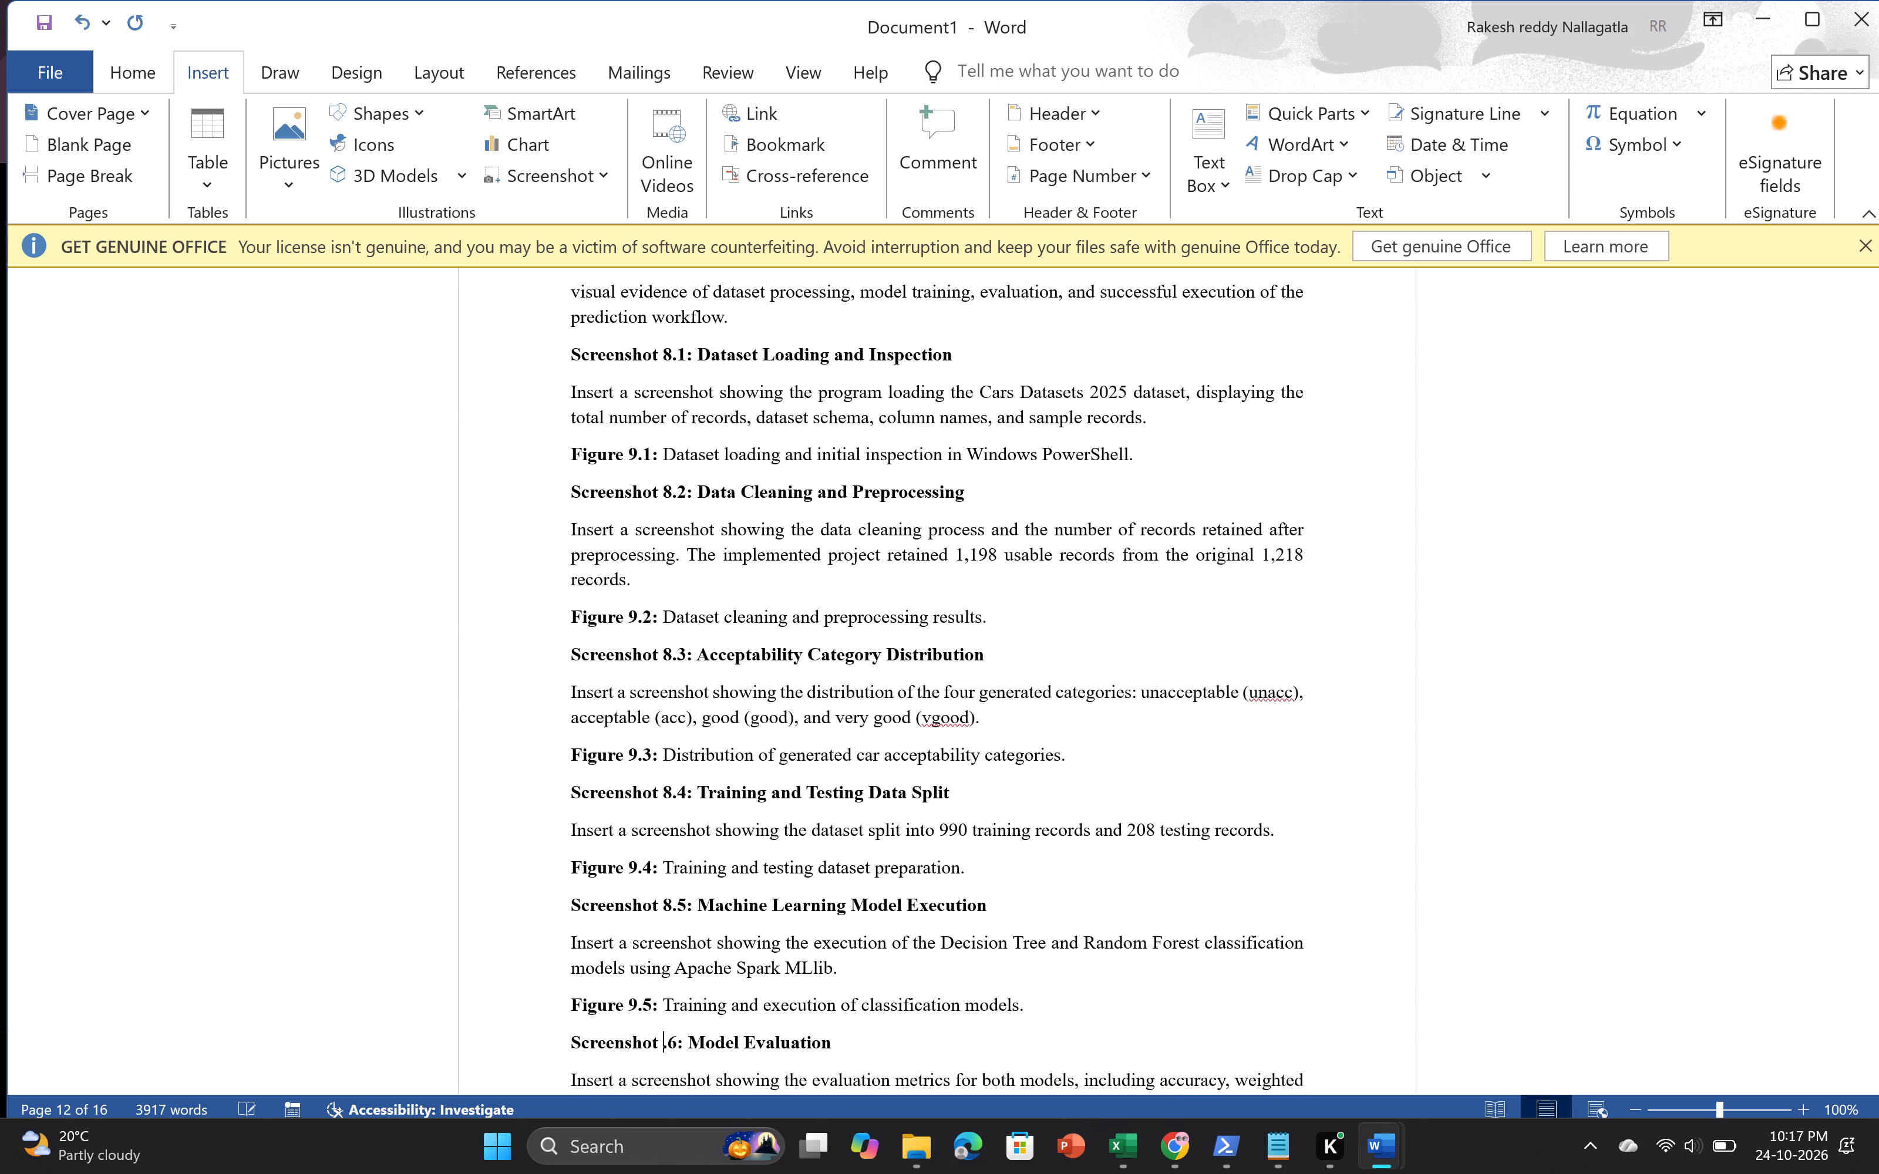
key(8)
Check the numbering through the end of the Execution Screenshots section and the start of Output / Result Screenshots.
key(Down)
key(Down)
key(Down)
key(Down)
key(Down)
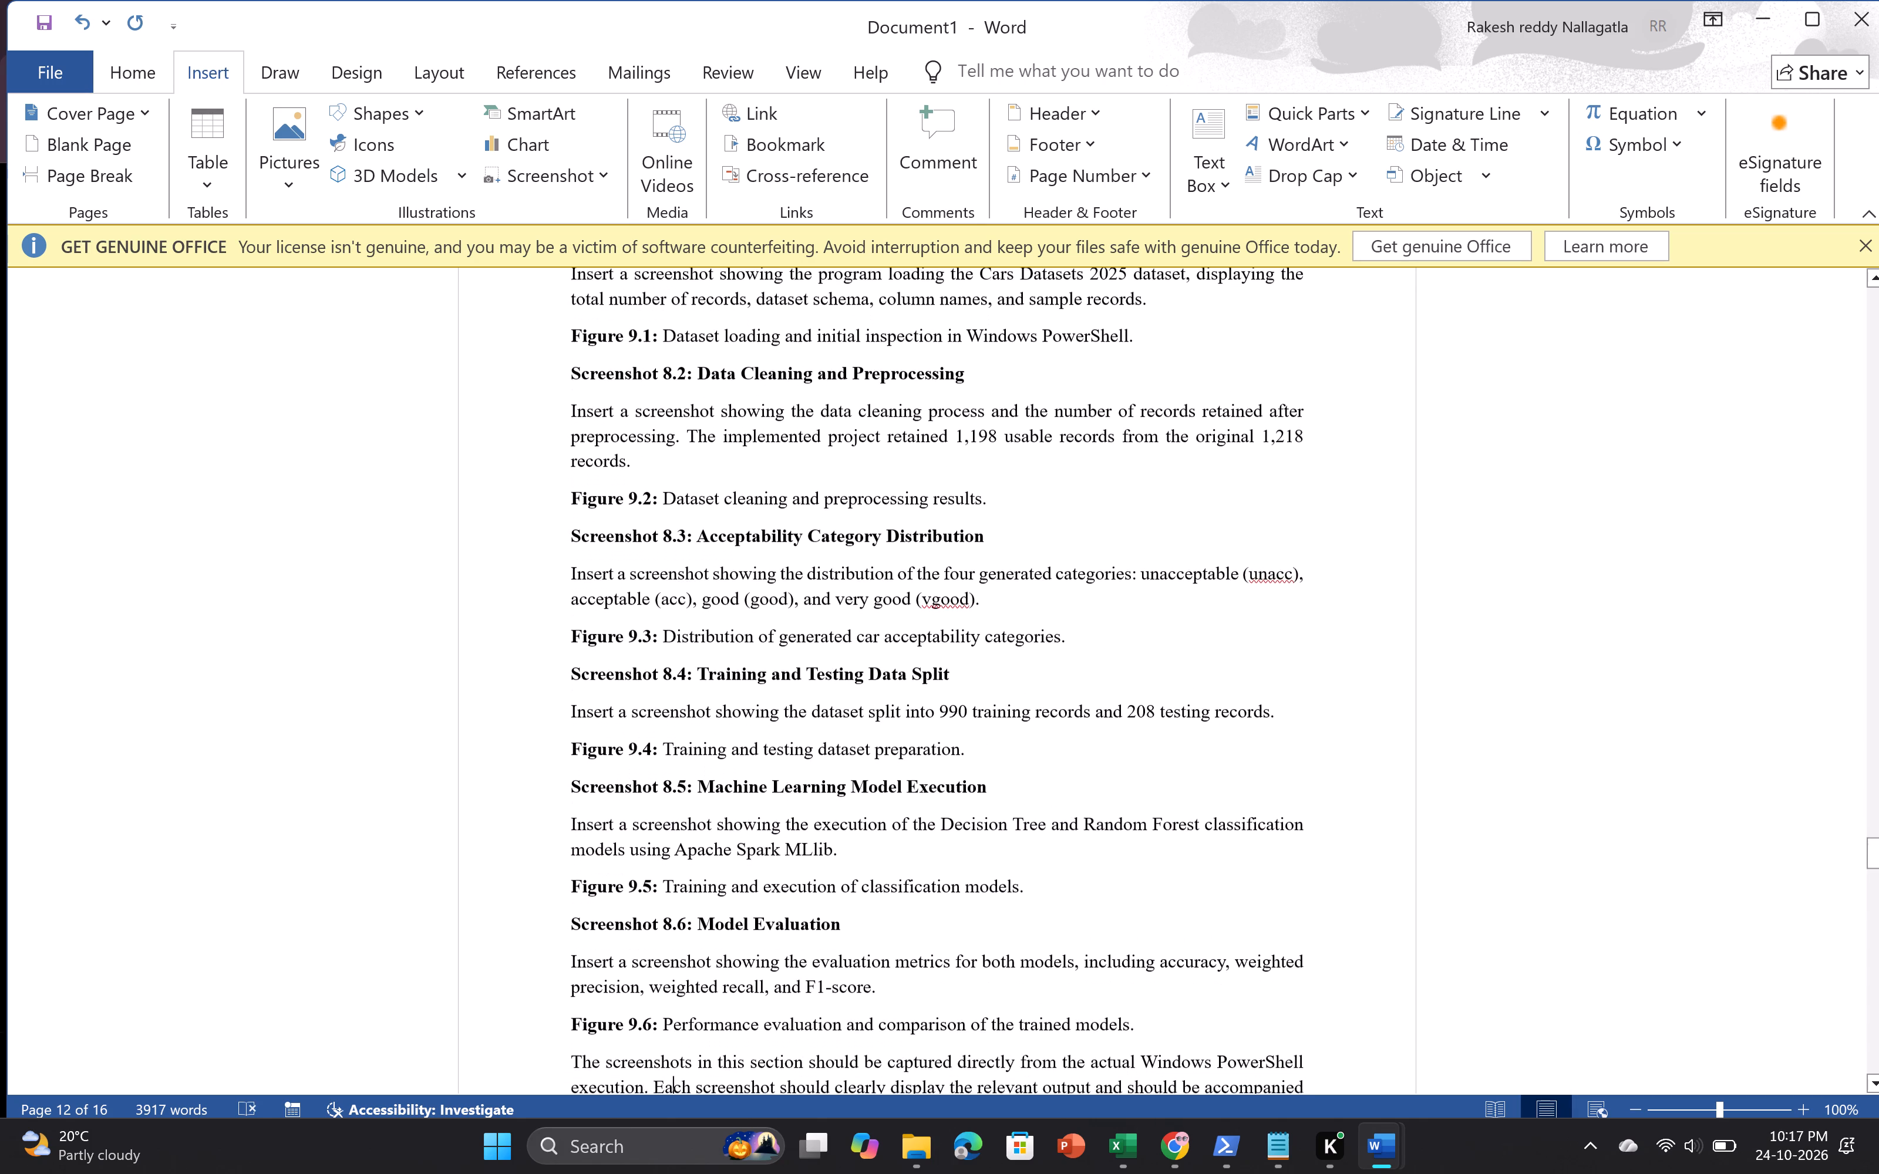
key(Down)
key(Down)
key(Down)
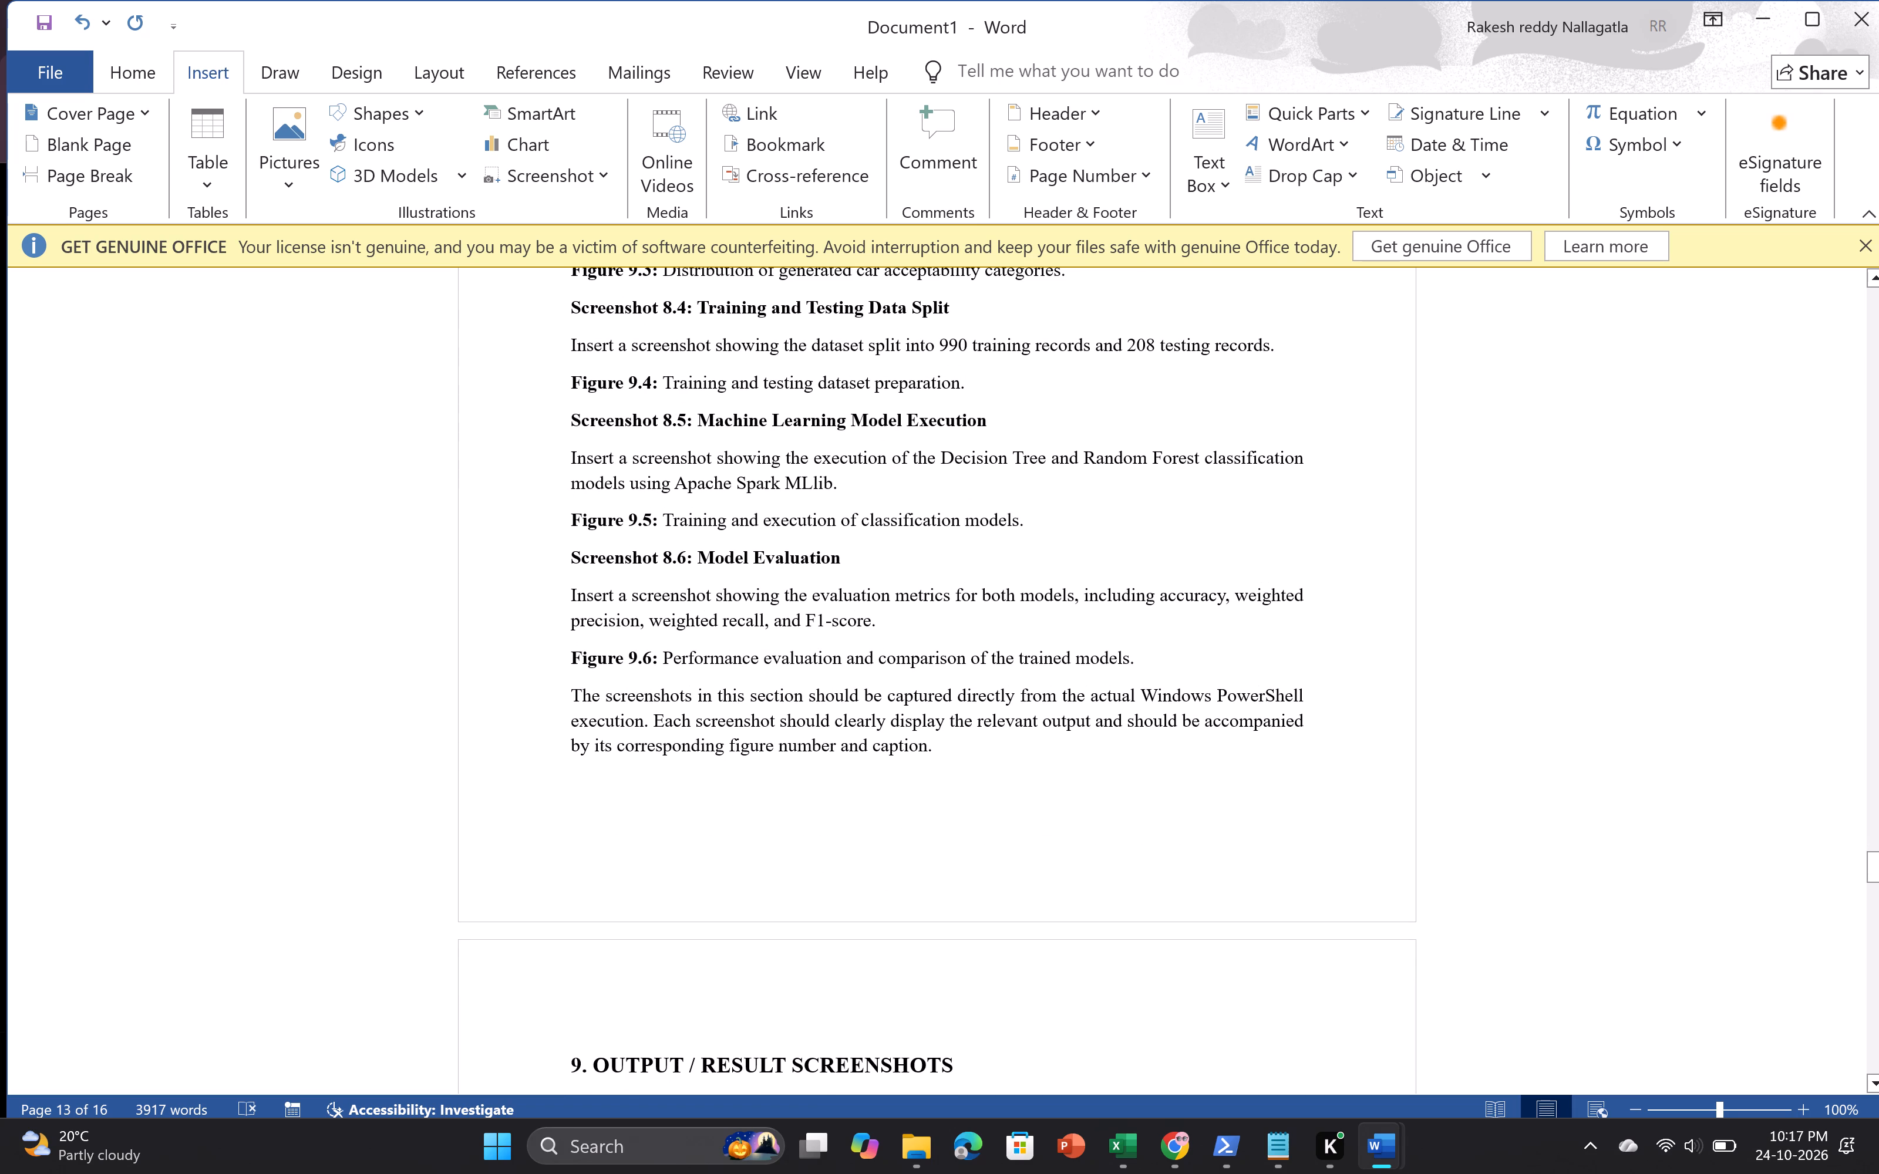
scroll(692, 618, down, 1)
scroll(692, 618, up, 2)
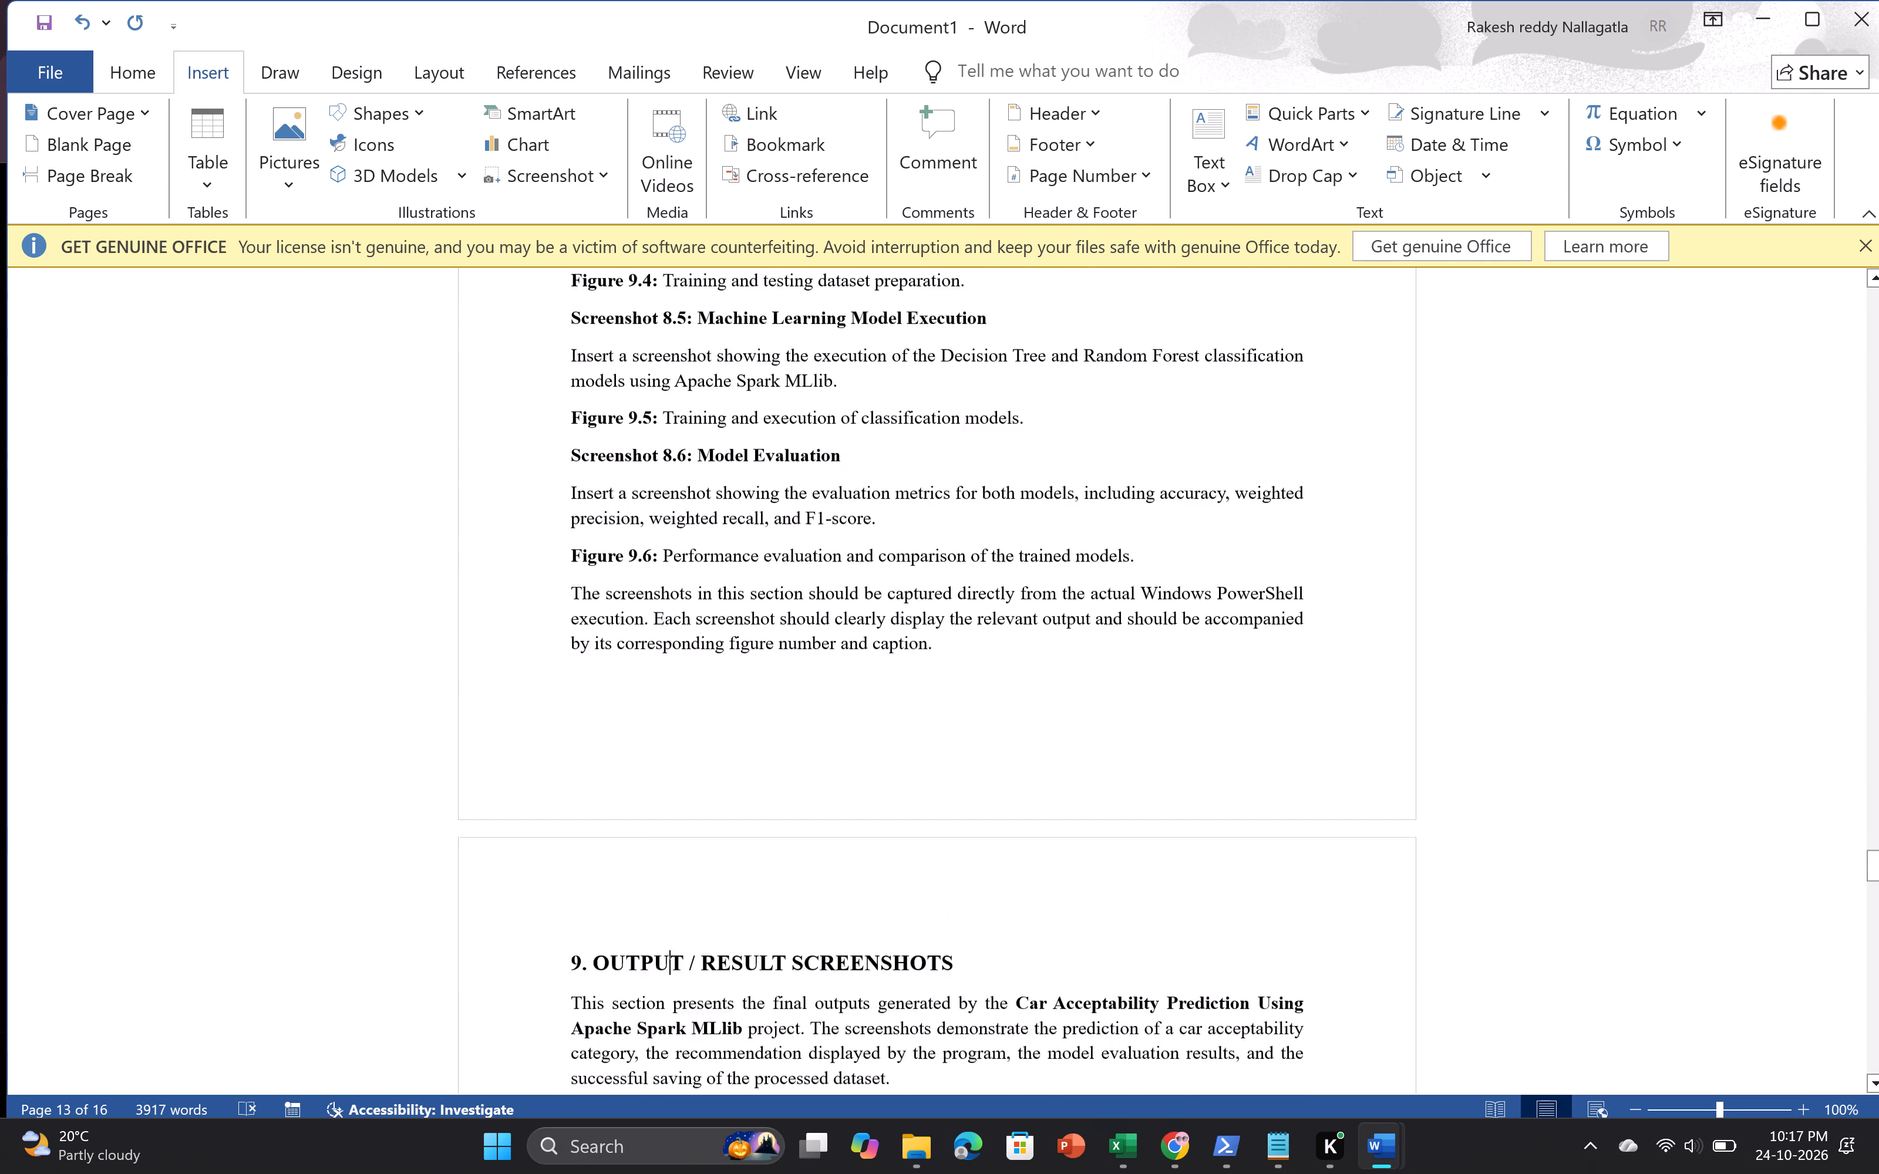
Renumber the "Python Source Code" subheading in the Complete Source Code section as 7.1.
scroll(692, 618, up, 4)
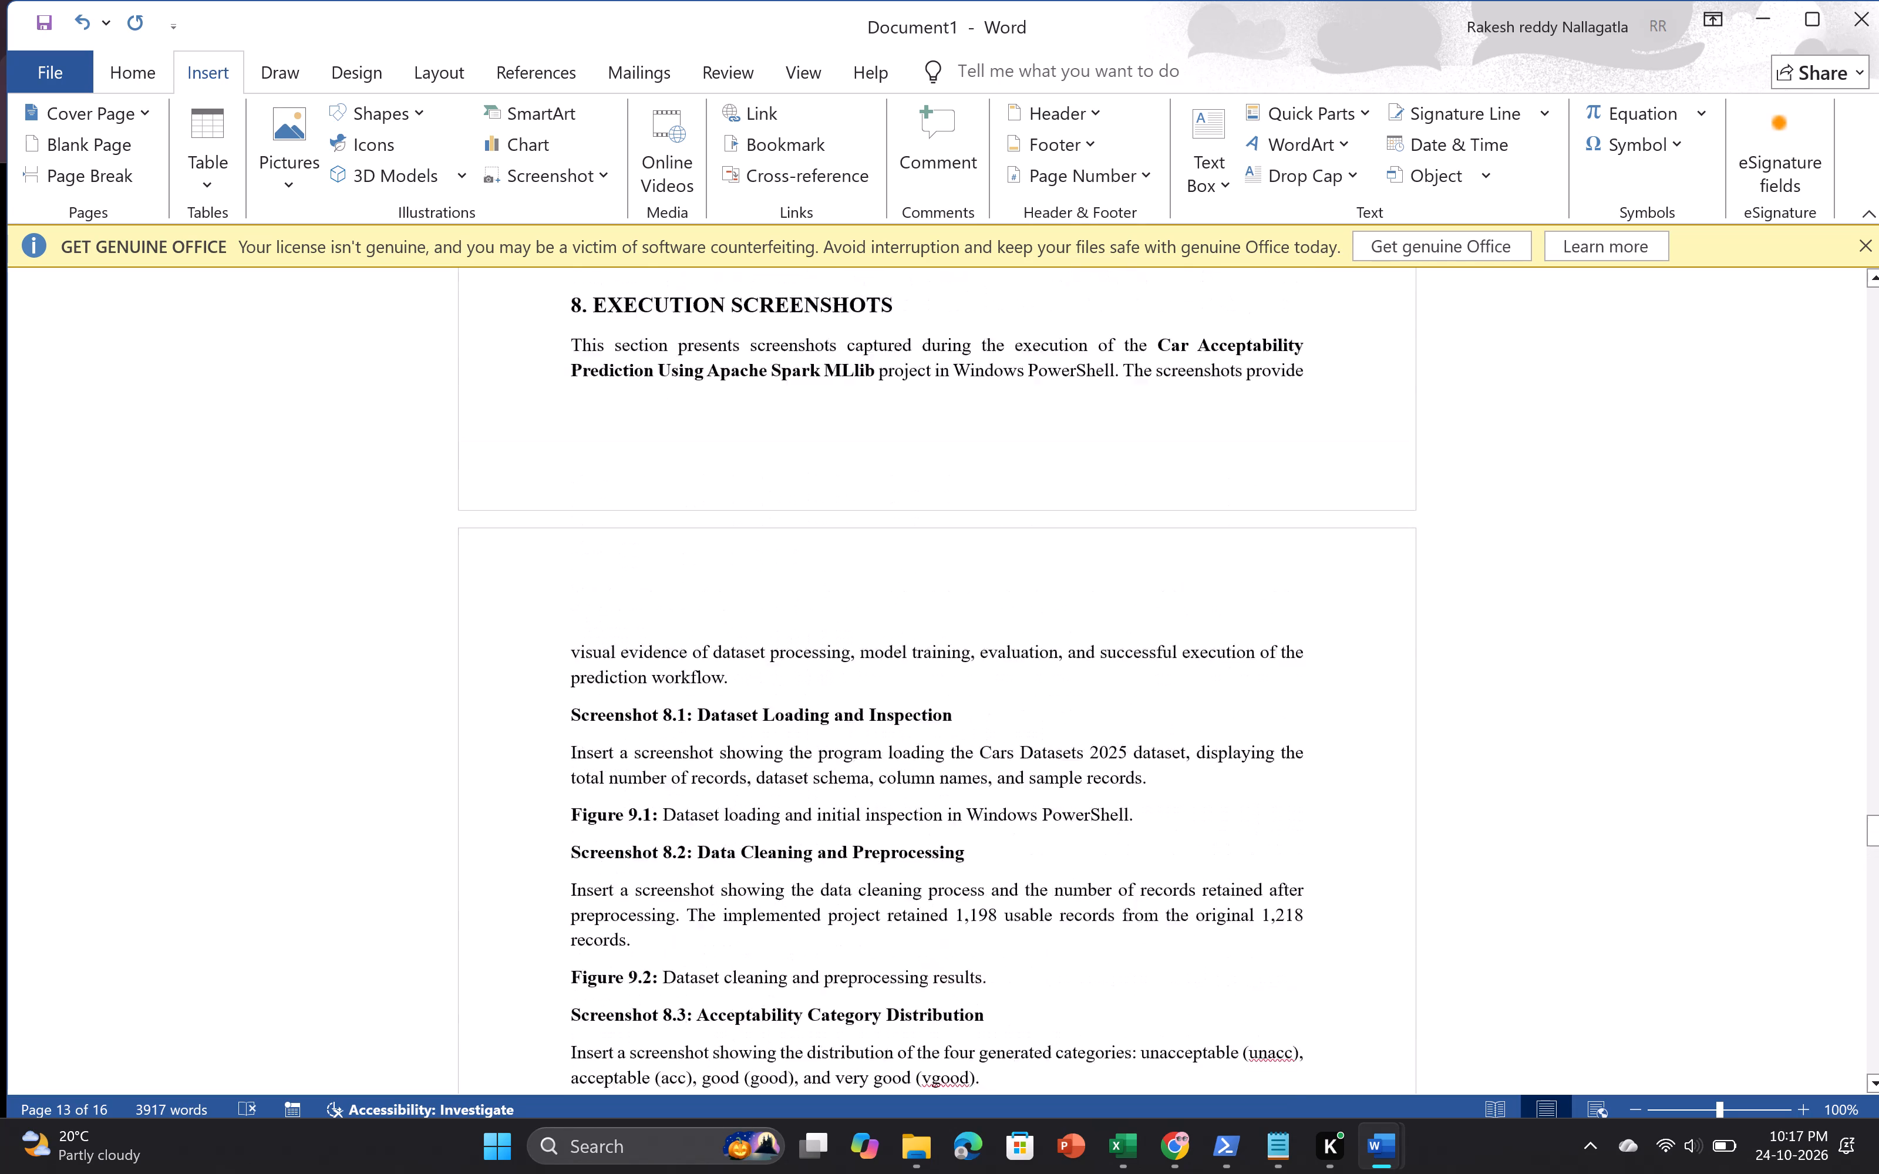
scroll(692, 618, up, 4)
scroll(692, 618, down, 1)
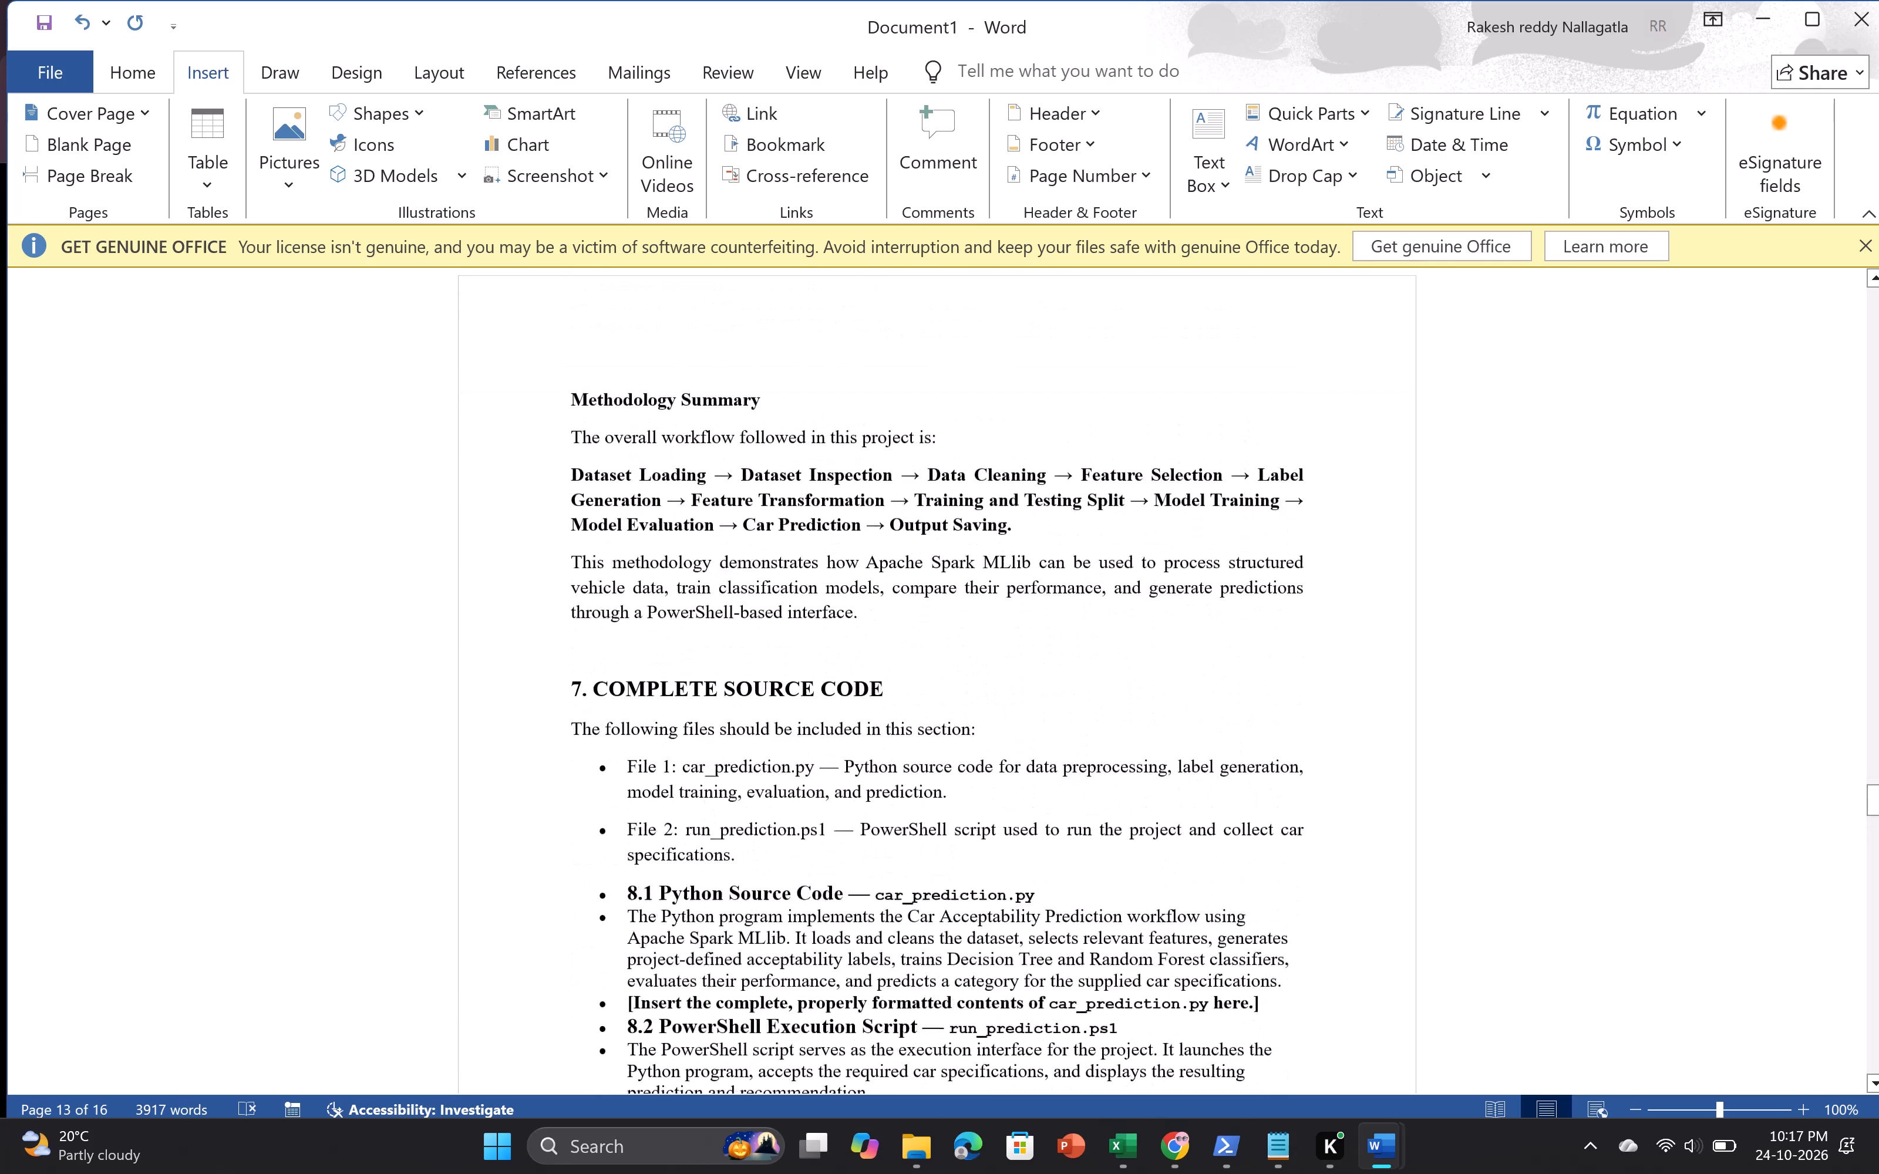
scroll(692, 618, down, 1)
click(644, 696)
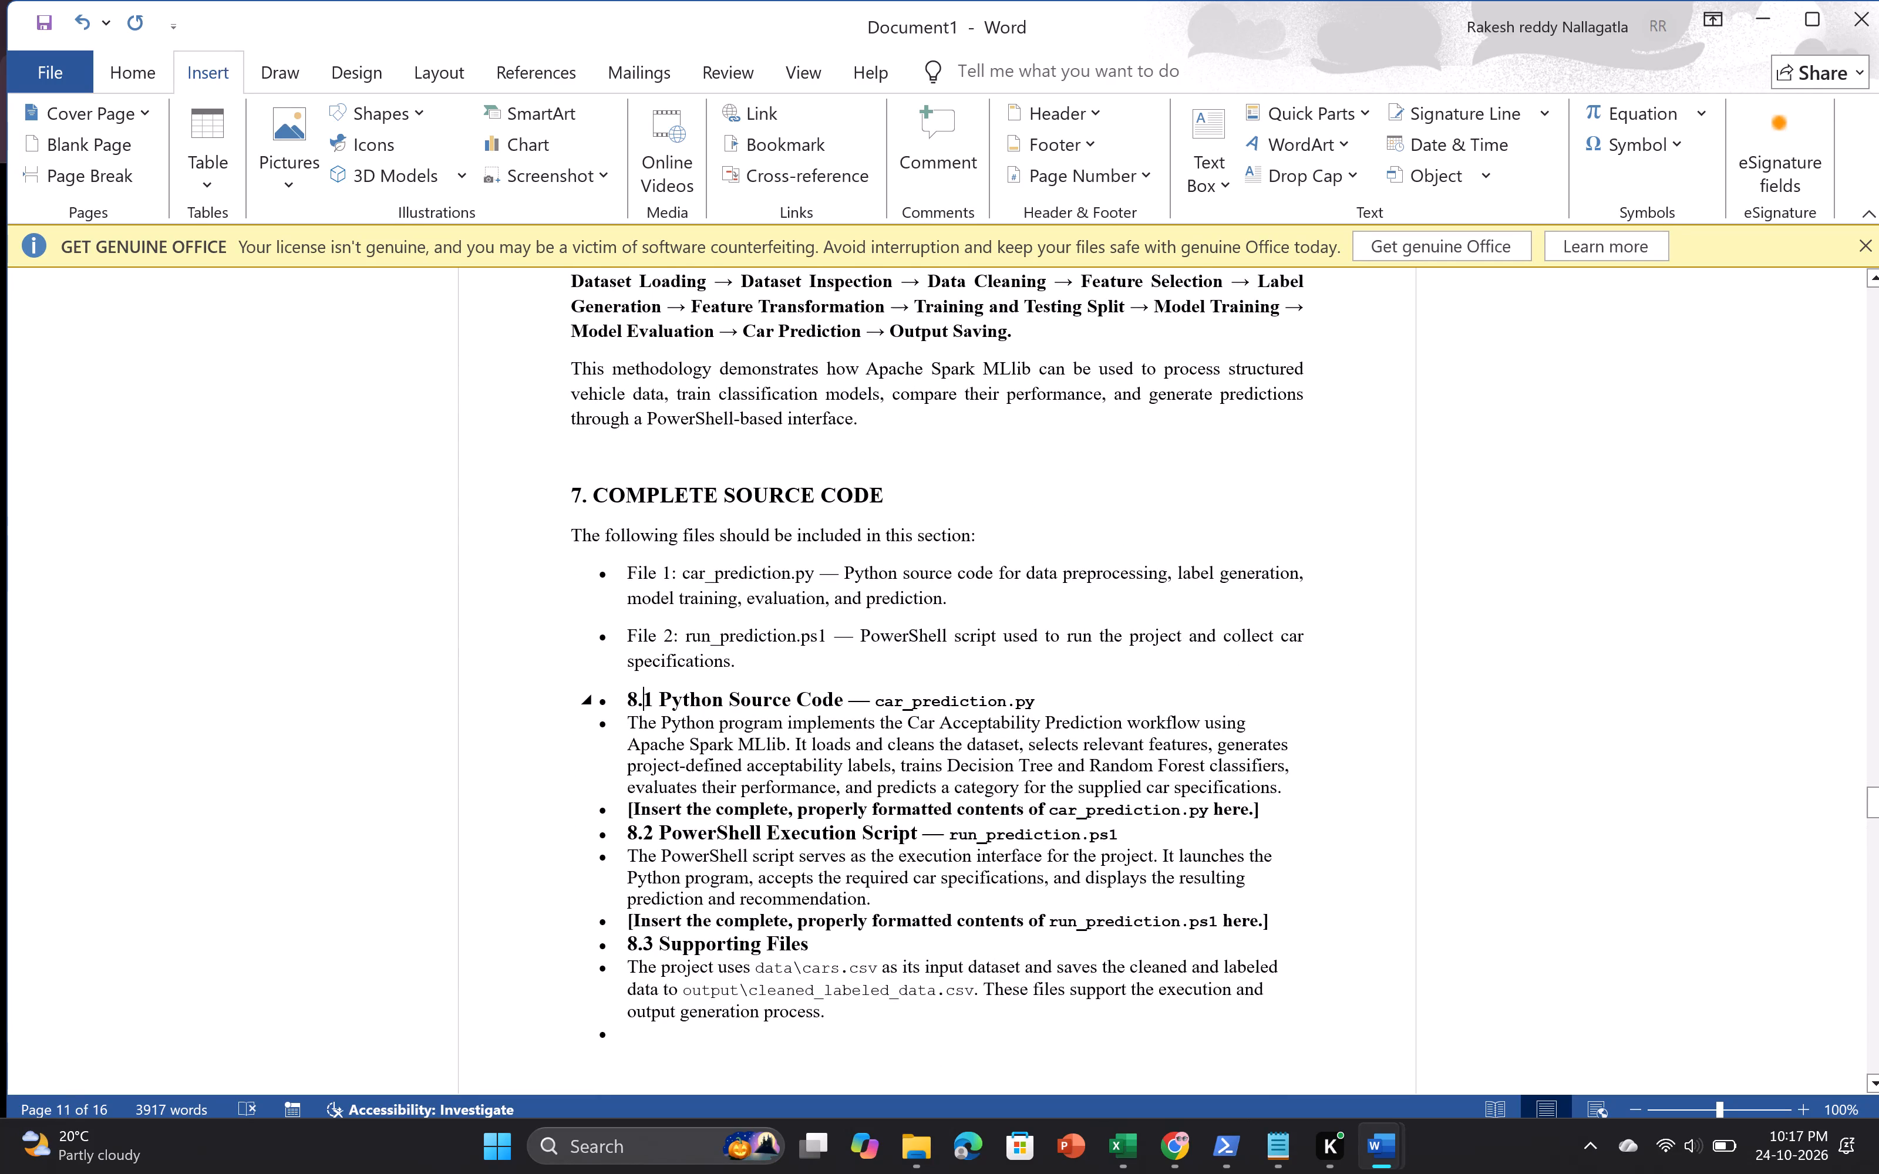
key(Left)
key(BackSpace)
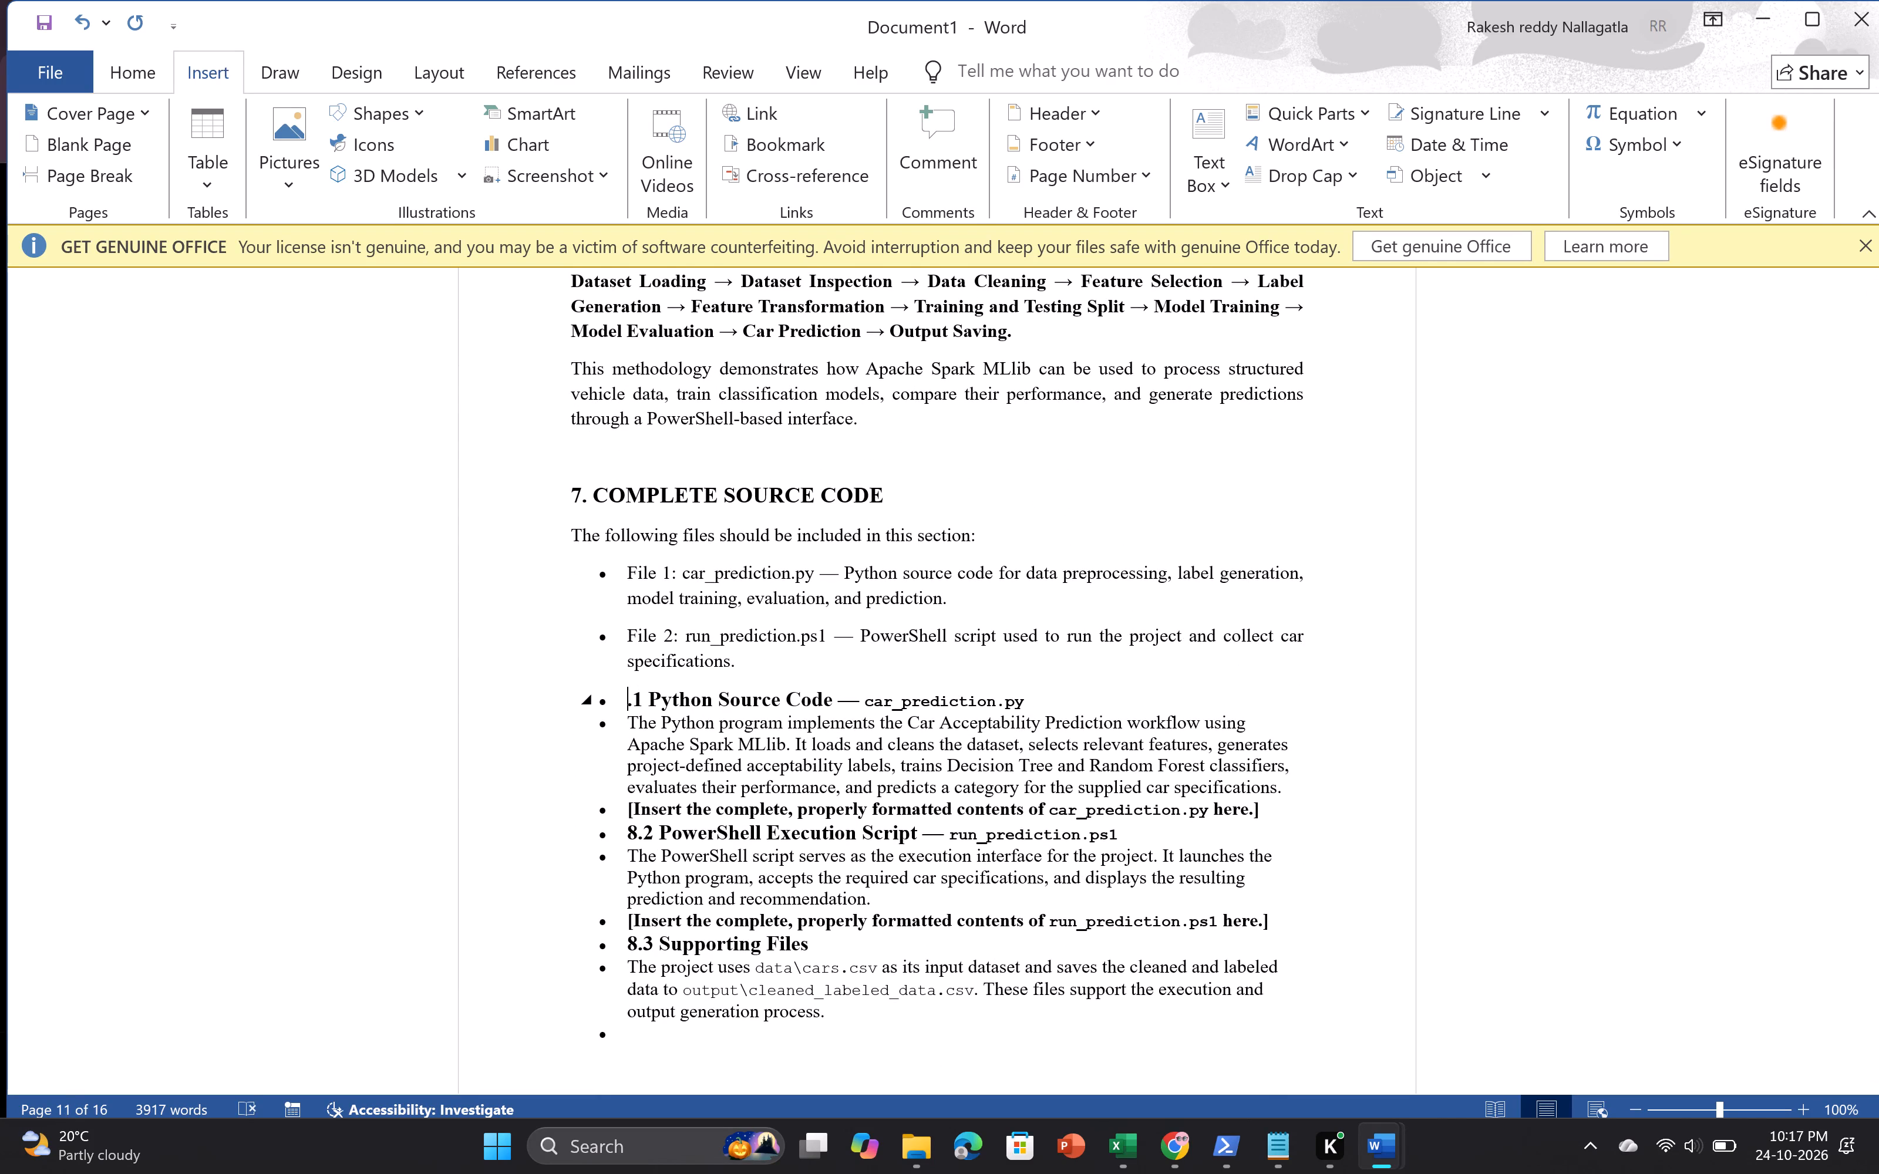
key(7)
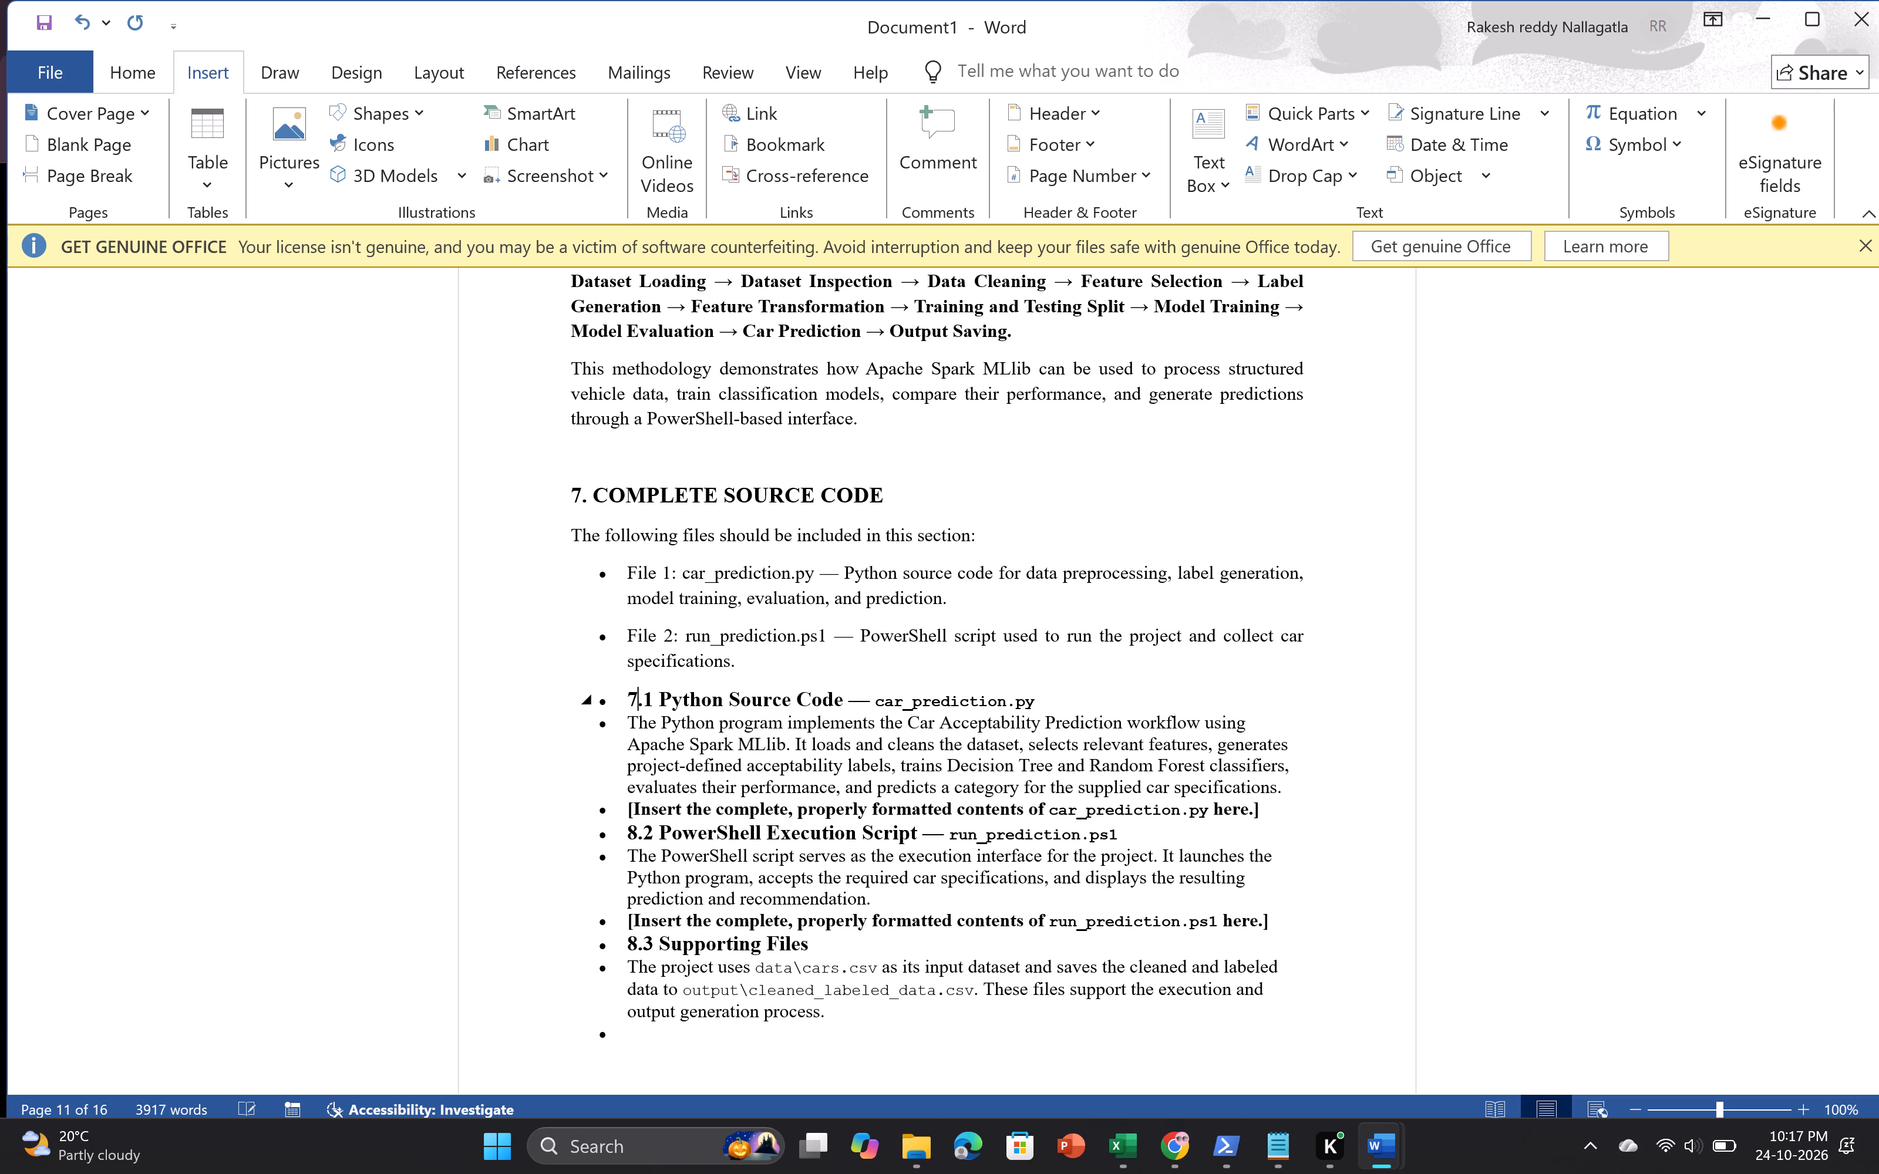
Renumber the "PowerShell Execution Script" subheading in the Complete Source Code section as 7.2.
key(Down)
key(Down)
key(Down)
key(Down)
key(Down)
key(Down)
key(BackSpace)
key(7)
Renumber the "Supporting Files" subheading in the Complete Source Code section as 7.3.
key(Down)
key(Down)
key(Down)
key(Down)
key(Down)
key(BackSpace)
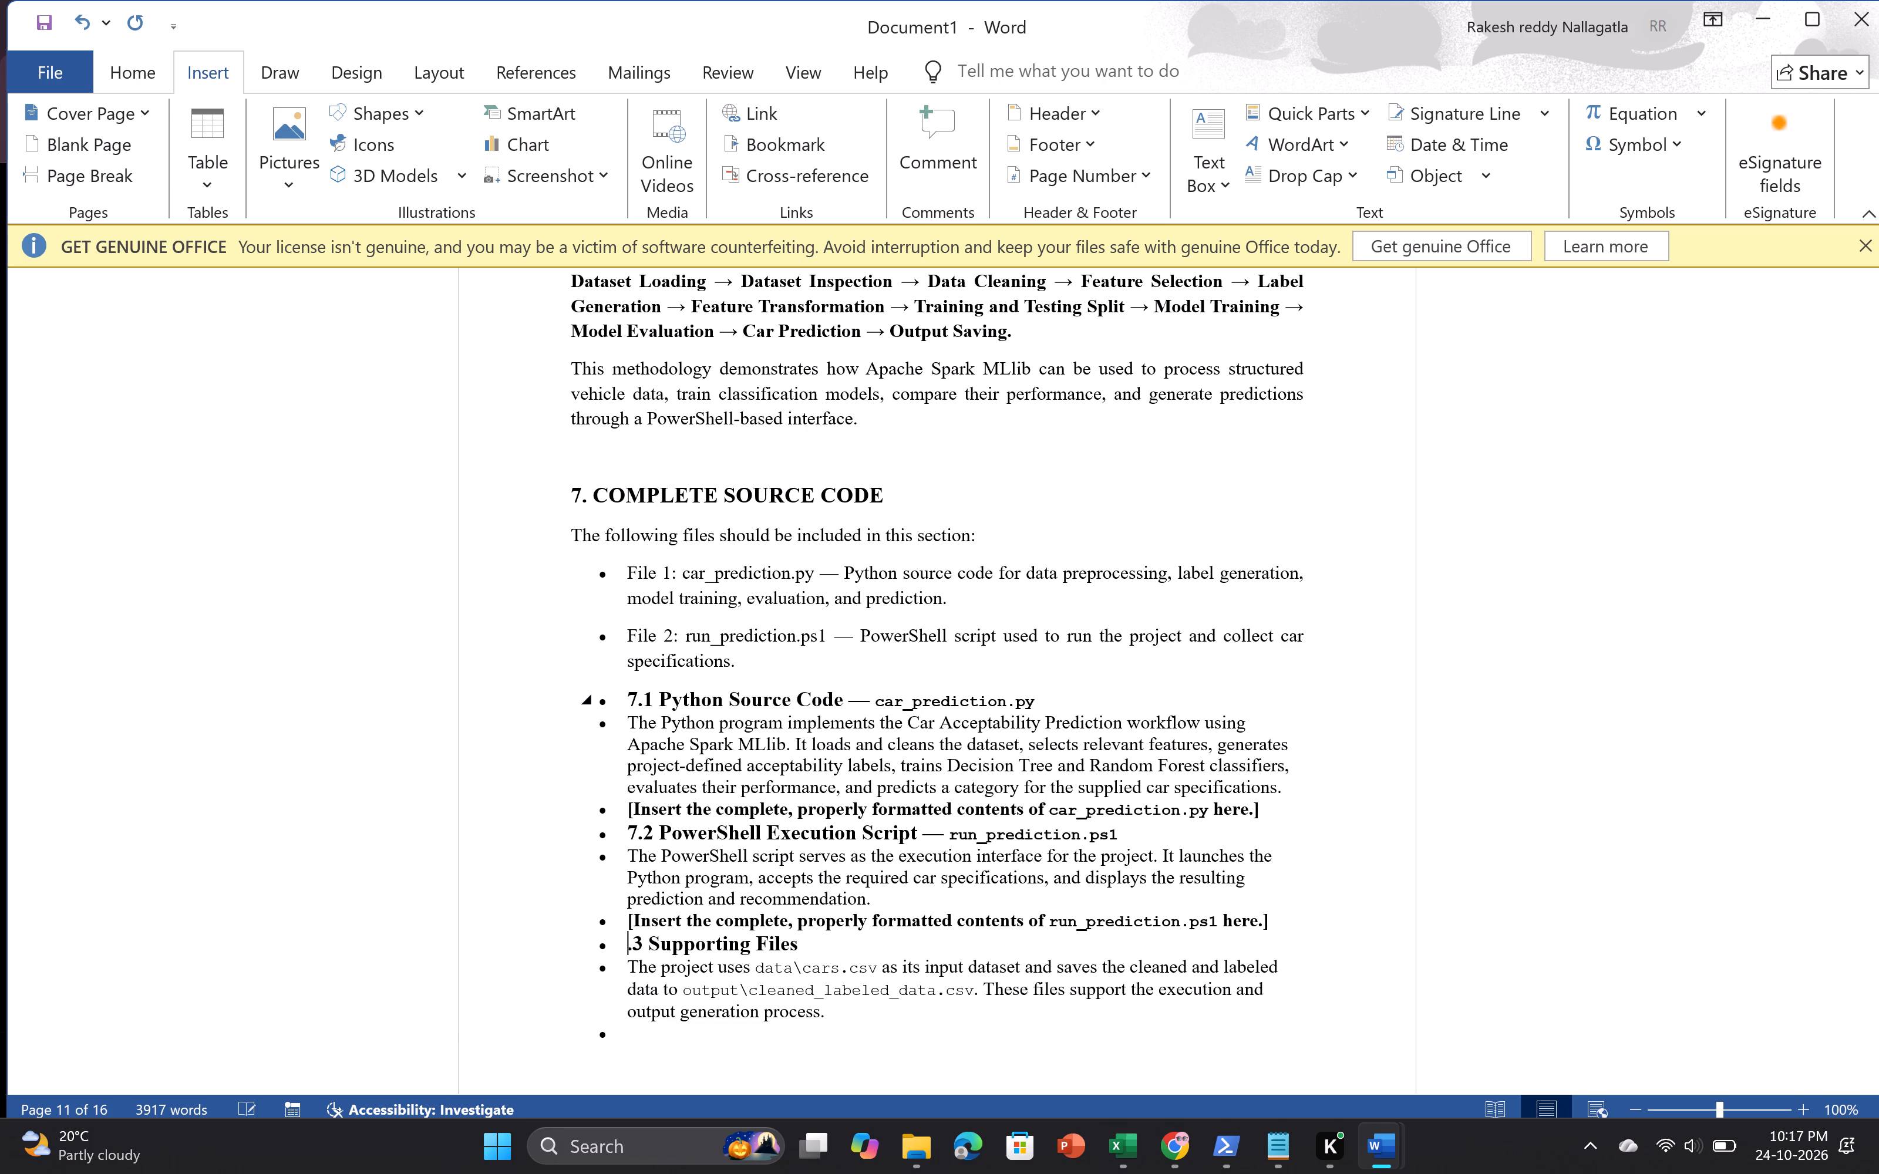
key(7)
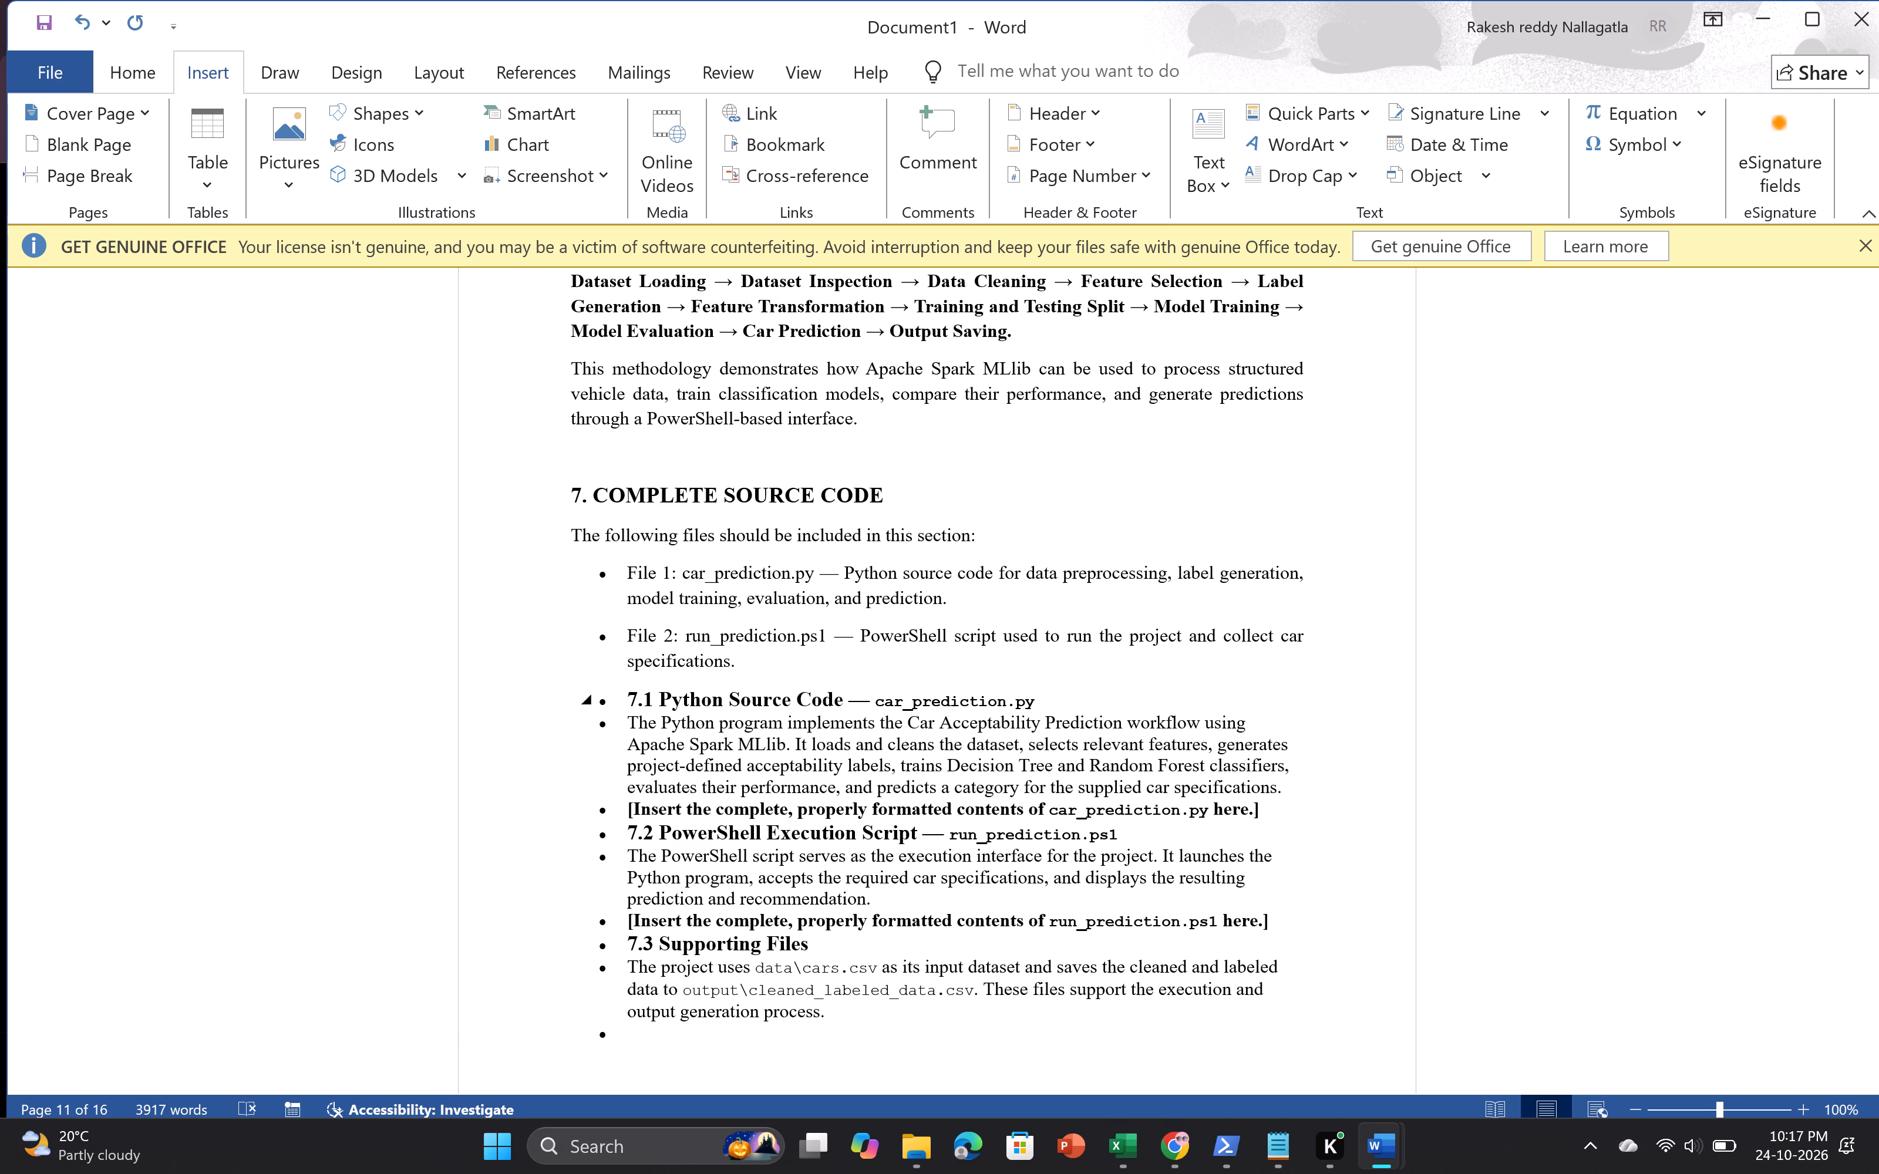
Review the report's content and heading numbering from the cover page through the Dataset Description section.
scroll(644, 696, down, 1)
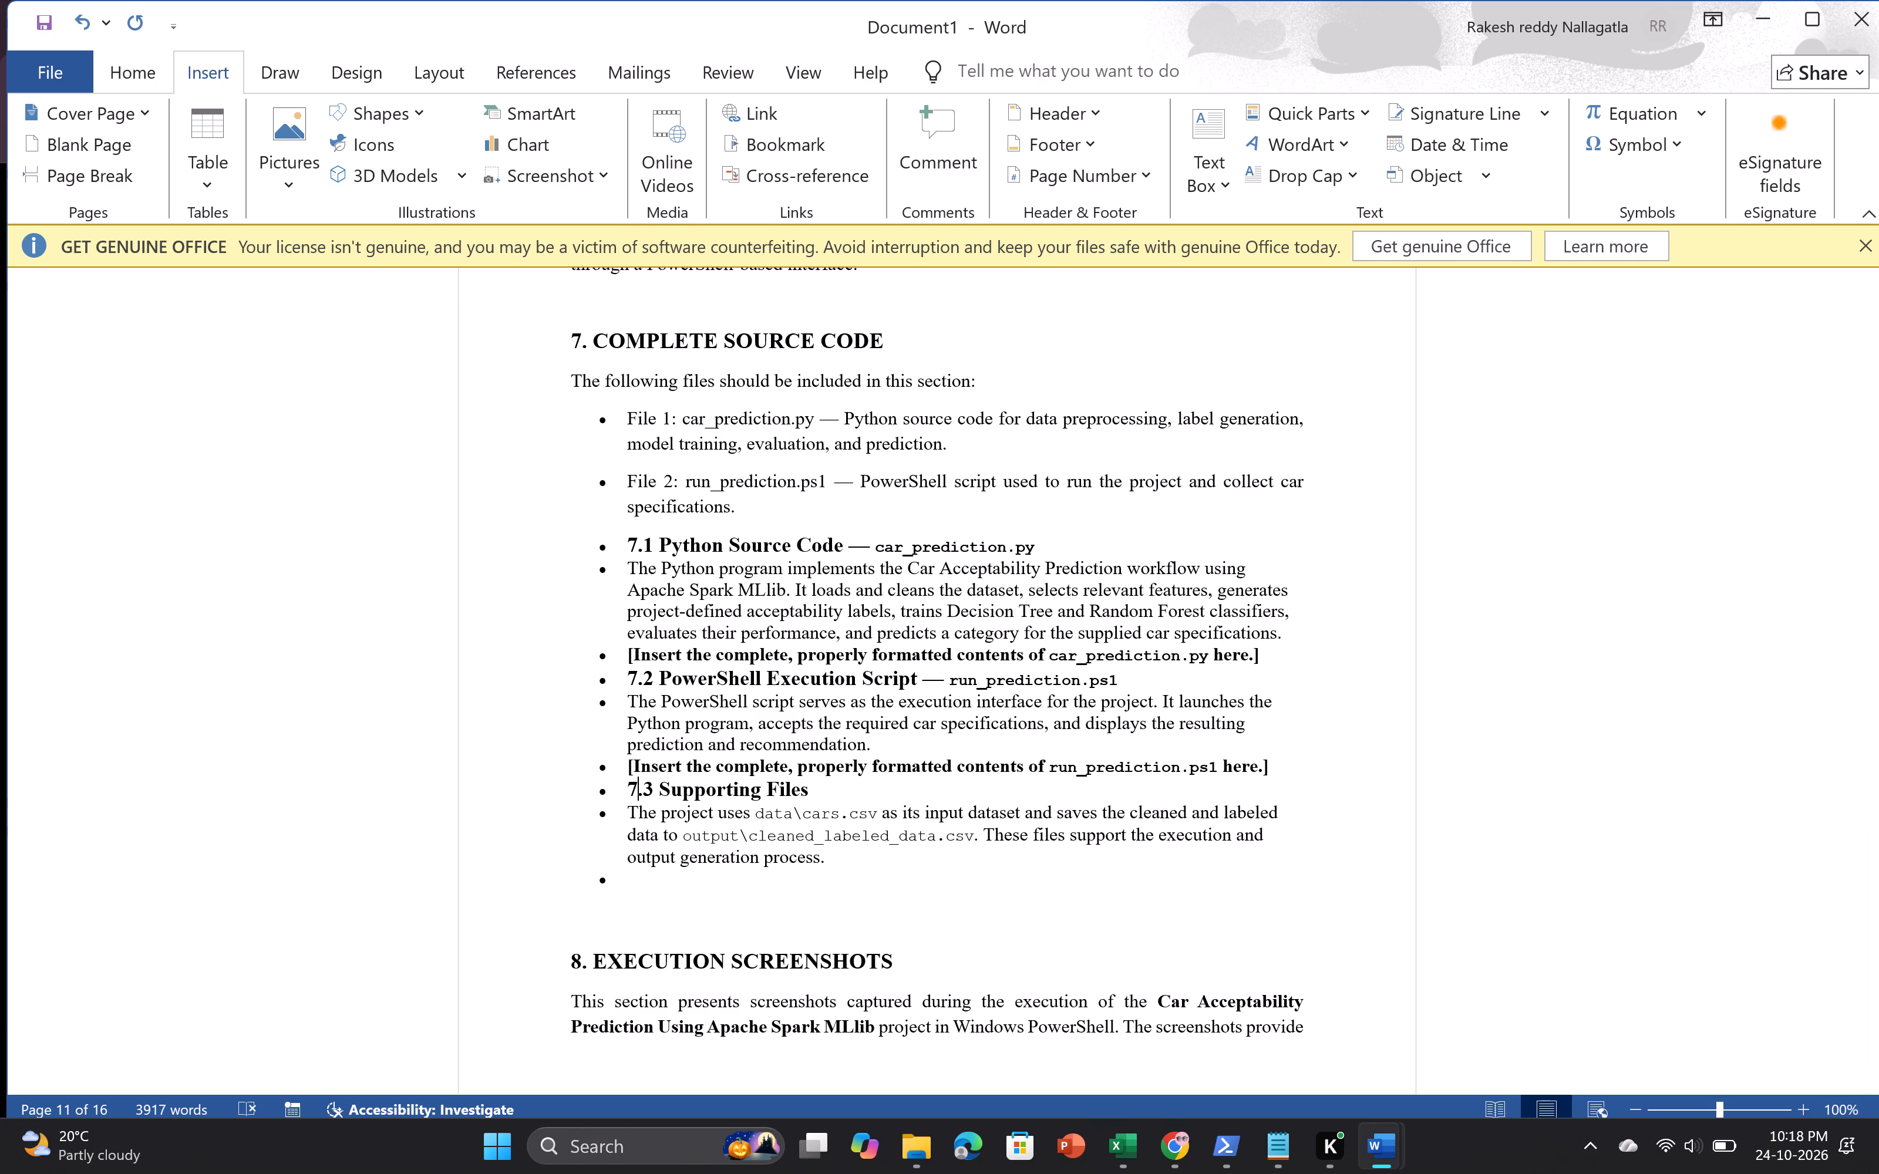
scroll(709, 763, up, 4)
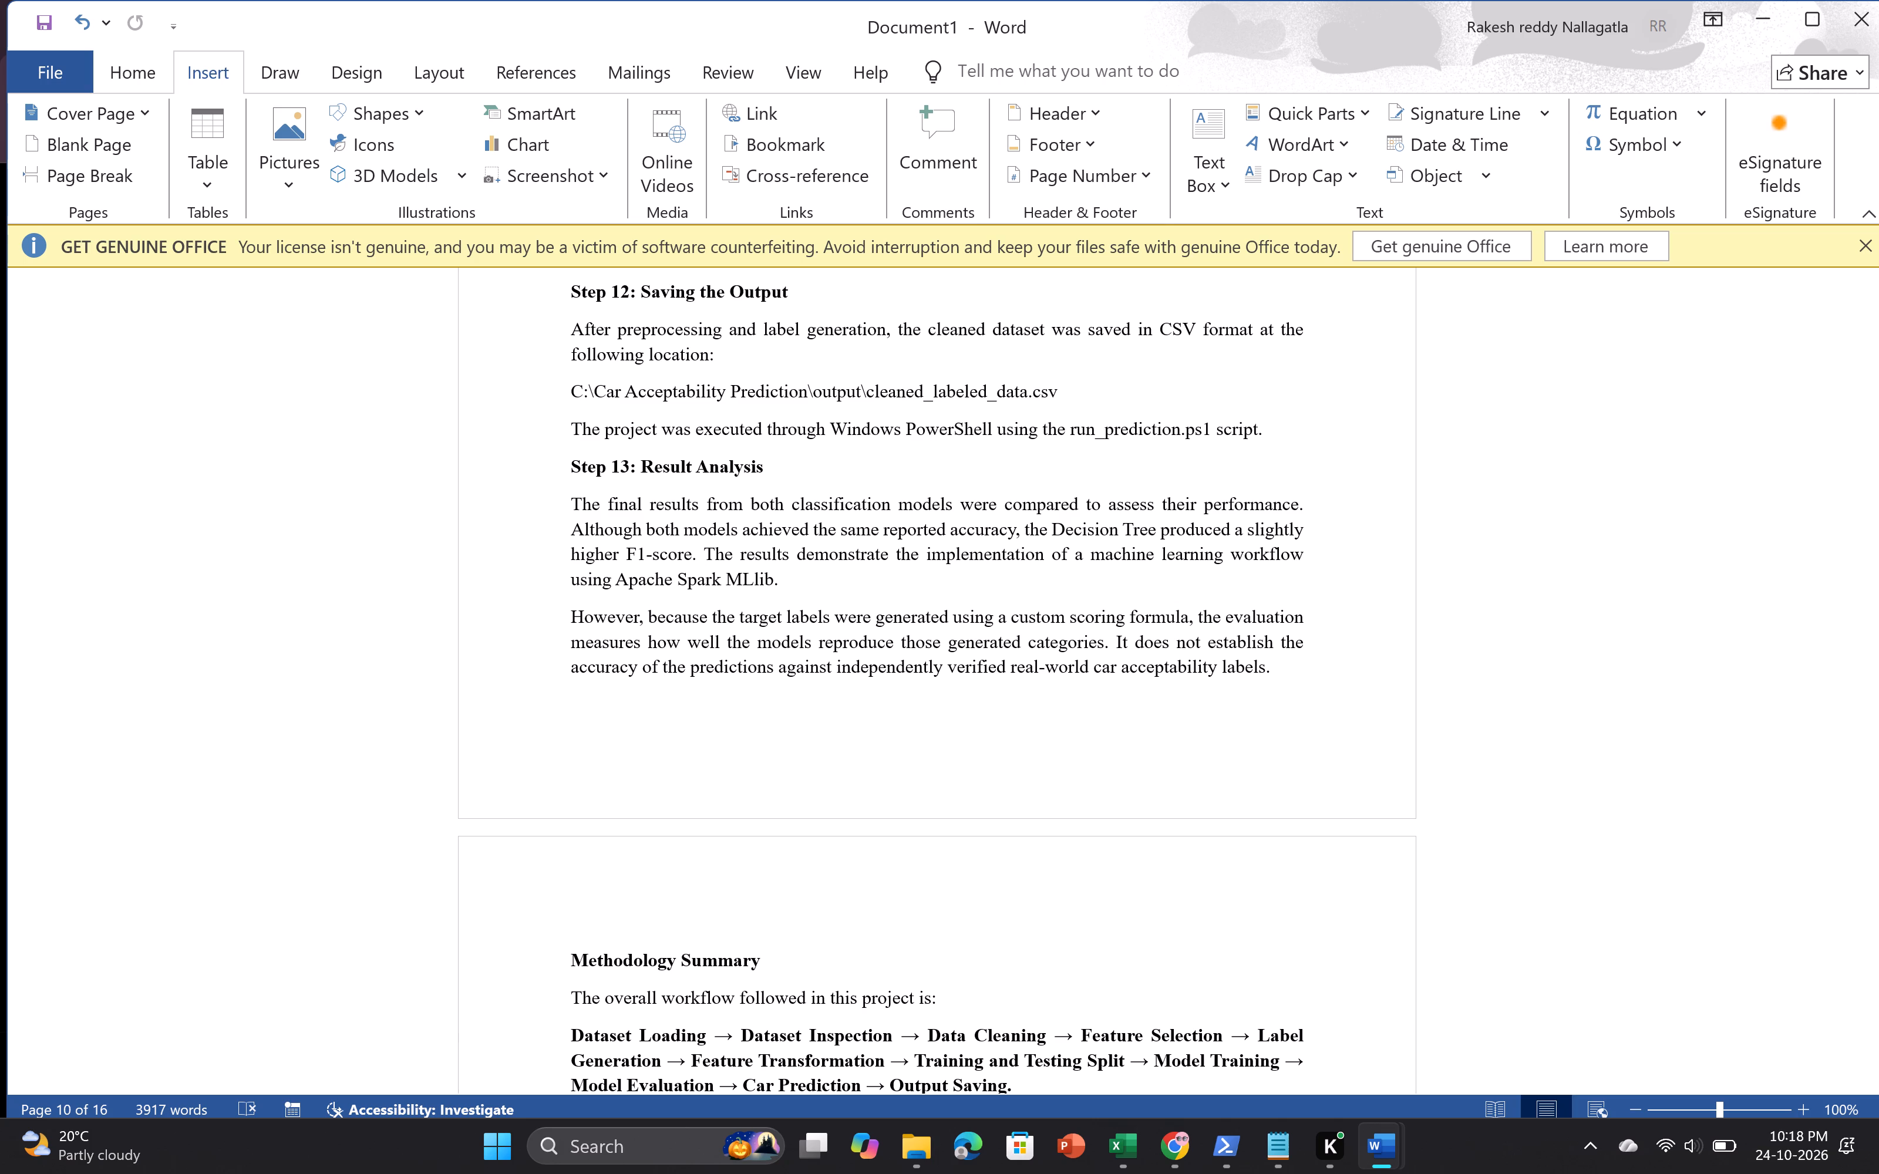
scroll(709, 763, up, 1)
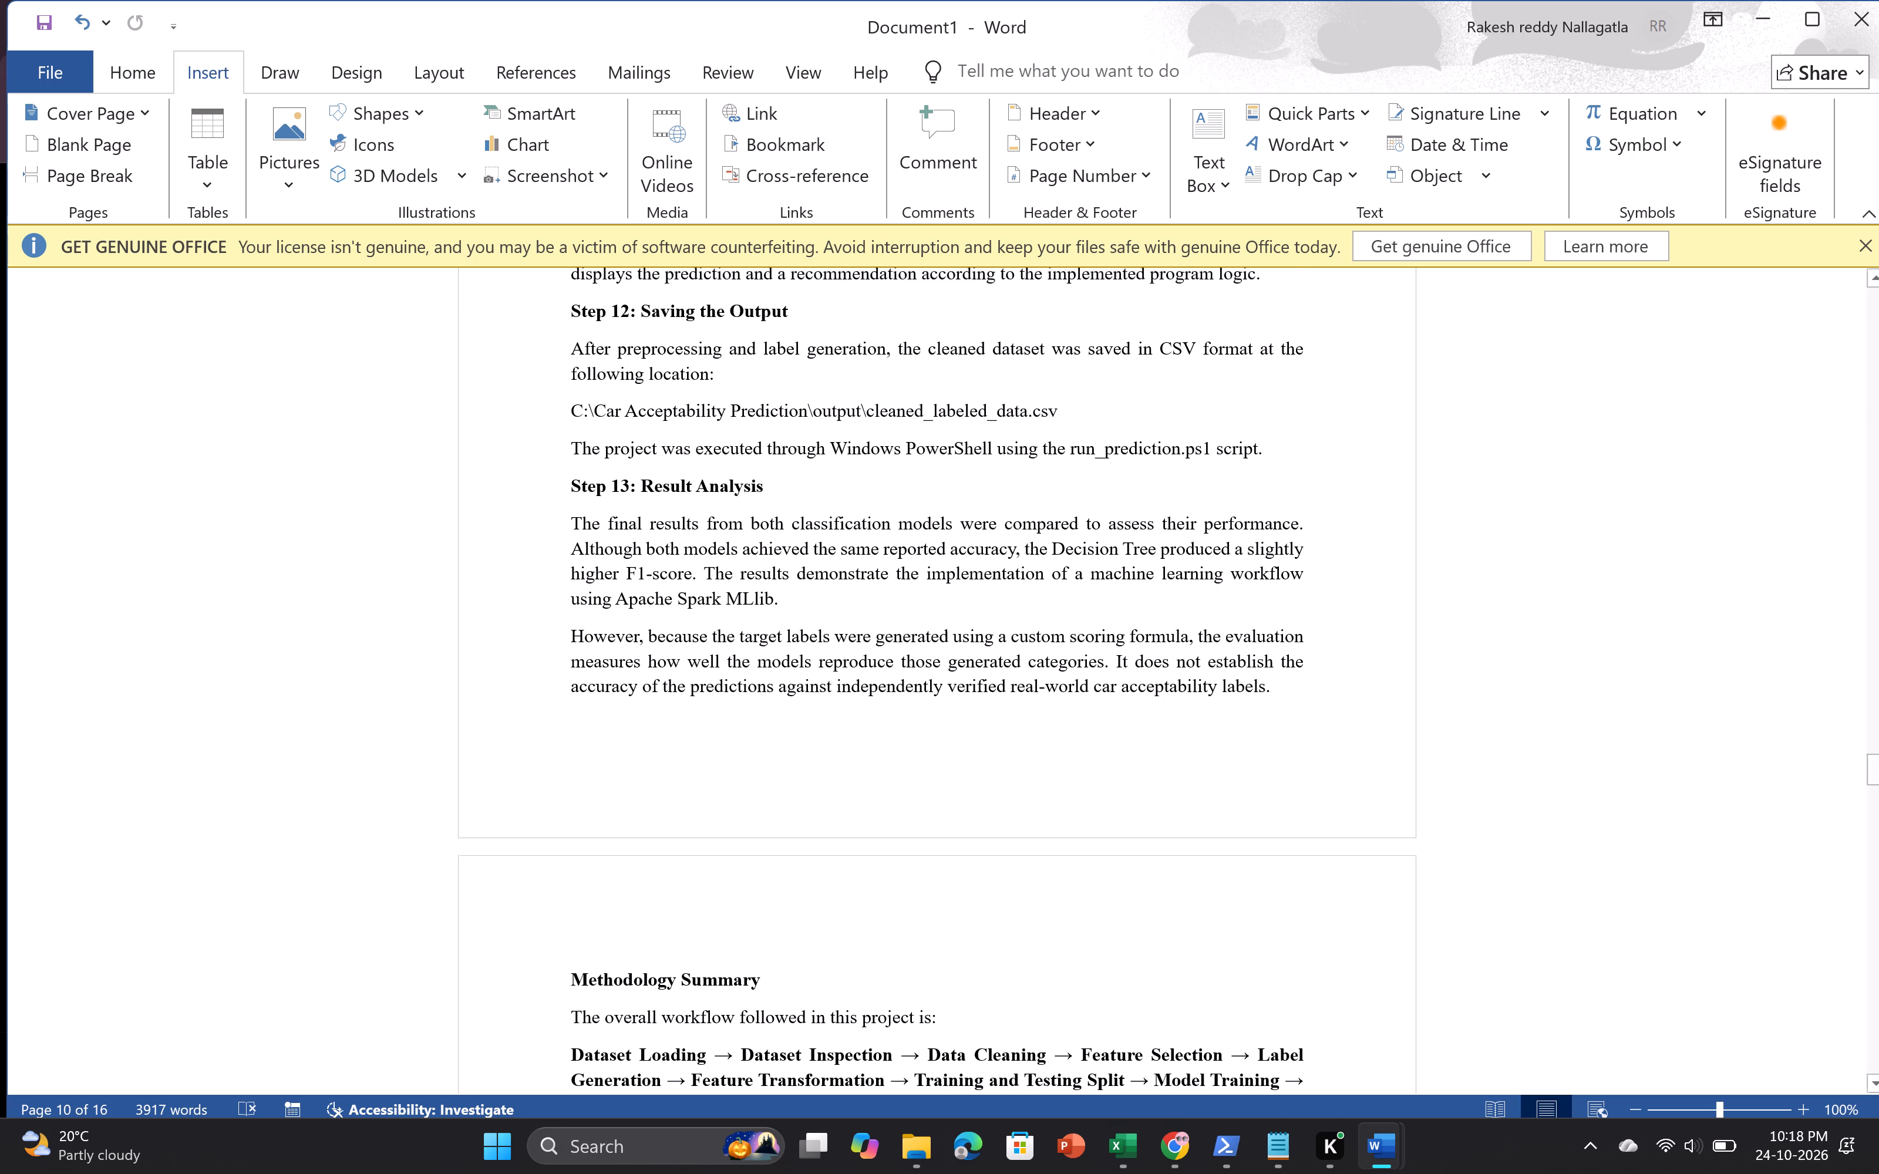
scroll(709, 763, up, 12)
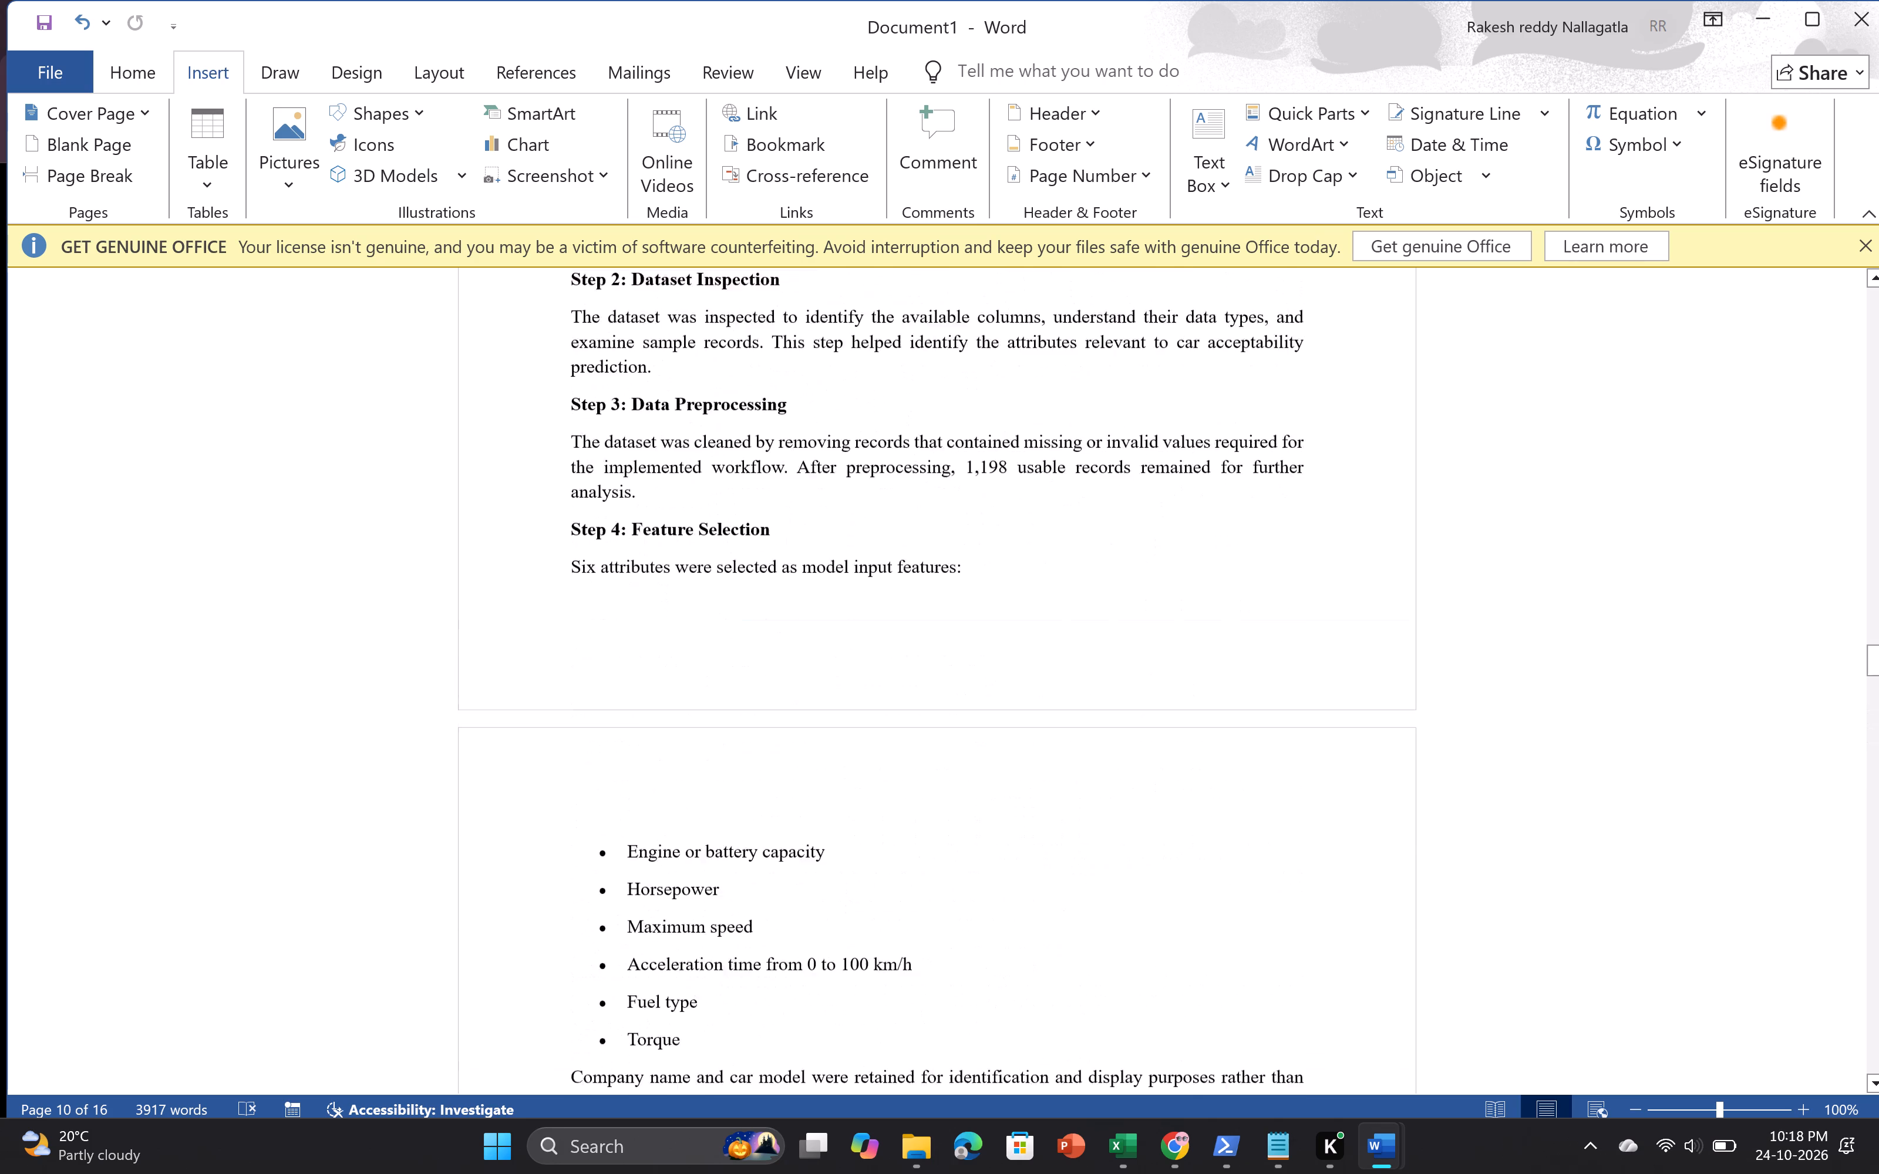
scroll(709, 763, up, 9)
scroll(709, 763, down, 1)
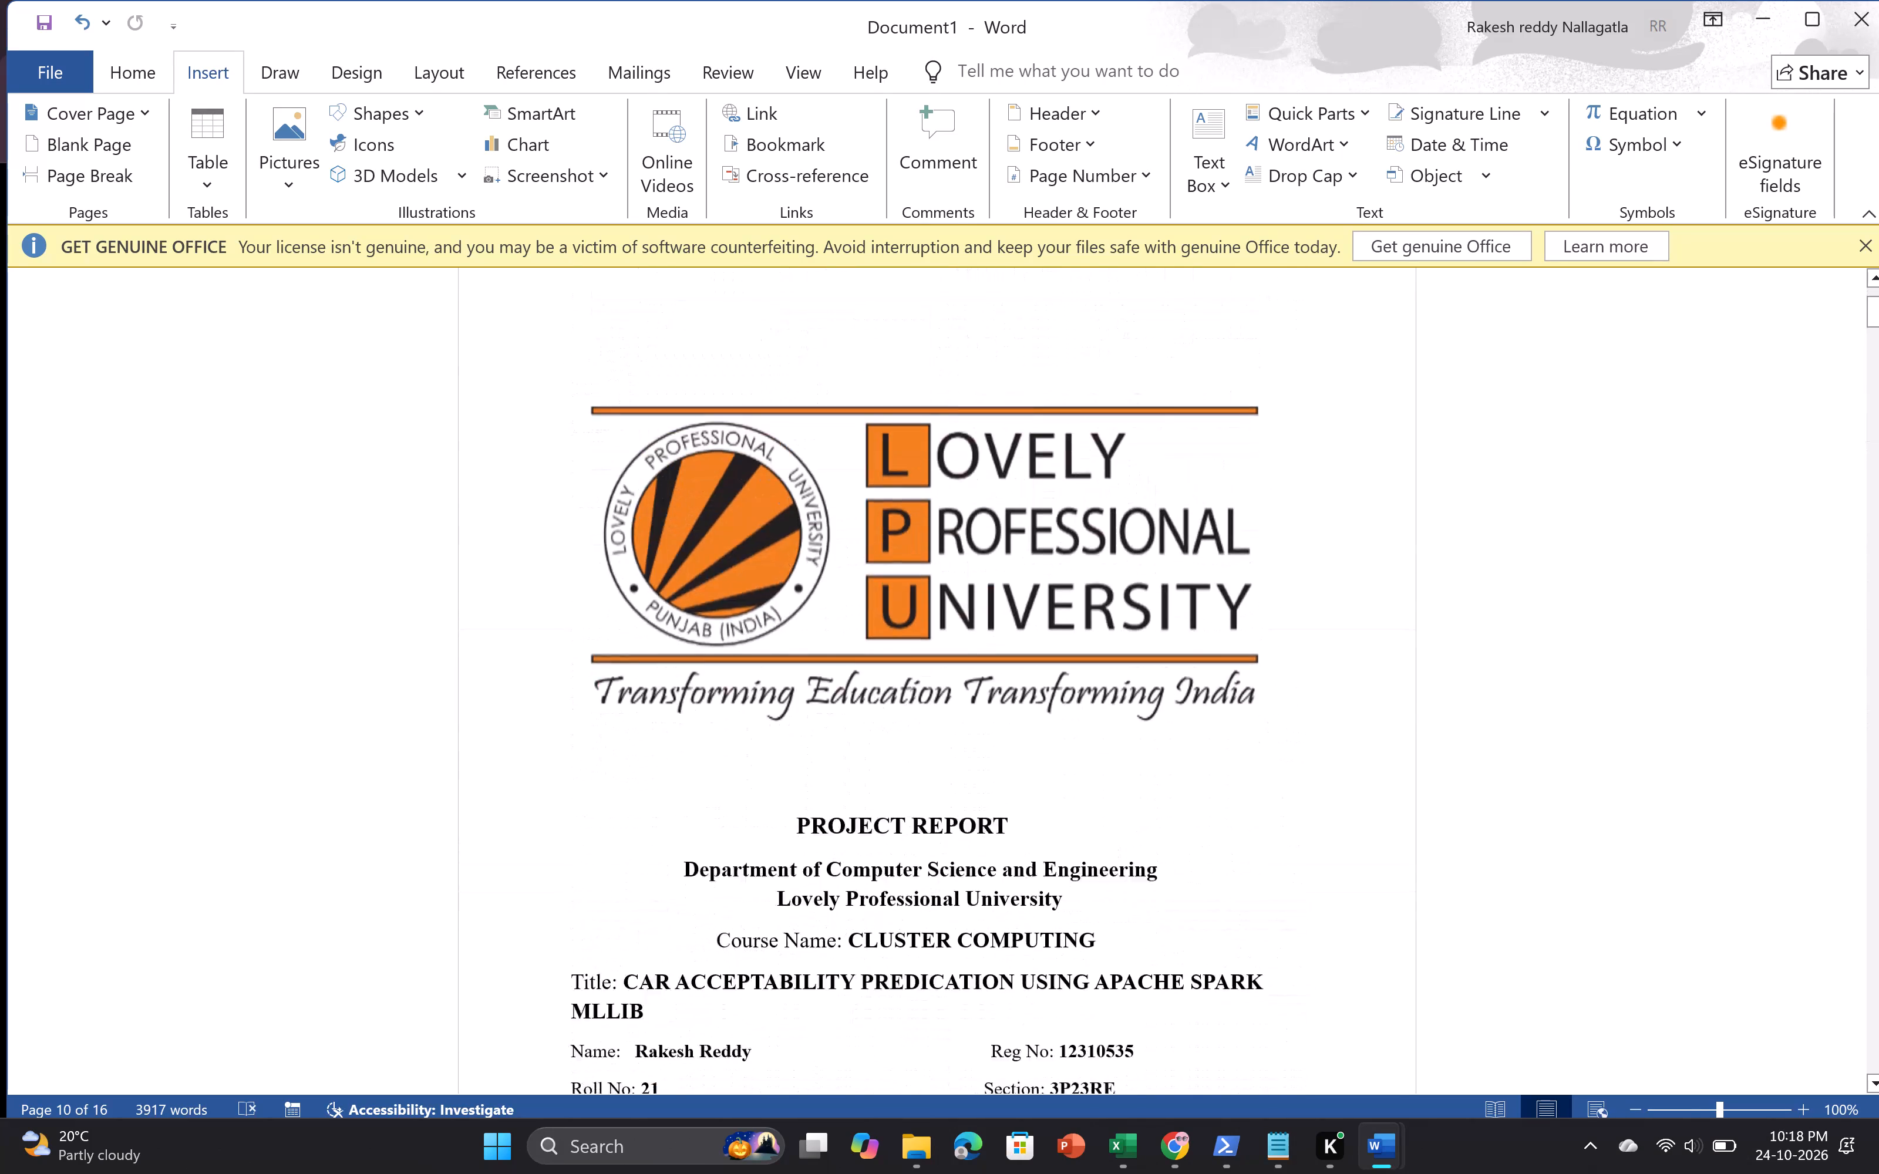
scroll(709, 763, down, 2)
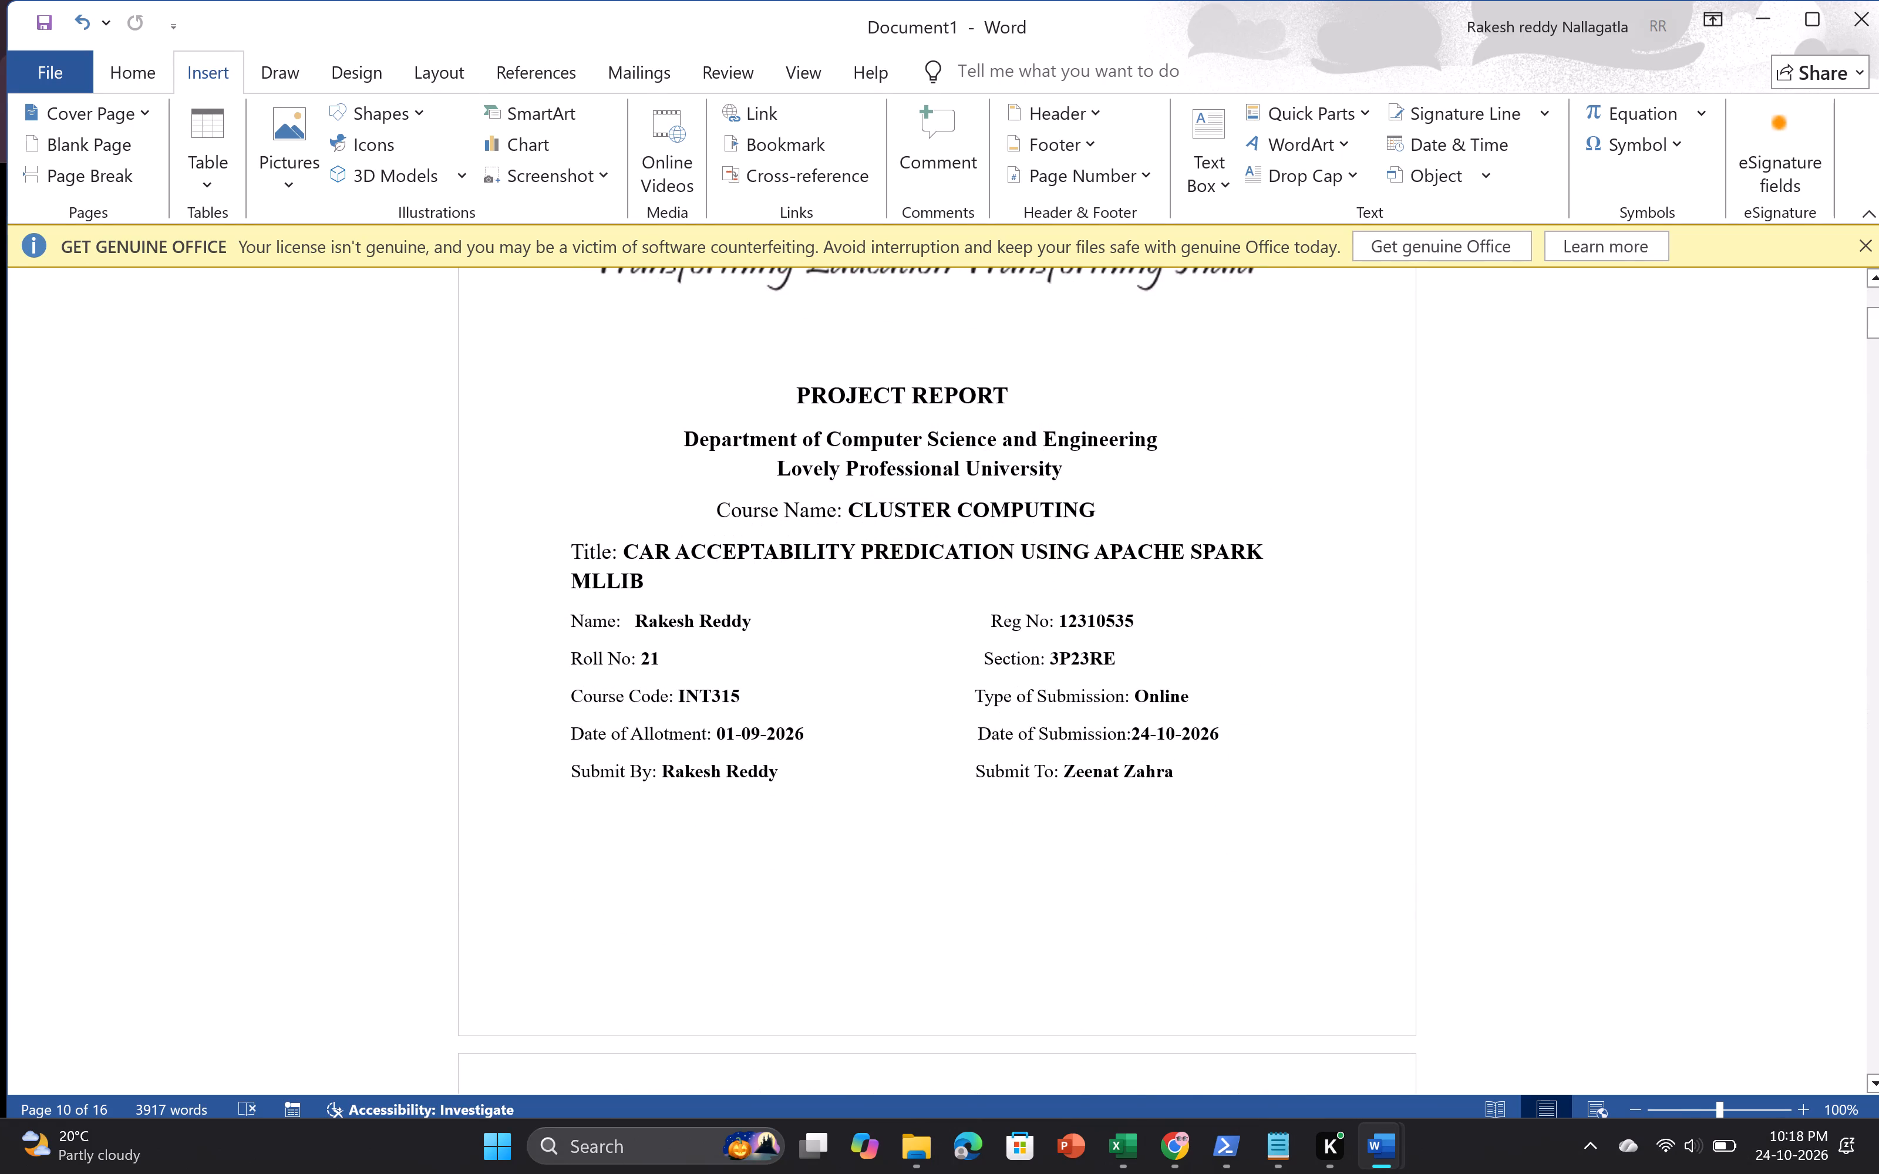
scroll(709, 763, down, 1)
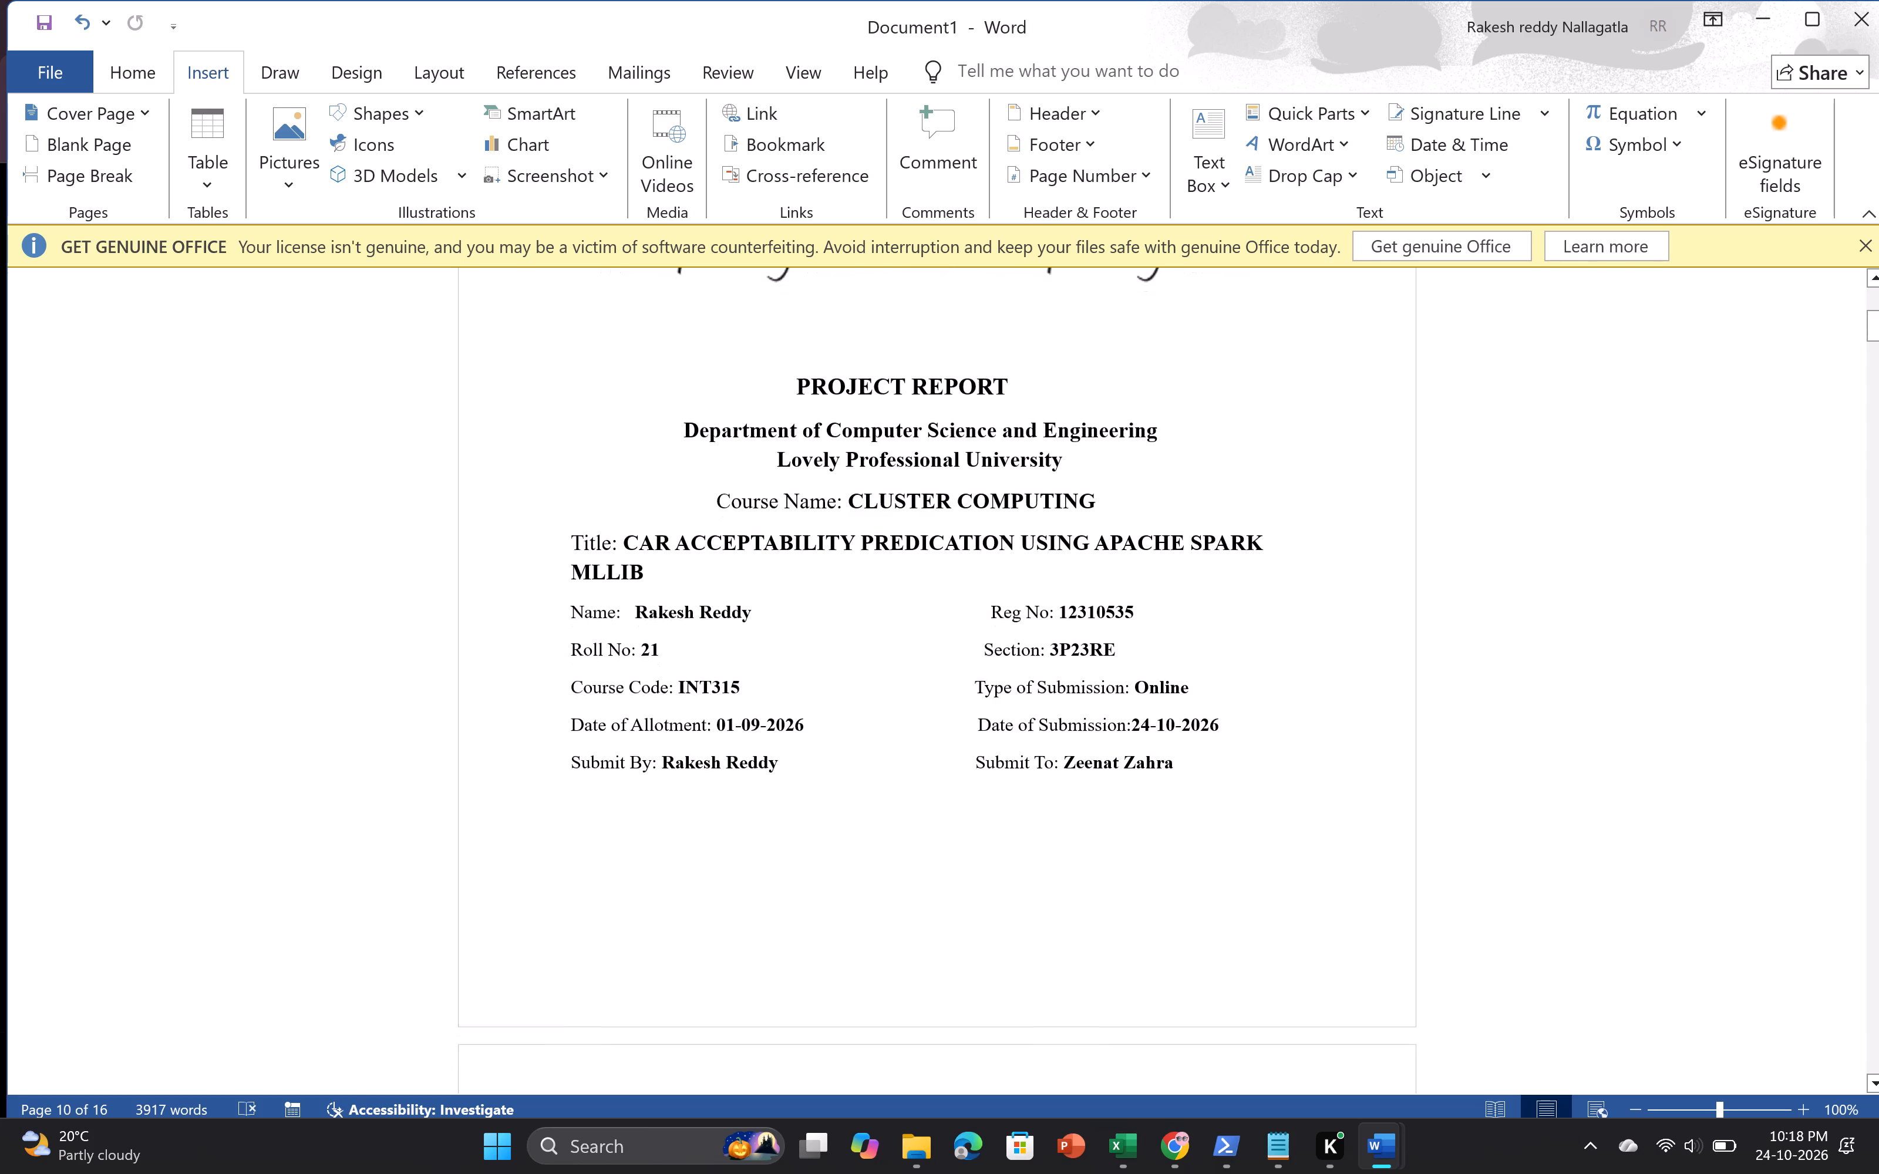
scroll(709, 763, down, 3)
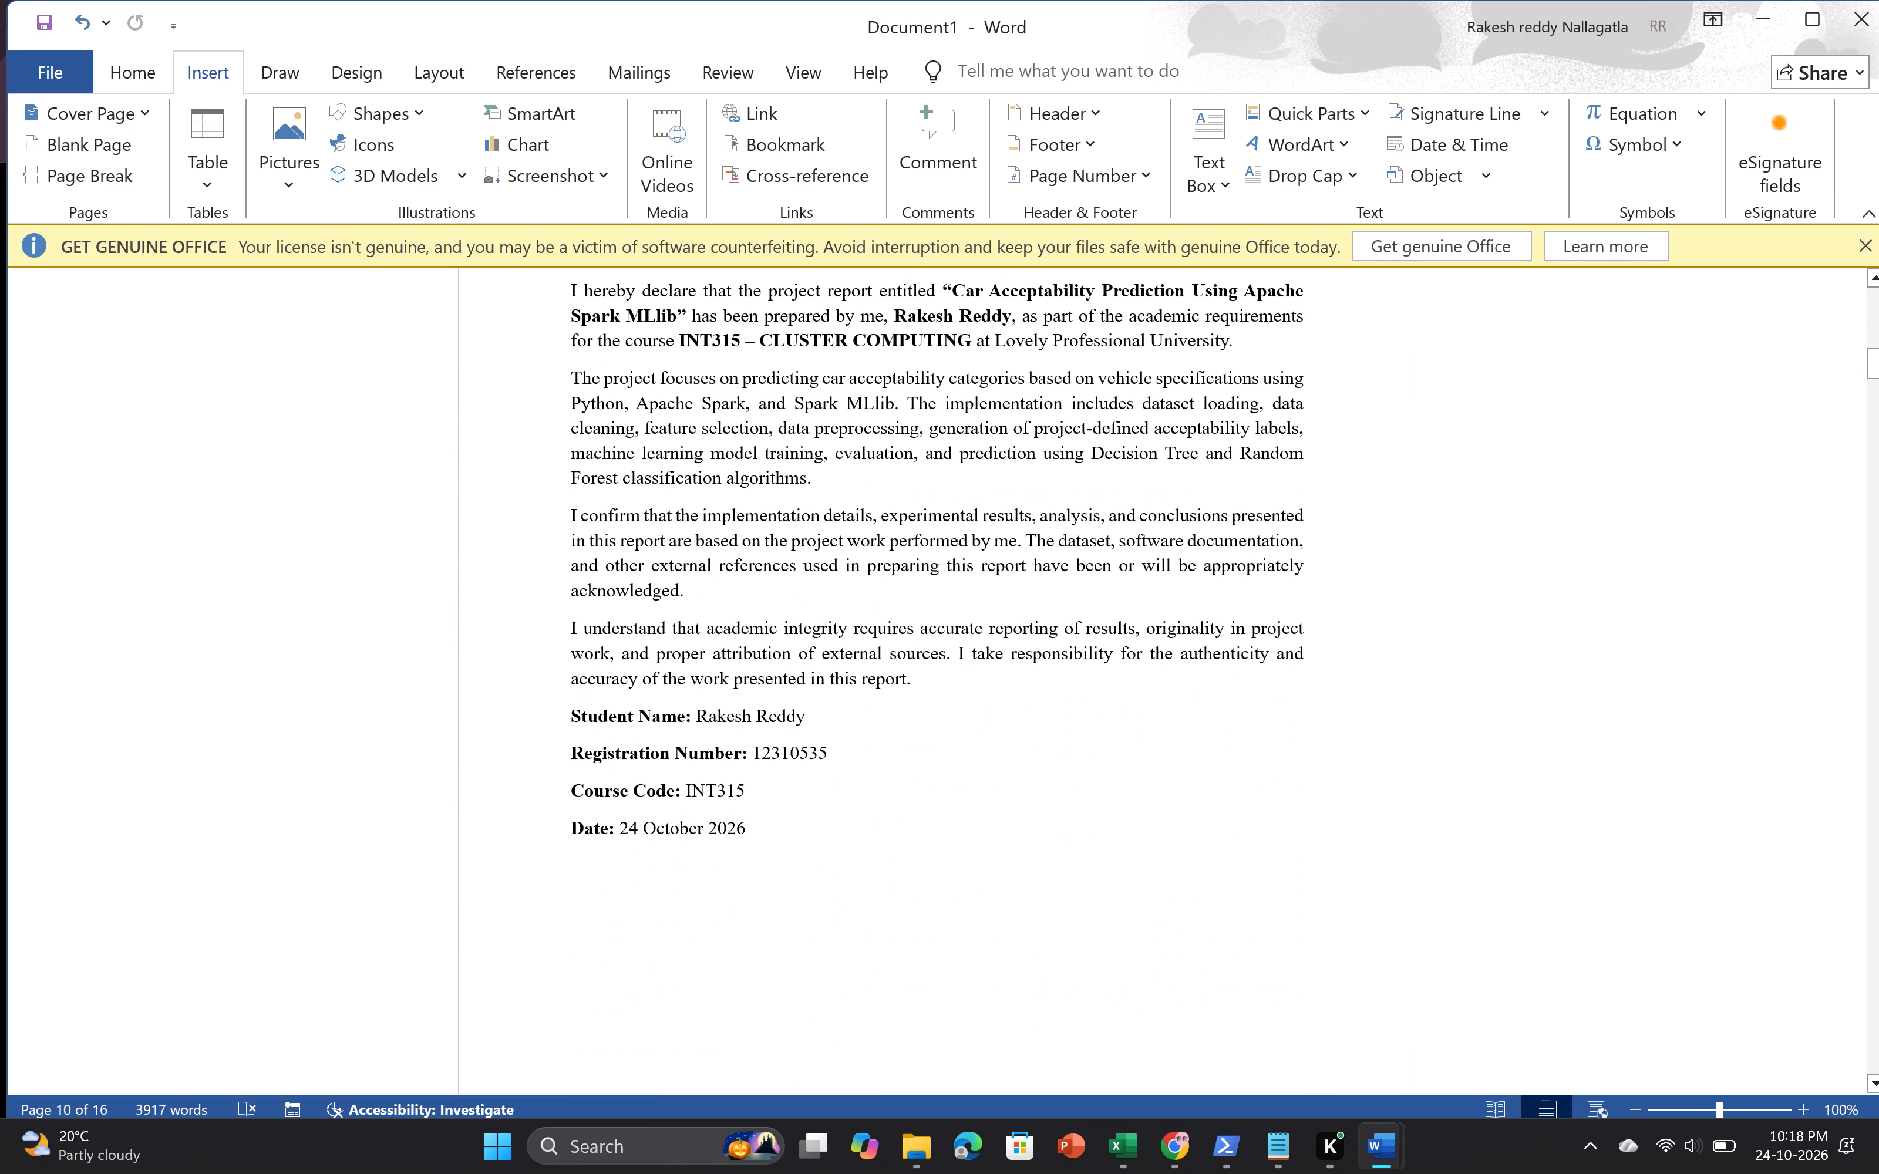
scroll(709, 763, down, 3)
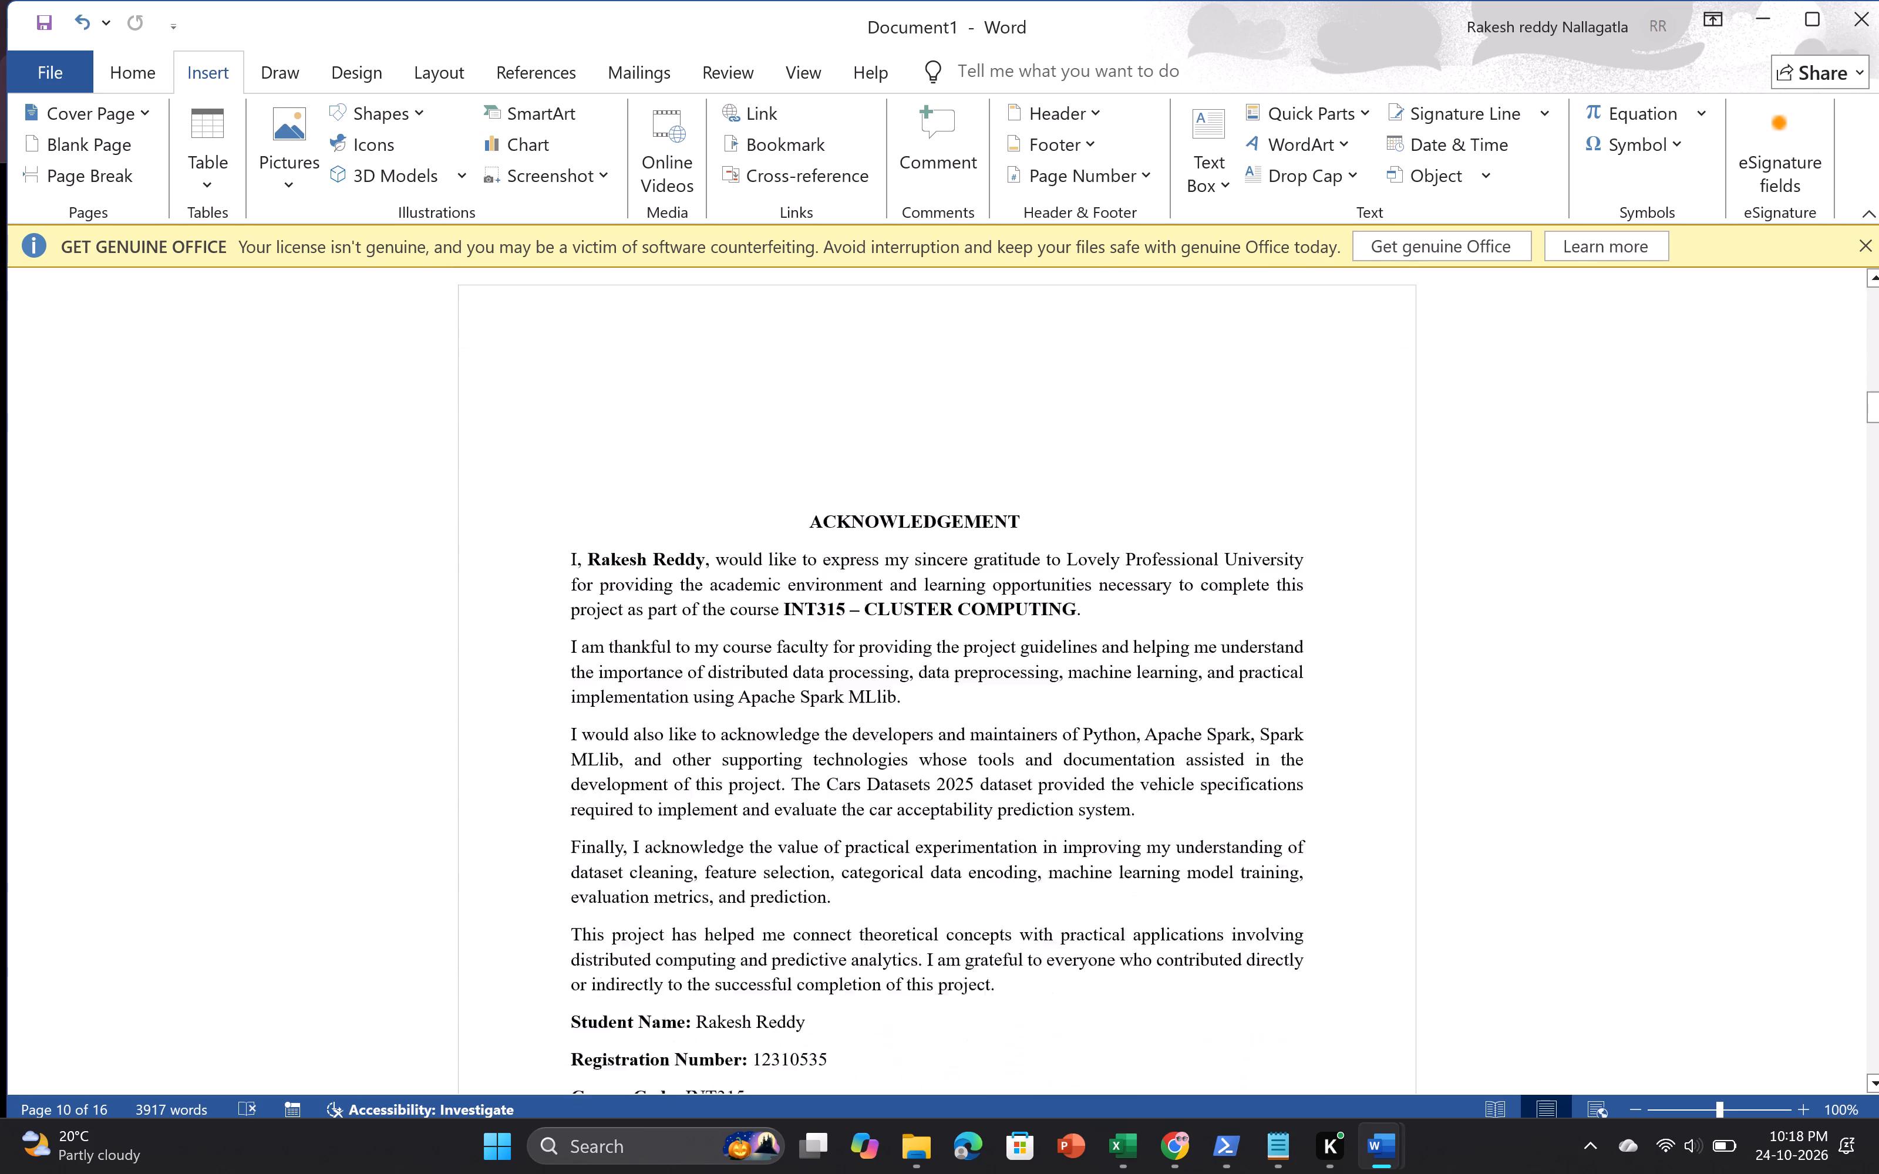
scroll(709, 763, down, 5)
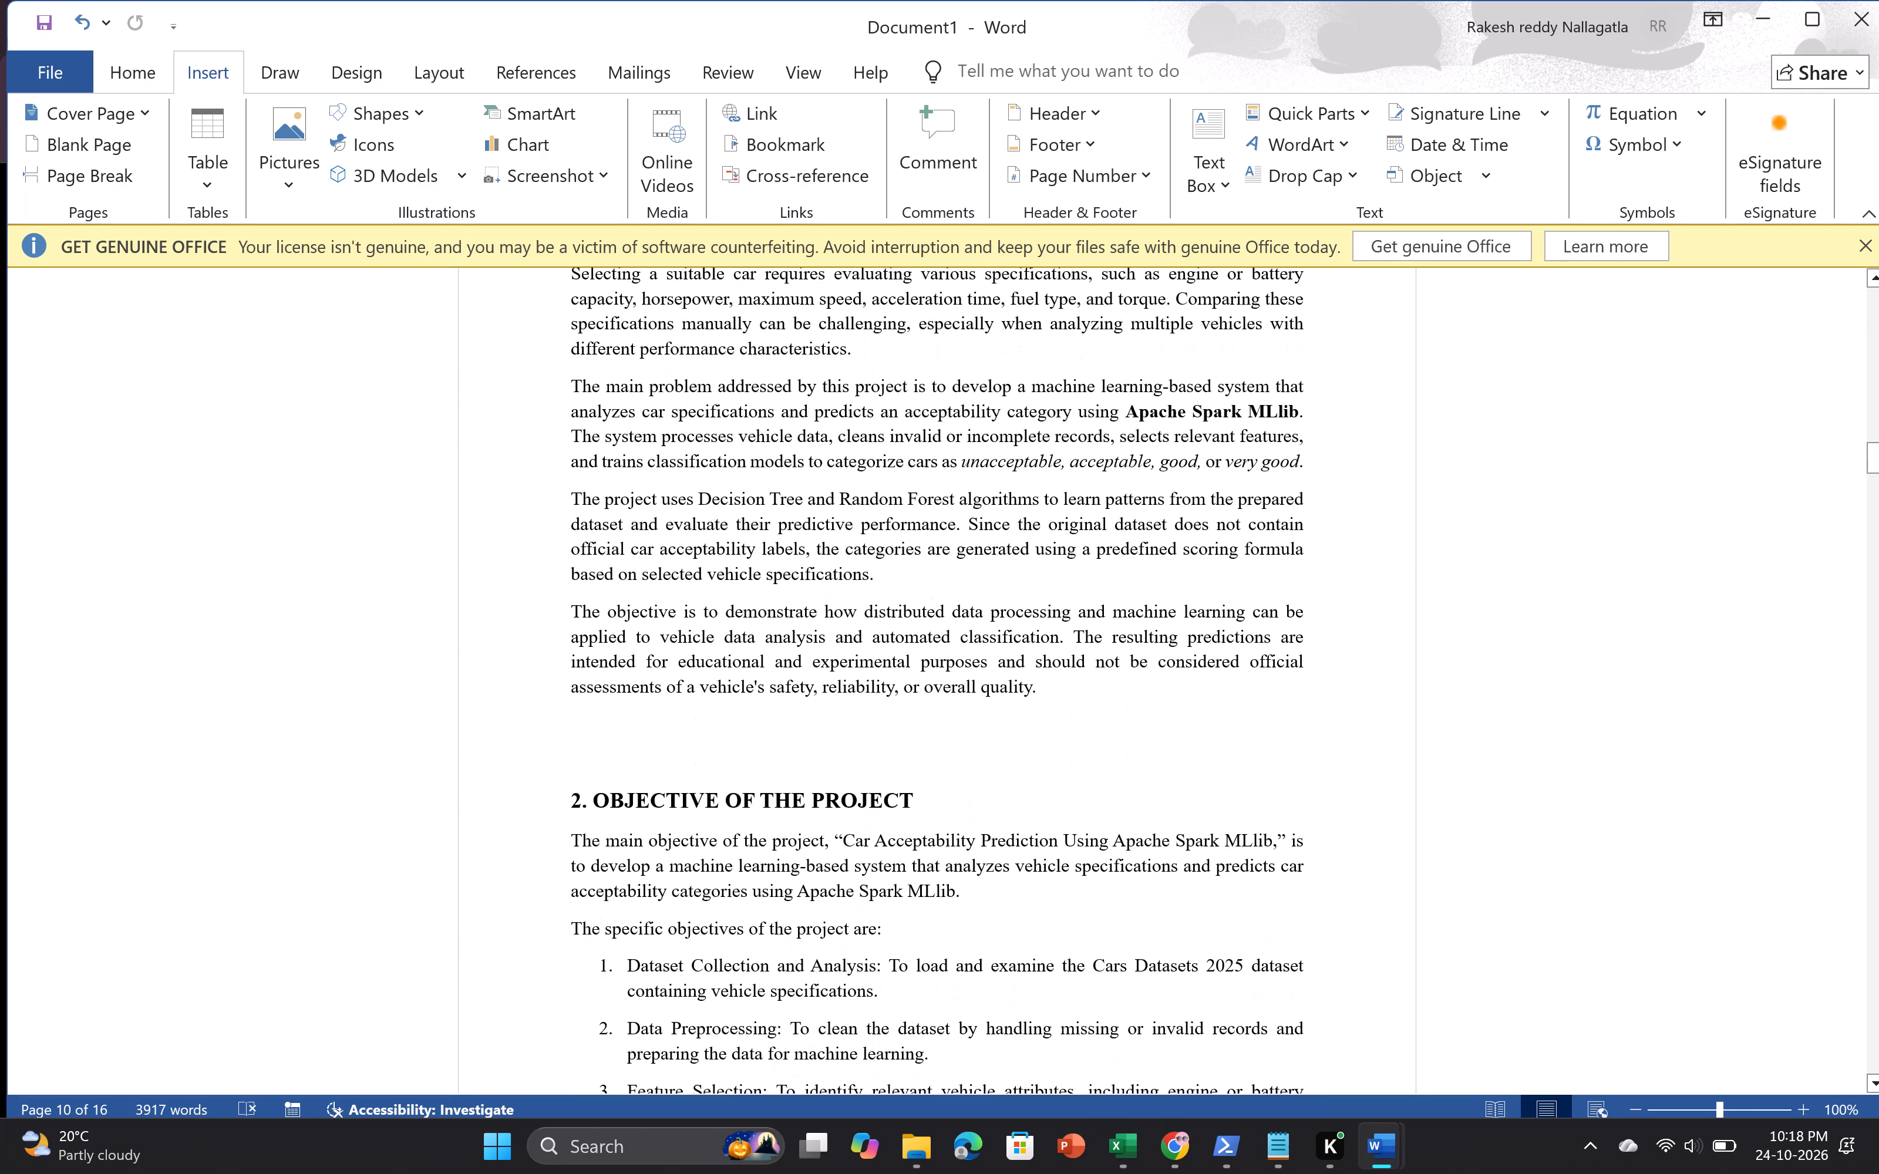
scroll(709, 763, down, 2)
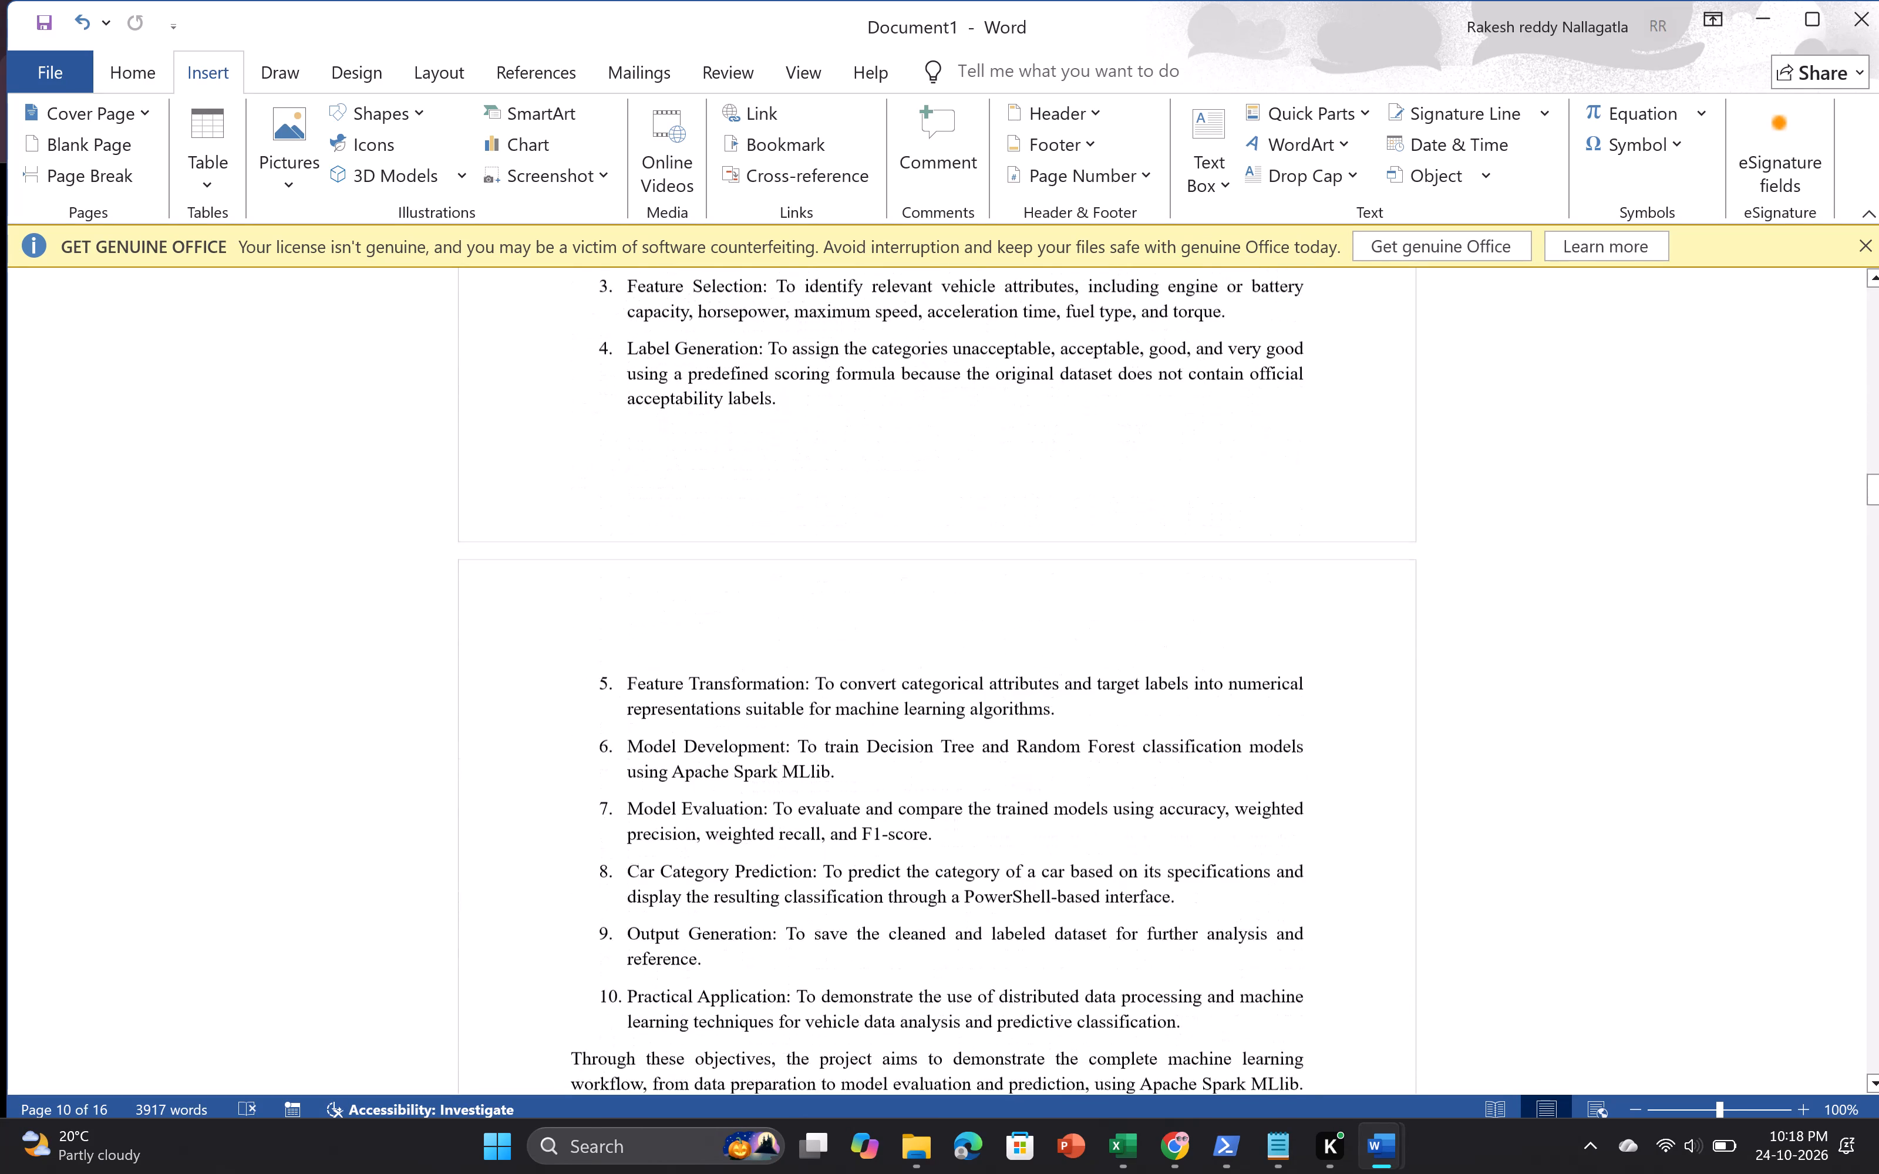
scroll(709, 763, down, 3)
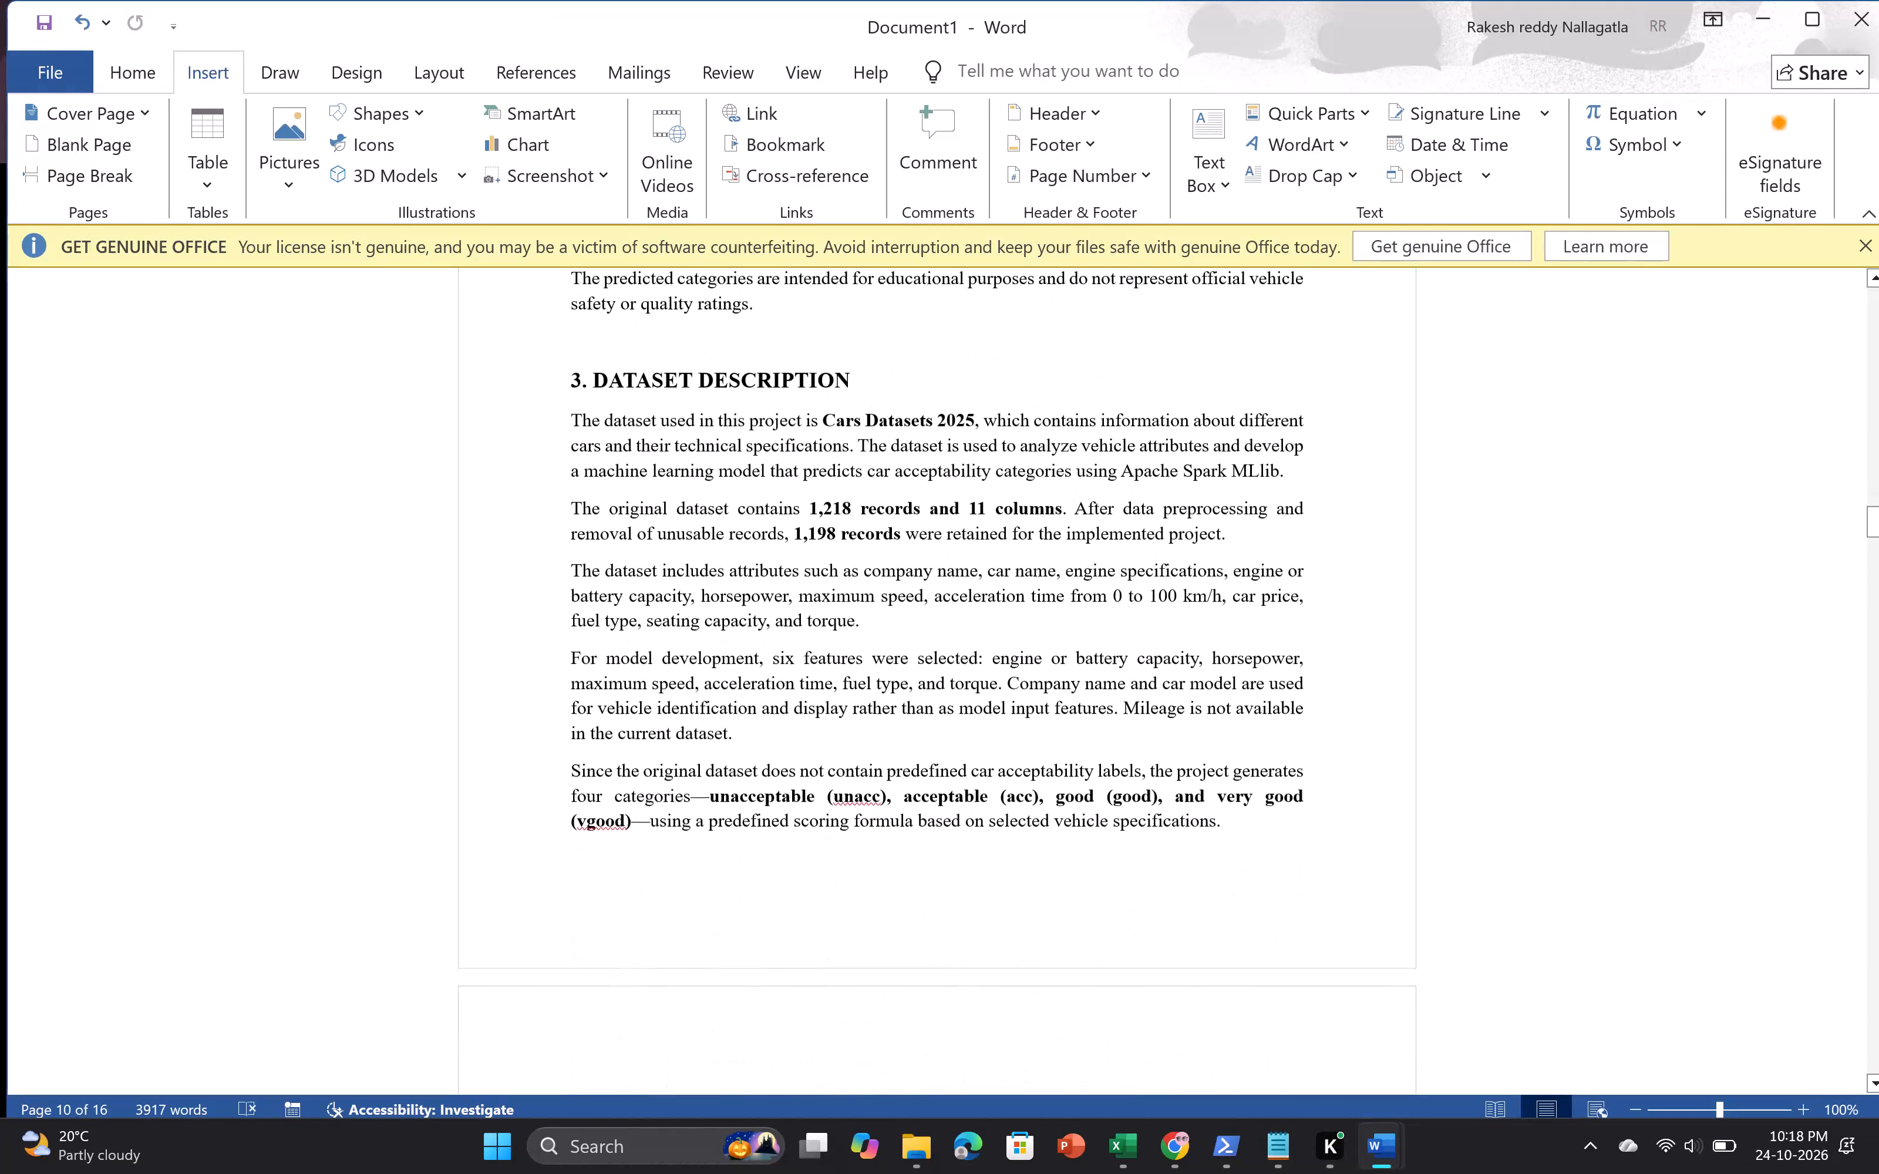
scroll(709, 763, down, 2)
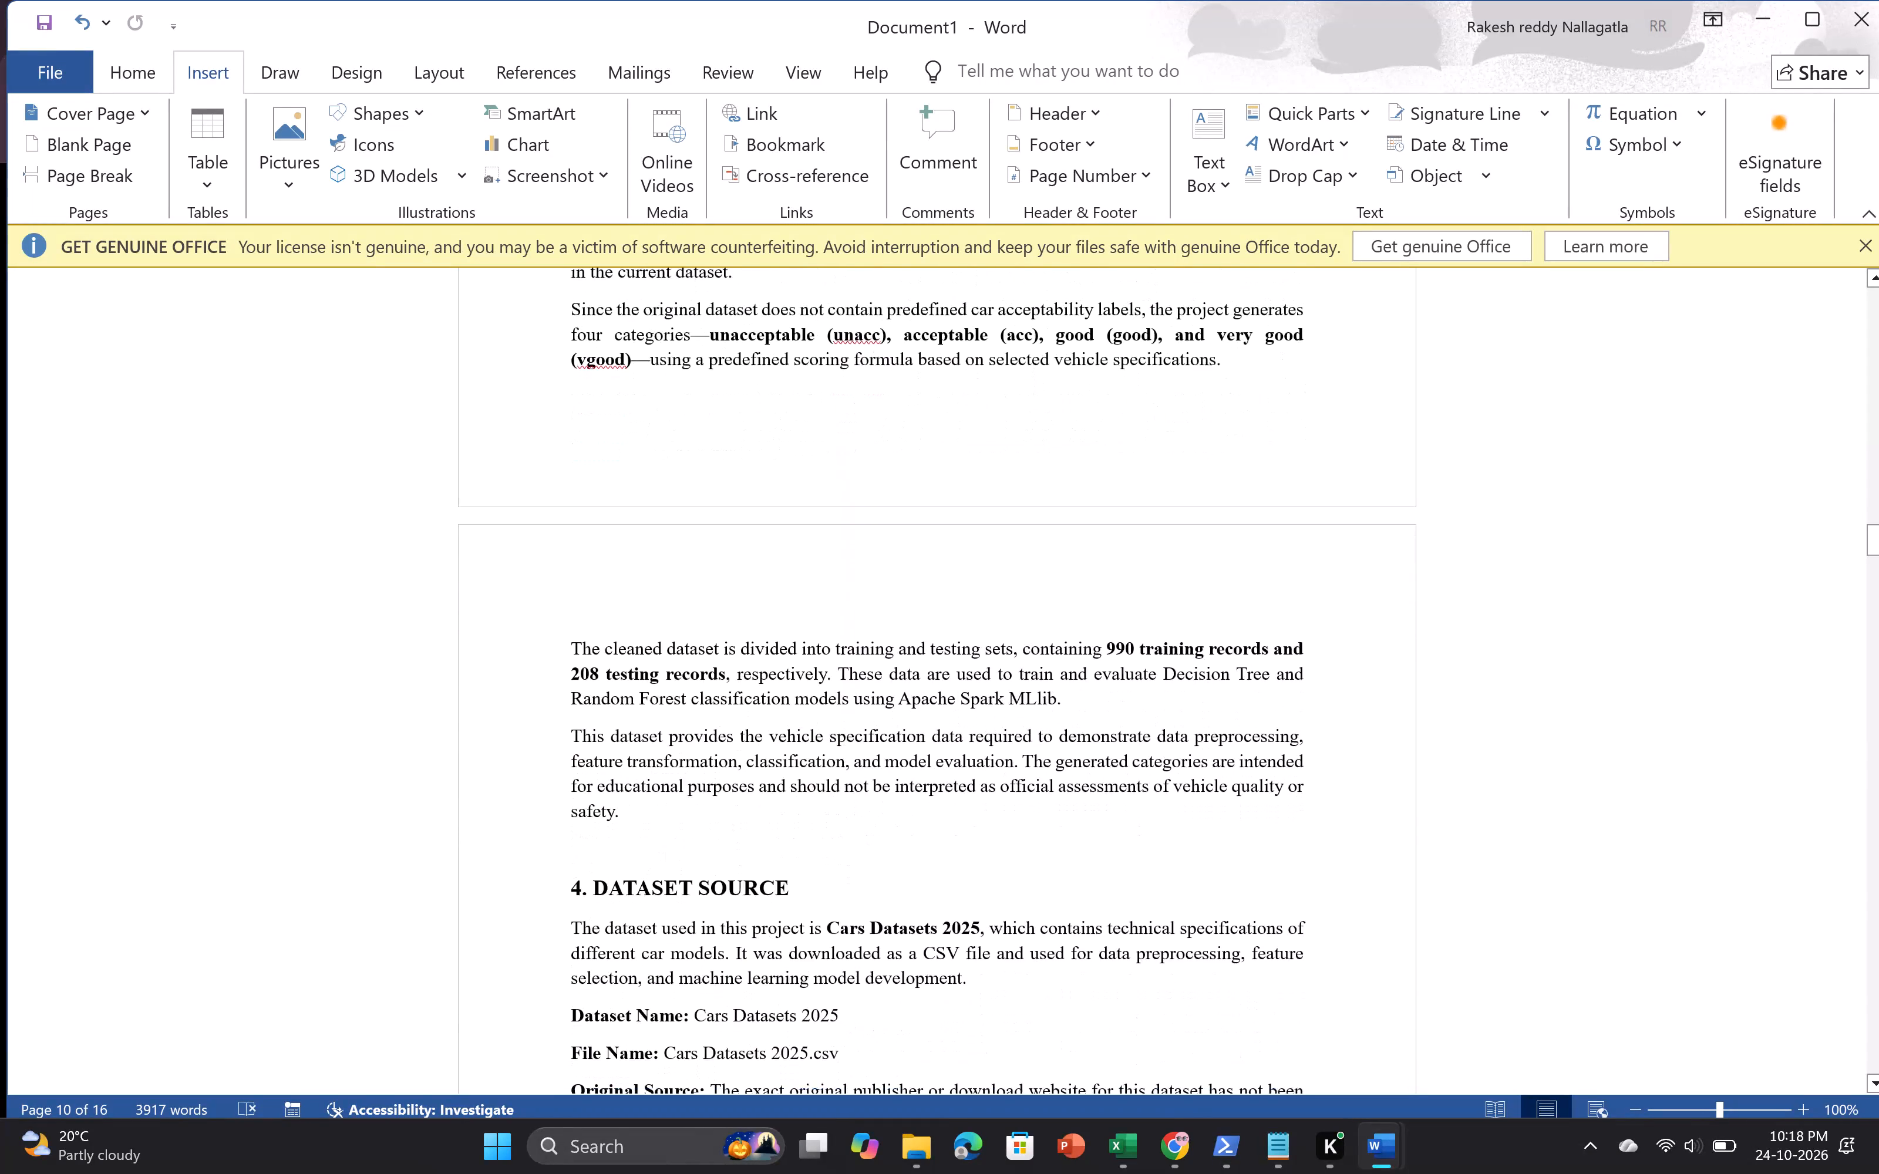
Delete the "Local Dataset Location" line with its file path from the Dataset Source section.
scroll(709, 763, down, 2)
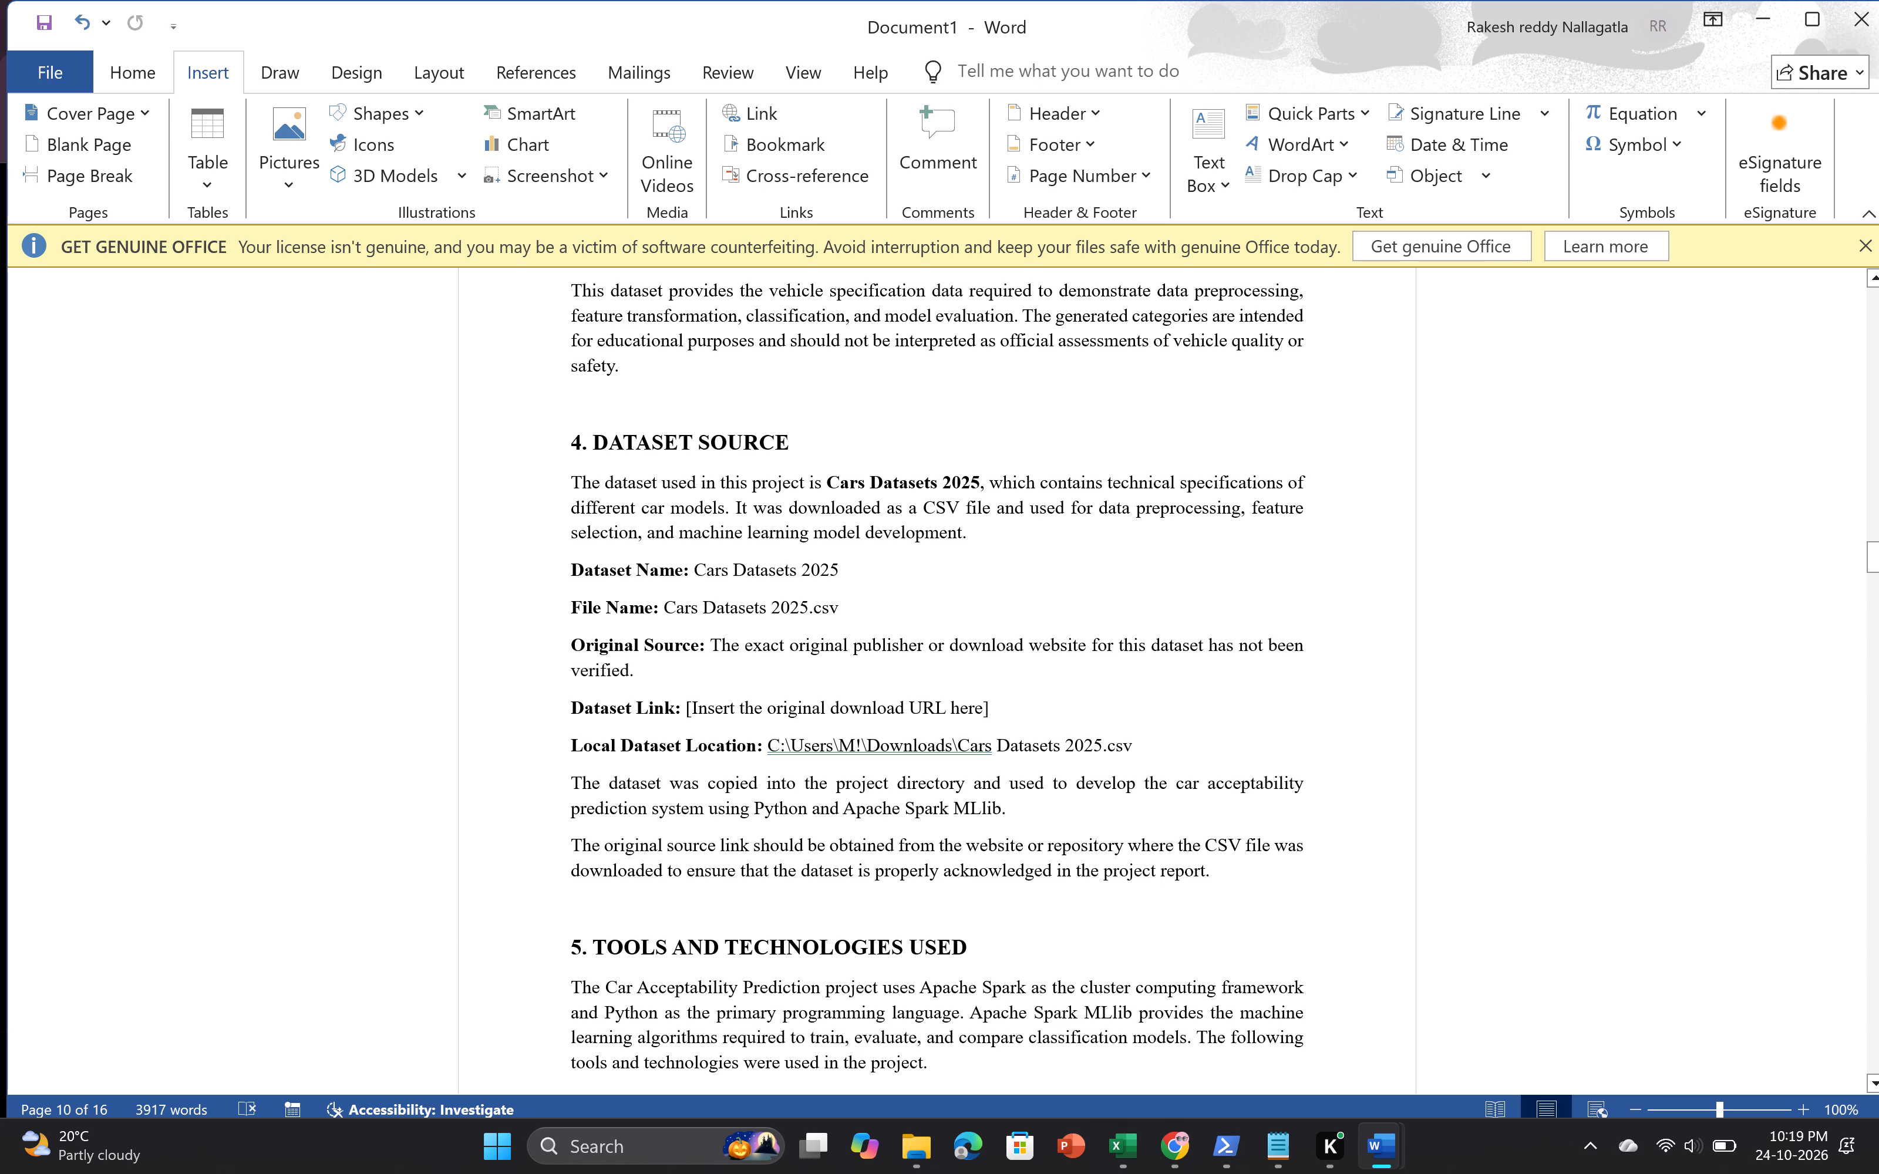
drag(1136, 741, 655, 761)
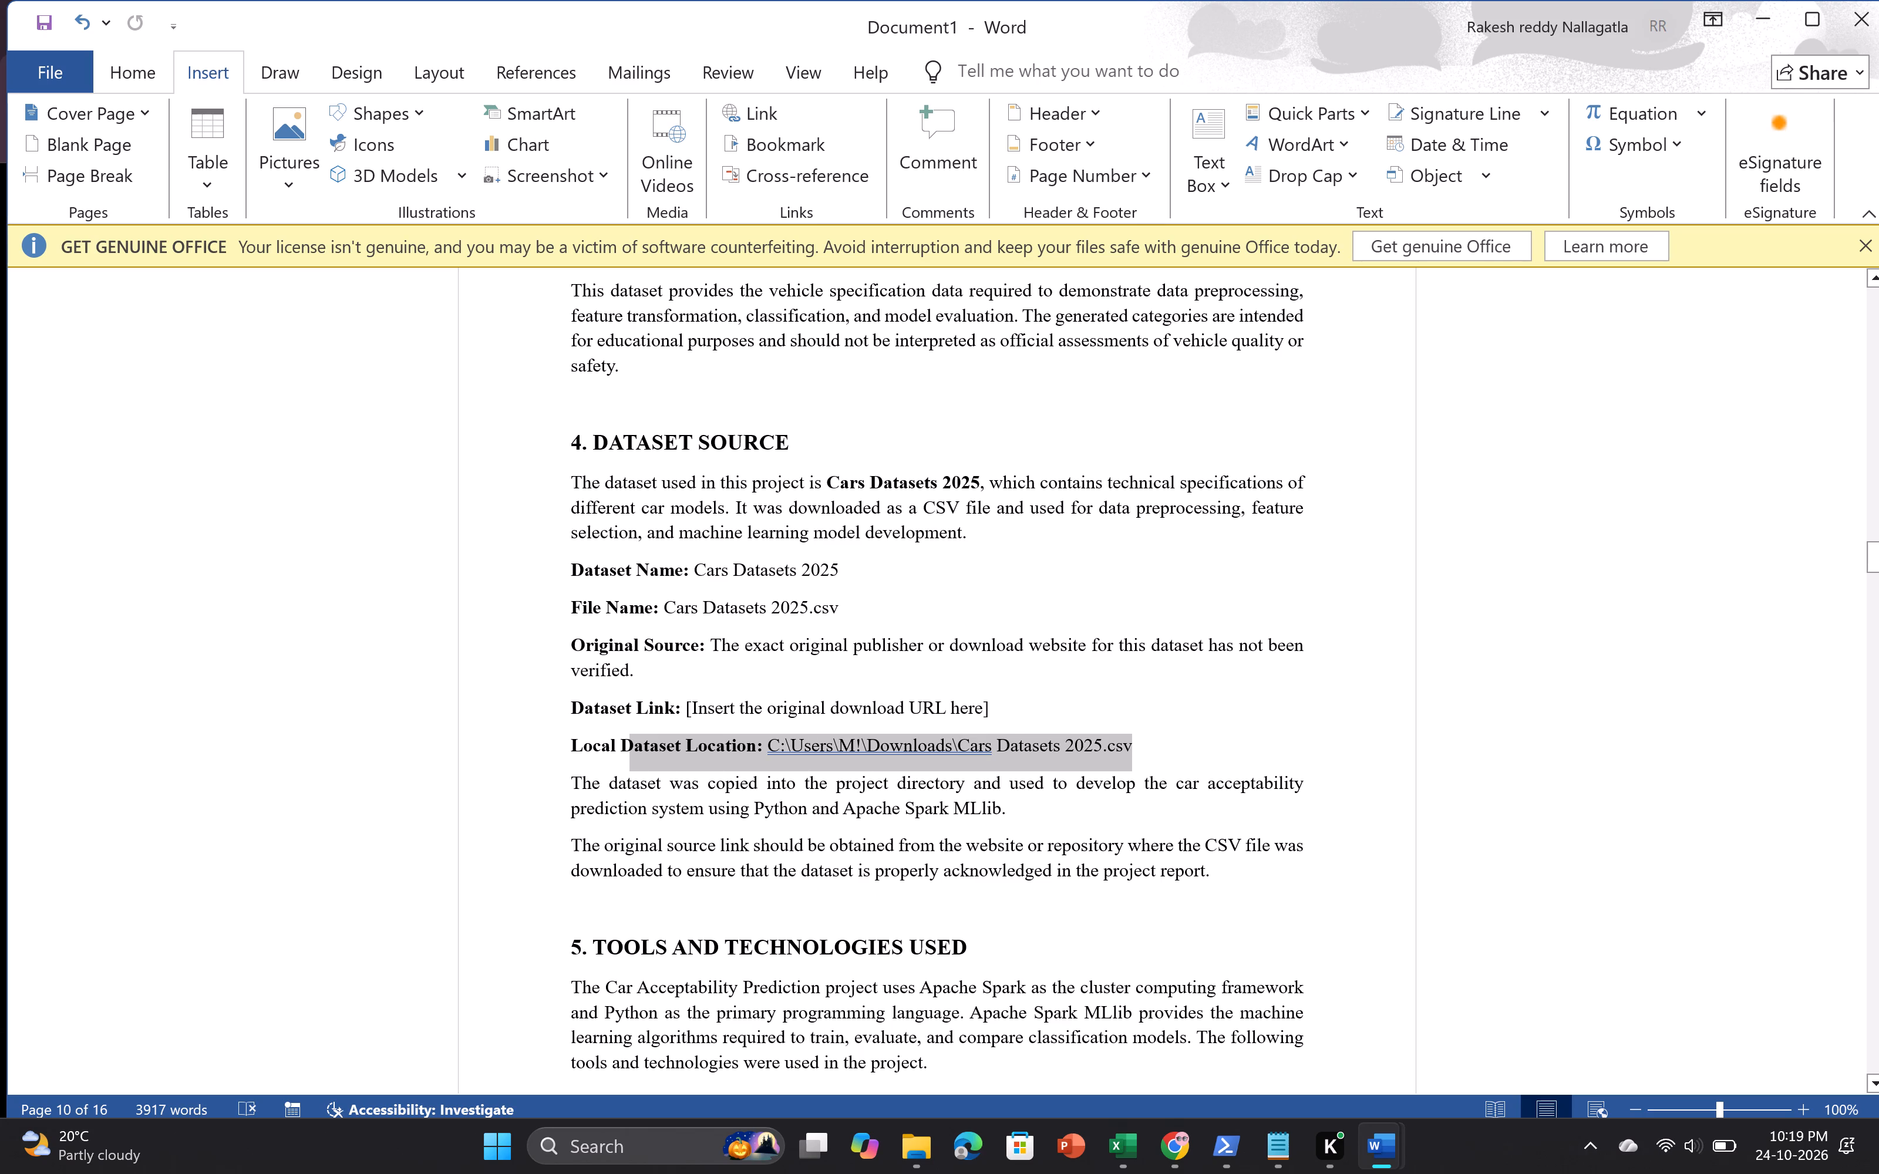
drag(655, 761, 578, 746)
key(BackSpace)
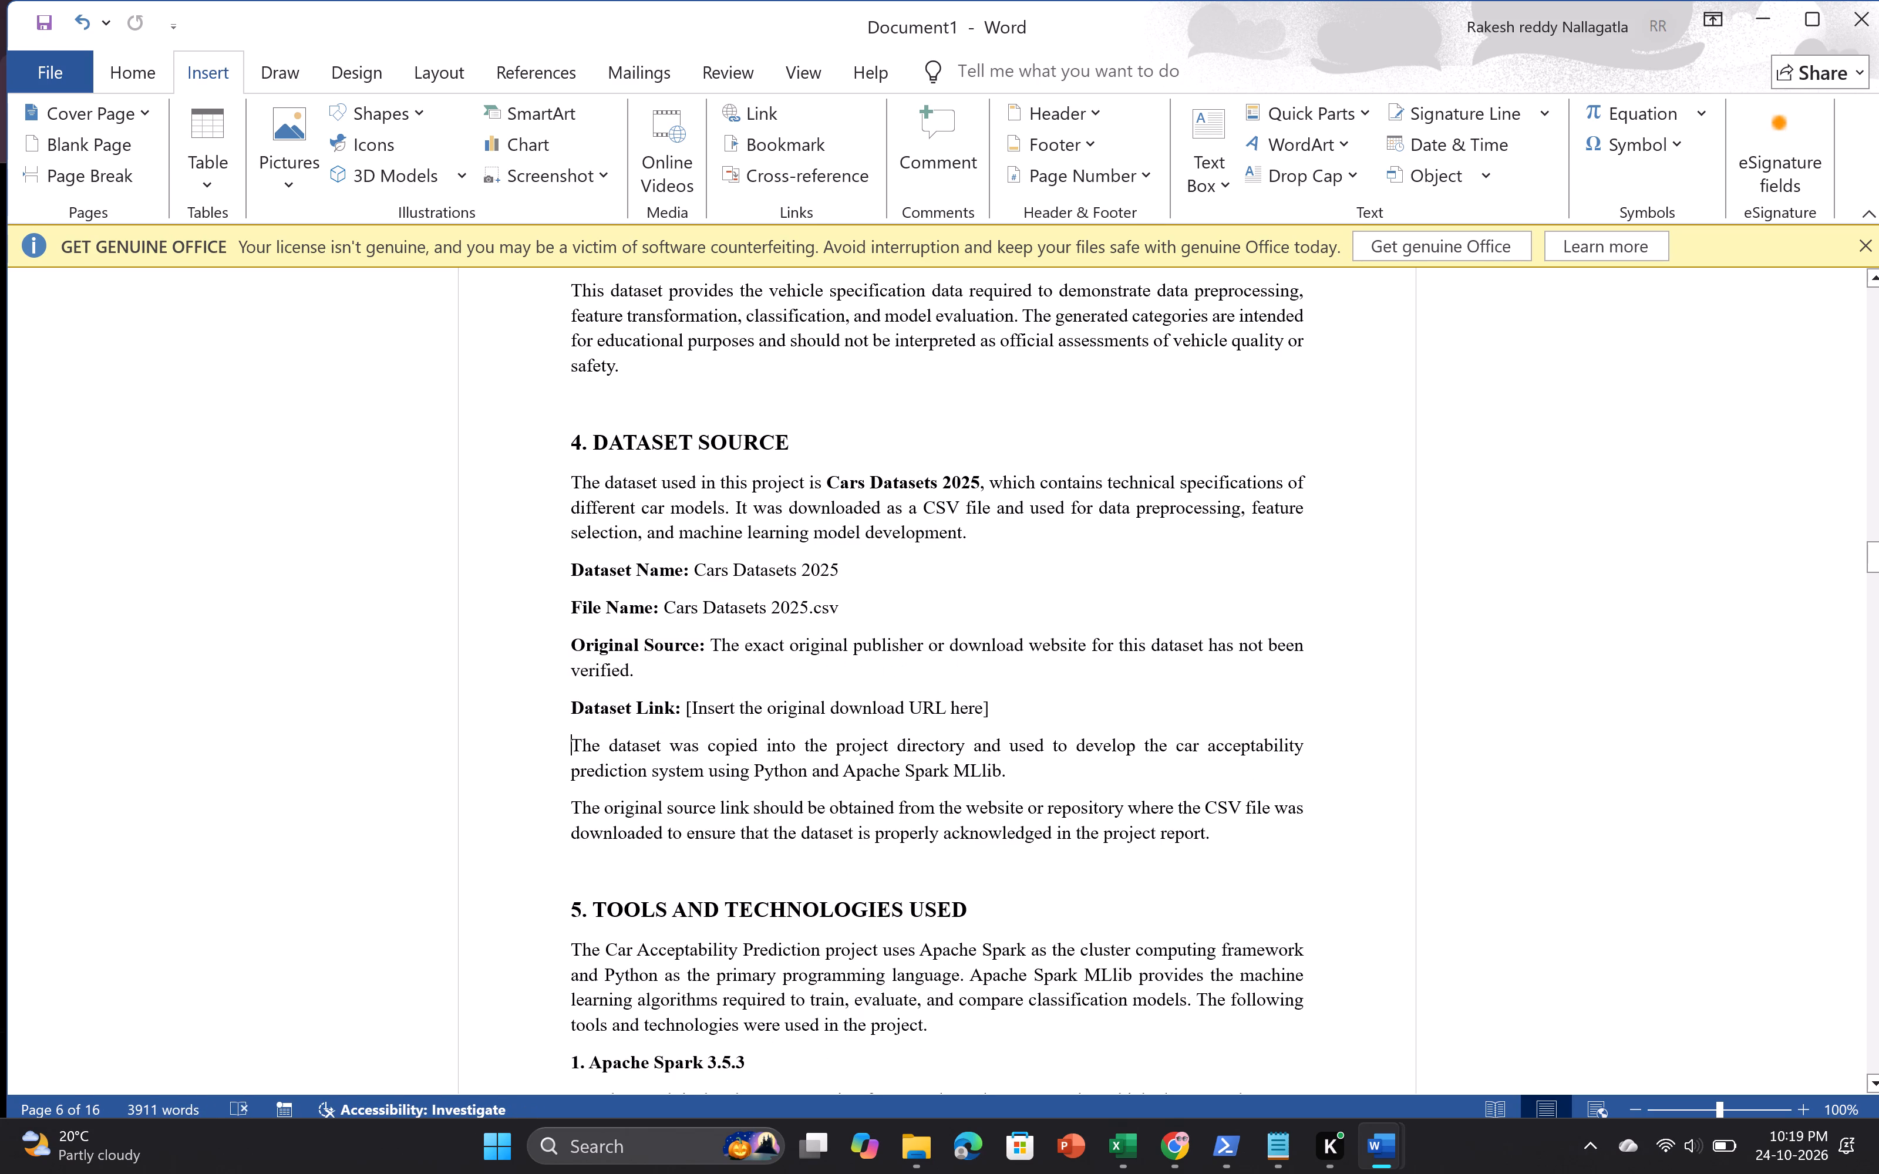
Replace the Dataset Link placeholder in the Dataset Source section with the copied Kaggle URL of the cars-datasets-2025 dataset.
drag(1002, 709, 745, 713)
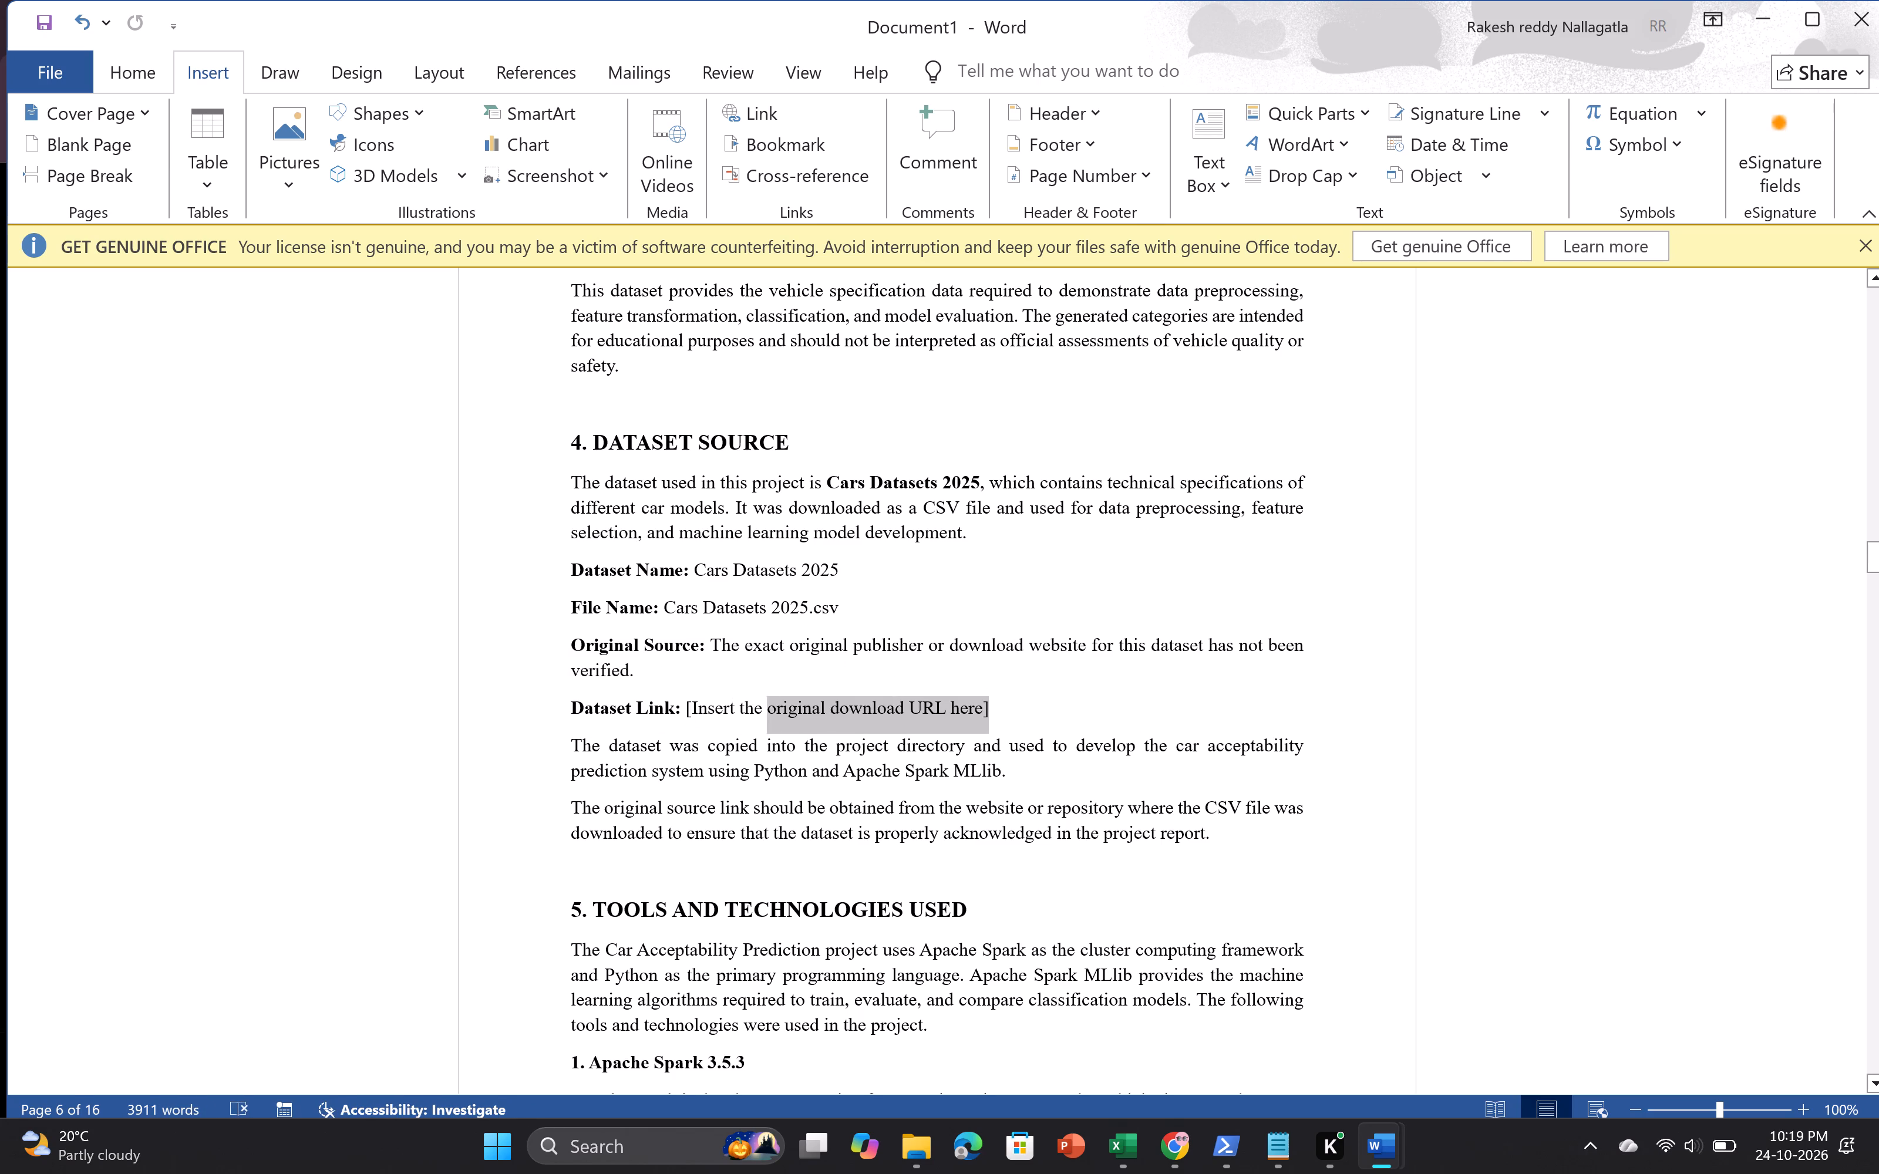
drag(745, 713, 683, 714)
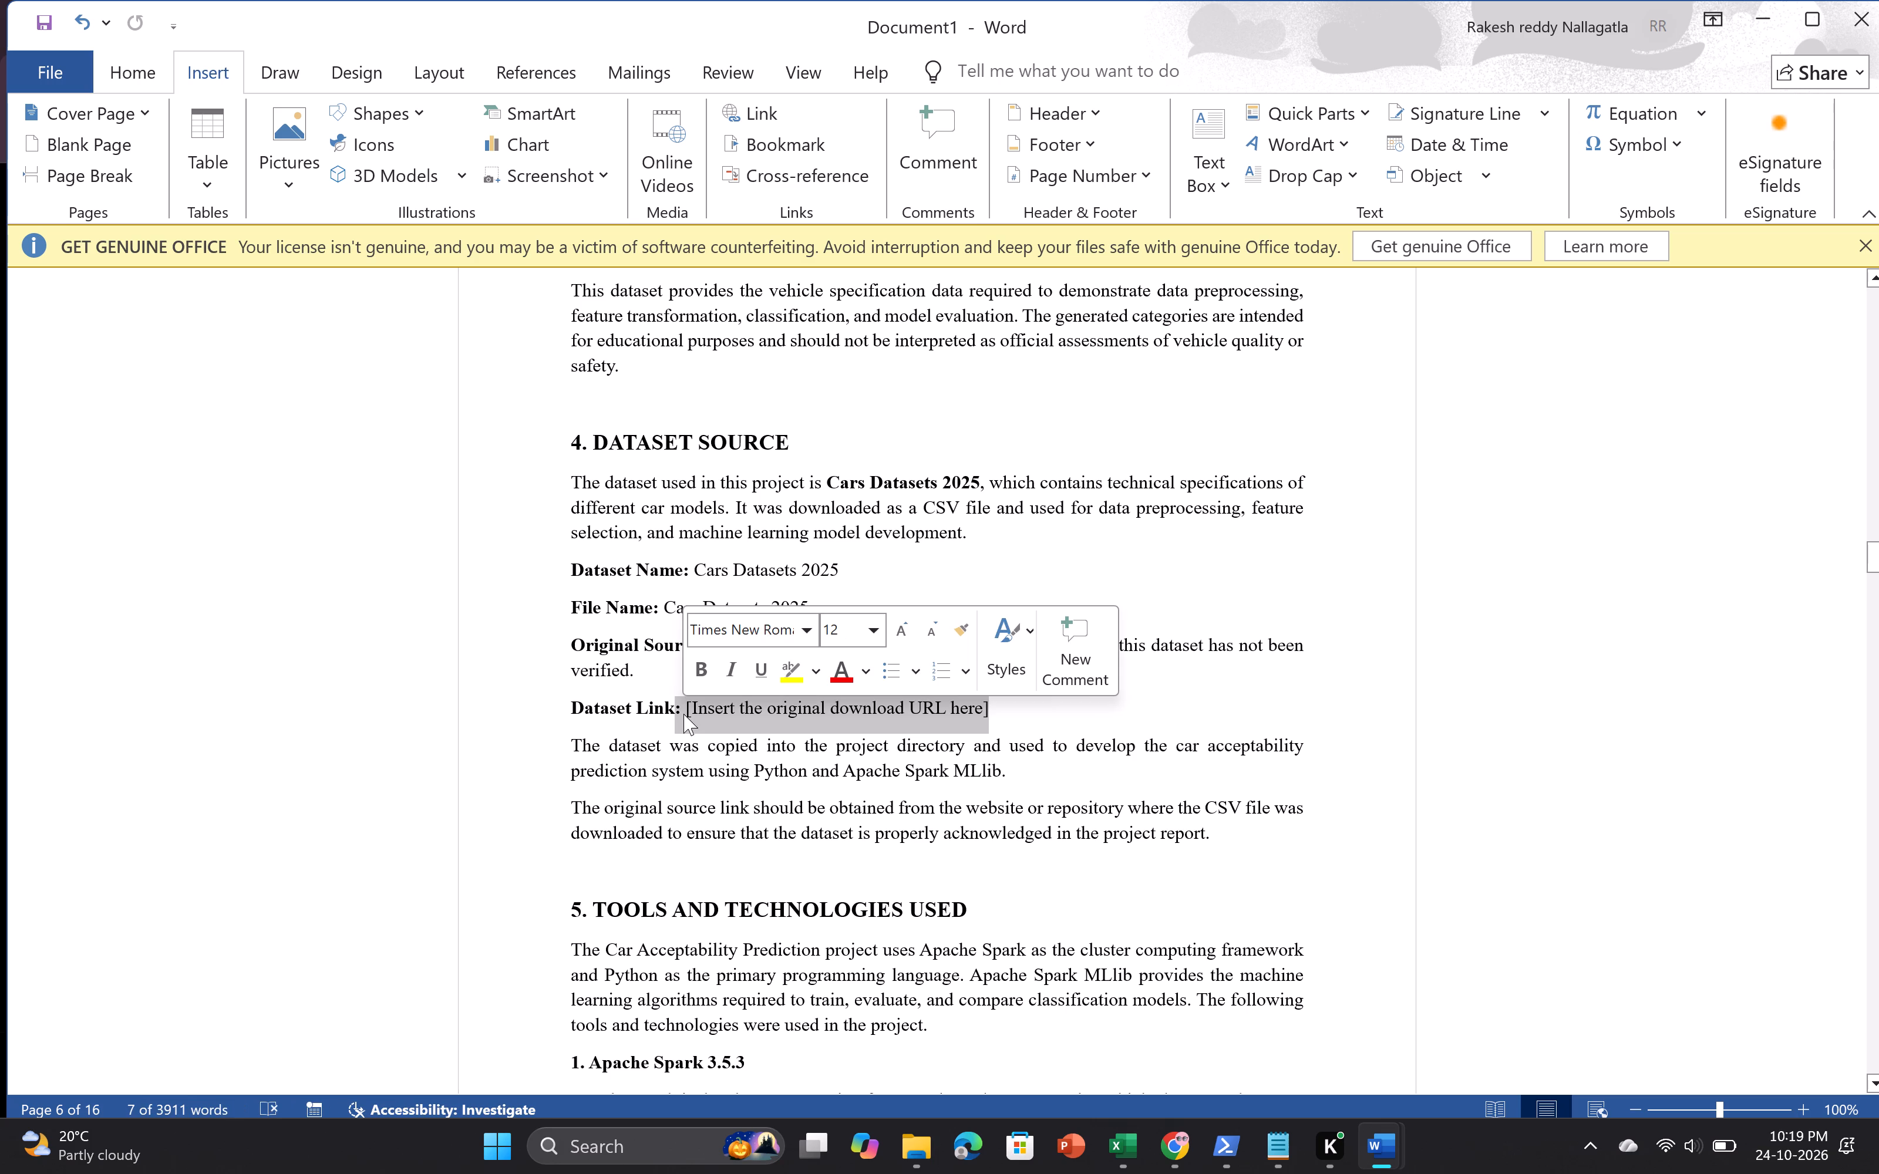
key(BackSpace)
key(shift+colon)
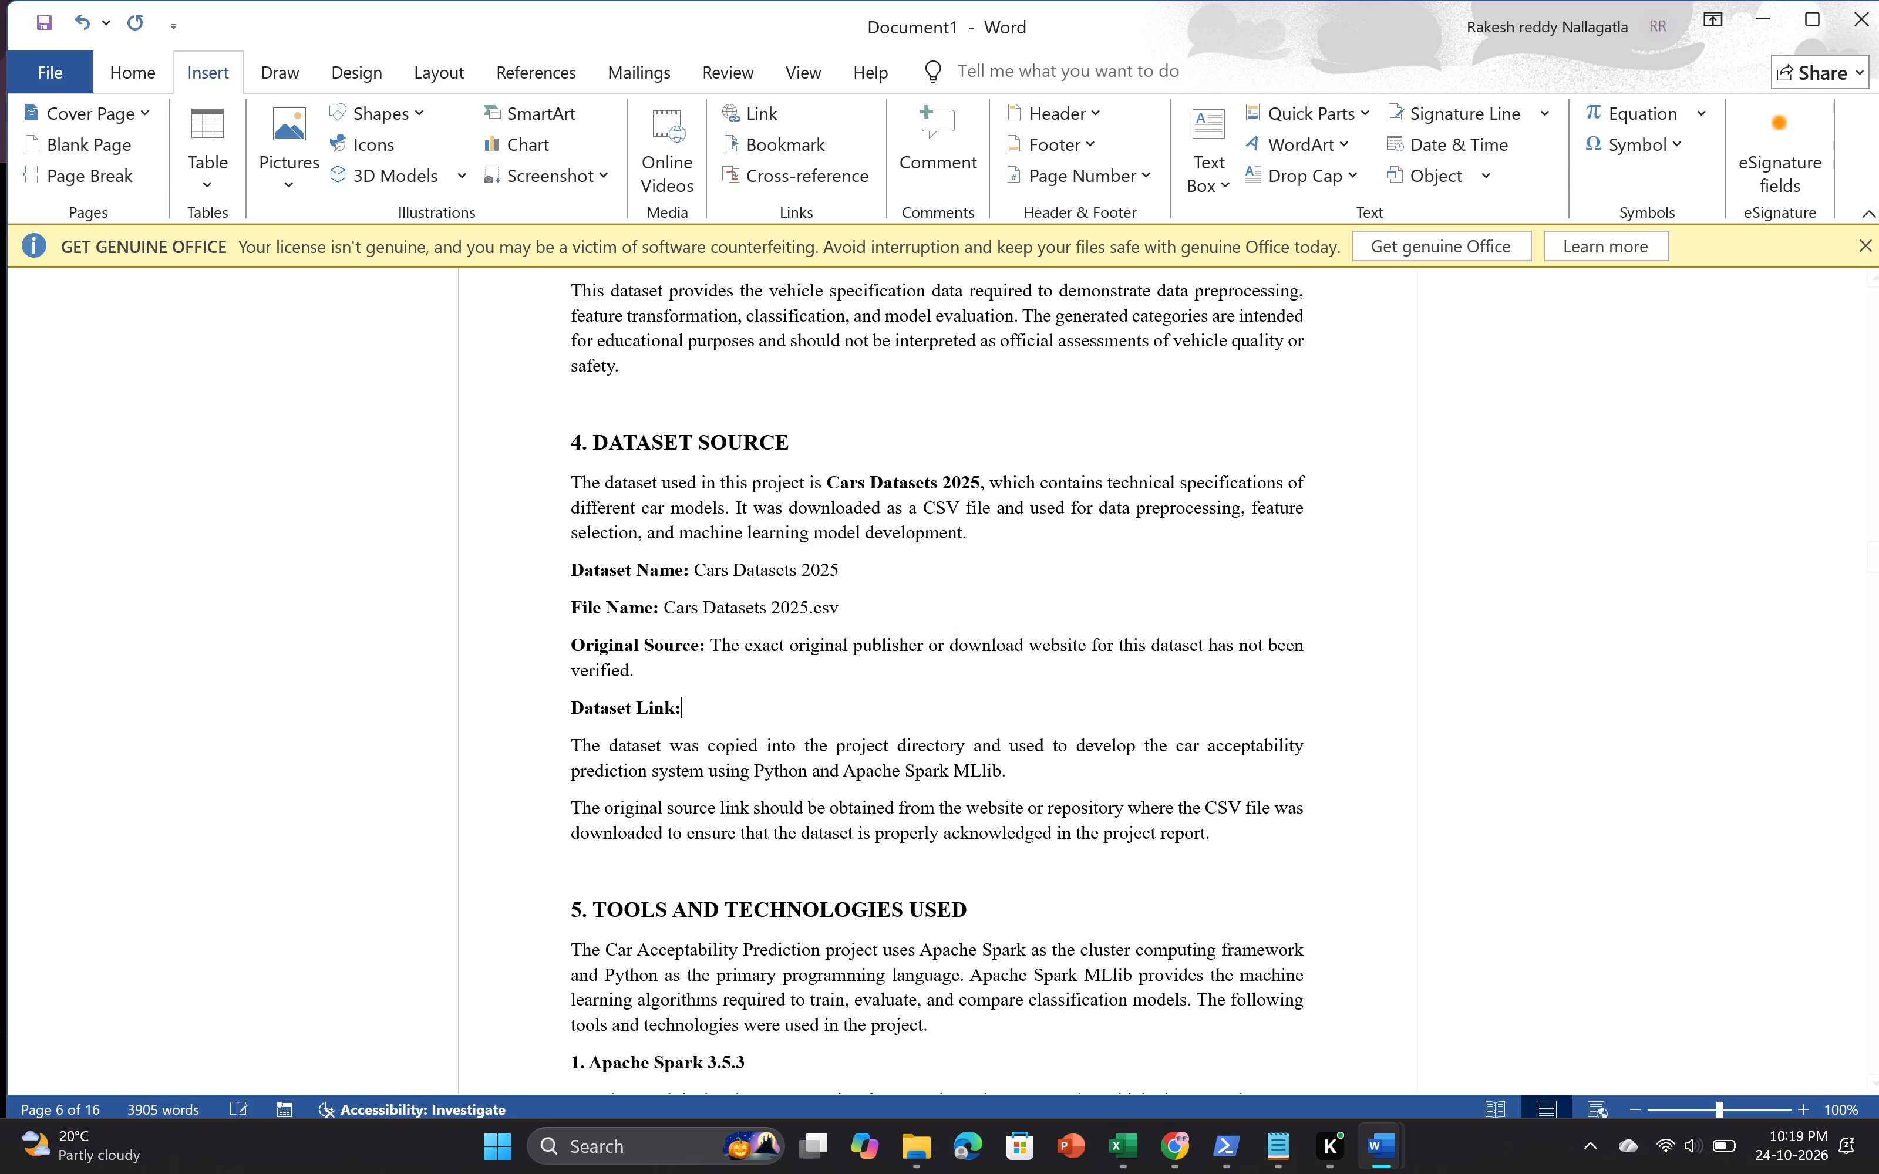
key(space)
key(alt+Tab)
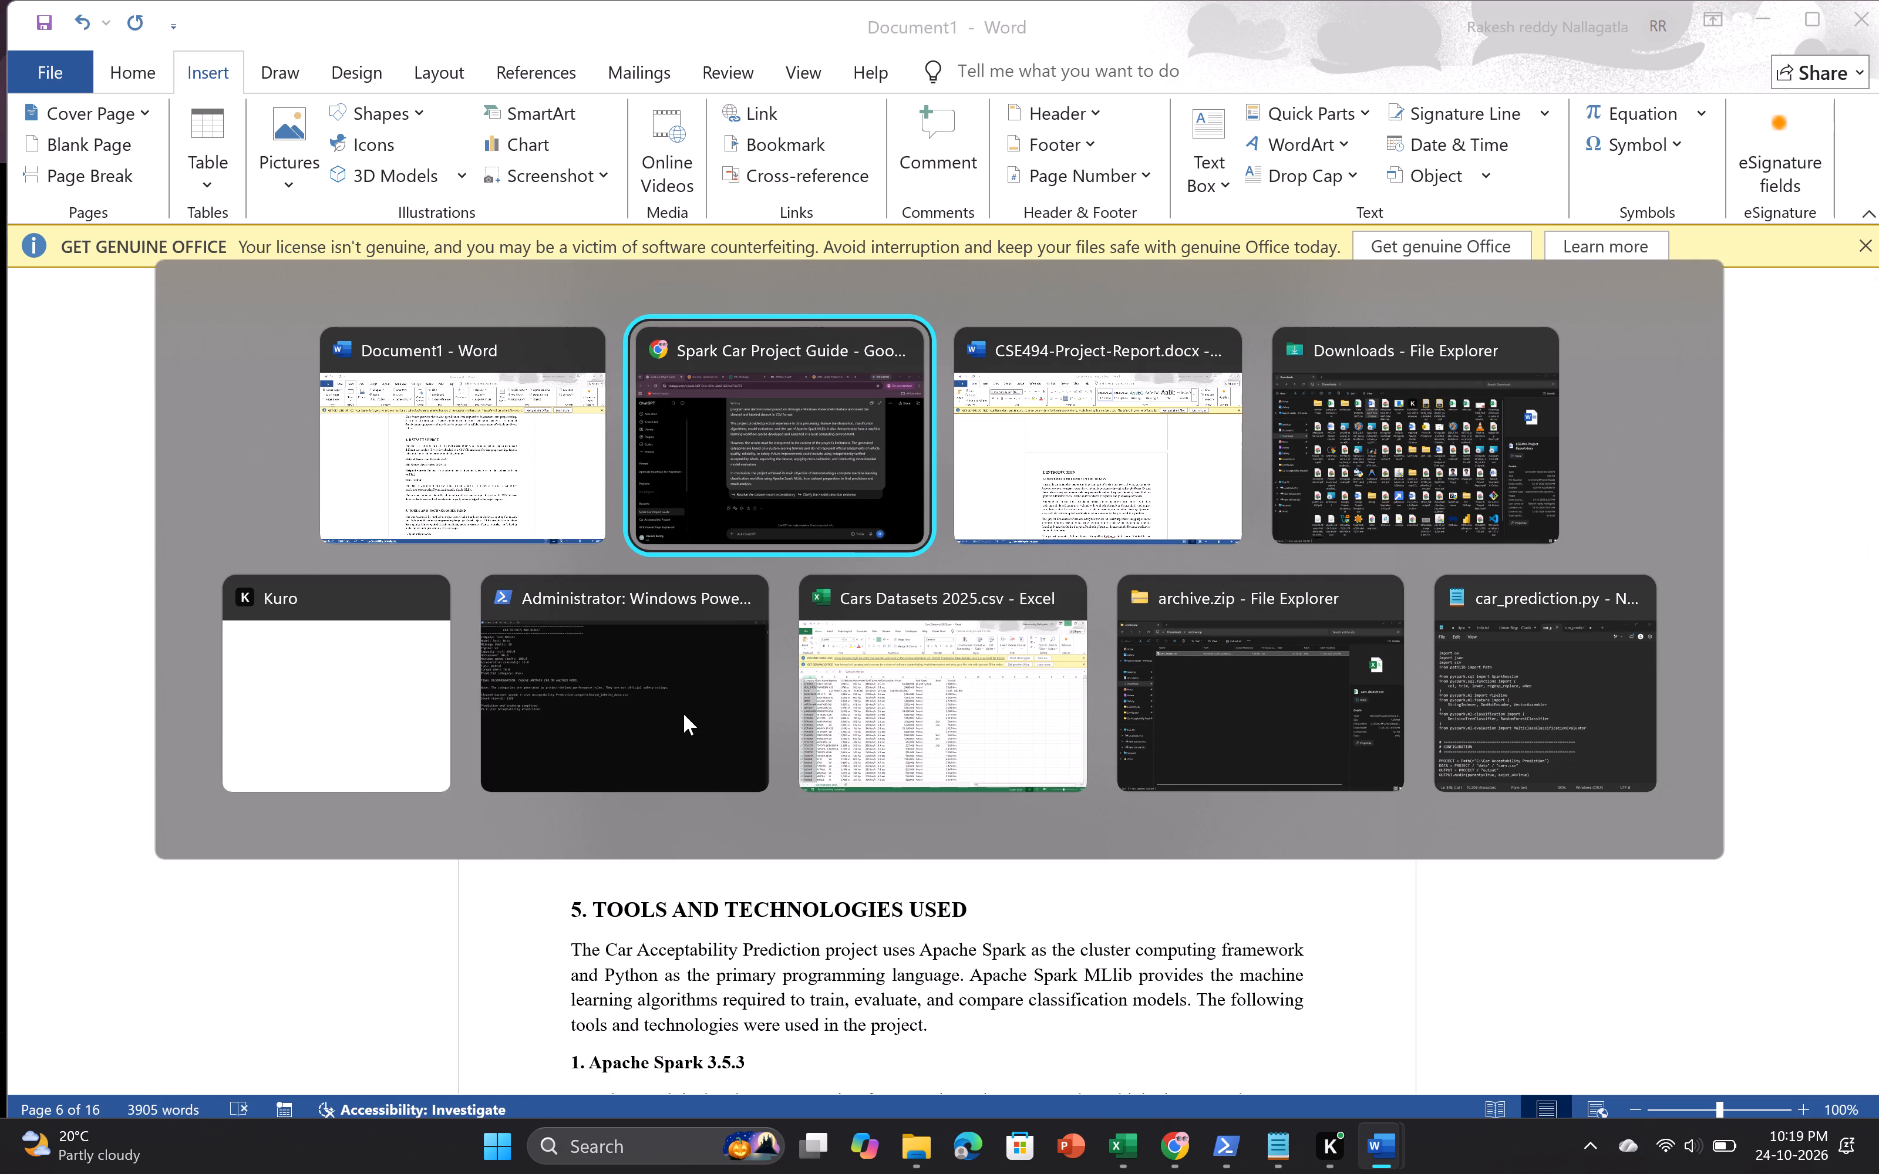
key(alt+Tab)
key(alt+Tab)
key(alt+Tab)
key(alt+Tab)
key(alt+Tab)
key(alt+Tab)
key(alt+Tab)
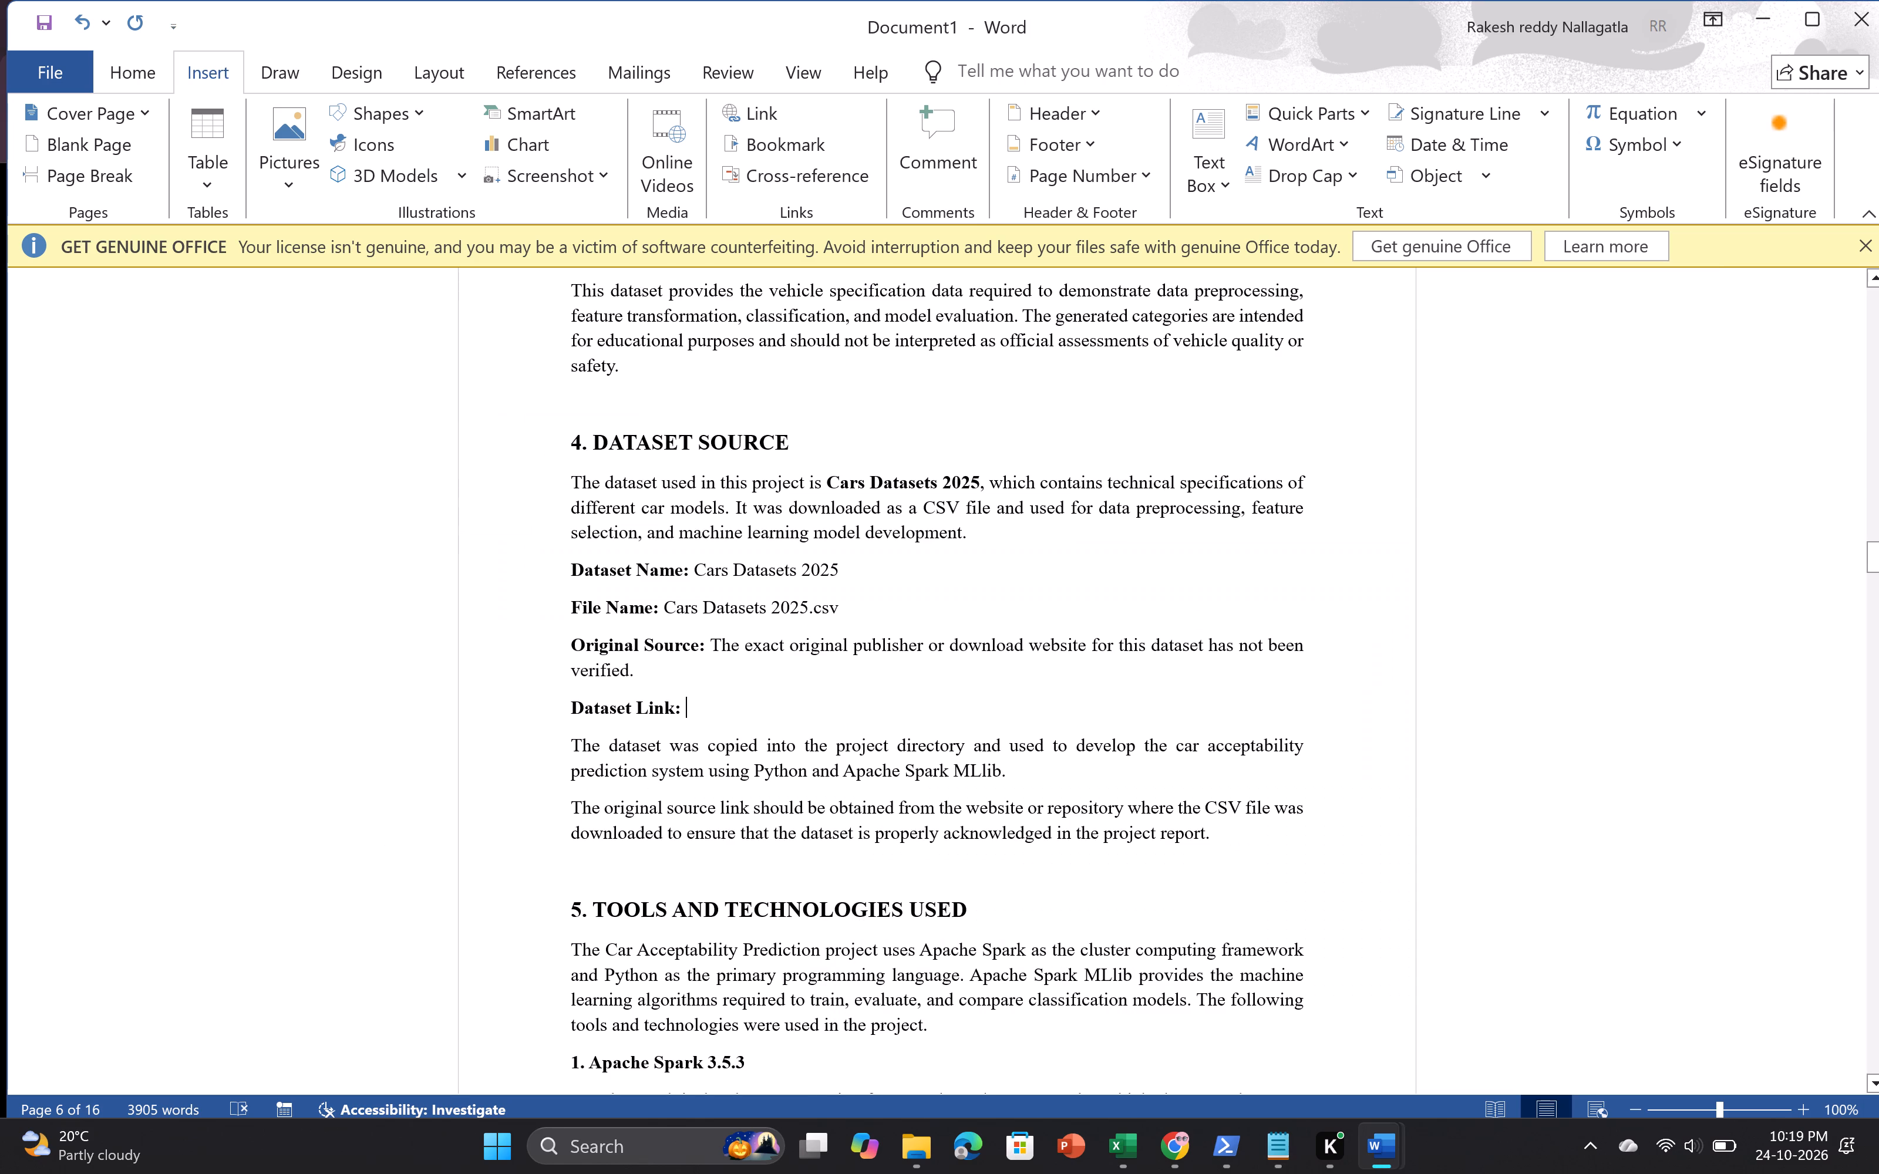
key(ctrl+v)
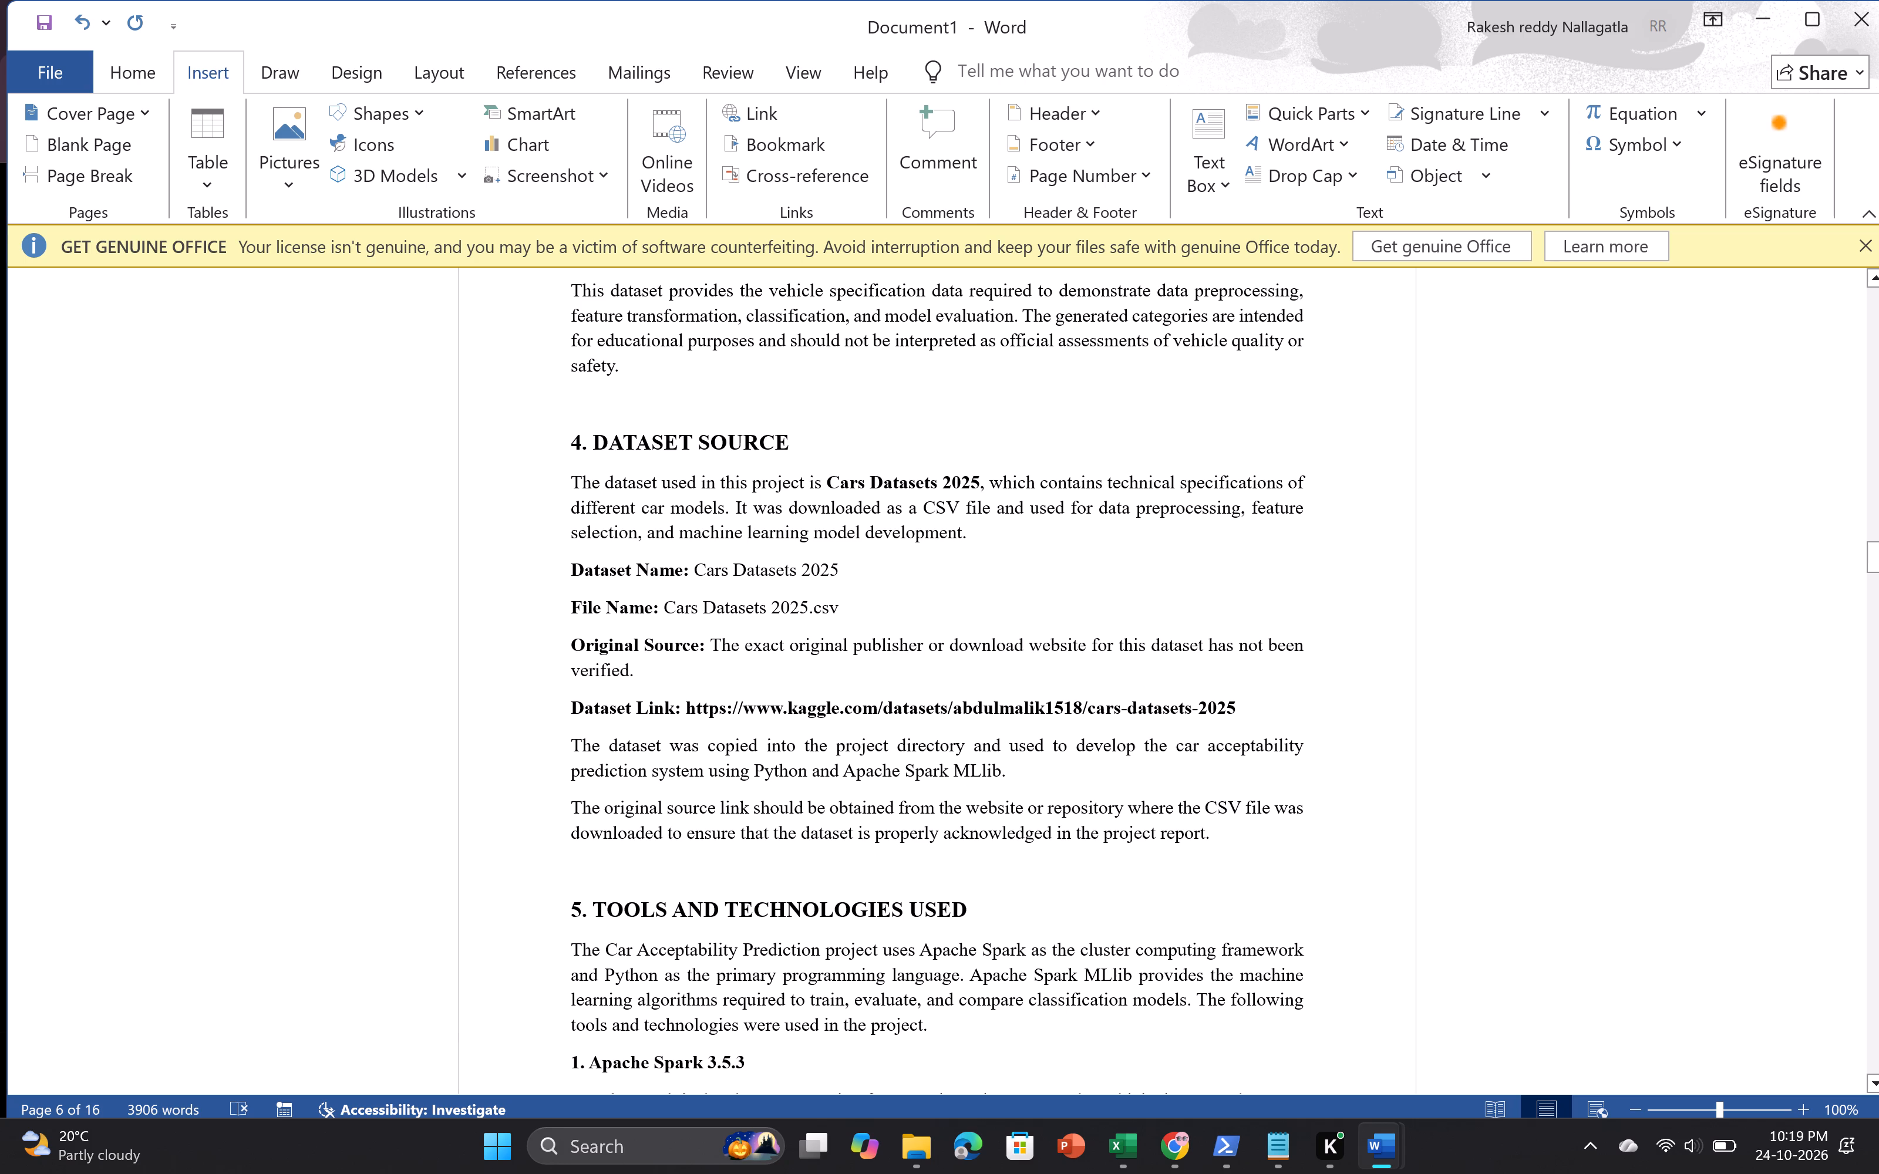
Turn the pasted Kaggle URL on the Dataset Link line into a hyperlink to the same web address.
drag(1242, 706, 787, 682)
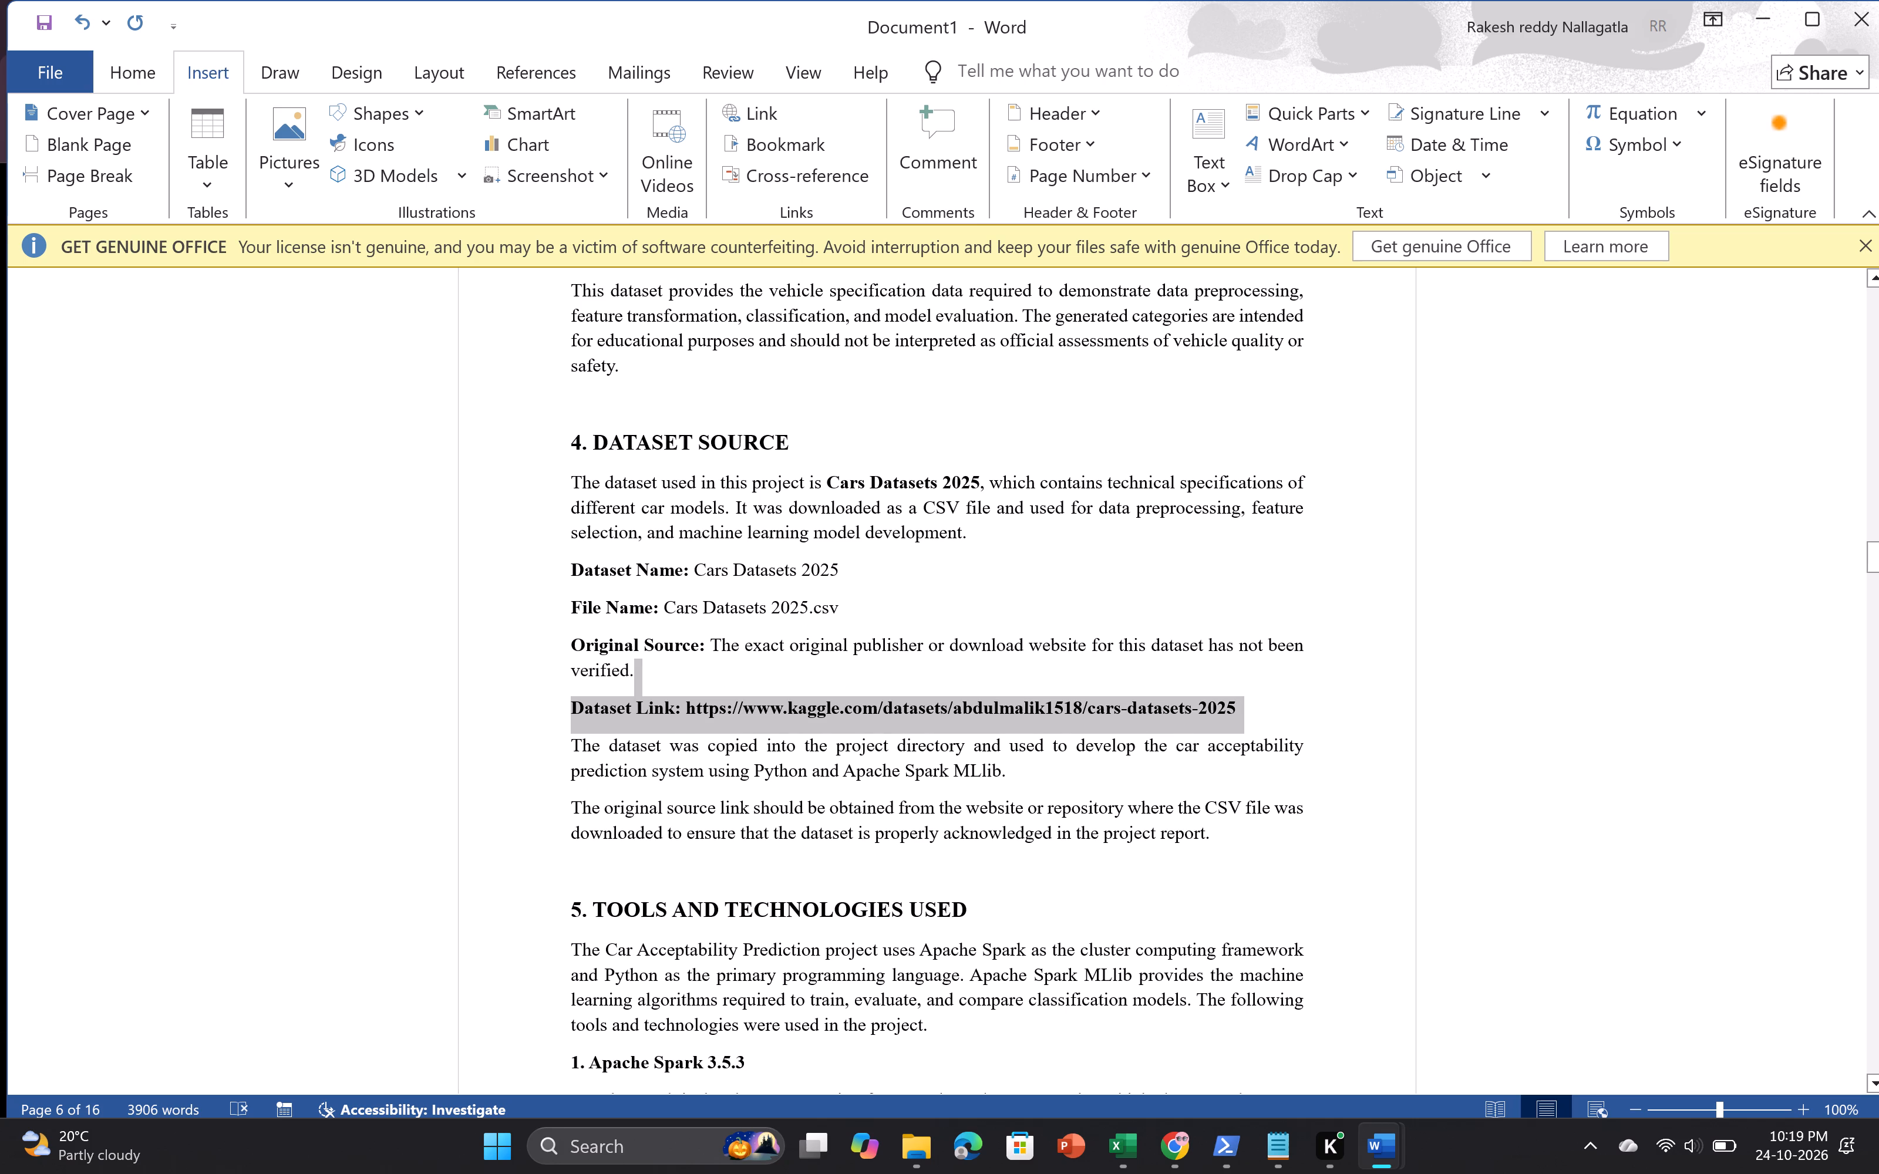
drag(787, 682, 695, 706)
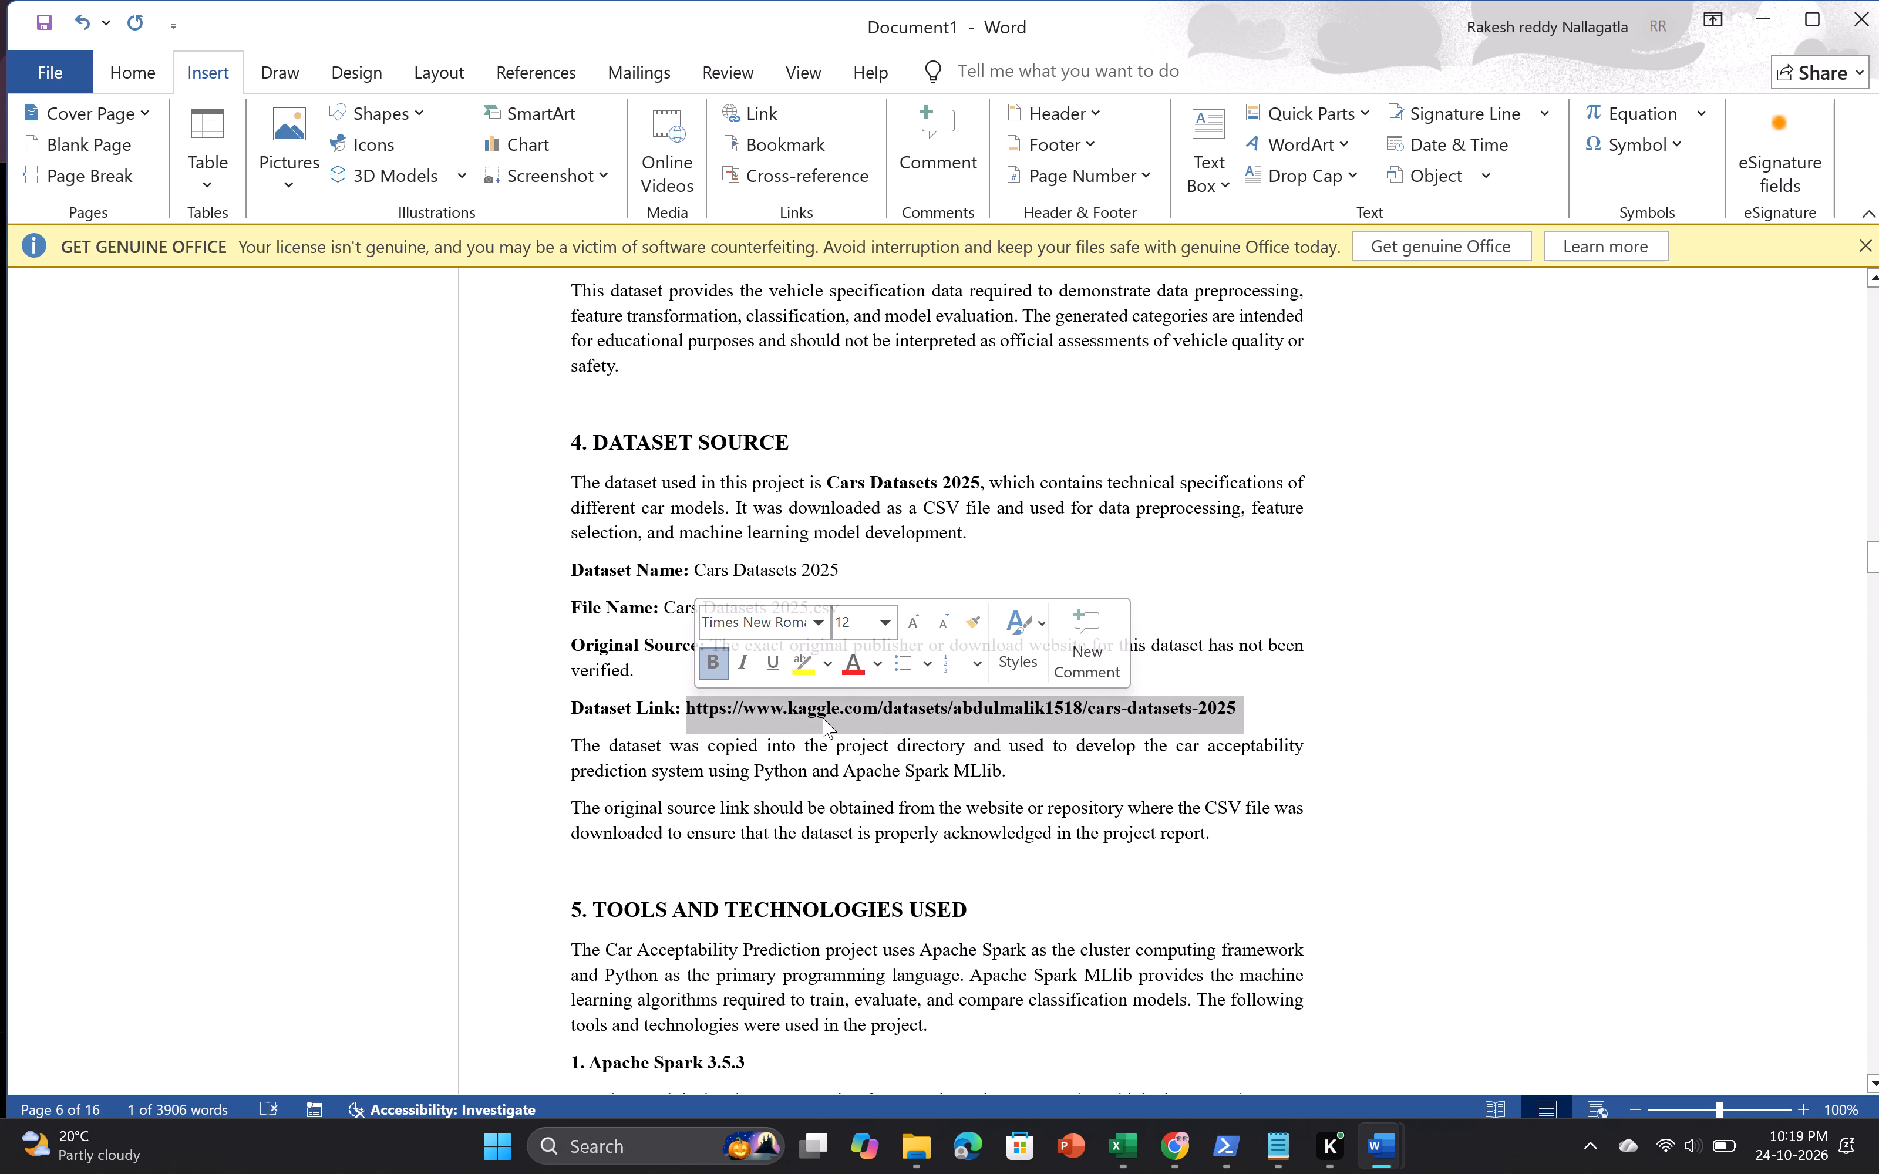
right_click(809, 704)
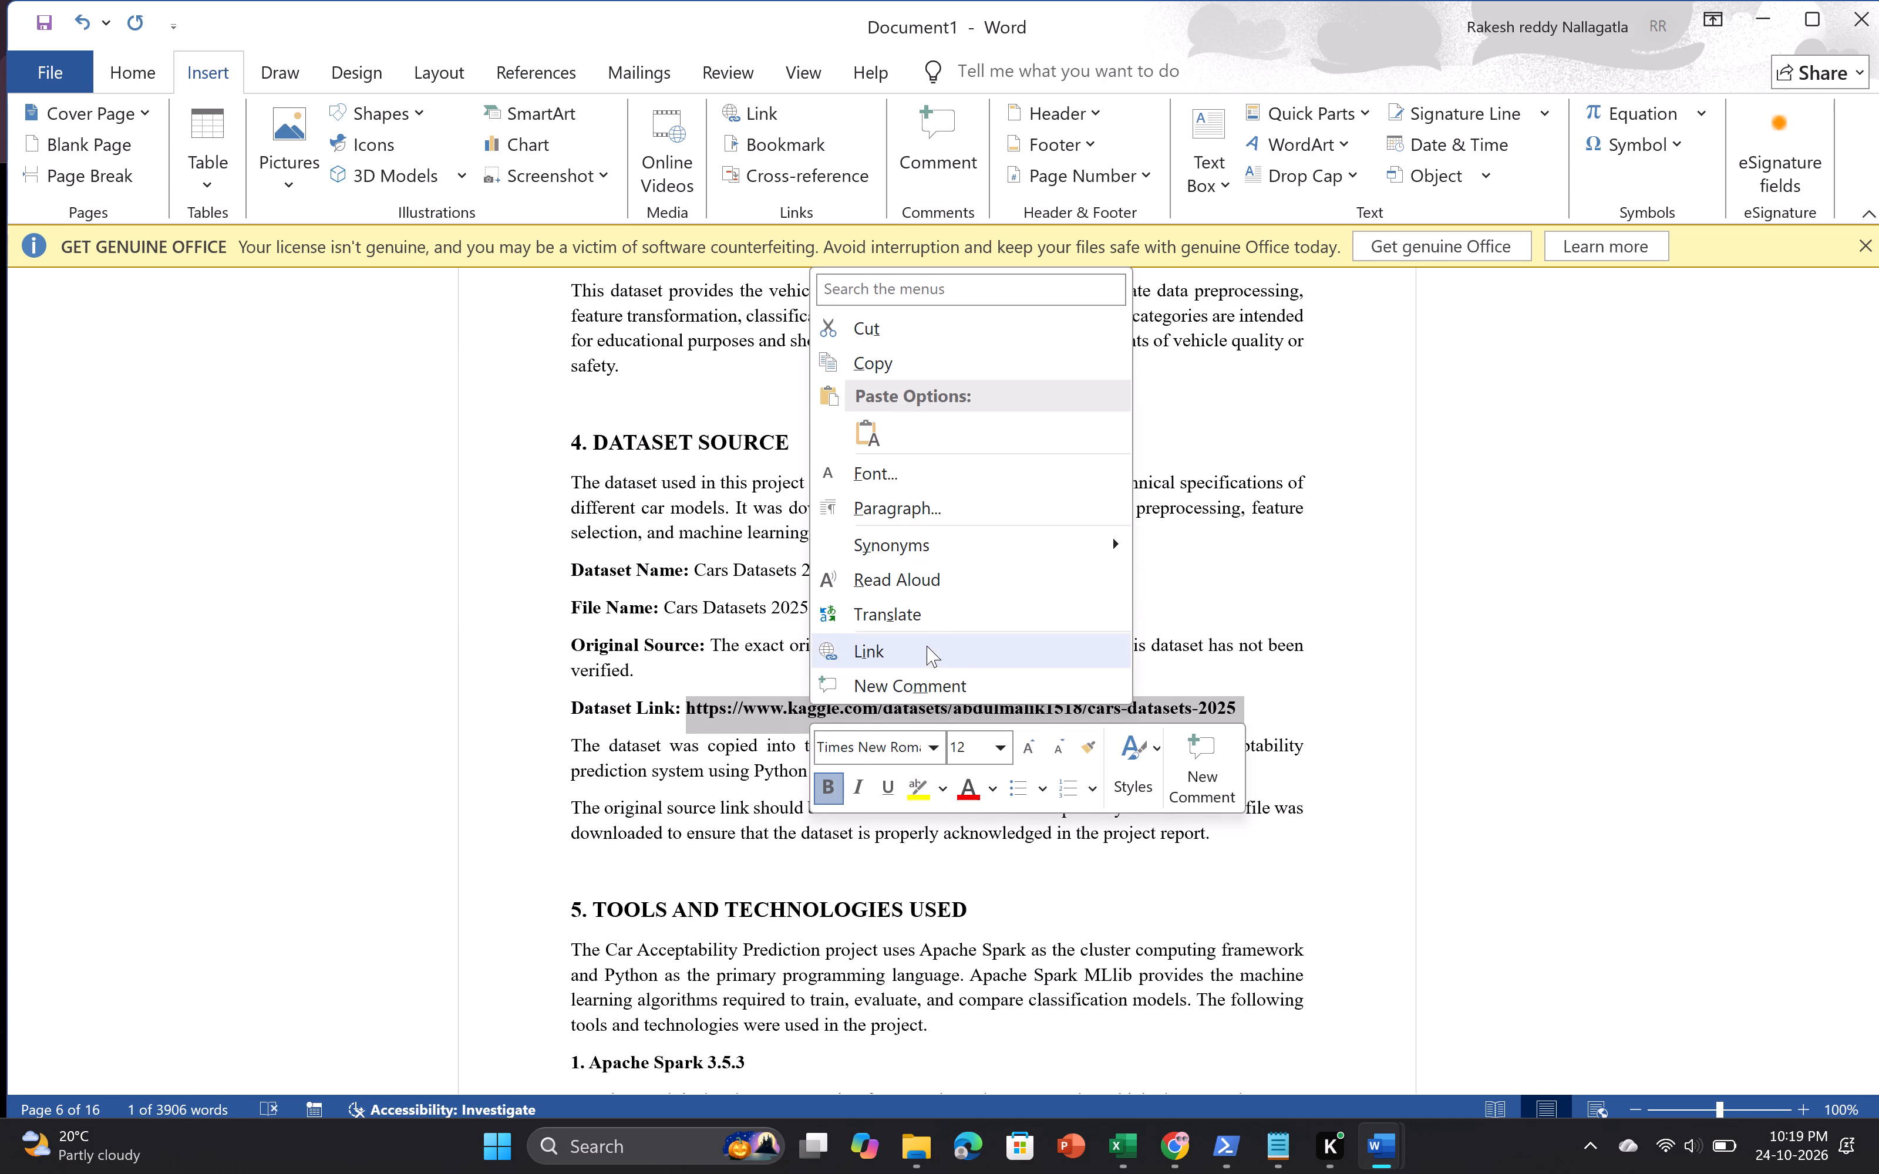
click(927, 646)
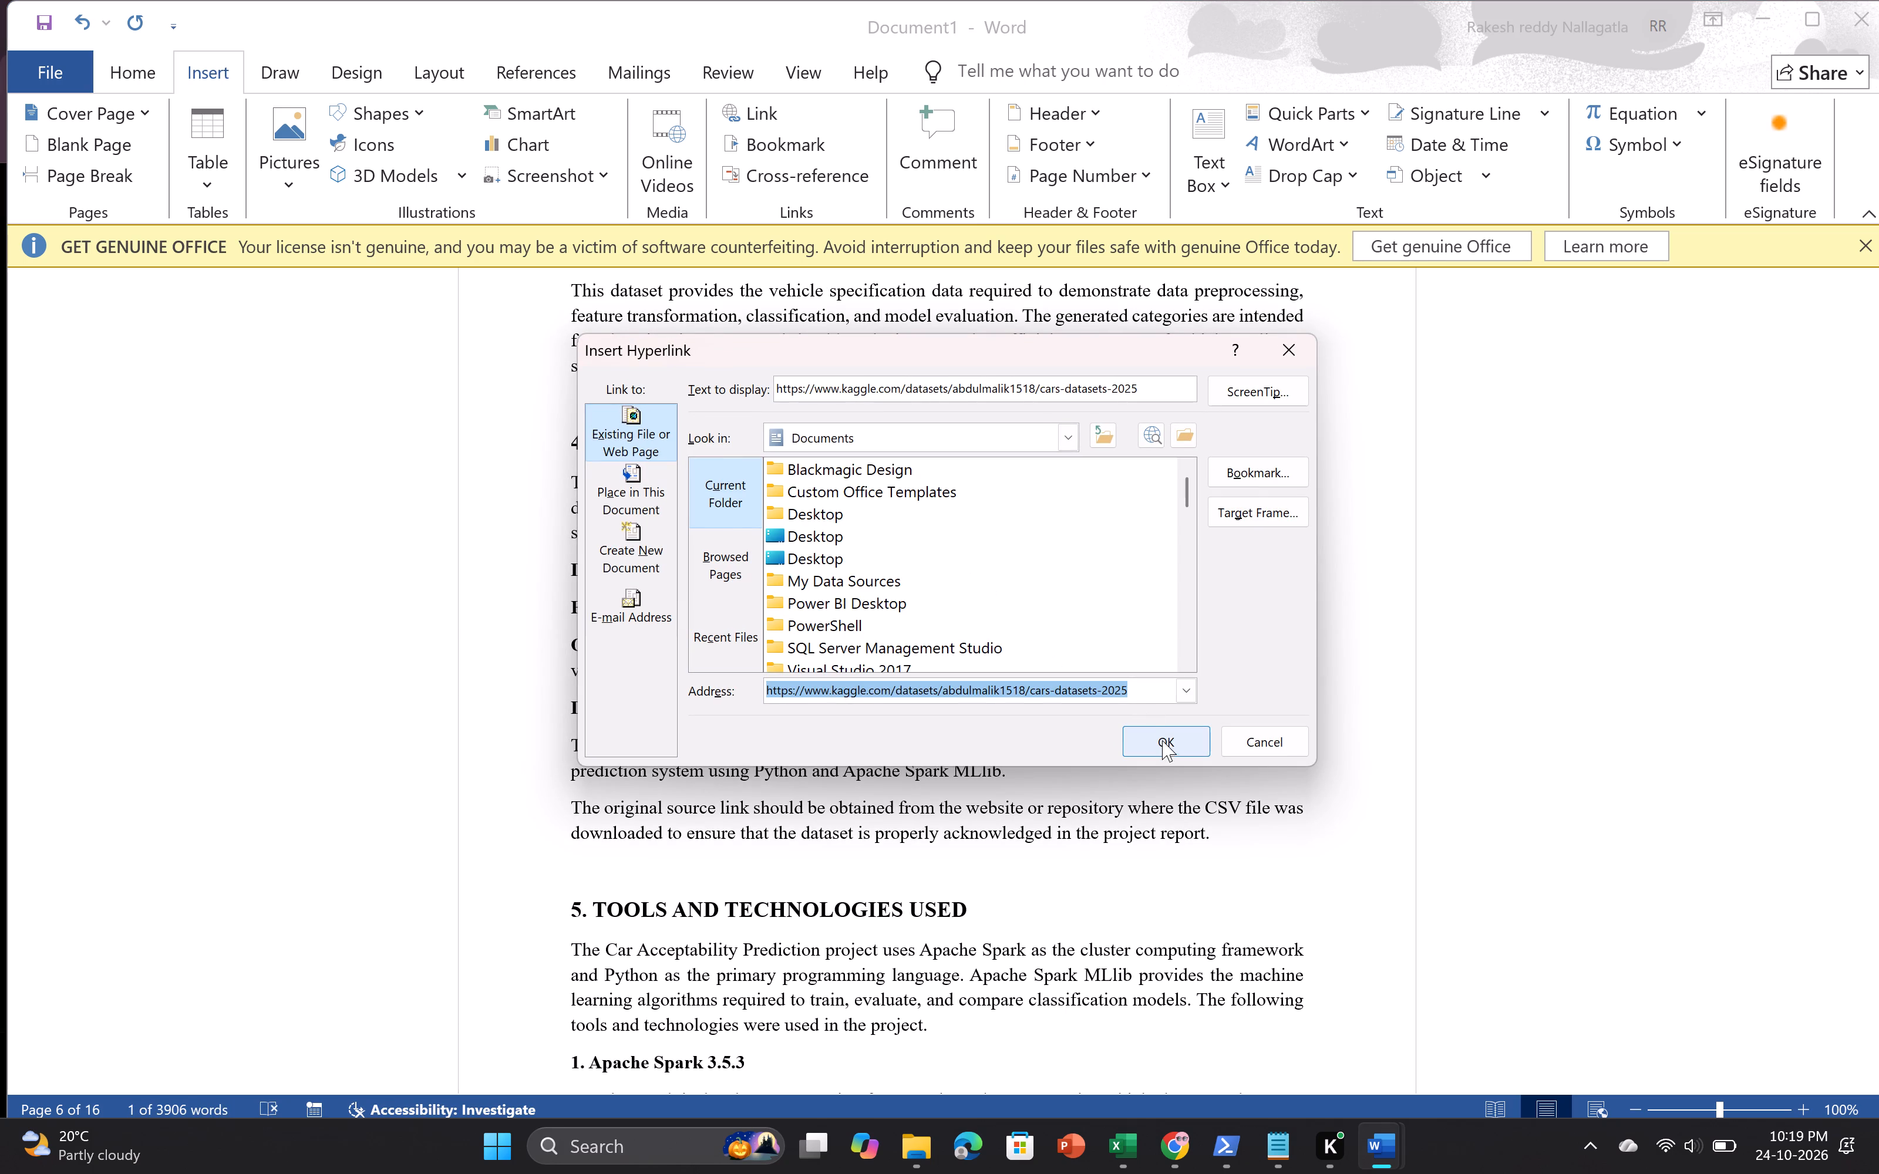
click(1162, 743)
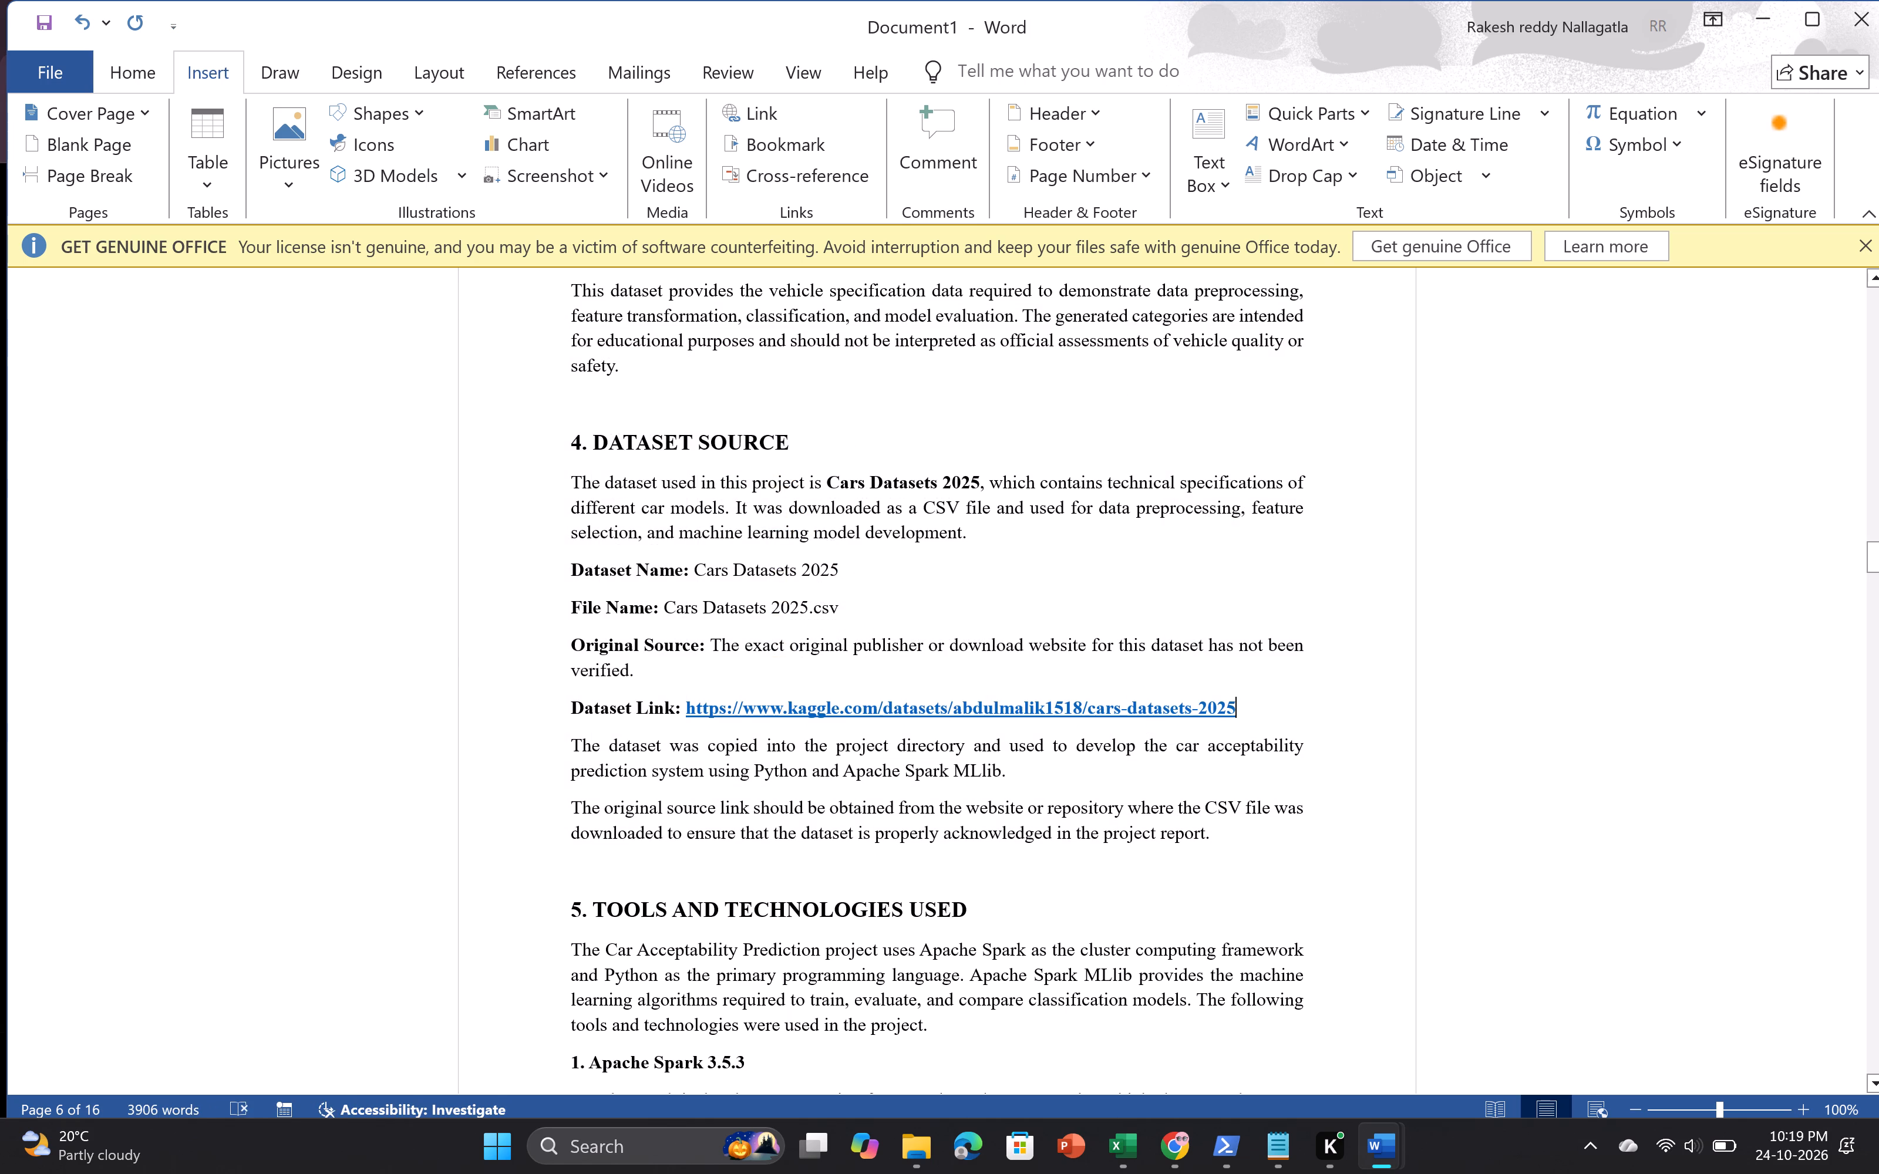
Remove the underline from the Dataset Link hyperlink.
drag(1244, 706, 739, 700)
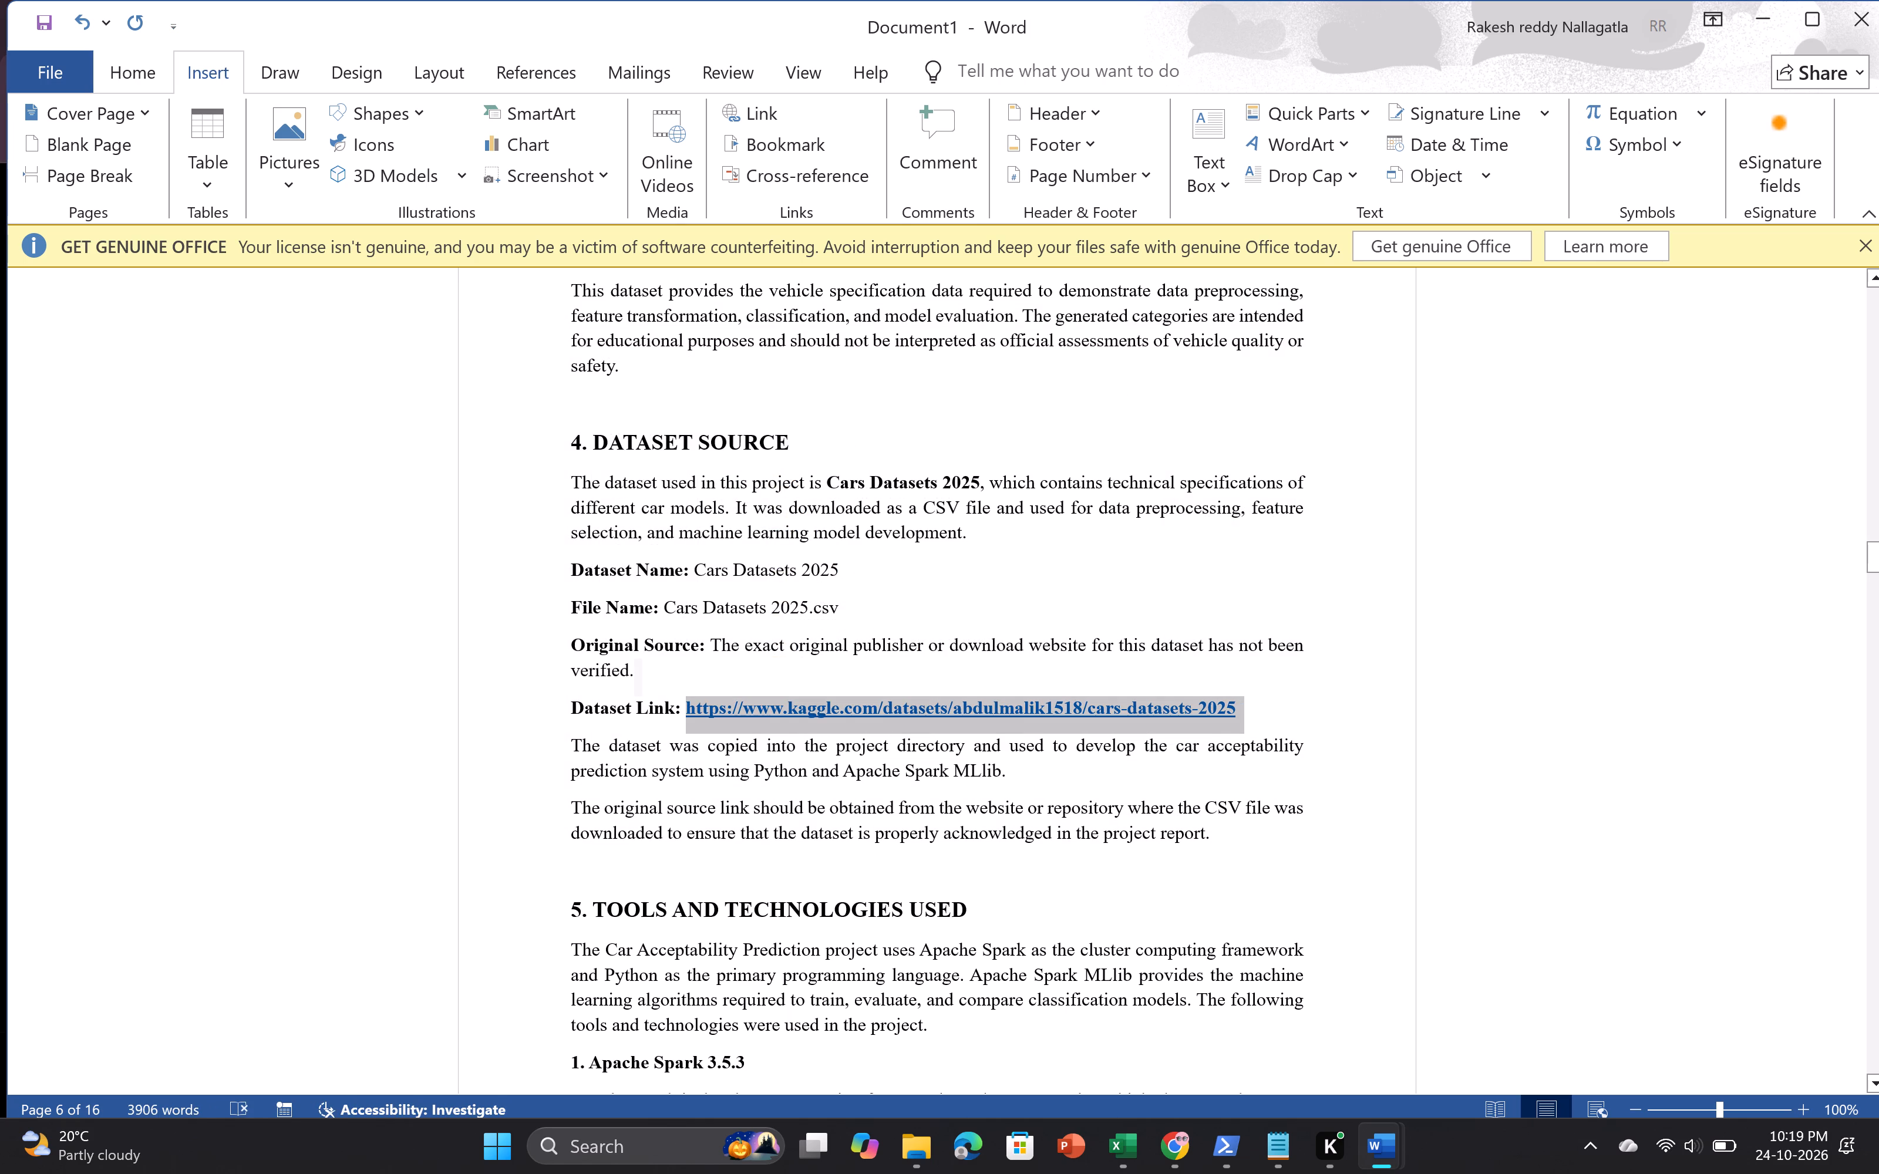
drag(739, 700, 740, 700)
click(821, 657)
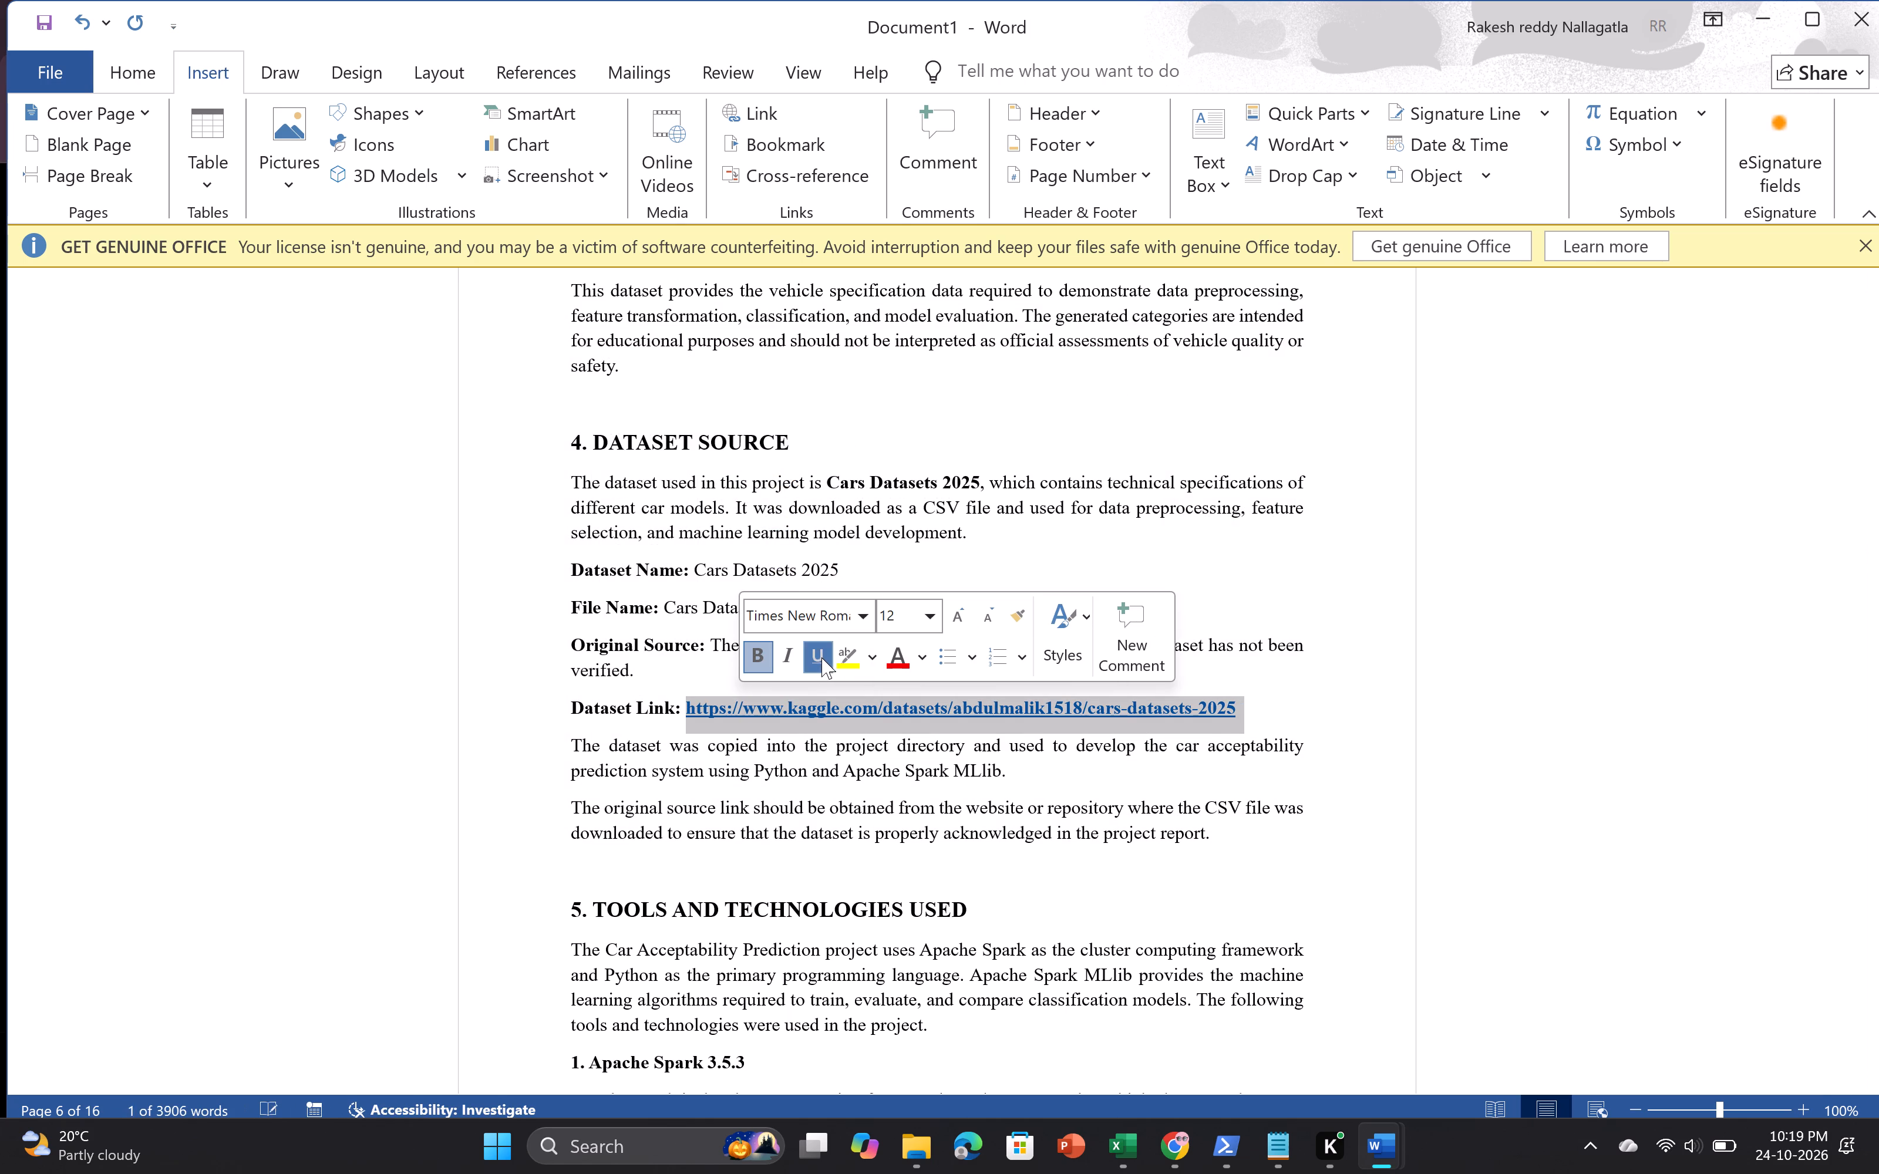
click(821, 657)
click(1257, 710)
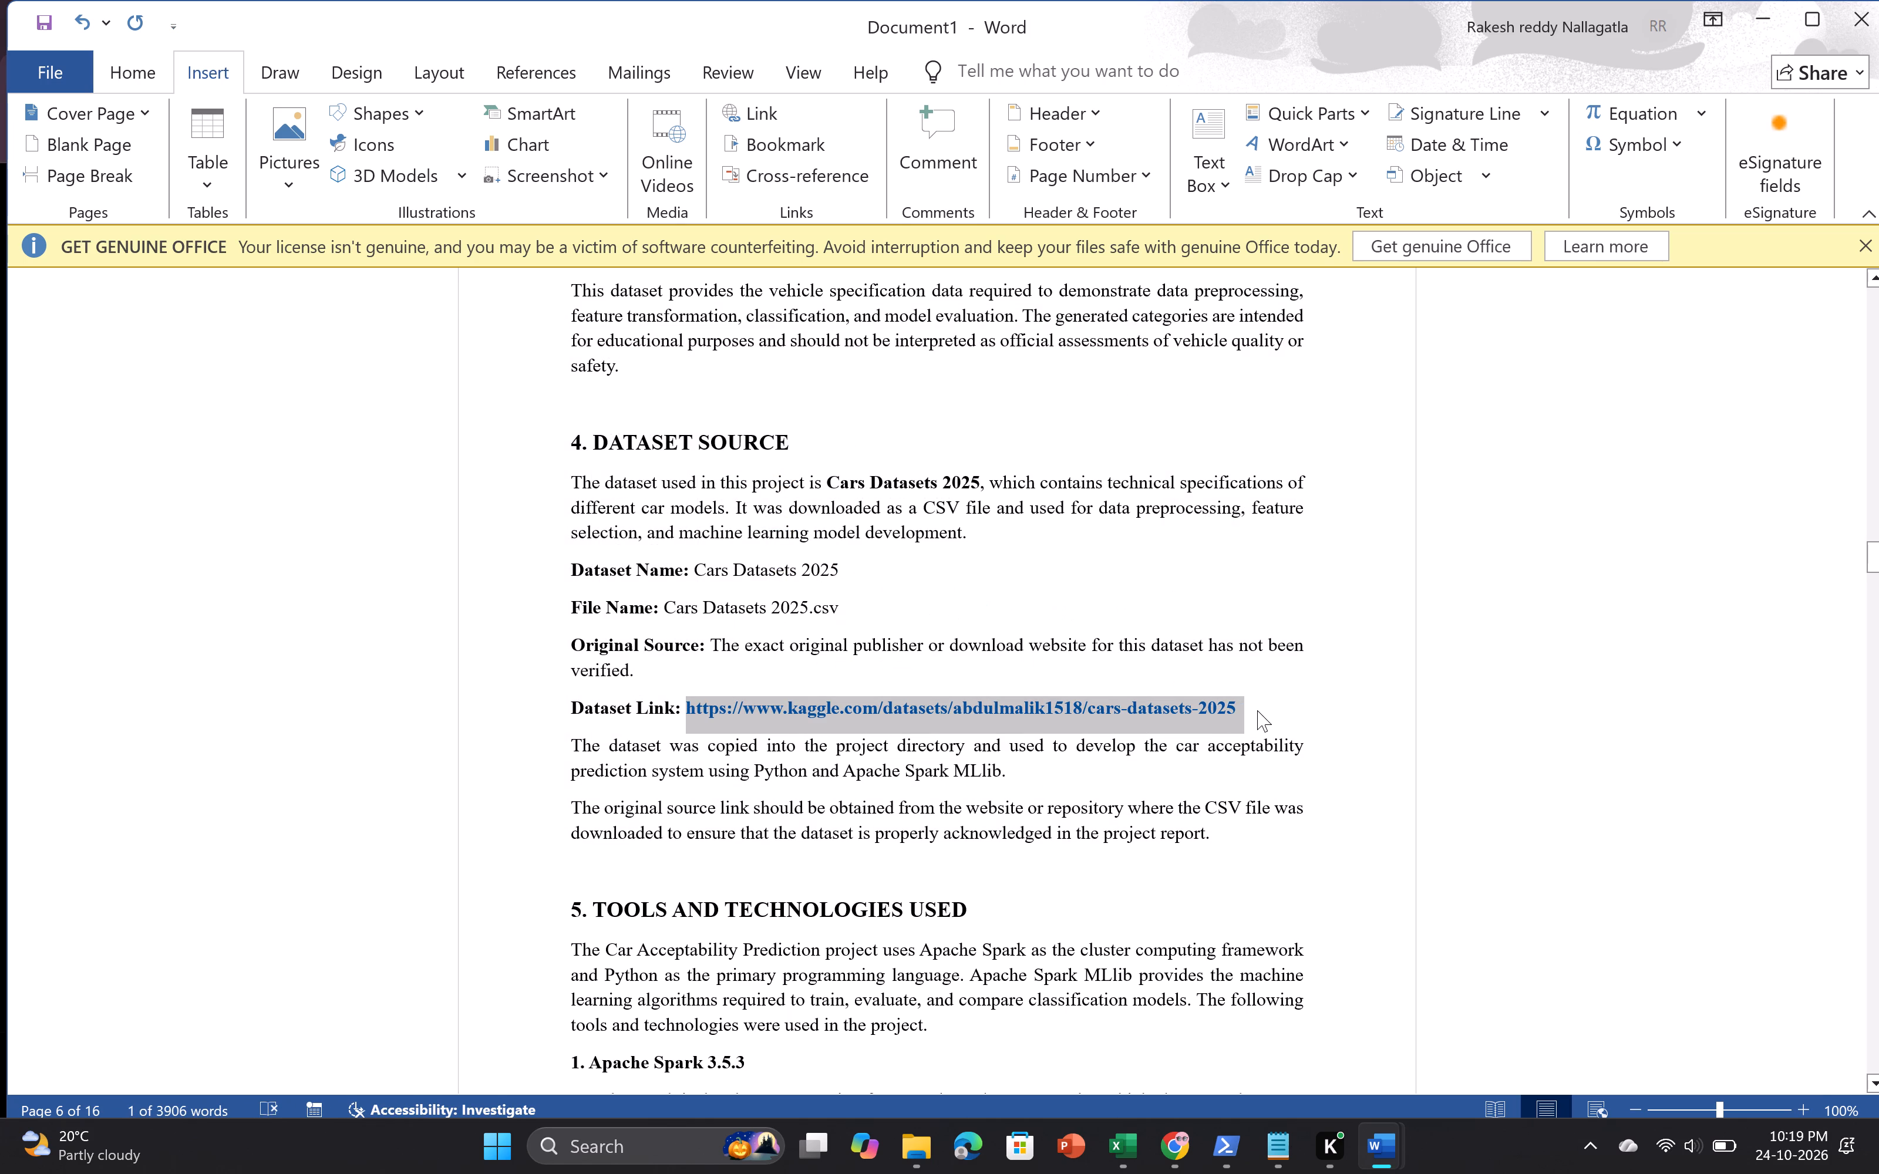
Follow the Dataset Link hyperlink to check the Kaggle dataset page in Chrome, and return to the Word report.
ctrl+click(1049, 704)
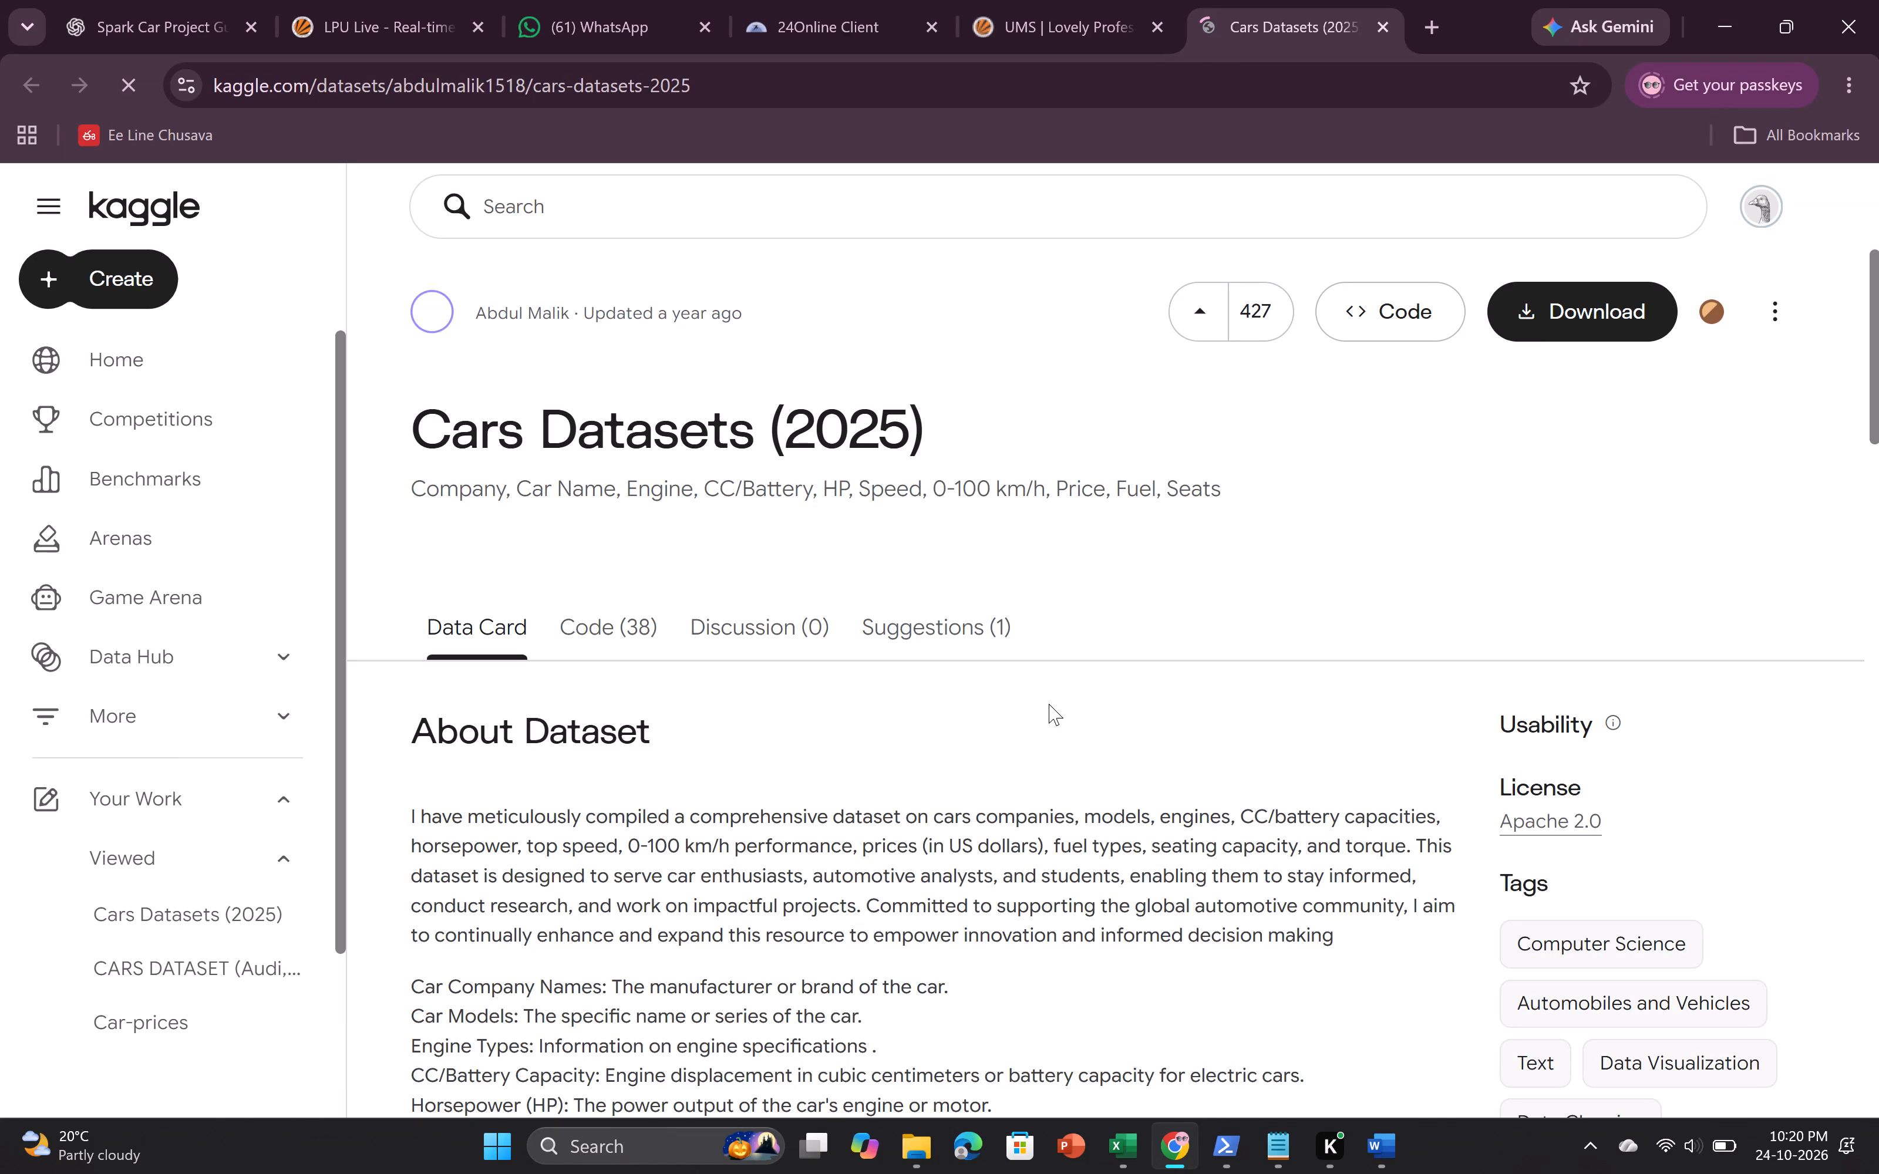
key(alt+Tab)
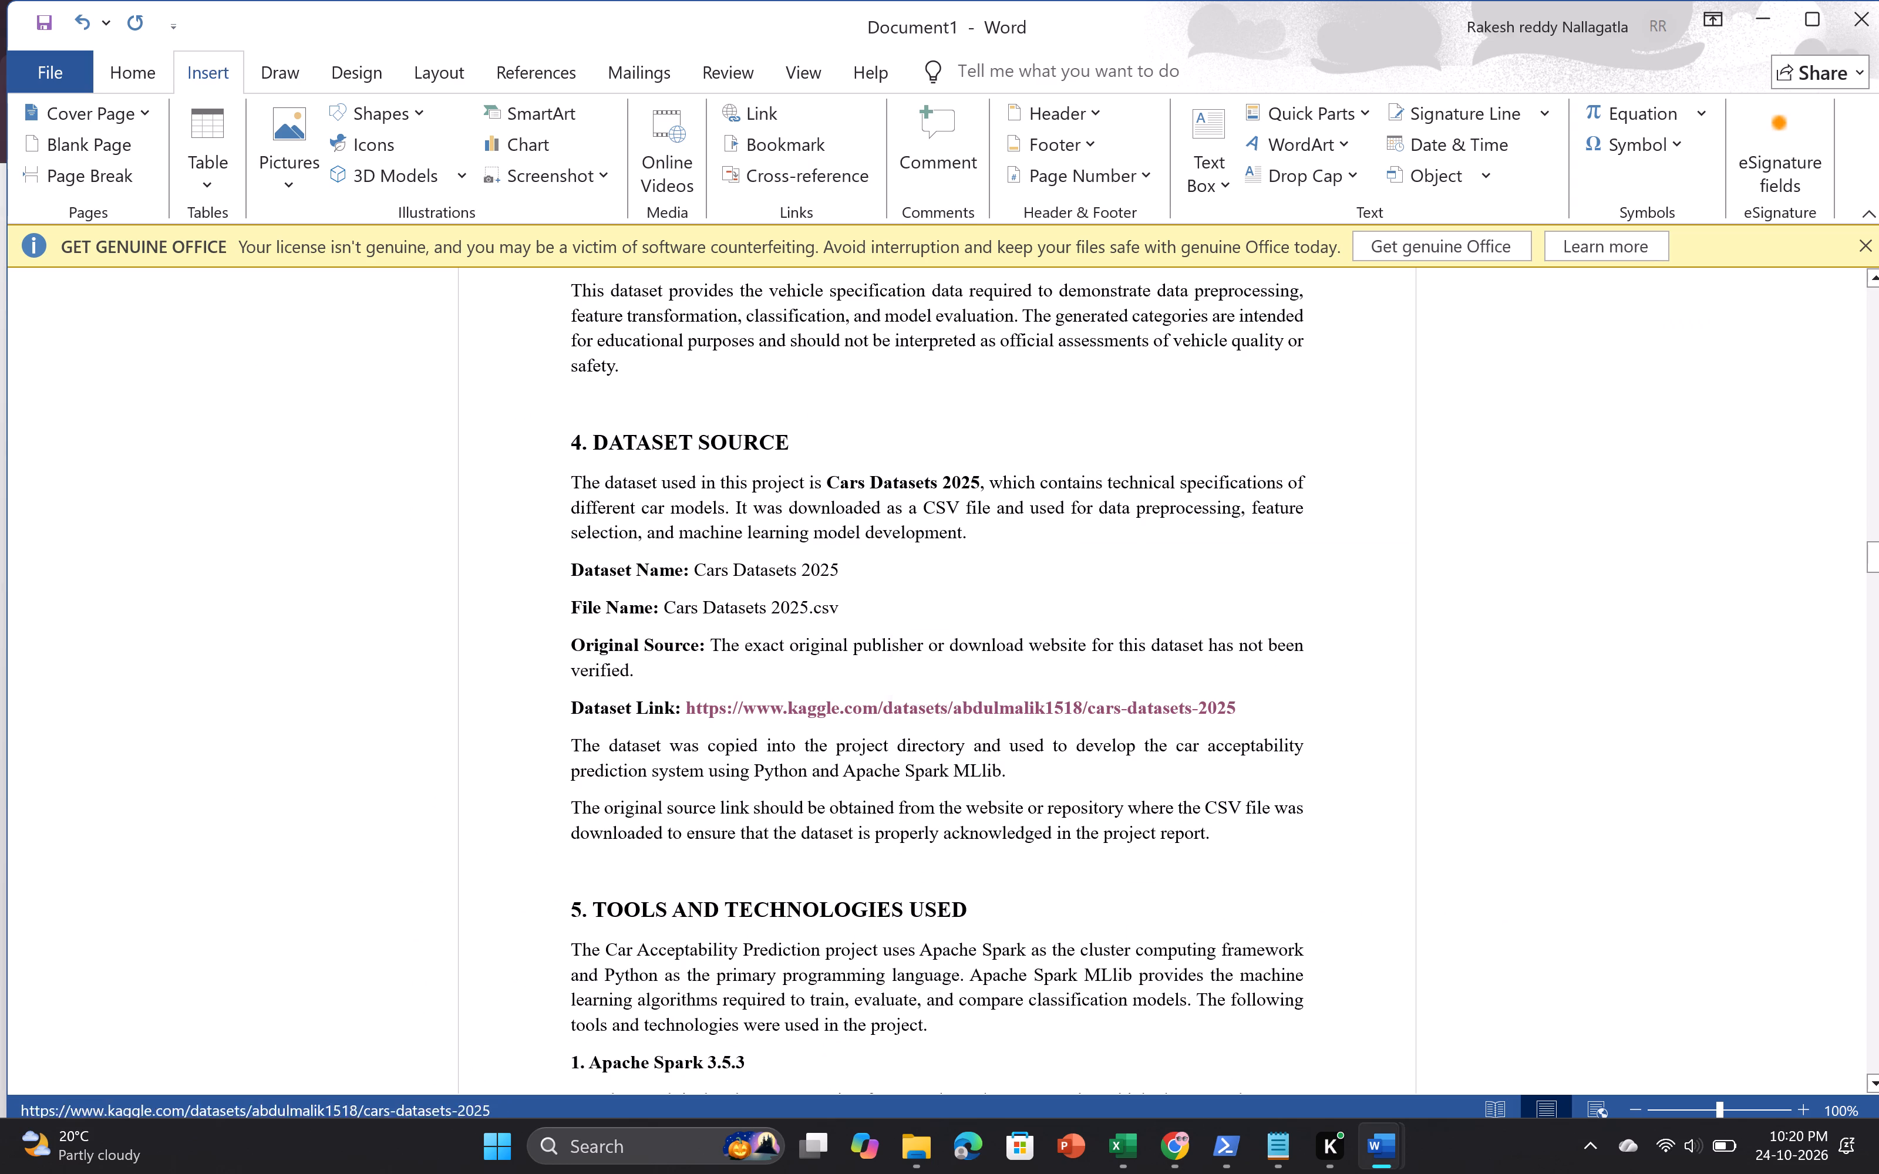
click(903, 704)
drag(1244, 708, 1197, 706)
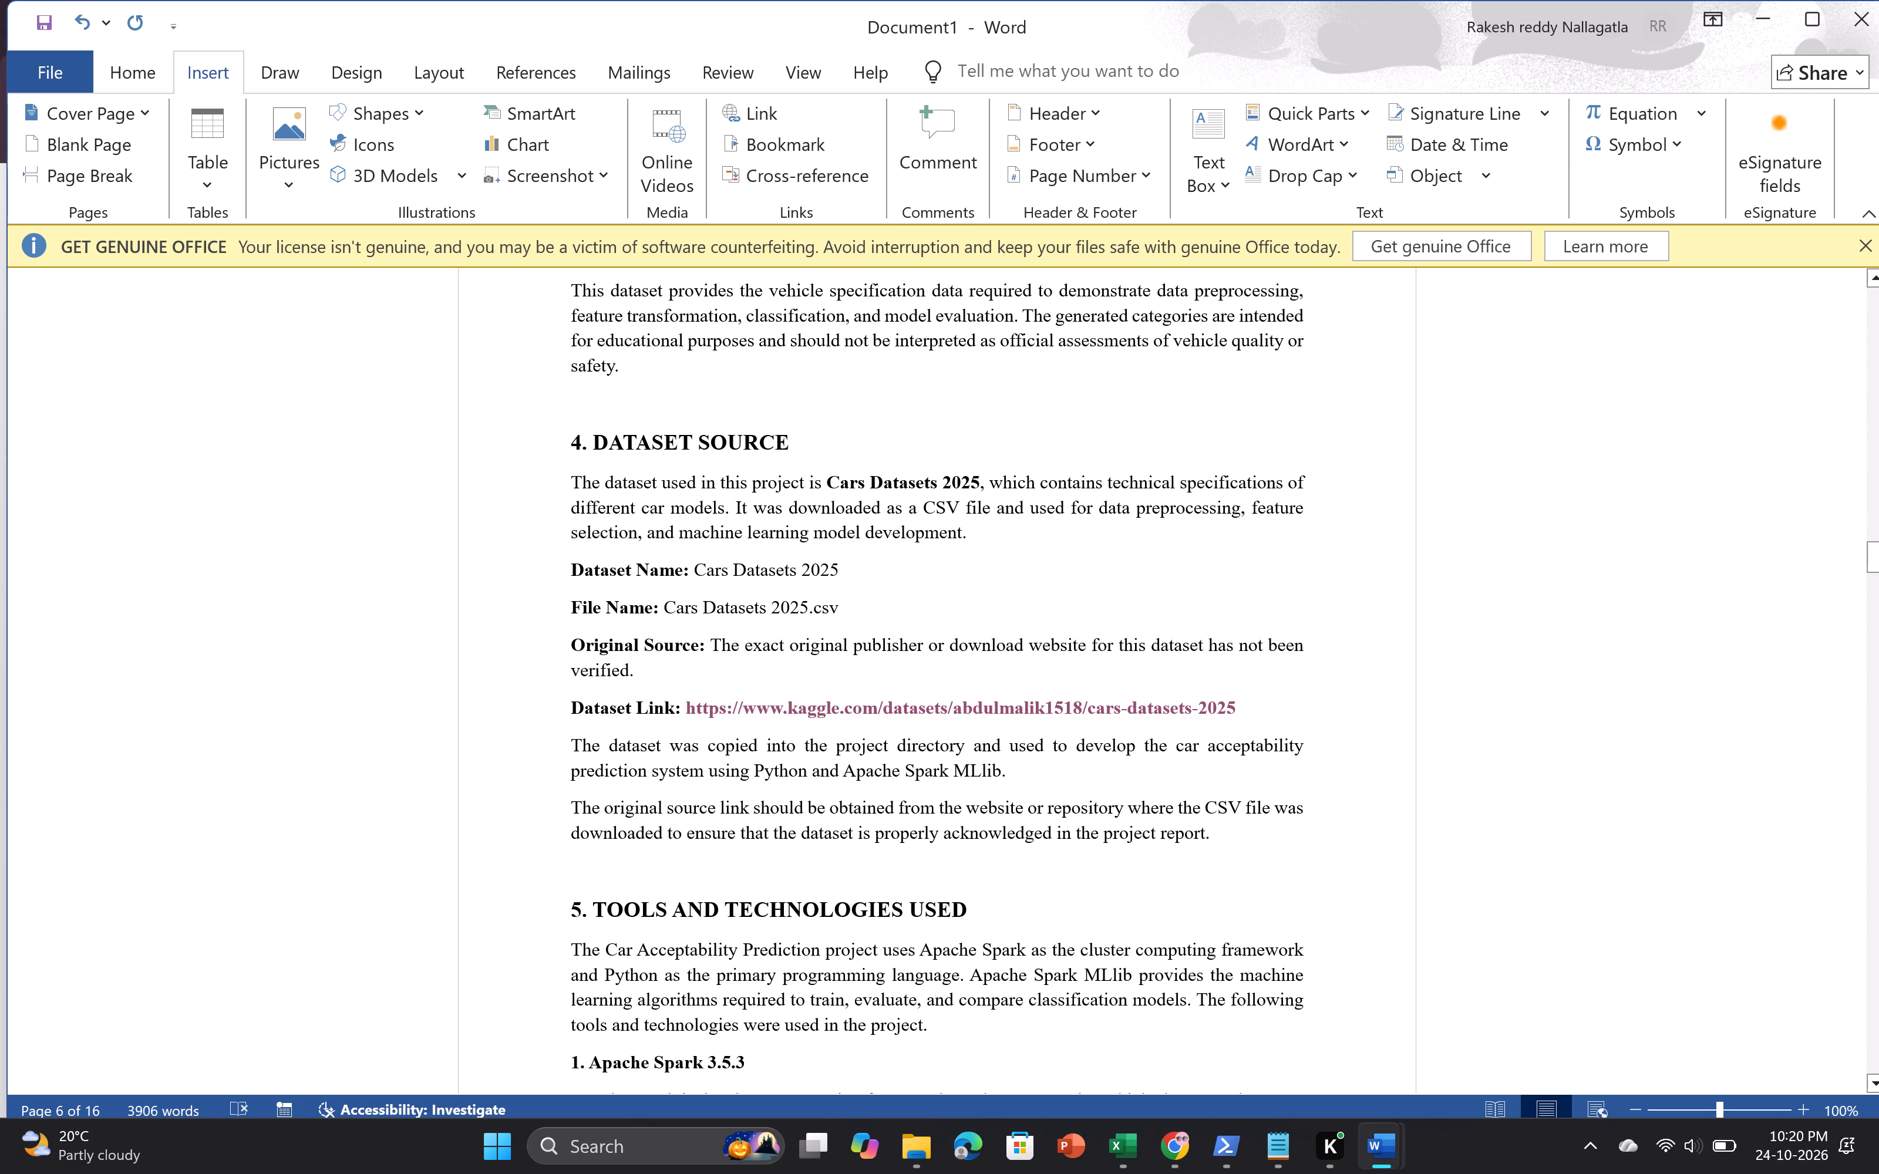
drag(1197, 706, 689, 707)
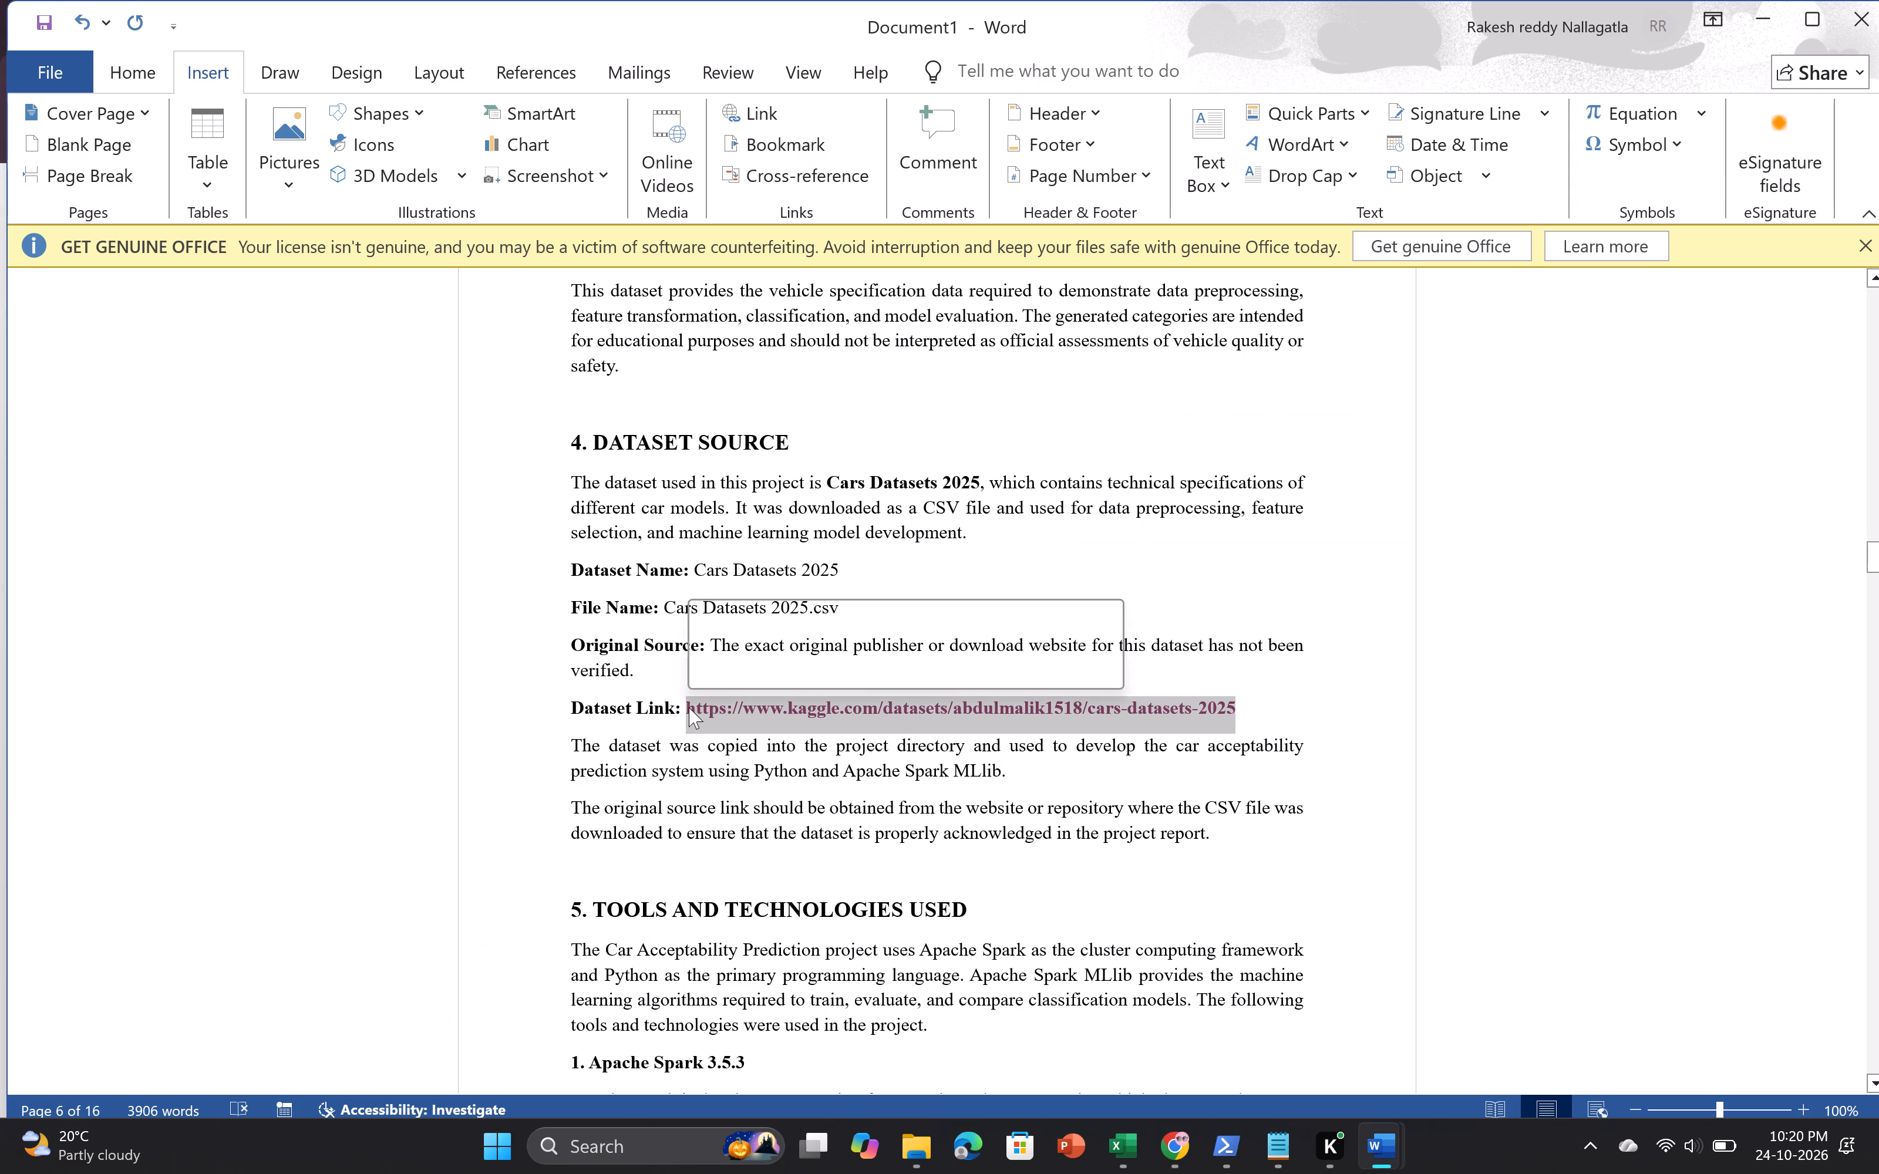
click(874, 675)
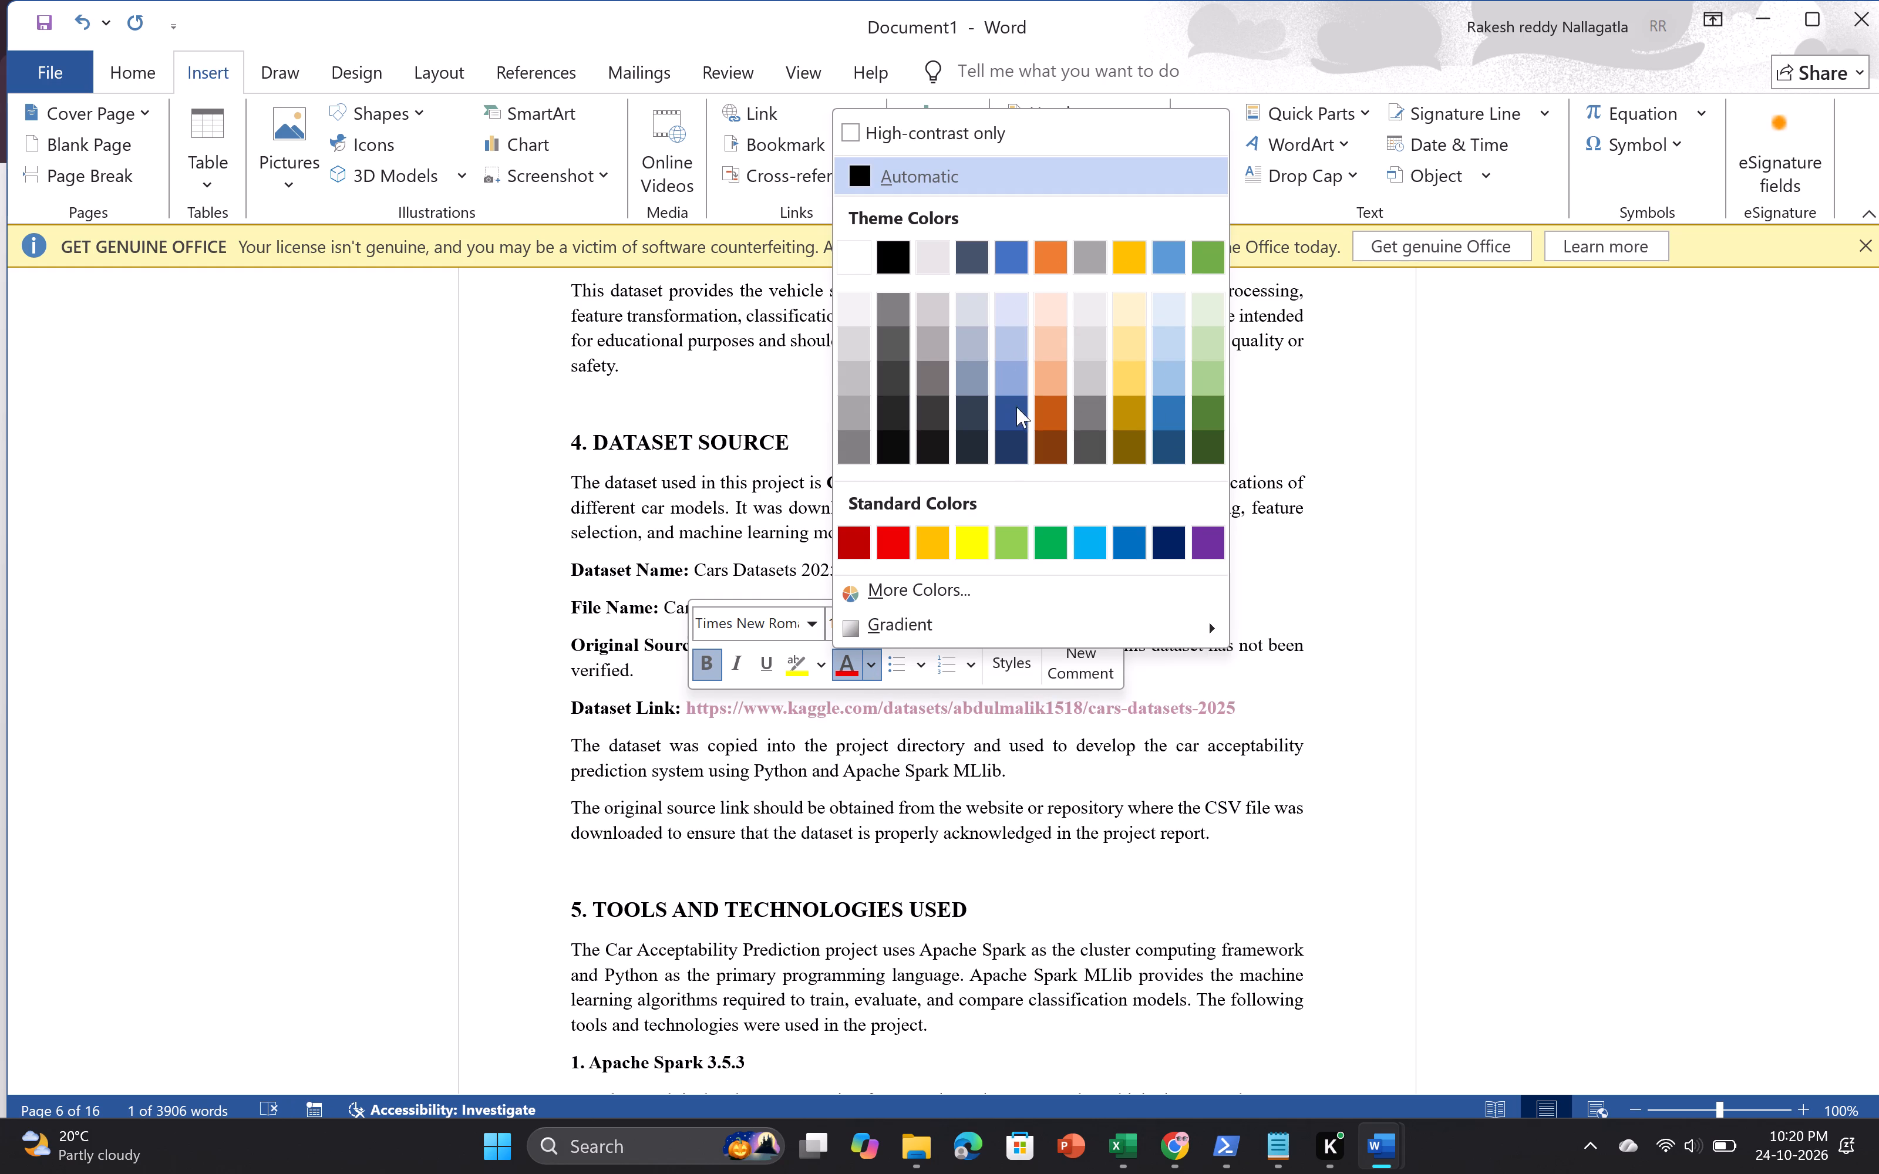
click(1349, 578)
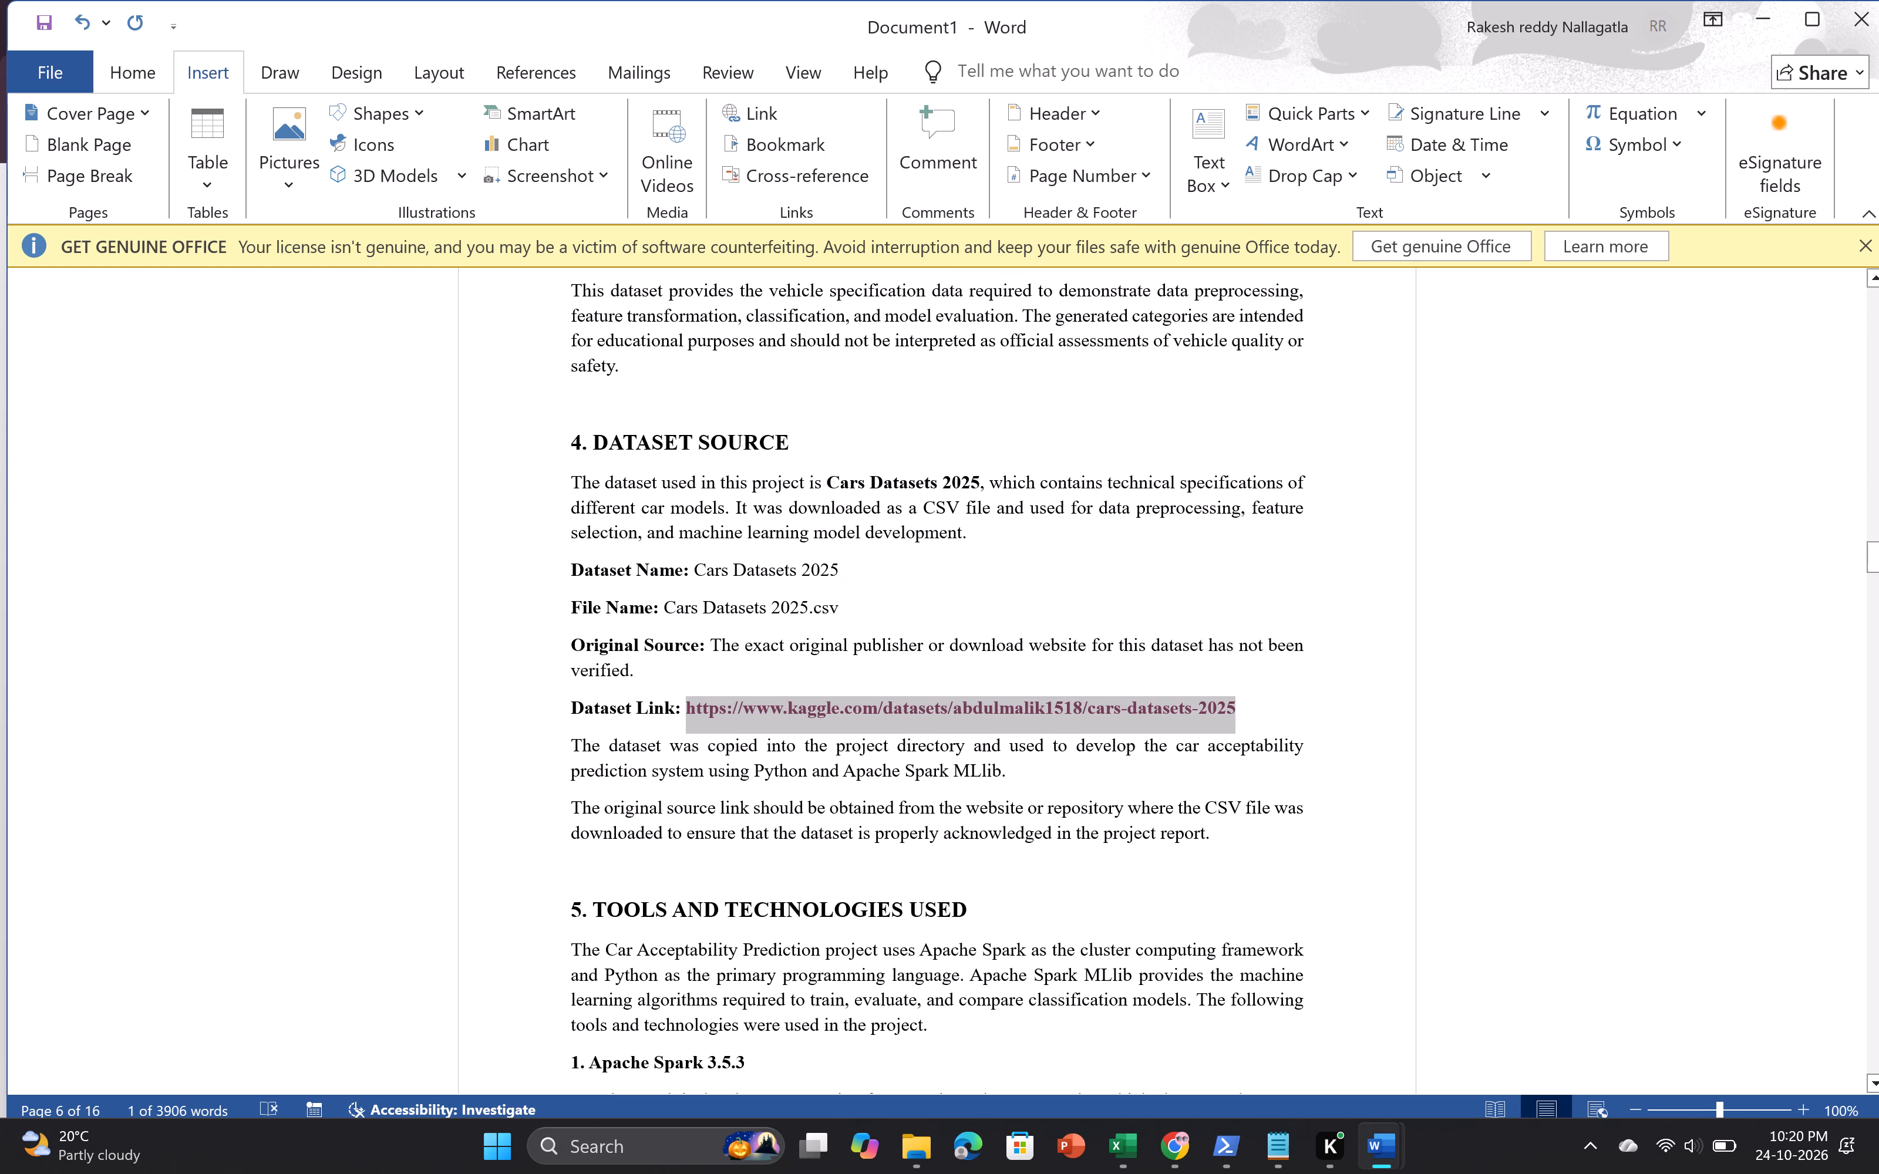
Undo the last formatting change on the Dataset Link hyperlink and remove its underline again.
key(ctrl+z)
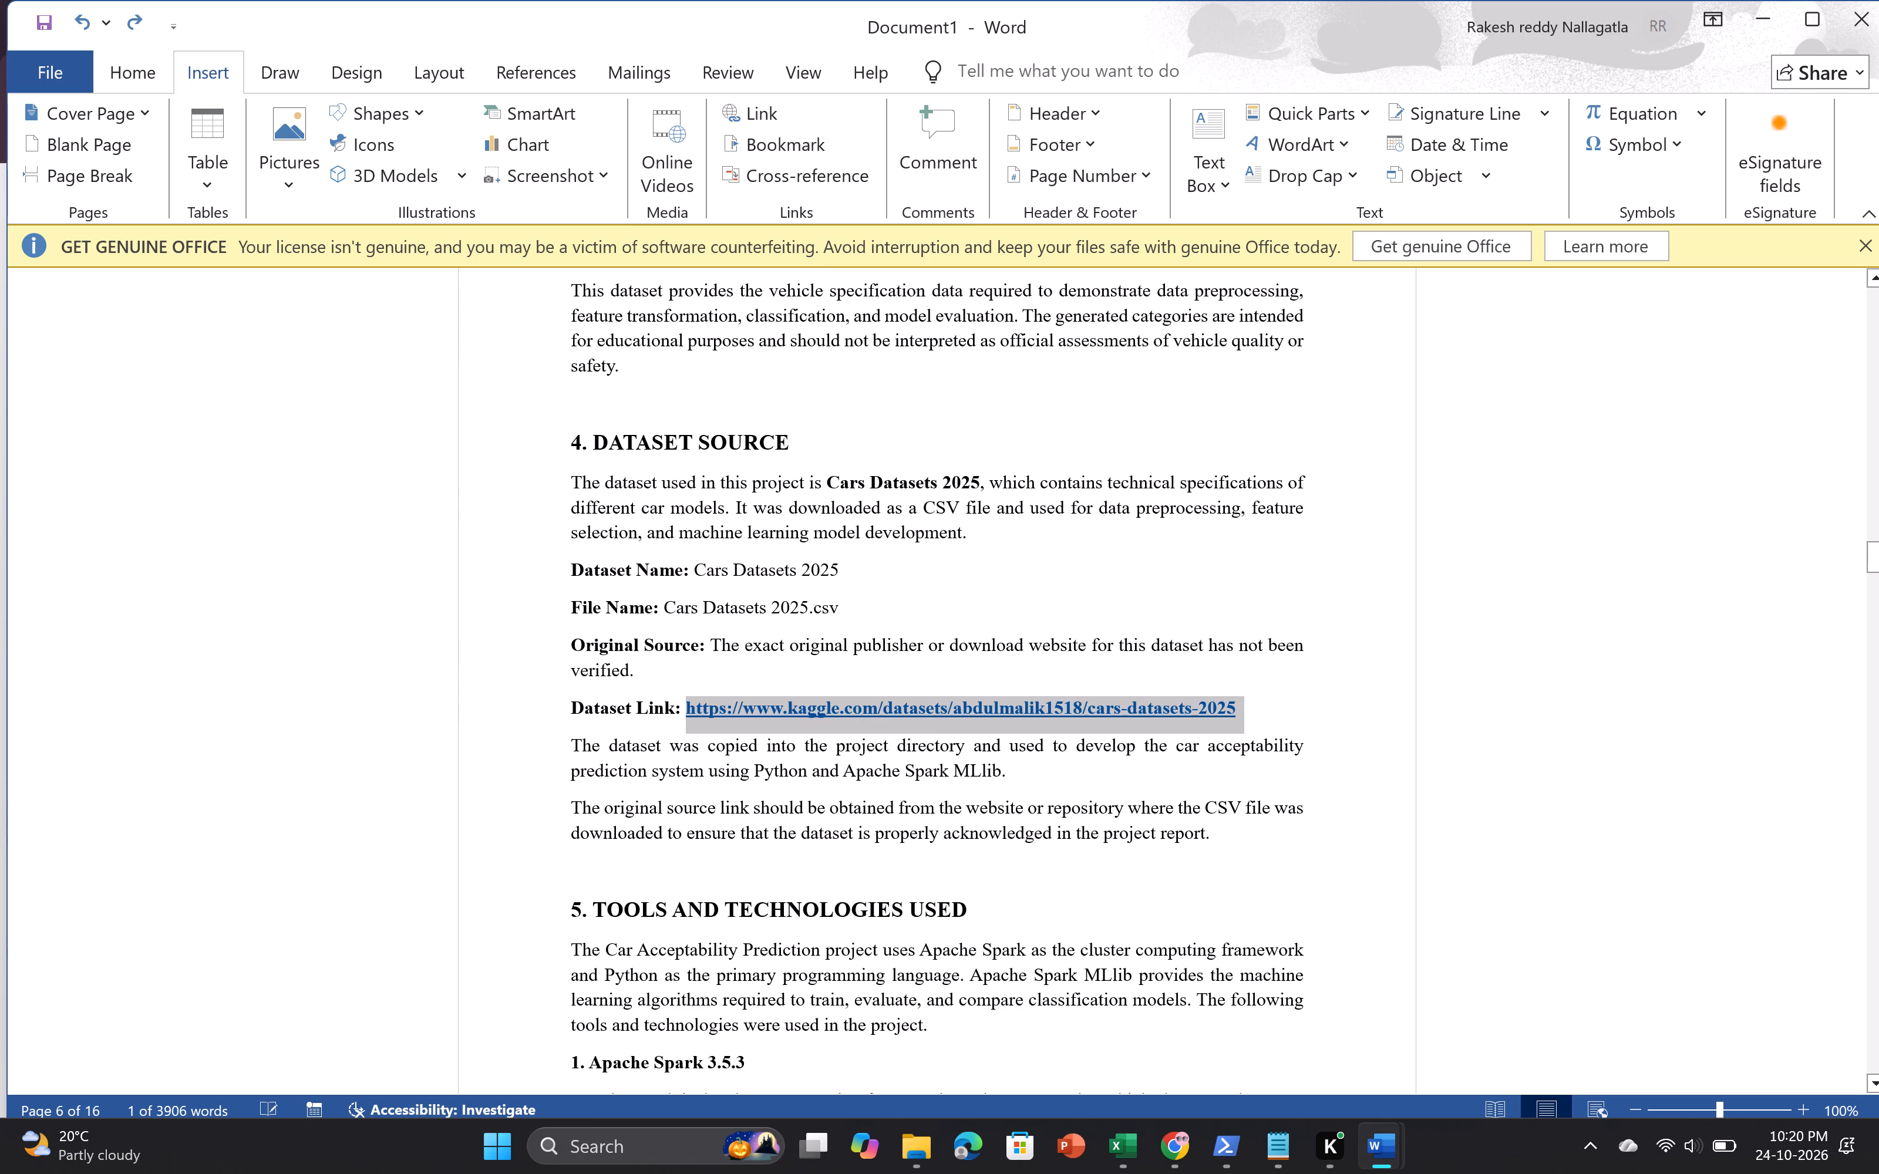
right_click(1198, 710)
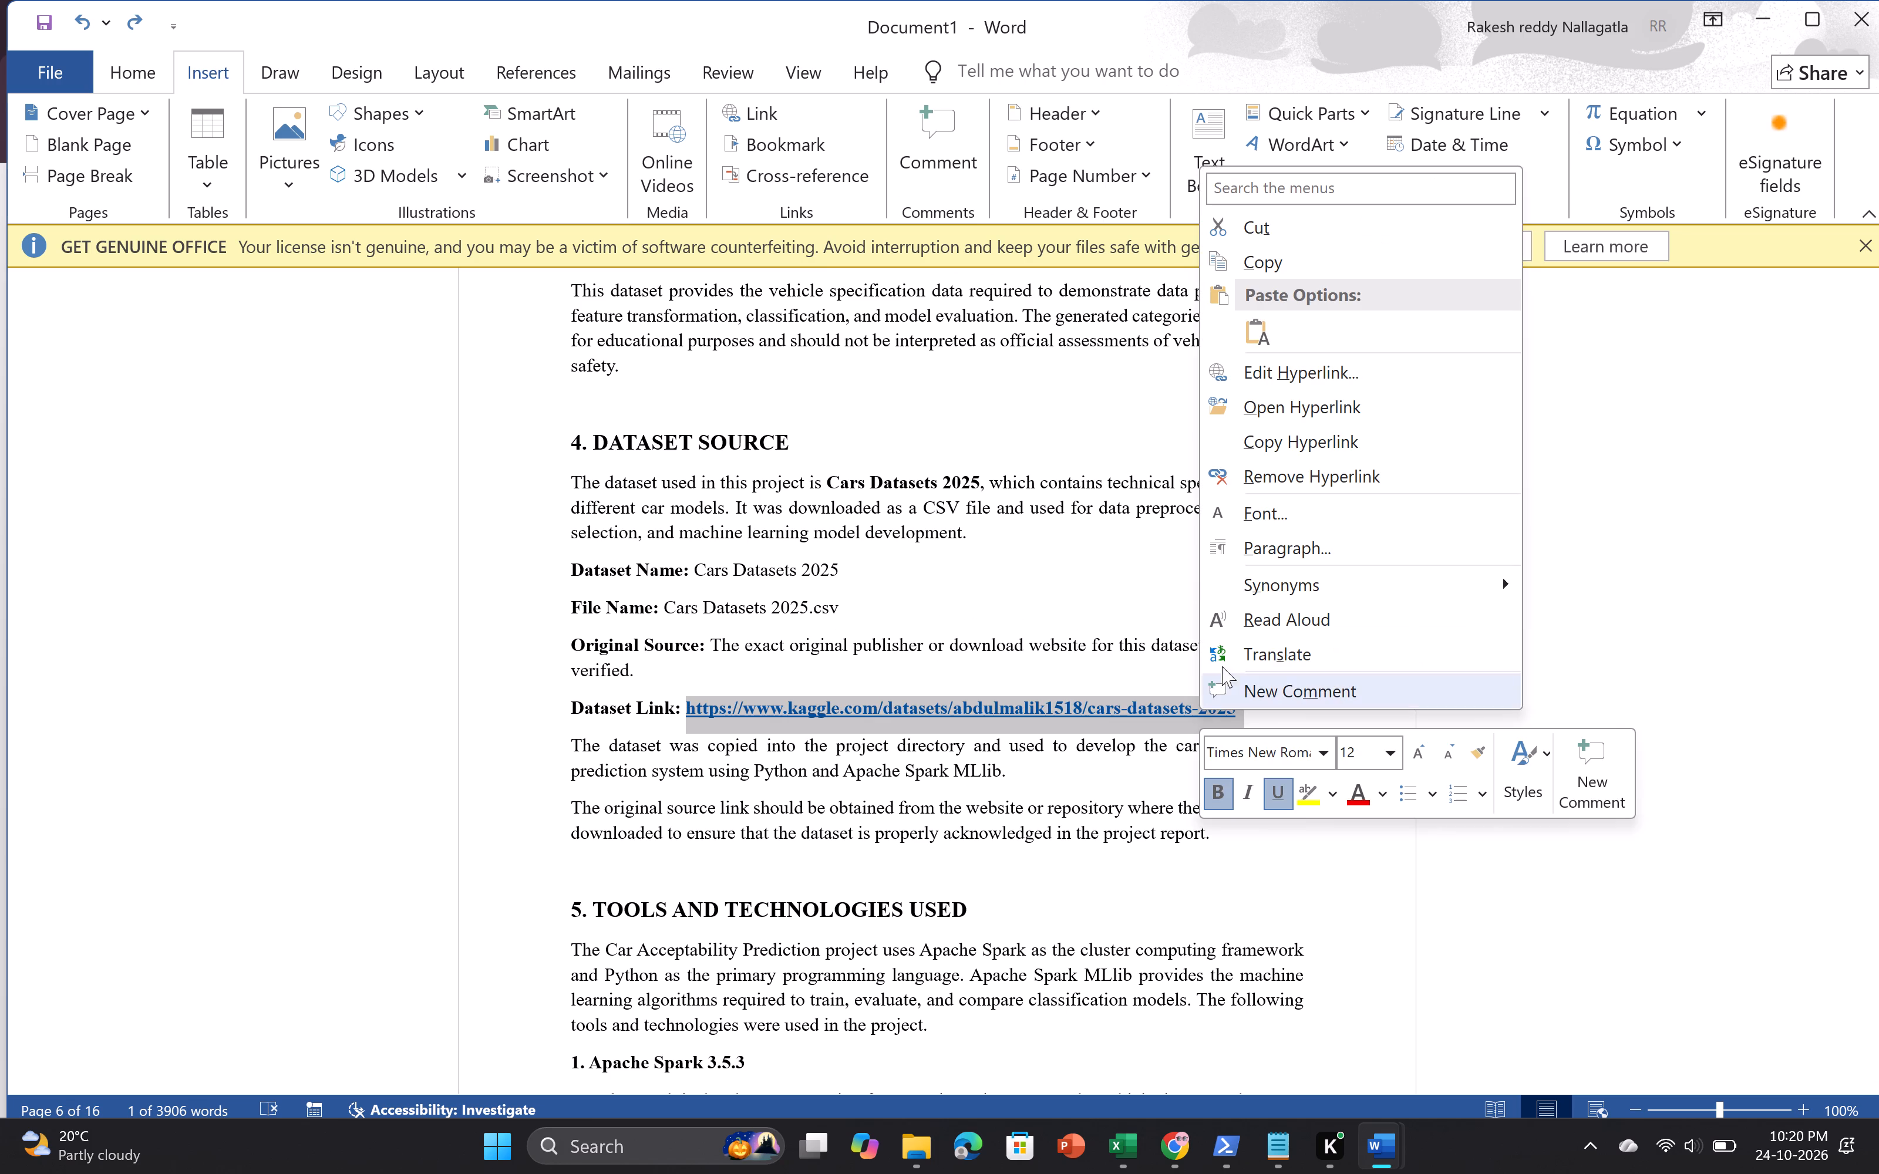
click(1284, 791)
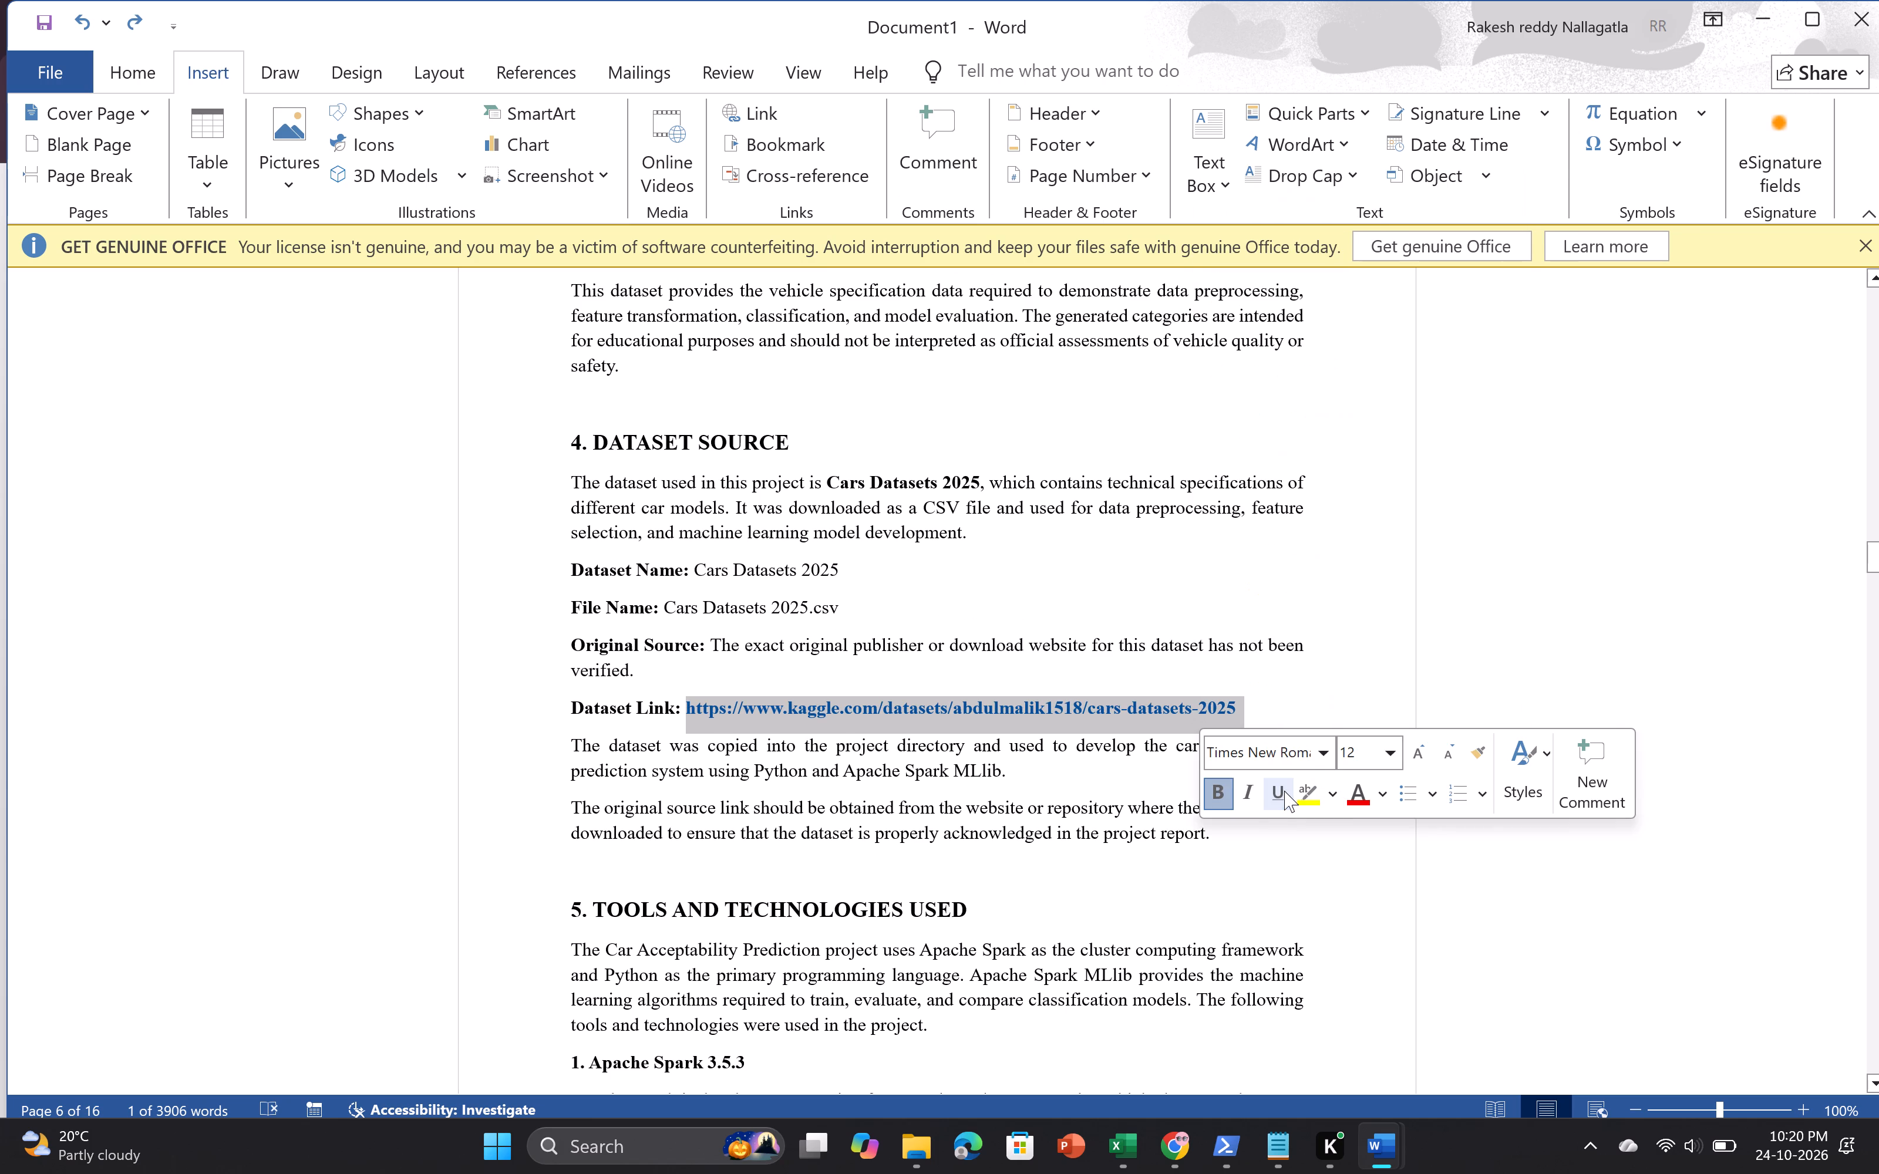
click(1245, 706)
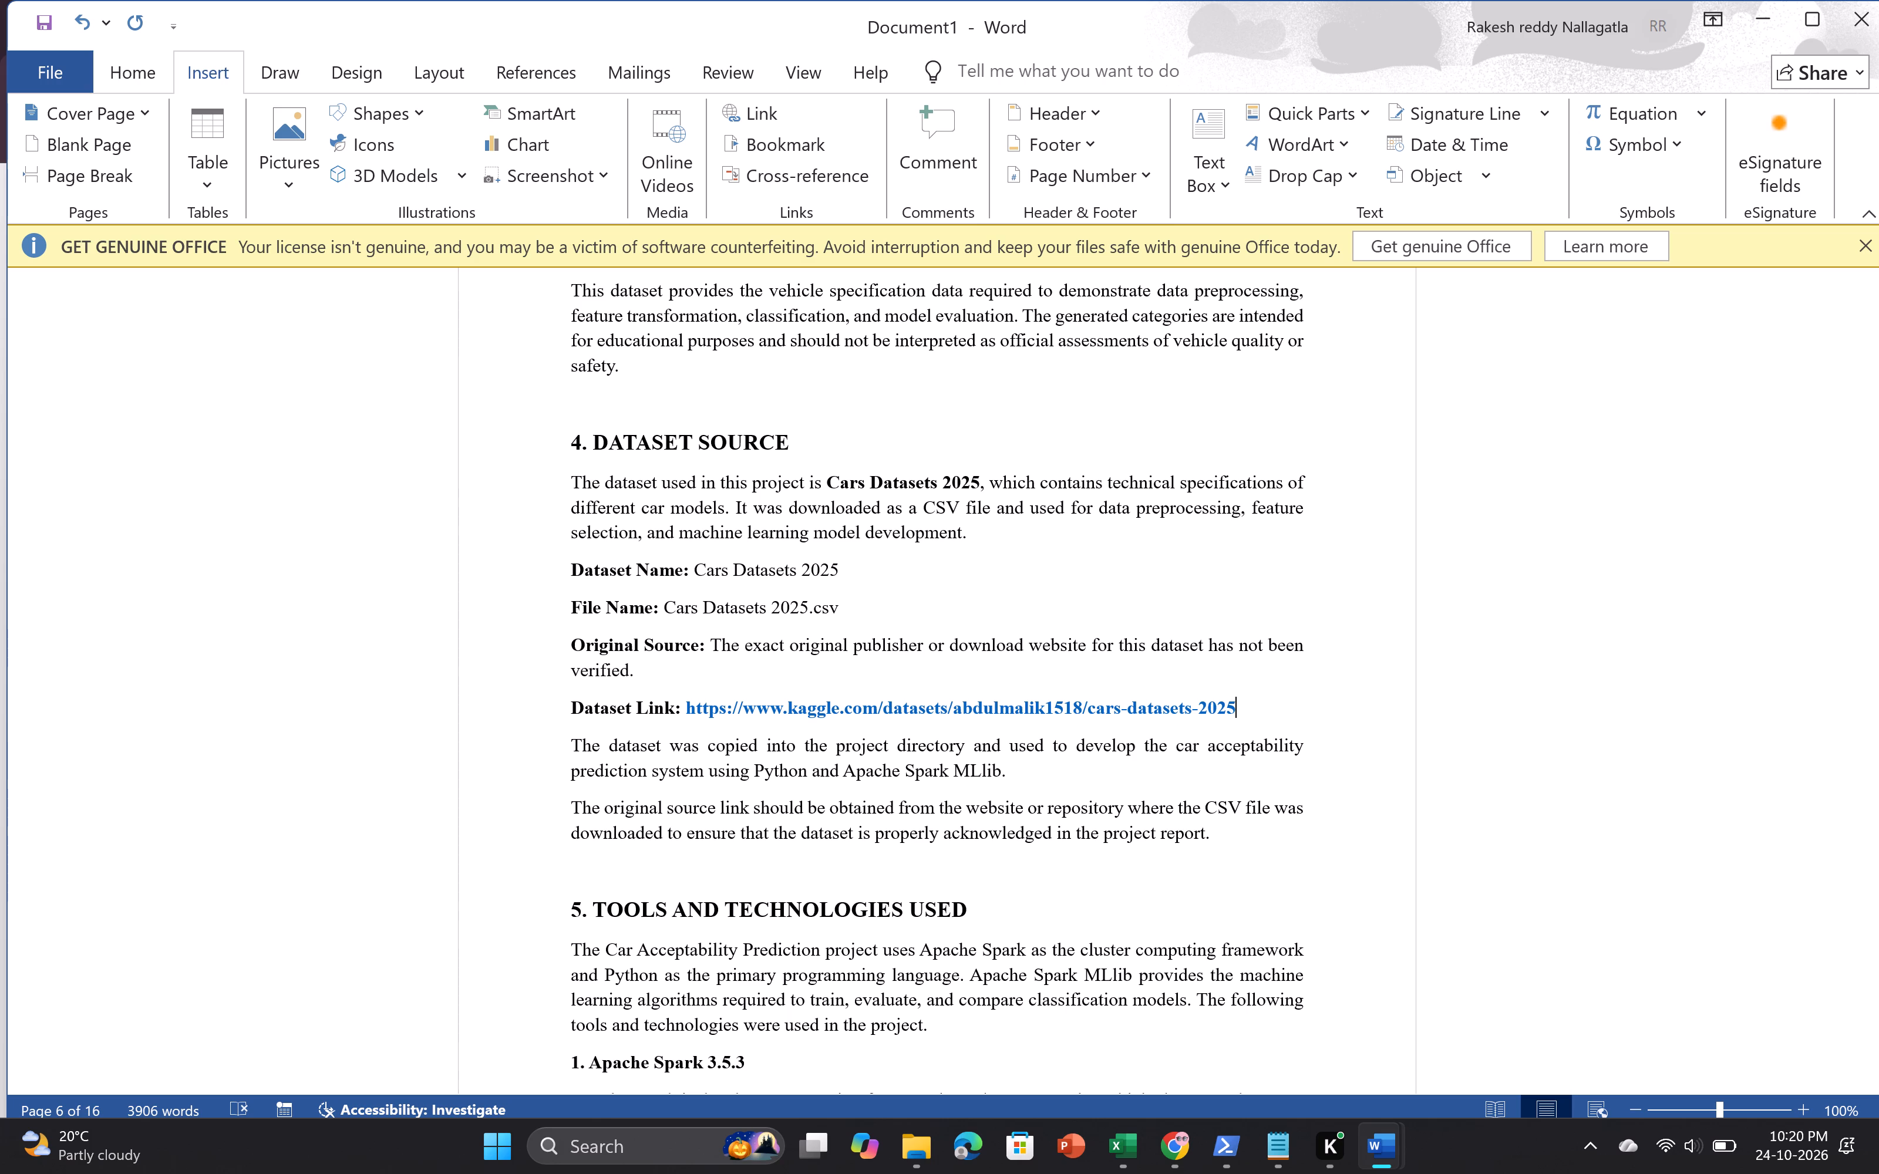
Add the flagged word "PySpark" from the Tools and Technologies Used section to the spelling dictionary.
scroll(894, 804, down, 4)
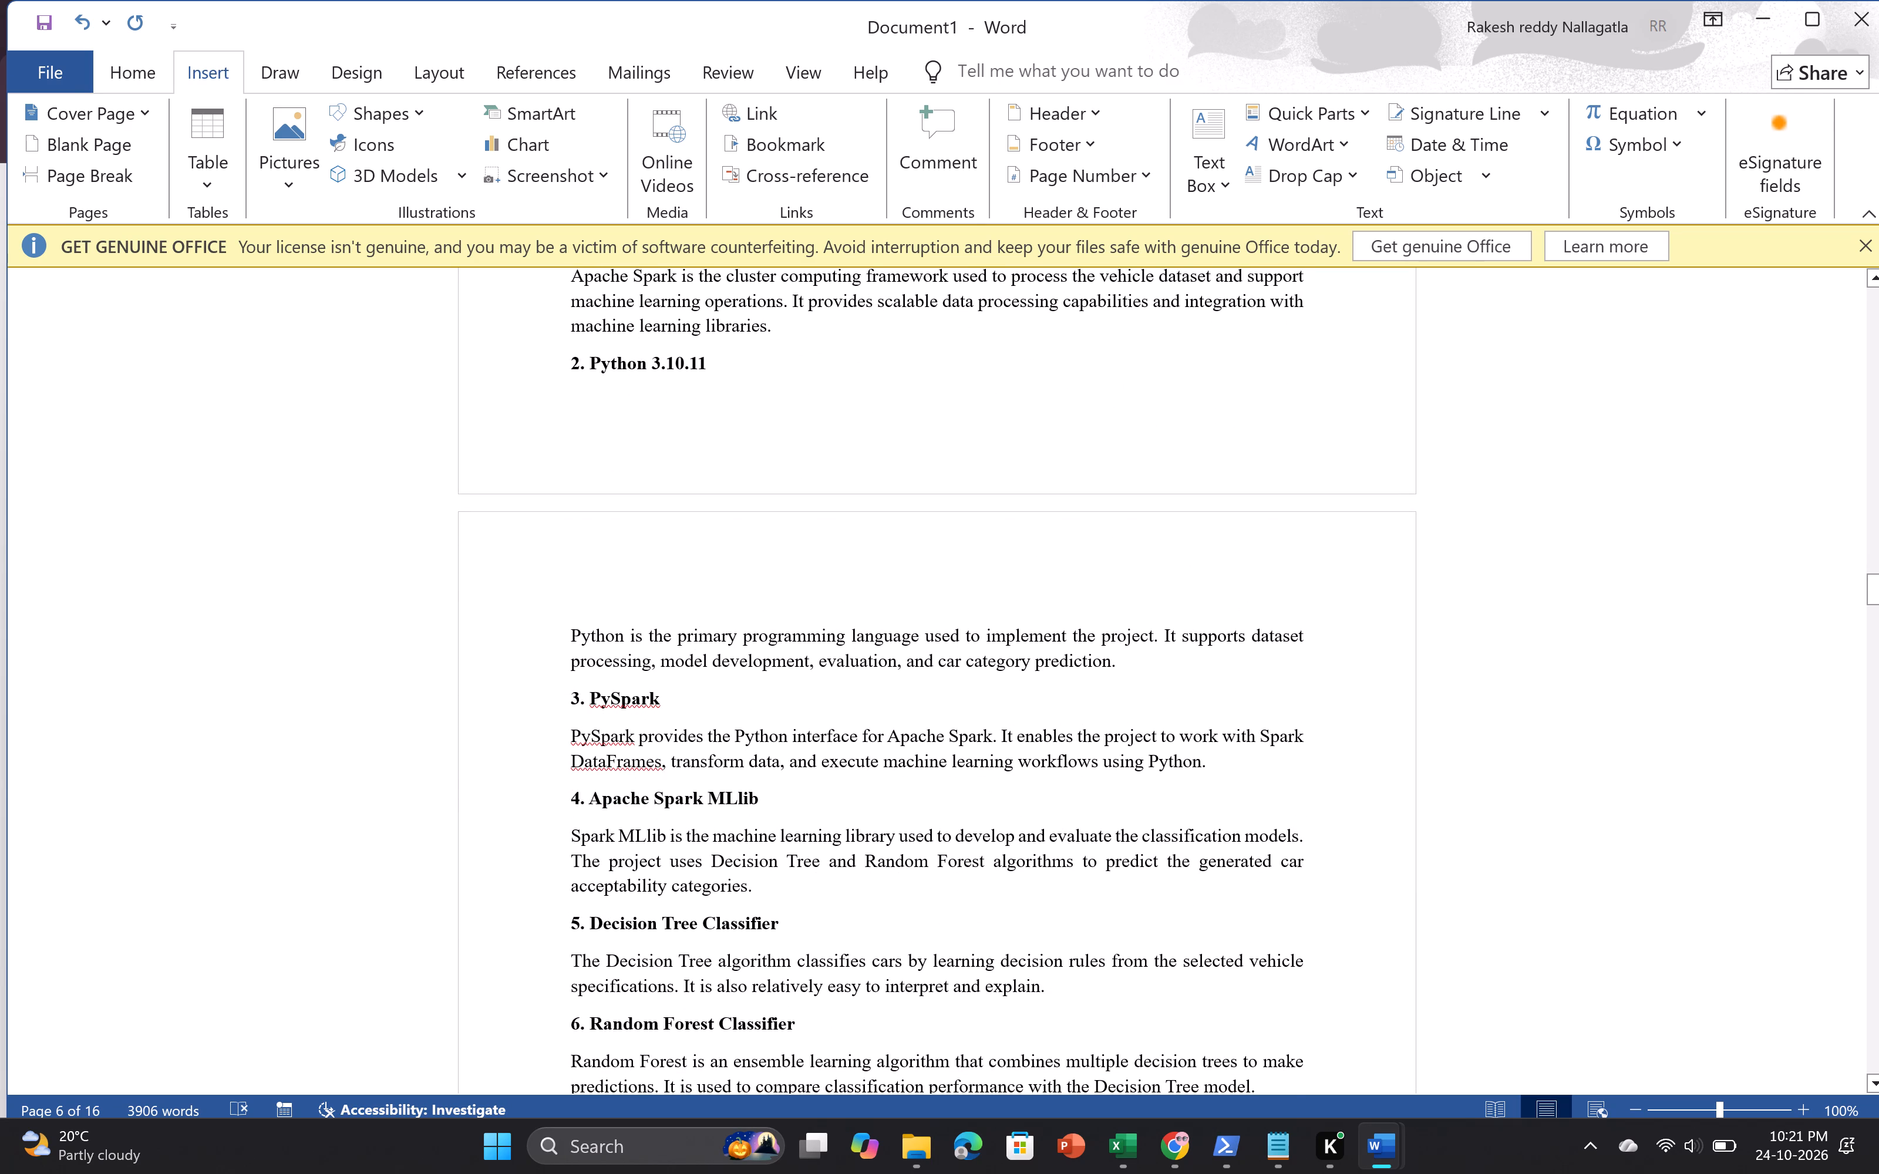
drag(657, 698, 587, 697)
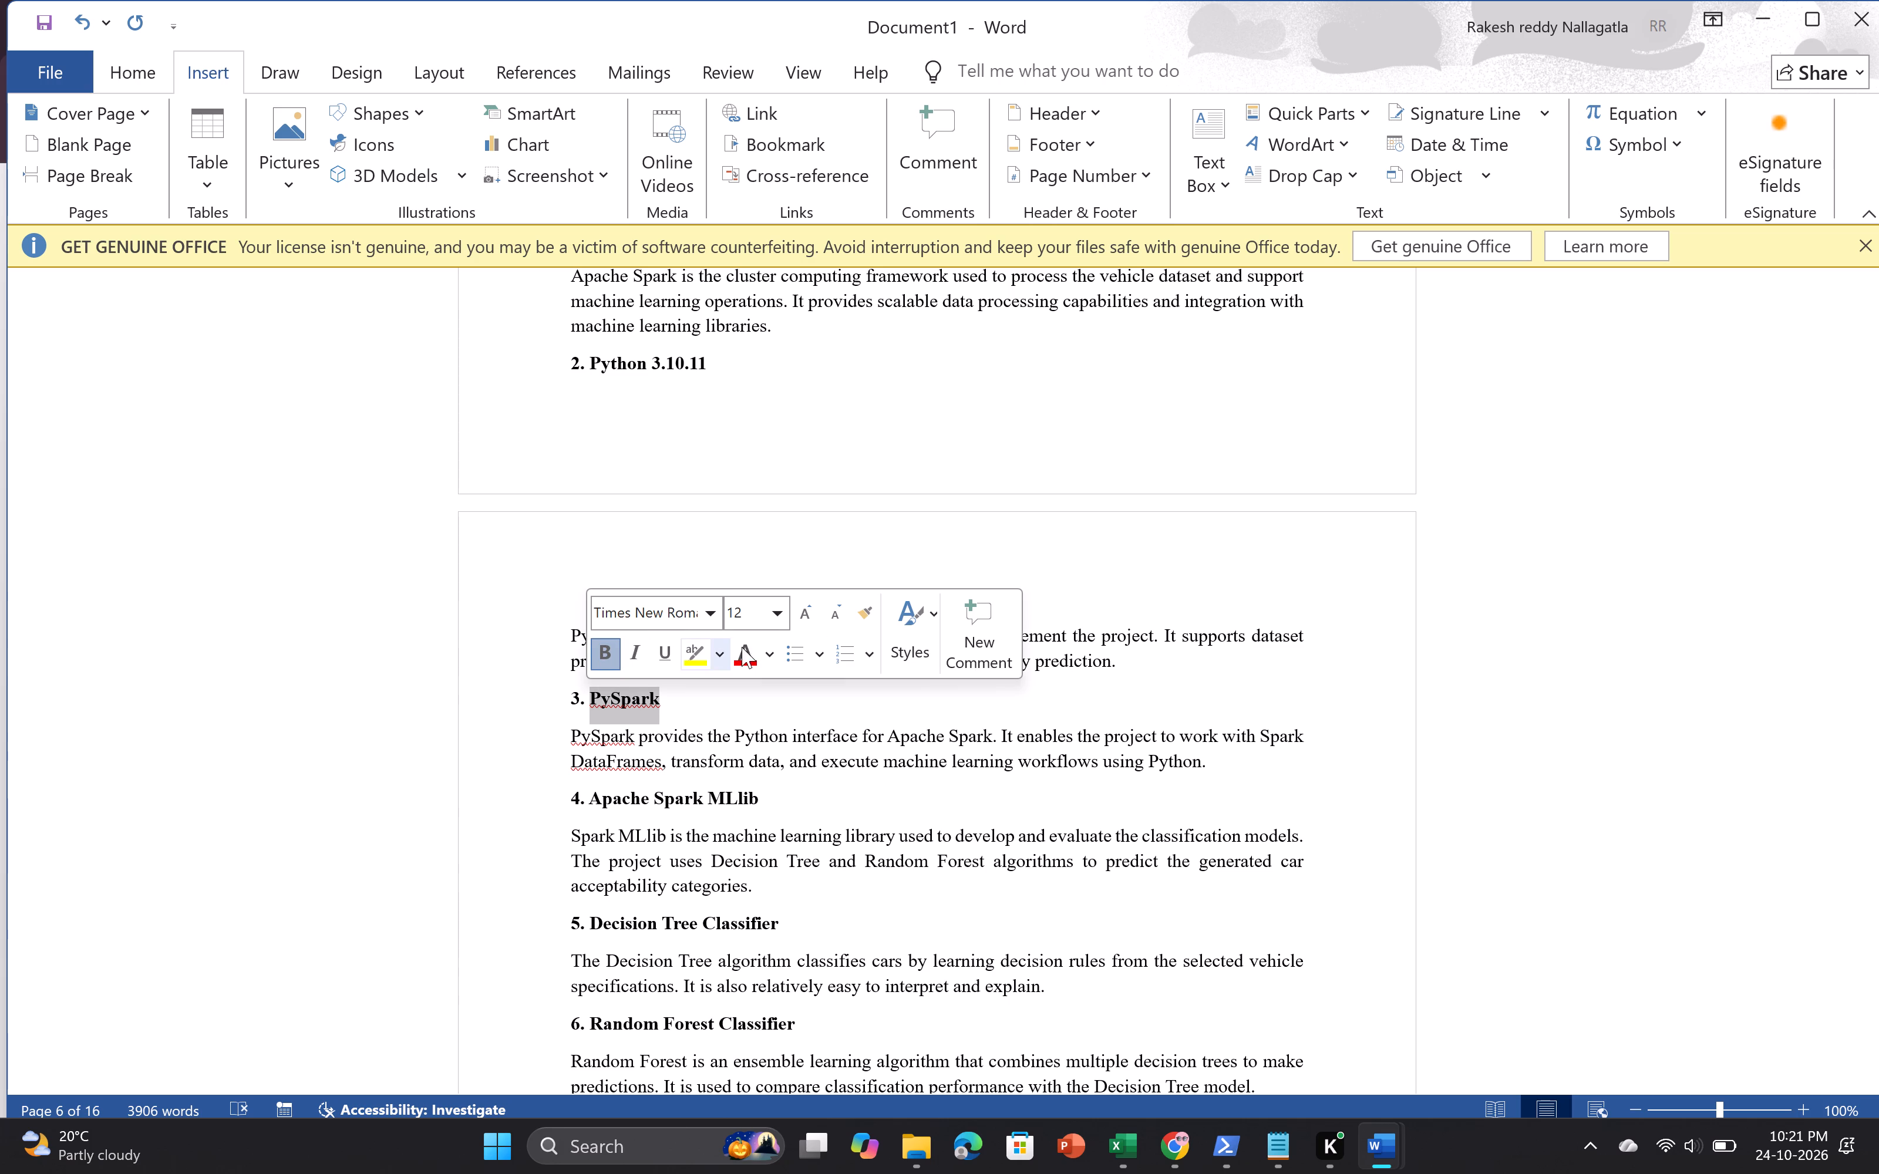
right_click(610, 700)
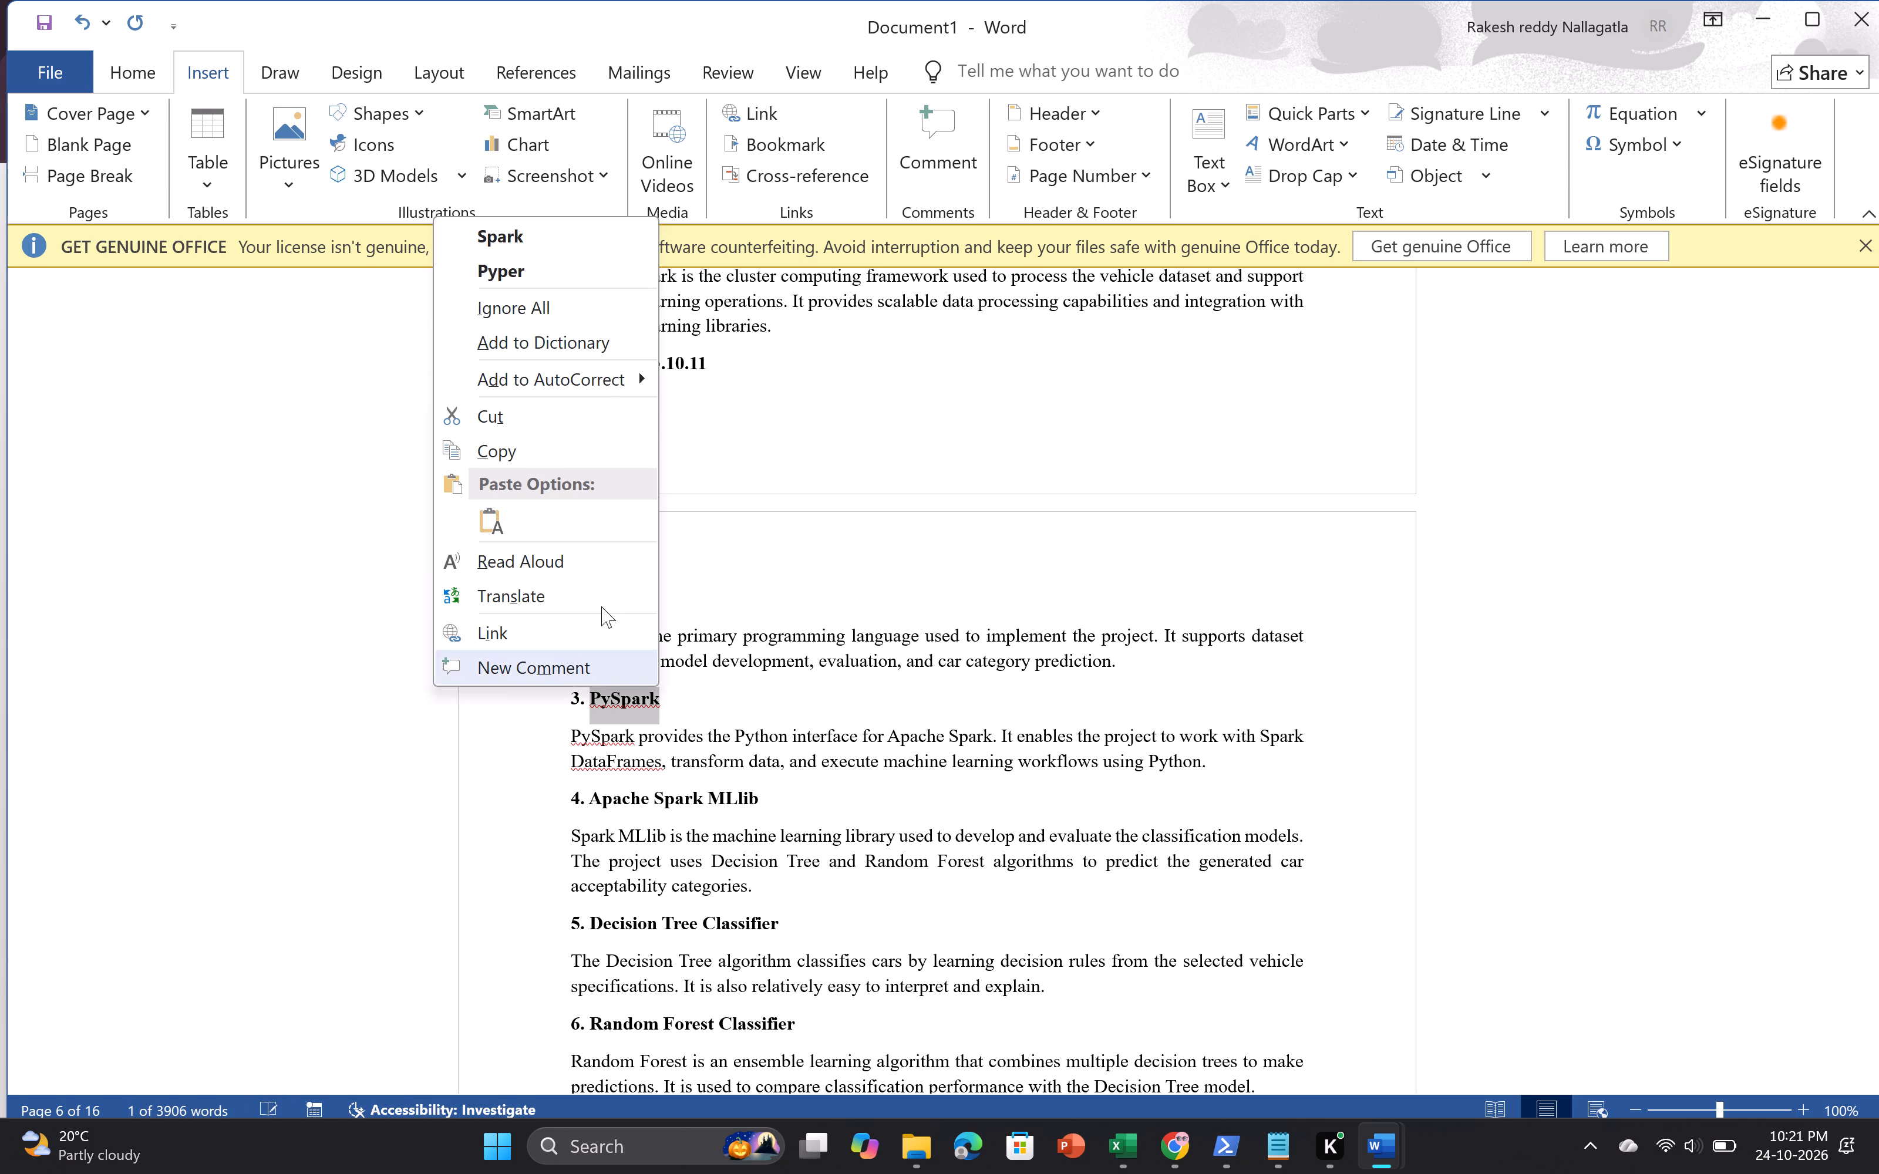
click(579, 344)
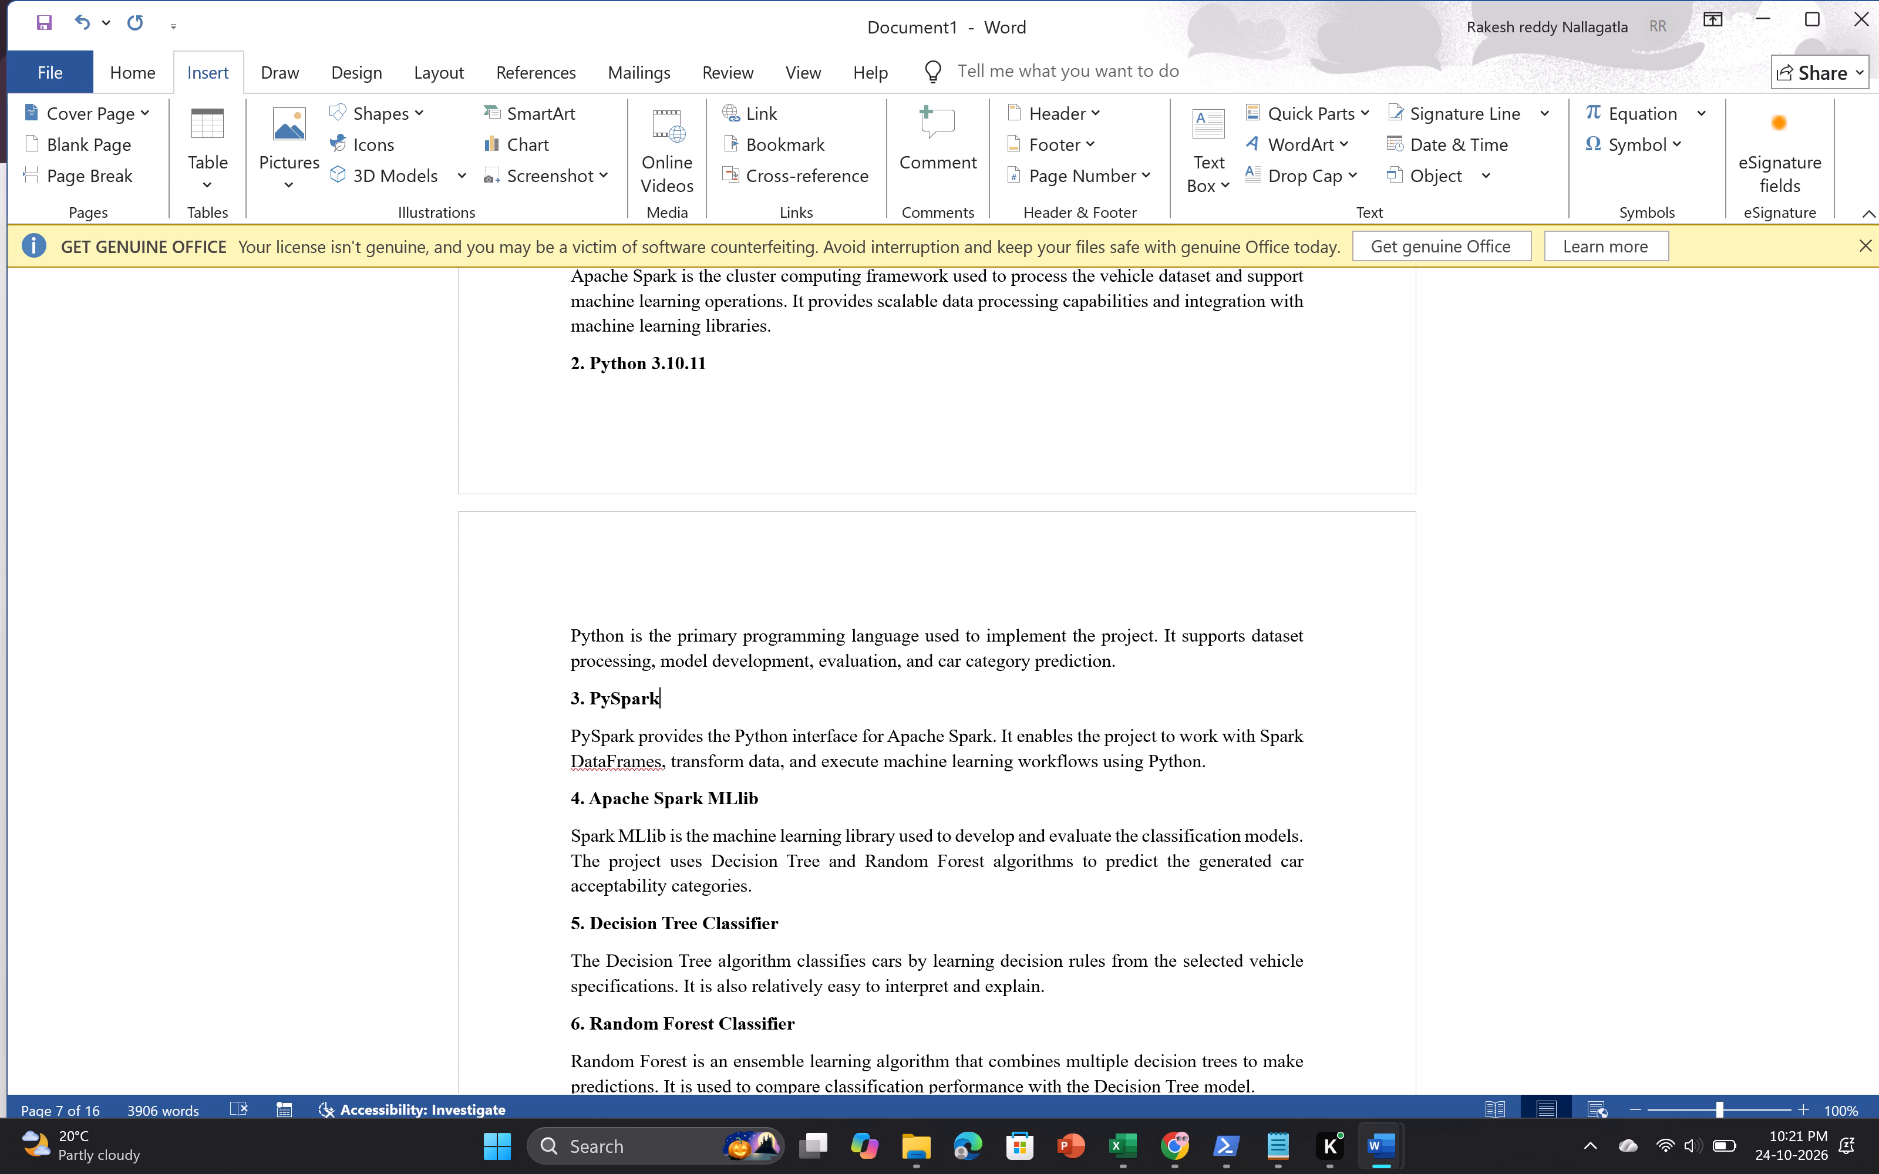
Add the flagged word "DataFrames" in the PySpark description to the spelling dictionary.
drag(660, 763, 555, 762)
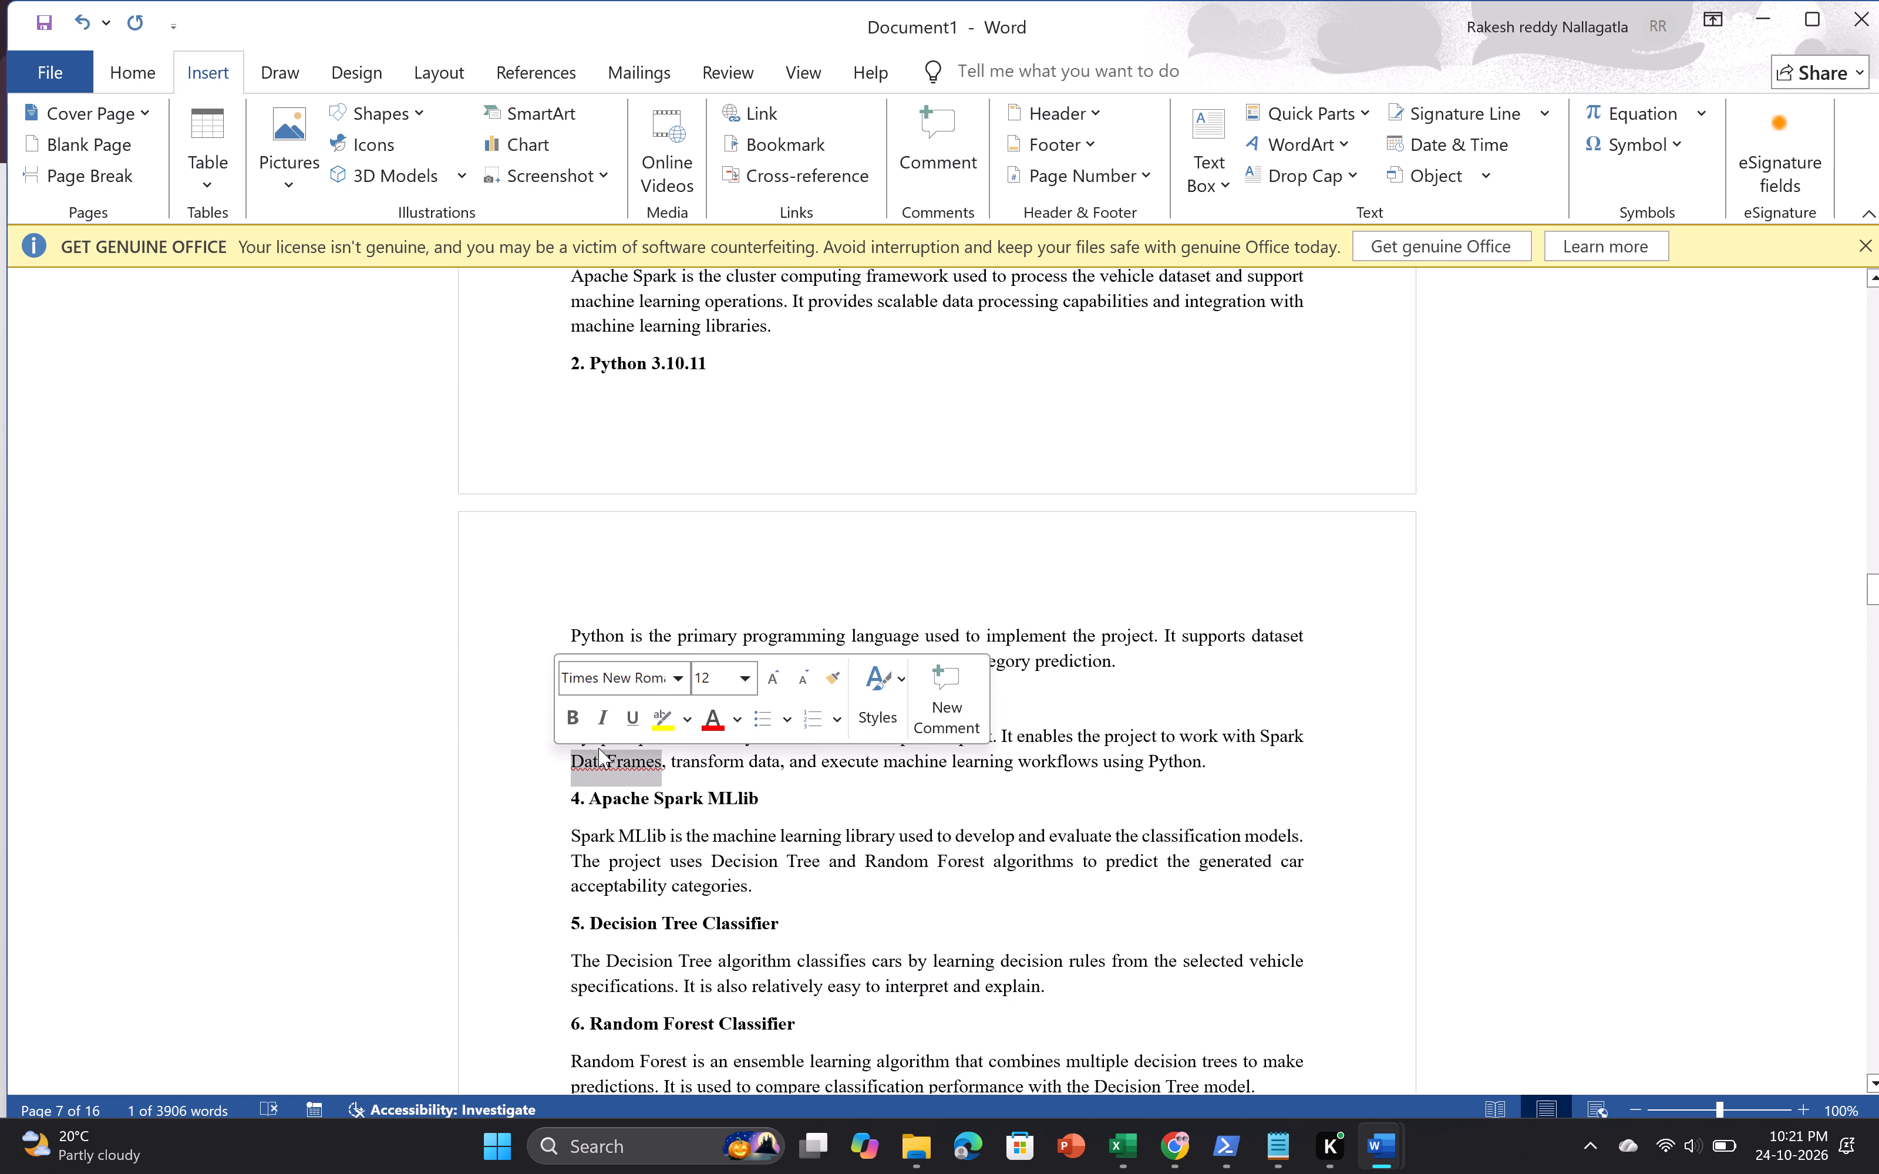
right_click(621, 764)
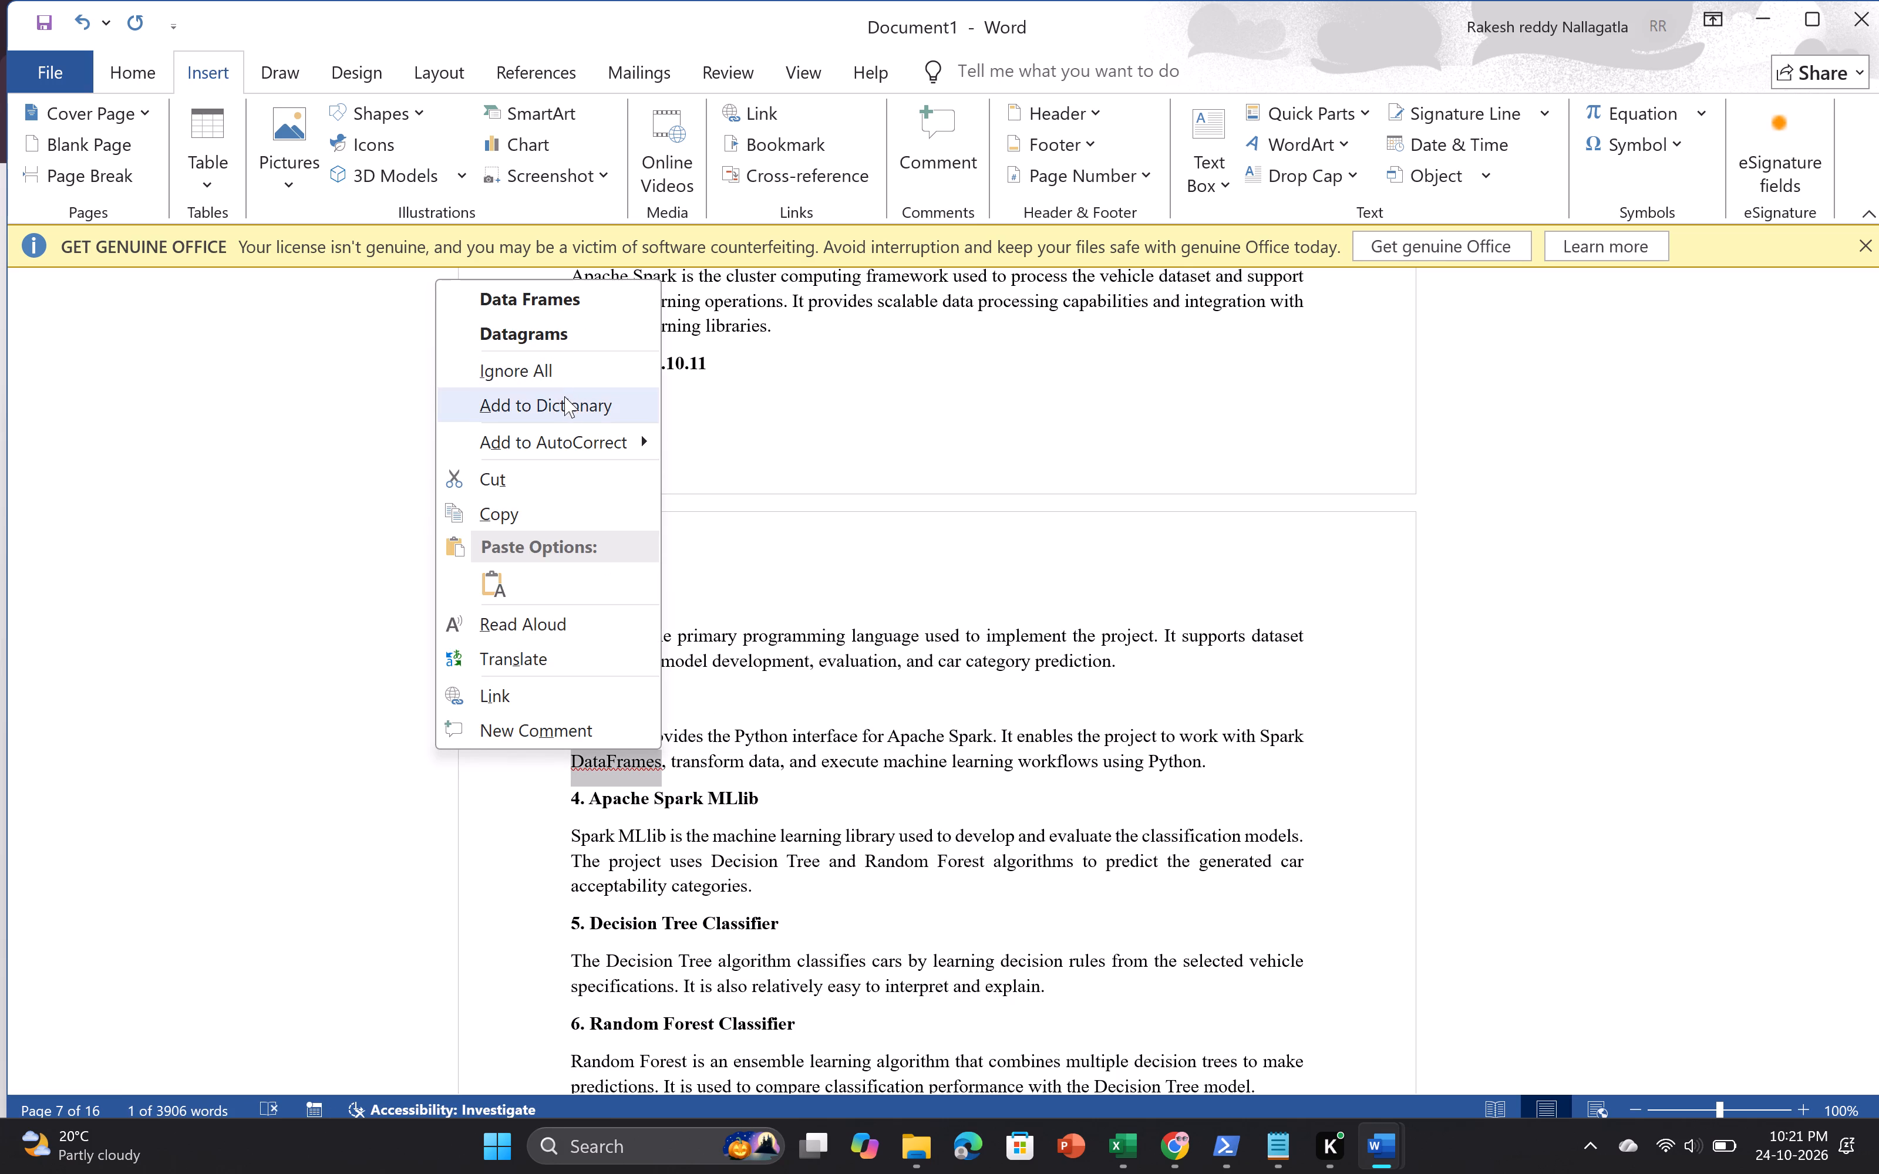
click(566, 406)
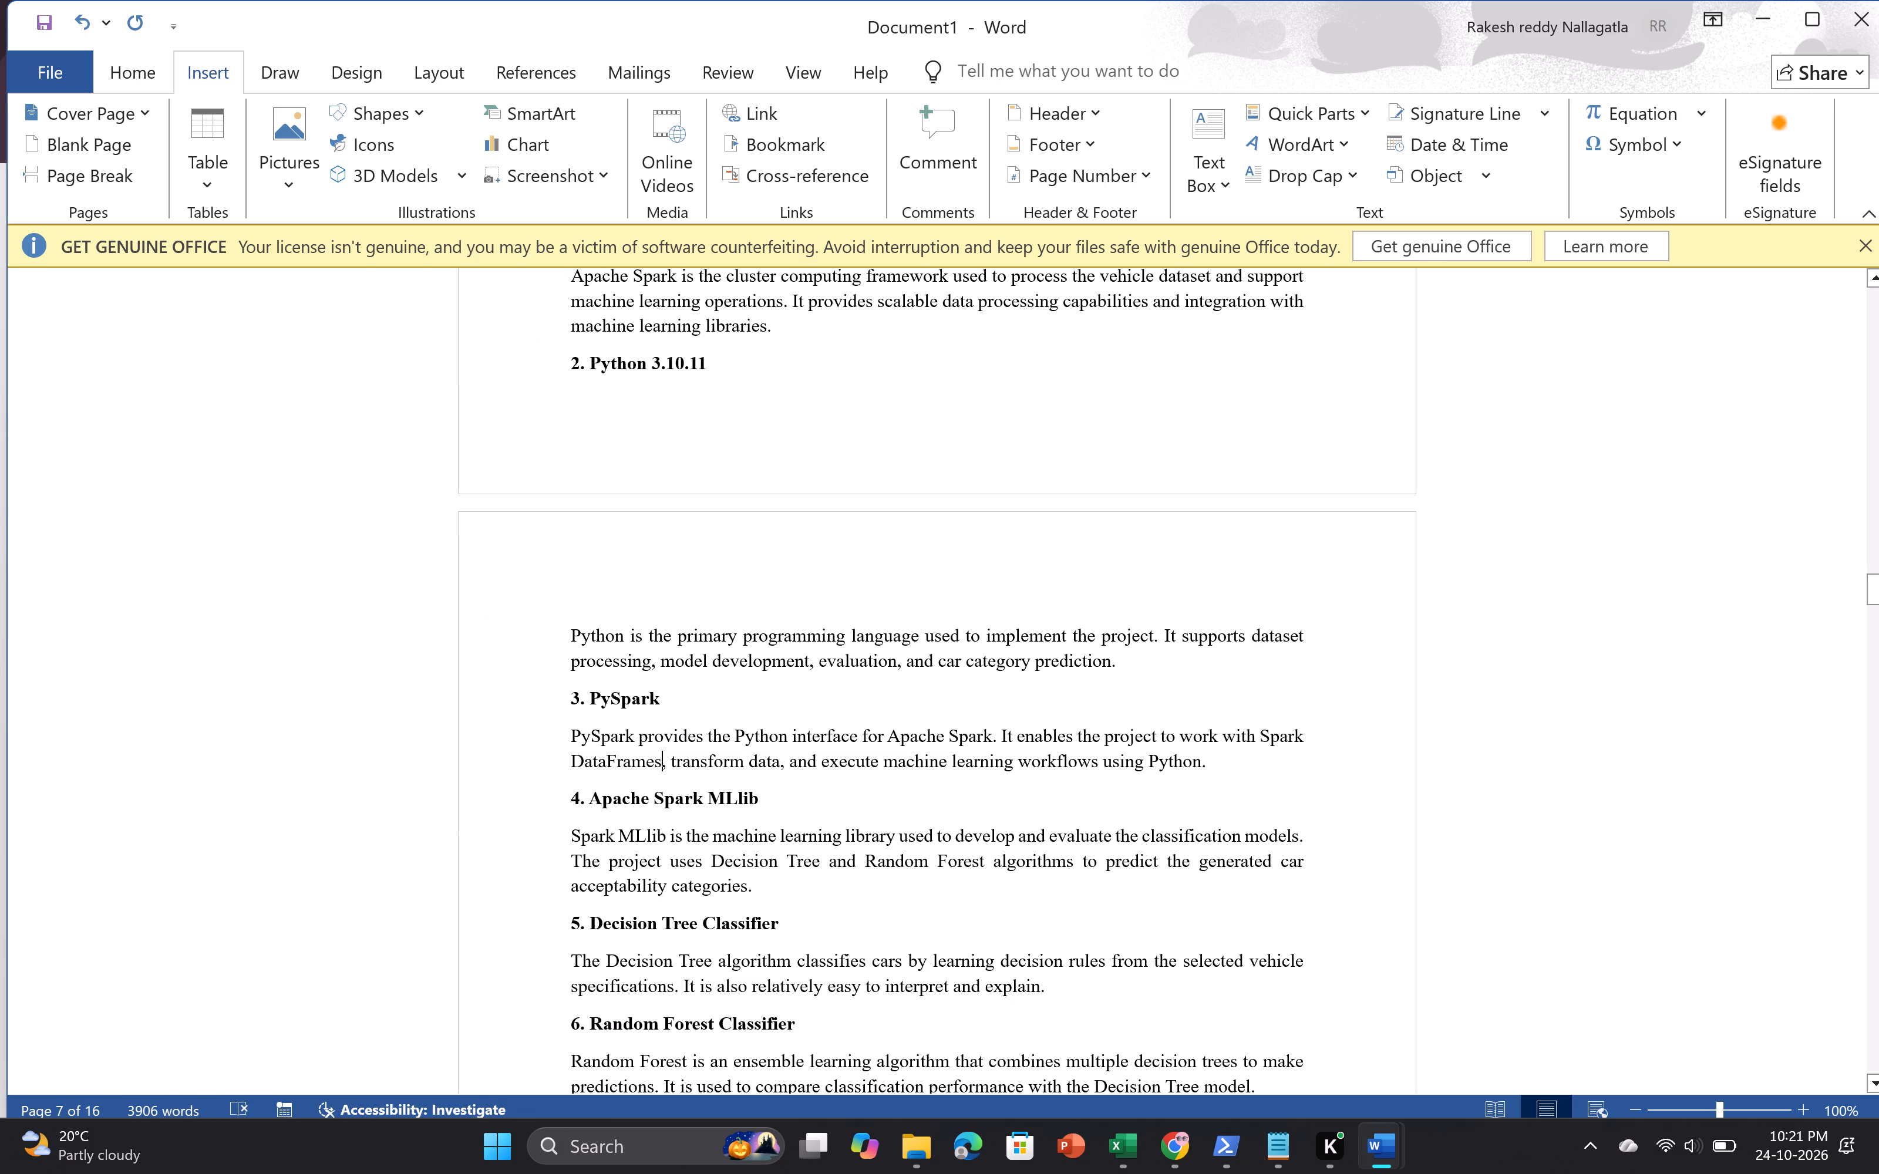
scroll(560, 788, down, 1)
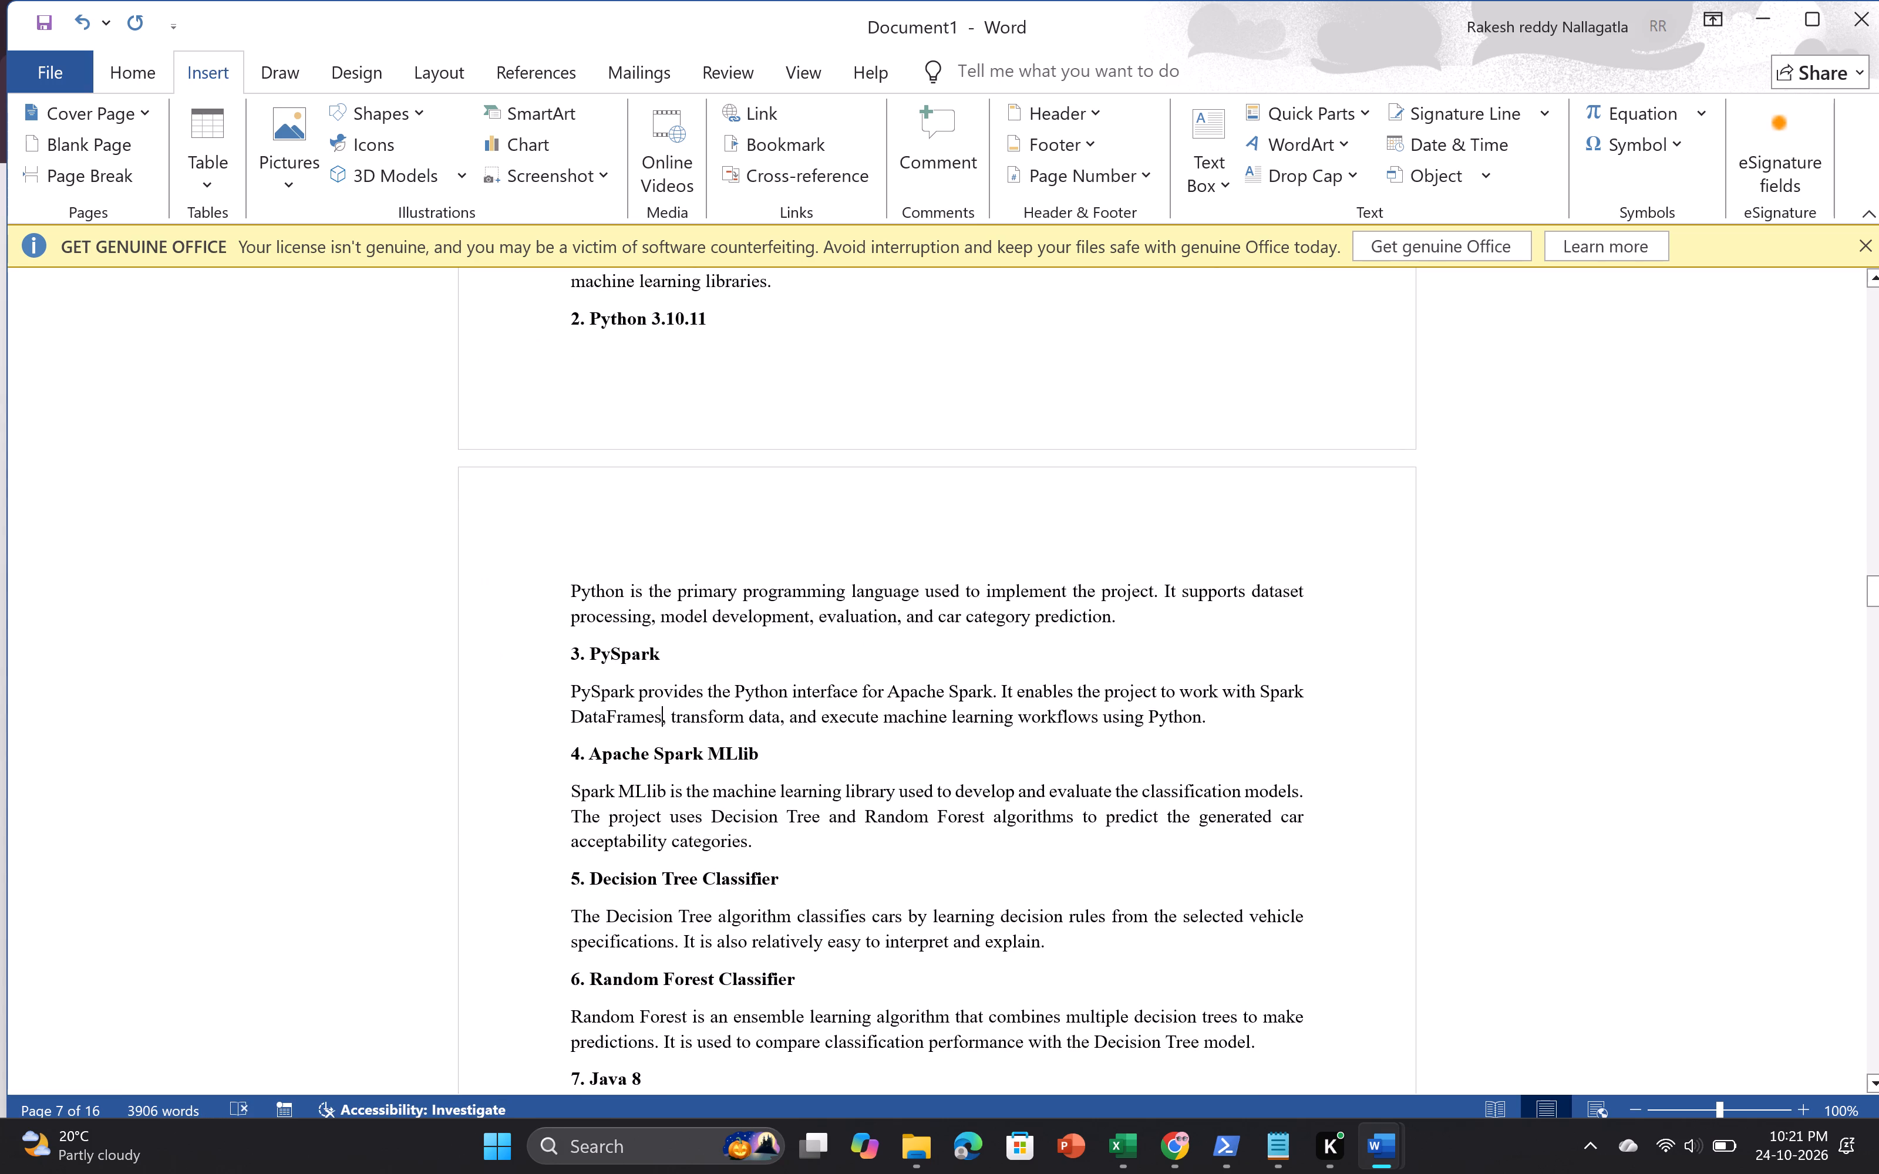
scroll(560, 788, down, 1)
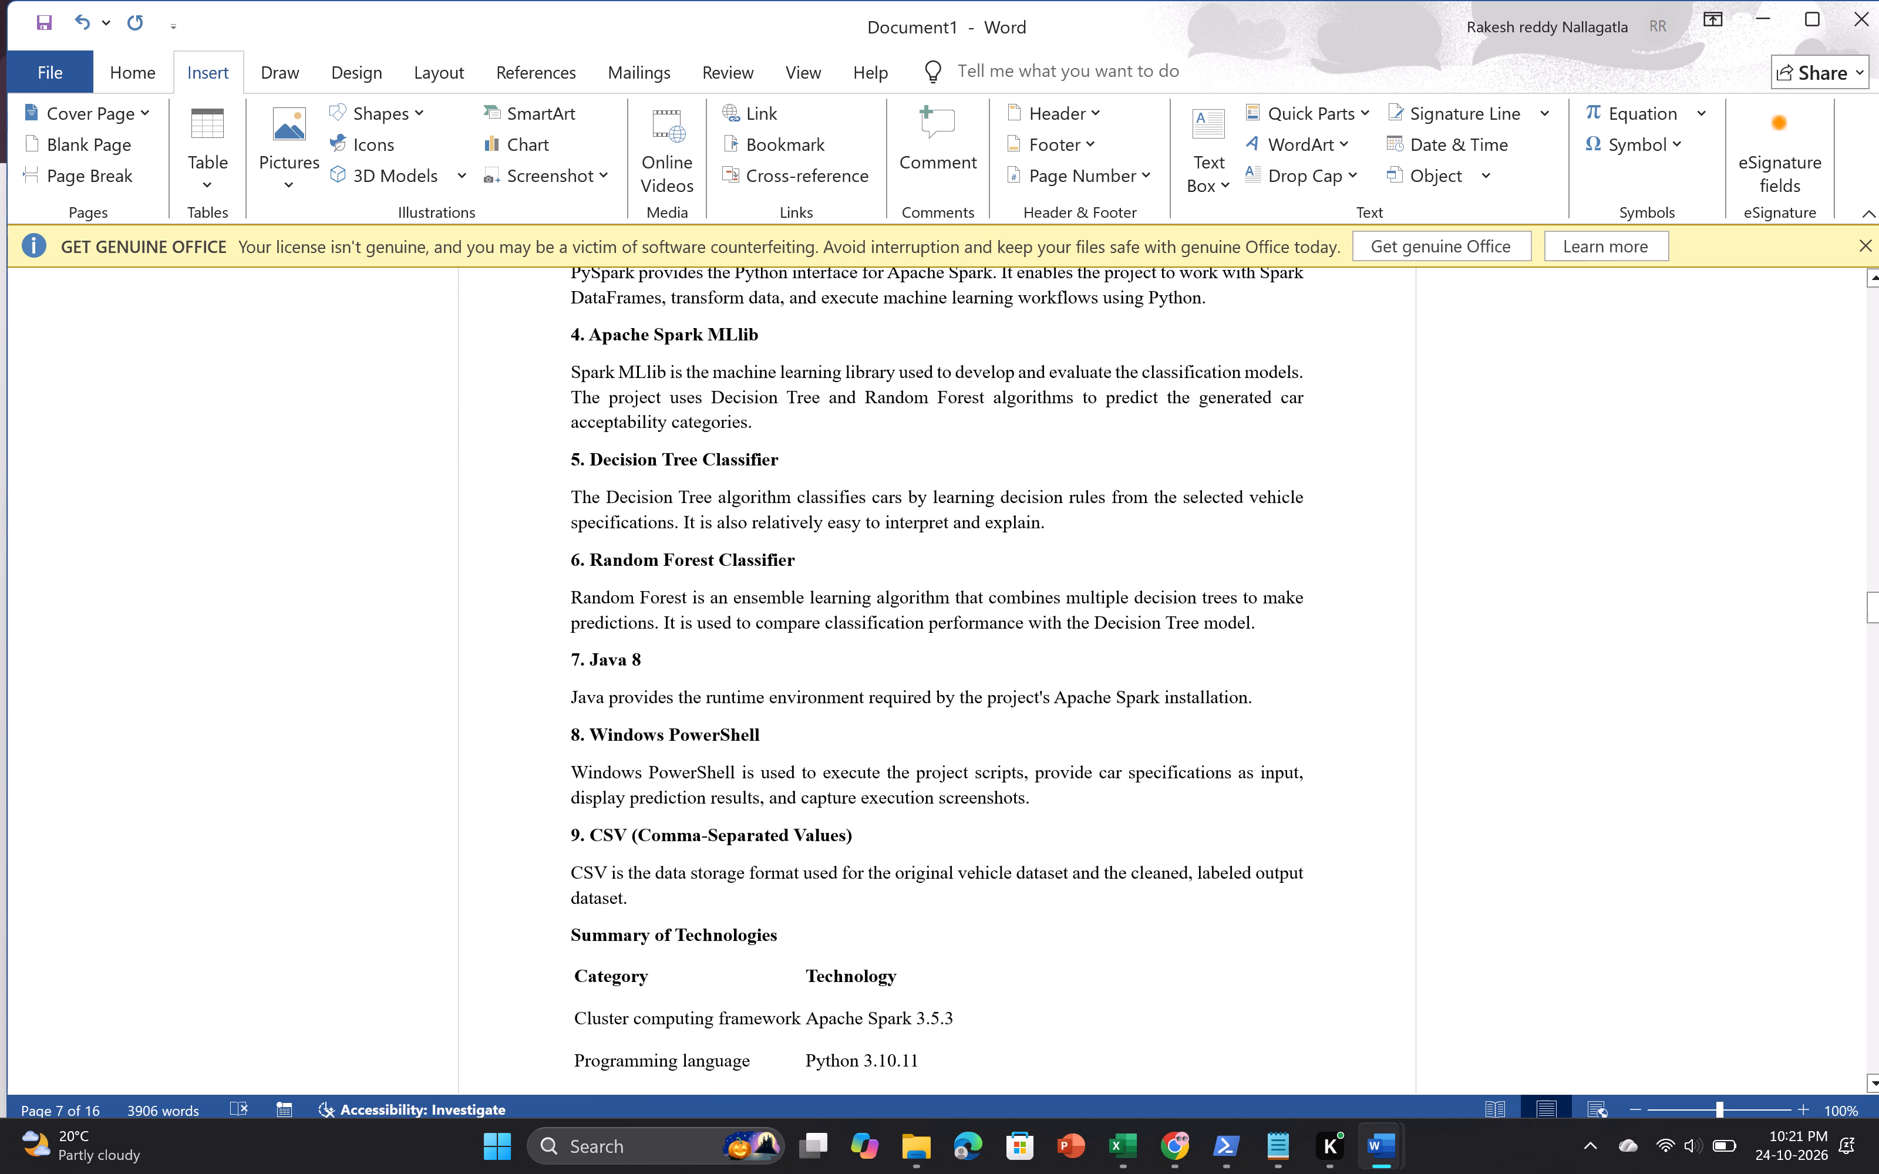
scroll(560, 788, down, 1)
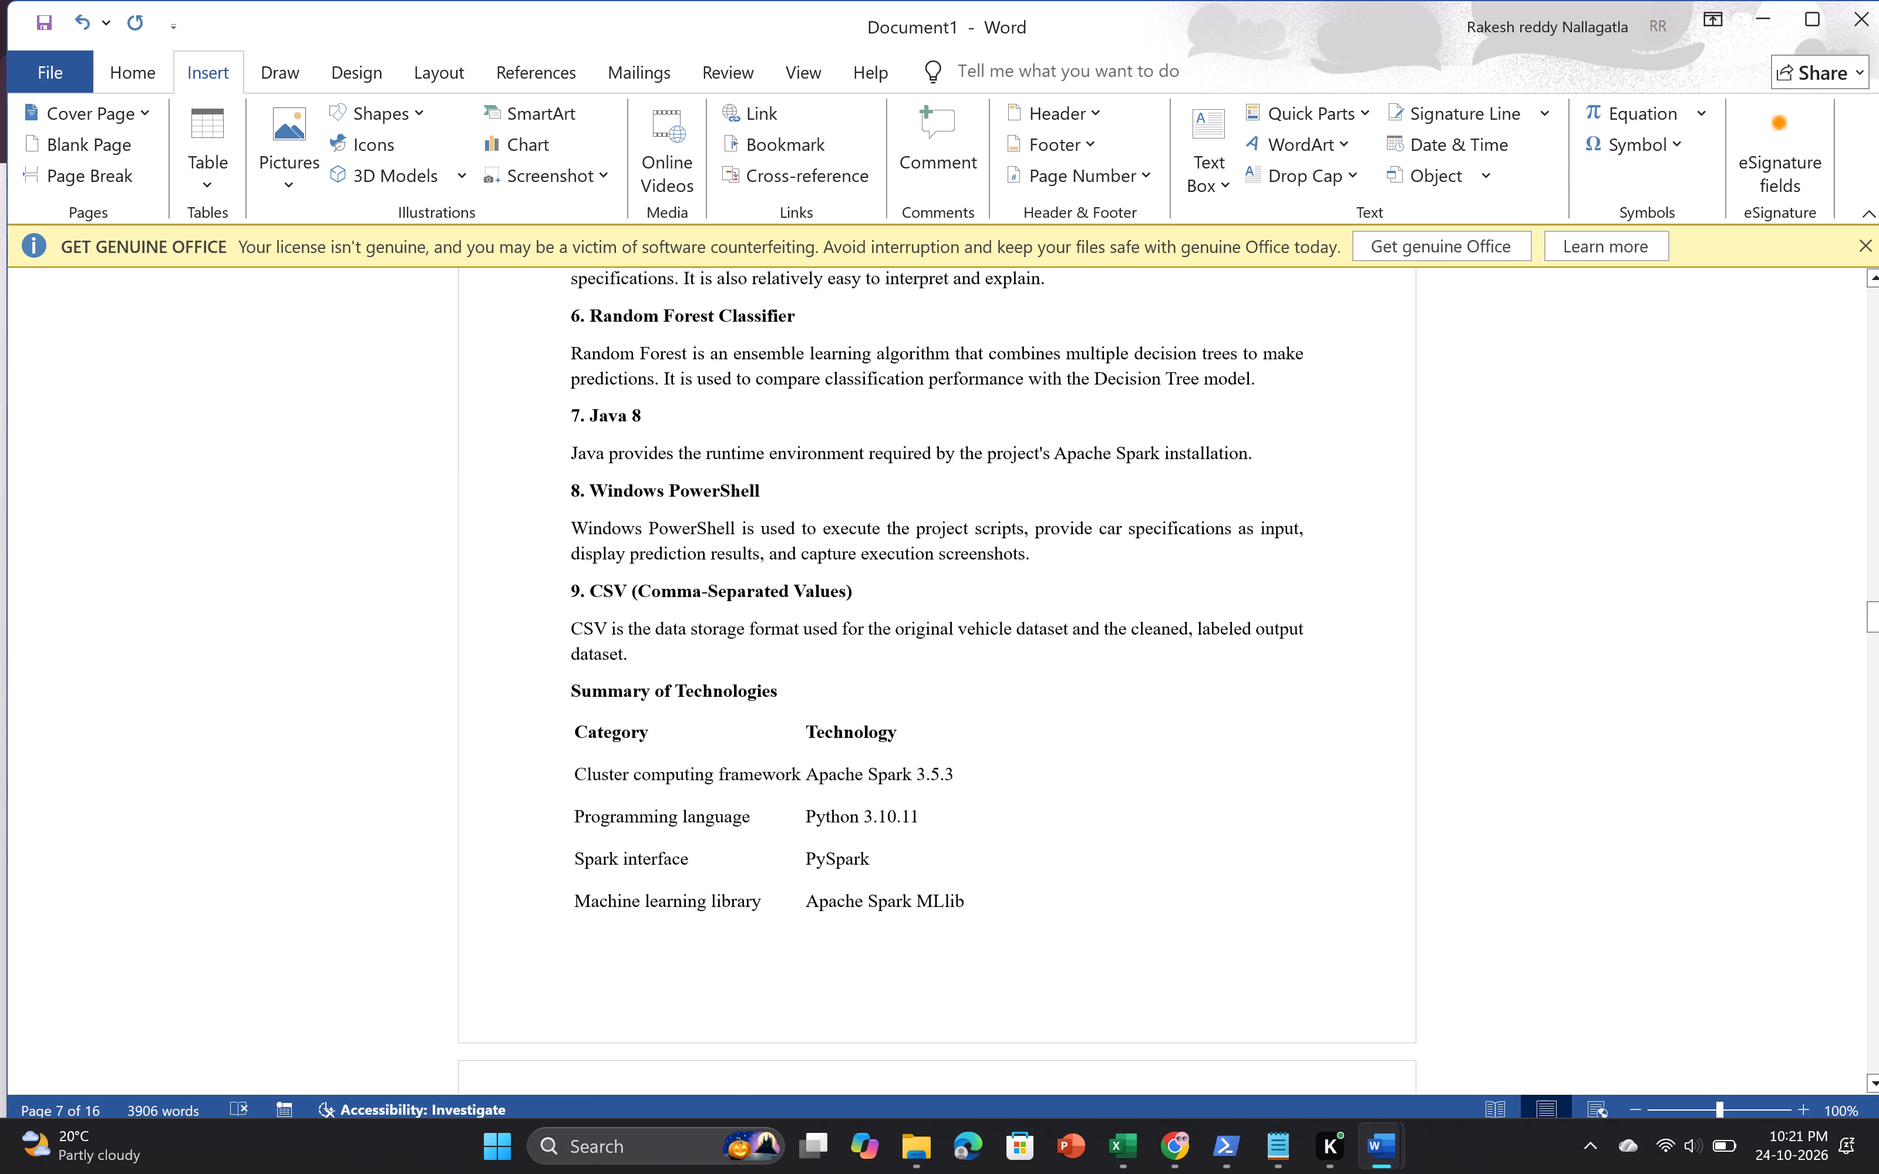
scroll(560, 788, down, 2)
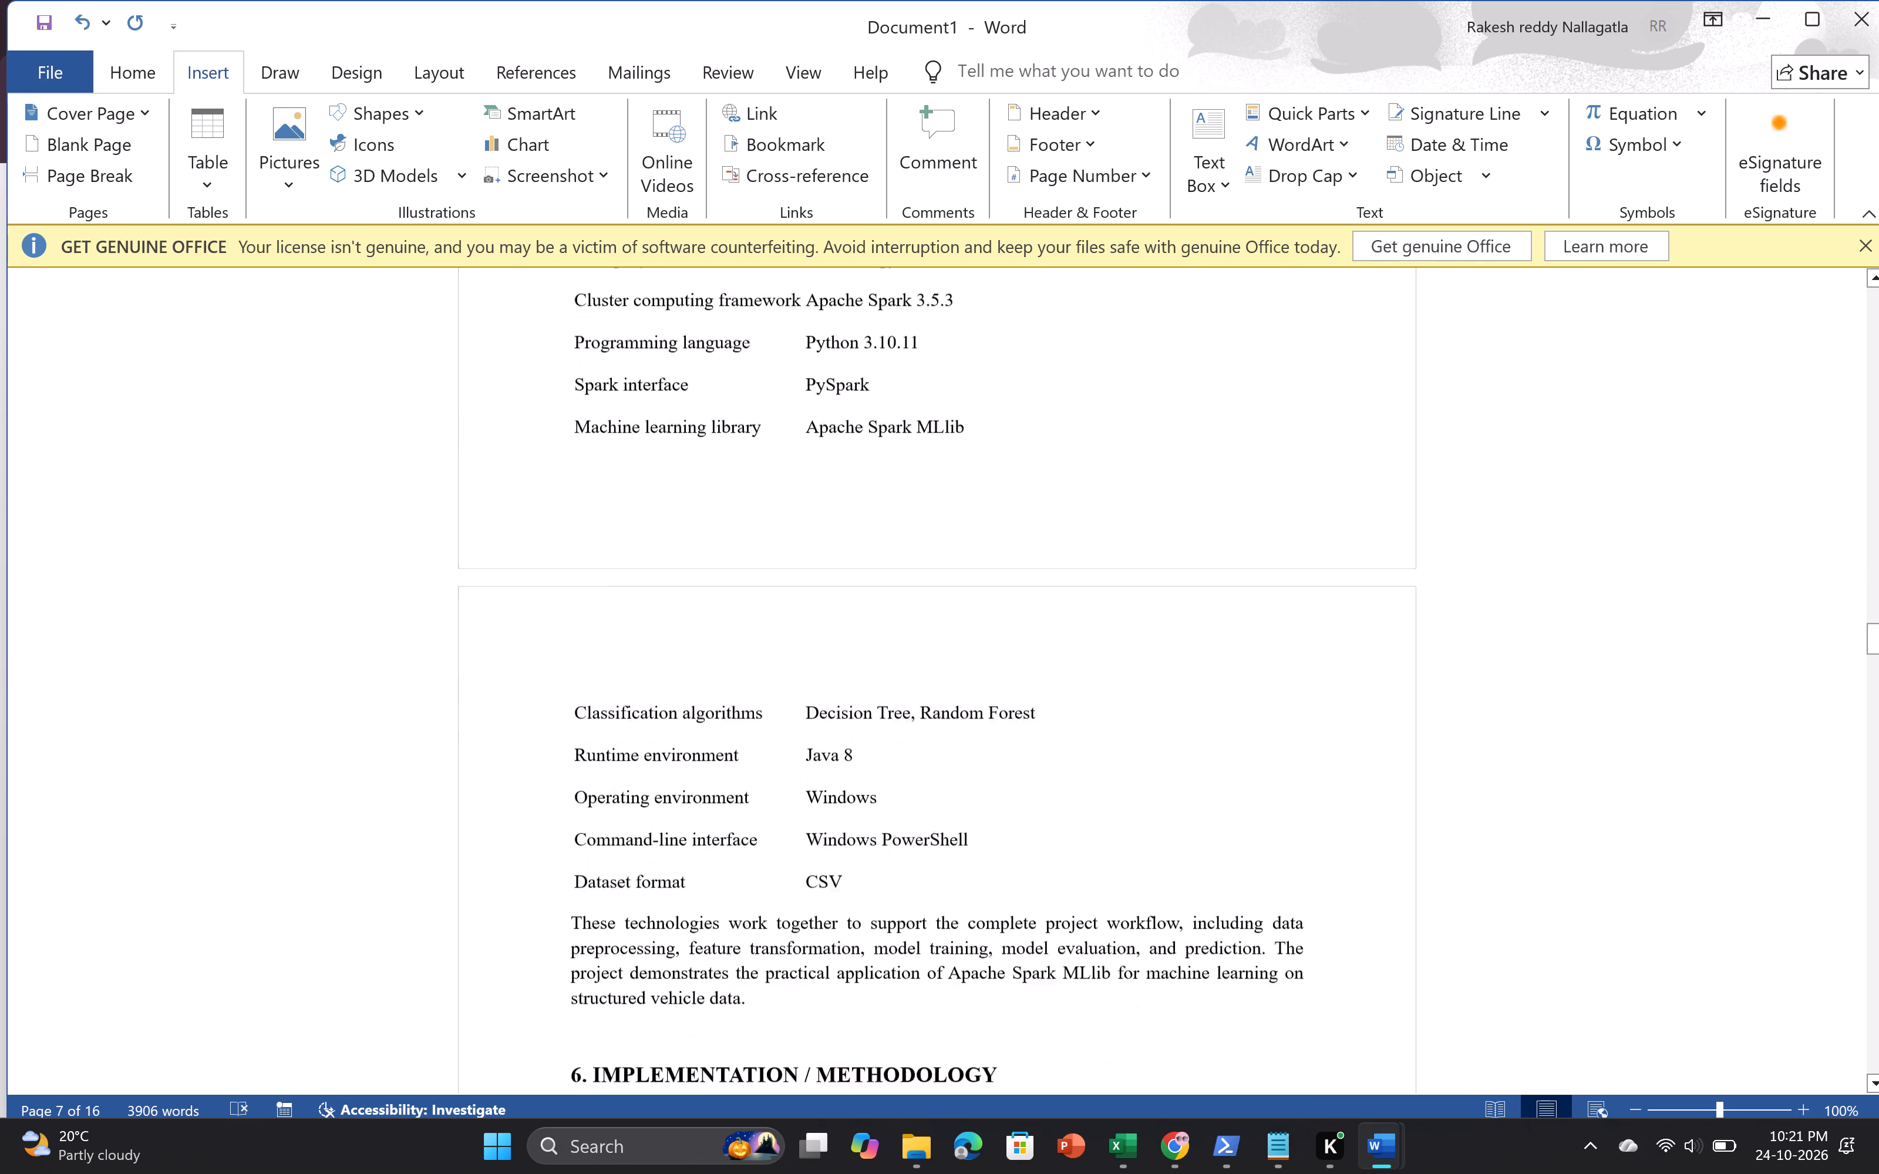
scroll(560, 788, down, 3)
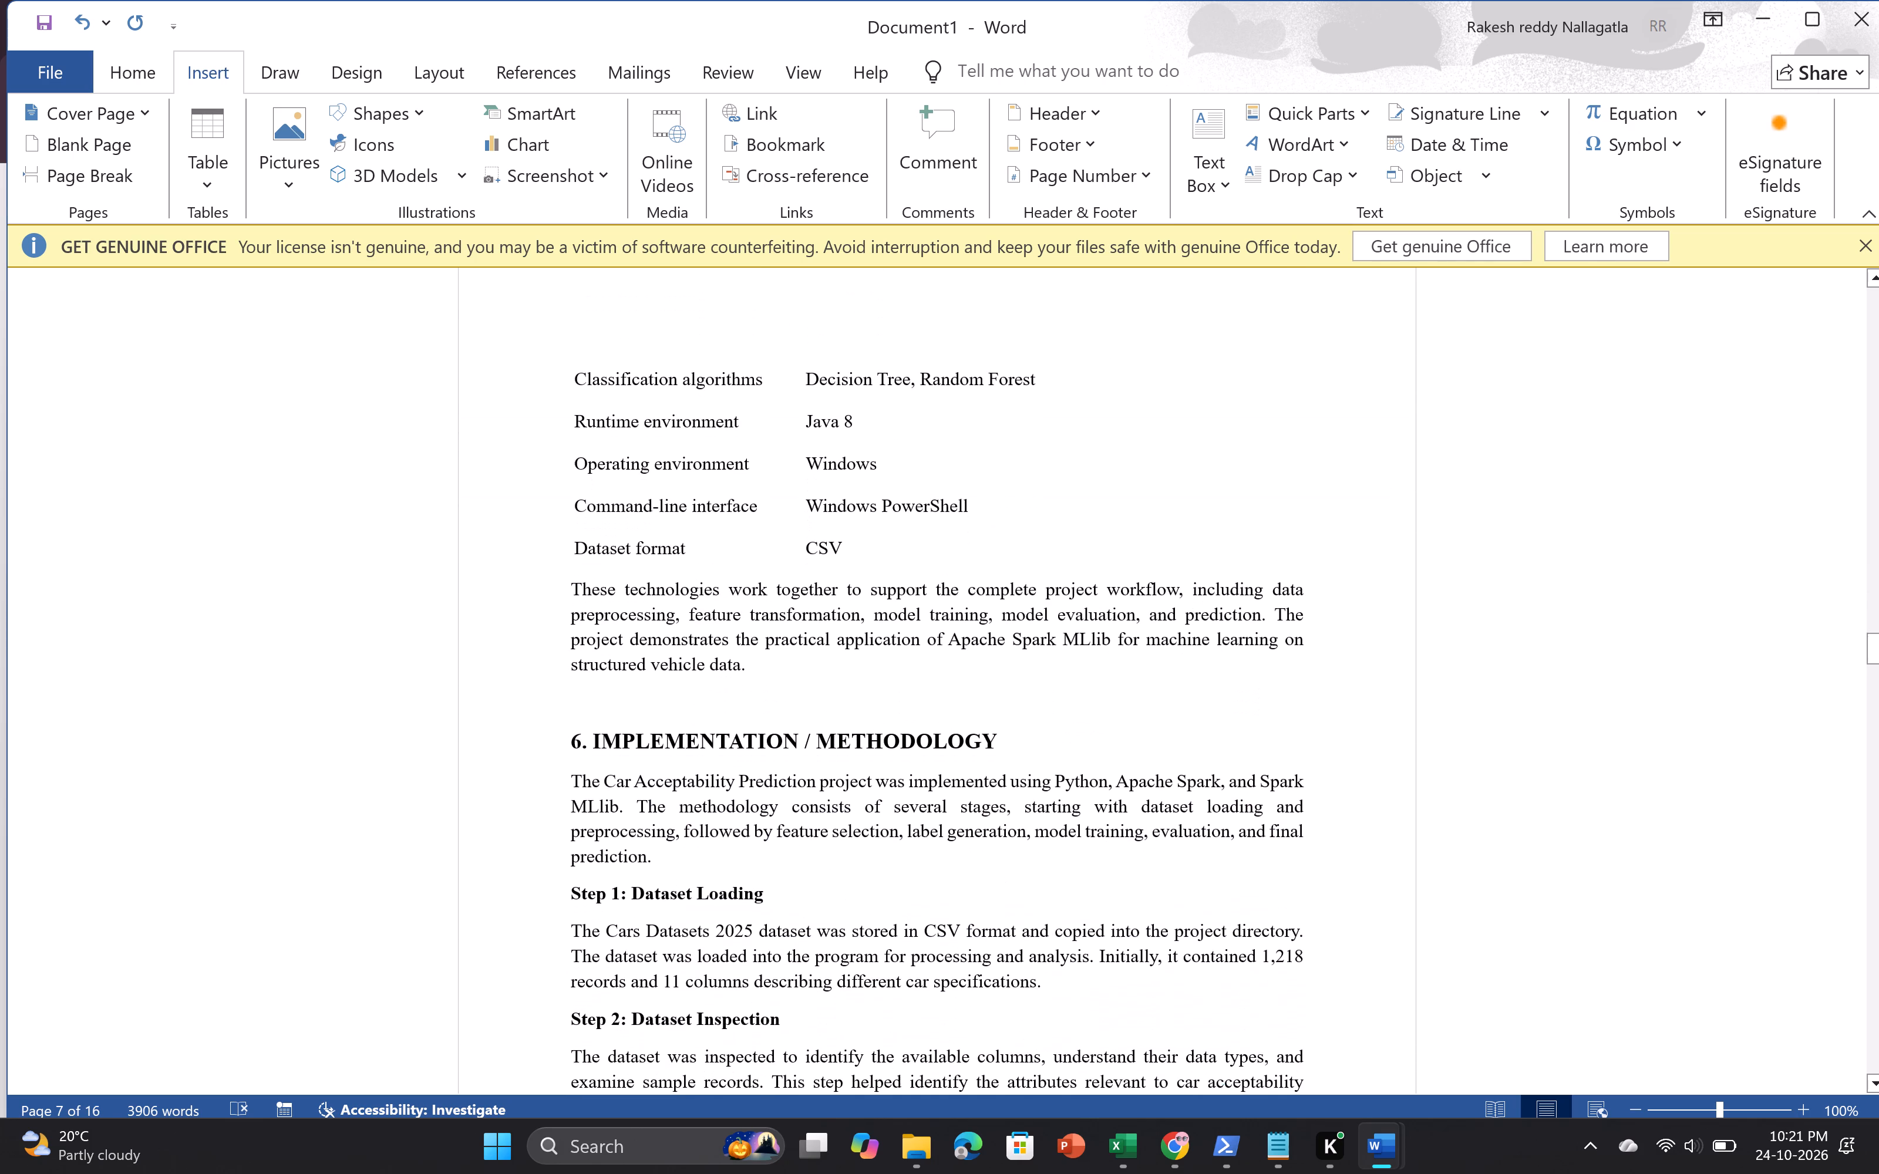
scroll(560, 788, down, 2)
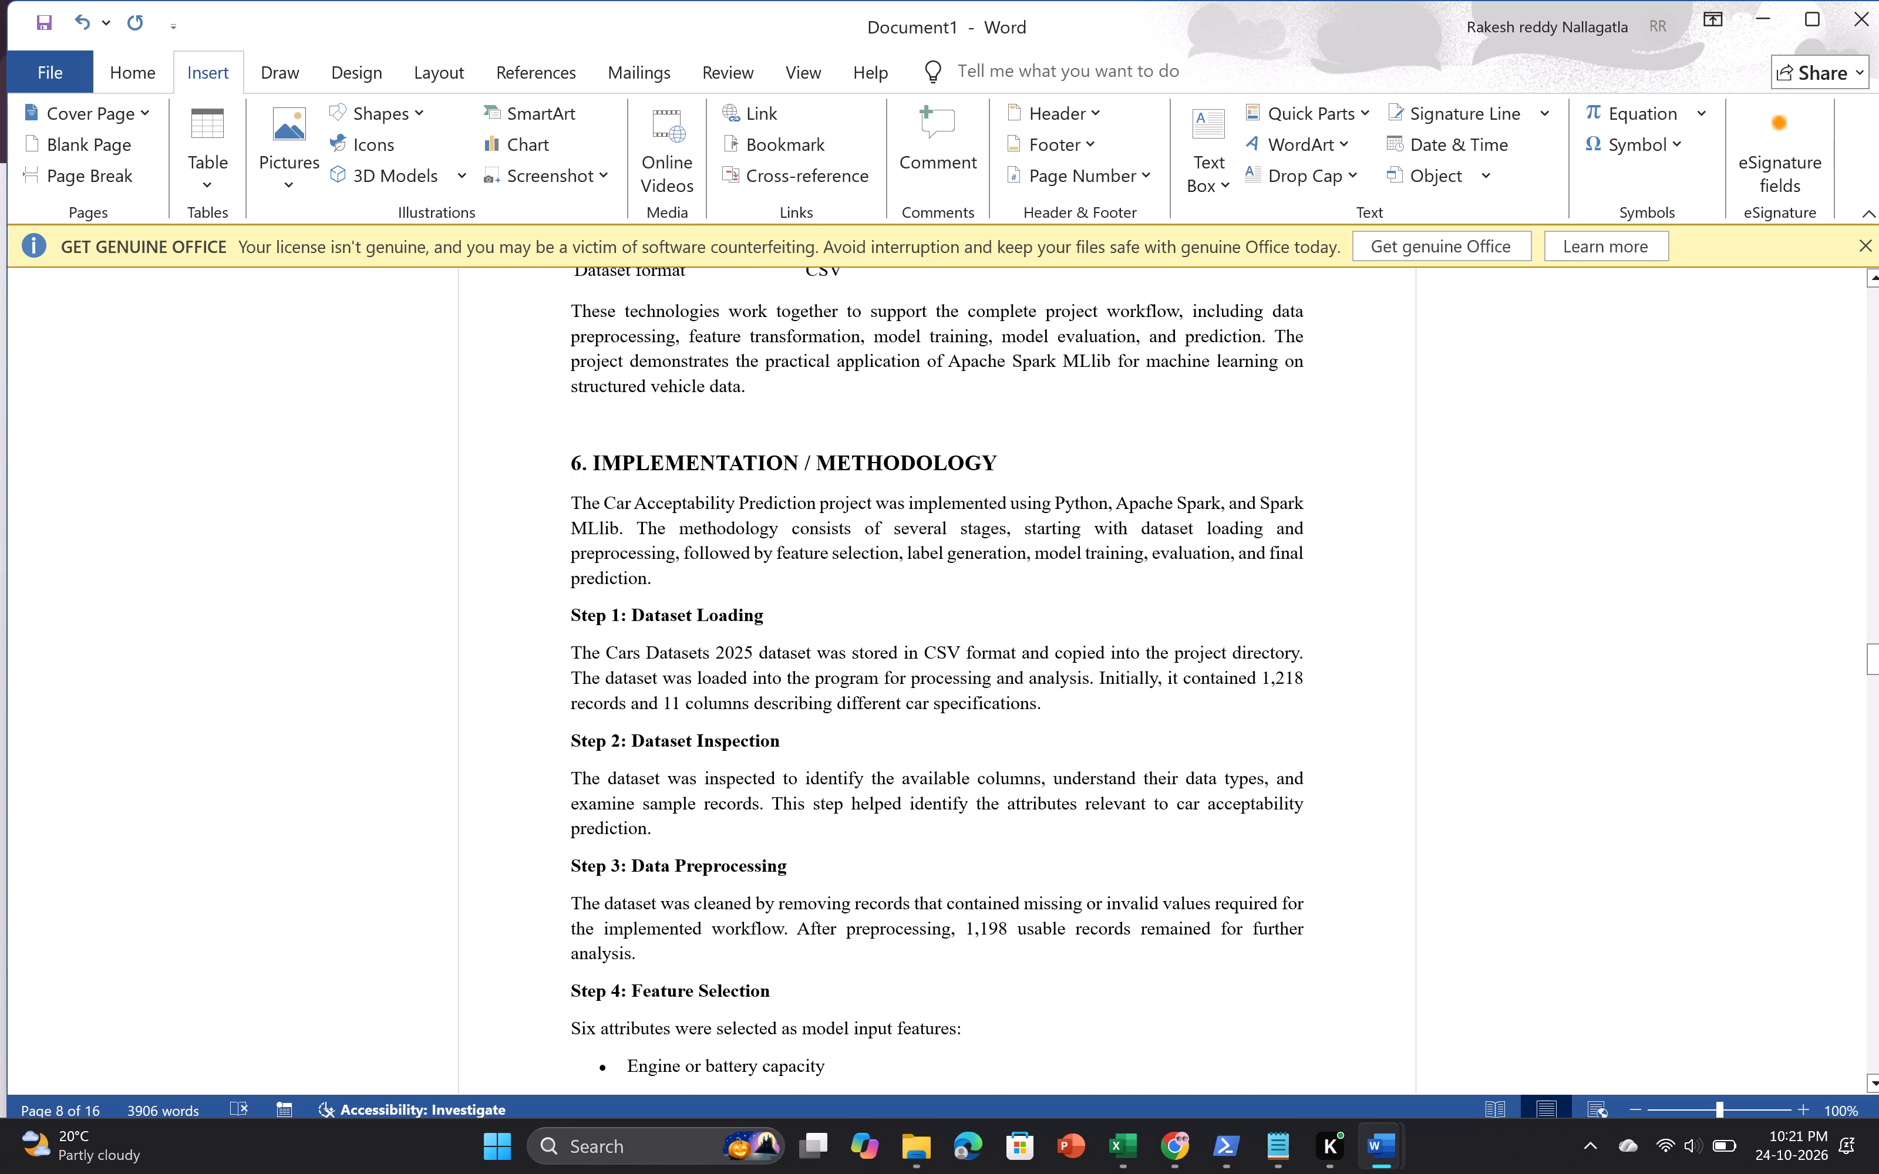
scroll(560, 788, down, 2)
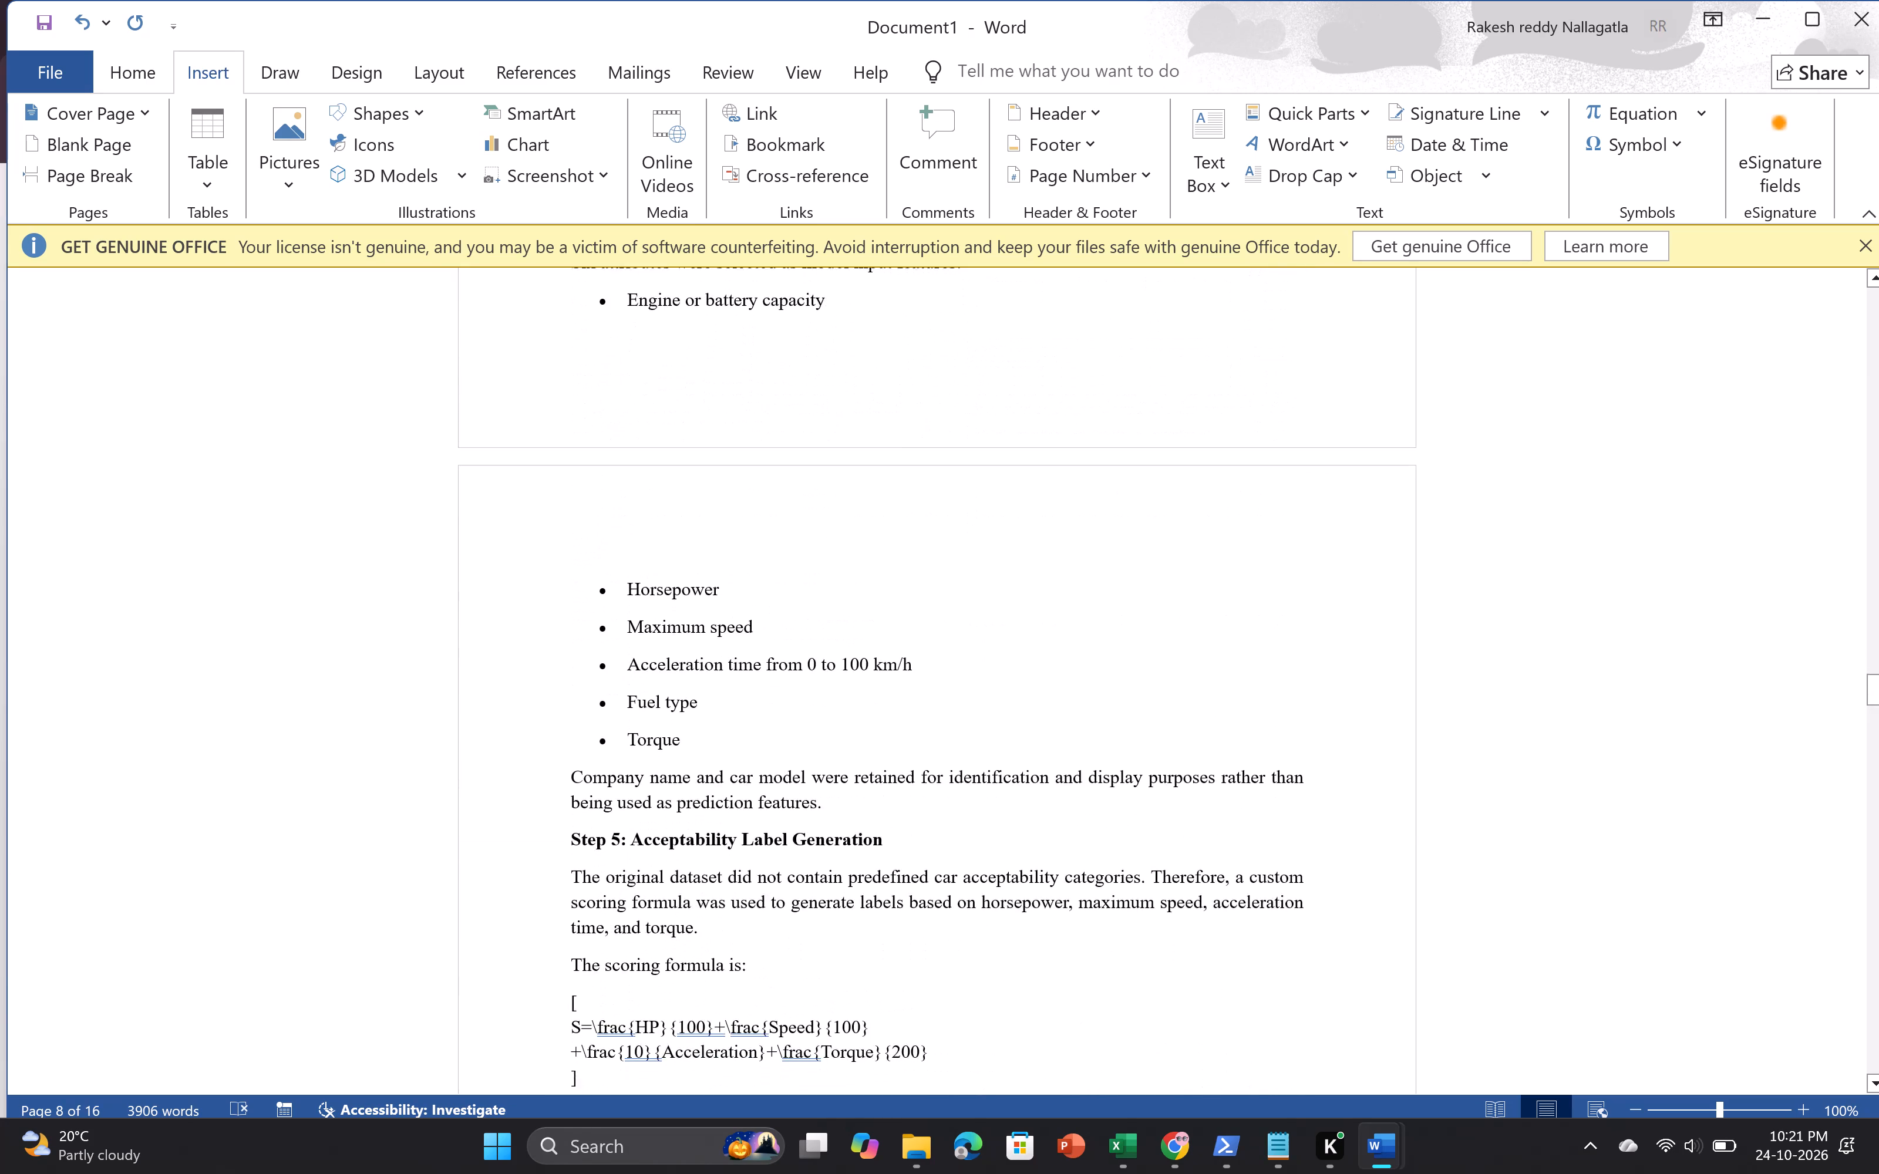
scroll(560, 788, down, 1)
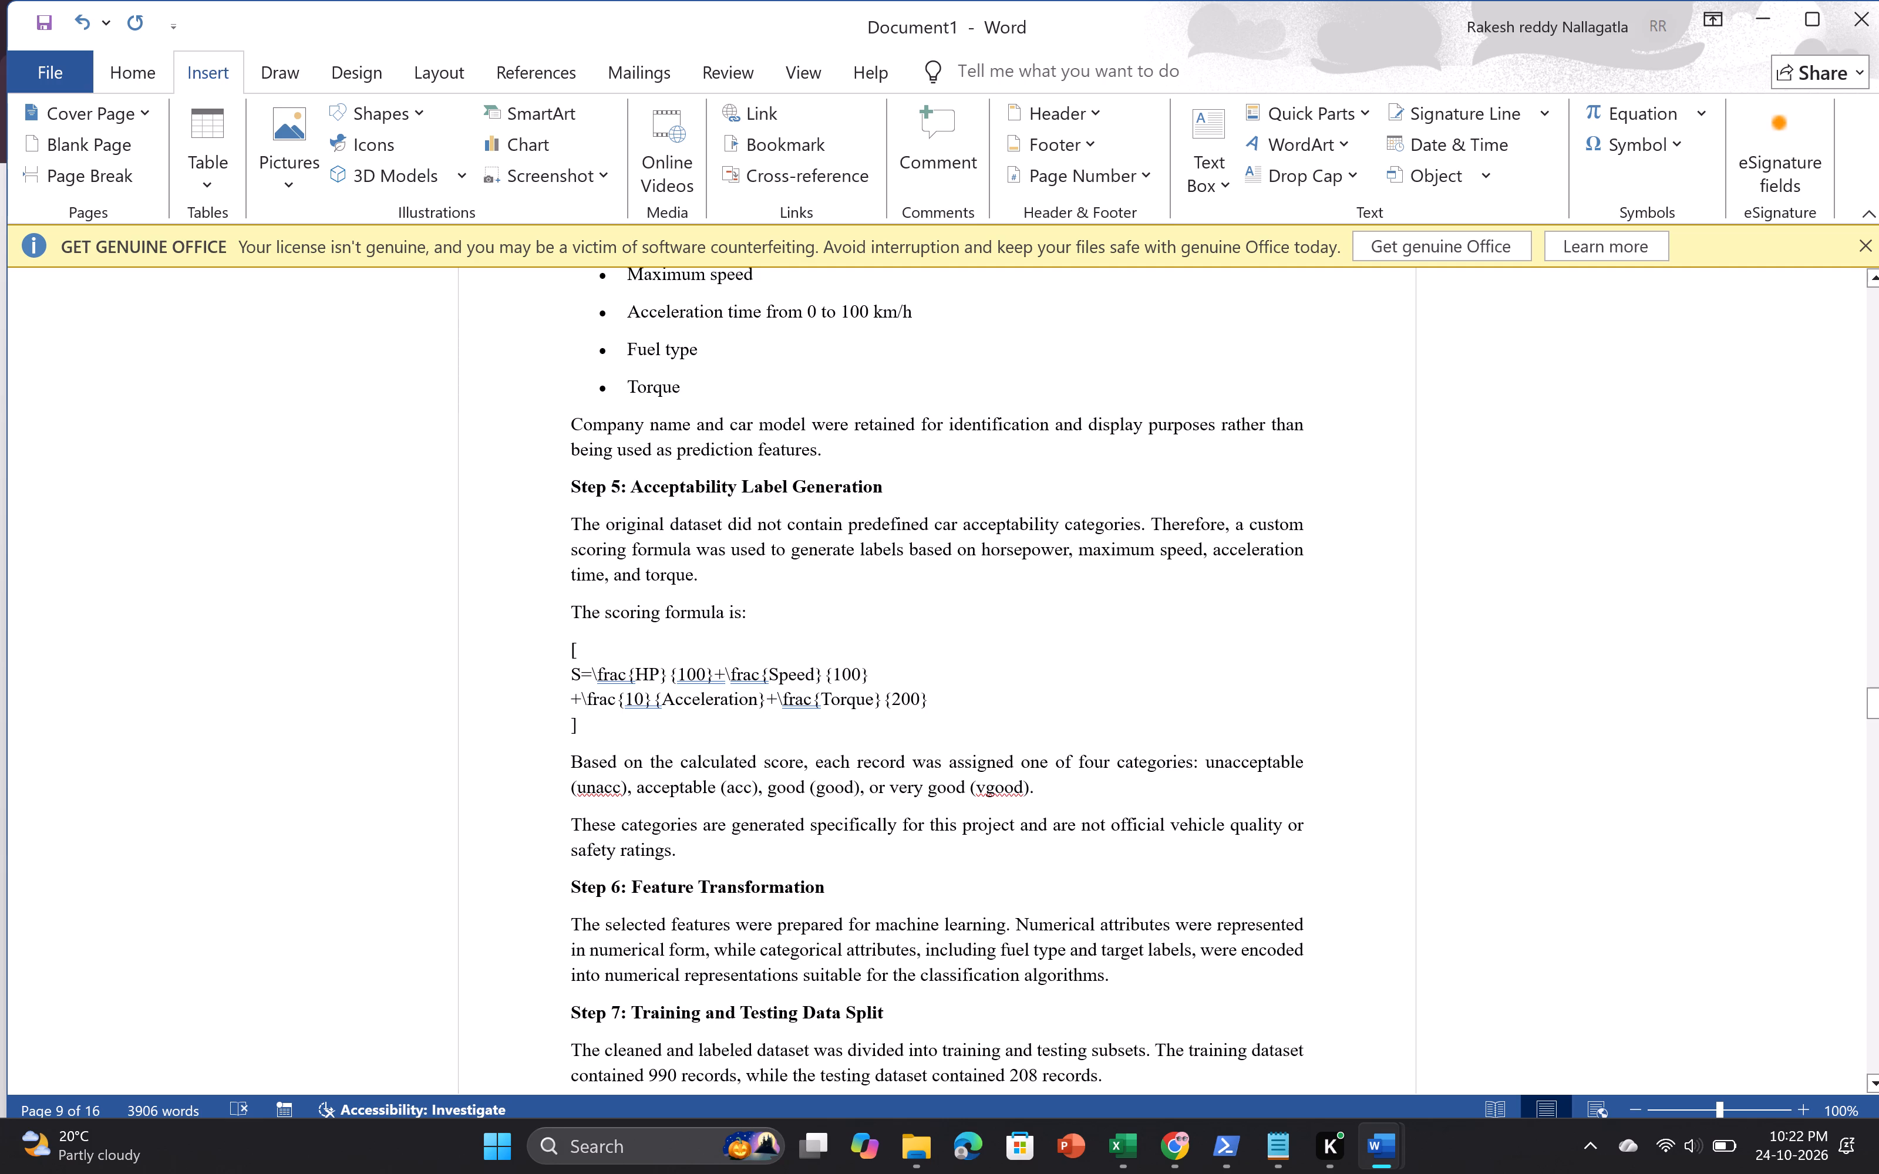
scroll(573, 728, up, 3)
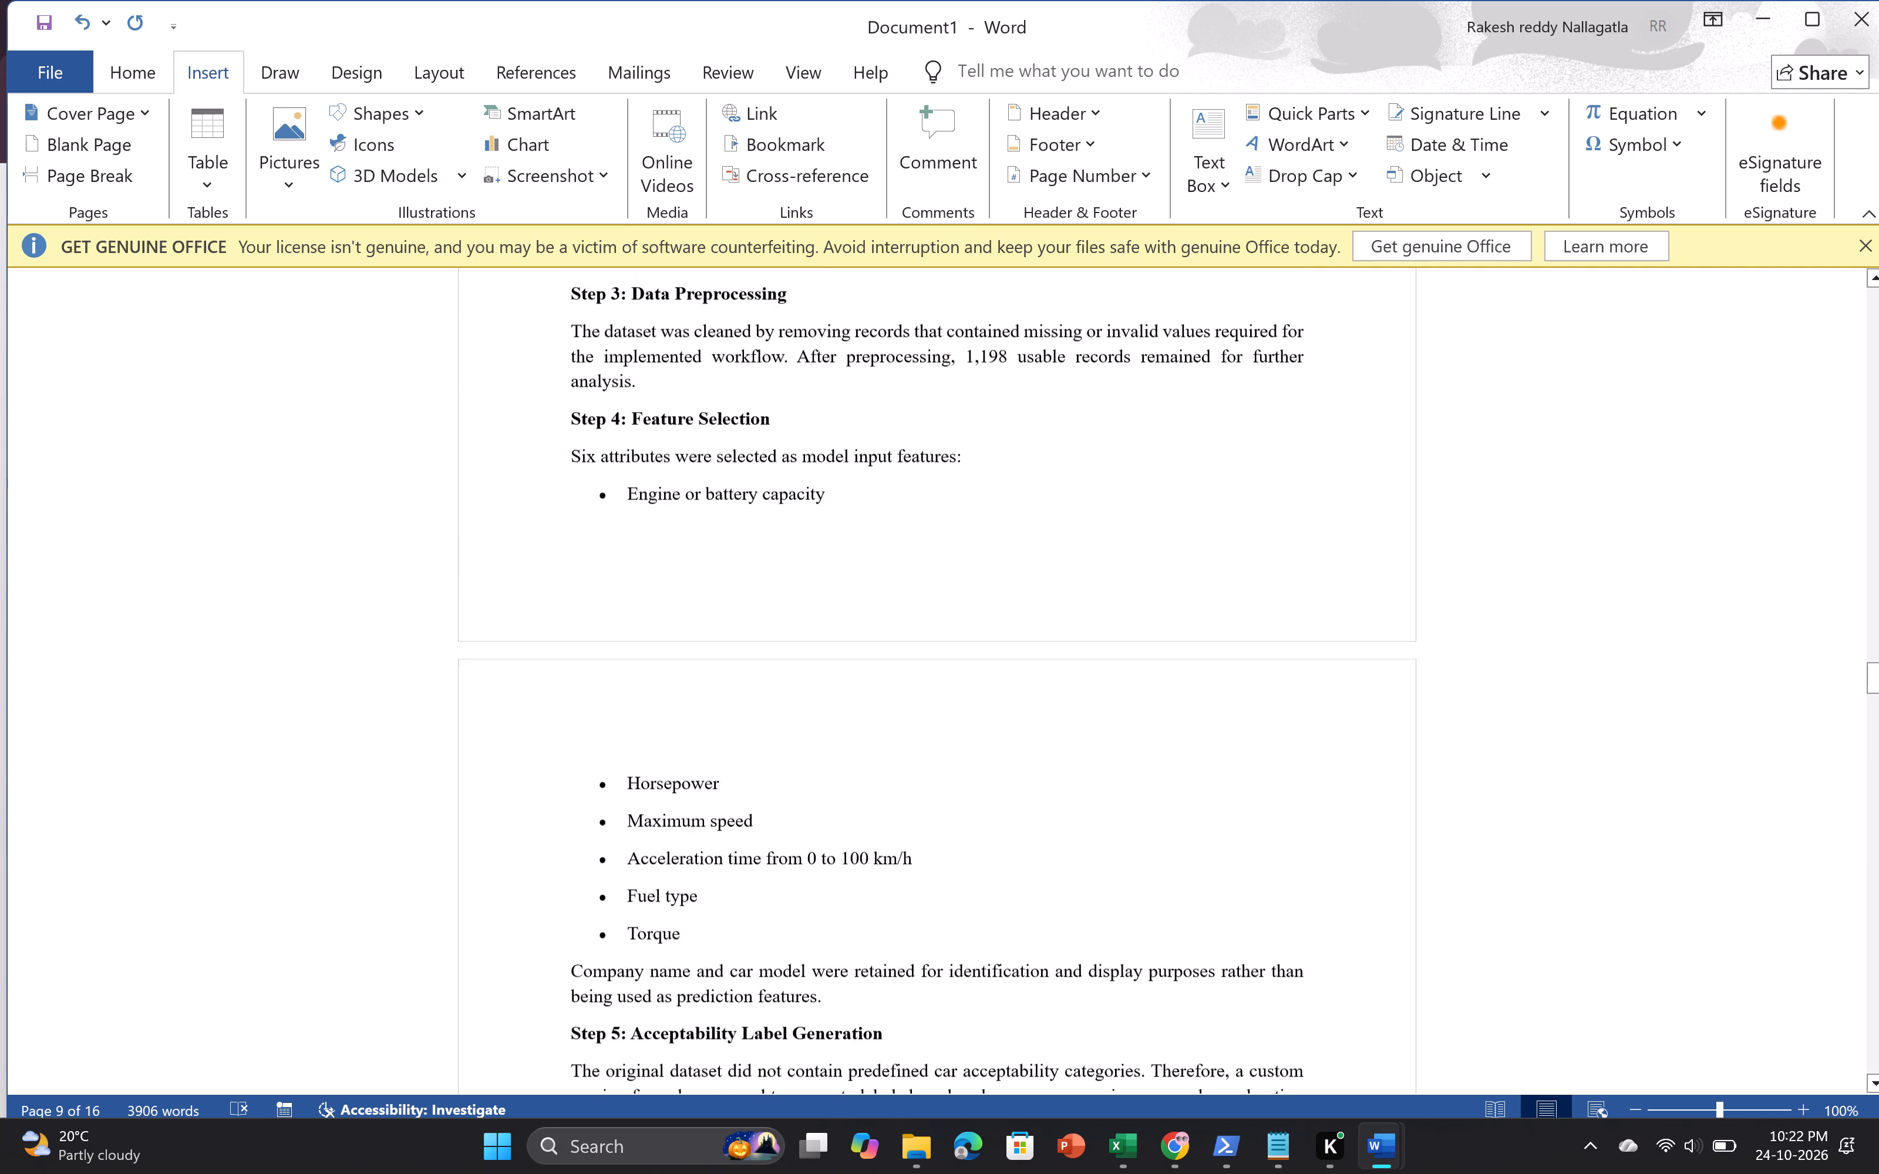
scroll(573, 728, up, 1)
scroll(573, 728, right, 1)
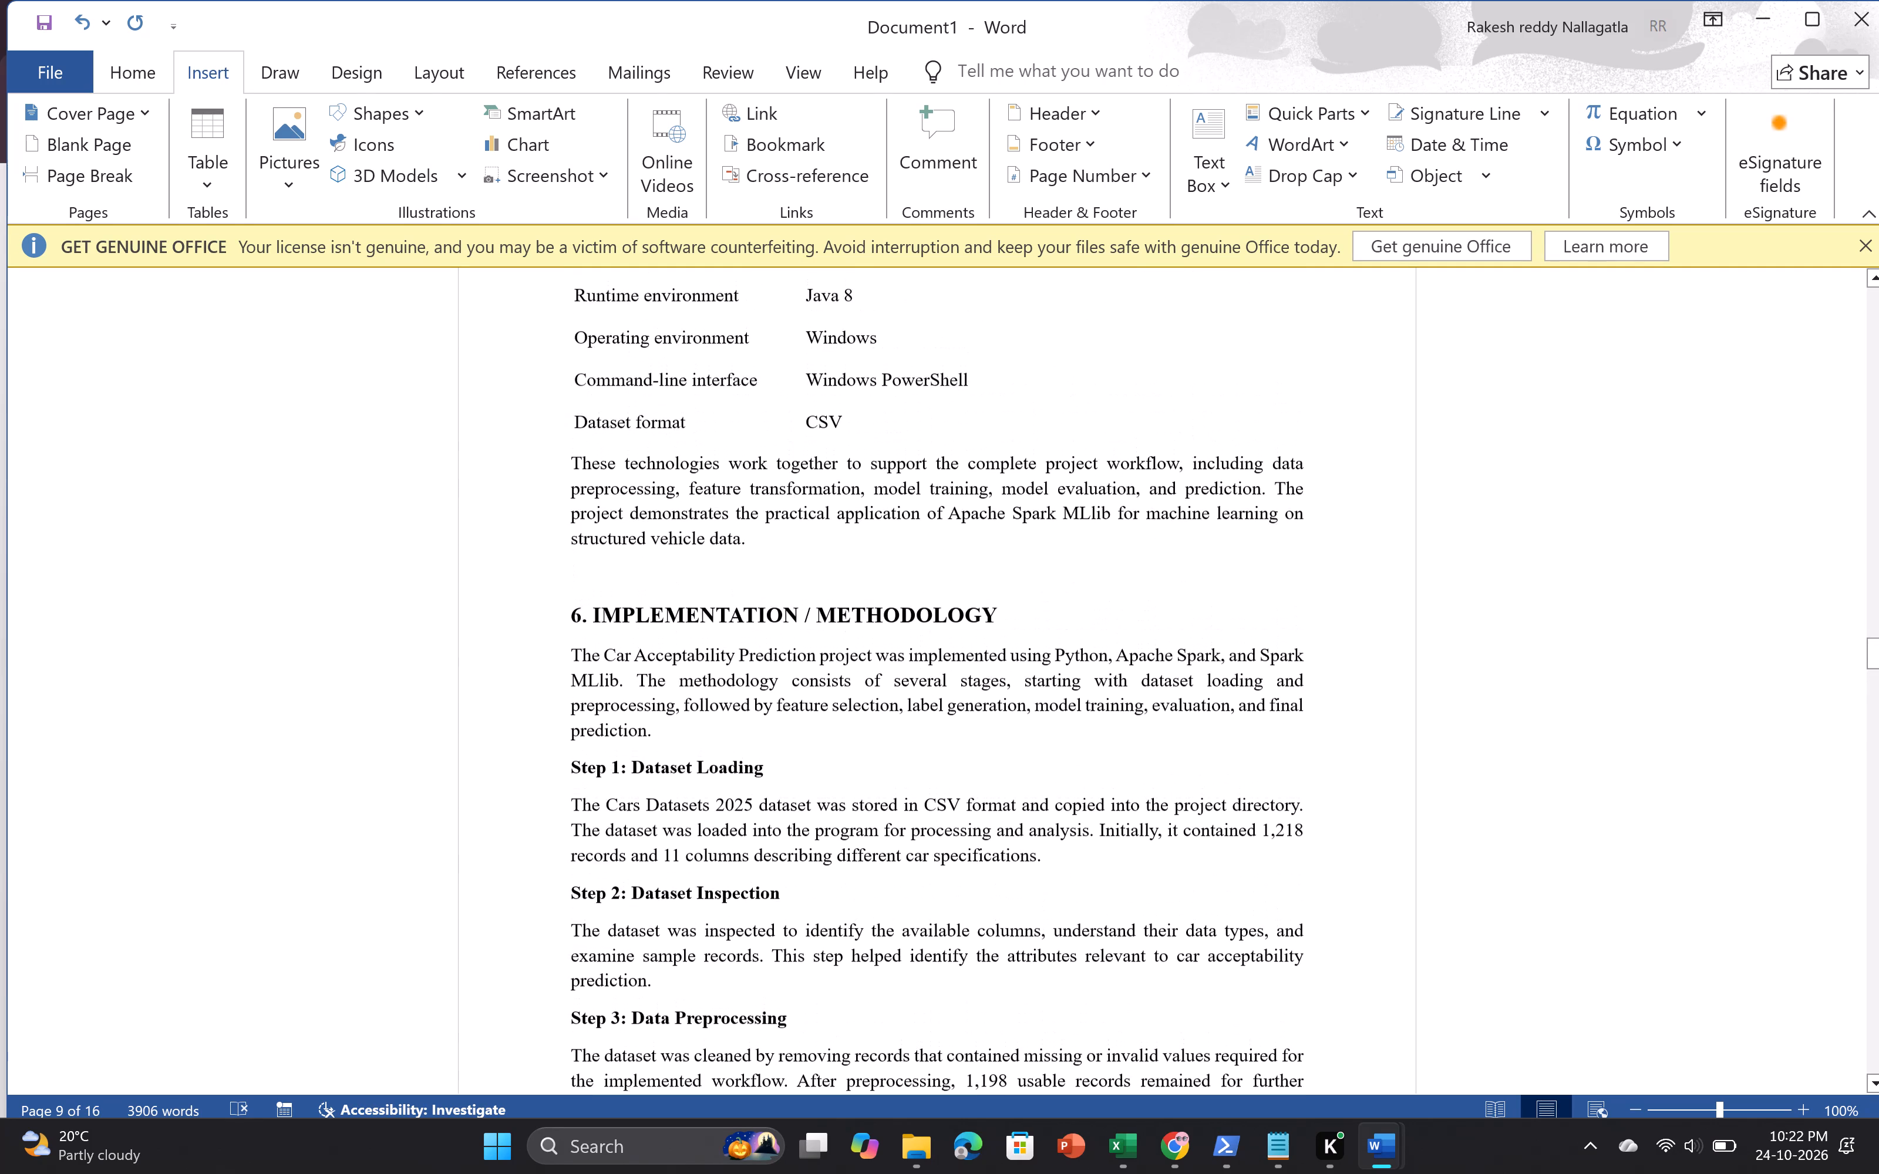
scroll(573, 728, right, 1)
scroll(573, 728, down, 2)
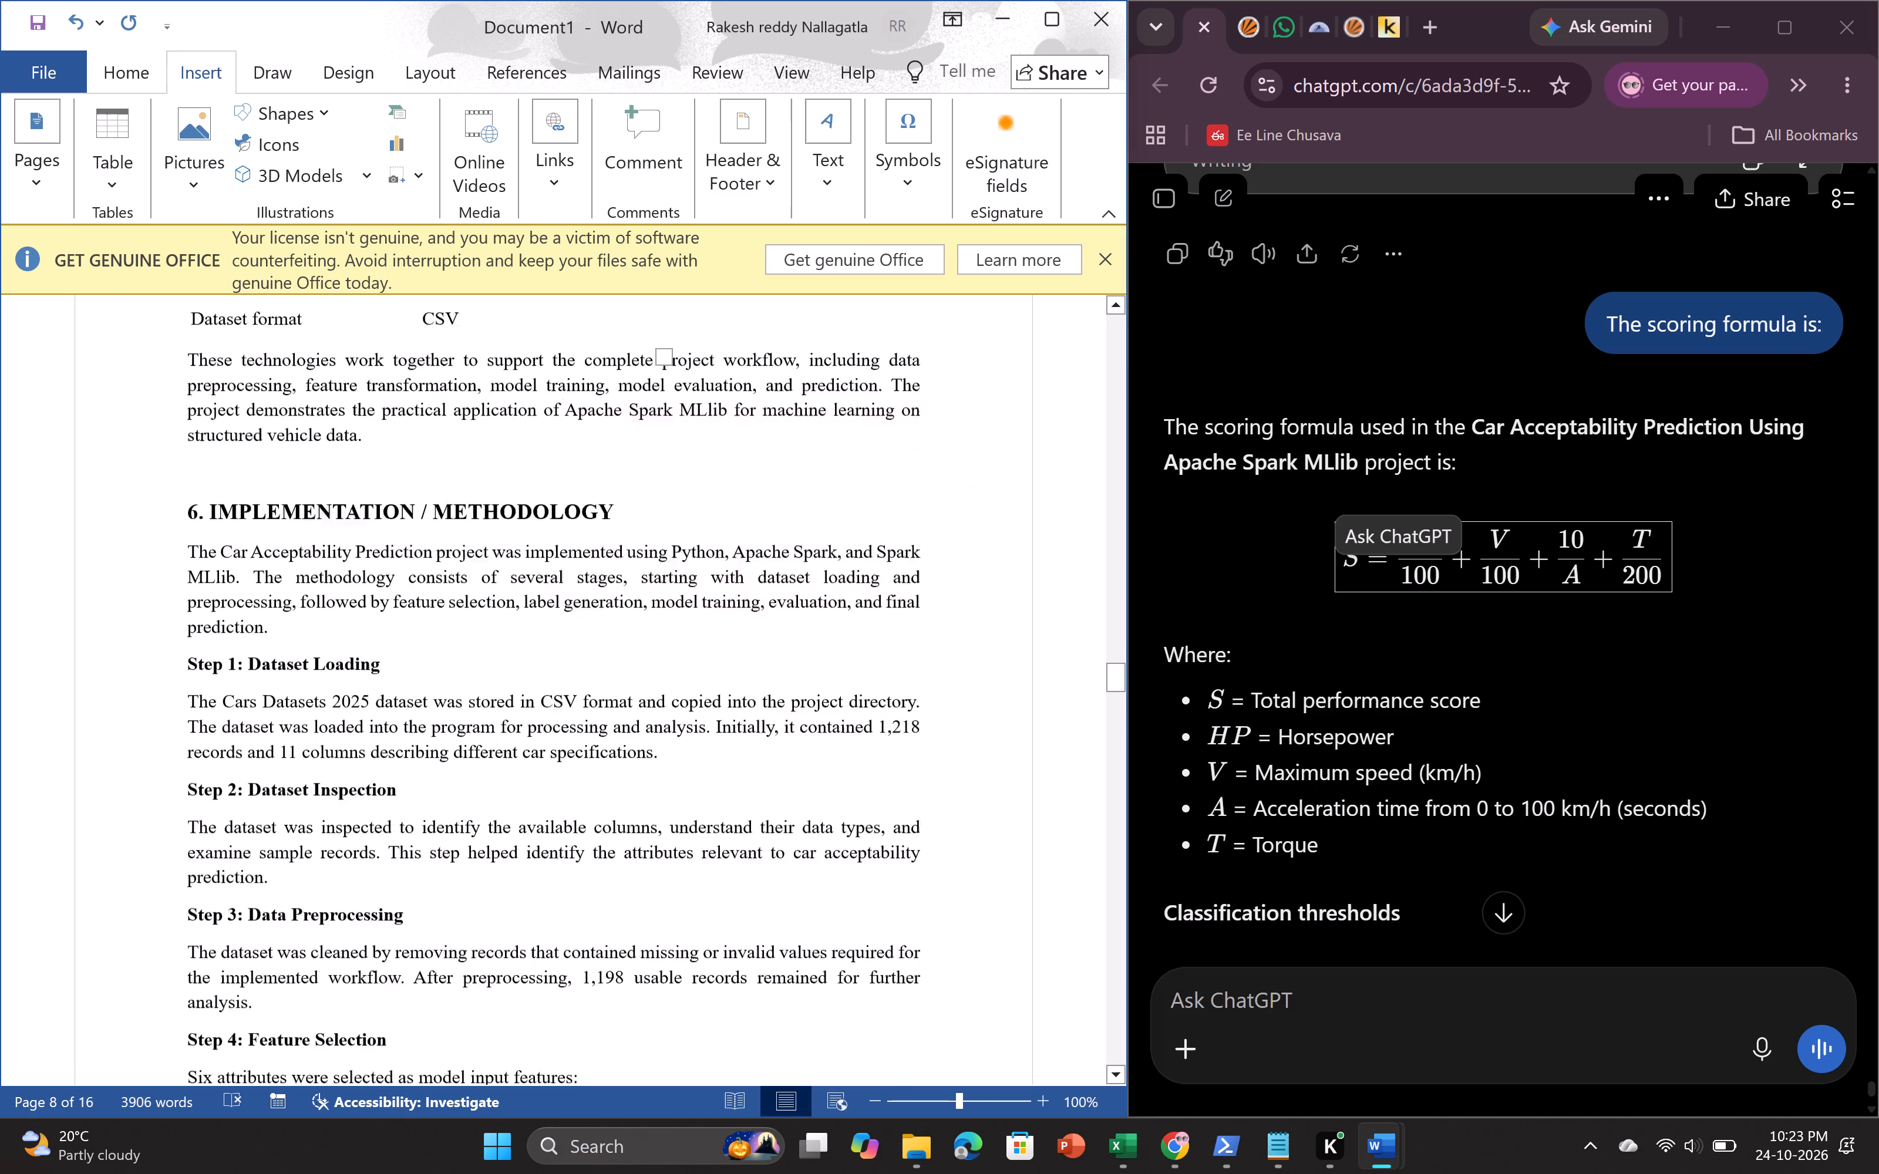
scroll(368, 790, down, 4)
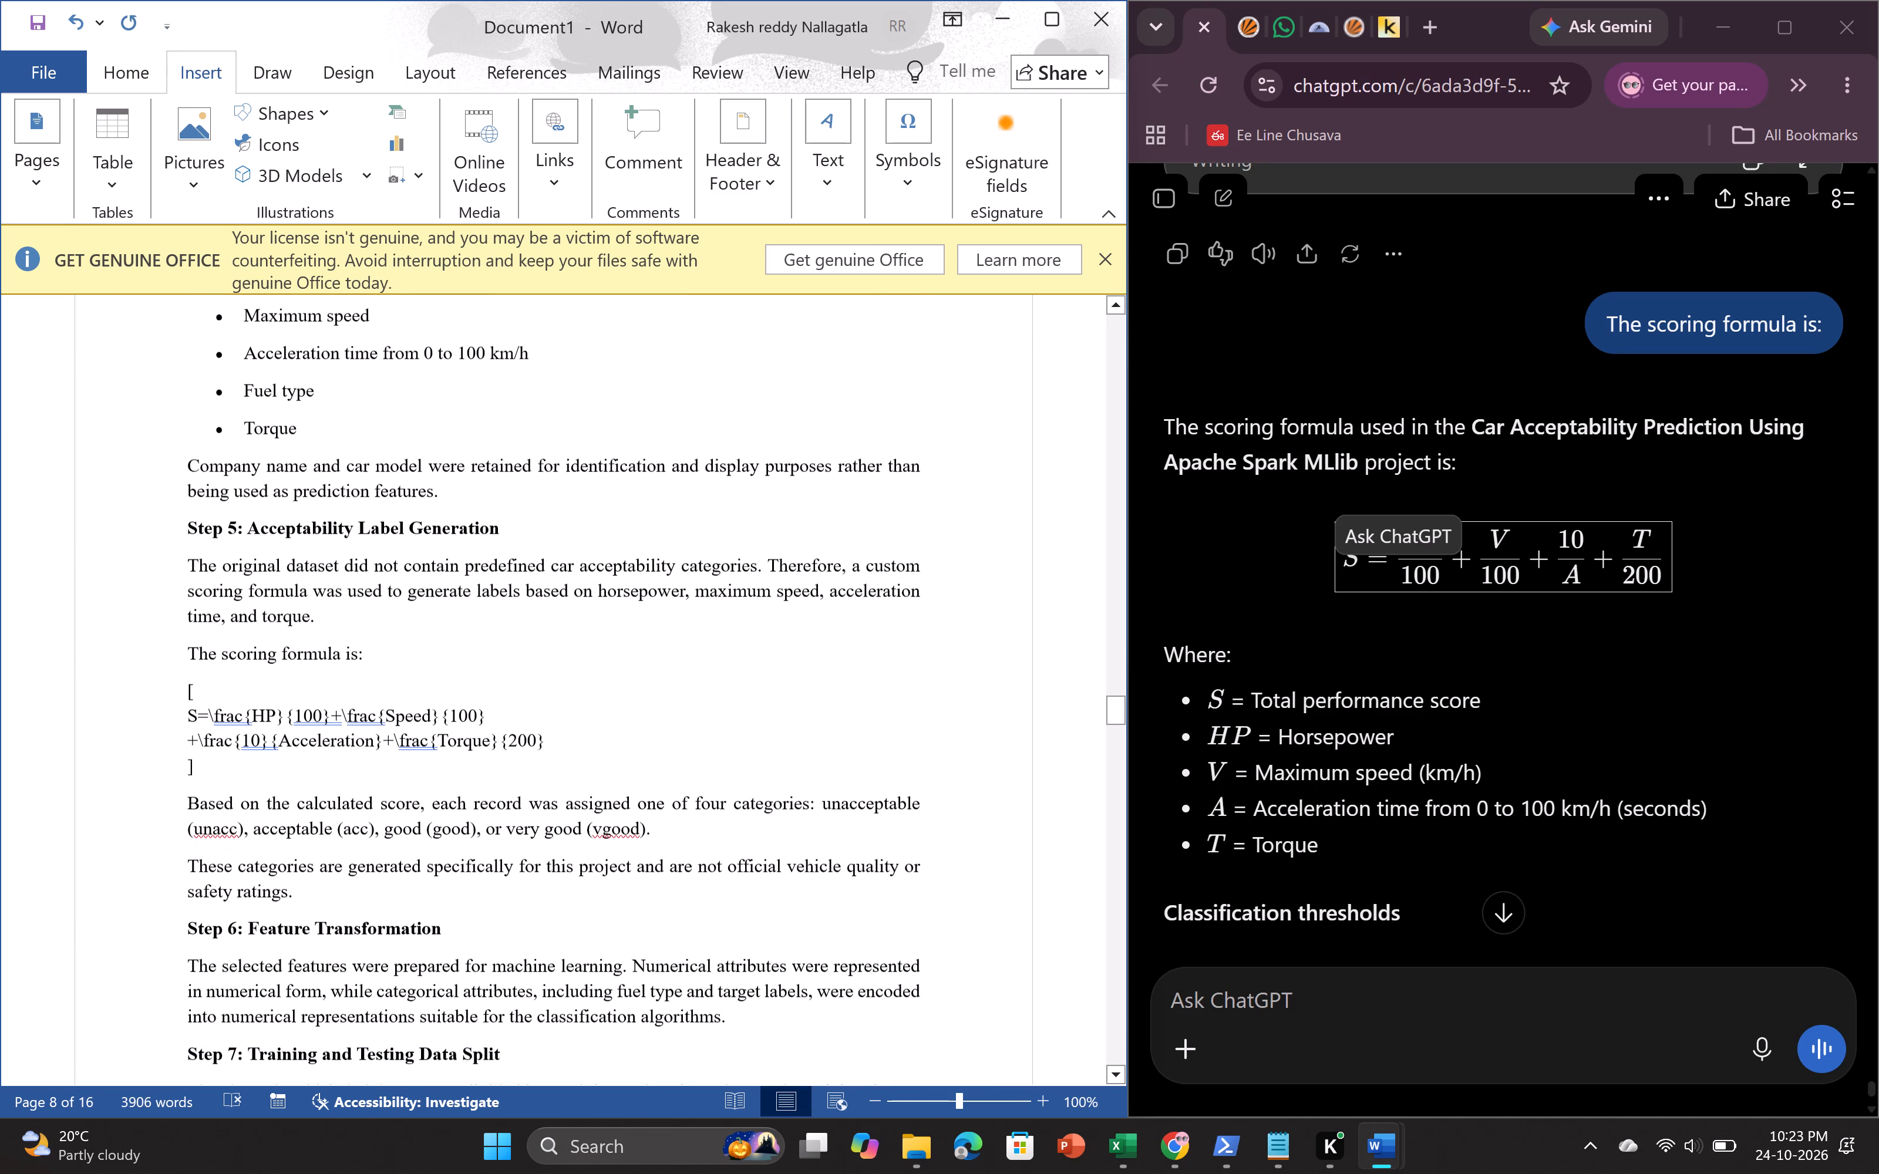
click(227, 763)
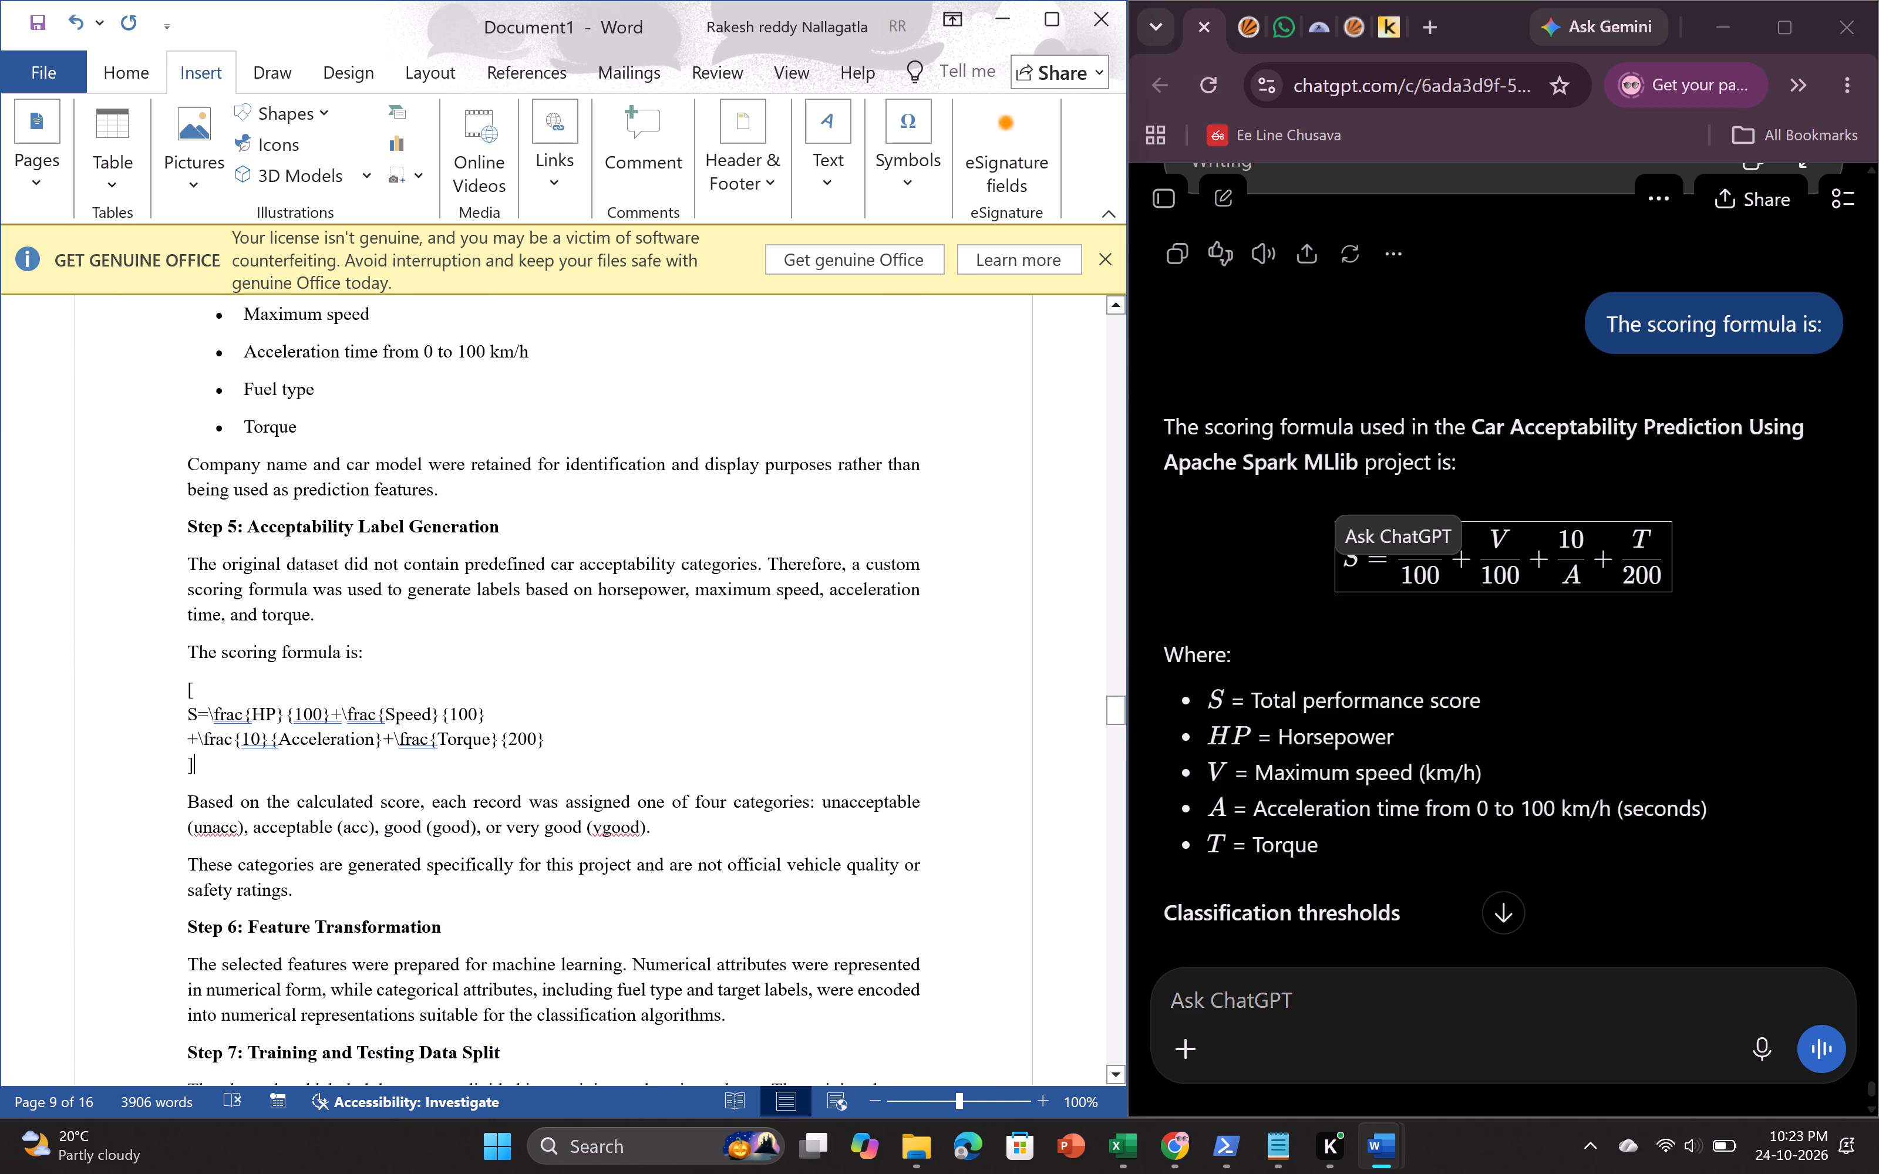
click(1259, 619)
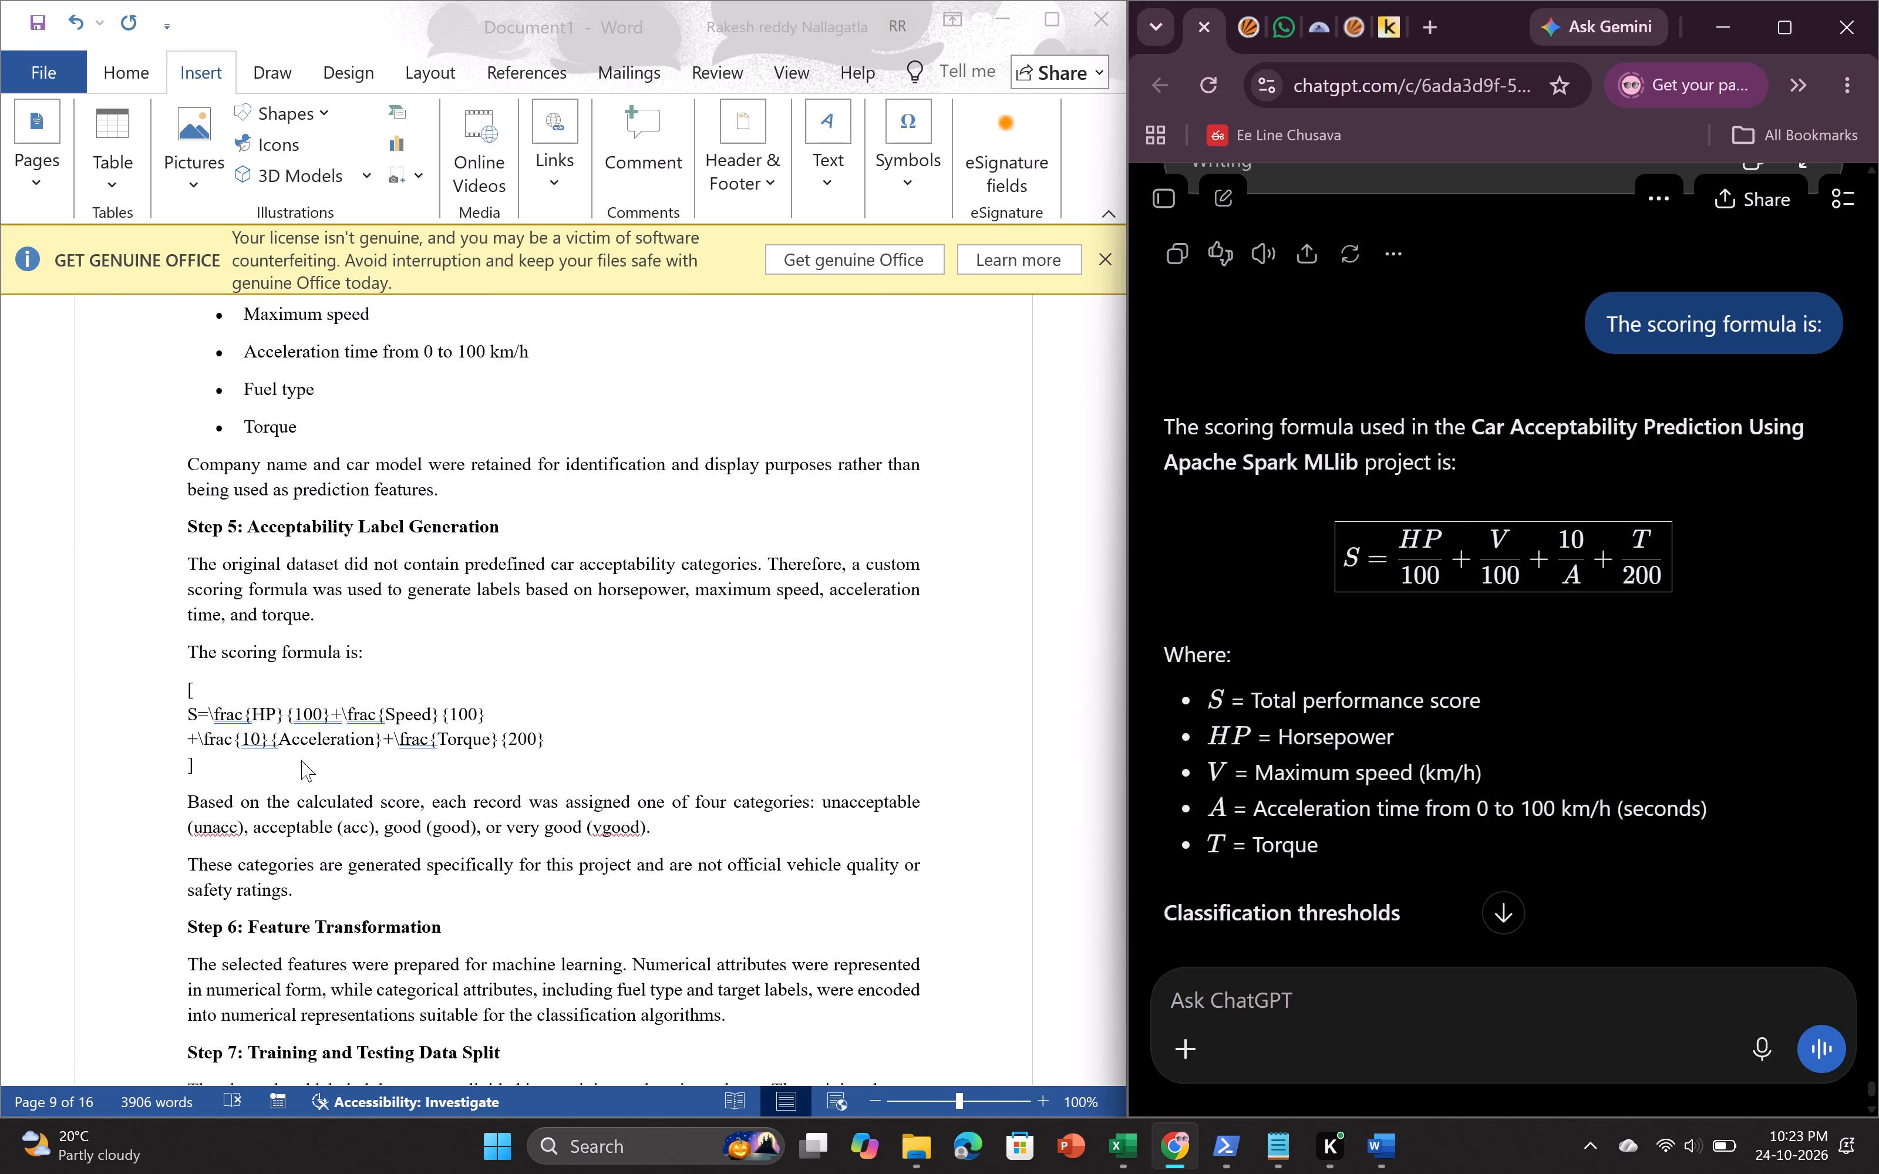
click(212, 764)
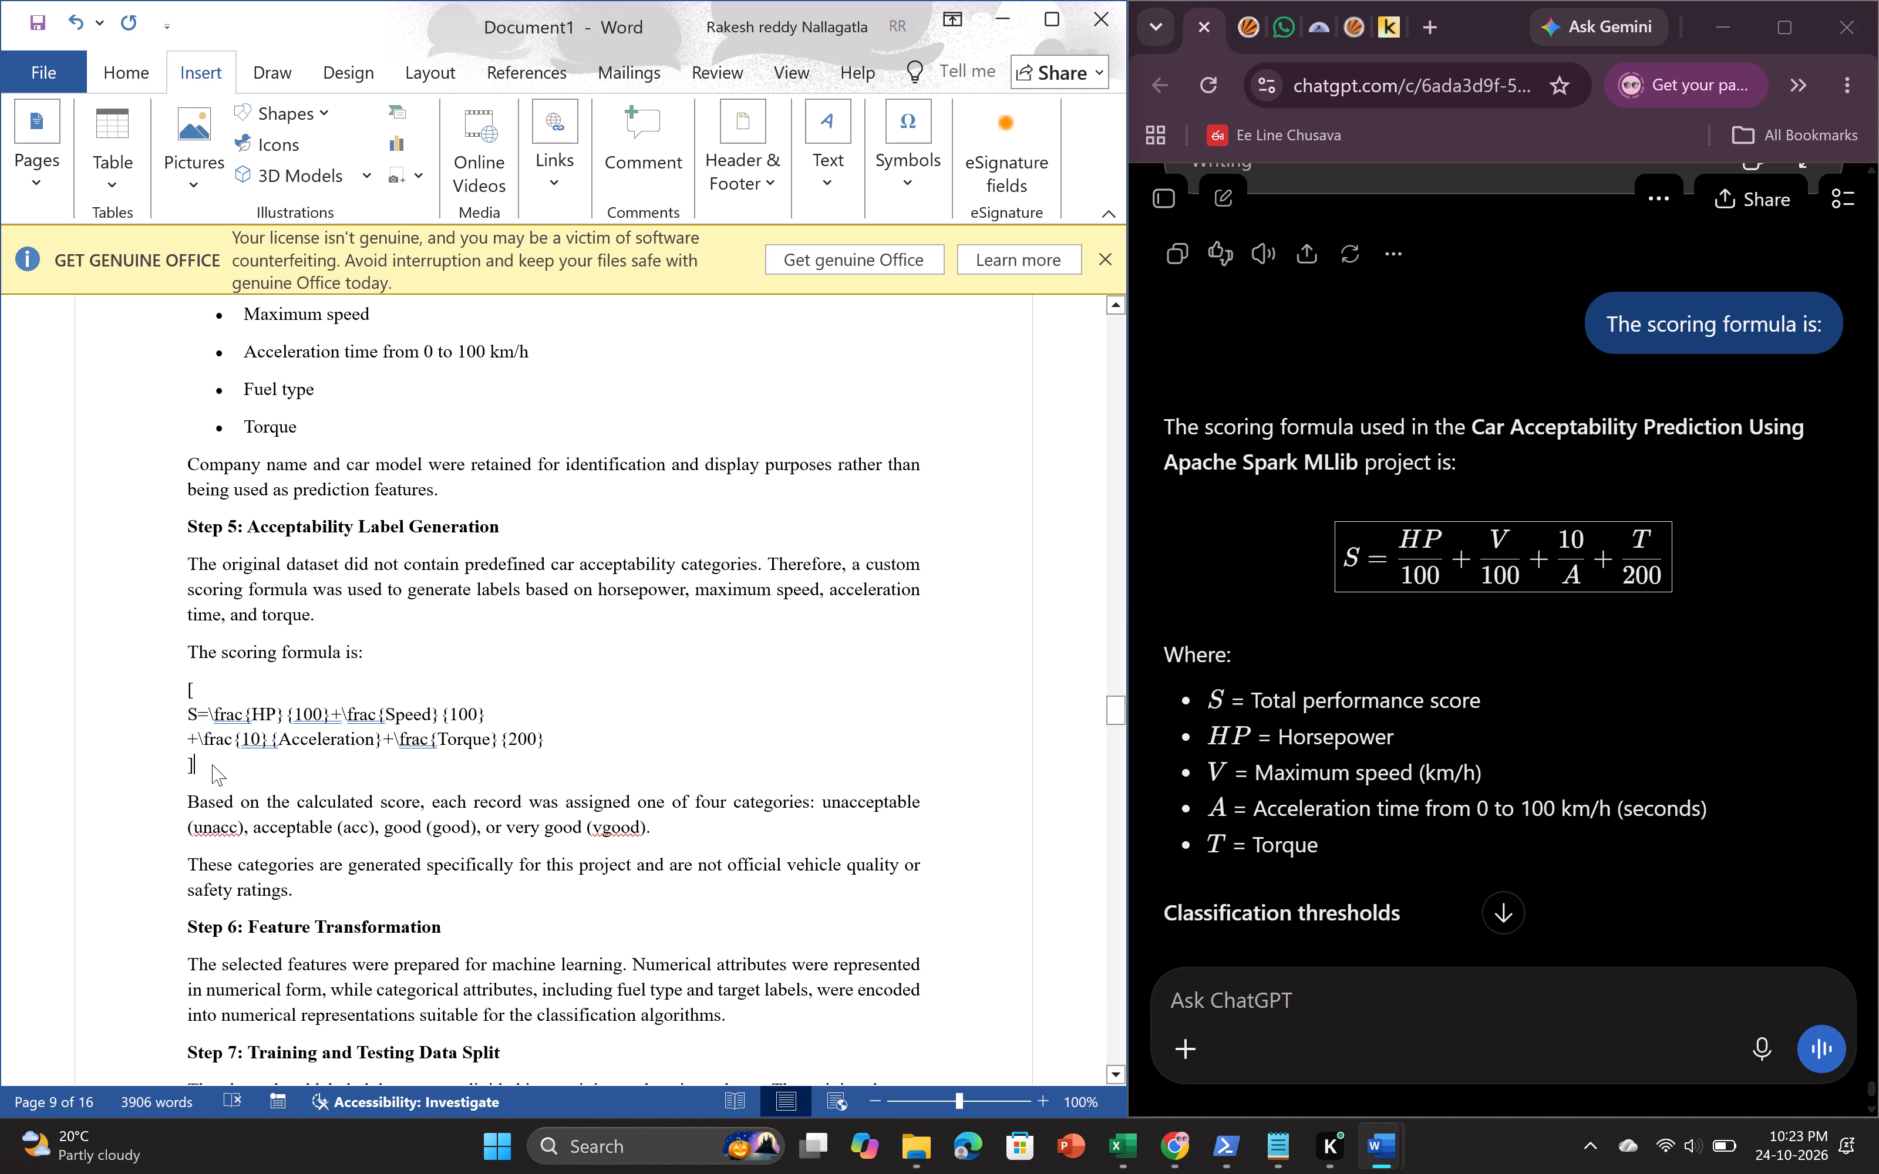
key(BackSpace)
key(BackSpace)
key(BackSpace)
key(BackSpace)
key(BackSpace)
key(BackSpace)
key(BackSpace)
key(BackSpace)
key(BackSpace)
key(BackSpace)
key(BackSpace)
key(BackSpace)
key(BackSpace)
key(BackSpace)
key(BackSpace)
key(BackSpace)
key(BackSpace)
key(BackSpace)
key(BackSpace)
key(BackSpace)
key(BackSpace)
key(BackSpace)
key(BackSpace)
key(BackSpace)
key(BackSpace)
key(BackSpace)
key(BackSpace)
key(BackSpace)
key(BackSpace)
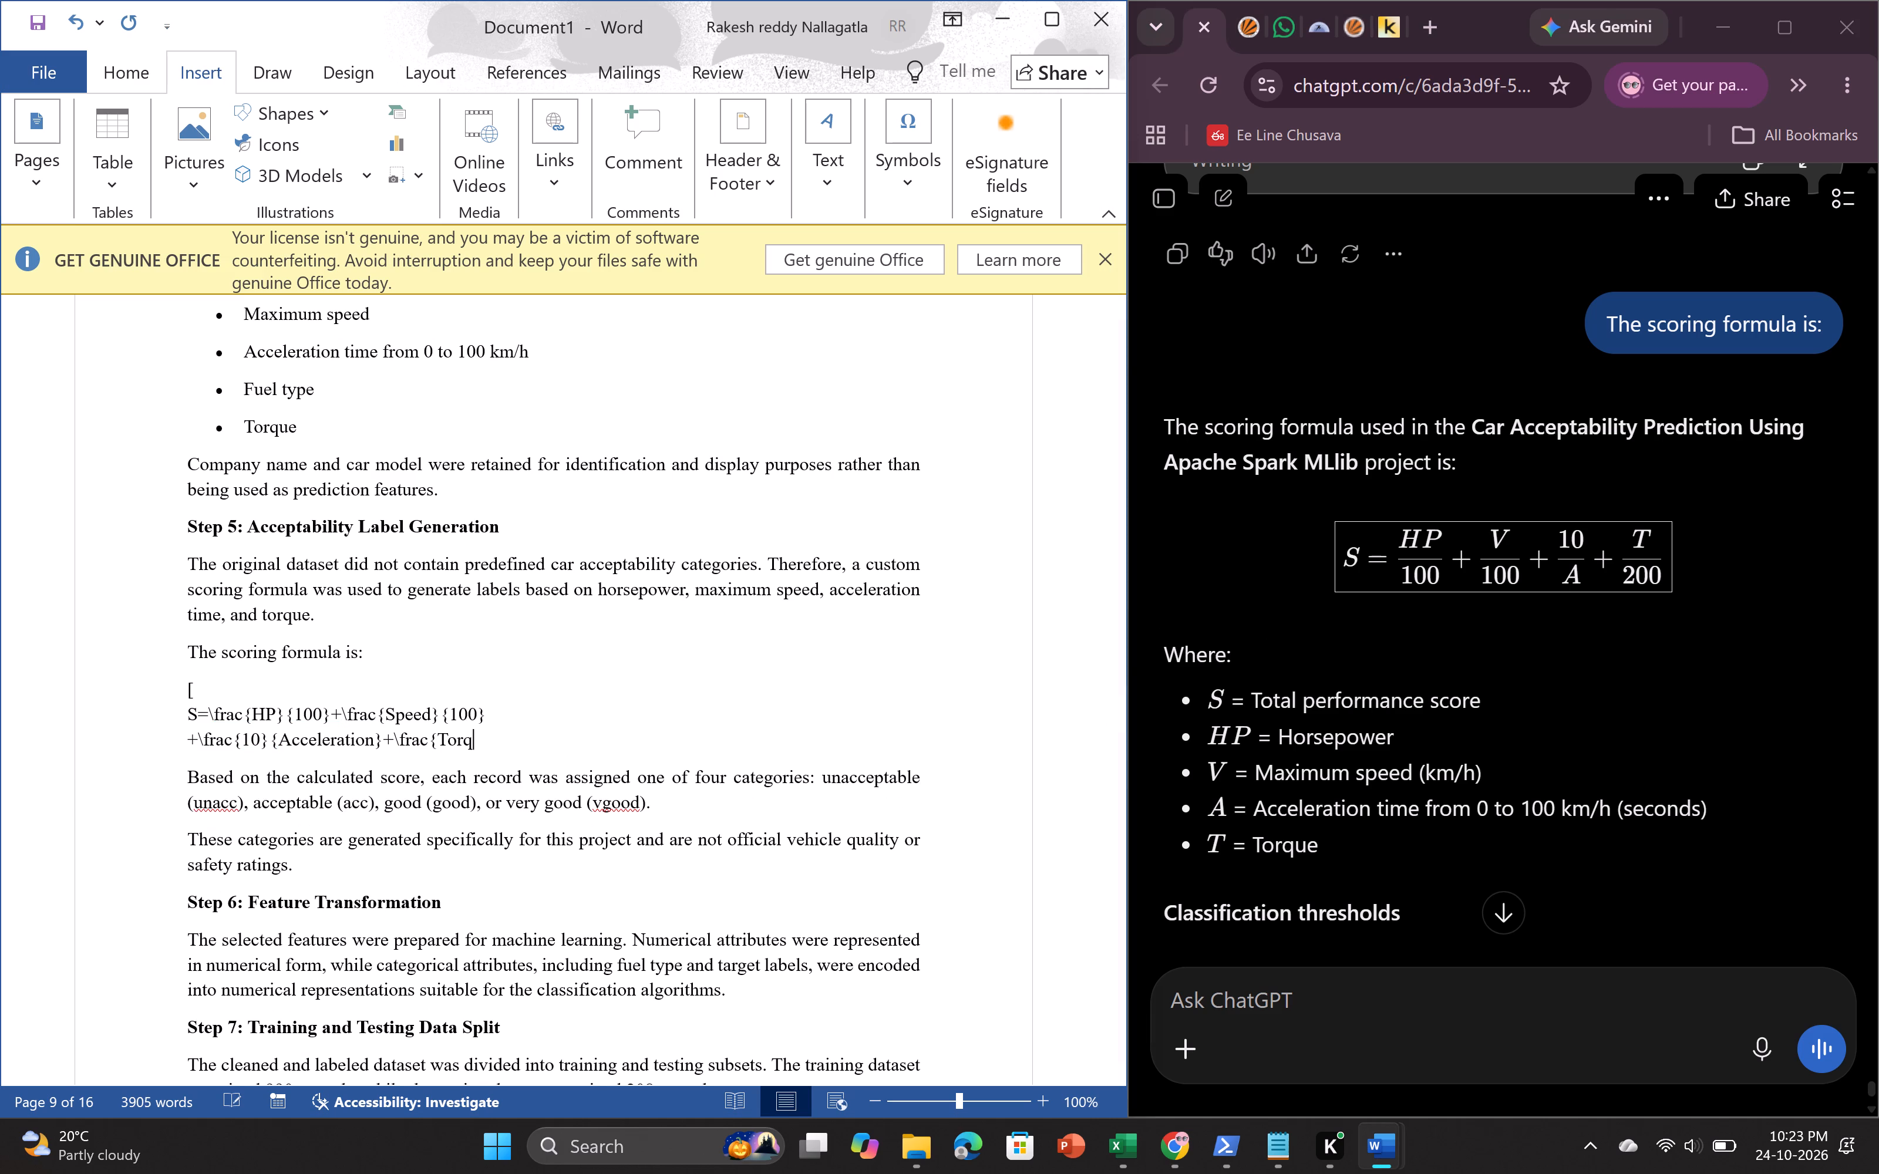
key(BackSpace)
key(BackSpace)
key(BackSpace)
key(BackSpace)
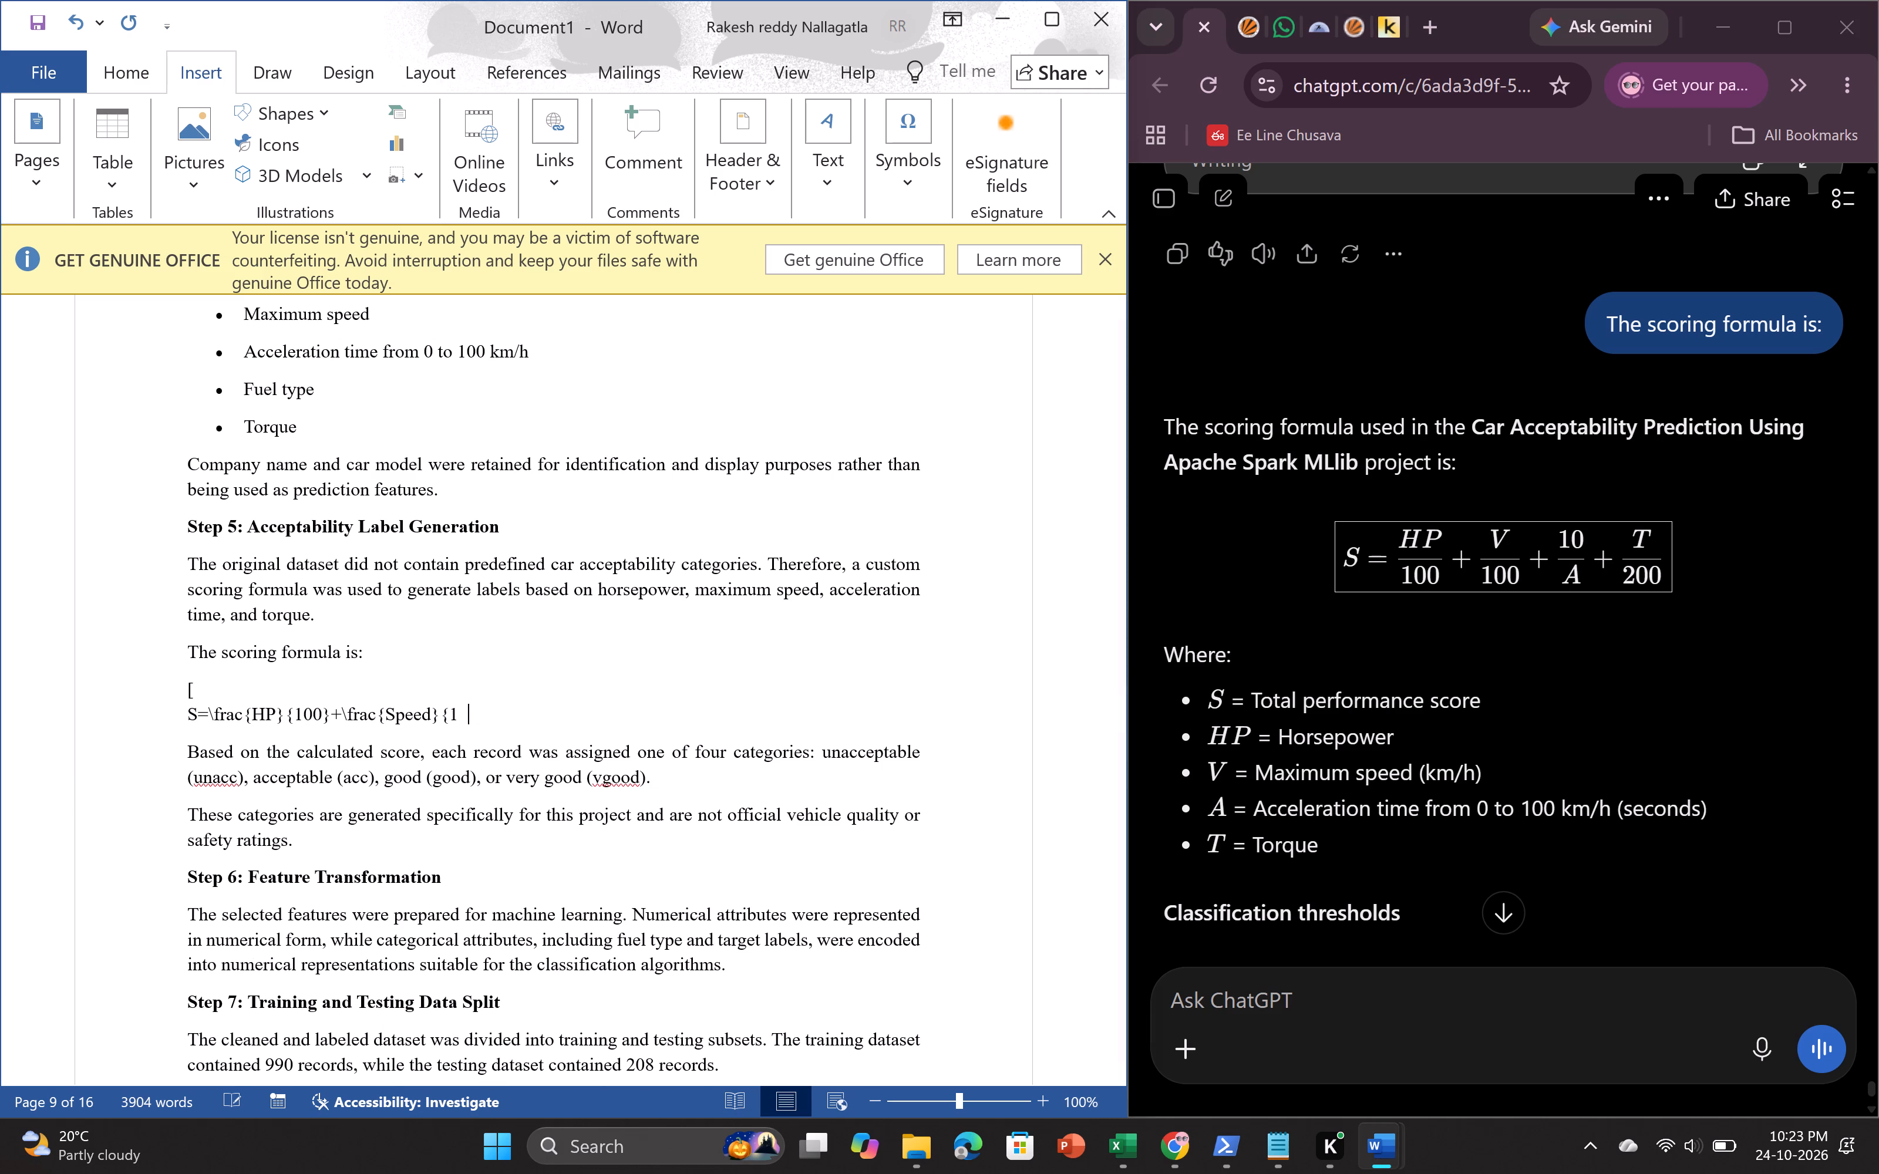
key(BackSpace)
key(BackSpace)
key(BackSpace)
key(BackSpace)
key(BackSpace)
key(BackSpace)
key(BackSpace)
key(BackSpace)
key(BackSpace)
key(BackSpace)
key(BackSpace)
key(BackSpace)
key(BackSpace)
key(BackSpace)
key(BackSpace)
key(BackSpace)
key(BackSpace)
key(BackSpace)
key(BackSpace)
key(BackSpace)
key(BackSpace)
key(BackSpace)
key(BackSpace)
key(BackSpace)
key(BackSpace)
key(BackSpace)
key(BackSpace)
key(BackSpace)
key(BackSpace)
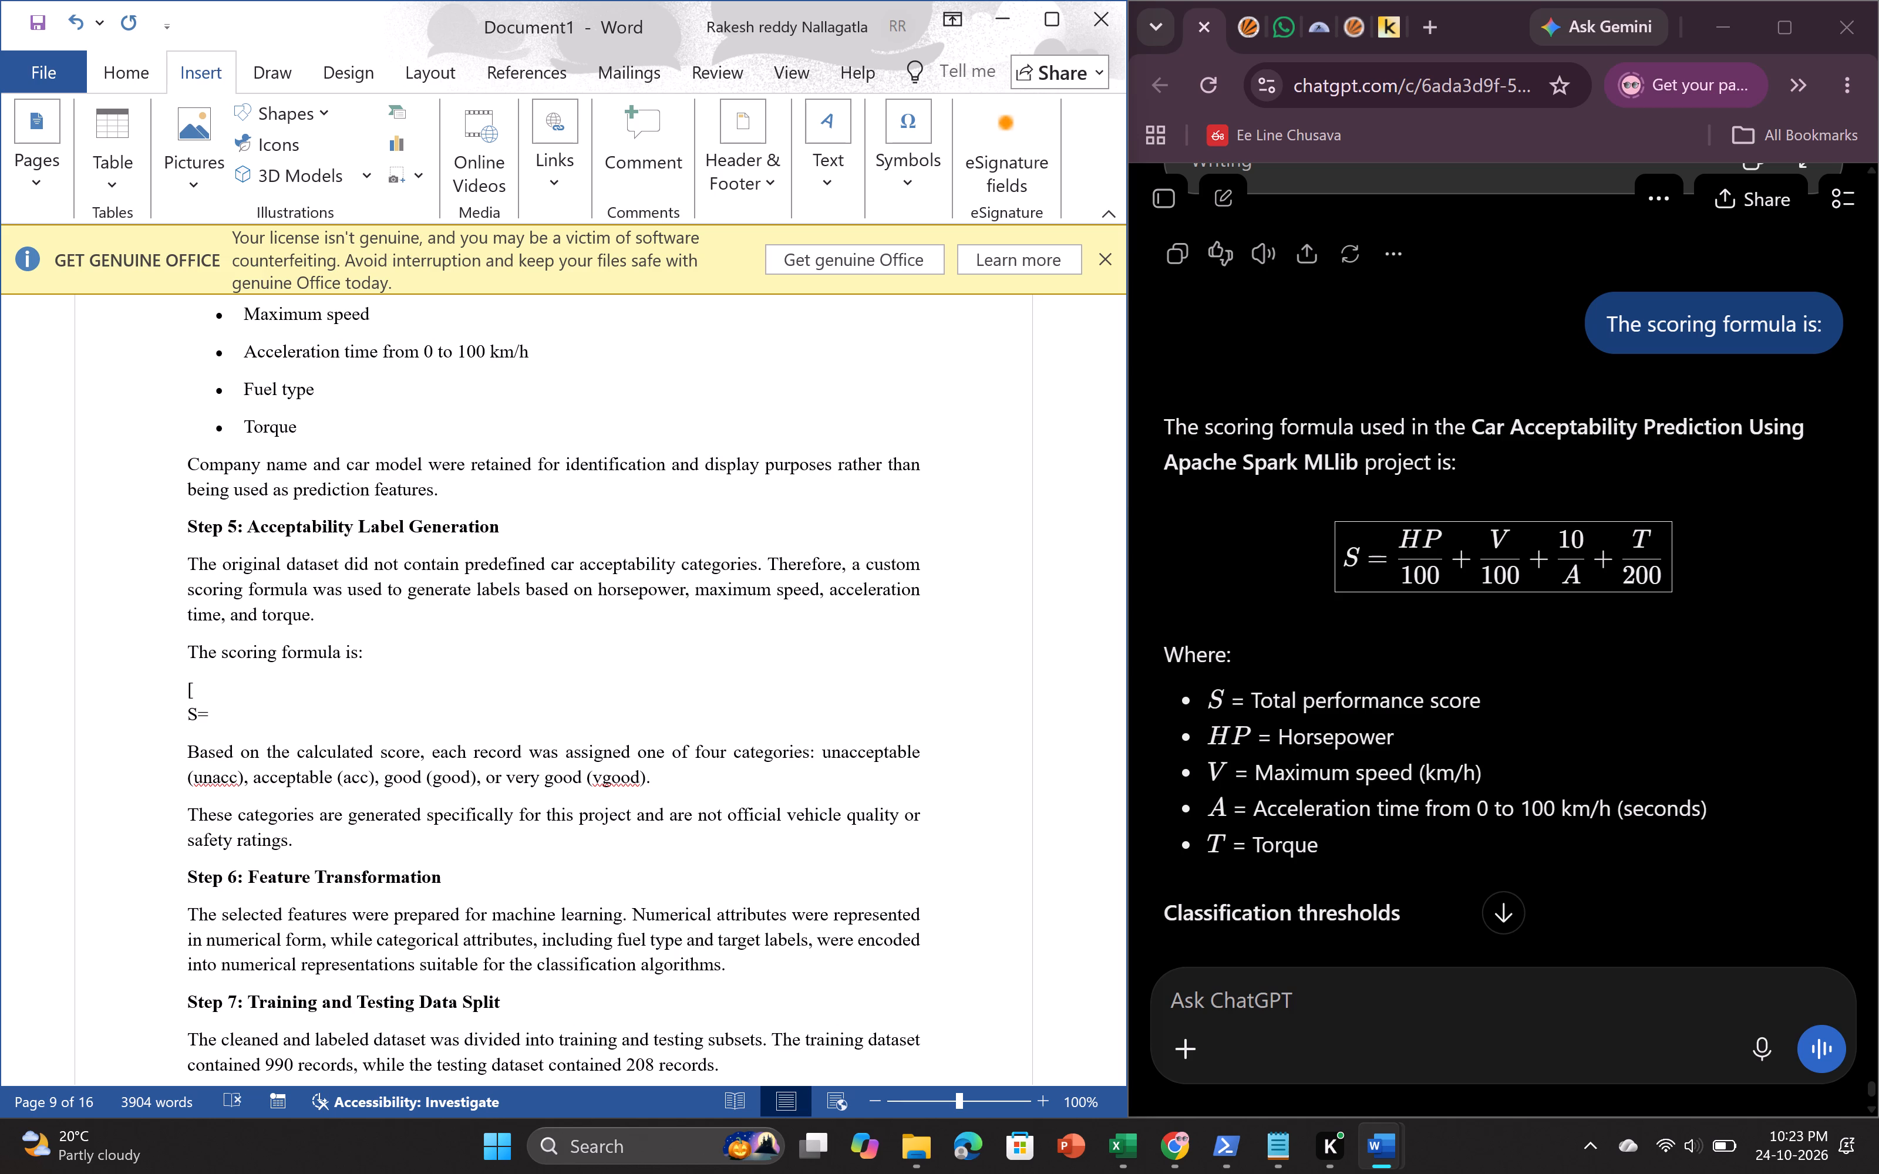
text(HP)
key(slash)
text(100)
key(shift+plus)
key(shift+v)
text(/100)
key(shift+plus)
text(10)
key(slash)
key(shift+a)
key(shift+plus)
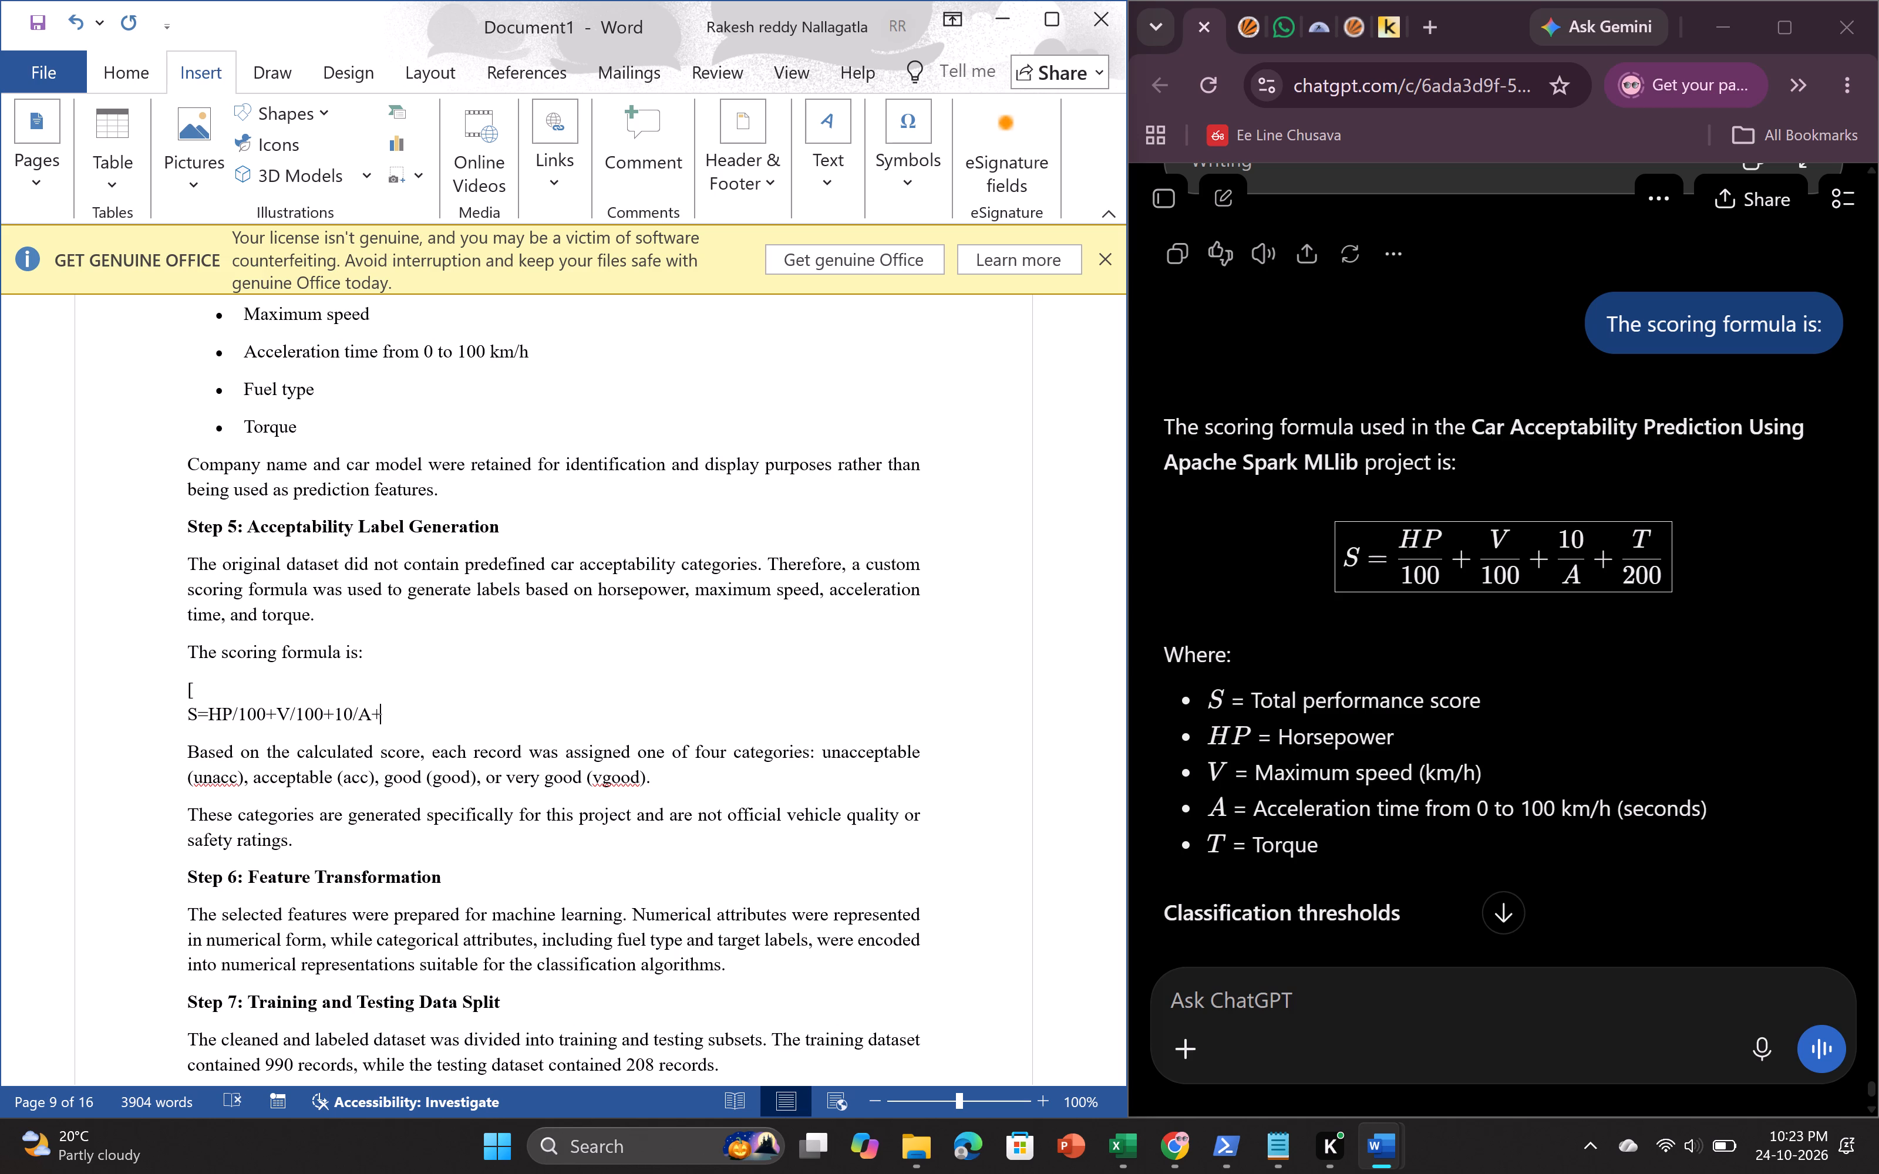
key(shift+t)
text(/200)
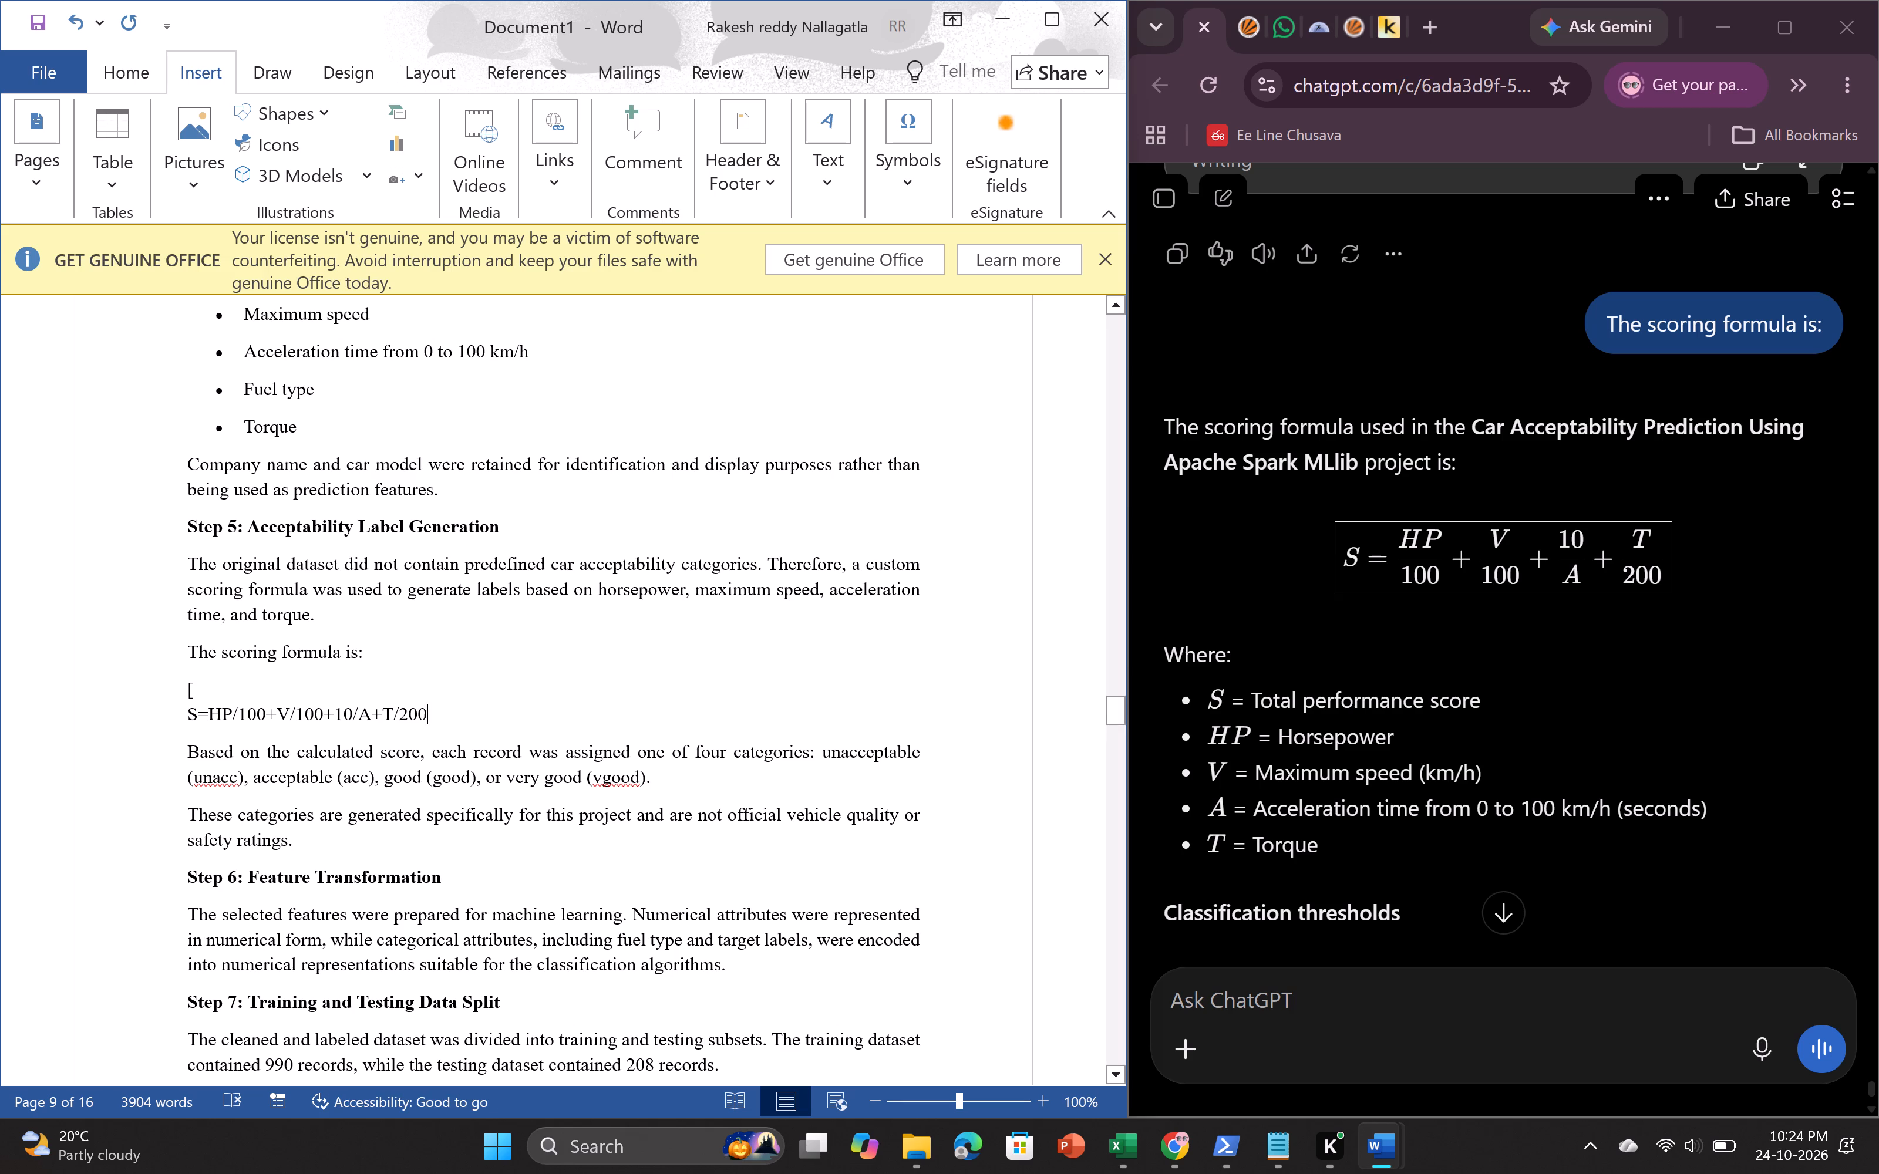
Maximize the report and review it from section 6, Implementation / Methodology, through section 7, Complete Source Code.
click(1051, 16)
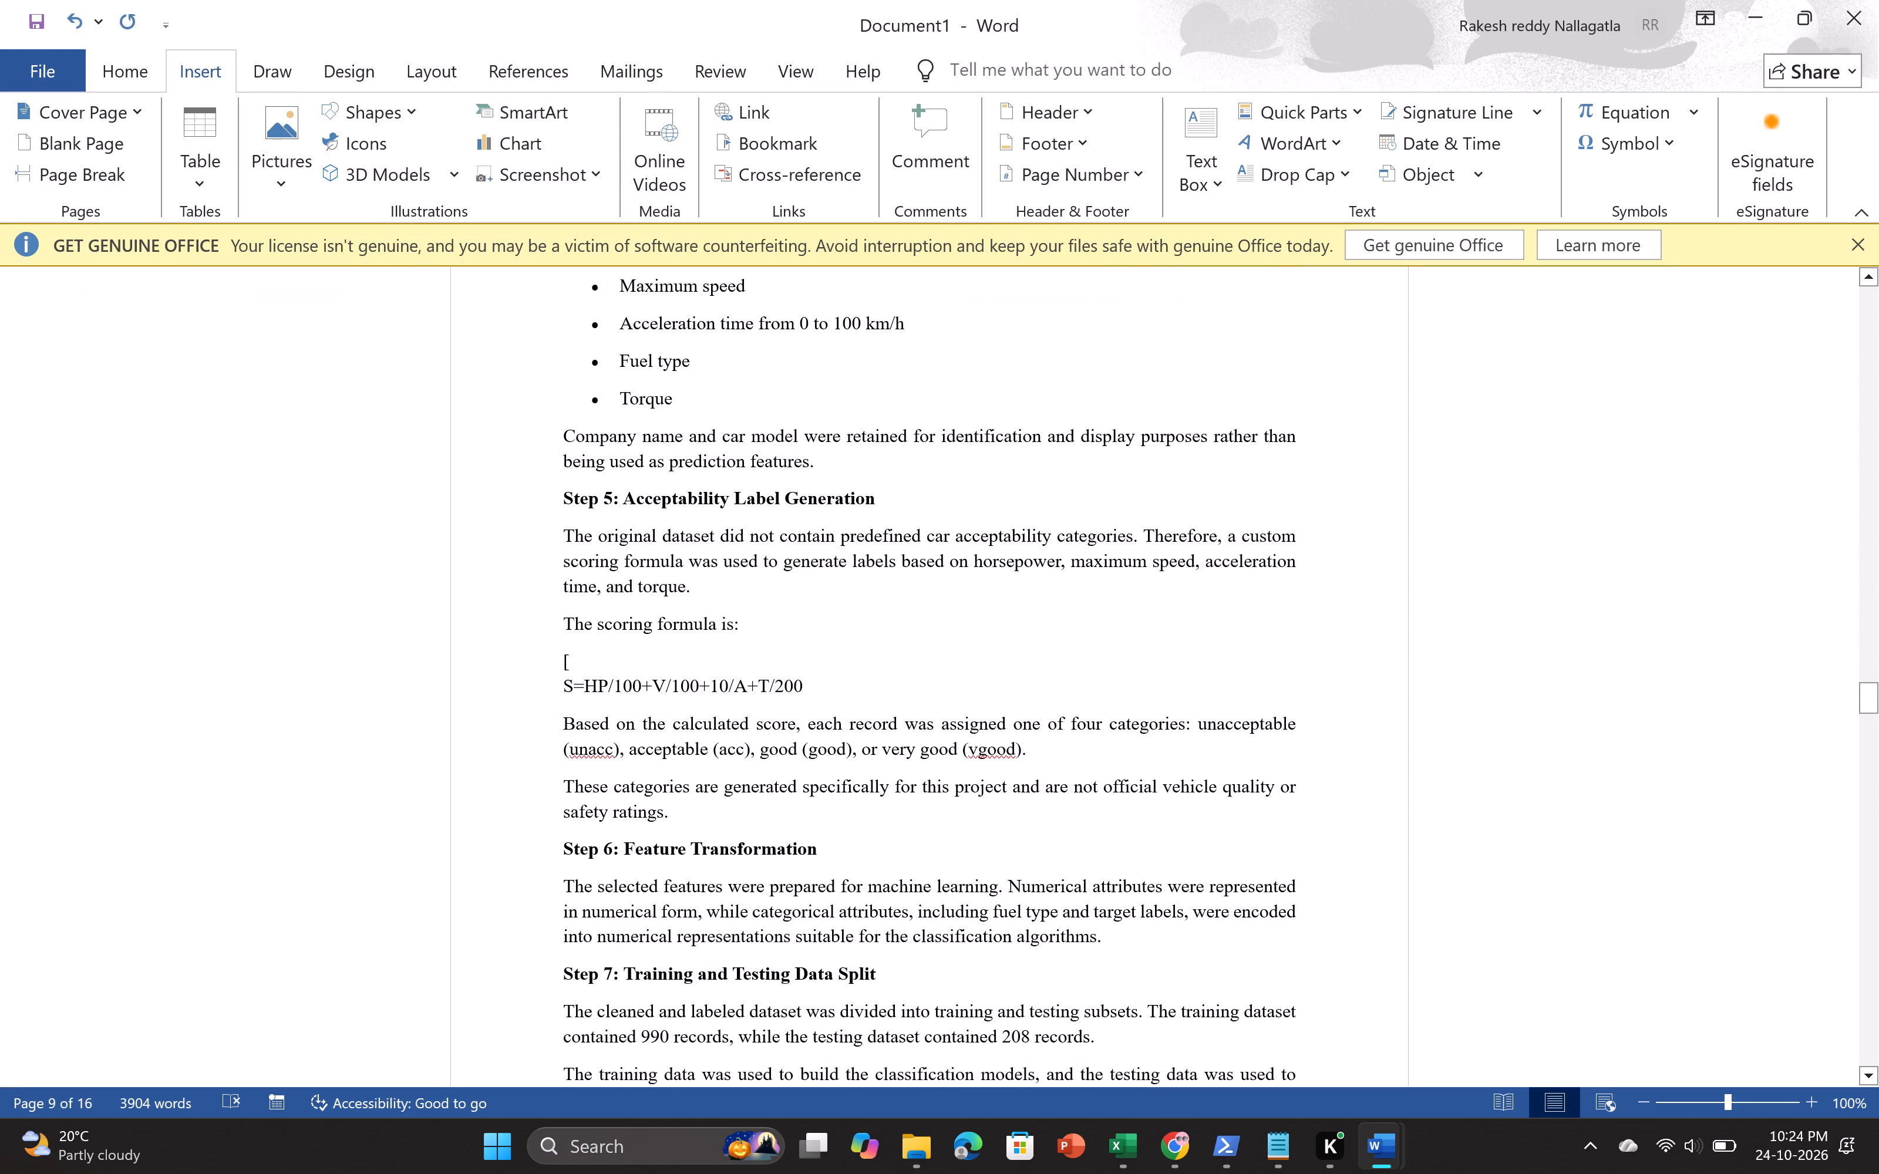
scroll(820, 646, up, 3)
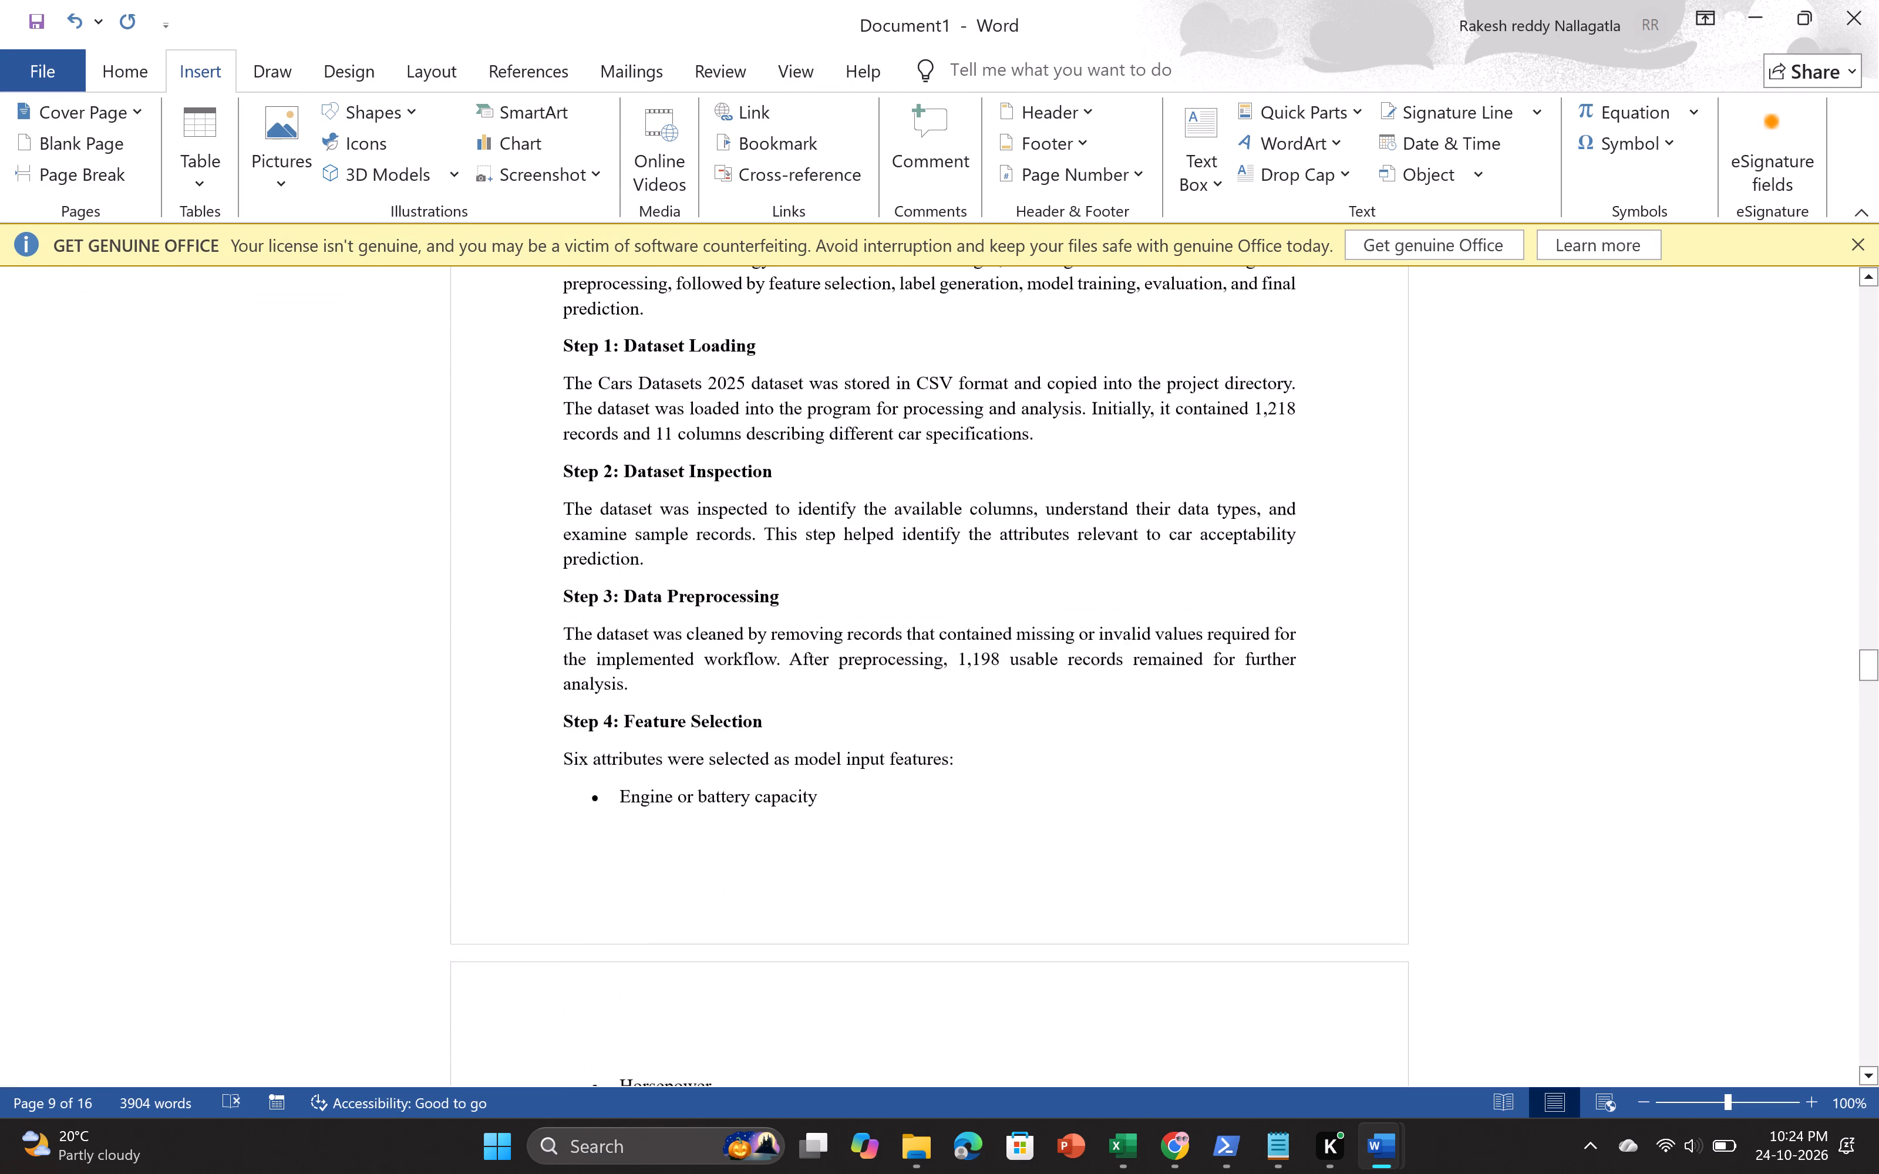
scroll(820, 646, up, 2)
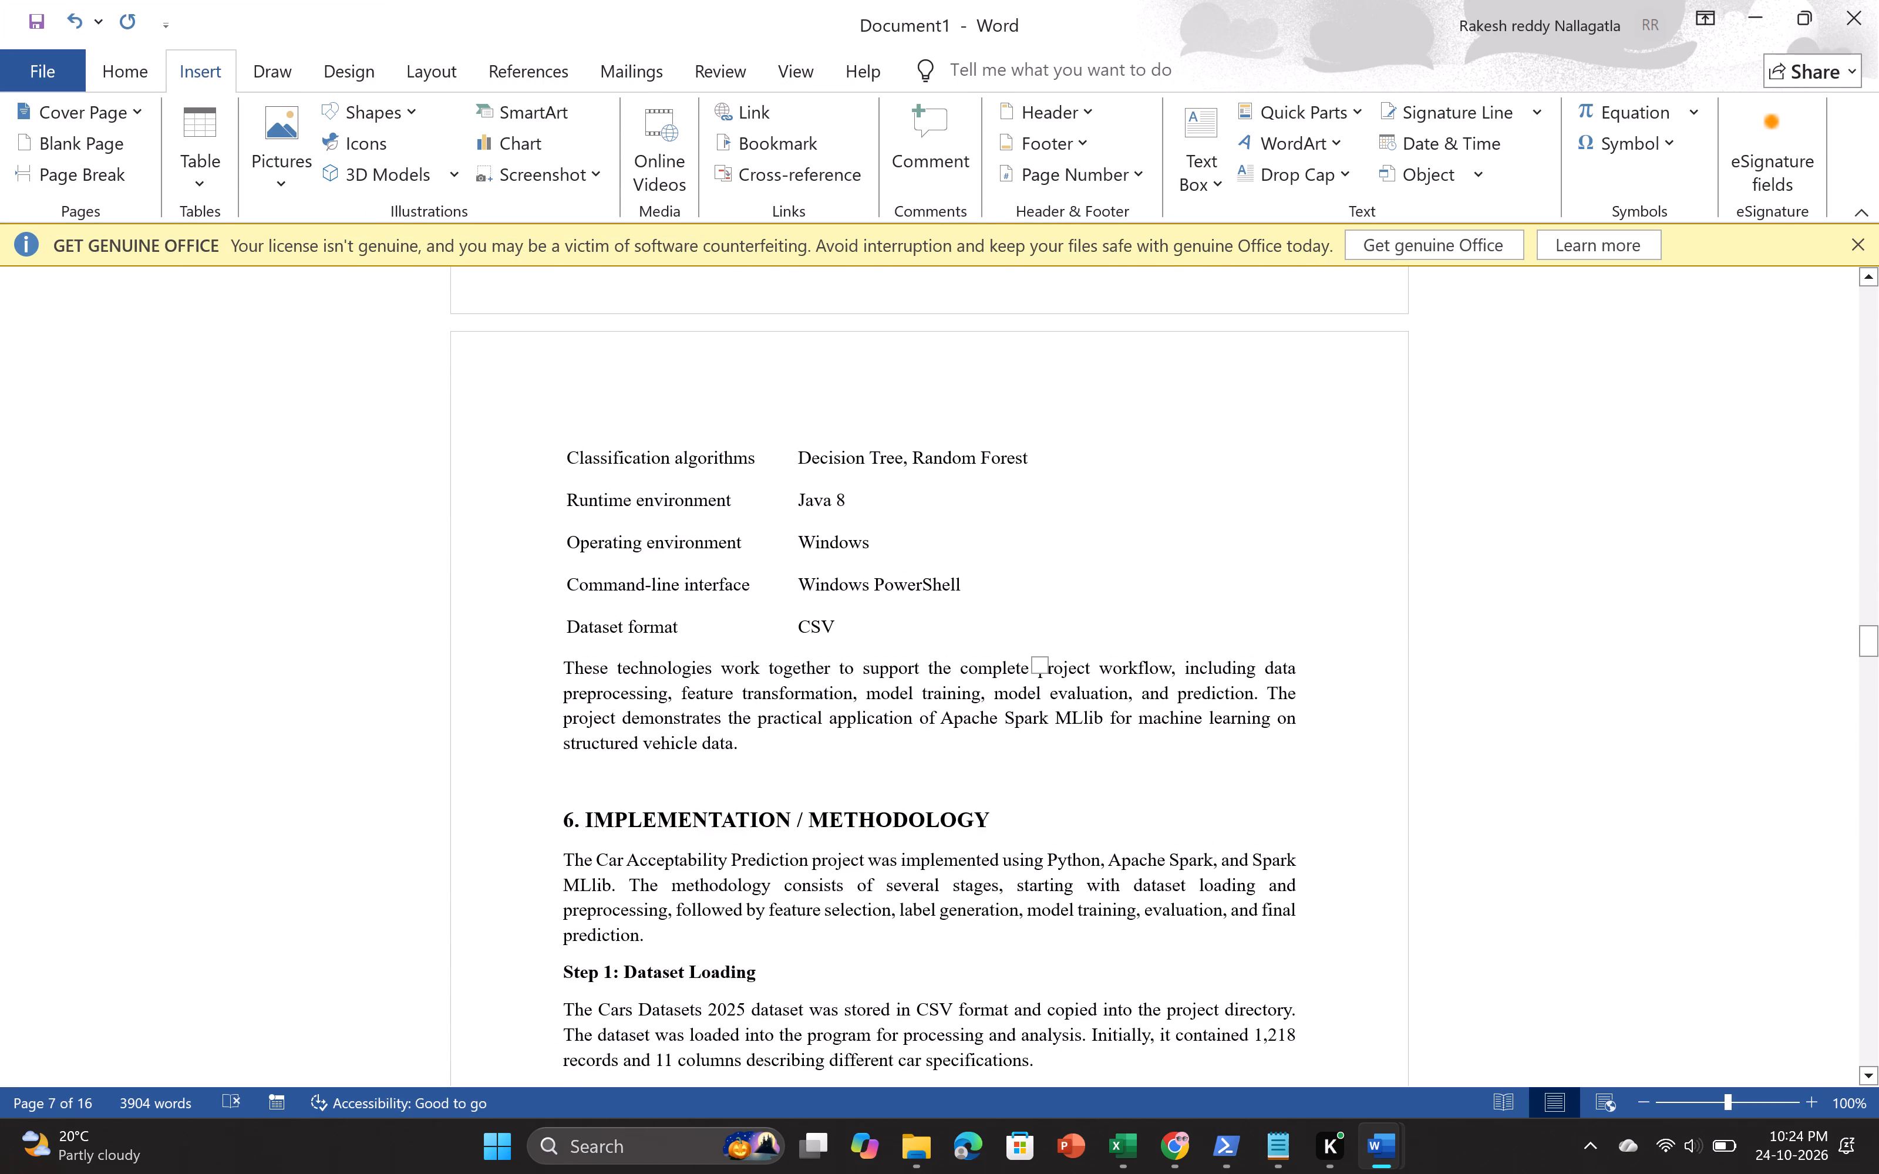
scroll(820, 646, down, 1)
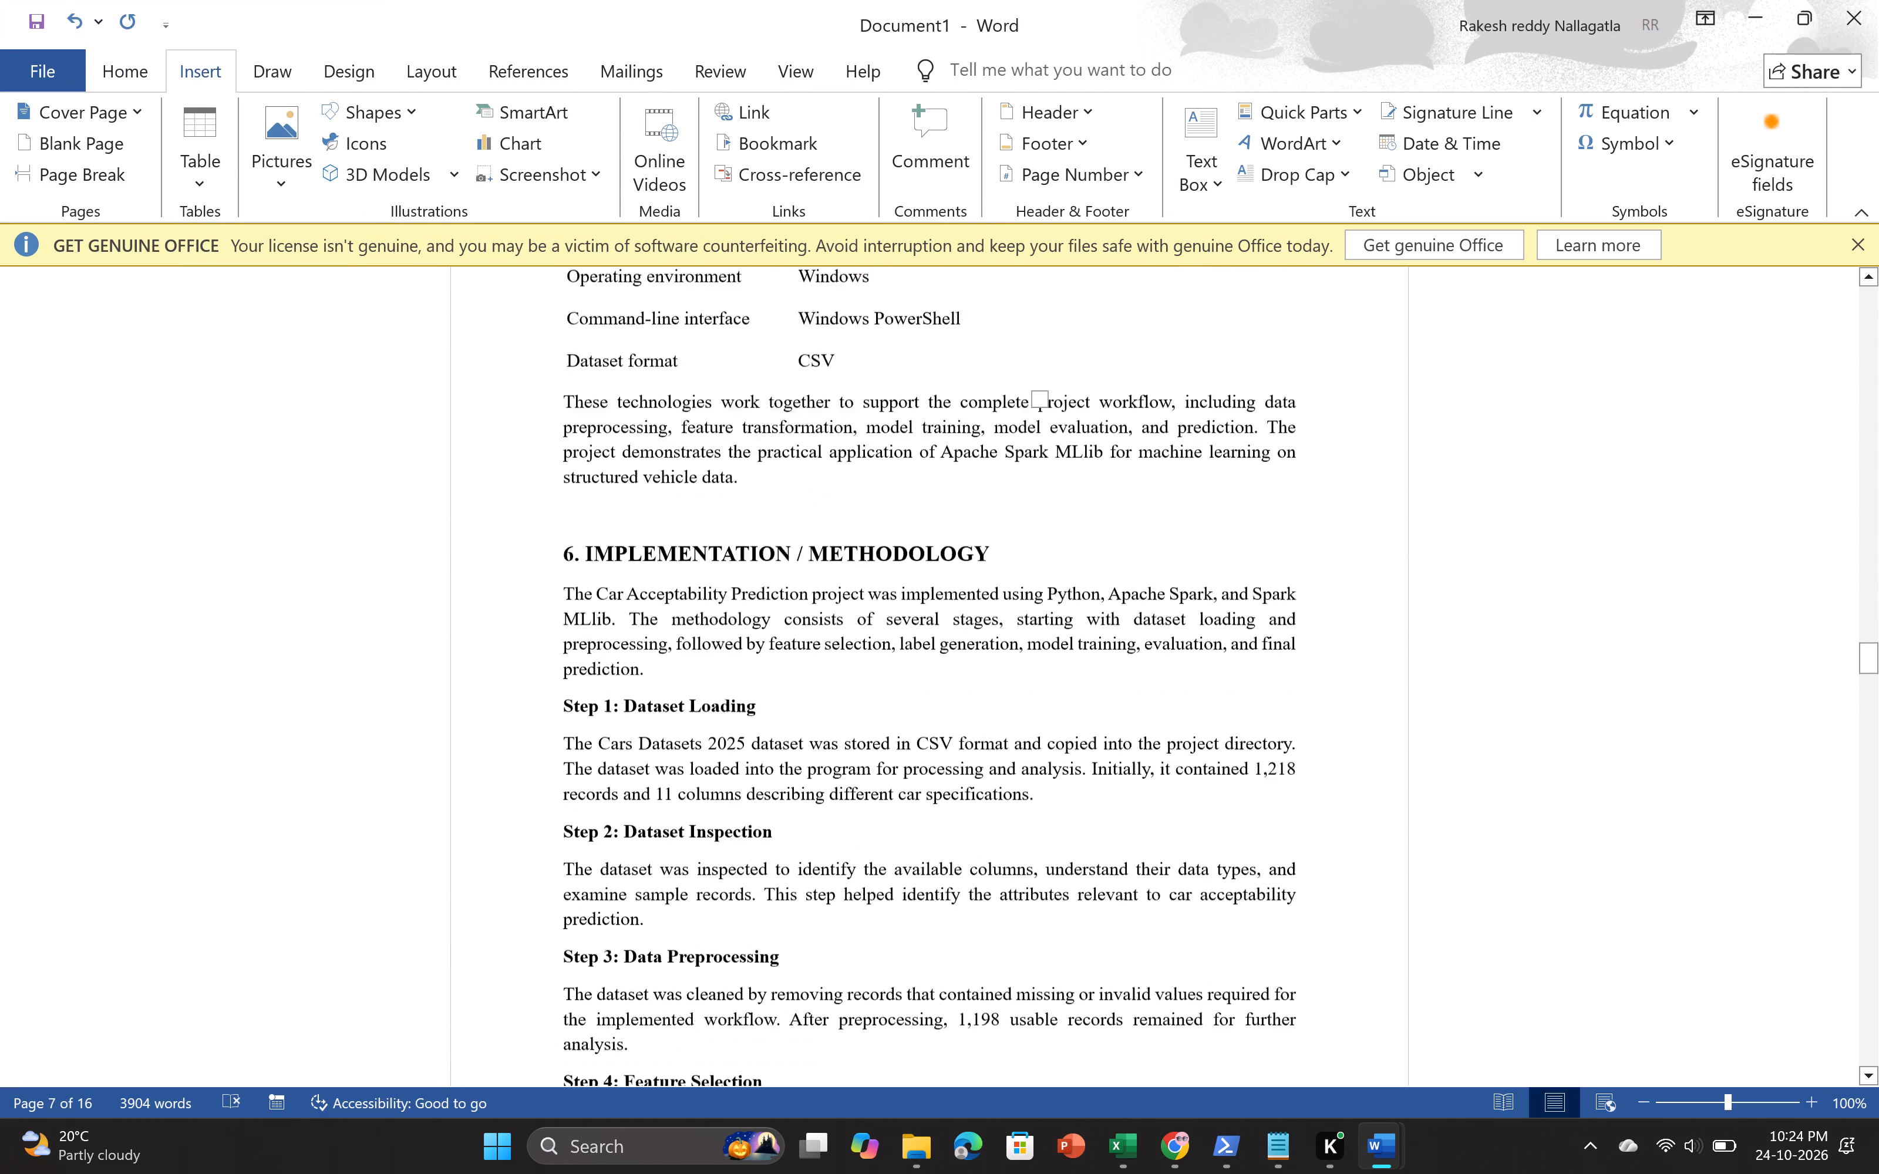
scroll(820, 646, down, 5)
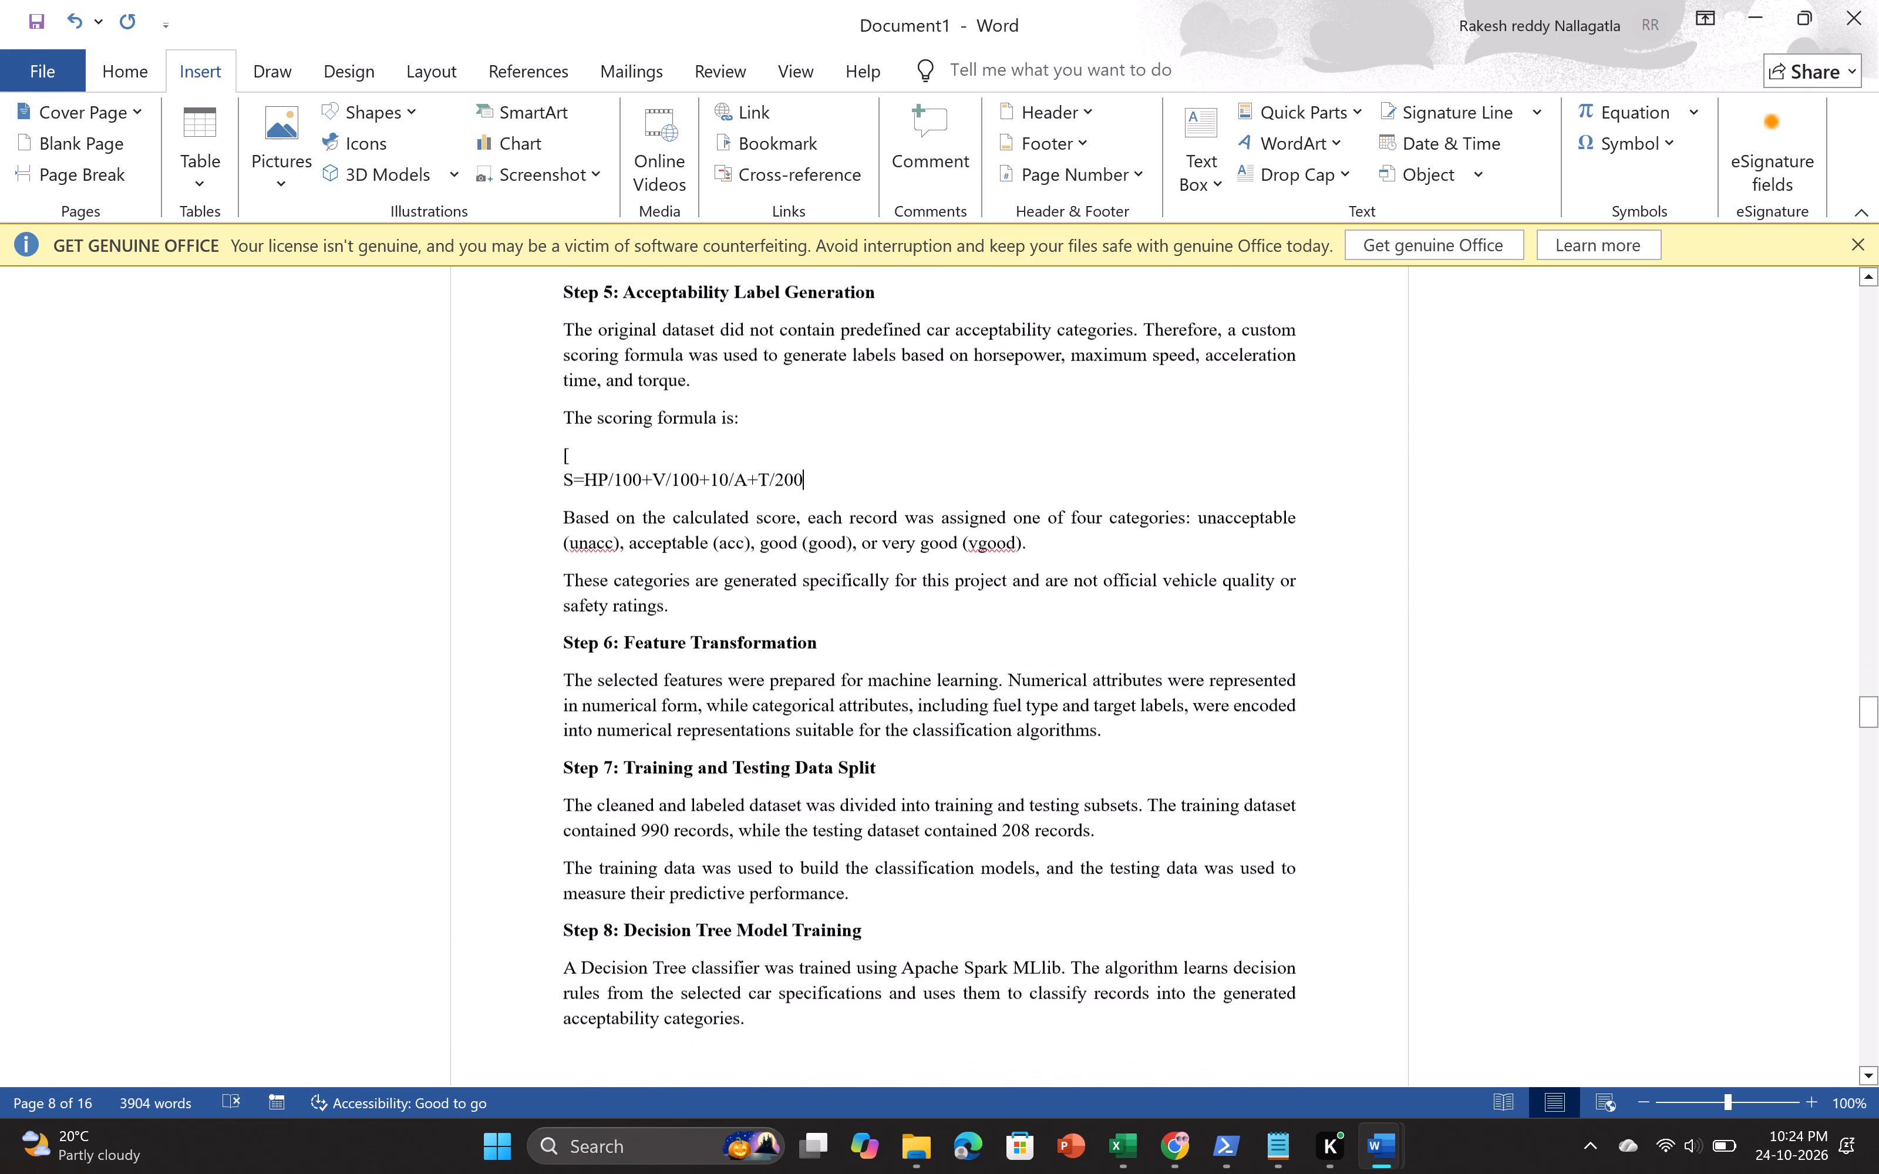
scroll(820, 646, down, 5)
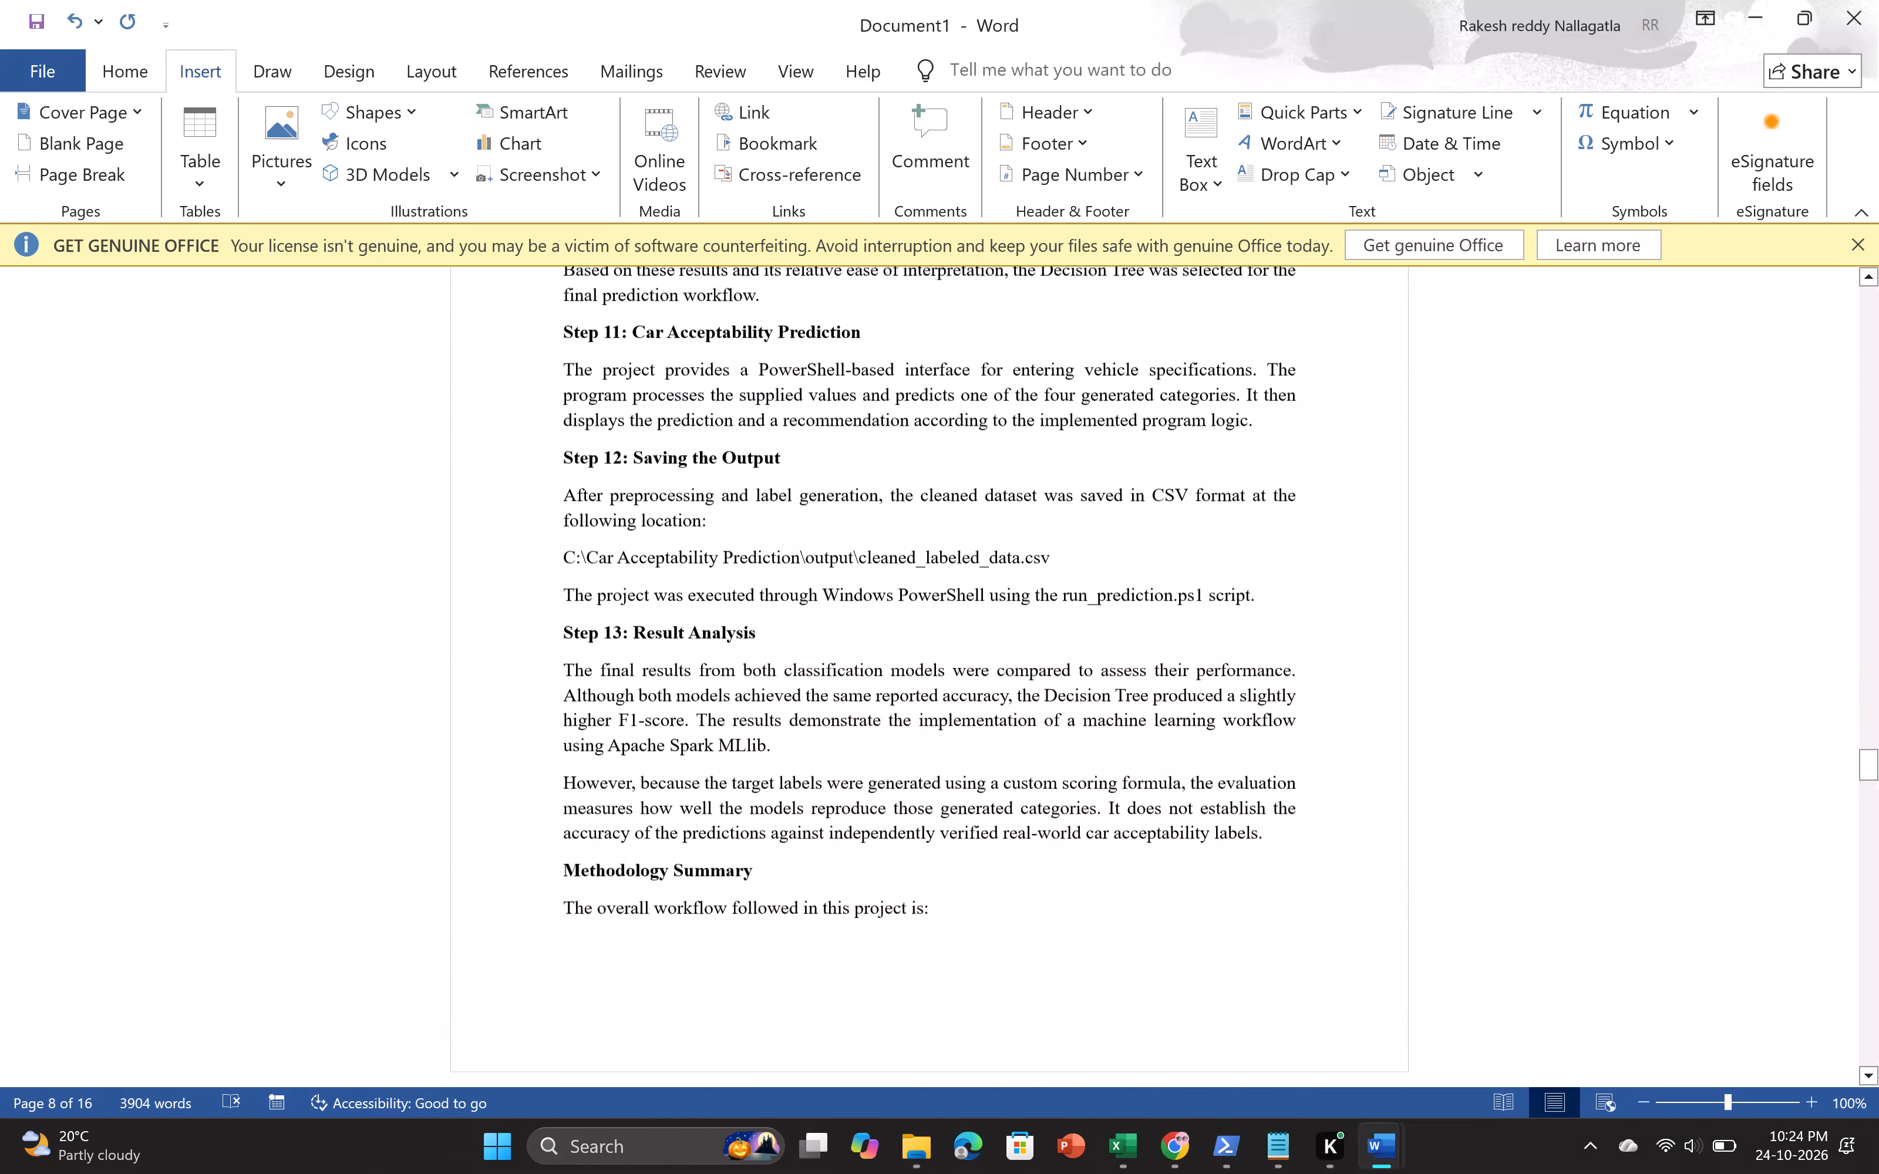
scroll(820, 646, down, 3)
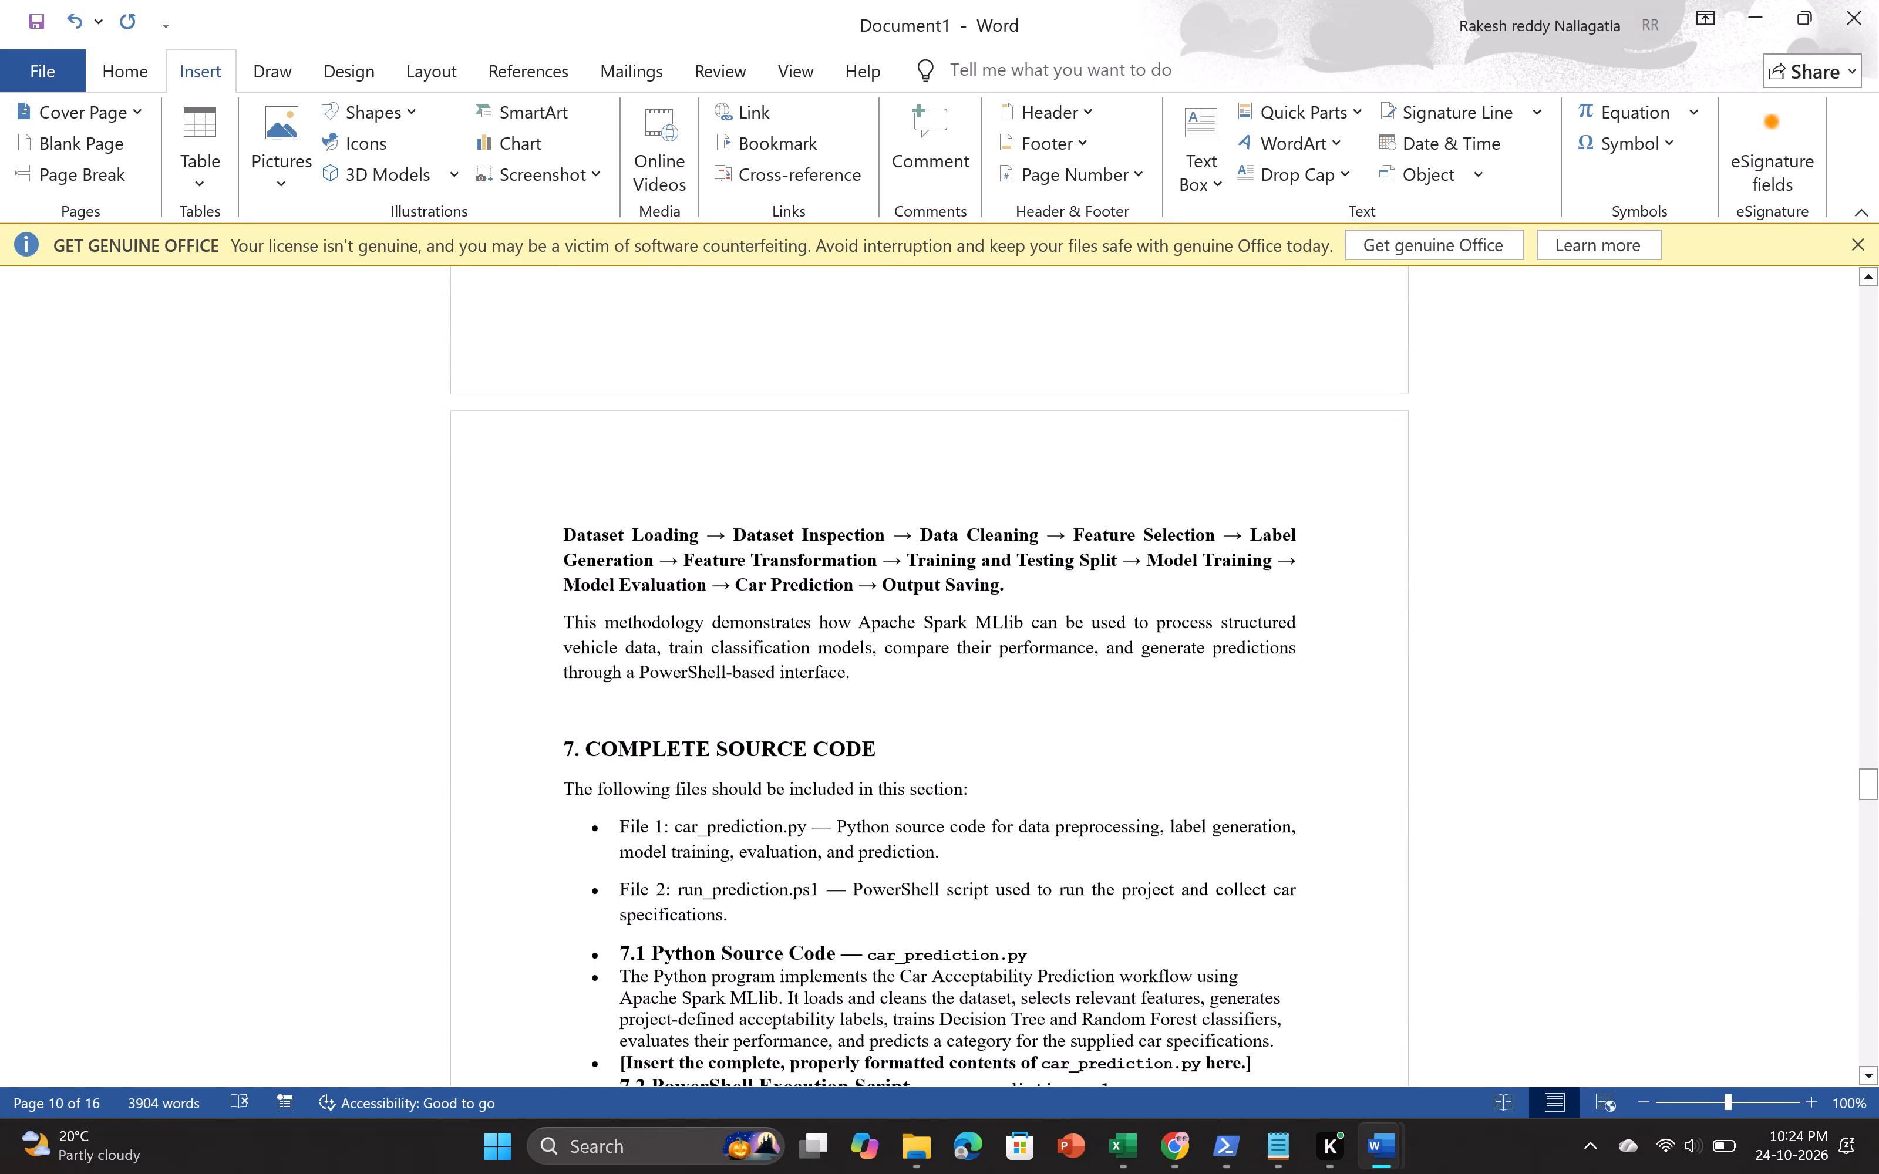
scroll(820, 646, down, 1)
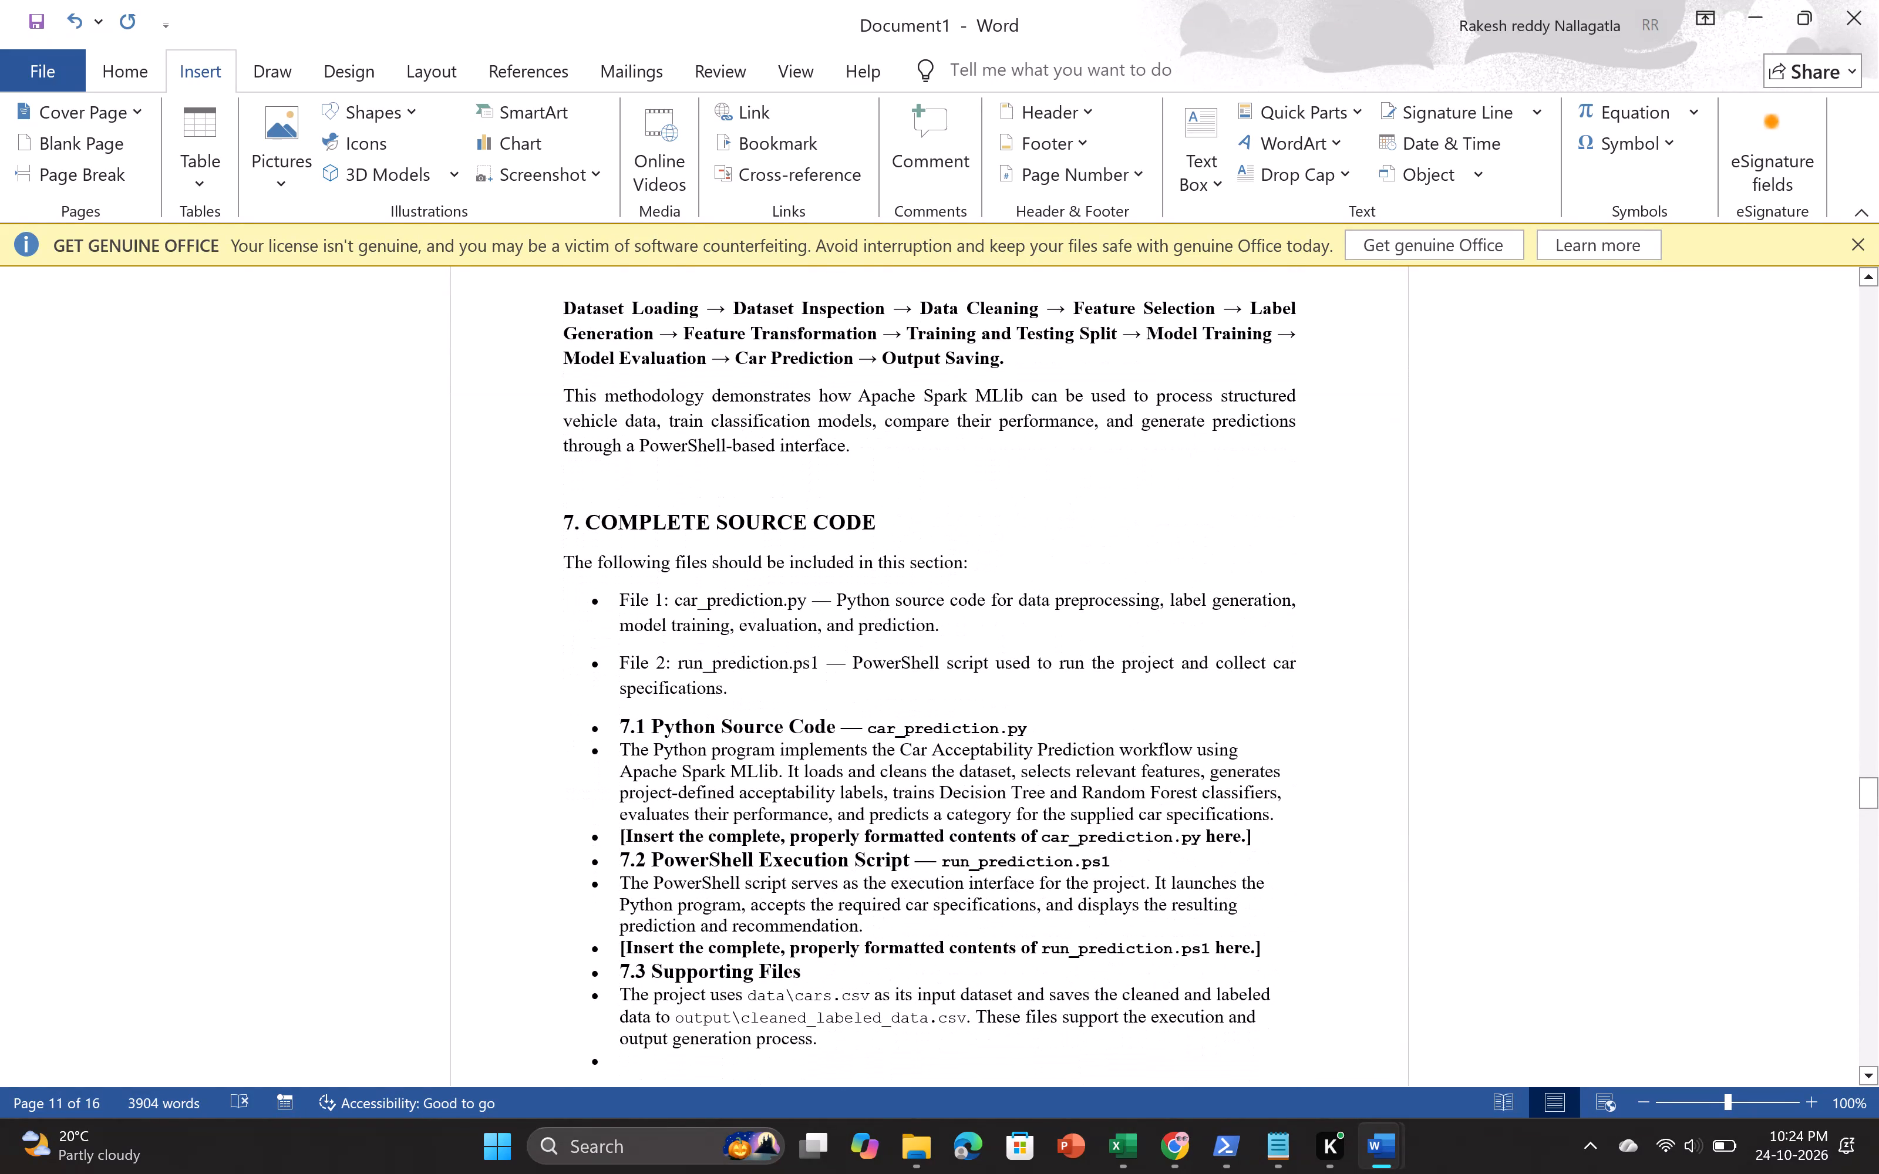
scroll(820, 646, down, 1)
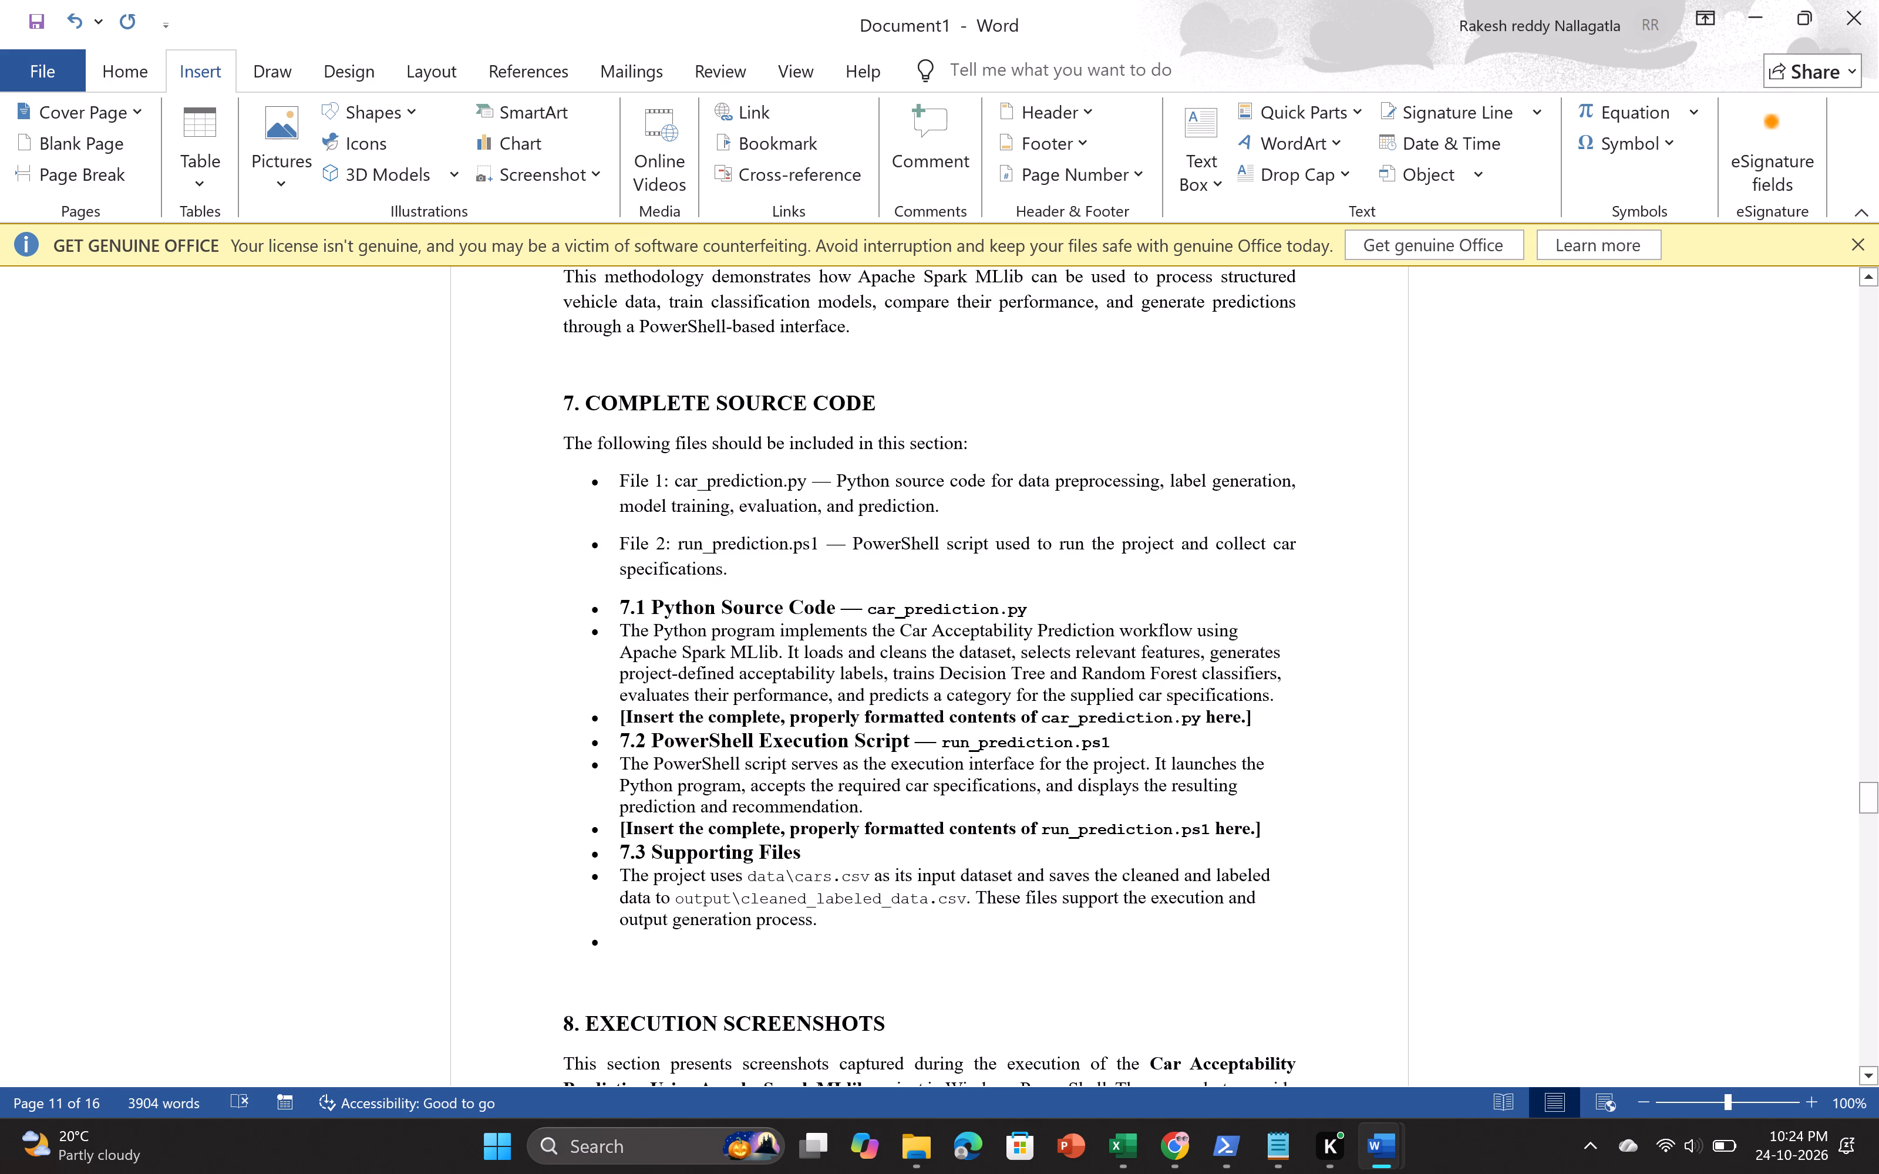
Delete the bracketed placeholder for inserting the car_prediction.py contents under 7.1, including its brackets and bullet.
click(1244, 718)
key(BackSpace)
key(BackSpace)
key(BackSpace)
key(BackSpace)
key(BackSpace)
key(BackSpace)
key(BackSpace)
key(BackSpace)
key(BackSpace)
key(BackSpace)
key(BackSpace)
key(BackSpace)
key(BackSpace)
key(BackSpace)
key(BackSpace)
key(BackSpace)
key(BackSpace)
key(BackSpace)
key(BackSpace)
key(BackSpace)
key(BackSpace)
key(BackSpace)
key(BackSpace)
key(BackSpace)
key(BackSpace)
key(BackSpace)
key(BackSpace)
key(BackSpace)
key(BackSpace)
key(BackSpace)
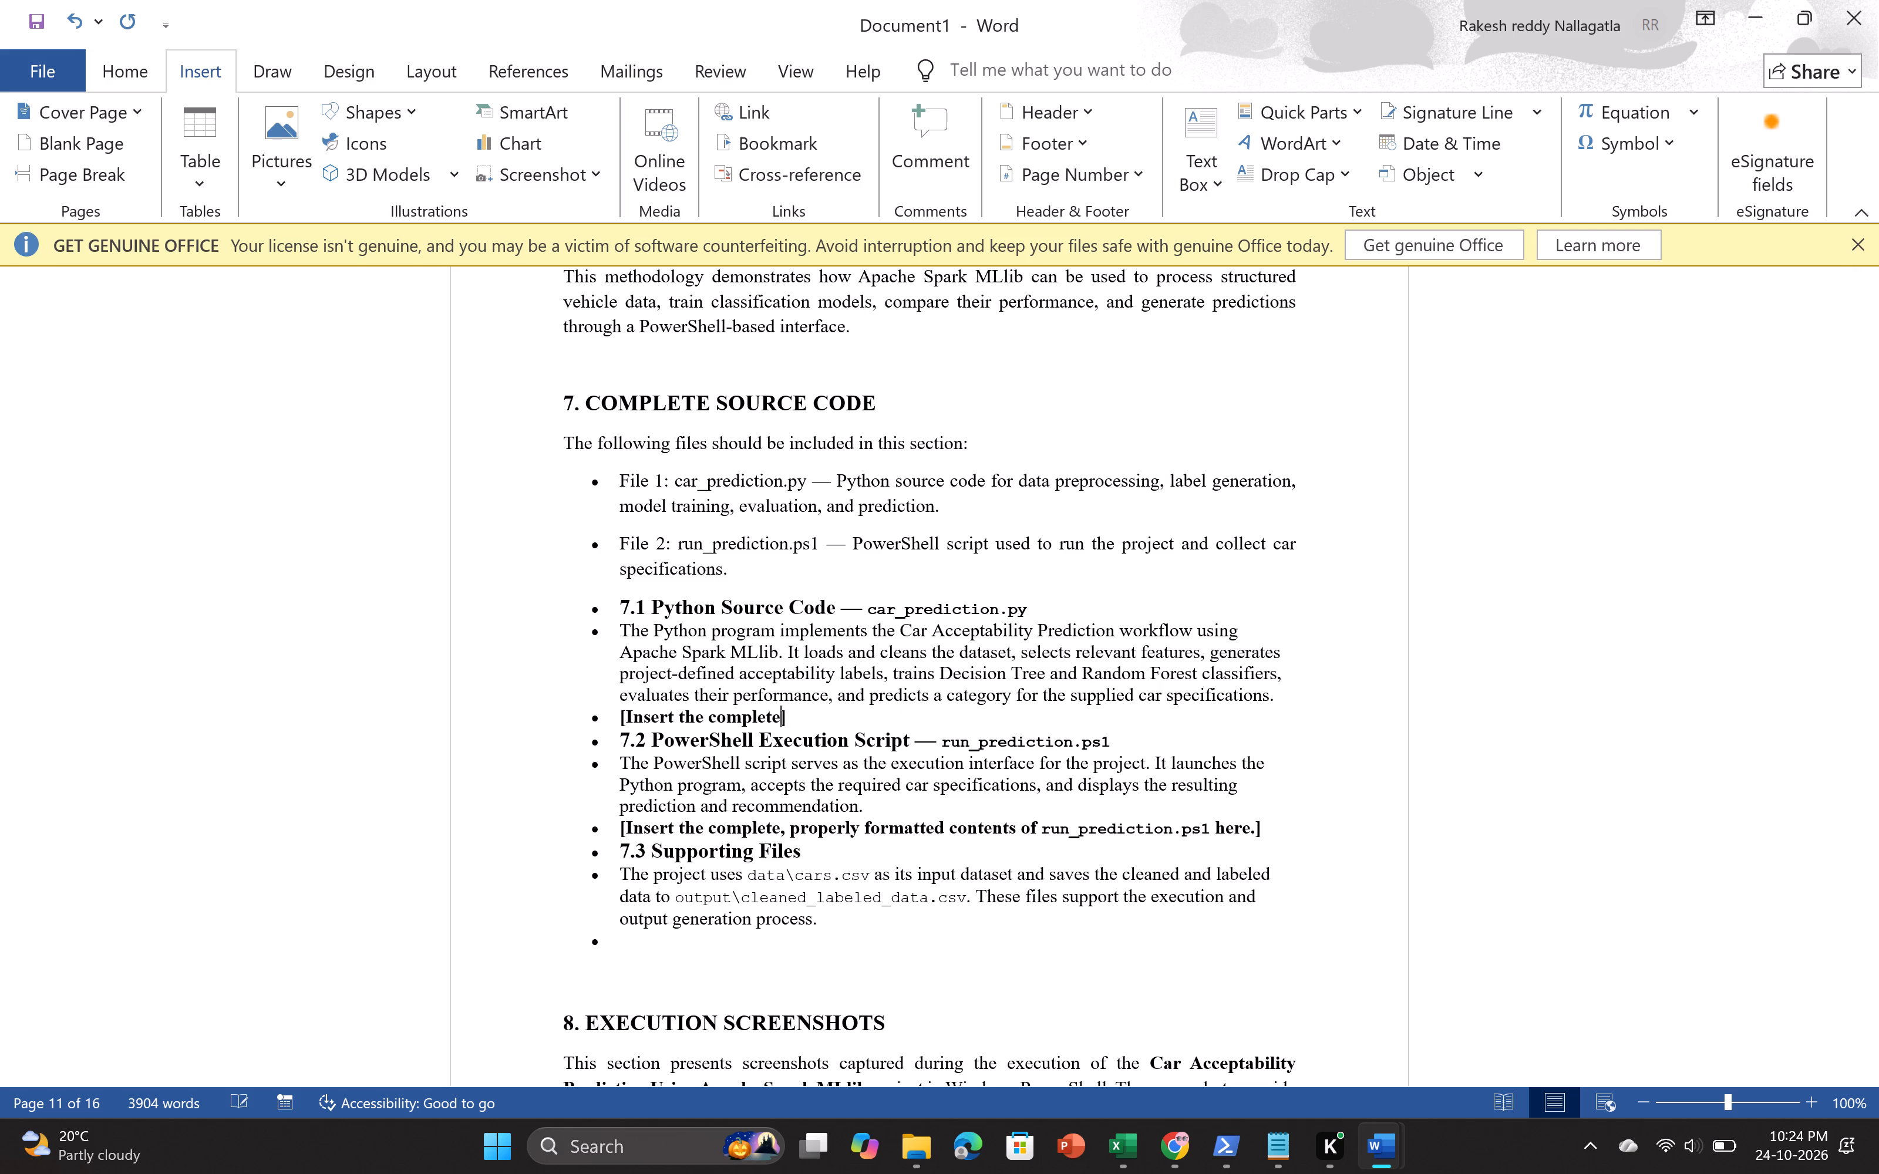
key(BackSpace)
key(BackSpace)
key(BackSpace)
key(BackSpace)
key(BackSpace)
key(BackSpace)
key(BackSpace)
key(BackSpace)
key(BackSpace)
key(BackSpace)
key(BackSpace)
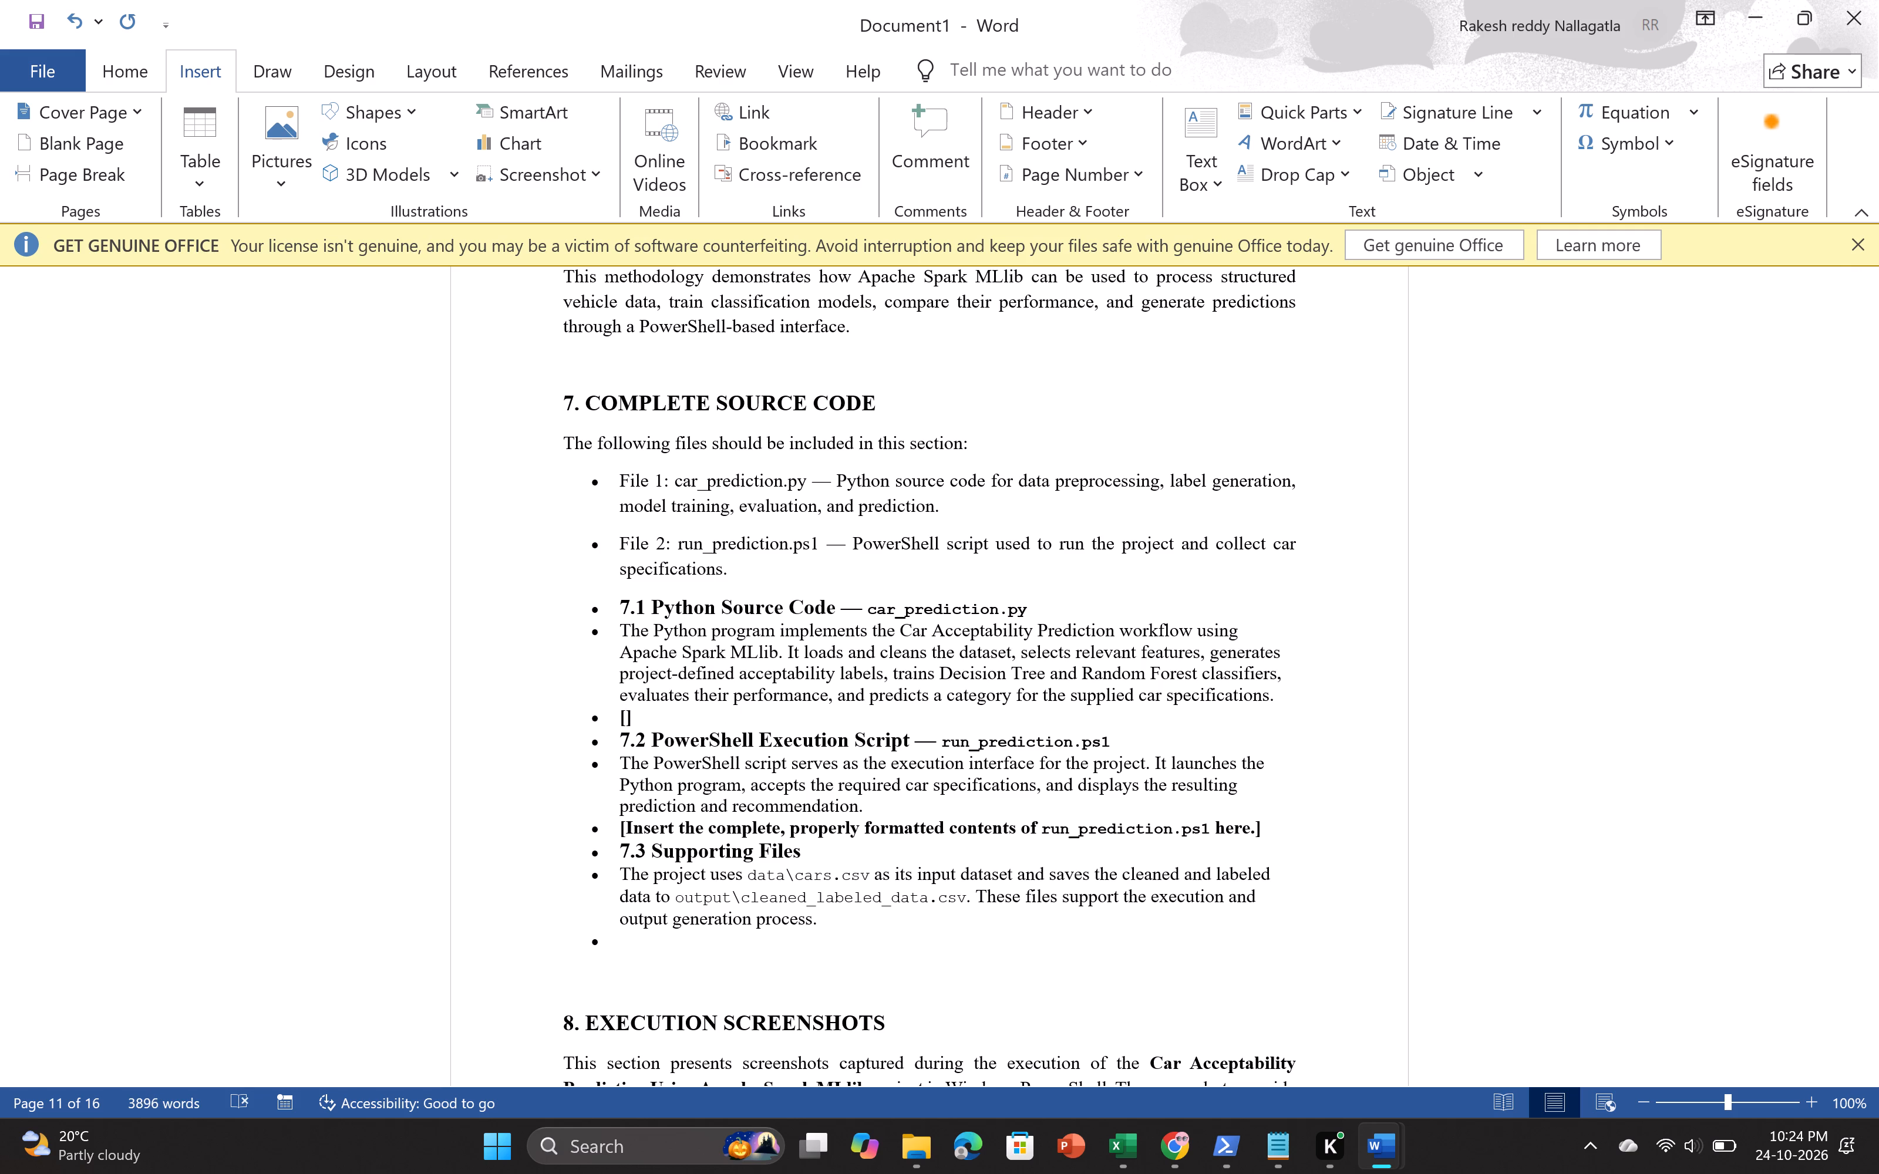
key(Right)
key(BackSpace)
key(BackSpace)
text([])
key(BackSpace)
key(BackSpace)
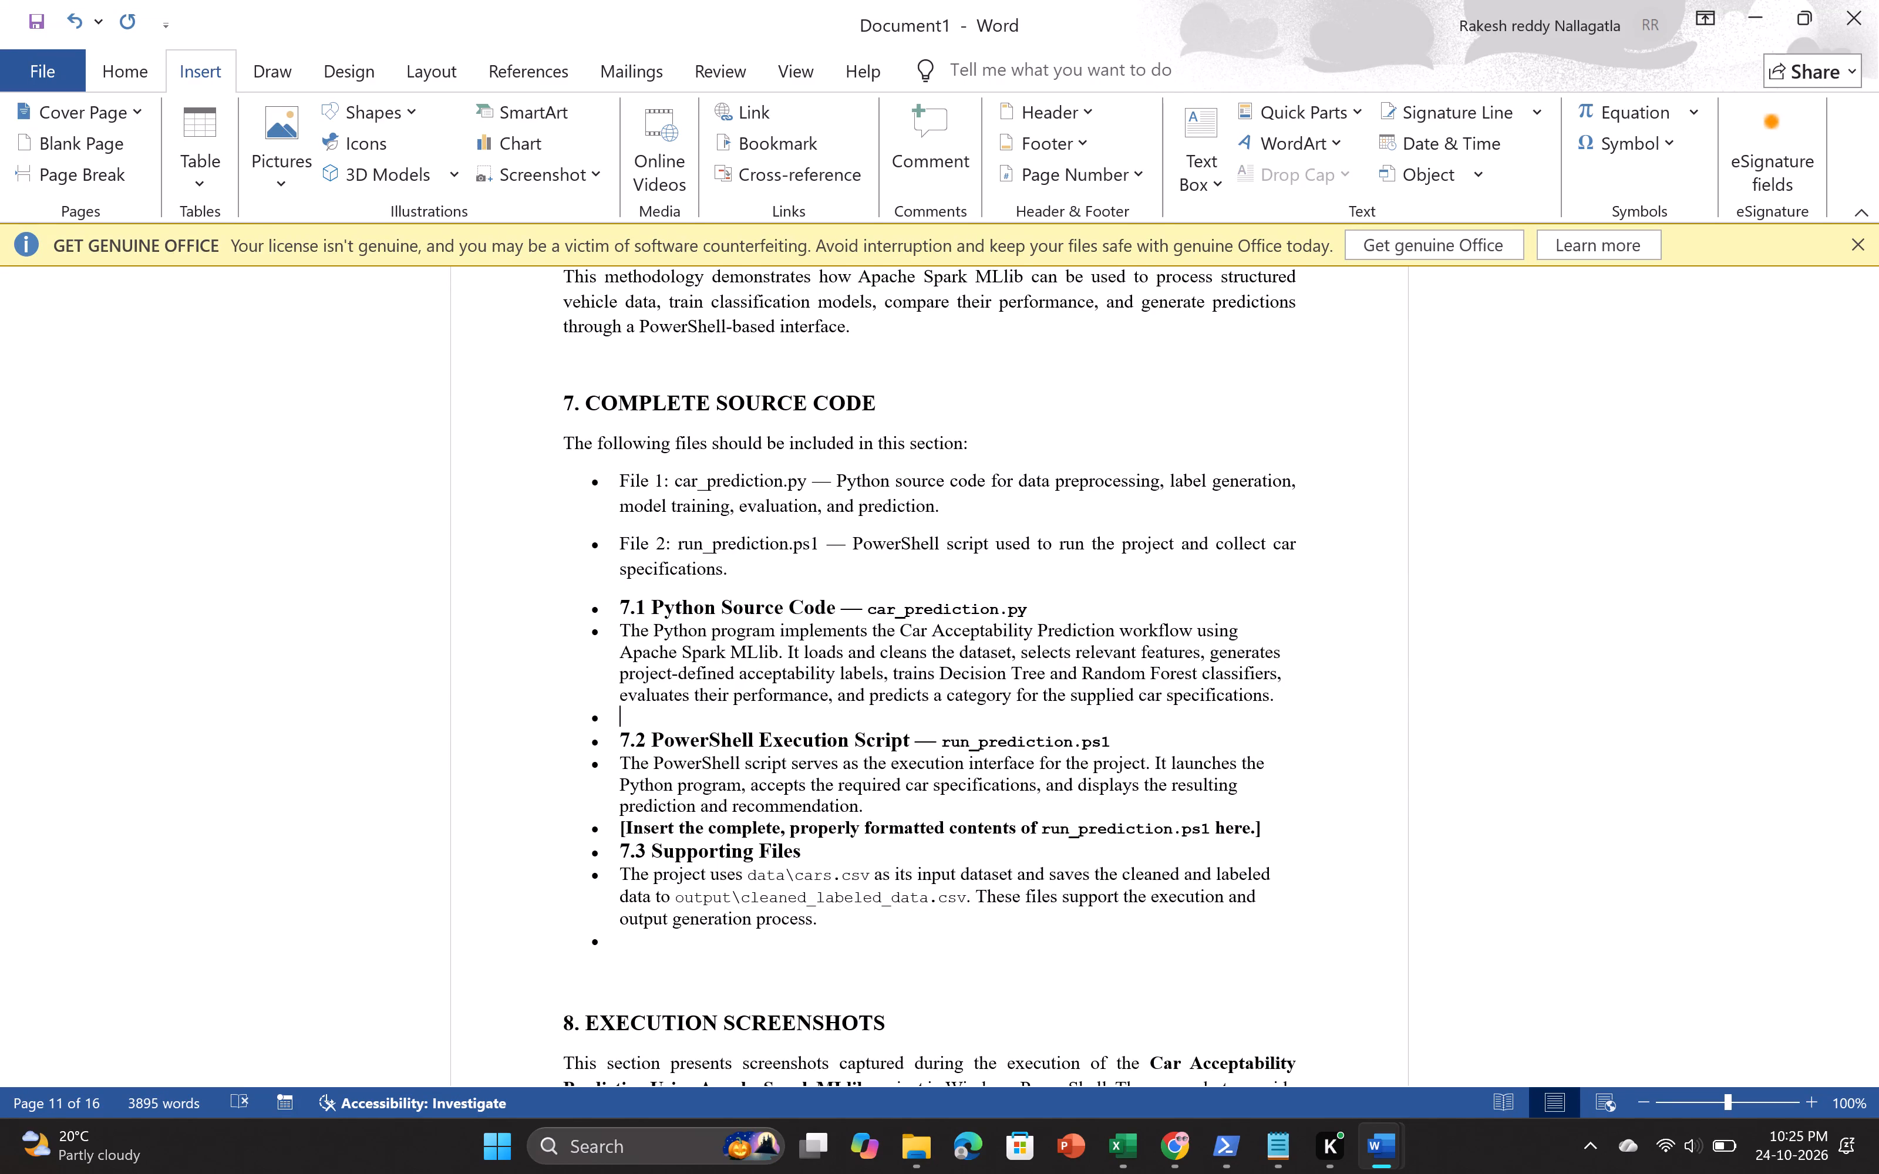
key(BackSpace)
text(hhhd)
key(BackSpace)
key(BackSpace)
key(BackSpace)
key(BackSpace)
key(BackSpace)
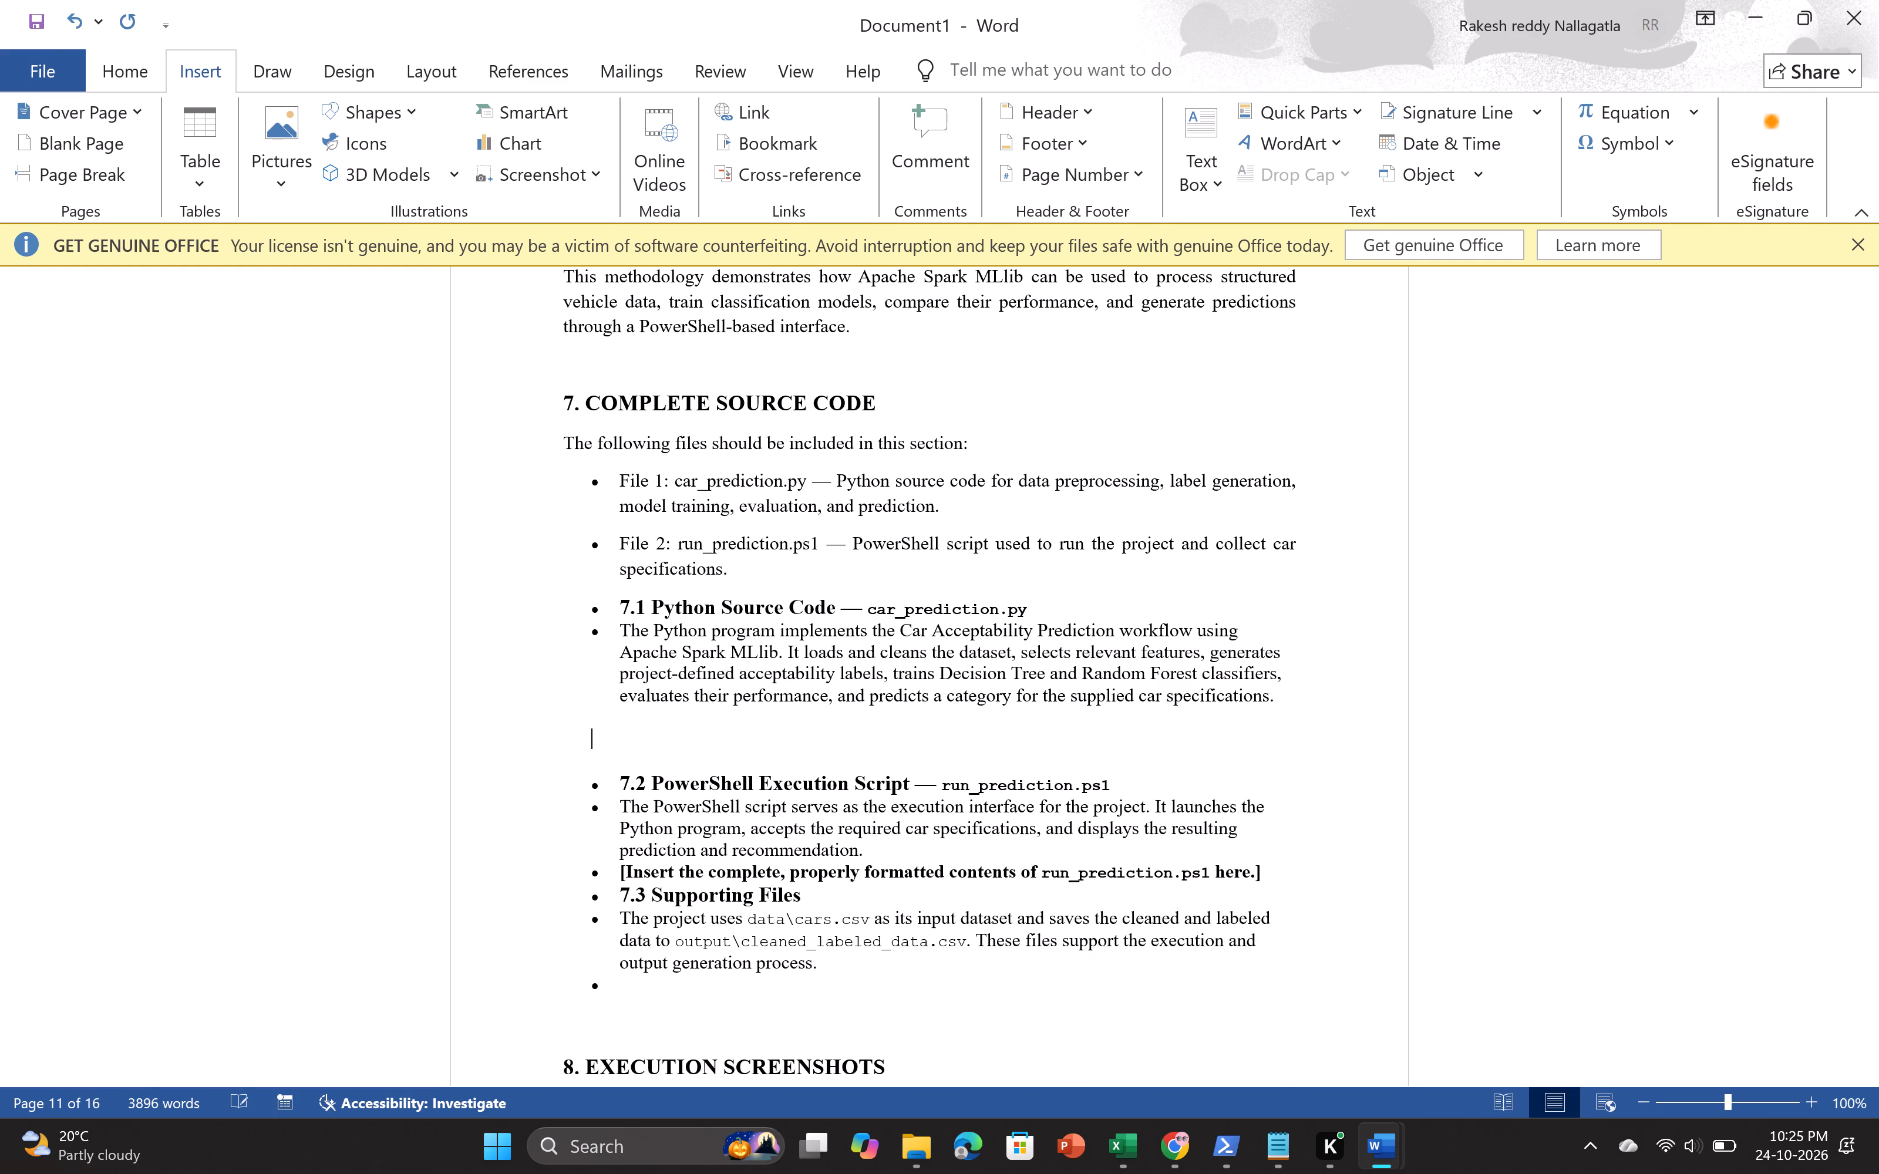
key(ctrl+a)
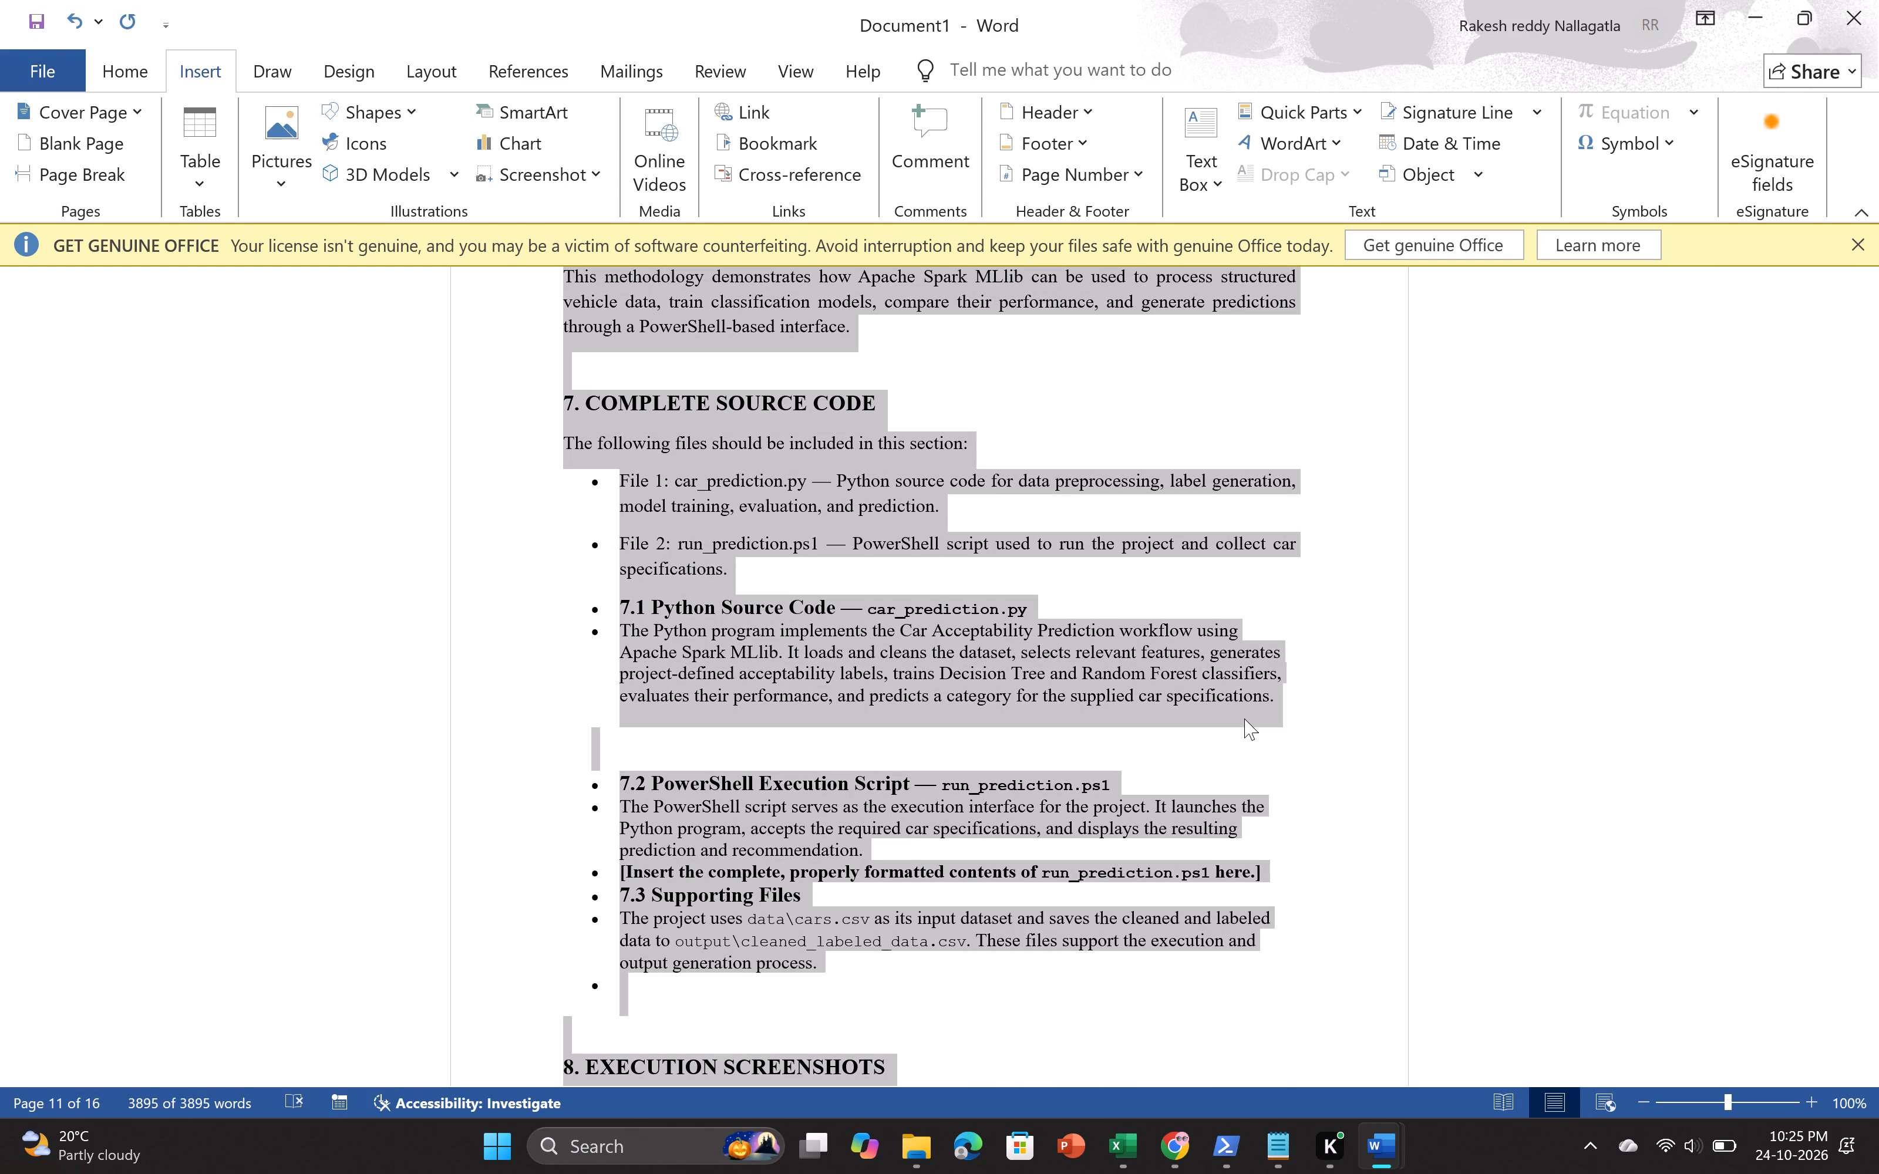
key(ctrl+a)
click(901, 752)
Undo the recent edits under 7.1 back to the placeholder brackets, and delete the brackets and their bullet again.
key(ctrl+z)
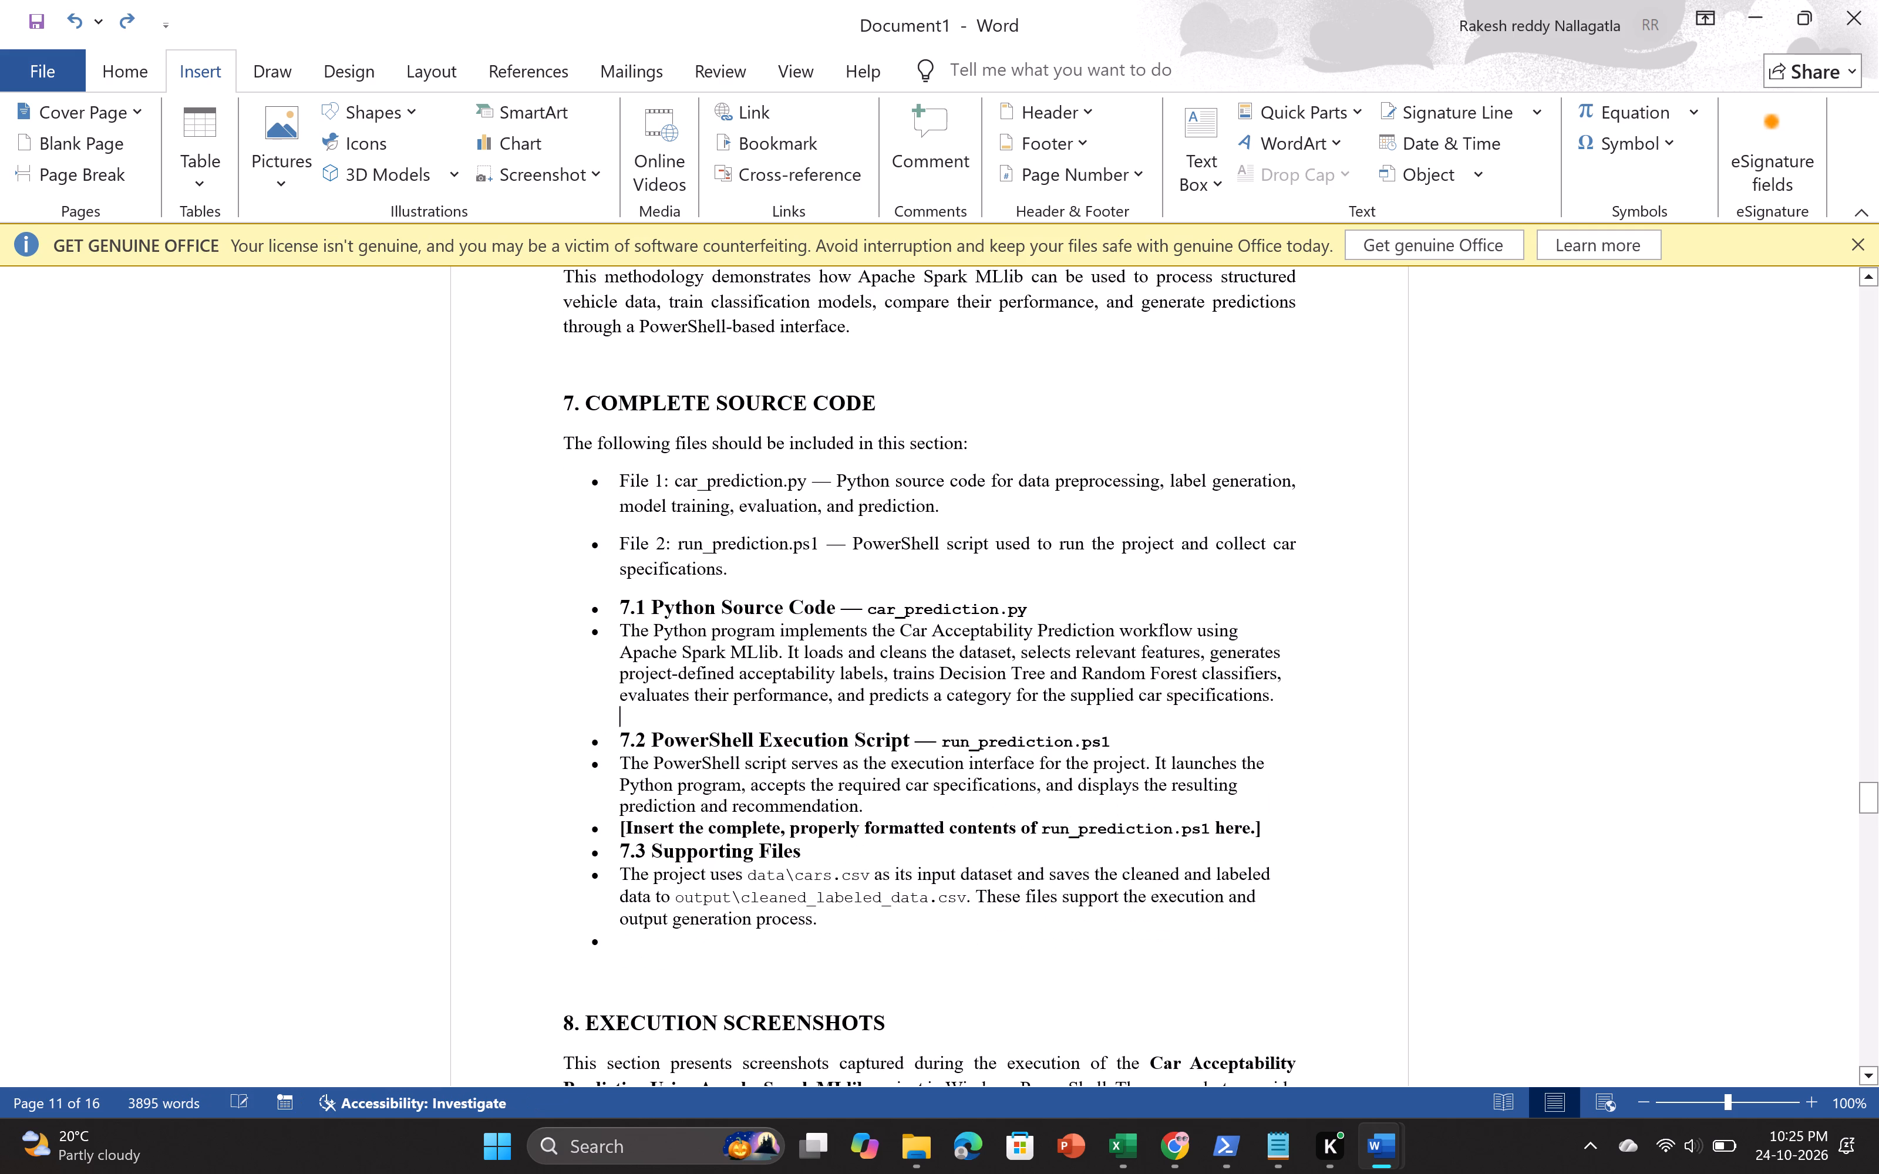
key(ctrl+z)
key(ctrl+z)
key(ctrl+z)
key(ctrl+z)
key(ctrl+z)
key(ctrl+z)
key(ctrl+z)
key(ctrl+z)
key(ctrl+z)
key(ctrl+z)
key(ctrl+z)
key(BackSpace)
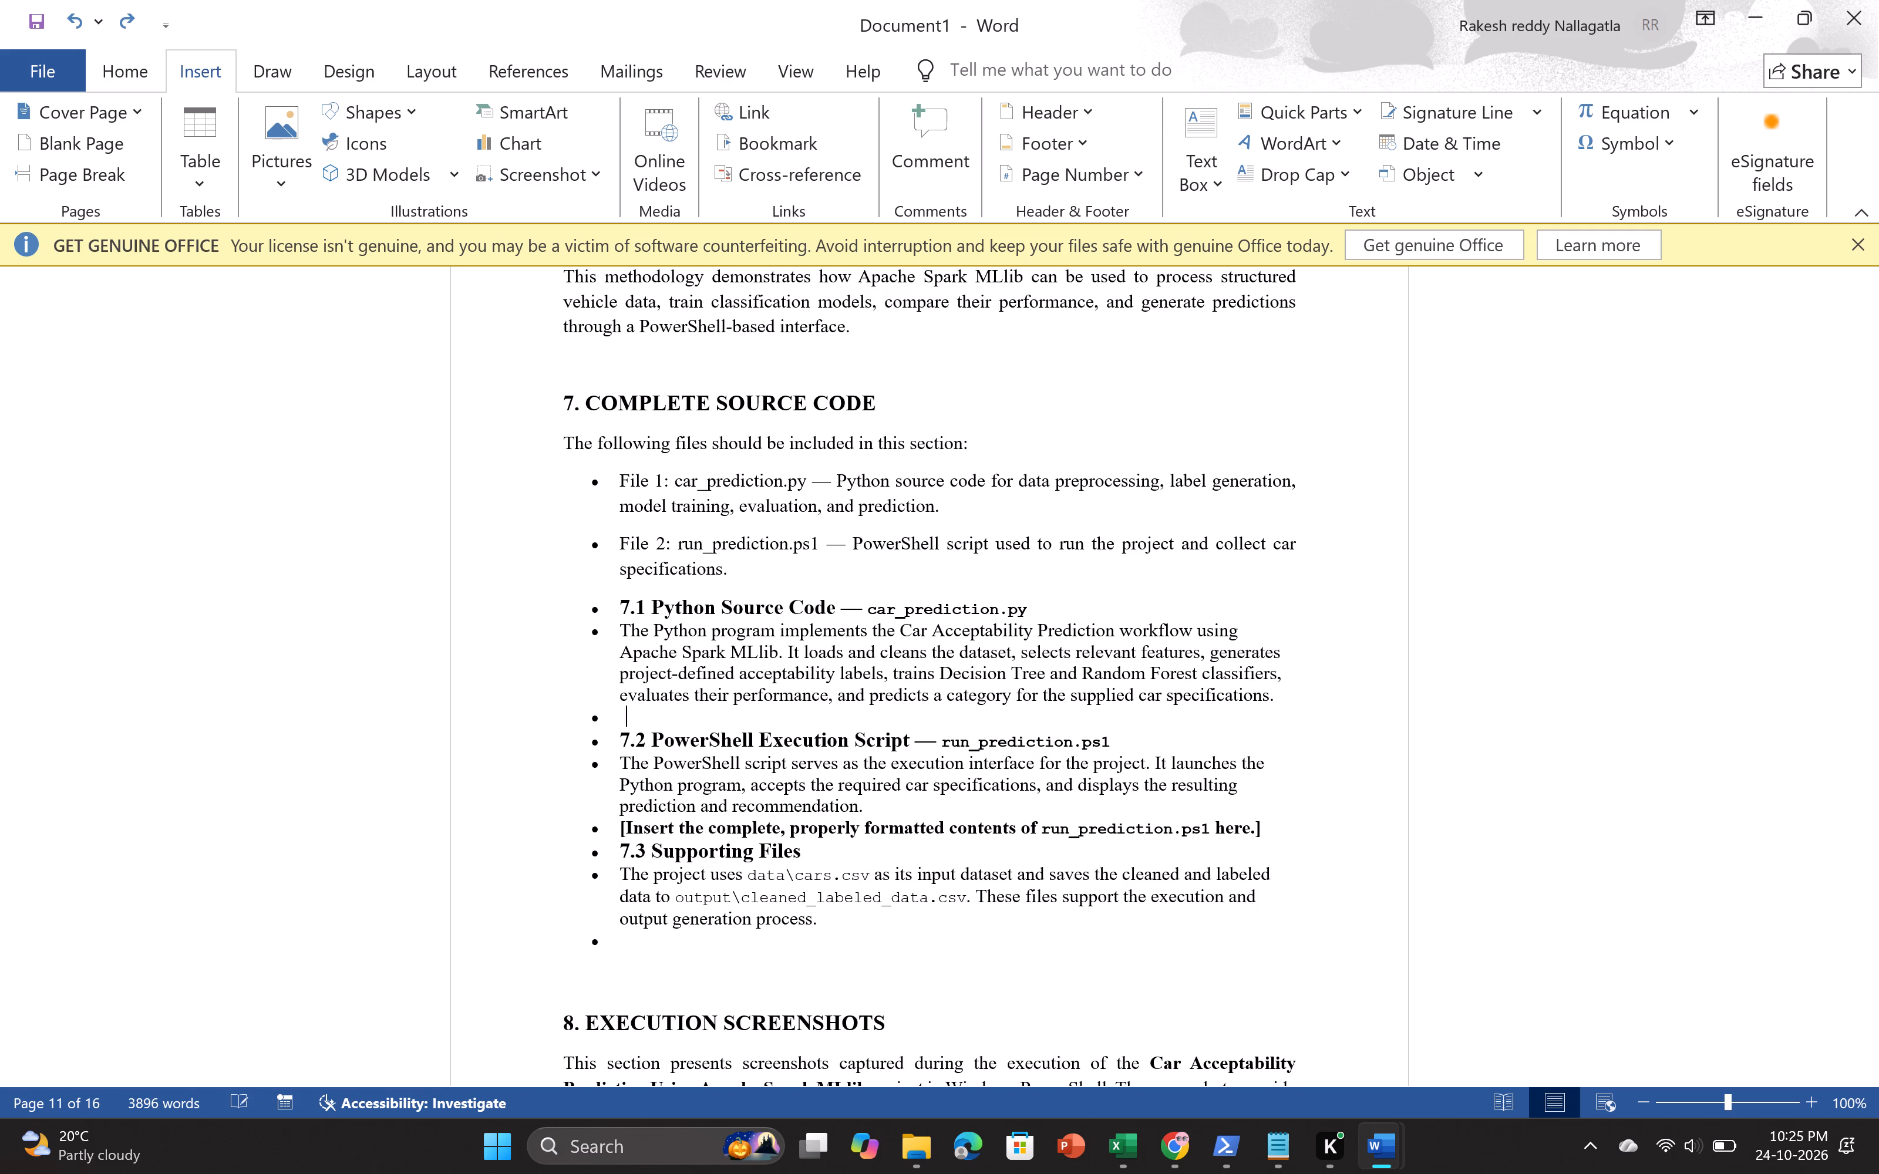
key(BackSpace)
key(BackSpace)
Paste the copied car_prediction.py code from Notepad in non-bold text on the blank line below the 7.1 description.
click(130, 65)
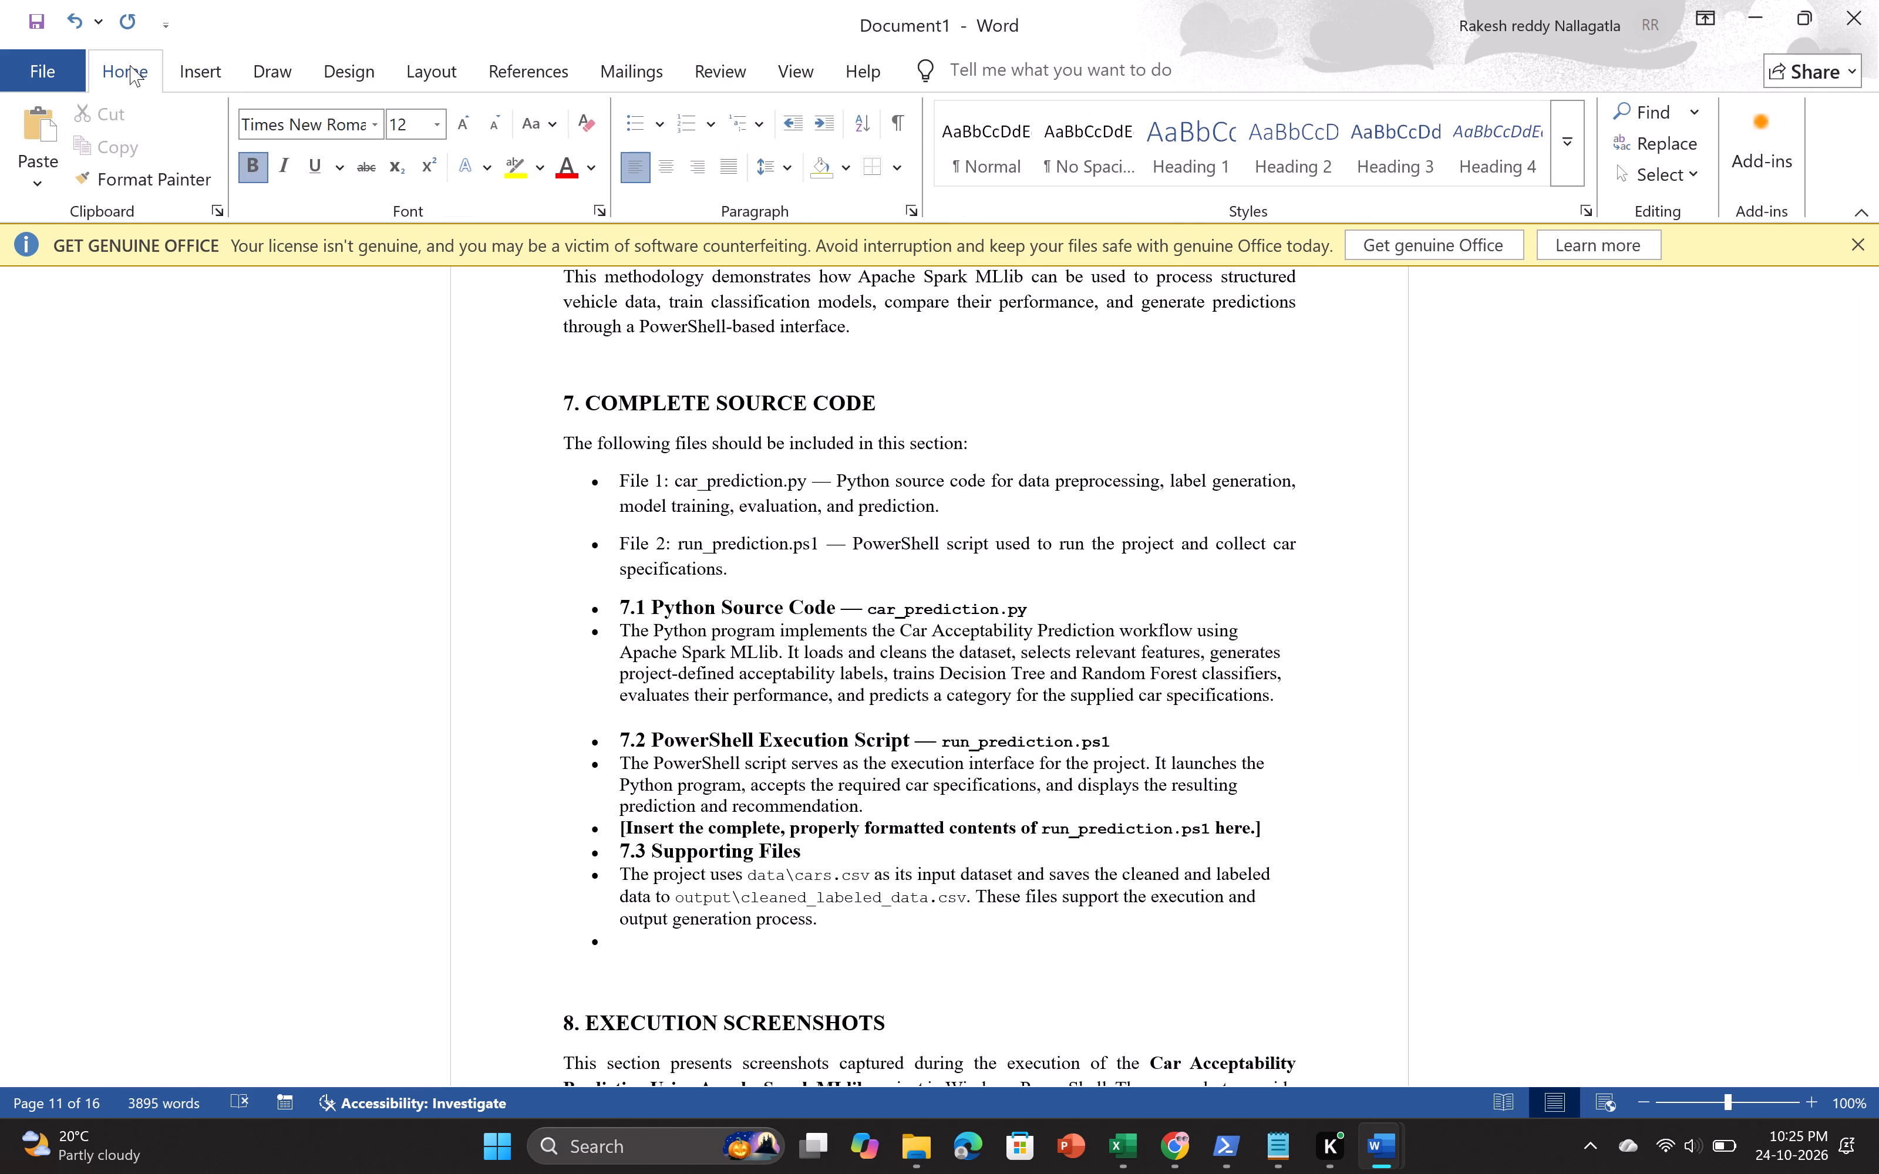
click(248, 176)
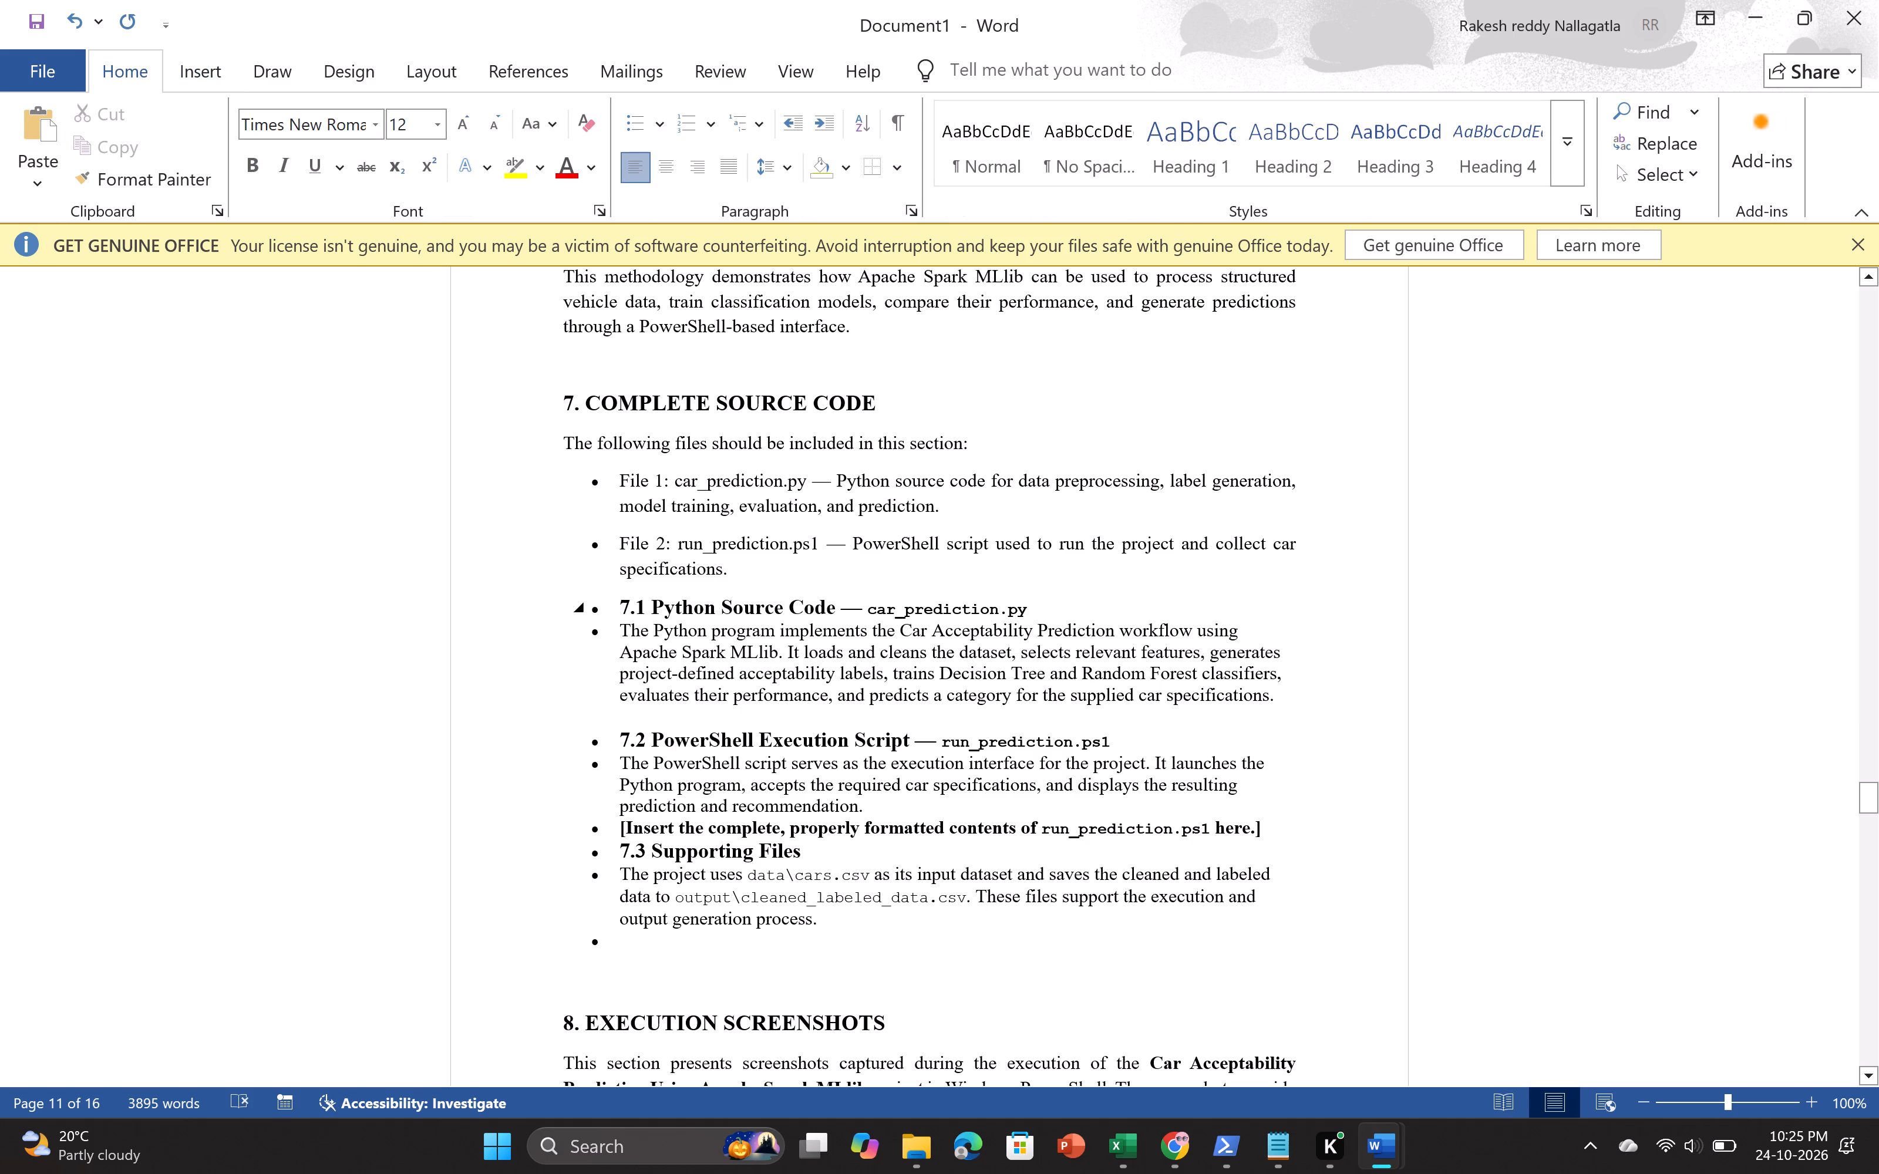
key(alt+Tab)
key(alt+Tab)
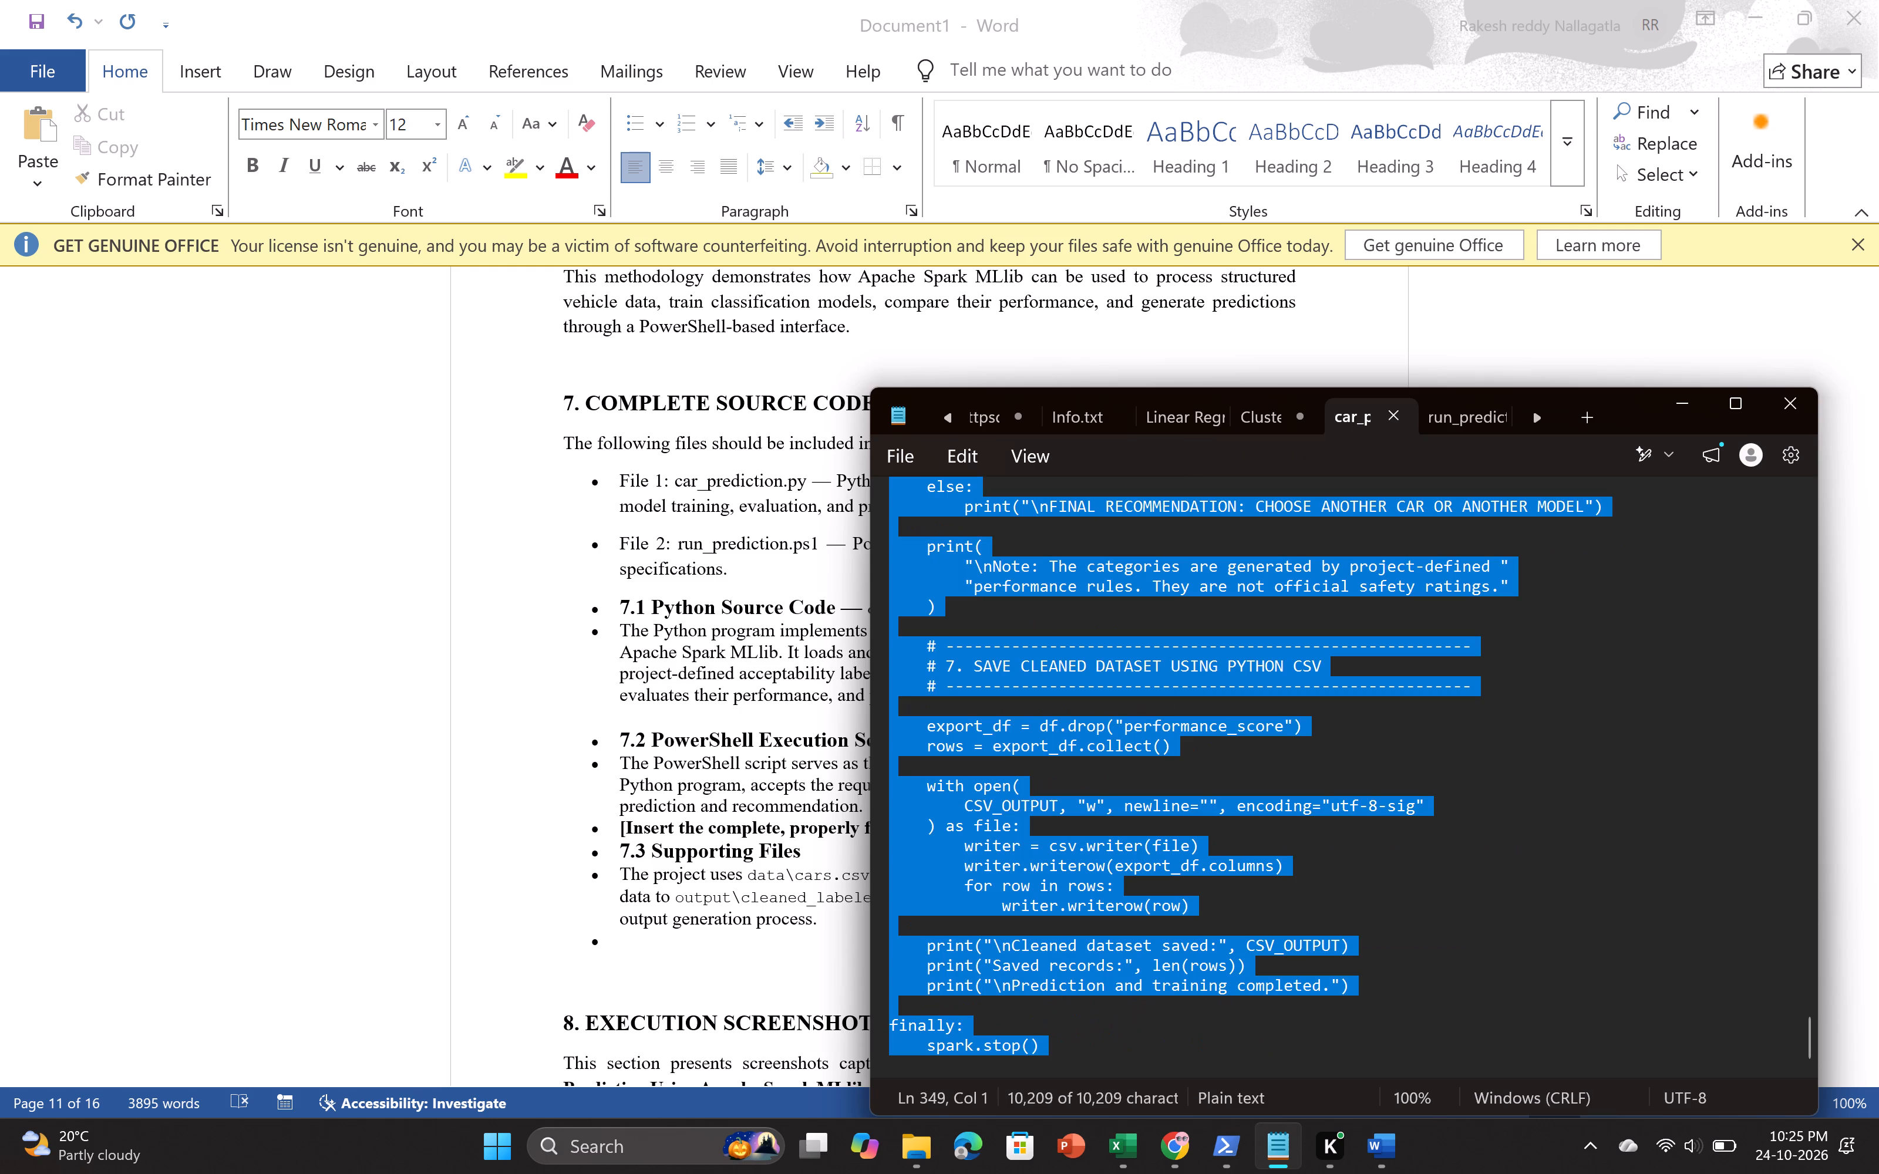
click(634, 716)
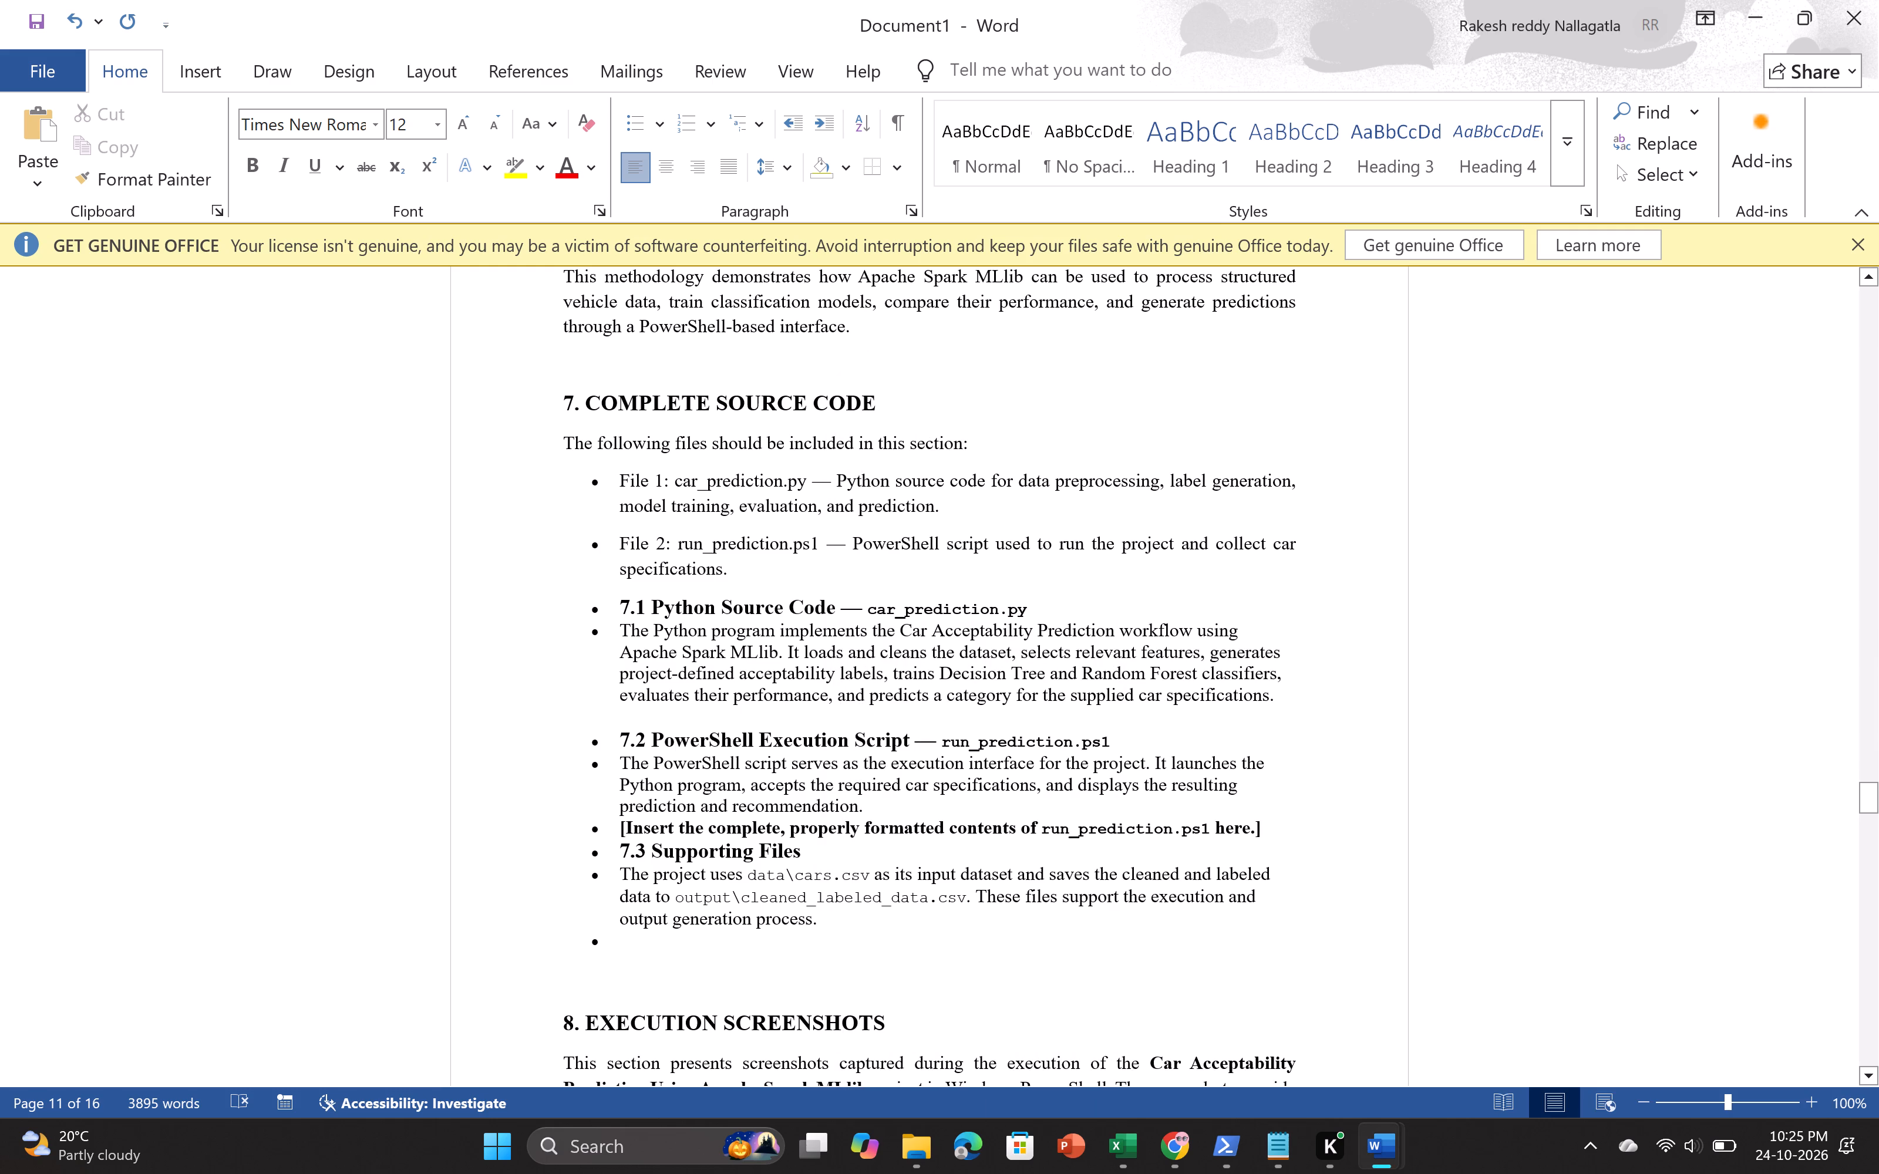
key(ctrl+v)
Examine the pasted Python code from its end back up to the 7.1 heading to judge its layout and length.
scroll(641, 716, up, 2)
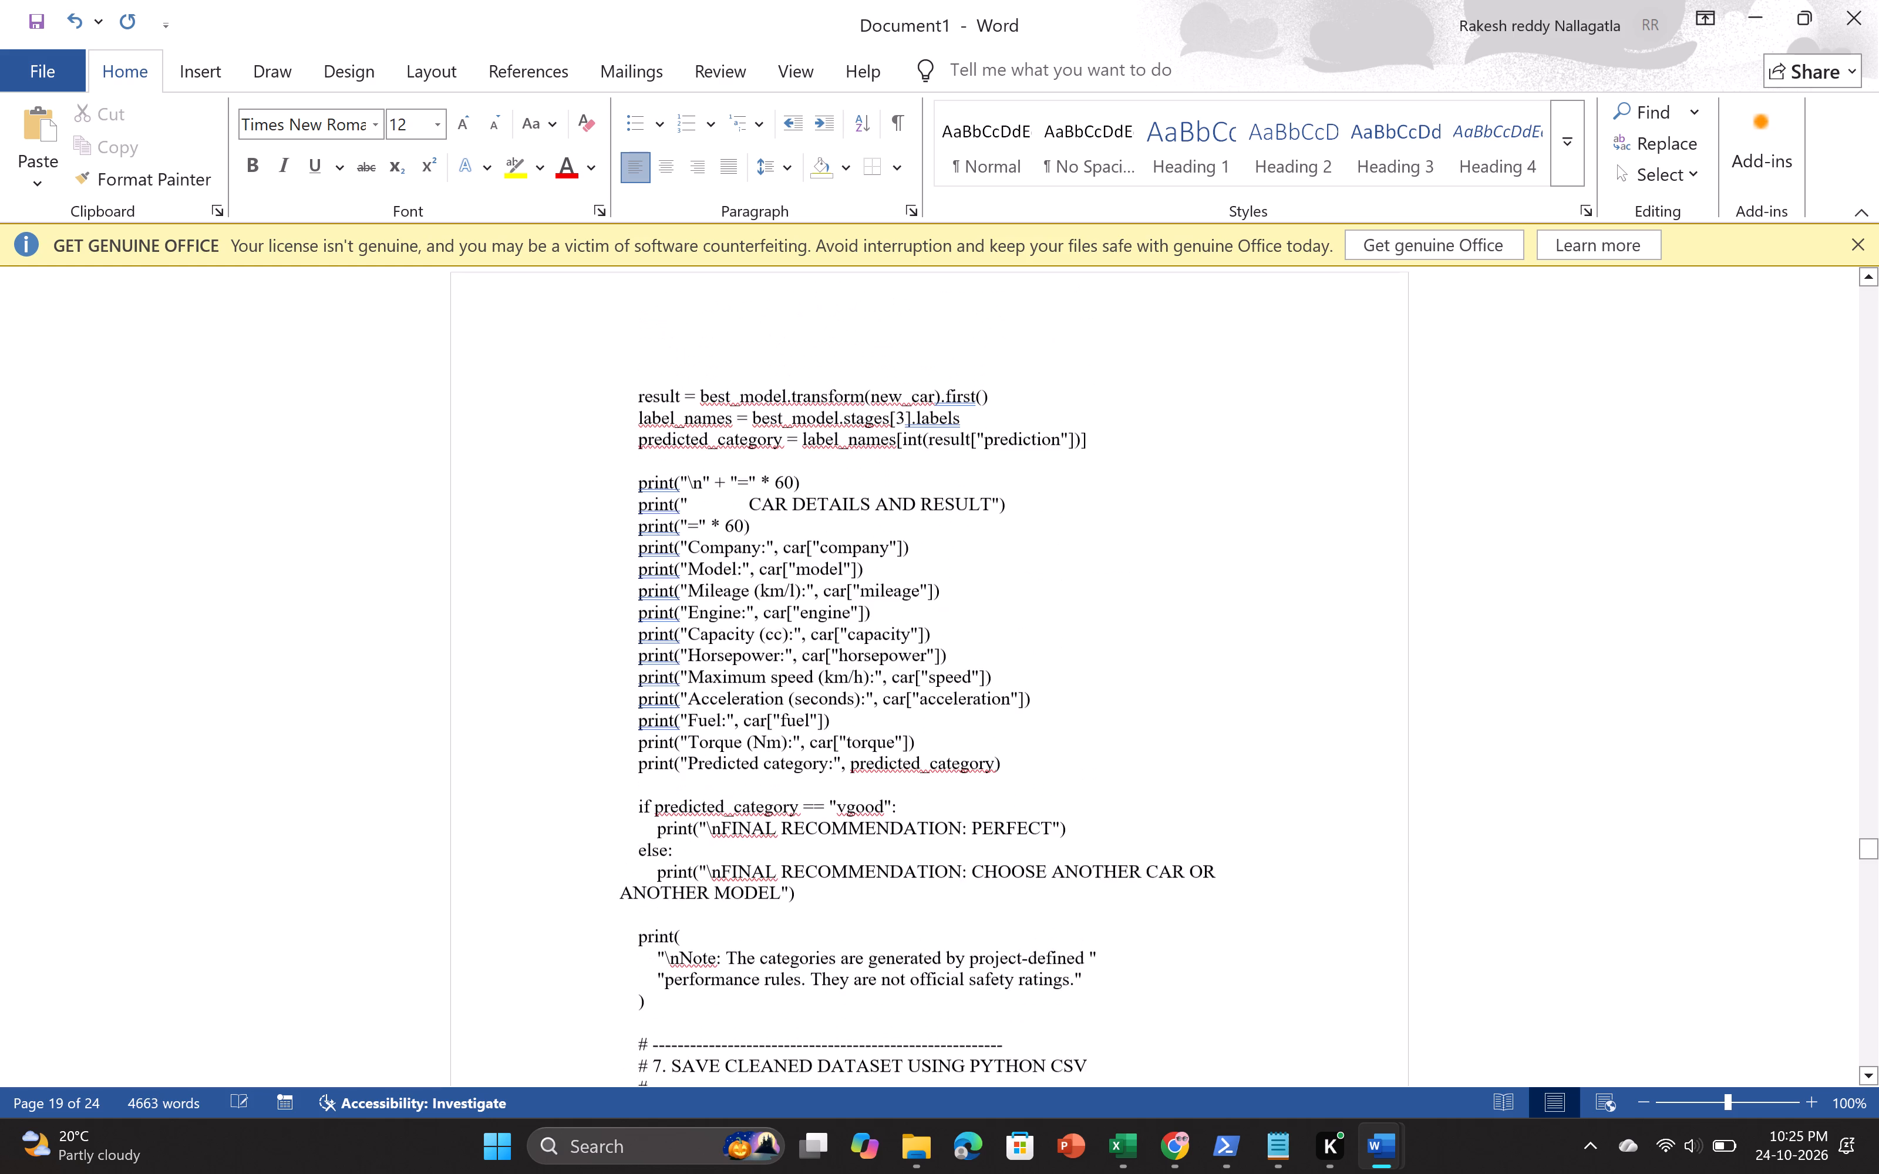
scroll(641, 716, up, 7)
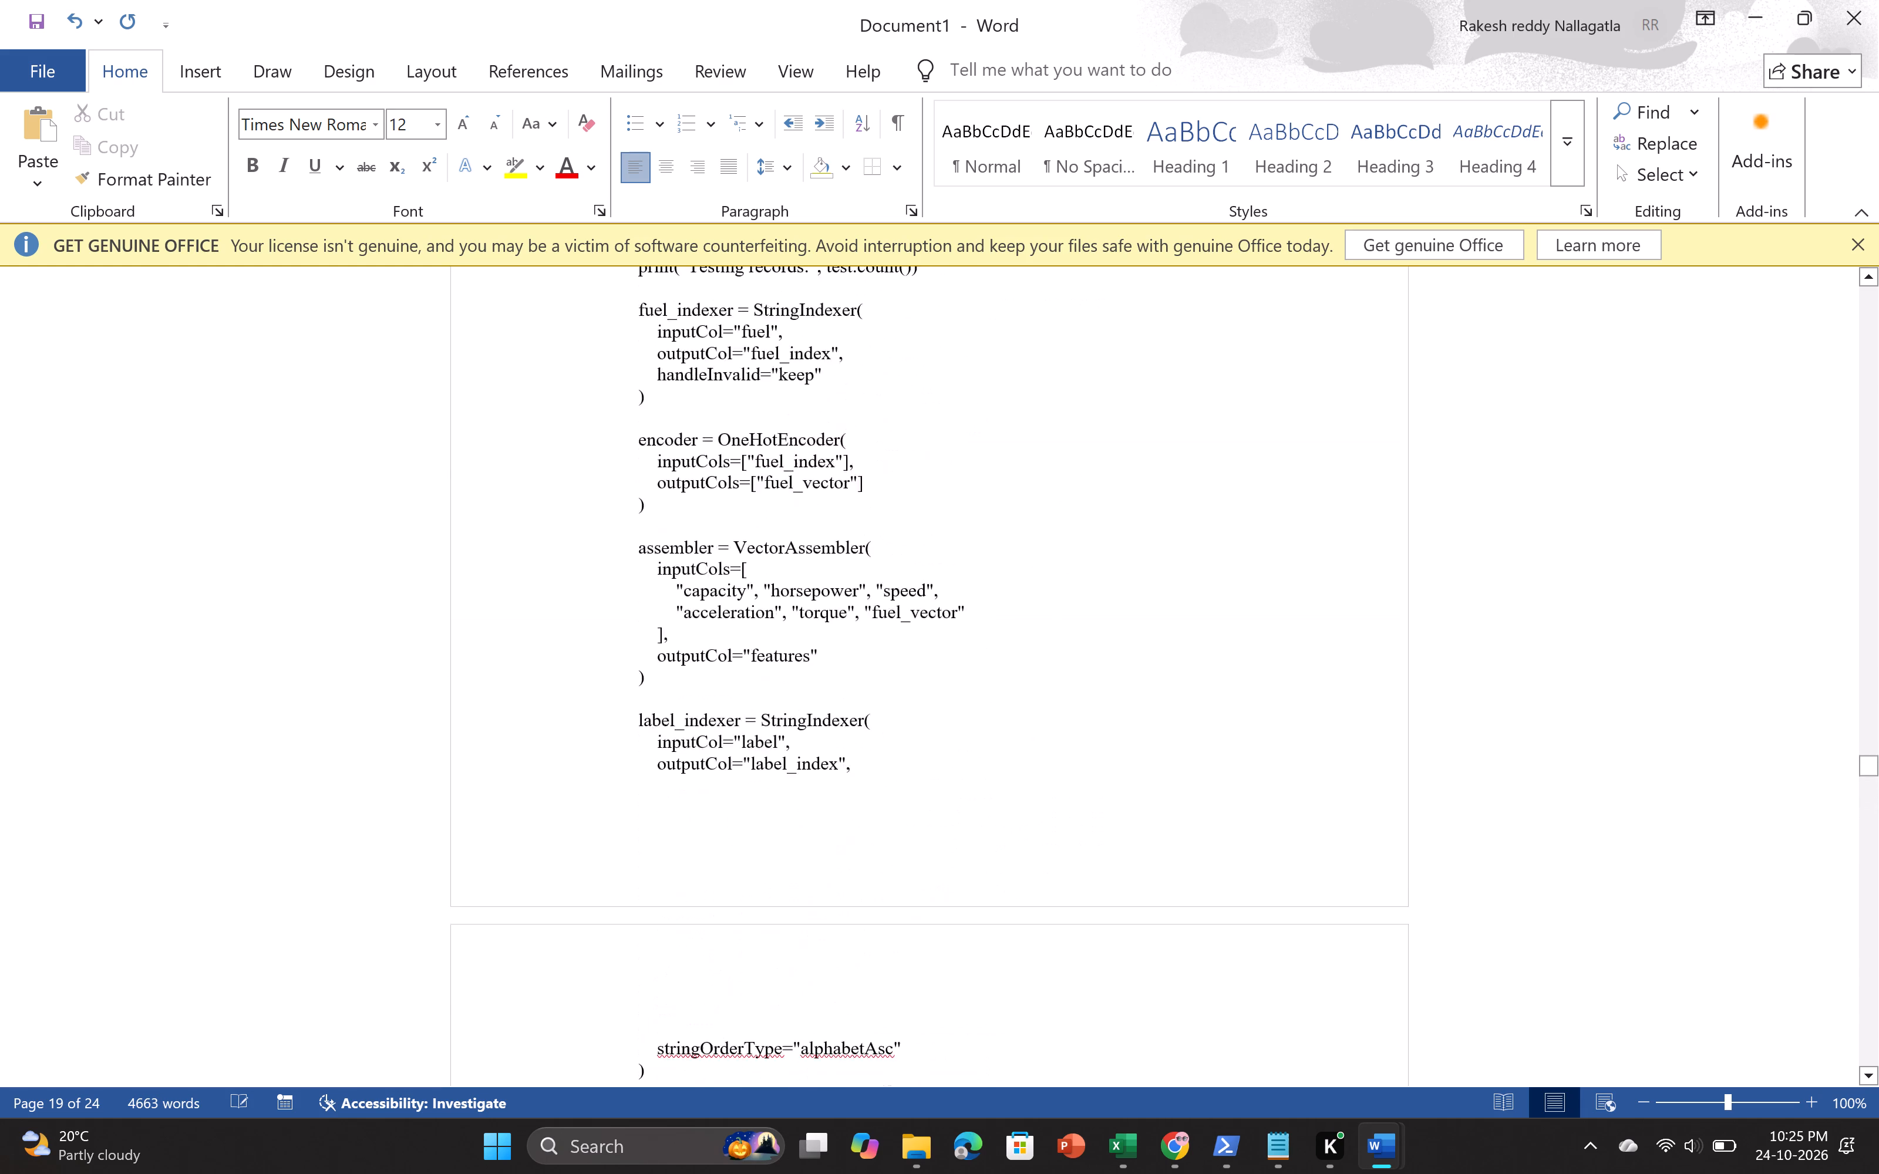
scroll(641, 716, up, 6)
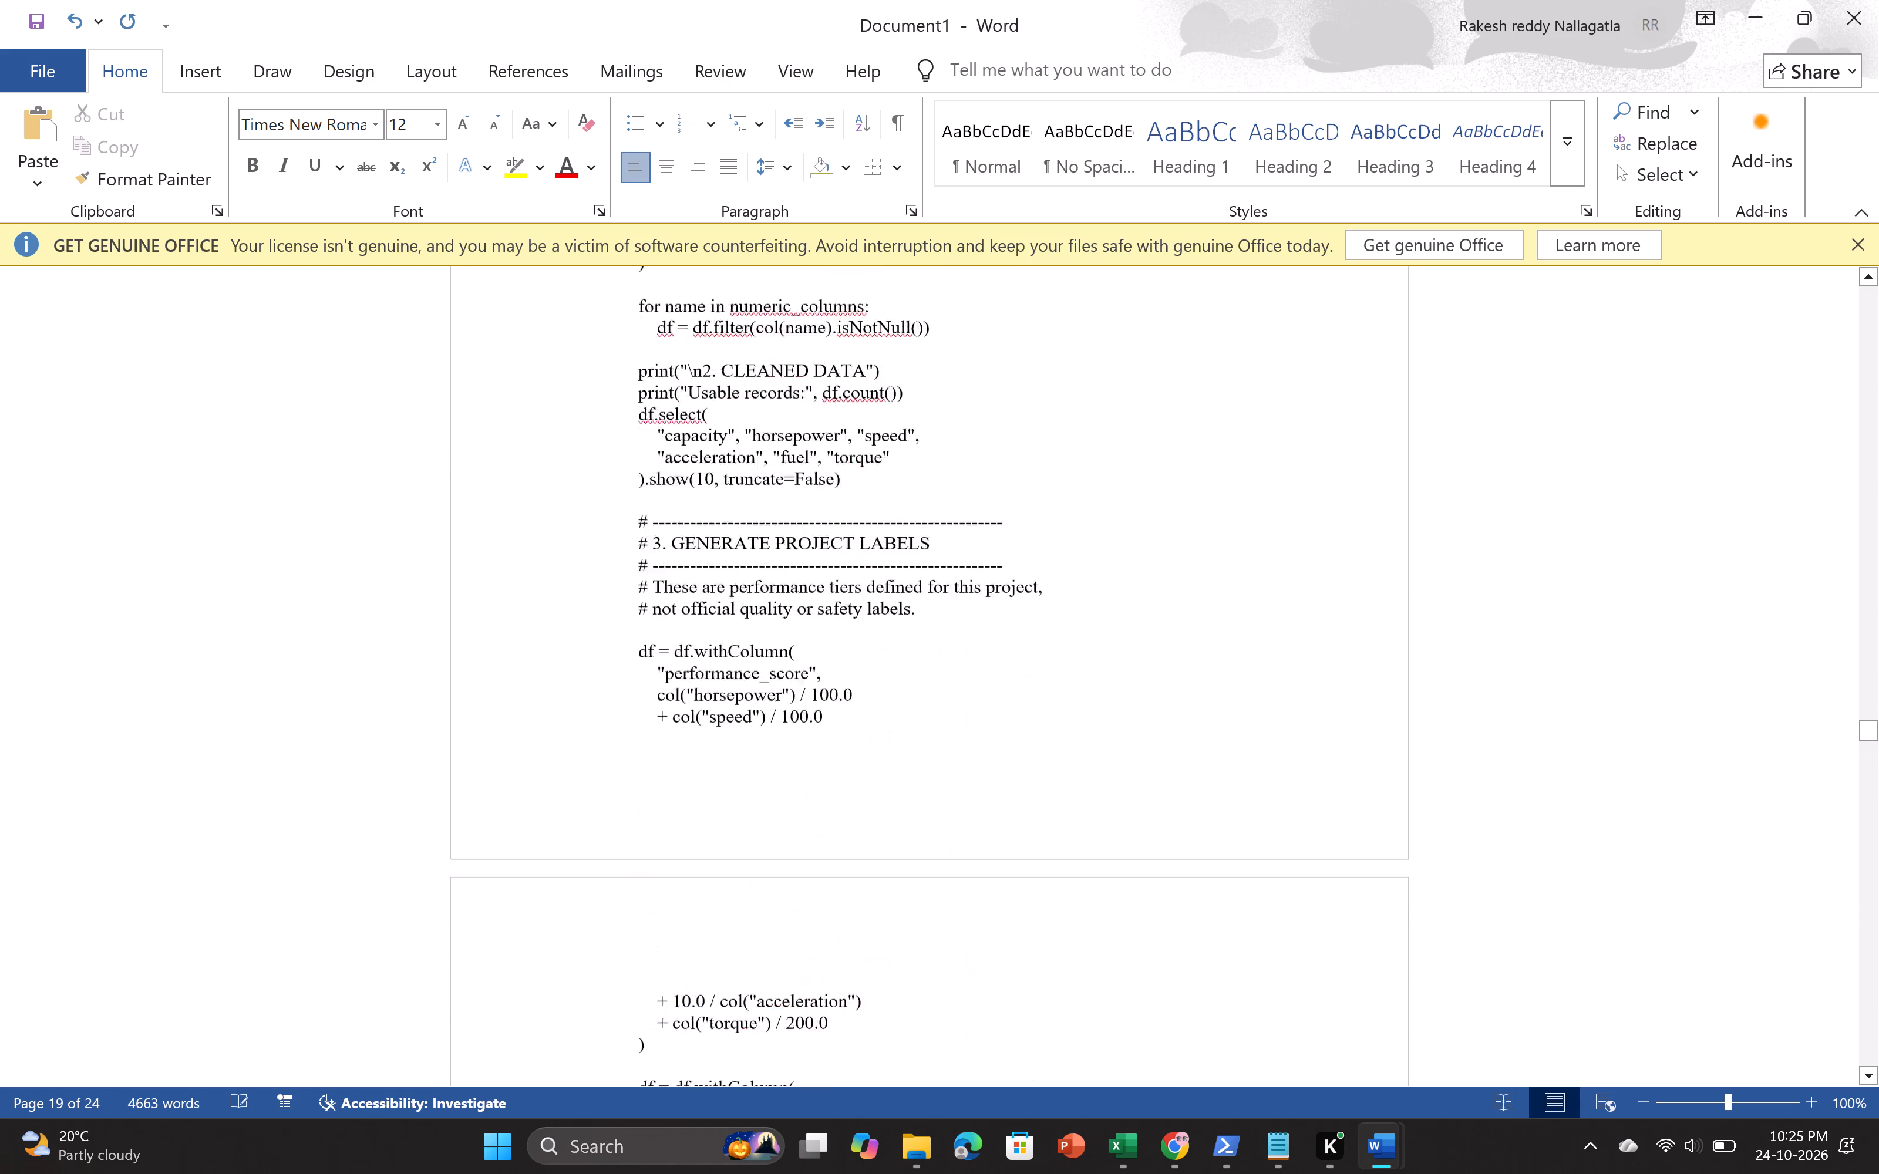
scroll(641, 716, up, 5)
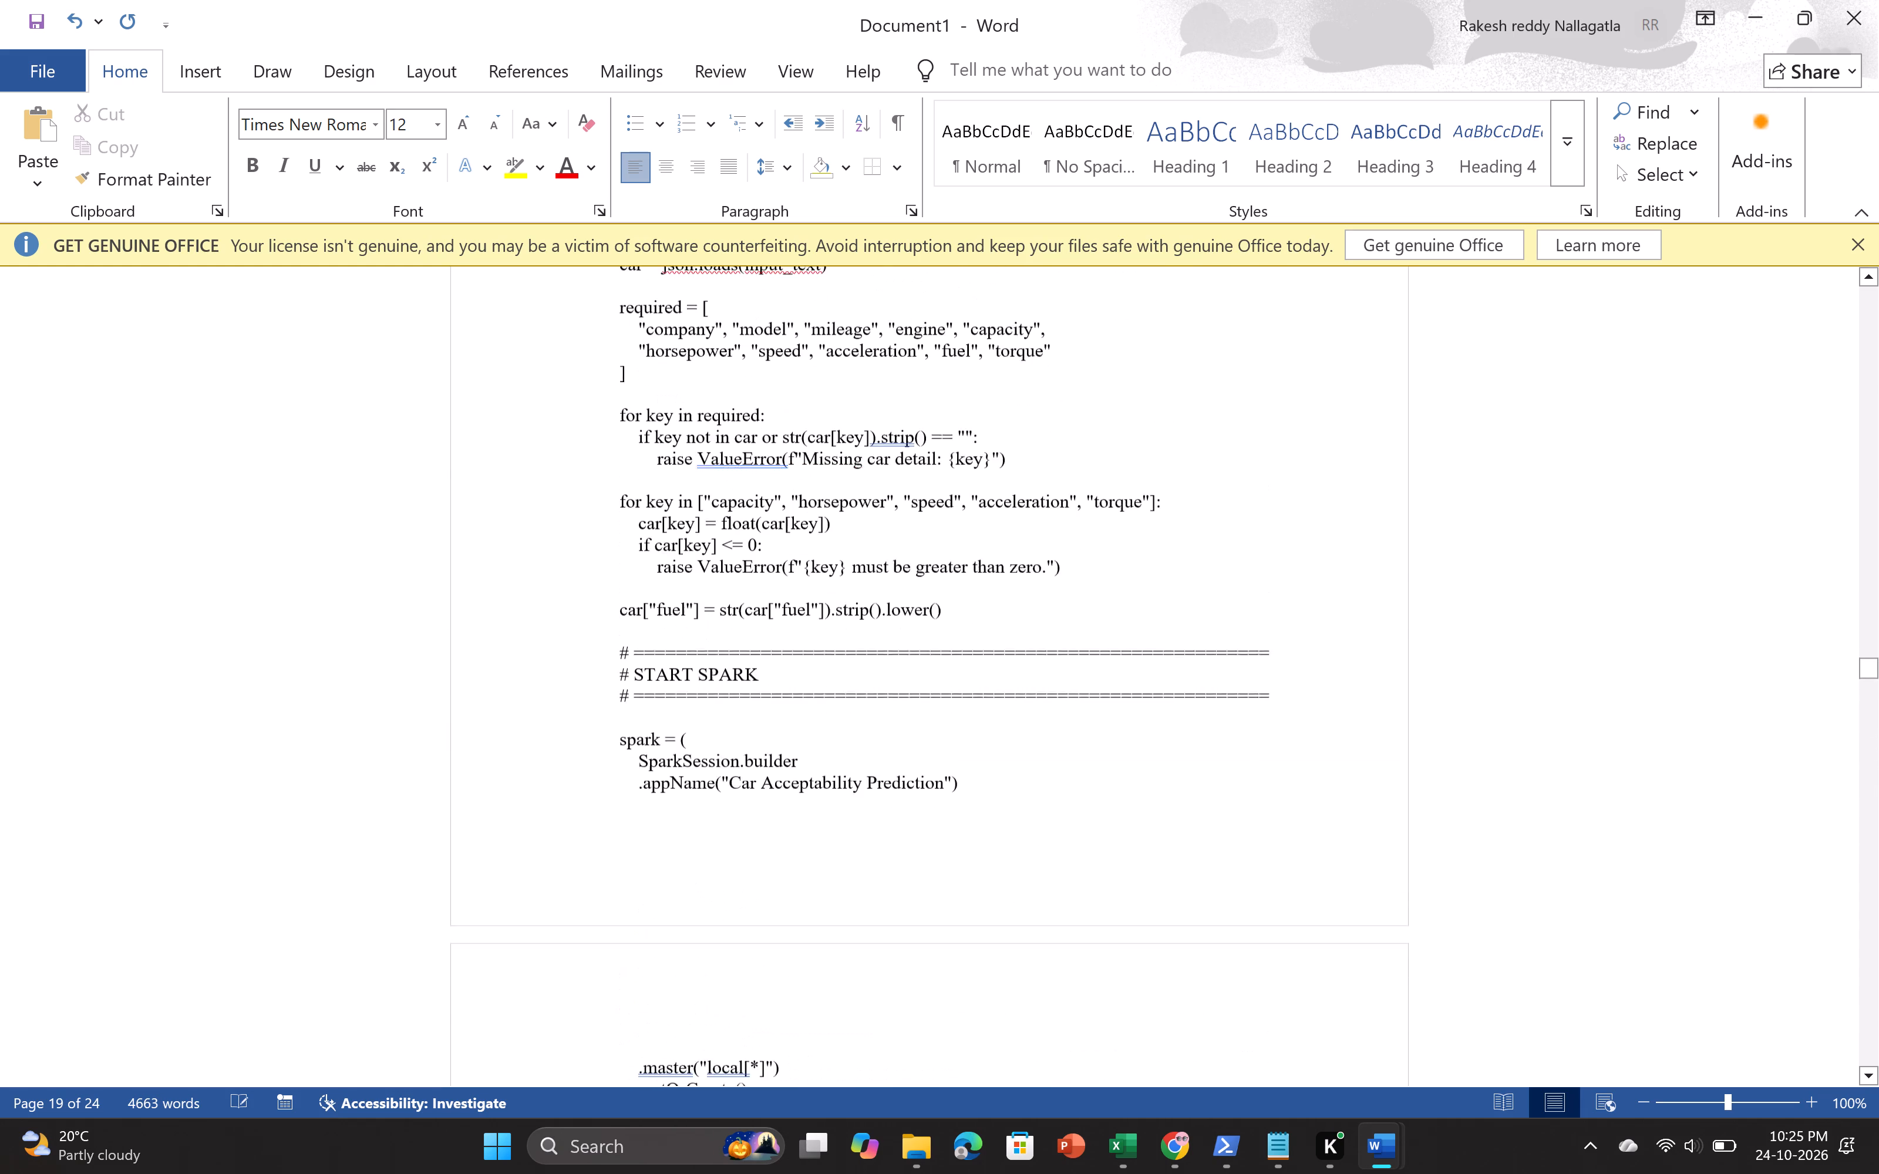
scroll(641, 716, up, 6)
scroll(641, 716, down, 1)
scroll(641, 716, up, 1)
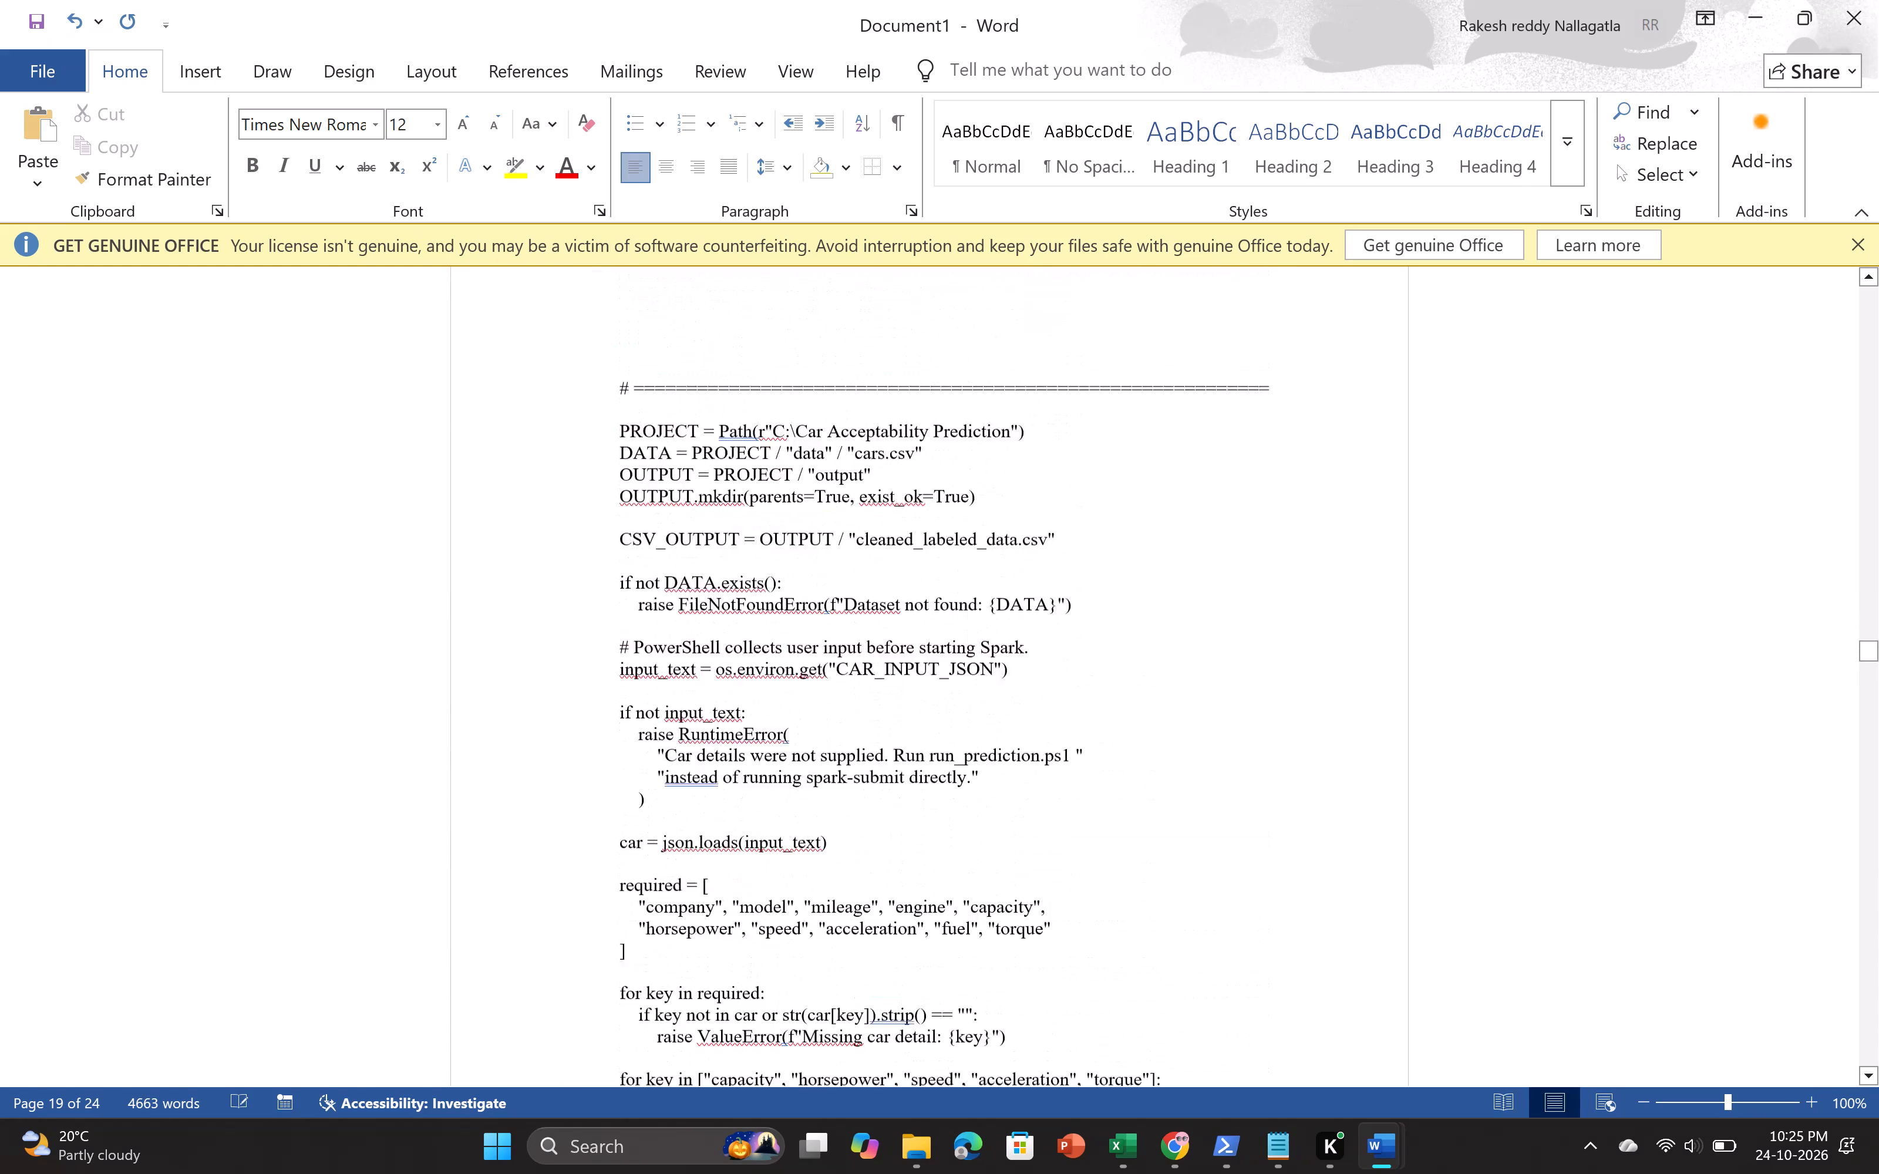
scroll(641, 716, up, 4)
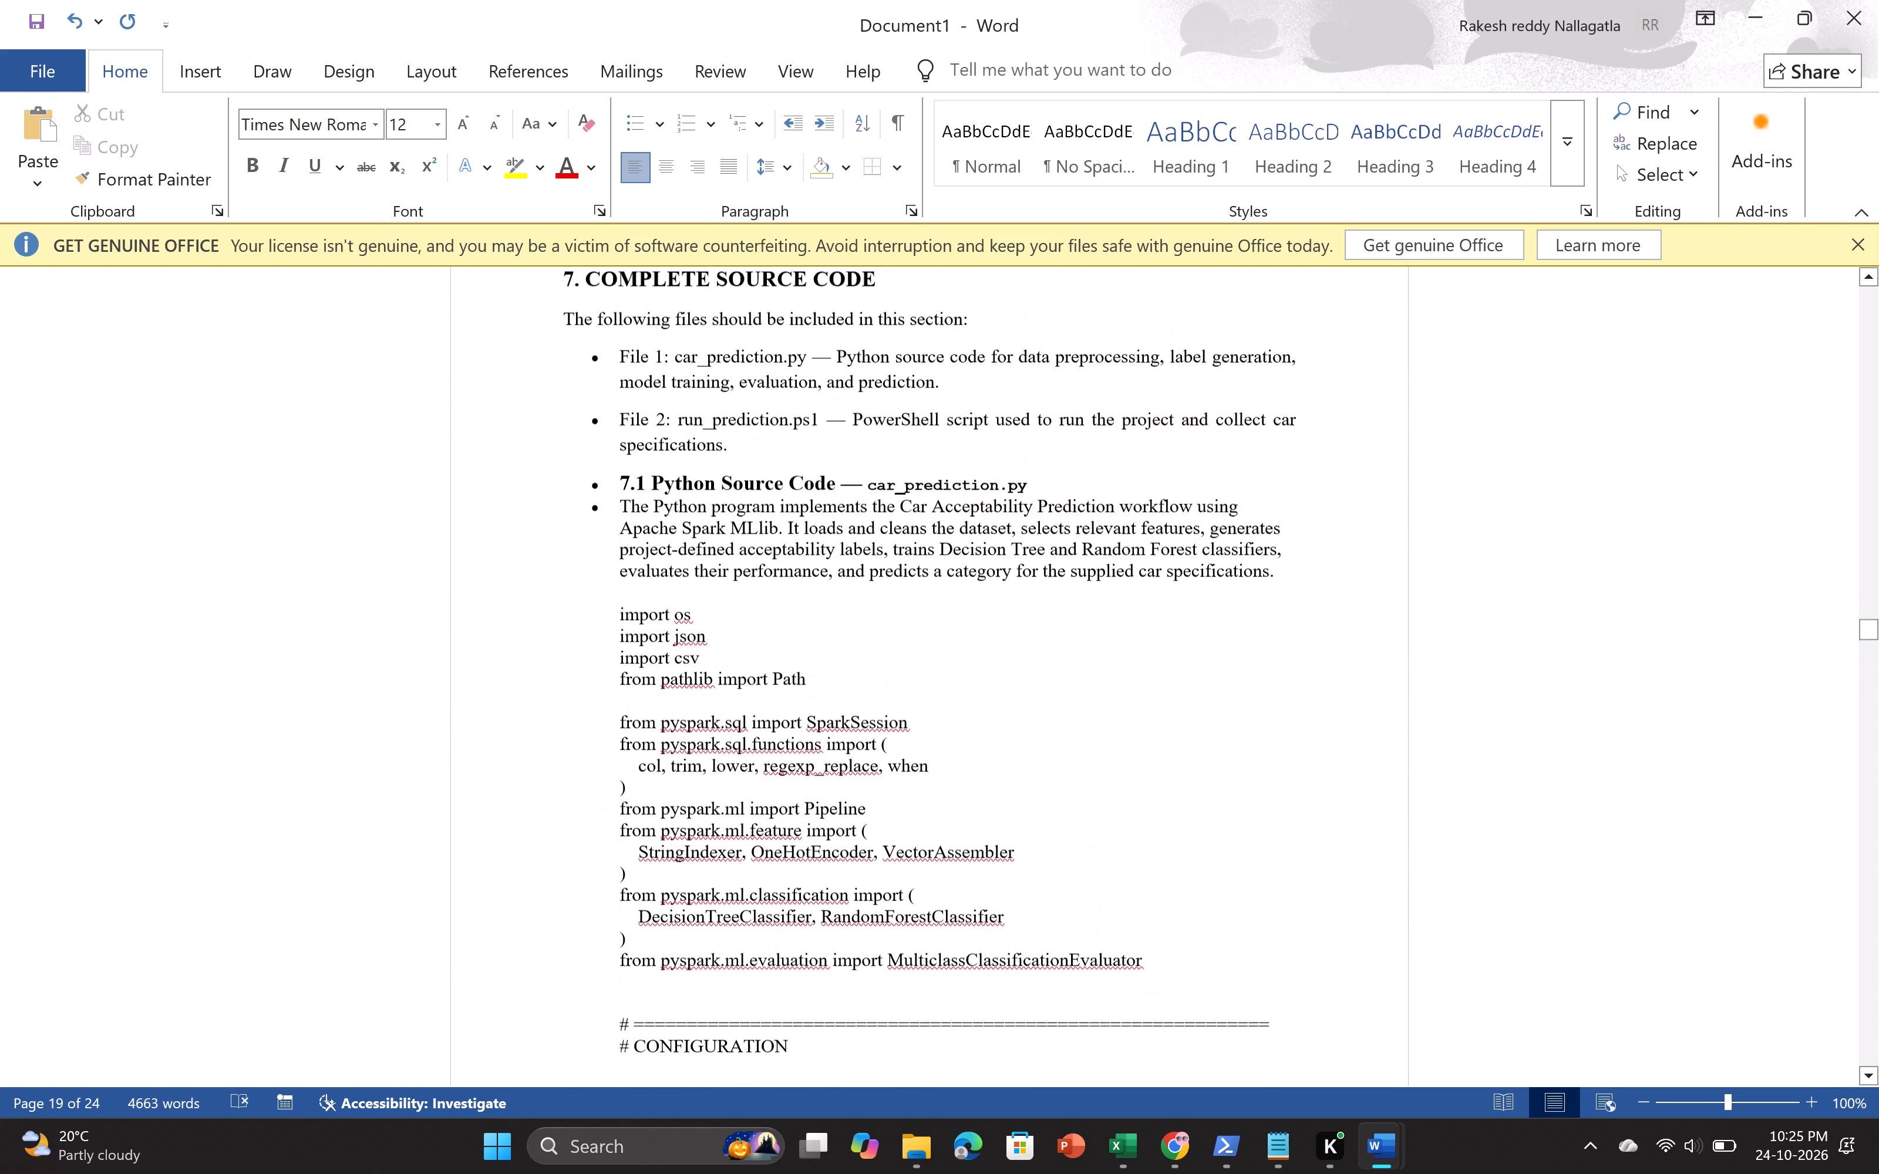
scroll(641, 716, up, 1)
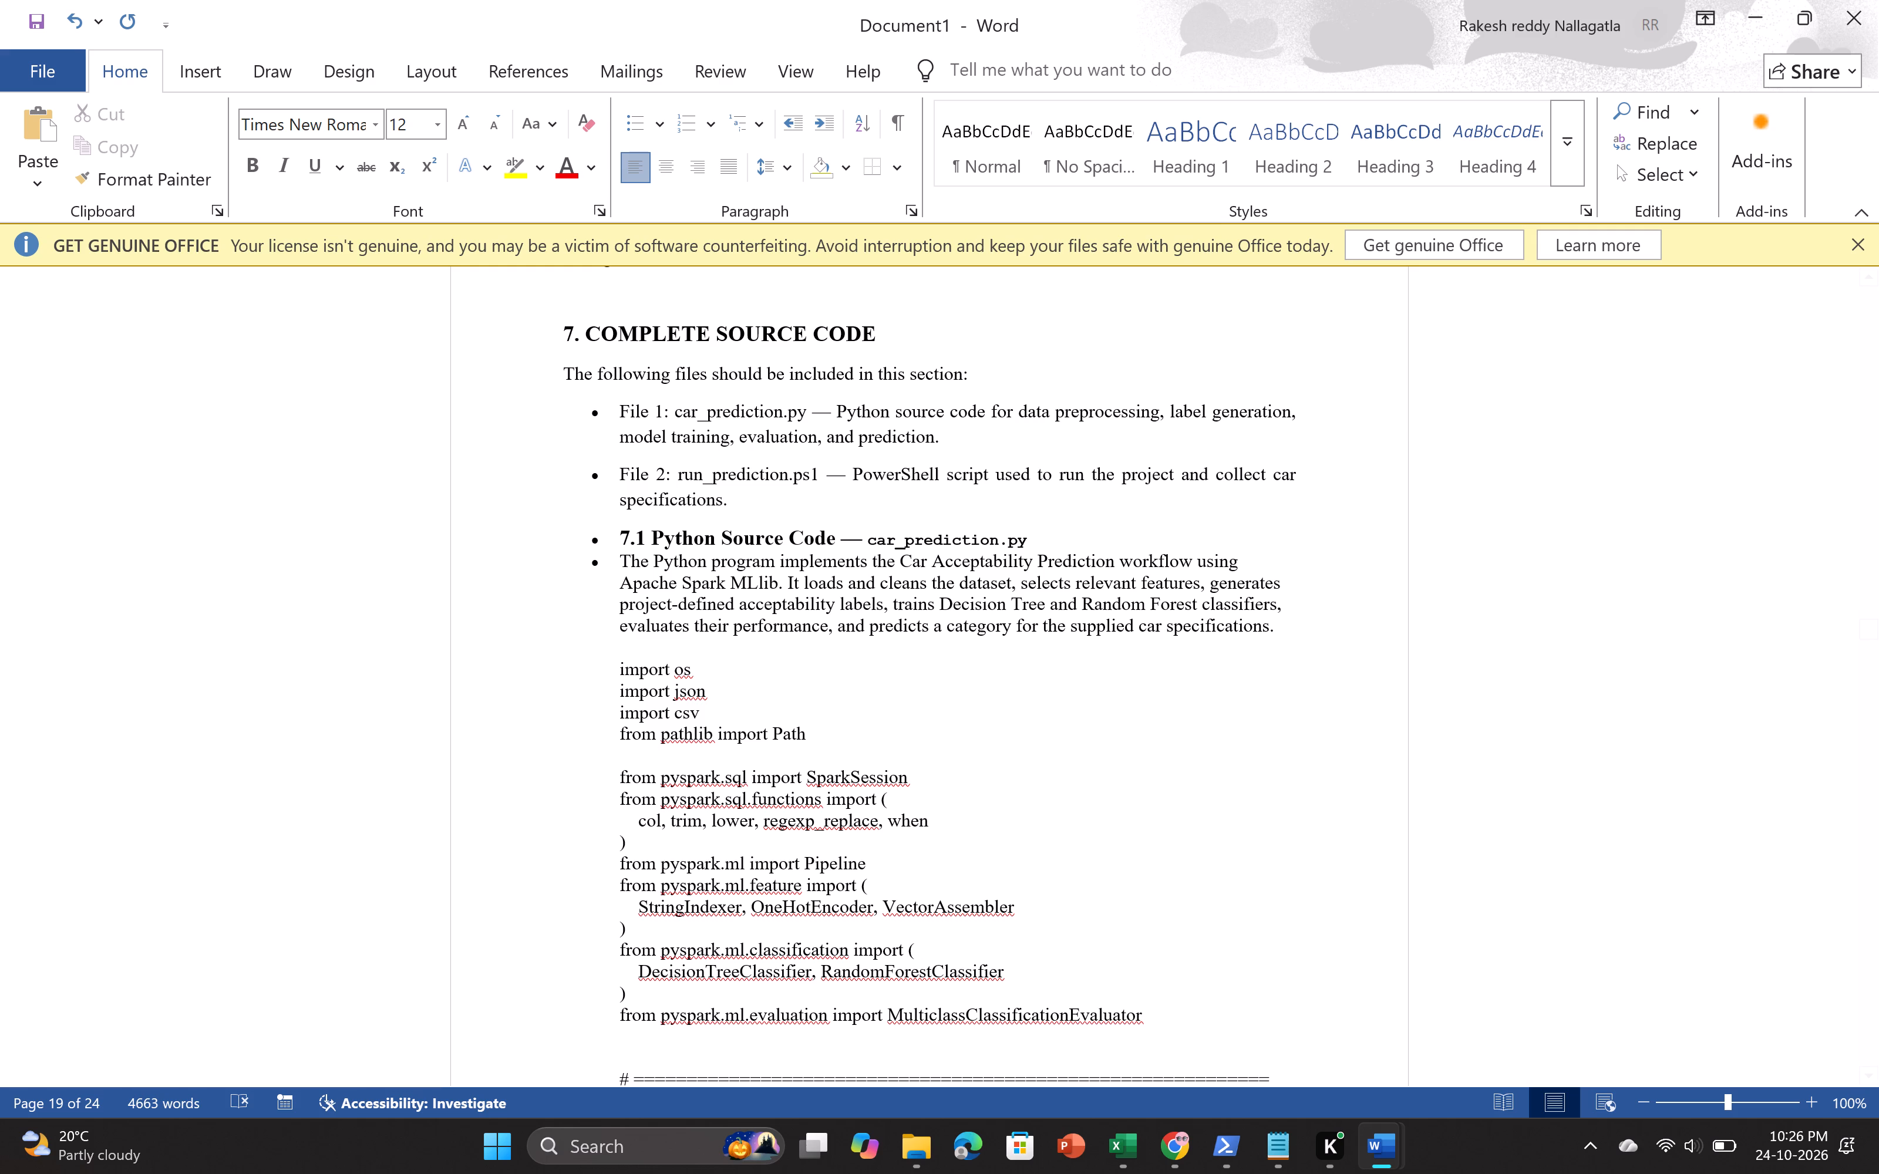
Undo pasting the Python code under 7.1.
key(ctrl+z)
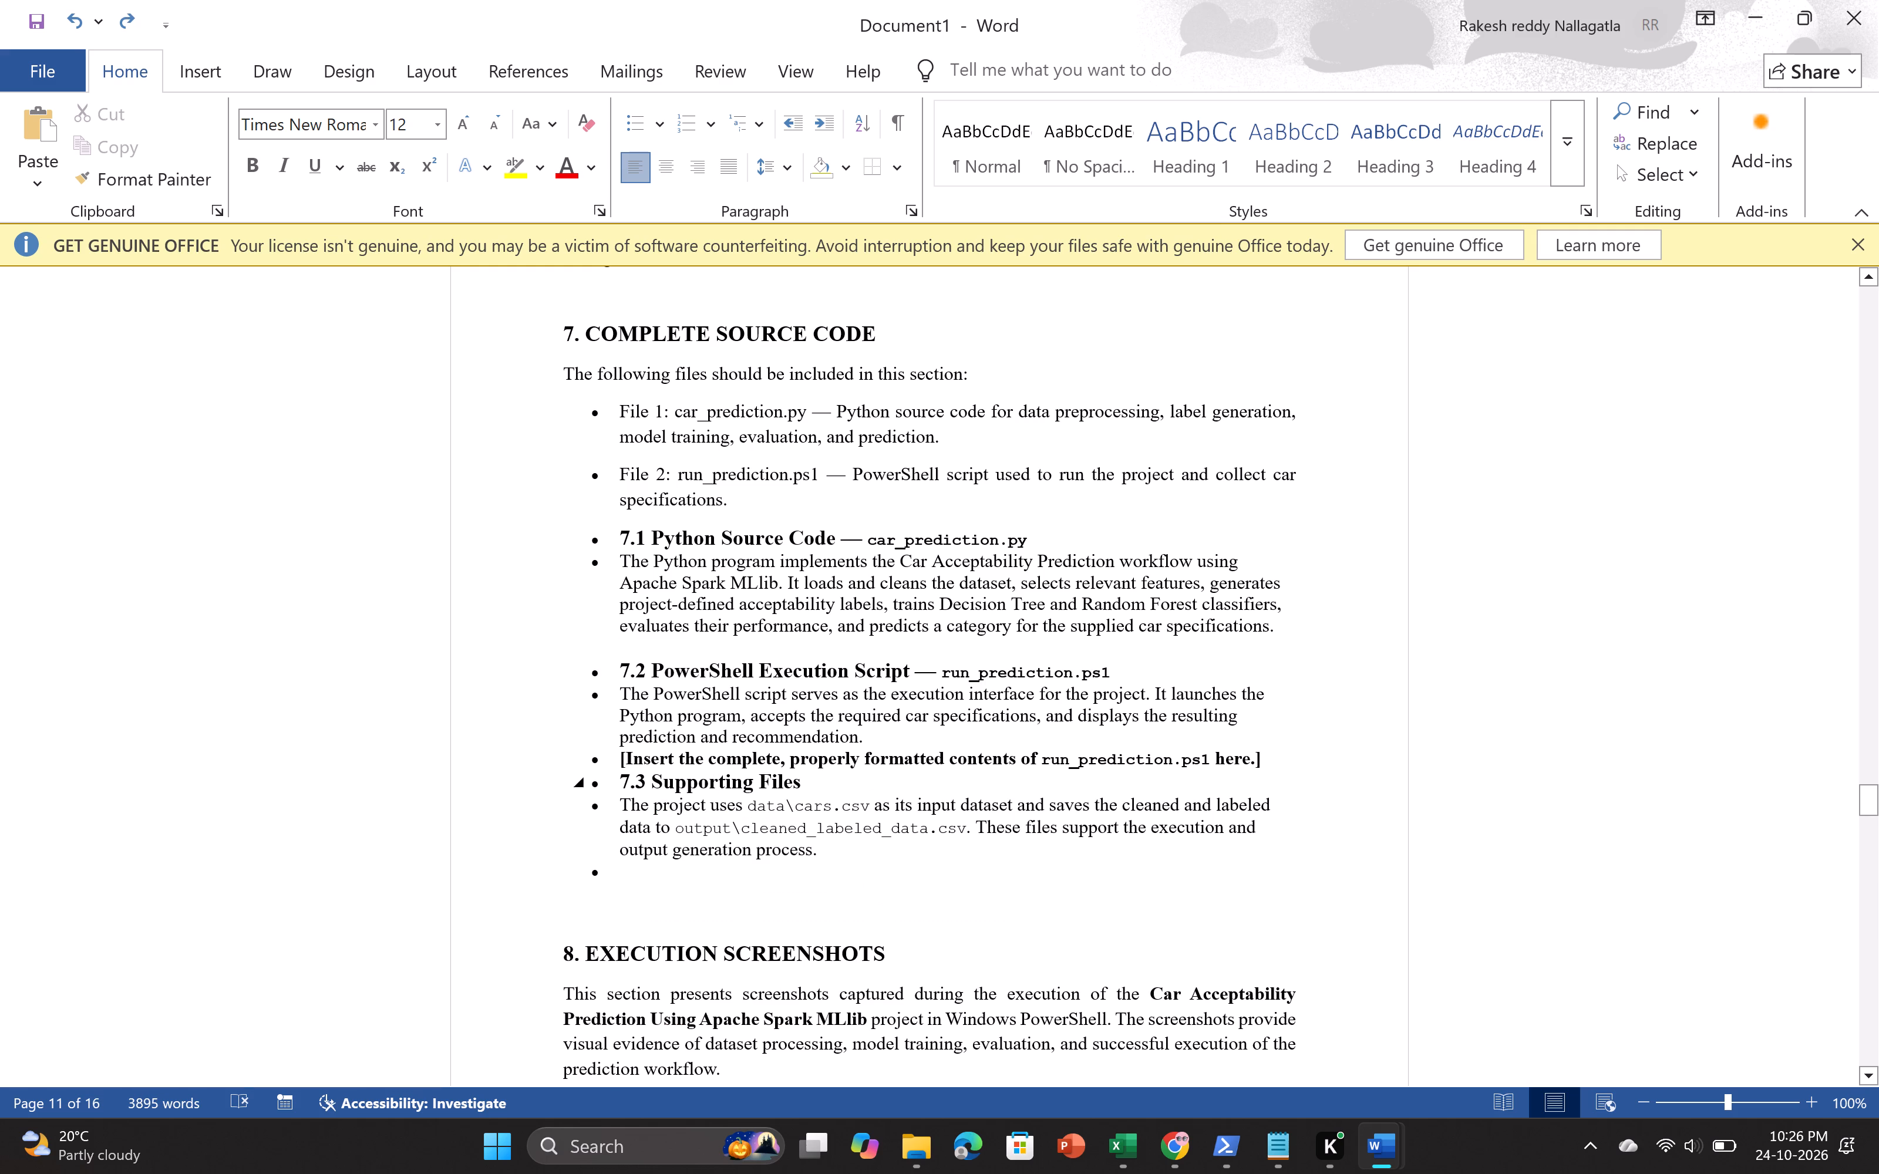
Delete the bracketed placeholder line for inserting the run_prediction.ps1 contents under 7.2, including its bullet.
click(1276, 755)
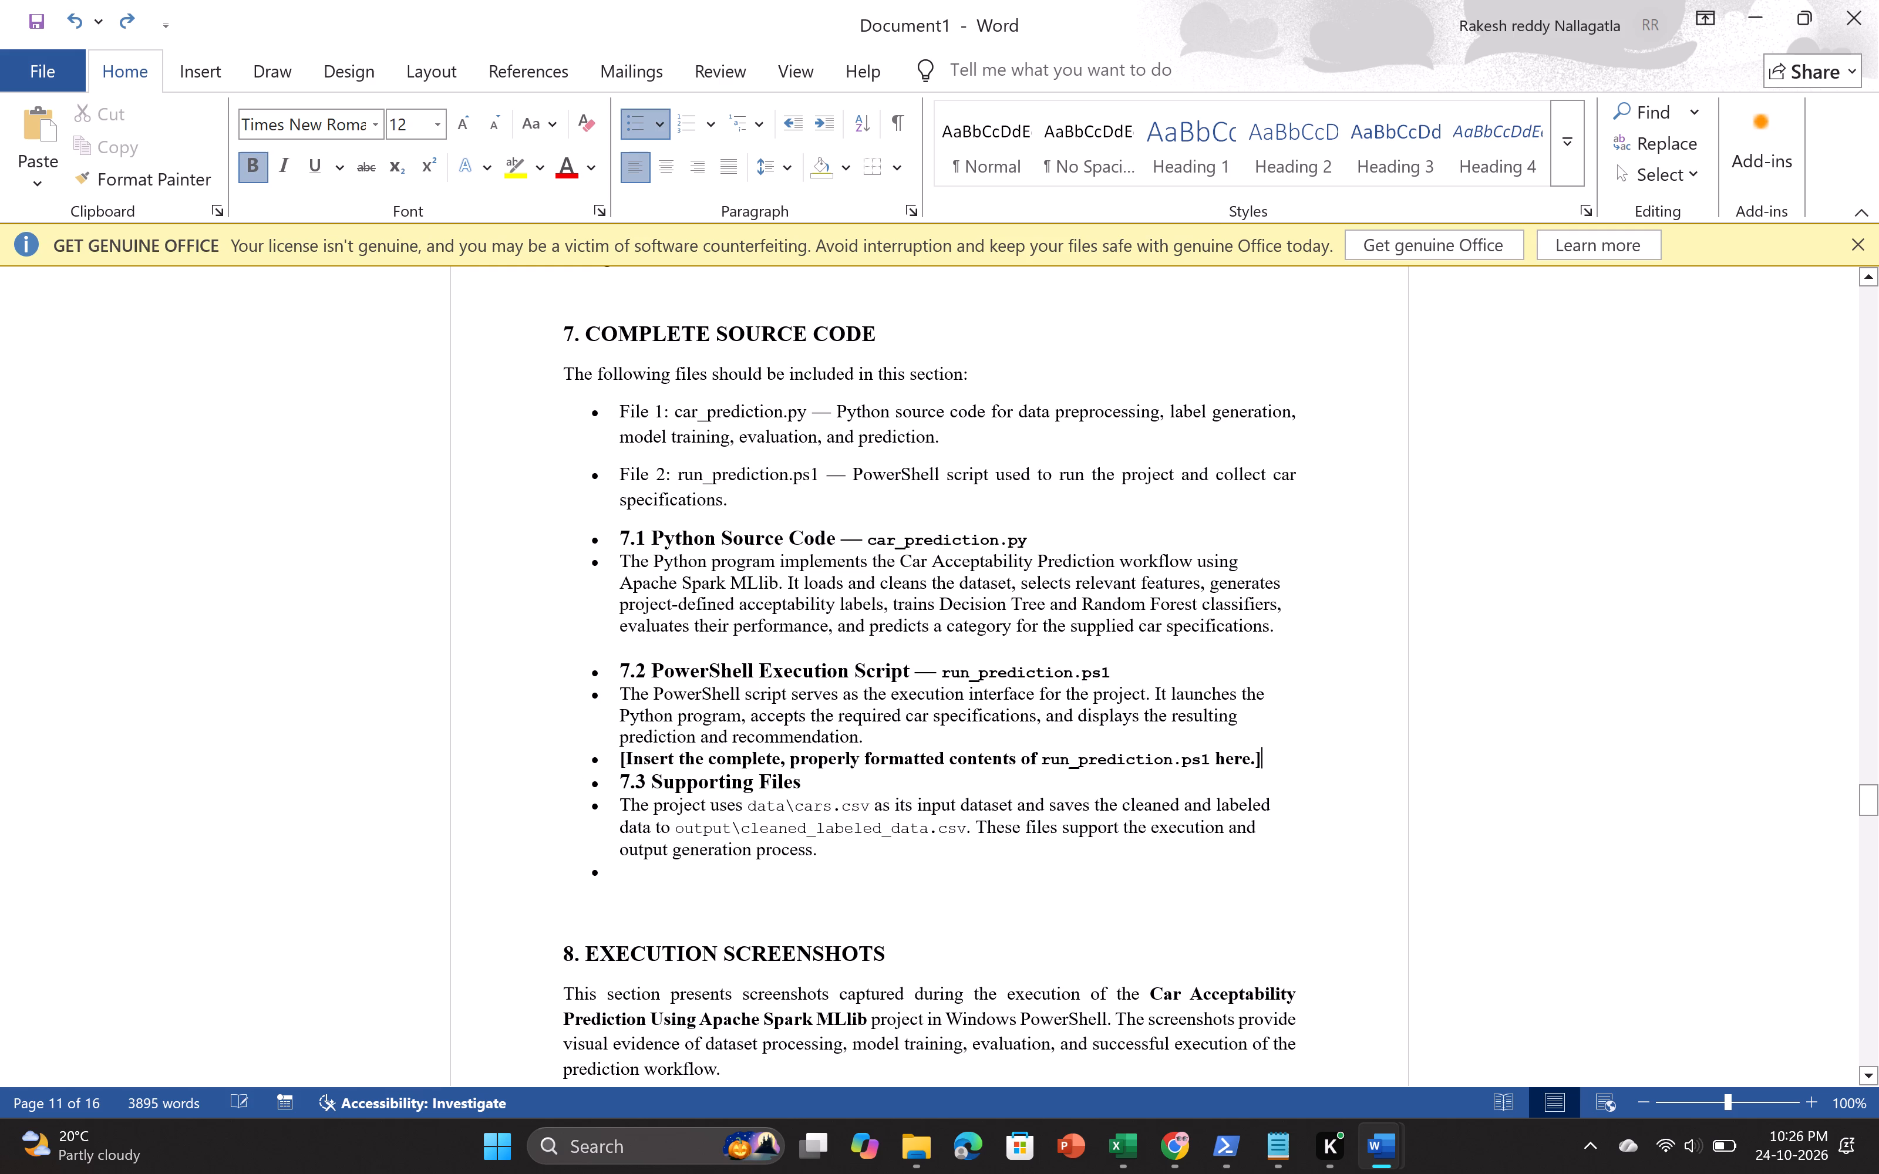
drag(1276, 755, 617, 756)
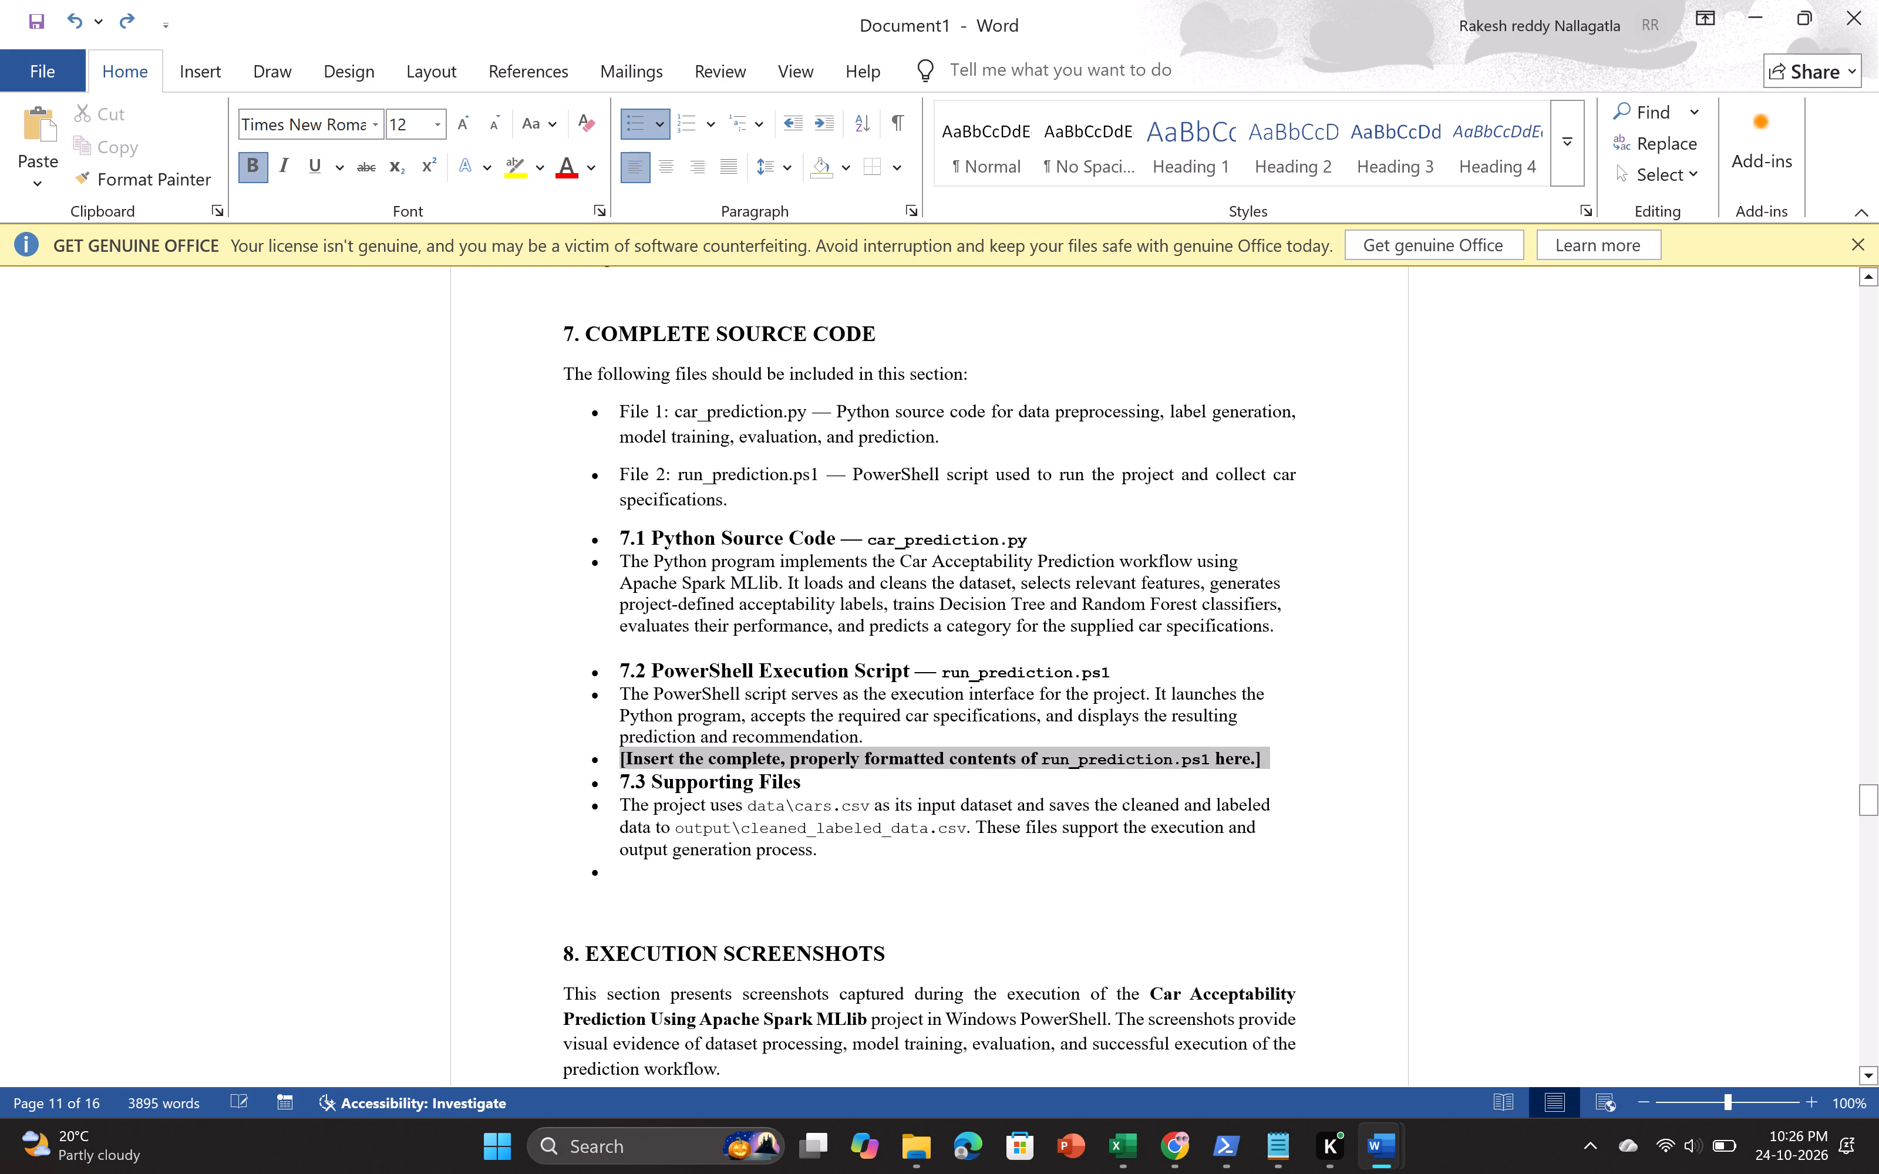
drag(617, 756, 617, 757)
key(BackSpace)
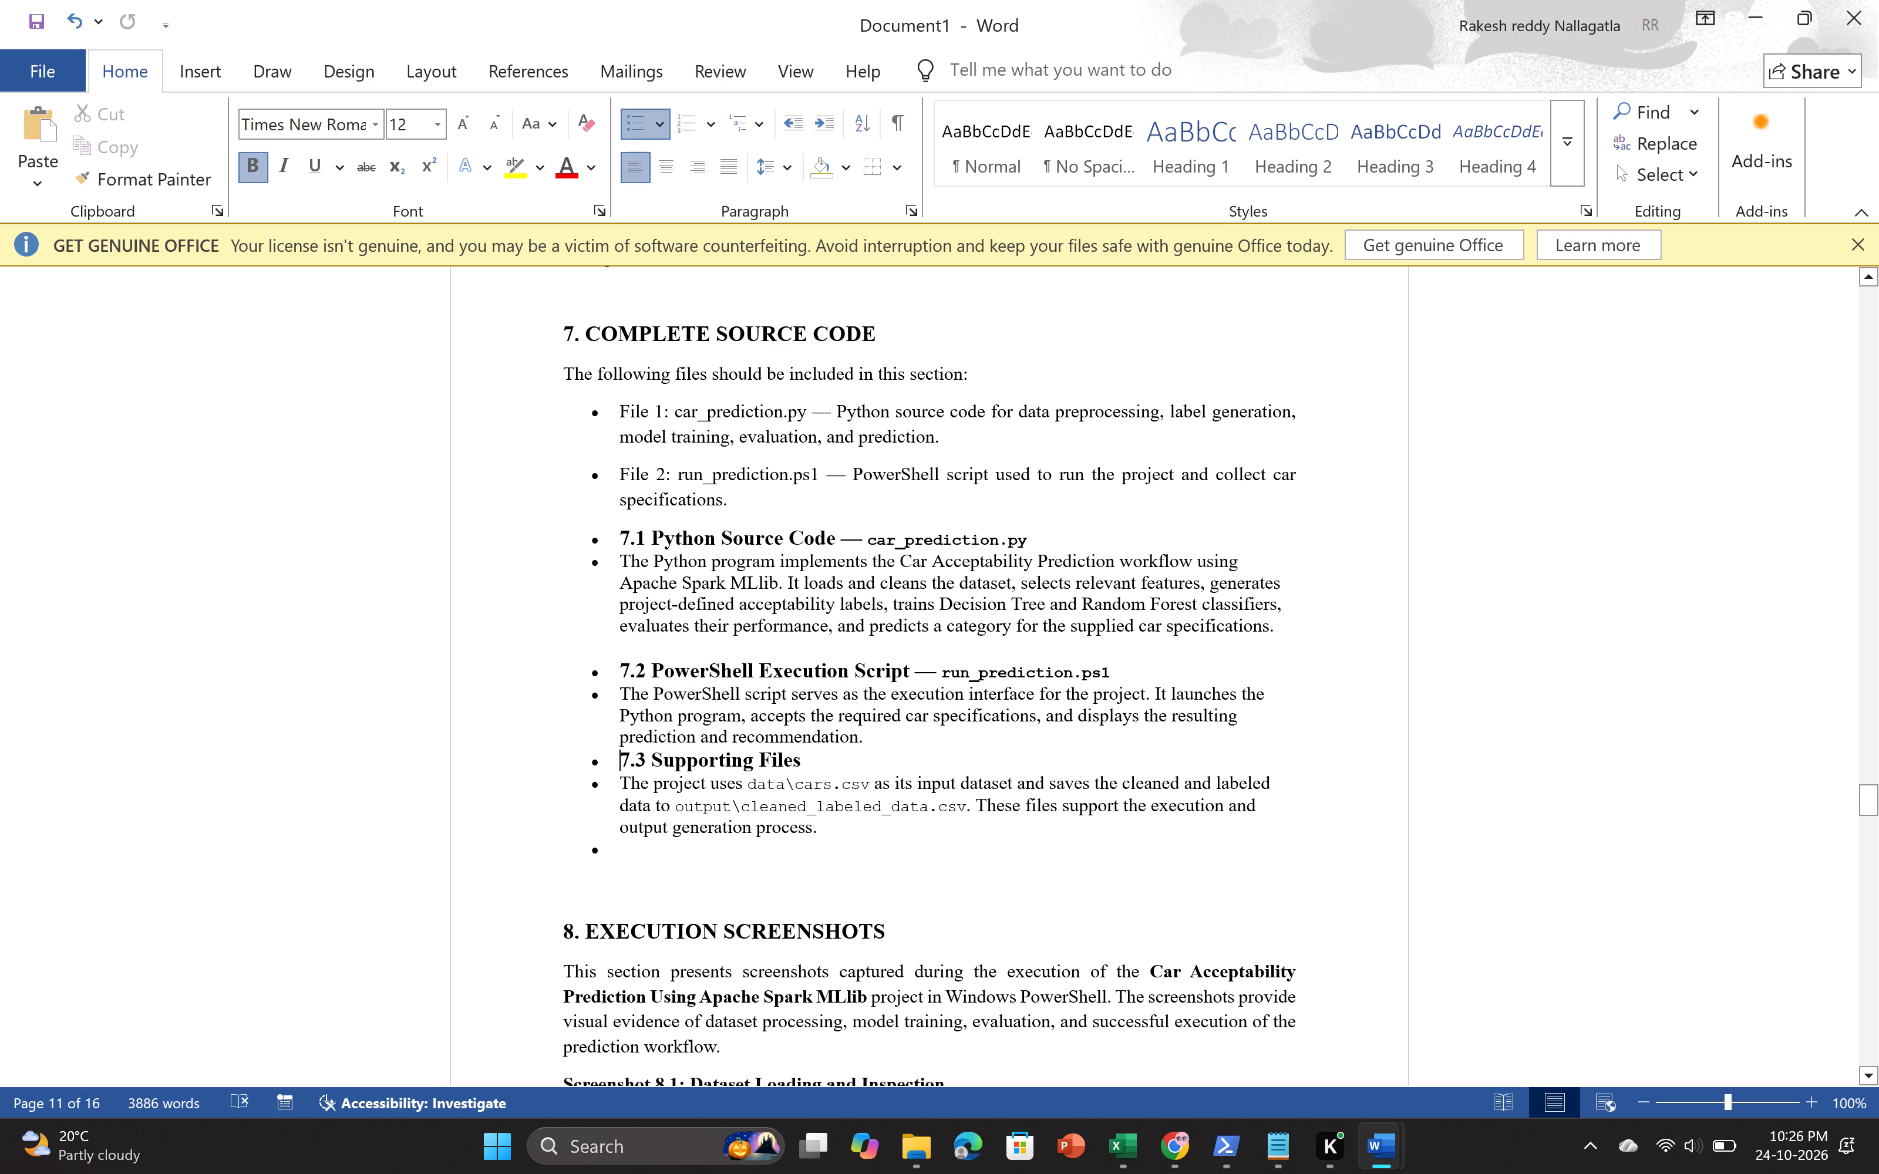
Remove the blank line between the 7.1 description and the 7.2 PowerShell Execution Script heading.
click(645, 651)
key(BackSpace)
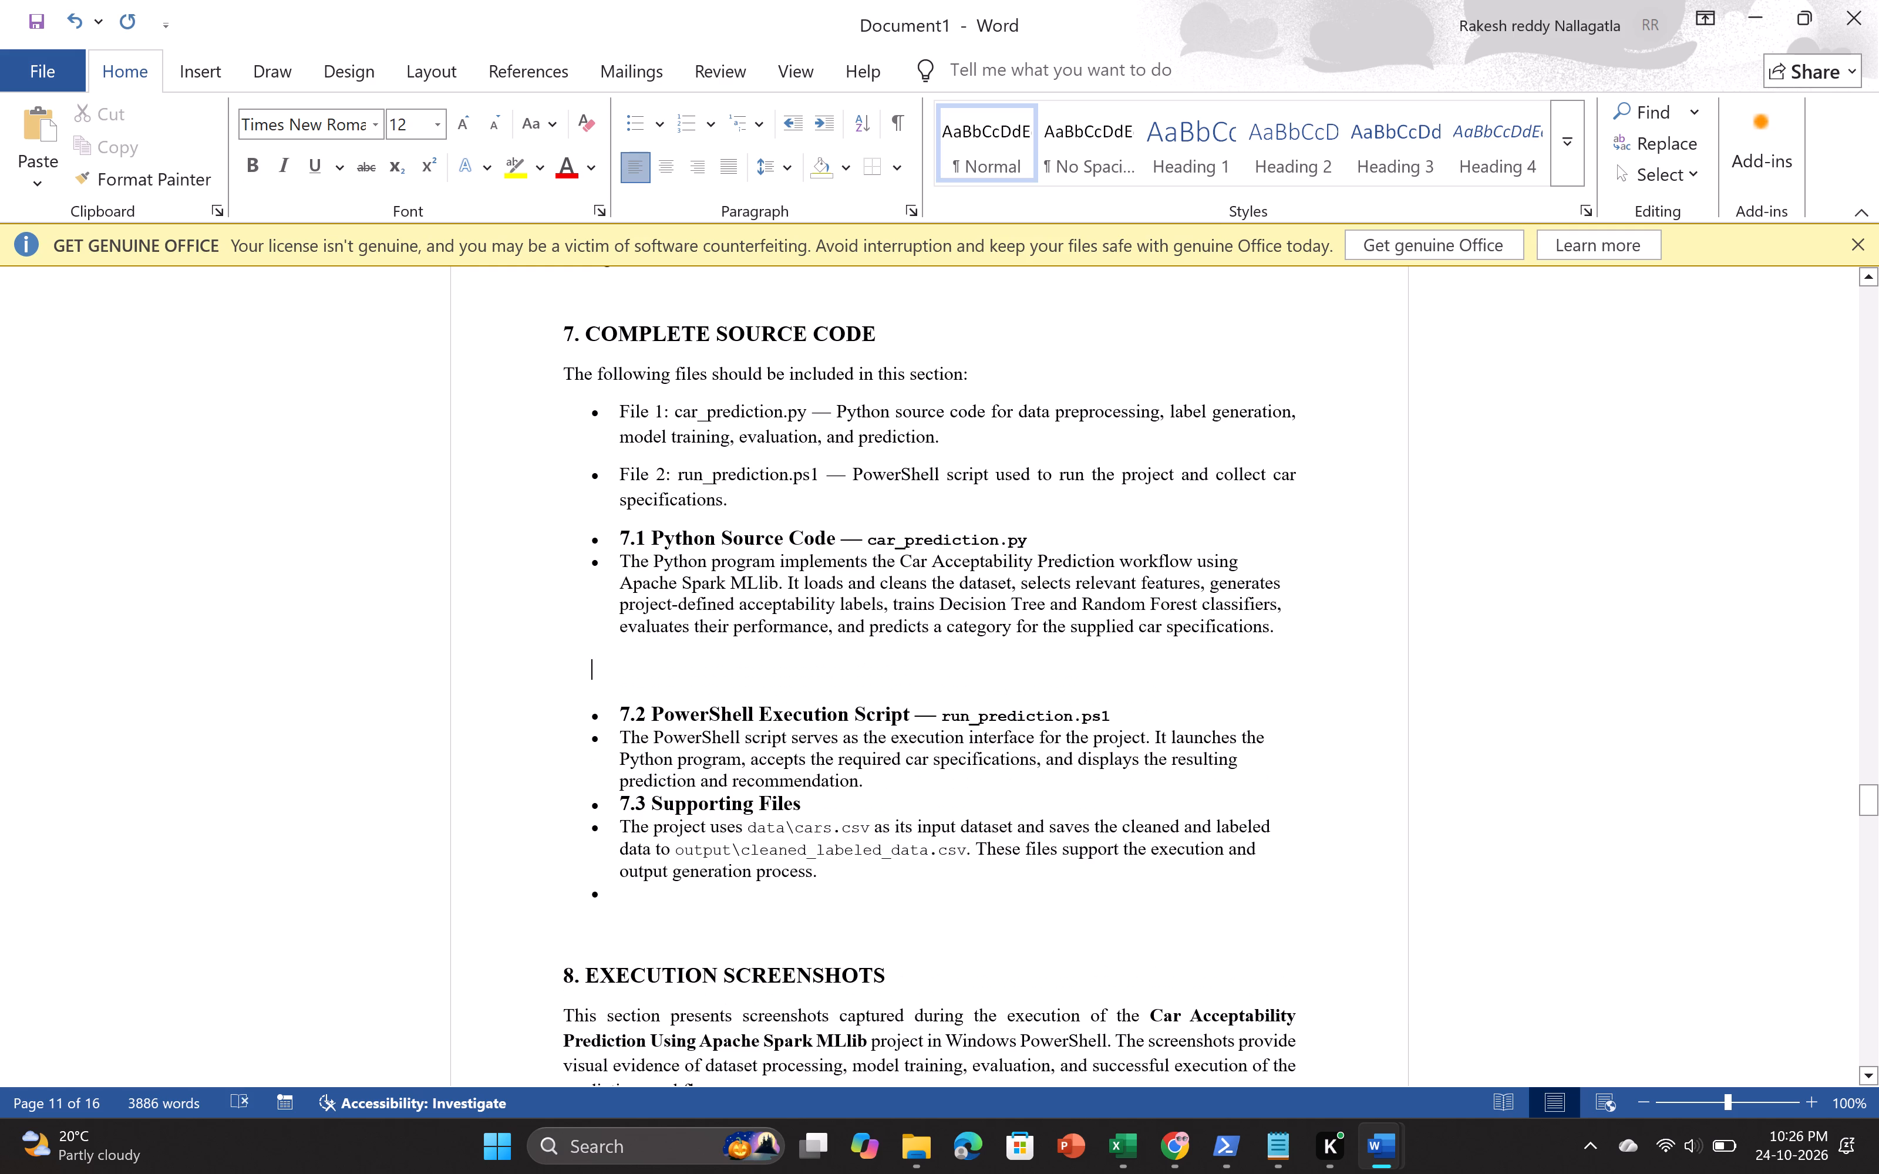
key(BackSpace)
key(BackSpace)
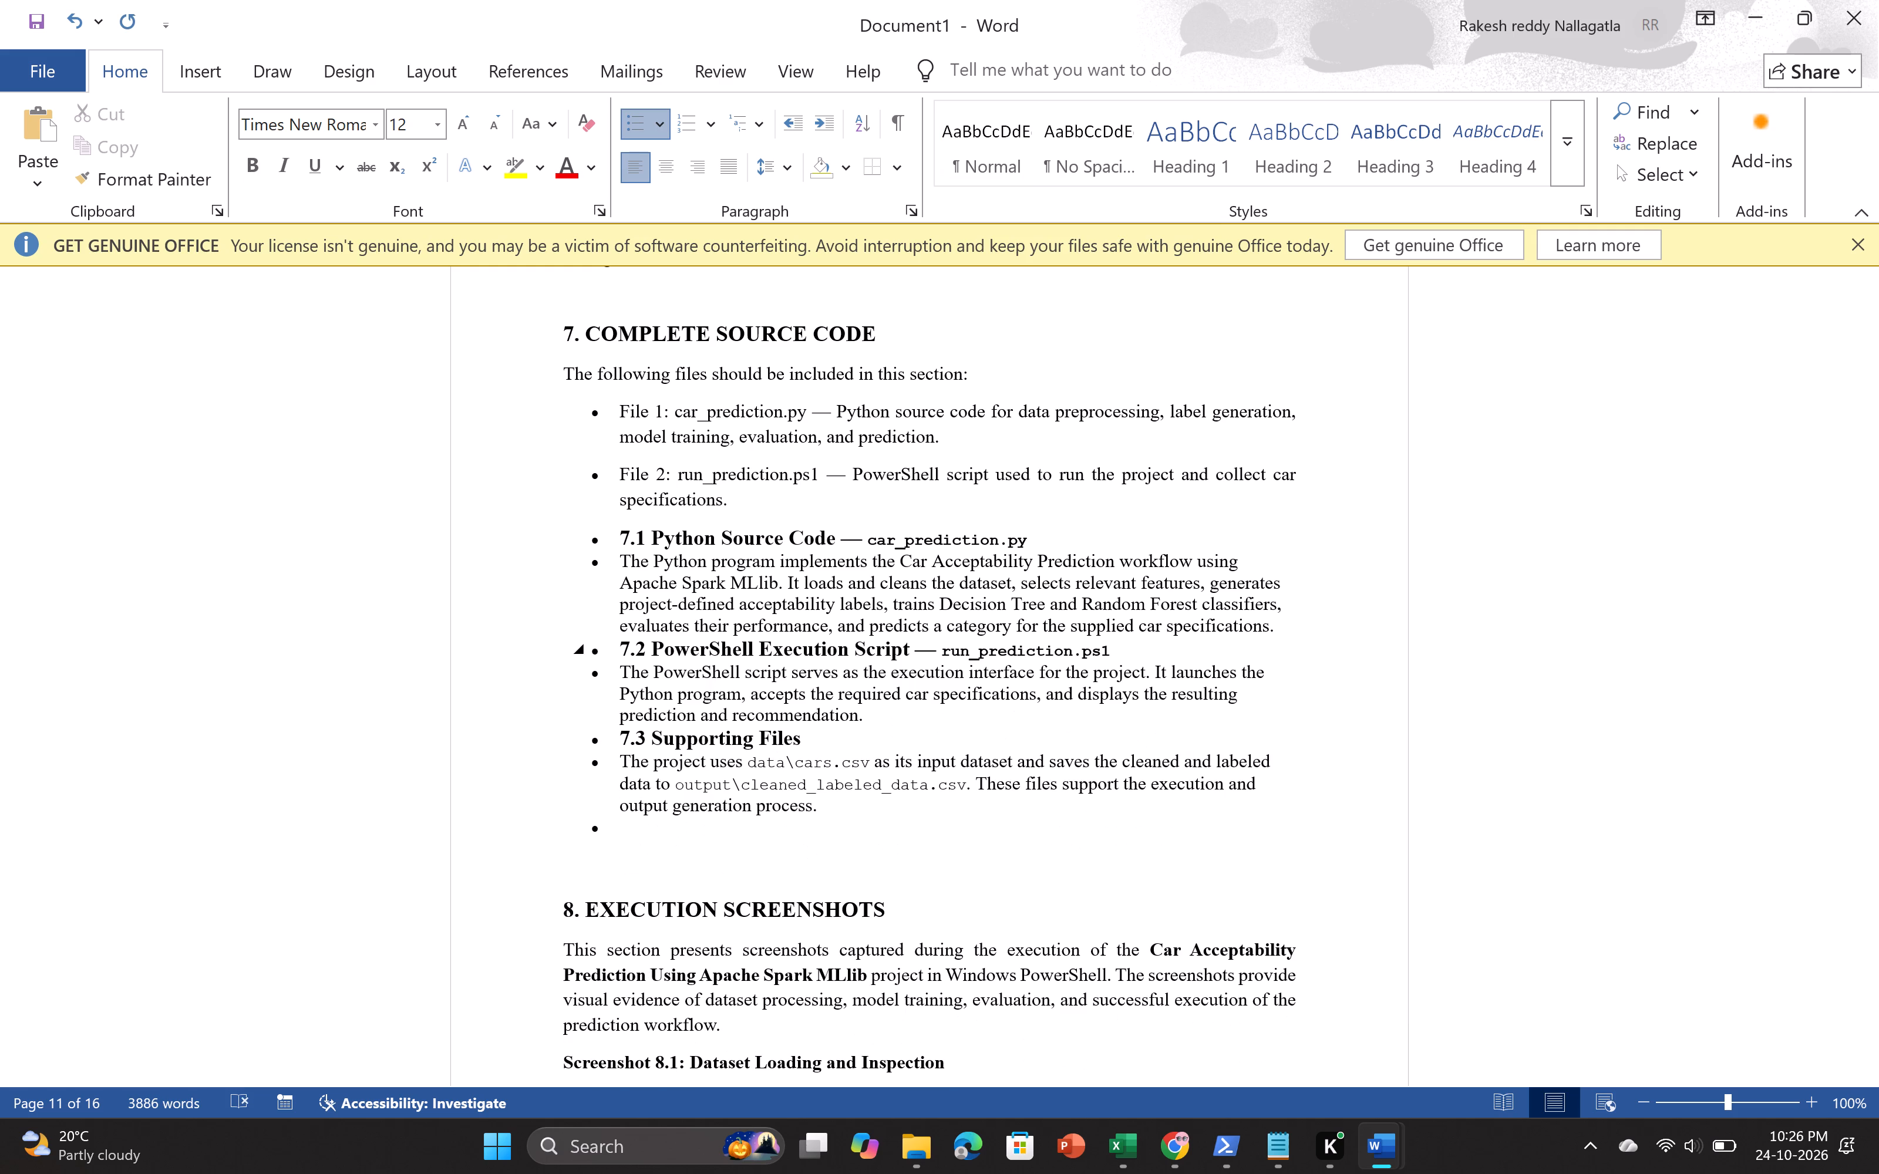
Remove the empty bullet after the 7.3 Supporting Files description.
scroll(683, 888, down, 1)
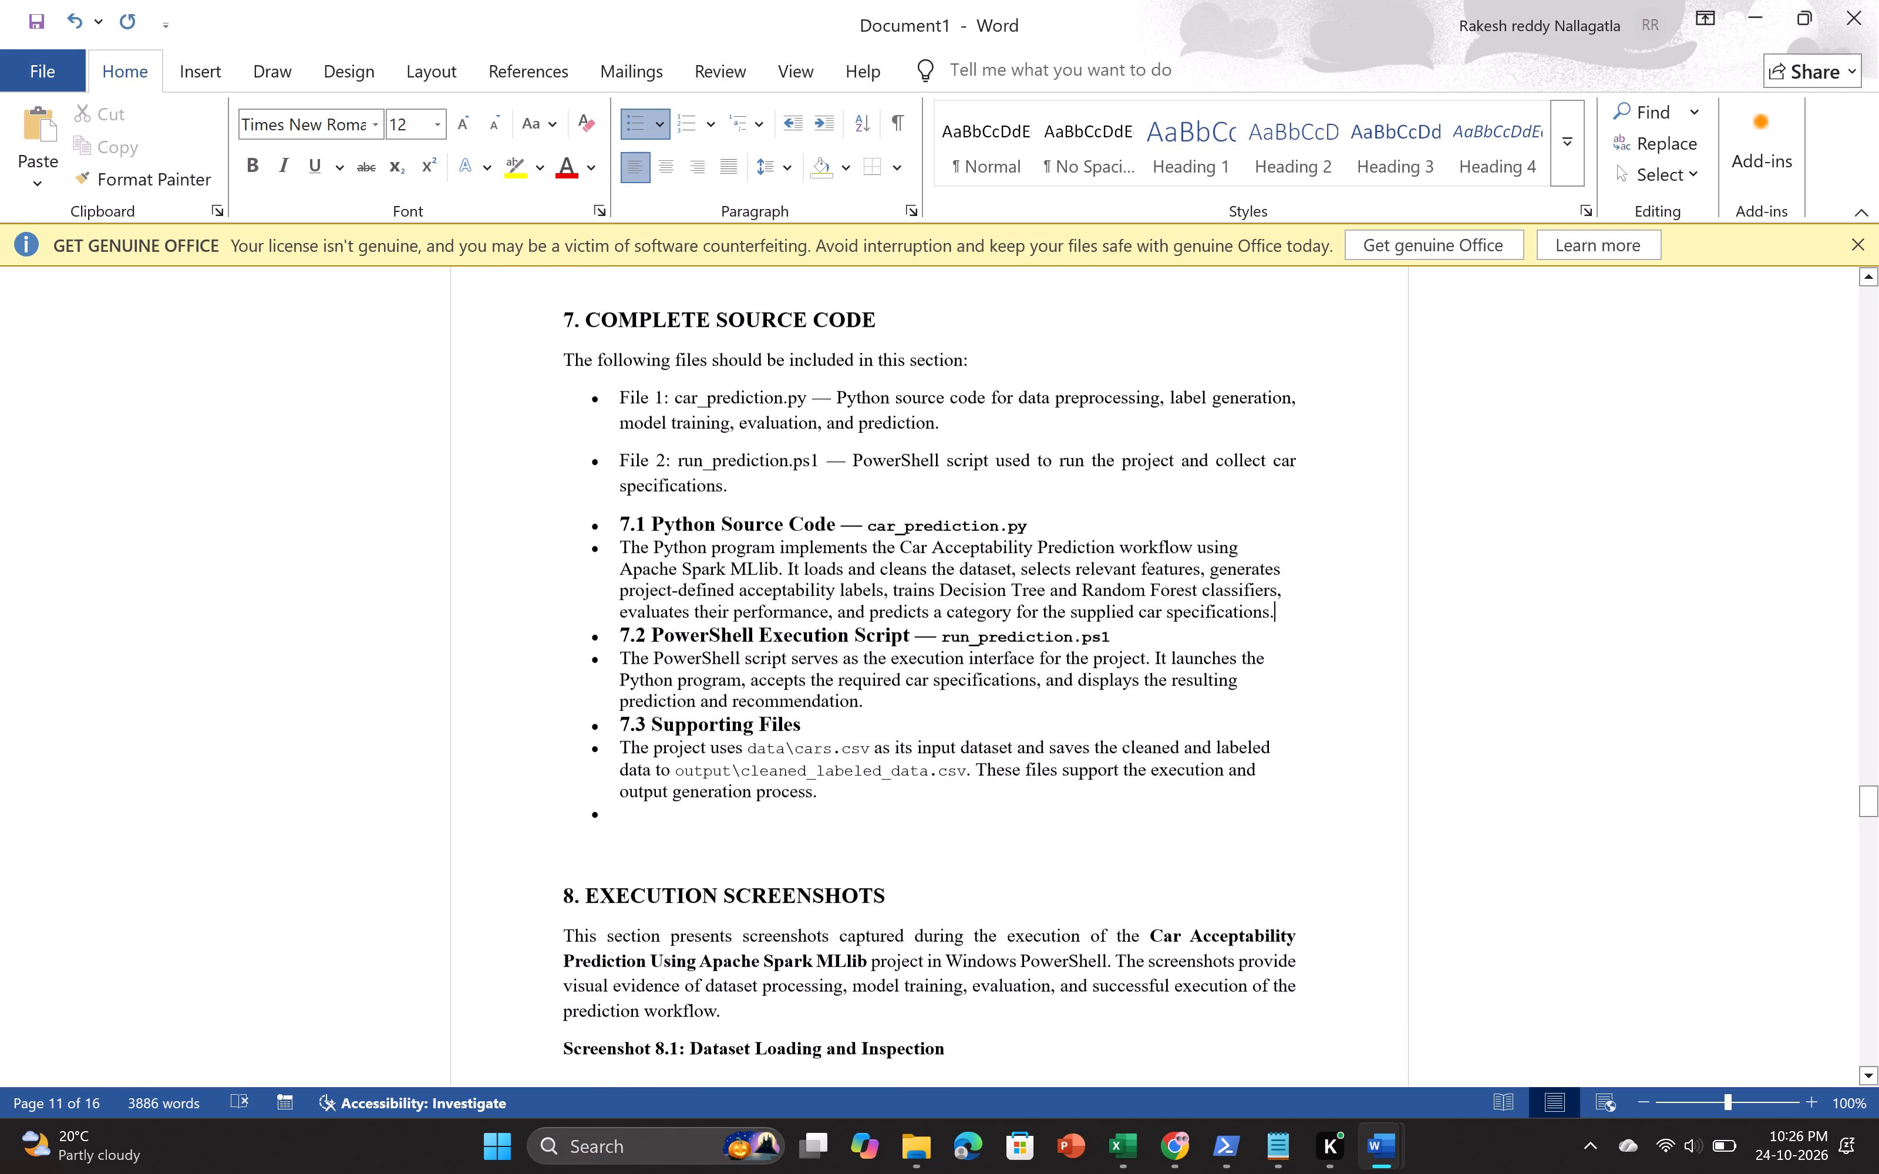
scroll(683, 888, down, 1)
click(629, 774)
key(BackSpace)
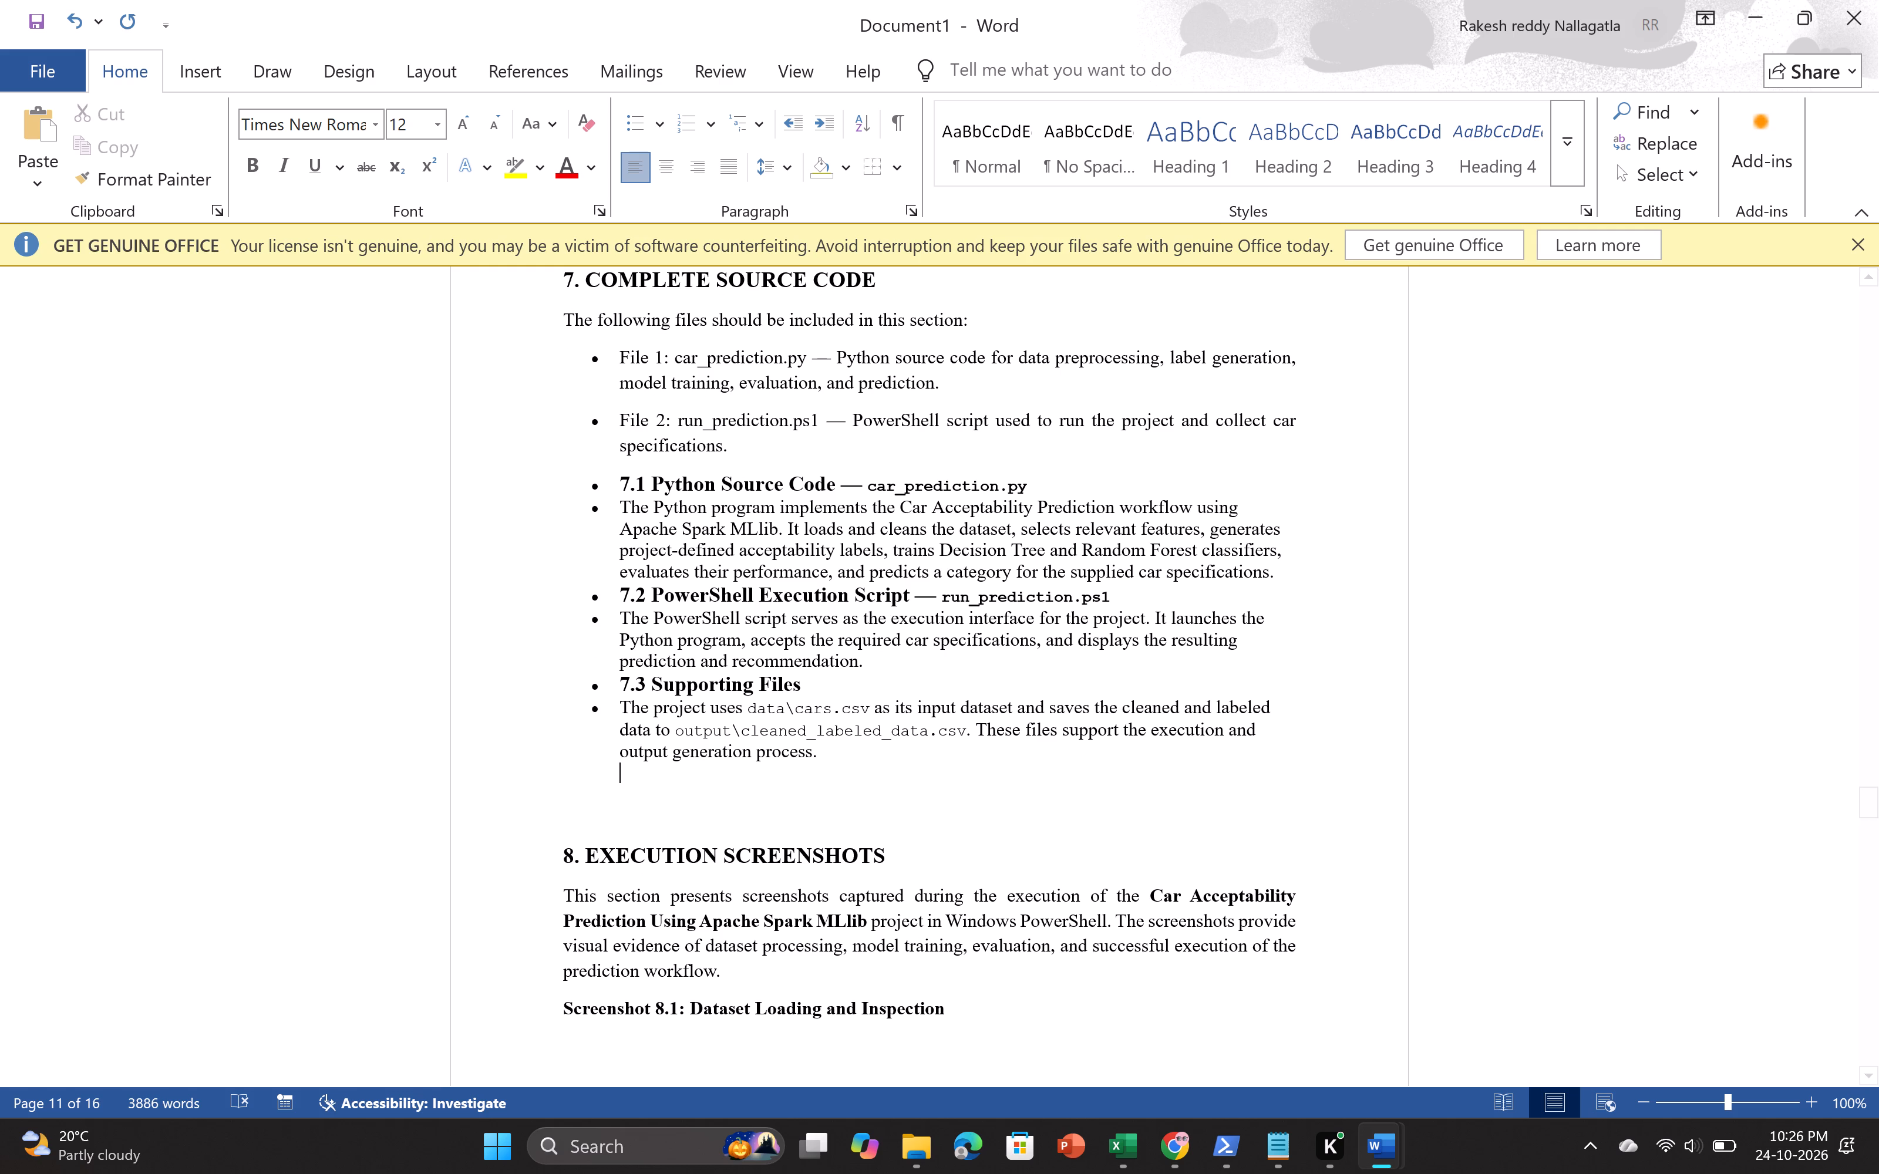
Delete the "Screenshot 8.2: Data Cleaning and Preprocessing" heading in section 8, Execution Screenshots.
scroll(629, 774, down, 1)
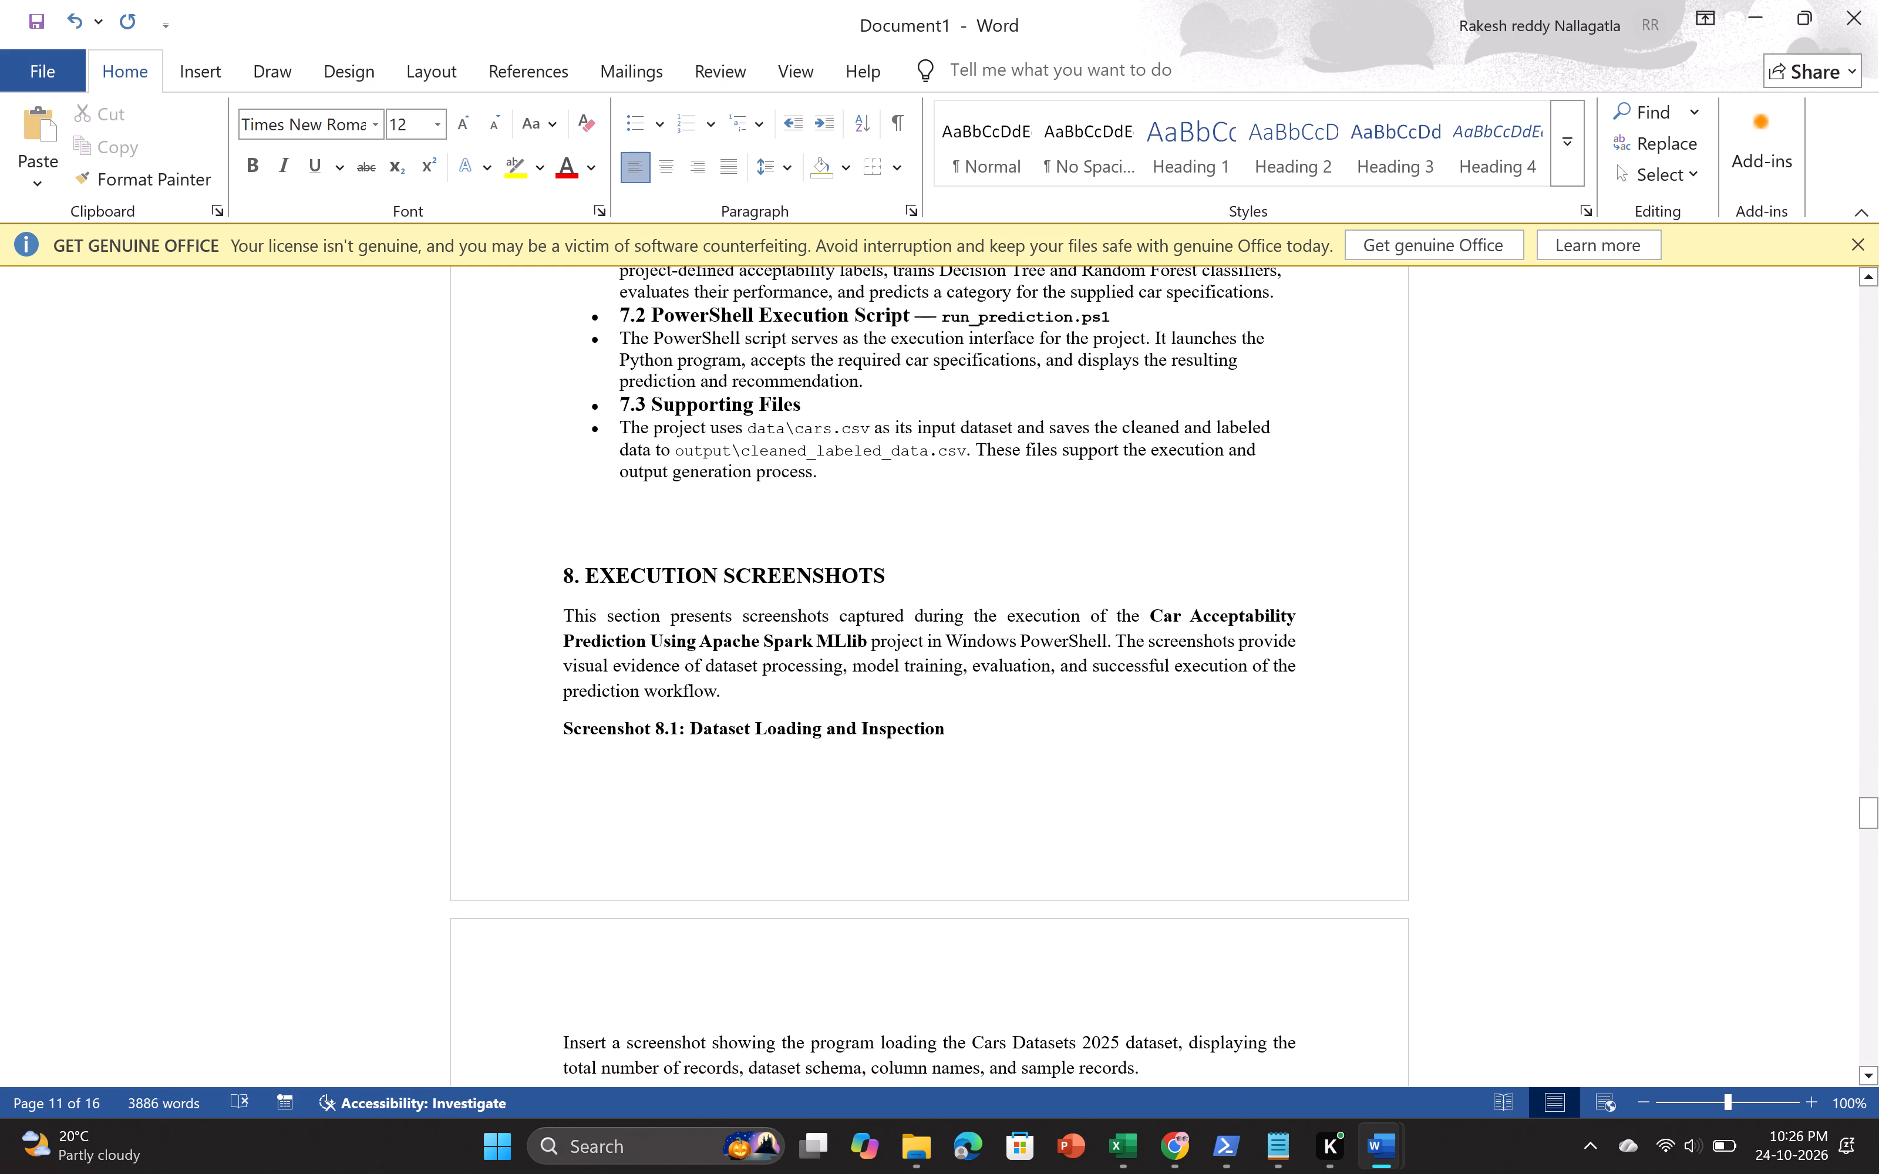
scroll(873, 427, down, 3)
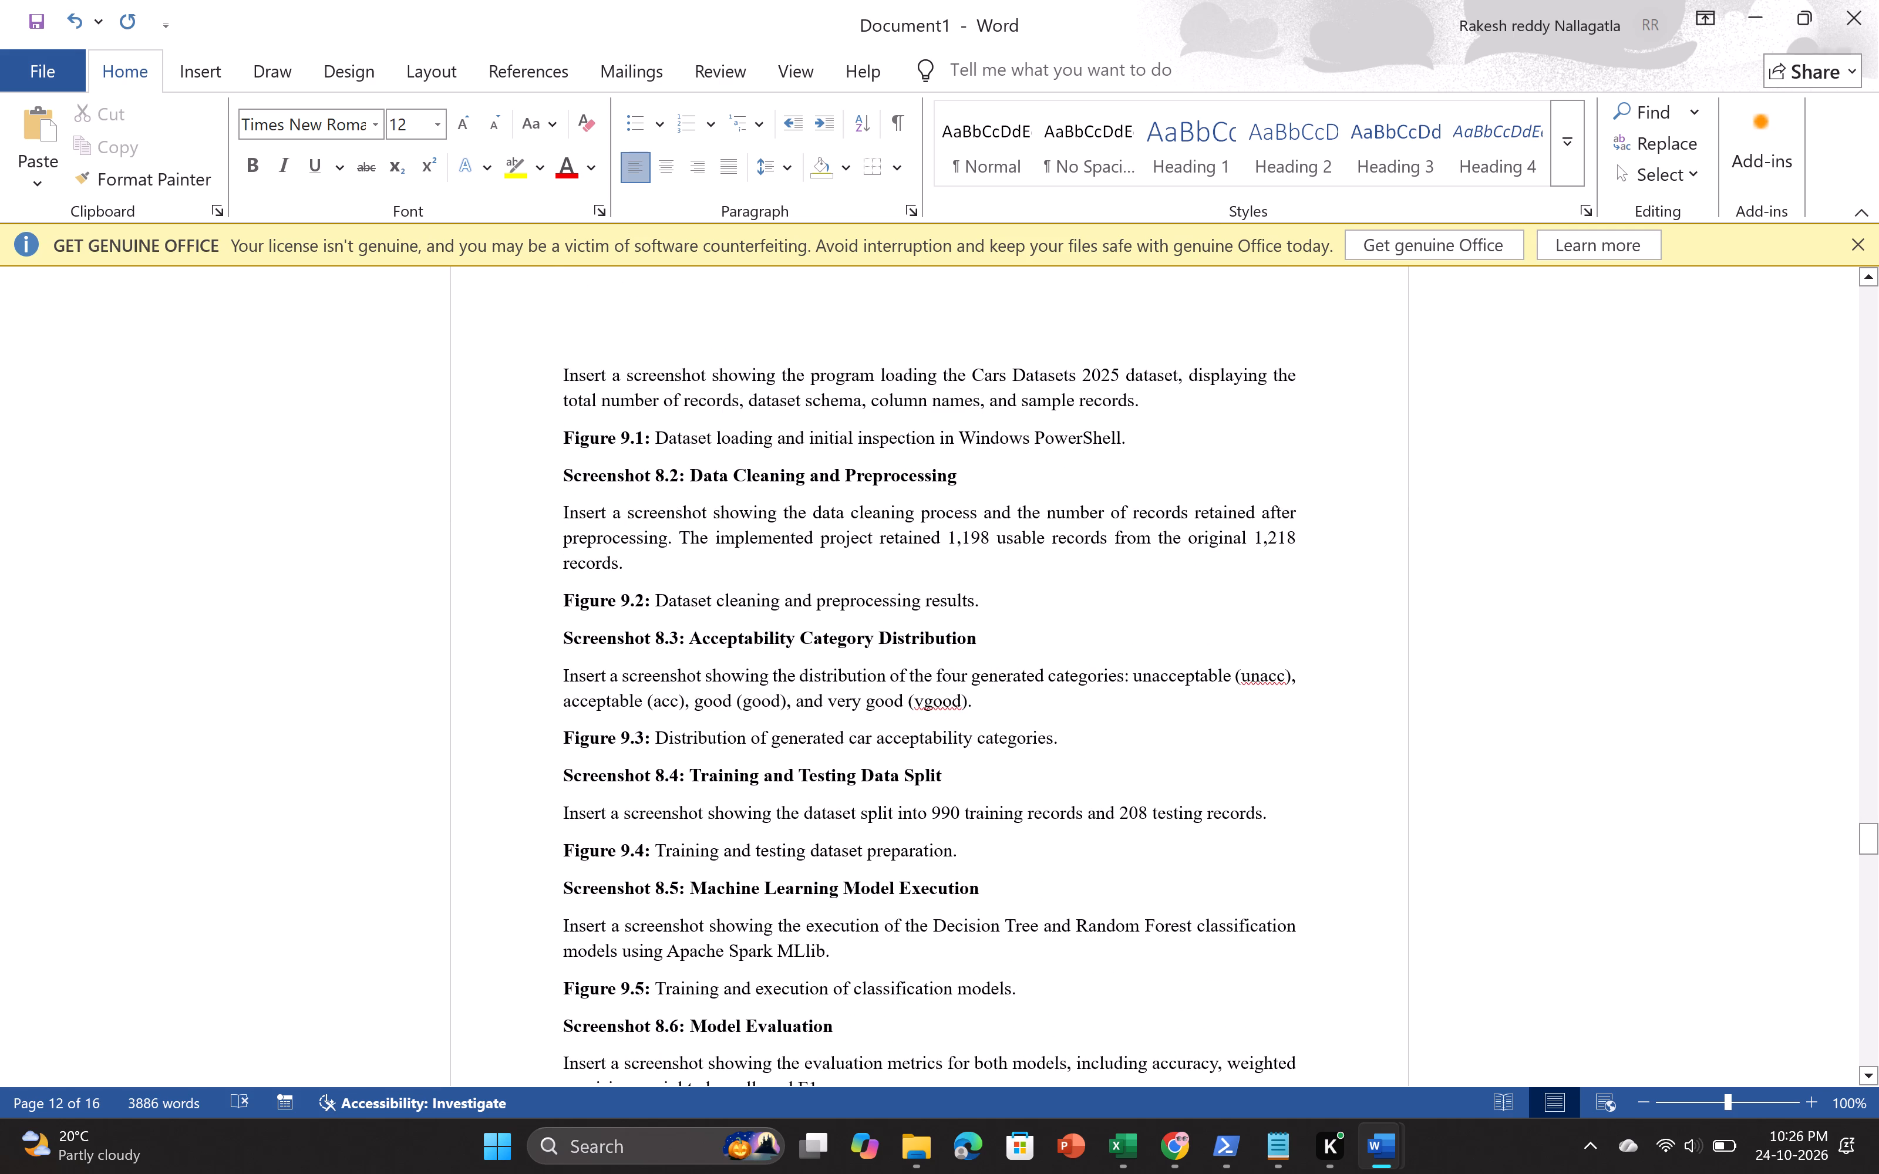
scroll(964, 474, up, 4)
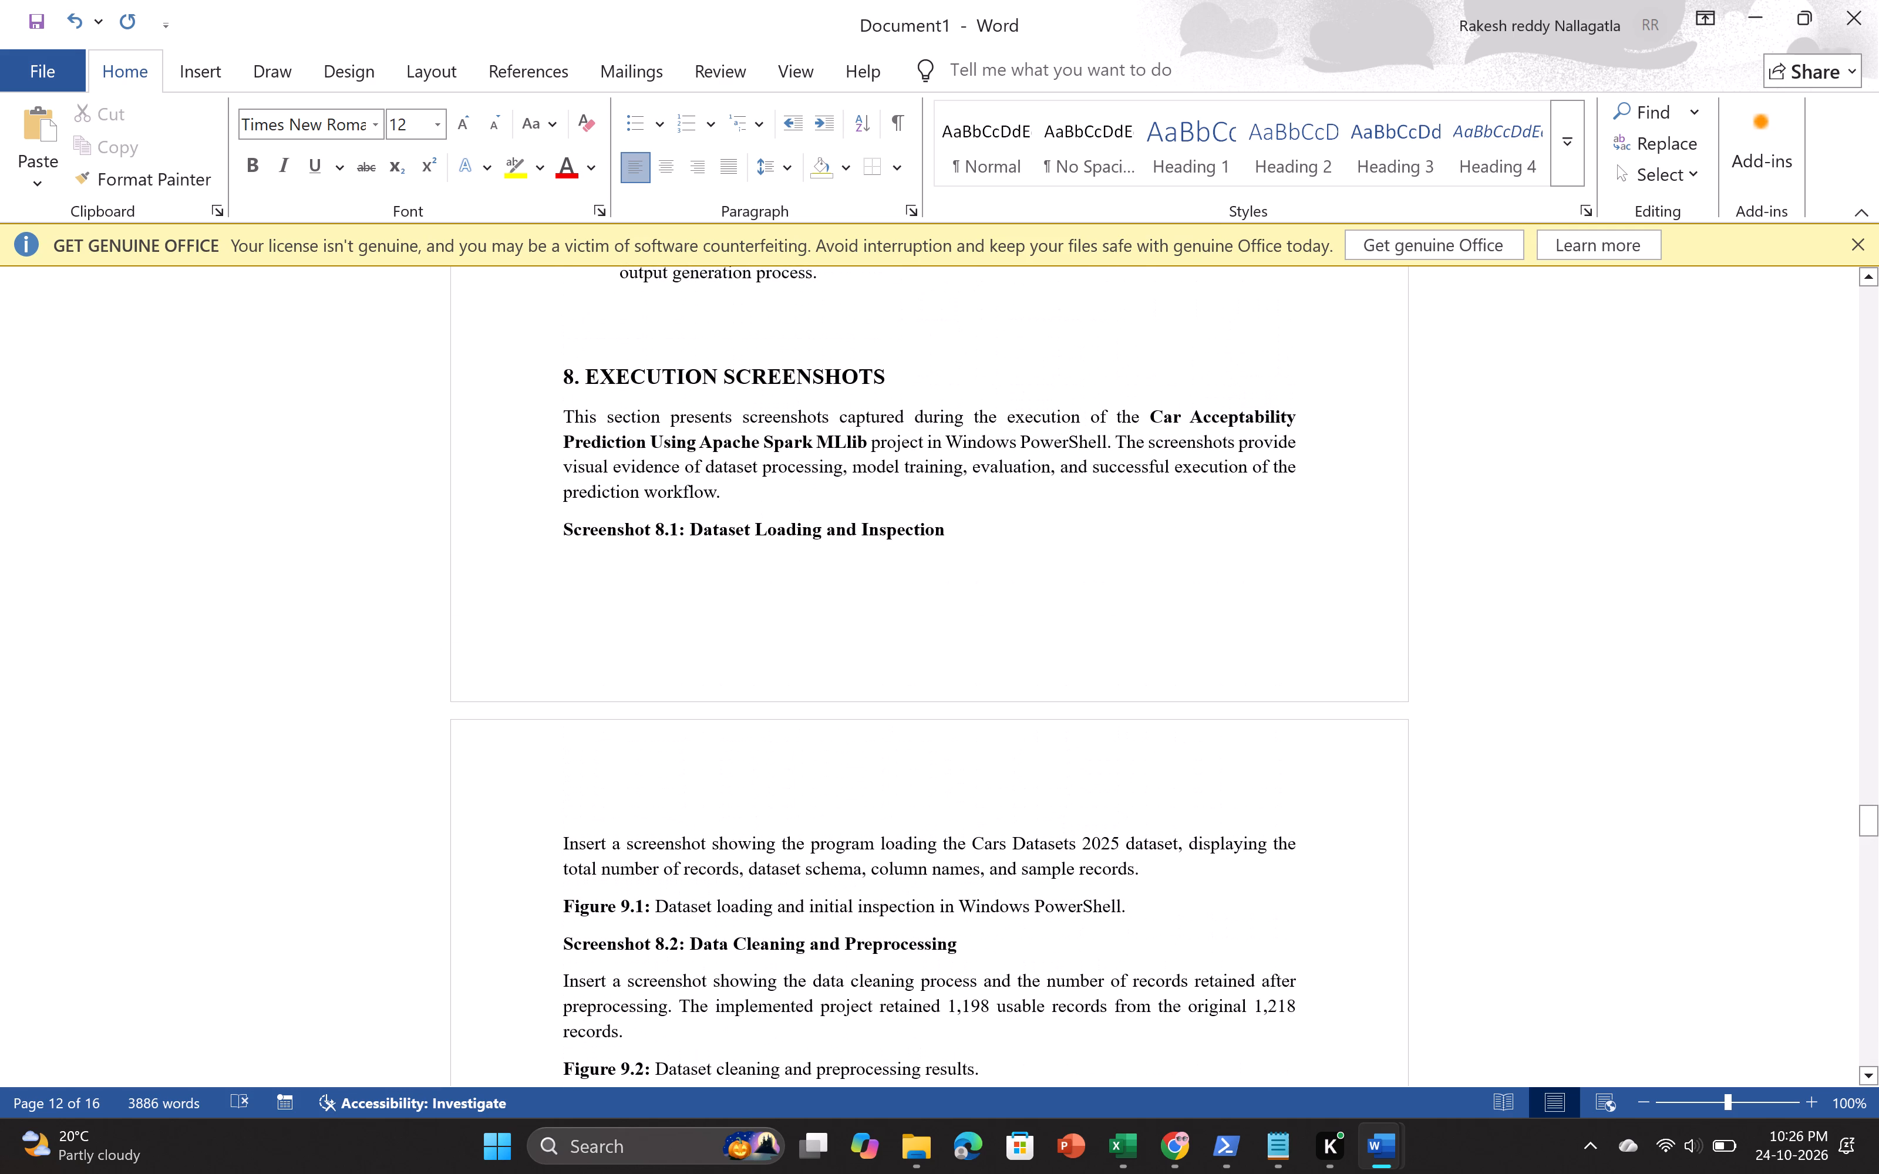
scroll(964, 474, up, 1)
scroll(938, 649, down, 1)
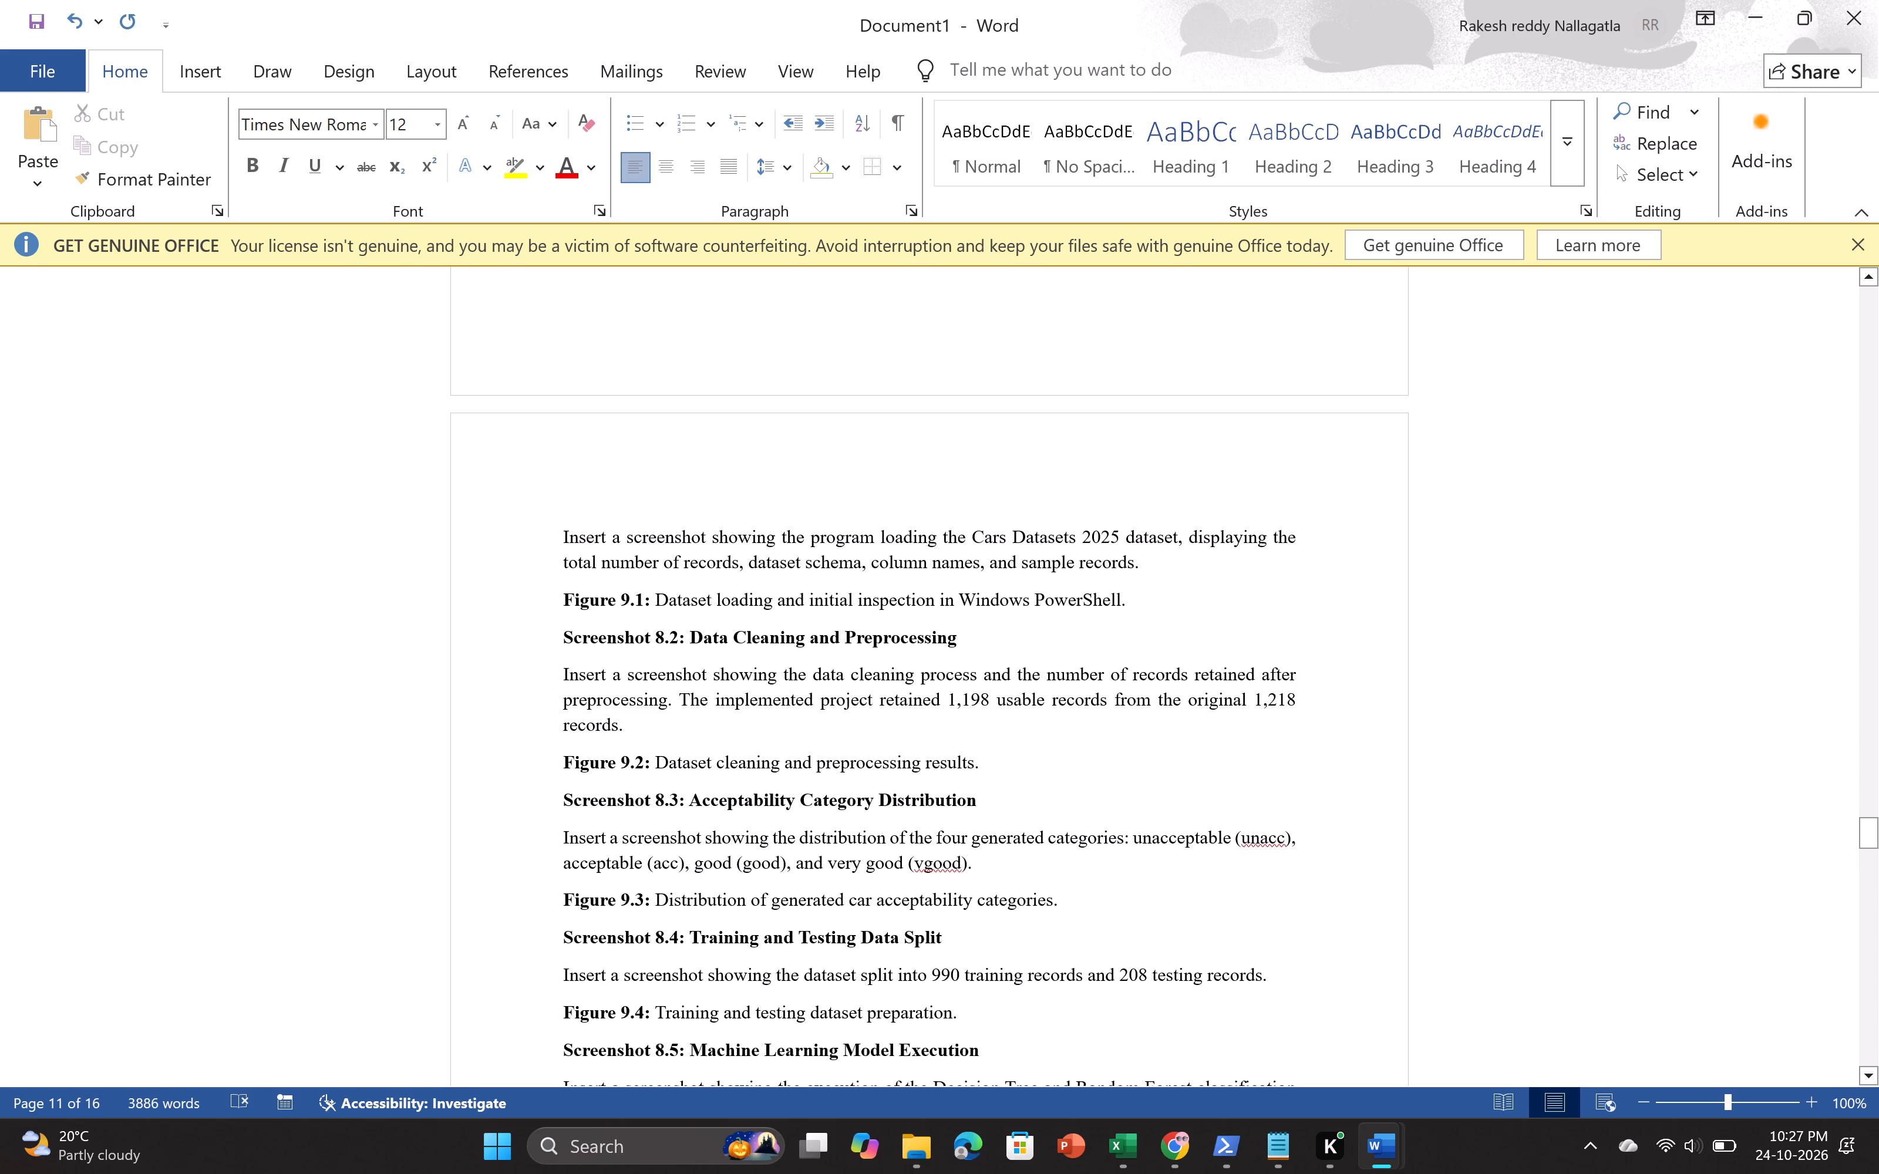
drag(964, 637, 574, 639)
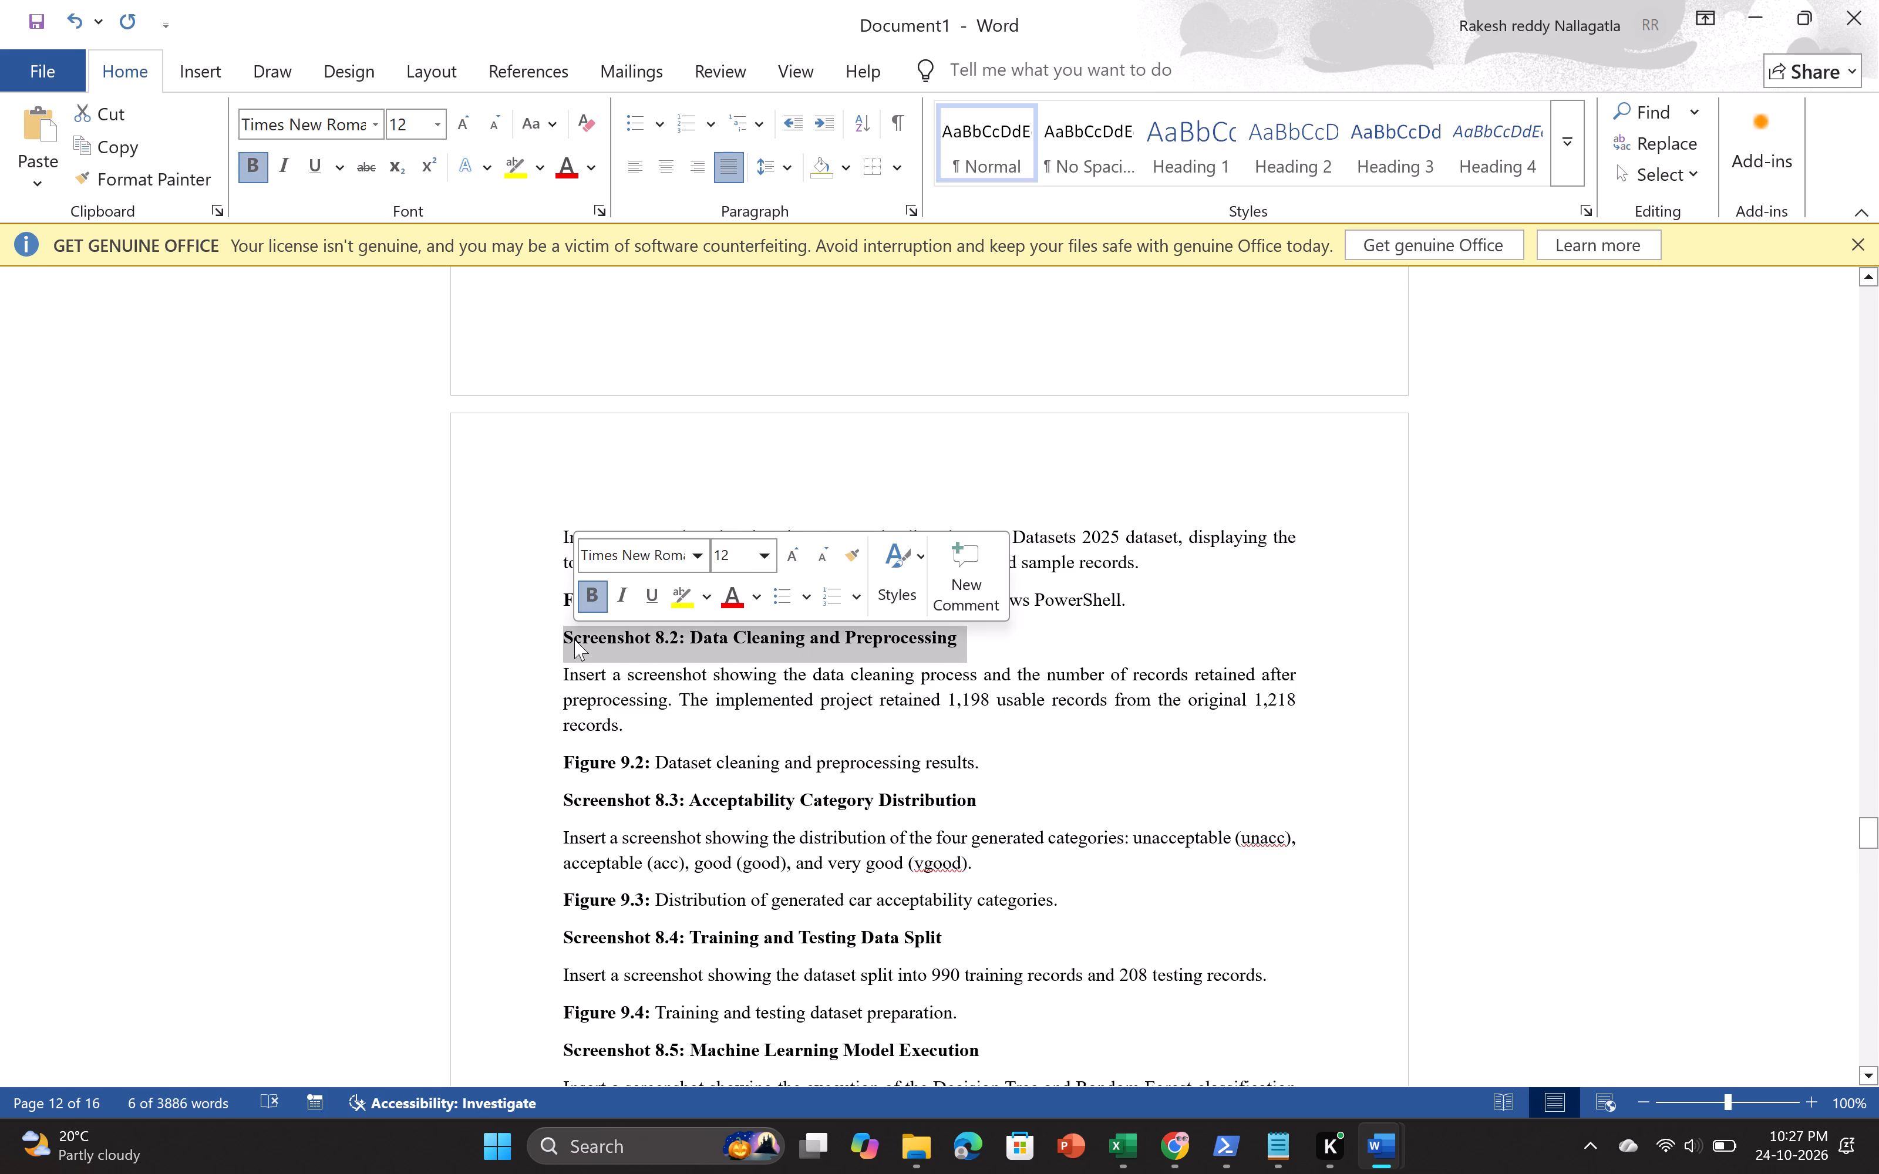
key(BackSpace)
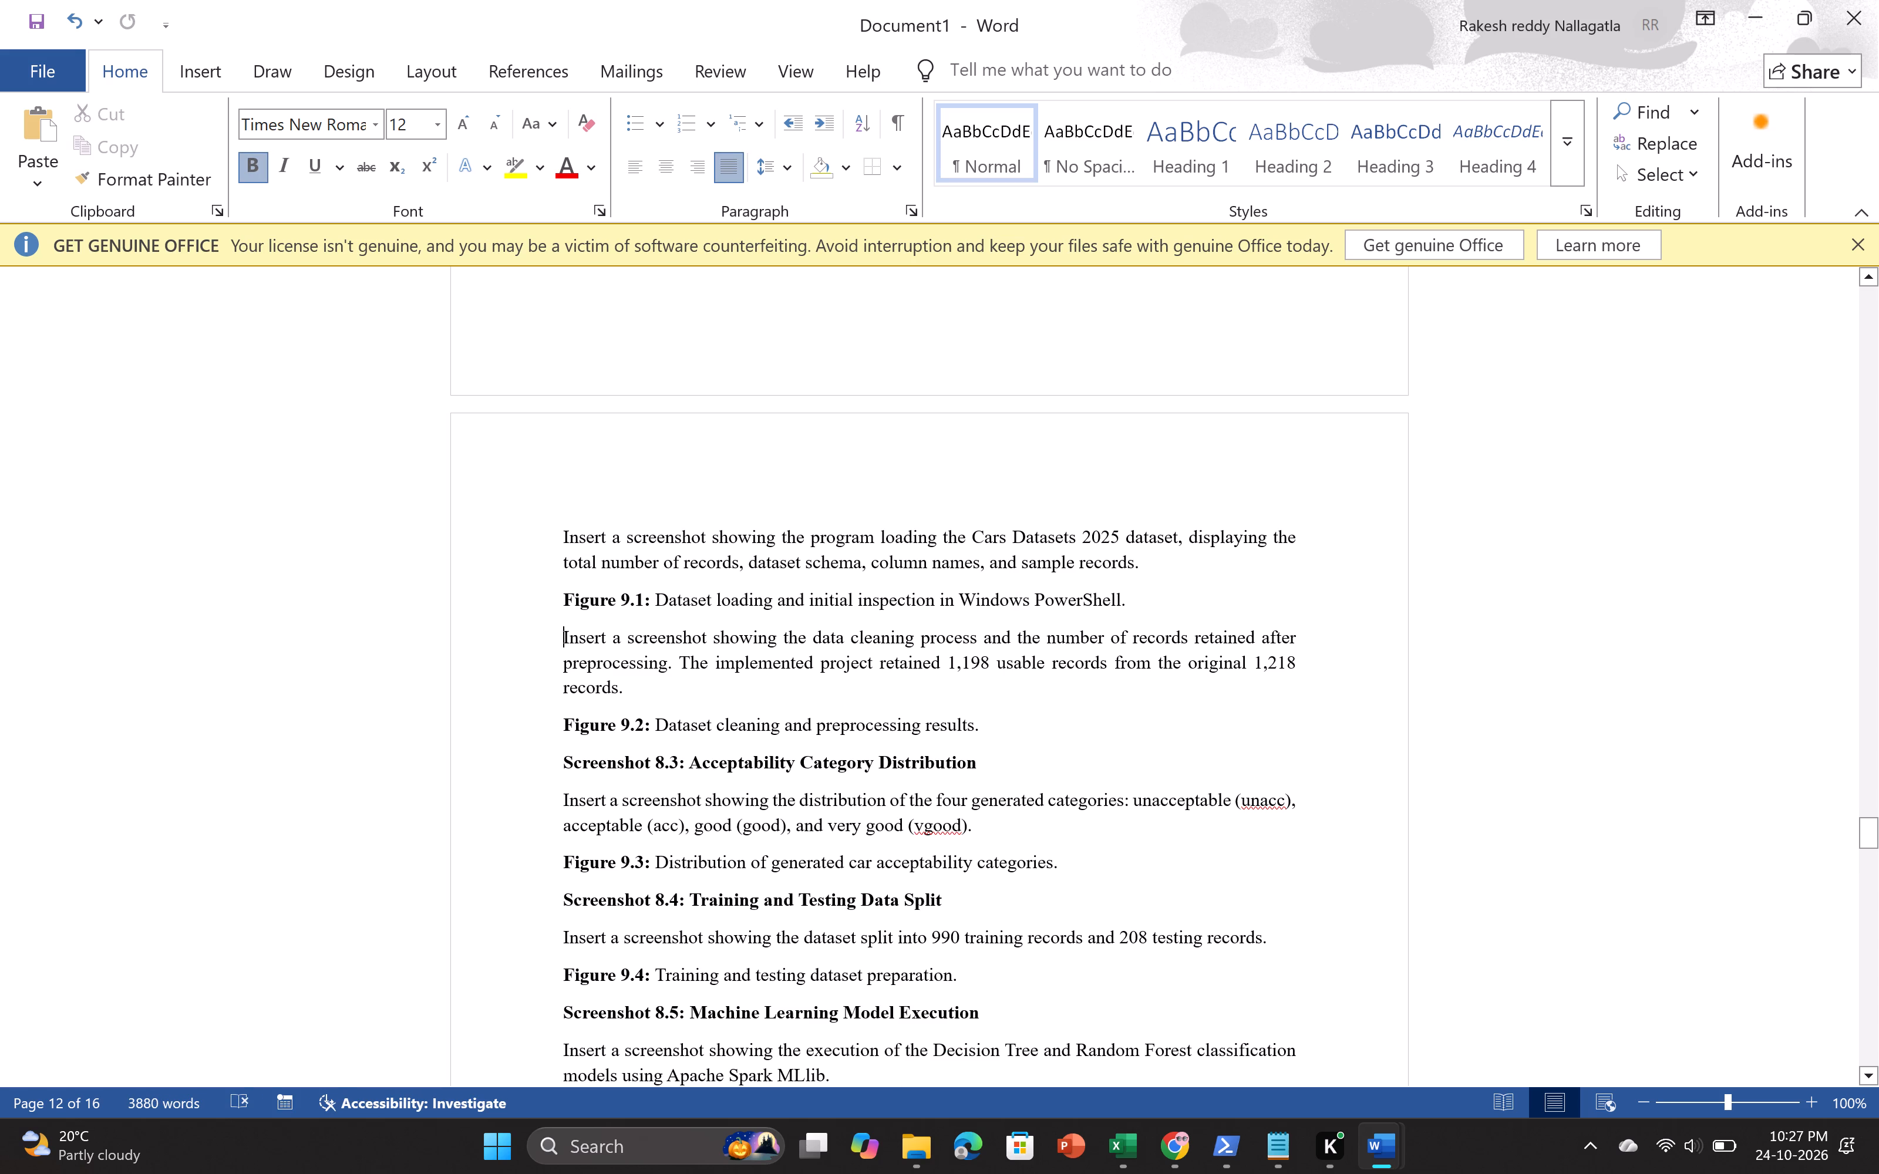
scroll(567, 630, right, 1)
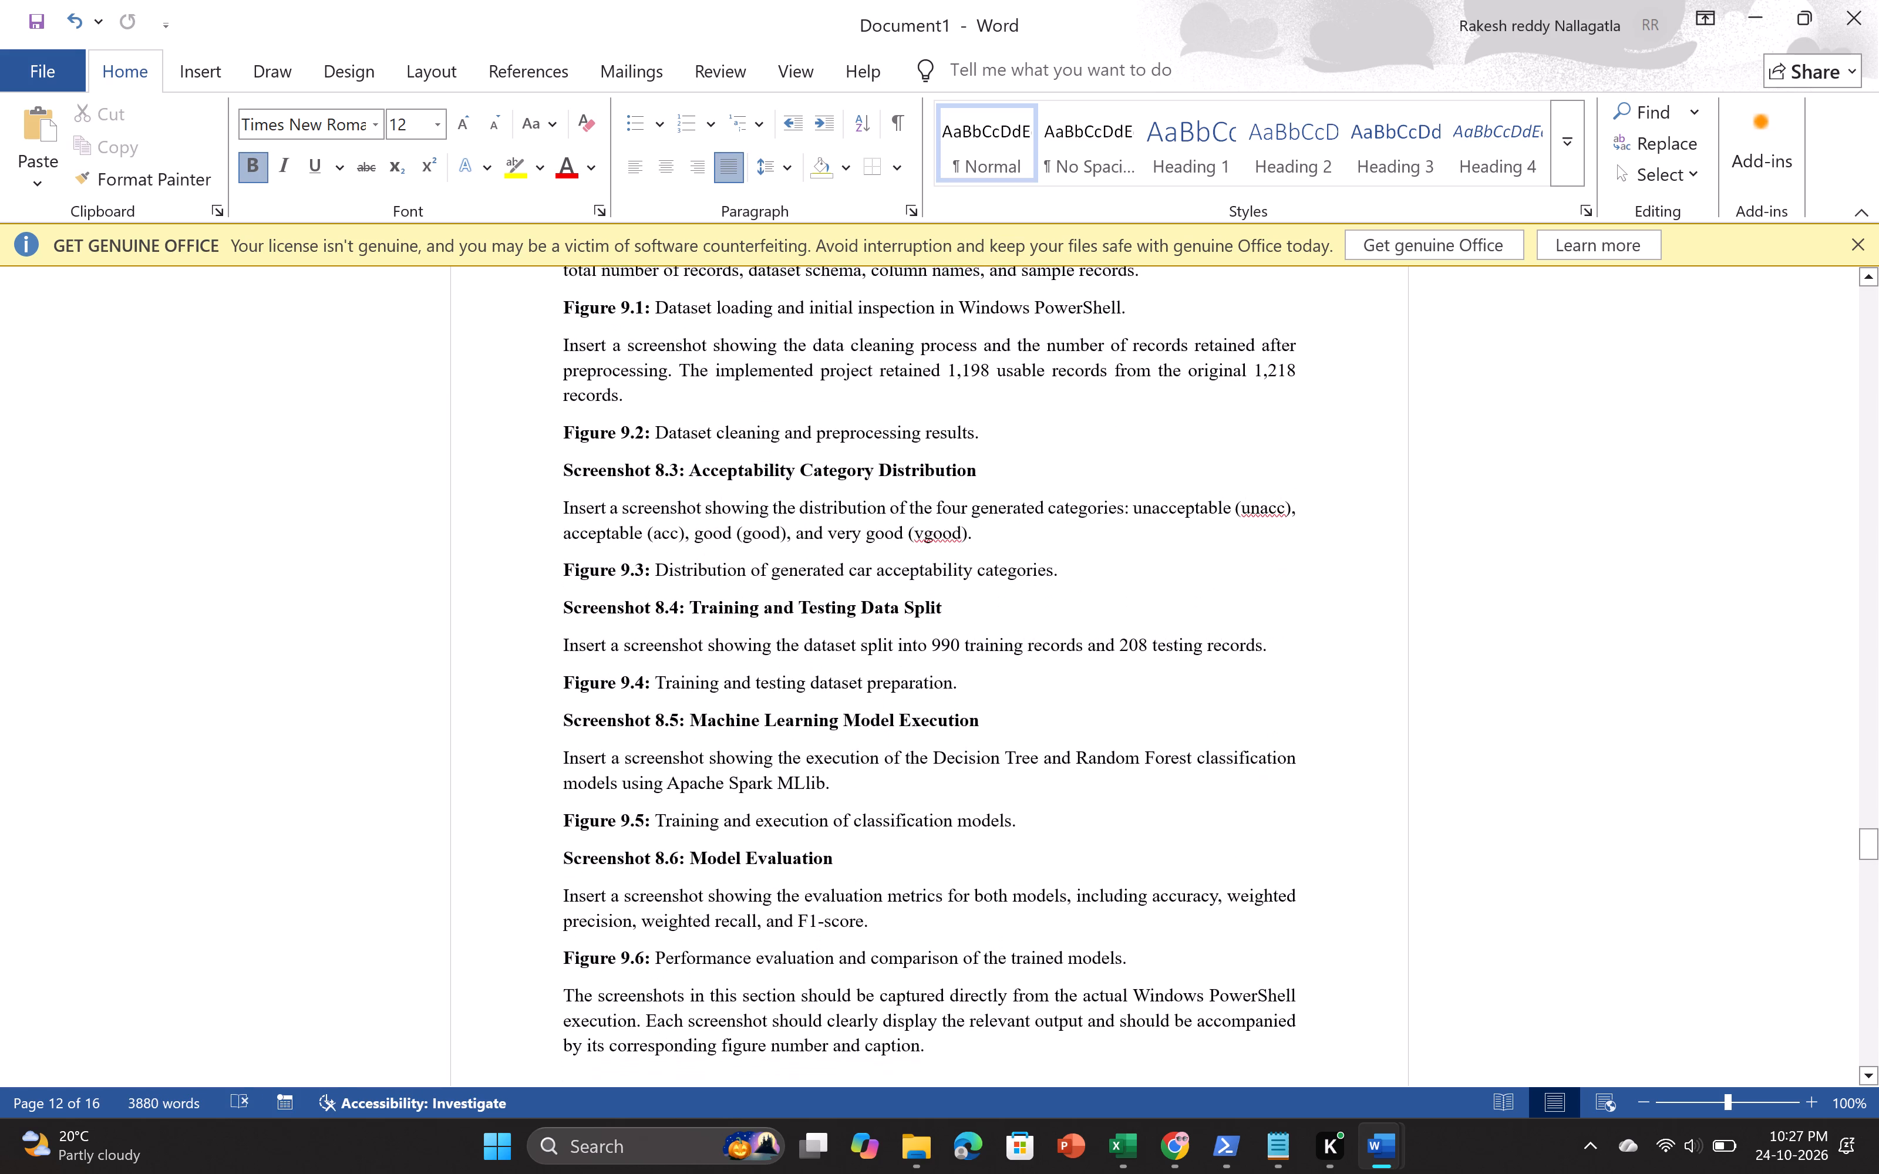
Review the screenshot entries in section 8, Execution Screenshots, and the start of section 9, Output / Result Screenshots.
scroll(567, 630, right, 1)
scroll(567, 630, up, 3)
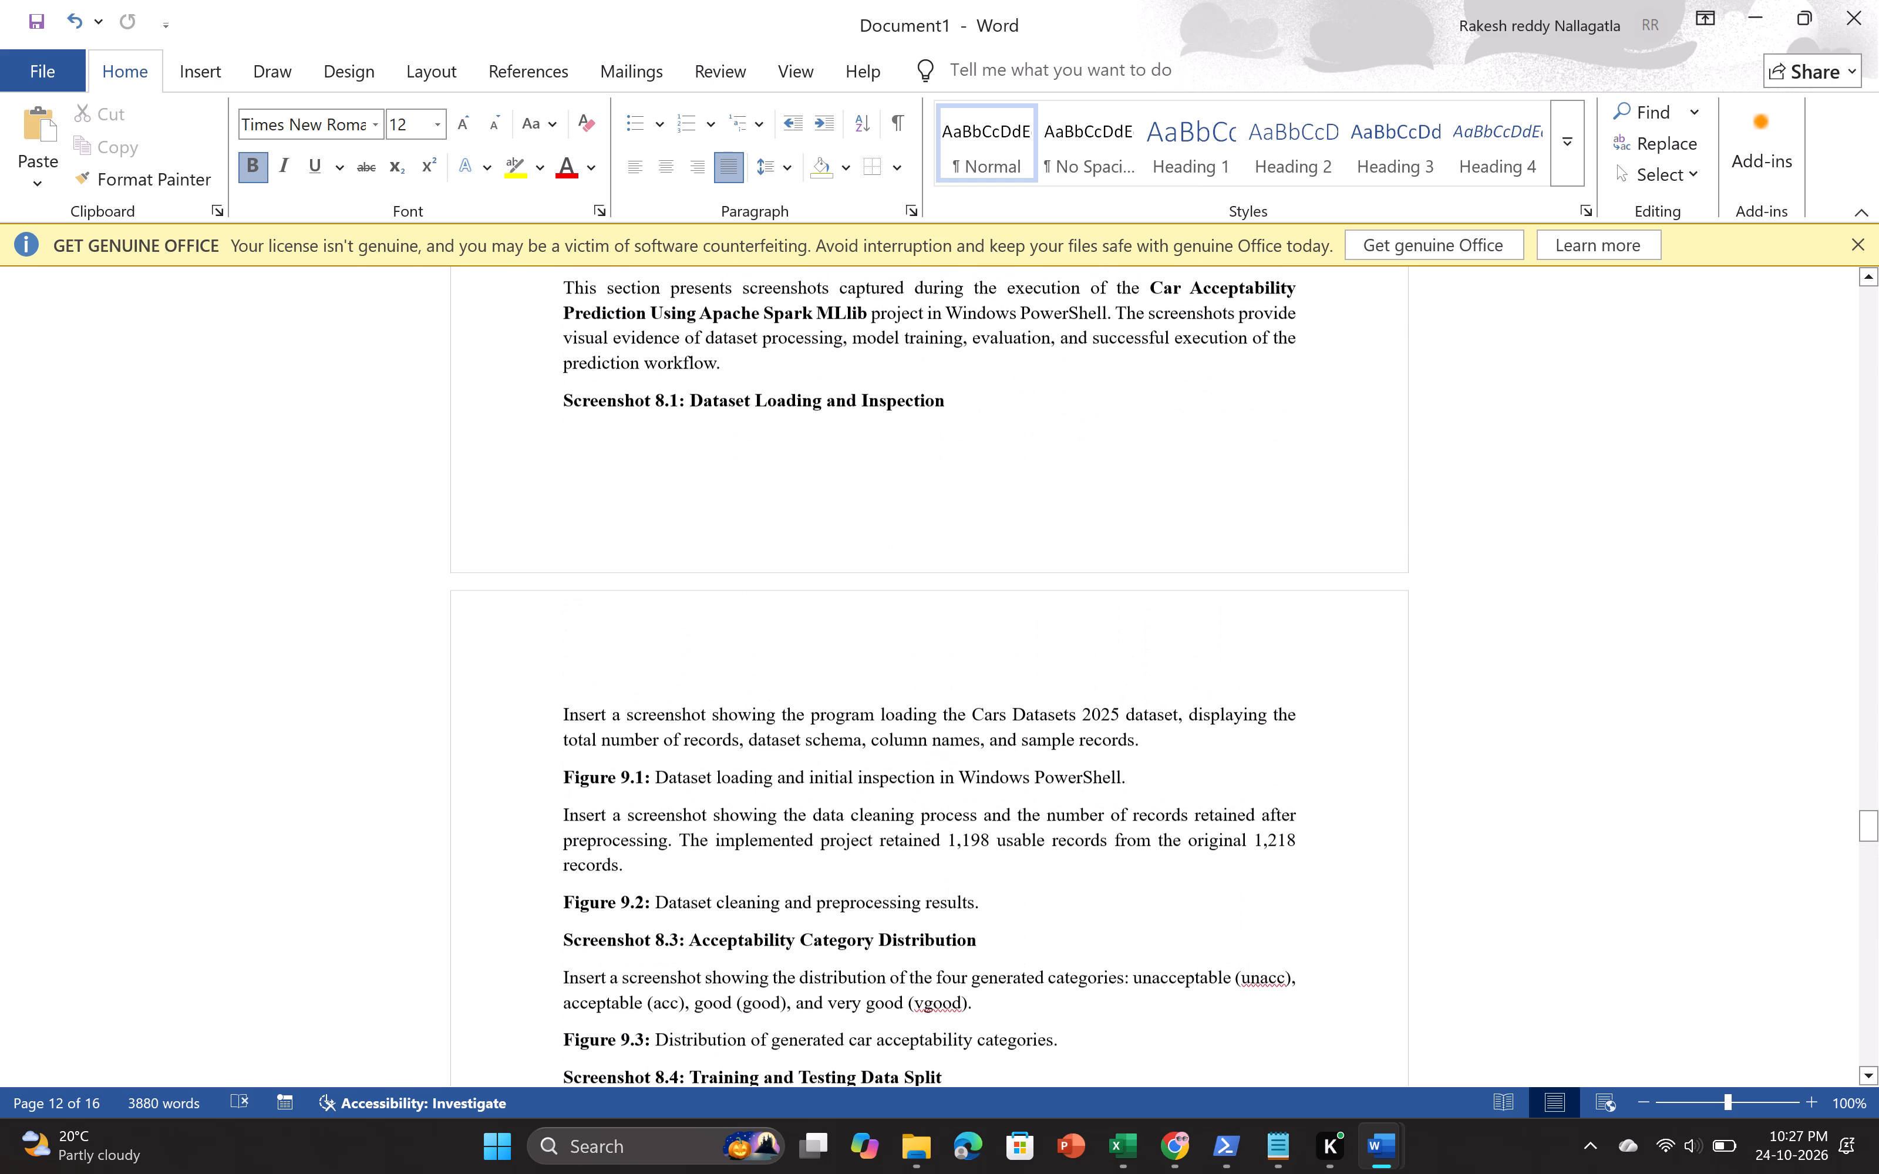
scroll(567, 630, down, 2)
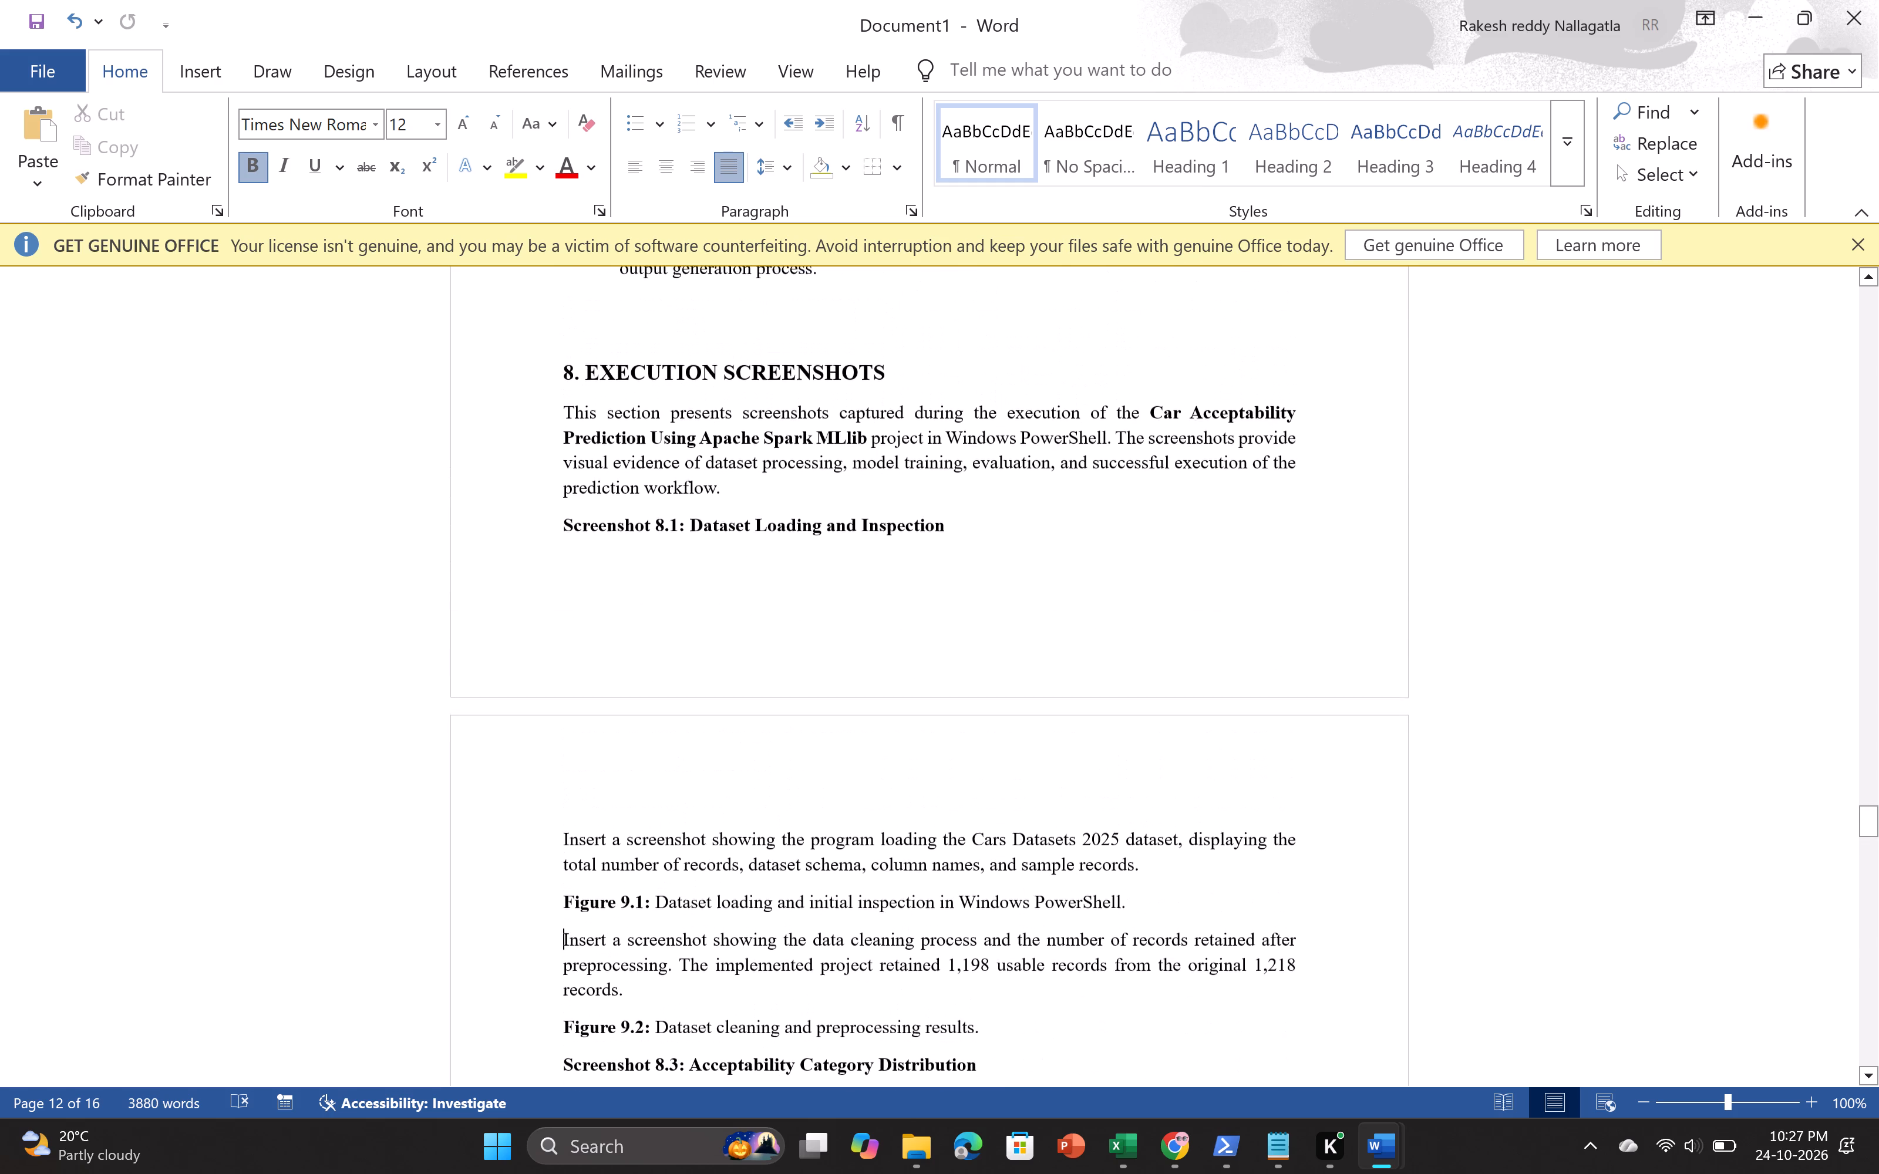
scroll(567, 630, down, 2)
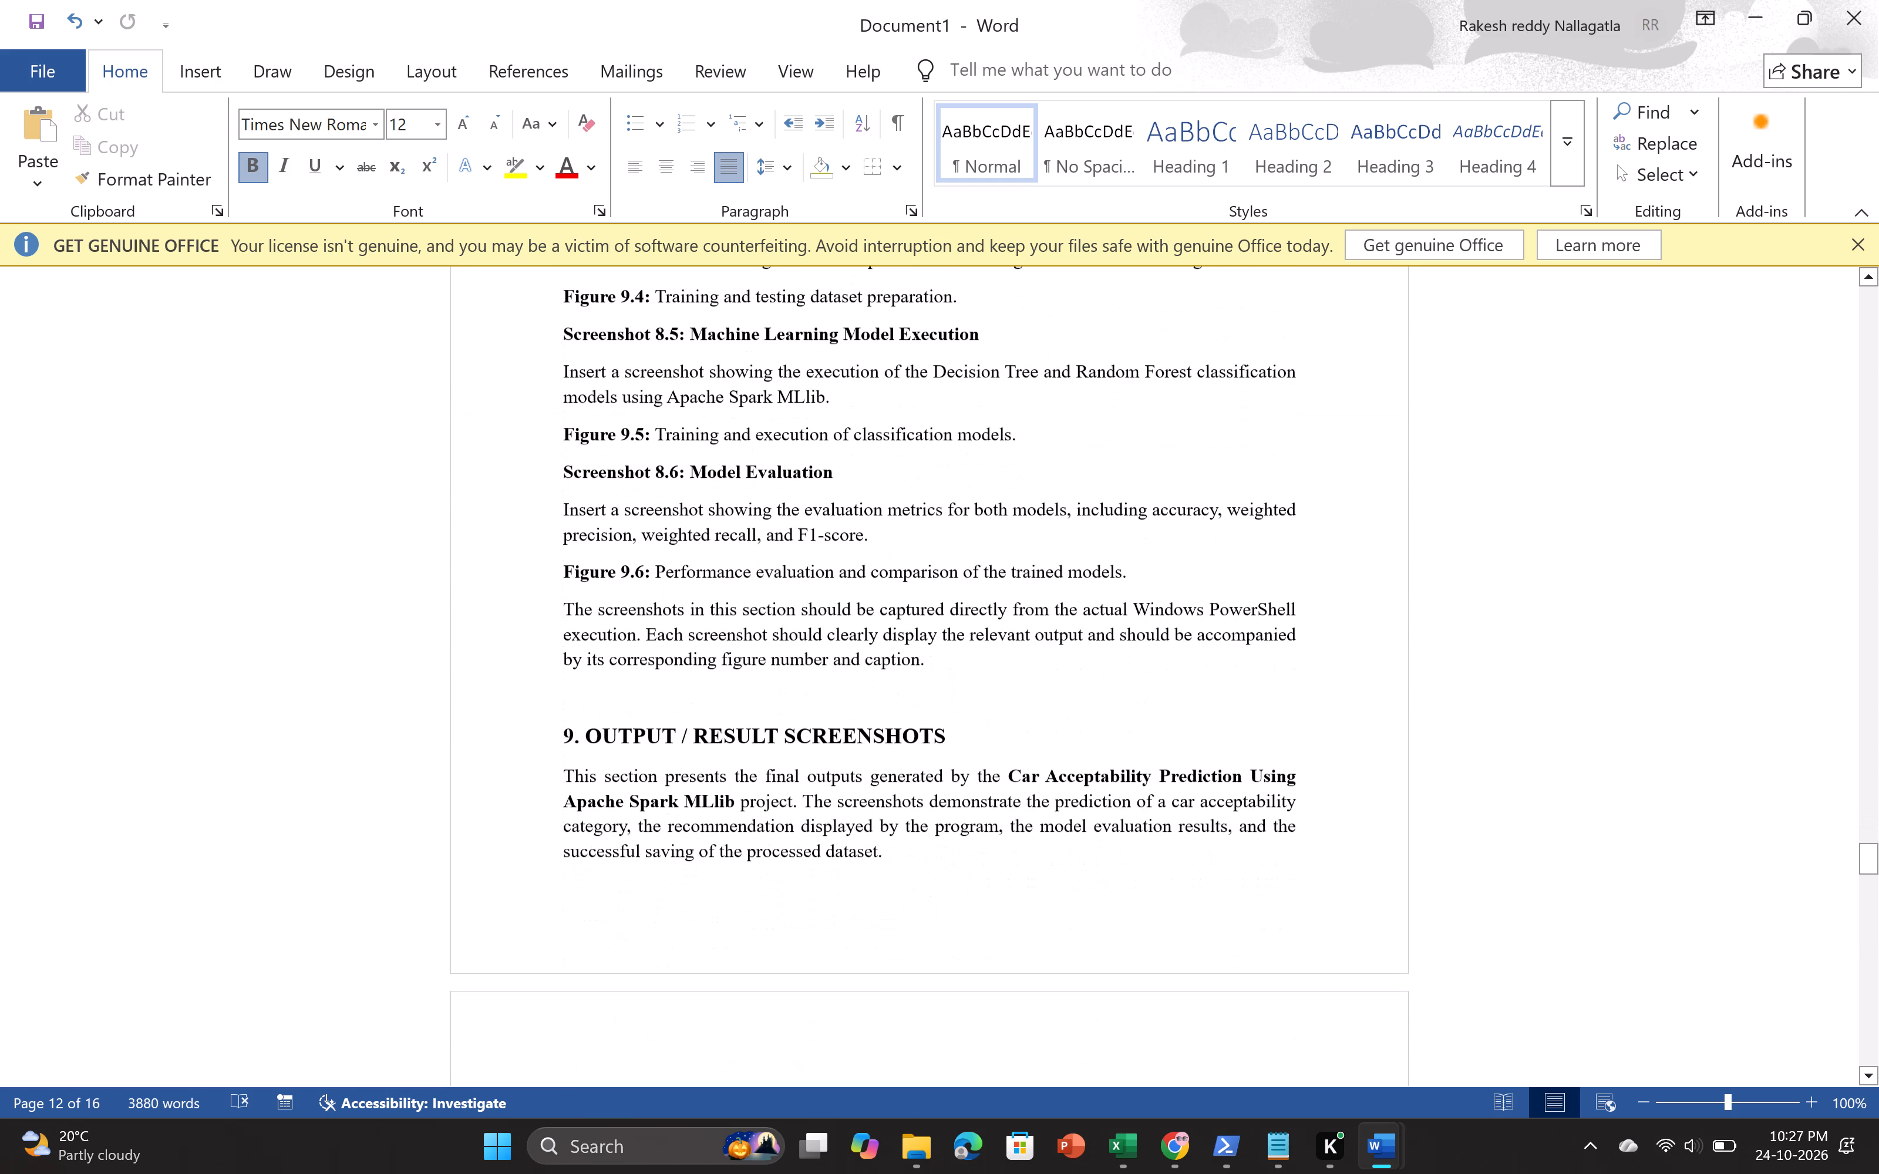
scroll(567, 630, down, 1)
scroll(567, 630, up, 1)
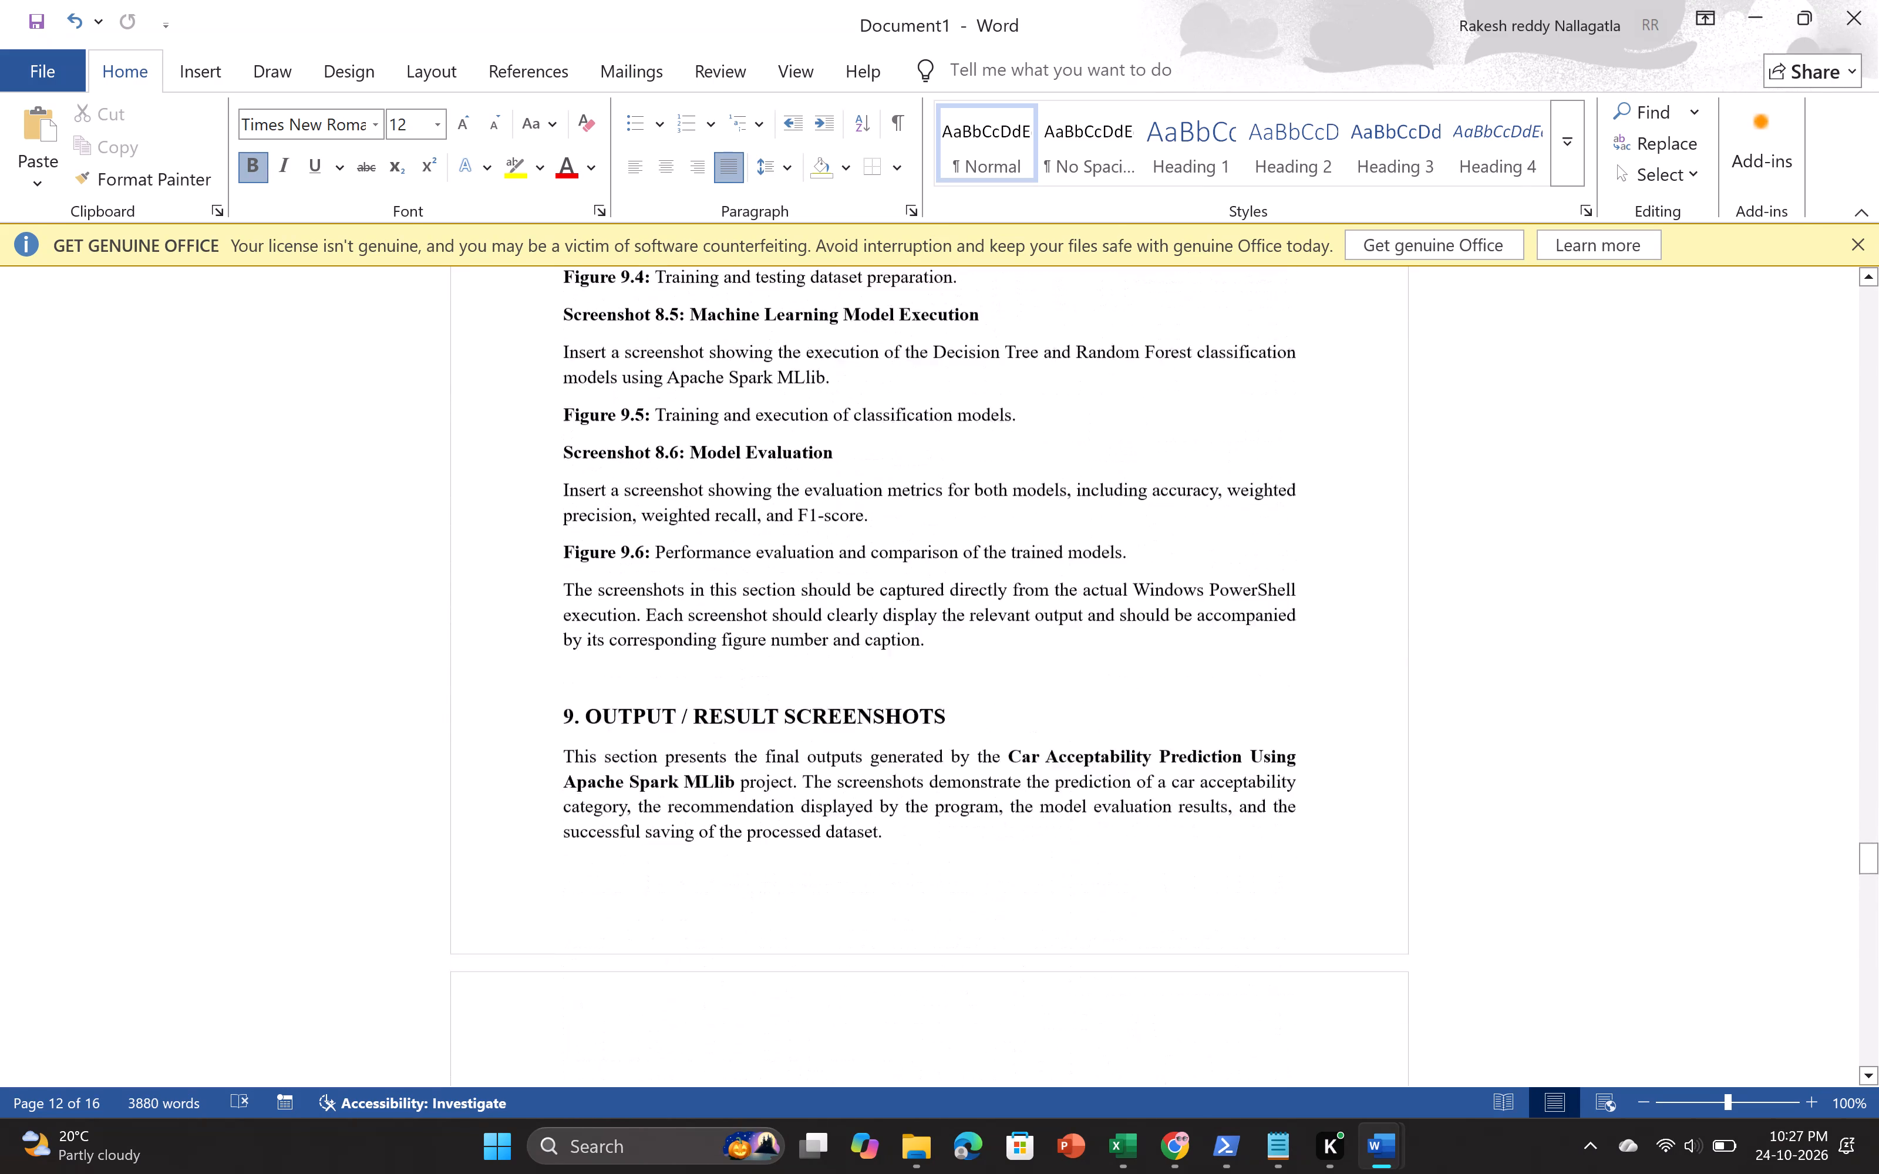
scroll(567, 630, up, 3)
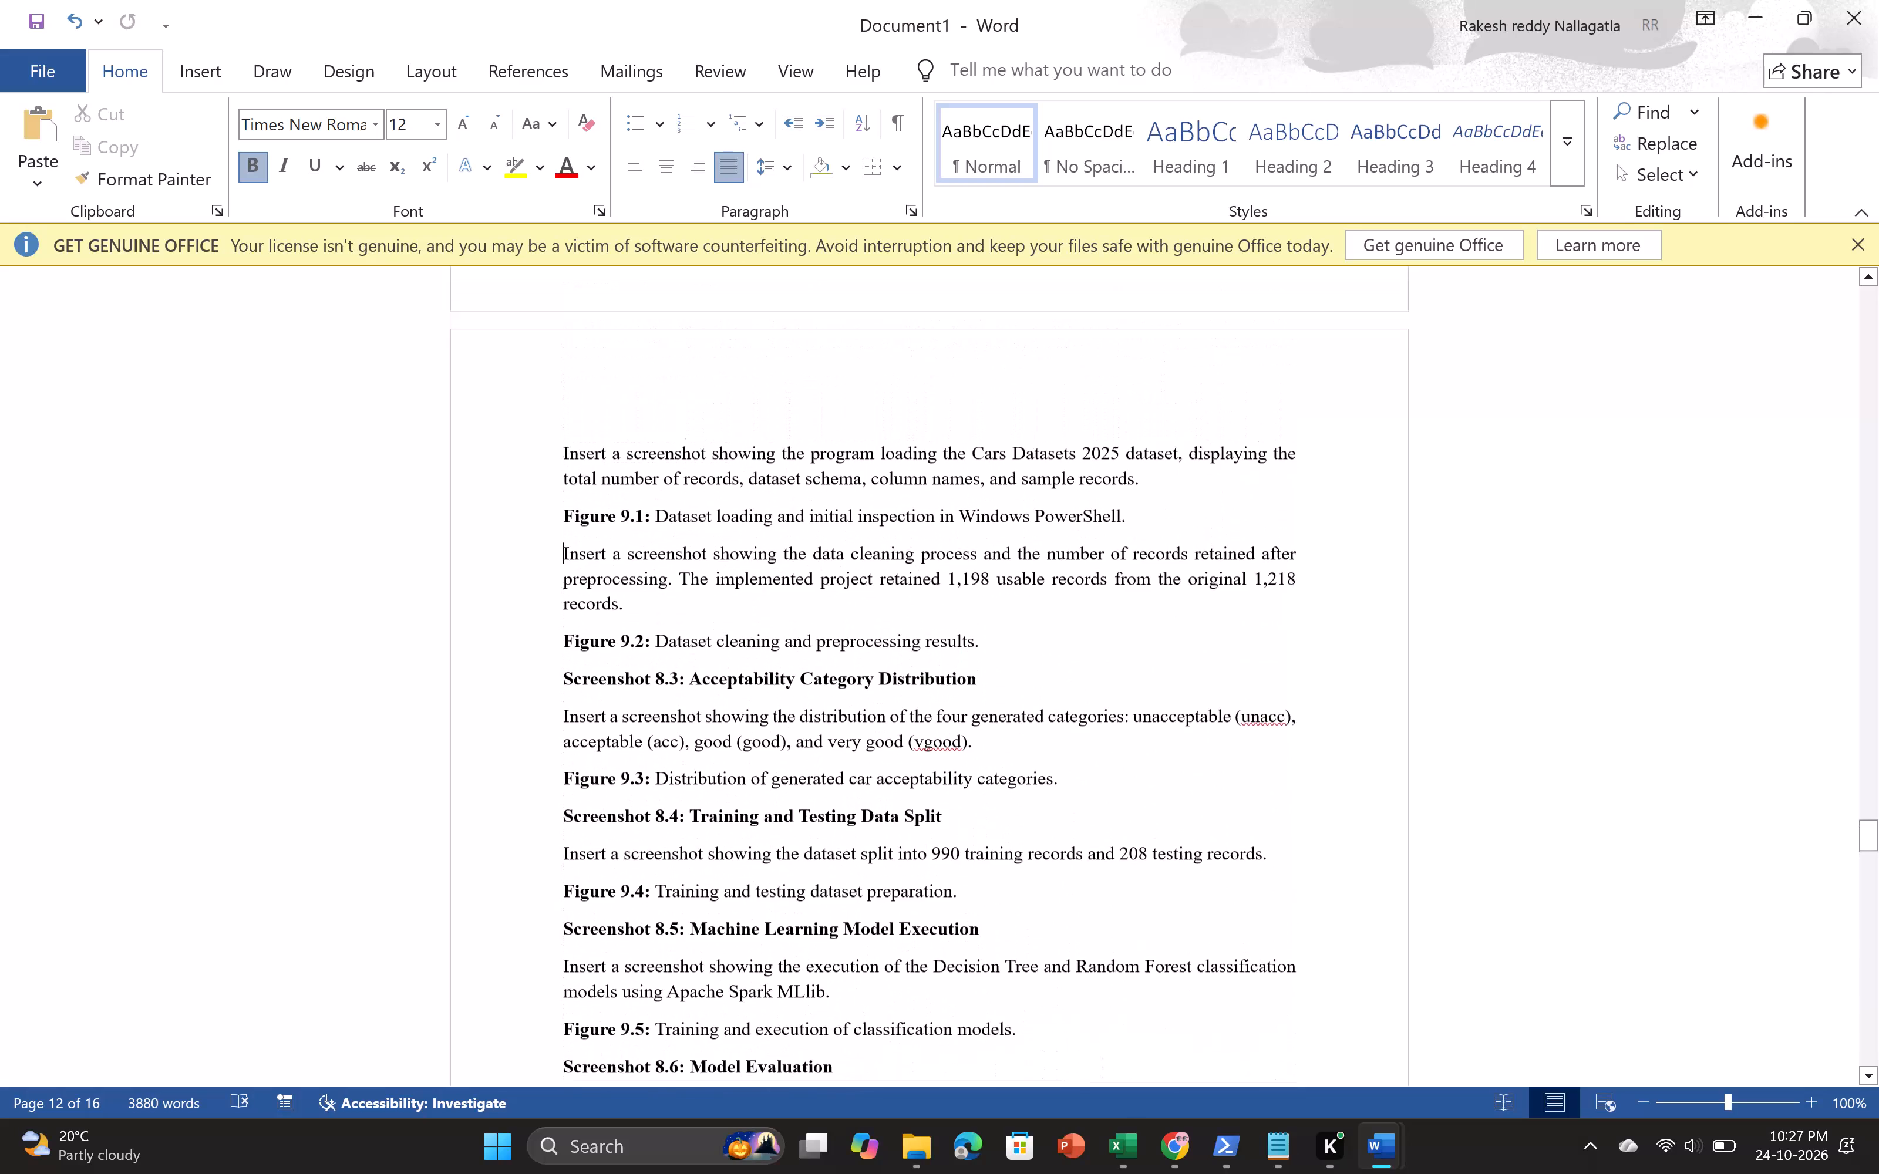
scroll(567, 630, up, 3)
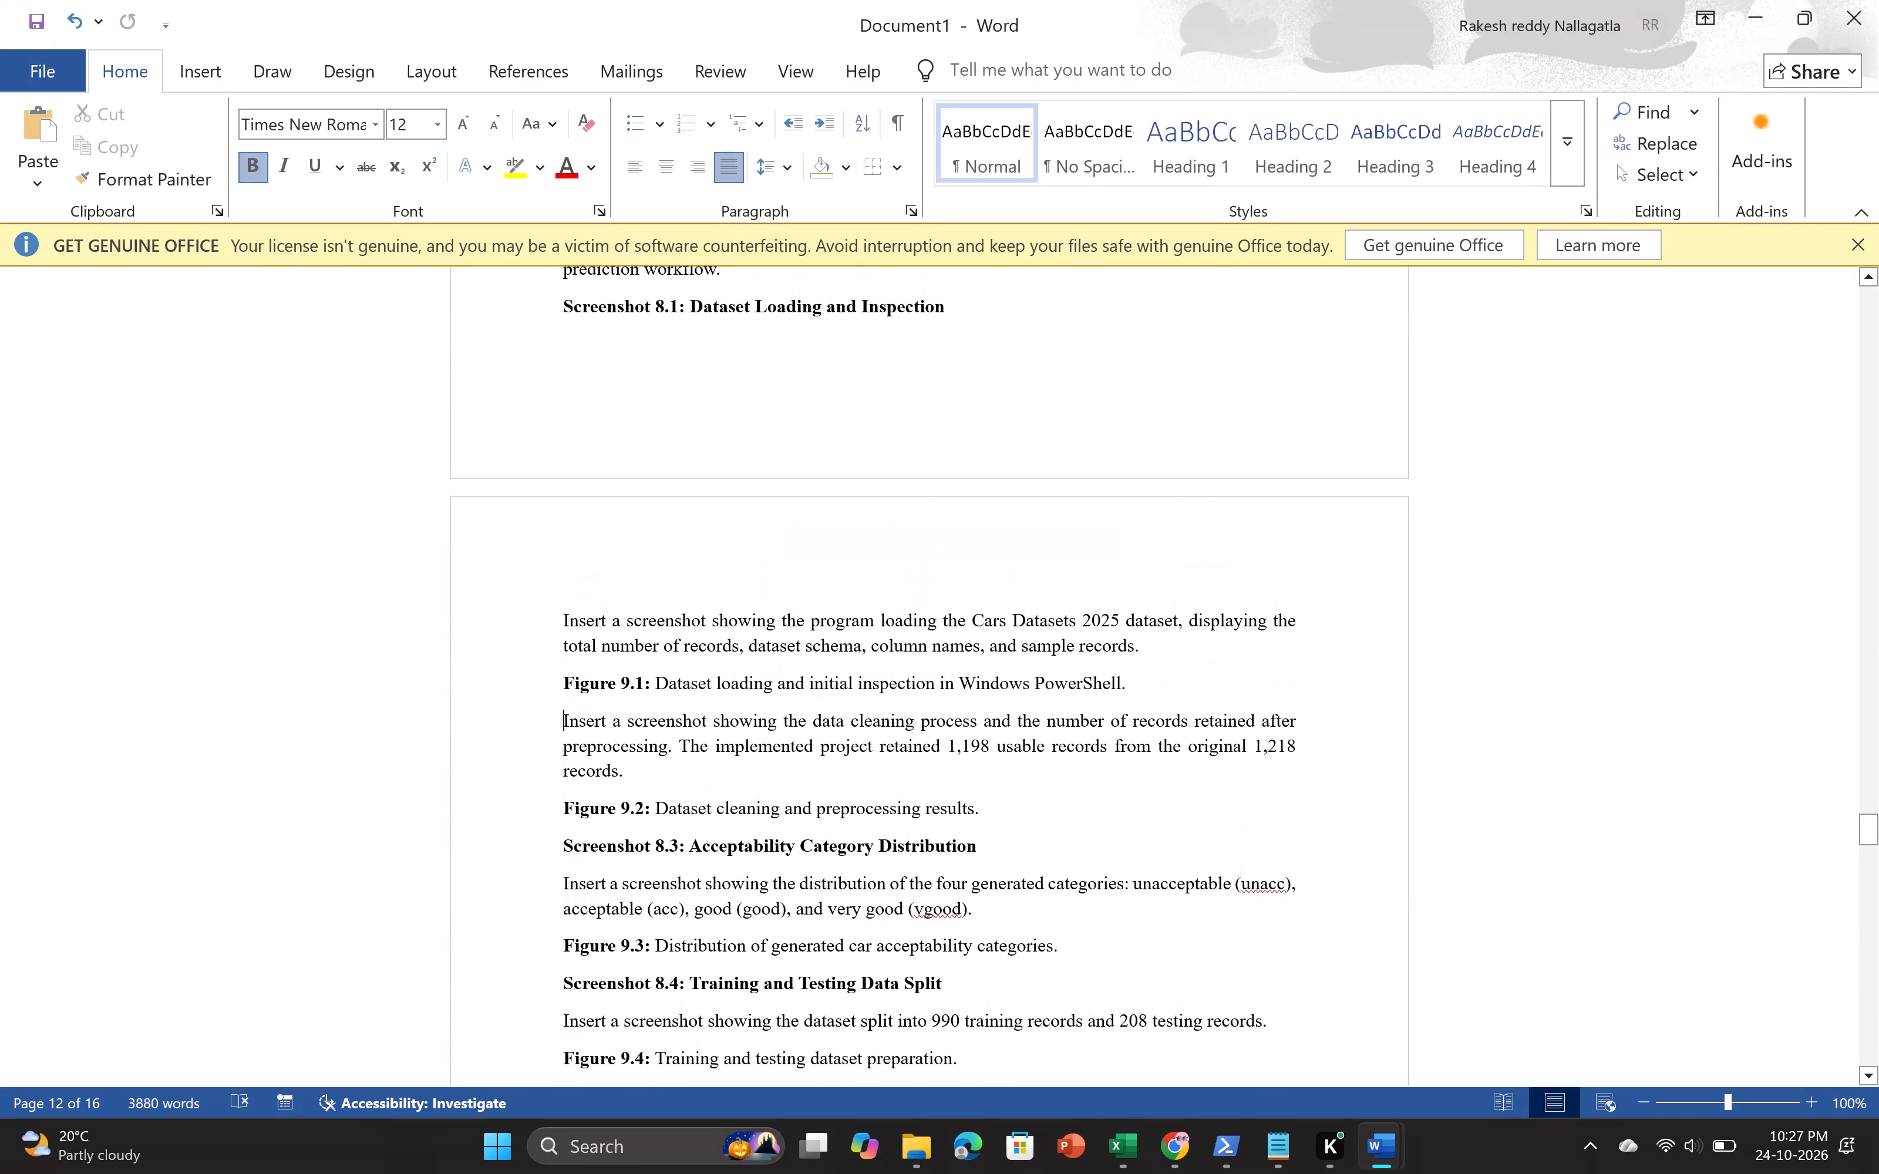
scroll(646, 694, up, 1)
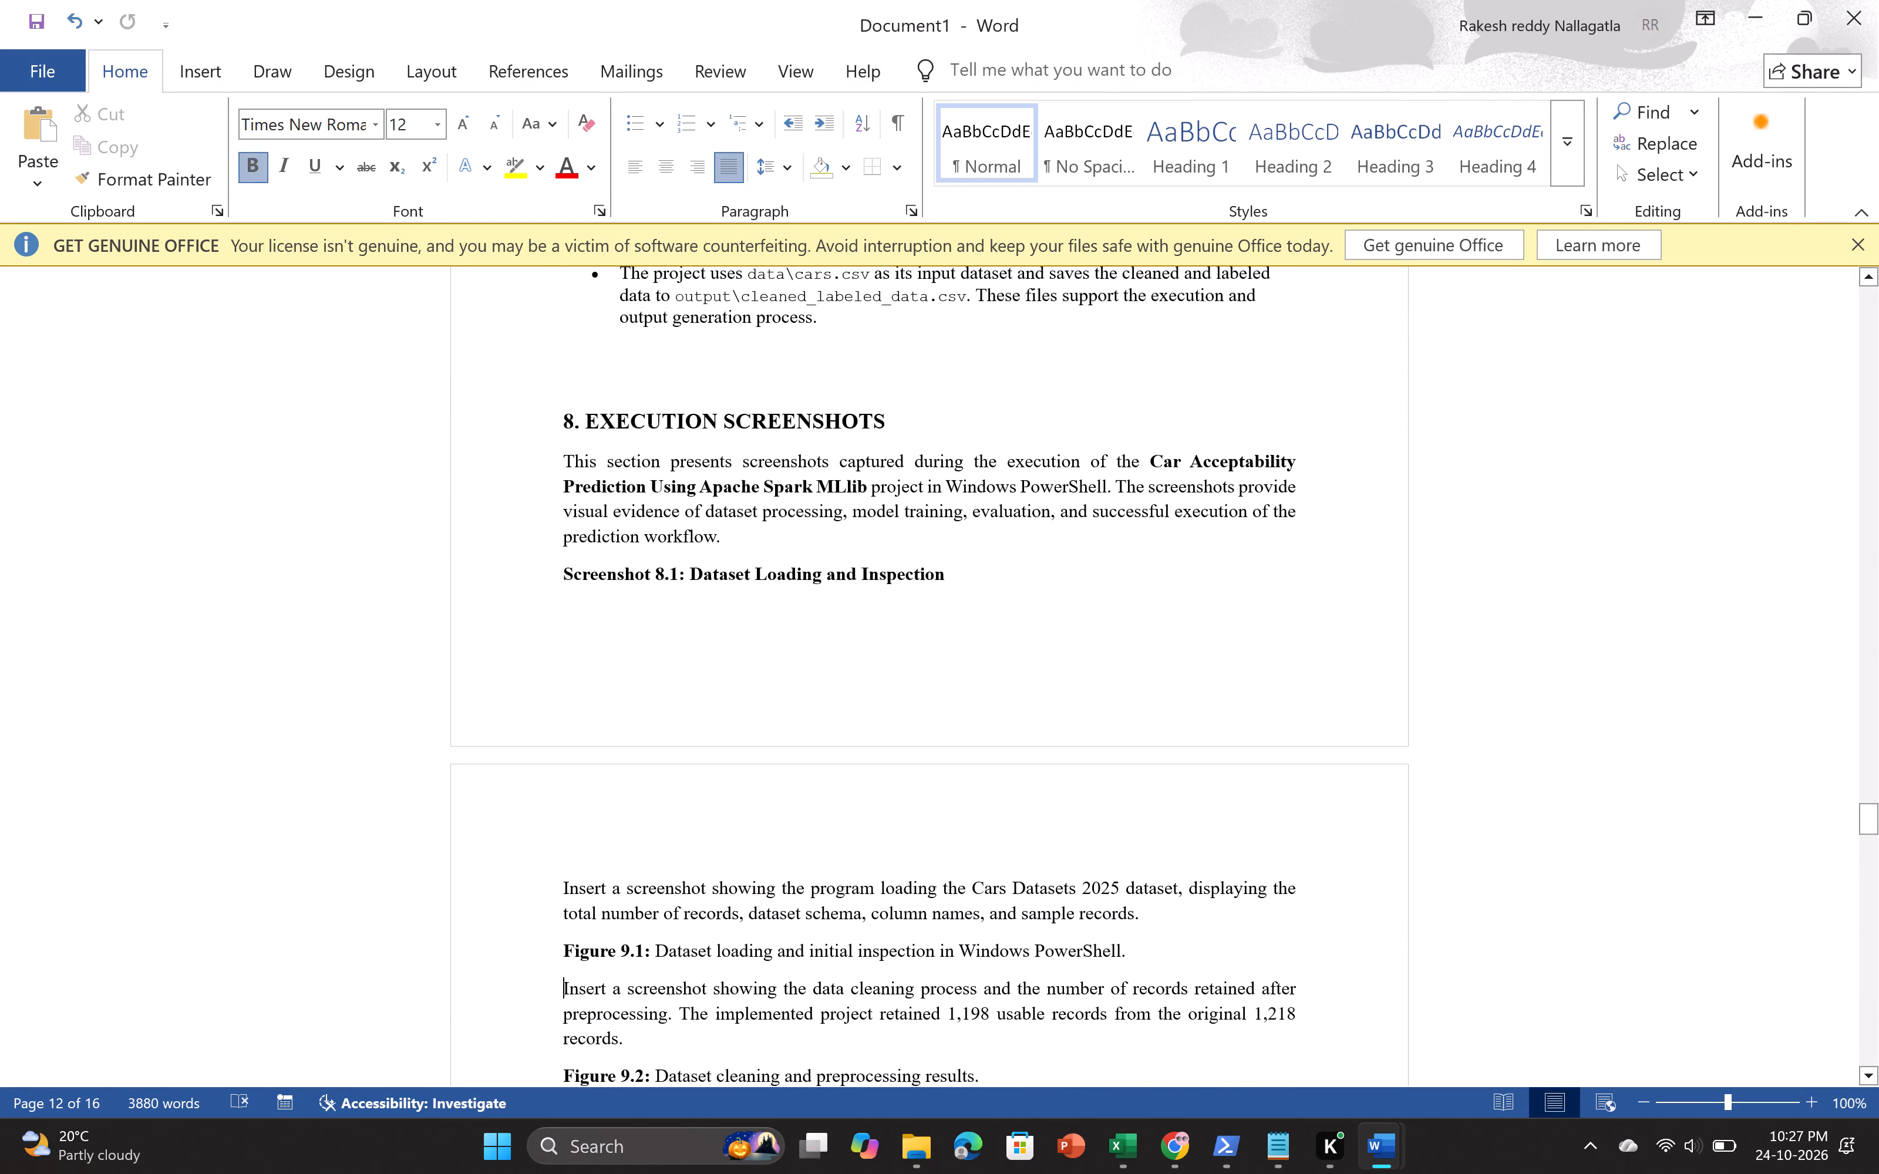
scroll(646, 694, up, 1)
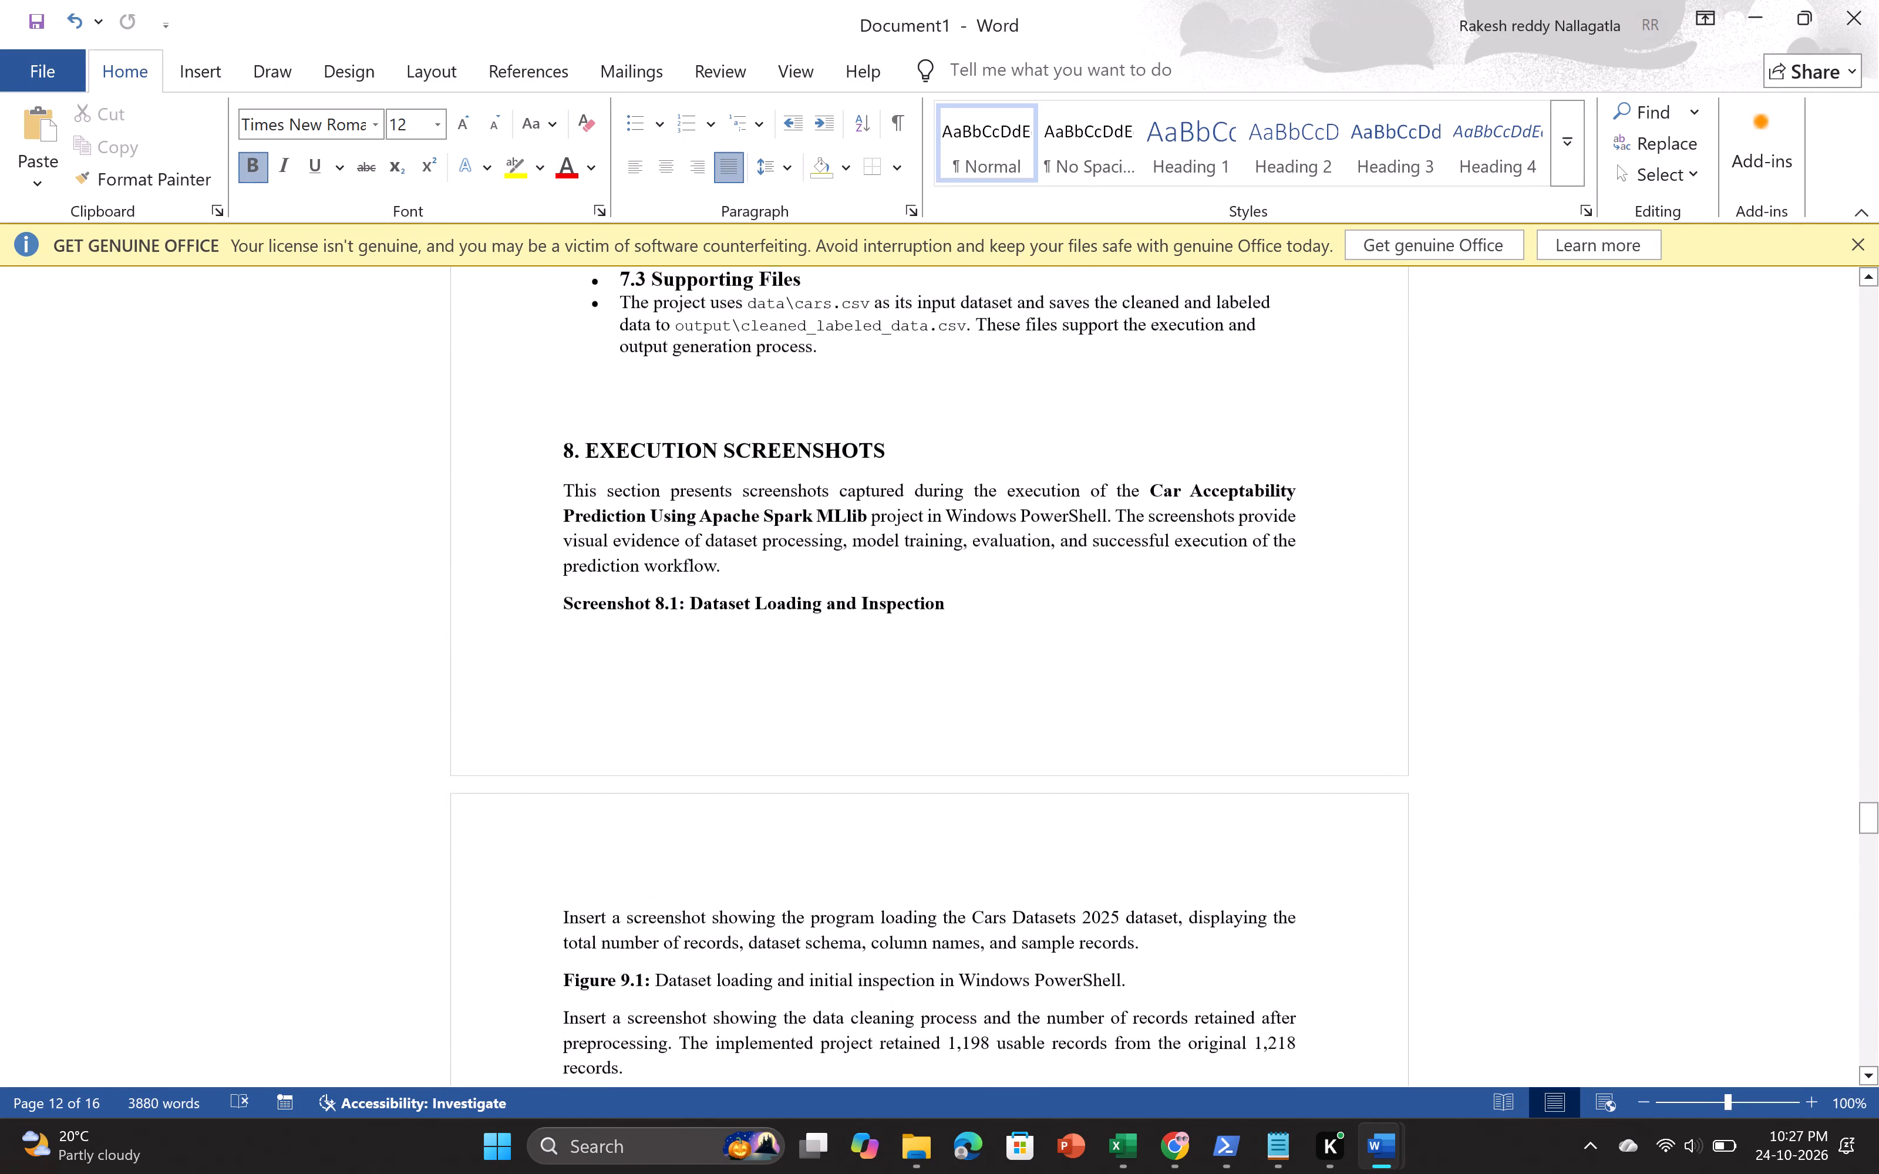
scroll(646, 694, up, 1)
scroll(646, 694, down, 1)
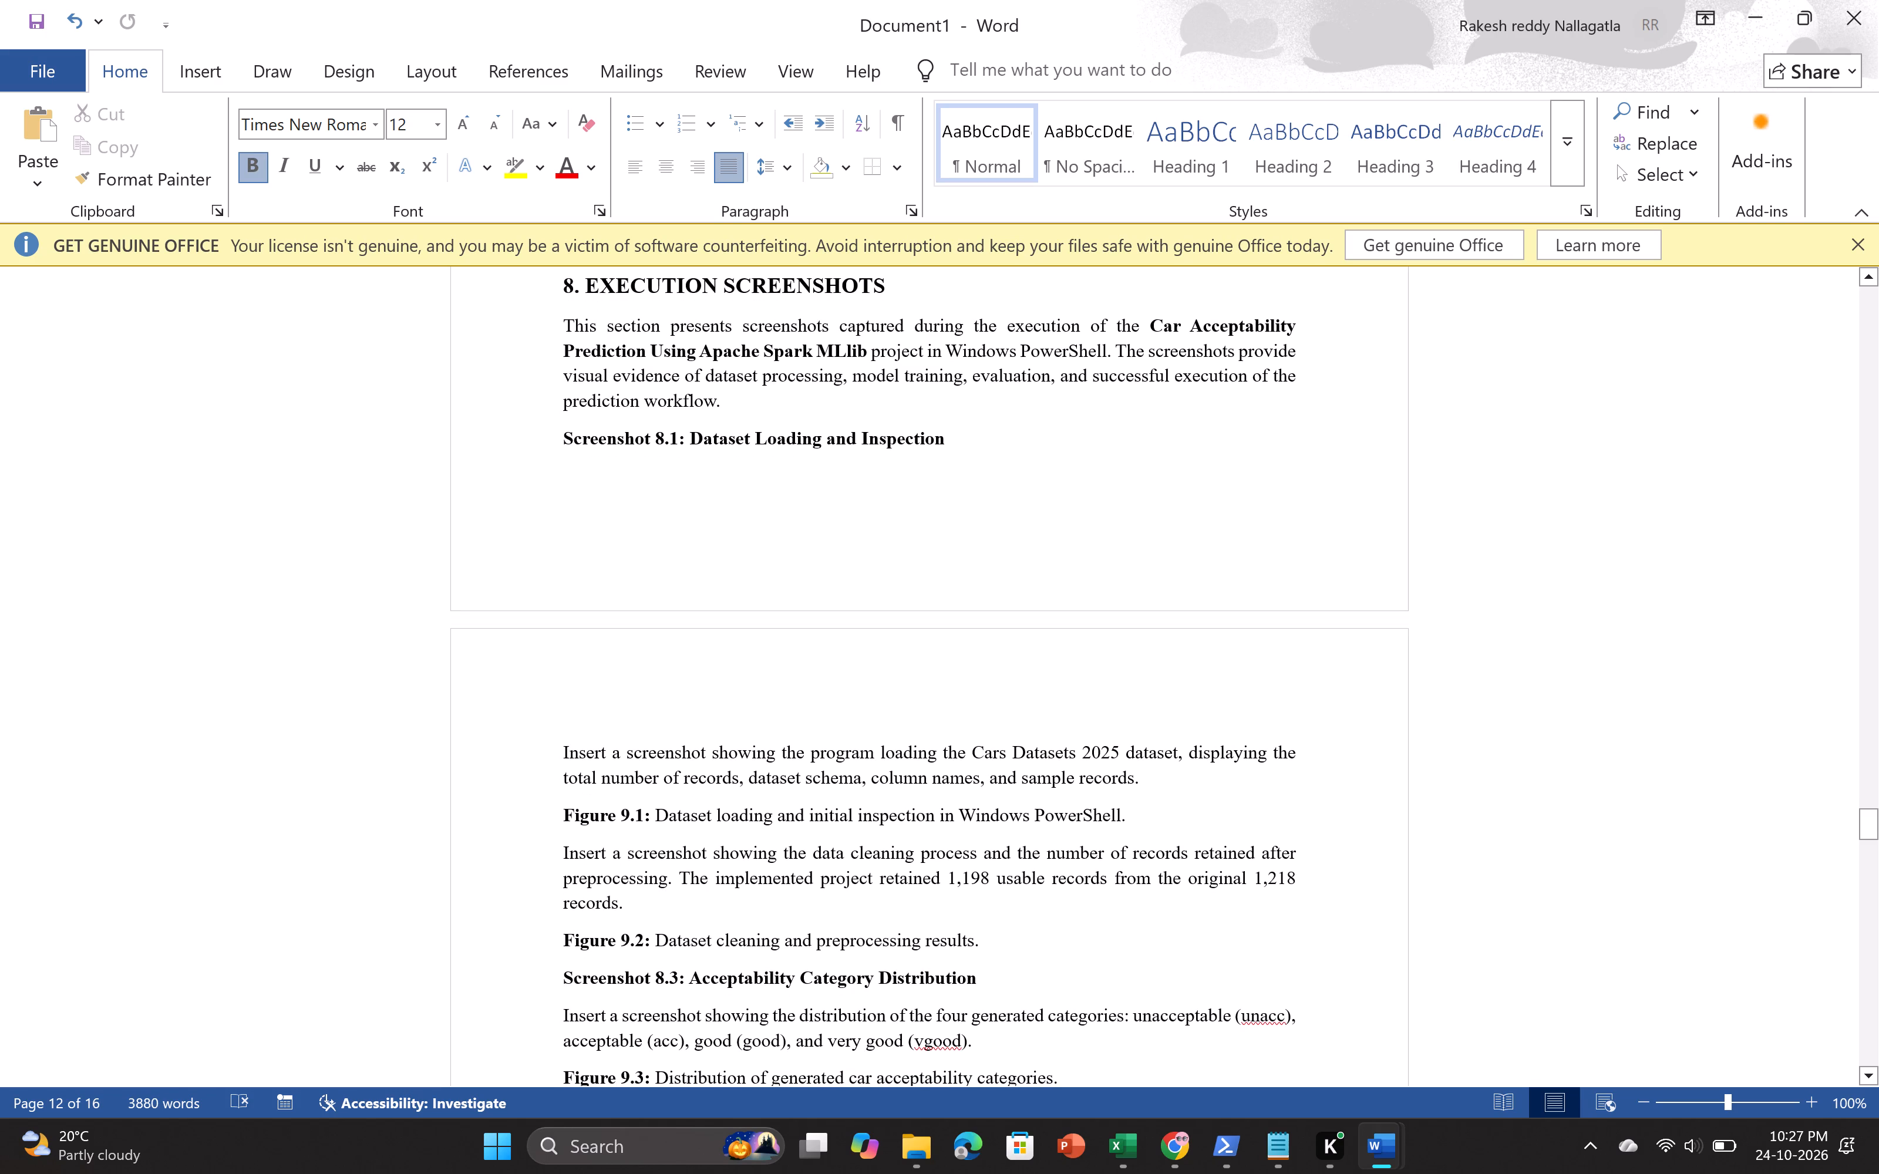
Undo the deletion of the "Screenshot 8.2: Data Cleaning and Preprocessing" heading.
key(ctrl+z)
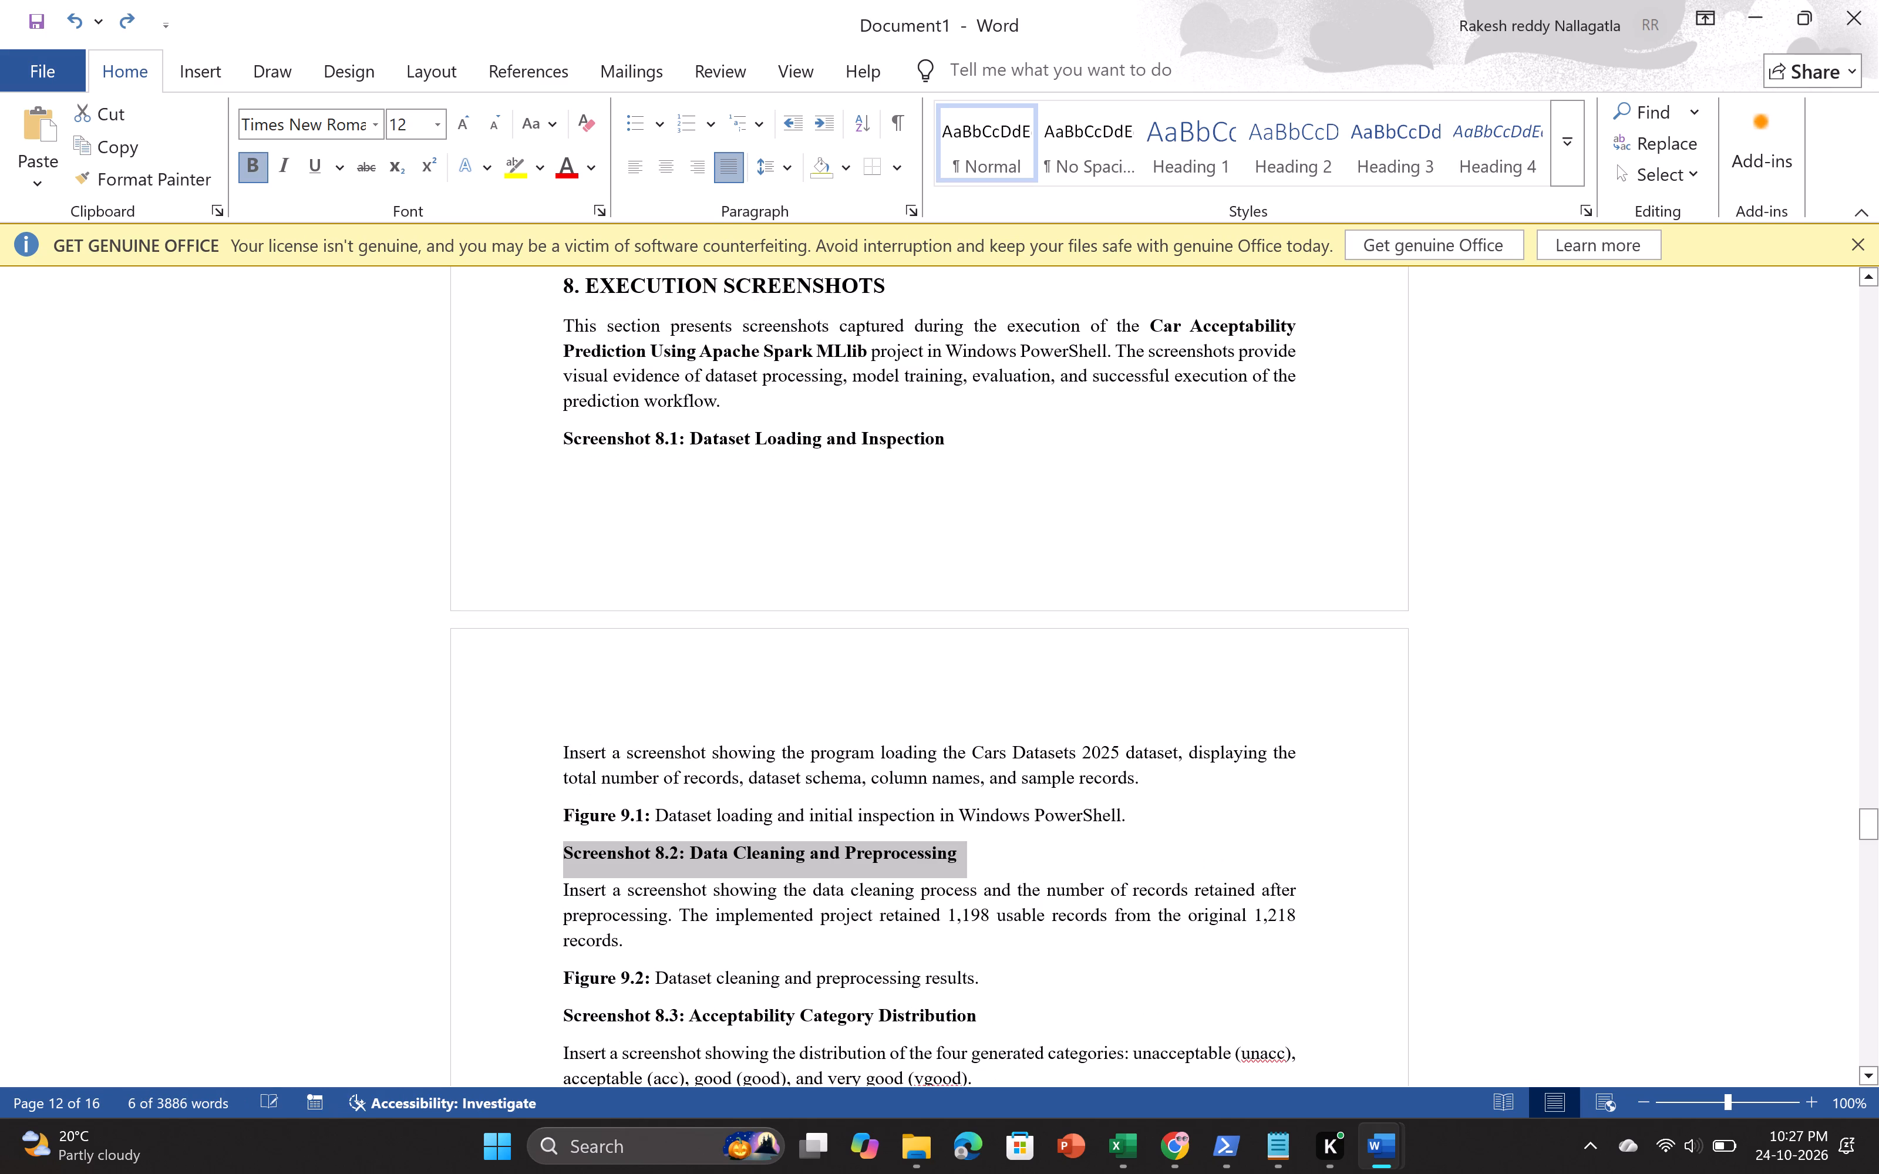
click(976, 853)
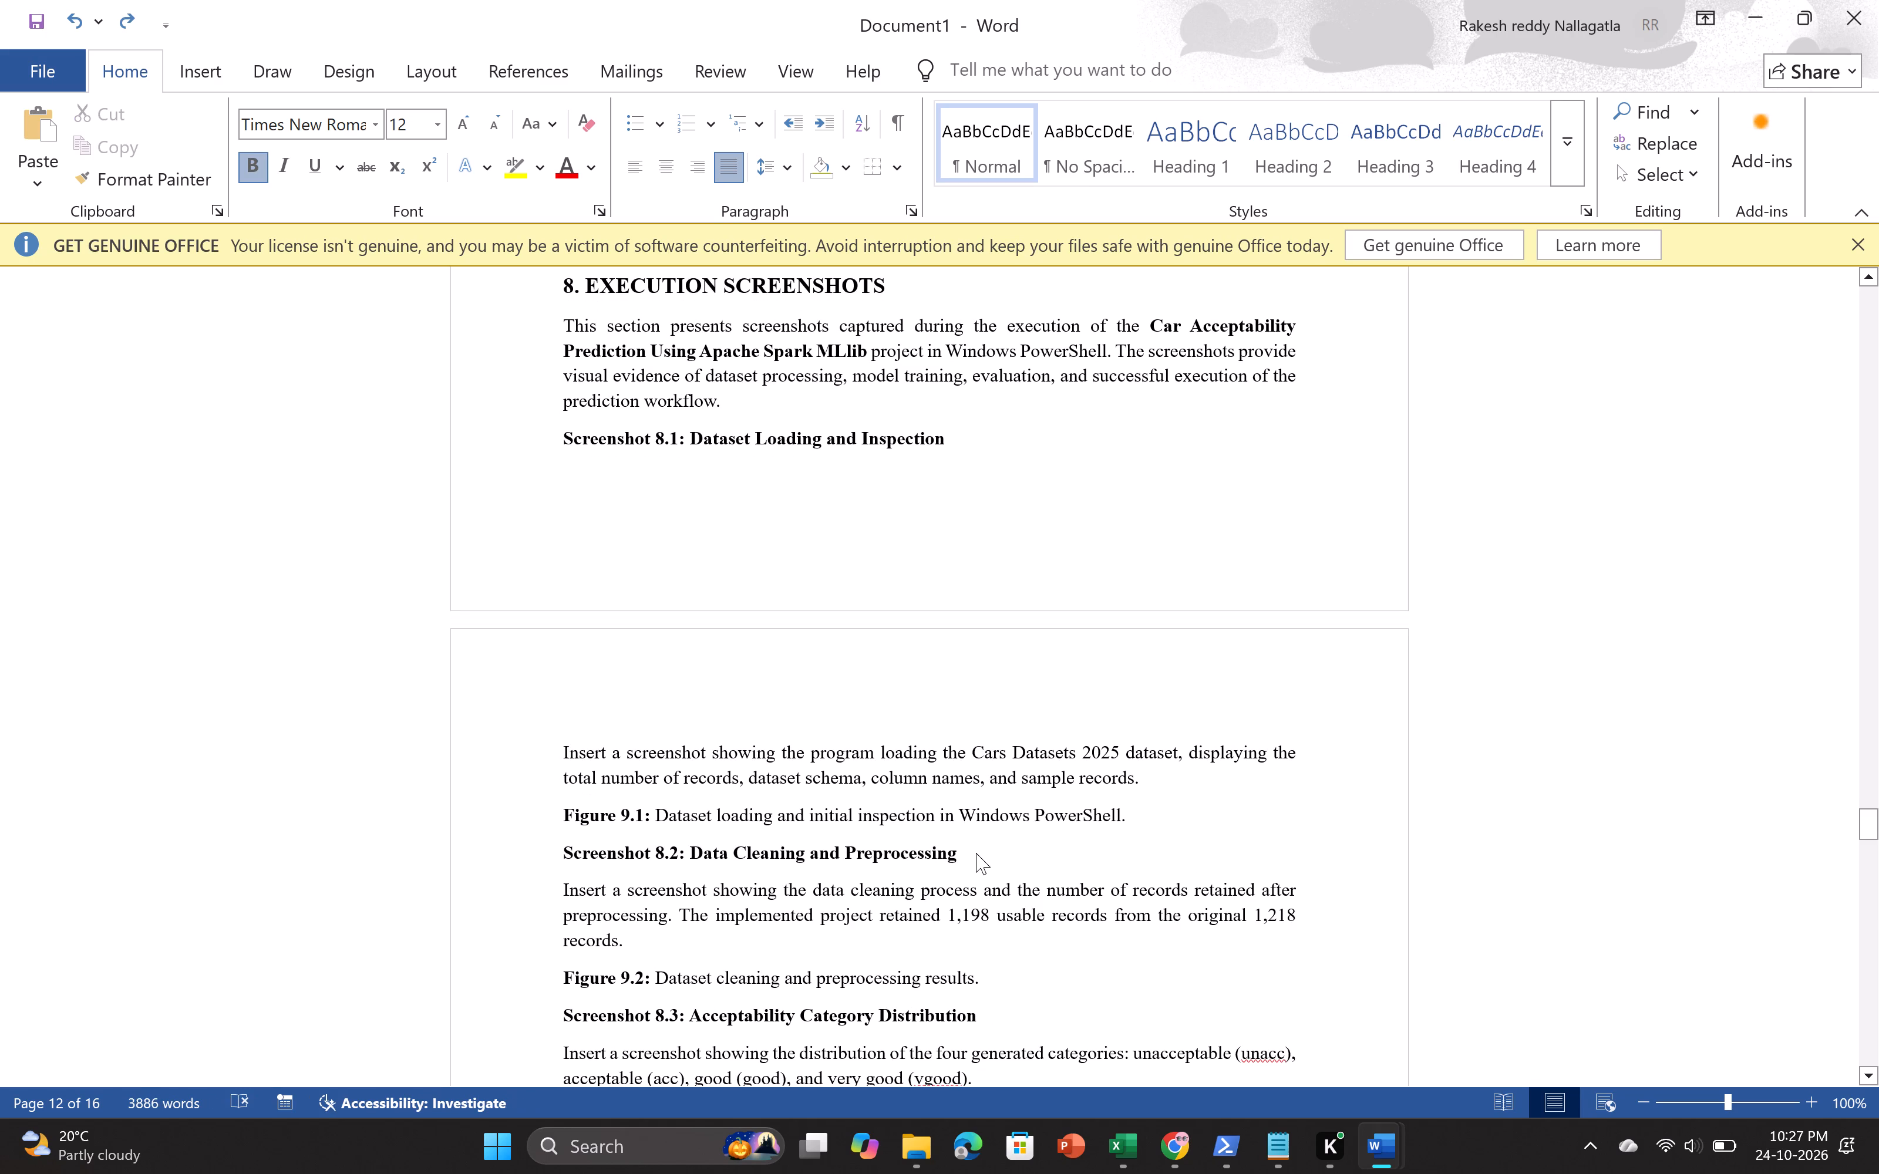
Add a new line reading "Input:" between the section 8 introductory paragraph and the "Screenshot 8.1: Dataset Loading and Inspection" heading.
scroll(961, 430, up, 1)
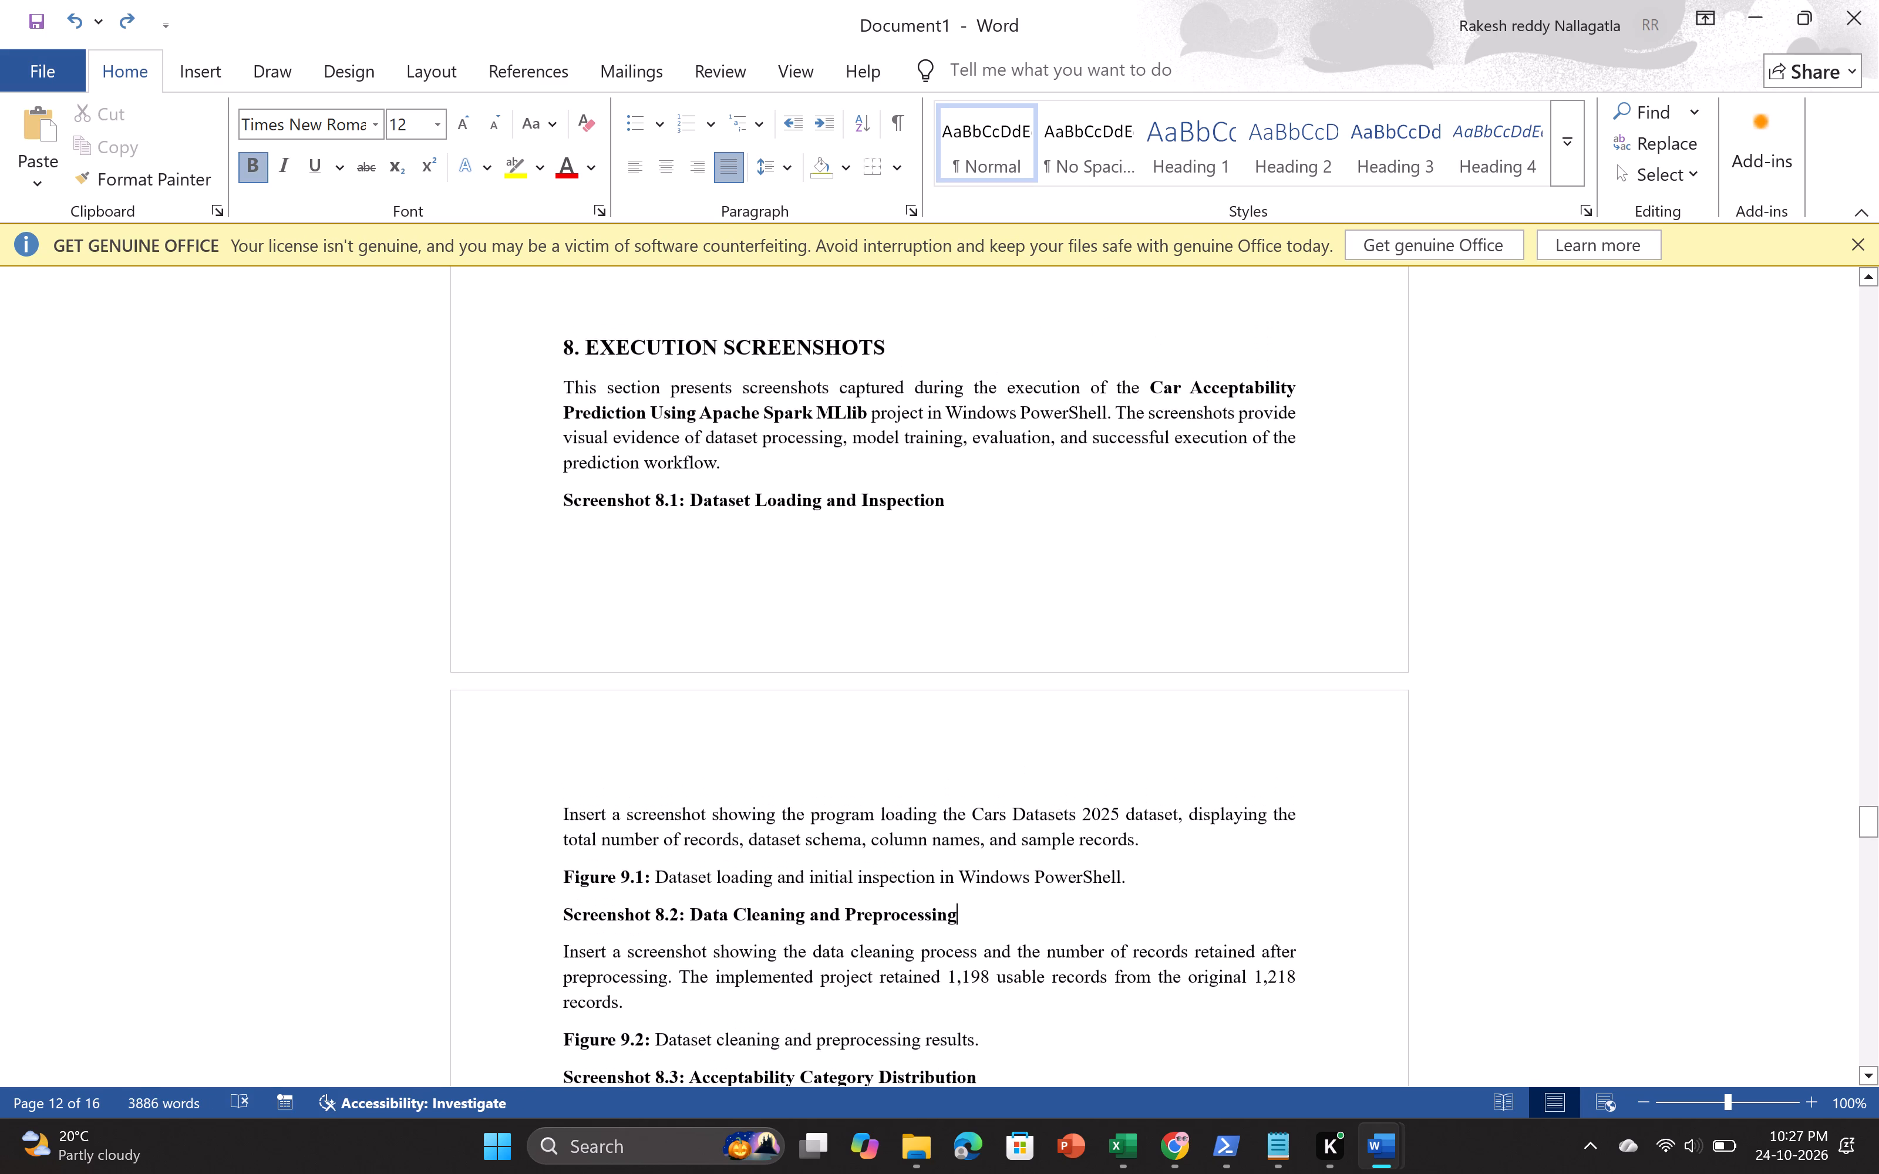
scroll(961, 430, up, 1)
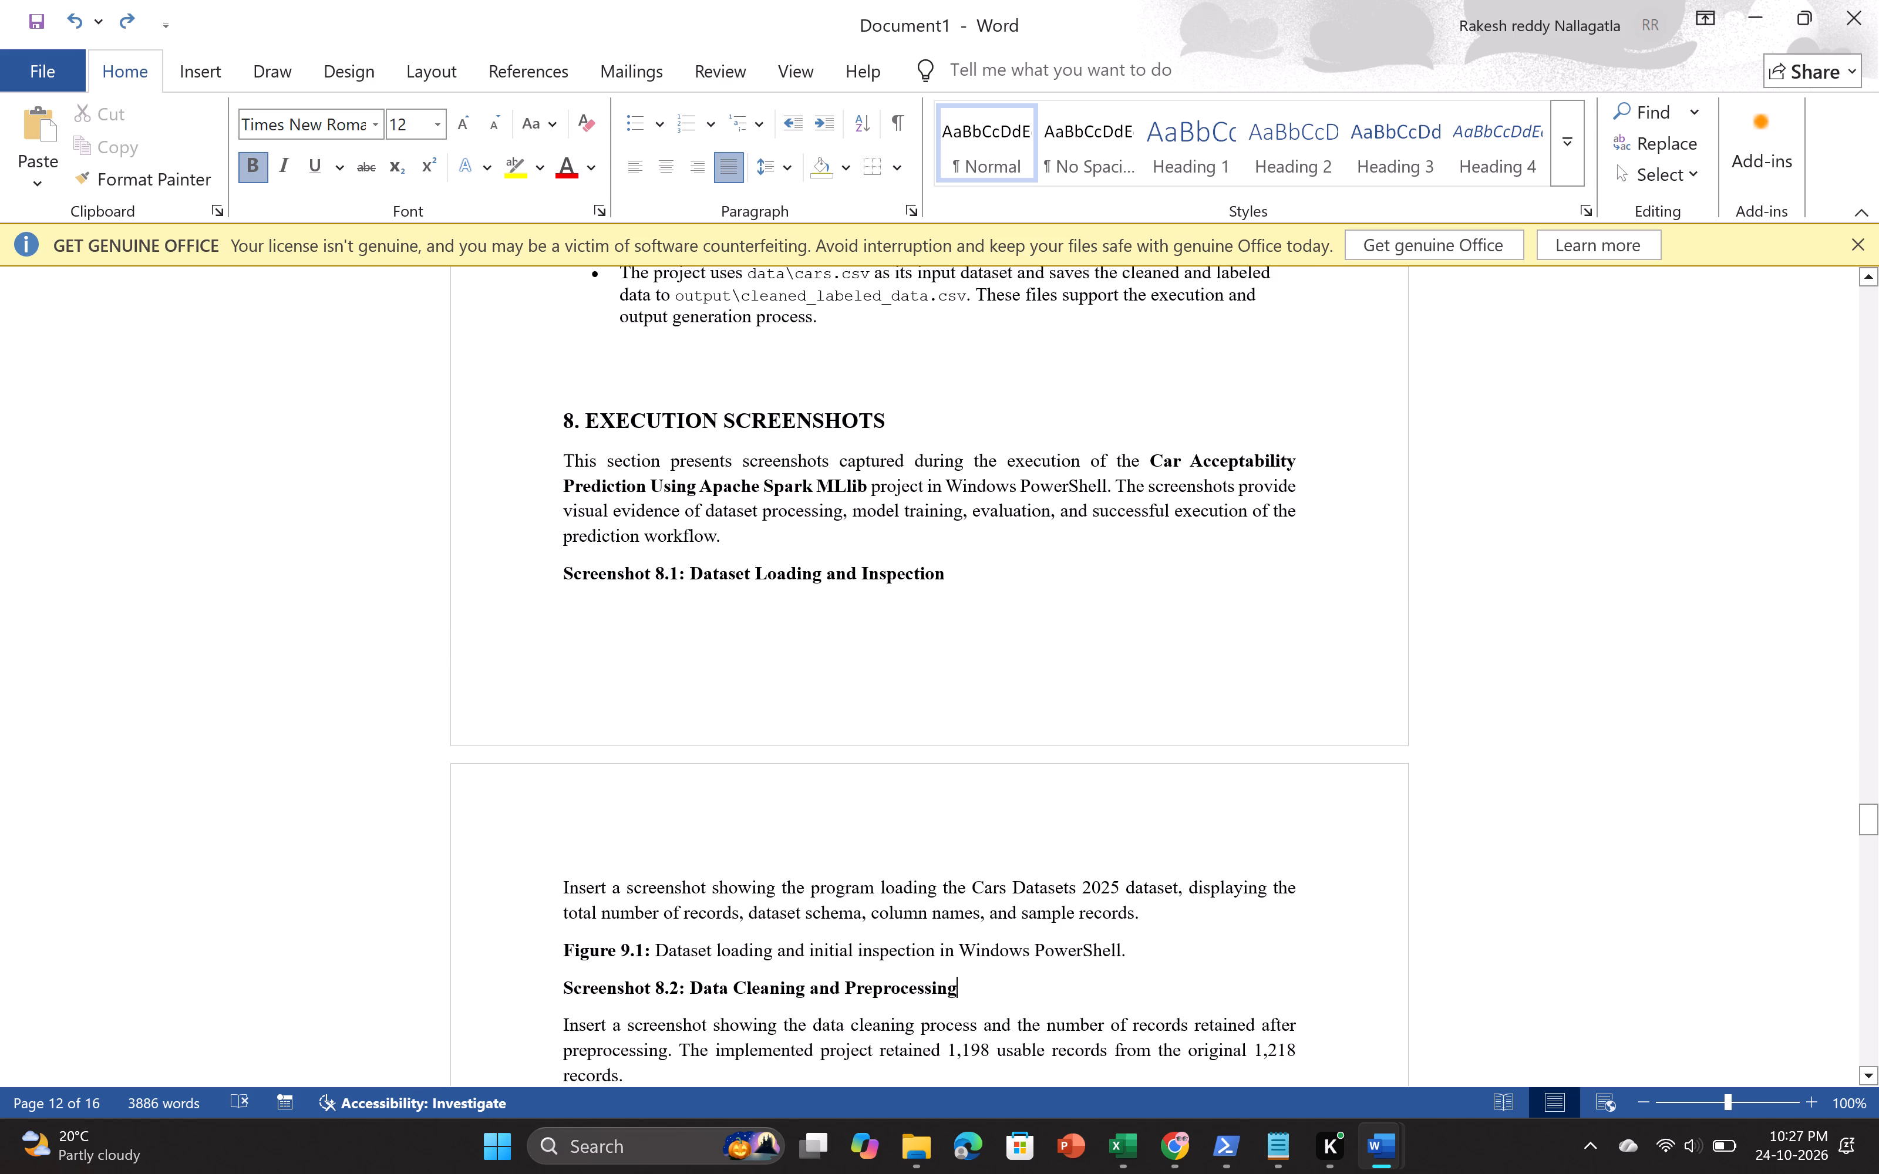
click(728, 536)
key(Return)
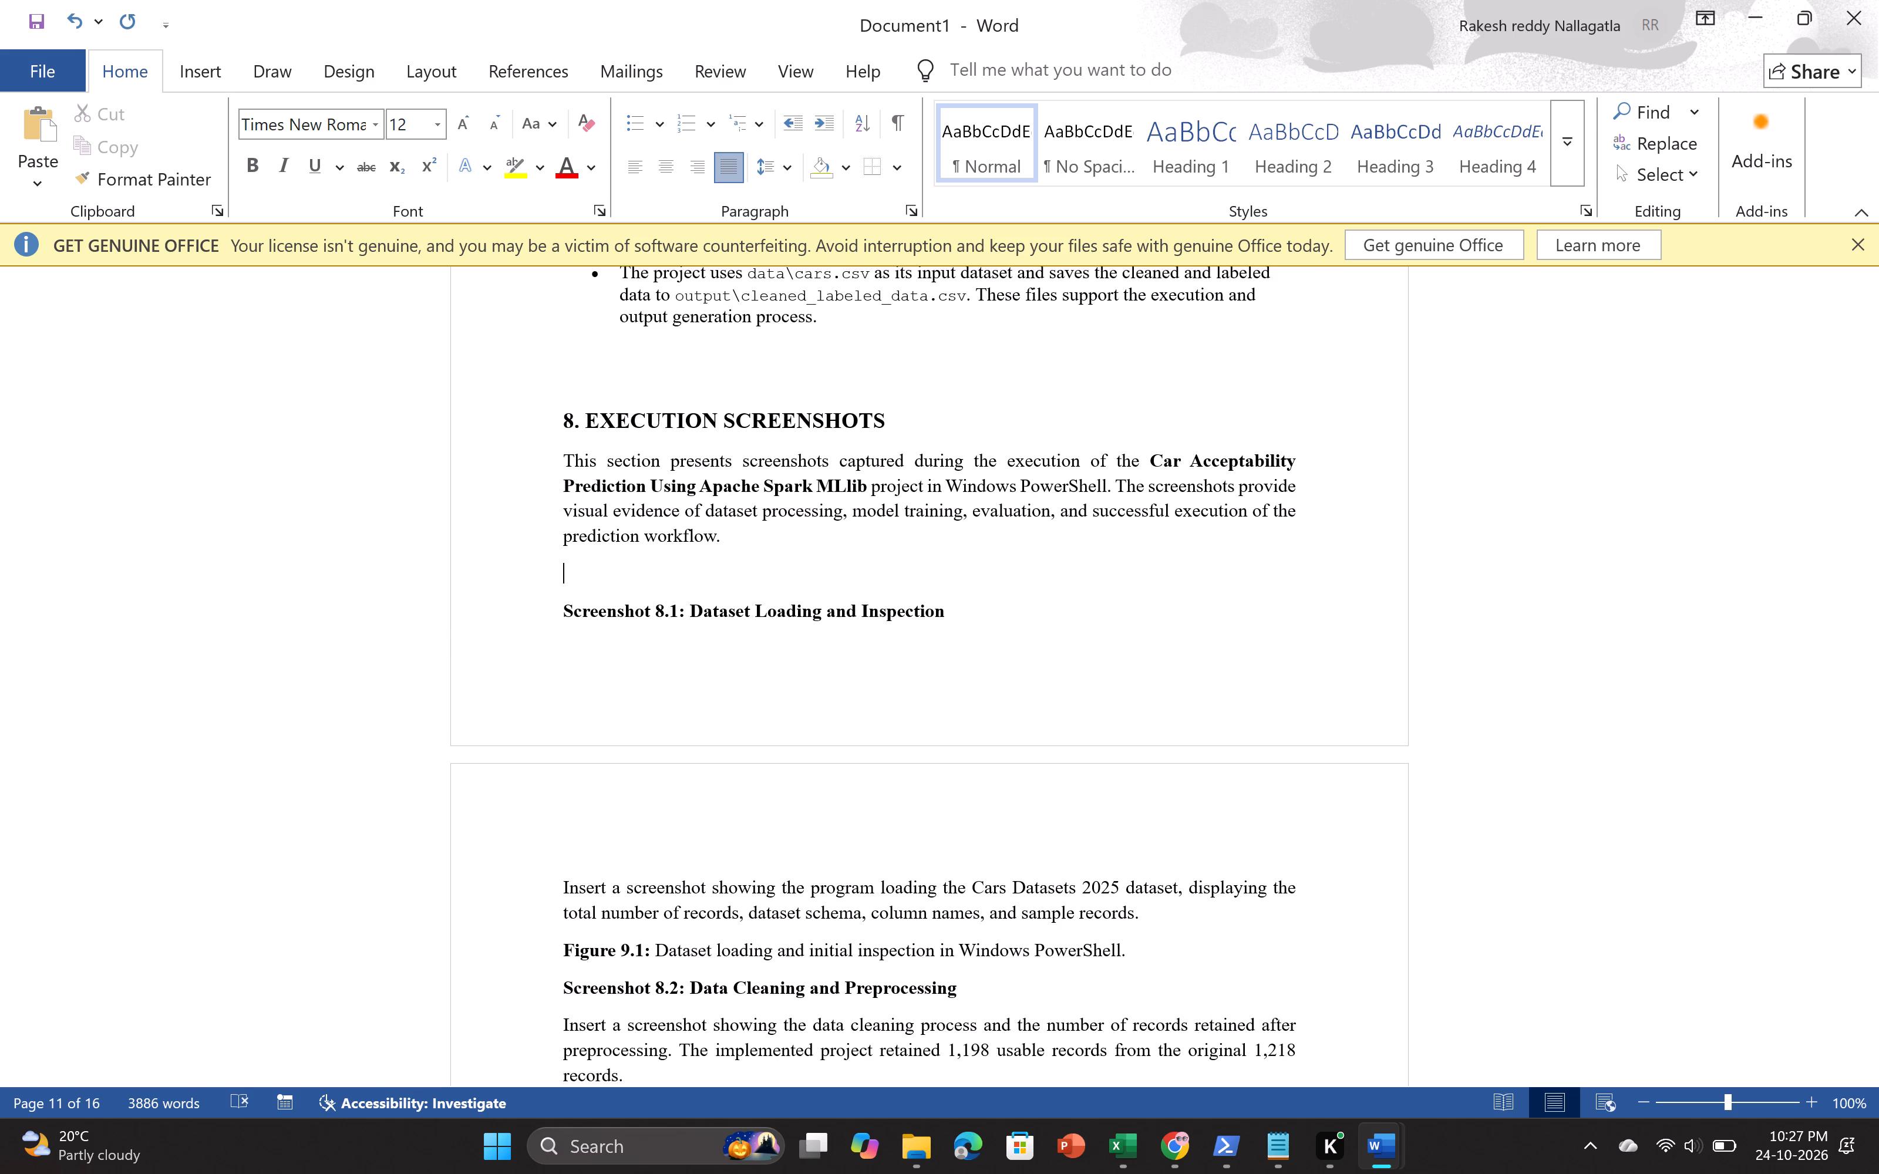
key(shift+i)
text(nput)
key(shift+colon)
Make the new "Input:" line in section 8 bold and put the text cursor back at its end.
key(shift+Left)
key(shift+Left)
key(shift+Left)
key(shift+Left)
key(shift+Left)
key(shift+Left)
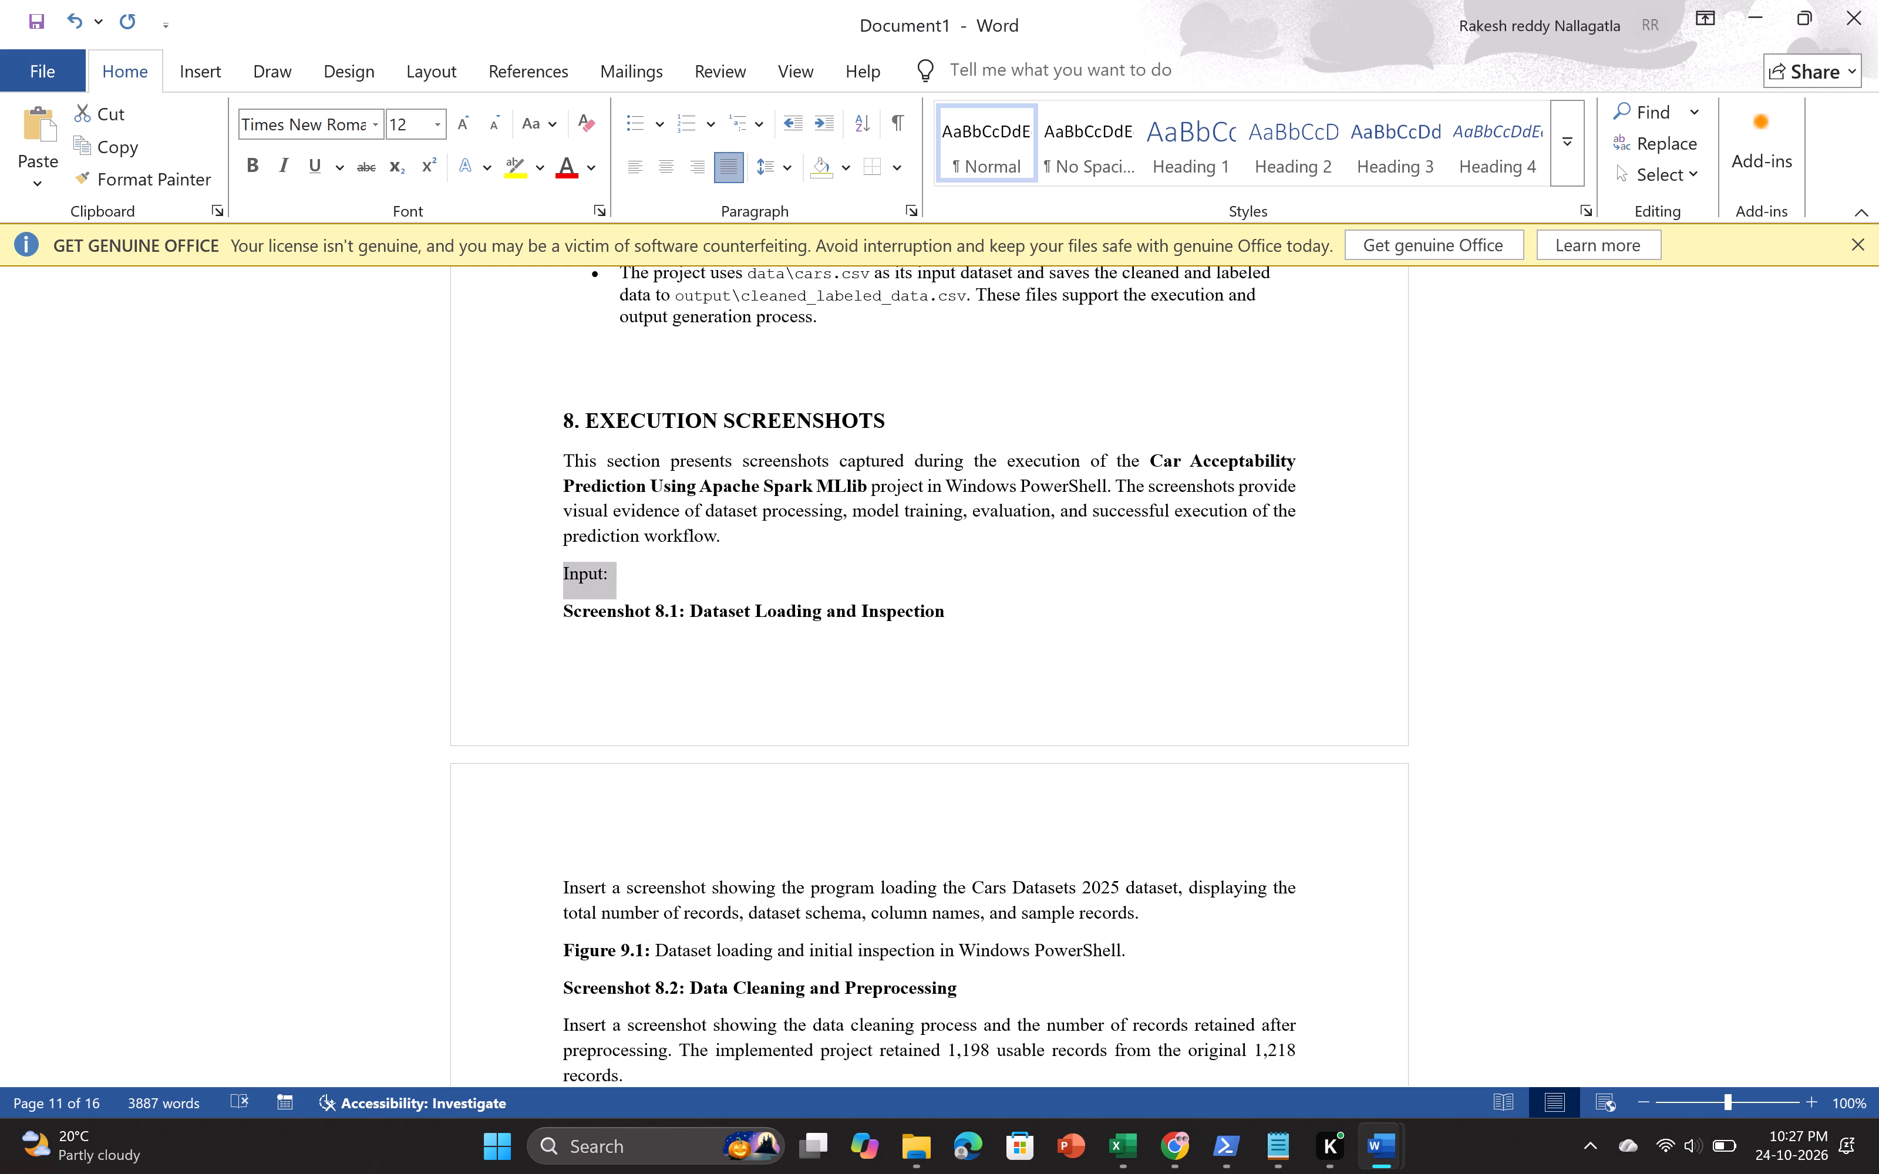
click(247, 166)
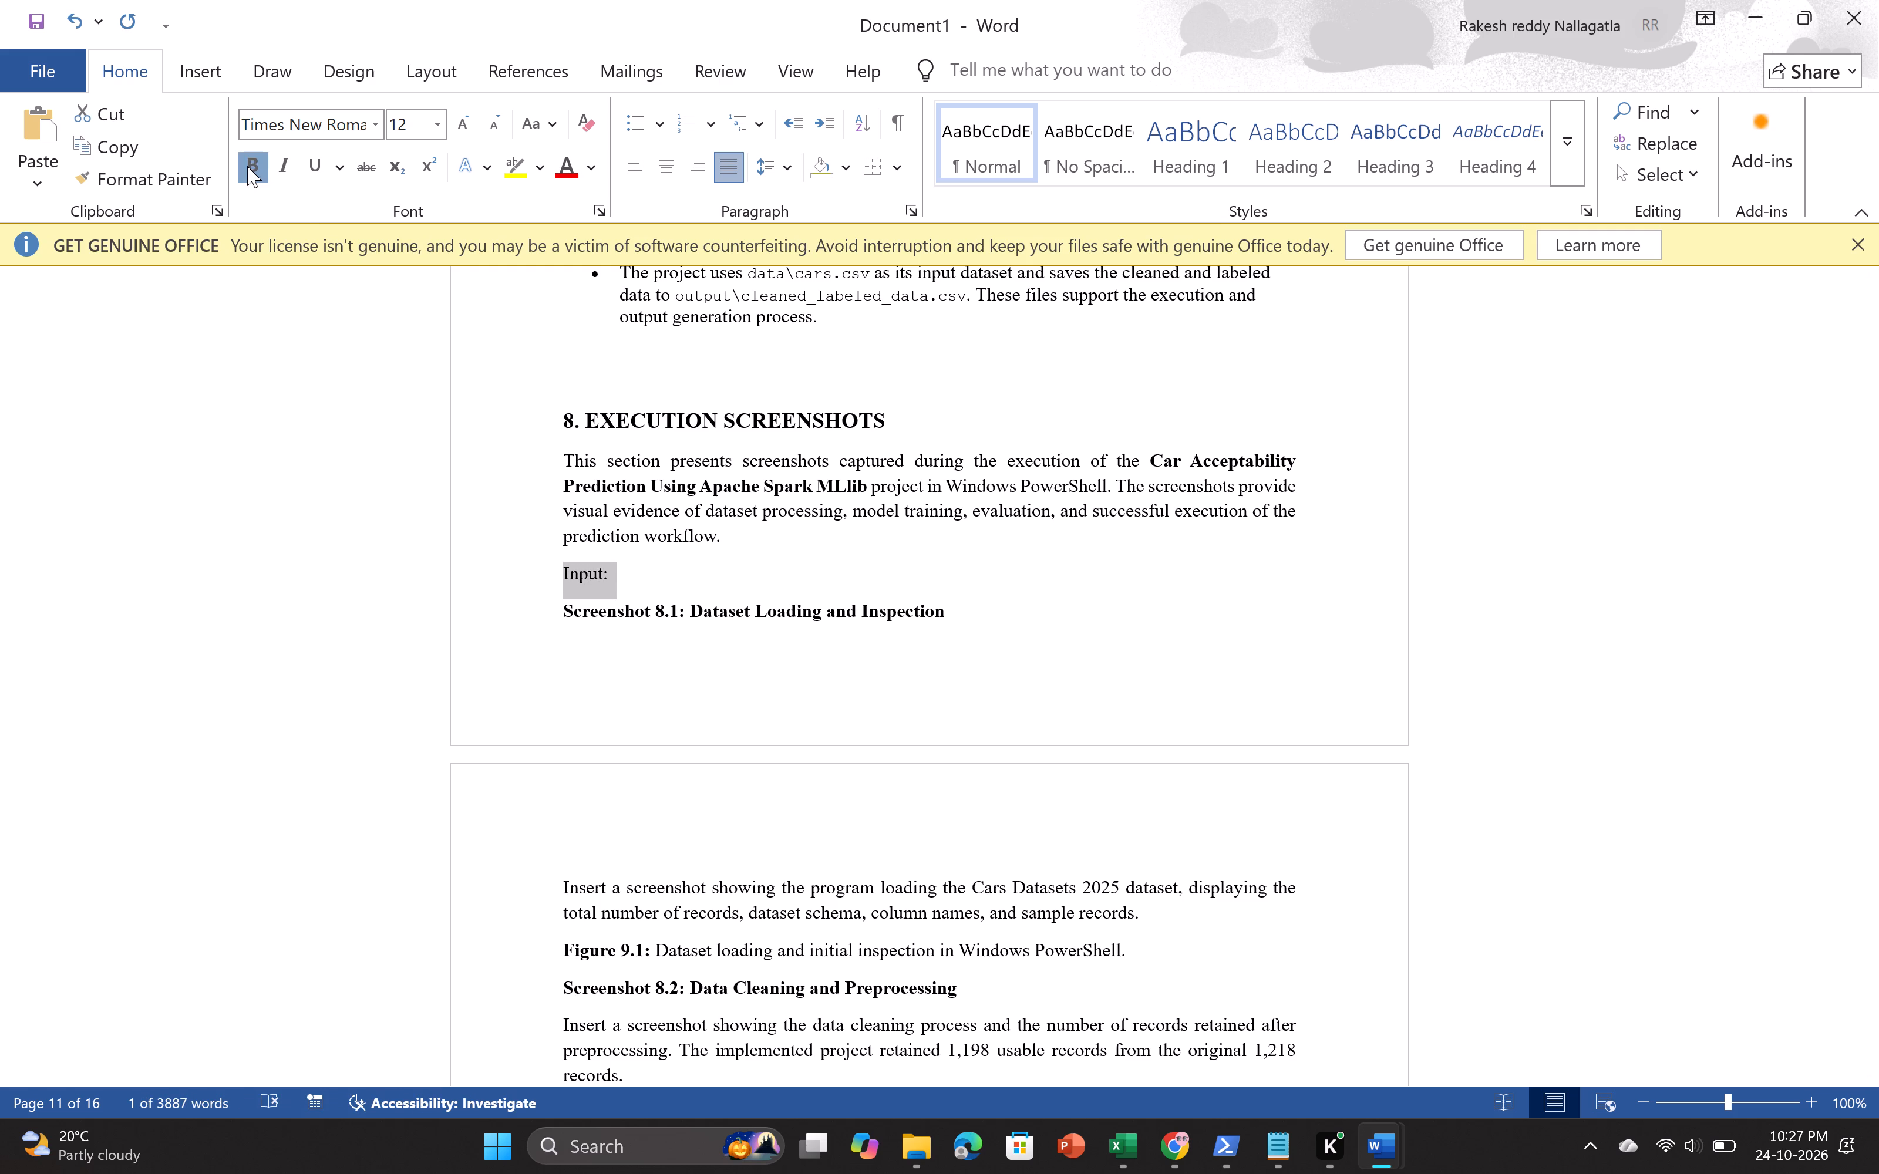
click(633, 572)
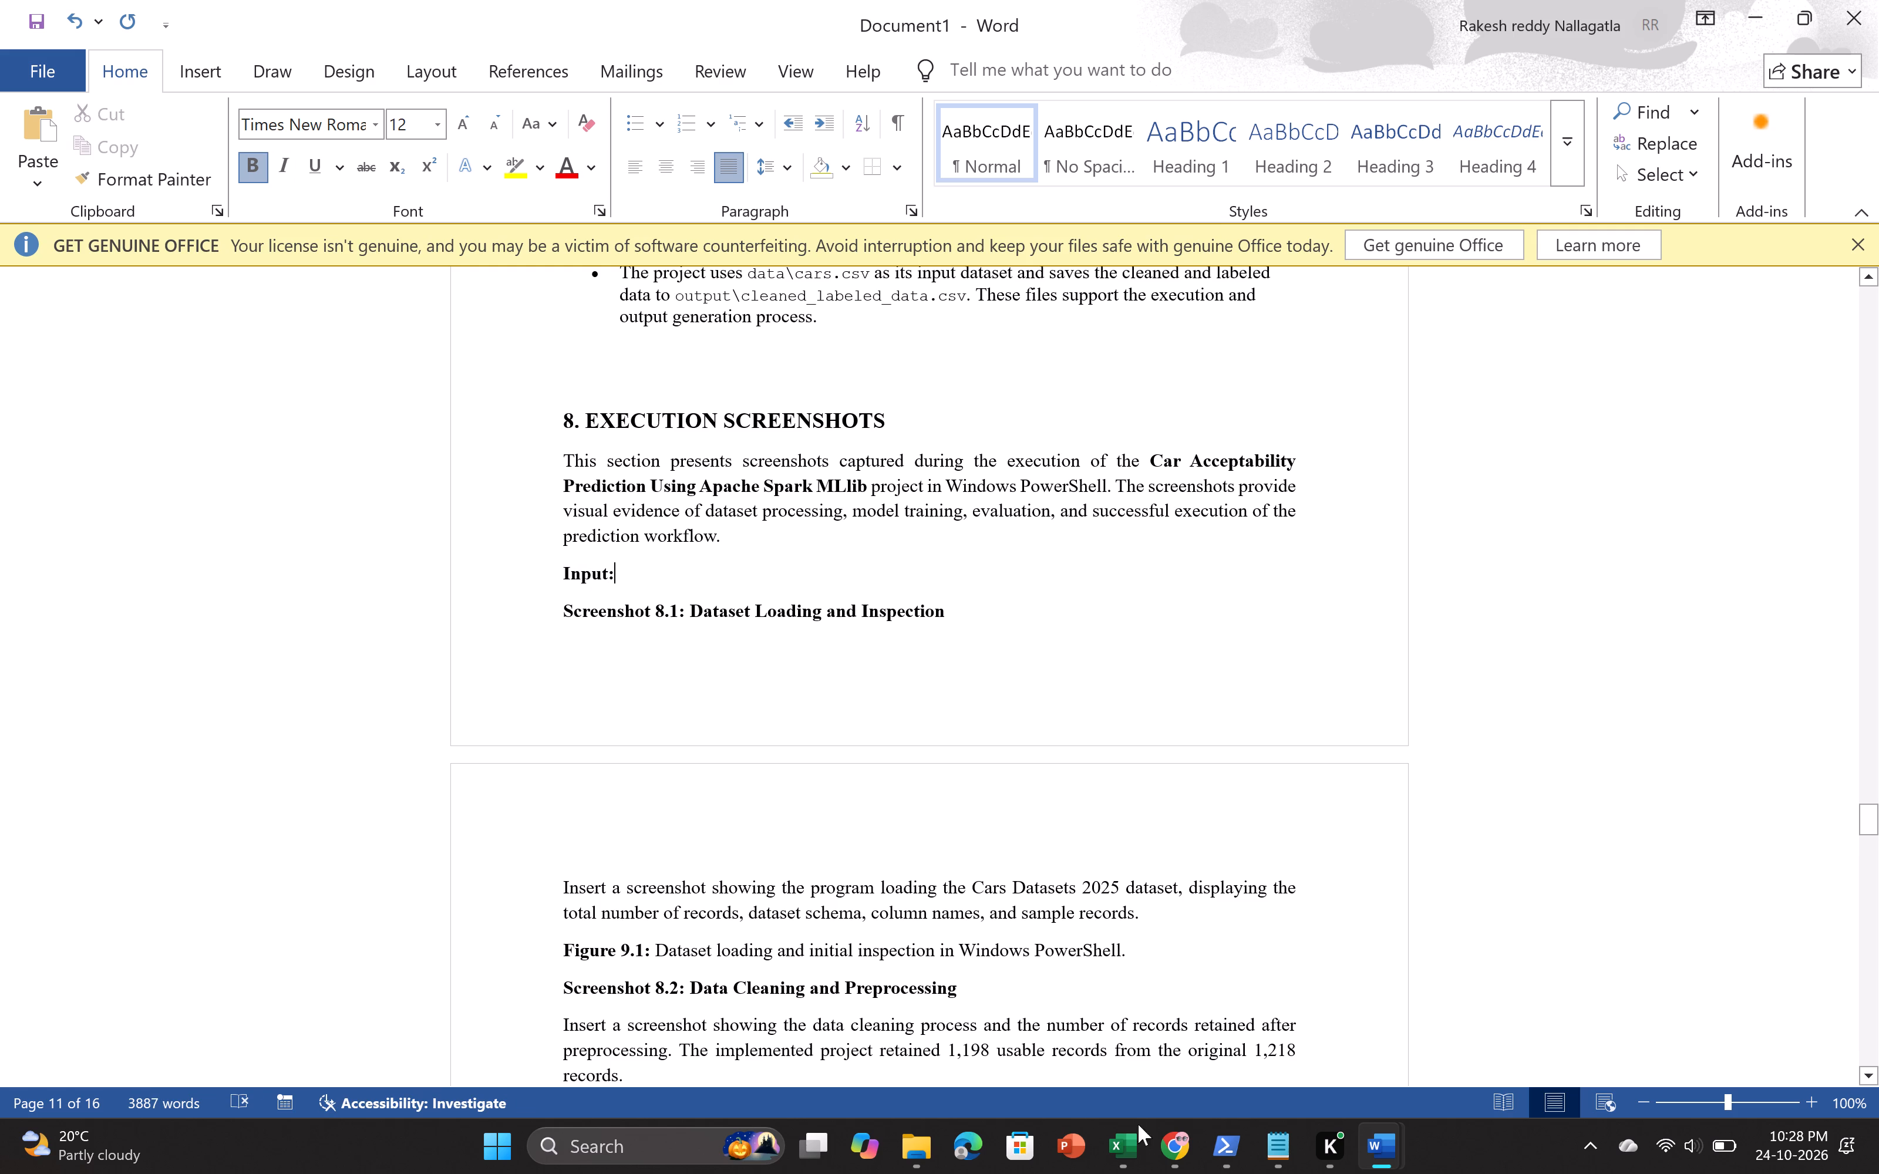
Switch to File Explorer, close the archive.zip window and open the Screenshots folder.
click(914, 1147)
click(893, 949)
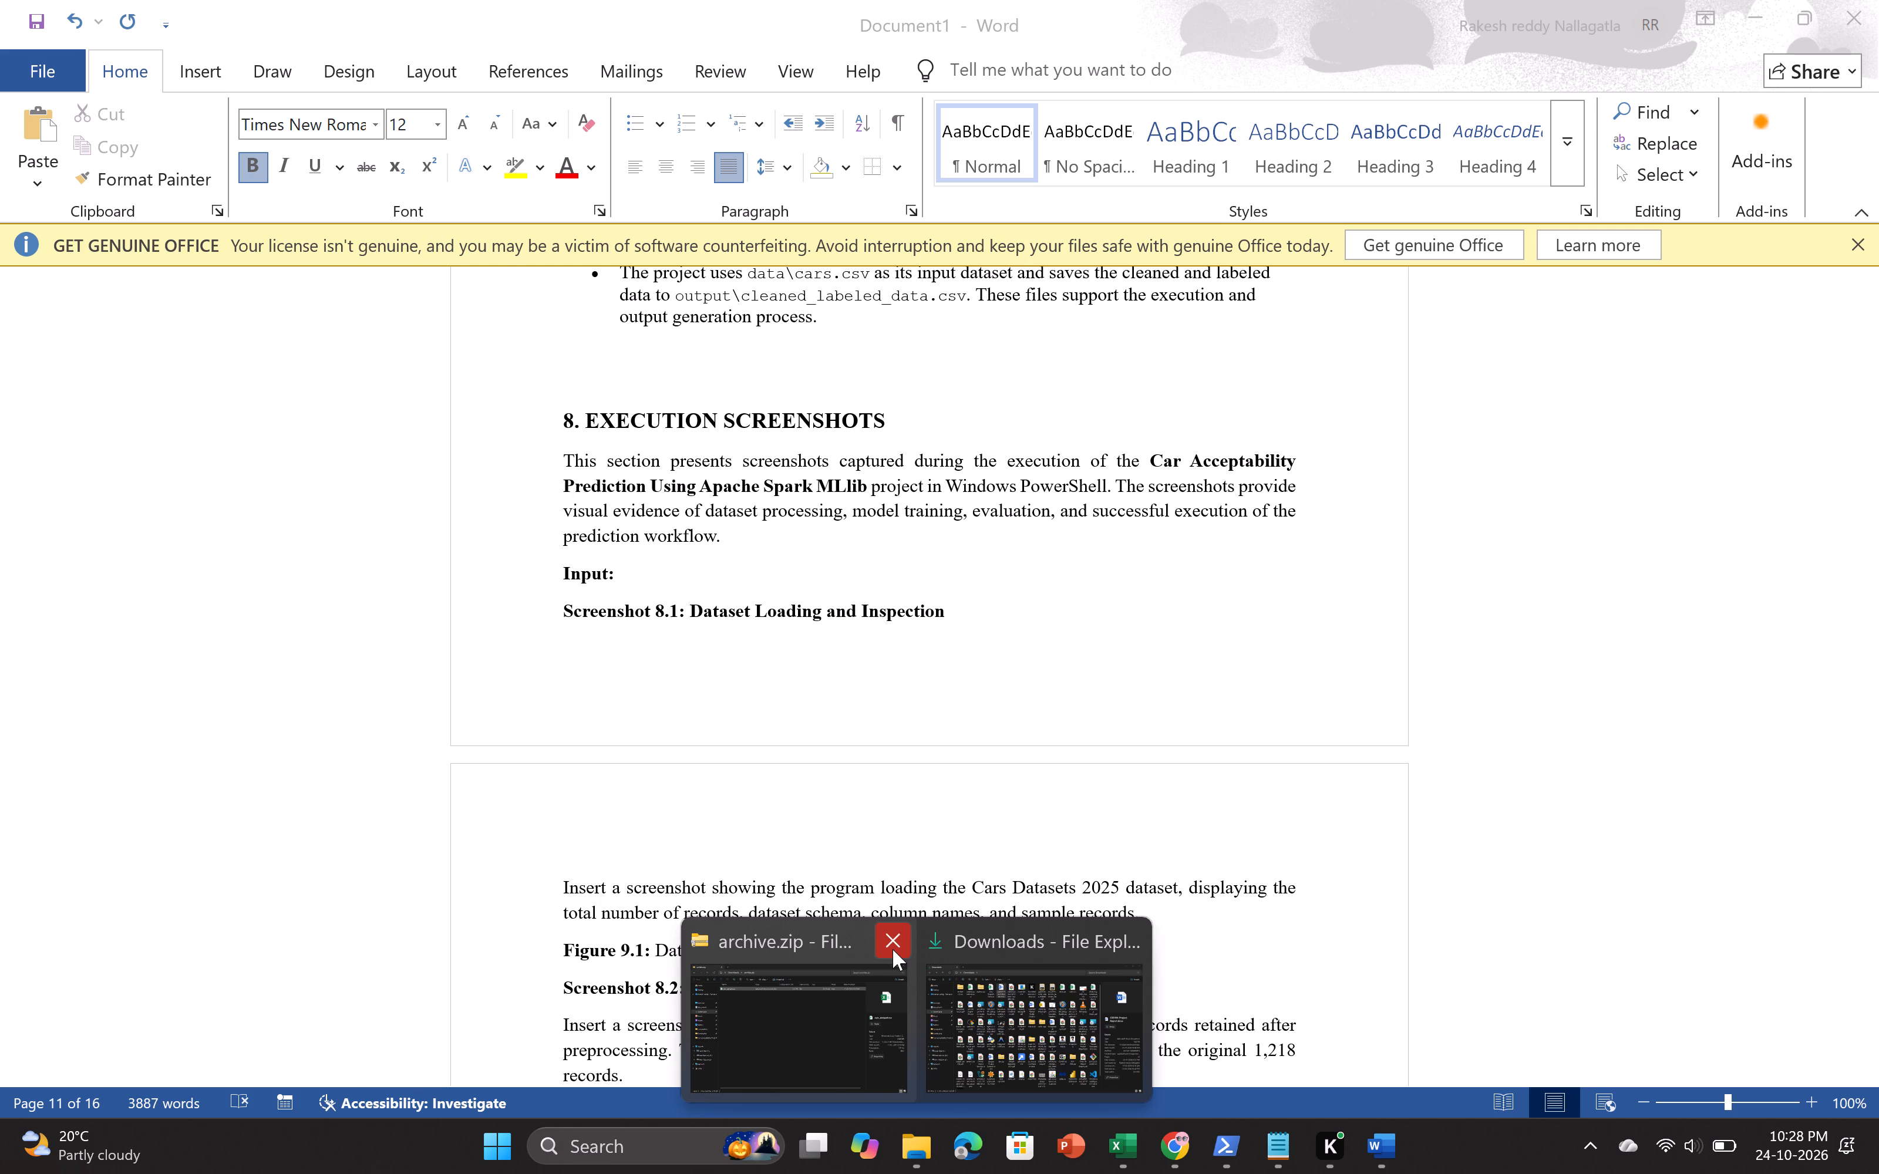
click(886, 1015)
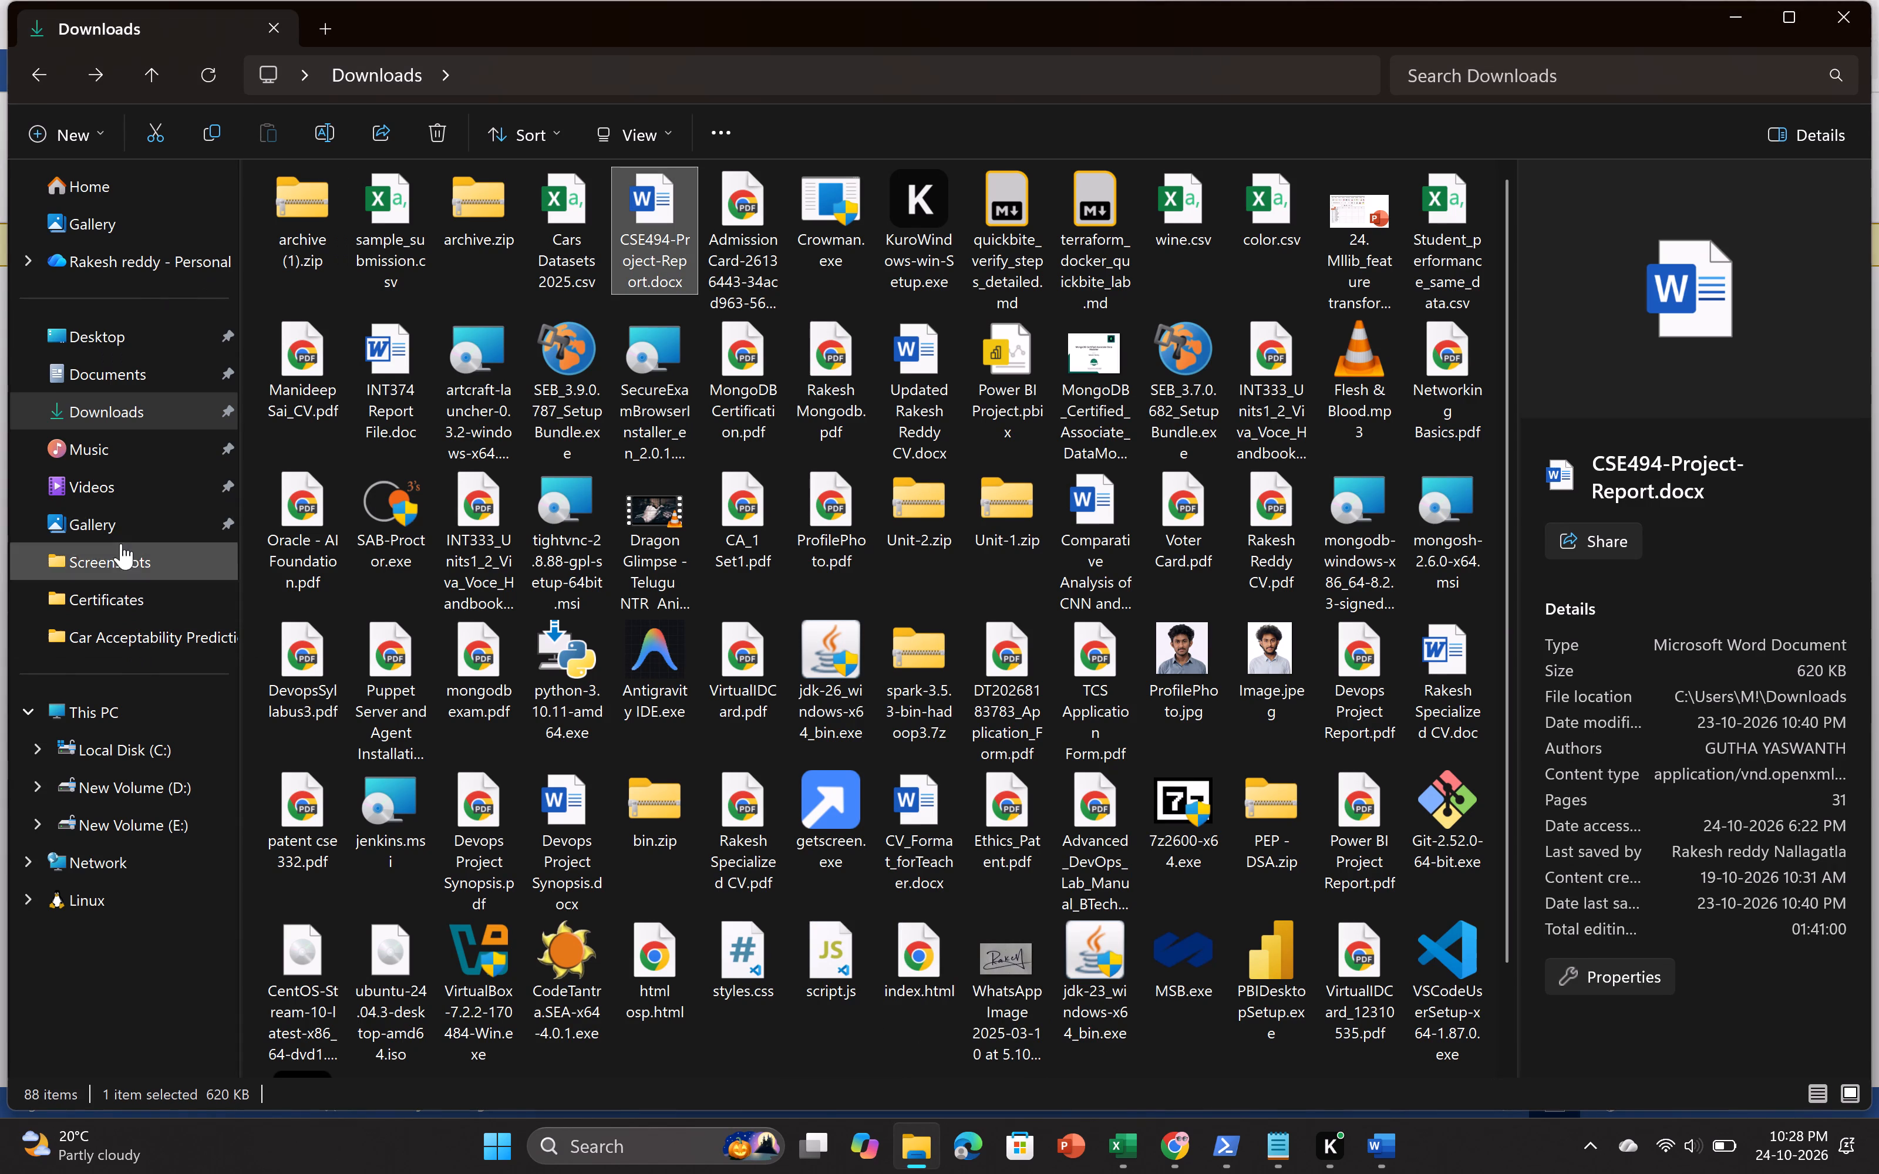
click(118, 565)
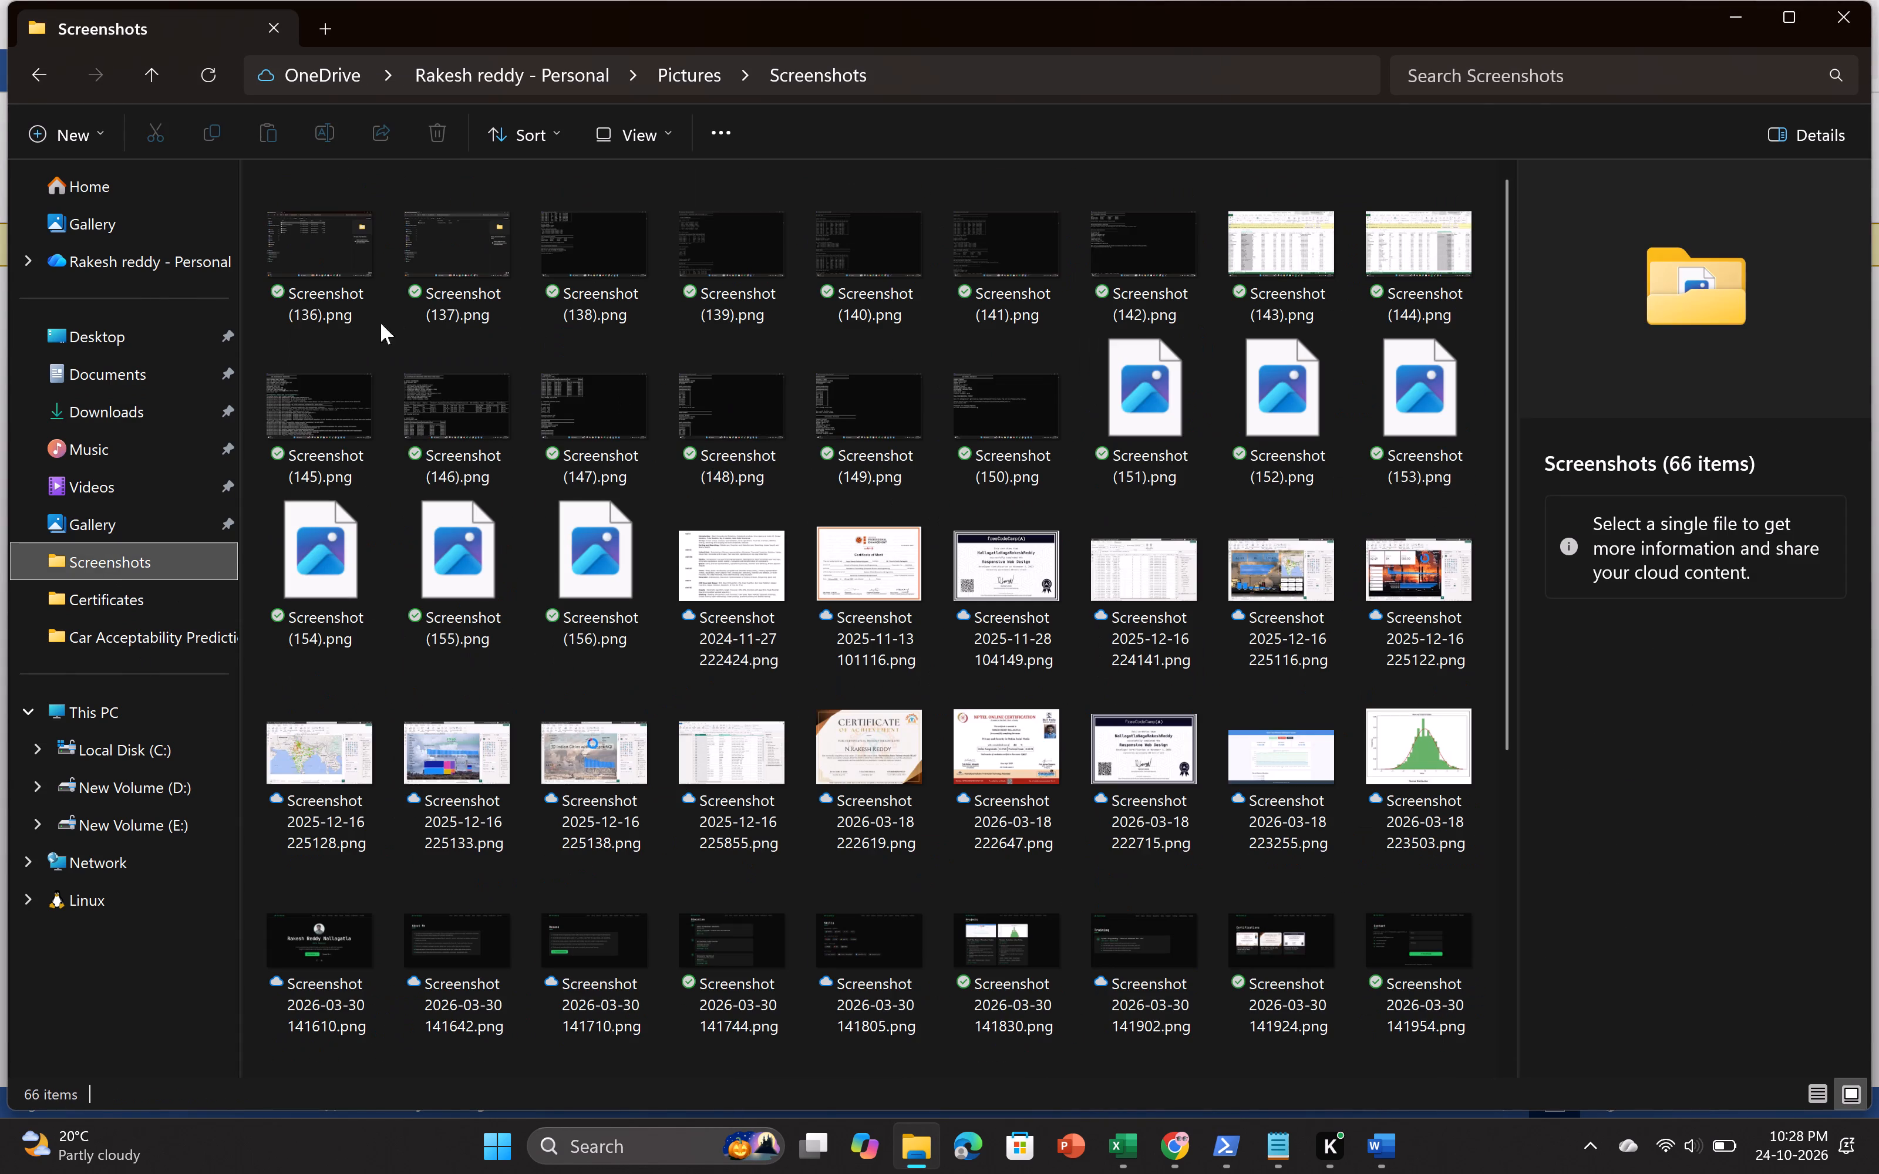
Look through PowerShell screenshots 146 to 151 for the one showing the car details being entered.
double_click(1009, 413)
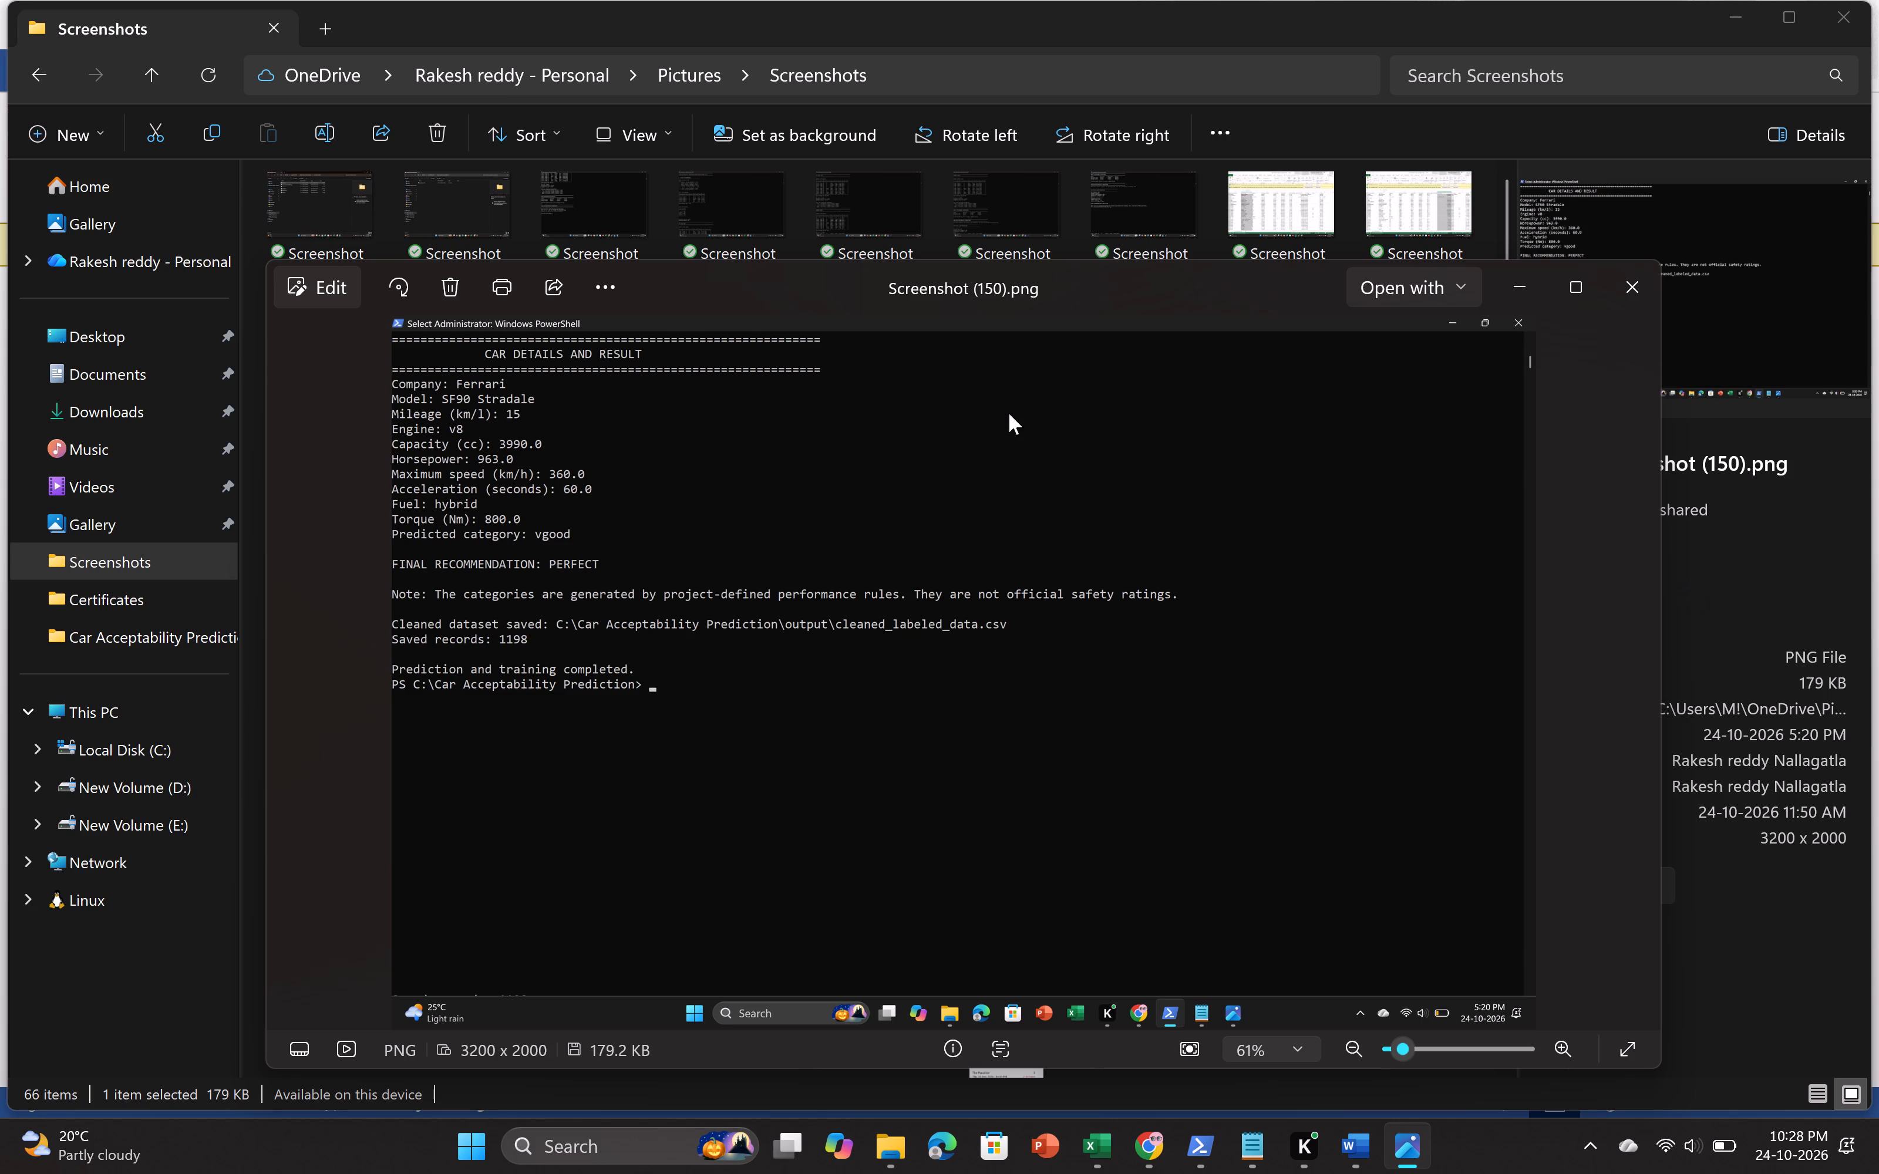
click(1652, 291)
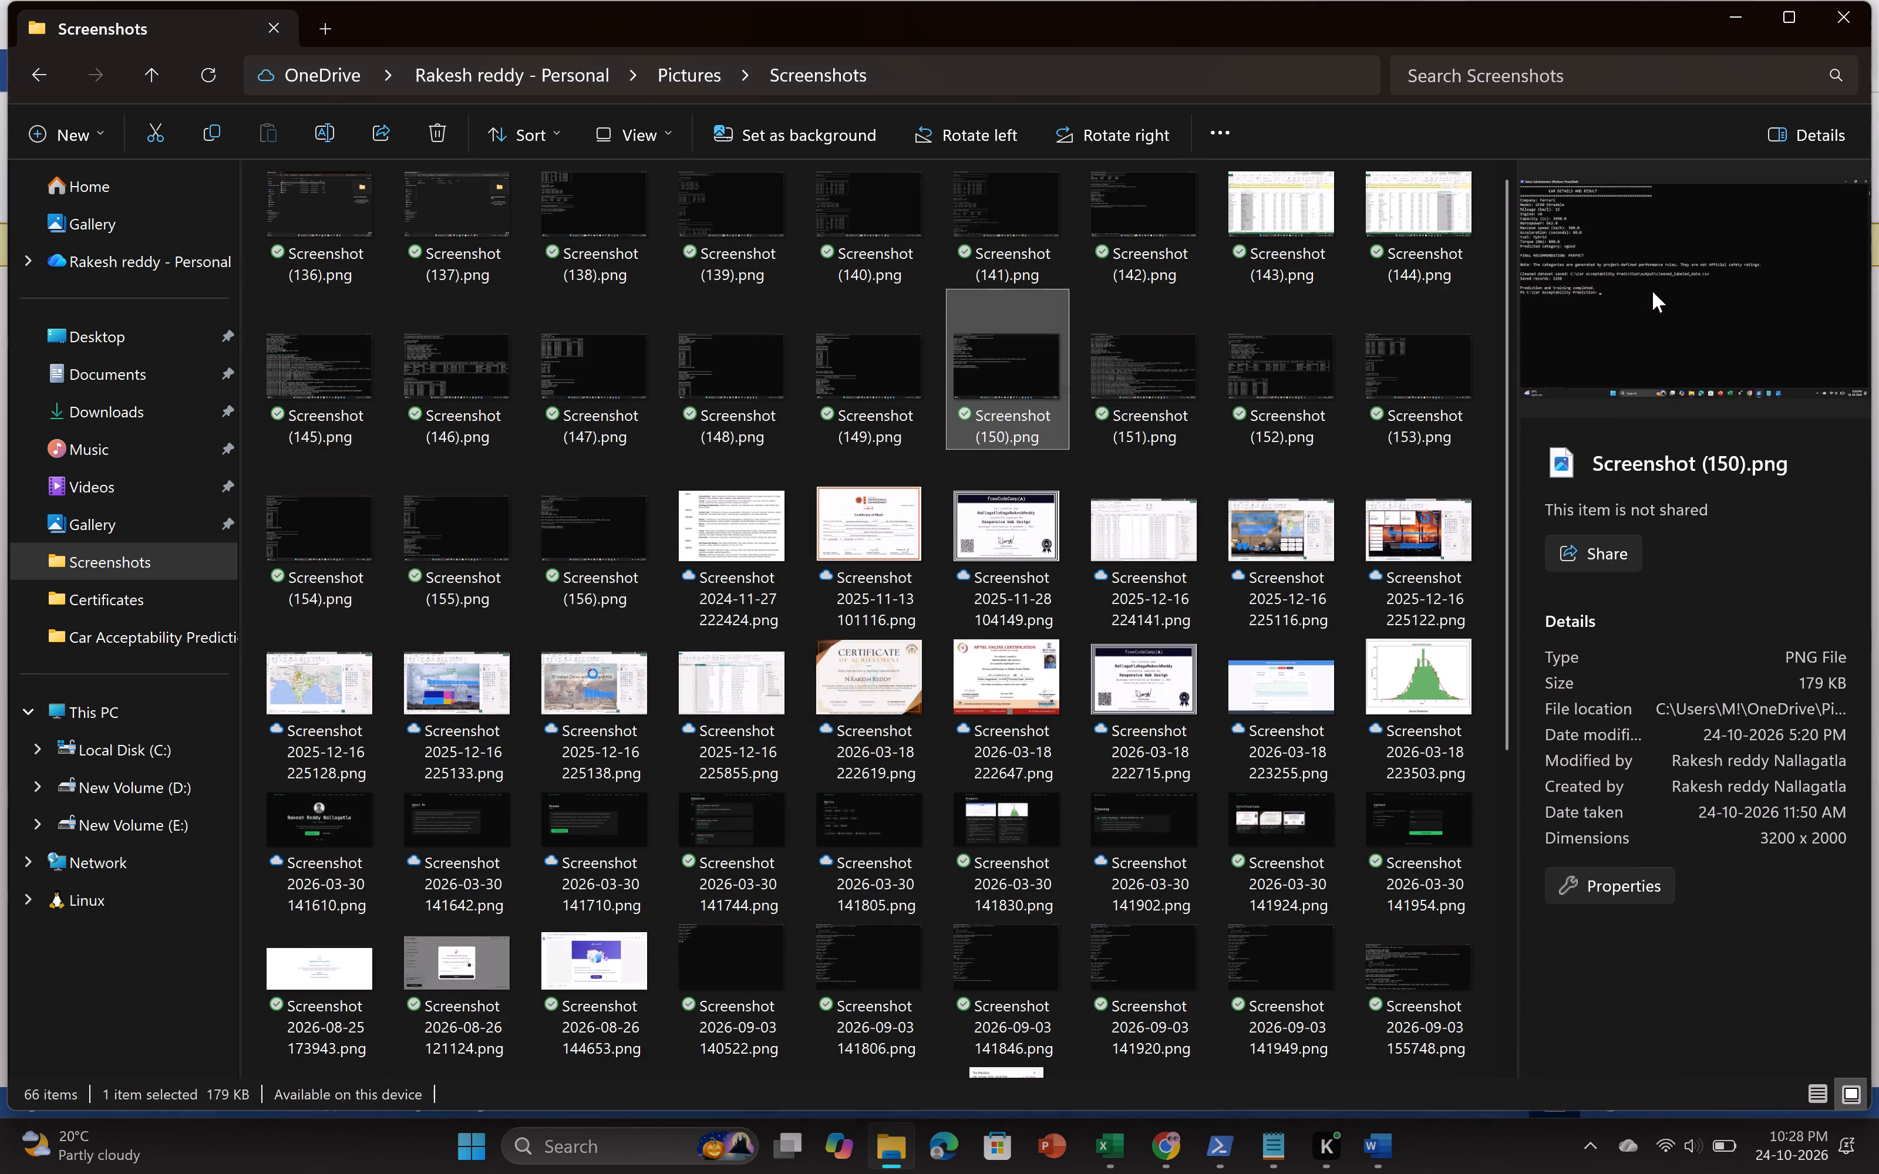
double_click(470, 375)
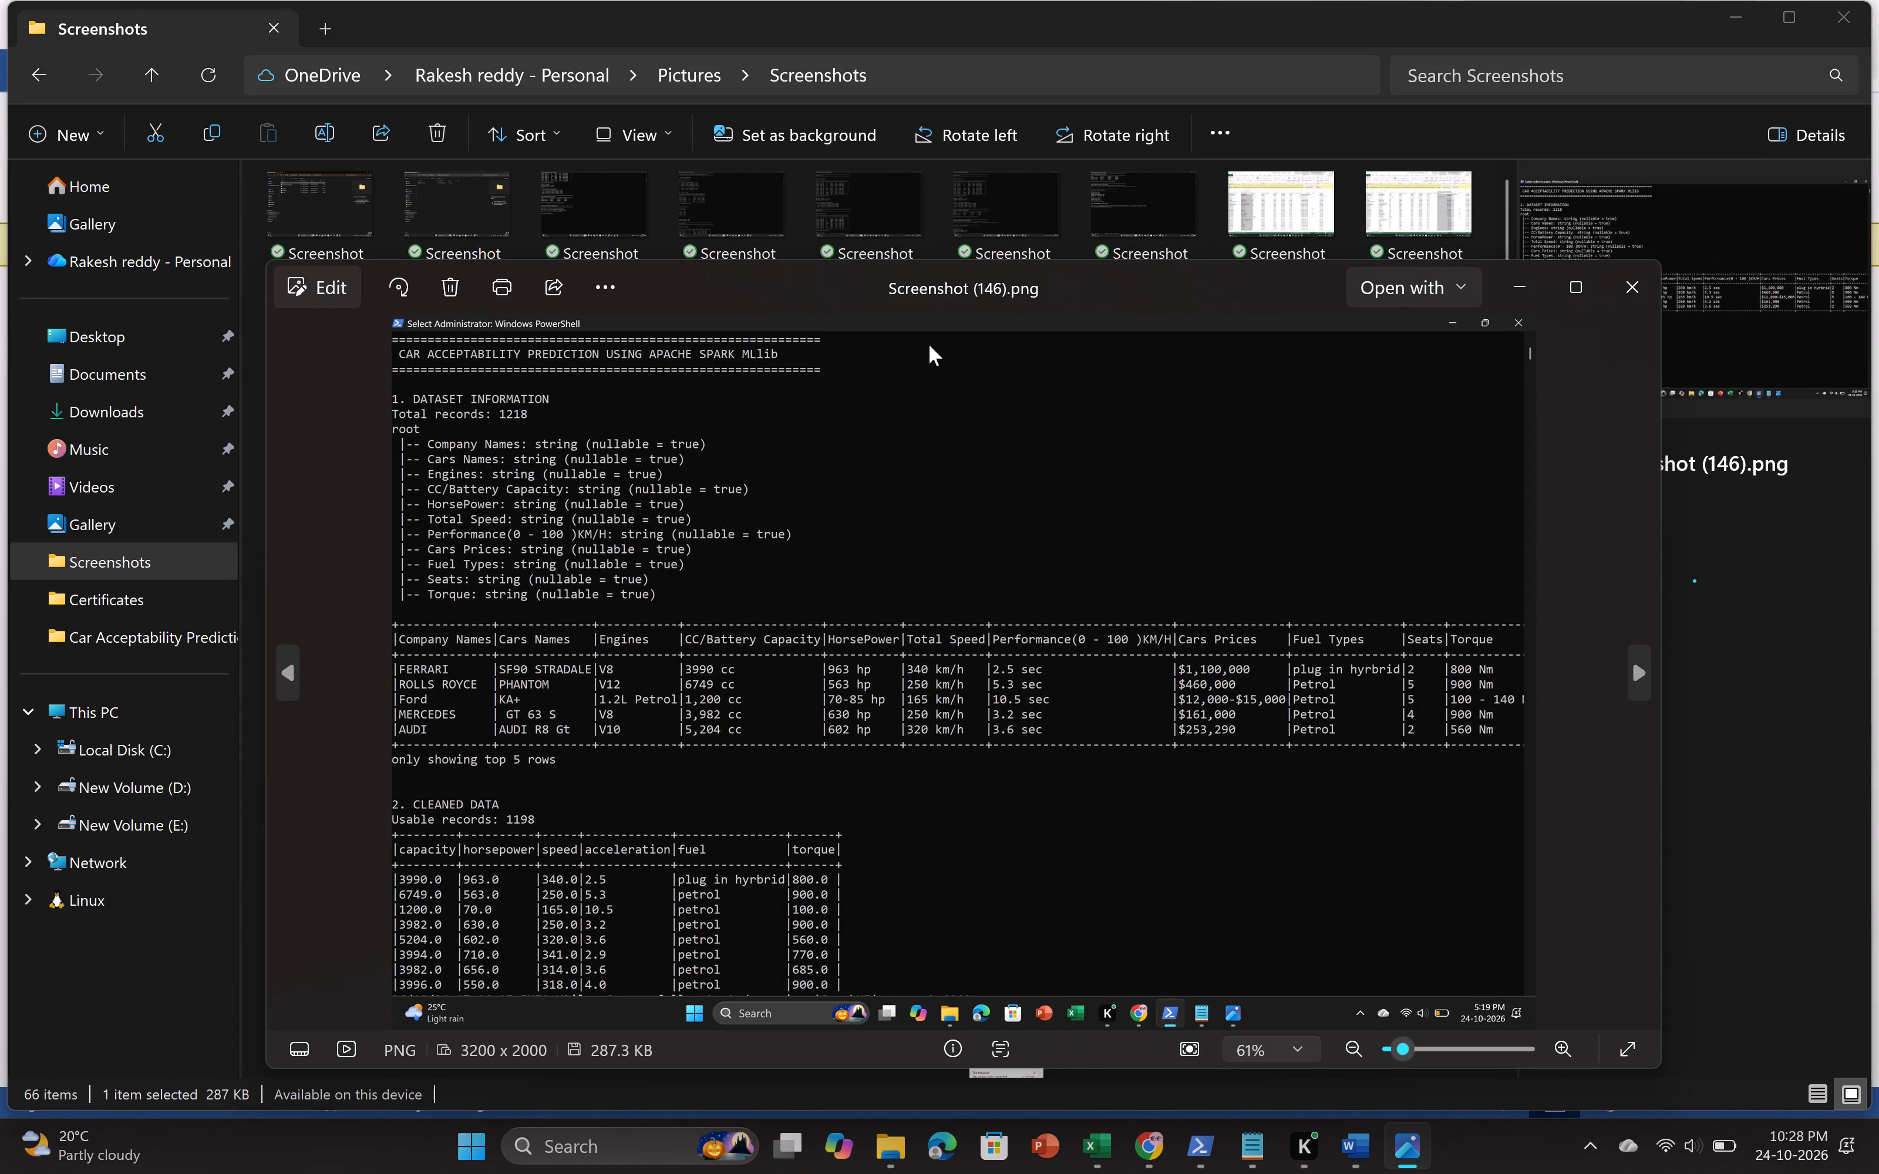
click(1622, 291)
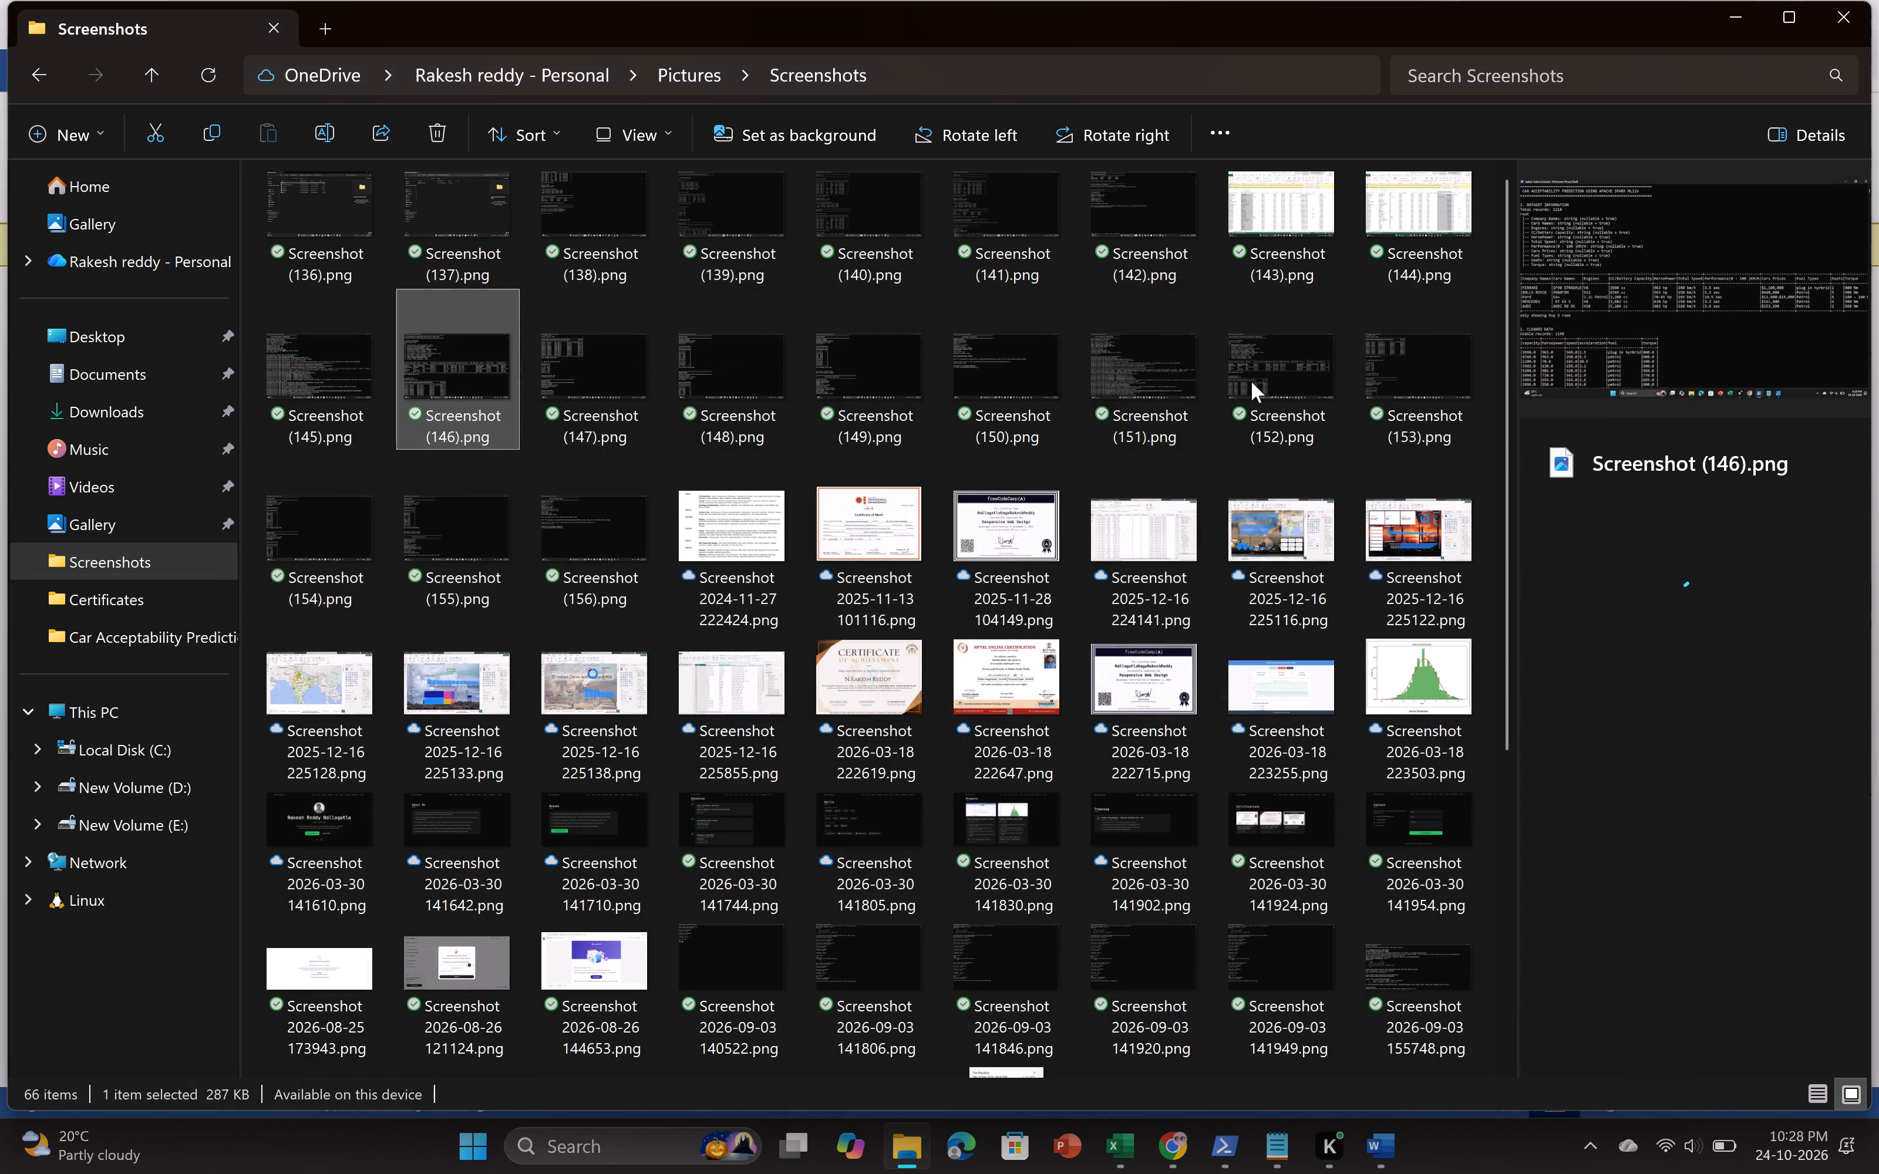
click(615, 405)
double_click(615, 405)
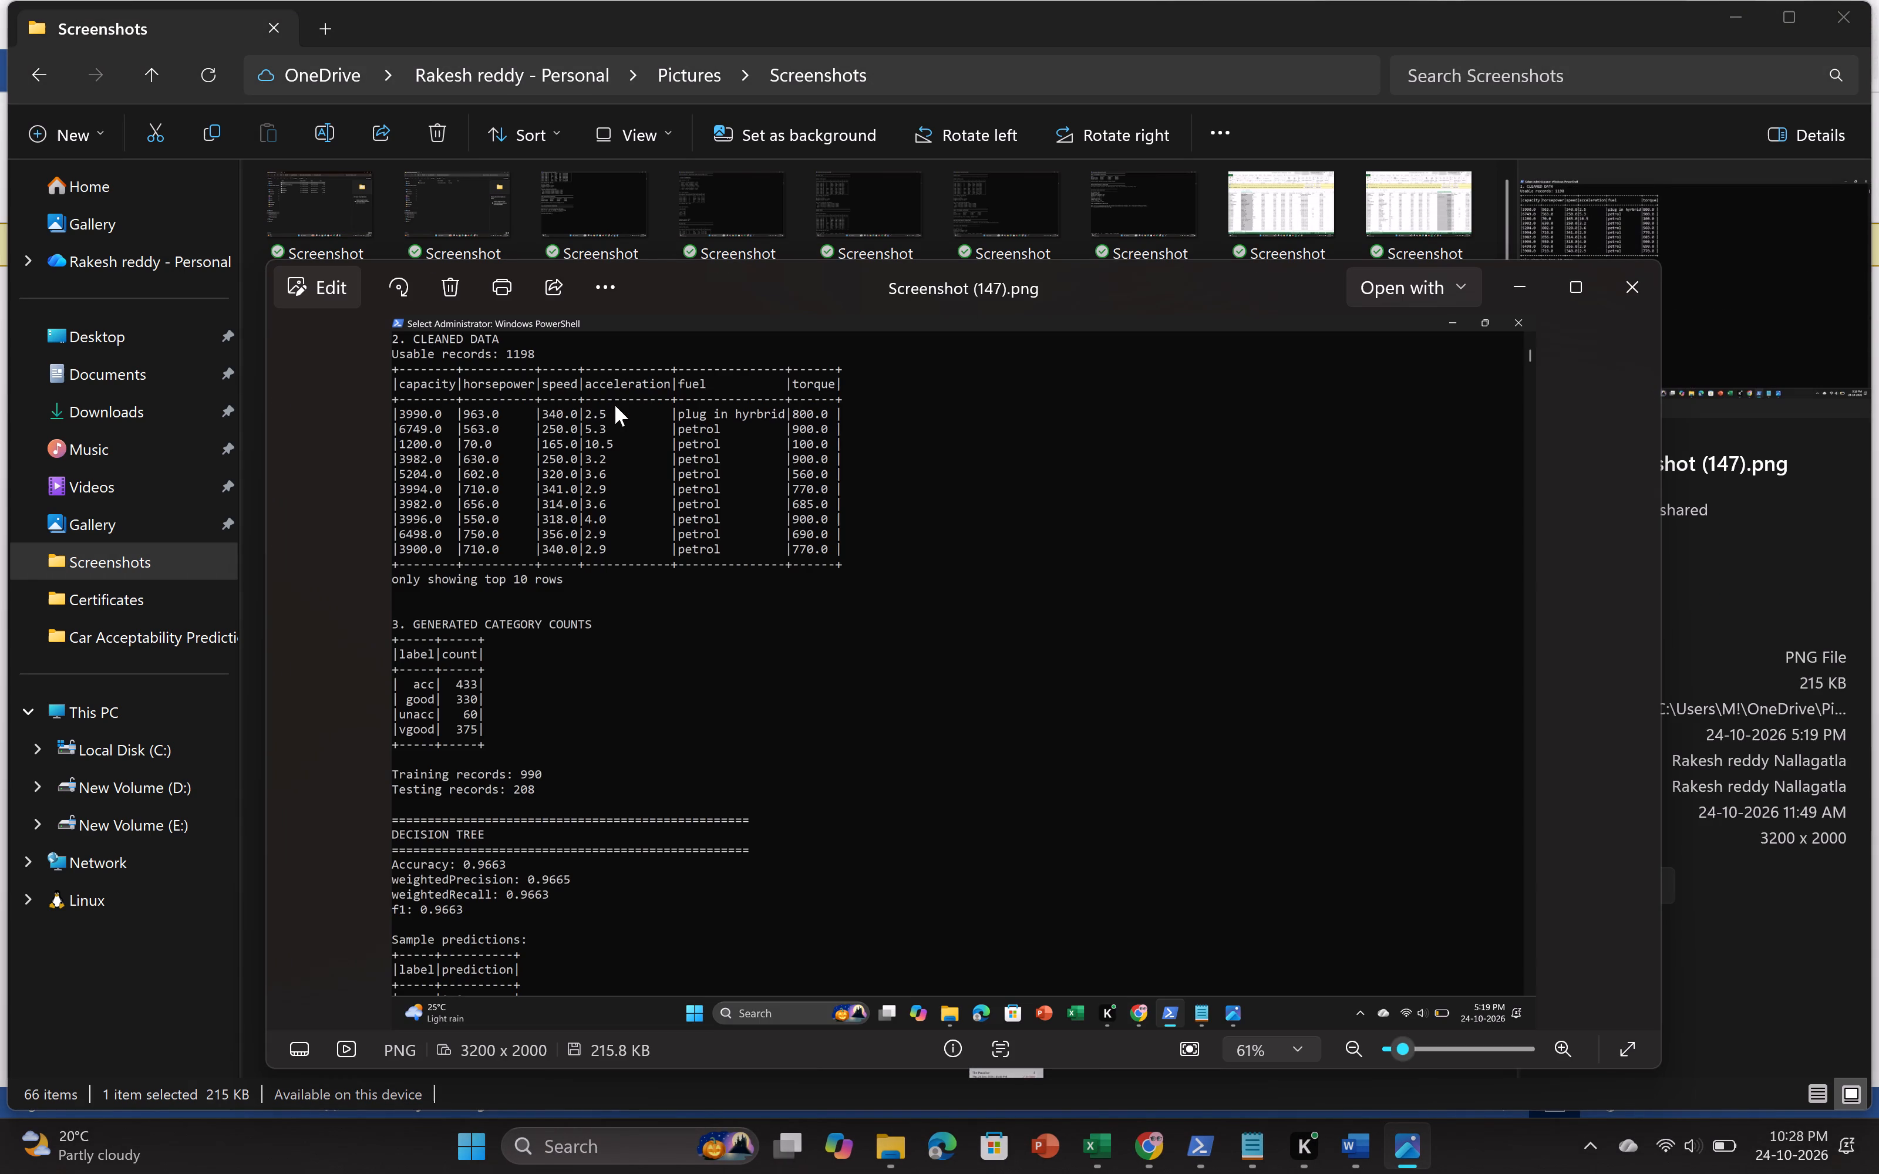
click(1632, 265)
double_click(743, 385)
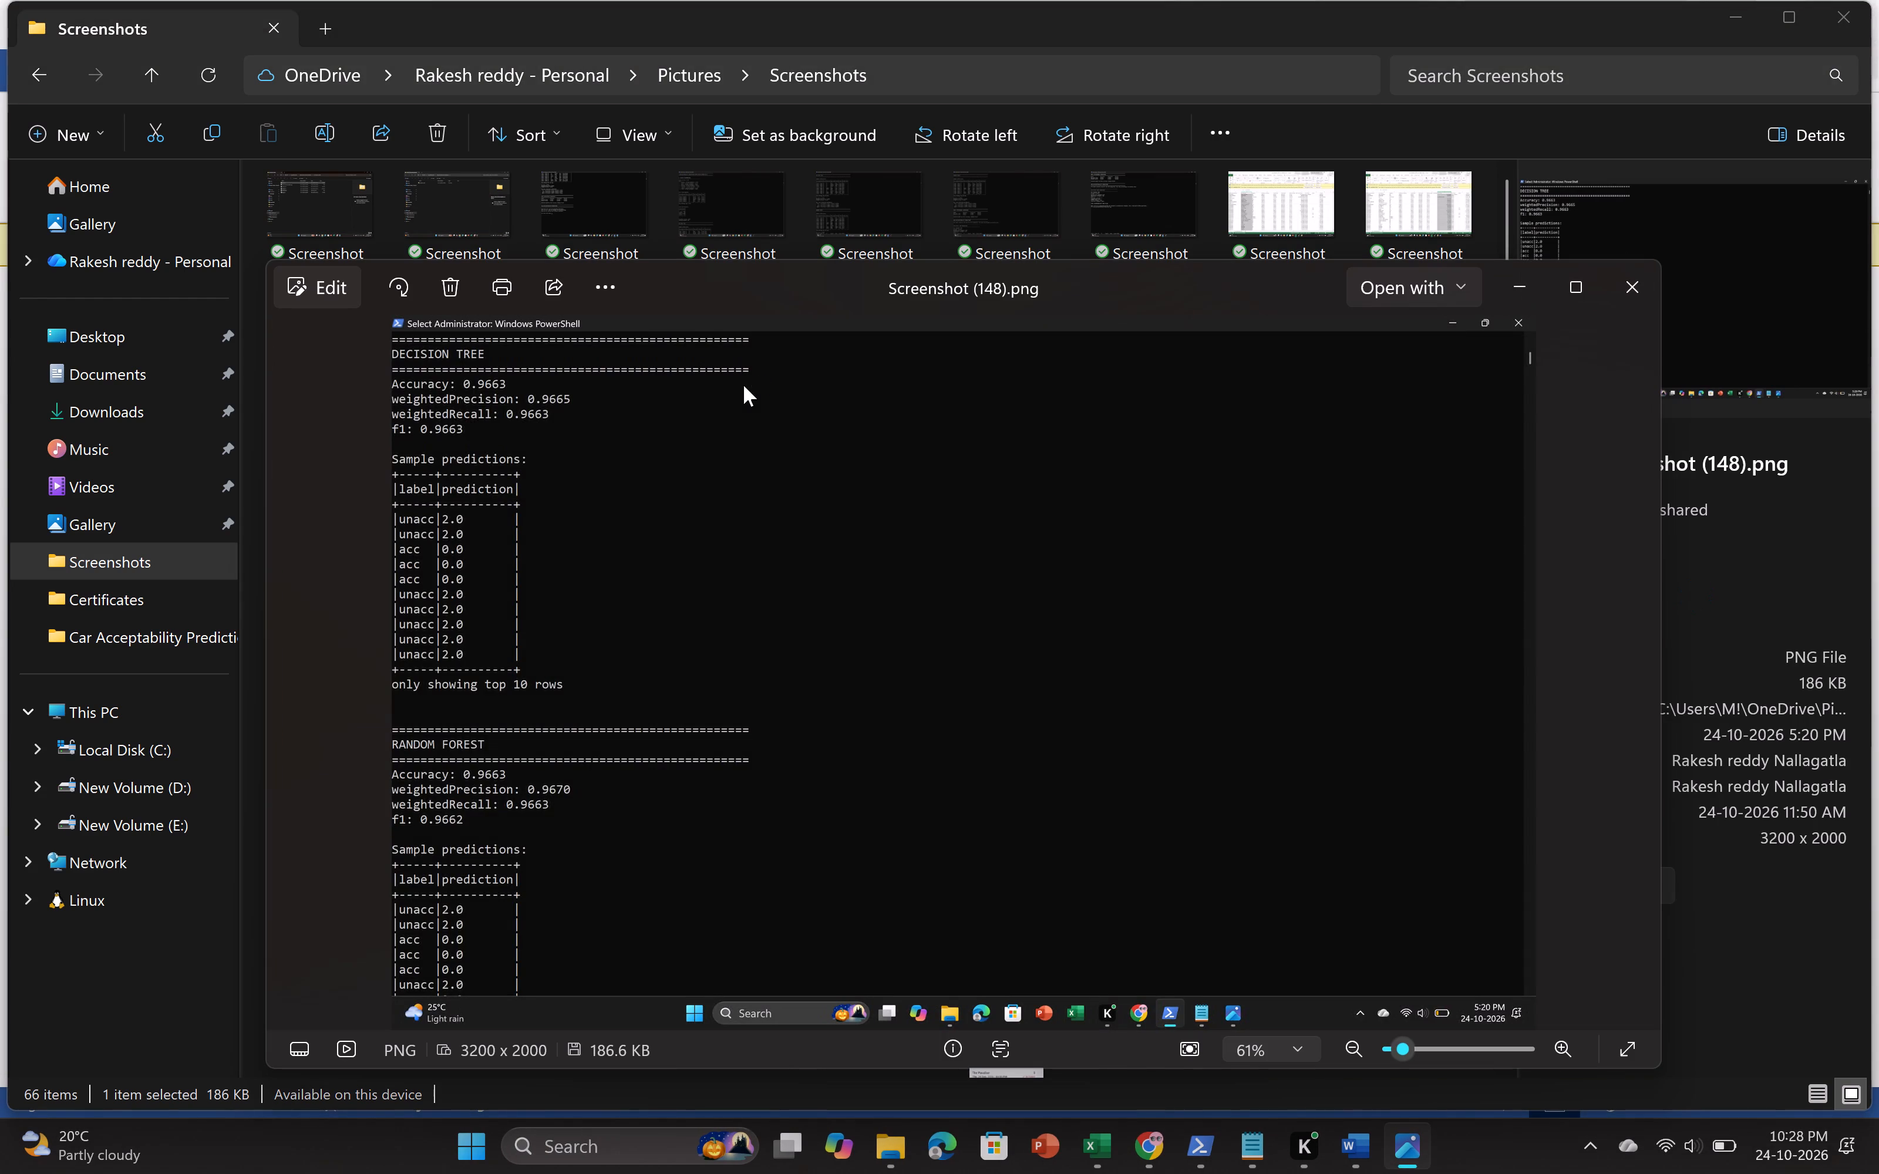
click(1642, 676)
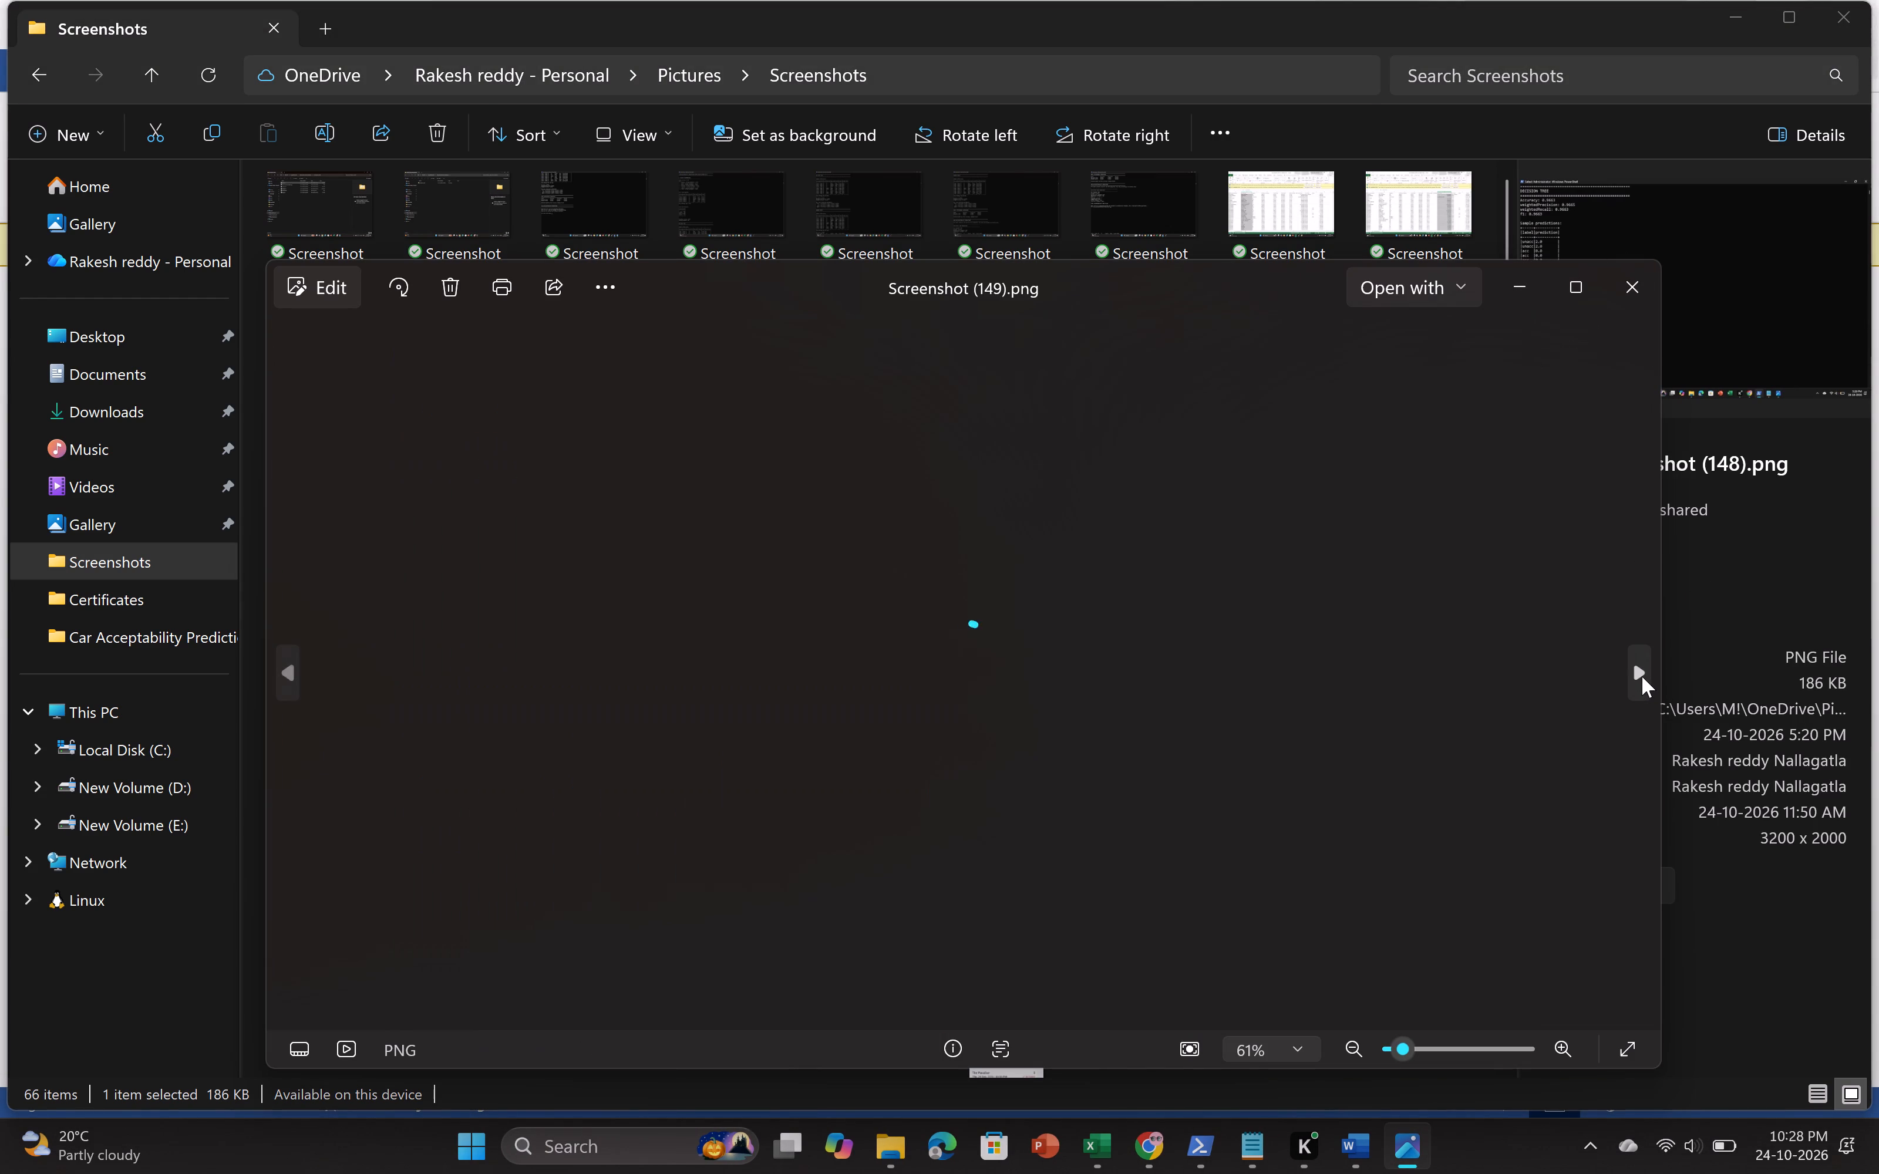
click(1642, 676)
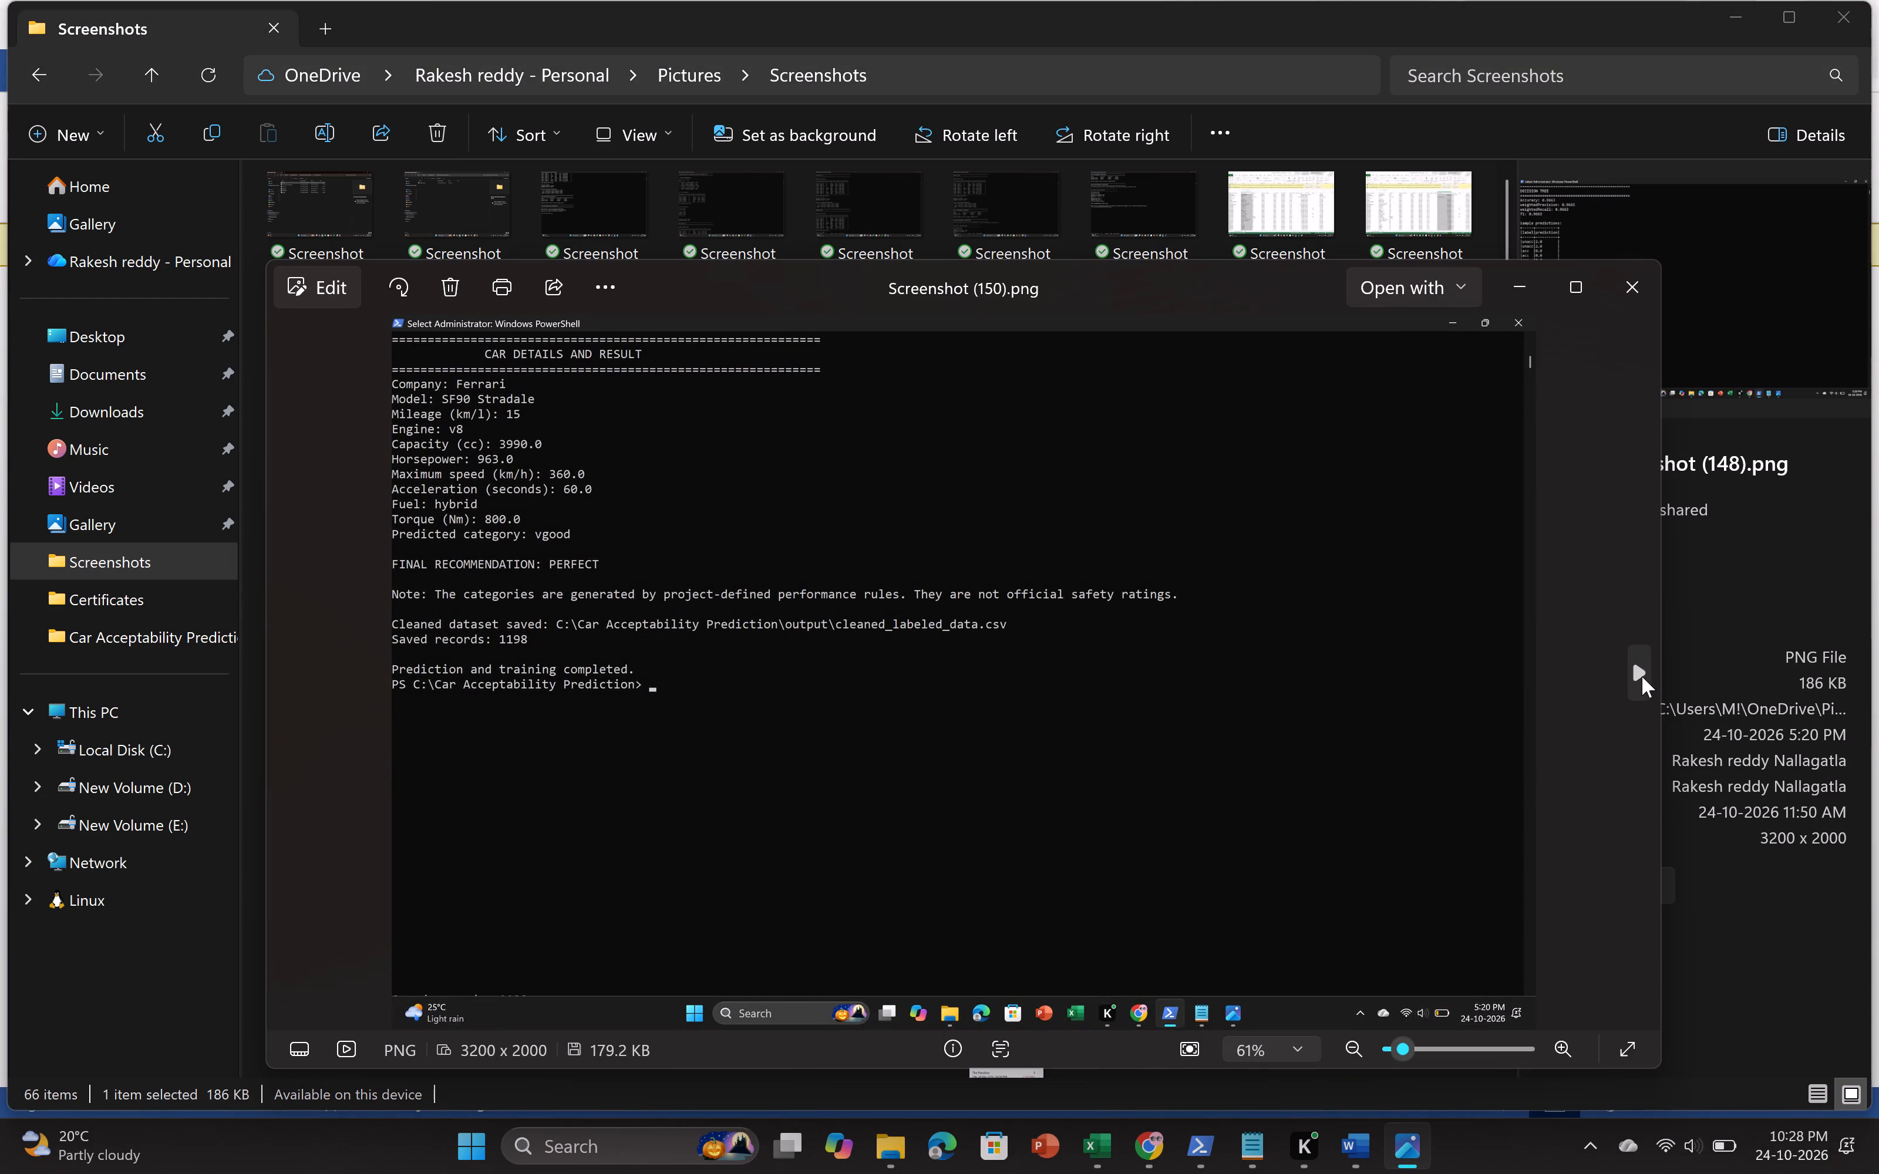
click(1642, 676)
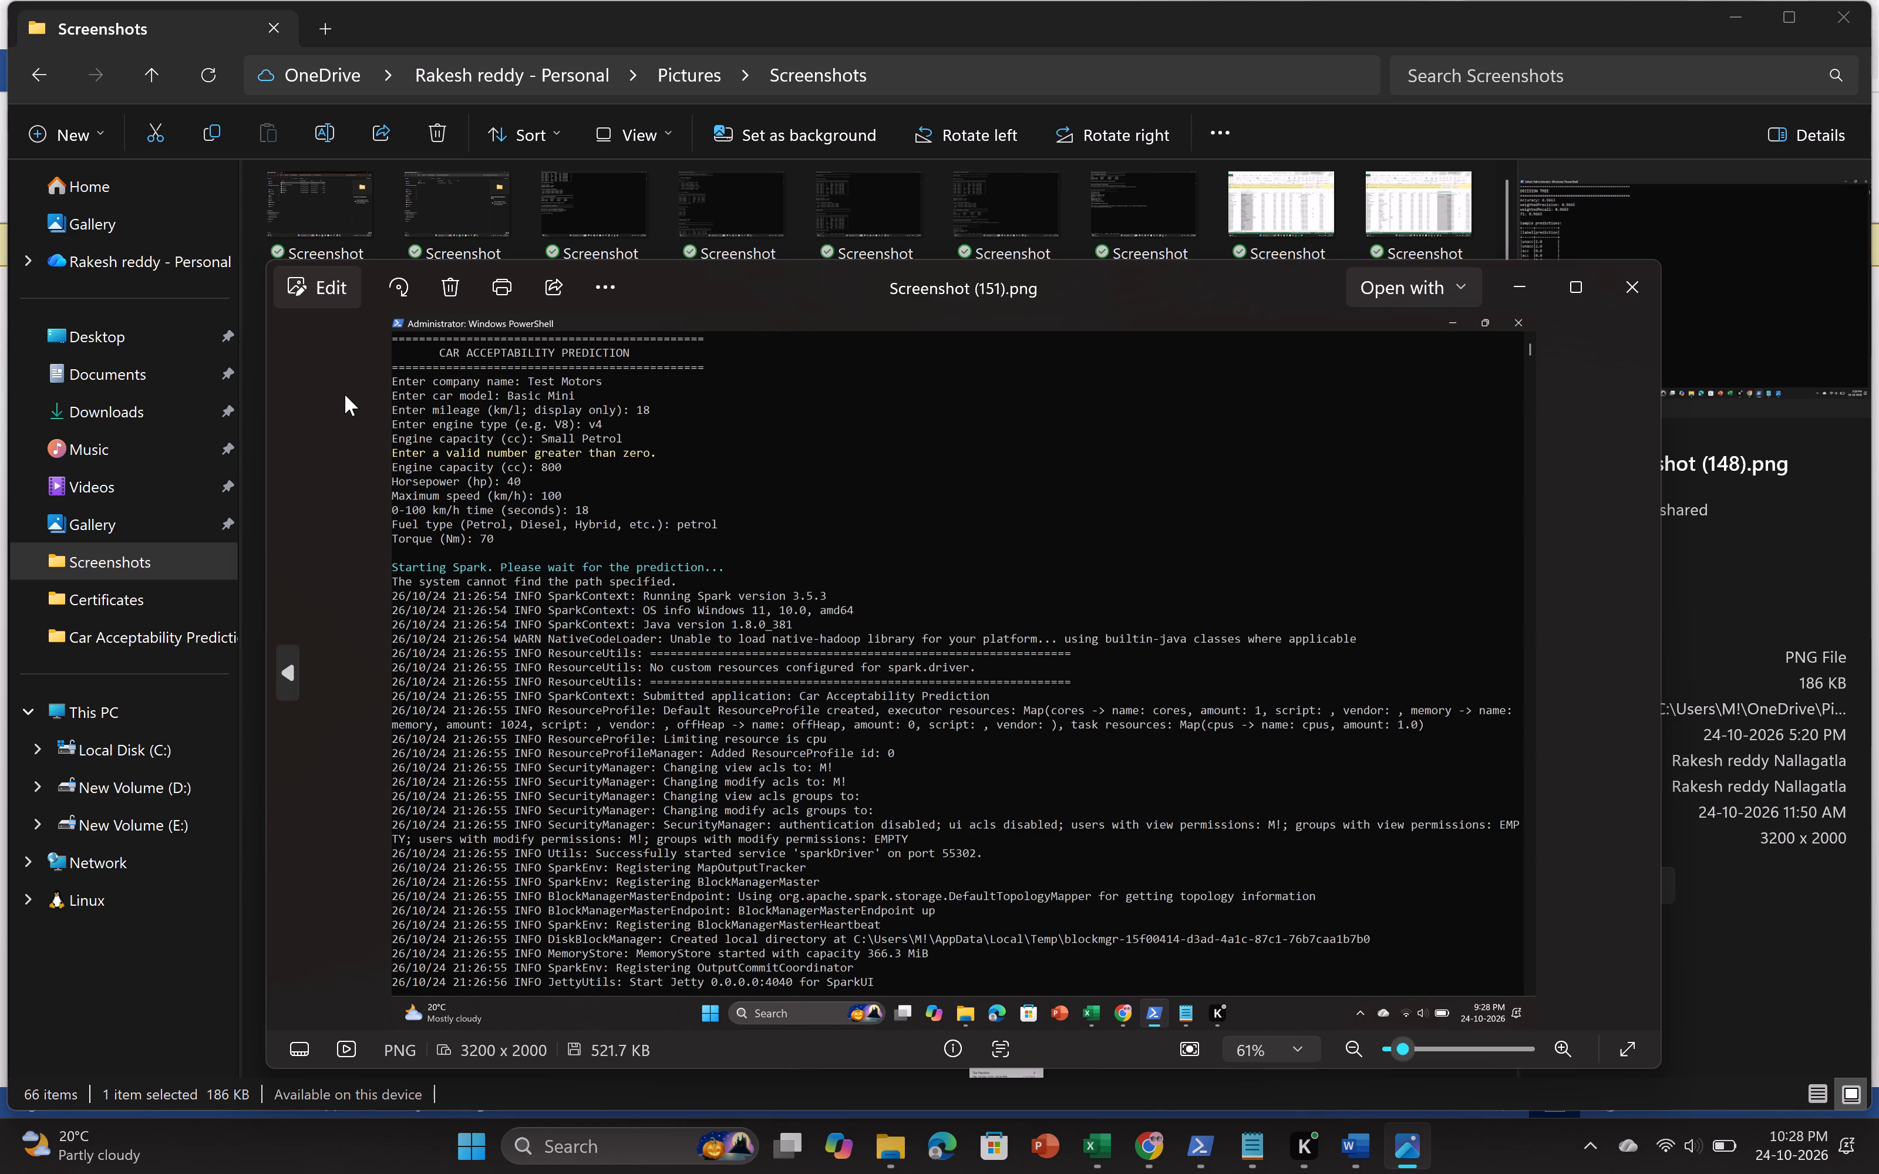
Crop Screenshot (151) to the car input prompts down to the "Starting Spark" line, about 3200 x 725, save over the original and close it.
click(330, 283)
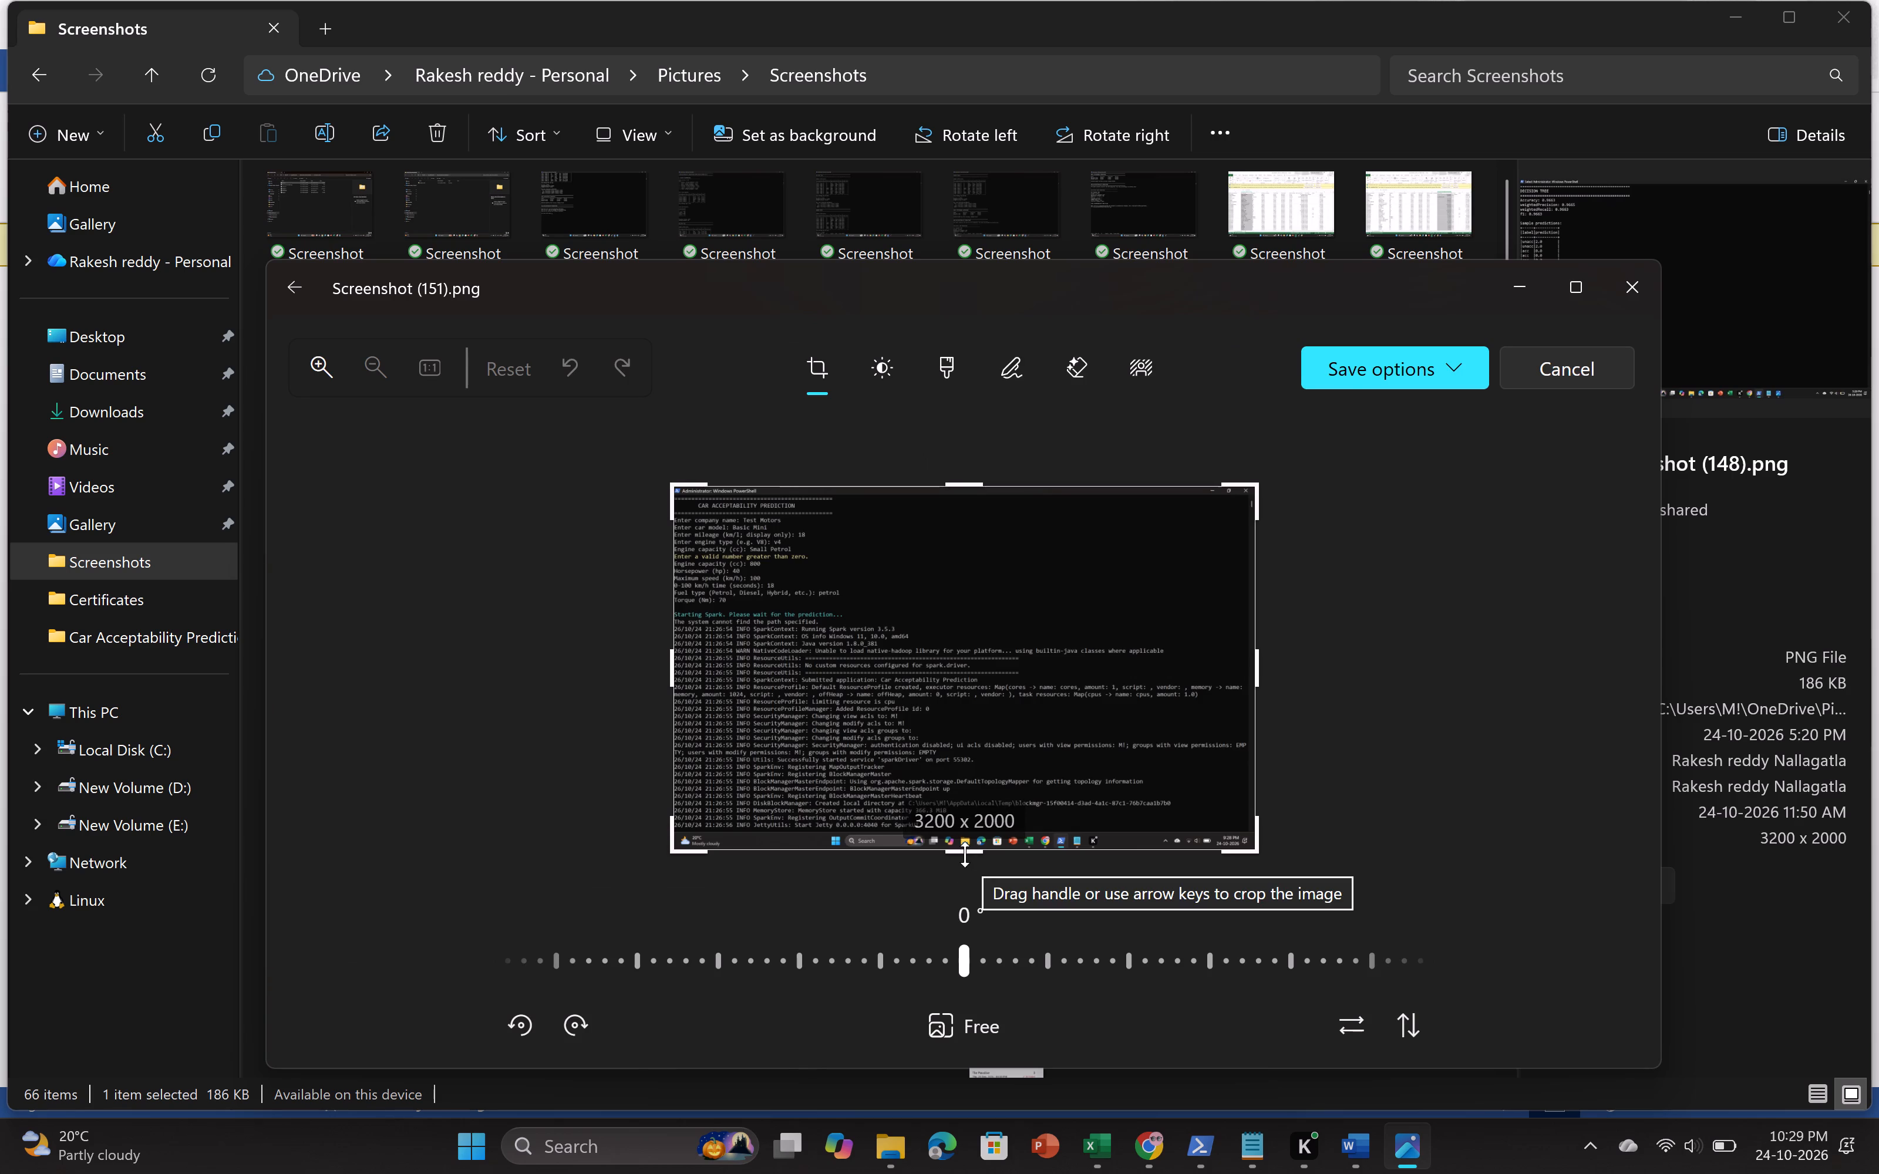
drag(965, 854, 931, 633)
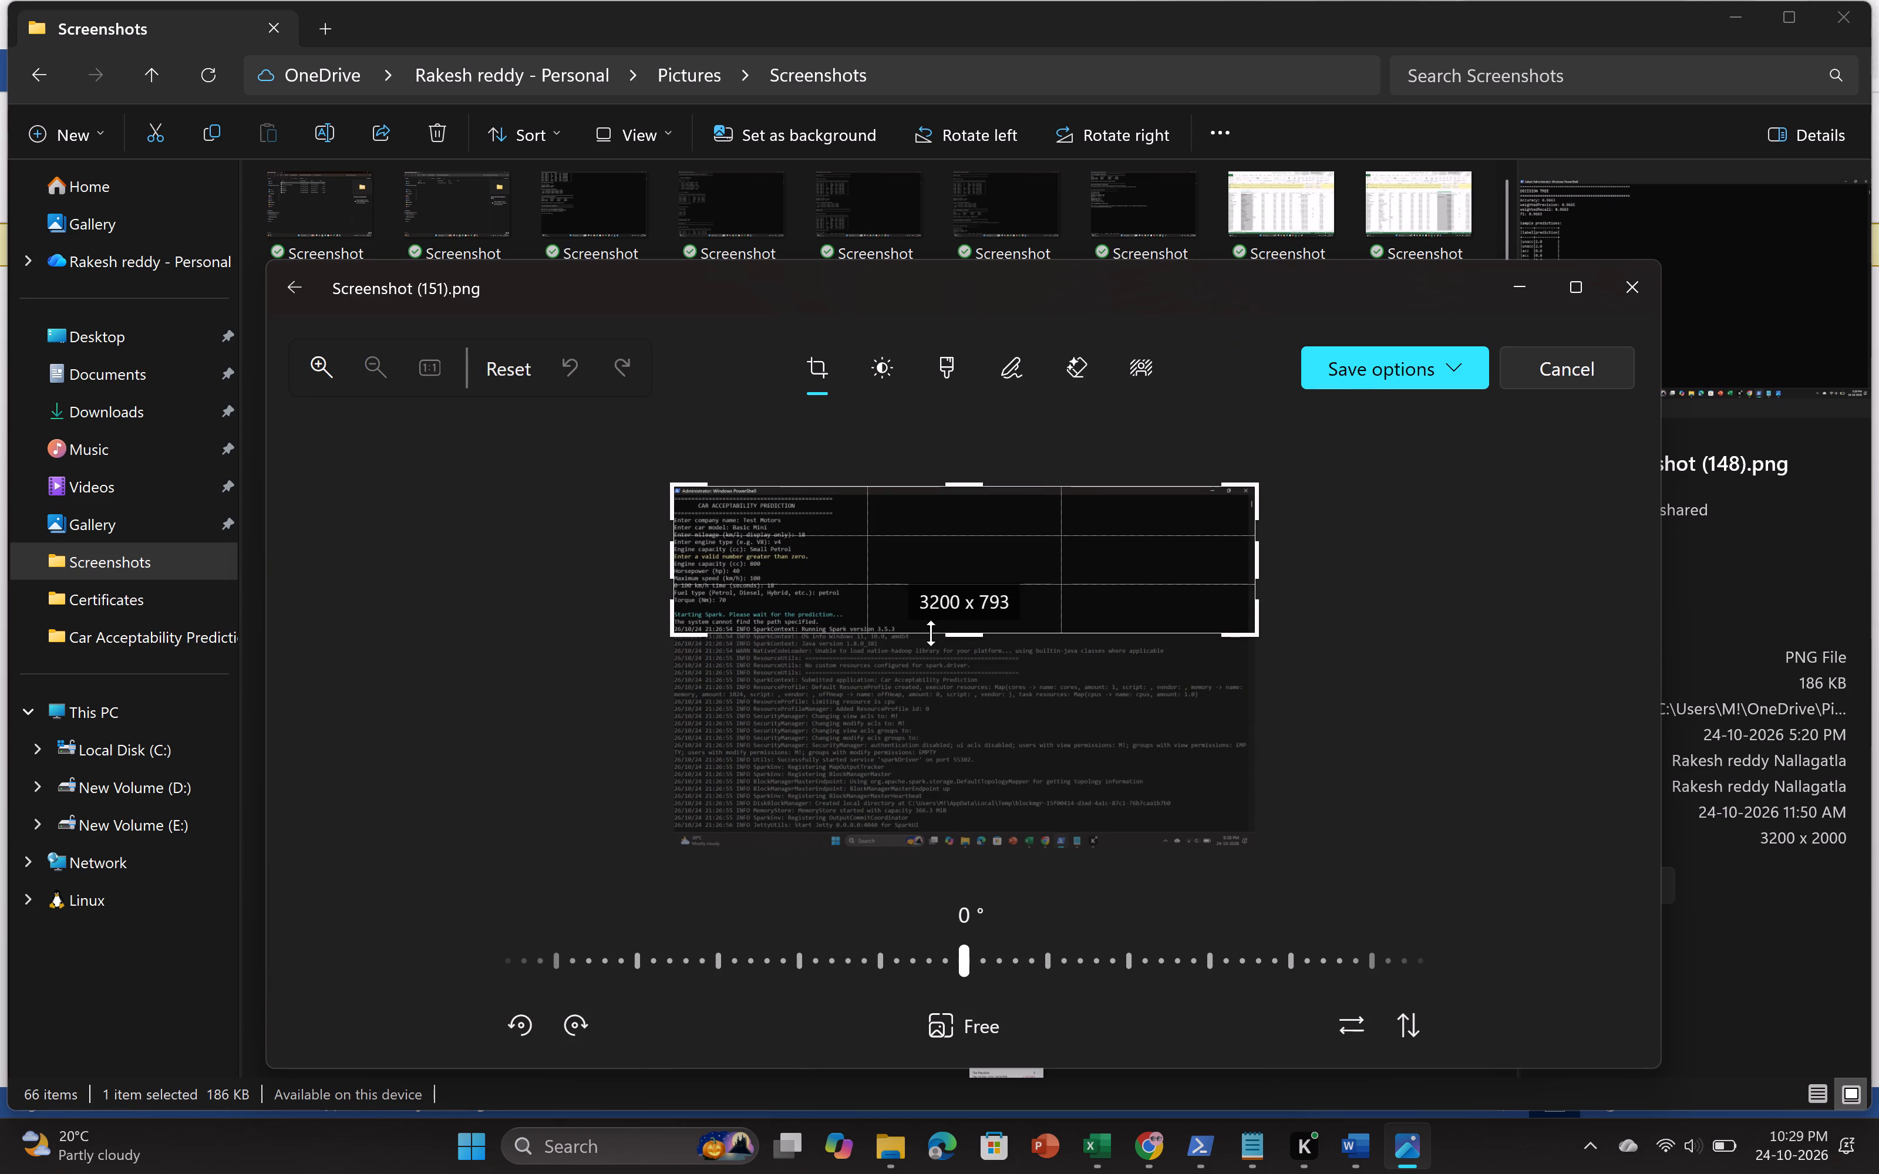
drag(931, 633, 931, 607)
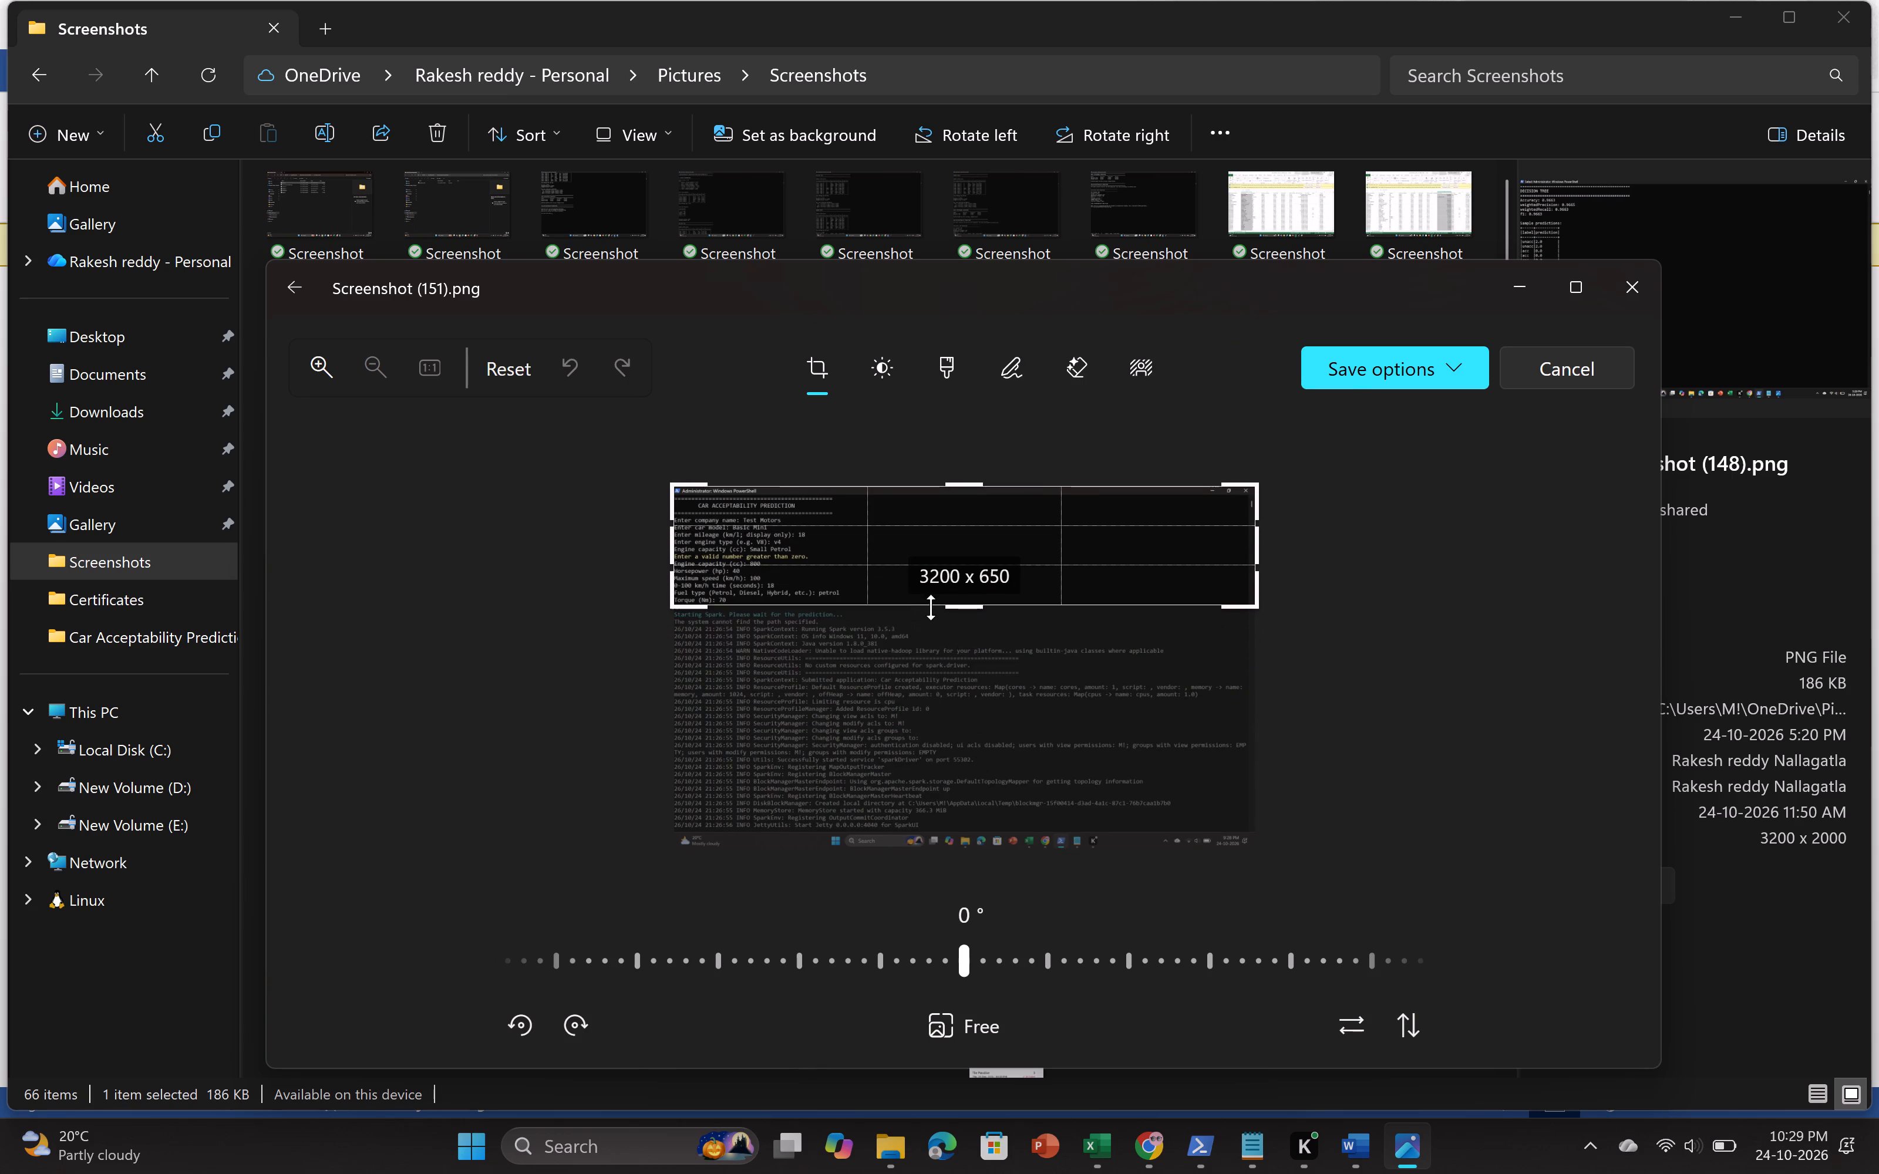
drag(931, 607, 931, 623)
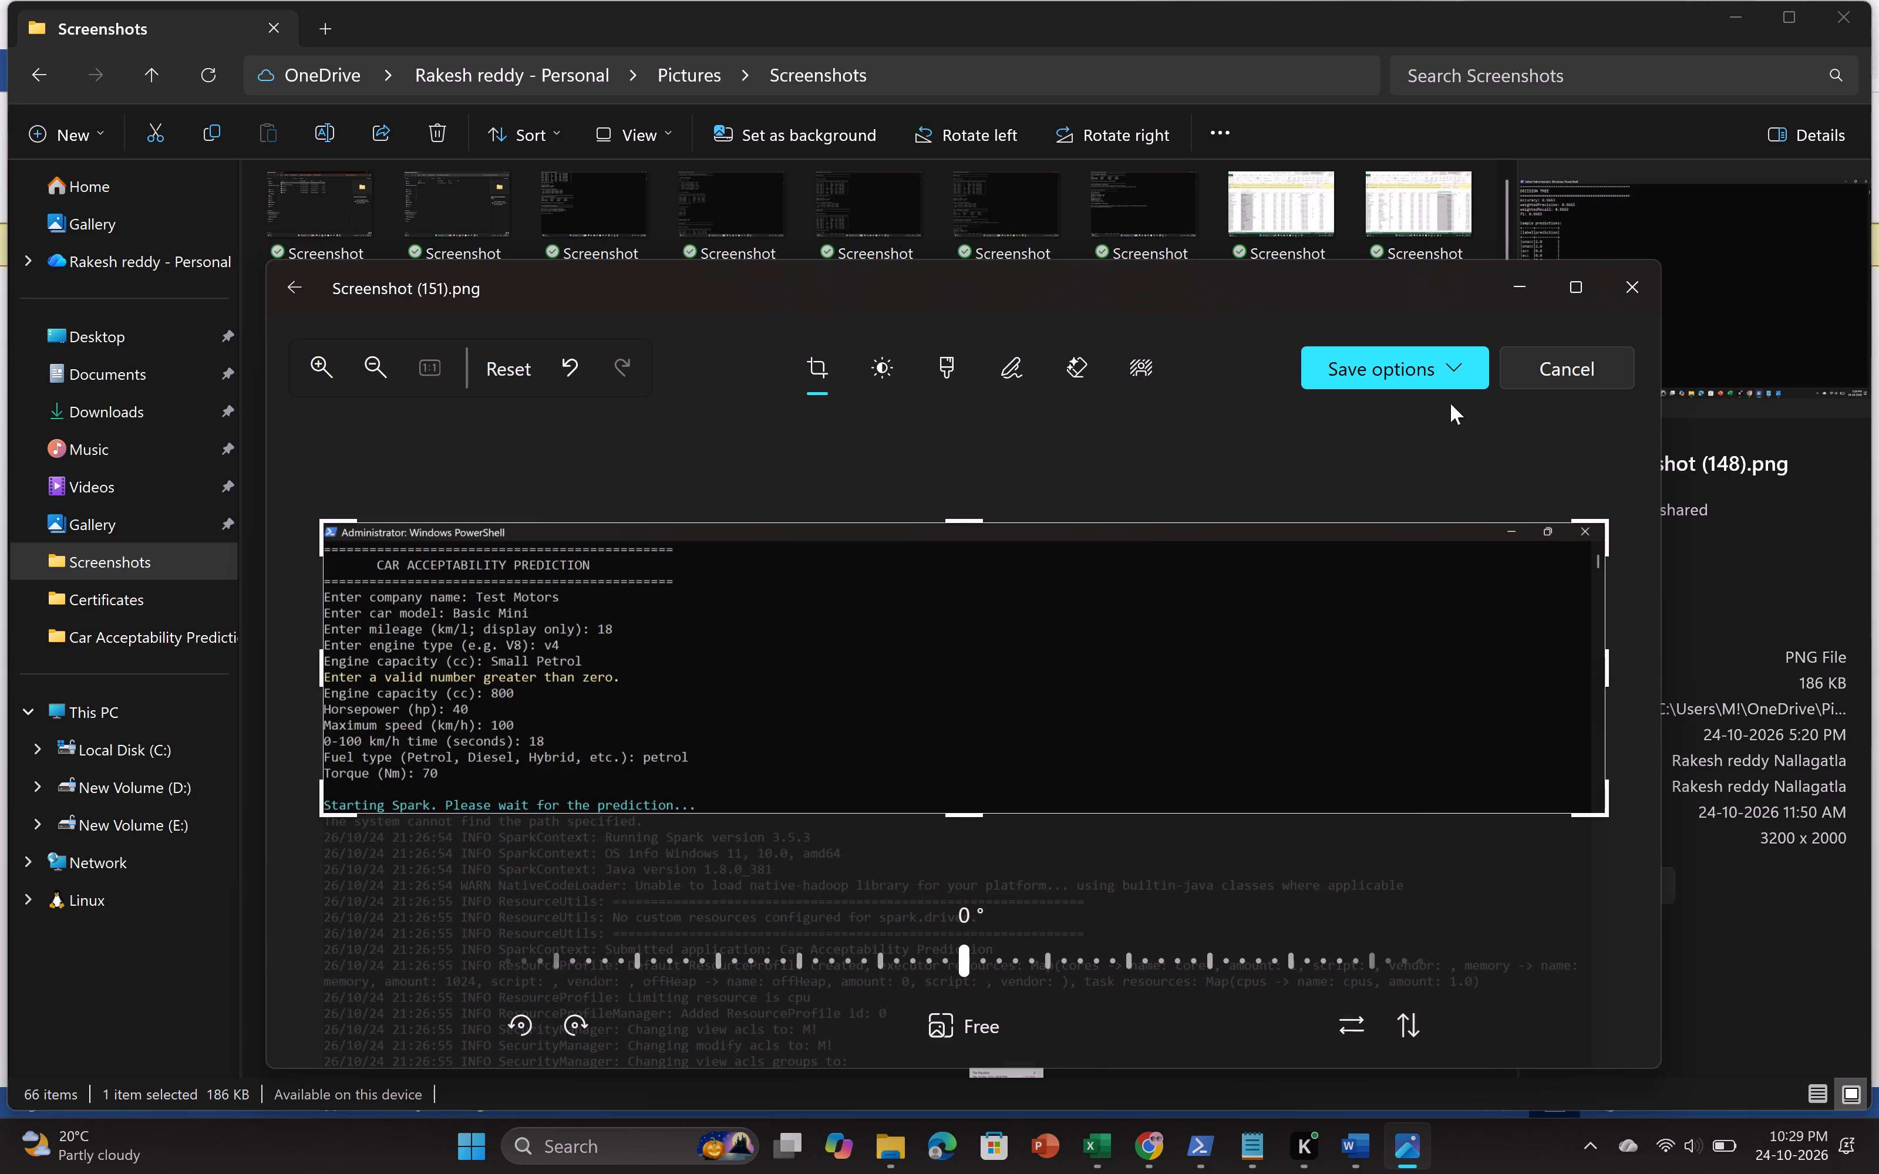
click(1407, 356)
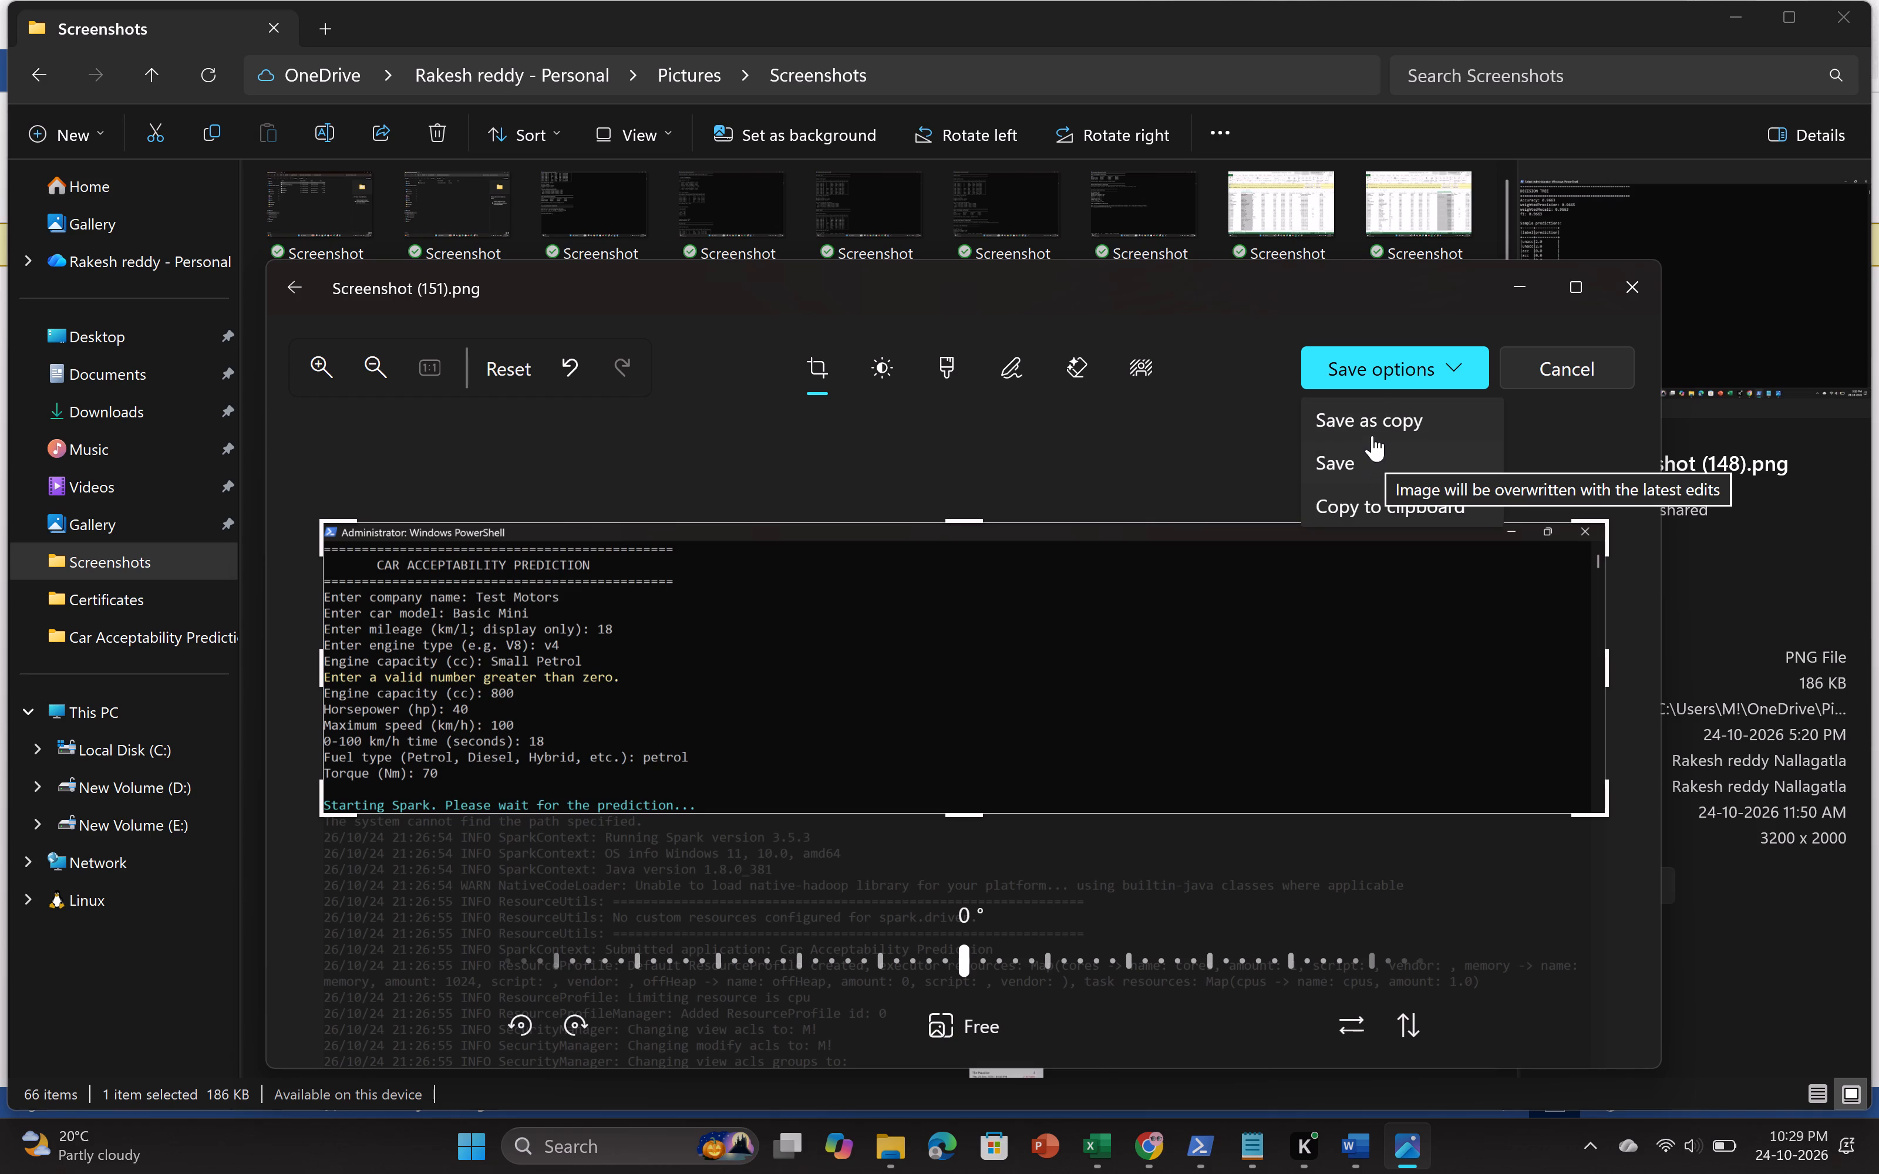
click(1348, 457)
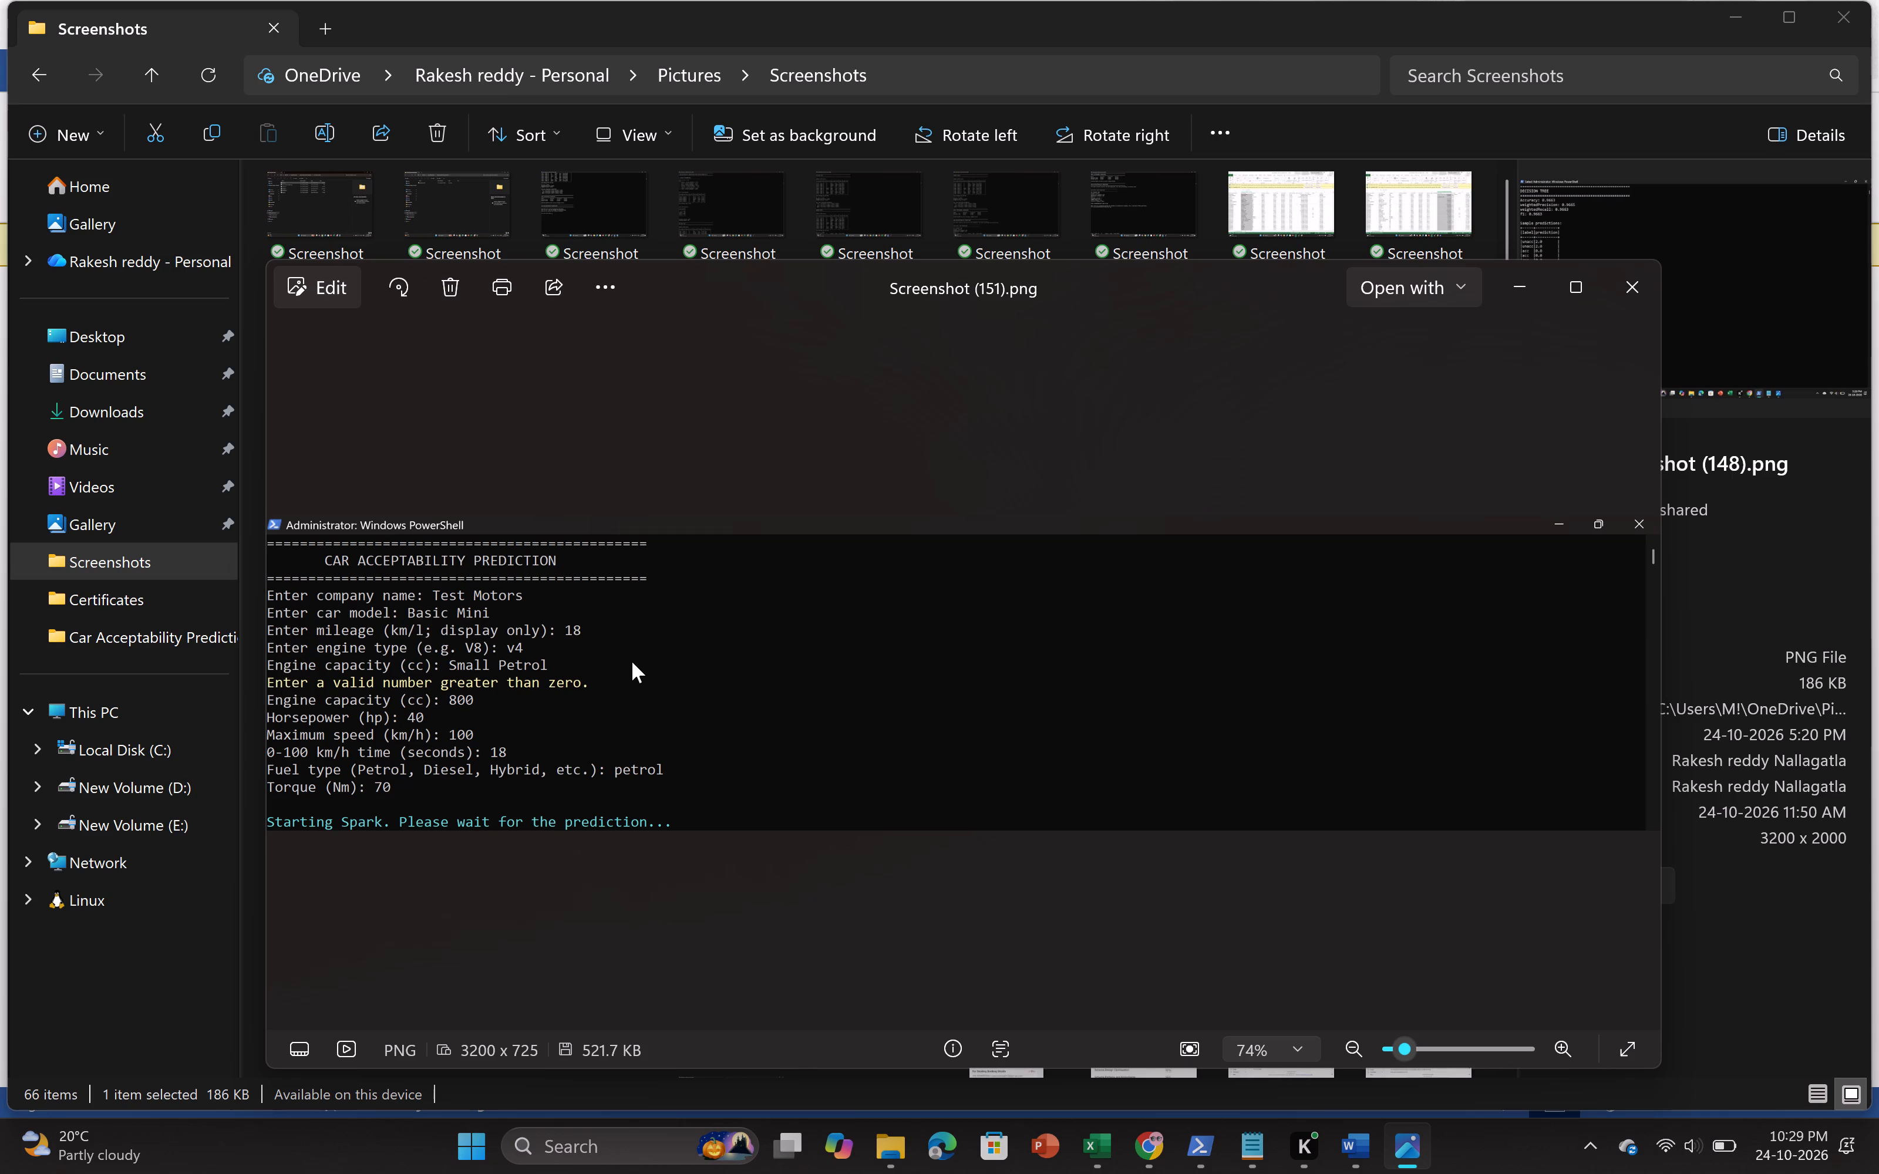
click(1619, 303)
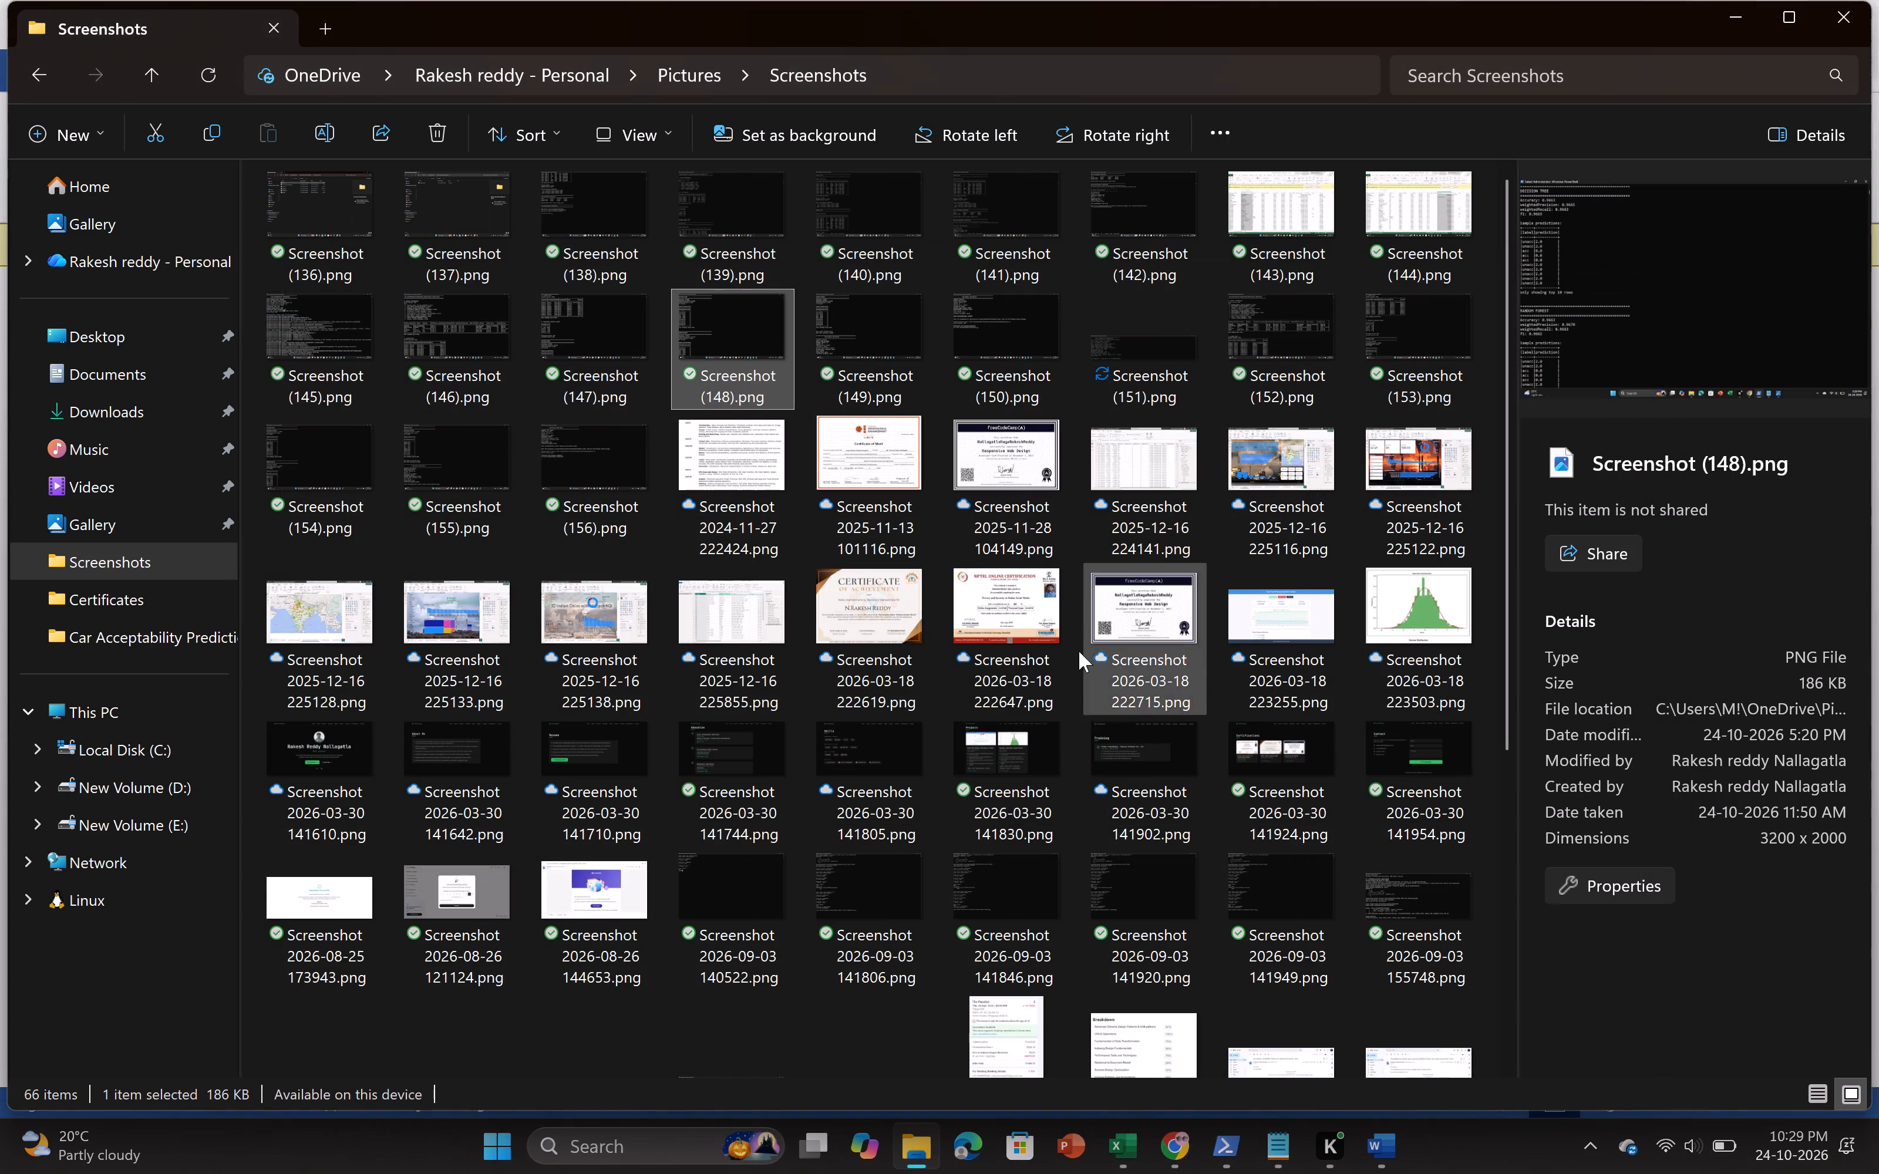
Look through screenshots 156 and 136 to 139 in the Screenshots folder for other PowerShell captures suited to the report.
double_click(580, 478)
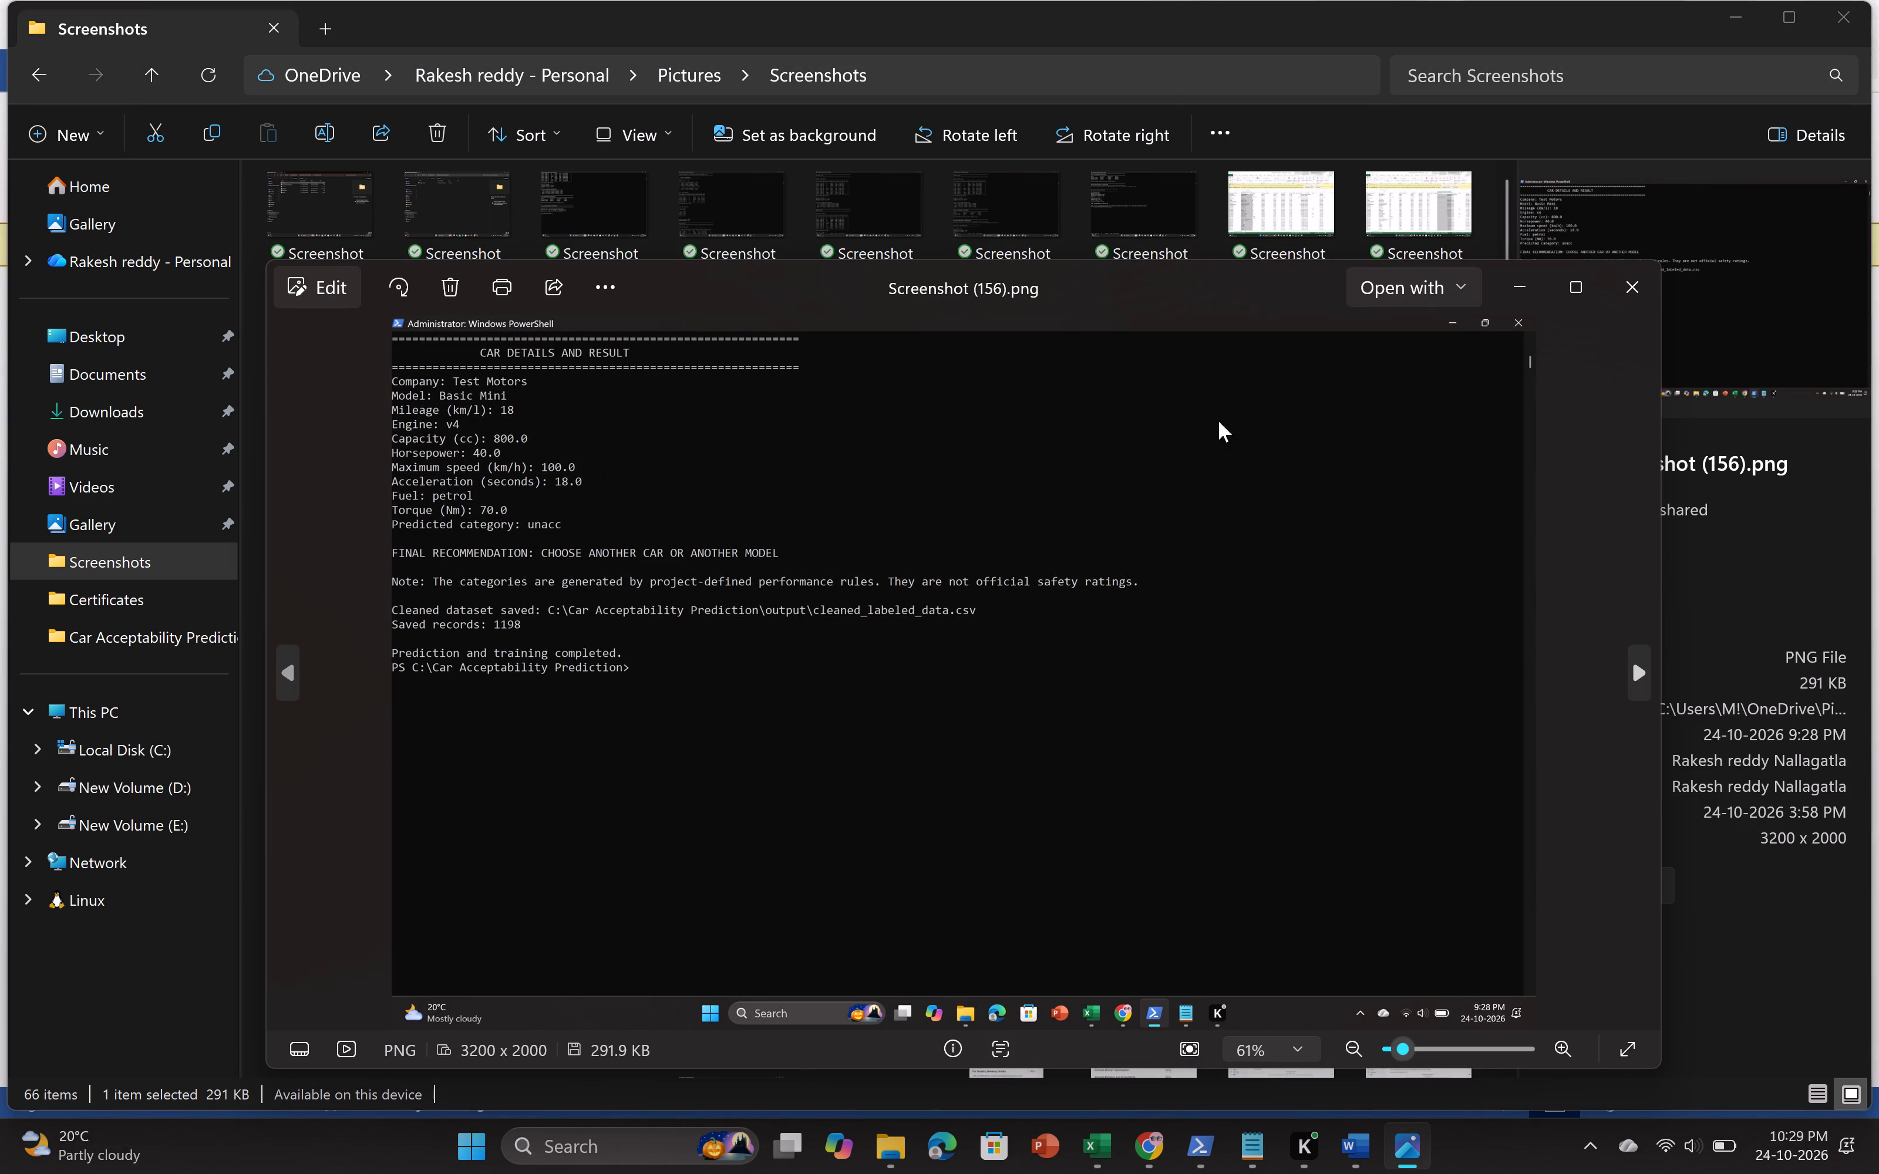
click(1636, 289)
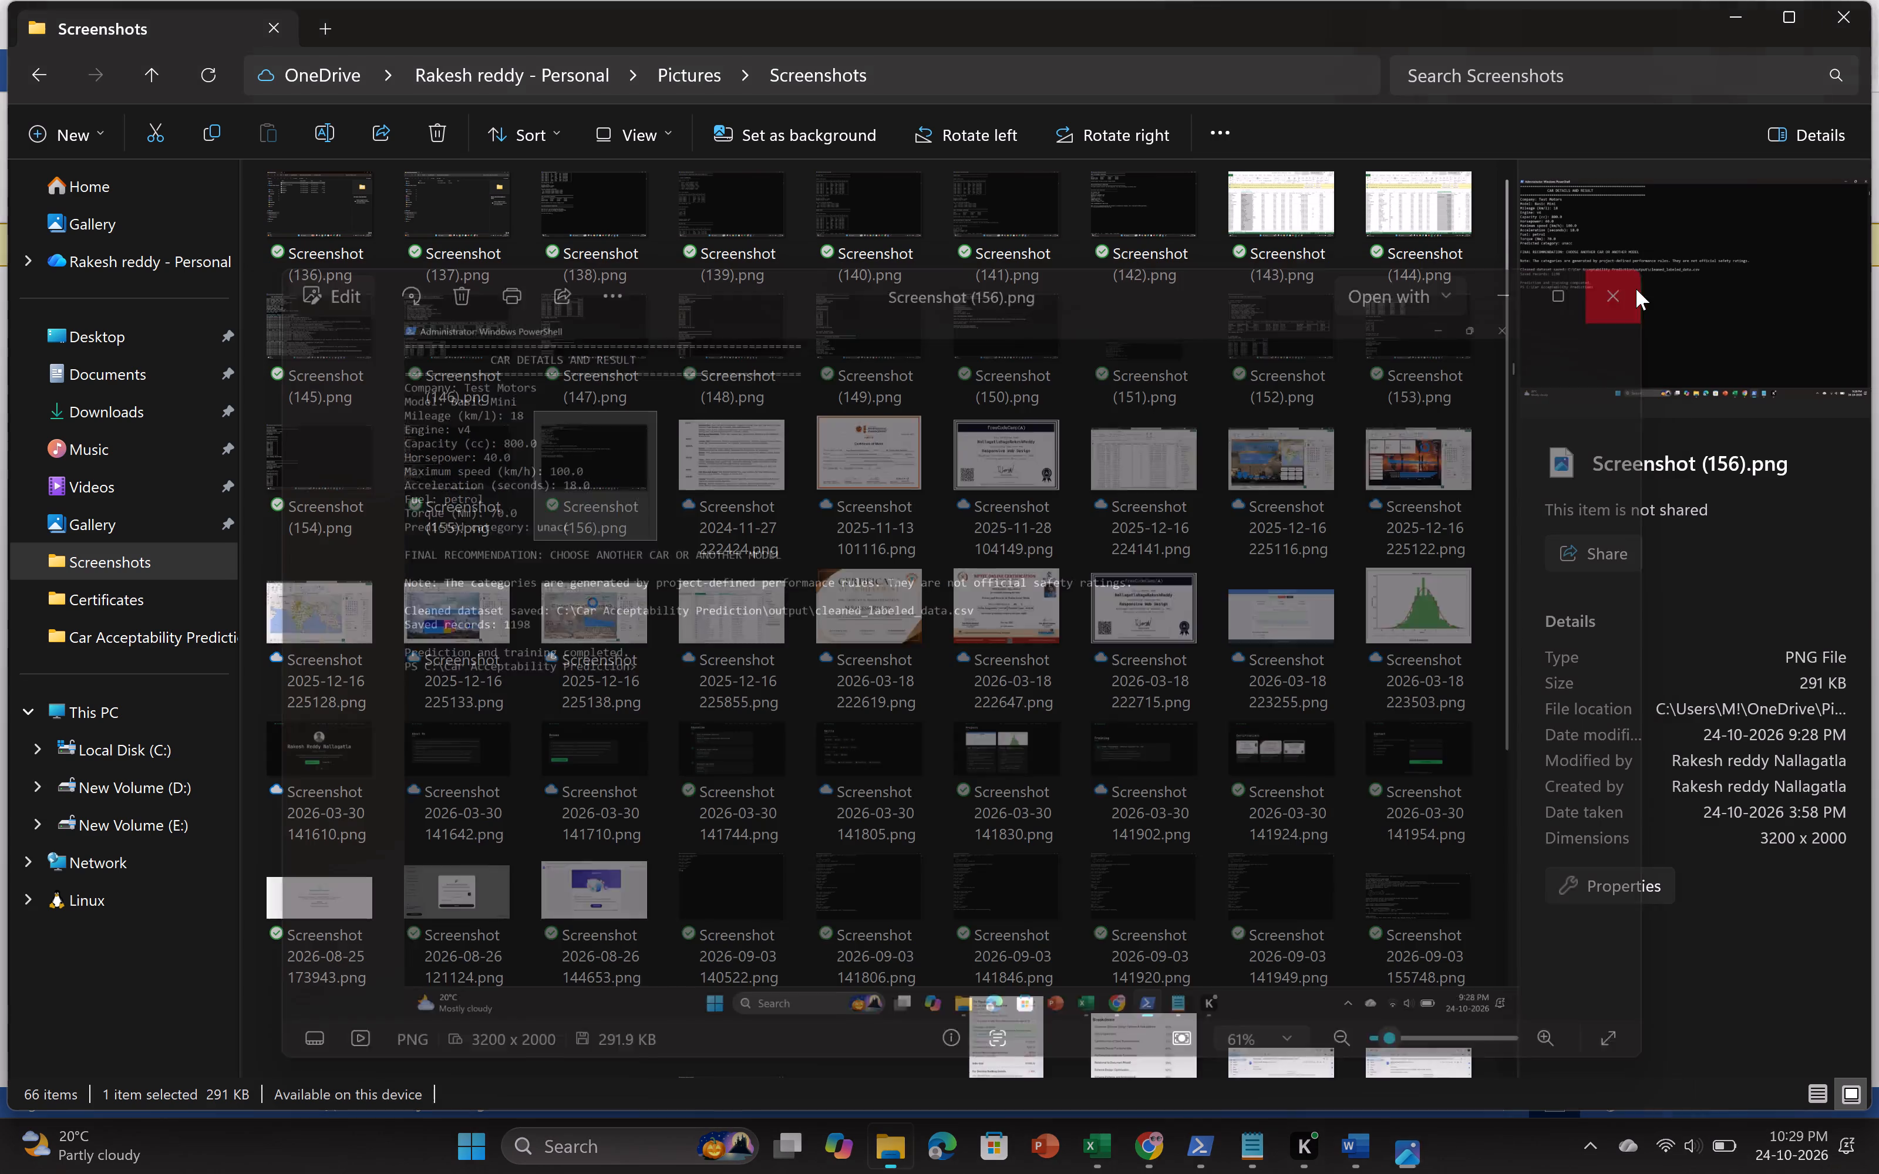
ctrl+scroll(610, 492, up, 3)
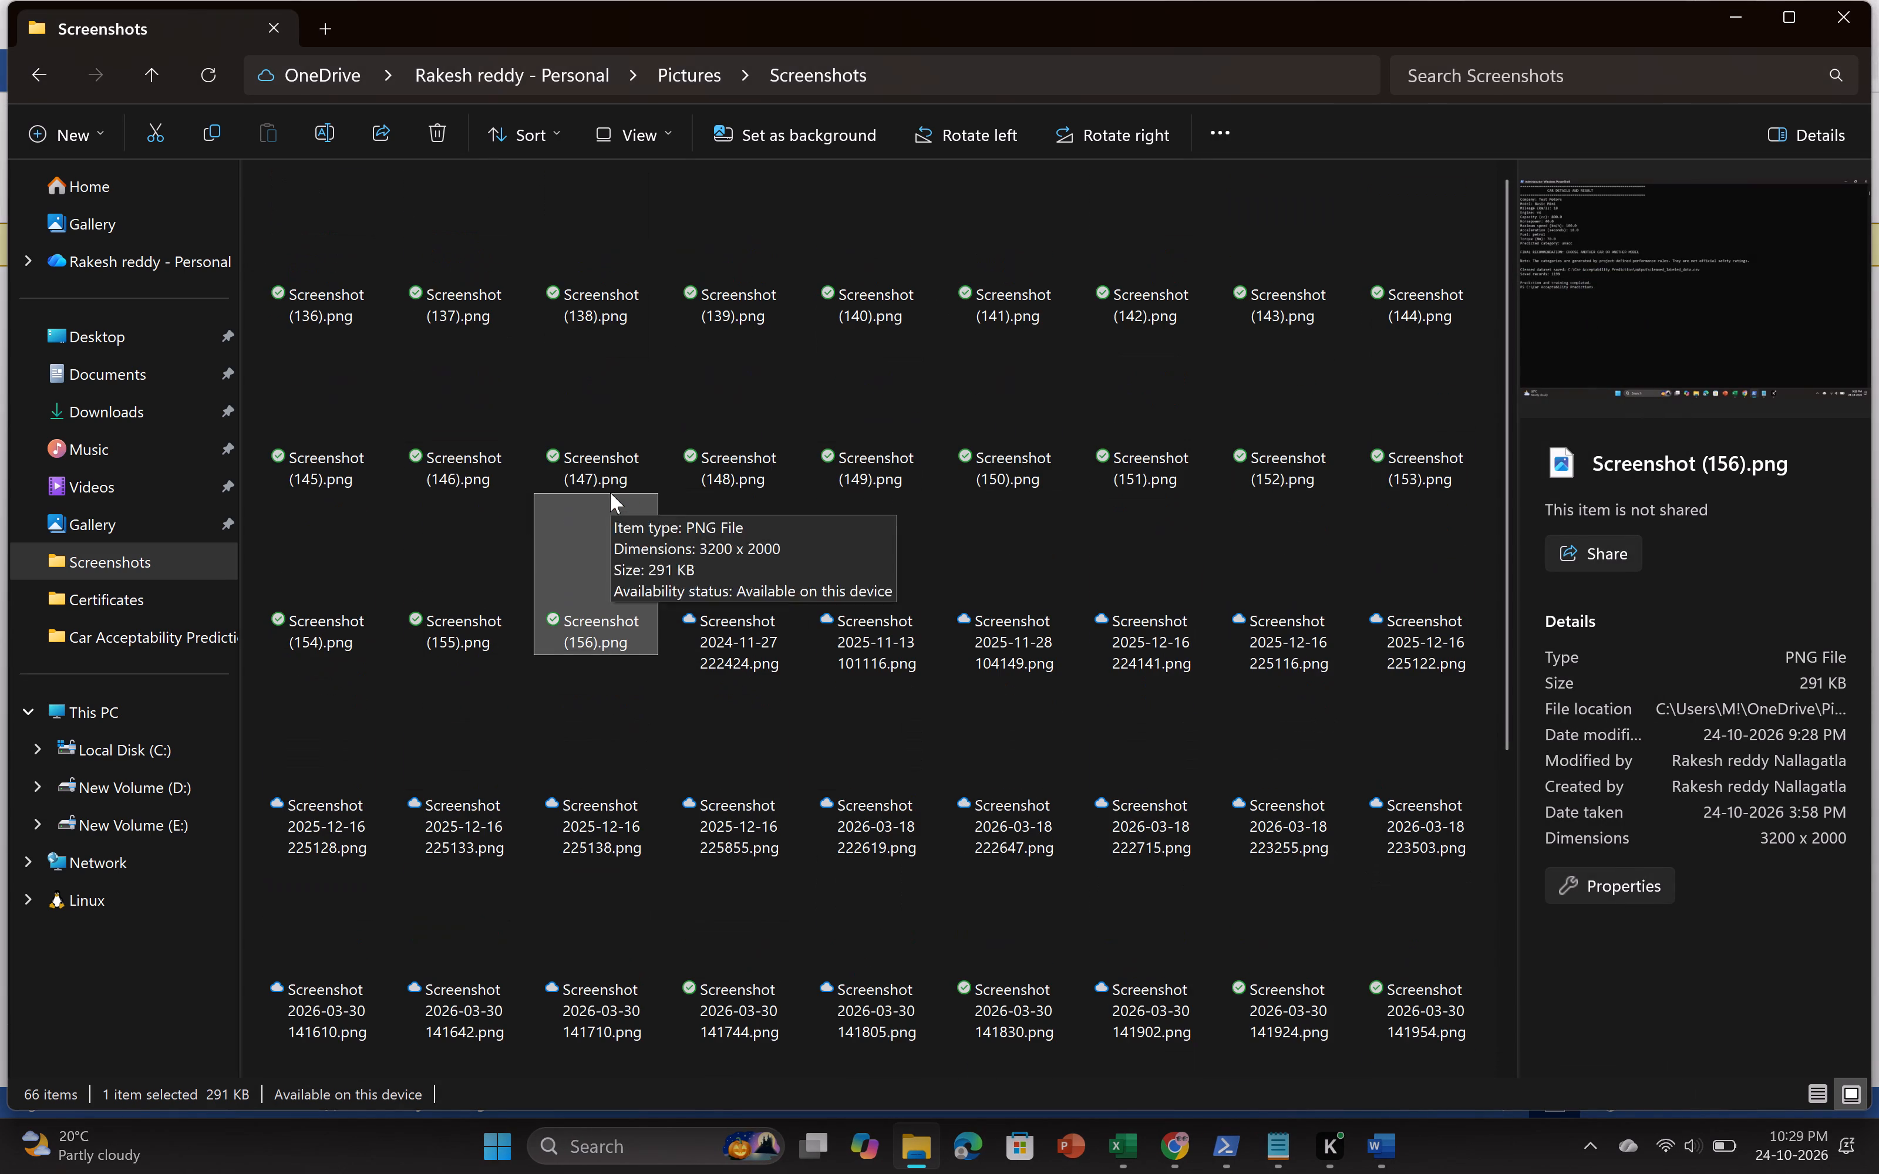
ctrl+scroll(610, 492, up, 11)
ctrl+scroll(610, 492, down, 2)
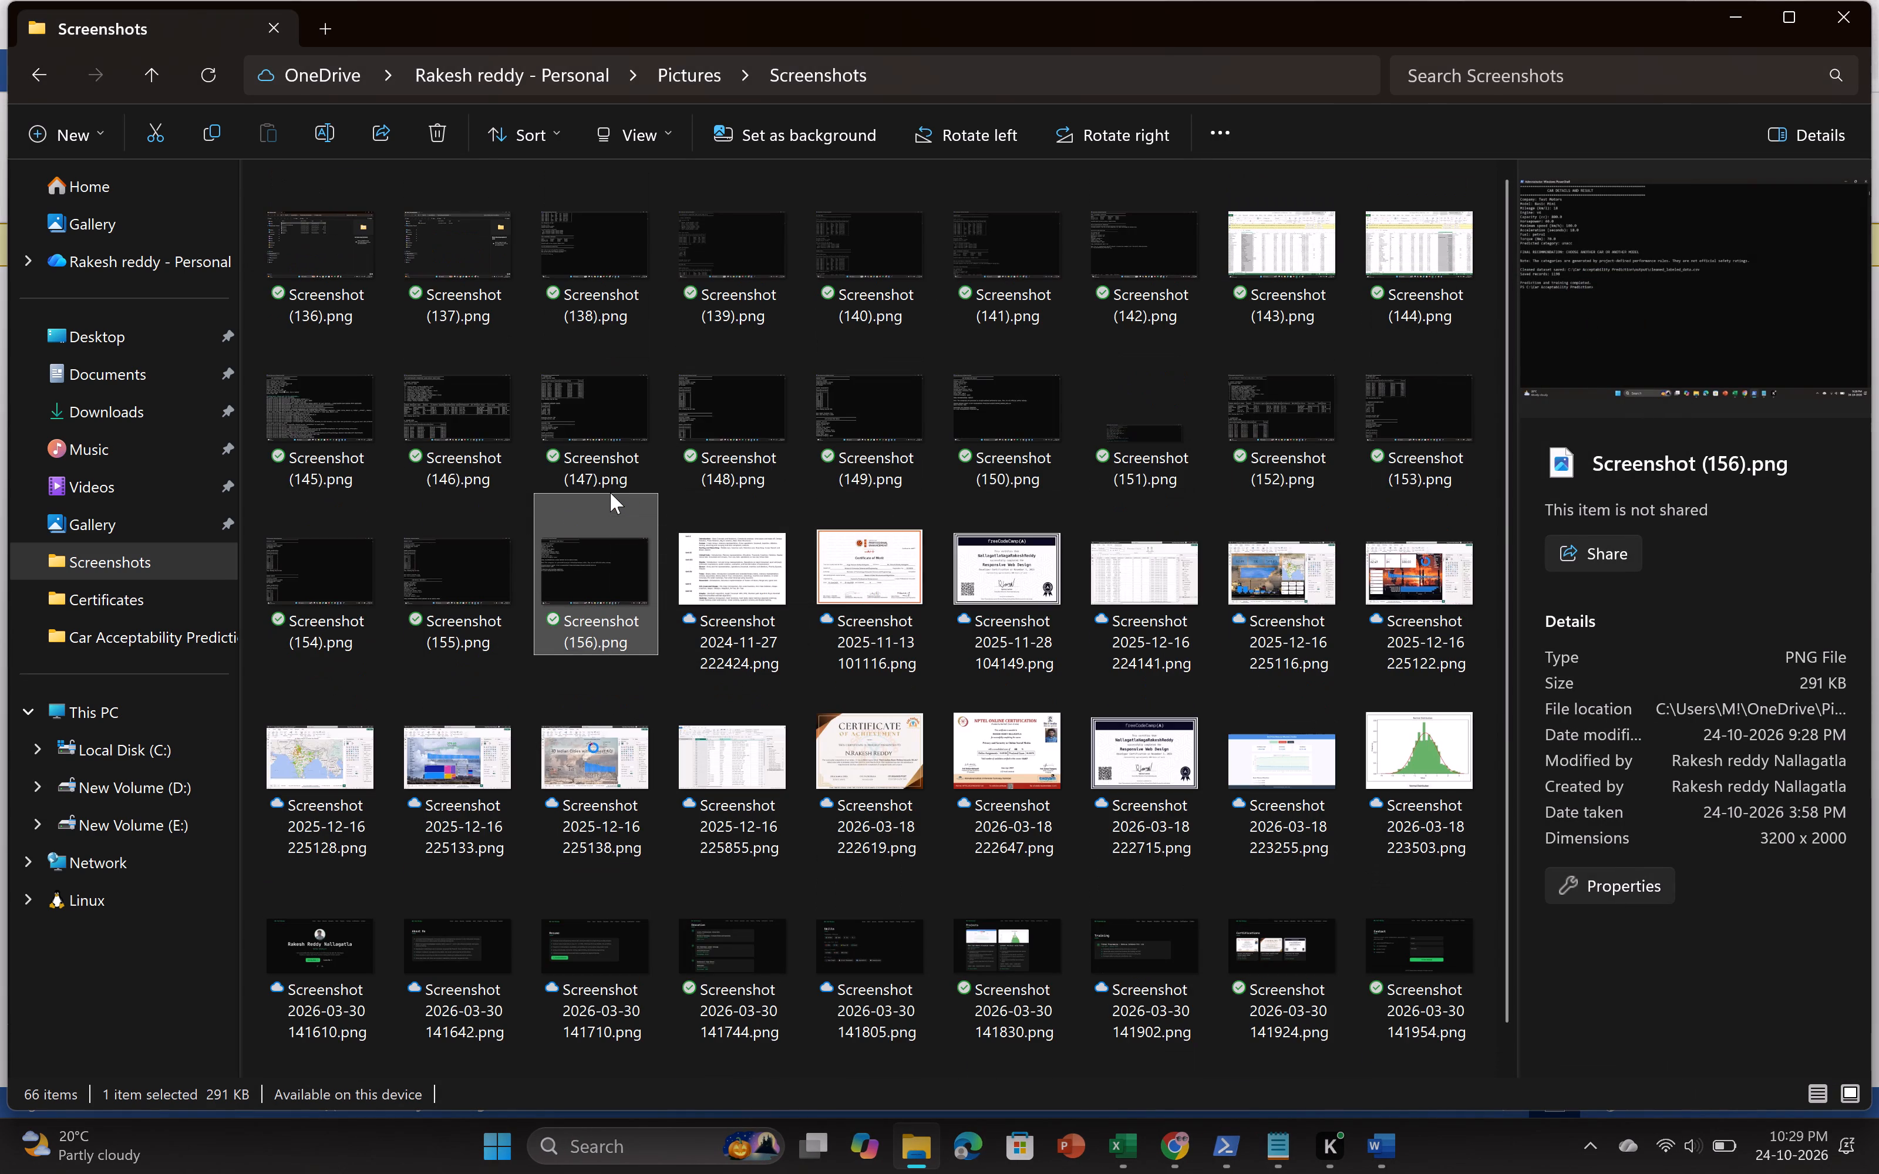
ctrl+scroll(610, 492, down, 2)
ctrl+scroll(610, 492, up, 9)
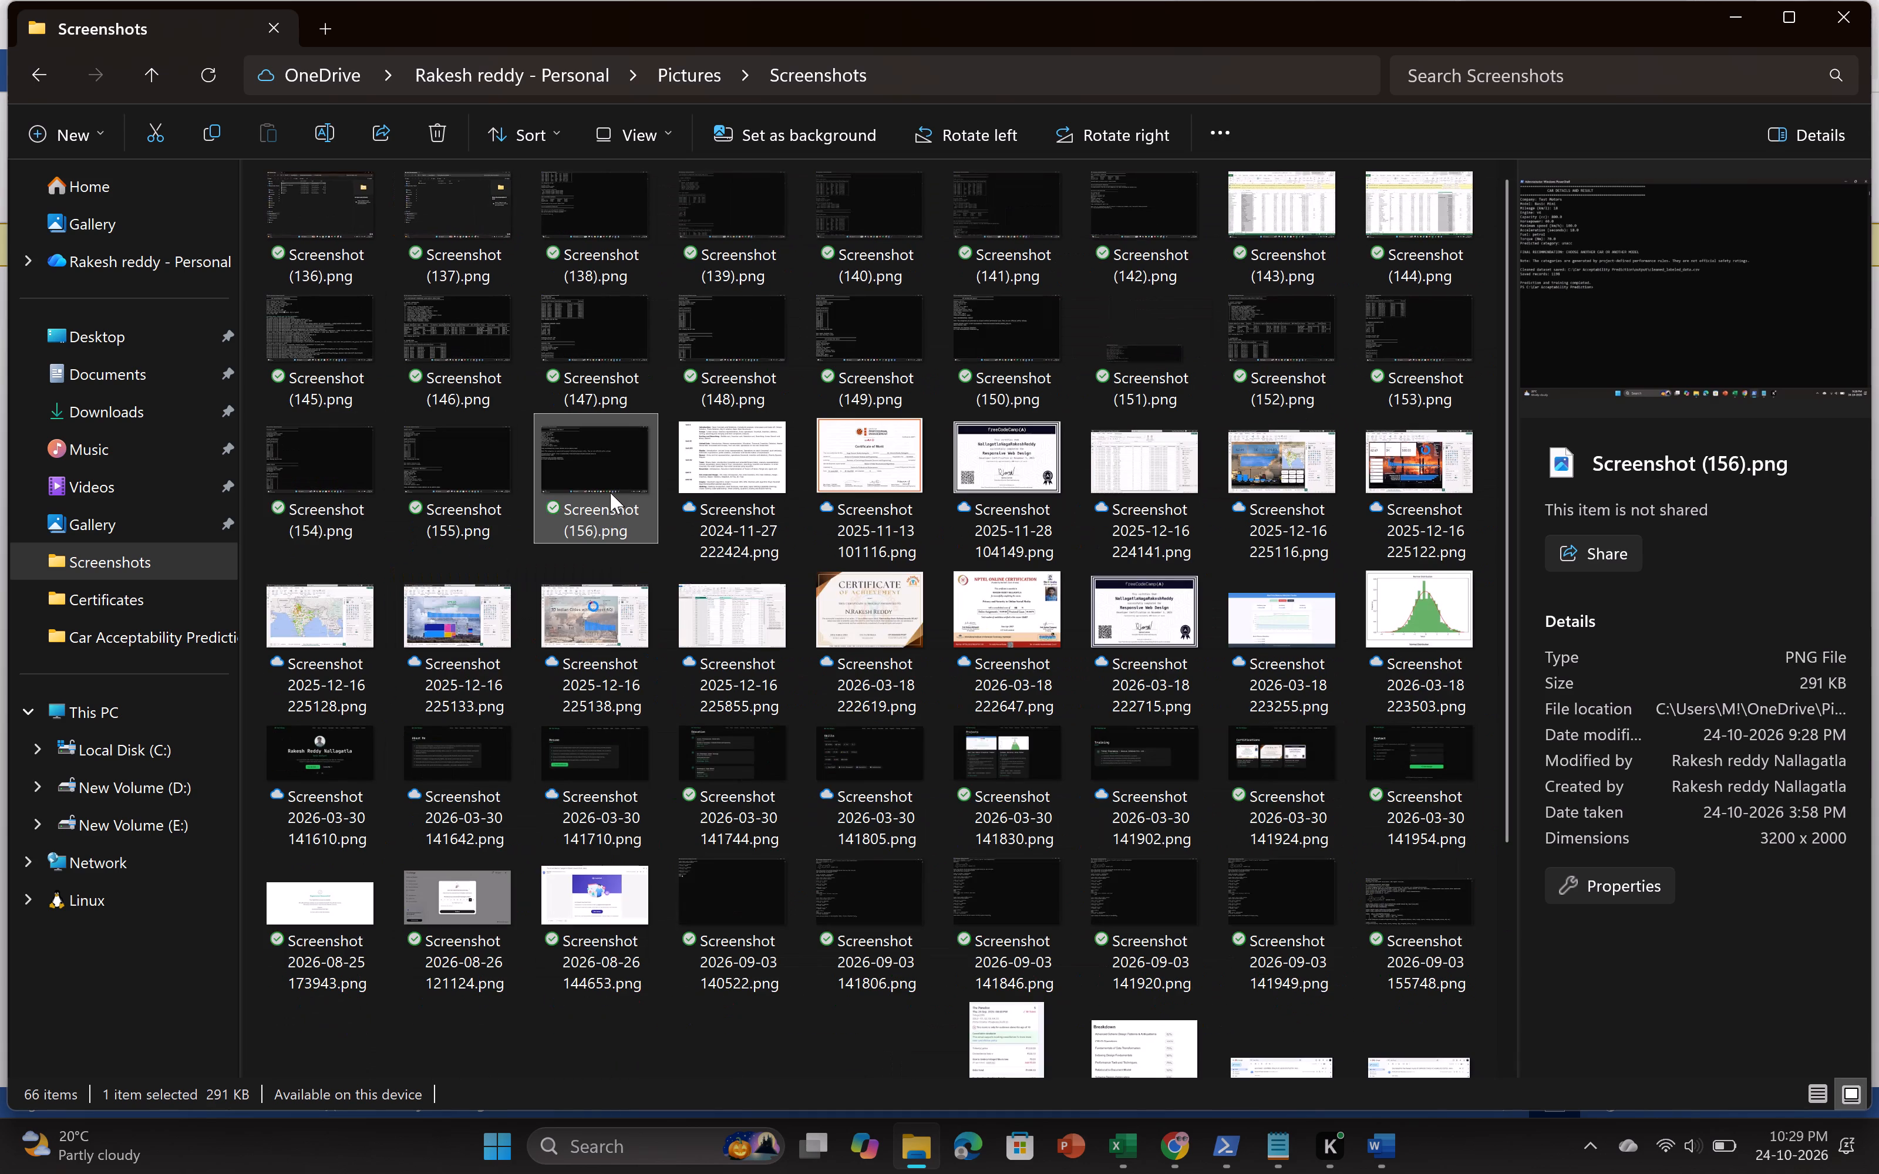
ctrl+scroll(610, 492, up, 18)
ctrl+scroll(610, 492, up, 5)
click(299, 222)
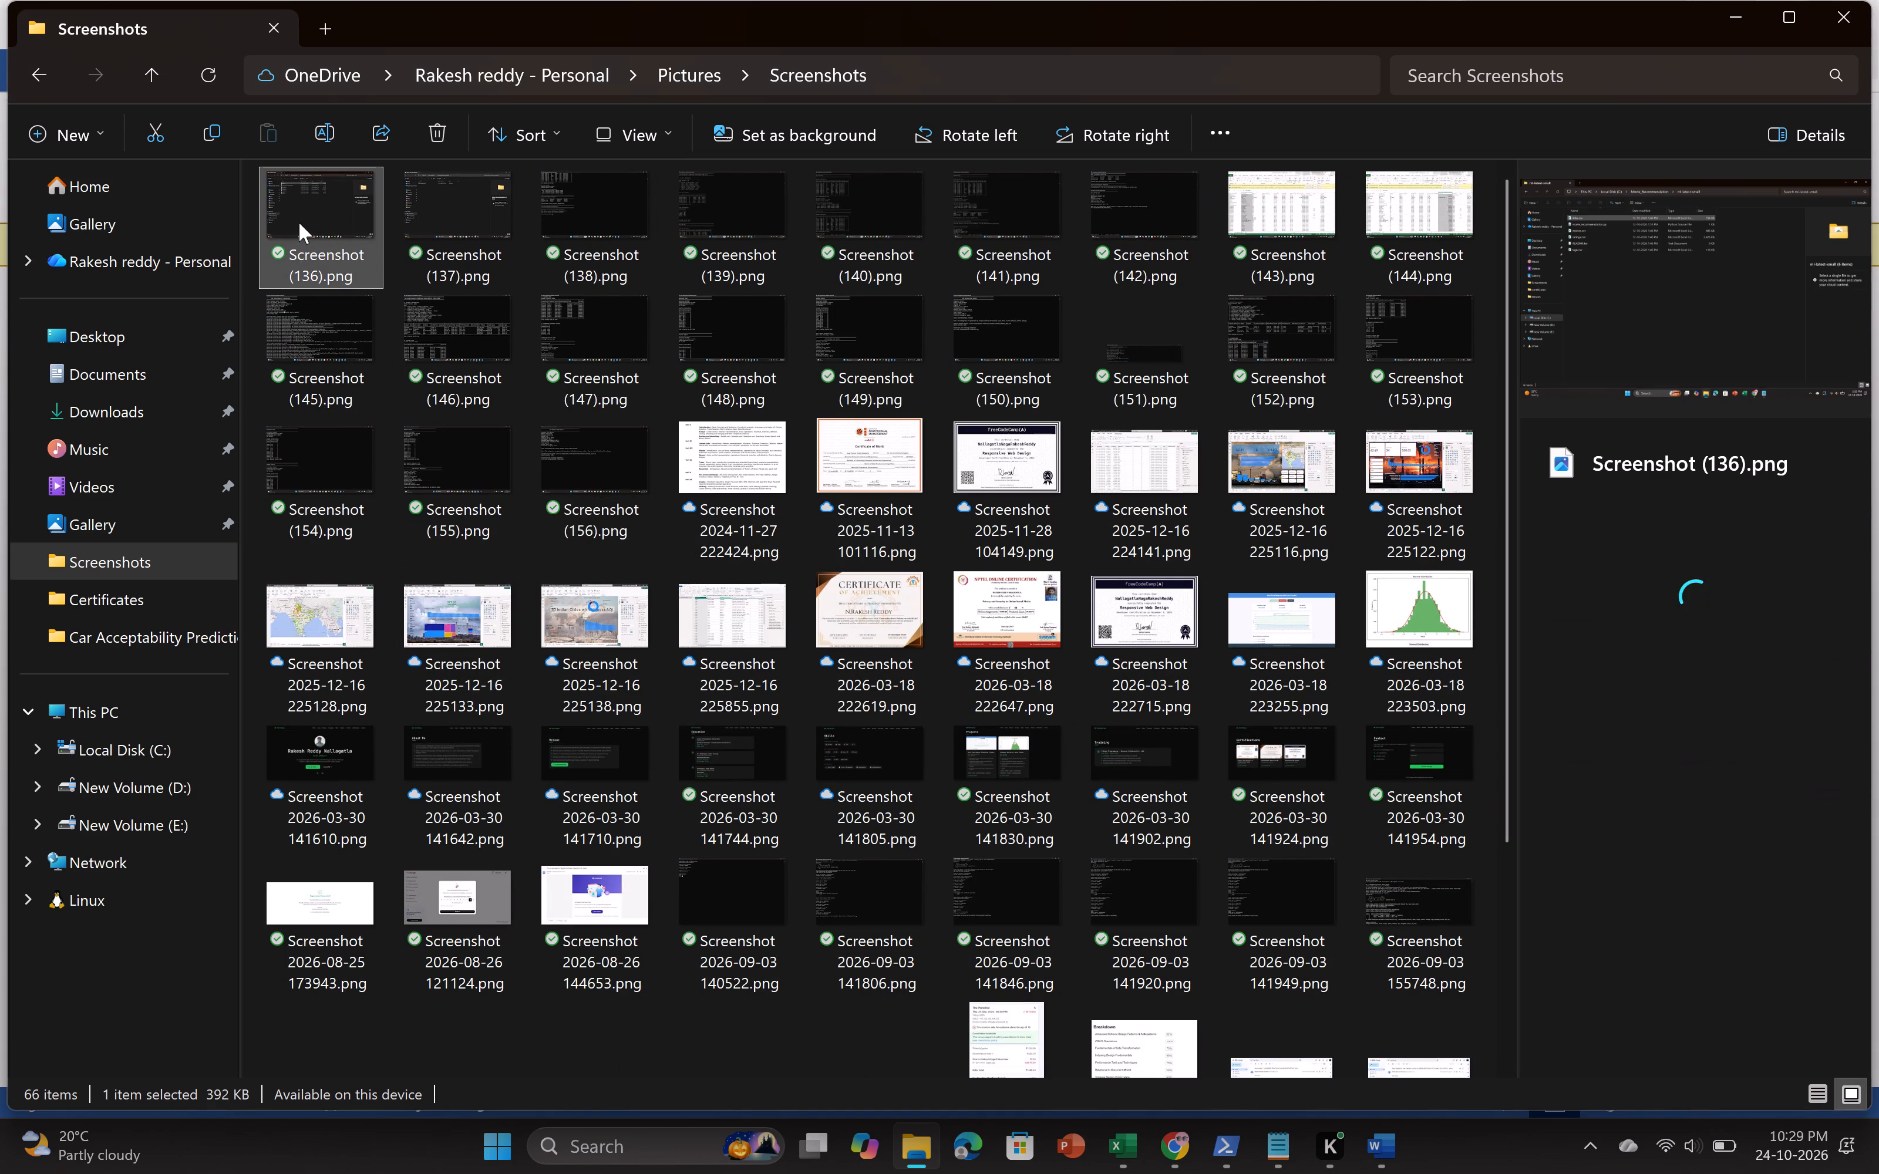
click(442, 218)
key(Right)
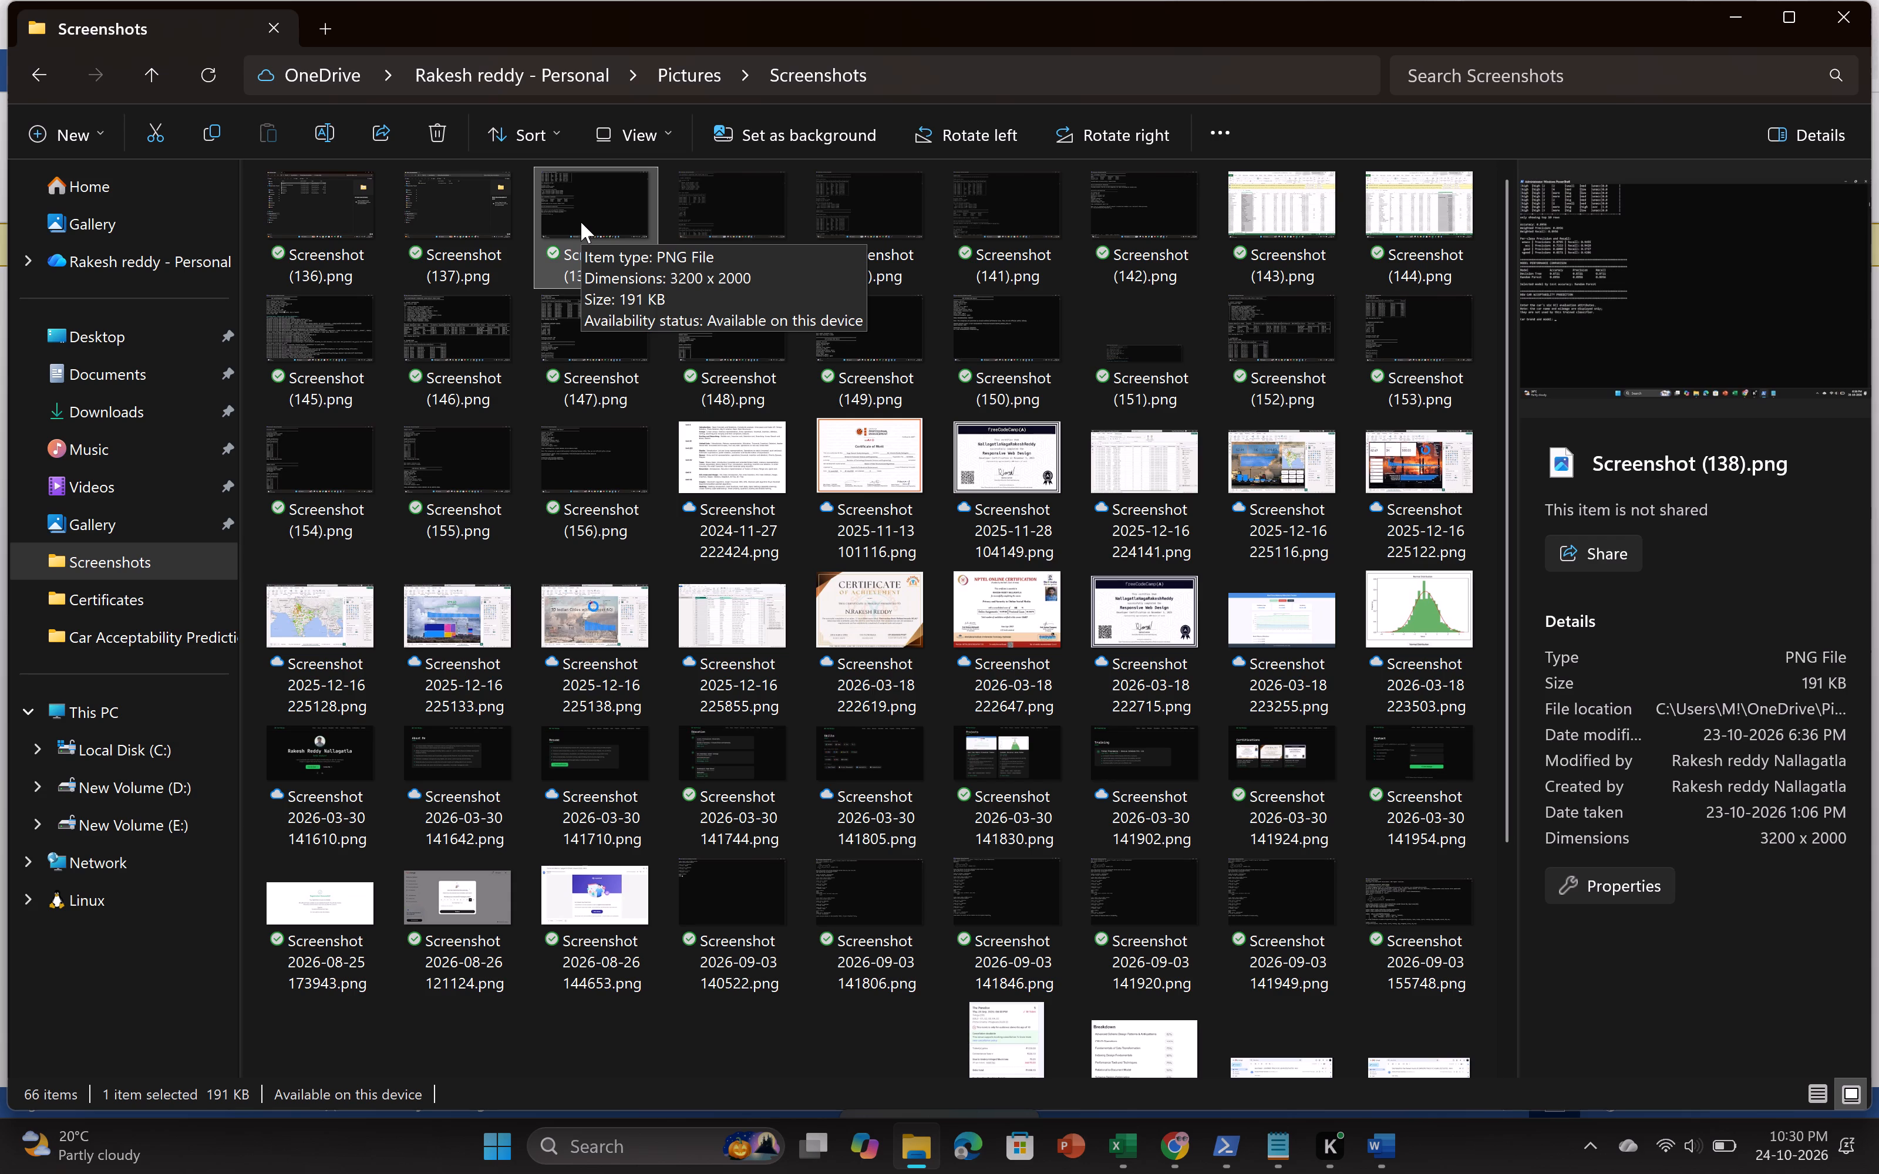
double_click(581, 222)
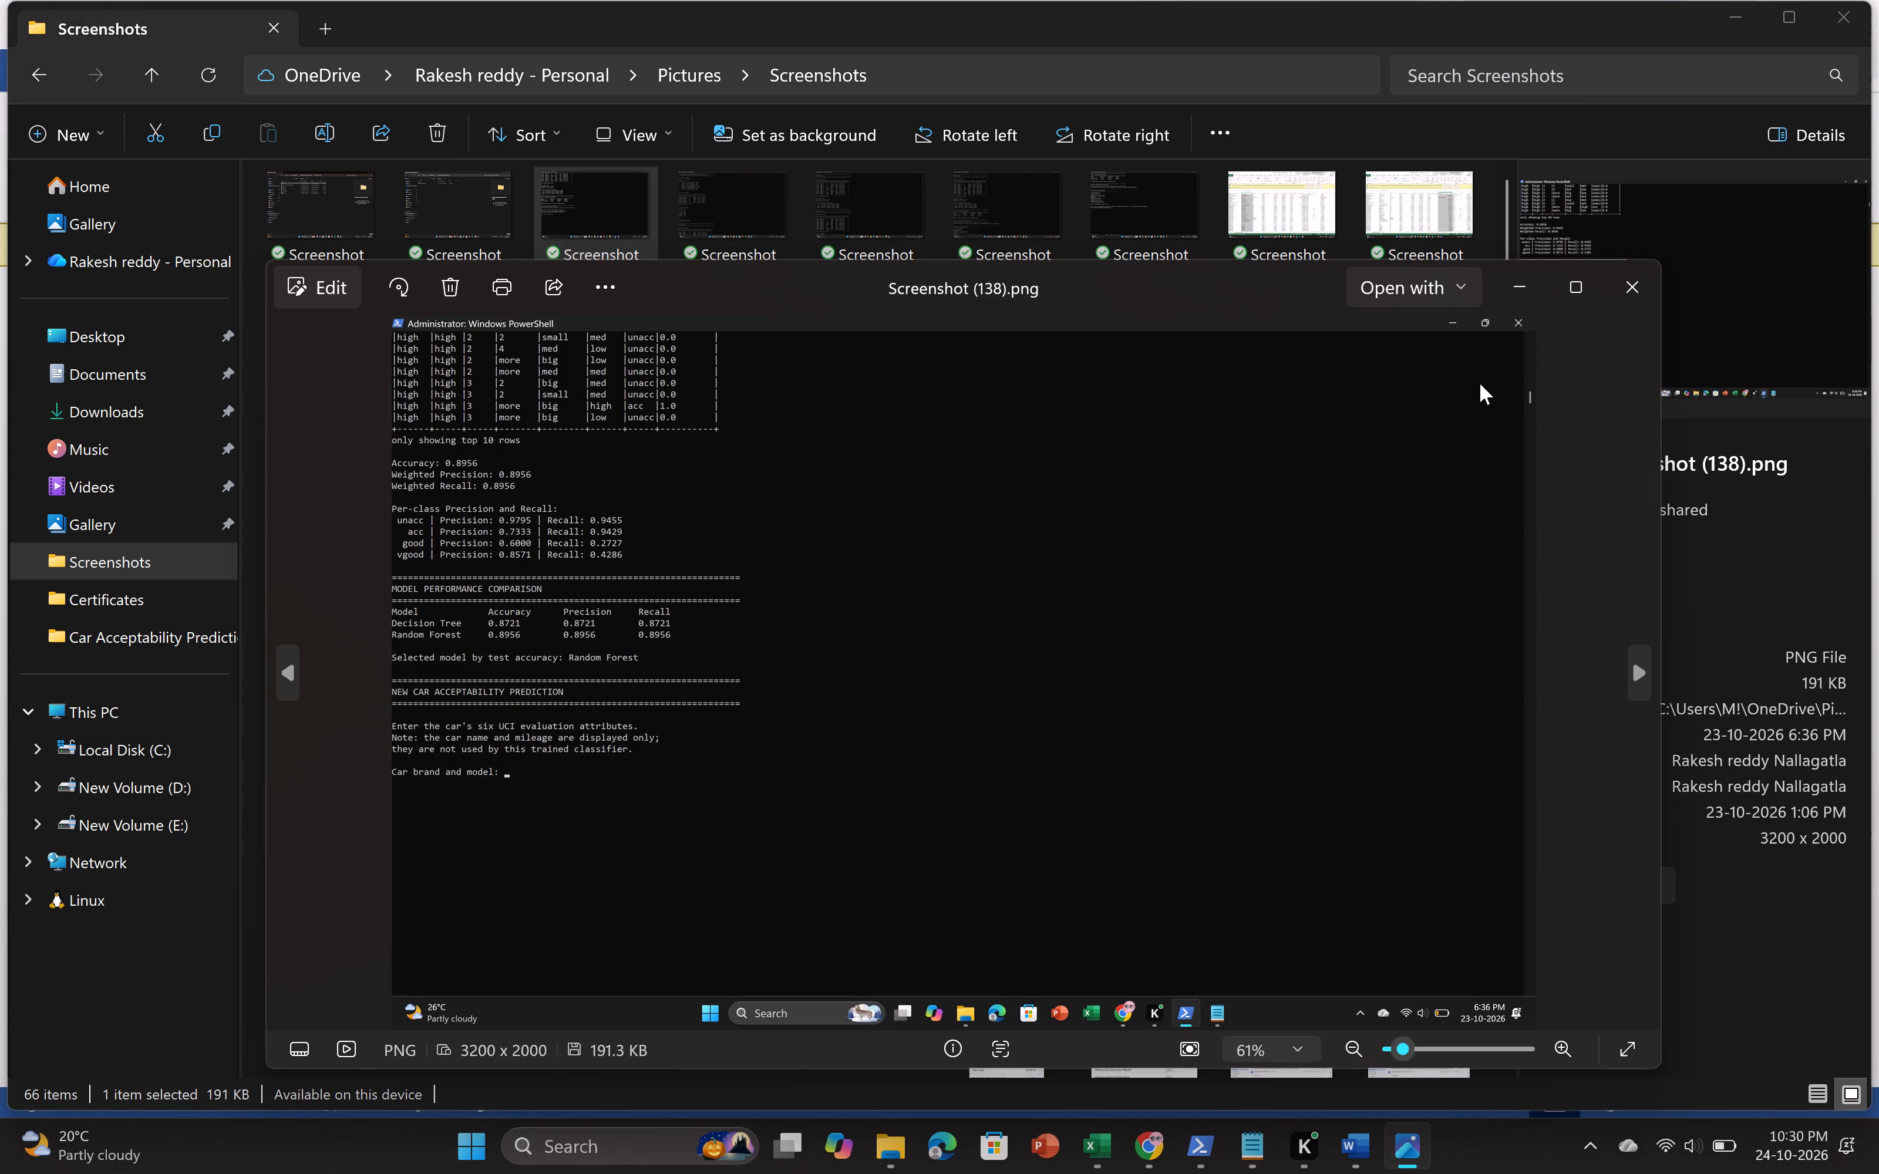
click(1626, 281)
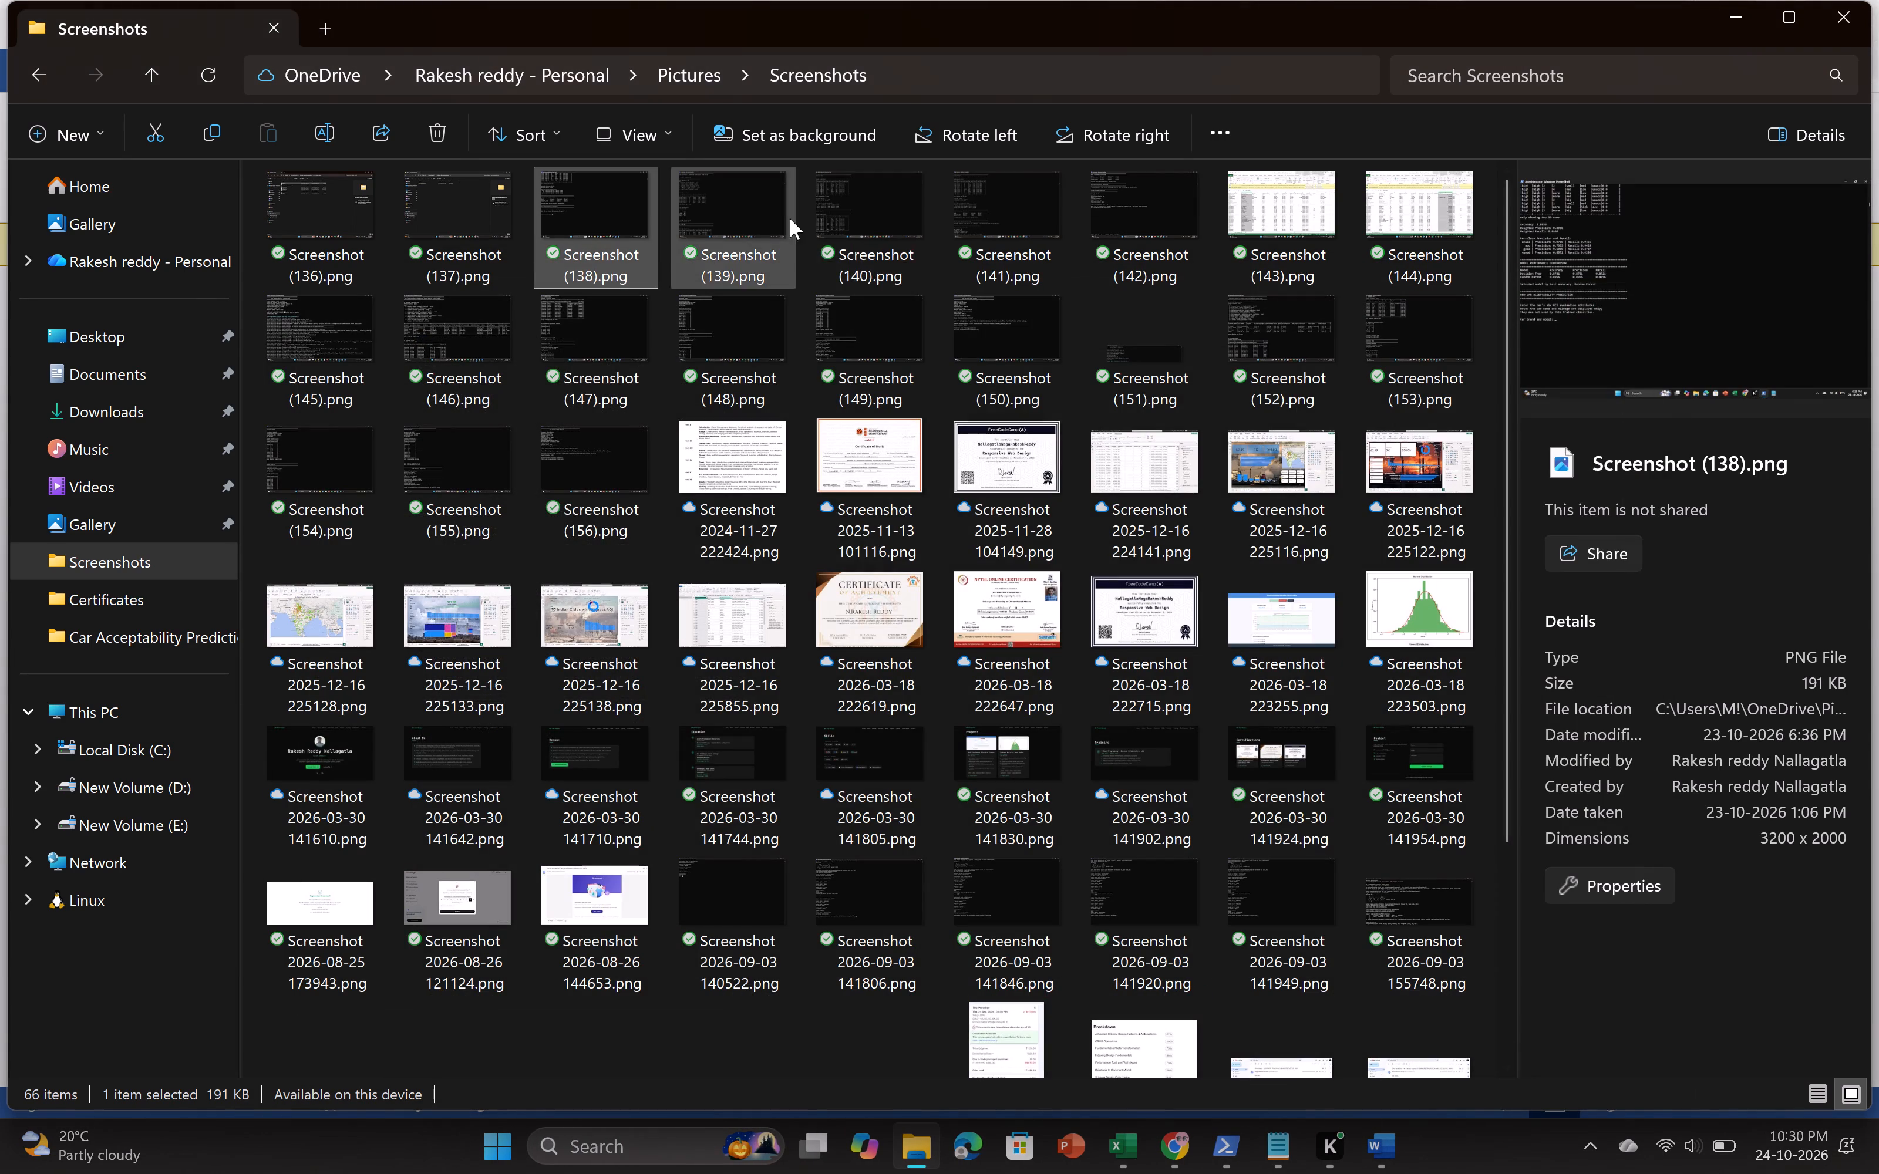
double_click(756, 207)
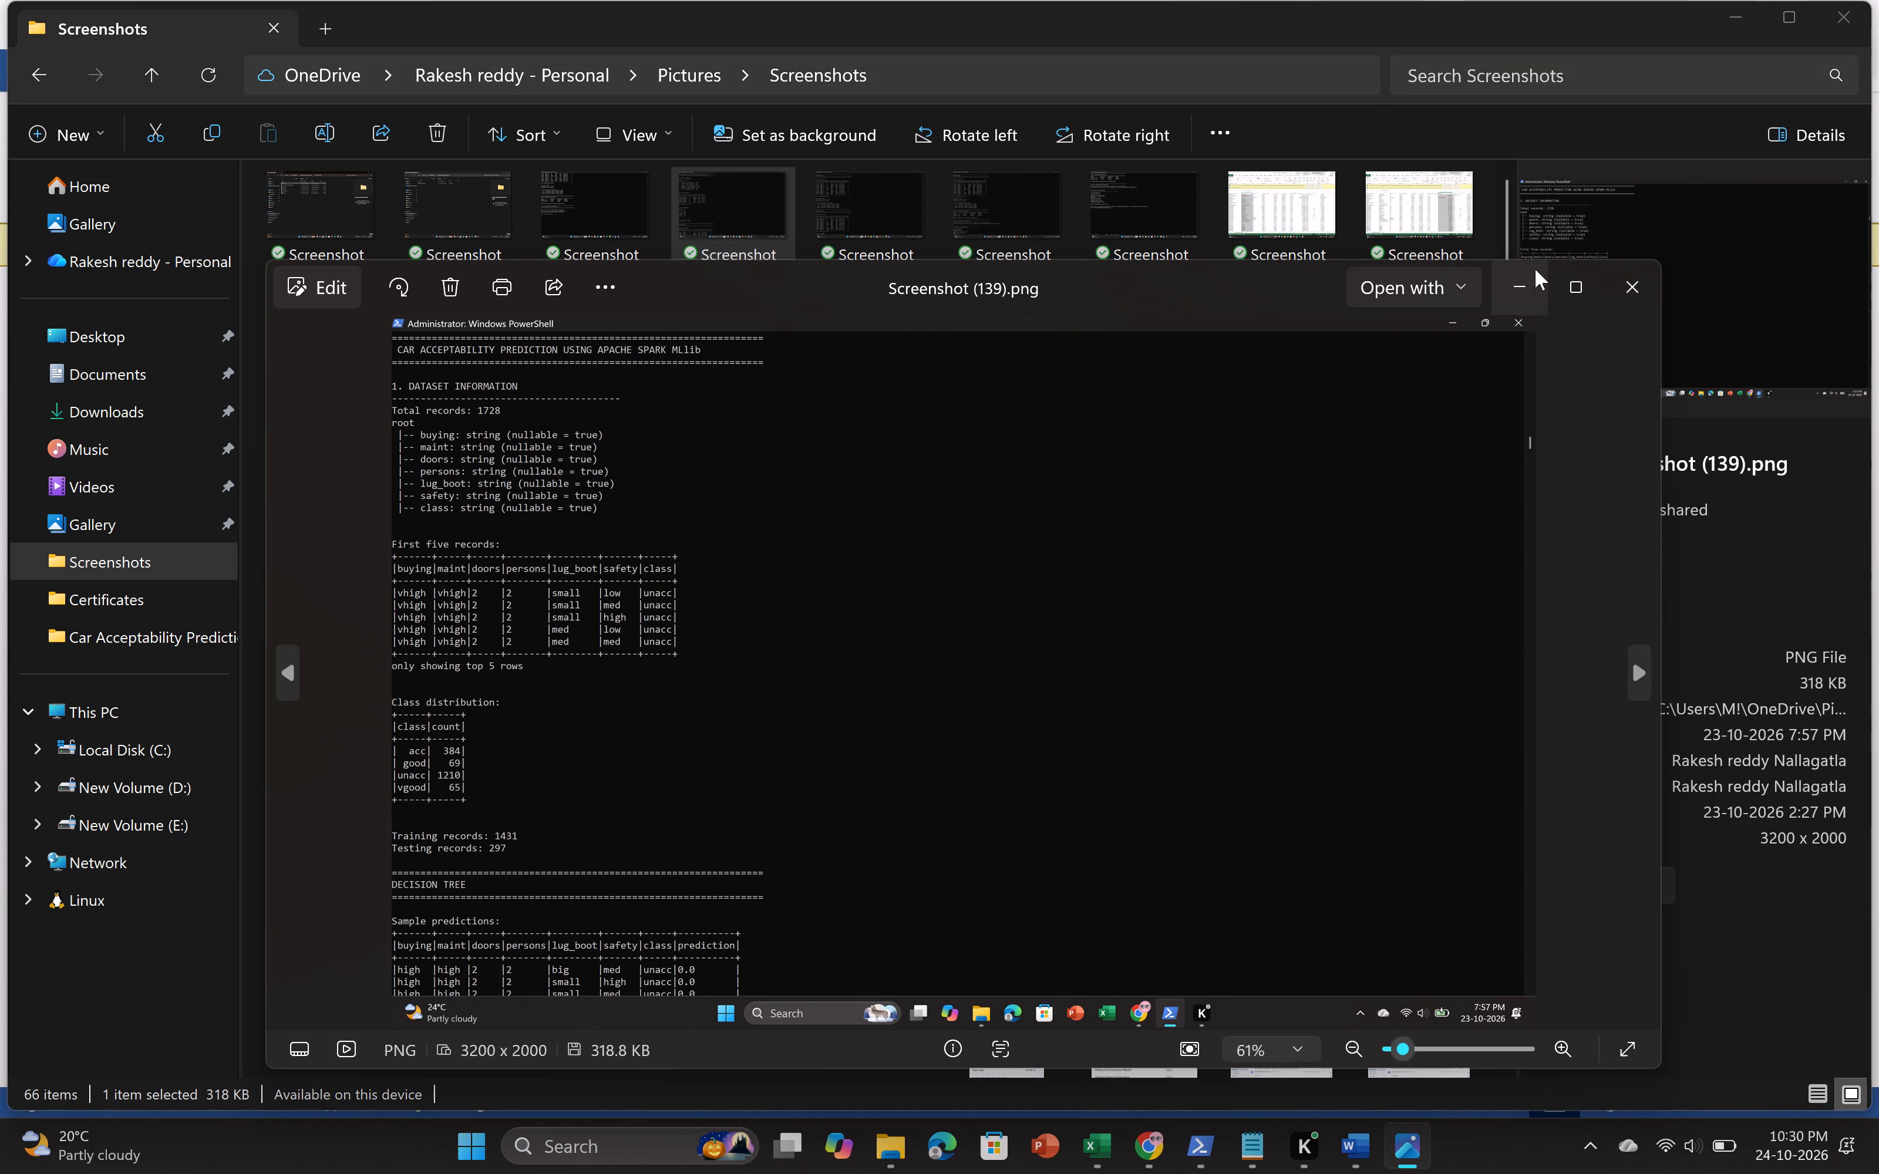
click(1649, 279)
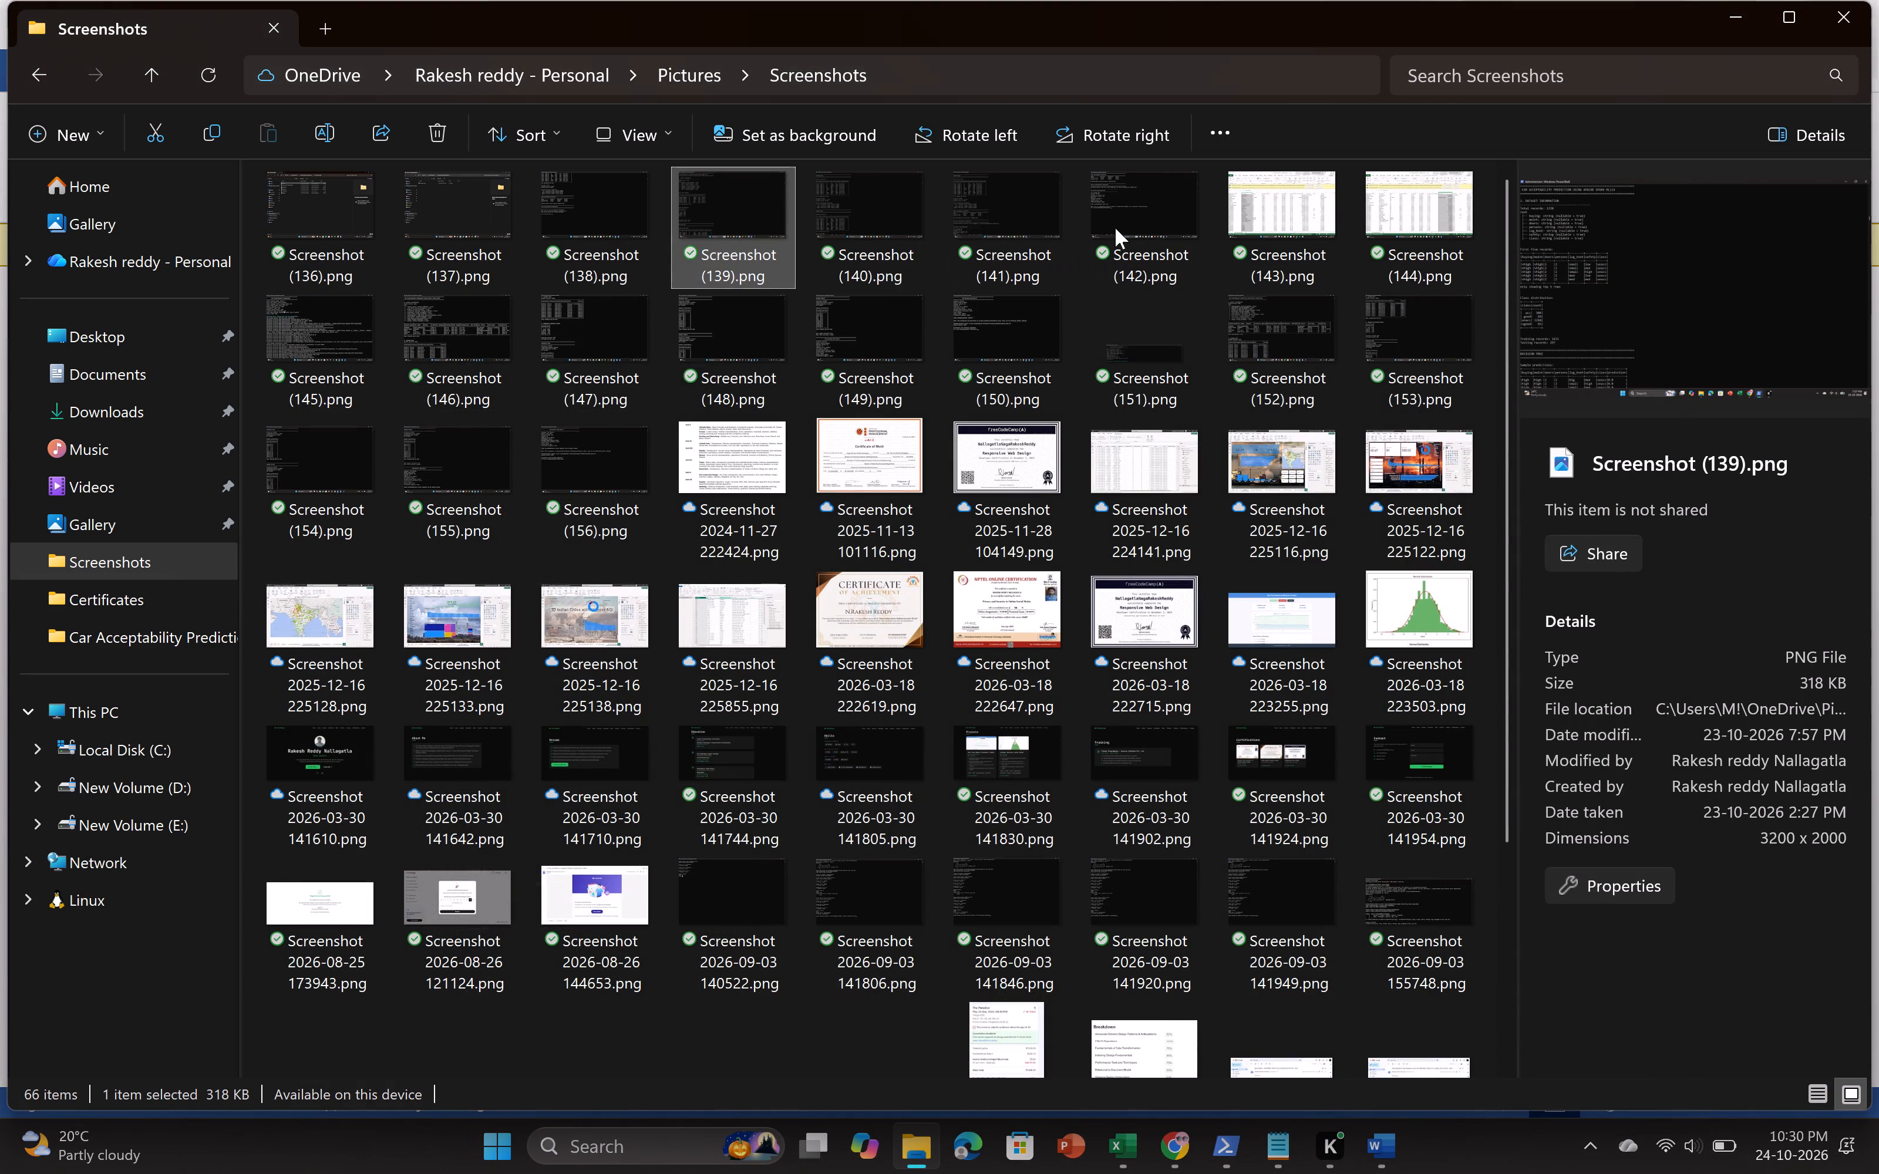
Crop Screenshot (145) to the Ferrari input prompts down to the "Starting Spark" line, about 3200 x 676, save over the original and close it.
double_click(324, 356)
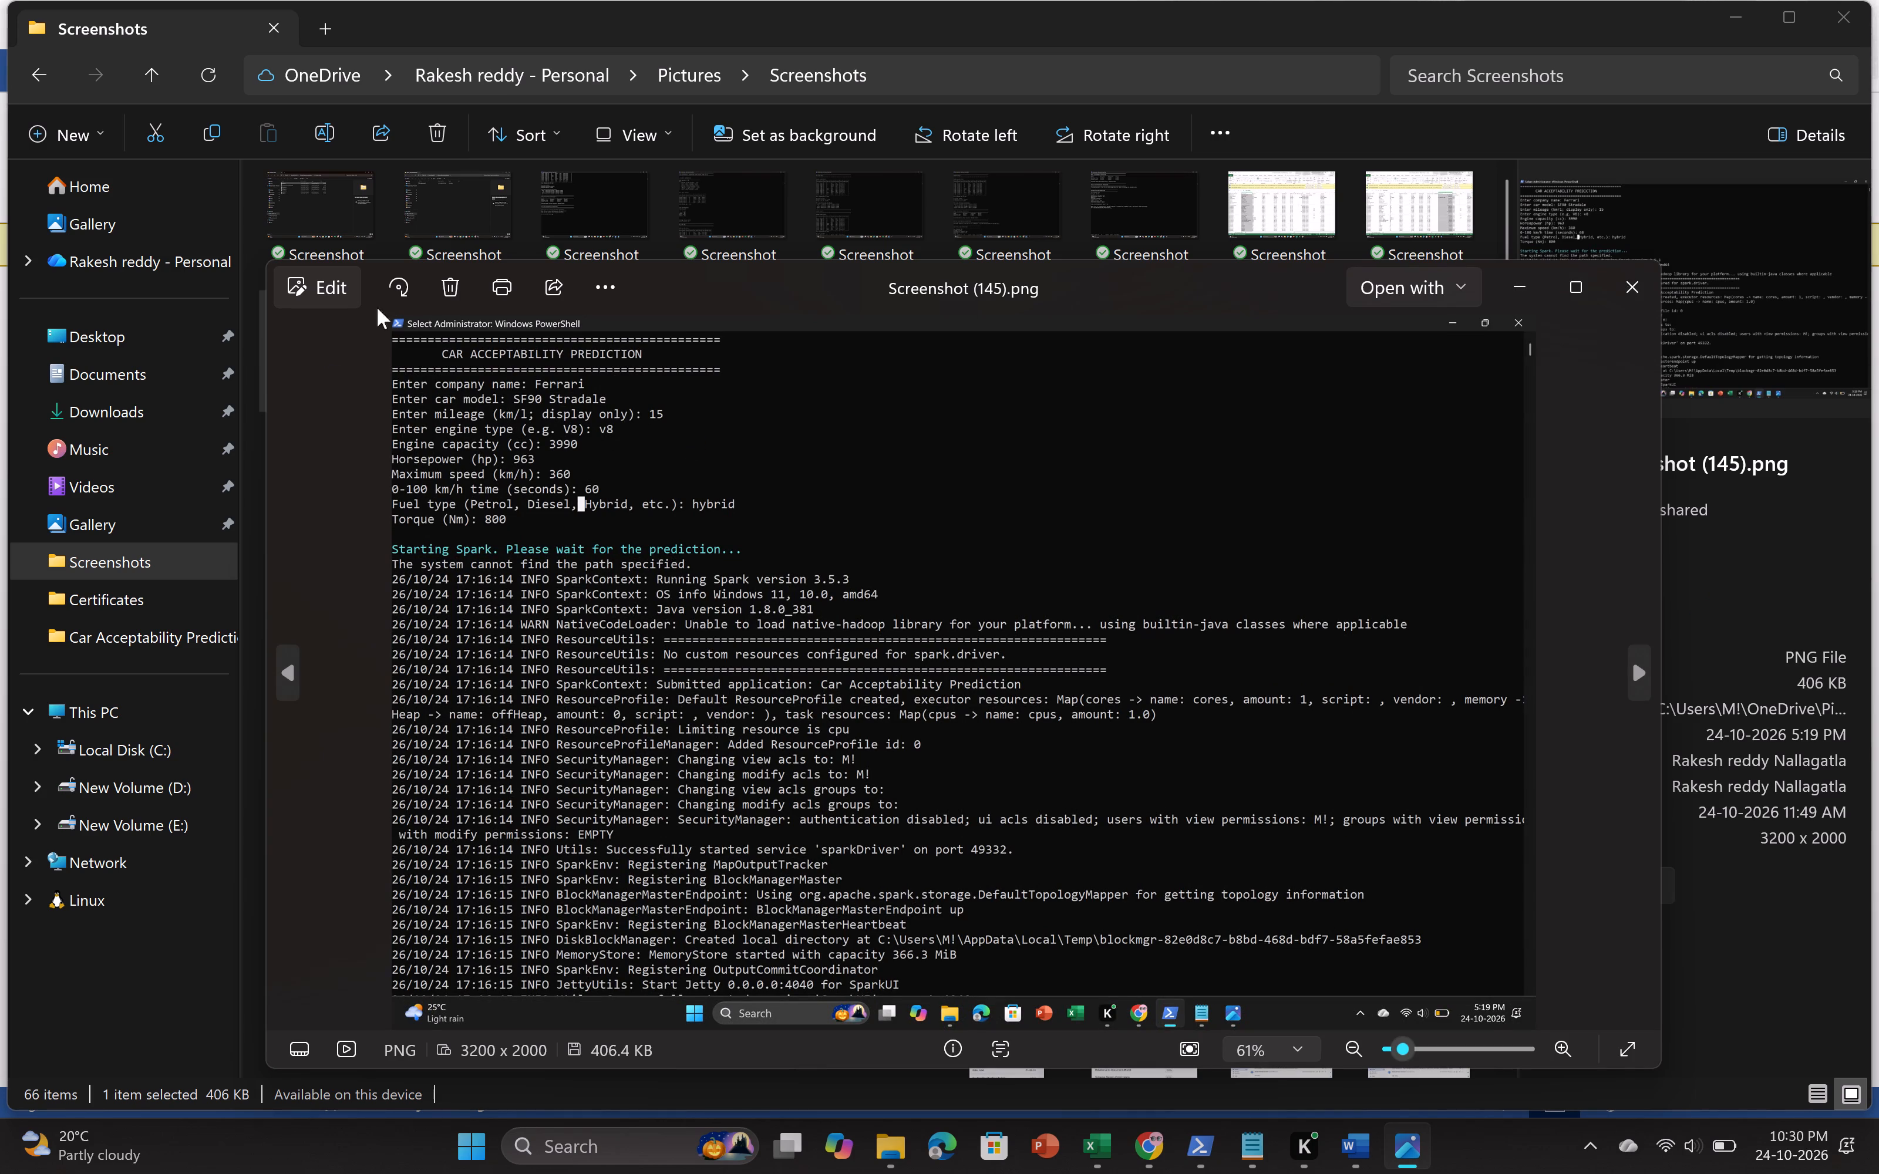
click(331, 294)
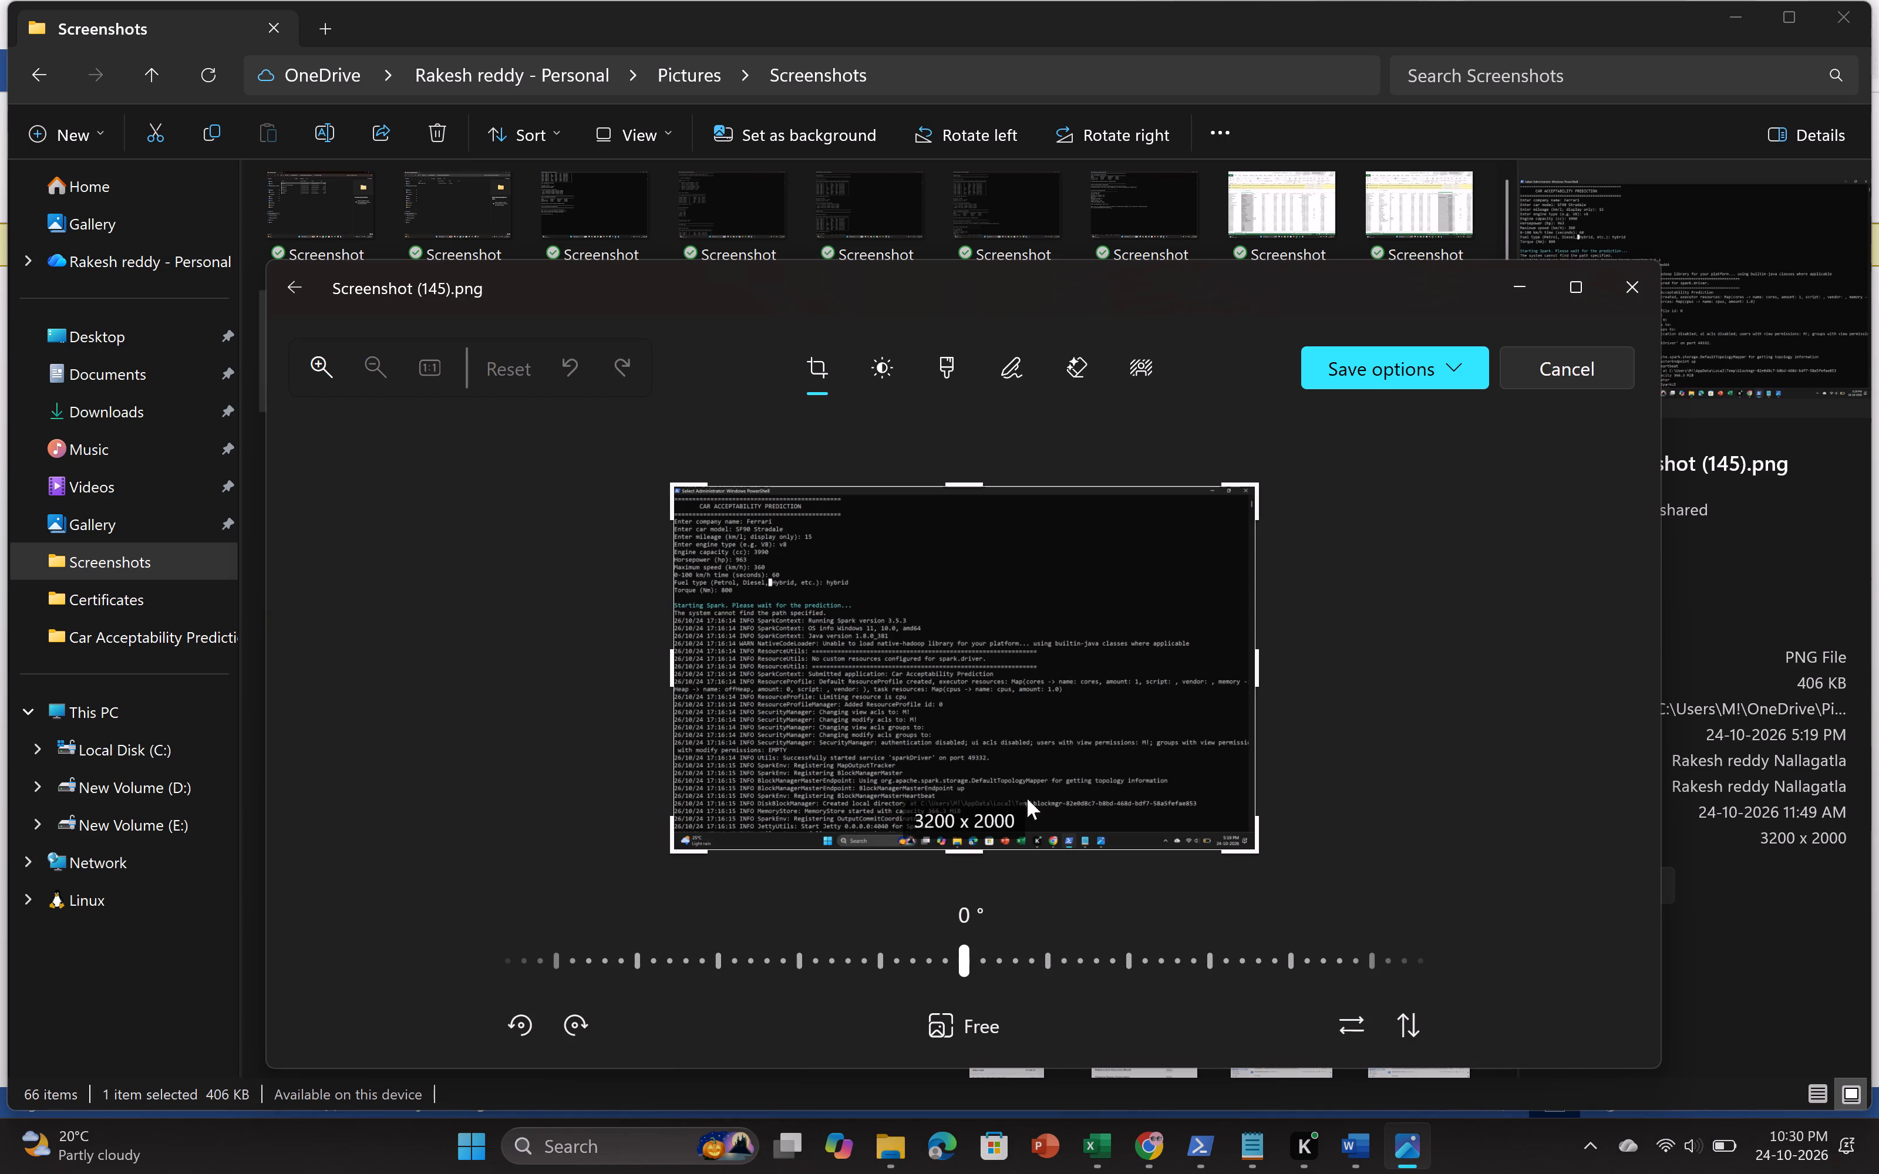
drag(965, 853, 931, 629)
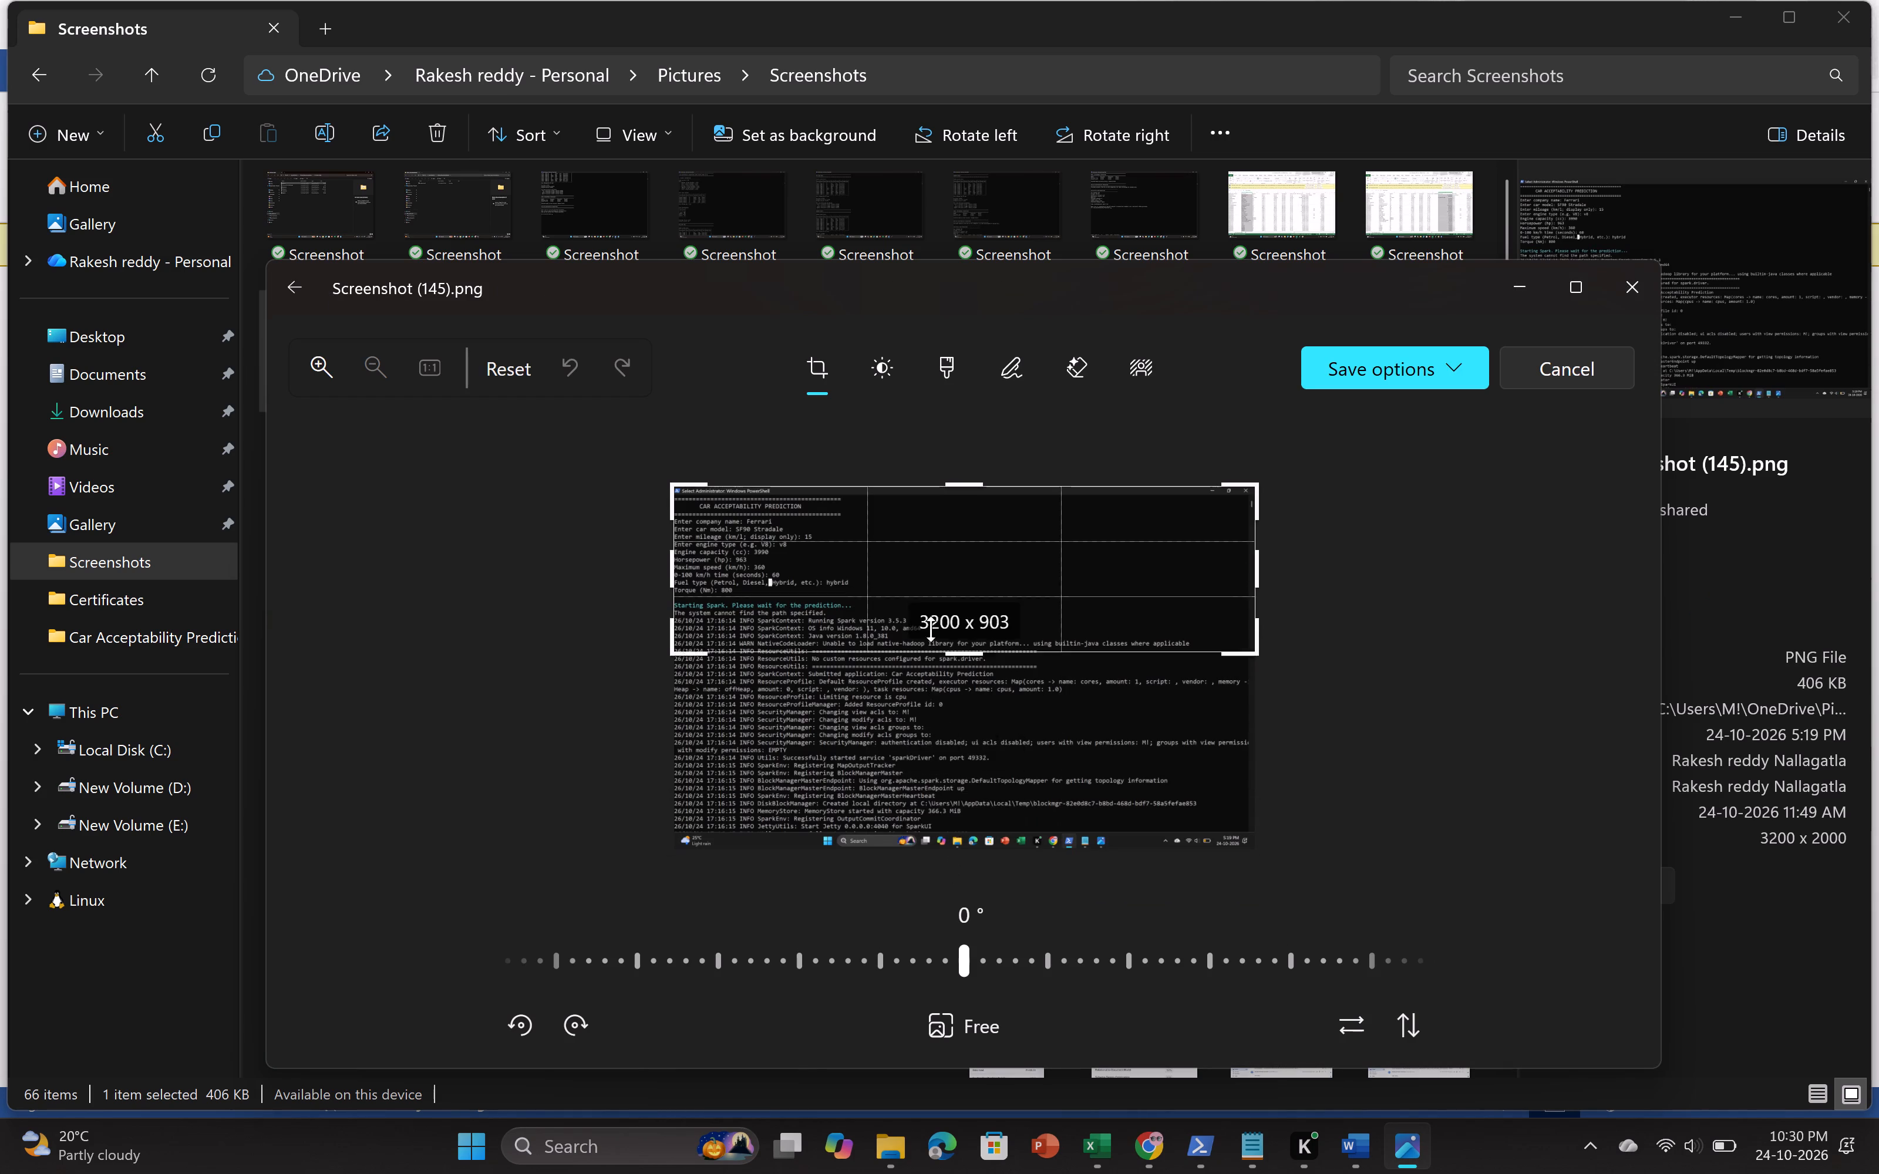
drag(931, 629, 926, 615)
drag(974, 804, 976, 797)
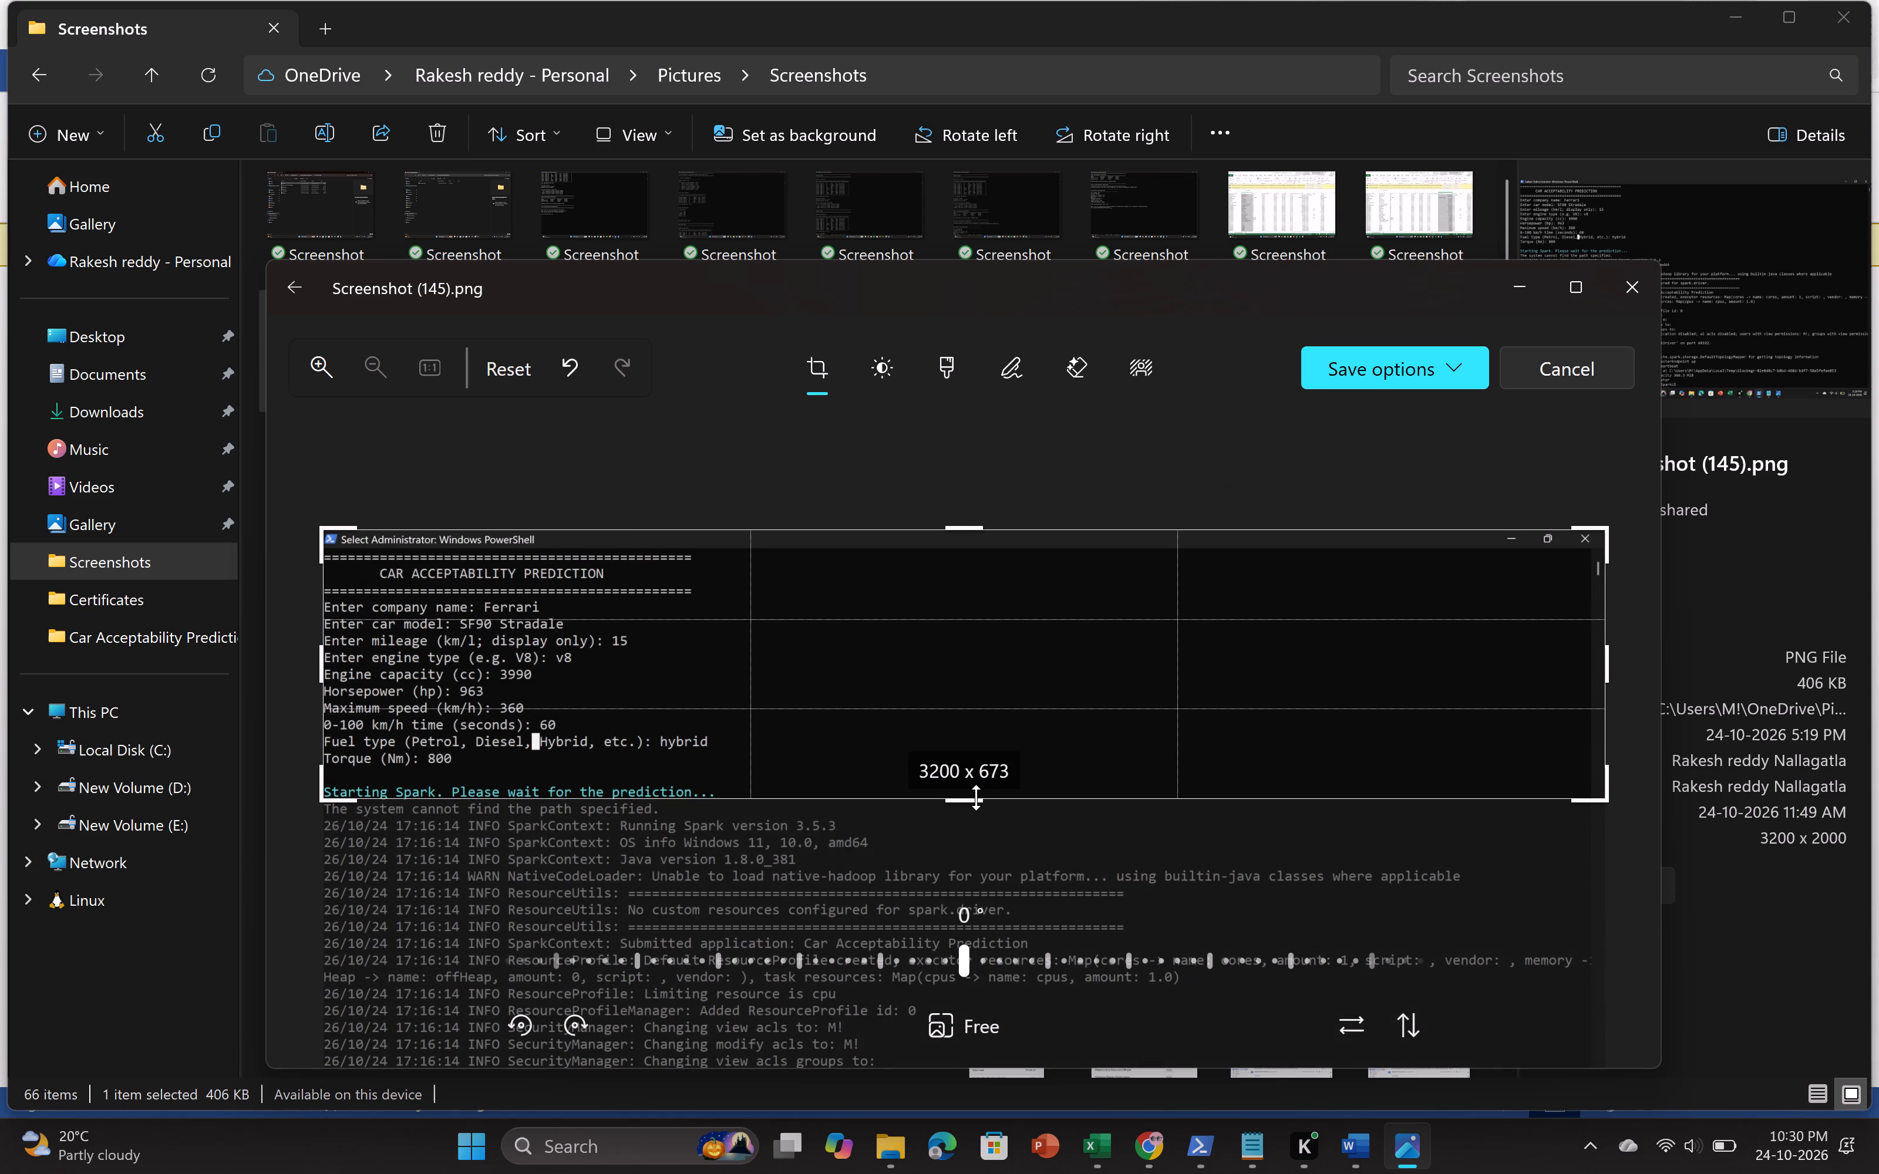
drag(976, 797, 976, 798)
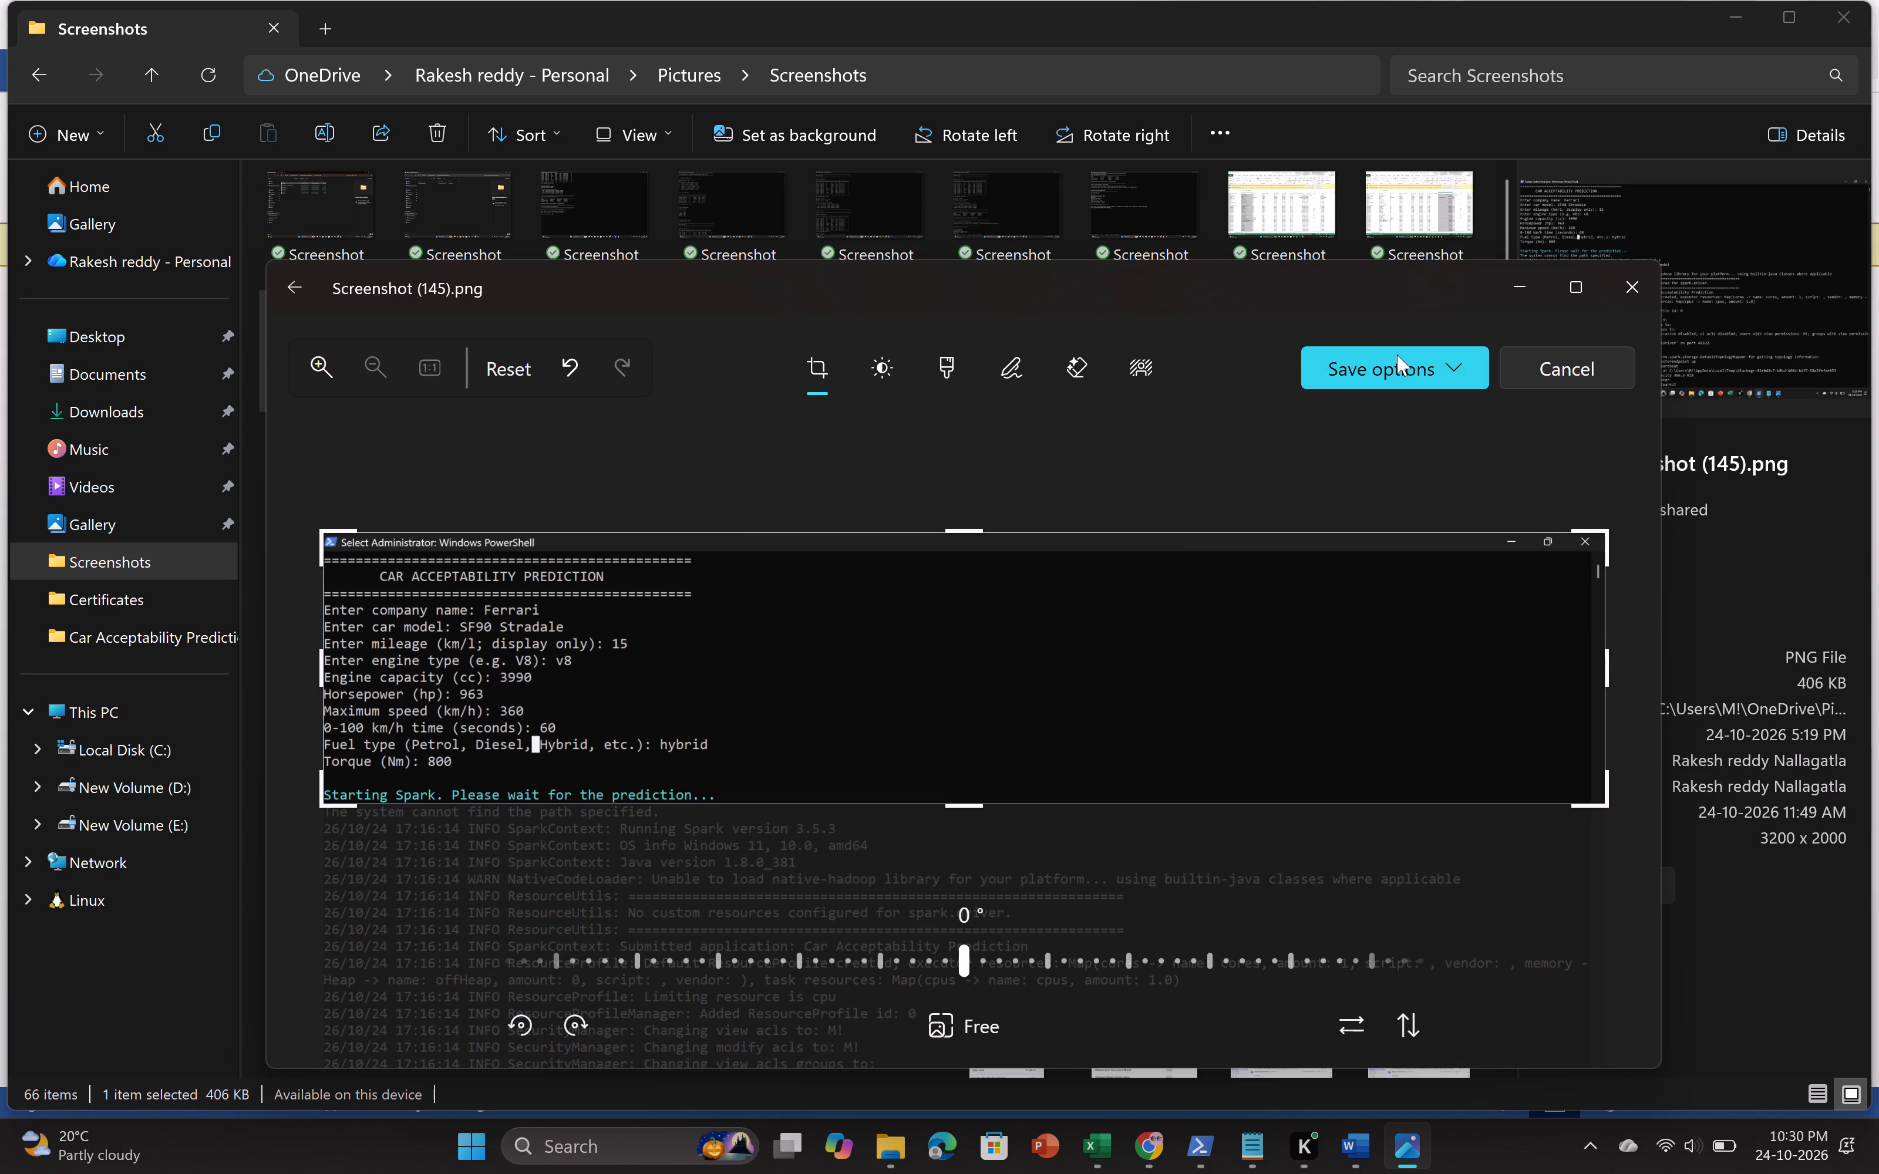
click(1376, 369)
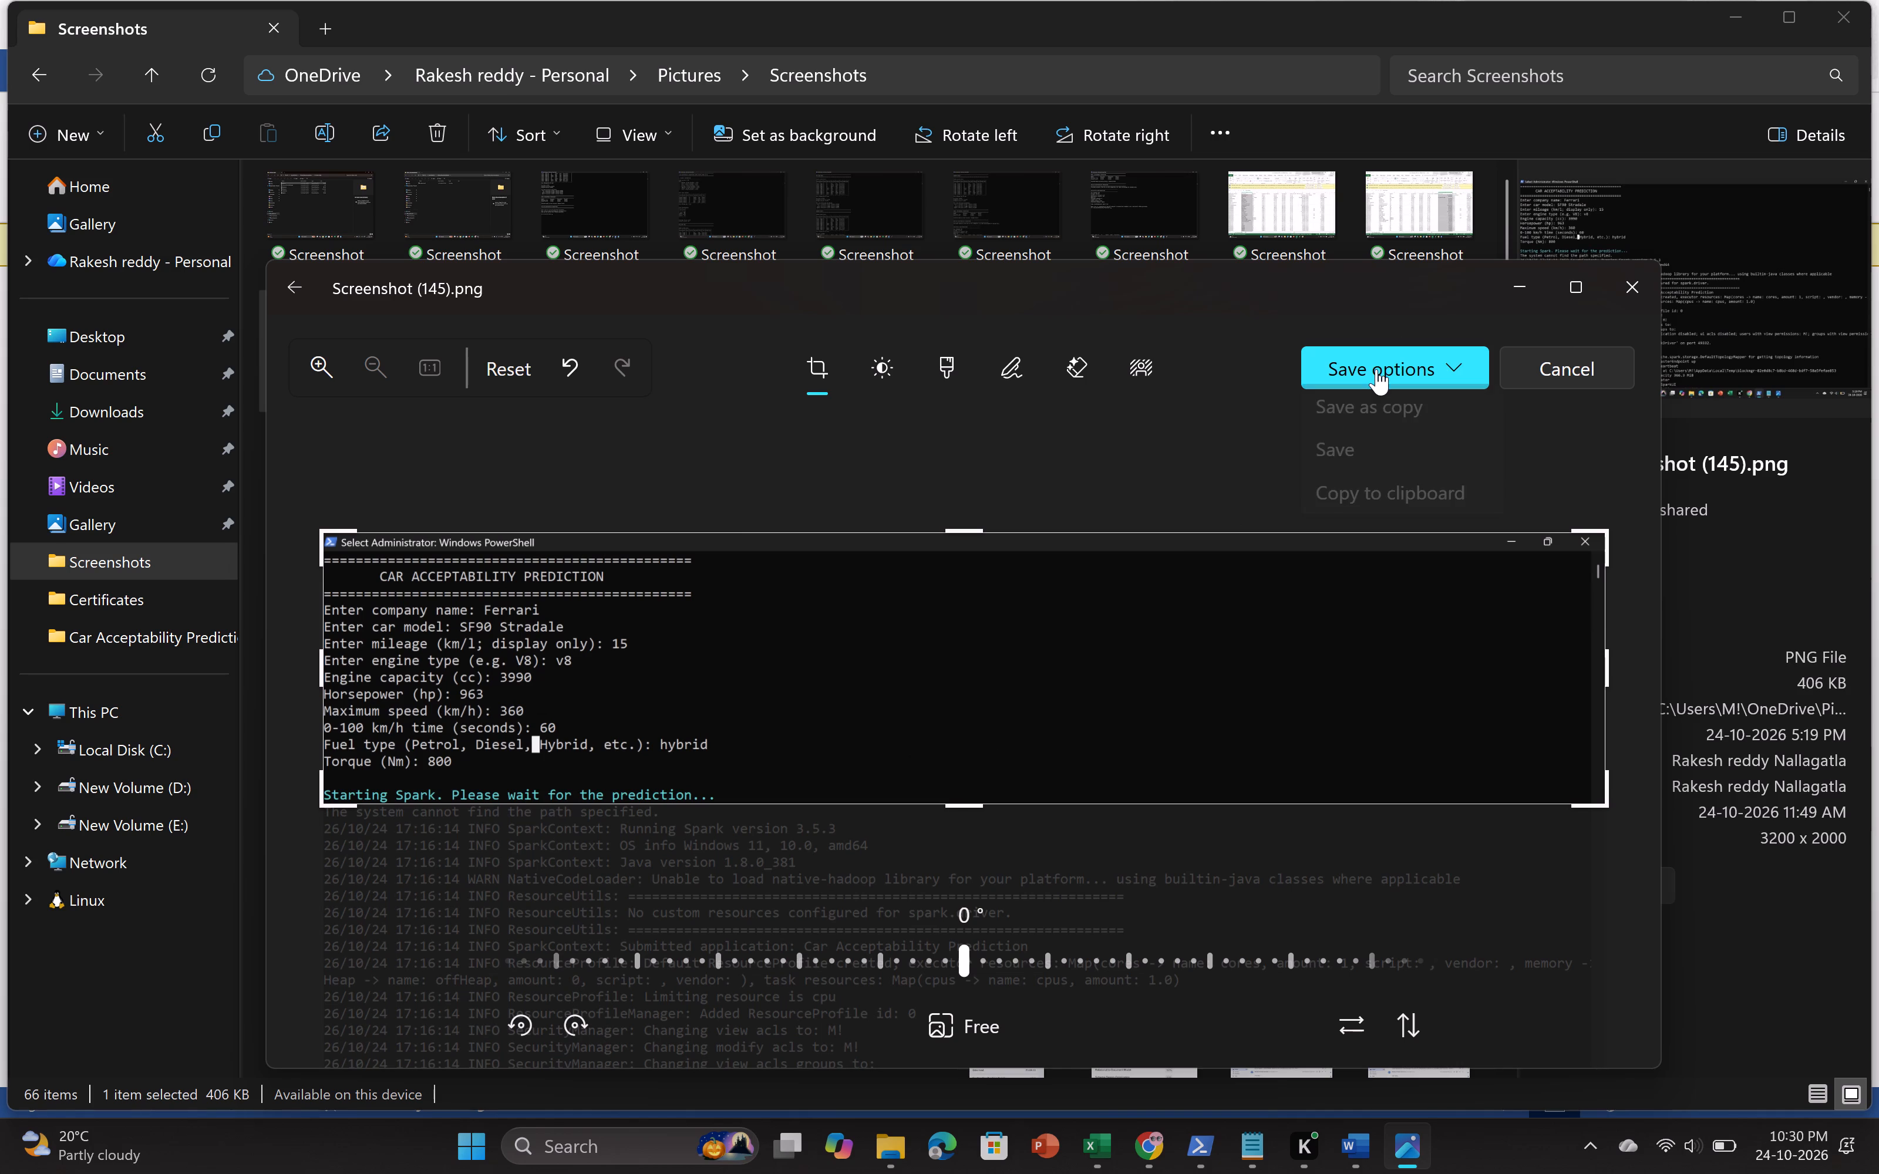
click(1369, 452)
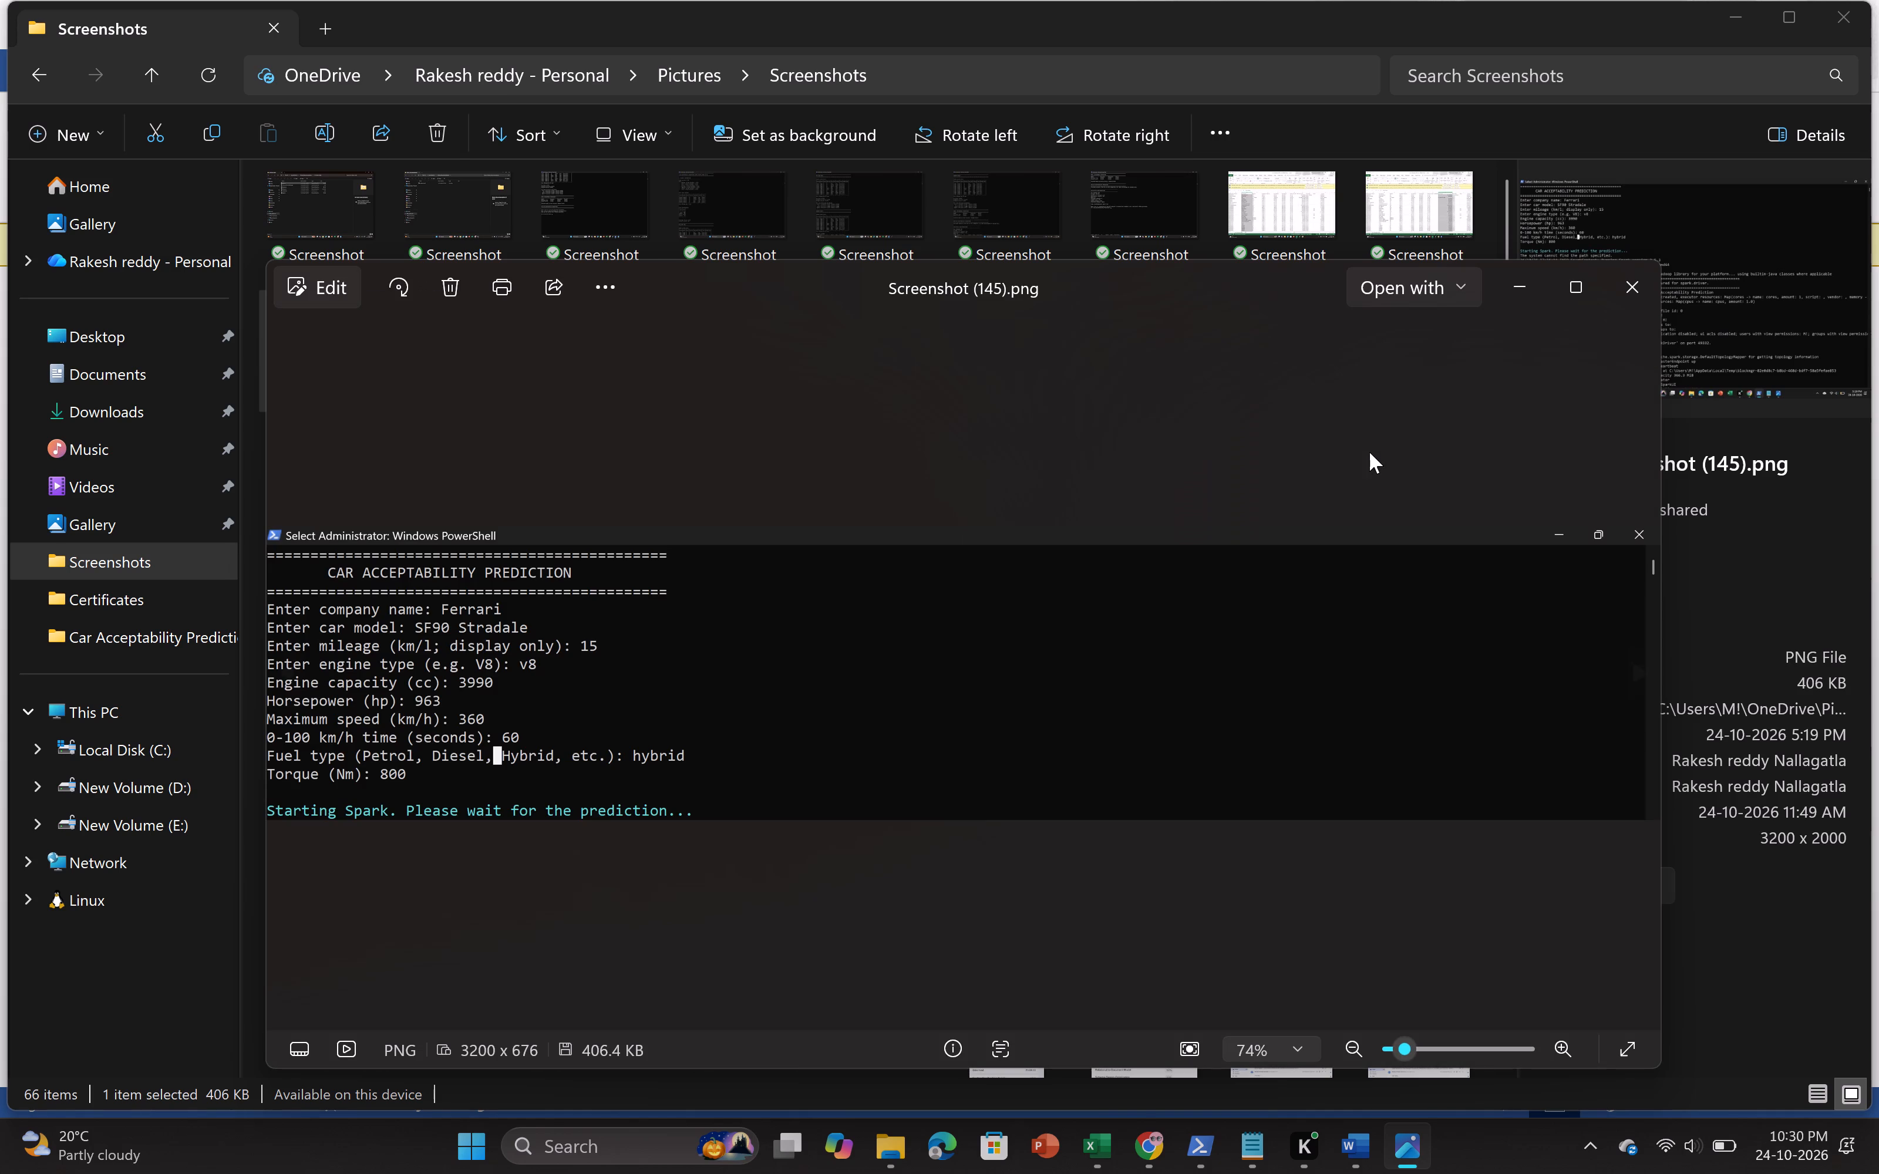
click(1632, 308)
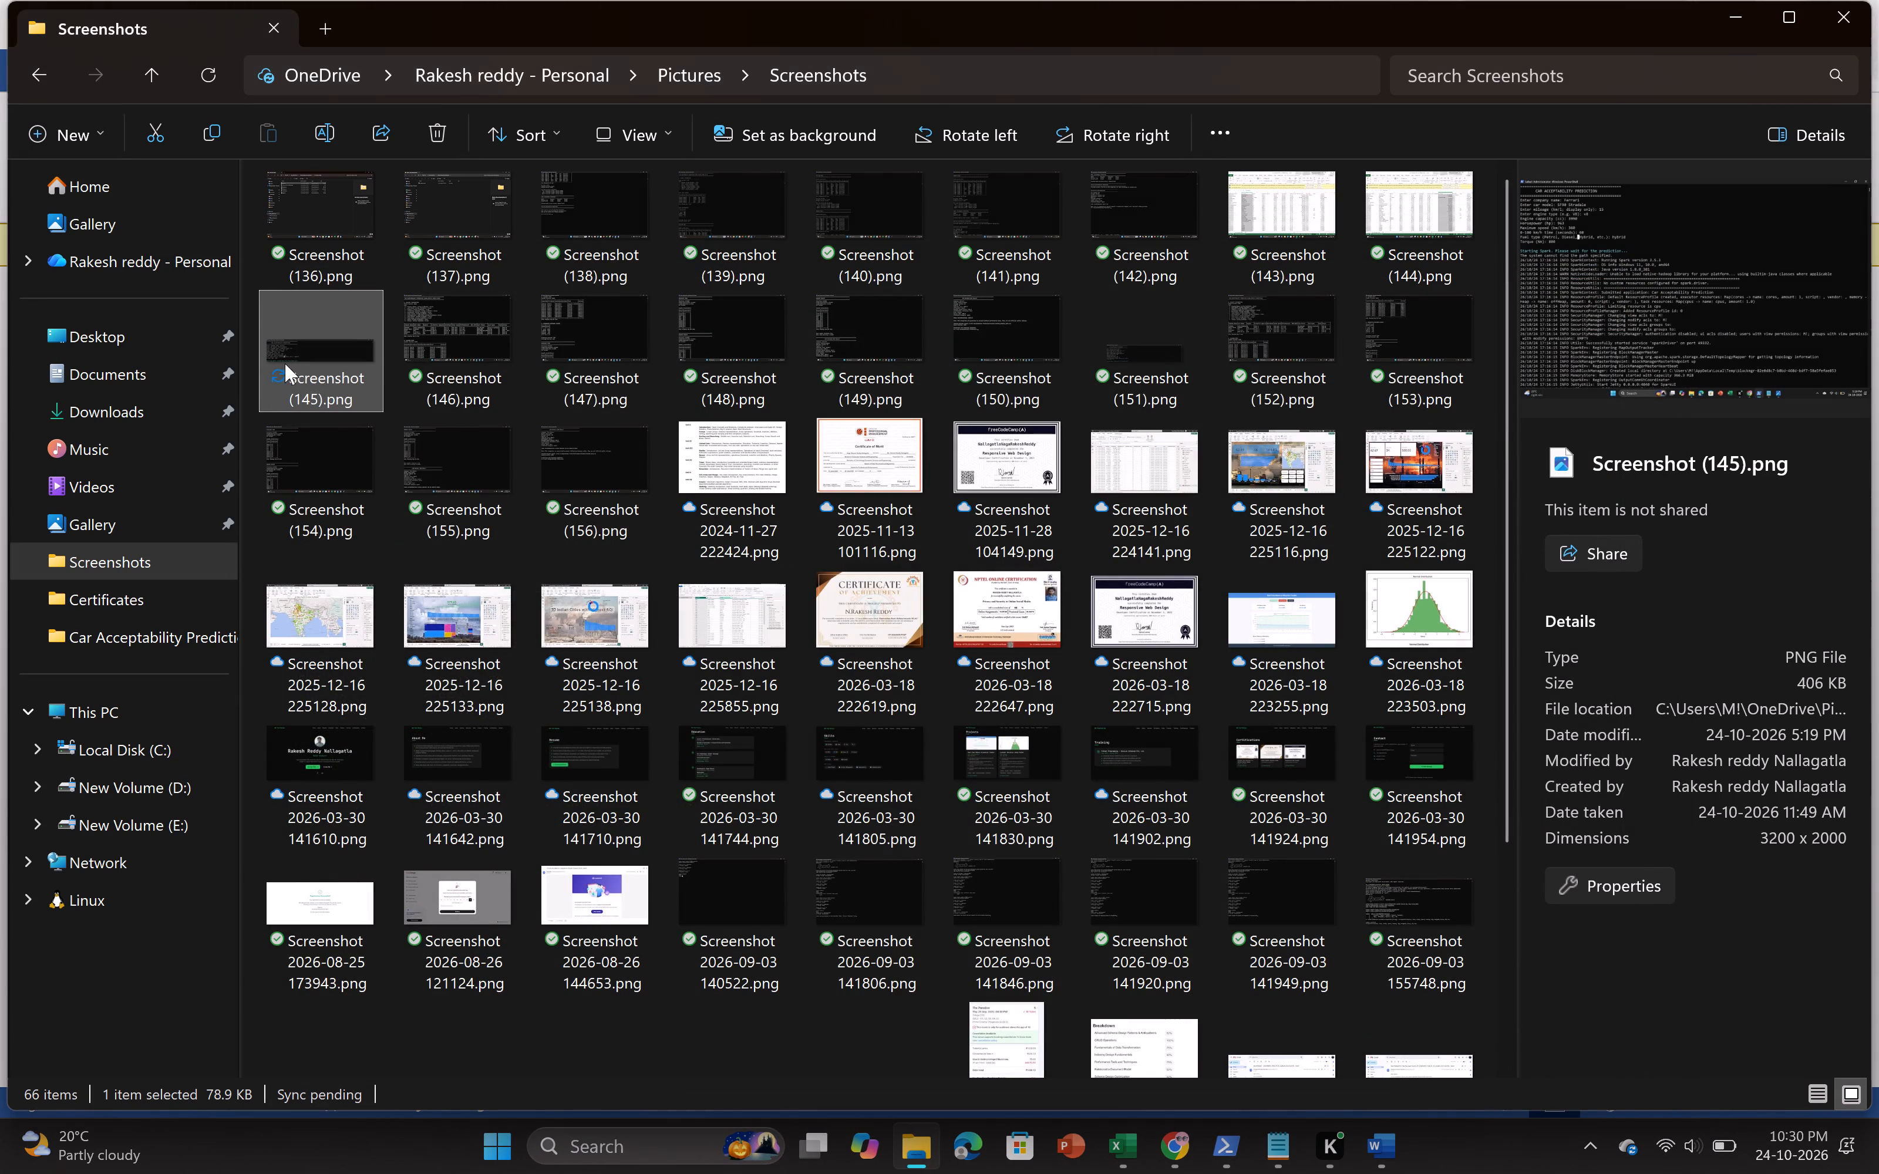
Copy the cropped Screenshot (145) file and paste it into the Word report after the "Input:" label in section 8.
click(211, 138)
key(alt+Tab)
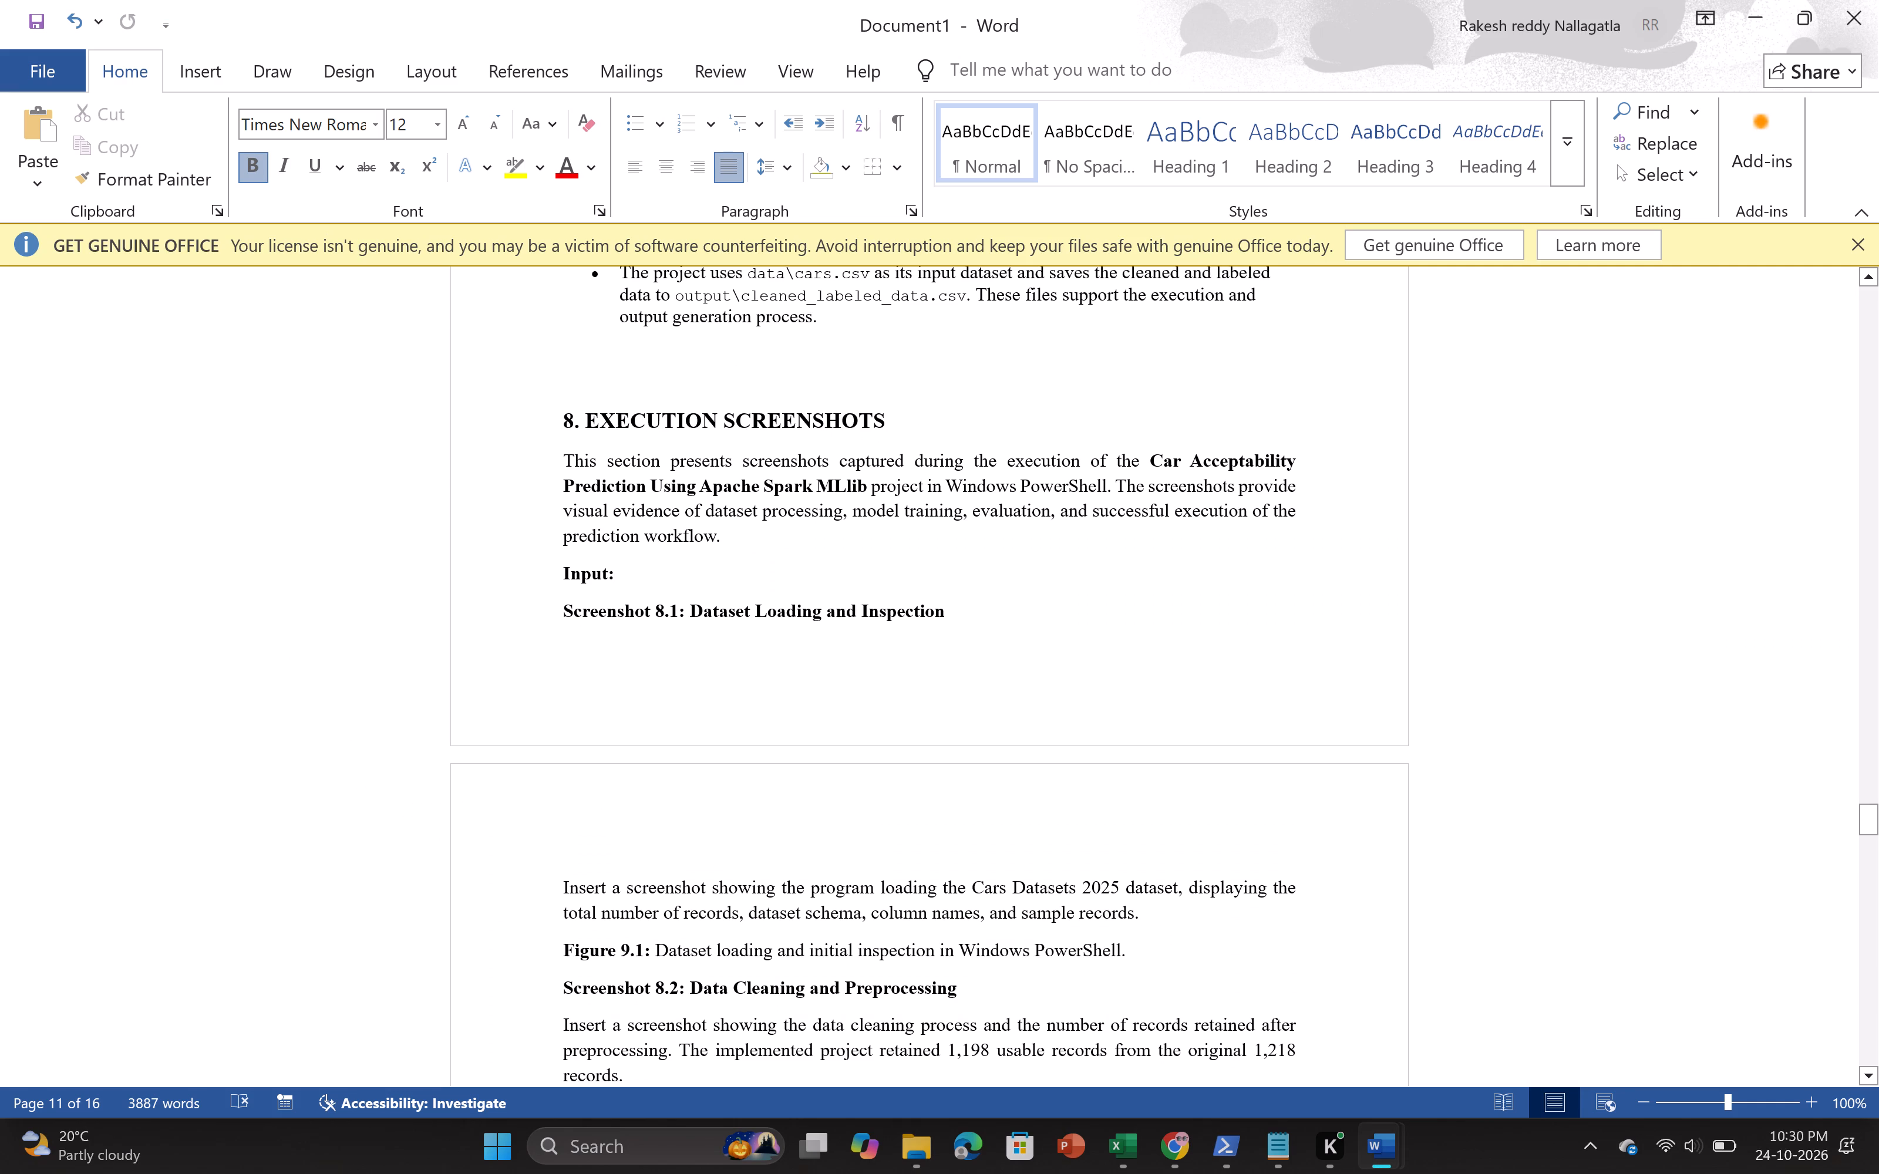
key(ctrl+v)
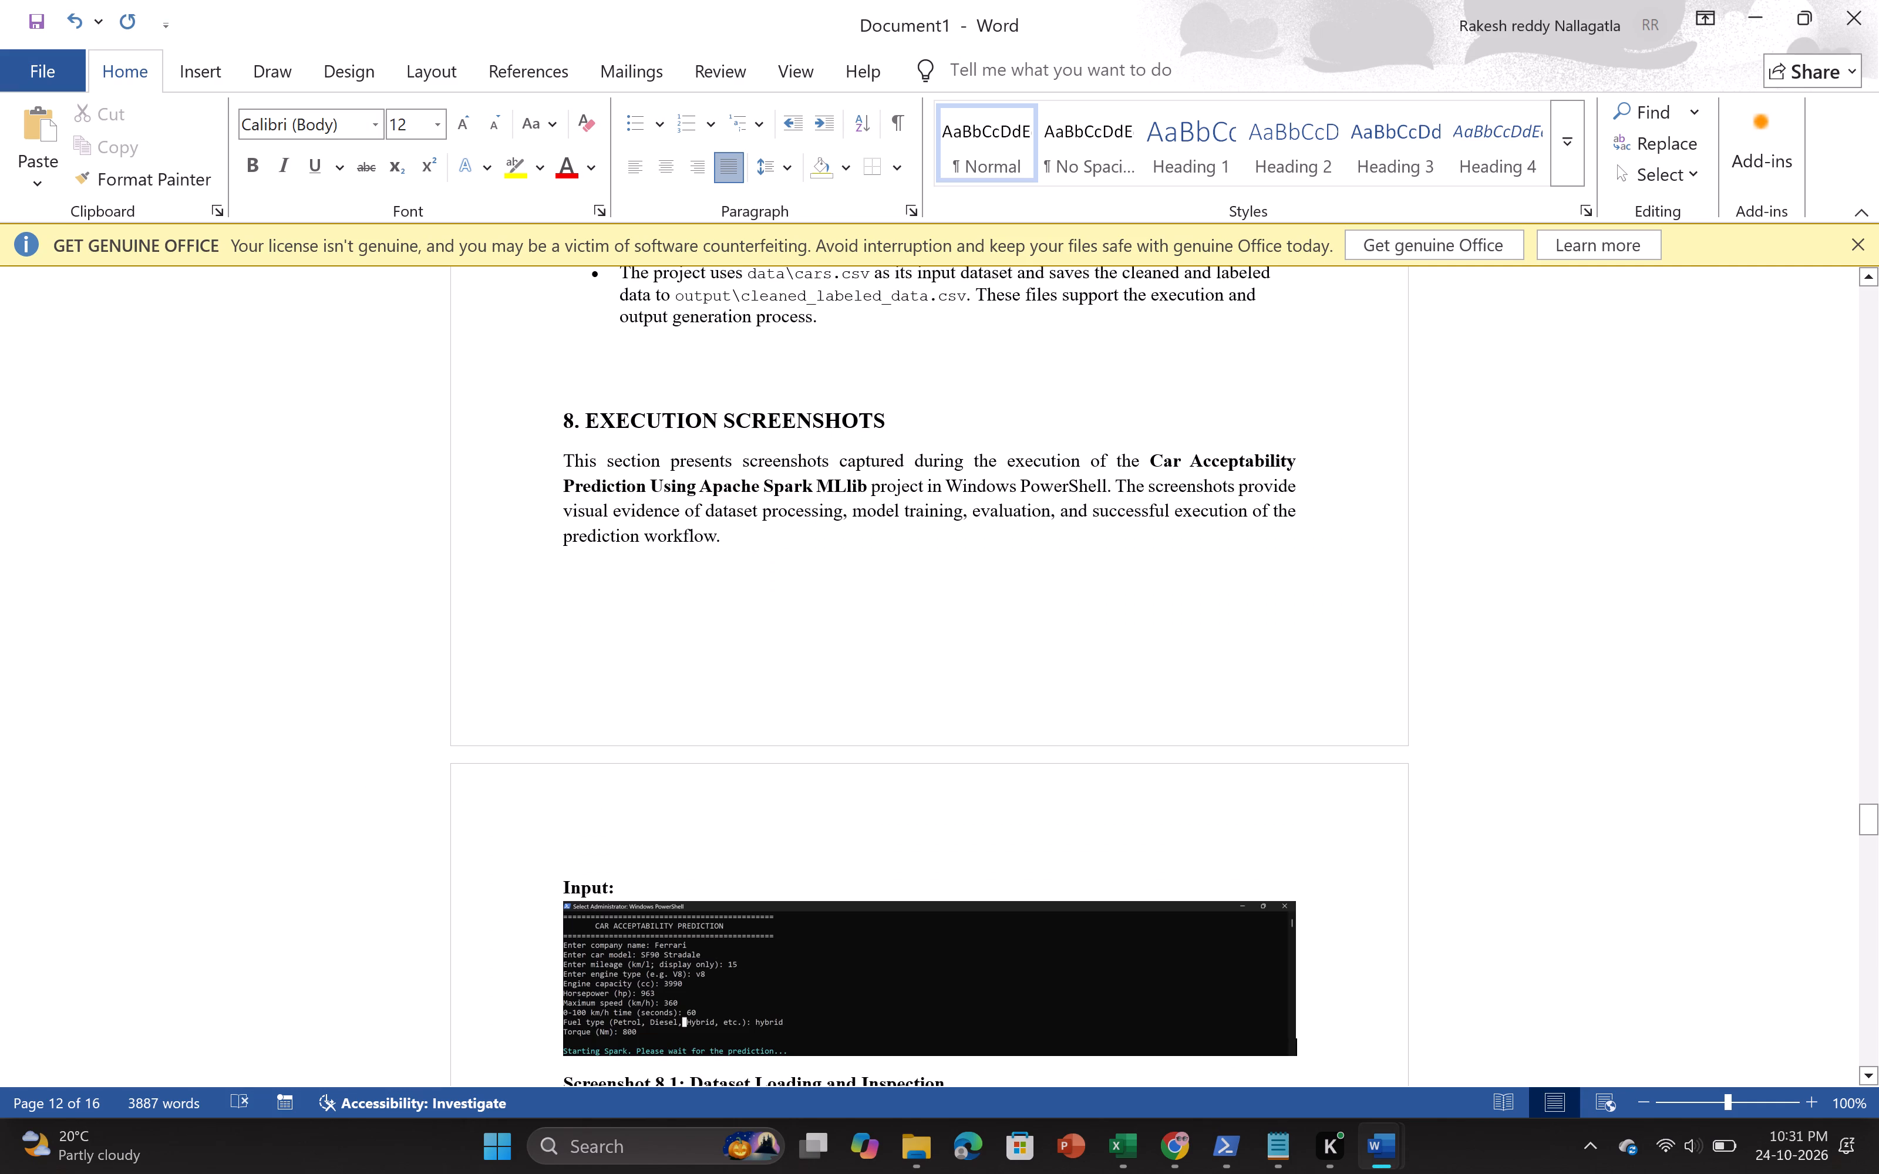
Replace the "Figure 9.1" caption line with an empty non-bold line above the "Screenshot 8.2: Data Cleaning and Preprocessing" heading.
scroll(666, 833, down, 1)
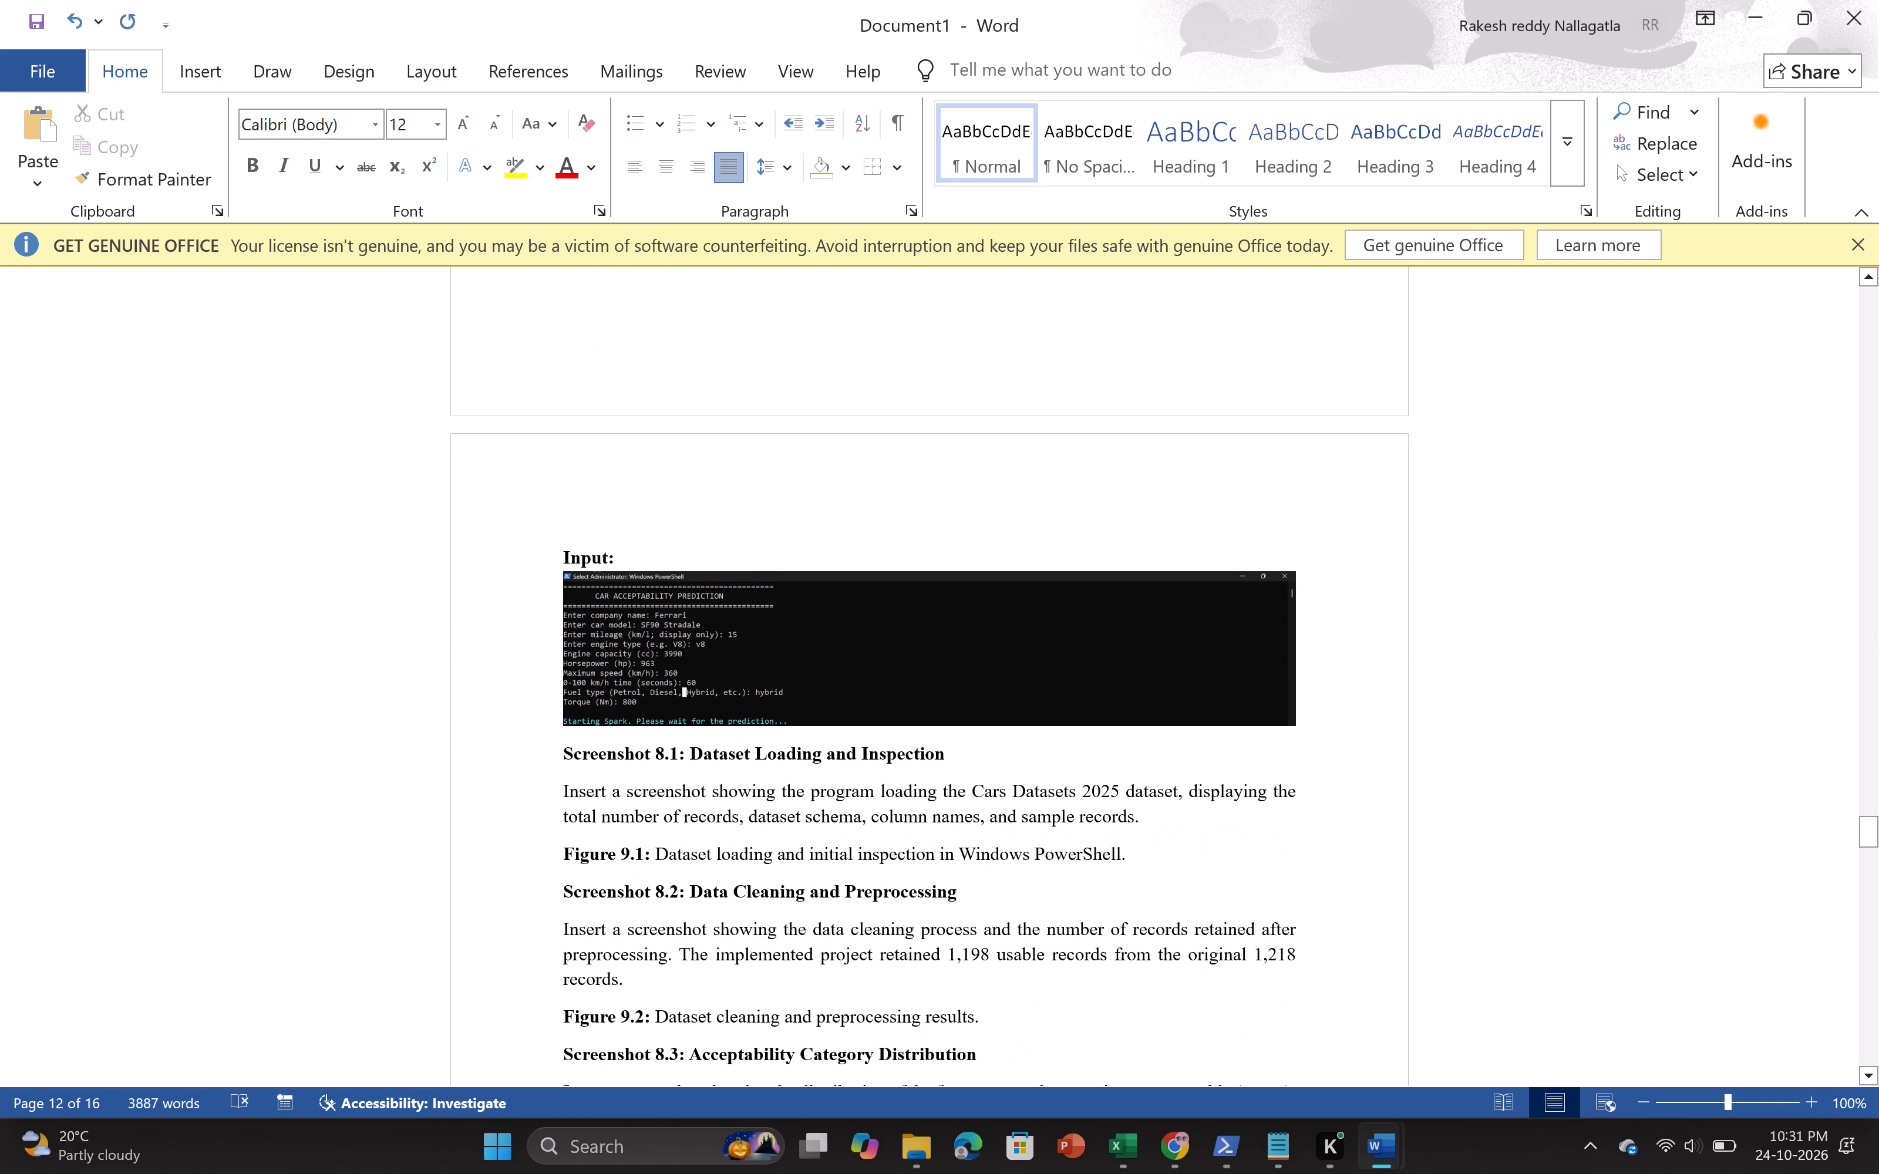
scroll(787, 775, down, 1)
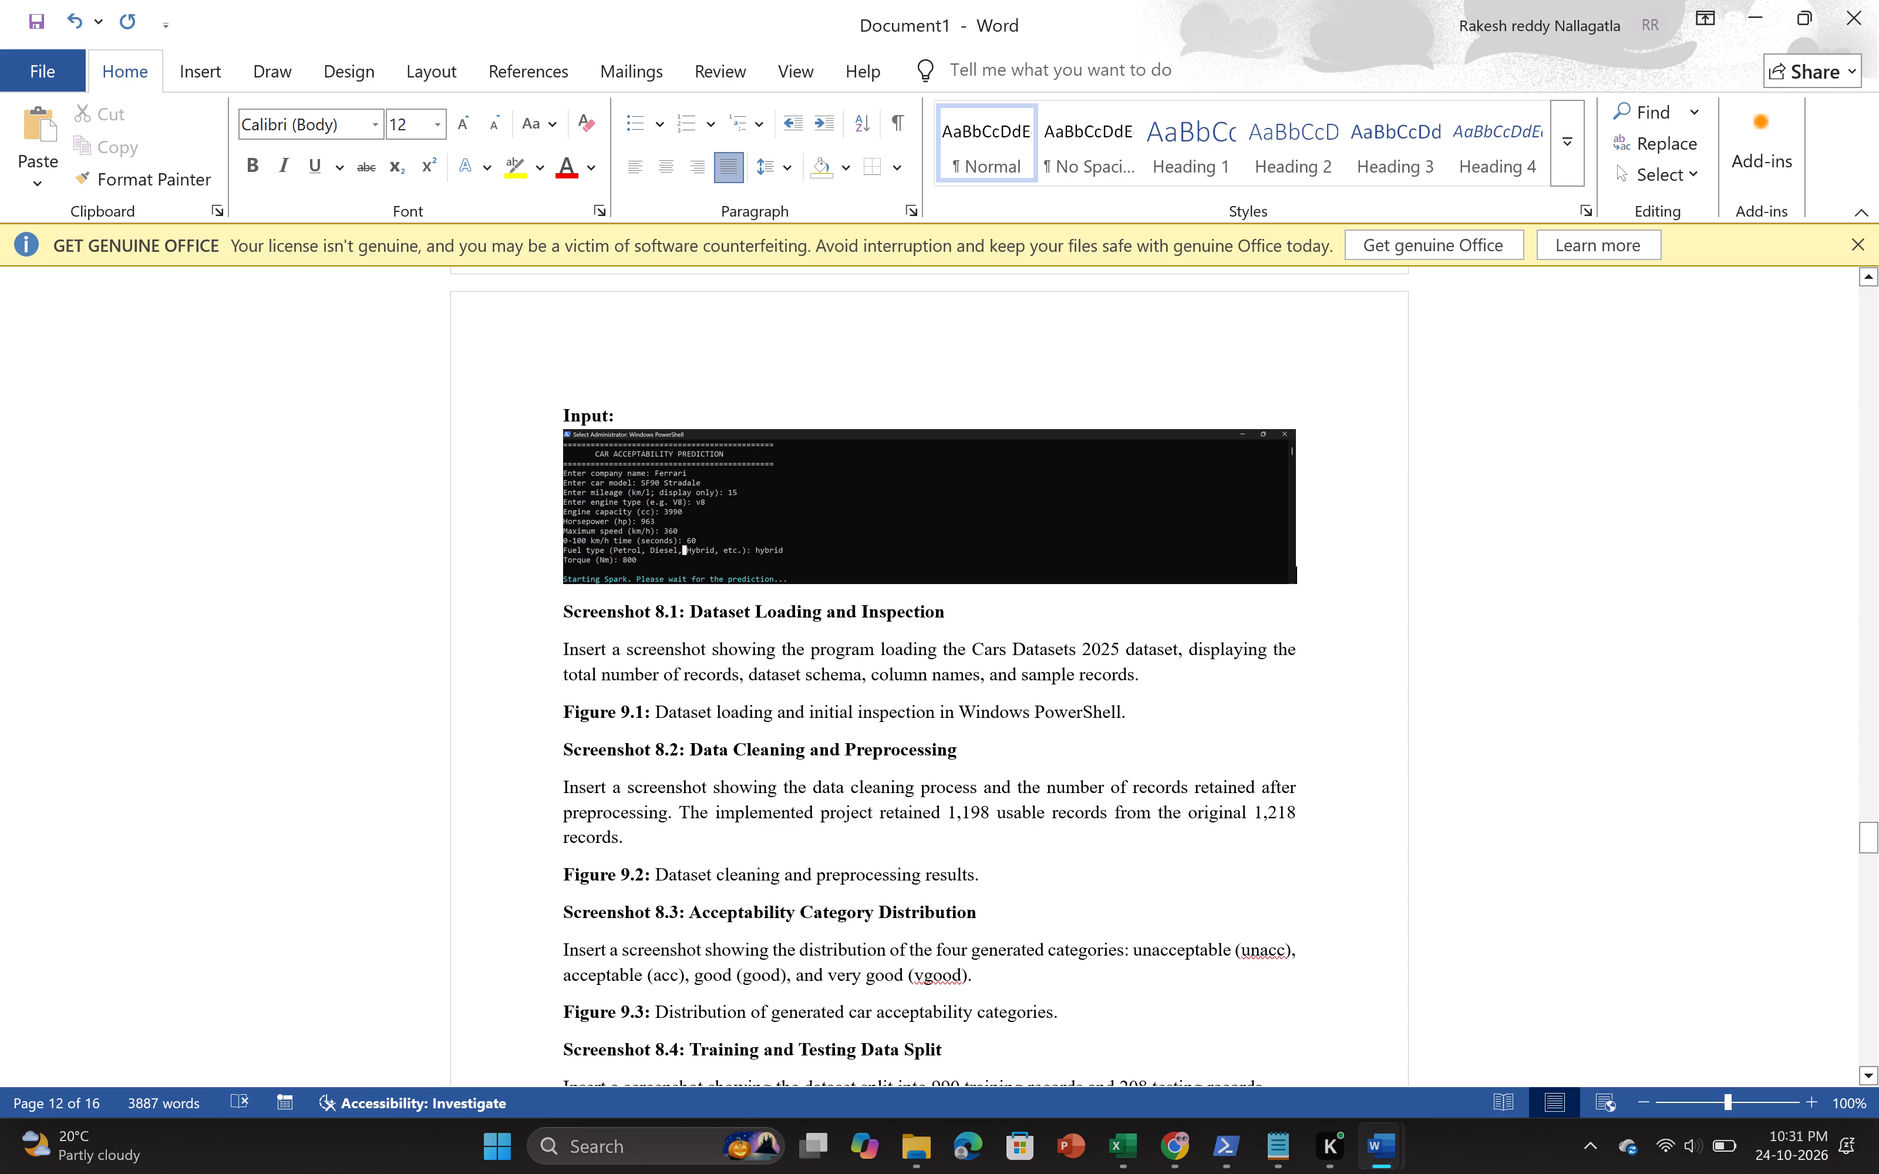
drag(1124, 715, 574, 705)
key(BackSpace)
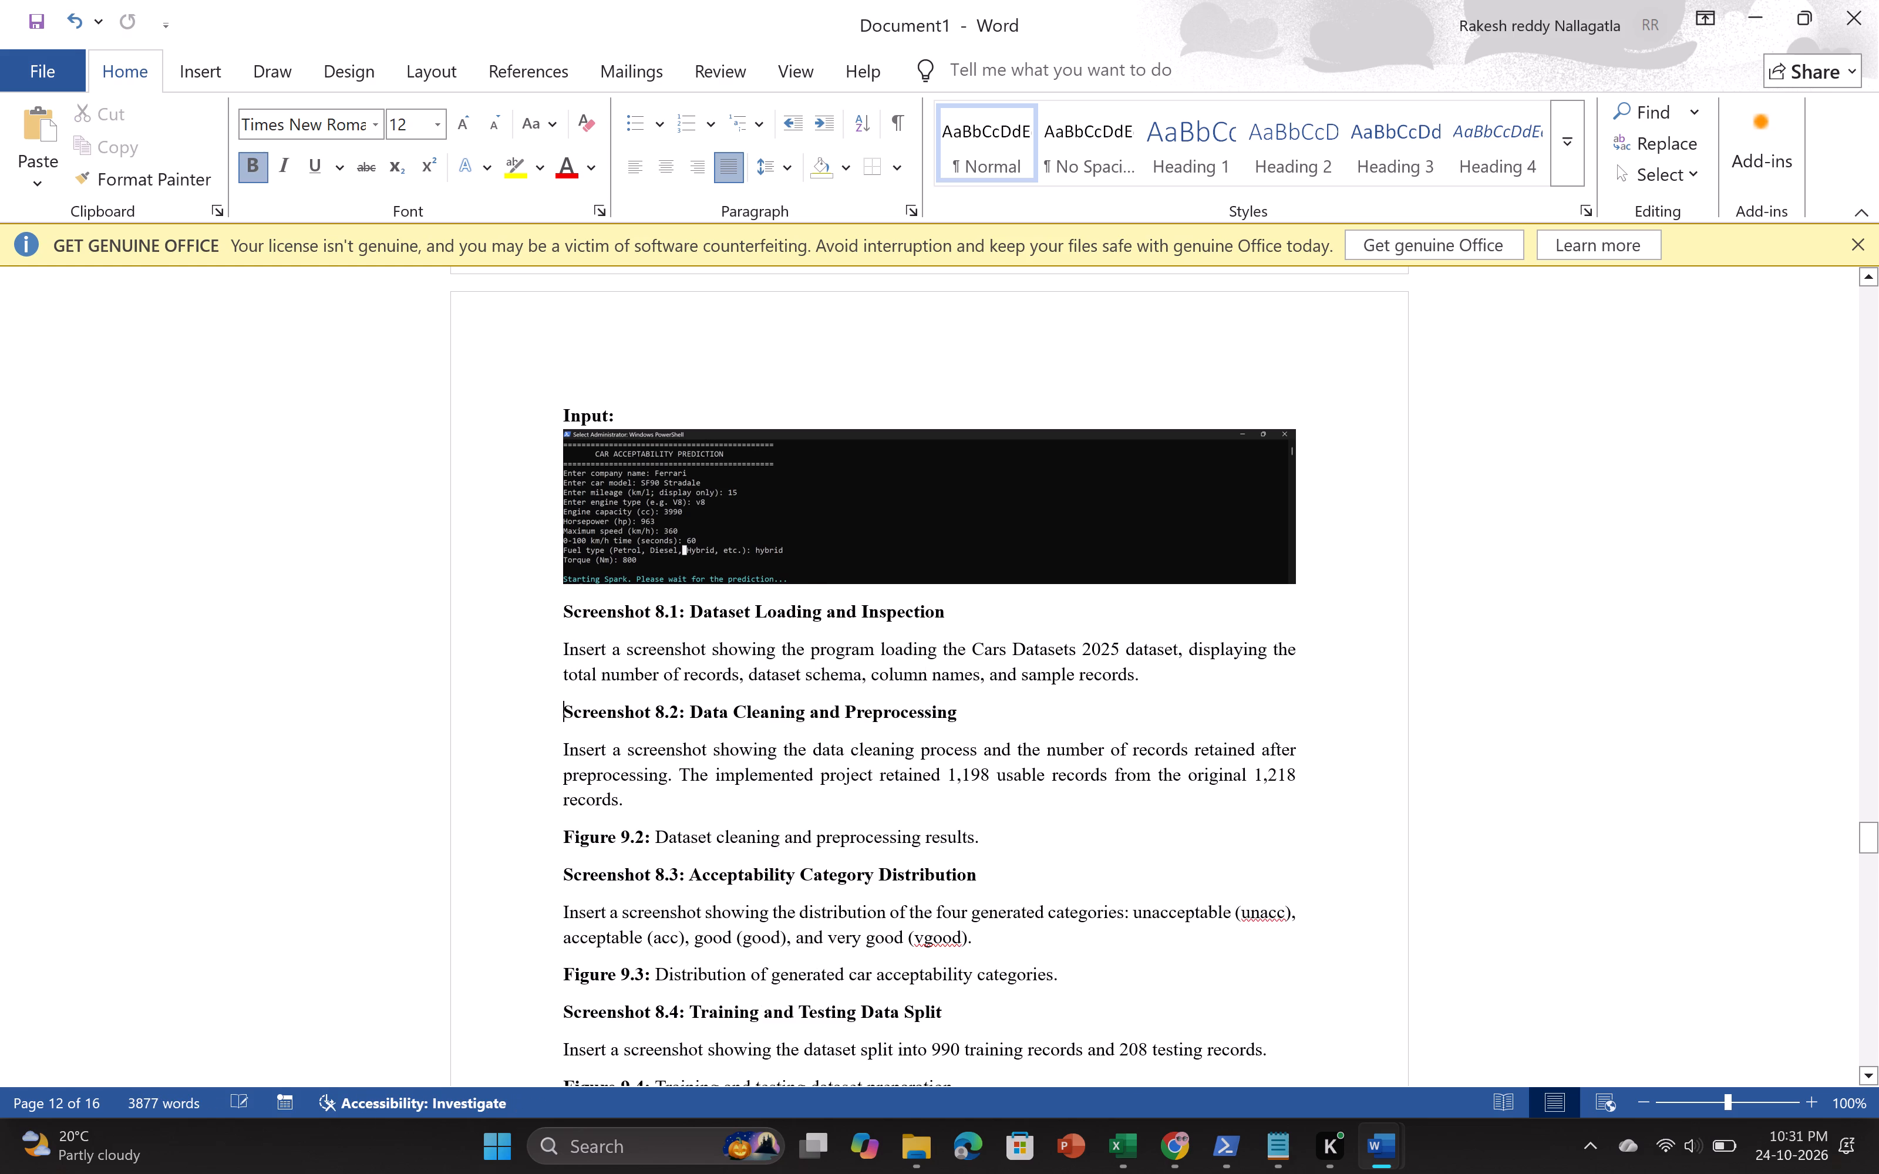
key(Return)
key(Up)
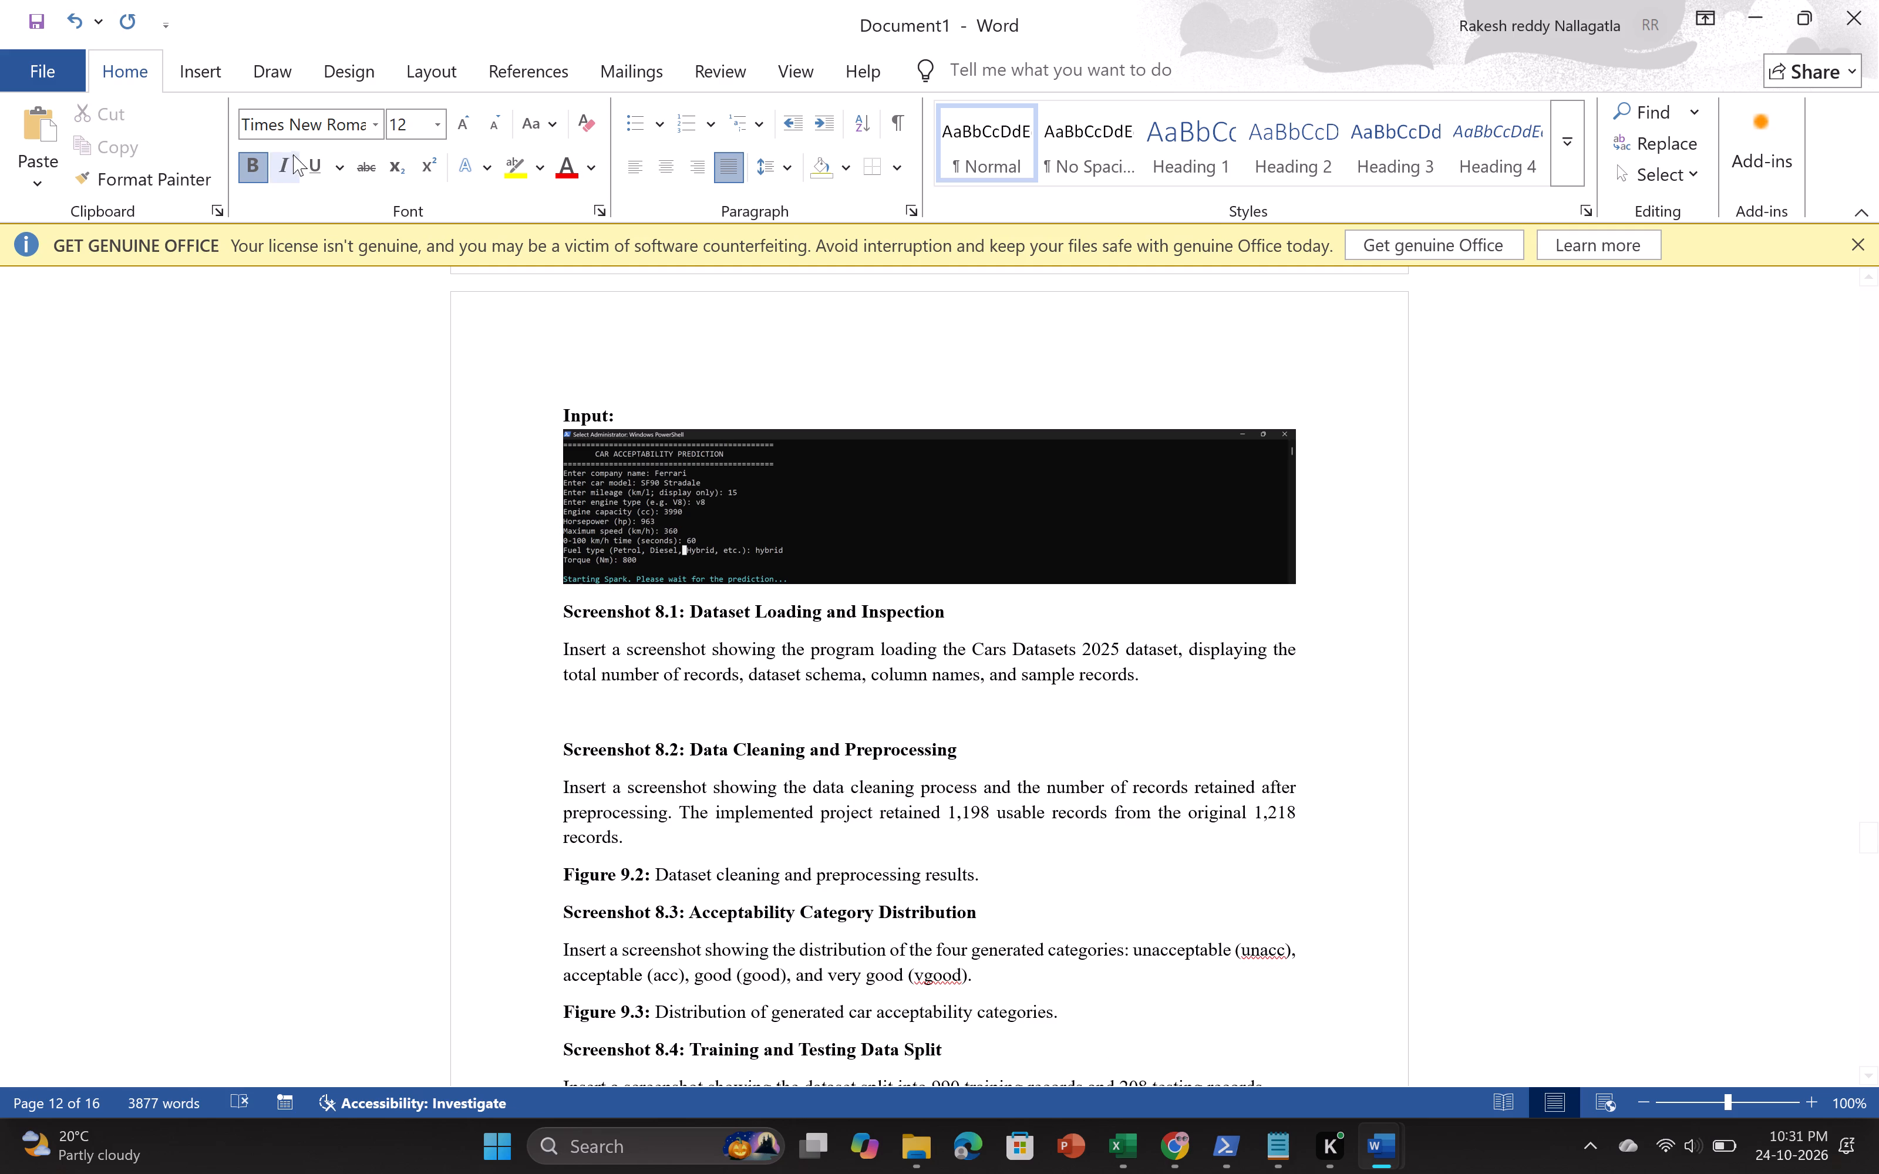
click(251, 173)
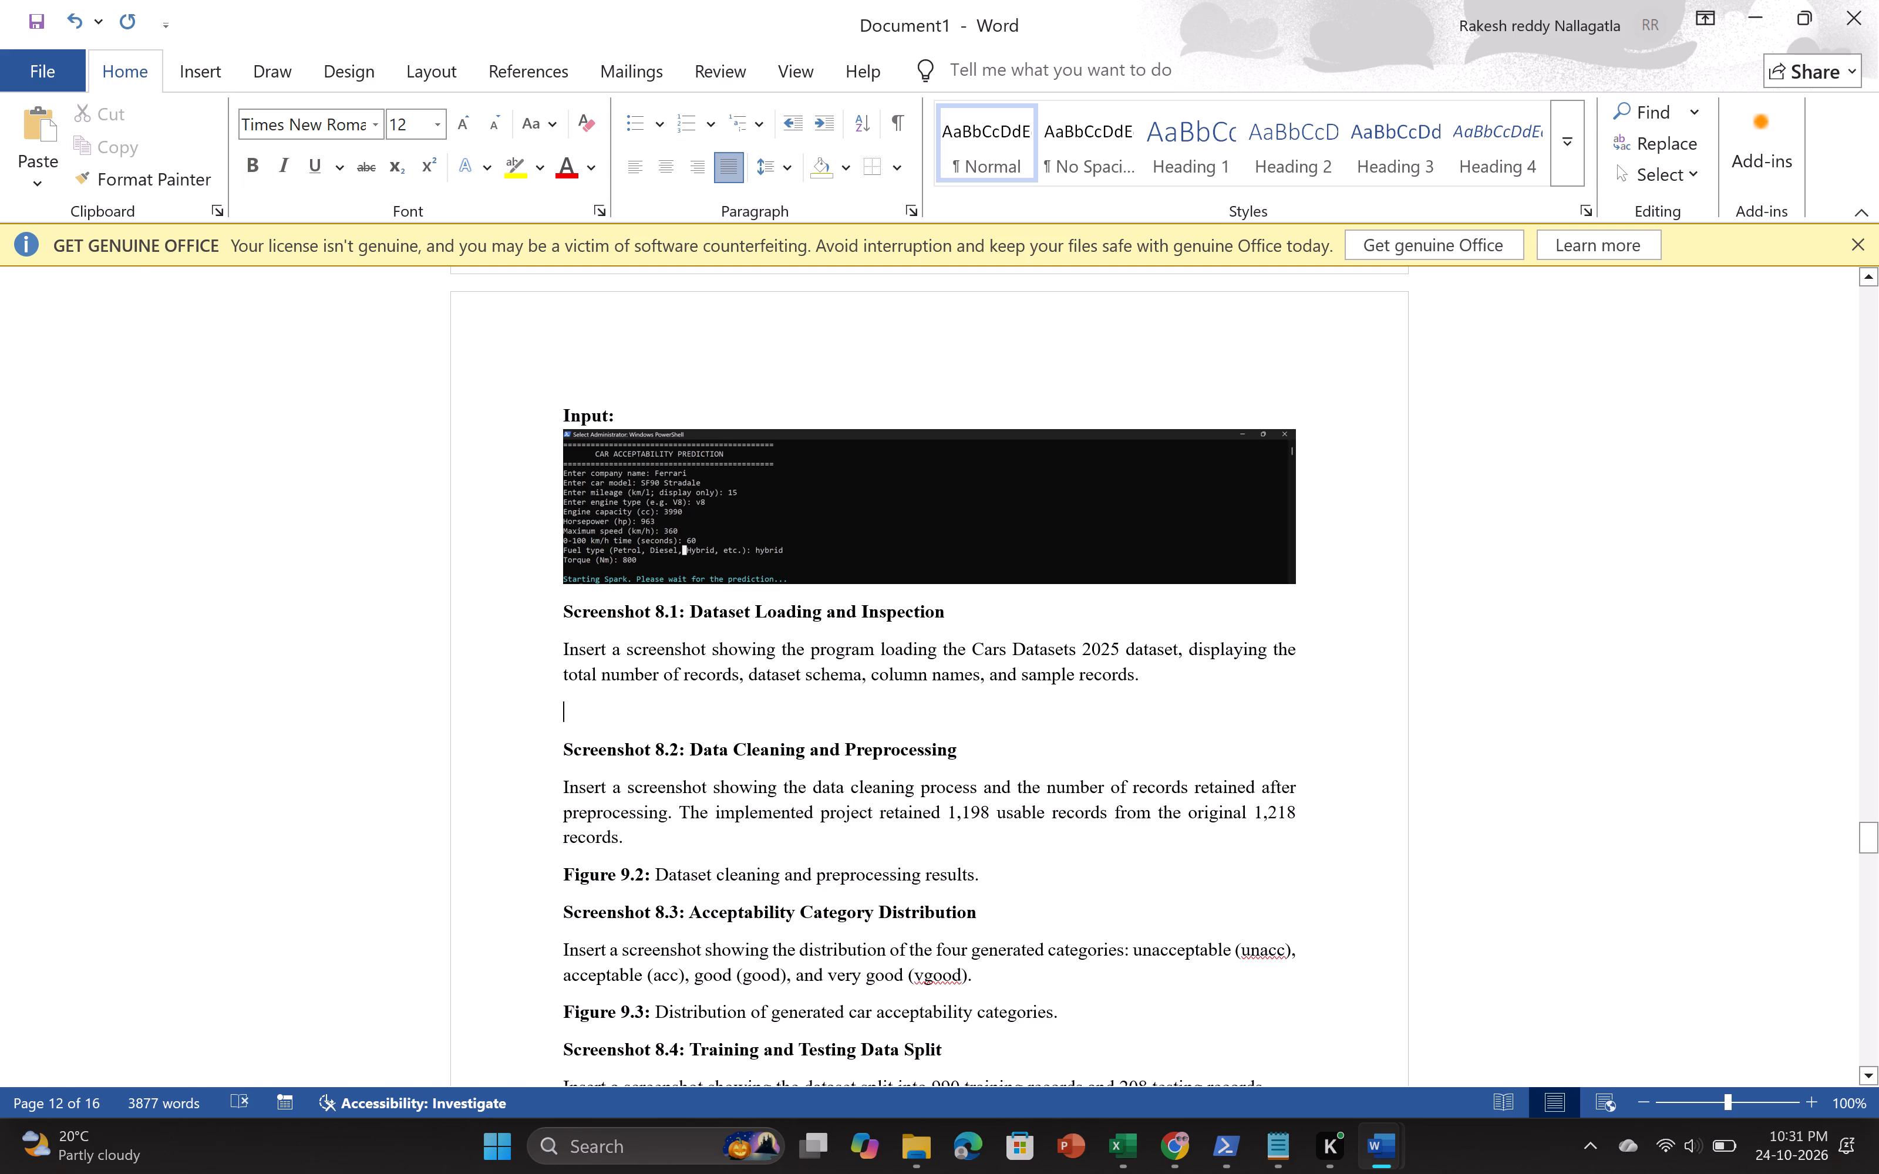
Crop Screenshot (146) to the dataset information down to the "only showing top 5 rows" line, about 3200 x 1317, and save over the original.
key(alt+Tab)
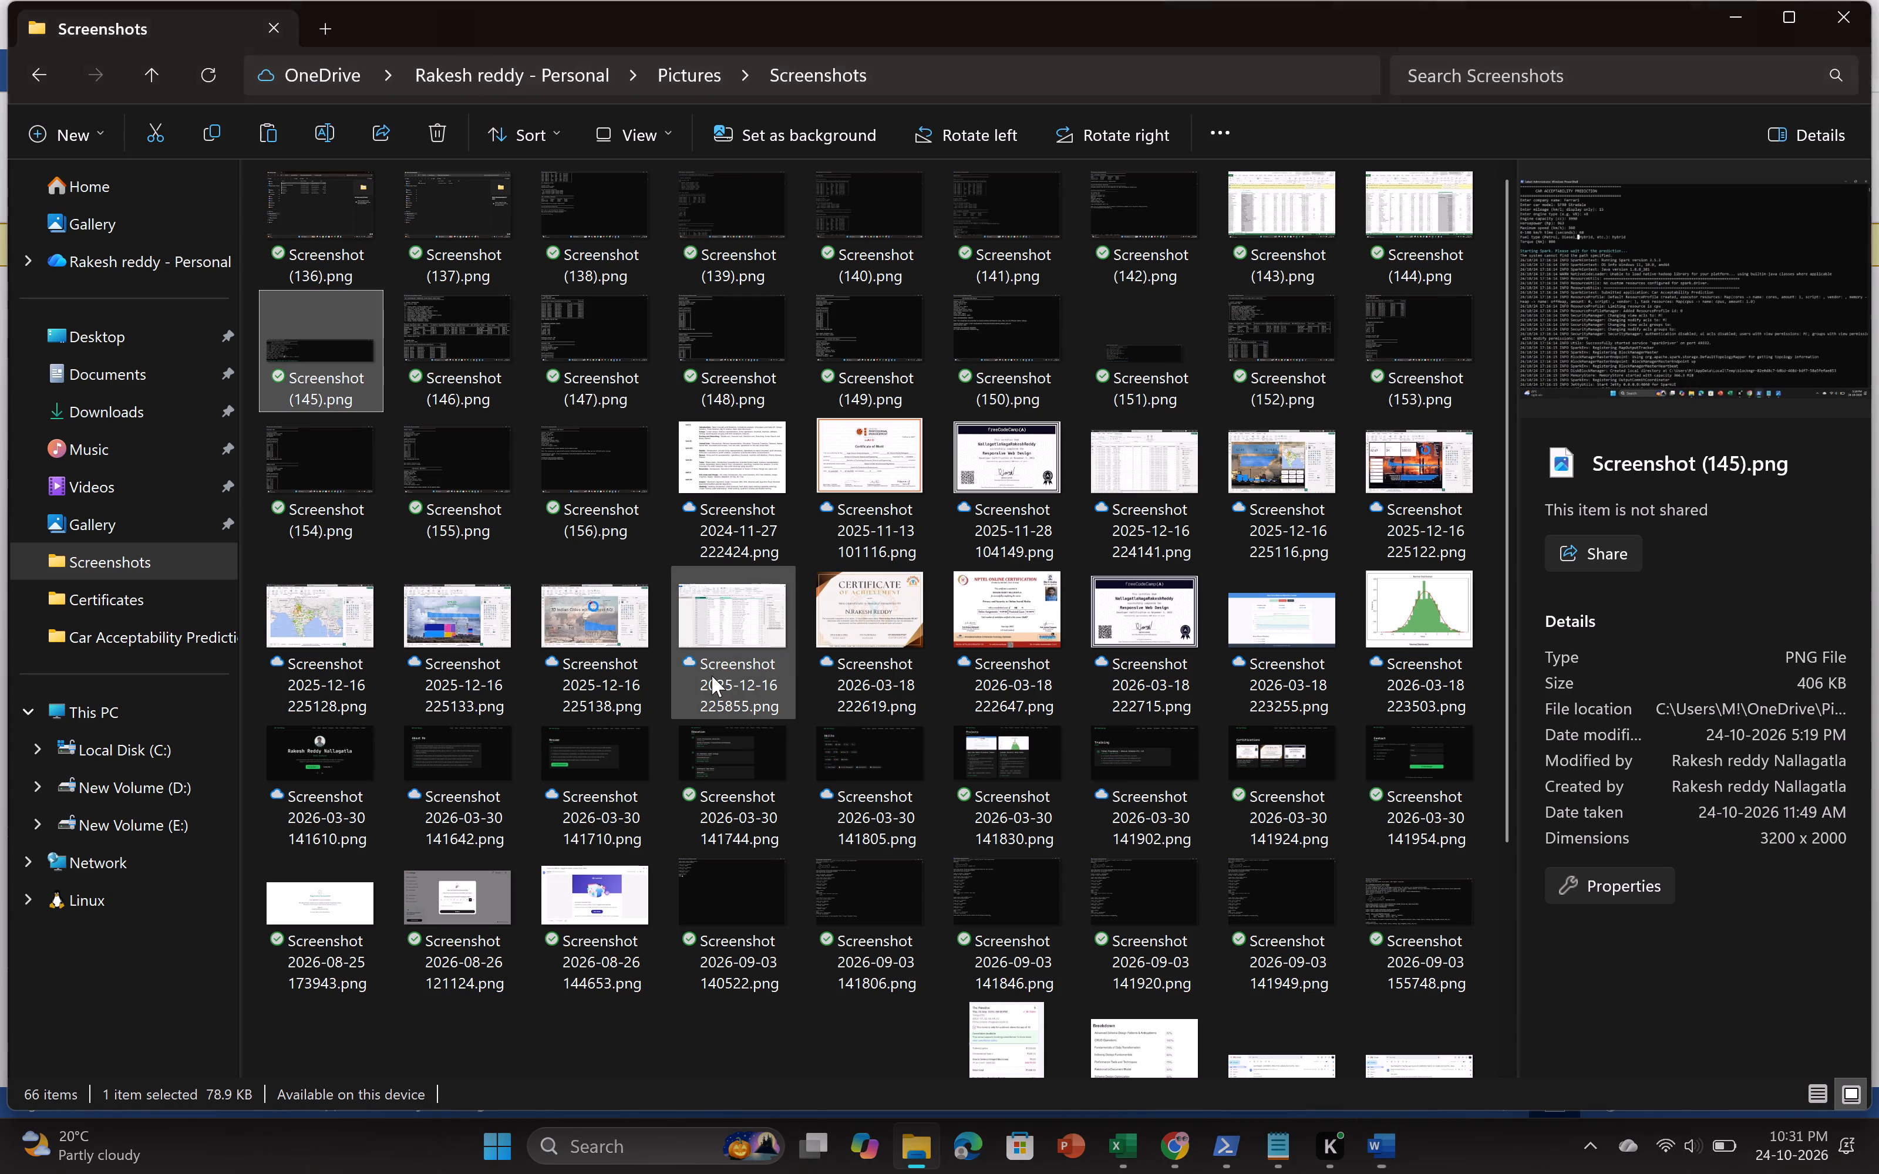
double_click(457, 340)
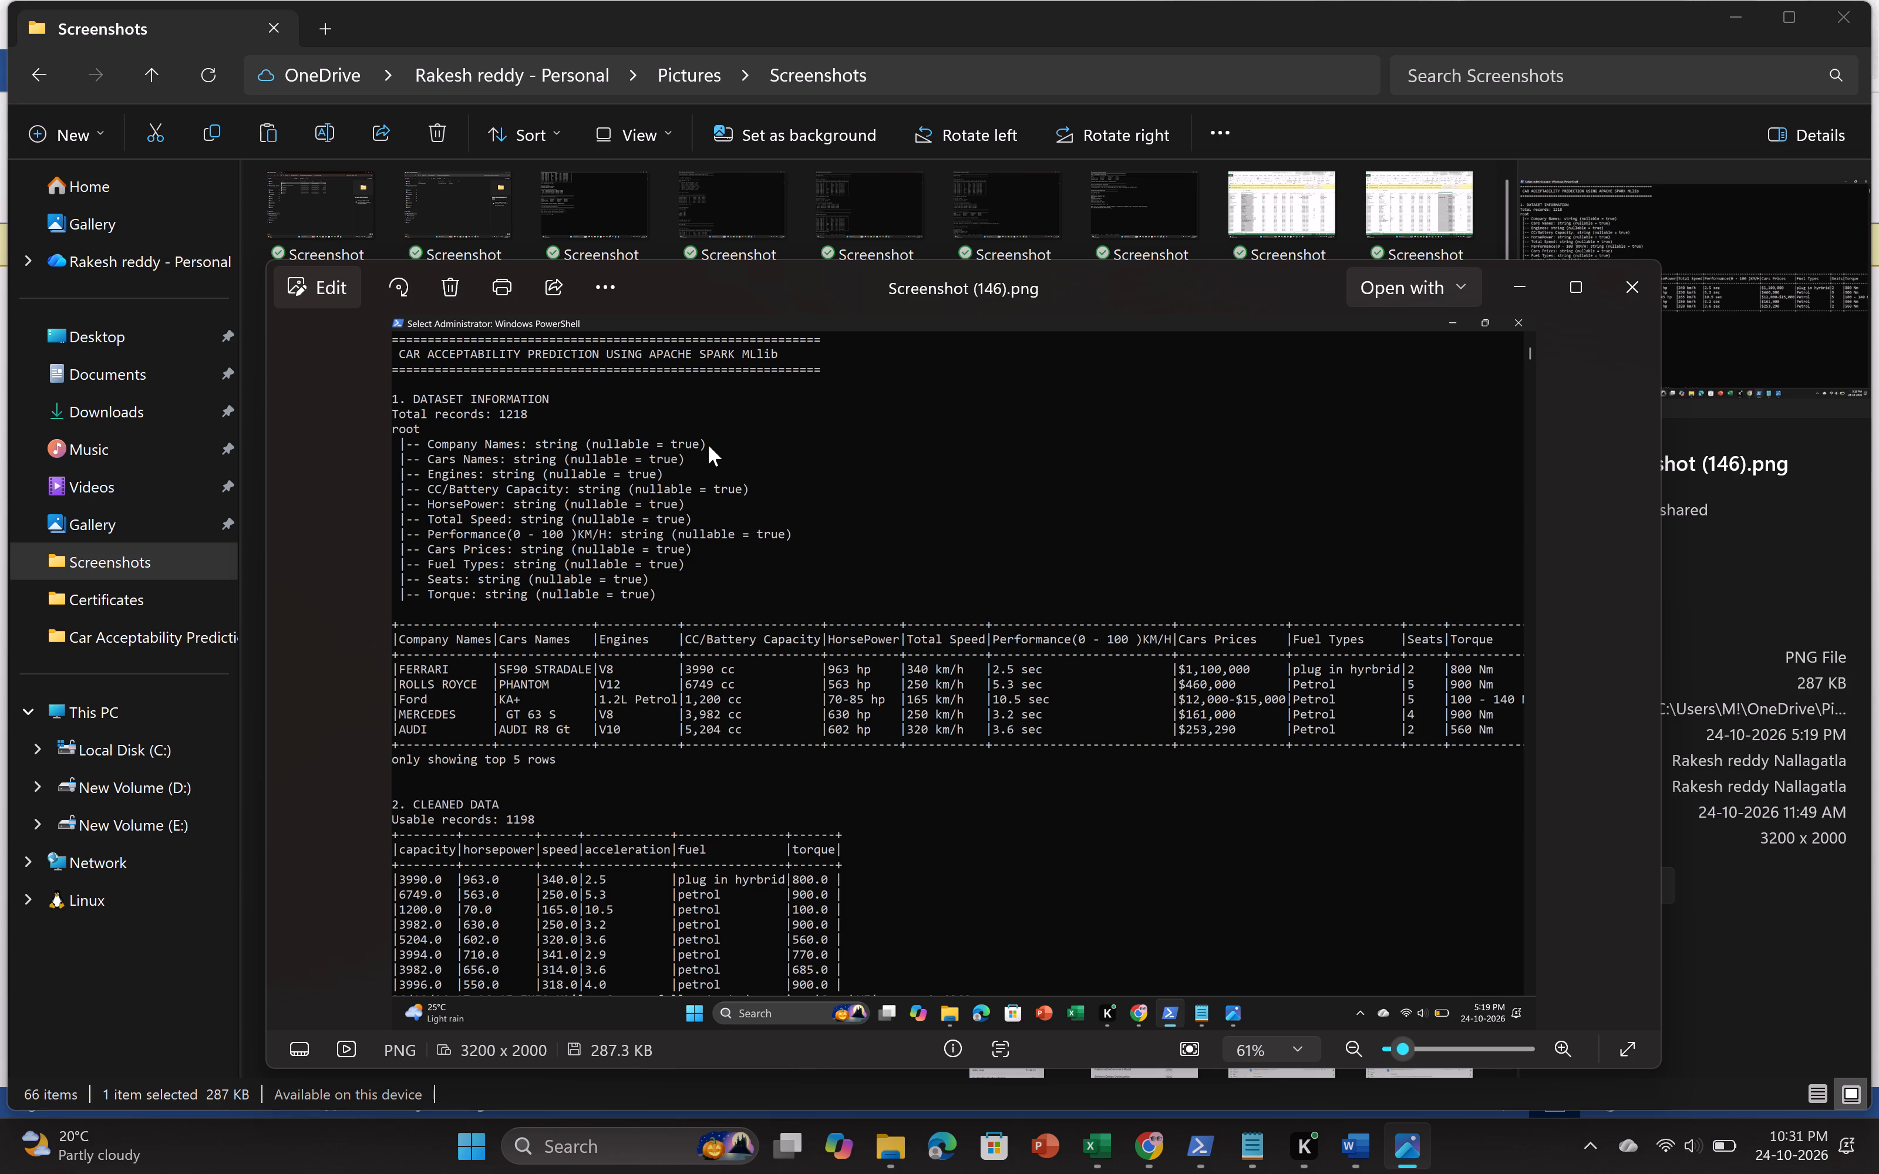
key(alt+Tab)
key(alt+Tab)
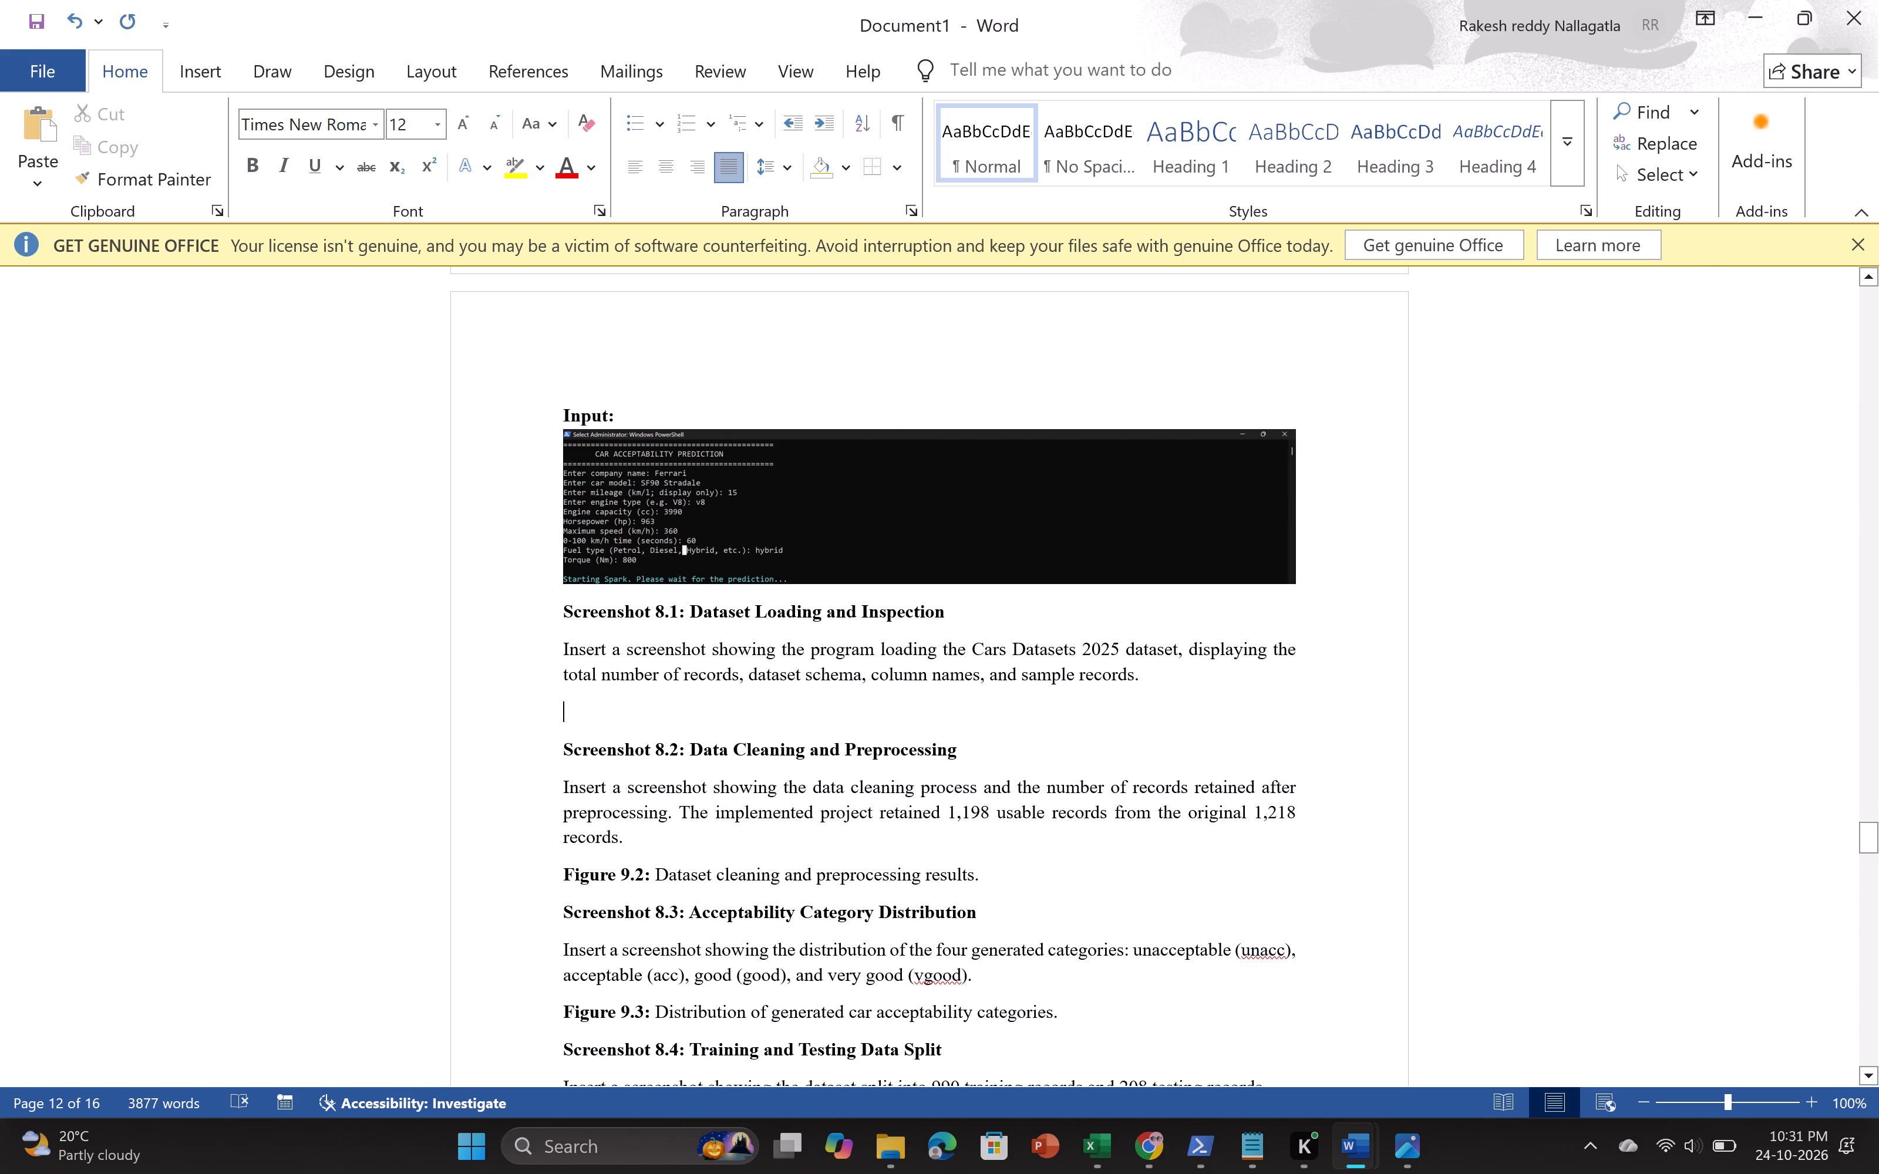
key(alt+Tab)
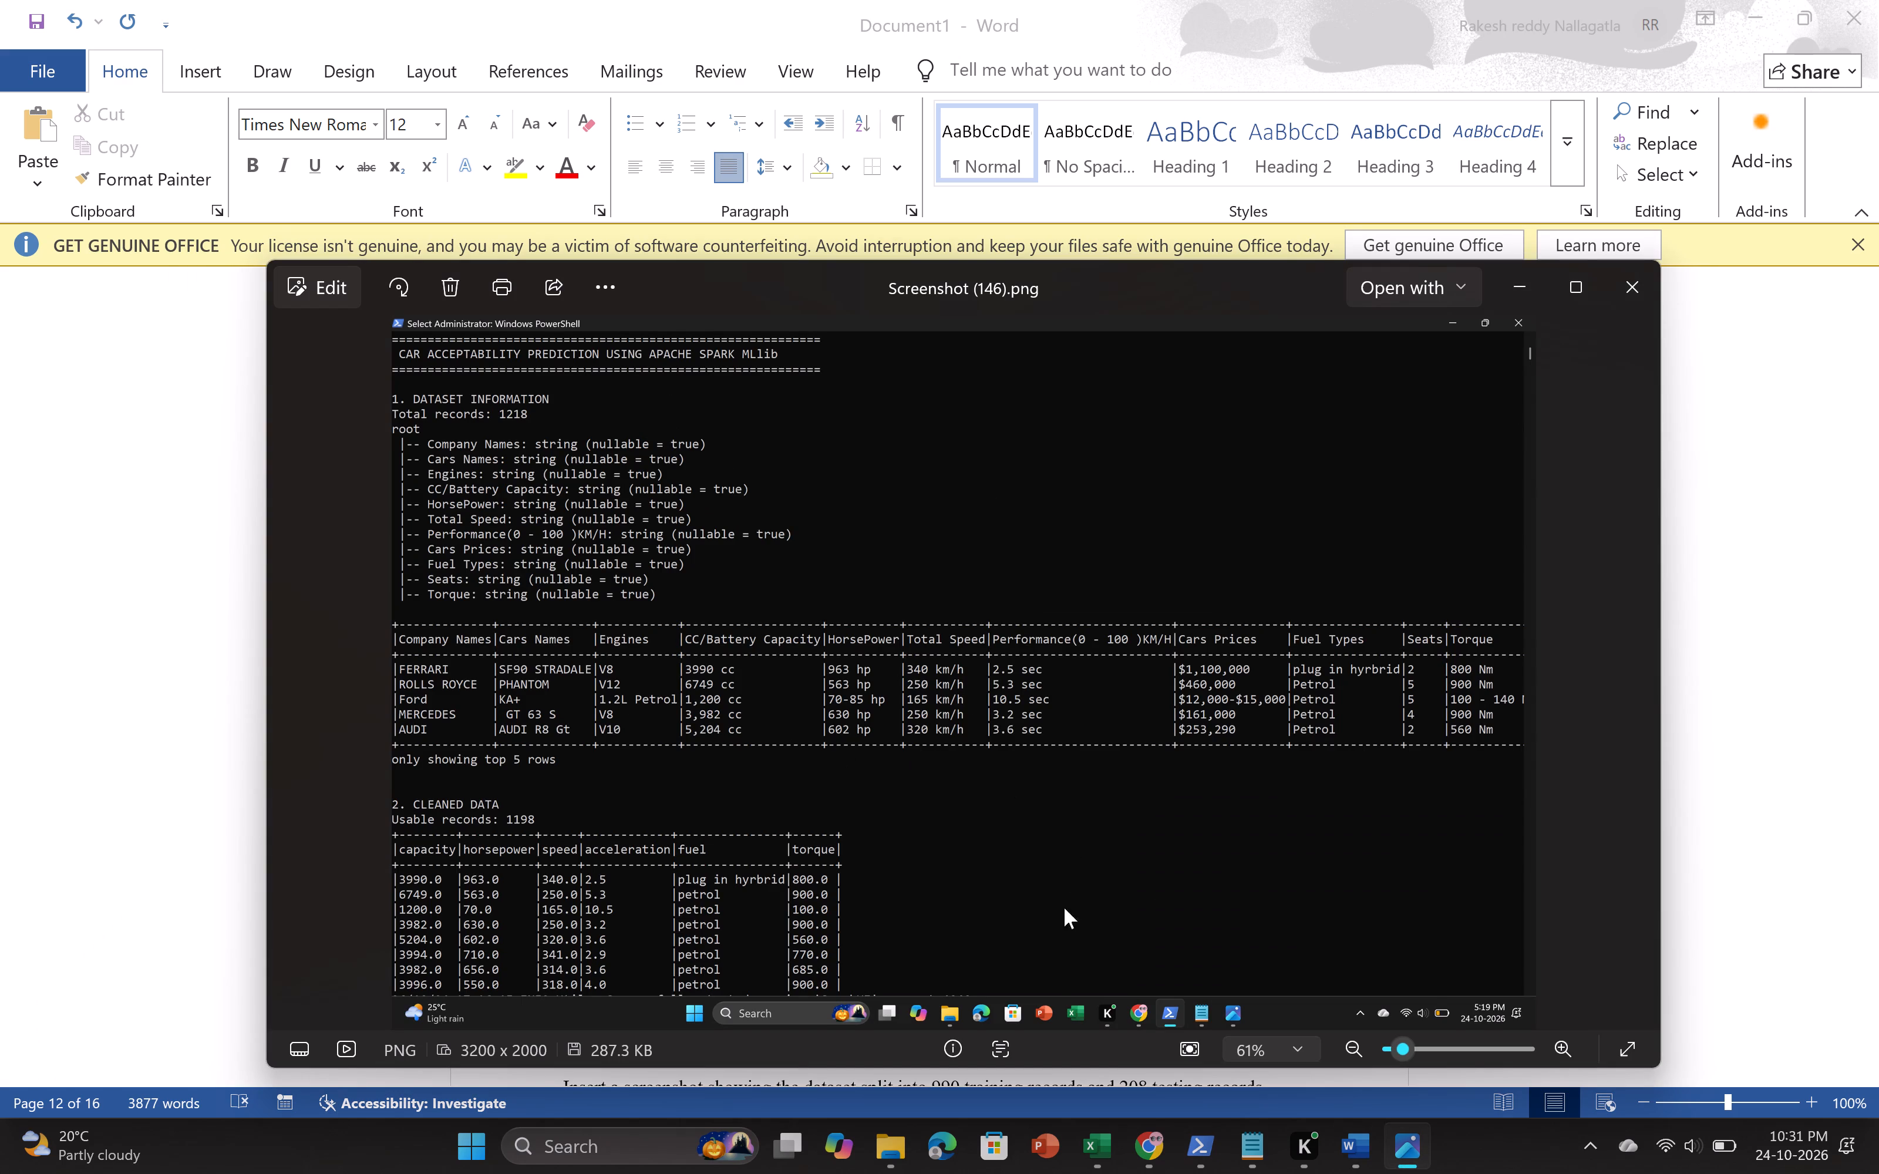
click(328, 292)
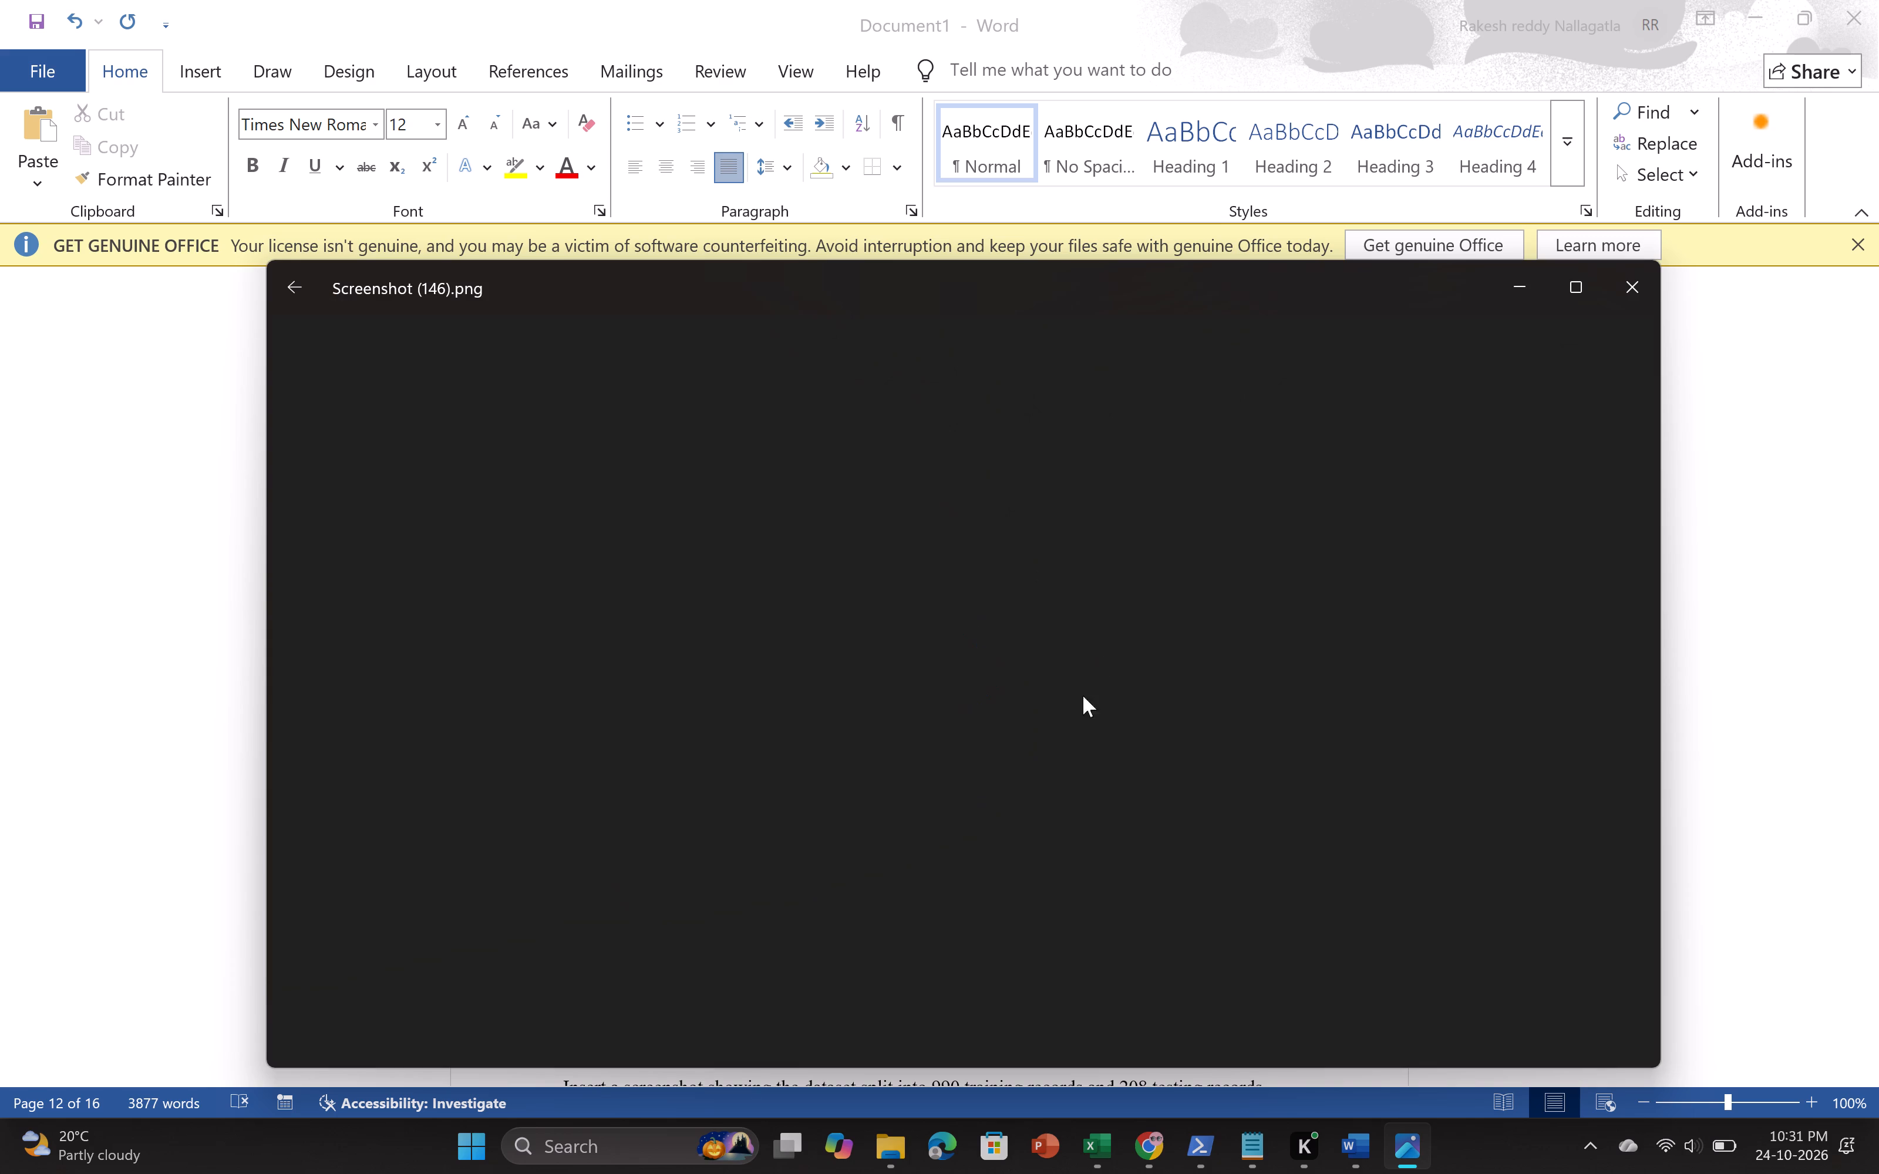
drag(955, 854, 941, 741)
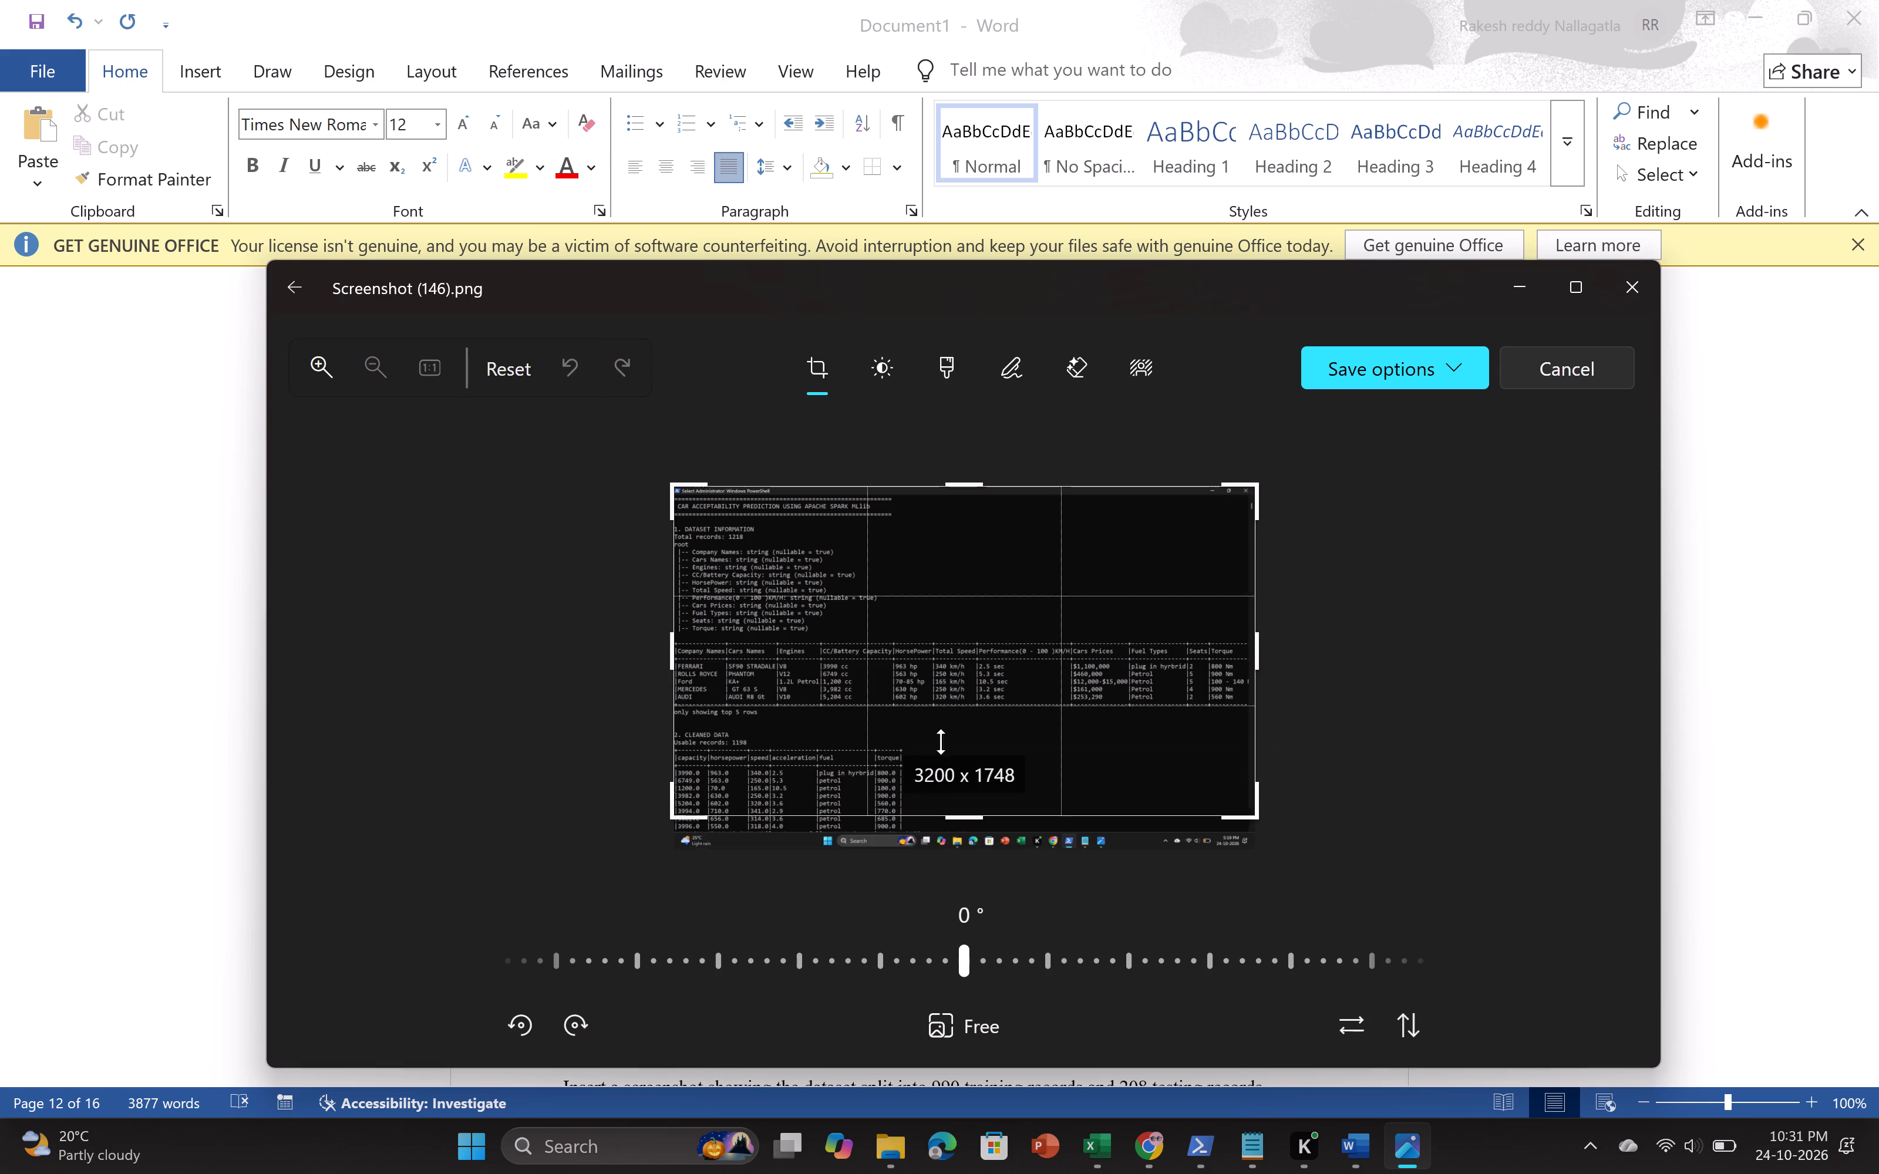
drag(941, 741, 939, 730)
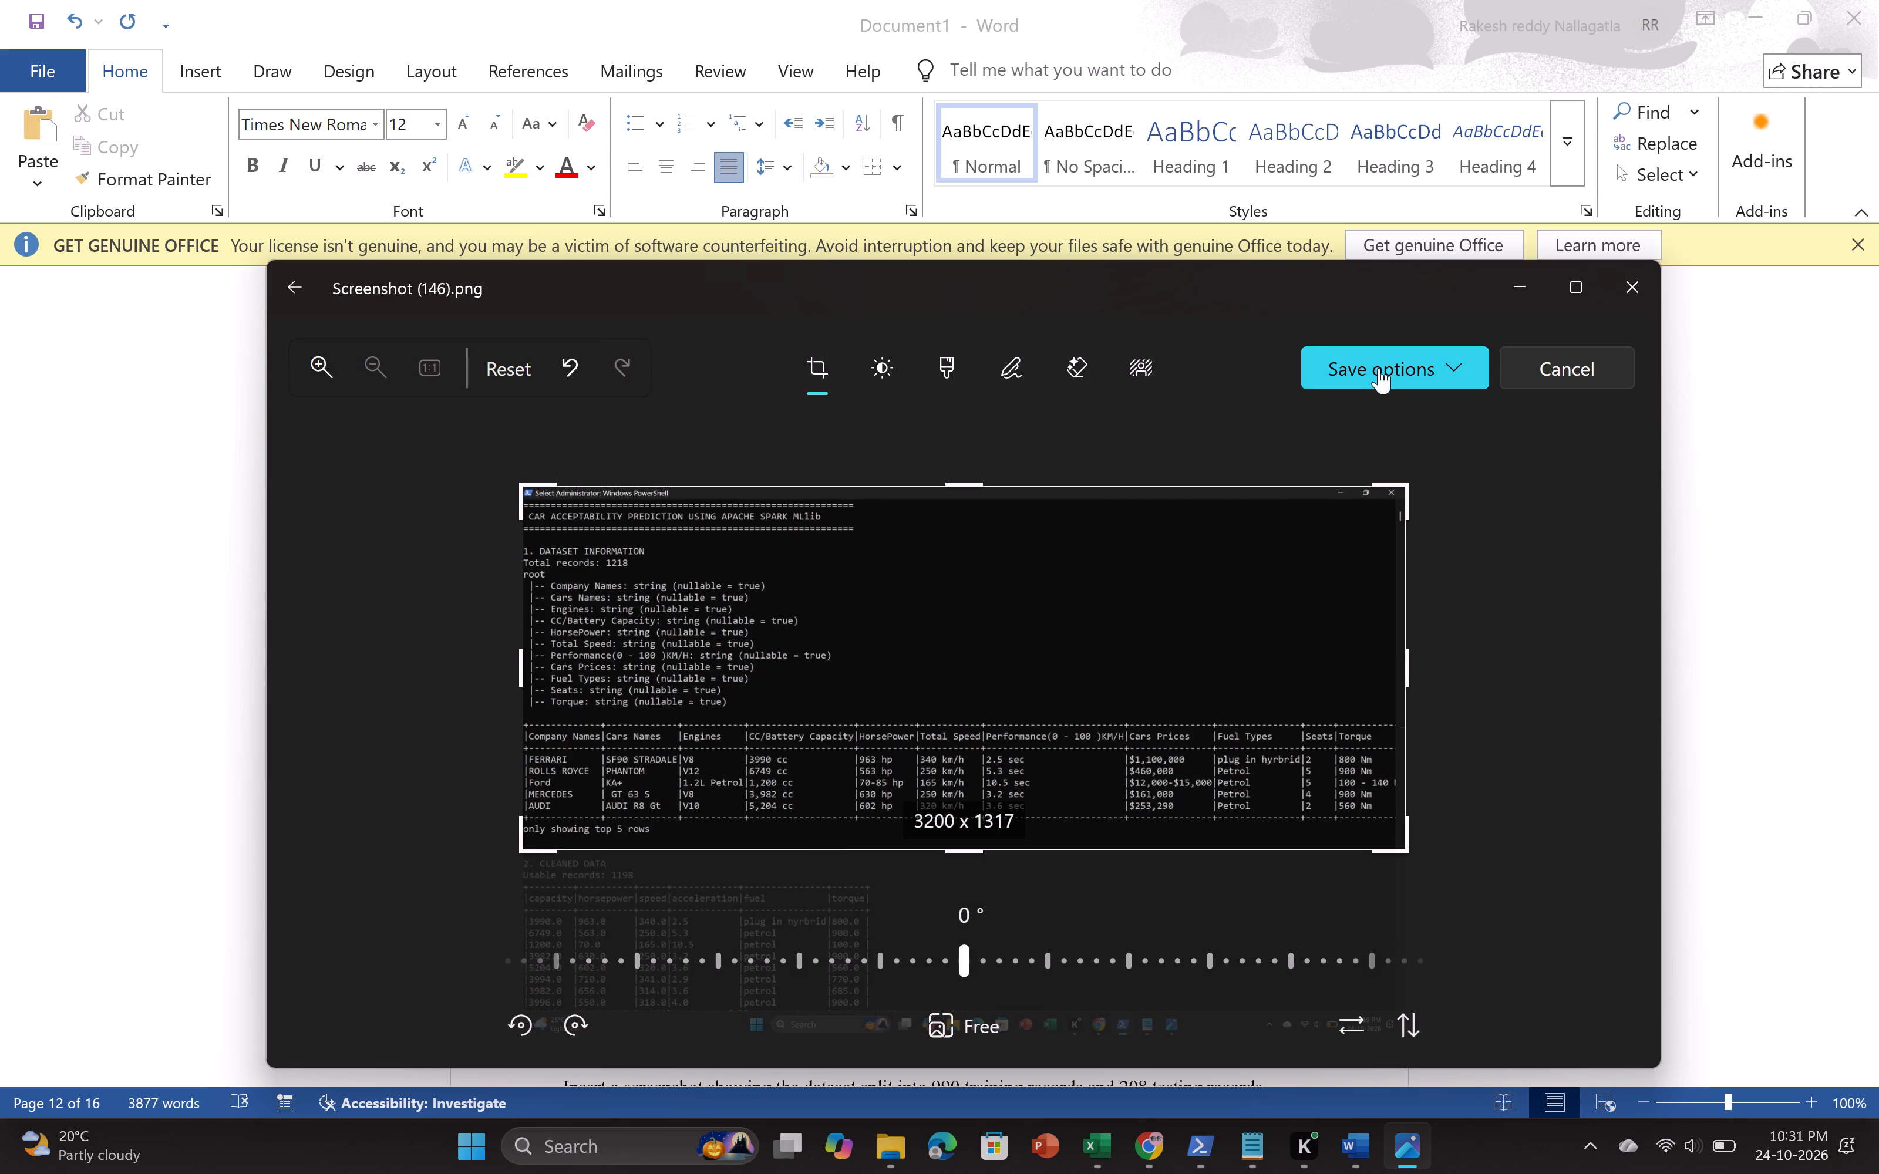
click(1379, 368)
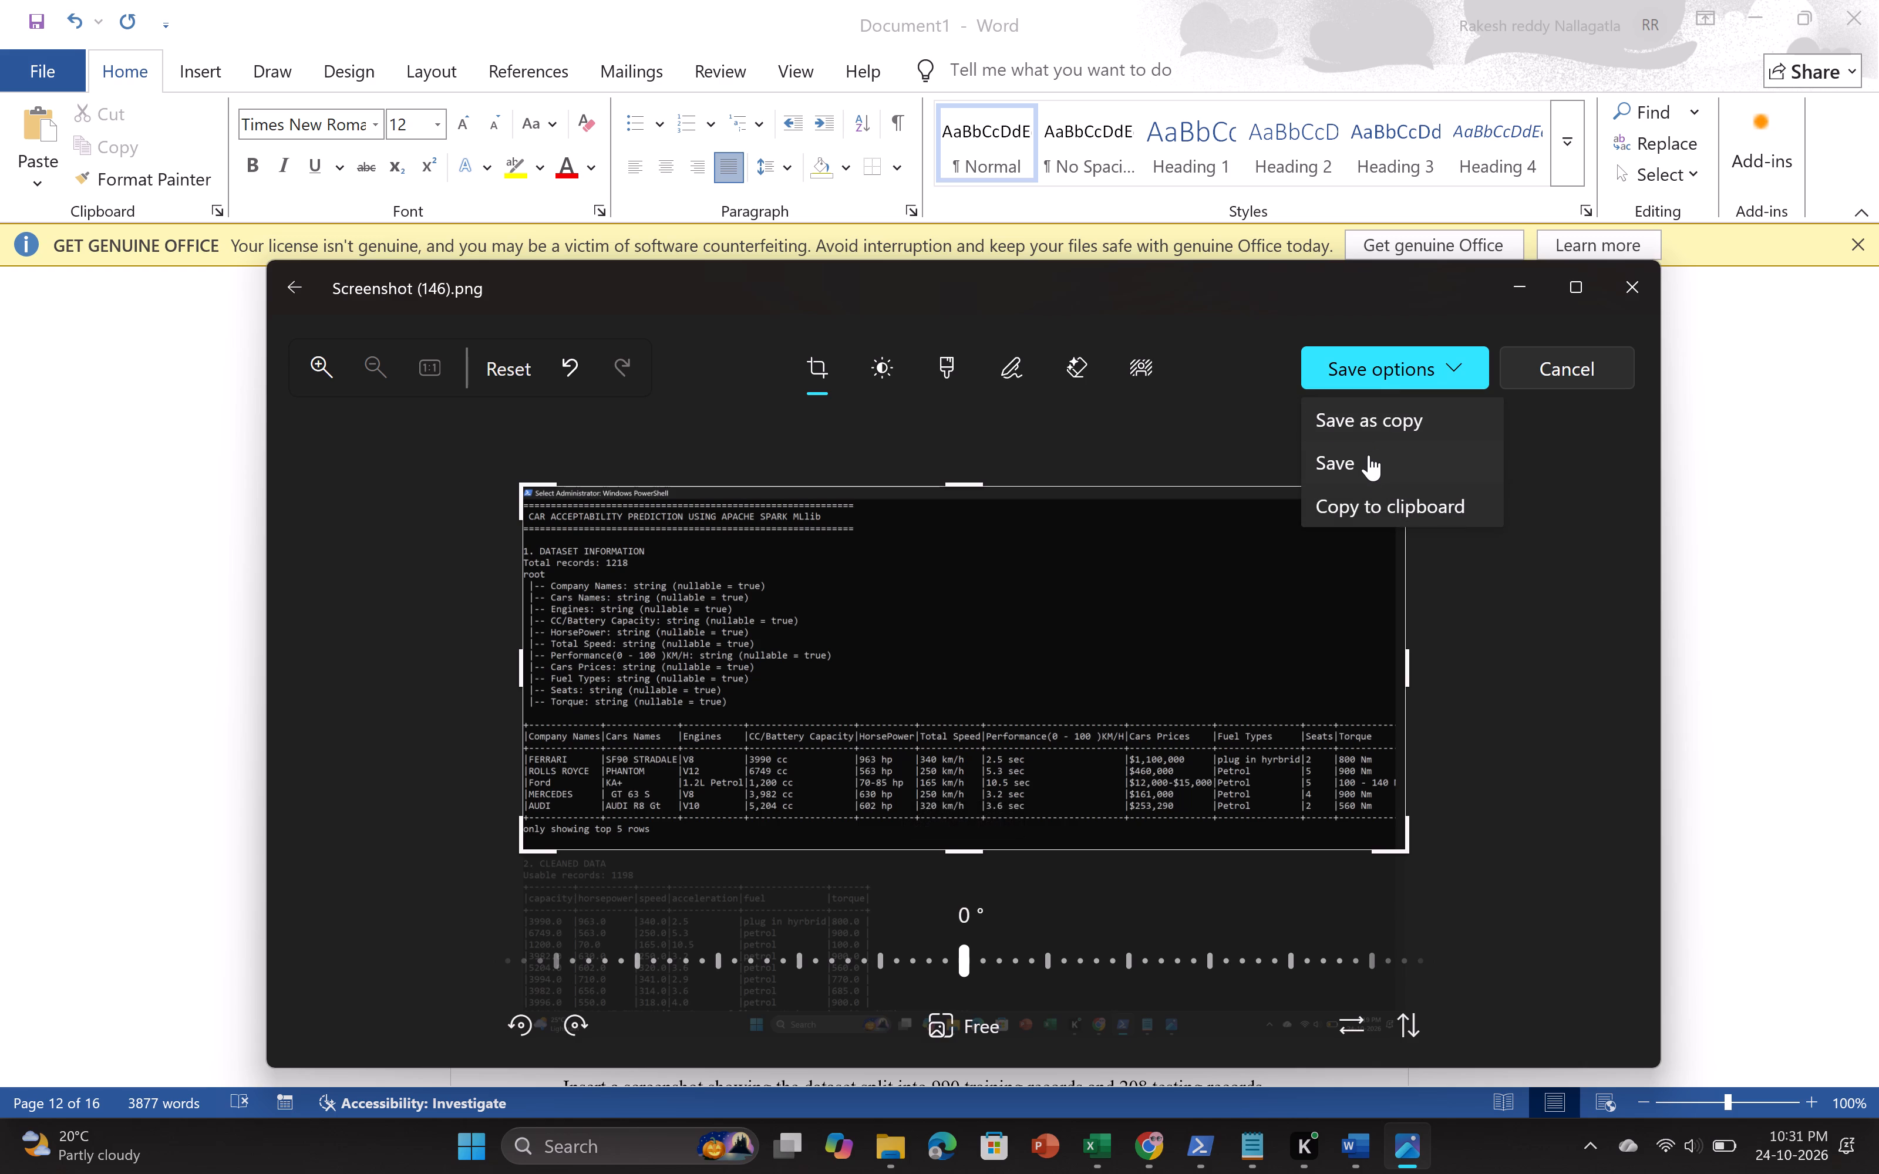
click(1369, 459)
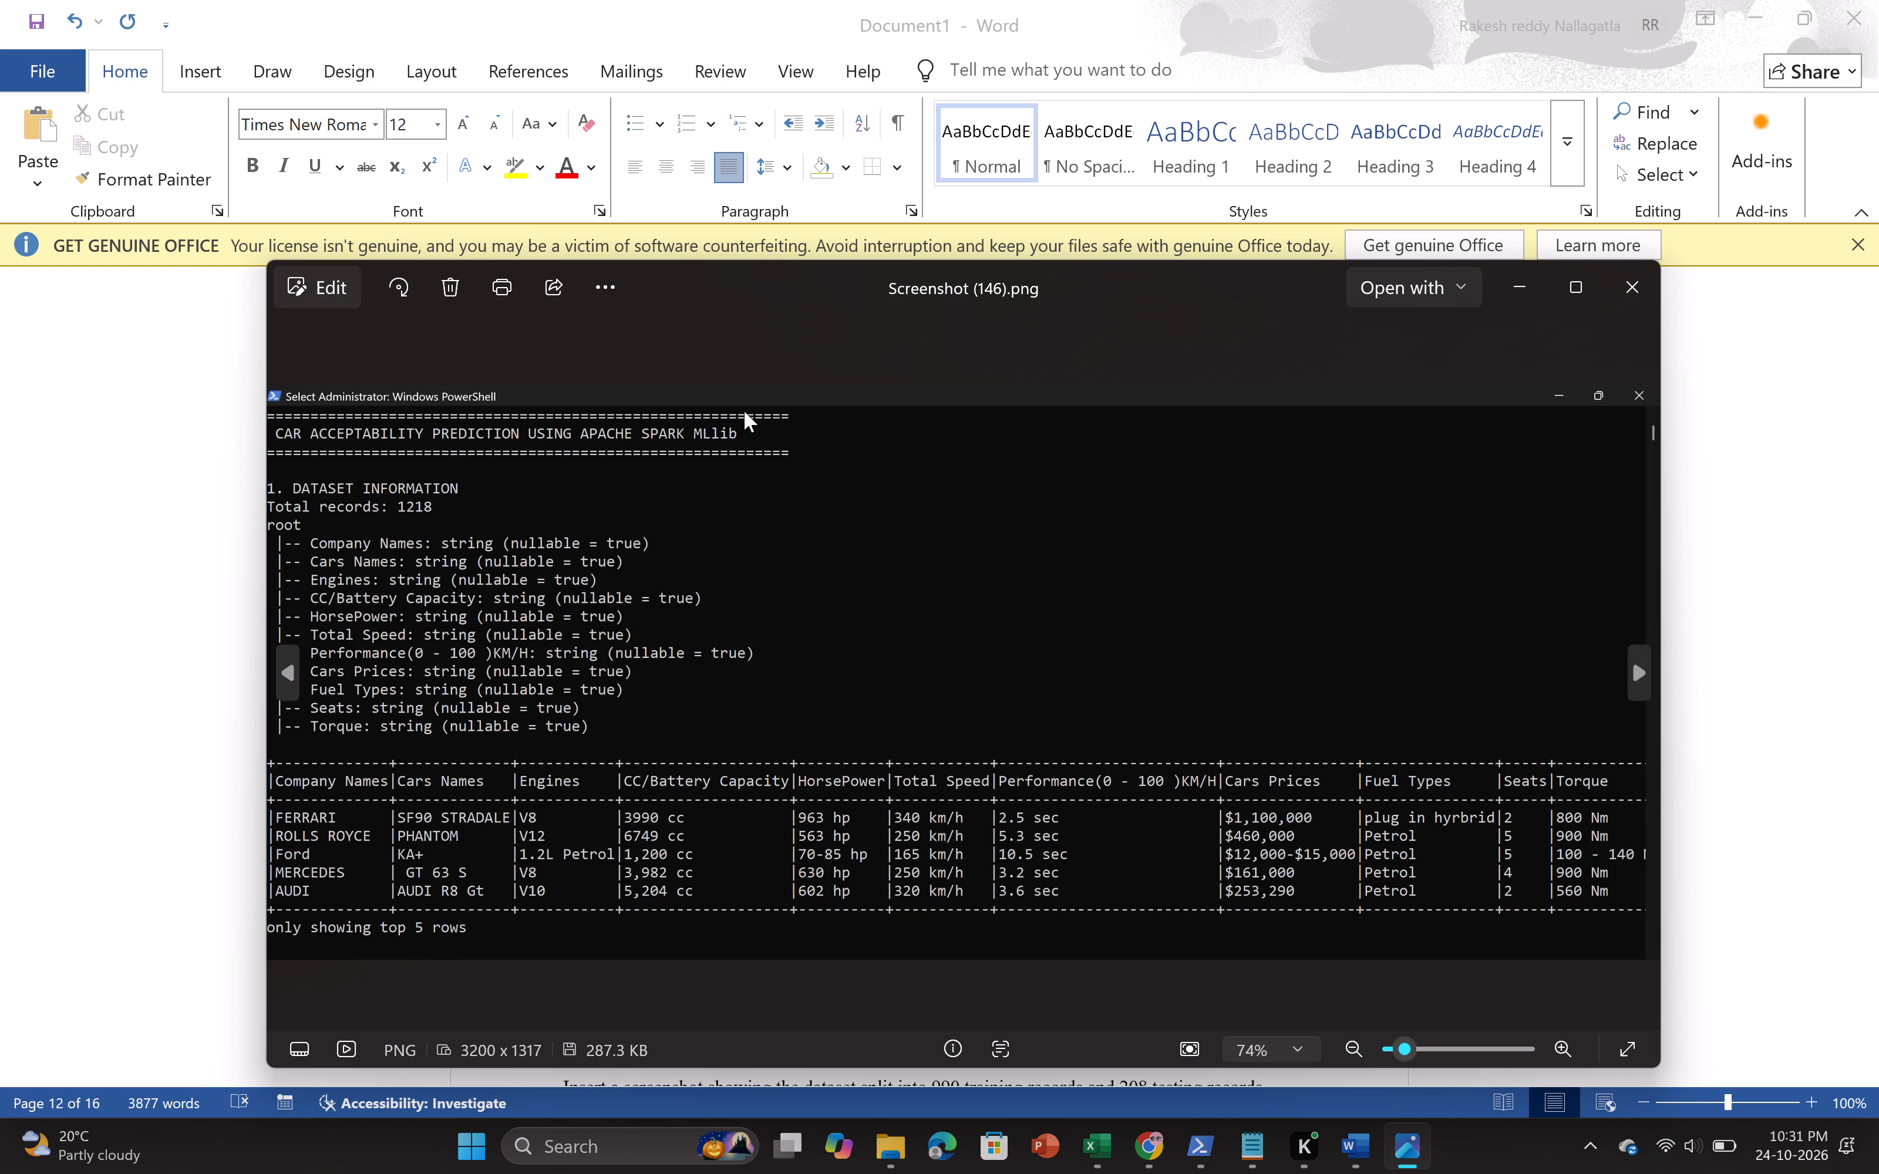
Copy the cropped Screenshot (146) into the Word report below the Screenshot 8.1 description and remove the empty line after it.
click(601, 291)
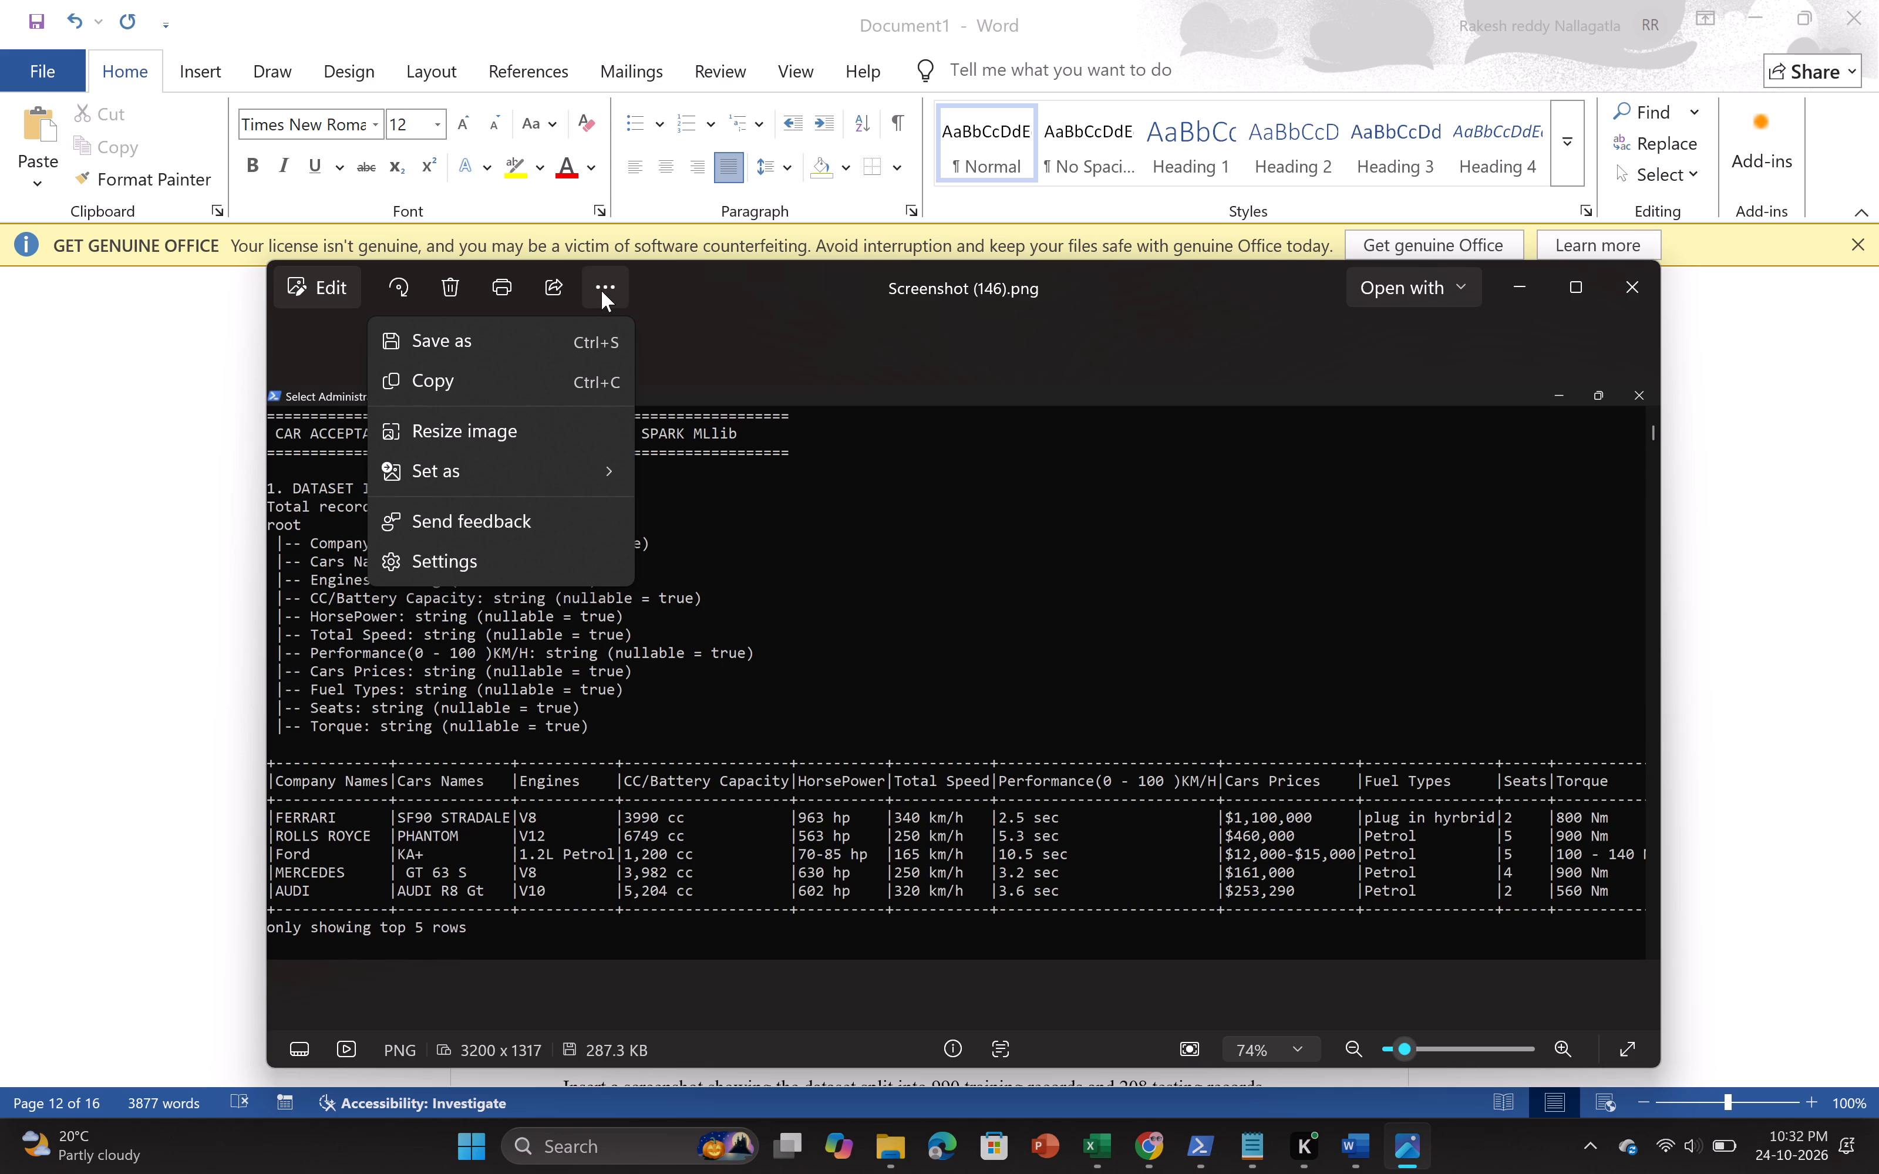
click(545, 379)
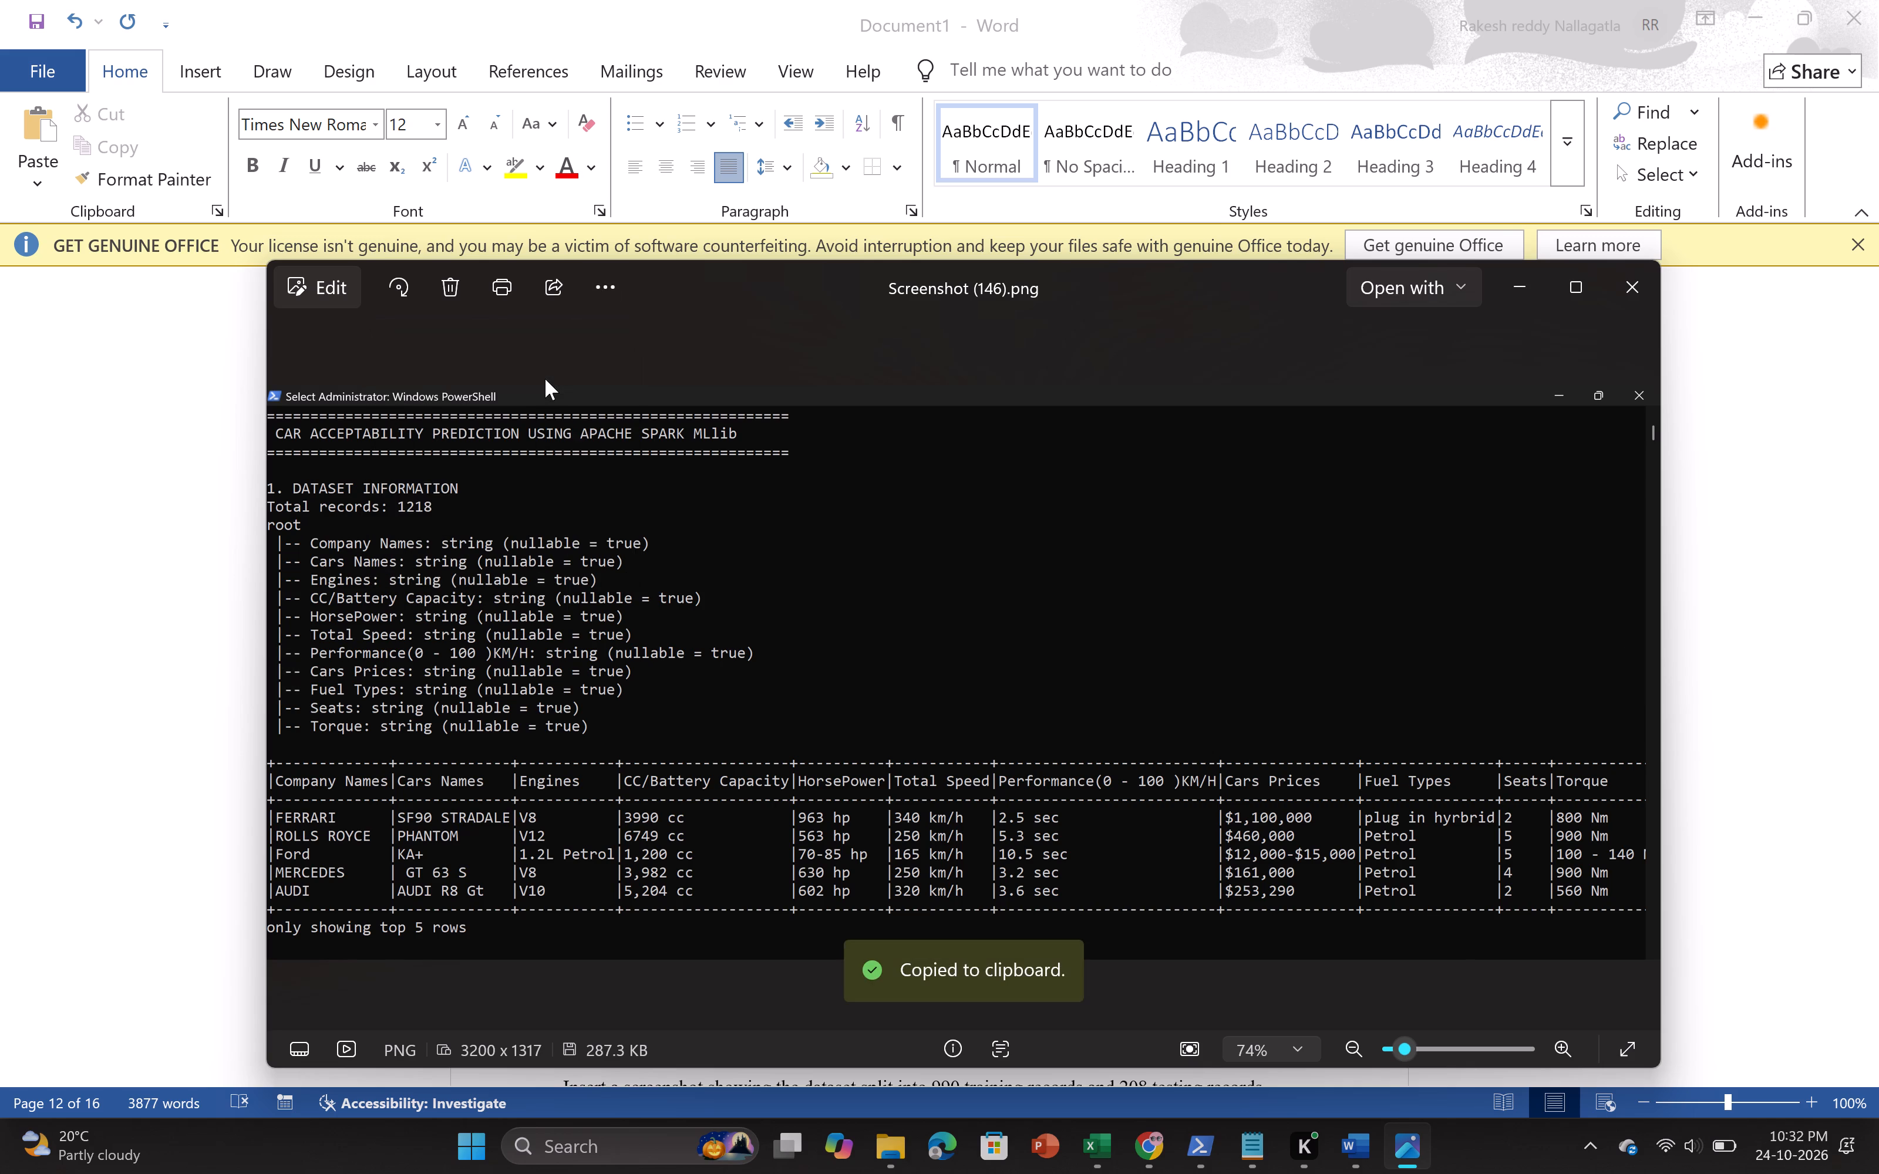
key(alt+Tab)
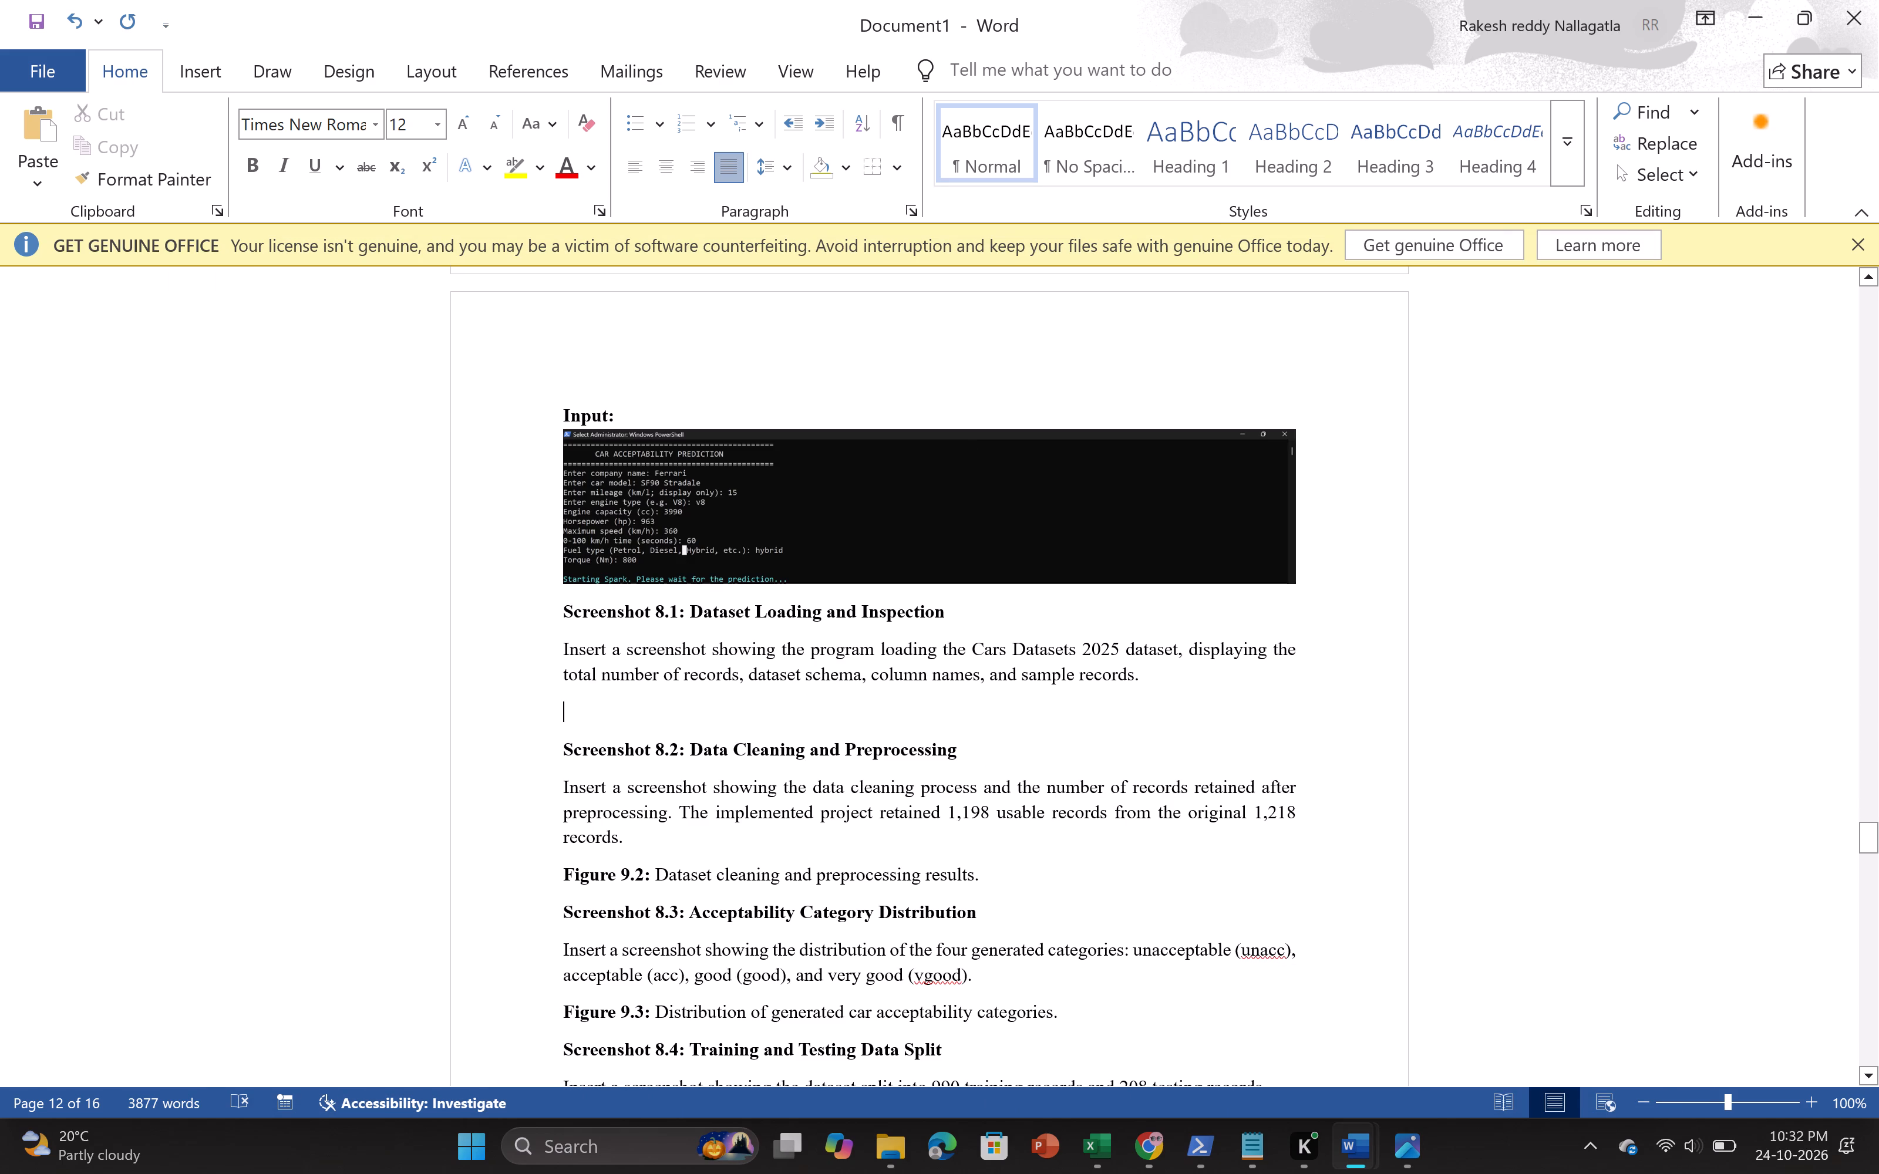
key(ctrl+v)
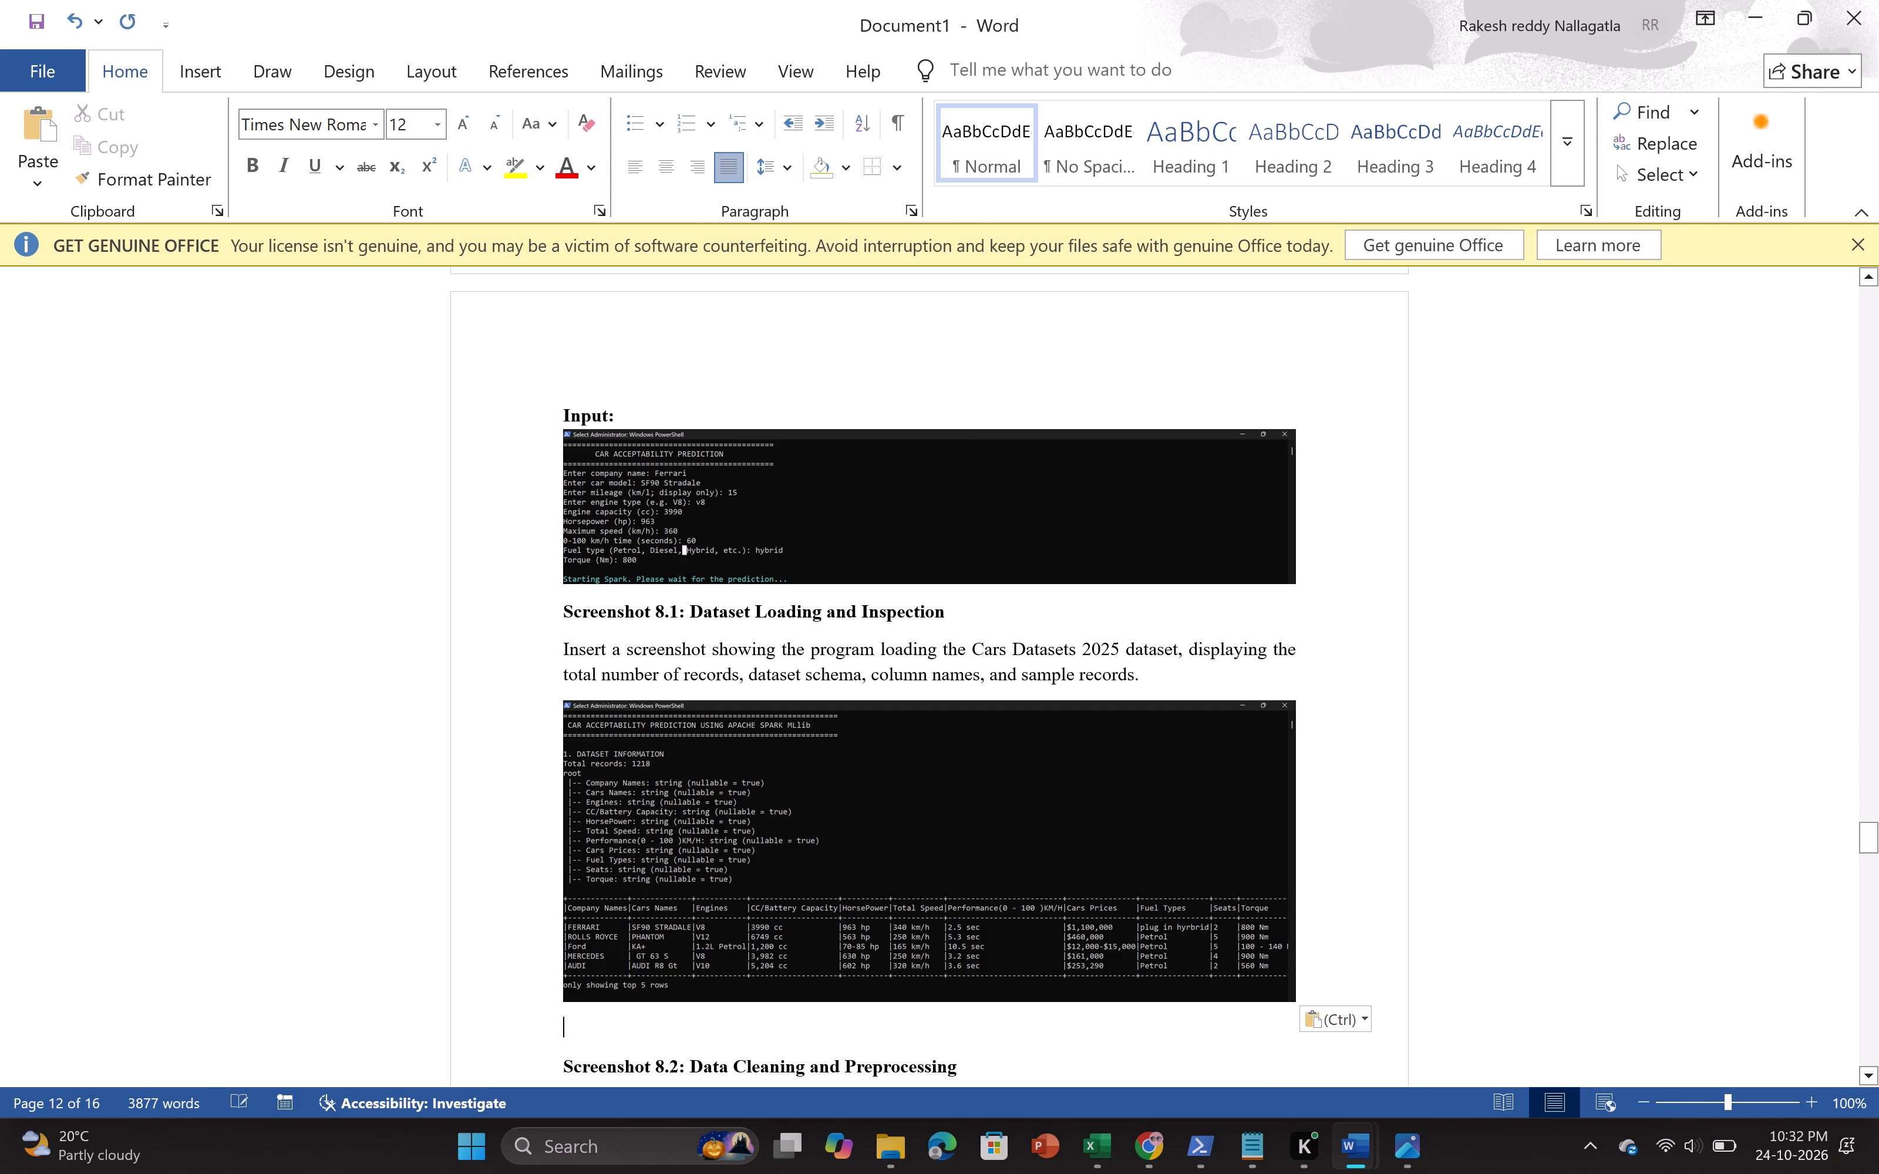
scroll(522, 864, down, 1)
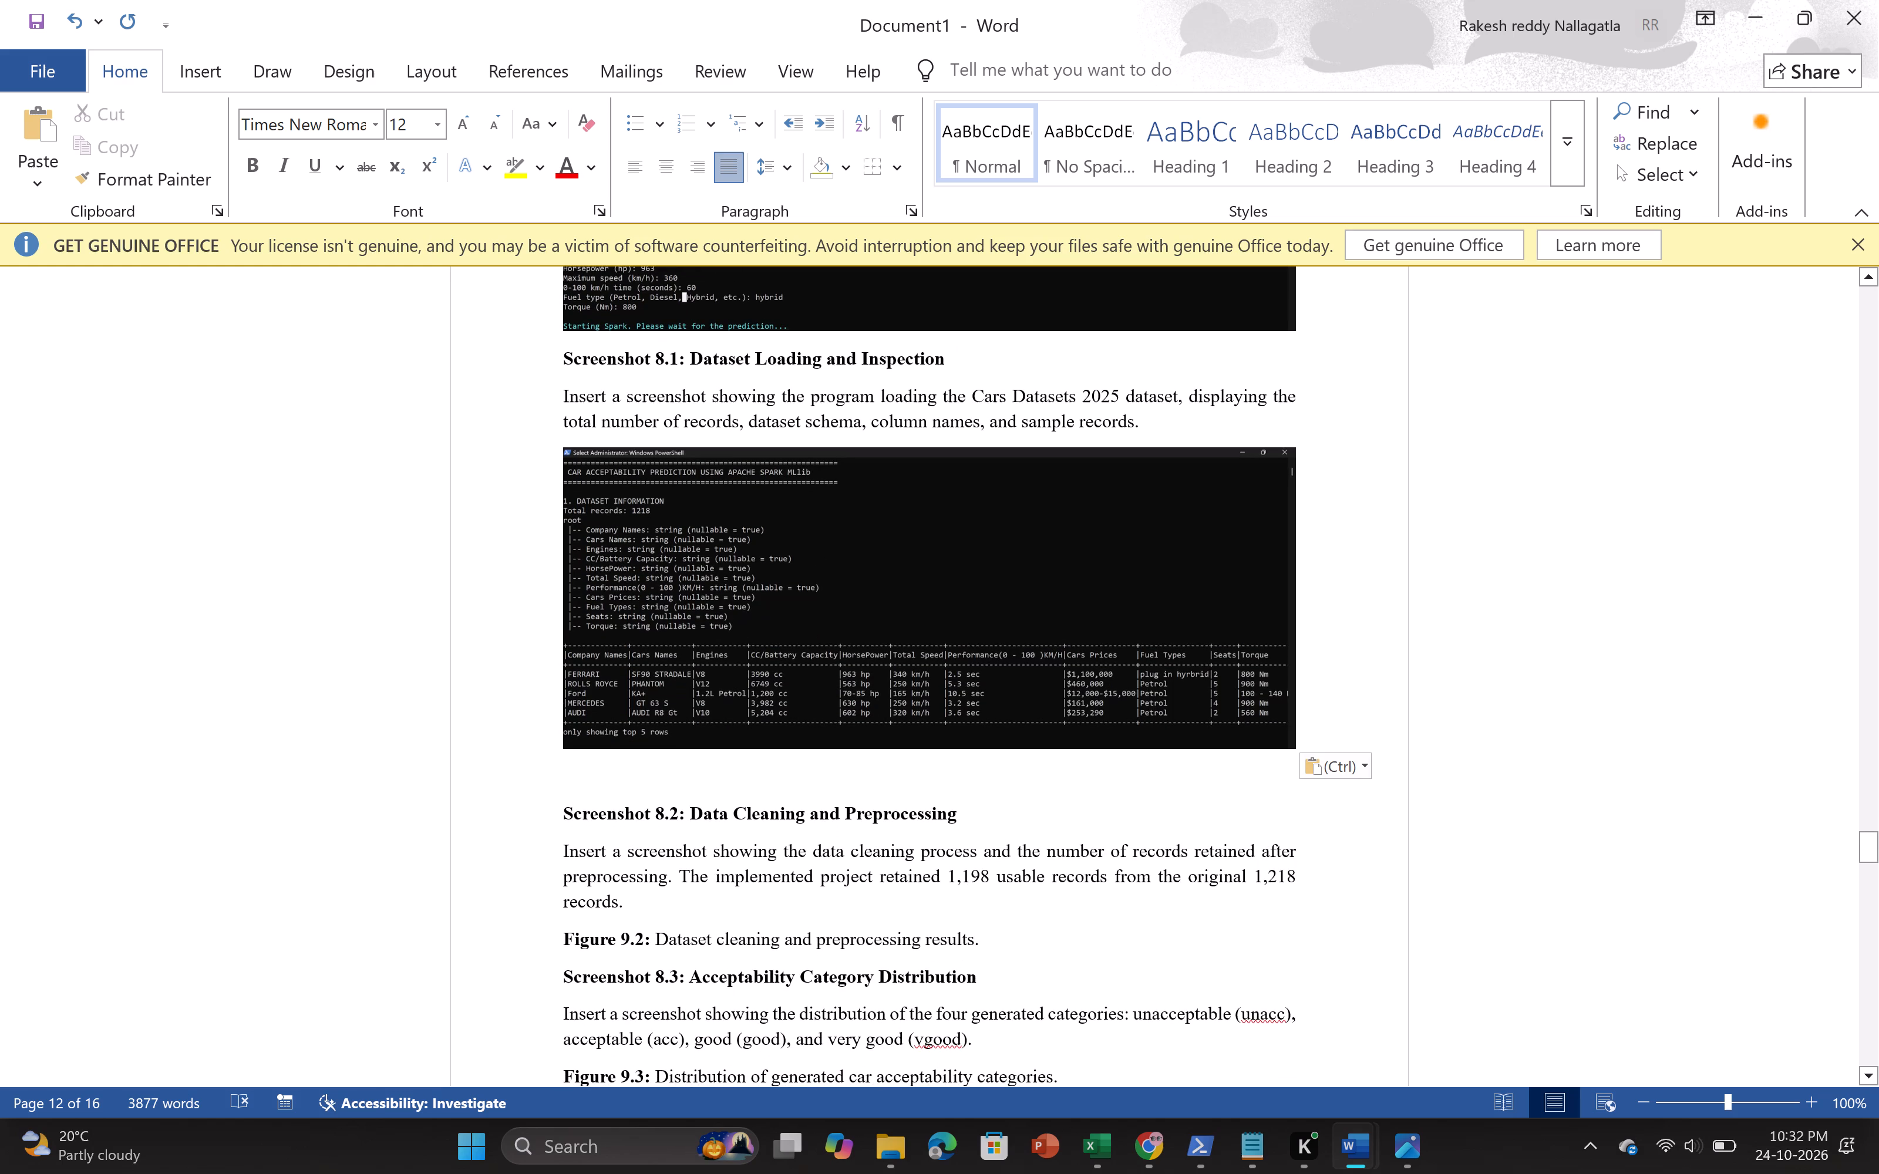
key(BackSpace)
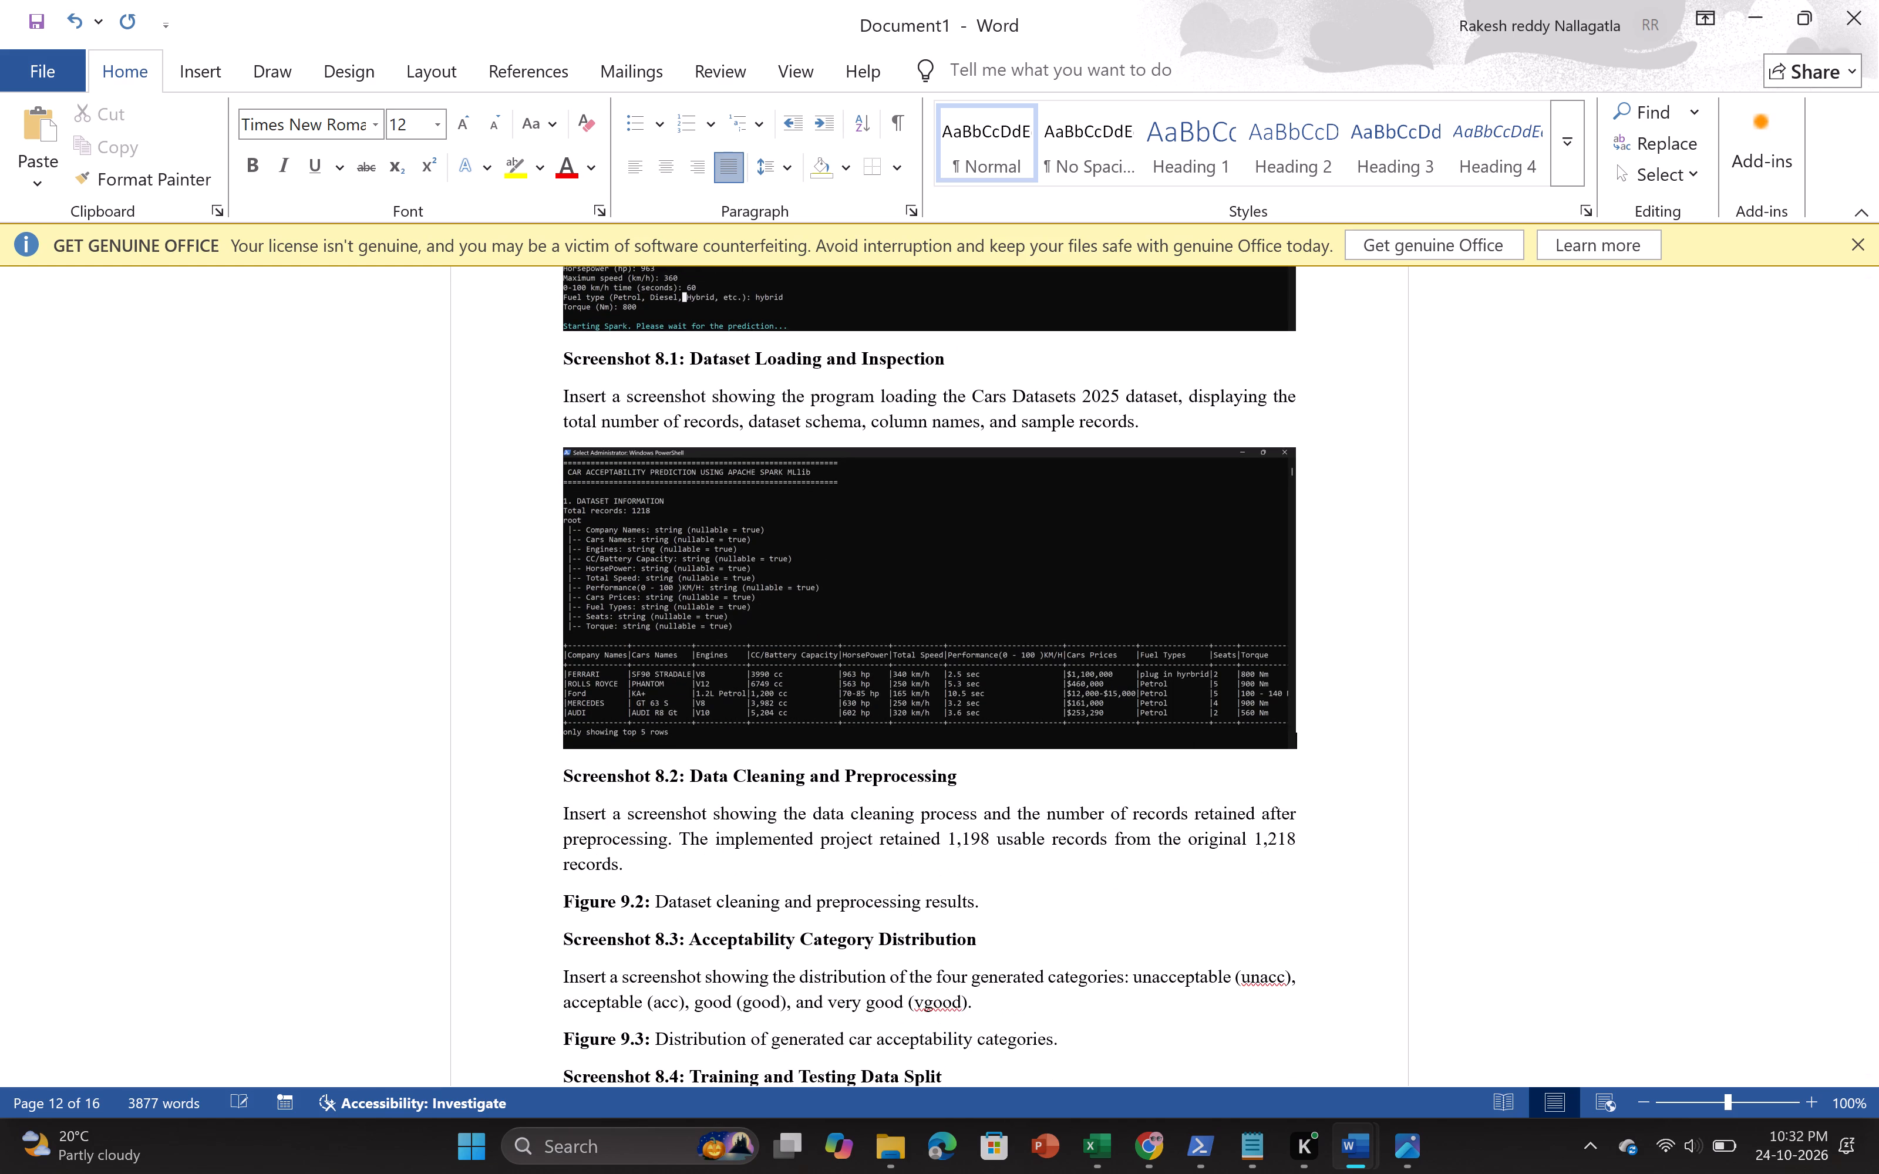
Replace the "Figure 9.2" caption line with an empty line above the "Screenshot 8.3: Acceptability Category Distribution" heading.
scroll(724, 791, down, 1)
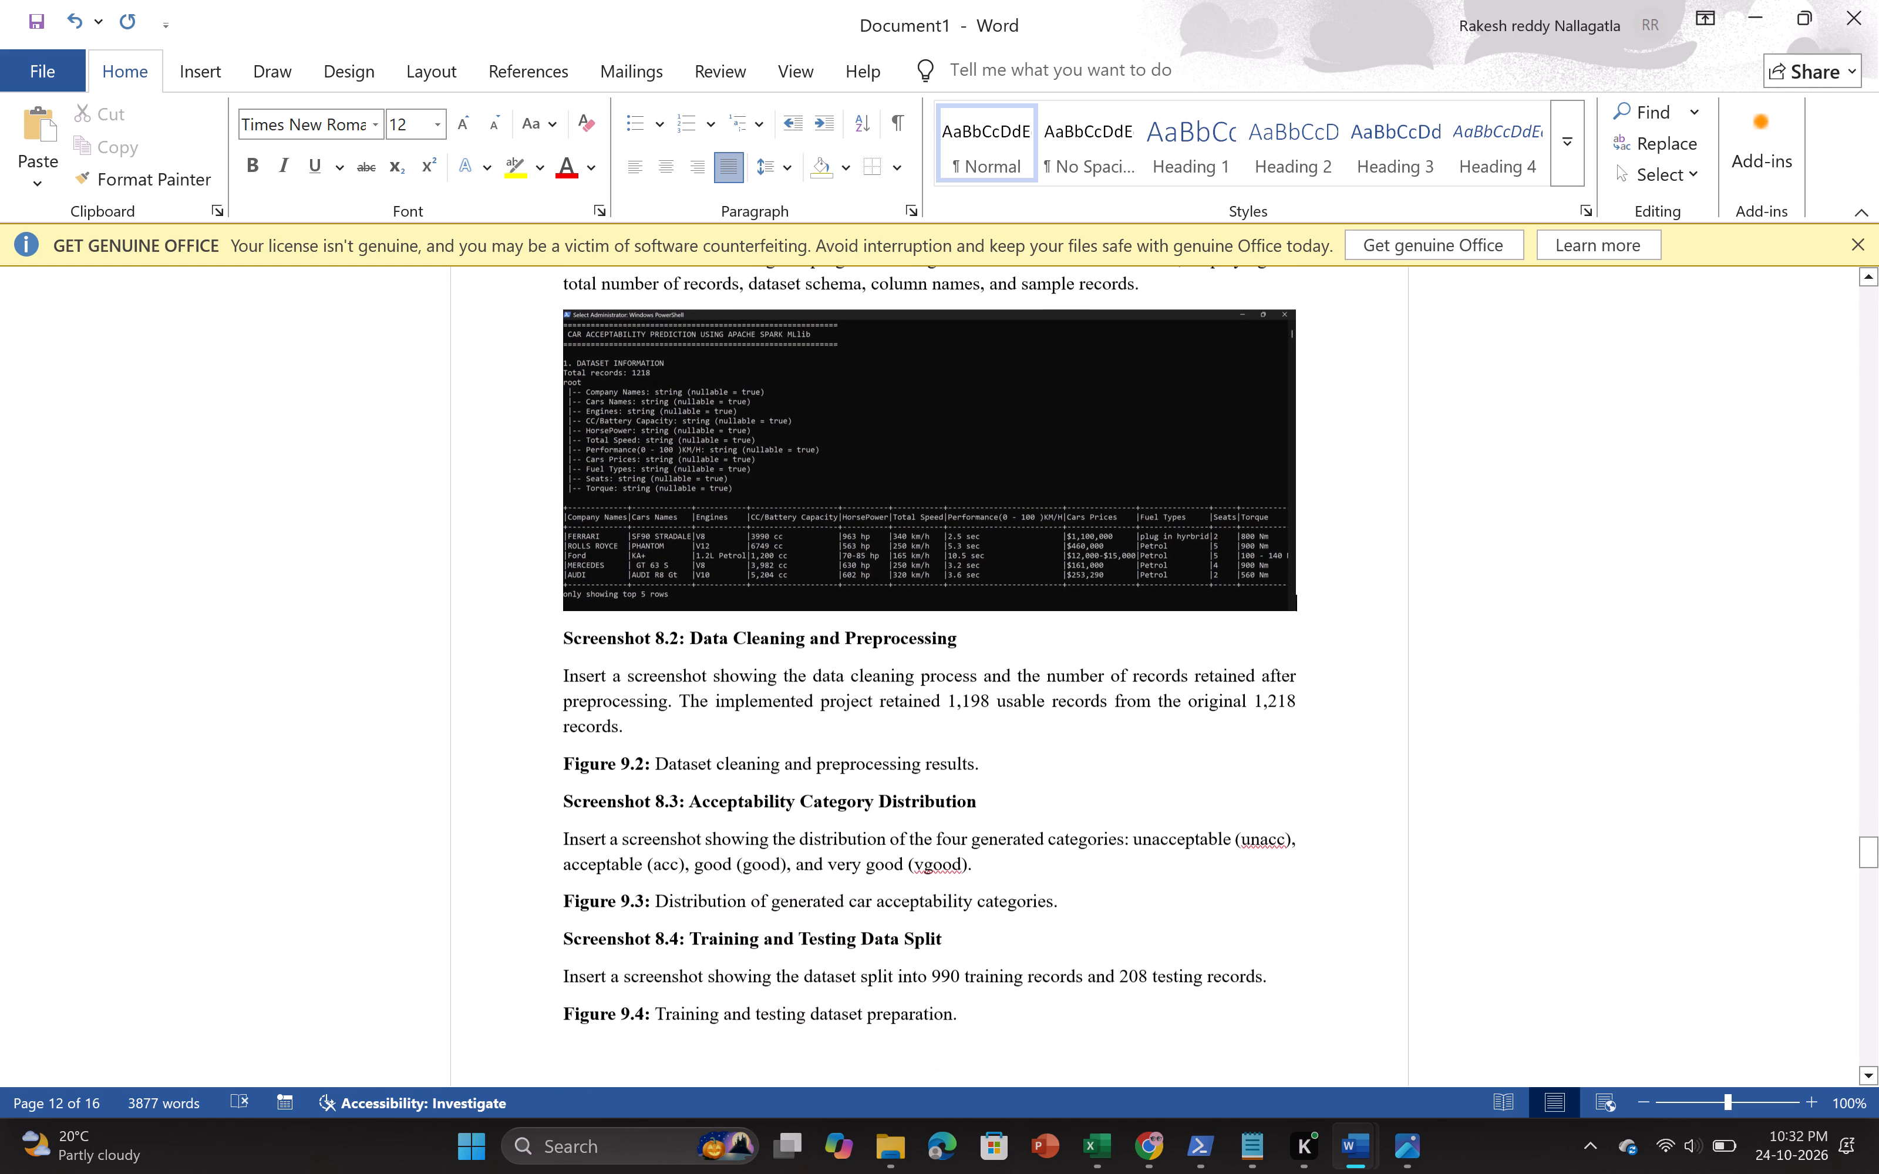
drag(991, 765, 591, 751)
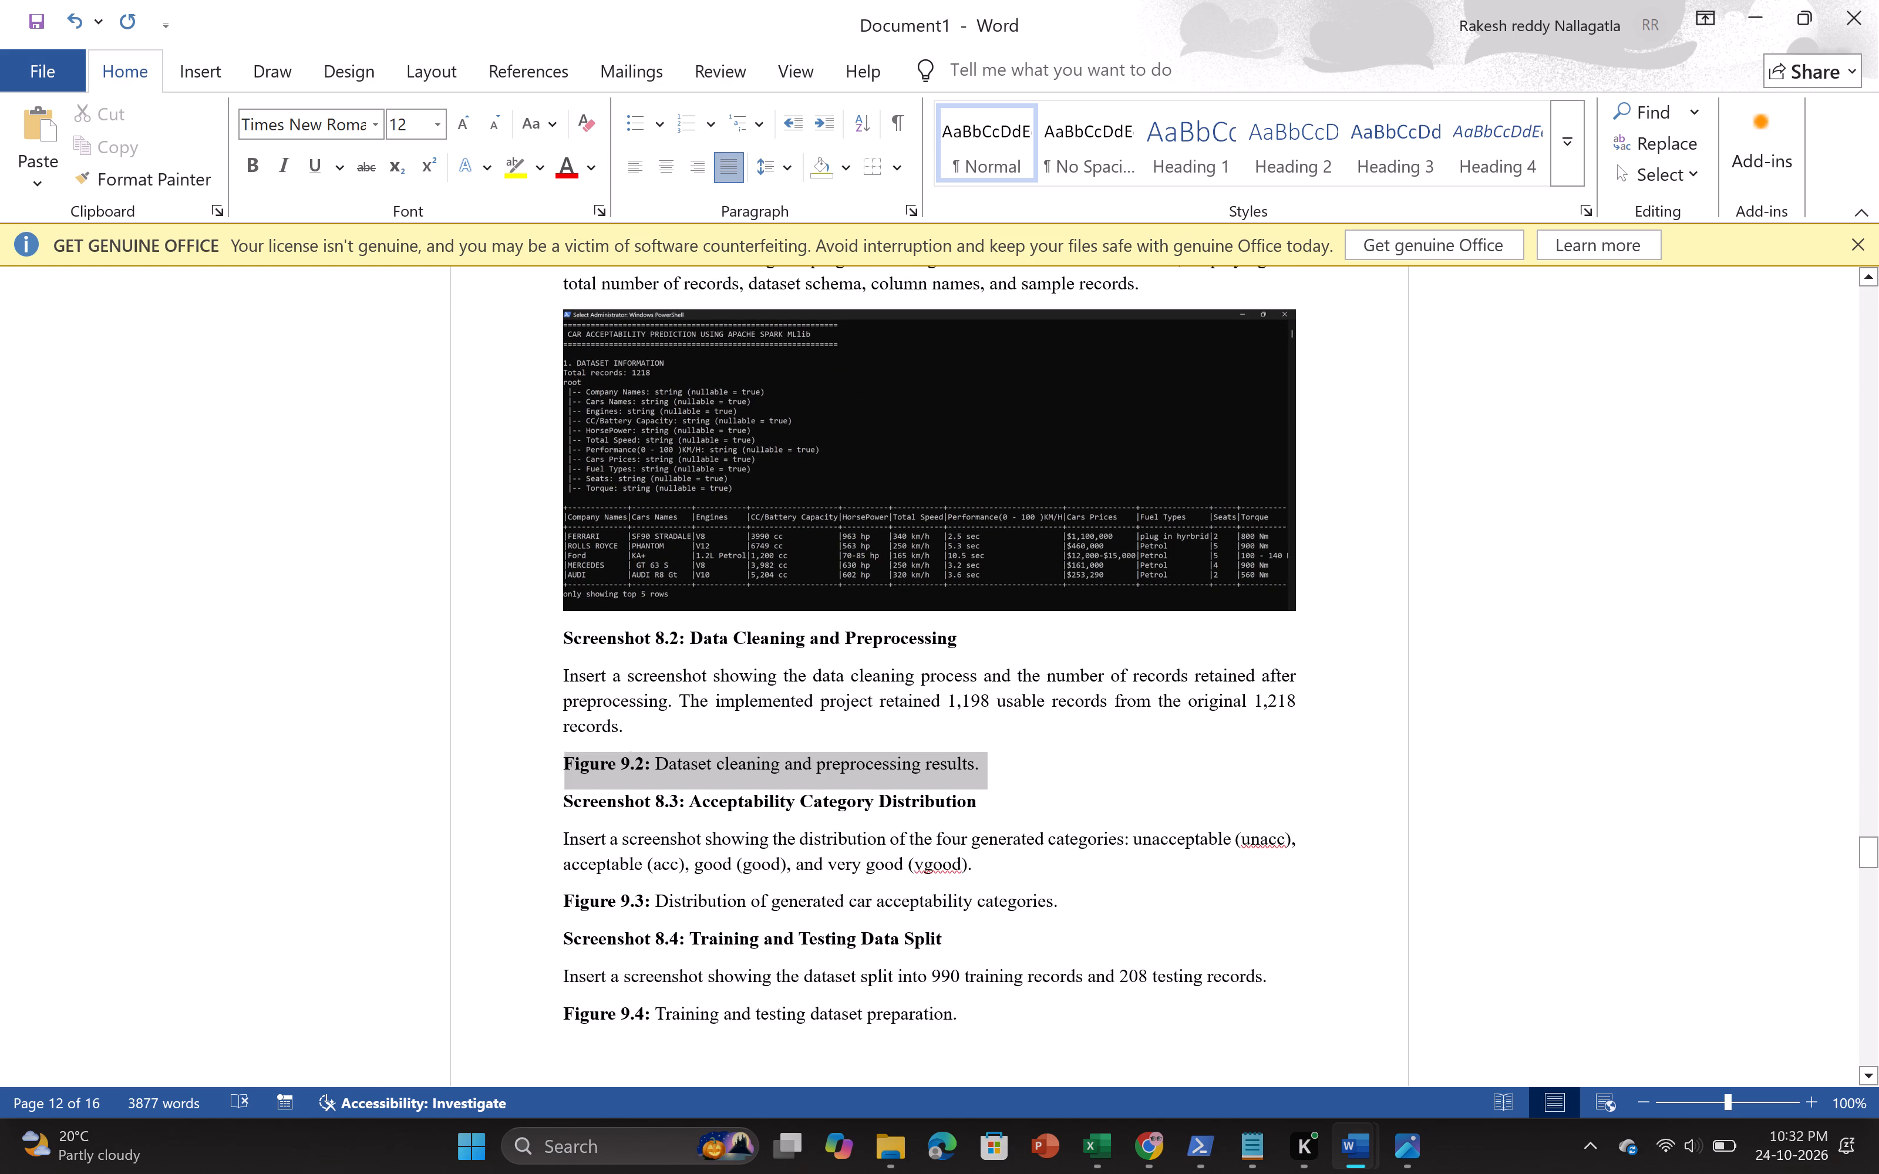
drag(591, 751, 566, 763)
key(BackSpace)
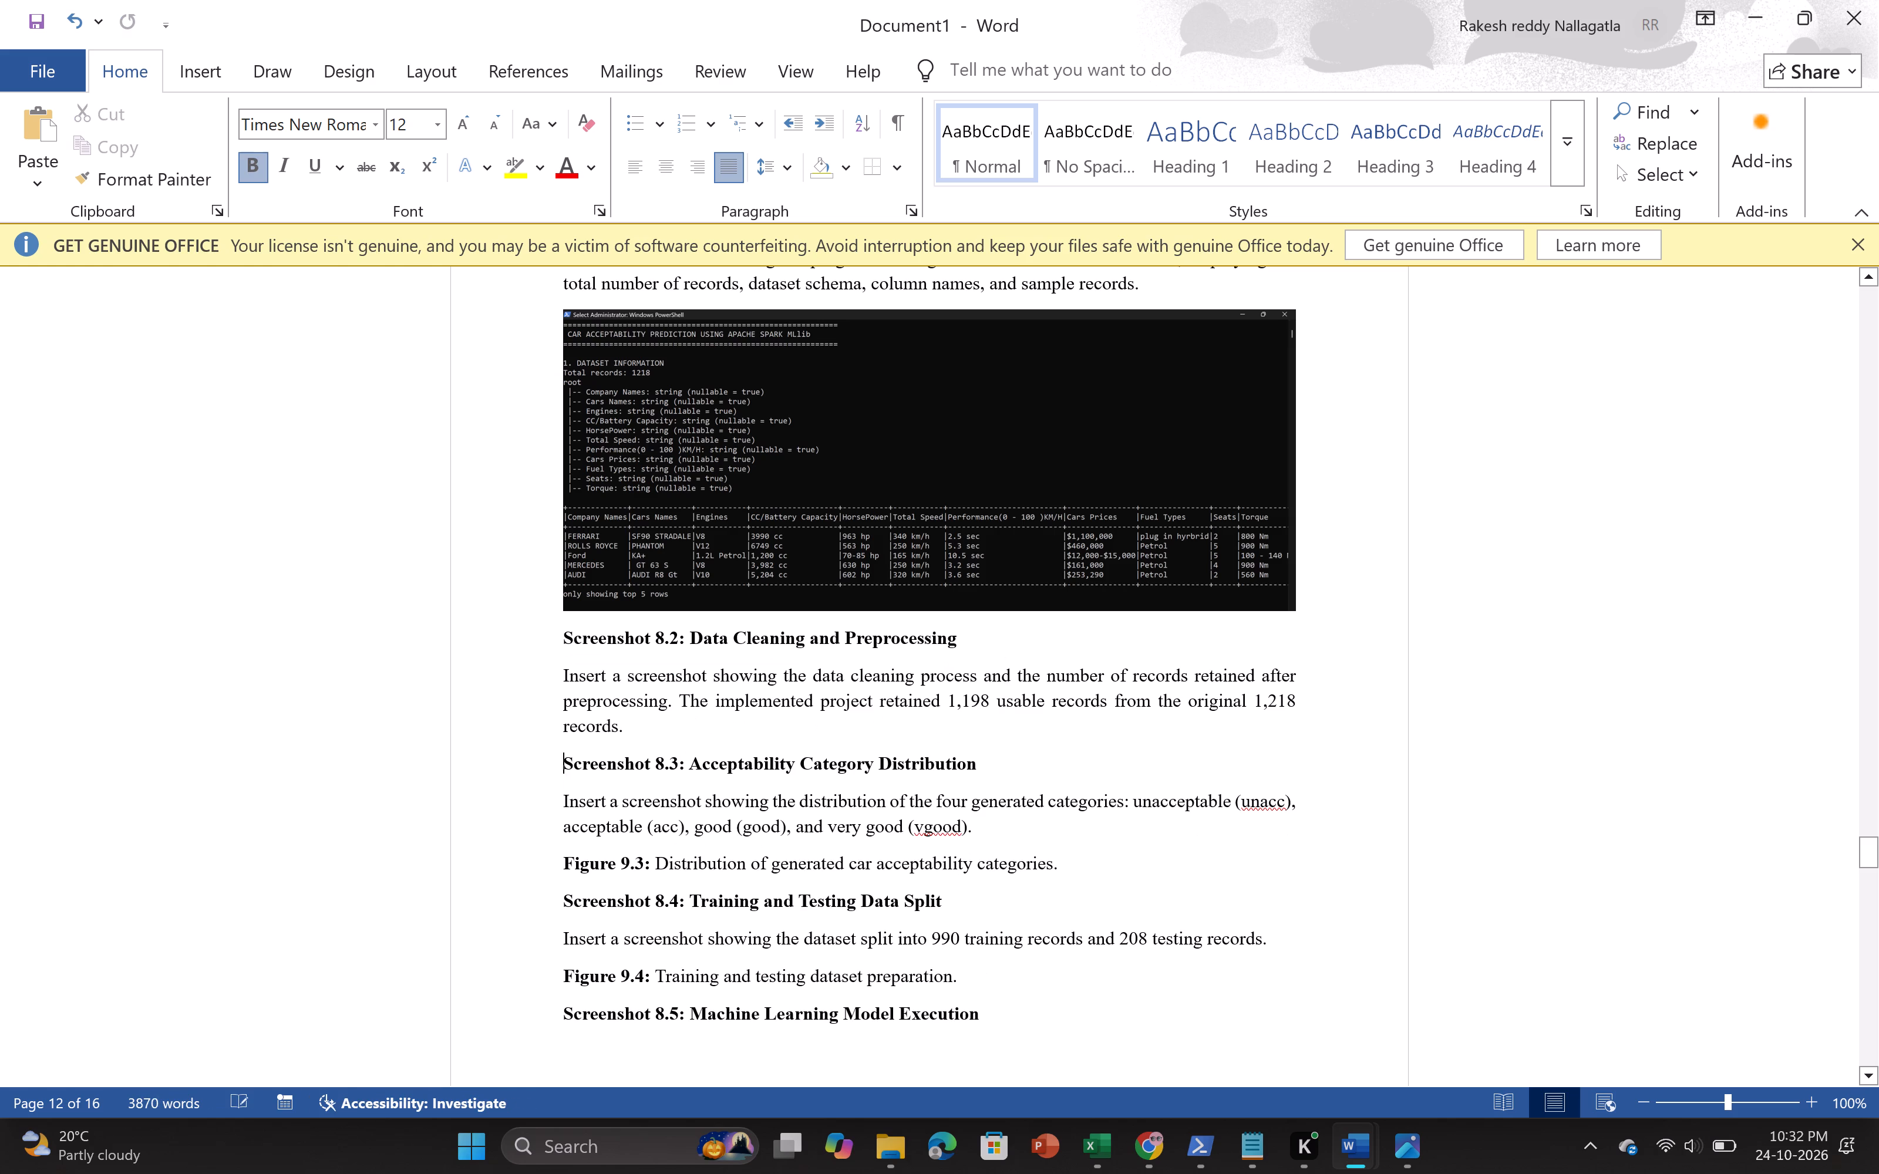
key(Return)
key(Up)
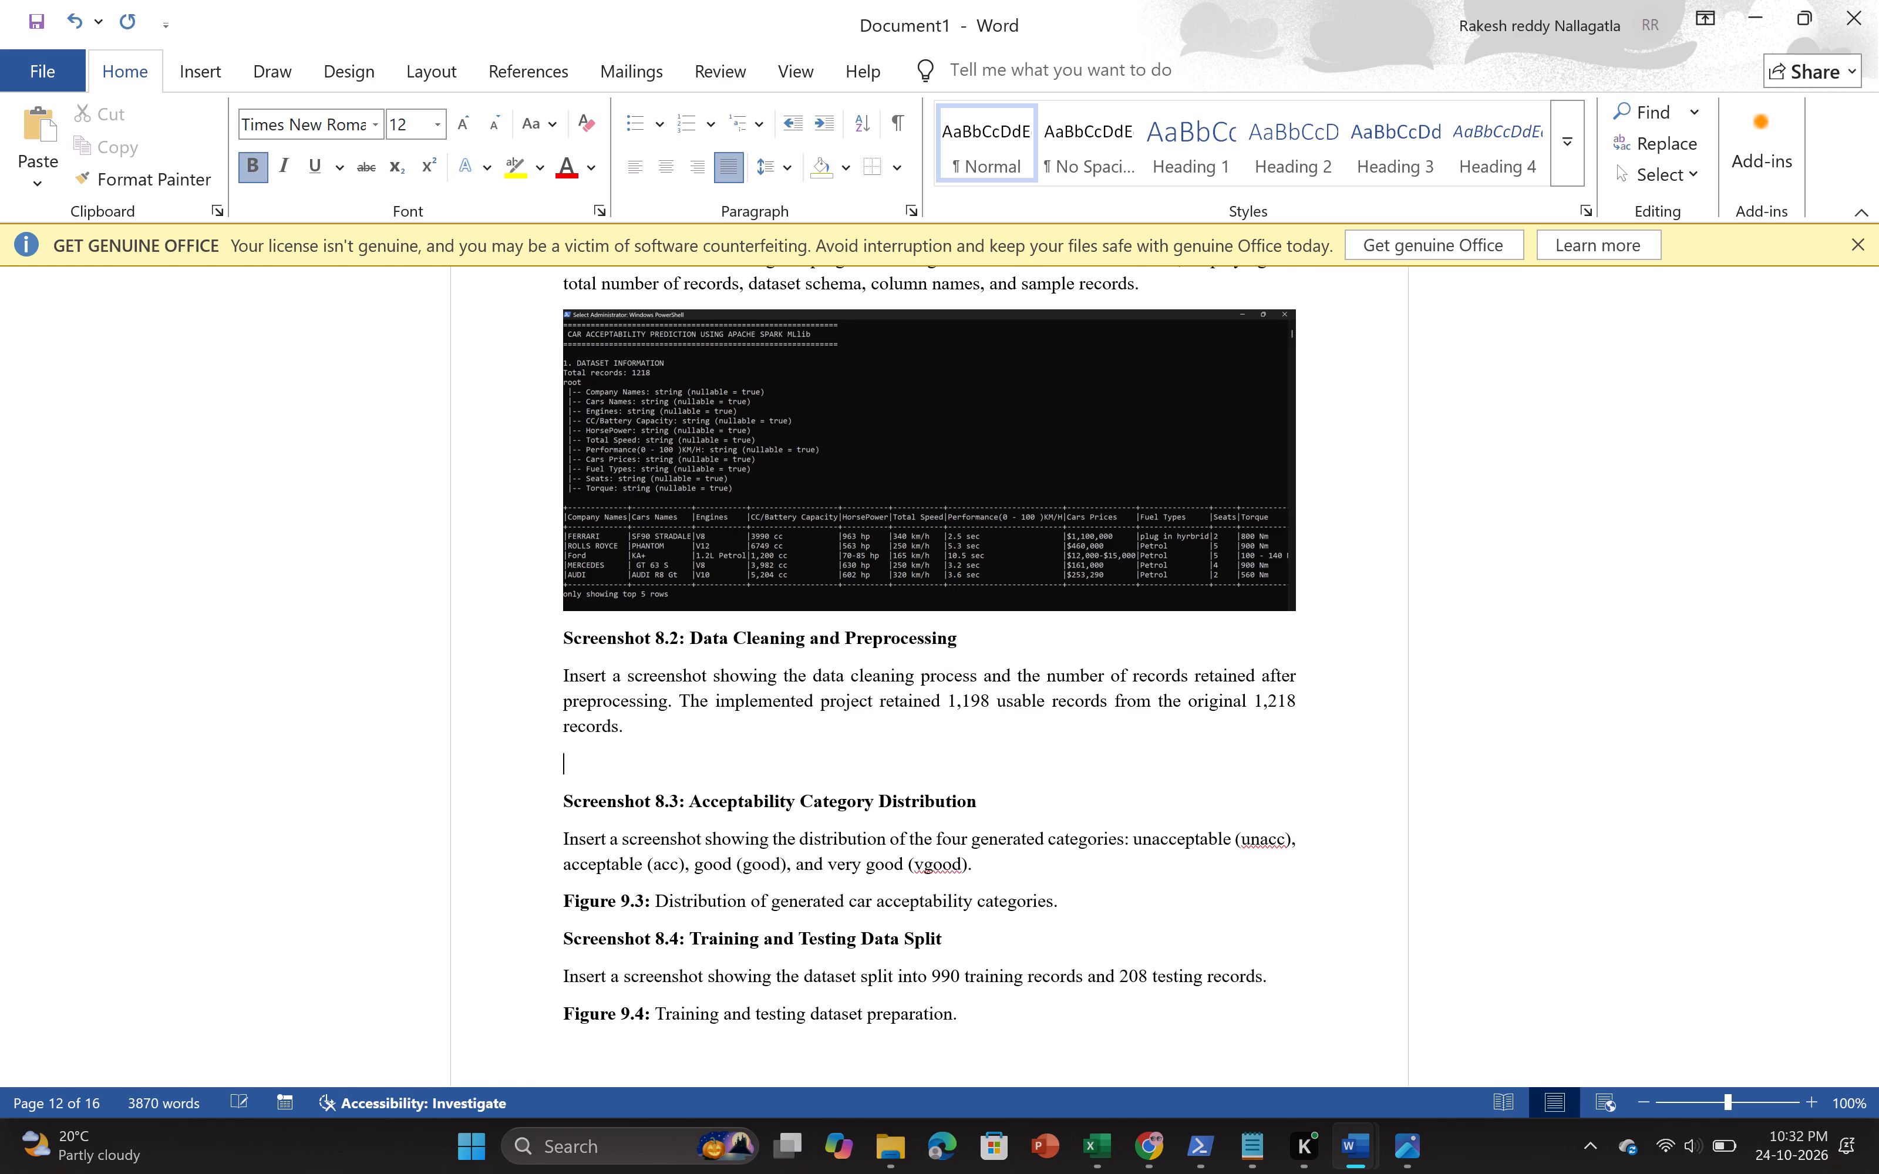
Close Screenshot (146), crop Screenshot (147) from "Cleaned Data" down to the "Testing records" line, about 3200 x 1372, and save over the original.
key(alt+Tab)
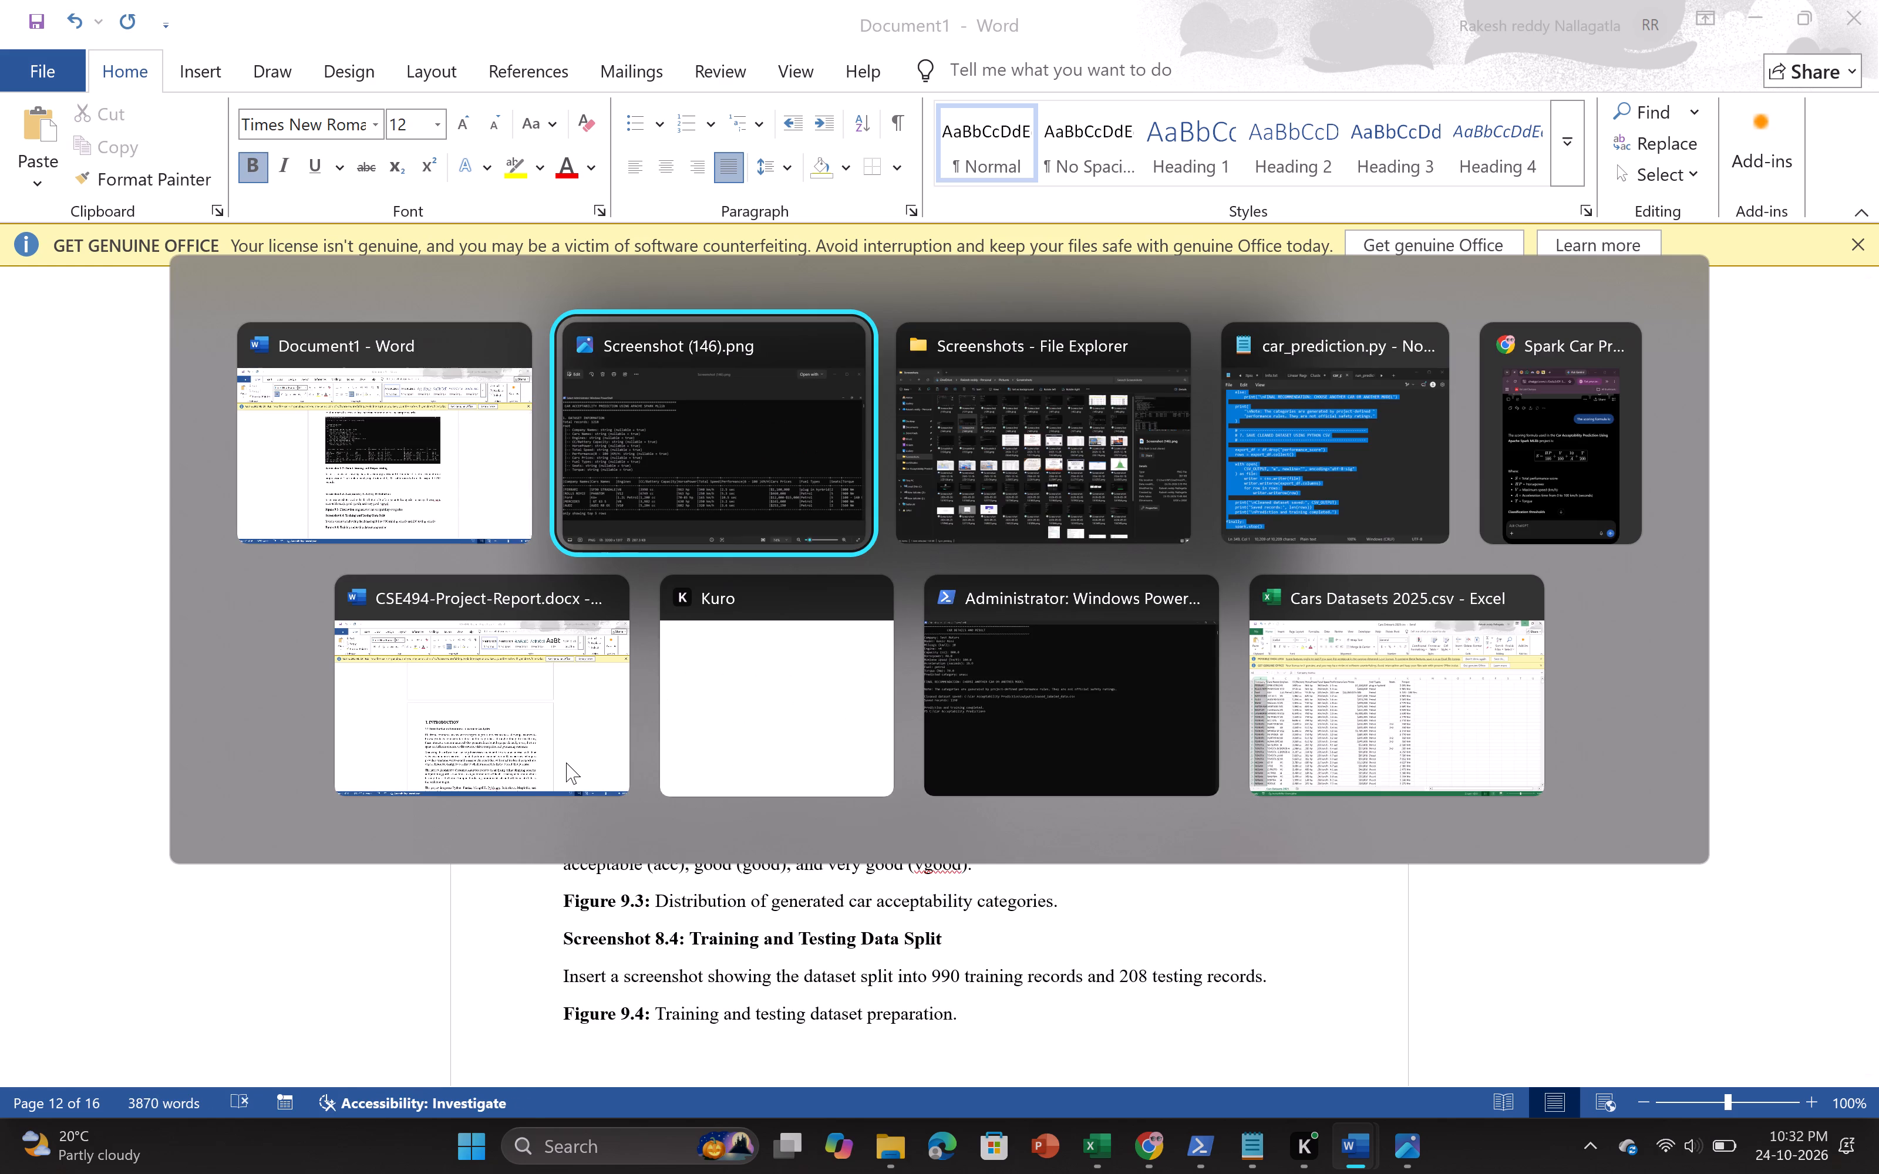
click(1649, 296)
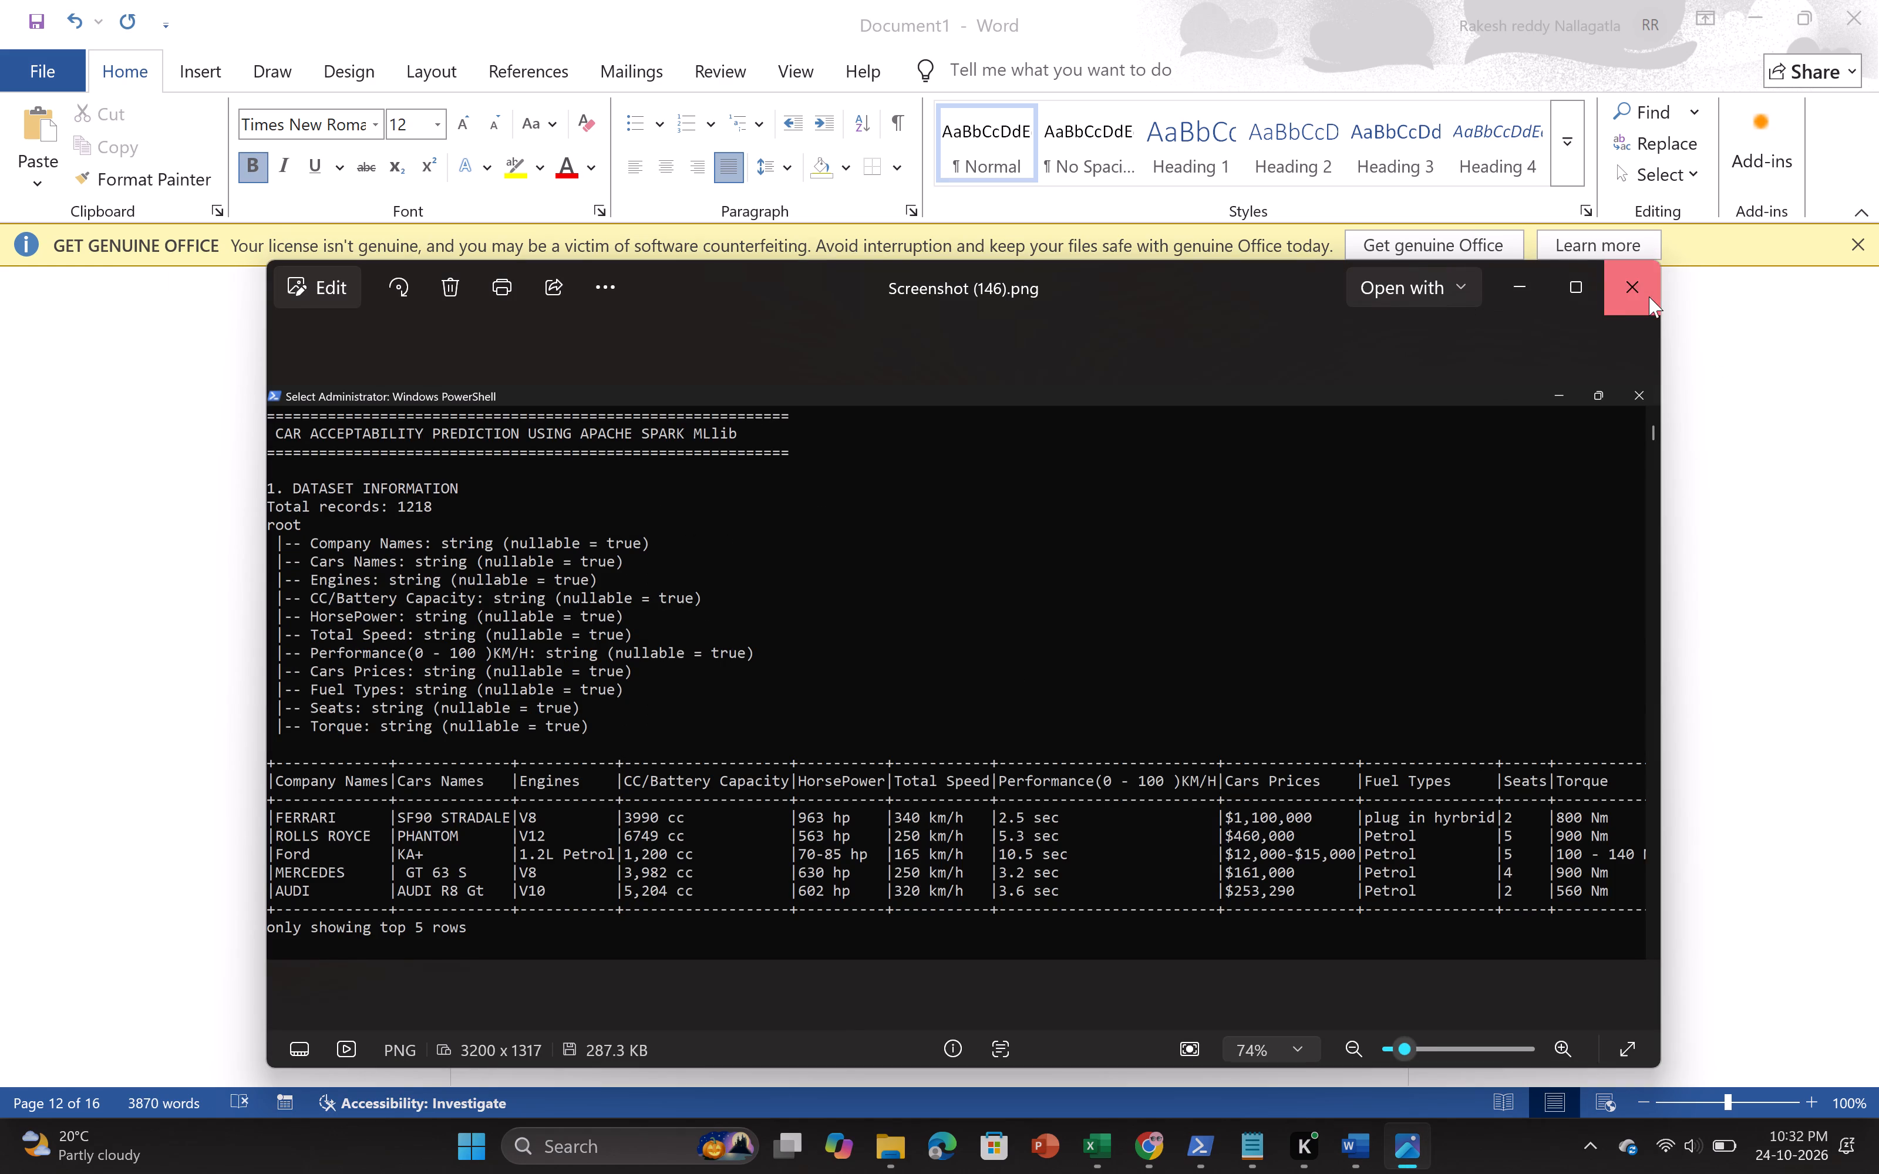
key(alt+Tab)
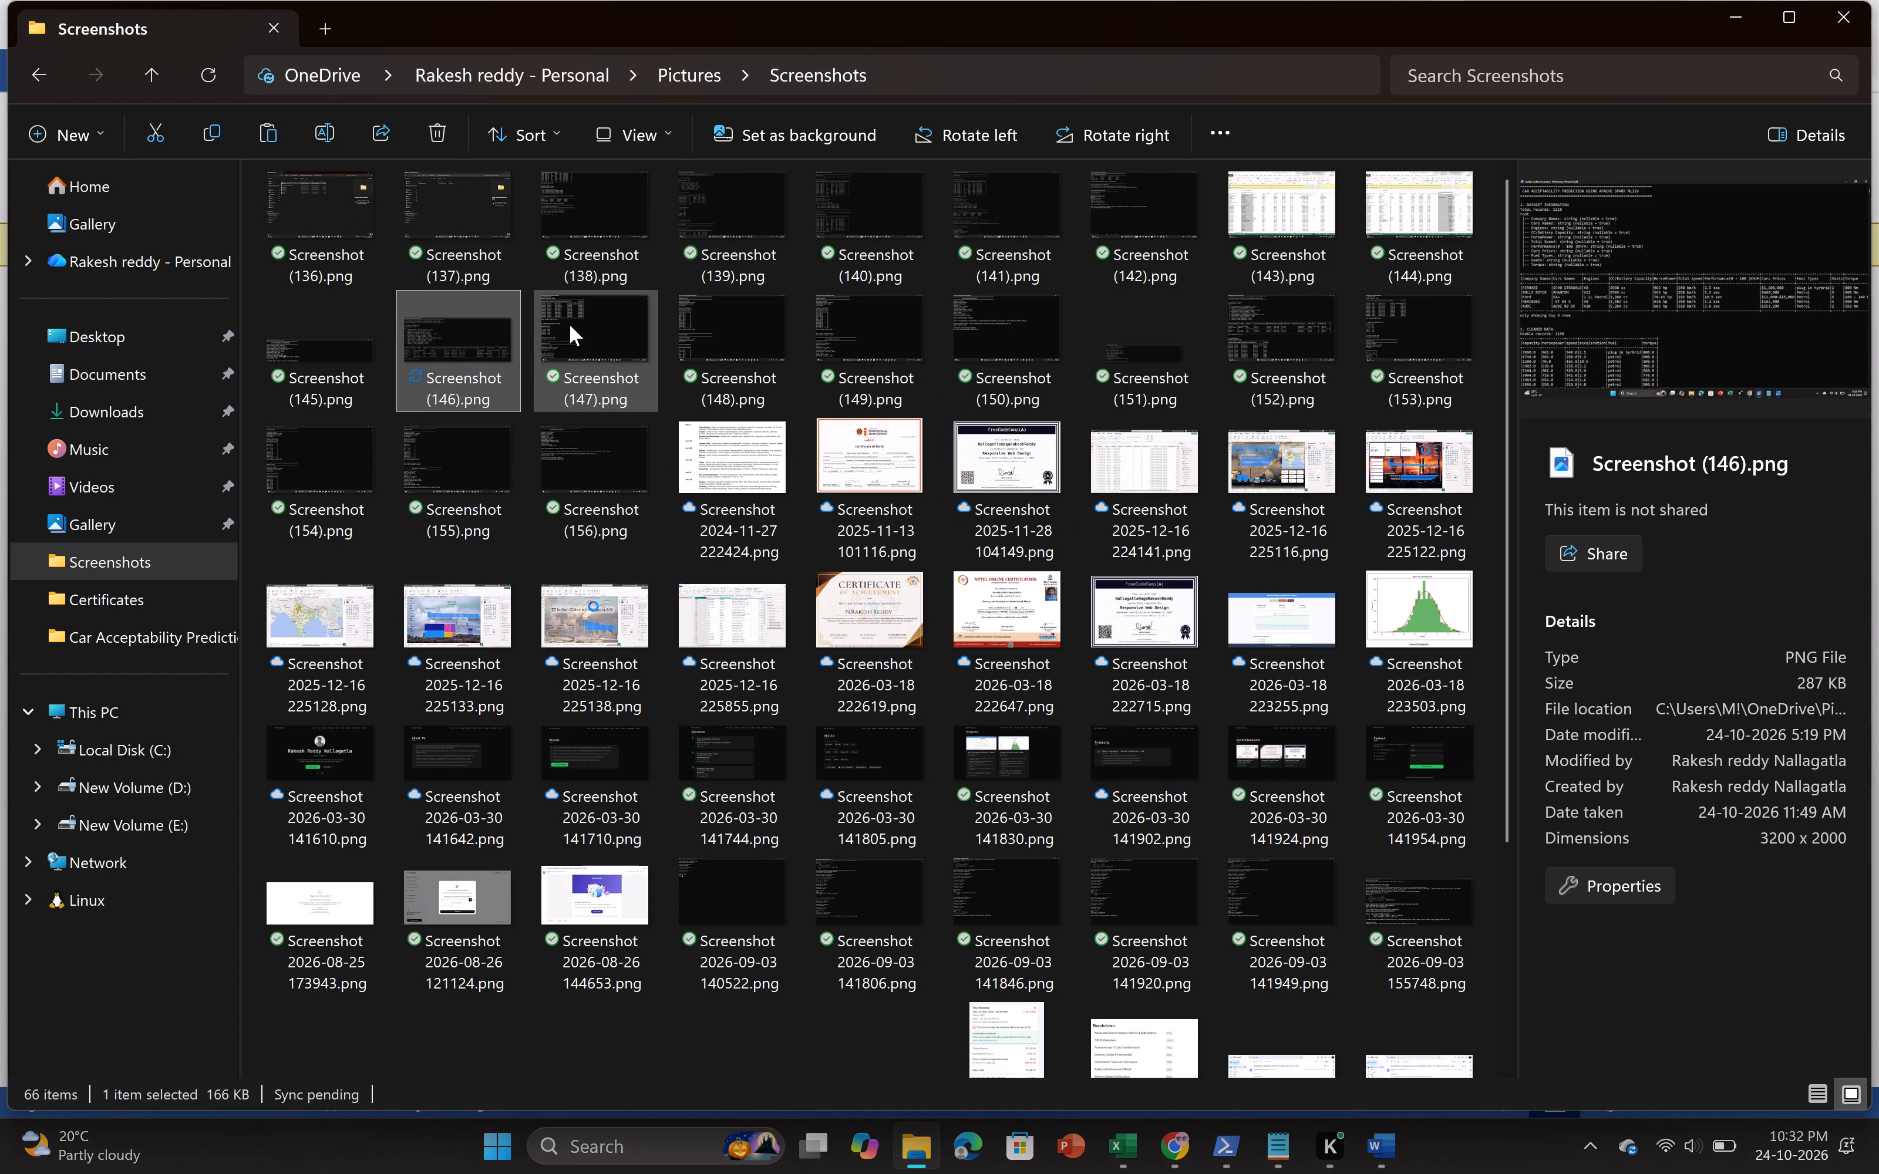
double_click(571, 325)
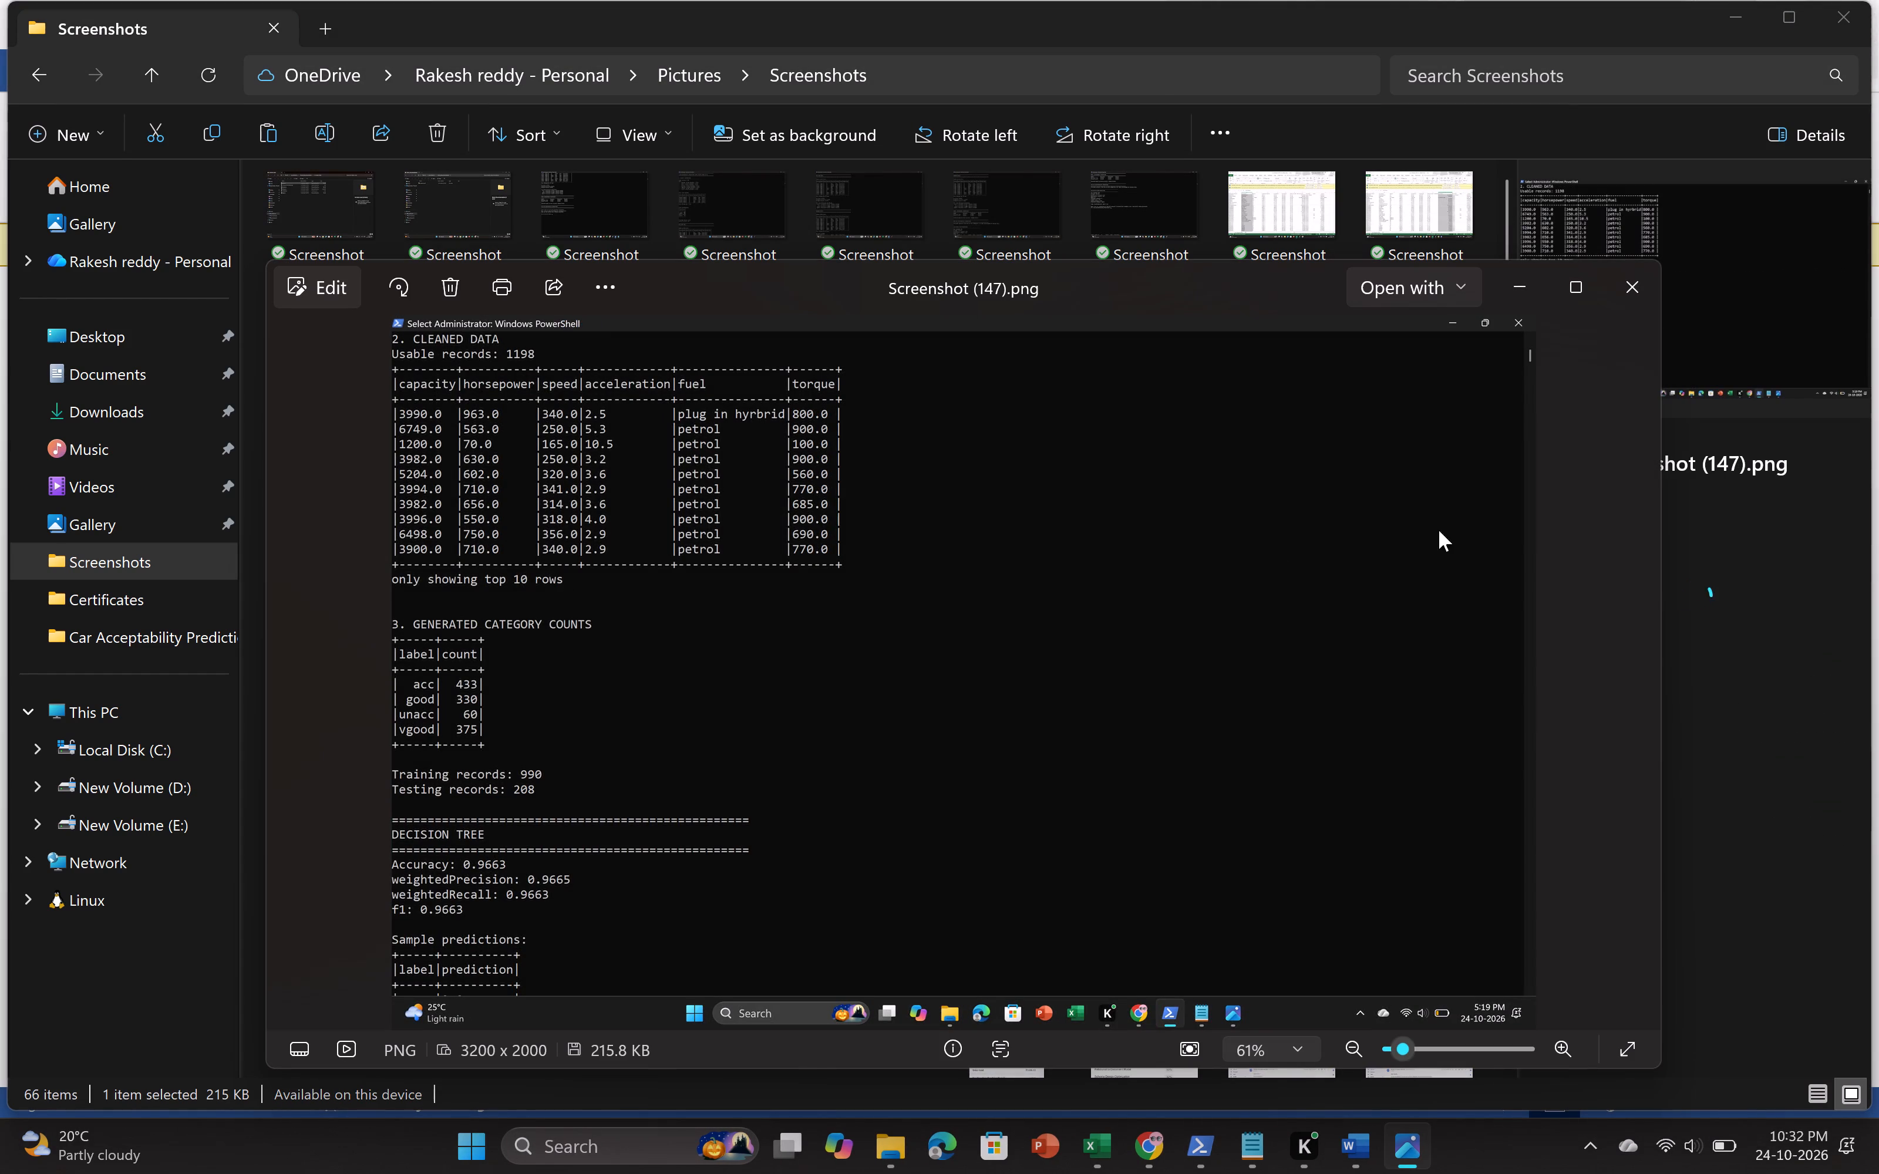
click(339, 295)
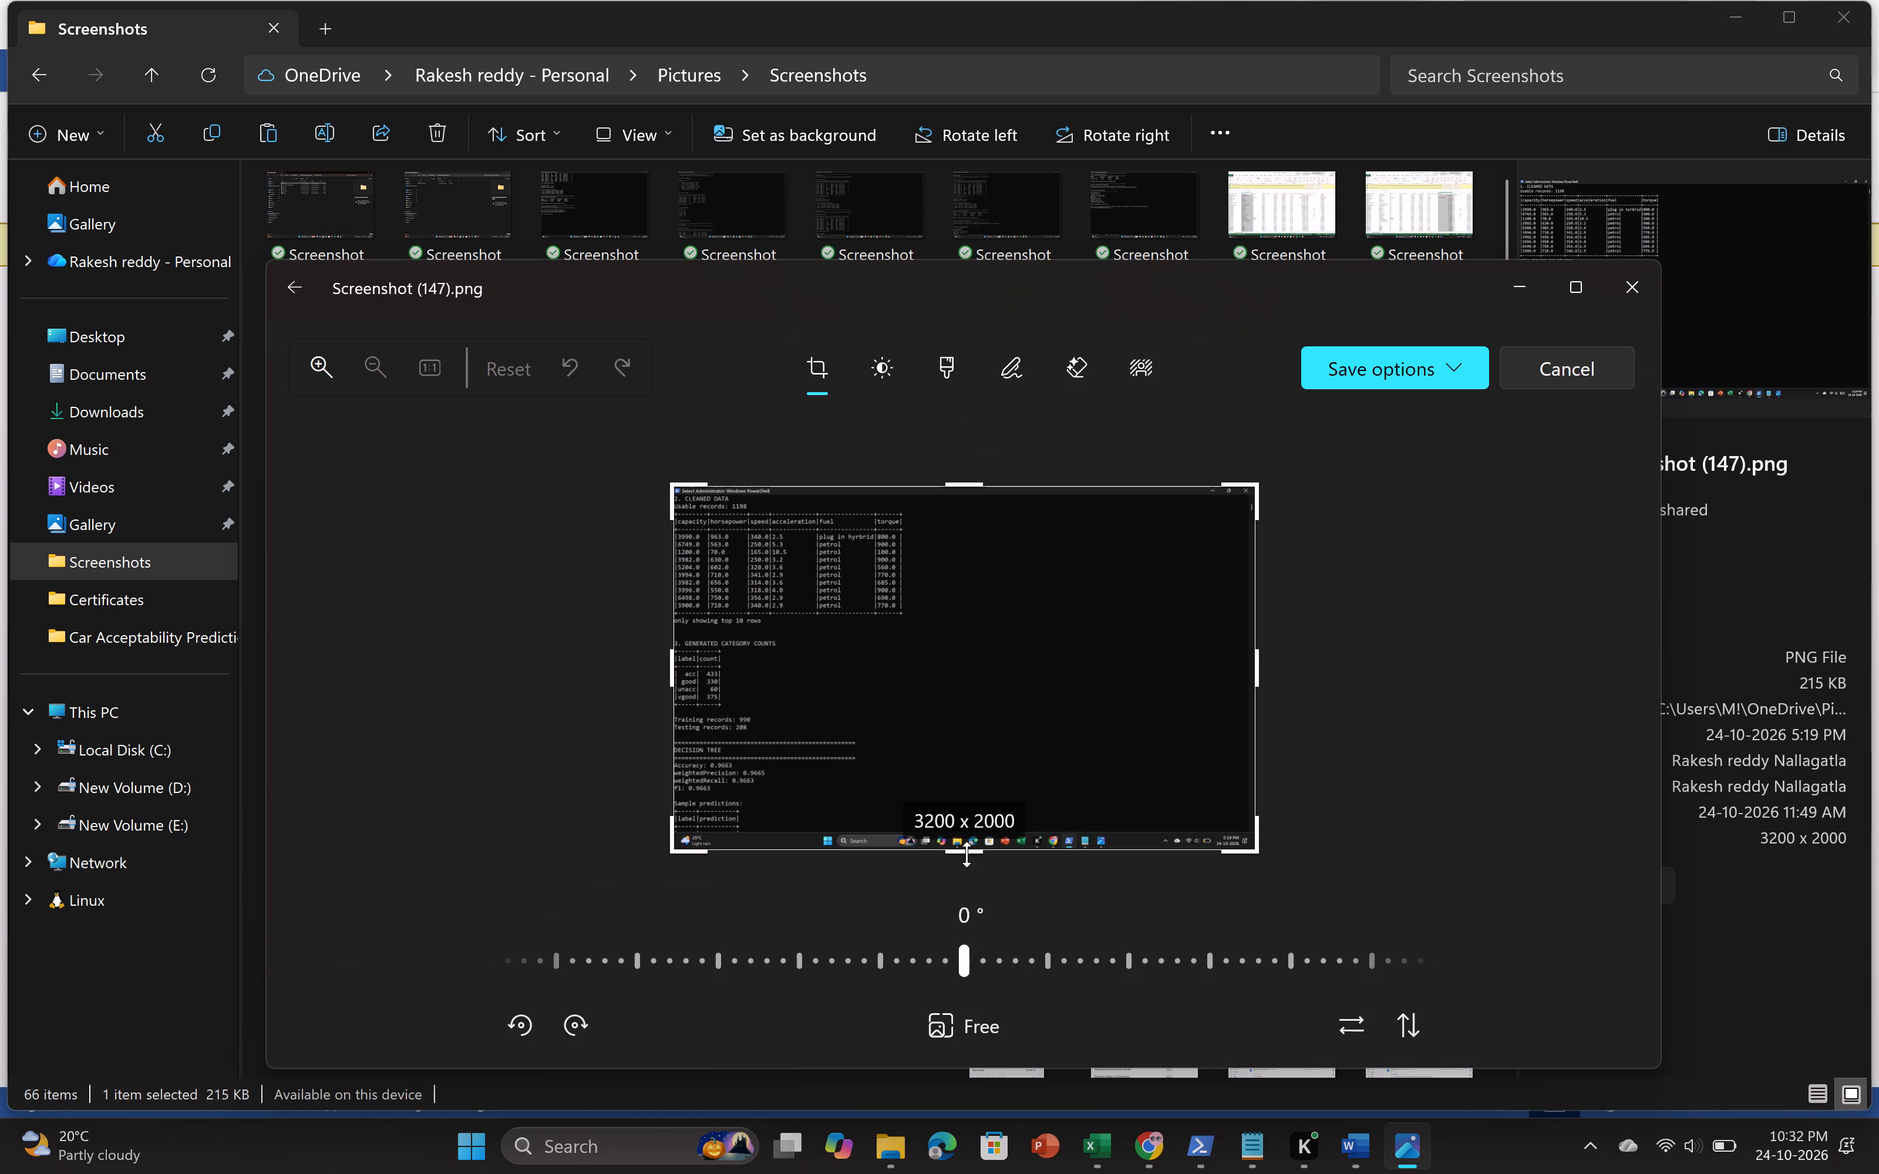
drag(967, 854, 939, 795)
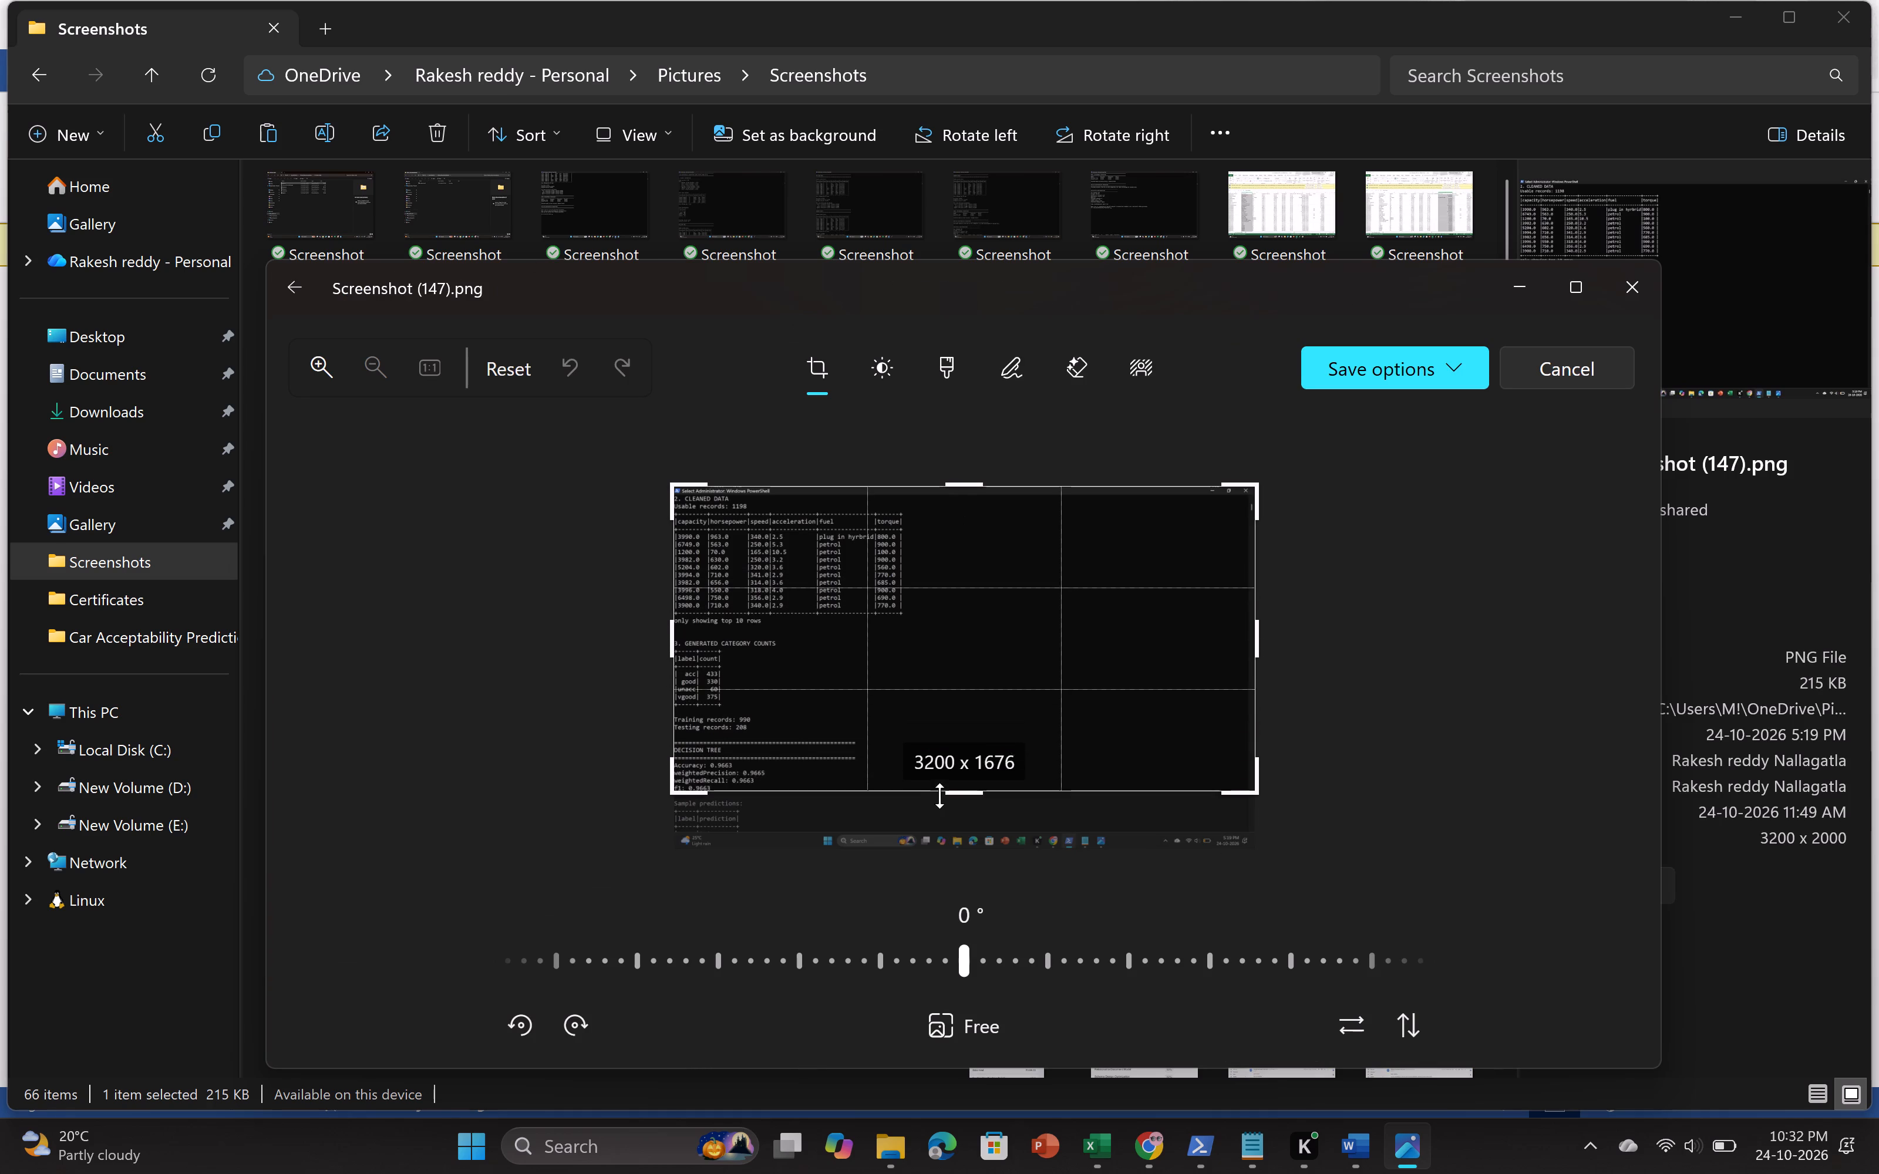
drag(939, 795, 937, 740)
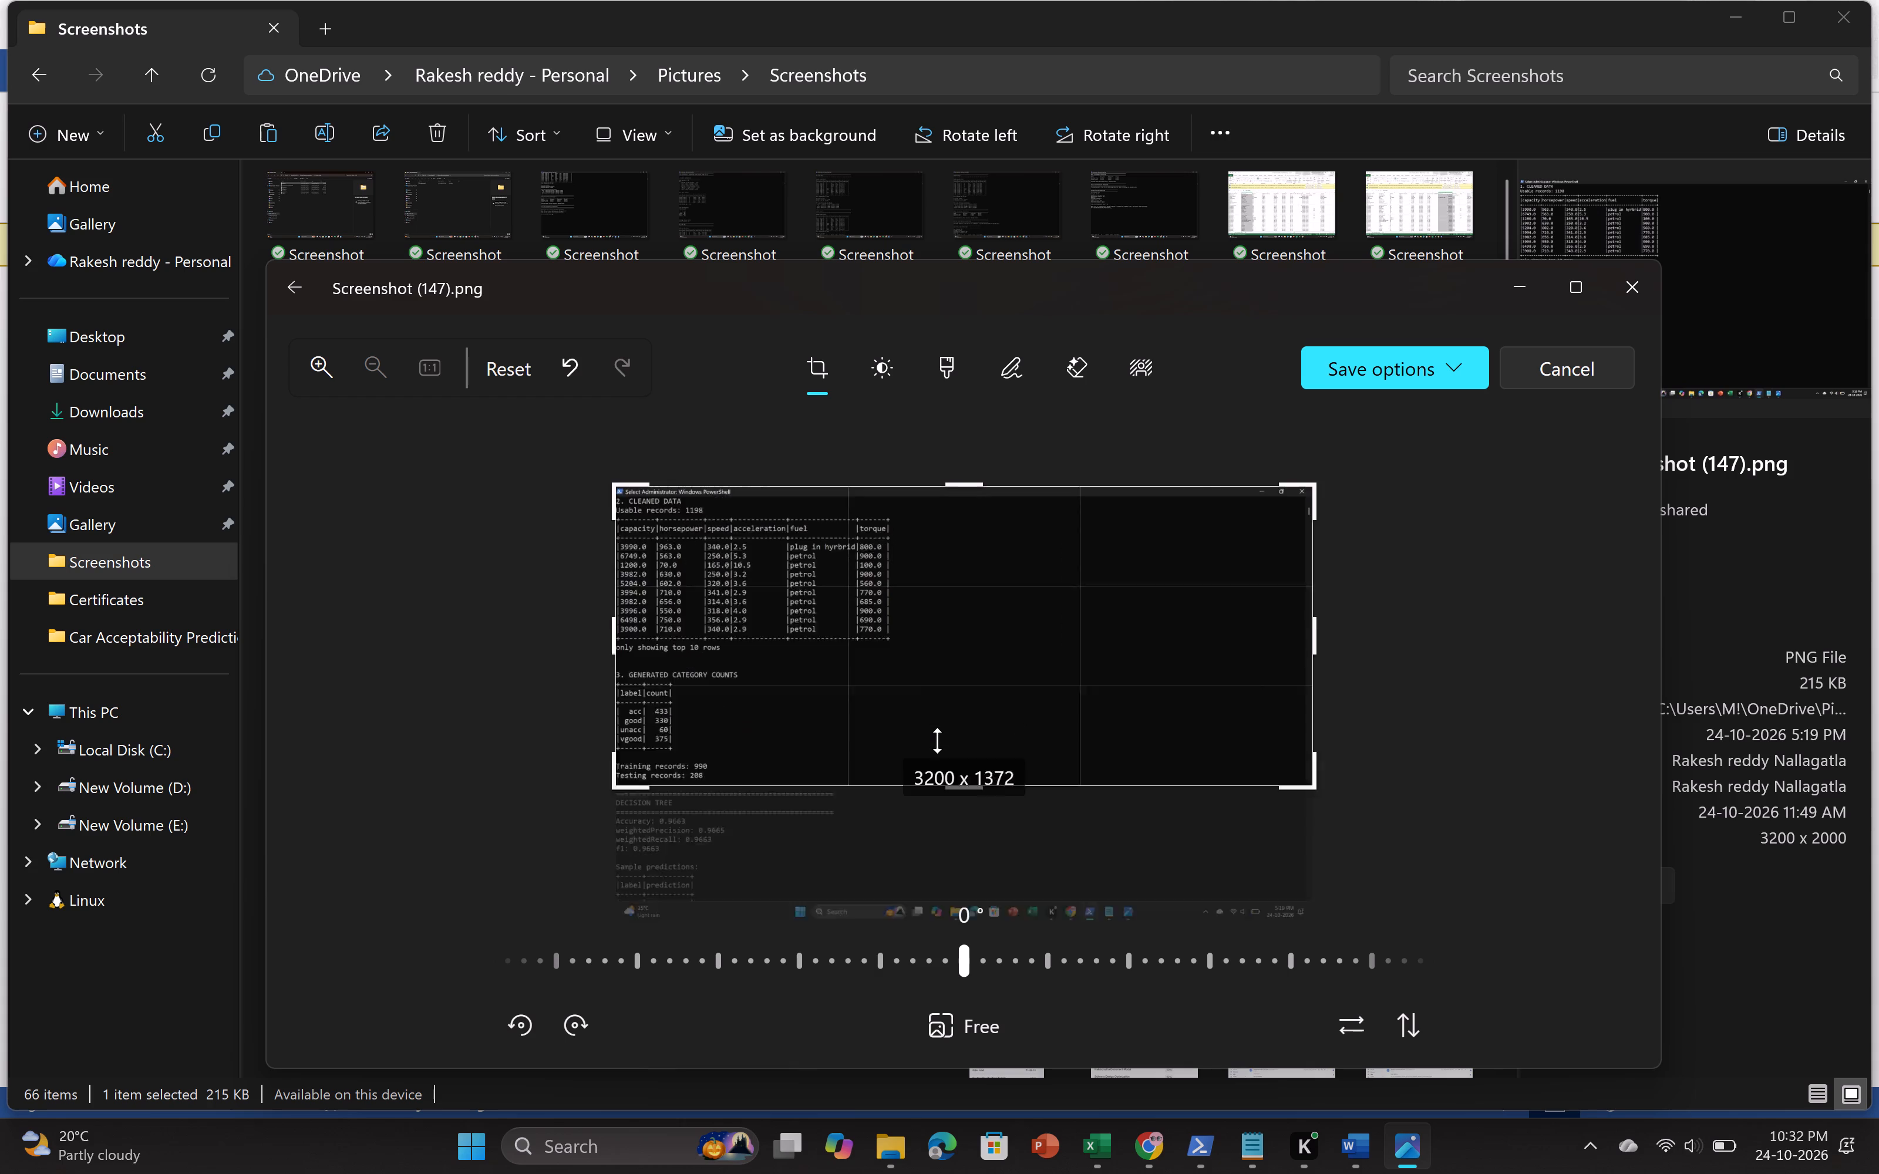
click(1404, 365)
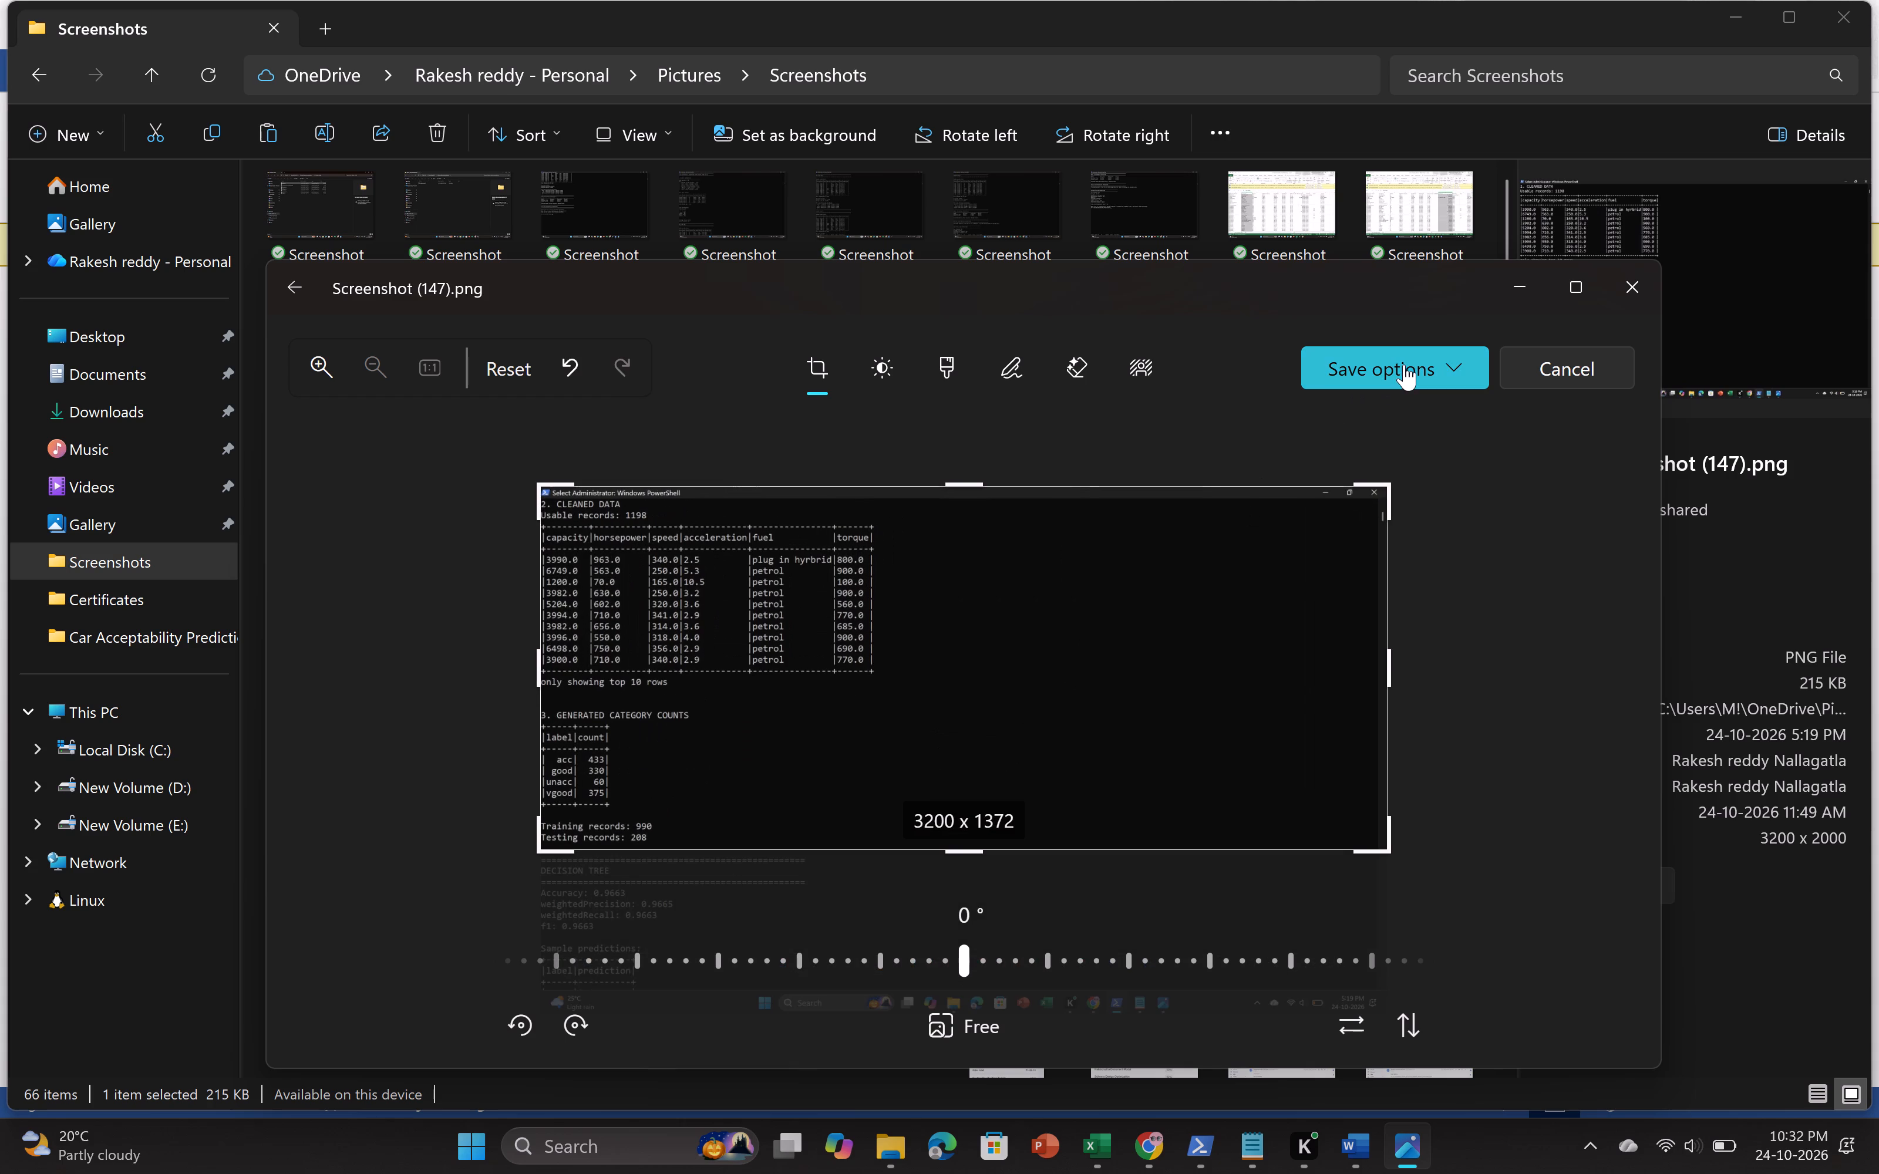
click(1398, 452)
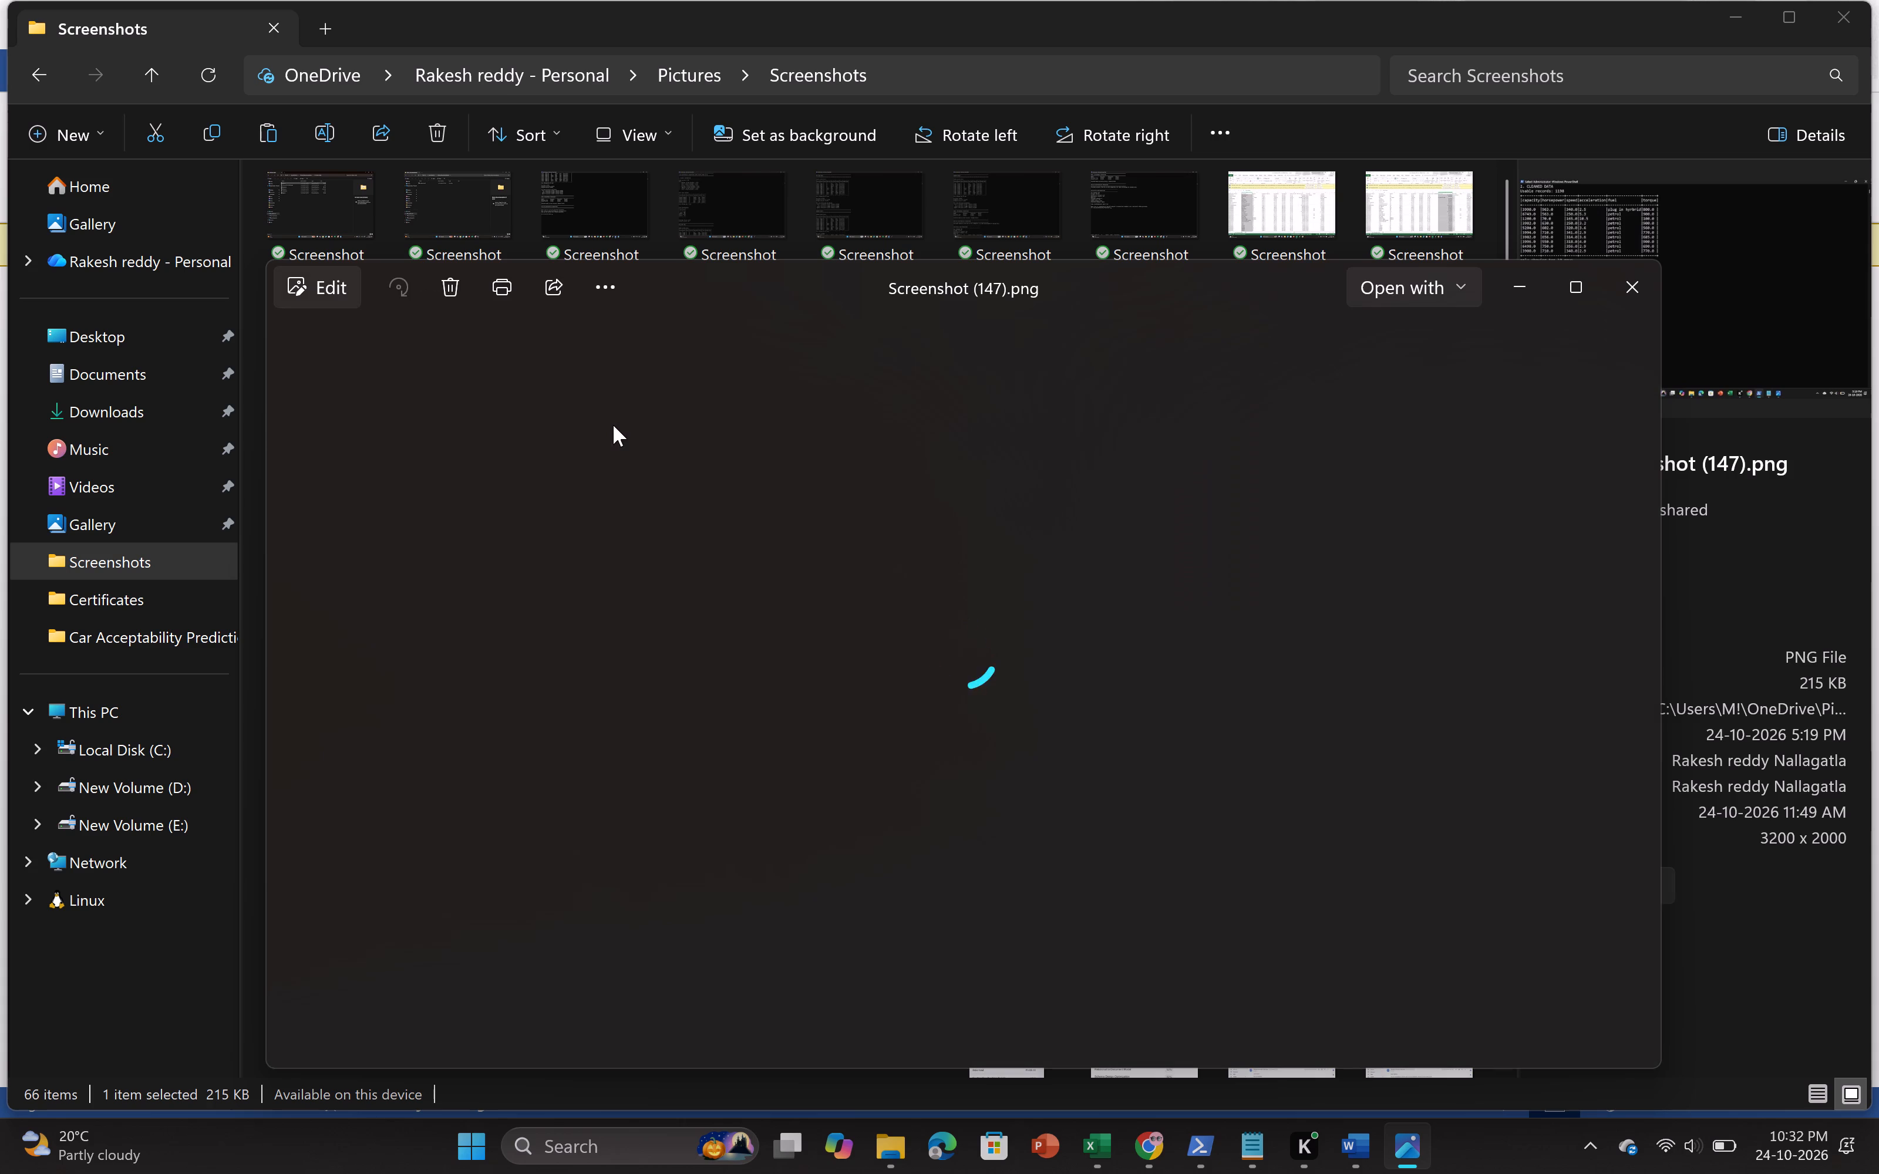
Copy the cropped Screenshot (147) into the Word report below the Screenshot 8.2 description and remove the empty line after it.
click(601, 285)
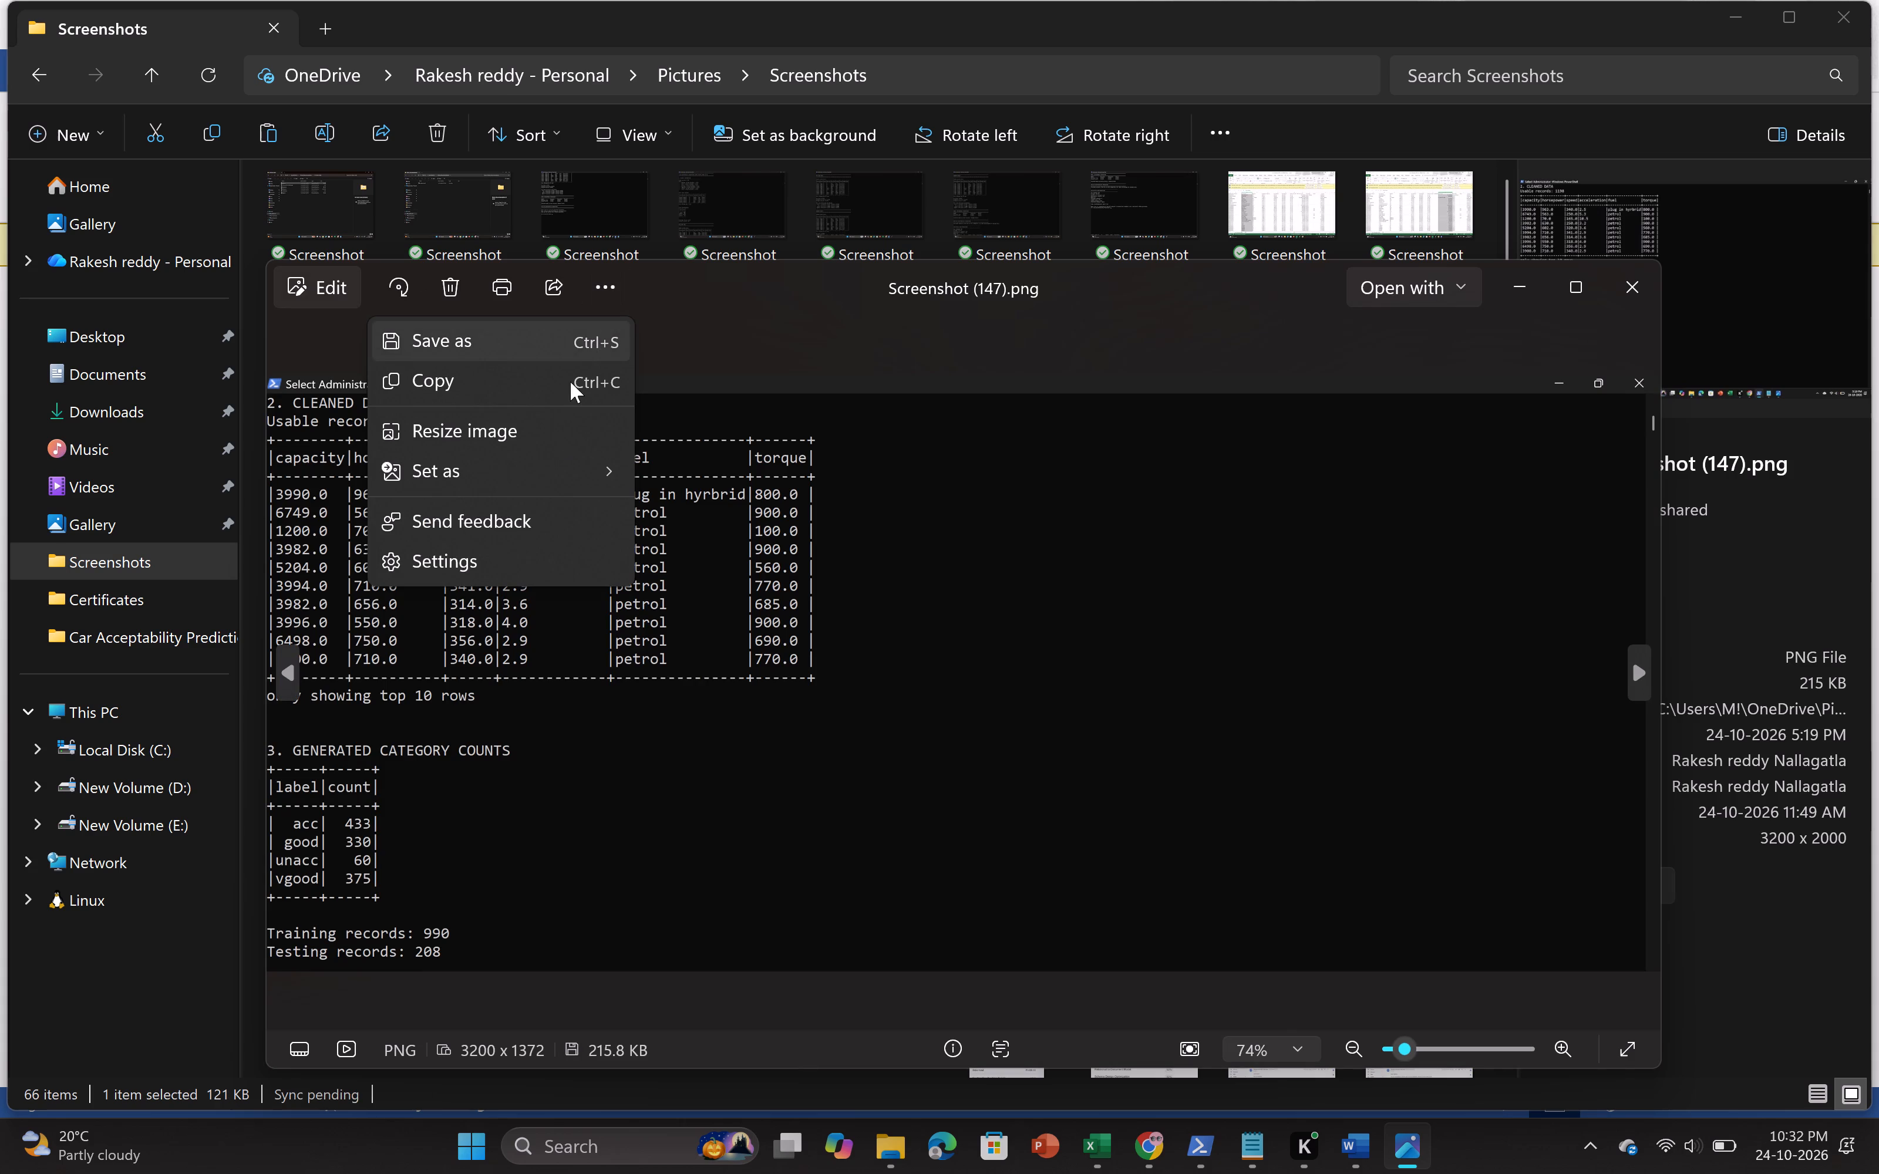
click(526, 387)
key(alt+Tab)
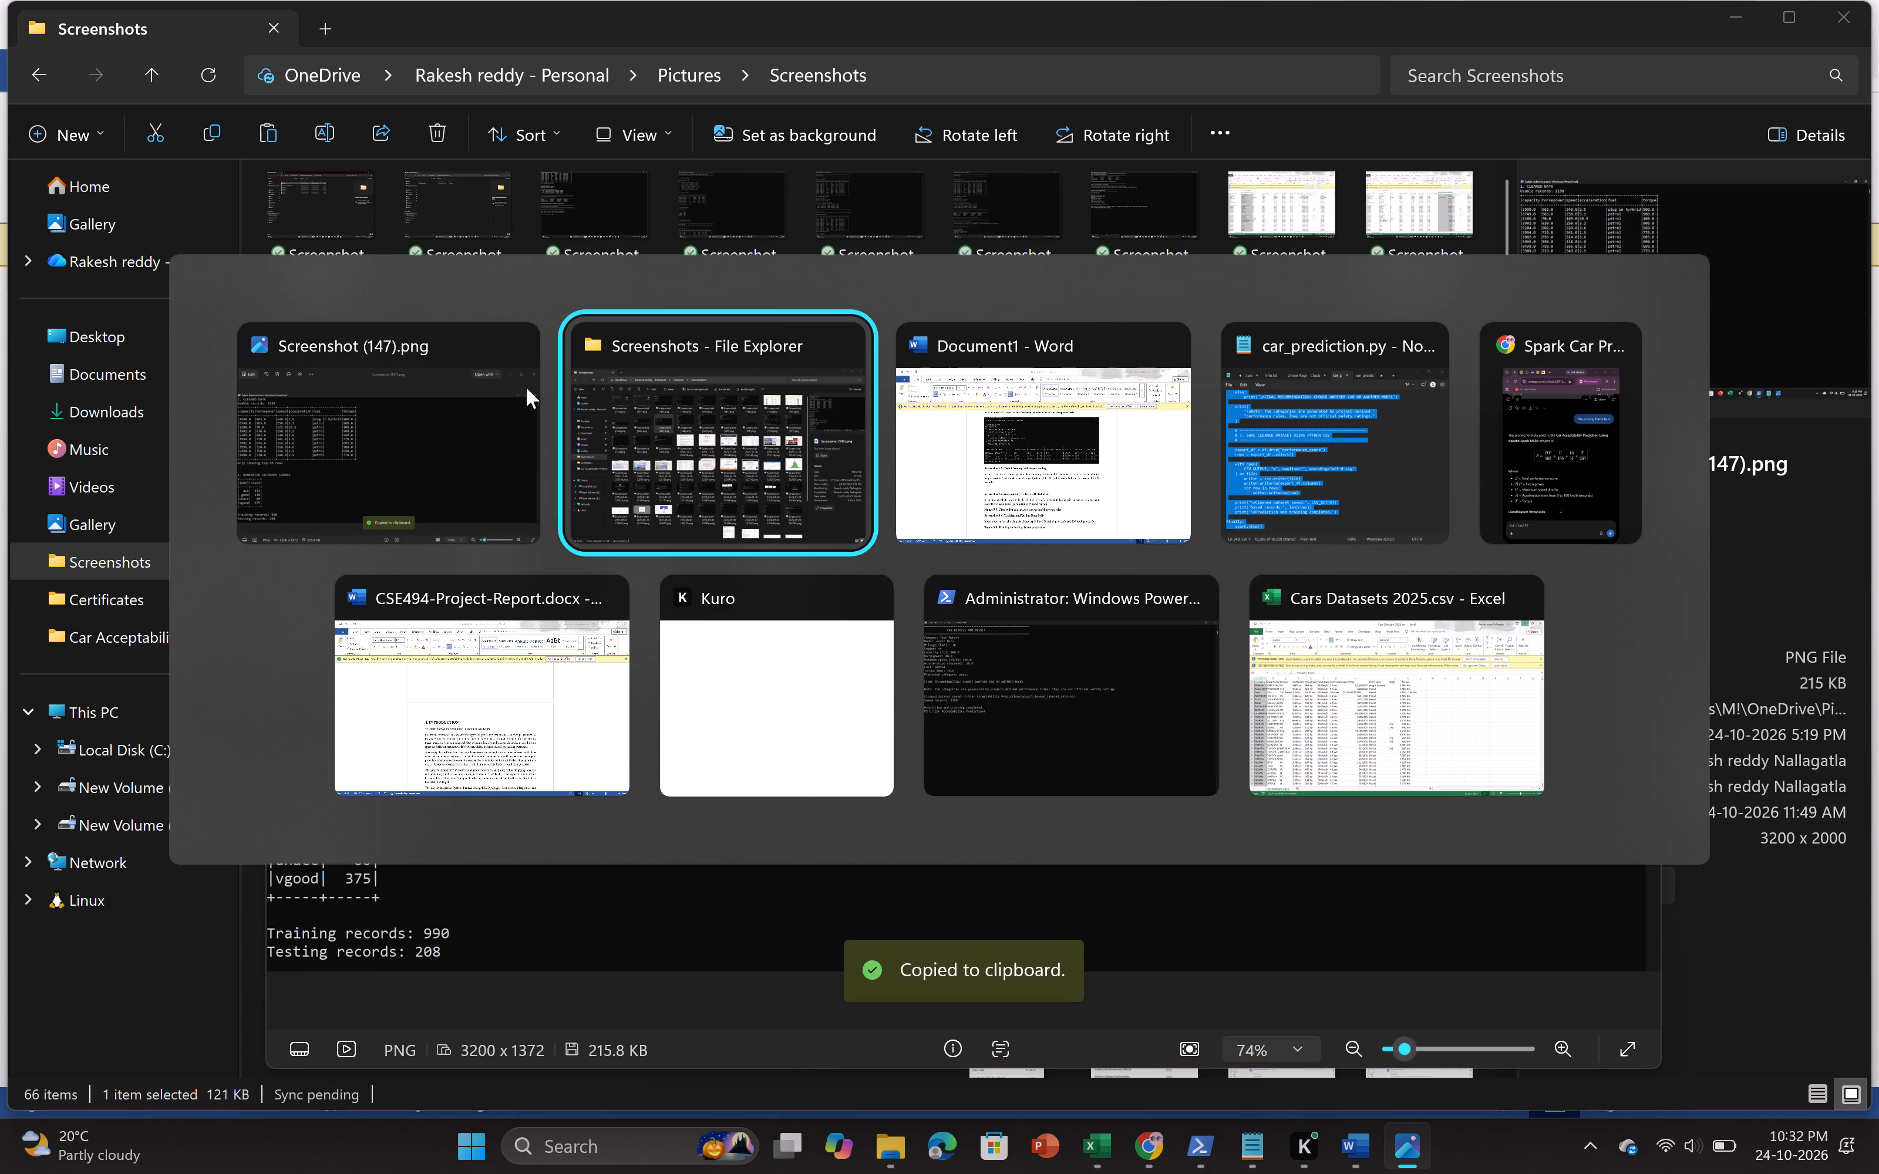
key(alt+Tab)
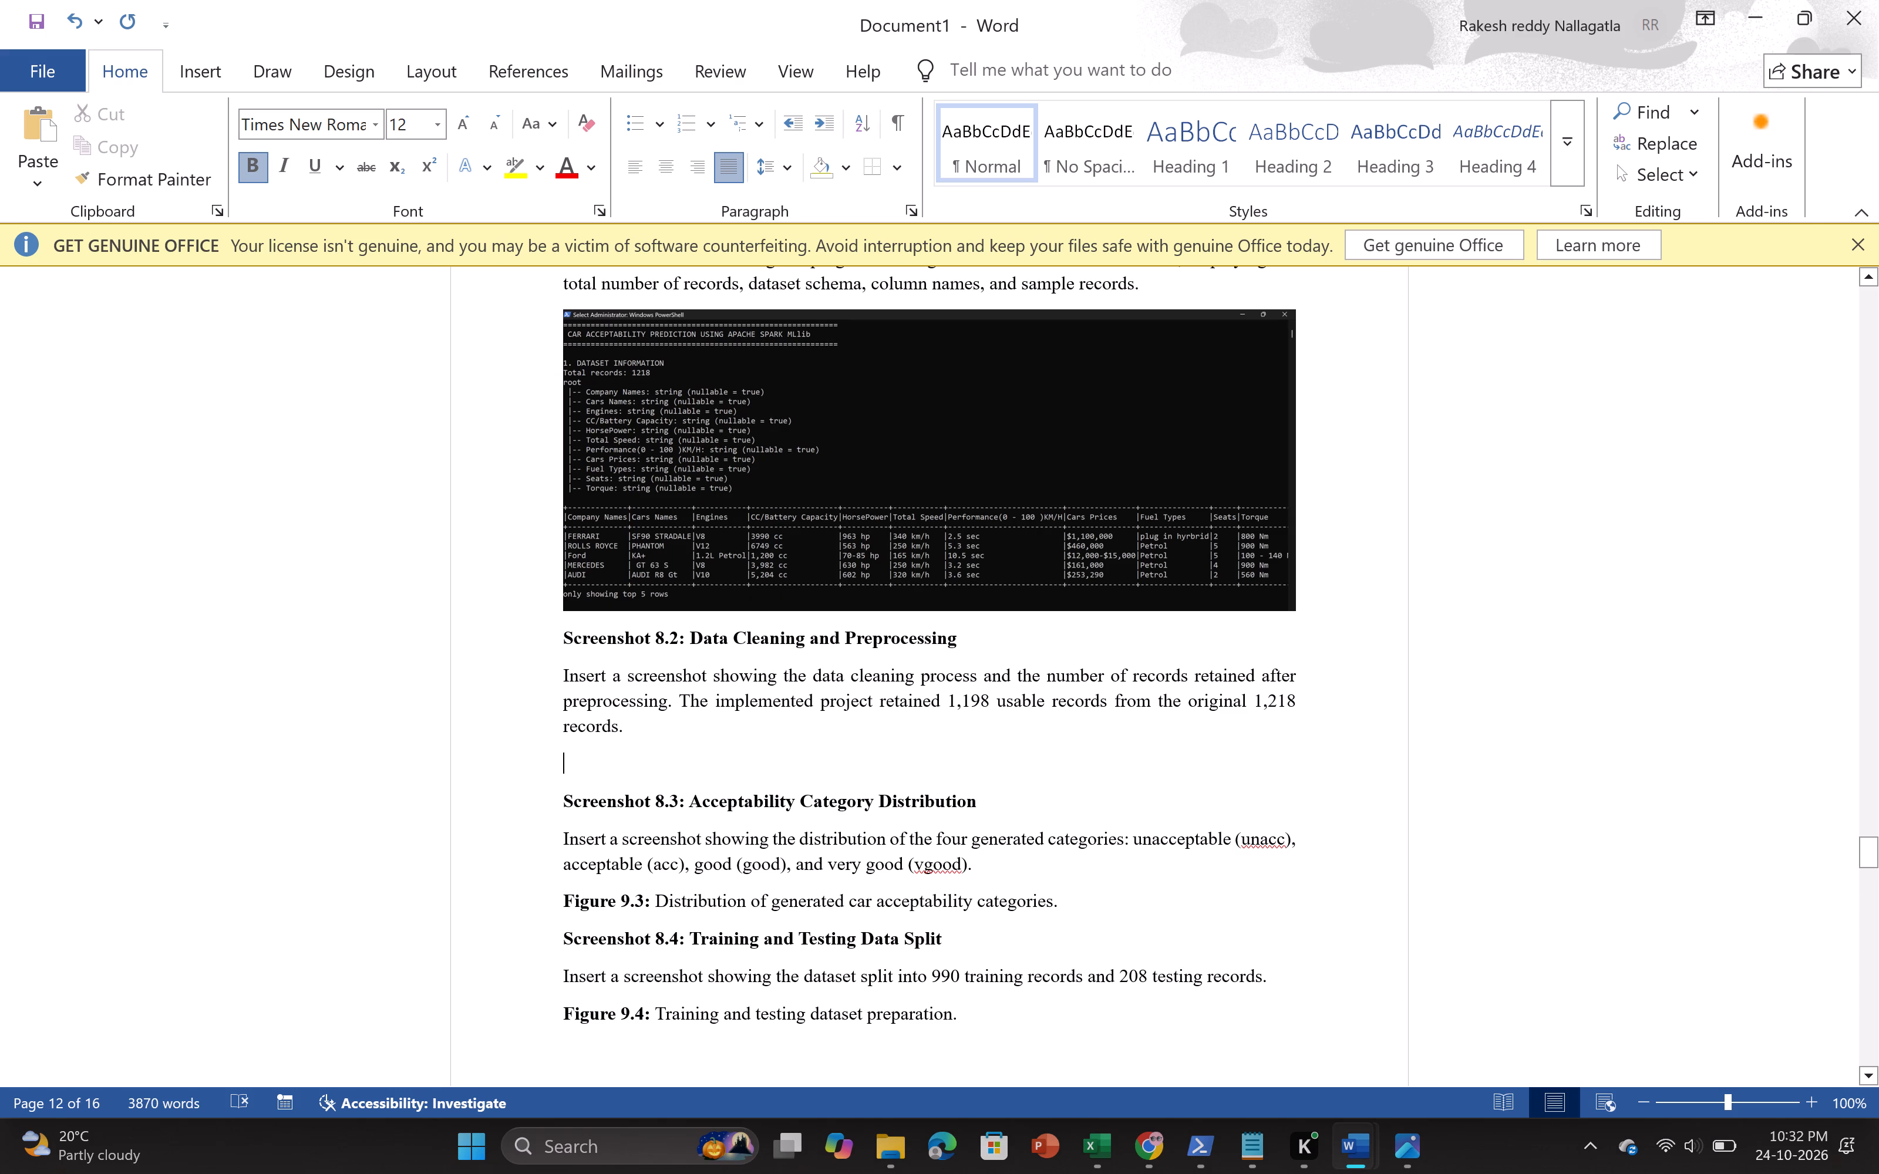
key(ctrl+v)
scroll(561, 812, up, 1)
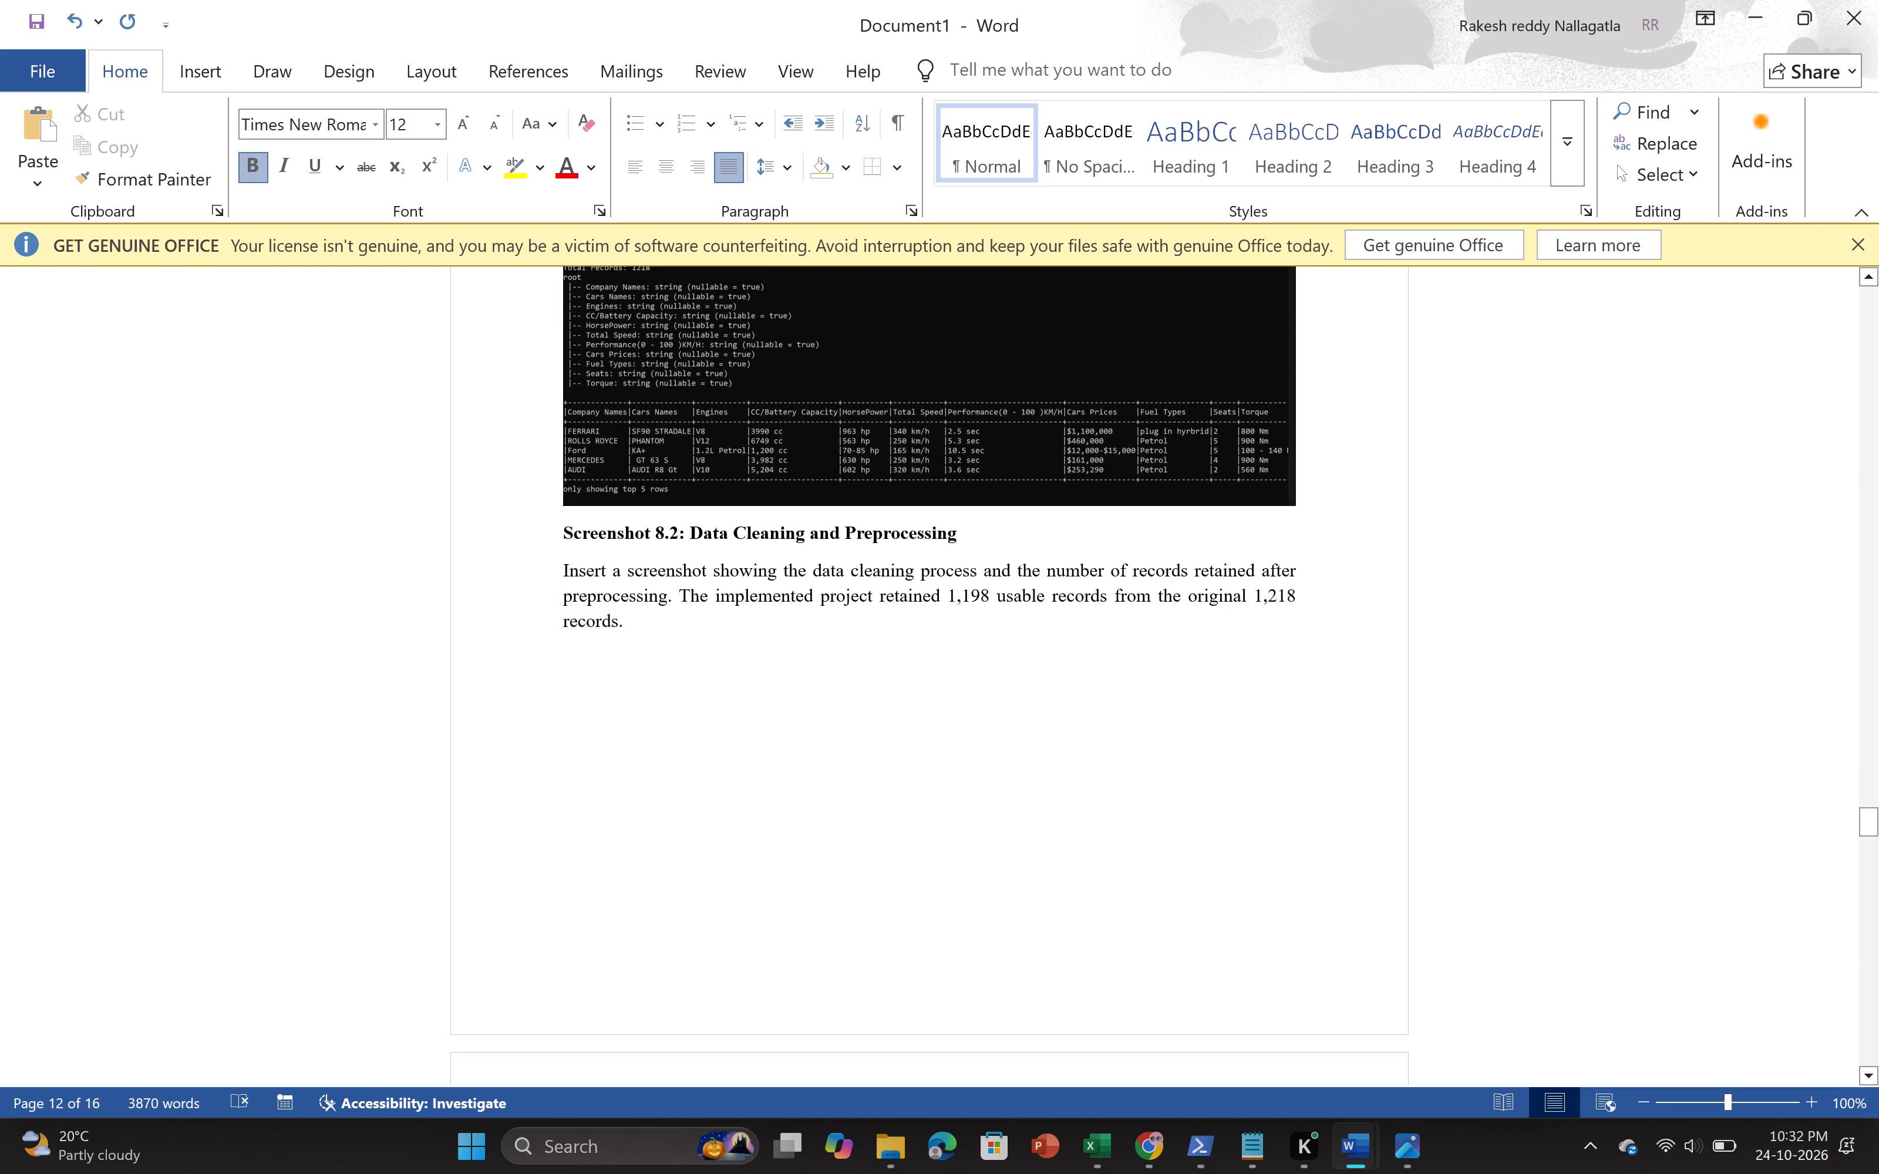
scroll(561, 812, up, 1)
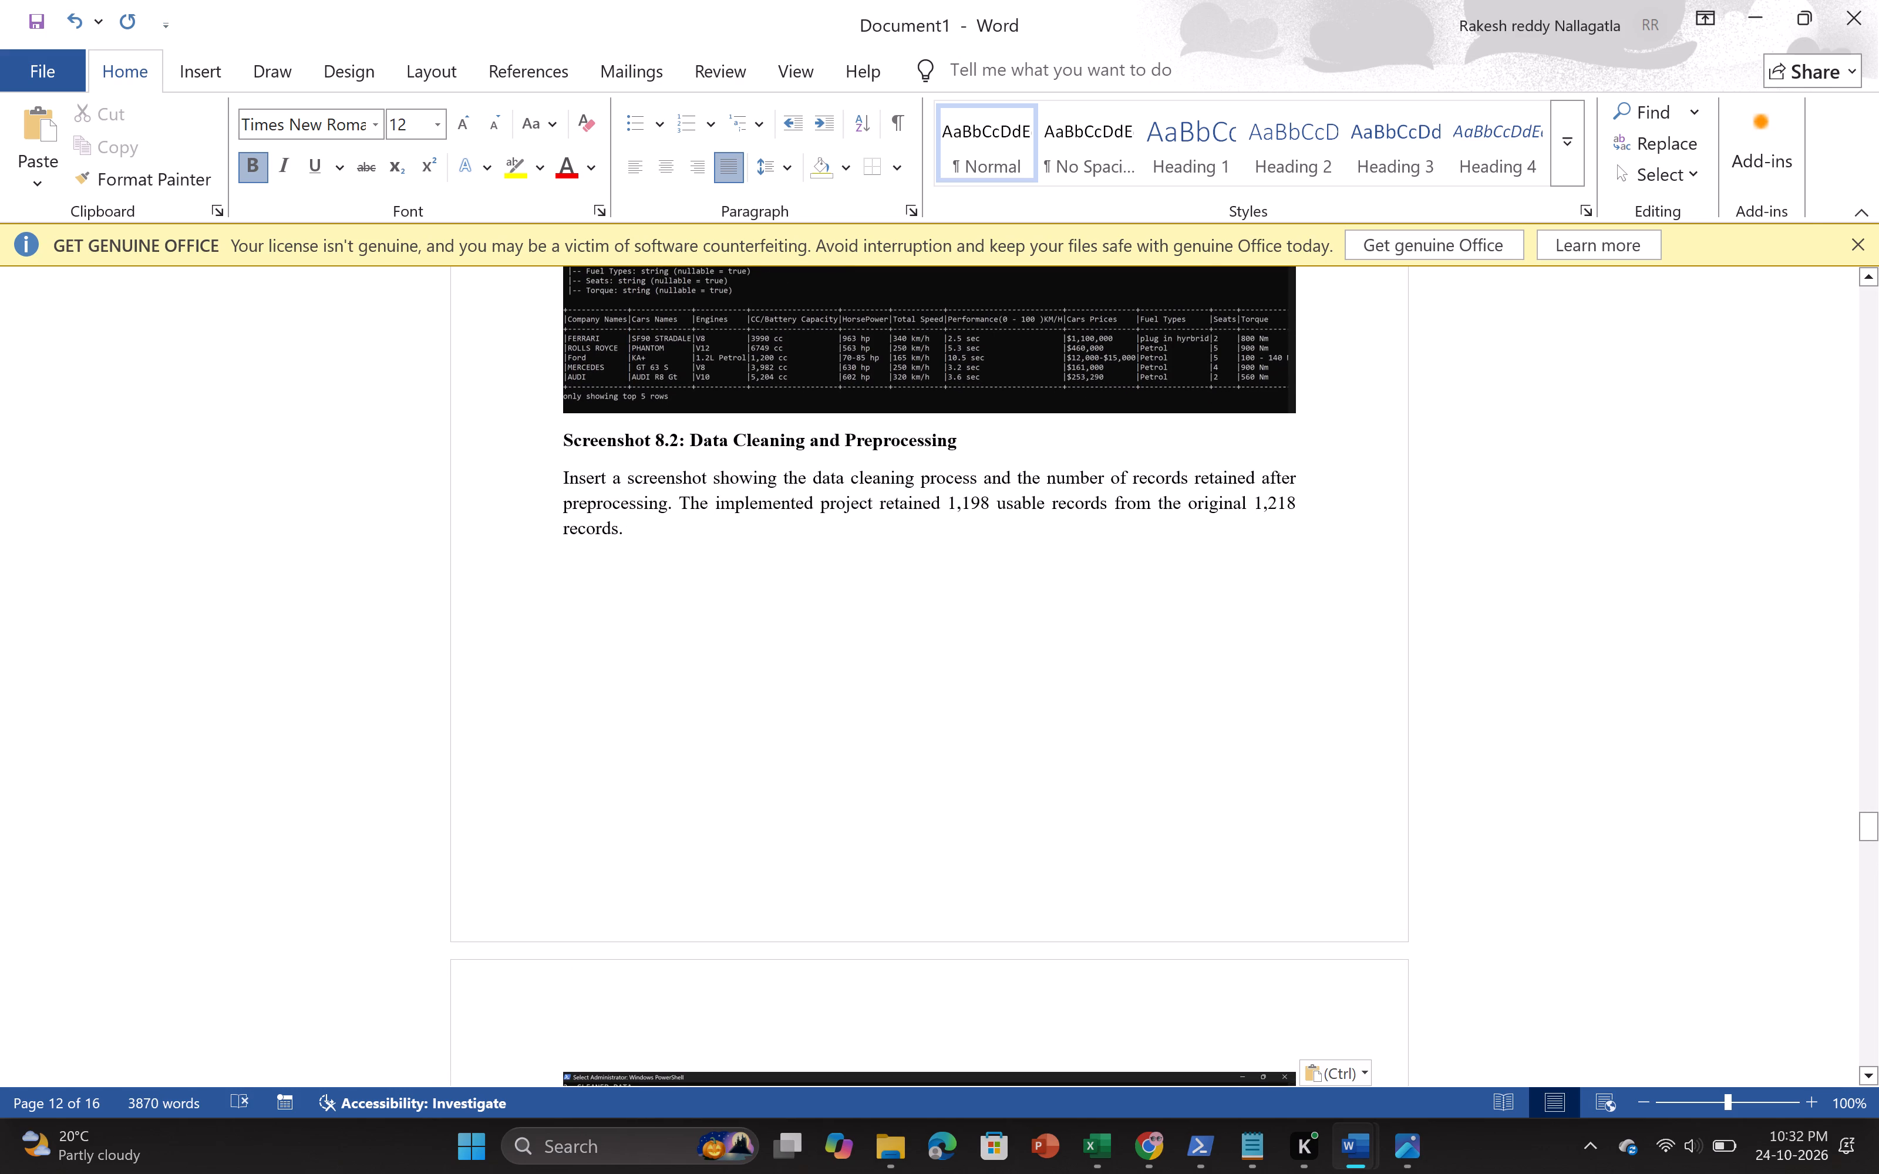
scroll(552, 1053, down, 1)
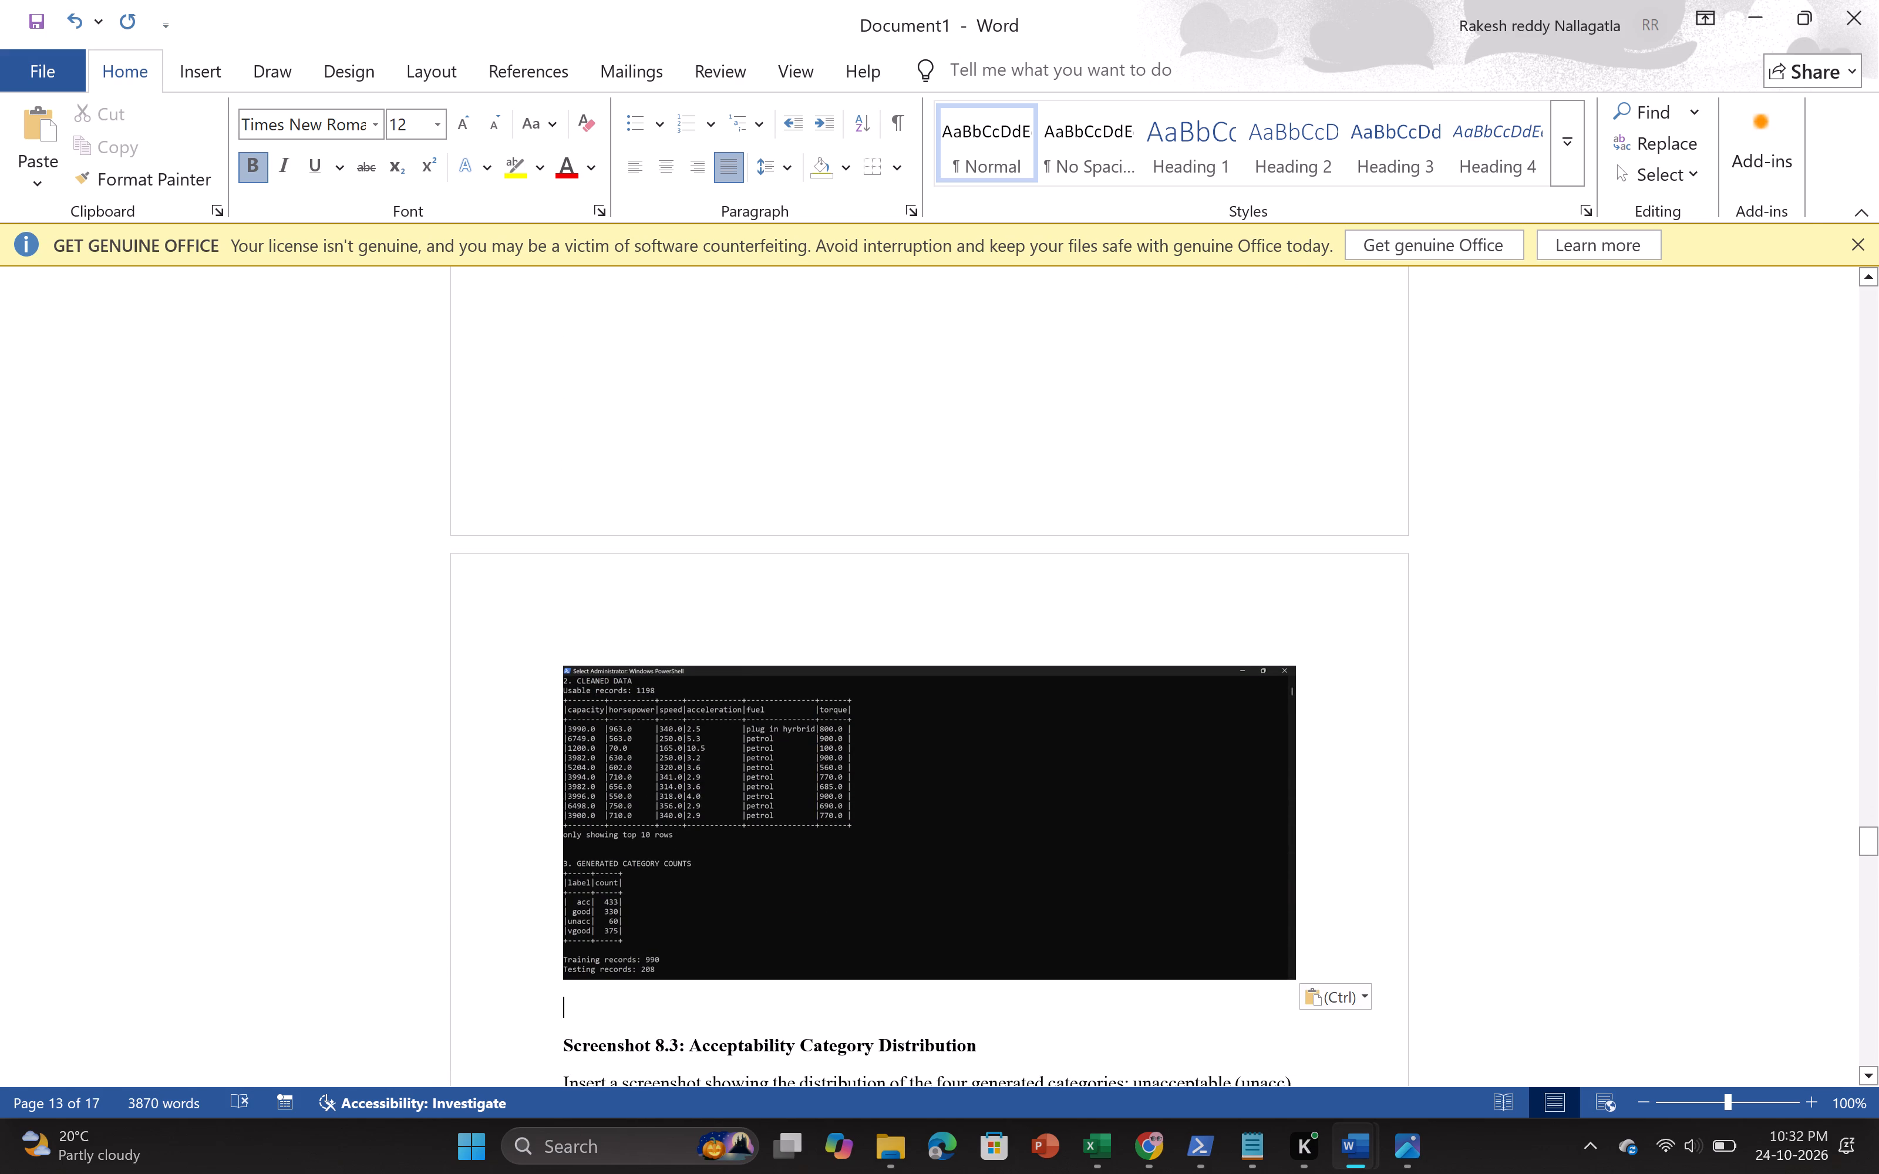
scroll(554, 676, down, 1)
key(BackSpace)
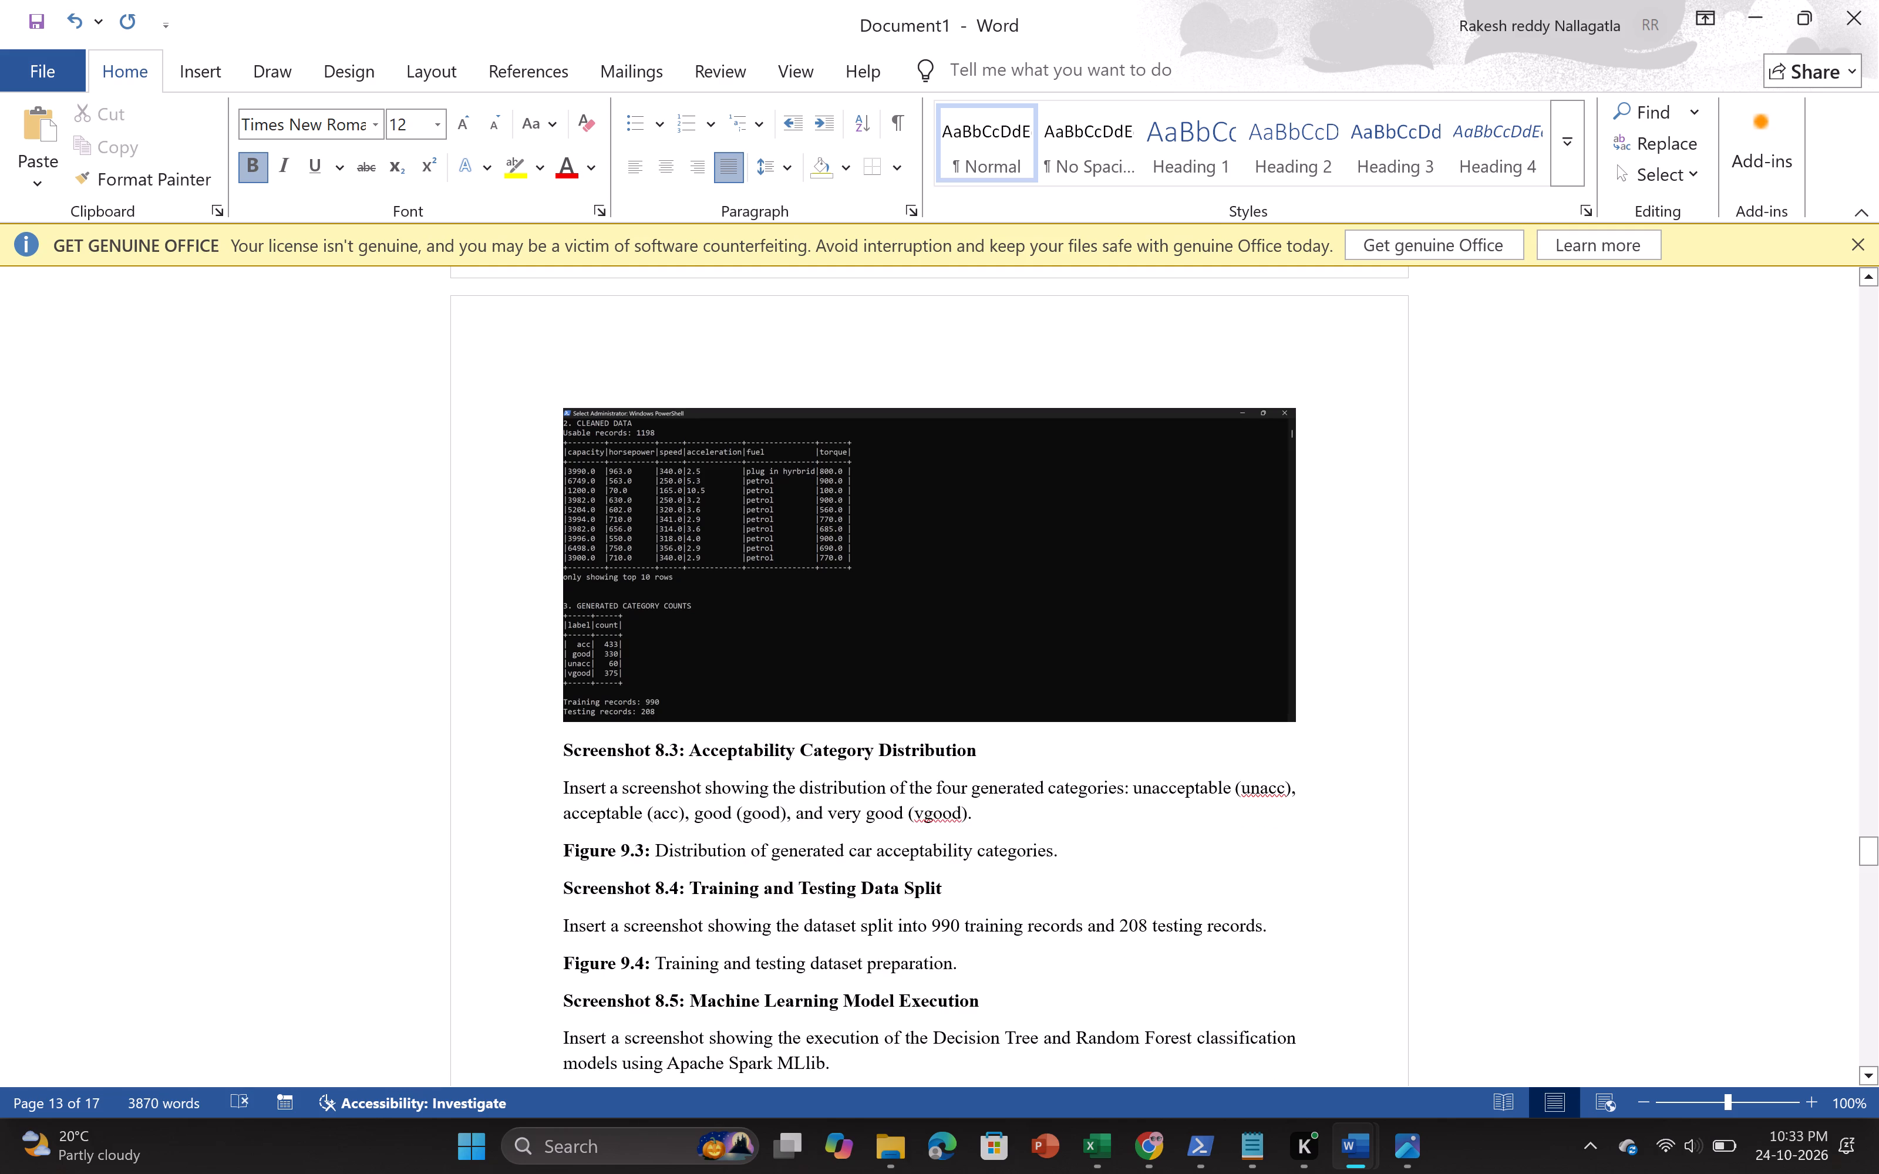
Delete the "Acceptability Category Distribution" heading together with its description and its "Figure 9.3" caption.
scroll(981, 846, down, 1)
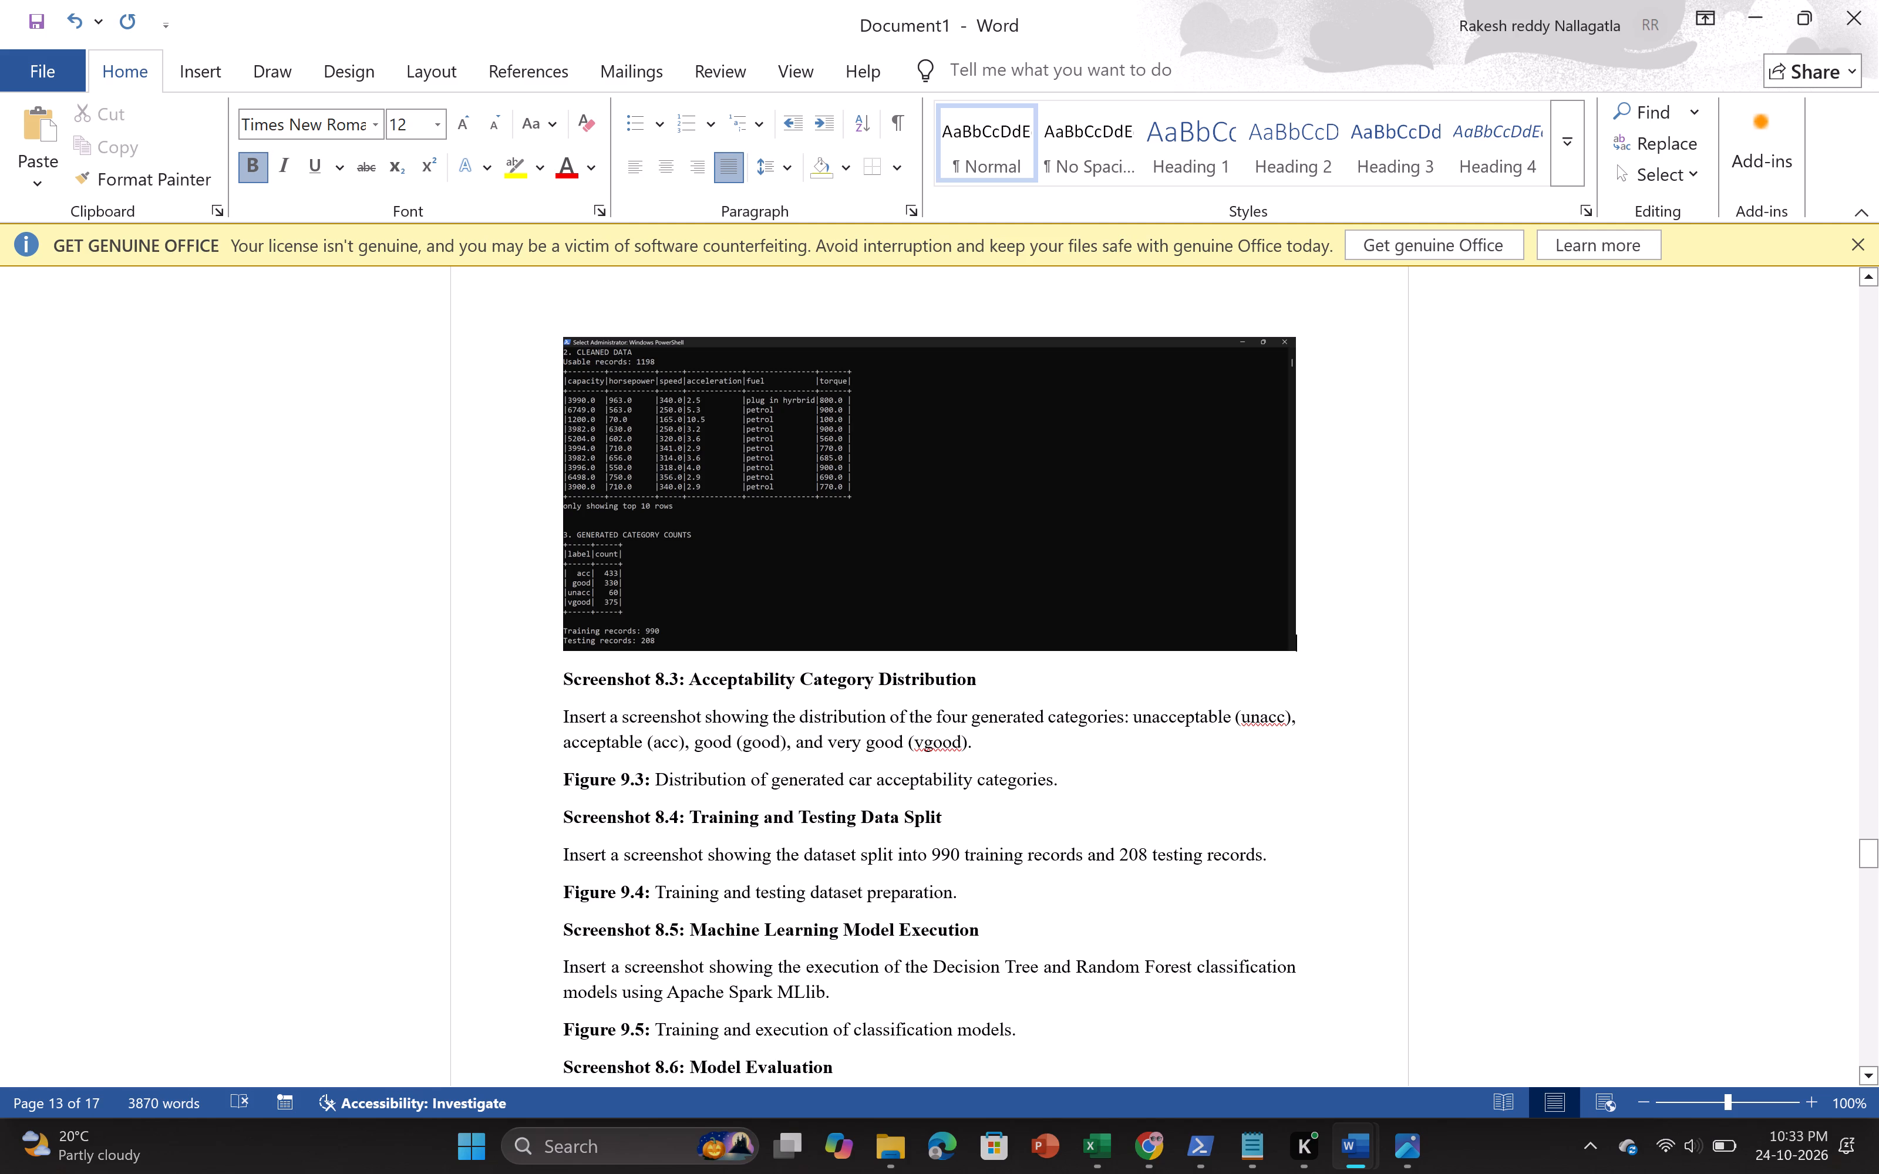
drag(1064, 777, 586, 687)
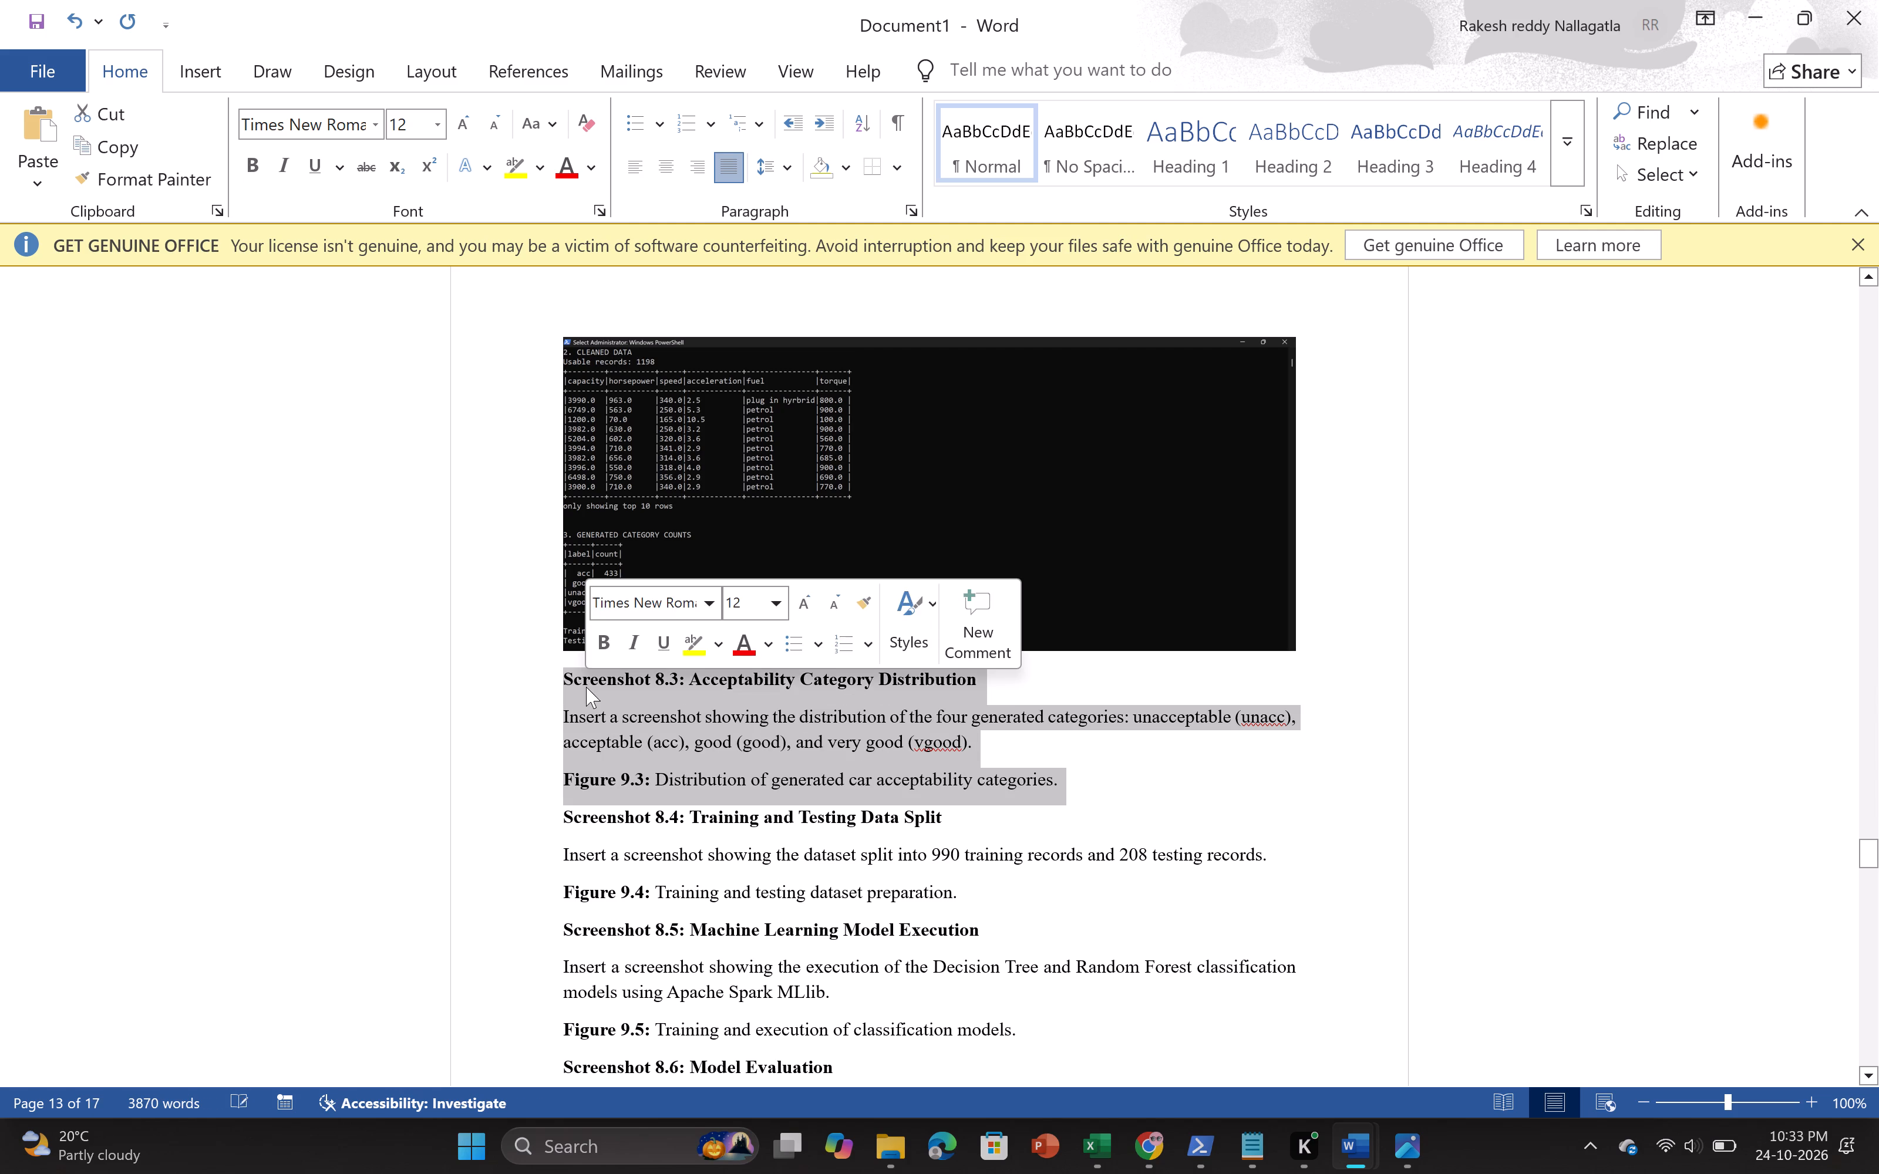
key(BackSpace)
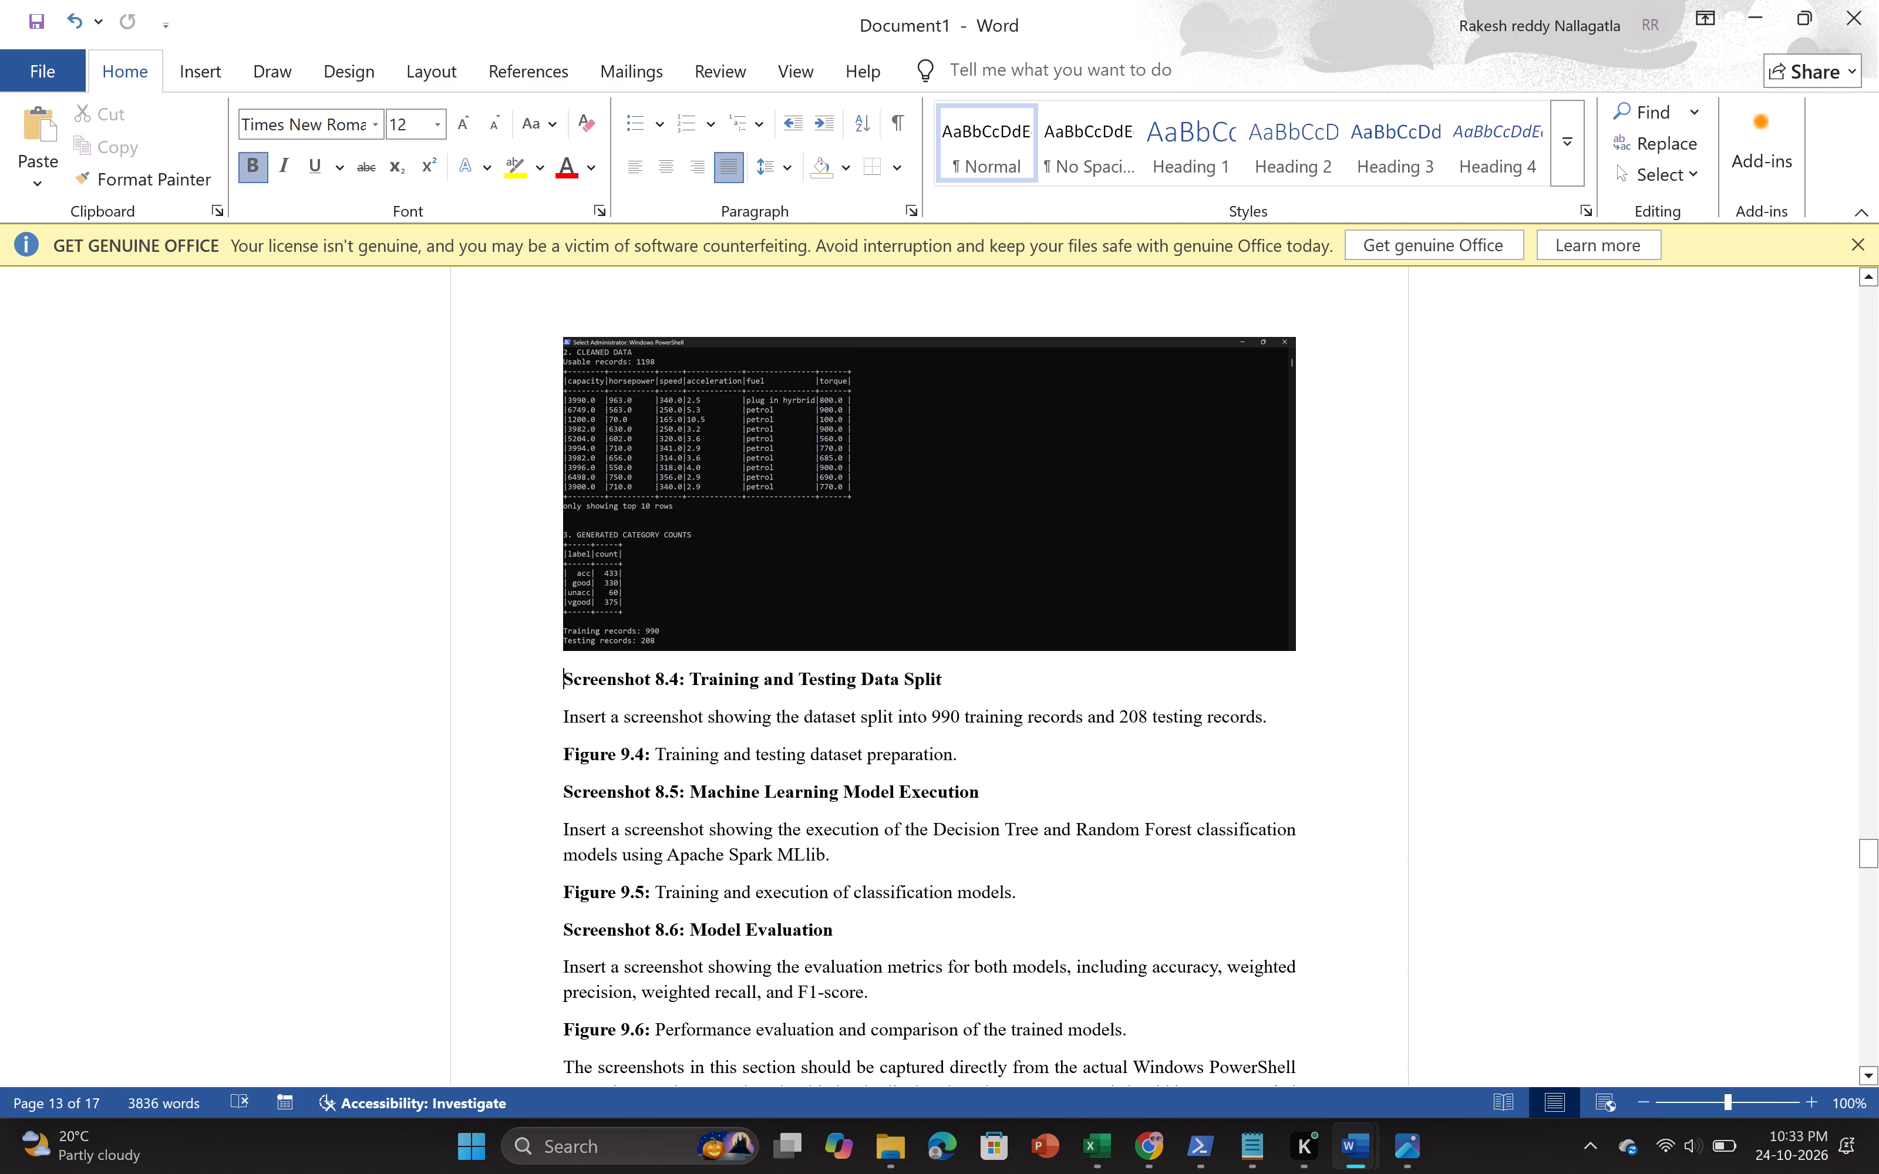
Renumber the "Training and Testing Data Split" heading as Screenshot 8.3.
click(683, 679)
key(Left)
key(BackSpace)
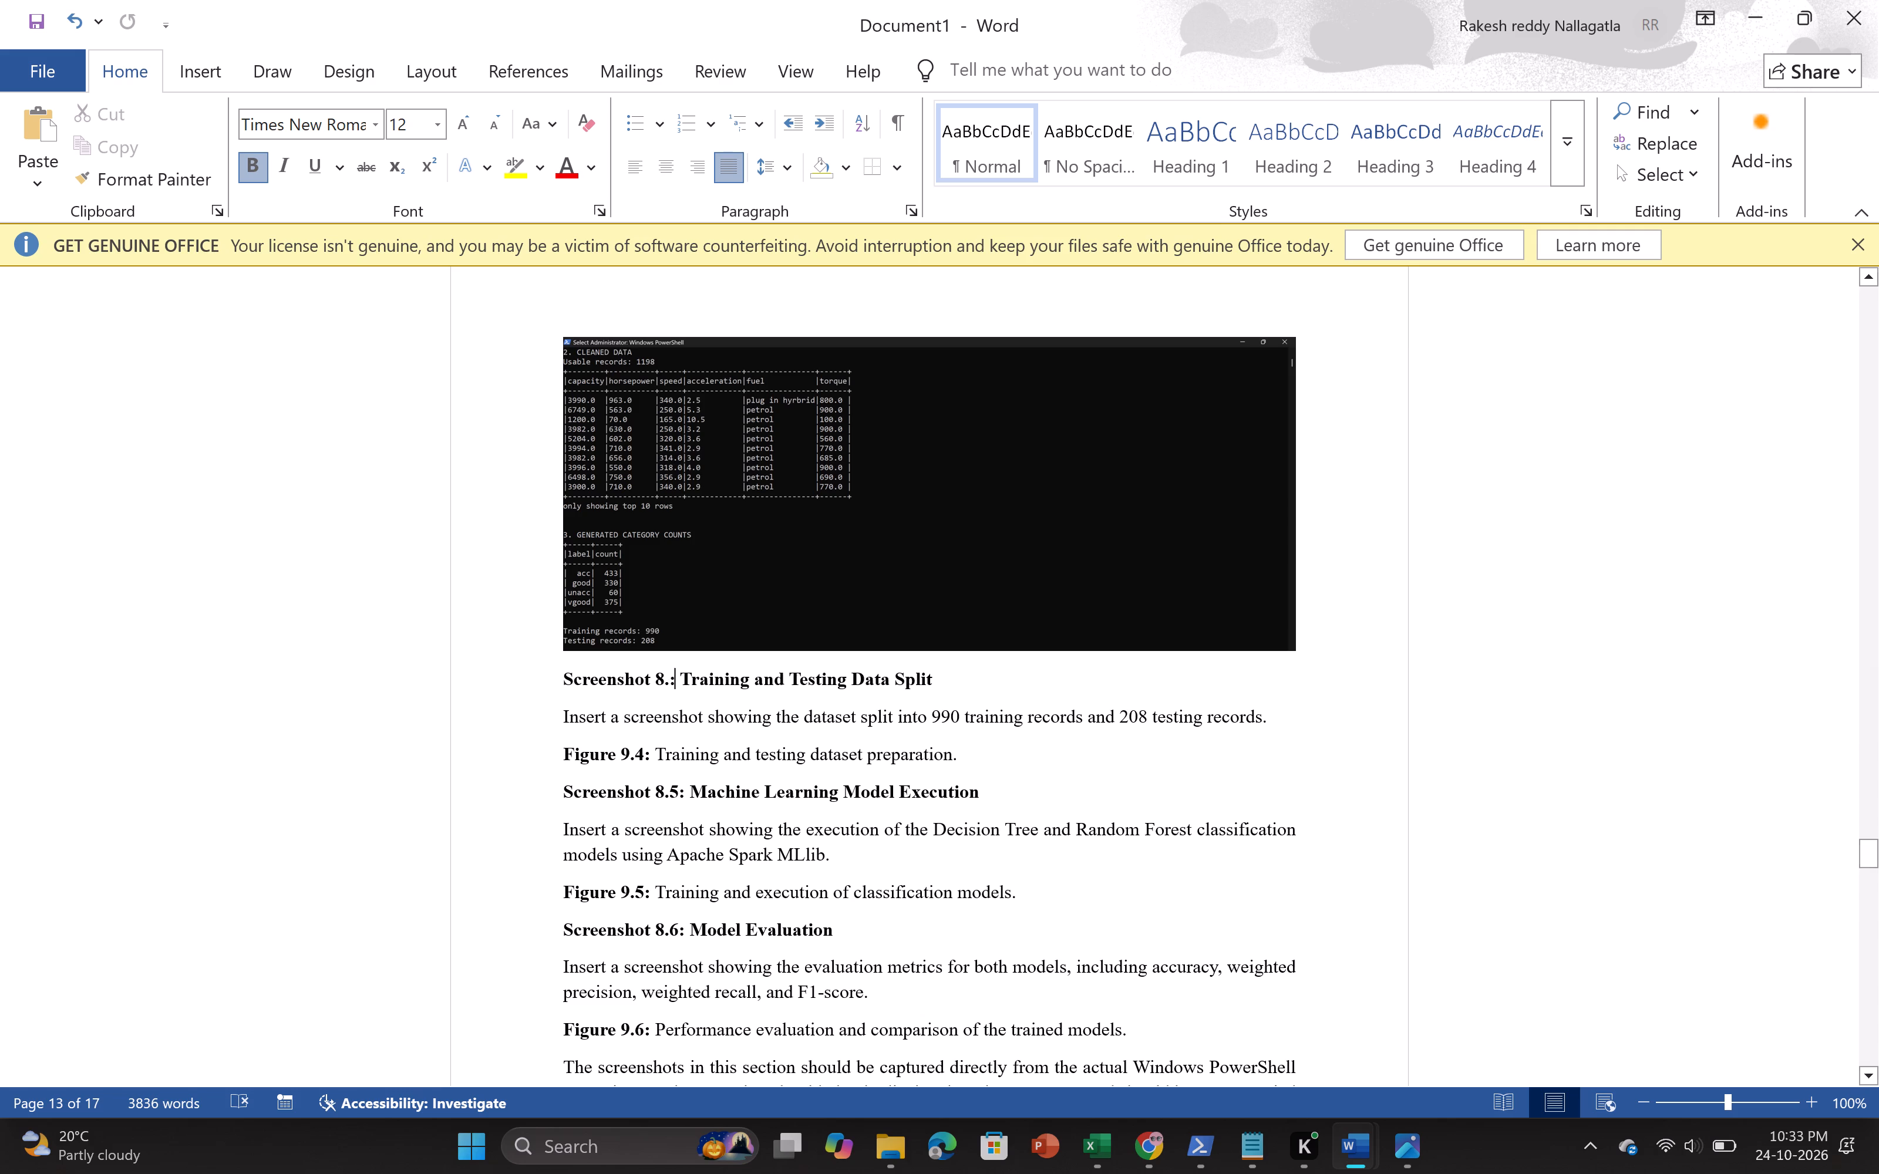
key(3)
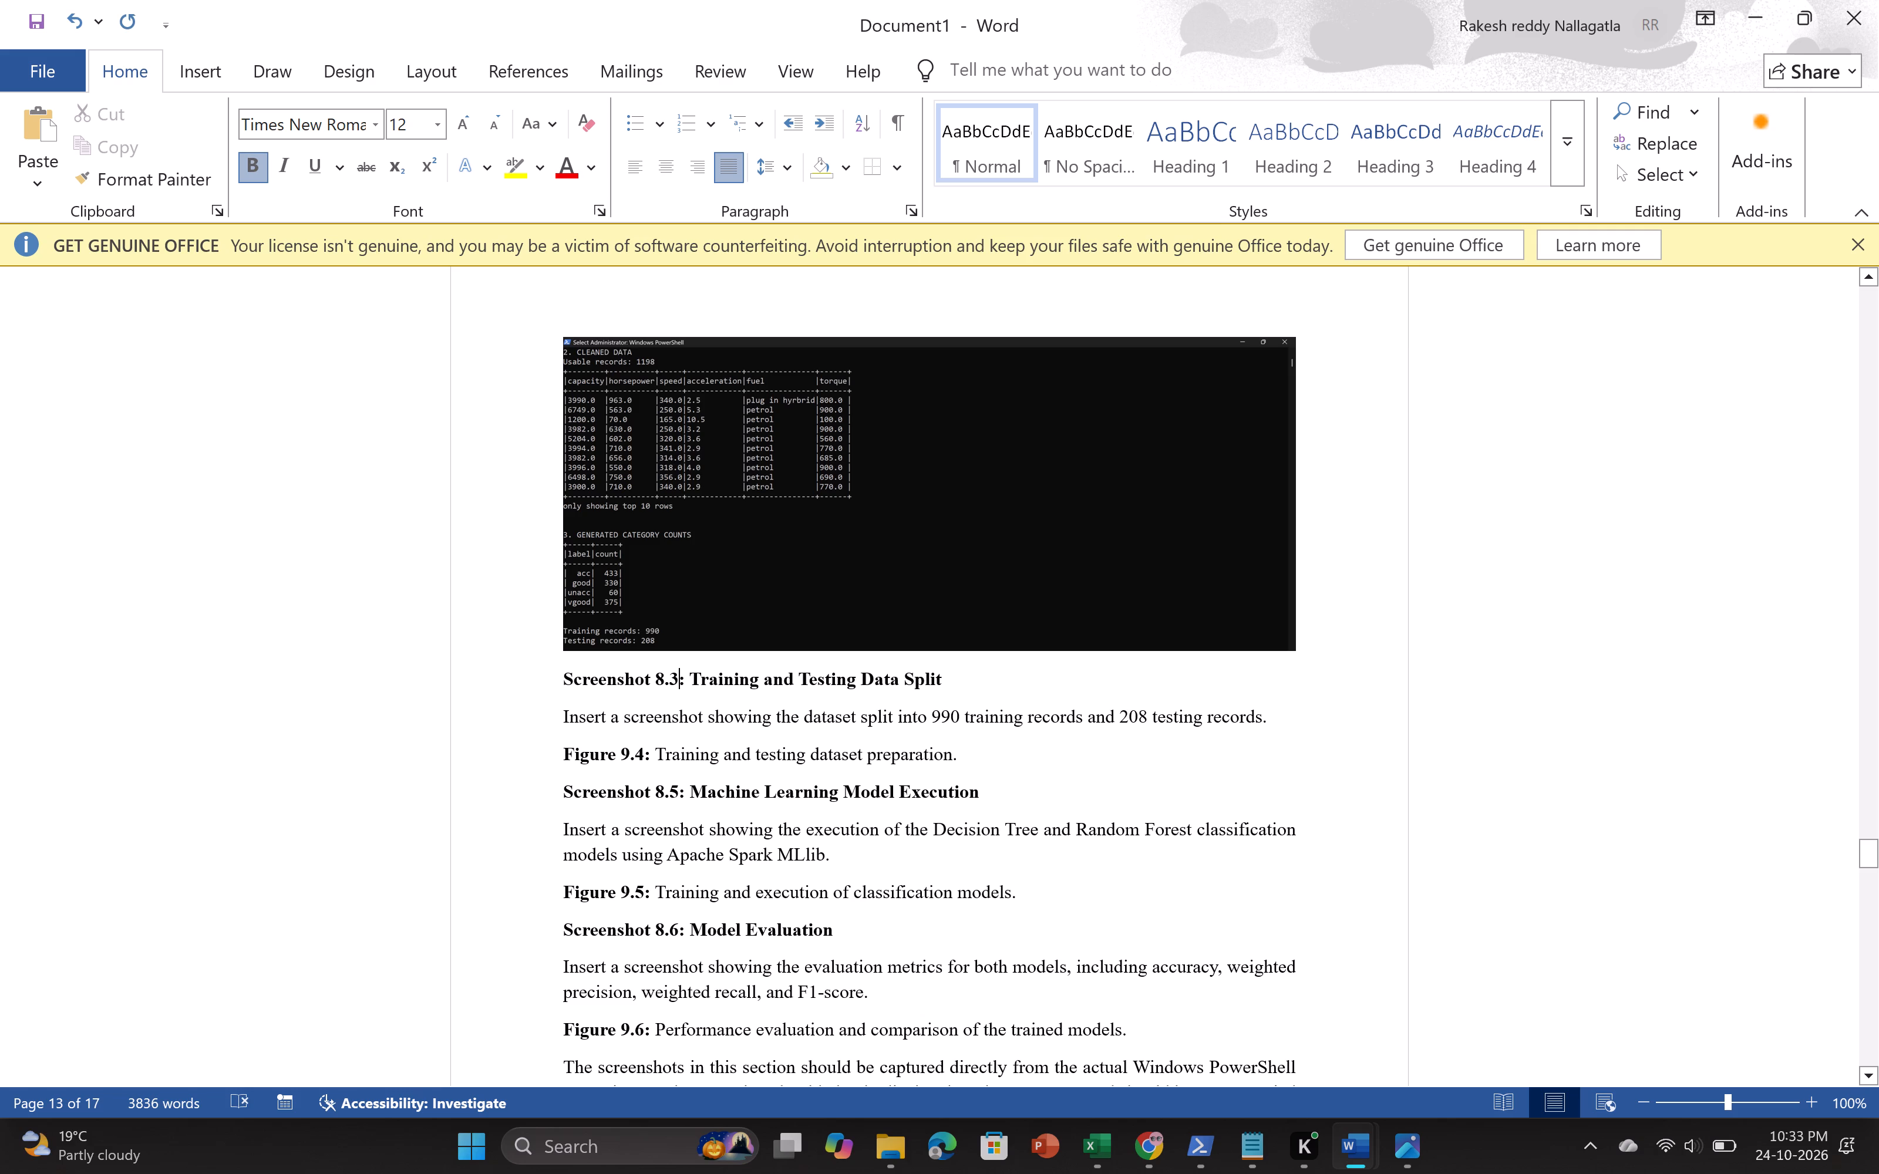
Replace the "Figure 9.4" caption line with an empty line above the "Machine Learning Model Execution" heading.
drag(956, 752, 732, 747)
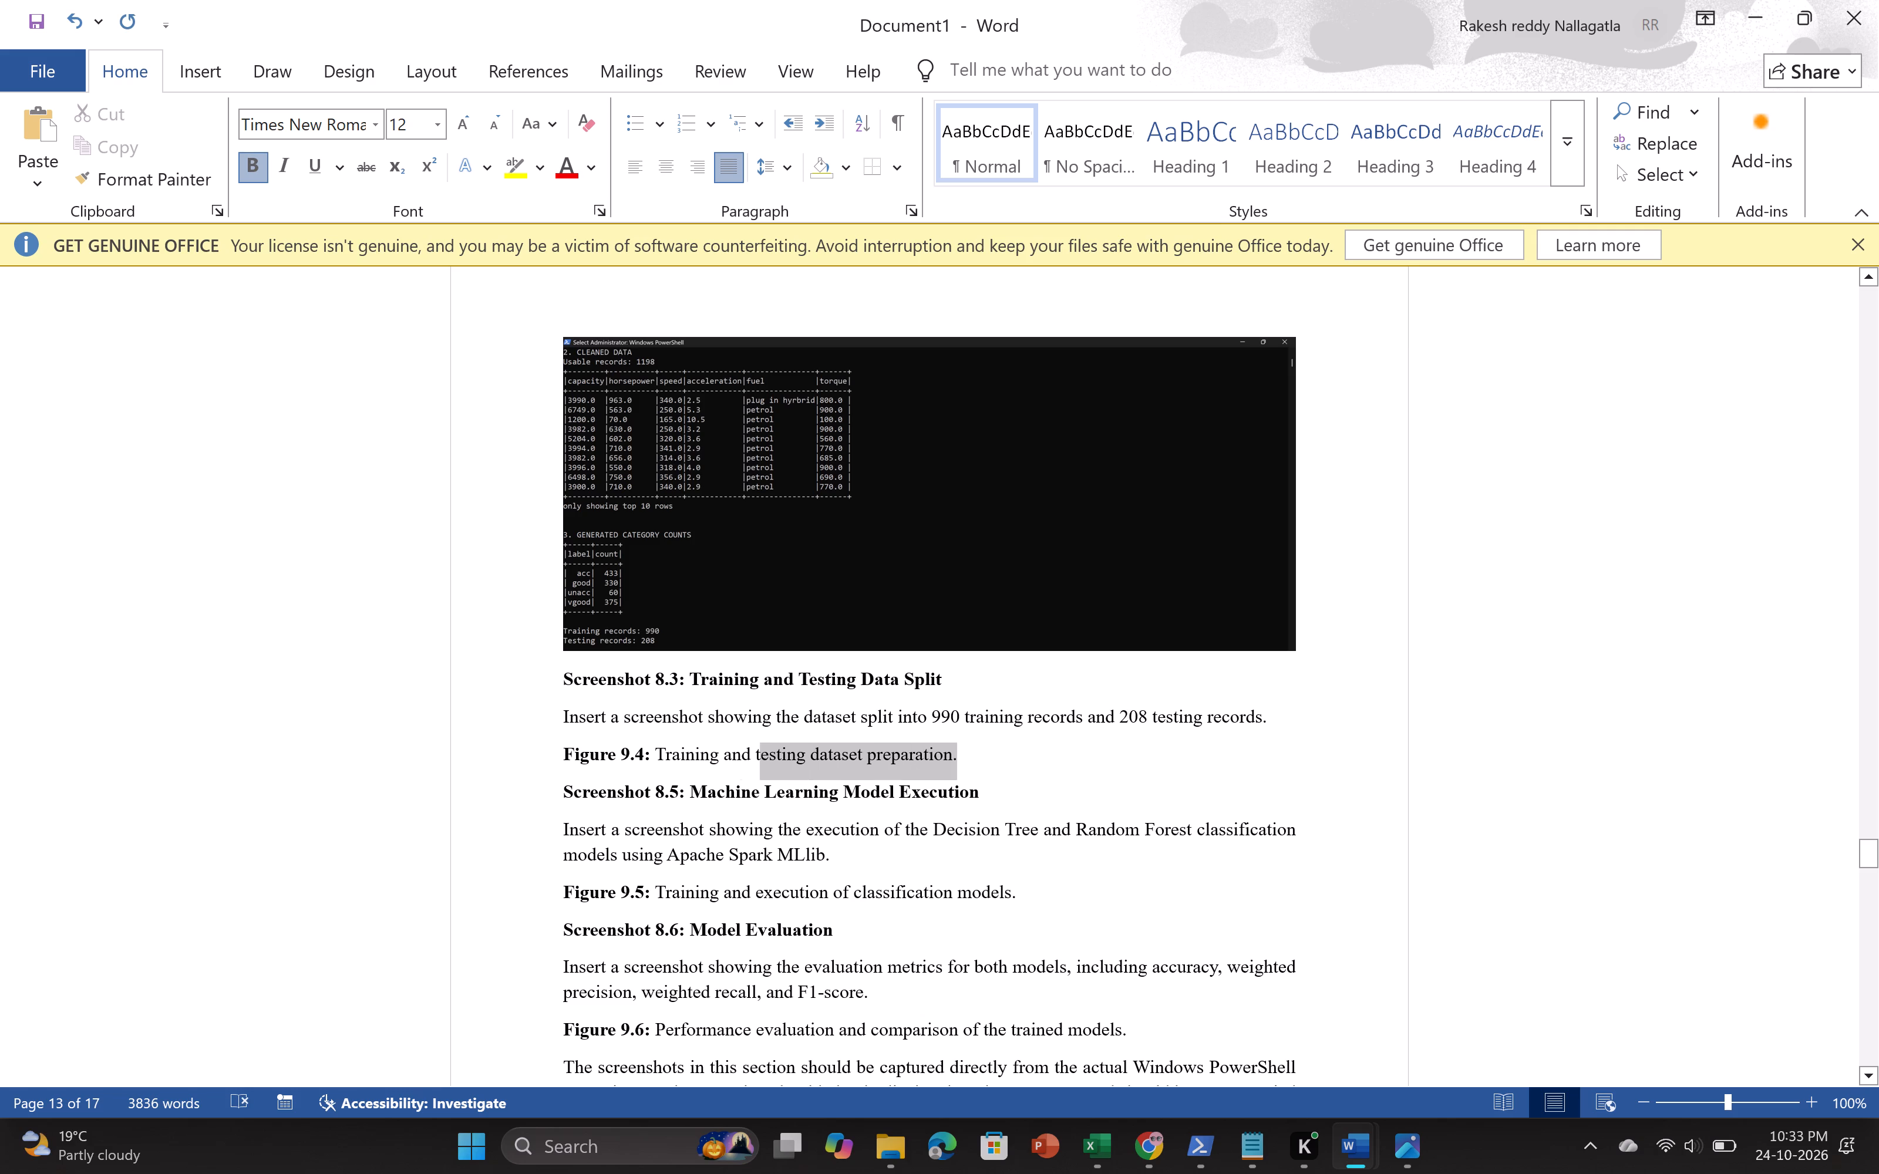
drag(732, 747, 574, 758)
key(BackSpace)
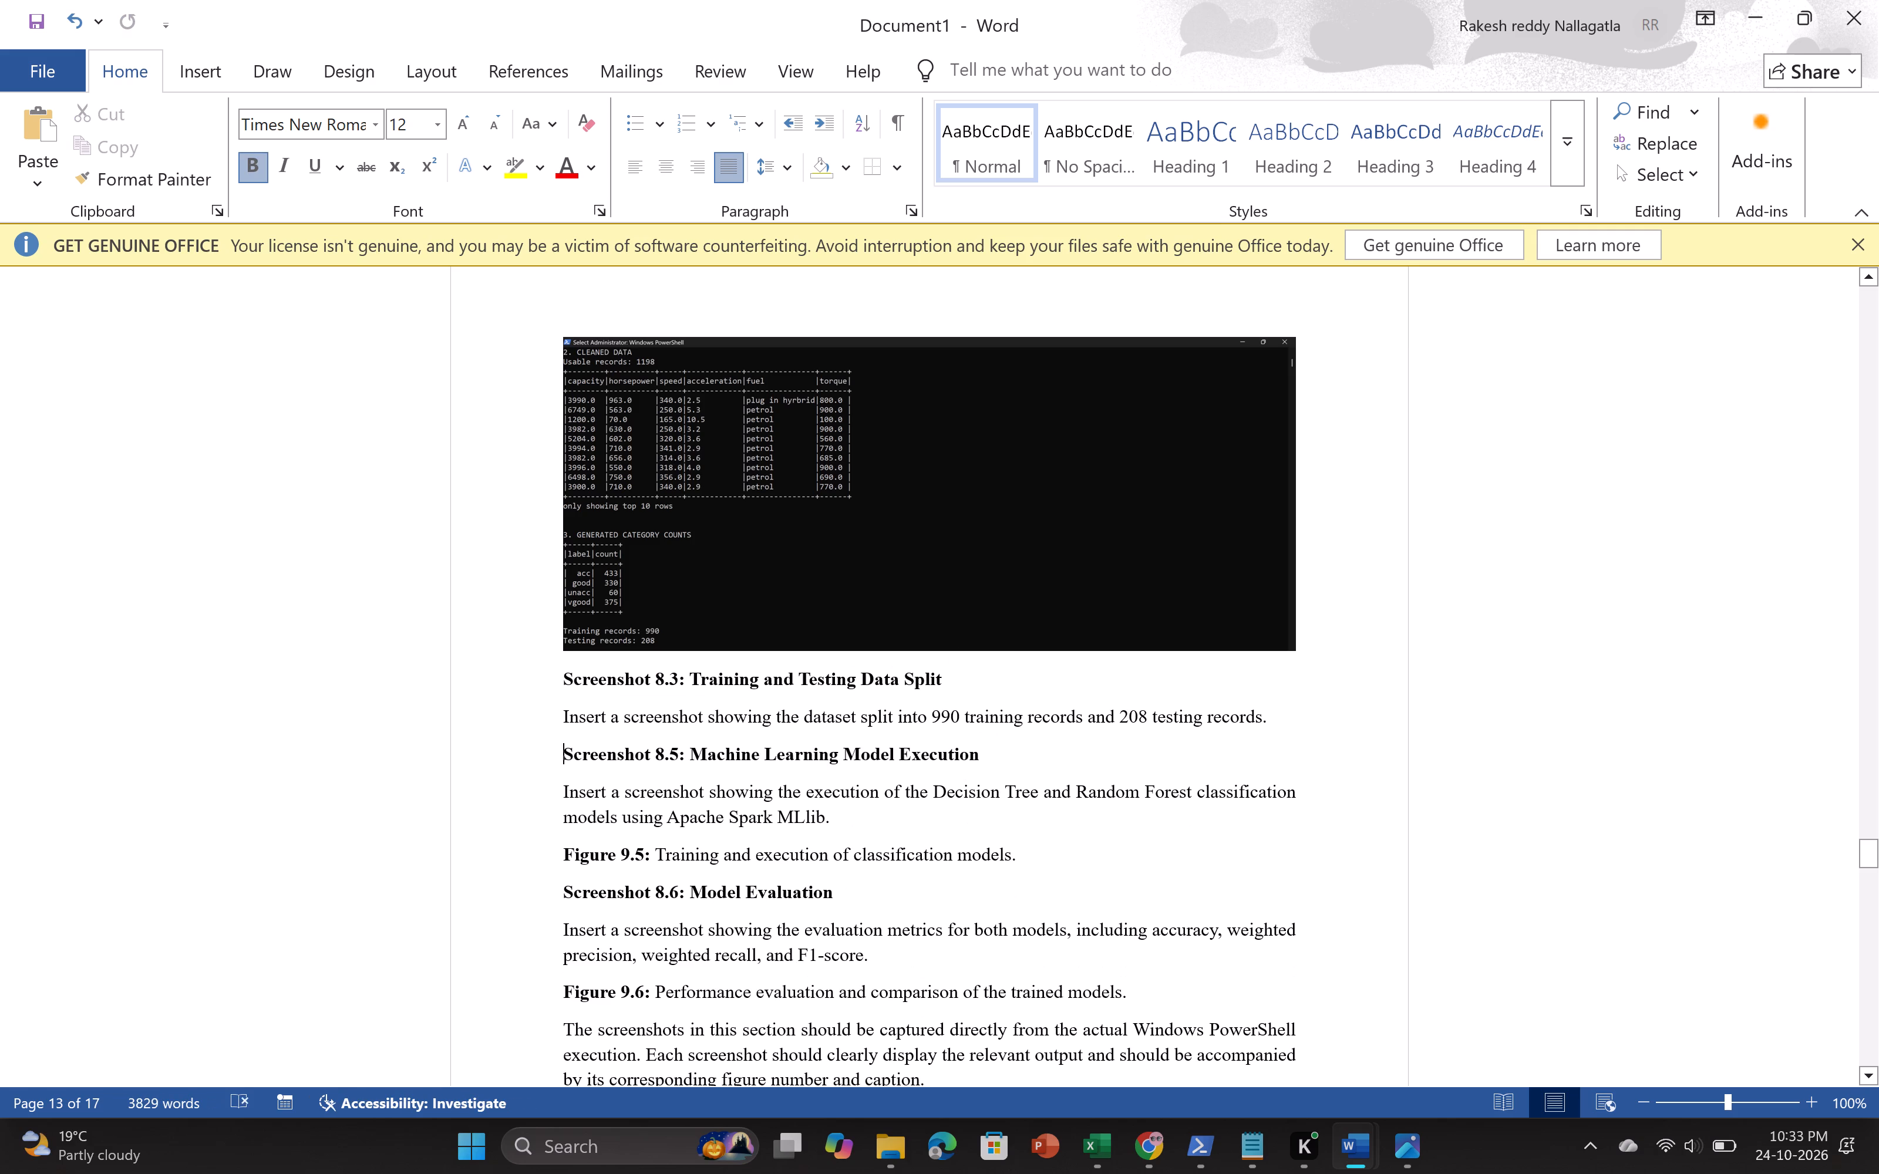
key(Return)
key(Up)
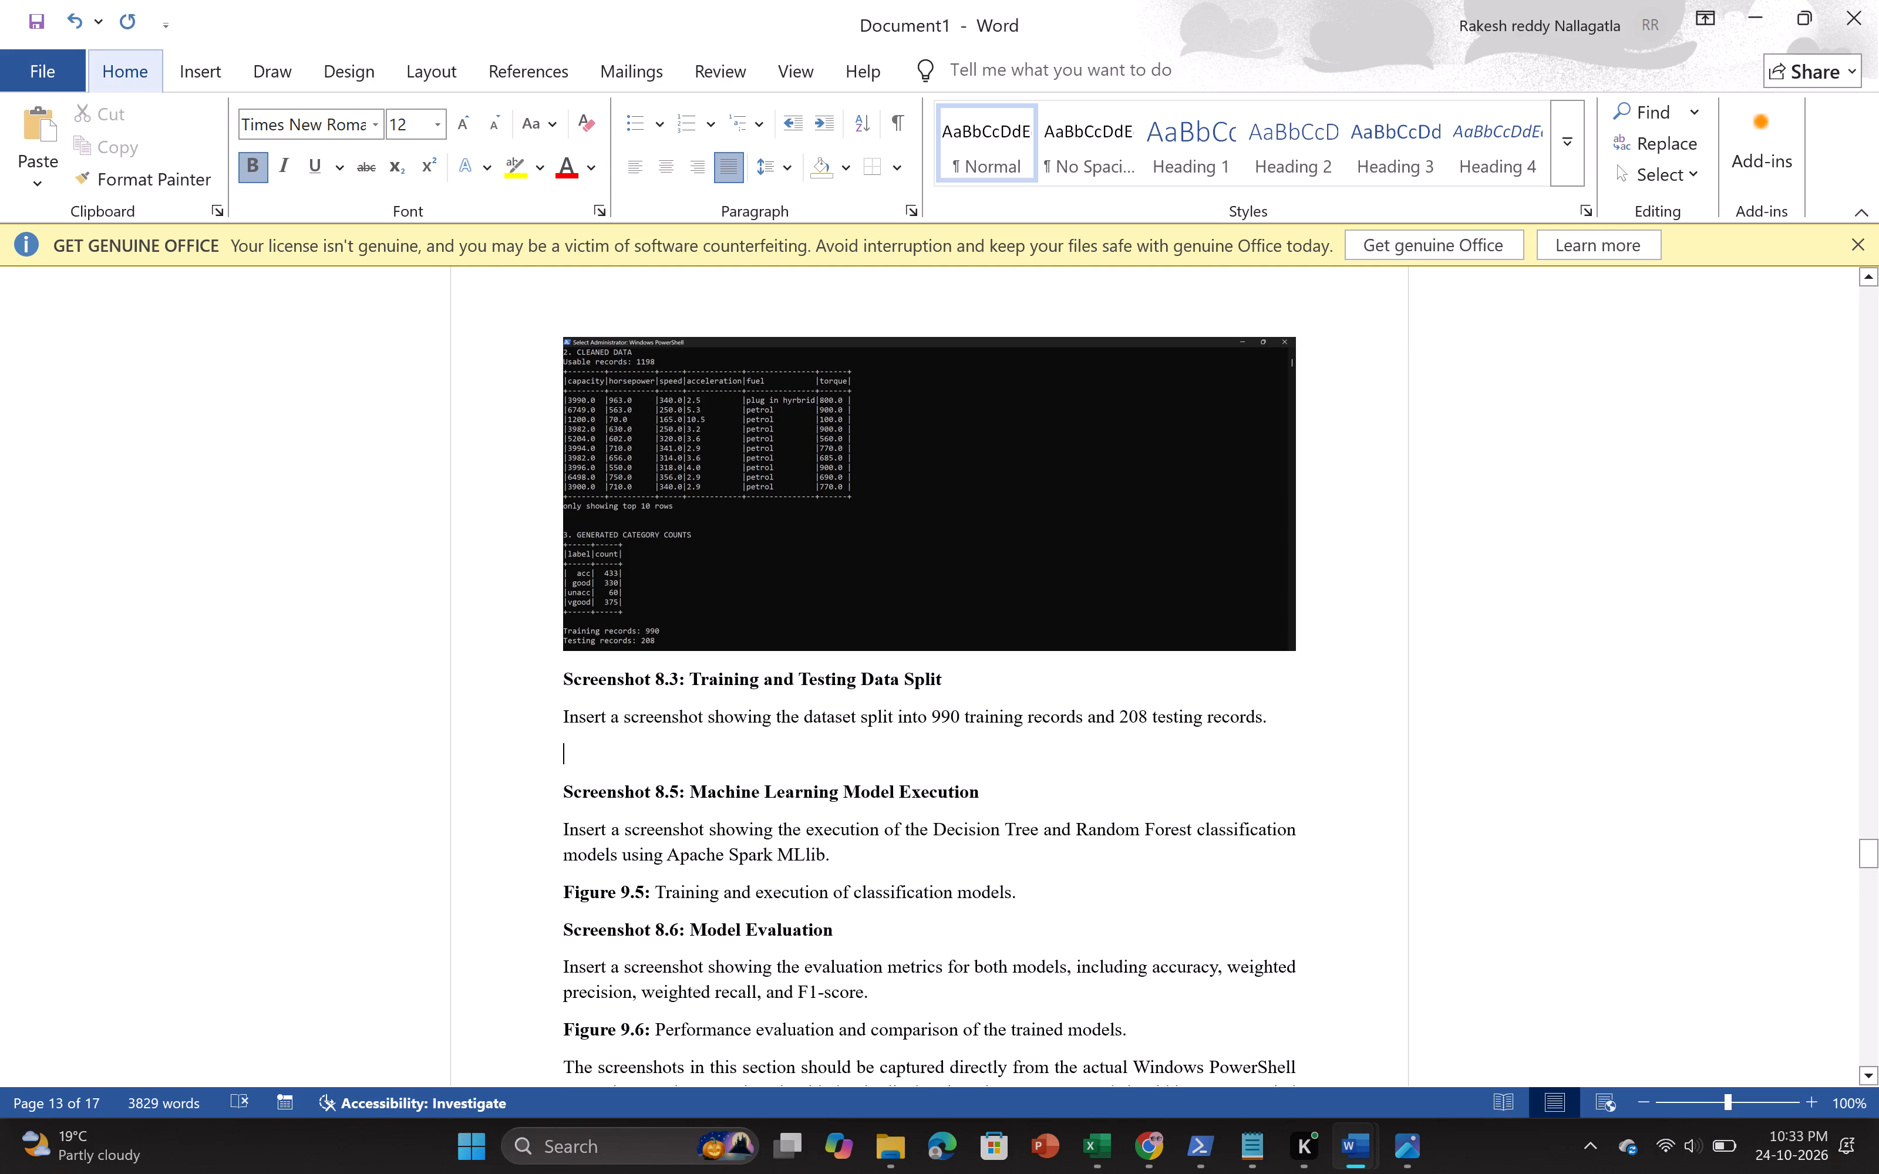
click(594, 763)
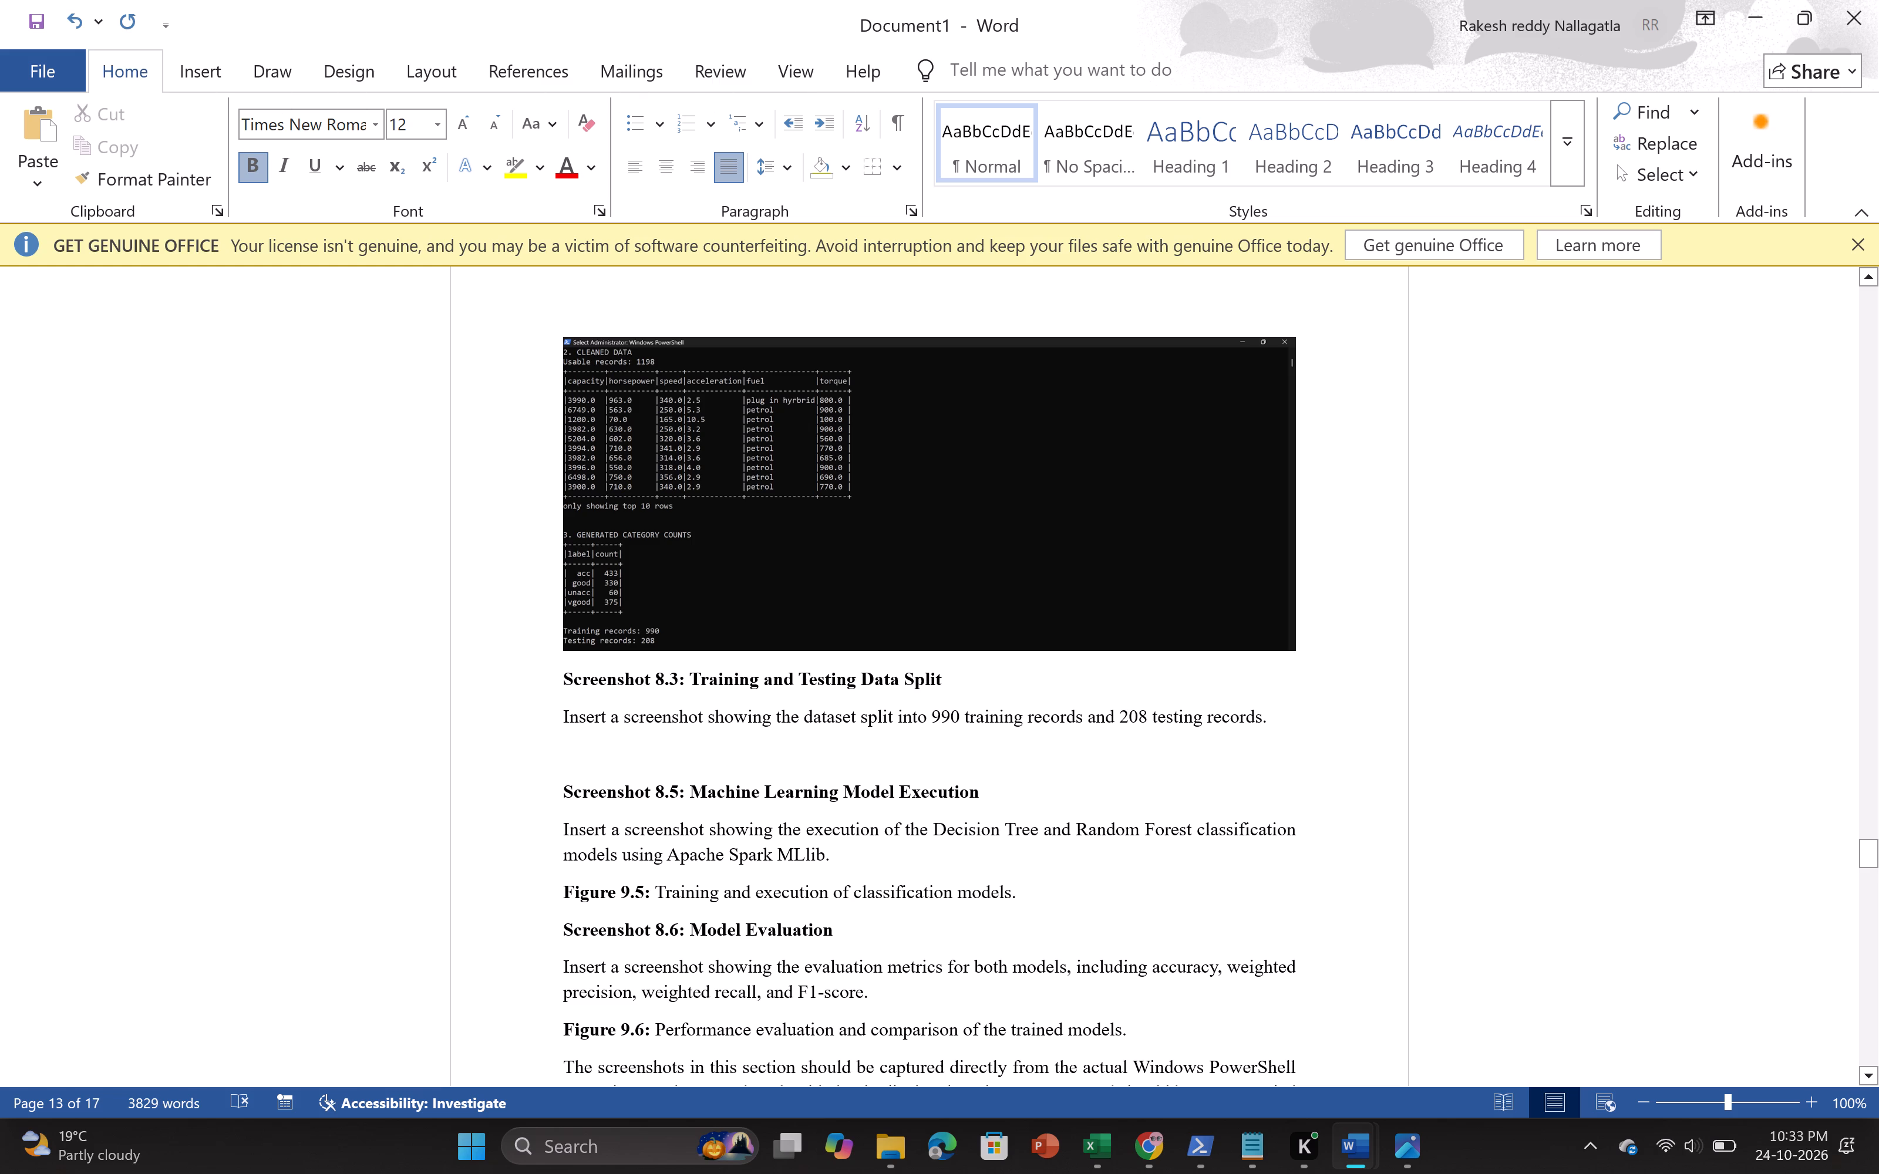
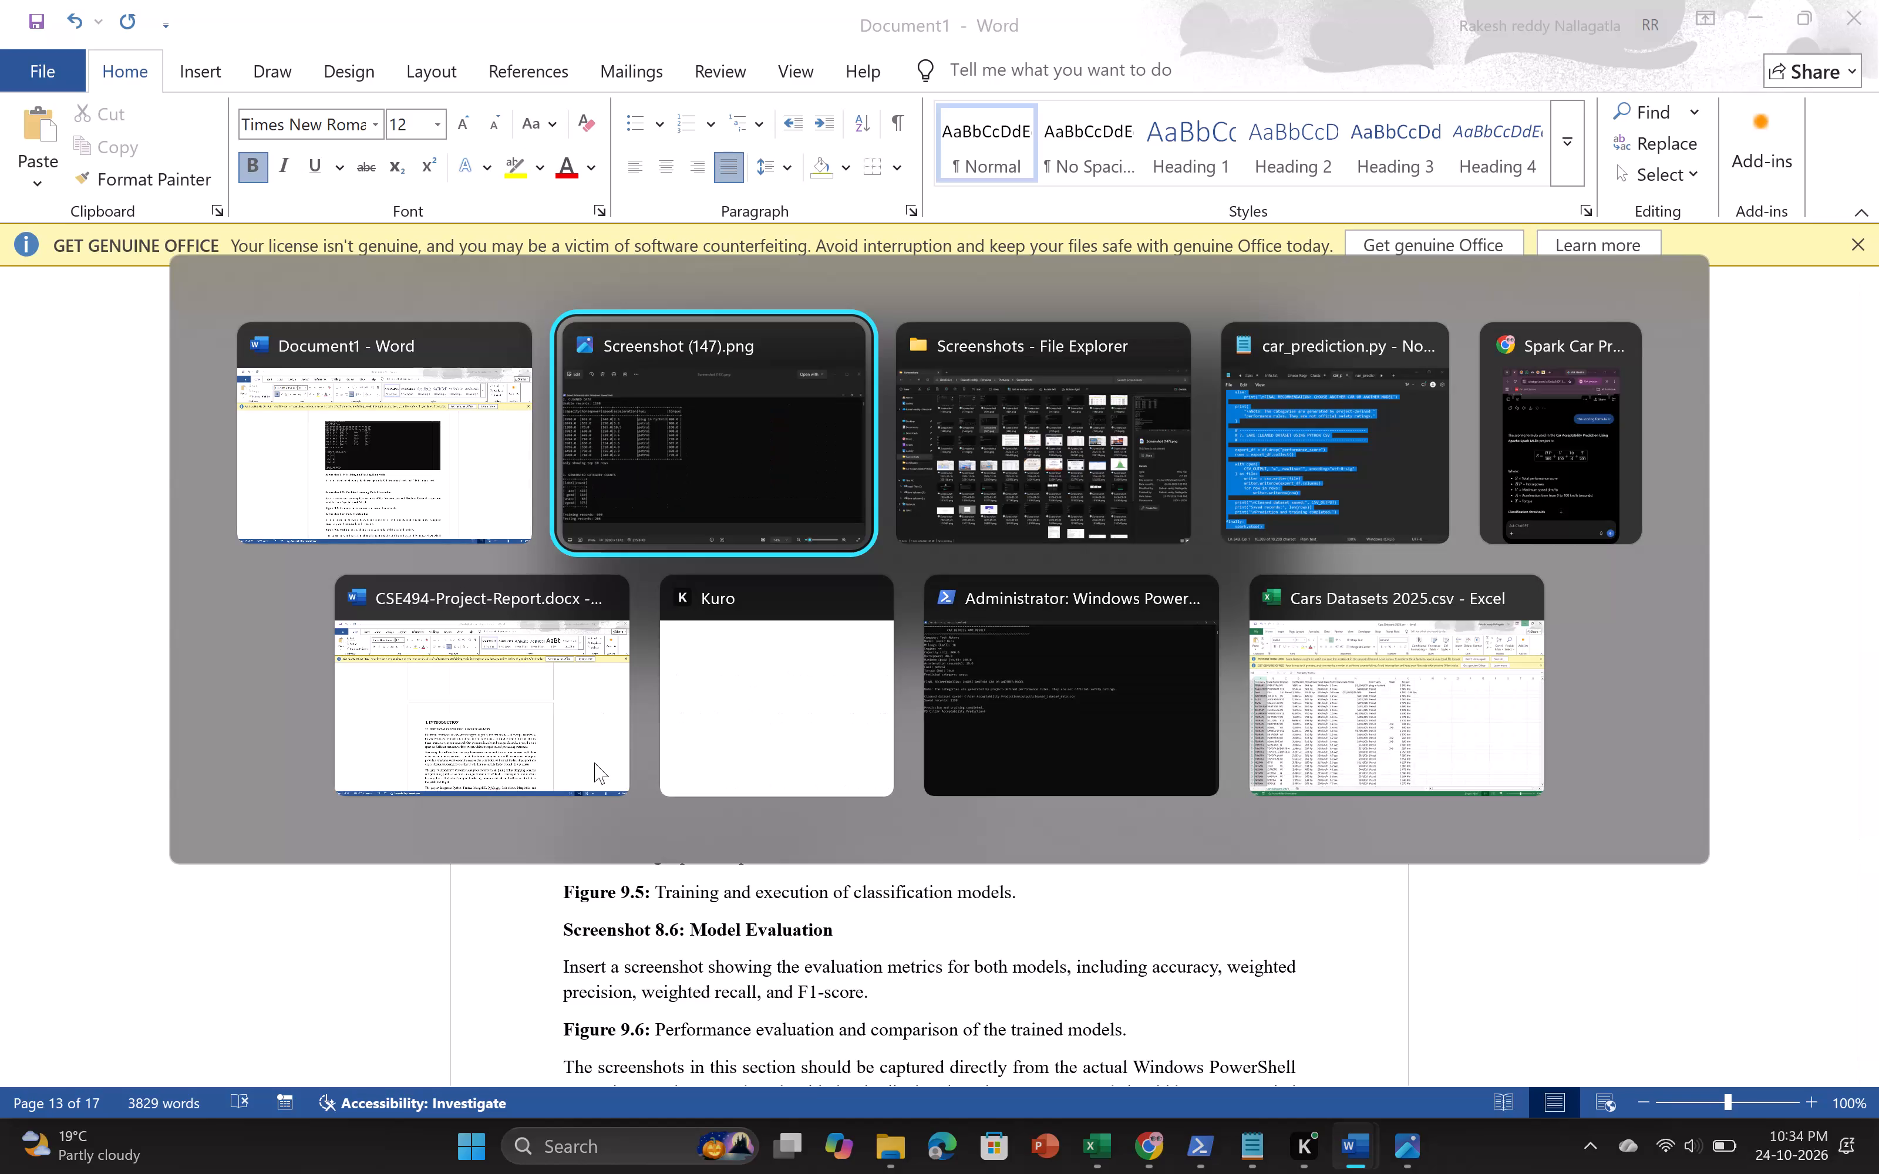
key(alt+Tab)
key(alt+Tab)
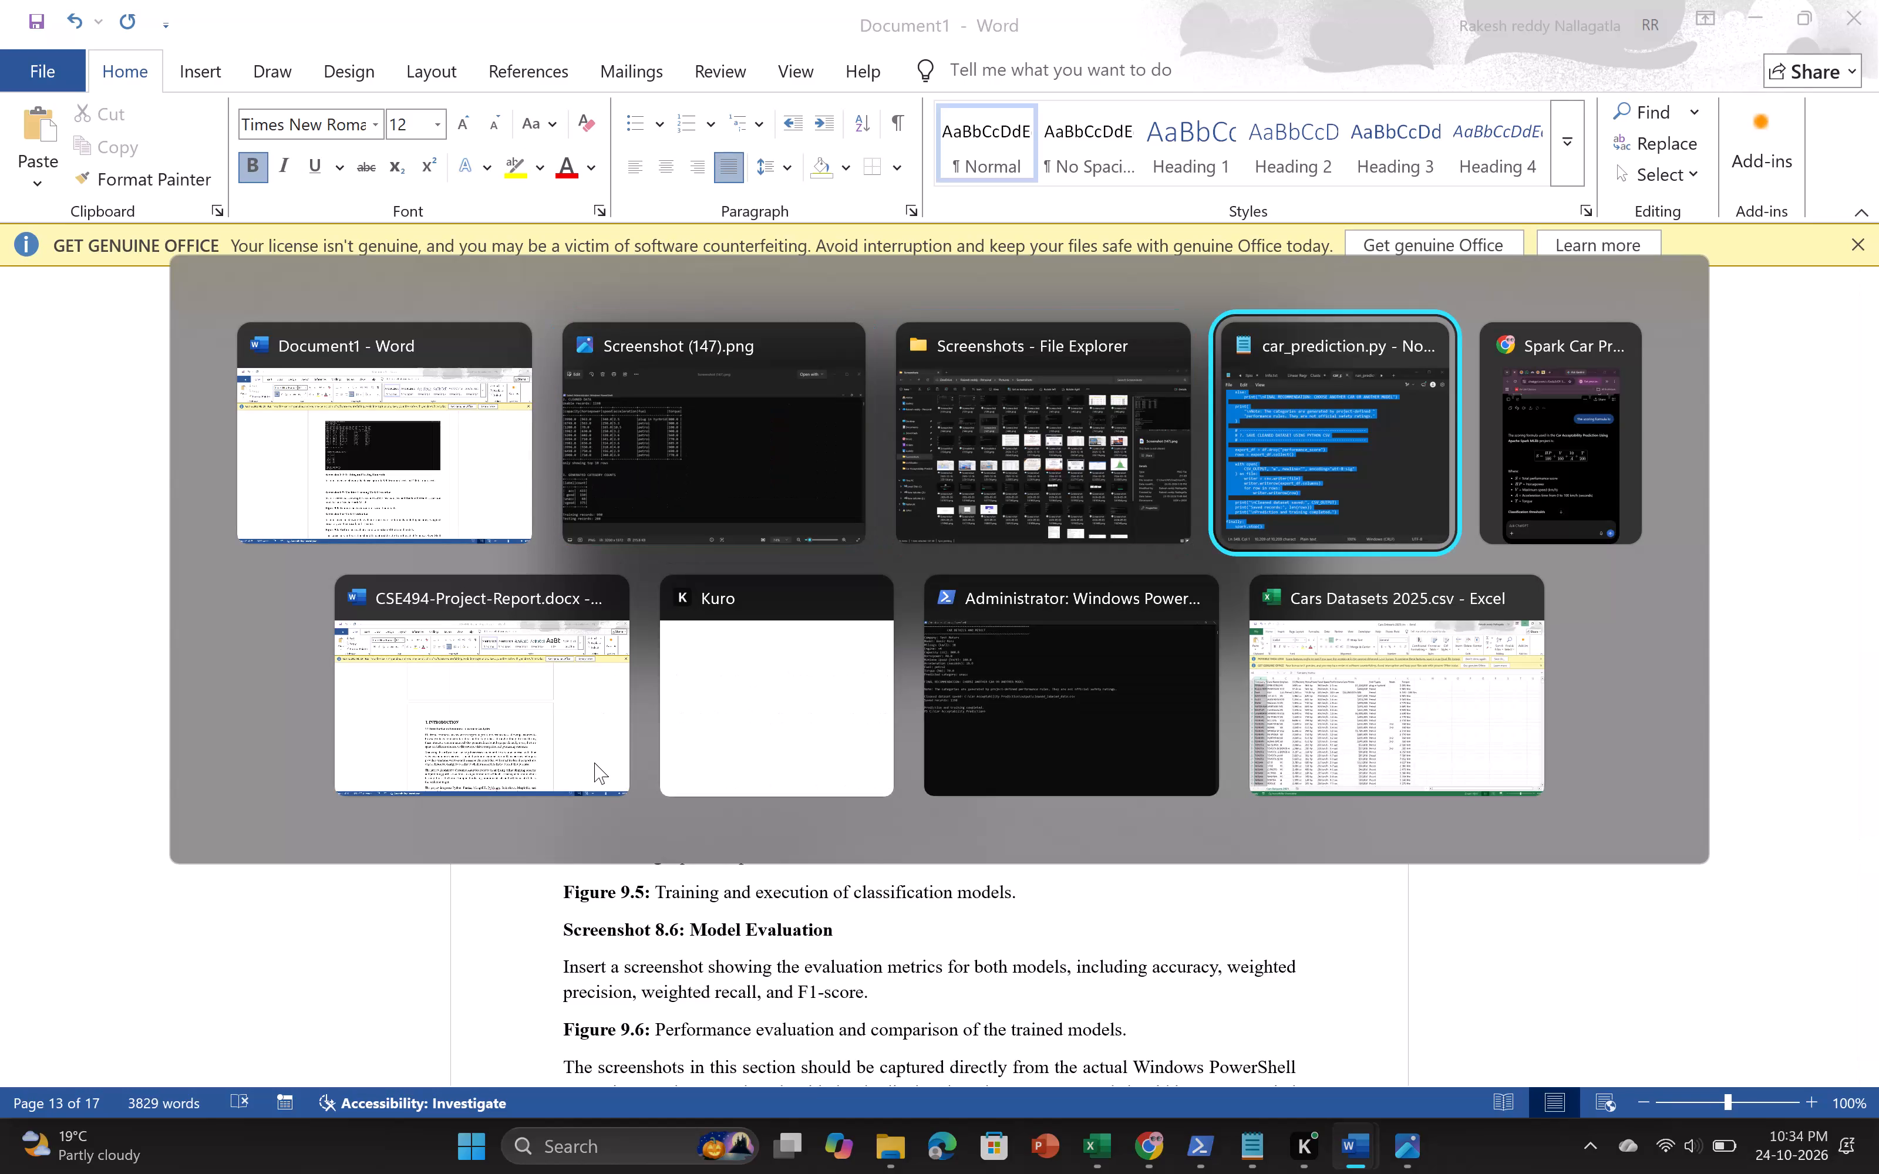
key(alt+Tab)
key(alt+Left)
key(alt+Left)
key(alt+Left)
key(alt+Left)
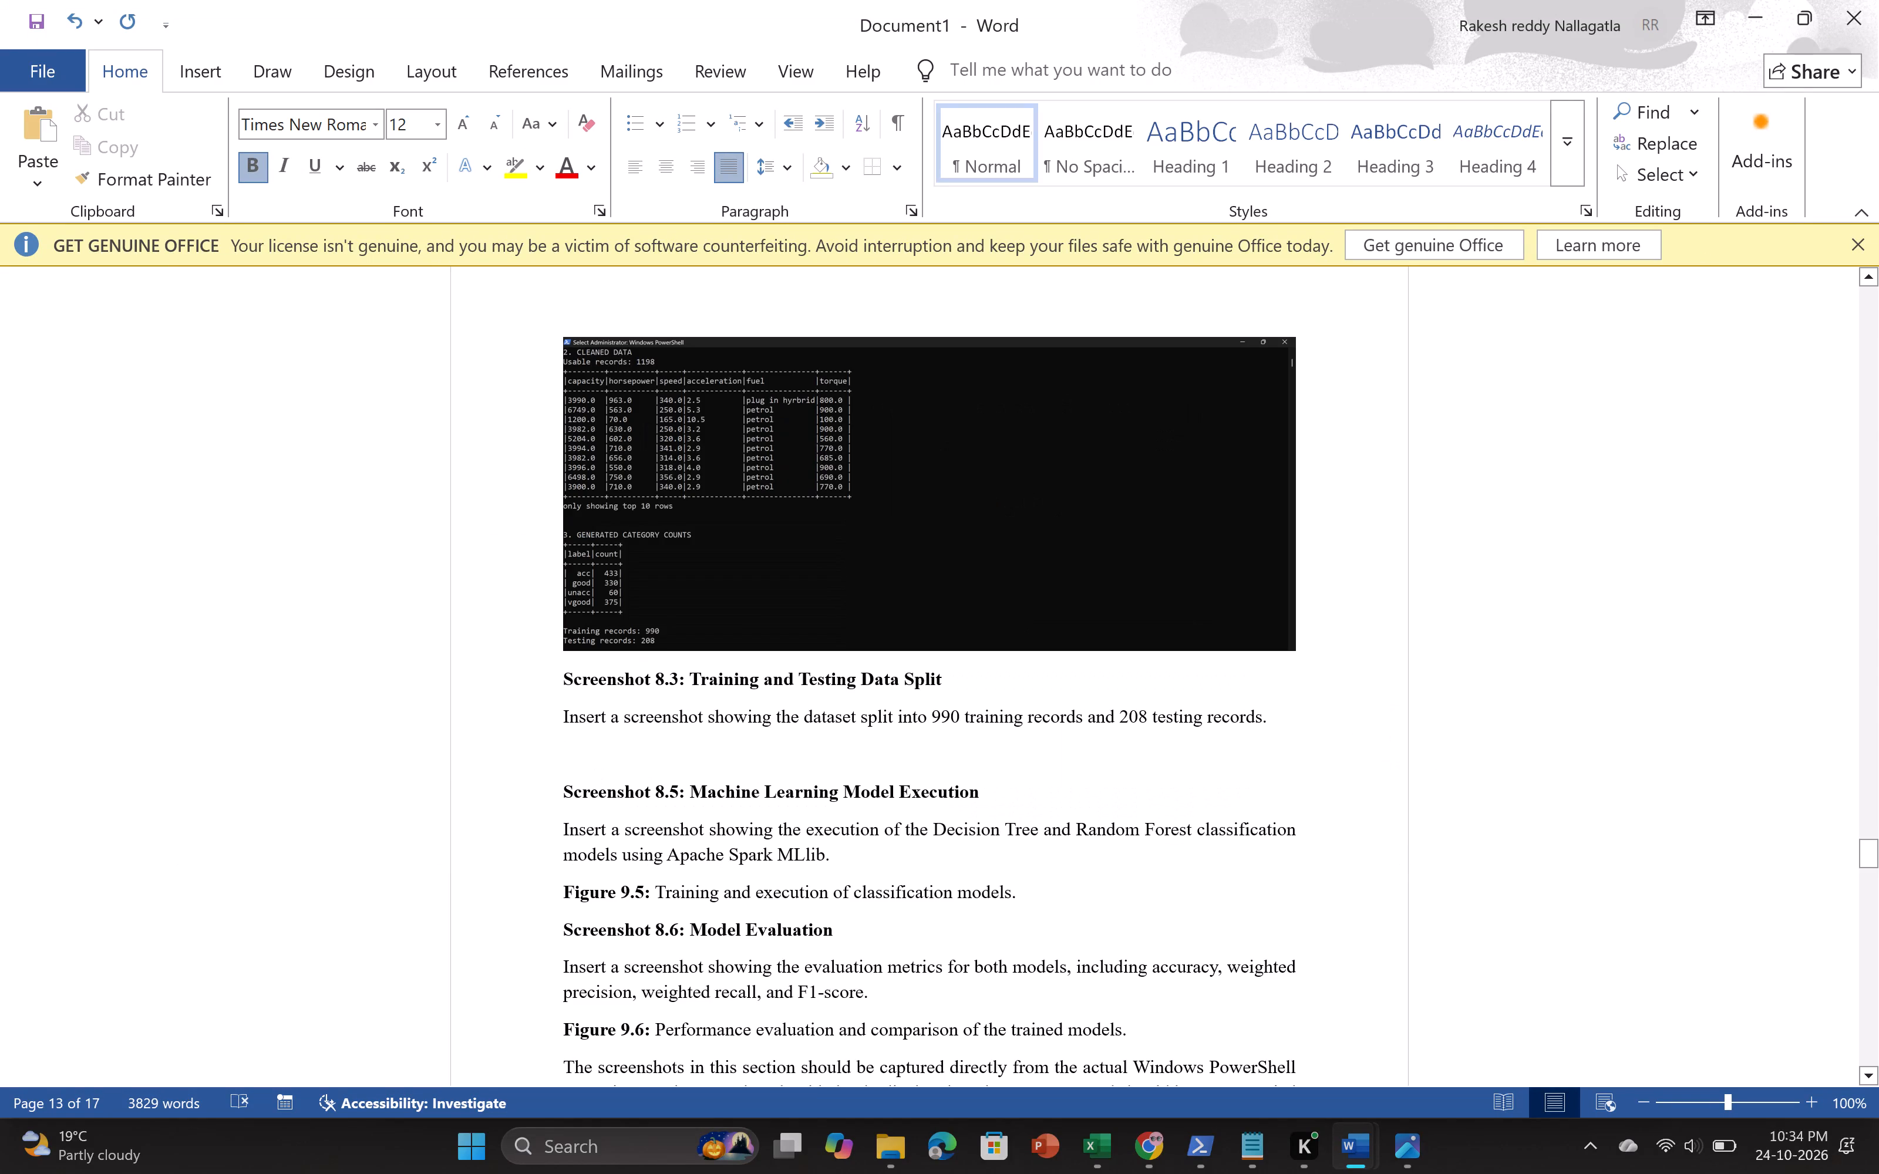
Delete the "Screenshot 8.3: Training and Testing Data Split" heading with its placeholder sentence and the blank line below.
scroll(748, 775, down, 1)
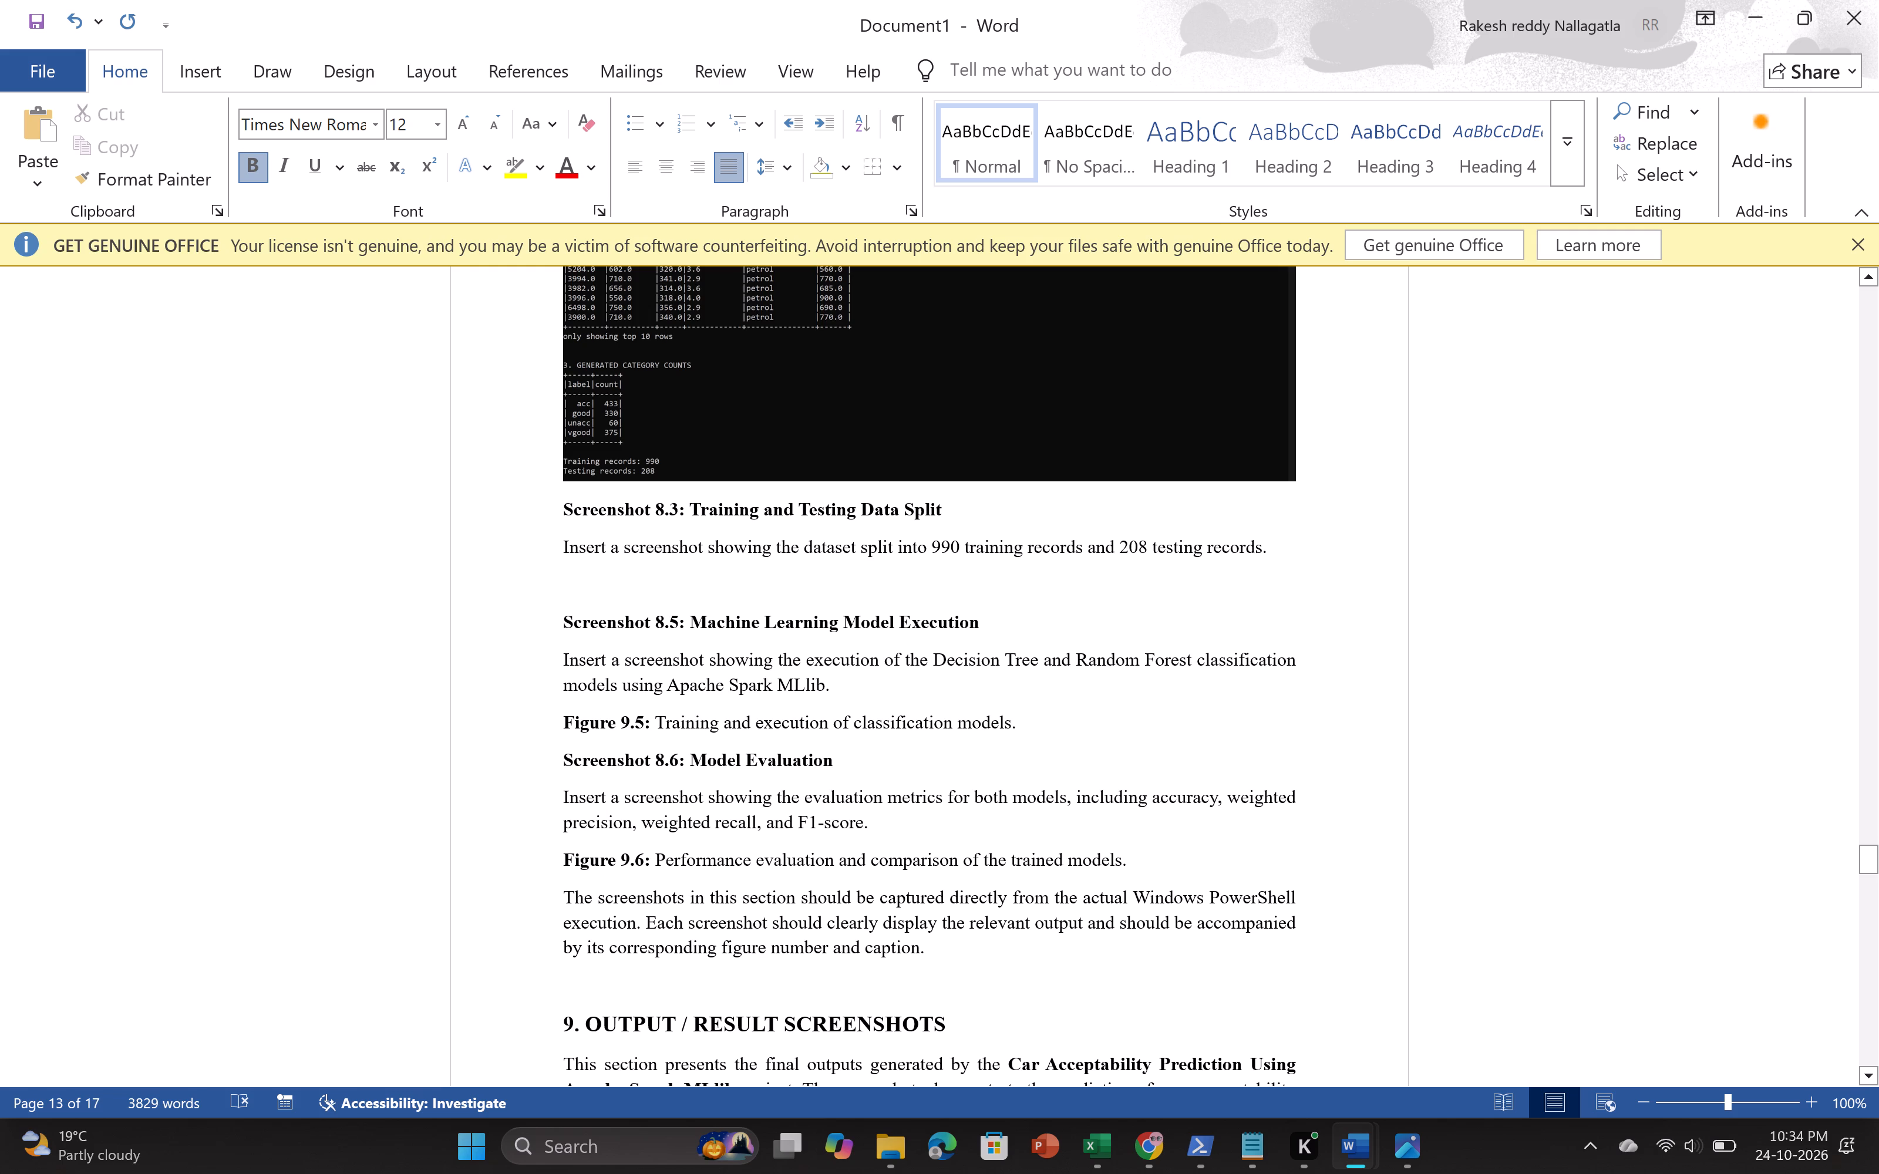
drag(683, 582, 578, 533)
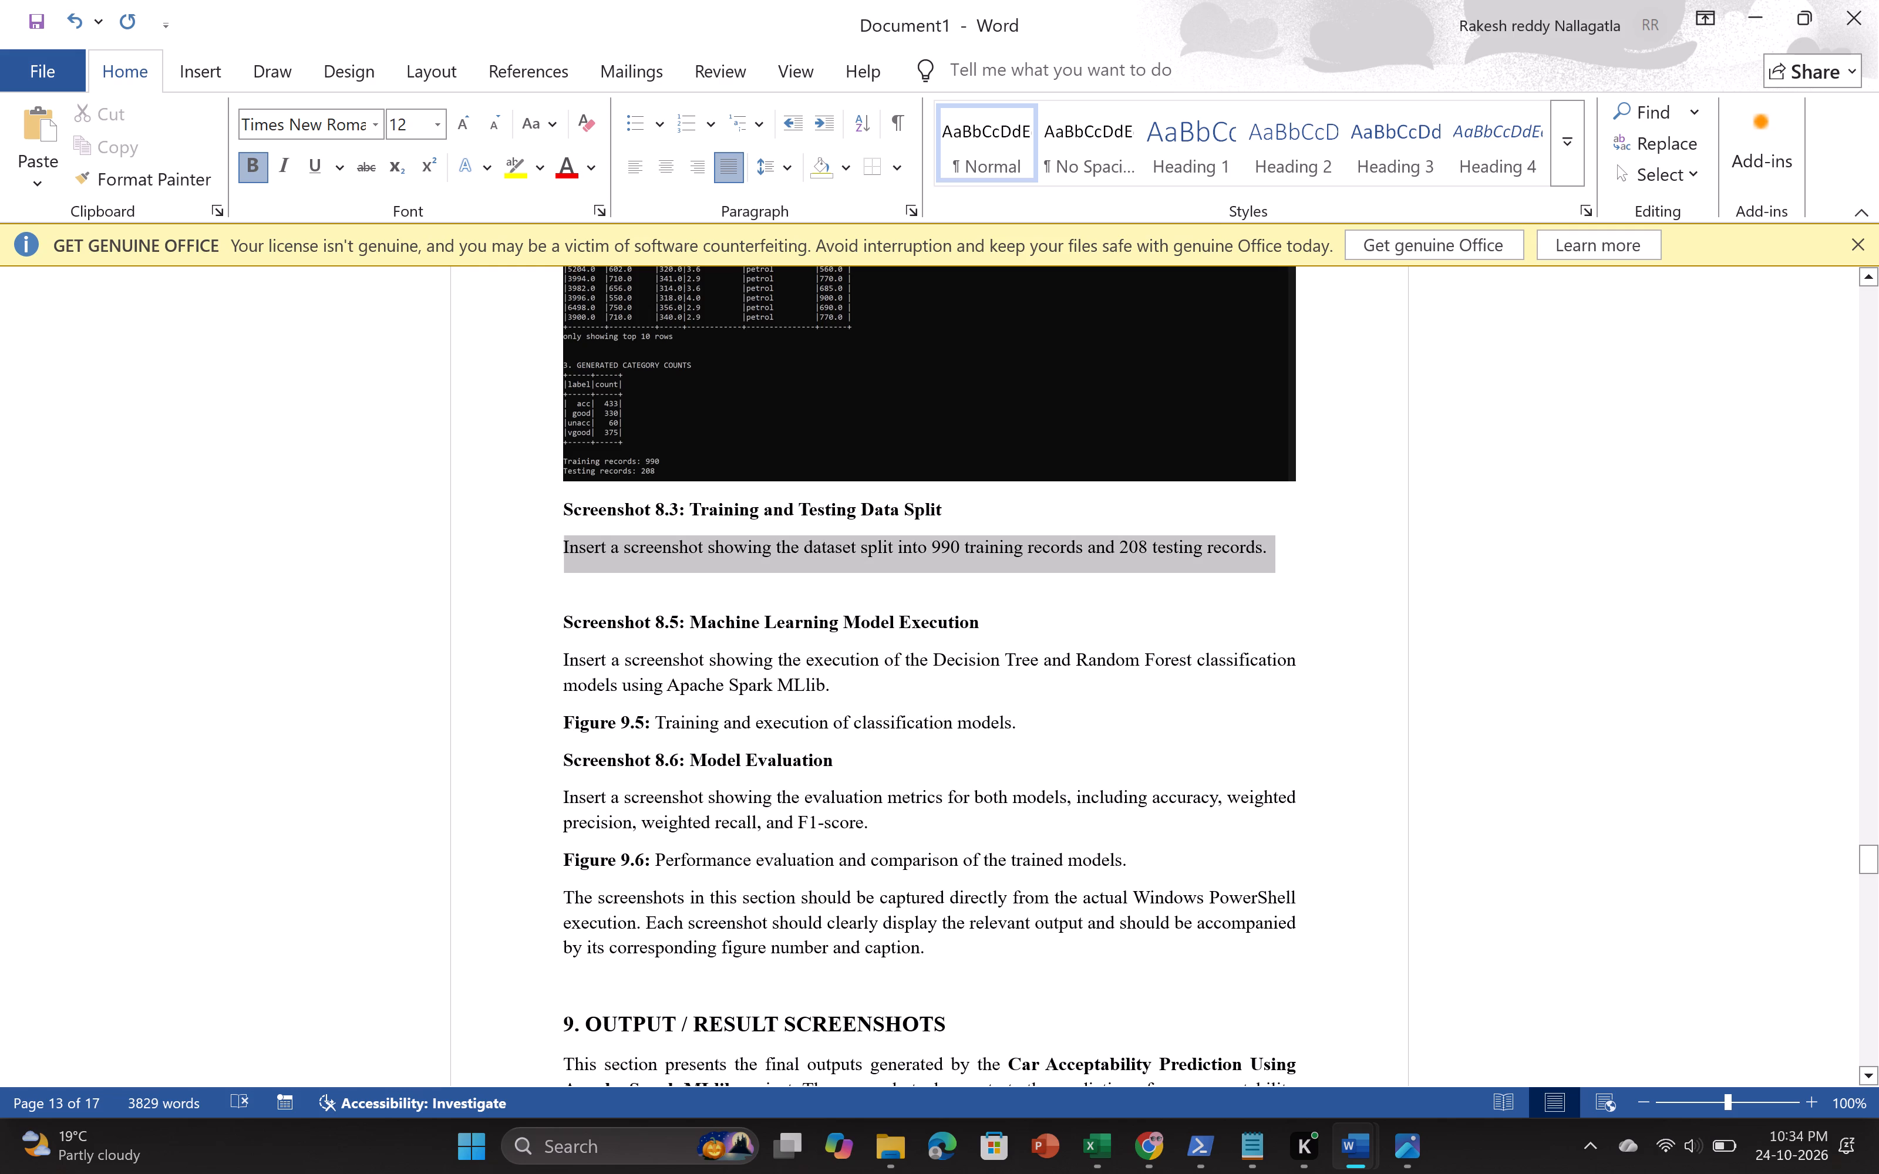
drag(578, 533, 545, 508)
key(BackSpace)
key(BackSpace)
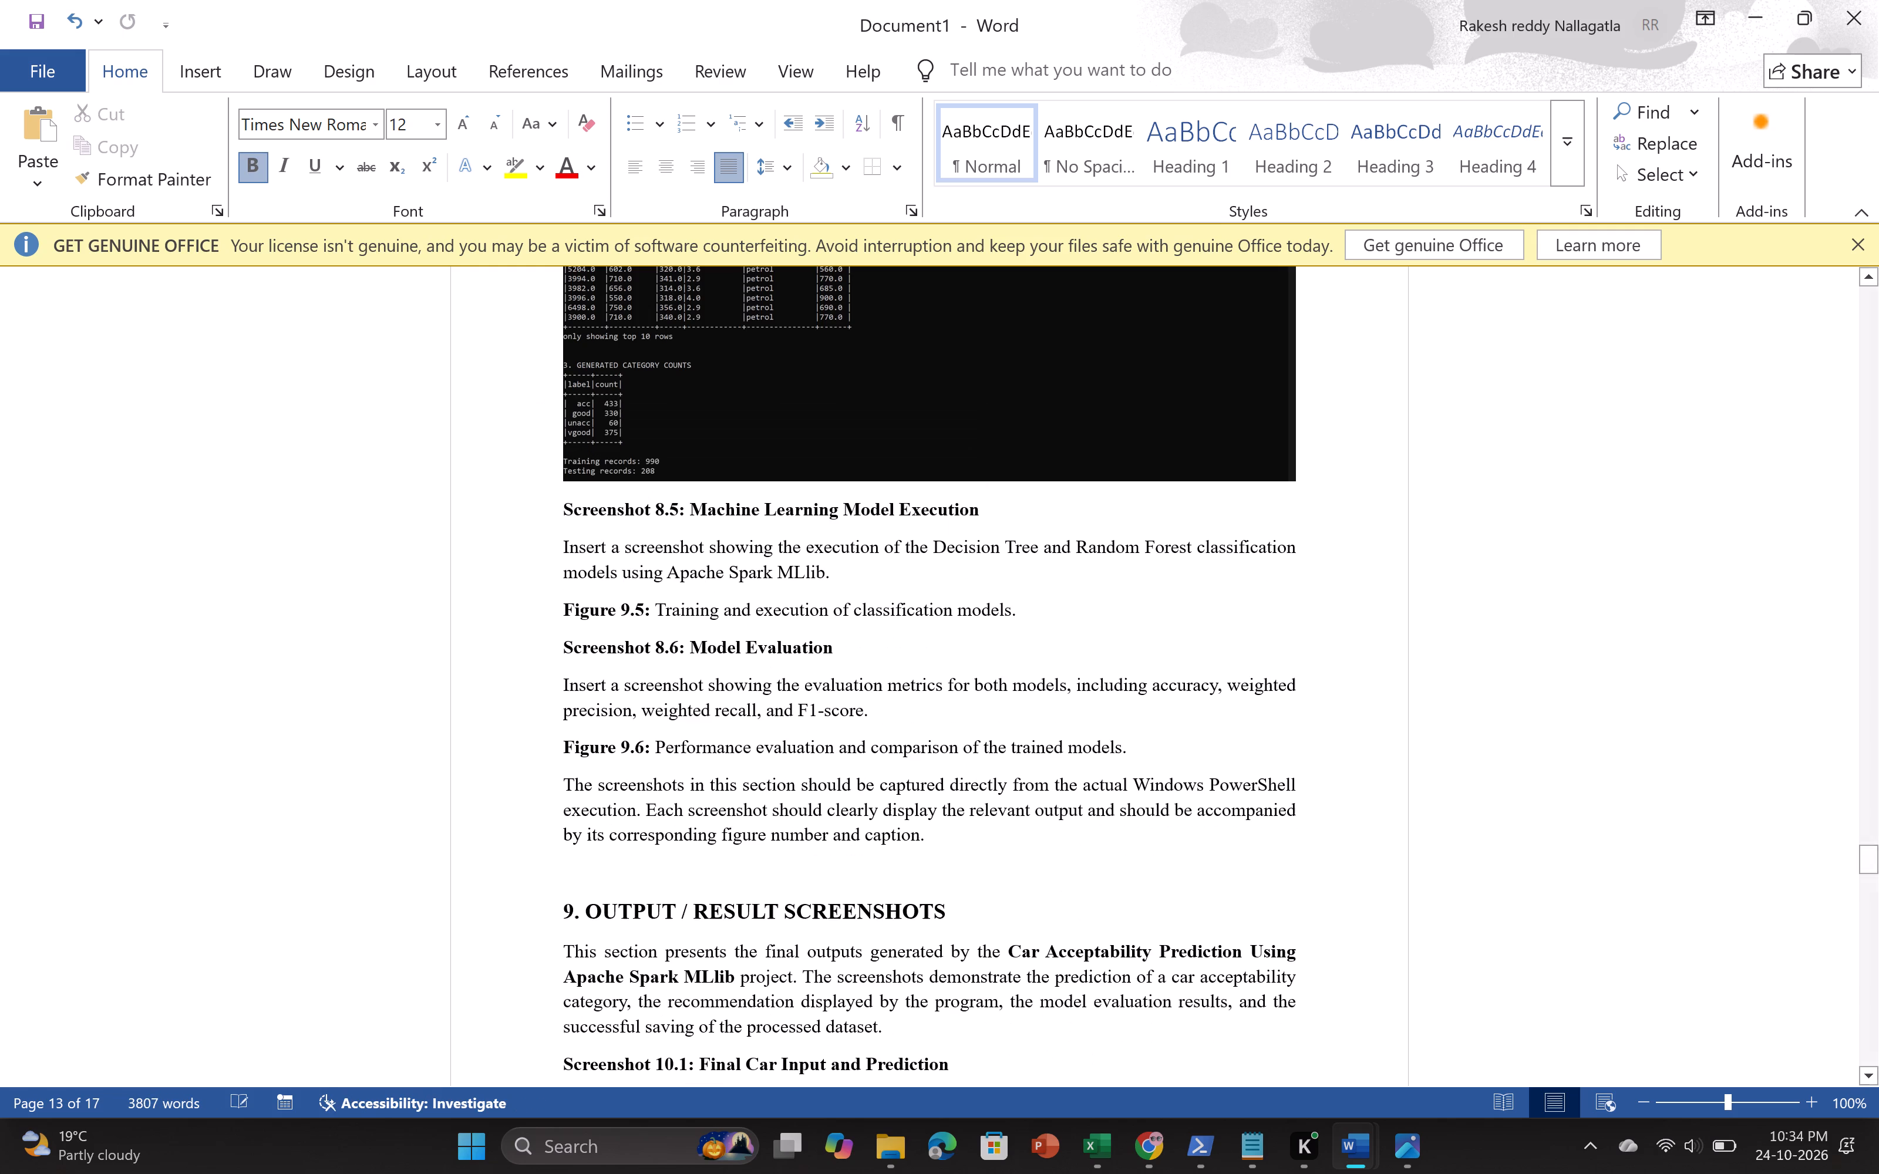
Open Screenshot (148).png from the Screenshots folder, crop it to 3200 x 1110 around the Decision Tree output, and save over the original.
key(alt+Tab)
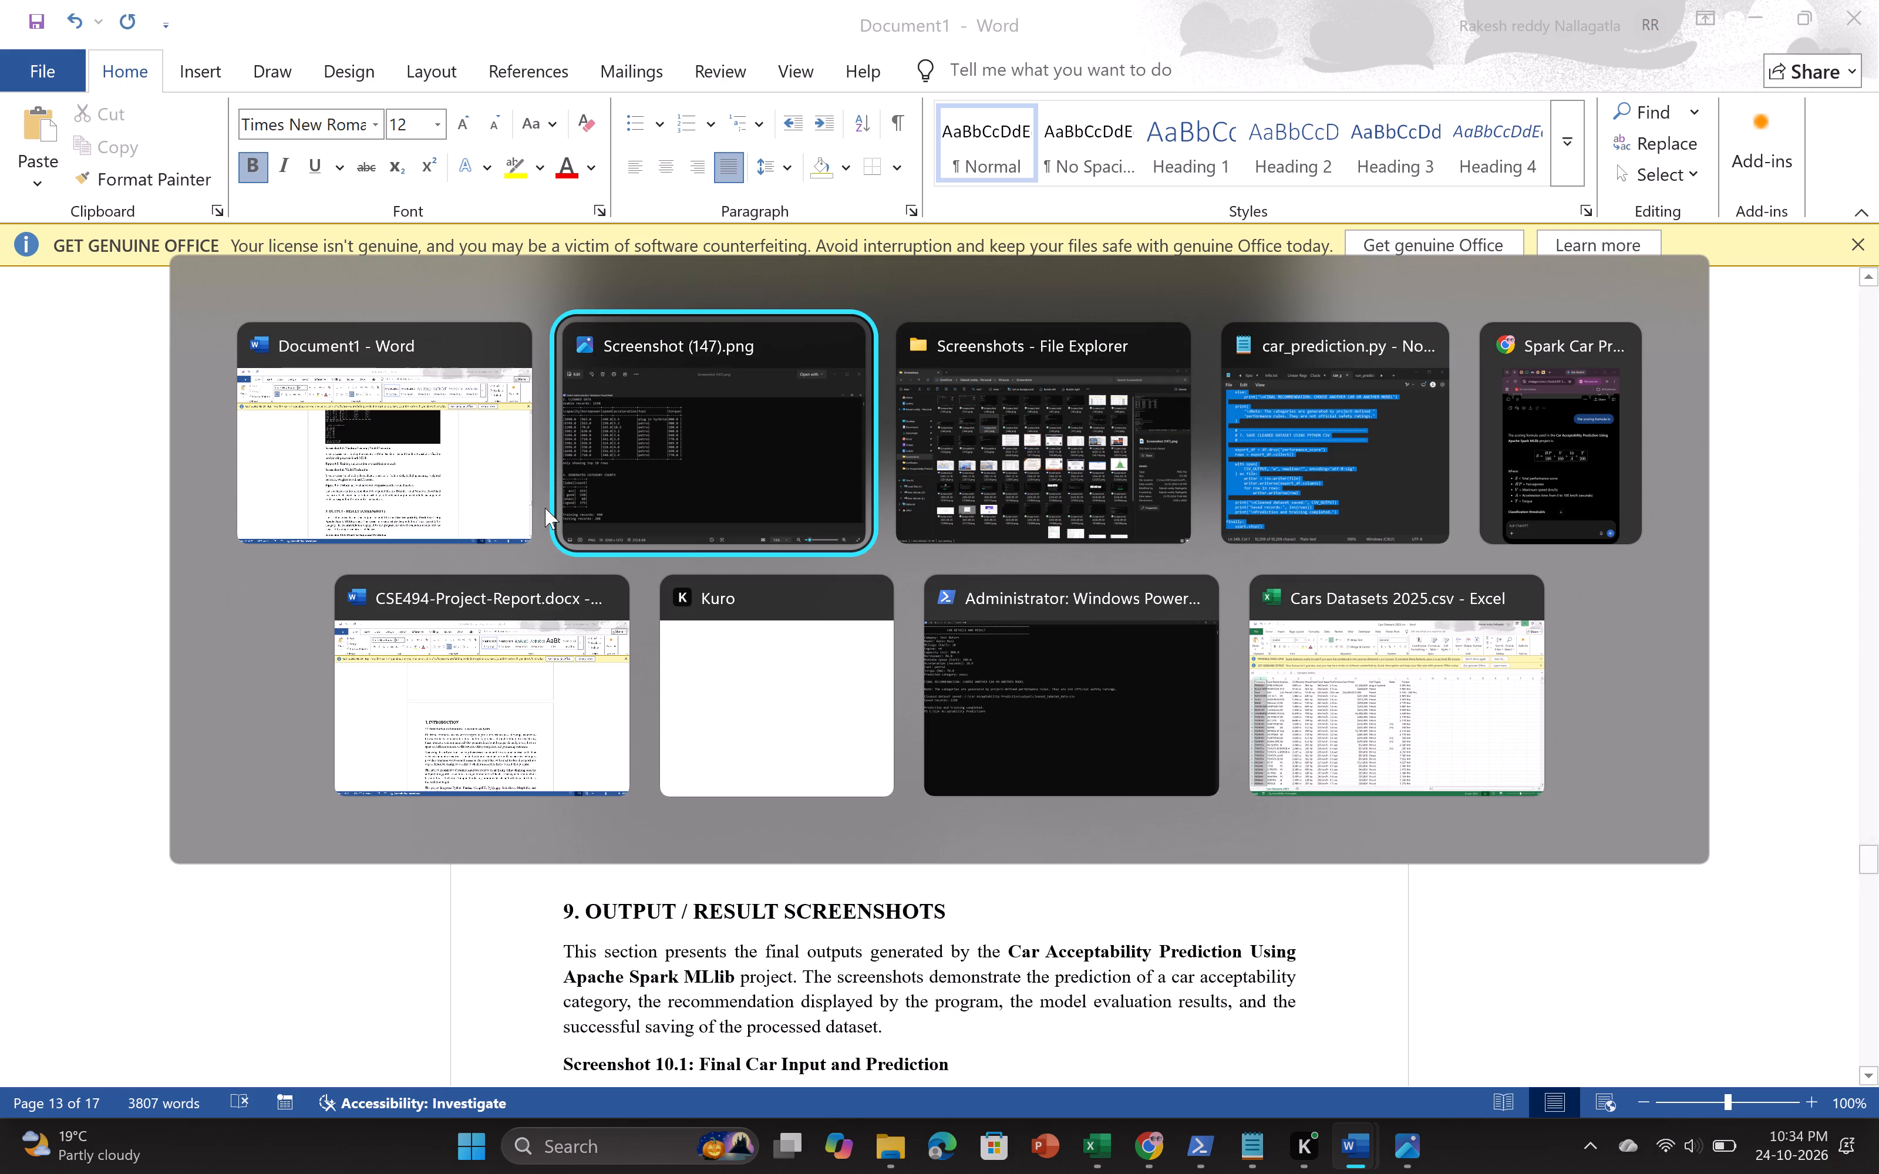
key(alt+Tab)
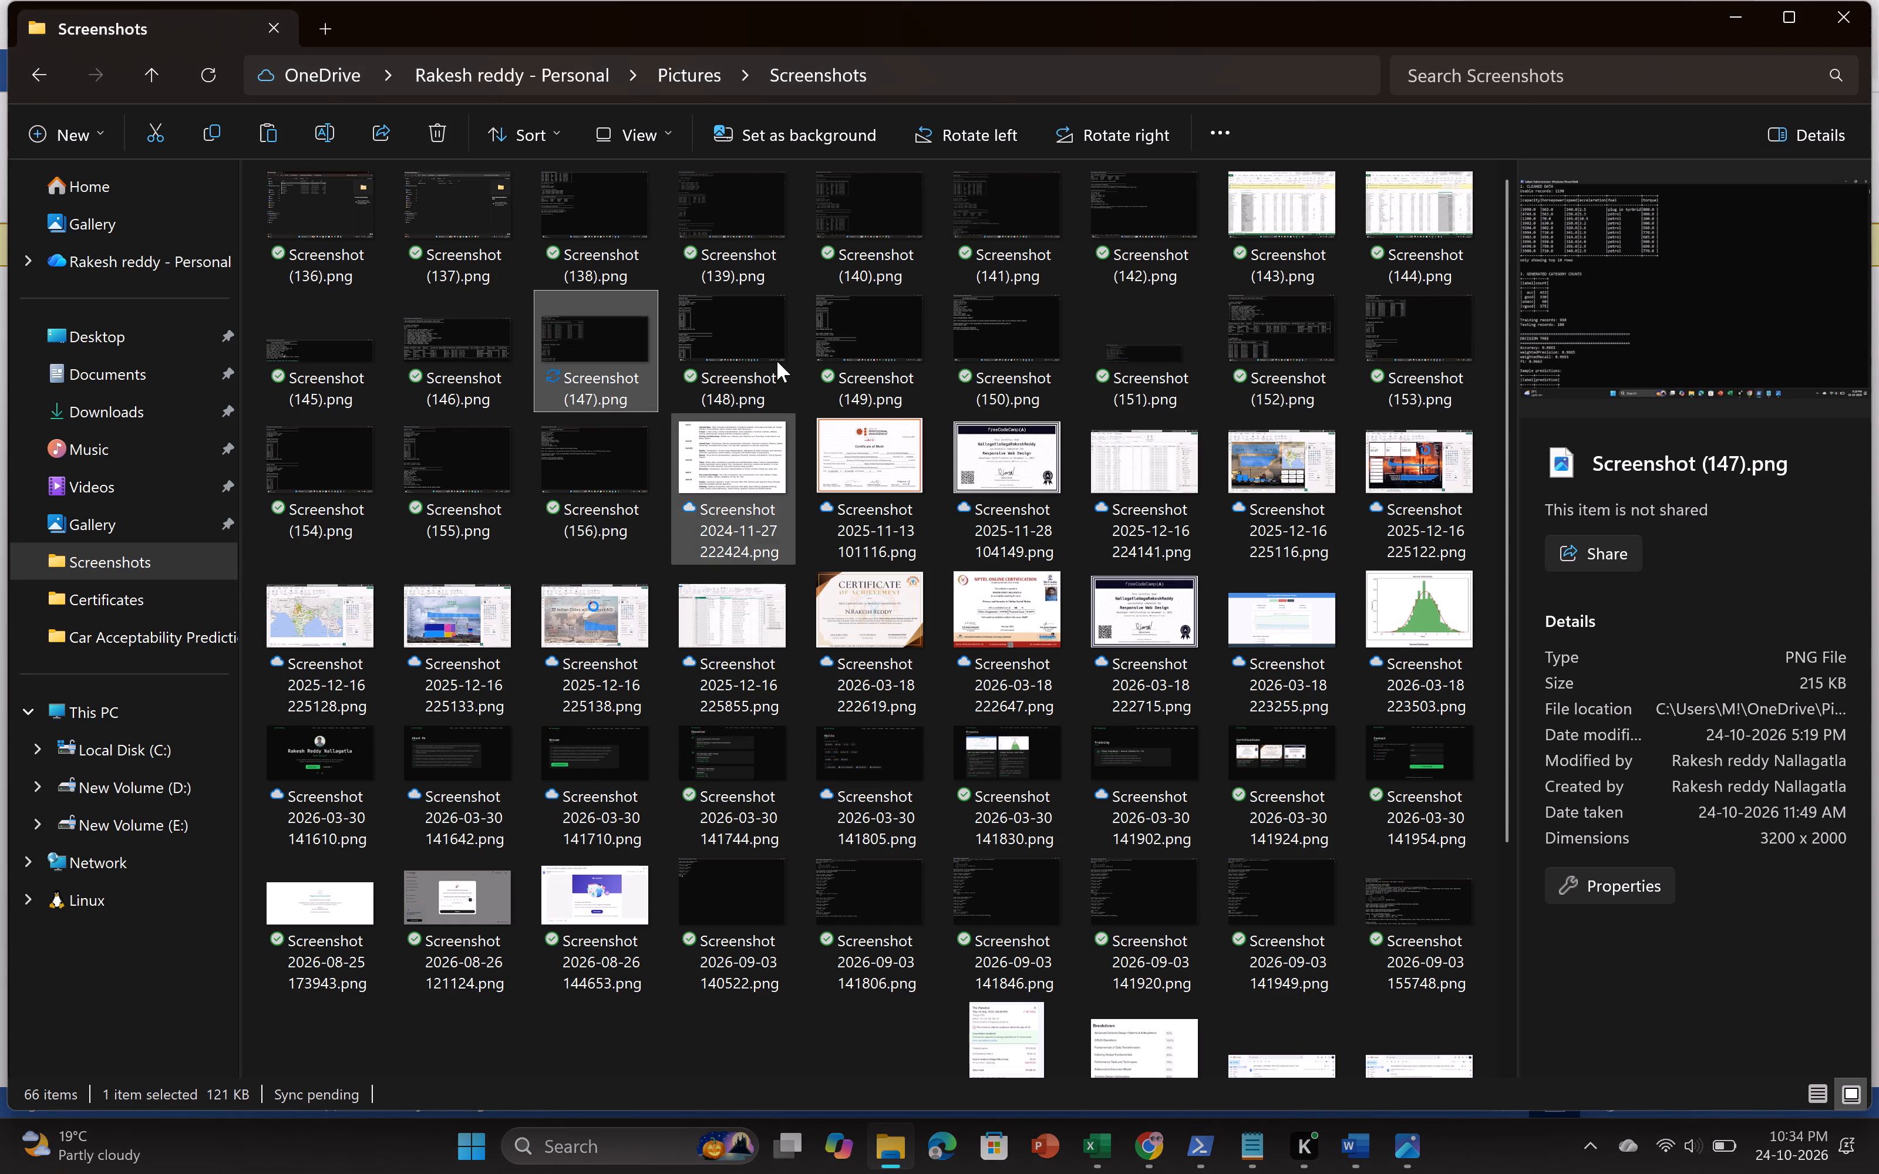
double_click(745, 325)
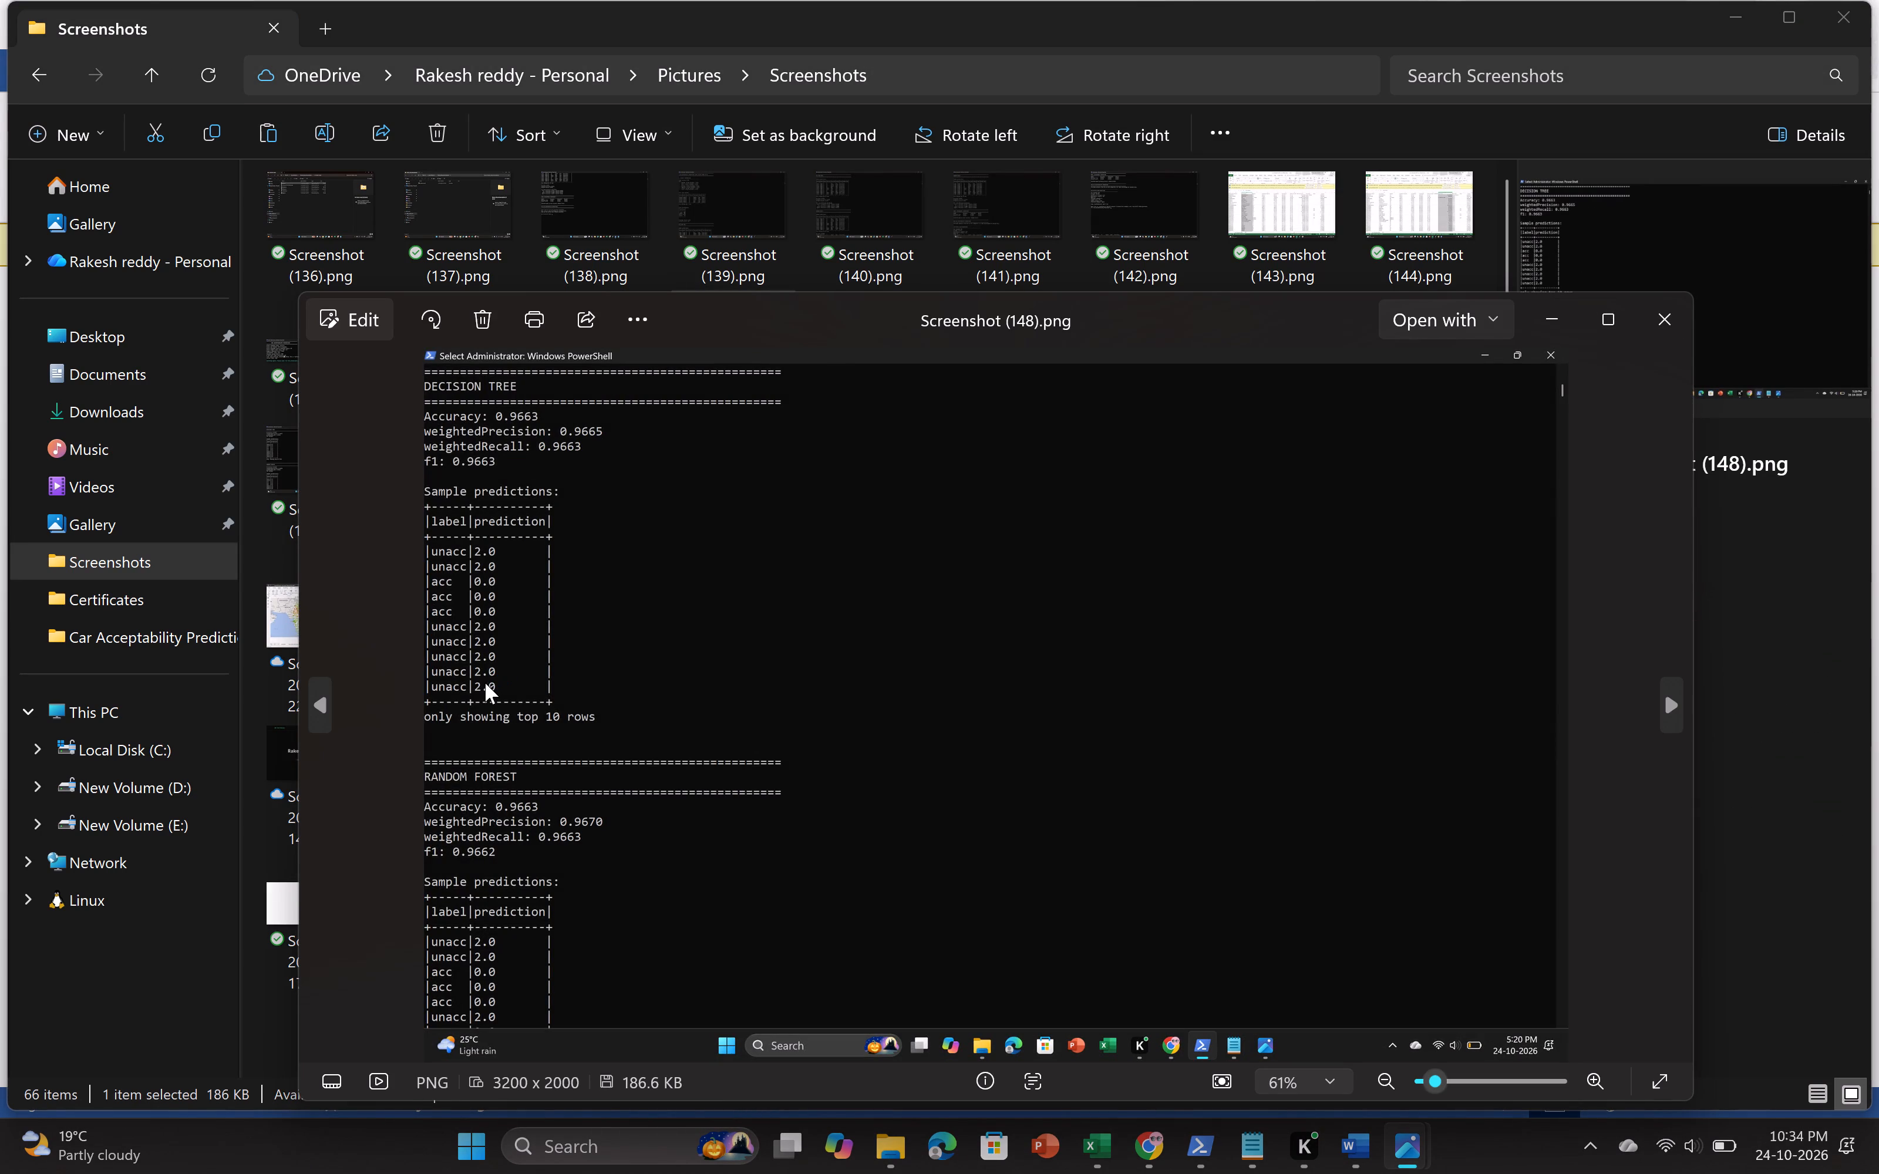
click(355, 312)
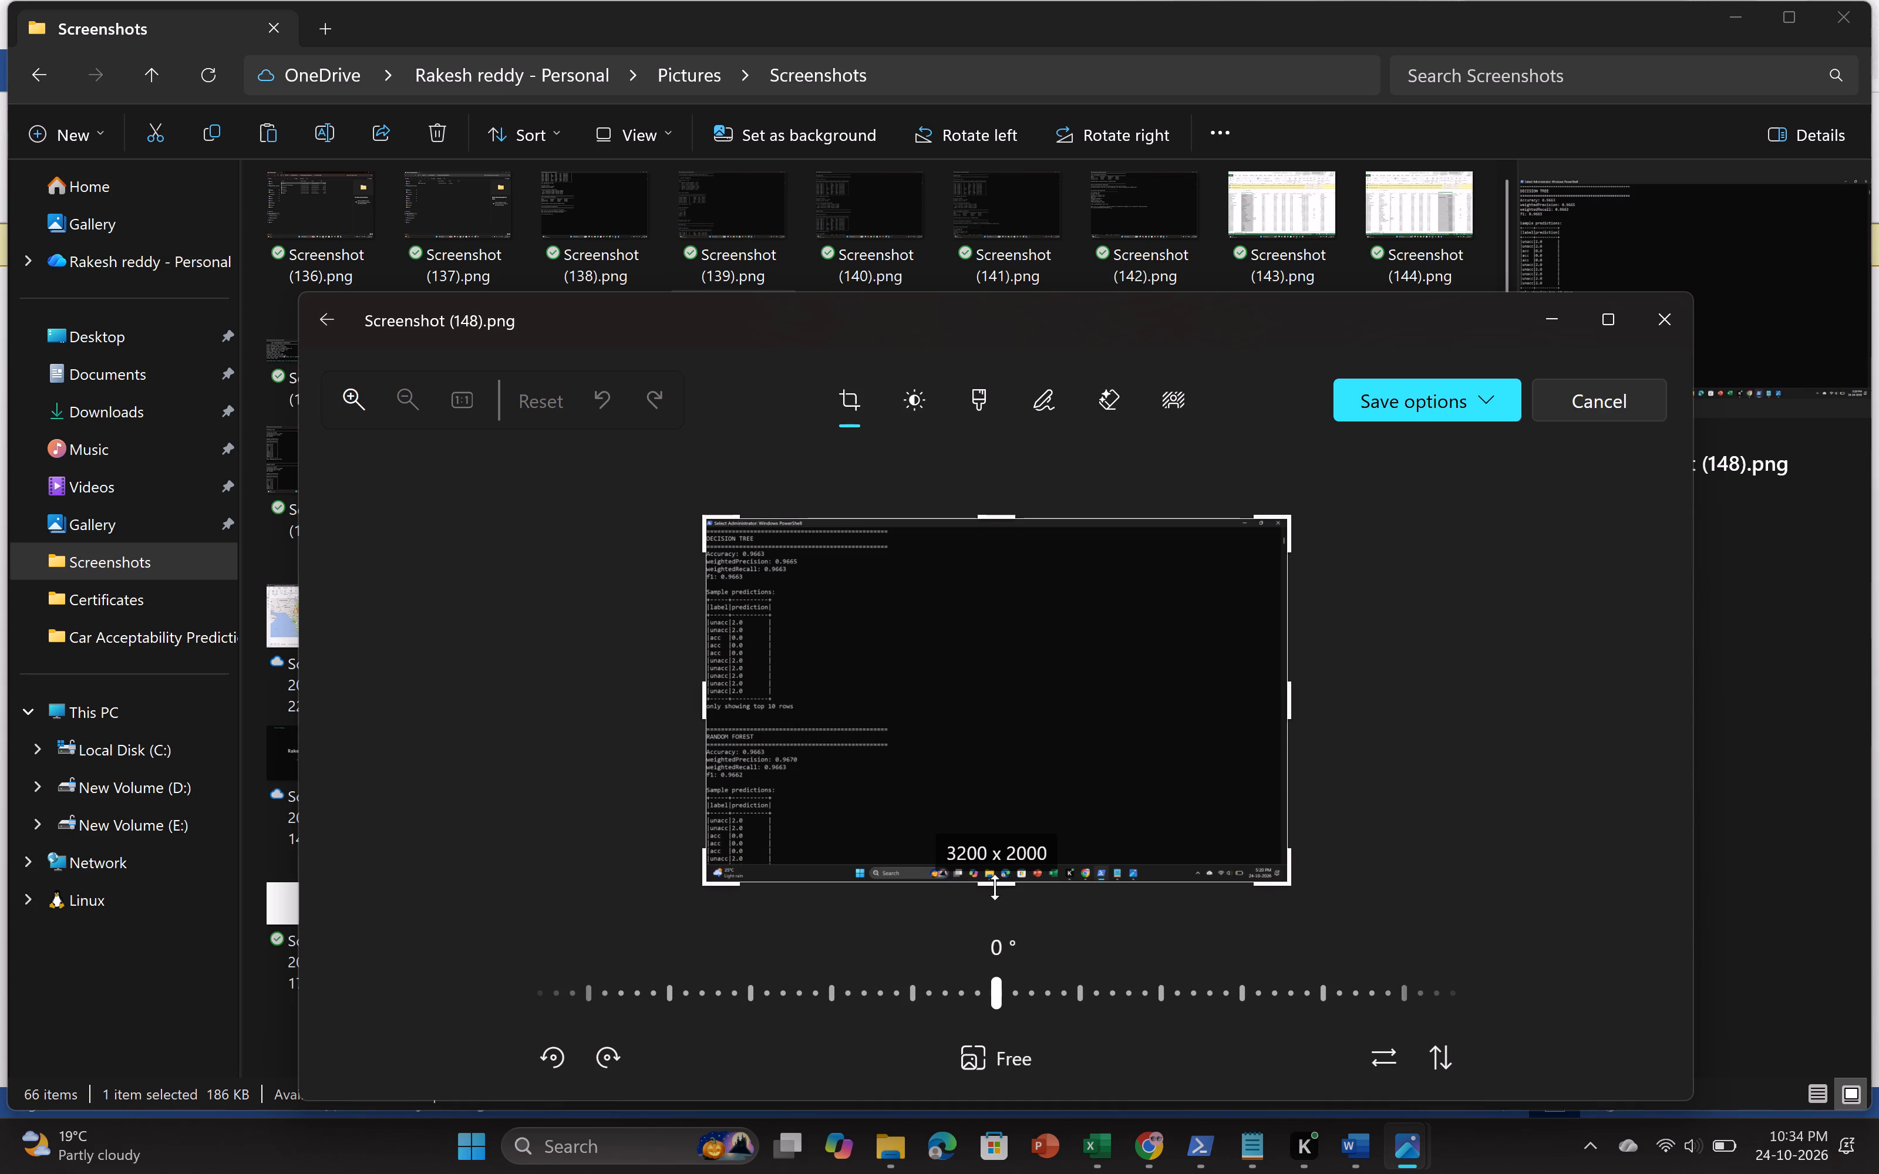
drag(995, 885, 968, 723)
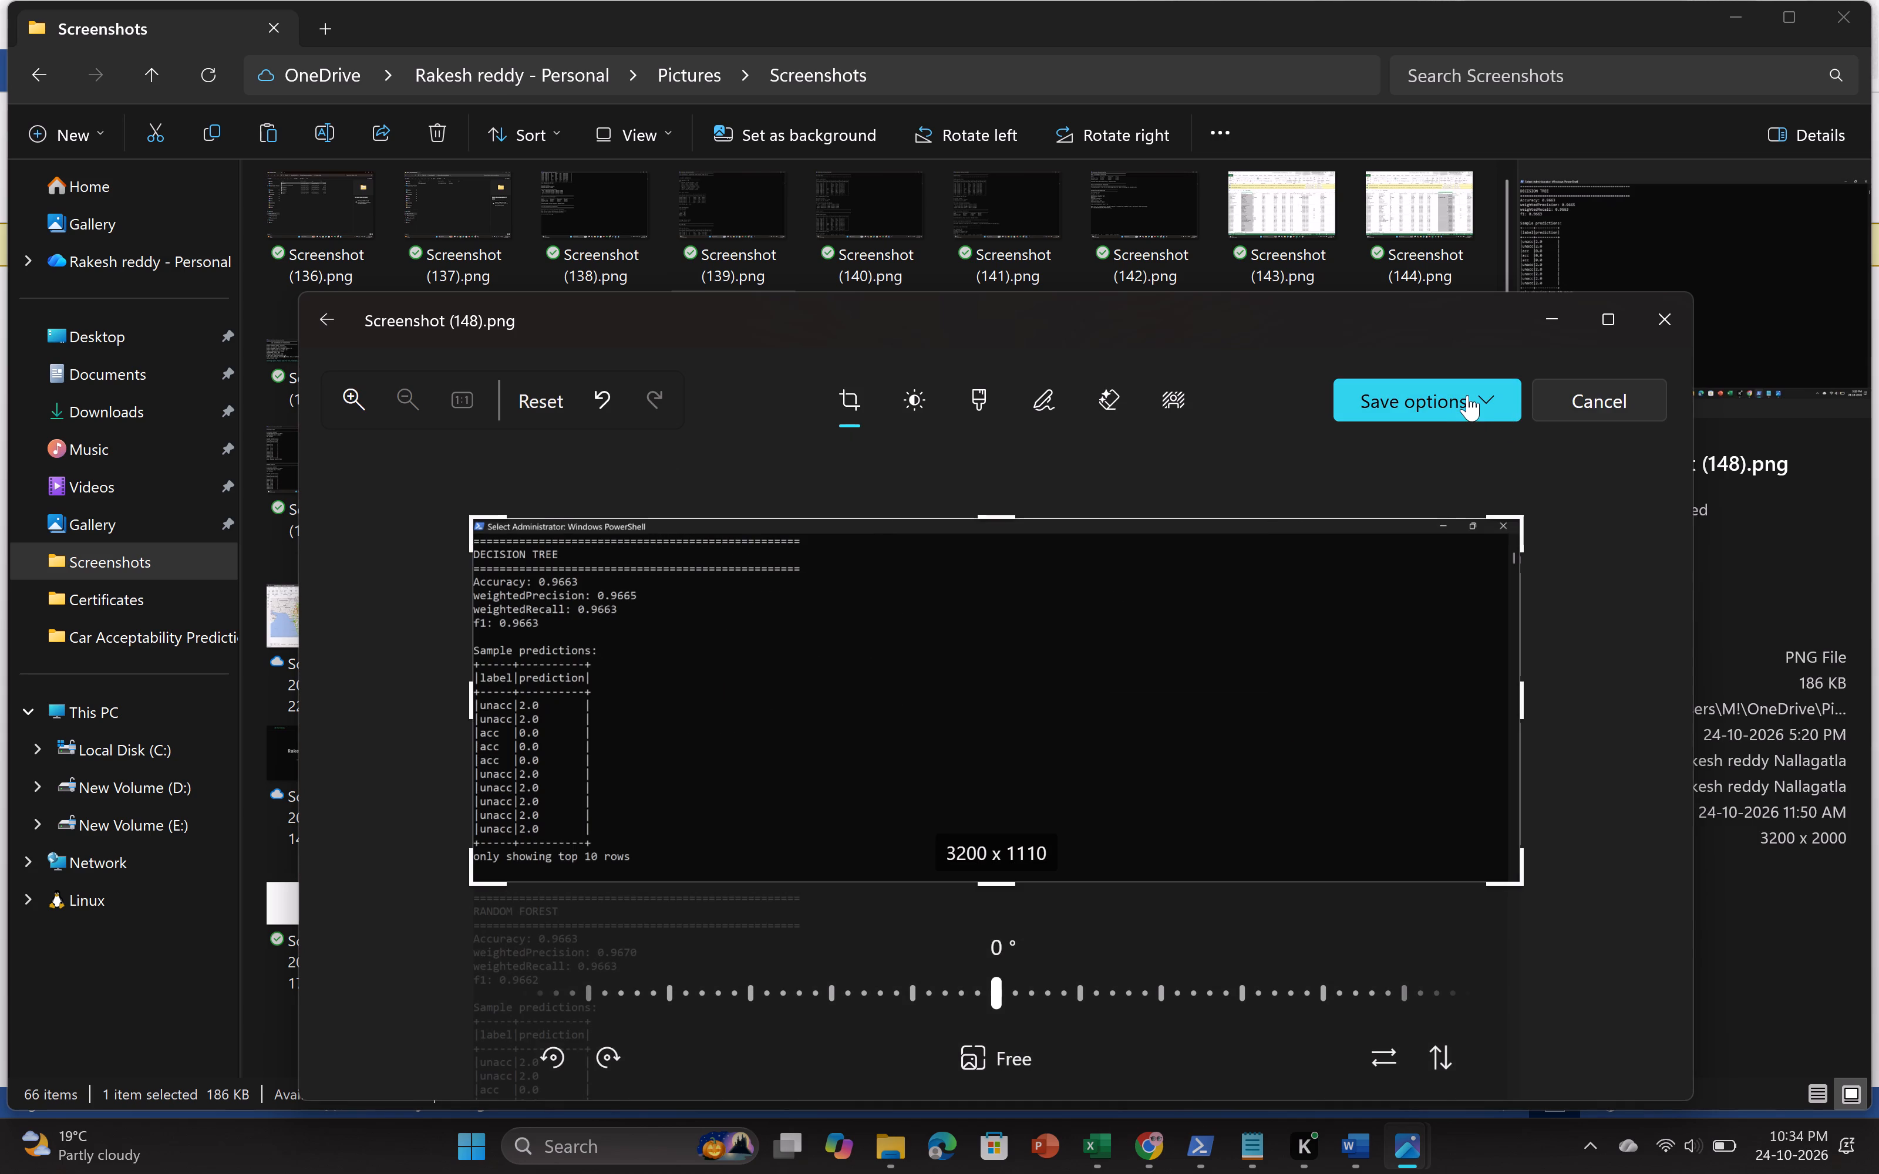
click(1467, 395)
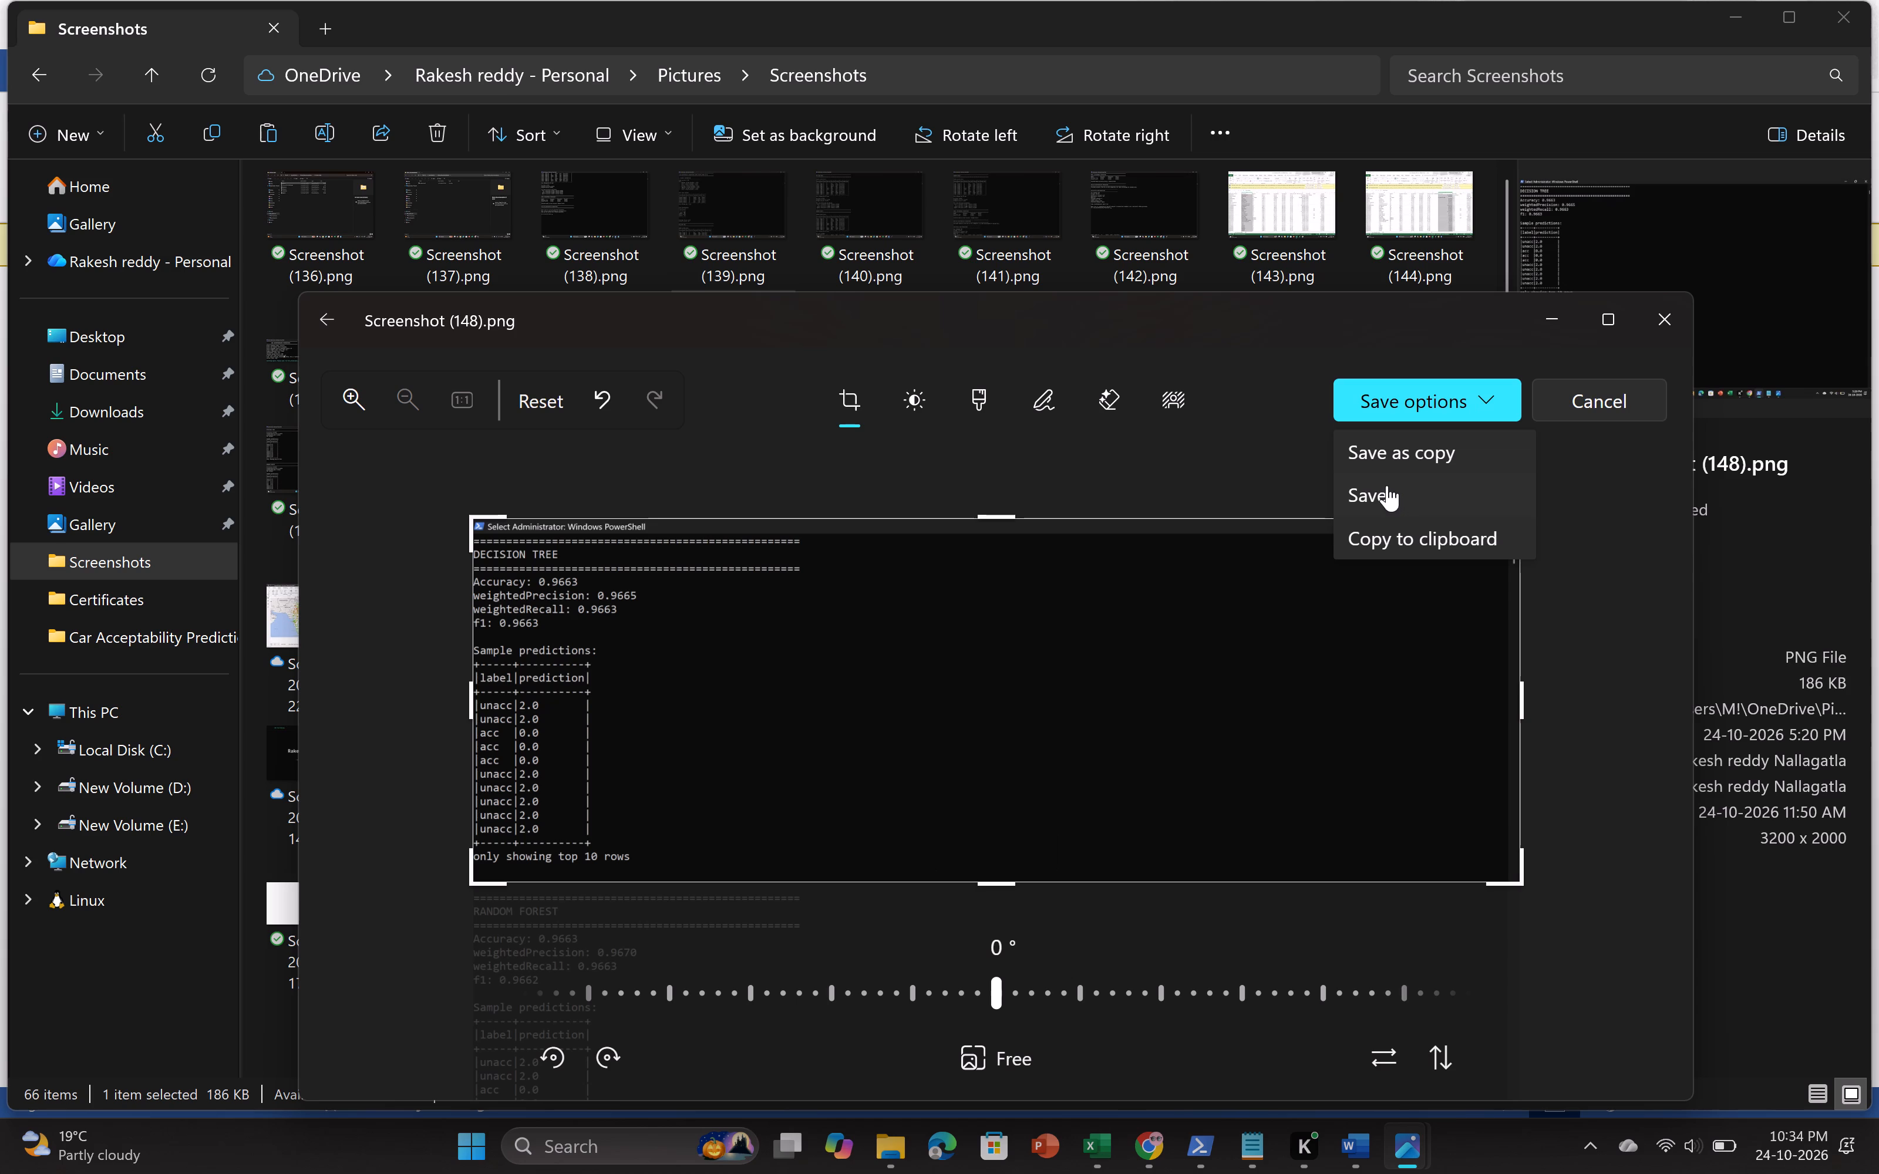
click(1386, 487)
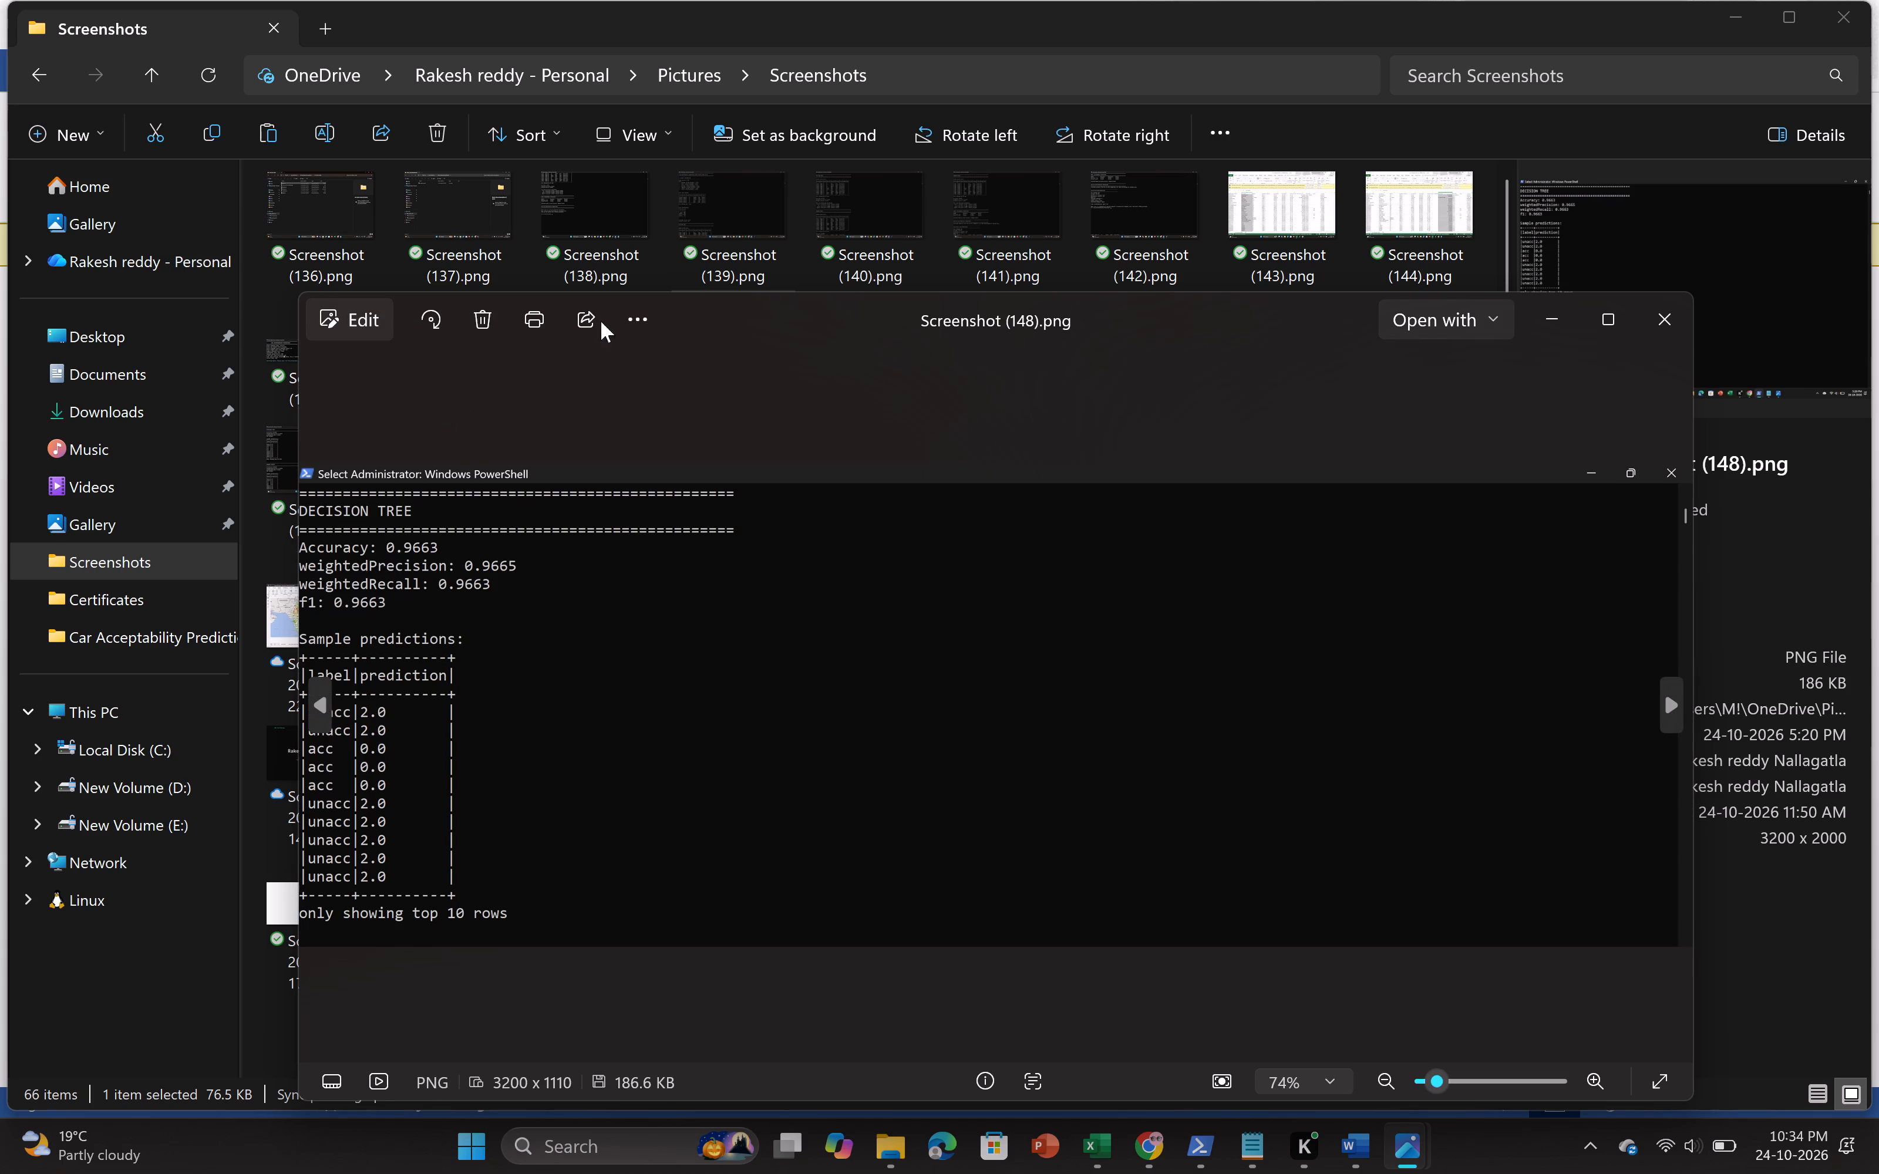
Replace the Figure 9.5 caption under Screenshot 8.5 in the Word report with a copy of the cropped Decision Tree image.
click(645, 315)
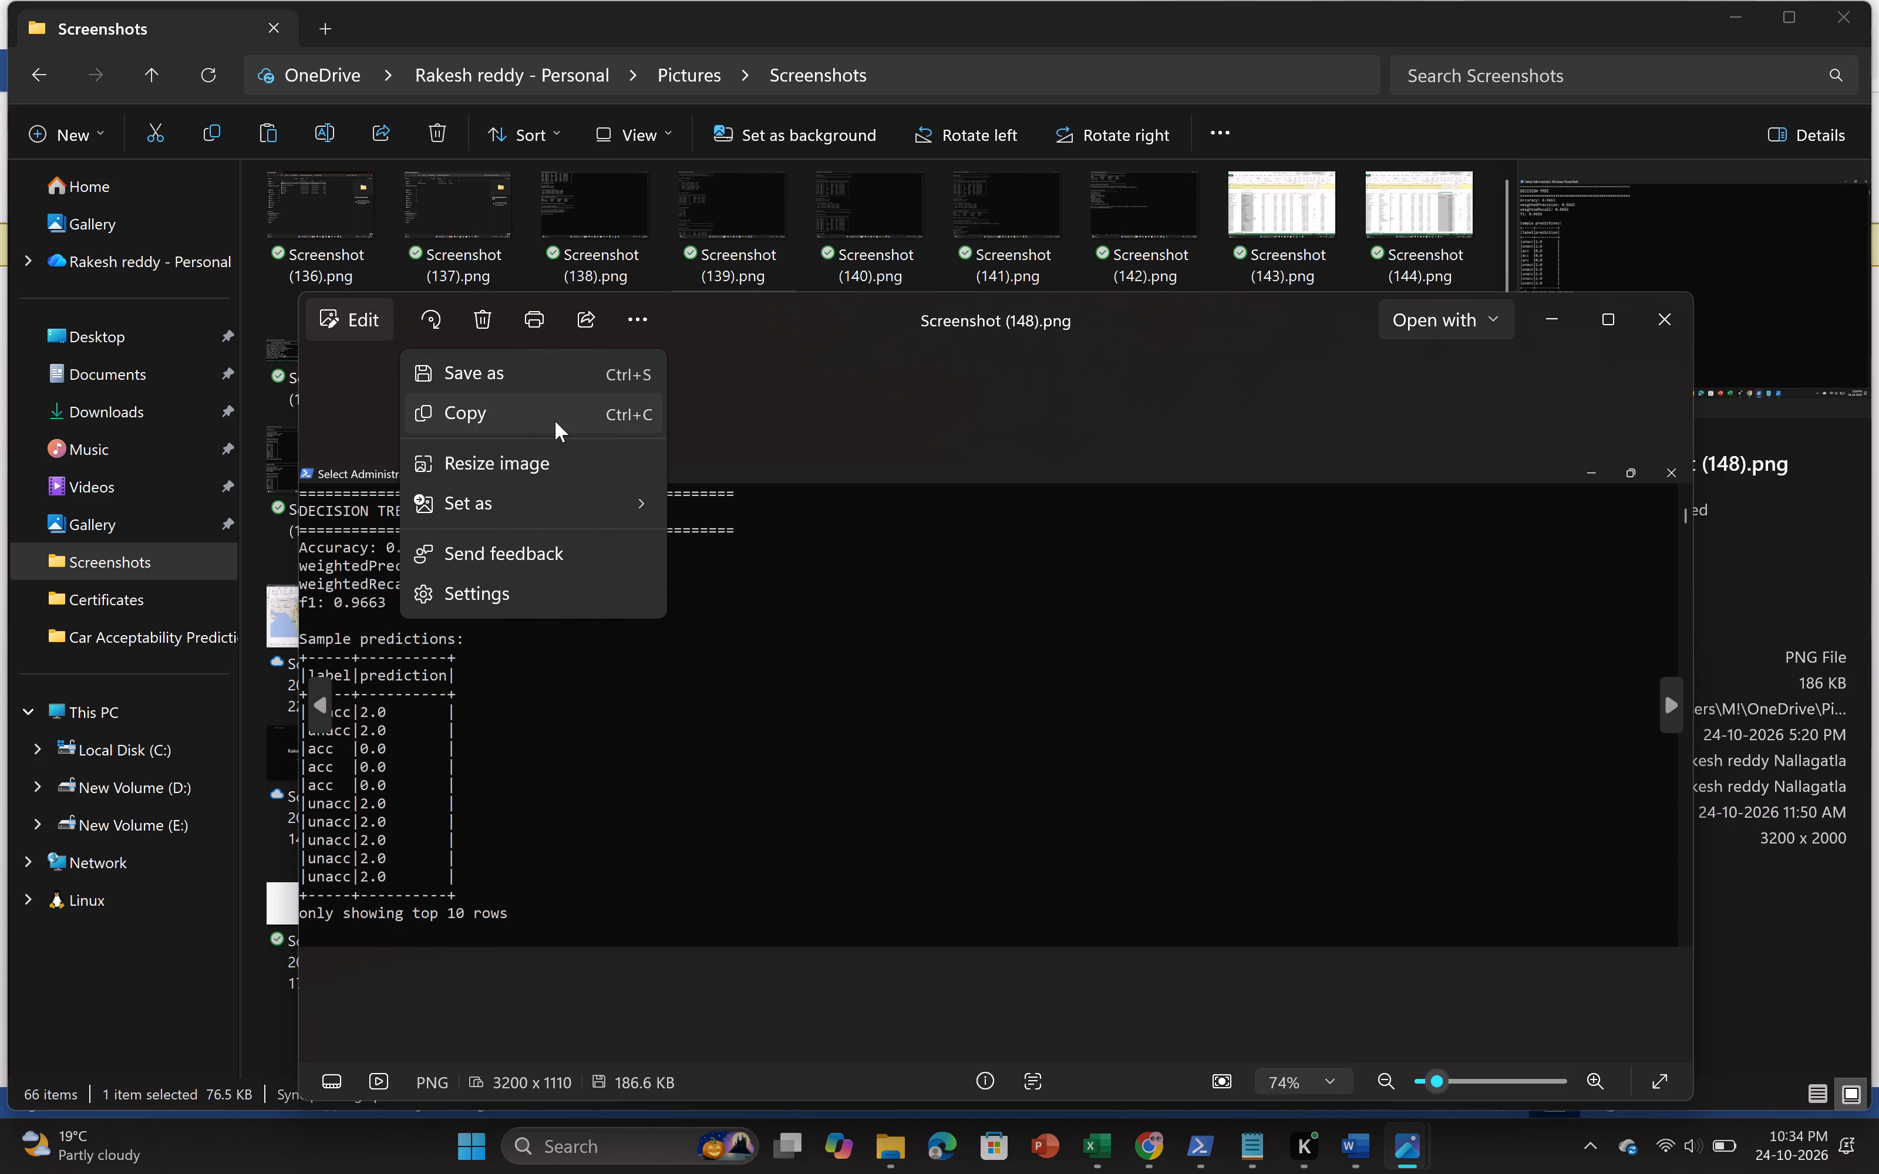
click(555, 421)
key(alt+Tab)
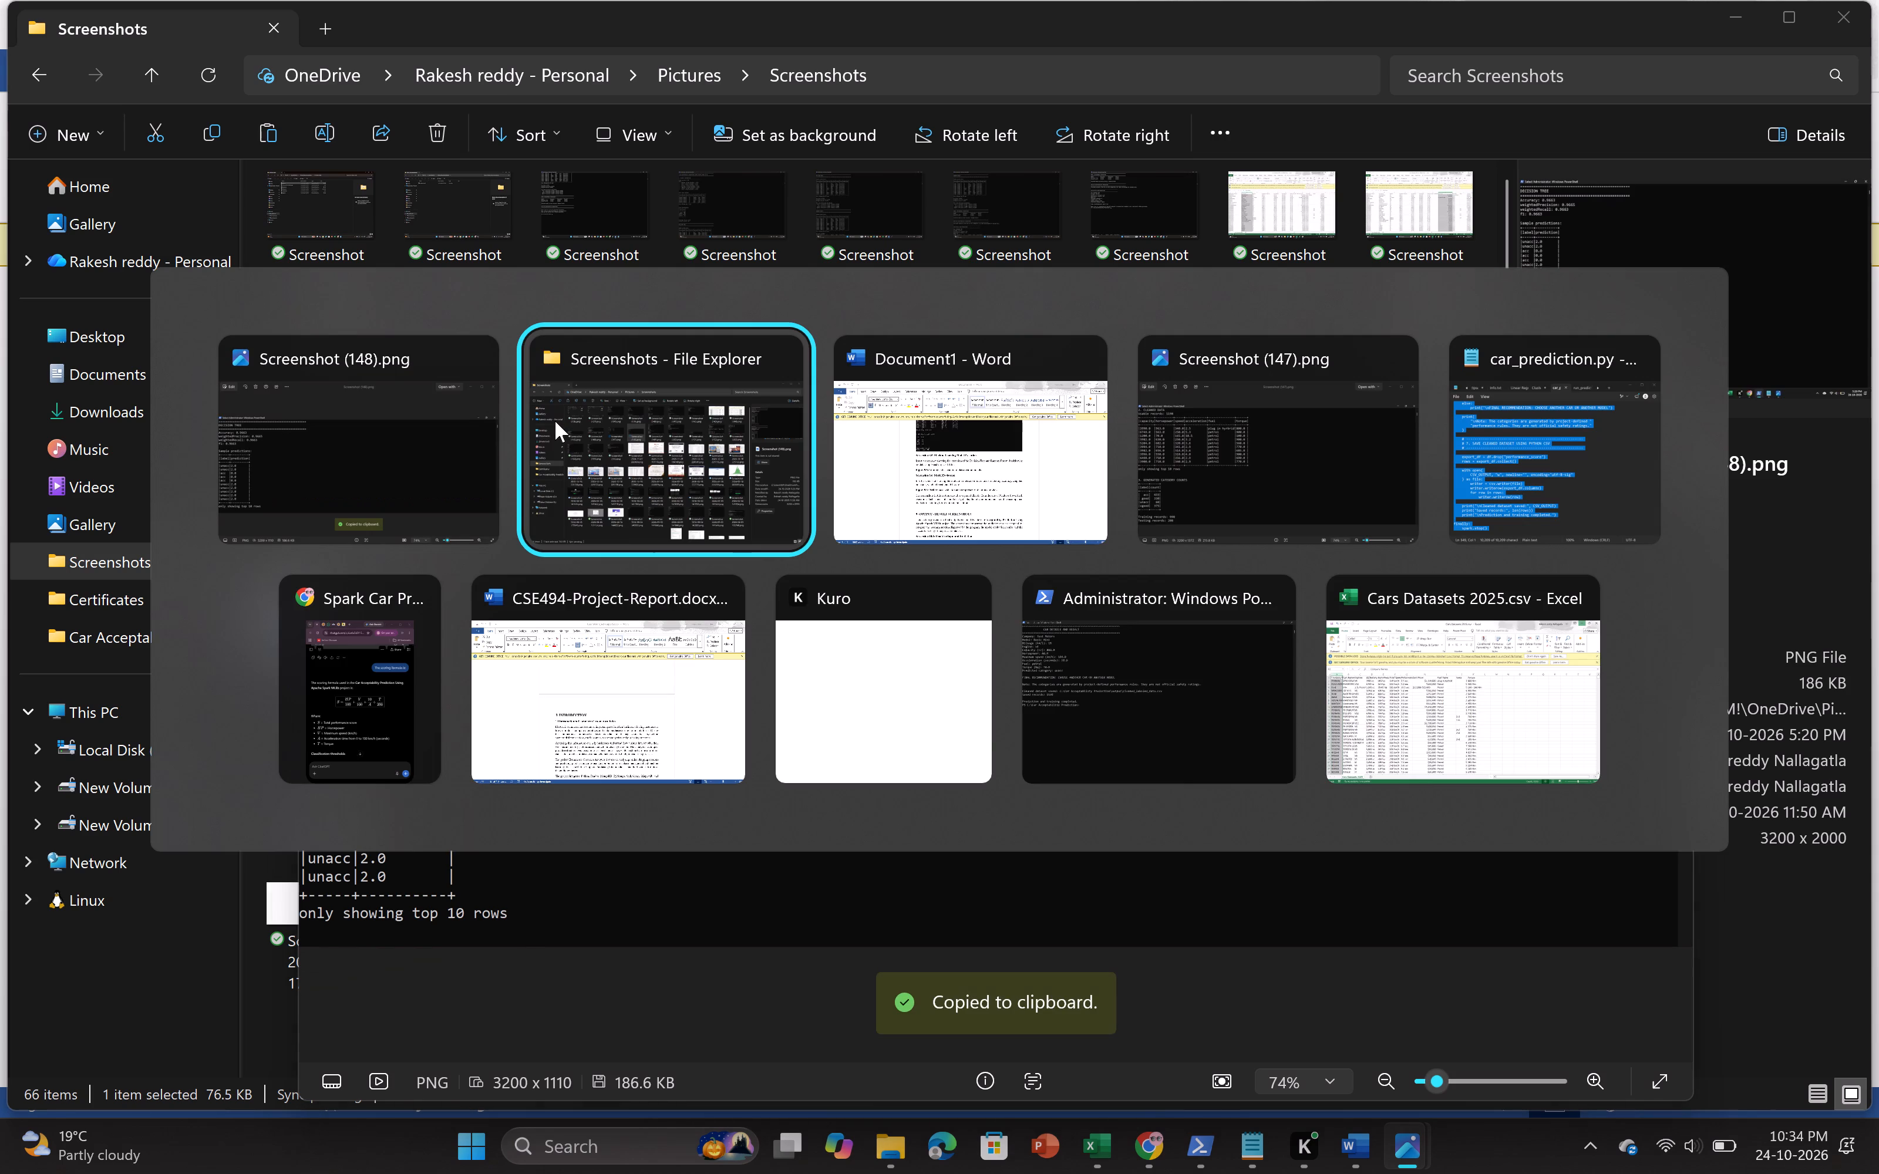
key(alt+Tab)
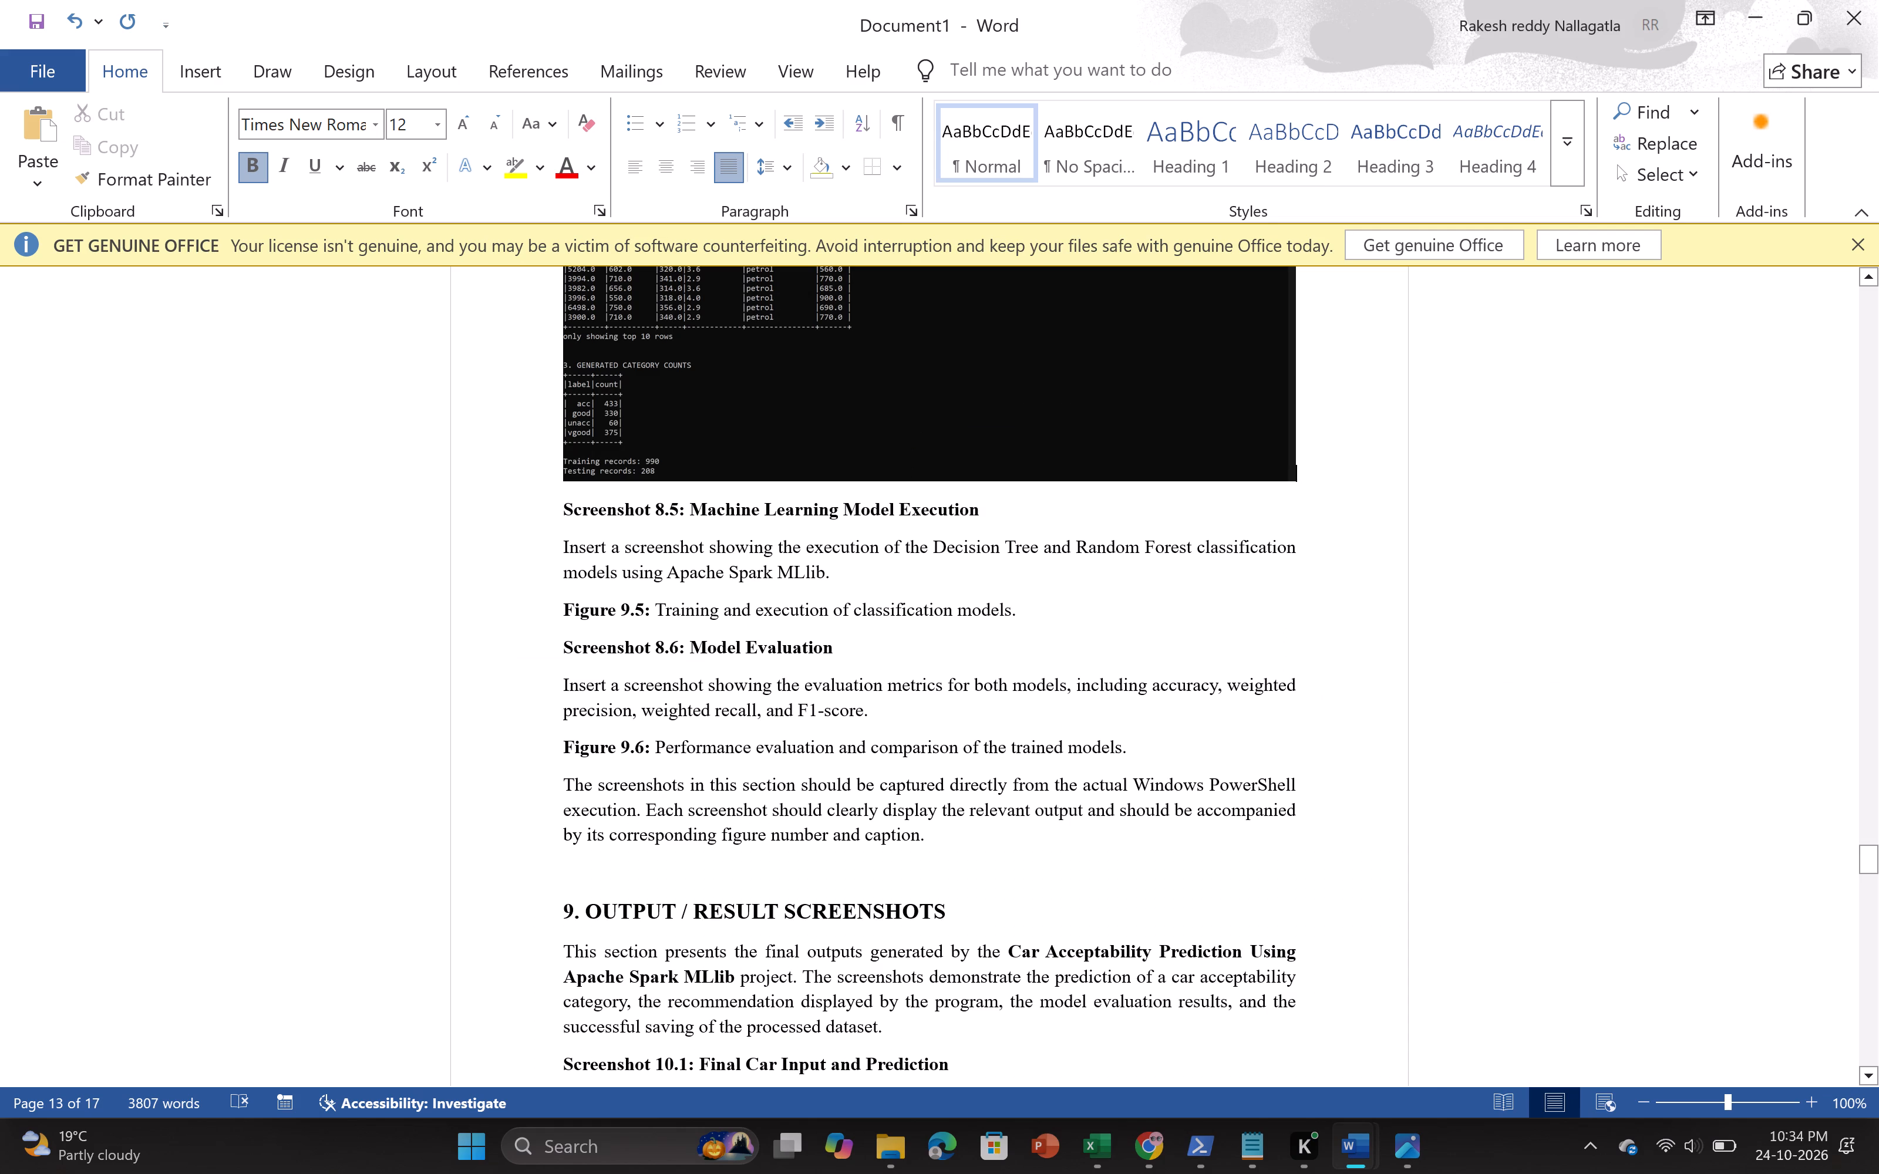
drag(1020, 615, 582, 618)
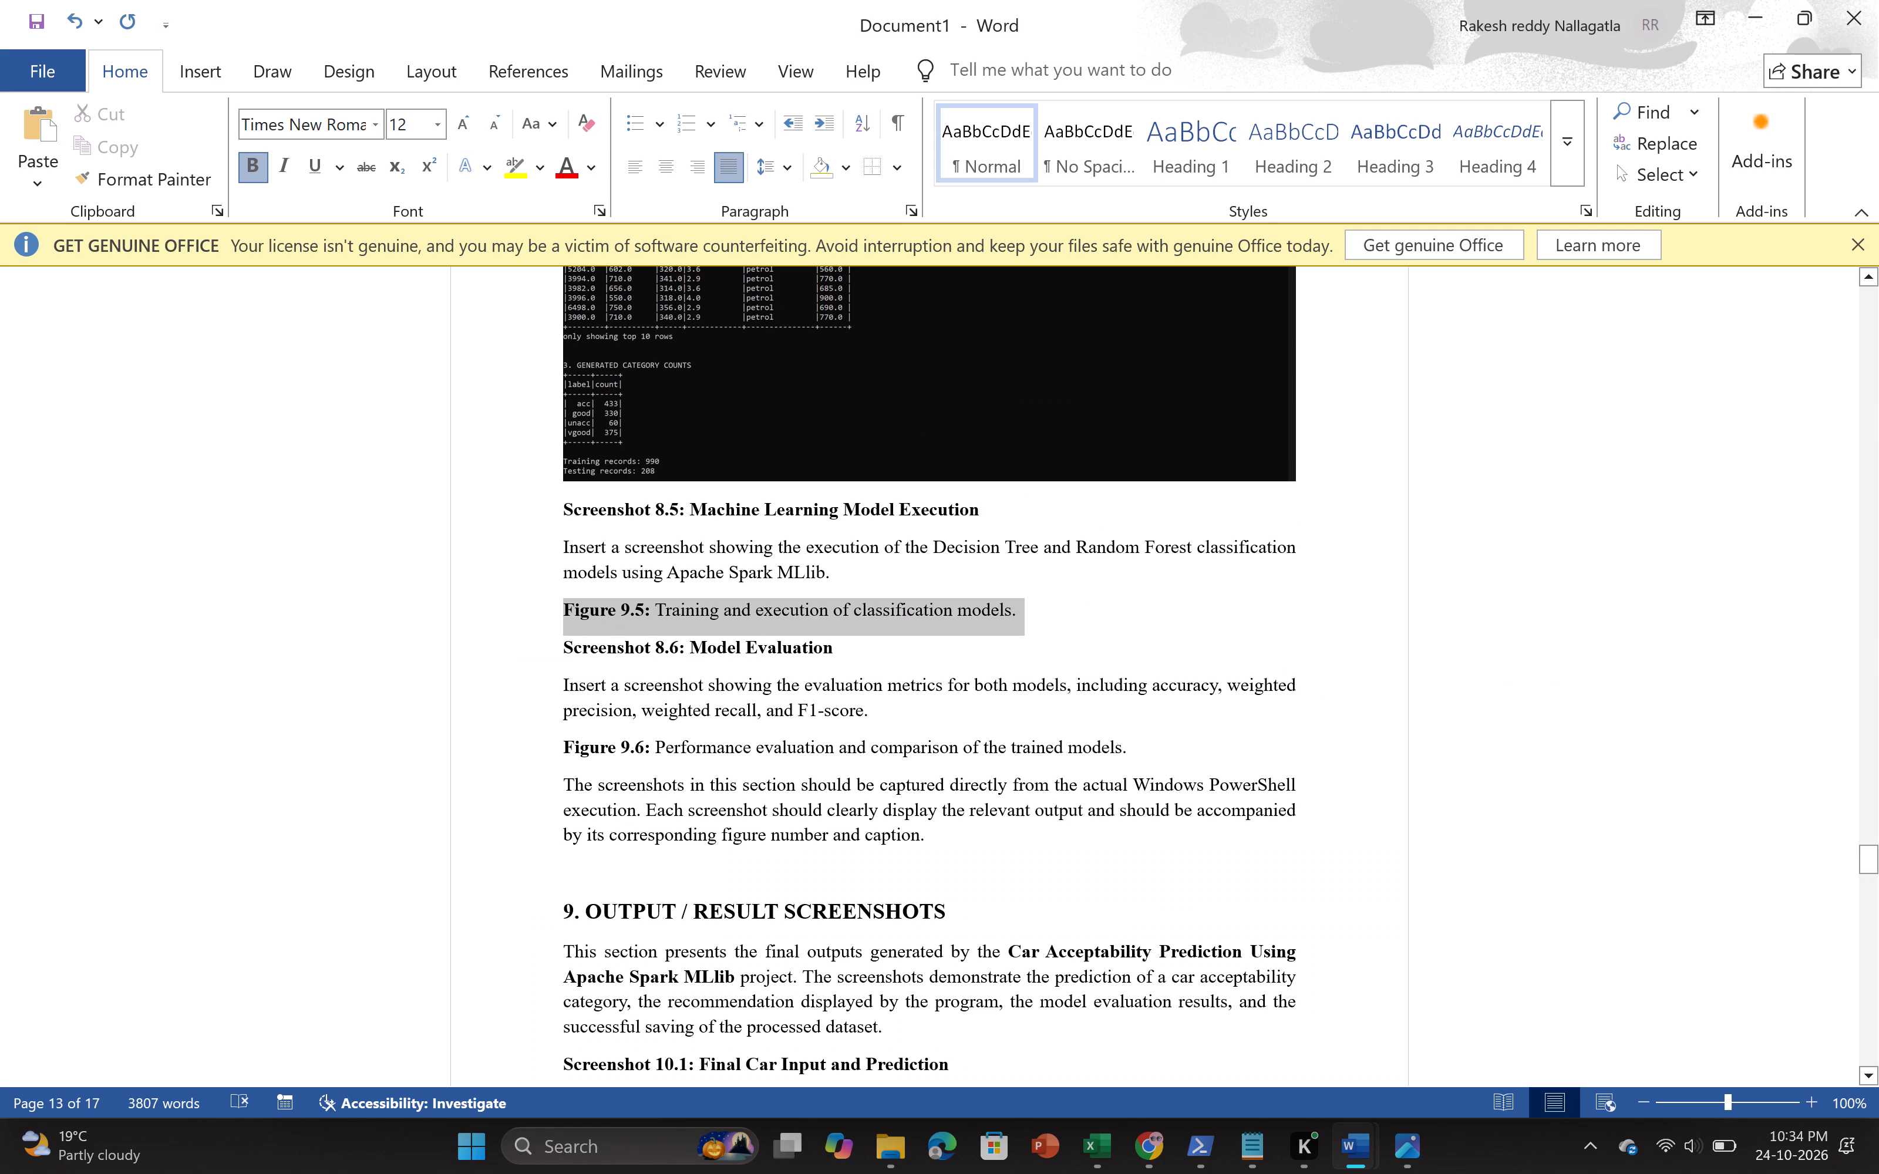
drag(582, 618, 582, 617)
key(BackSpace)
key(Return)
key(Up)
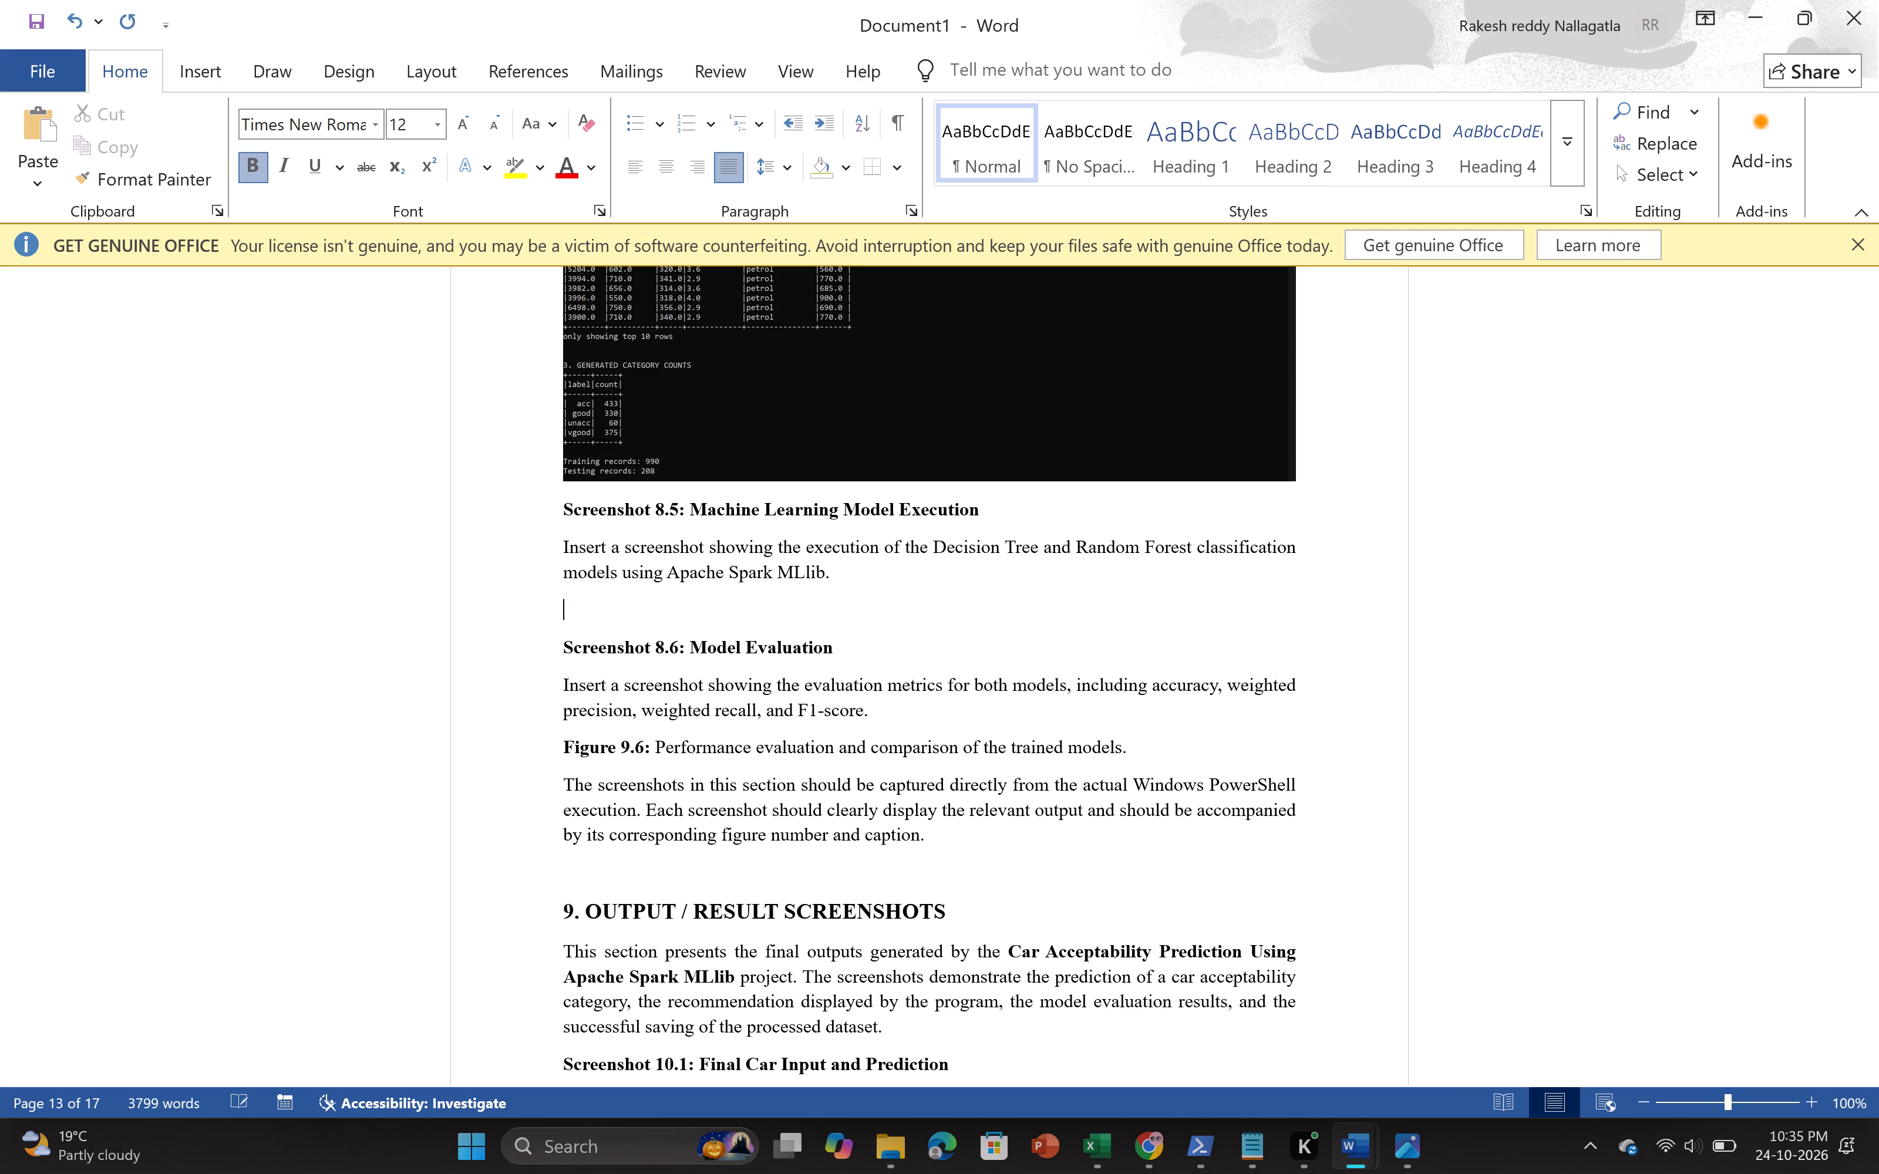
key(ctrl+v)
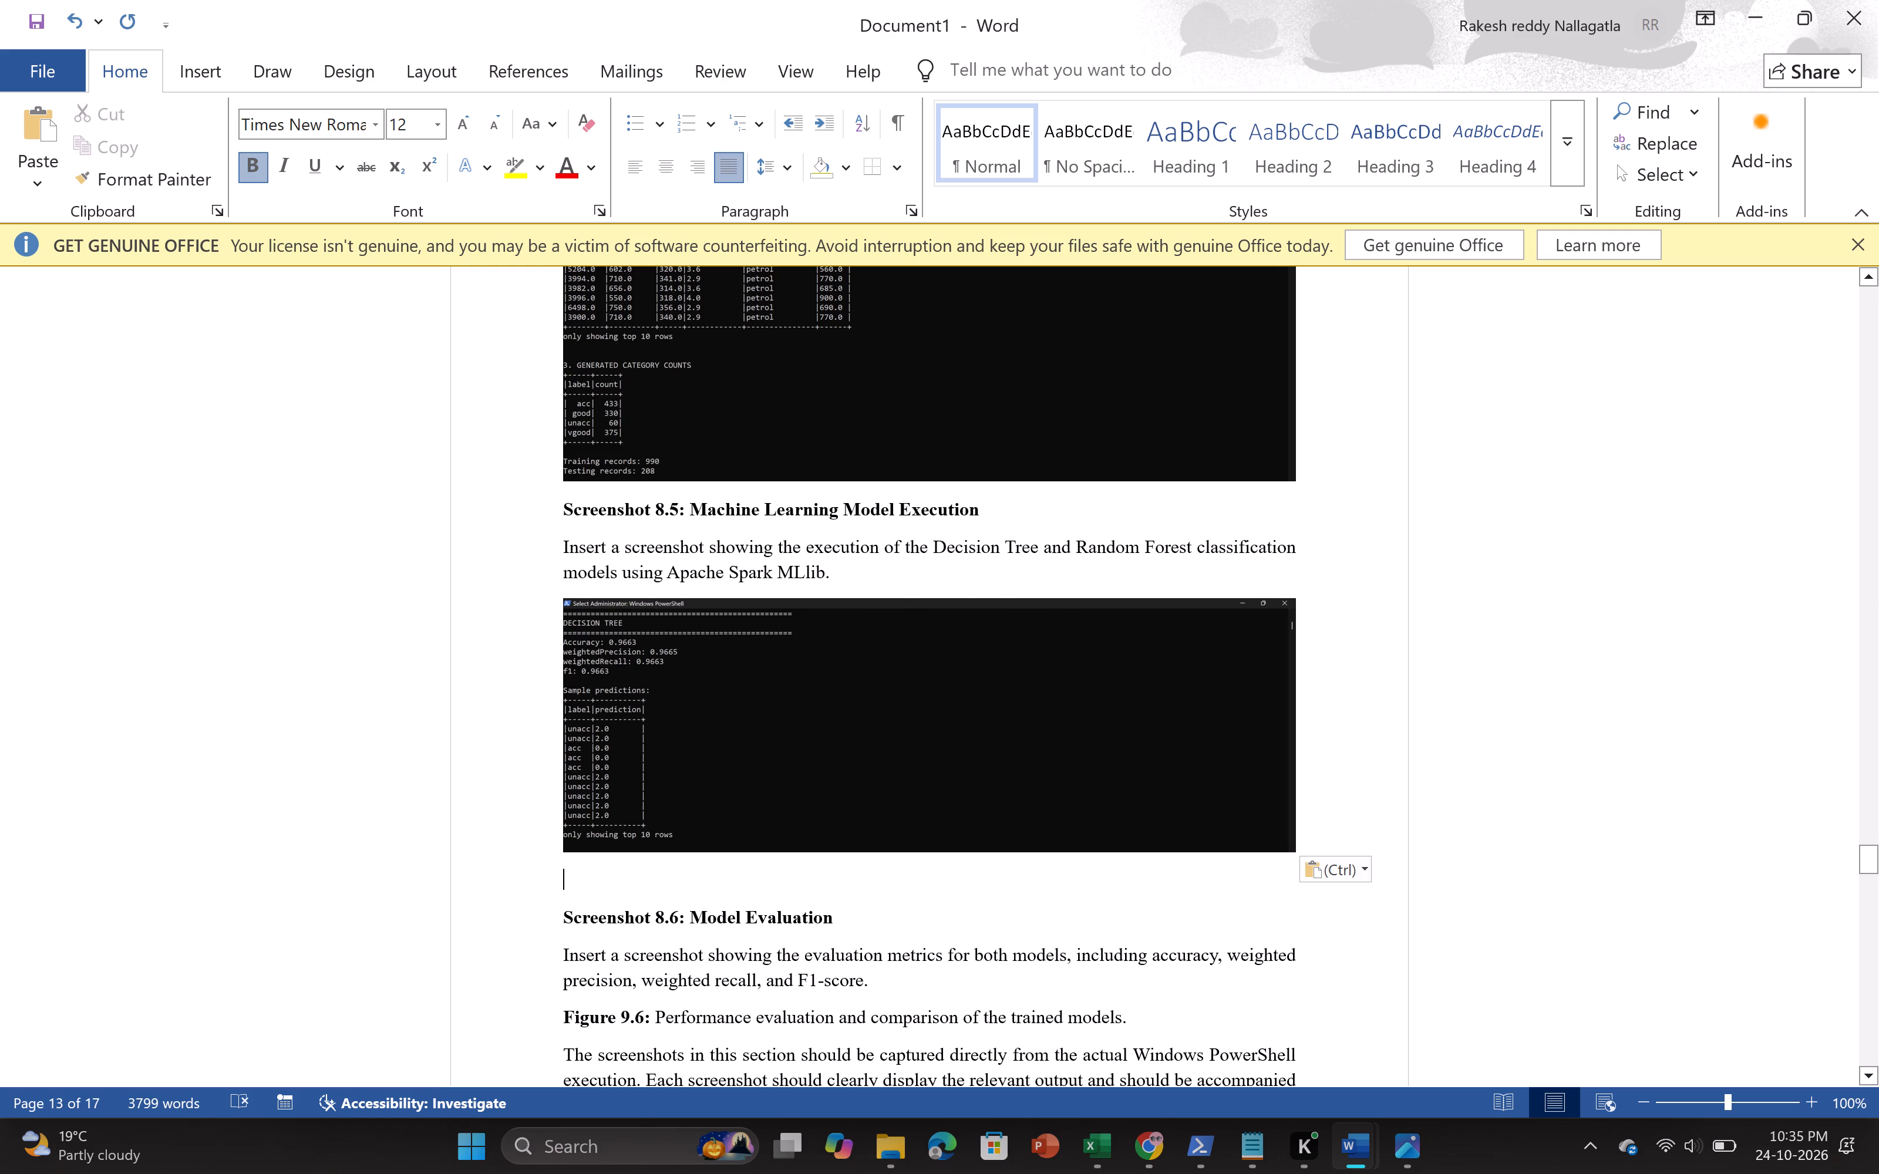
Open Screenshot (149).png, crop it to 3200 x 1233 from Random Forest through the best test accuracy line, and save over the original.
key(alt+Tab)
key(alt+Tab)
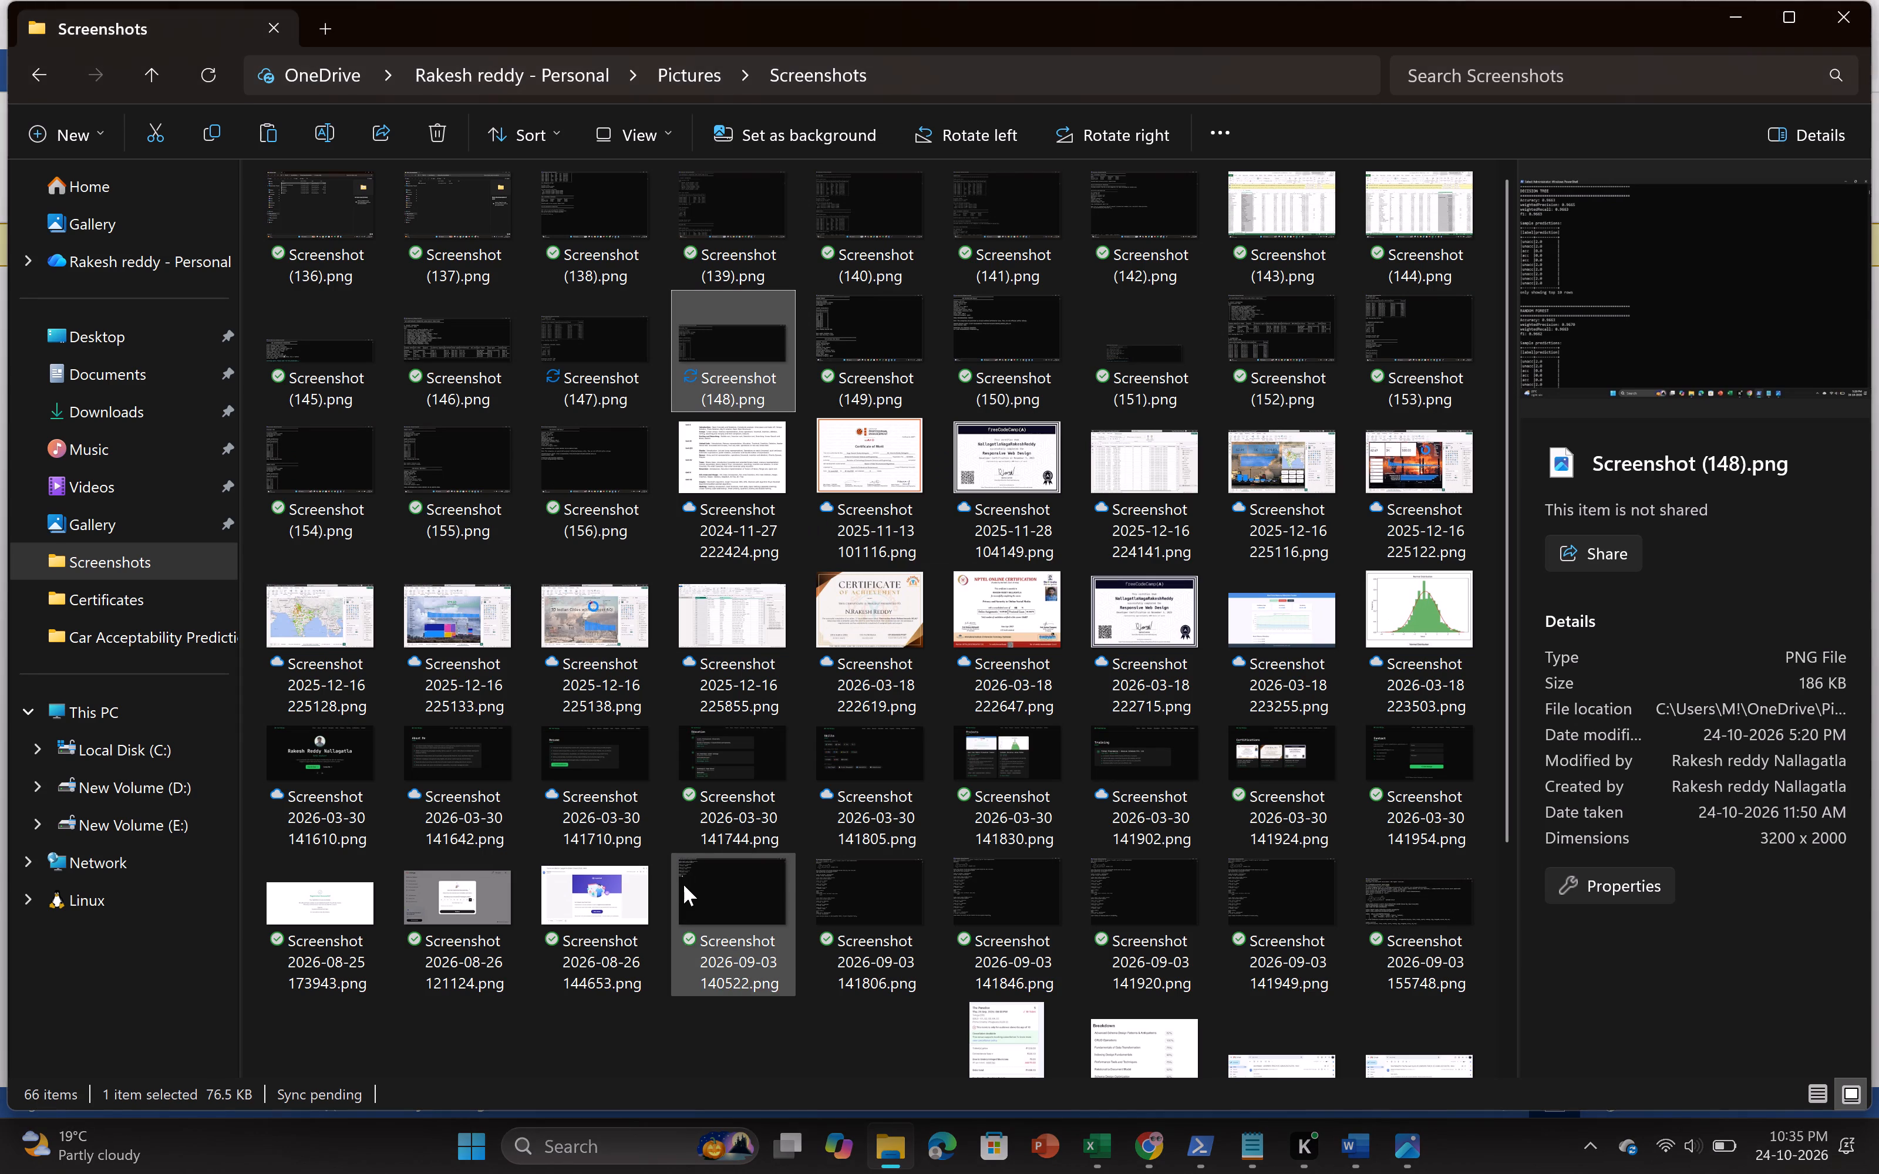
double_click(860, 345)
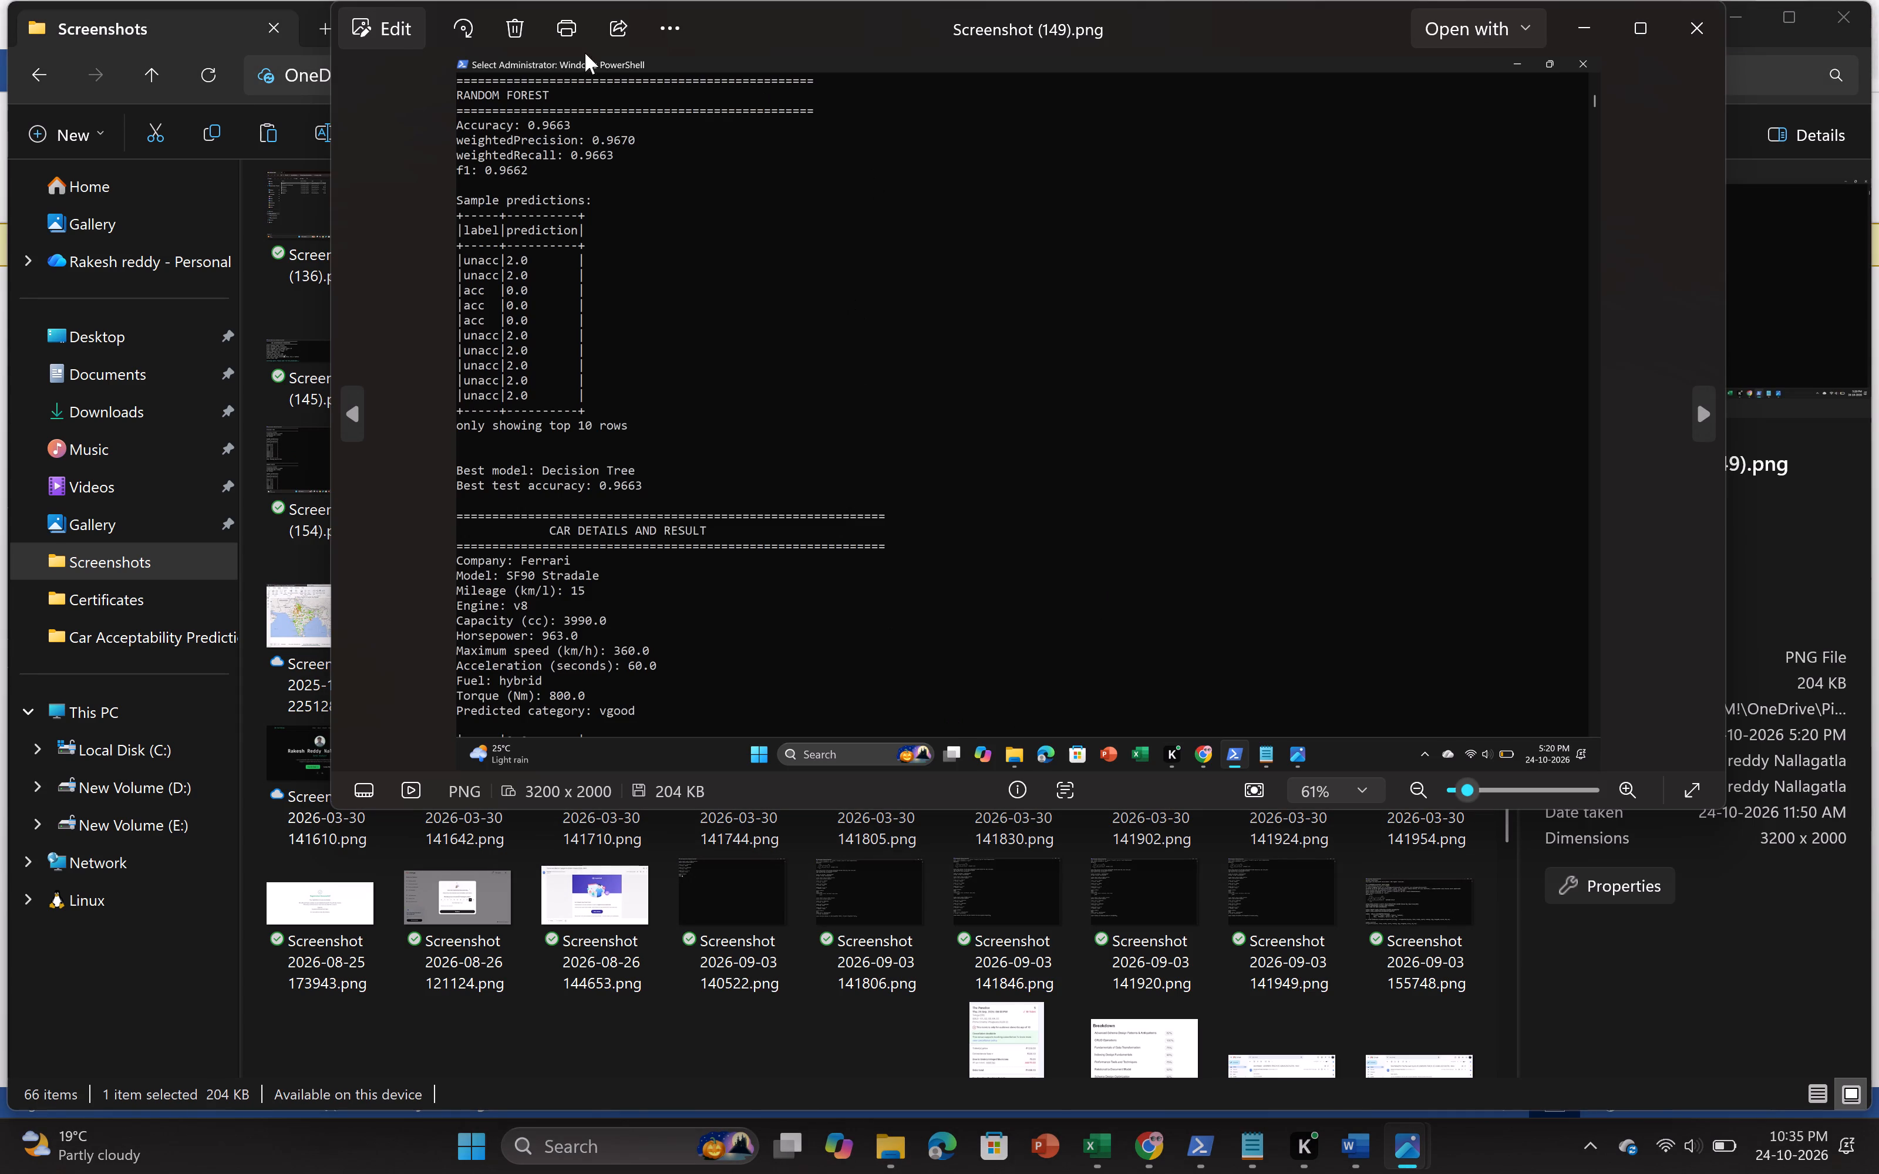
click(388, 37)
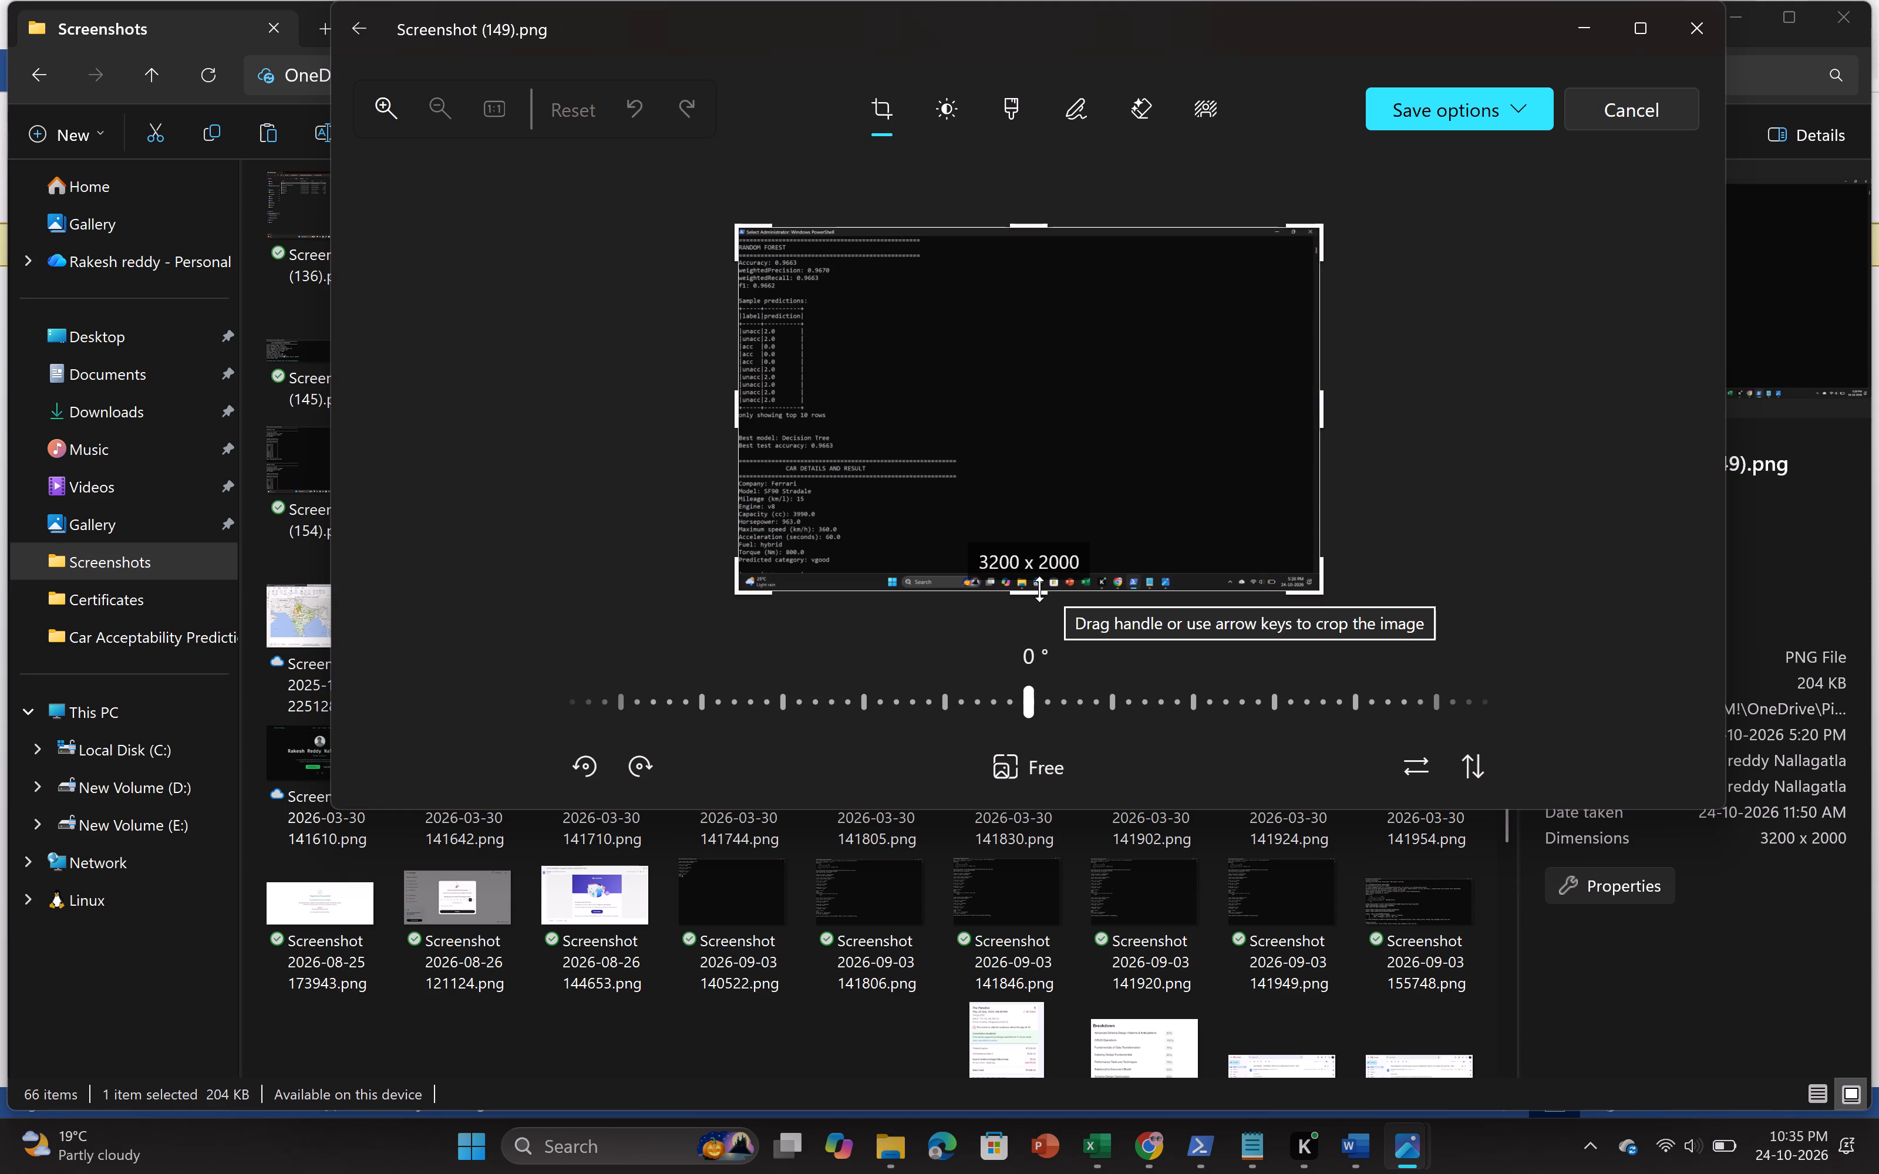
drag(1037, 593, 1009, 445)
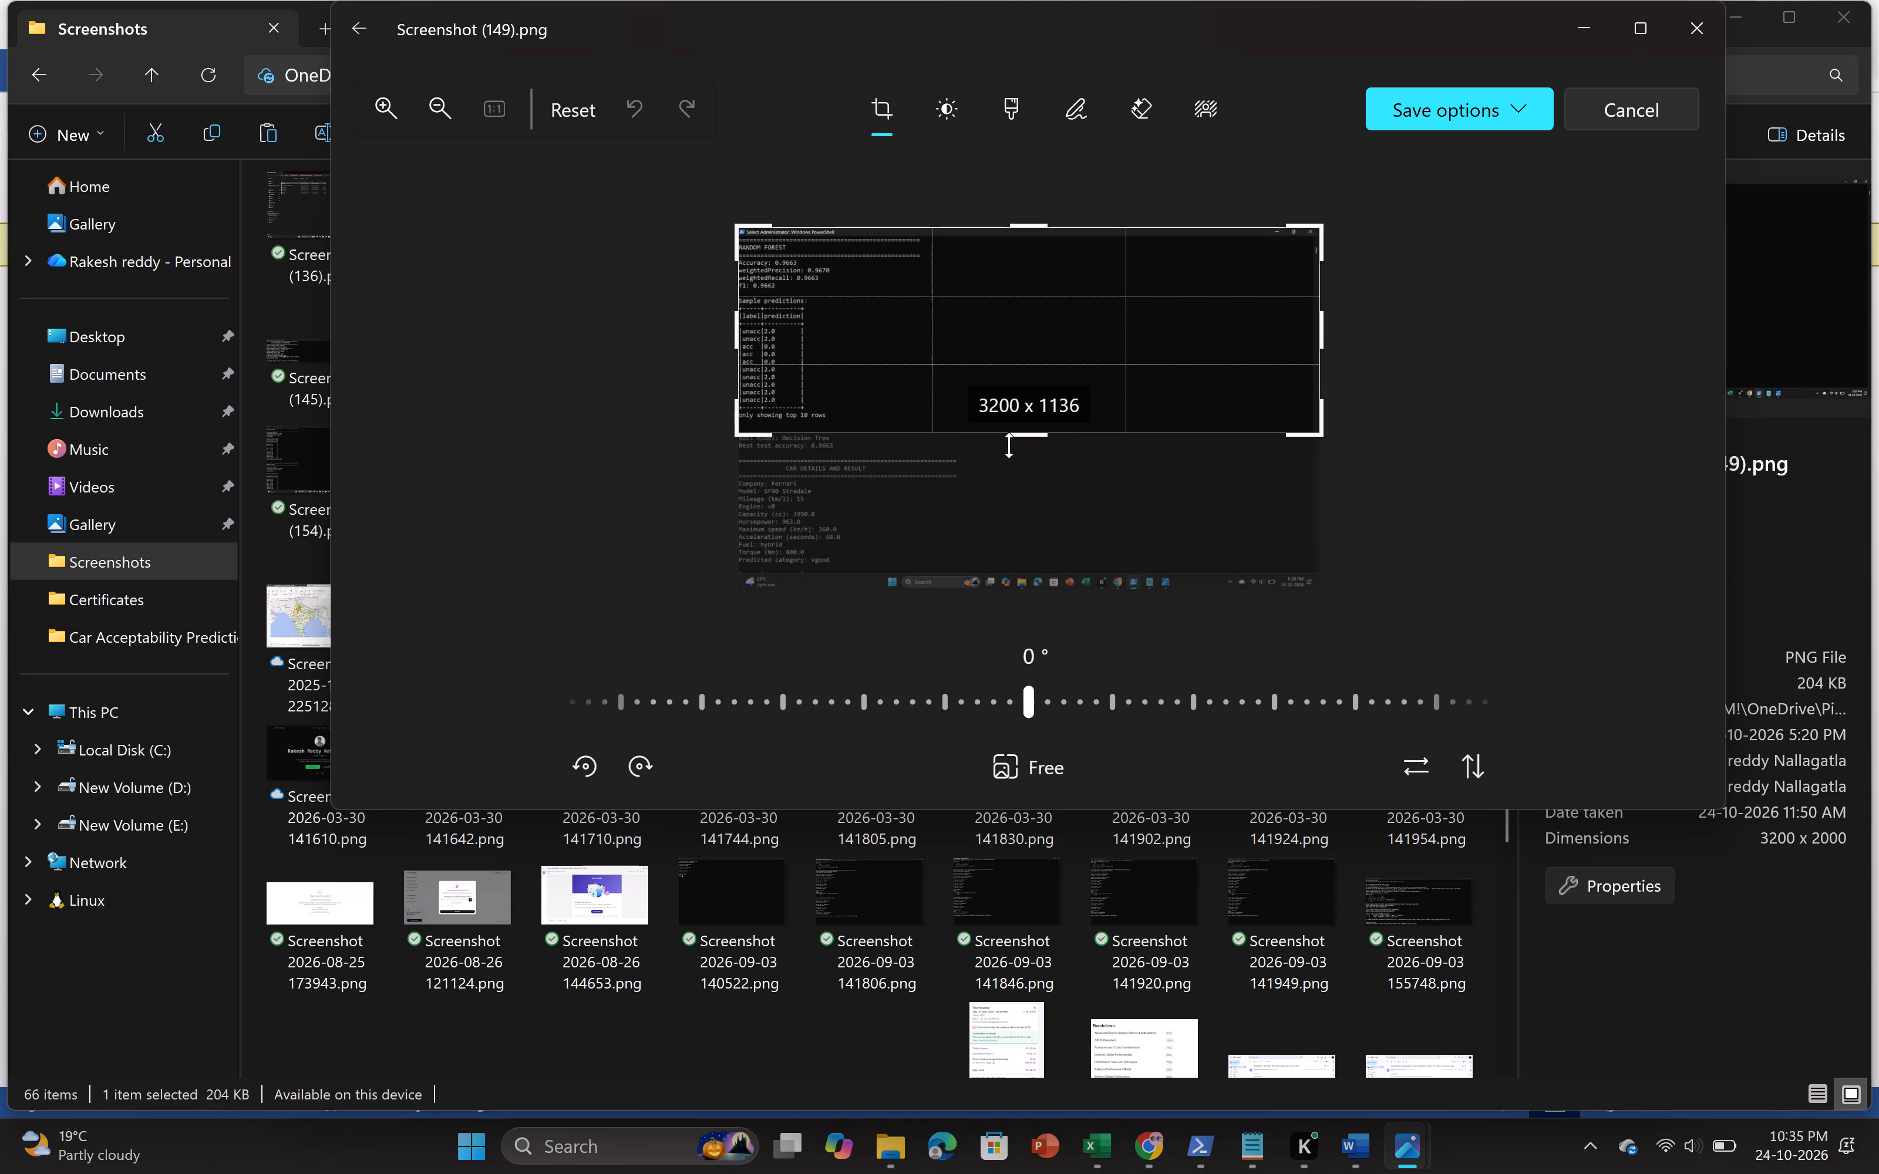
drag(1009, 445, 1020, 460)
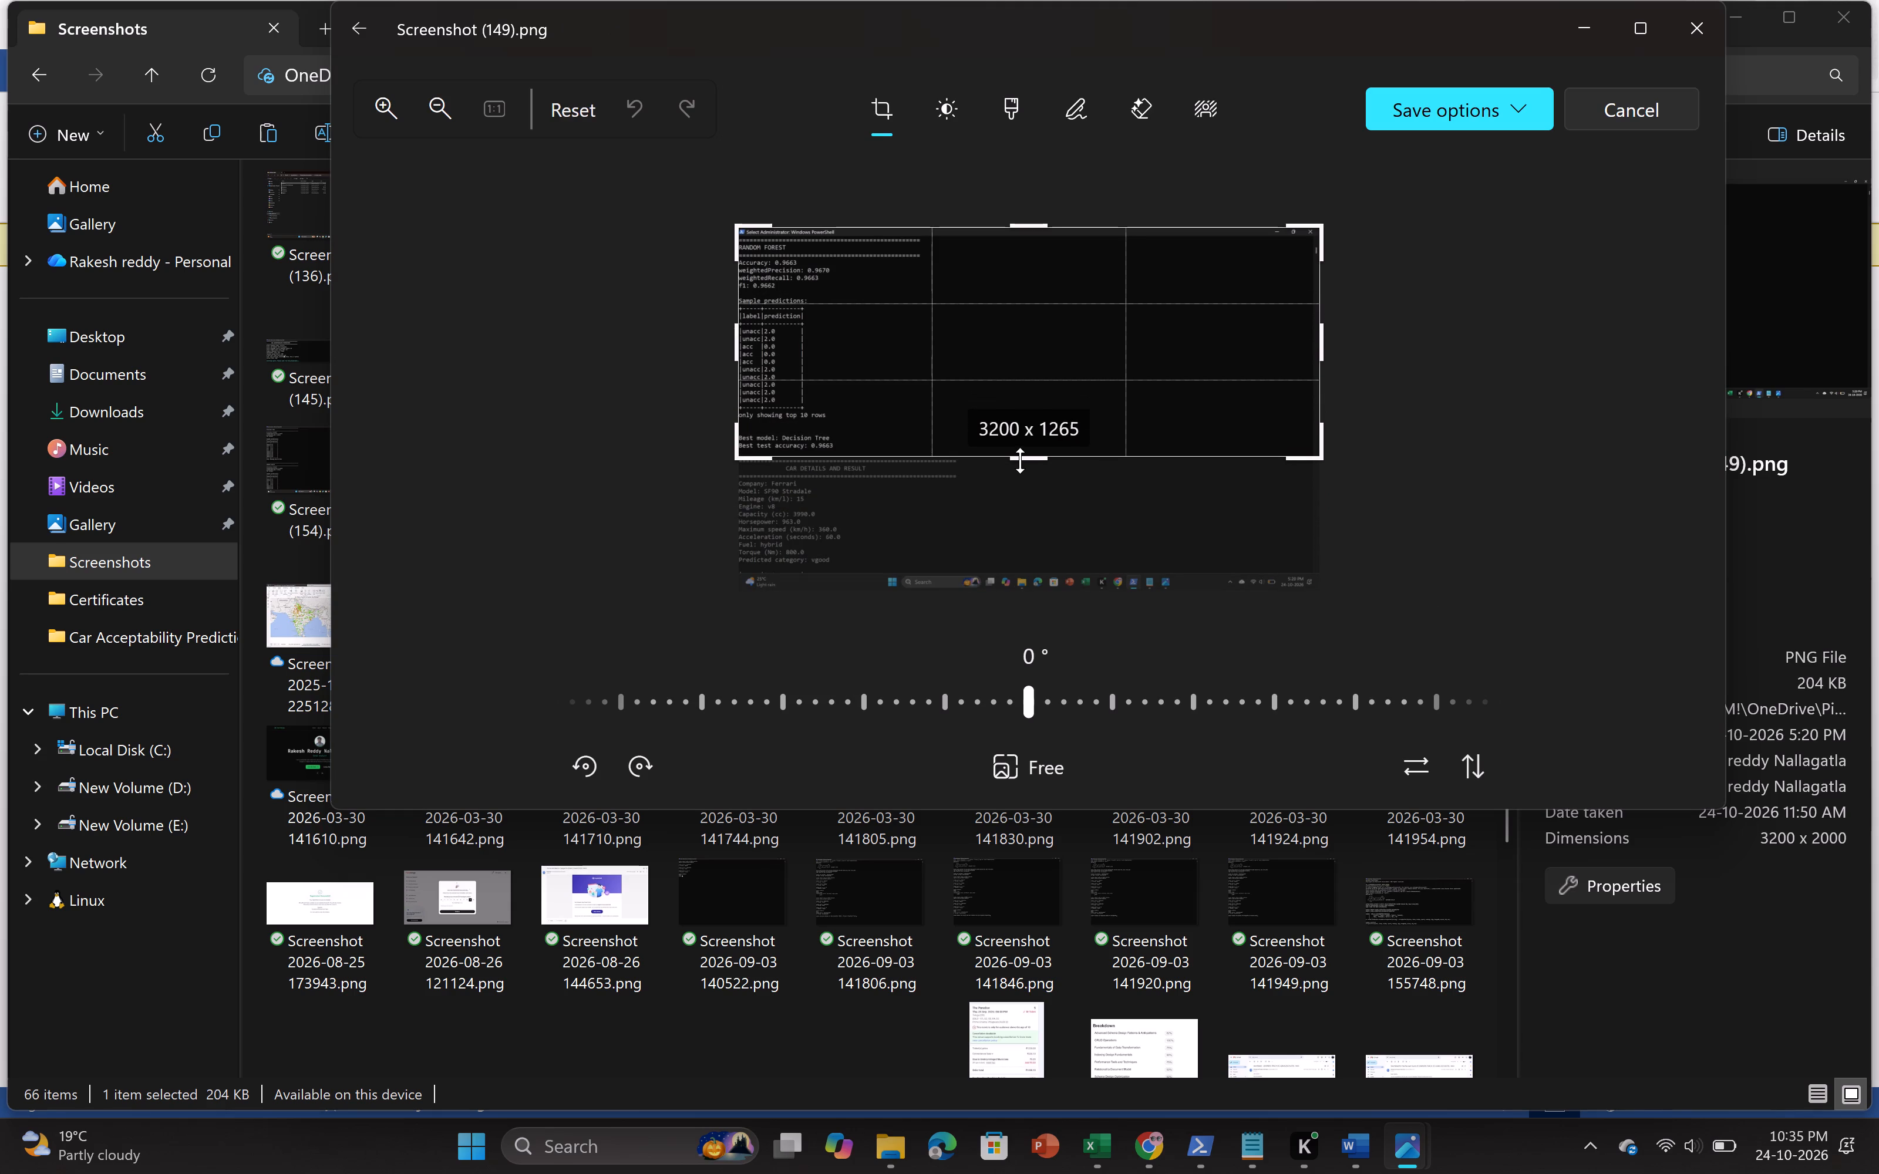
drag(1020, 460, 1022, 456)
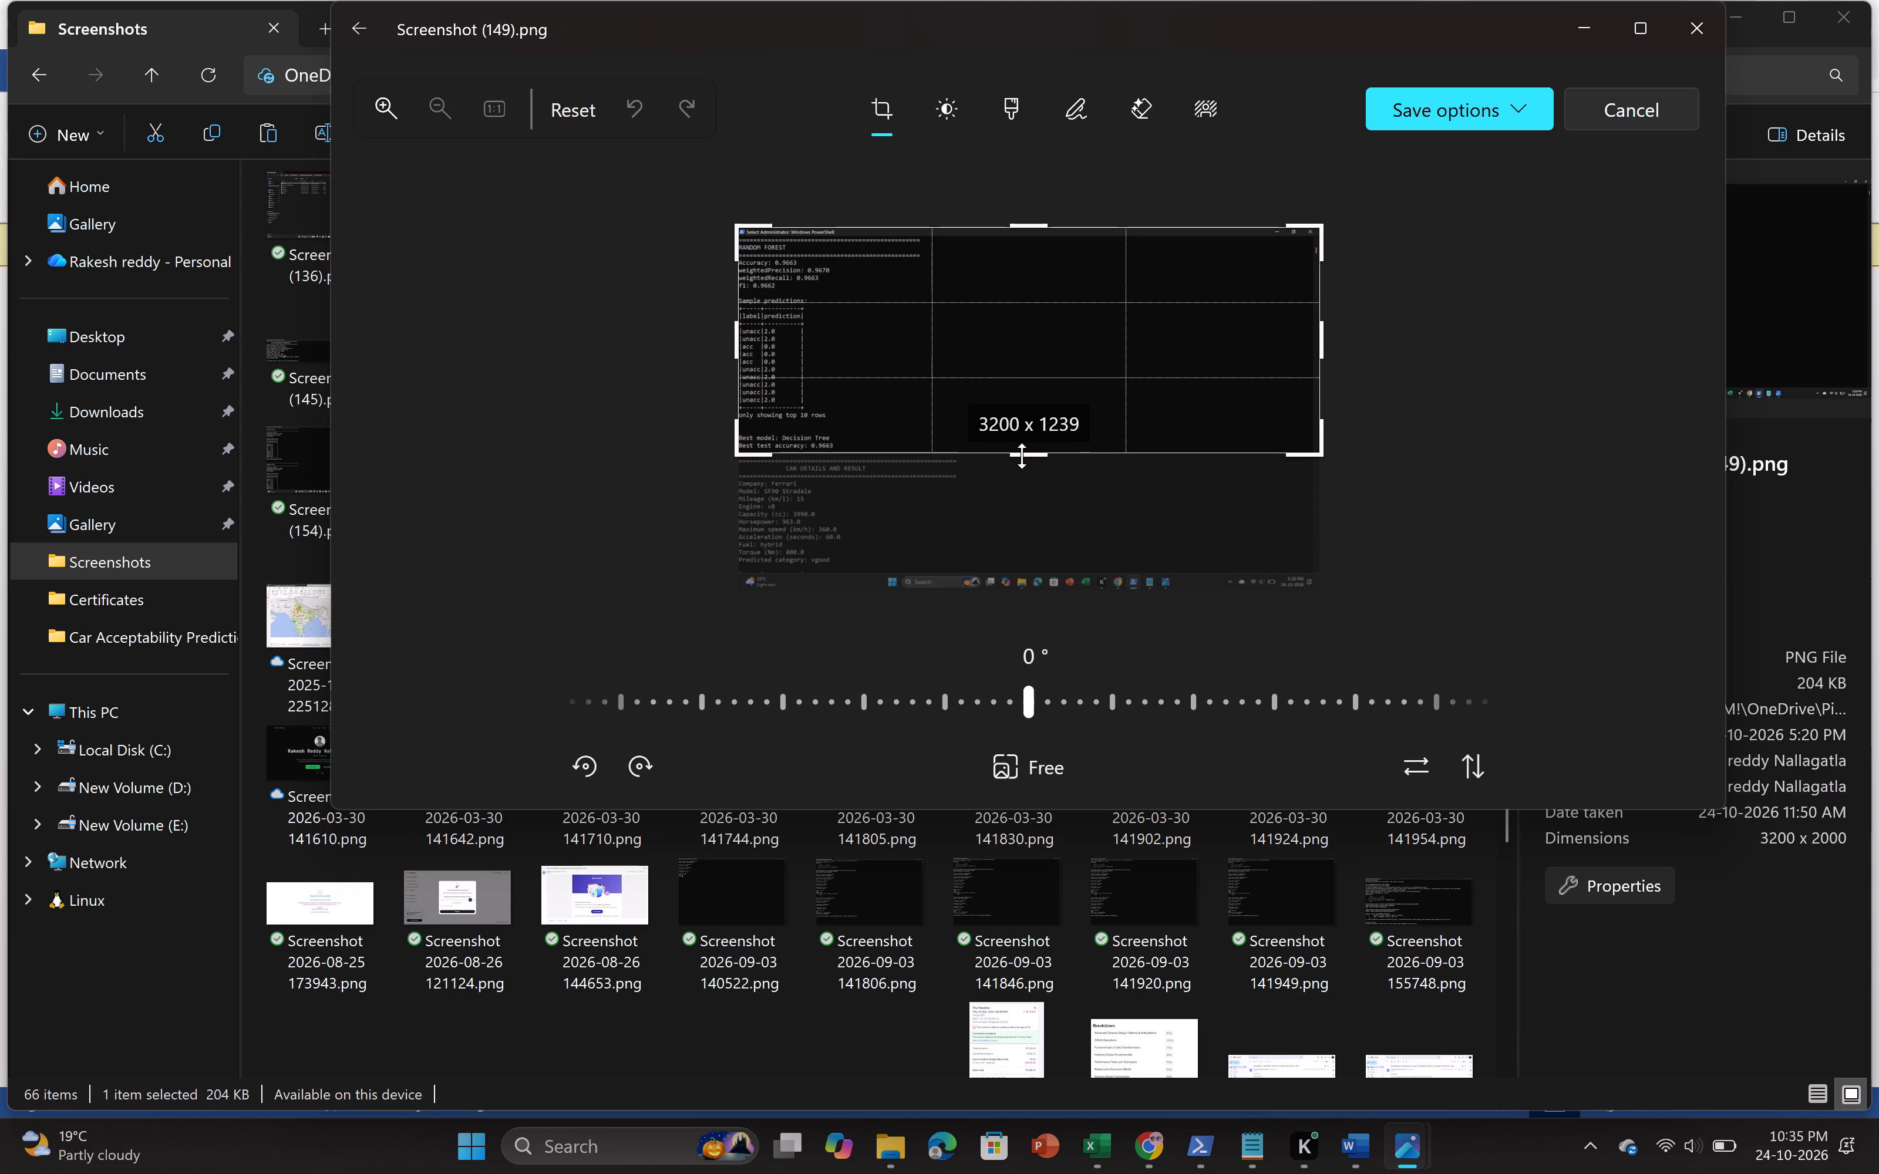
drag(1022, 456, 1022, 454)
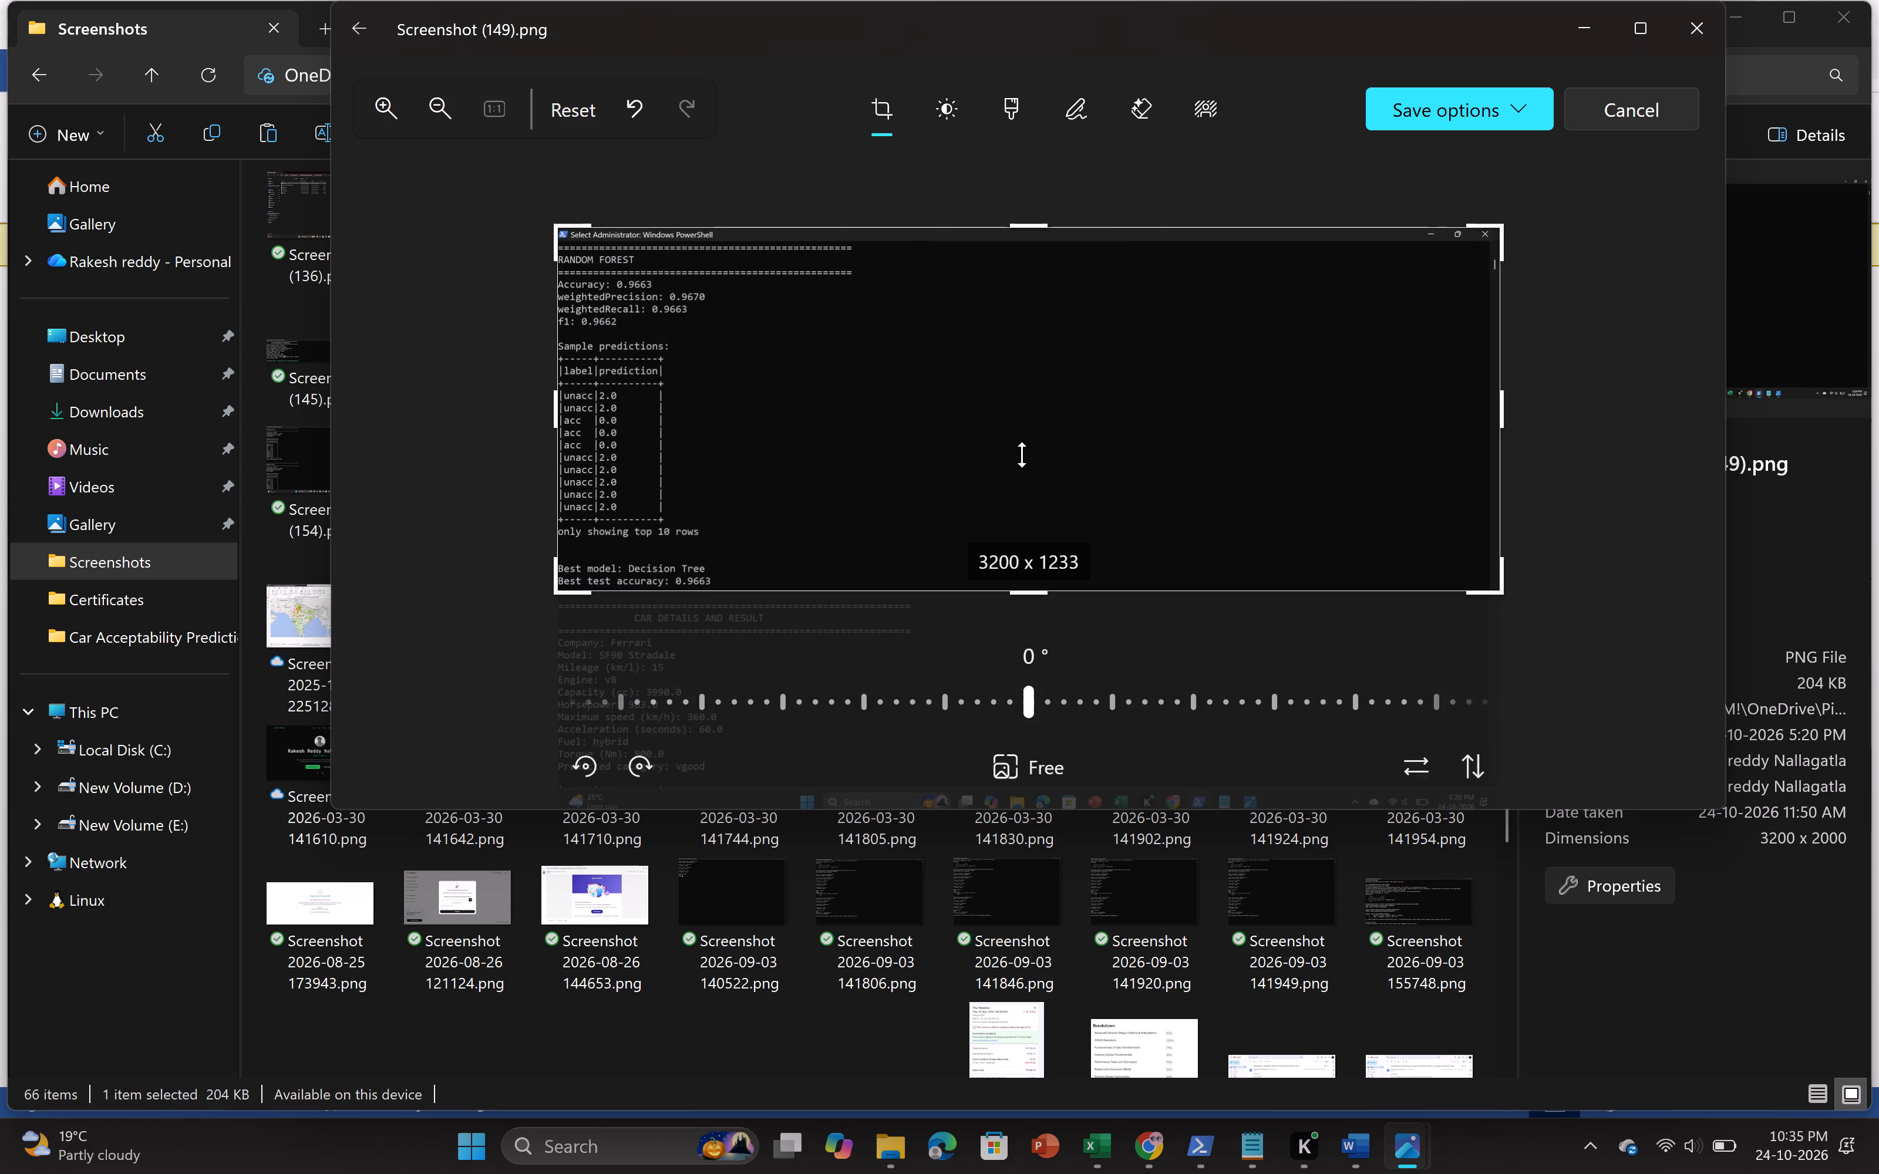
click(1445, 116)
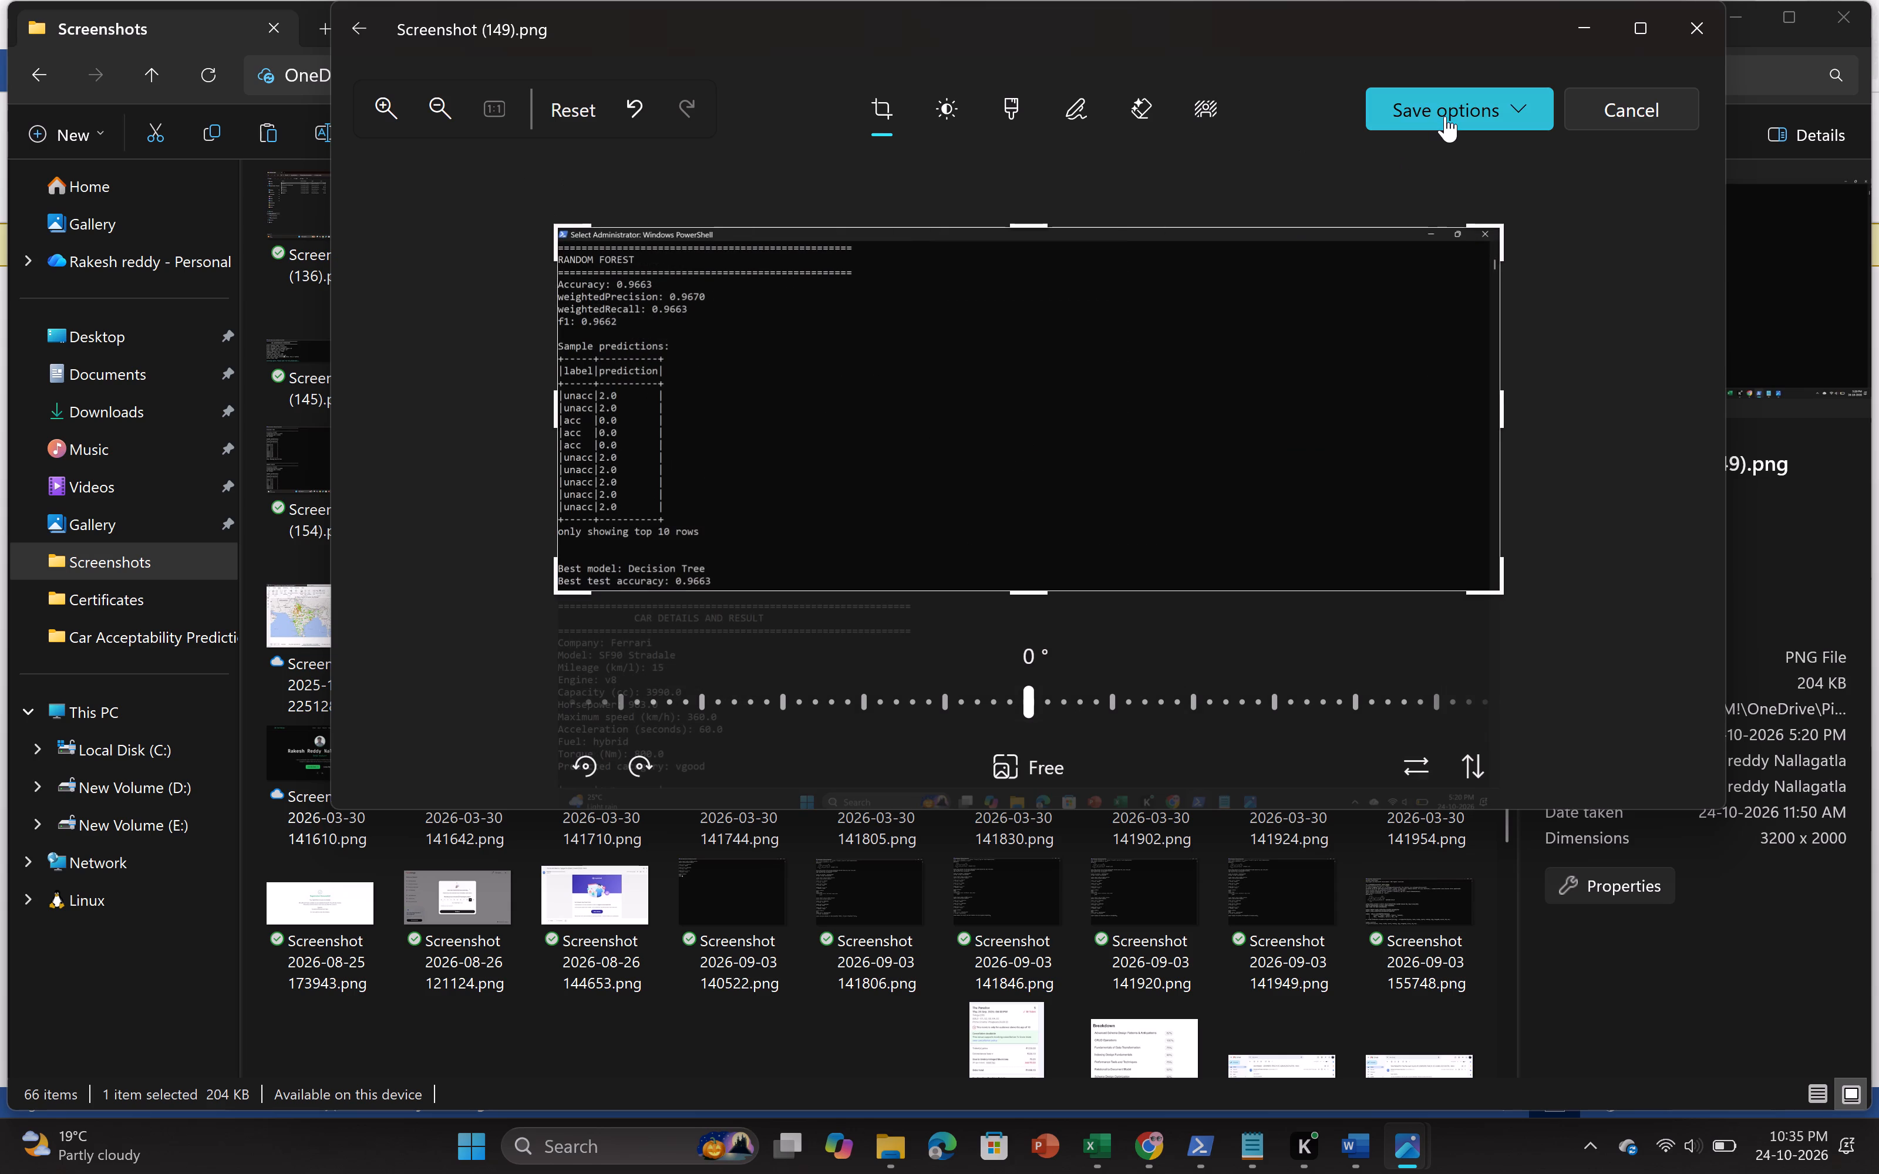
click(1427, 199)
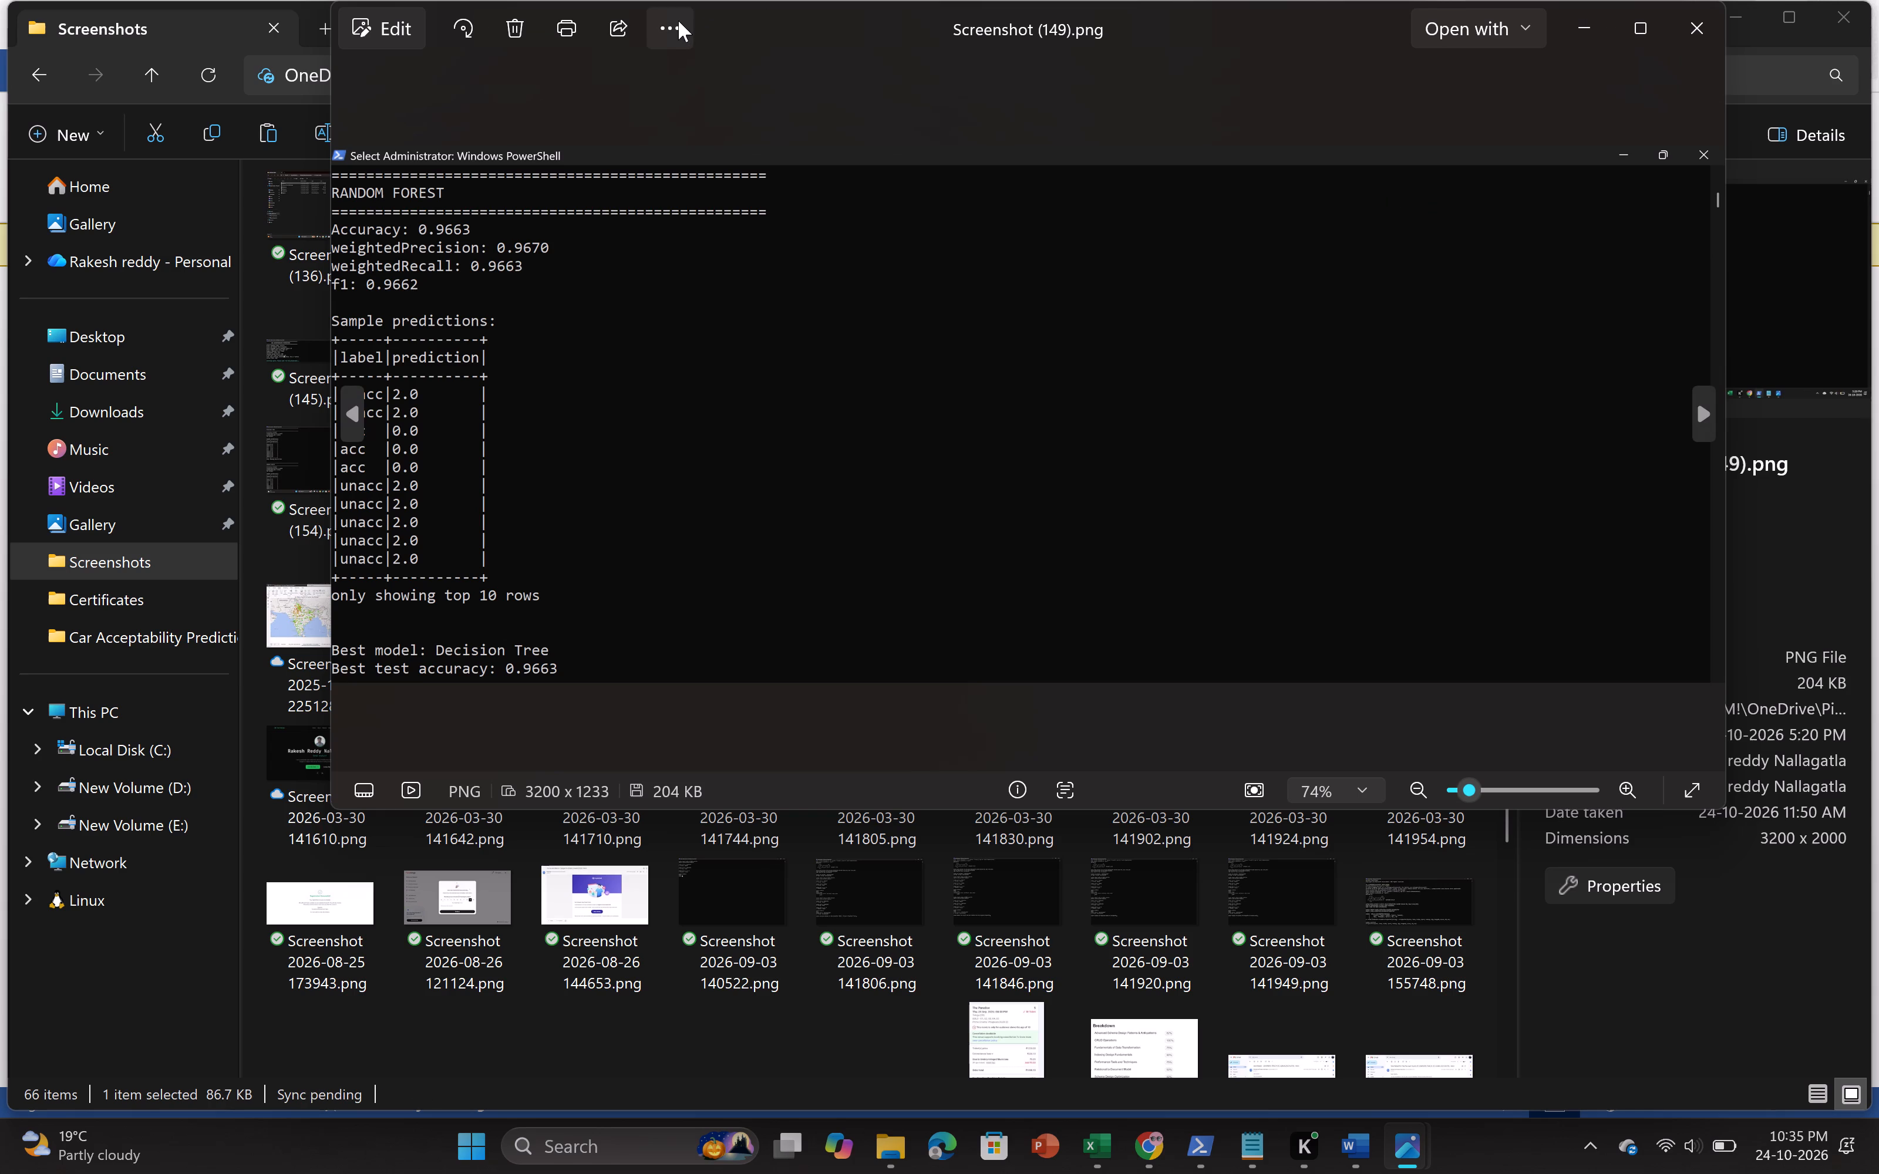
Copy the cropped Random Forest image into the Word report directly below the Decision Tree image.
click(678, 21)
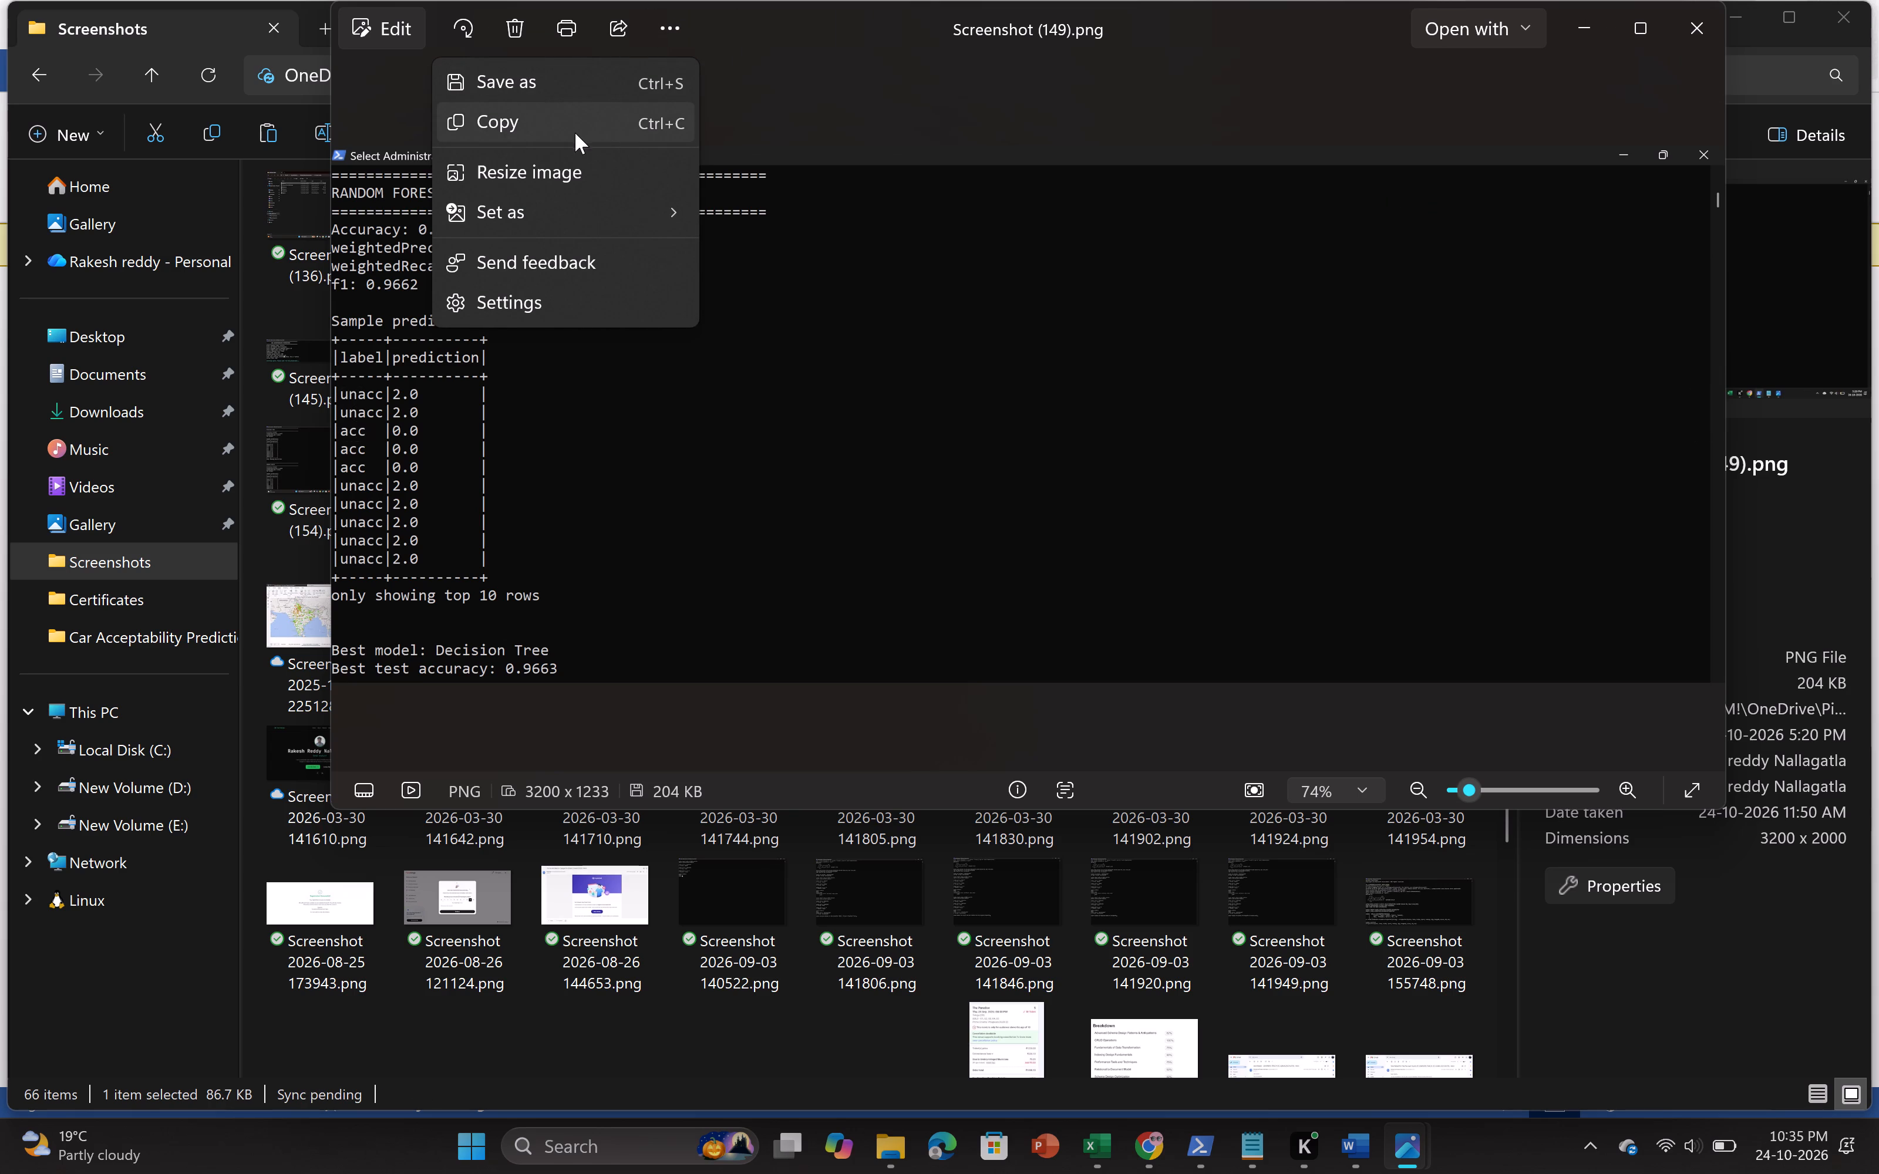
click(575, 130)
key(alt+Tab)
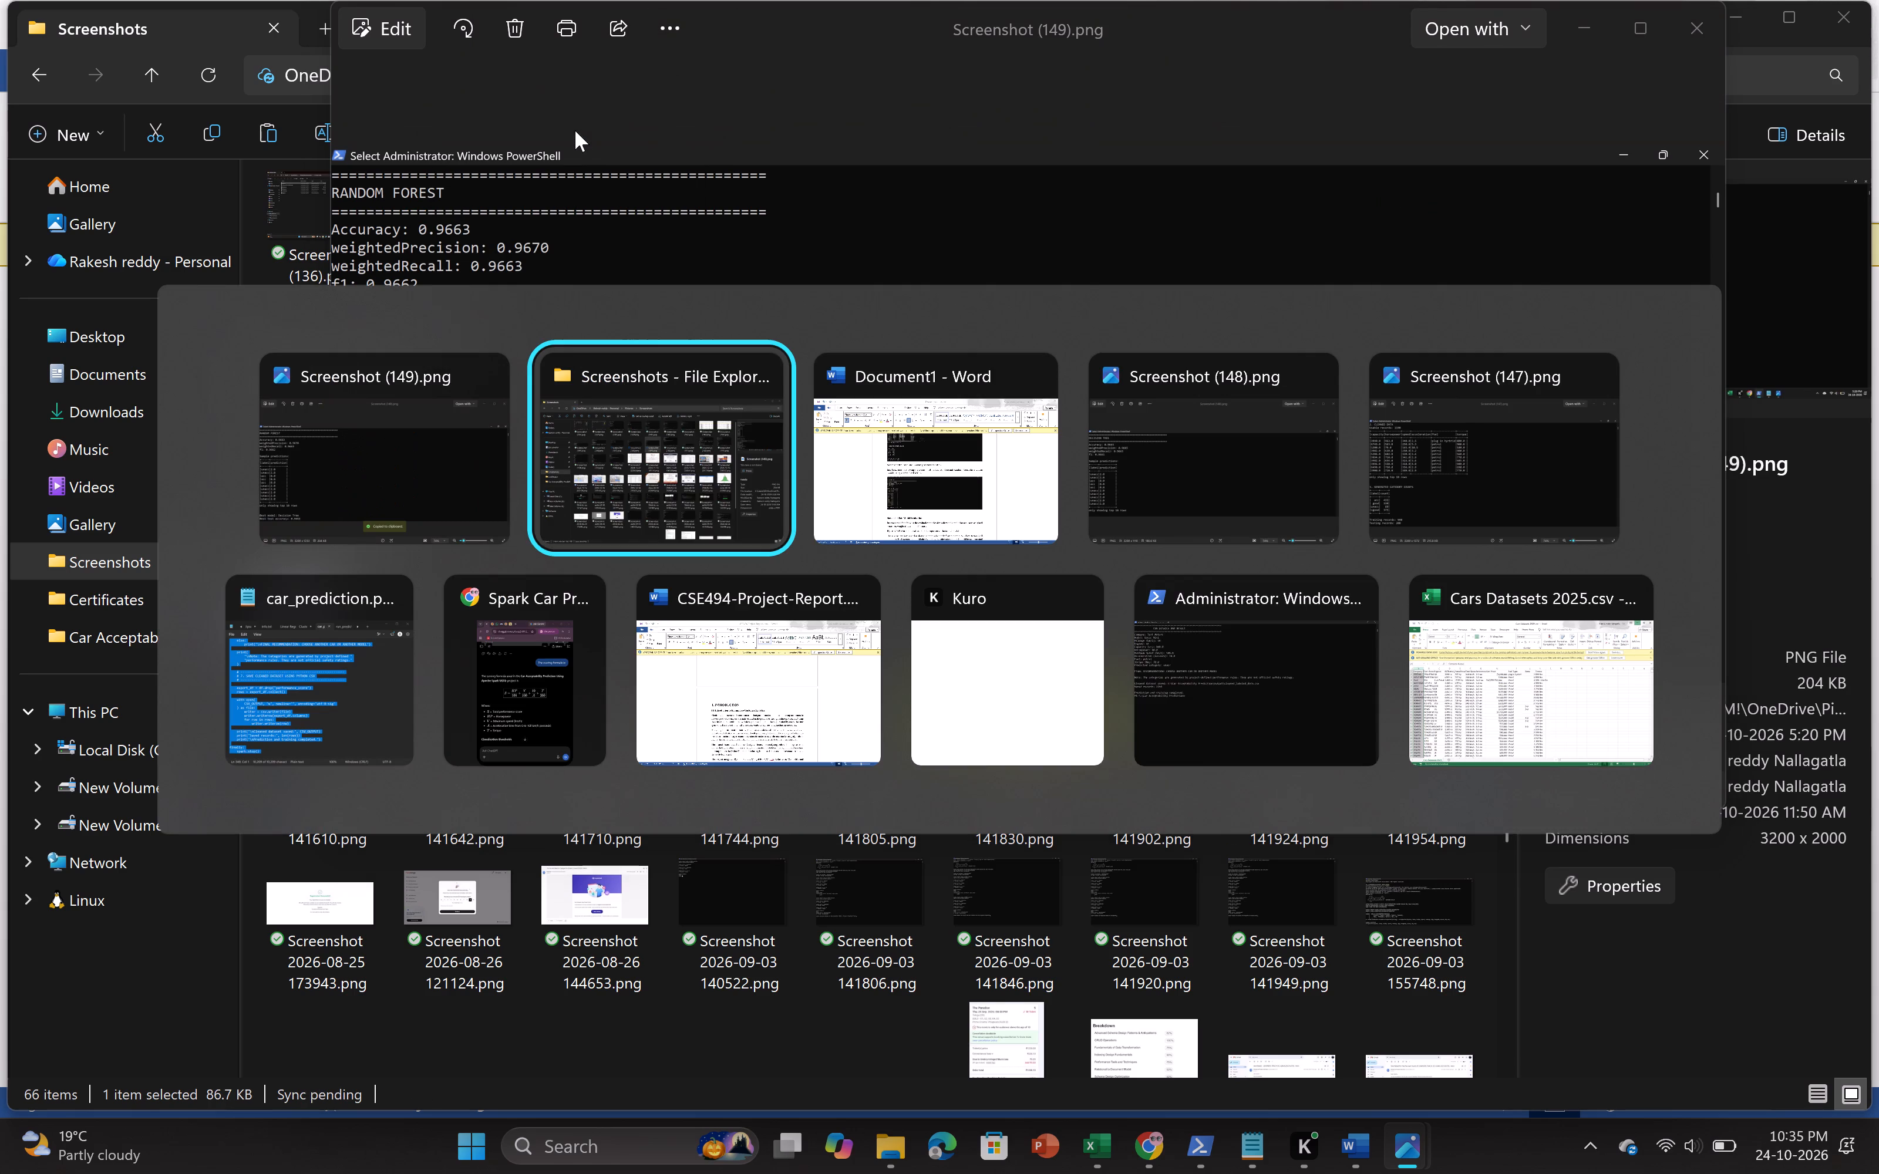
key(alt+Tab)
scroll(707, 869, down, 1)
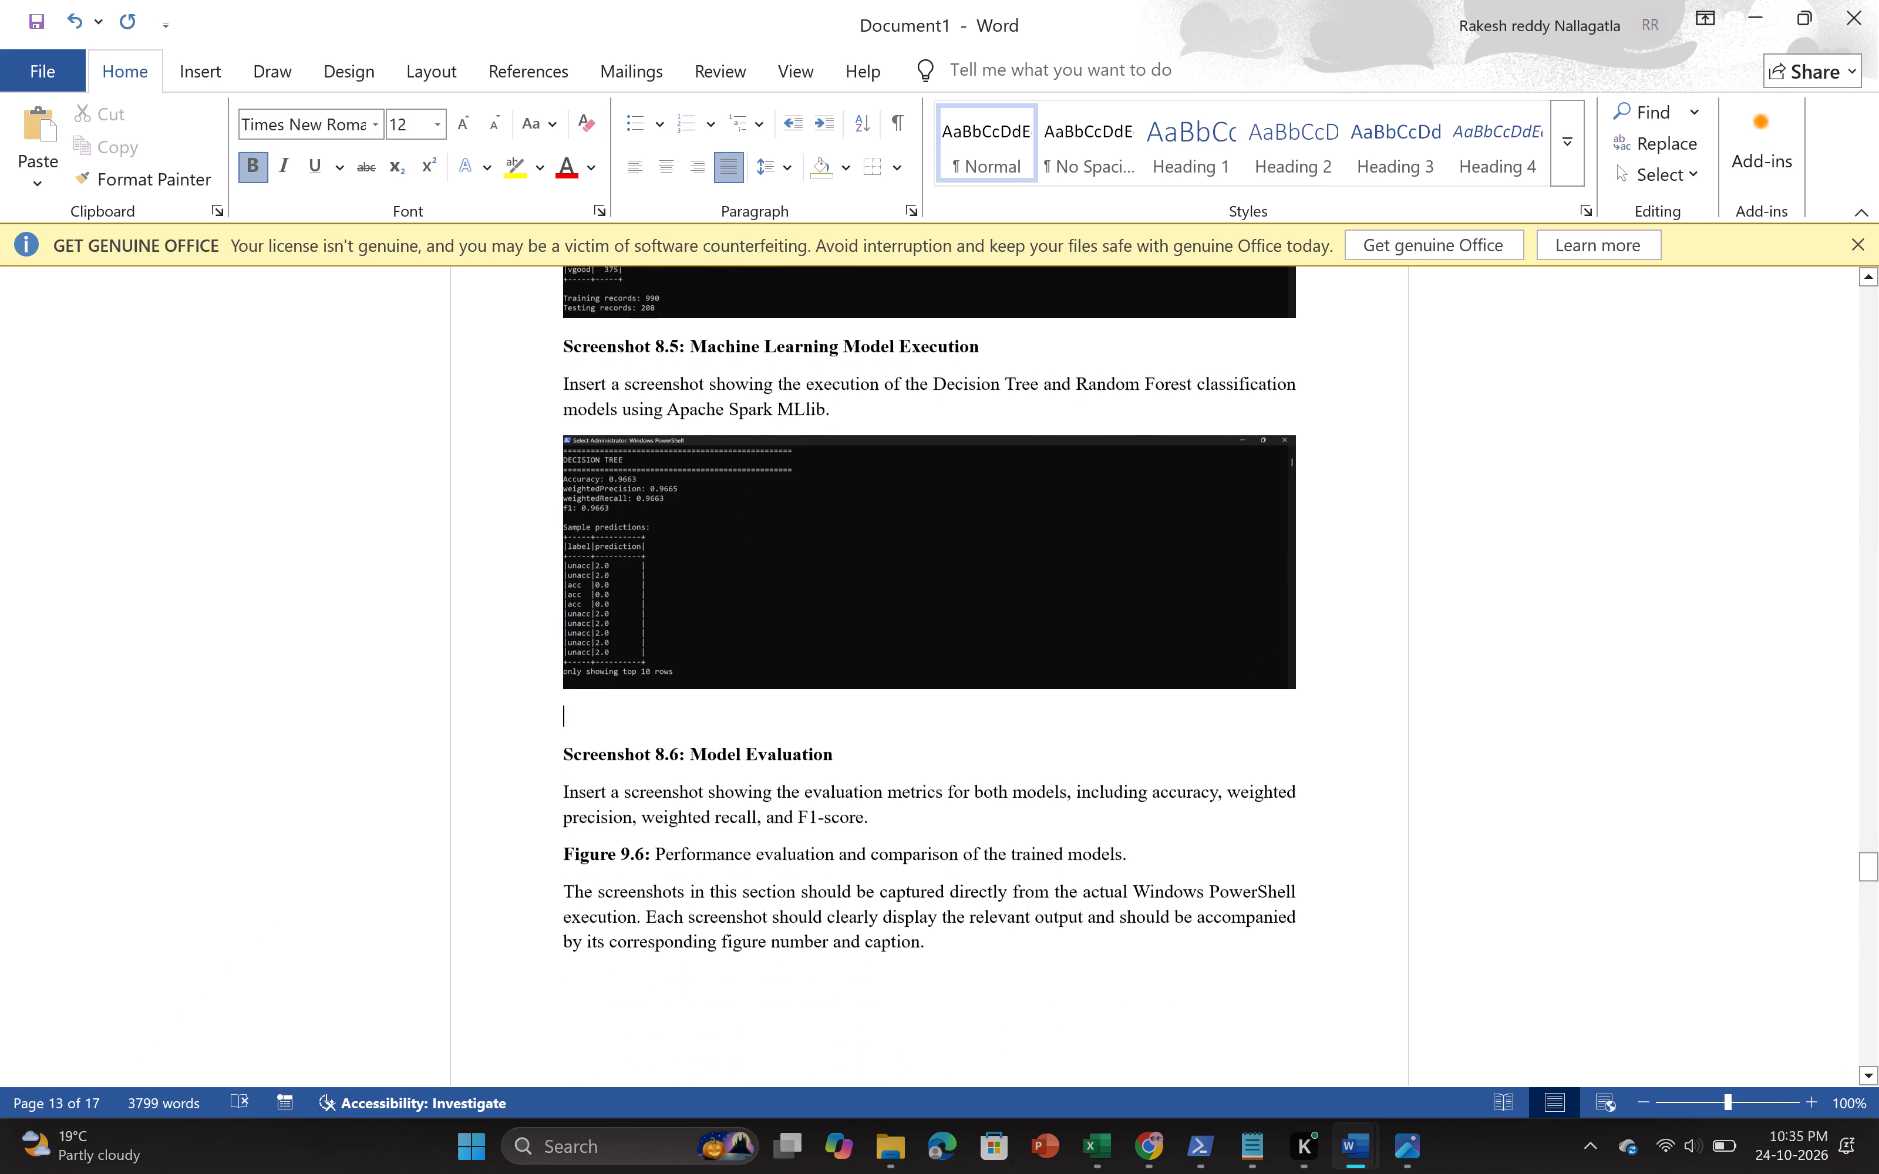
scroll(707, 869, down, 1)
key(ctrl+v)
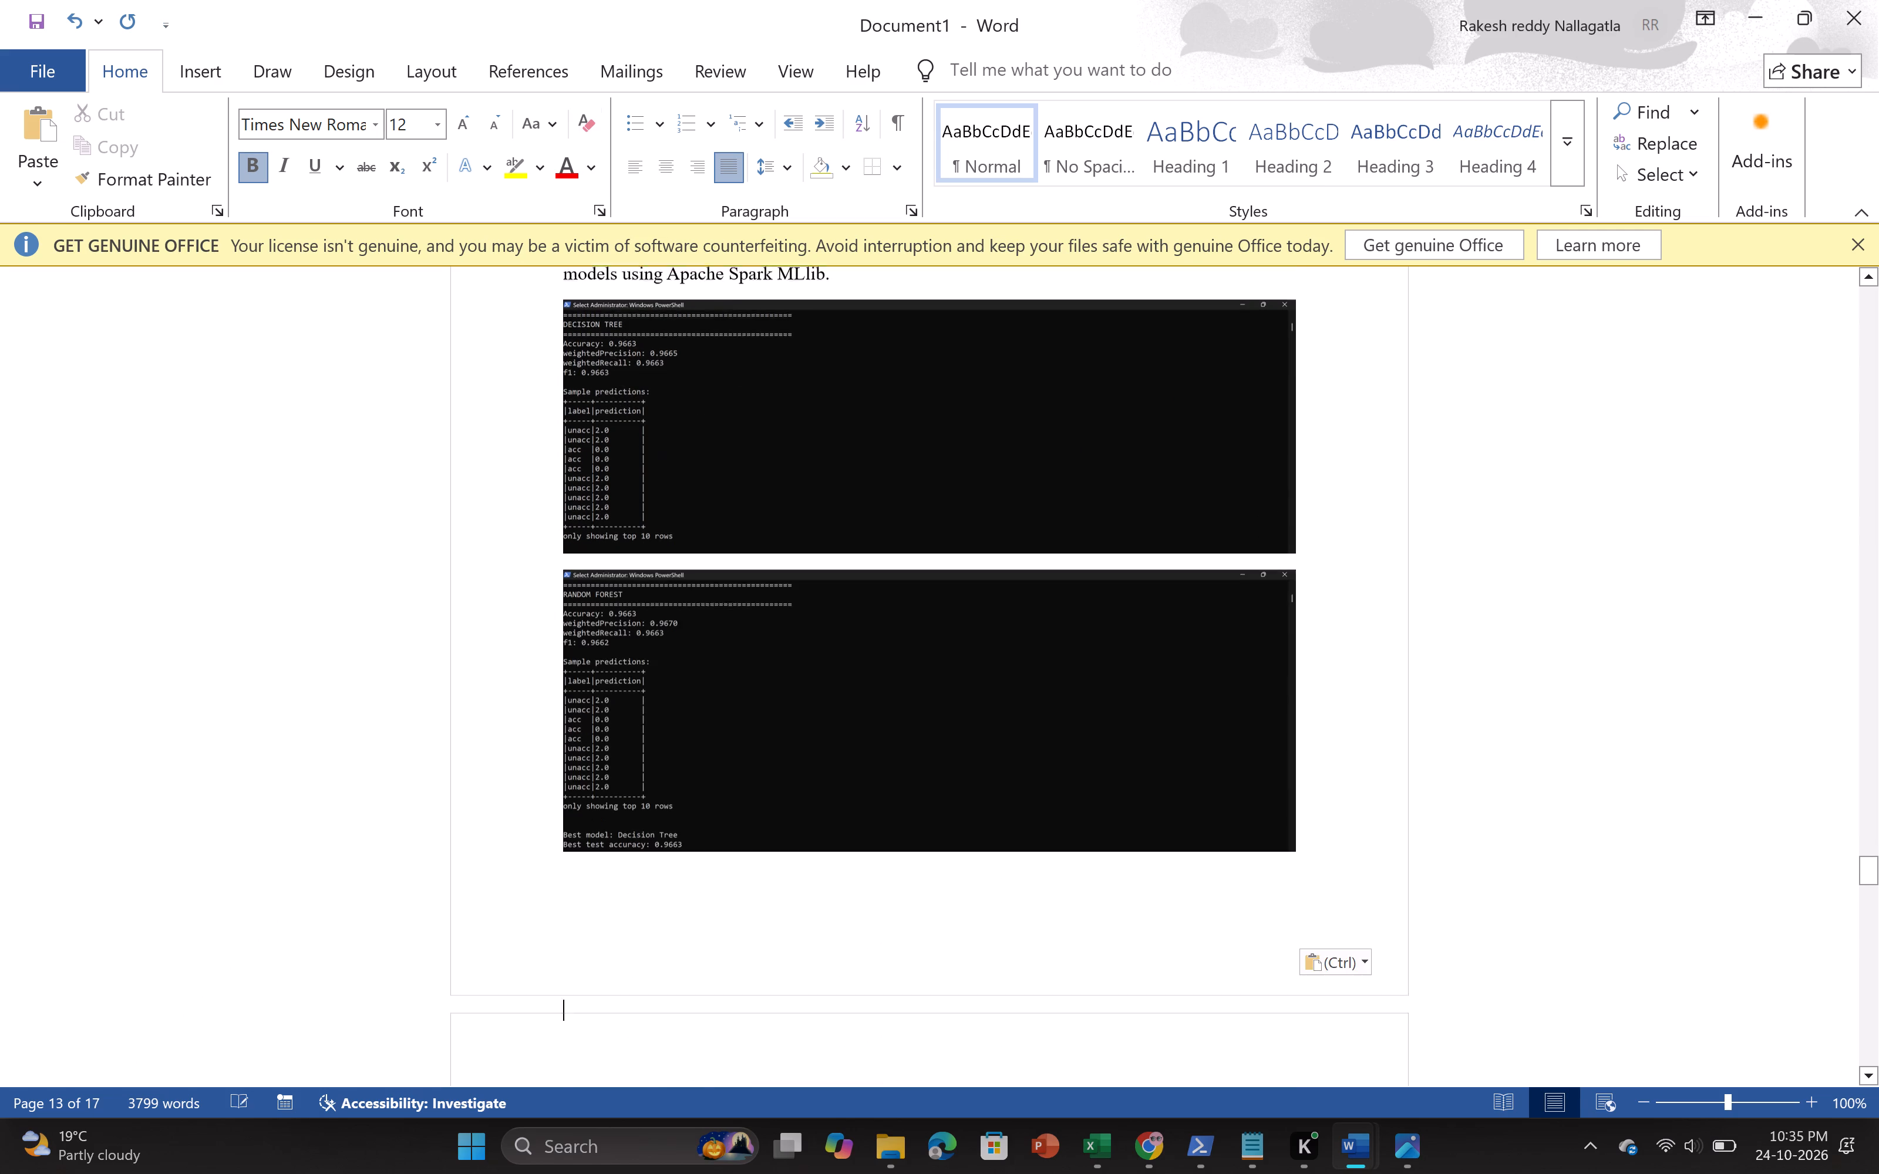
Delete the Screenshot 8.6: Model Evaluation section, its Figure 9.6 caption and closing paragraph, plus the blank lines before section 9.
scroll(593, 697, down, 1)
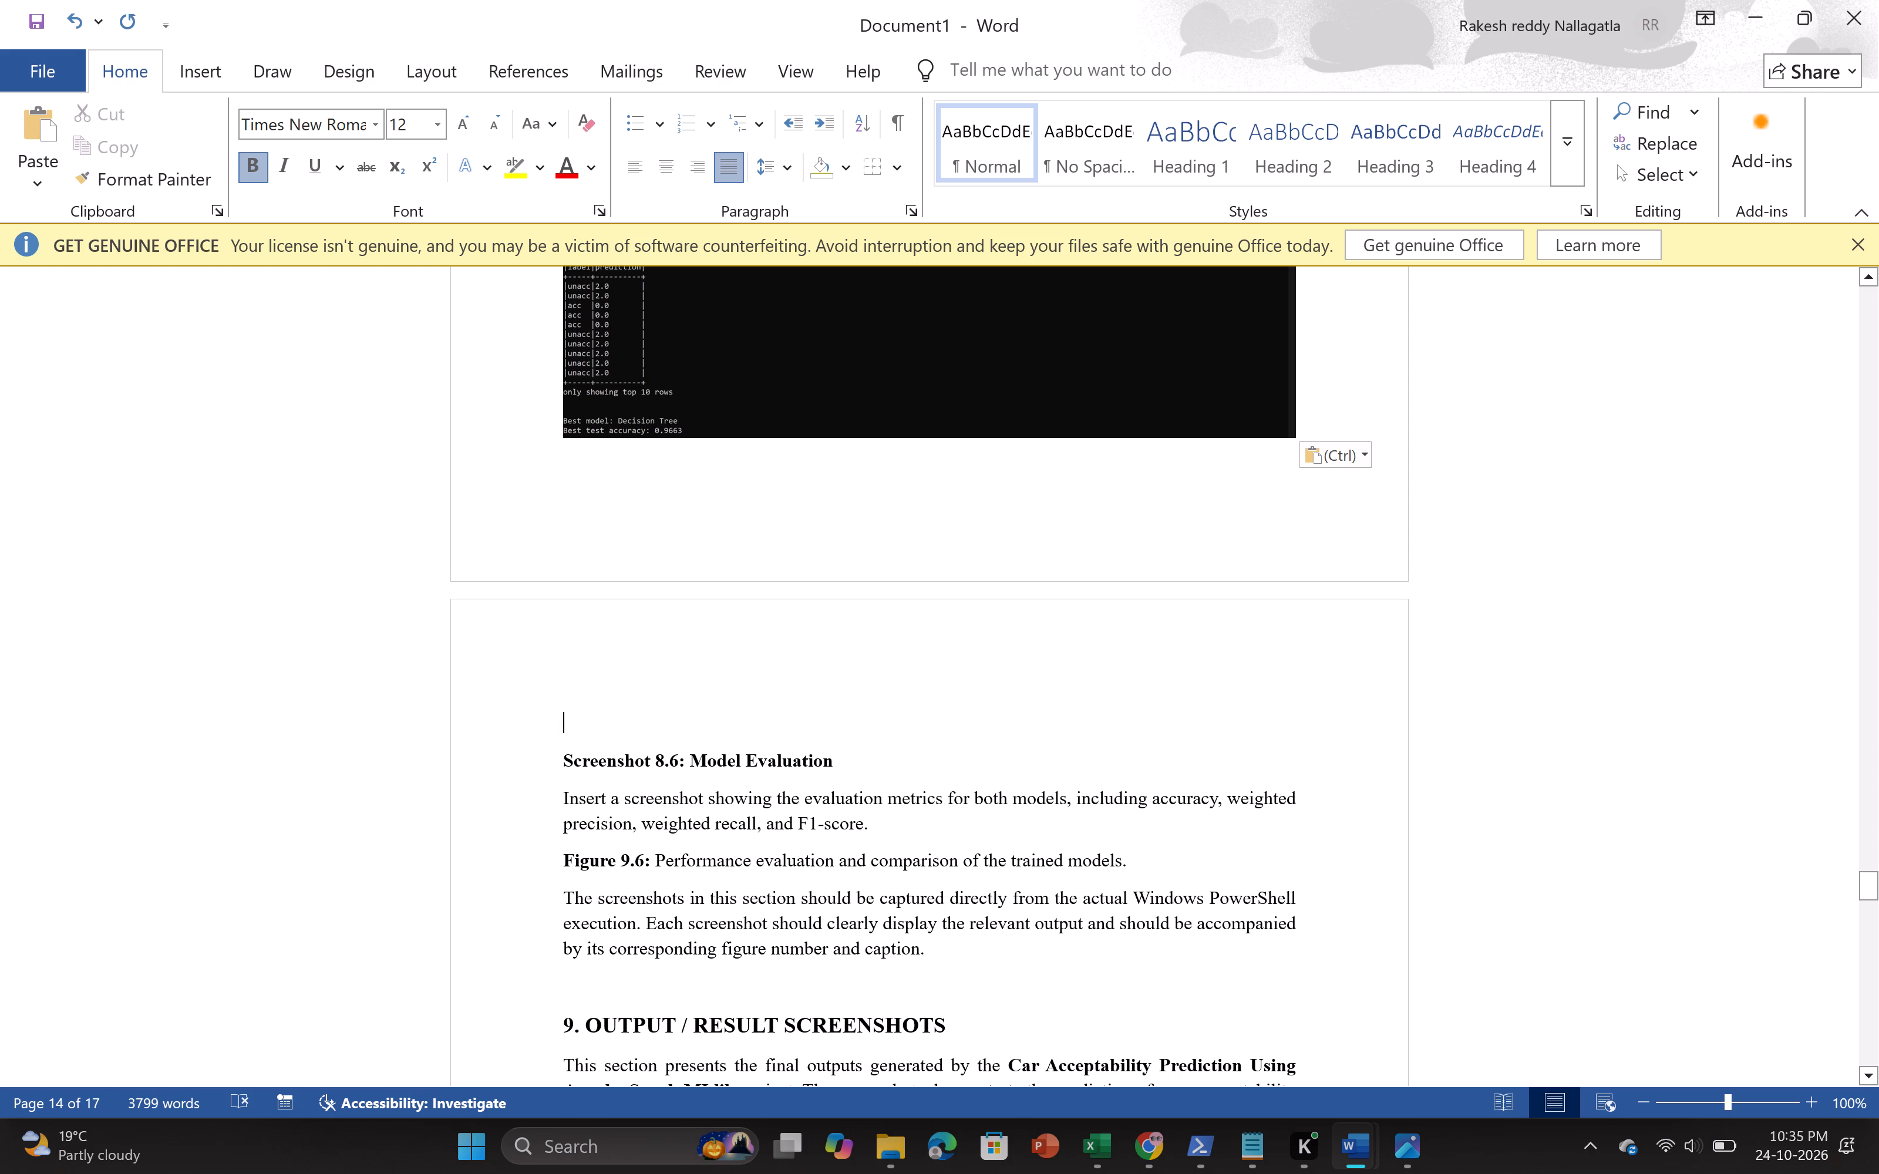
drag(935, 960, 805, 887)
drag(805, 887, 587, 768)
key(BackSpace)
key(BackSpace)
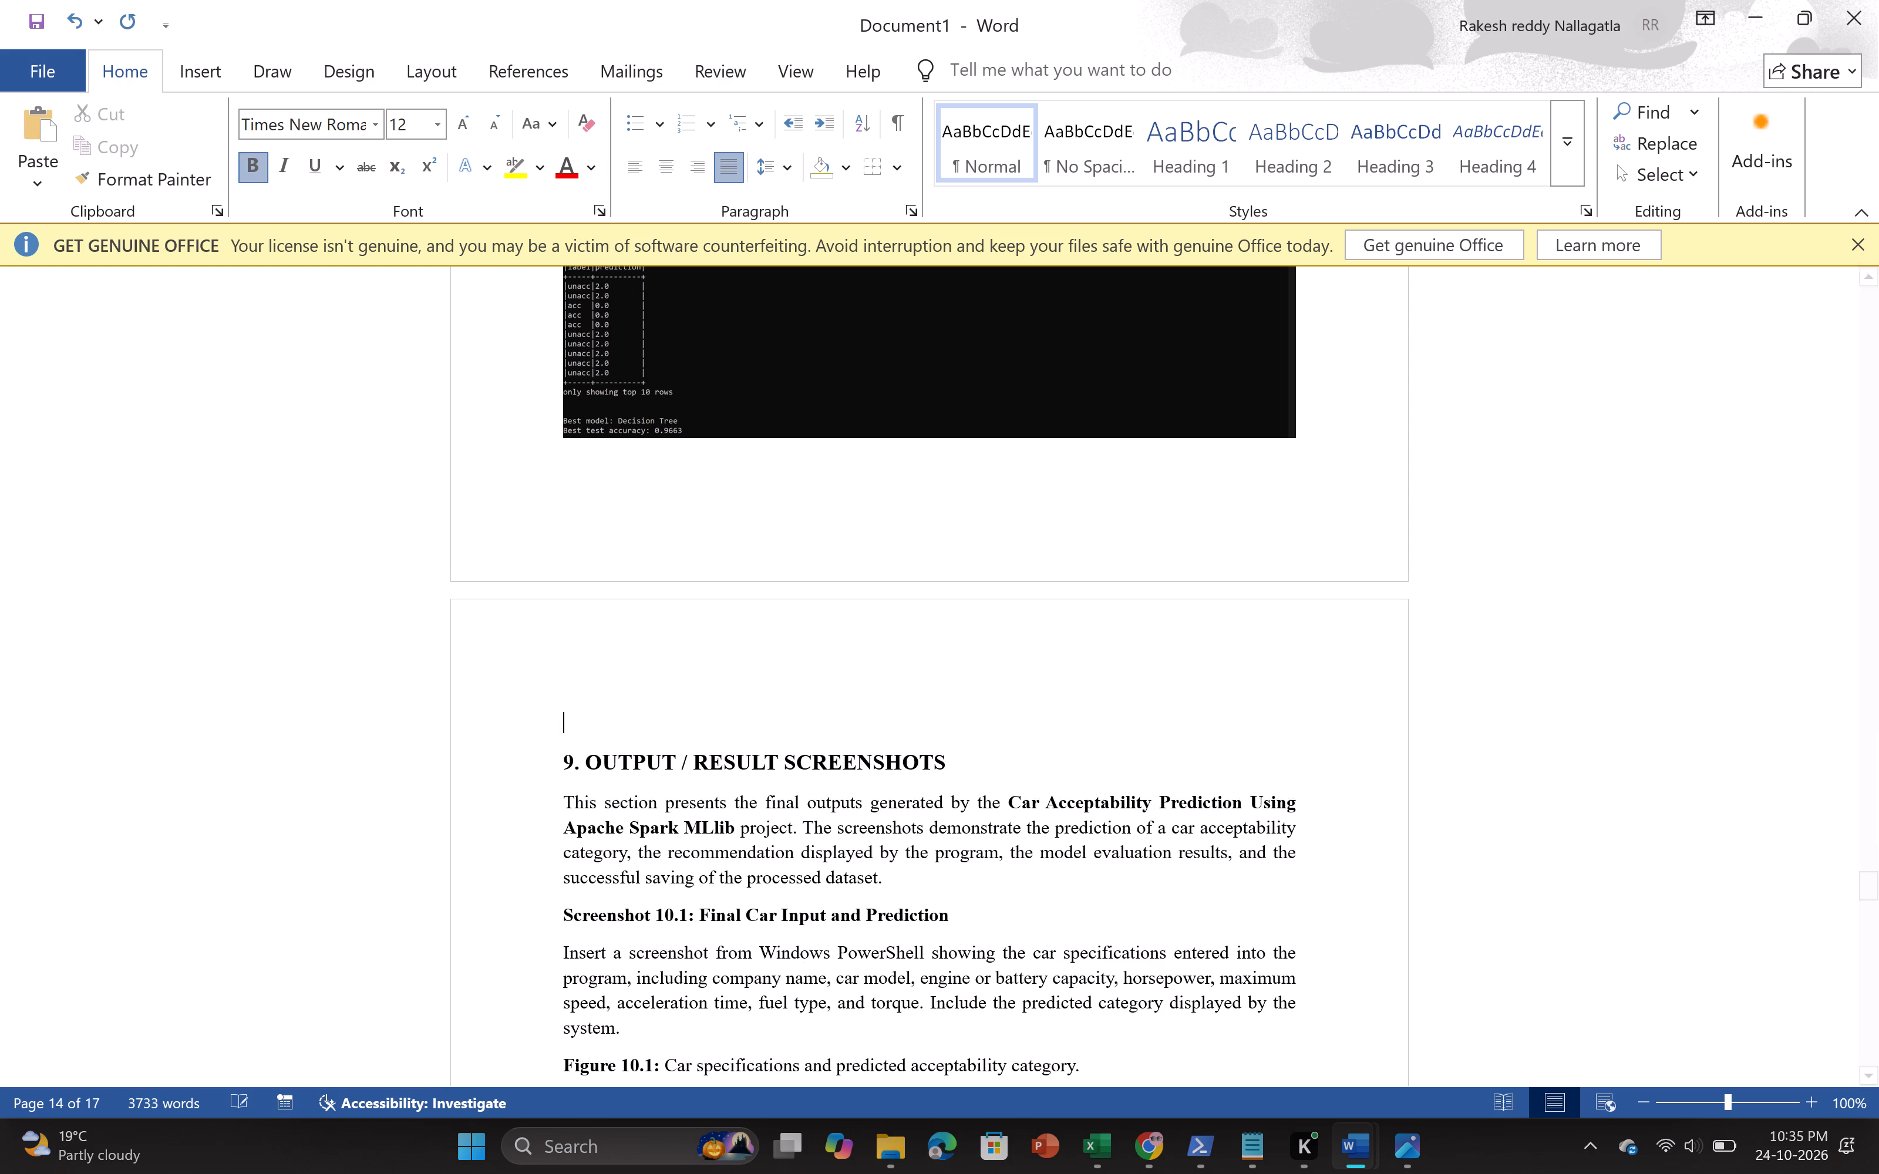
key(BackSpace)
key(BackSpace)
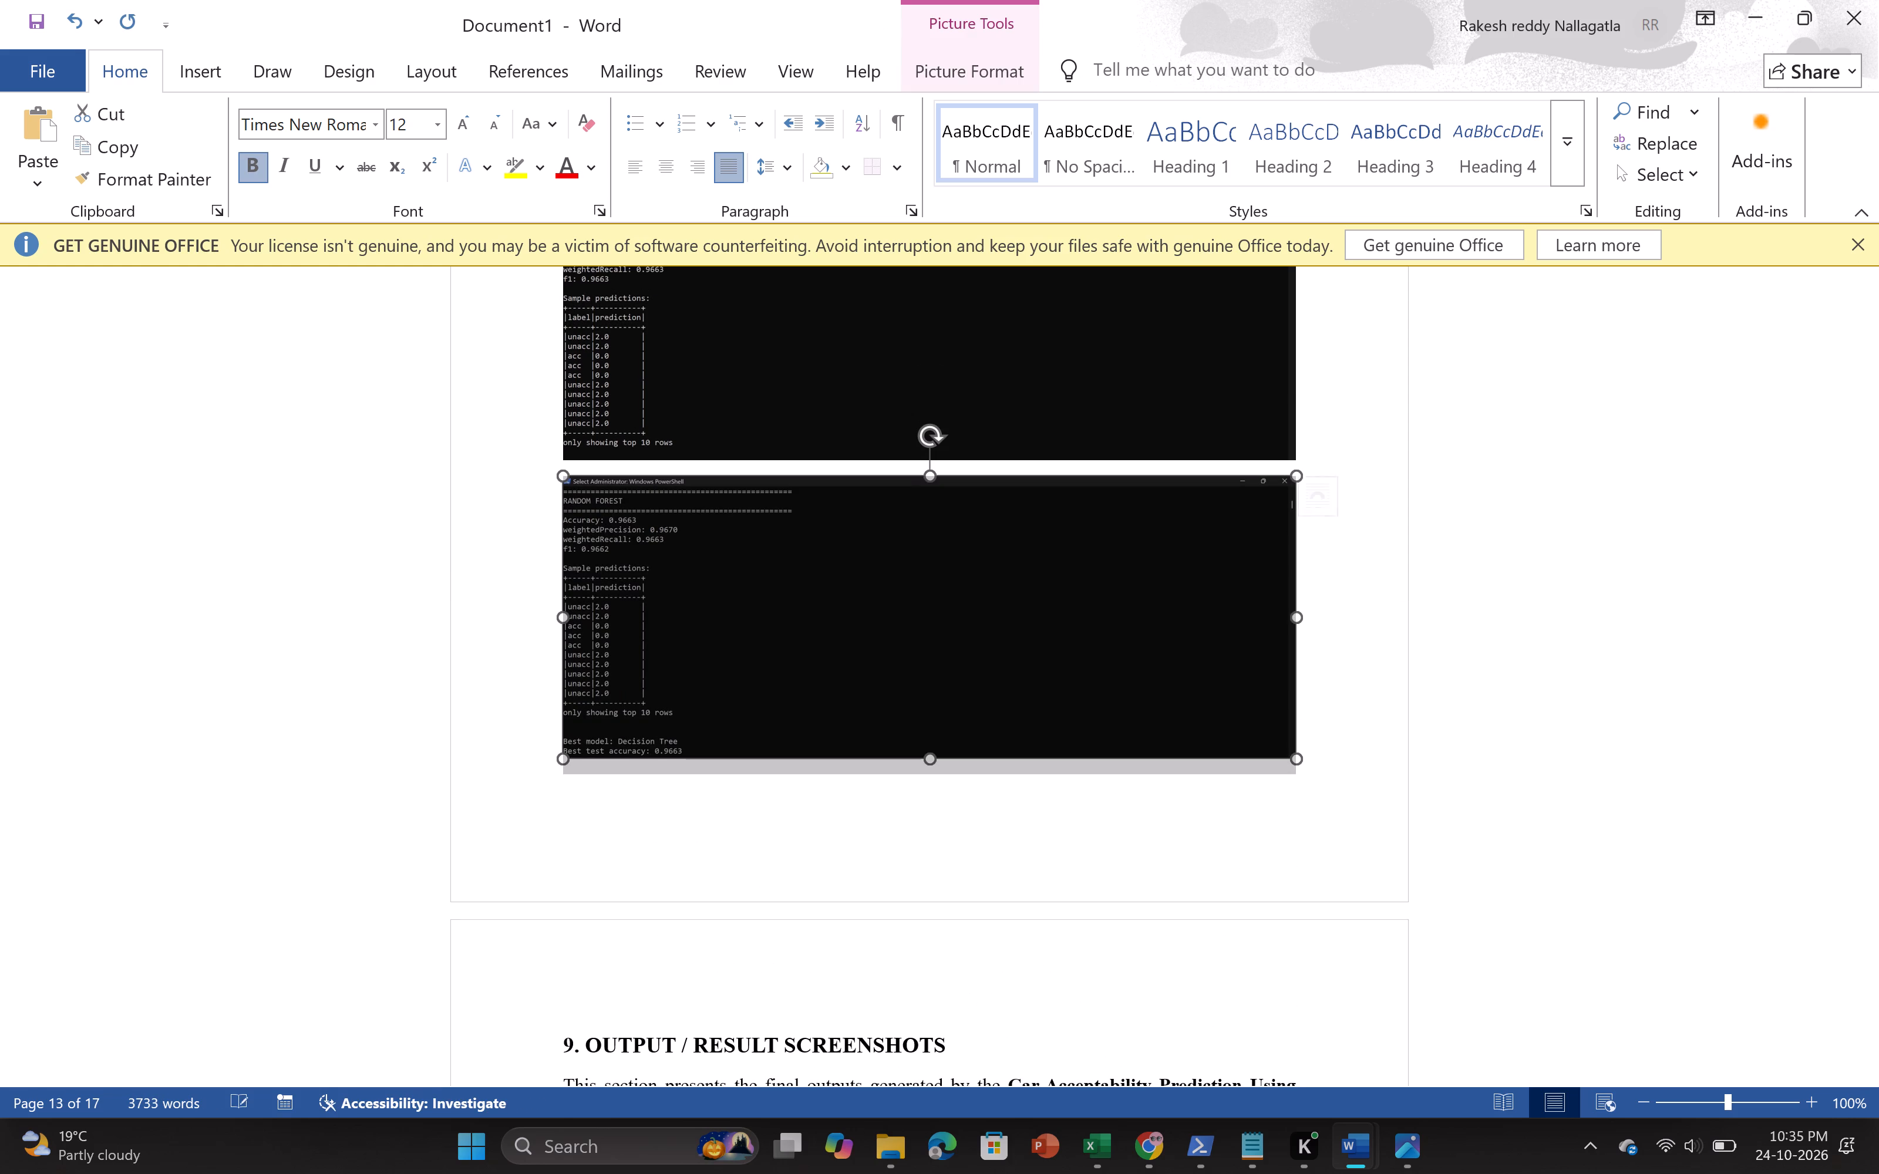
Review the placeholder text of section 9, Output / Result Screenshots, through the start of section 10, Result Analysis.
click(639, 818)
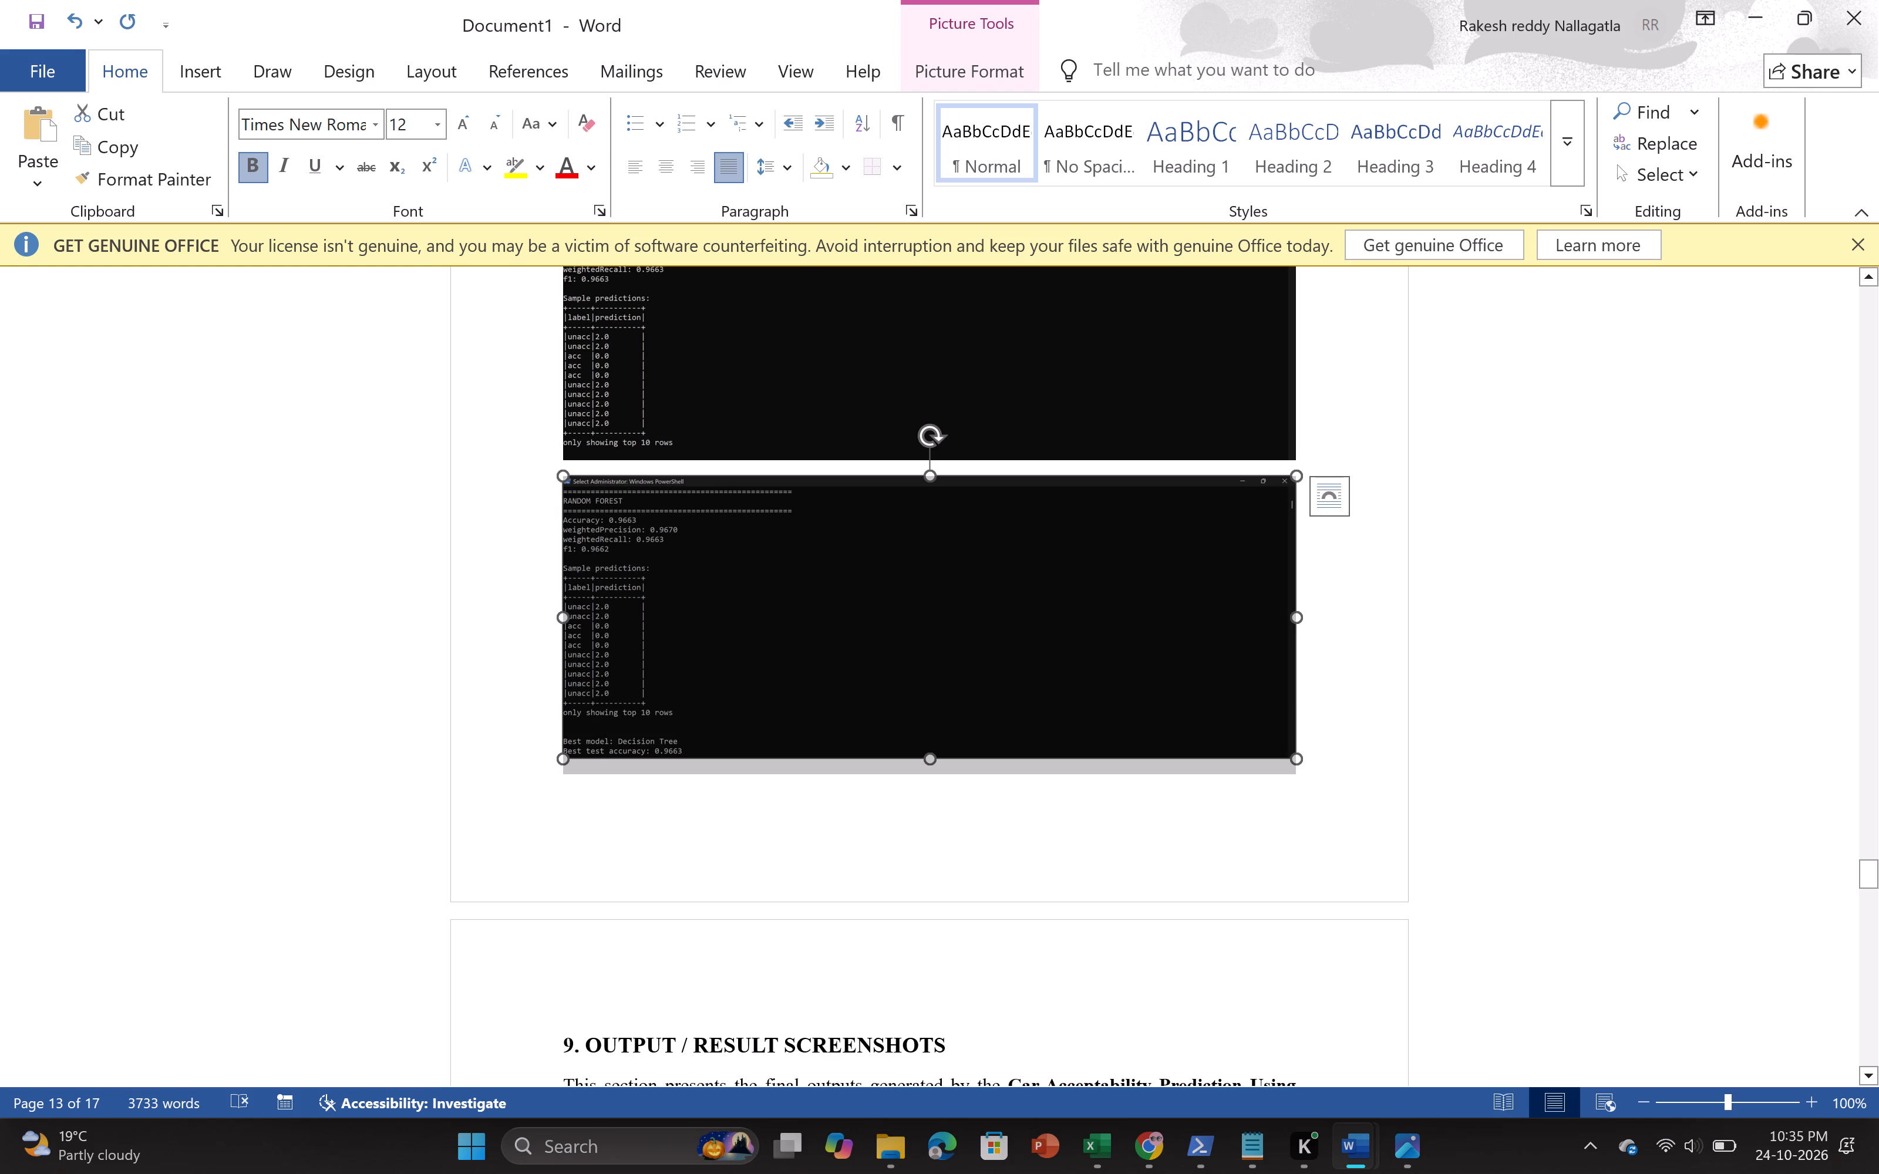
click(1315, 769)
scroll(809, 894, down, 2)
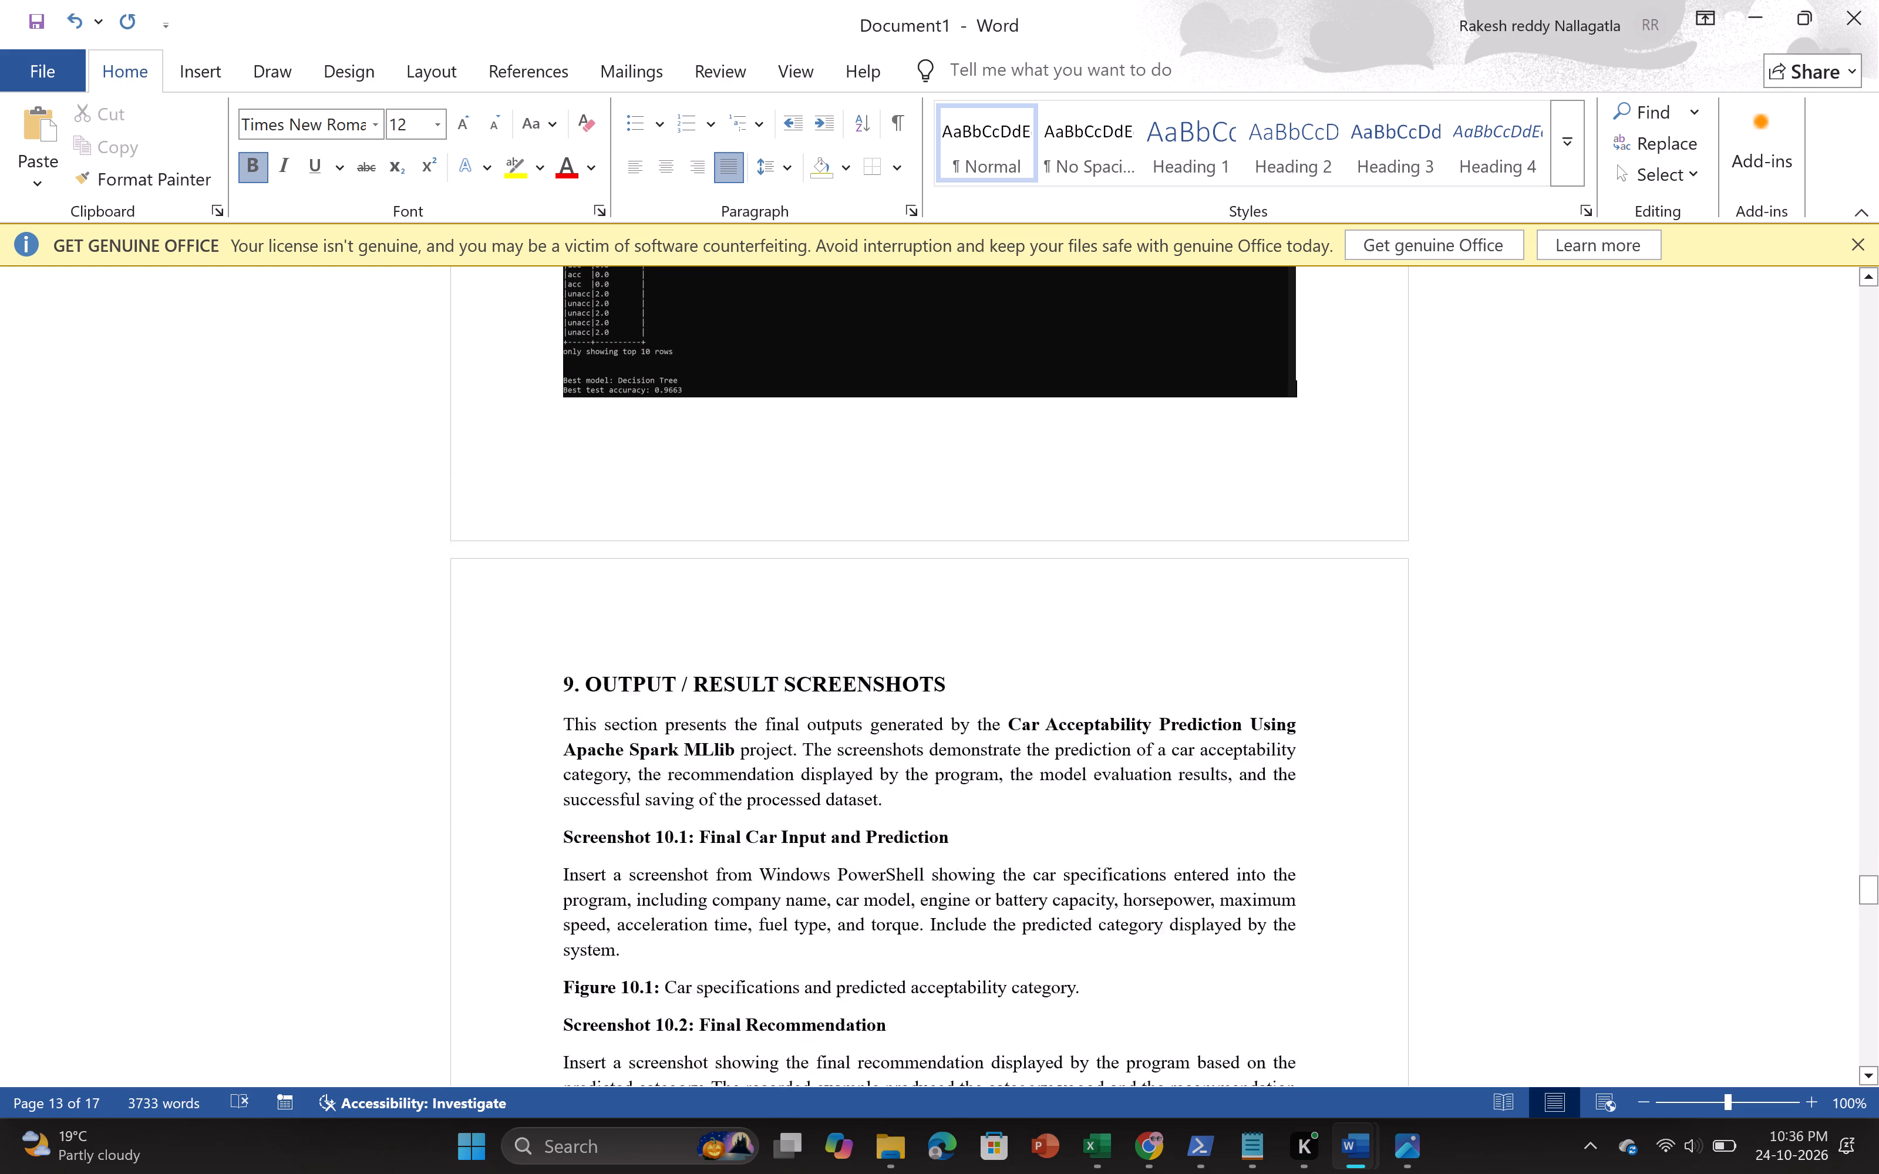
scroll(809, 894, down, 1)
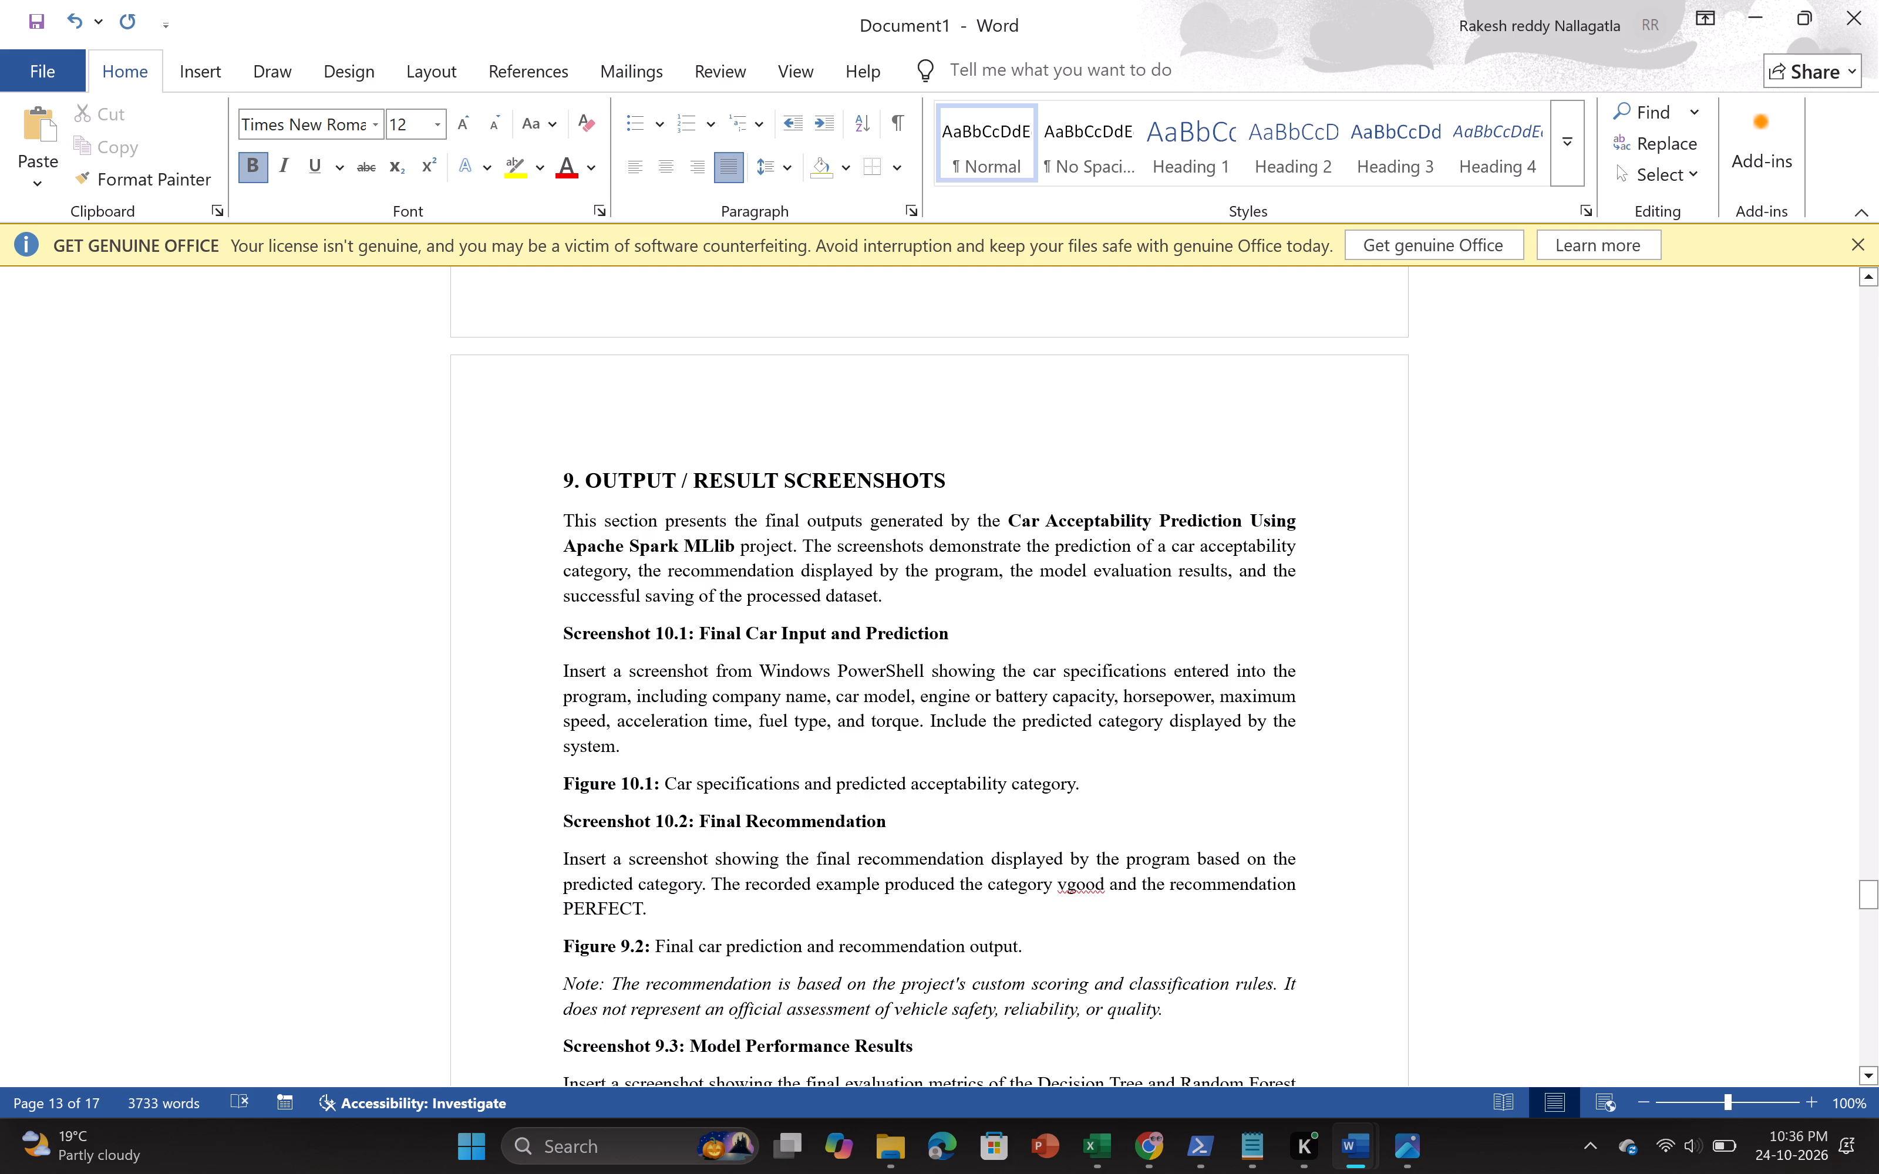
scroll(860, 841, down, 1)
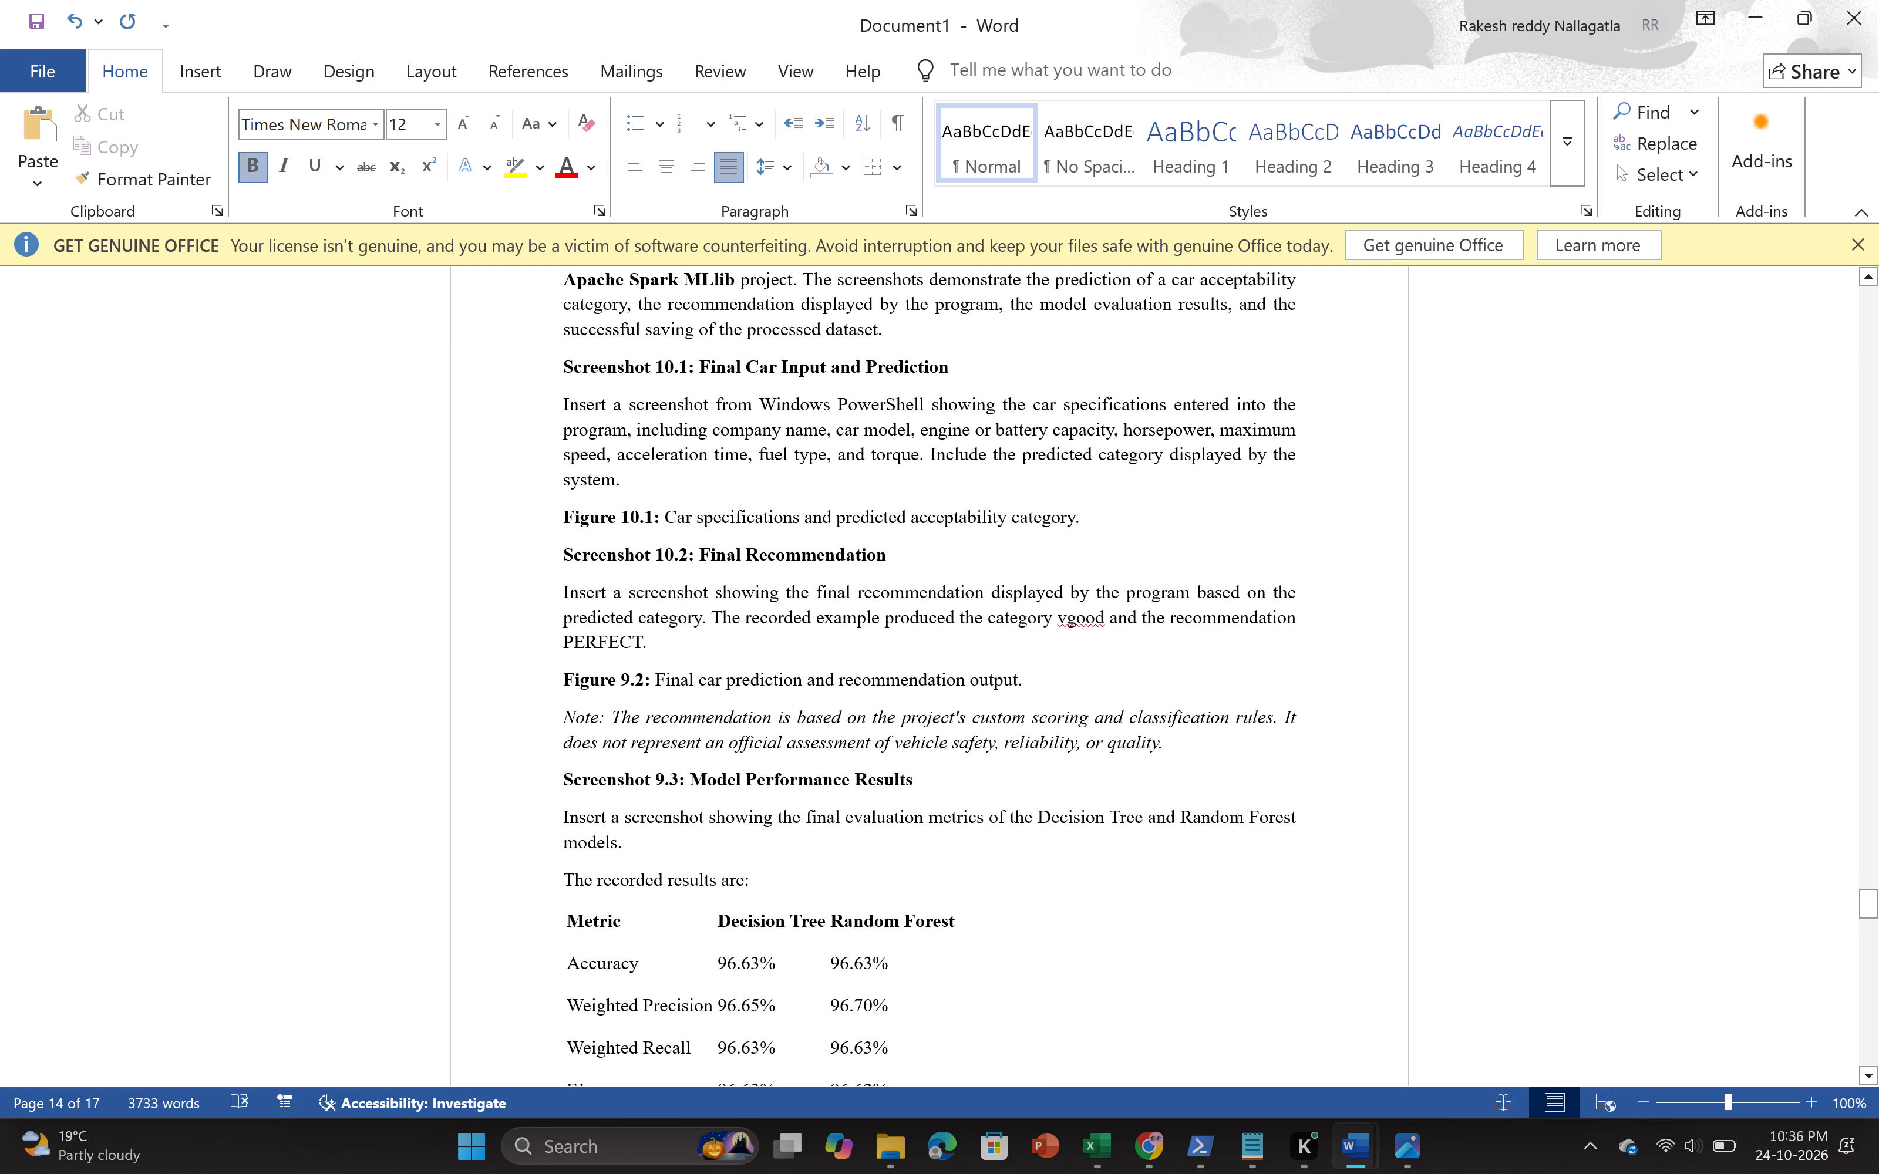
scroll(860, 841, down, 2)
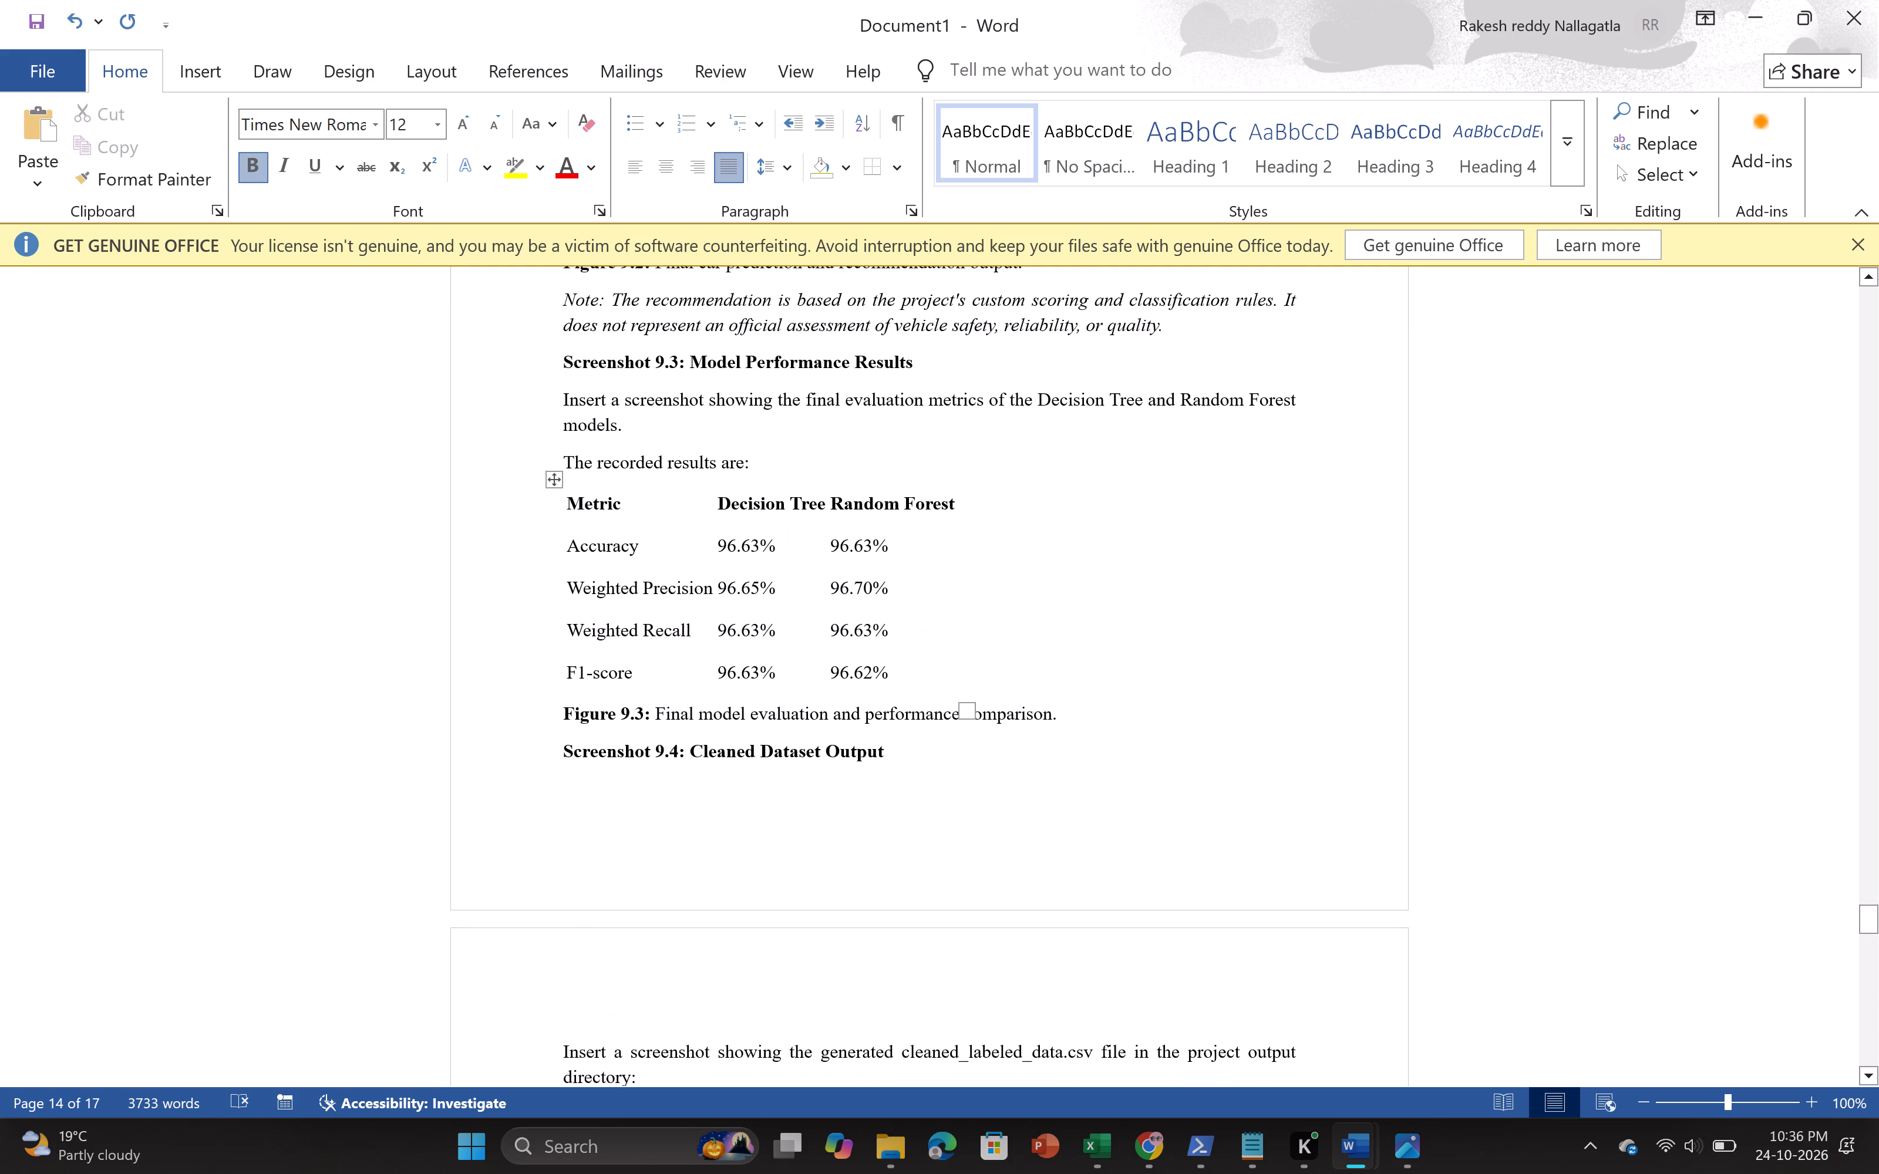
scroll(860, 841, down, 2)
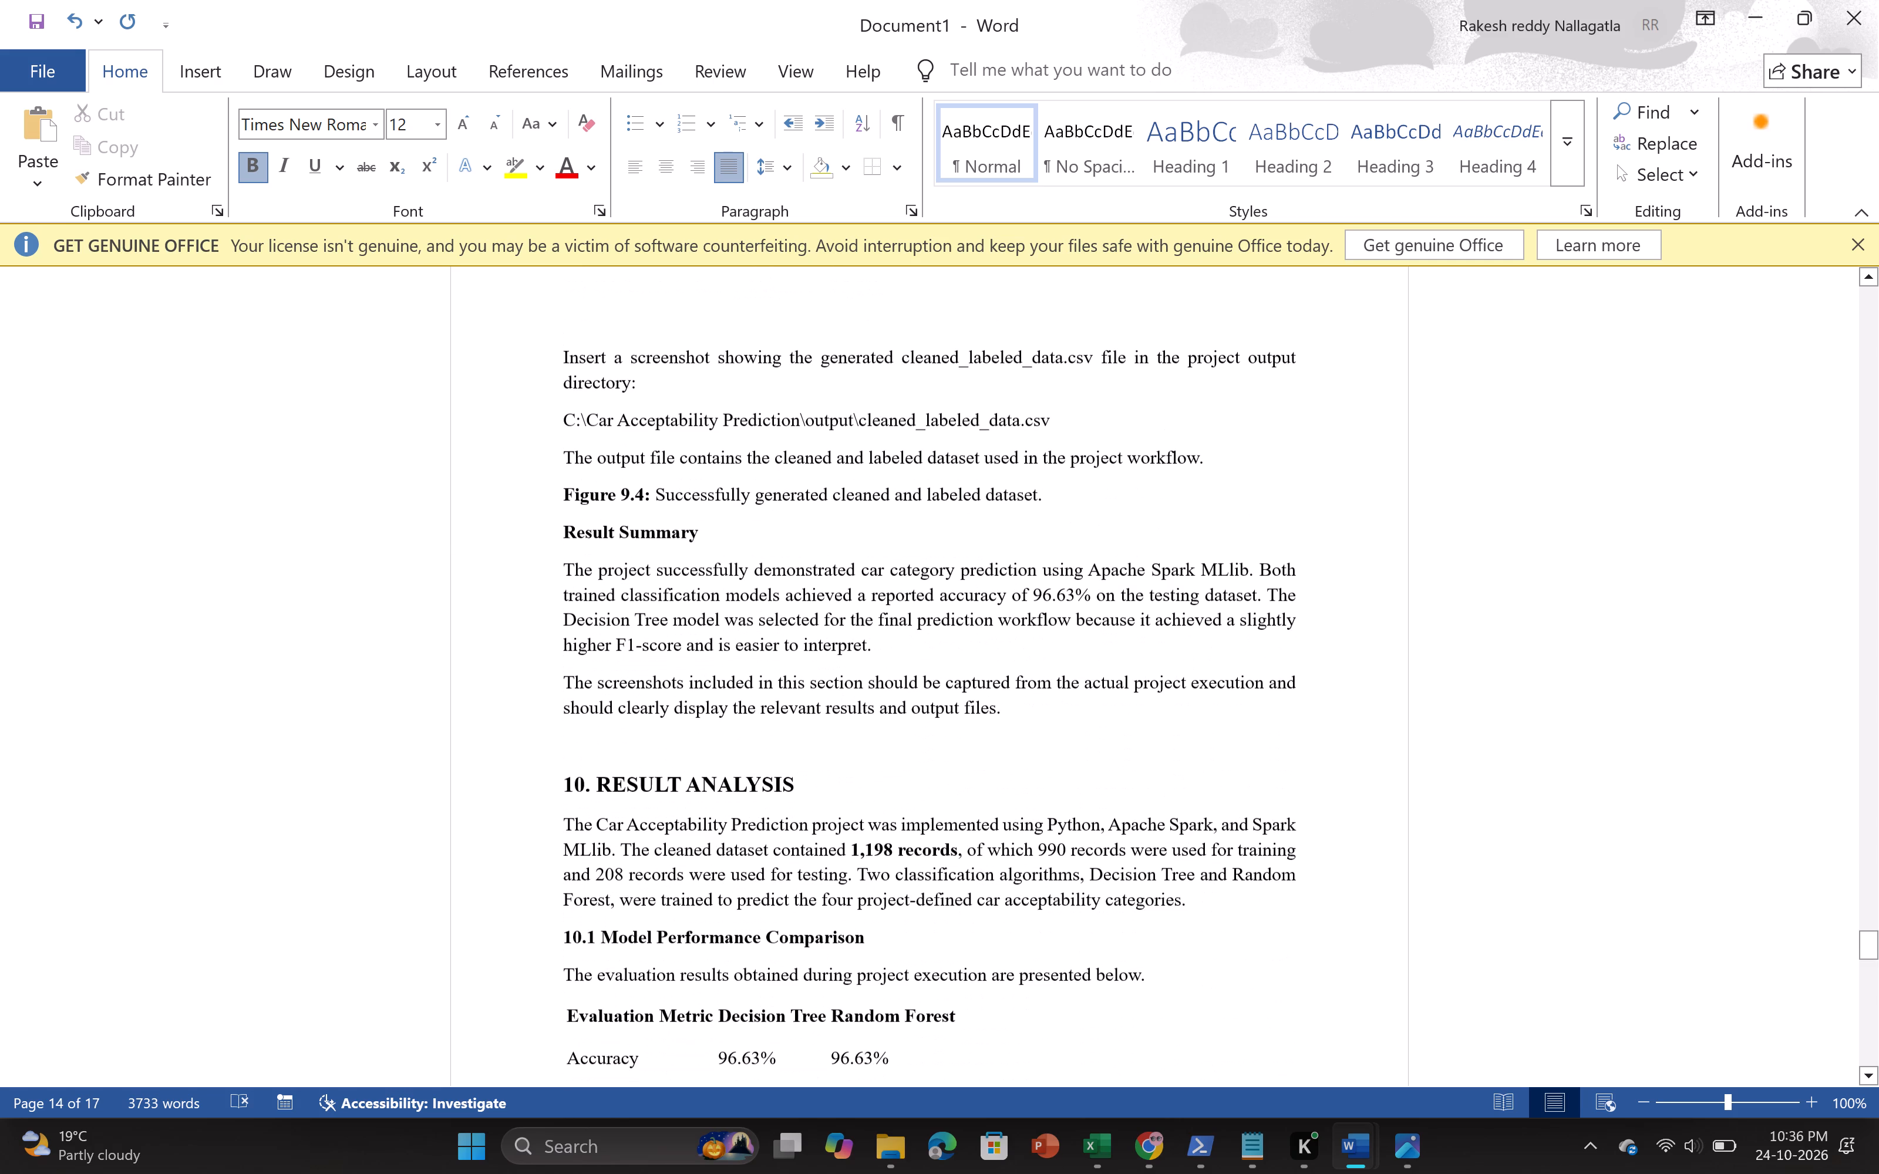
scroll(860, 841, up, 8)
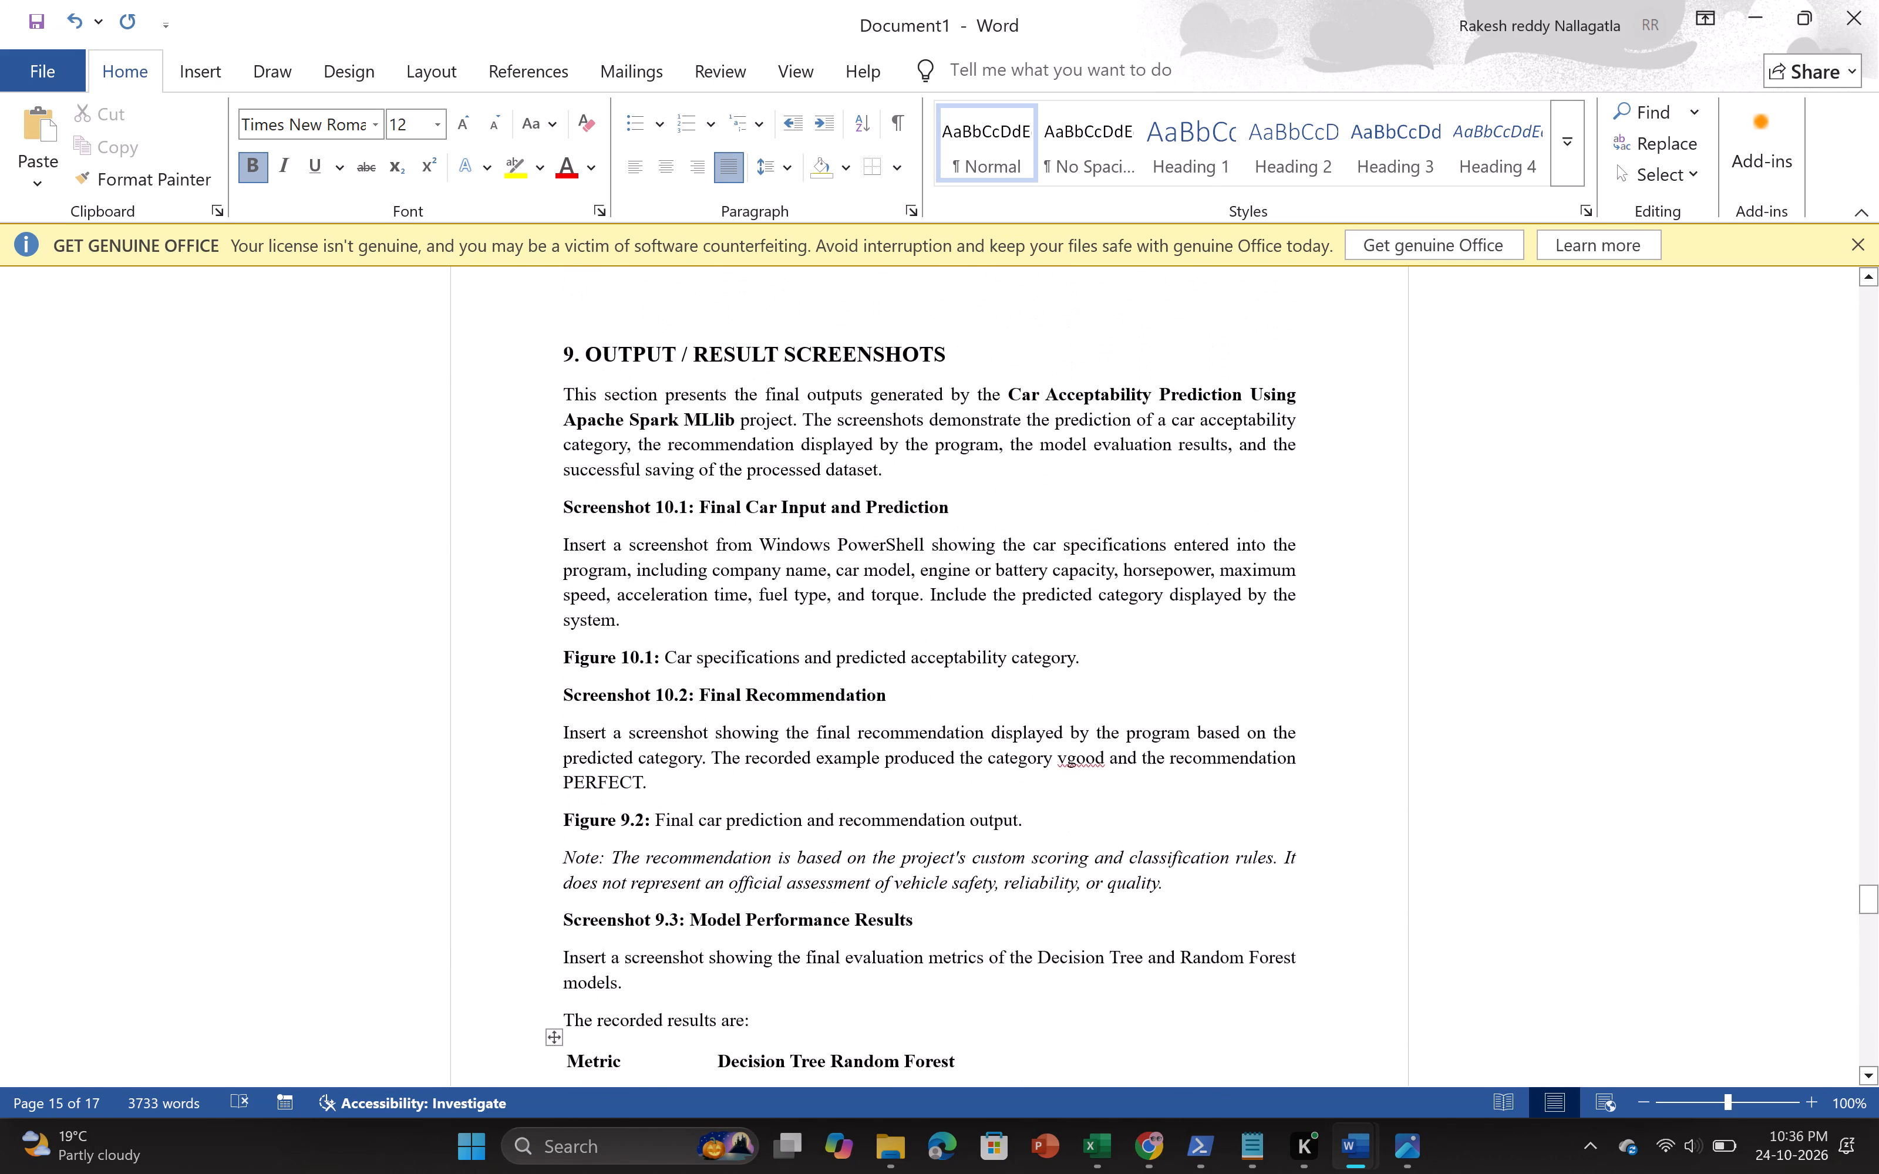
scroll(860, 841, up, 1)
Delete everything from the Screenshot 10.1 heading through the Figure 9.4 caption in section 9, leaving one blank line above Result Summary.
scroll(860, 841, down, 2)
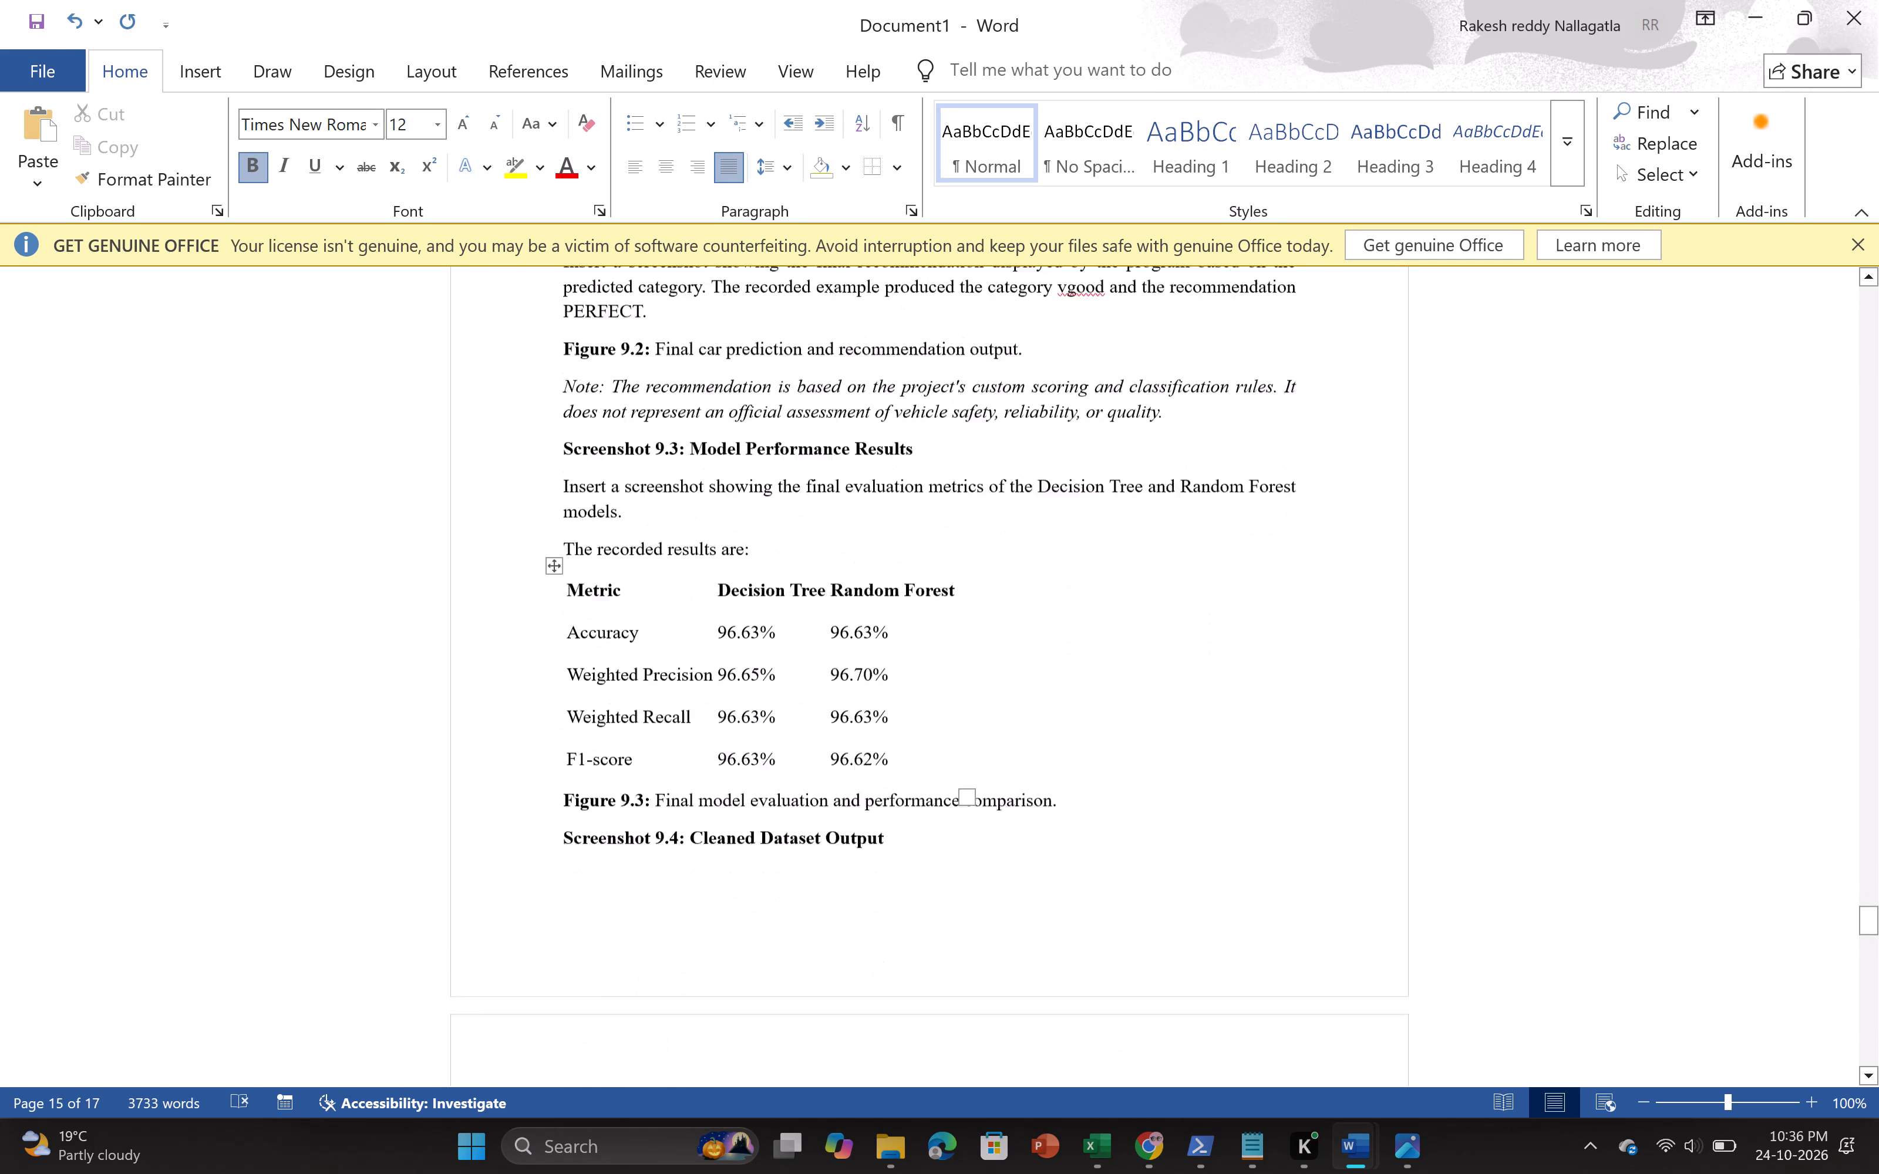
scroll(860, 841, down, 3)
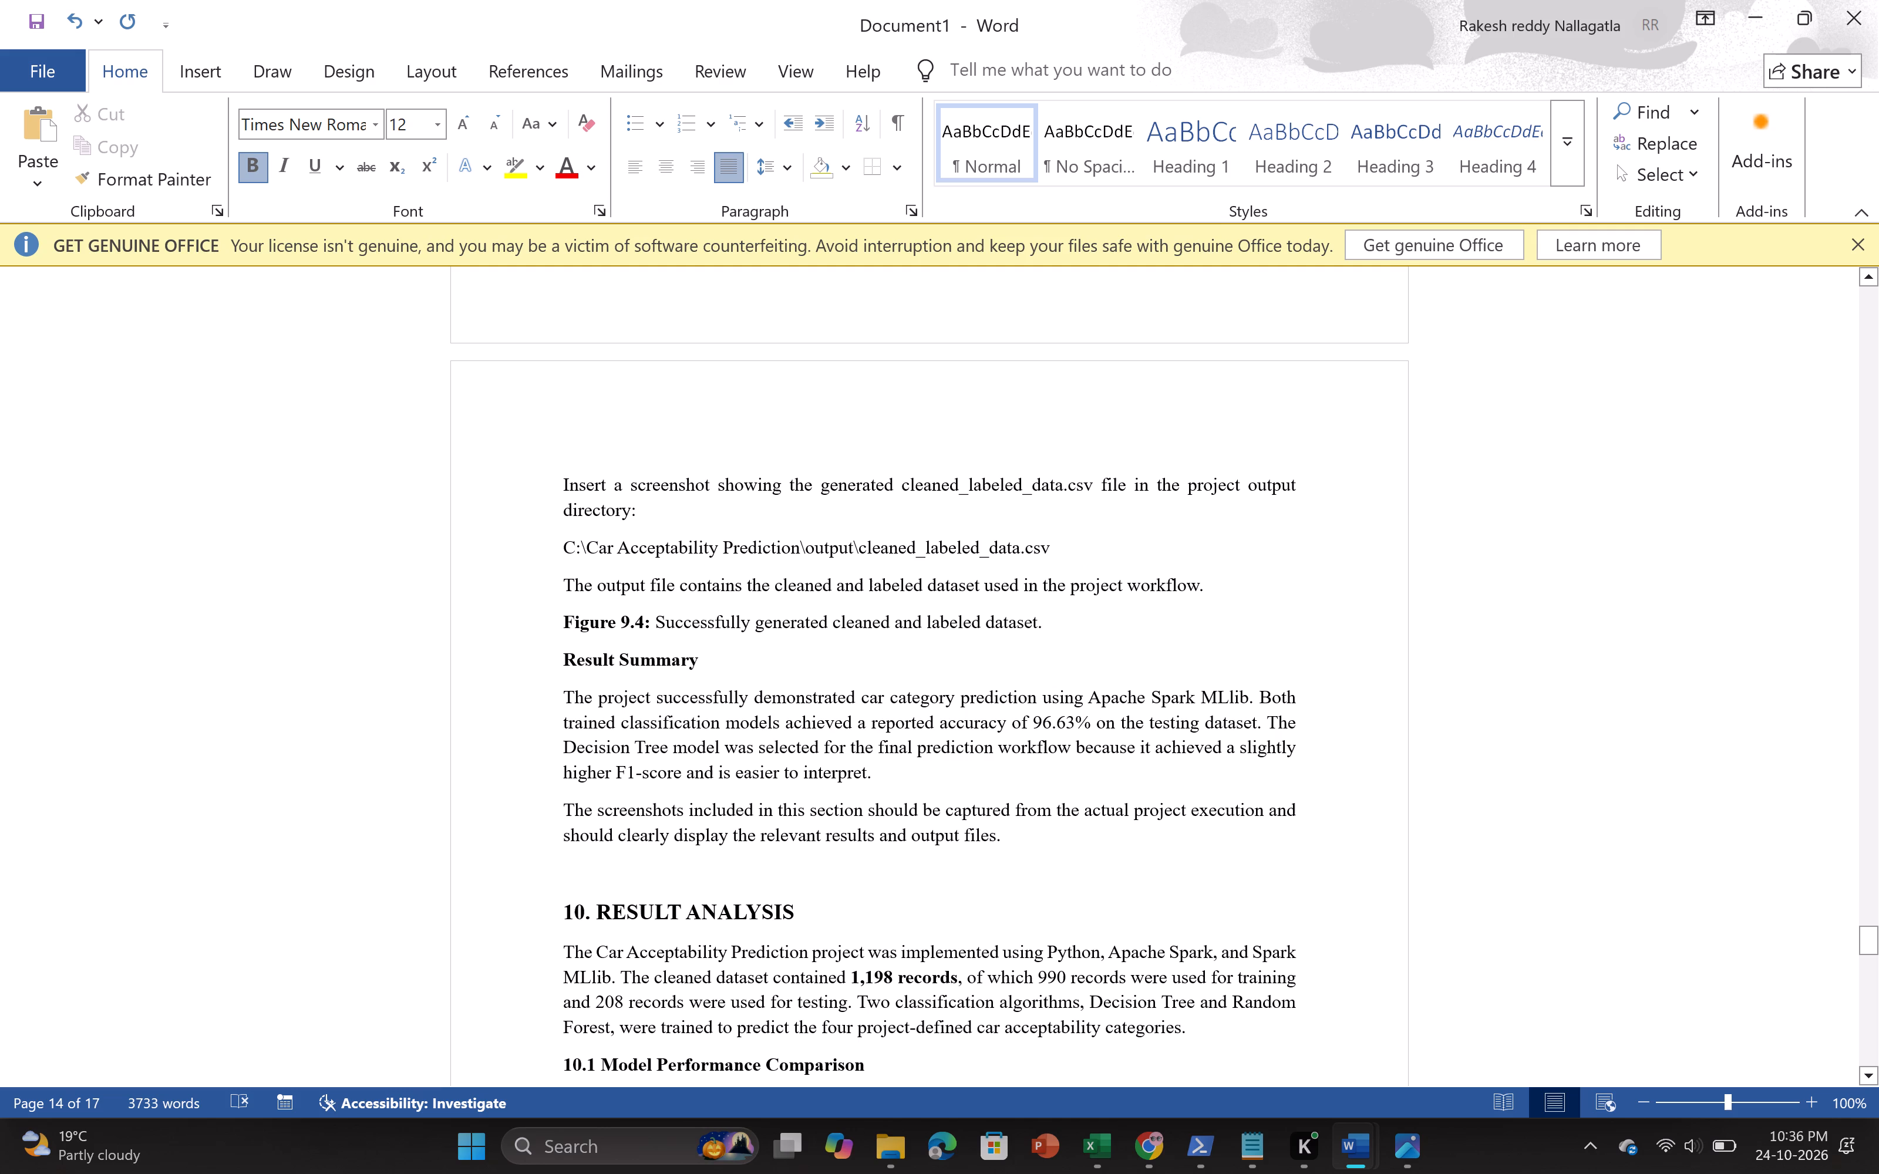
drag(1074, 619, 1027, 455)
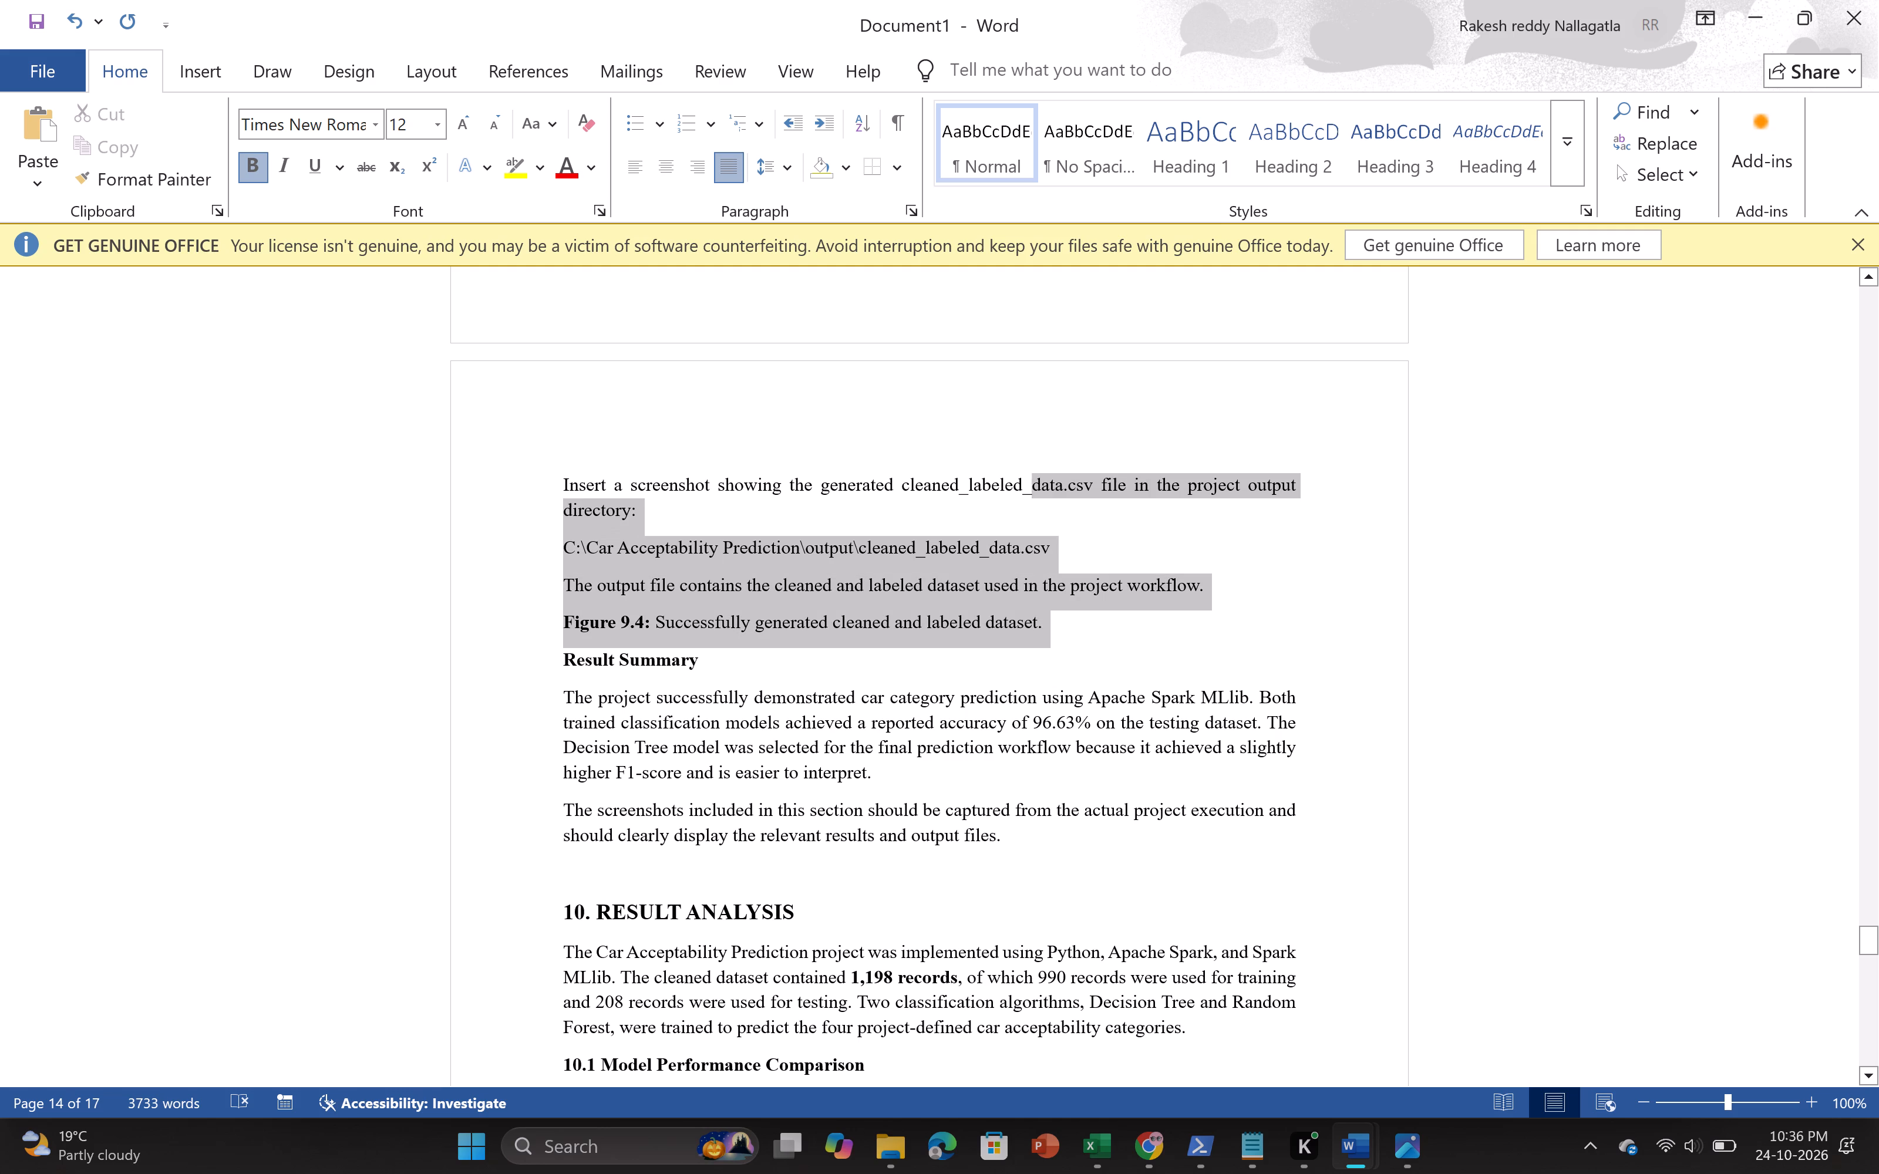
drag(1027, 455, 983, 247)
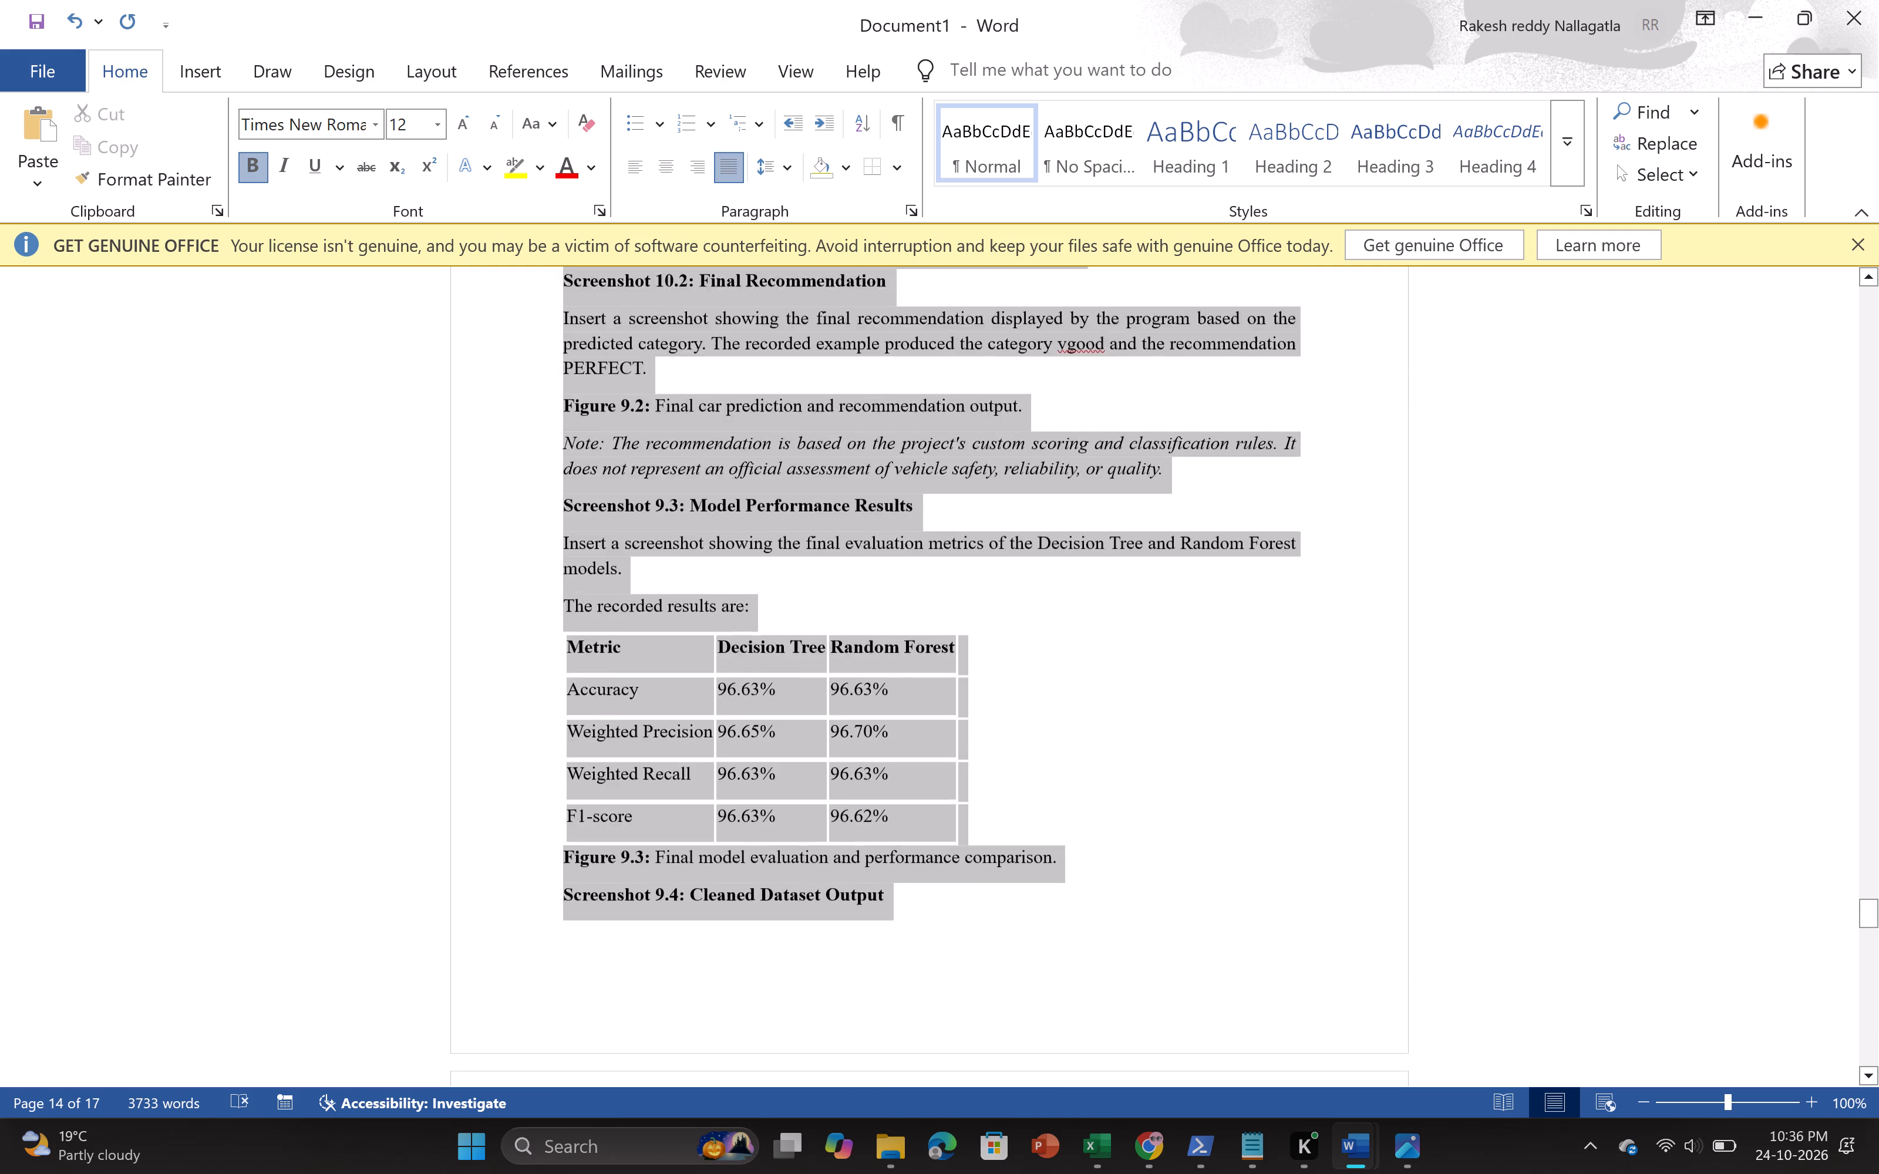
drag(983, 247, 930, 265)
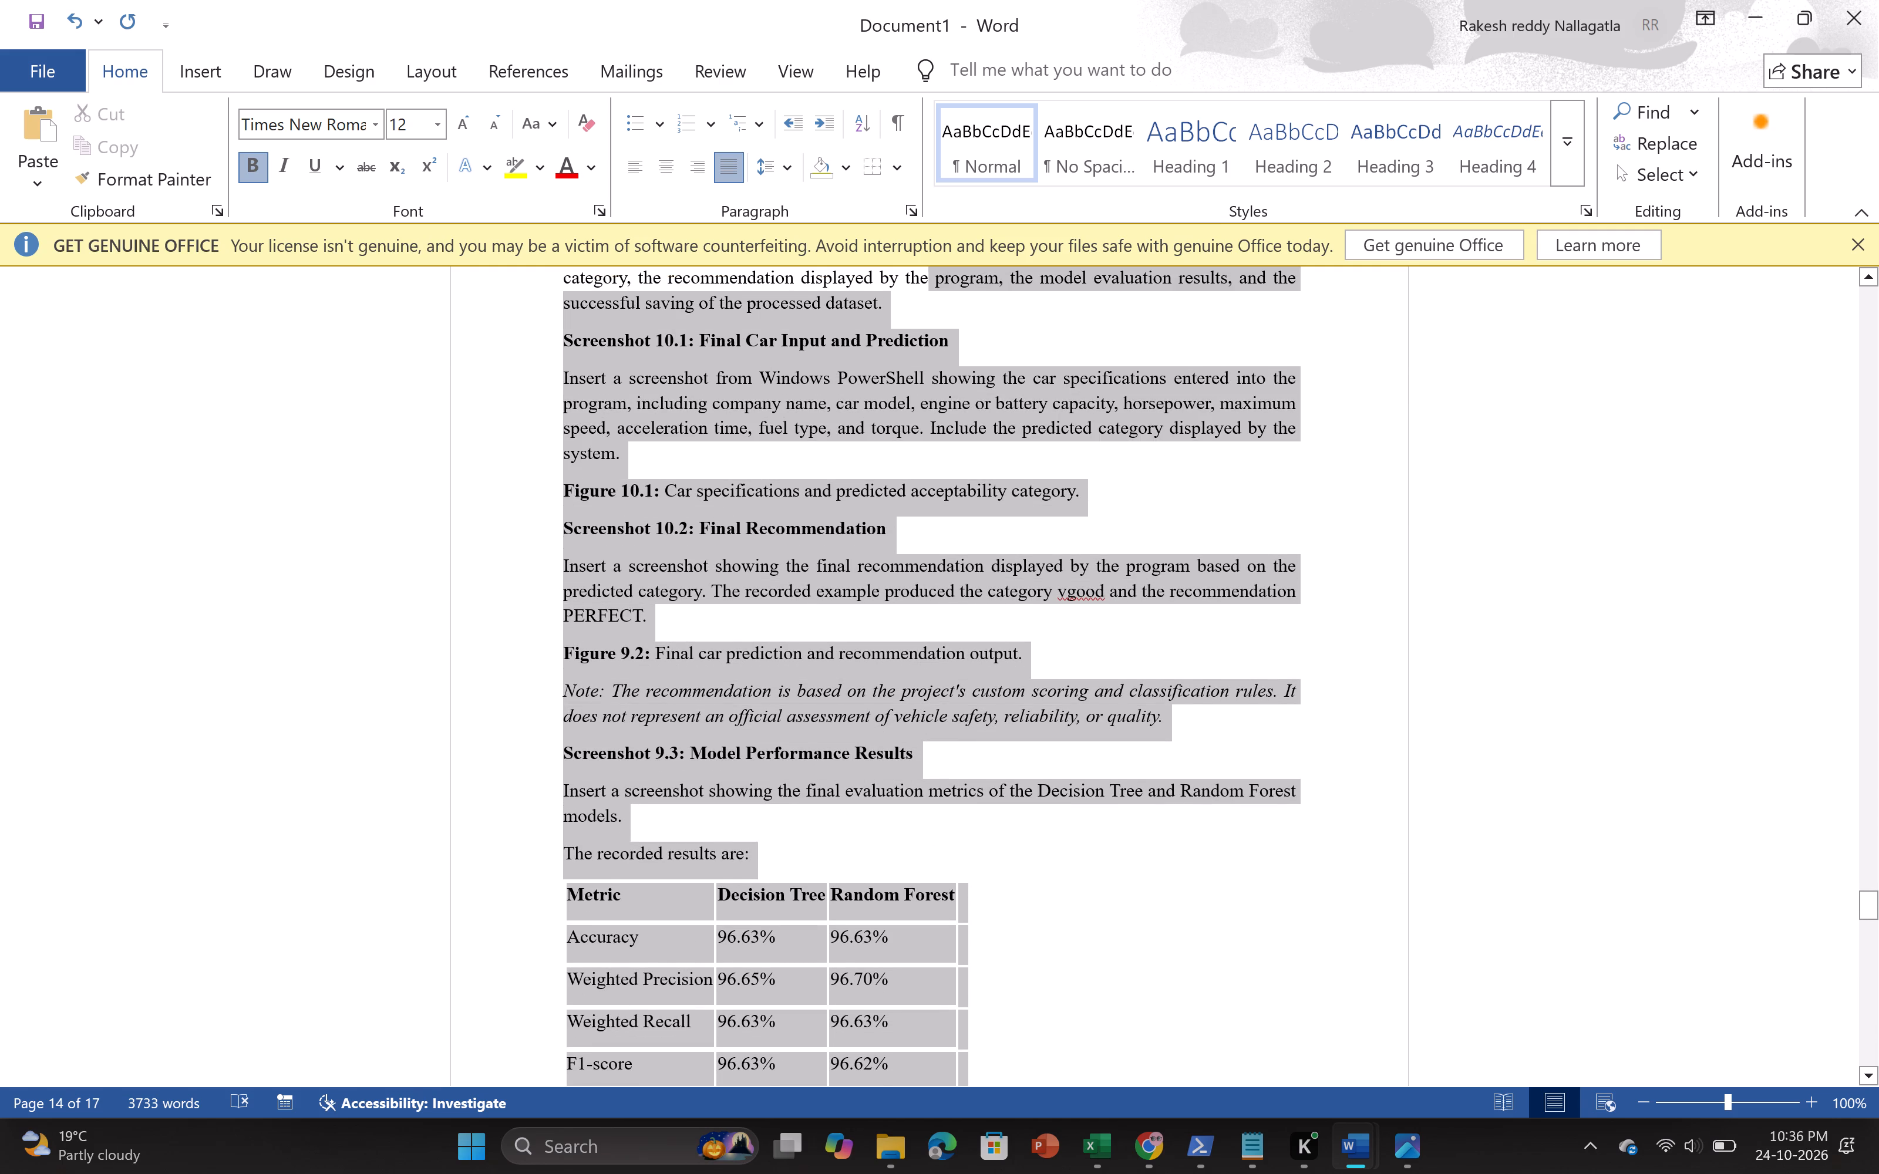
drag(930, 265, 682, 681)
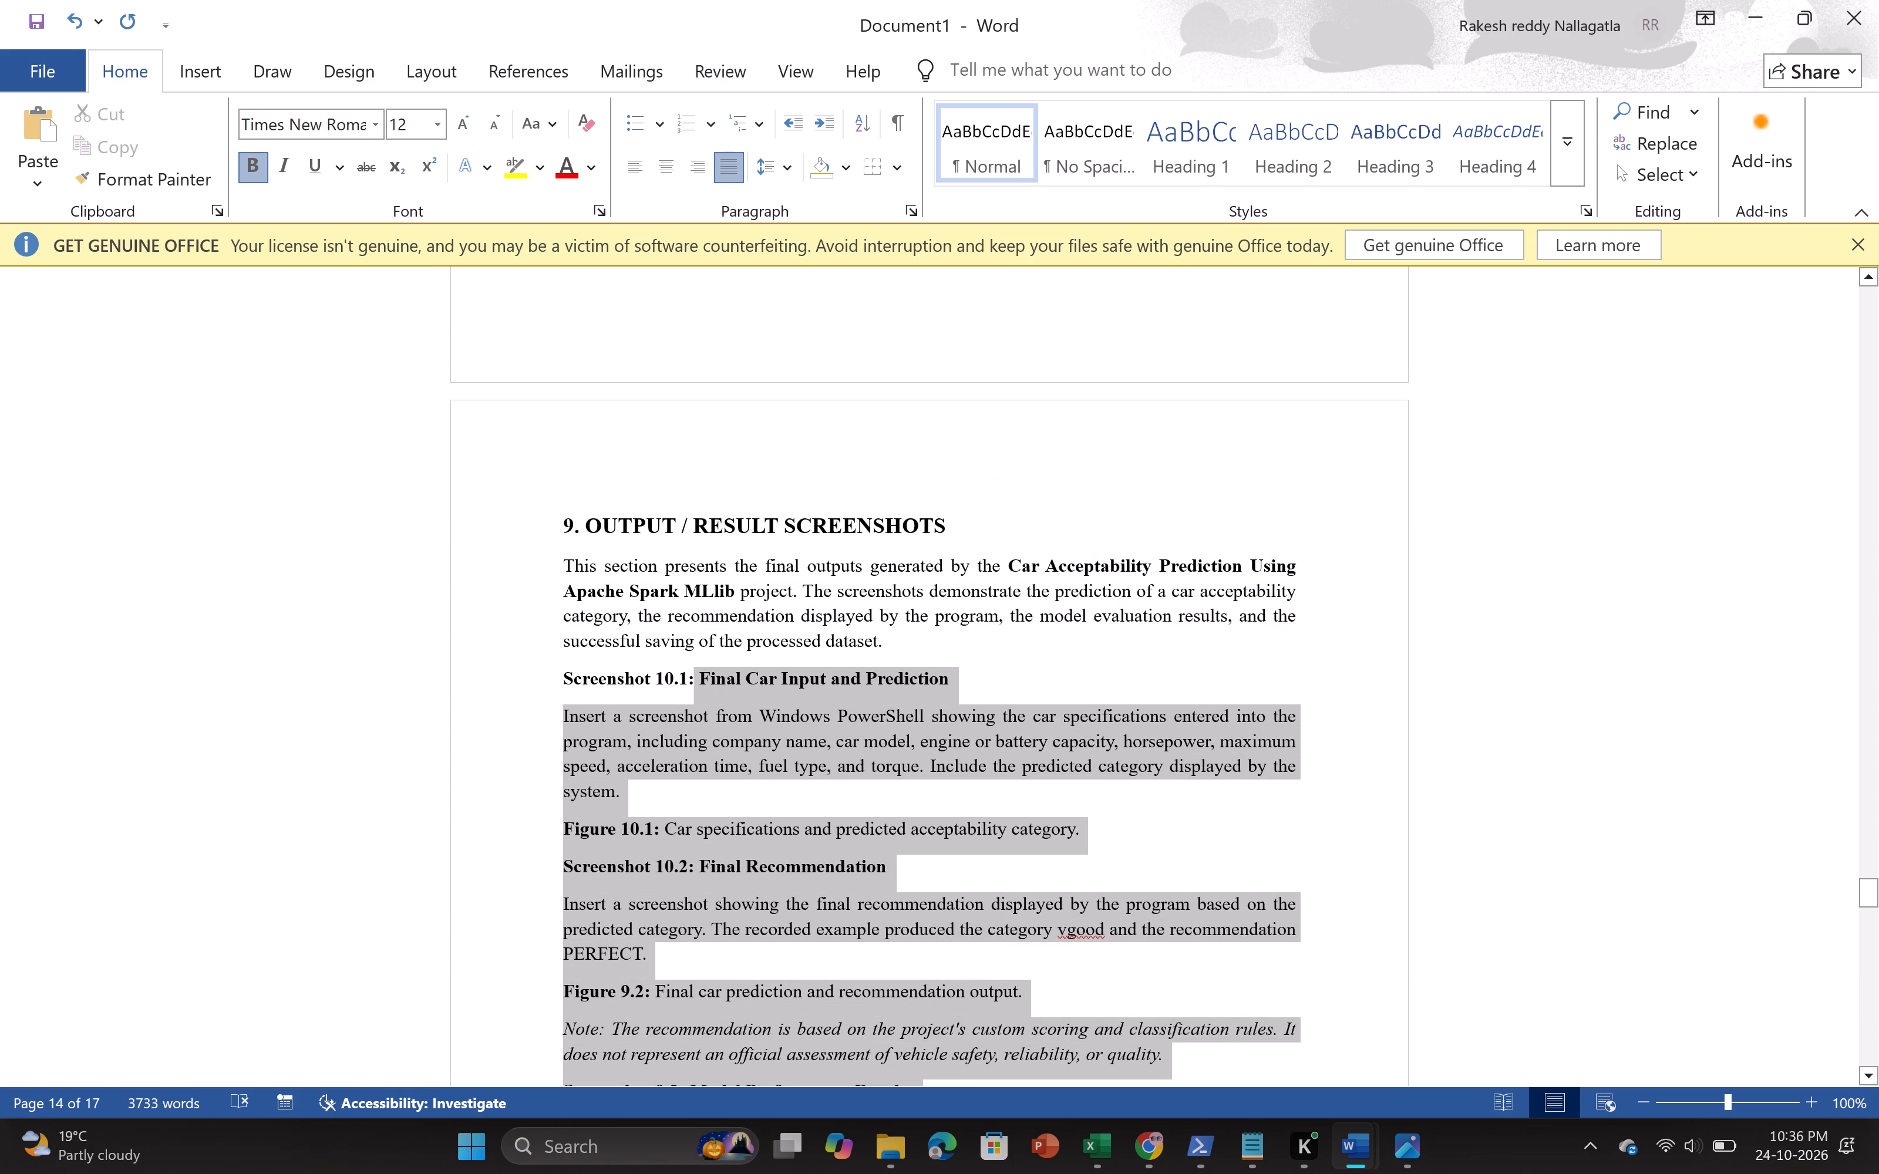
drag(682, 681, 587, 682)
key(BackSpace)
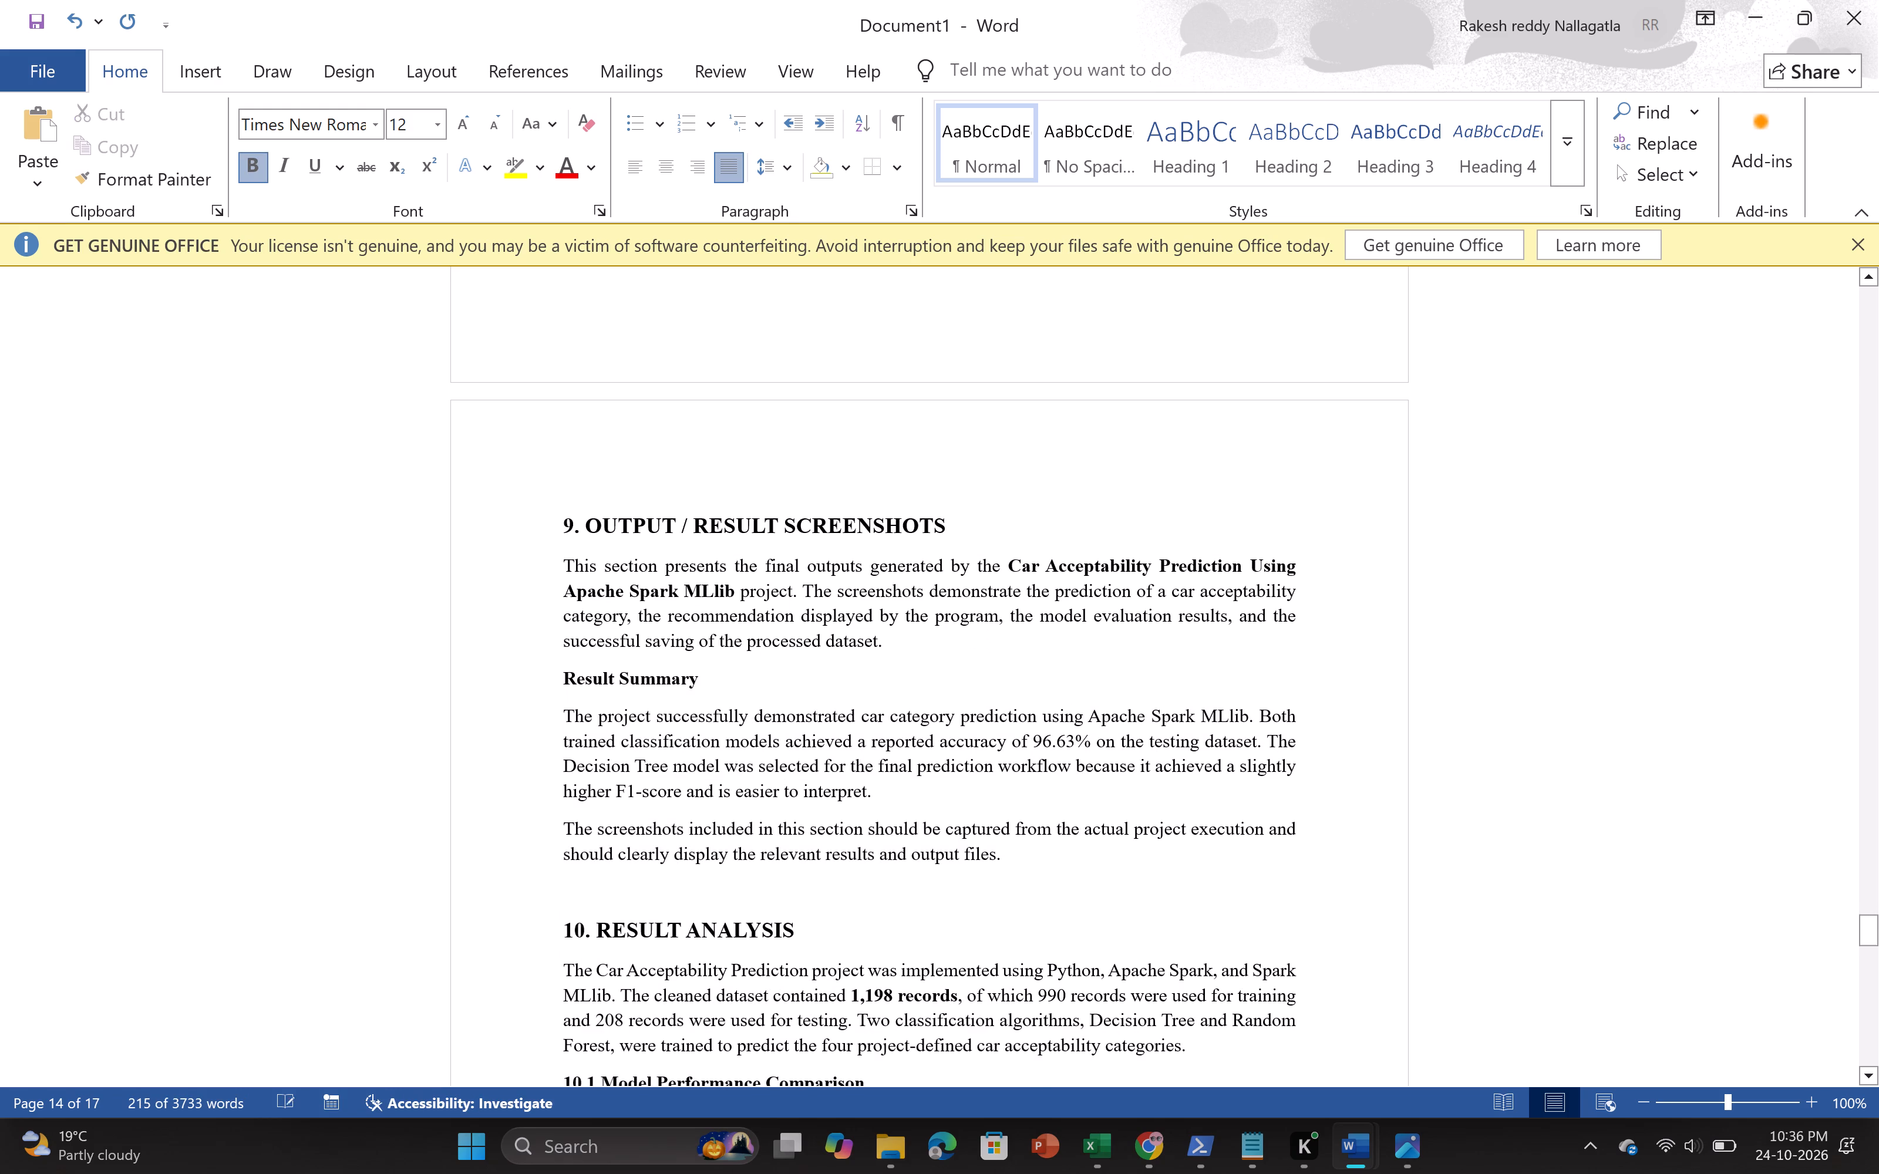
key(Return)
key(Up)
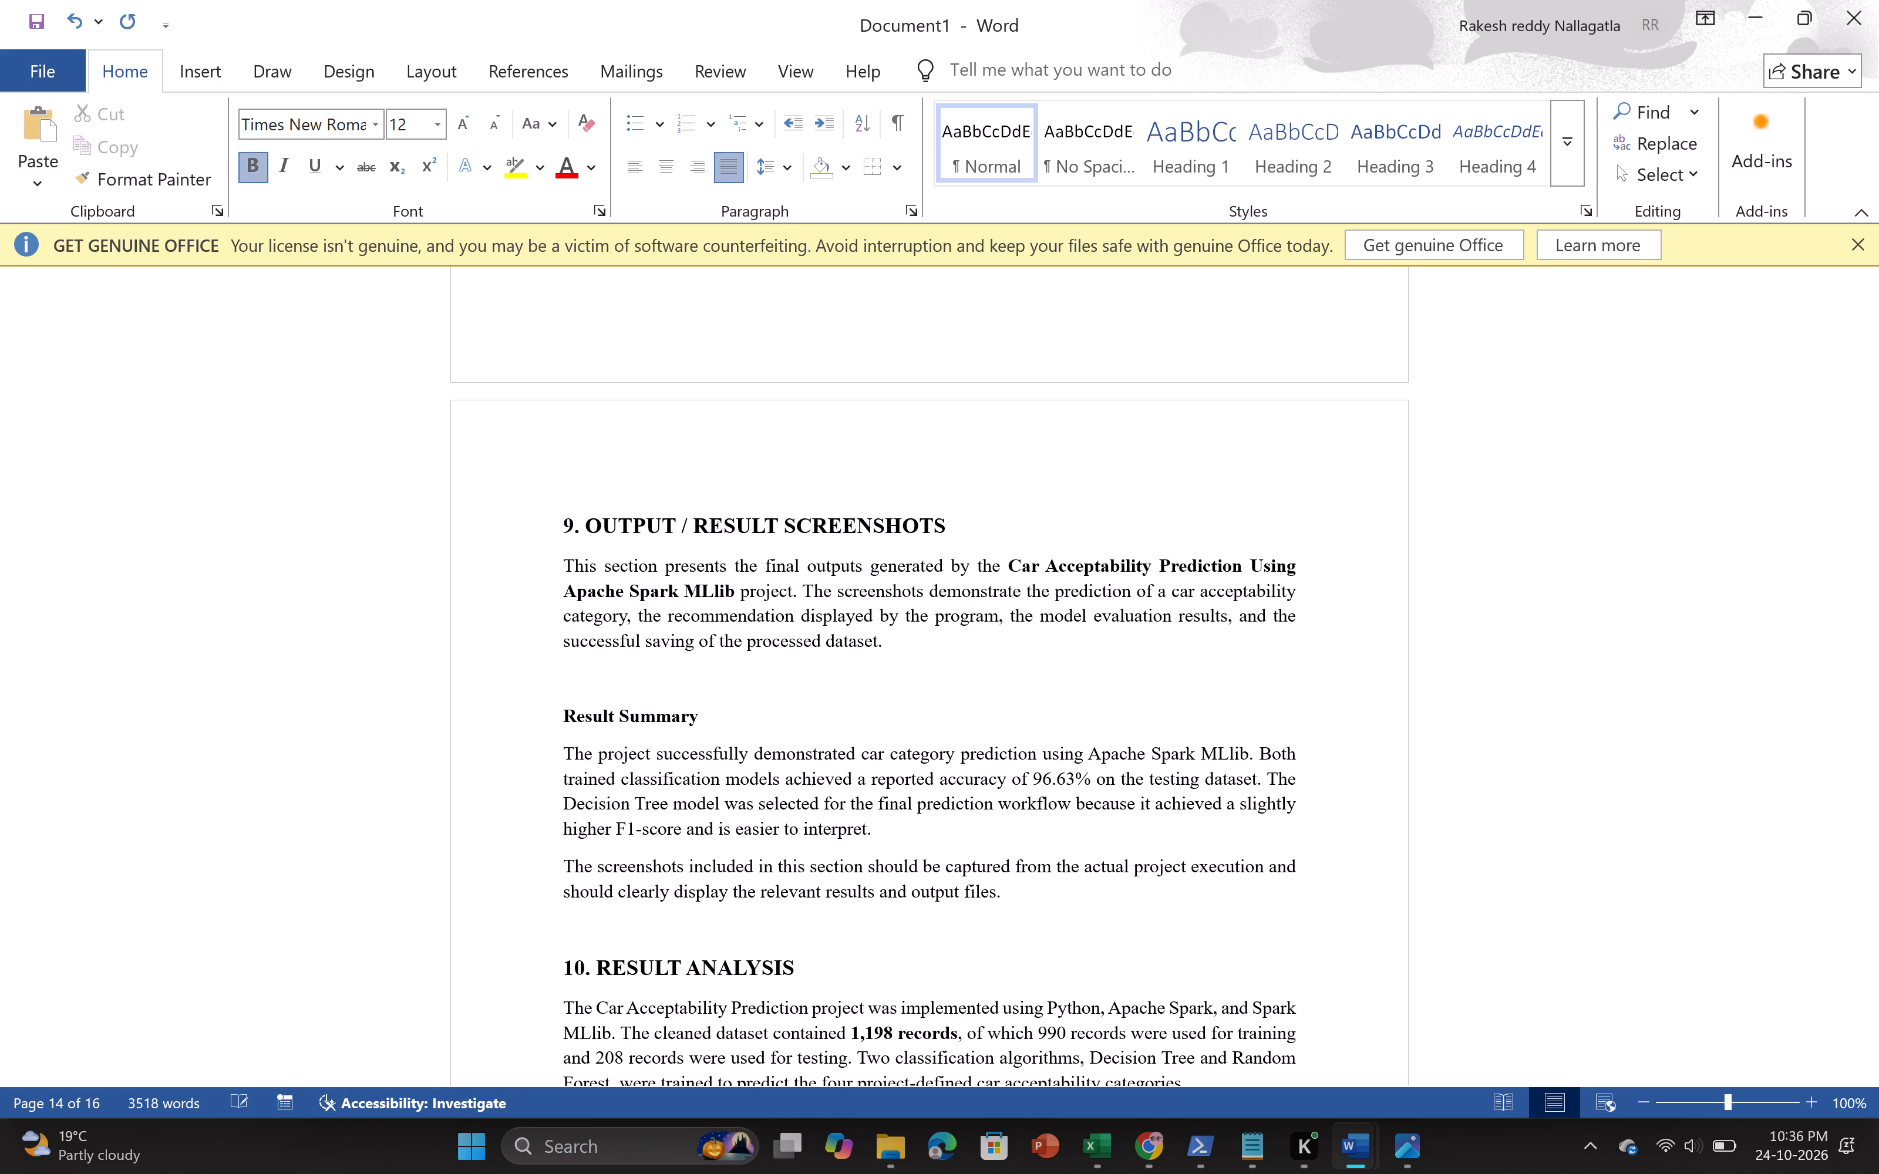
Switch to the Screenshots folder in File Explorer and open Screenshot (150).png.
key(alt+Tab)
key(alt+Tab)
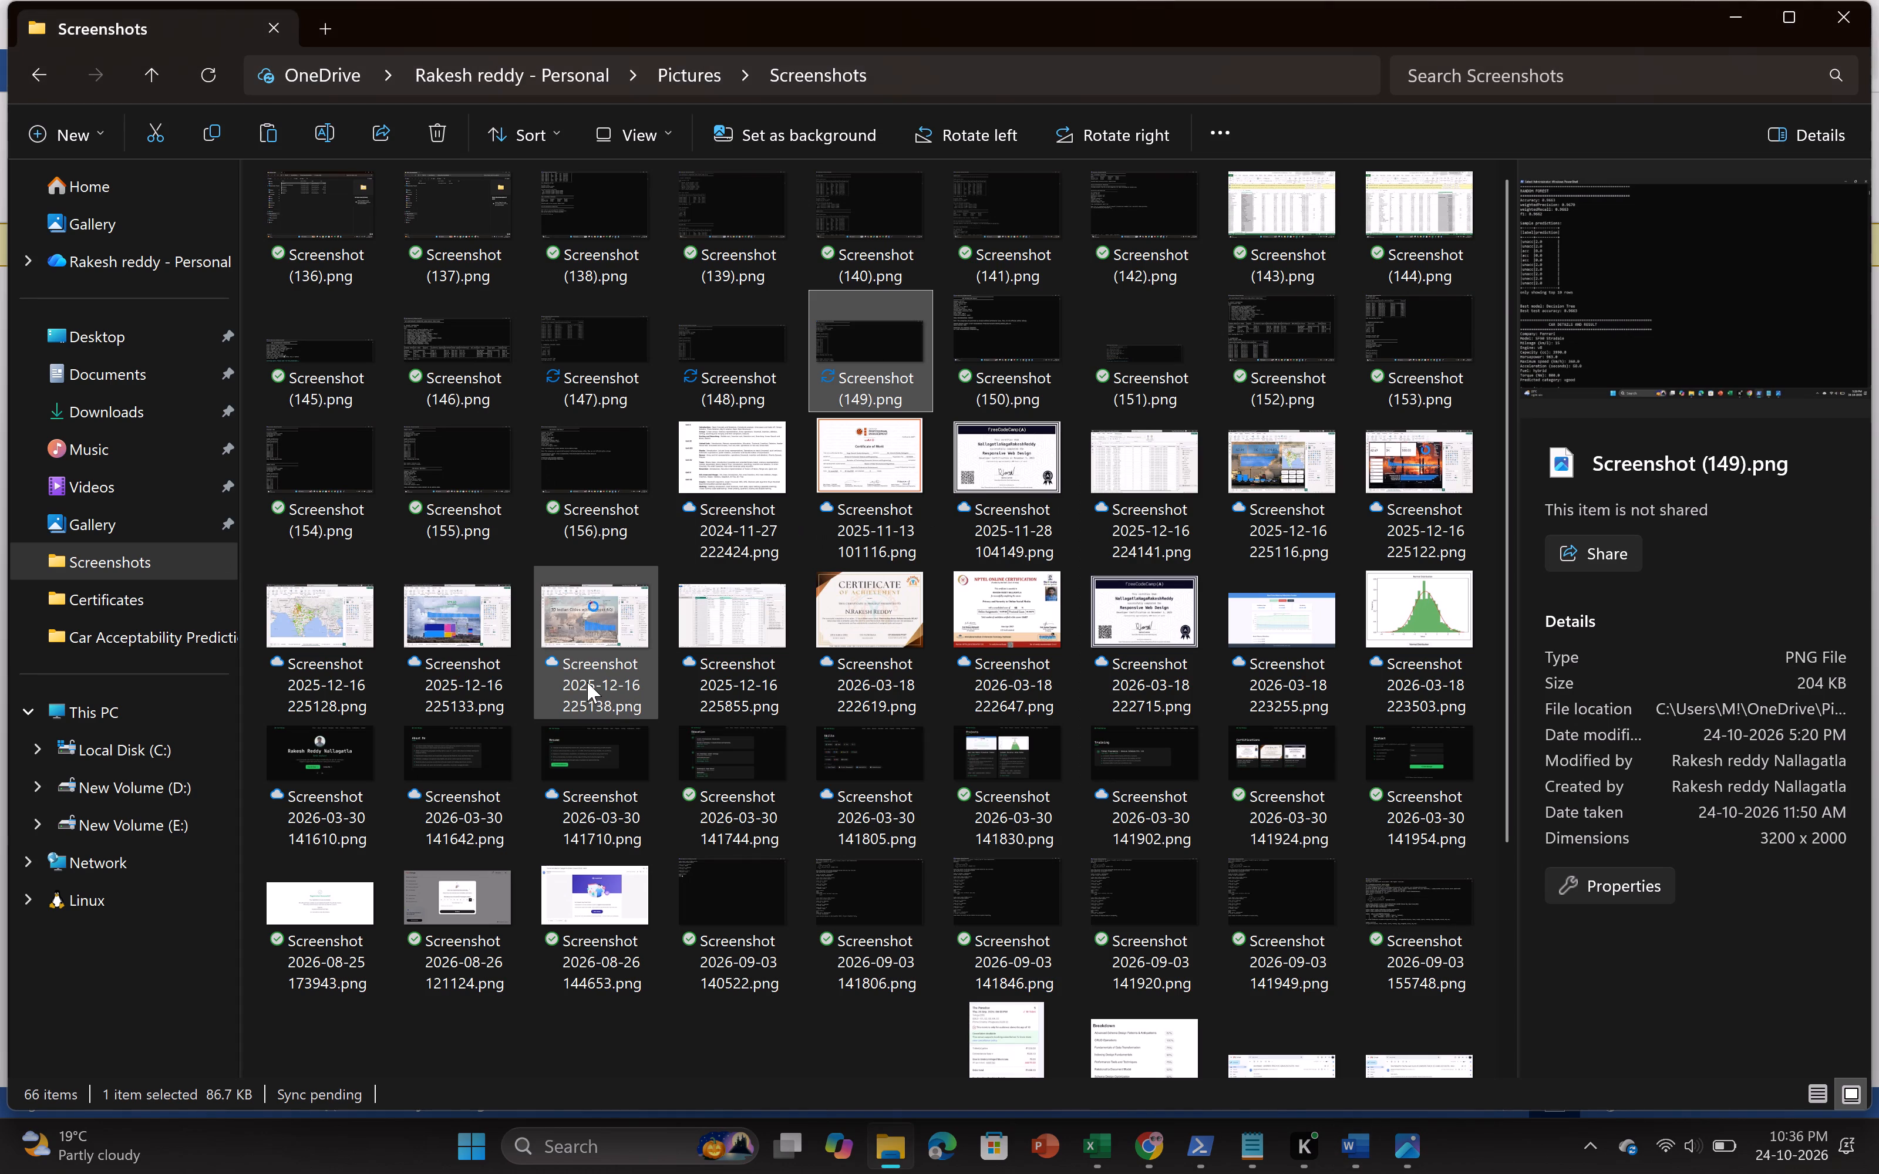
double_click(998, 340)
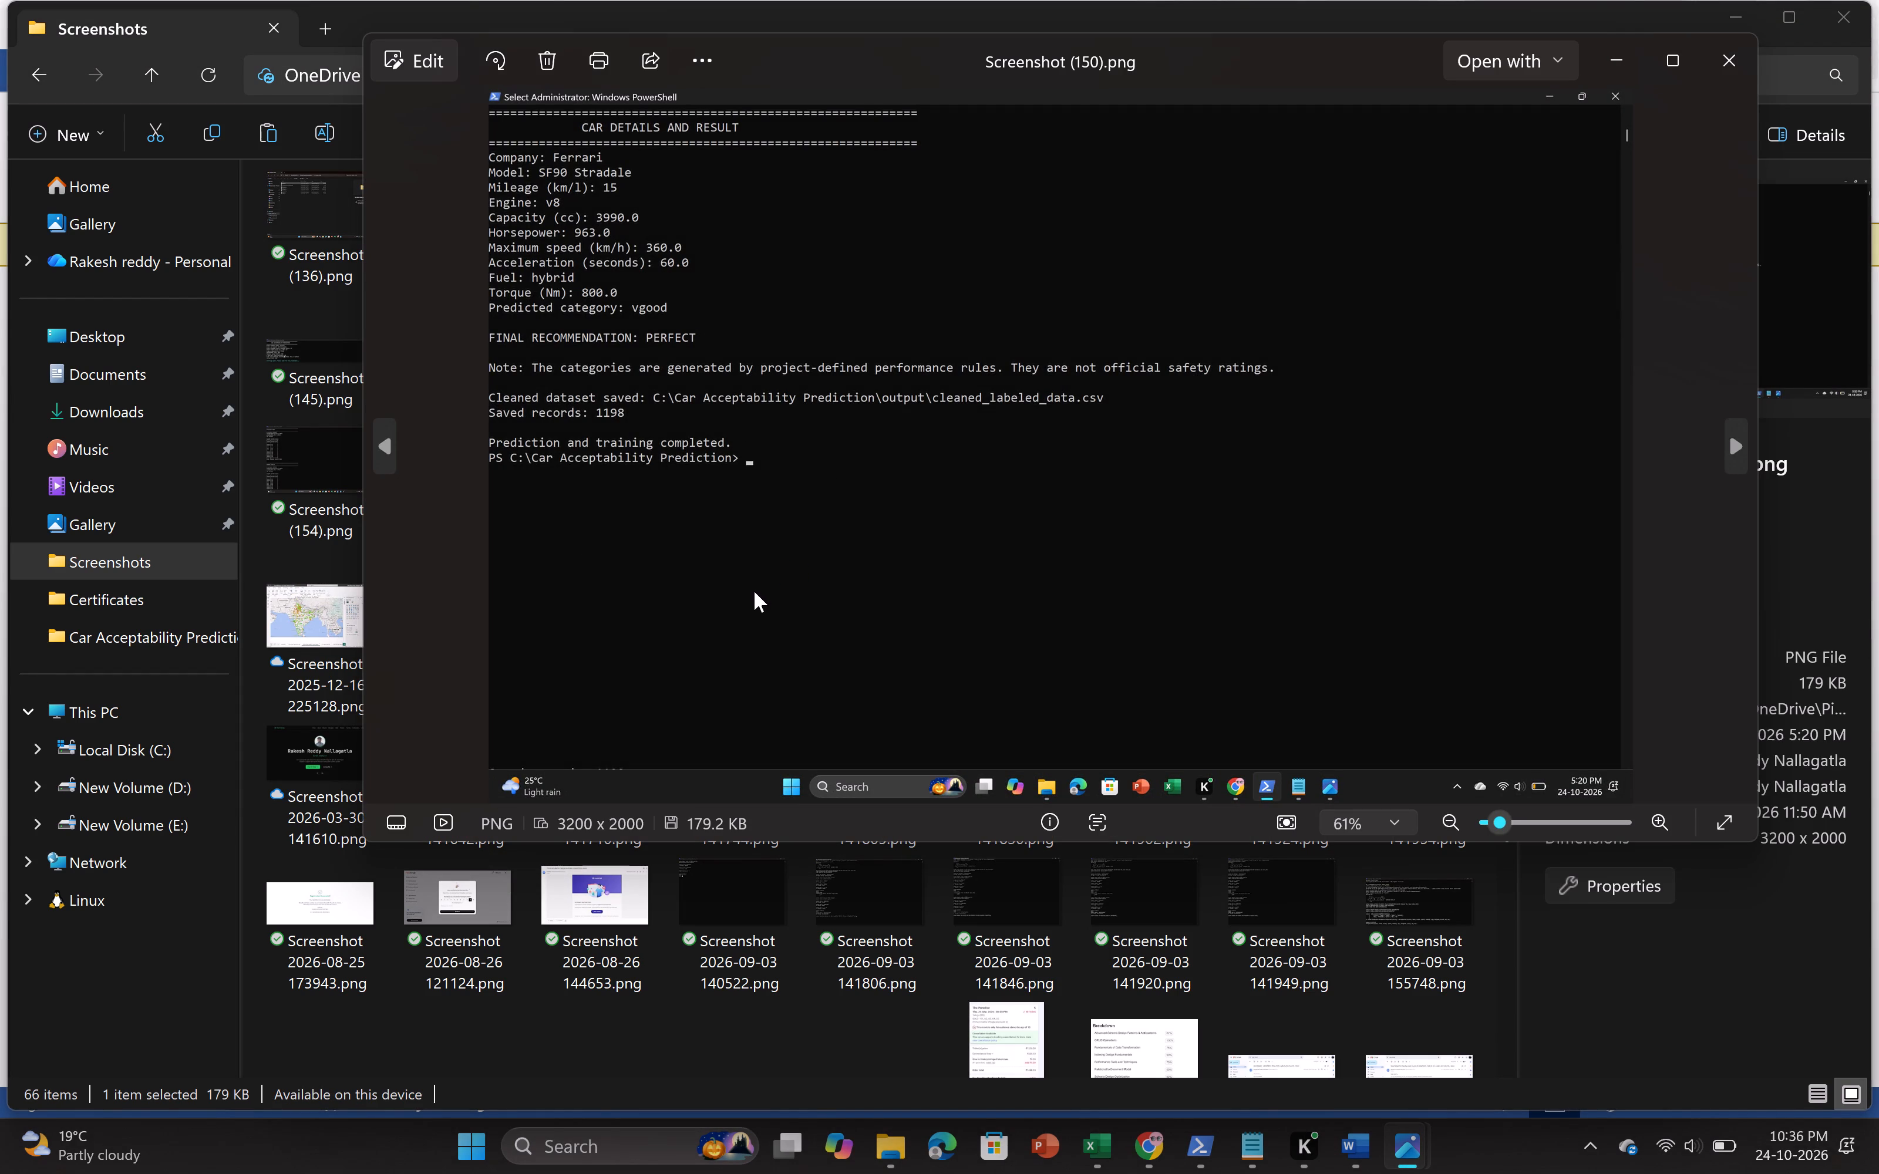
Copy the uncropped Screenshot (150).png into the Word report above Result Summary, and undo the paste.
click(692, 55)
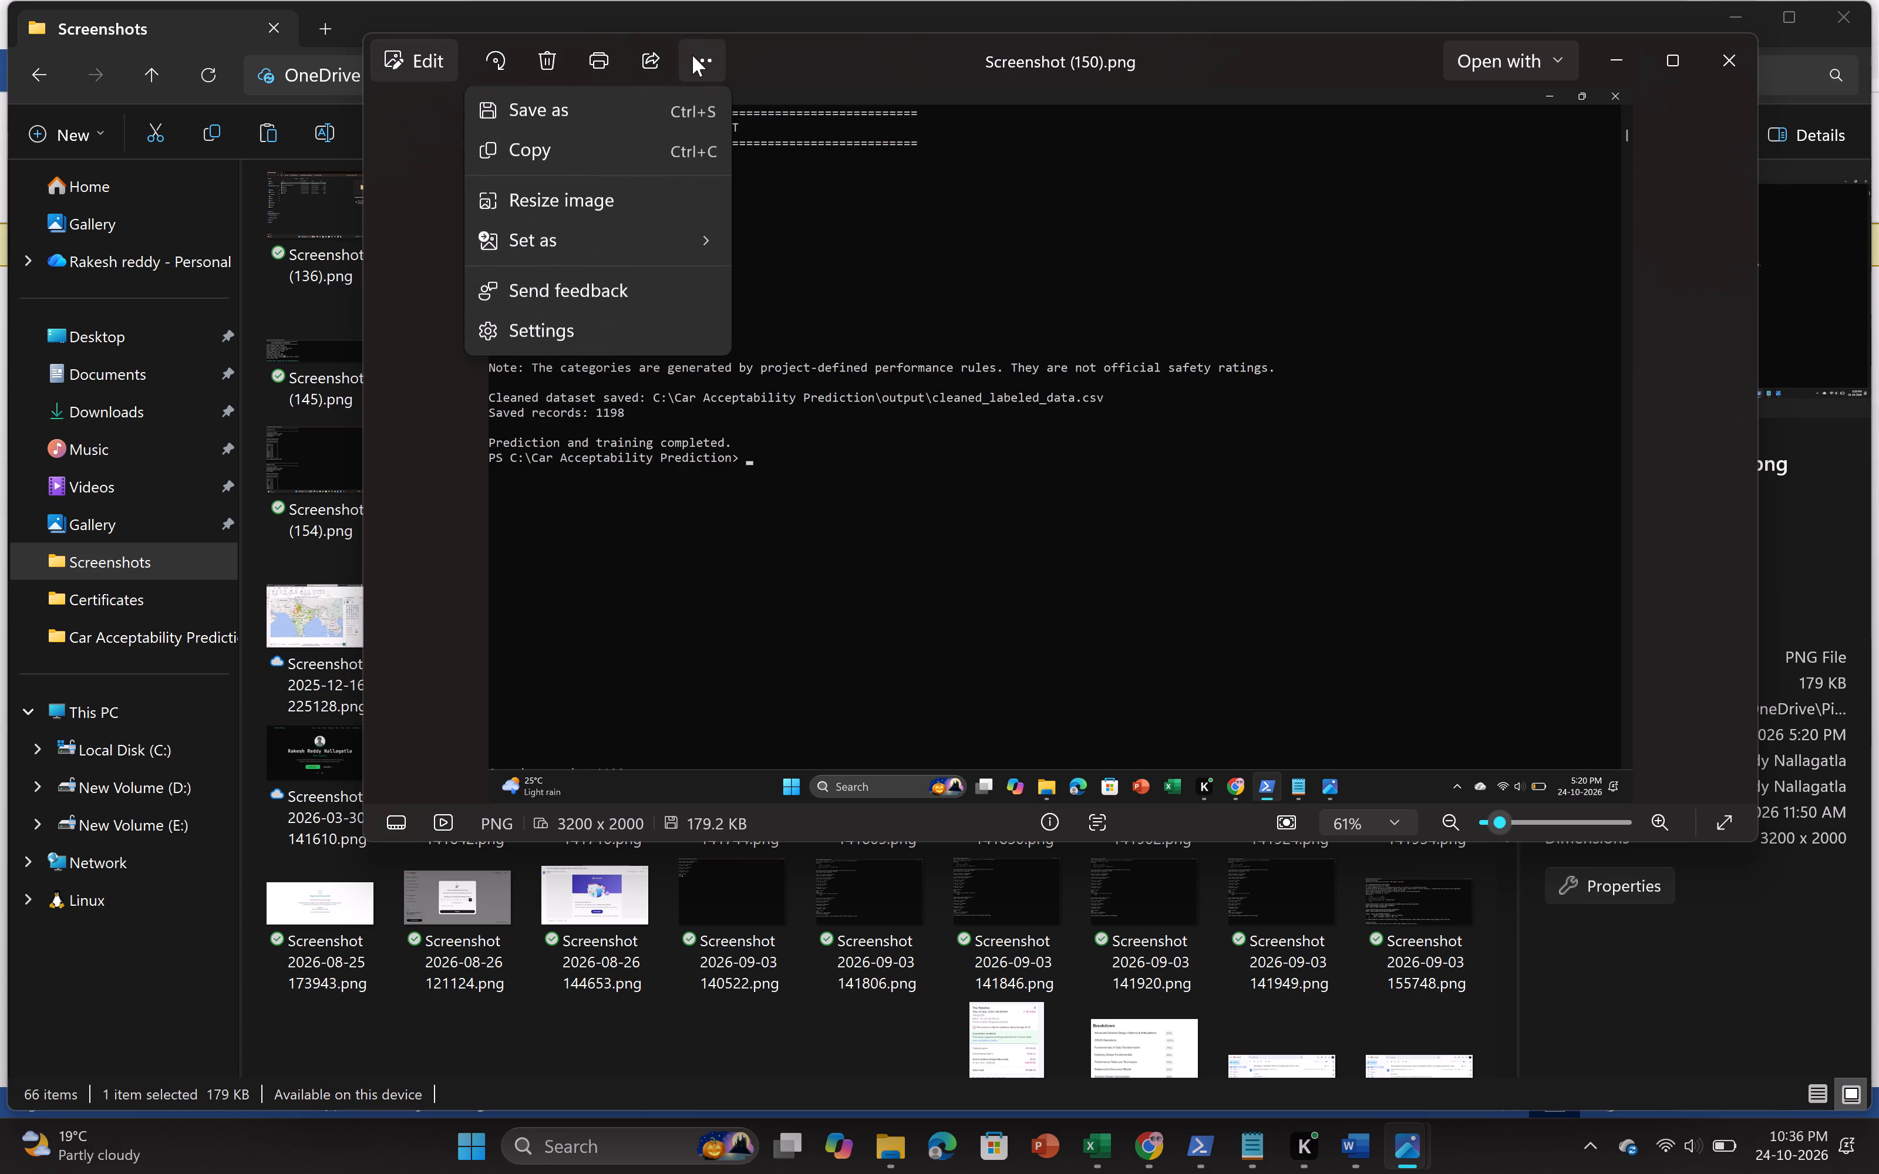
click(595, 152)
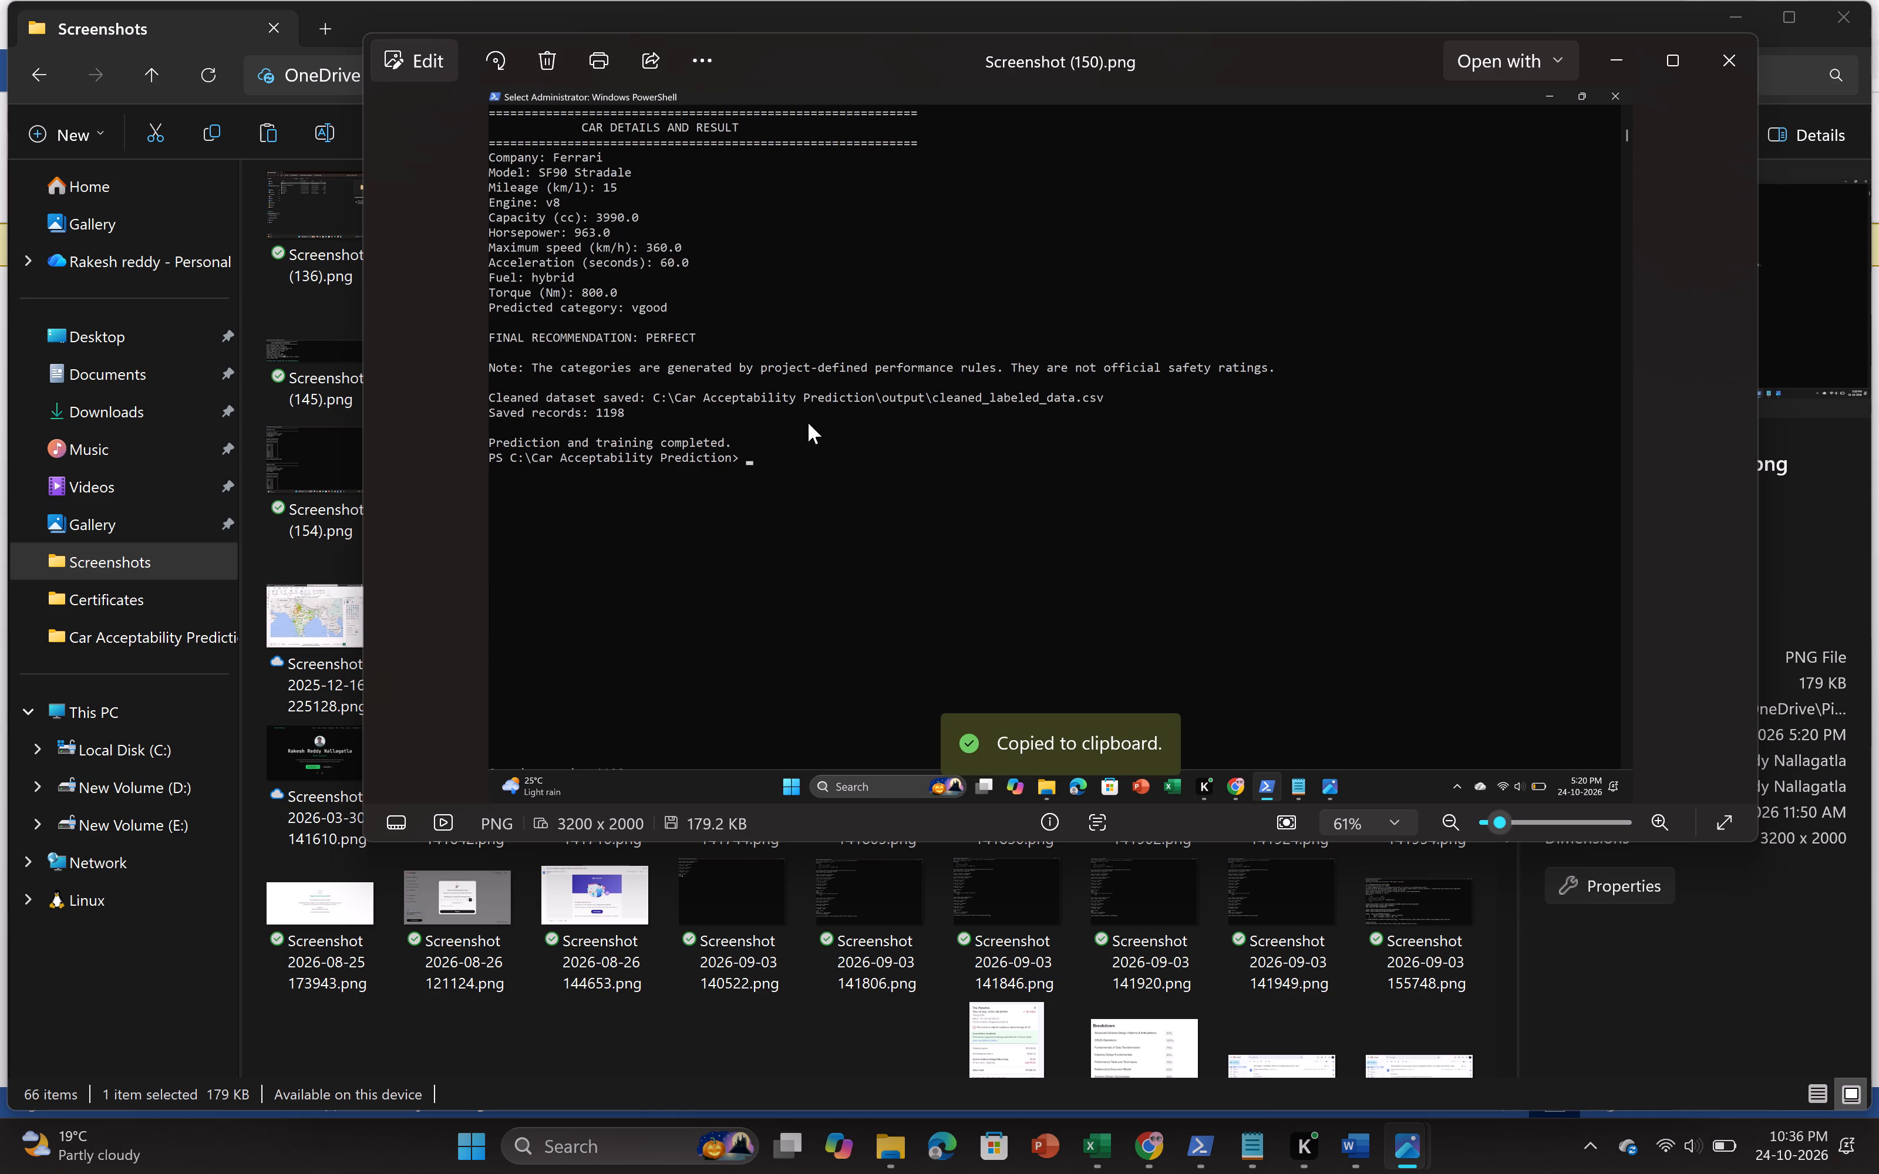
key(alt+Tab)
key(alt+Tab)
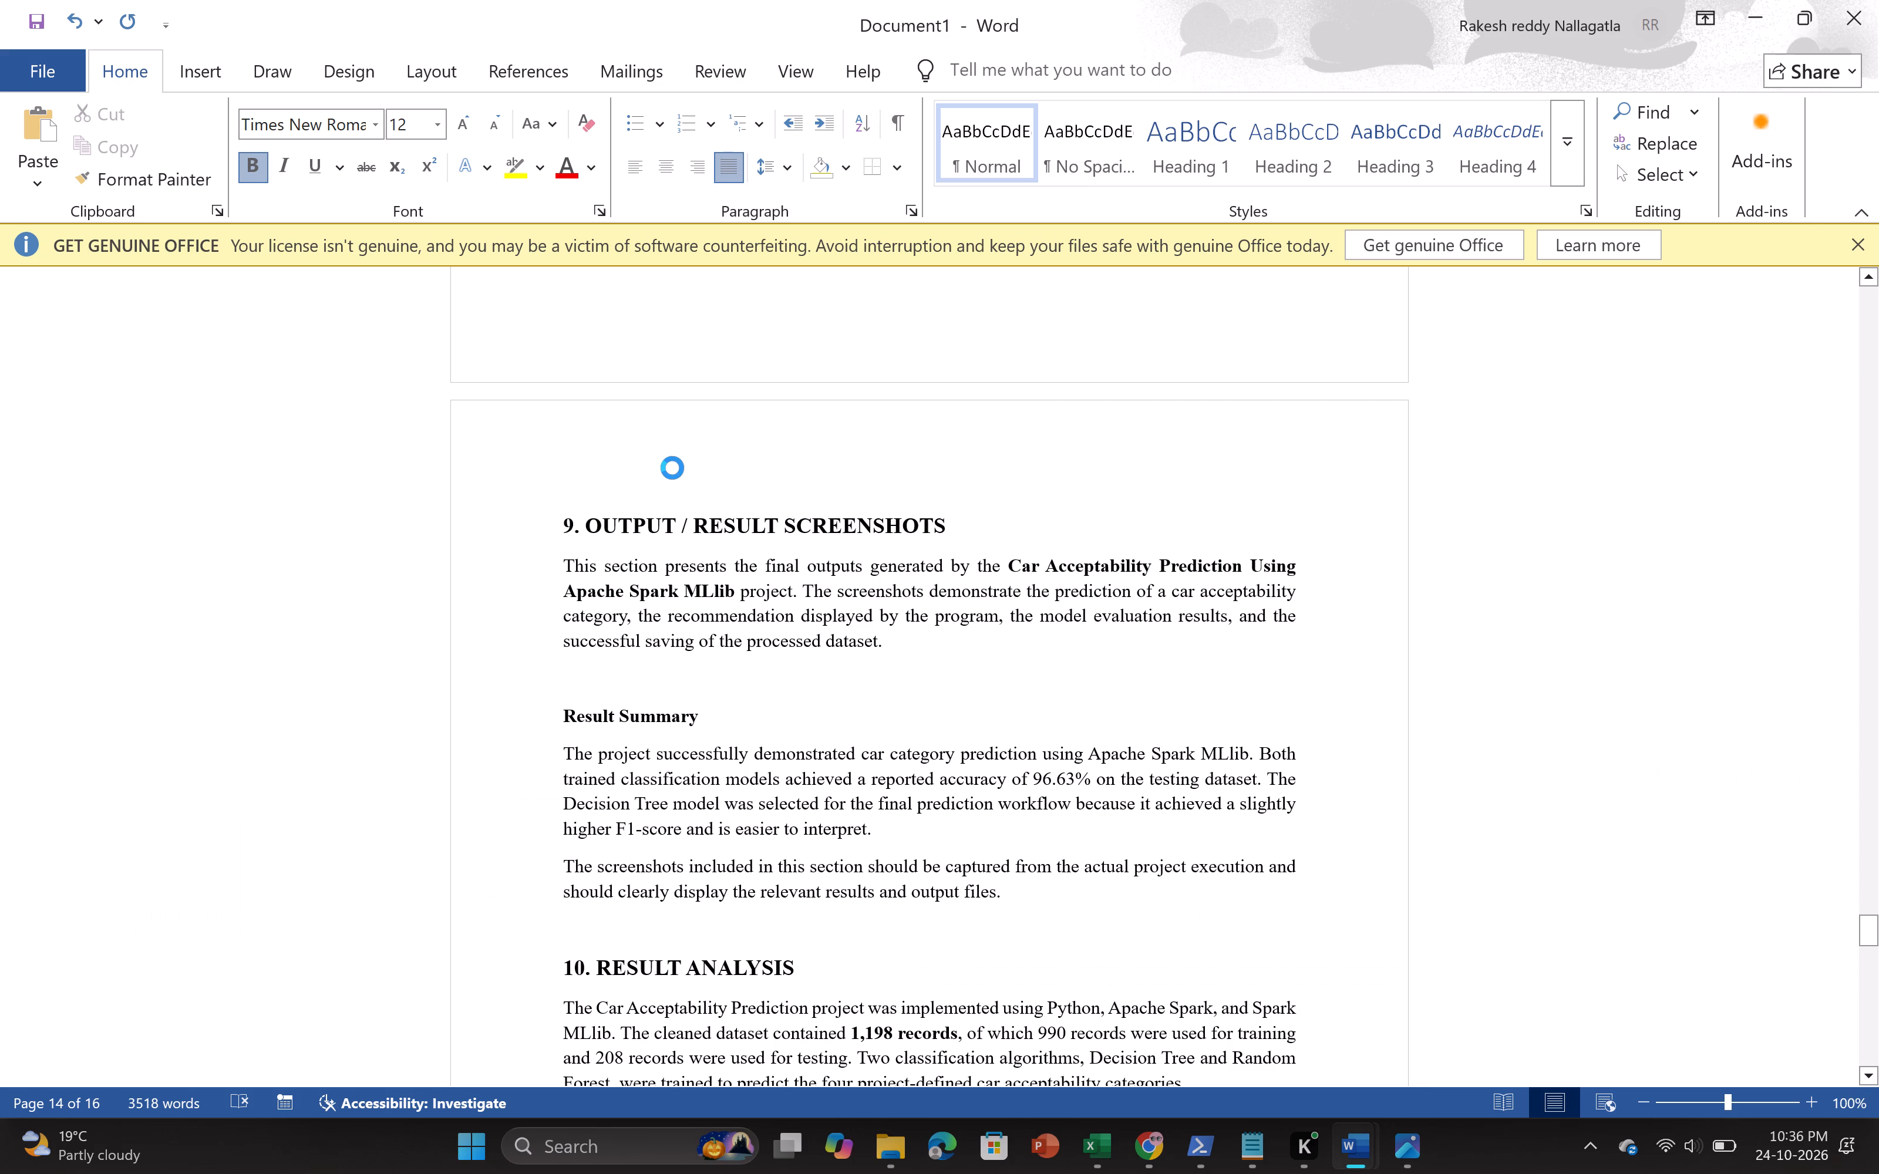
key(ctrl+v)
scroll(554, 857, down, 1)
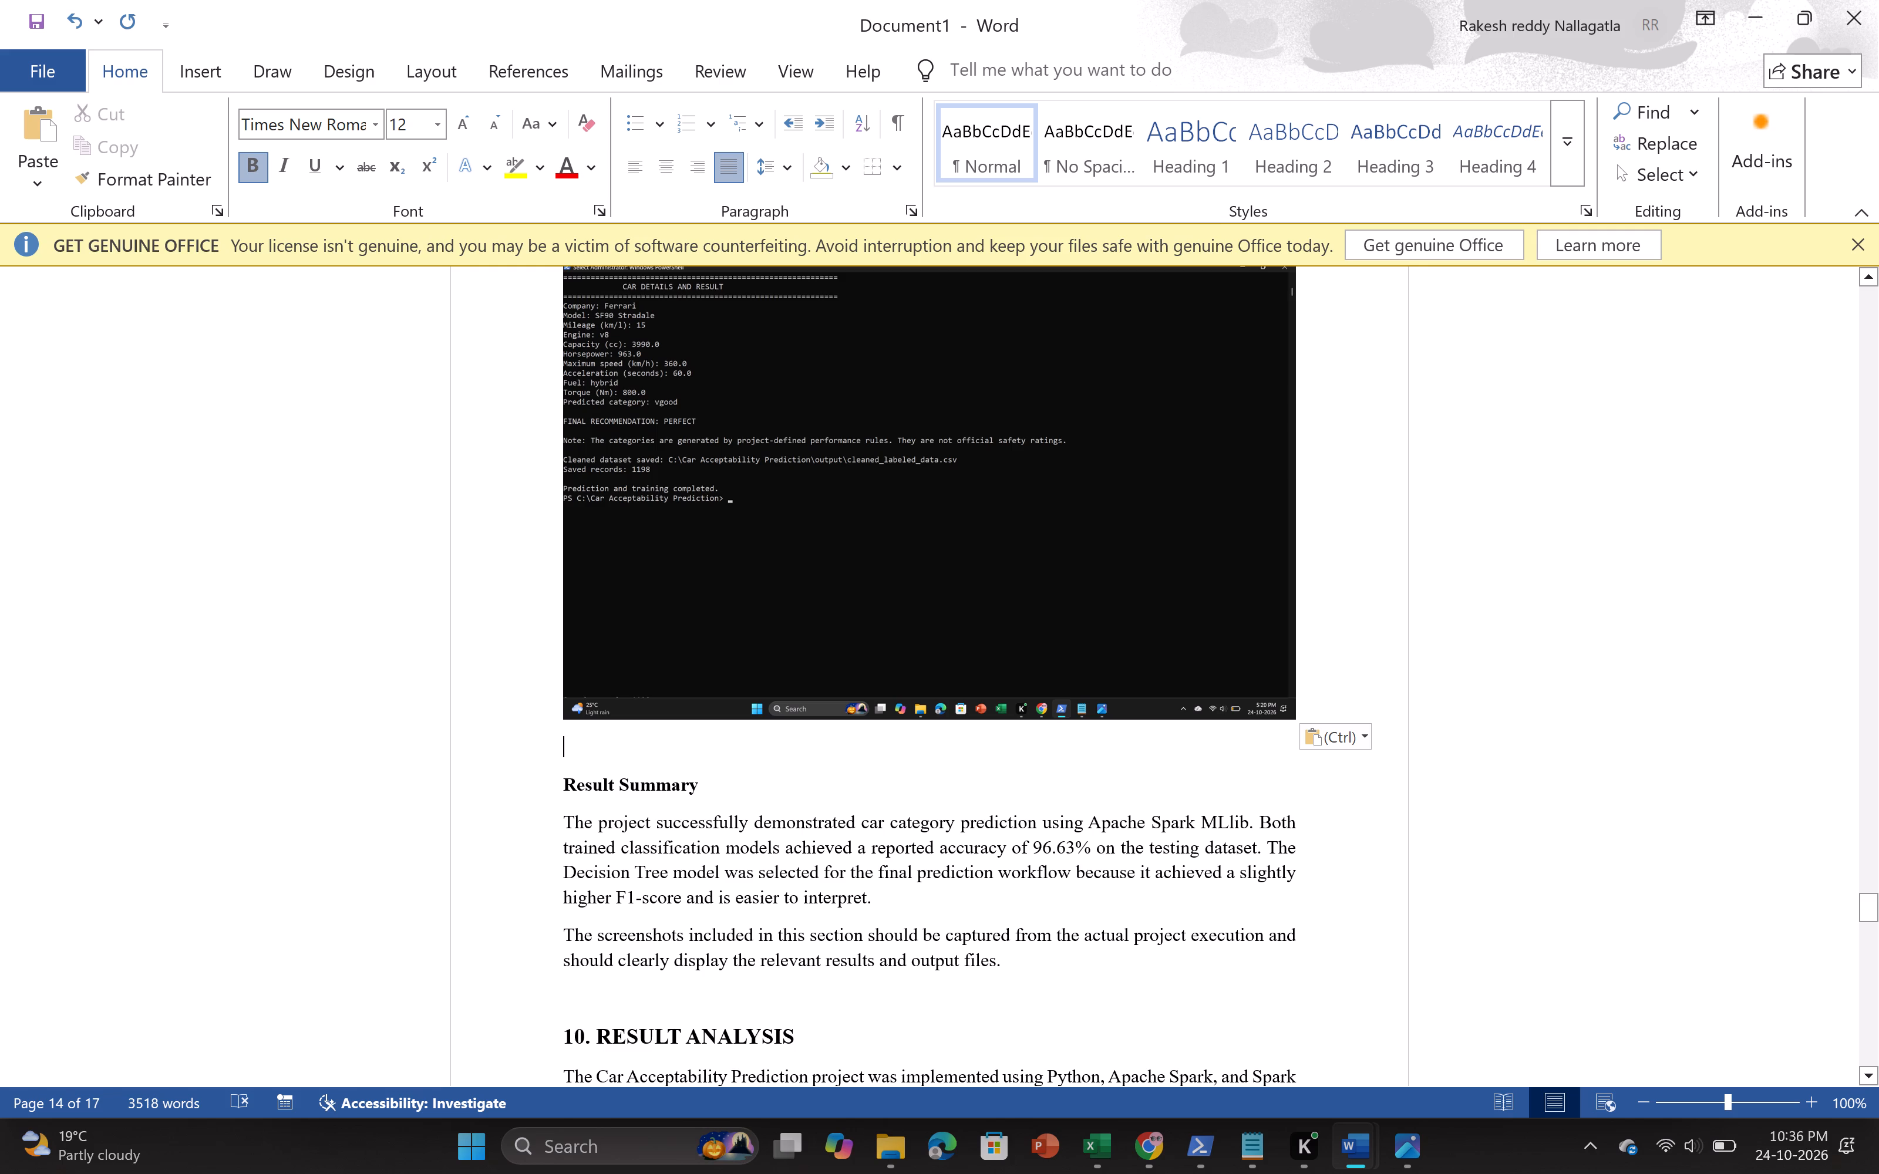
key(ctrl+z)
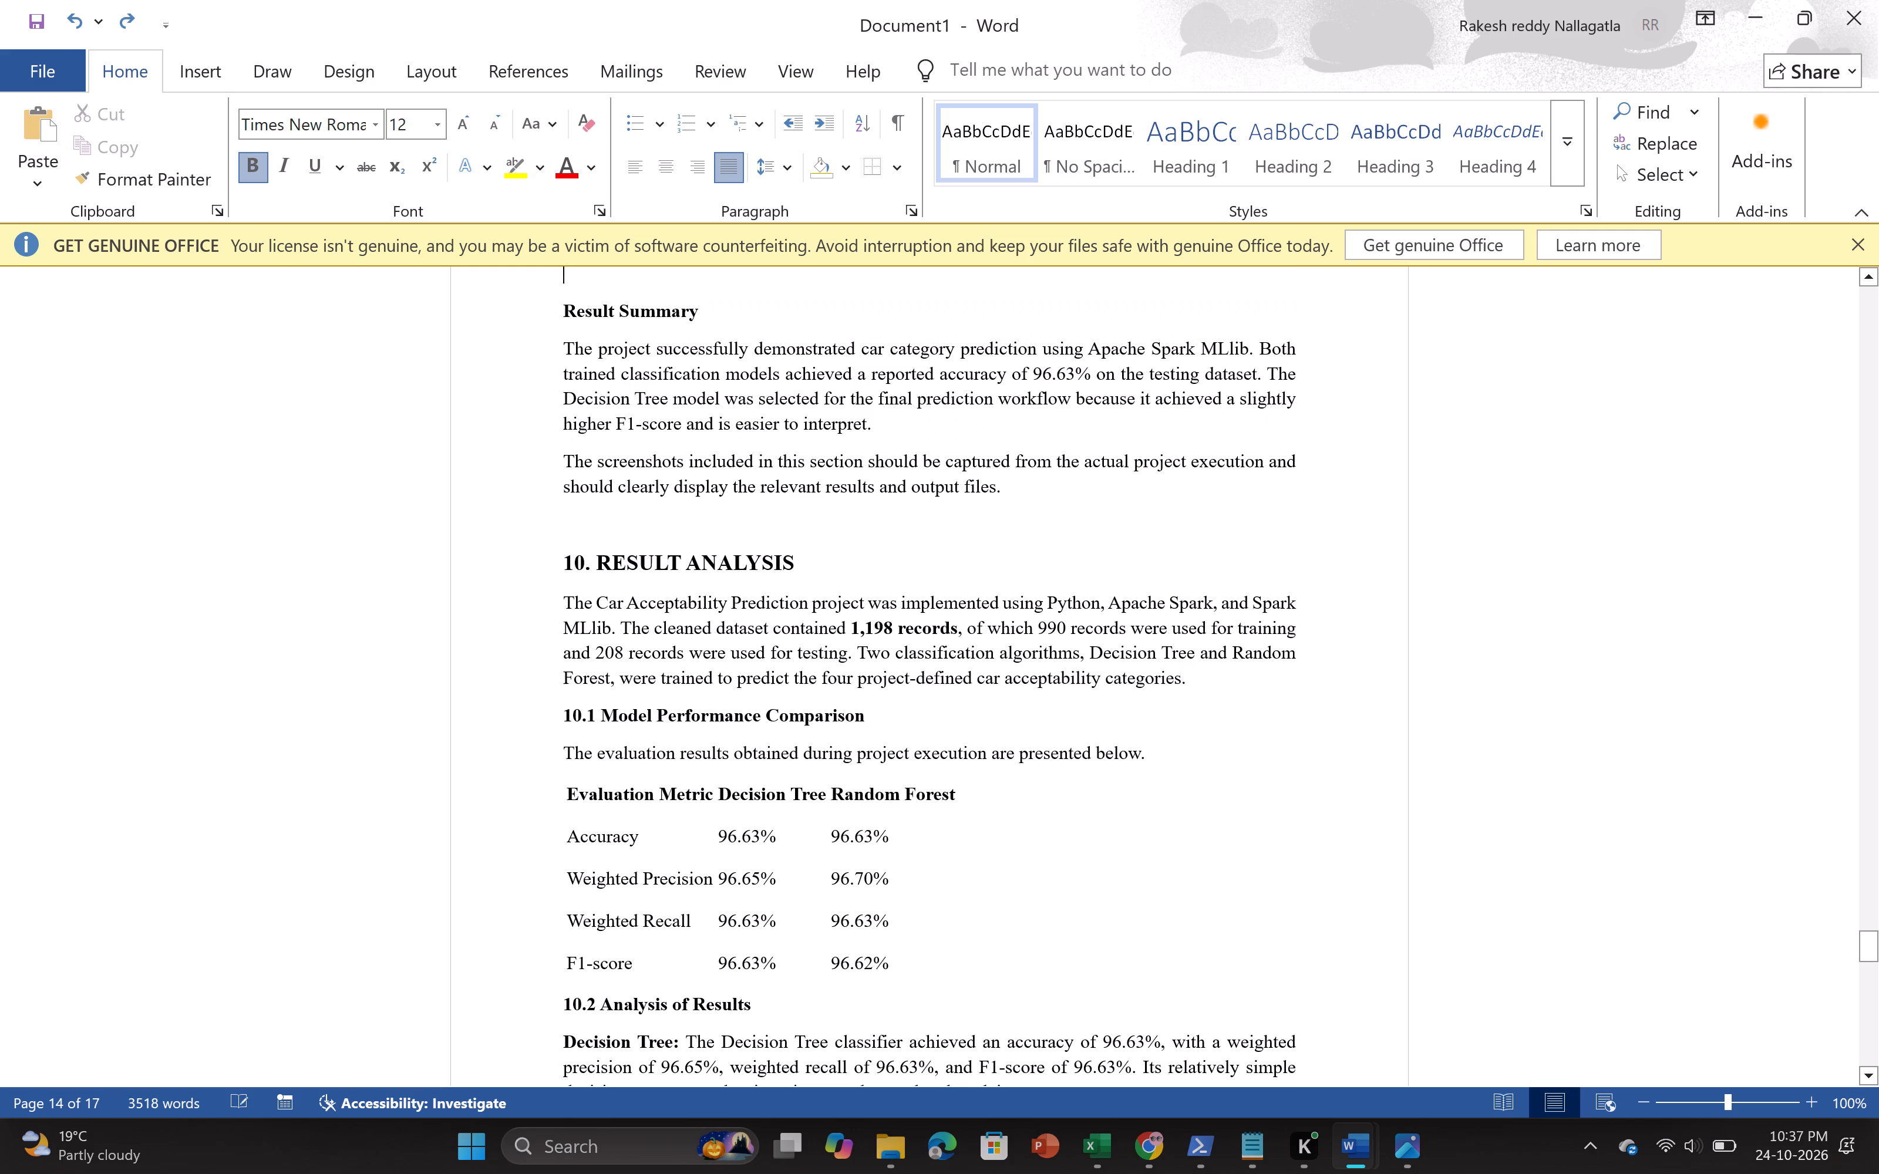
In Photos, crop Screenshot (150).png to 3200 x 1087, ending just below the final PowerShell prompt, and save over the original.
key(alt+Tab)
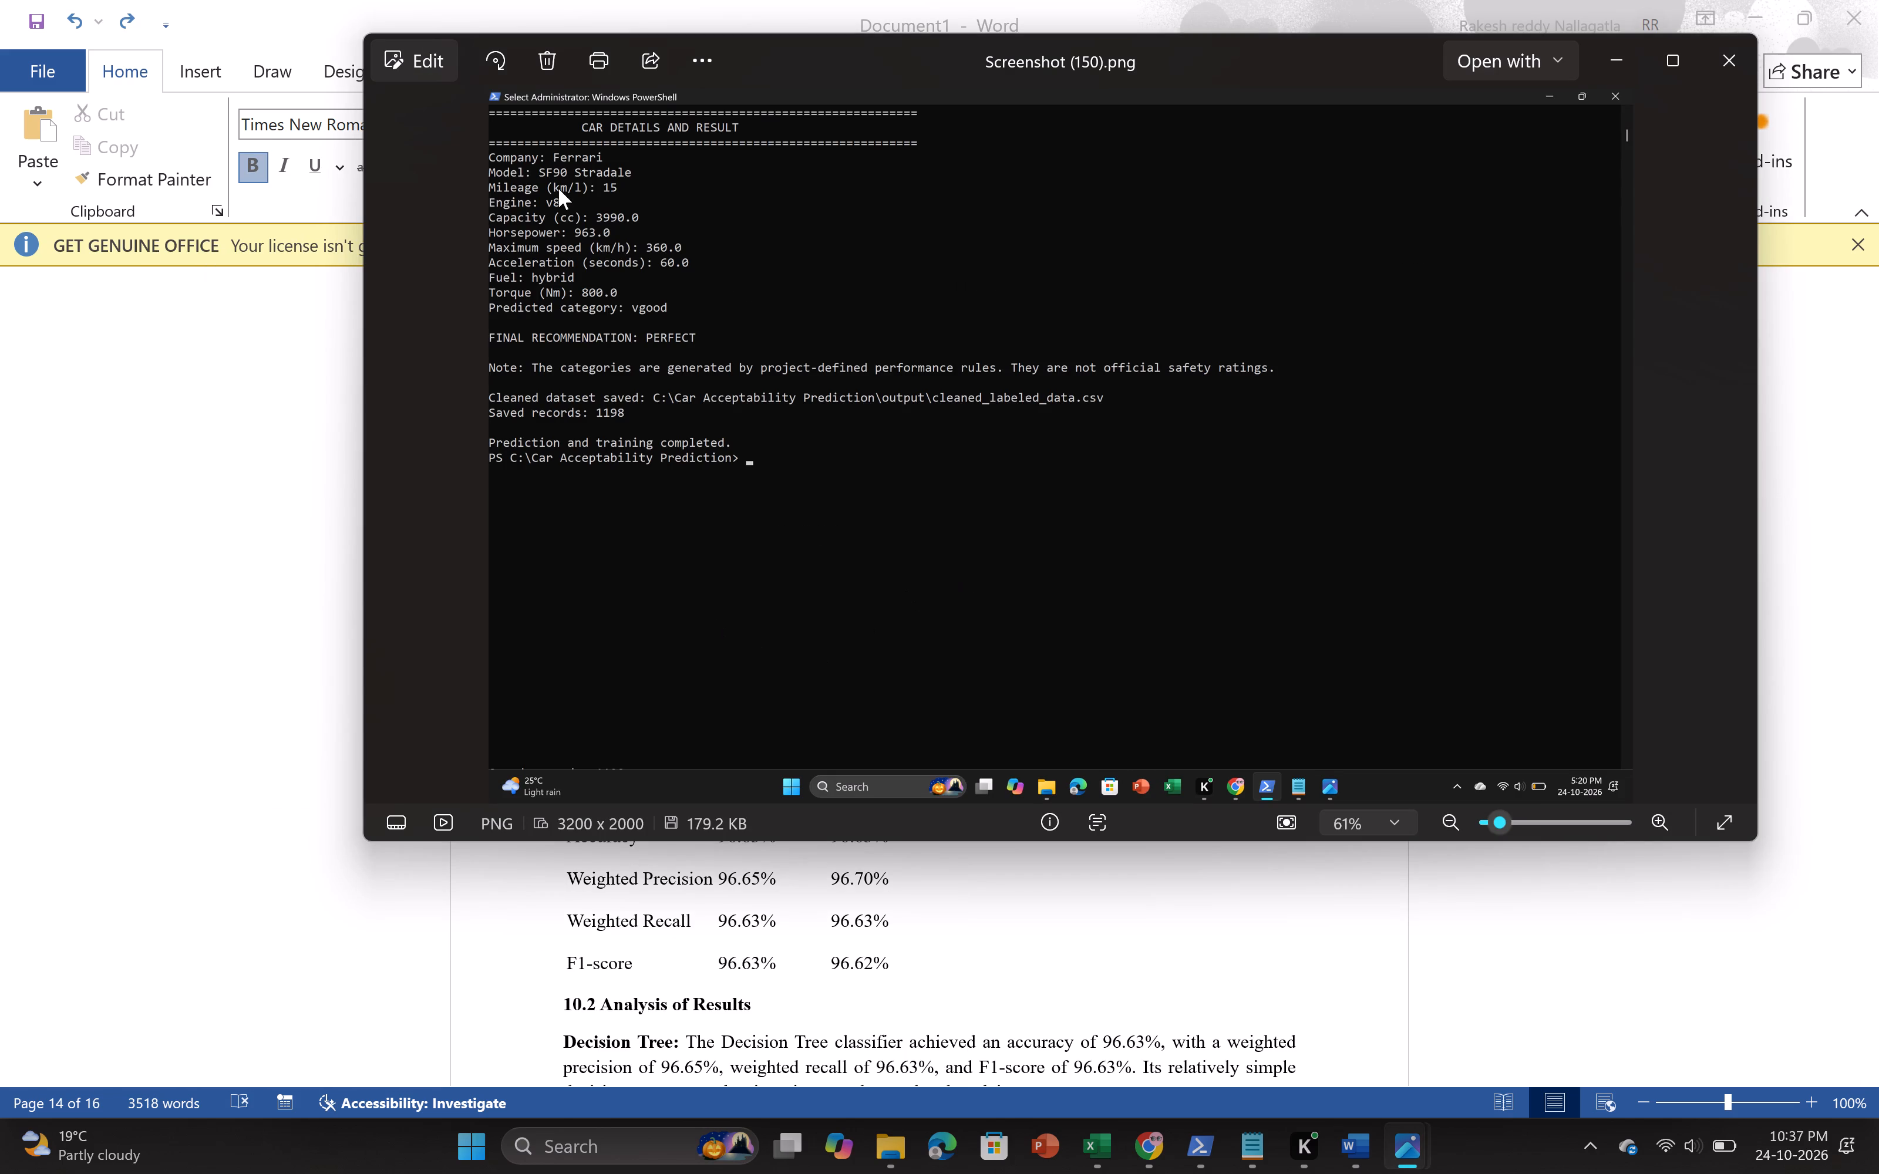
click(436, 69)
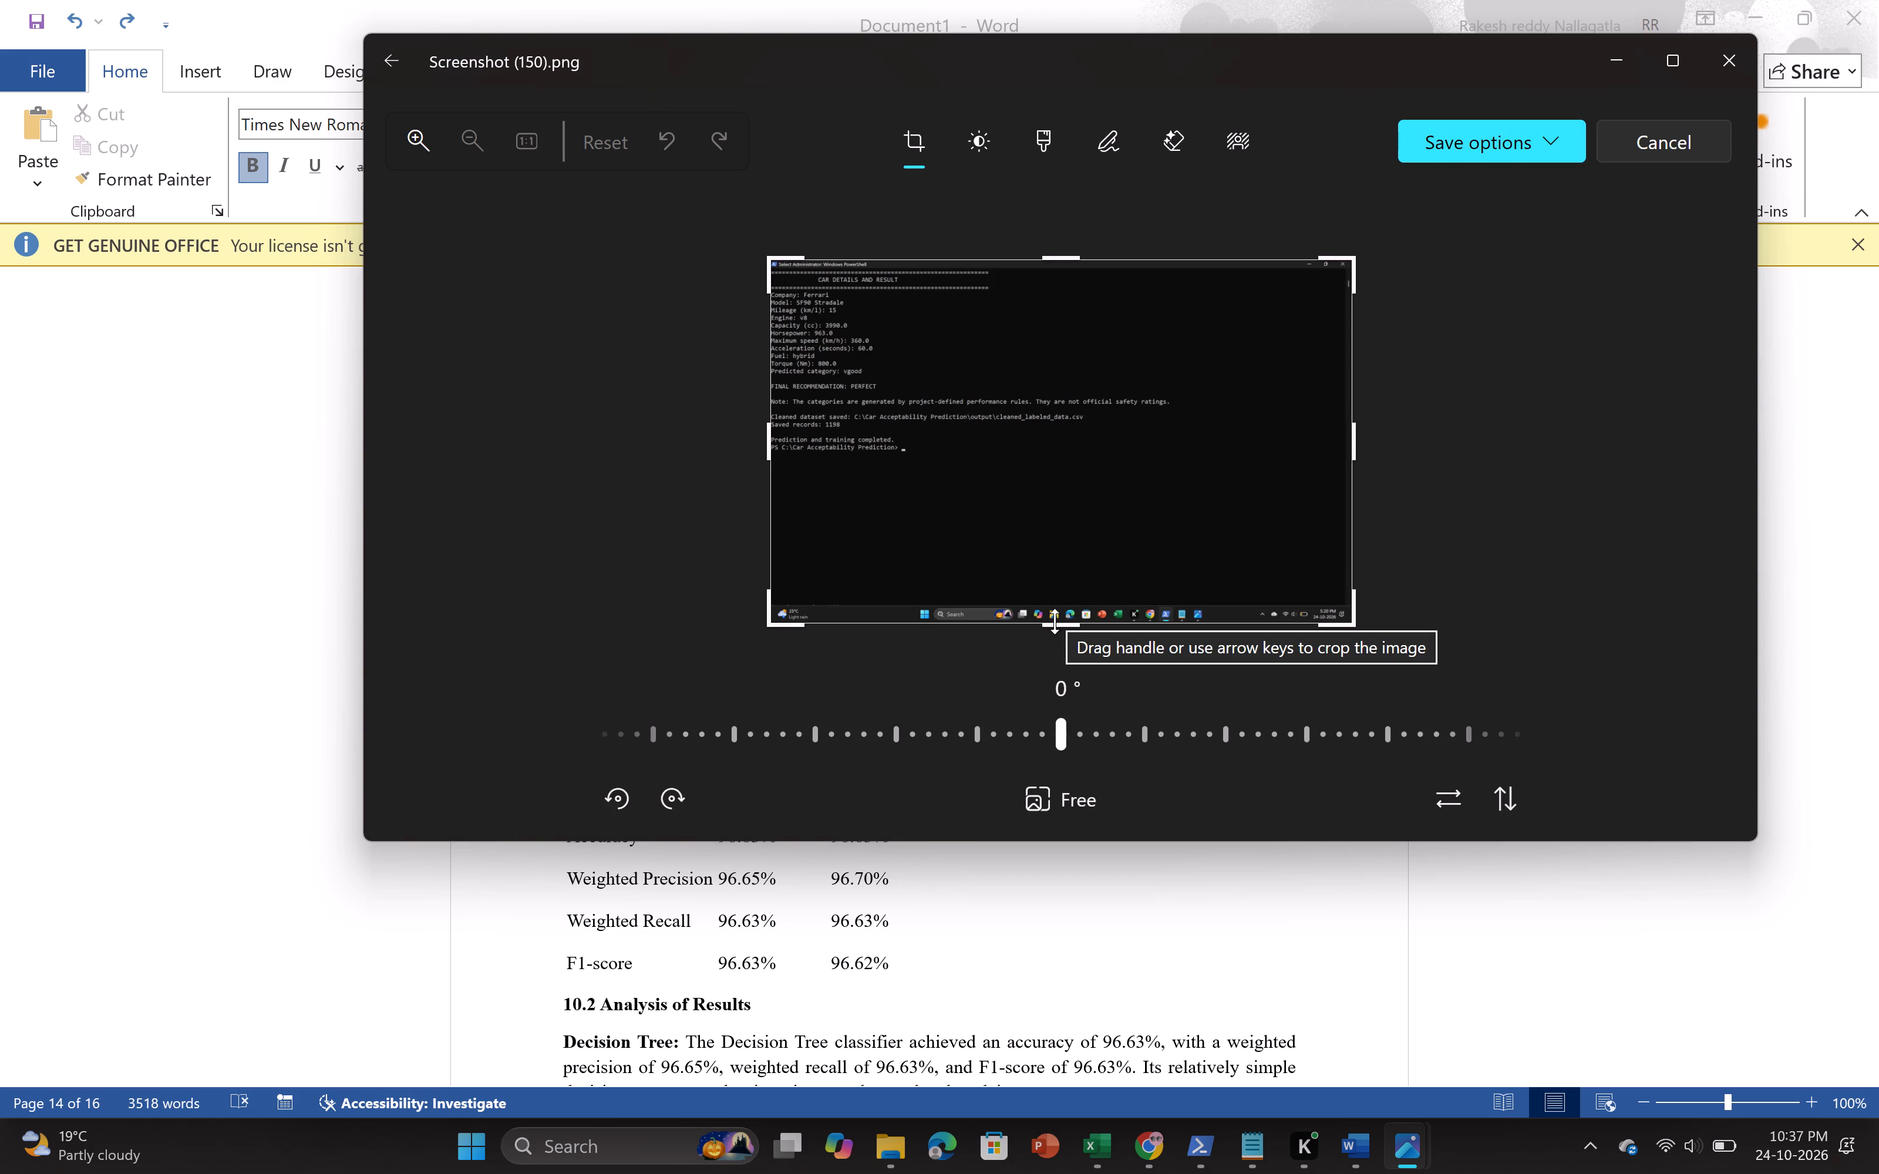
drag(1056, 621, 1023, 456)
click(1525, 129)
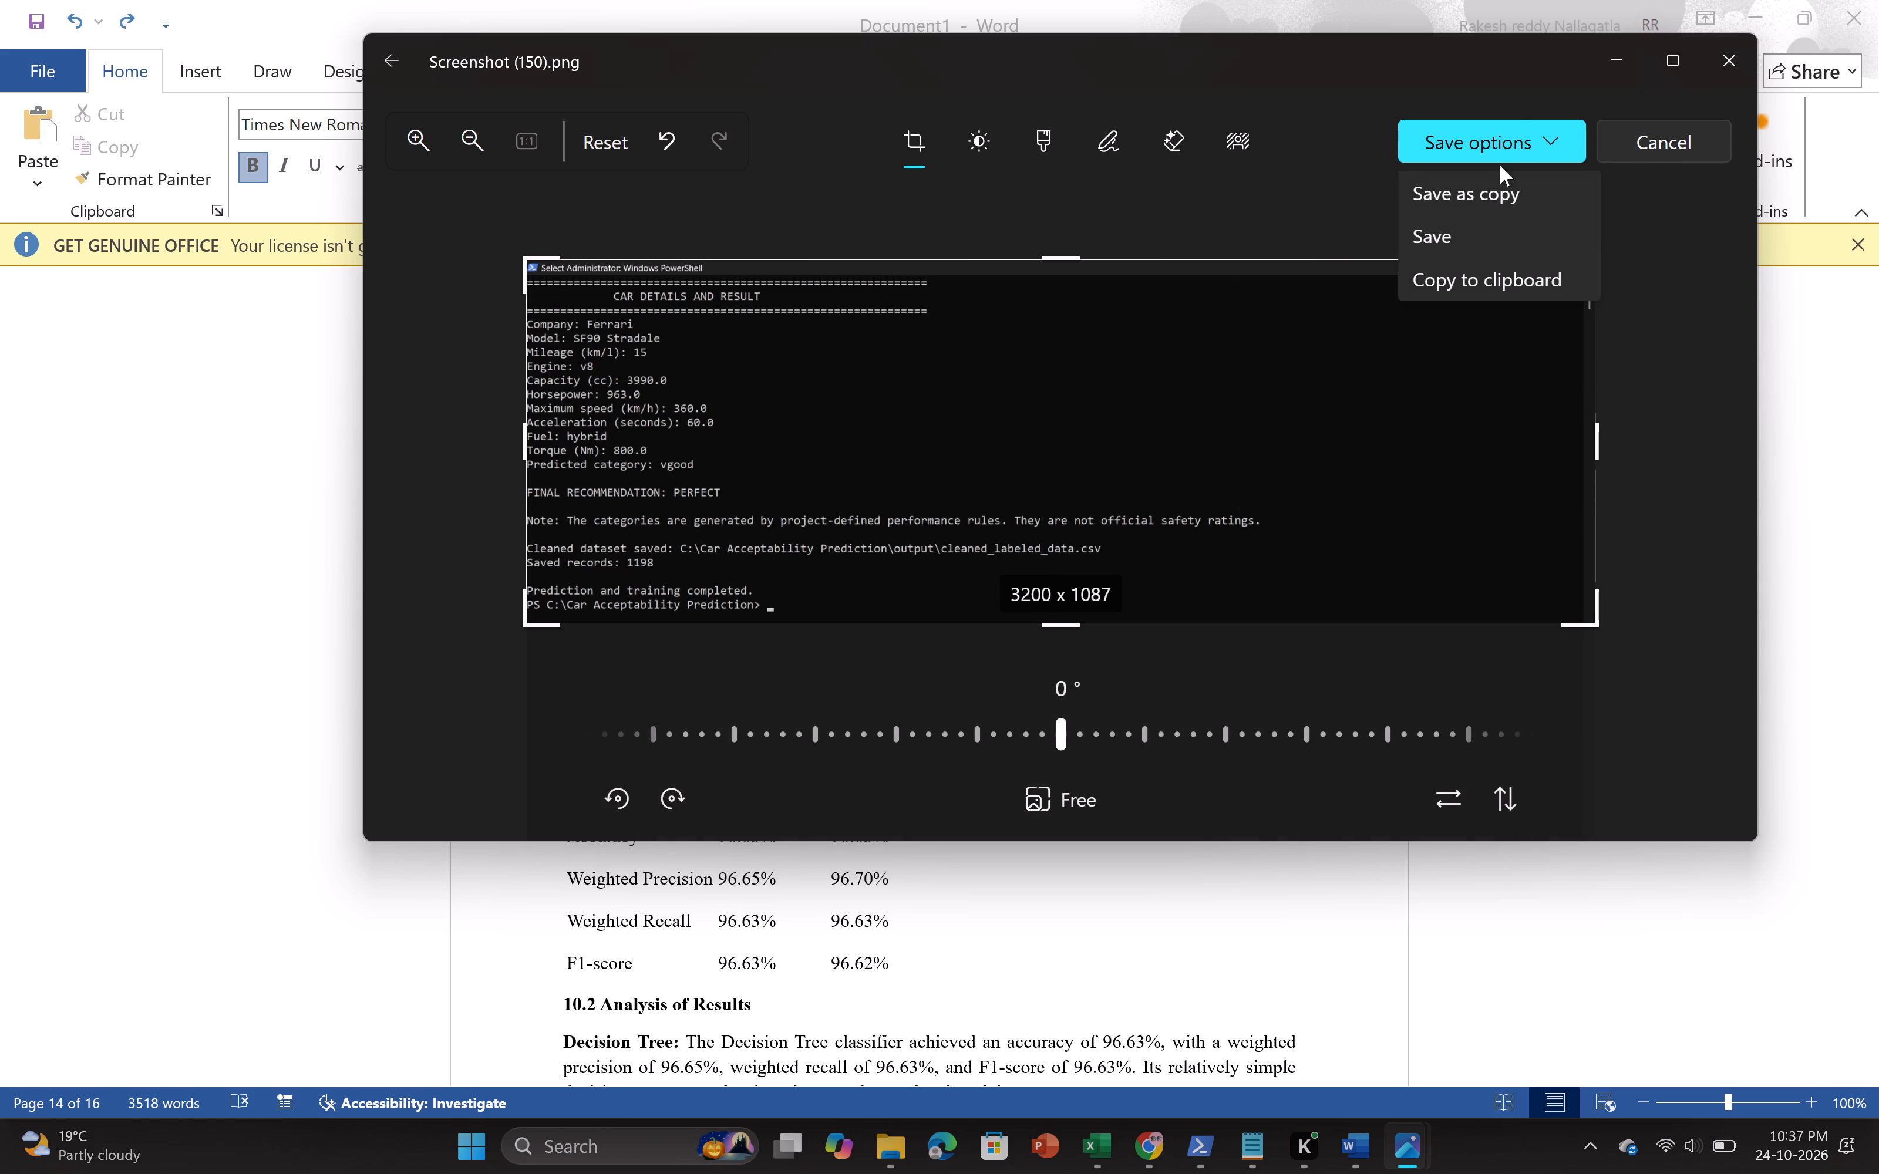
click(1472, 228)
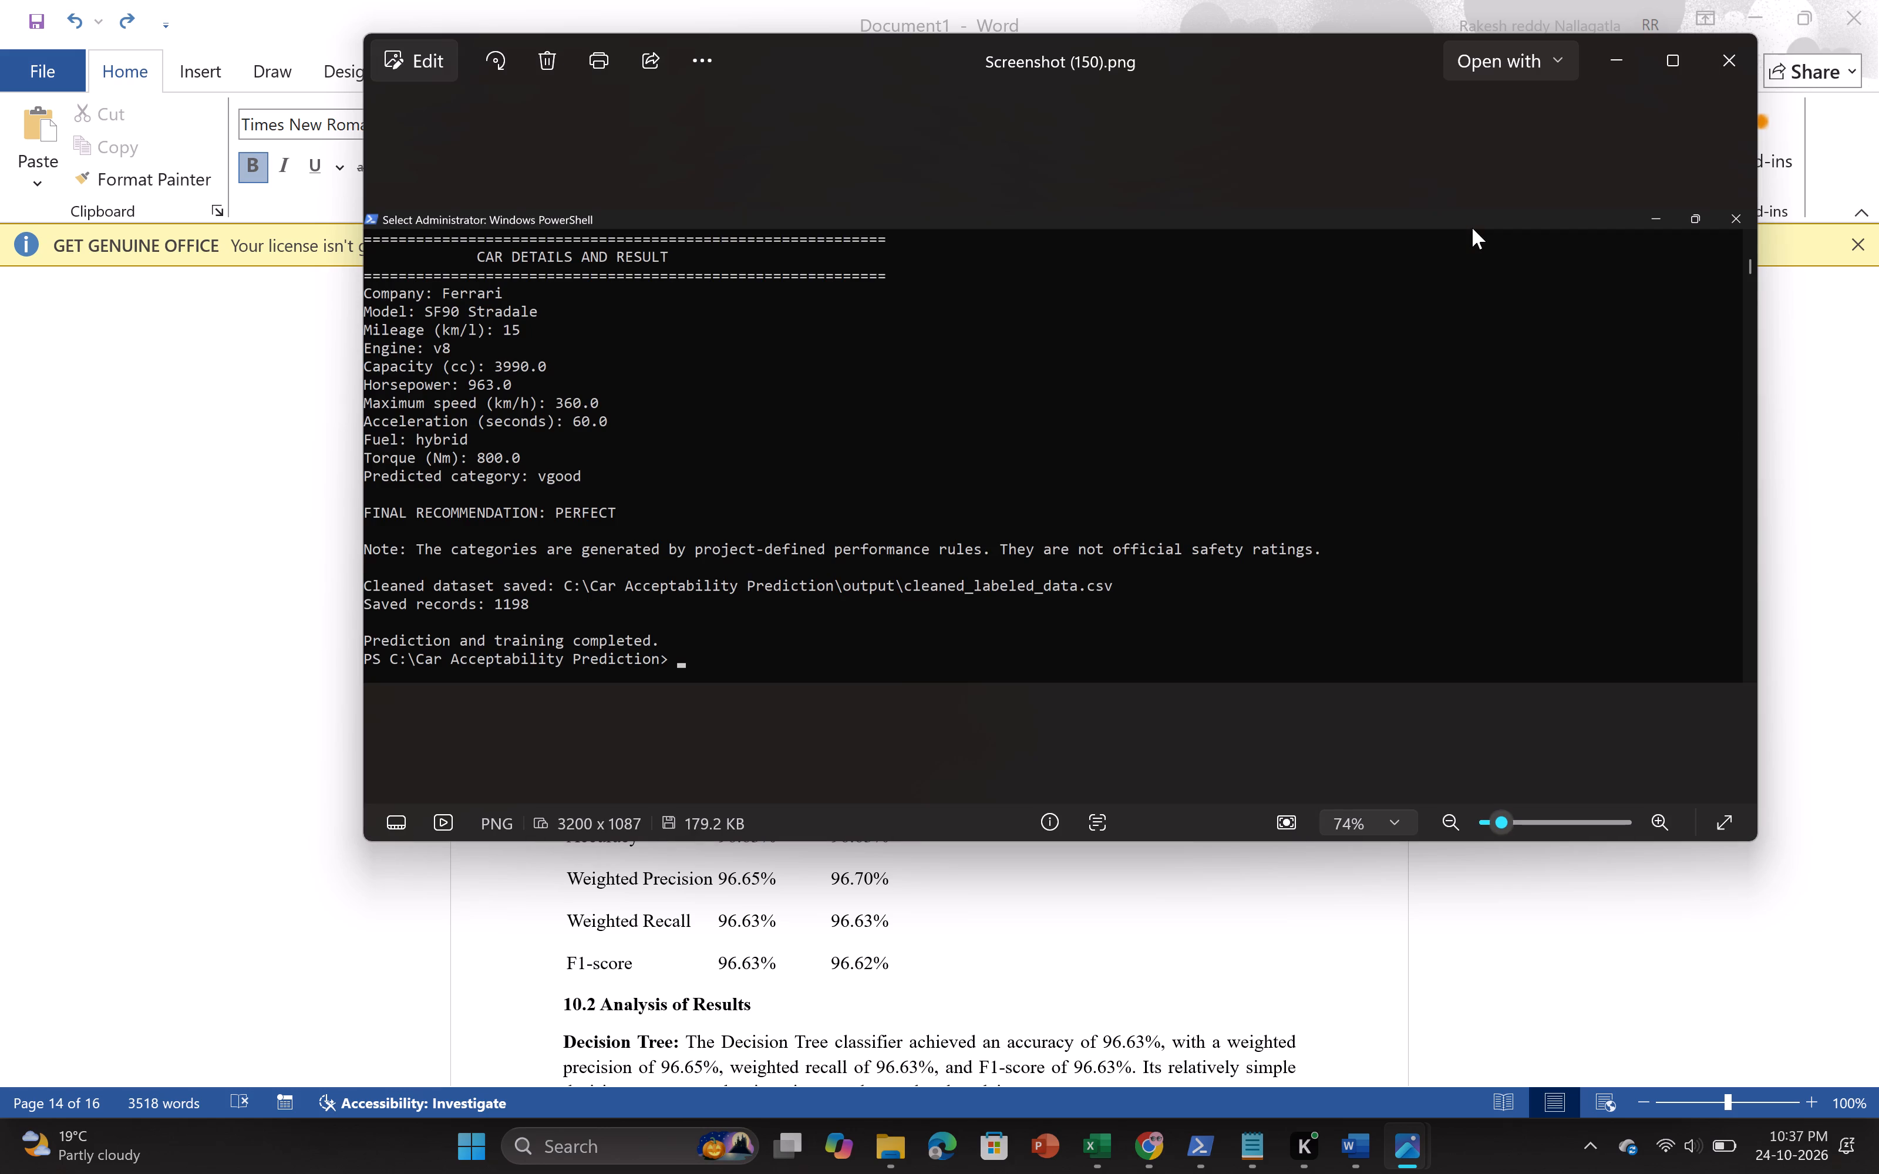
Copy the cropped Car Details and Result image into the Word report on the blank line above Result Summary.
click(709, 54)
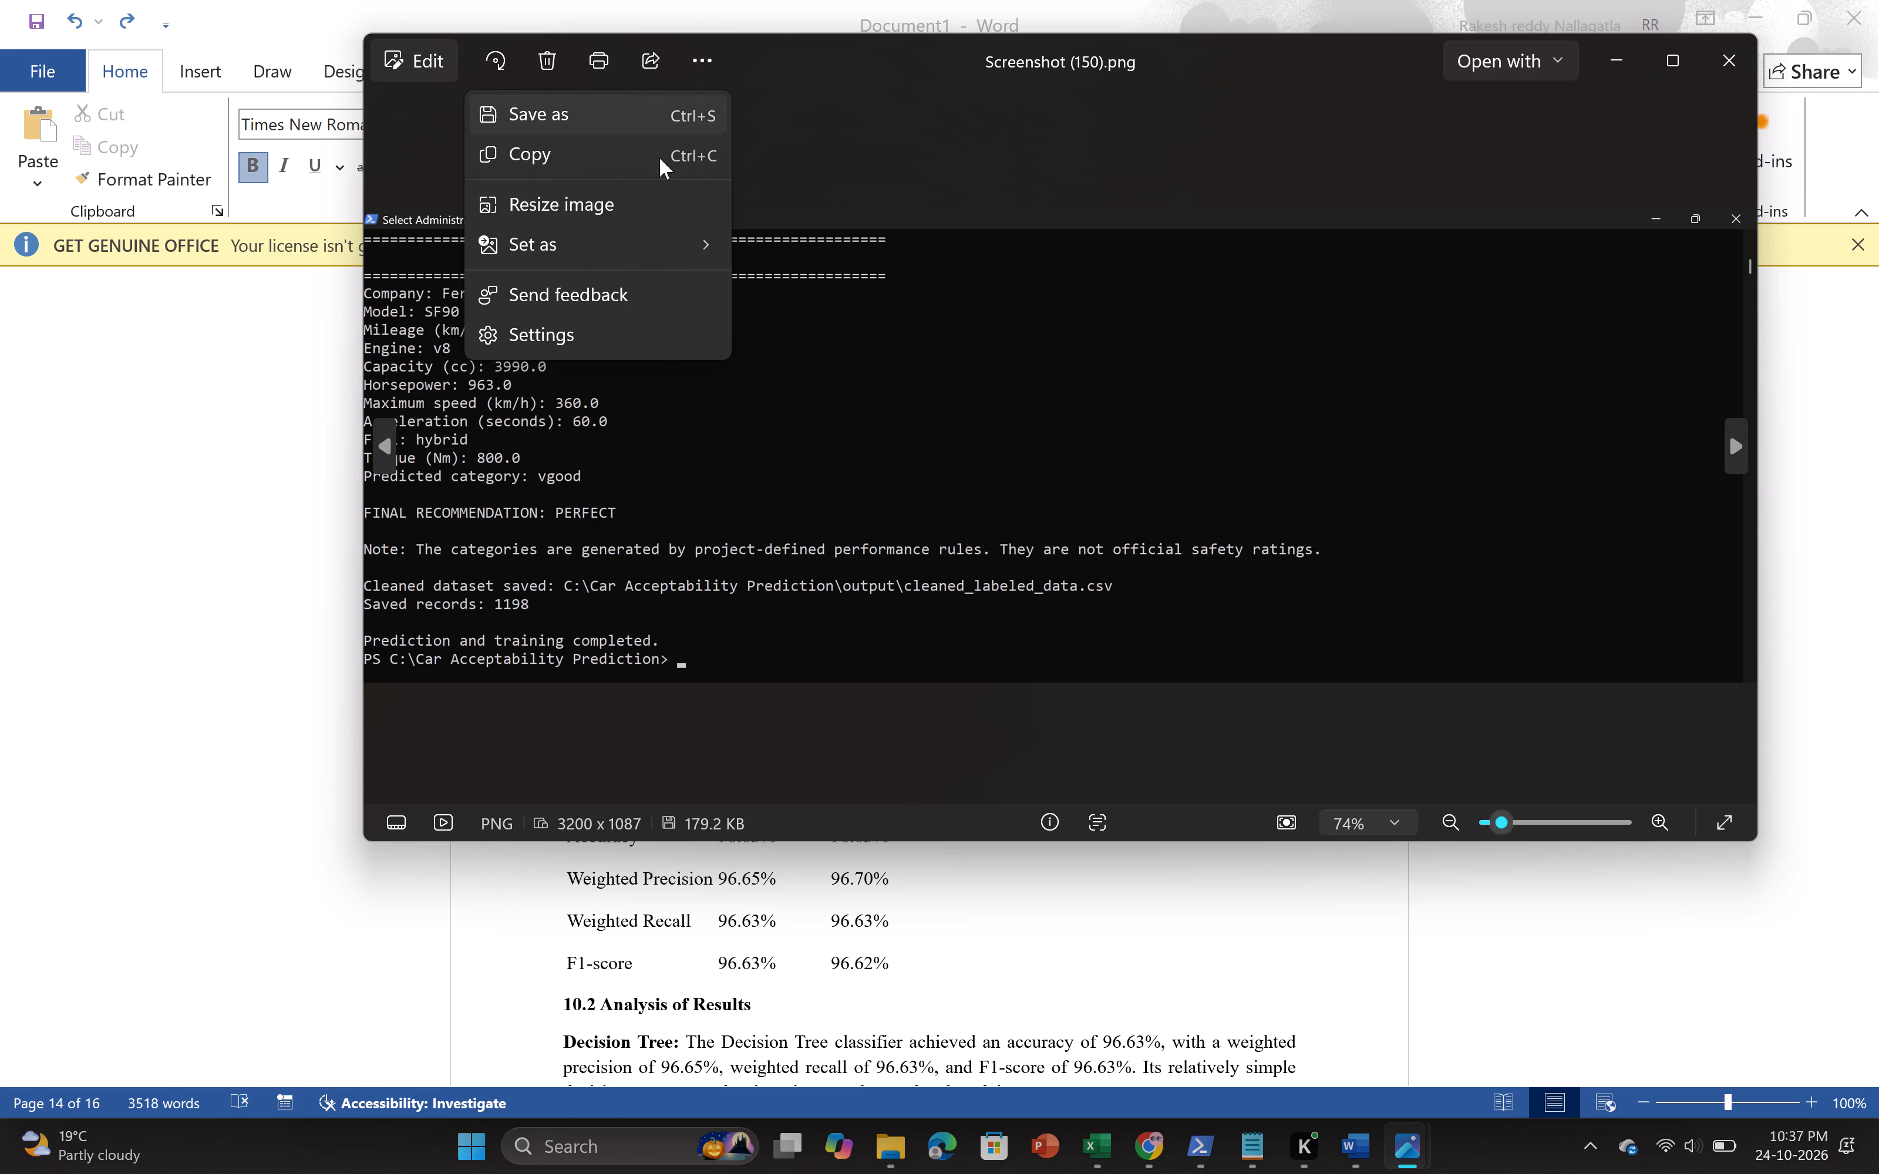
click(650, 165)
key(alt+Tab)
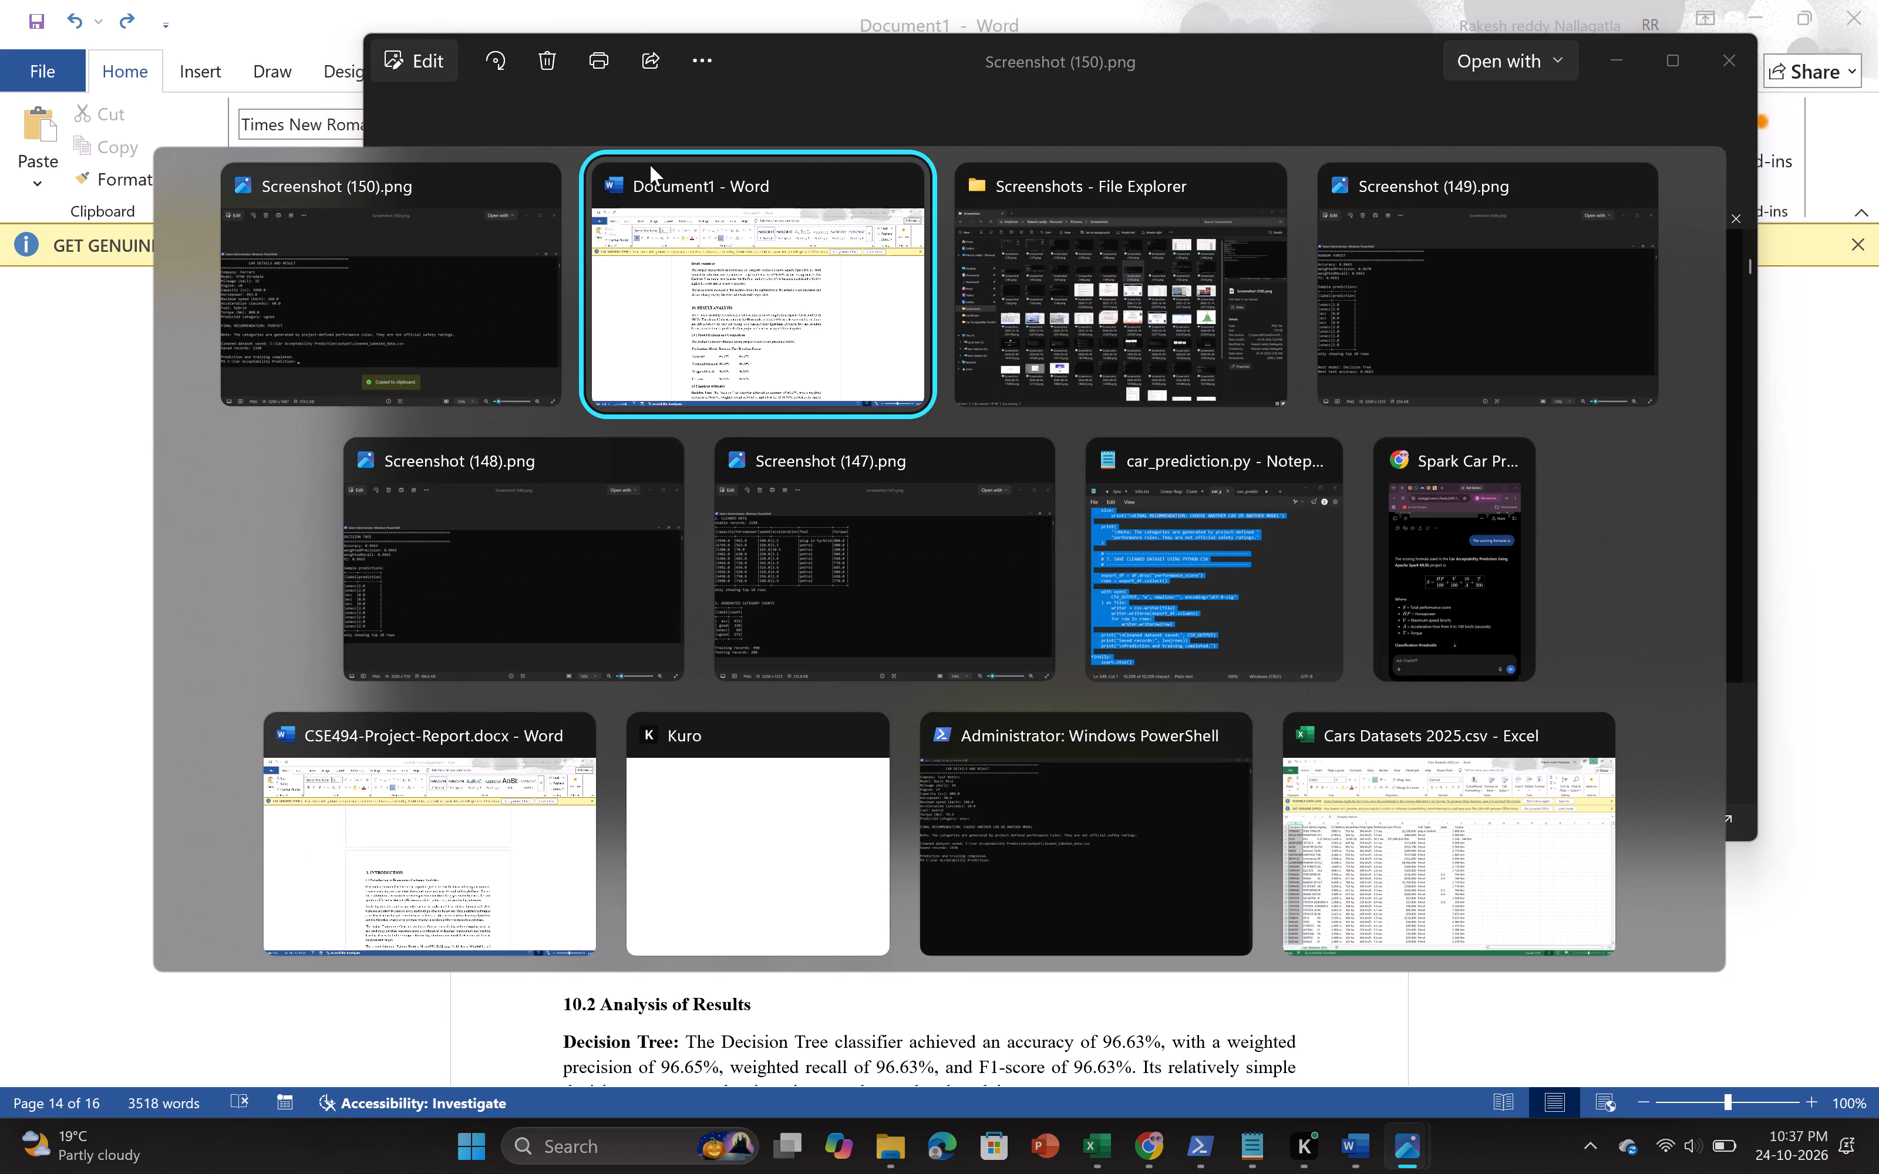
scroll(618, 398, up, 1)
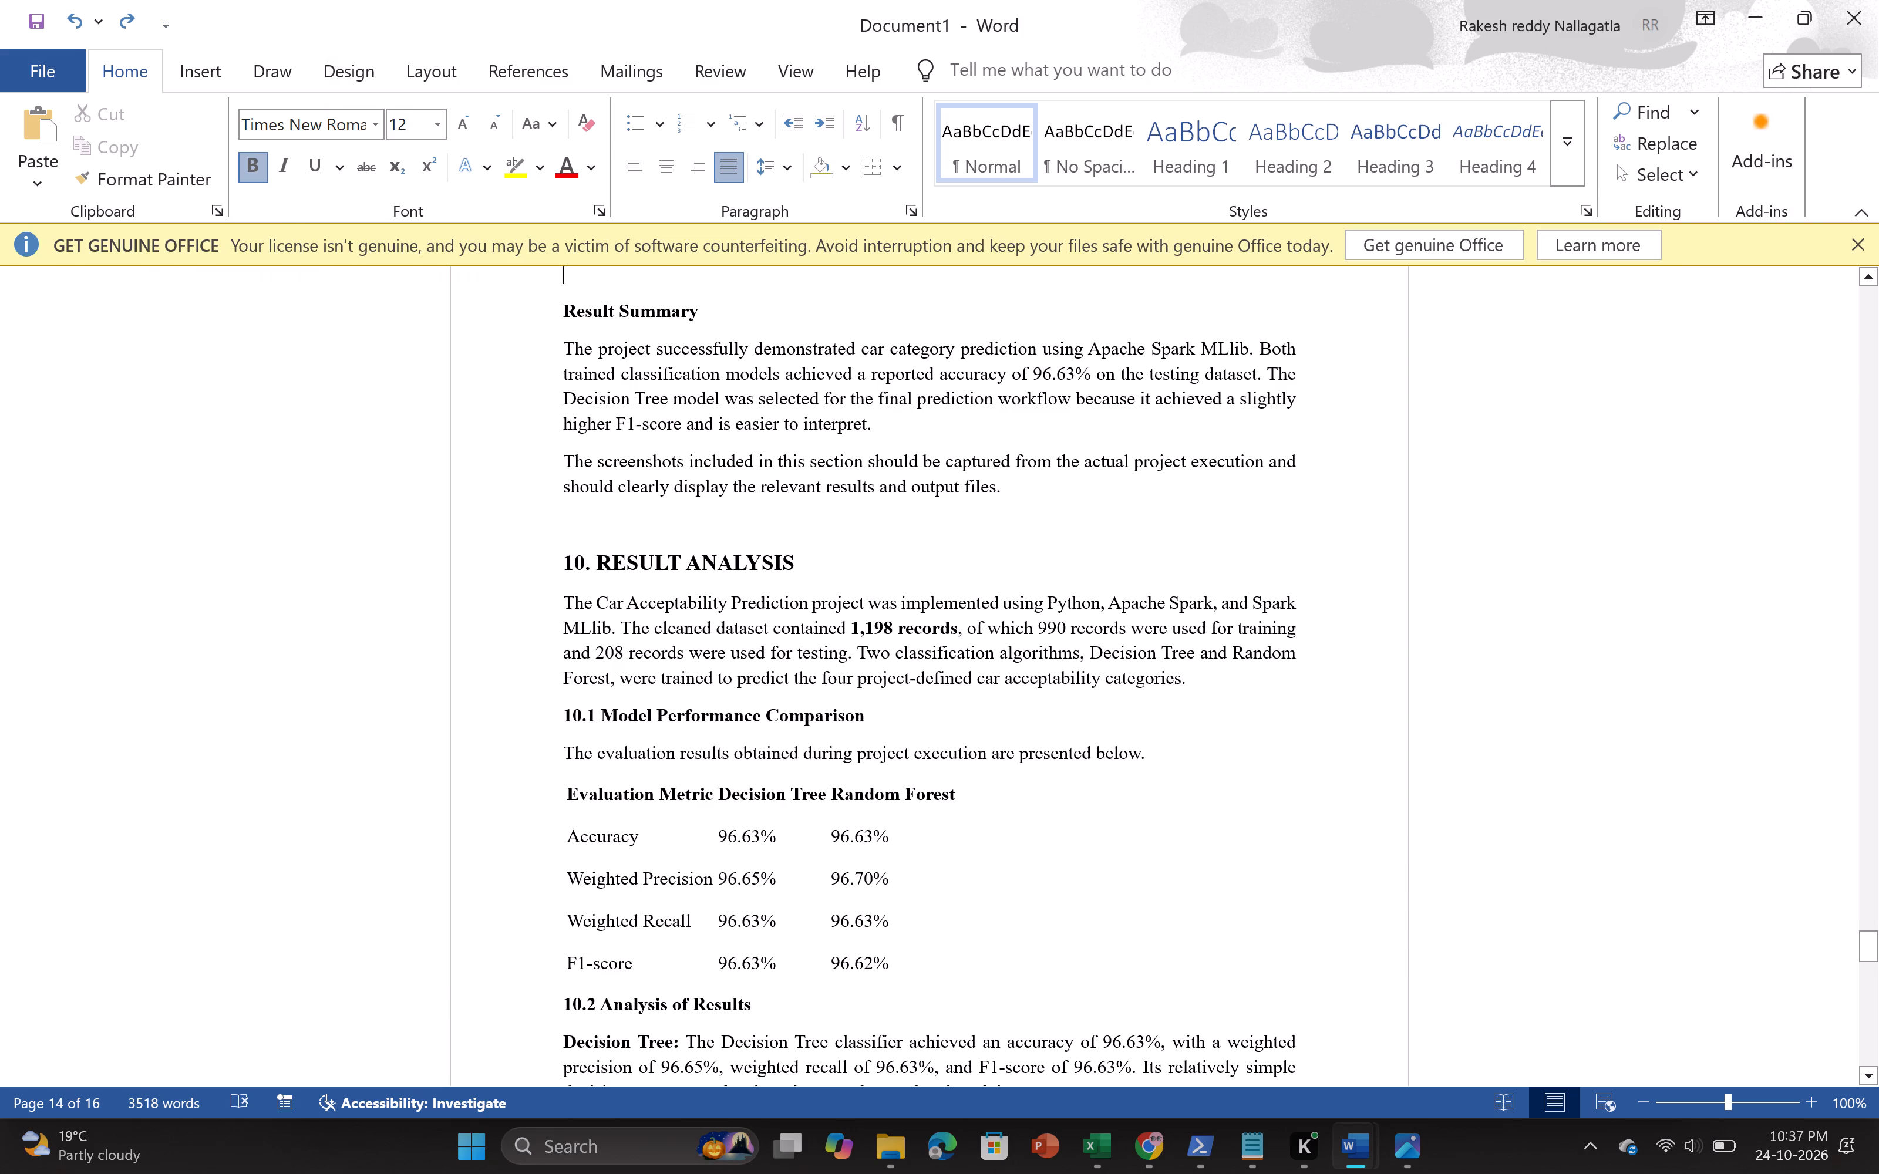
scroll(618, 398, up, 1)
key(ctrl+v)
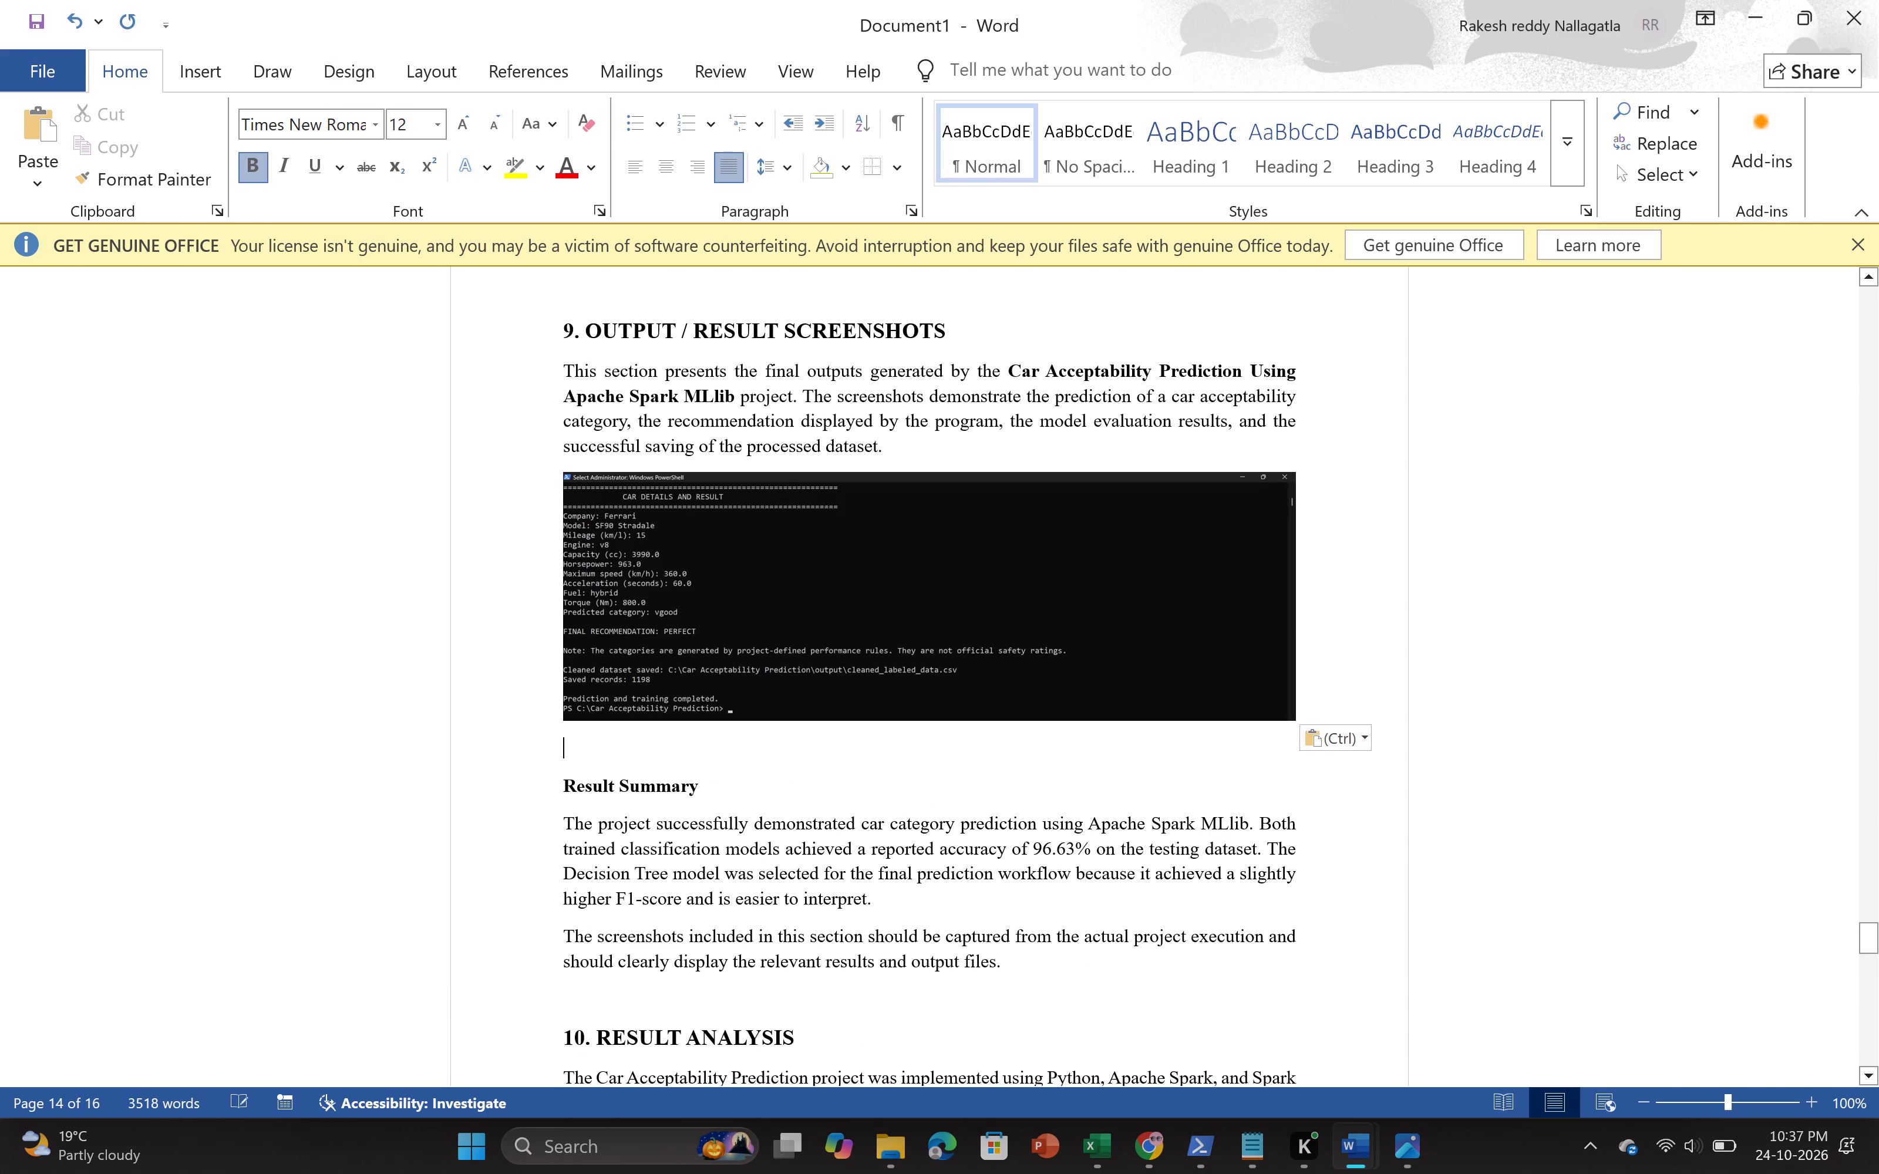
Delete the Result Summary heading, its two paragraphs and the extra blank line before section 10.
scroll(613, 754, down, 1)
scroll(613, 754, up, 1)
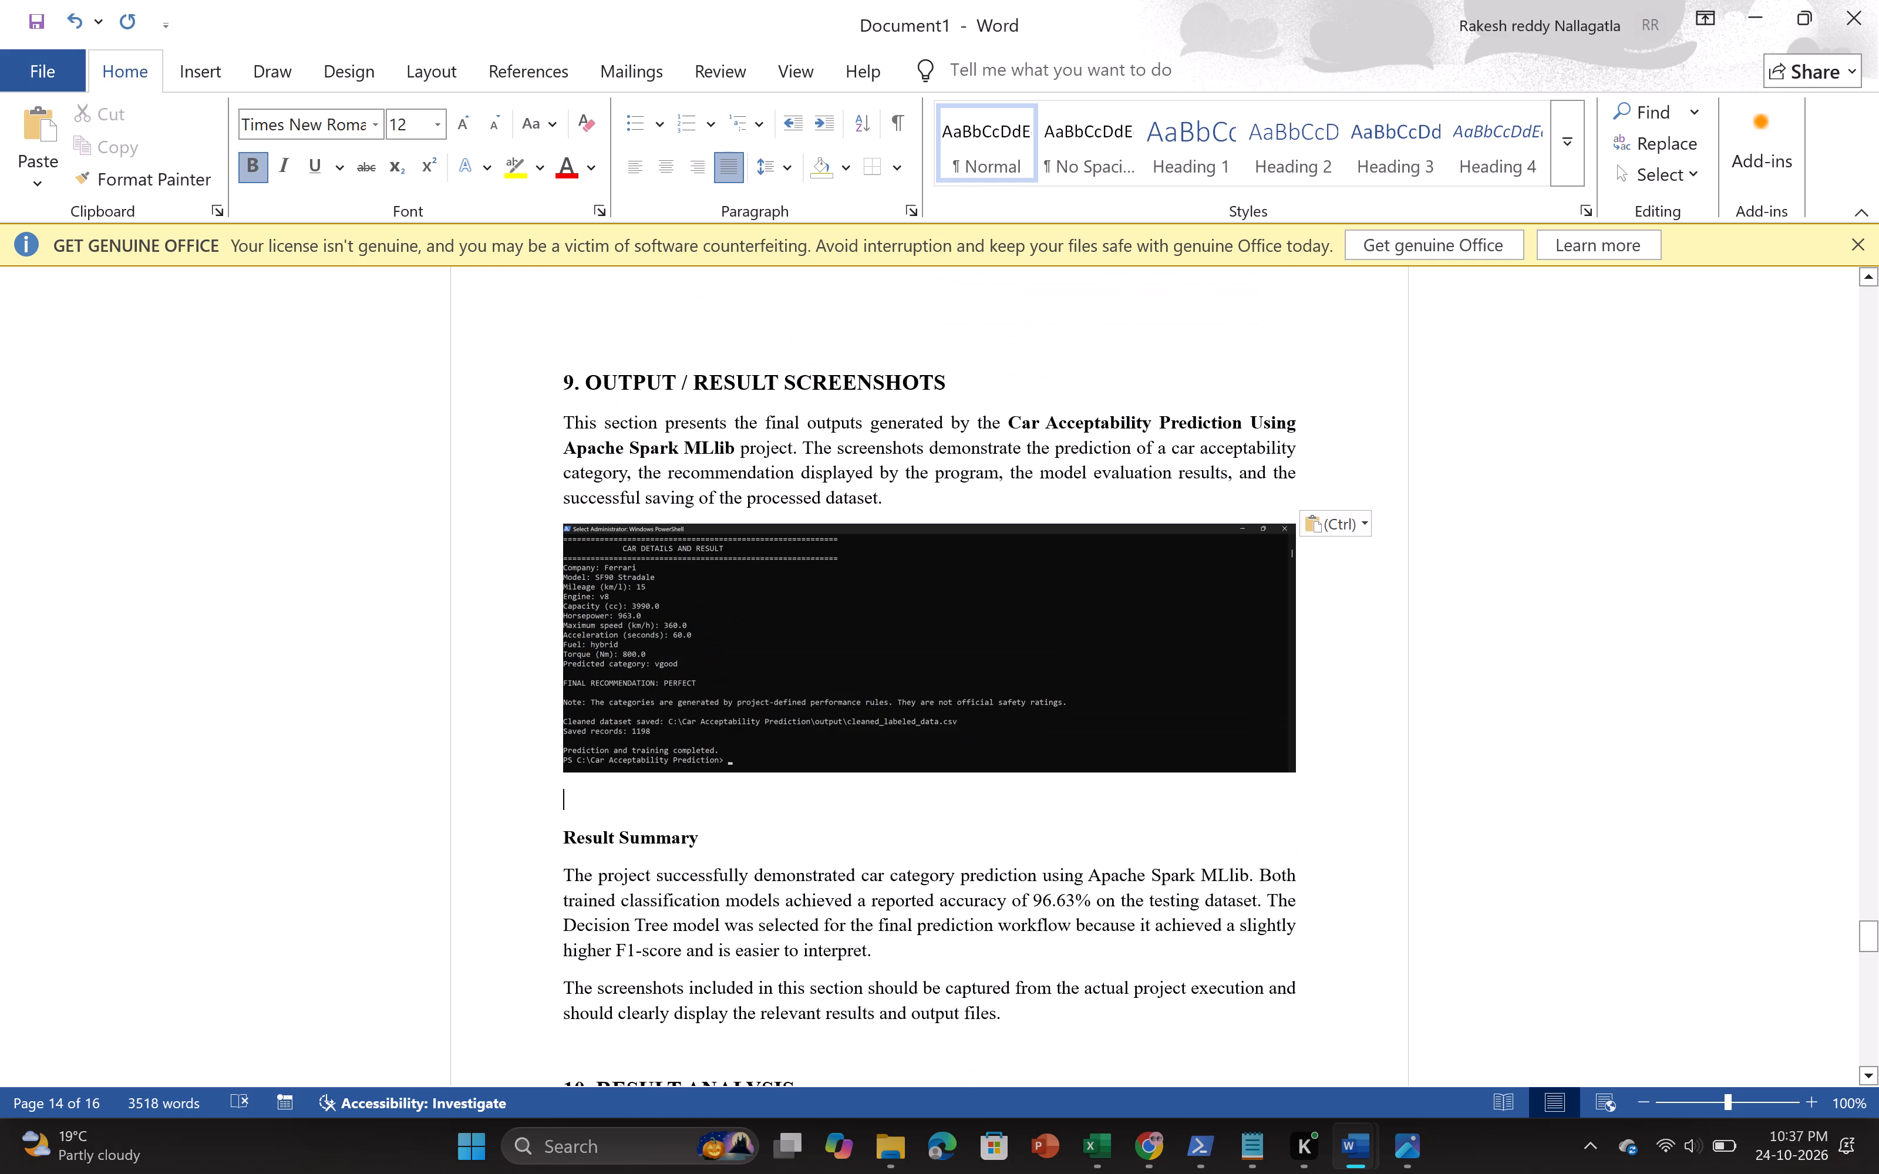
scroll(613, 754, down, 1)
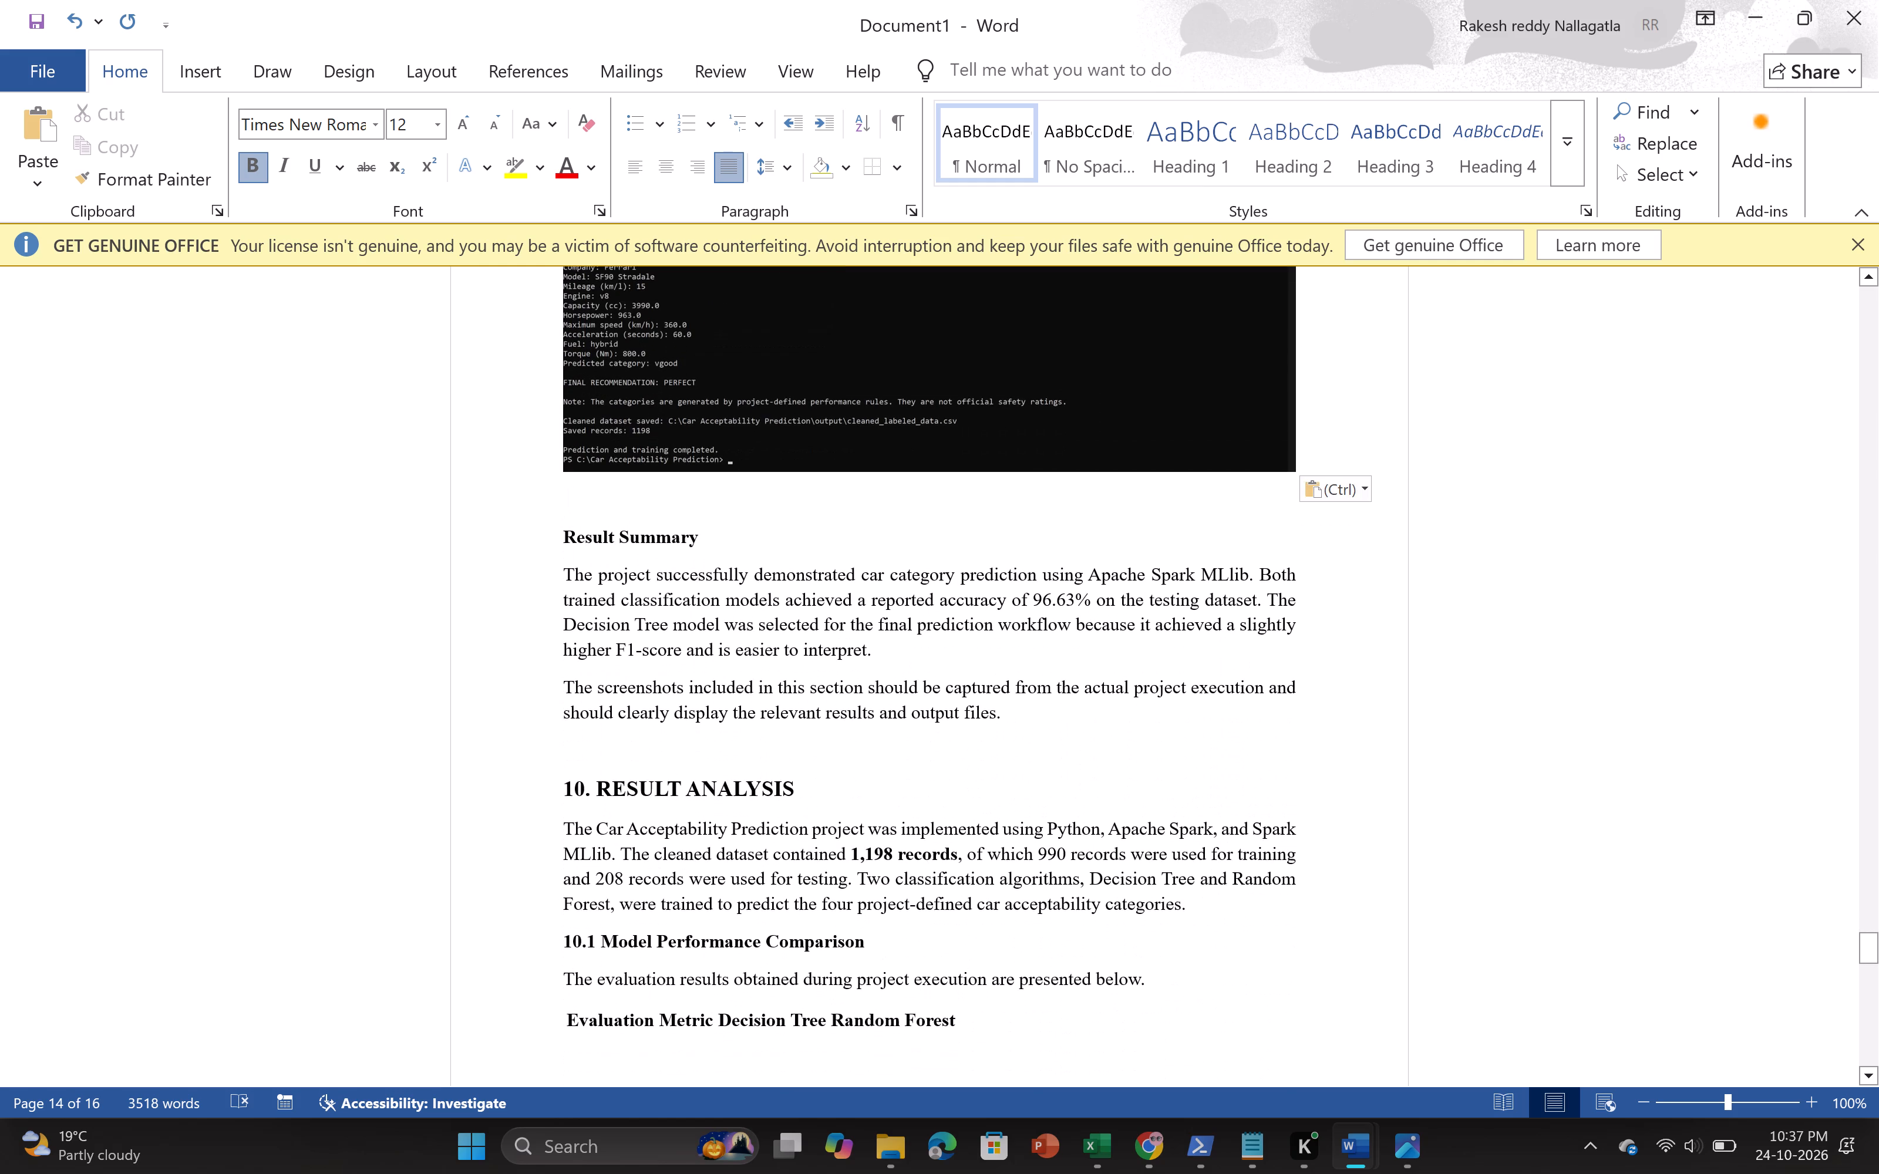
scroll(613, 754, down, 1)
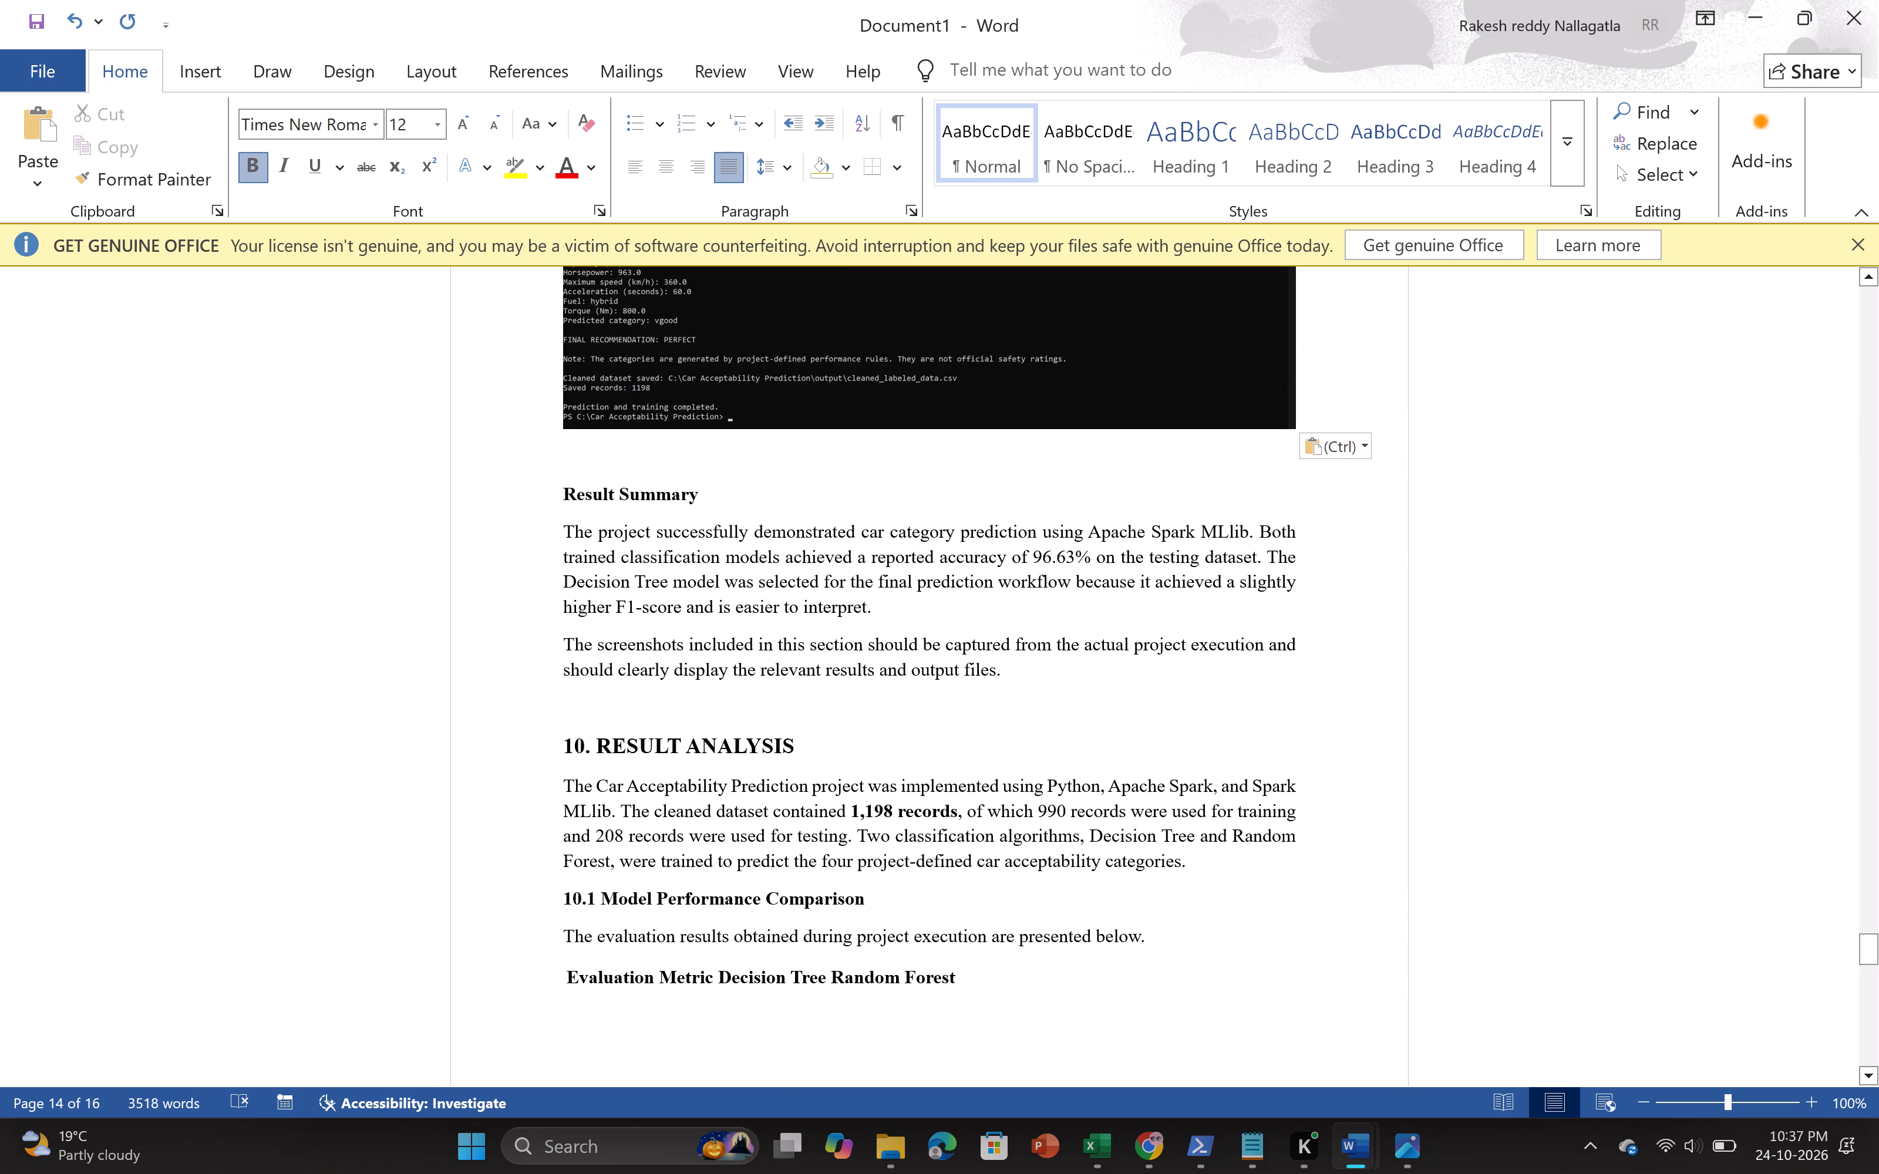
drag(1011, 683, 571, 505)
key(BackSpace)
key(BackSpace)
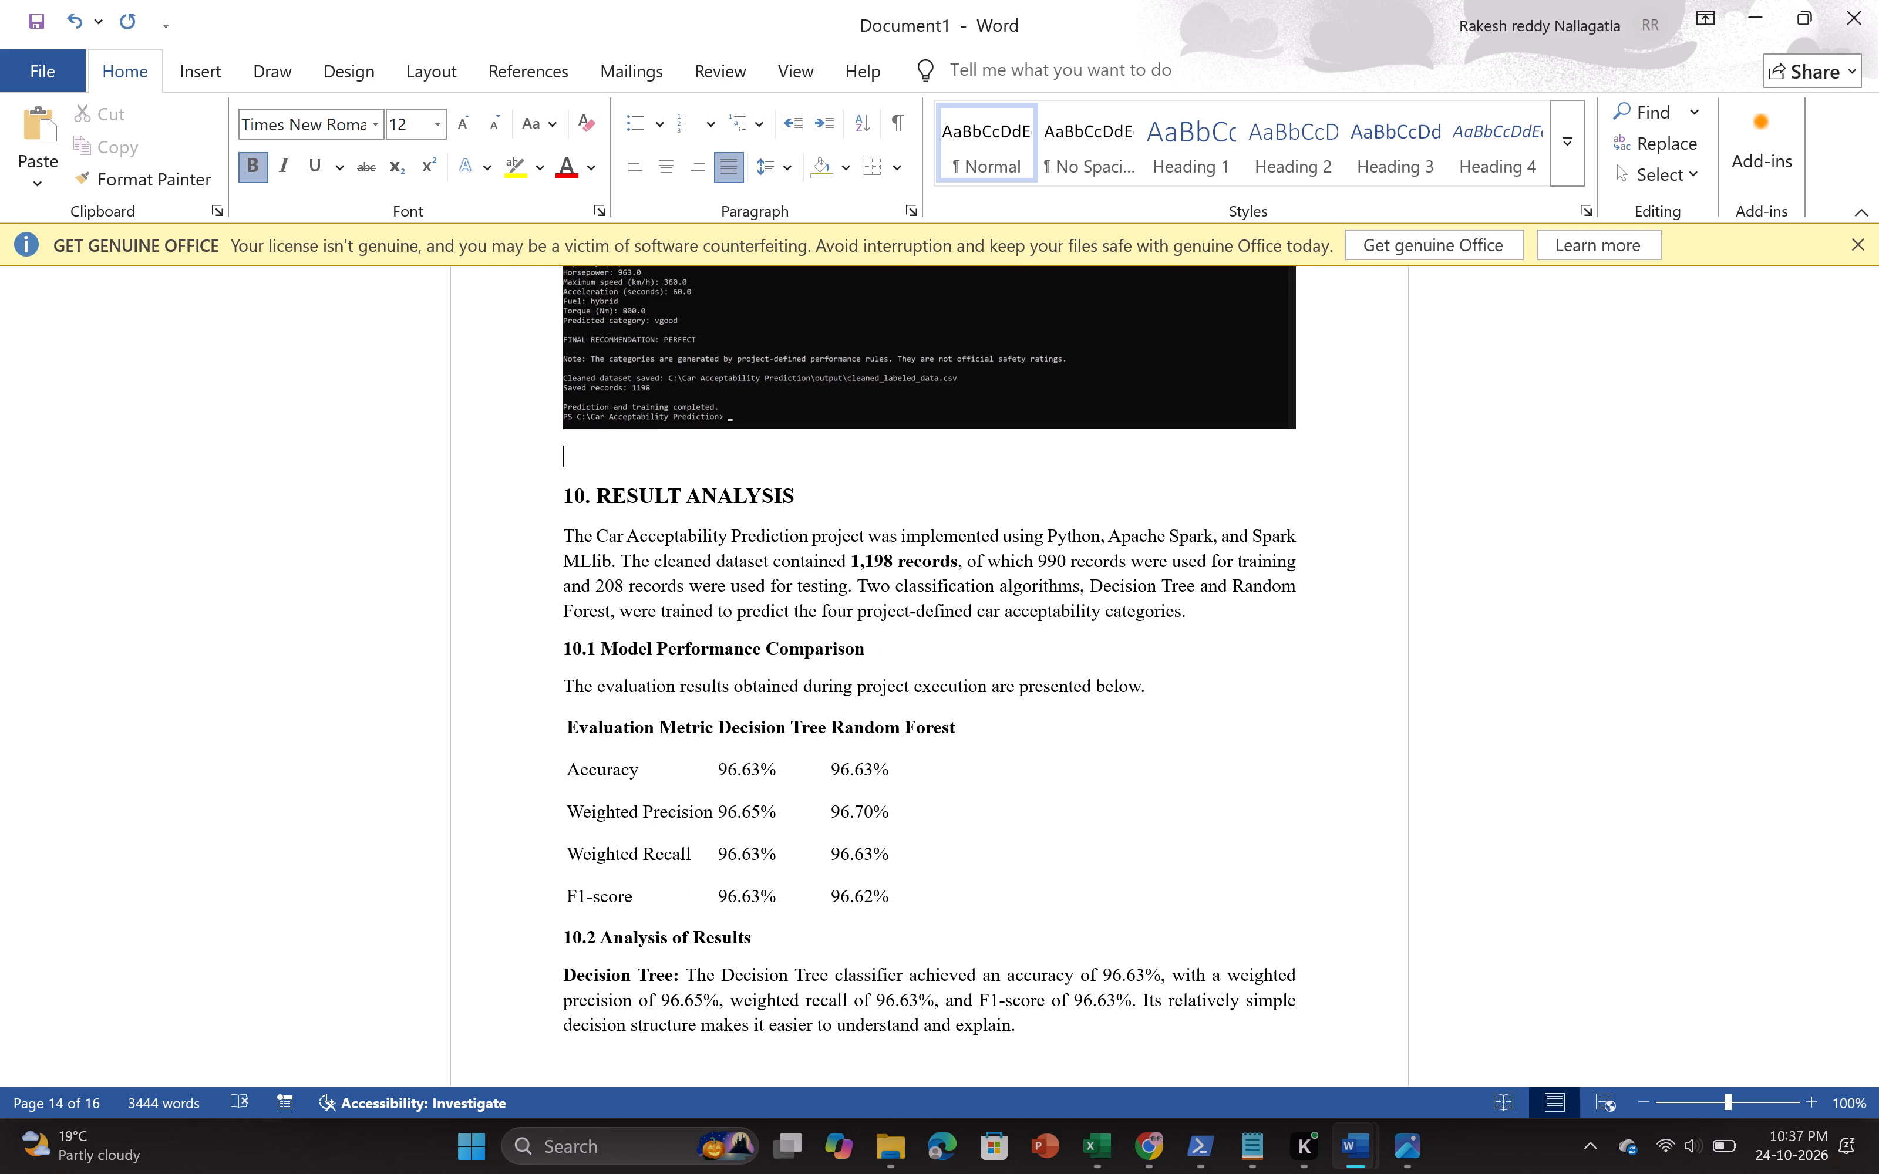
scroll(571, 505, up, 1)
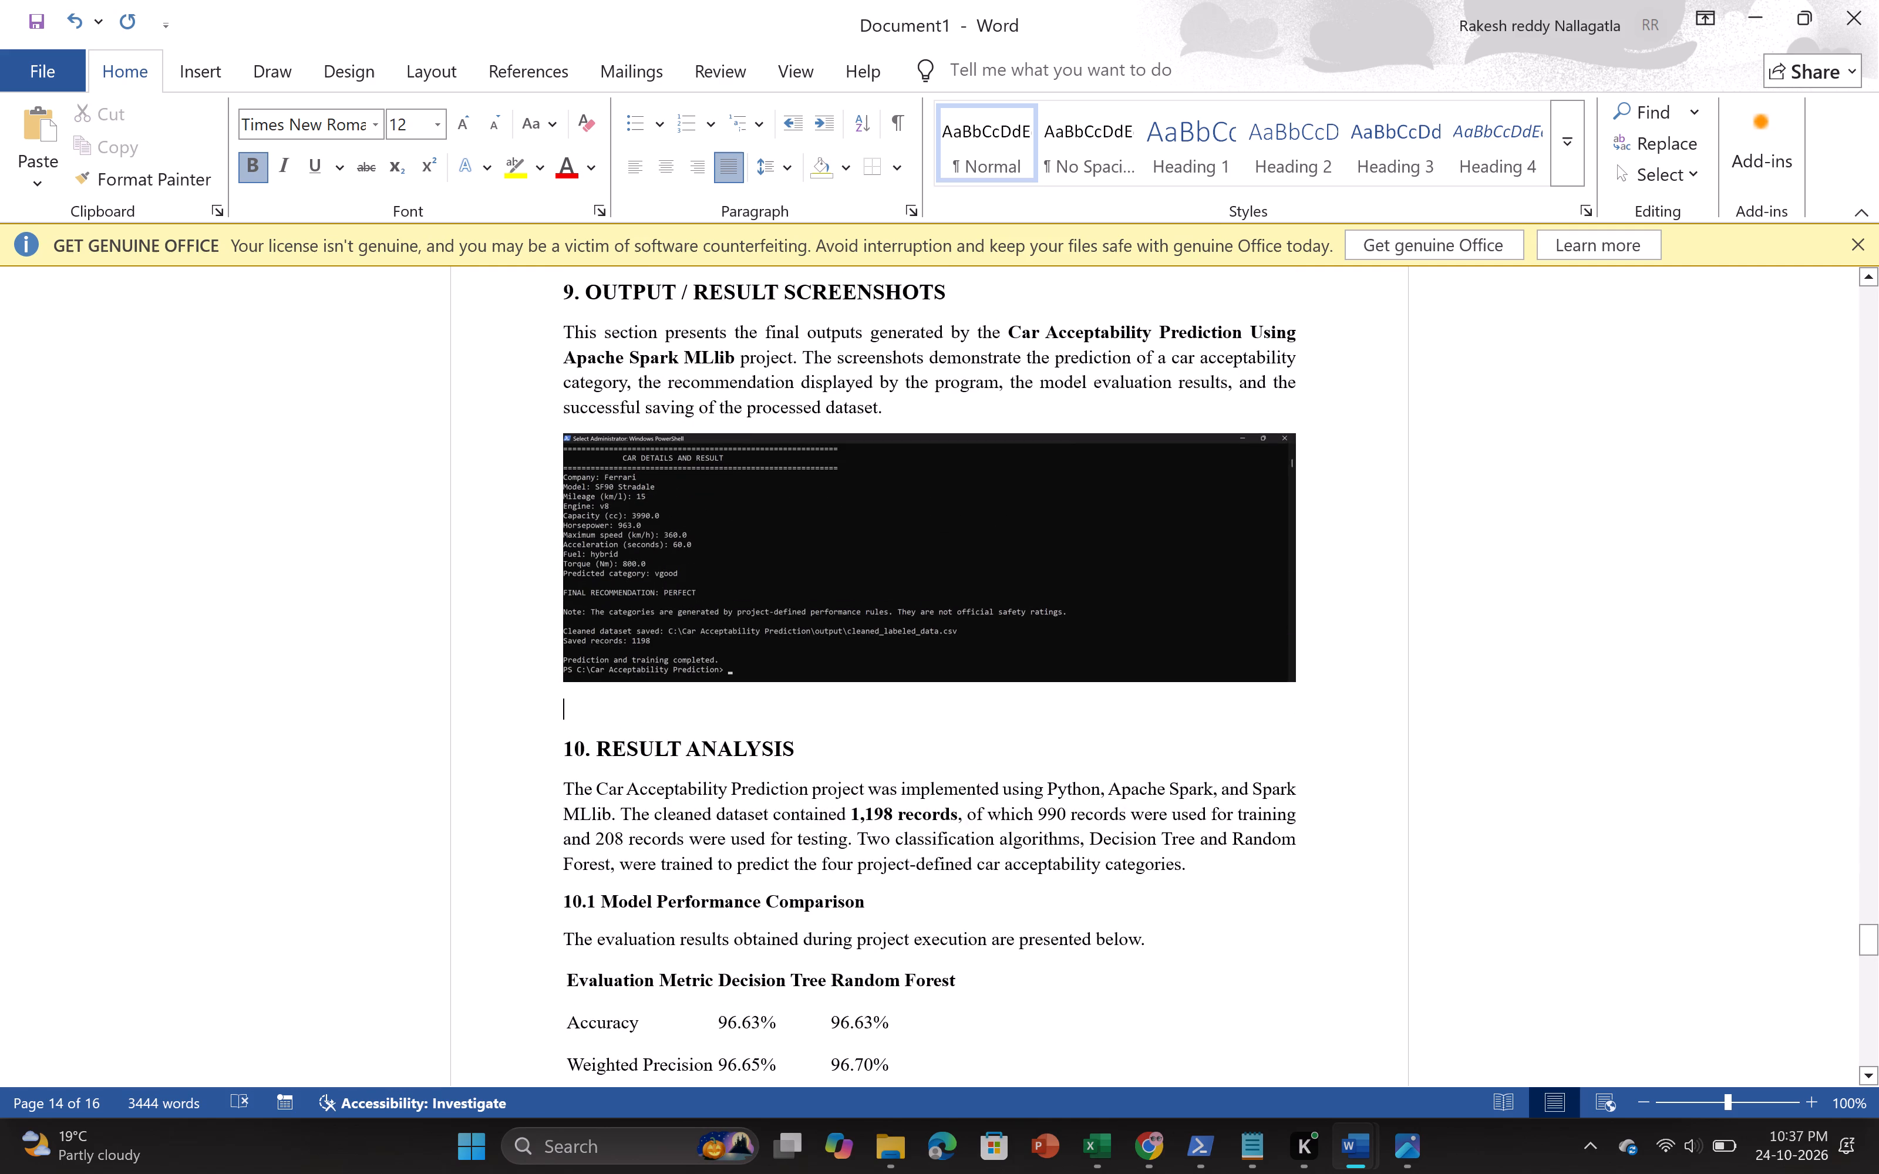
Review the report from the Screenshot 8.5 model execution images through Result Analysis to the end of the Conclusion.
scroll(571, 505, up, 5)
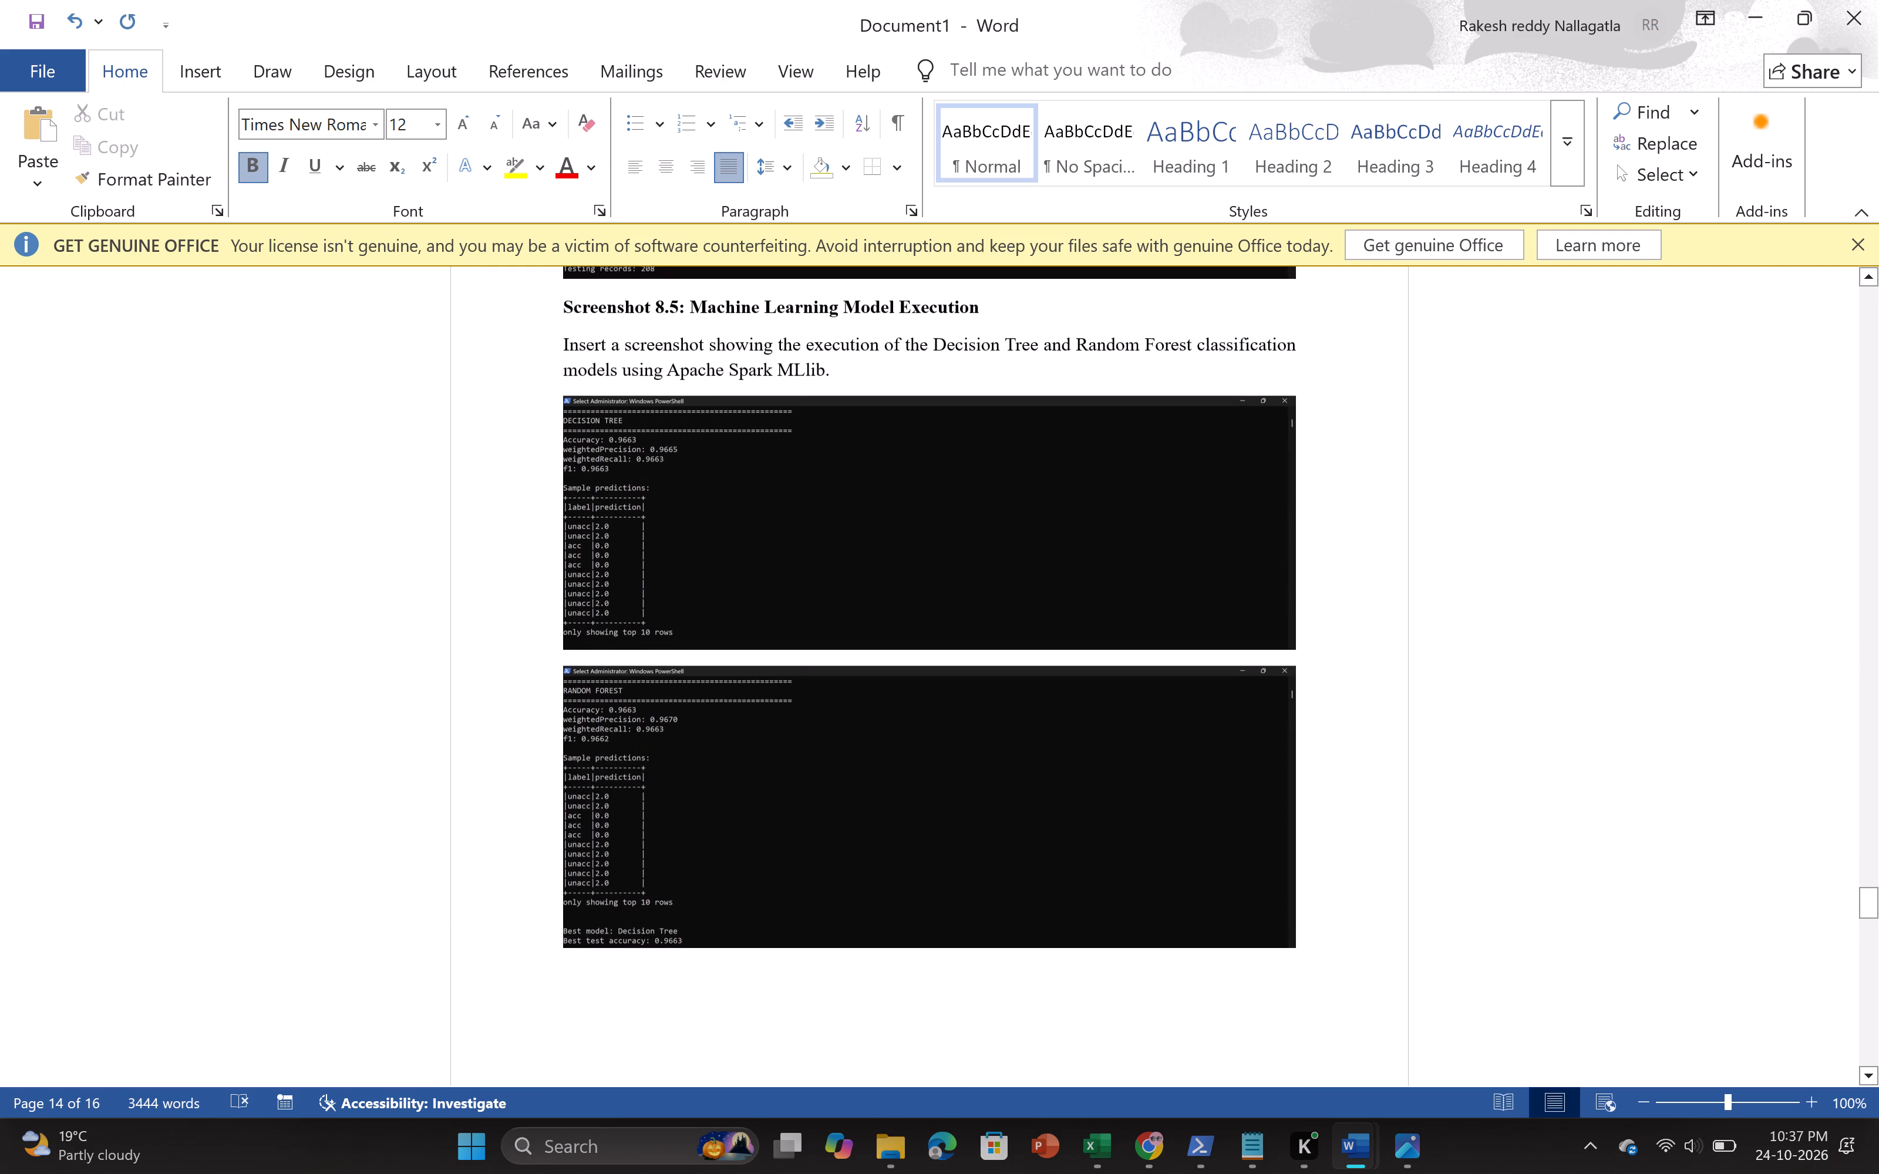
scroll(571, 505, up, 1)
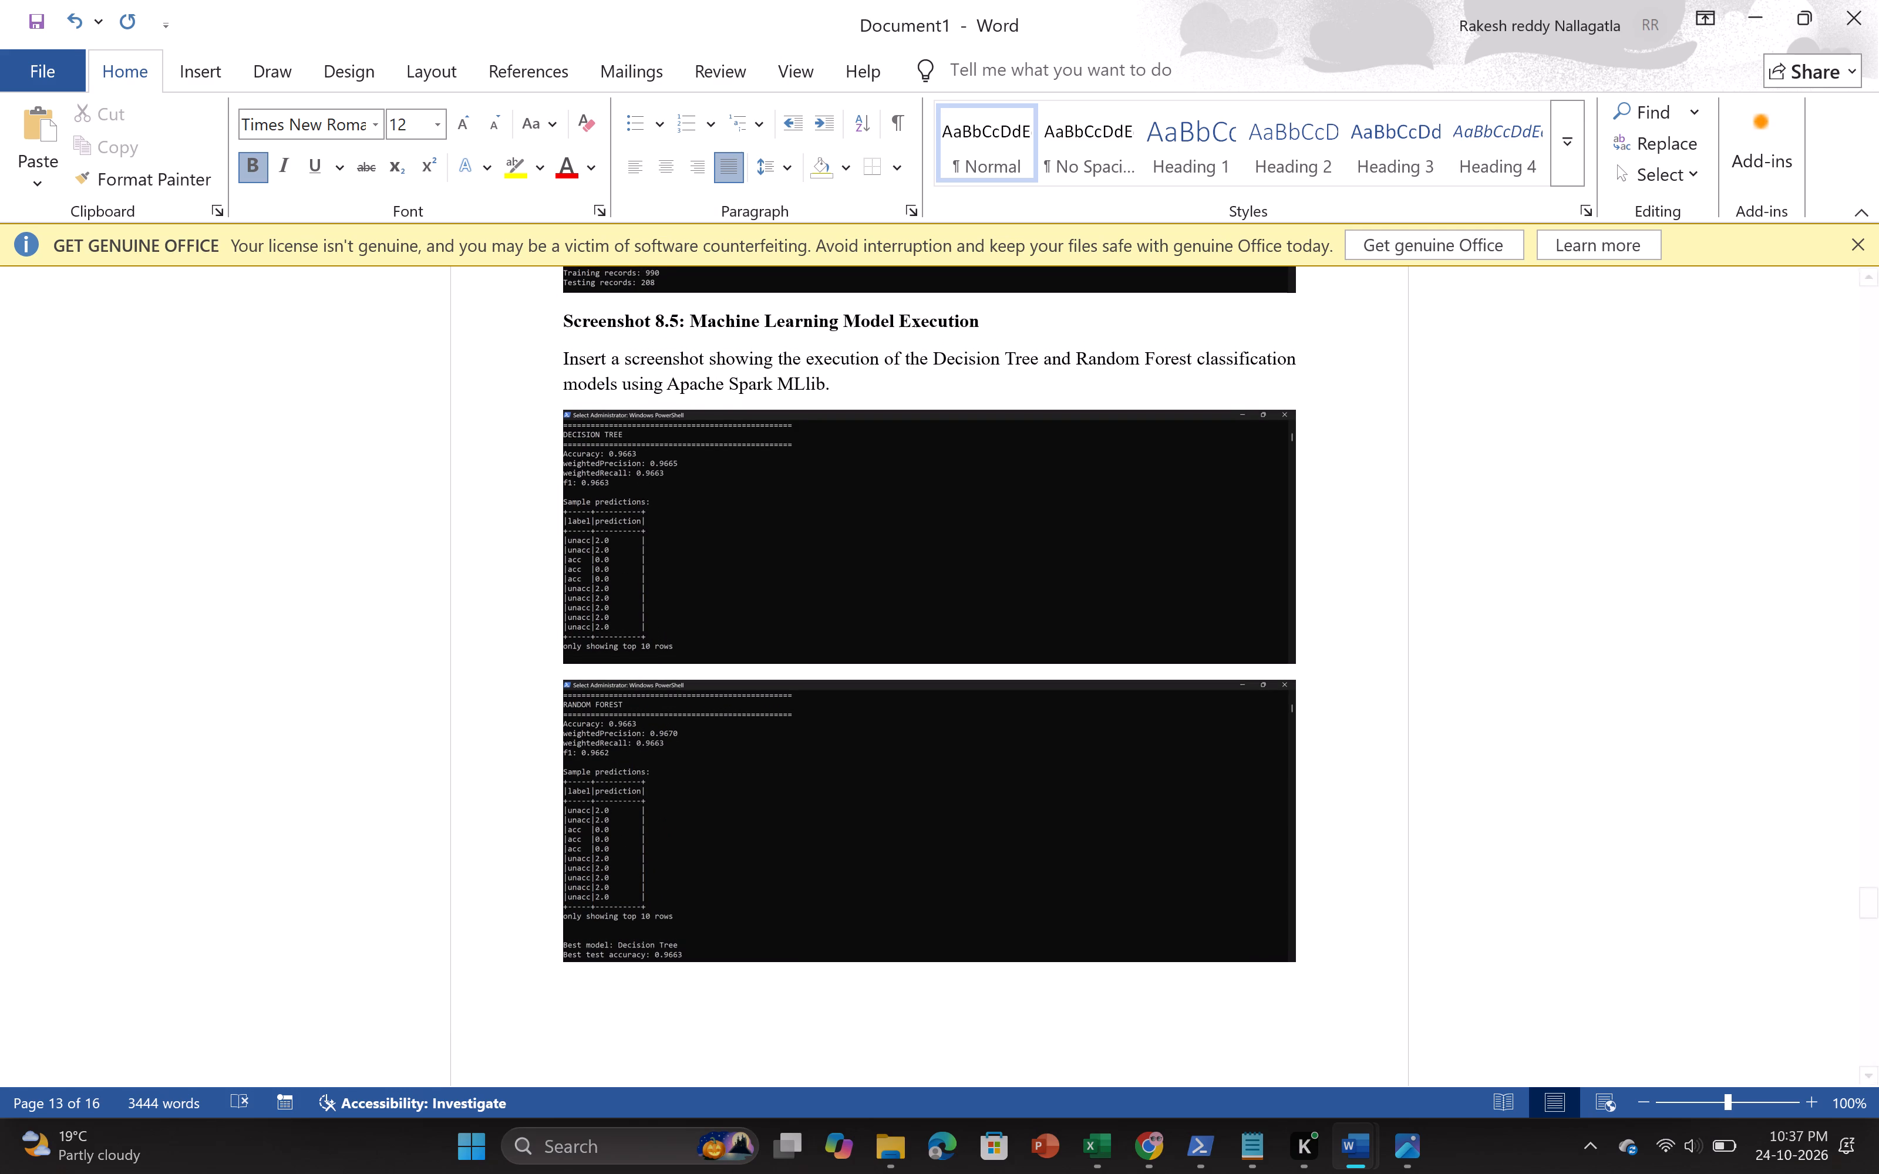
key(alt+Tab)
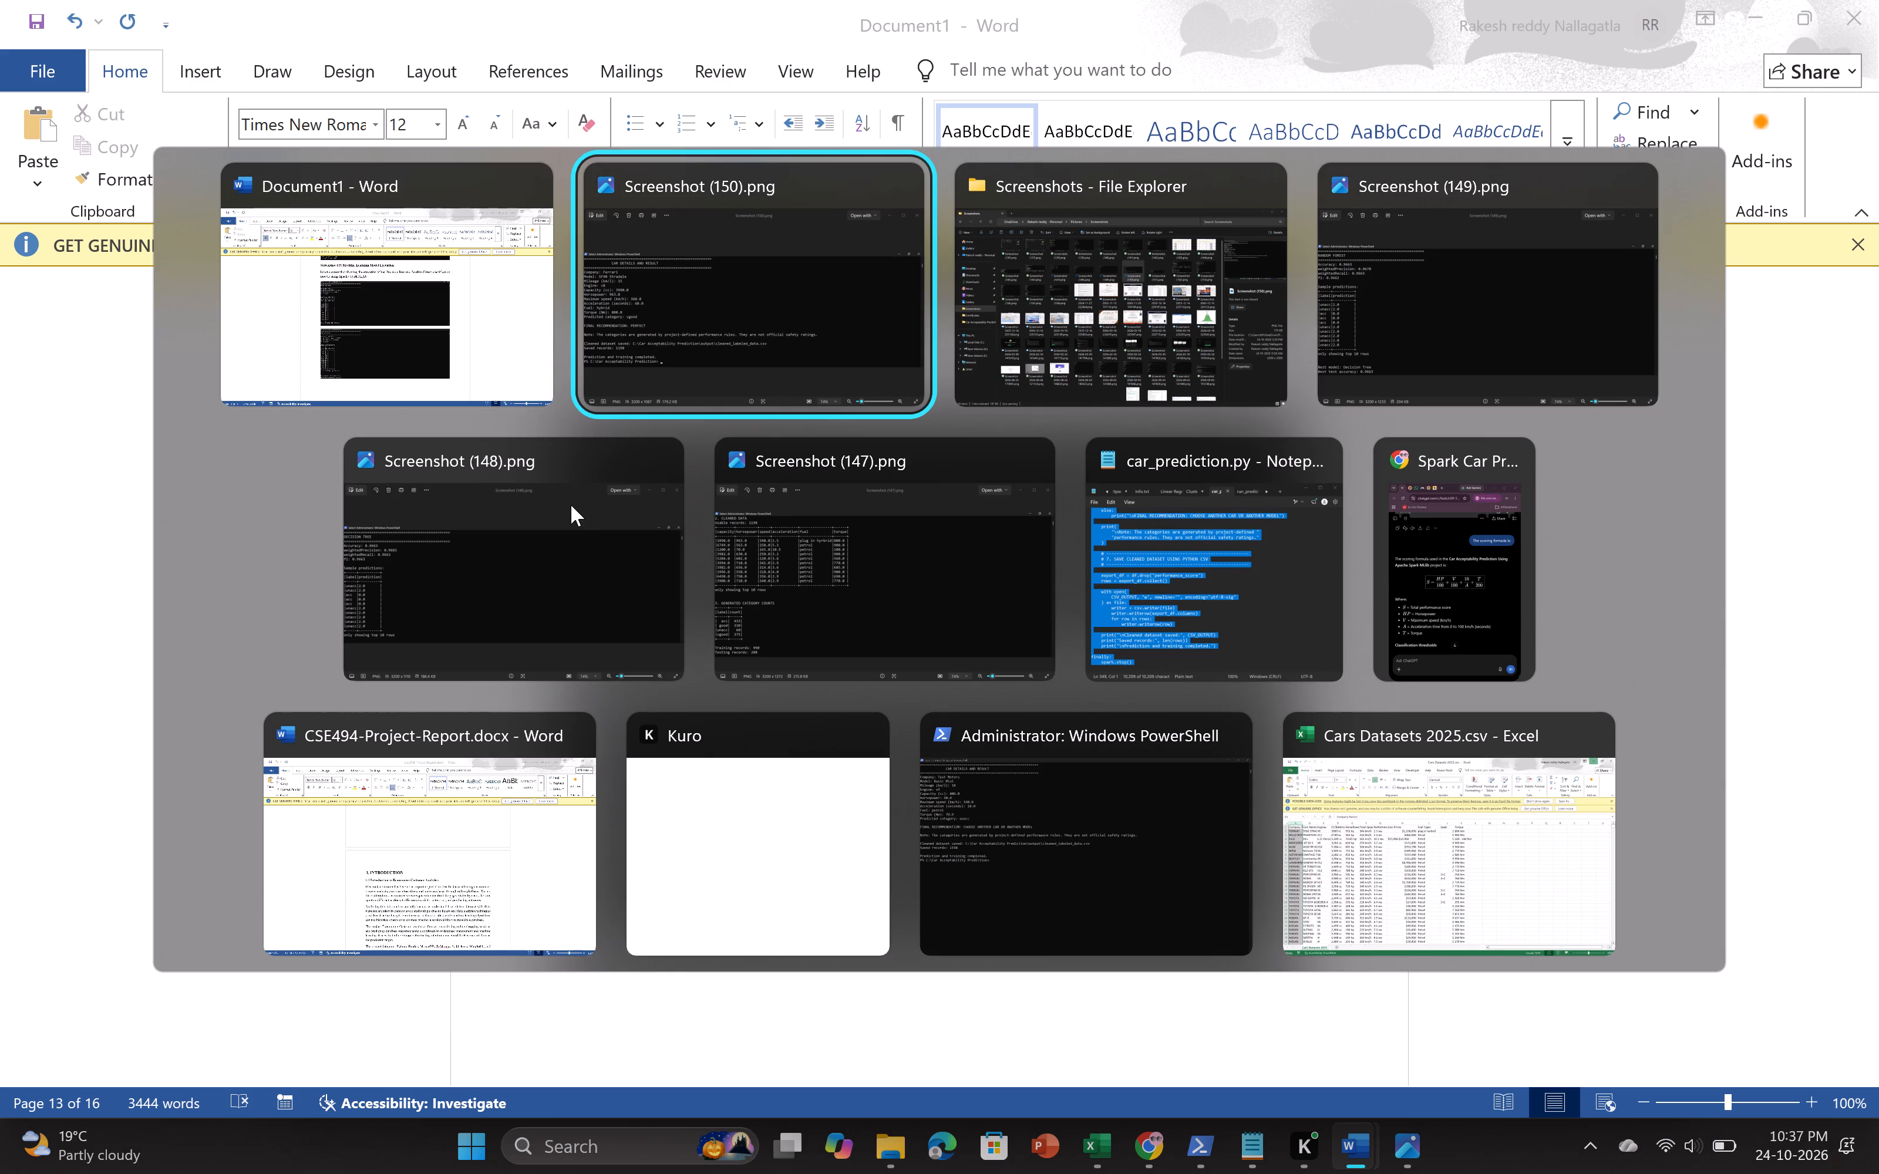
key(alt+Left)
scroll(559, 685, down, 2)
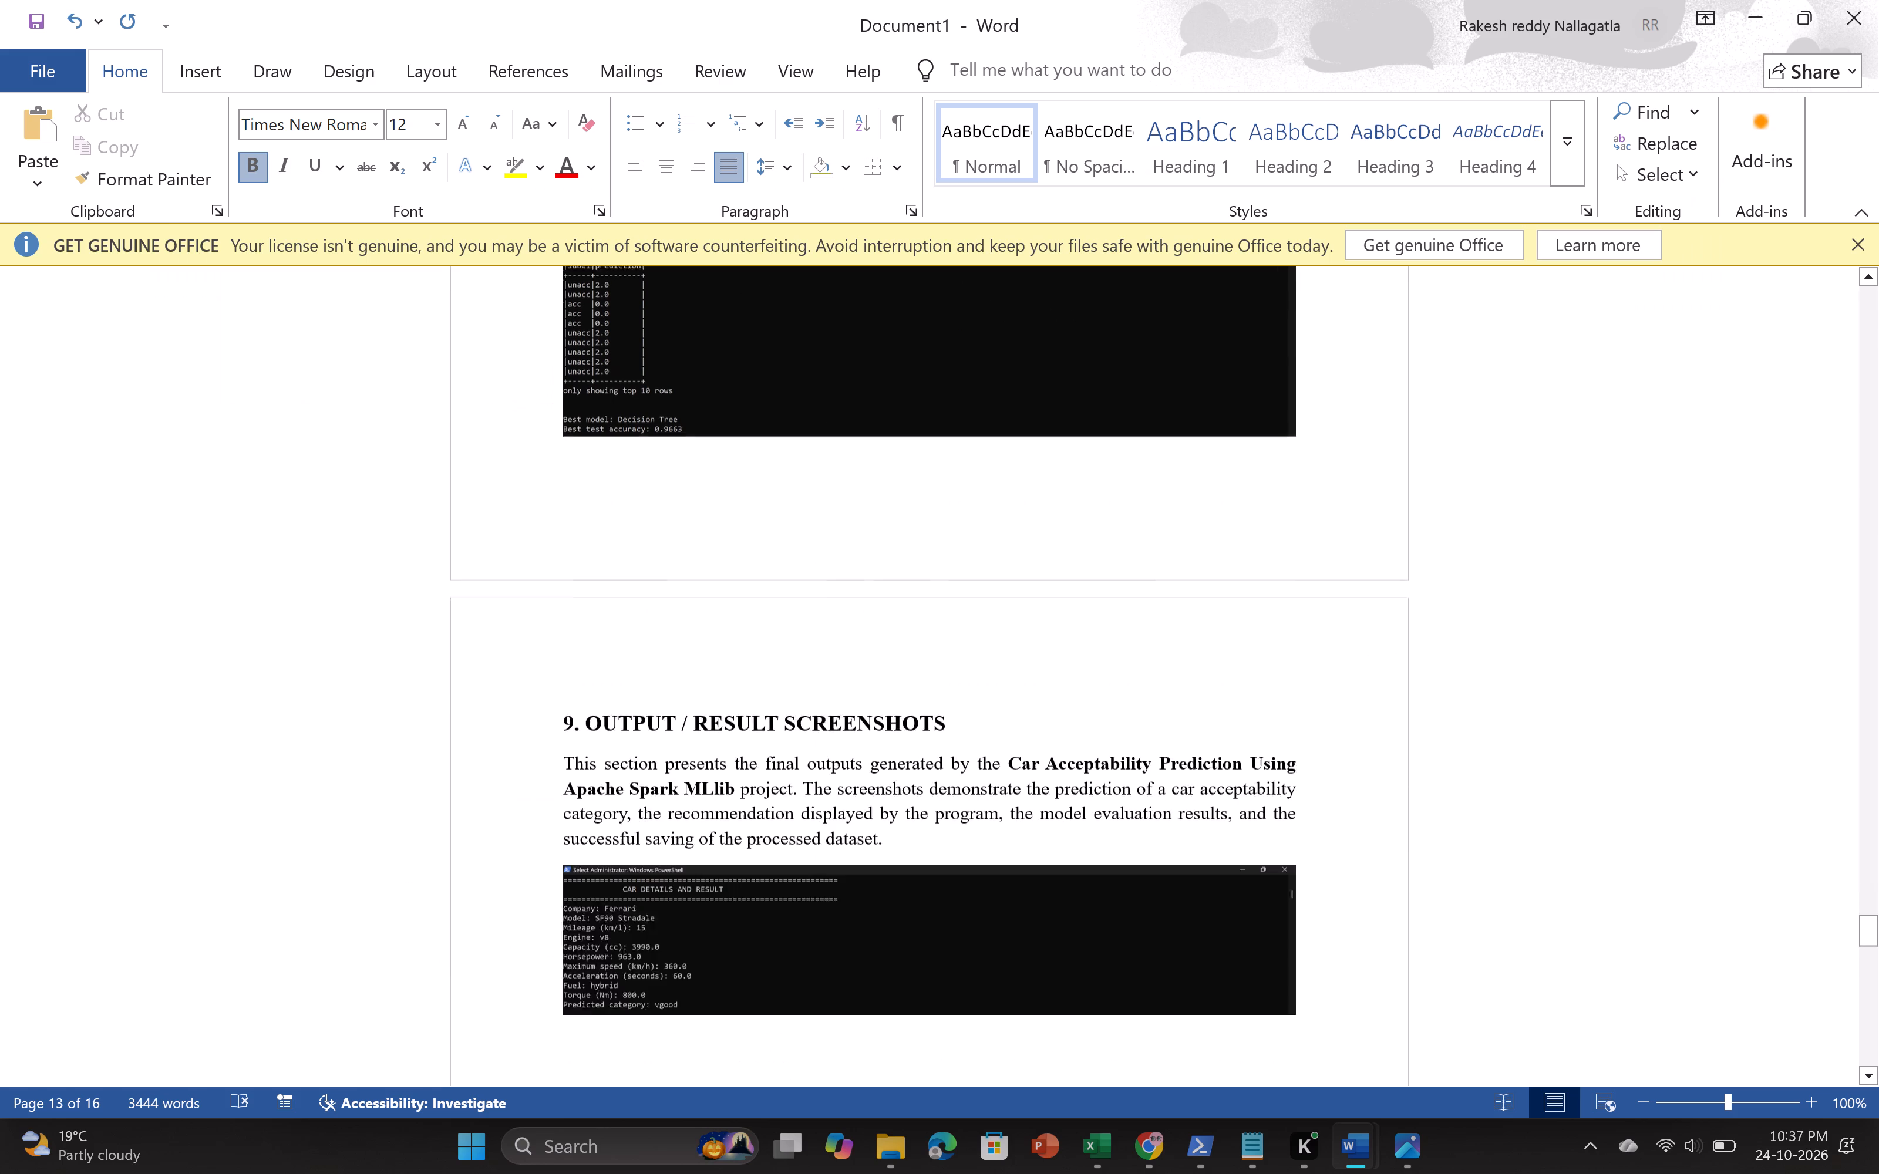
scroll(559, 685, down, 2)
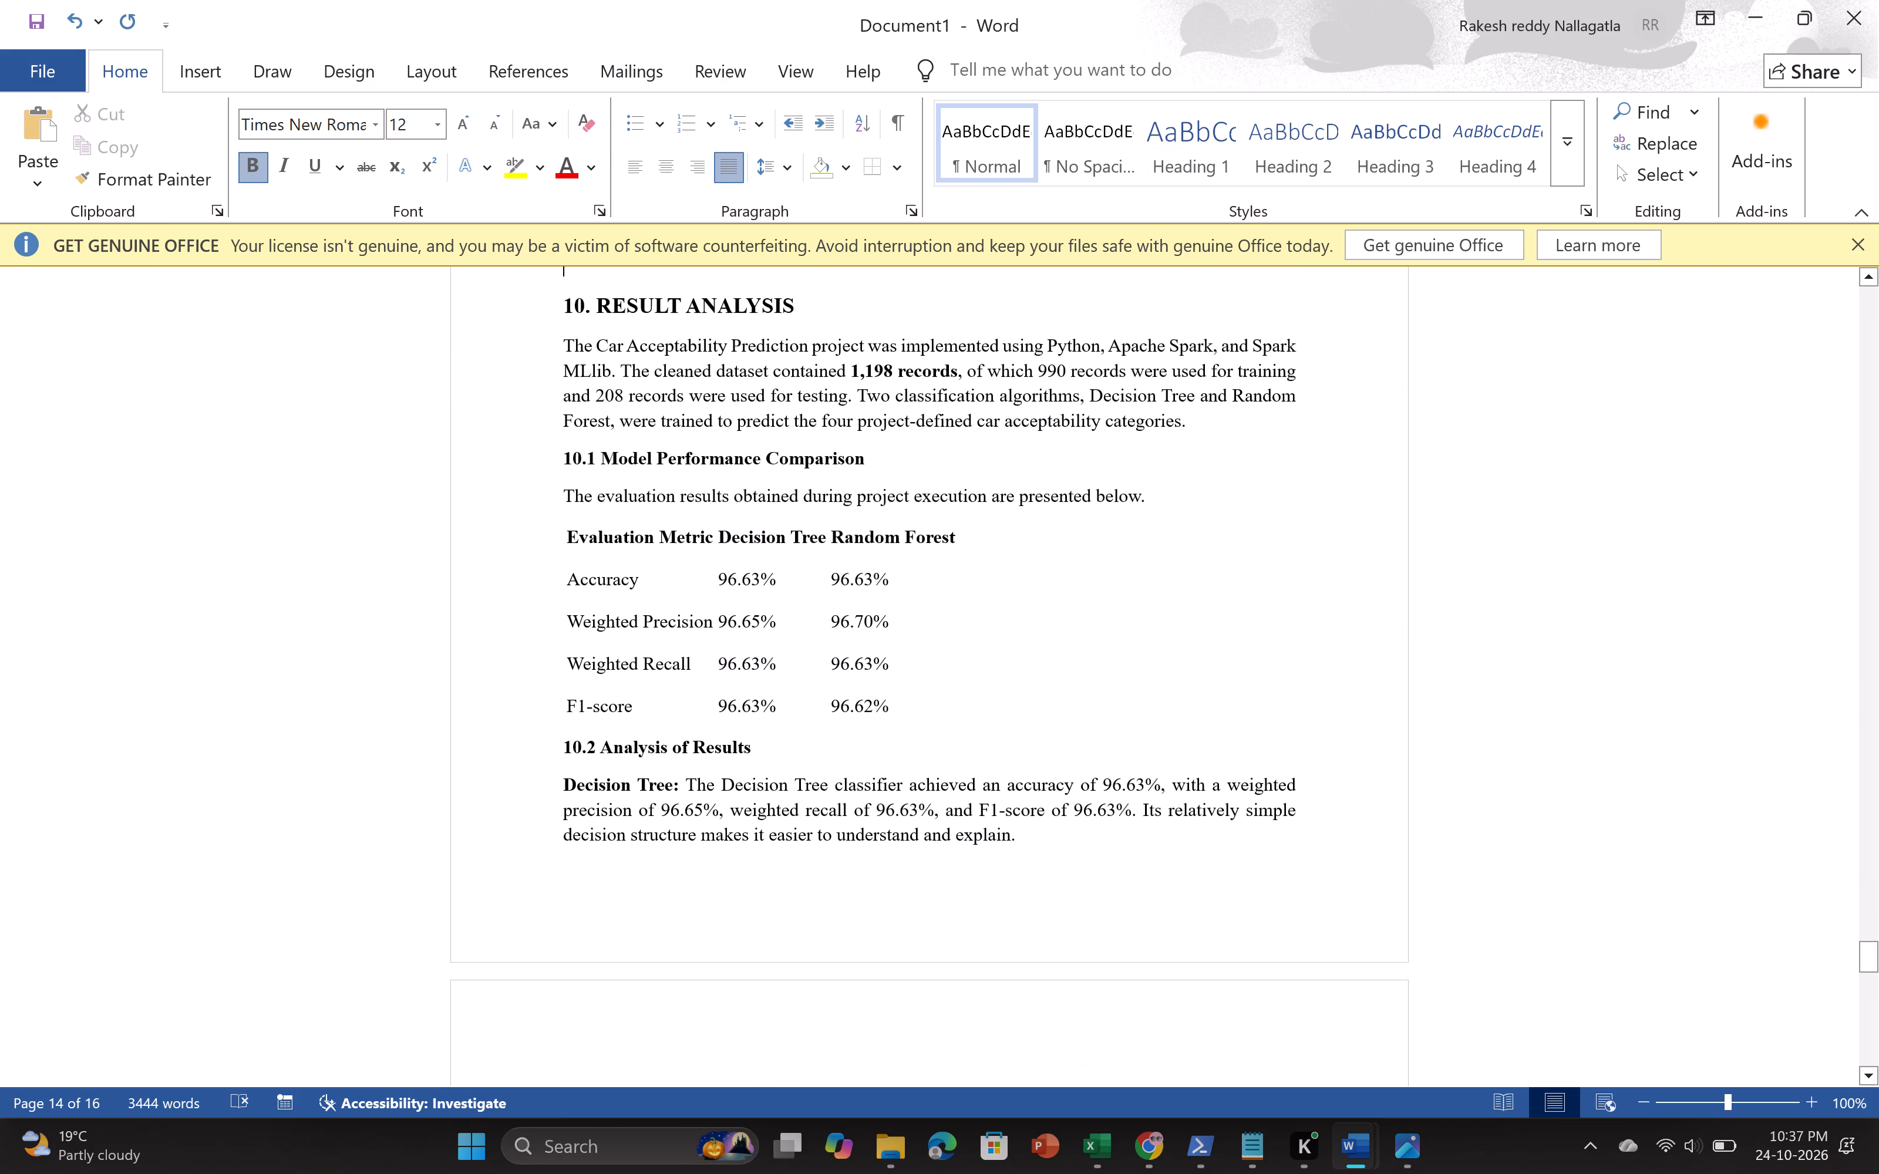
scroll(559, 685, down, 1)
scroll(559, 685, up, 2)
scroll(559, 685, down, 2)
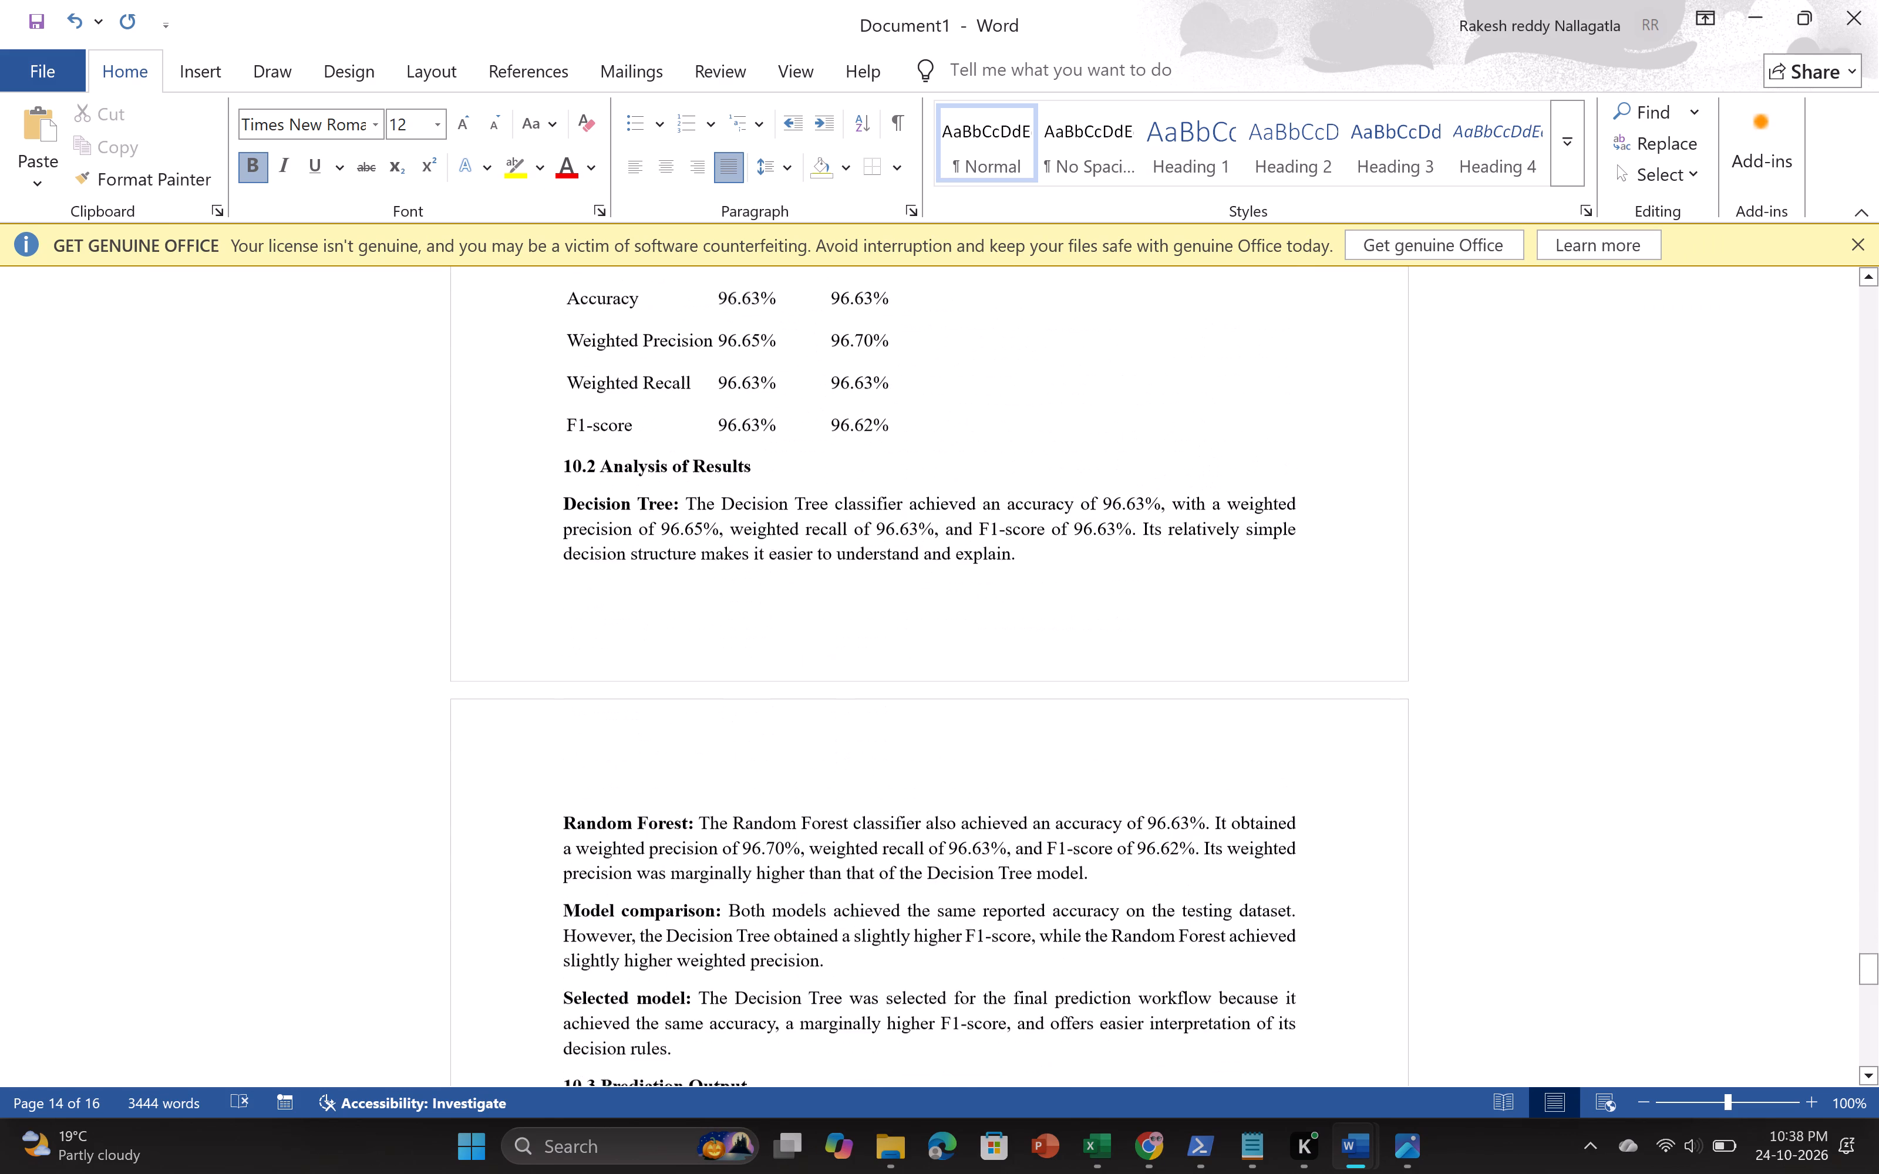
scroll(559, 685, down, 3)
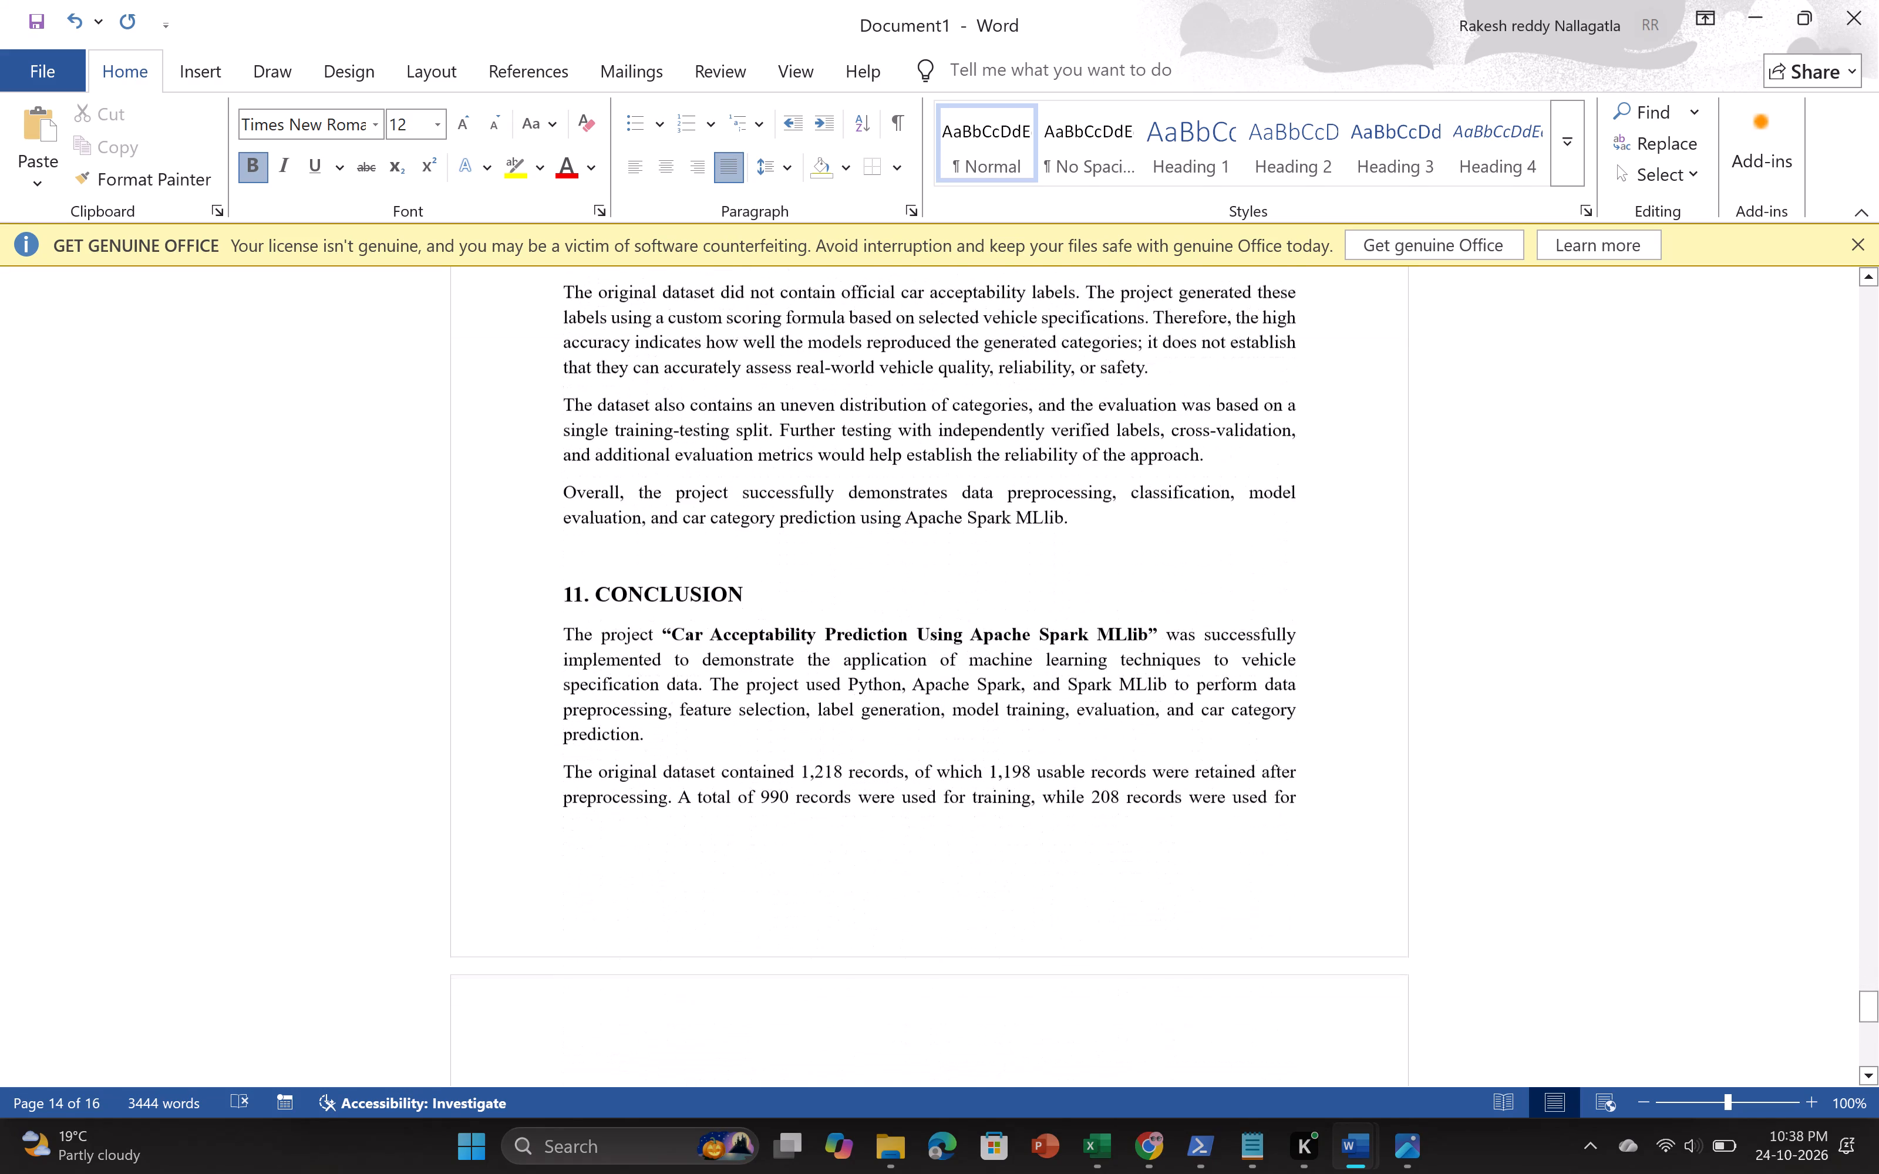
scroll(559, 685, down, 3)
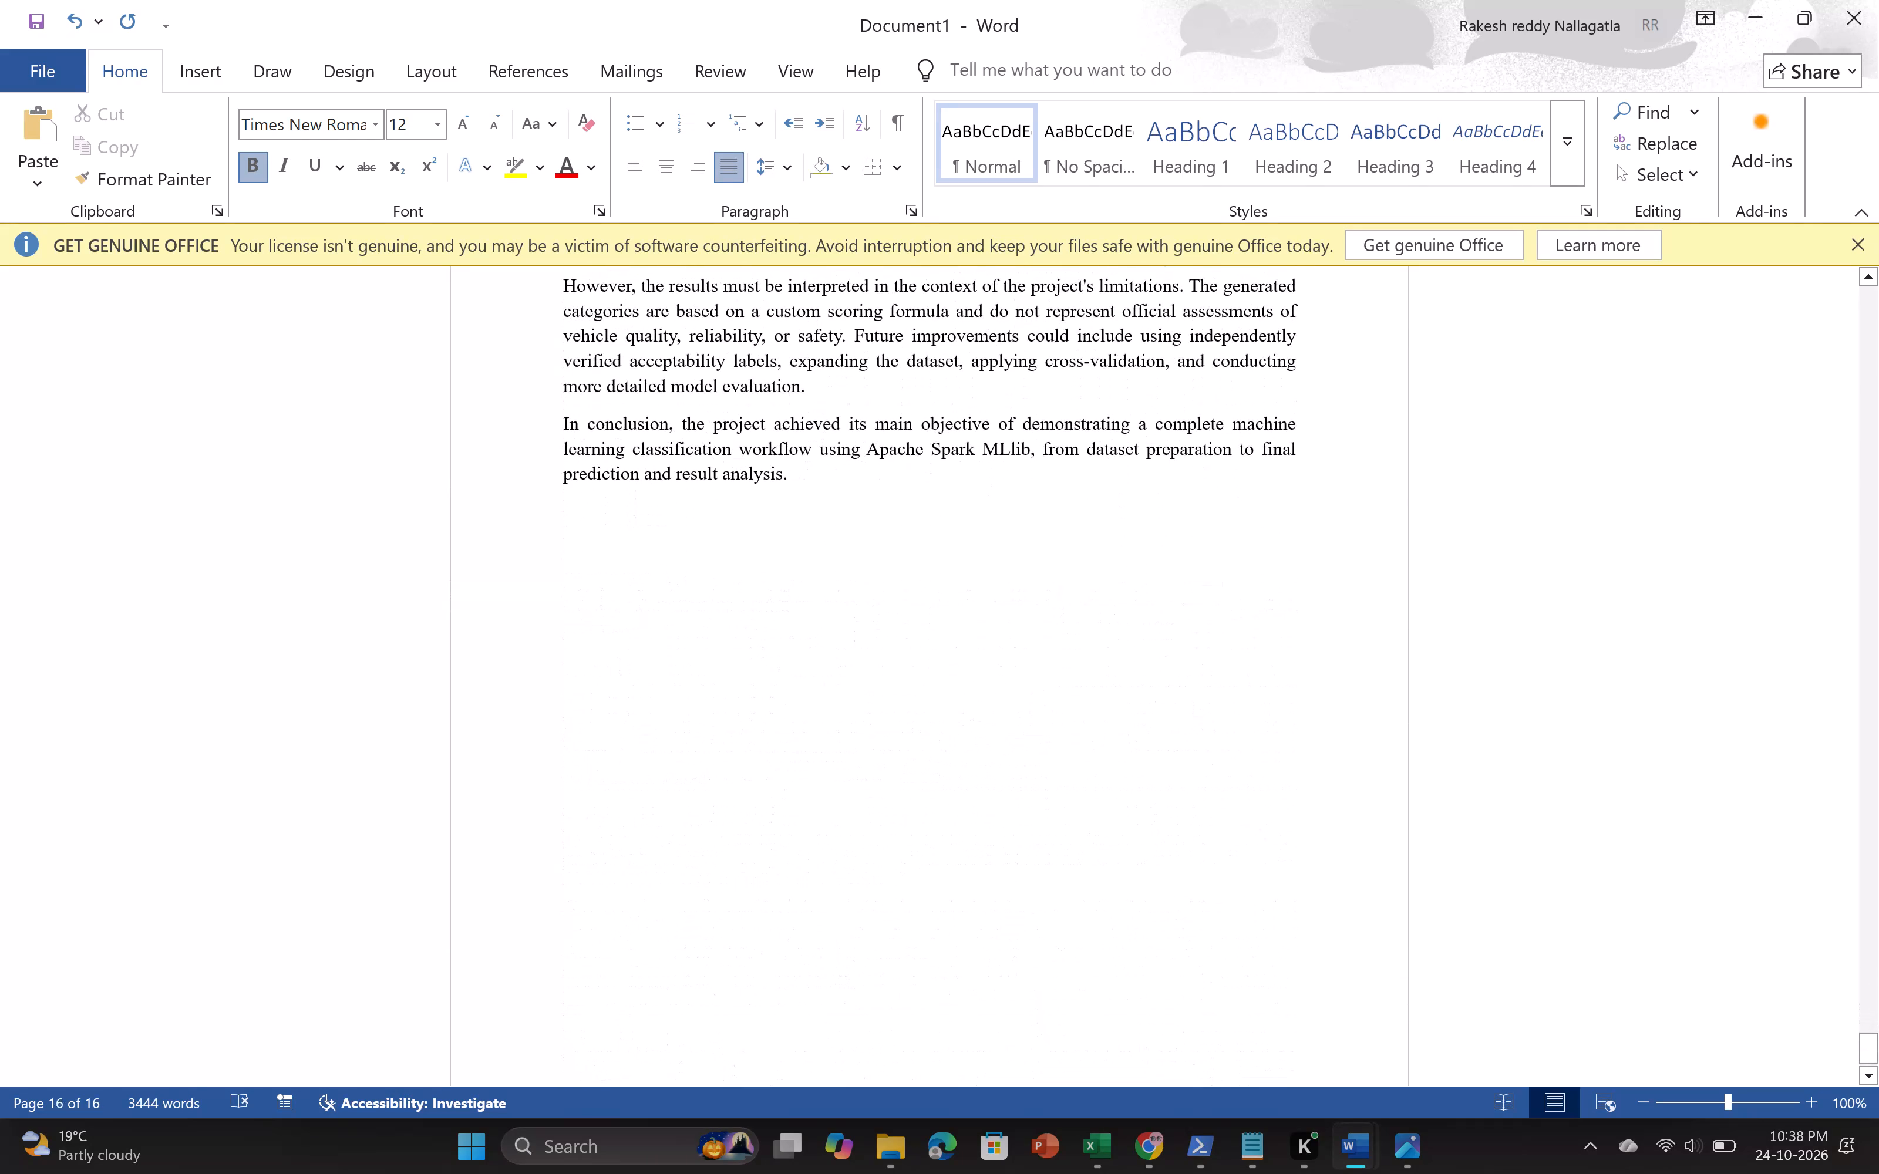
scroll(559, 685, down, 2)
Look back through the whole report from the Conclusion up to the student details at the end of the acknowledgement.
scroll(559, 685, up, 1)
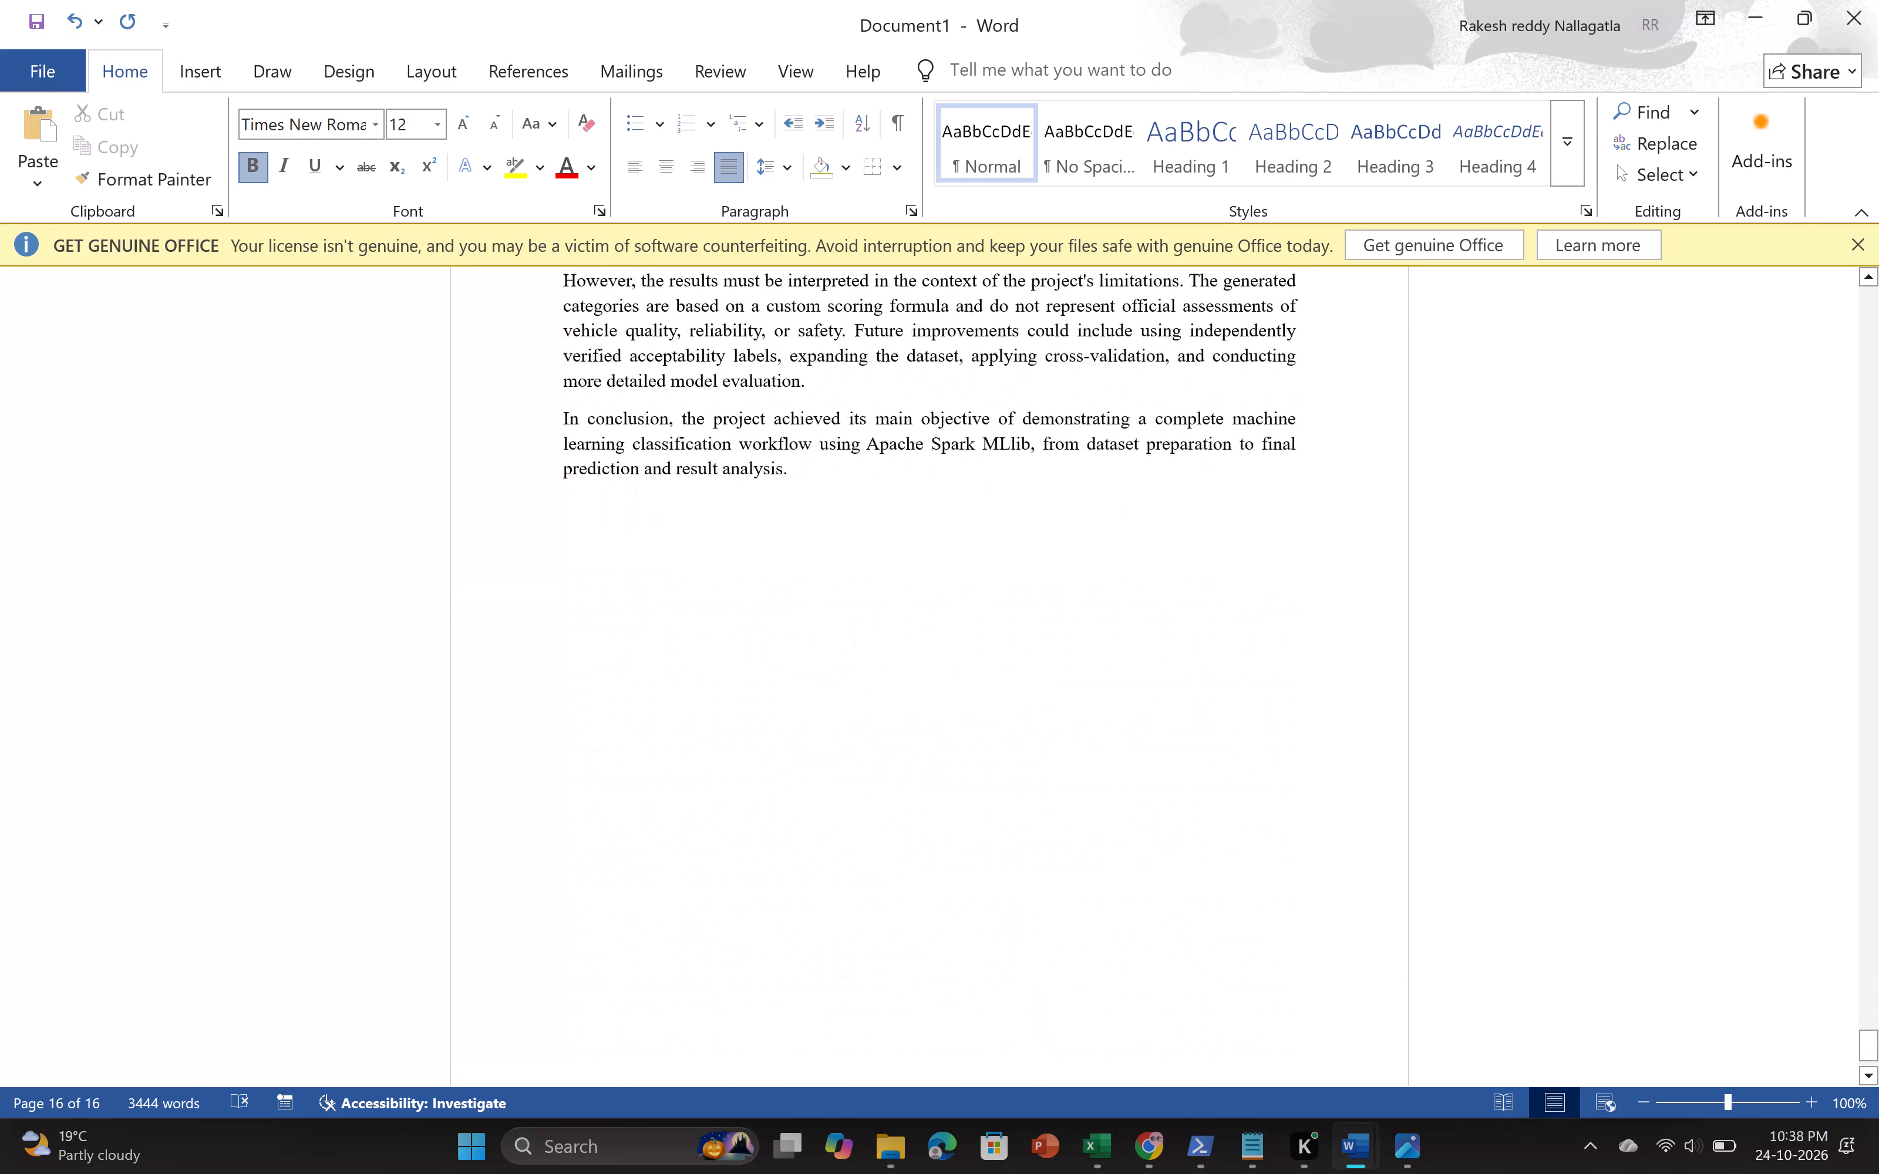
scroll(559, 685, up, 4)
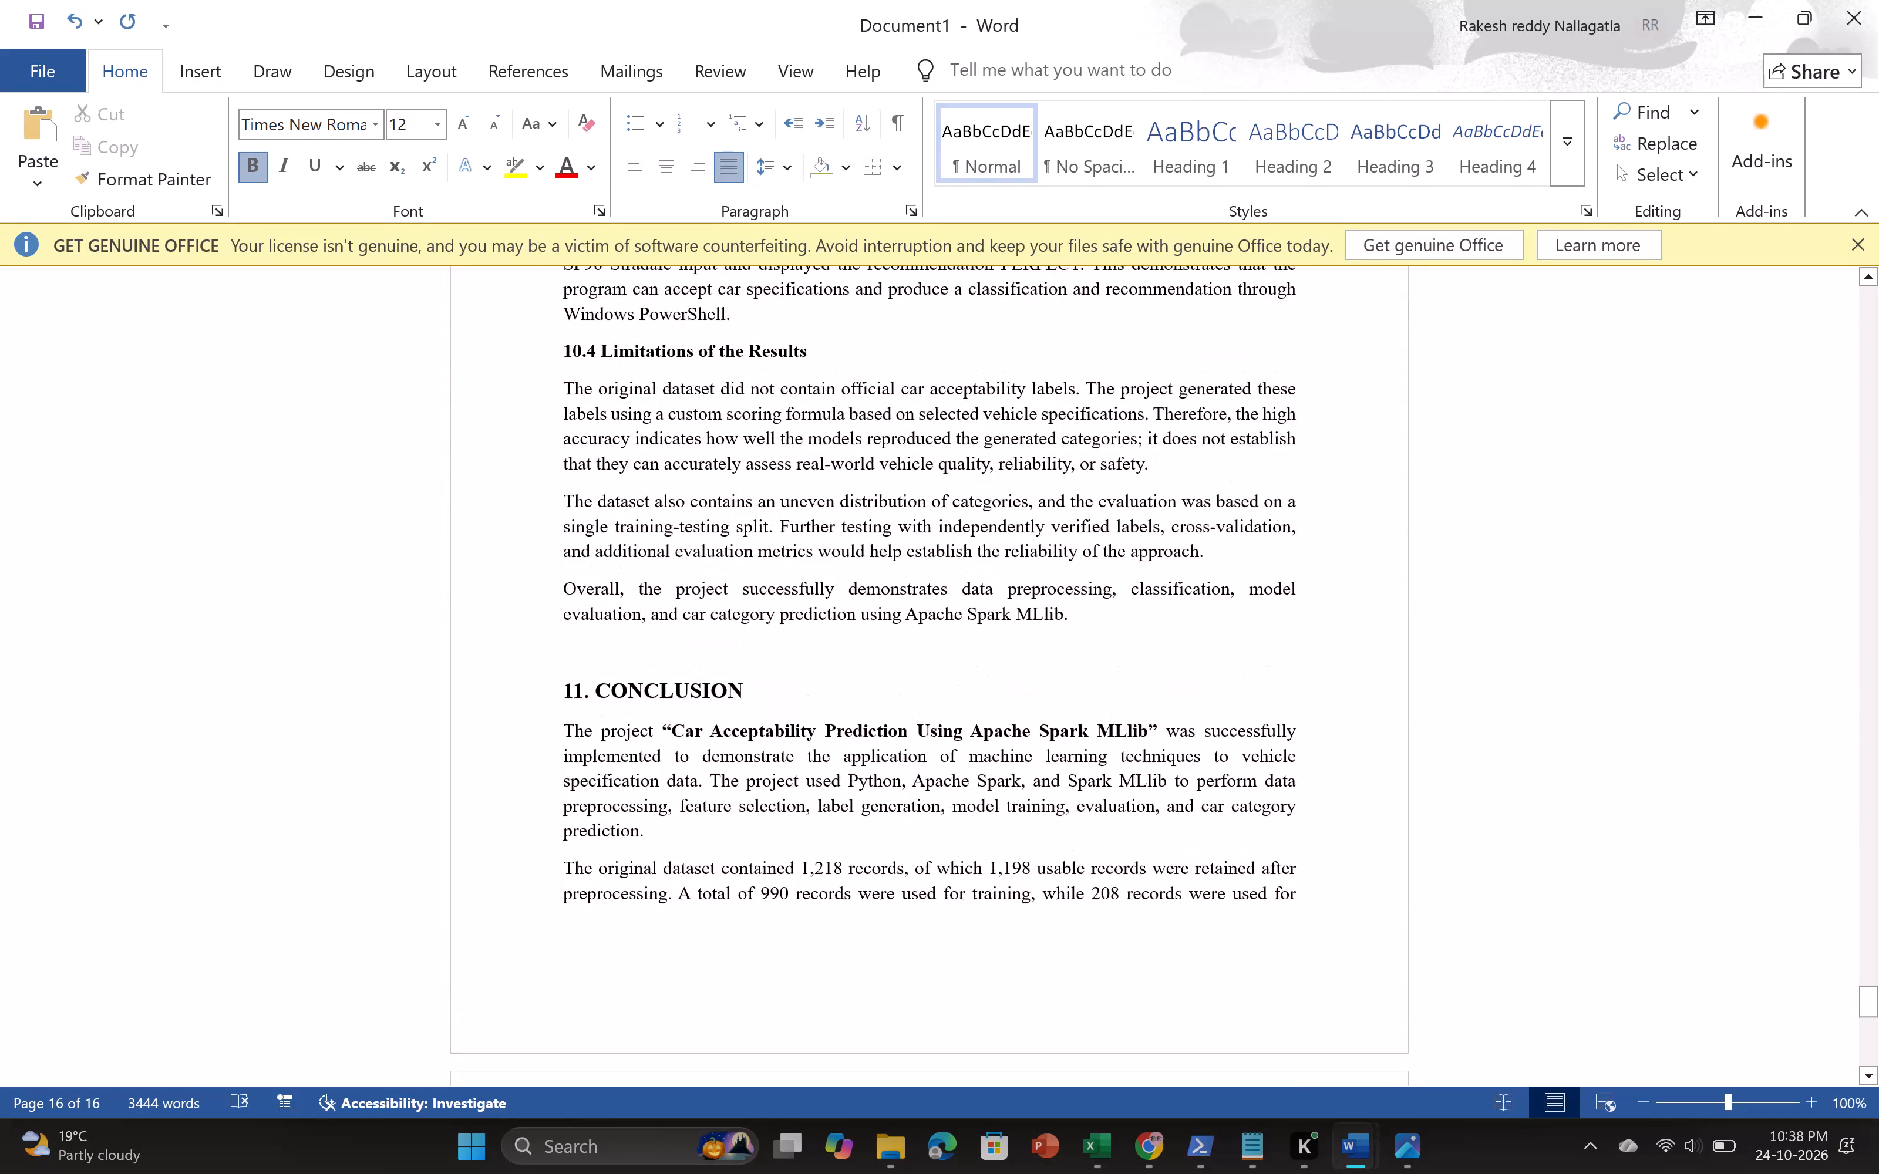
scroll(559, 685, up, 5)
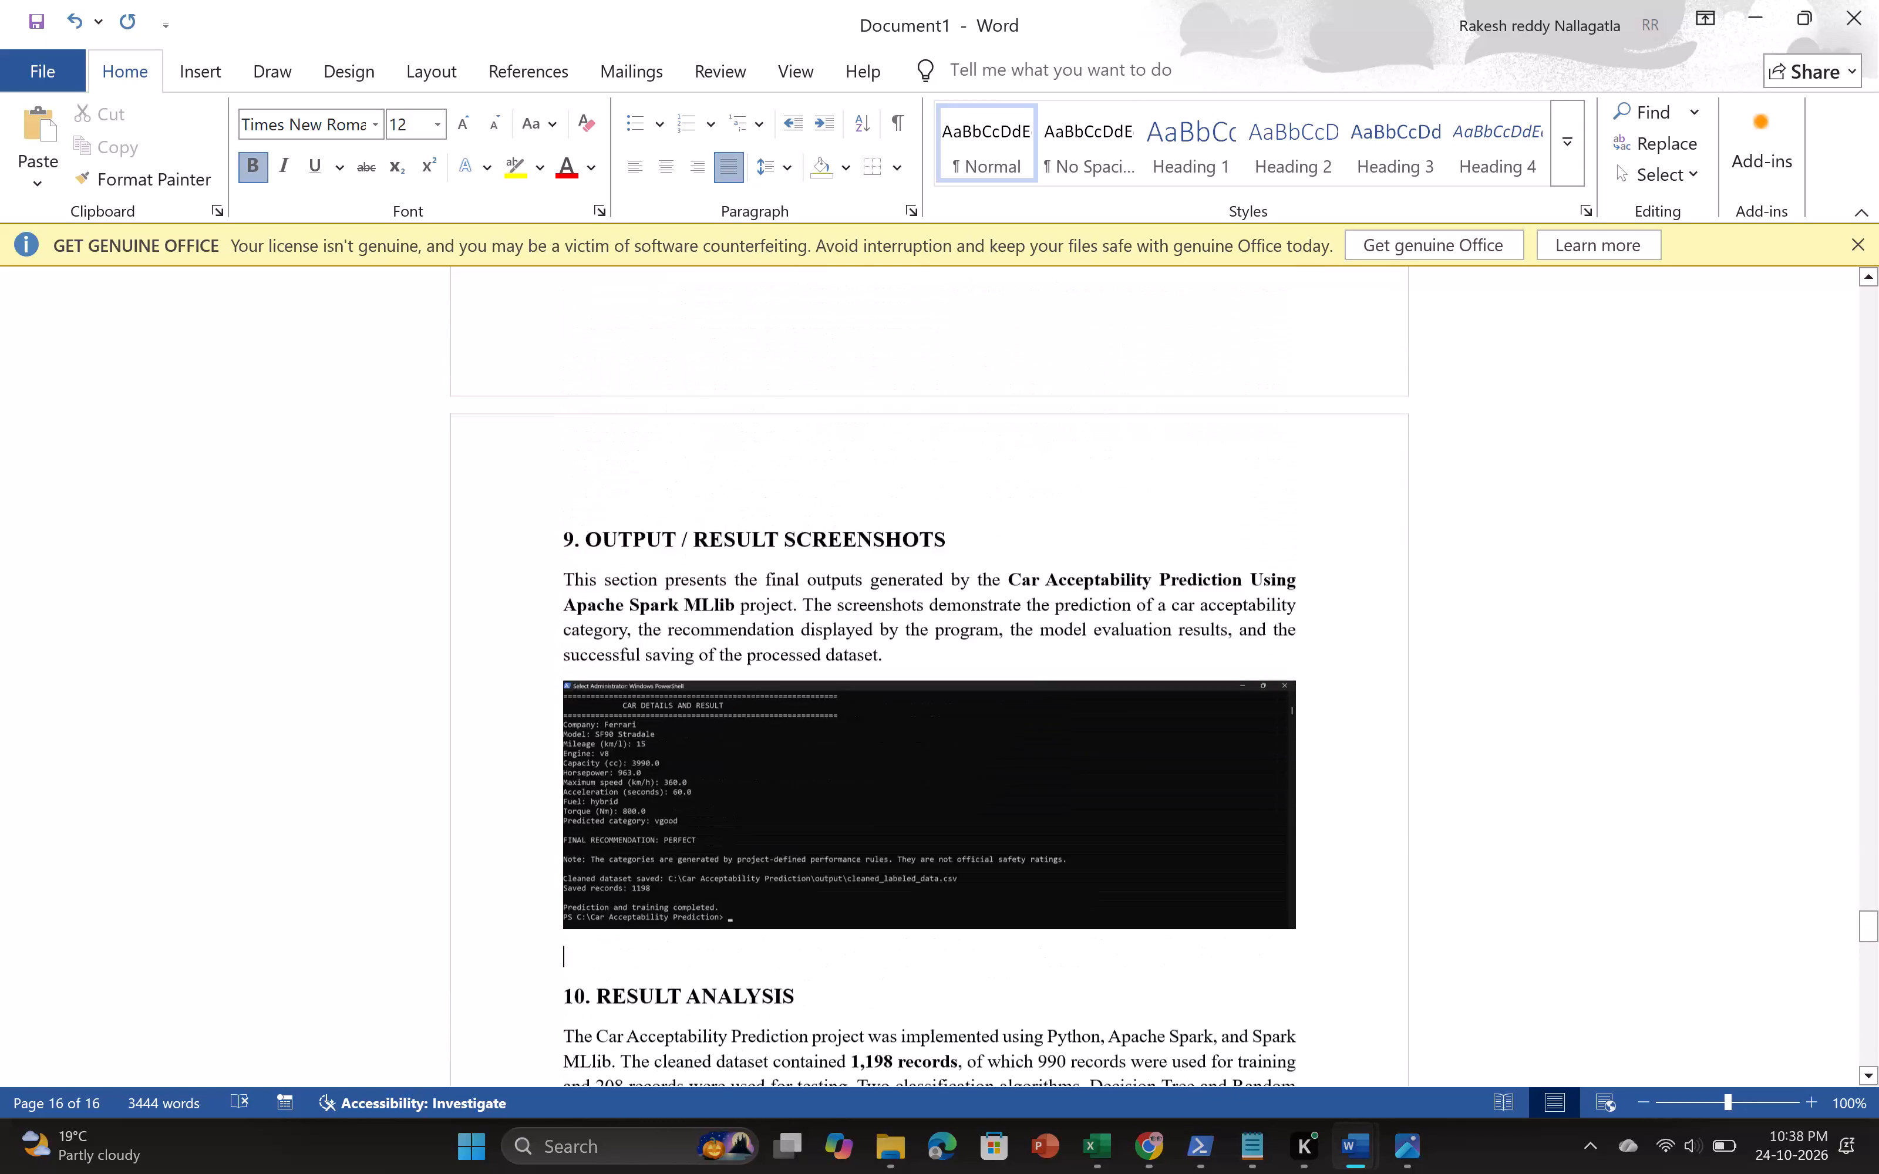
scroll(559, 685, up, 4)
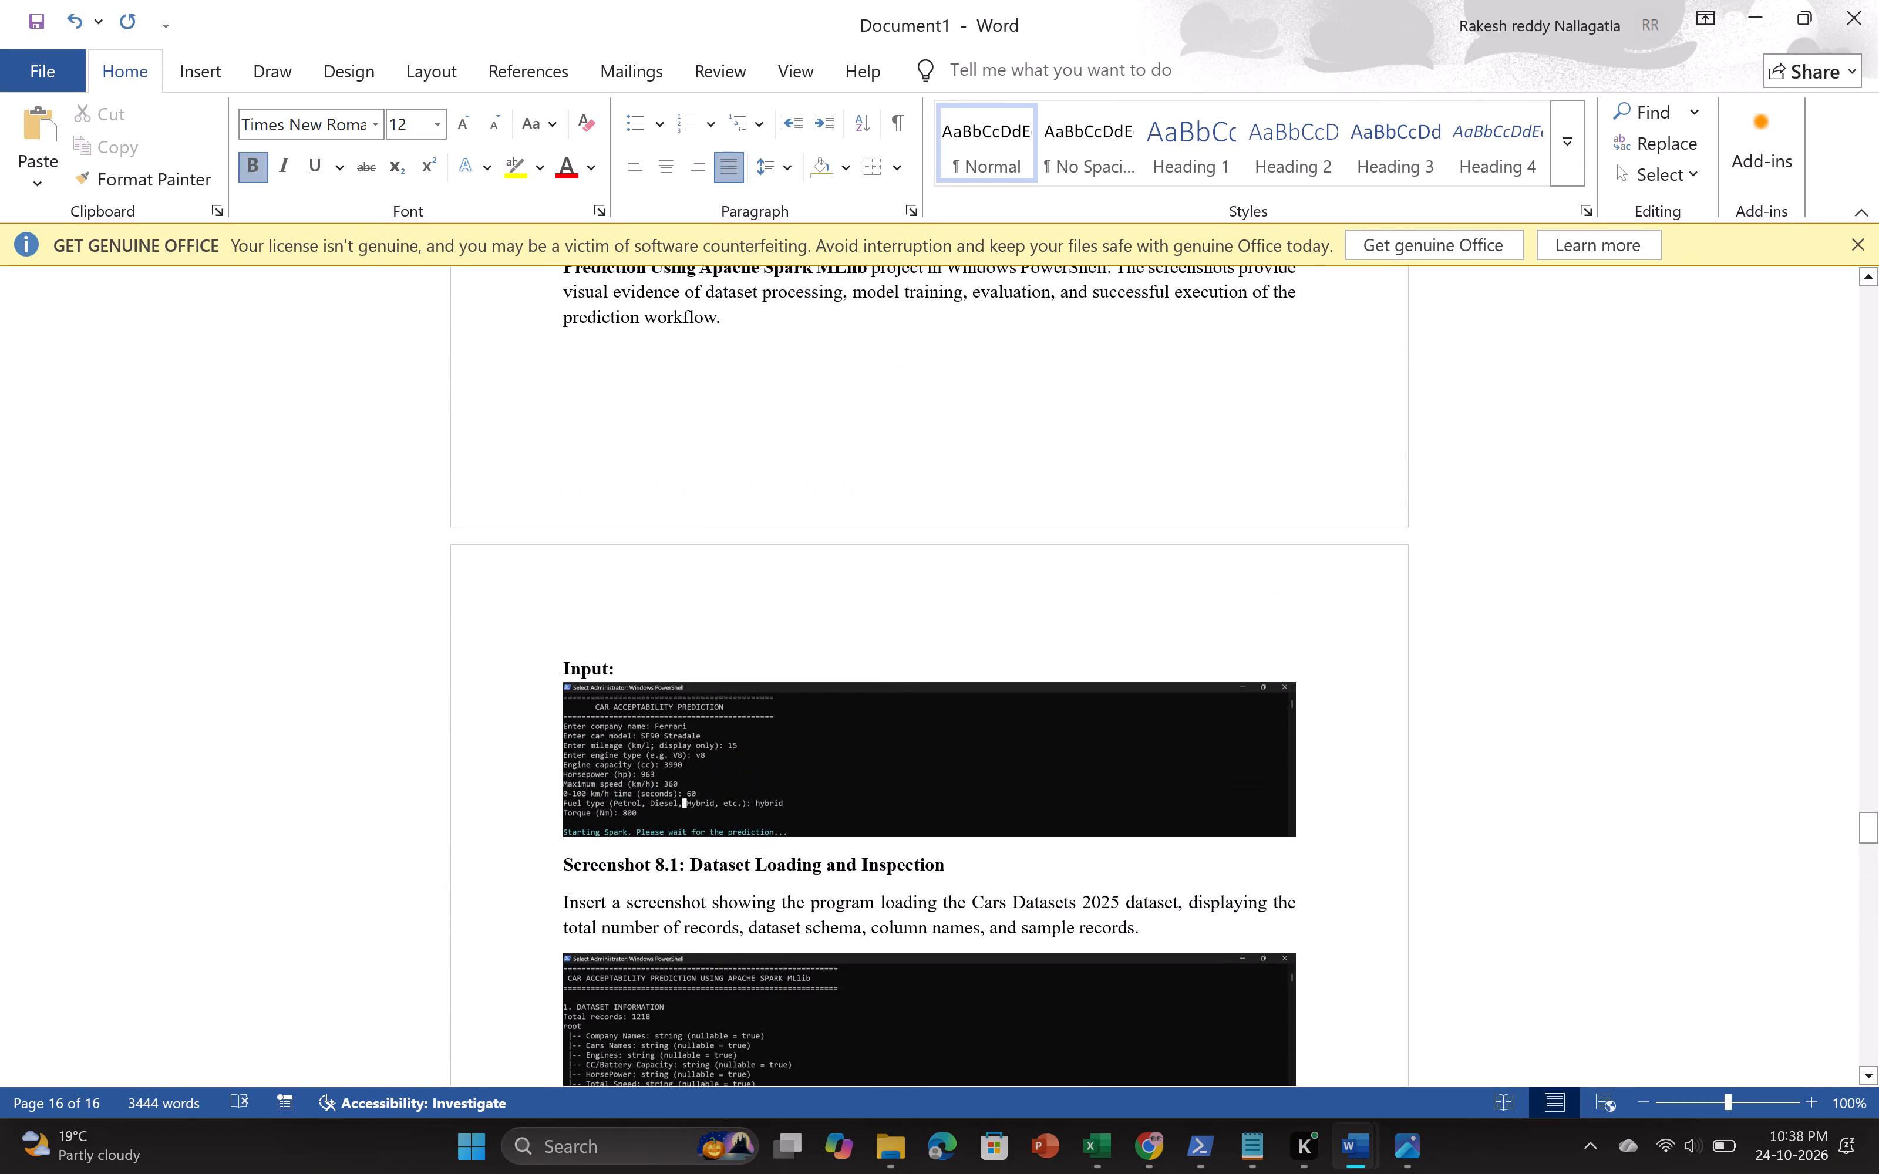
scroll(559, 685, up, 4)
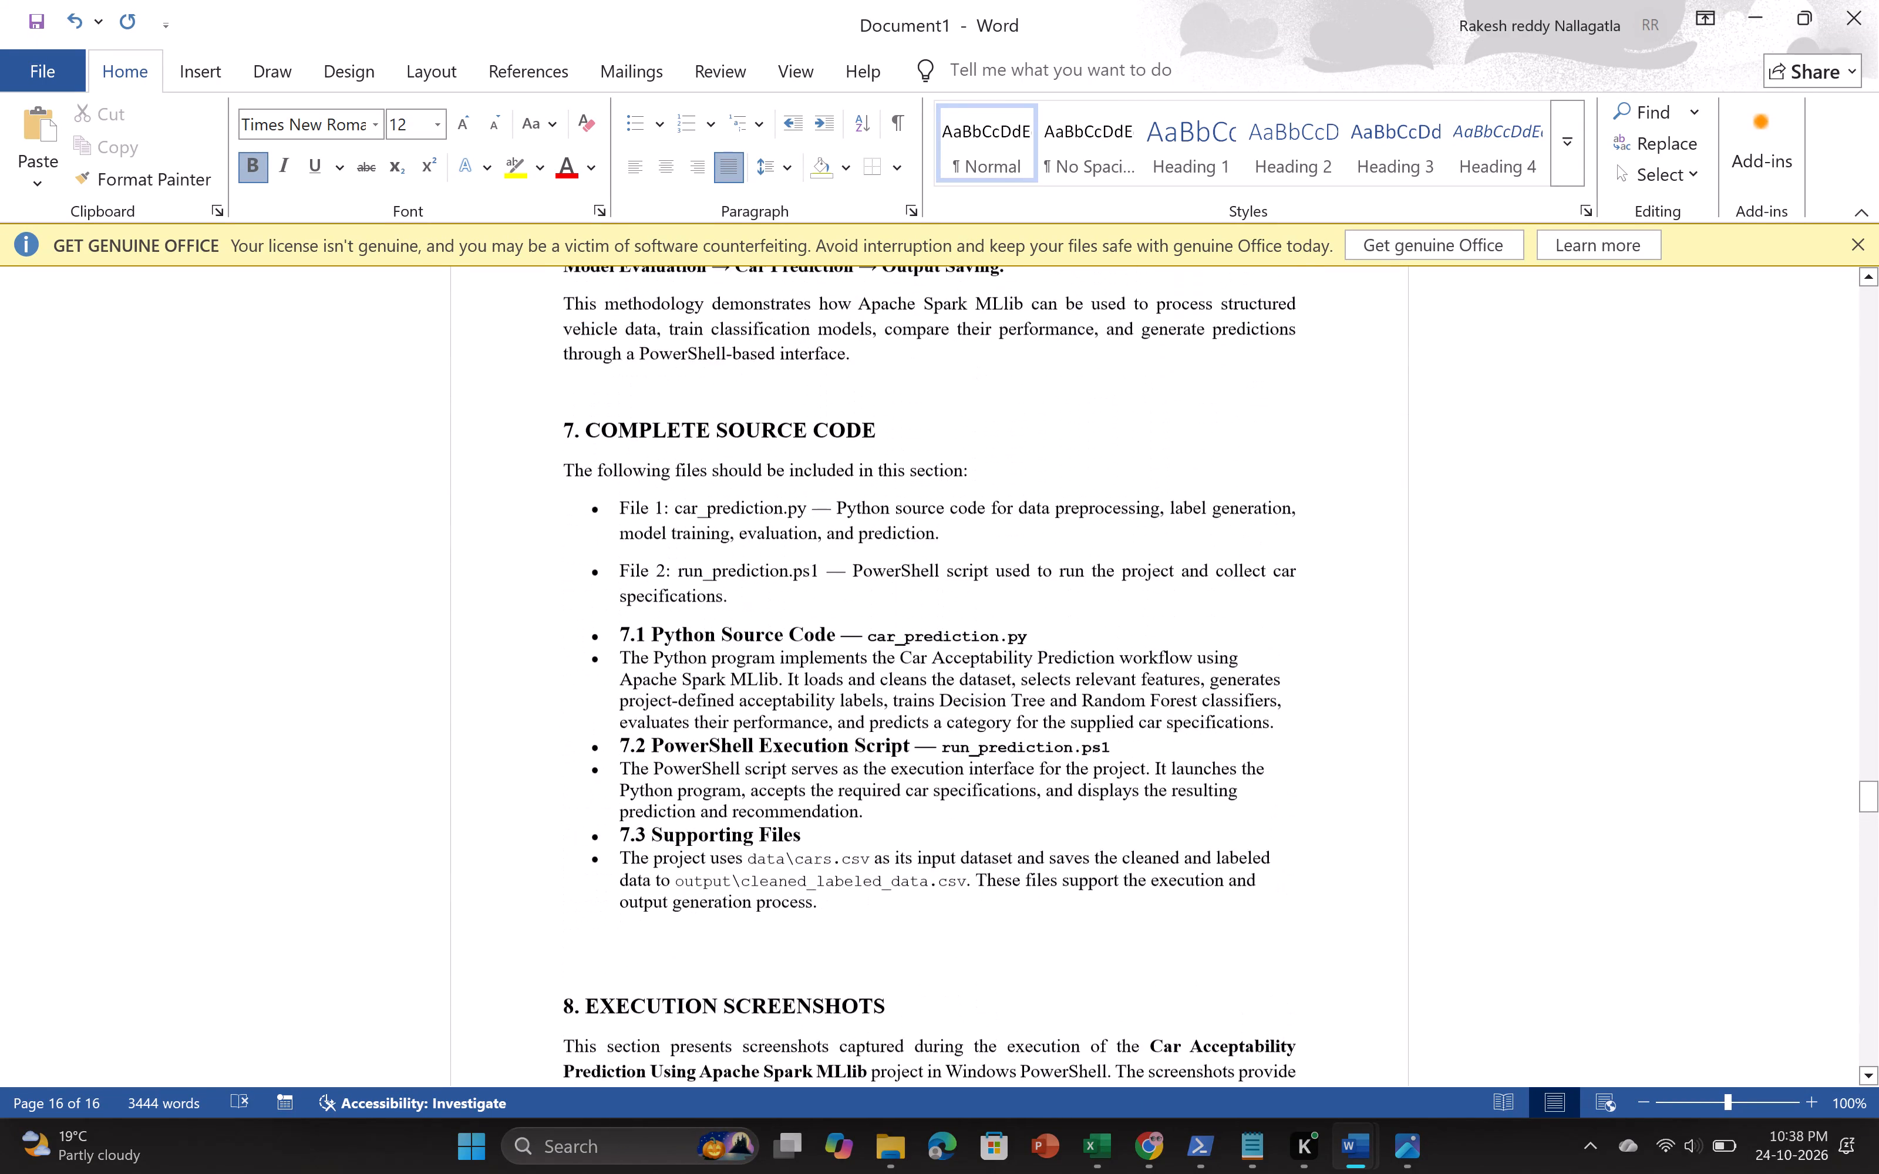
scroll(559, 685, up, 7)
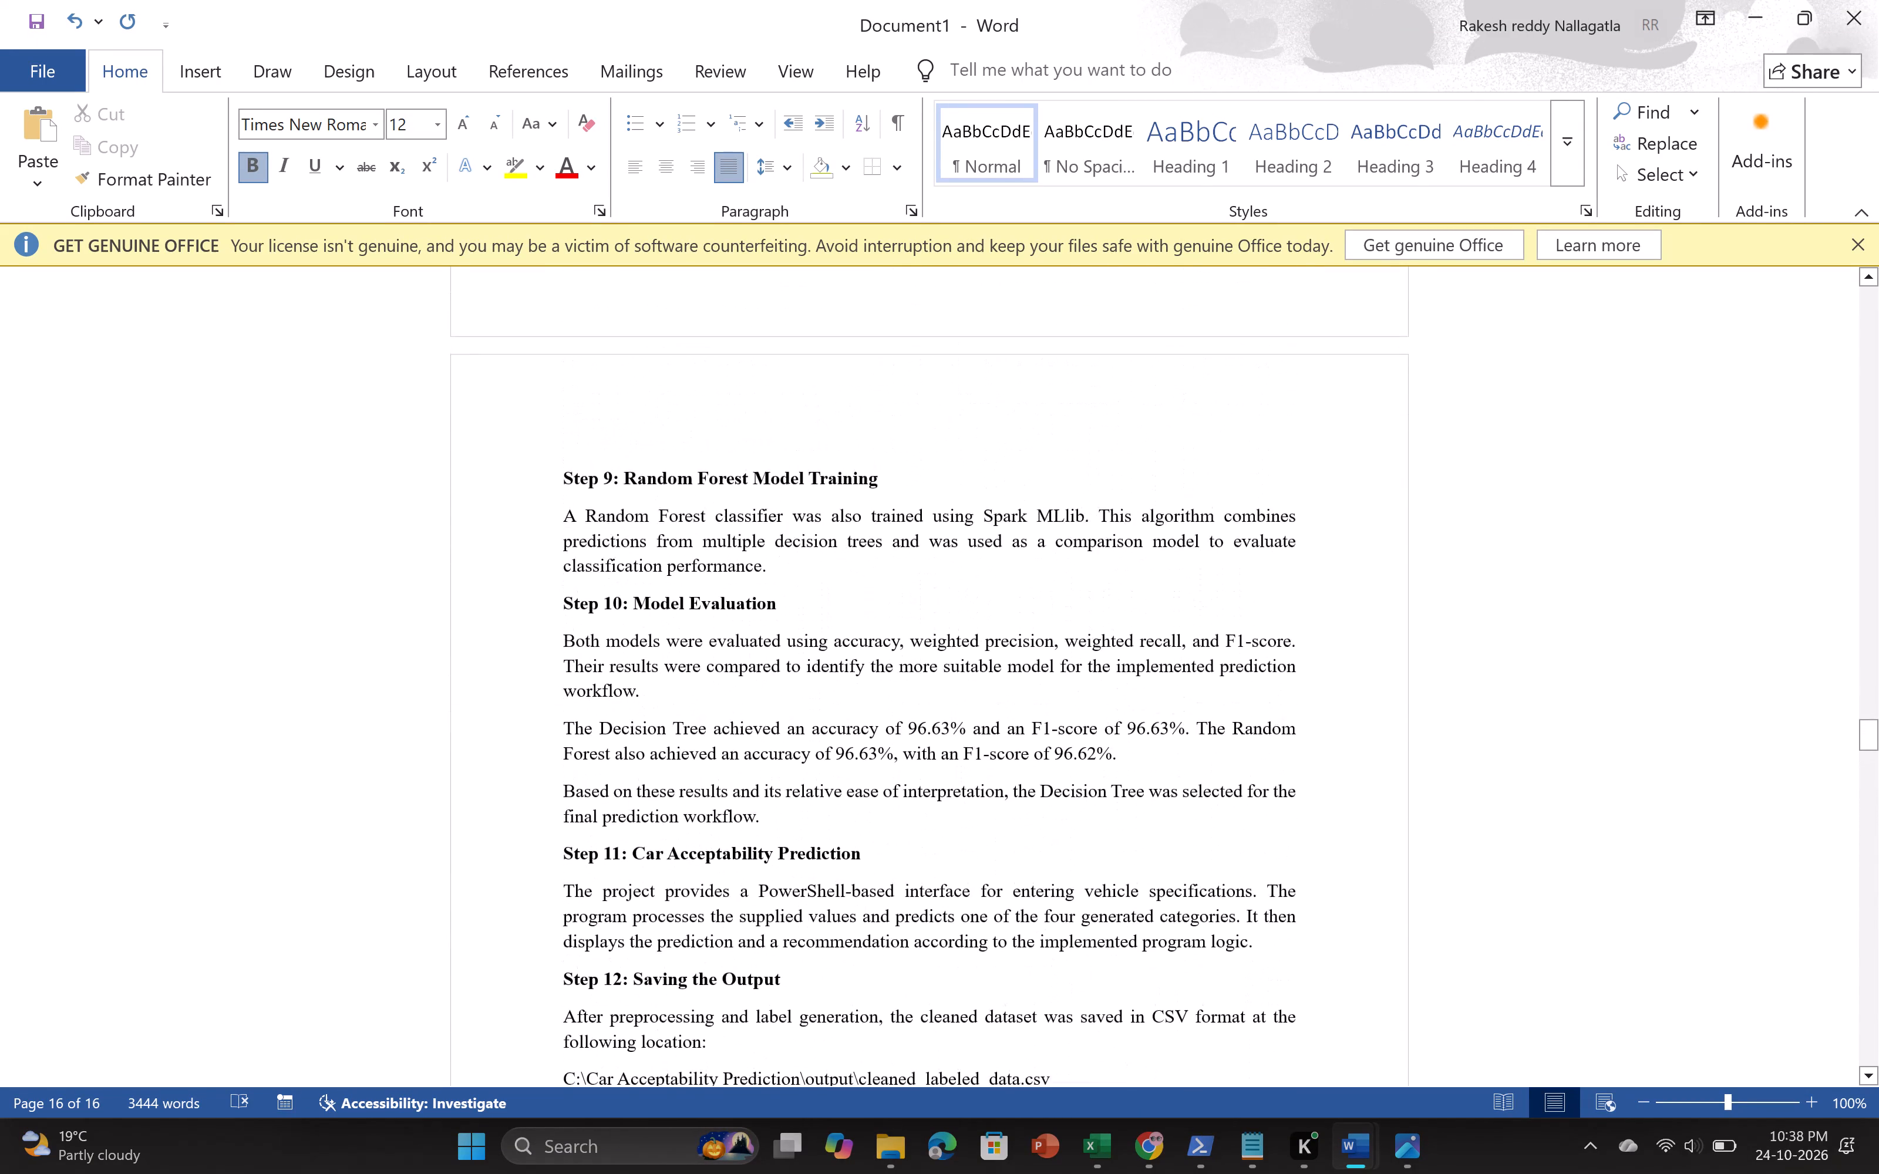
scroll(559, 685, up, 4)
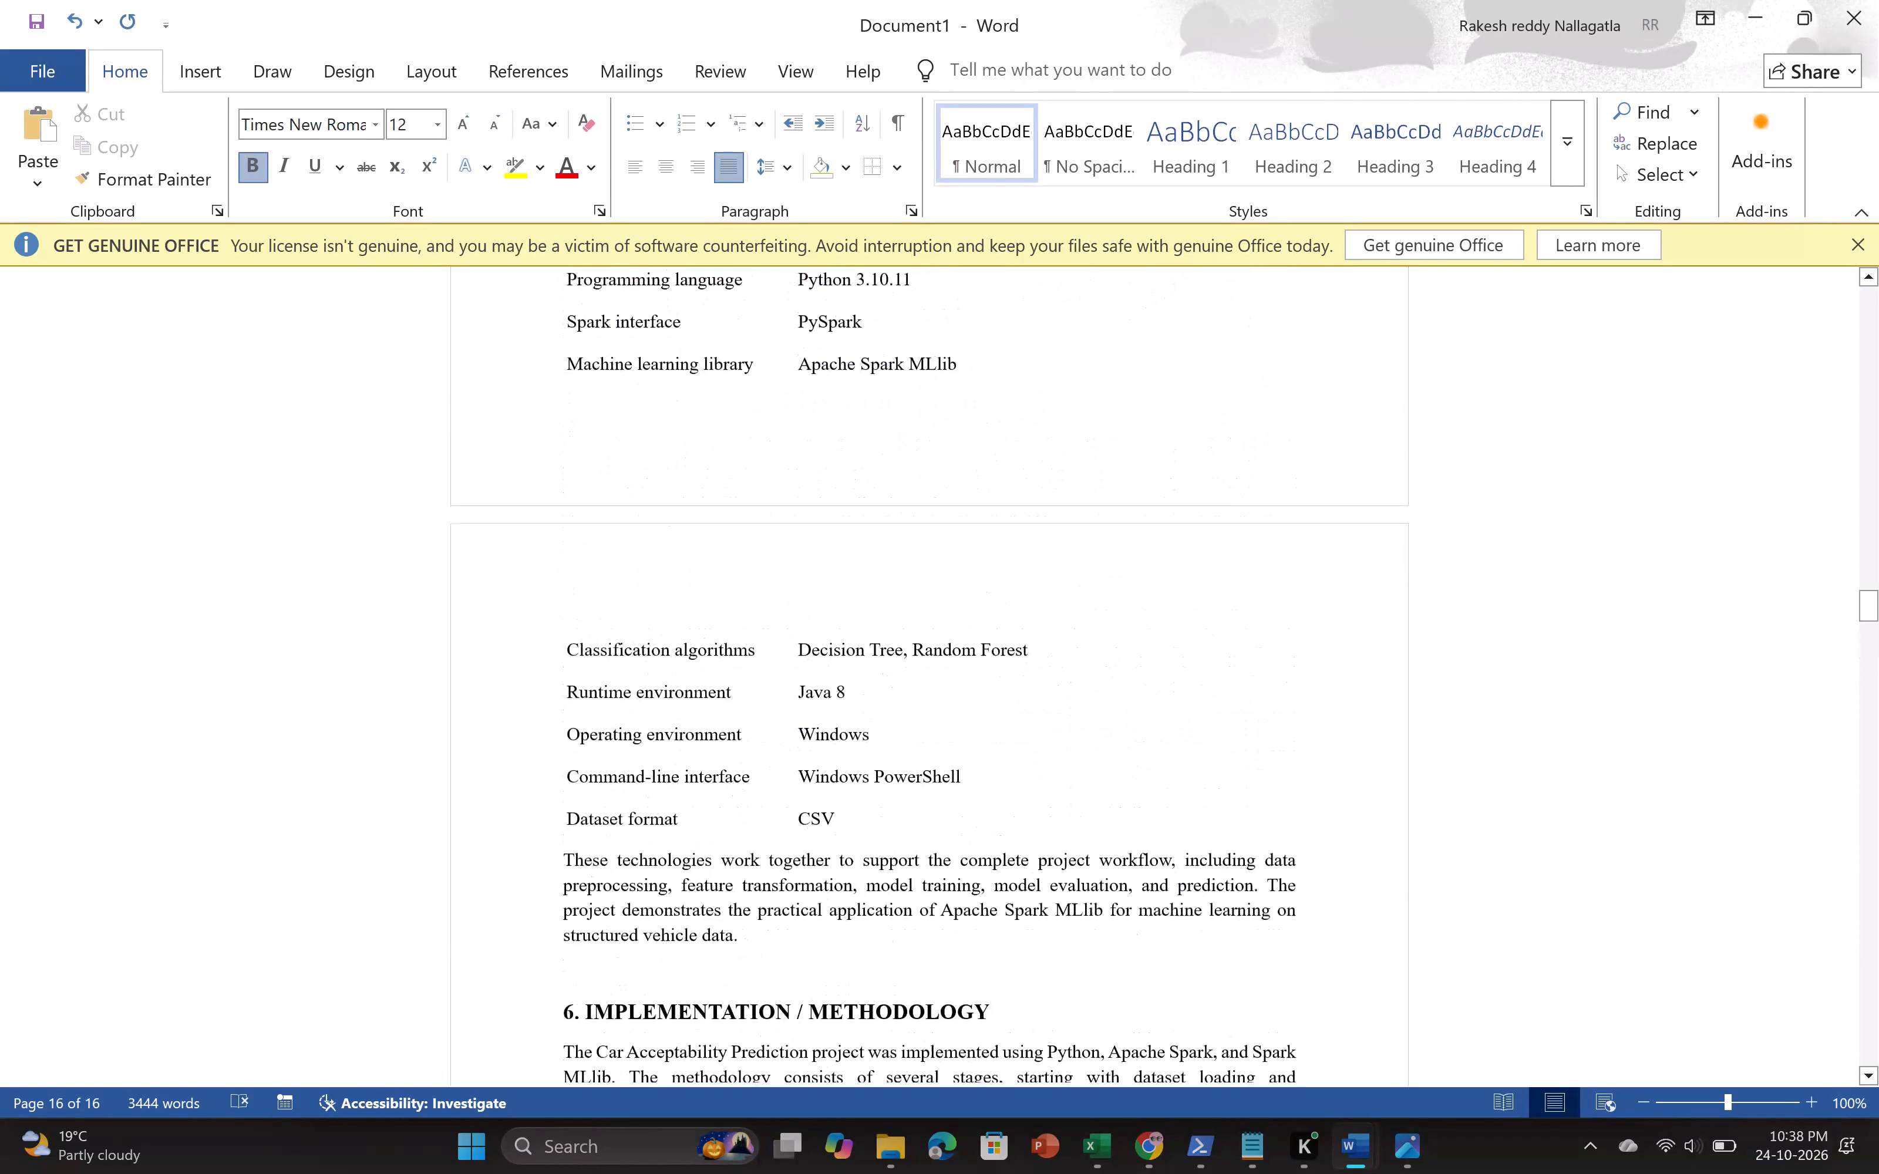
scroll(559, 685, up, 4)
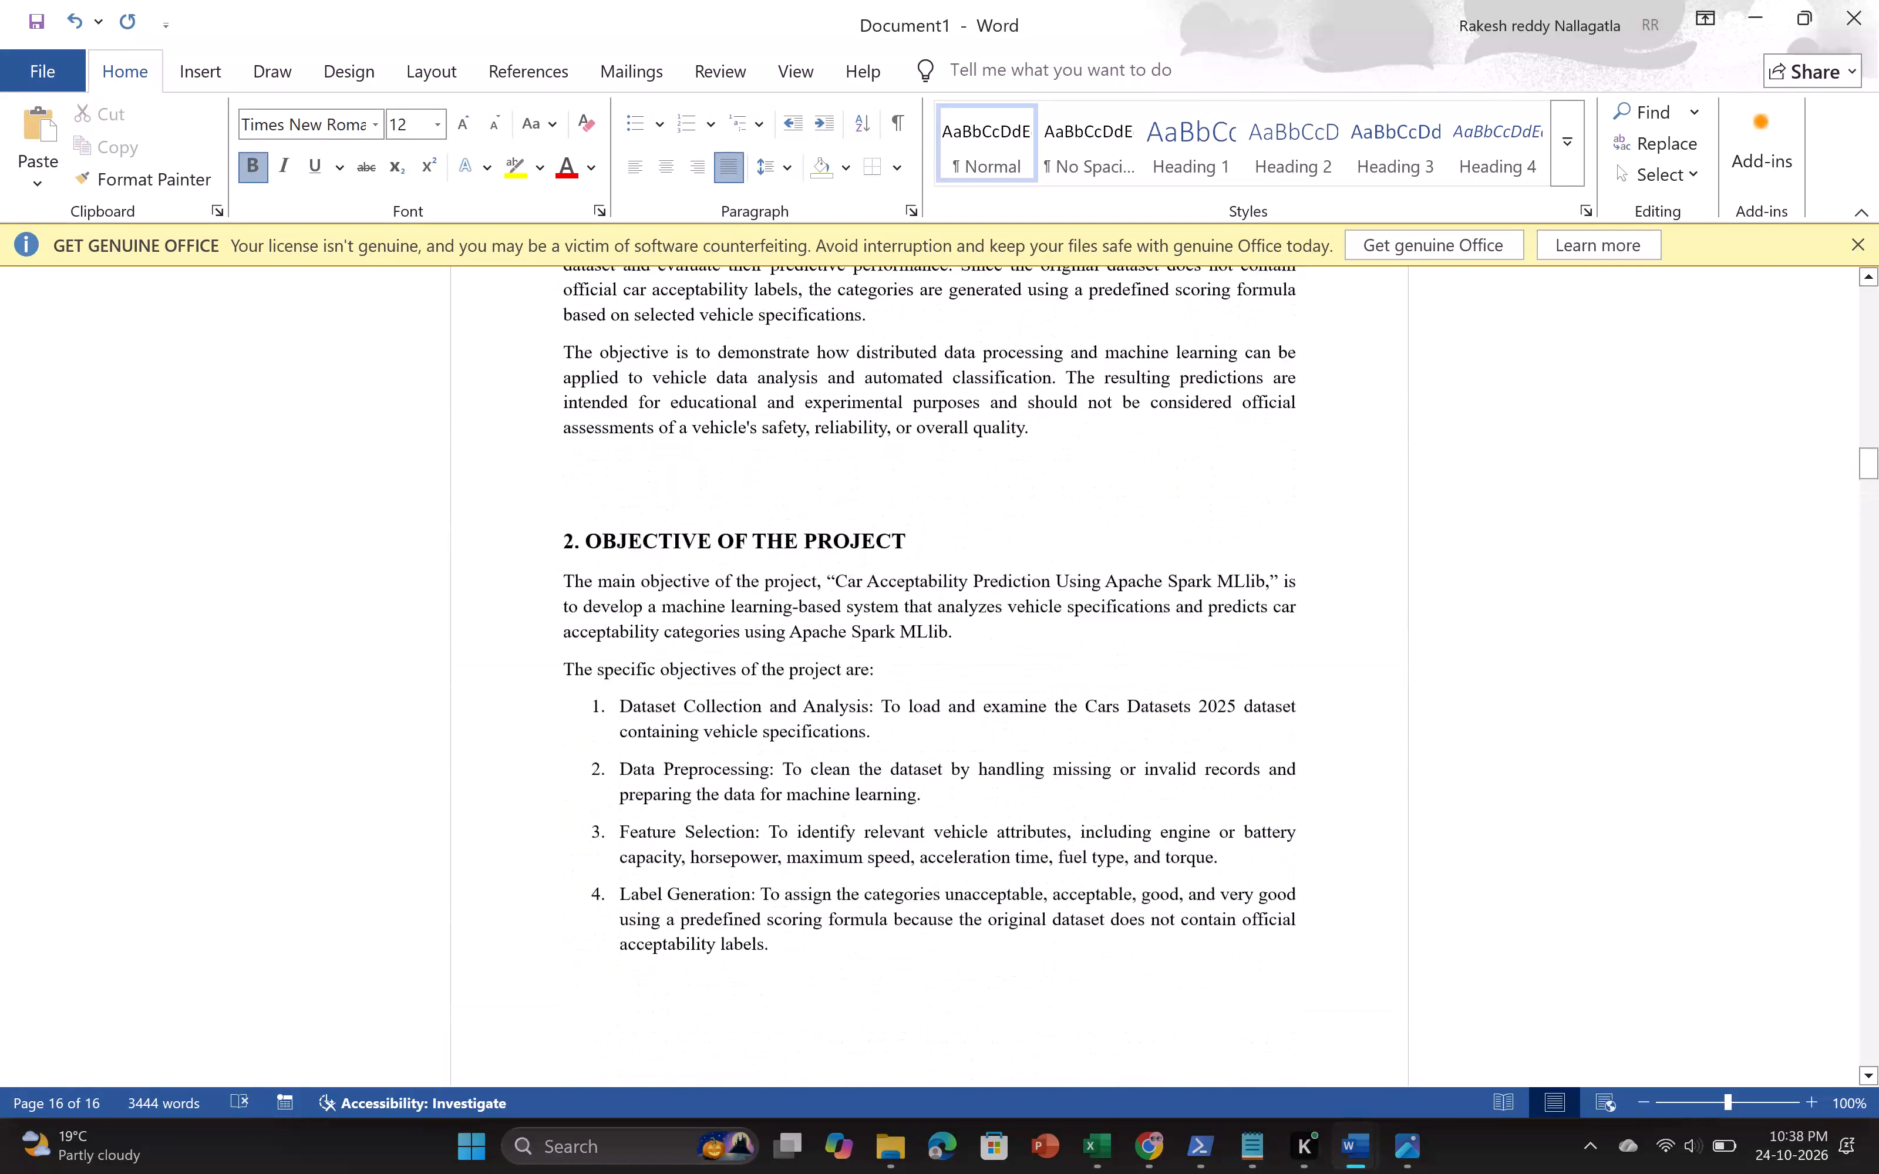
scroll(559, 685, up, 2)
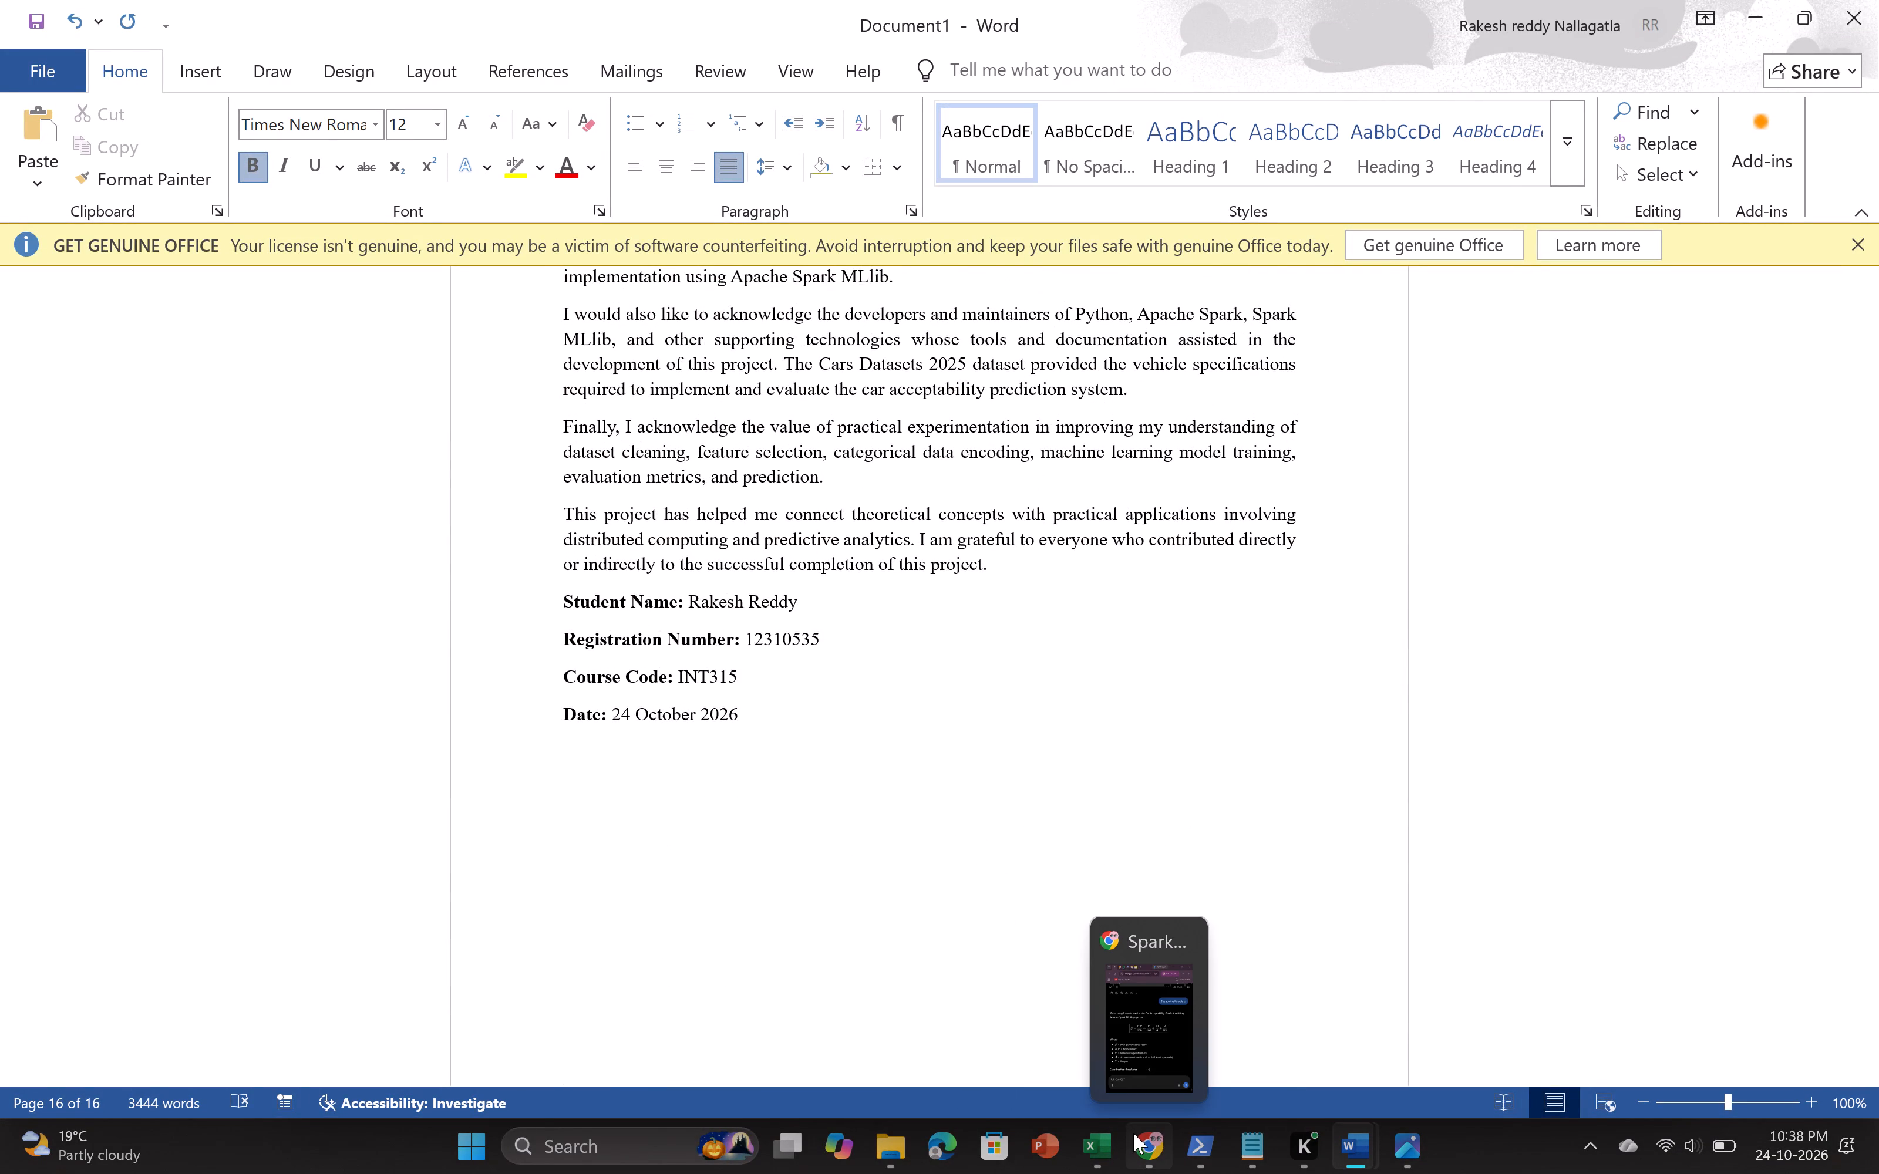
Switch to Chrome, maximize the window, and open Google Drive in a new tab.
click(1151, 1160)
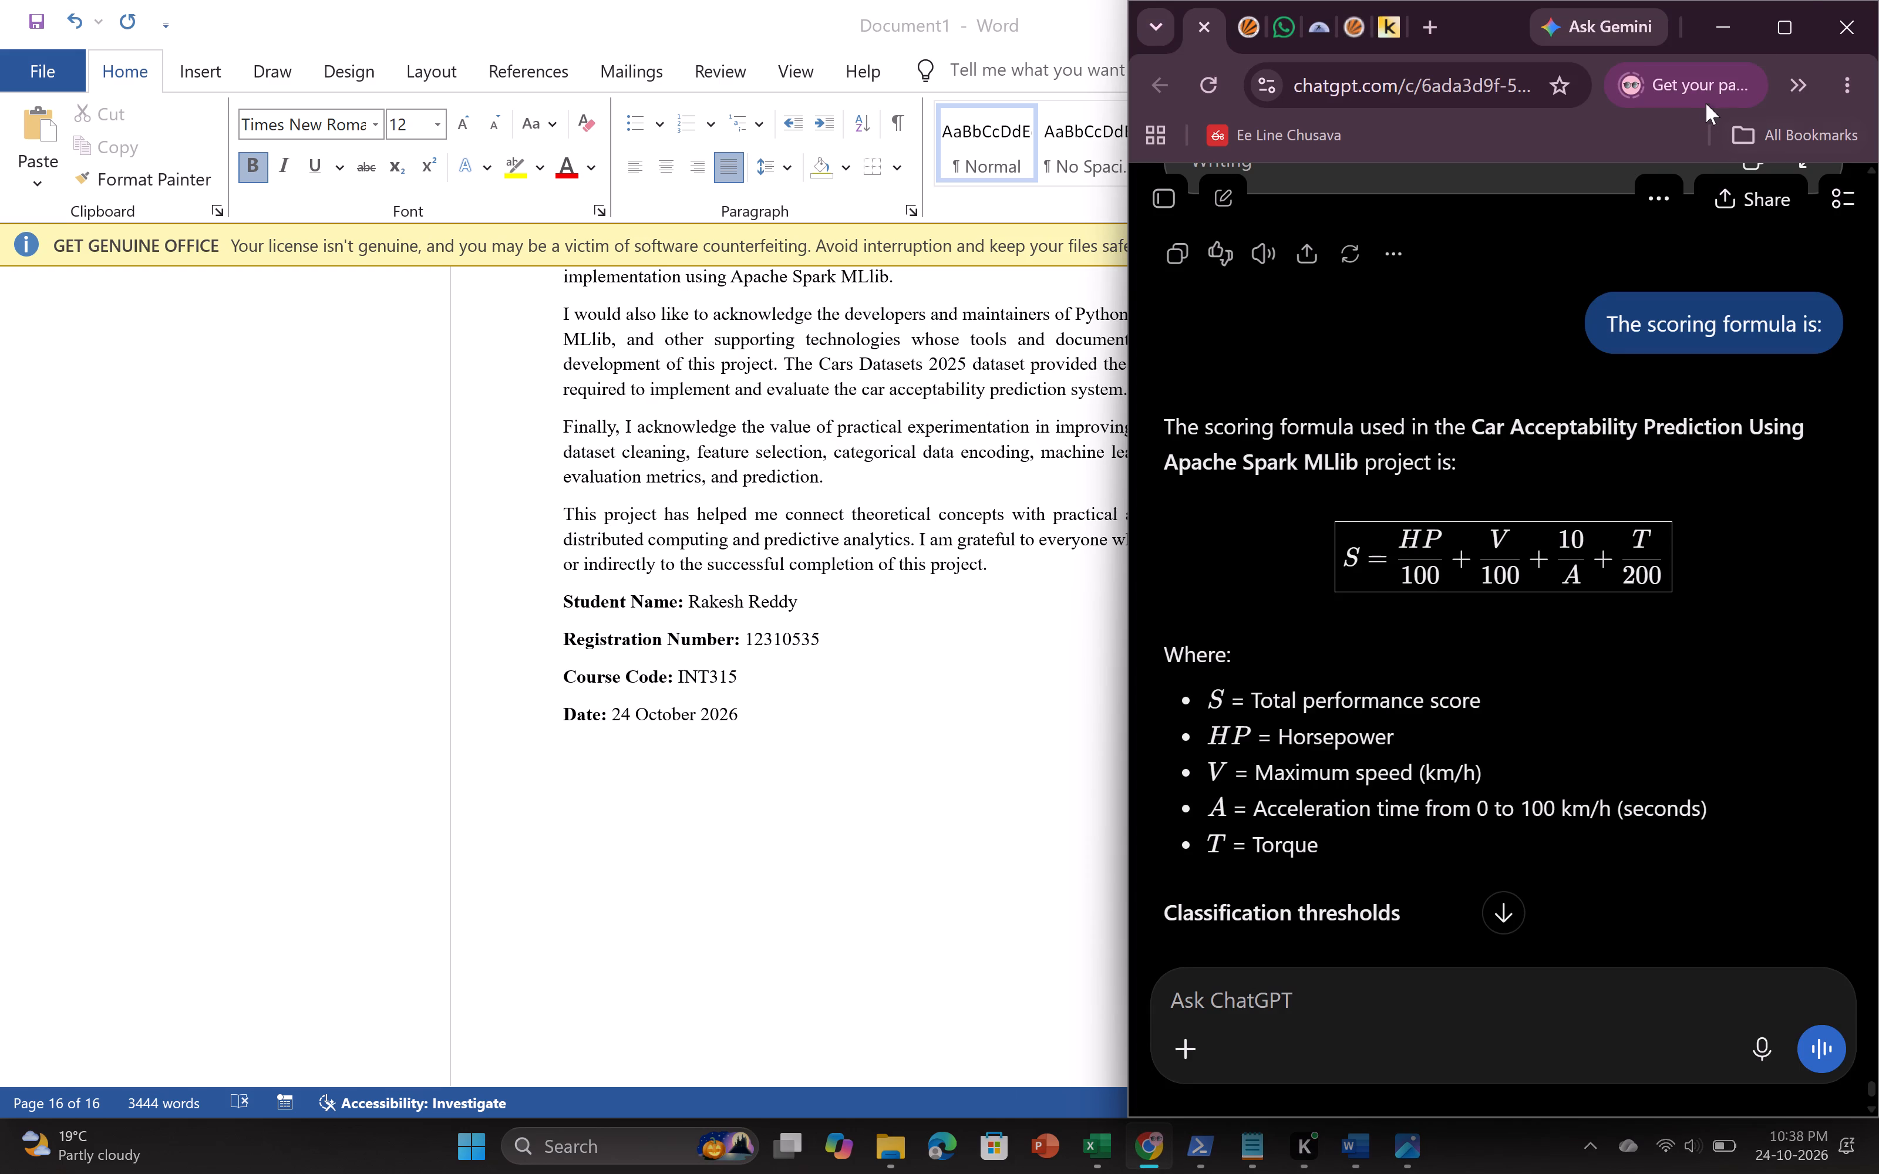
click(1781, 26)
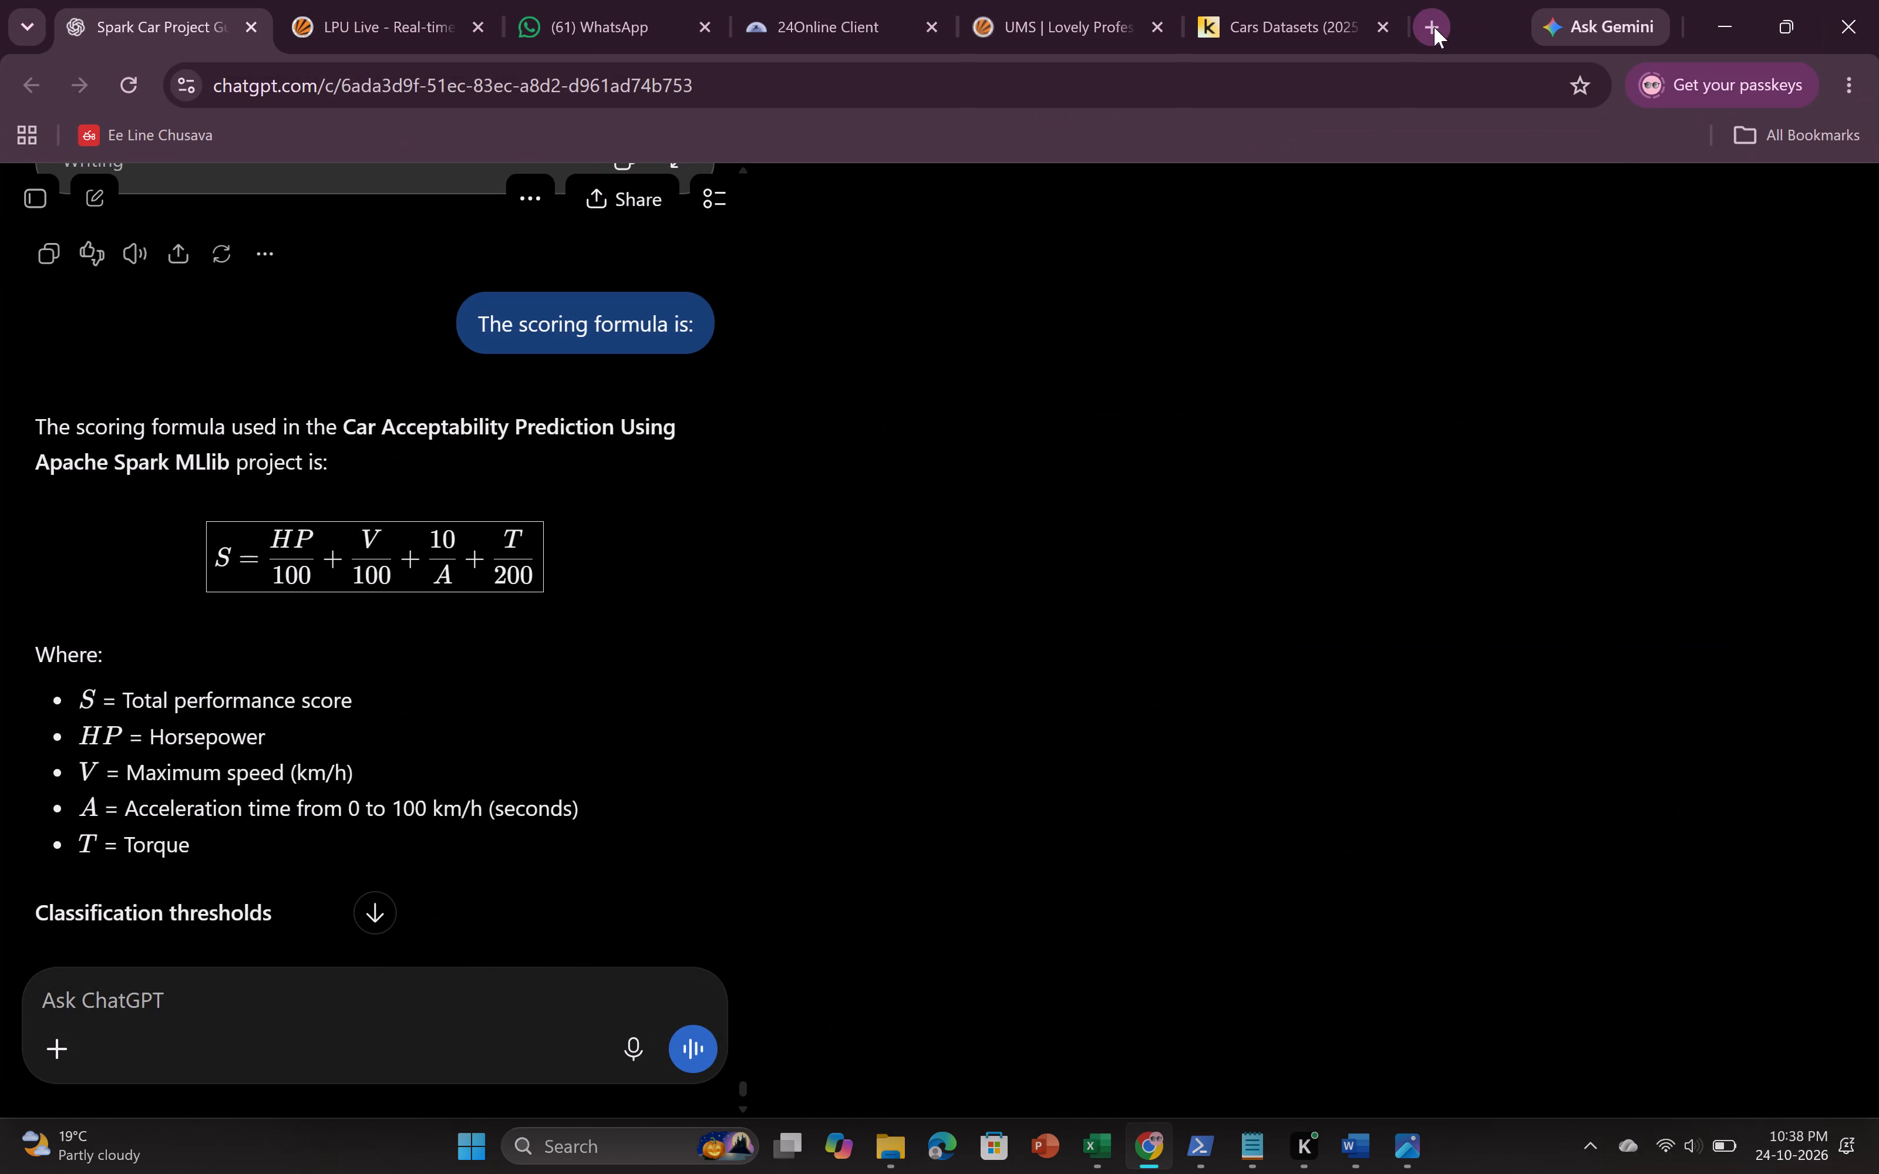
click(1434, 27)
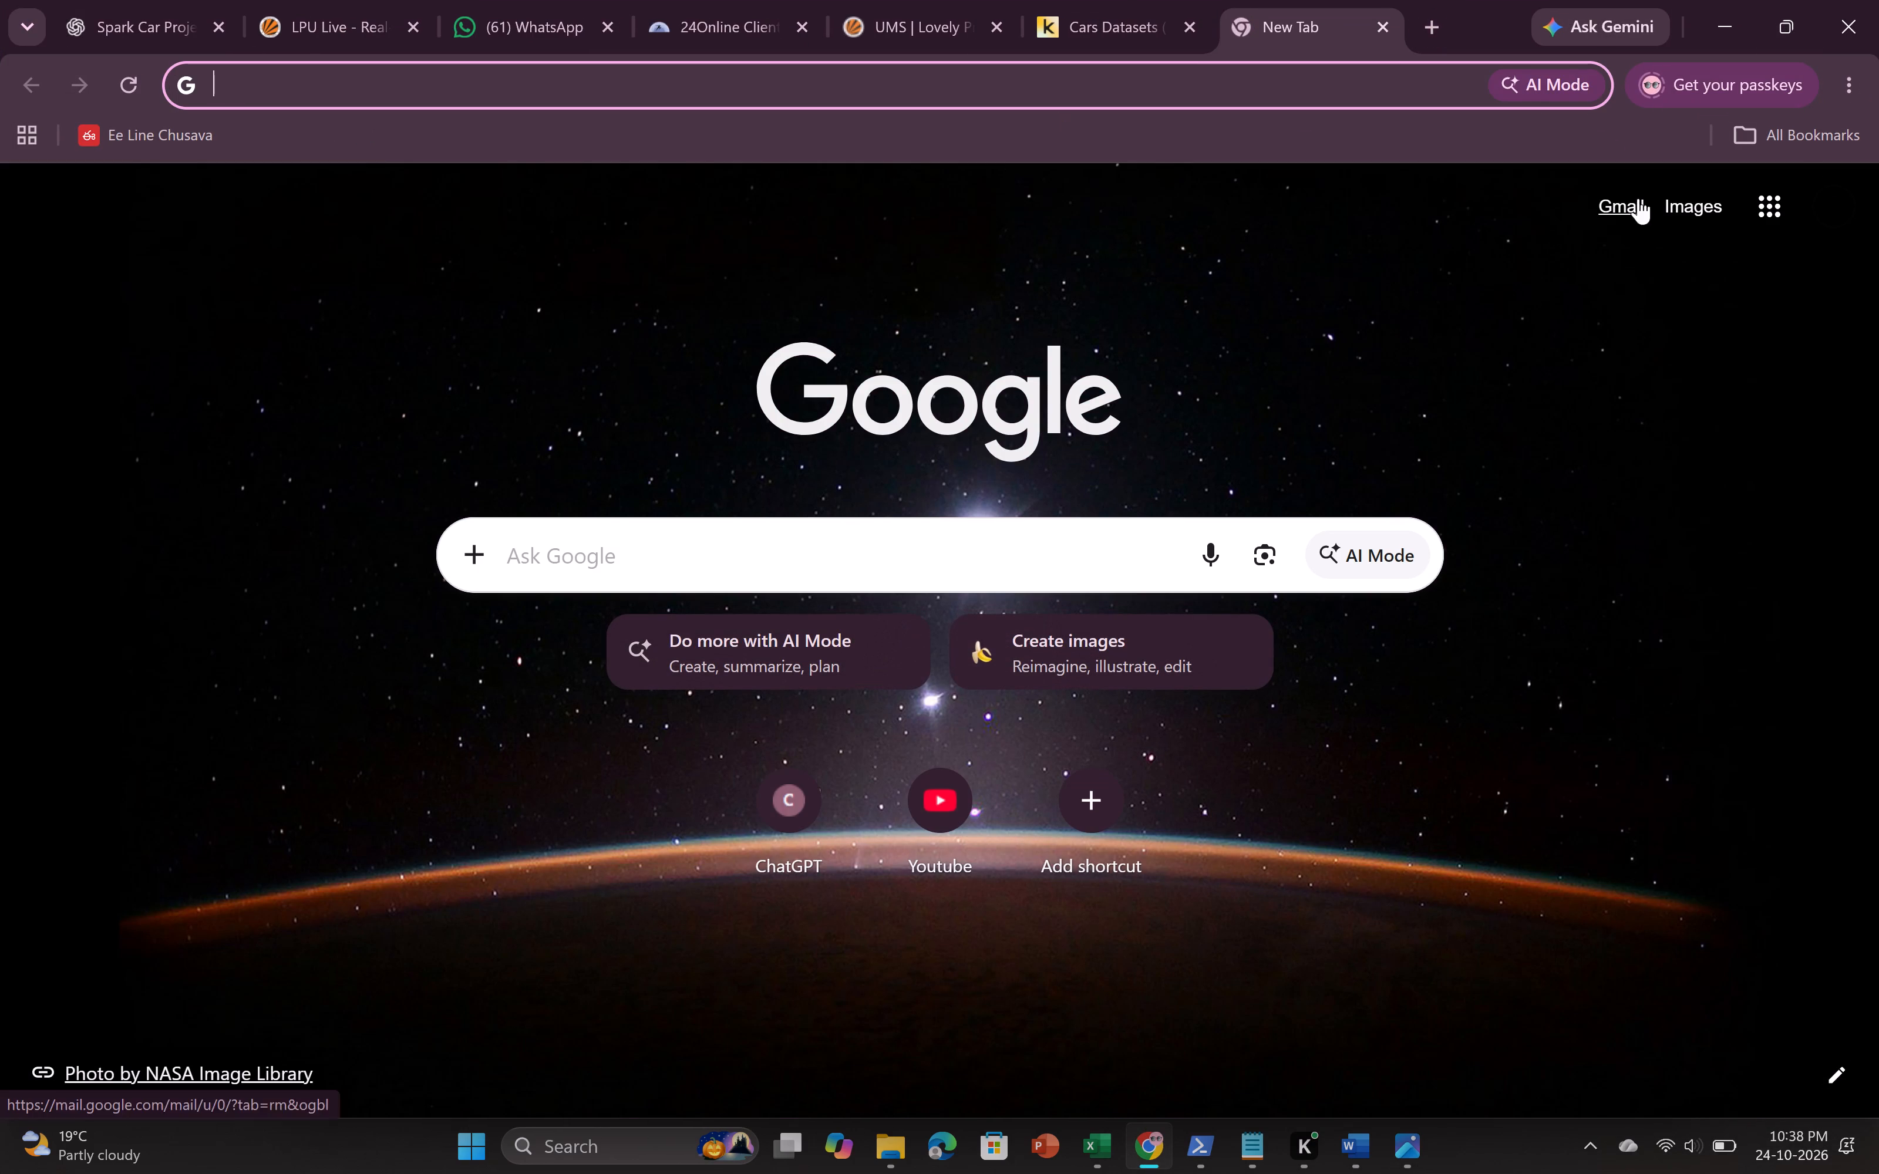
click(1779, 212)
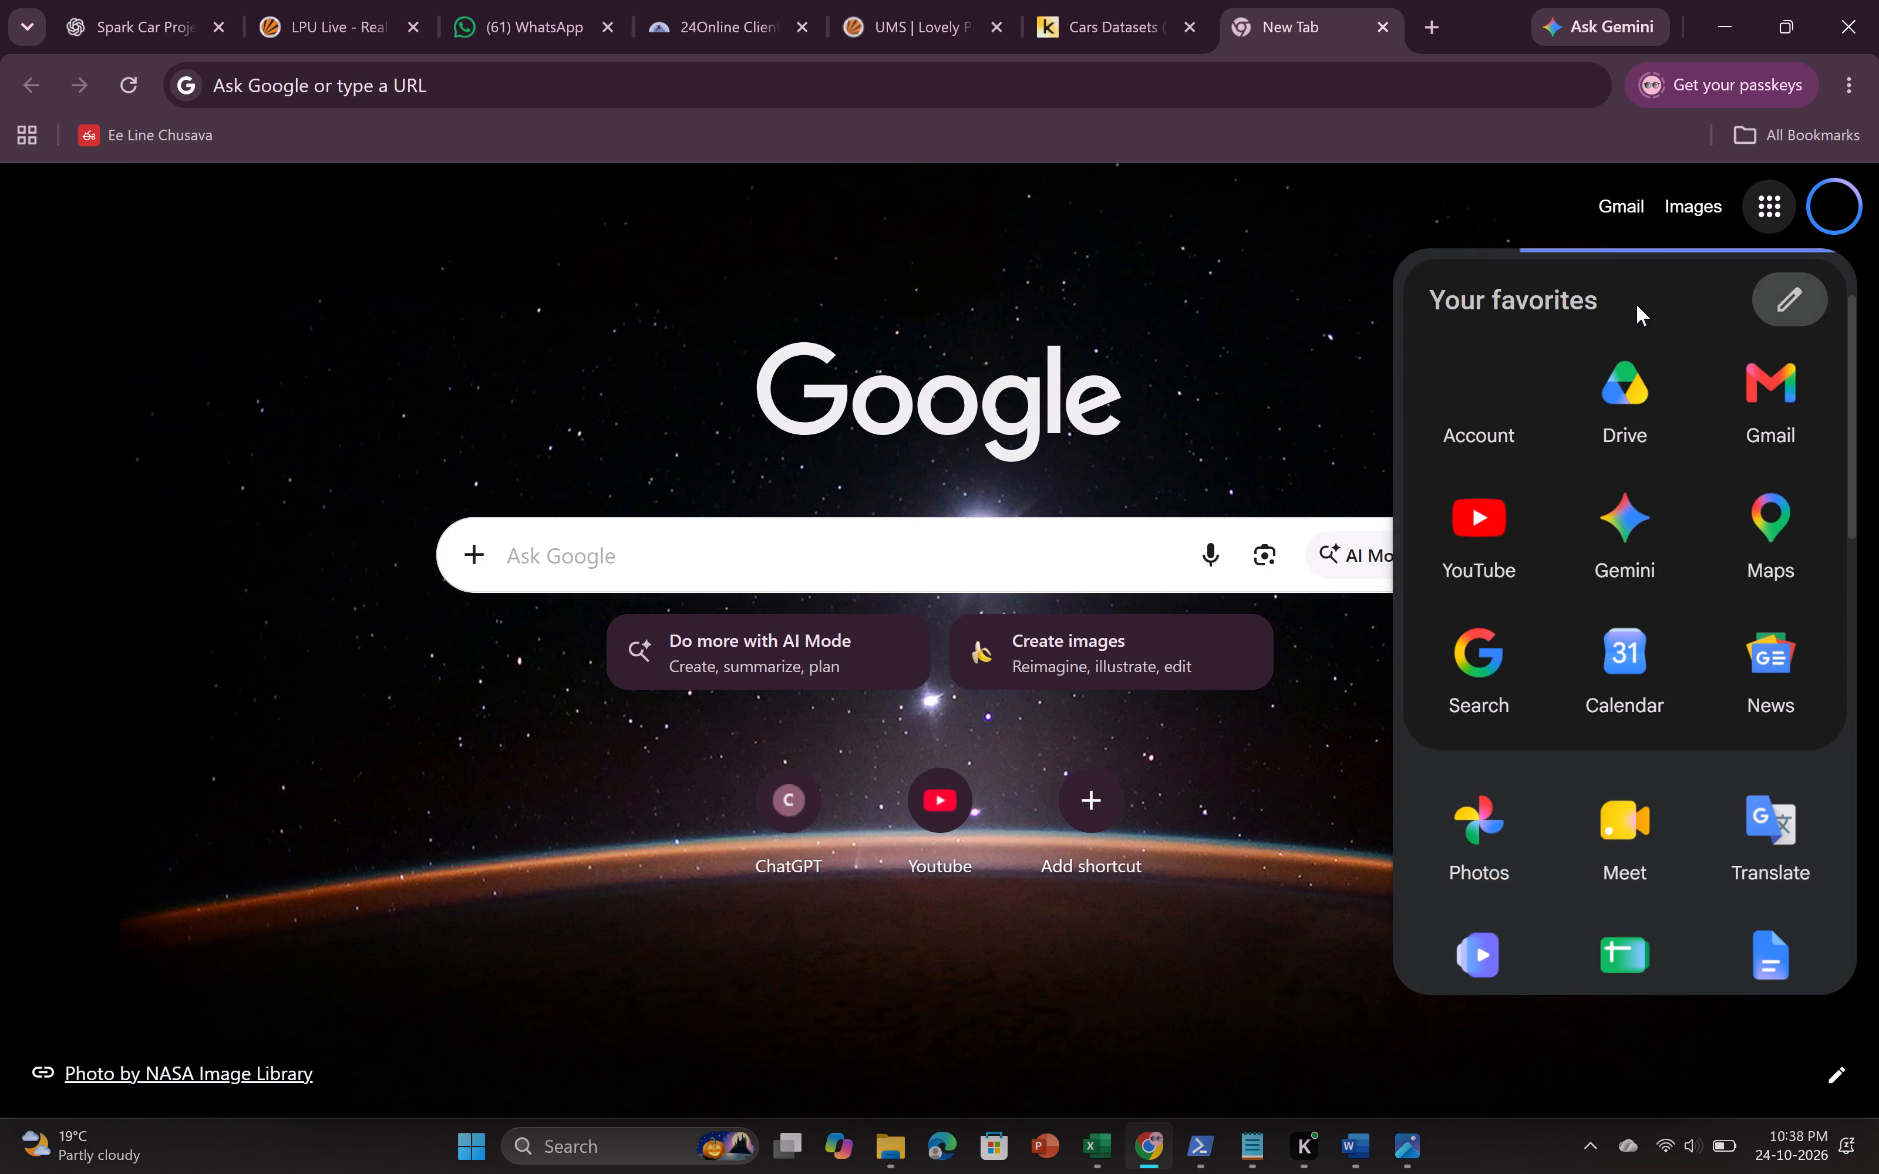
click(1619, 394)
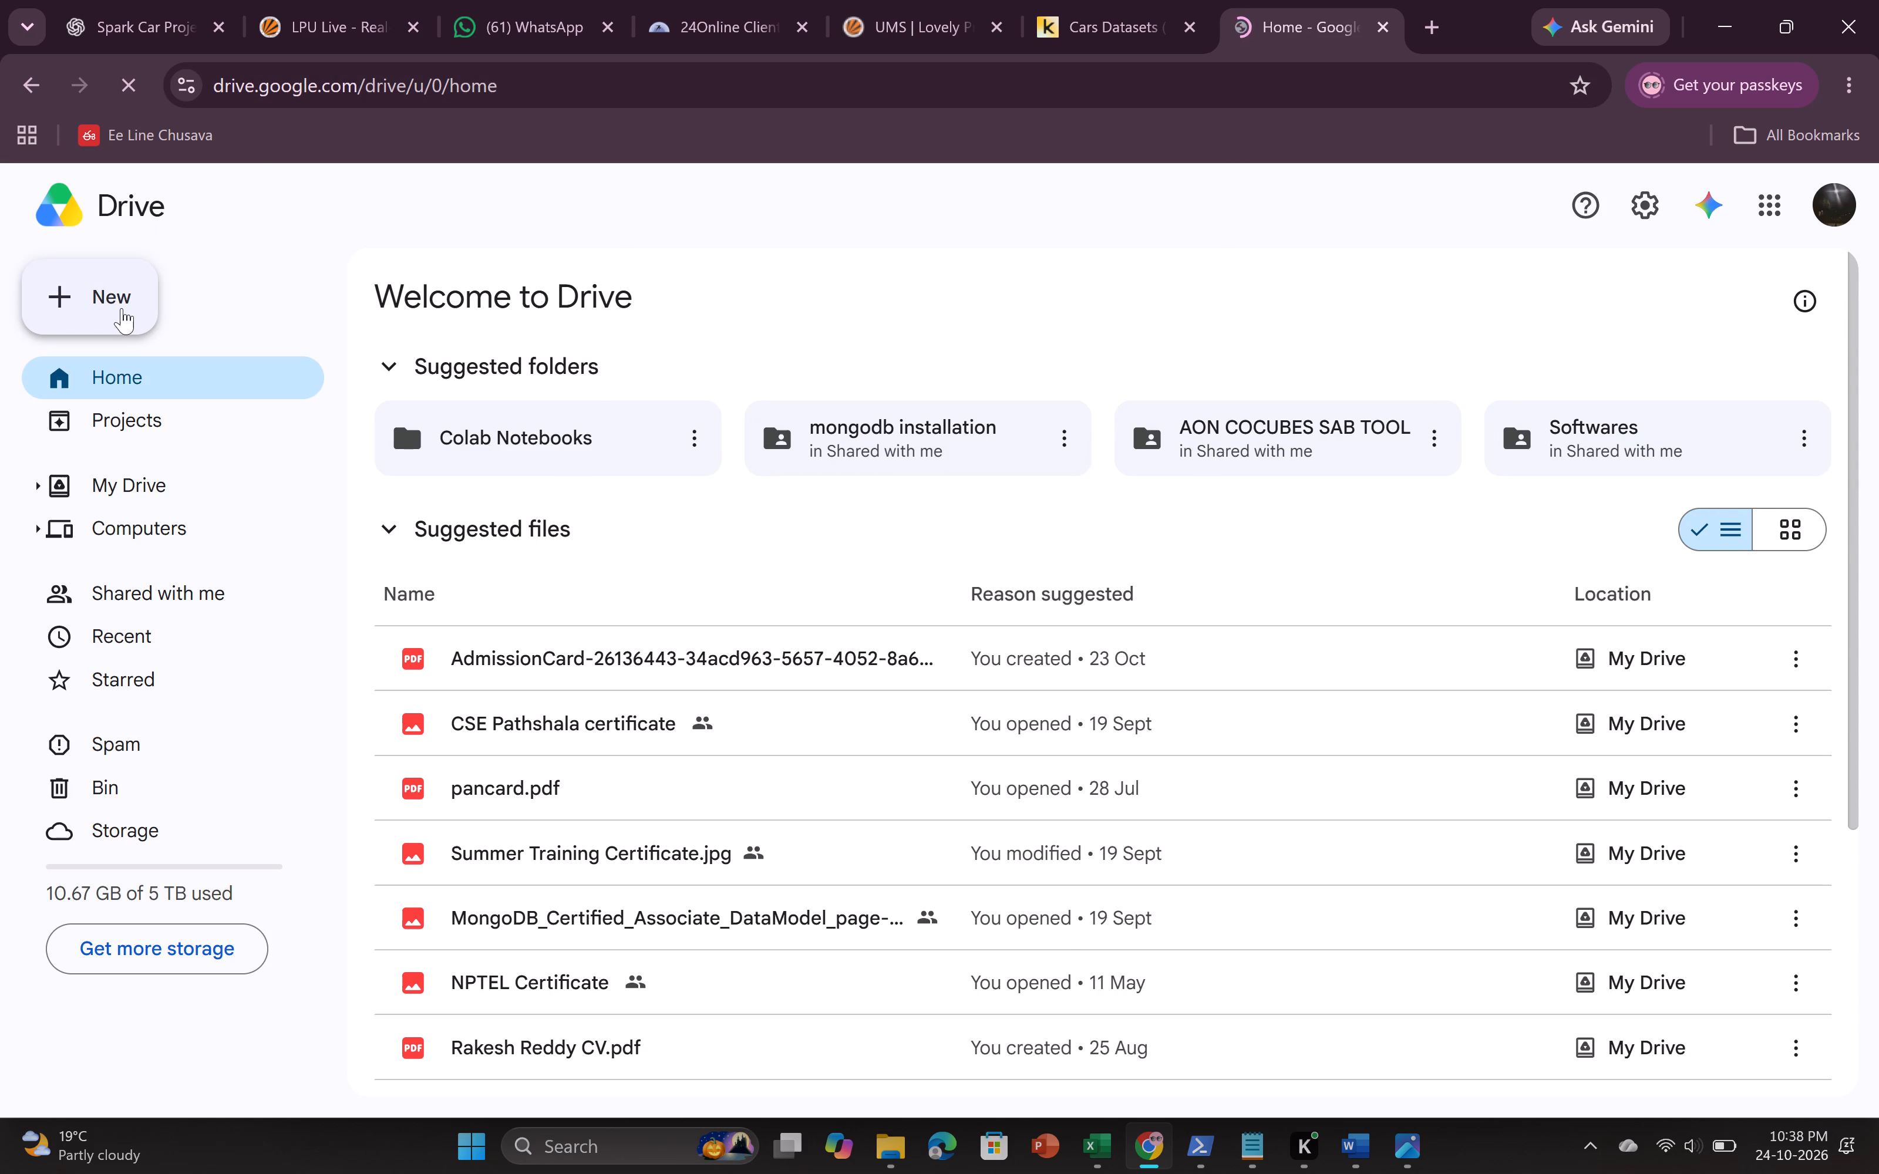
Upload car_prediction.py from the Car Acceptability Prediction folder on Local Disk (C:) to Google Drive.
click(100, 298)
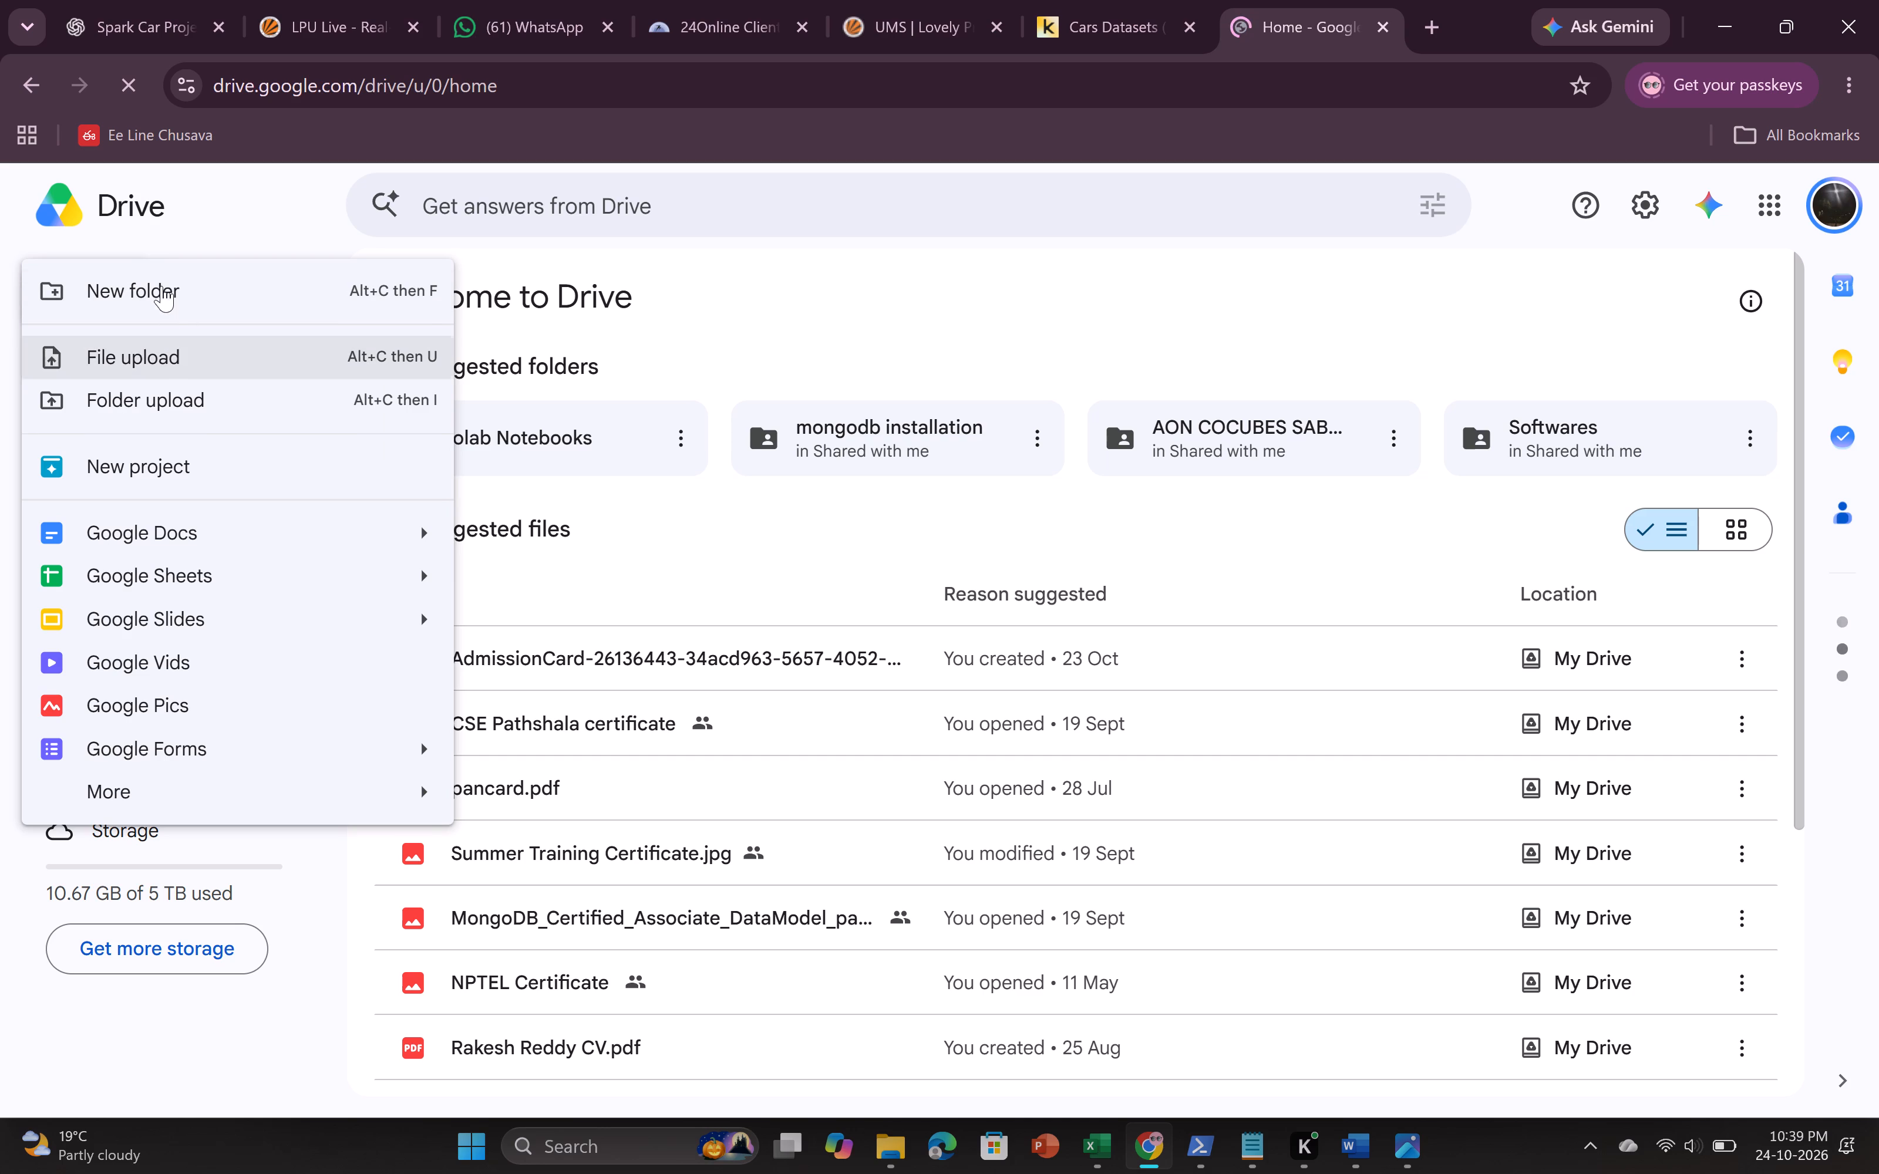
click(165, 366)
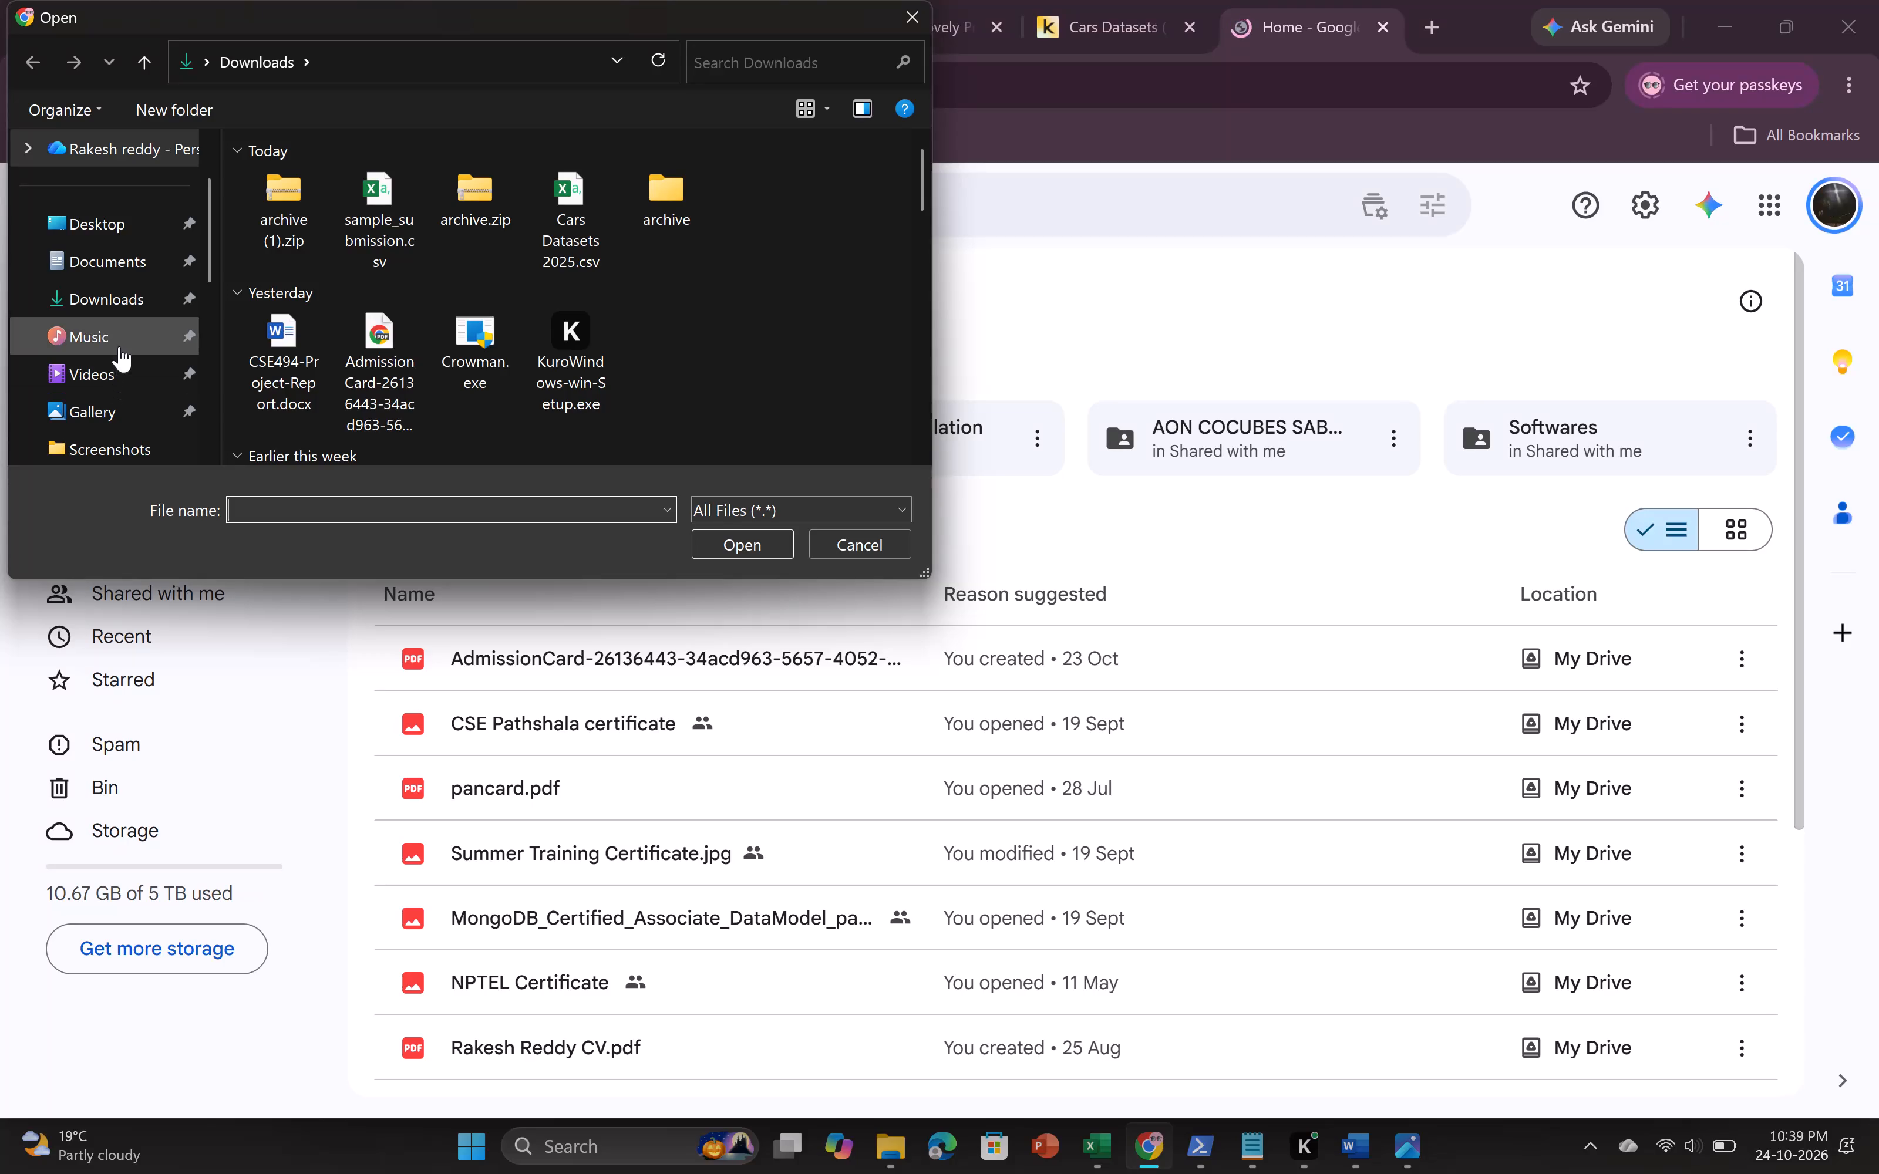
scroll(115, 413, down, 1)
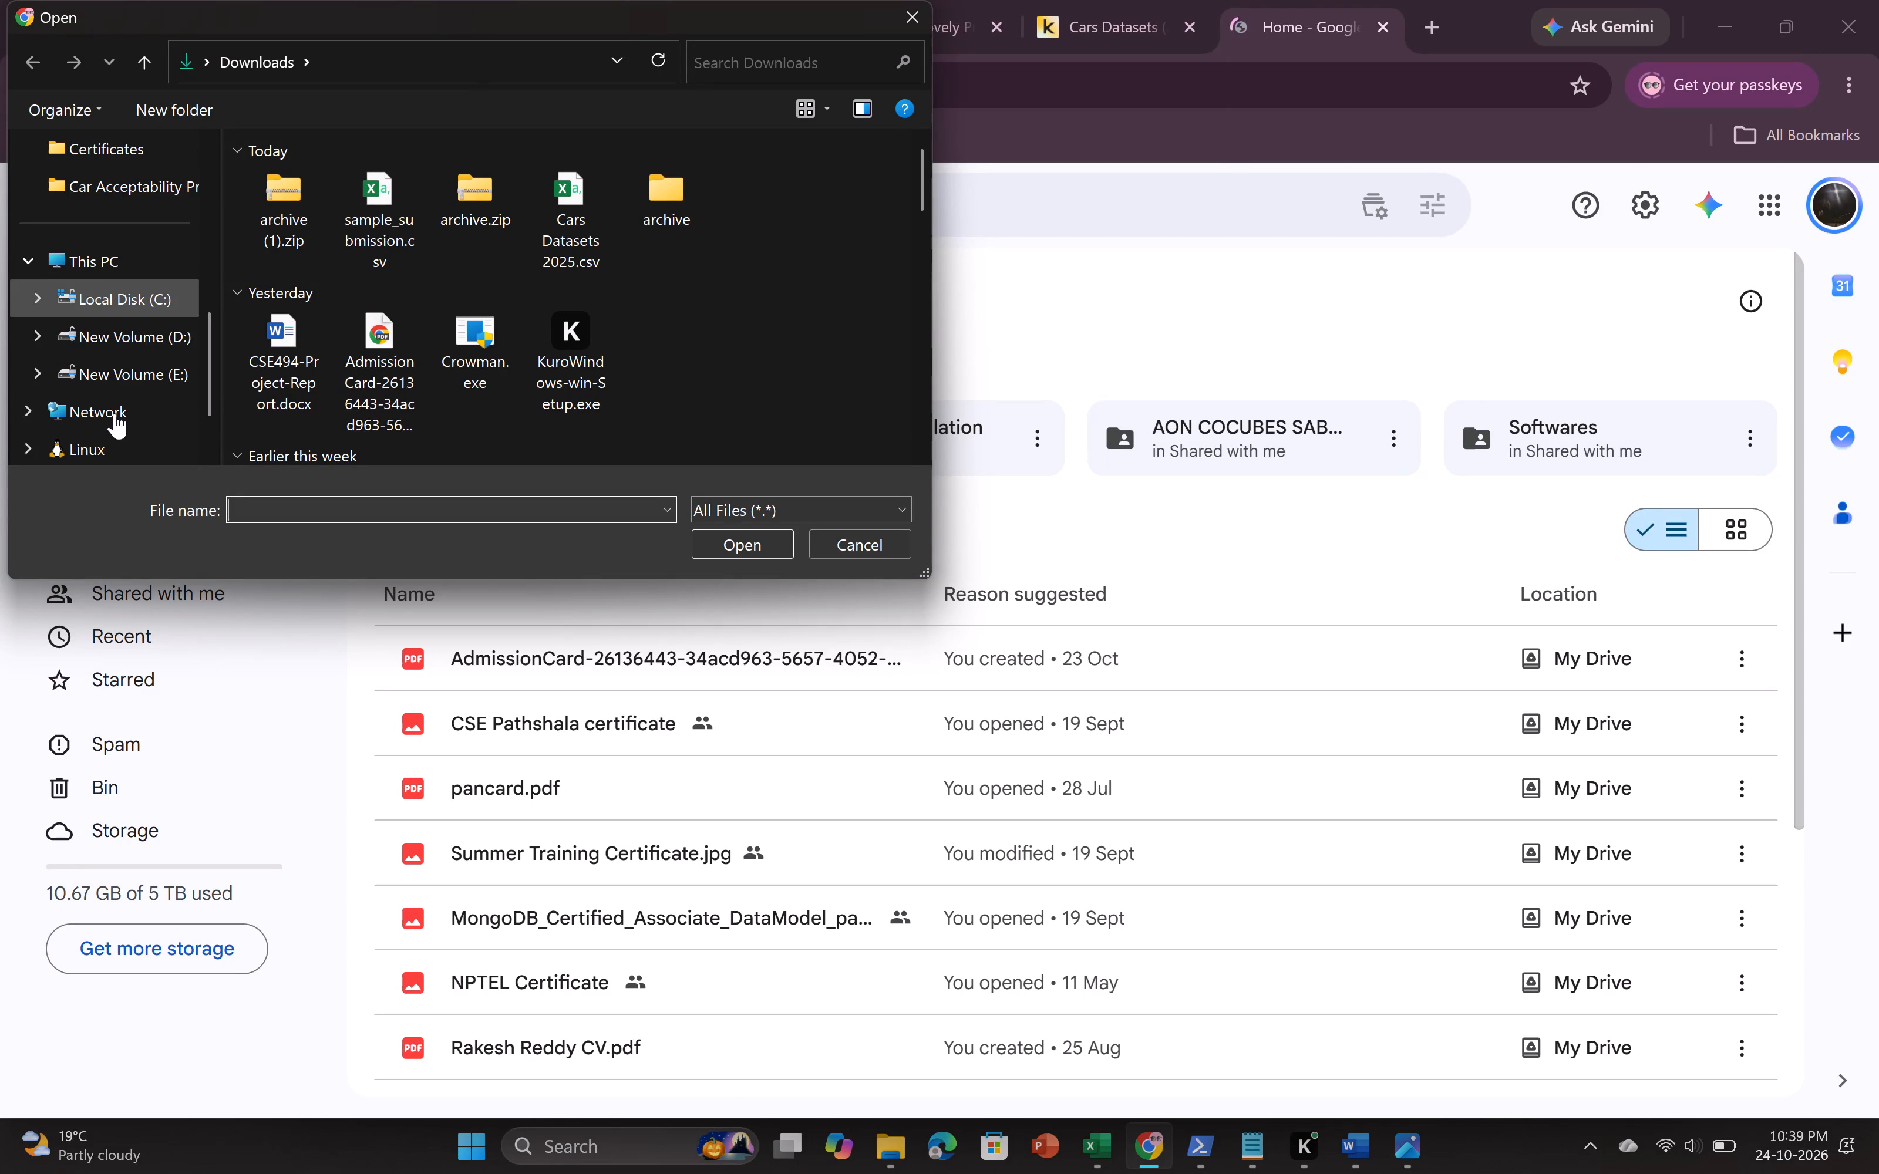
click(124, 307)
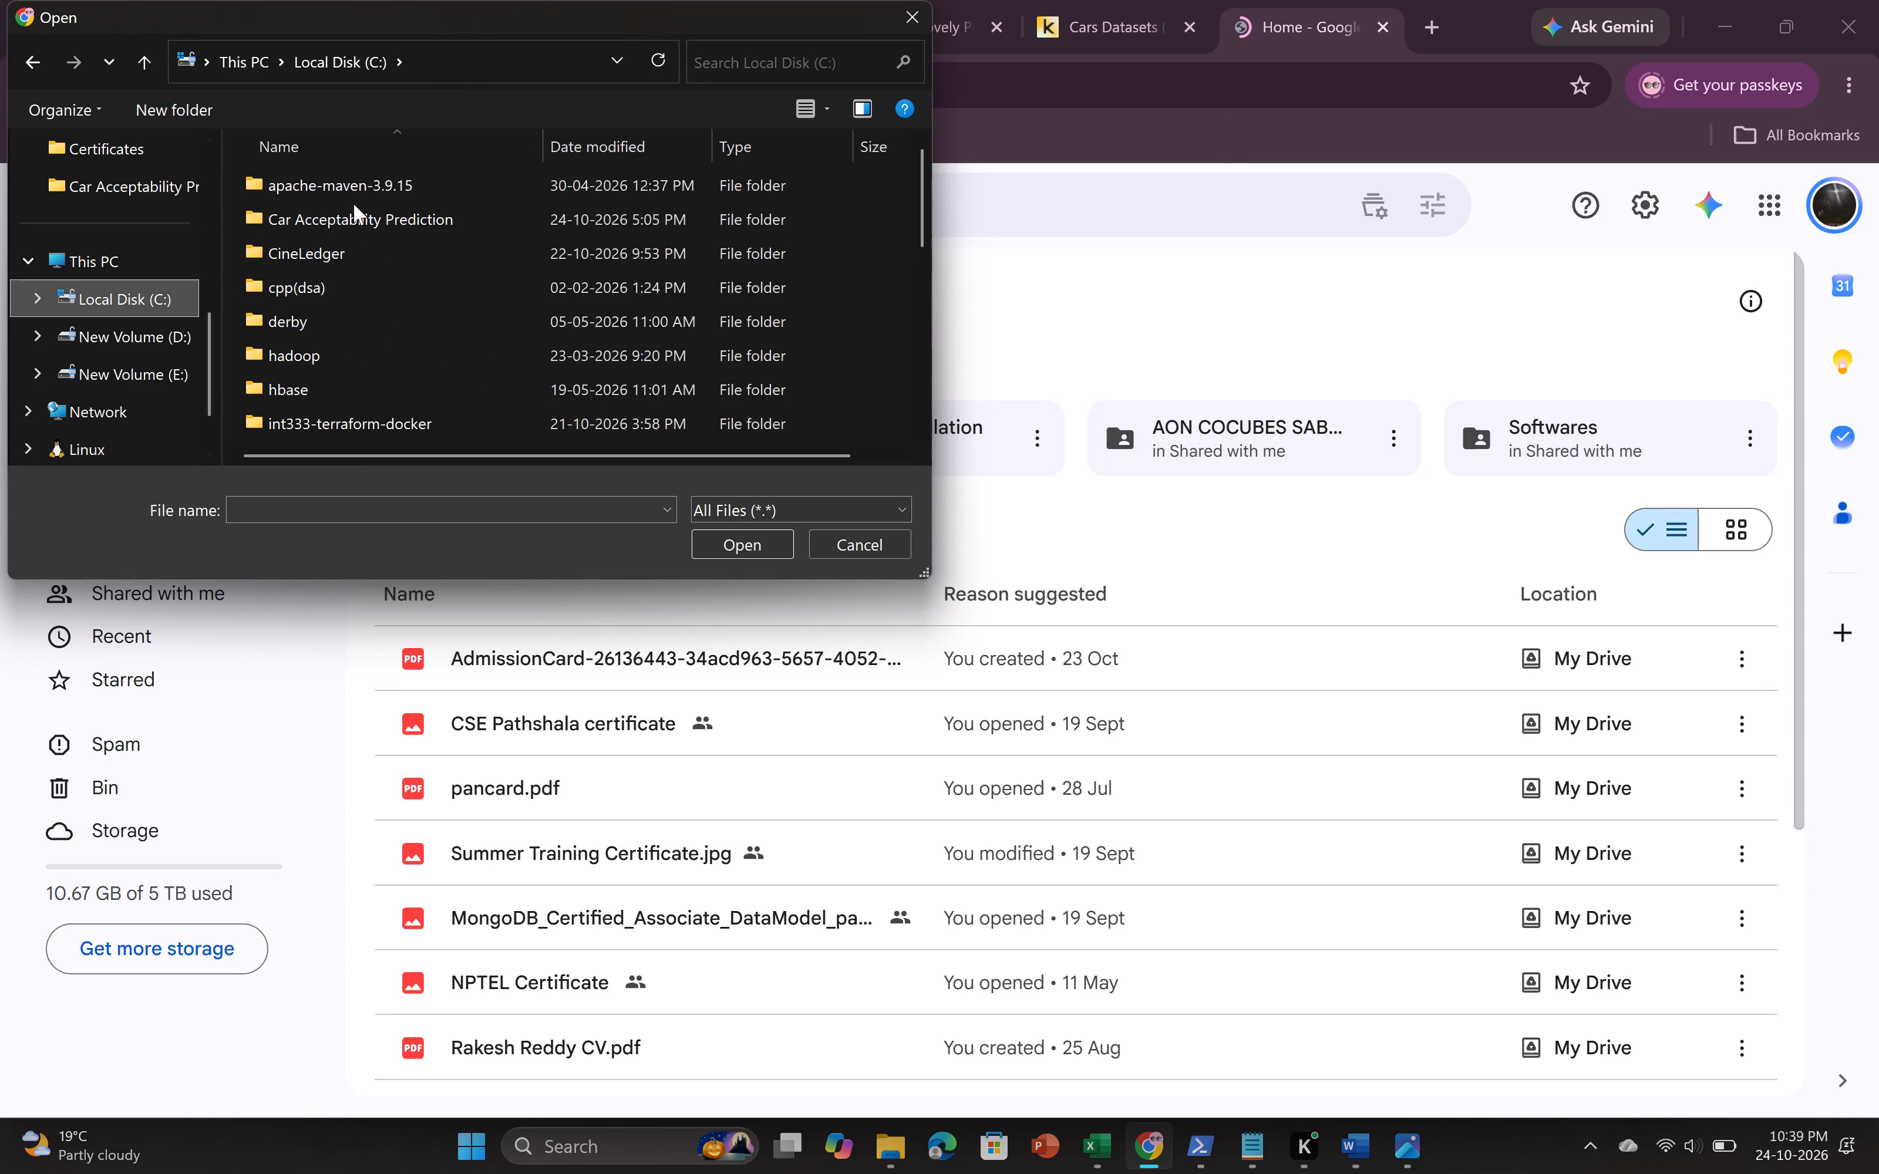
double_click(354, 214)
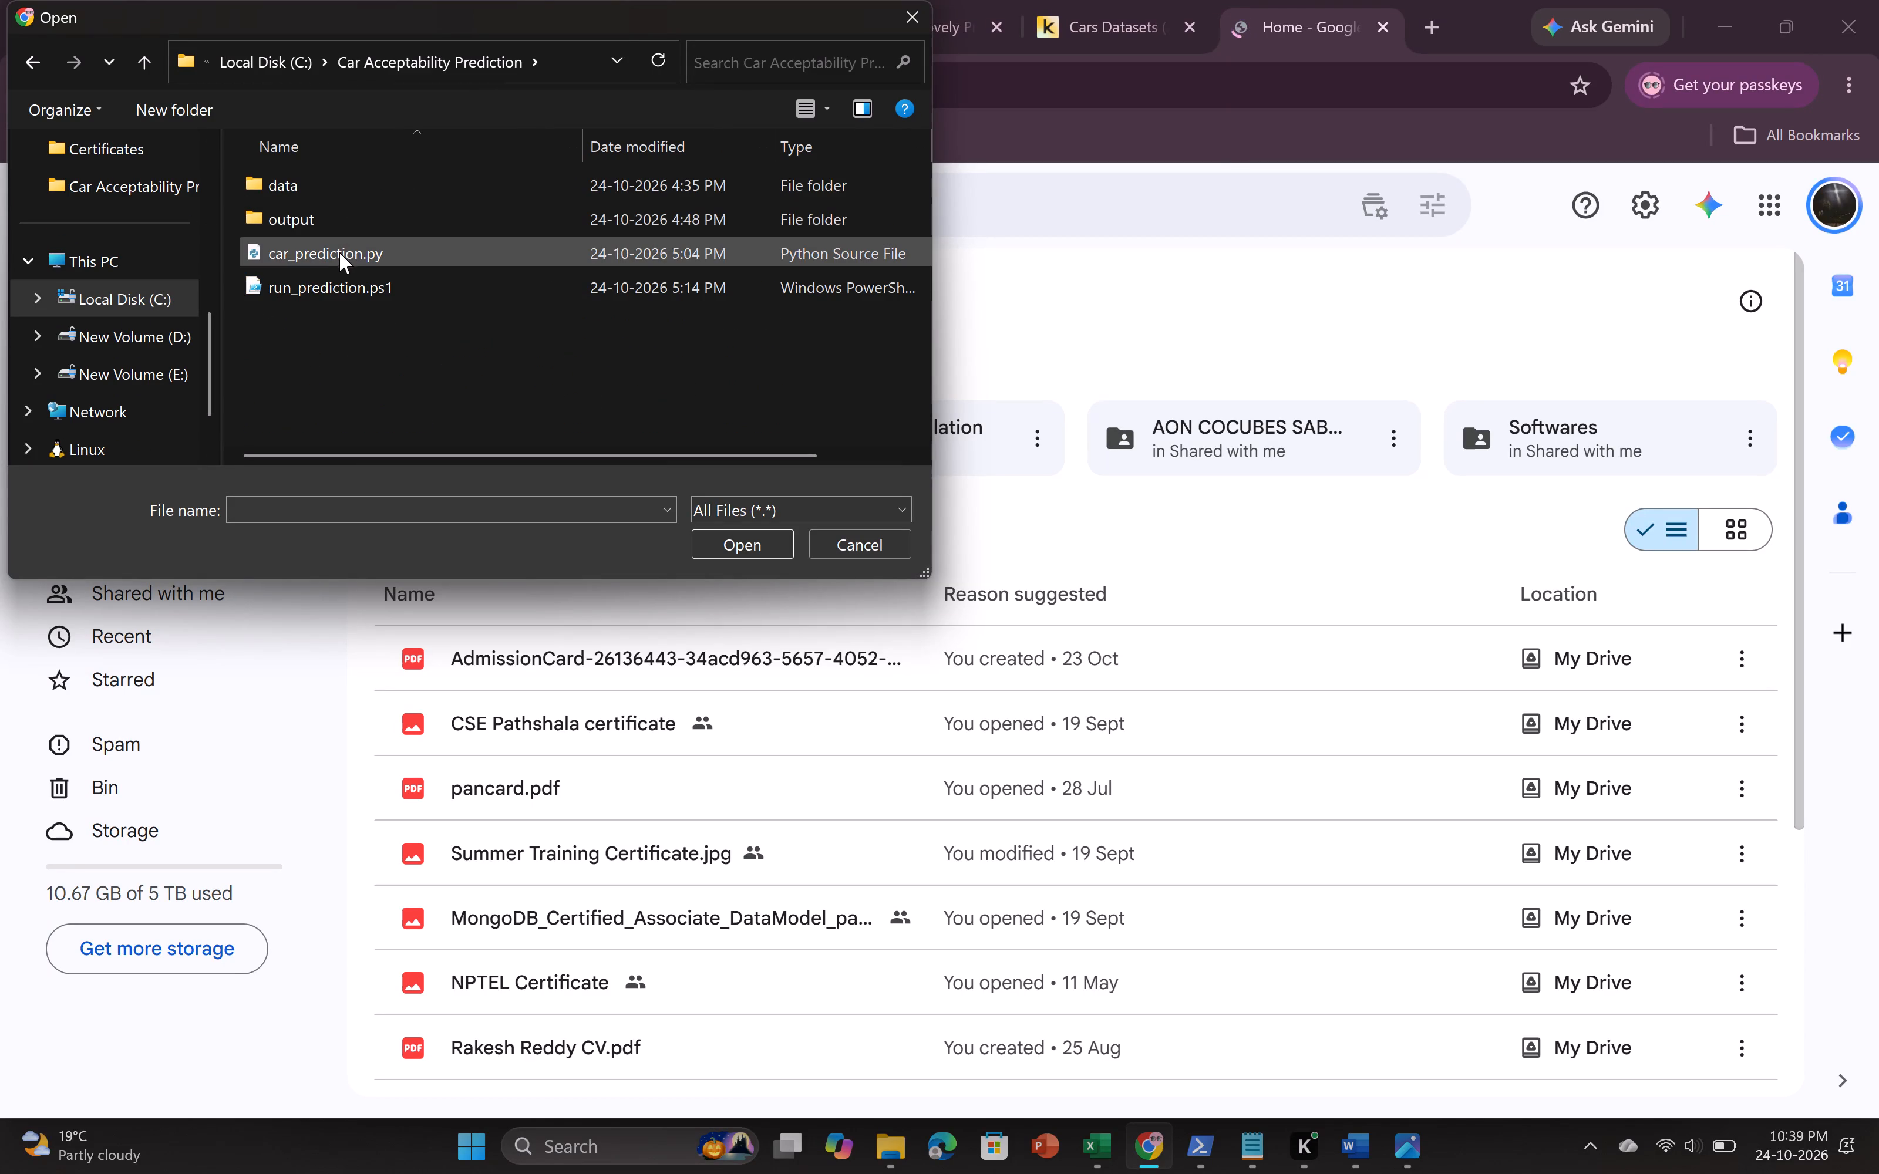
click(348, 255)
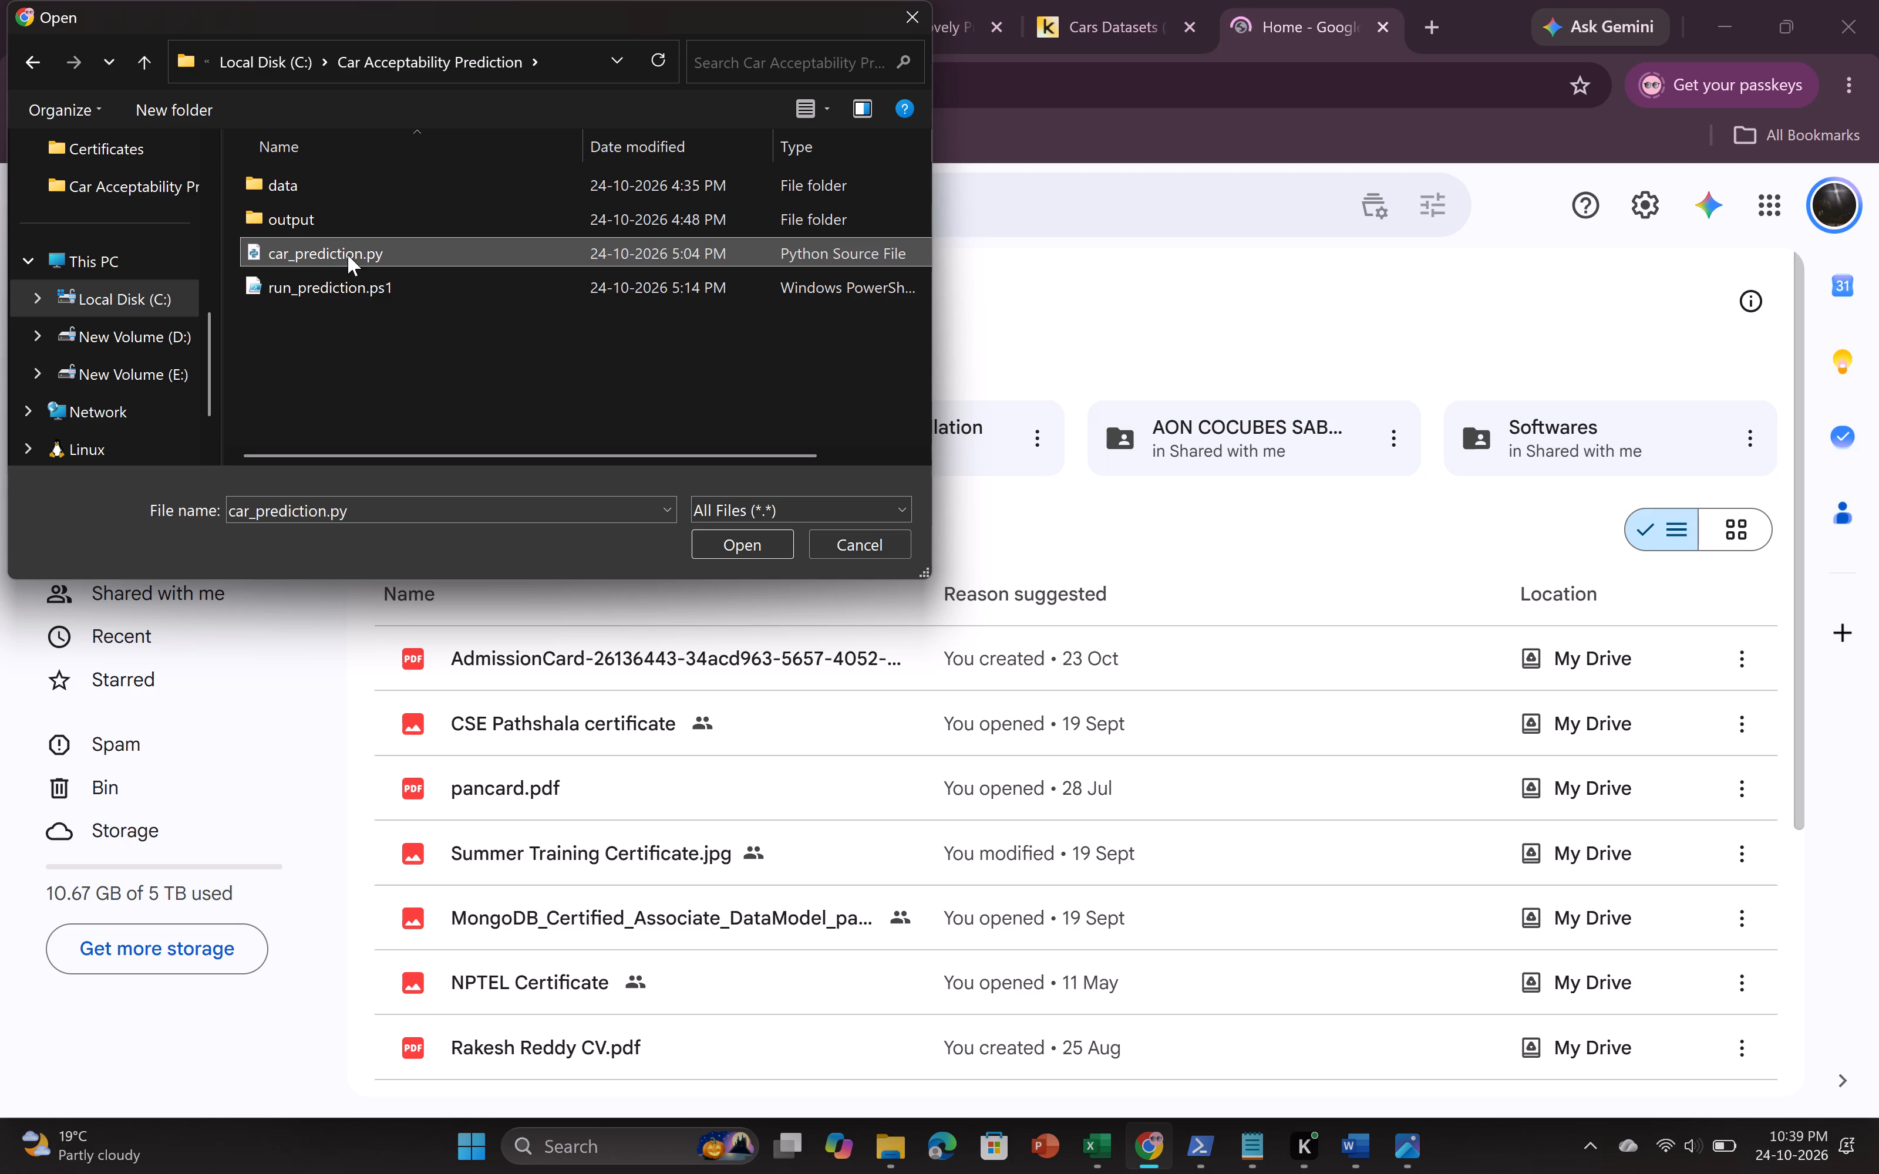
click(721, 541)
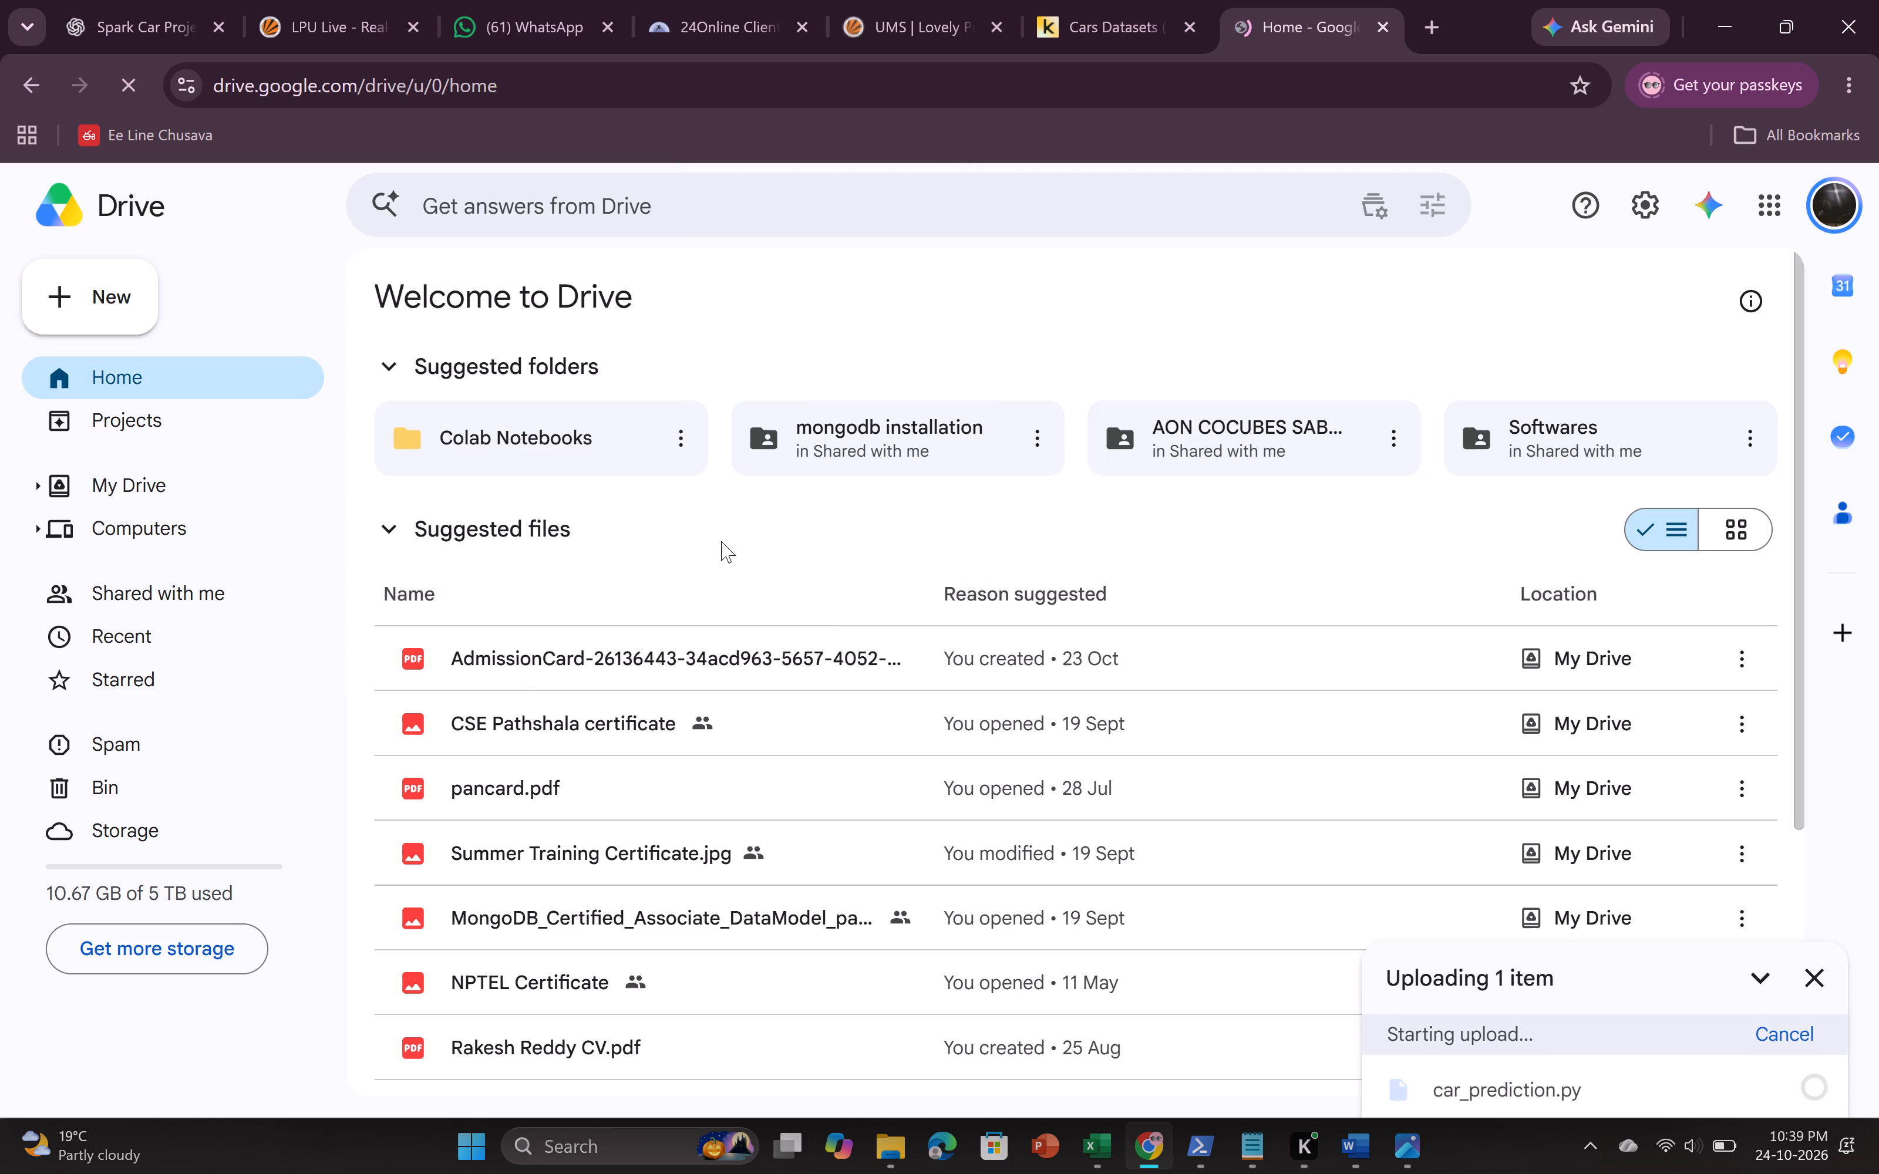
Upload run_prediction.ps1 from the same Car Acceptability Prediction folder to Google Drive.
click(116, 315)
click(152, 361)
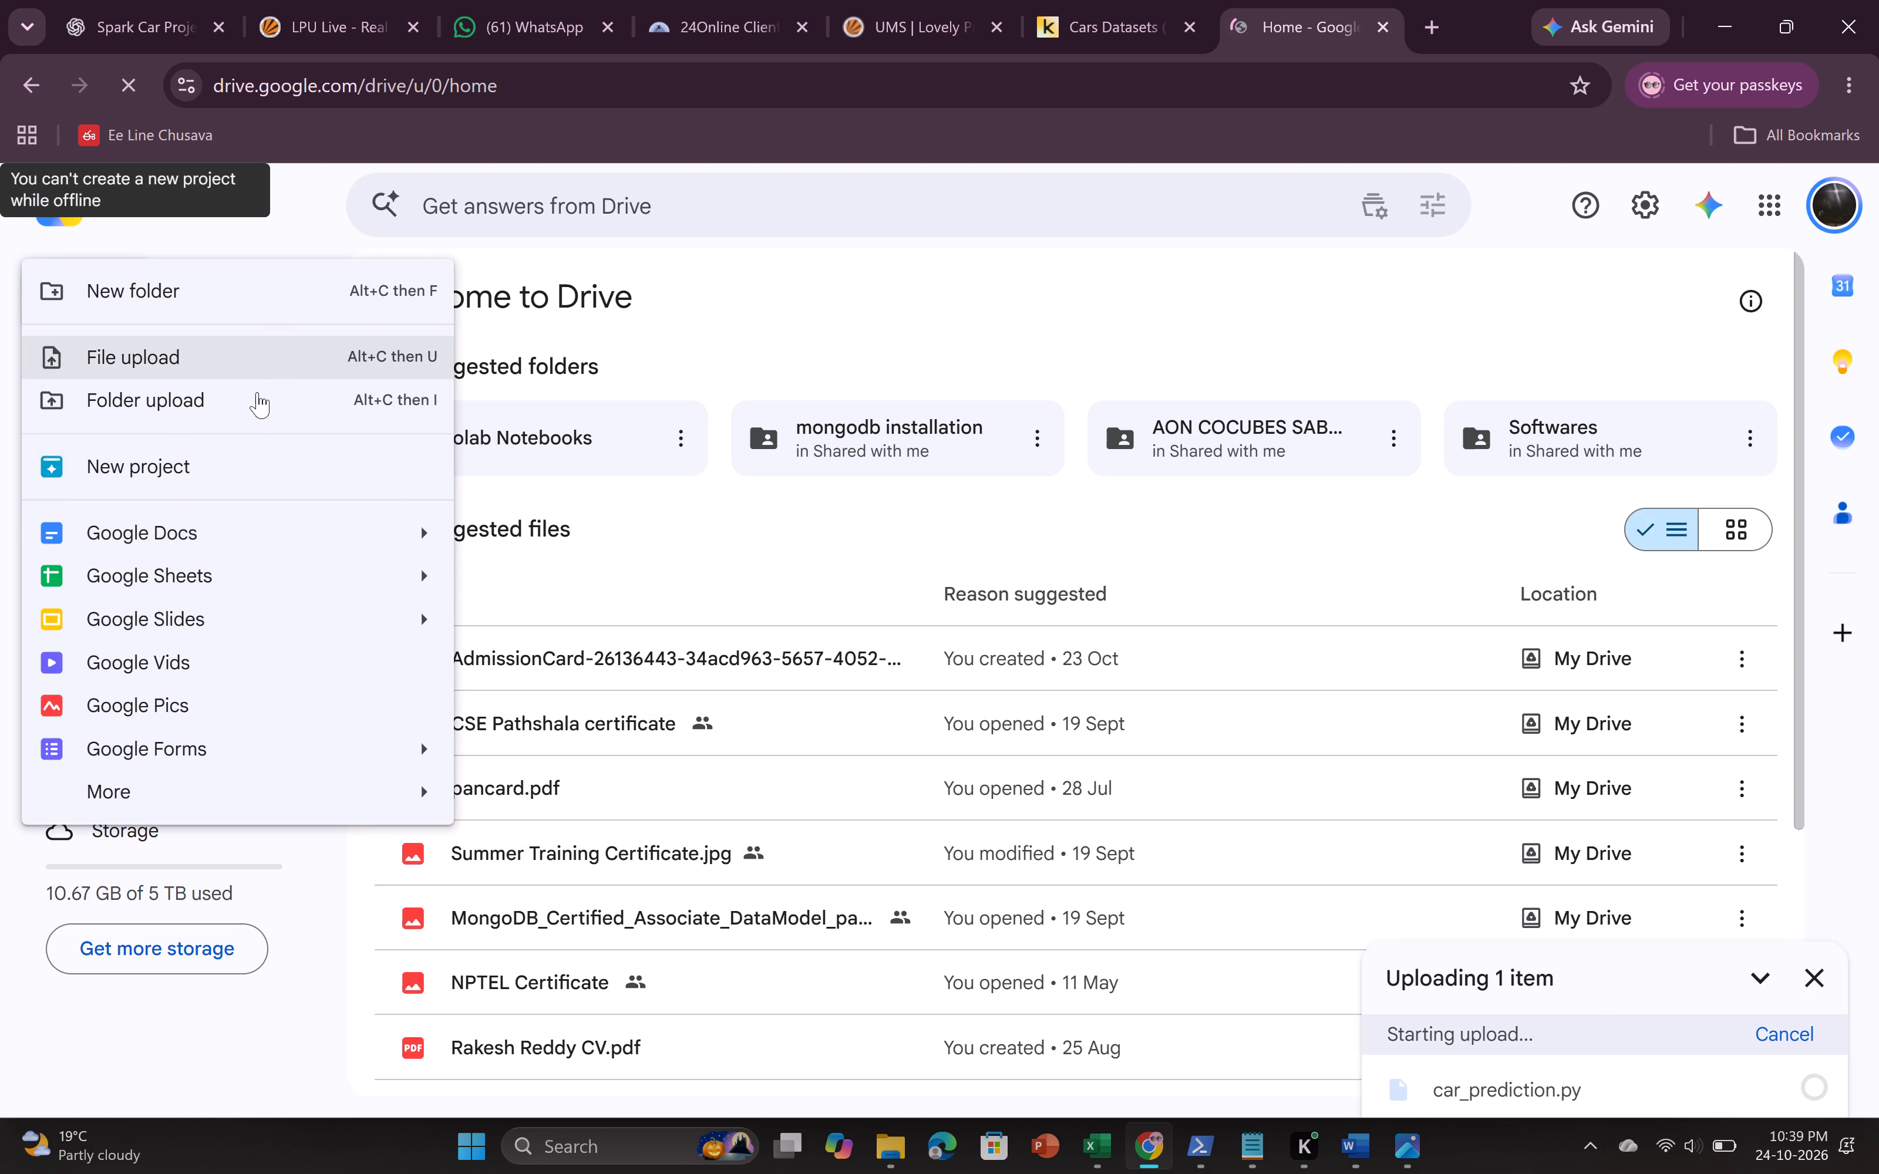
click(170, 358)
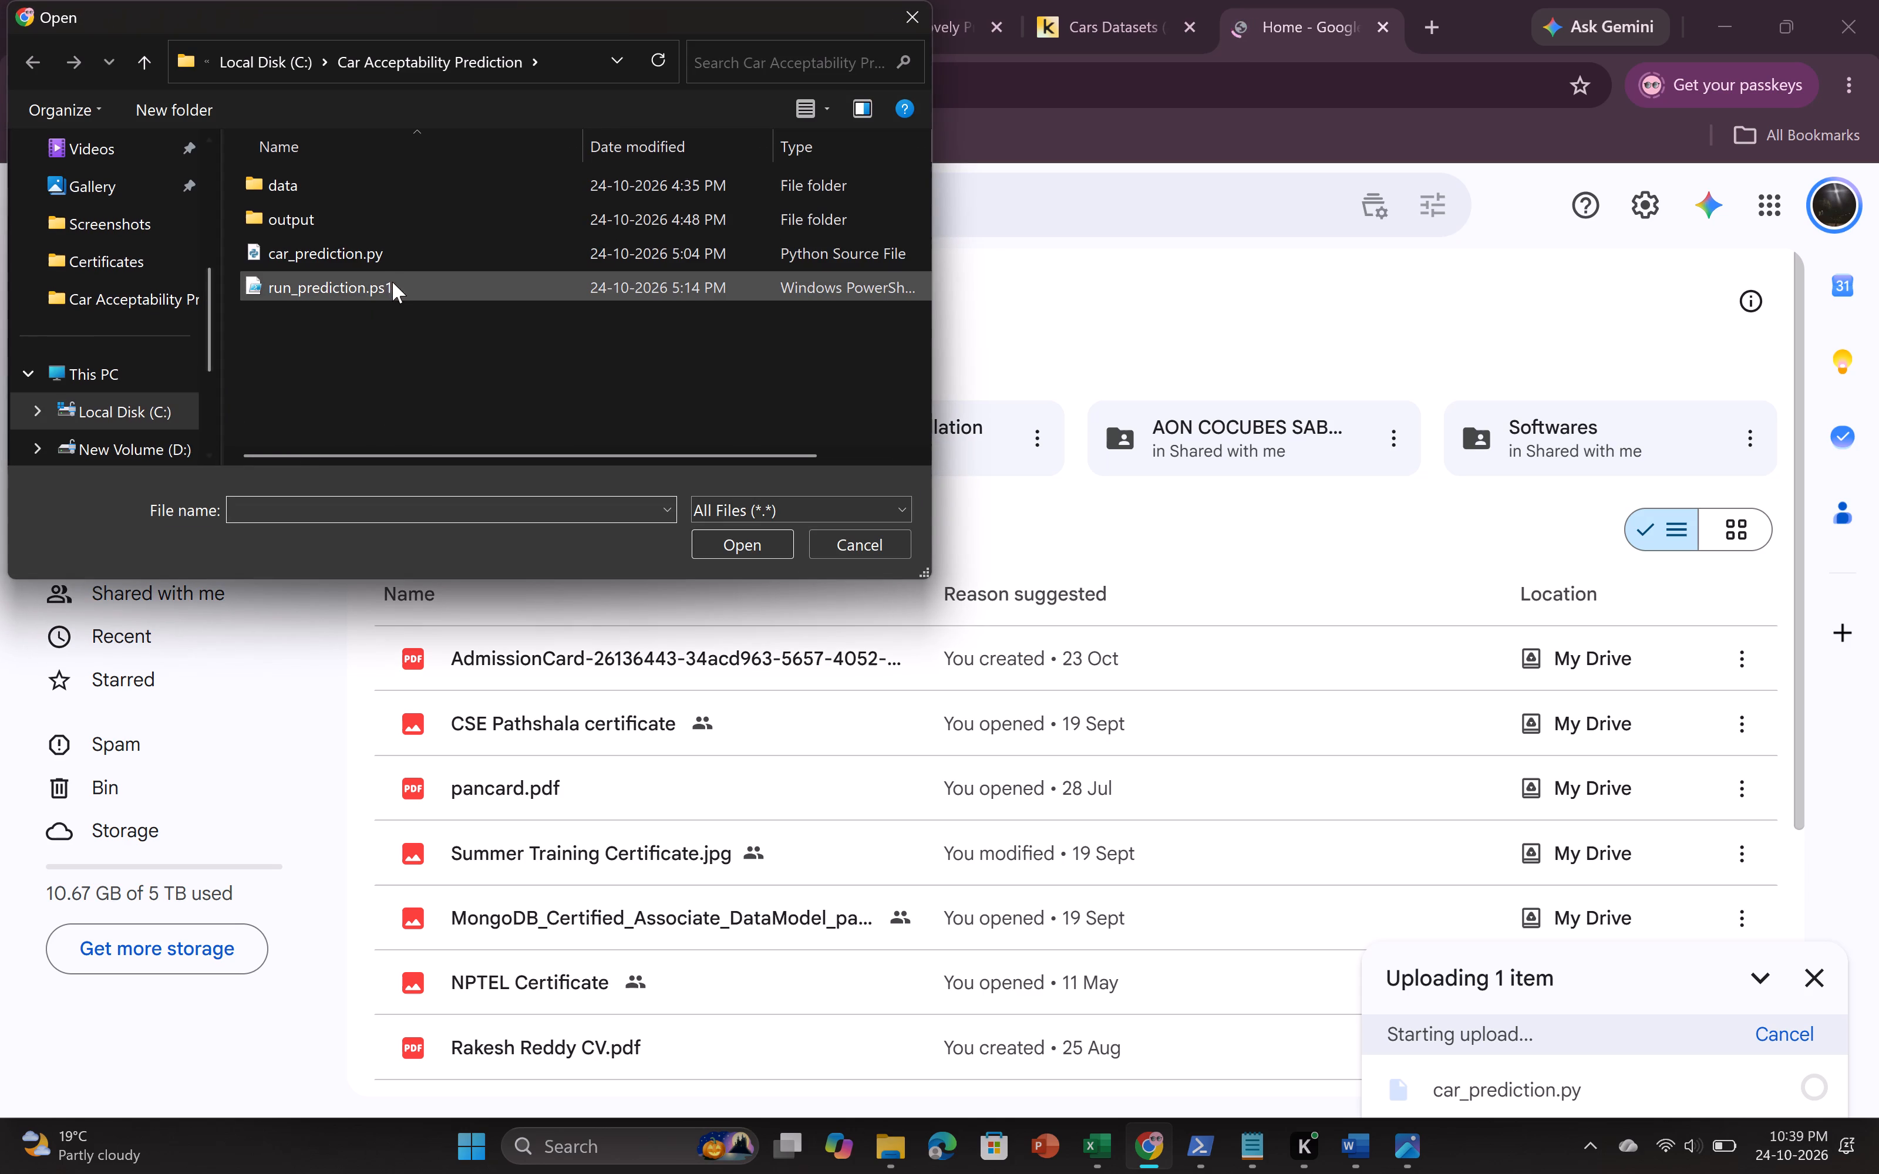
click(375, 286)
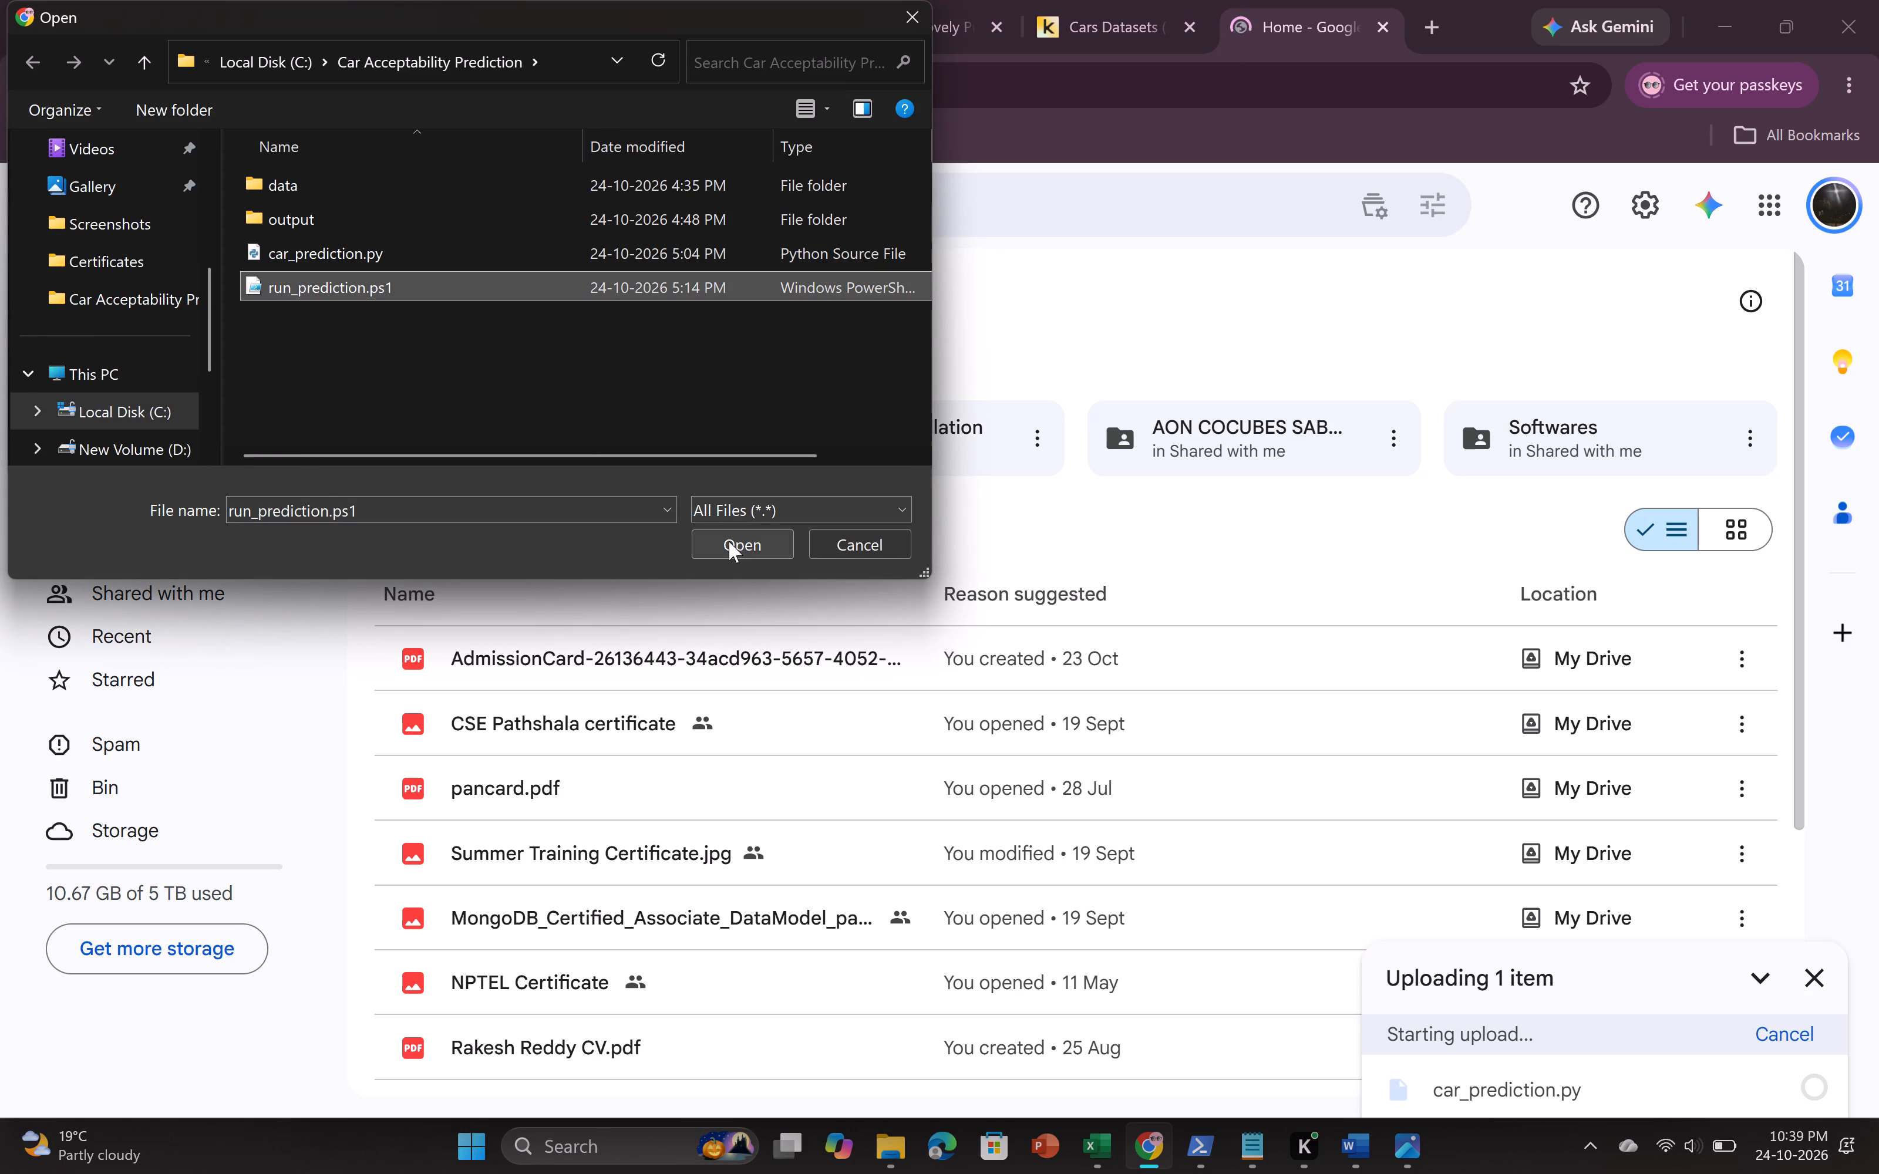
click(729, 541)
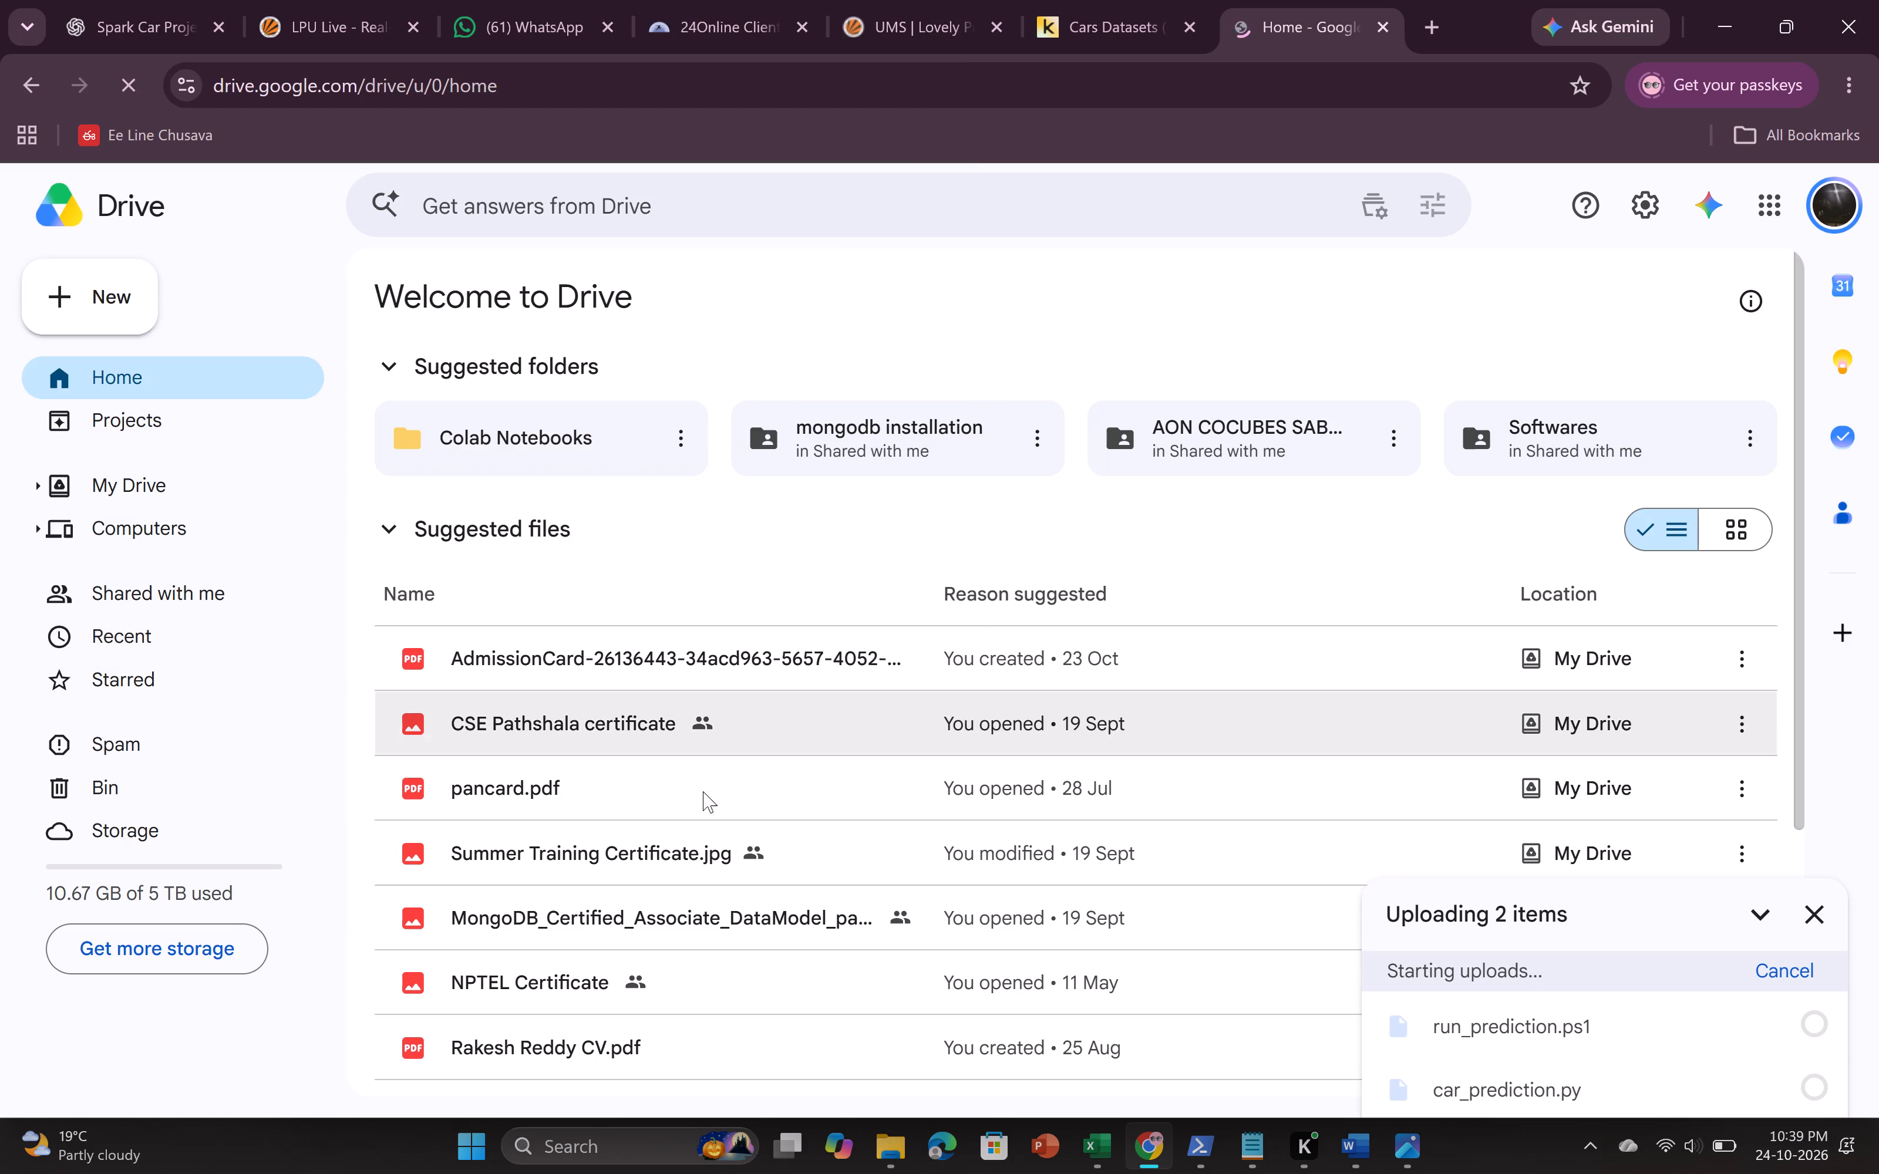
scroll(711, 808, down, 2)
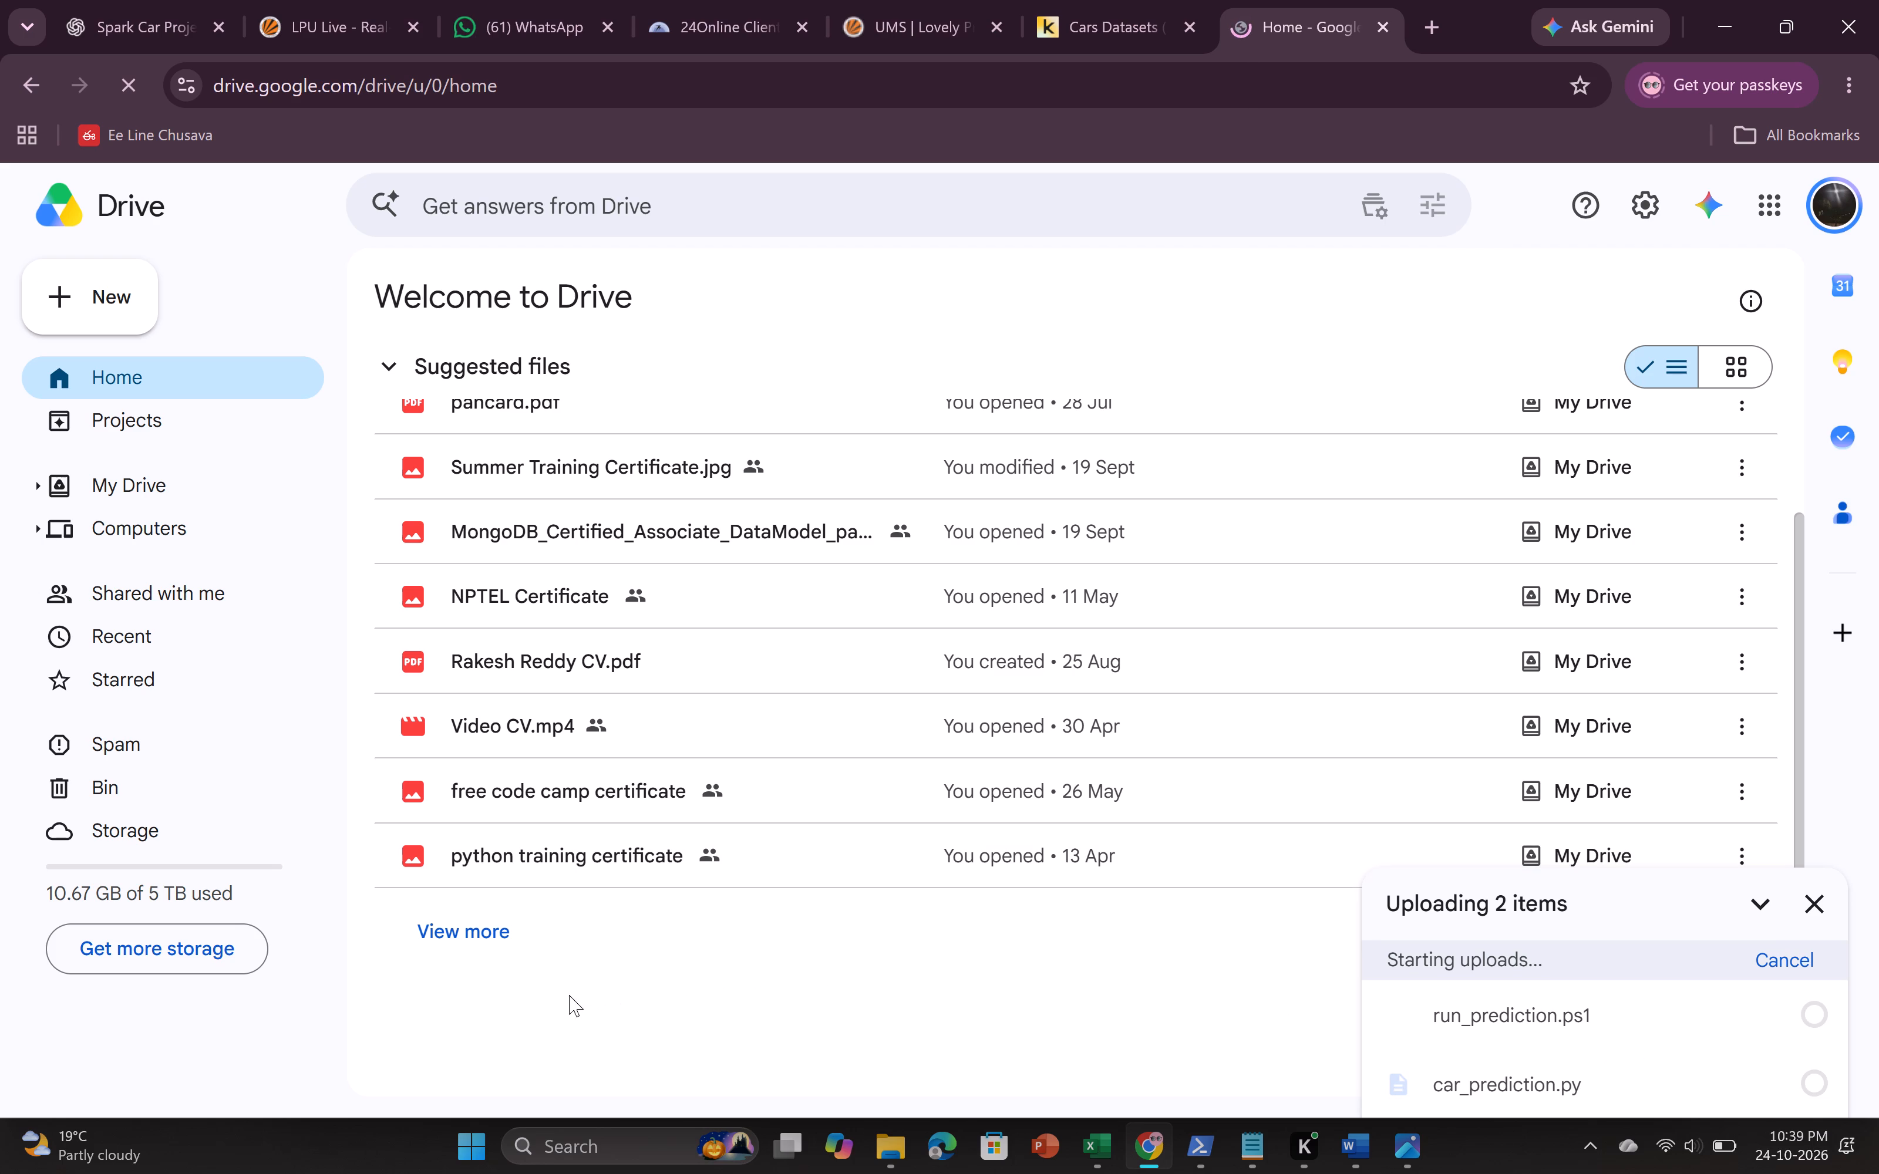
Look through the expanded suggested files in Drive for the two uploaded source files, and reload the page.
click(465, 929)
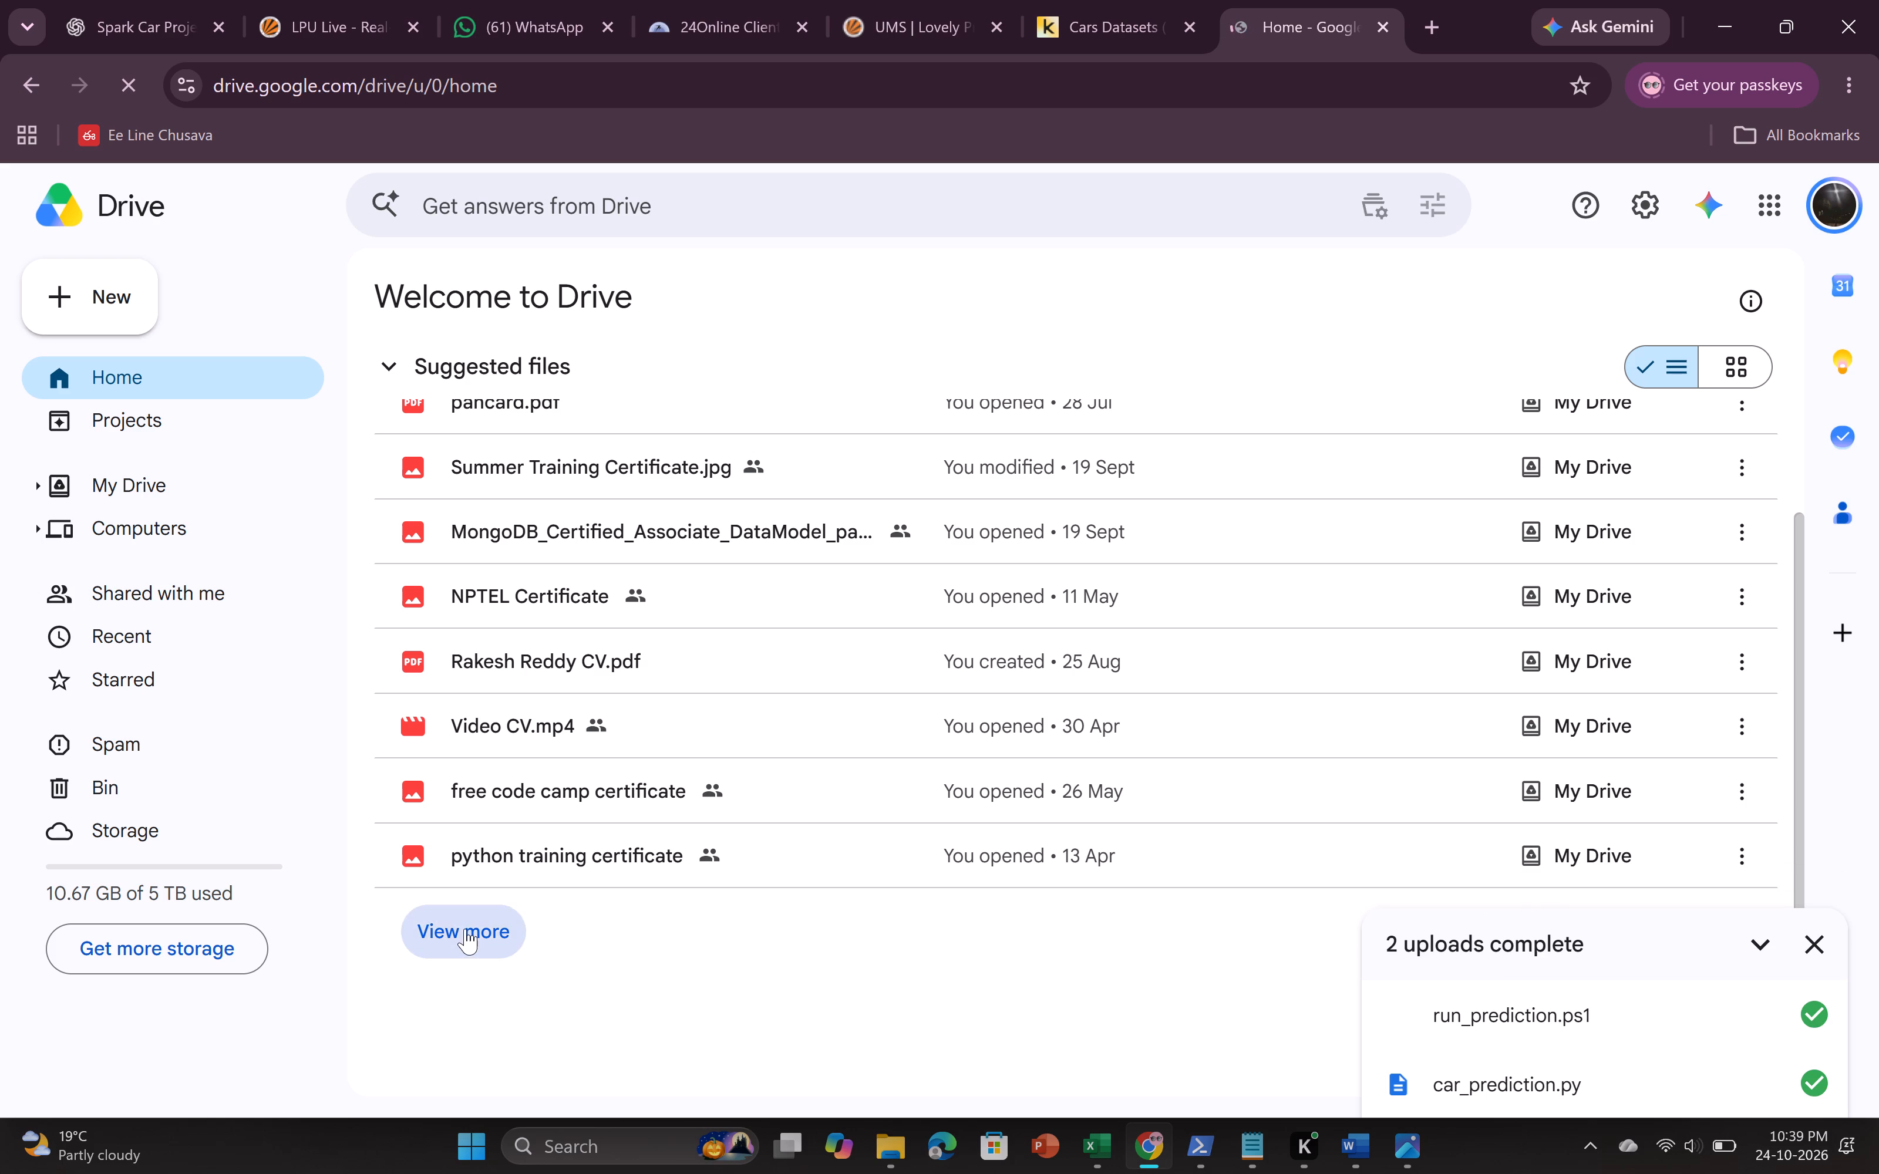
scroll(465, 929, down, 4)
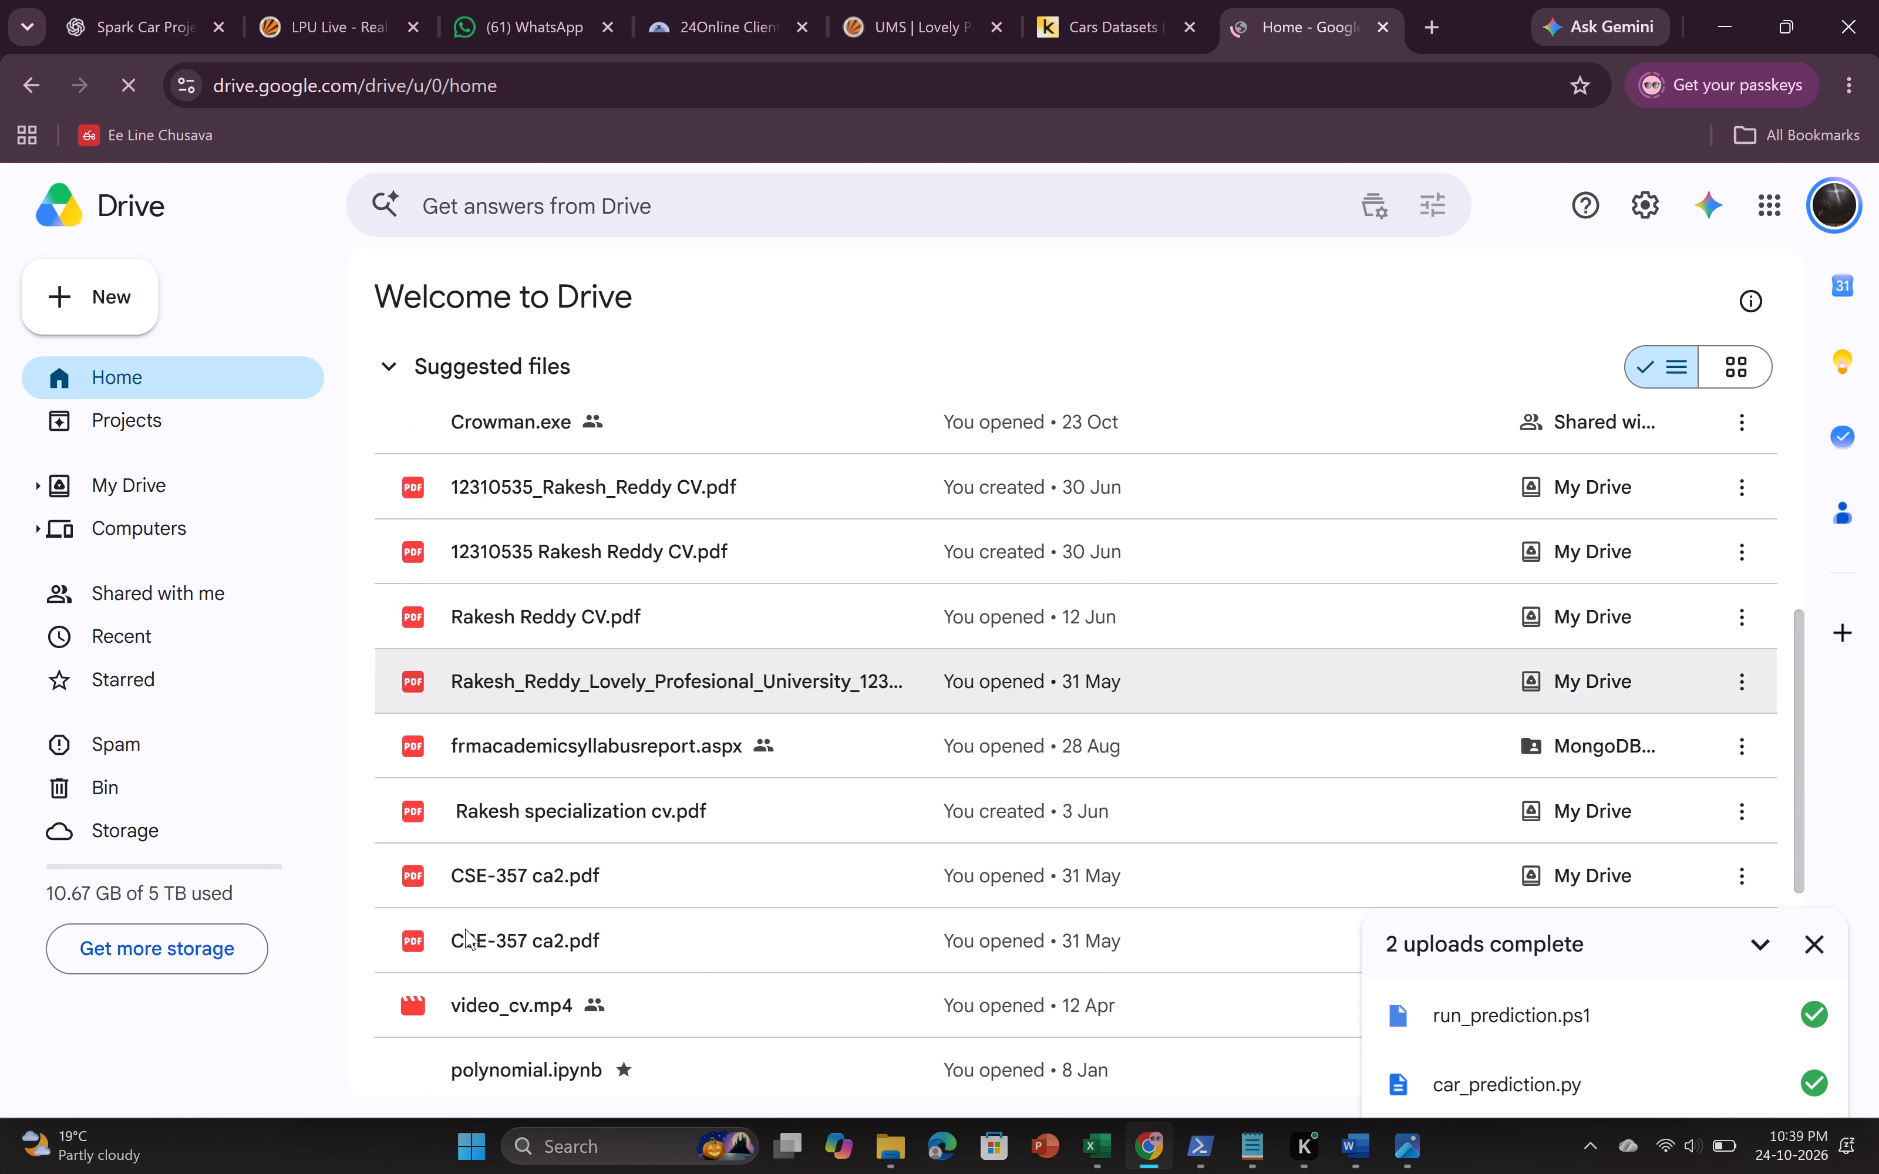
scroll(465, 929, down, 3)
scroll(465, 929, up, 2)
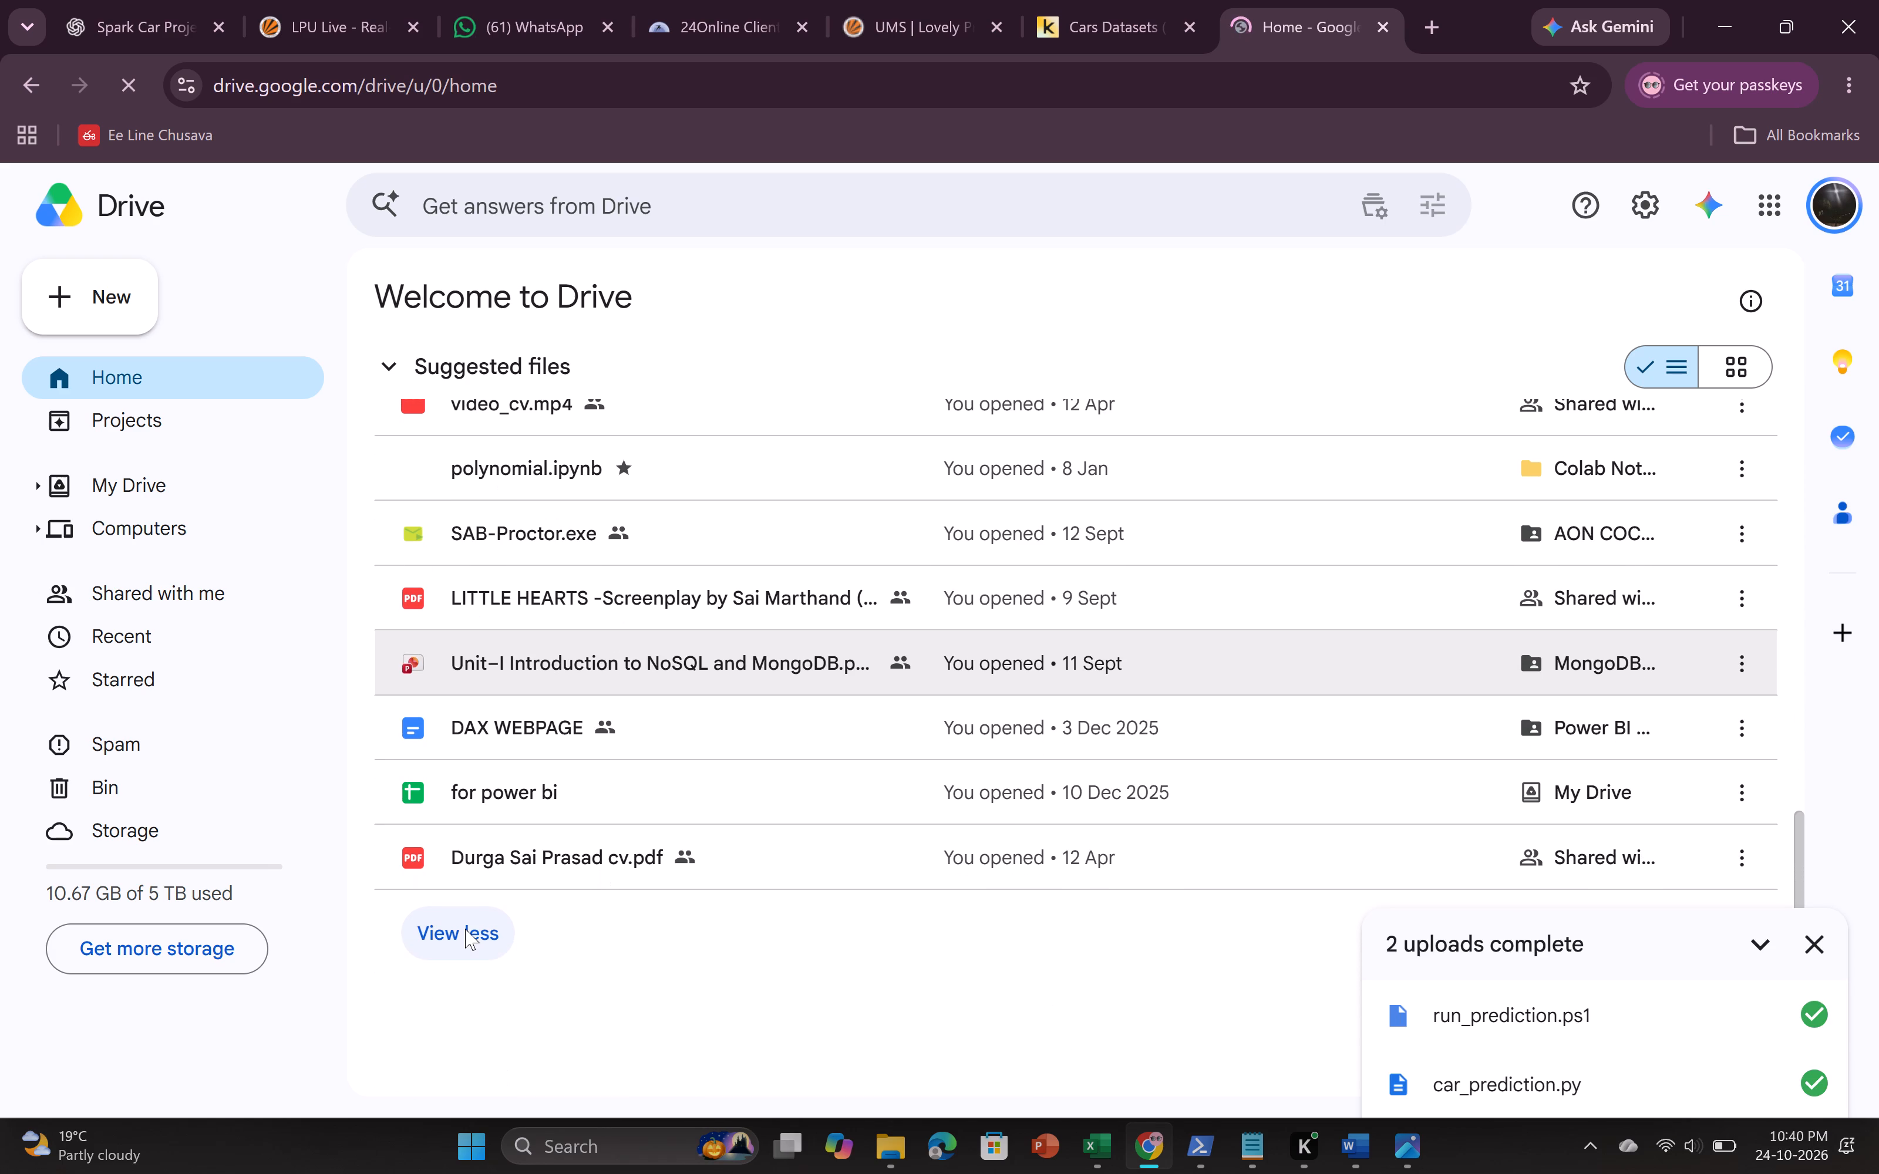
scroll(465, 929, up, 3)
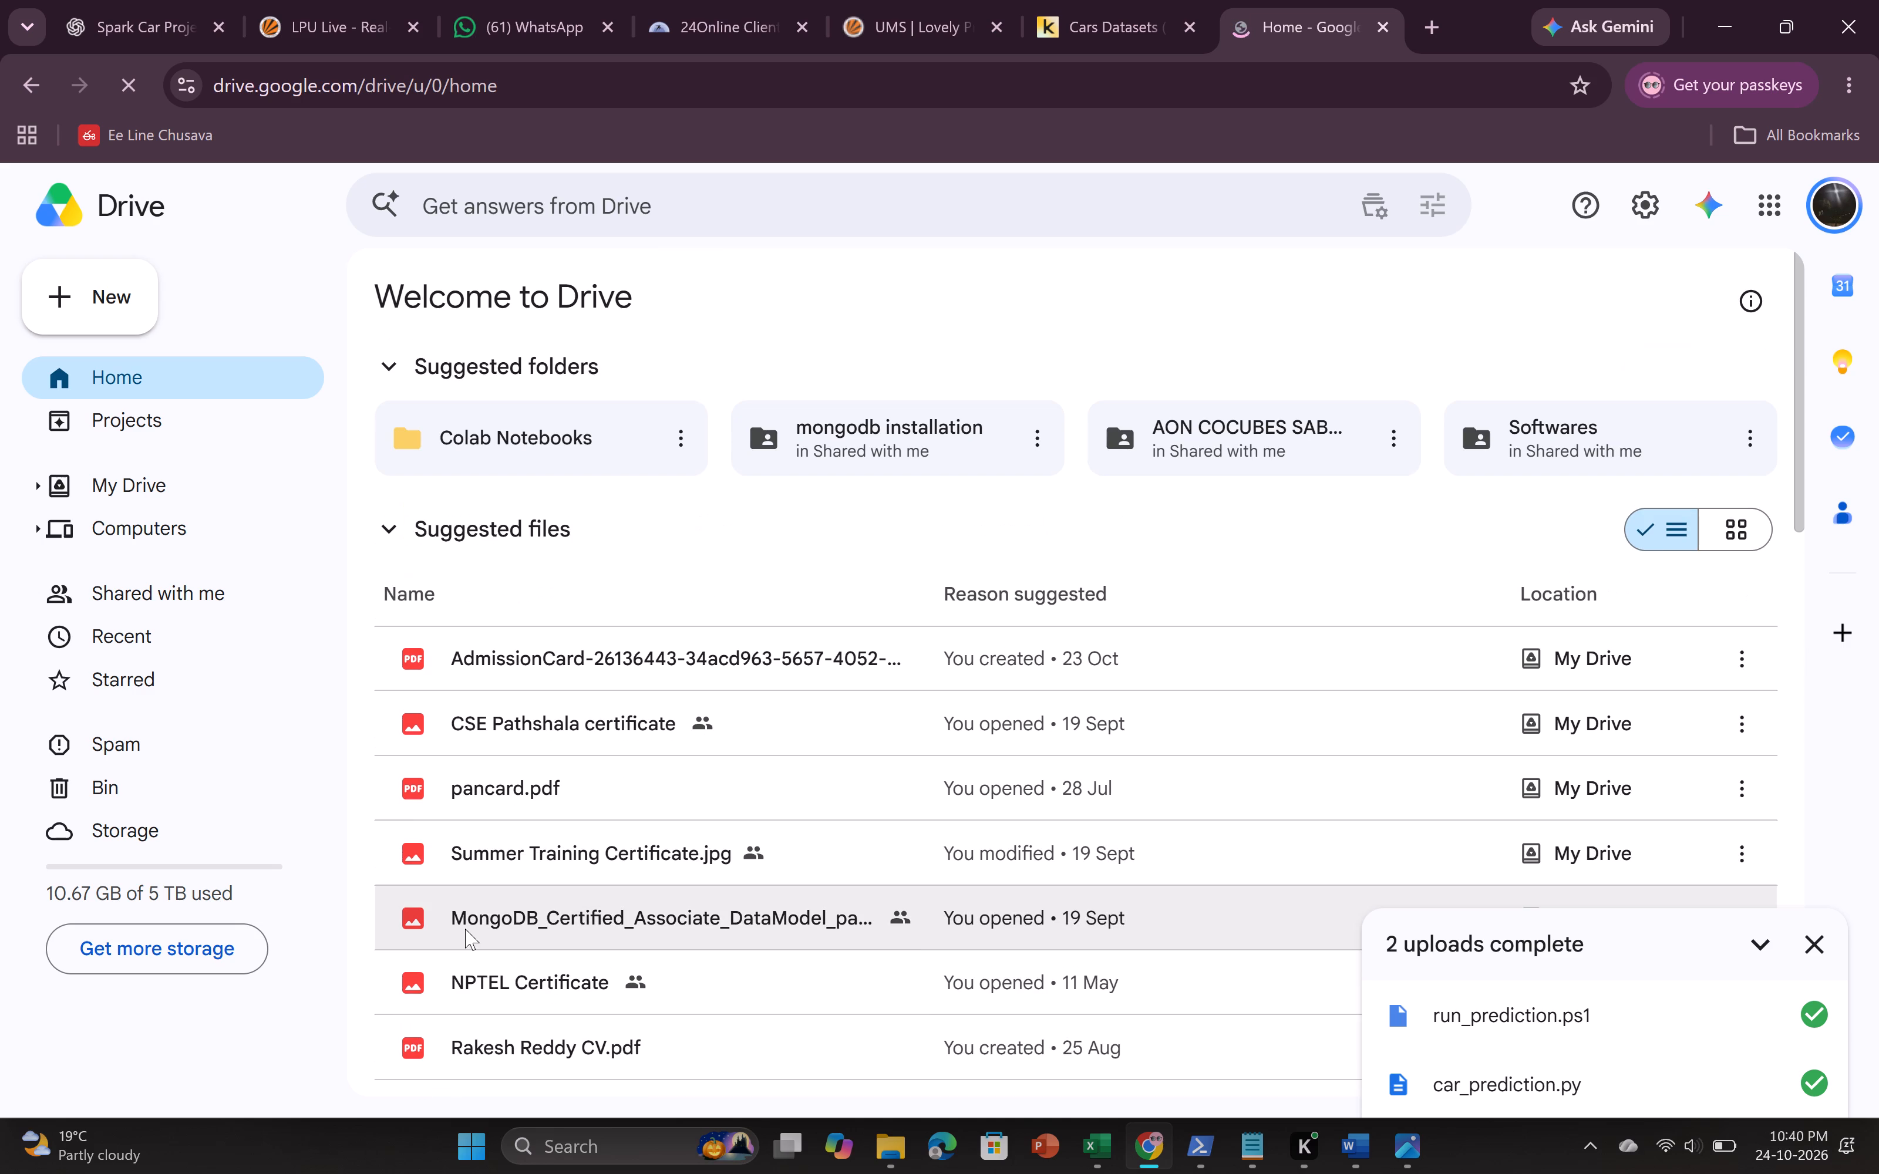
scroll(465, 929, up, 1)
scroll(1693, 1008, down, 1)
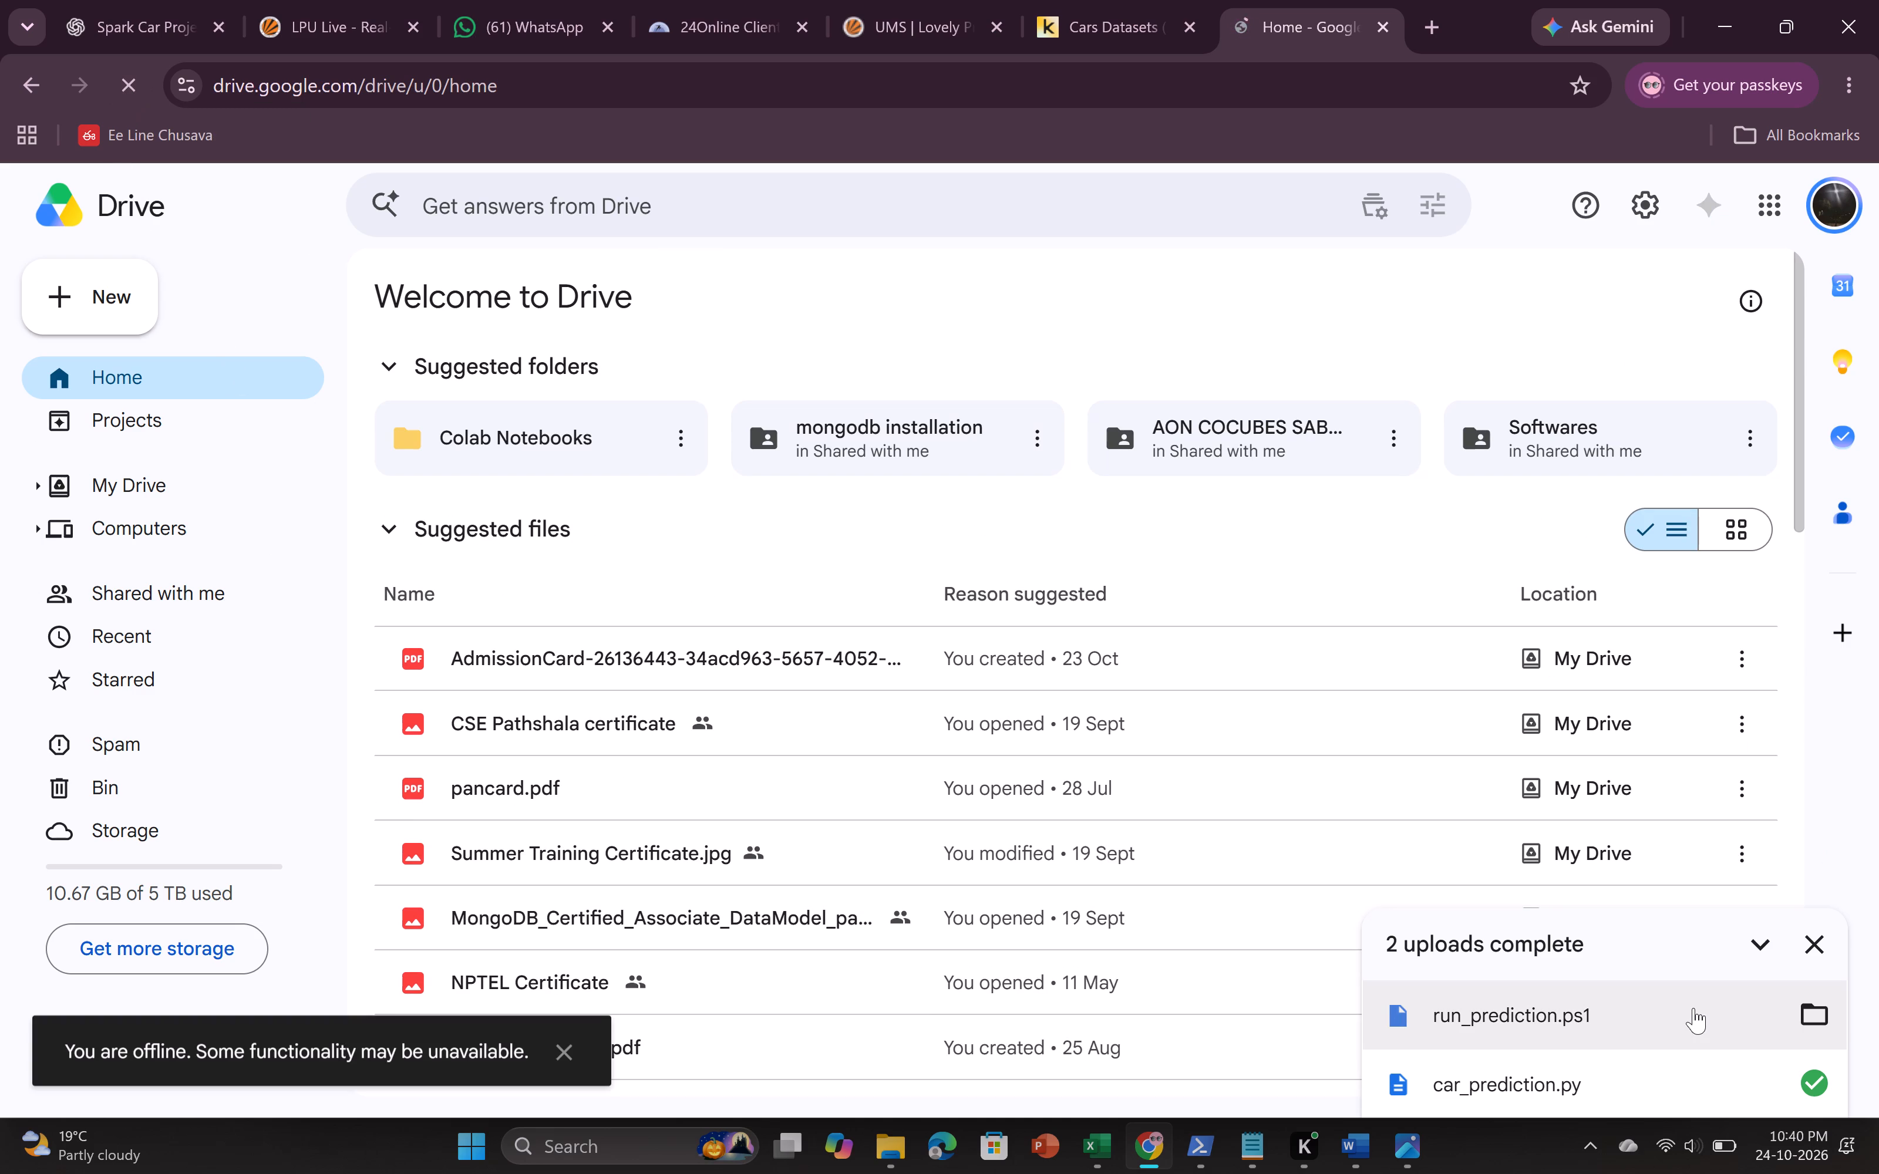
scroll(1693, 1008, down, 1)
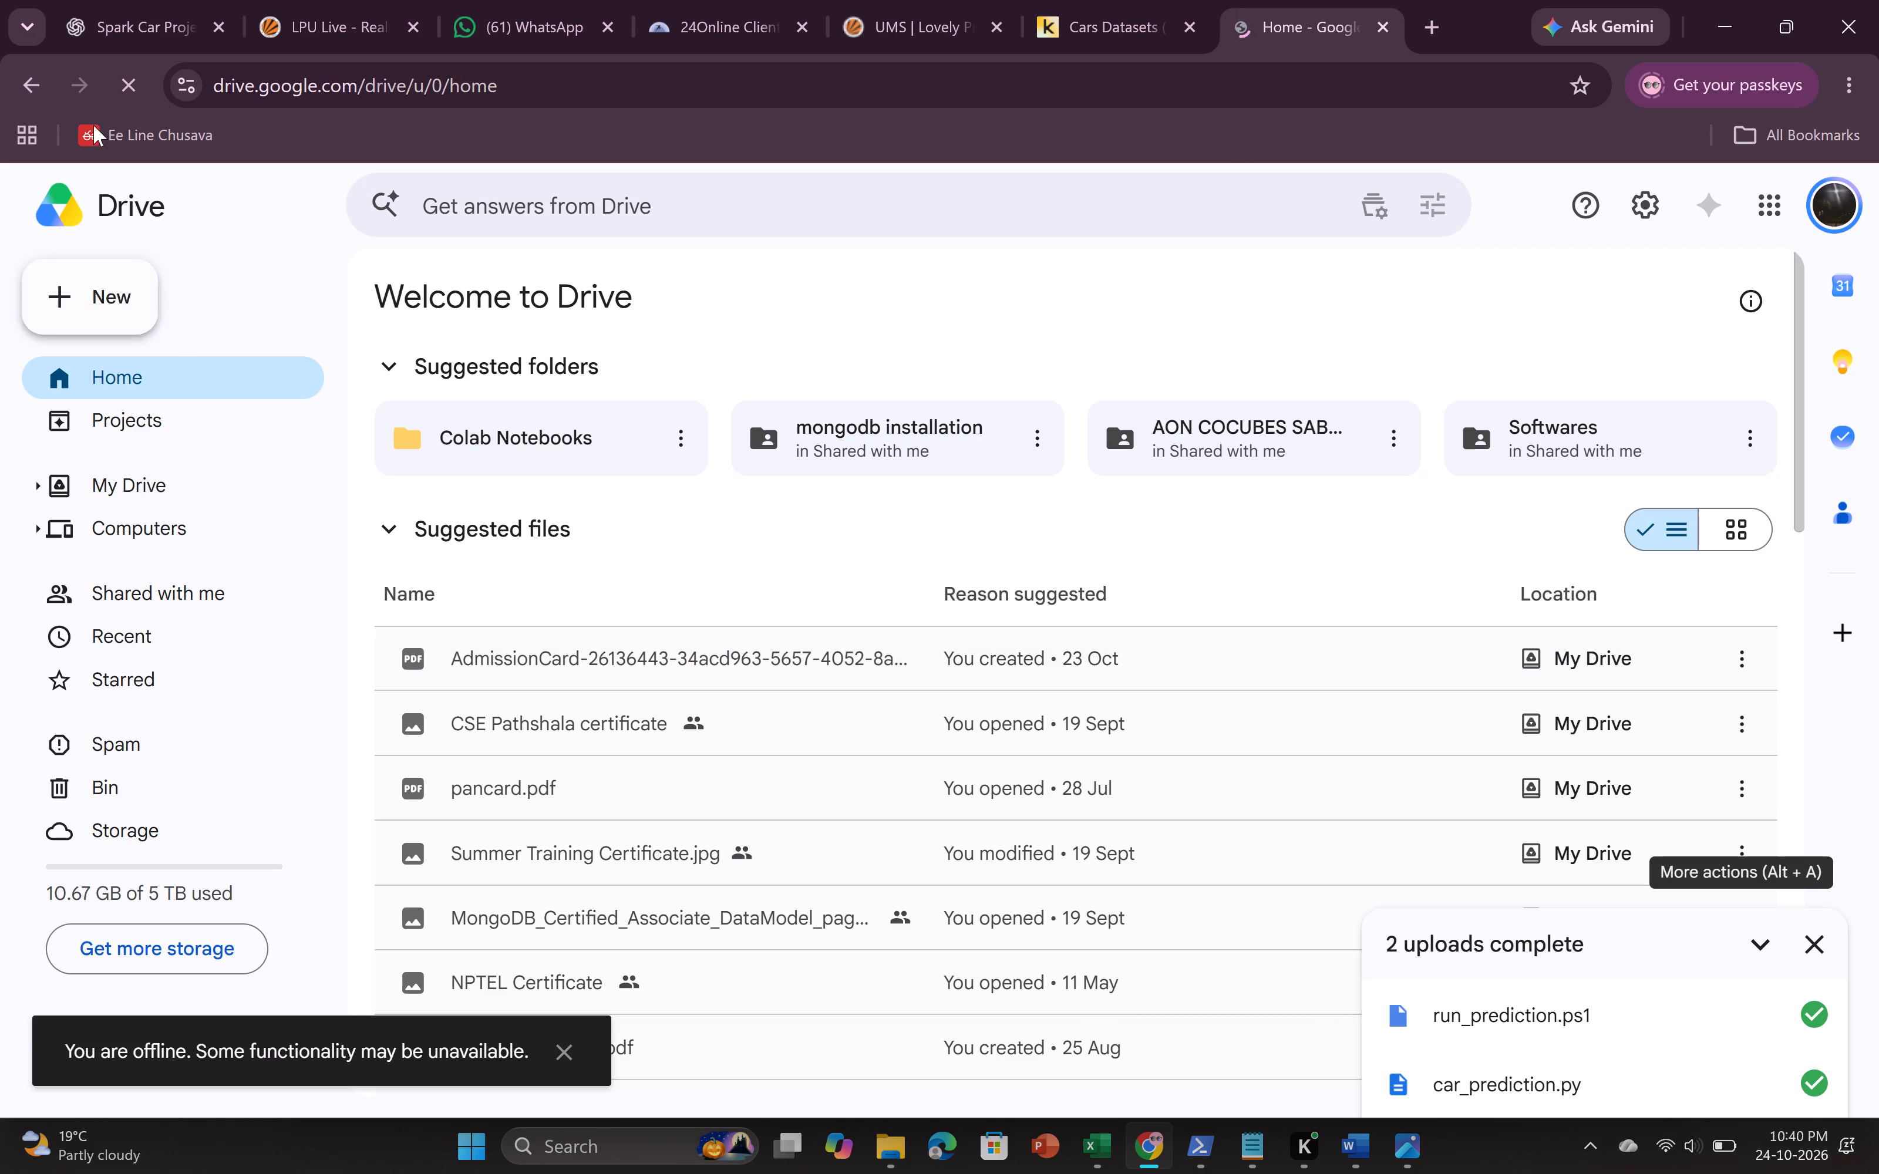
click(121, 93)
click(121, 93)
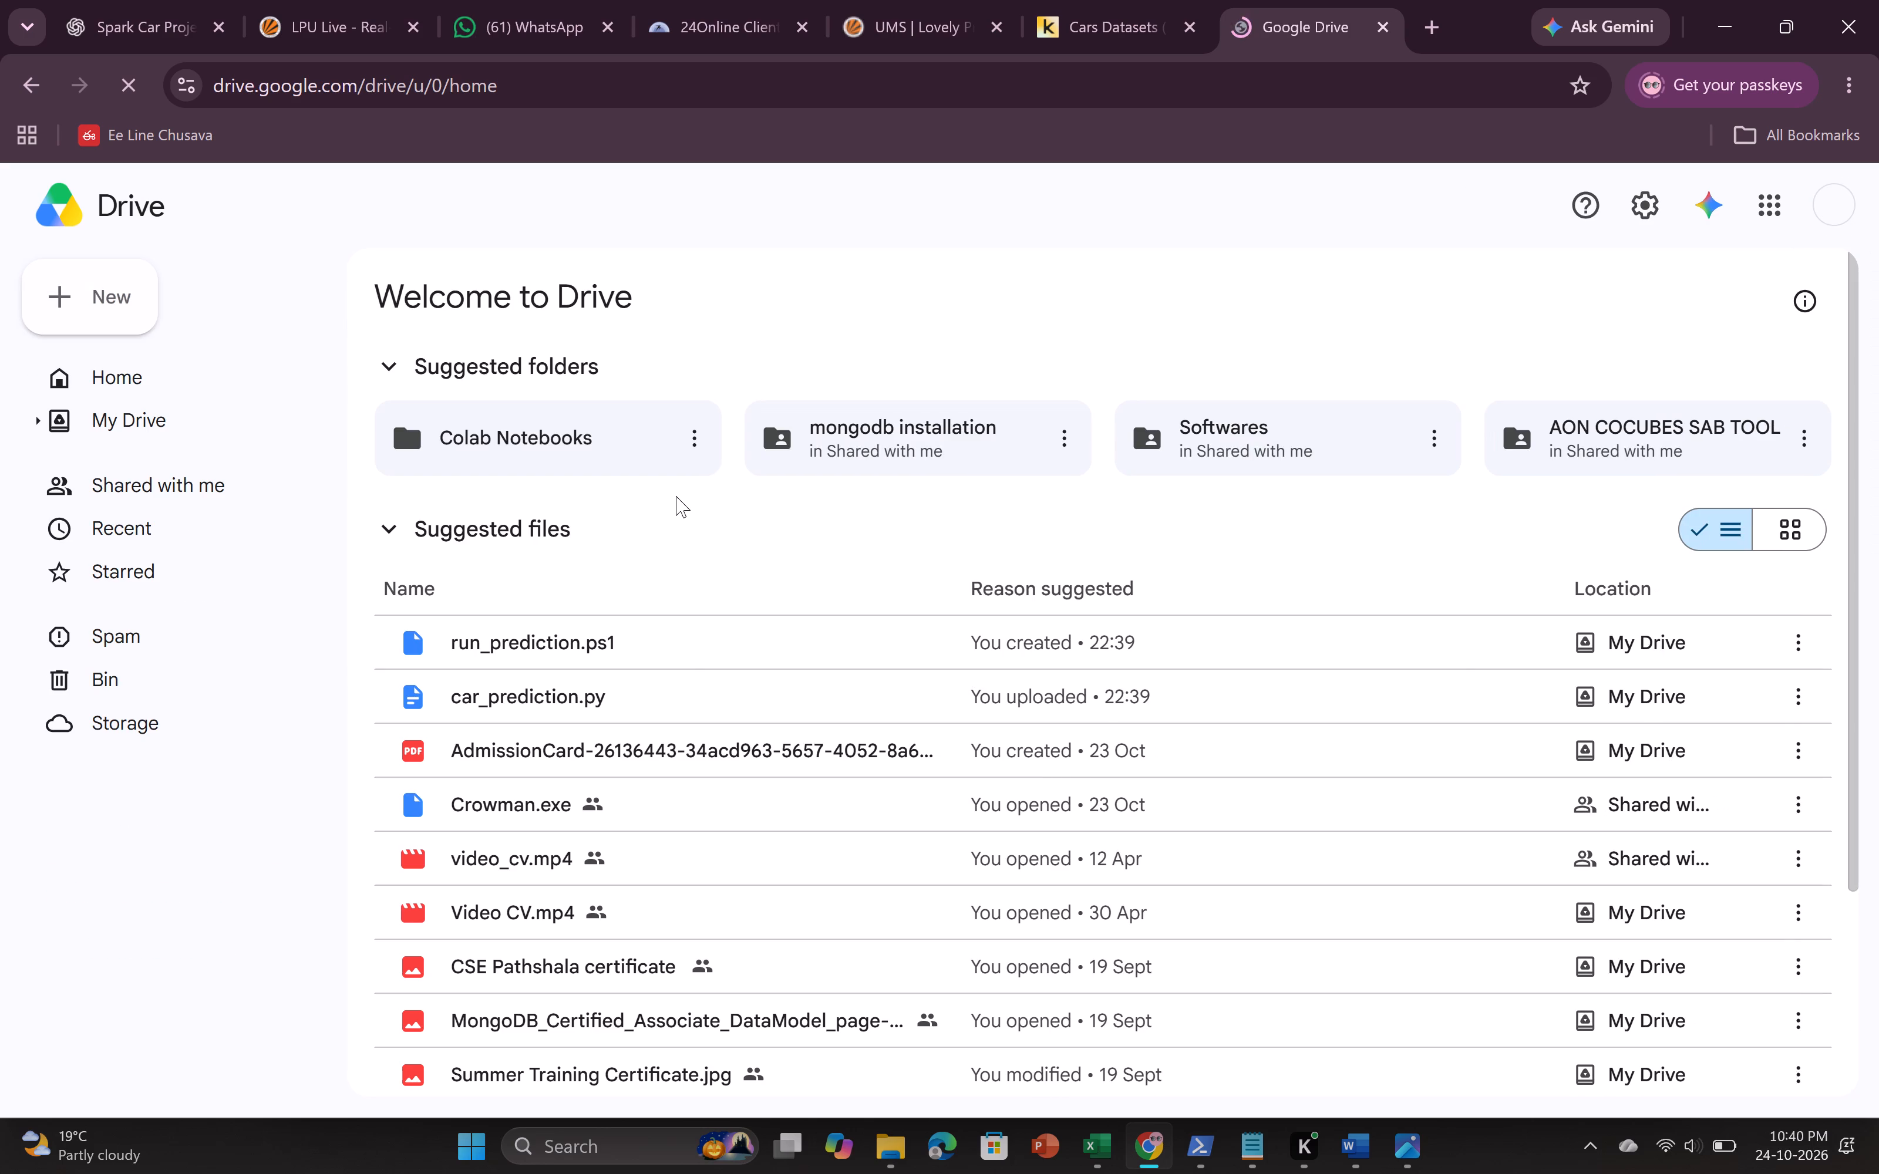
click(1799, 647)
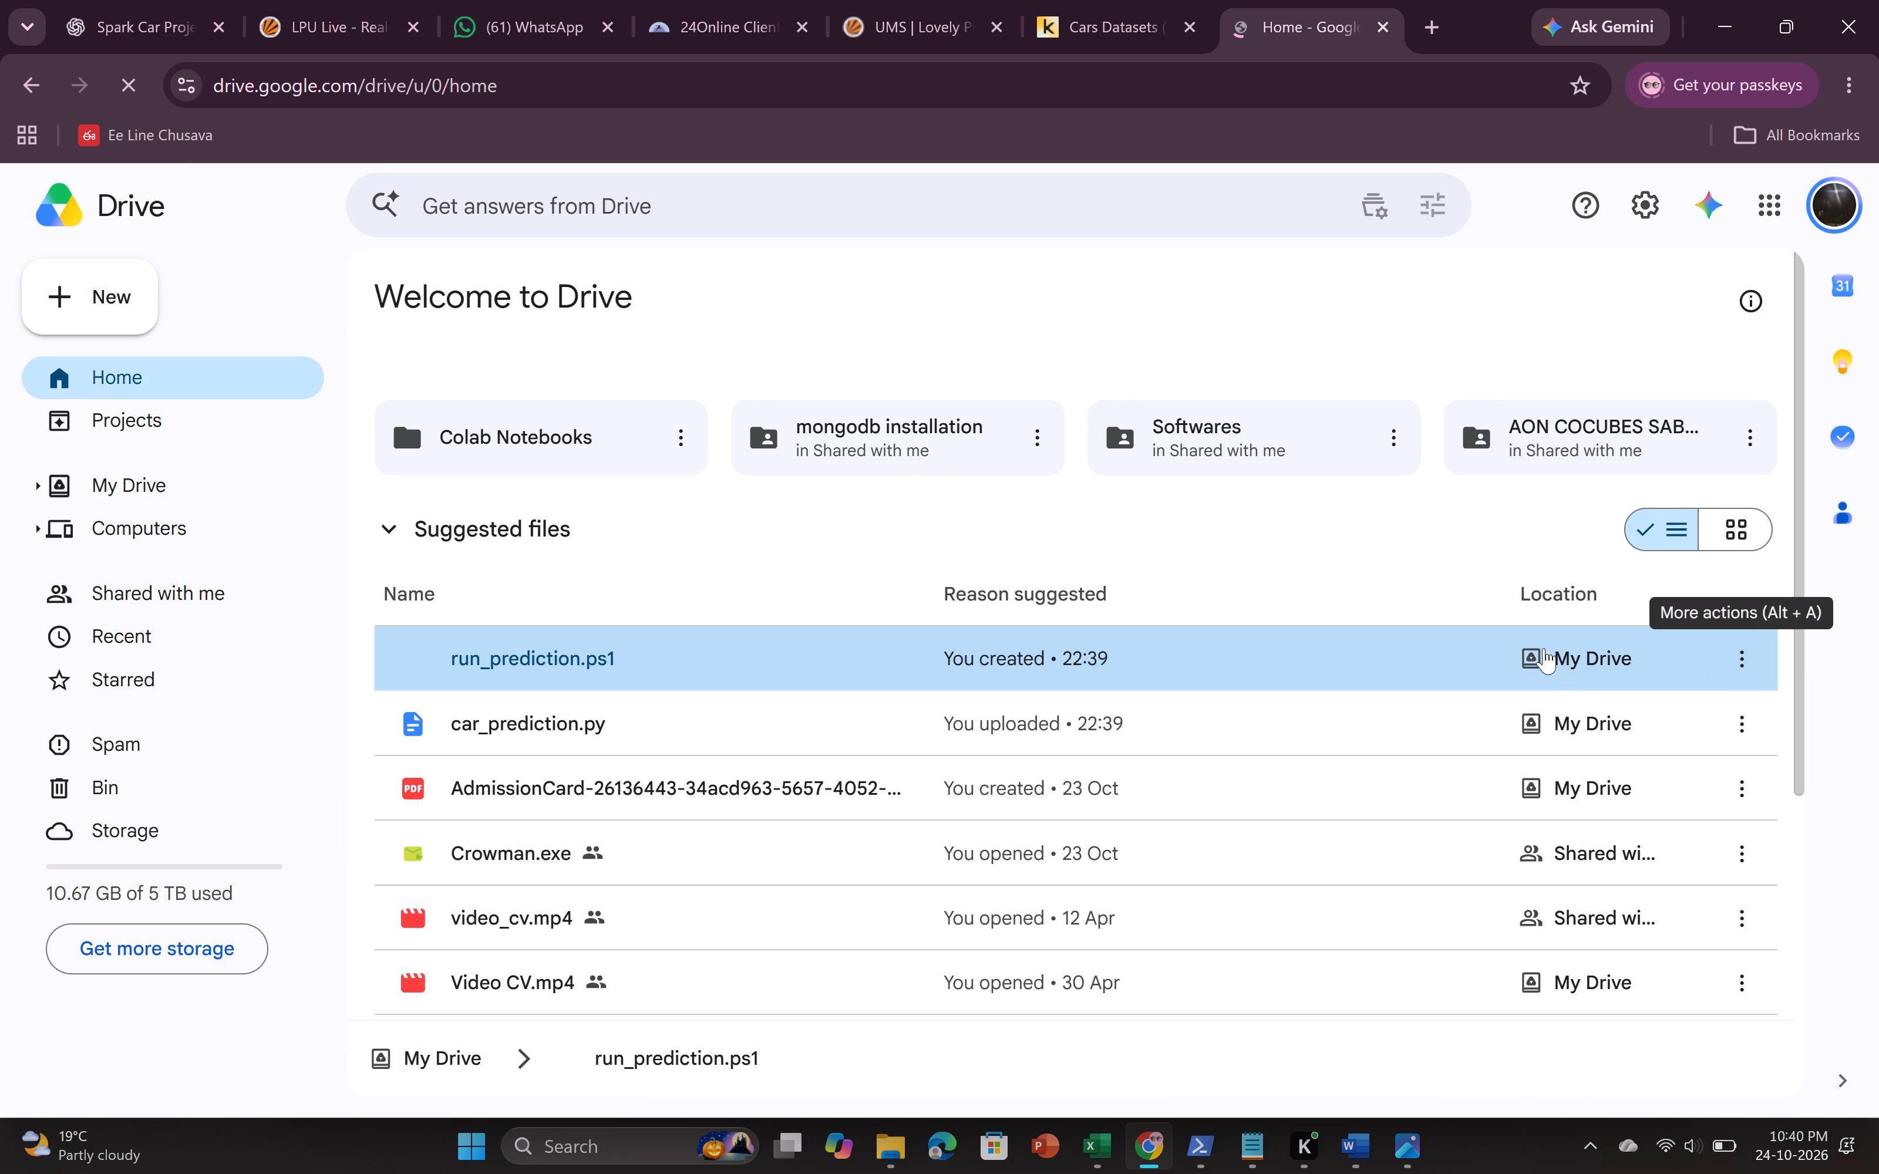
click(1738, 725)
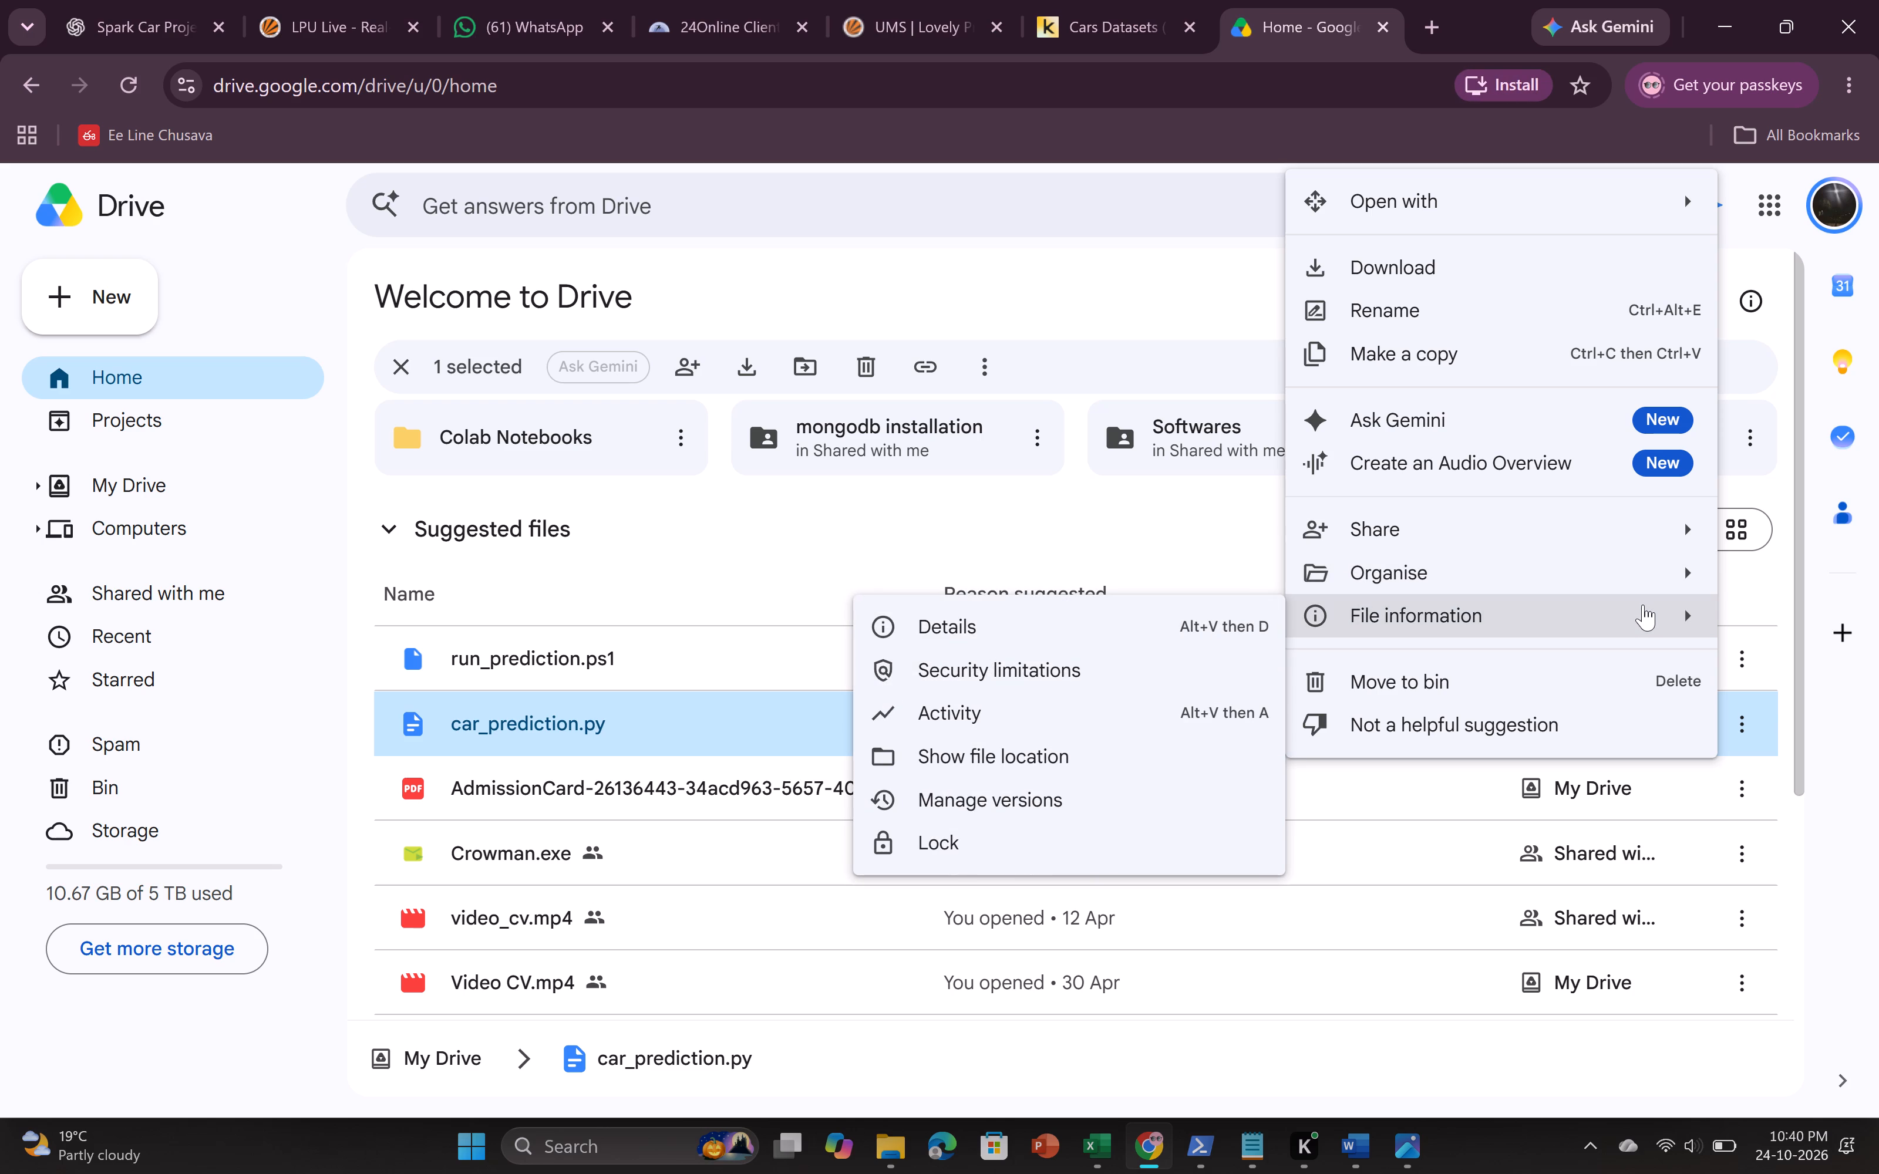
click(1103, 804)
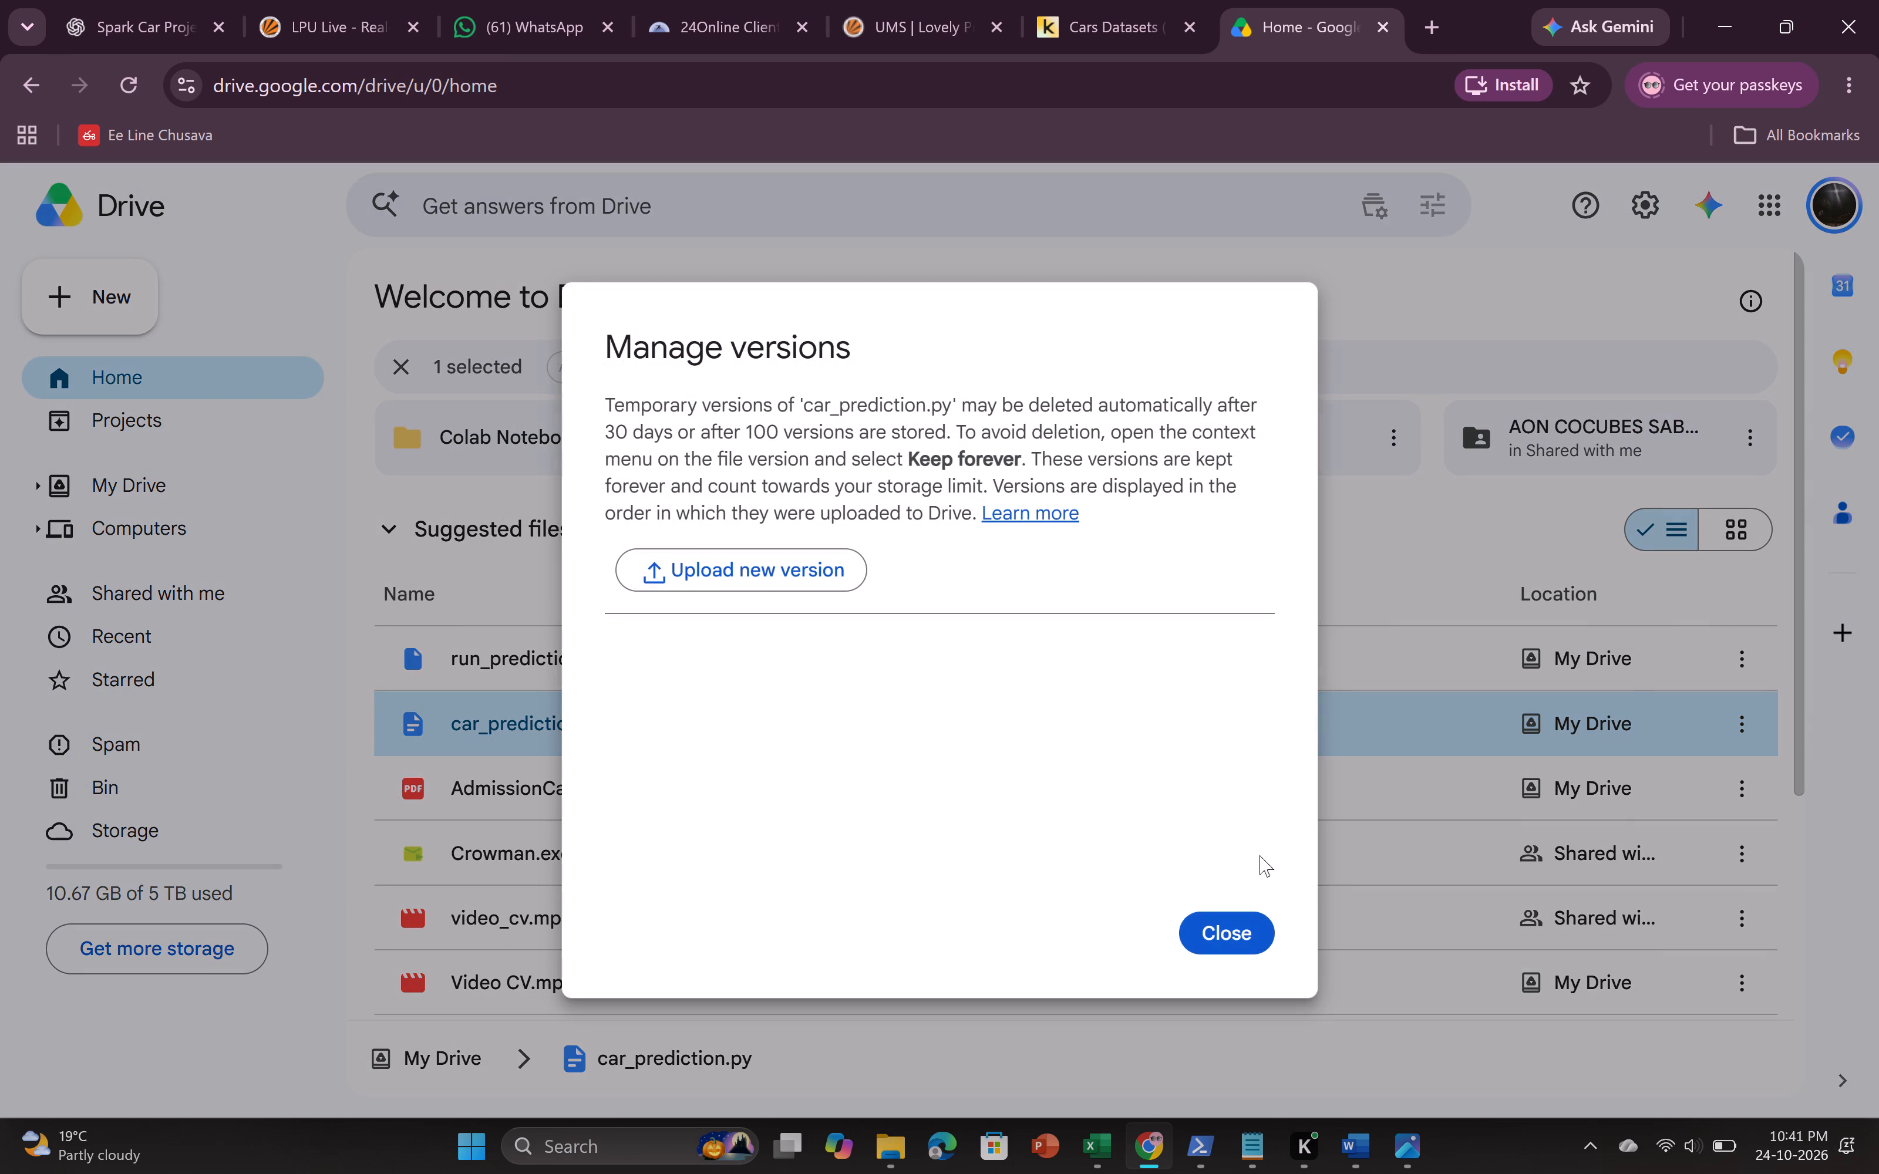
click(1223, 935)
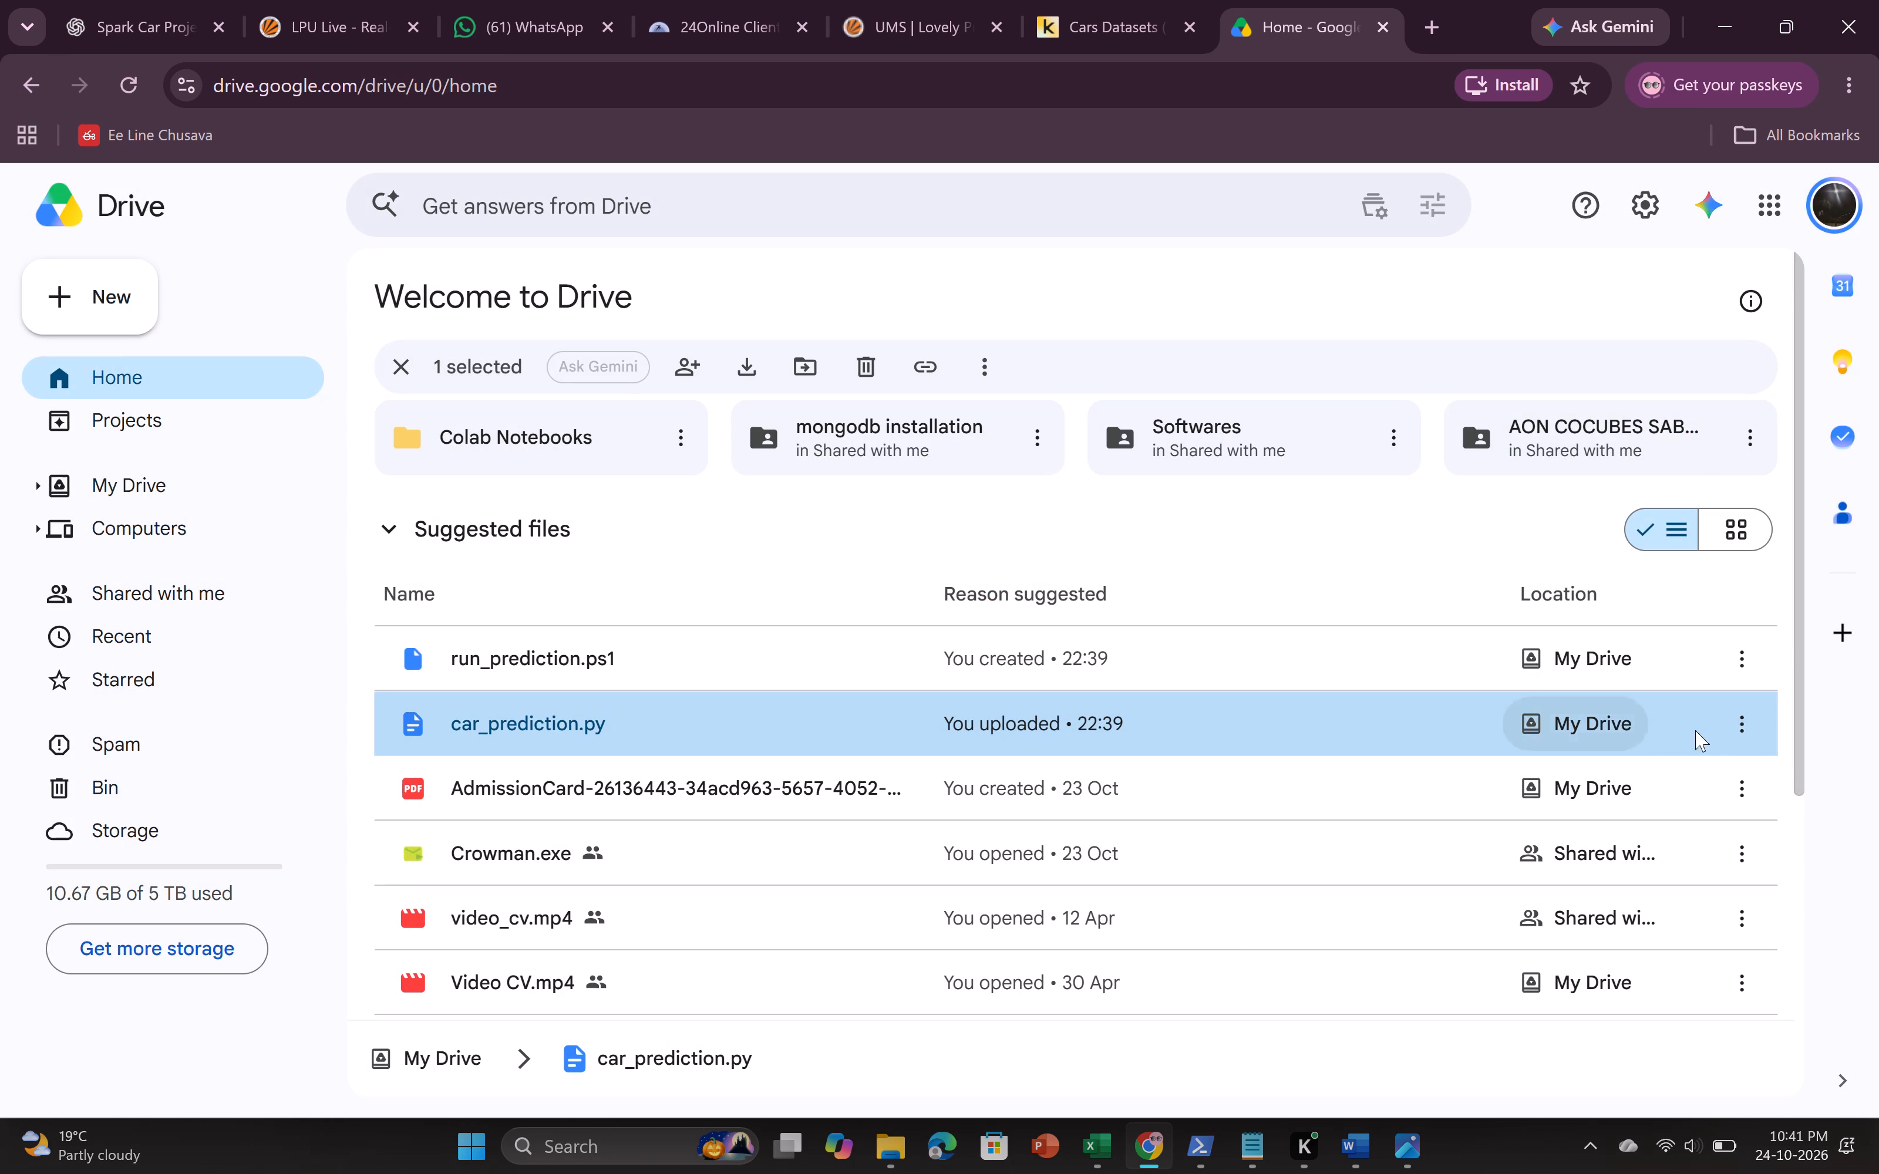
Share car_prediction.py by setting its general access to Anyone with the link.
click(1751, 710)
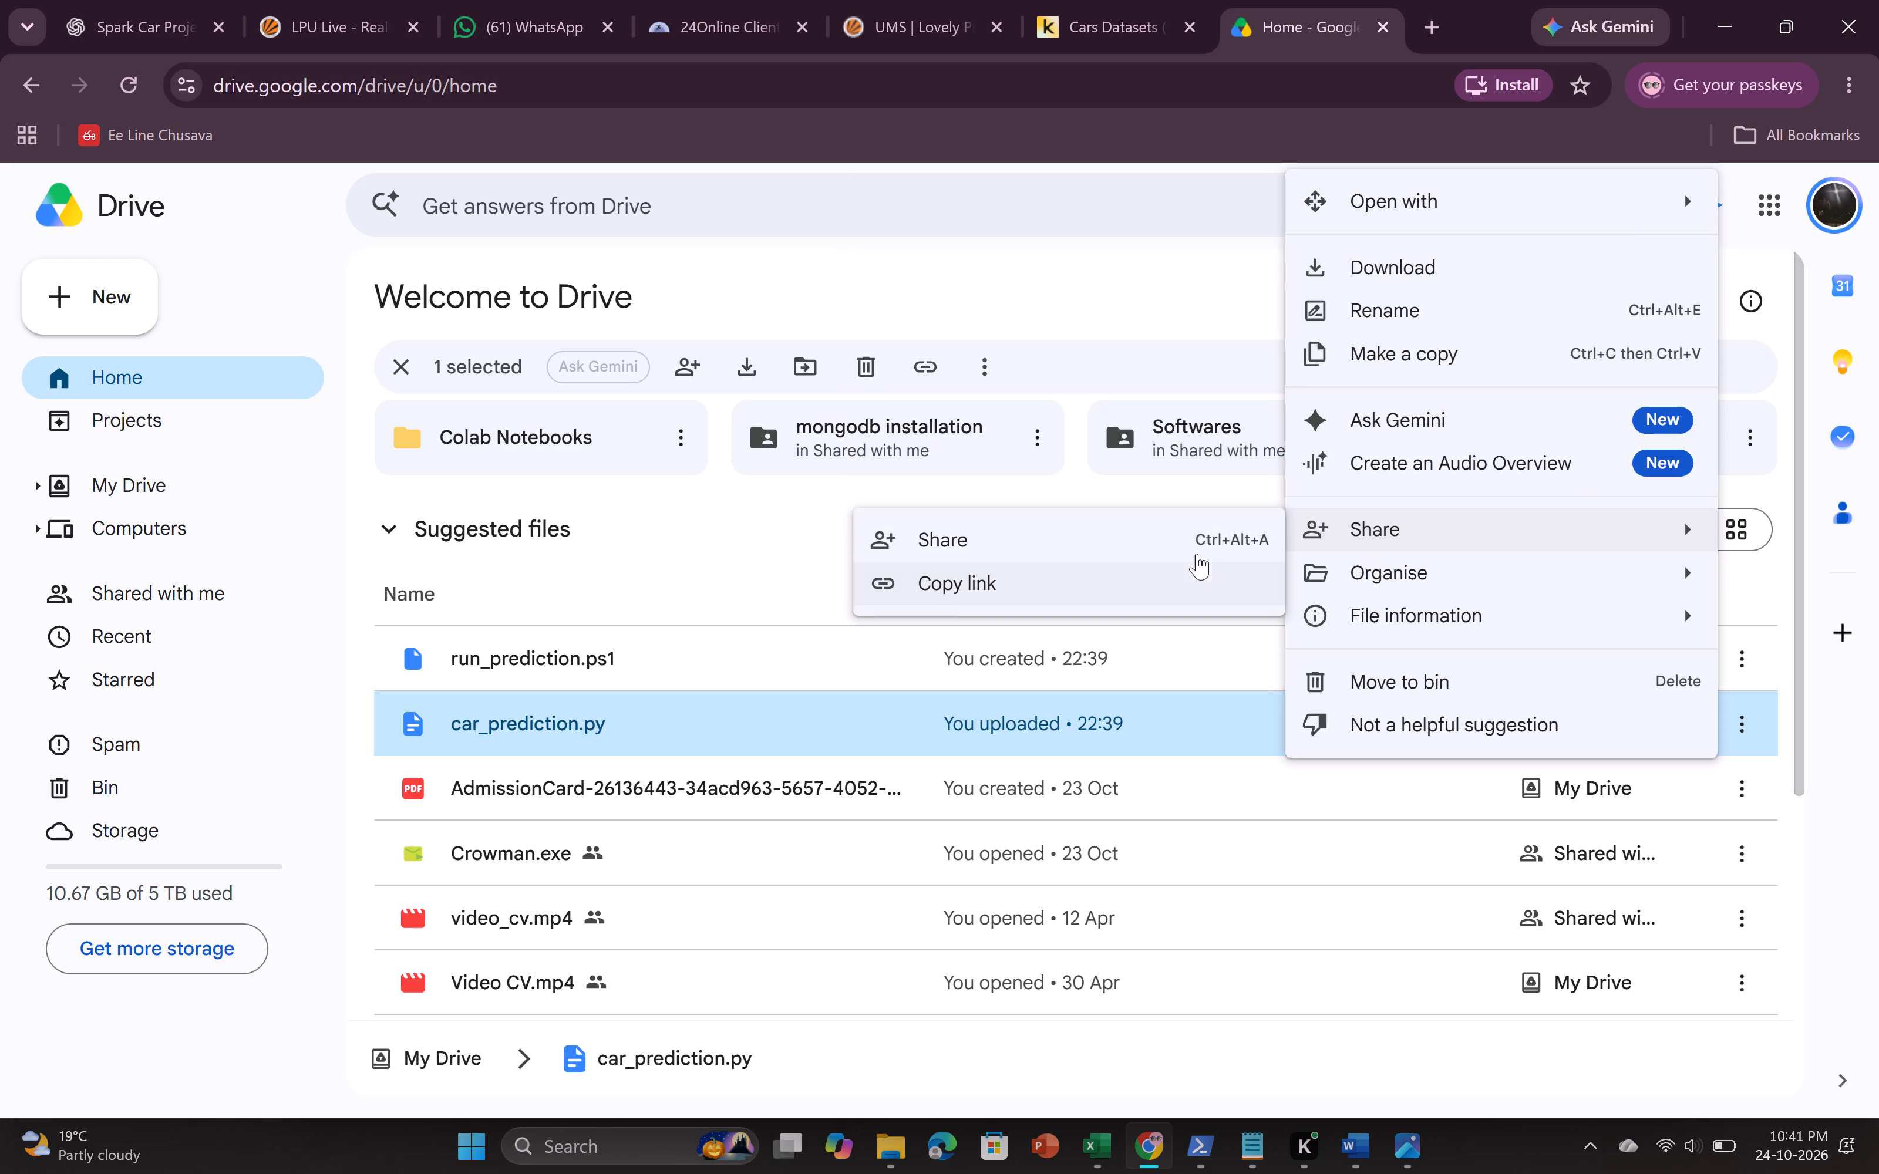
click(1171, 527)
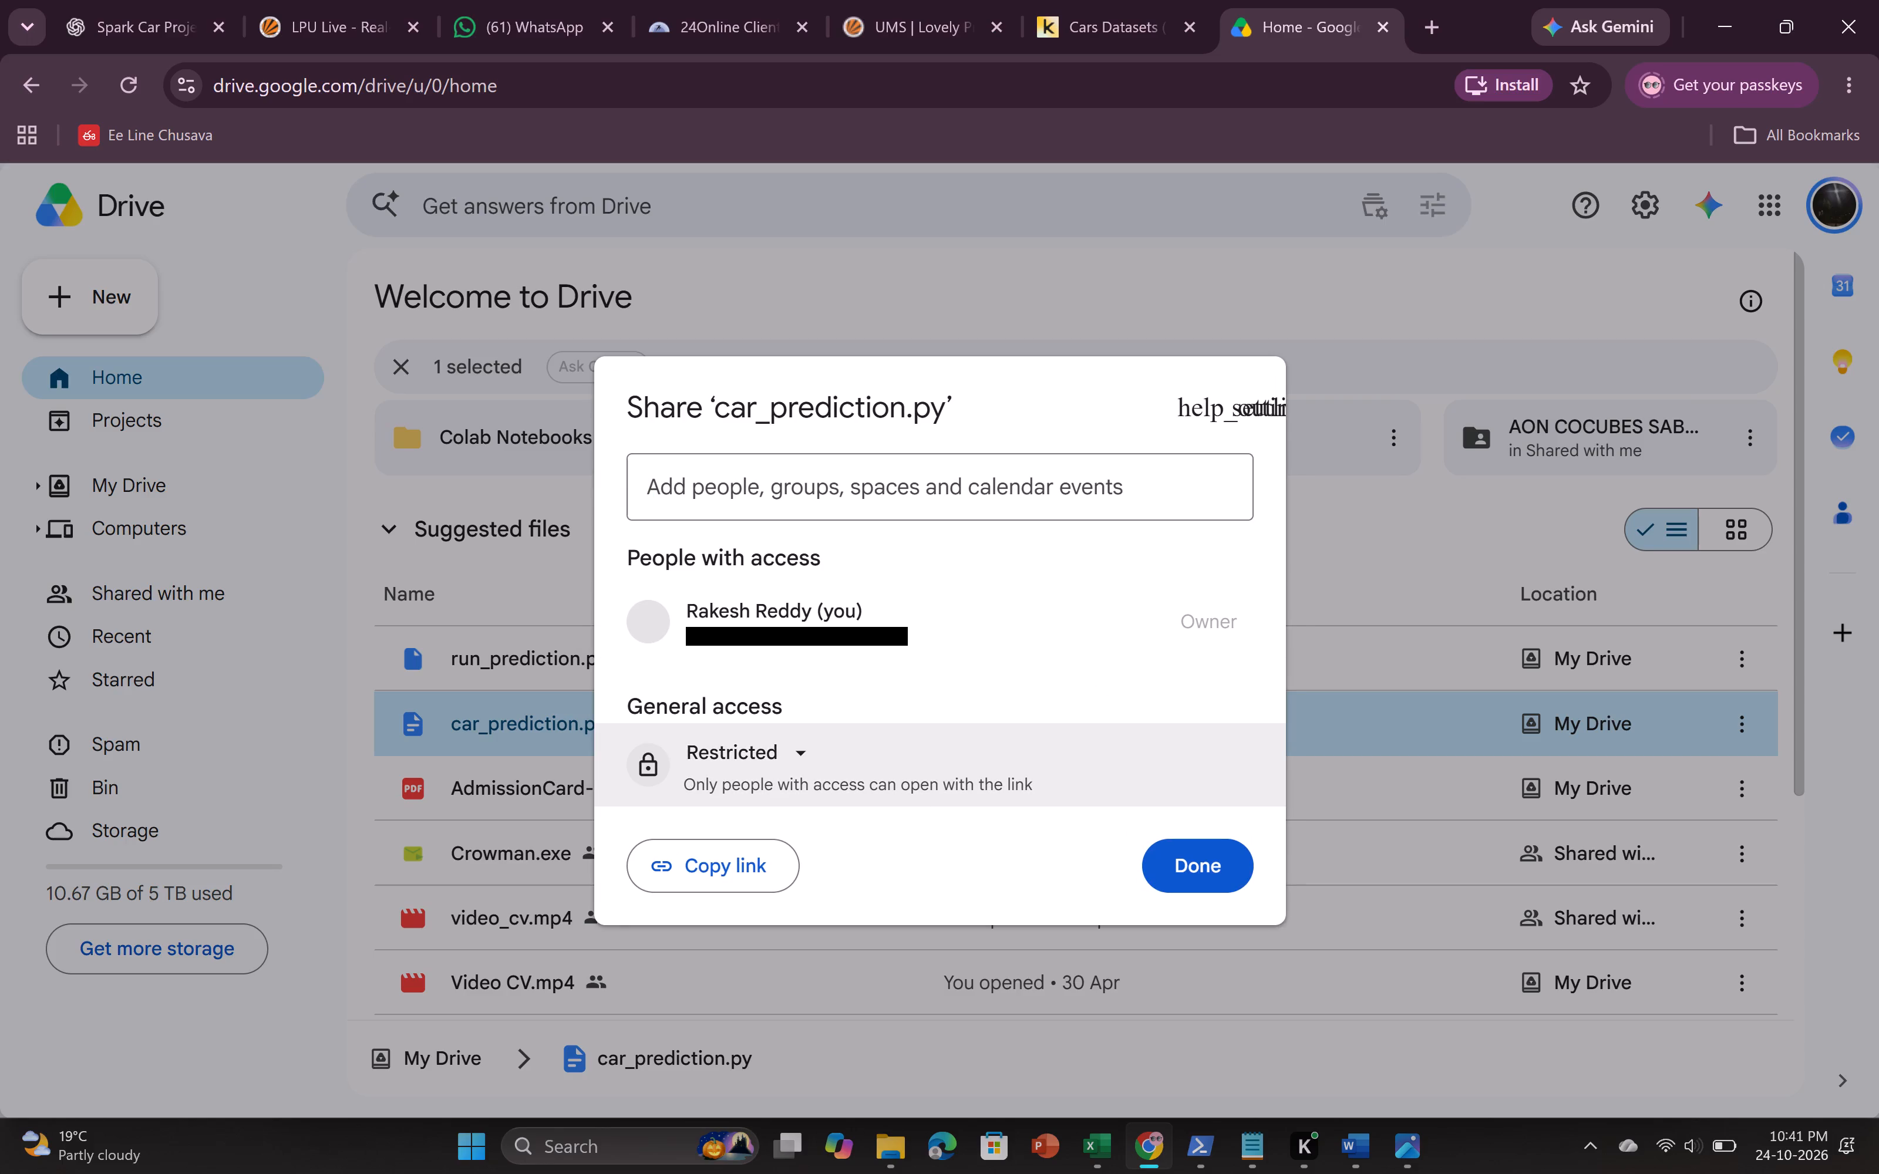
click(797, 755)
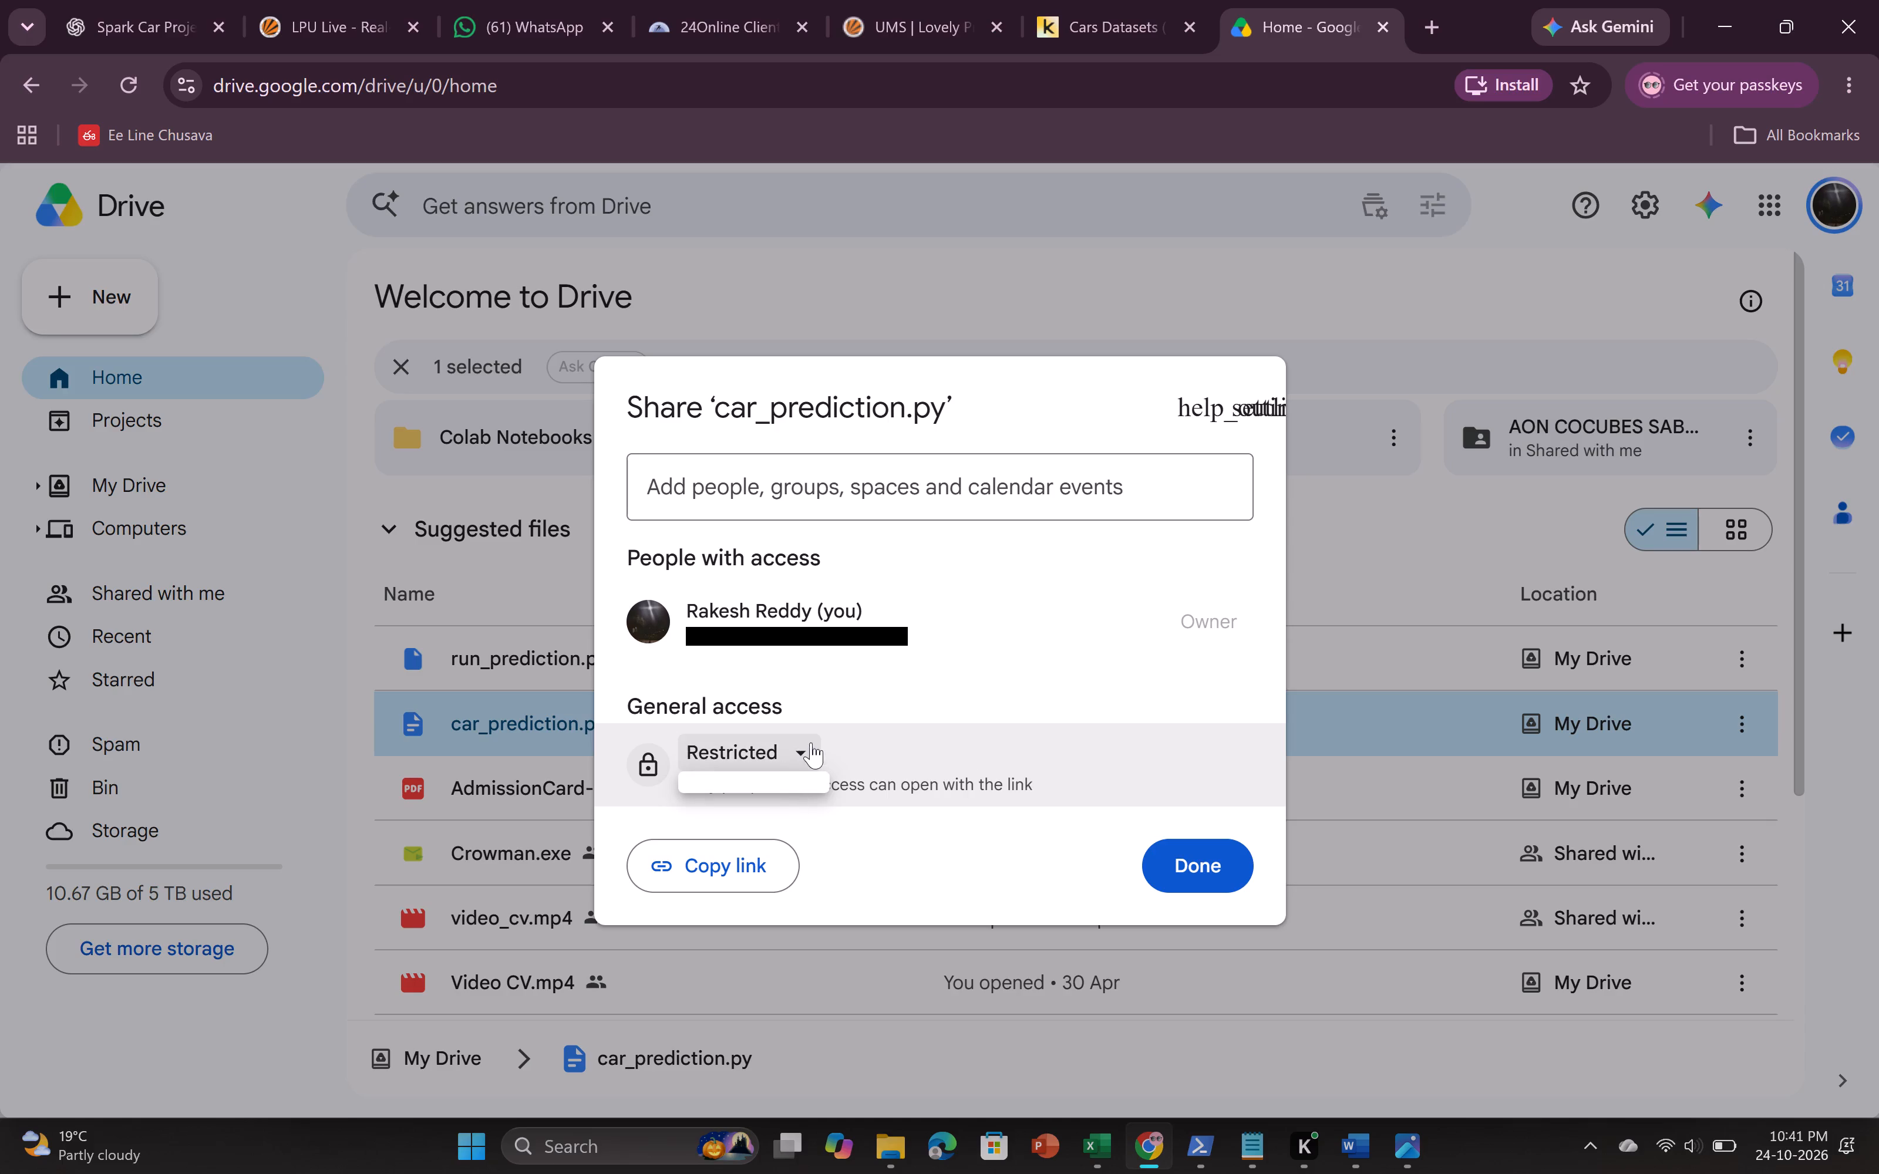
click(793, 750)
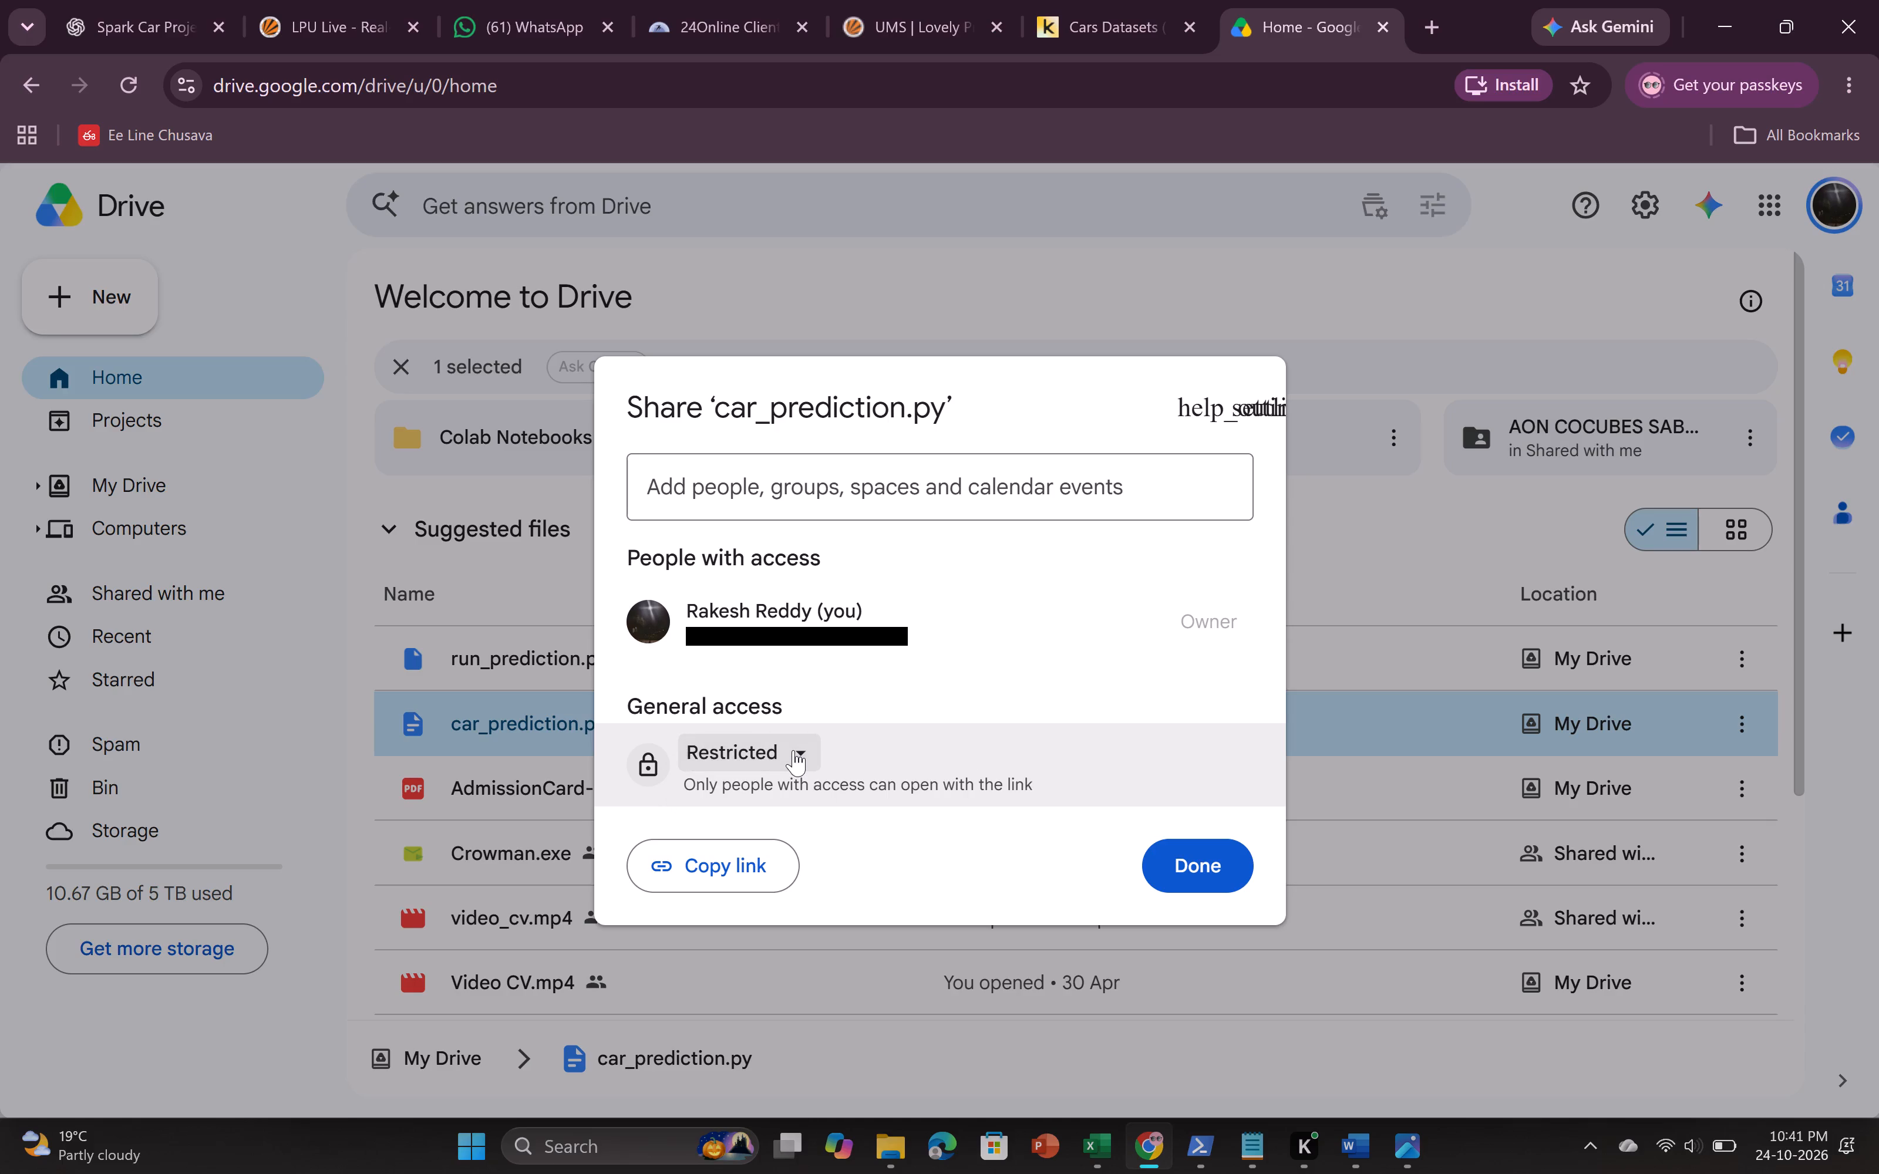
click(778, 749)
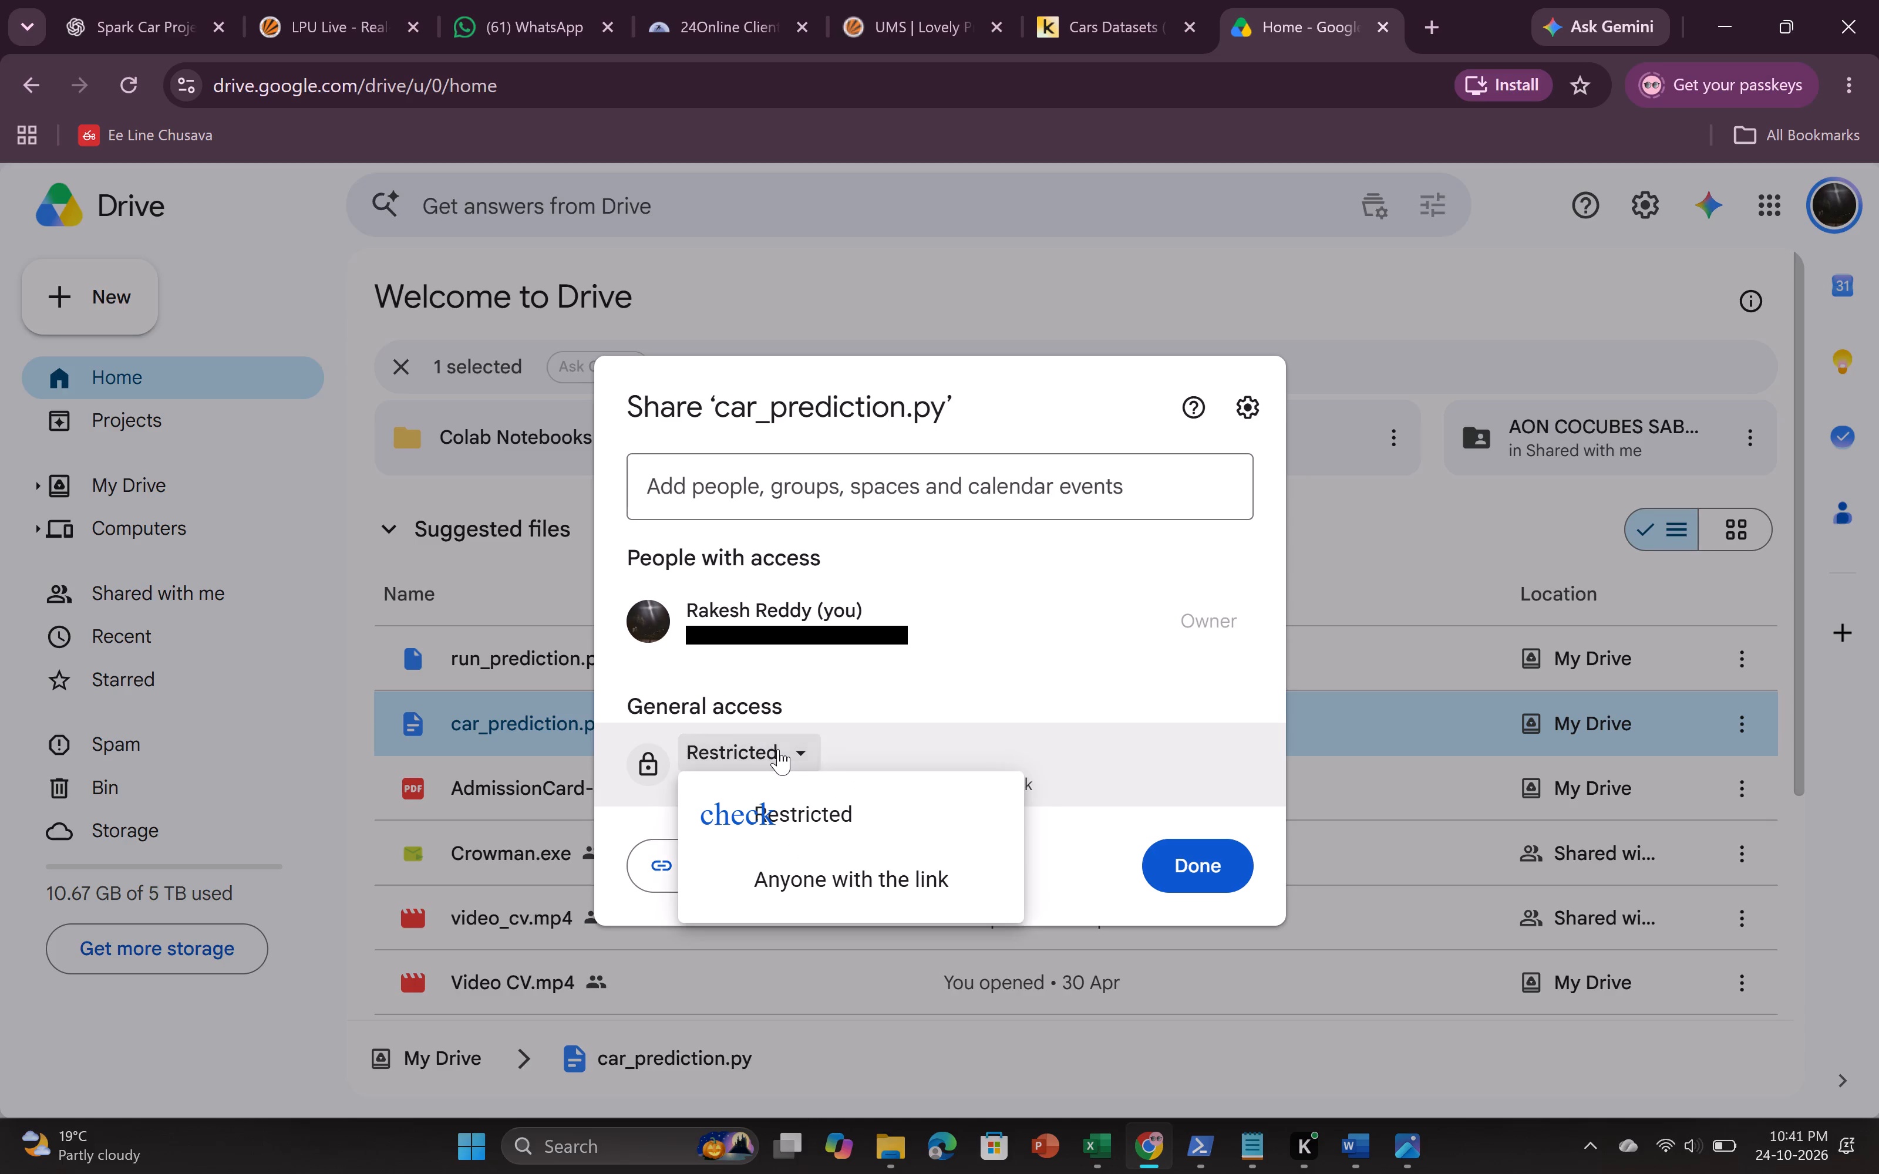
click(855, 868)
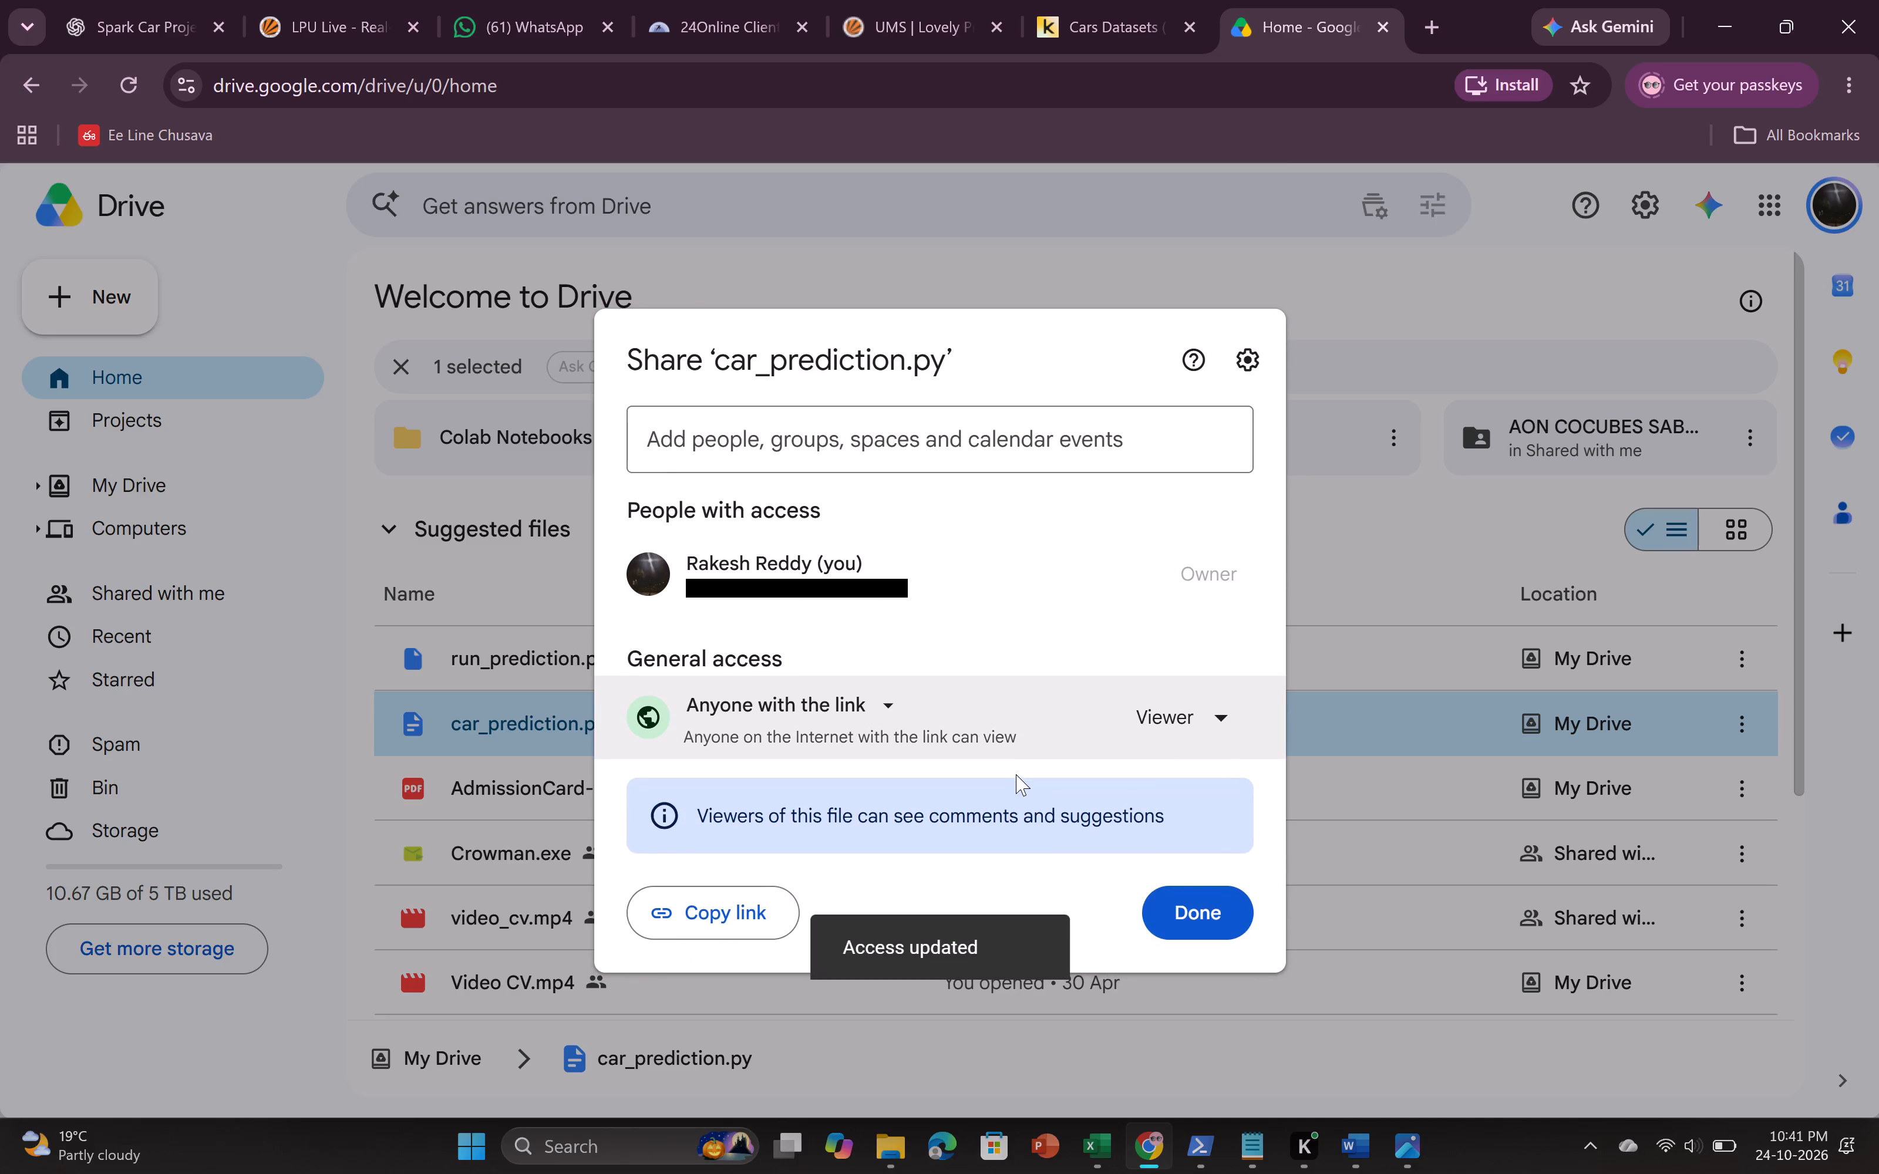
click(1188, 909)
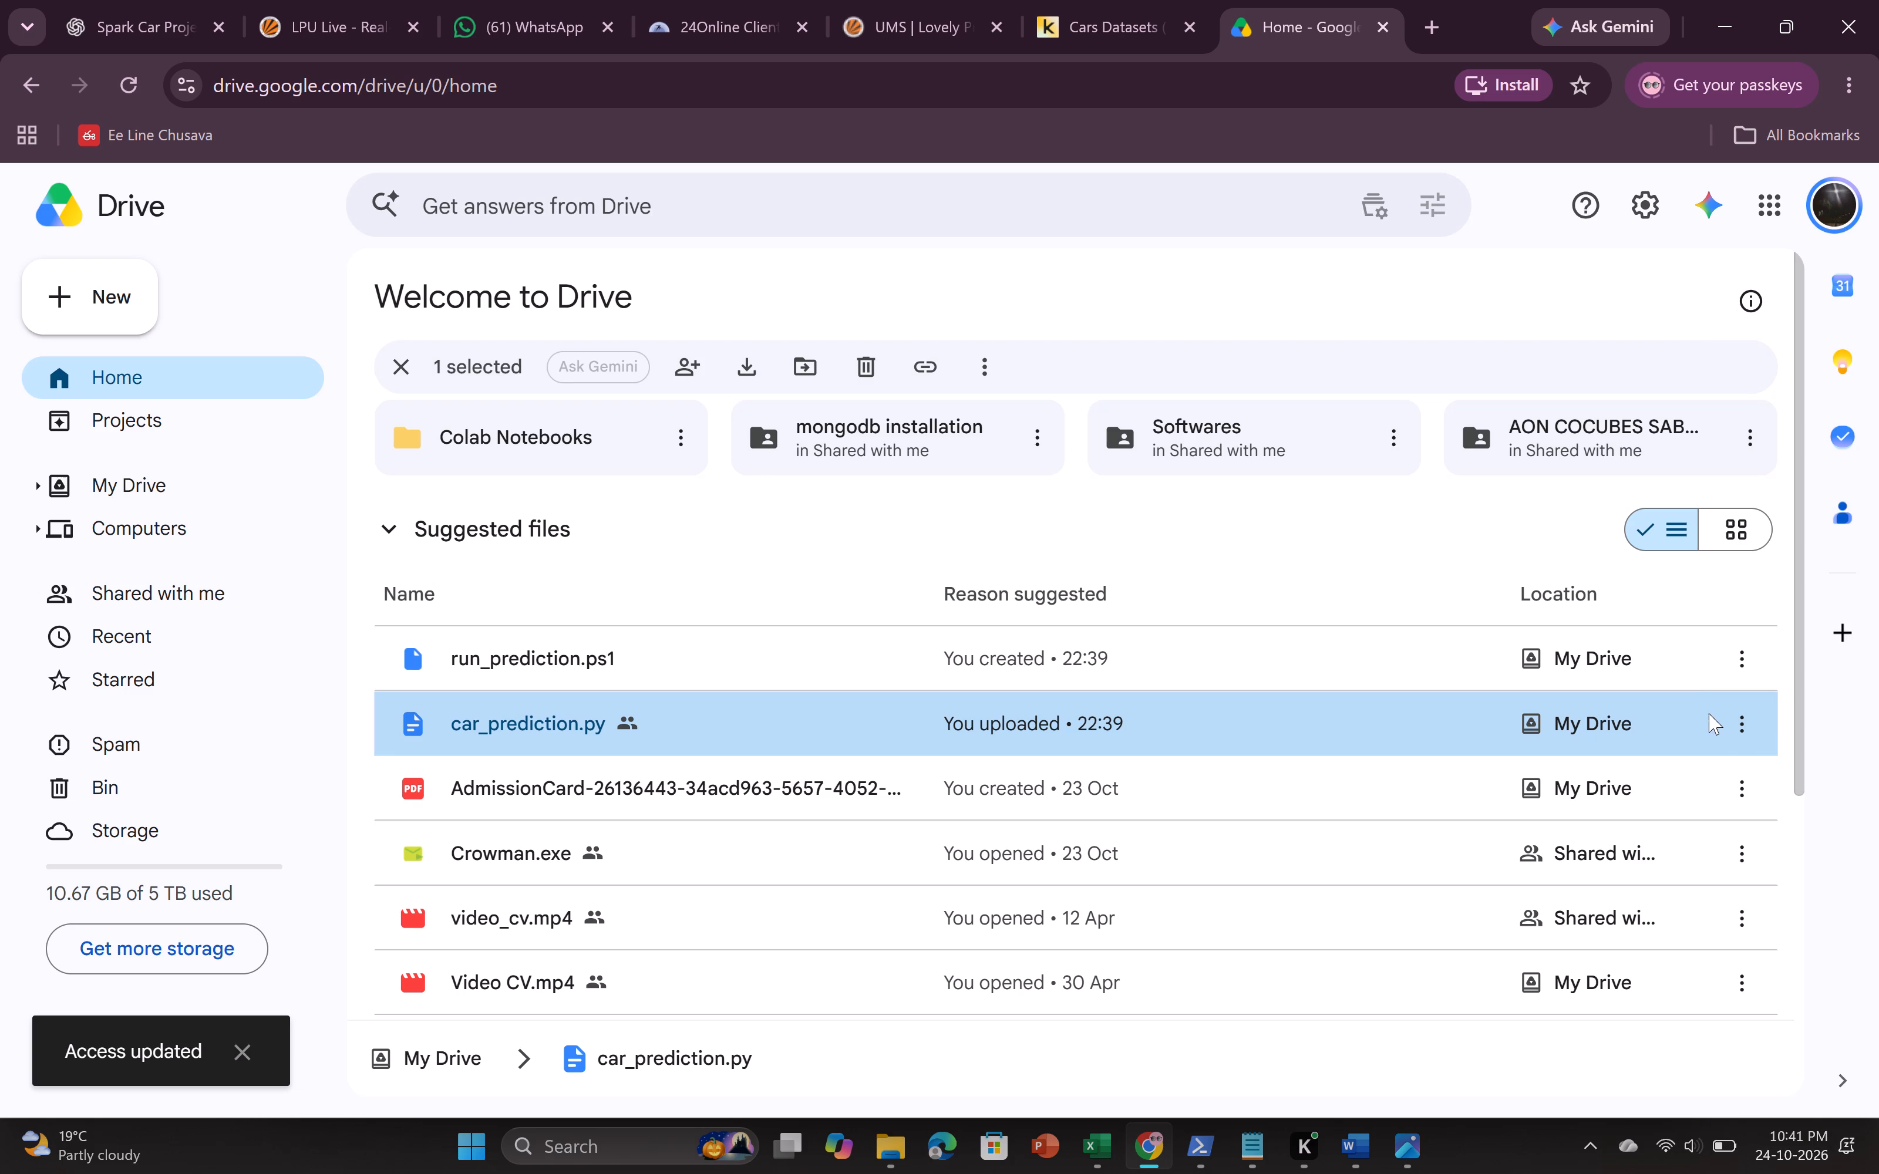
Copy the sharing link of car_prediction.py.
click(1742, 730)
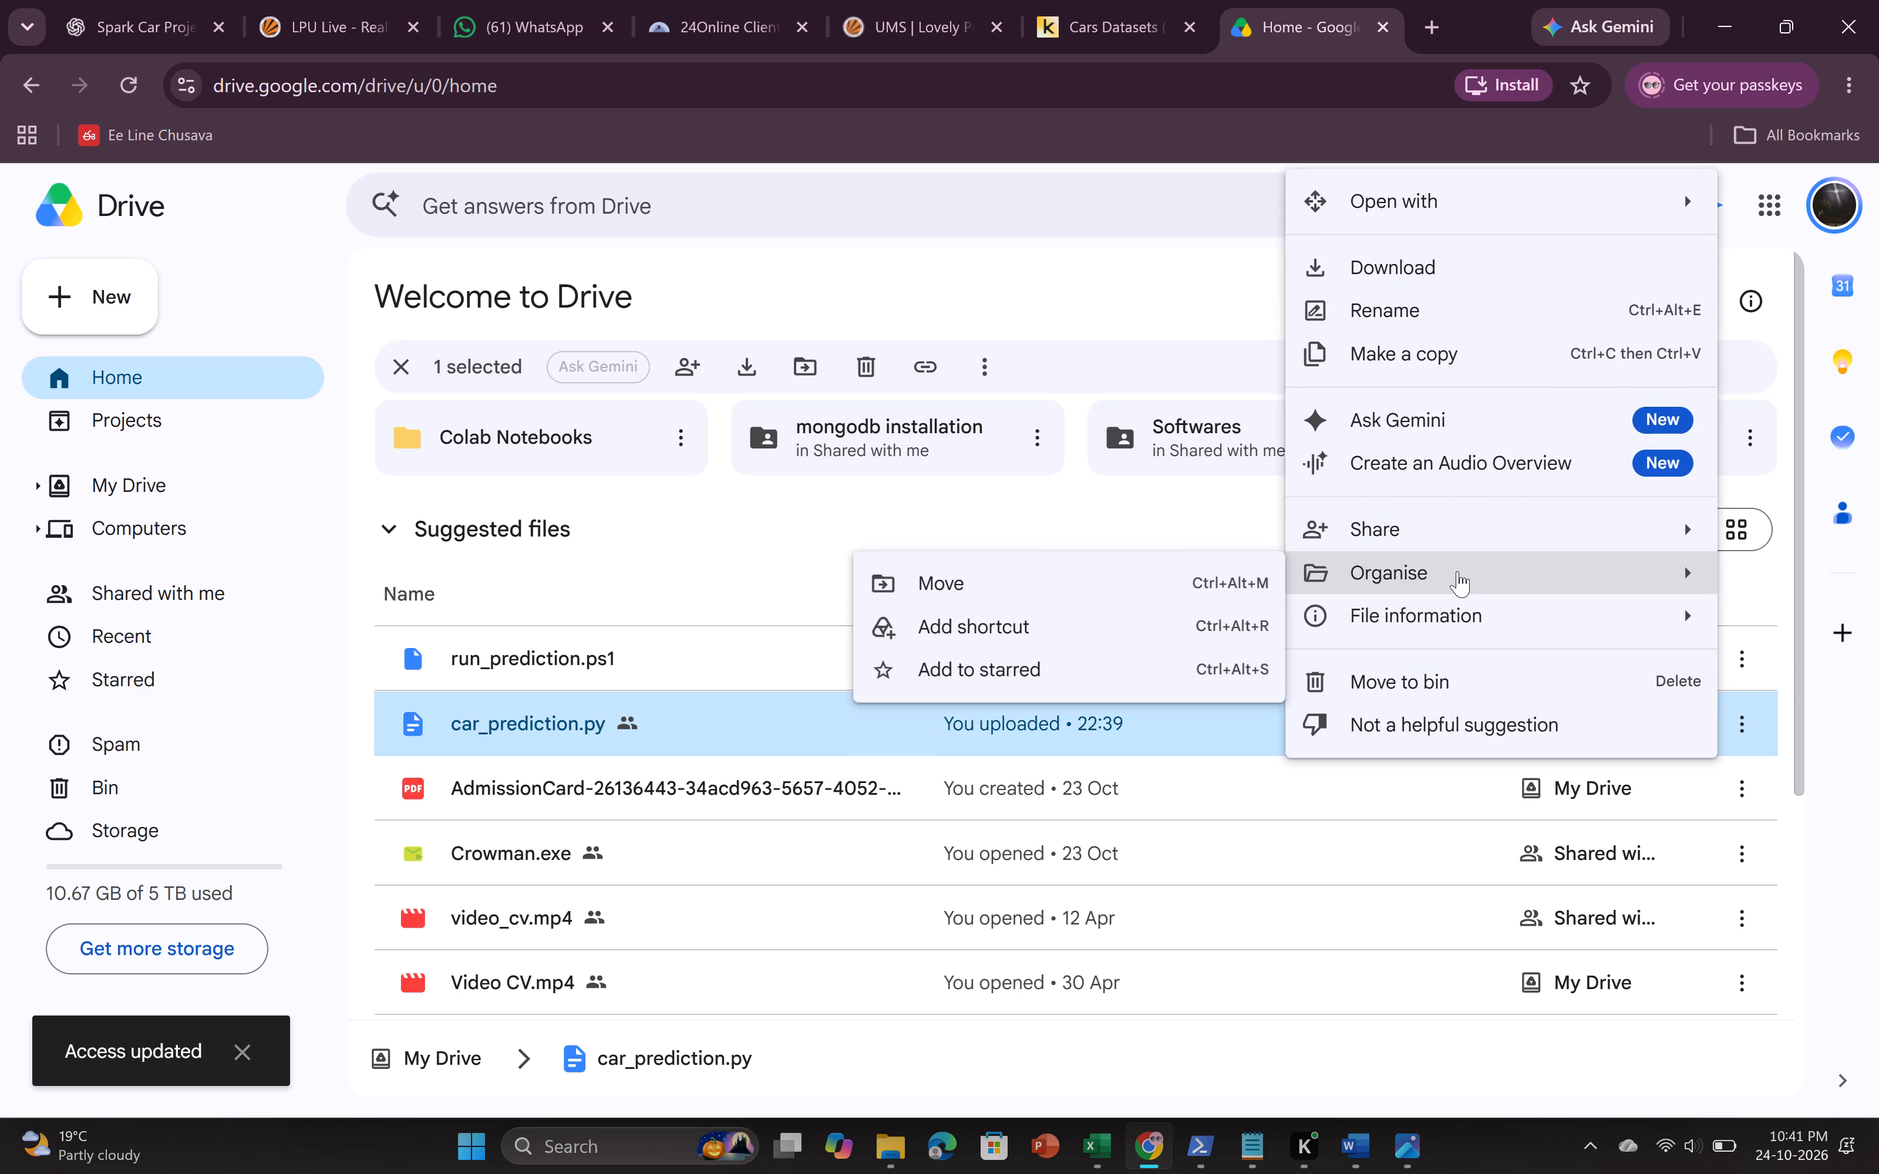
click(1205, 530)
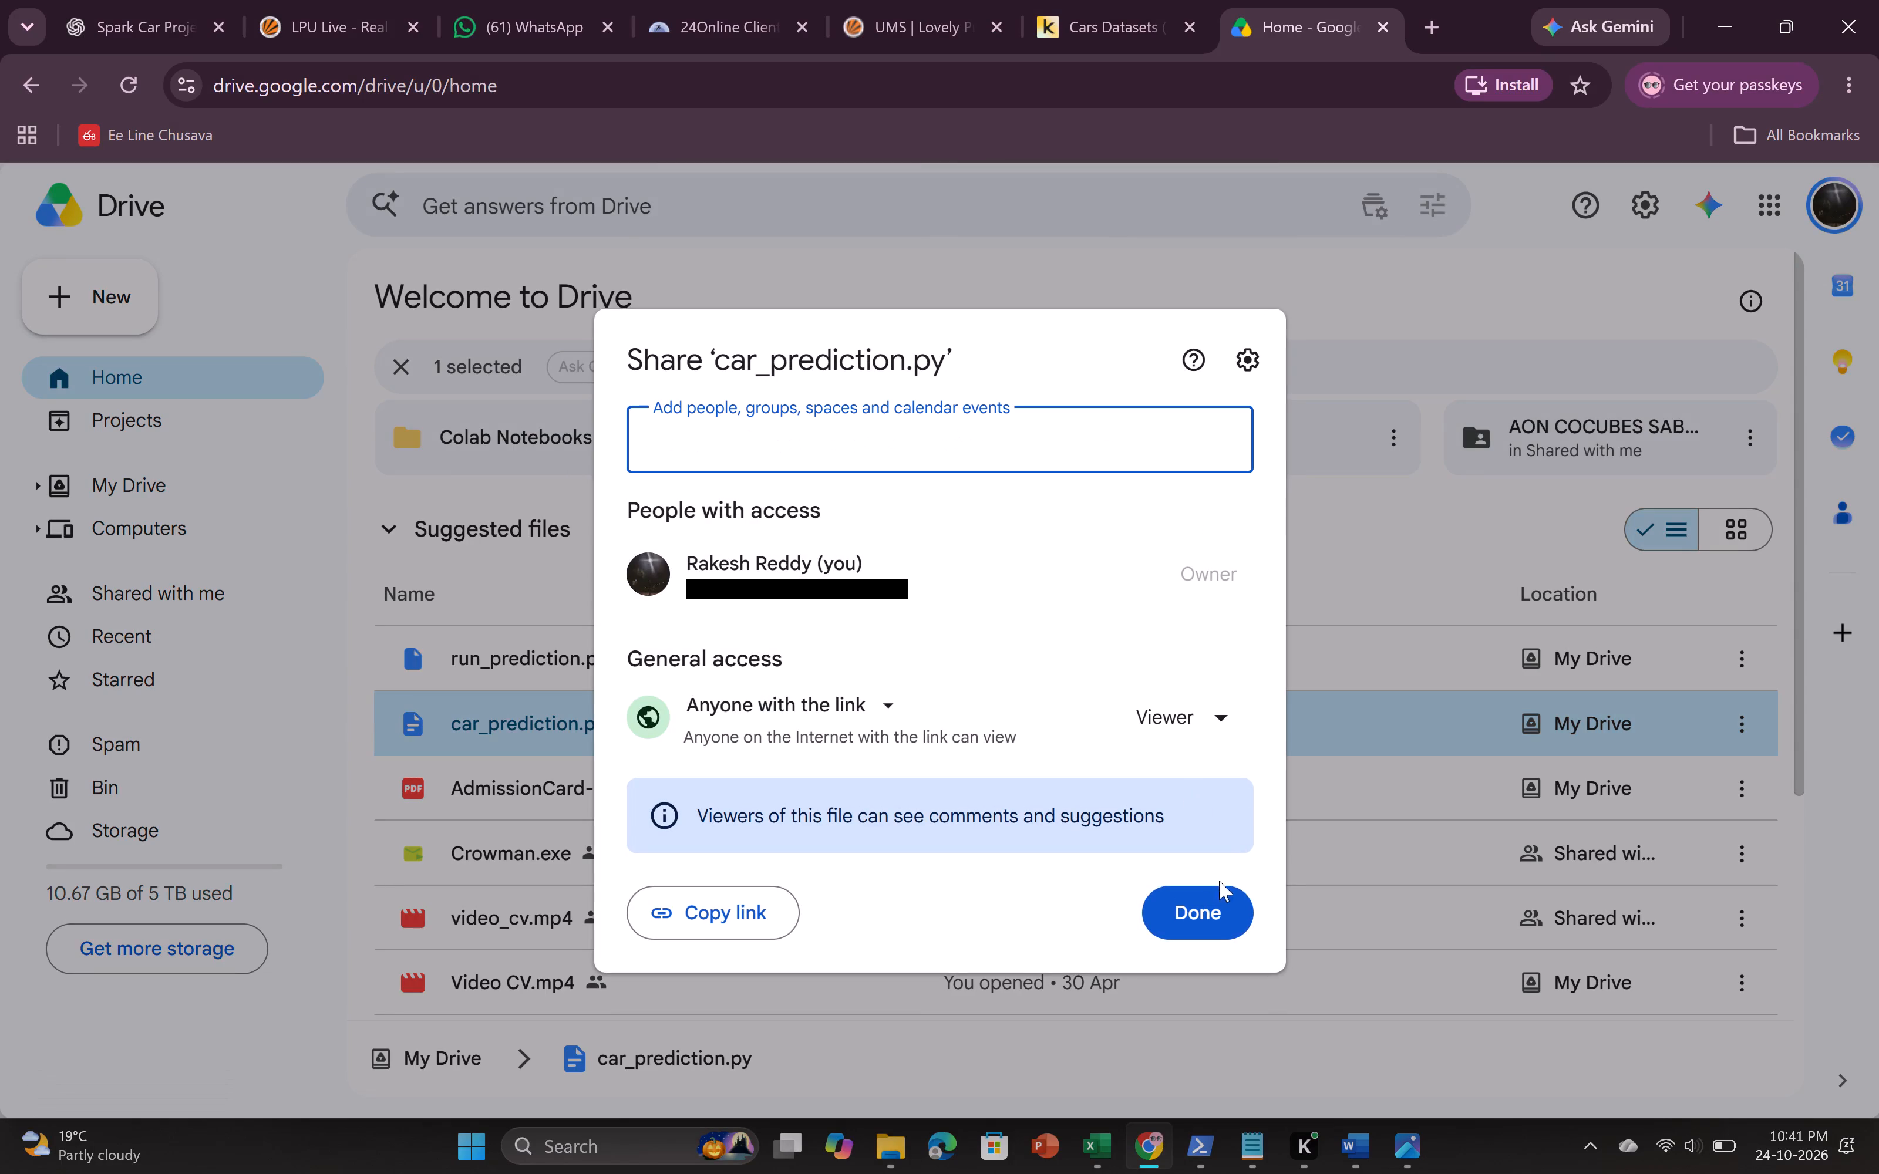
click(706, 921)
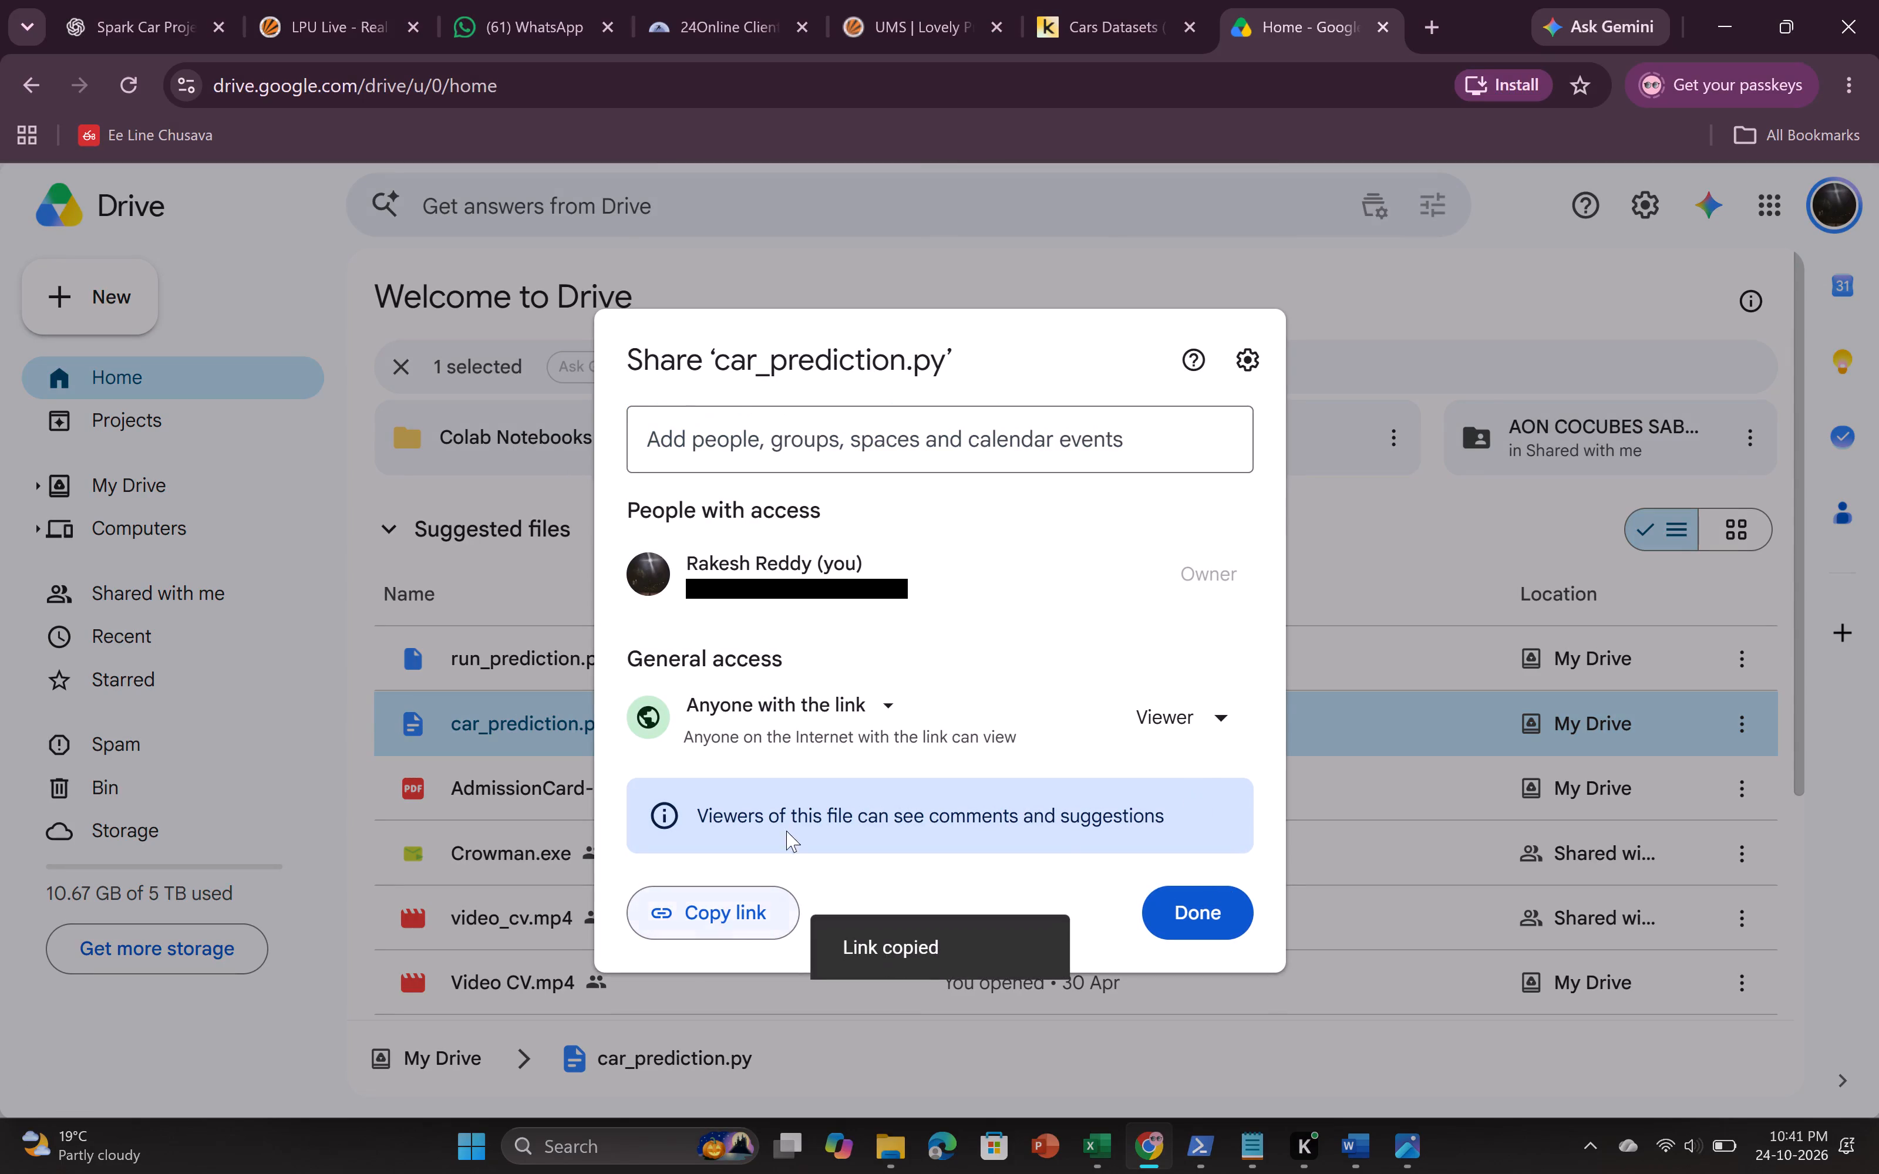
Switch to Word and add a bullet "Link: " with the copied Drive link below the description in section 7.1 Python Source Code.
key(alt+Tab)
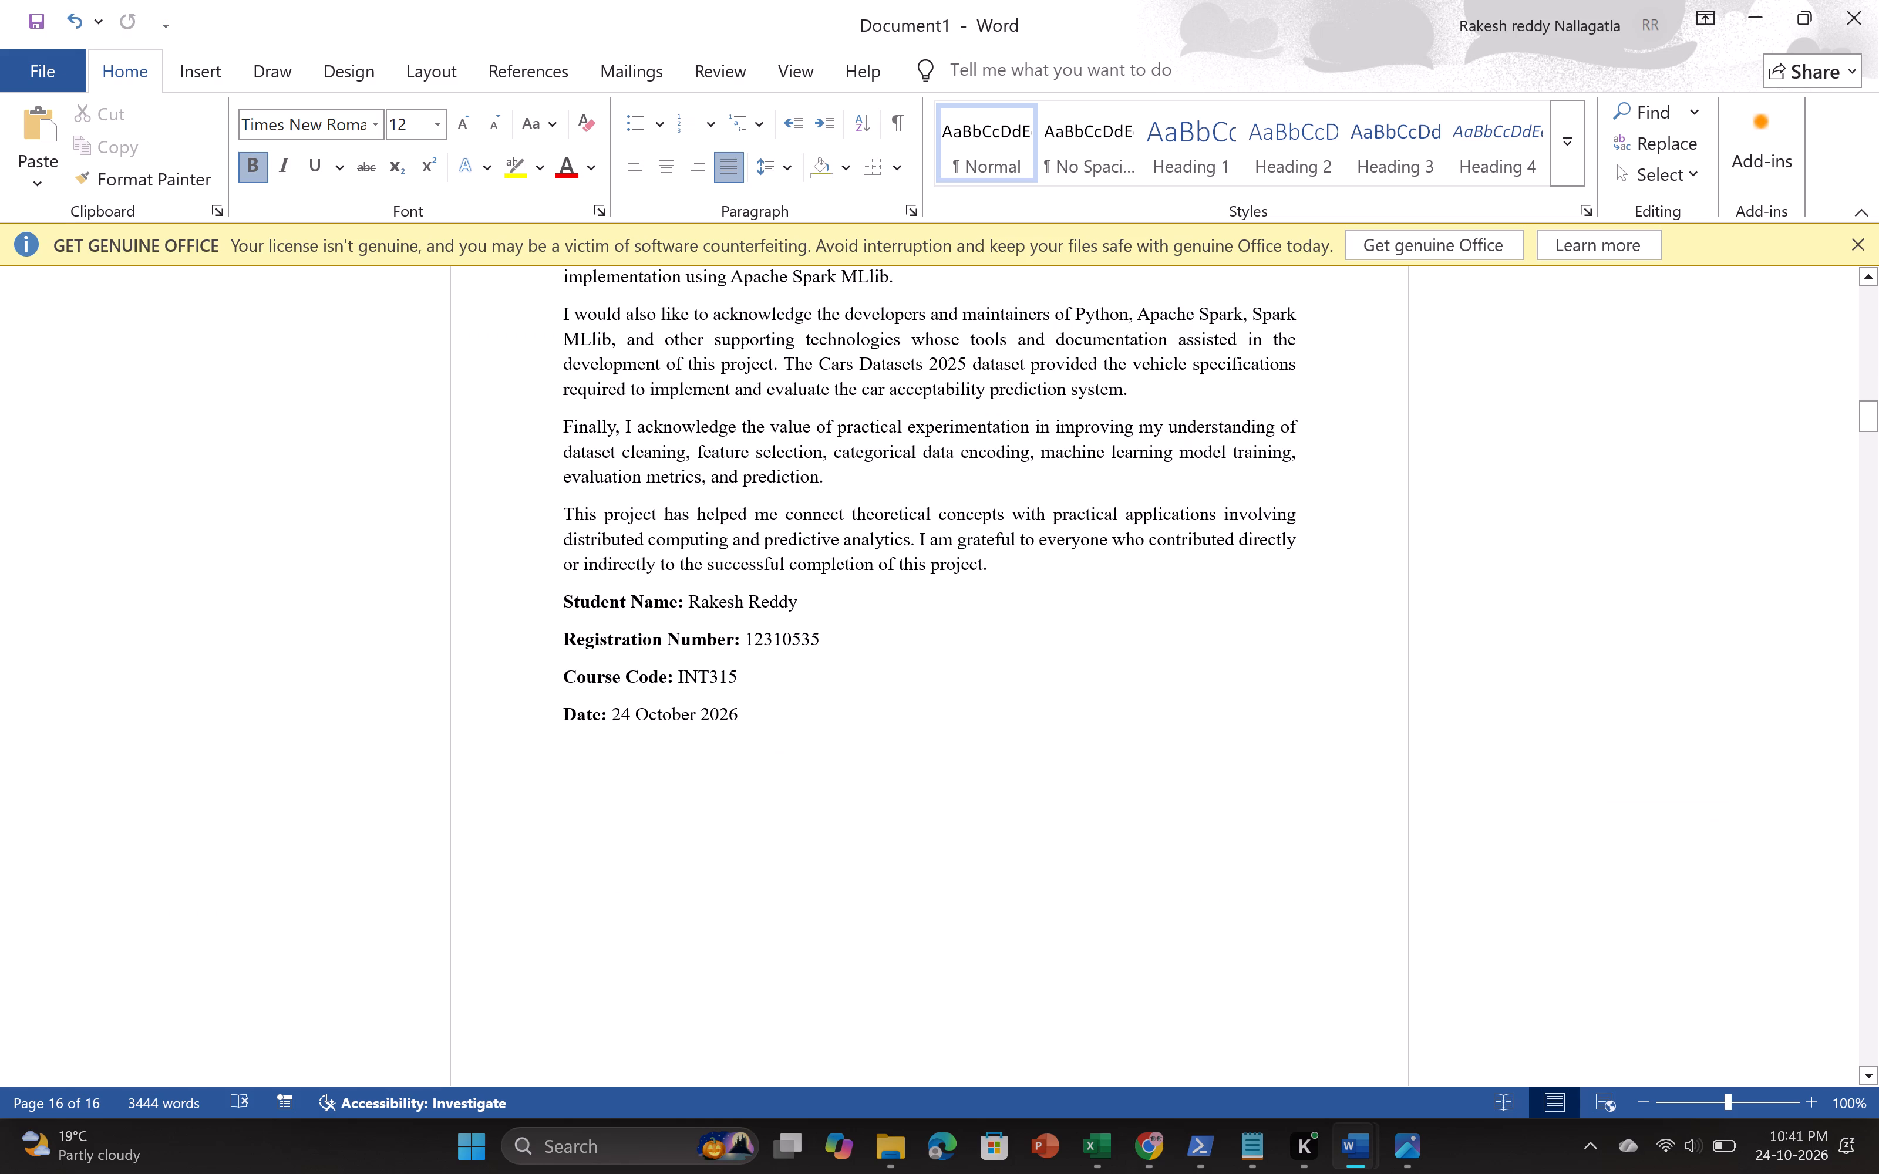
scroll(760, 697, up, 1)
scroll(760, 697, down, 6)
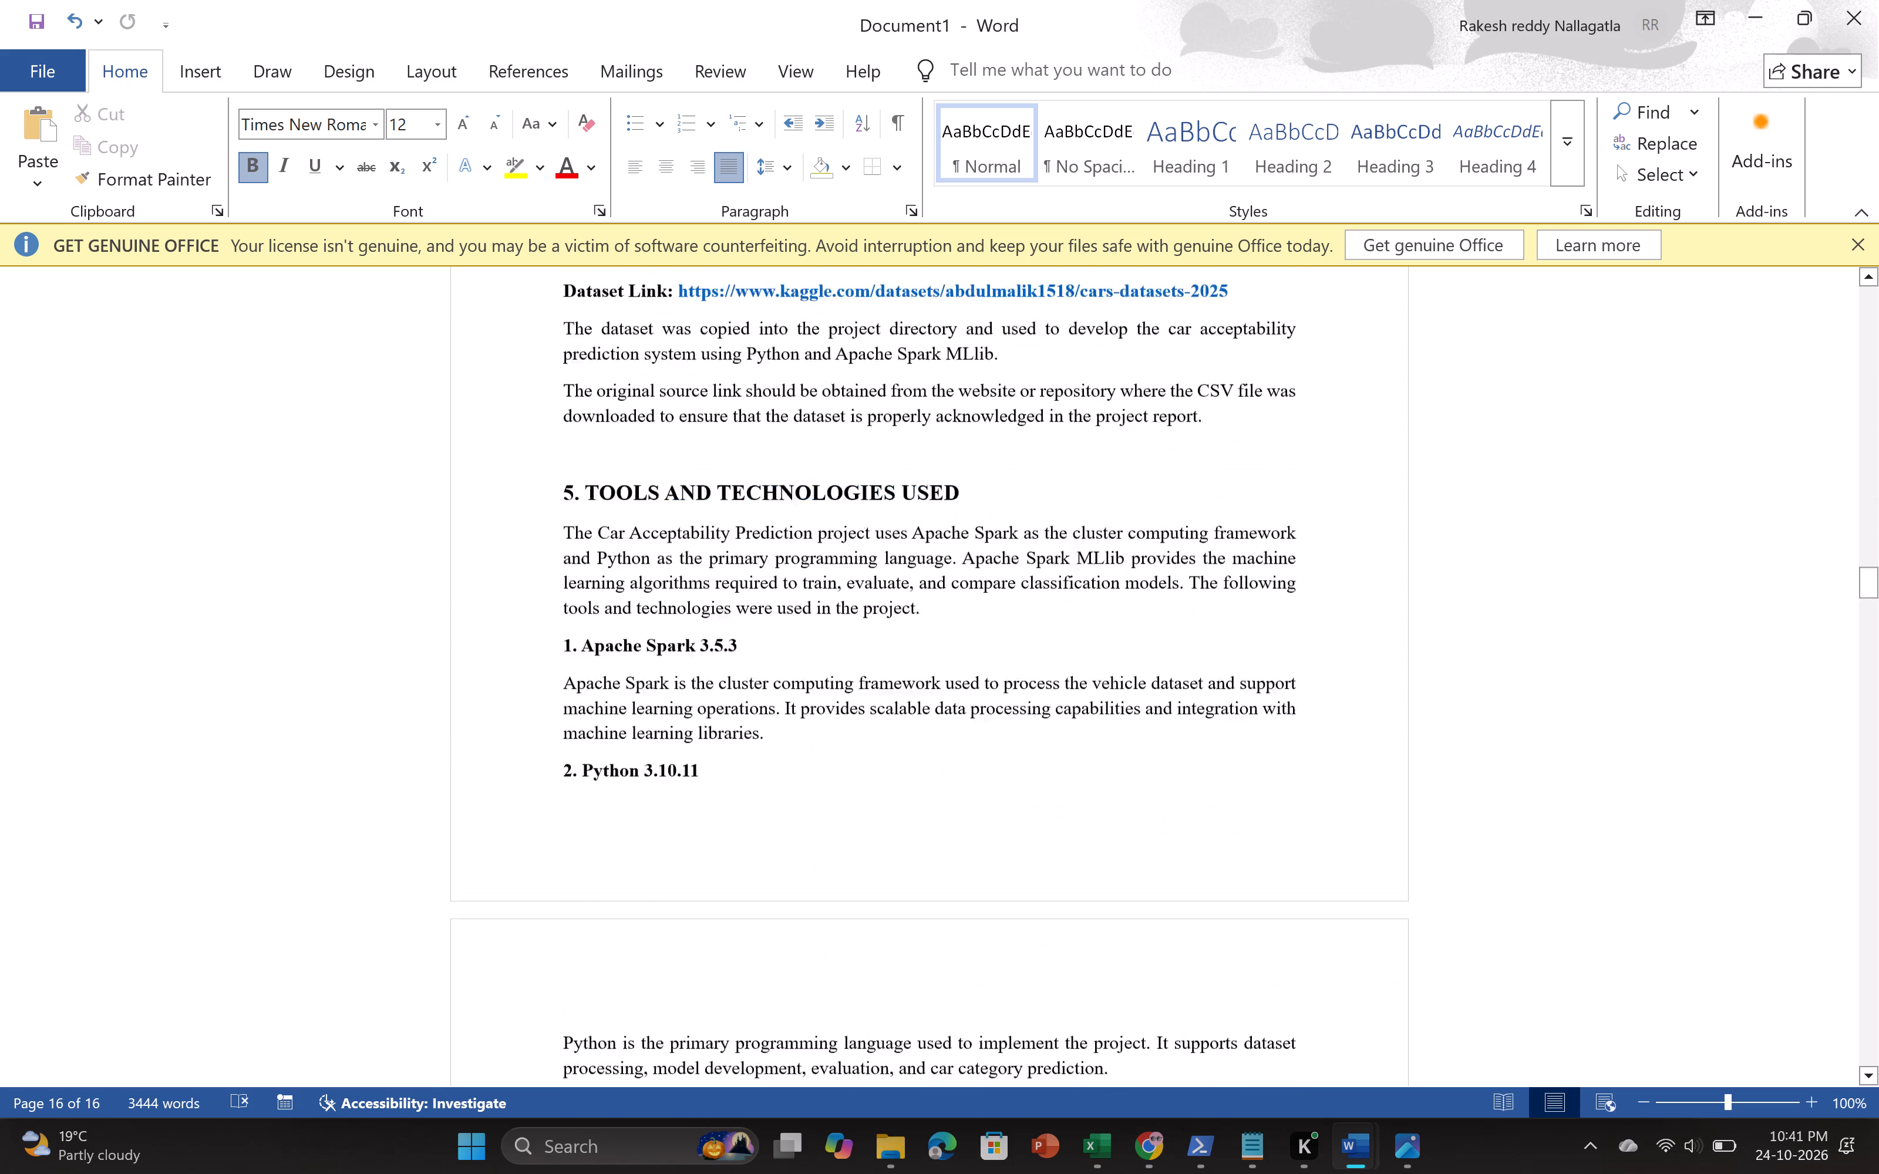
scroll(760, 697, down, 9)
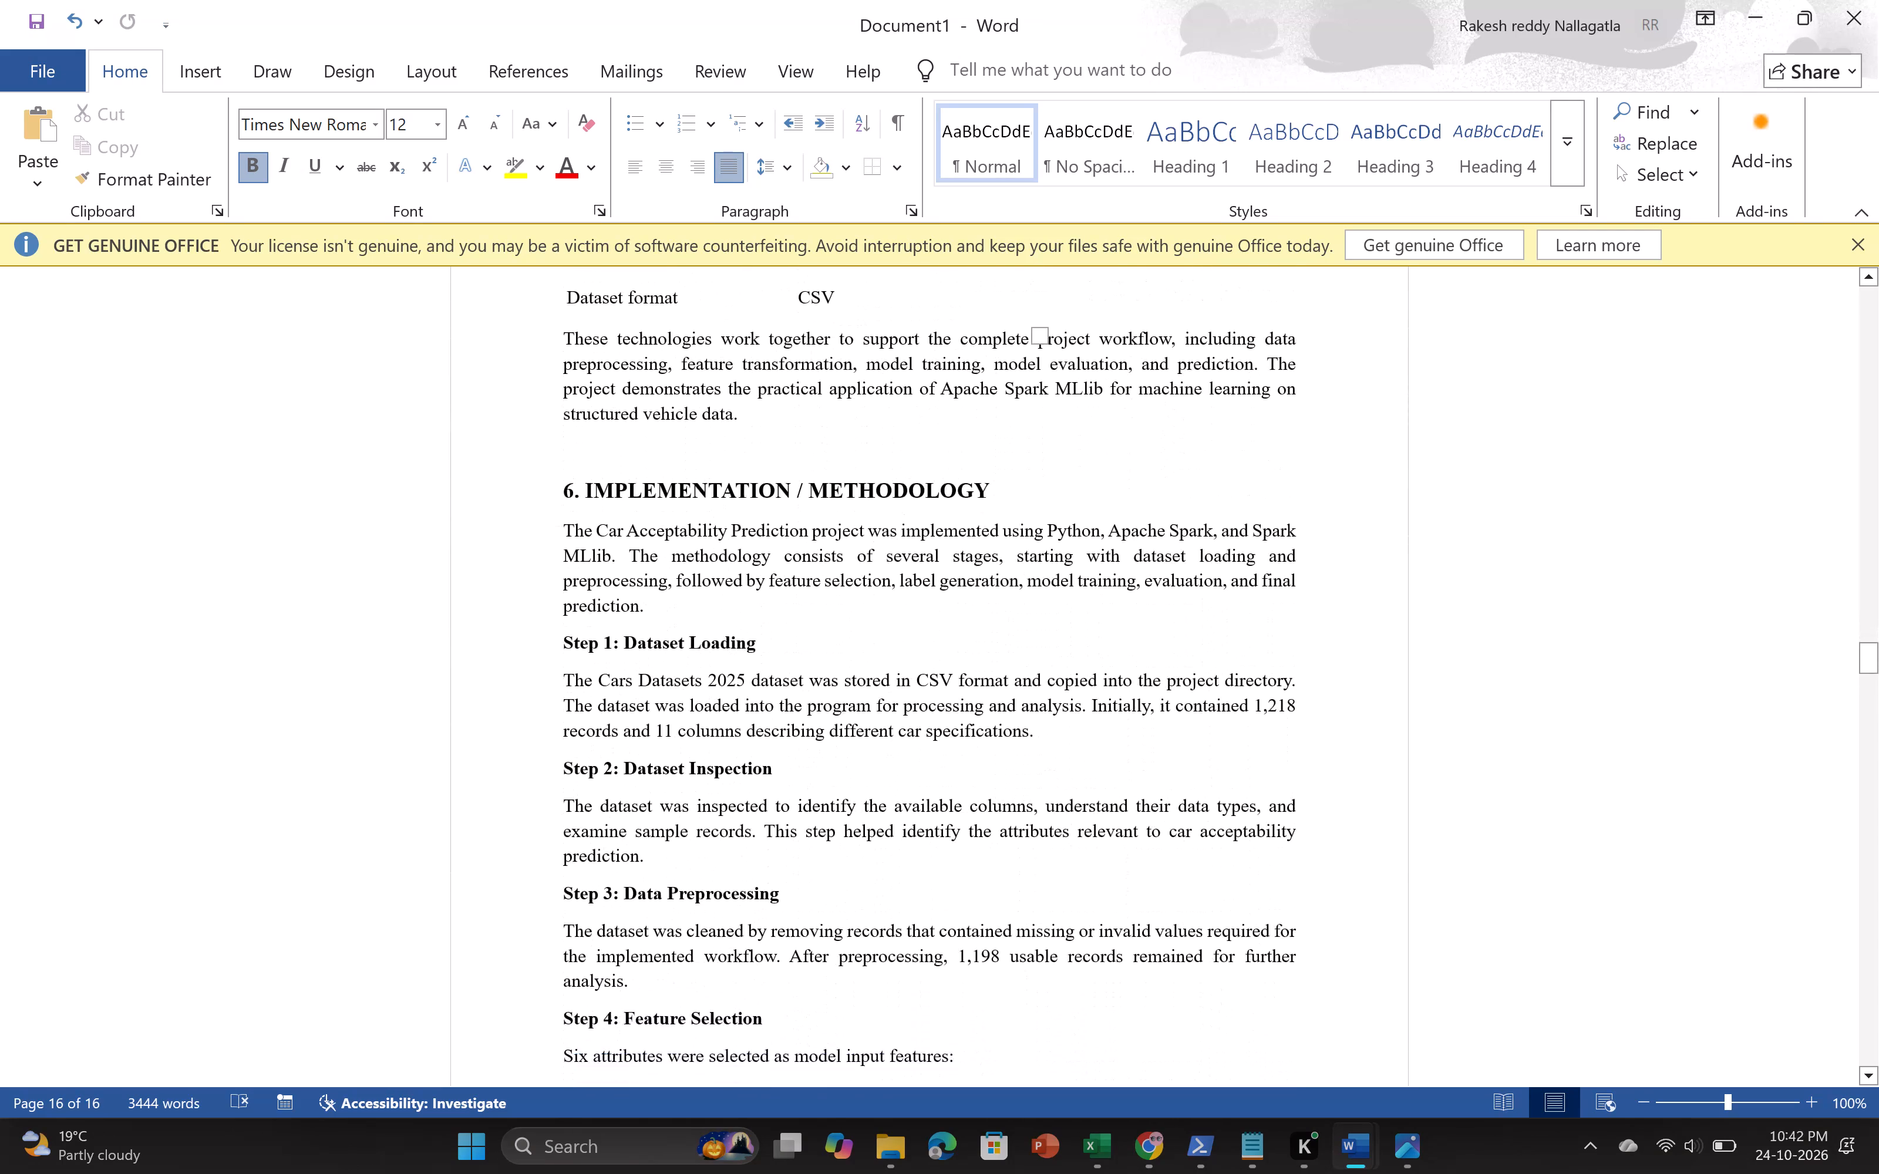
scroll(760, 697, down, 9)
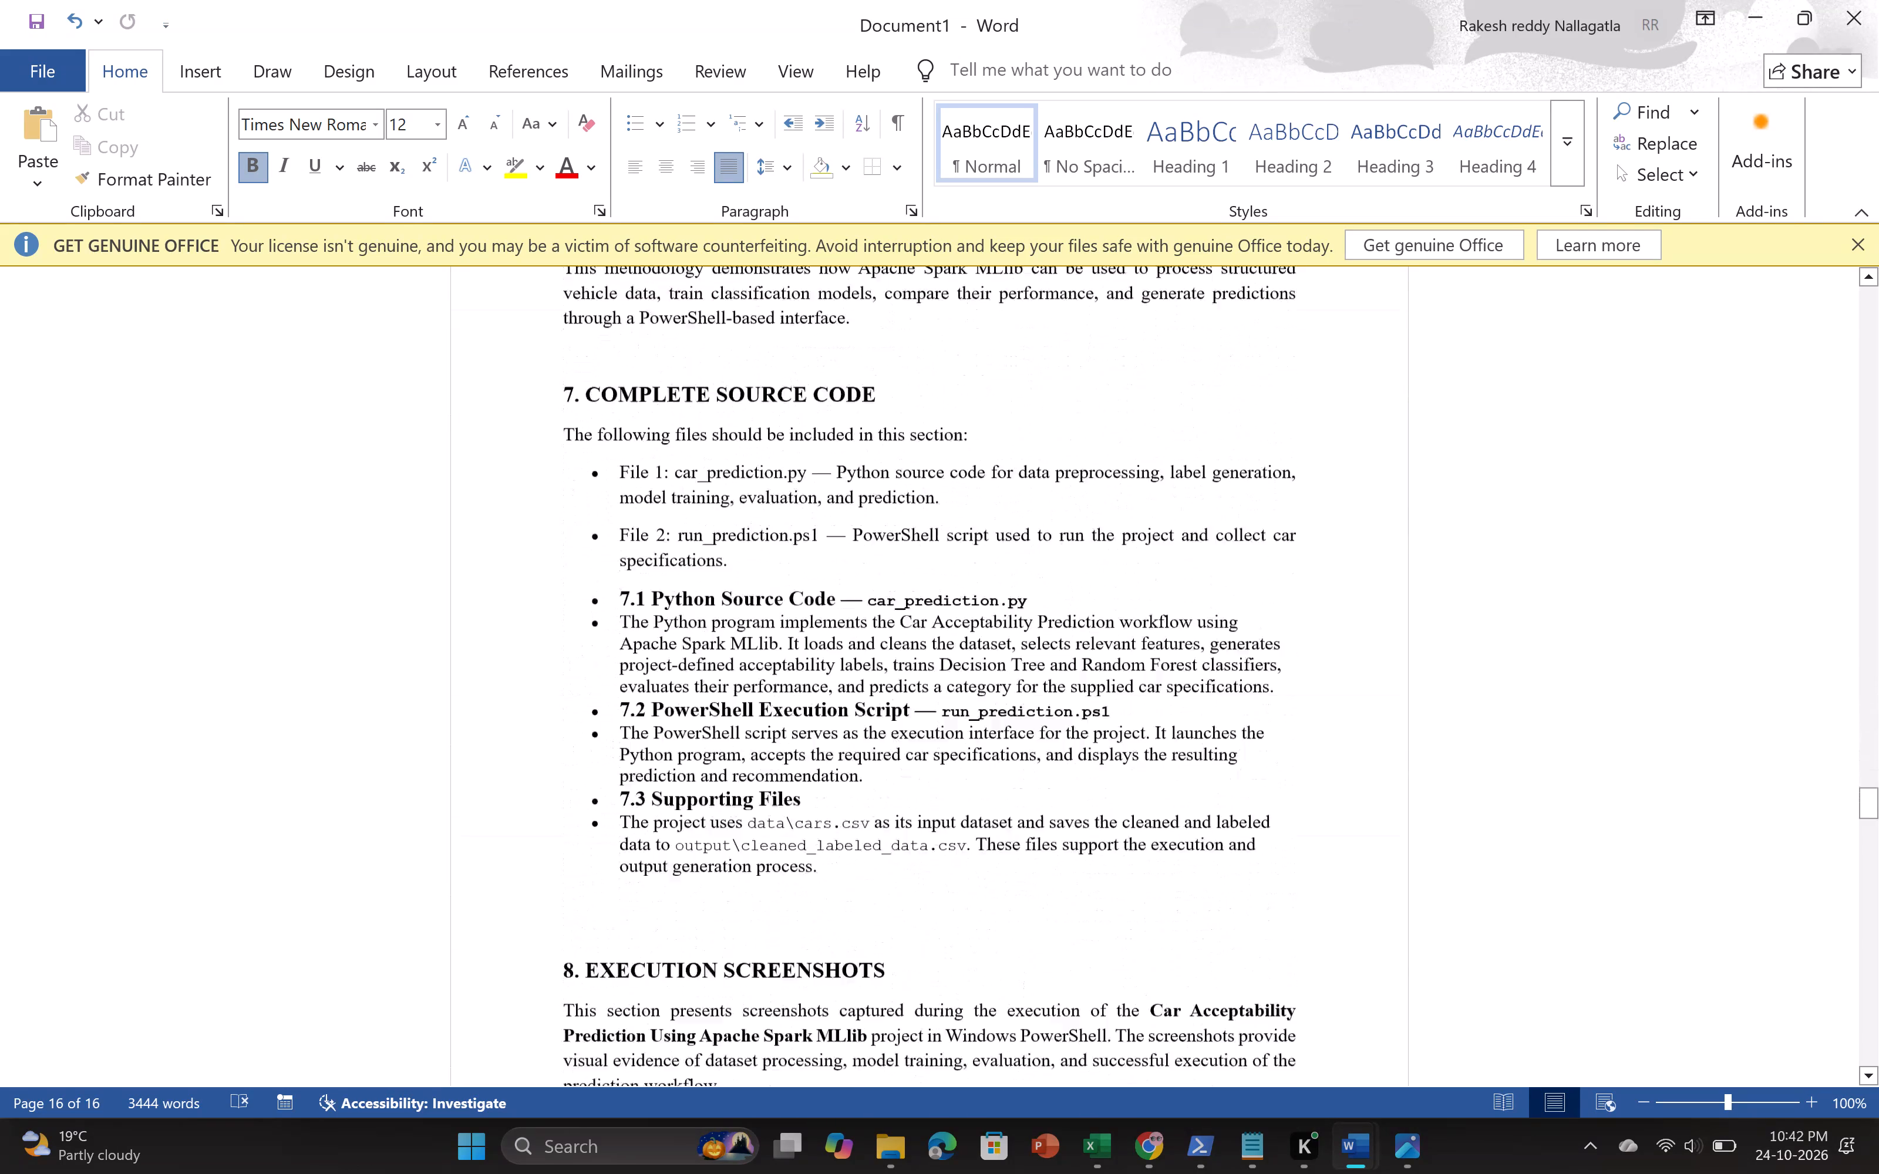
scroll(760, 697, down, 3)
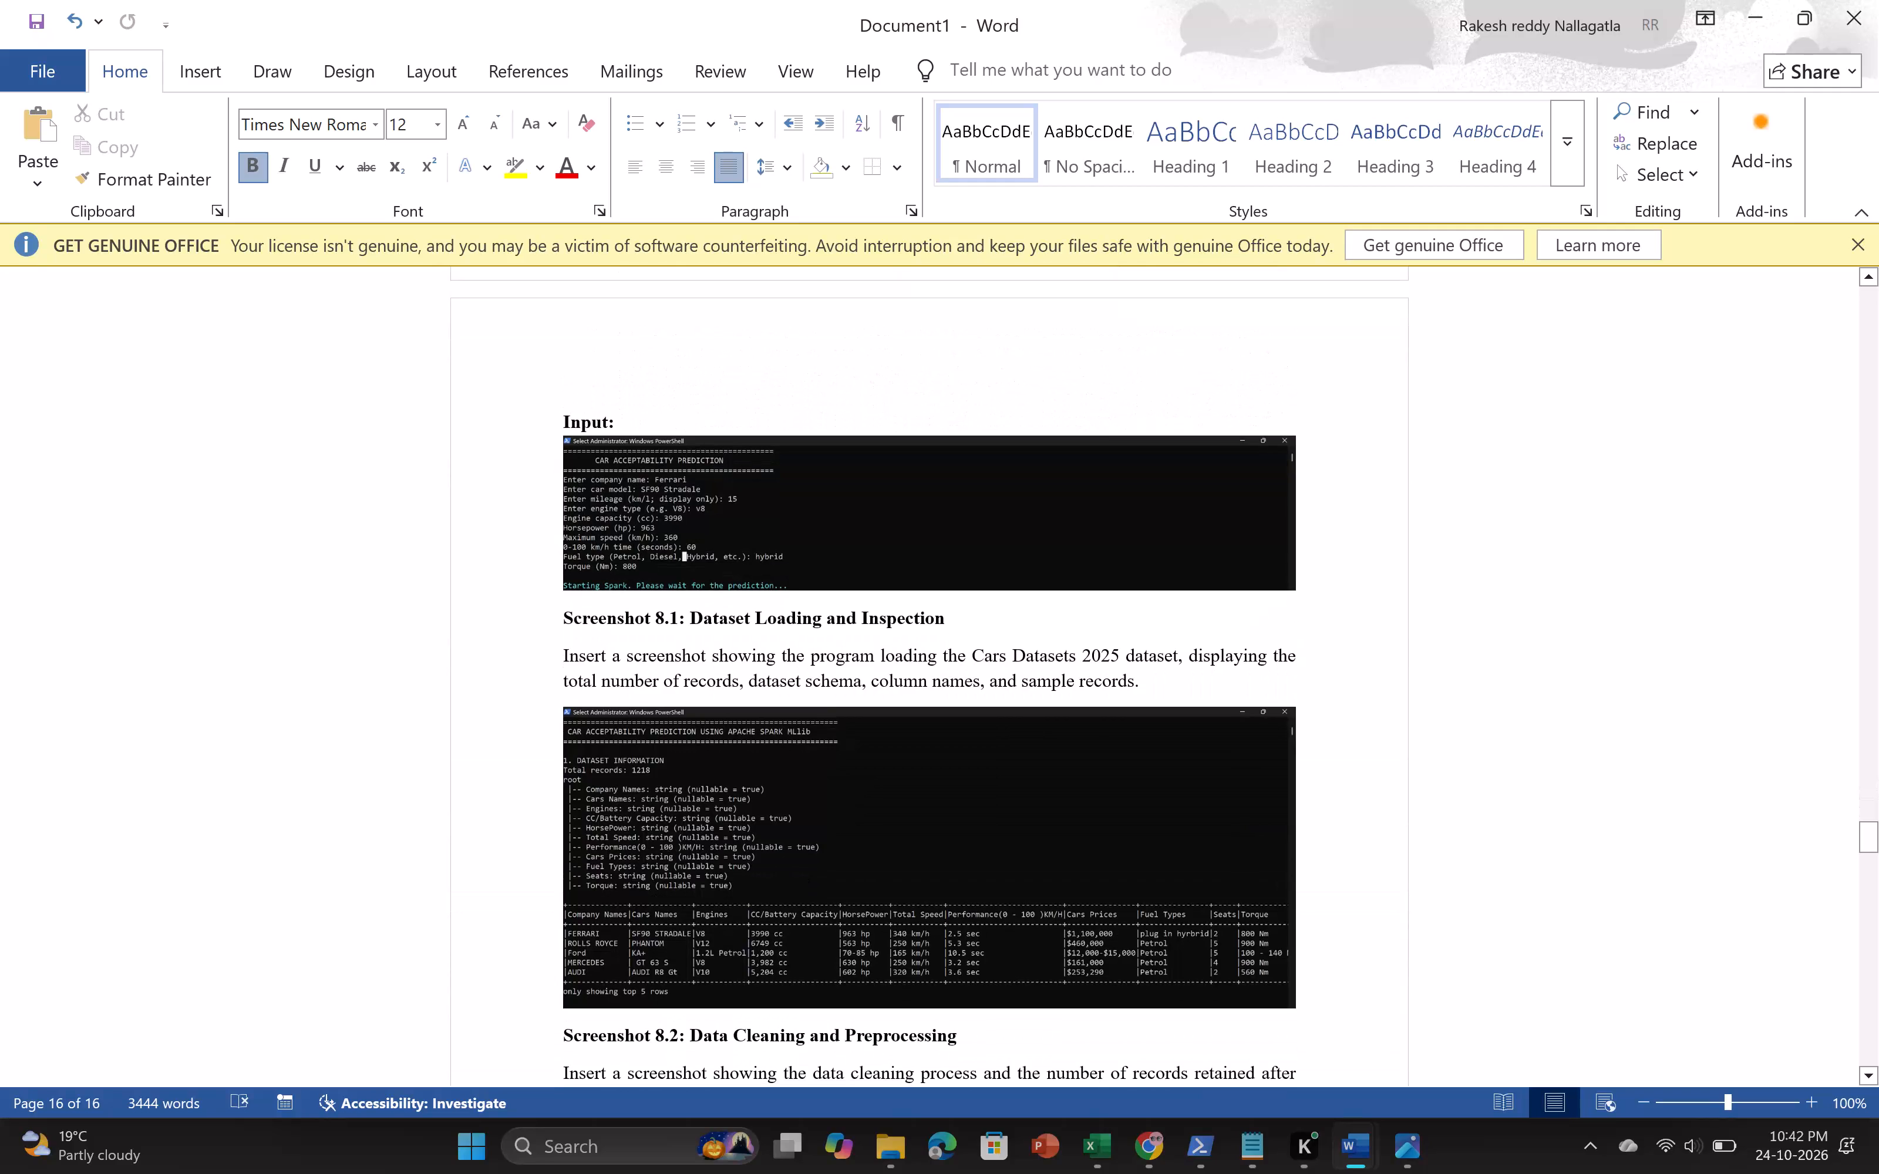
scroll(760, 697, up, 5)
scroll(760, 697, down, 1)
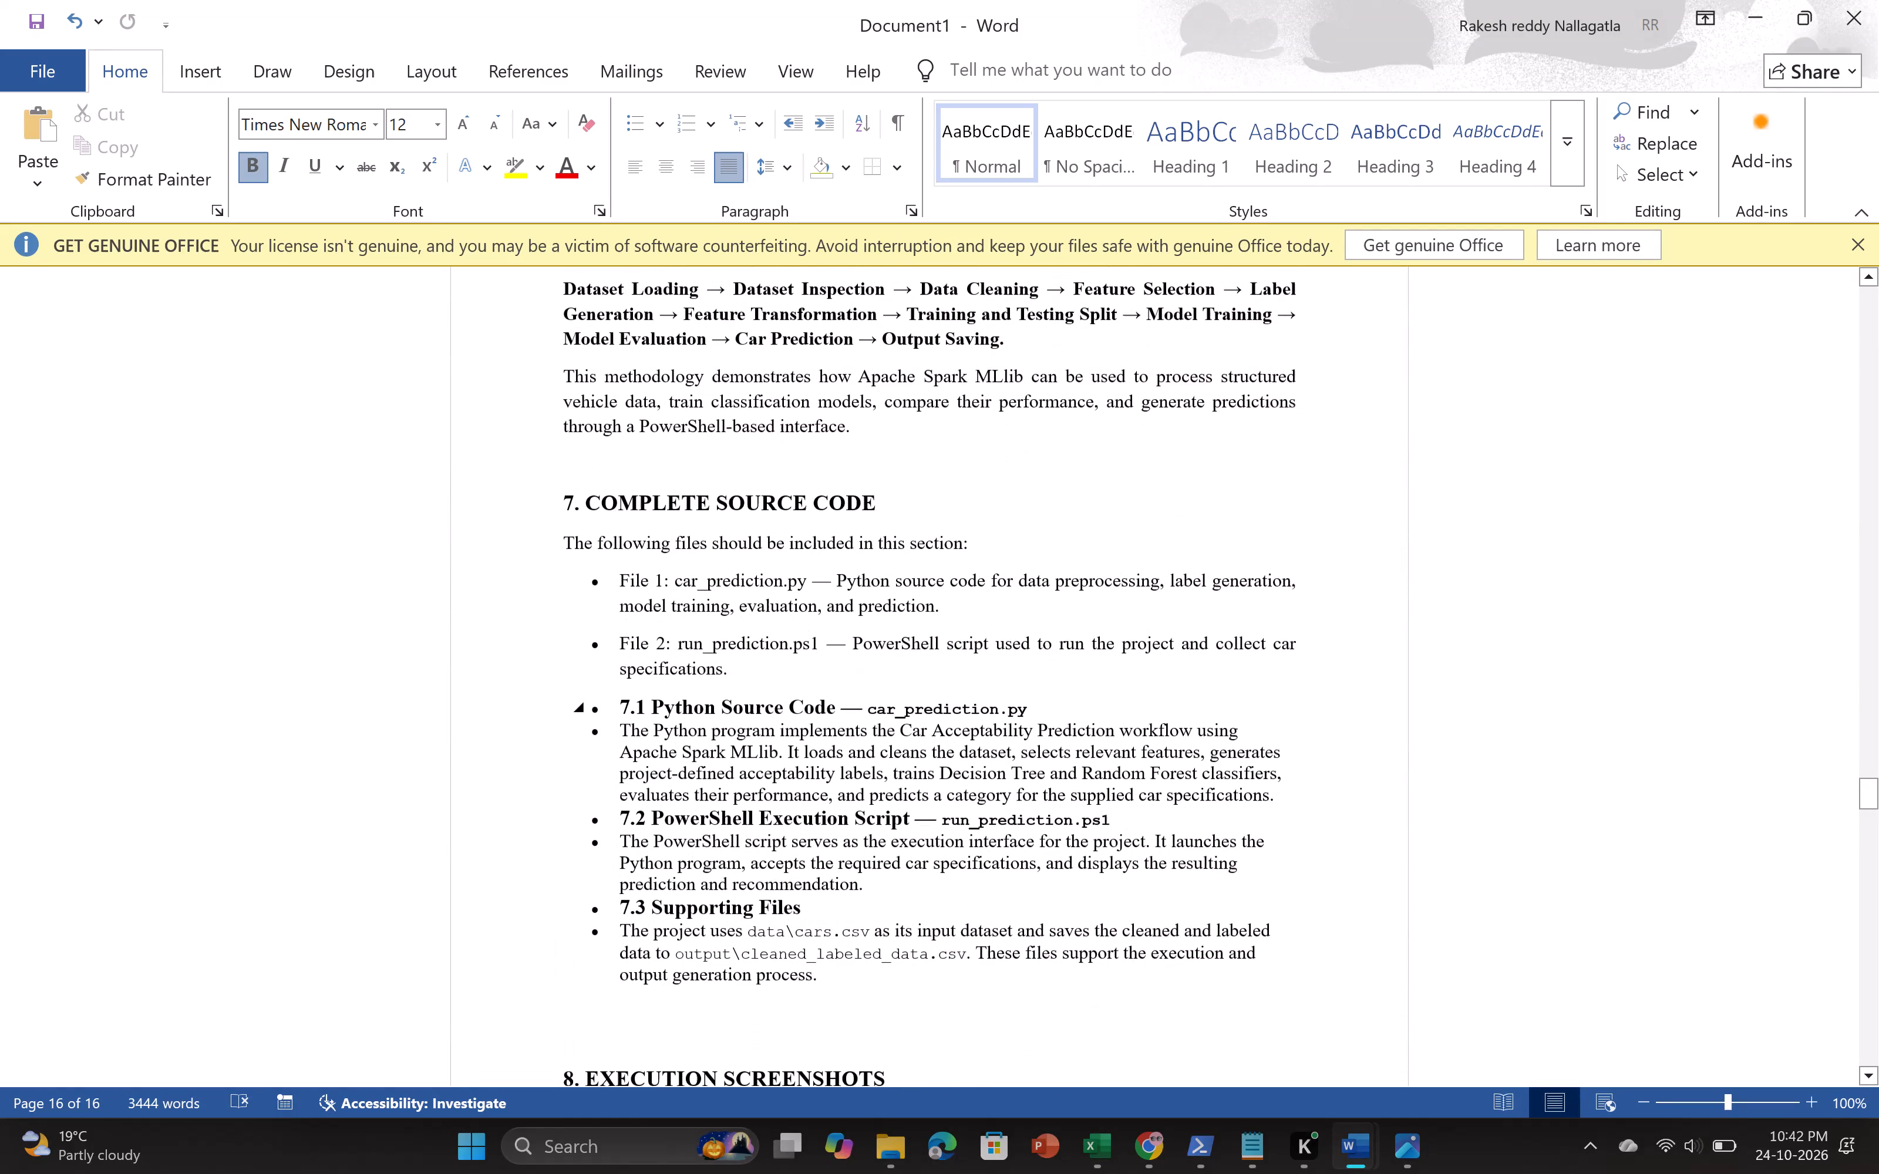
click(1275, 792)
key(Return)
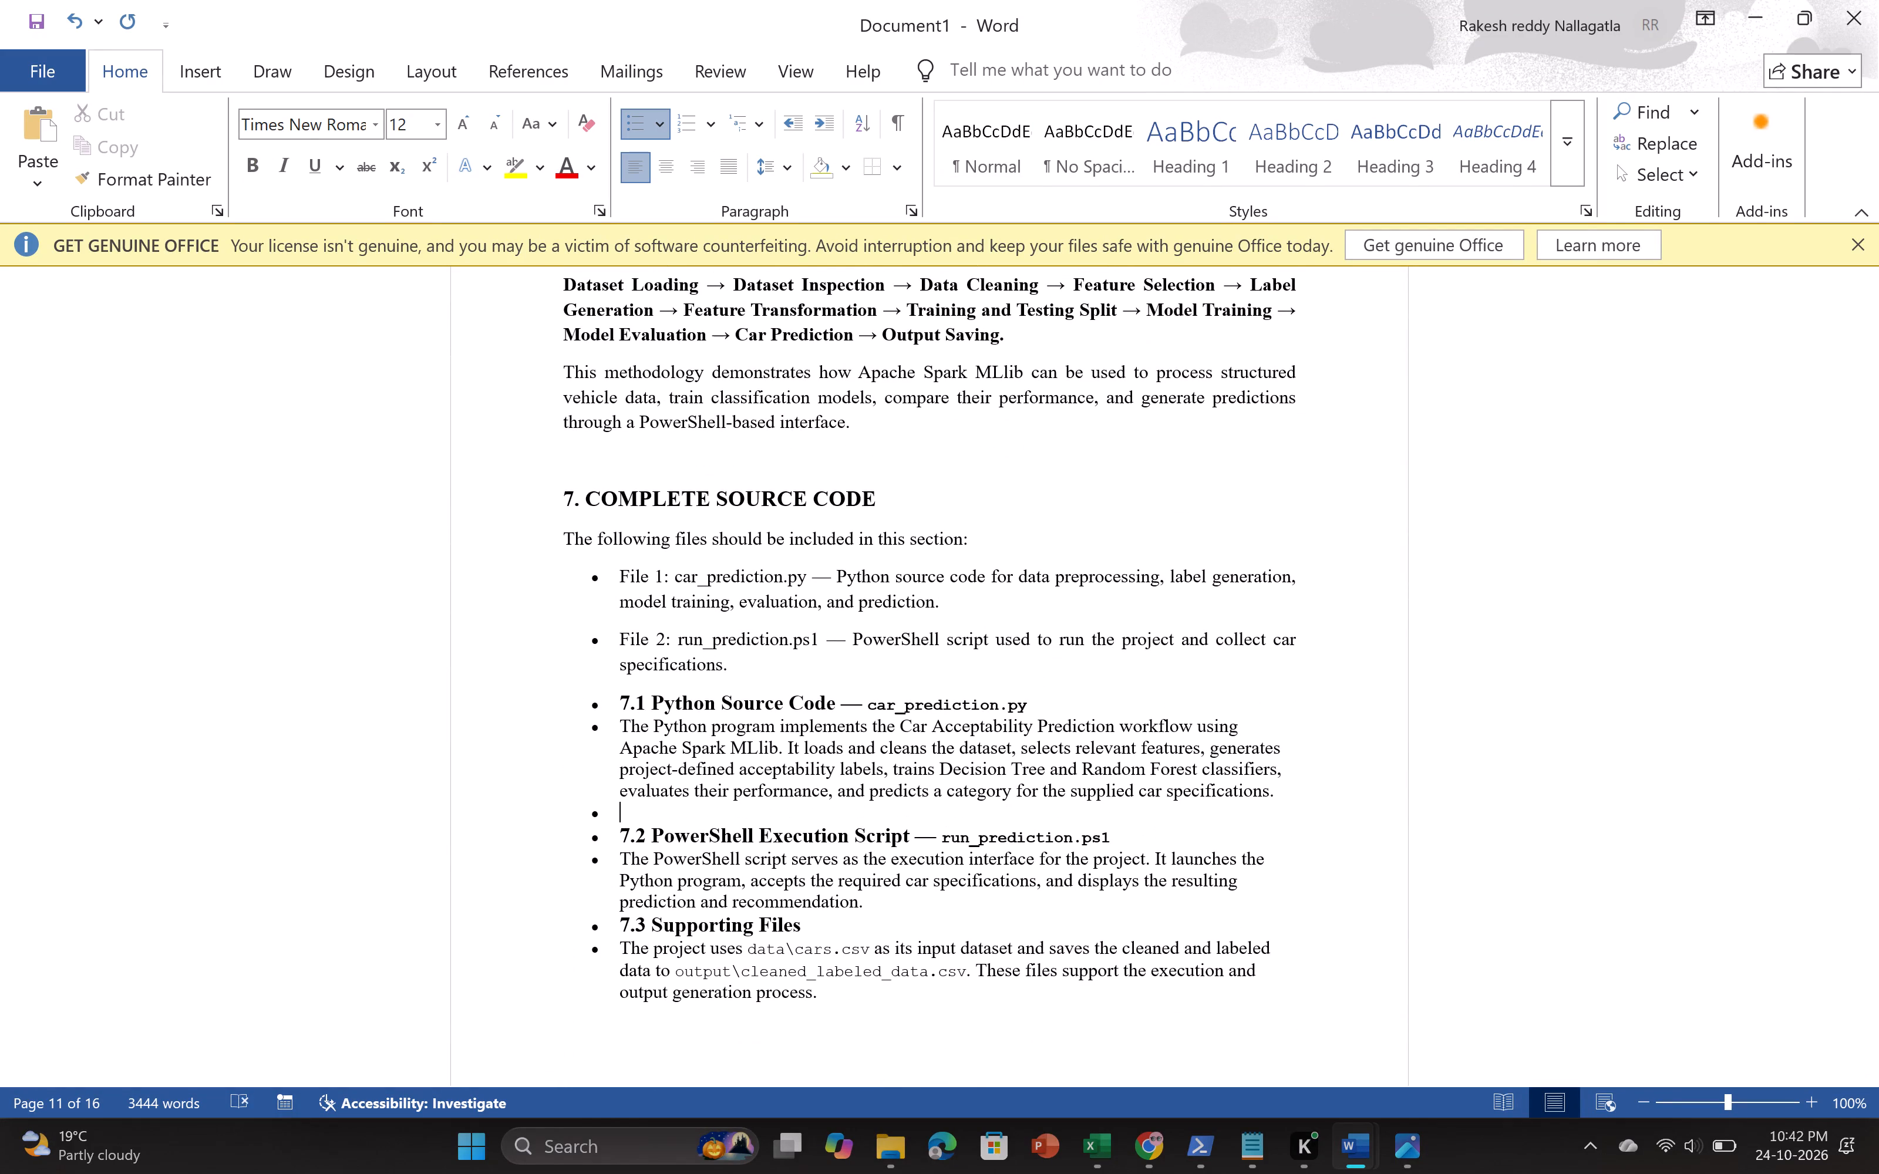
key(shift+l)
text(ink)
text(:)
key(space)
key(ctrl+v)
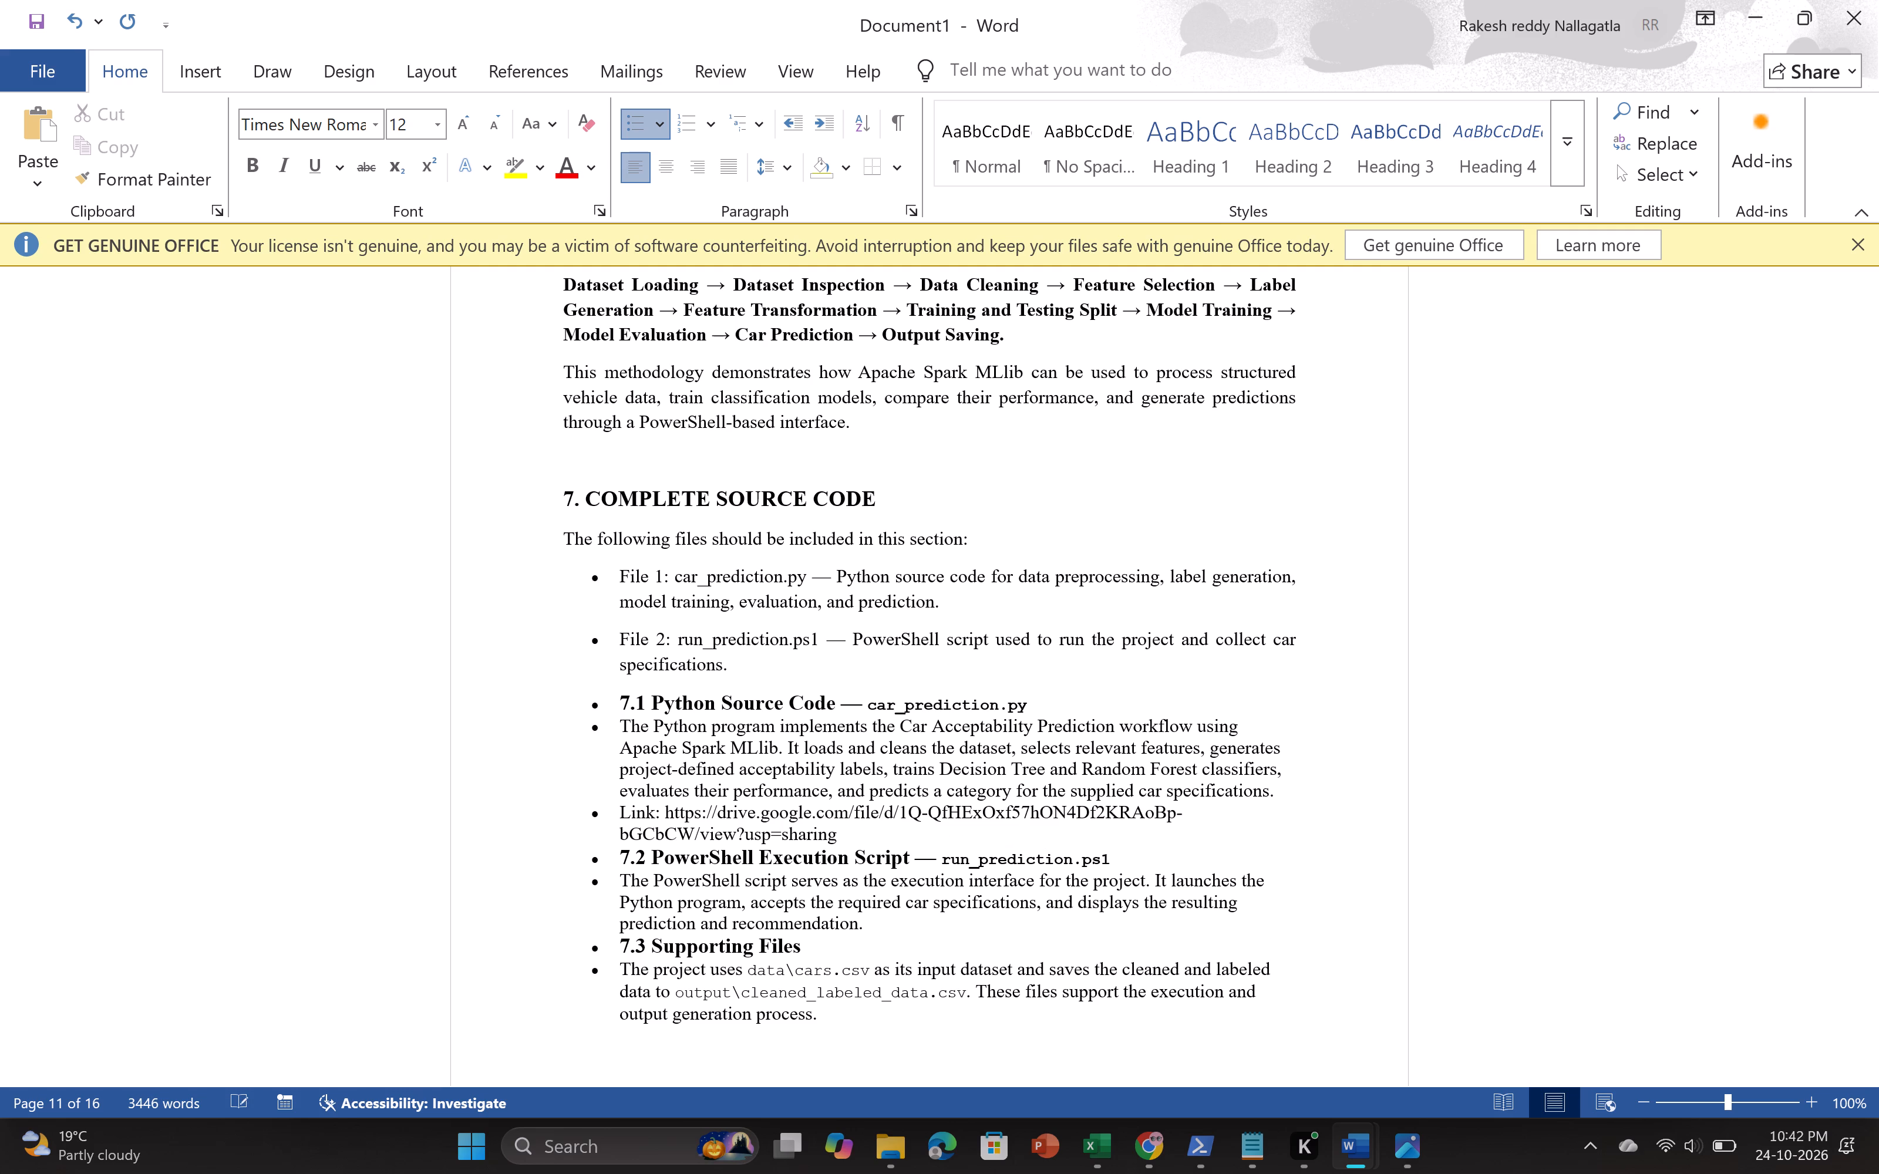
Turn the pasted car_prediction.py Drive address in section 7.1 into a hyperlink to that same address.
drag(839, 836, 702, 827)
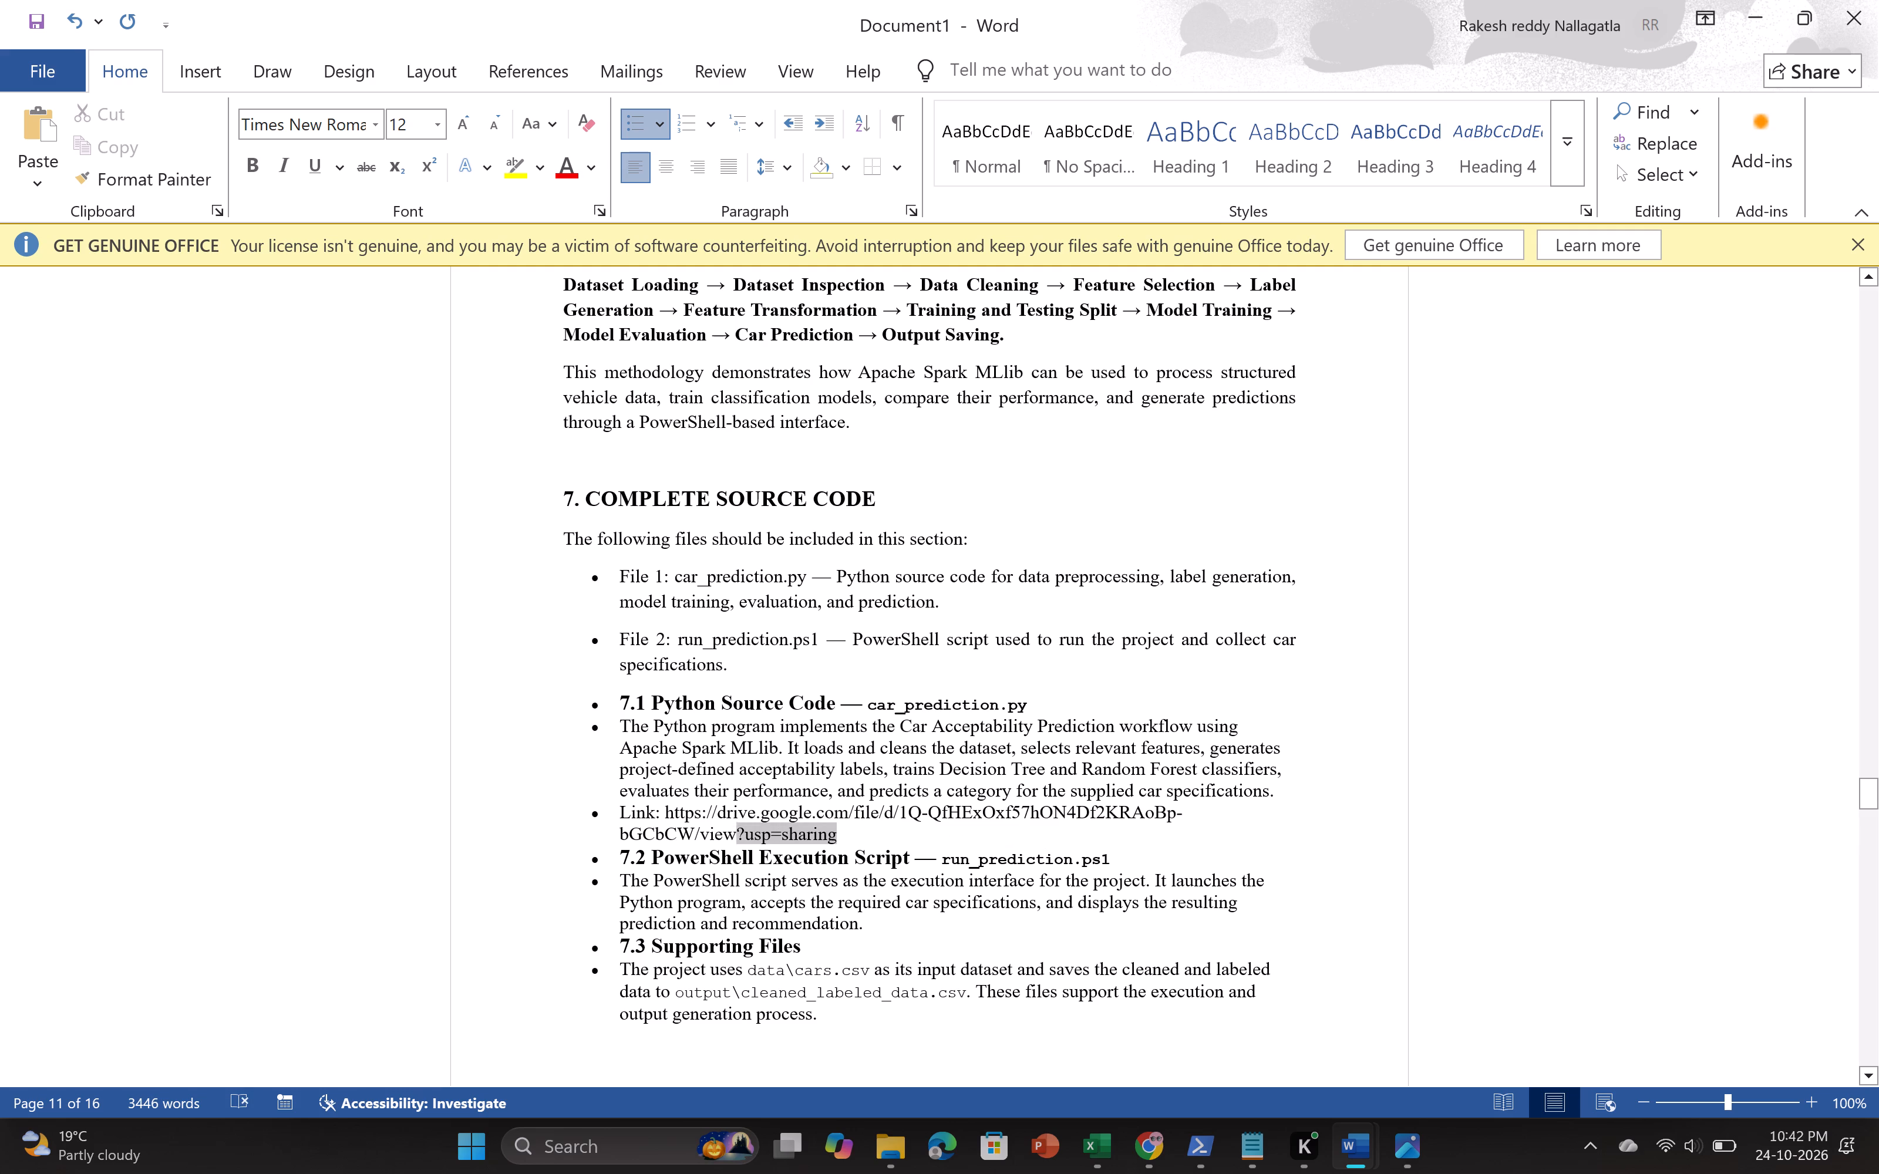
drag(702, 827, 664, 816)
right_click(749, 816)
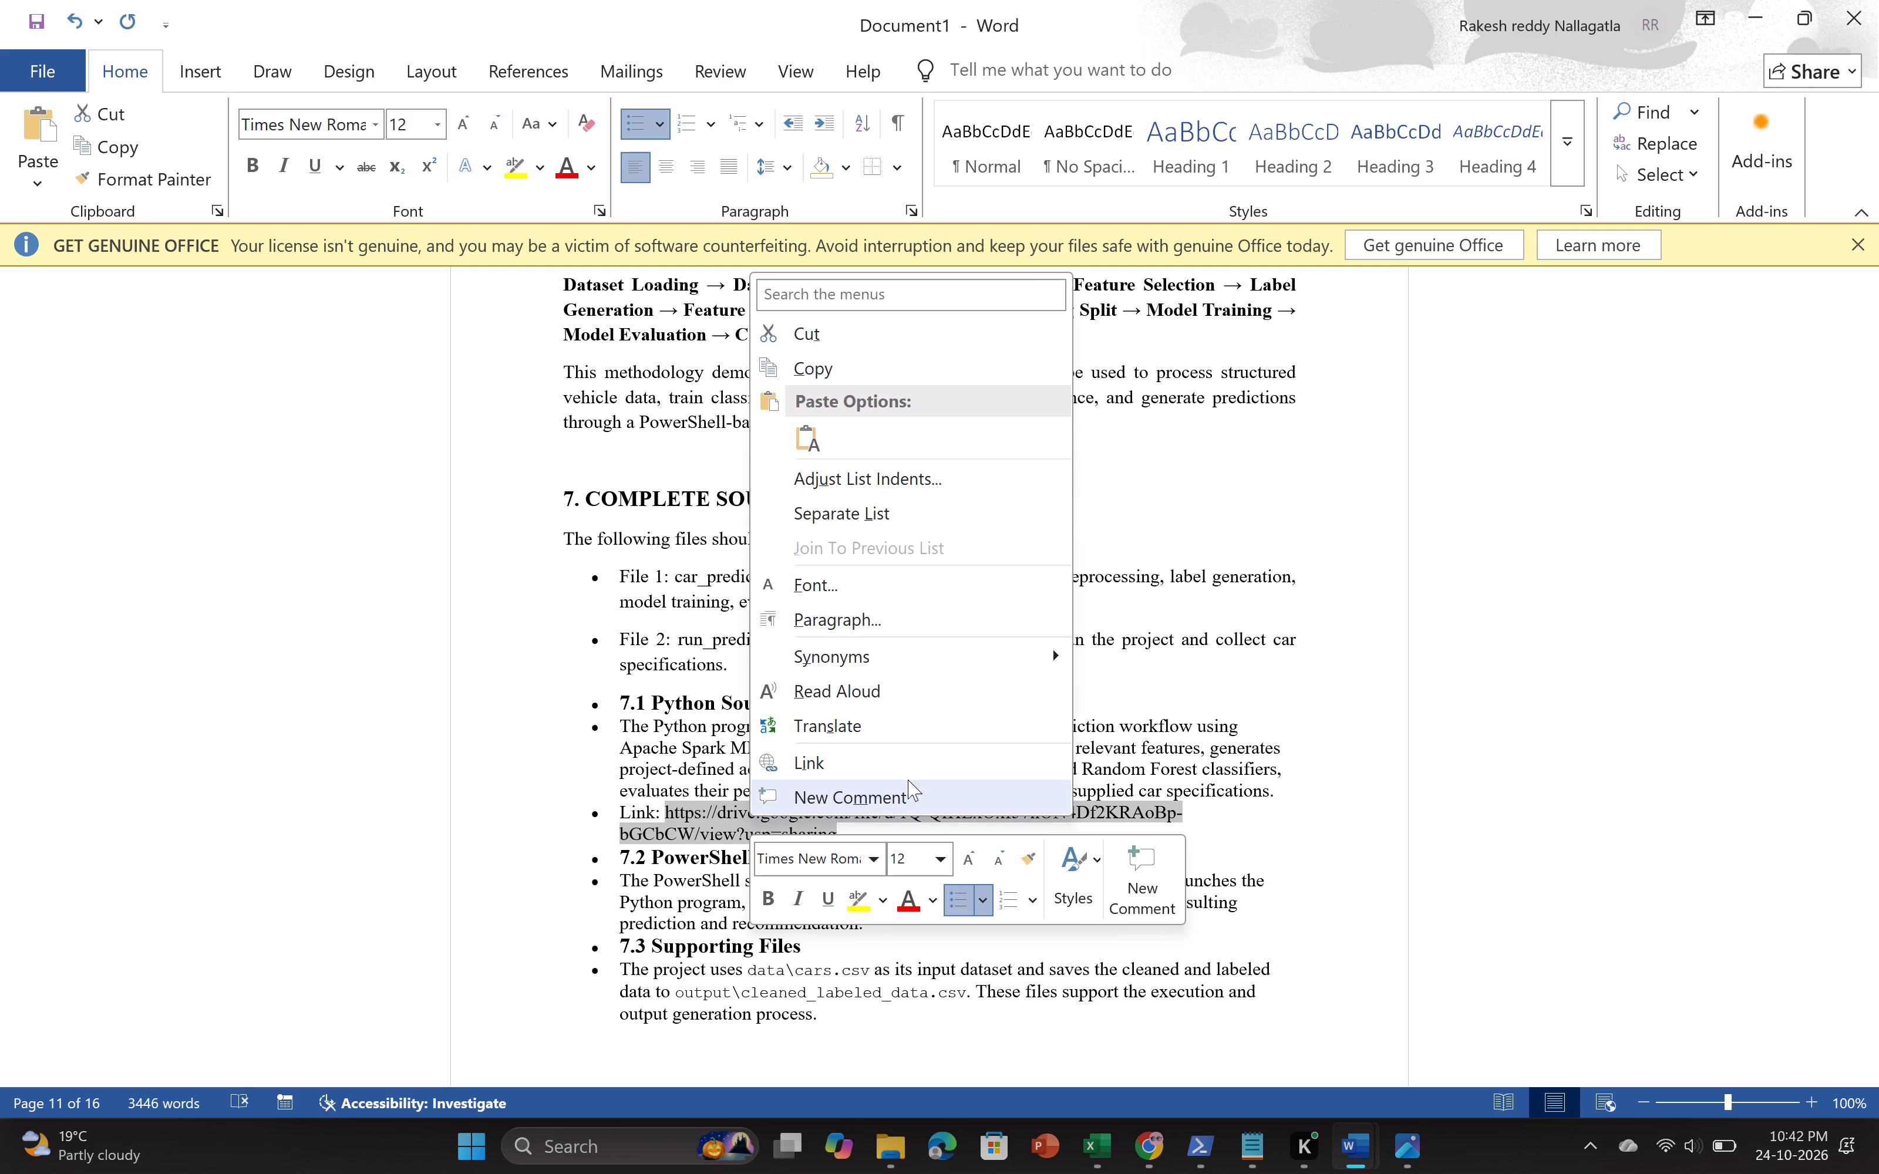
click(848, 760)
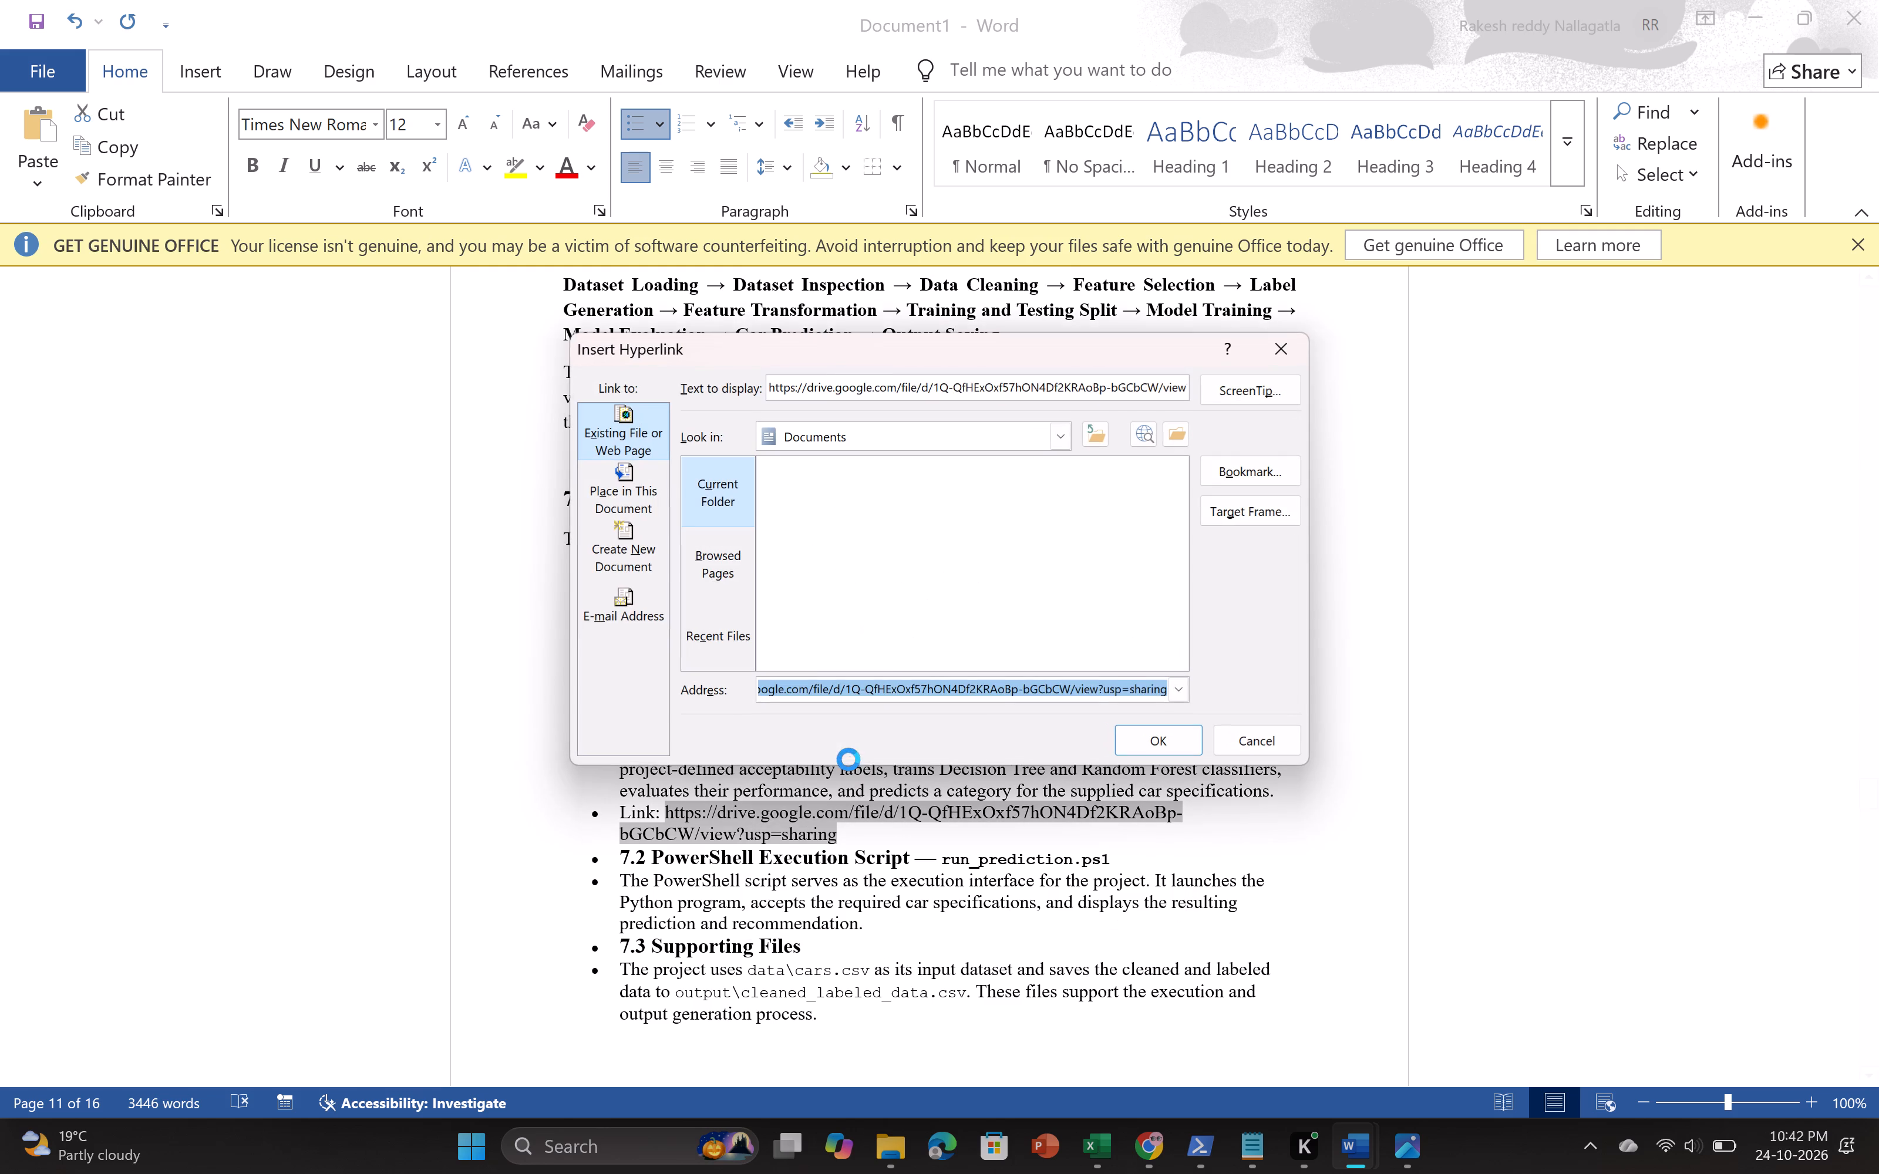
click(1170, 738)
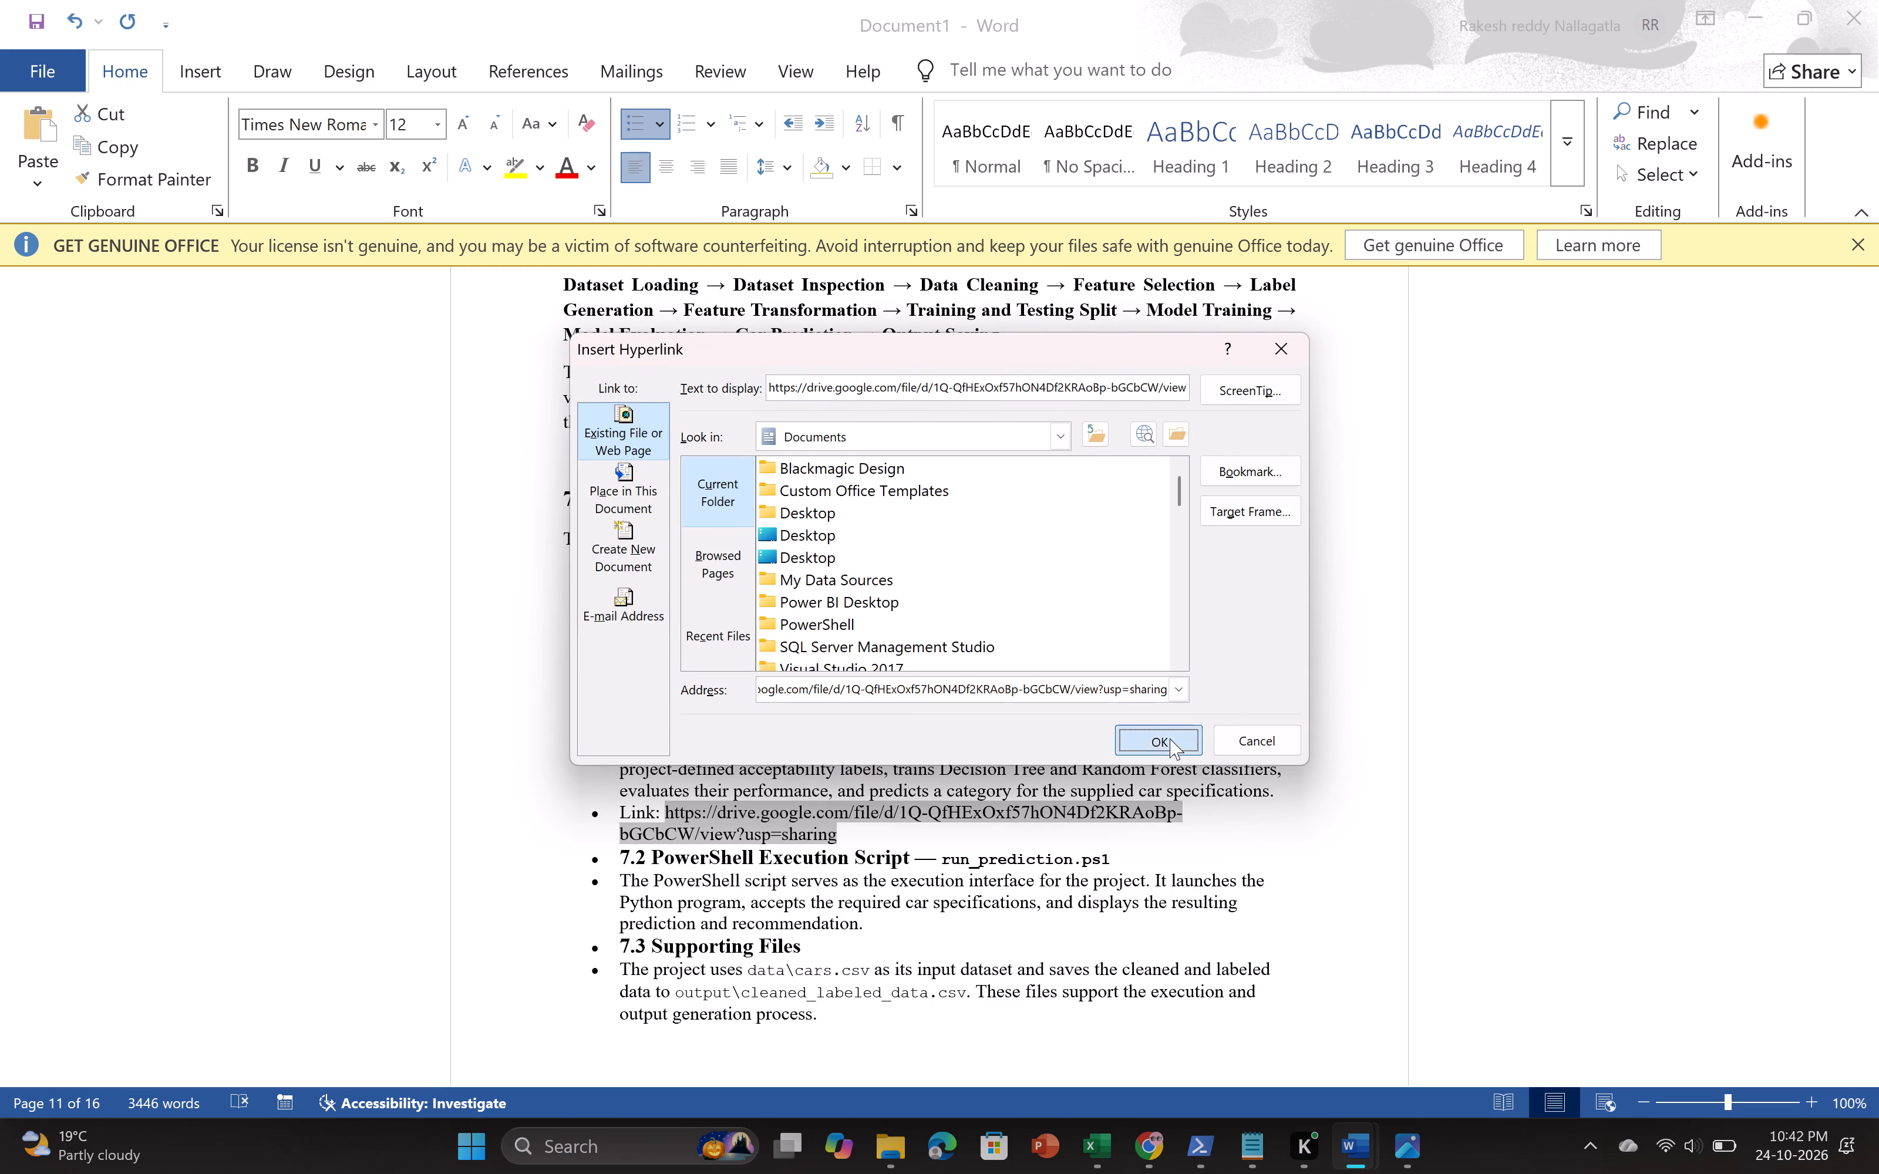
Remove the underline from the car_prediction.py Drive hyperlink in section 7.1.
drag(841, 839, 738, 832)
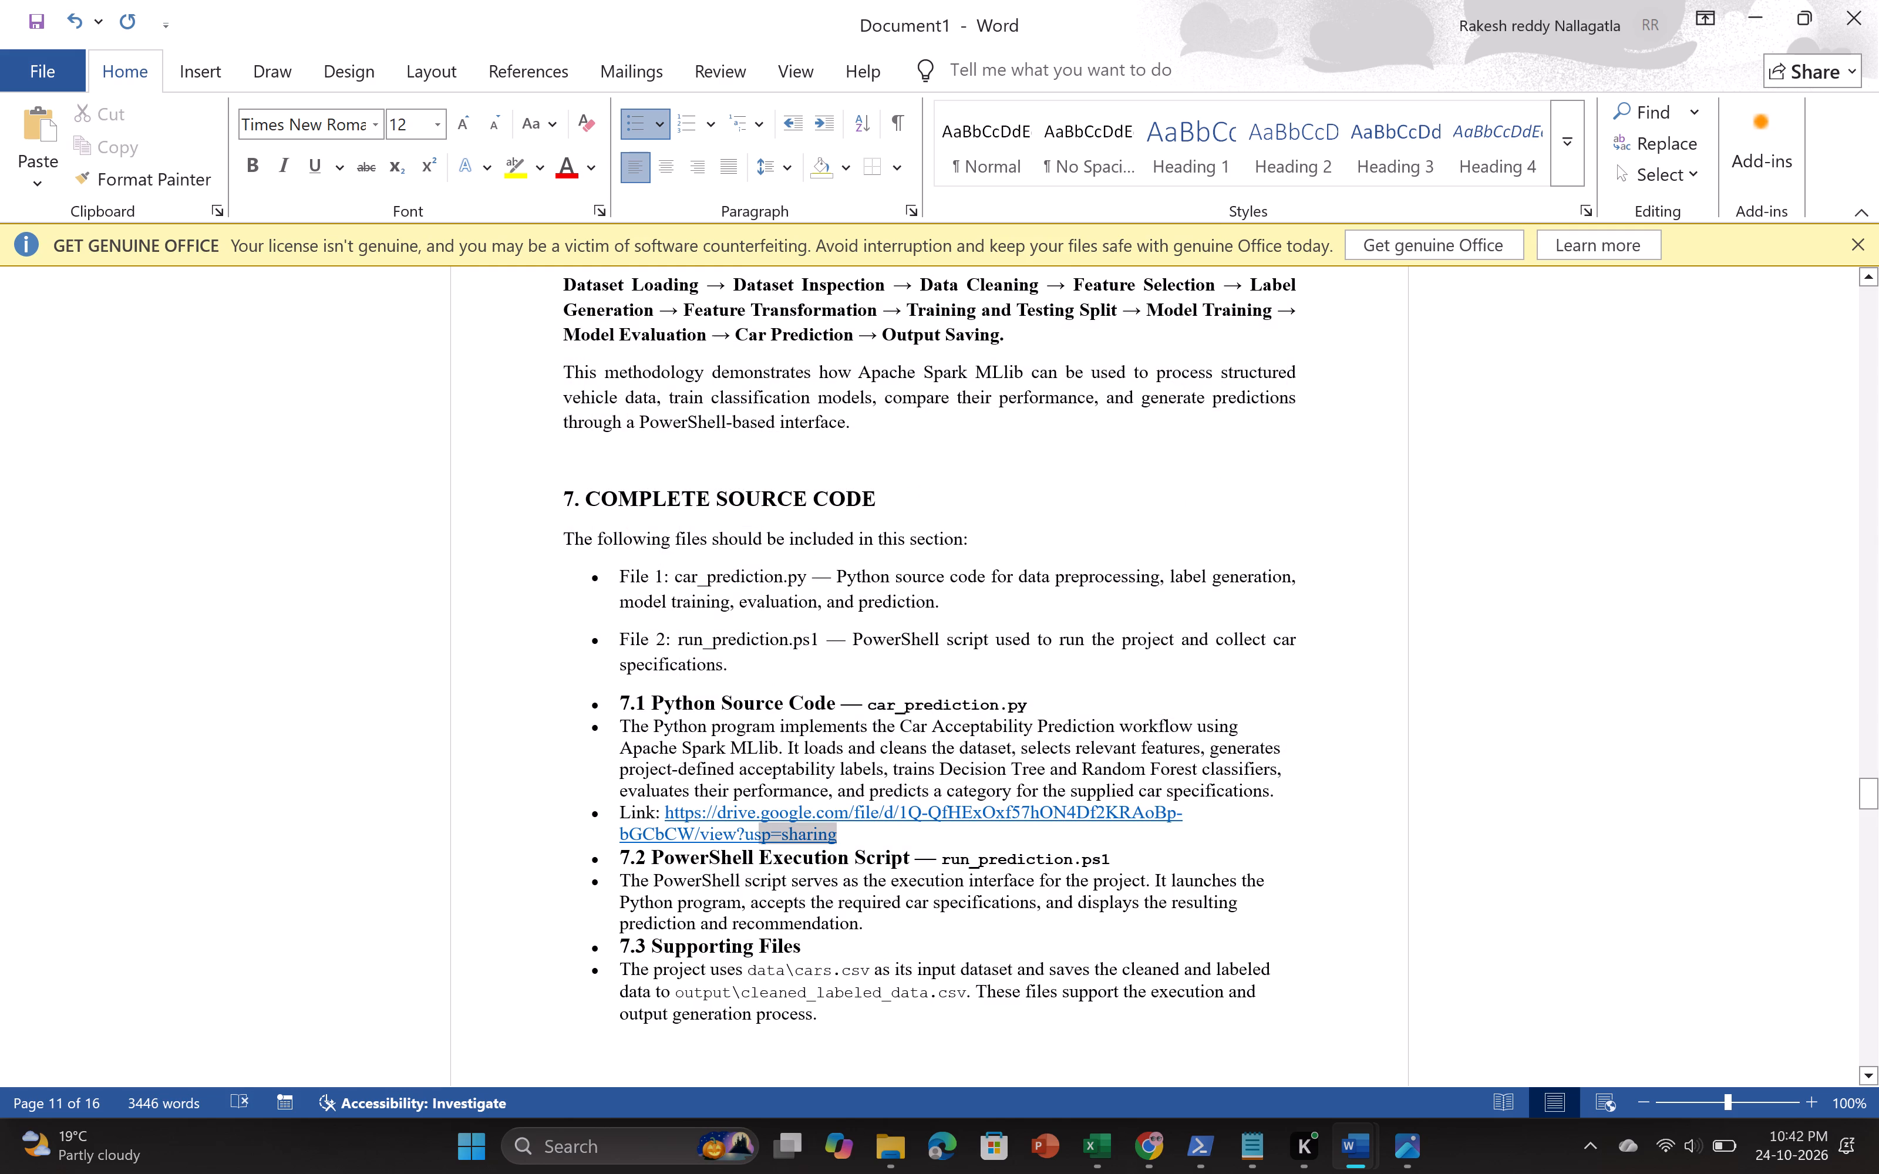
drag(738, 832, 667, 815)
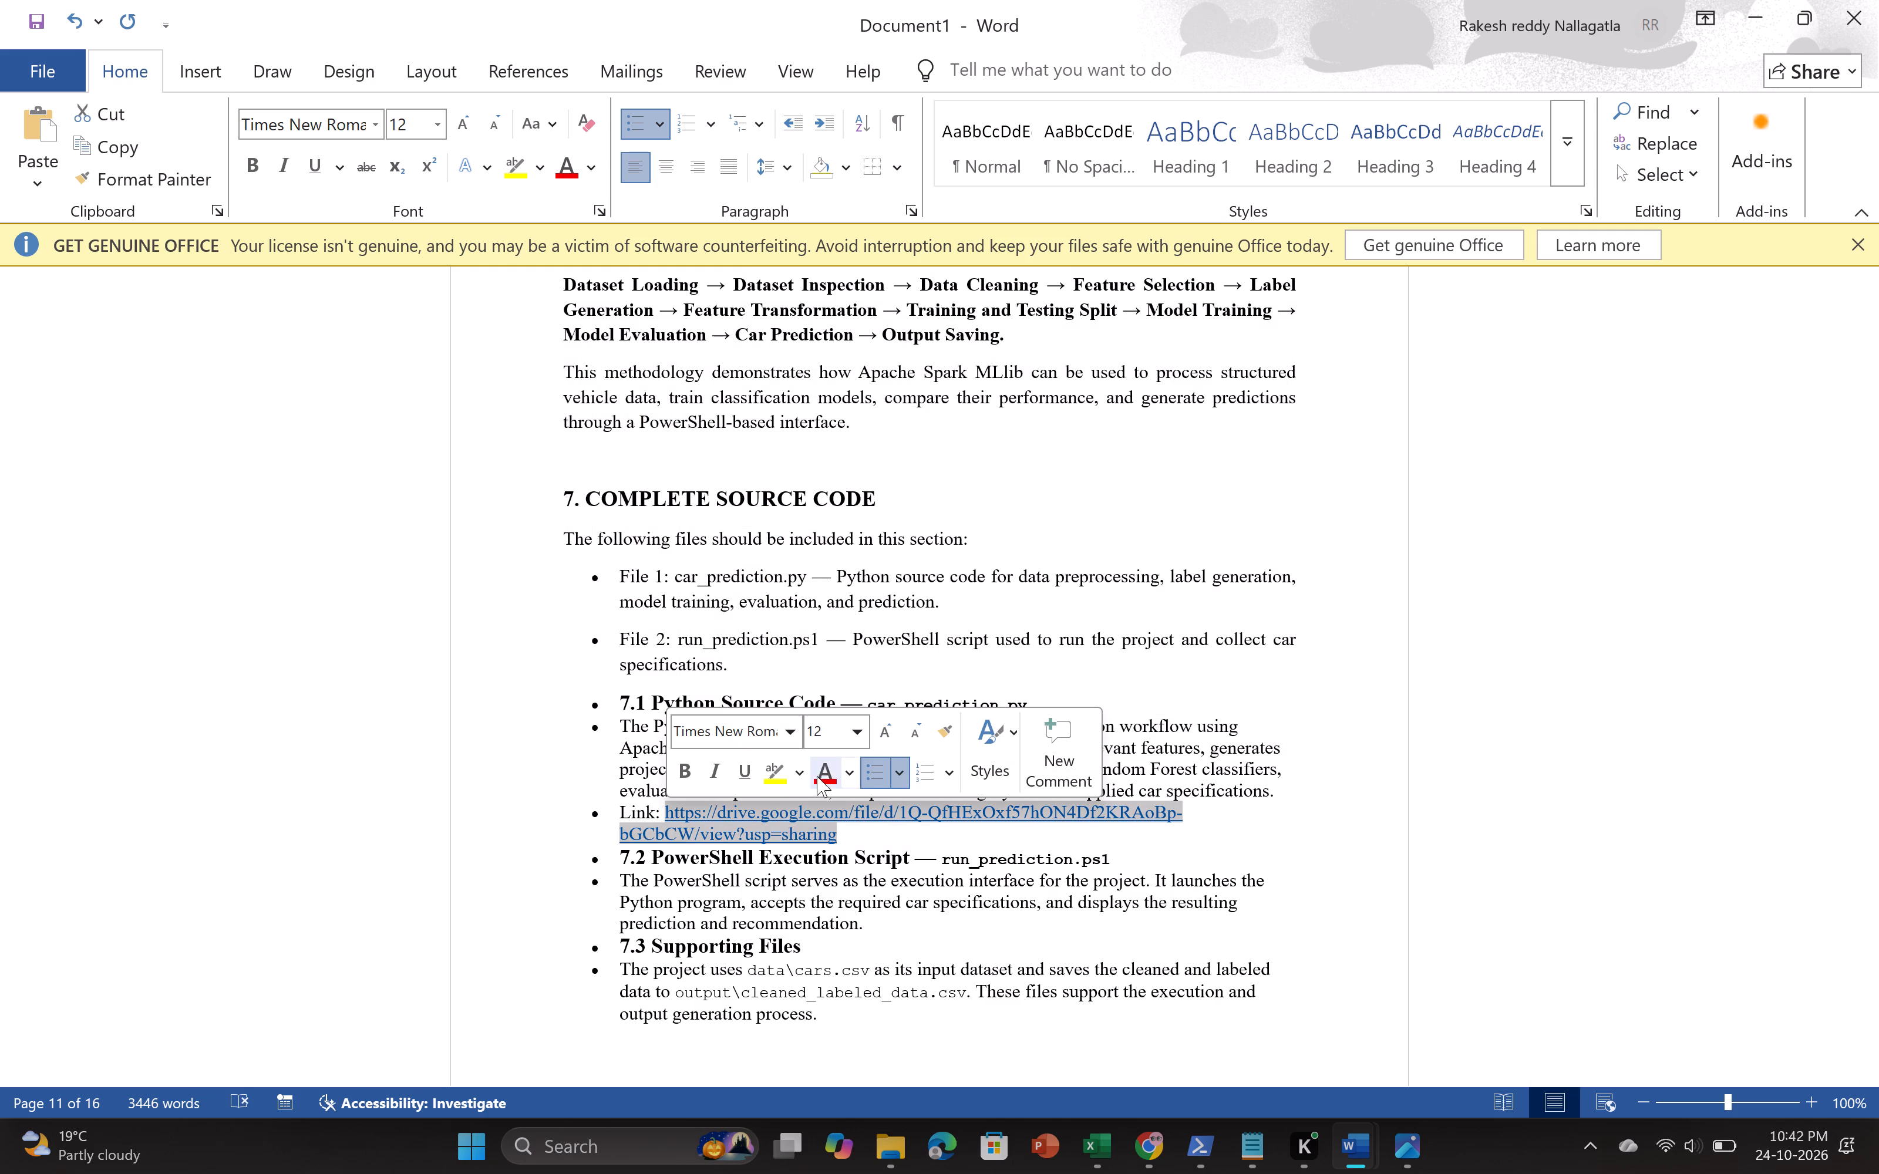
click(750, 772)
click(750, 772)
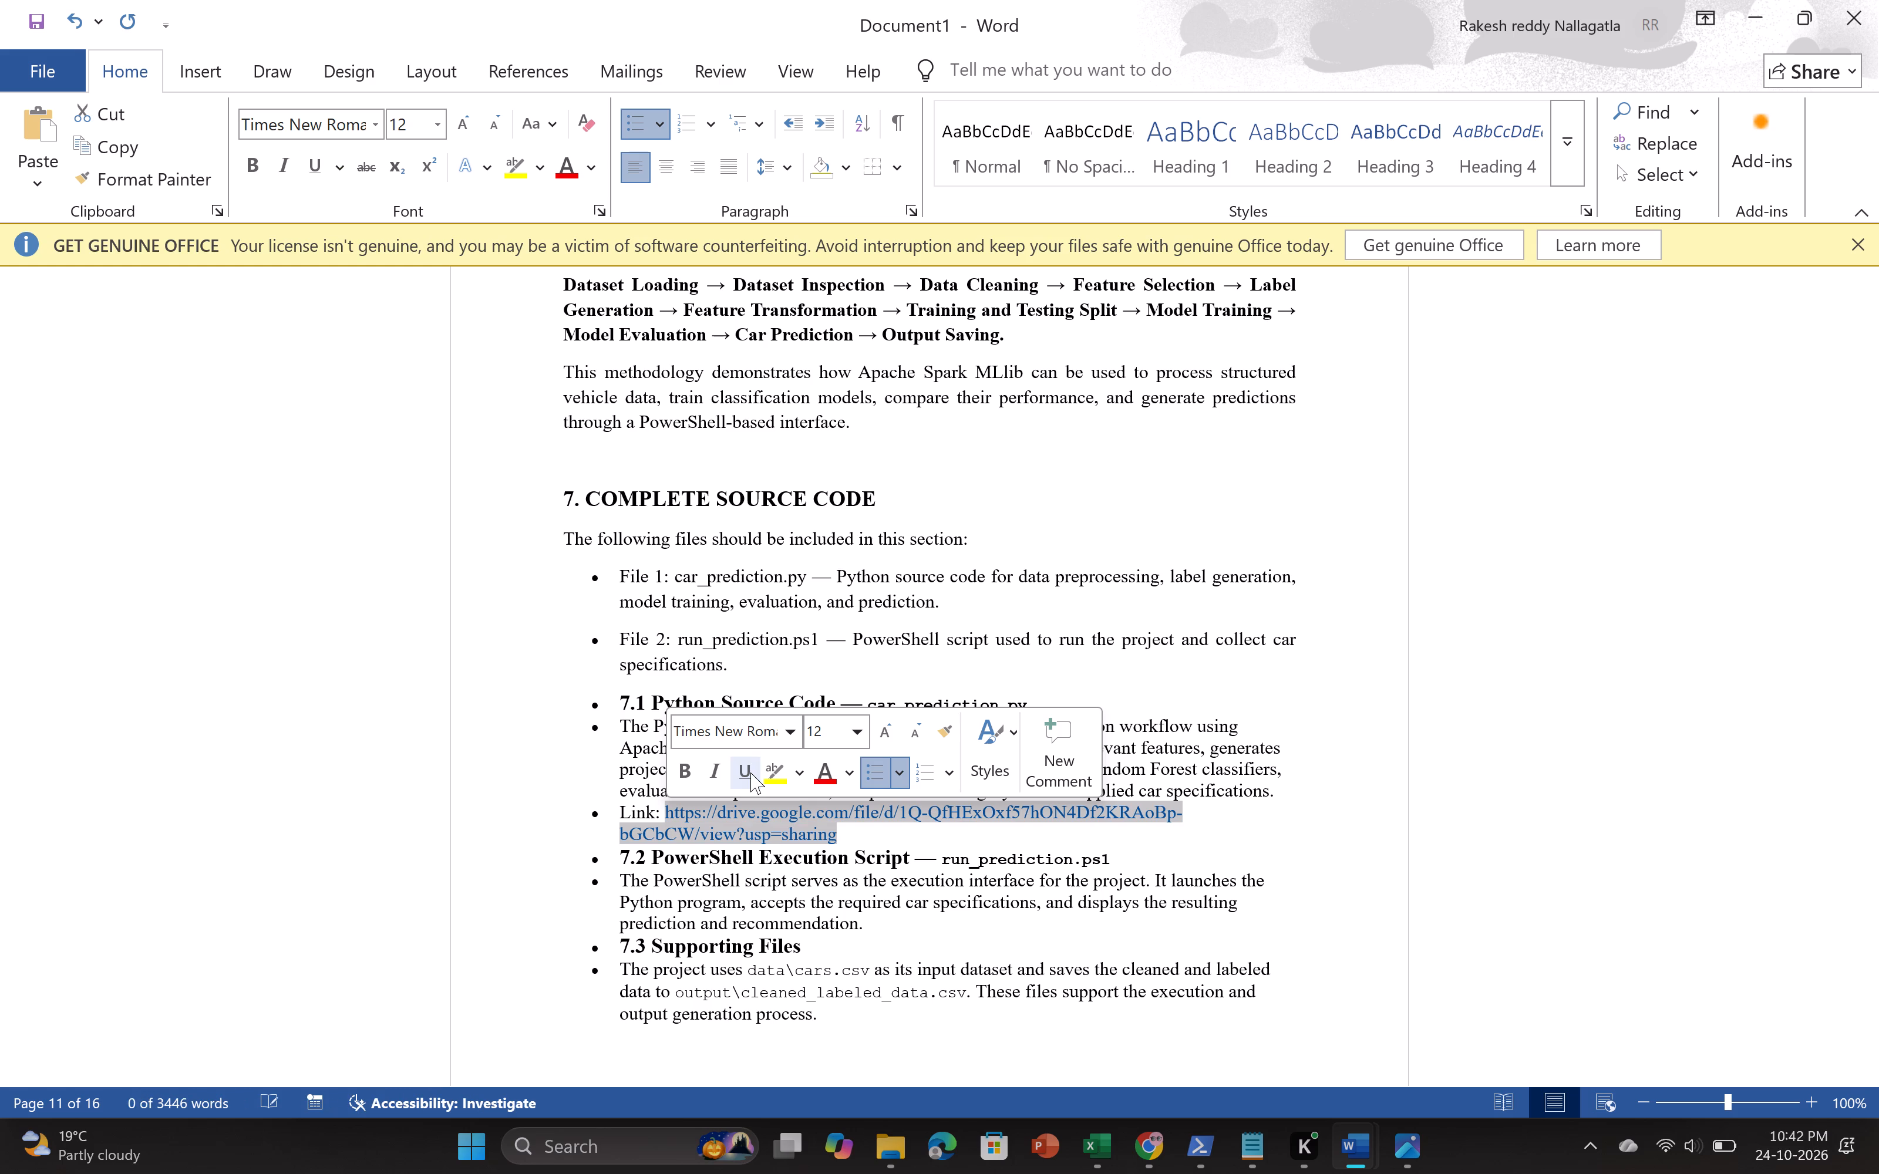
Add a bullet "Link: " below the description in section 7.2 PowerShell Execution Script.
click(870, 920)
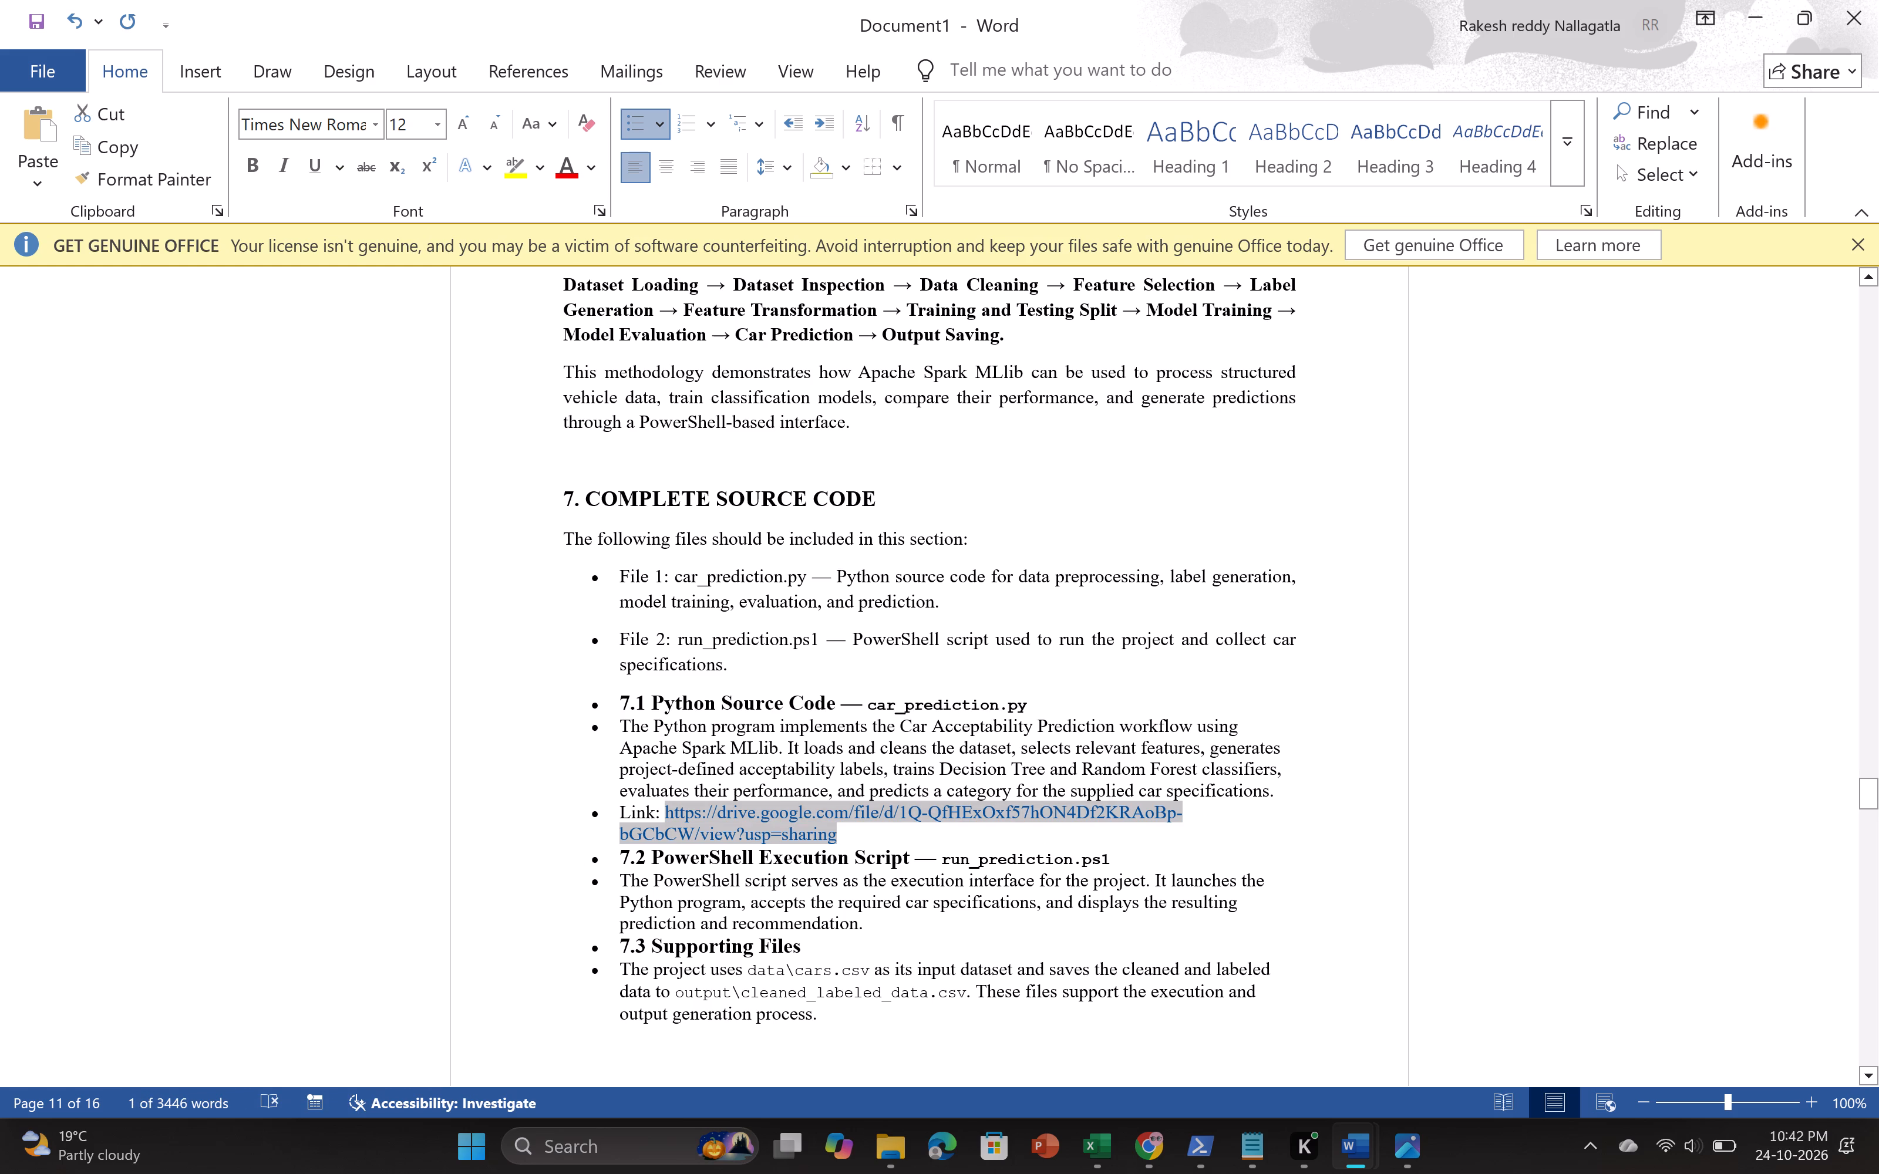
key(Return)
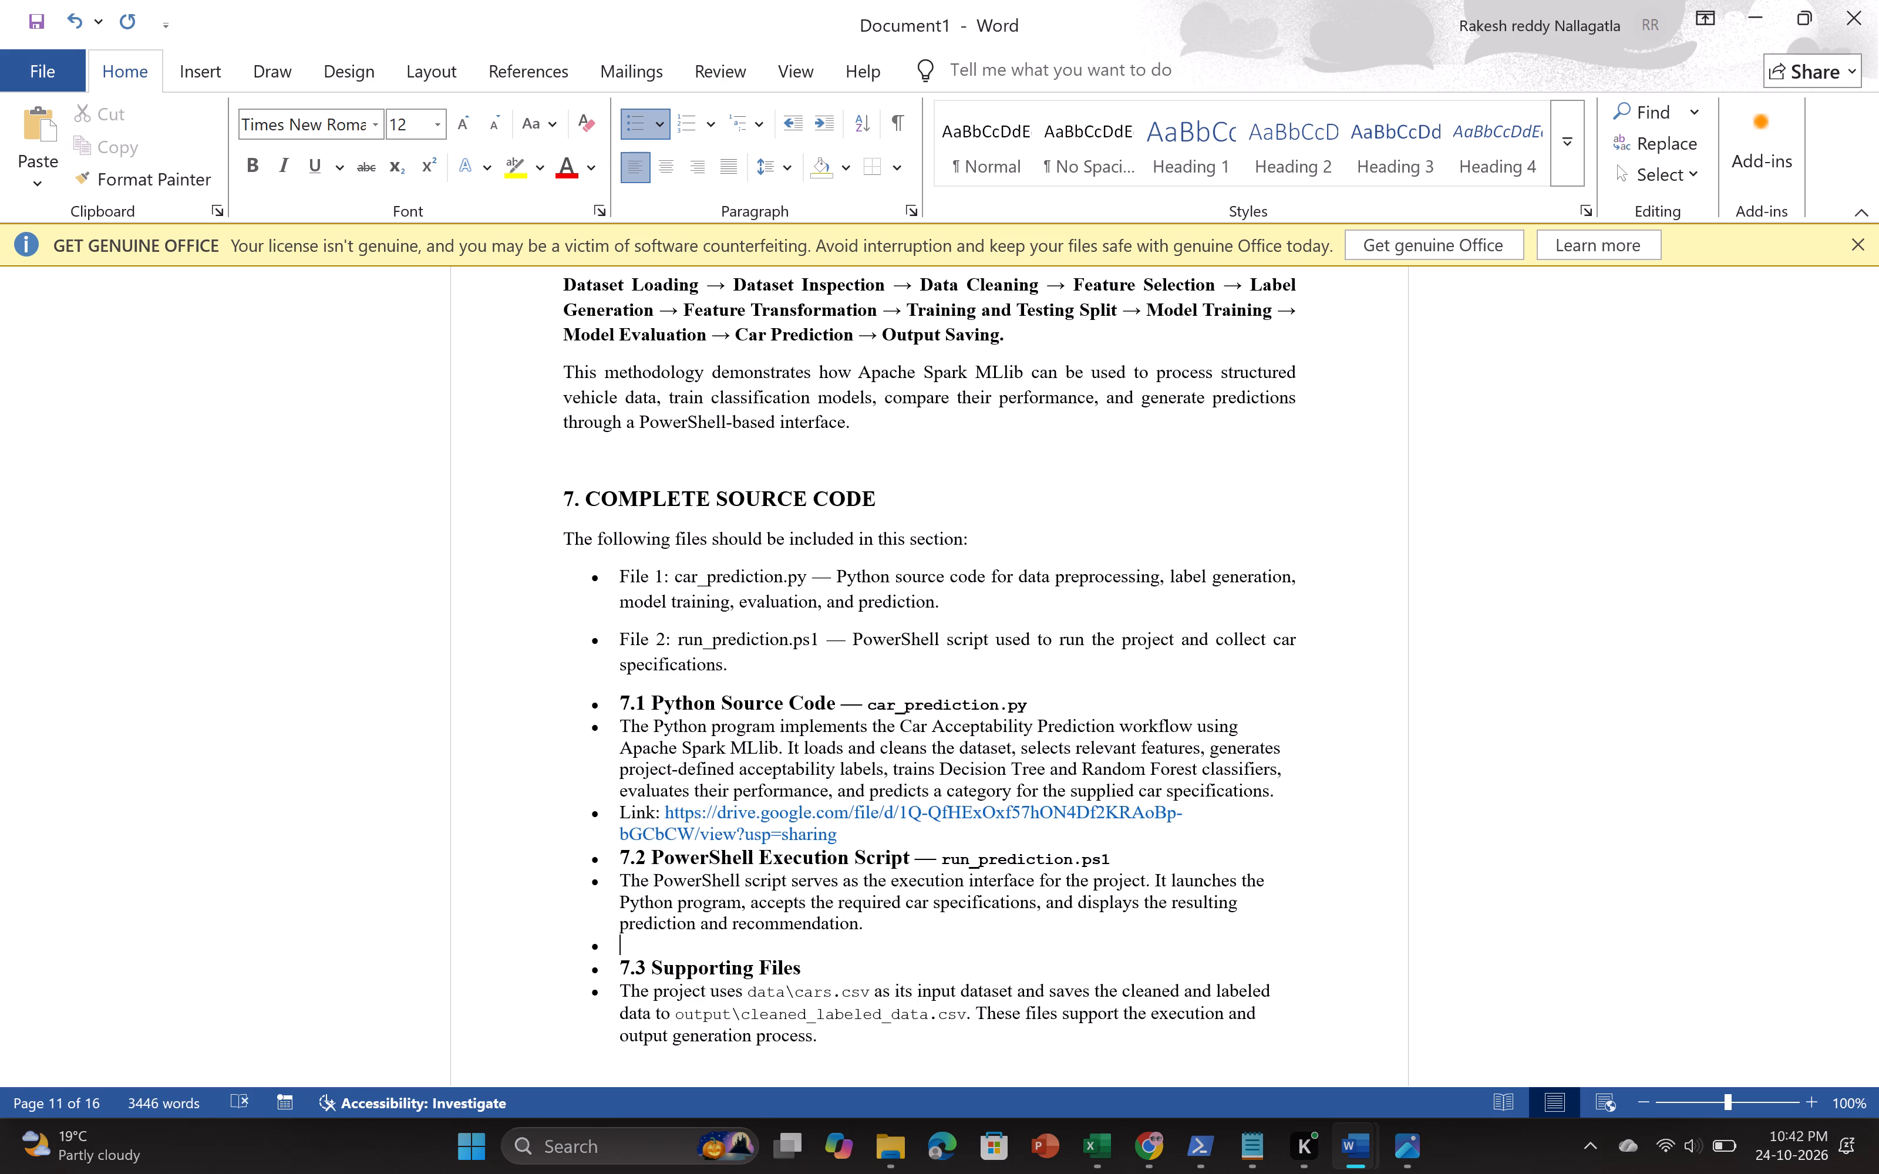
text(Link:)
key(space)
Switch to Google Drive in Chrome and set the general access of run_prediction.ps1 to Anyone with the link.
key(alt+Tab)
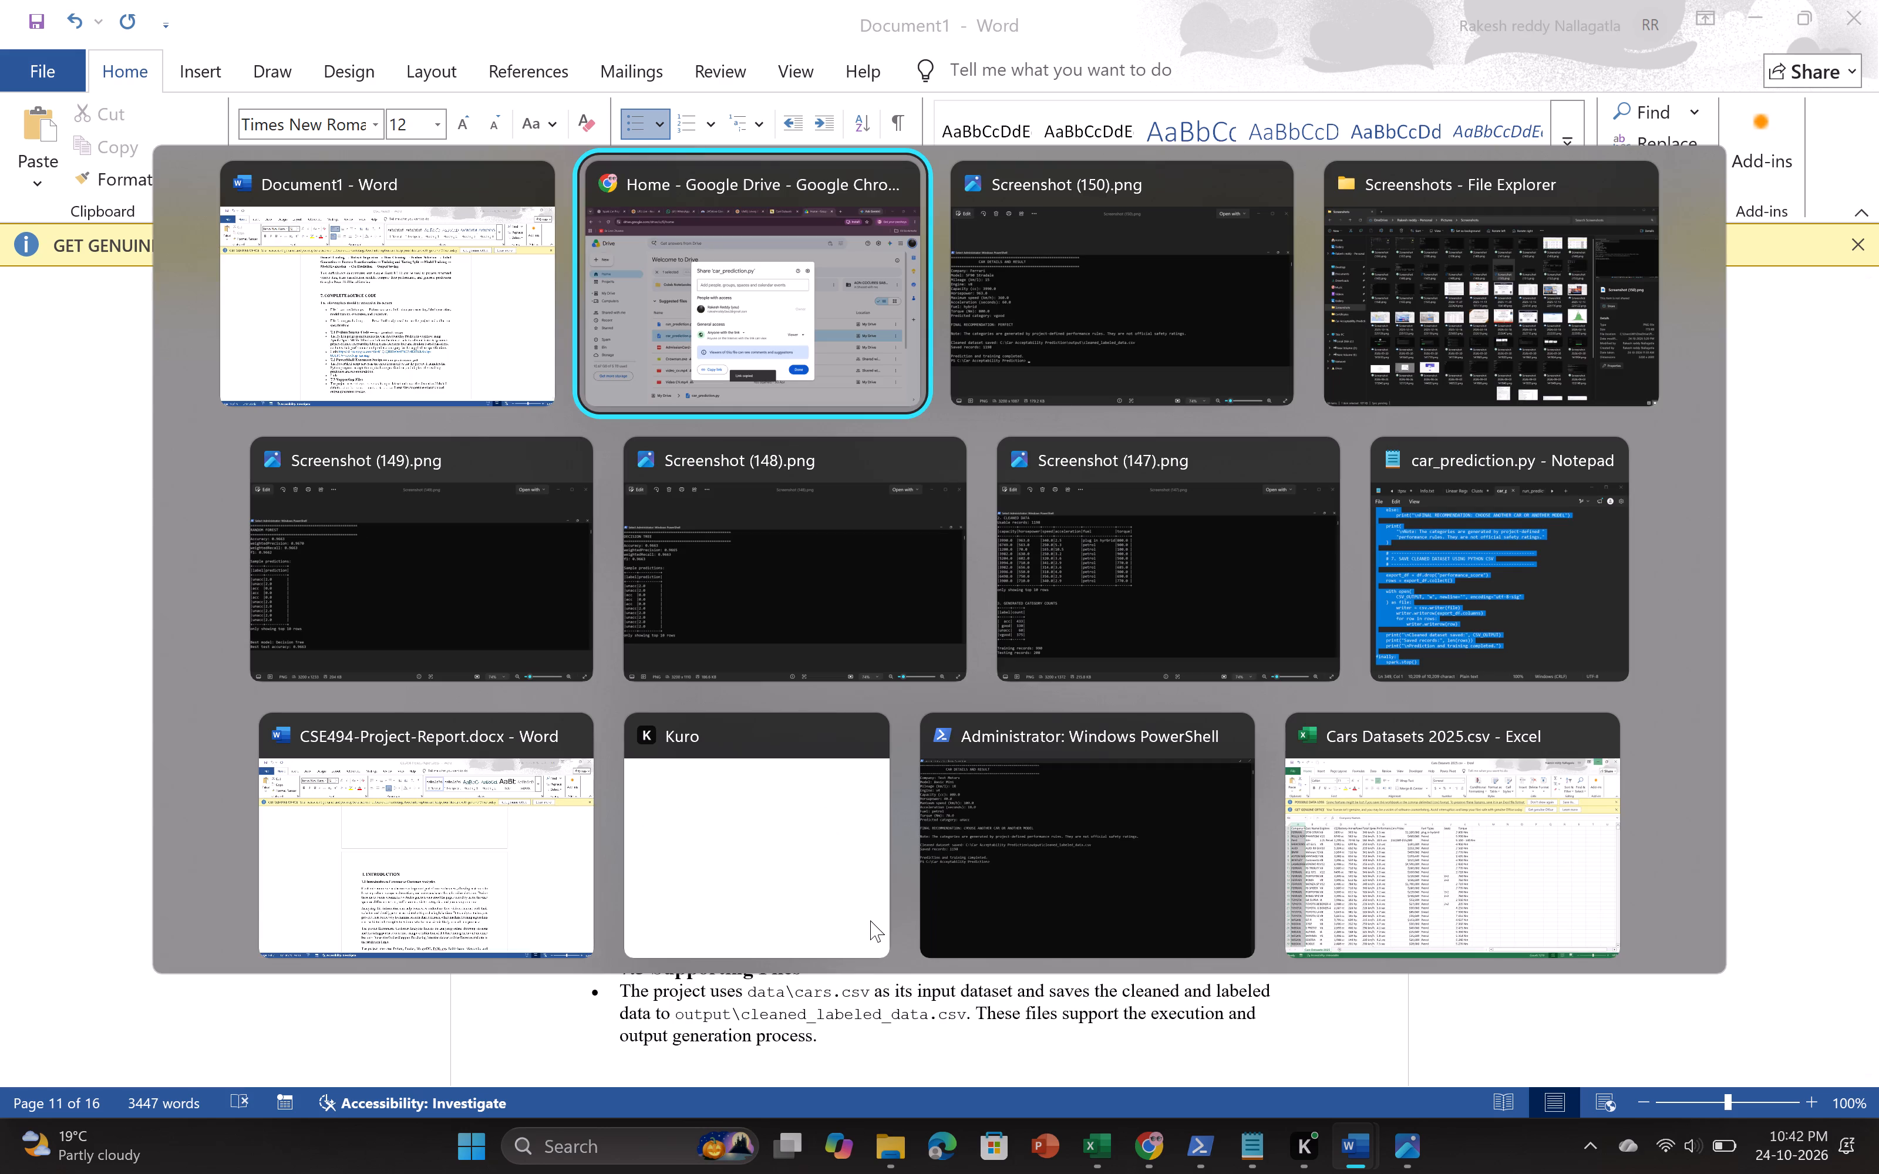
click(1187, 917)
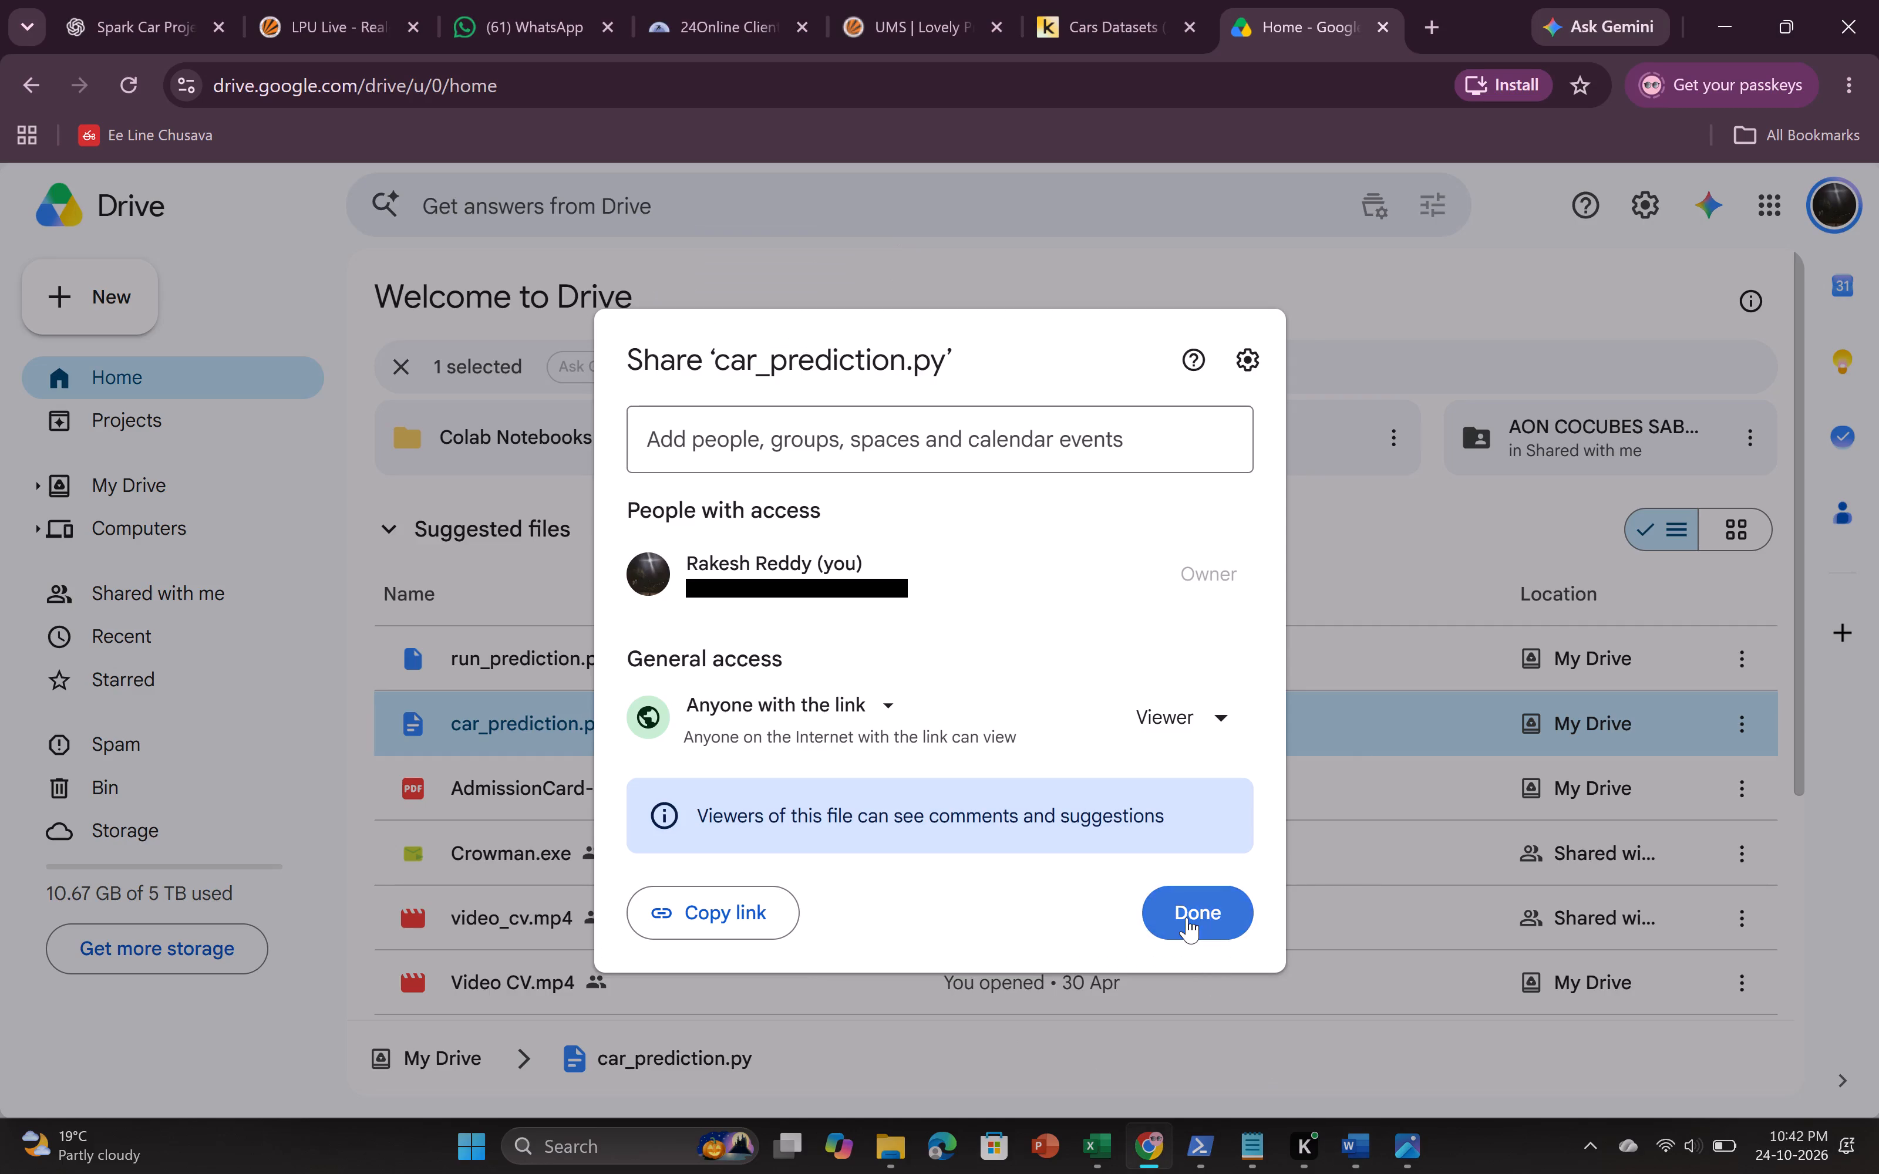
click(1737, 659)
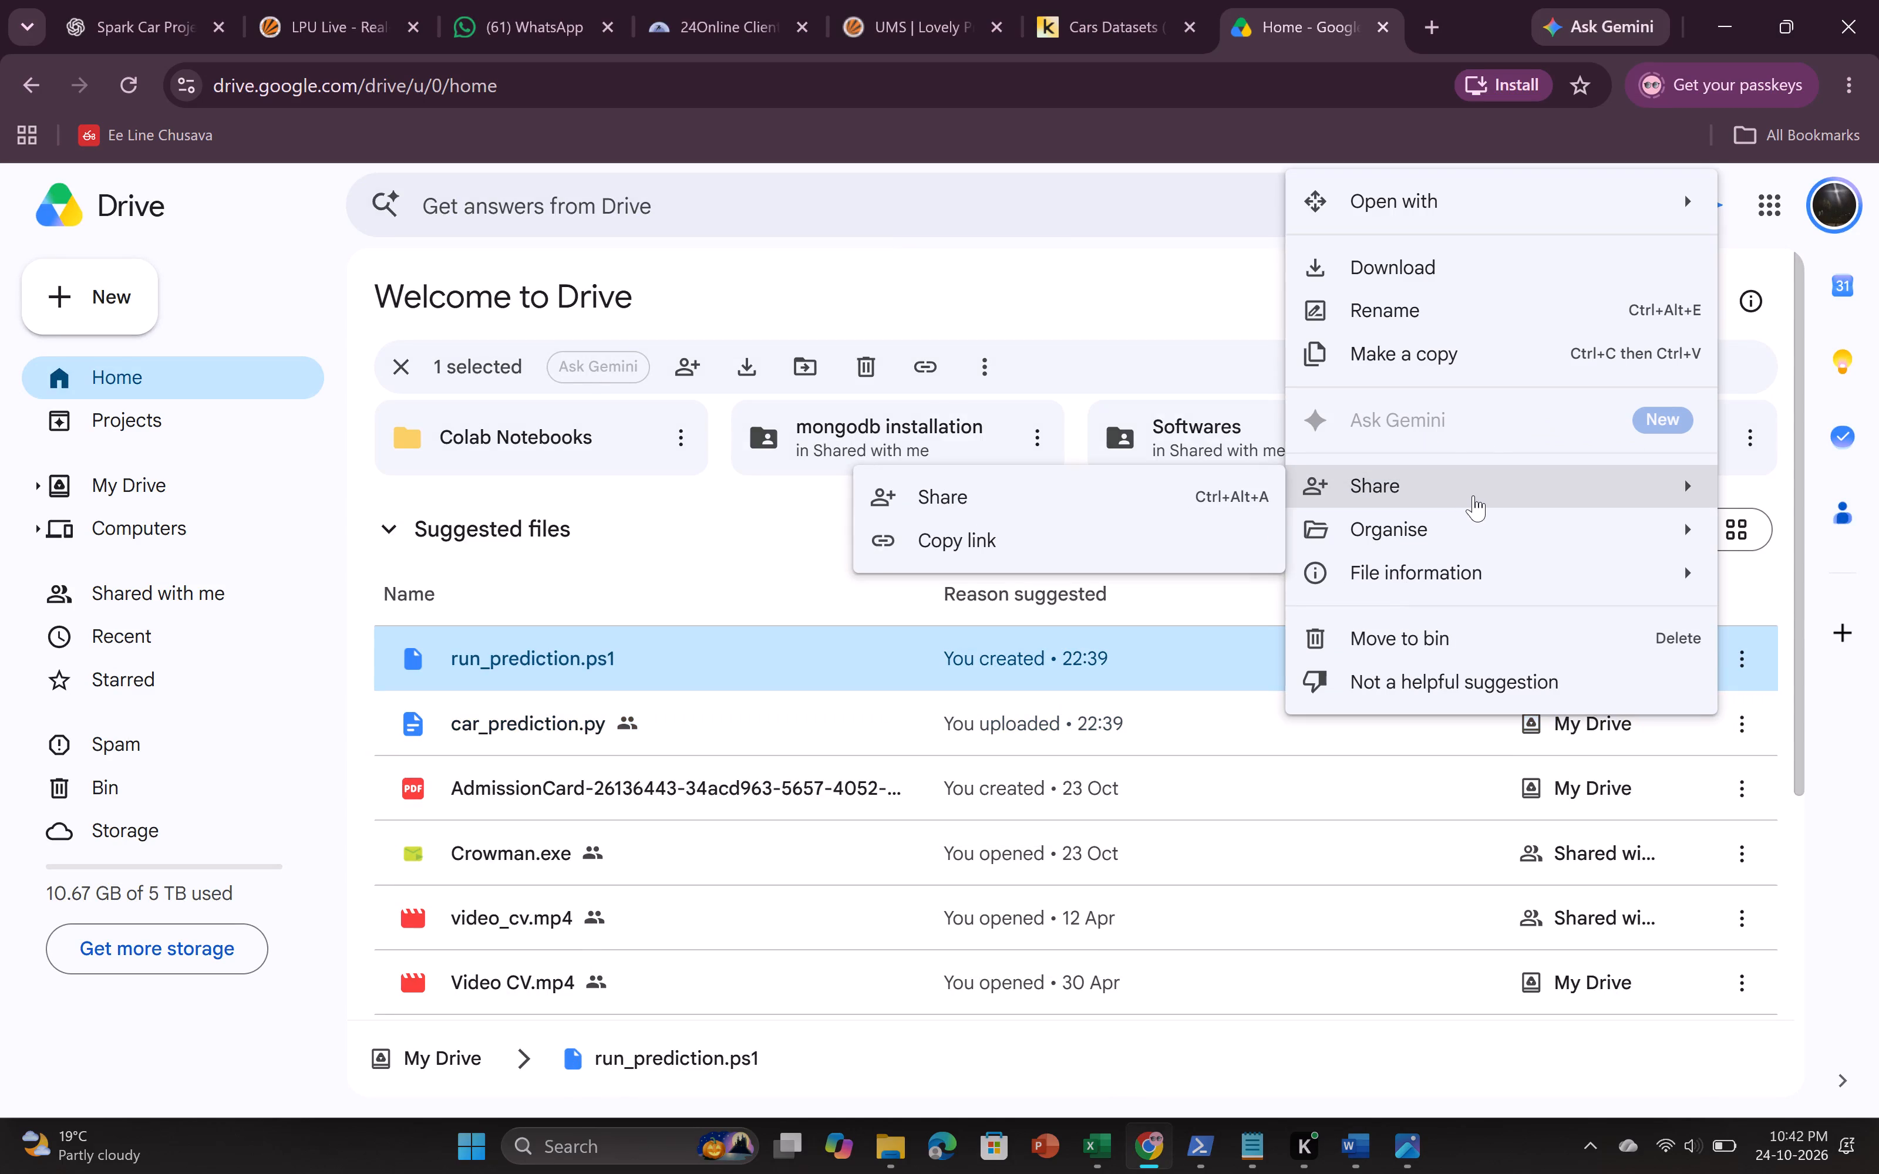
click(1196, 496)
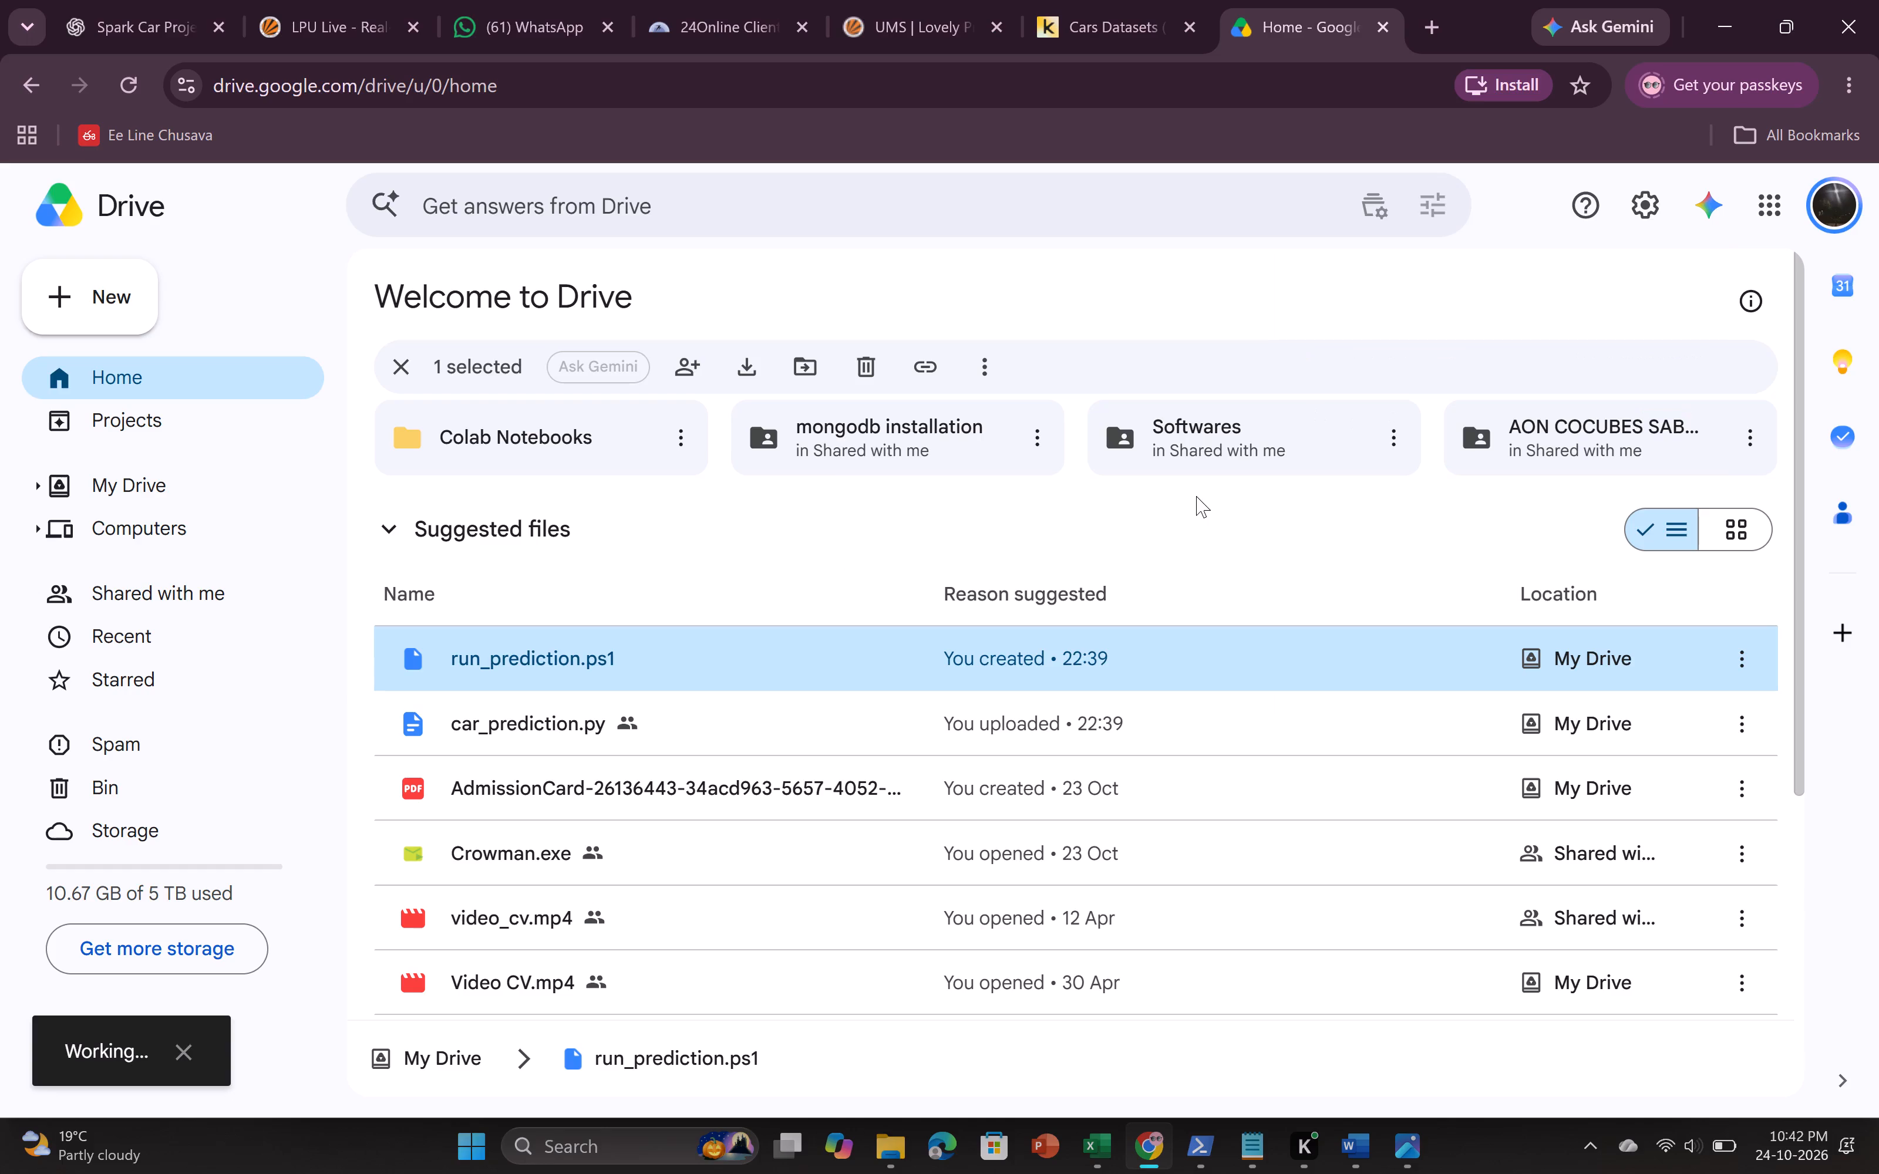
click(793, 760)
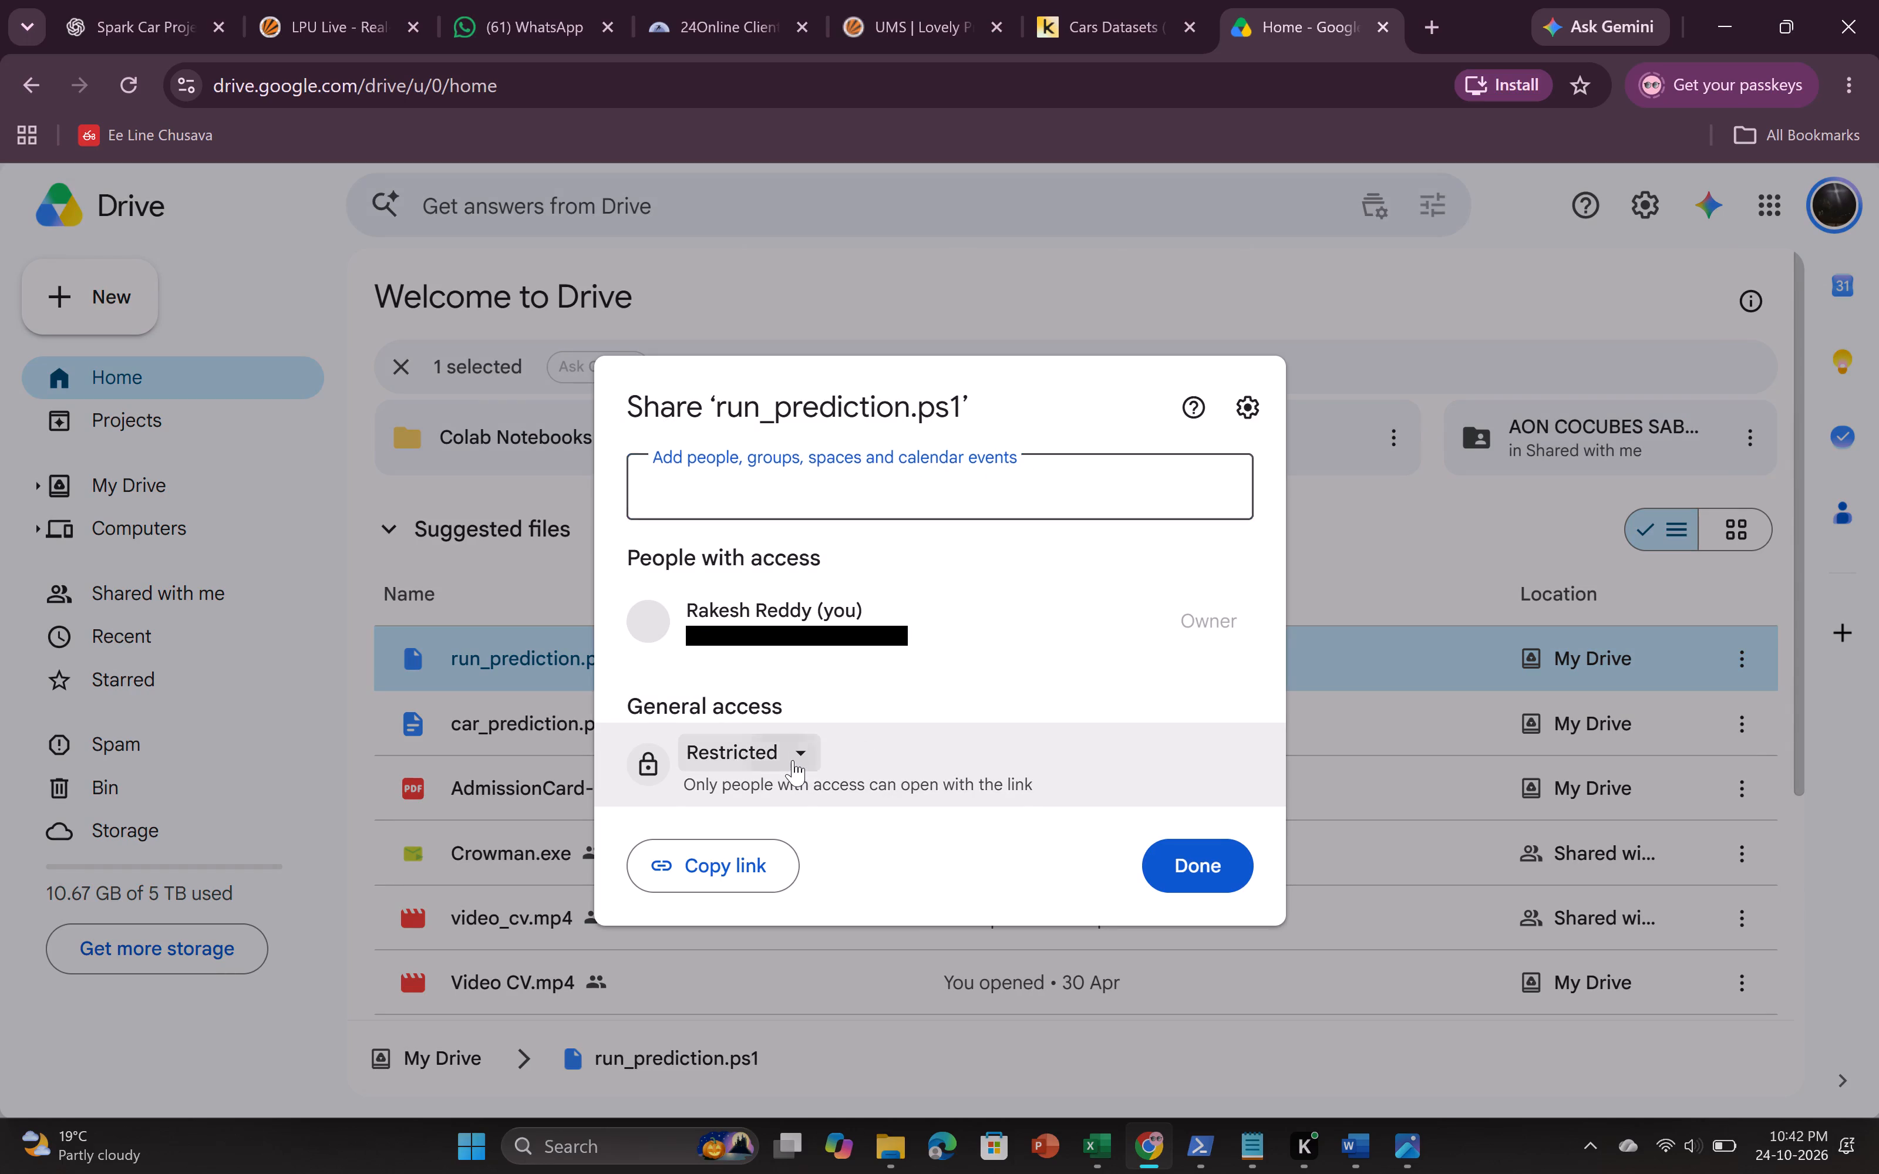
click(873, 874)
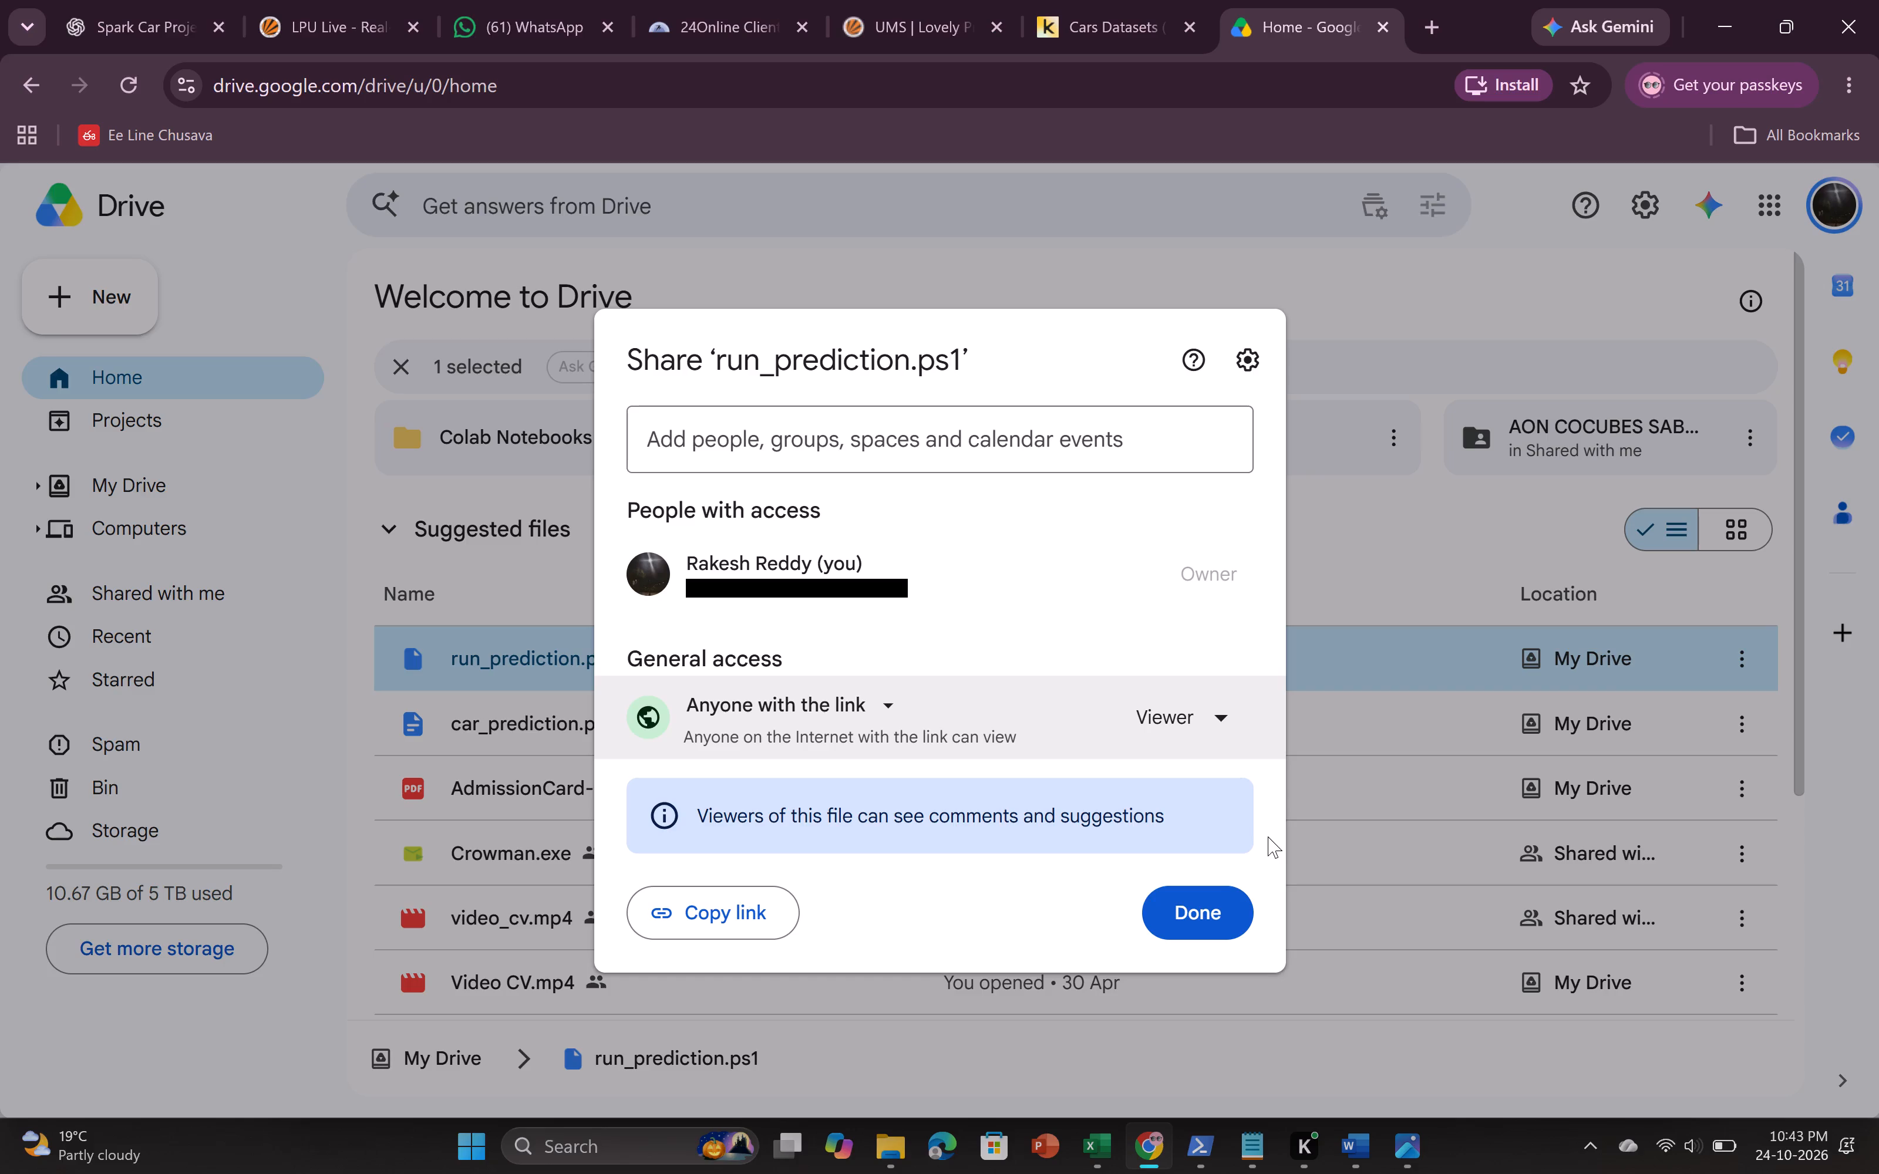
click(1177, 900)
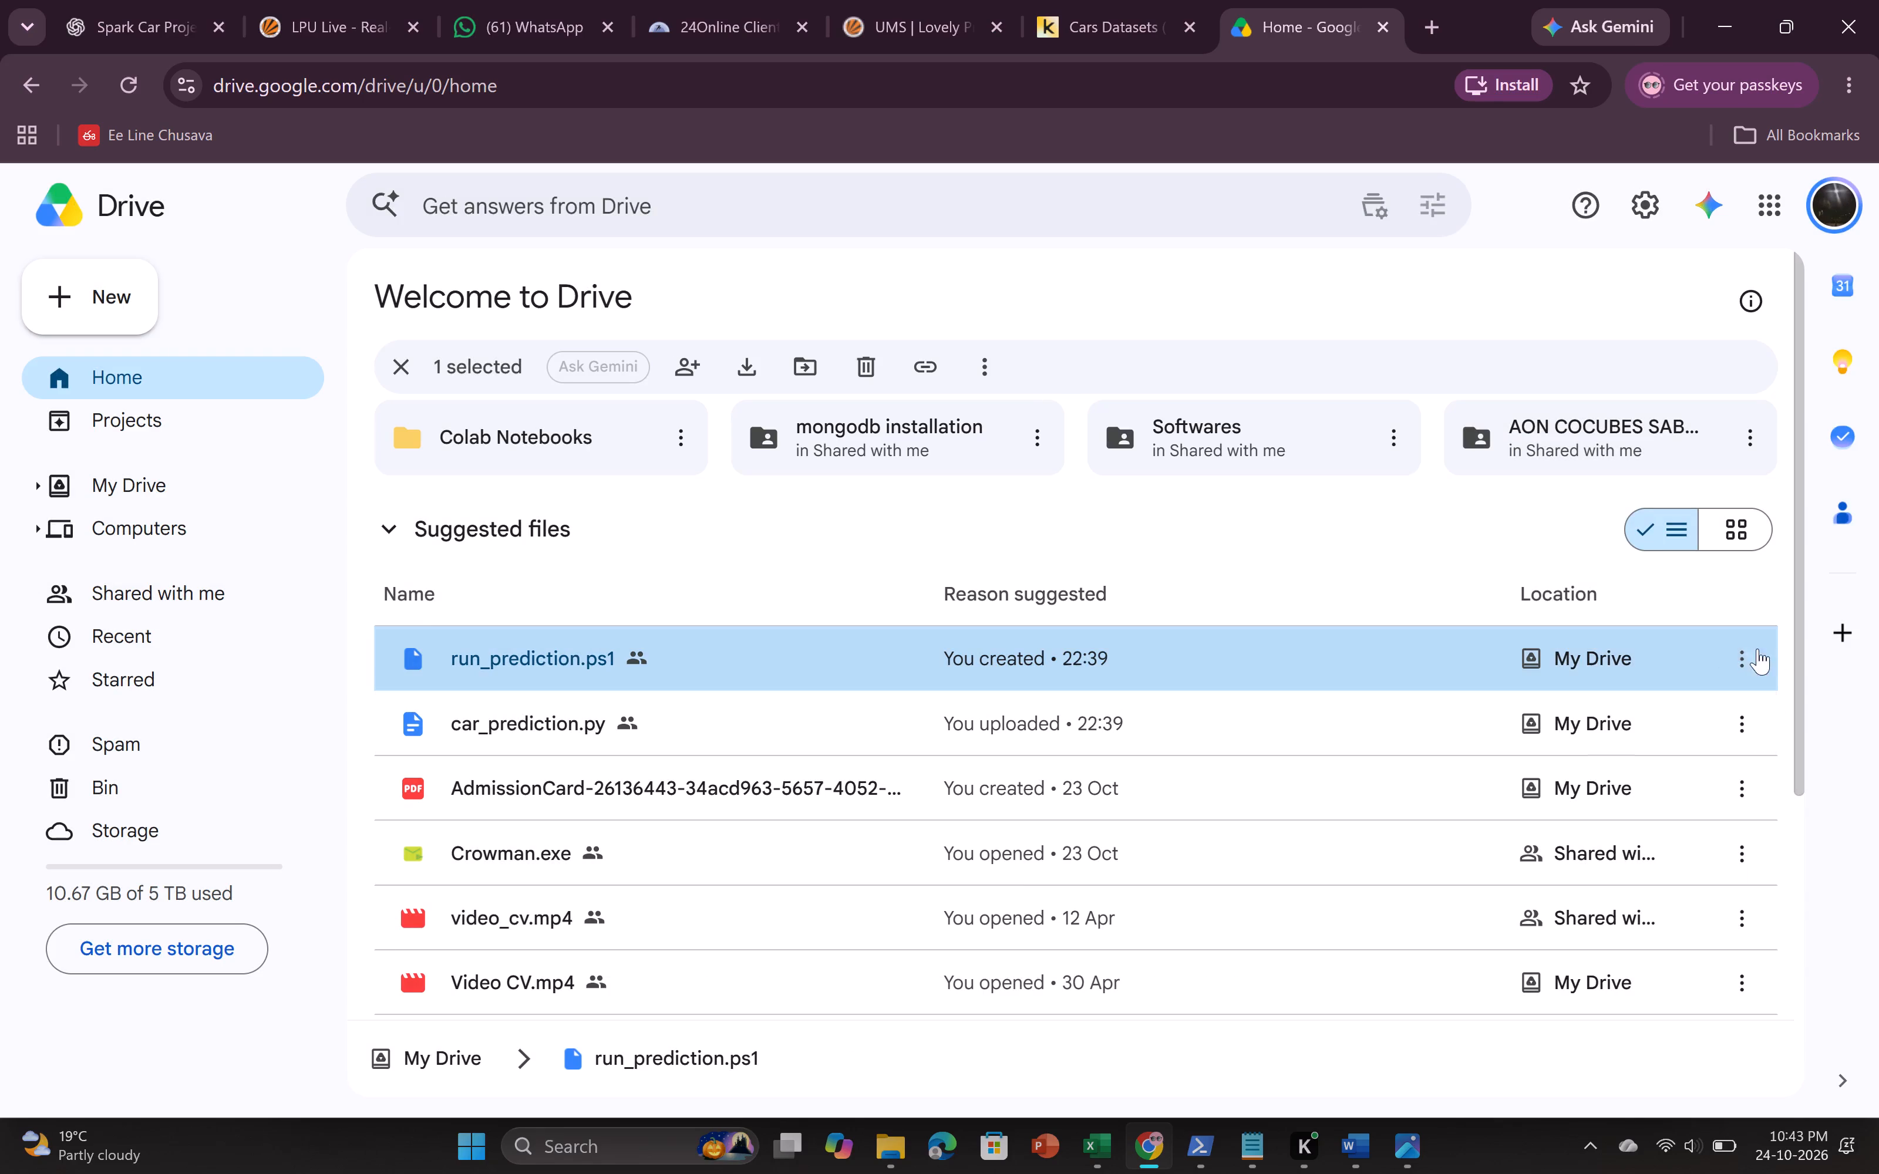
Copy the sharing link of run_prediction.ps1.
click(1742, 651)
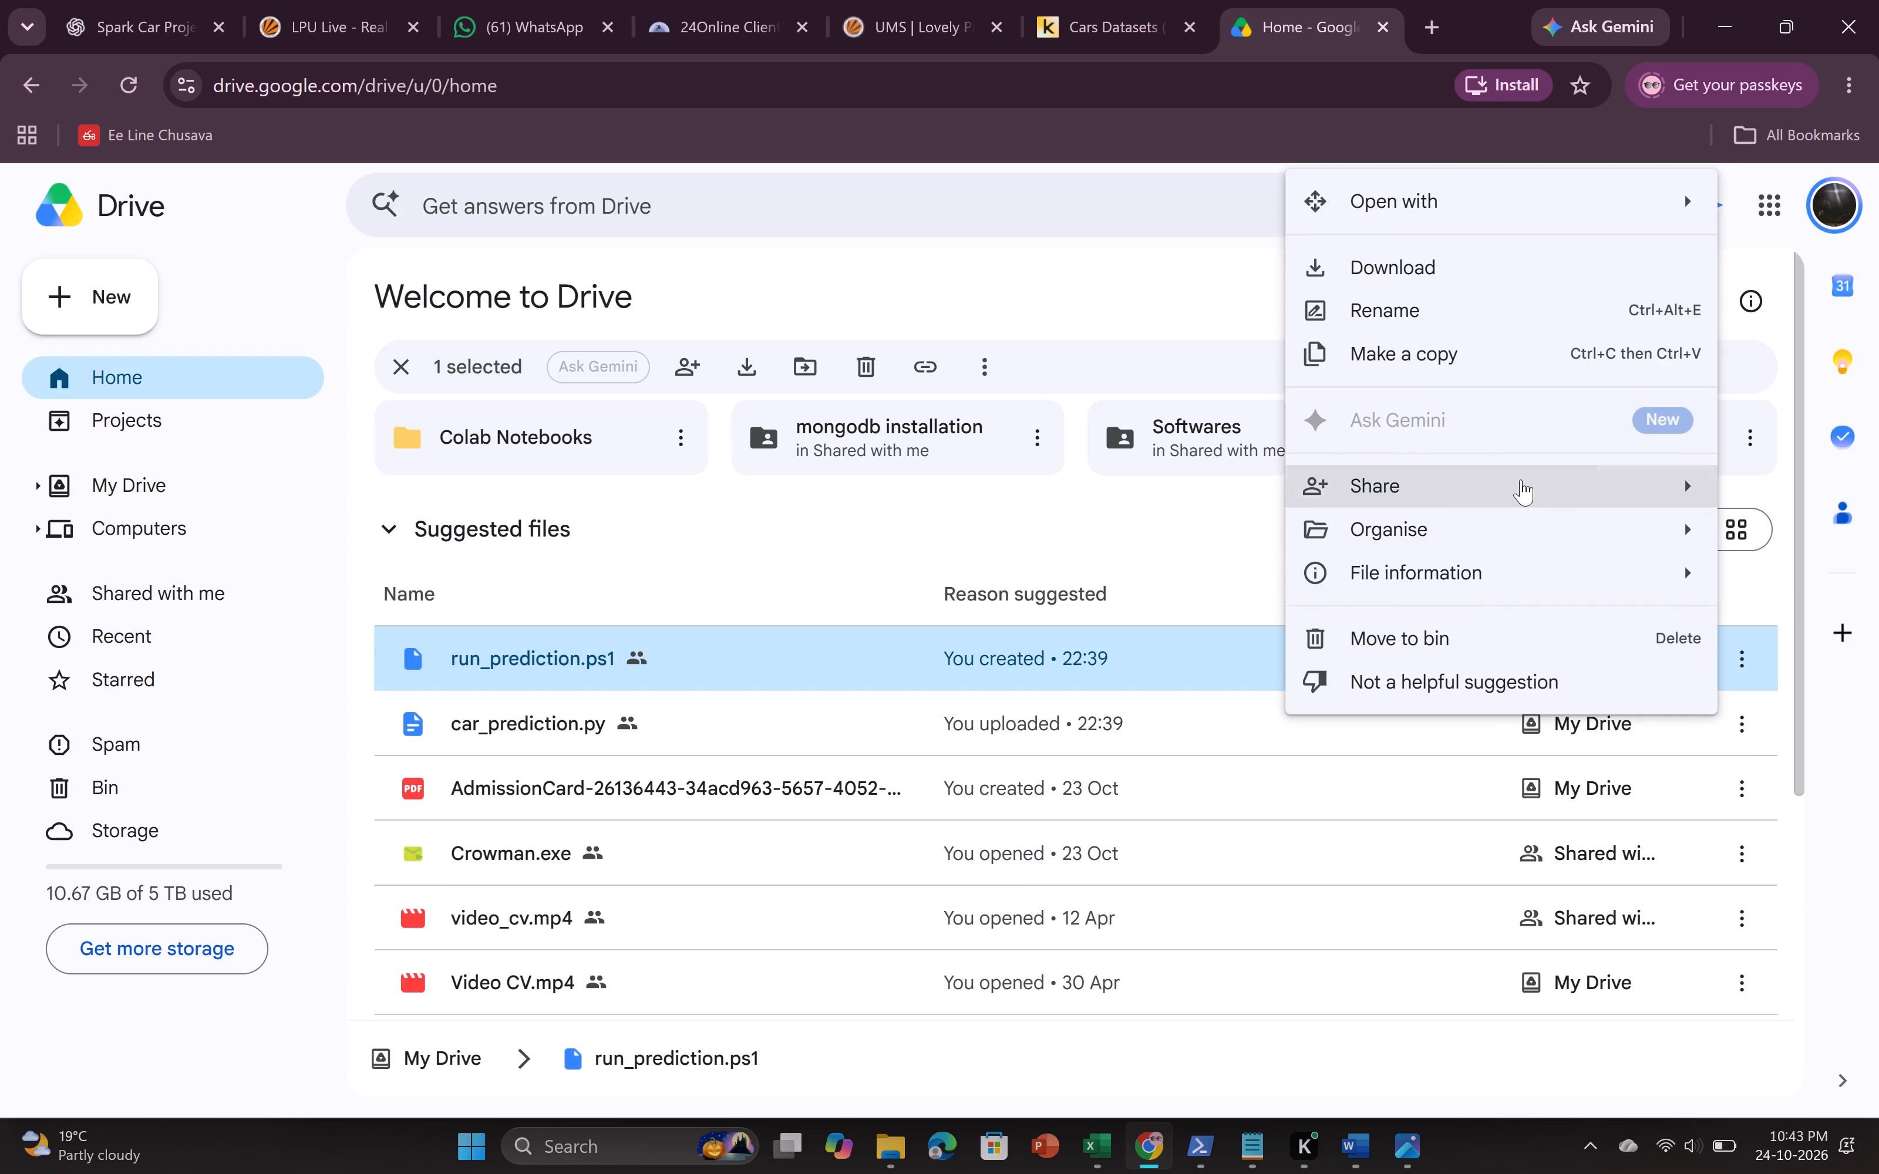
click(1521, 481)
click(1216, 480)
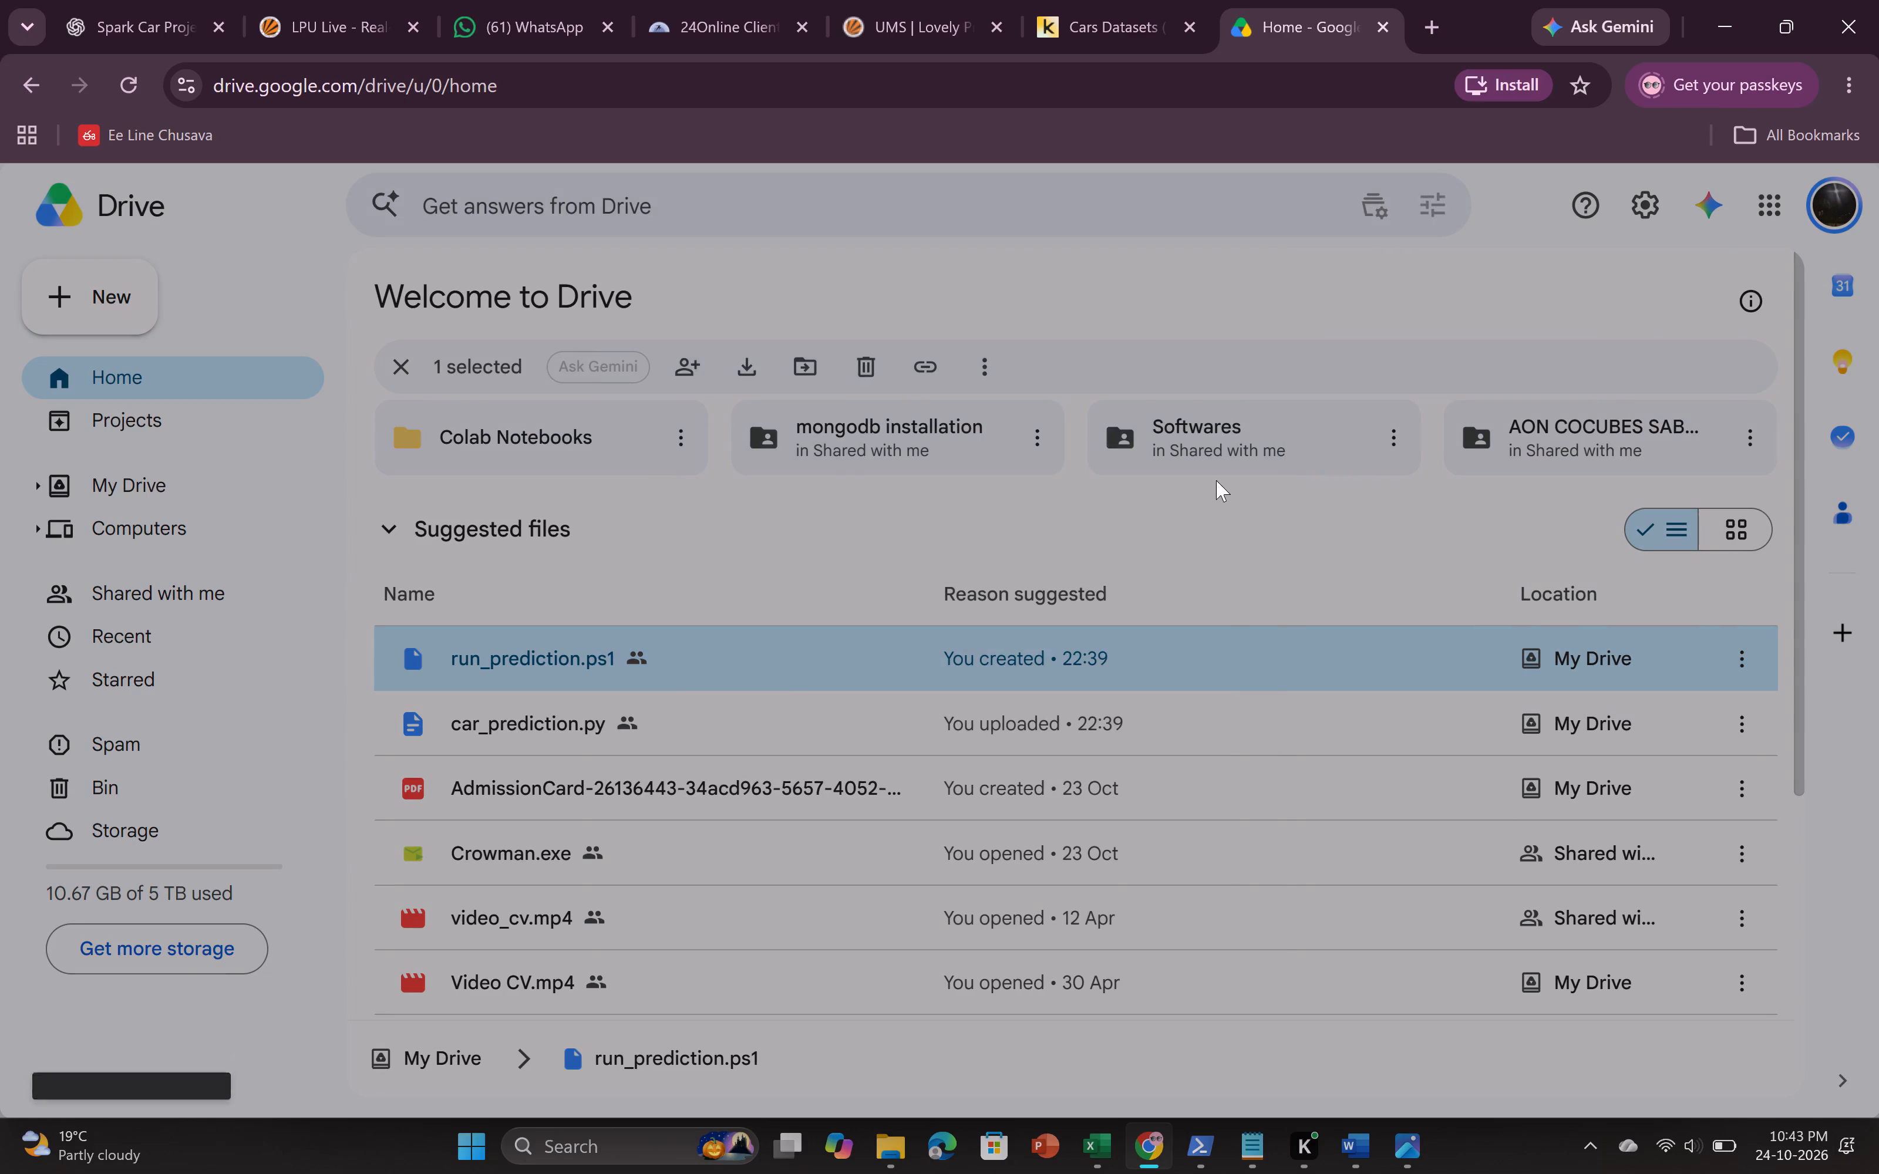
click(740, 909)
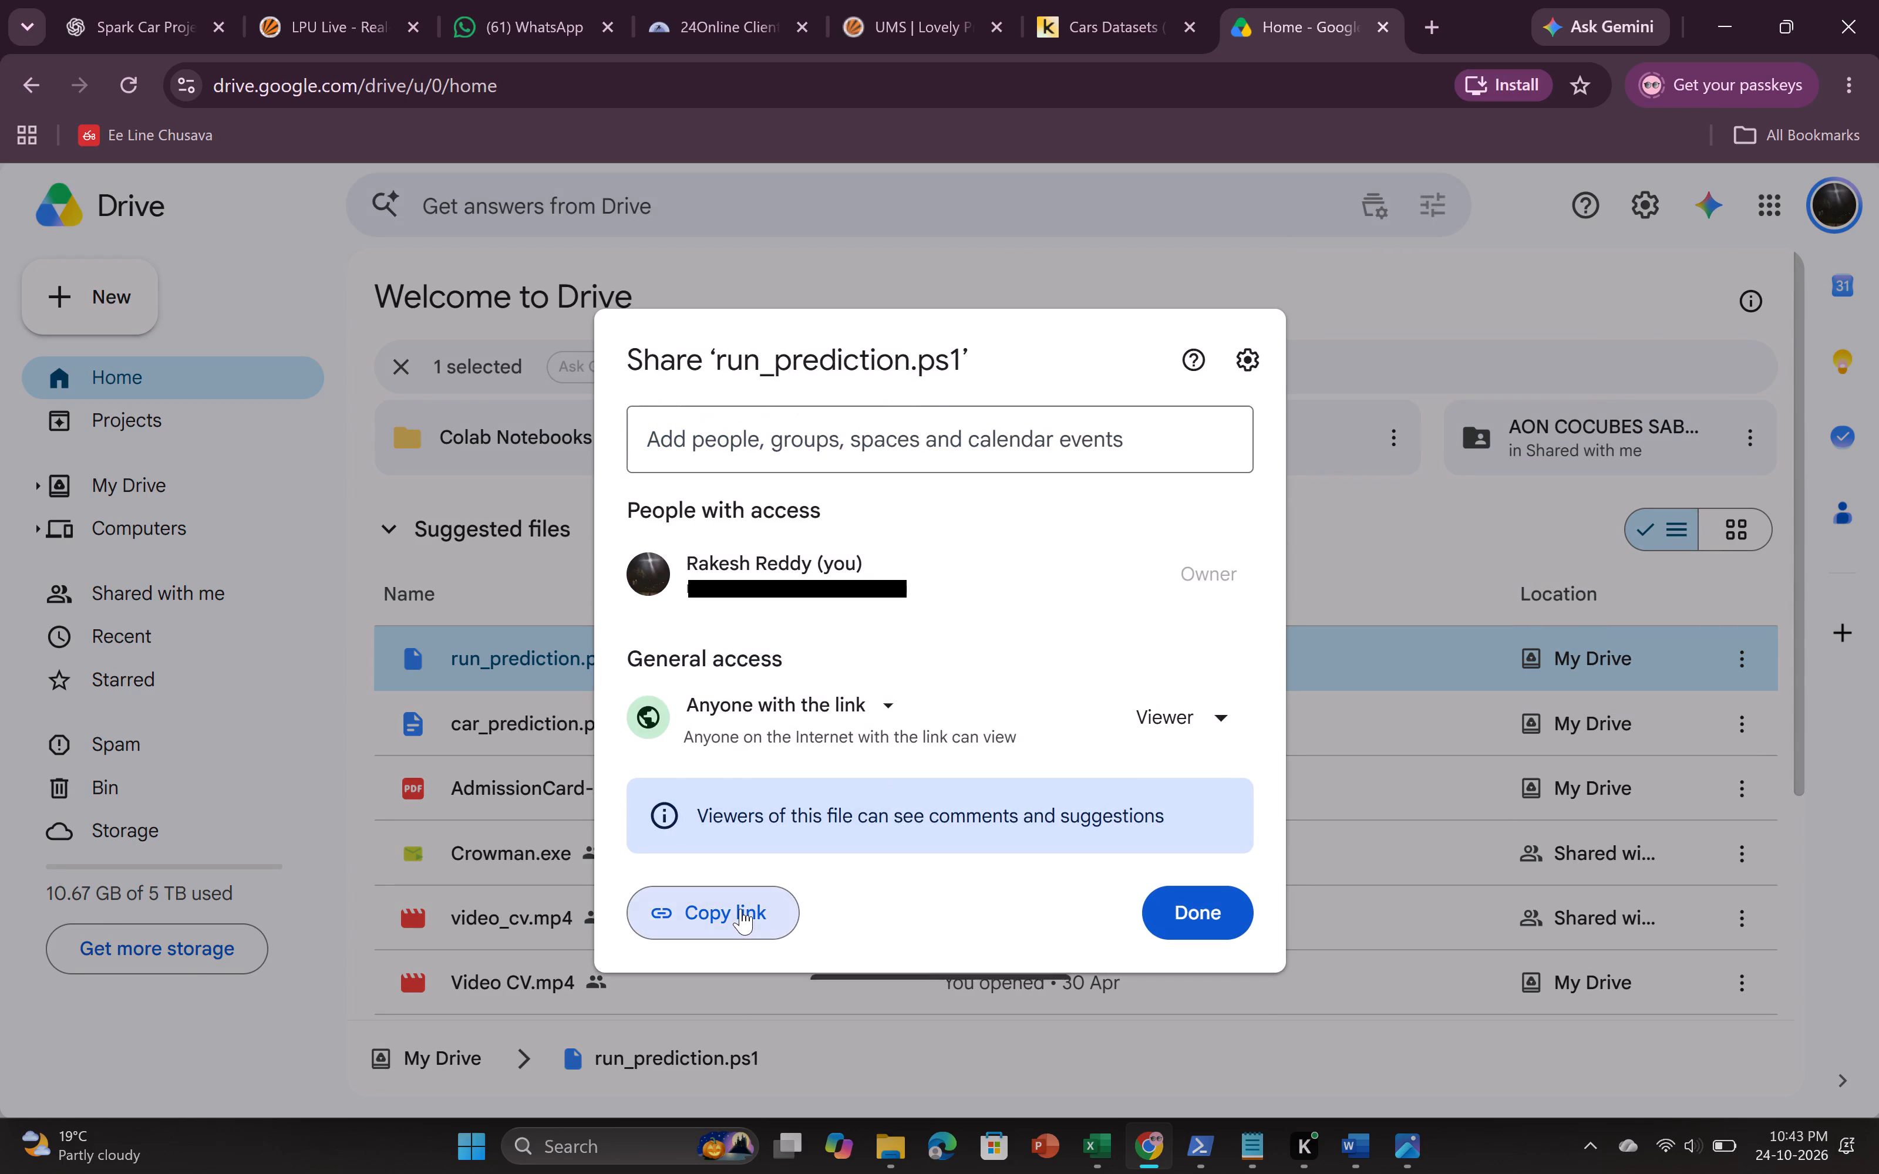
Switch to Word, paste the copied Drive link after "Link:" in section 7.2, and turn it into a hyperlink to that same address.
key(alt+Tab)
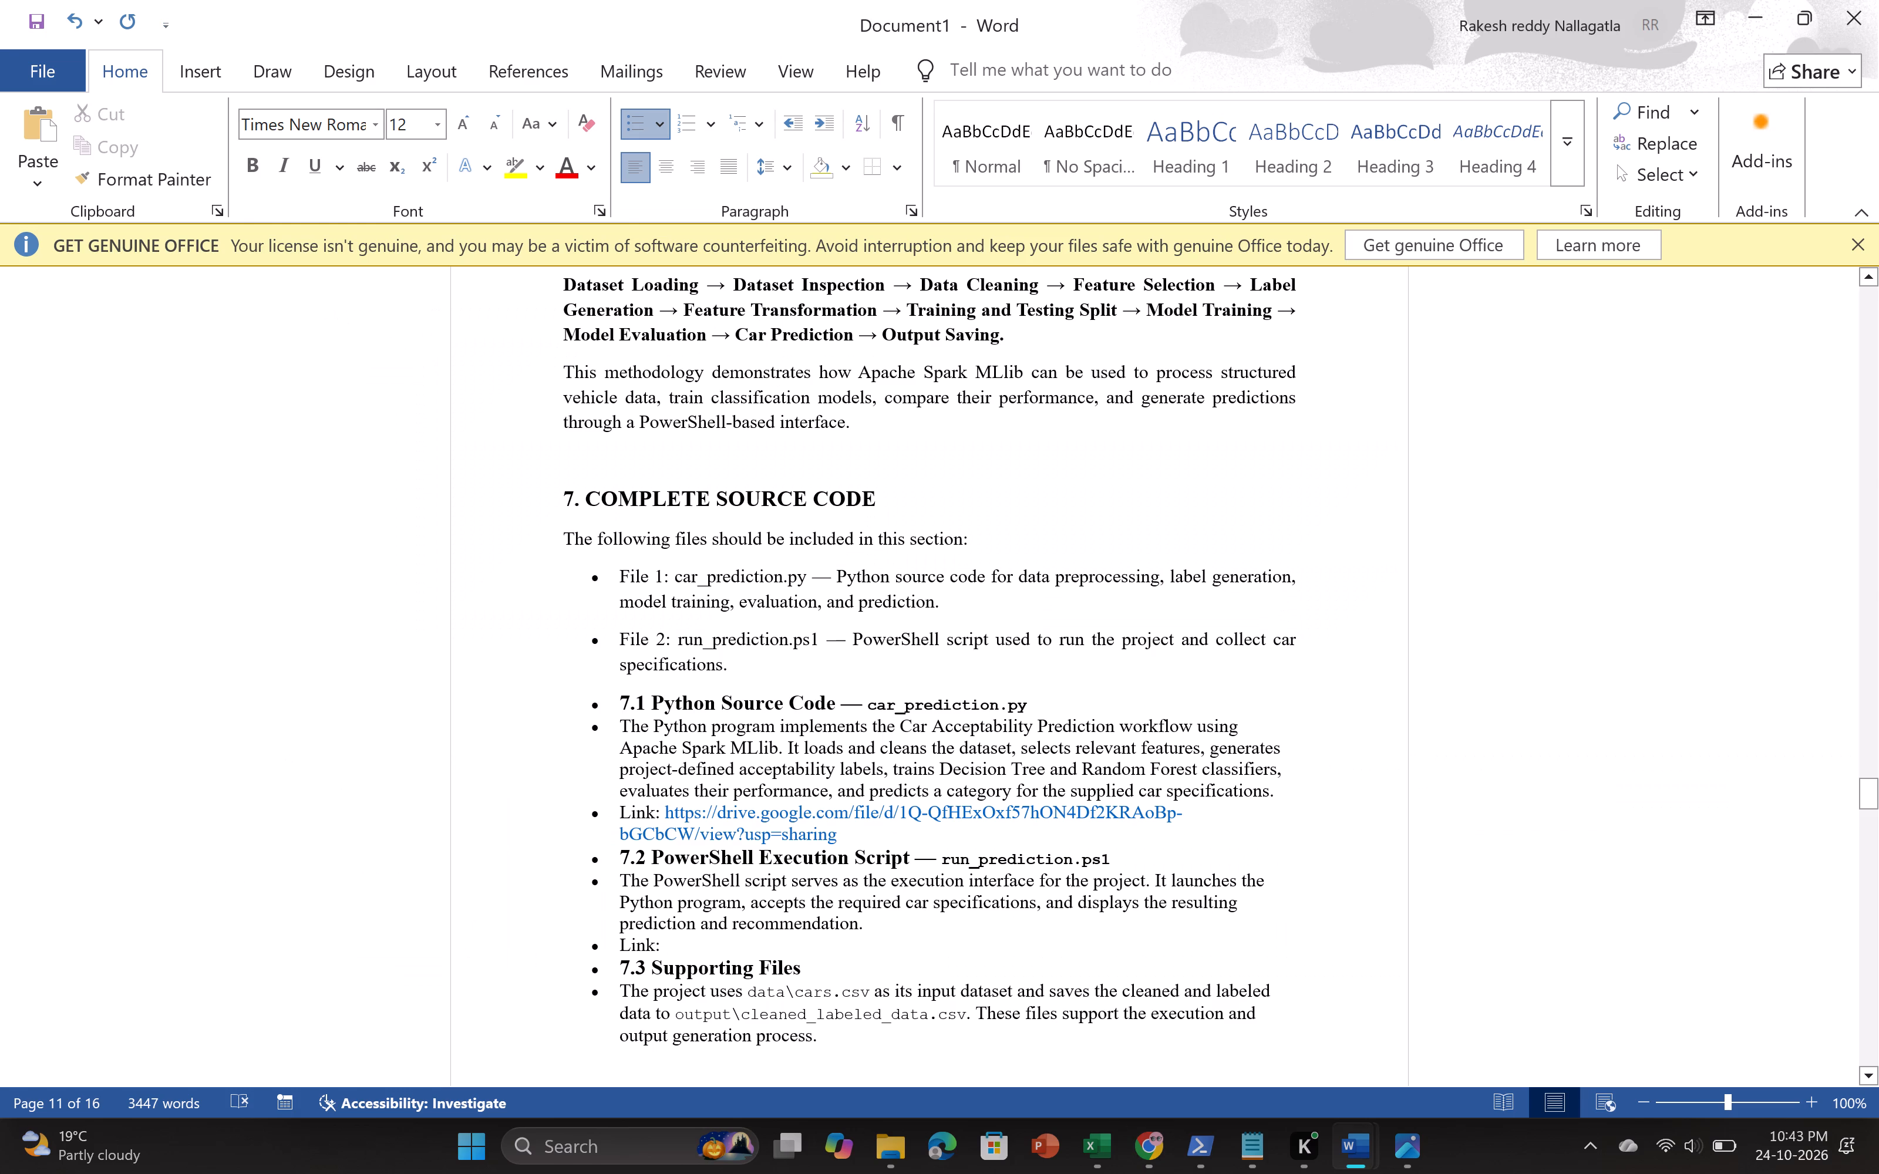
key(ctrl+v)
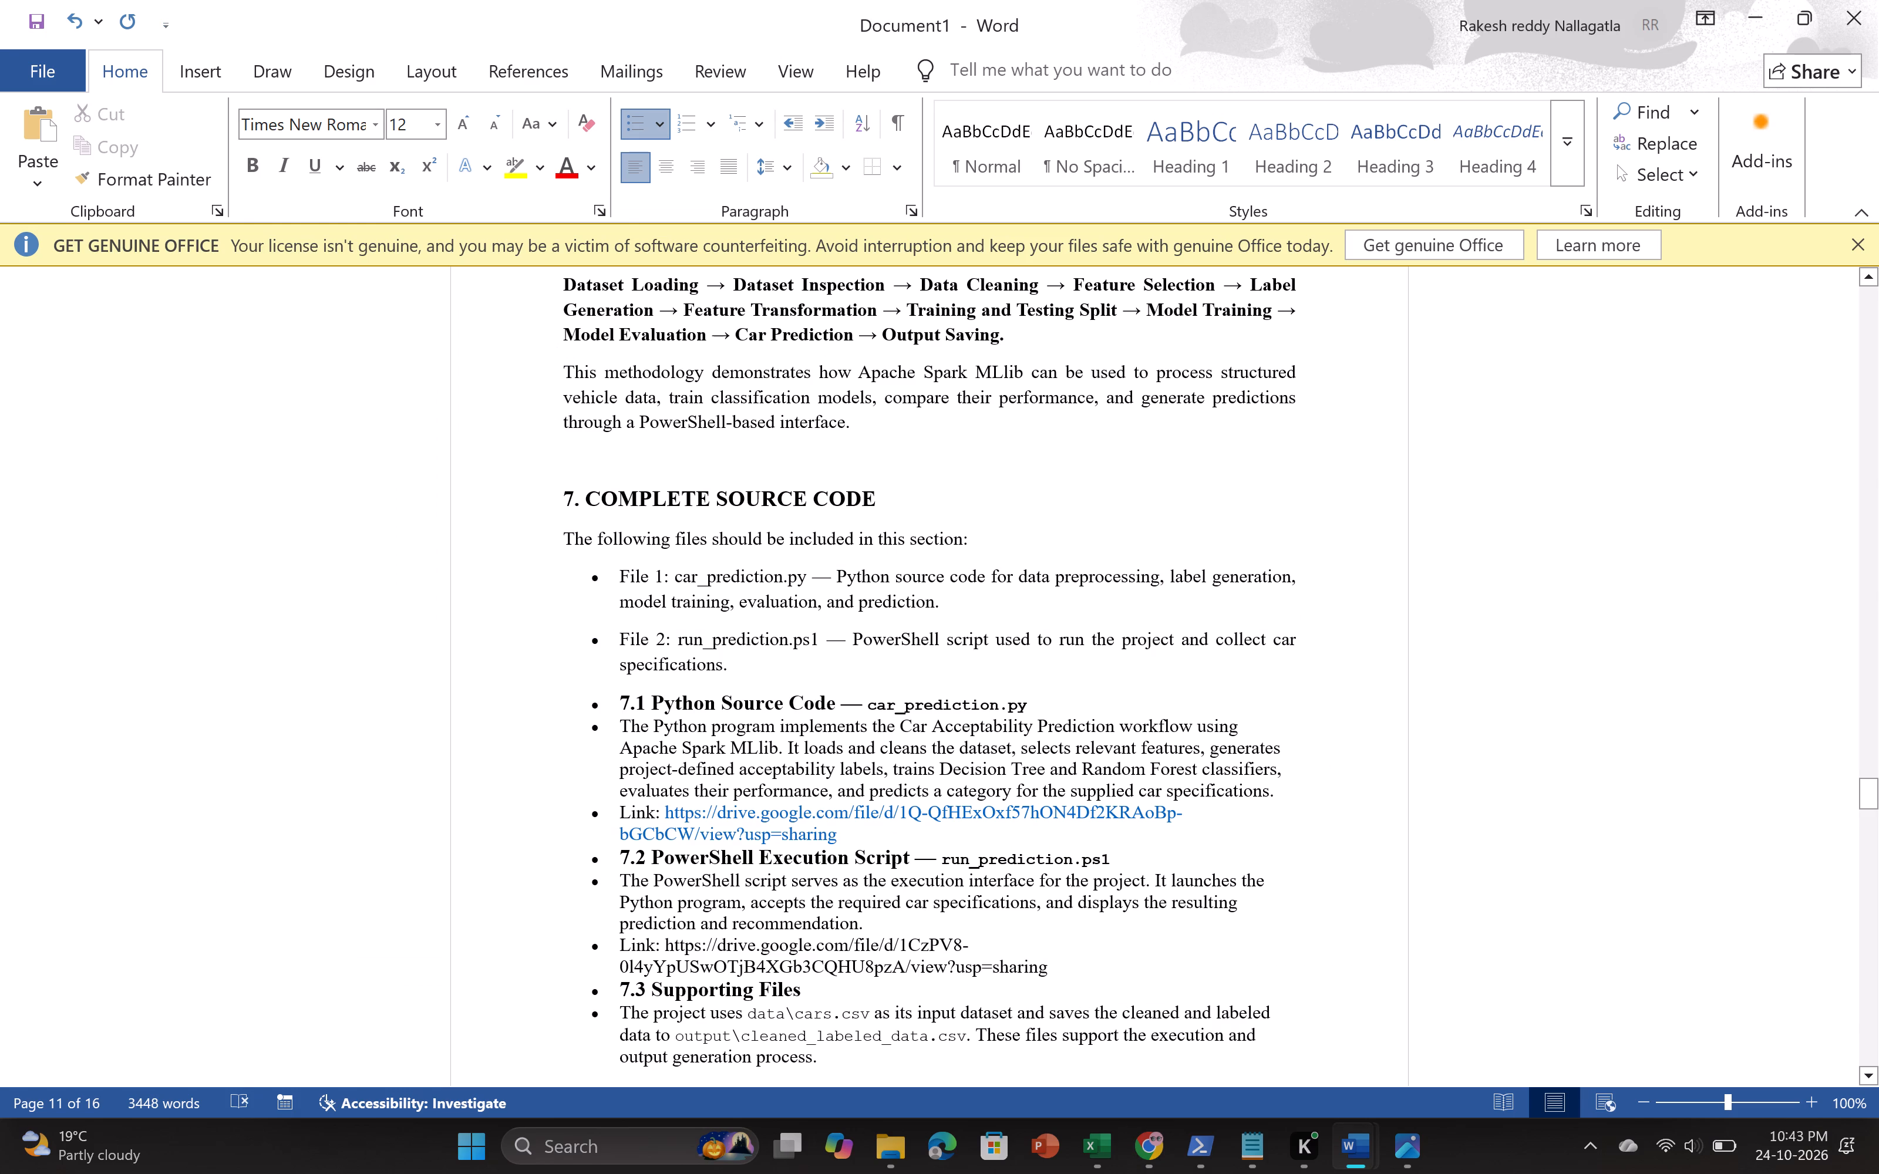
drag(1049, 971, 672, 949)
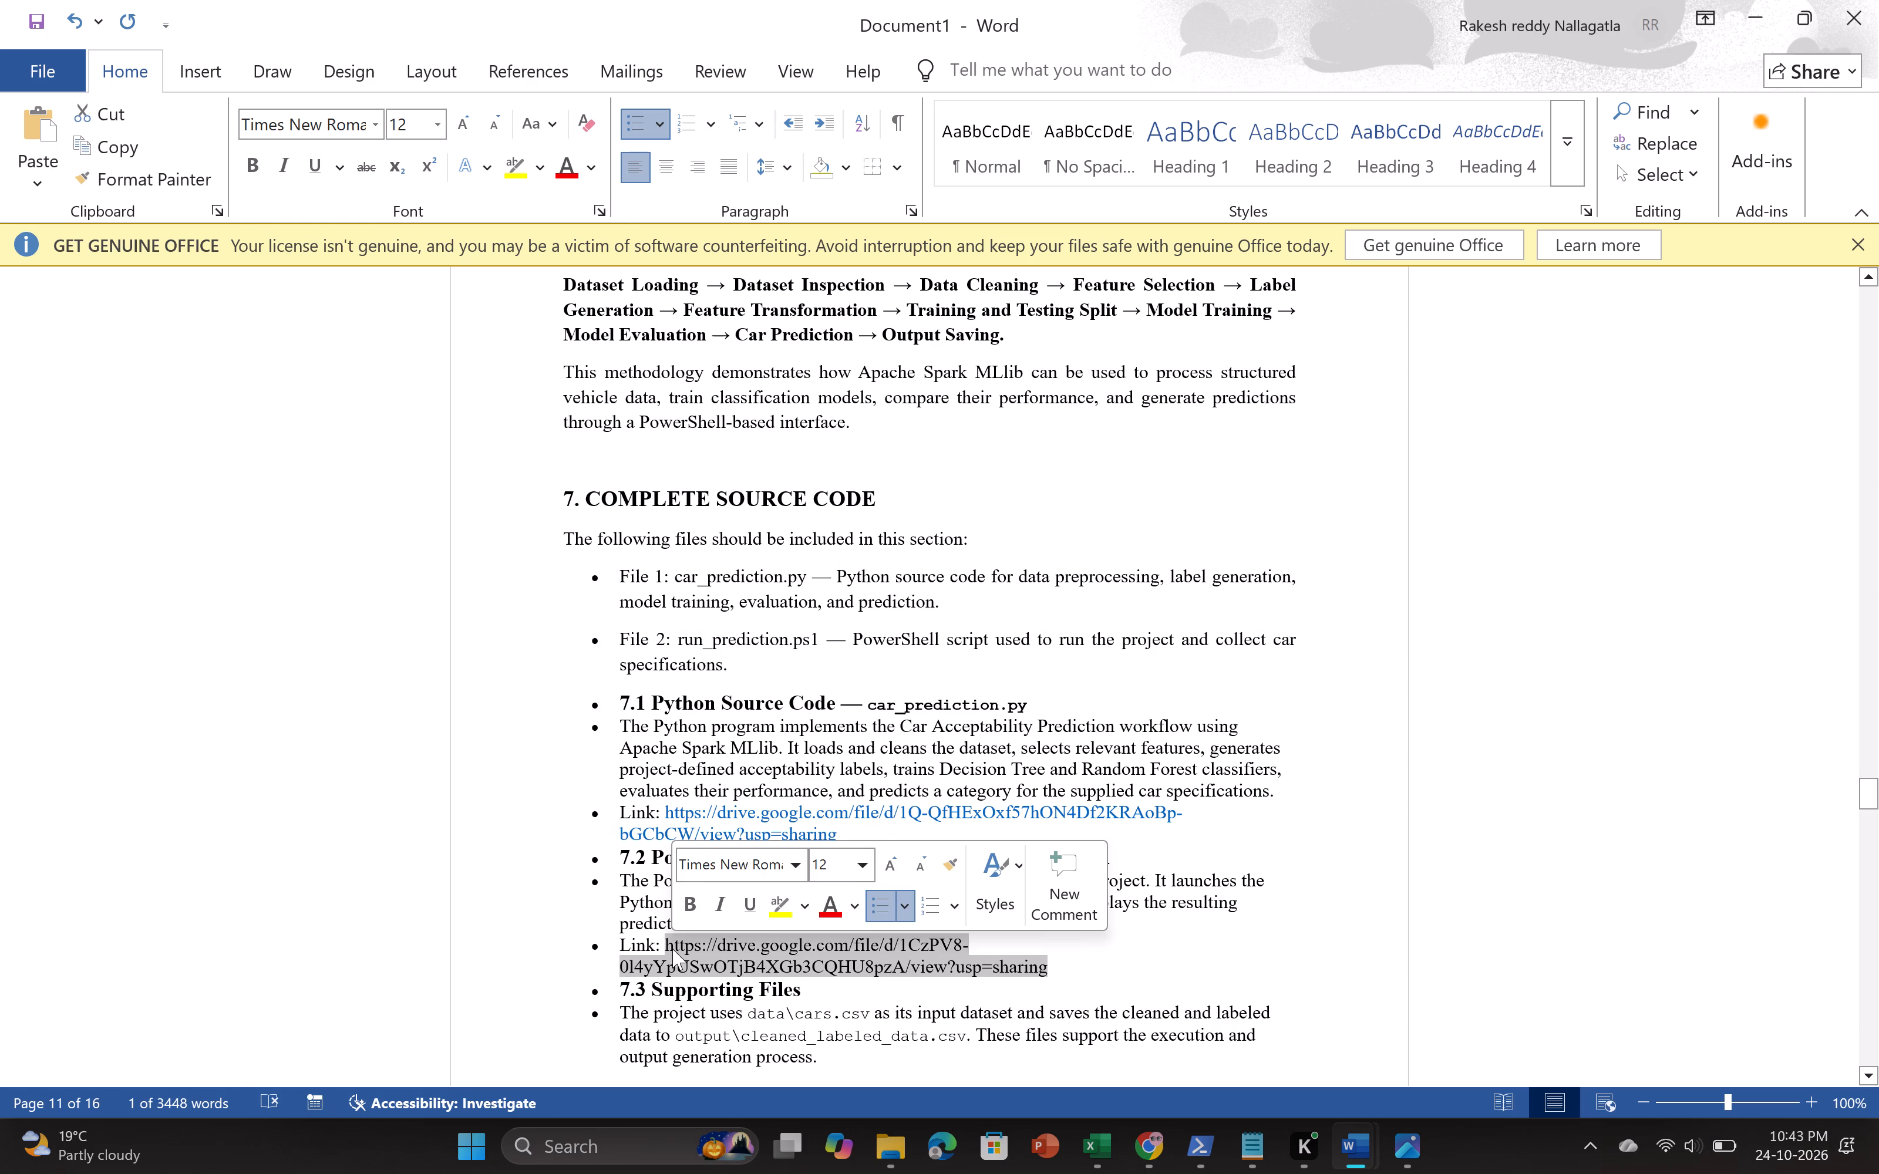
right_click(792, 956)
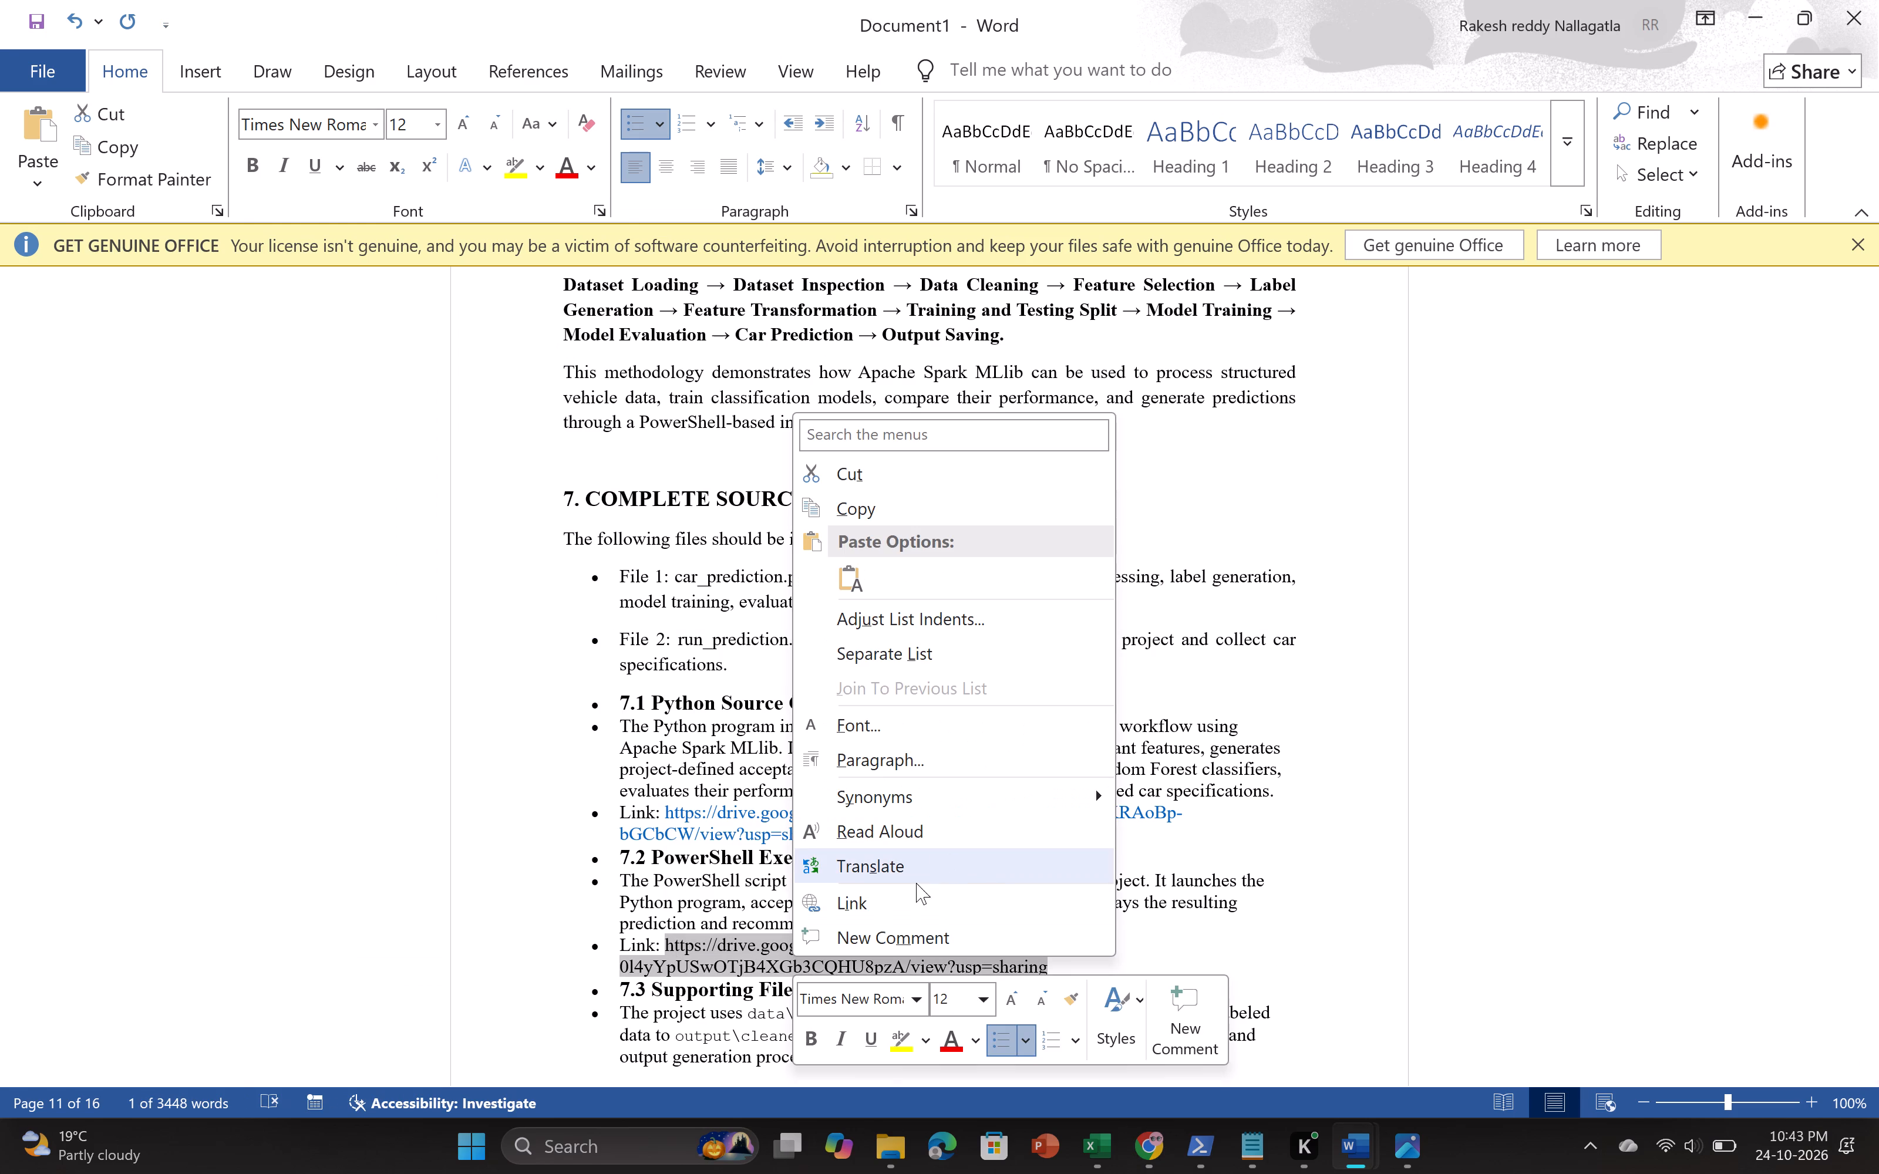
click(905, 901)
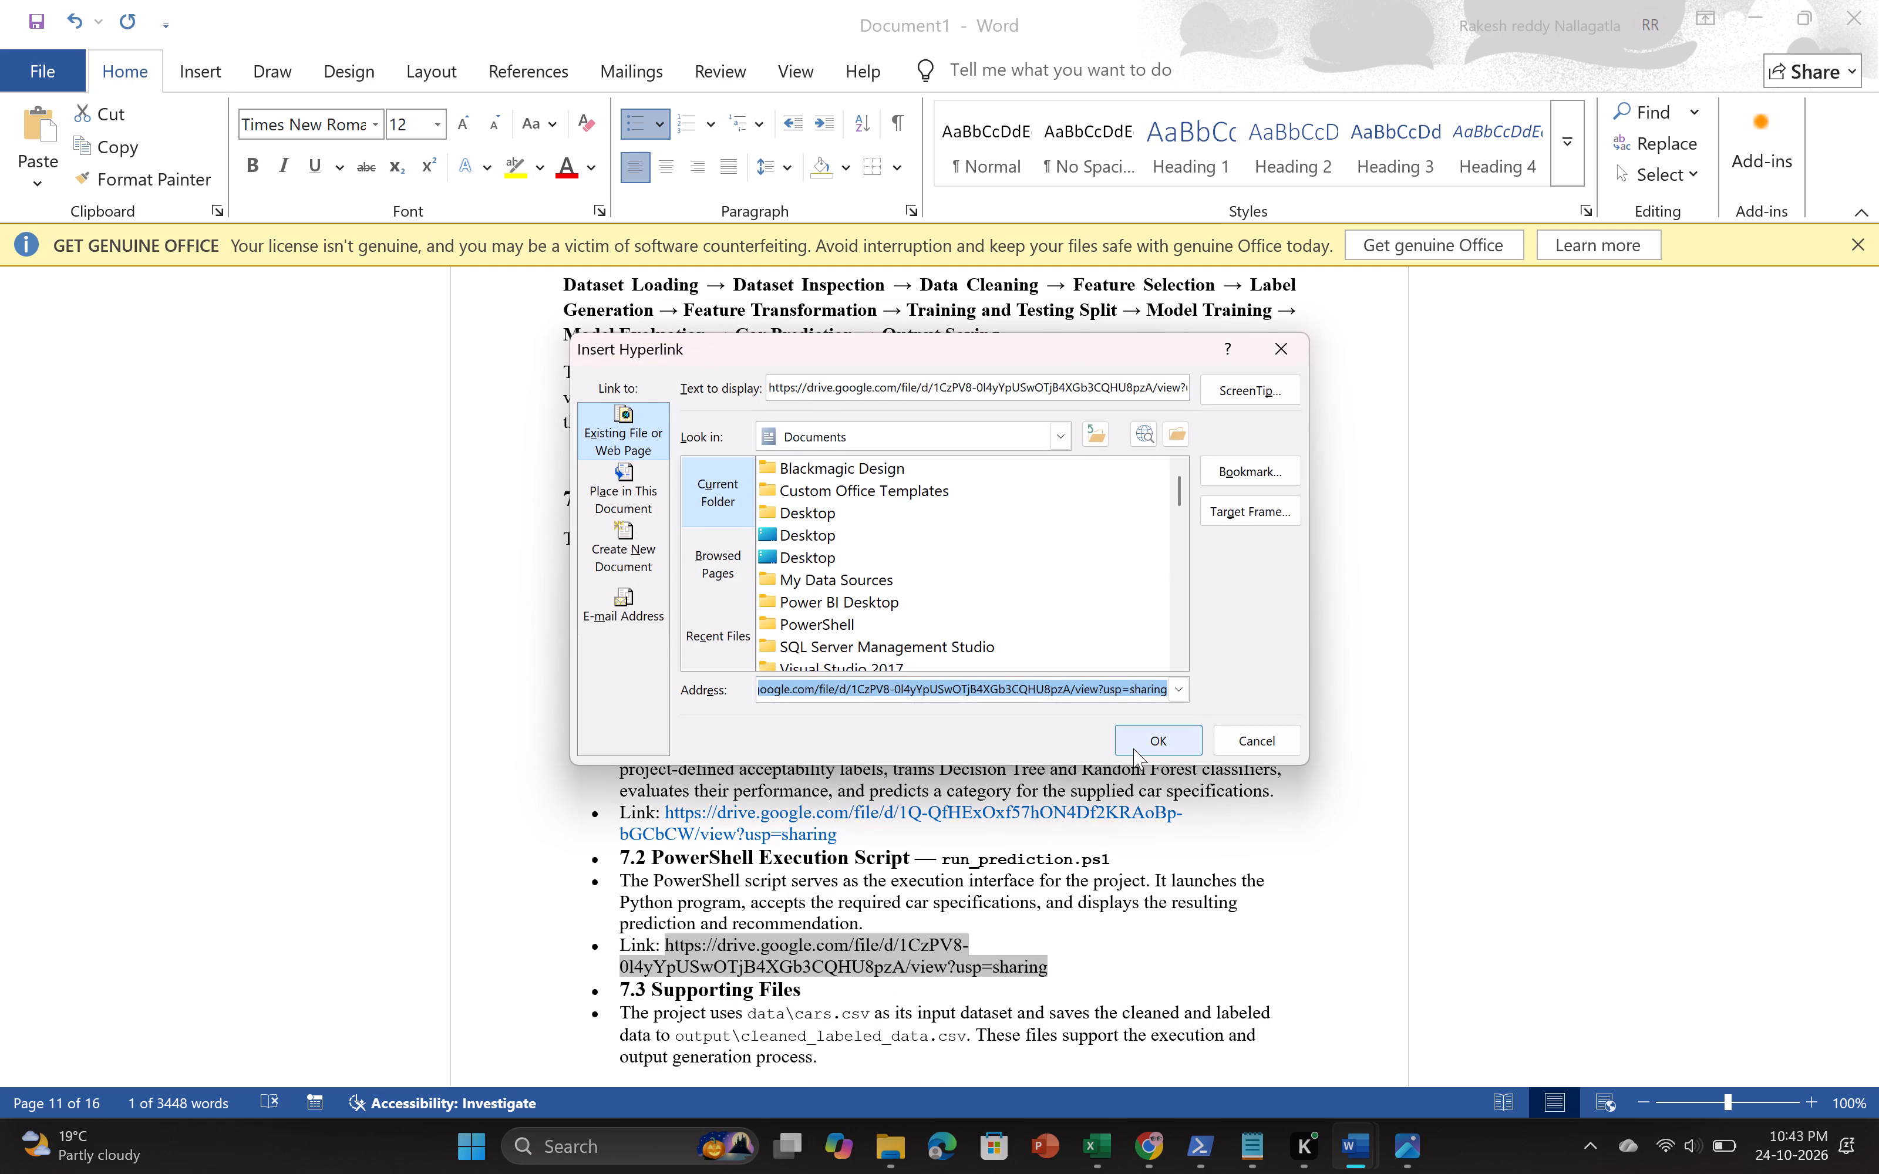
click(1136, 745)
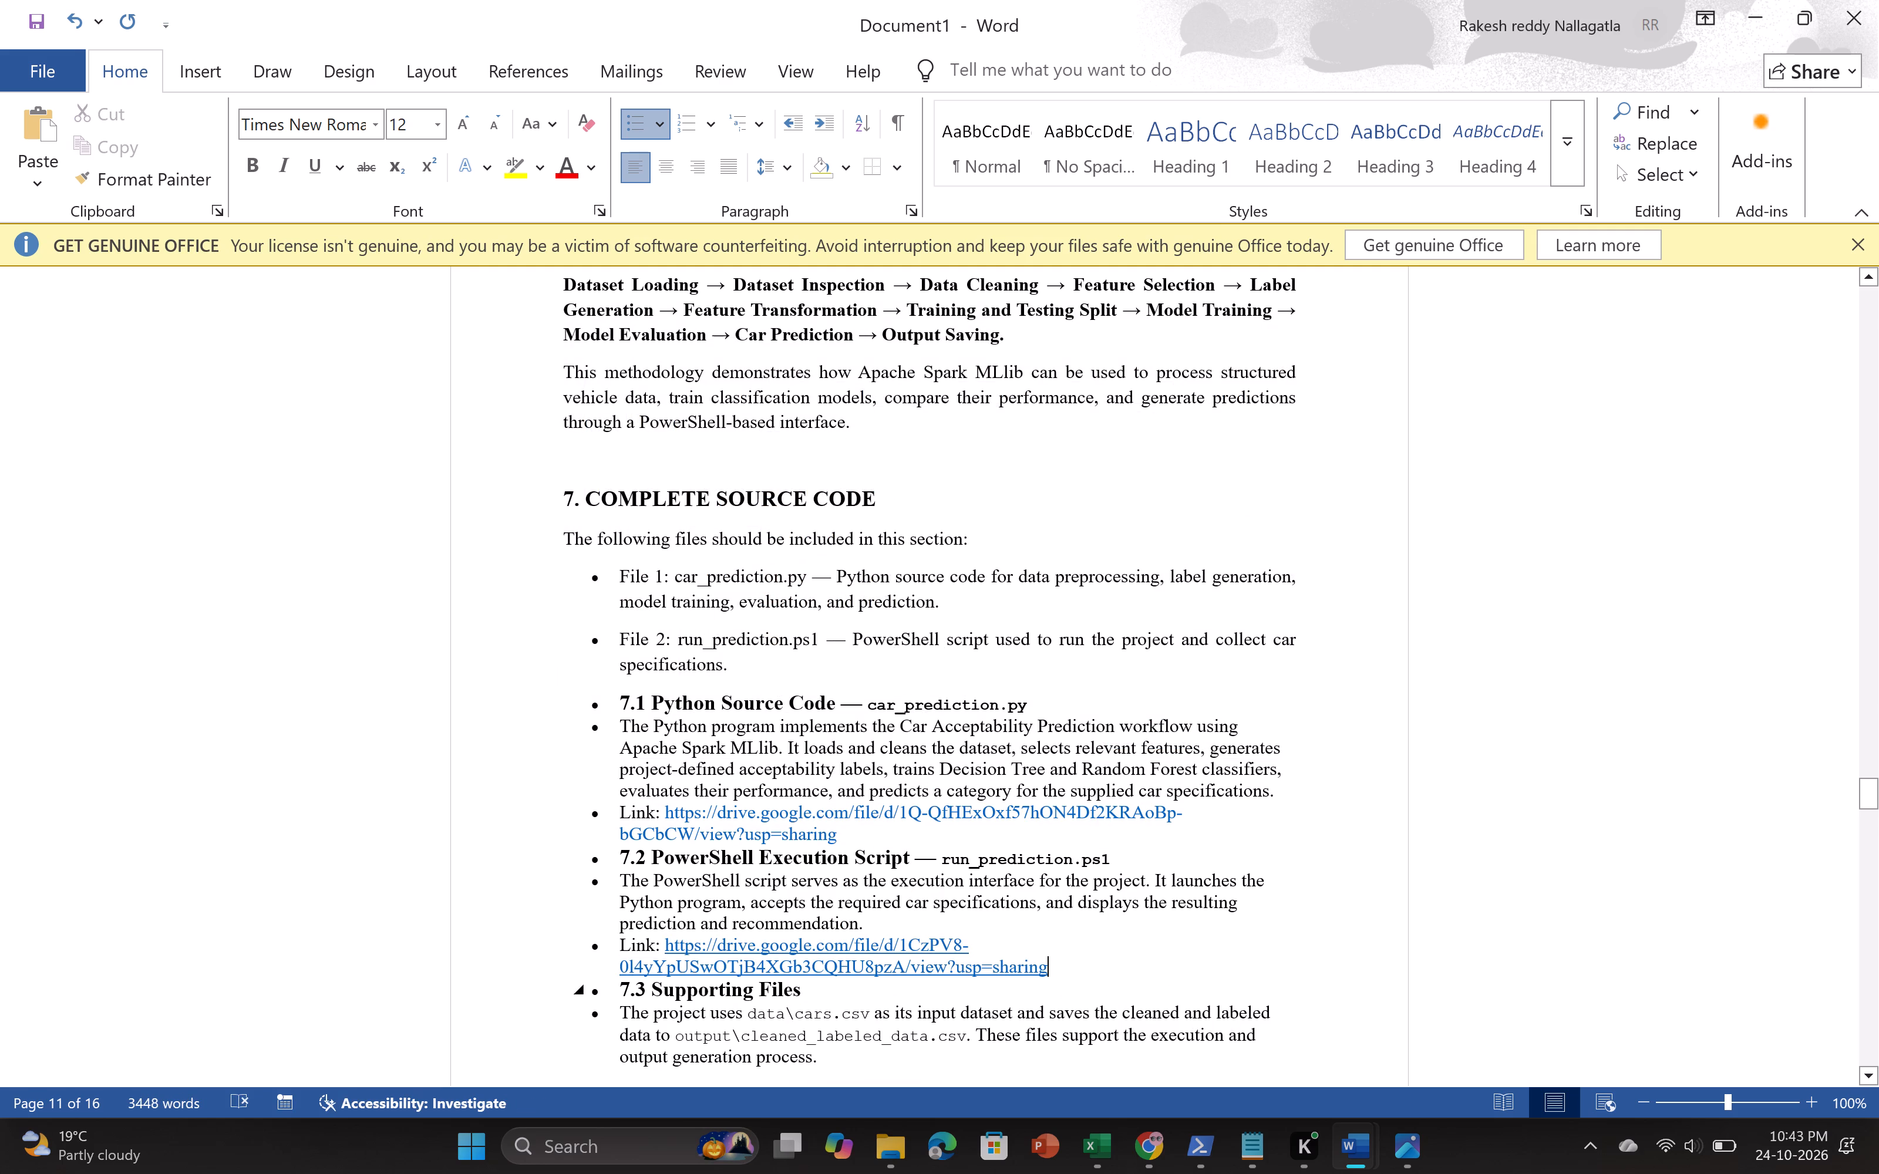
Delete the hyphen at the line break in the displayed section 7.2 link address and the space after "Link:".
click(622, 968)
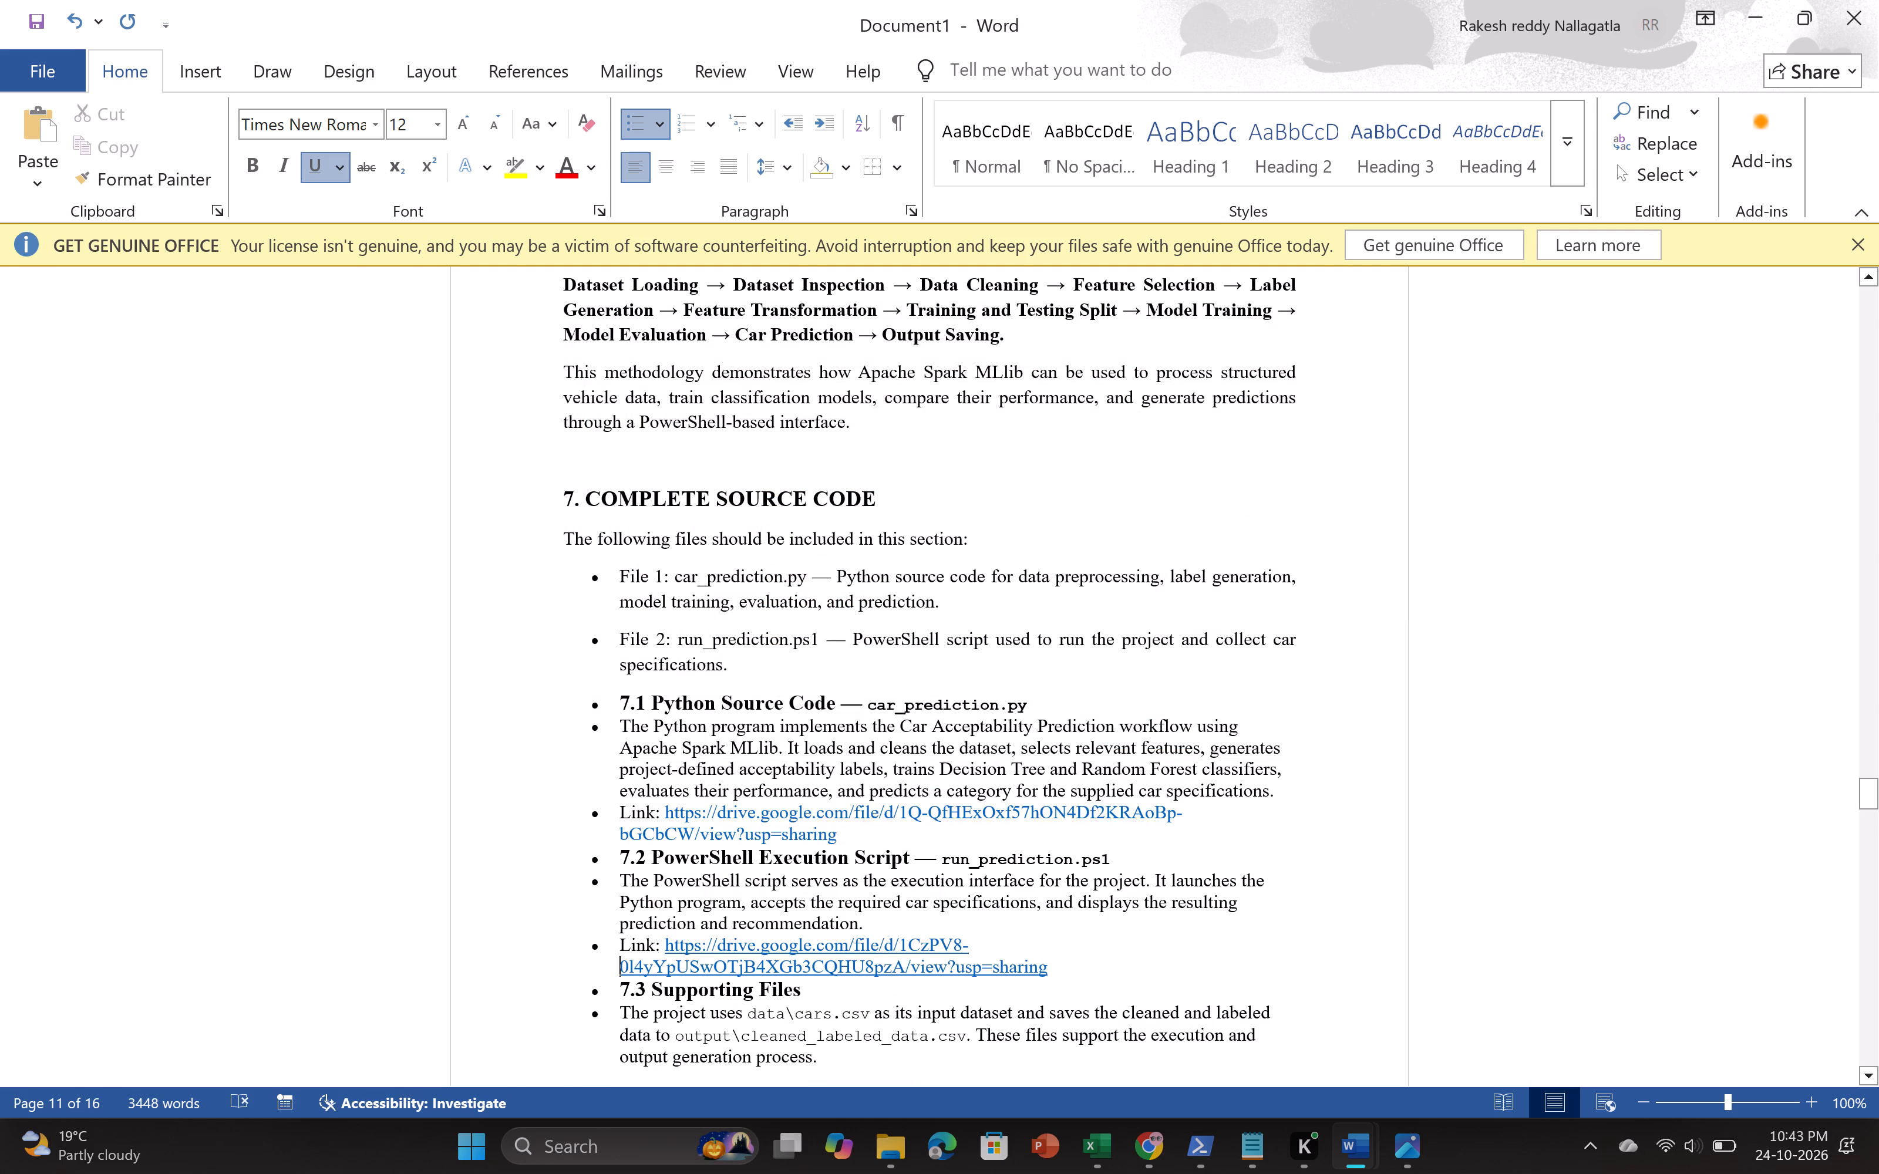
key(BackSpace)
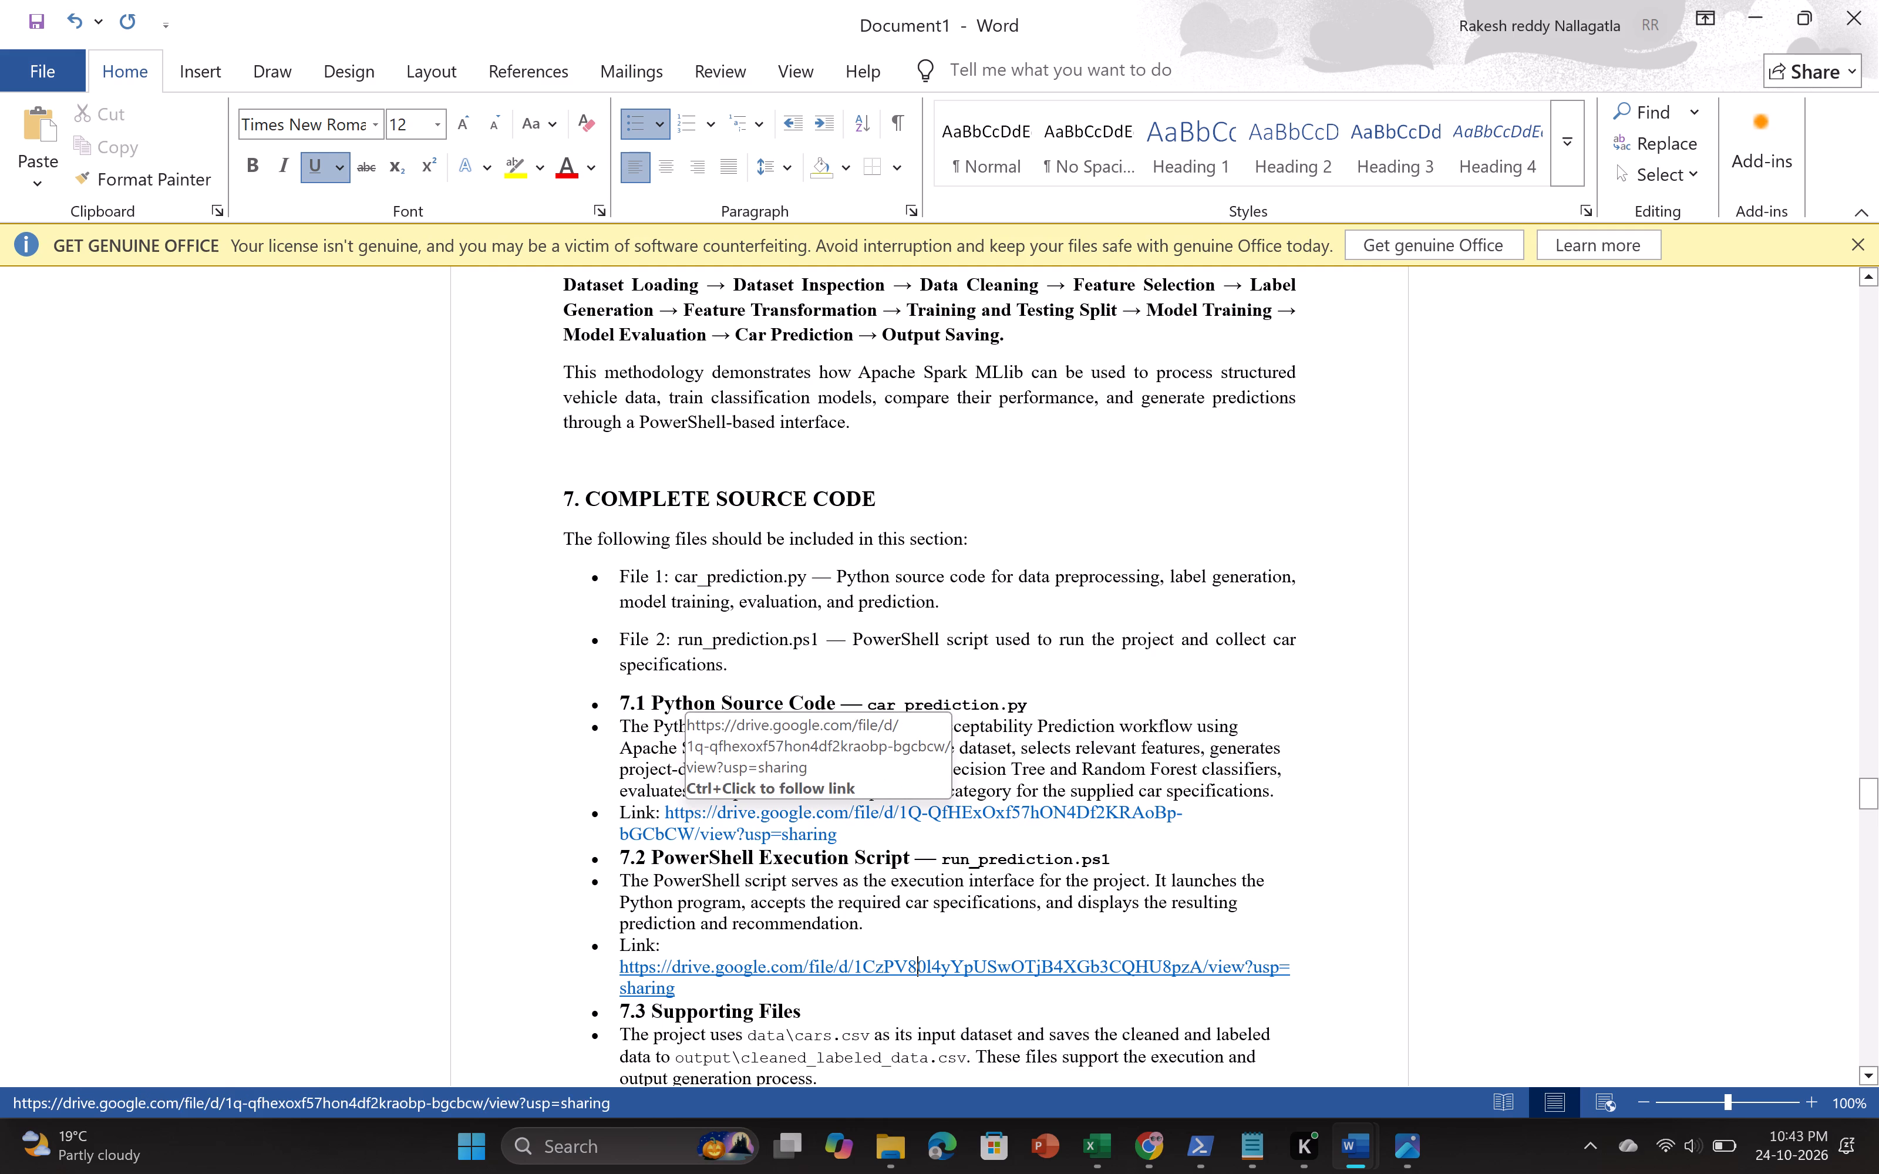
click(620, 970)
key(BackSpace)
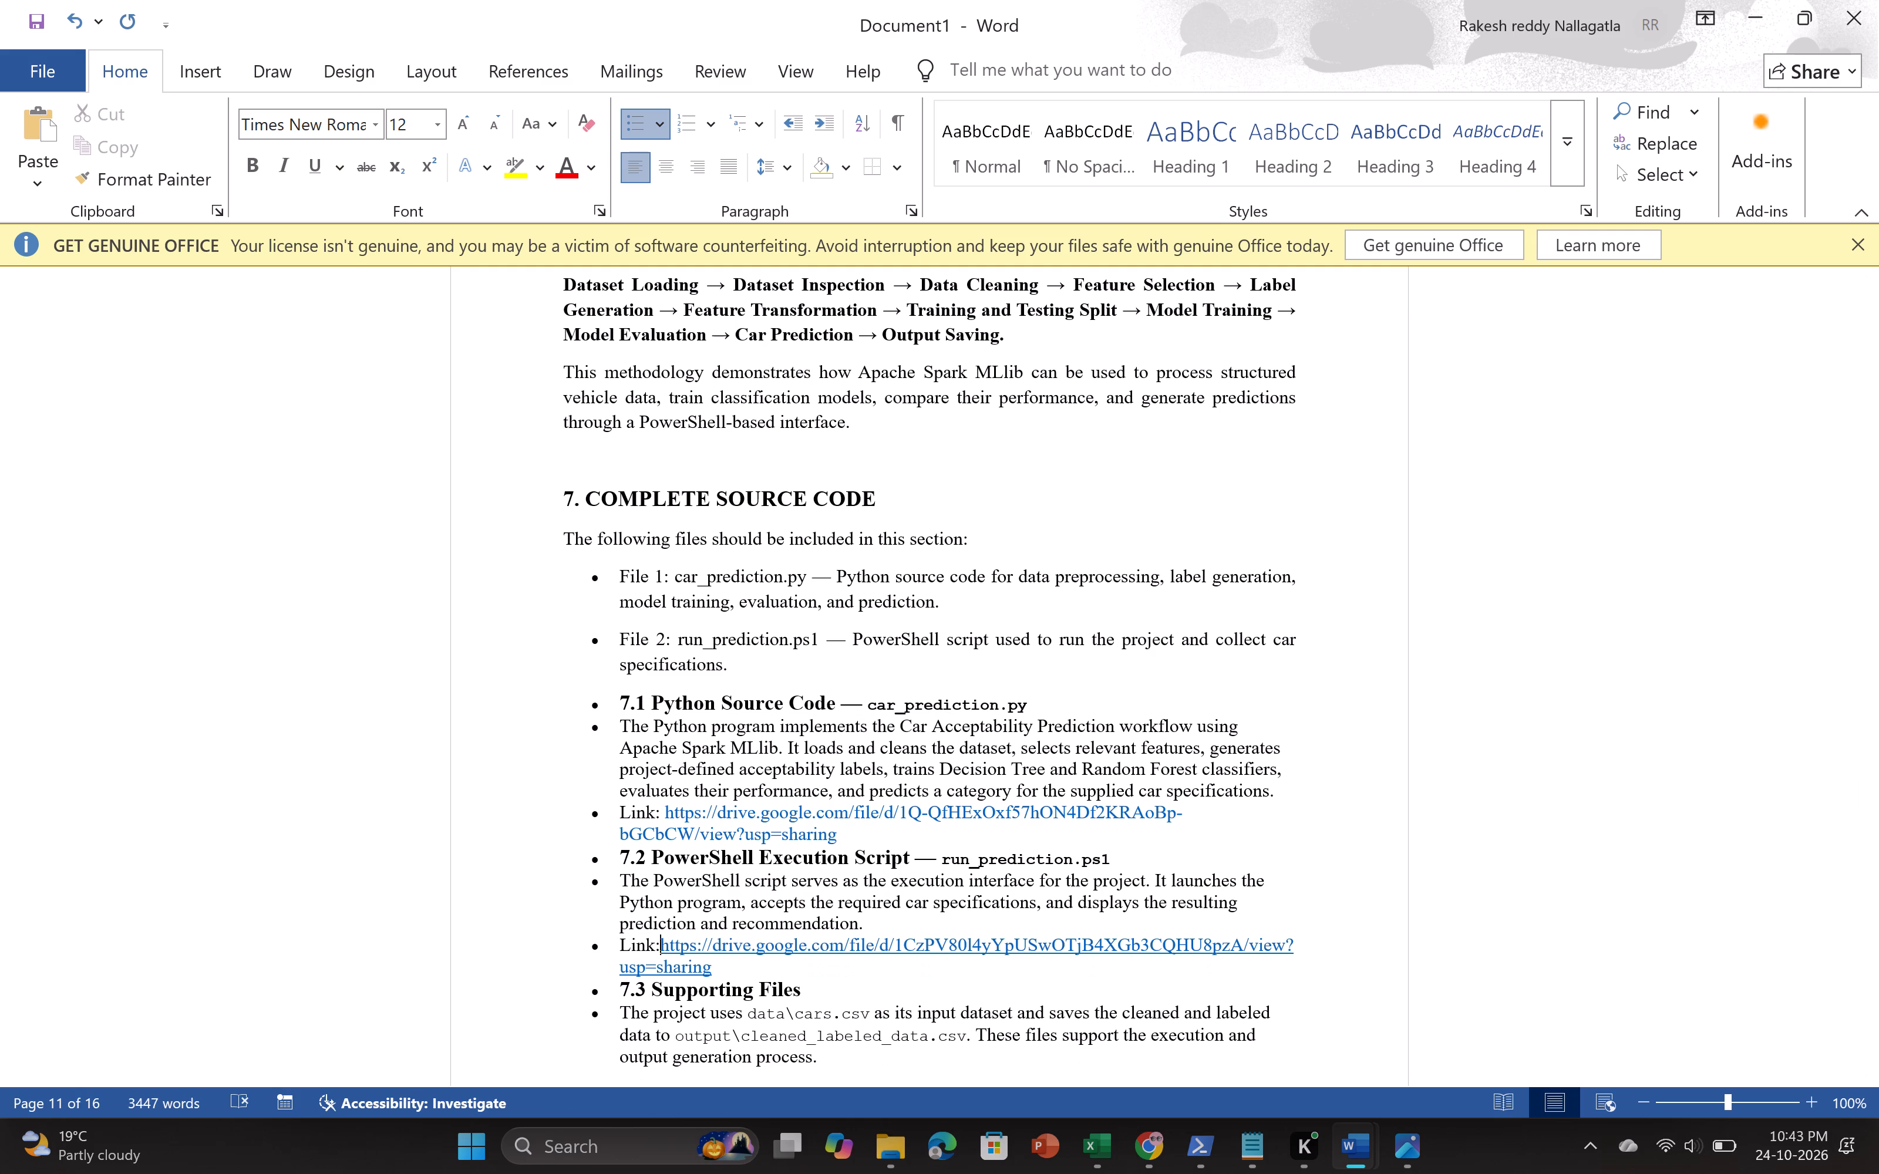
key(space)
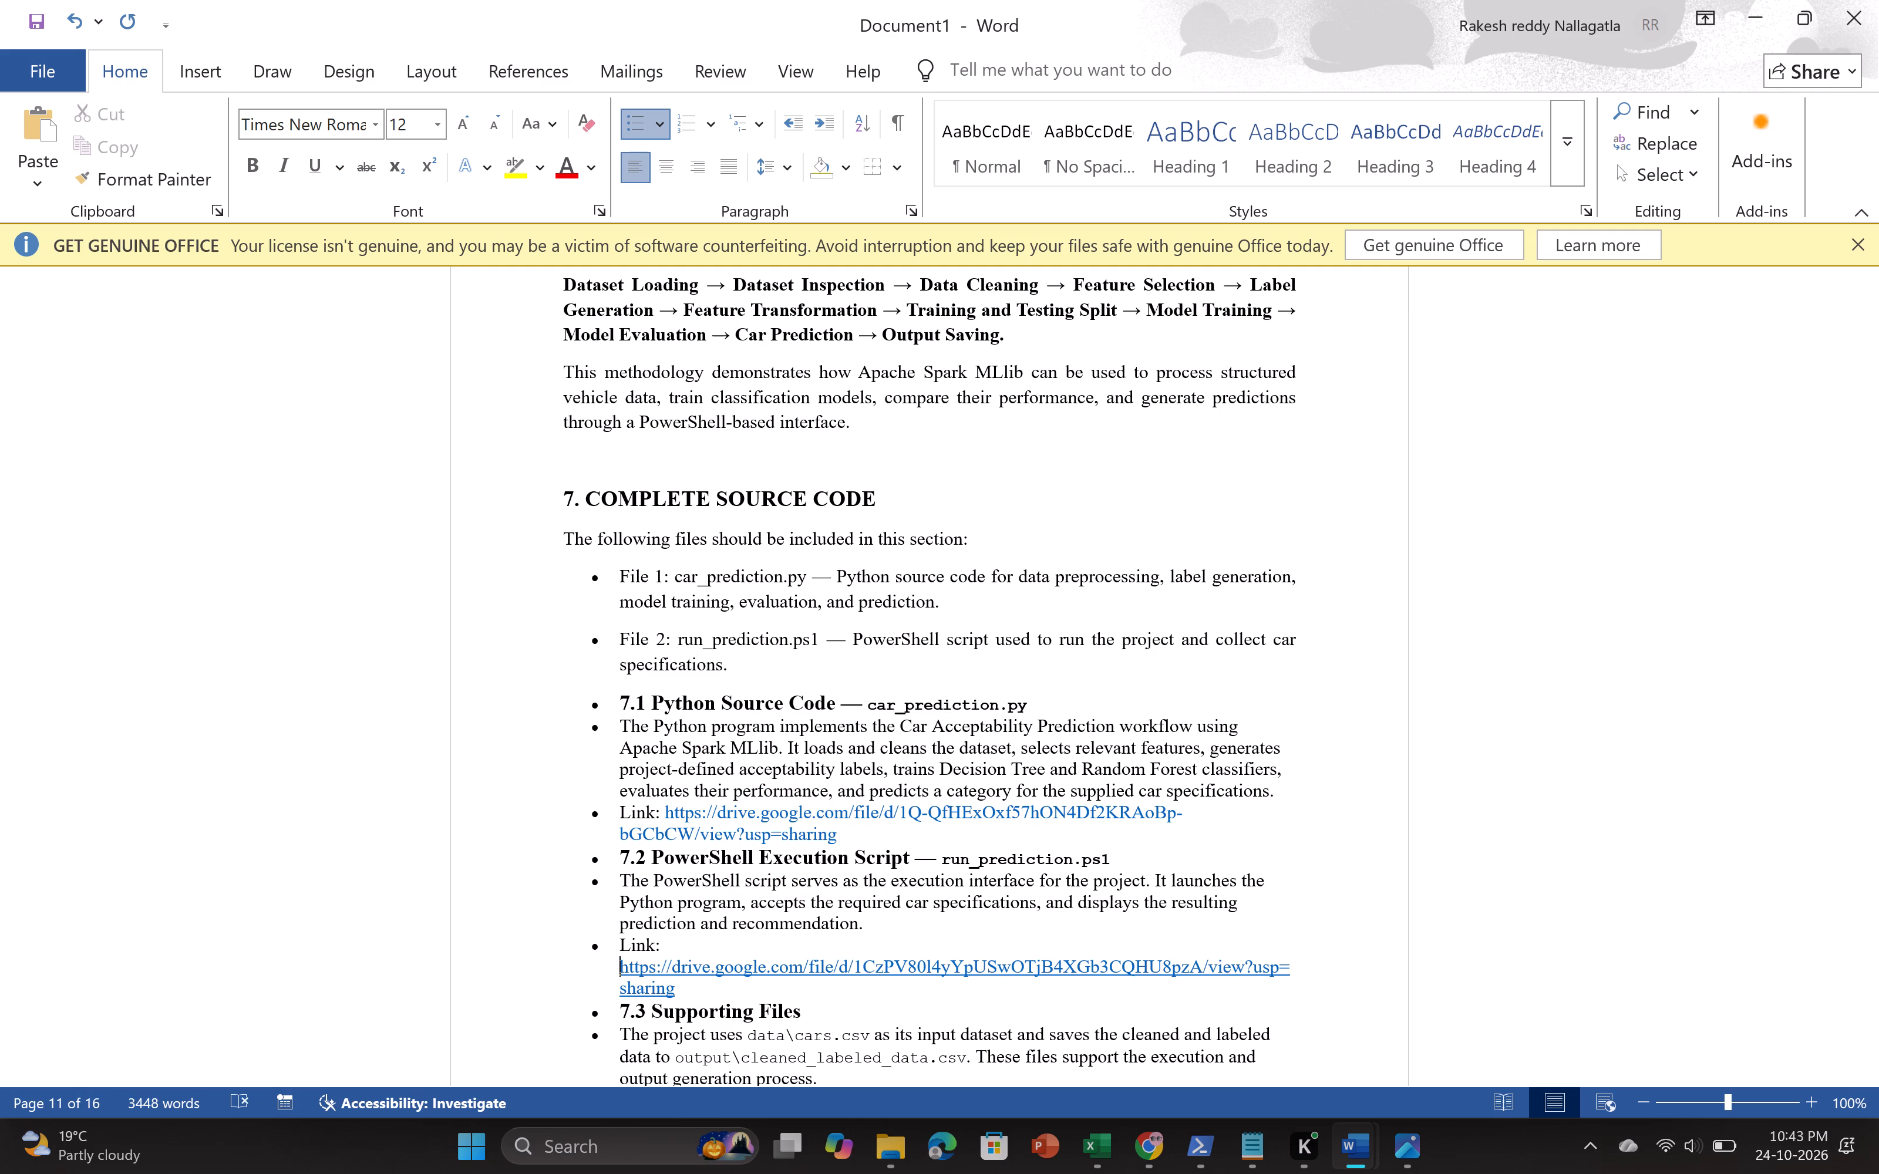
key(BackSpace)
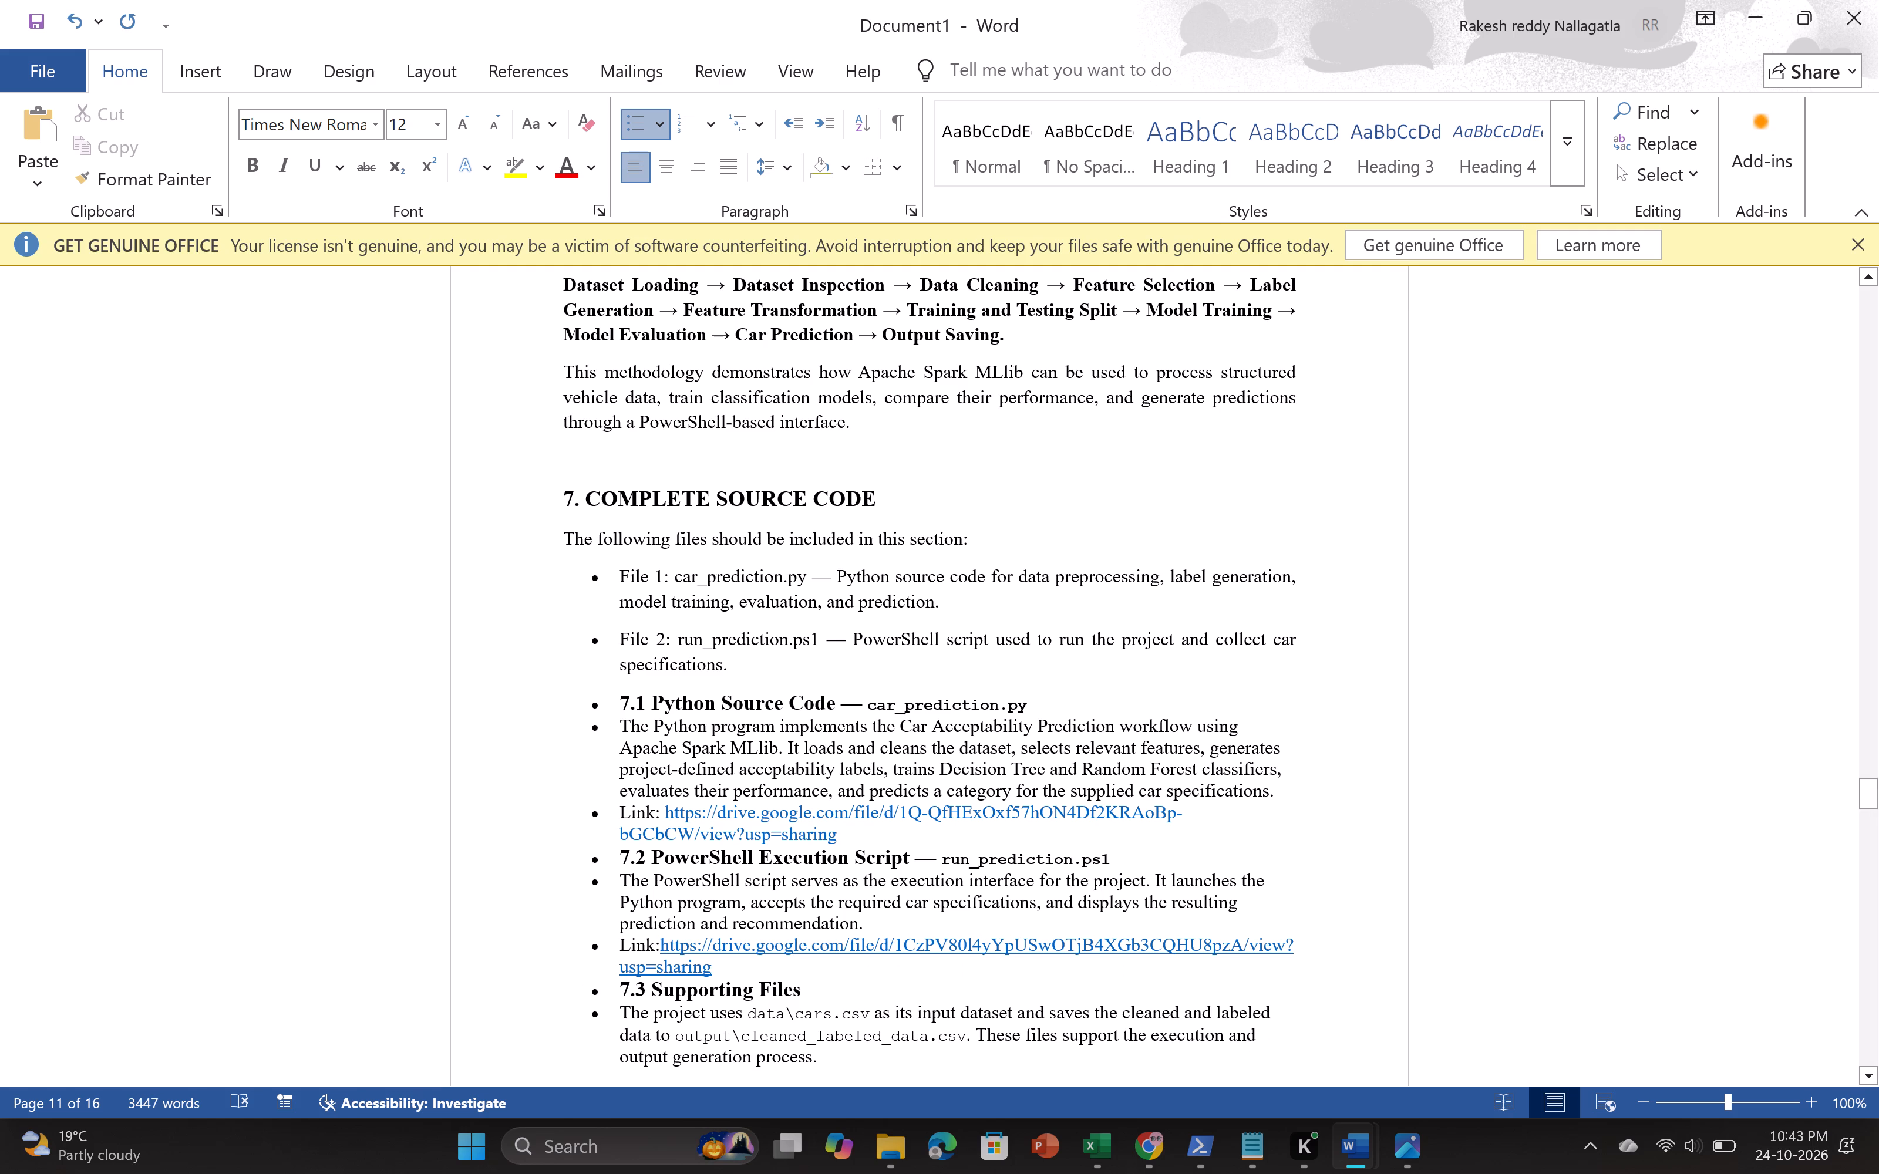
Remove the underline from the run_prediction.ps1 Drive hyperlink in section 7.2.
drag(714, 973, 662, 948)
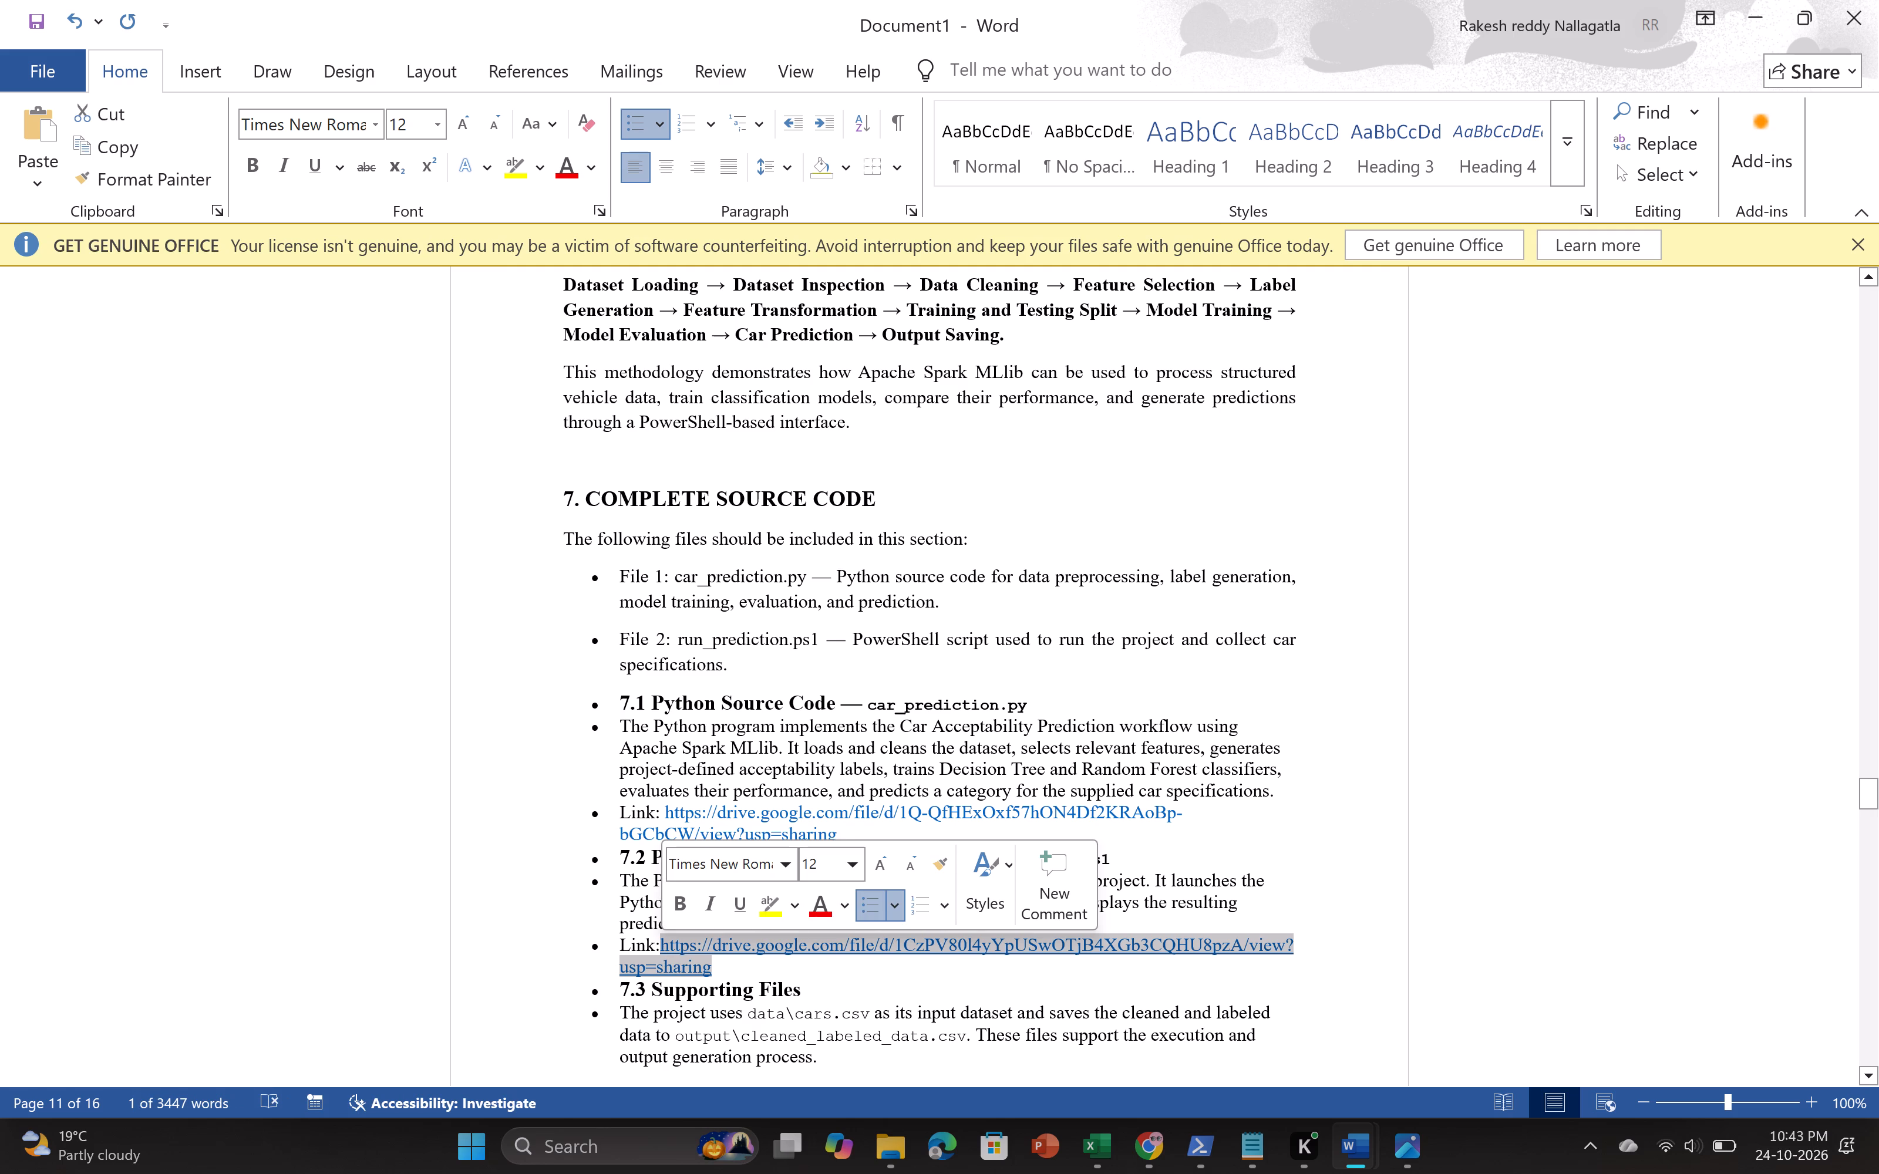
click(739, 907)
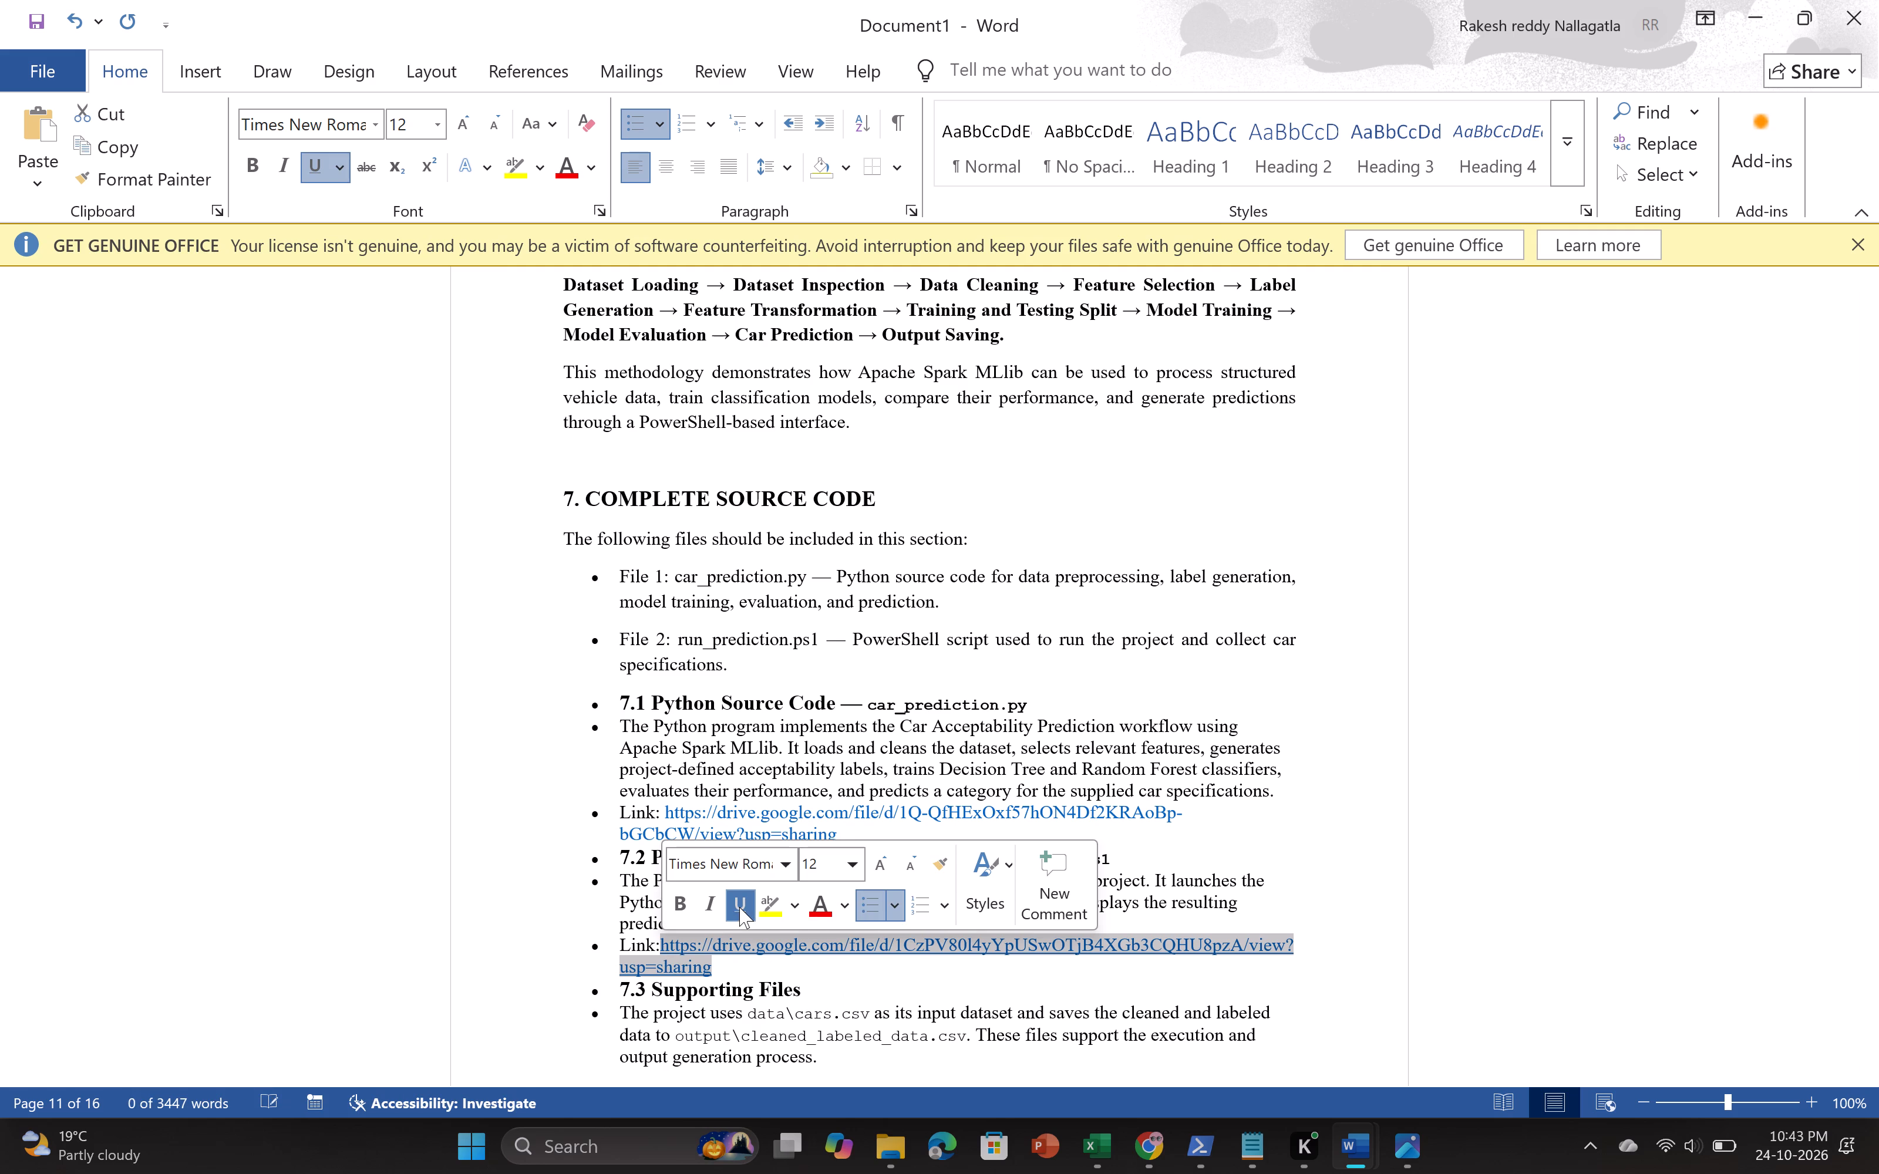
click(739, 907)
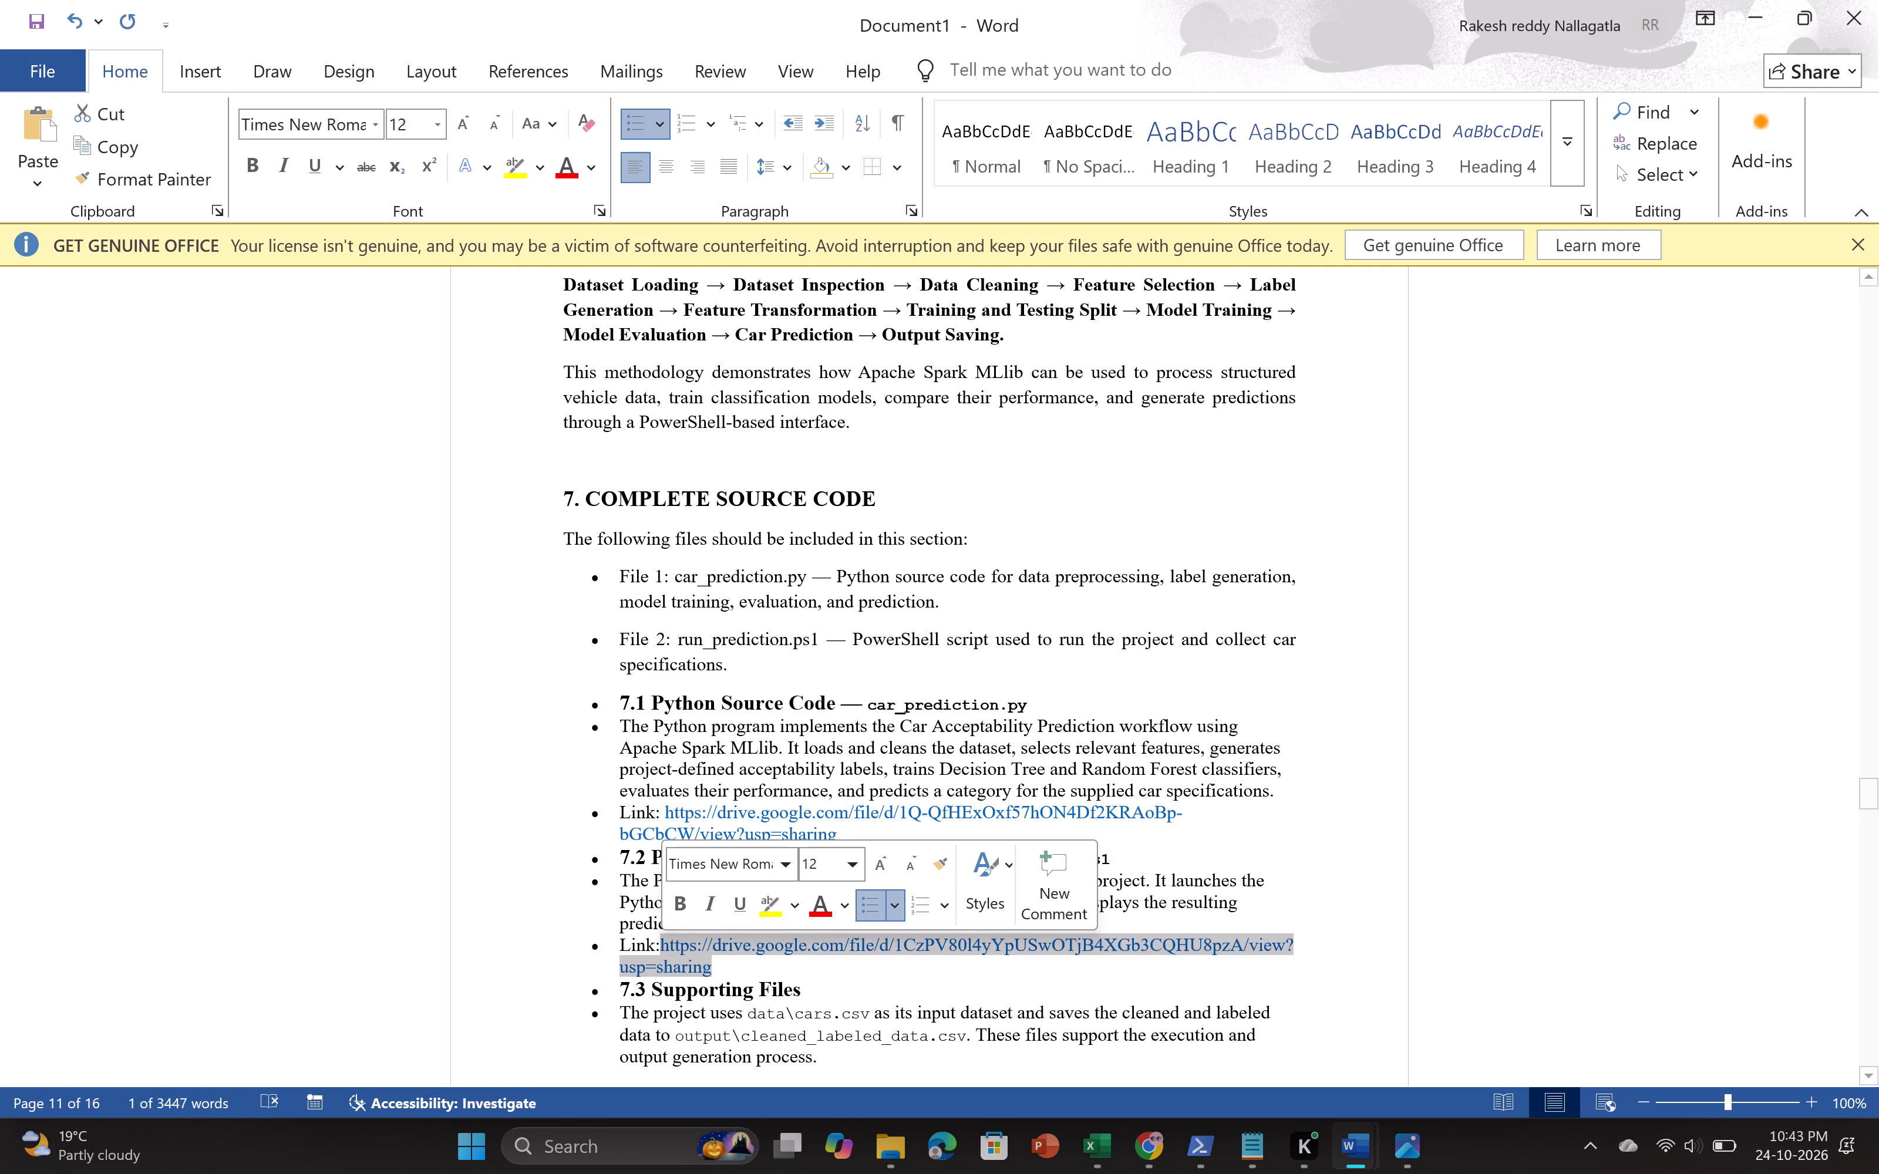
click(710, 972)
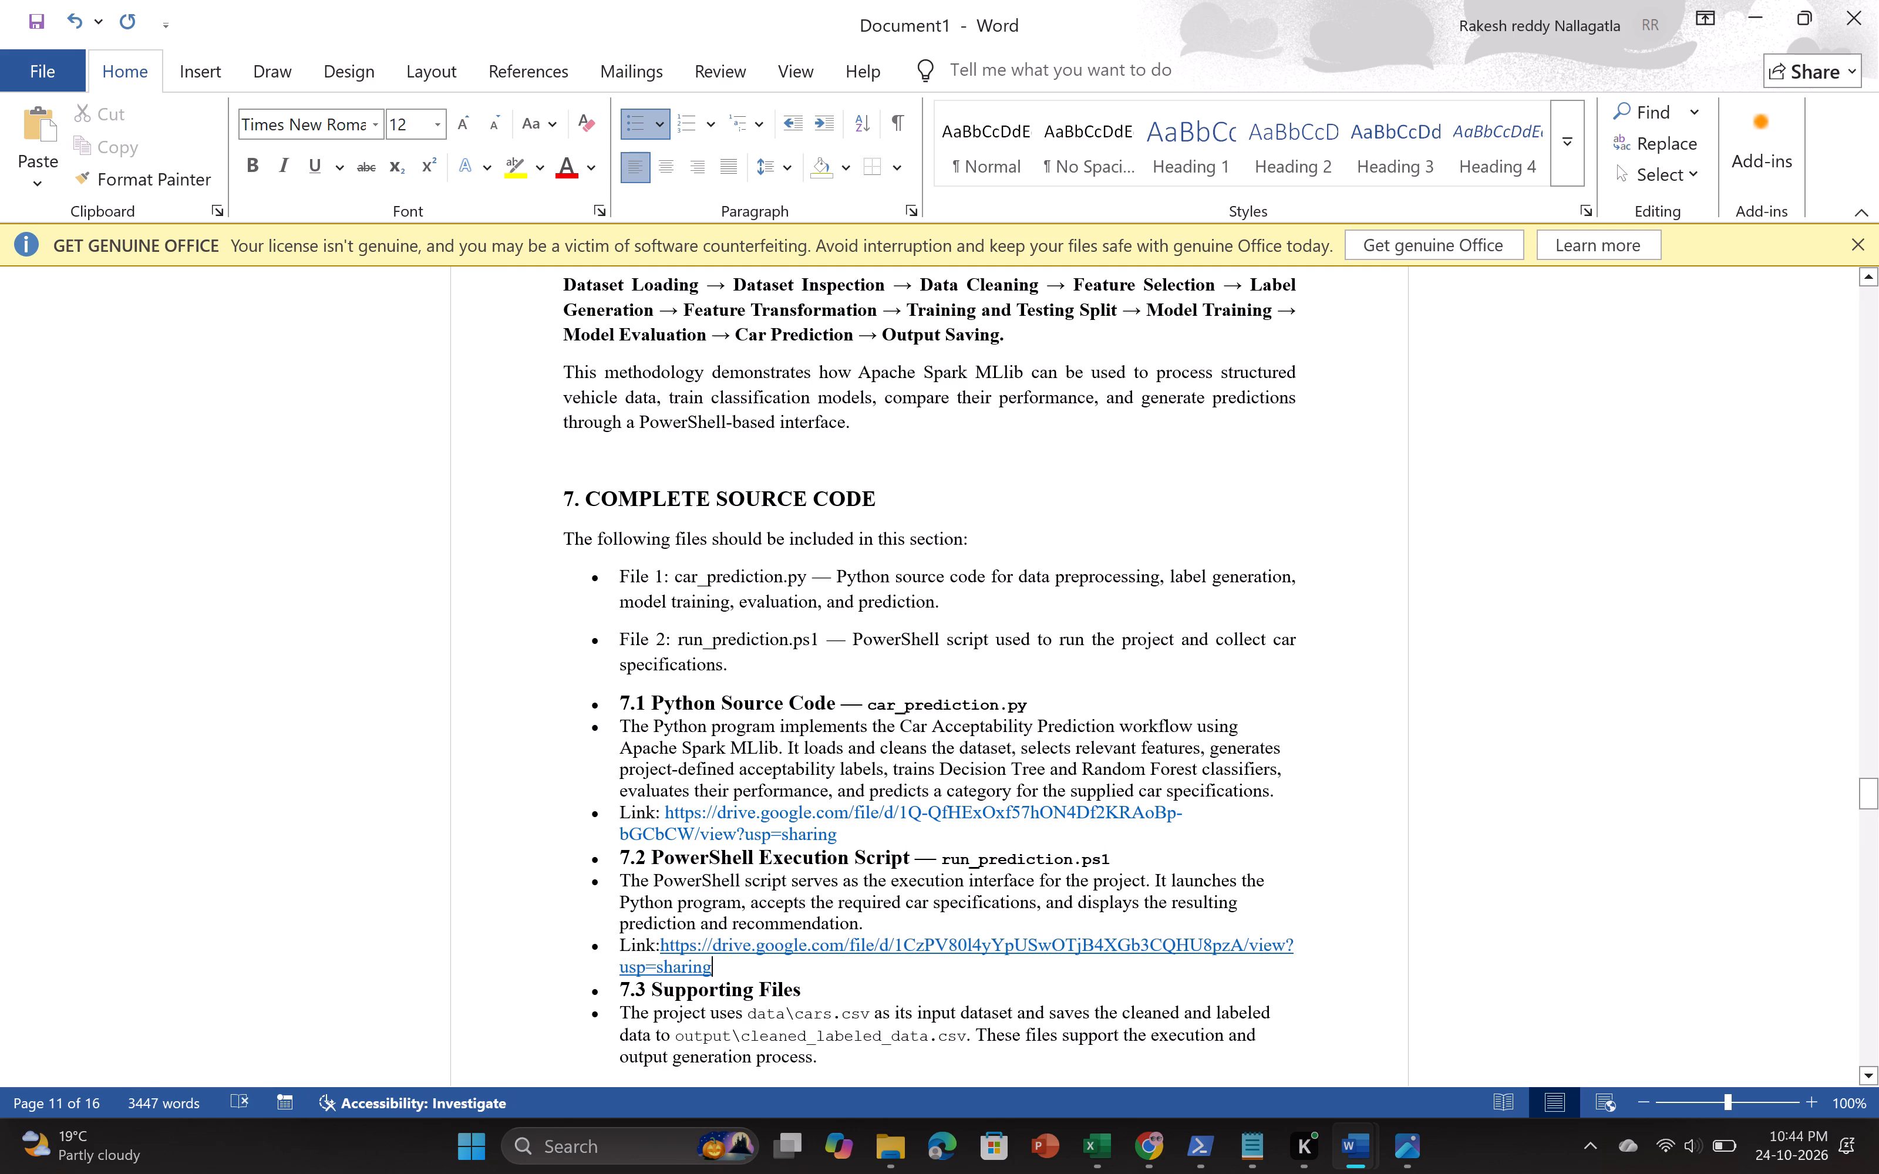
drag(710, 972, 662, 950)
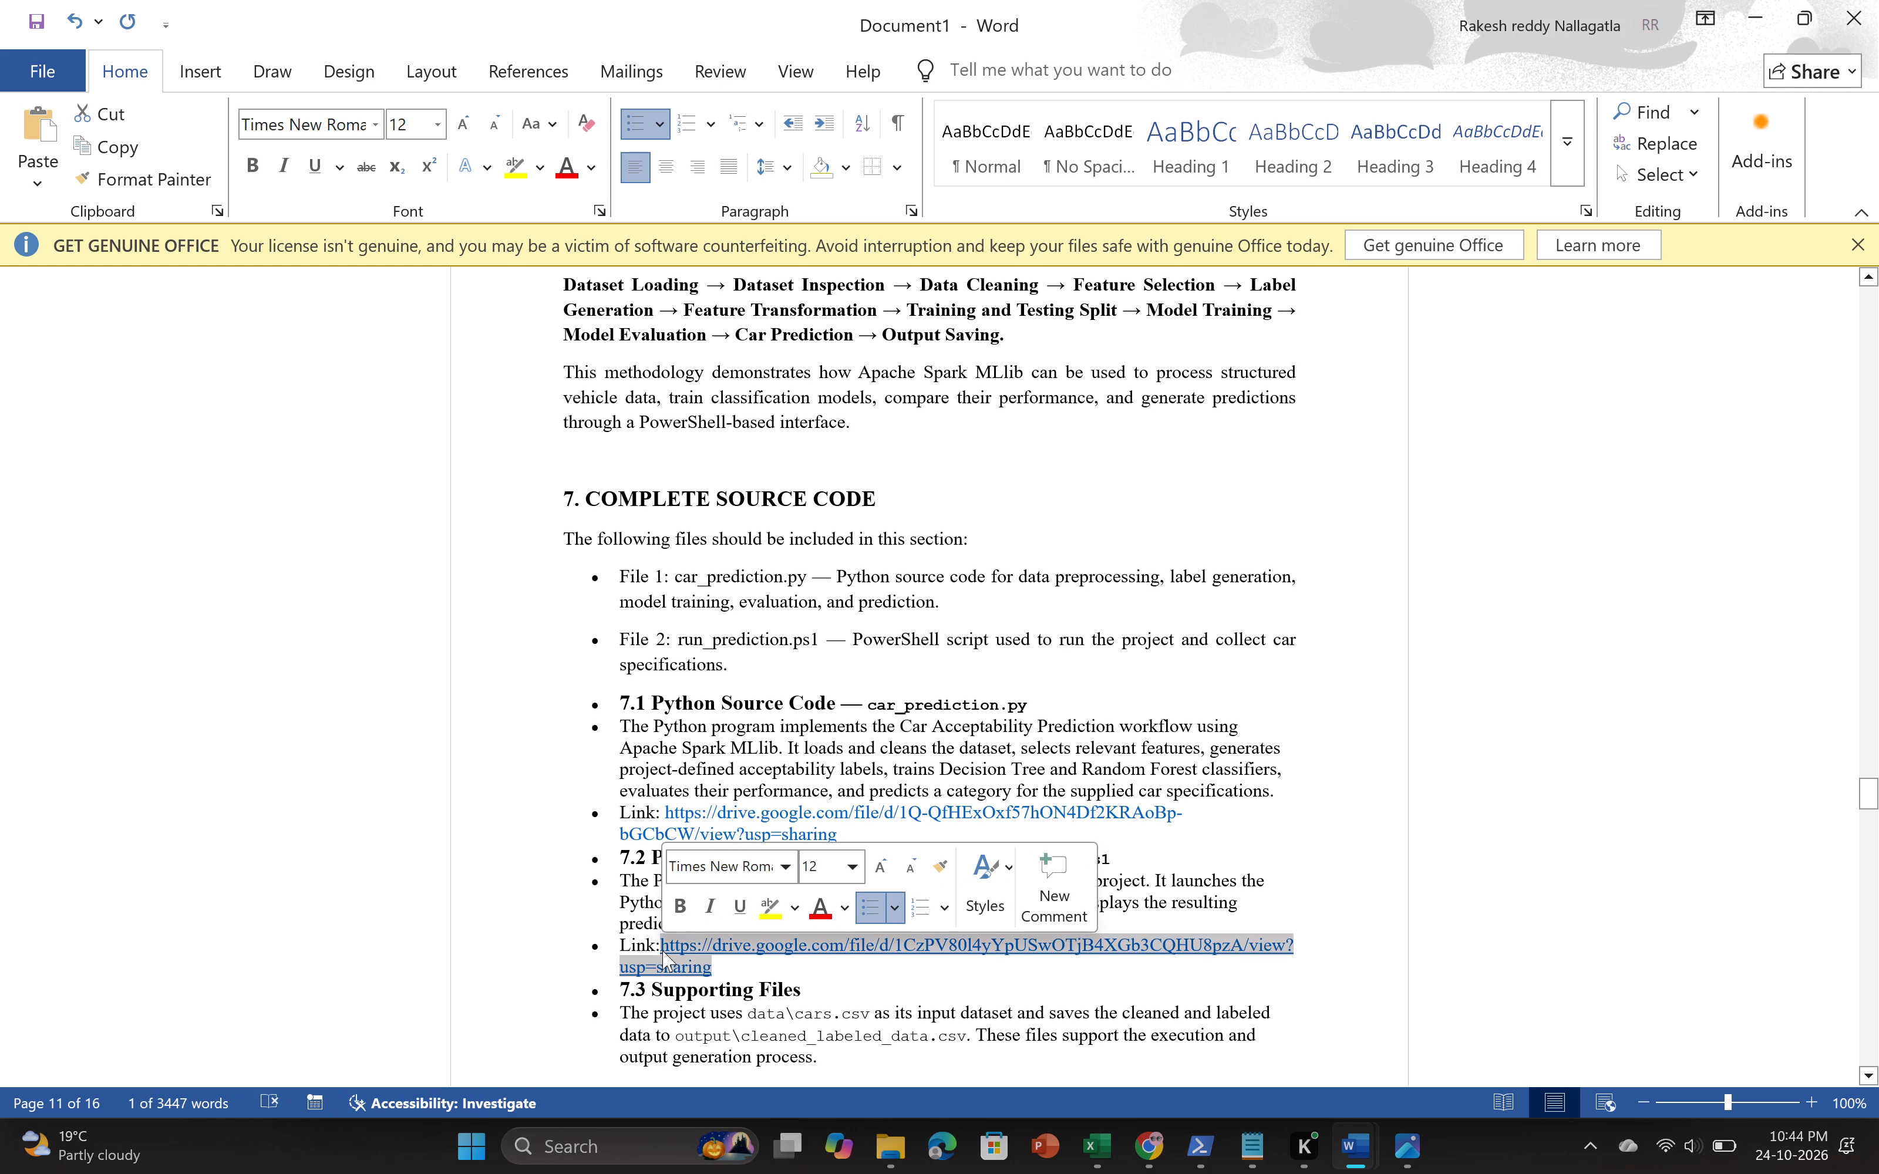
click(741, 908)
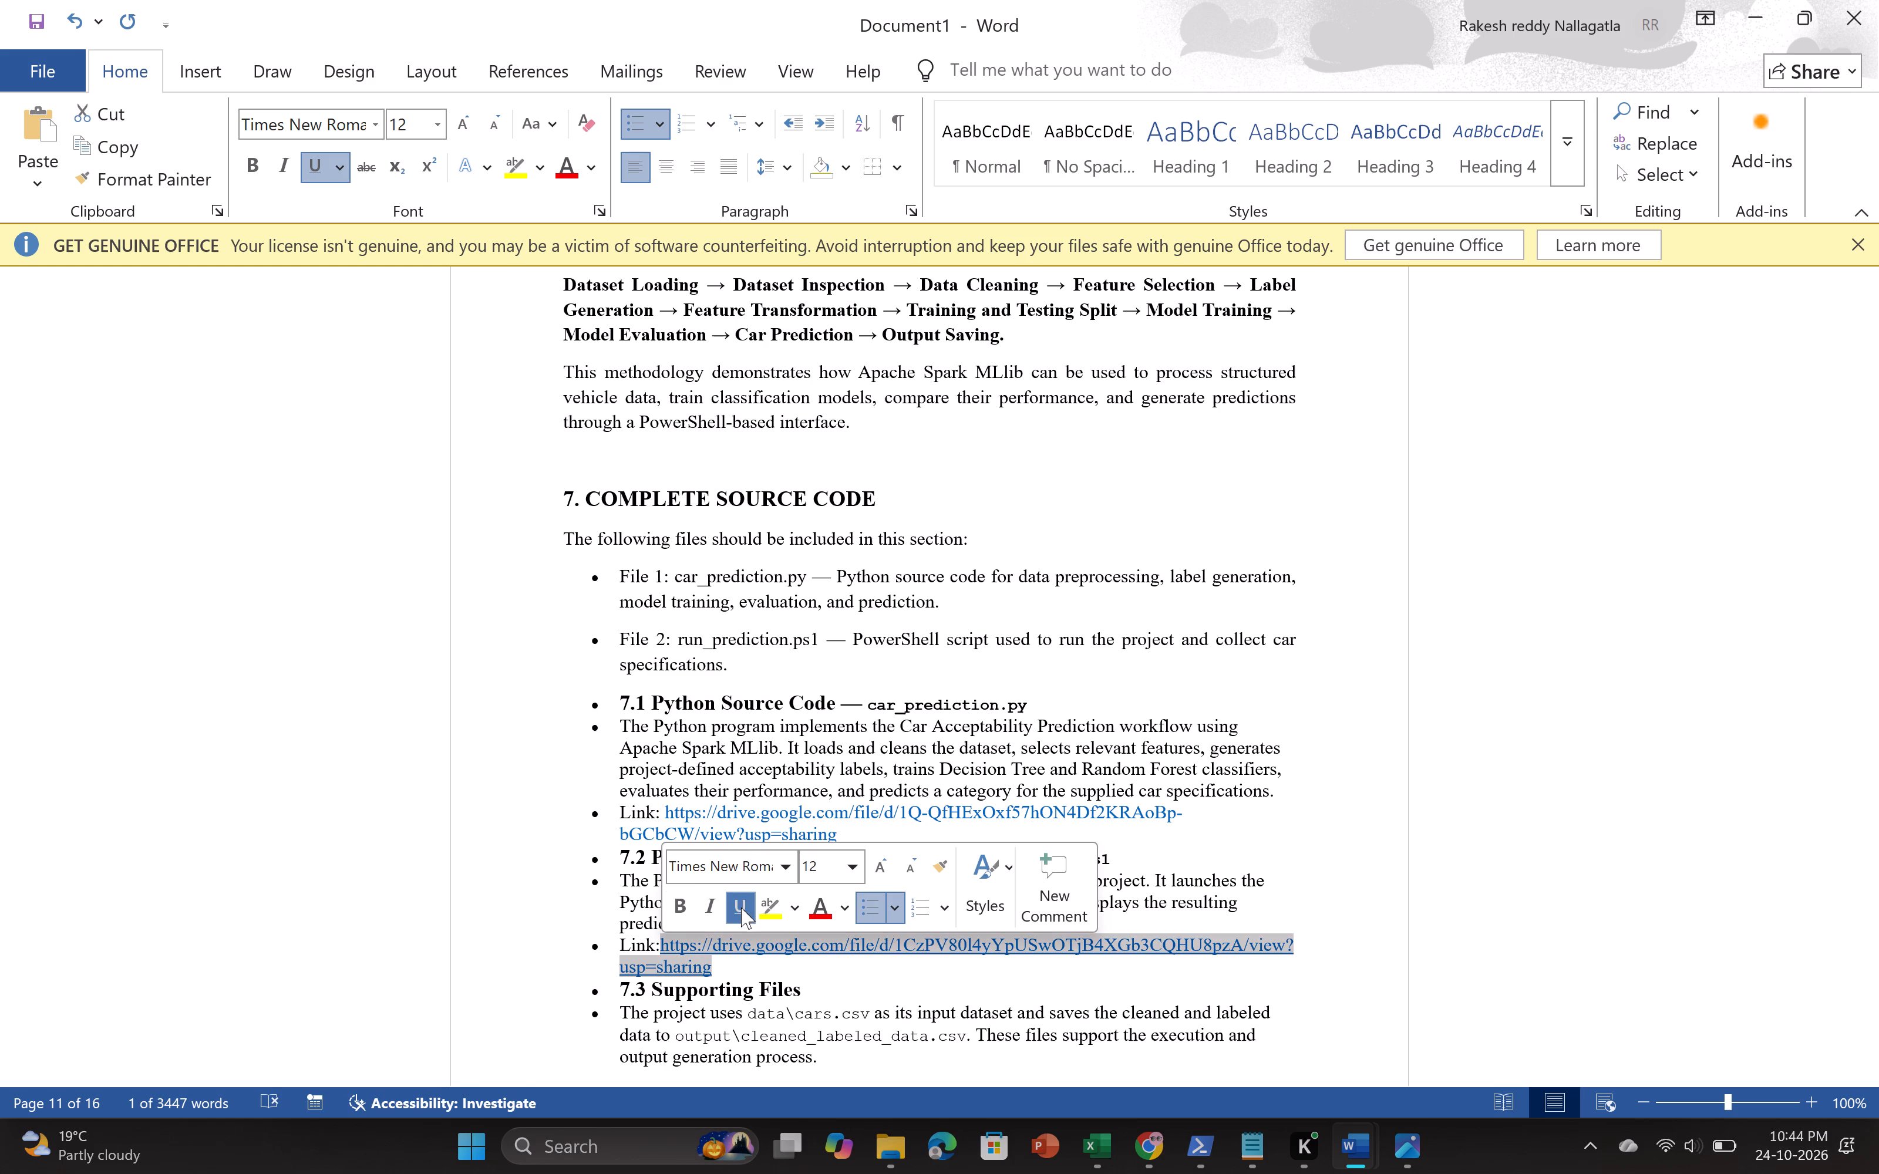
click(741, 908)
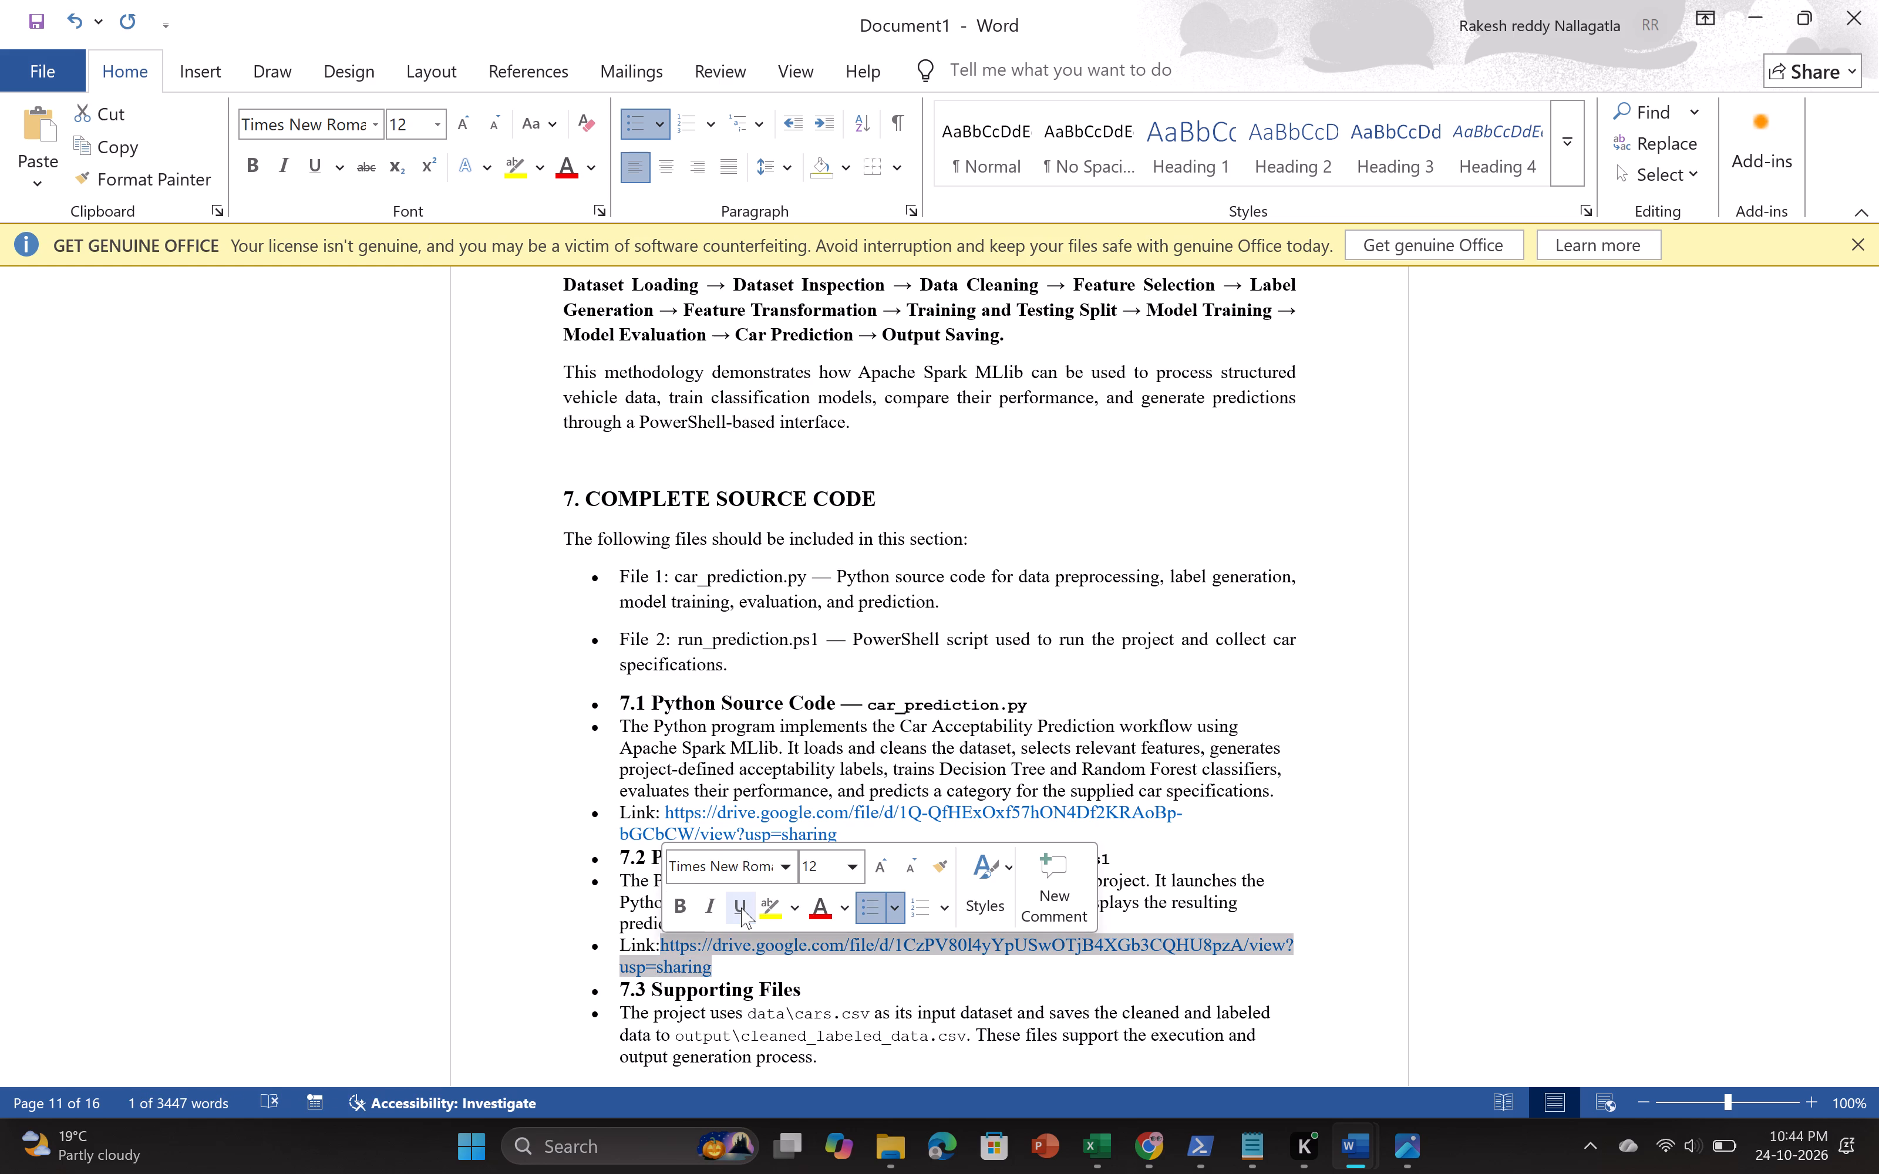
click(726, 963)
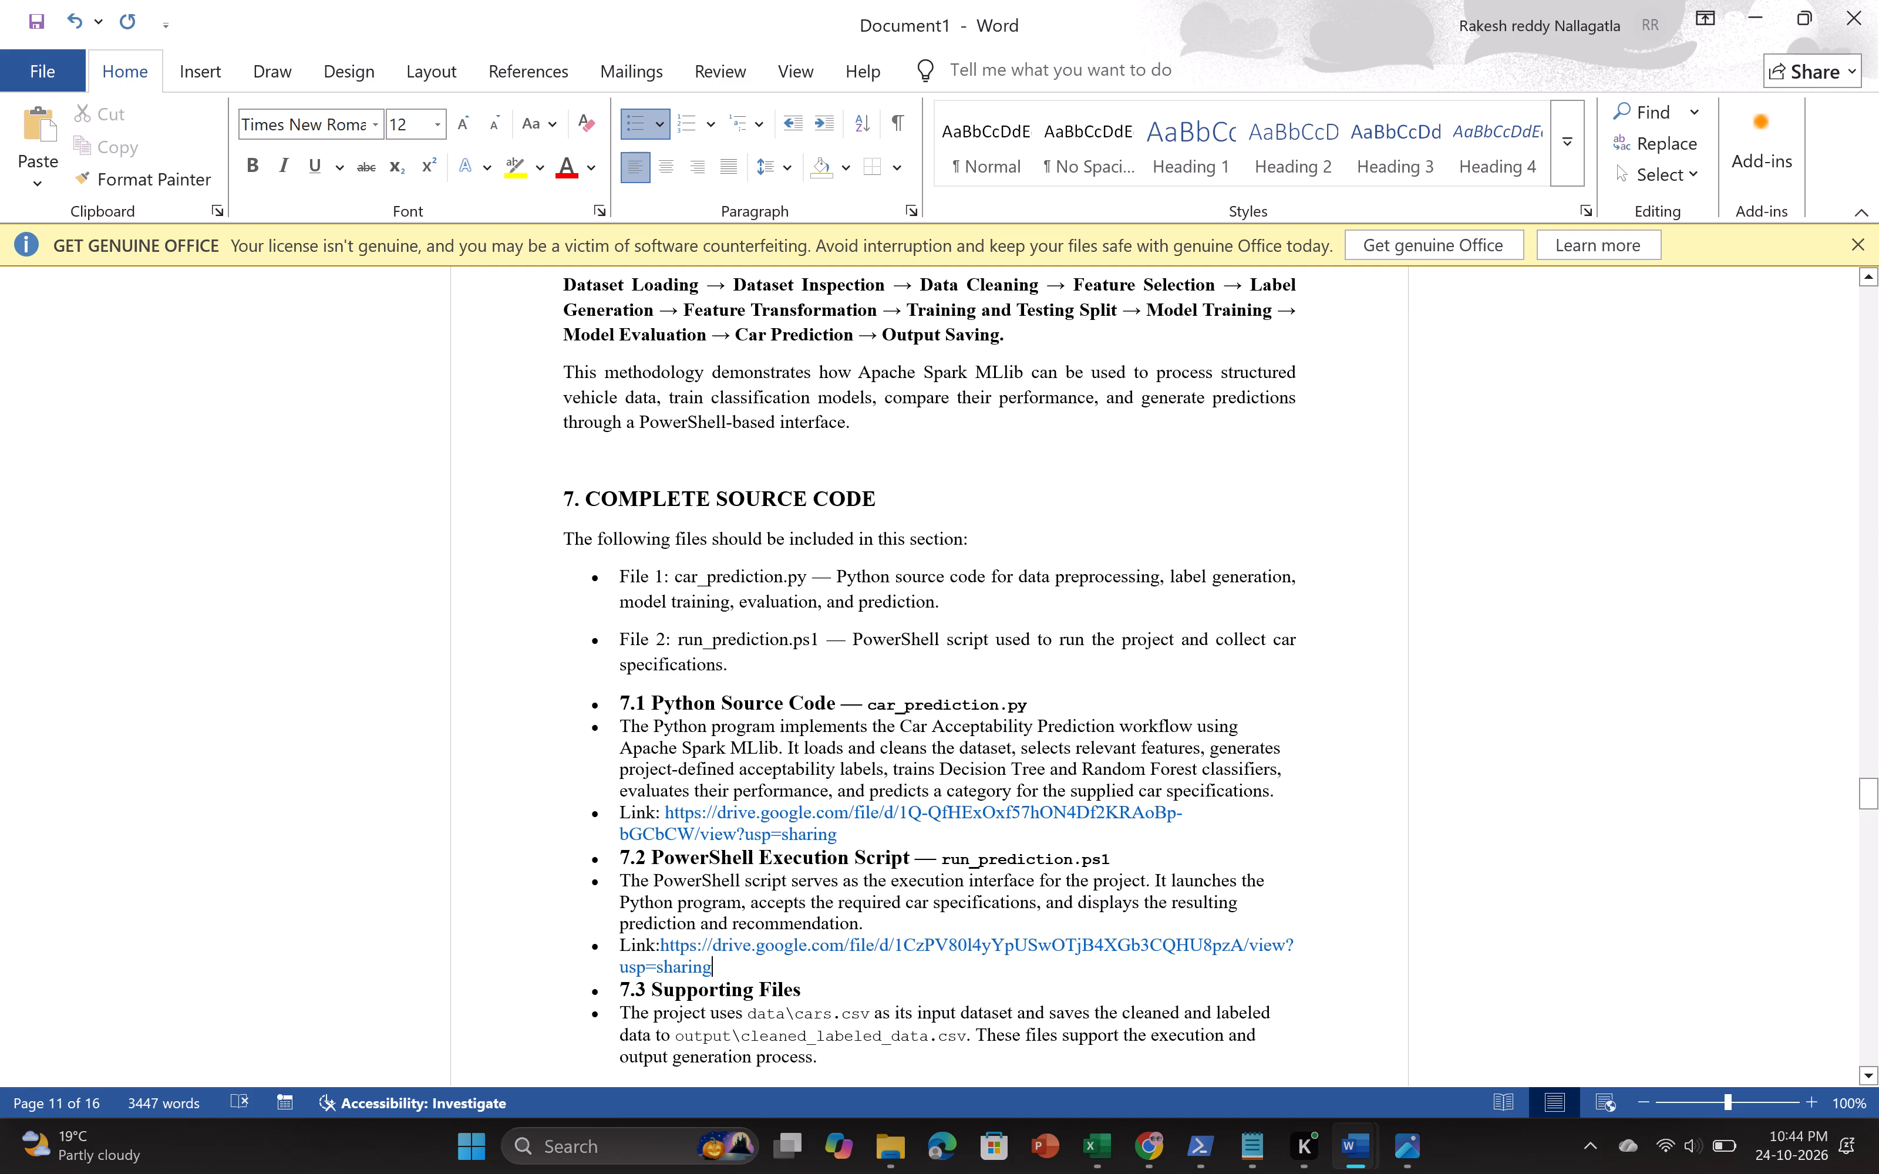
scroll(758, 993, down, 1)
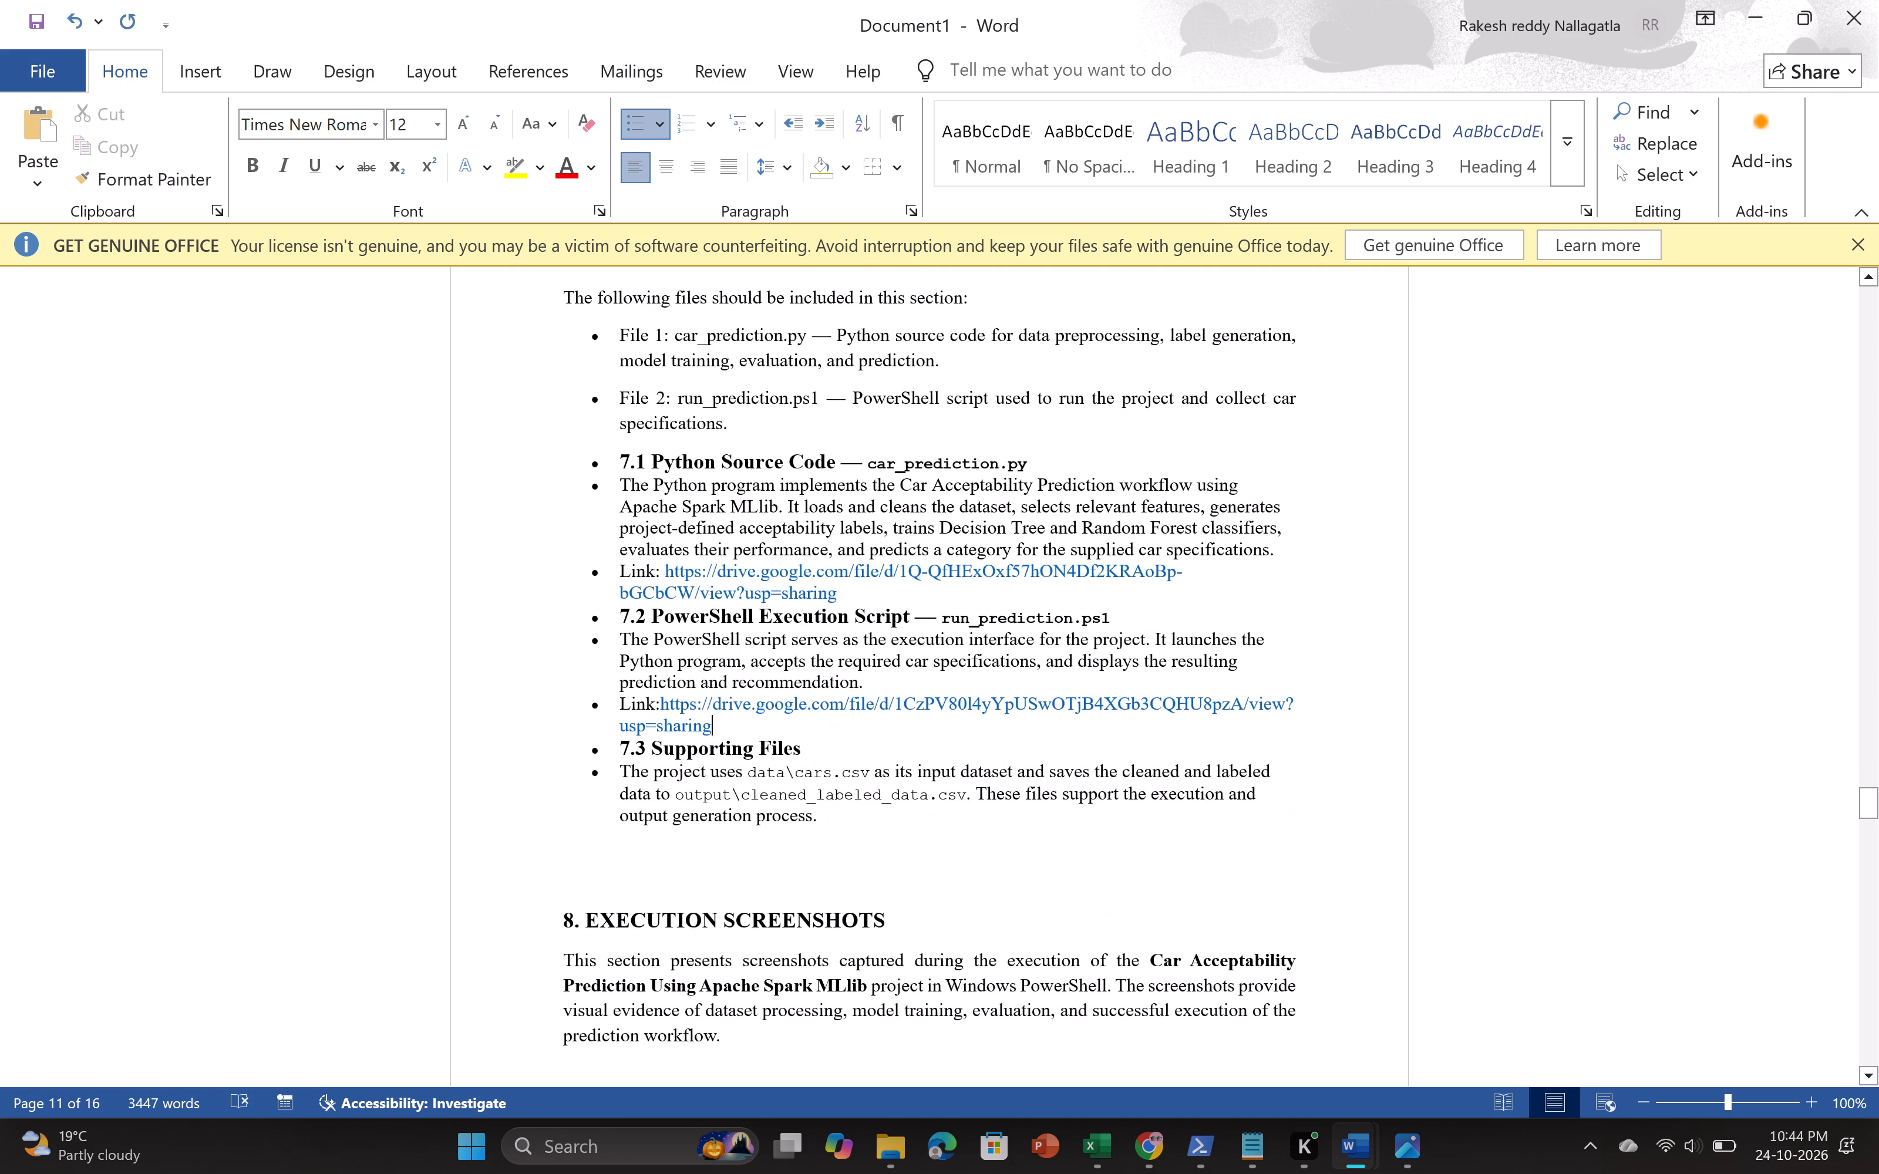
Delete the 7.3 Supporting Files heading and its paragraph from section 7.
drag(829, 817, 611, 750)
key(BackSpace)
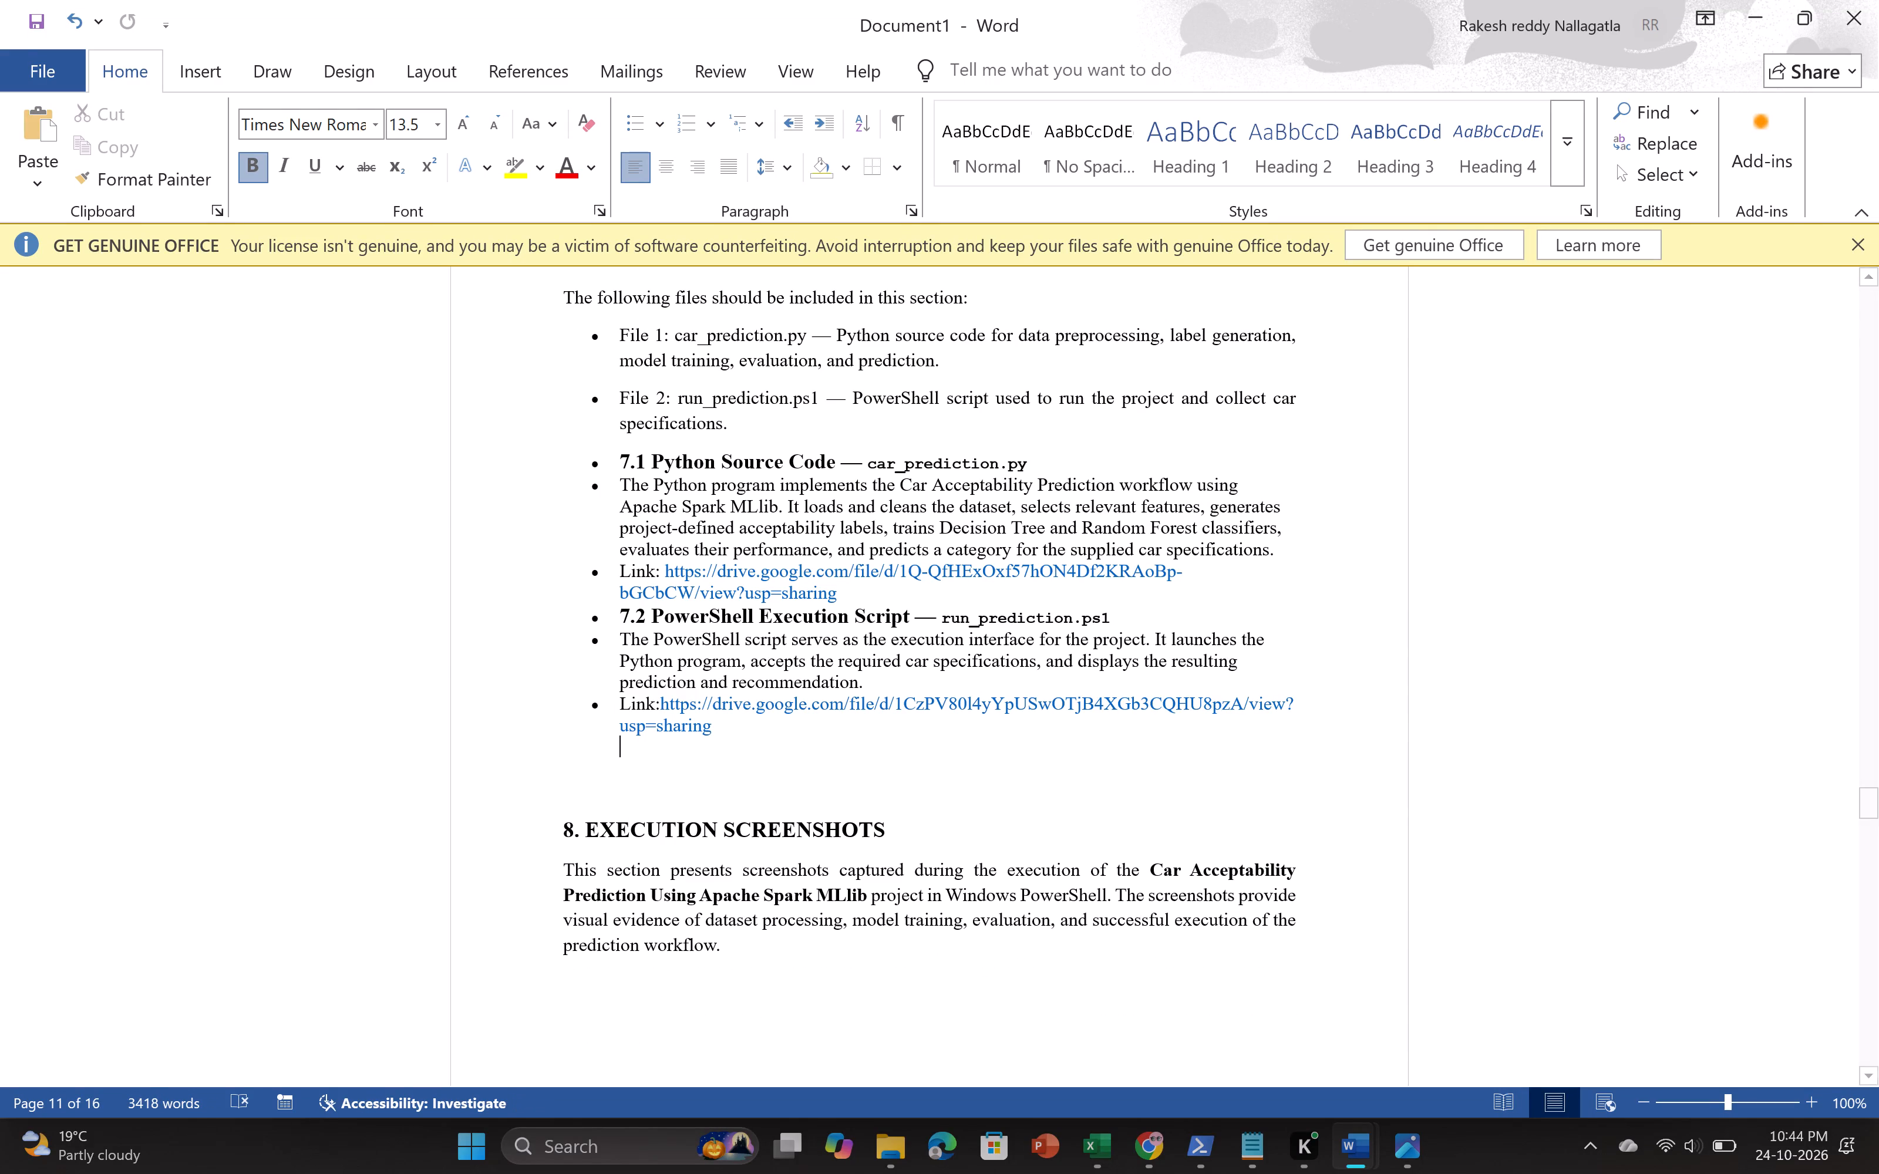
Delete the File 1 and File 2 bullet points above heading 7.1 in section 7.
scroll(611, 750, up, 1)
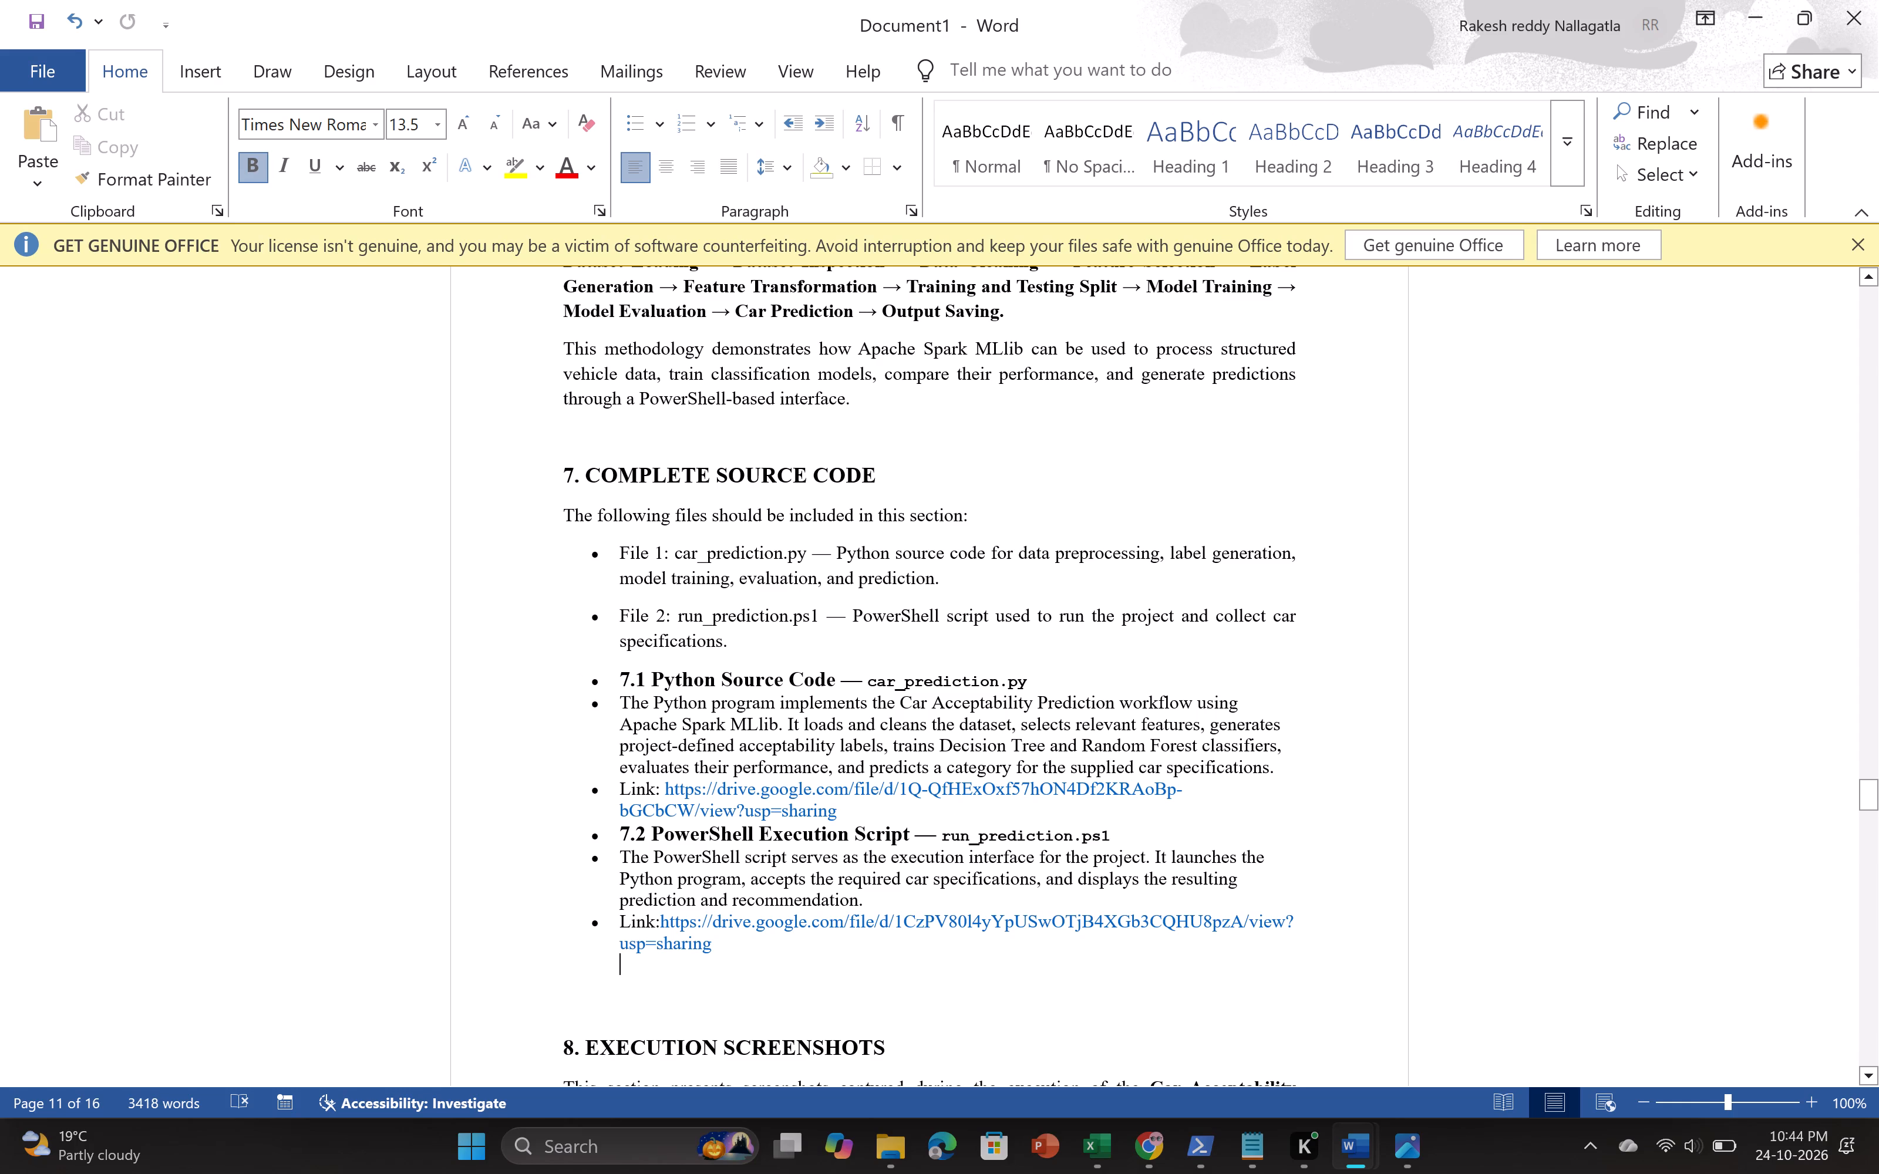
drag(742, 636, 577, 538)
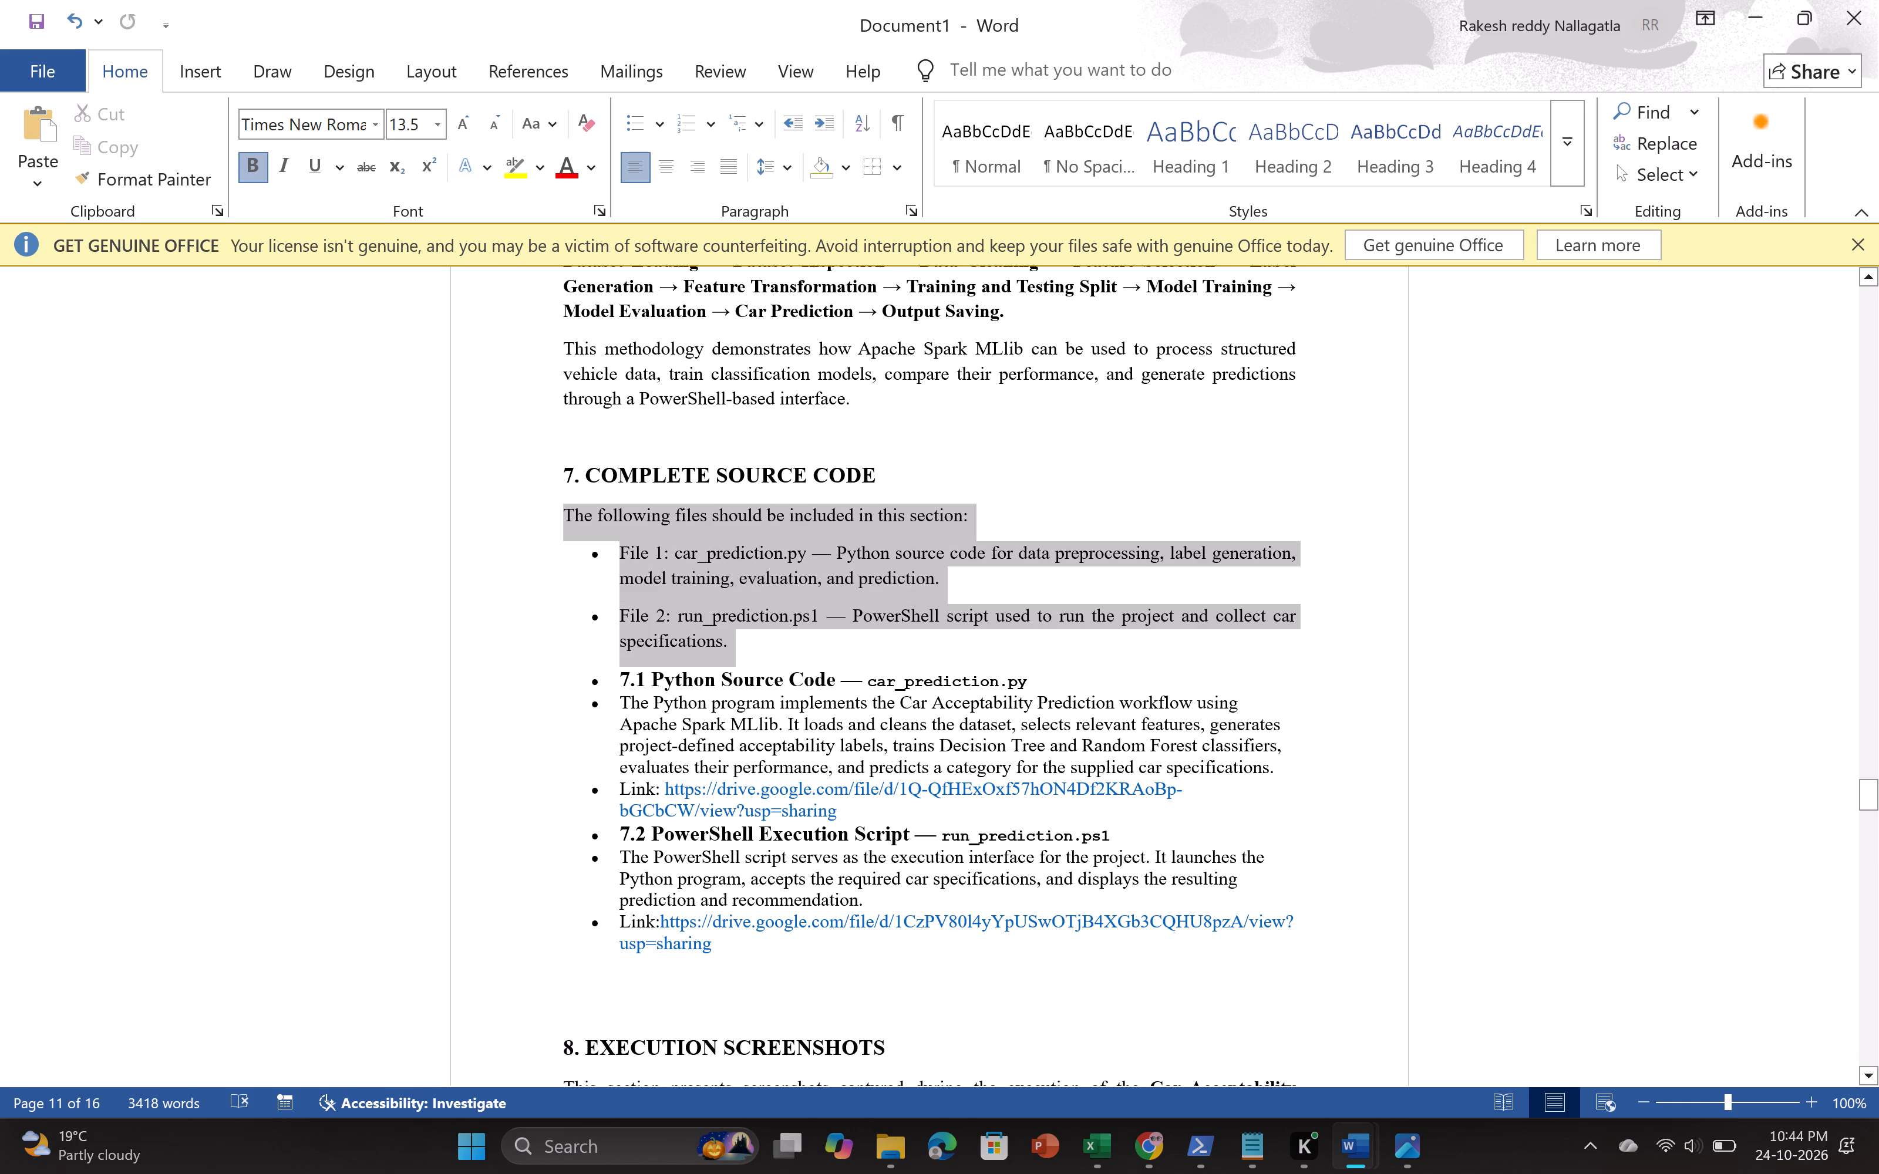
drag(577, 538, 587, 548)
key(BackSpace)
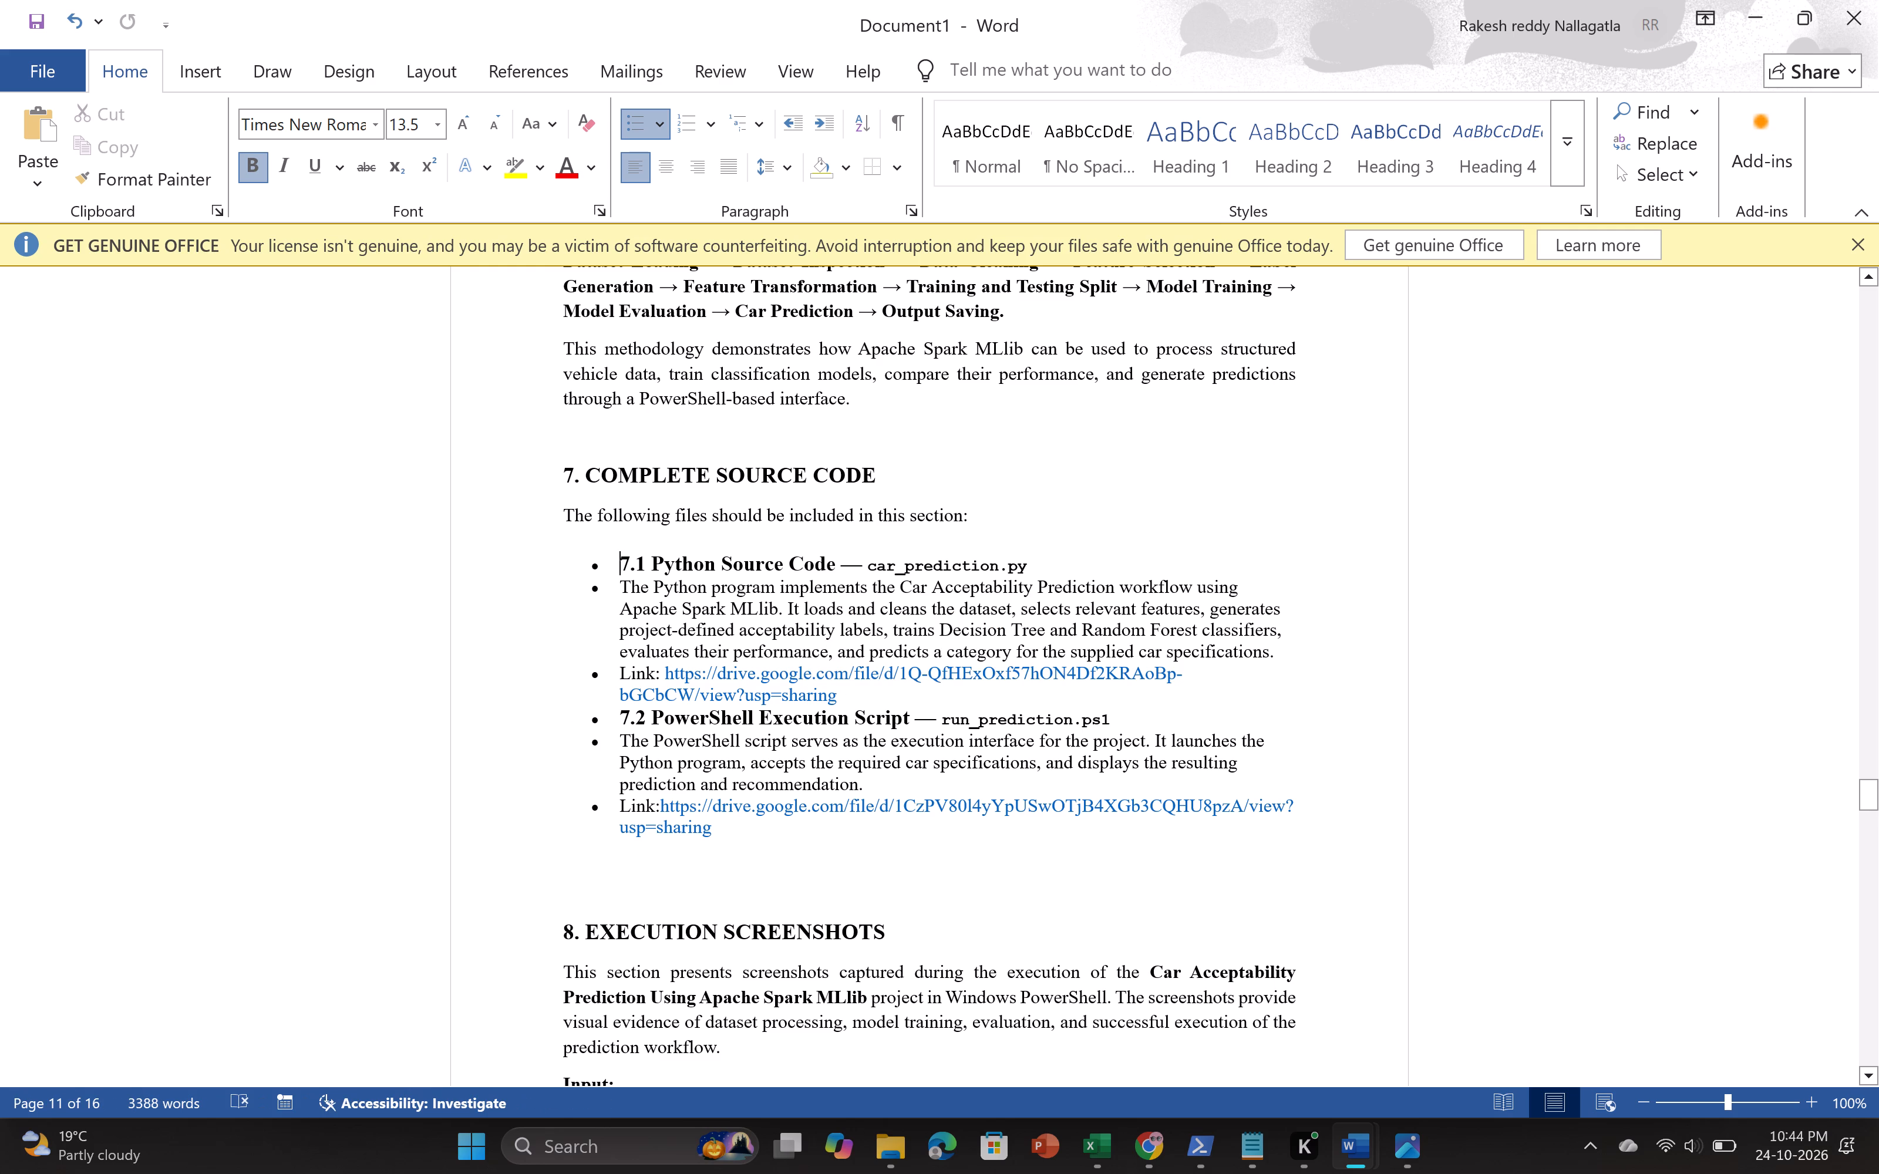
Review the report from section 7 through the execution screenshots, result analysis and conclusion to its end.
scroll(770, 868, up, 1)
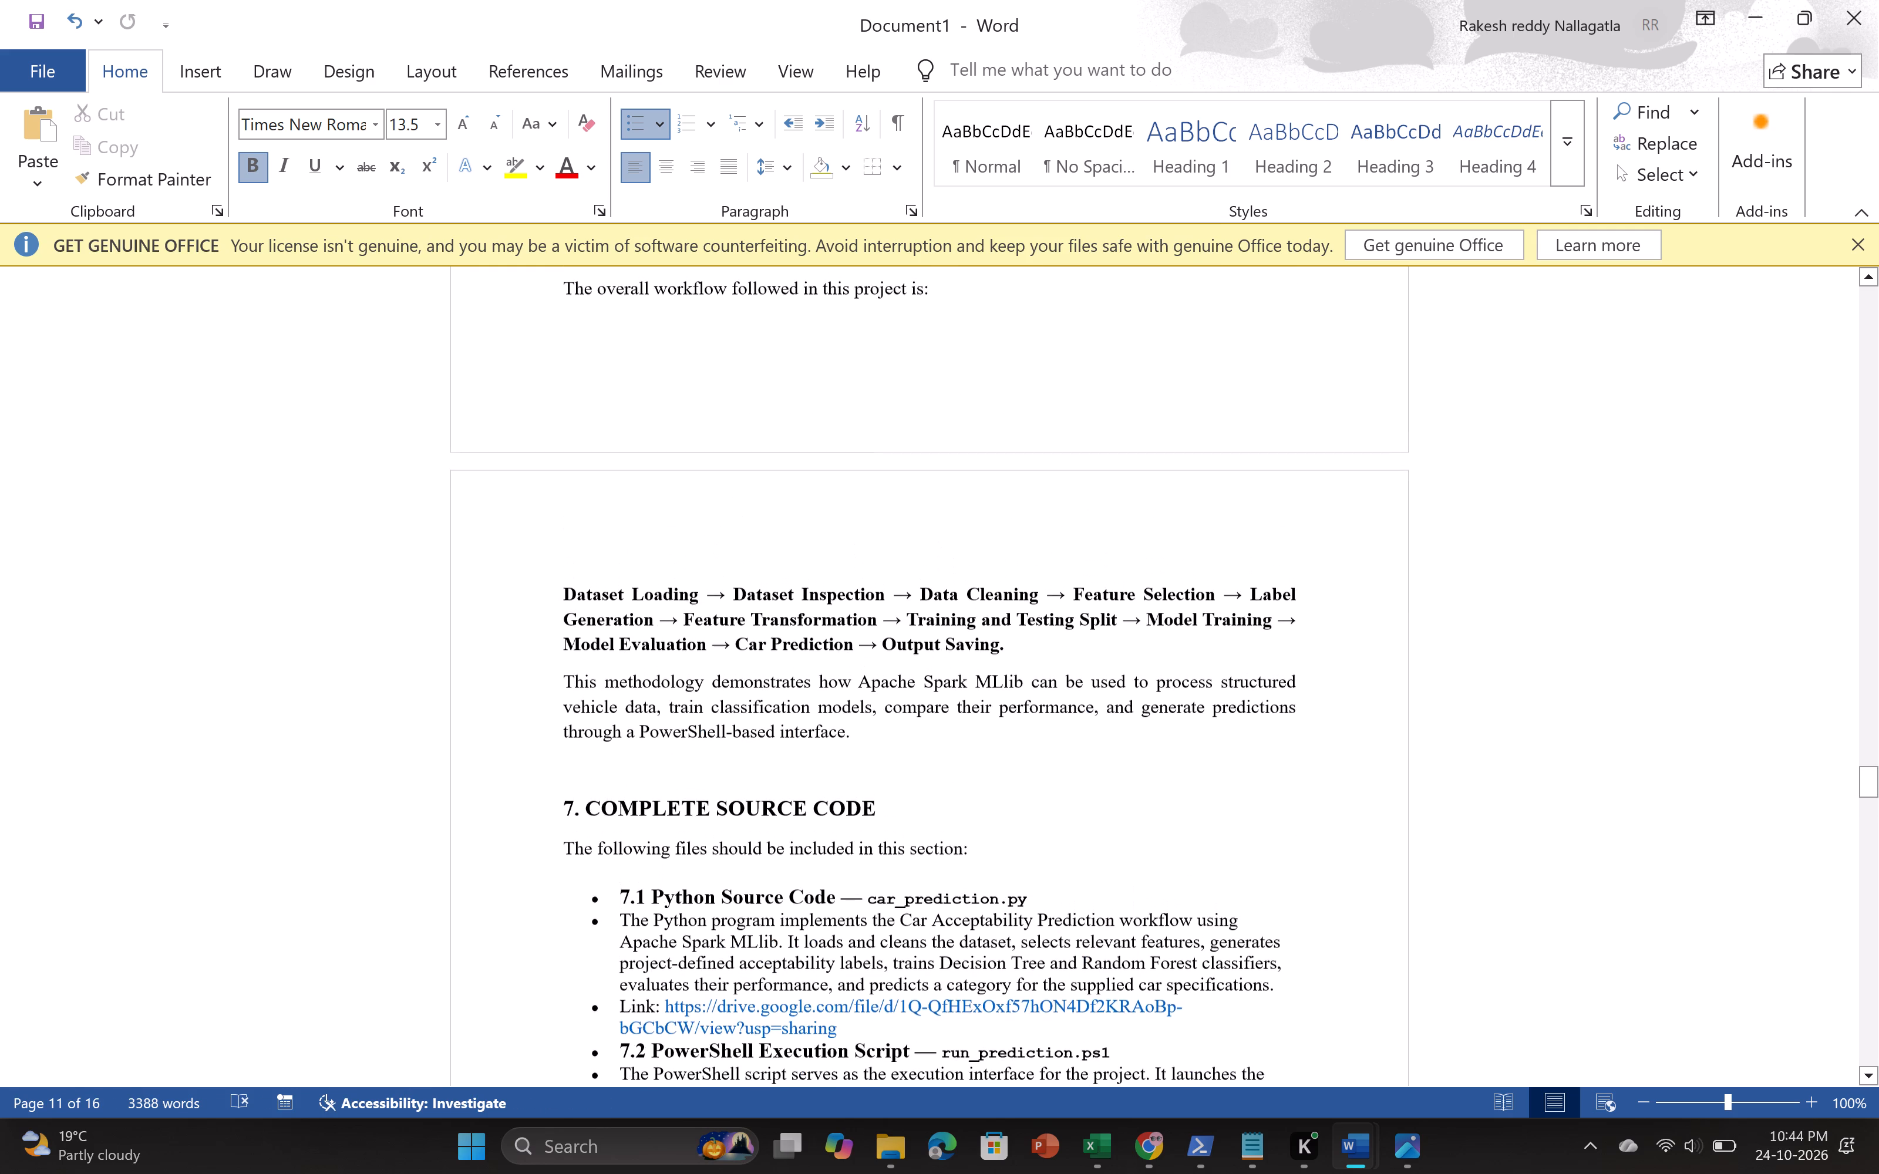
scroll(770, 868, up, 2)
scroll(770, 868, down, 4)
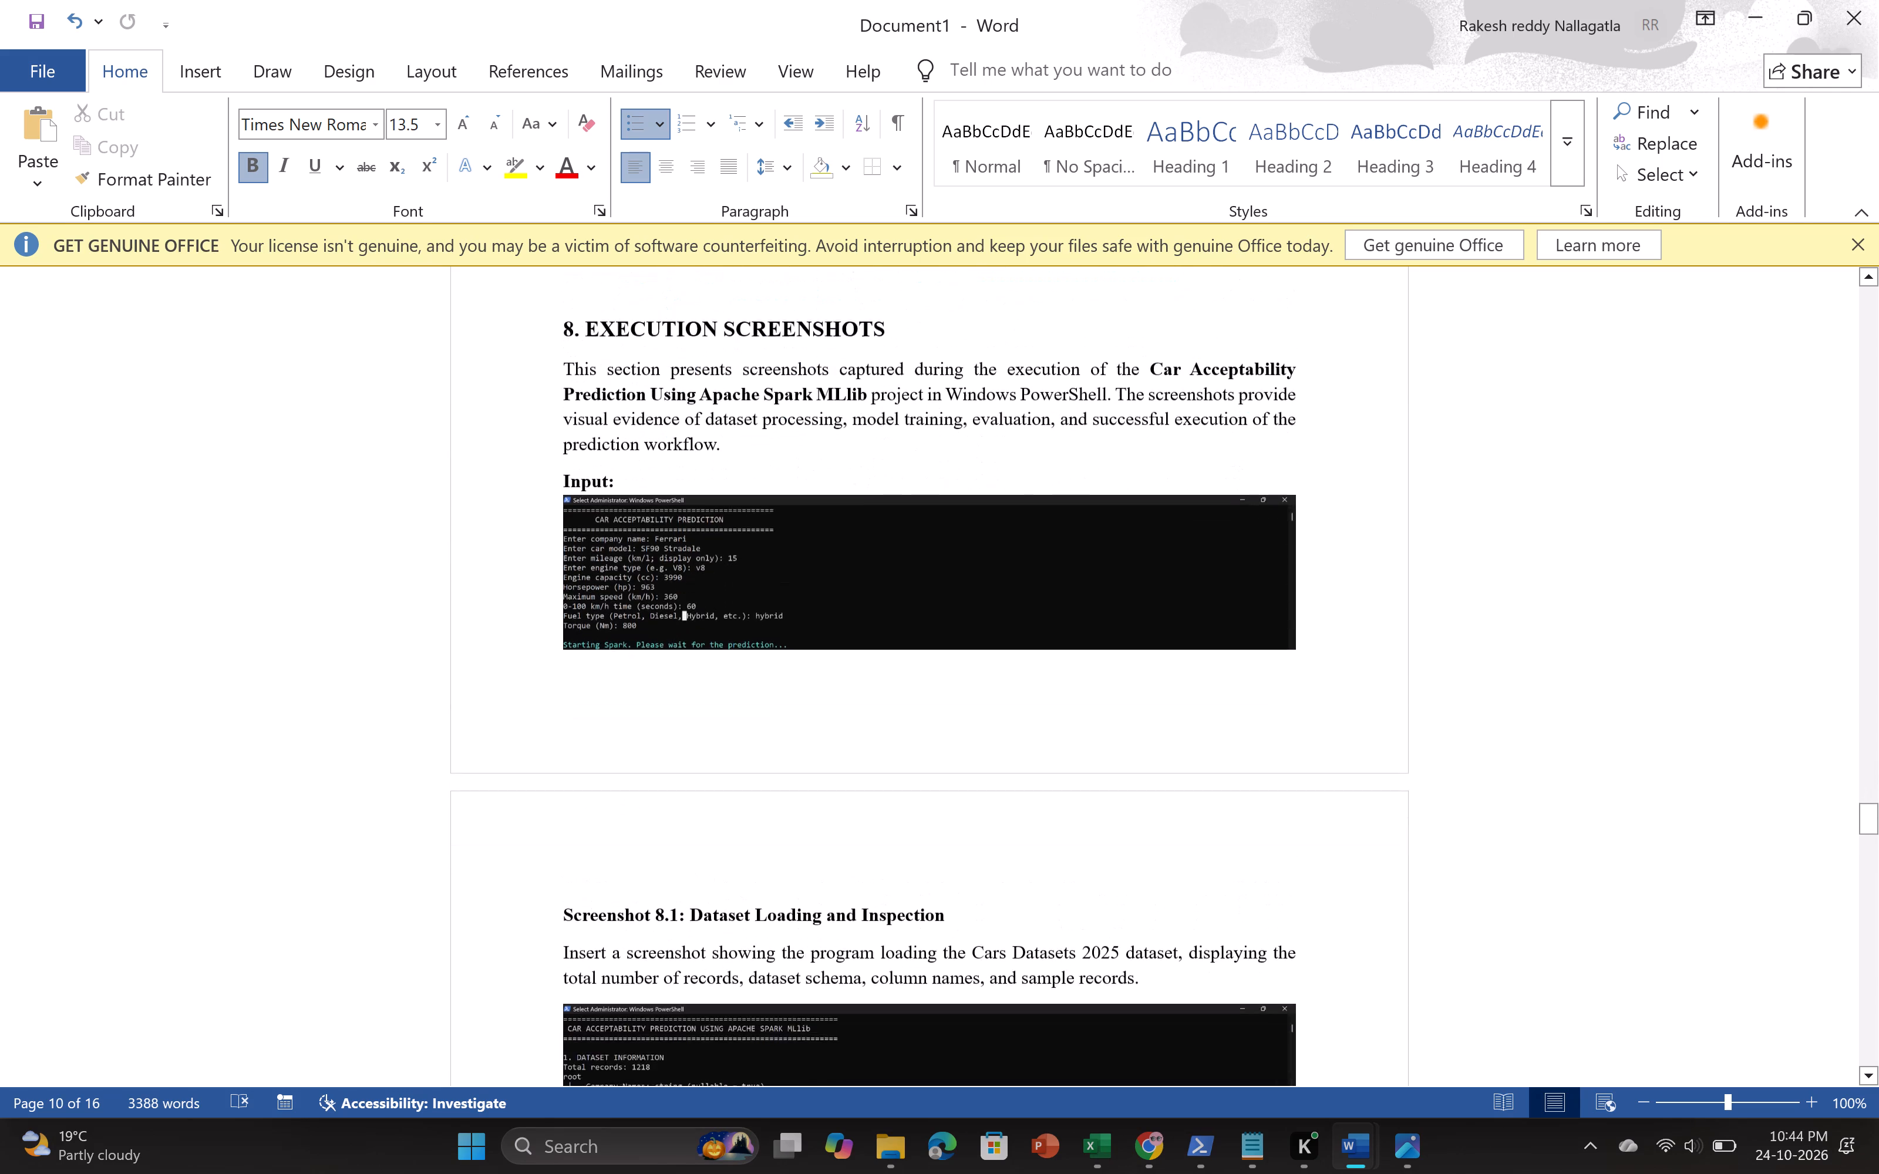
scroll(770, 868, down, 1)
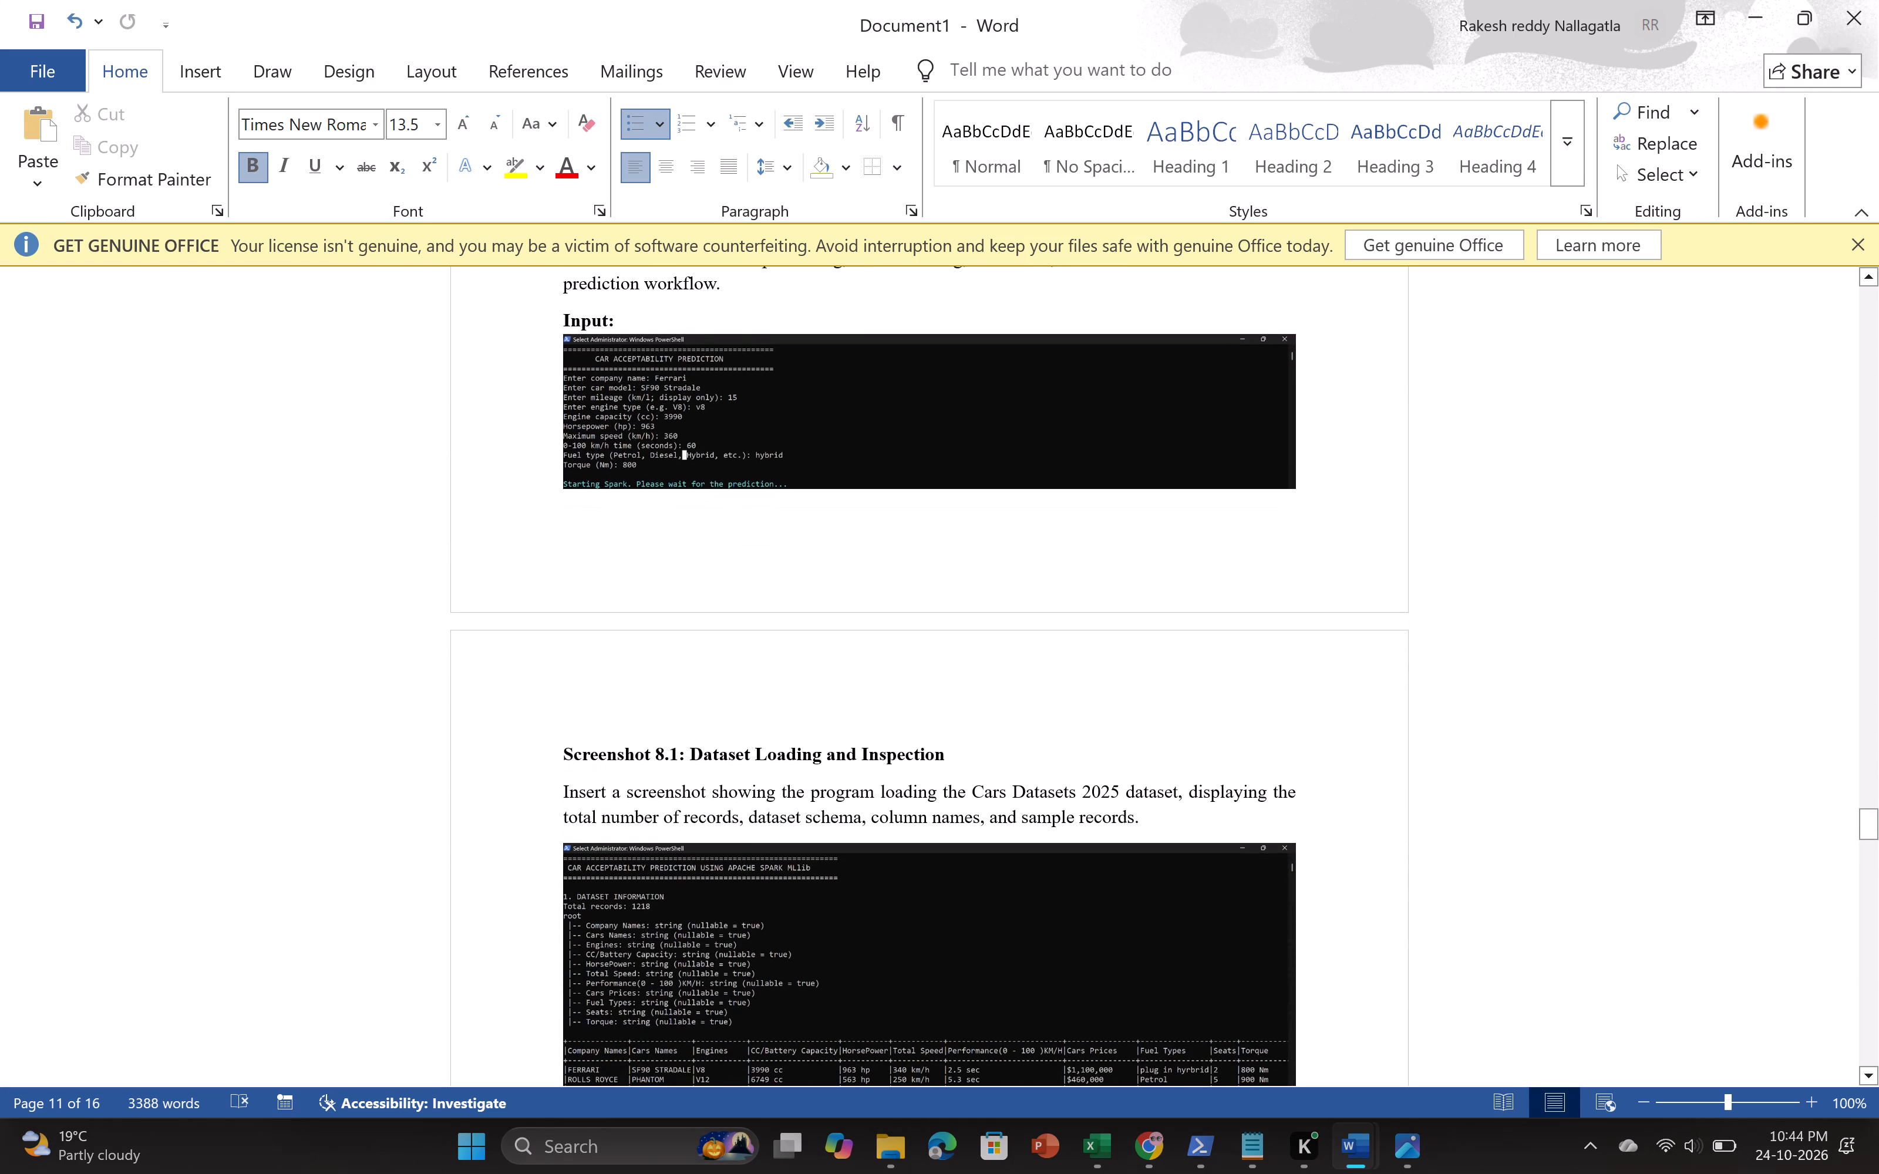
scroll(770, 868, down, 1)
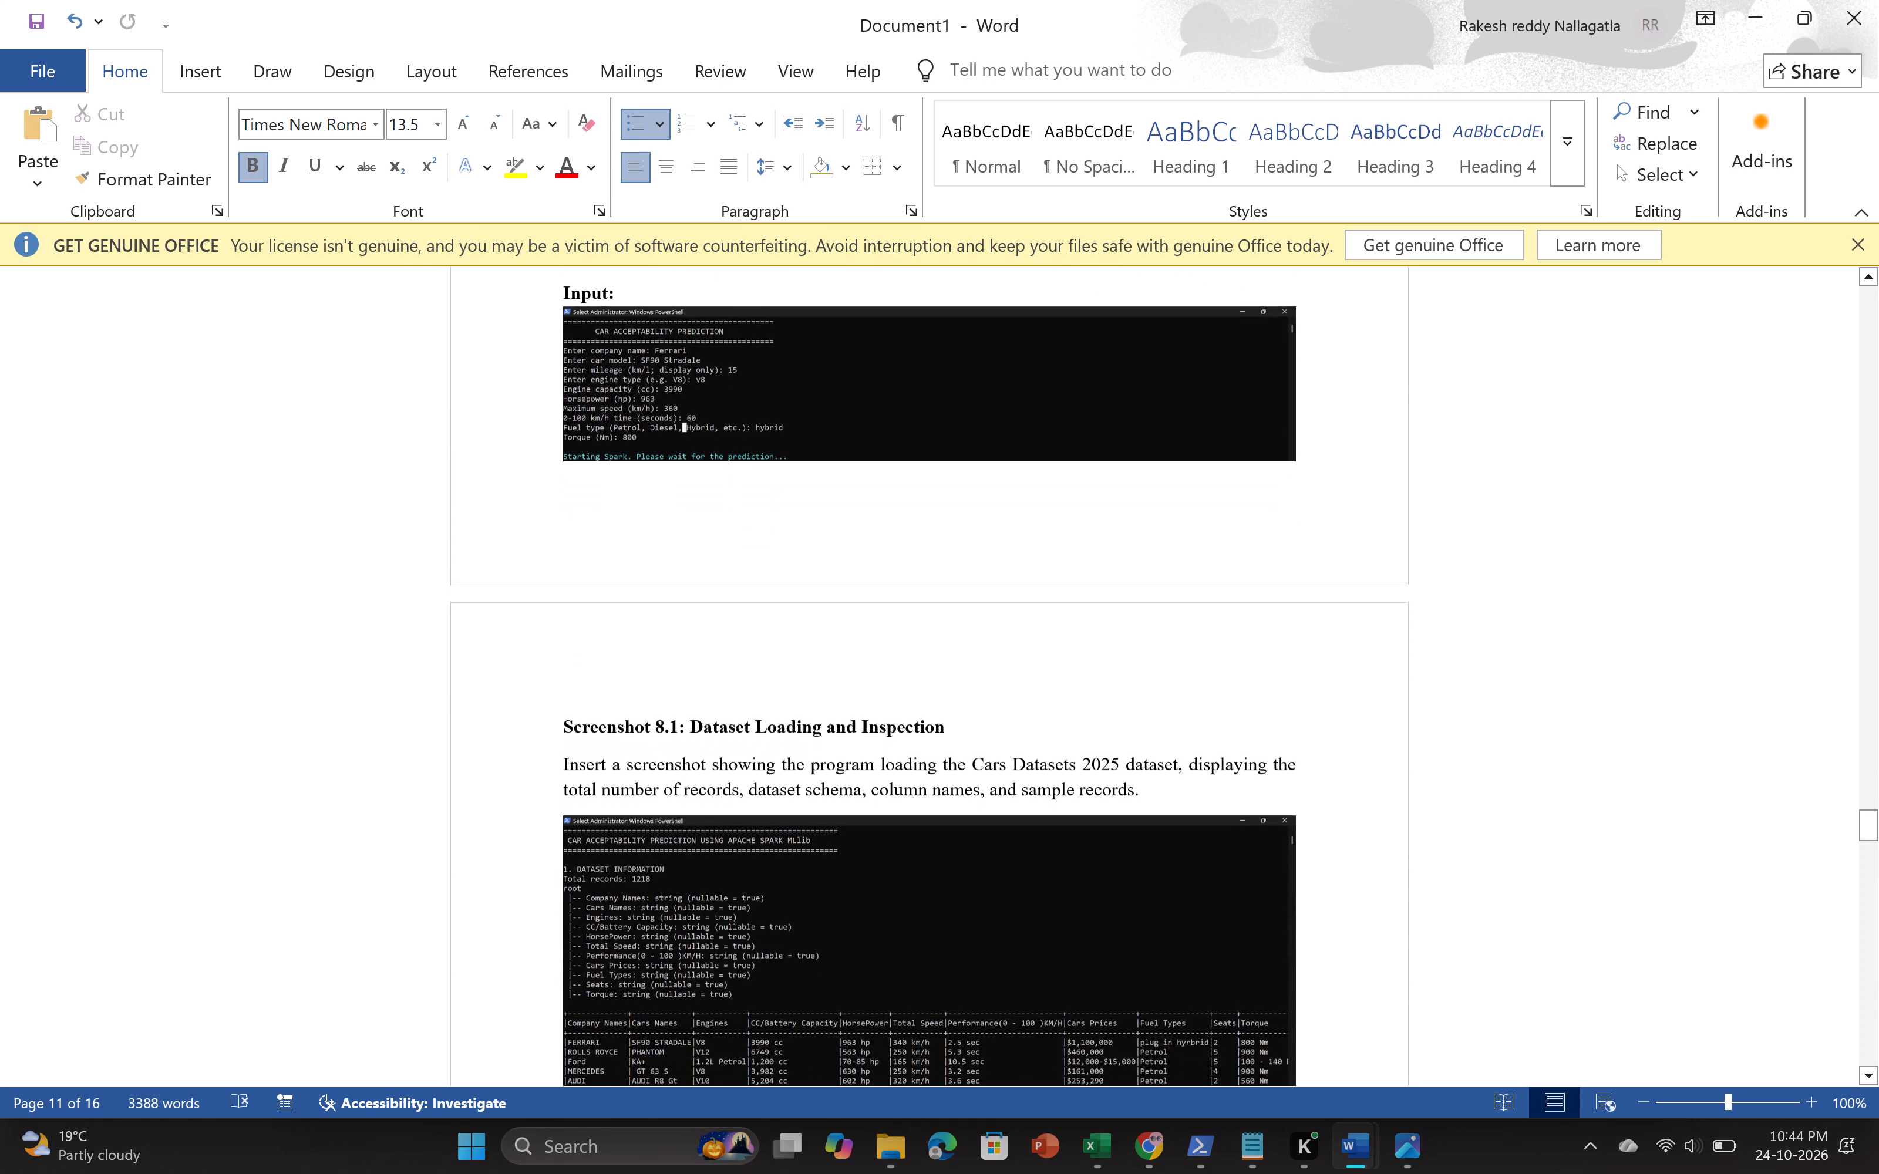
scroll(770, 868, down, 3)
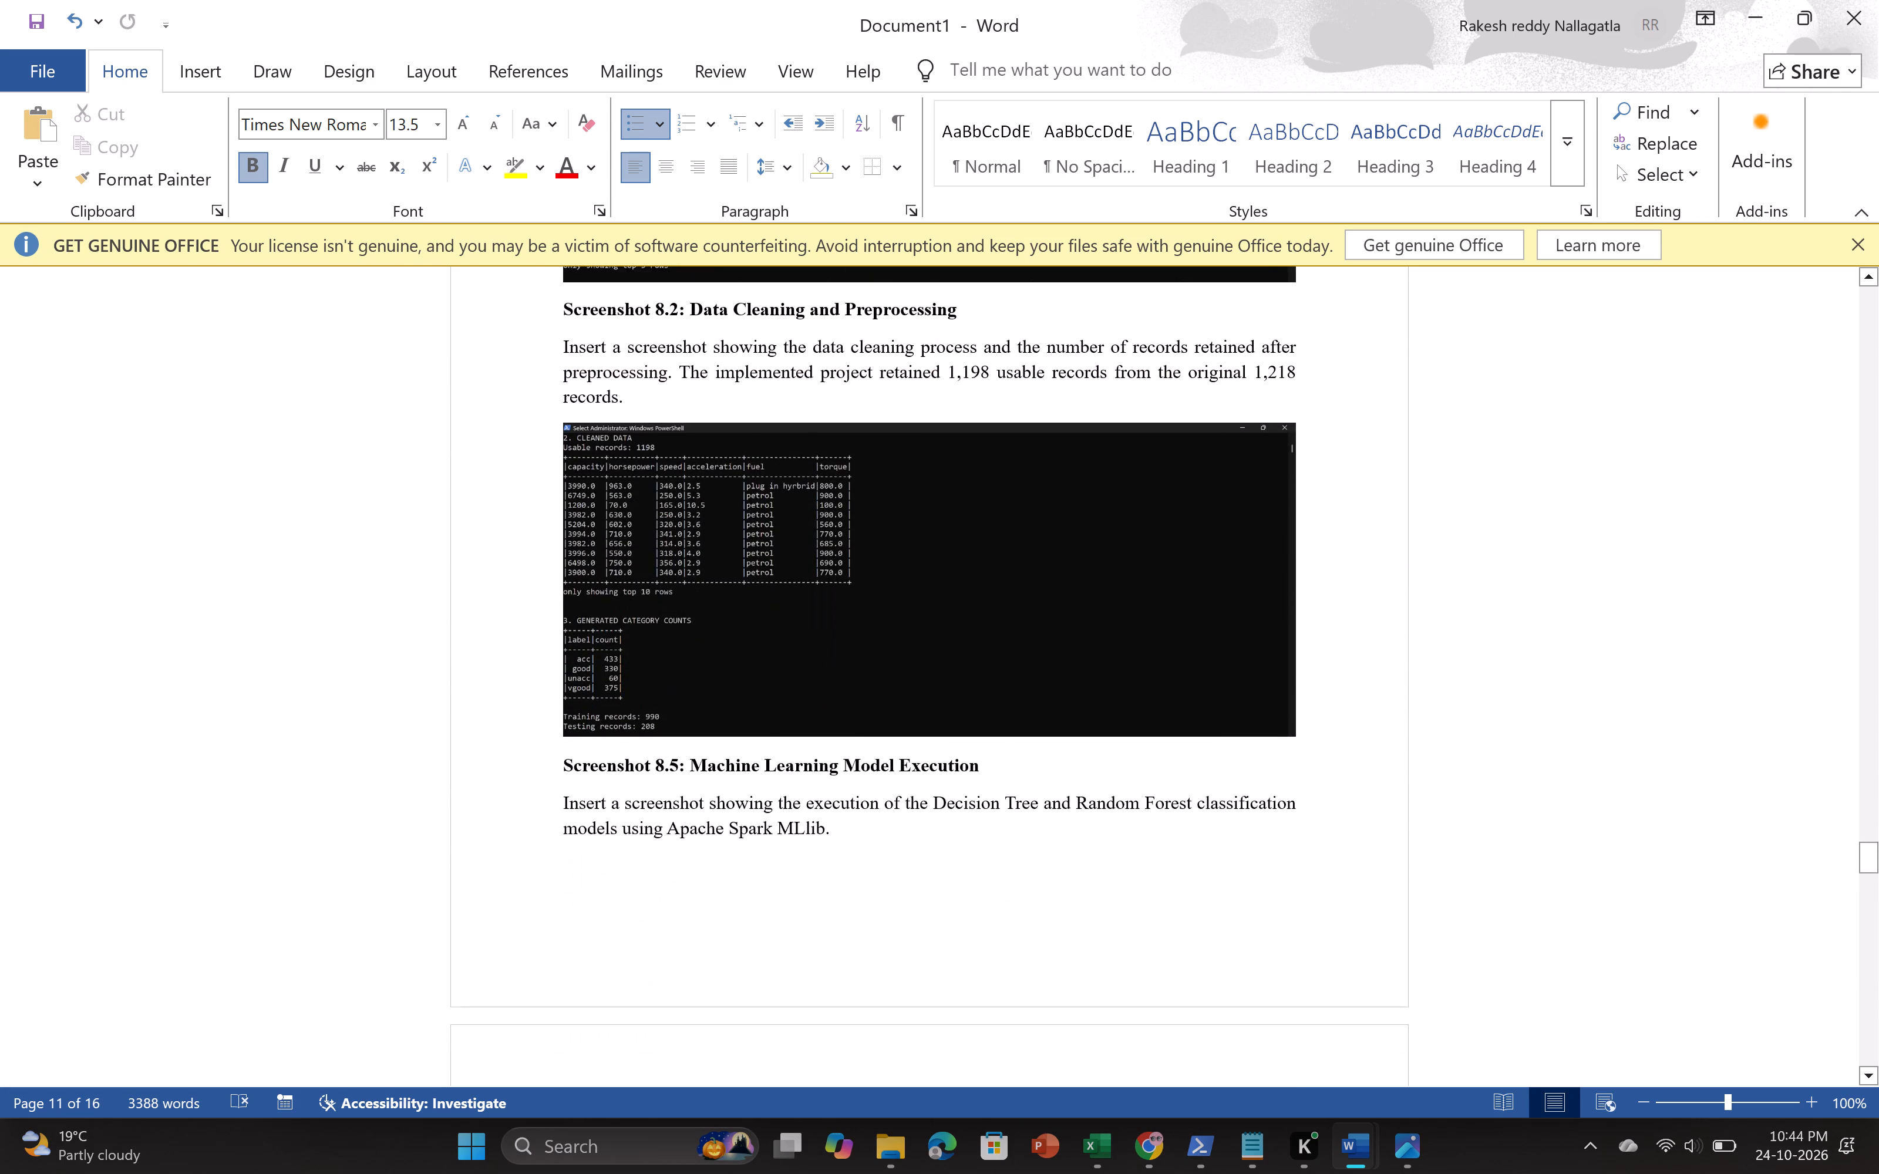
scroll(770, 868, down, 4)
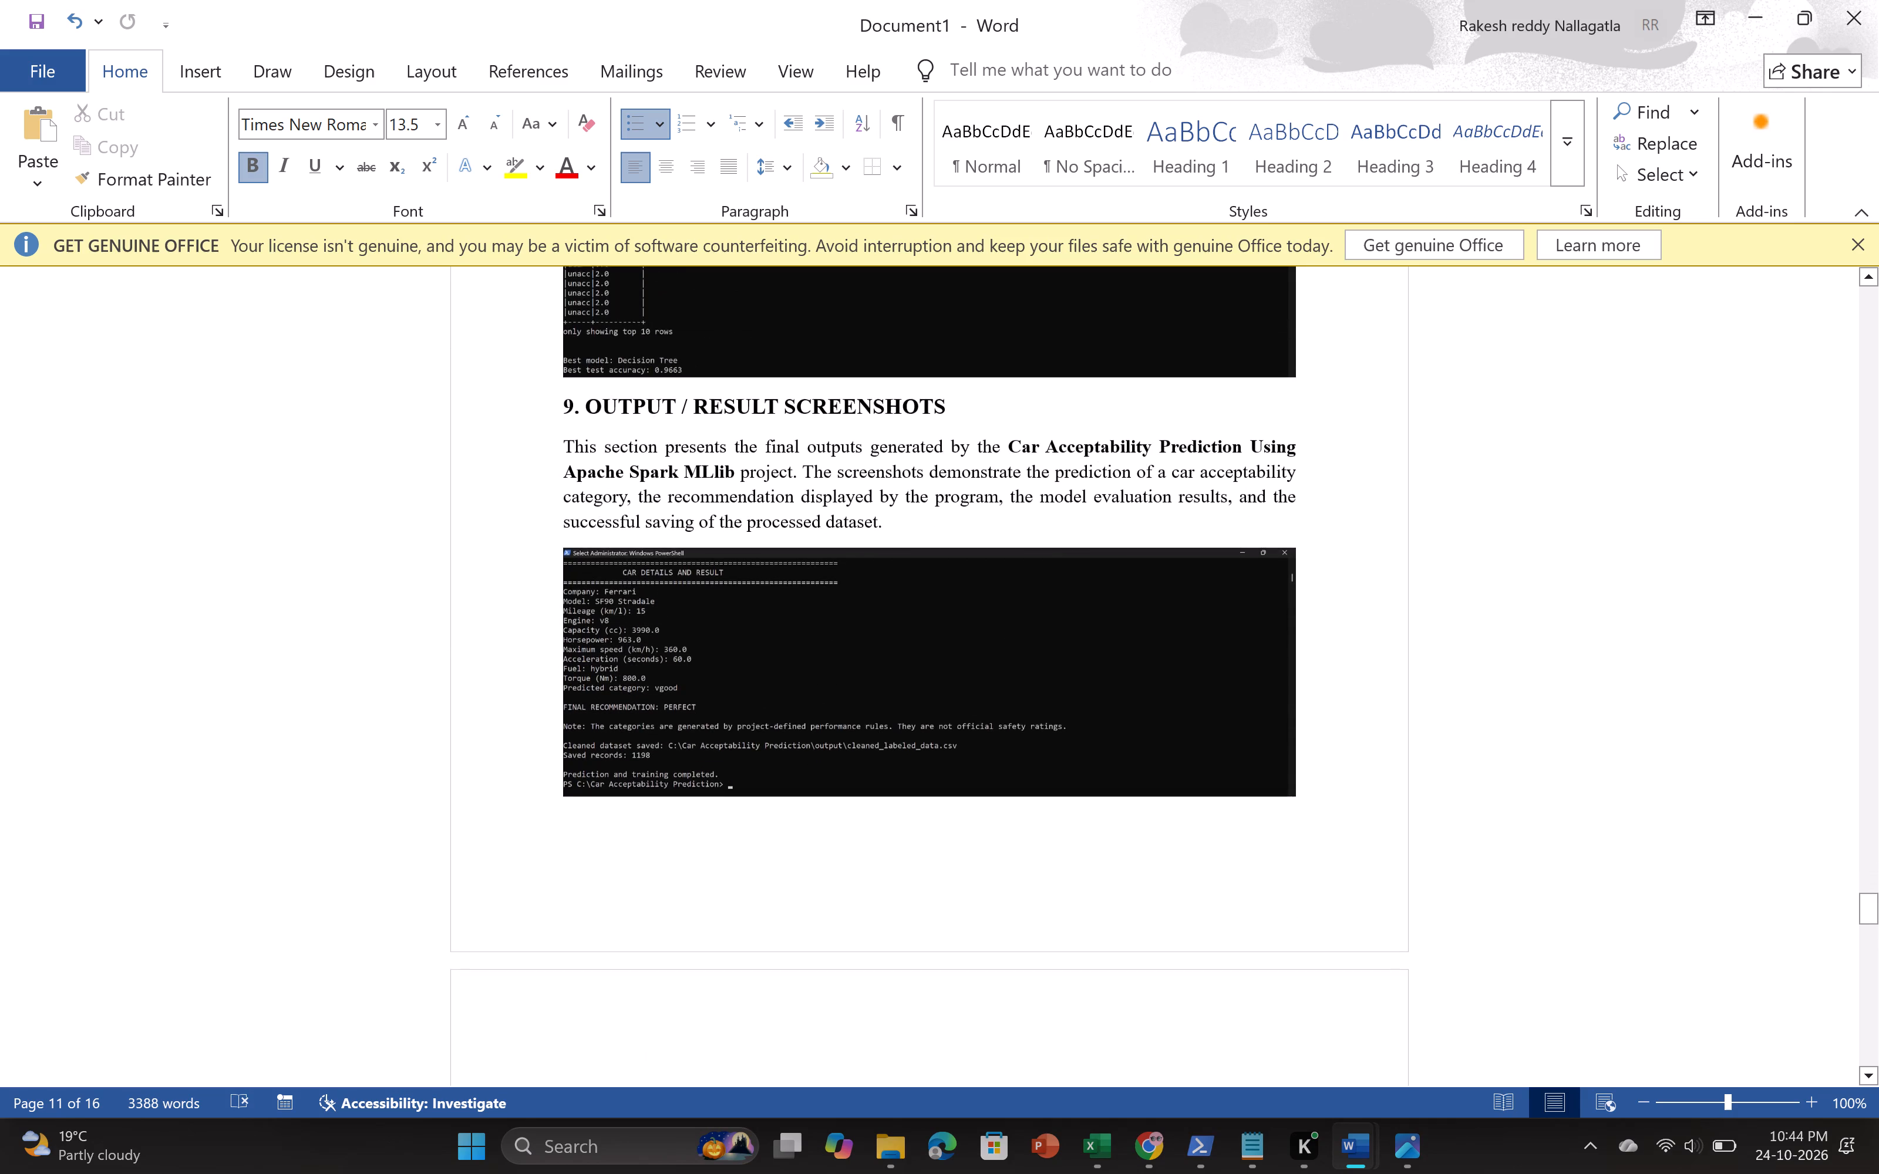
scroll(770, 868, down, 5)
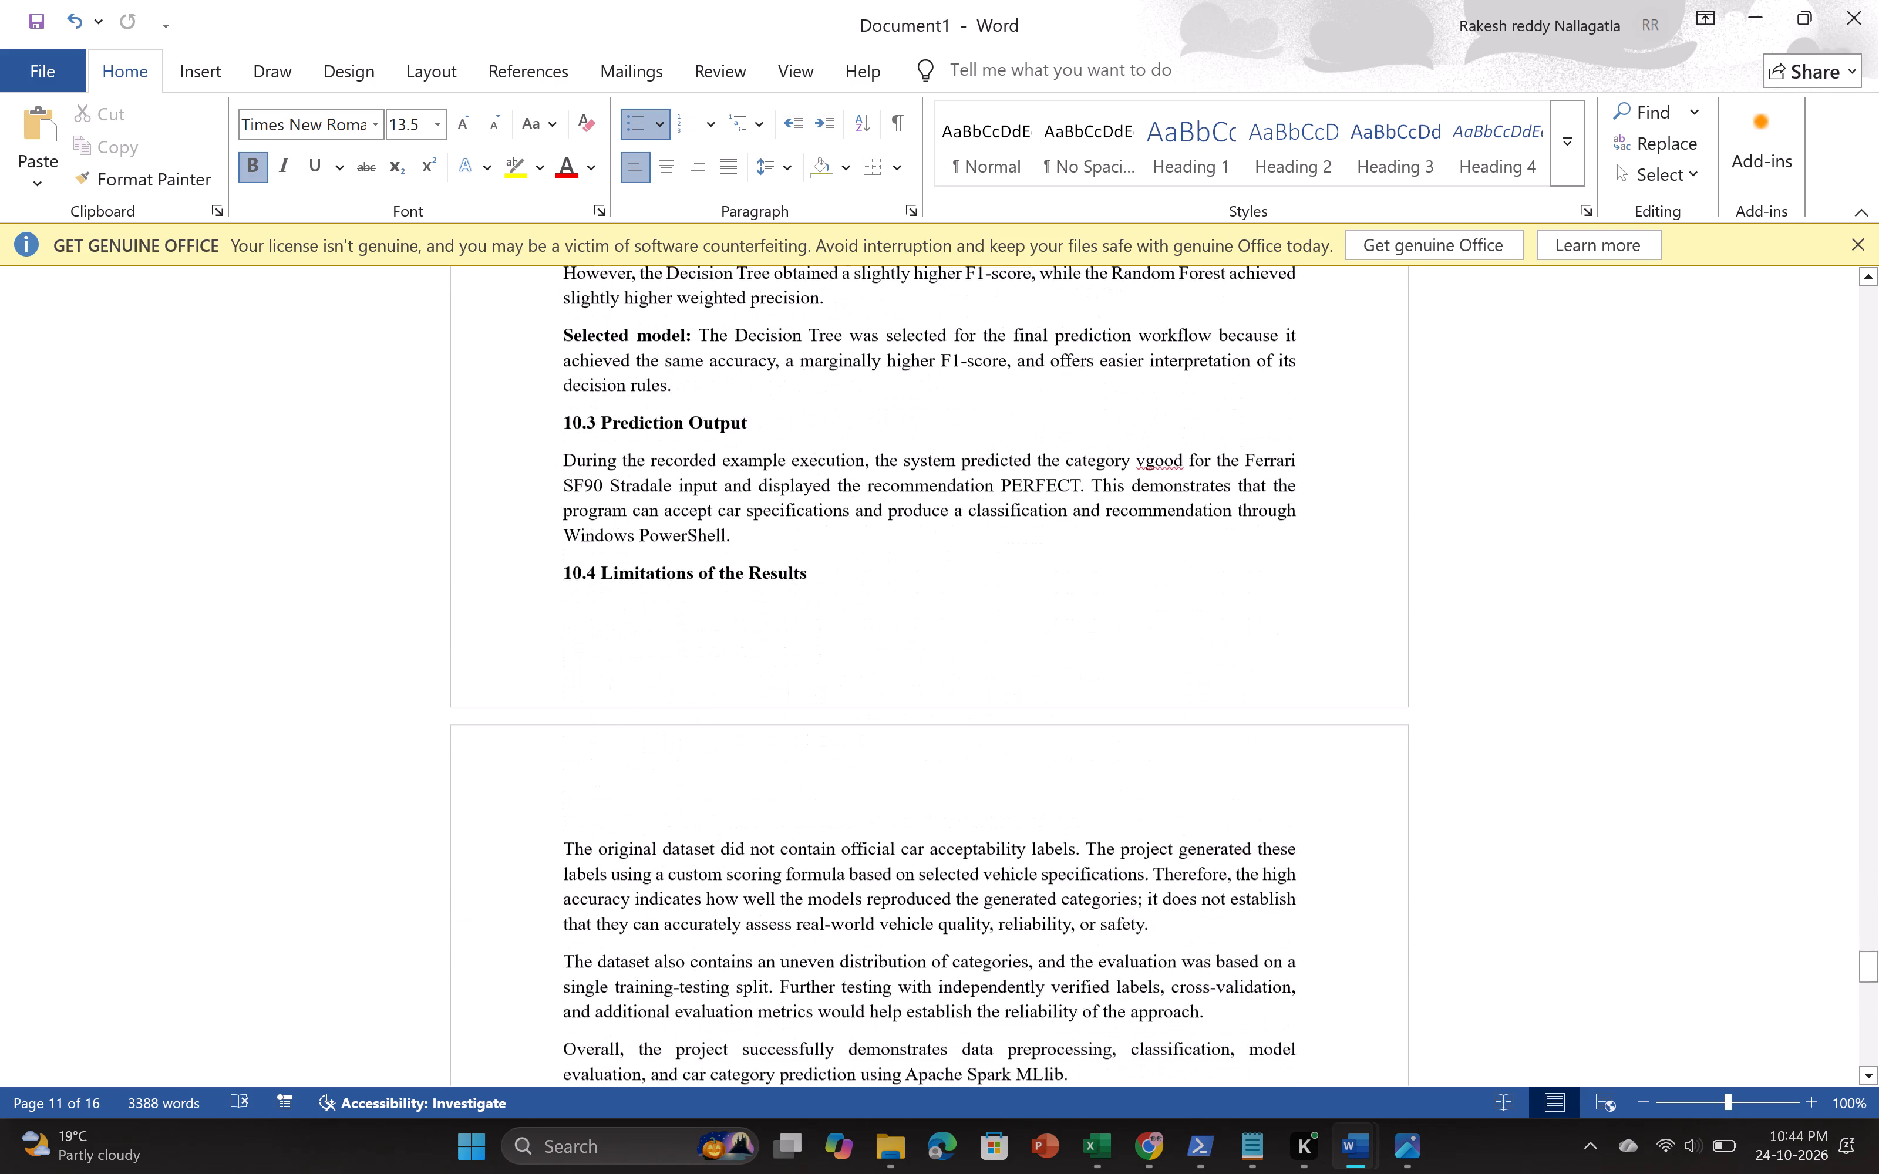
scroll(770, 868, down, 5)
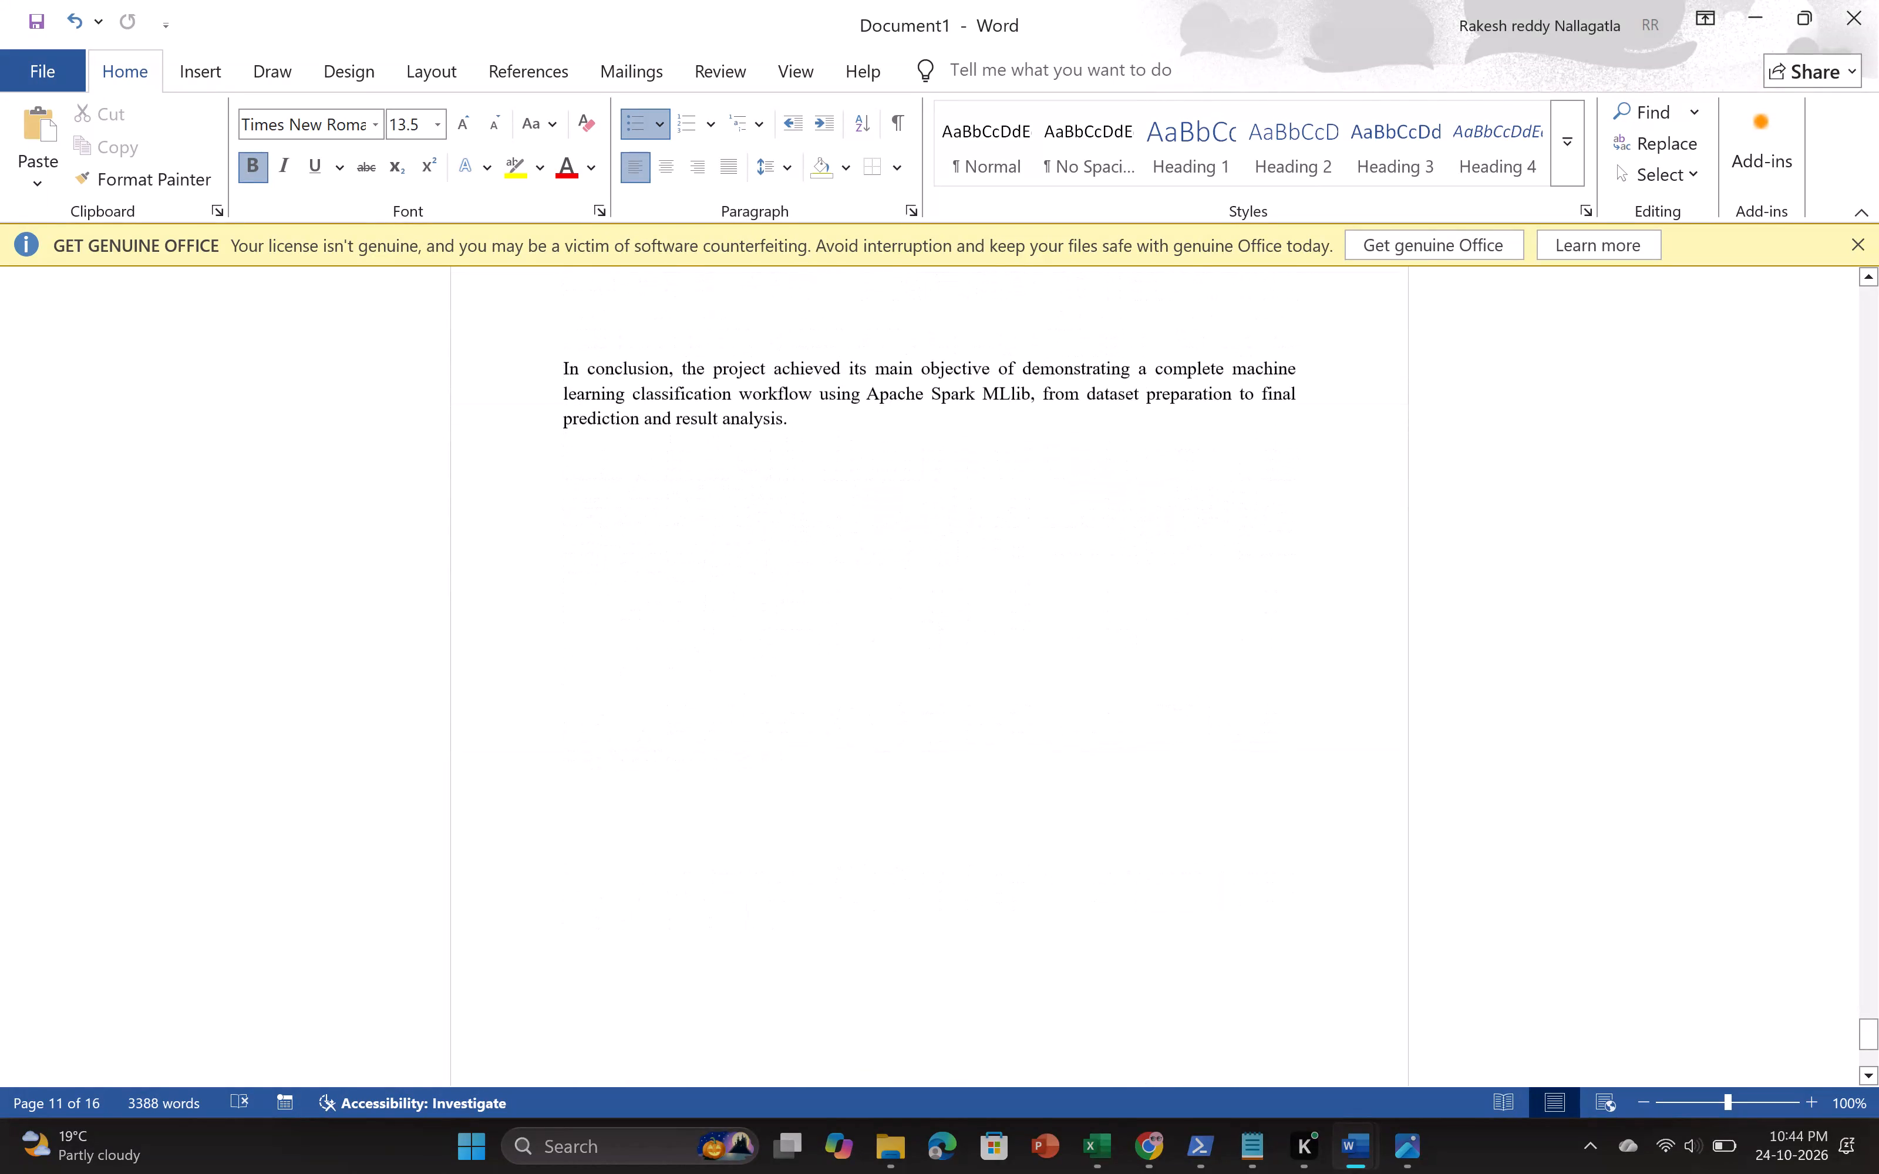
Check the report backwards from the conclusion through the result and execution screenshots to section 7.
scroll(770, 868, up, 4)
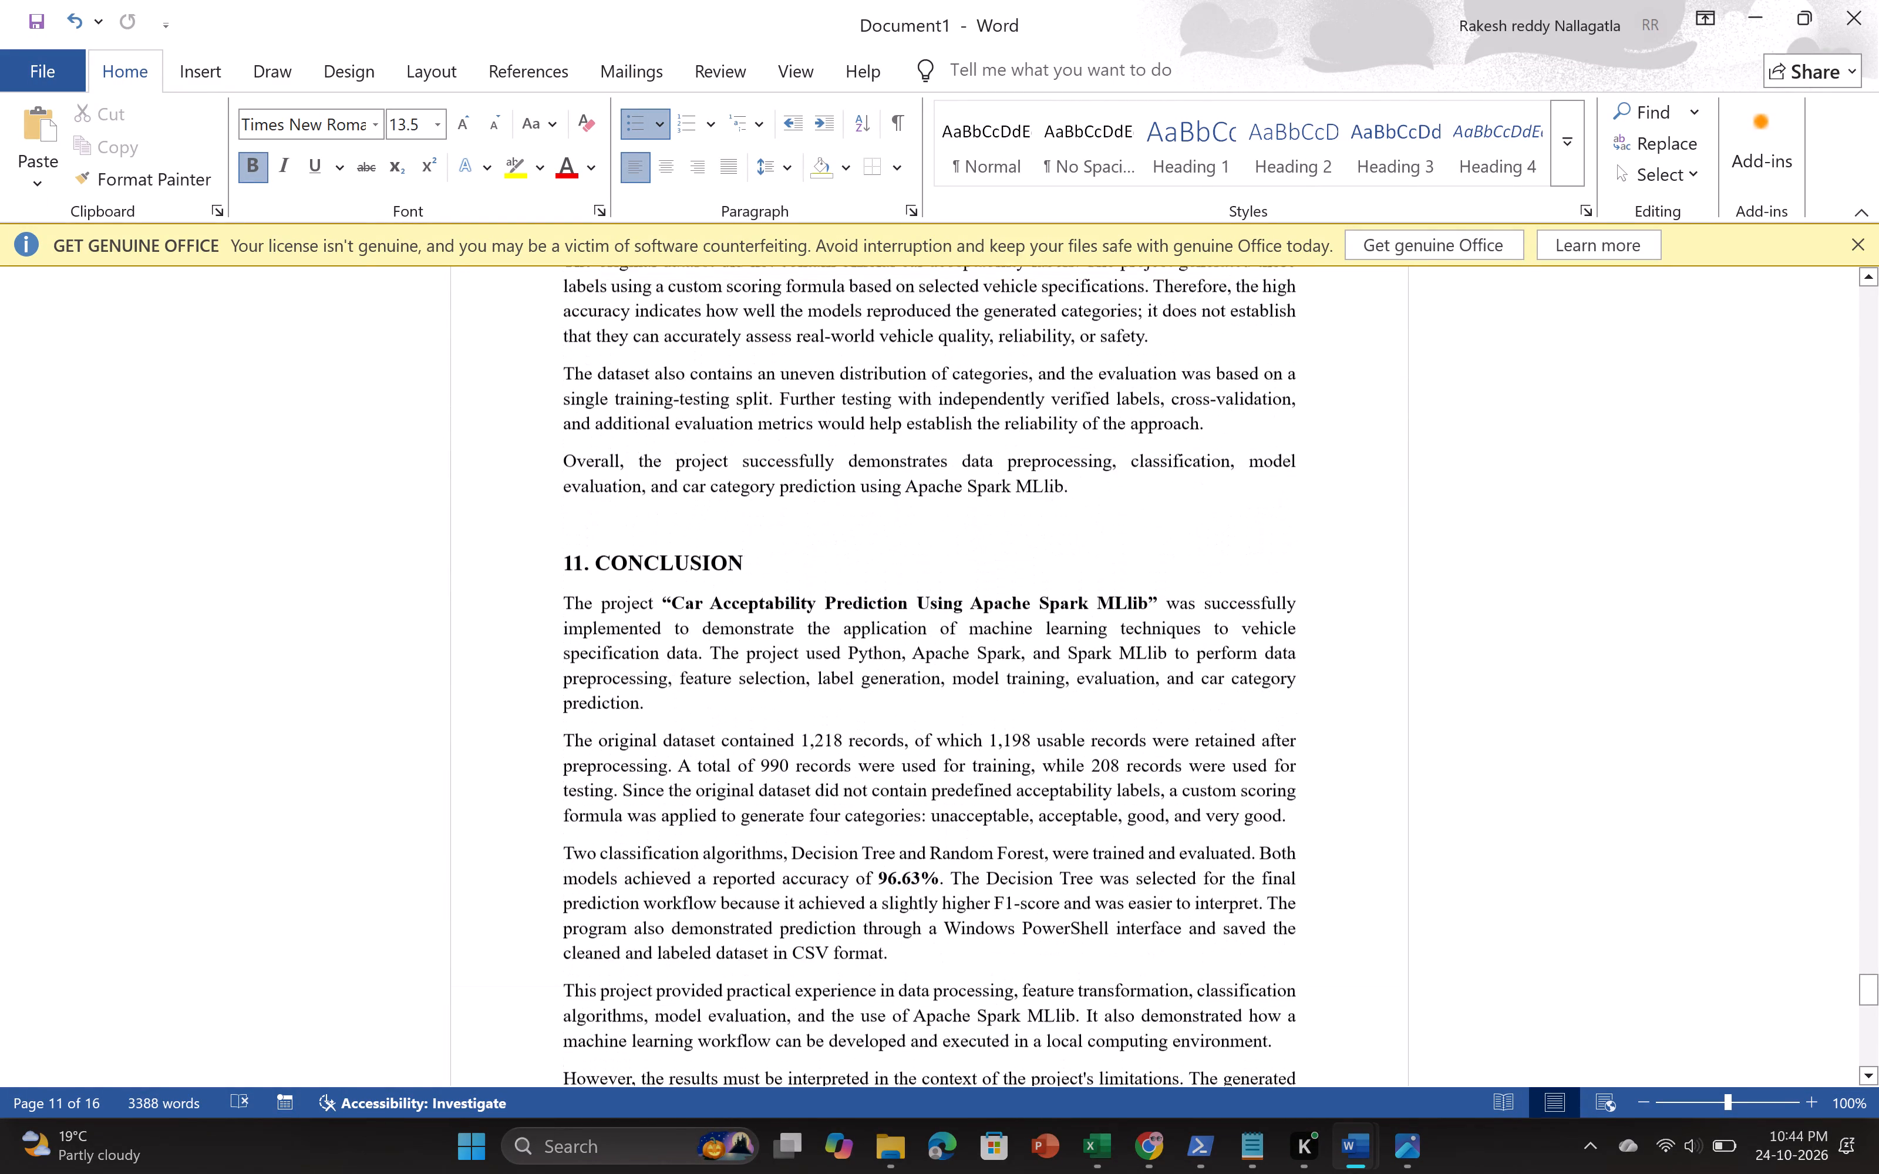
scroll(770, 868, up, 4)
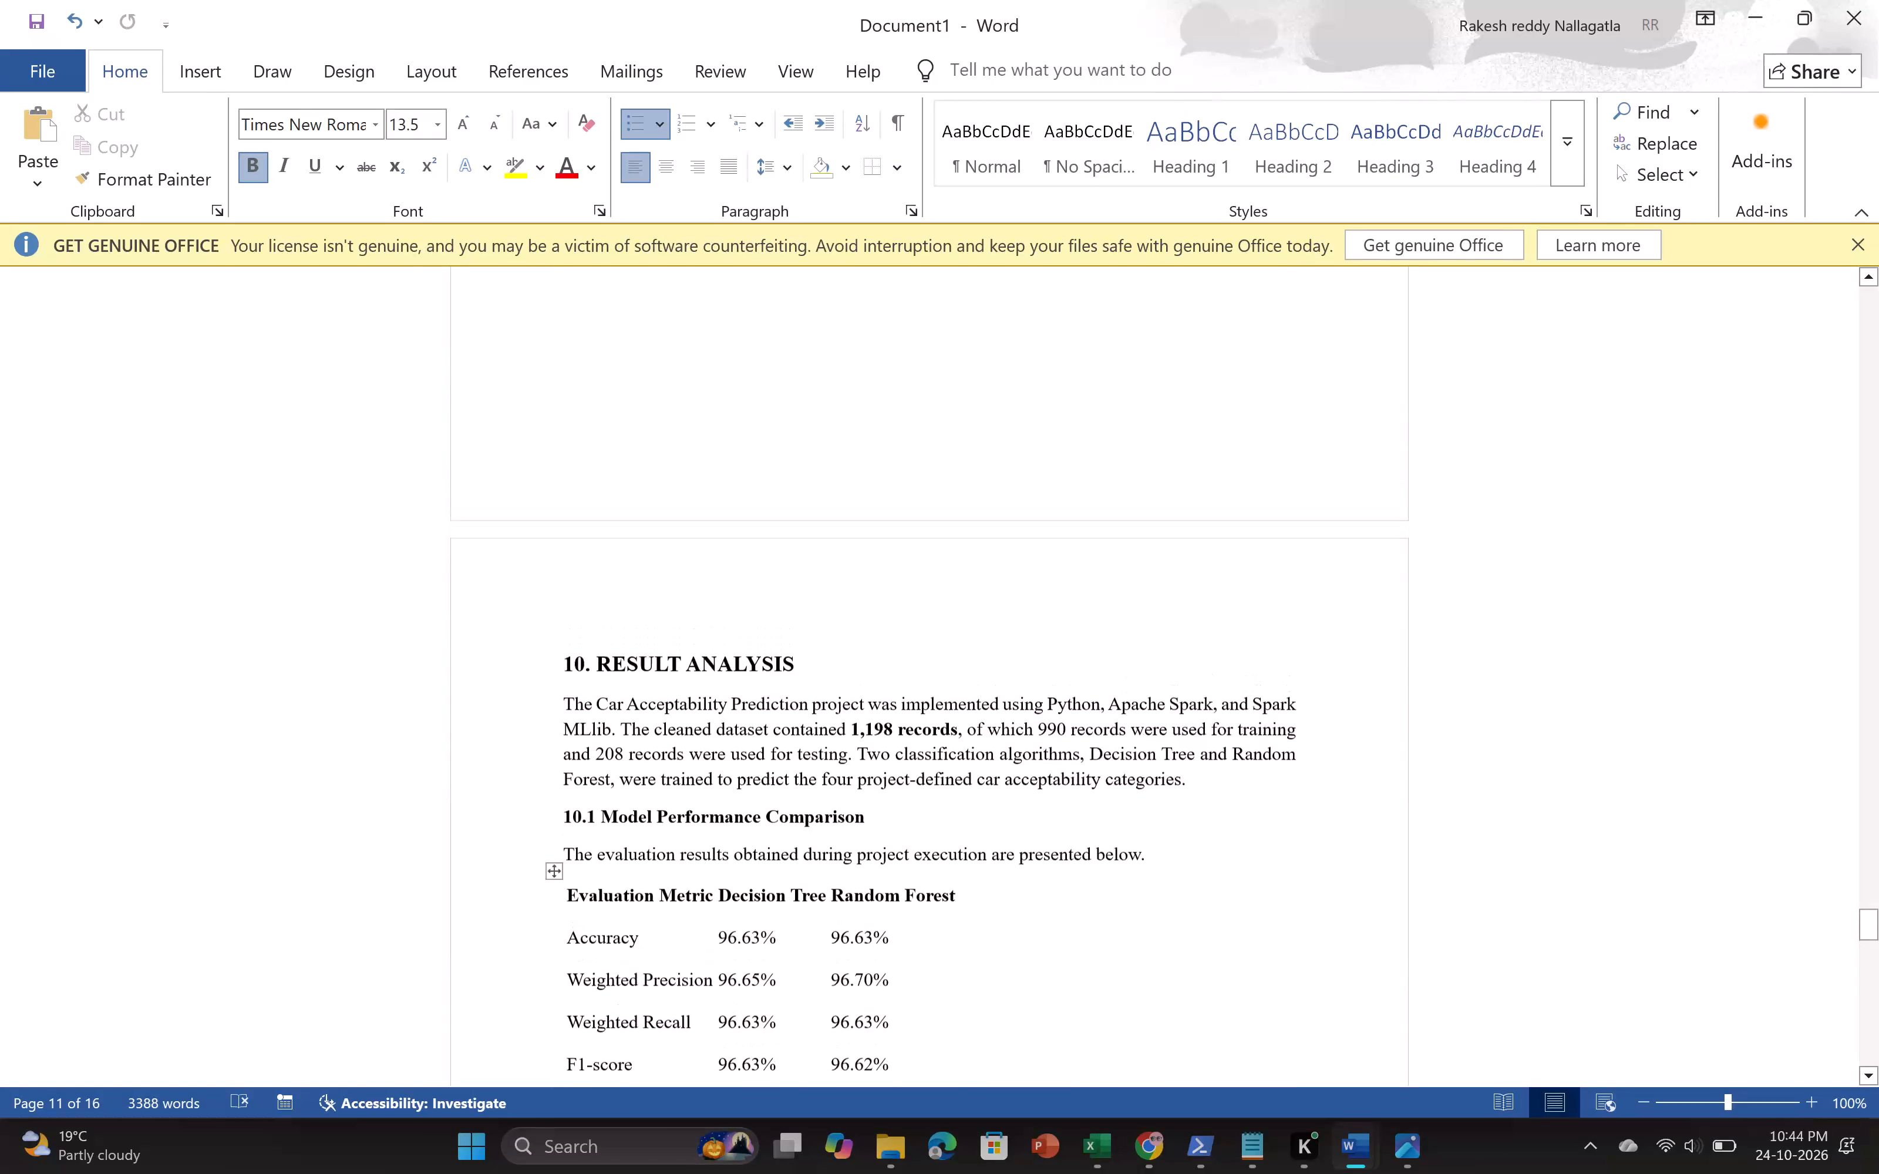
scroll(770, 868, up, 2)
scroll(770, 868, down, 1)
scroll(770, 868, up, 2)
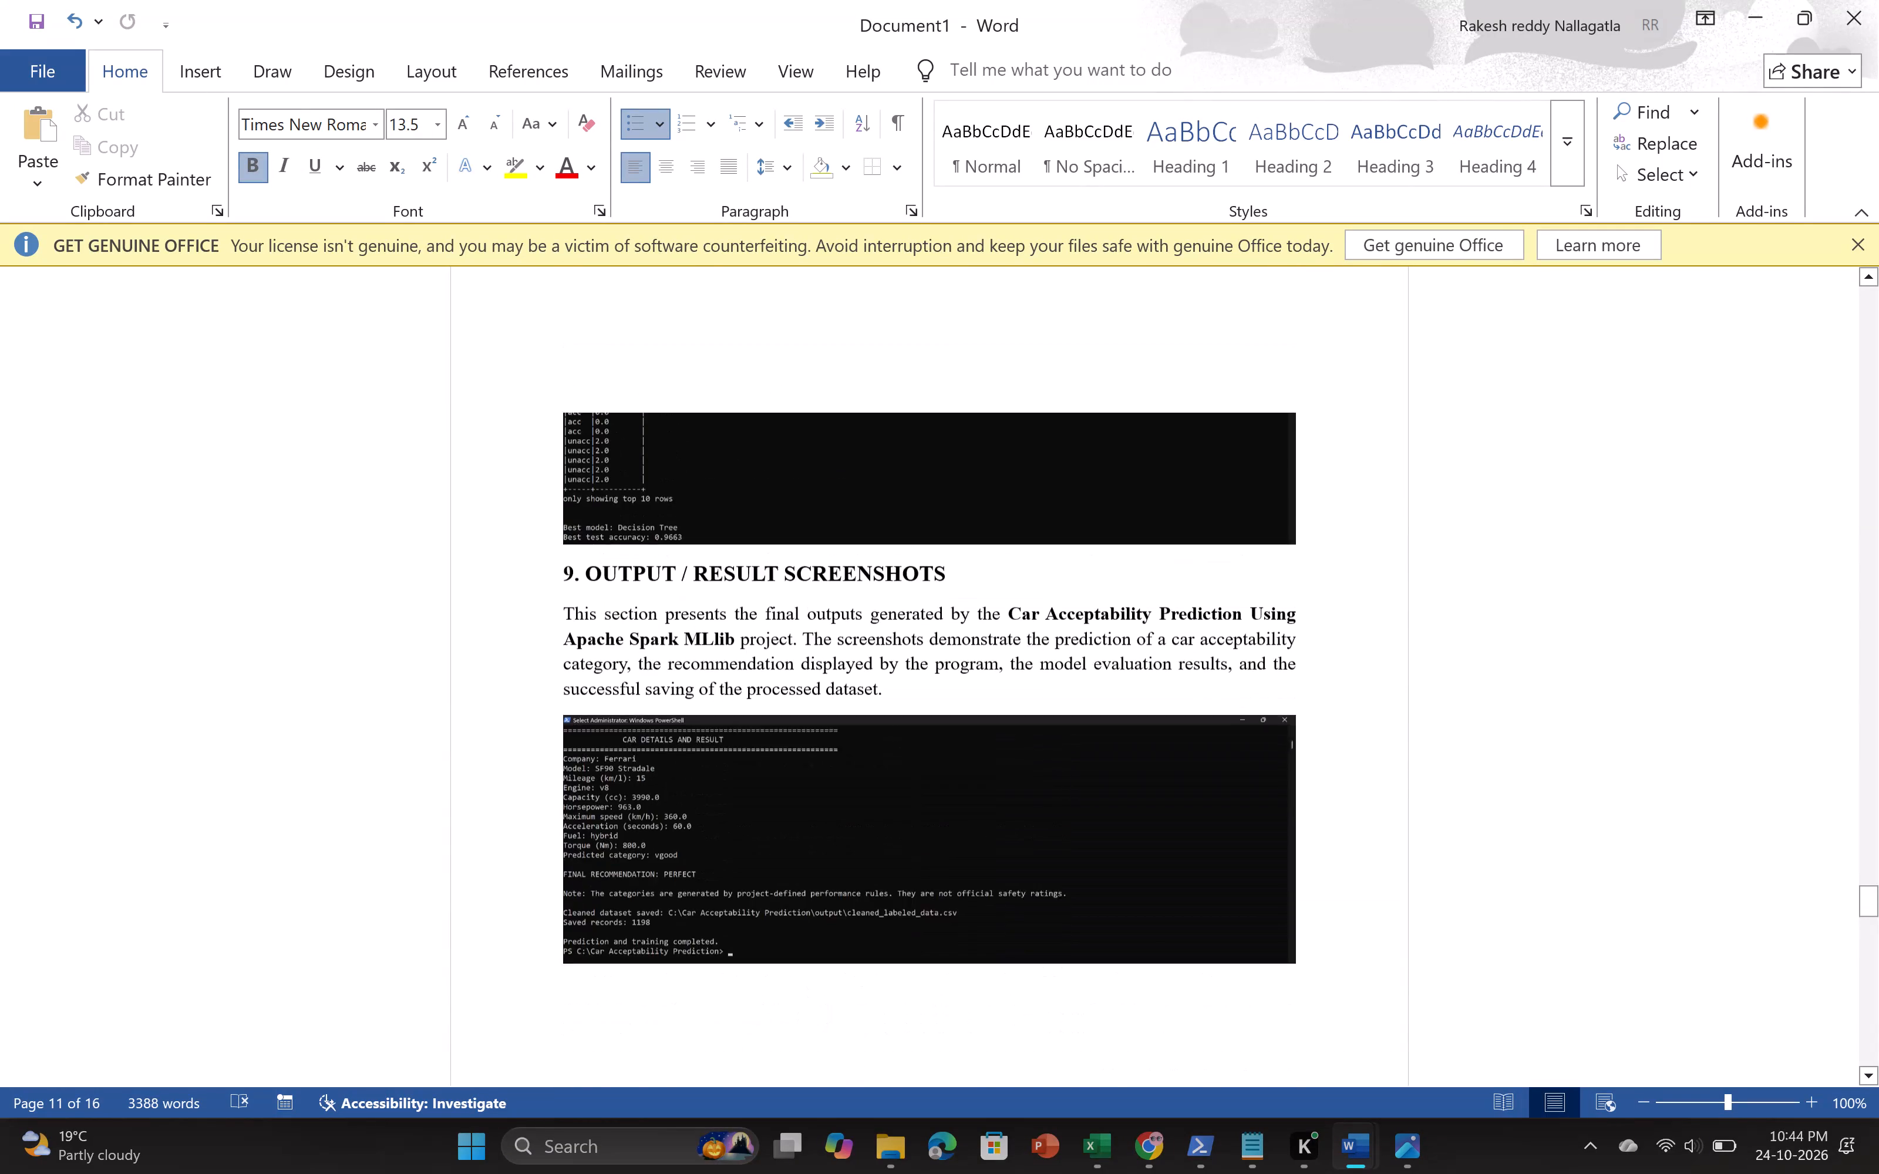
scroll(770, 868, up, 4)
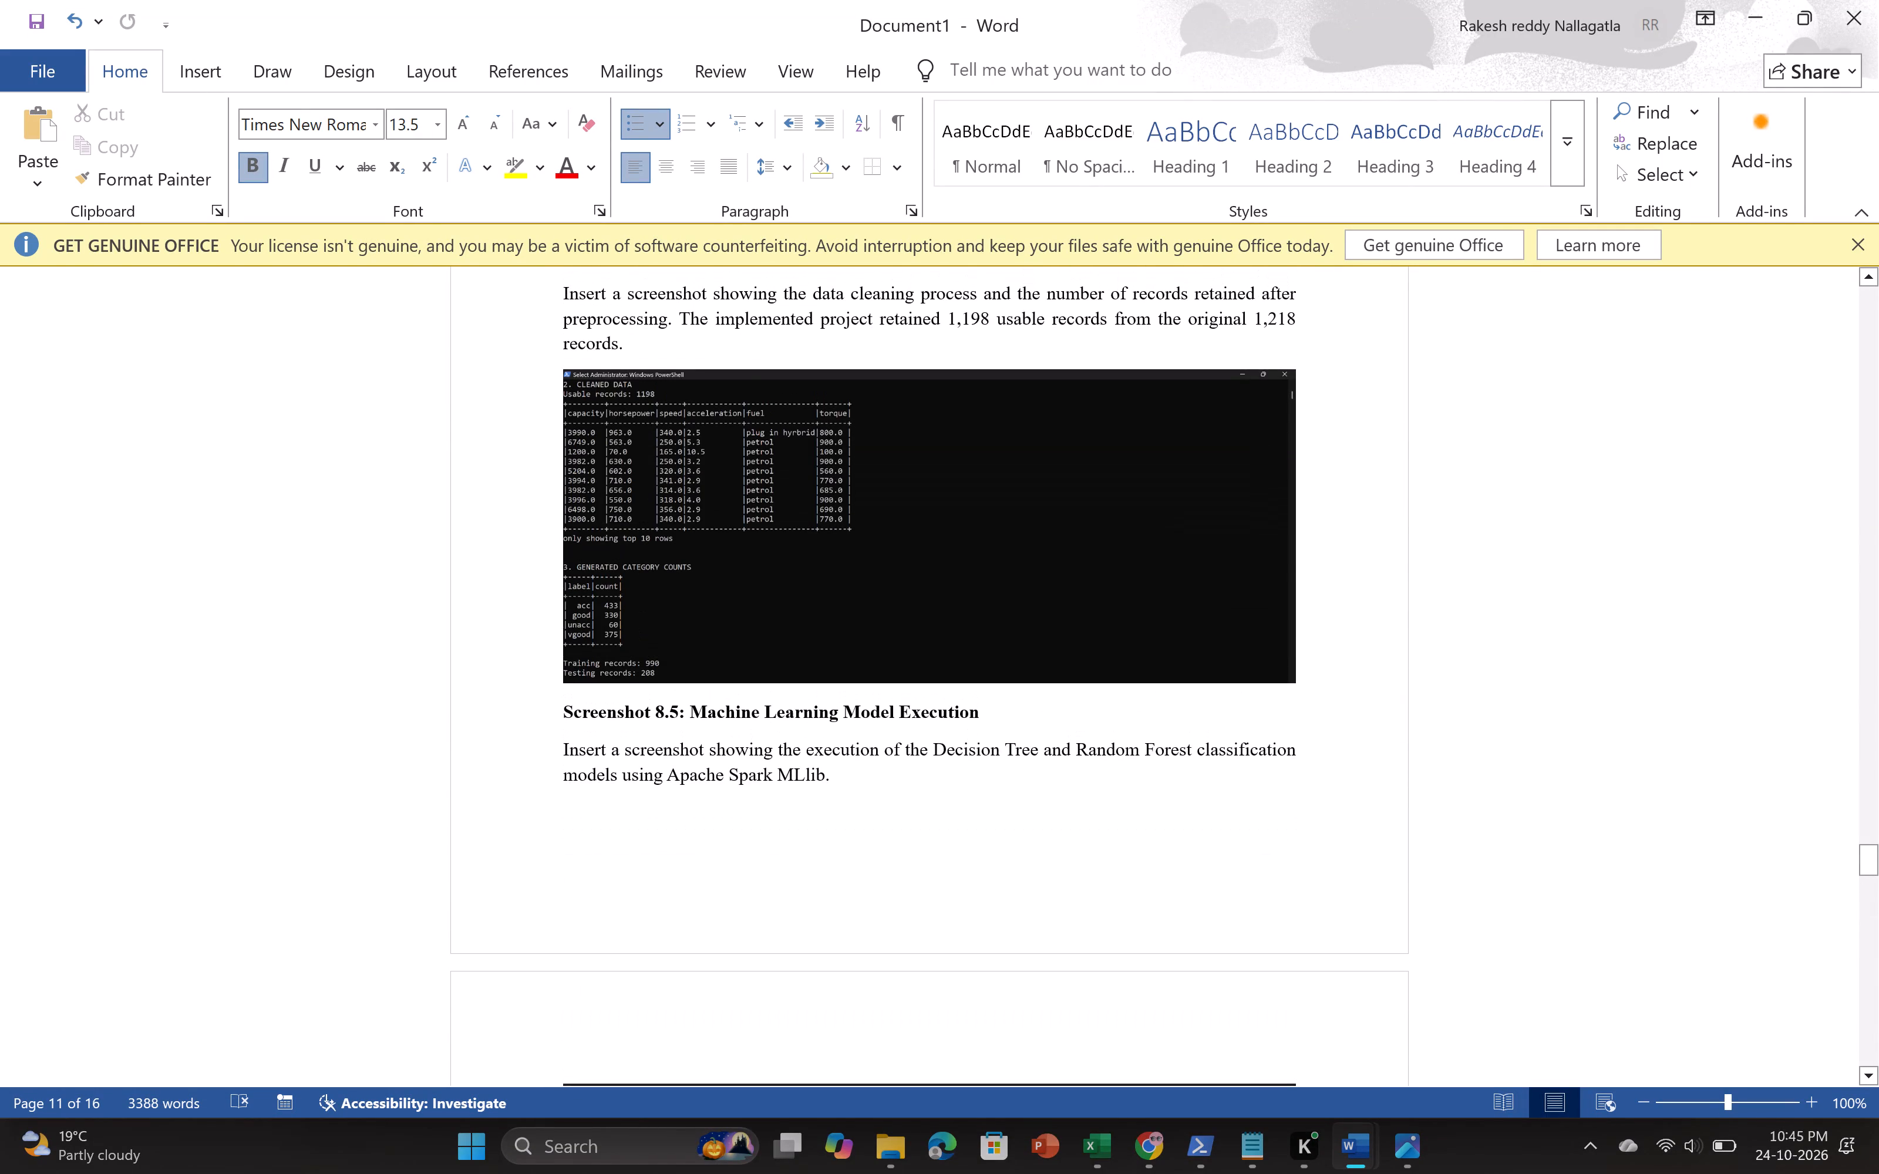
scroll(770, 868, down, 1)
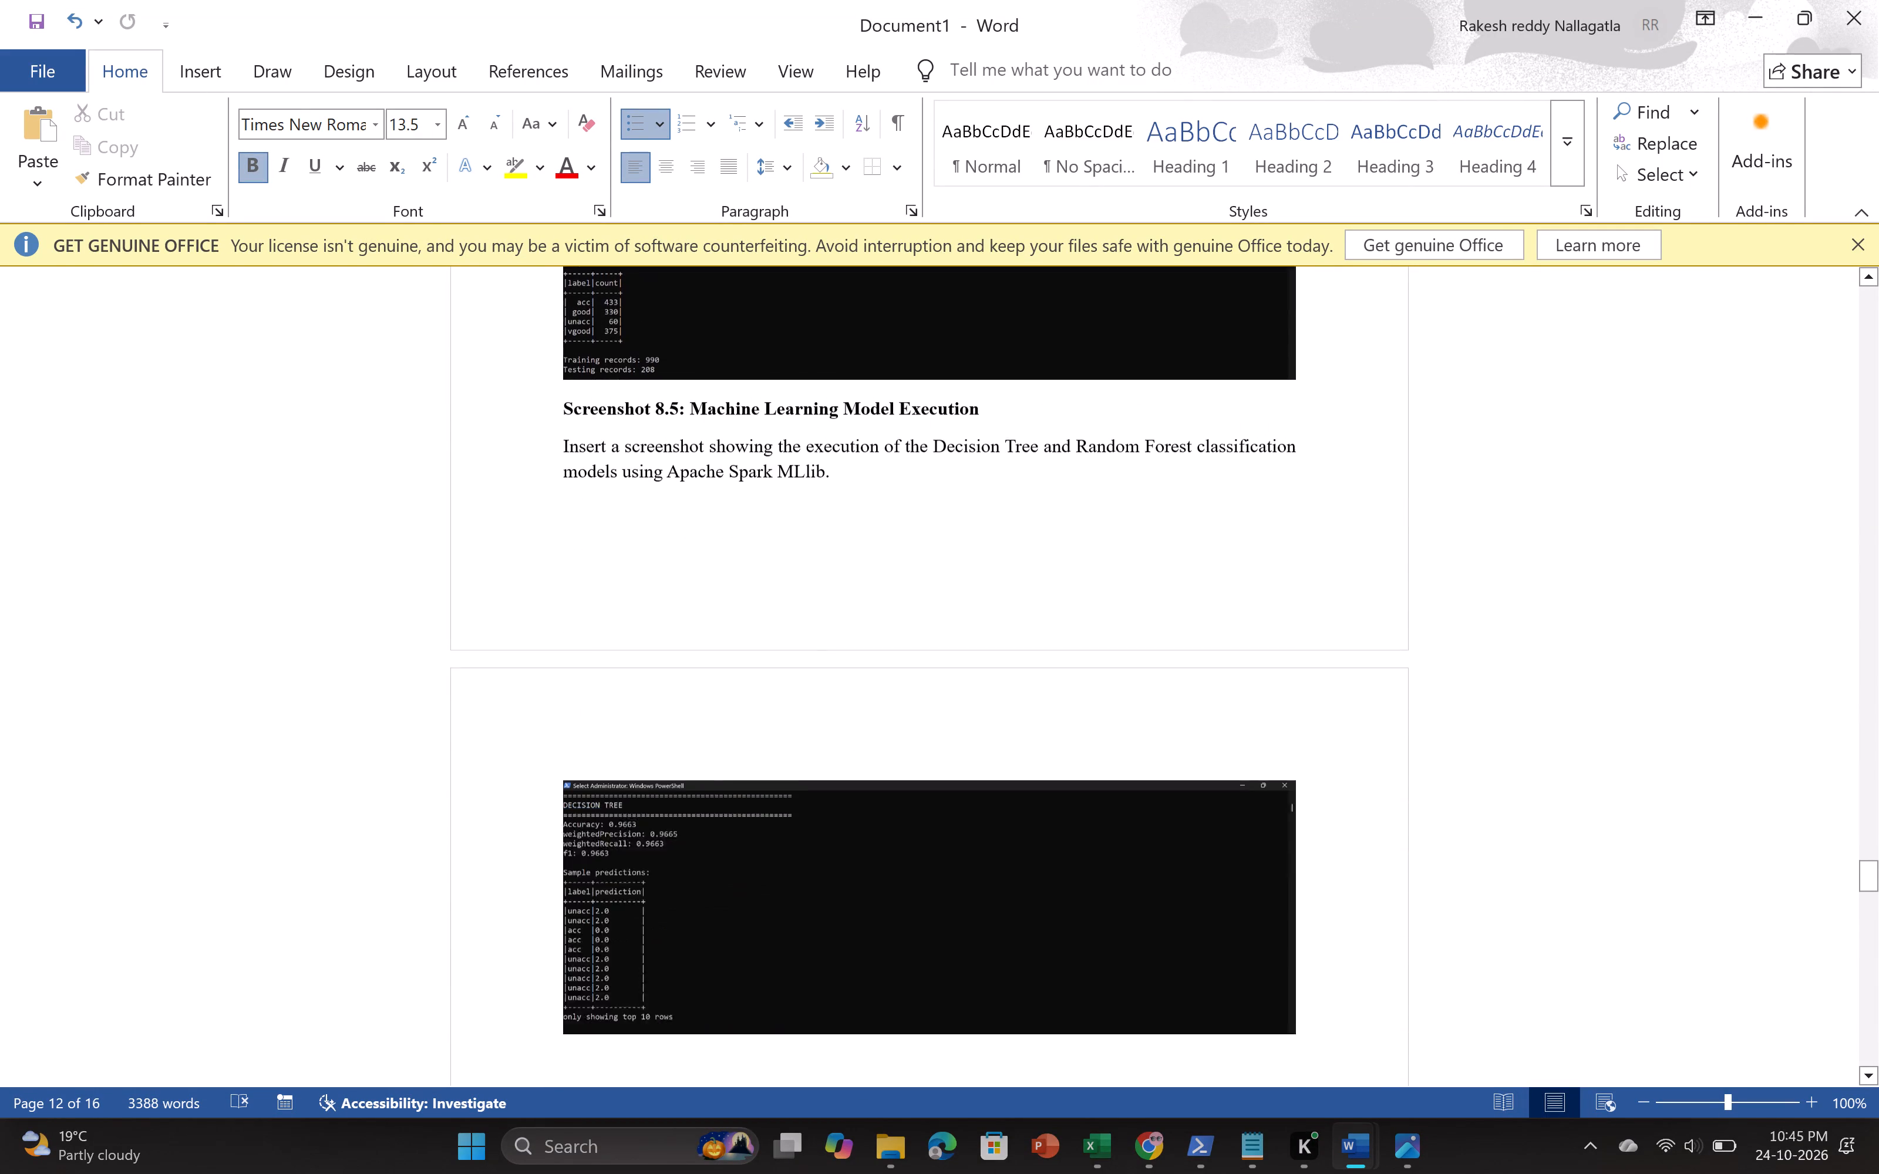
scroll(770, 868, down, 2)
scroll(770, 868, up, 1)
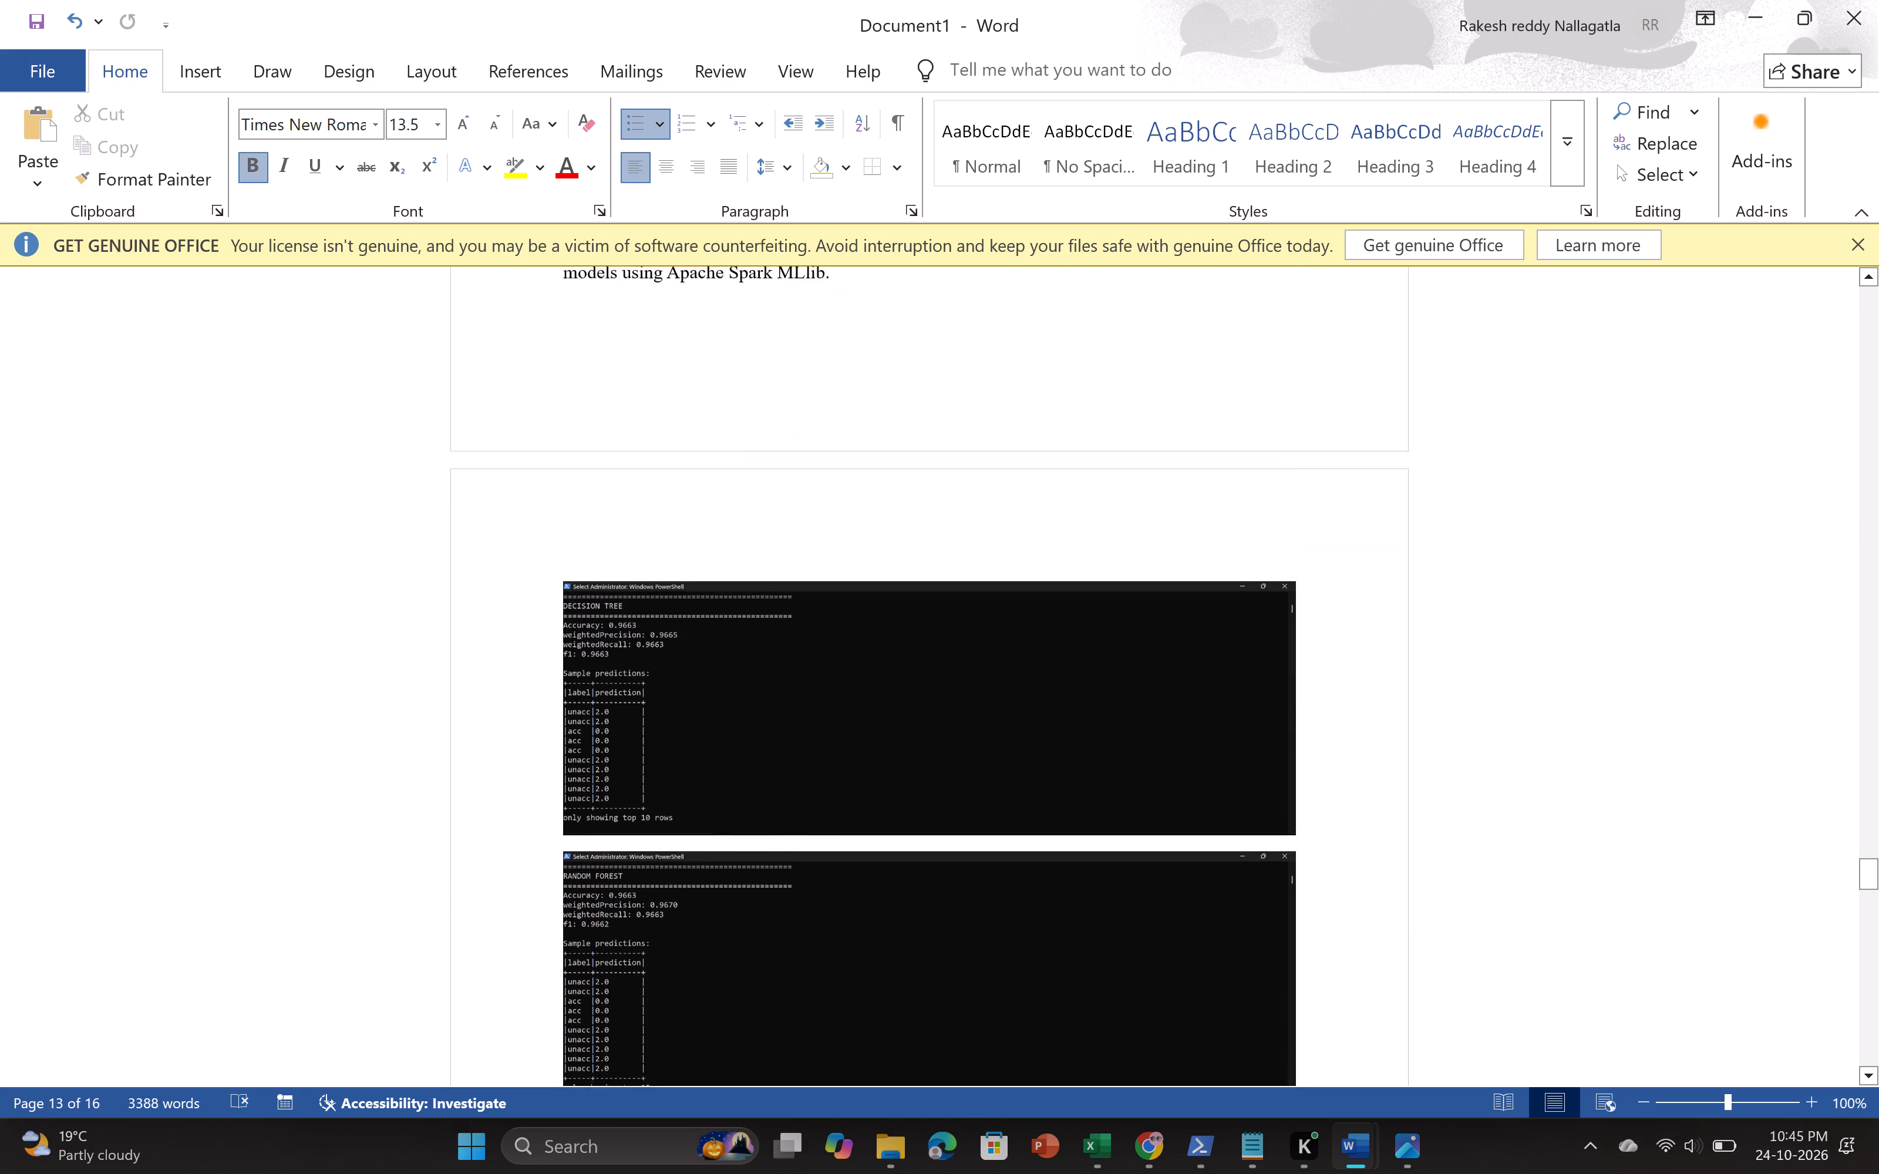
scroll(770, 868, up, 5)
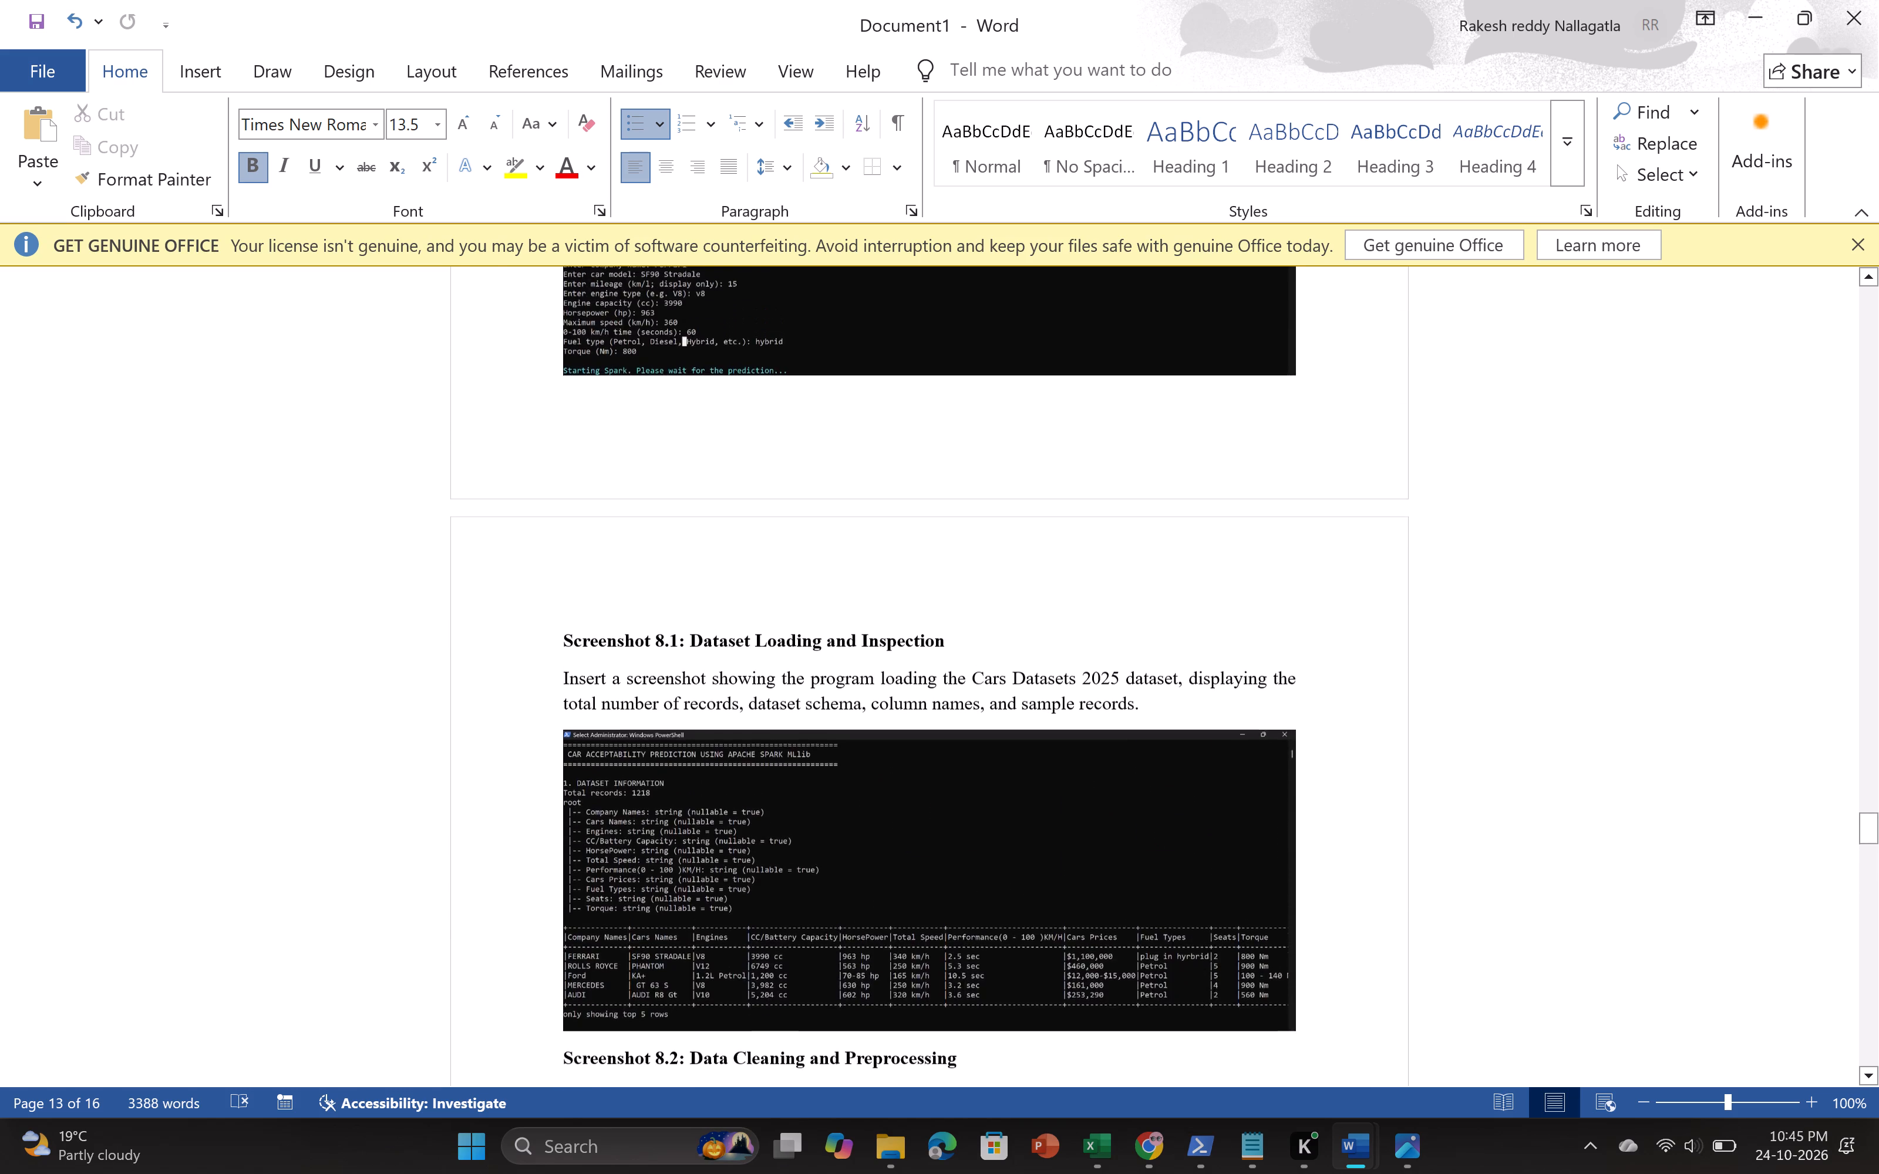
scroll(770, 868, up, 4)
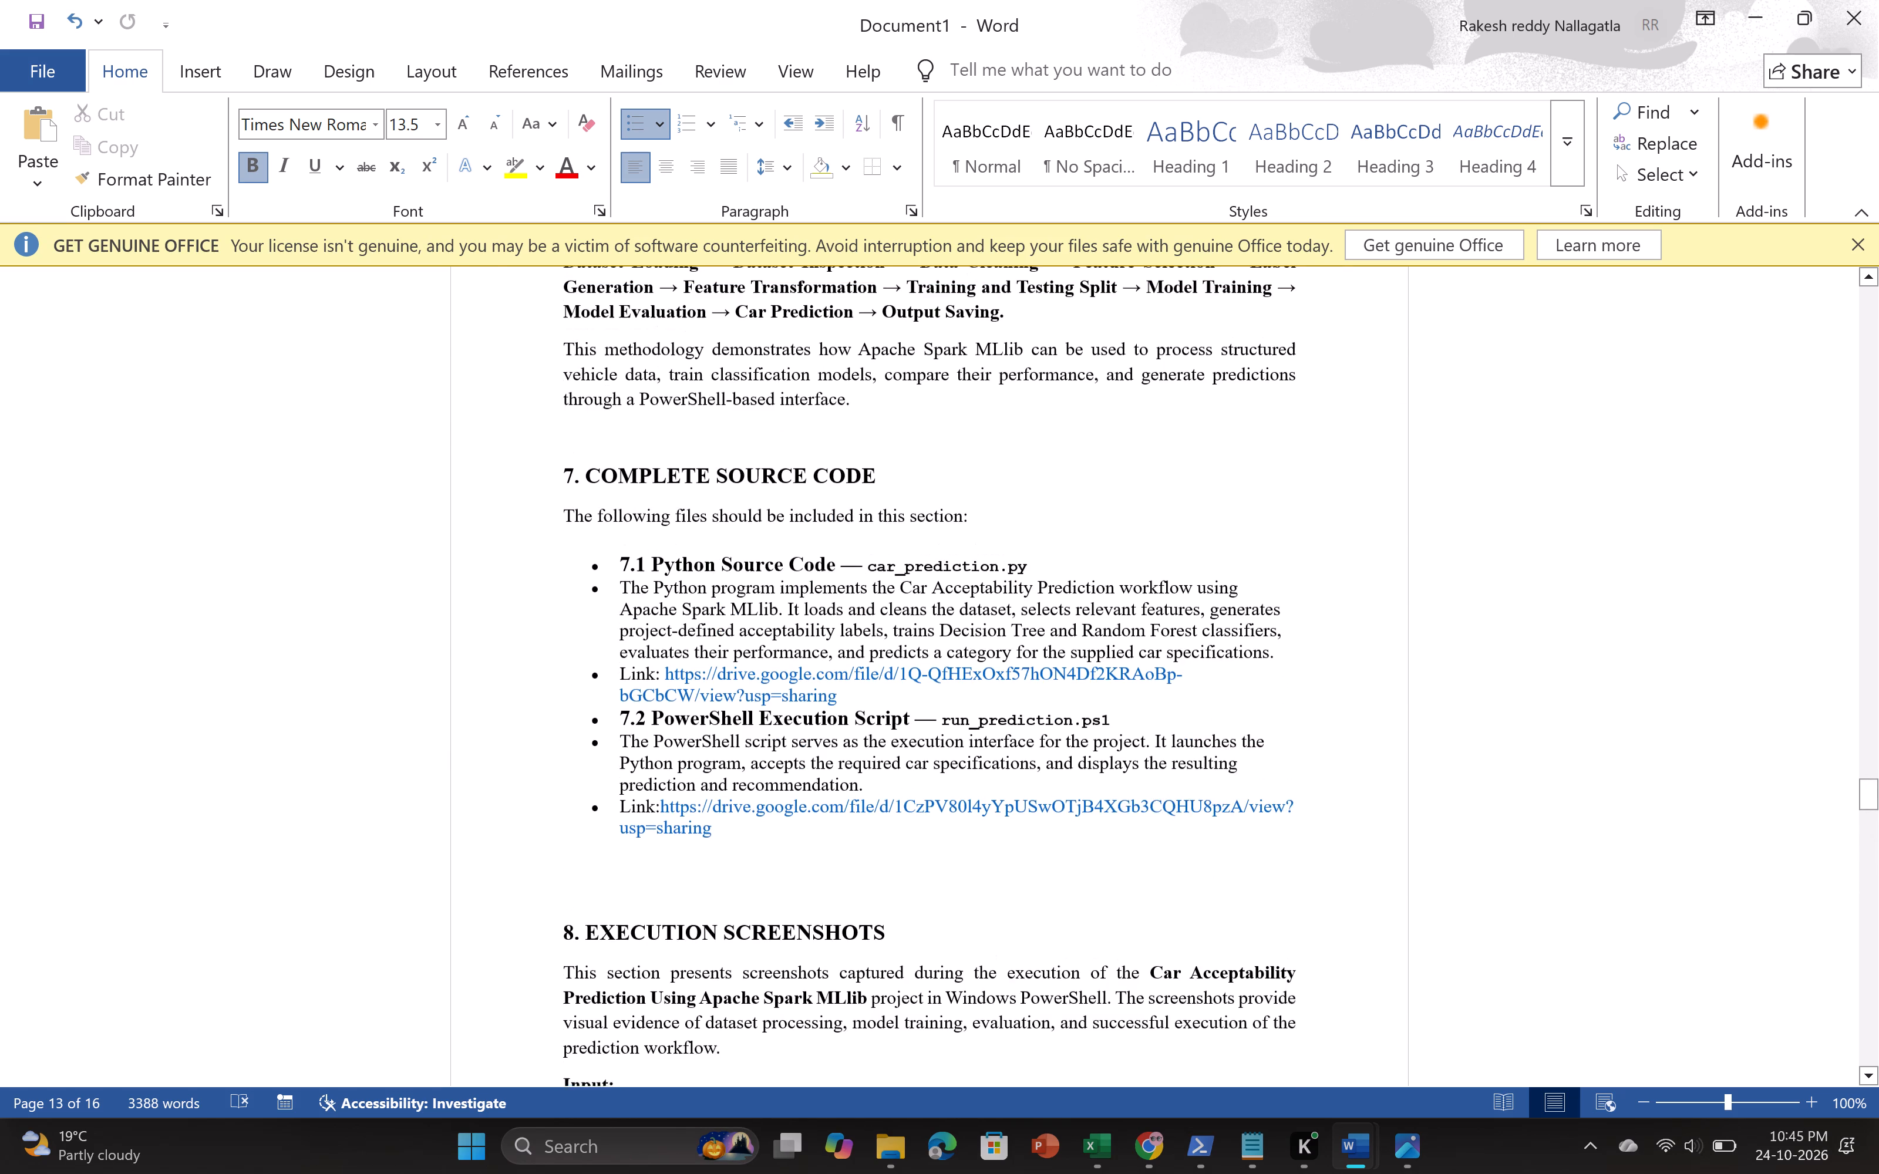
Examine the section 6 methodology steps and the end of the technologies table before it.
scroll(770, 868, up, 1)
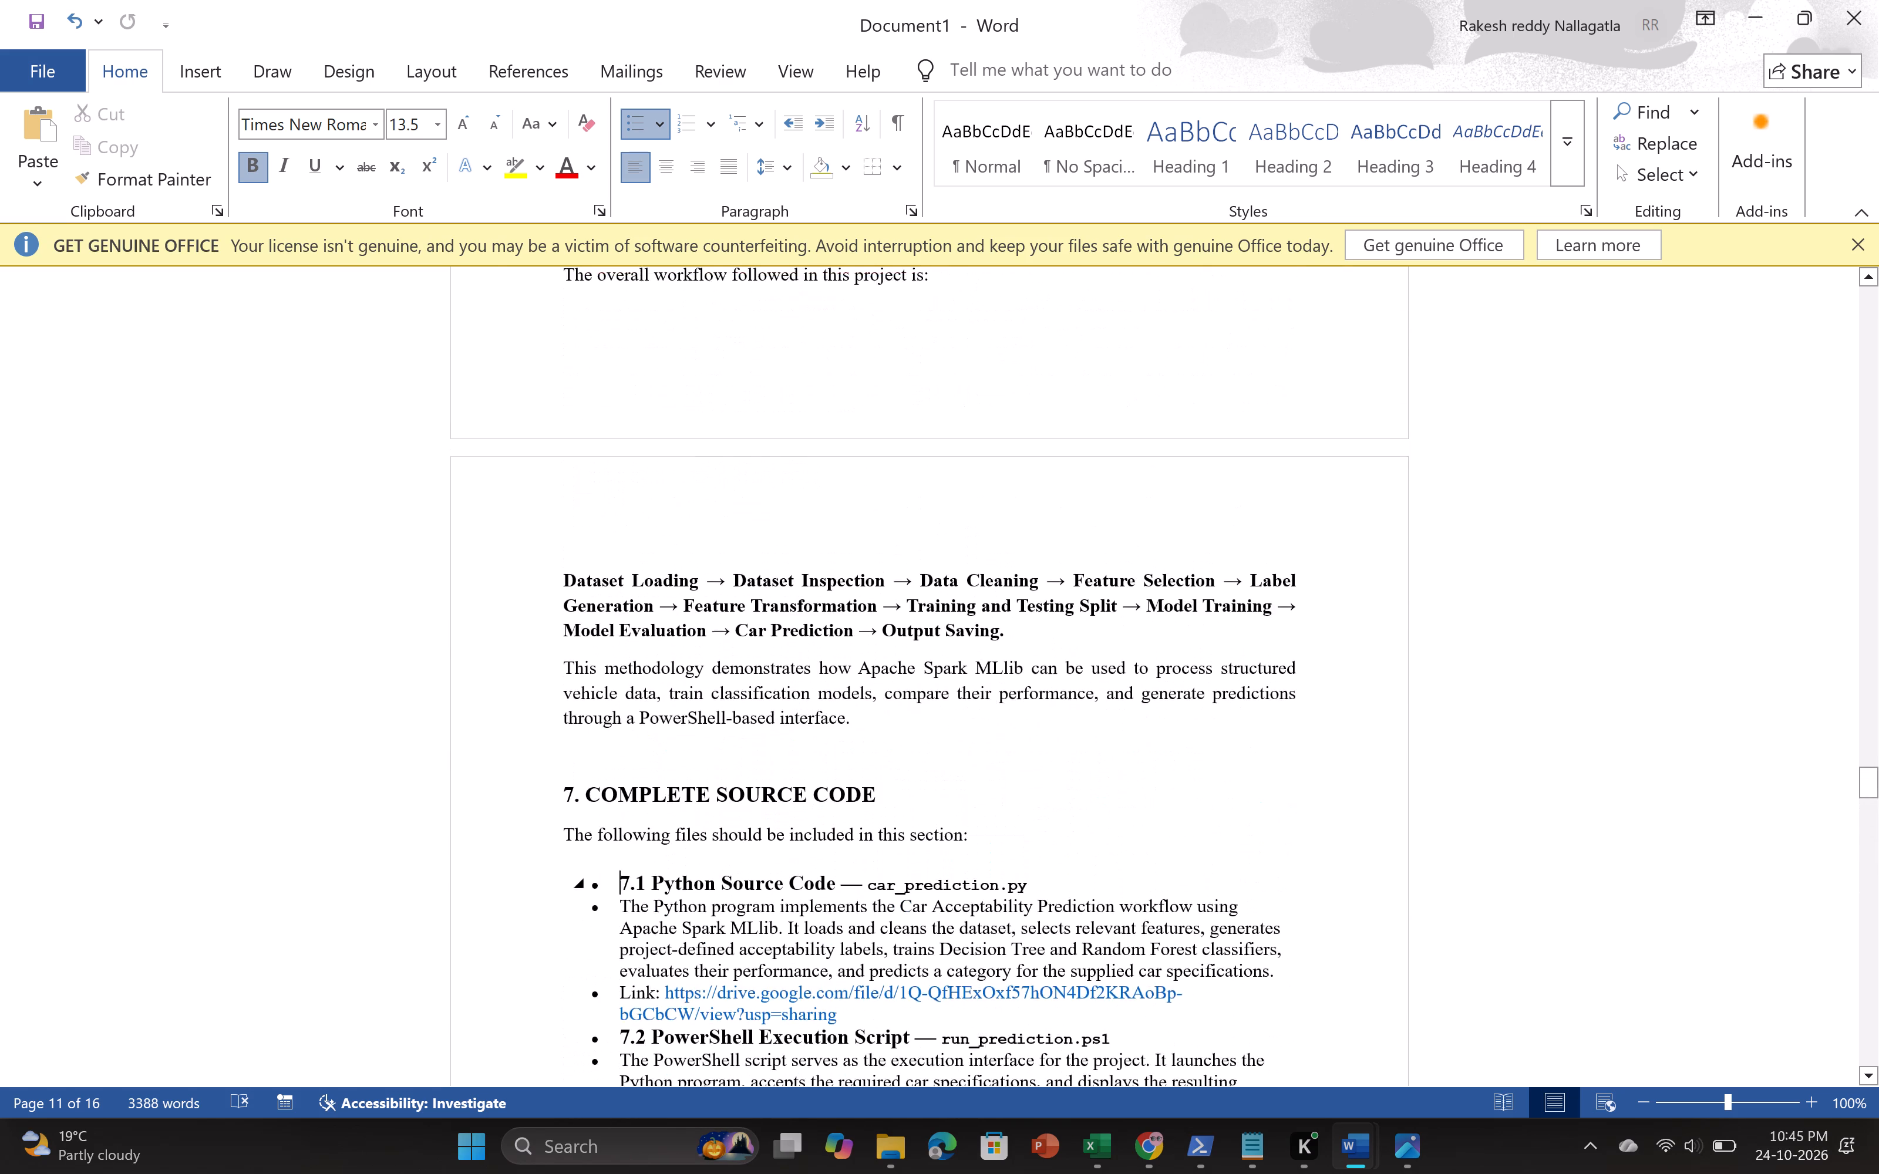
scroll(770, 868, up, 4)
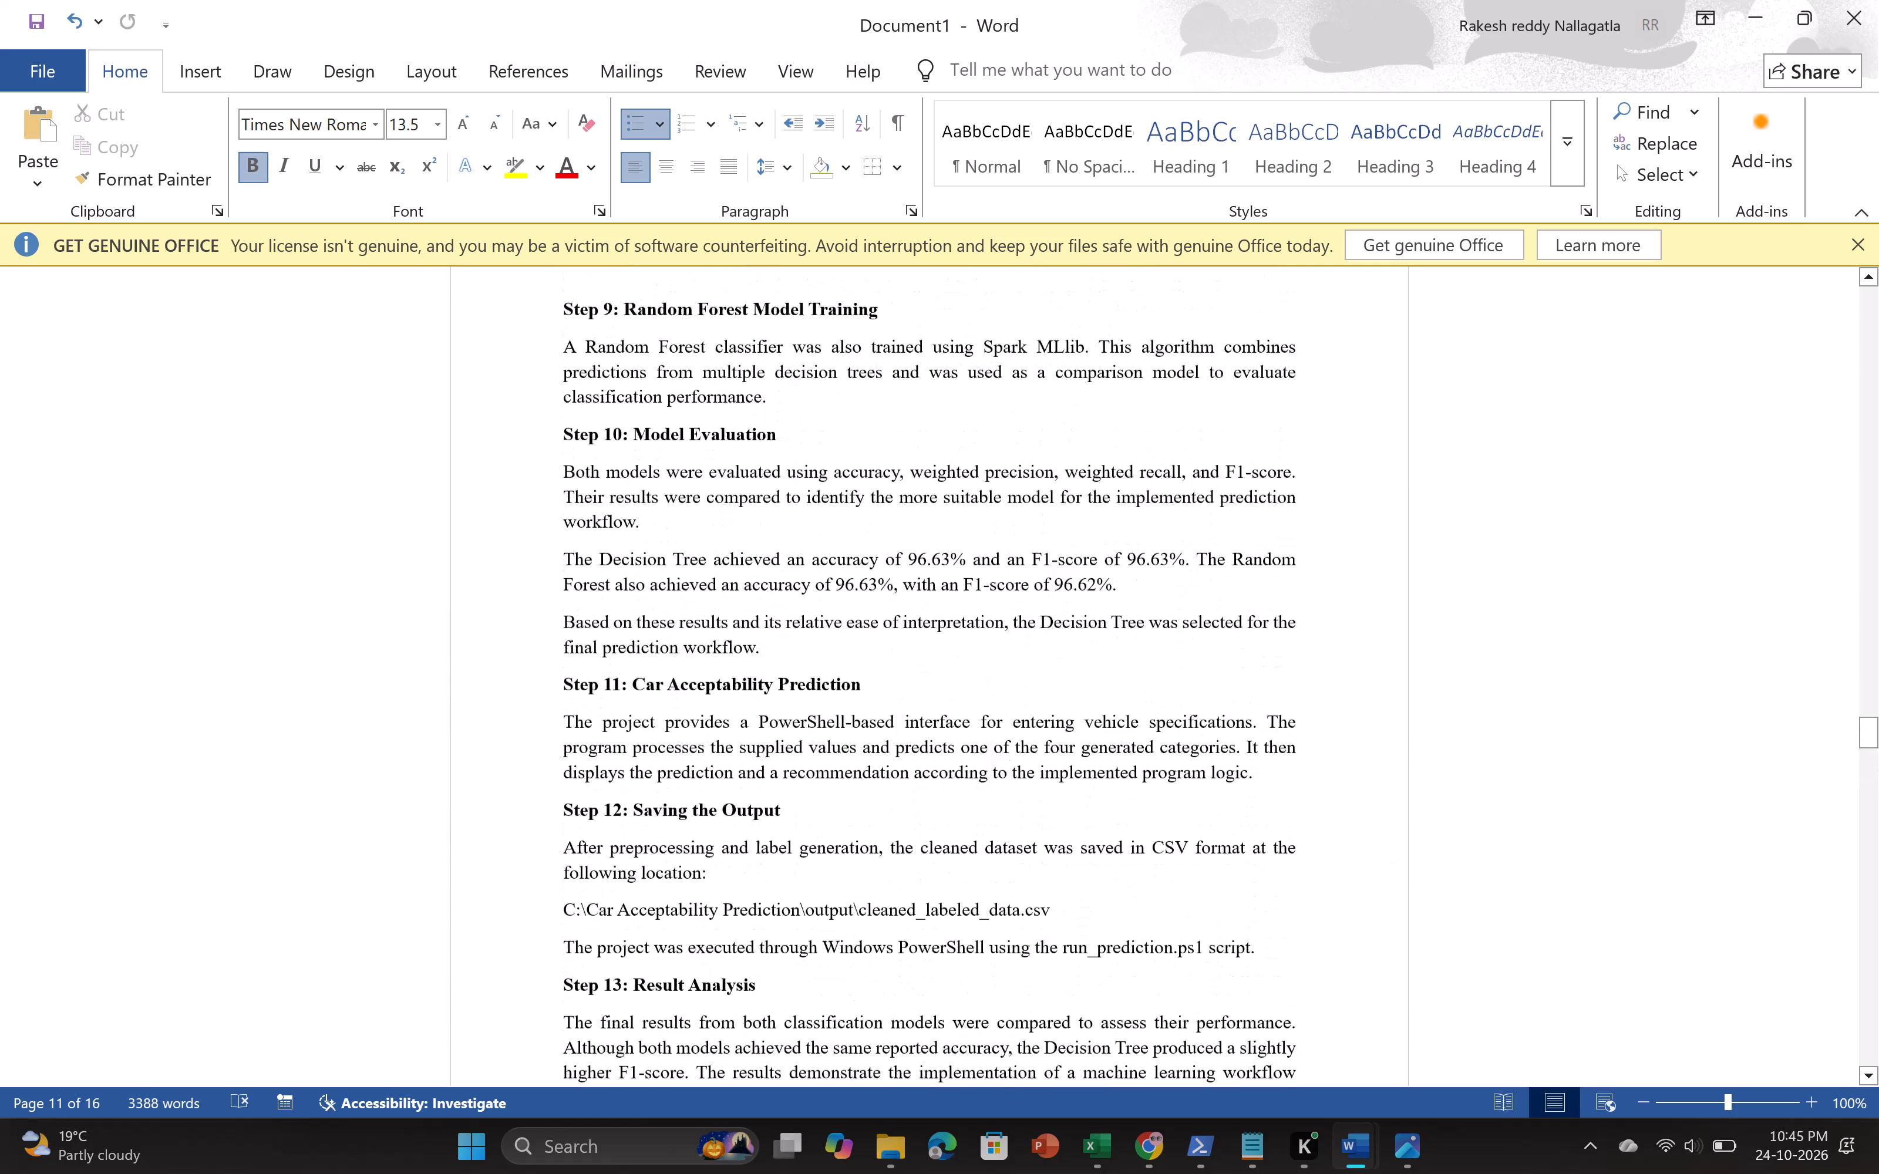
scroll(770, 868, up, 1)
scroll(770, 868, down, 2)
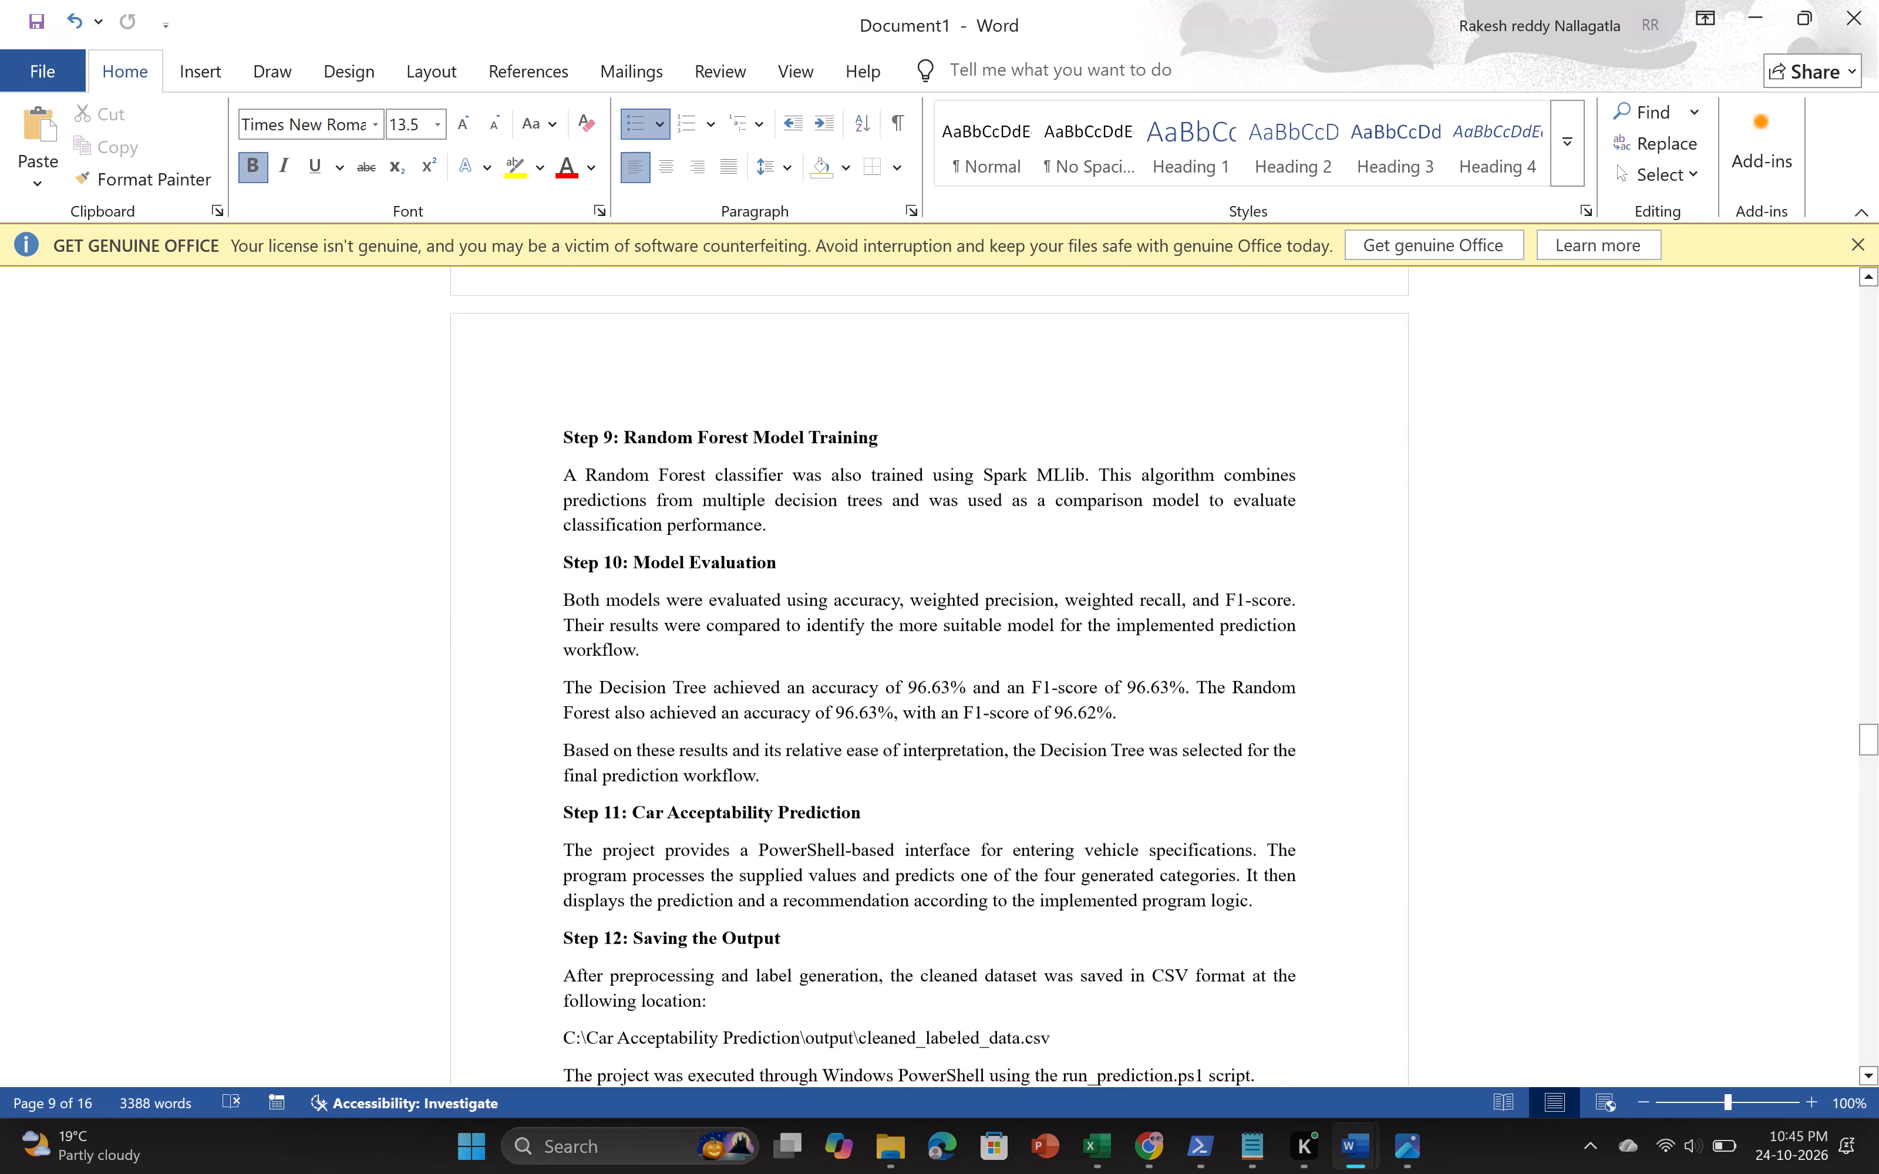
scroll(770, 868, up, 5)
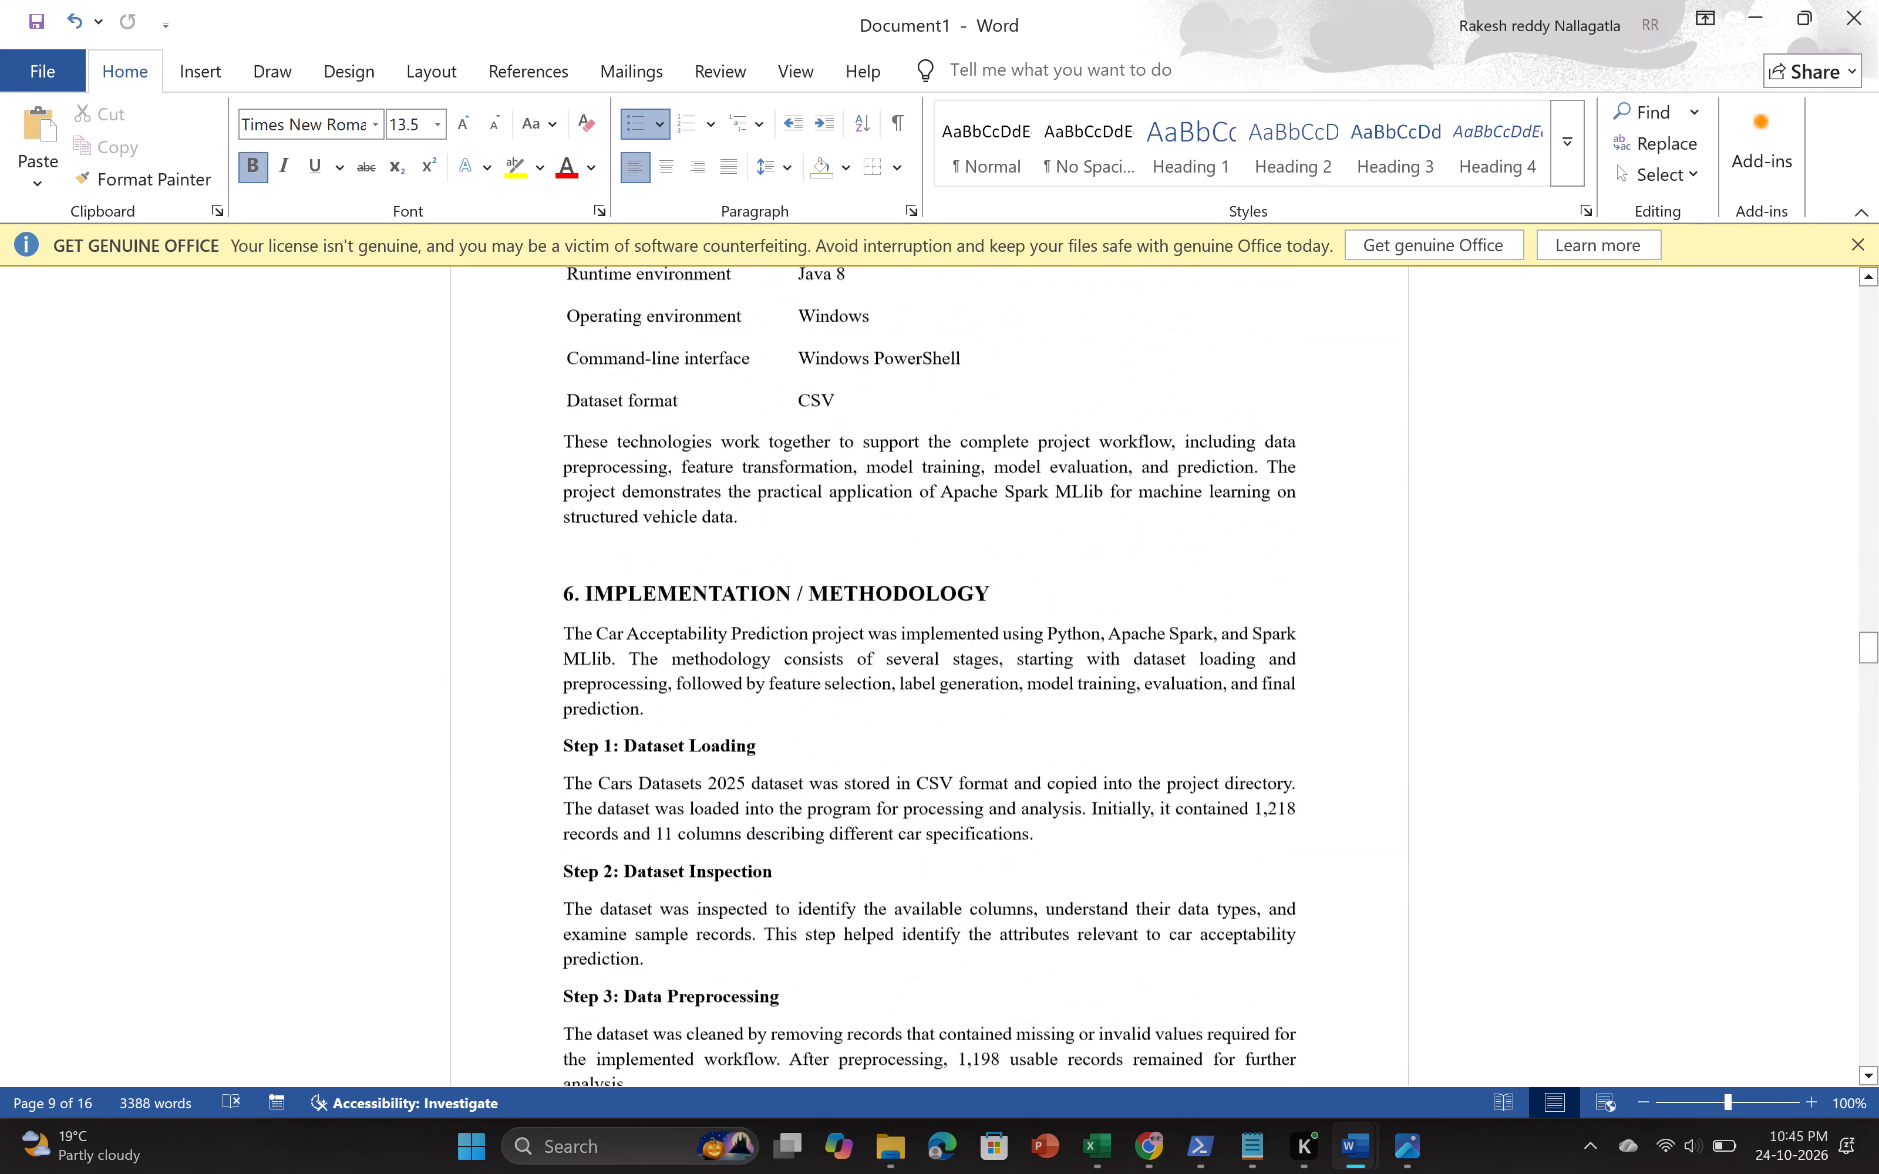
scroll(770, 868, up, 1)
Start saving the document and insert "Car Accept" in front of PROJECT REPORT in the file name.
key(ctrl+s)
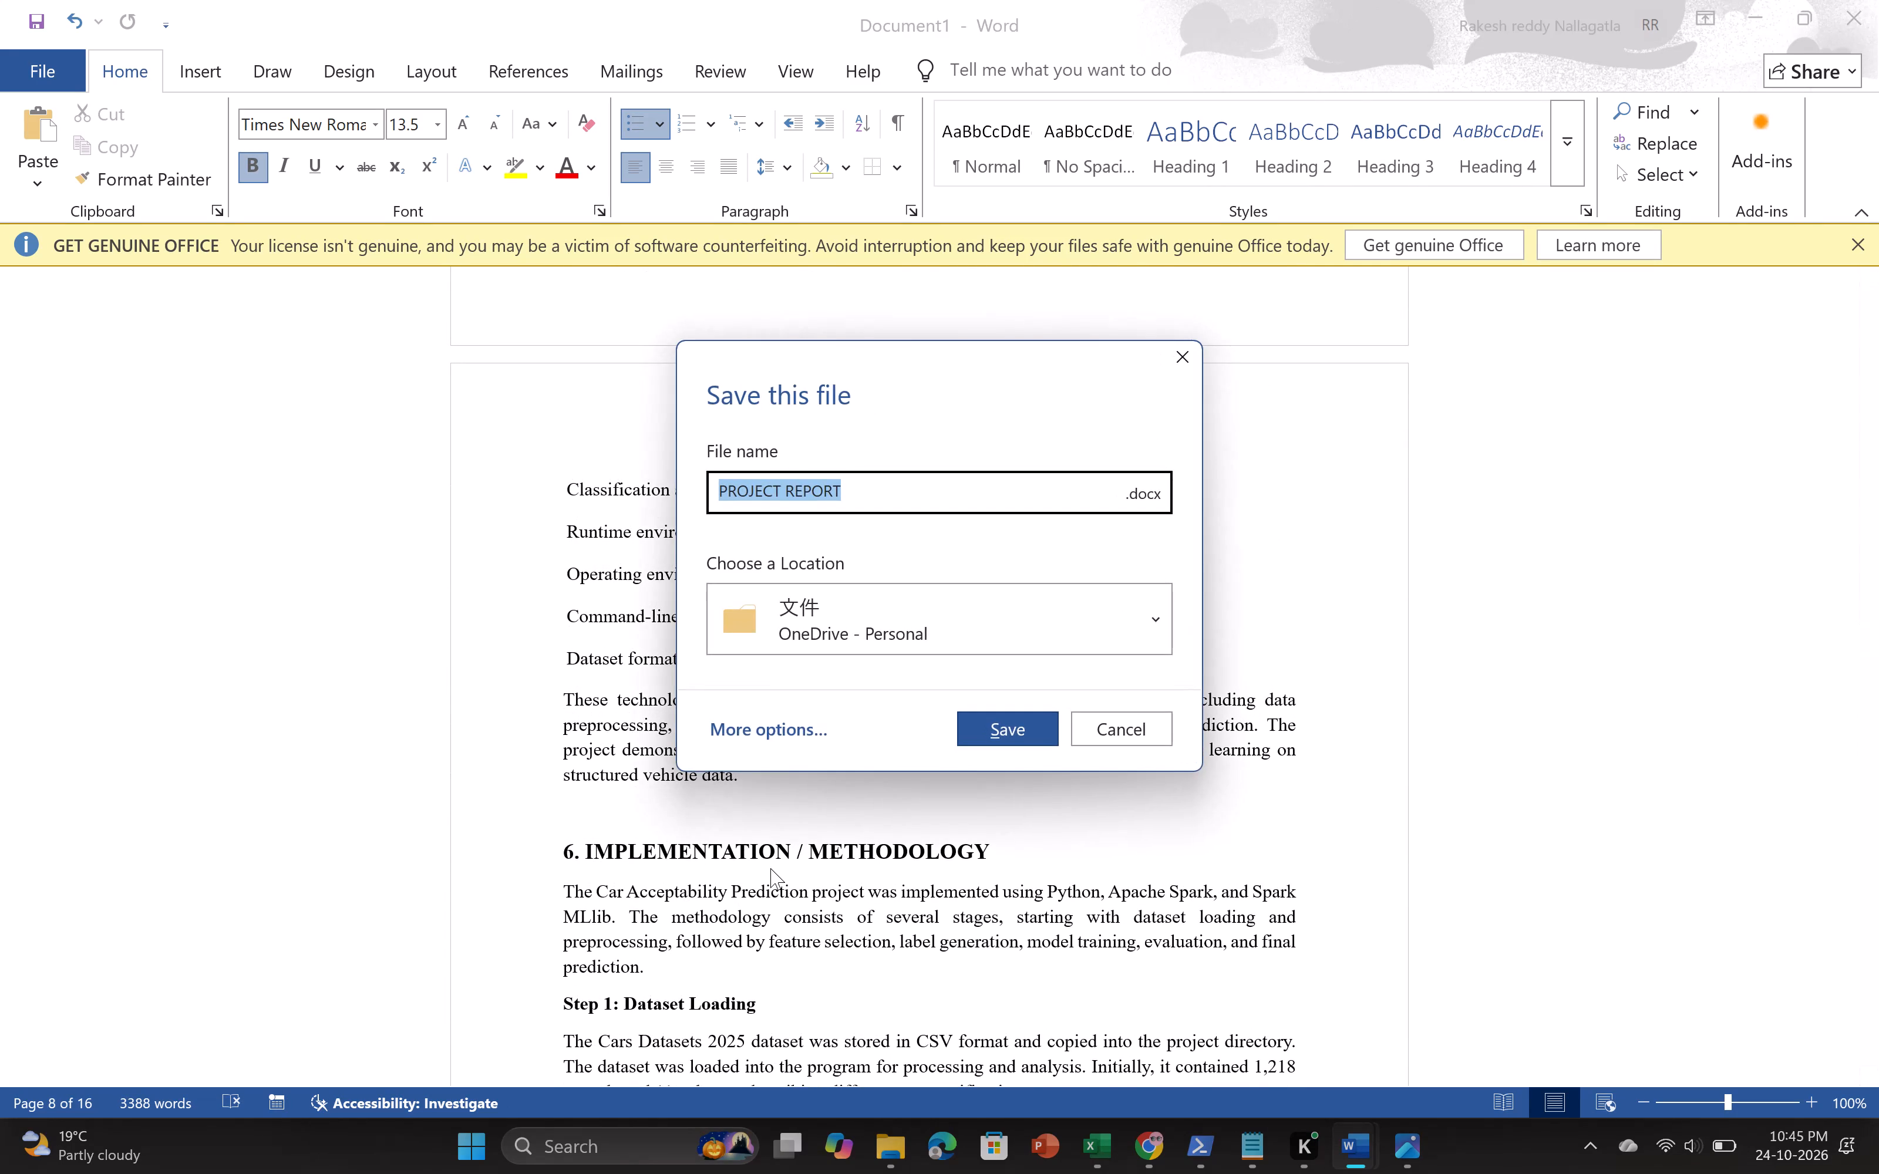
click(720, 486)
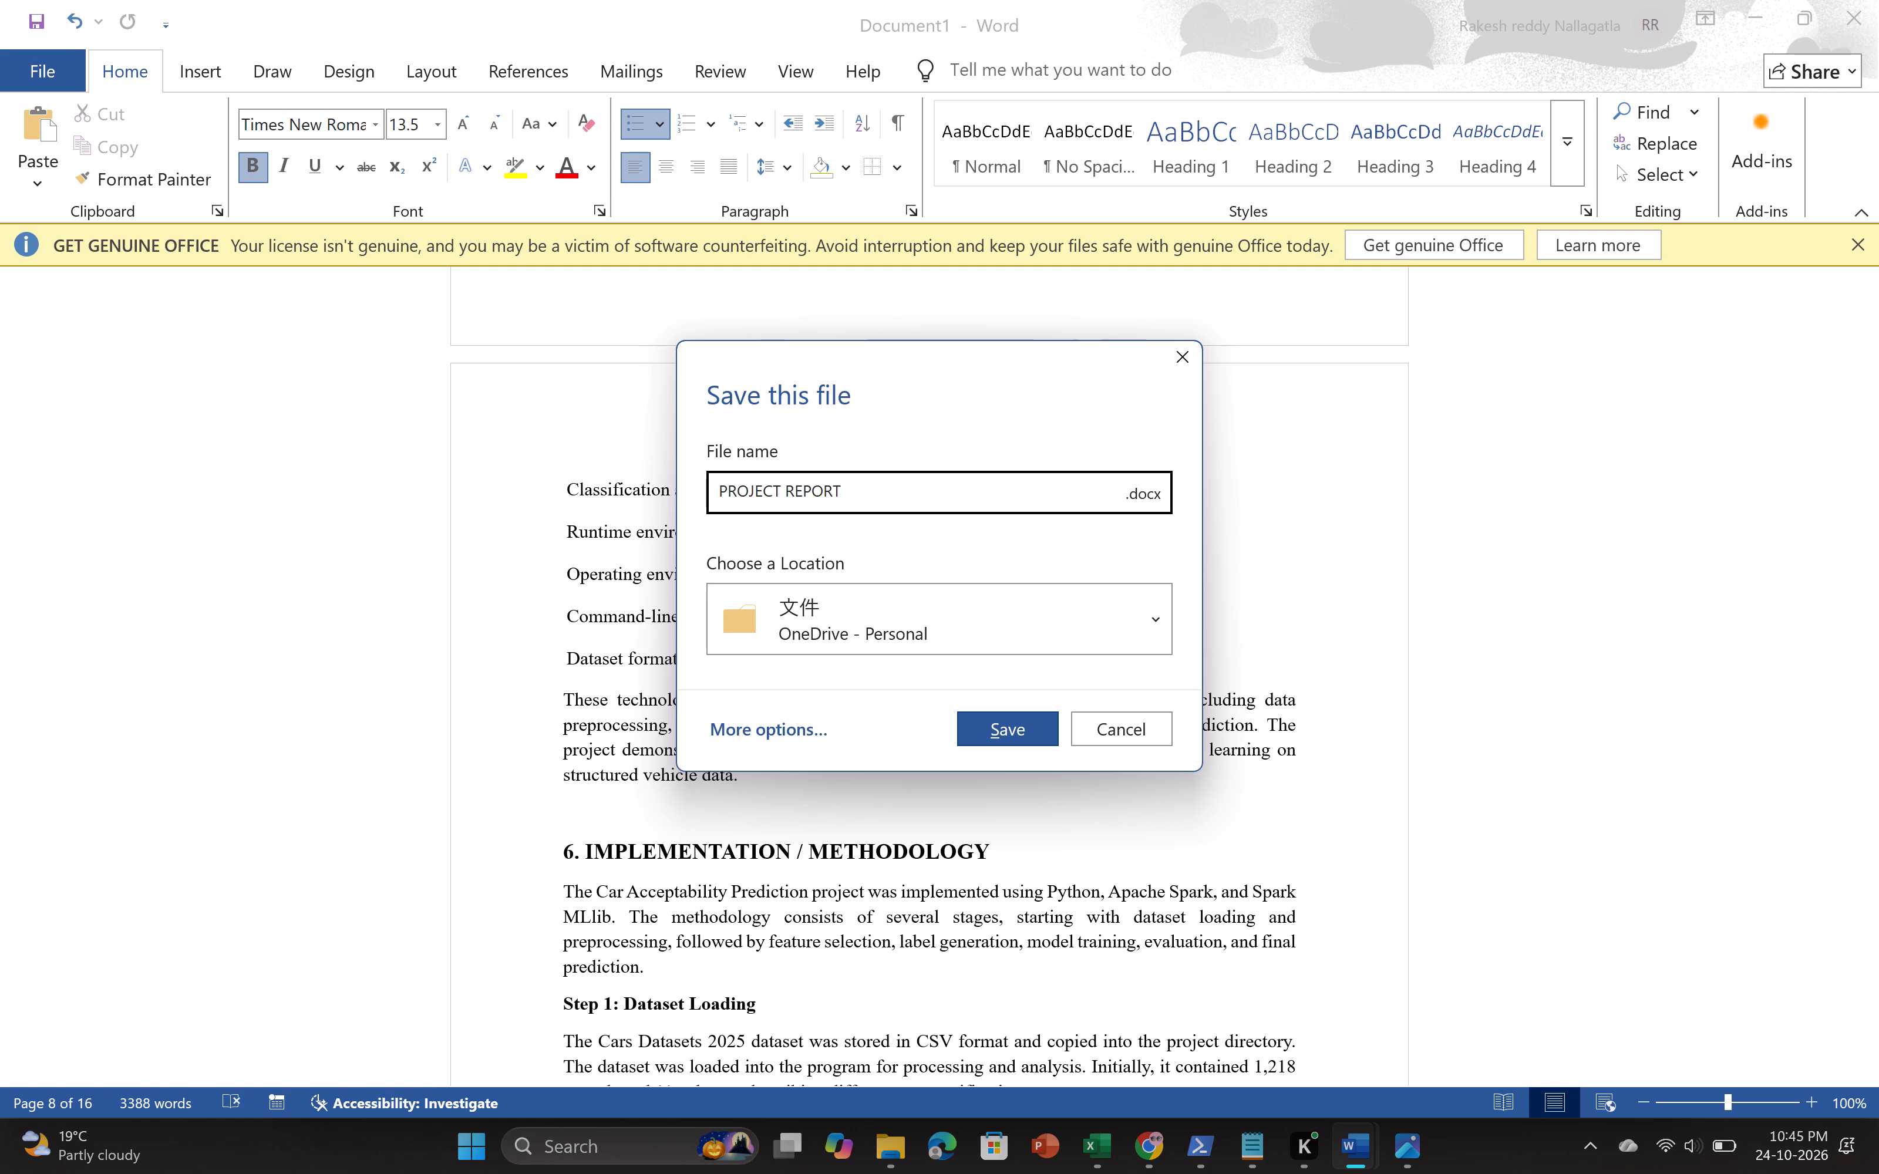
key(shift+c)
key(a)
key(BackSpace)
key(a)
key(BackSpace)
text(ar)
key(space)
text(Accept)
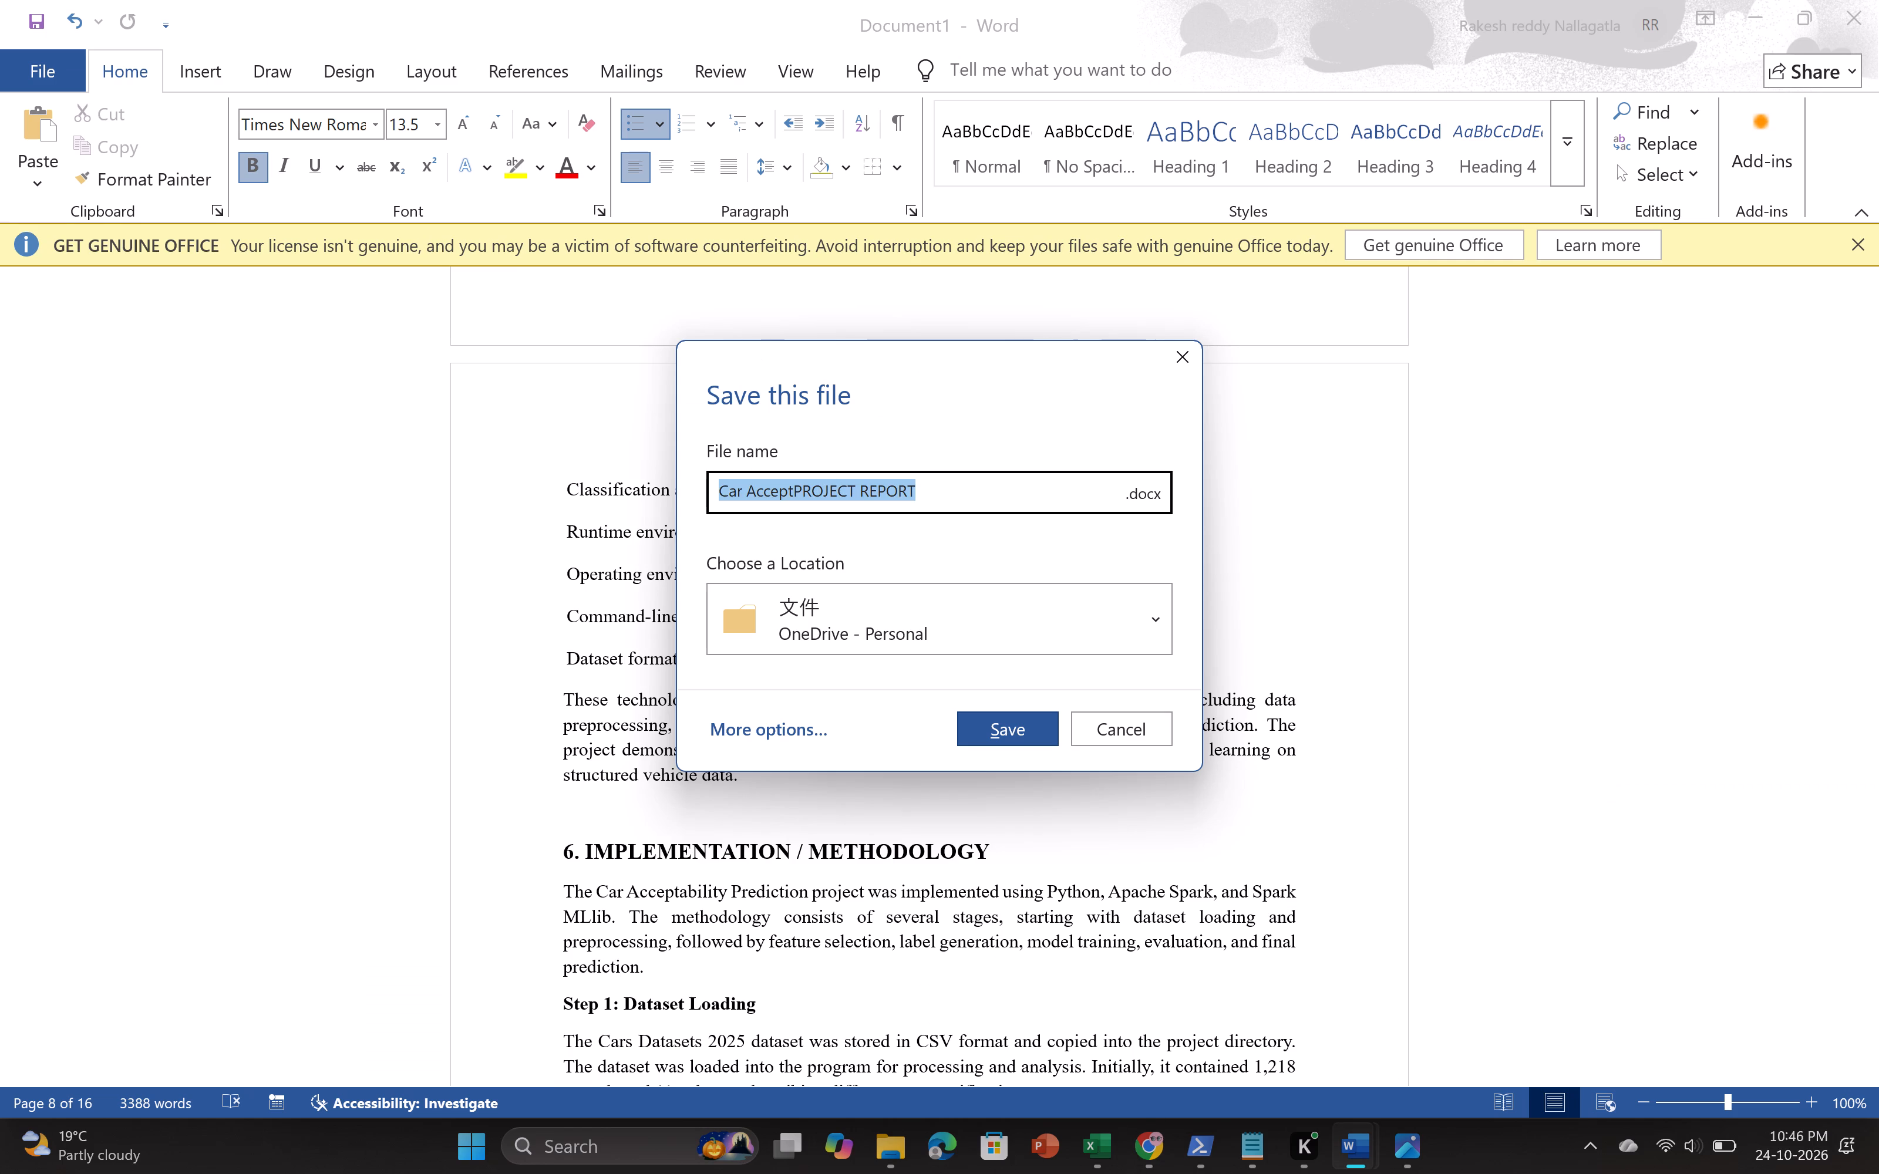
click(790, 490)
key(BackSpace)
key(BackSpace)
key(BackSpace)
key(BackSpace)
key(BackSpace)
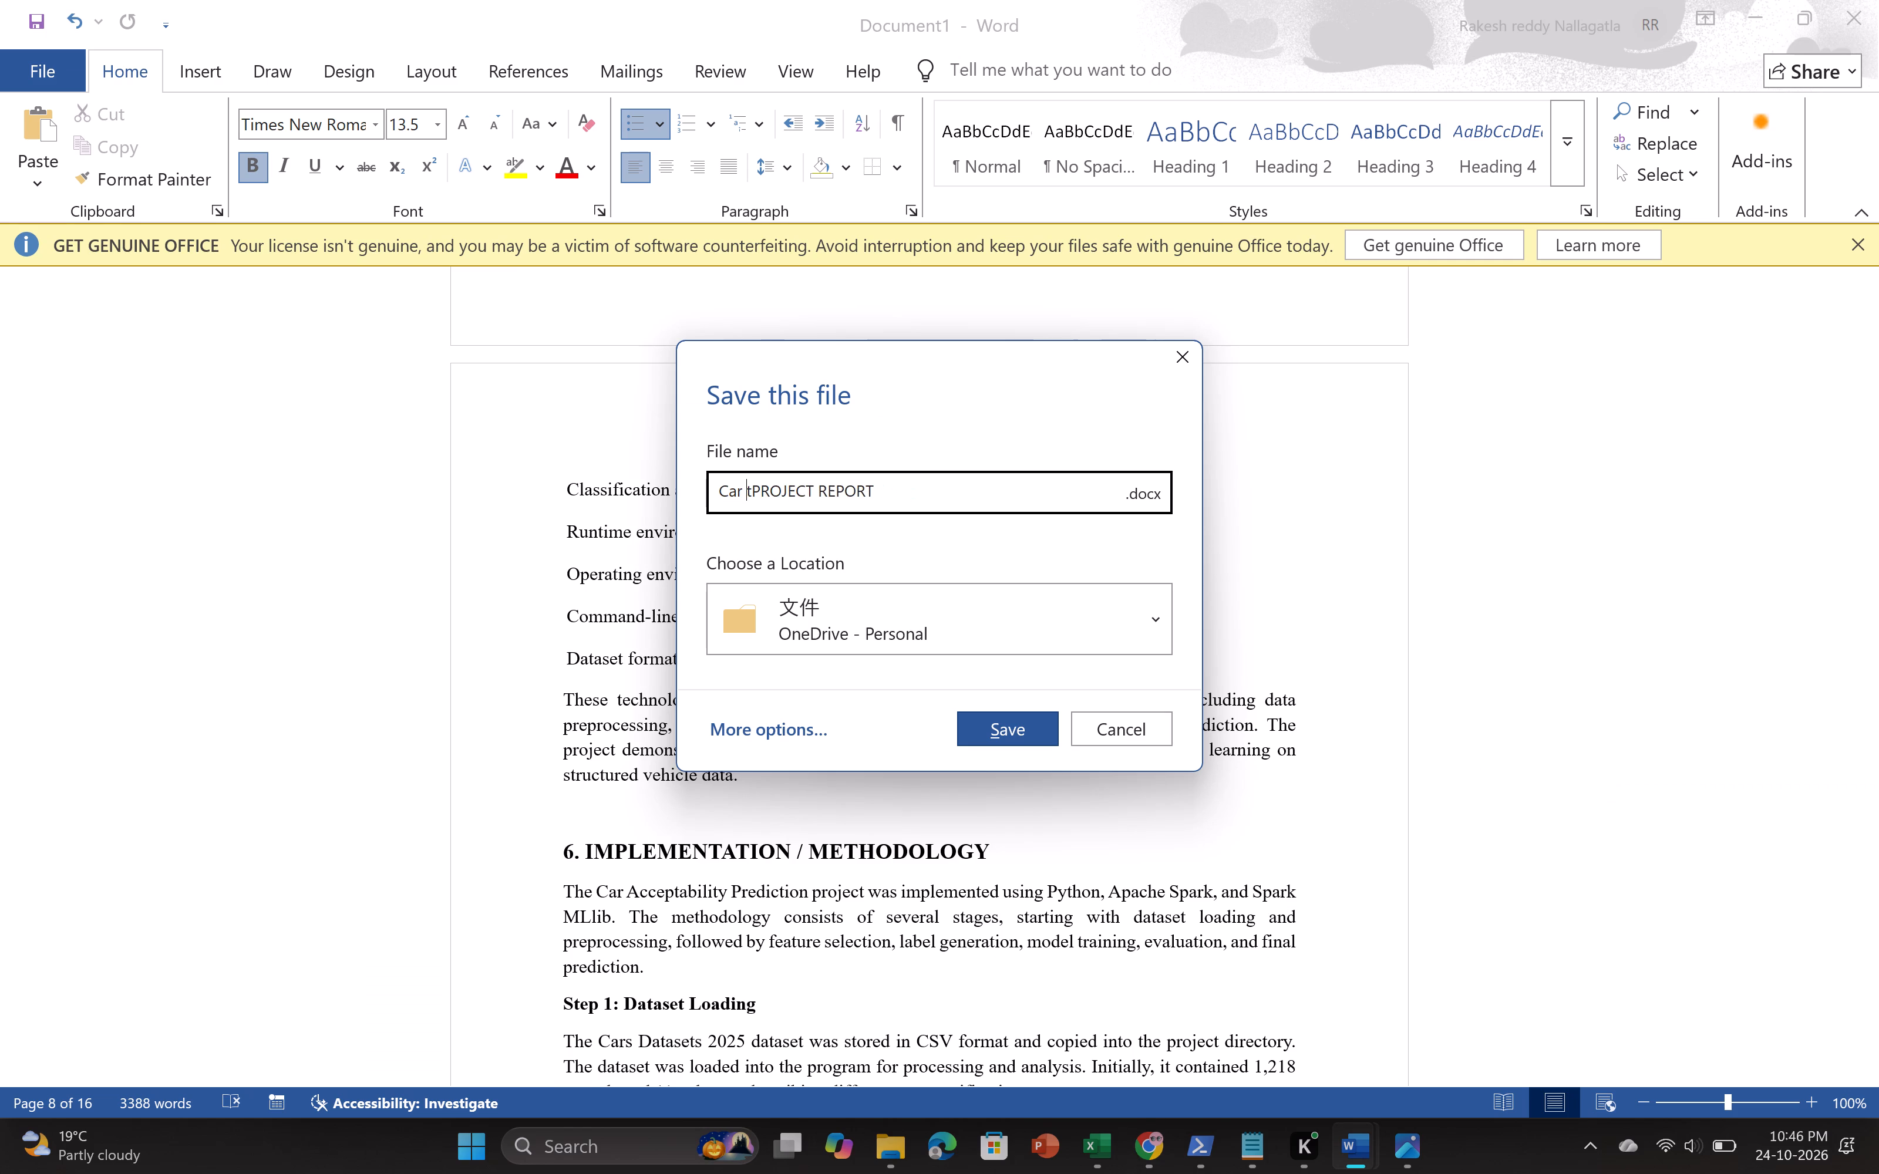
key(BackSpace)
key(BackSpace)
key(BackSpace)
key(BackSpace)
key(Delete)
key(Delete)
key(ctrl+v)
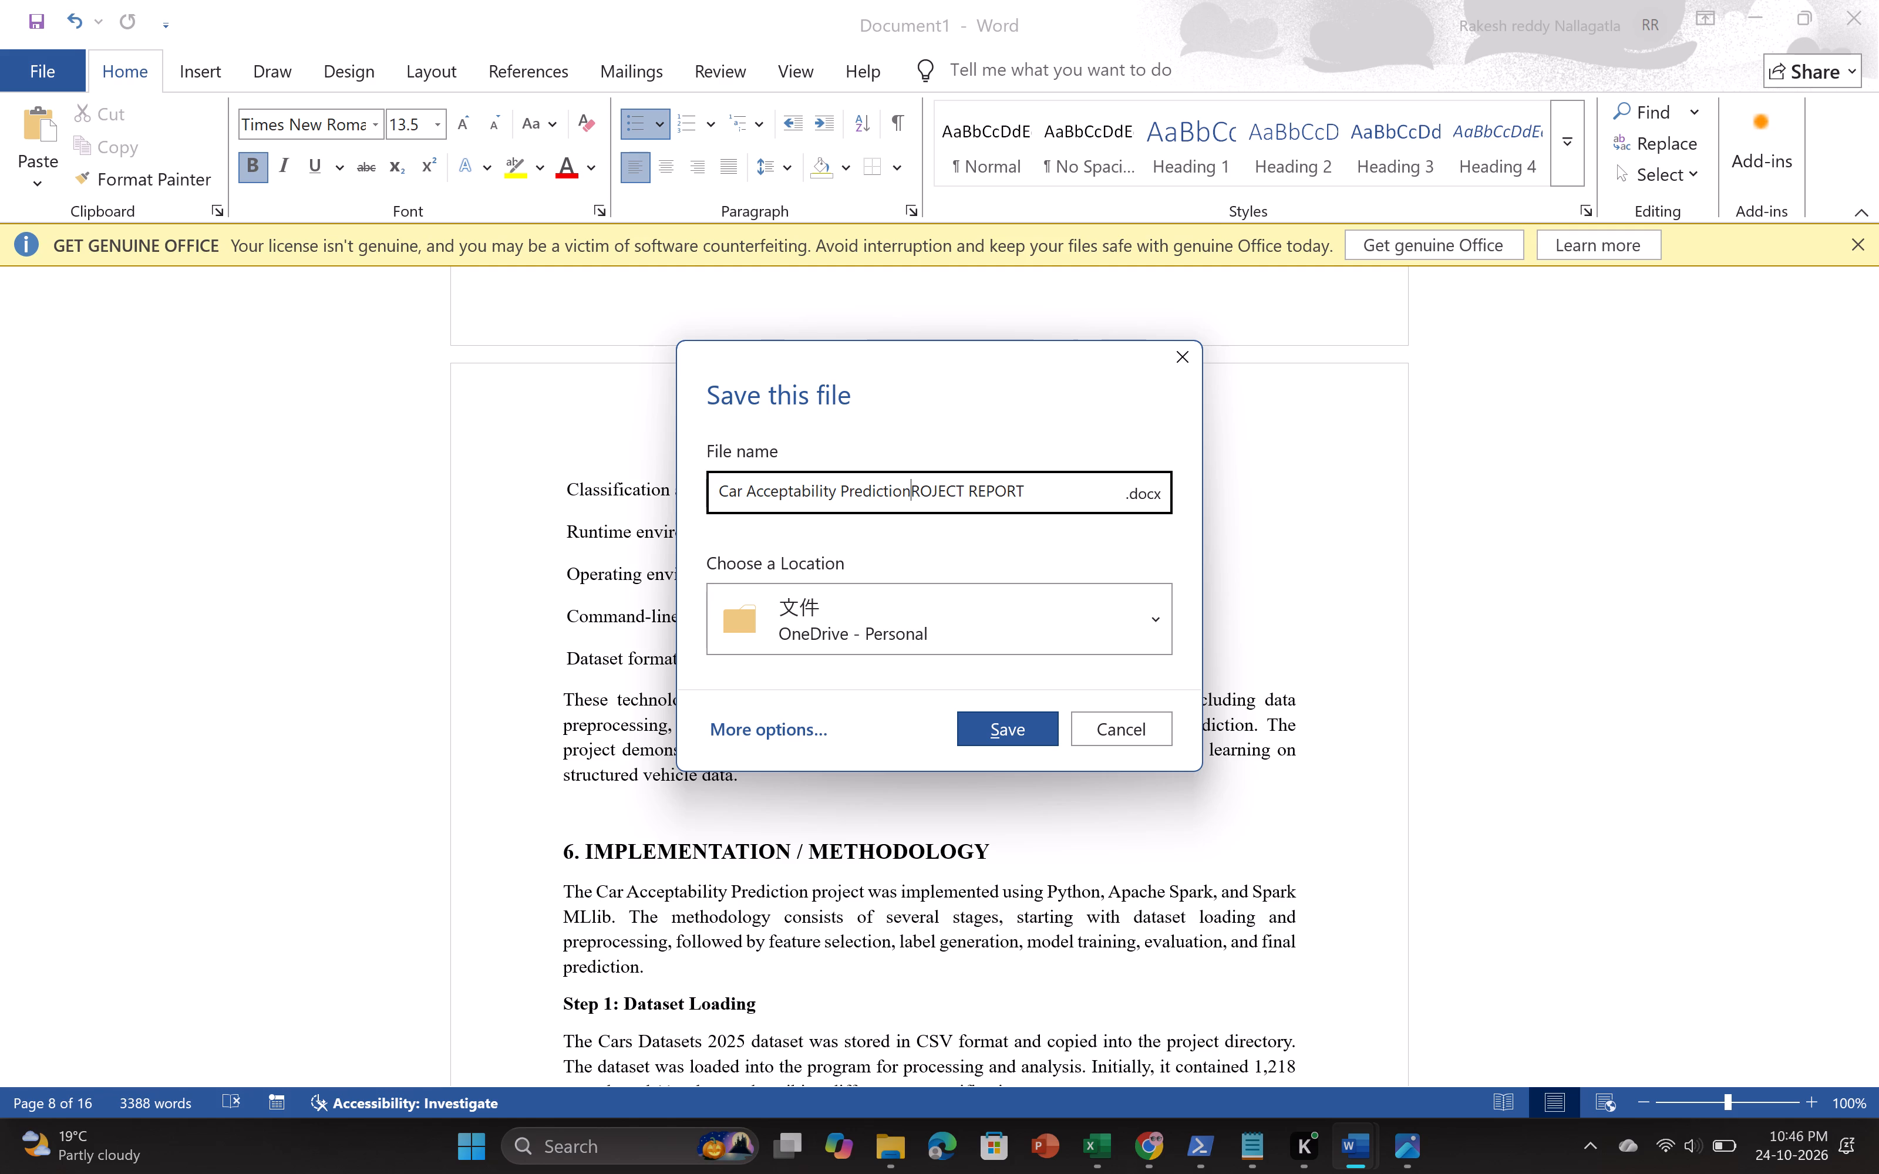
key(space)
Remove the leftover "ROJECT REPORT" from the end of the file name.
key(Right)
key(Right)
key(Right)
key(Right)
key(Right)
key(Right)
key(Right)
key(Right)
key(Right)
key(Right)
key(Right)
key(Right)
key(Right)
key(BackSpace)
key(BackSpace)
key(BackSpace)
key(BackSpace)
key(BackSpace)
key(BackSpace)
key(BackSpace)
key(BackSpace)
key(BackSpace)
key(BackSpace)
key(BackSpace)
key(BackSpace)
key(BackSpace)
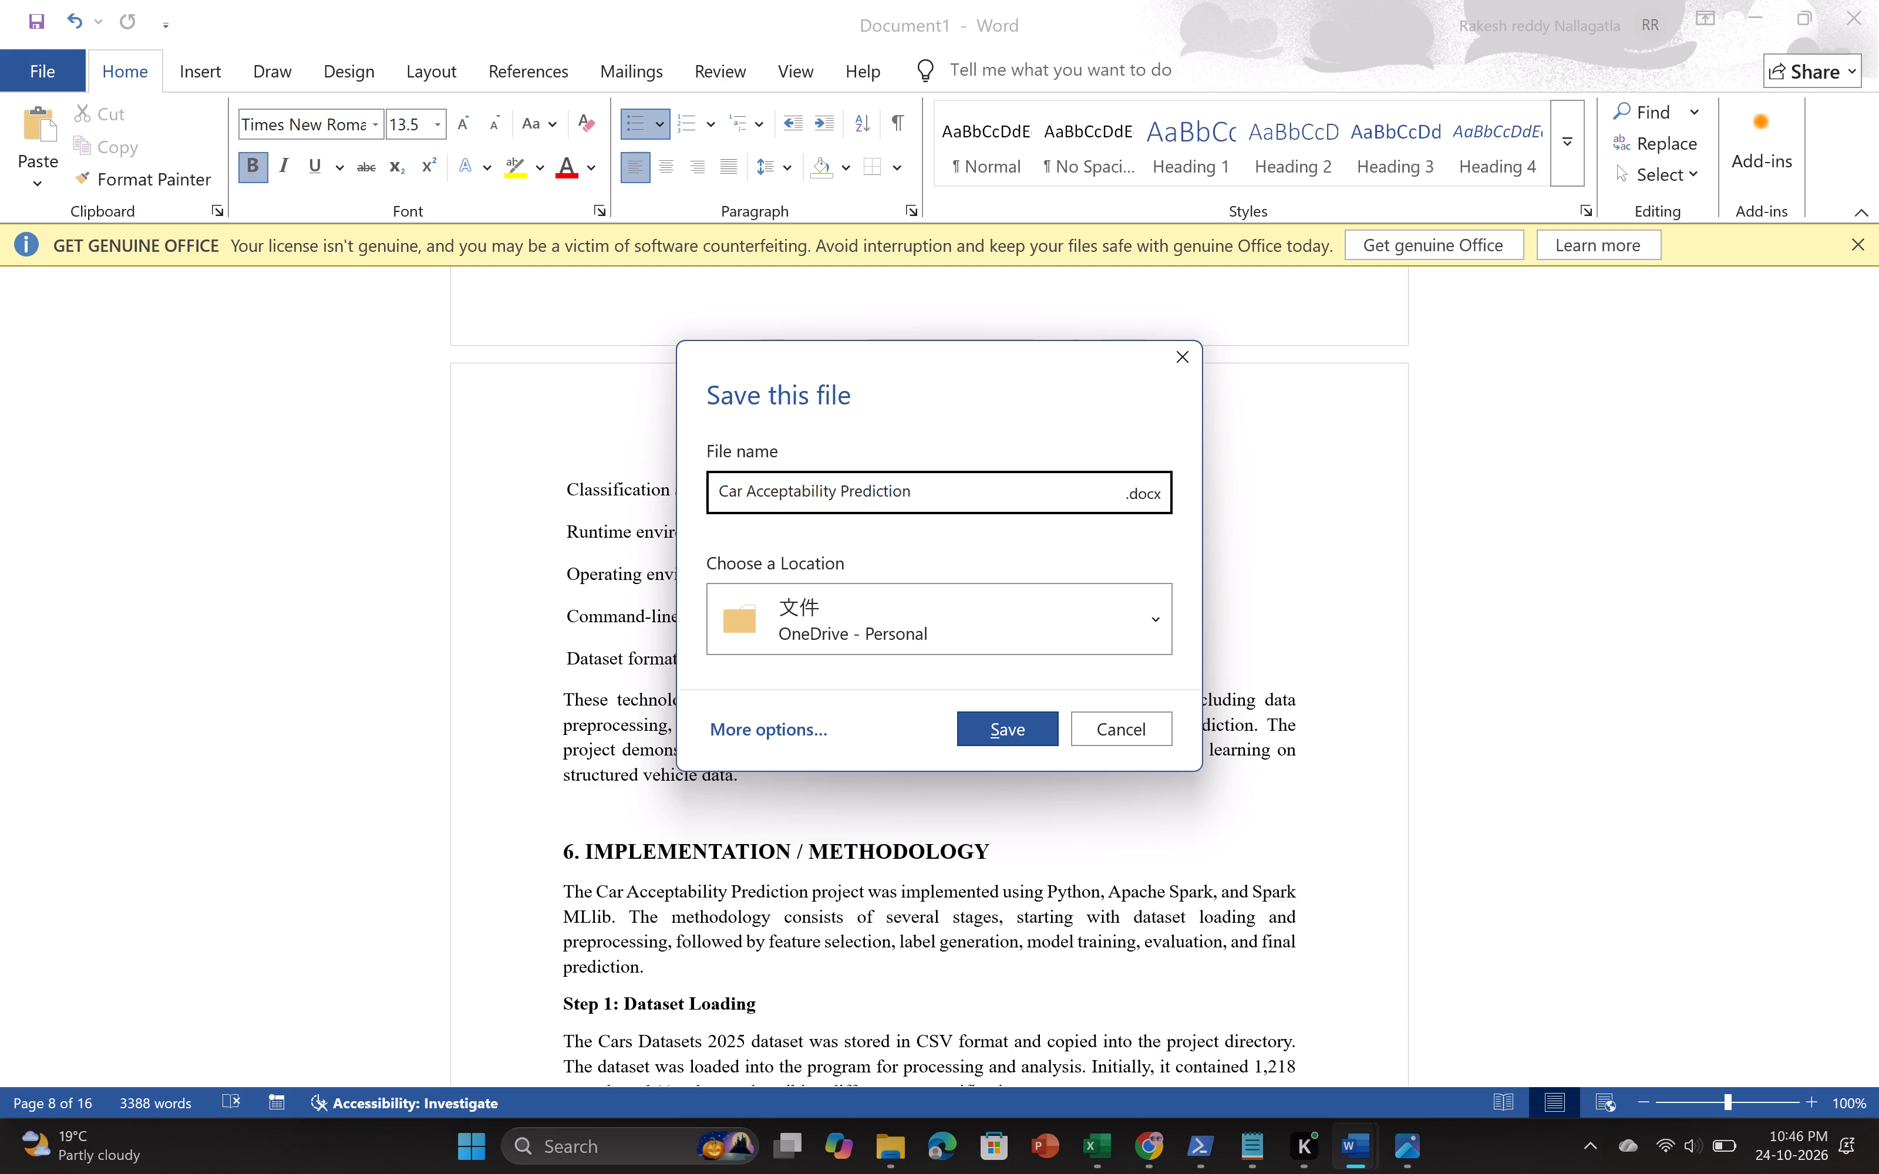
Replace the entire file name with "INT315-Project Report".
key(BackSpace)
key(BackSpace)
key(BackSpace)
key(BackSpace)
key(BackSpace)
key(BackSpace)
key(BackSpace)
key(BackSpace)
key(BackSpace)
key(BackSpace)
key(BackSpace)
key(BackSpace)
key(BackSpace)
key(BackSpace)
key(BackSpace)
key(BackSpace)
key(BackSpace)
key(BackSpace)
key(BackSpace)
key(BackSpace)
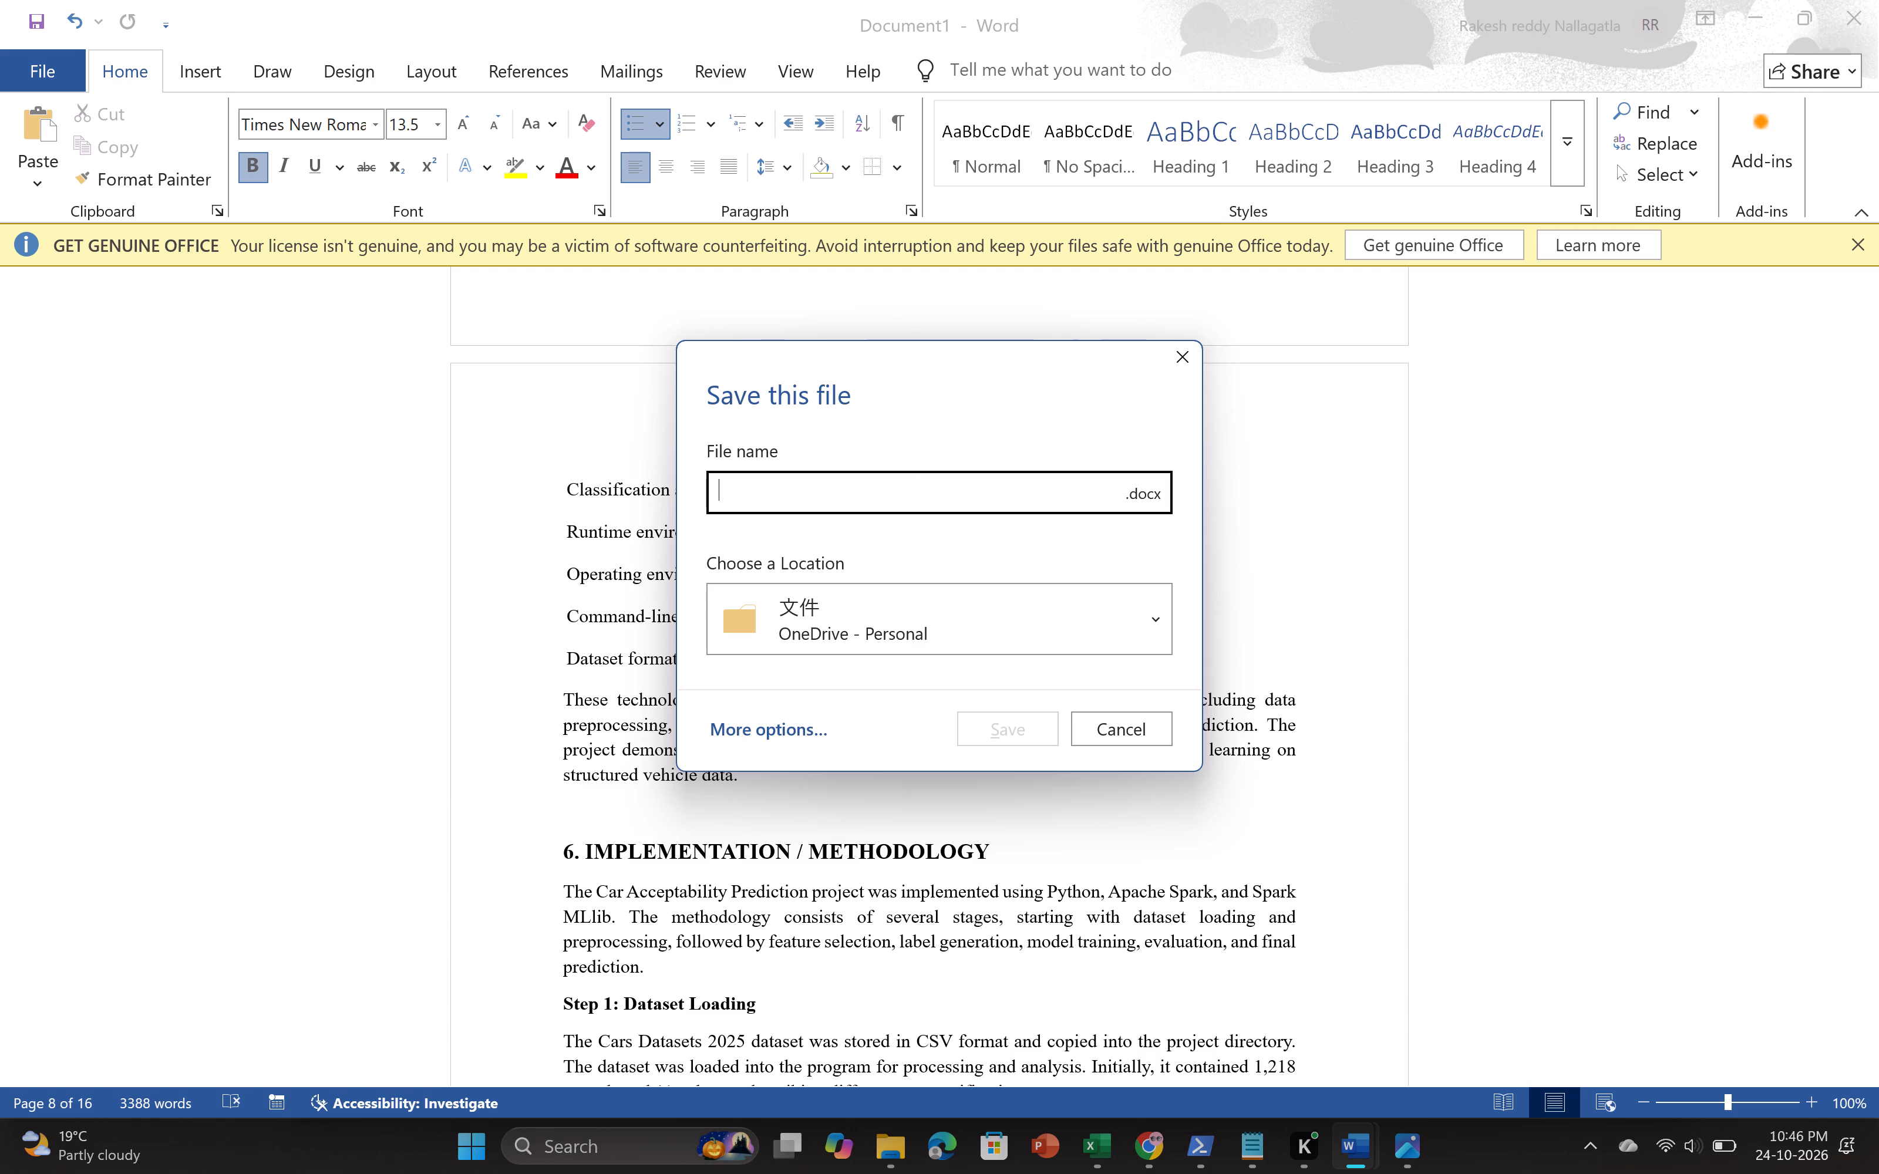
text(INT-)
key(BackSpace)
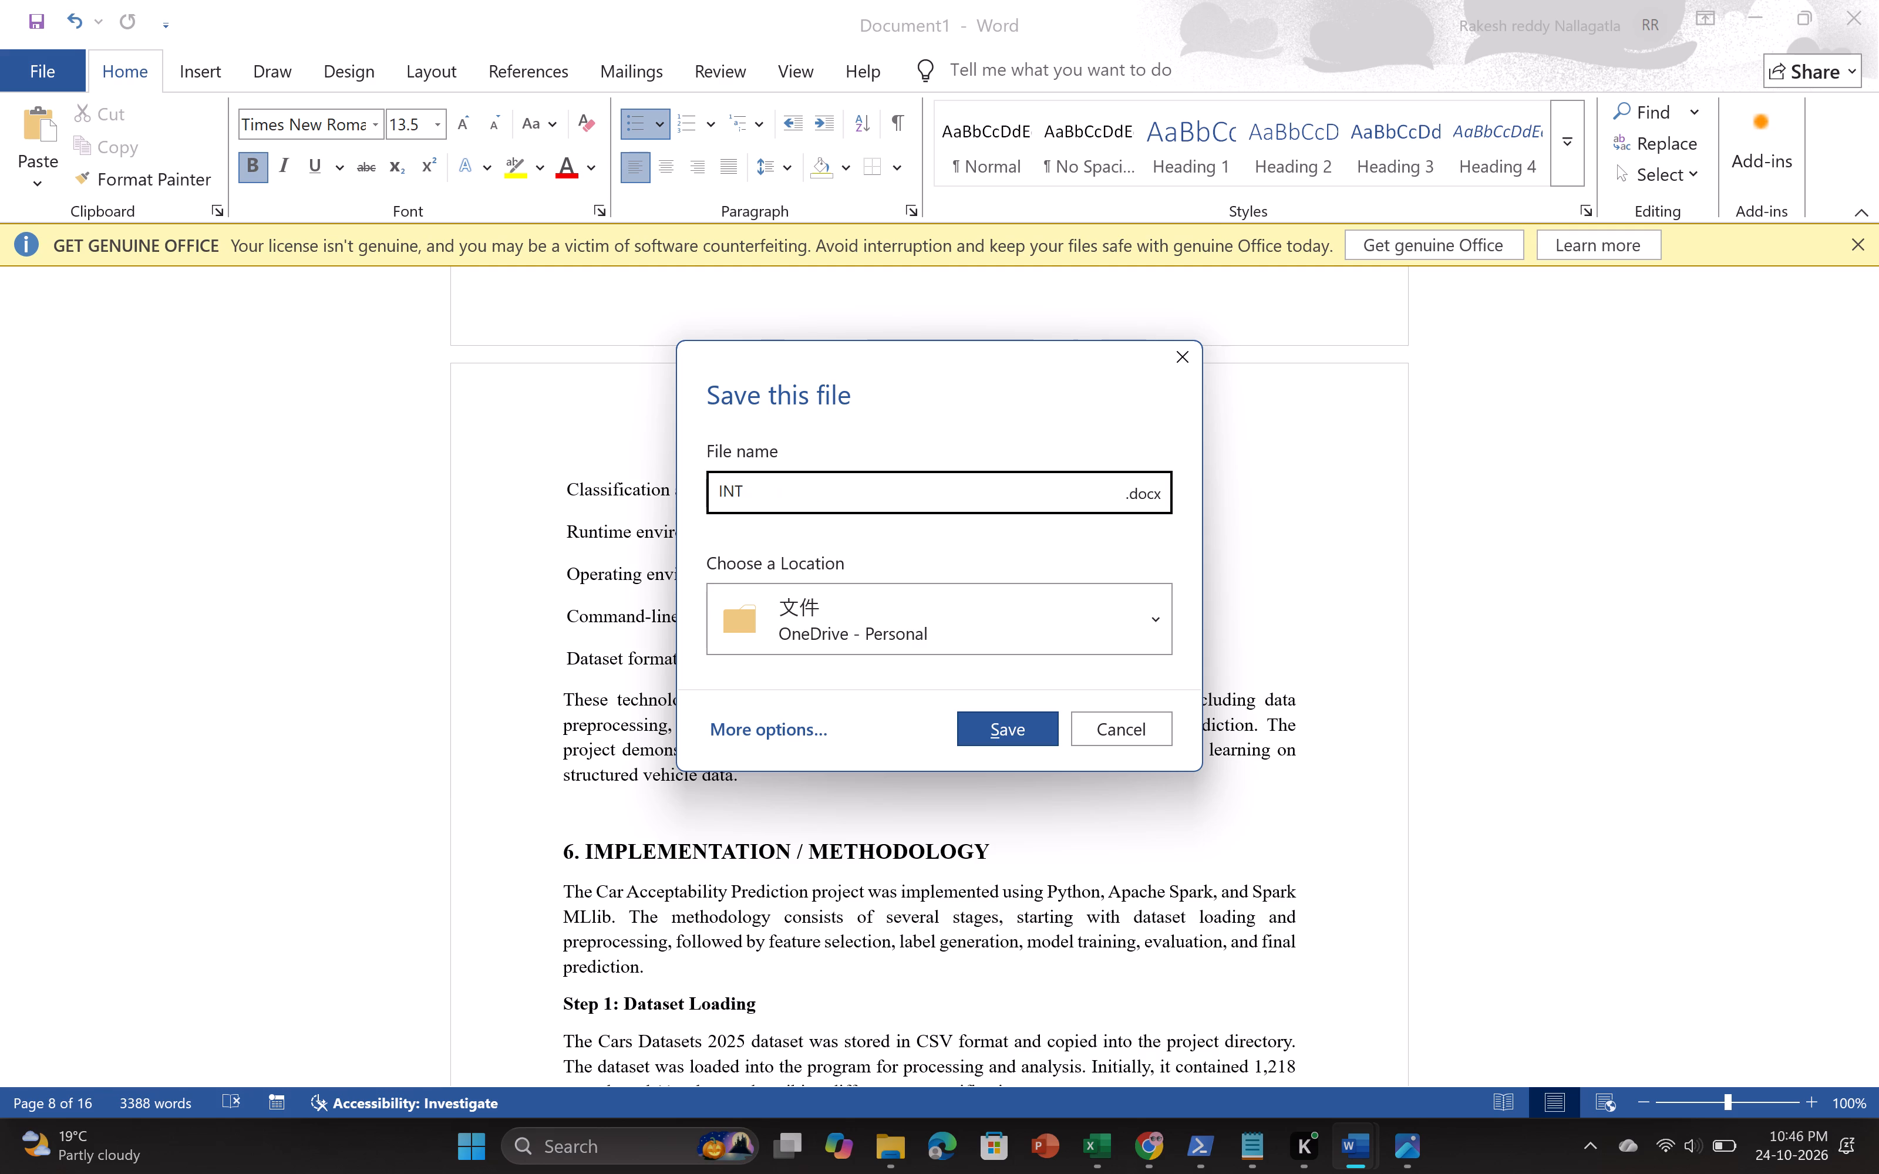
key(5)
key(BackSpace)
text(315)
key(minus)
text(Project Report)
Choose the Downloads folder as the location and save the document there.
click(1158, 611)
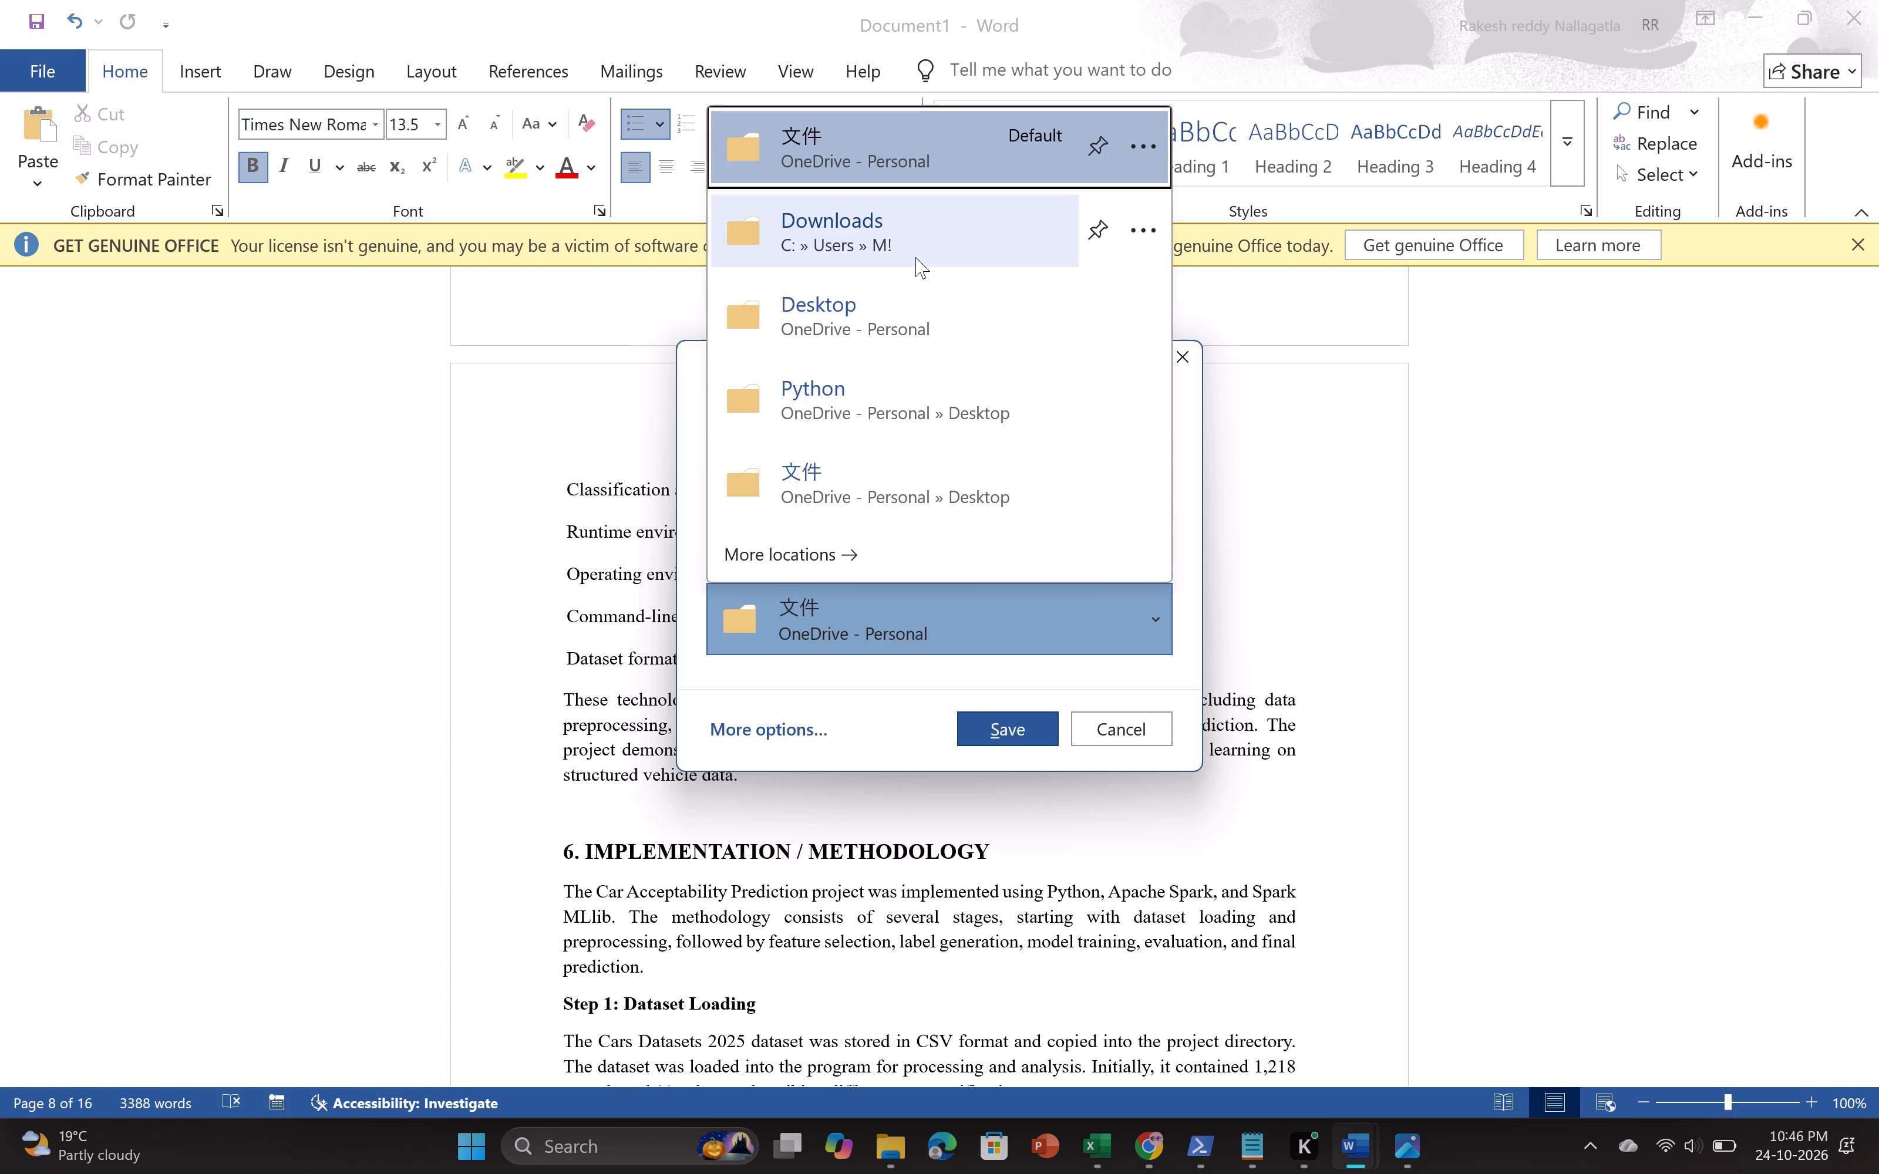
click(915, 255)
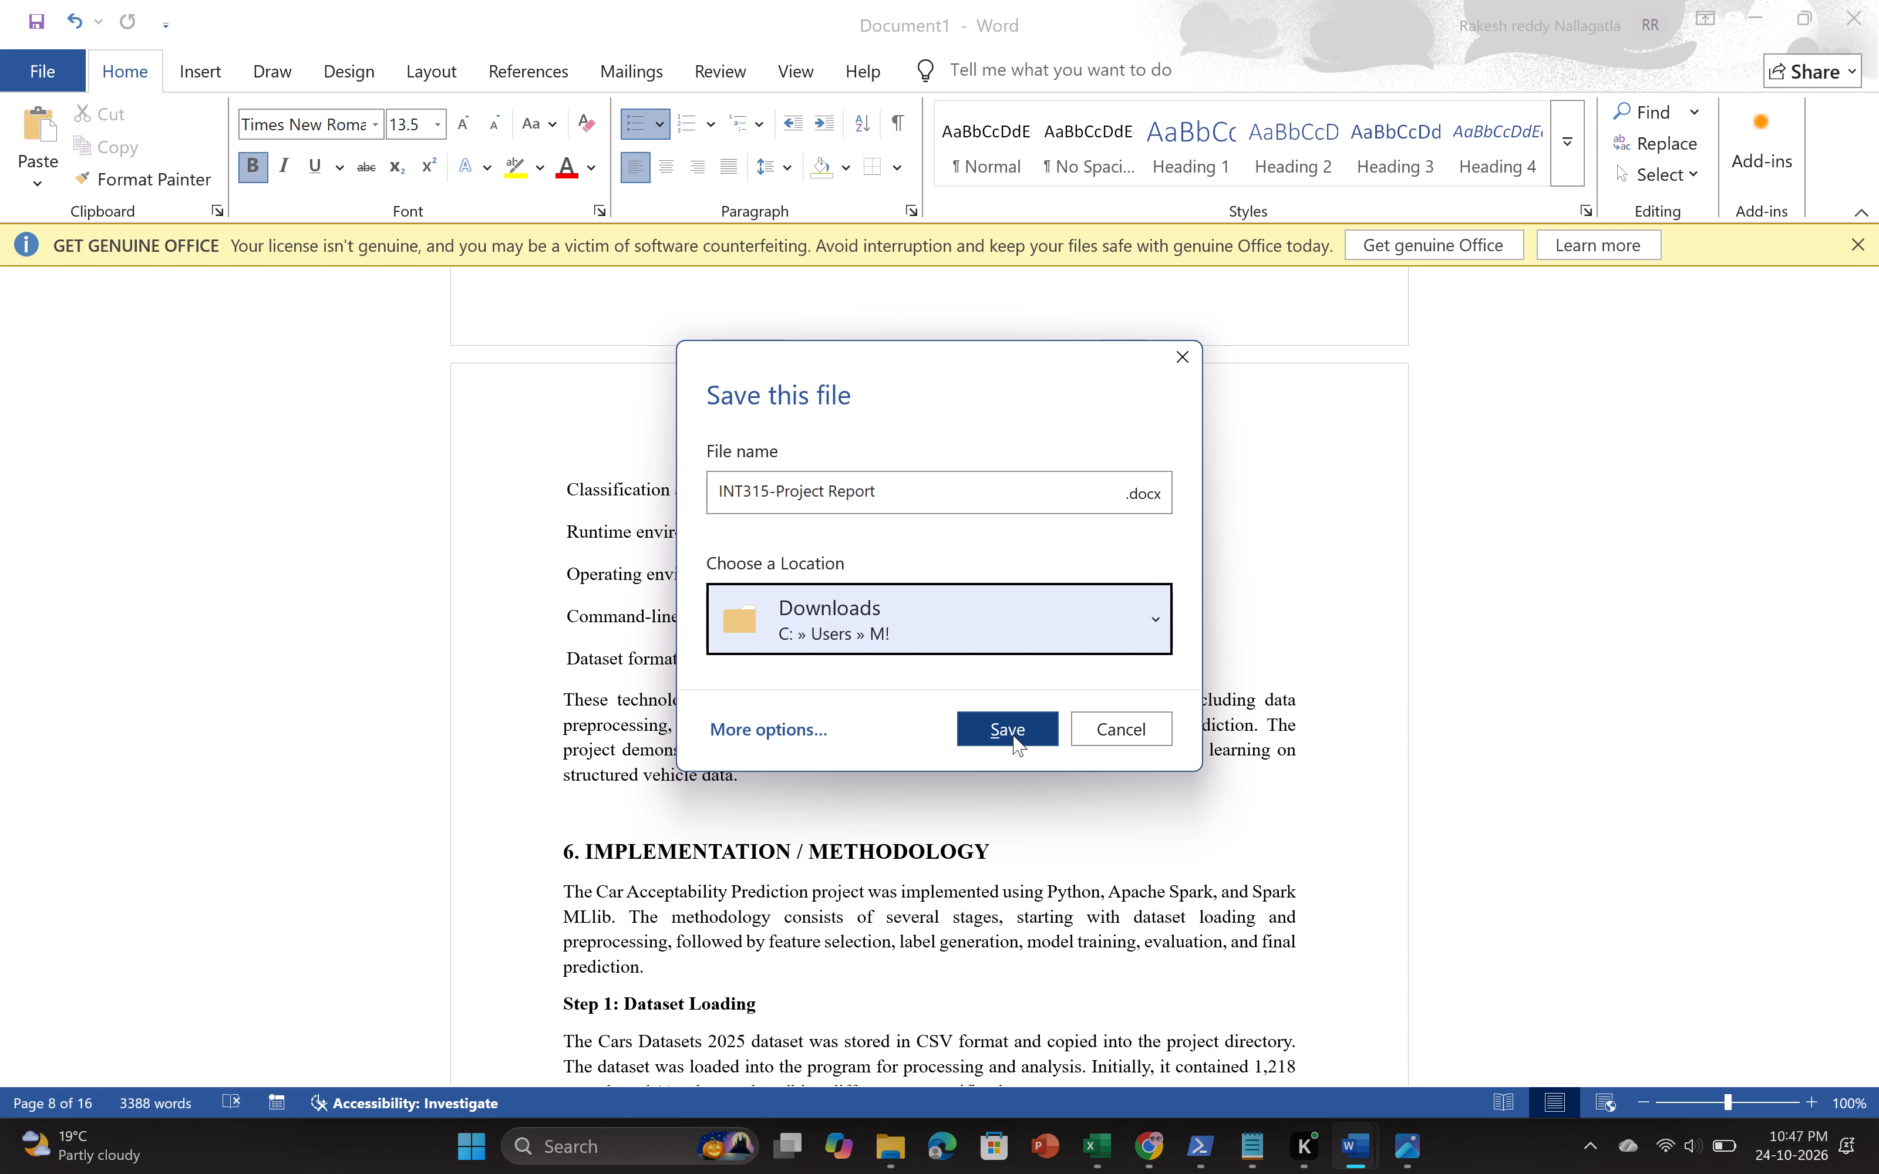
click(1013, 735)
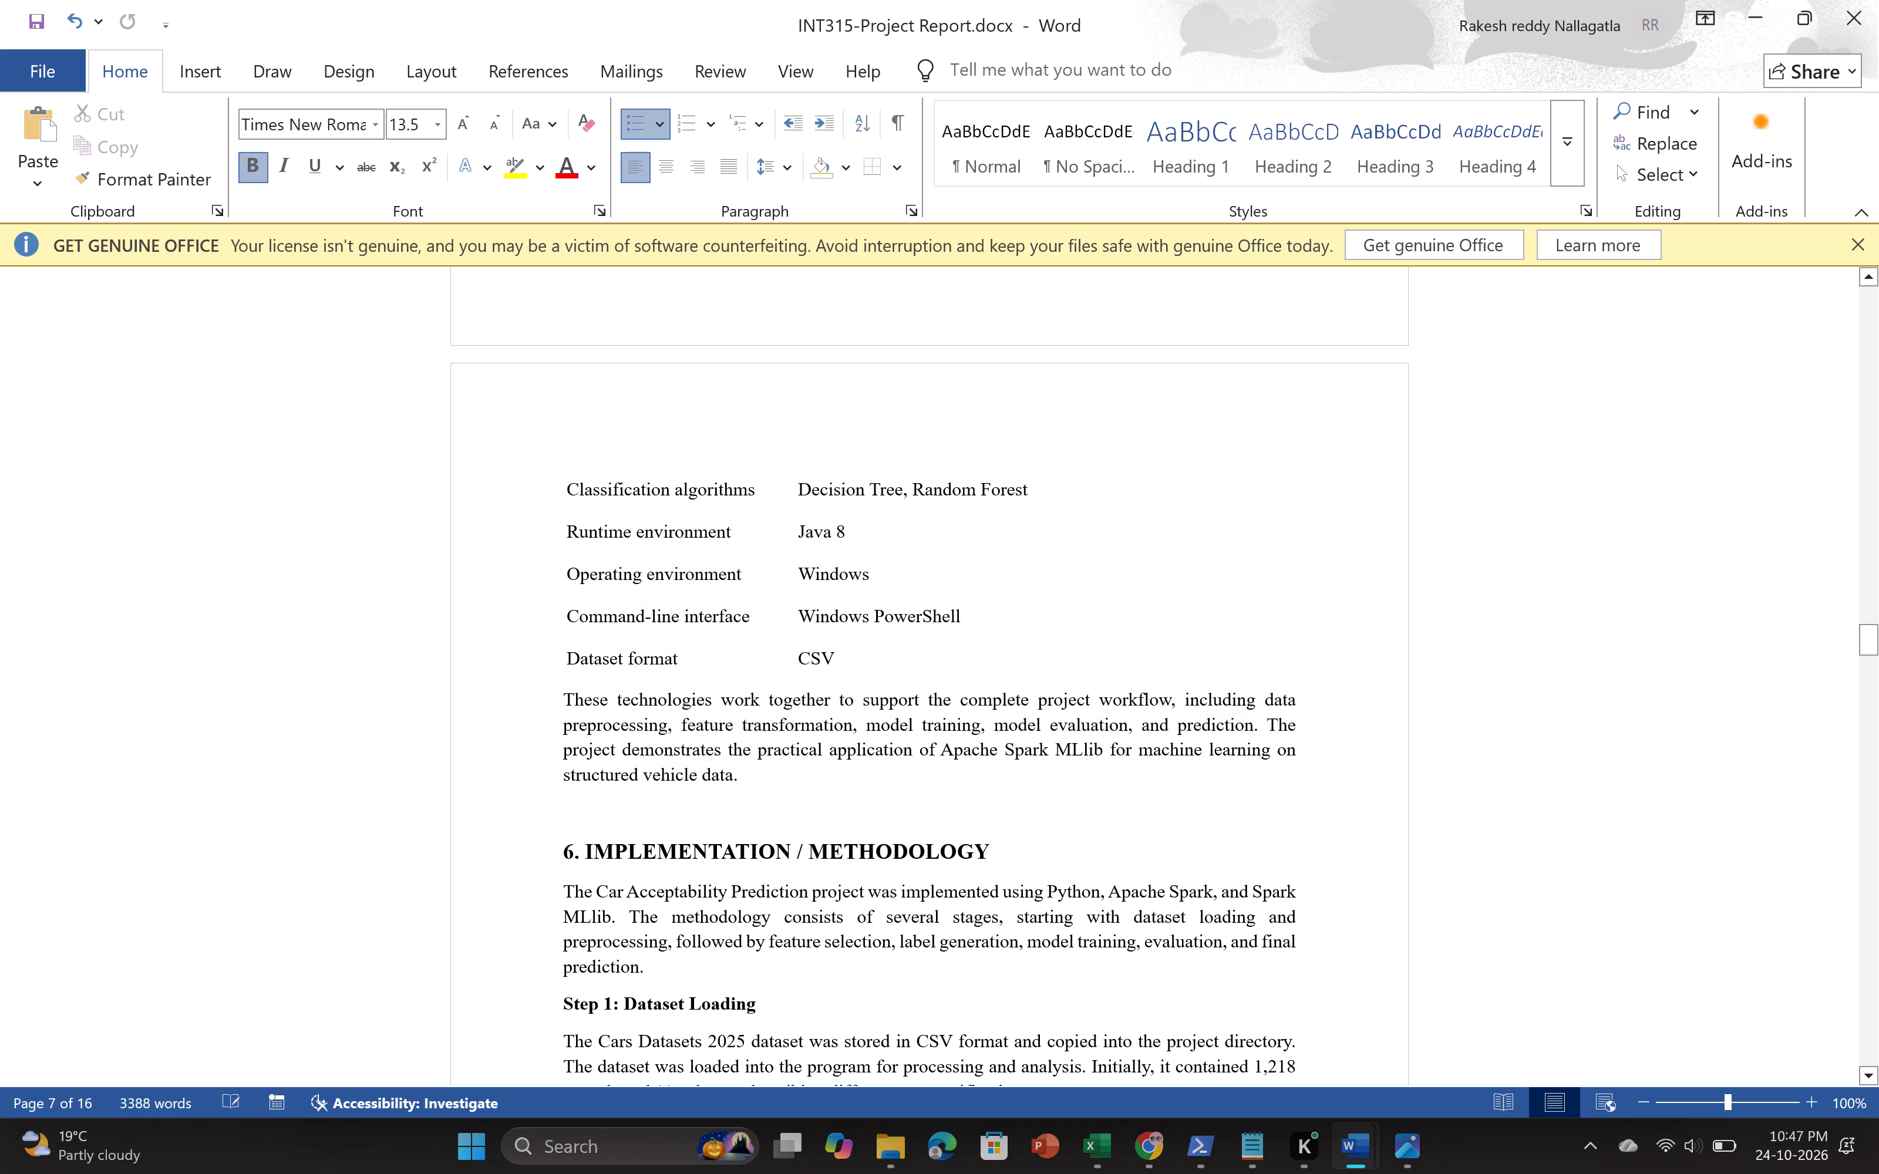
key(ctrl+s)
Switch to File Explorer and look in the Downloads folder for the saved report.
click(884, 1153)
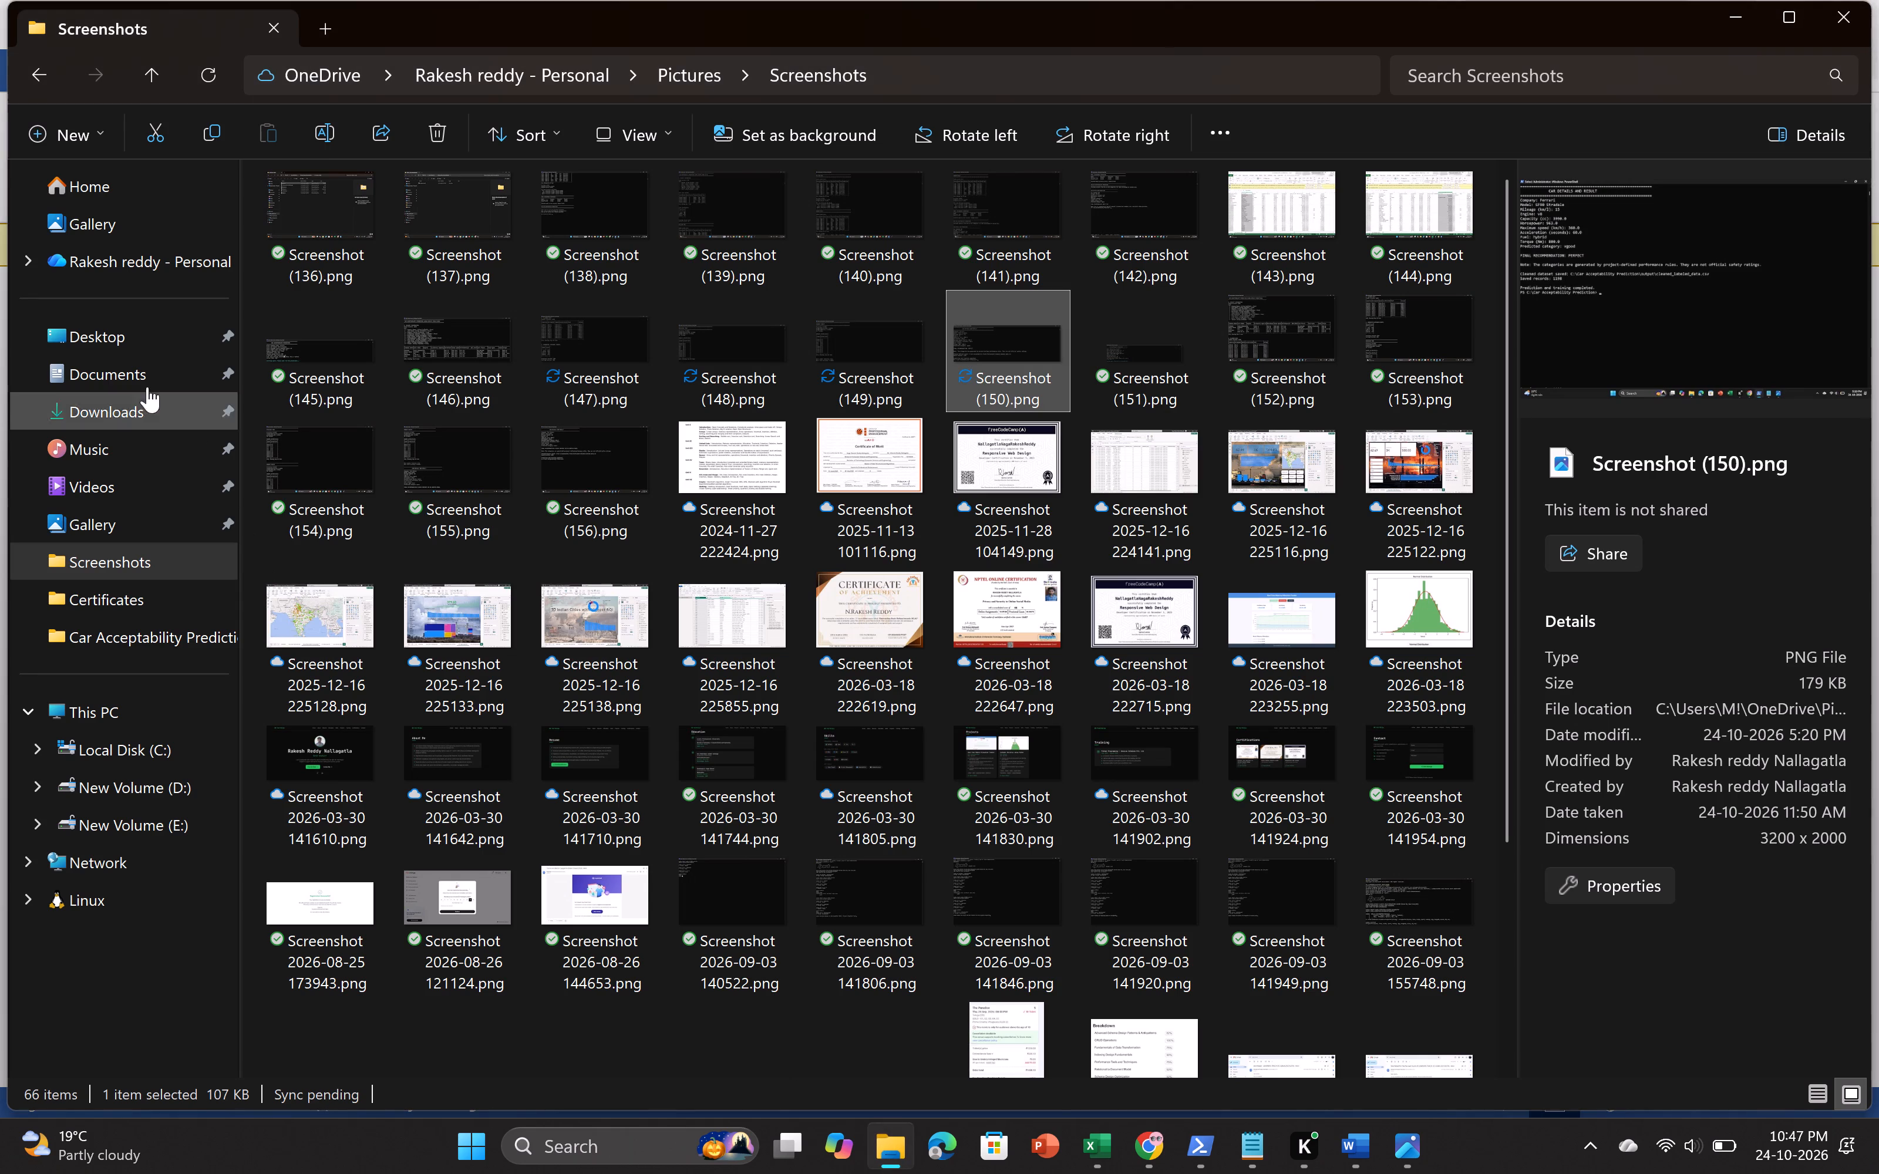
click(110, 391)
click(119, 409)
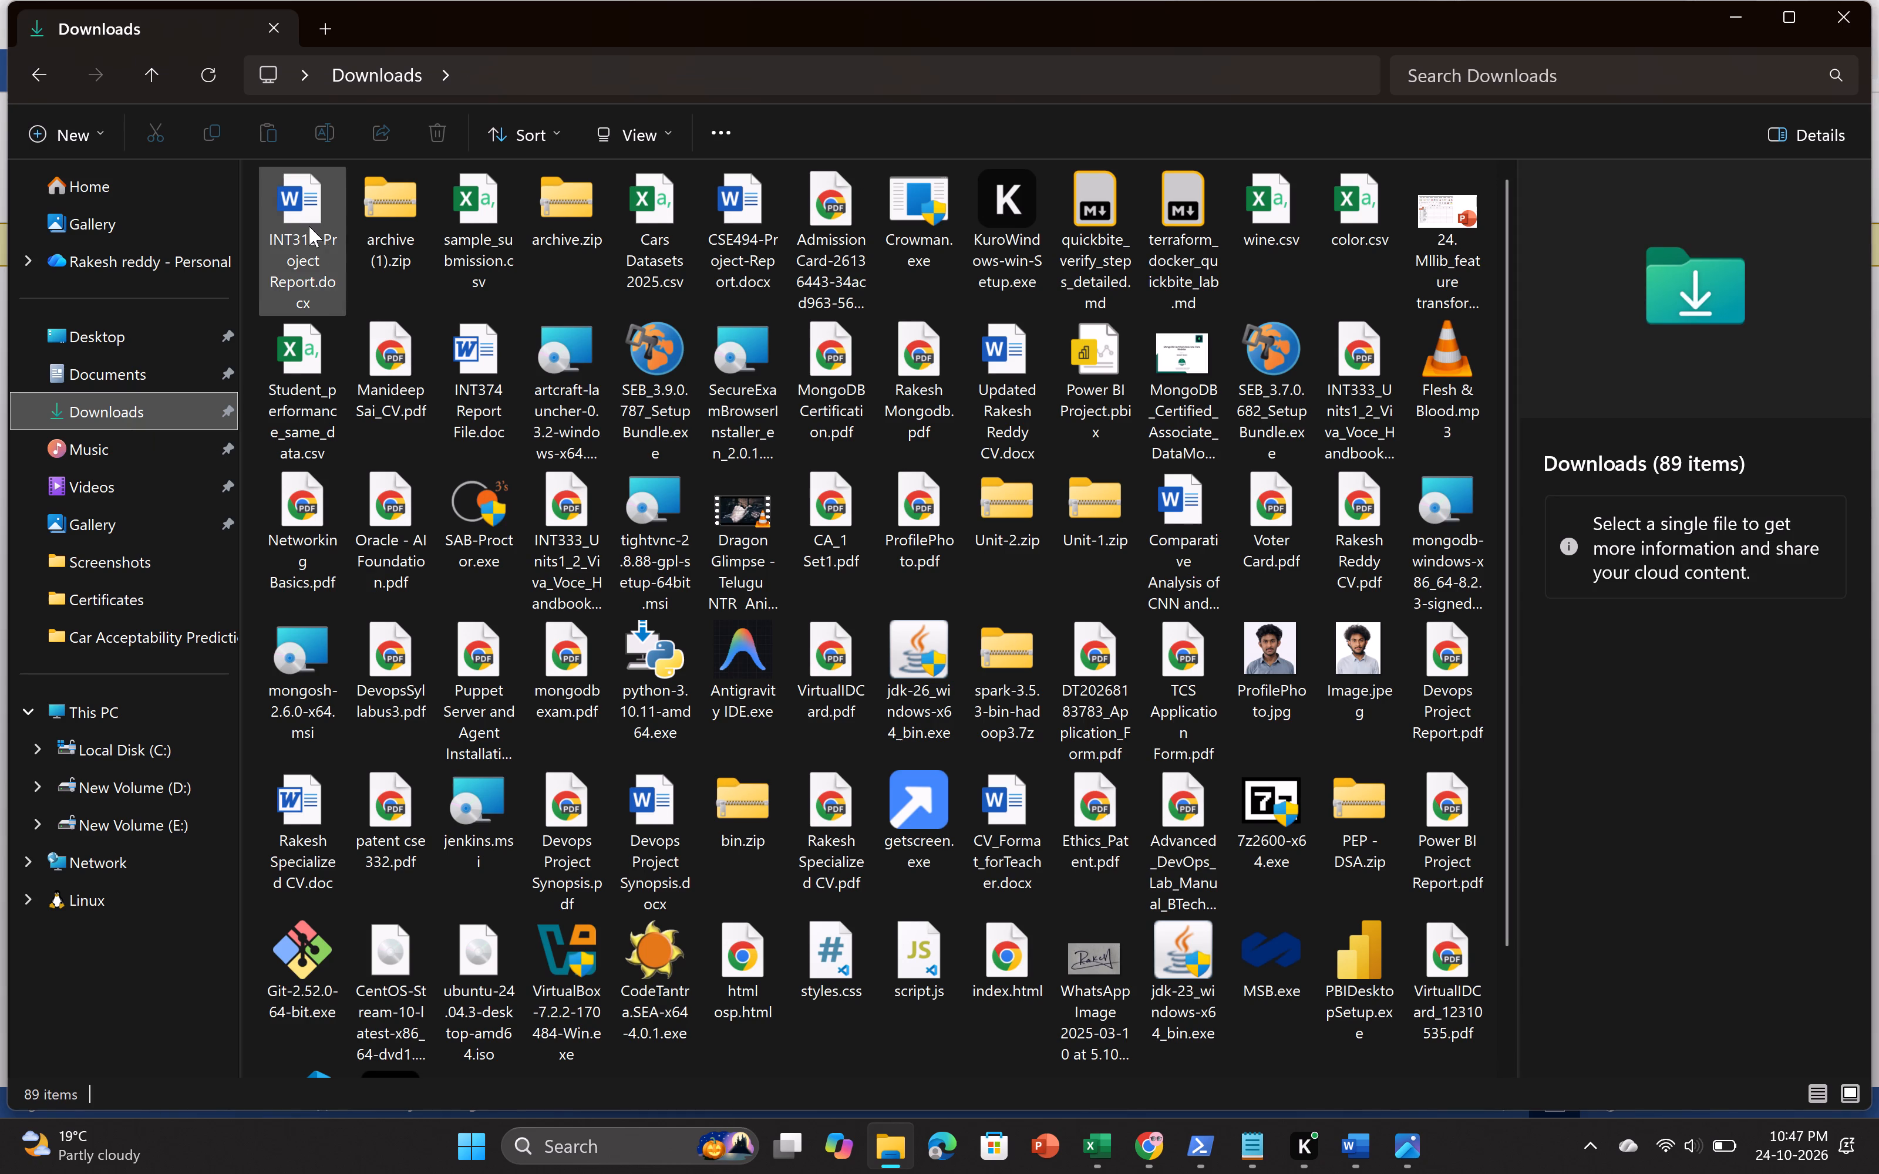
Return to Word and examine the report's cover page, including its title, course and submission details.
key(alt+Tab)
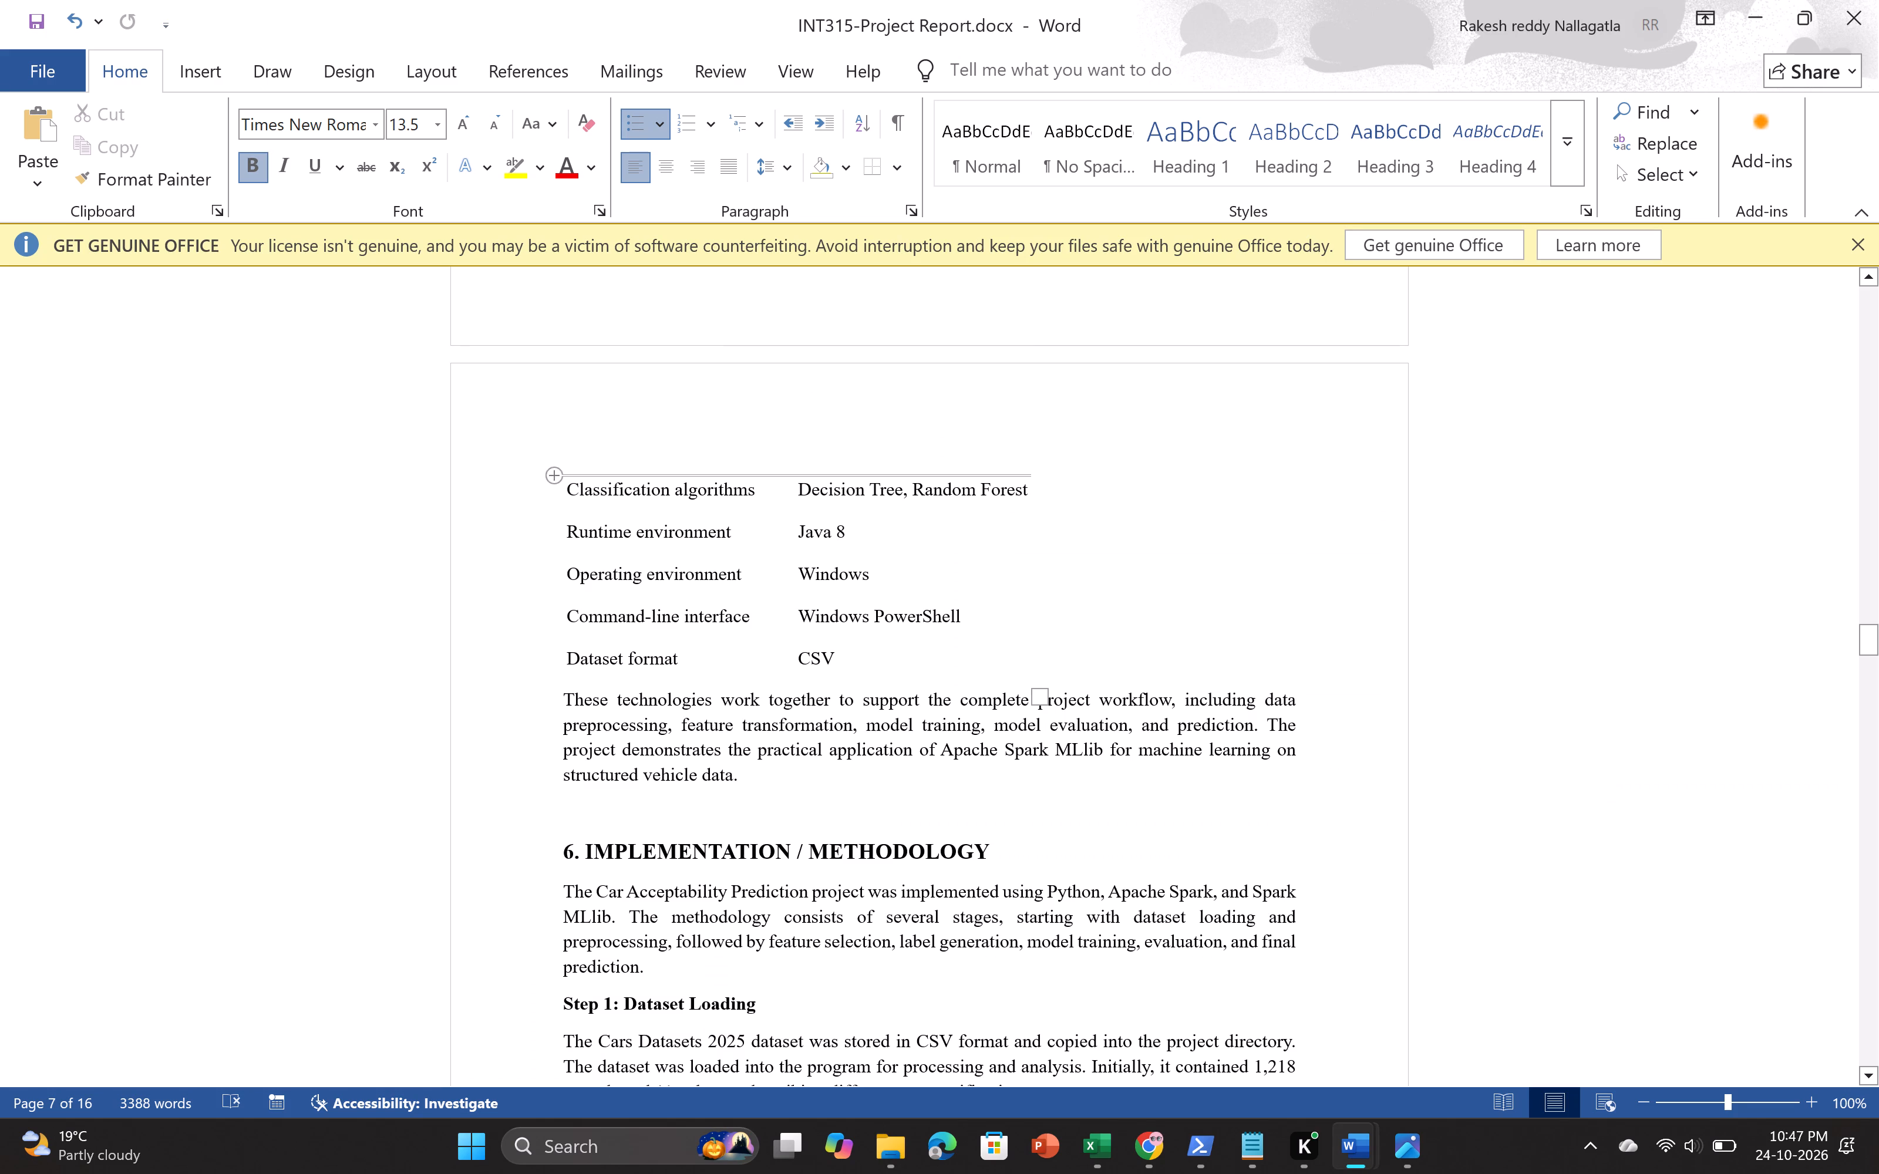
scroll(550, 495, up, 14)
scroll(550, 495, up, 9)
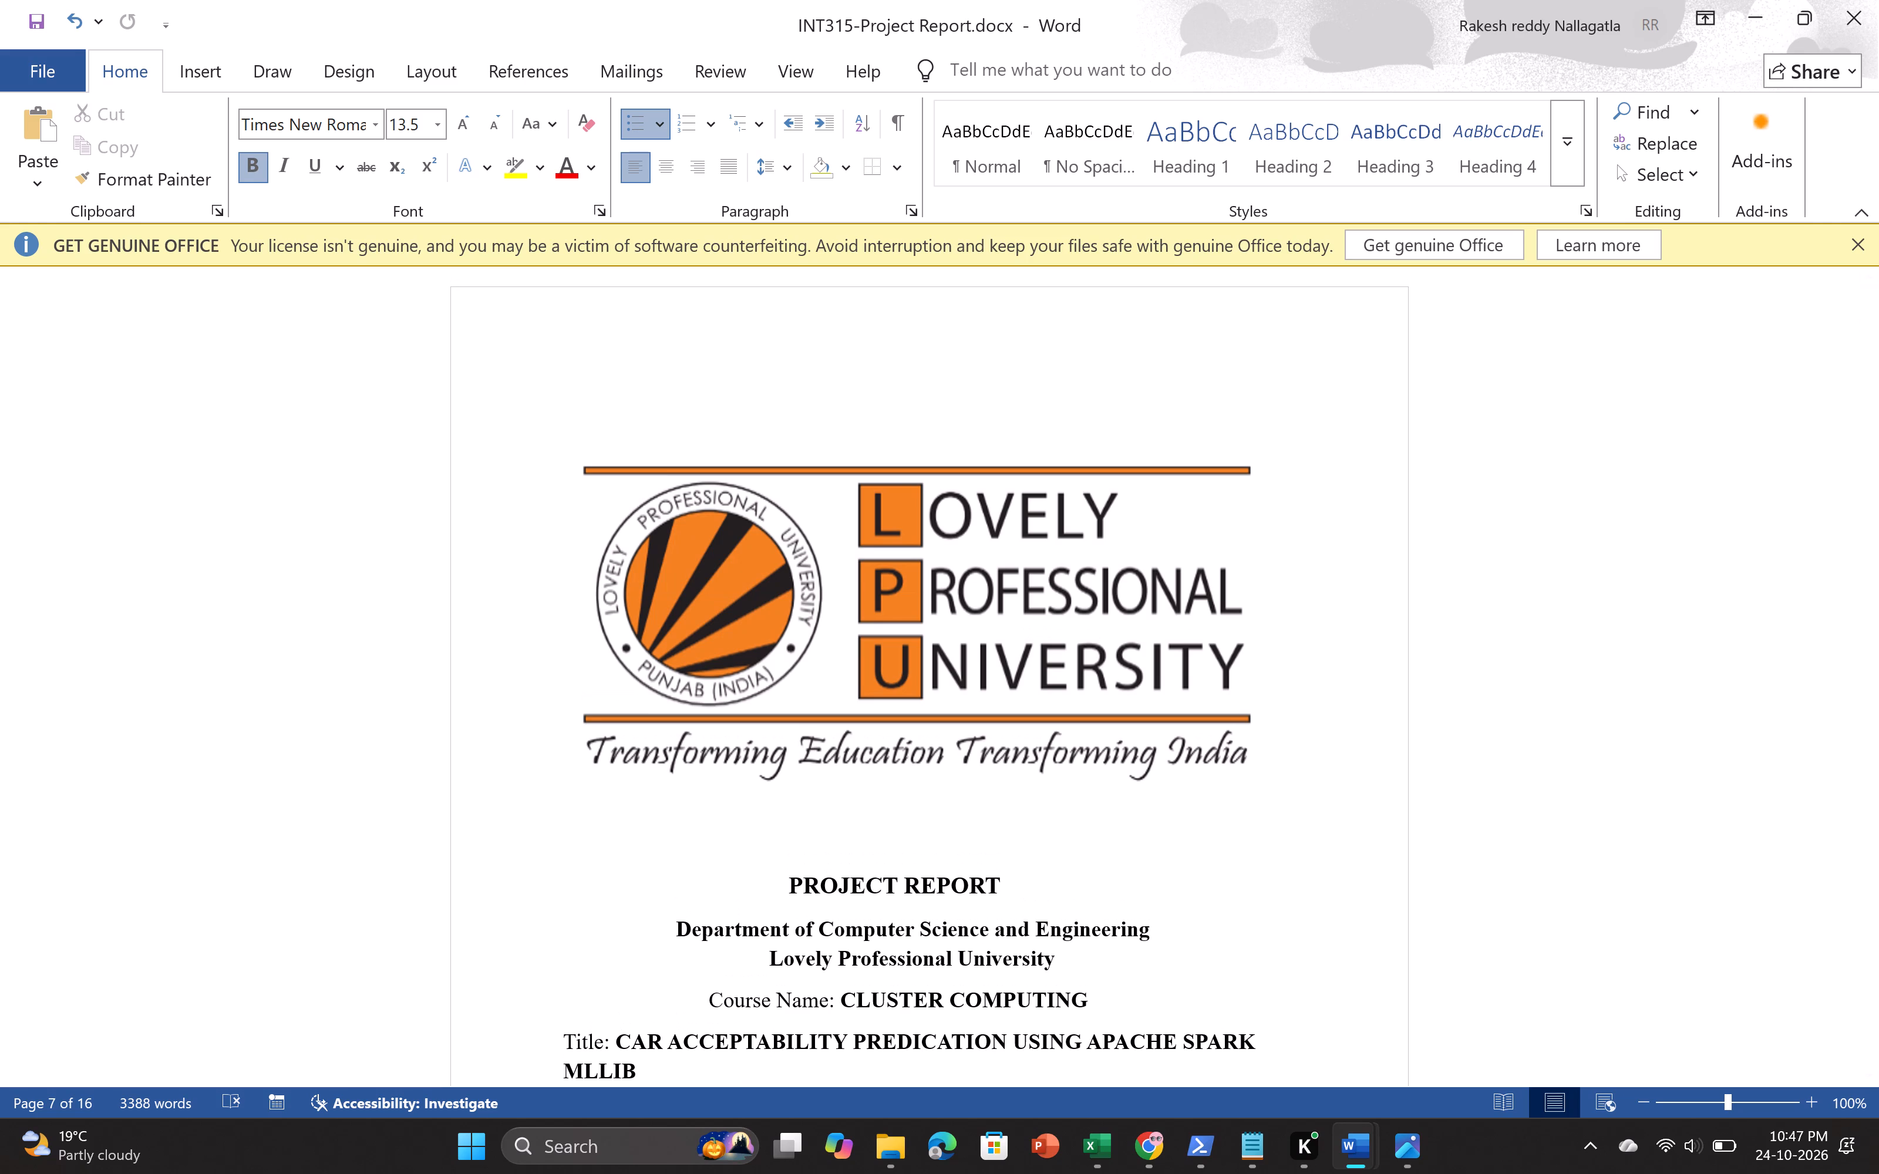
scroll(550, 495, down, 1)
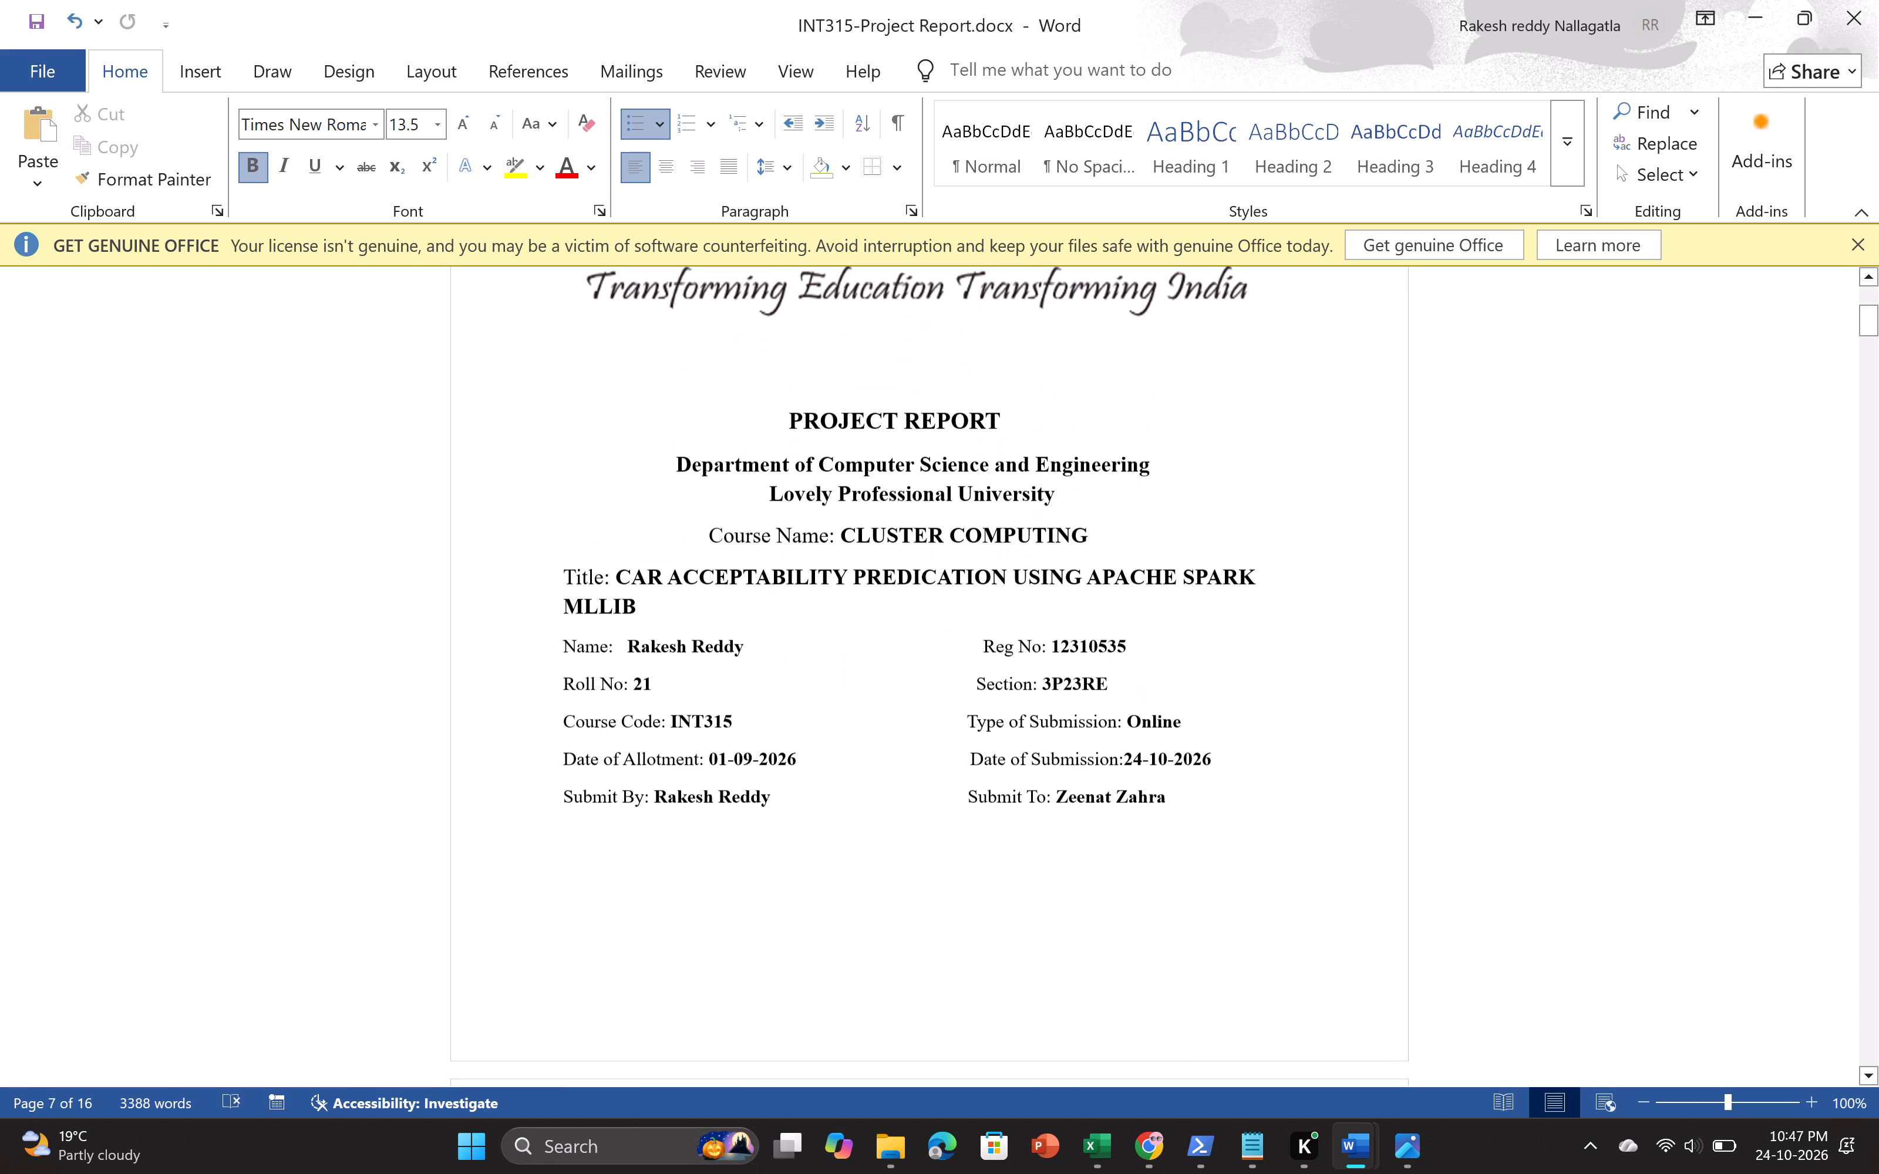
scroll(550, 495, up, 1)
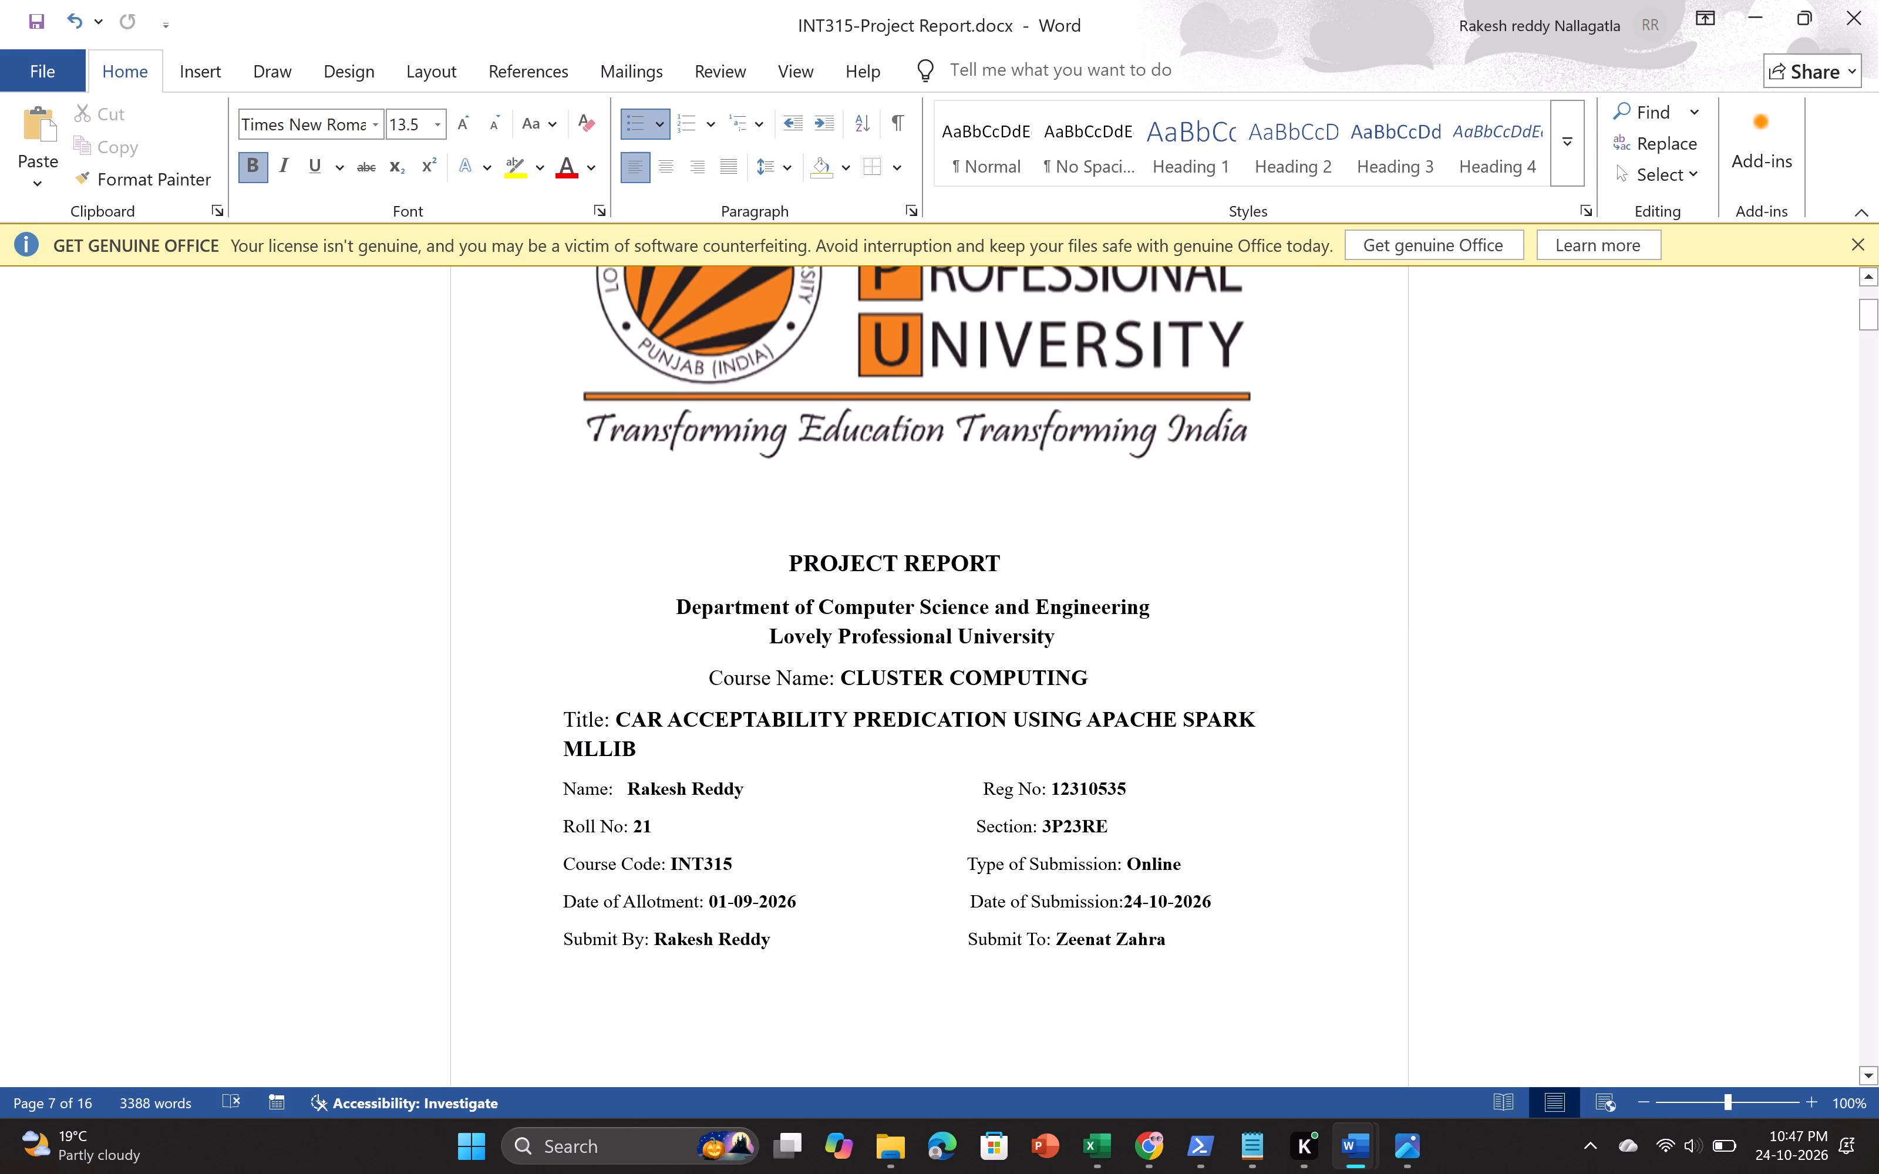
scroll(738, 549, down, 1)
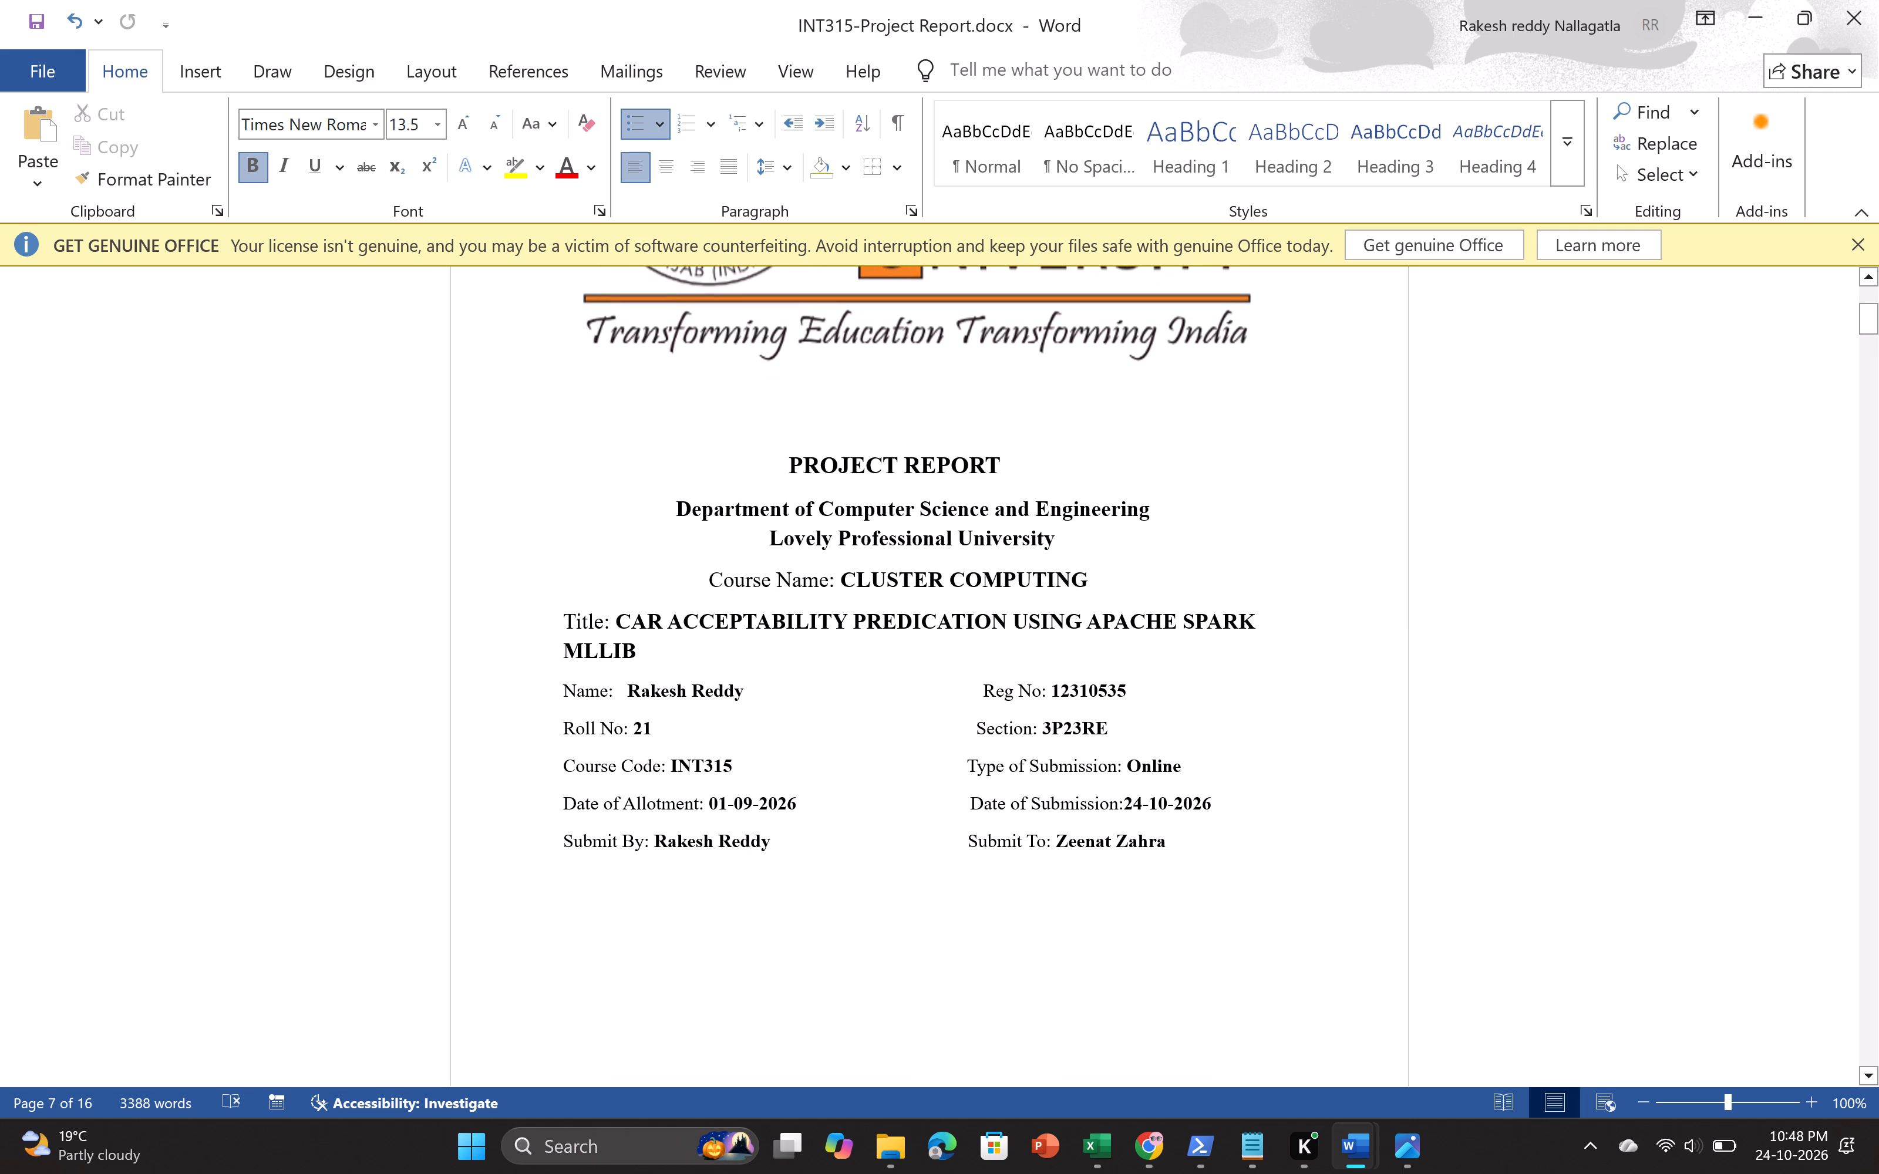
scroll(847, 696, down, 1)
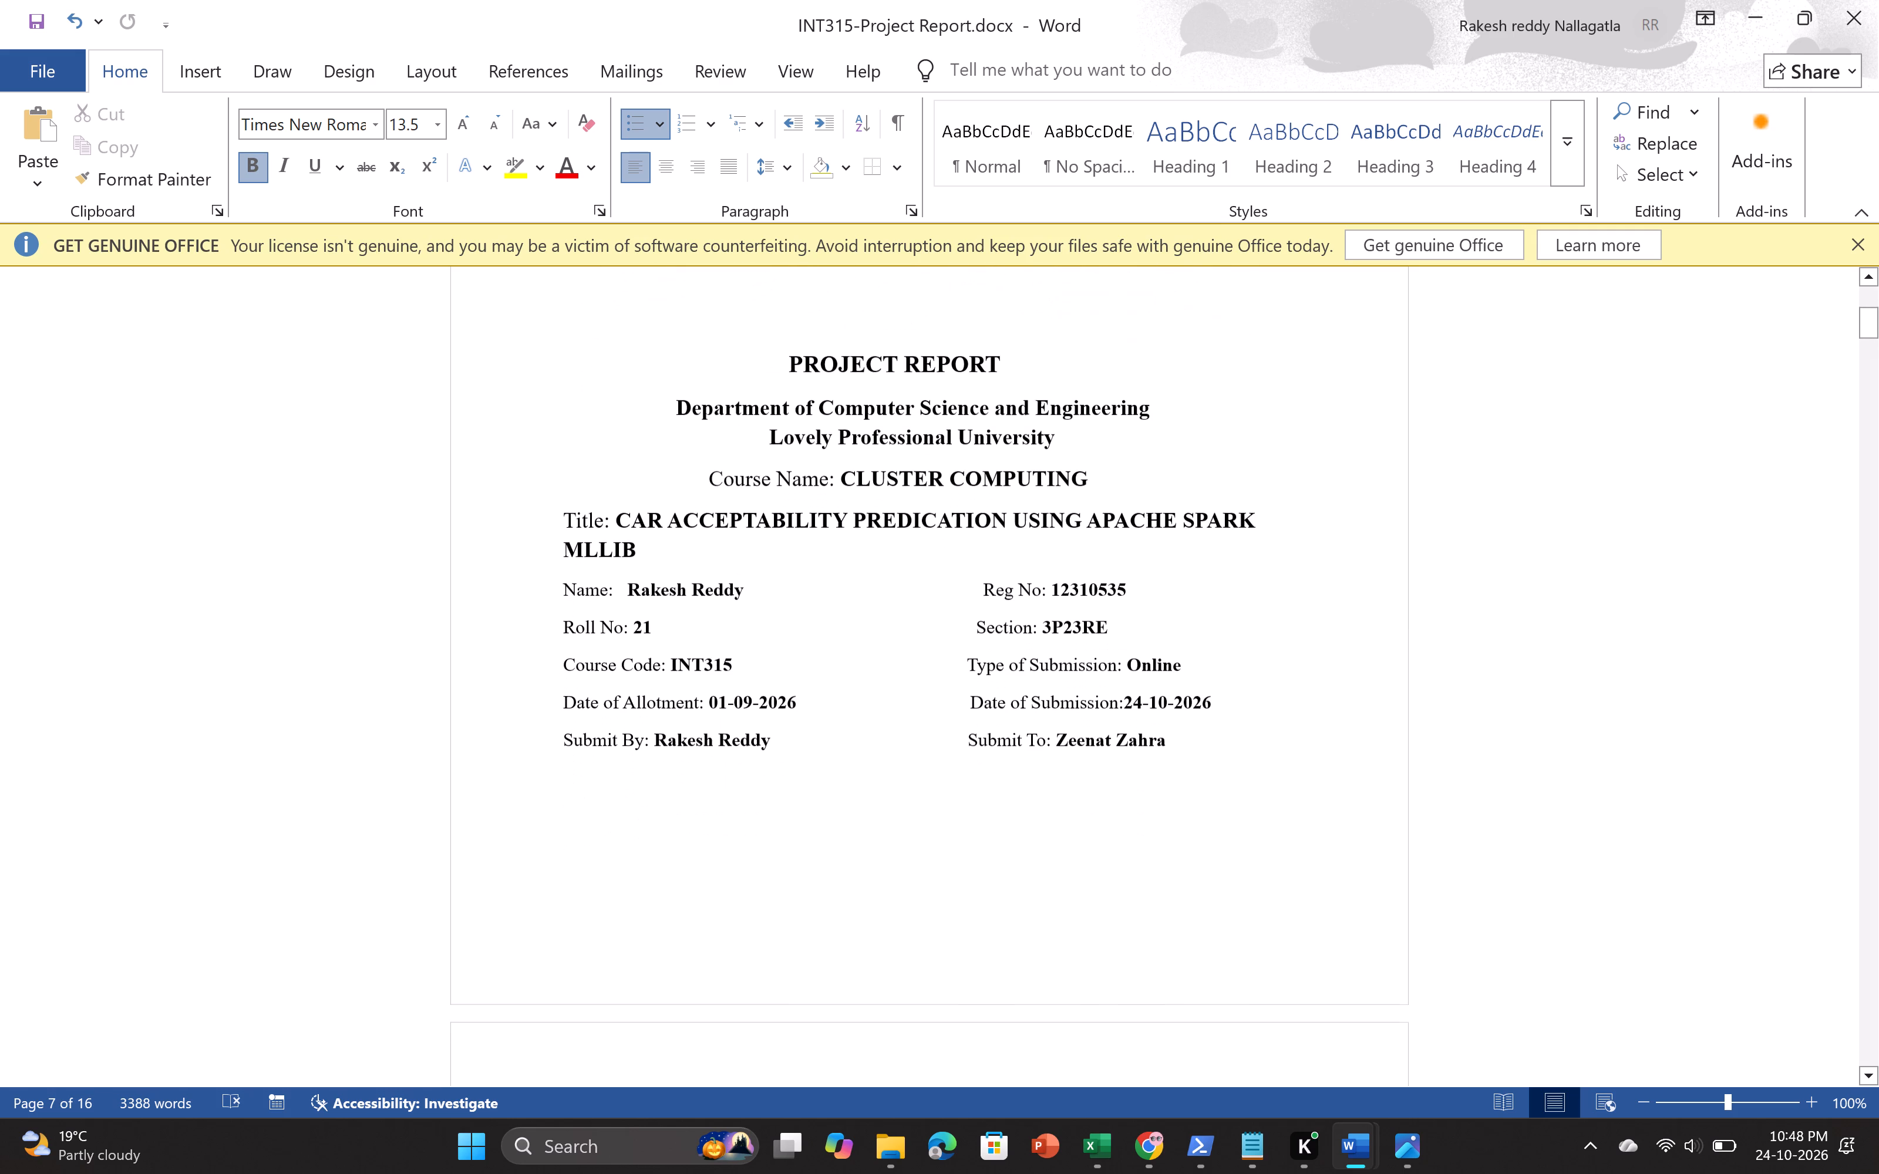
Read through the Declaration and Acknowledgement pages, checking their text and the student, course and date lines.
scroll(847, 696, down, 2)
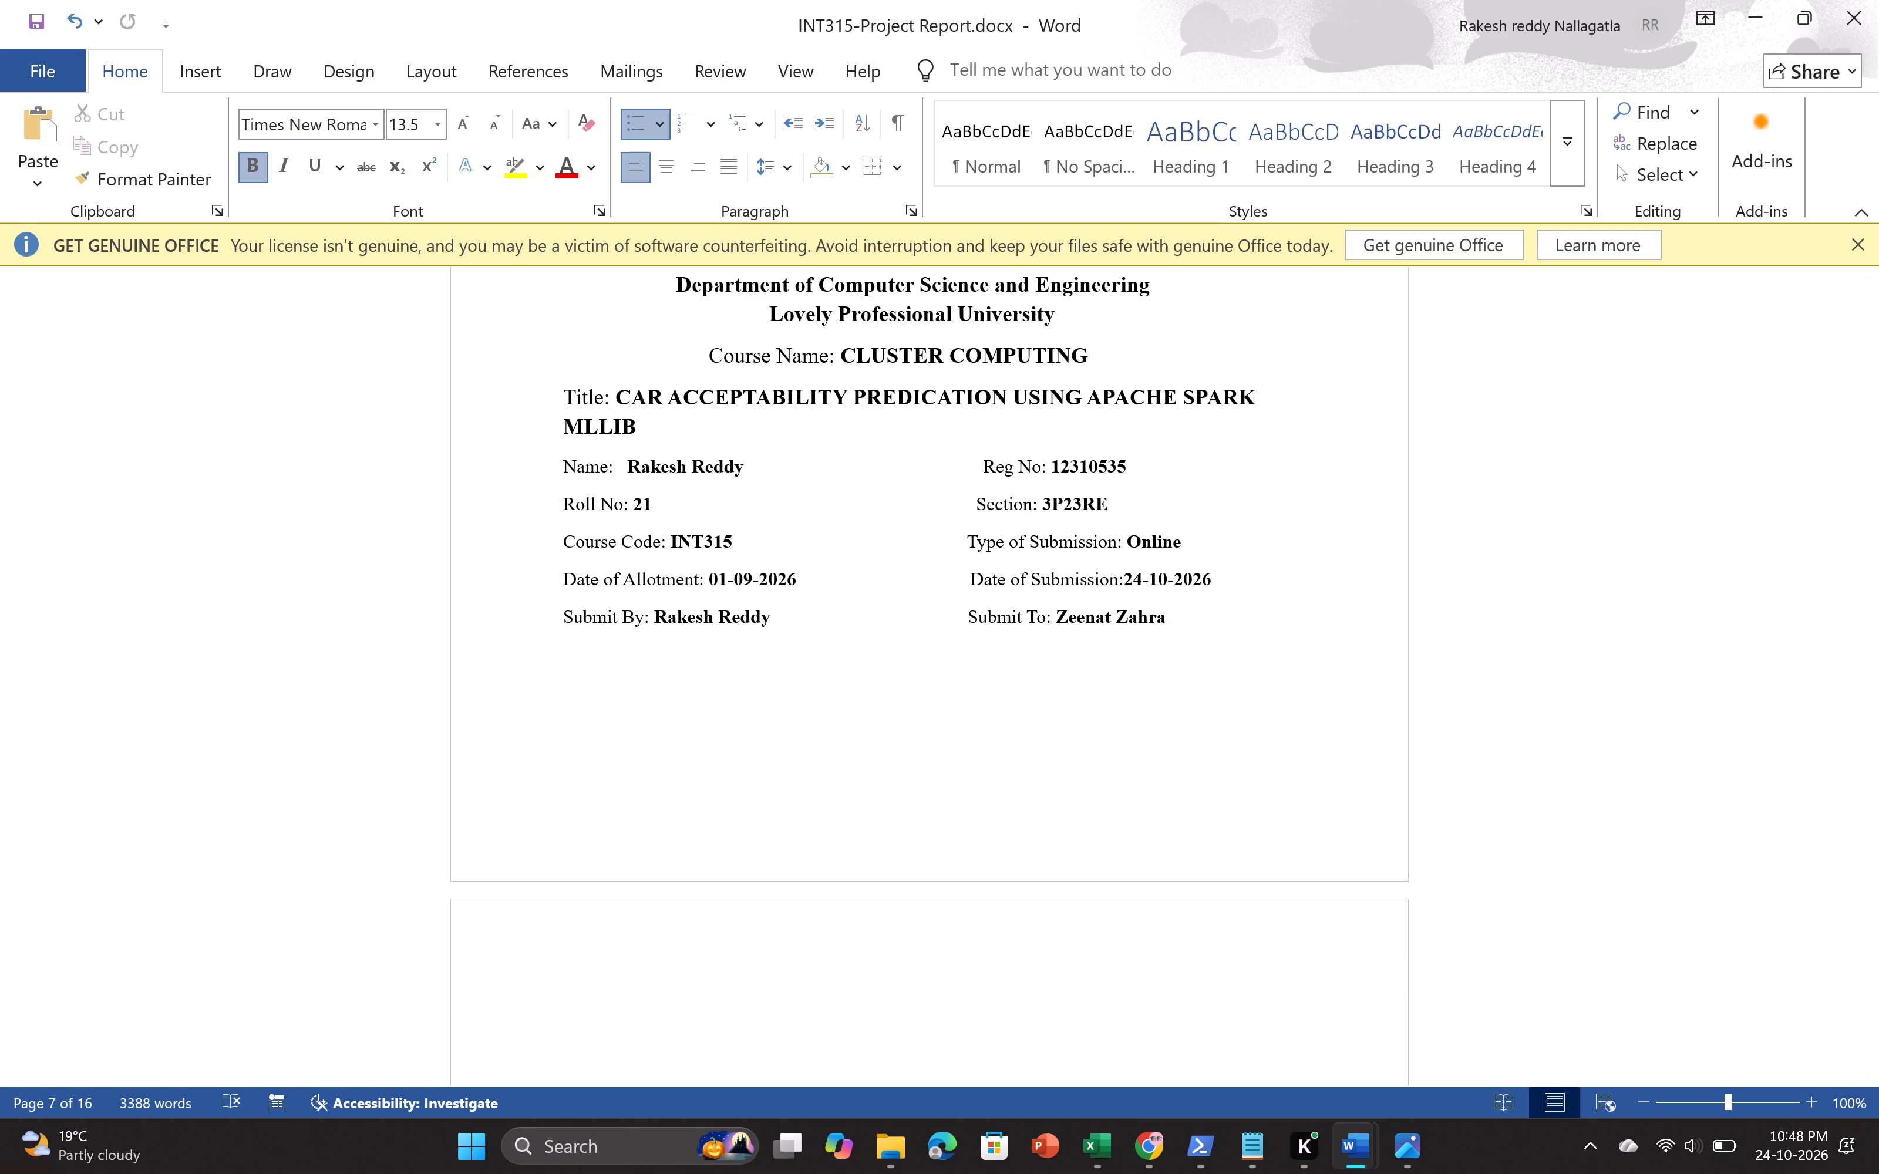
scroll(847, 696, down, 1)
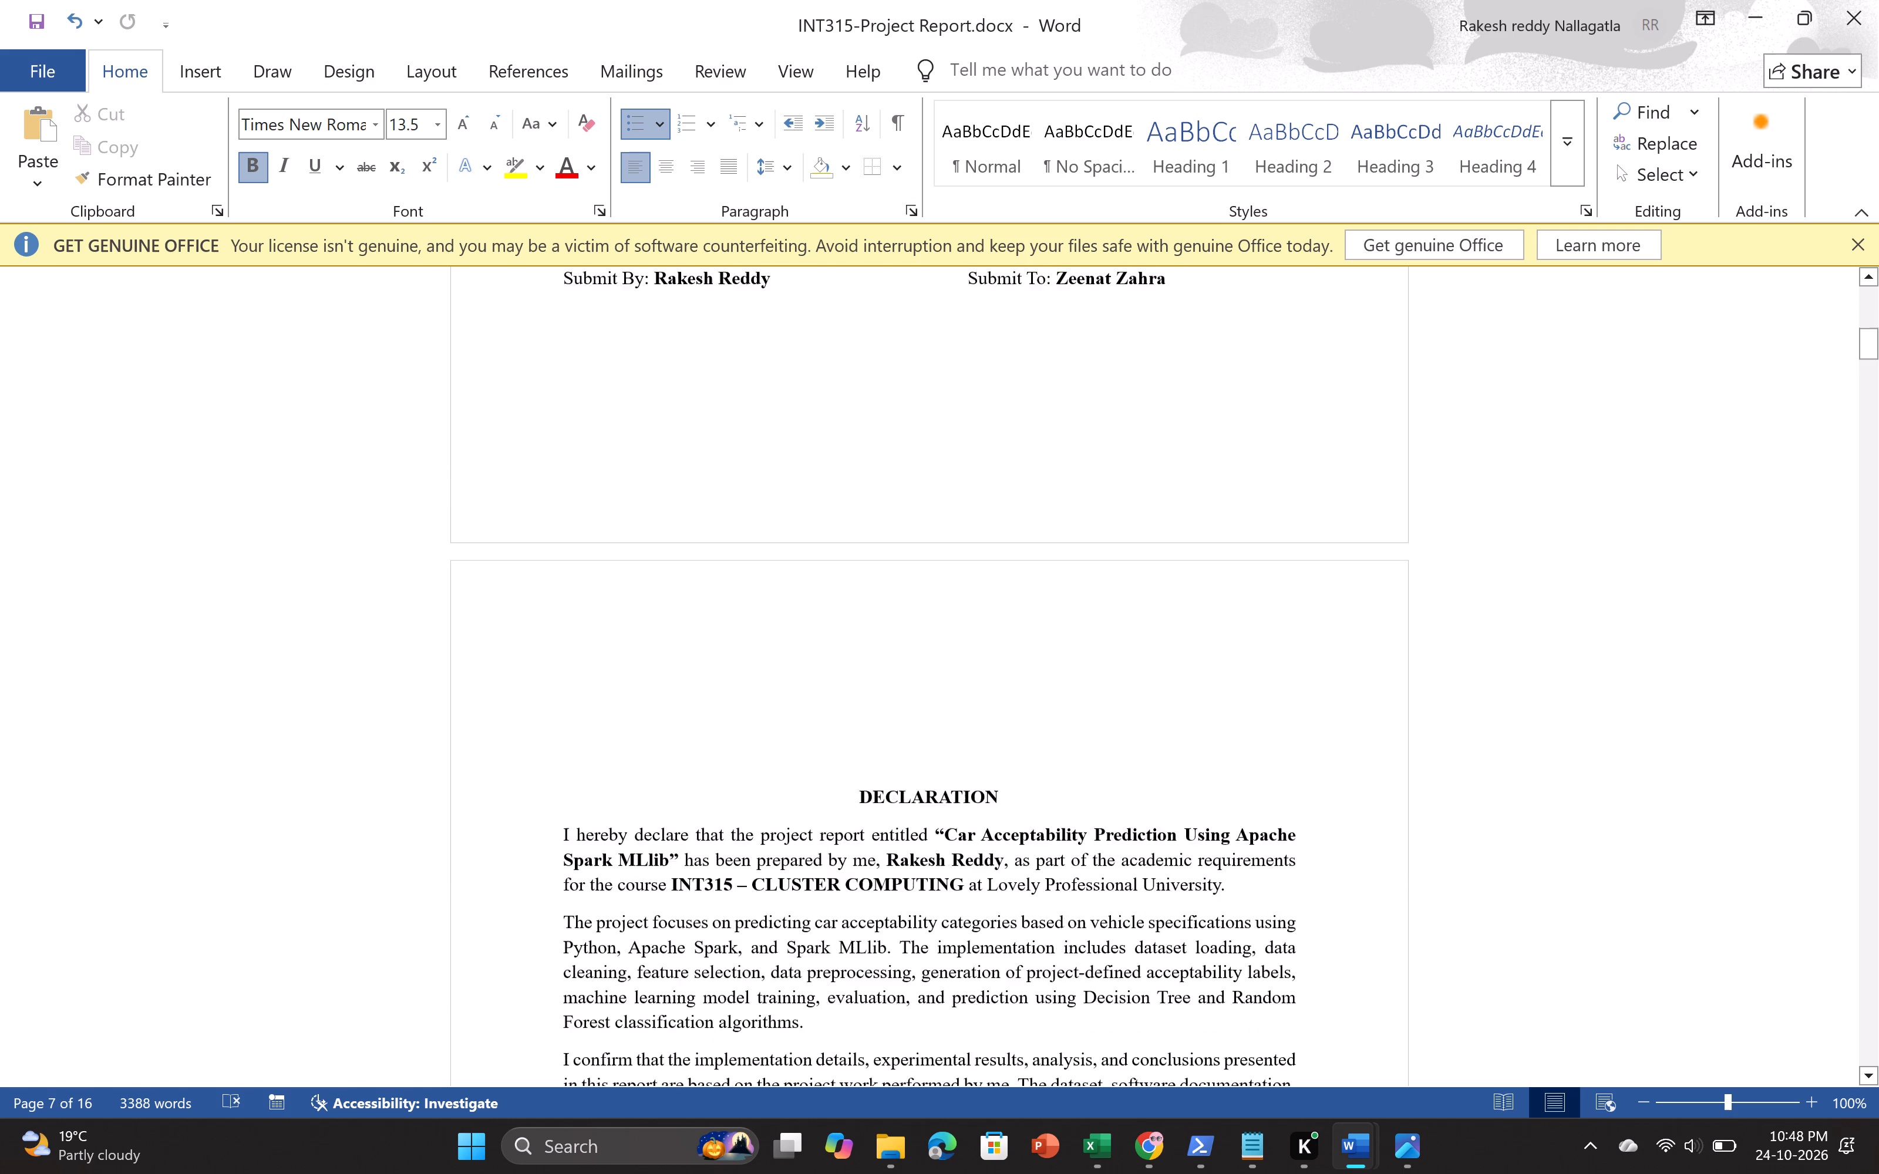
scroll(847, 696, down, 2)
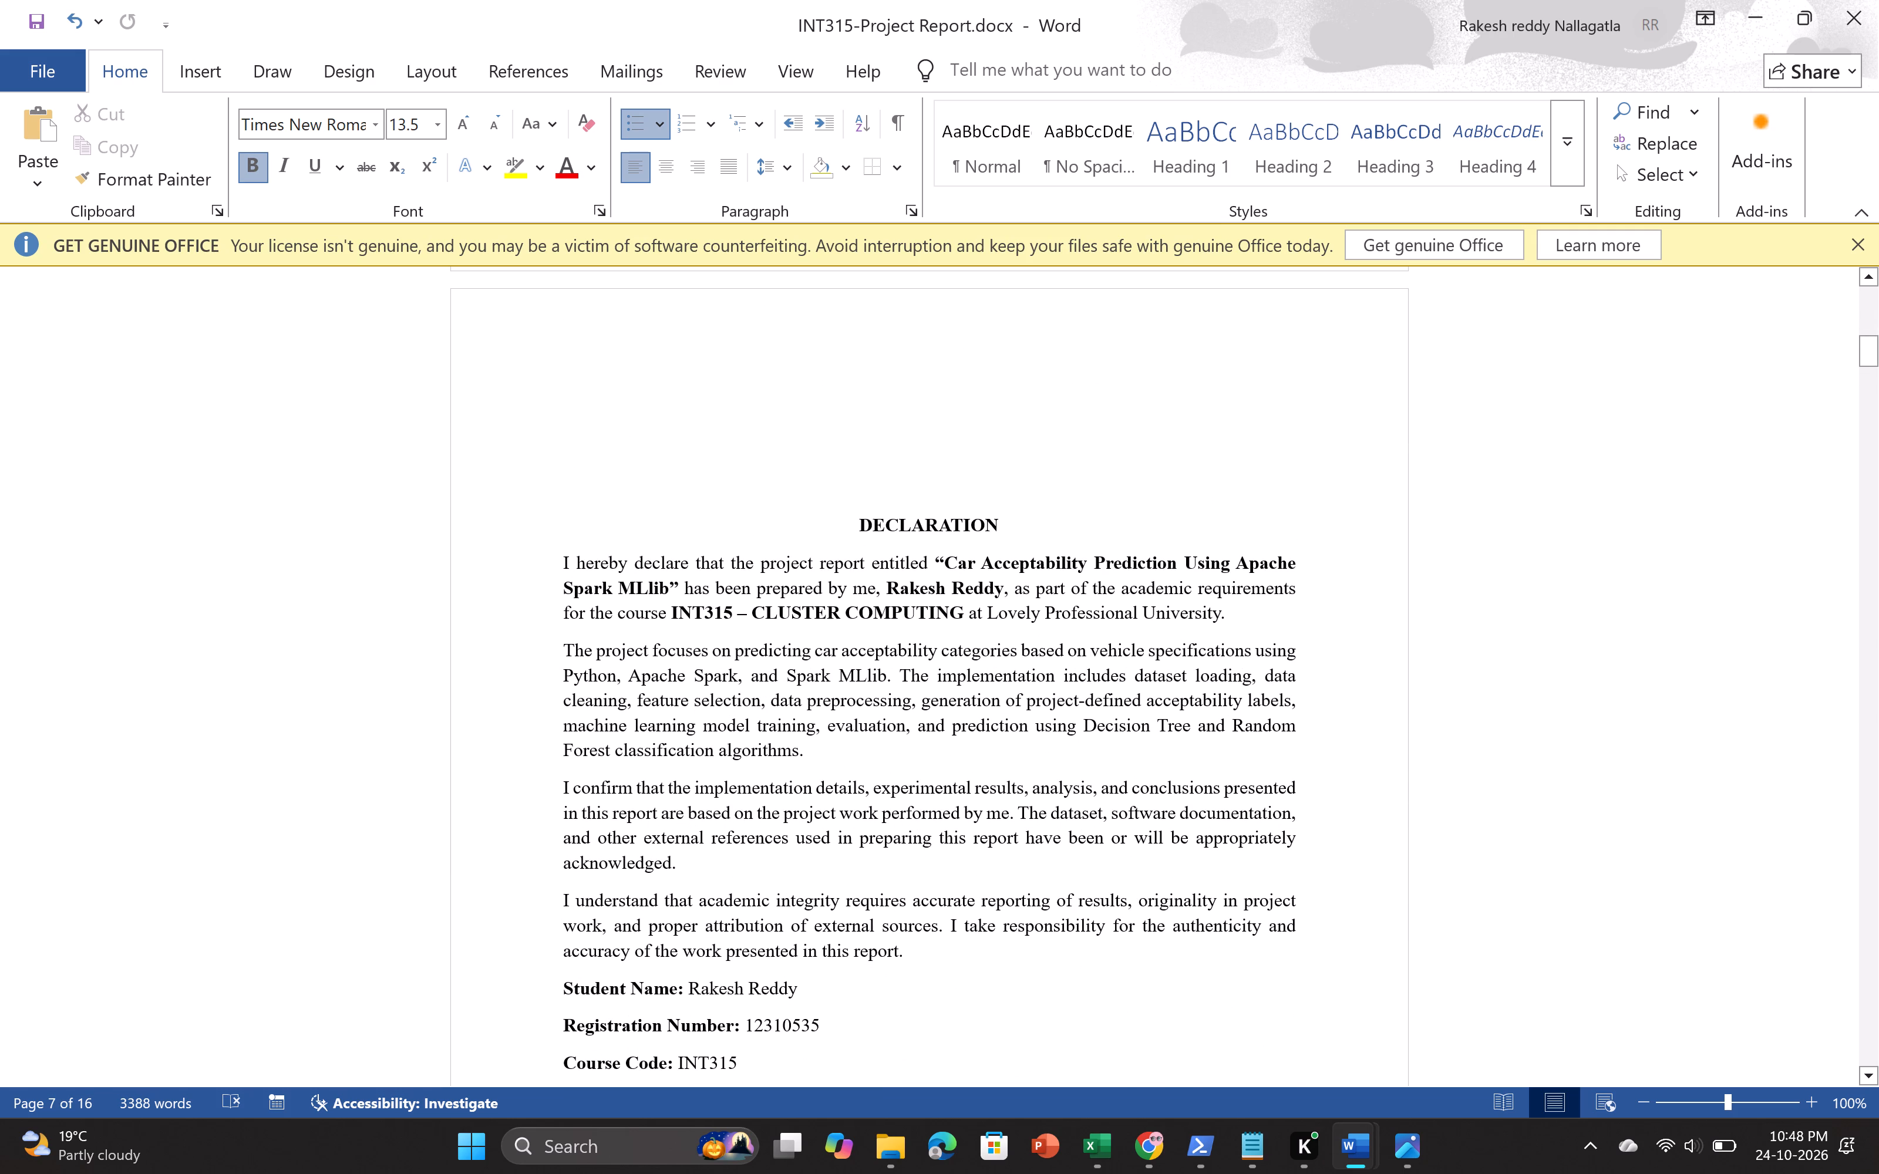
scroll(897, 634, down, 1)
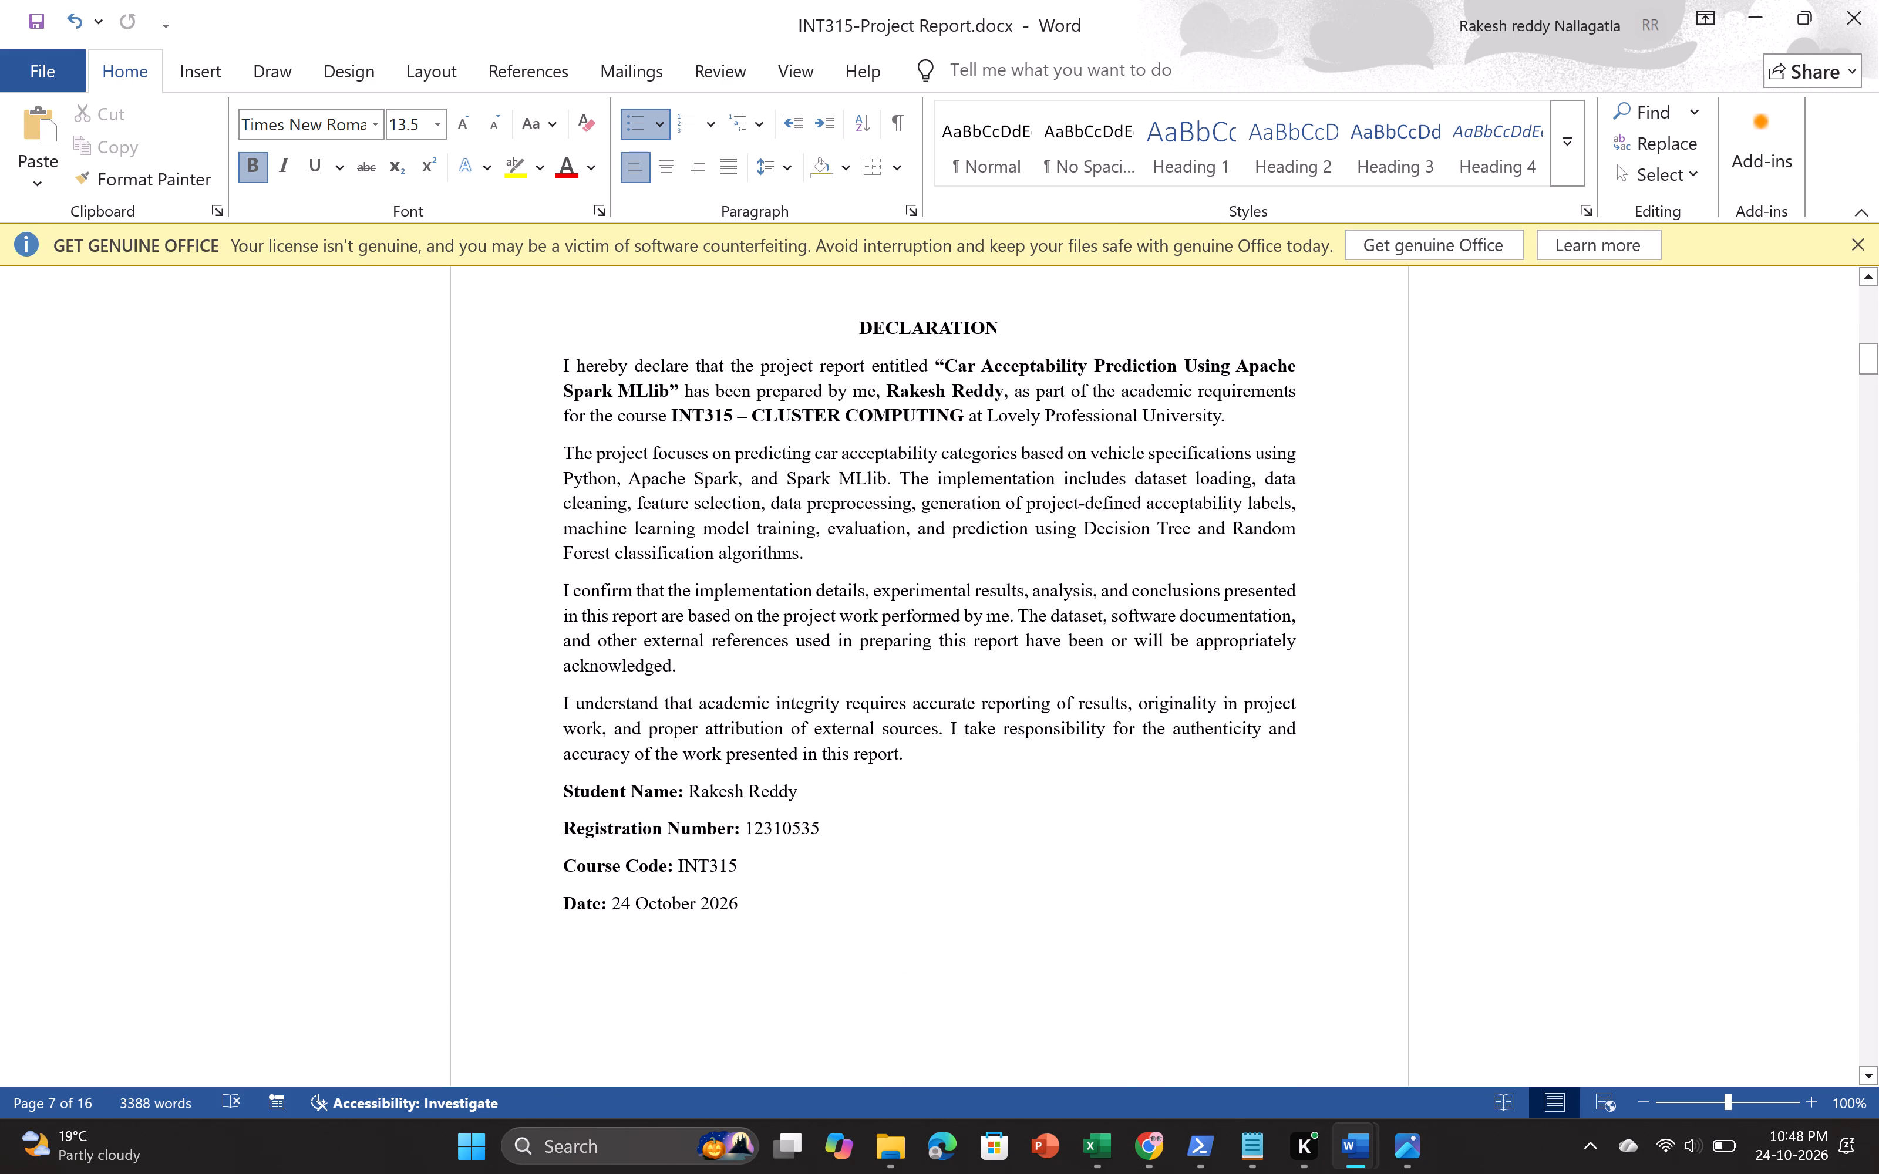
scroll(897, 634, down, 1)
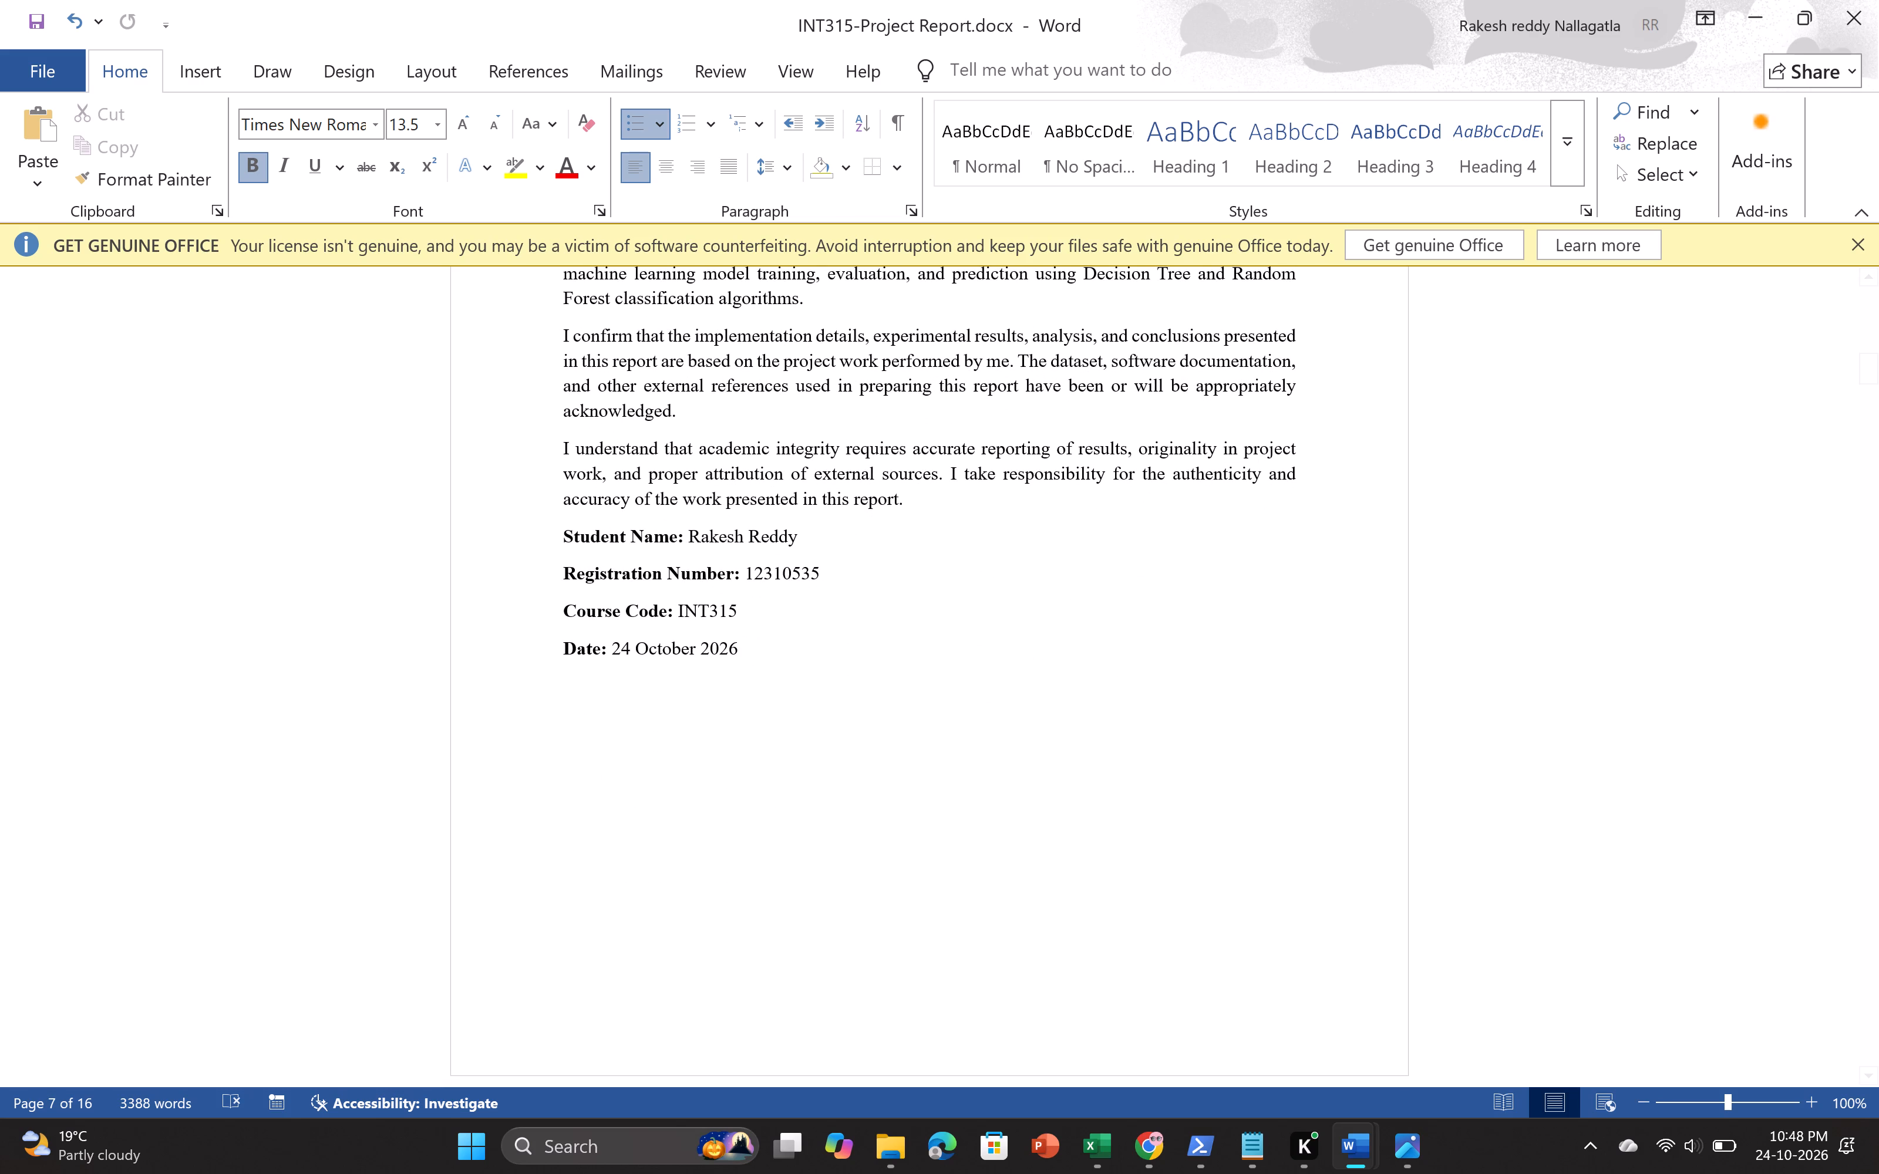
scroll(897, 634, down, 2)
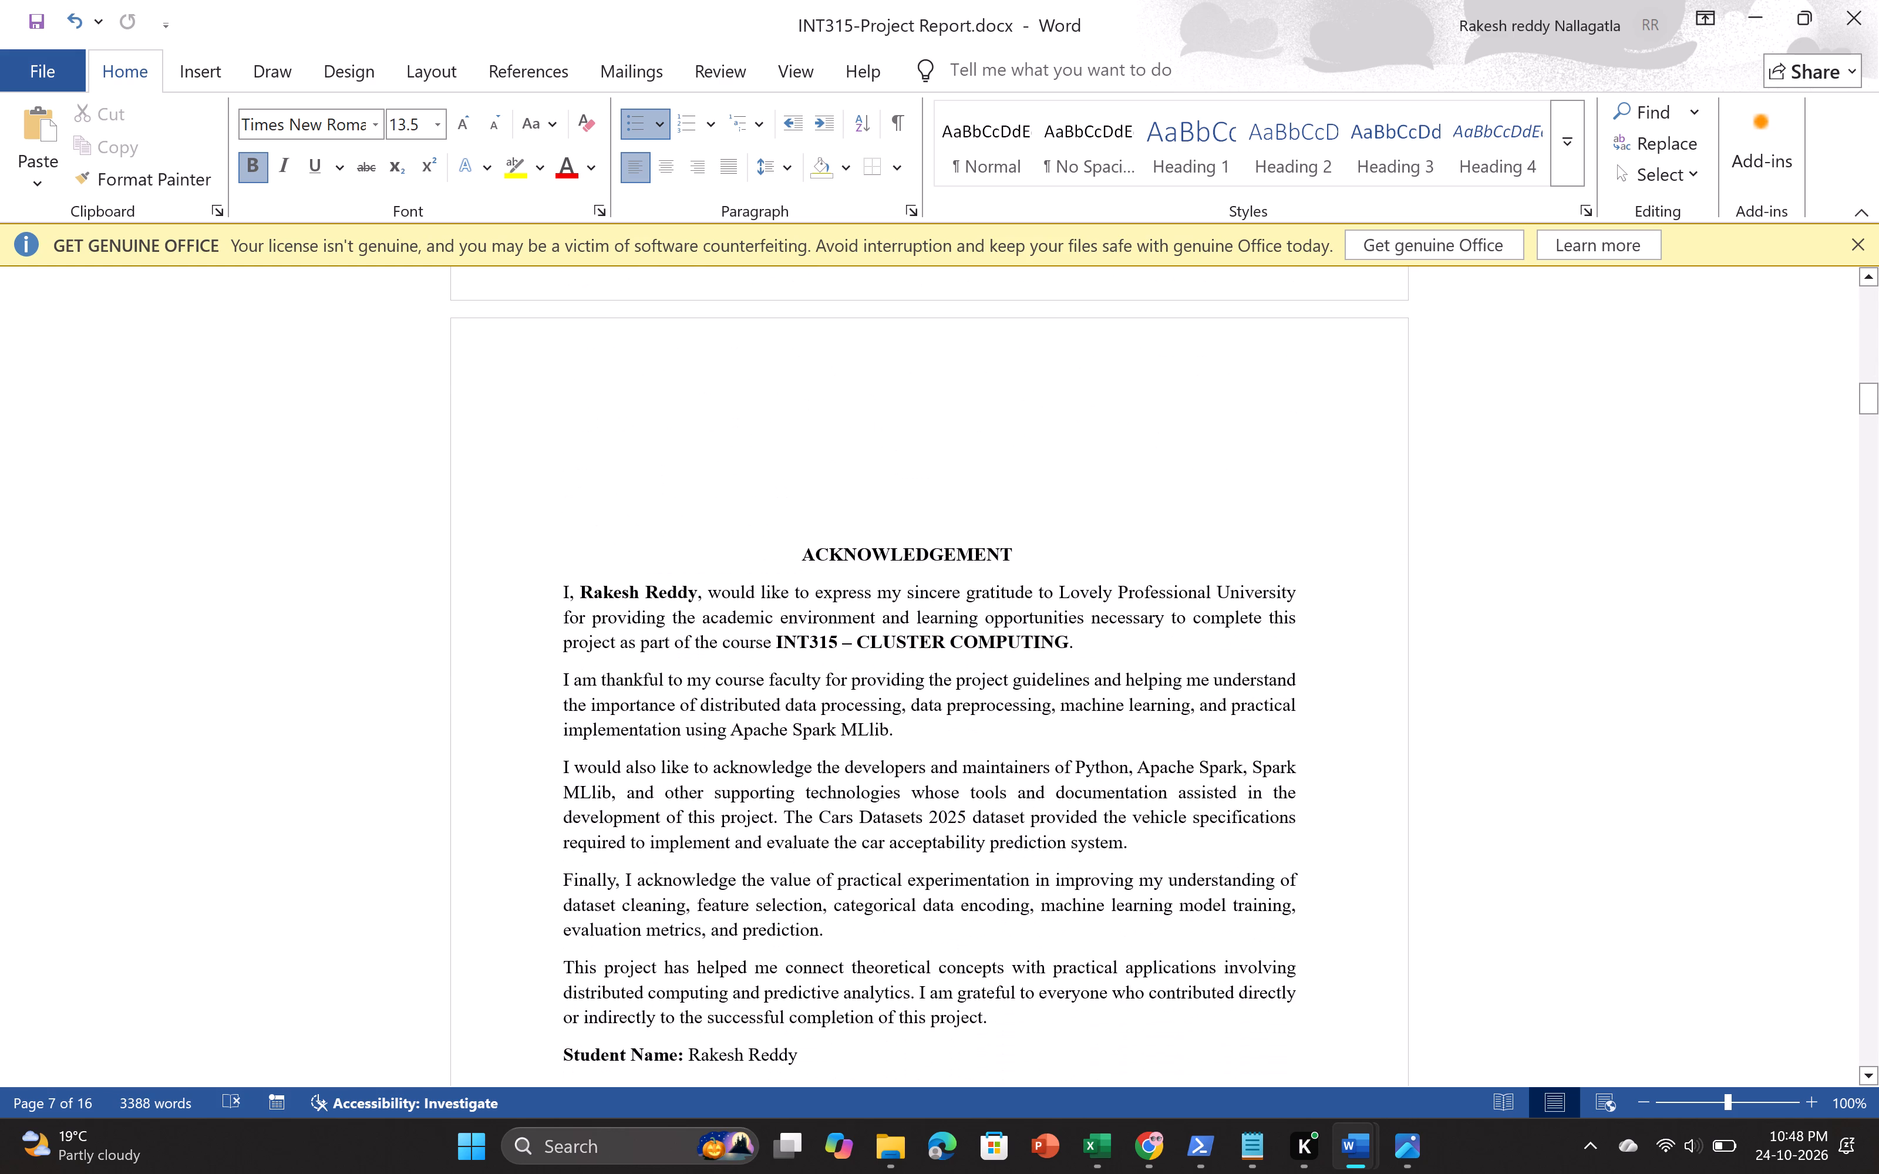
scroll(897, 634, down, 2)
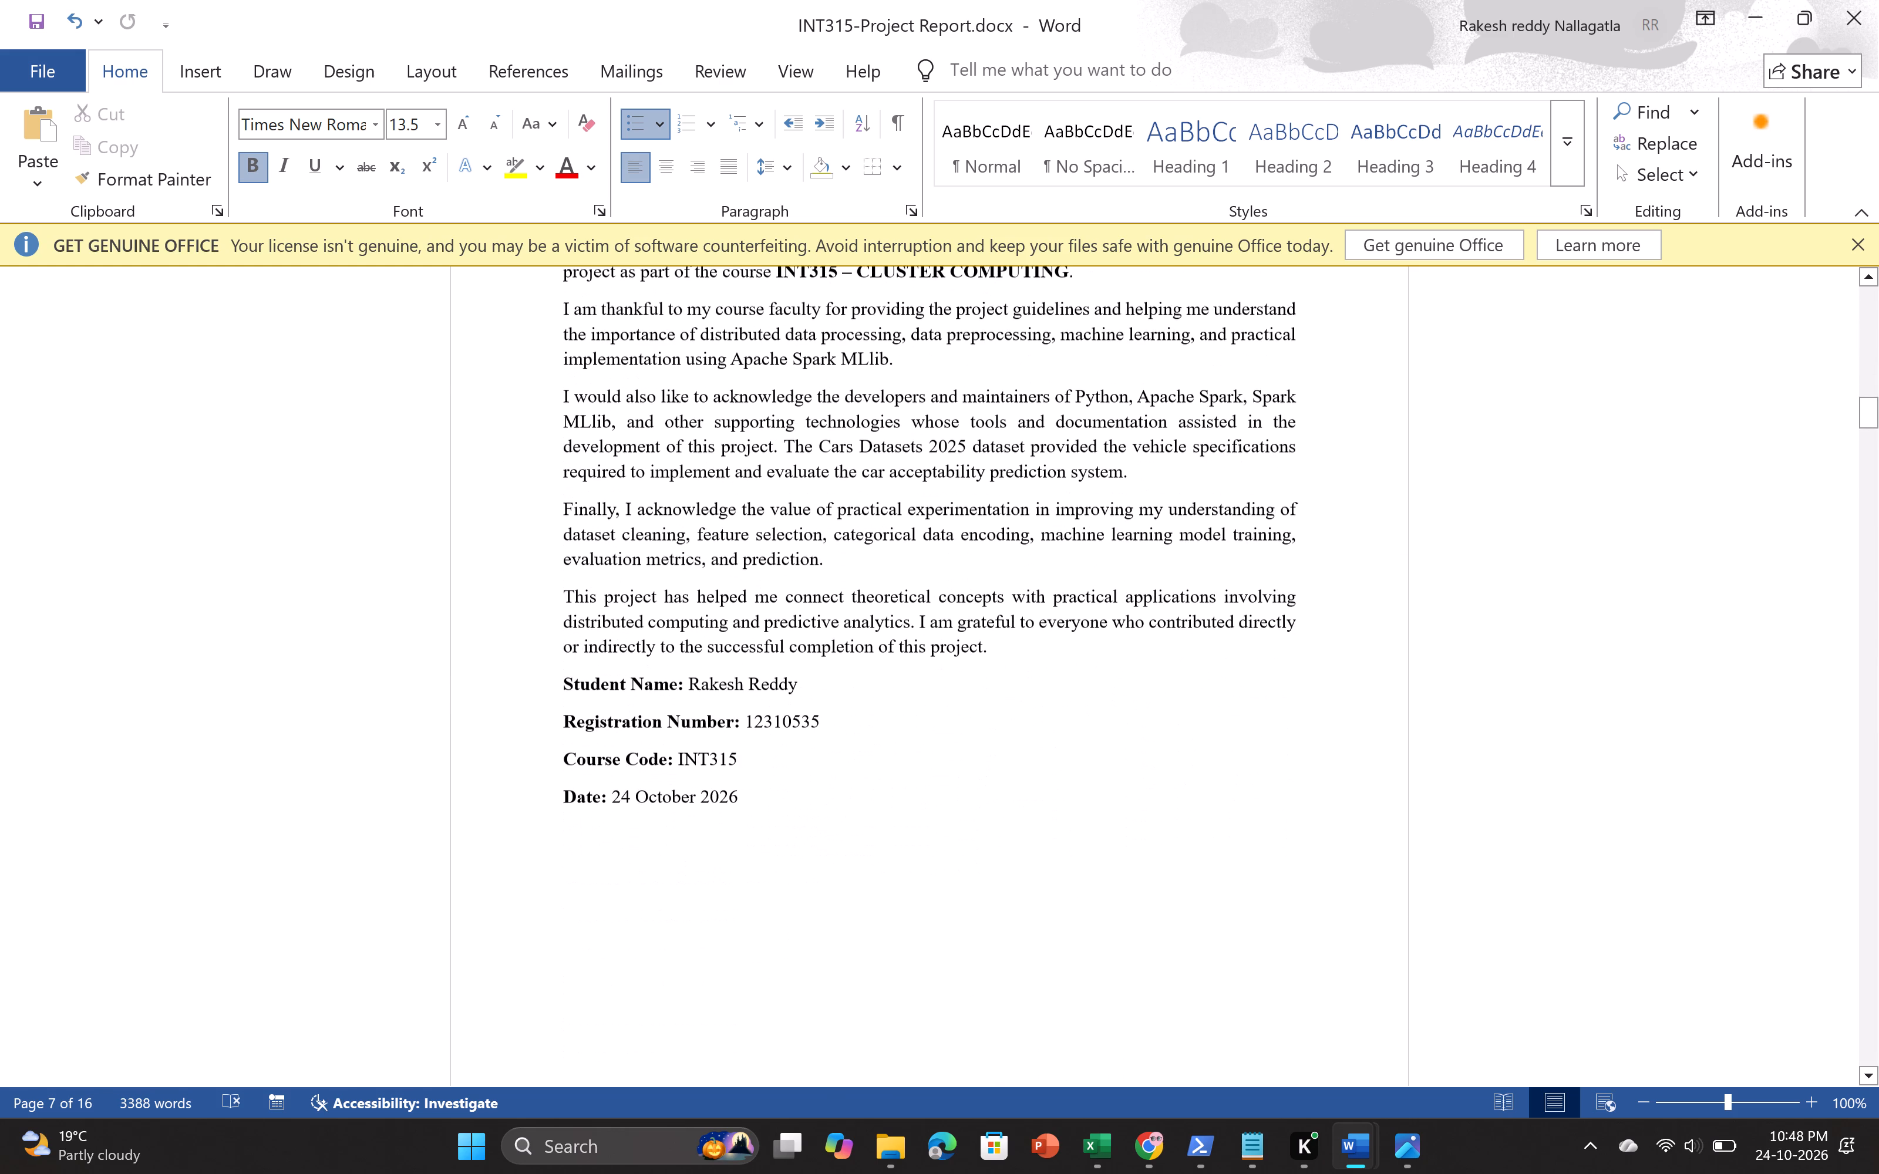
Review sections 1 to 4 of the report, from Problem Statement through Objective and Dataset Description to Dataset Source.
scroll(897, 634, down, 2)
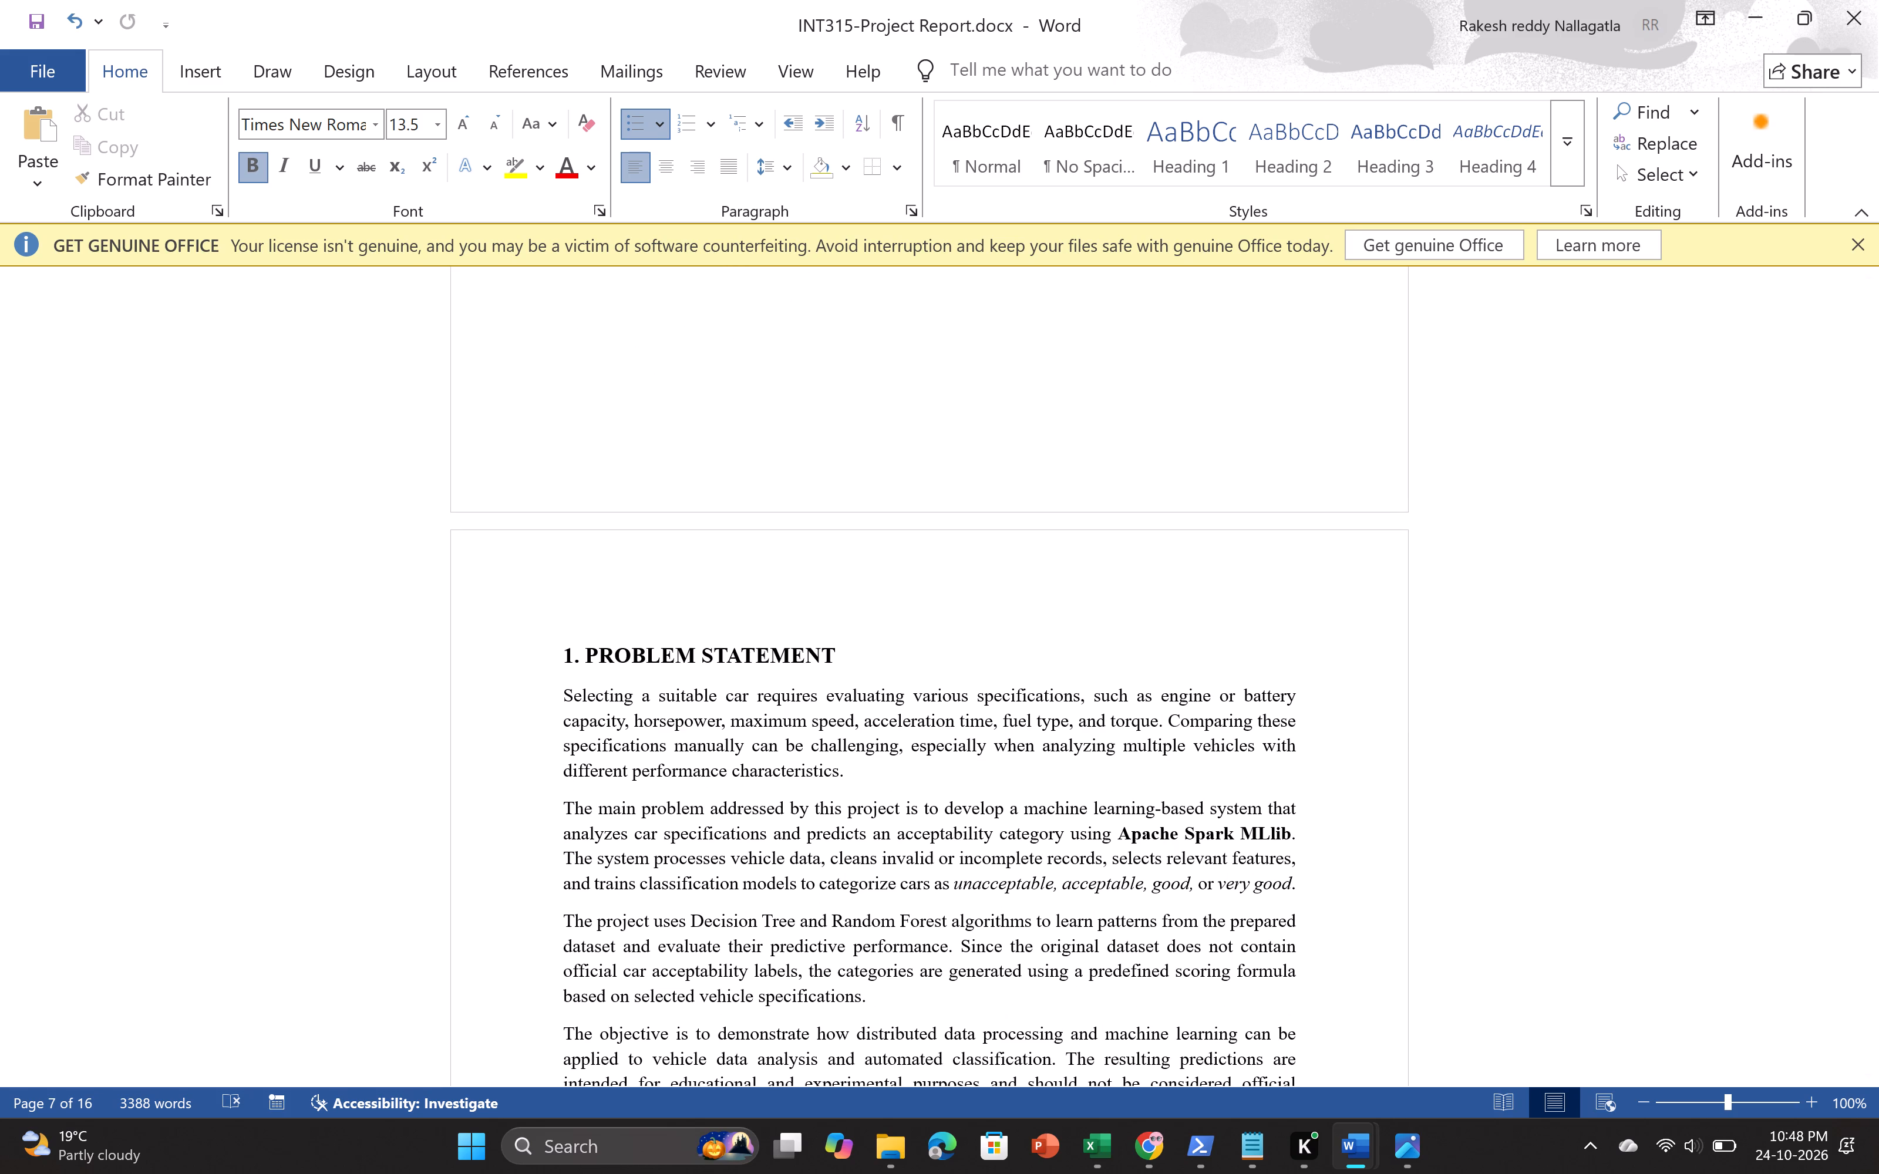
scroll(897, 634, down, 1)
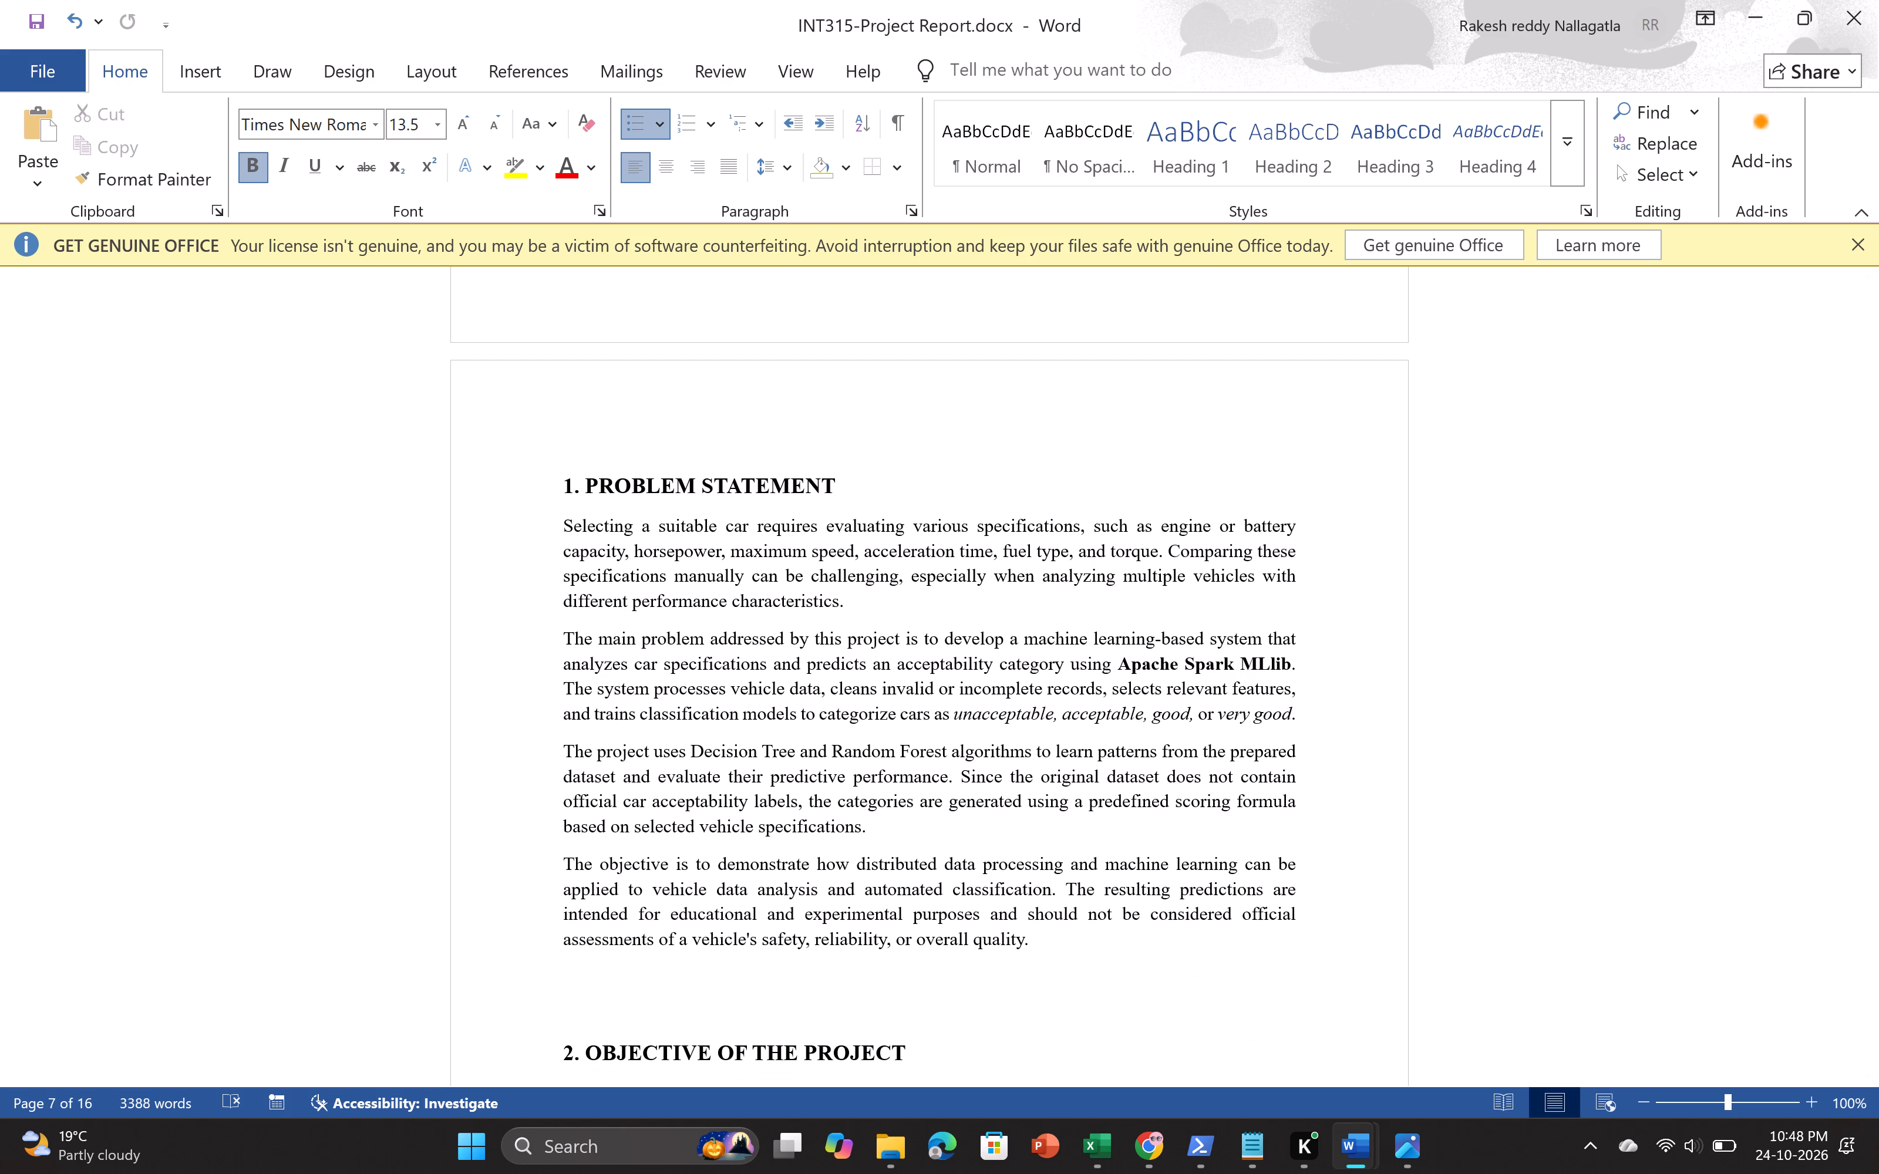
scroll(897, 634, down, 2)
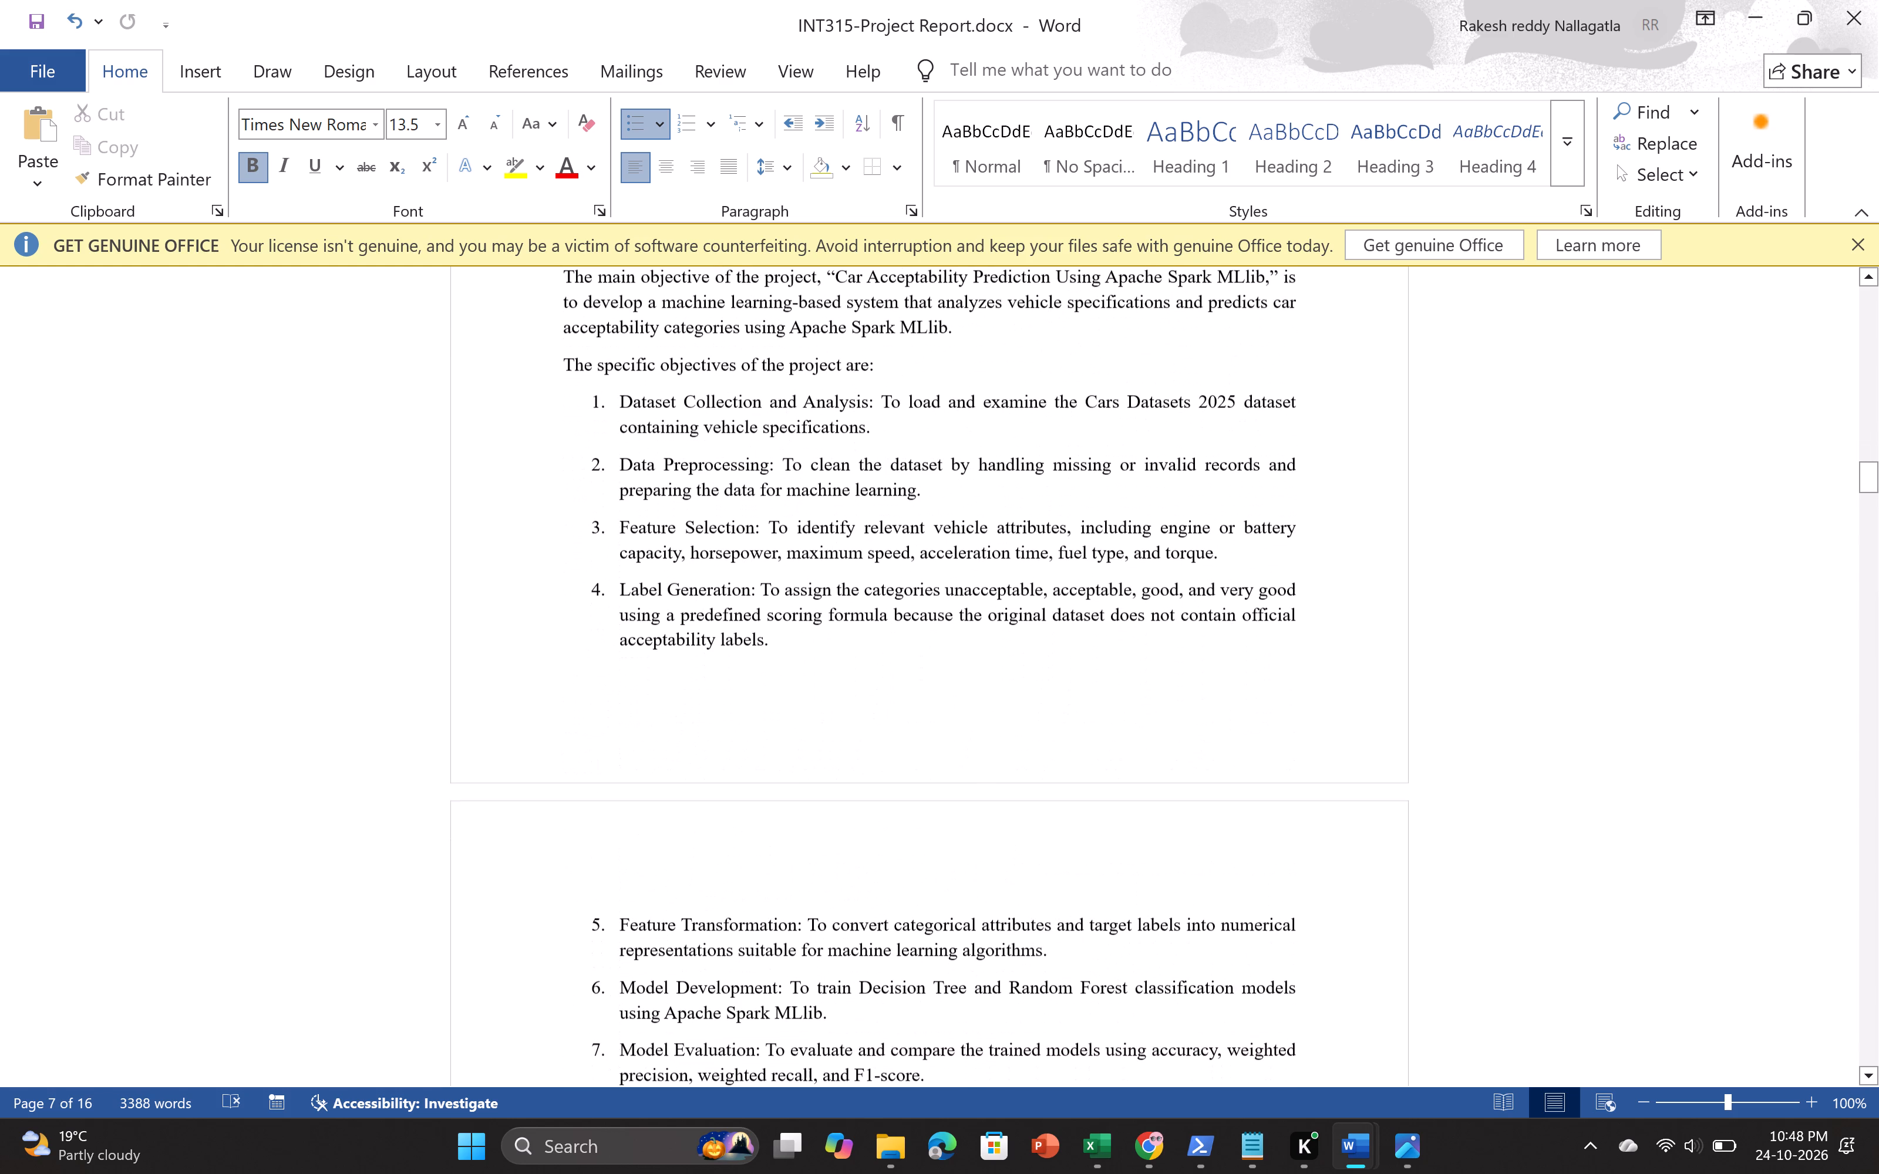
scroll(897, 634, down, 3)
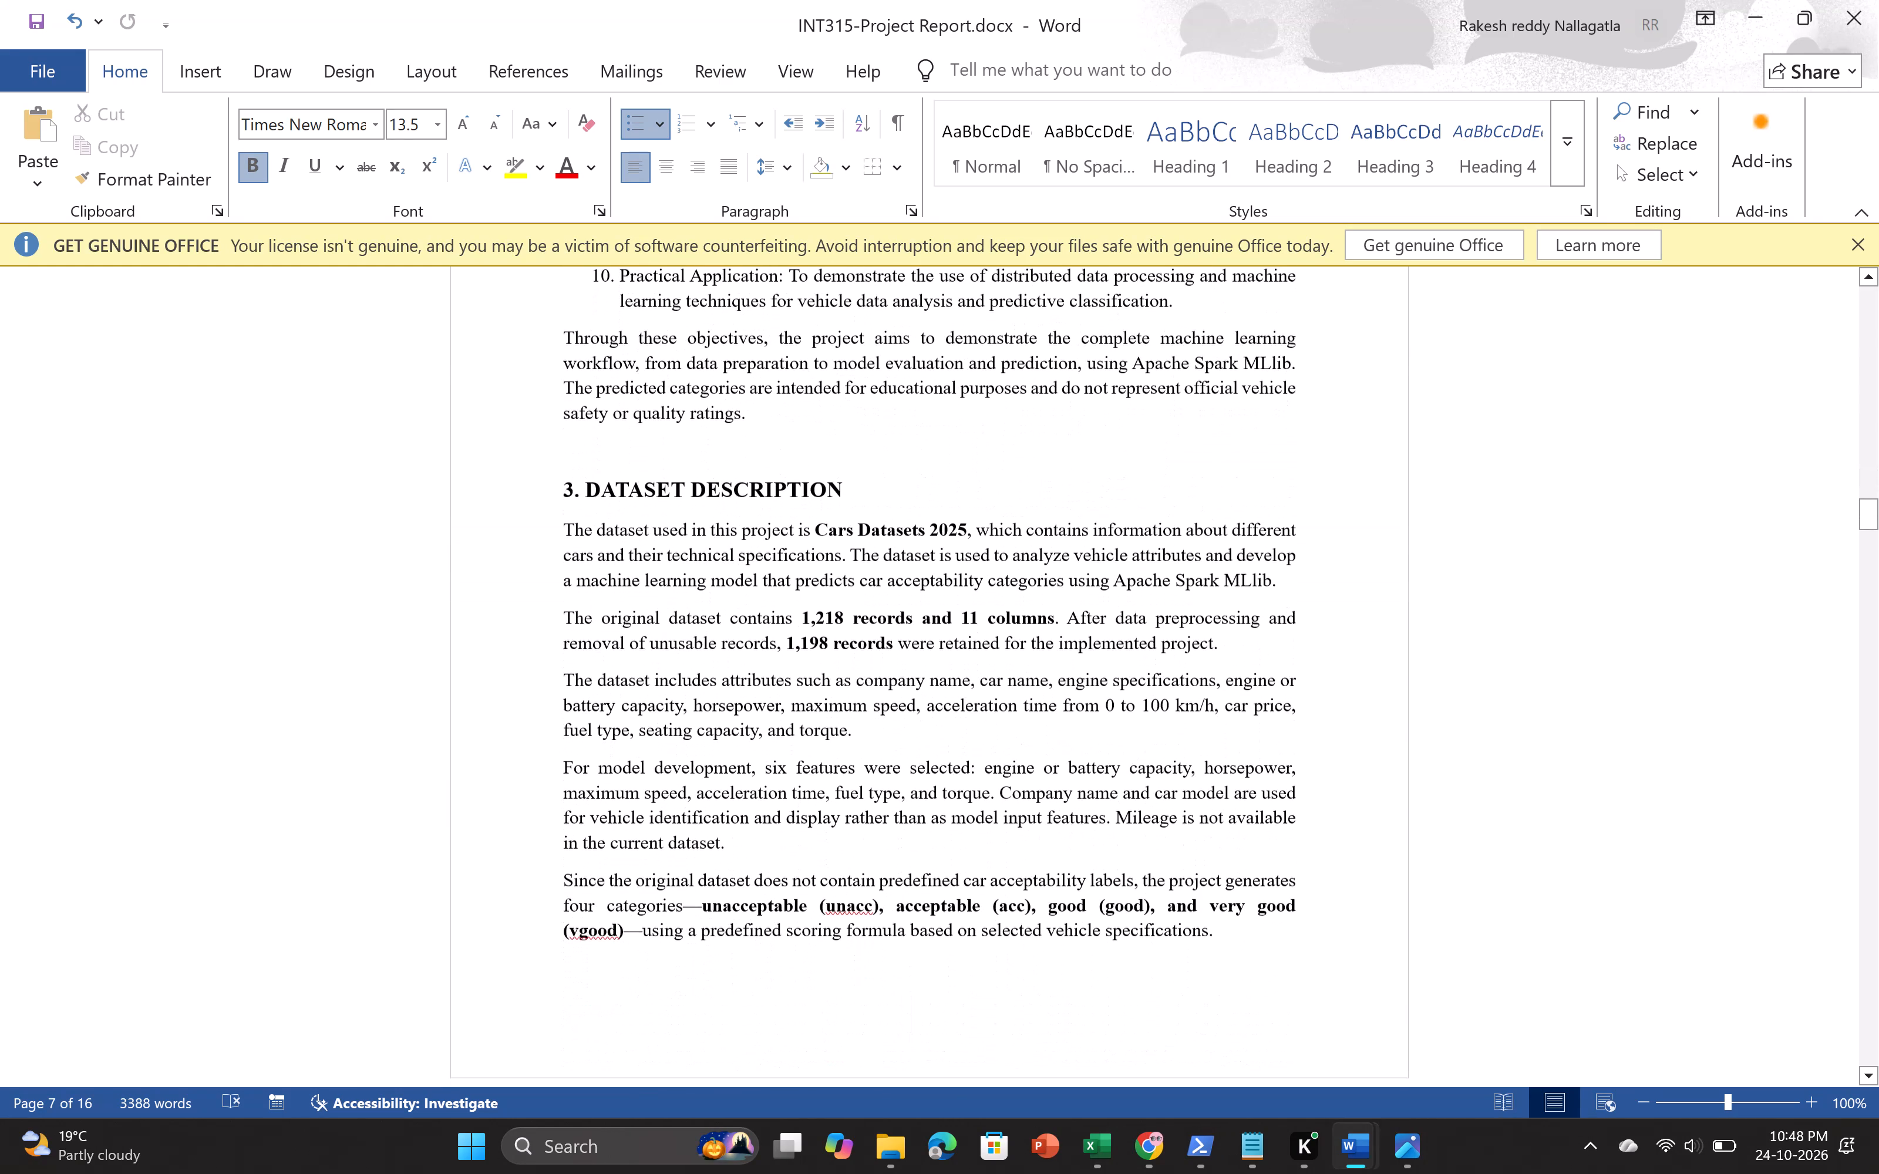
scroll(897, 634, down, 1)
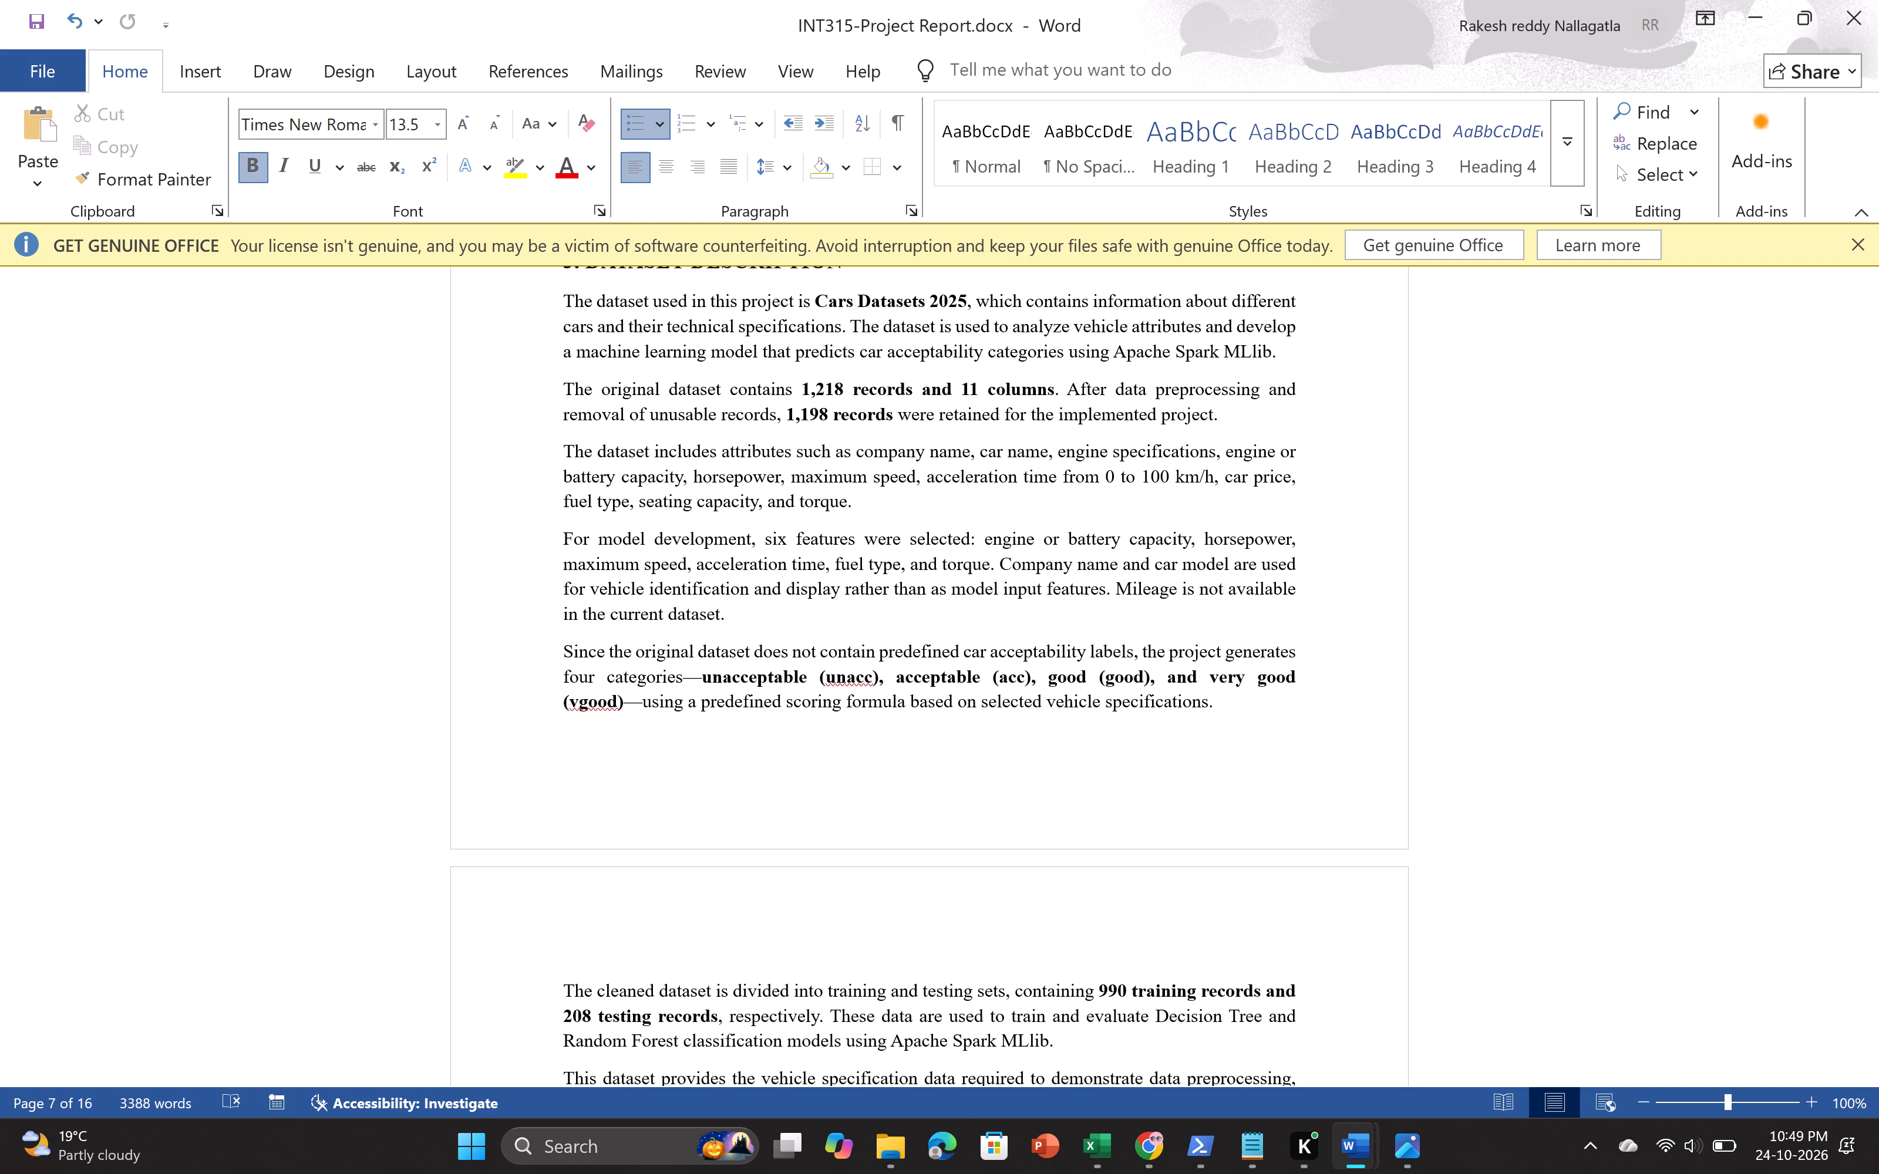
scroll(934, 841, down, 1)
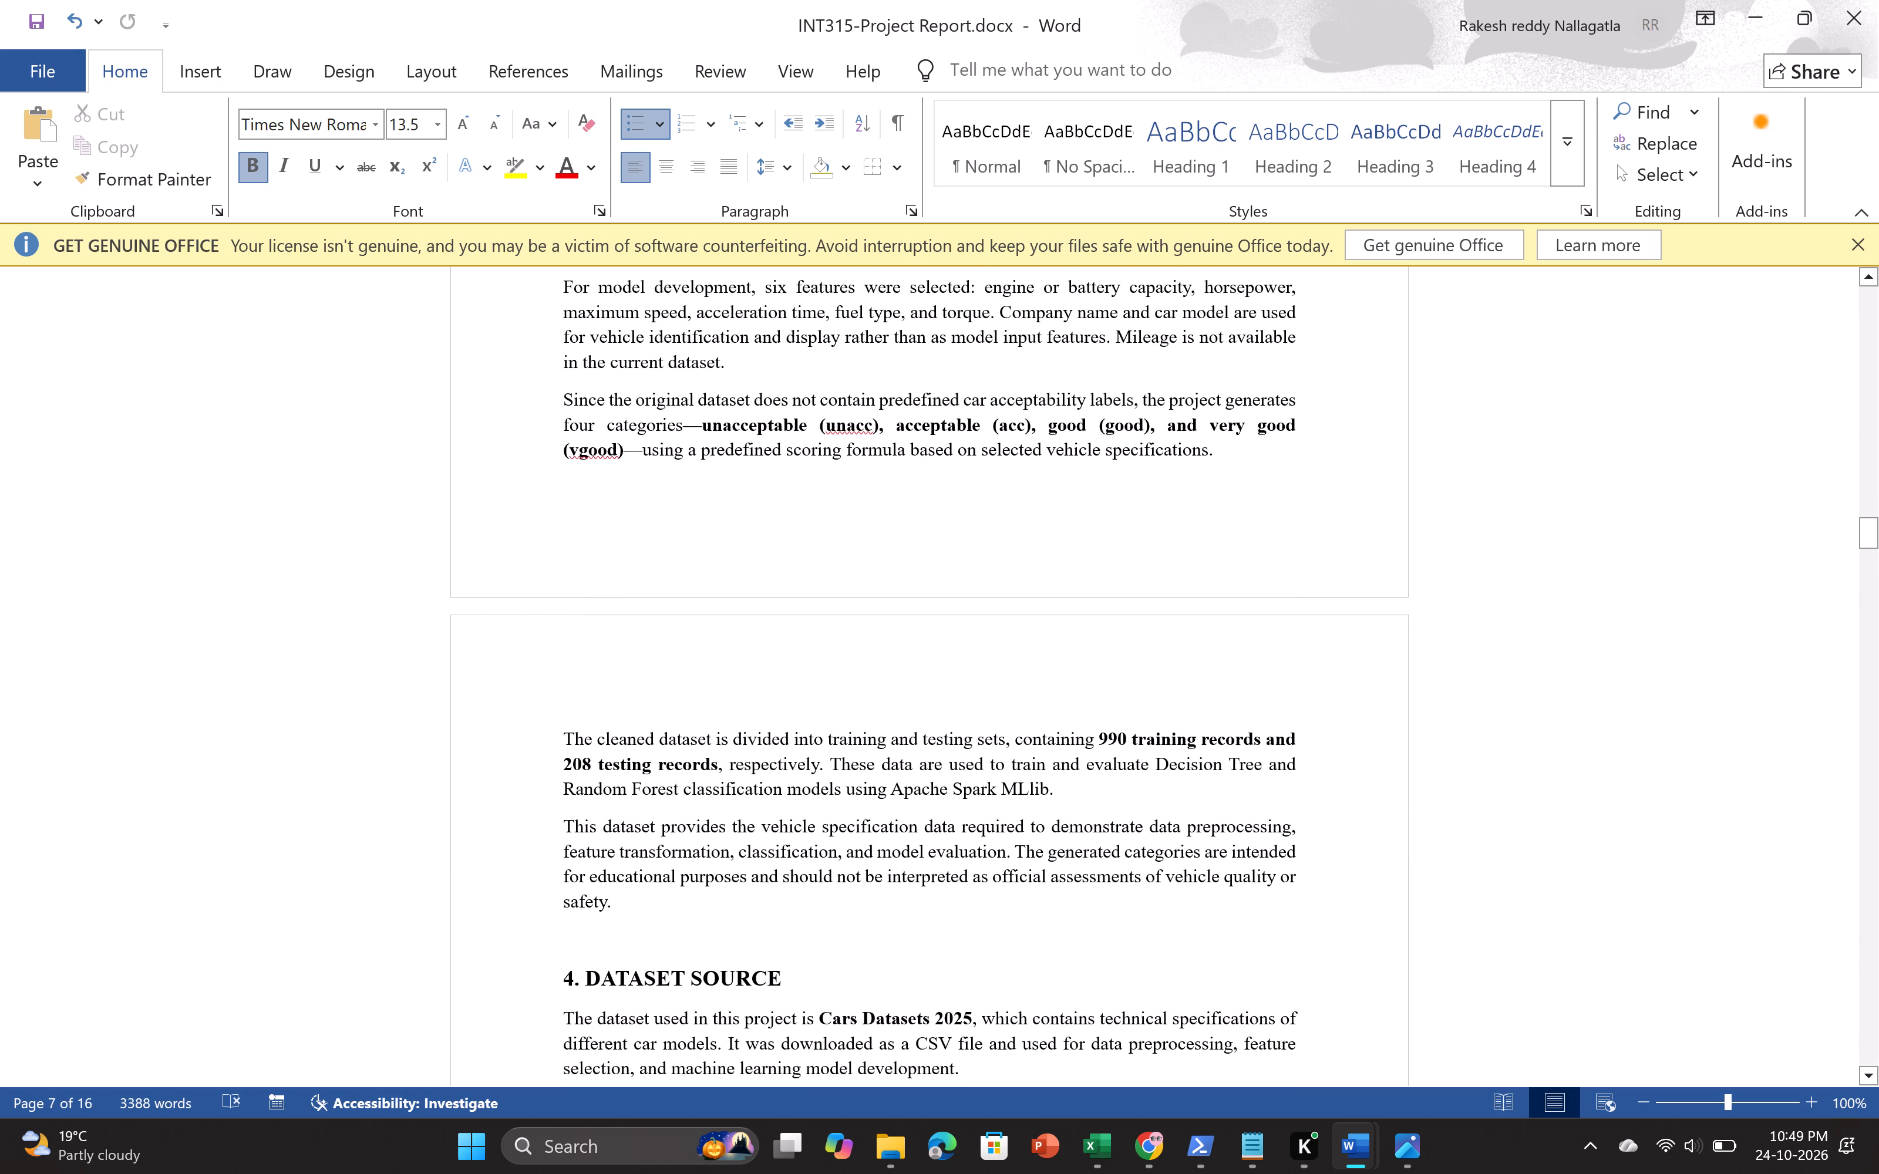
scroll(934, 841, down, 1)
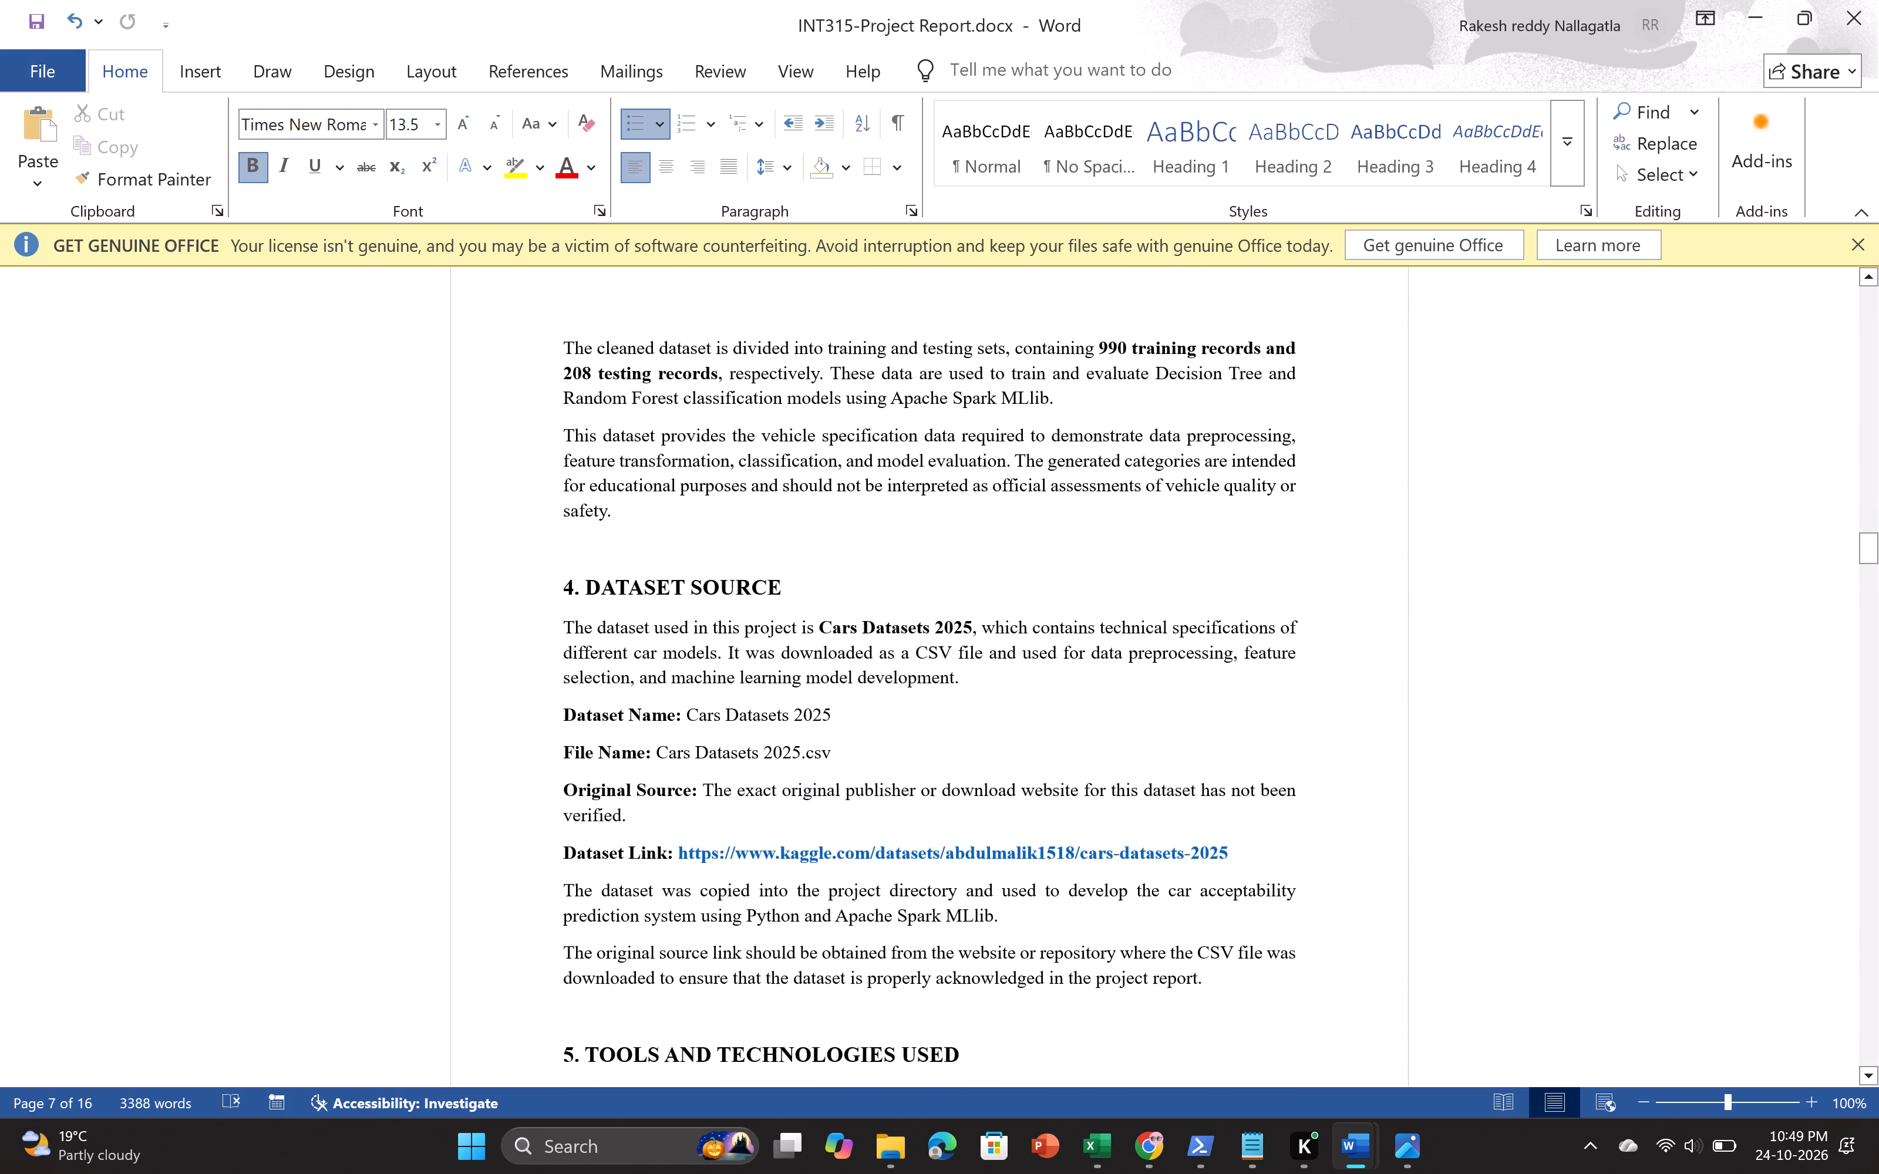
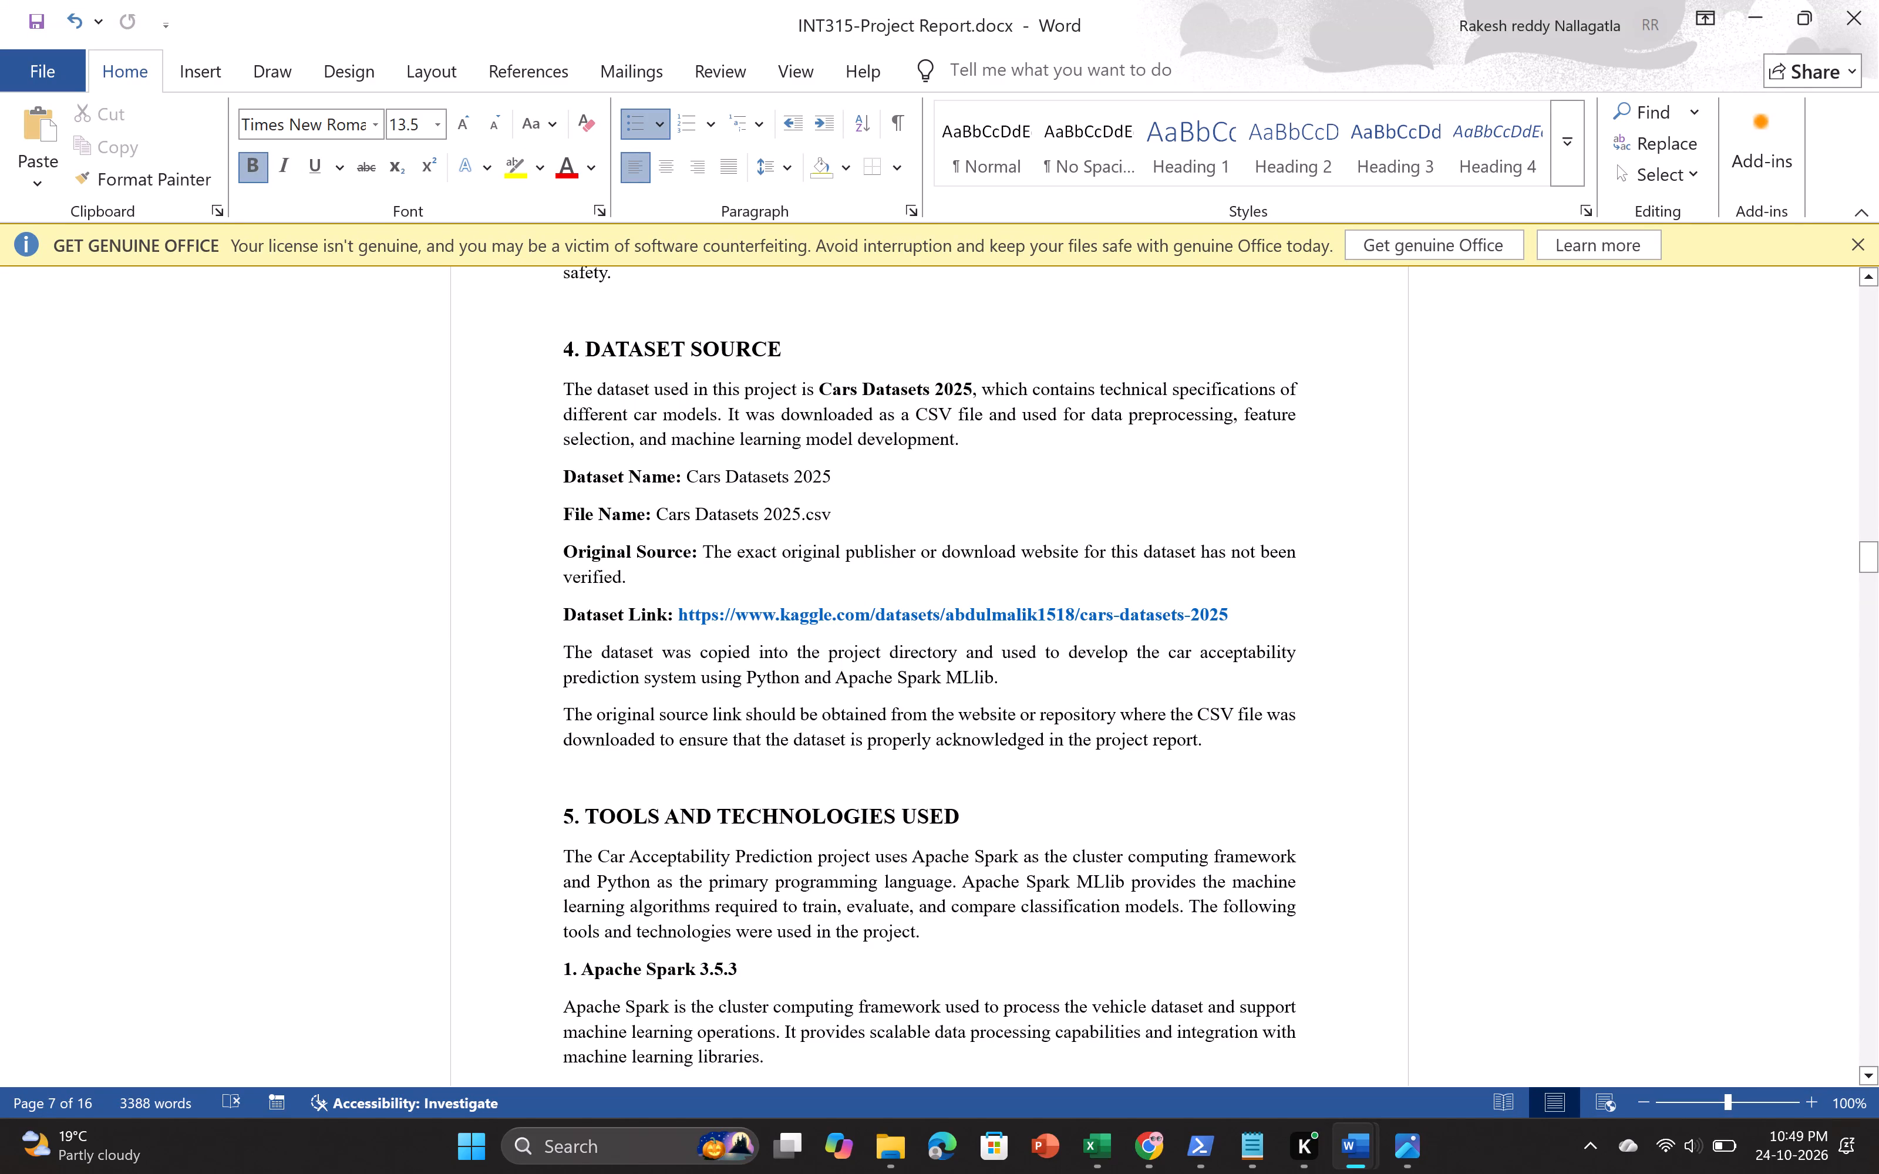
Delete the Original Source paragraph from section 4, Dataset Source.
drag(642, 576, 599, 563)
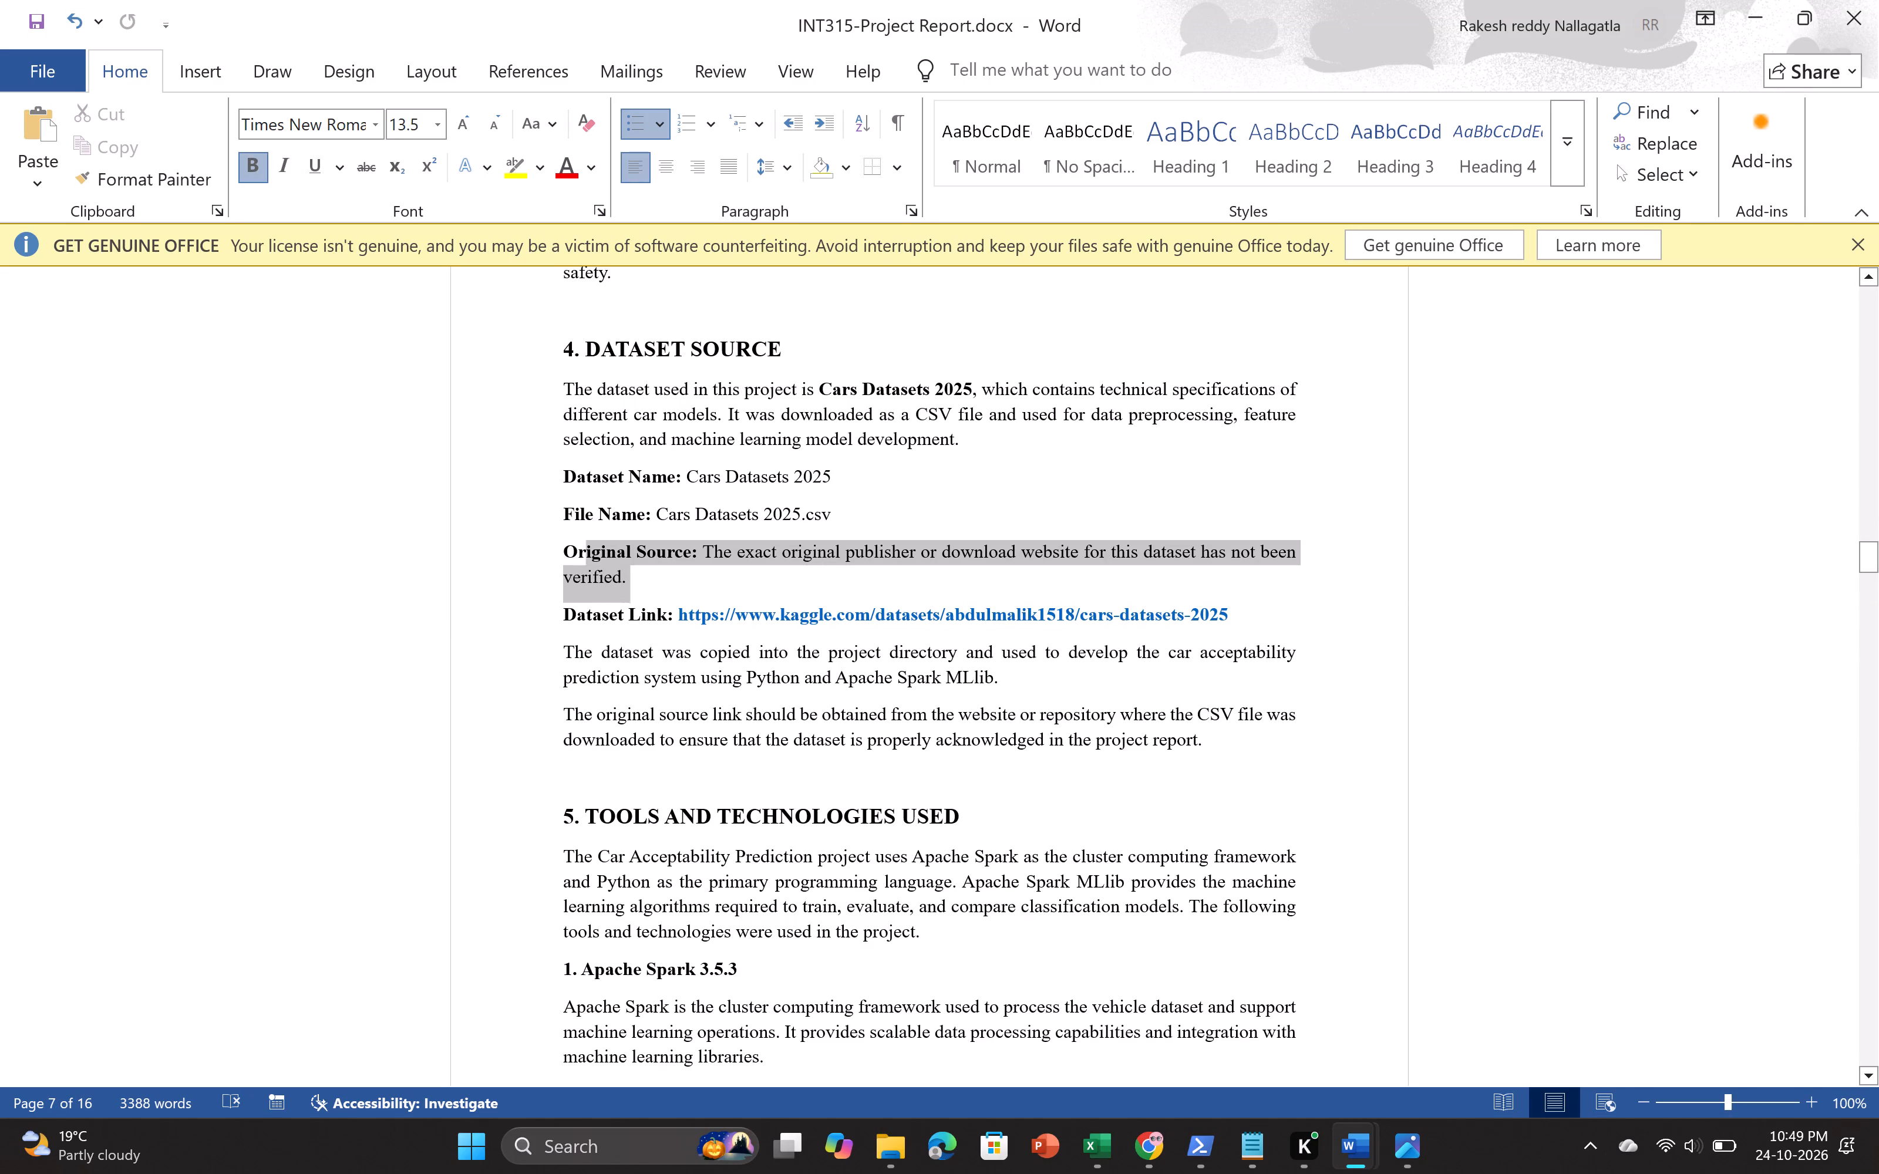
drag(599, 563, 575, 555)
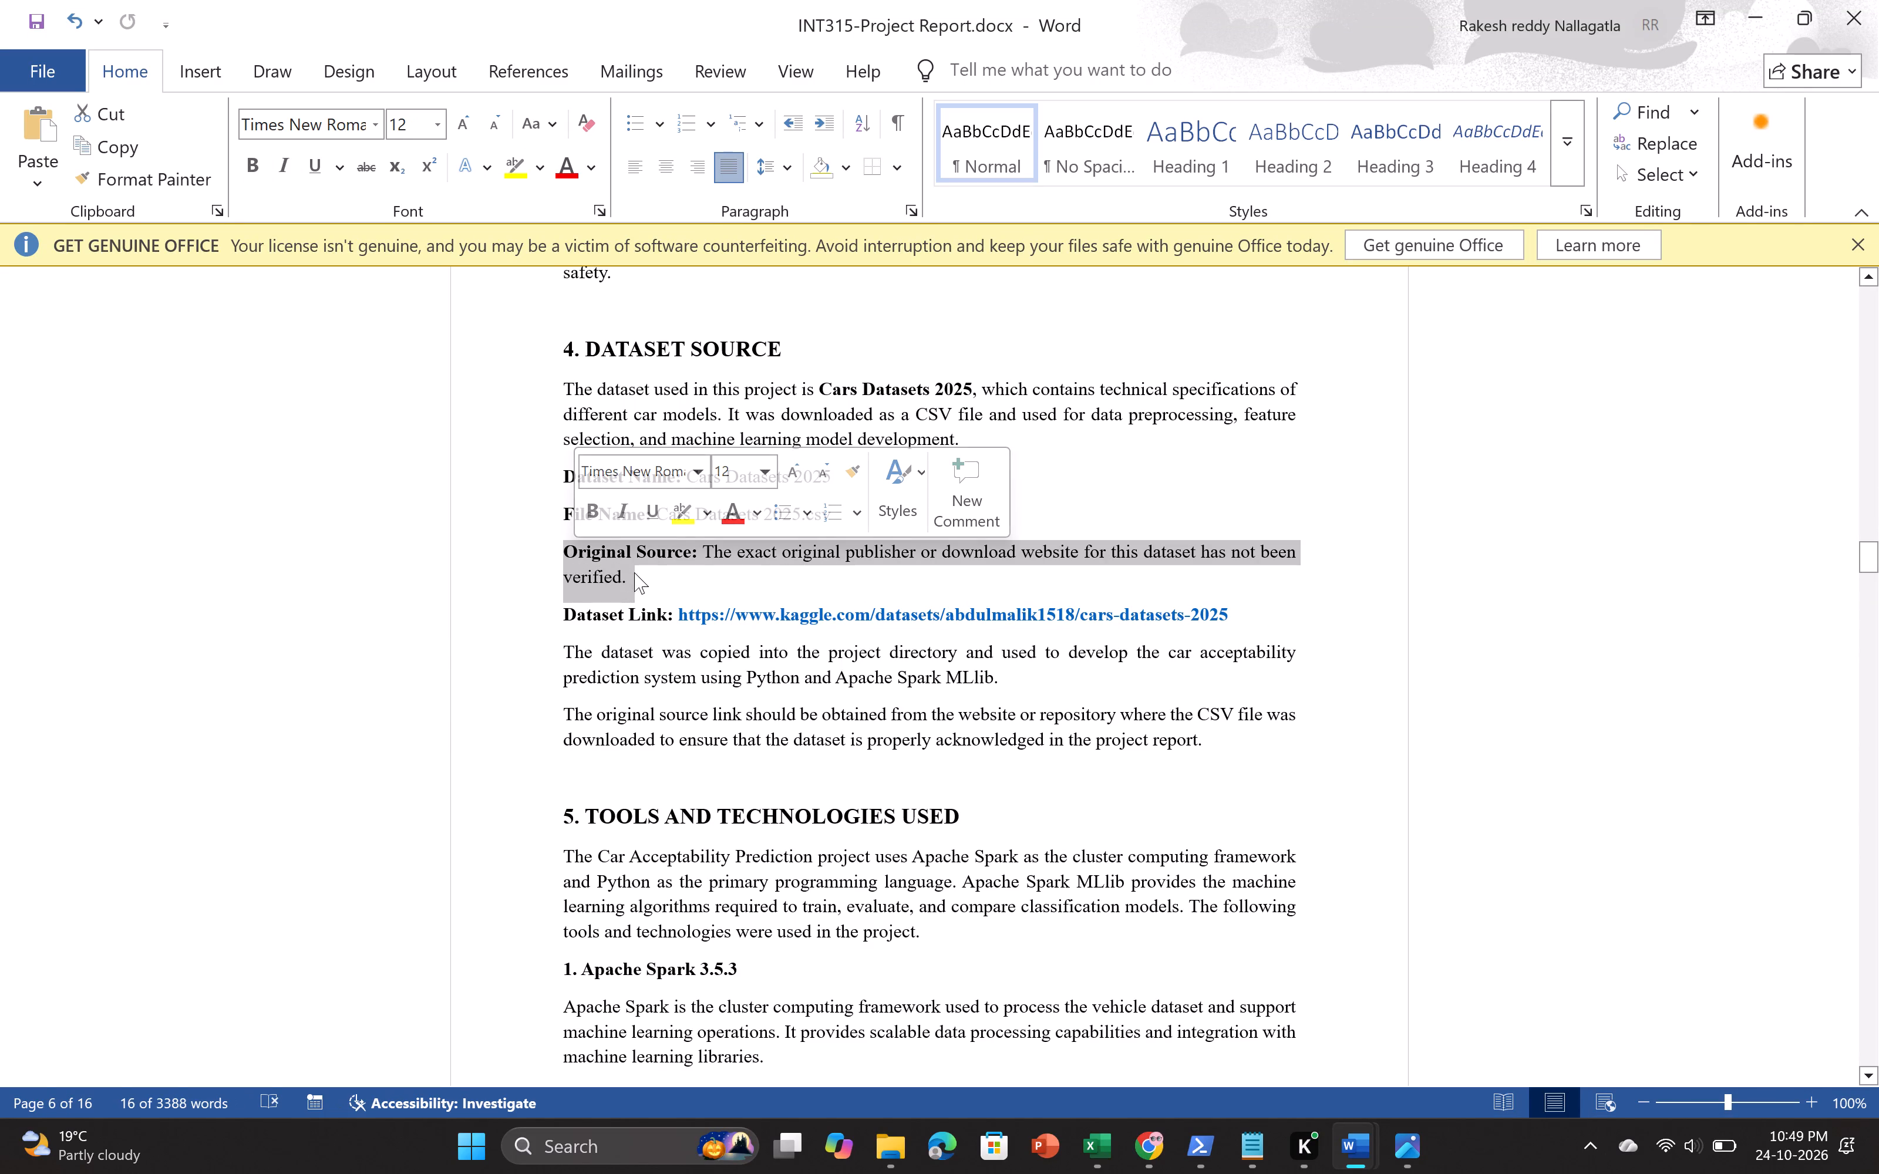
key(BackSpace)
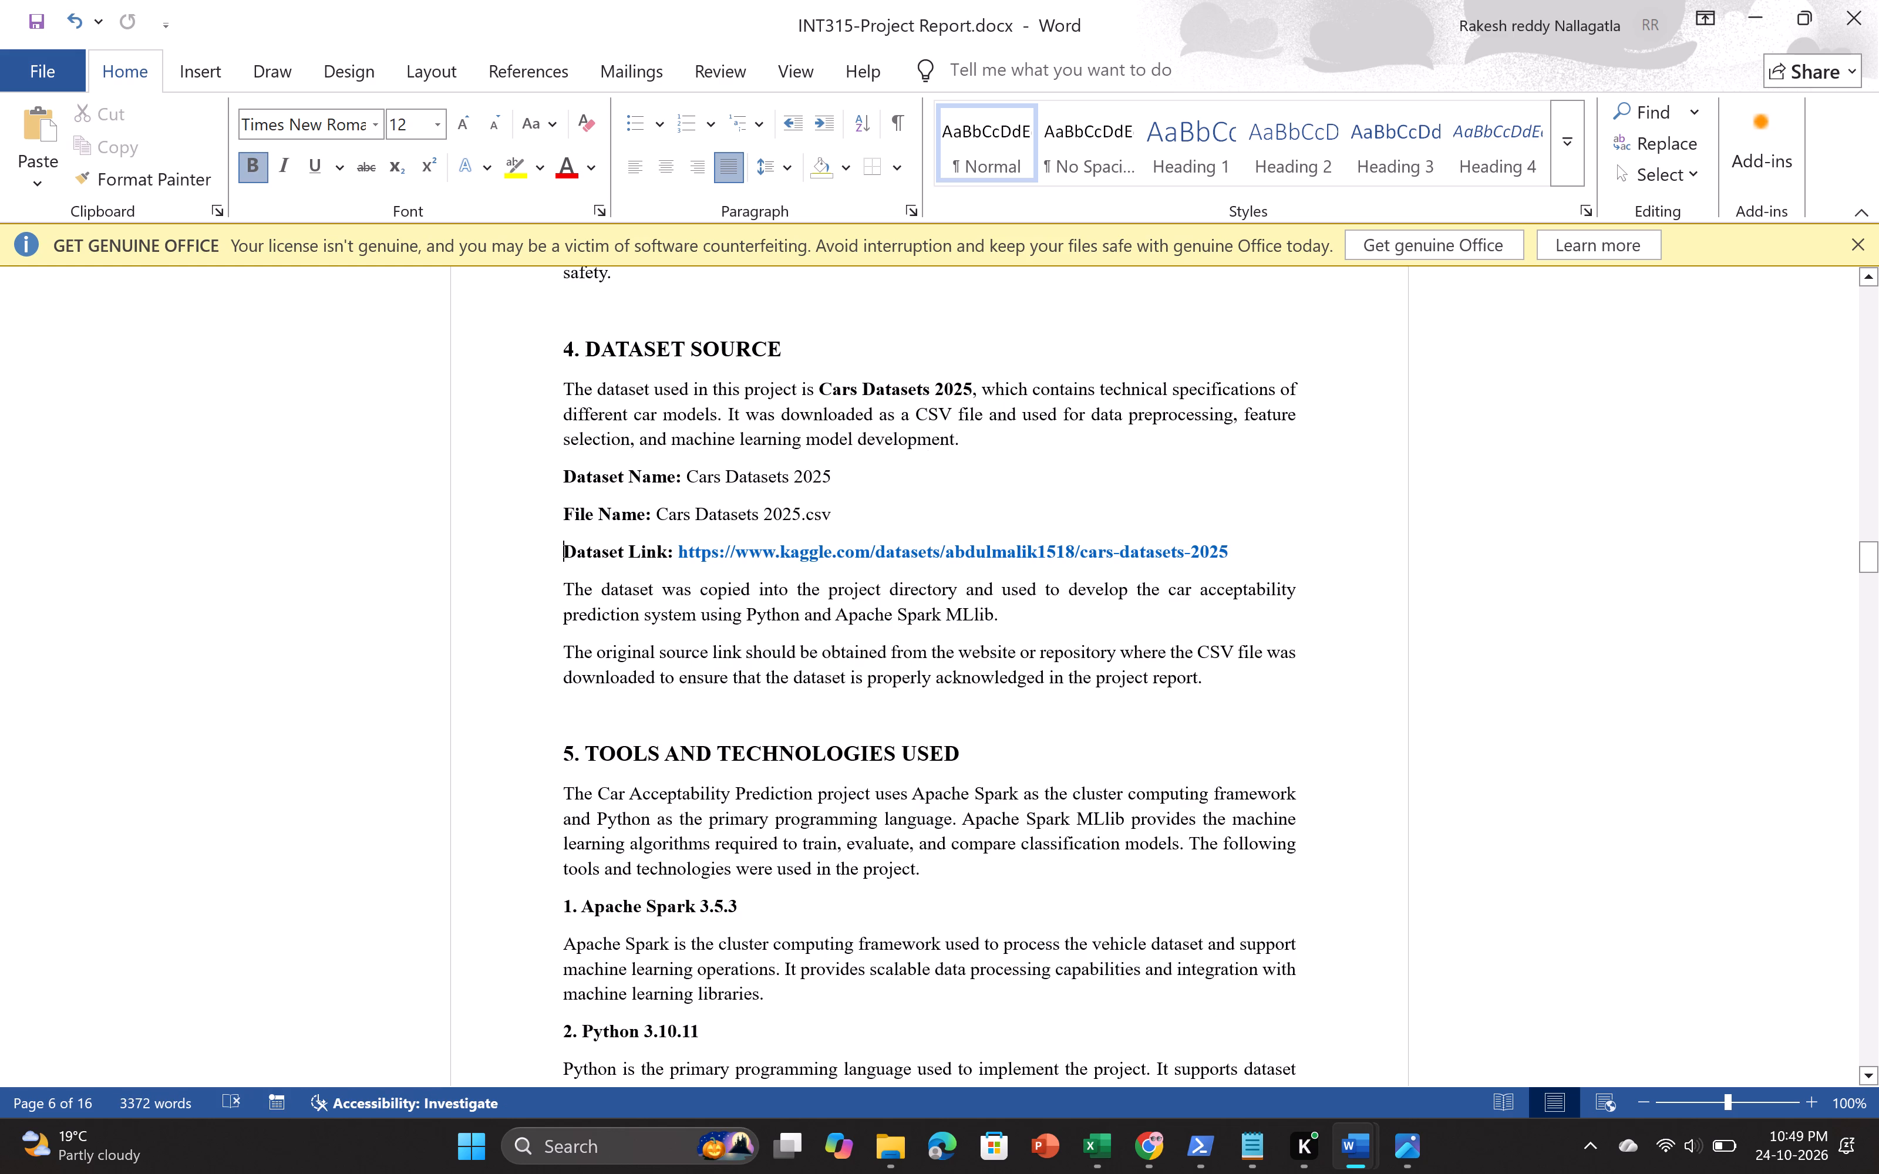
Delete the File Name line from section 4, Dataset Source.
drag(837, 511, 585, 514)
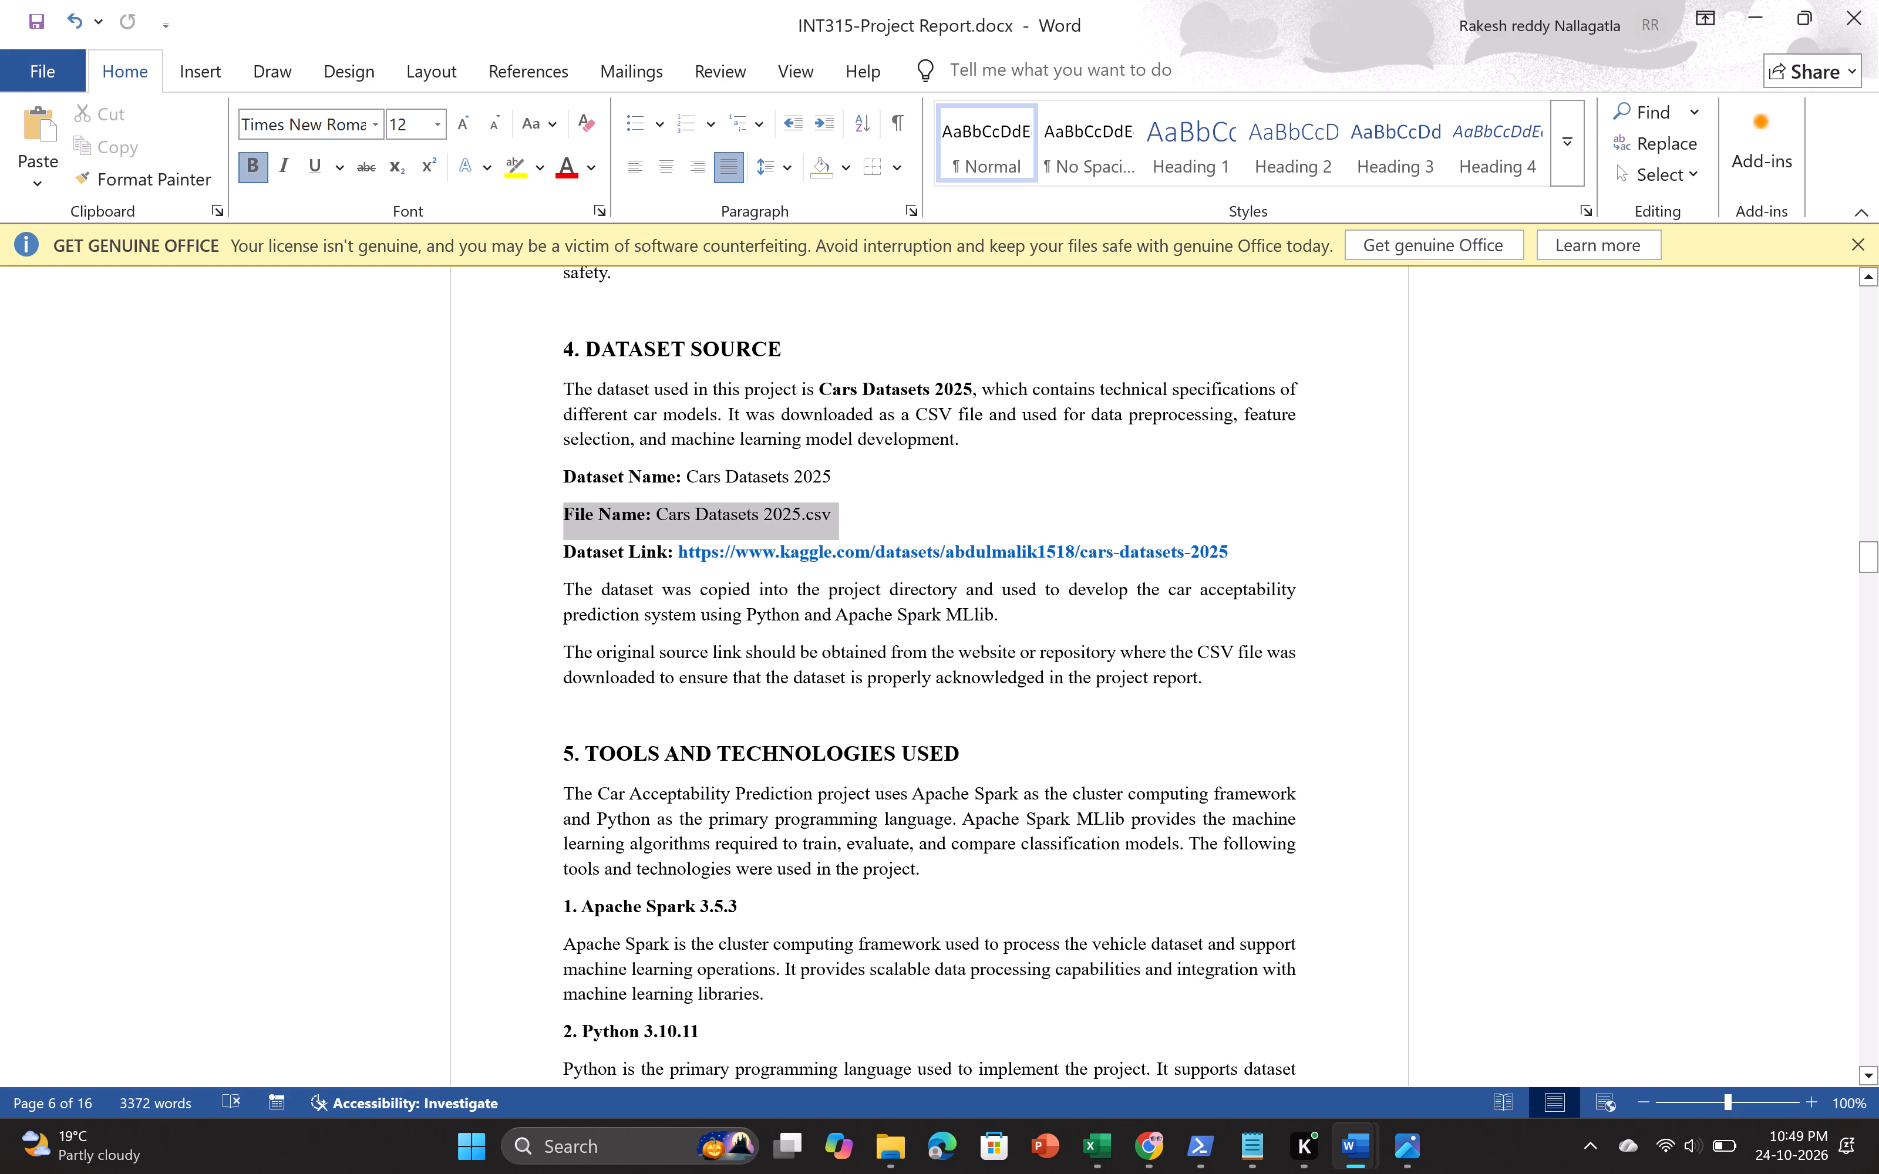
drag(585, 514, 582, 515)
key(BackSpace)
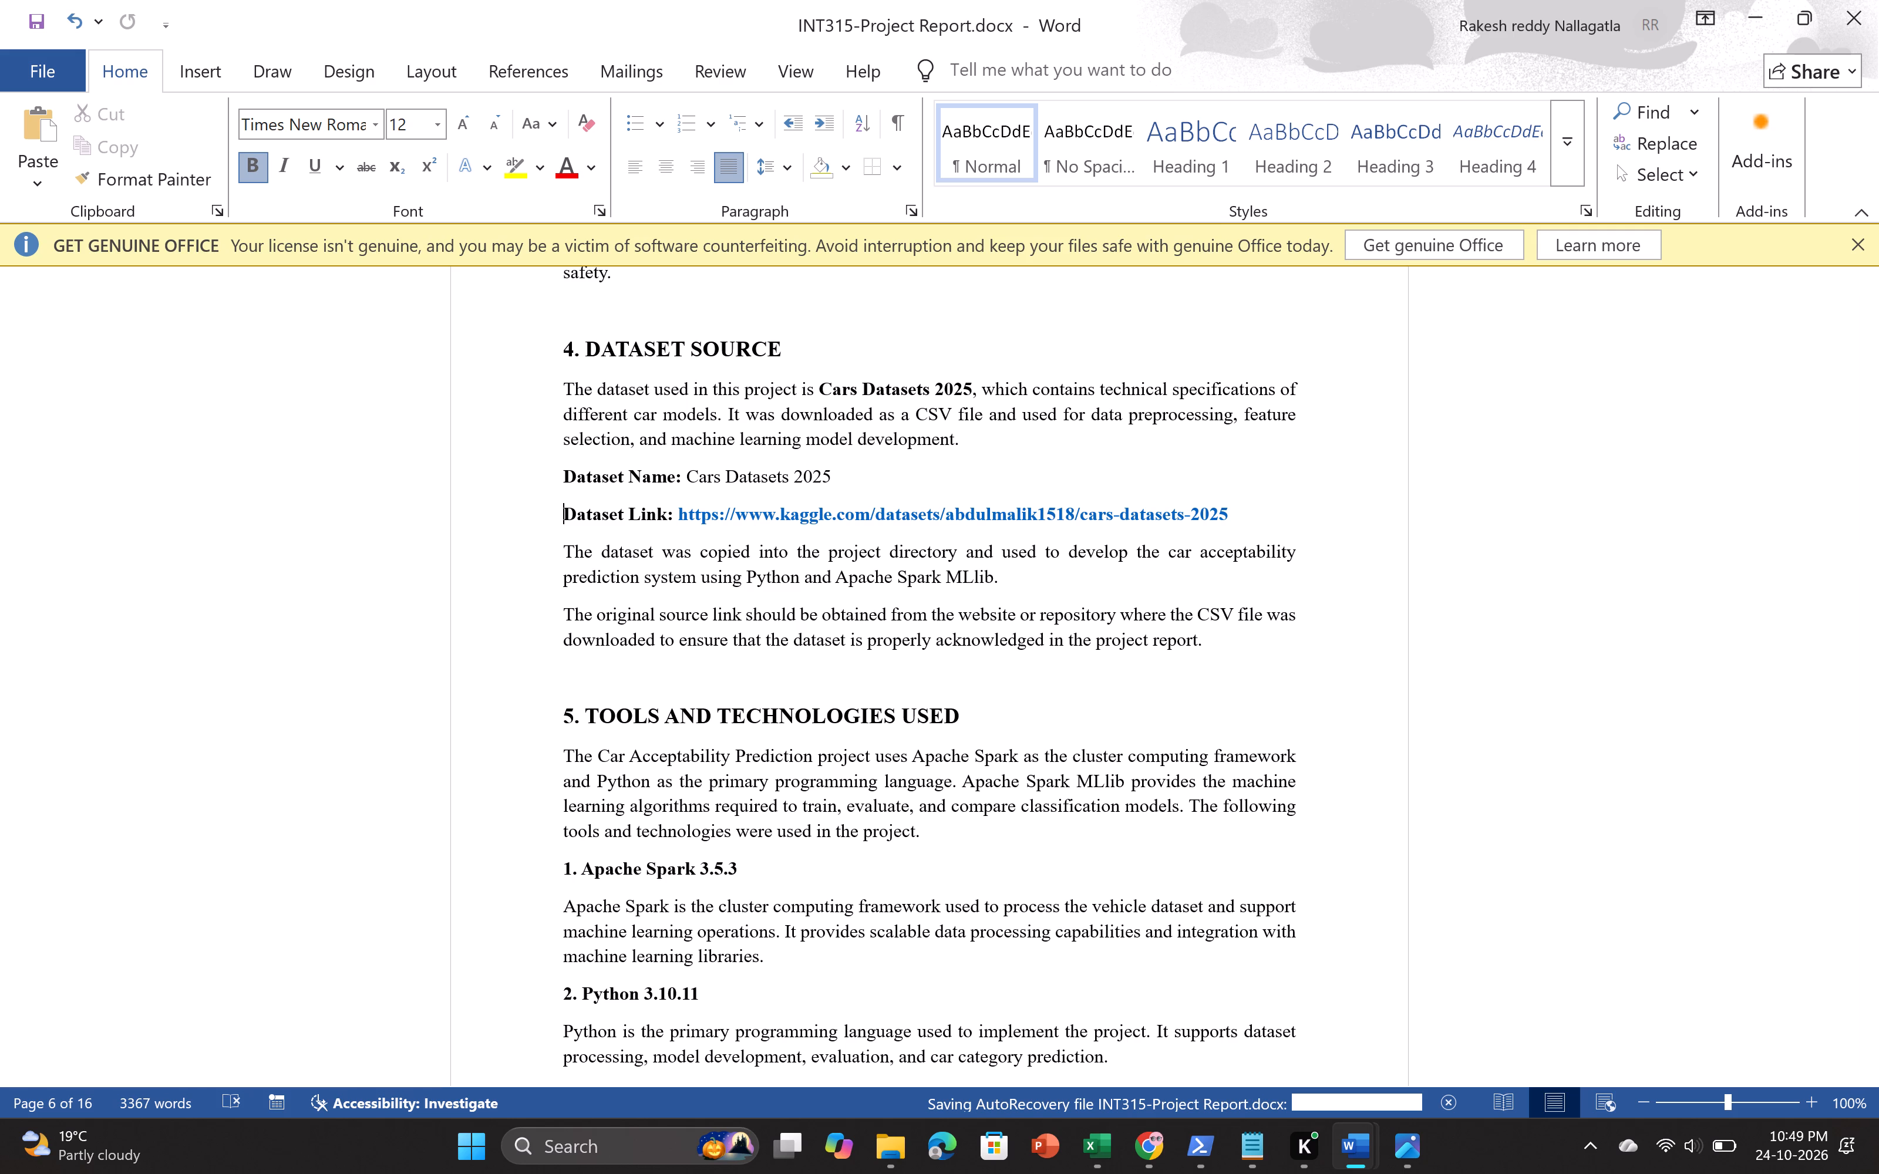
Review section 5, Tools and Technologies Used, and section 6, Implementation / Methodology, up to Step 5: Acceptability Label Generation.
scroll(655, 679, down, 1)
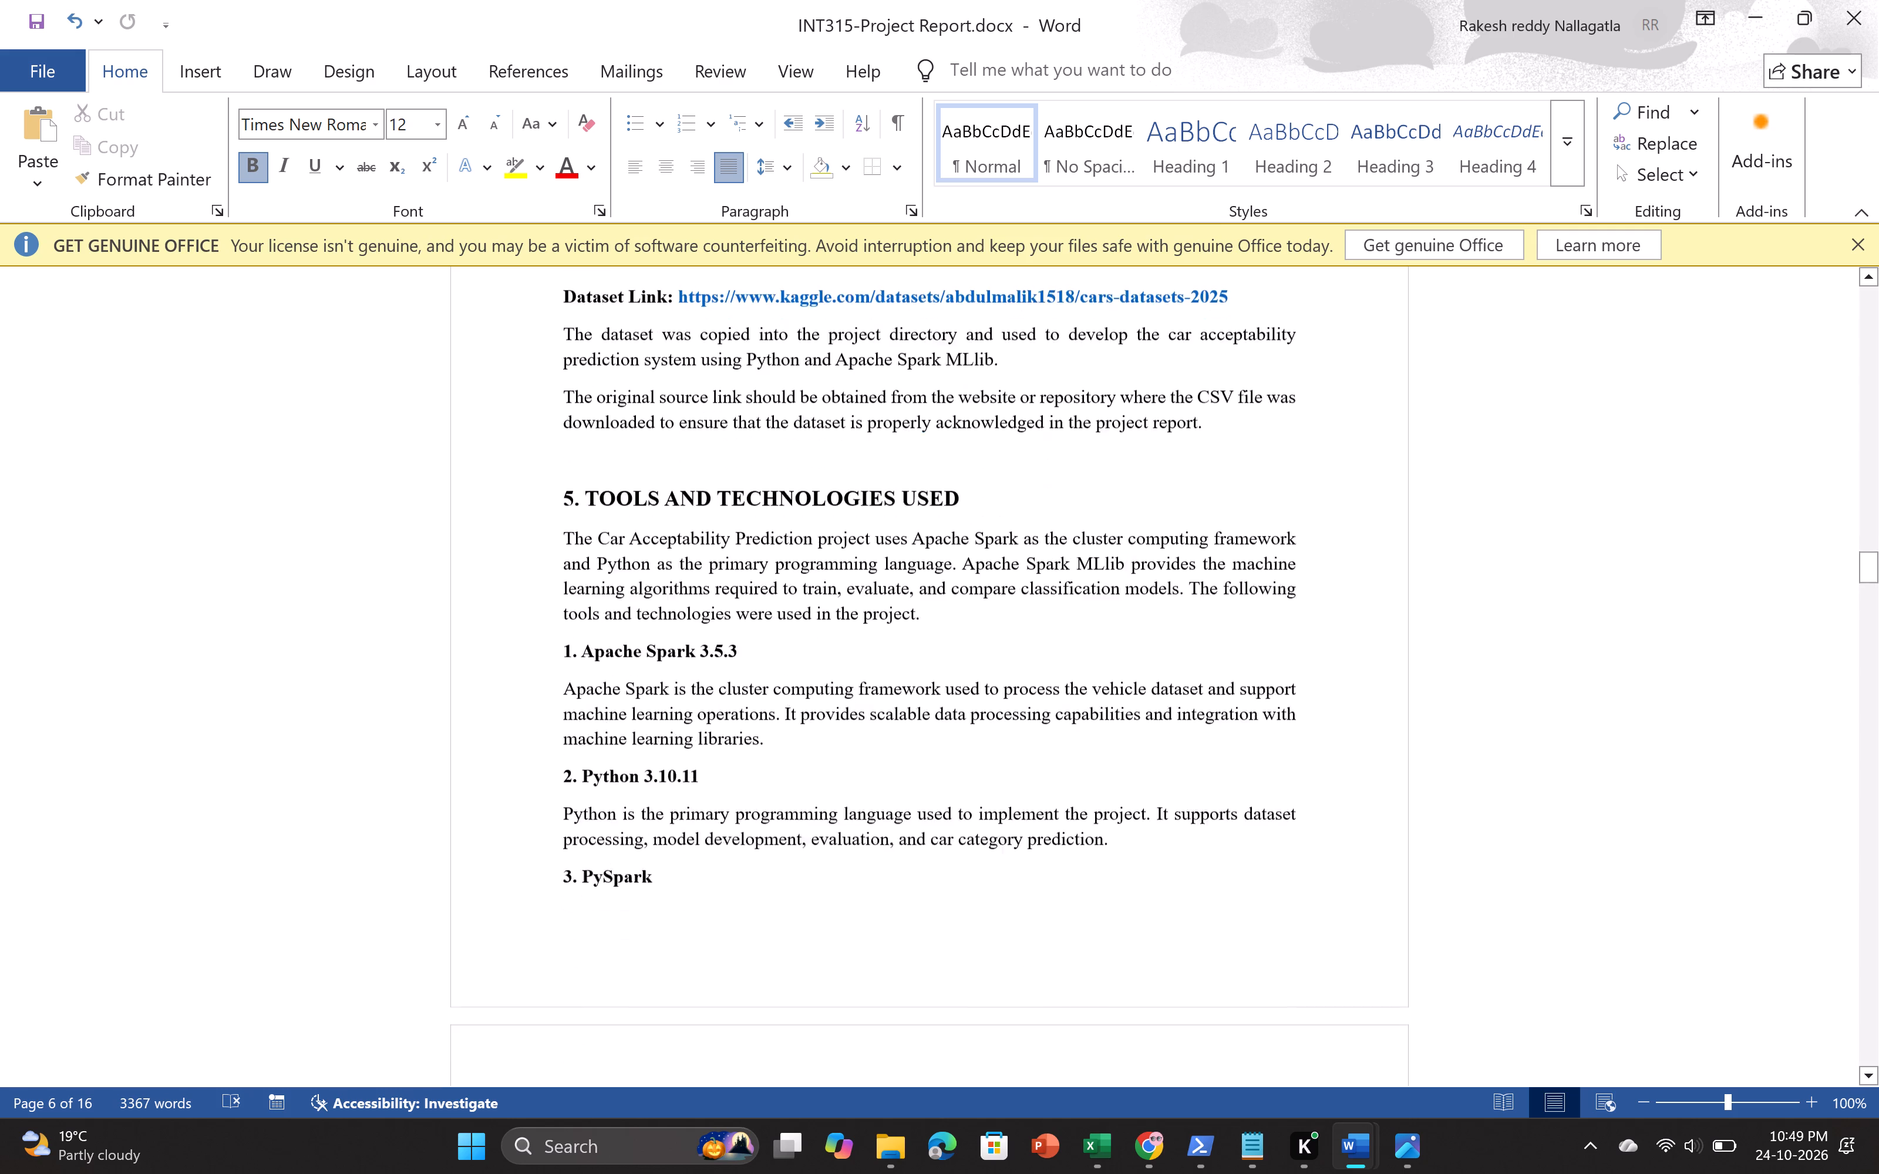
scroll(655, 679, down, 2)
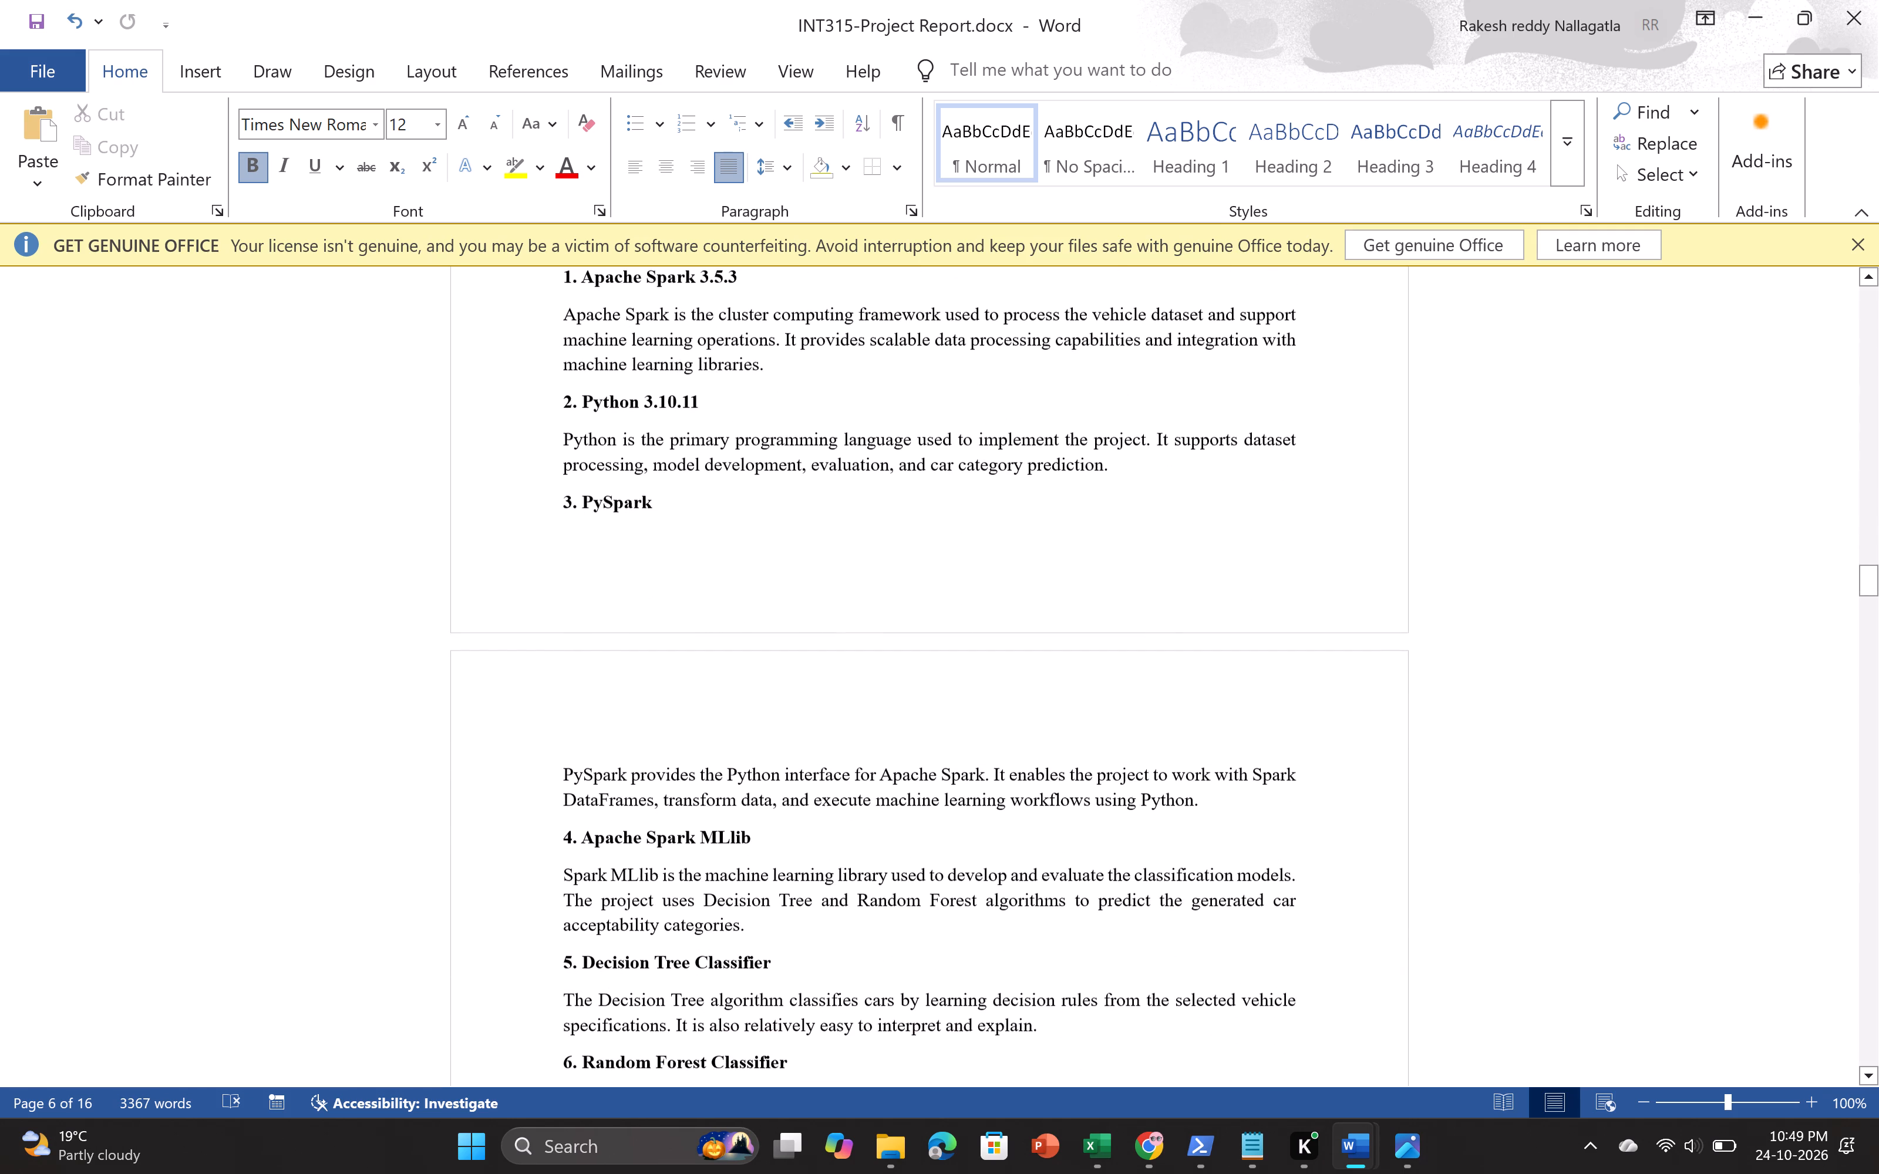
scroll(655, 679, down, 2)
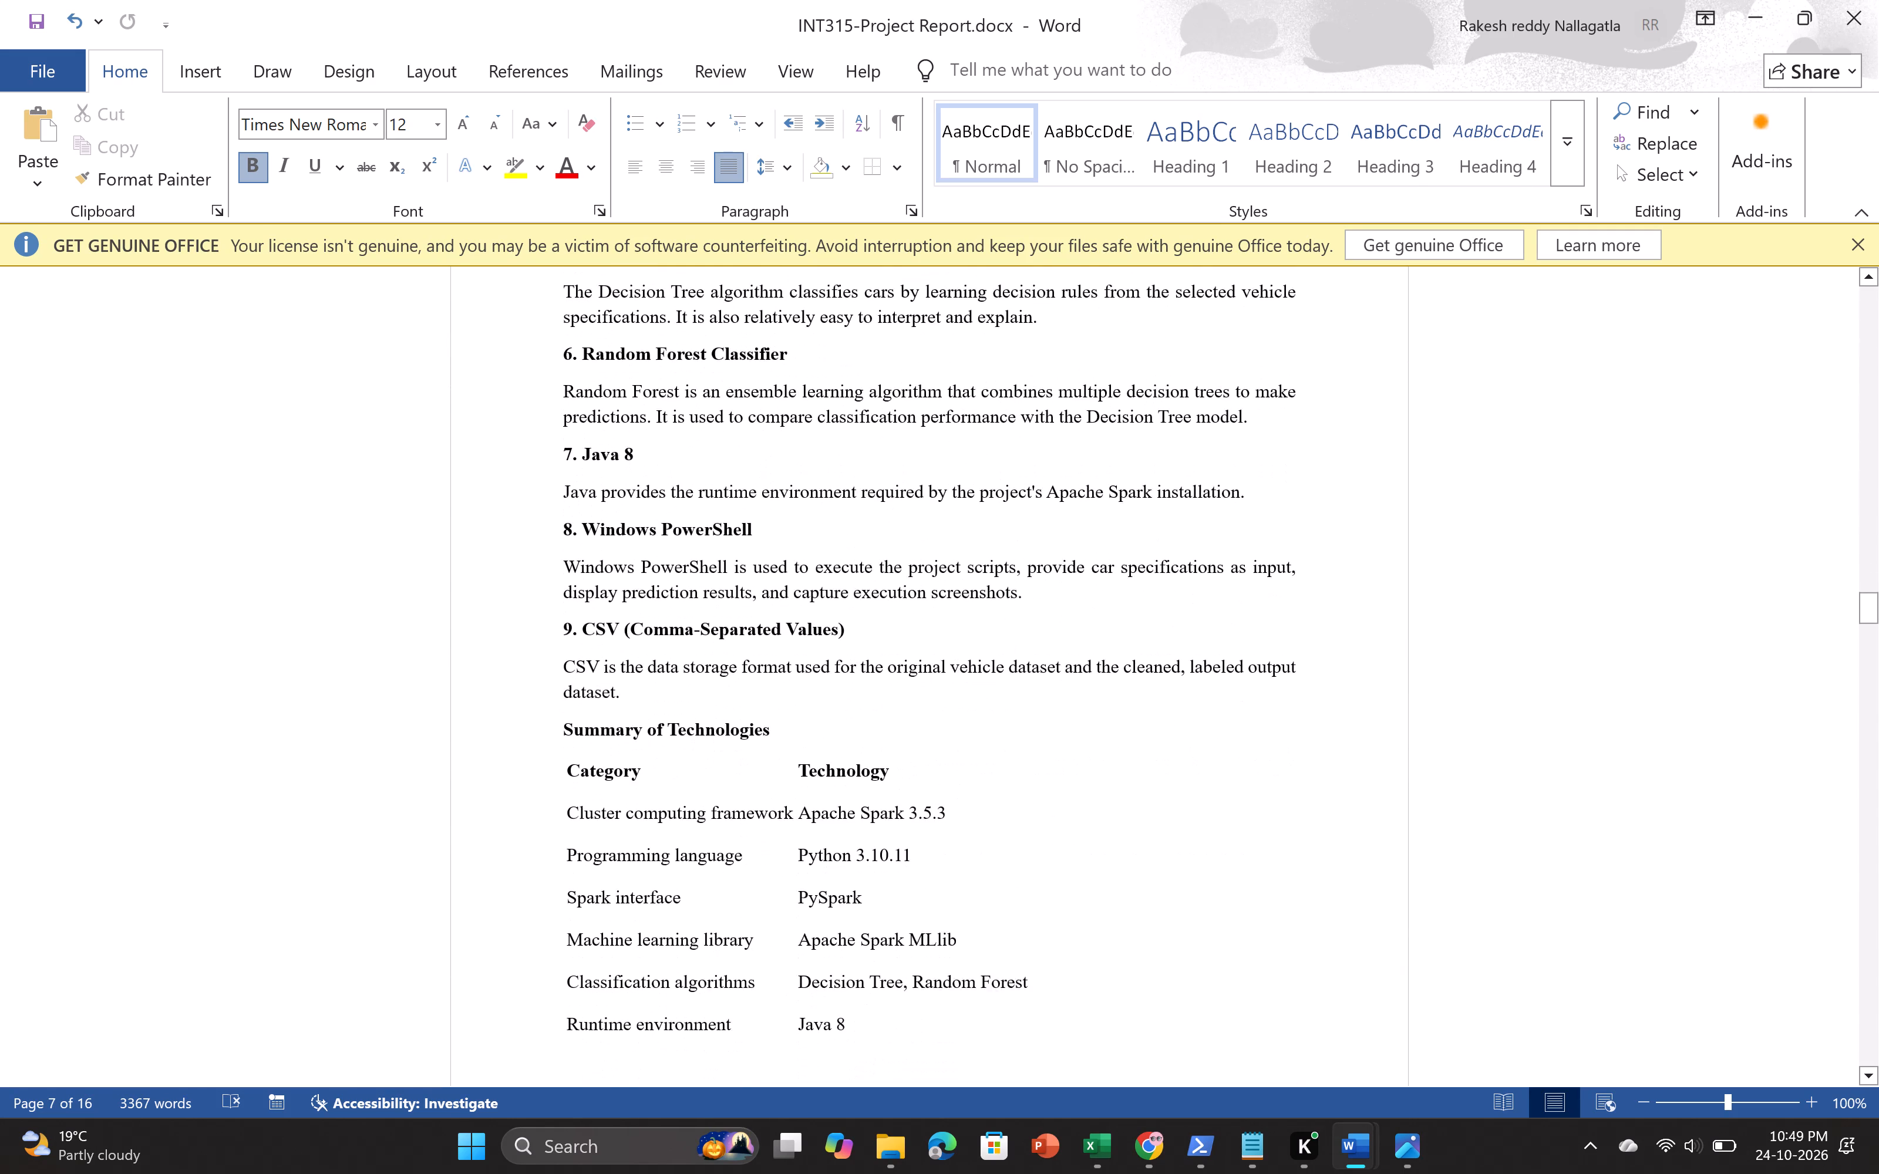
scroll(655, 679, down, 3)
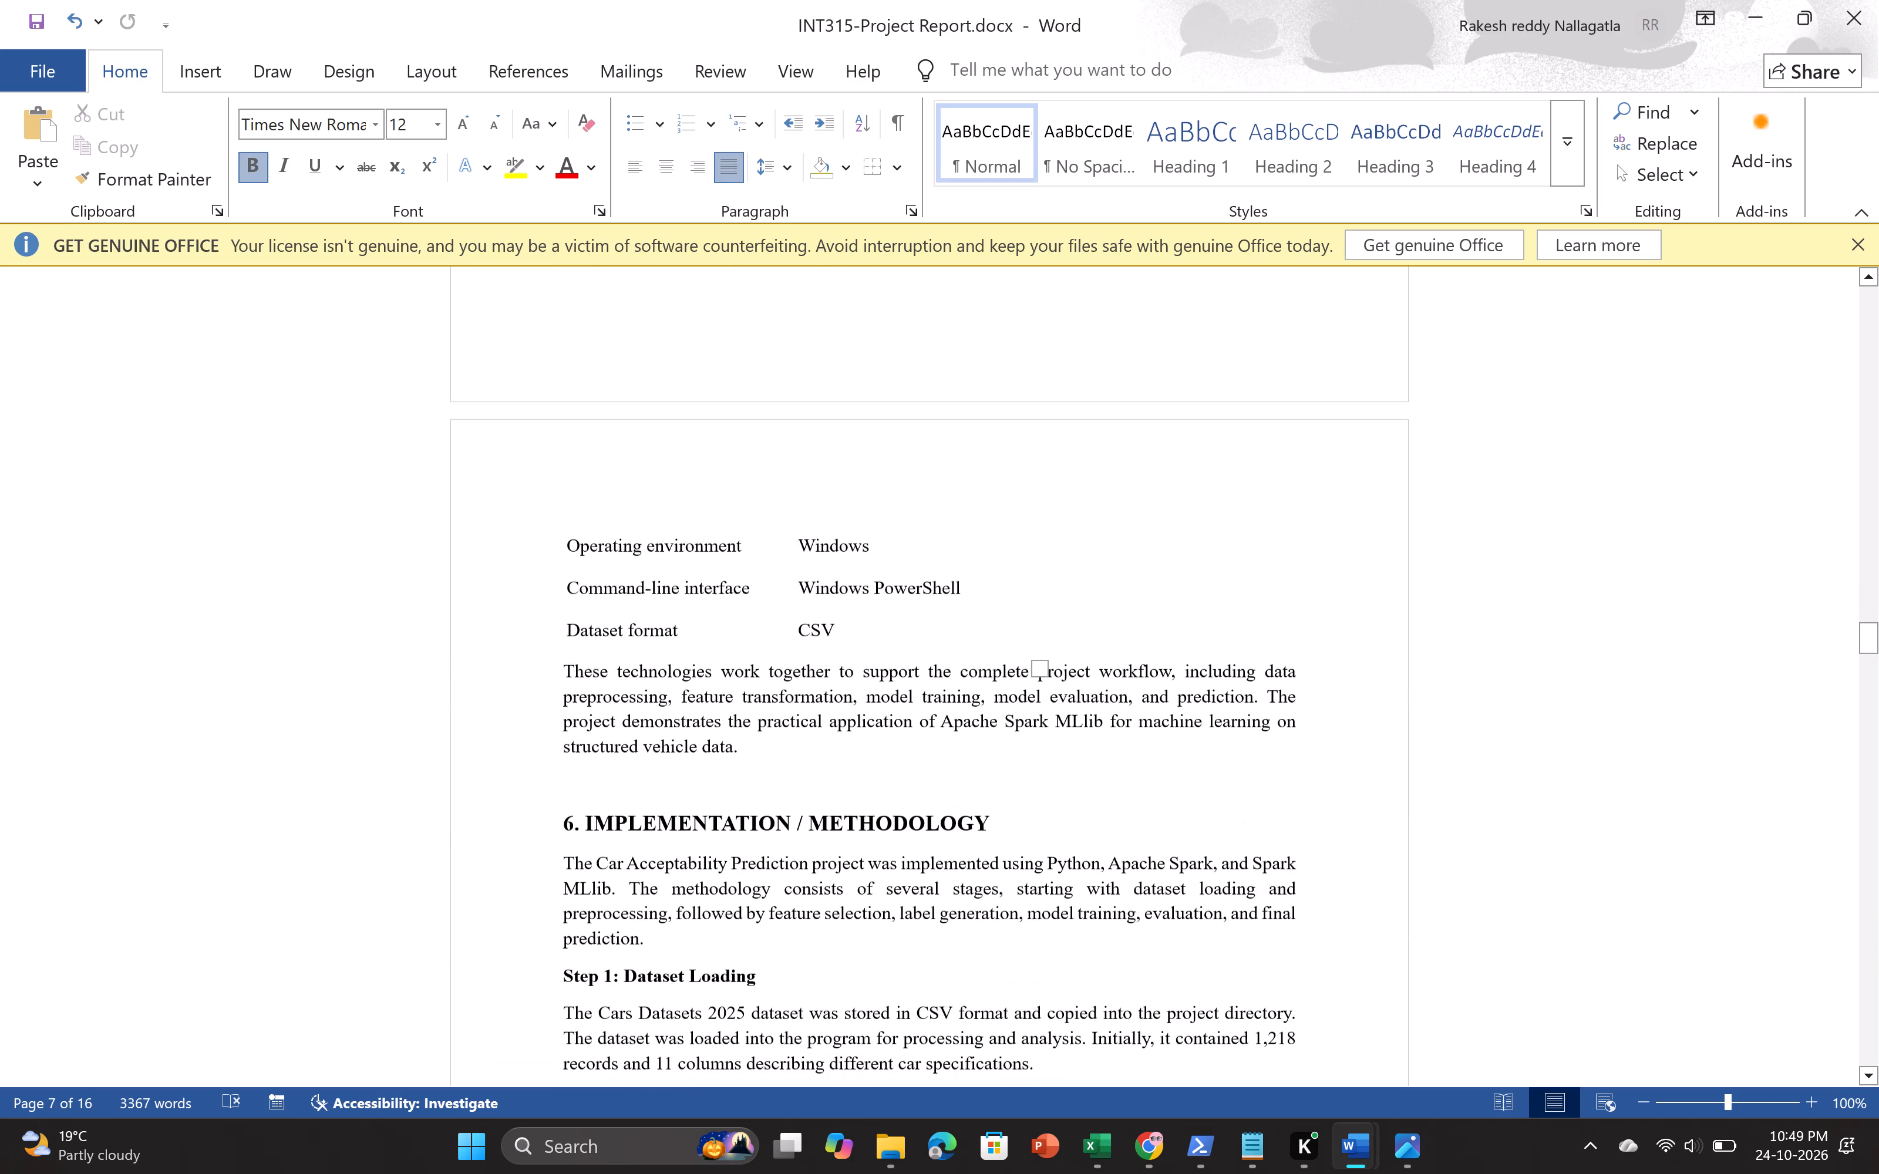
scroll(655, 679, down, 2)
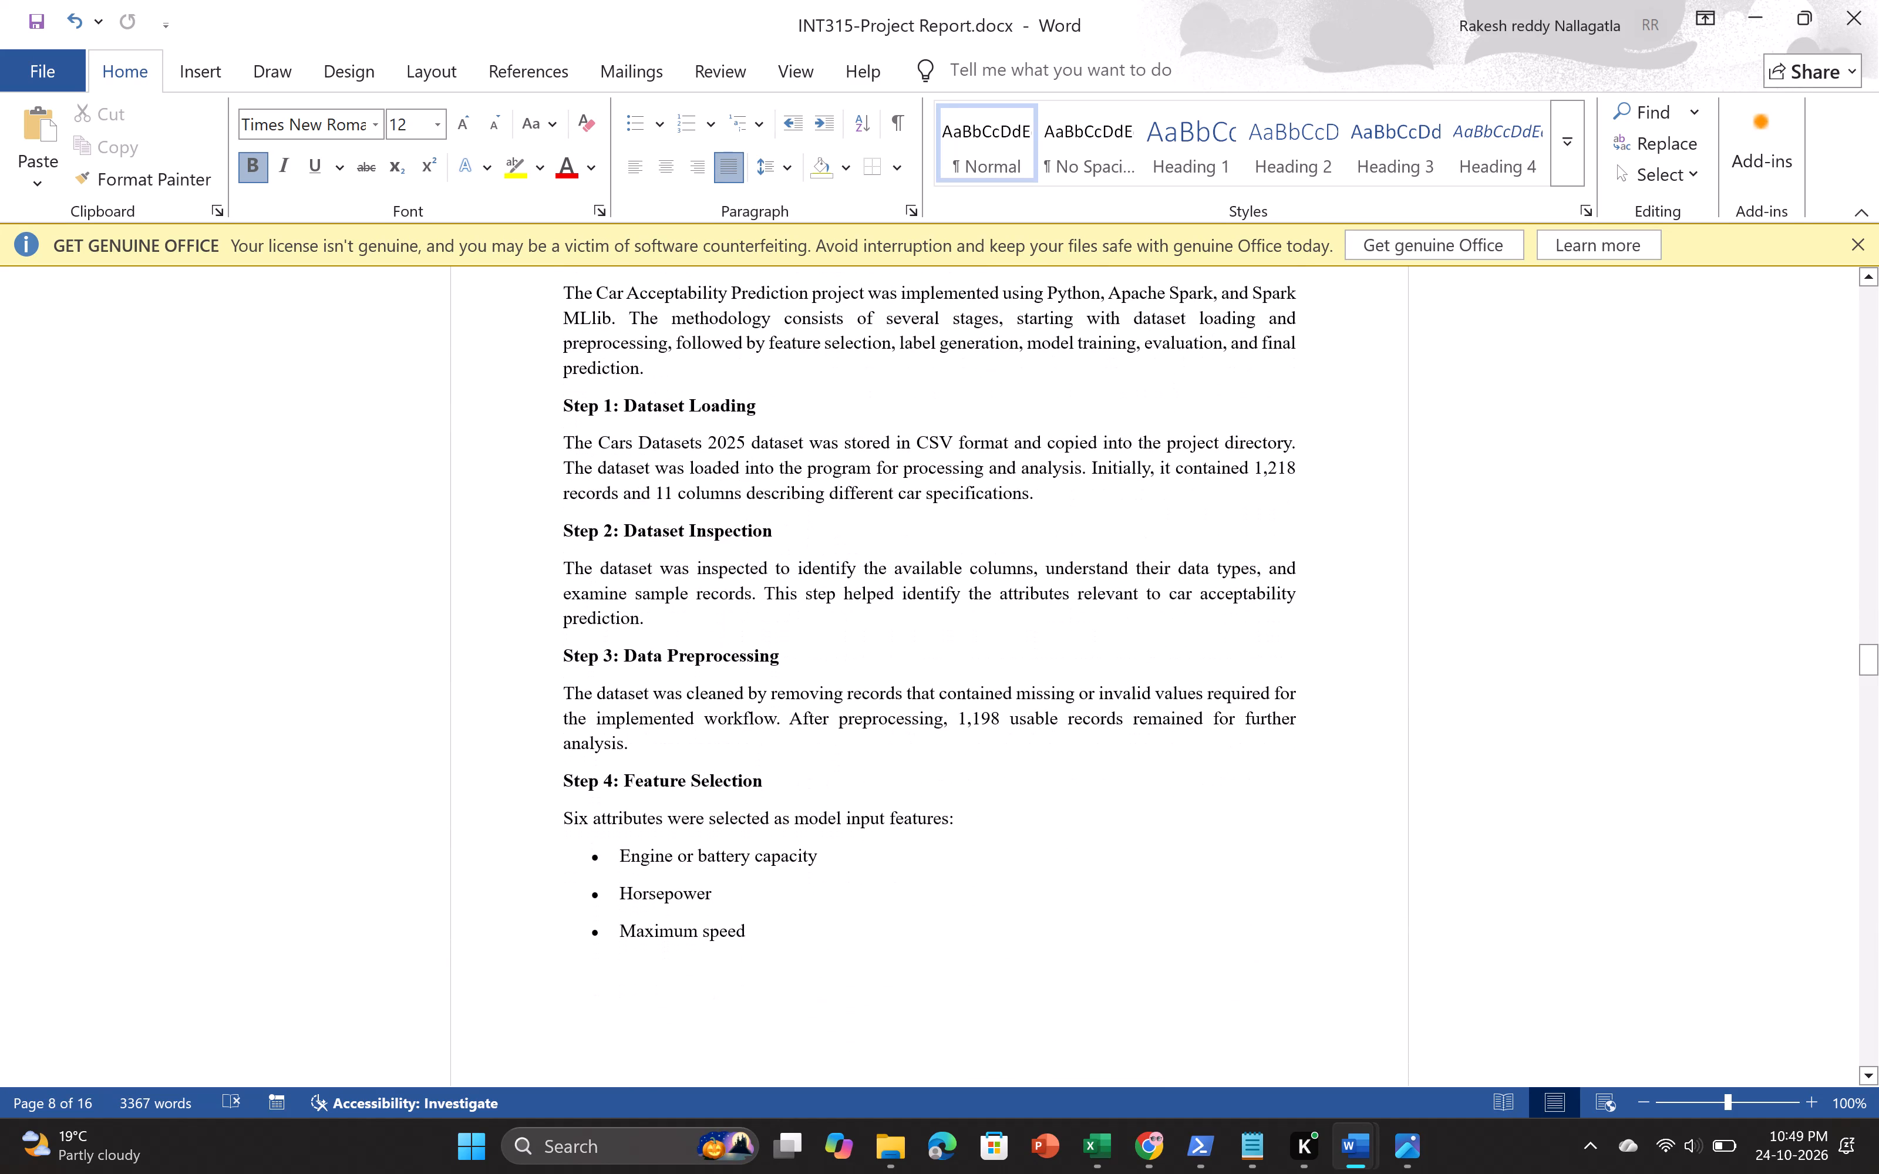
scroll(655, 679, down, 3)
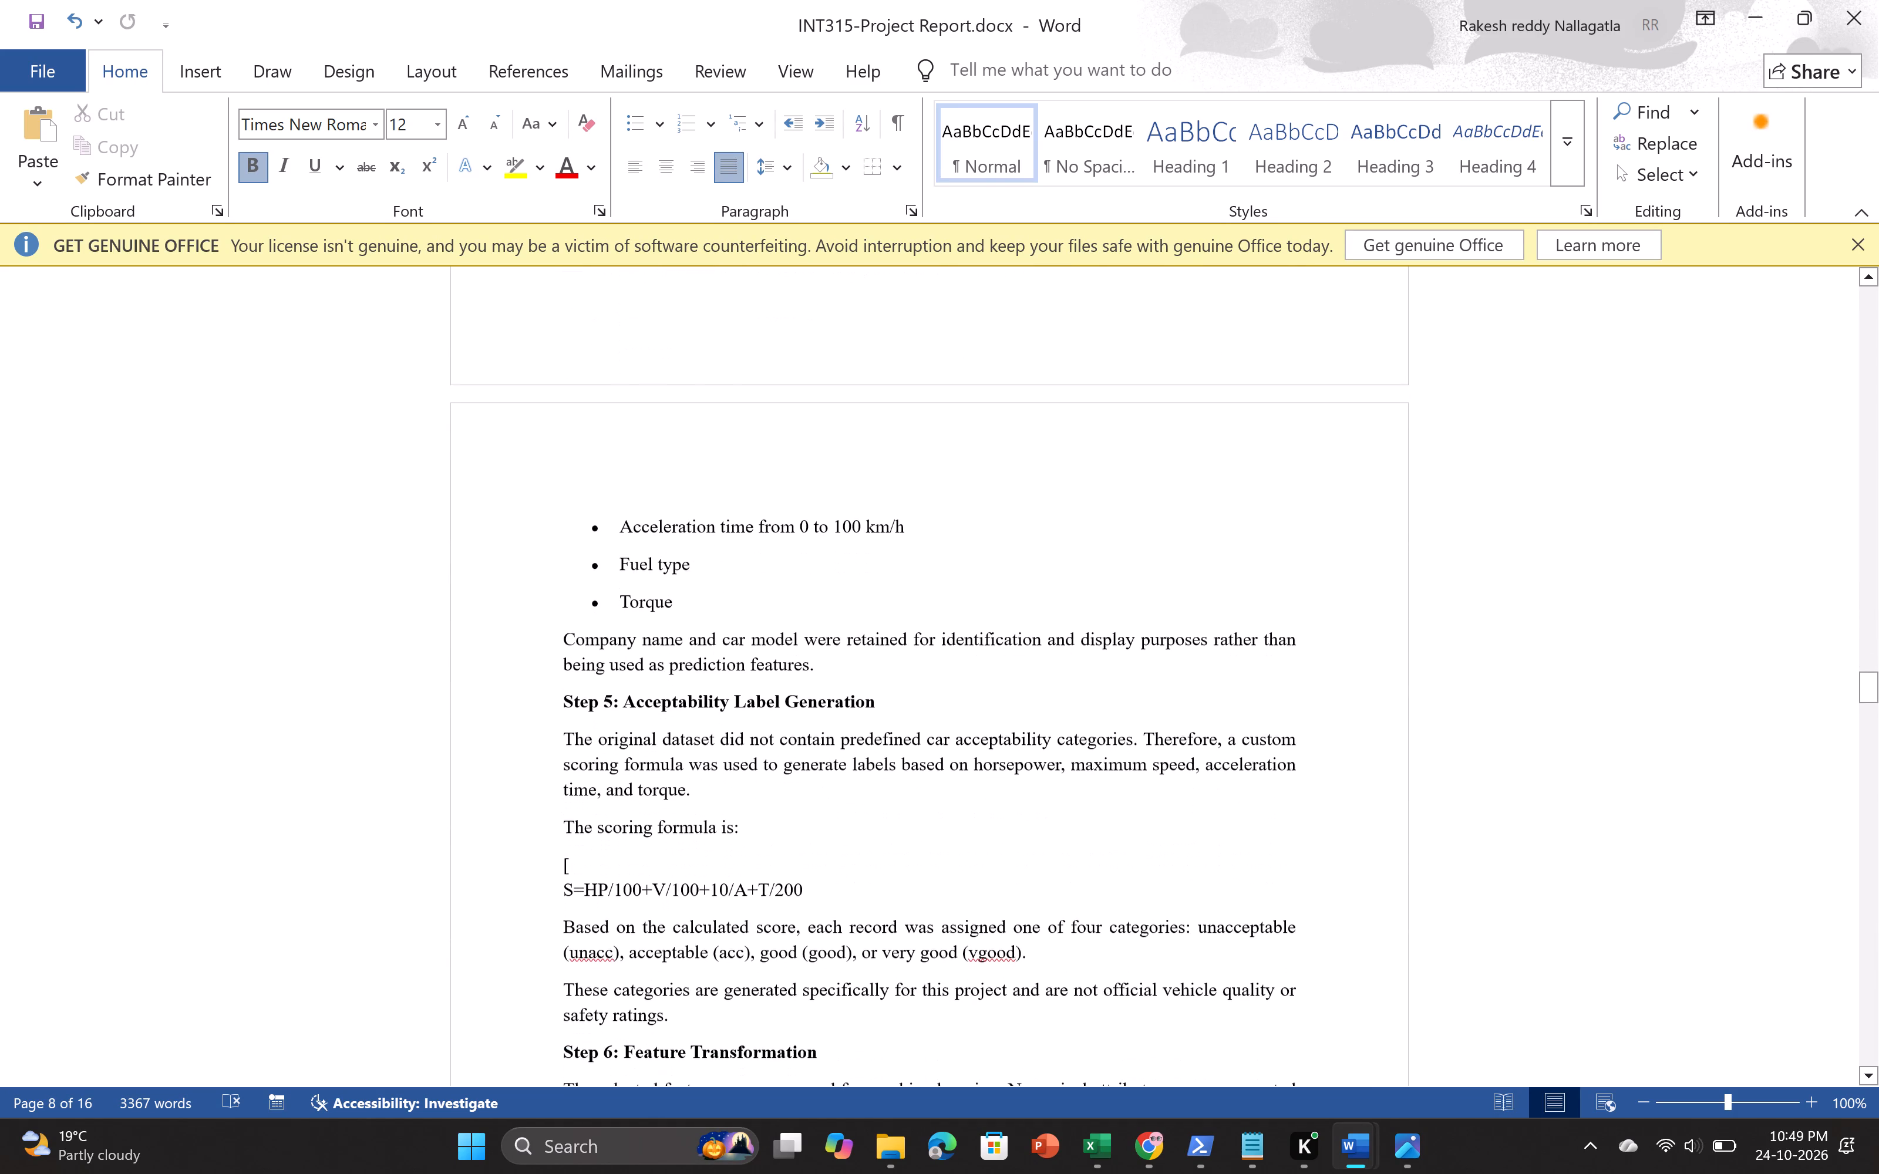
Delete the stray opening bracket above the scoring formula in Step 5: Acceptability Label Generation.
scroll(655, 679, down, 1)
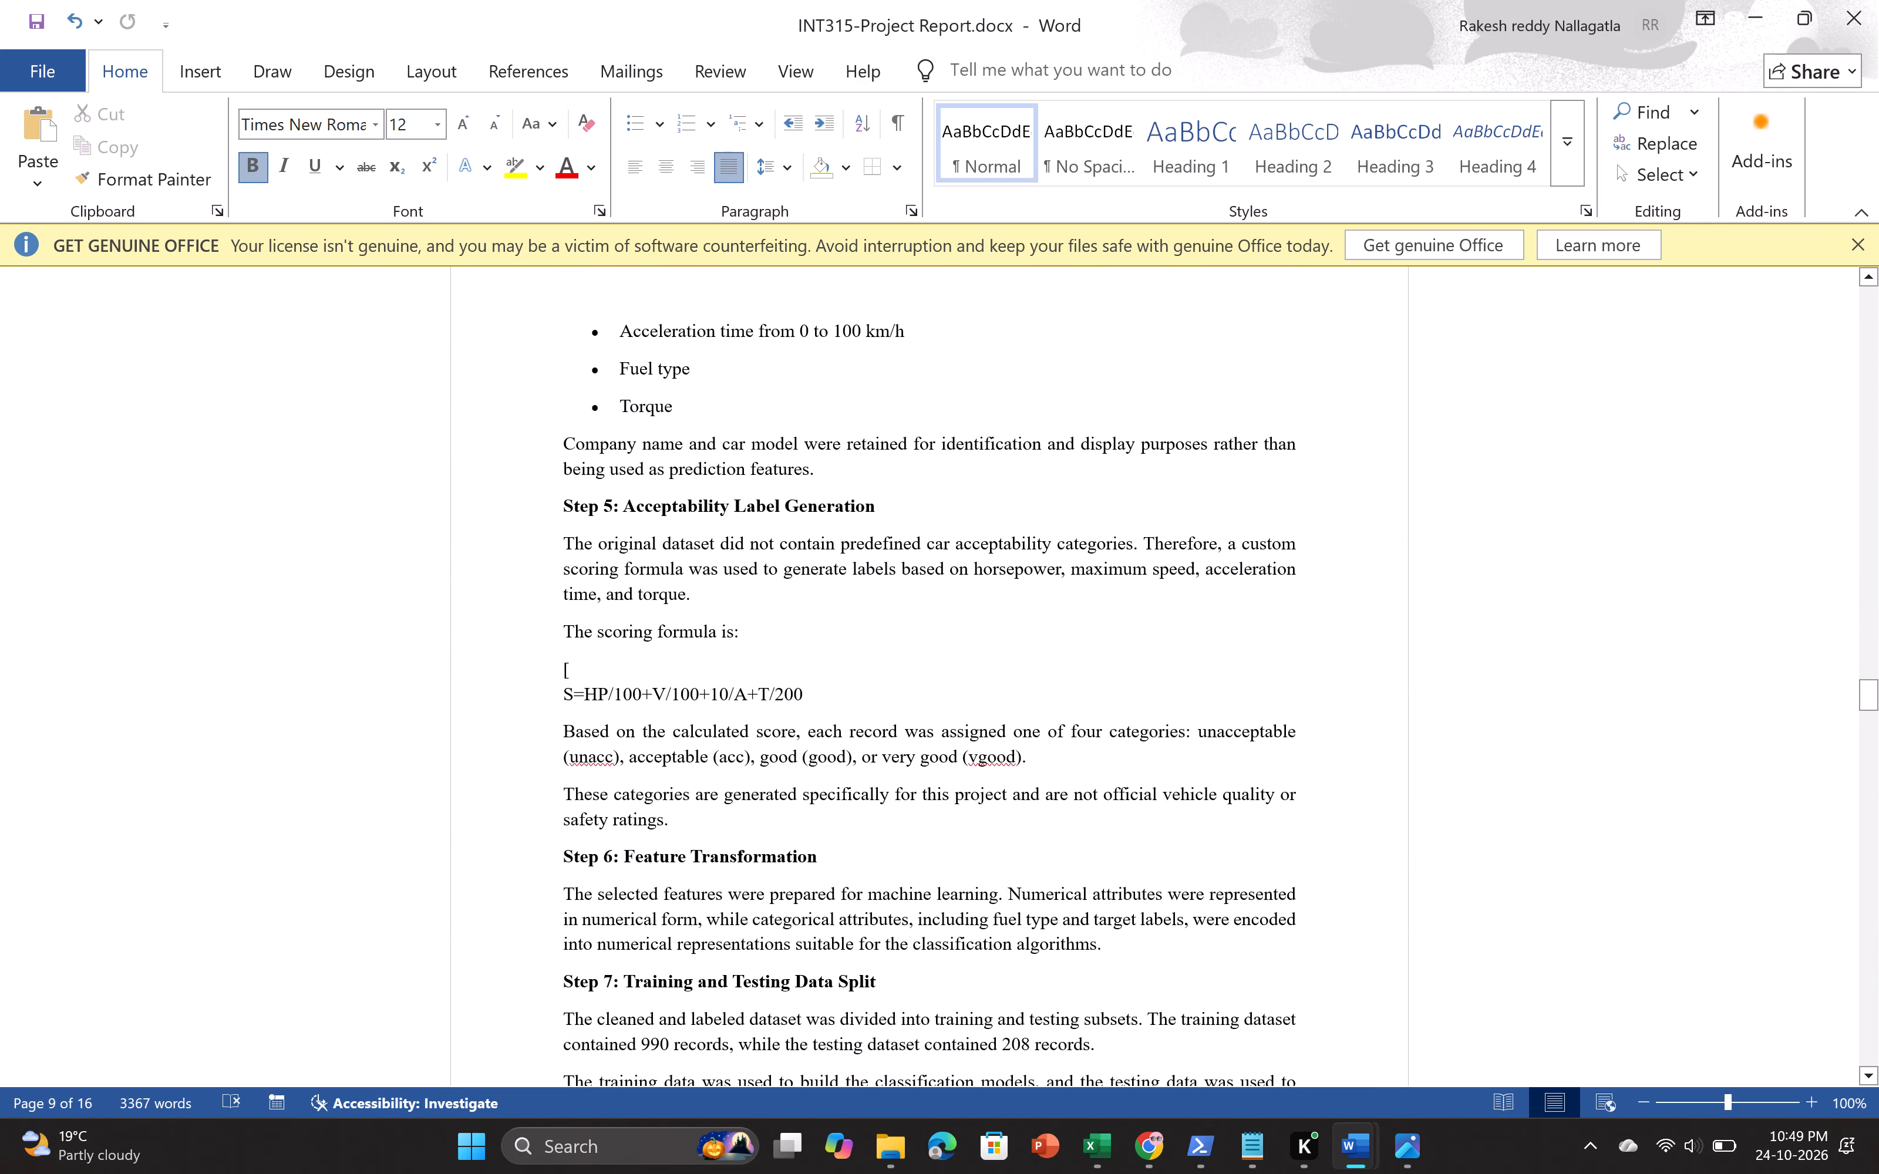
click(597, 674)
key(BackSpace)
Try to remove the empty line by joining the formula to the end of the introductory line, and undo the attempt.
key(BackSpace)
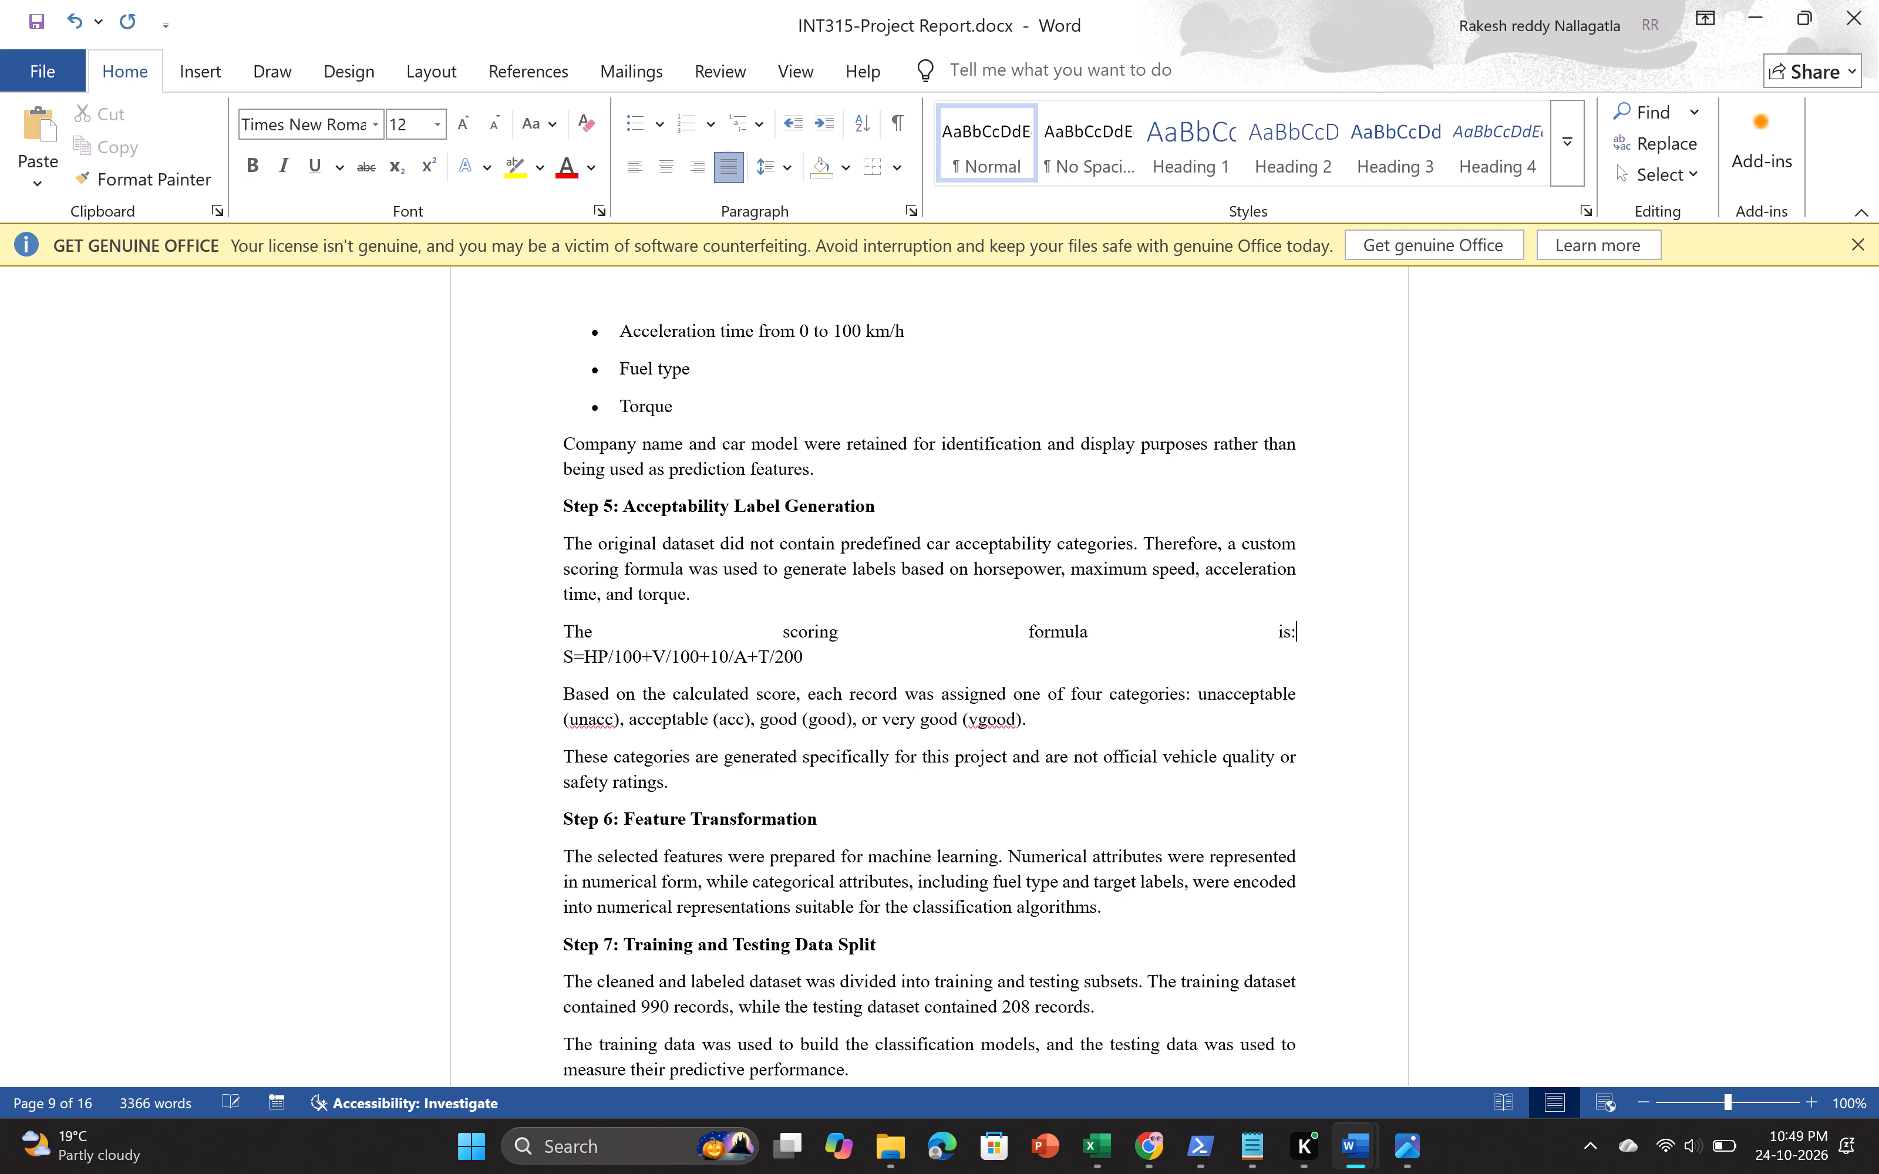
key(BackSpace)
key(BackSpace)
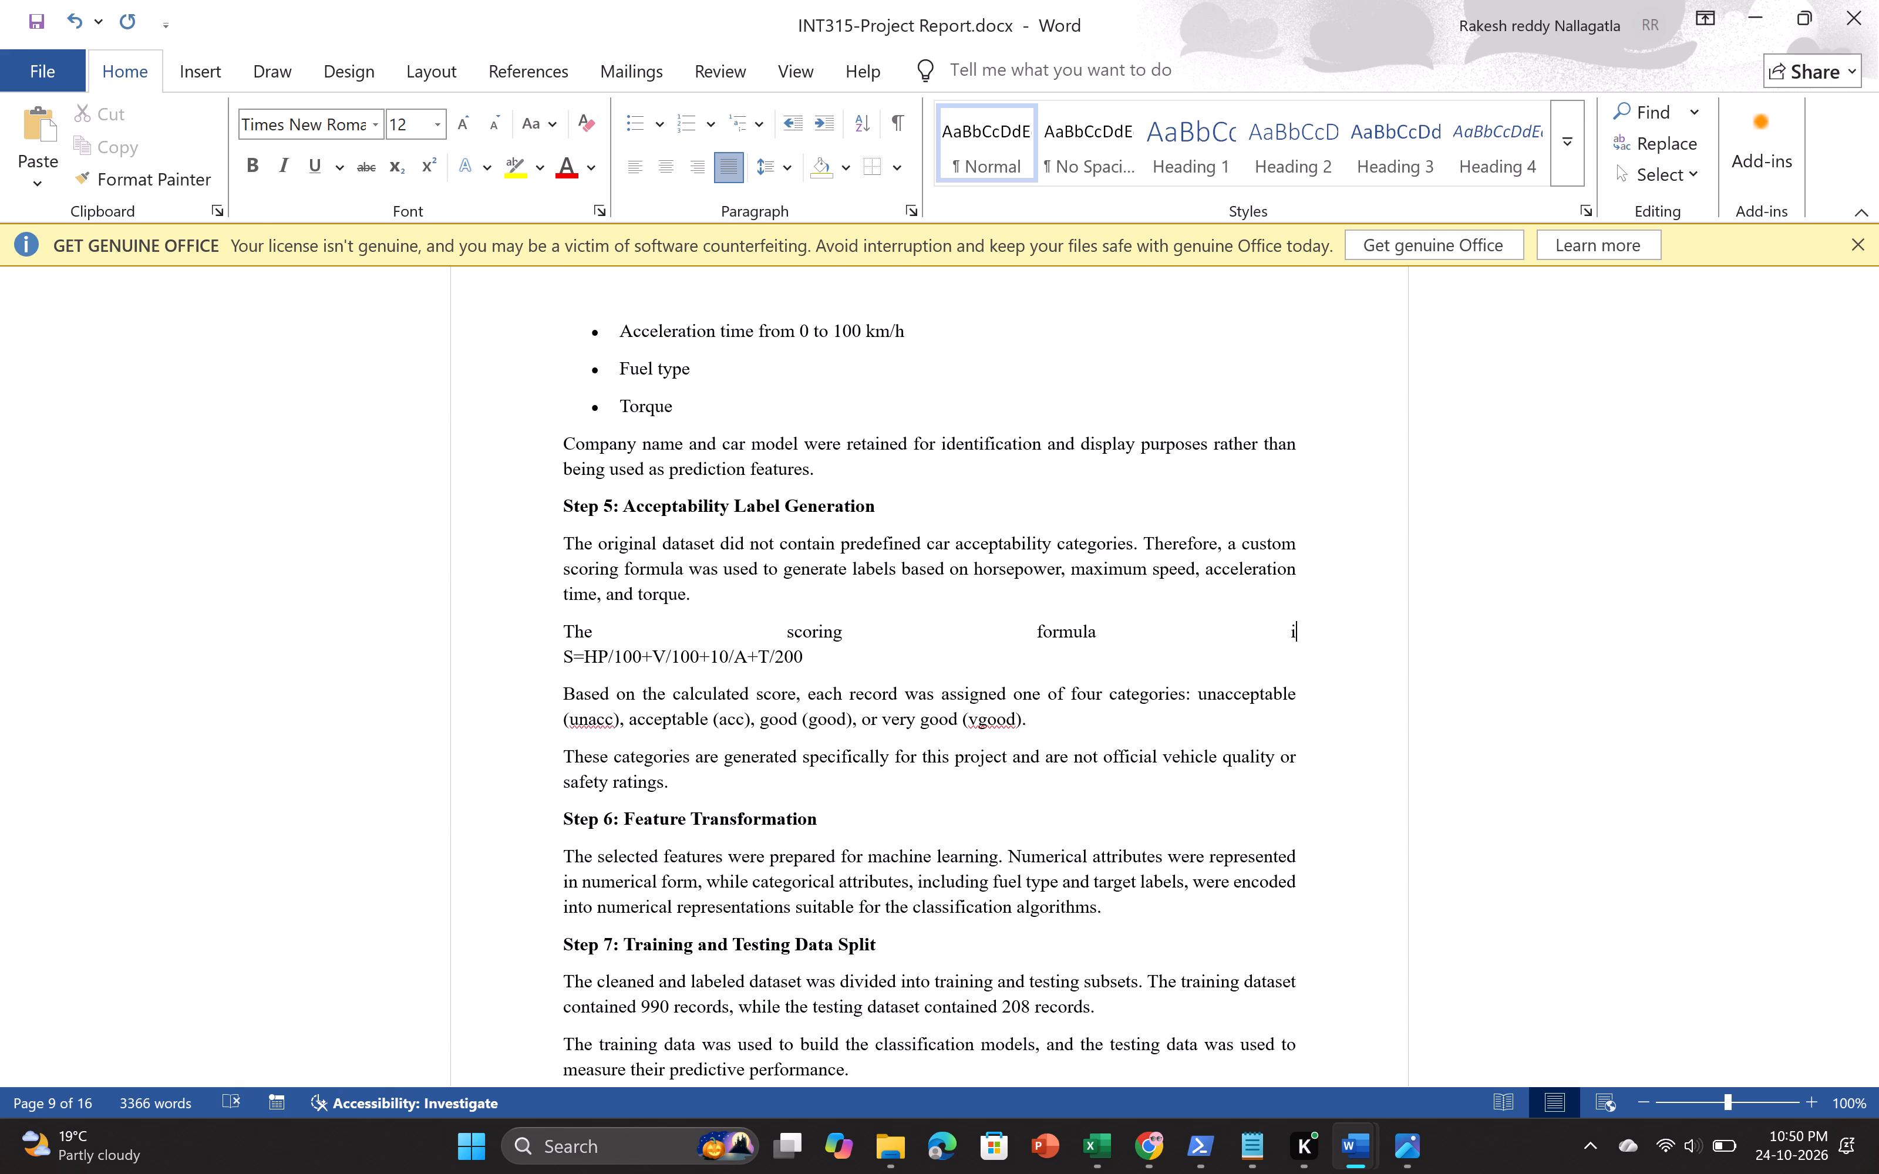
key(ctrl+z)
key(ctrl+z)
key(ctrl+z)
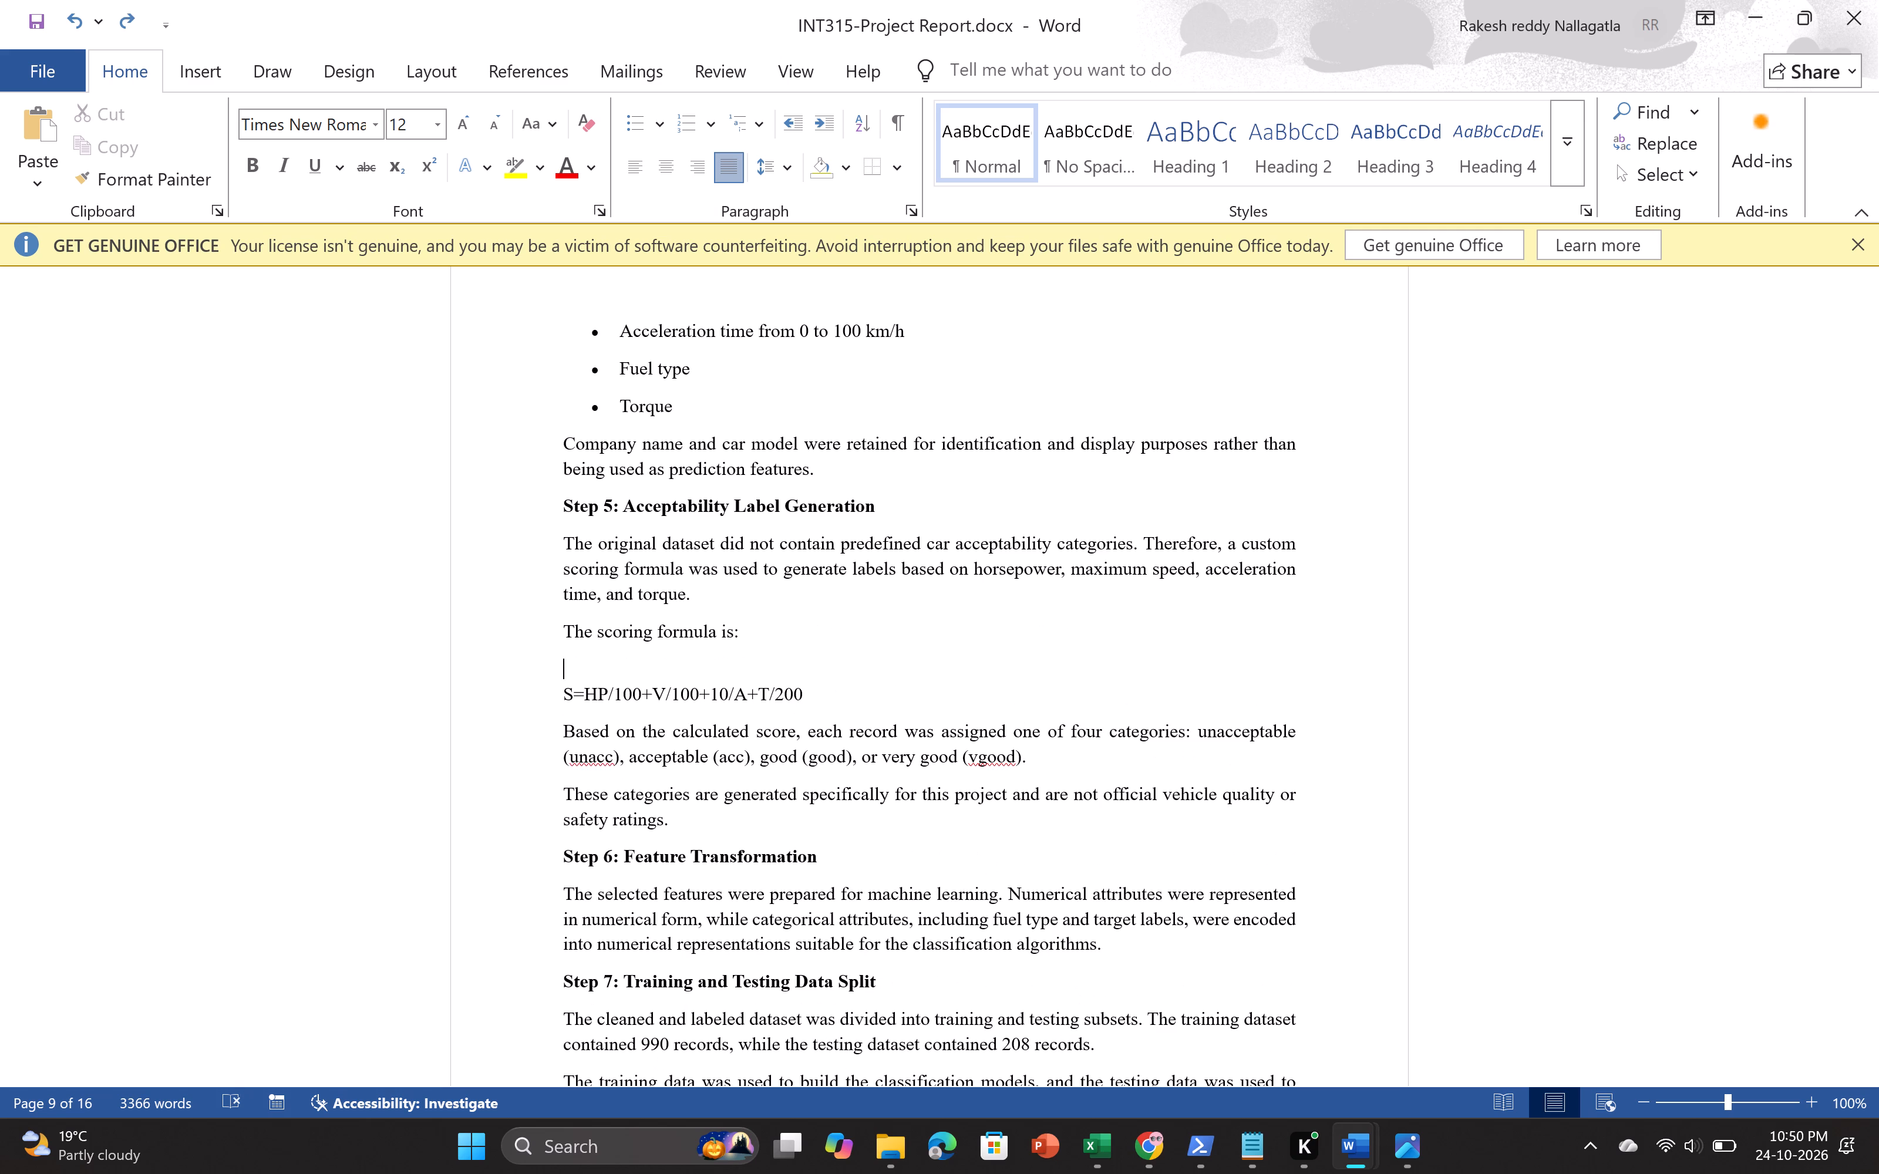
Remove the empty line before the scoring formula, leaving it as S=HP/100+V/100+10/A+T/200.
key(Delete)
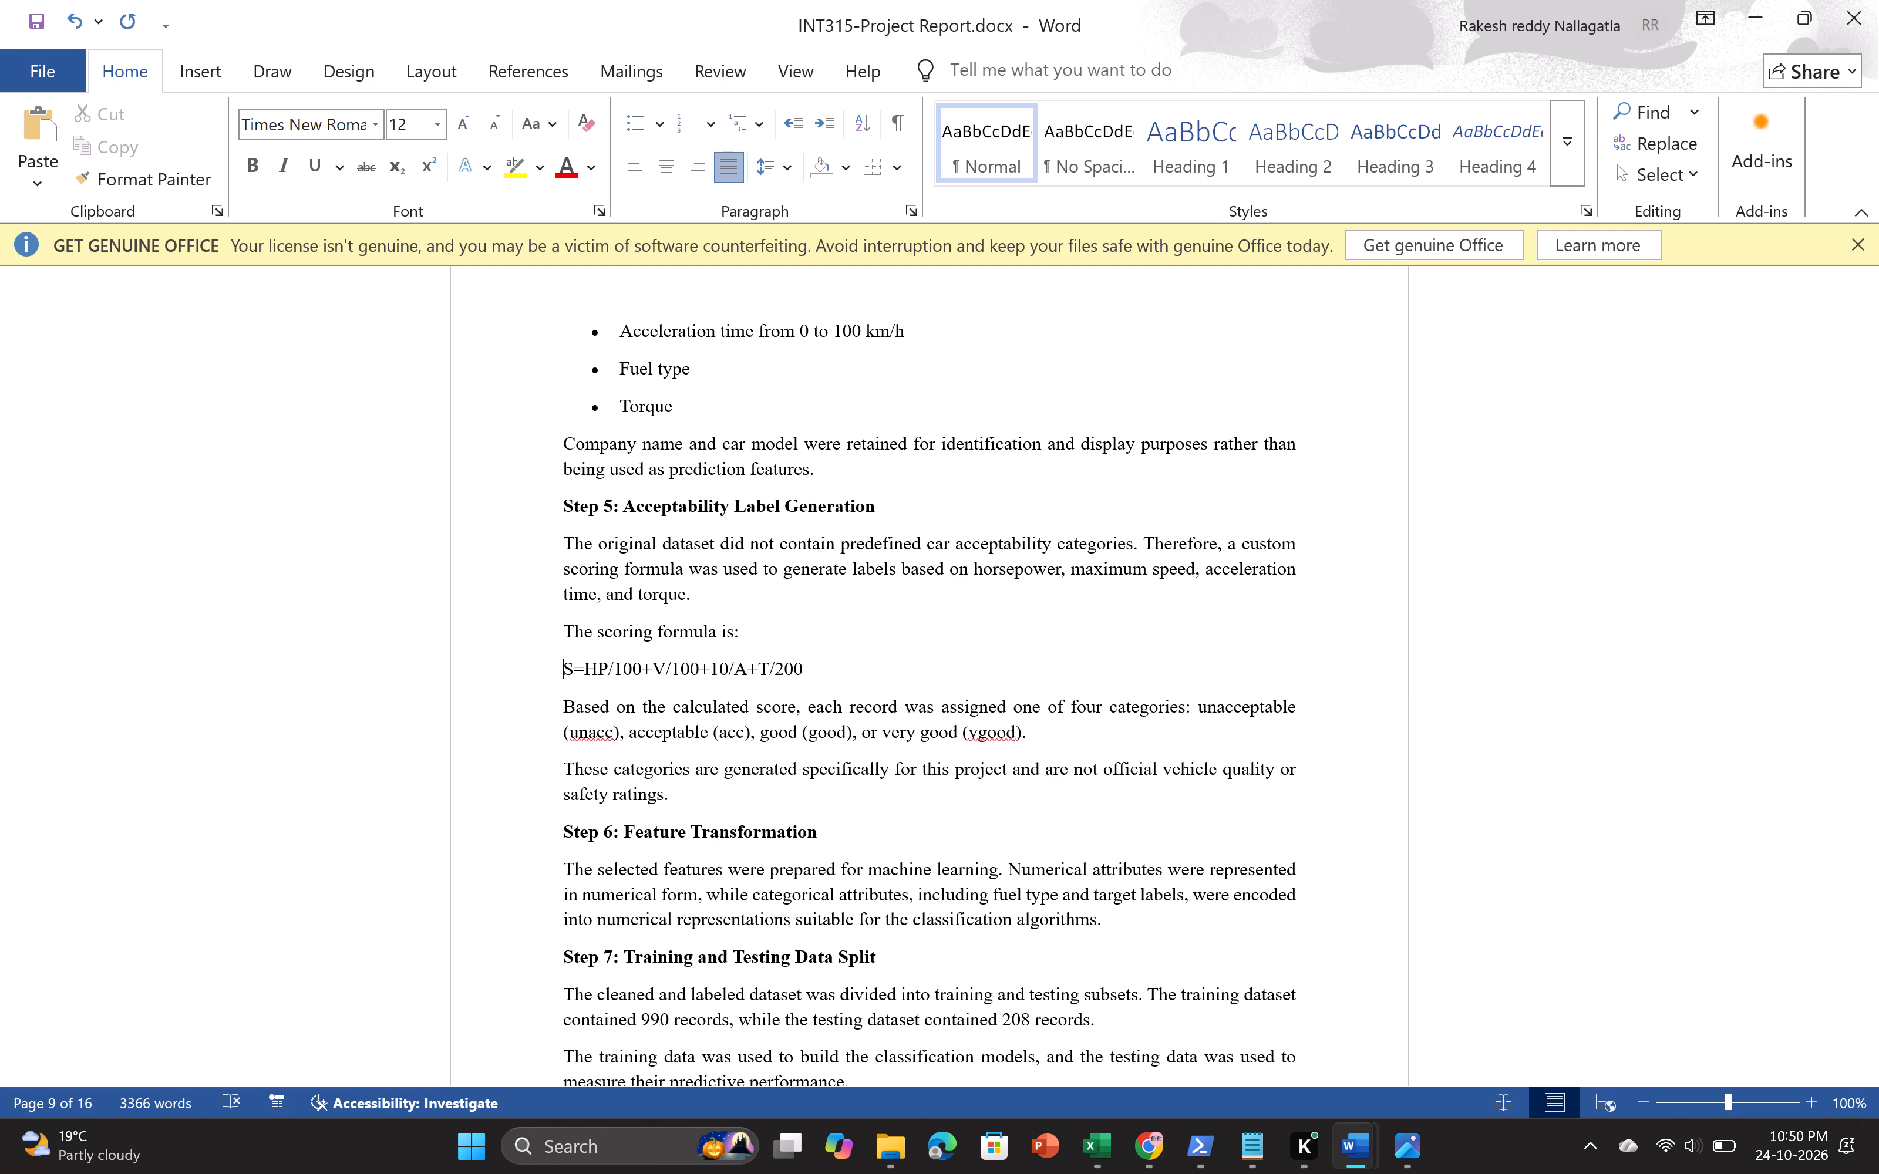
key(Delete)
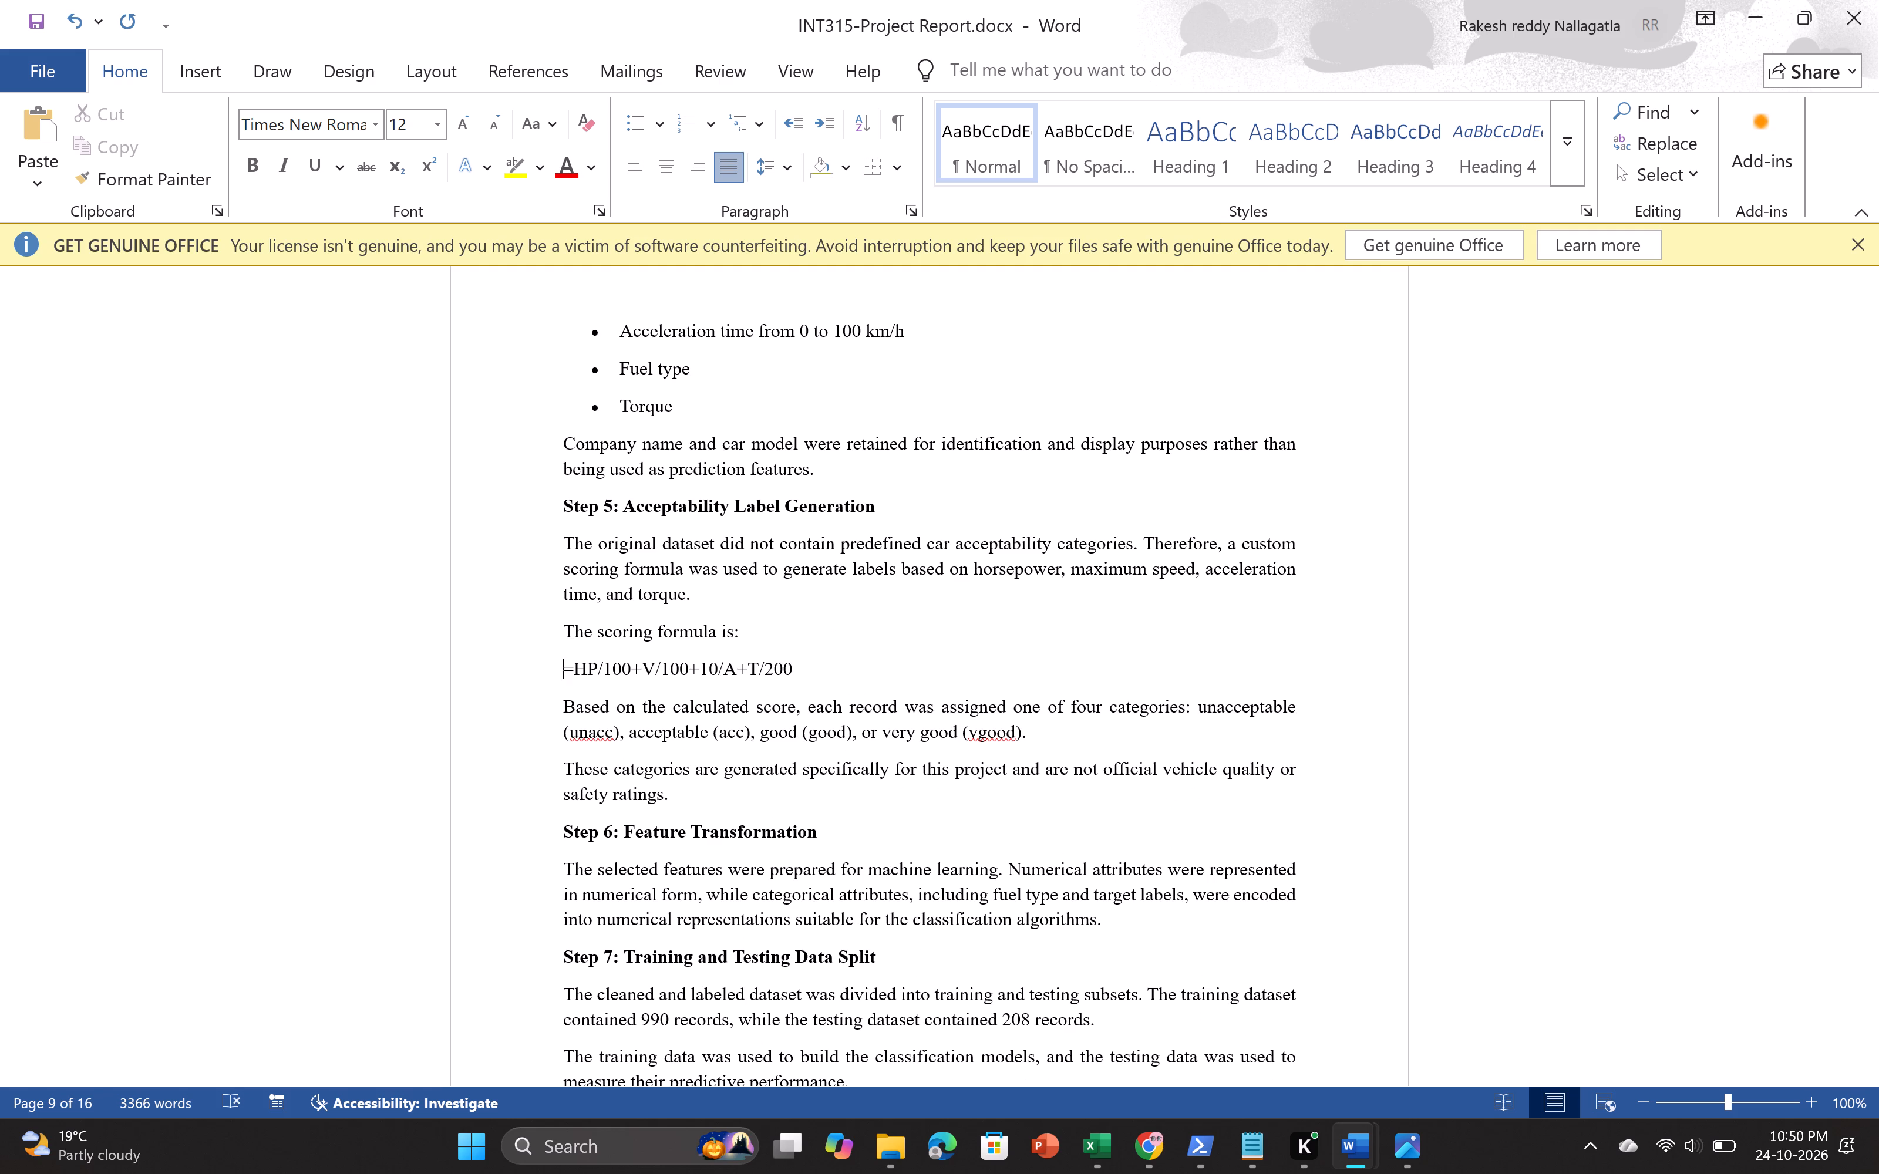
key(shift+s)
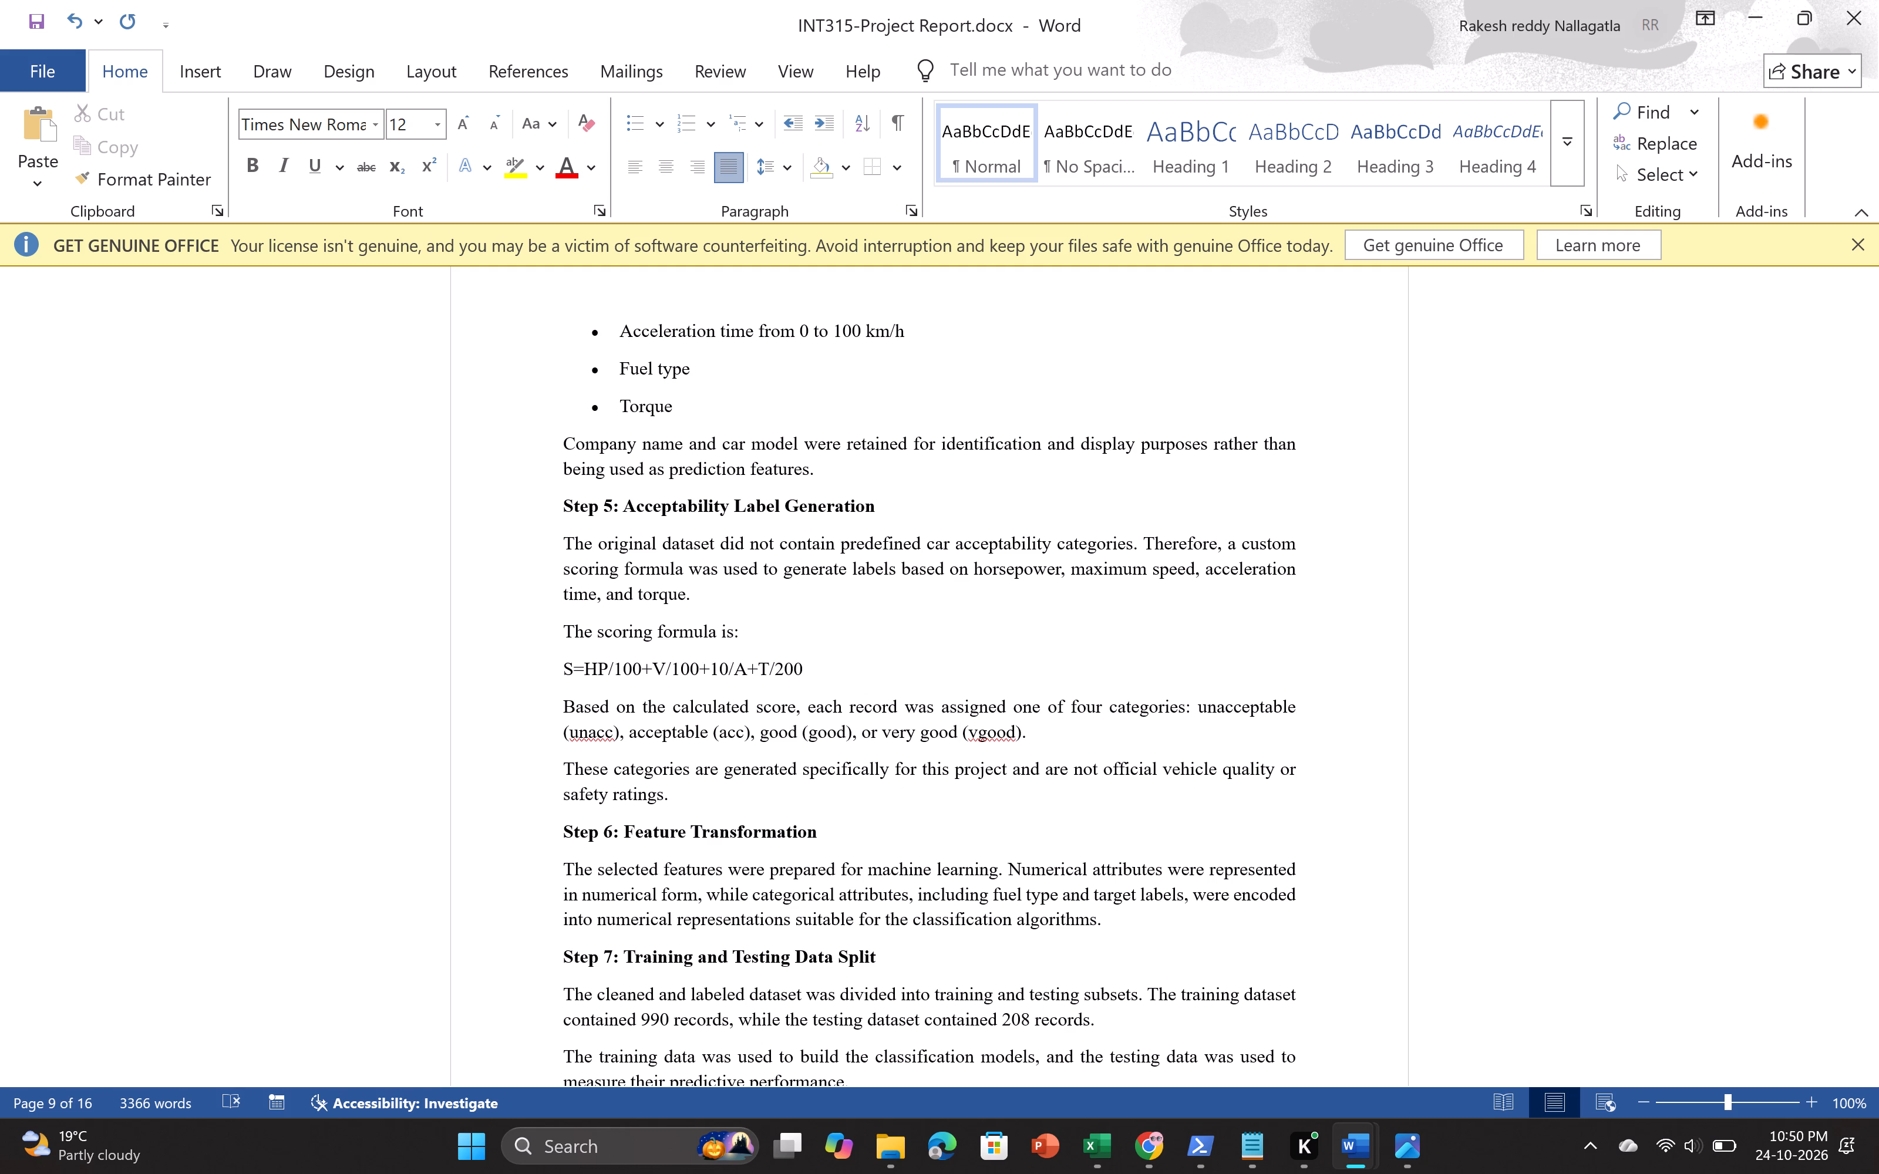
Review the rest of section 6, from Step 6: Feature Transformation through Step 13 and the Methodology Summary.
scroll(597, 674, down, 3)
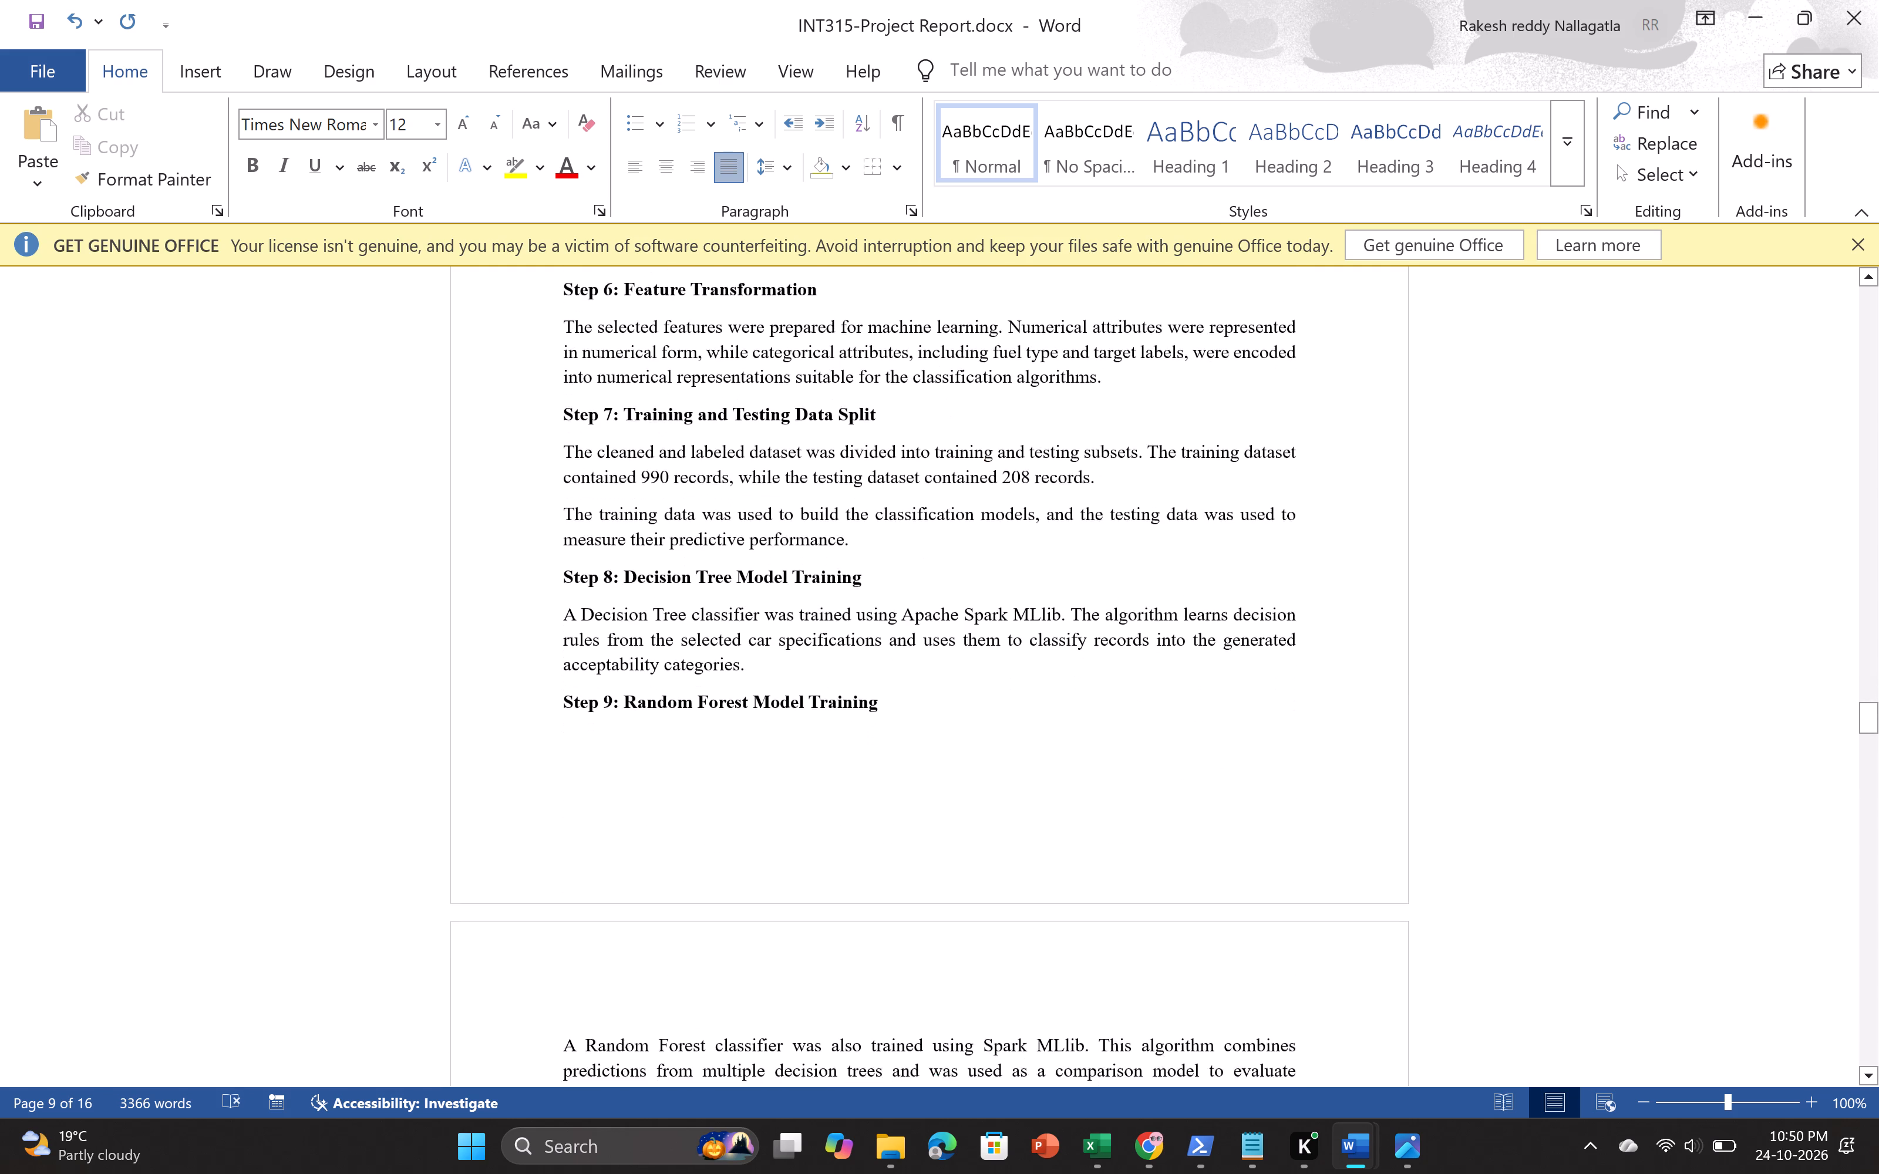
scroll(597, 674, down, 4)
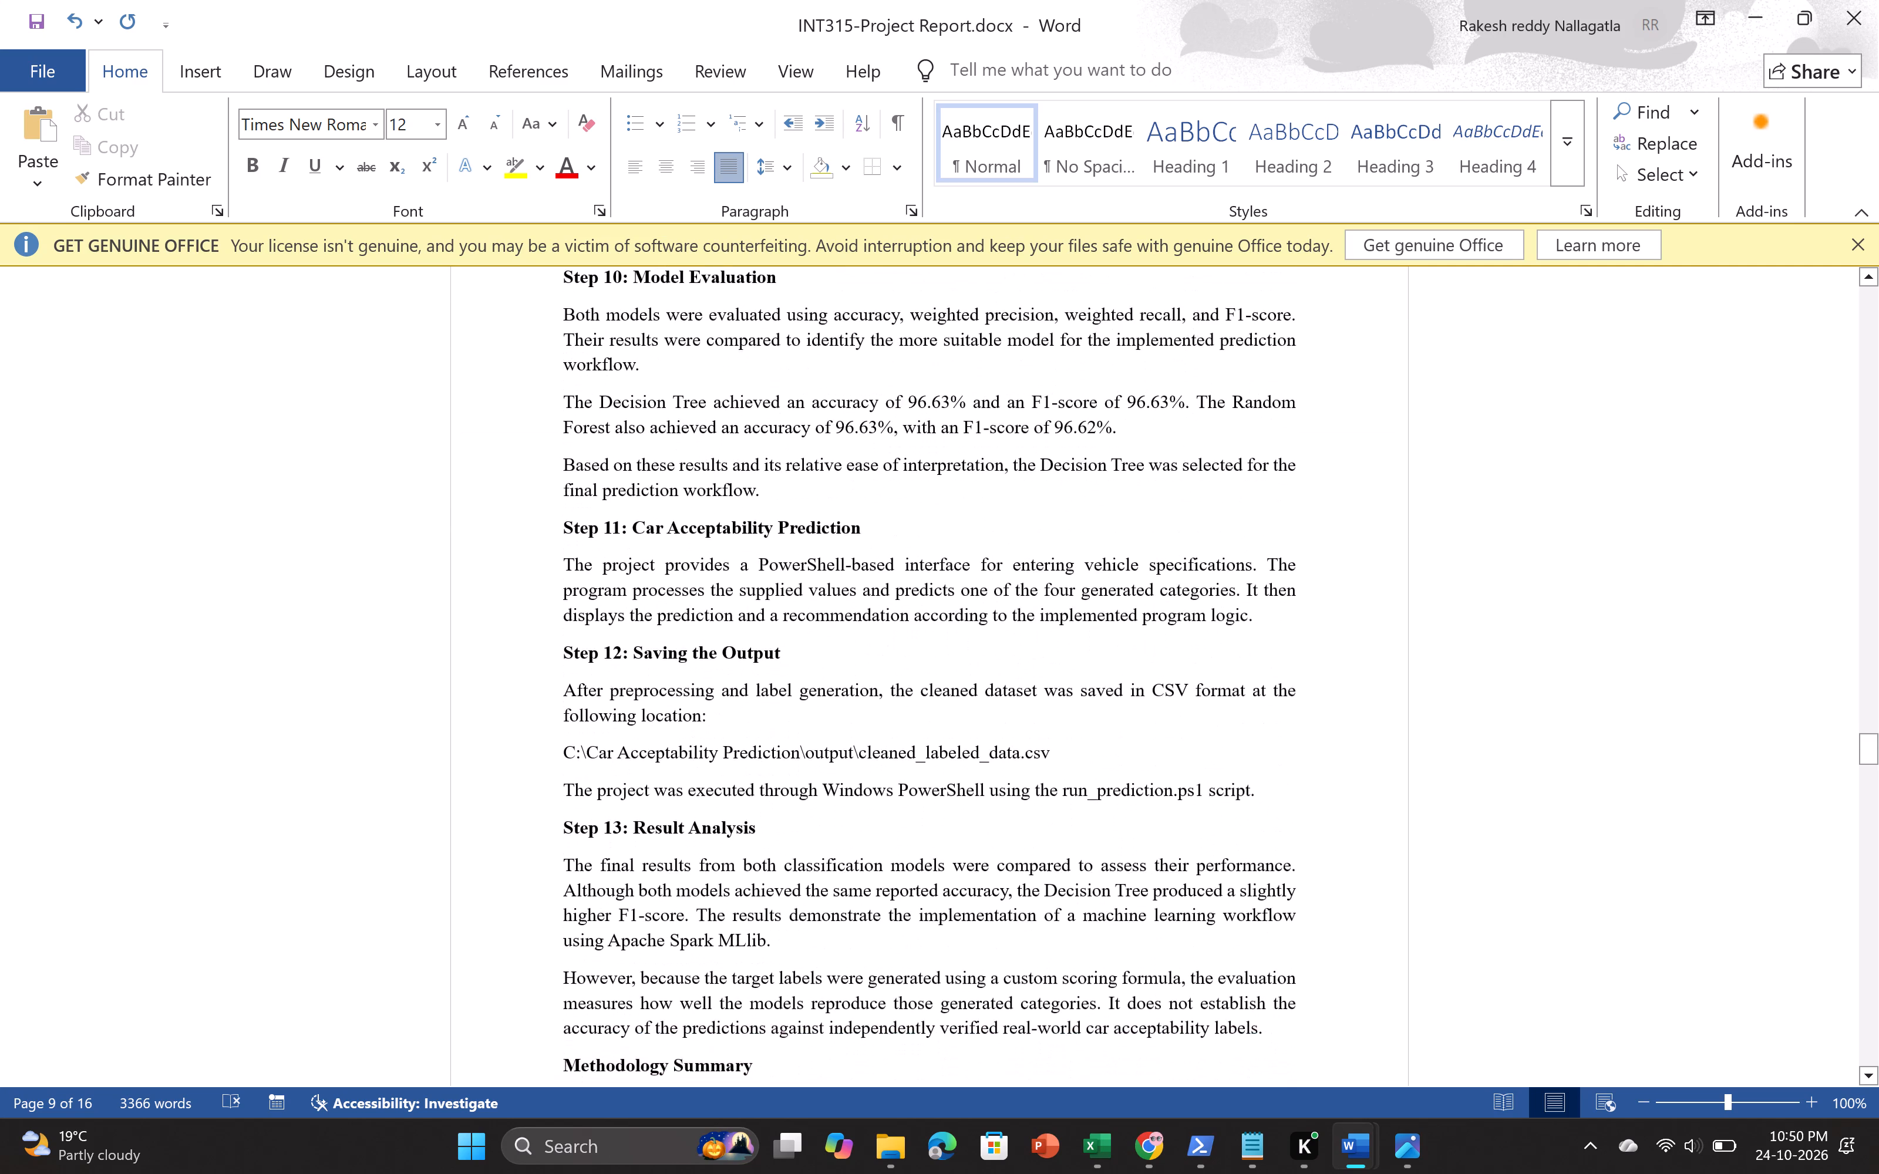
scroll(597, 674, down, 4)
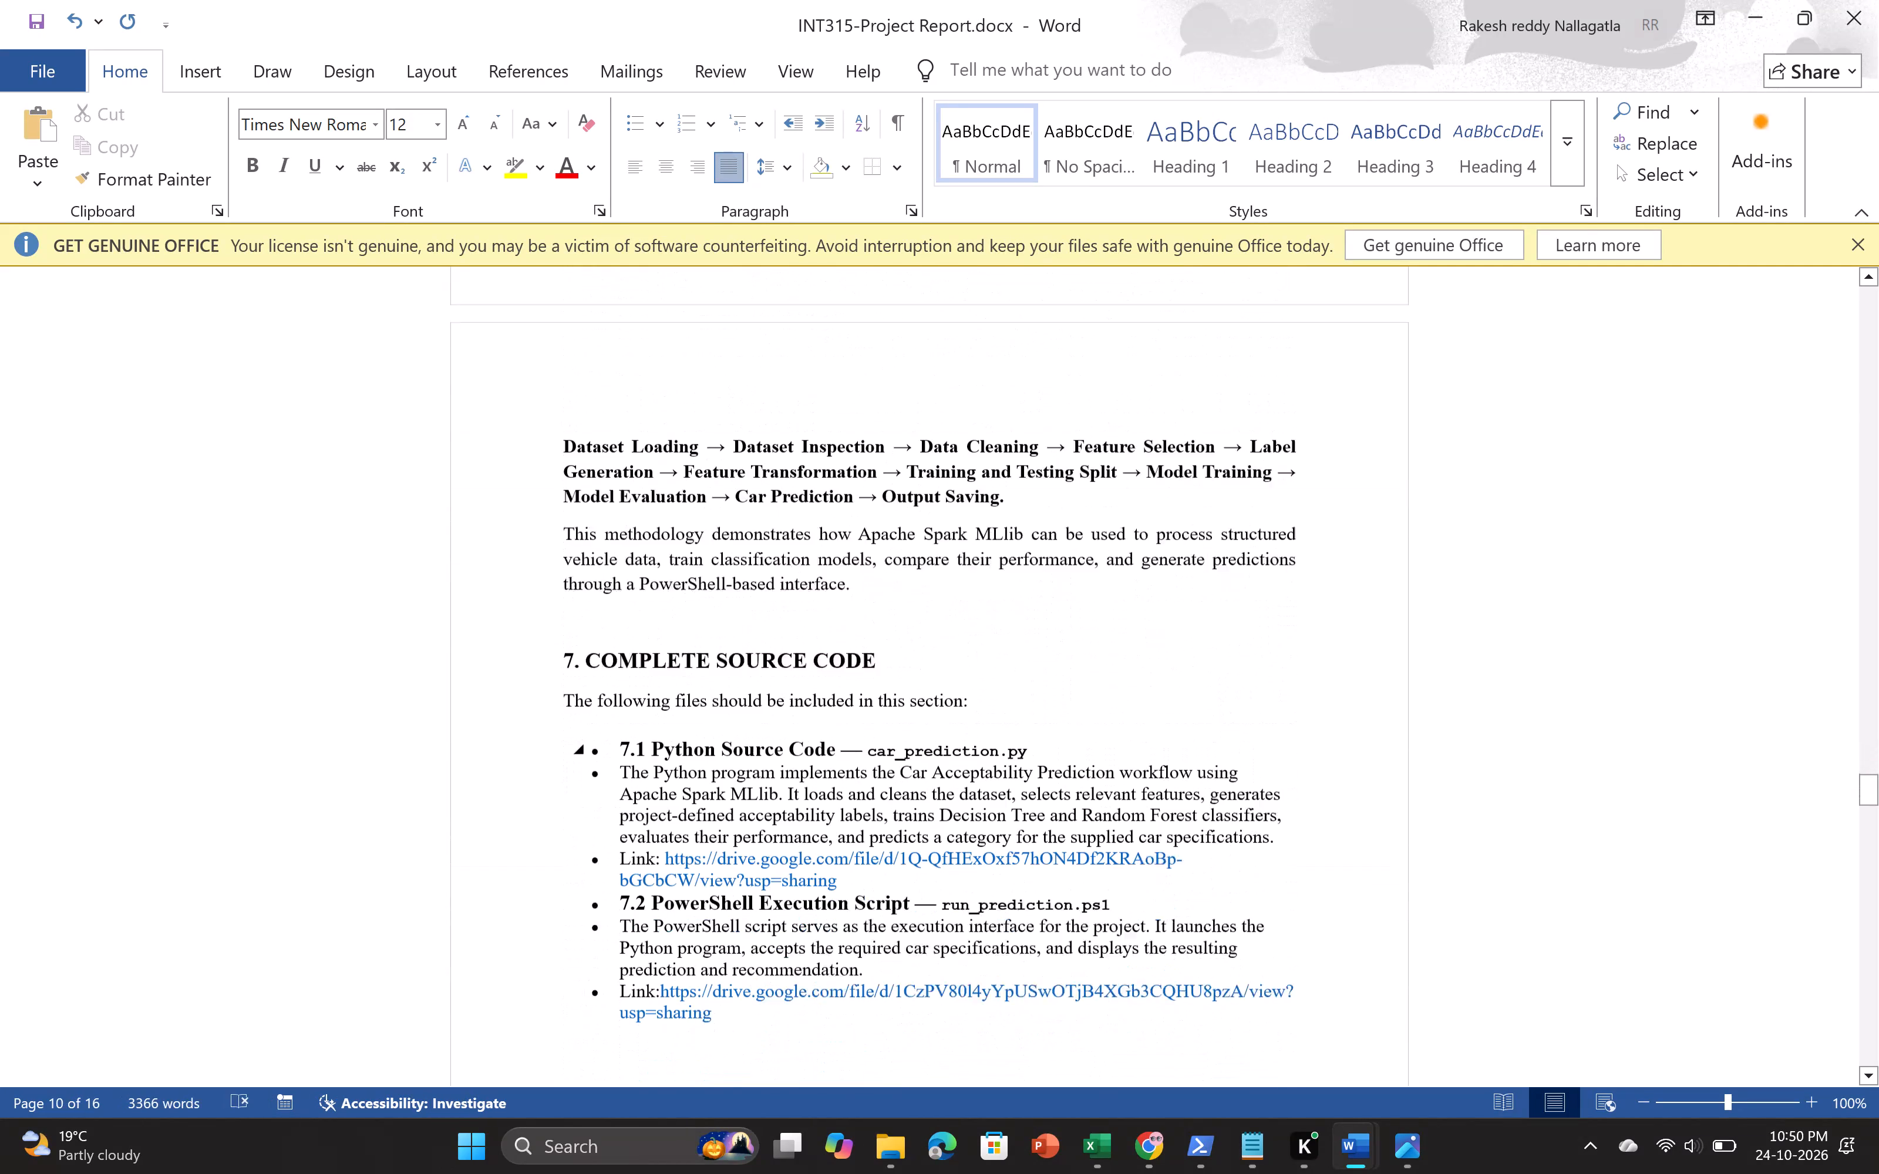
Review sections 7 to 11, from Complete Source Code and the screenshot sections through the results analysis to the Conclusion.
scroll(597, 674, down, 4)
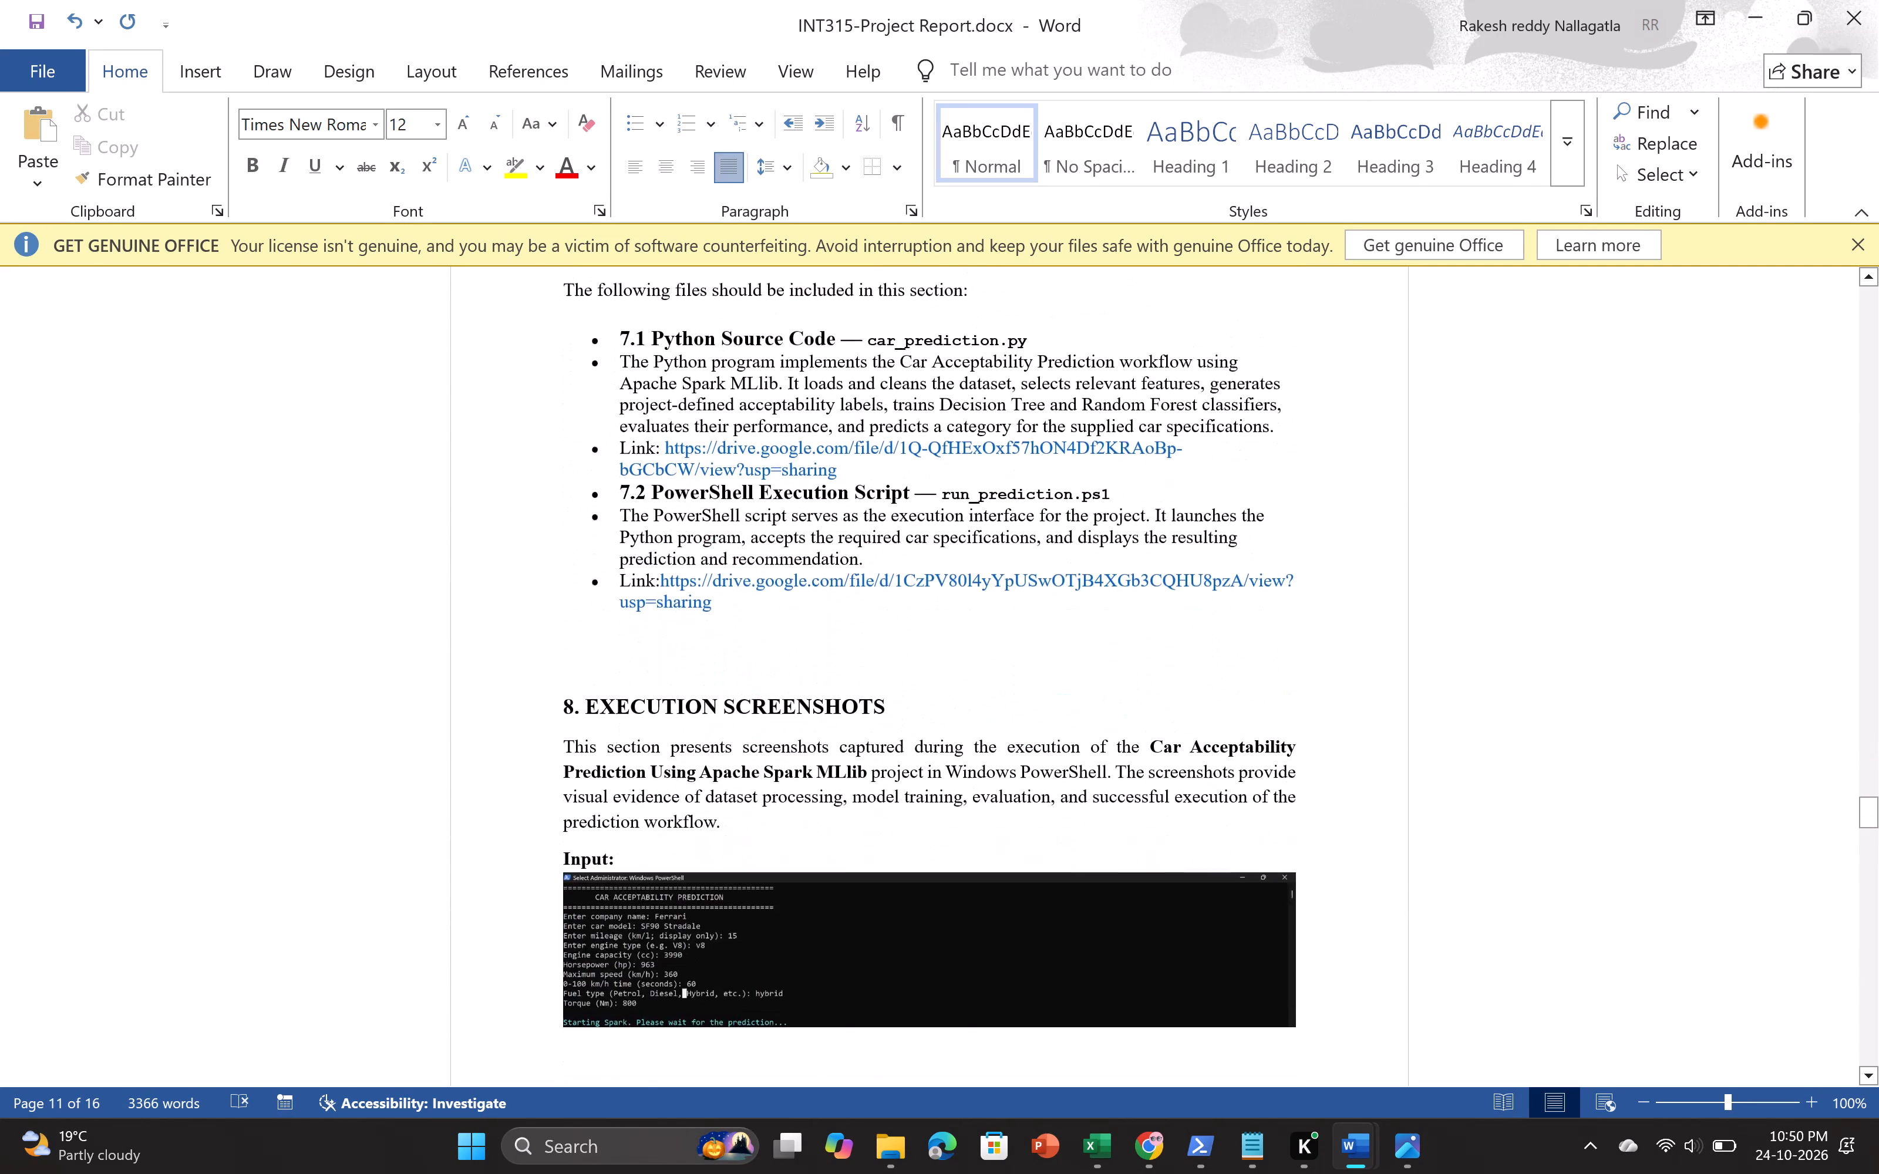
scroll(597, 674, down, 5)
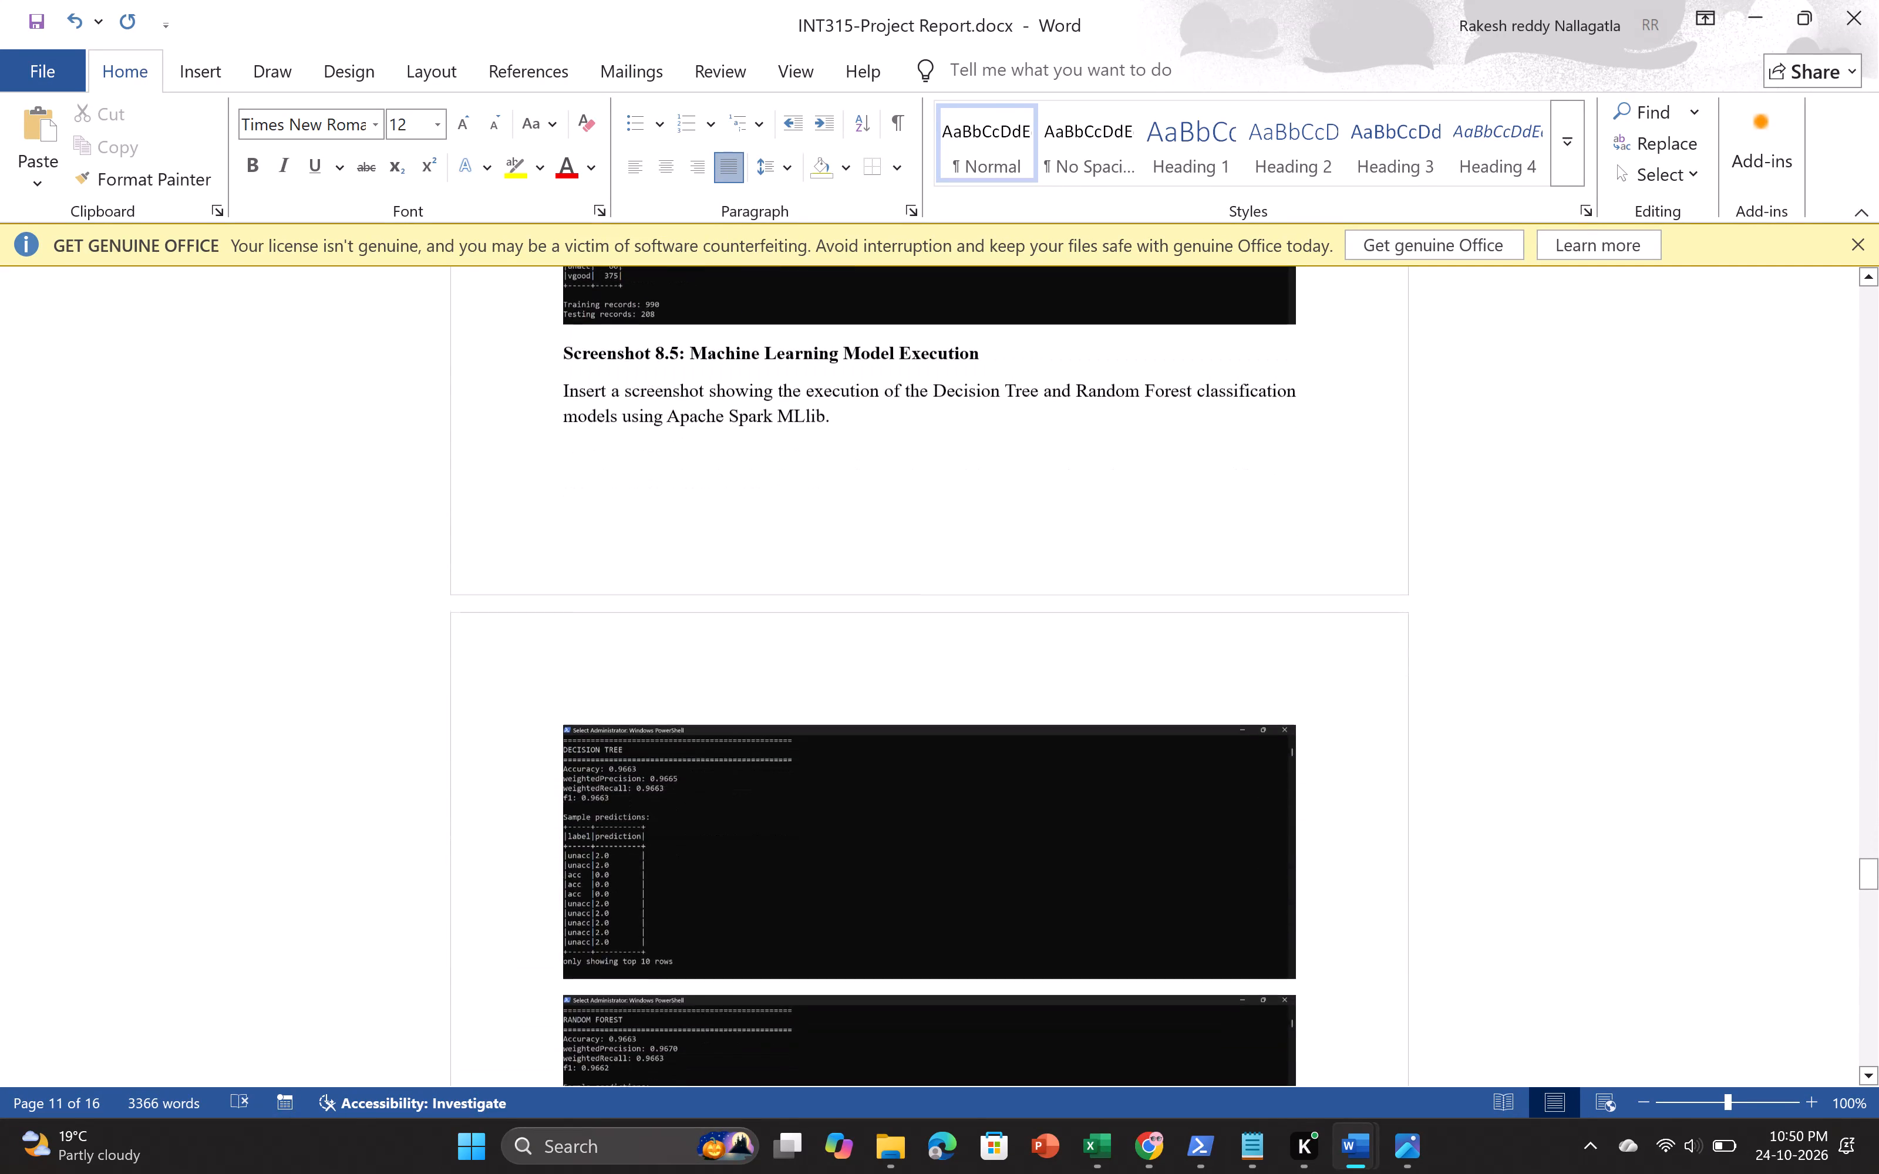
scroll(597, 674, down, 5)
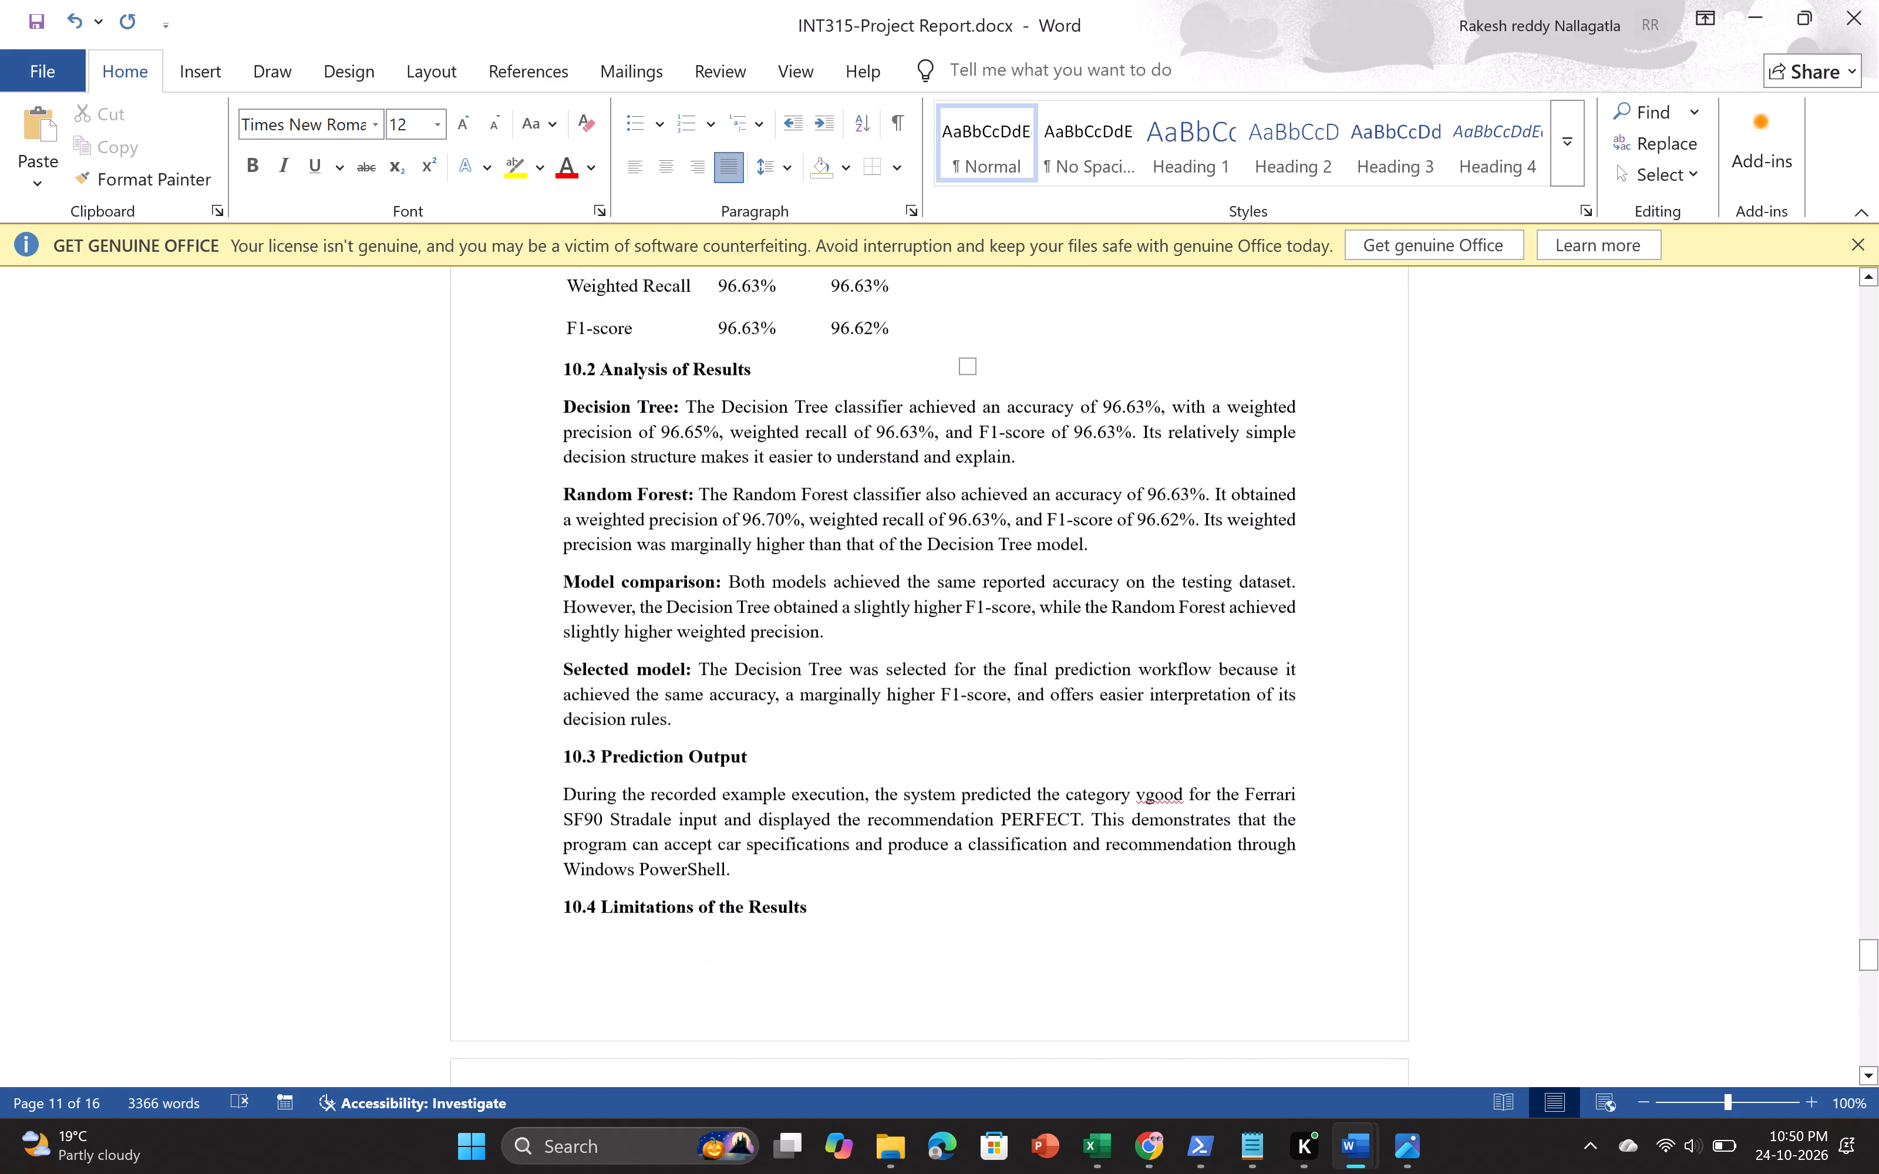
scroll(597, 674, down, 6)
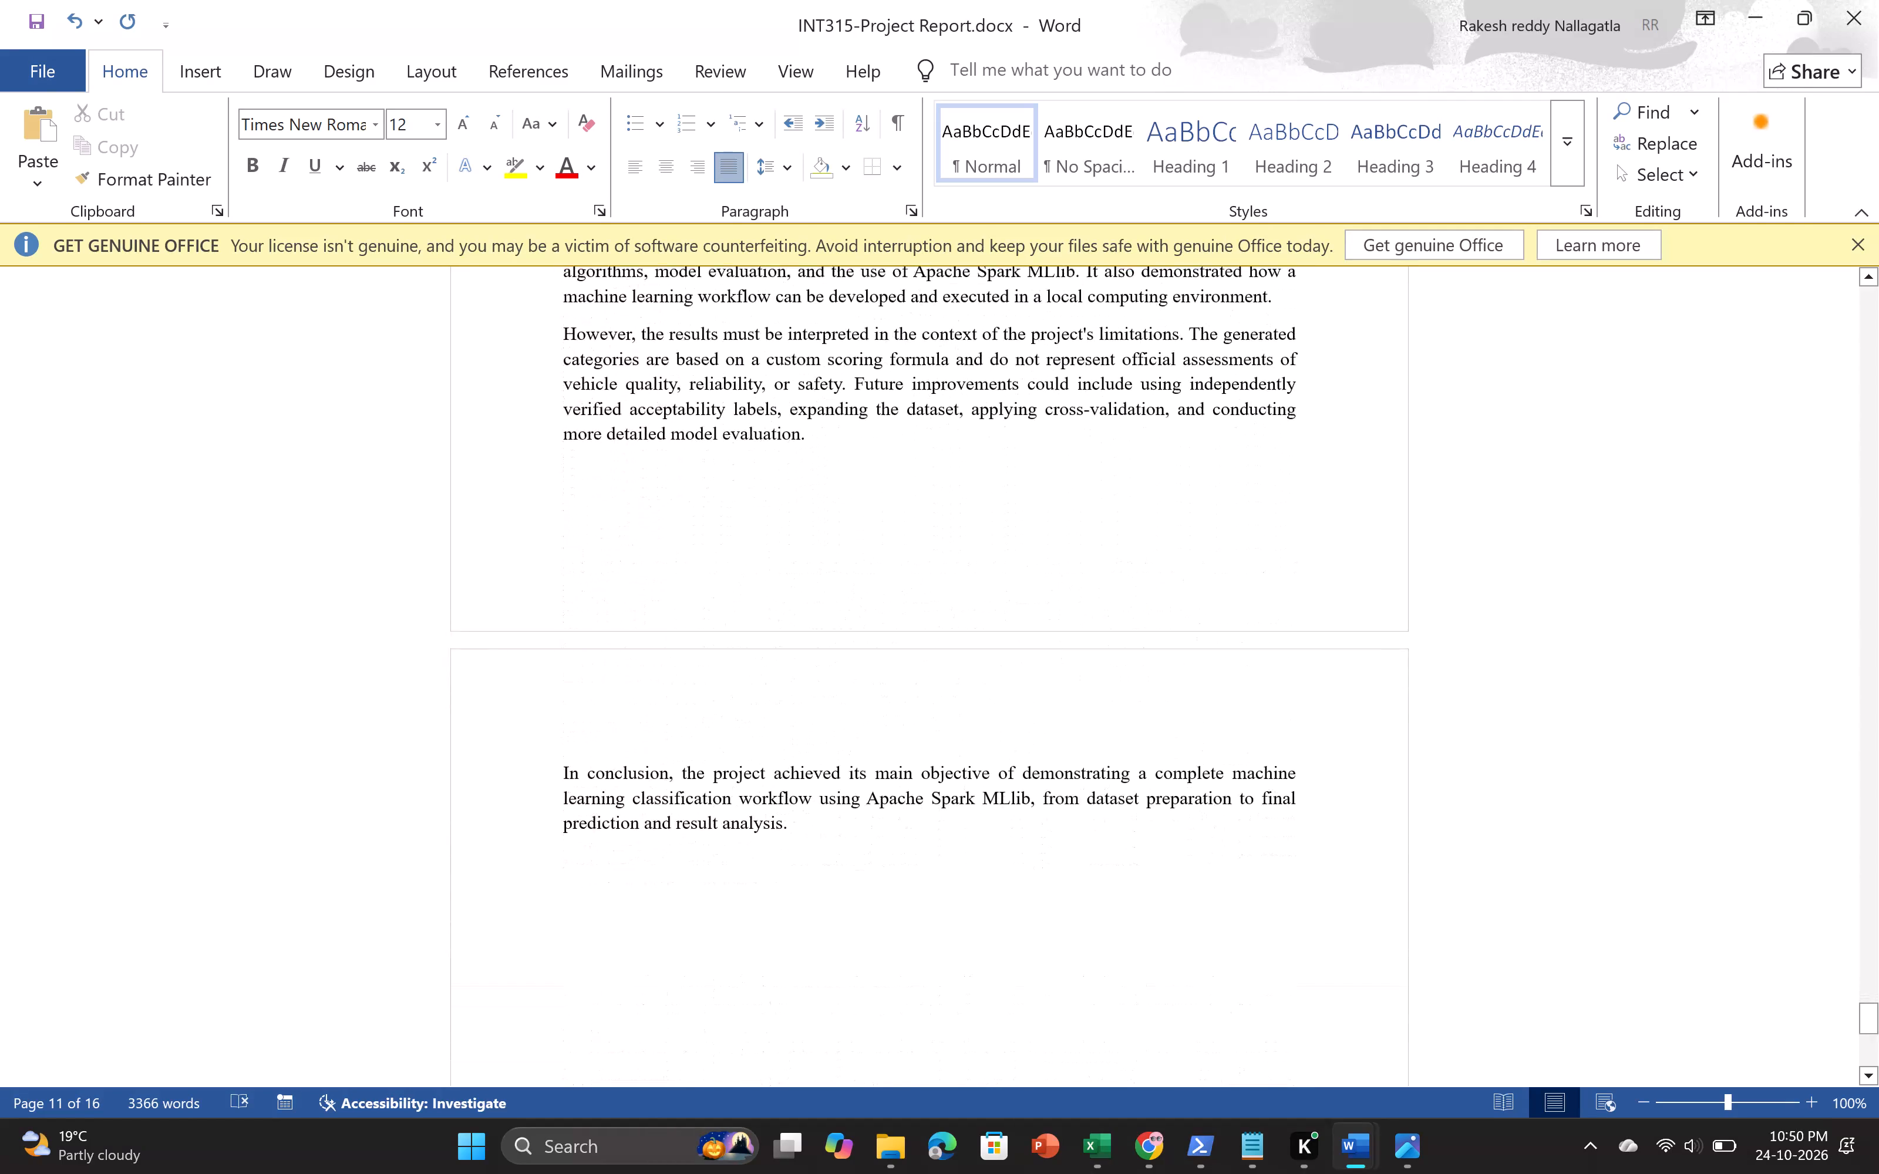
Go back through the Conclusion and section 10 to re-examine the output screenshots and the model execution screenshots in sections 9 and 8.
scroll(597, 674, up, 2)
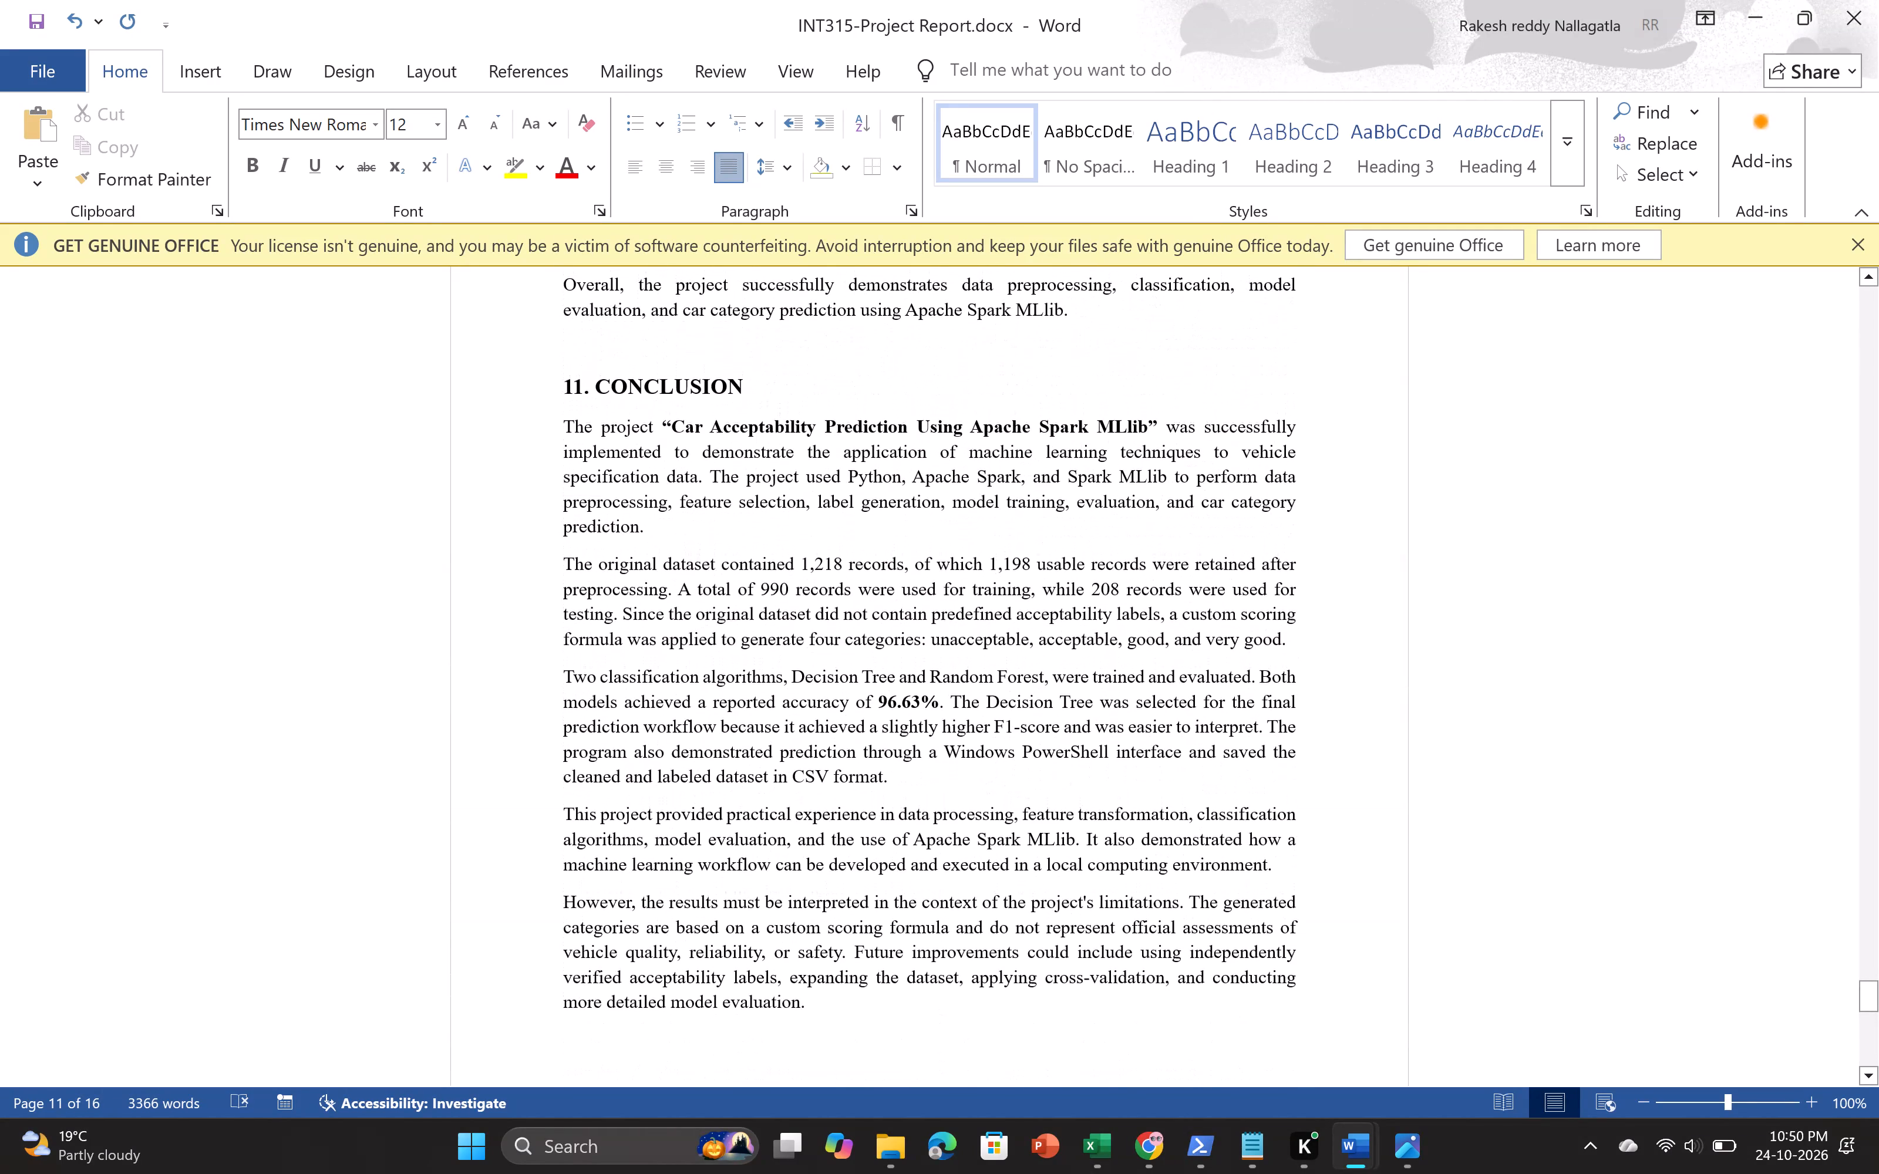
scroll(597, 674, up, 3)
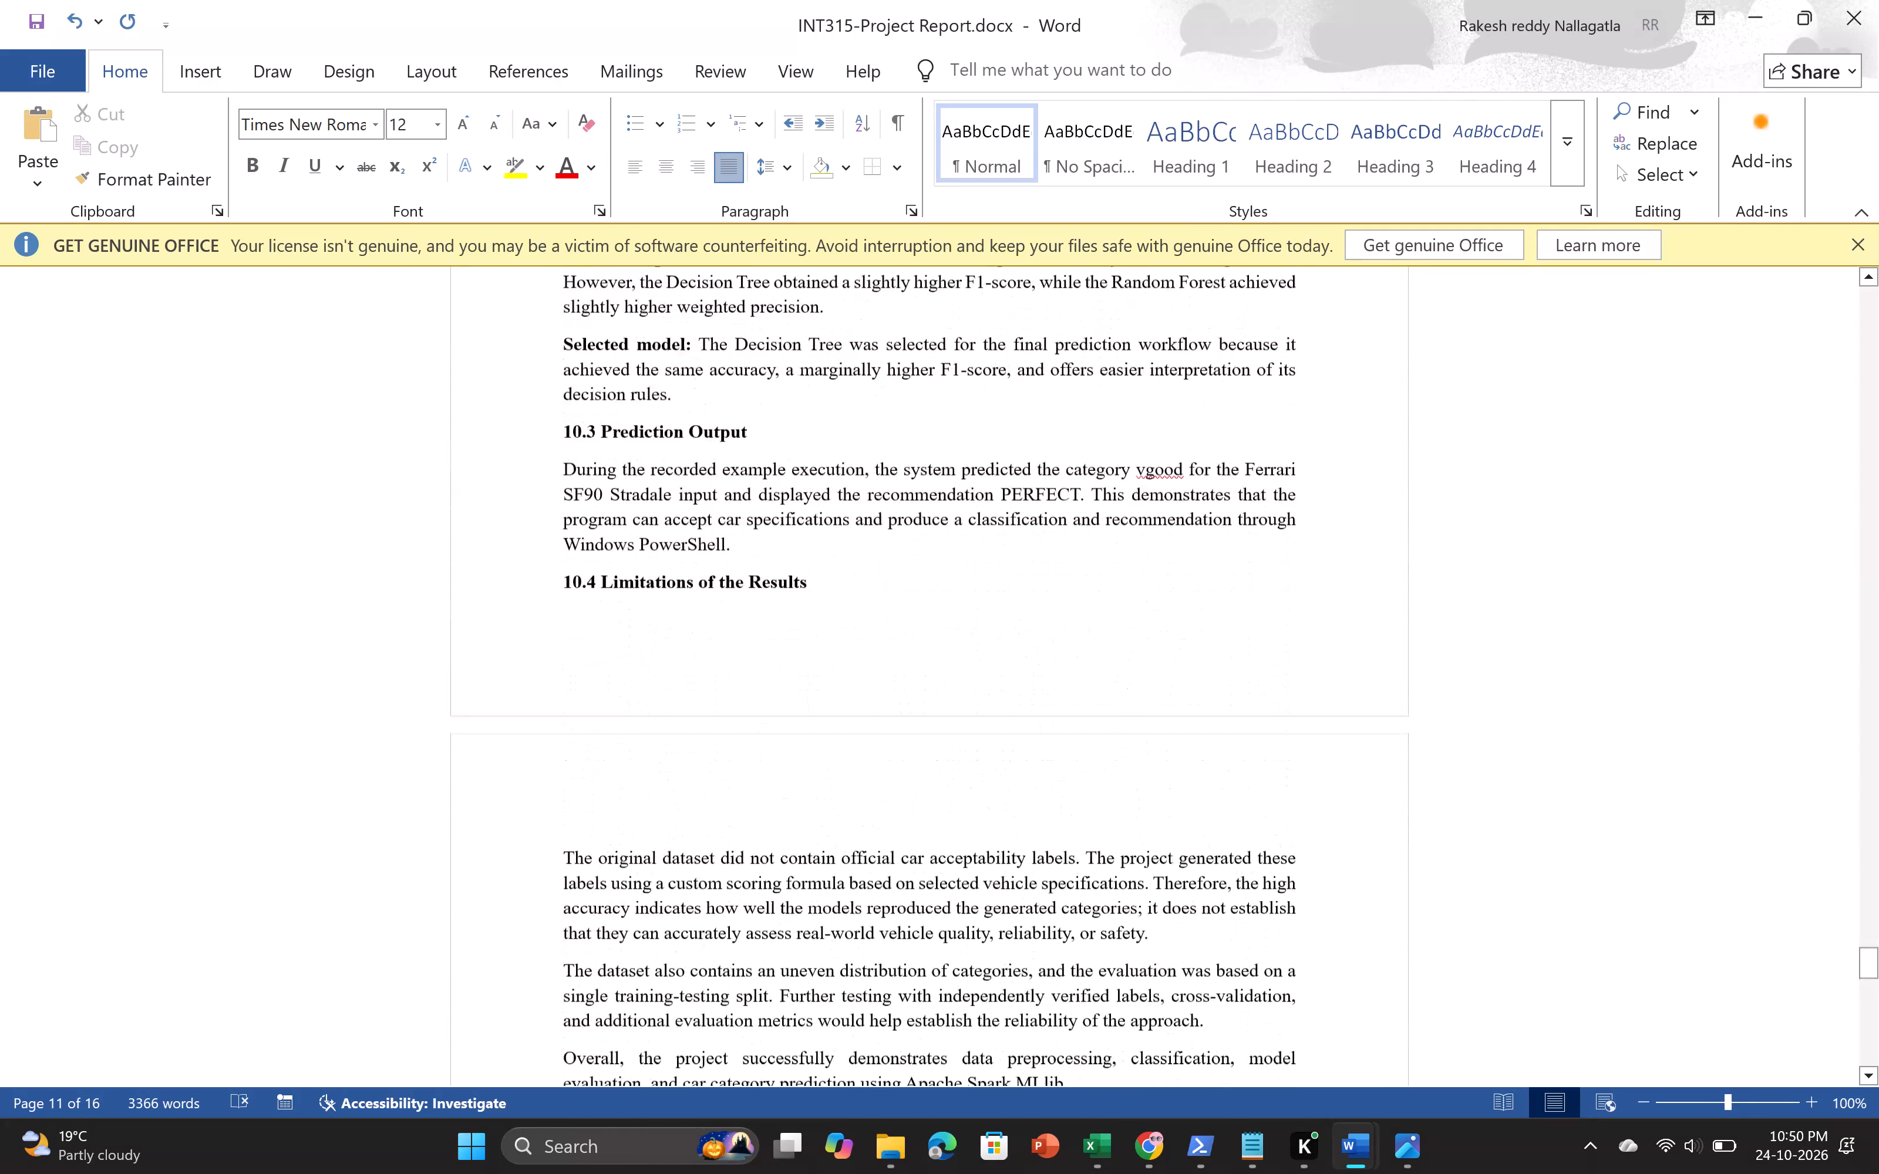
scroll(597, 674, up, 5)
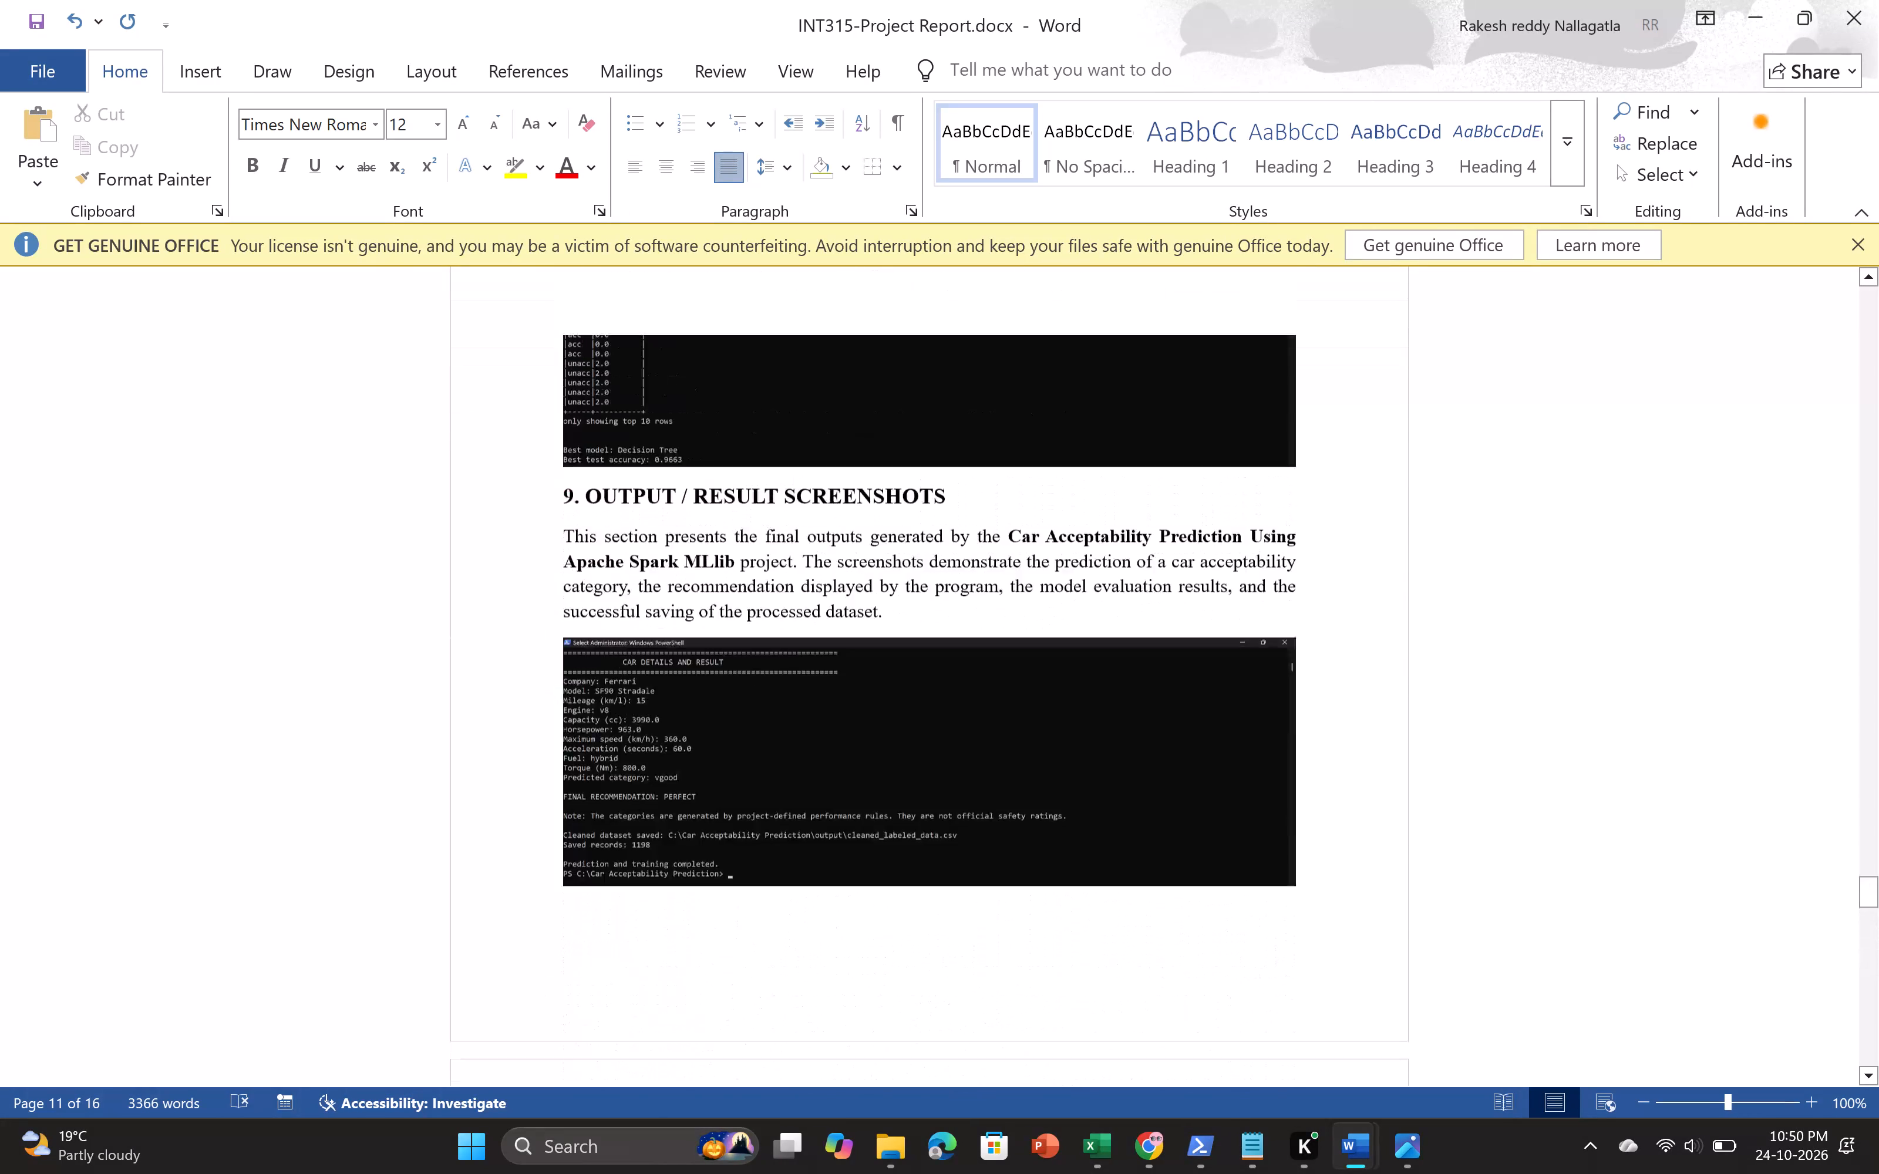
scroll(597, 674, up, 1)
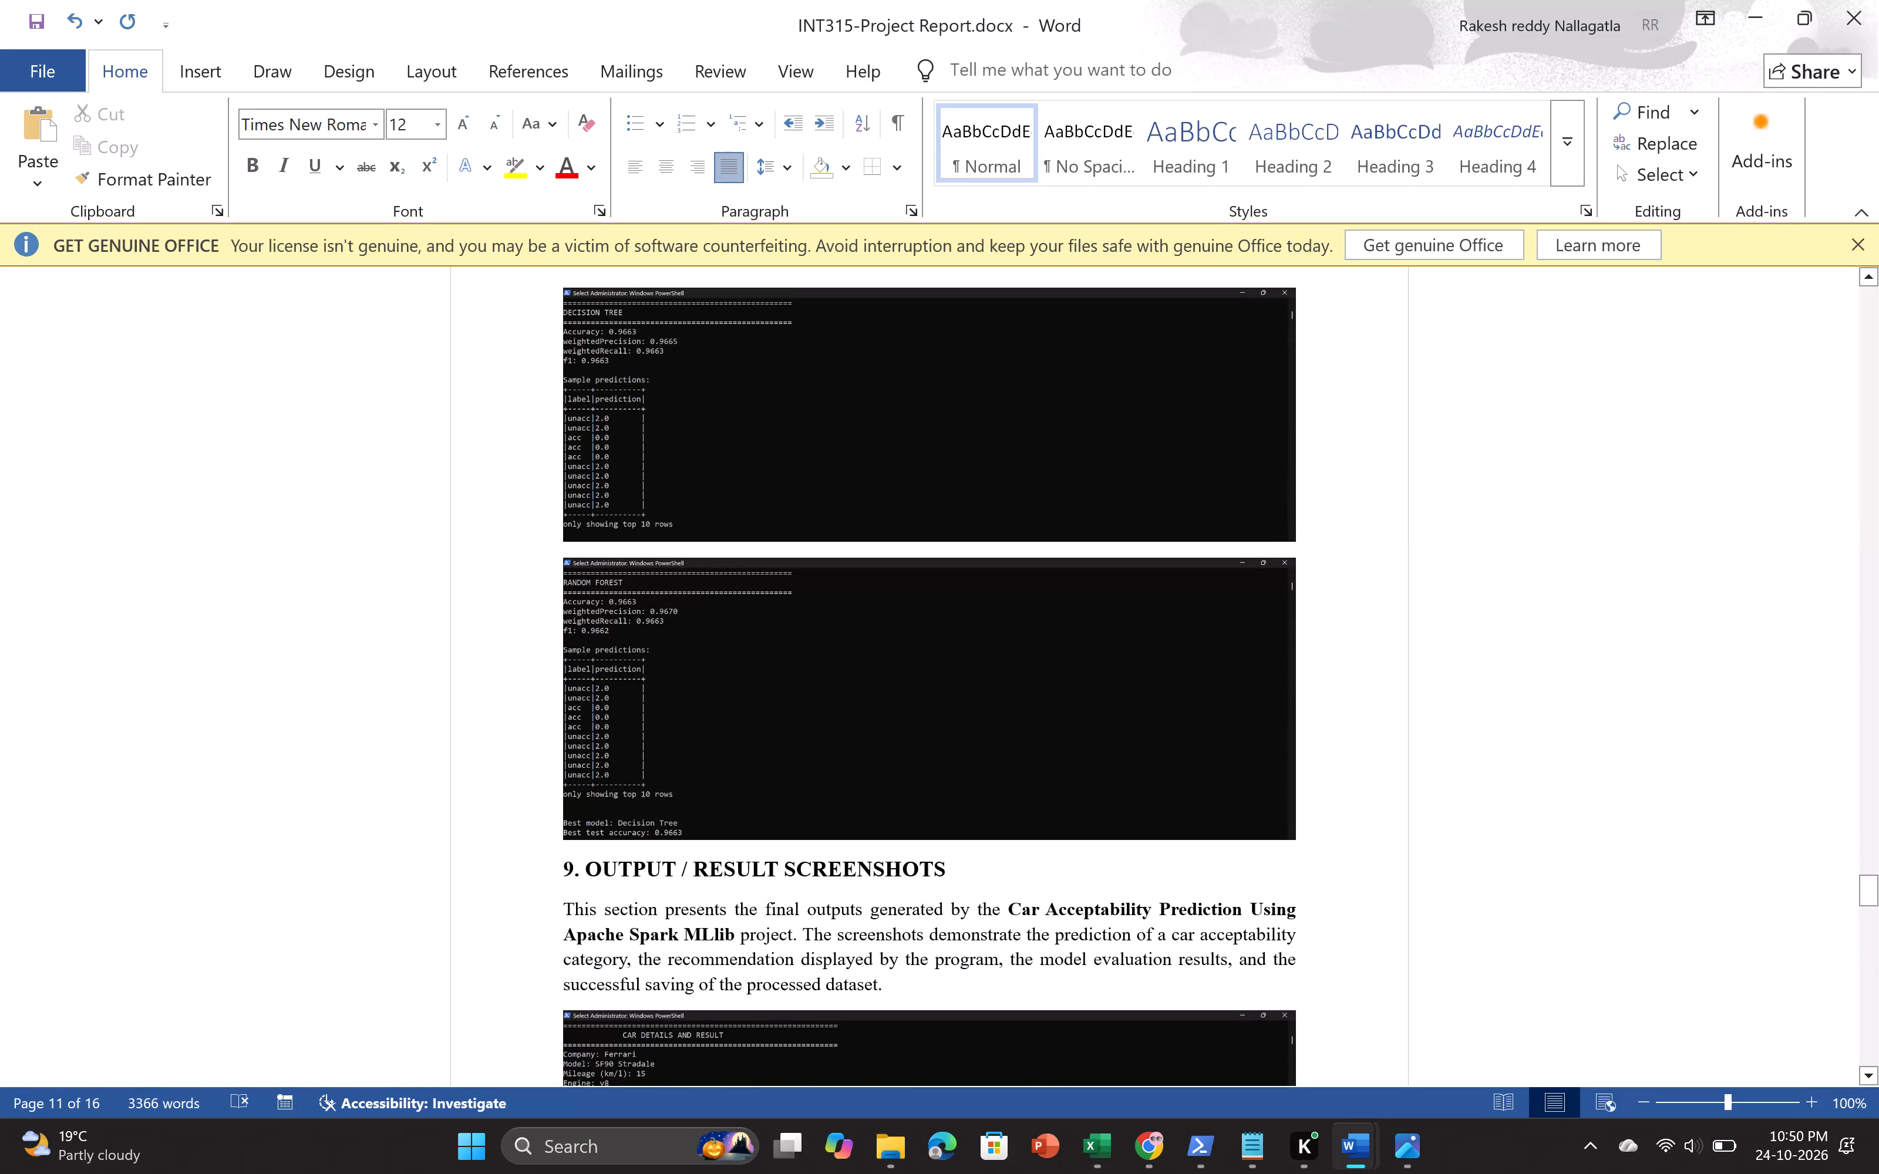
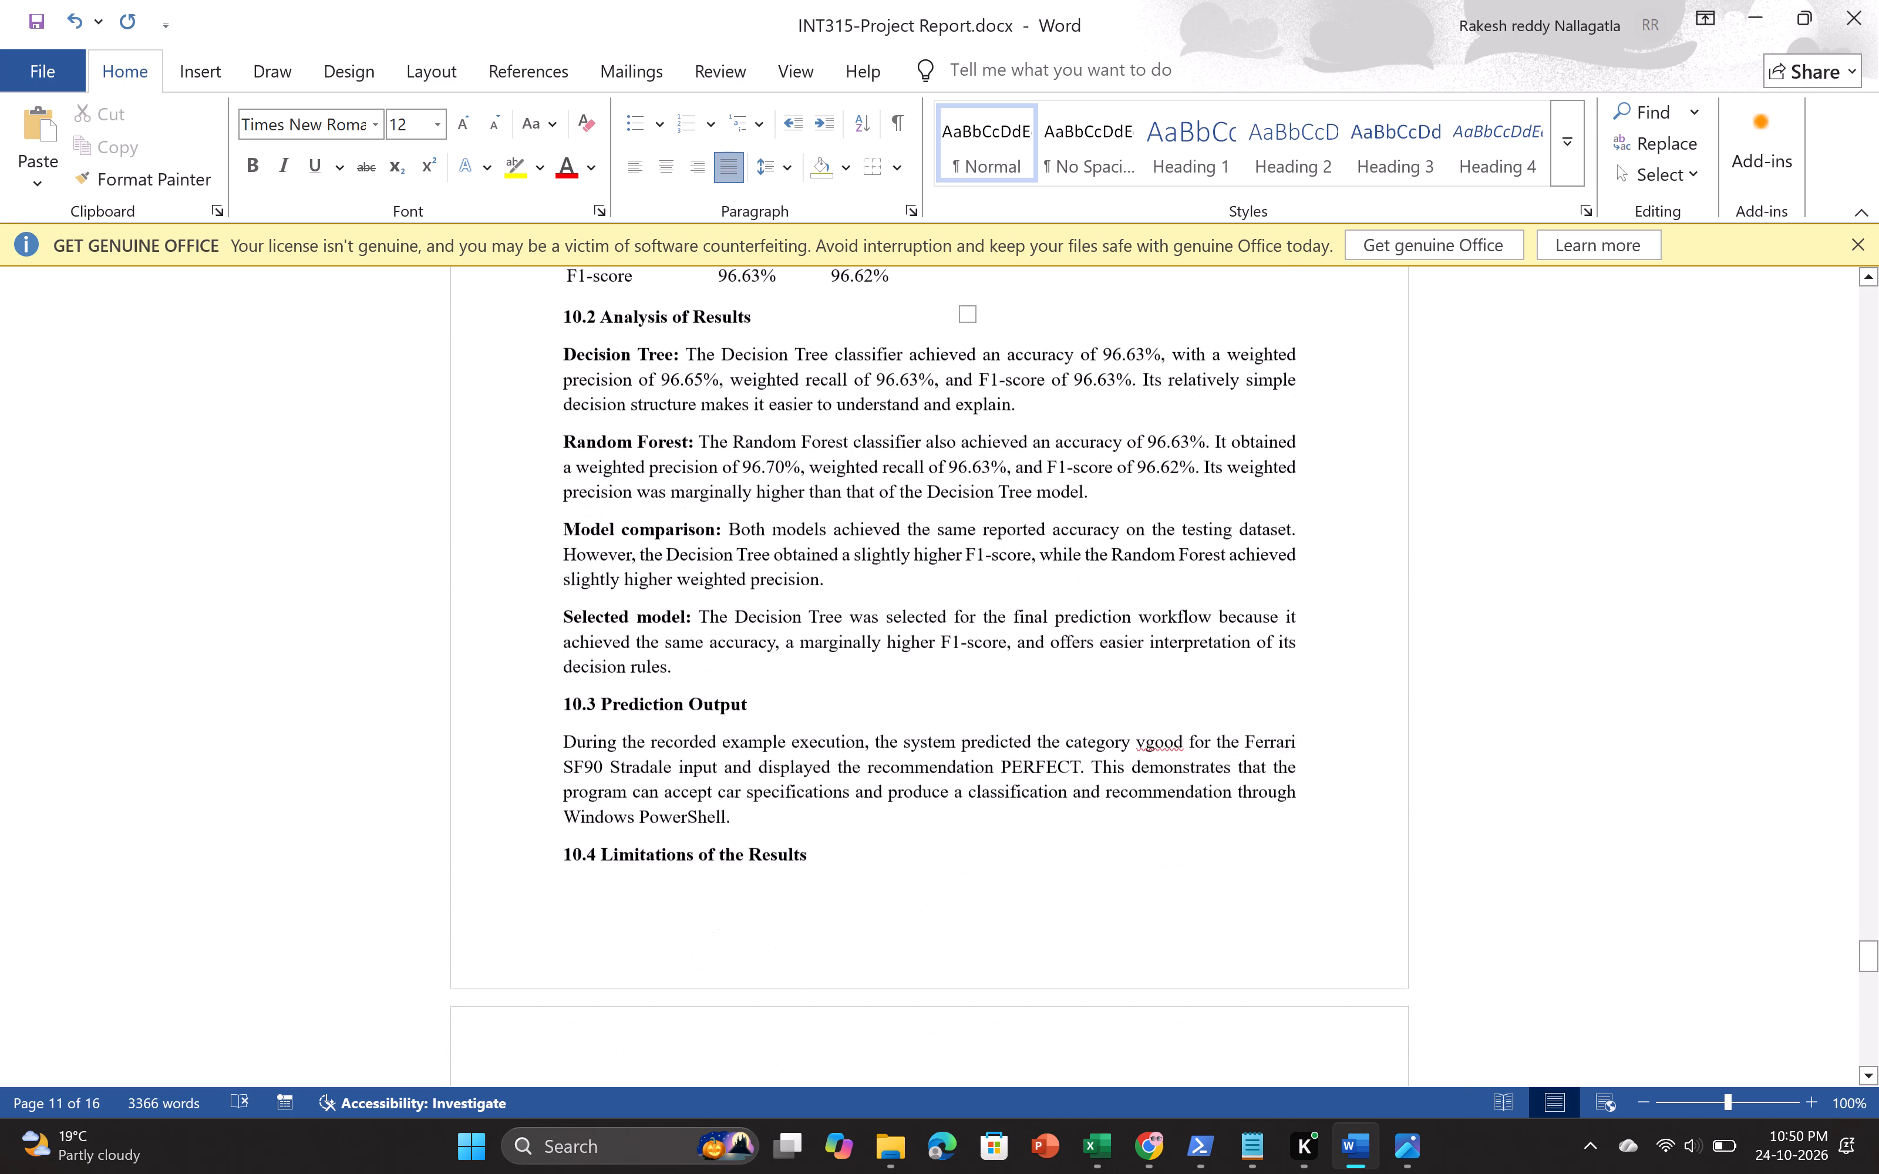
scroll(634, 800, down, 4)
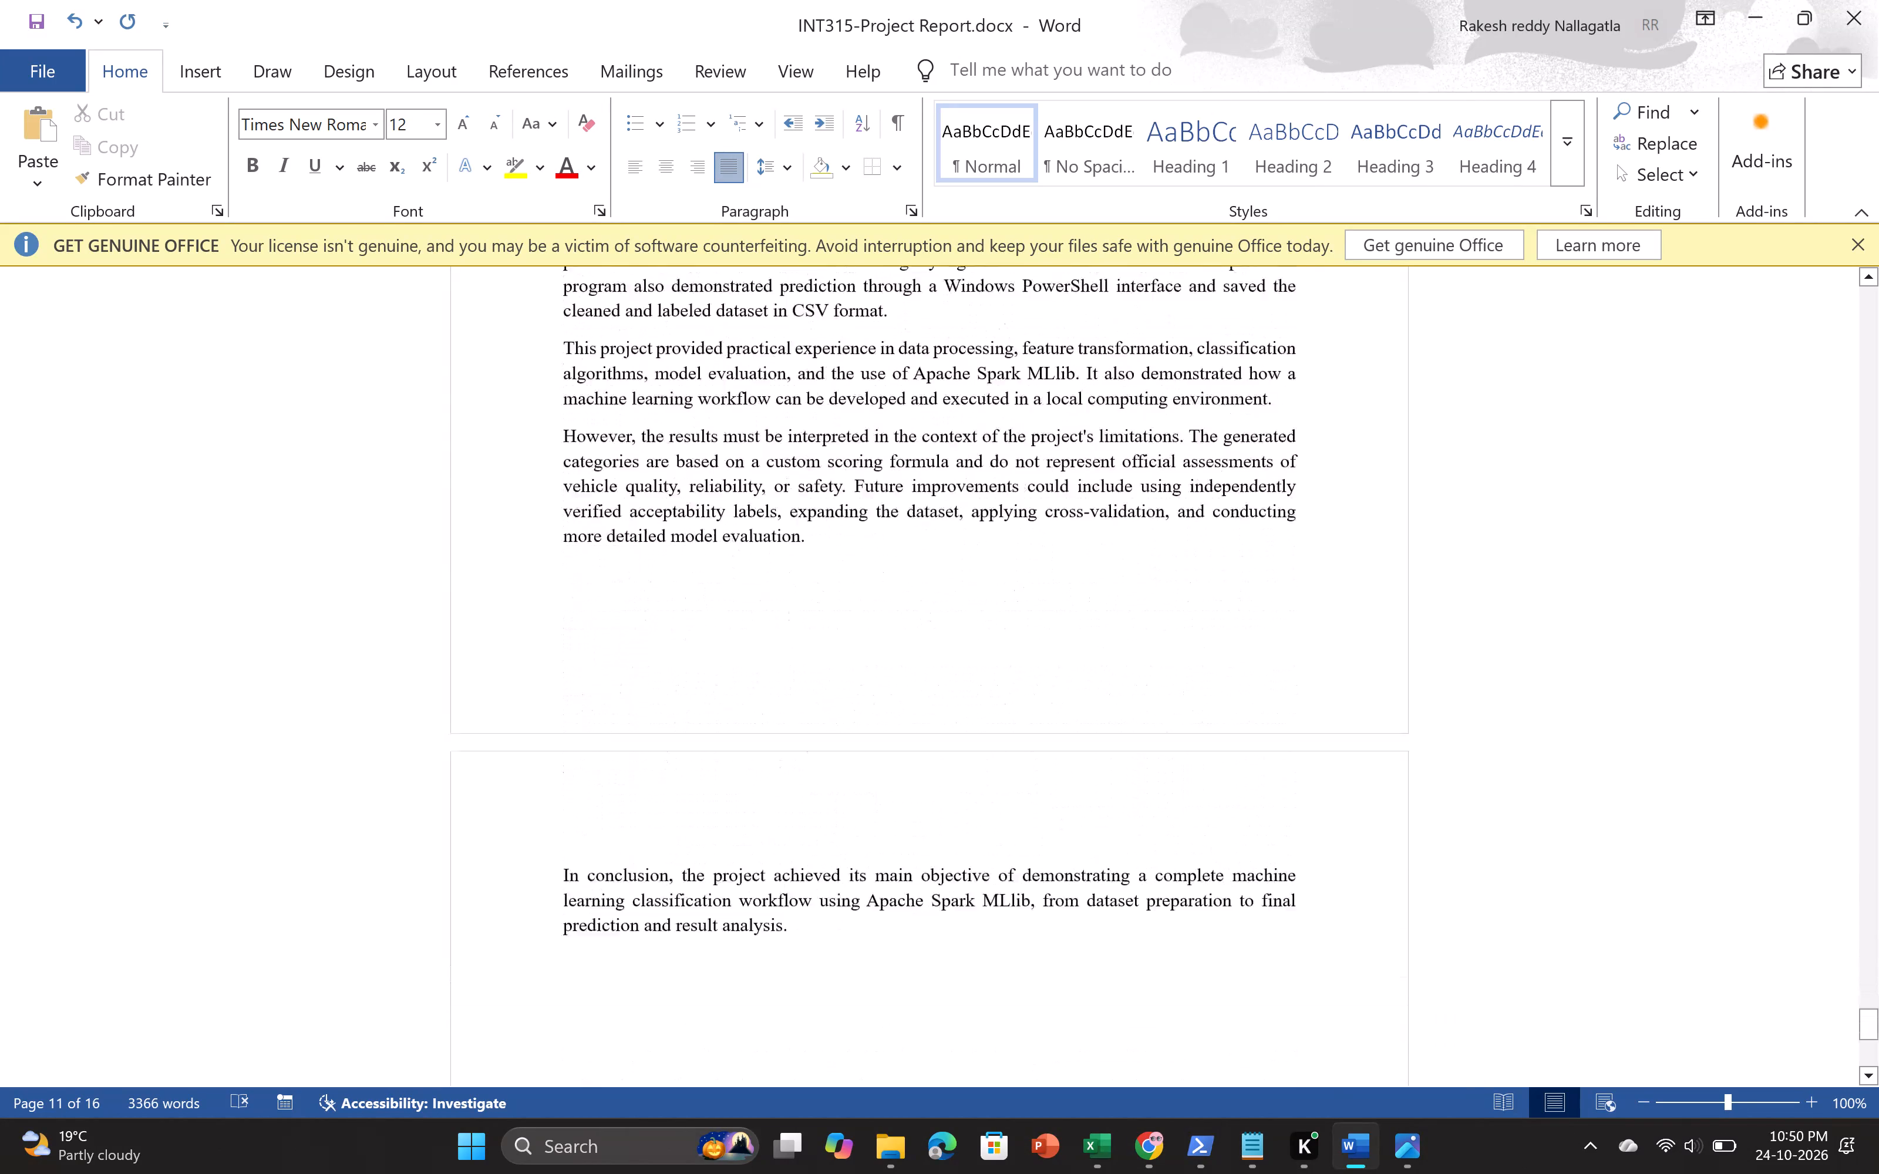
scroll(634, 800, down, 1)
Go back up through the Conclusion and section 10, rereading the limitations, prediction output, results analysis and performance comparison.
scroll(634, 800, up, 2)
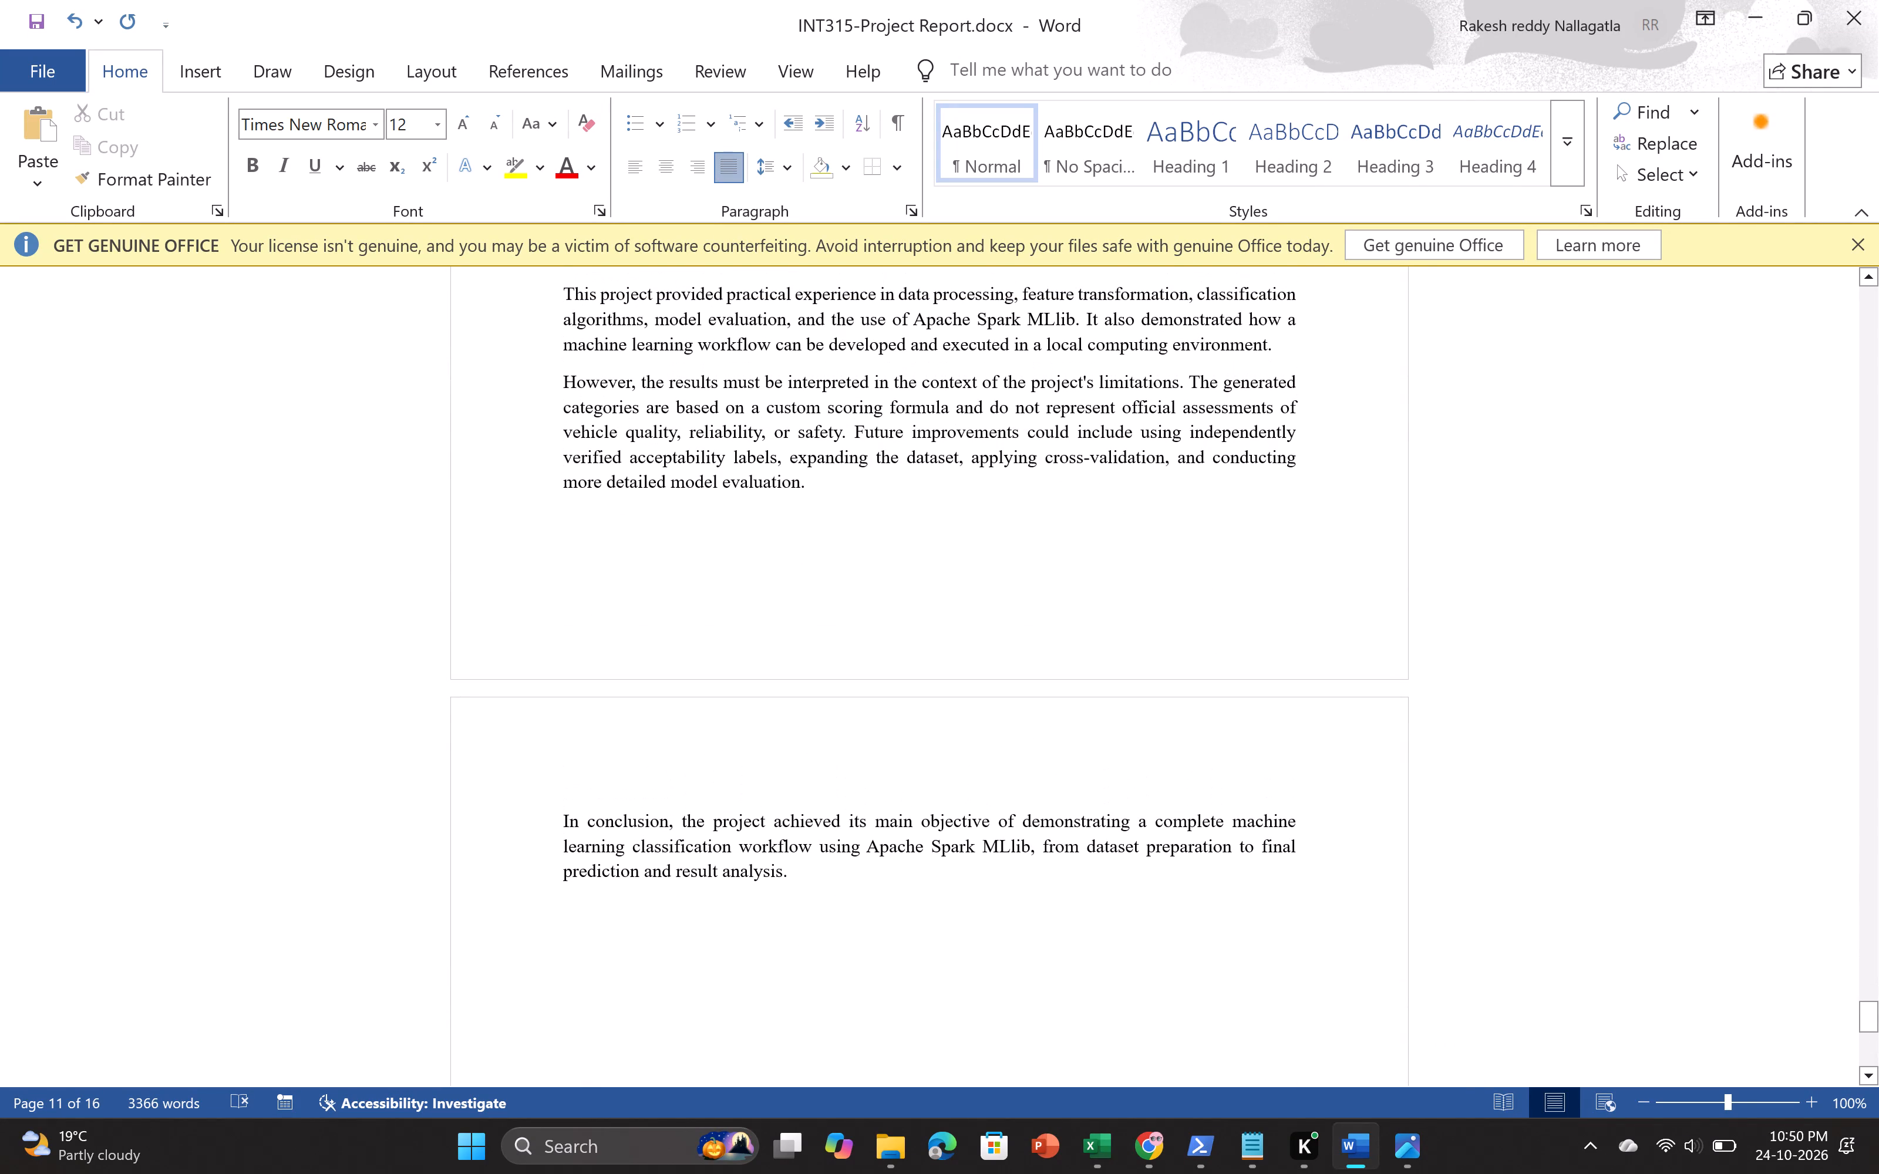
scroll(563, 726, up, 2)
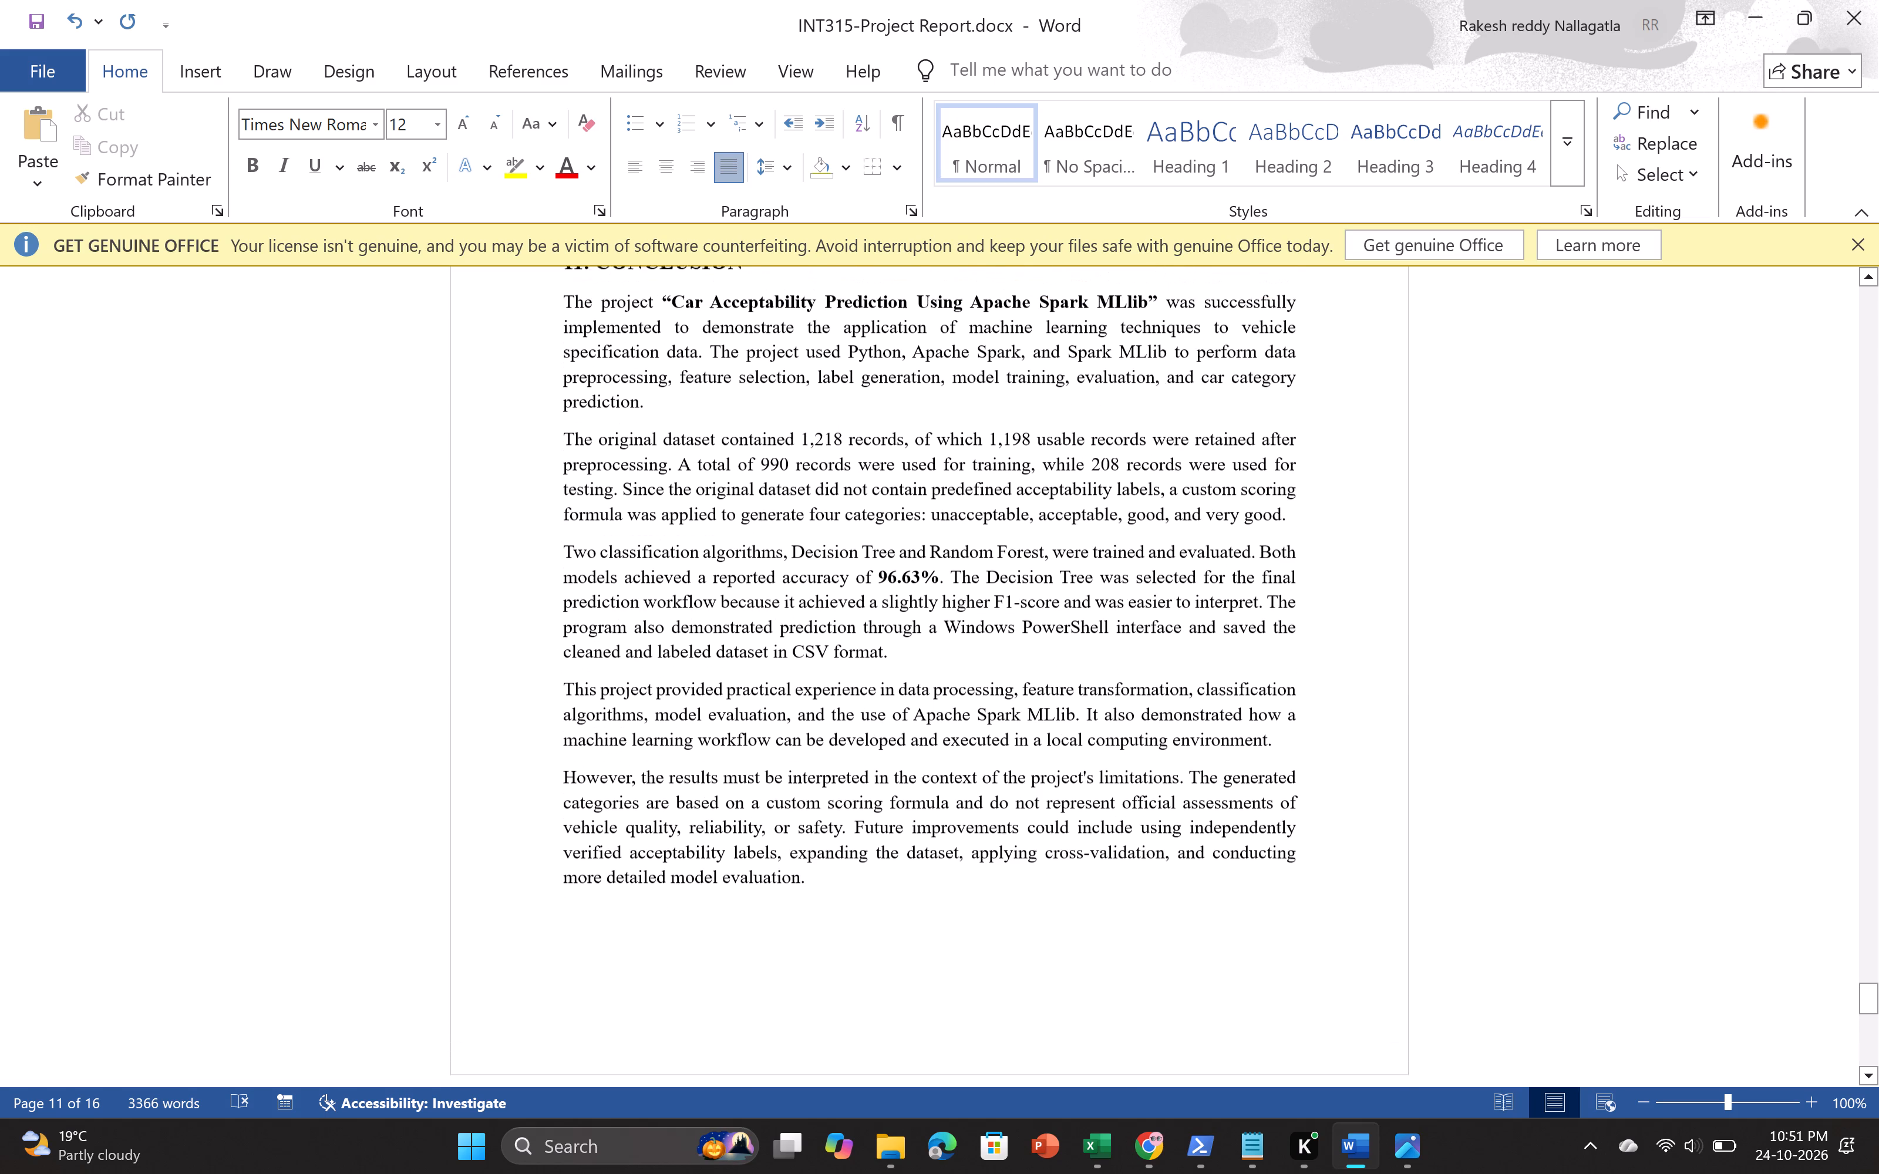
scroll(563, 726, up, 4)
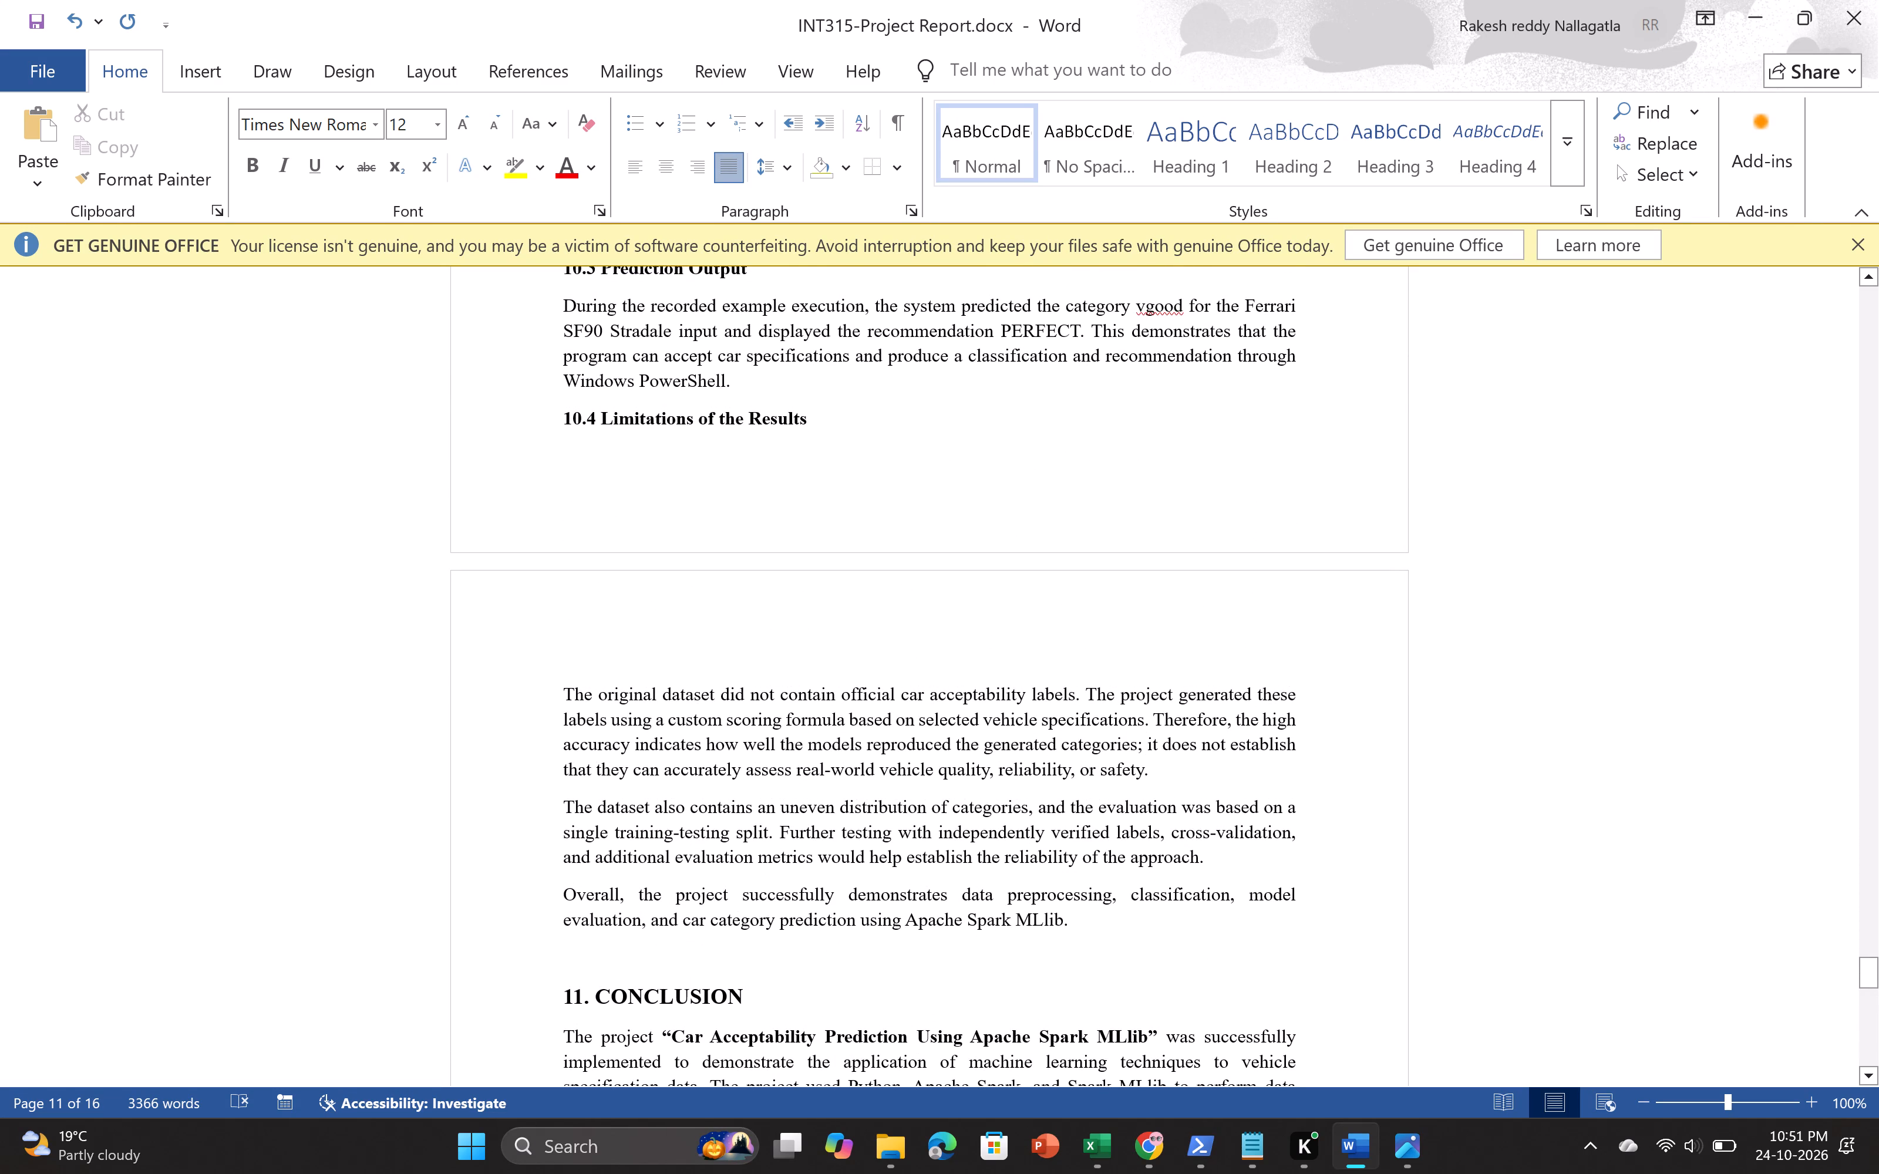
scroll(1102, 935, up, 1)
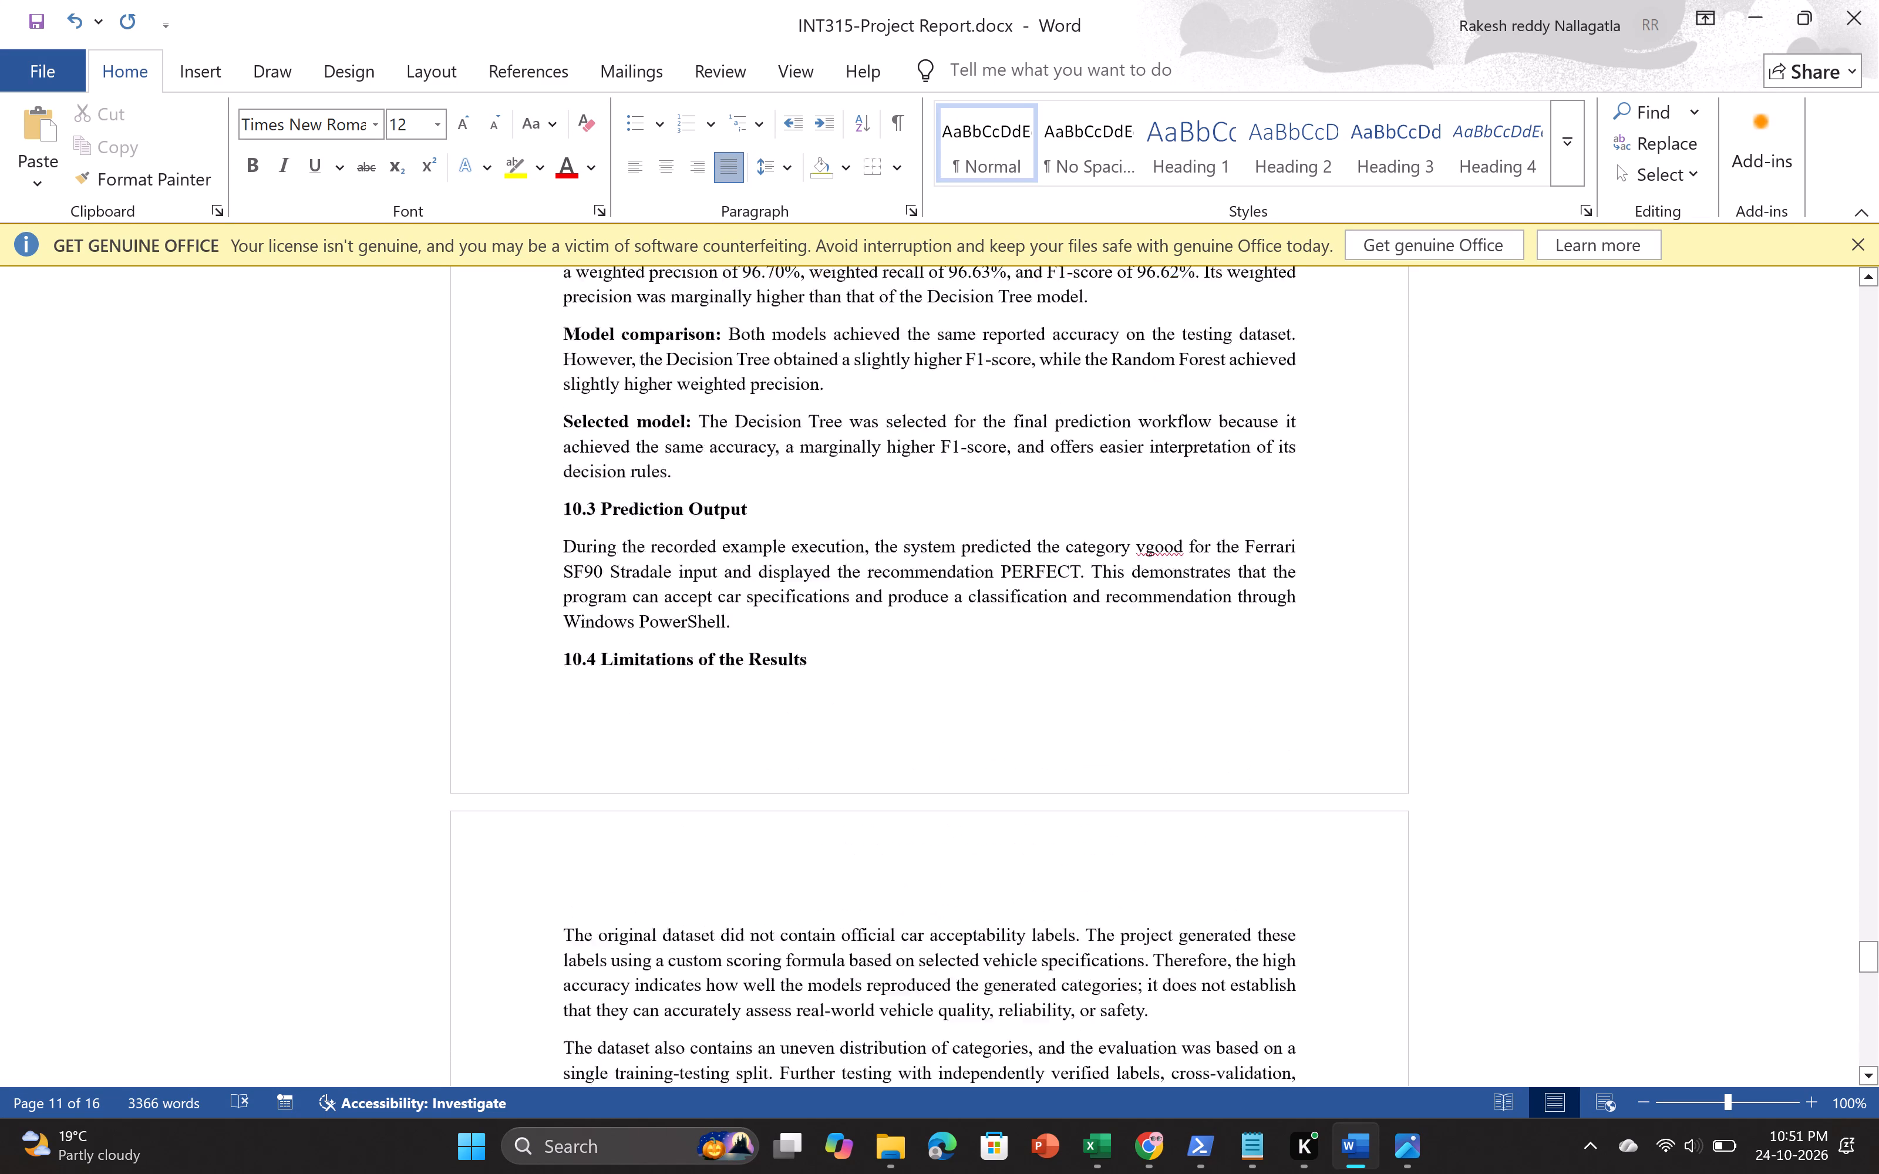
scroll(1102, 935, up, 2)
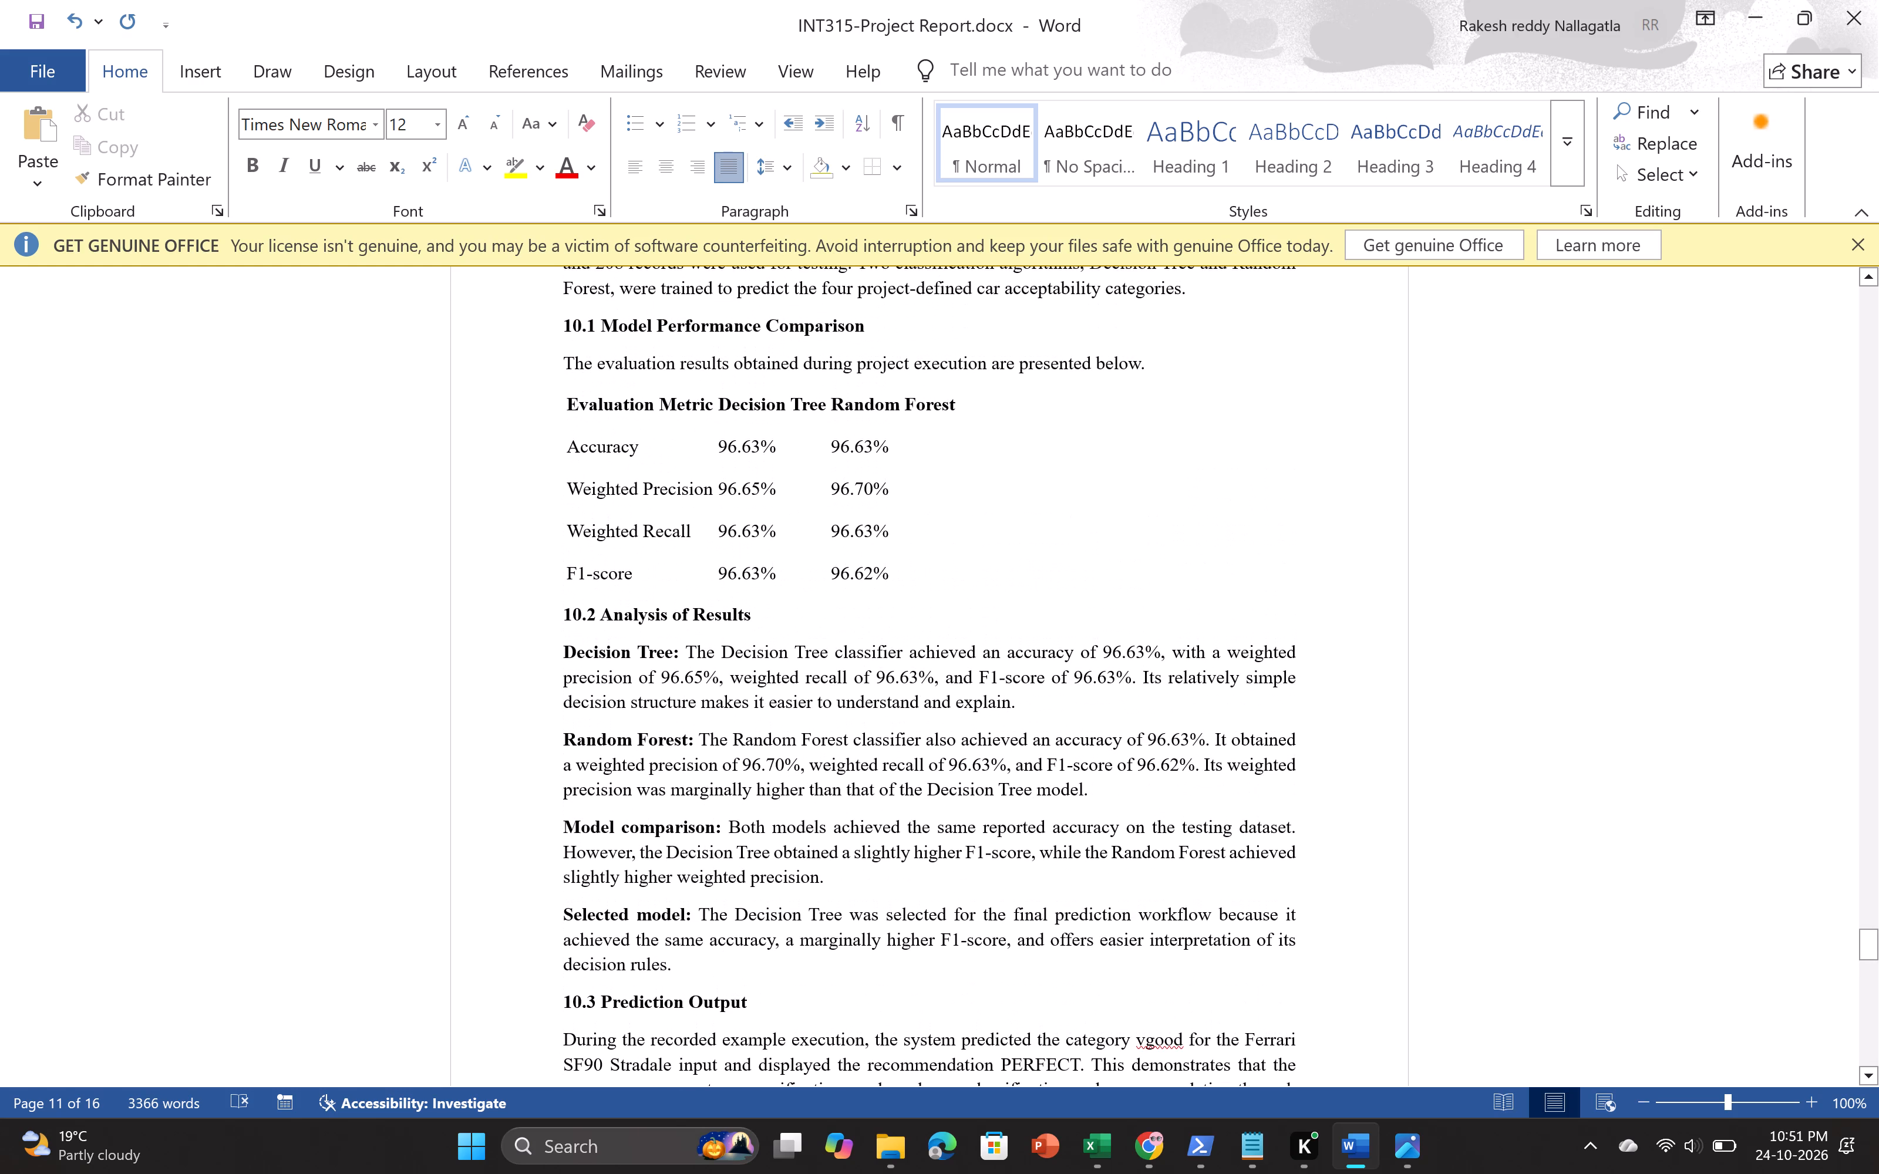
scroll(1102, 935, up, 4)
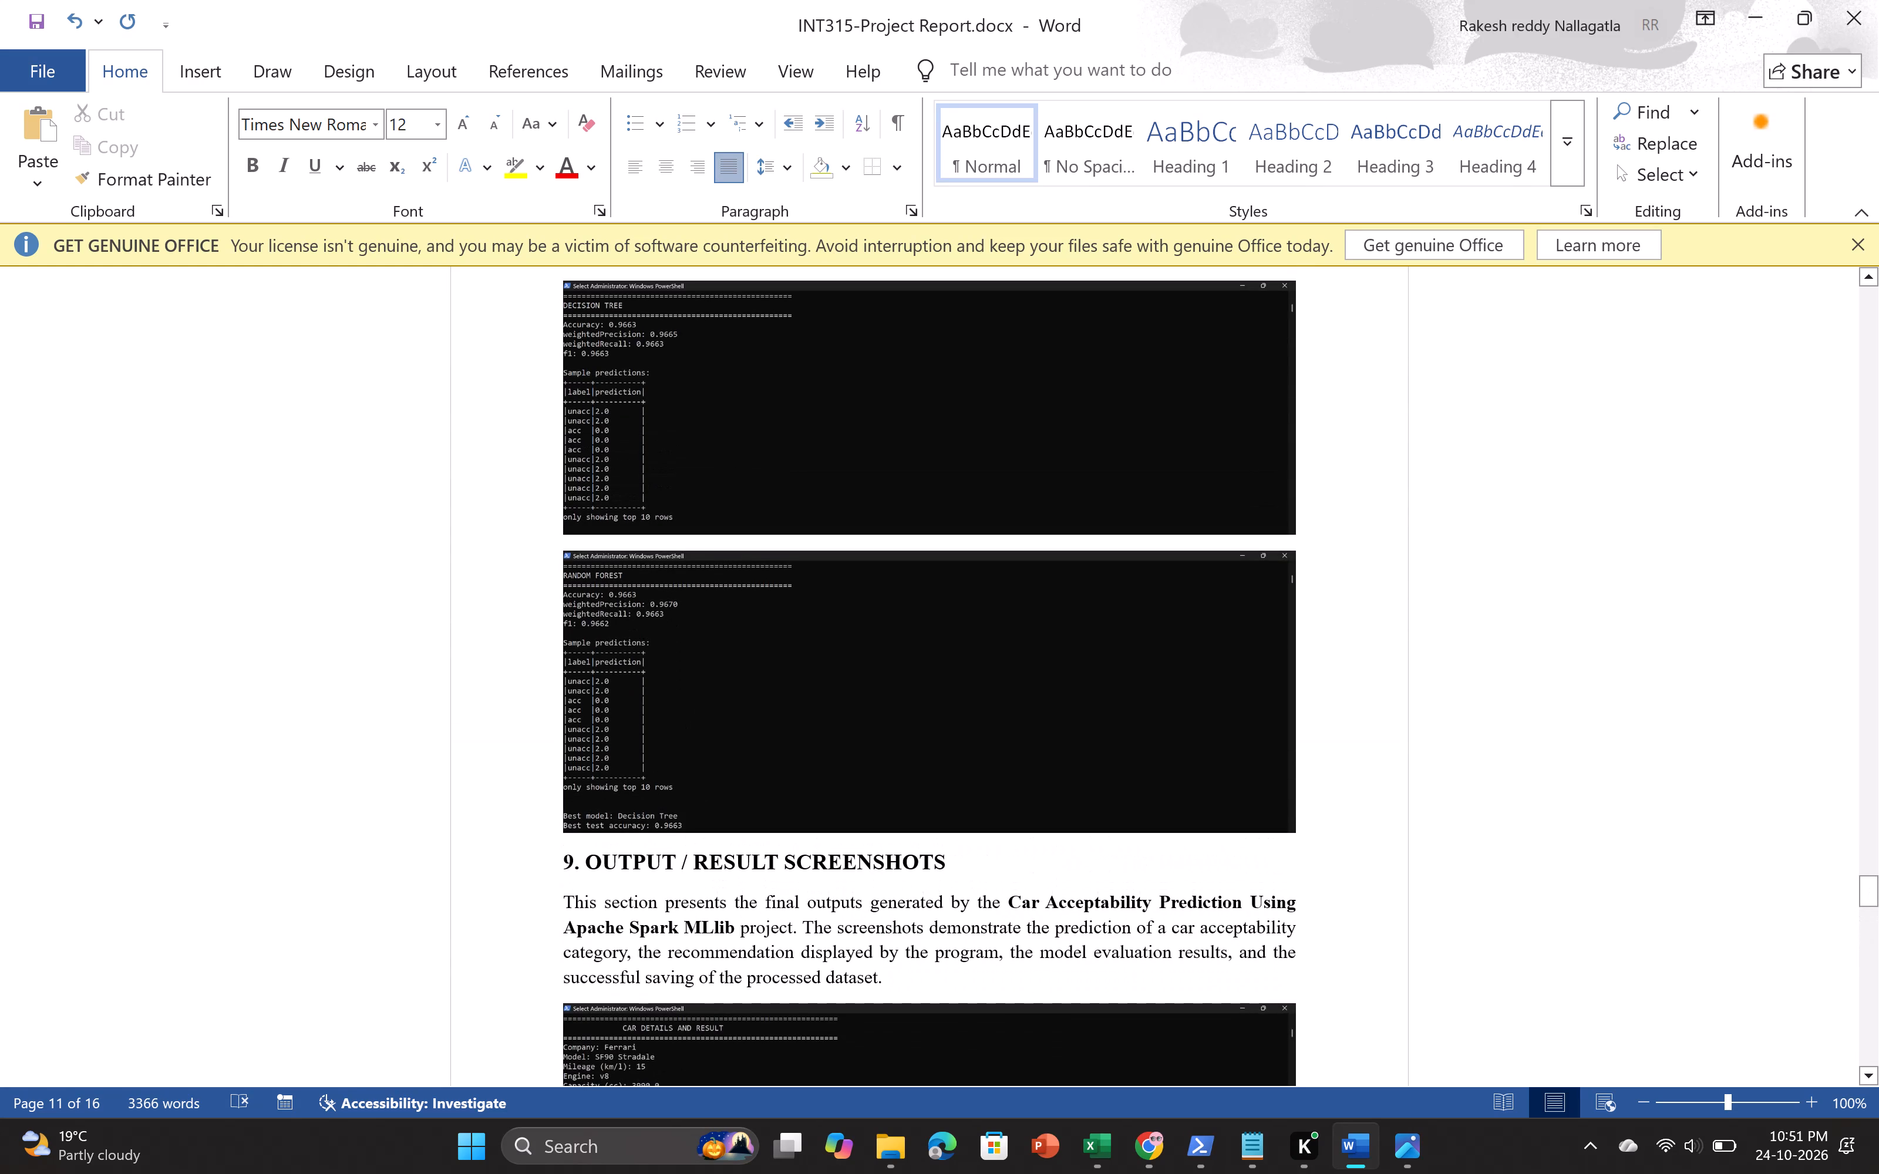
Renumber the Machine Learning Model Execution caption in section 8 as Screenshot 8.3.
scroll(1102, 935, up, 3)
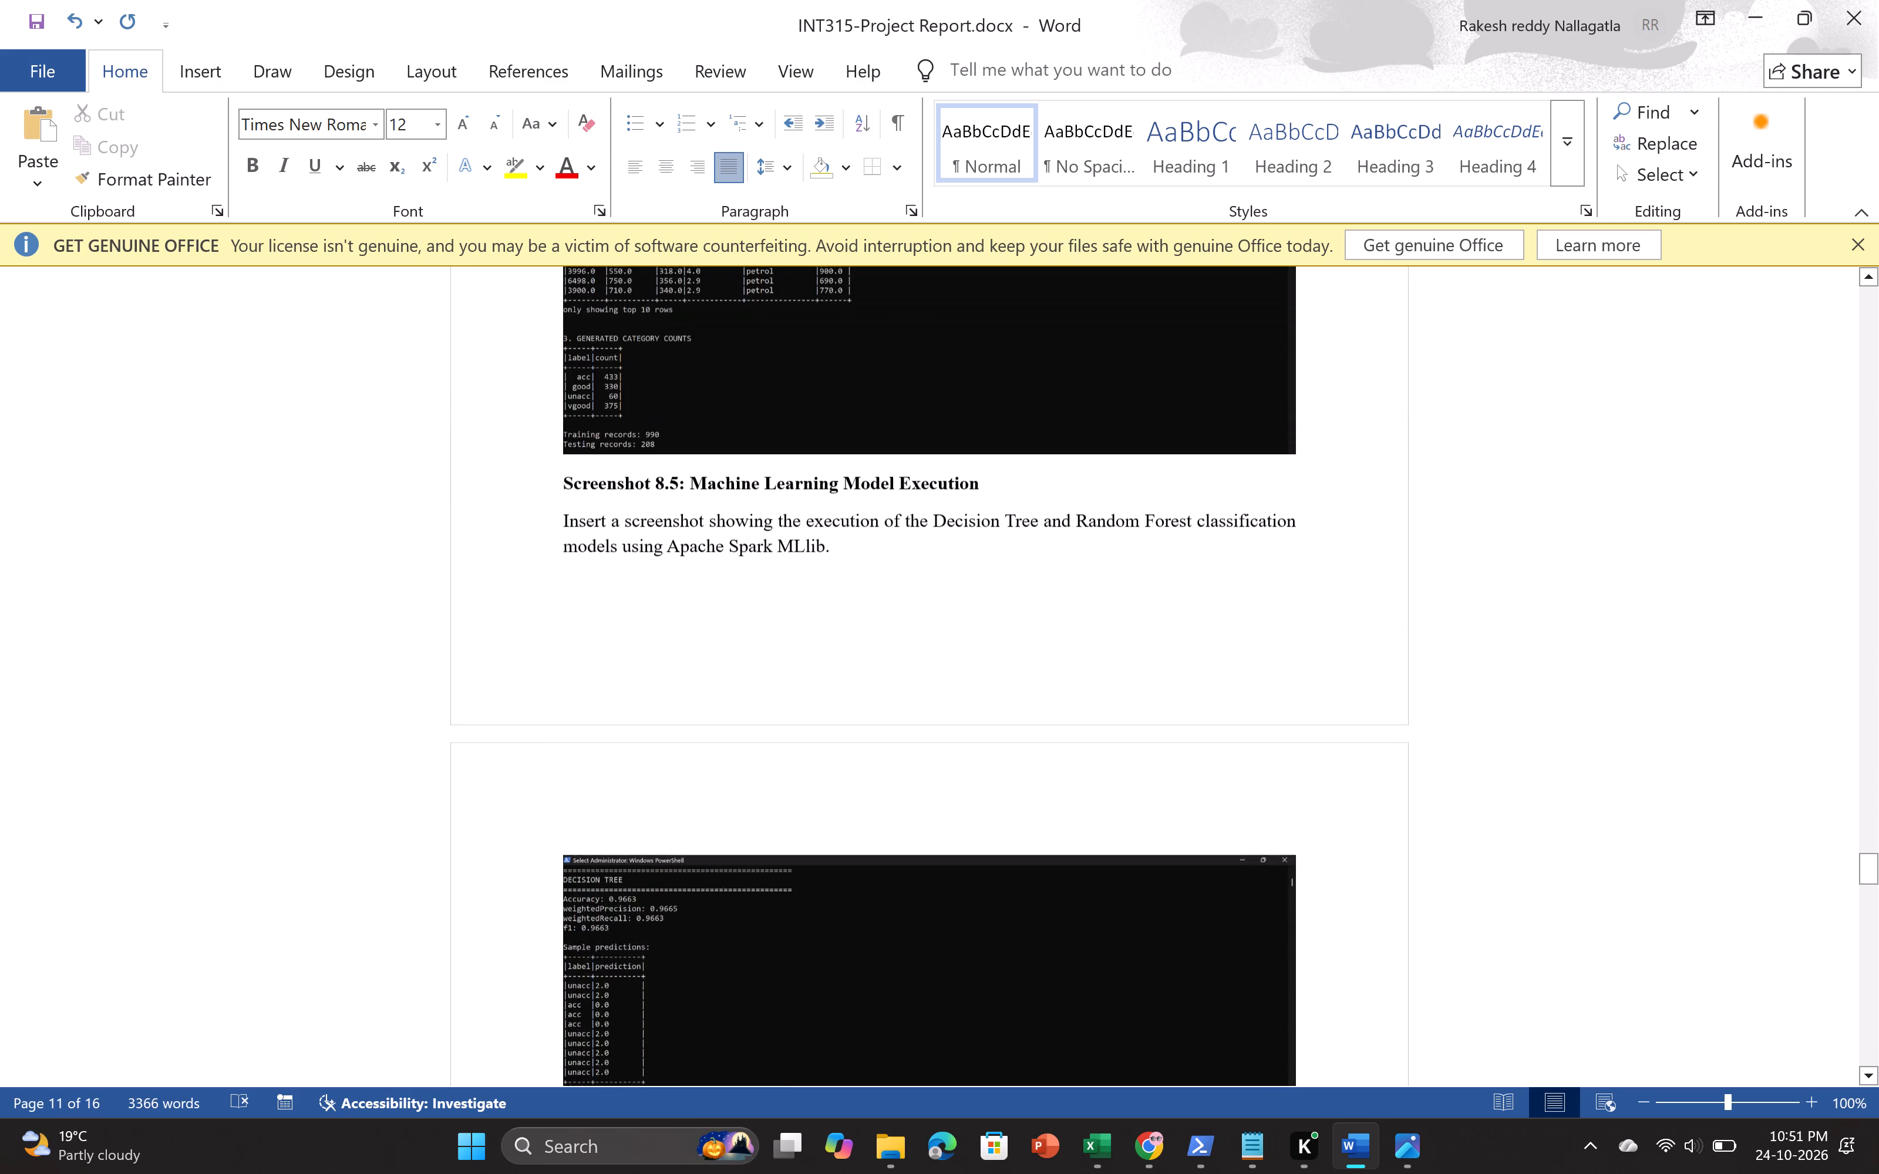
scroll(1102, 935, up, 1)
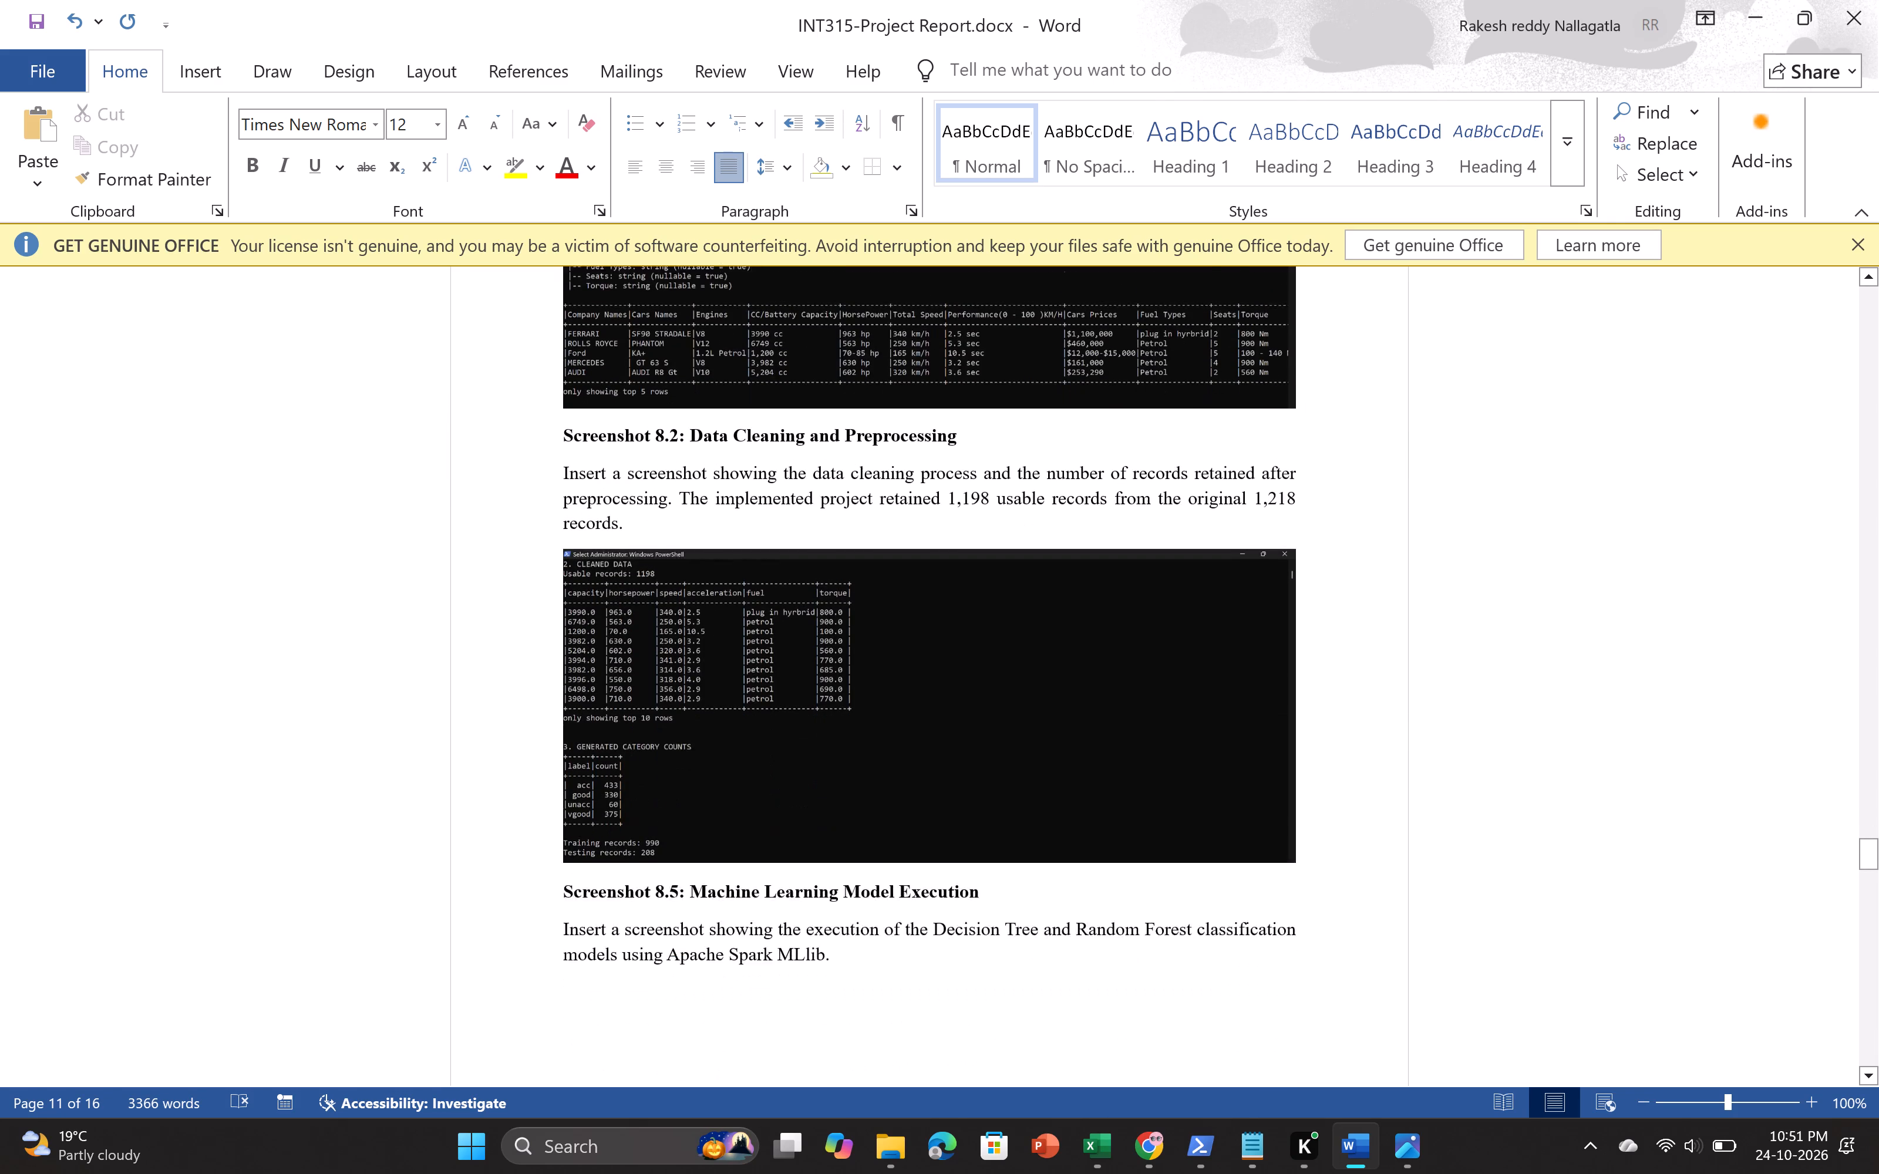
click(679, 853)
key(BackSpace)
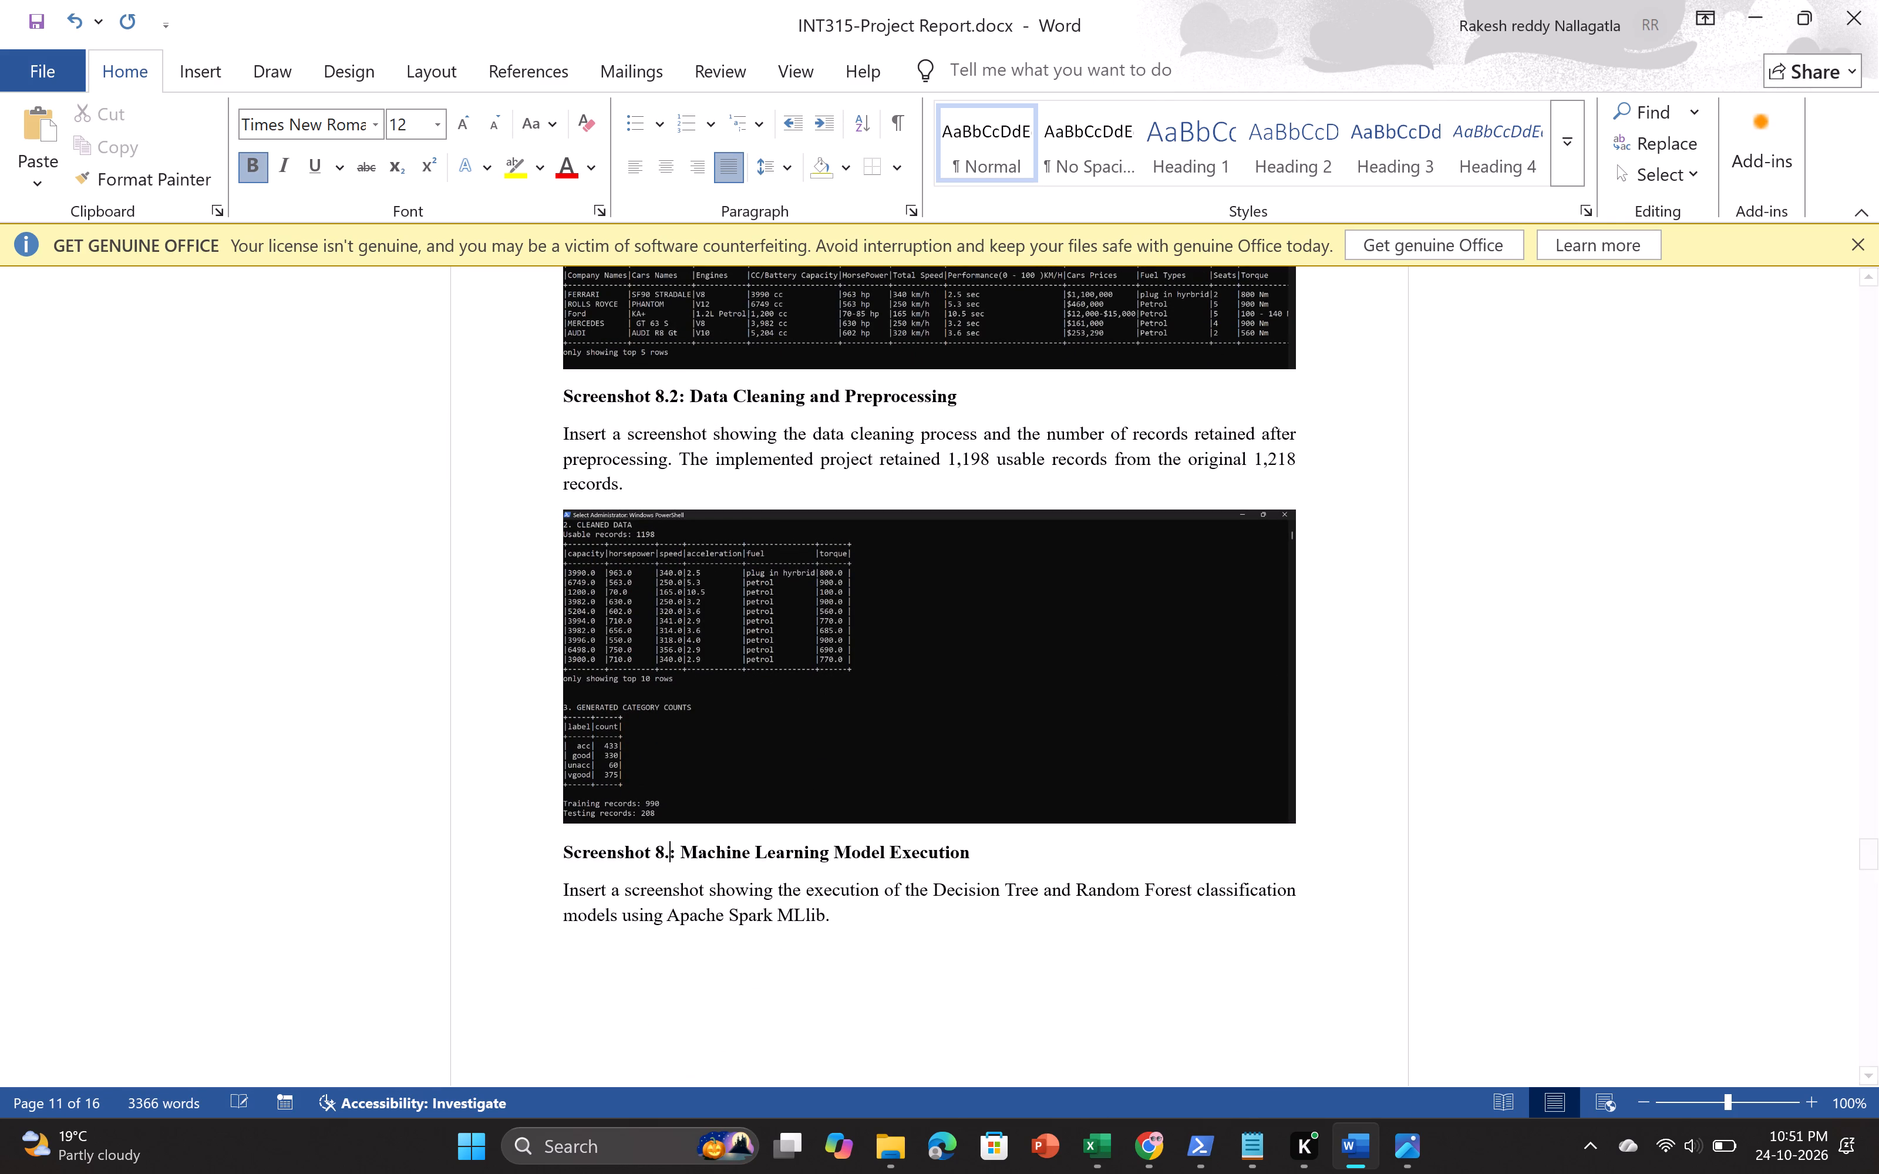
key(3)
Delete the paragraph starting "This methodology demonstrates how Apache Spark MLlib" above the Complete Source Code heading.
scroll(679, 853, up, 1)
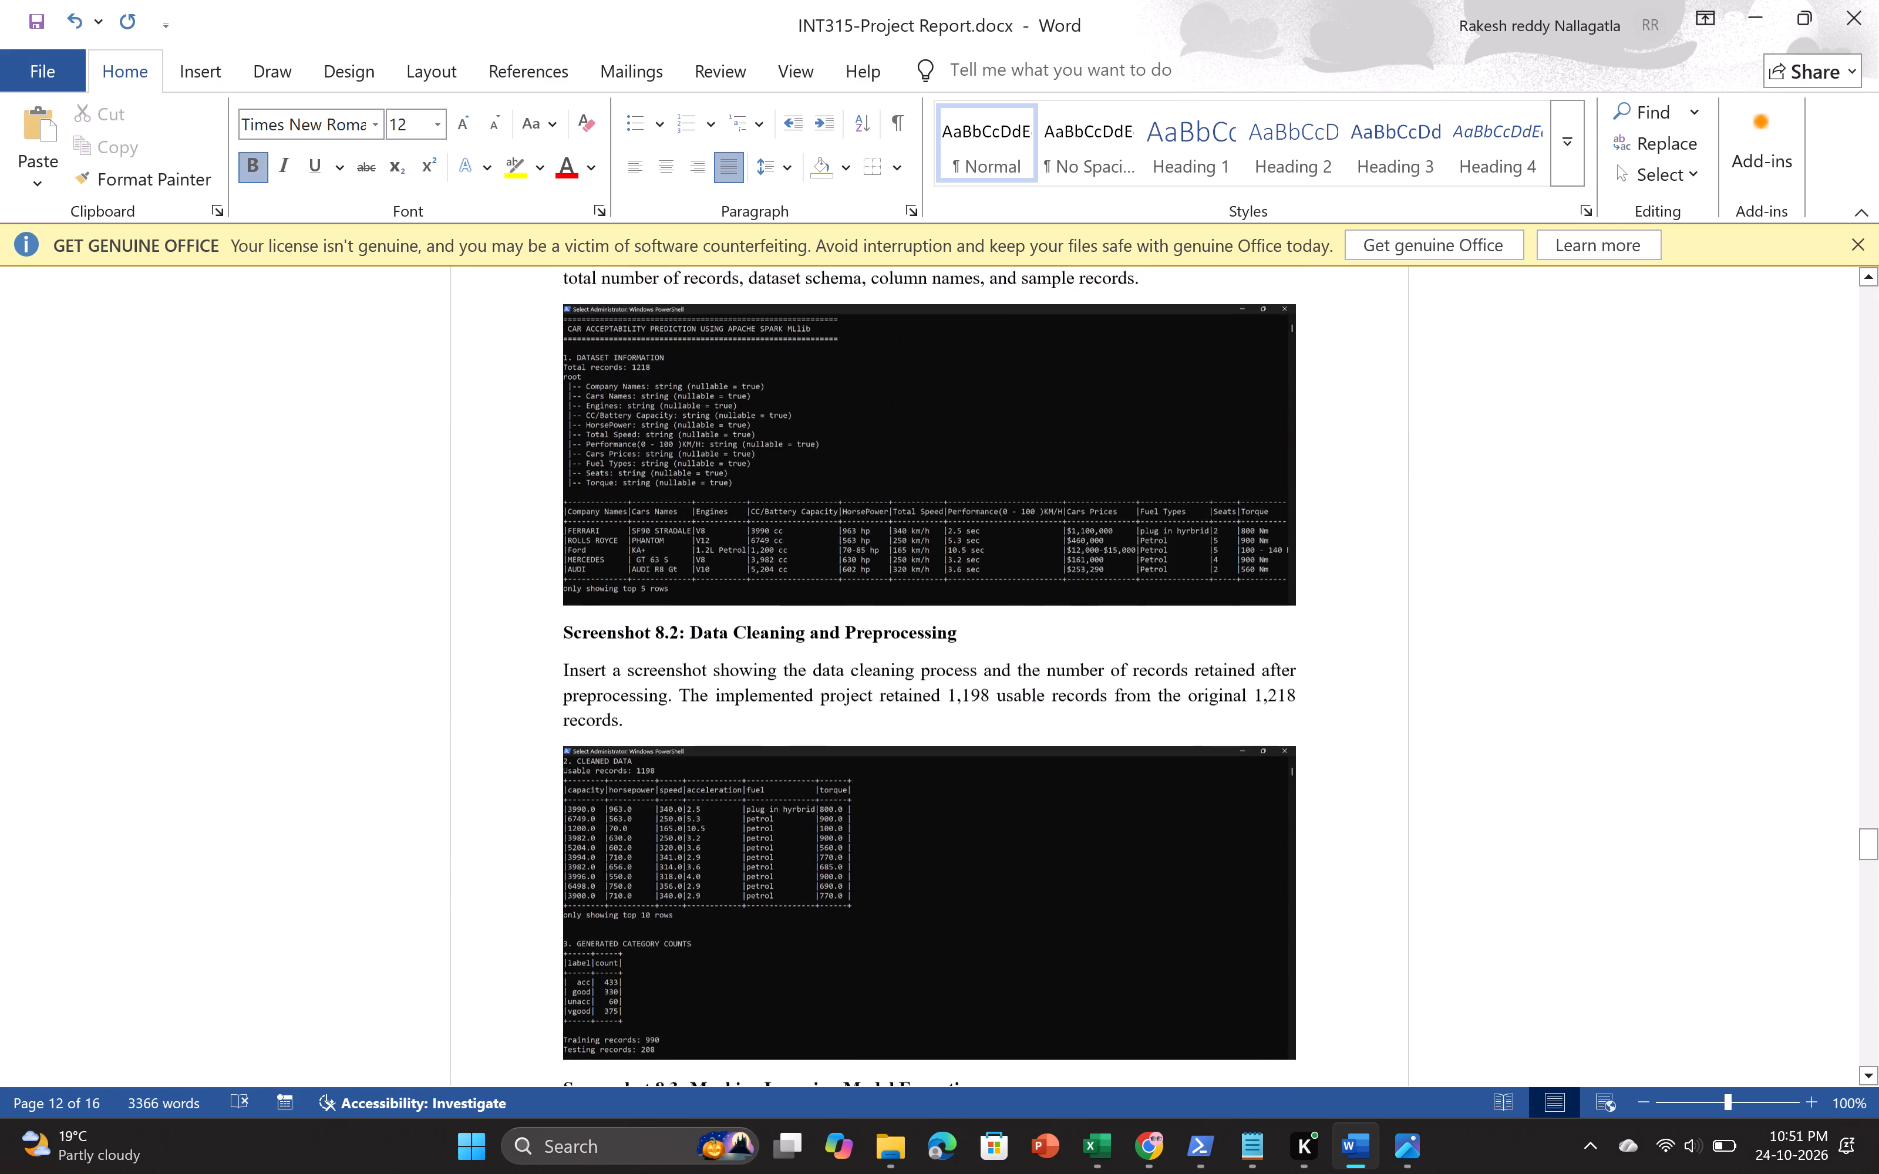
scroll(679, 853, up, 4)
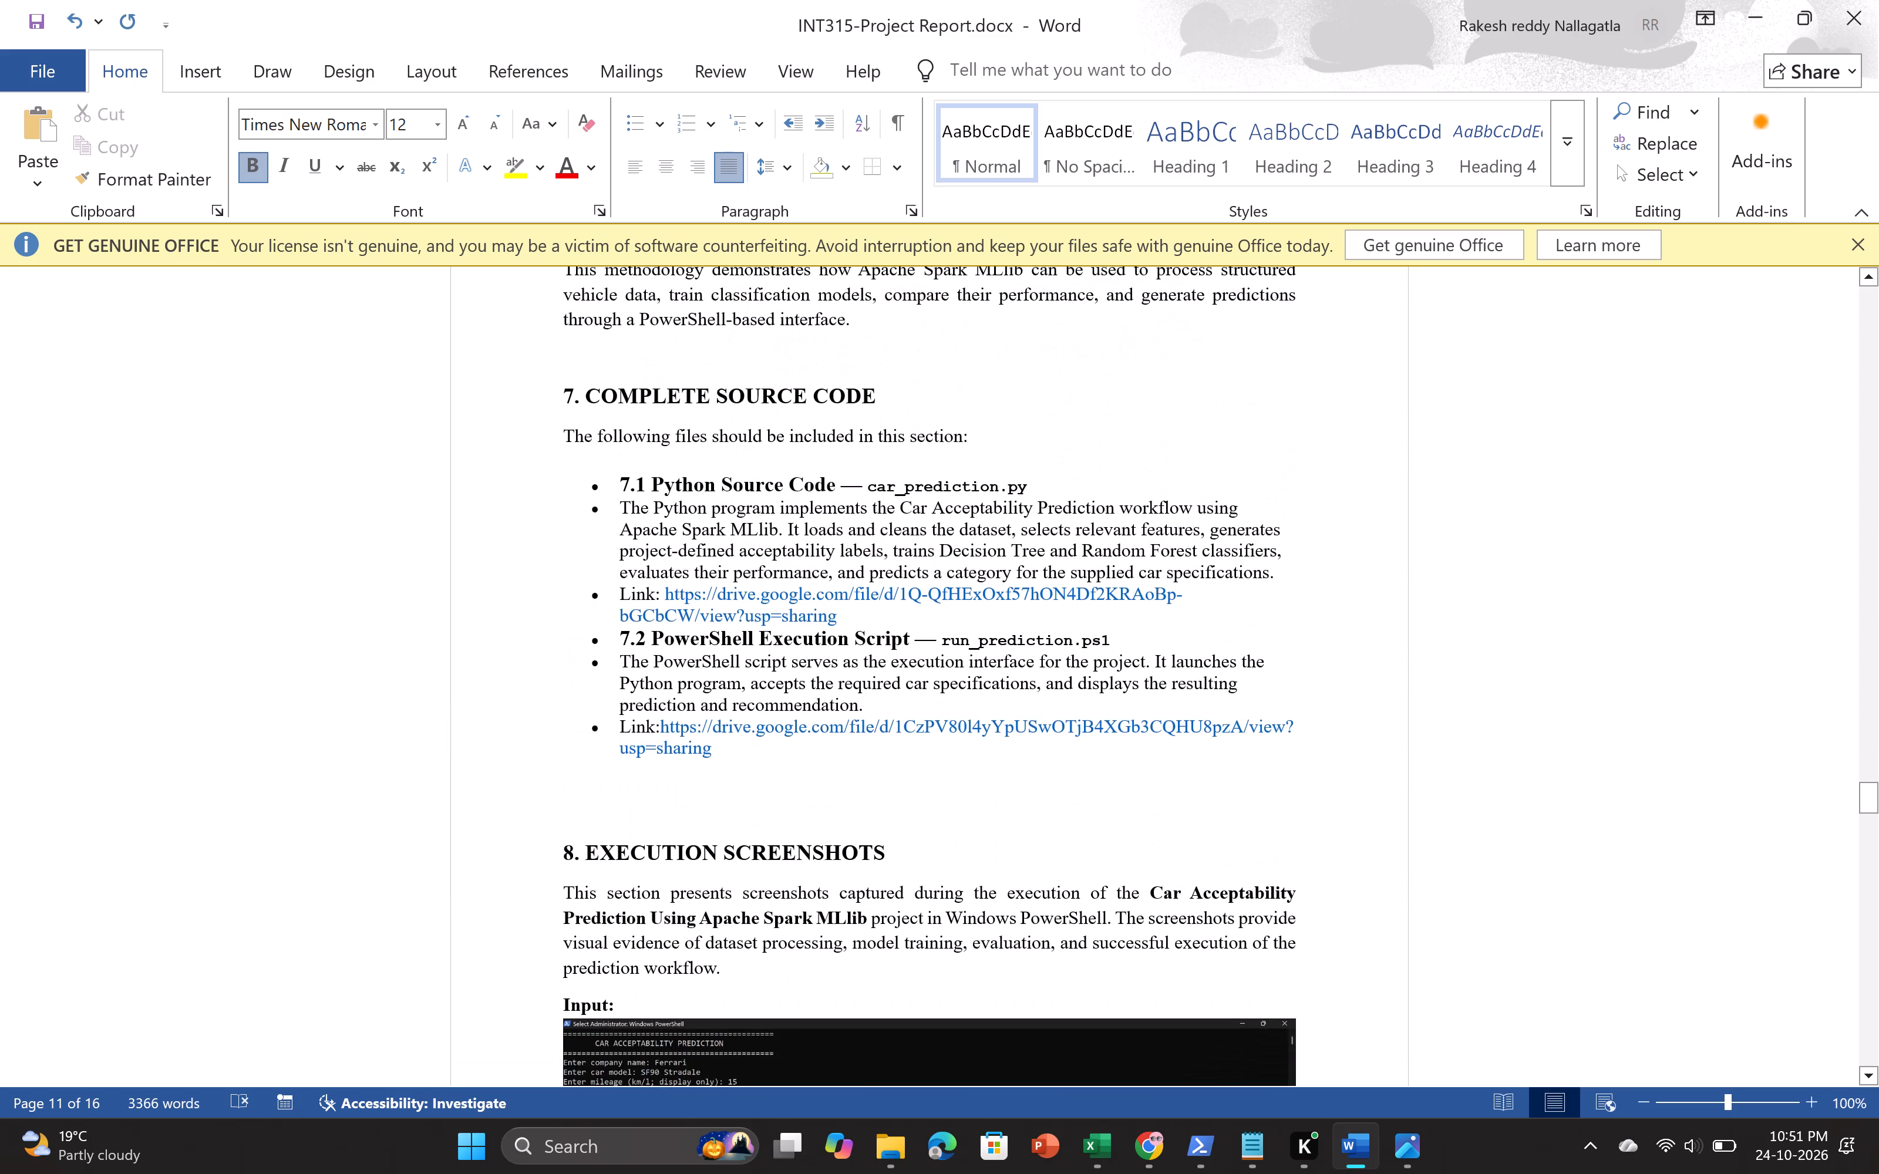
scroll(679, 853, up, 1)
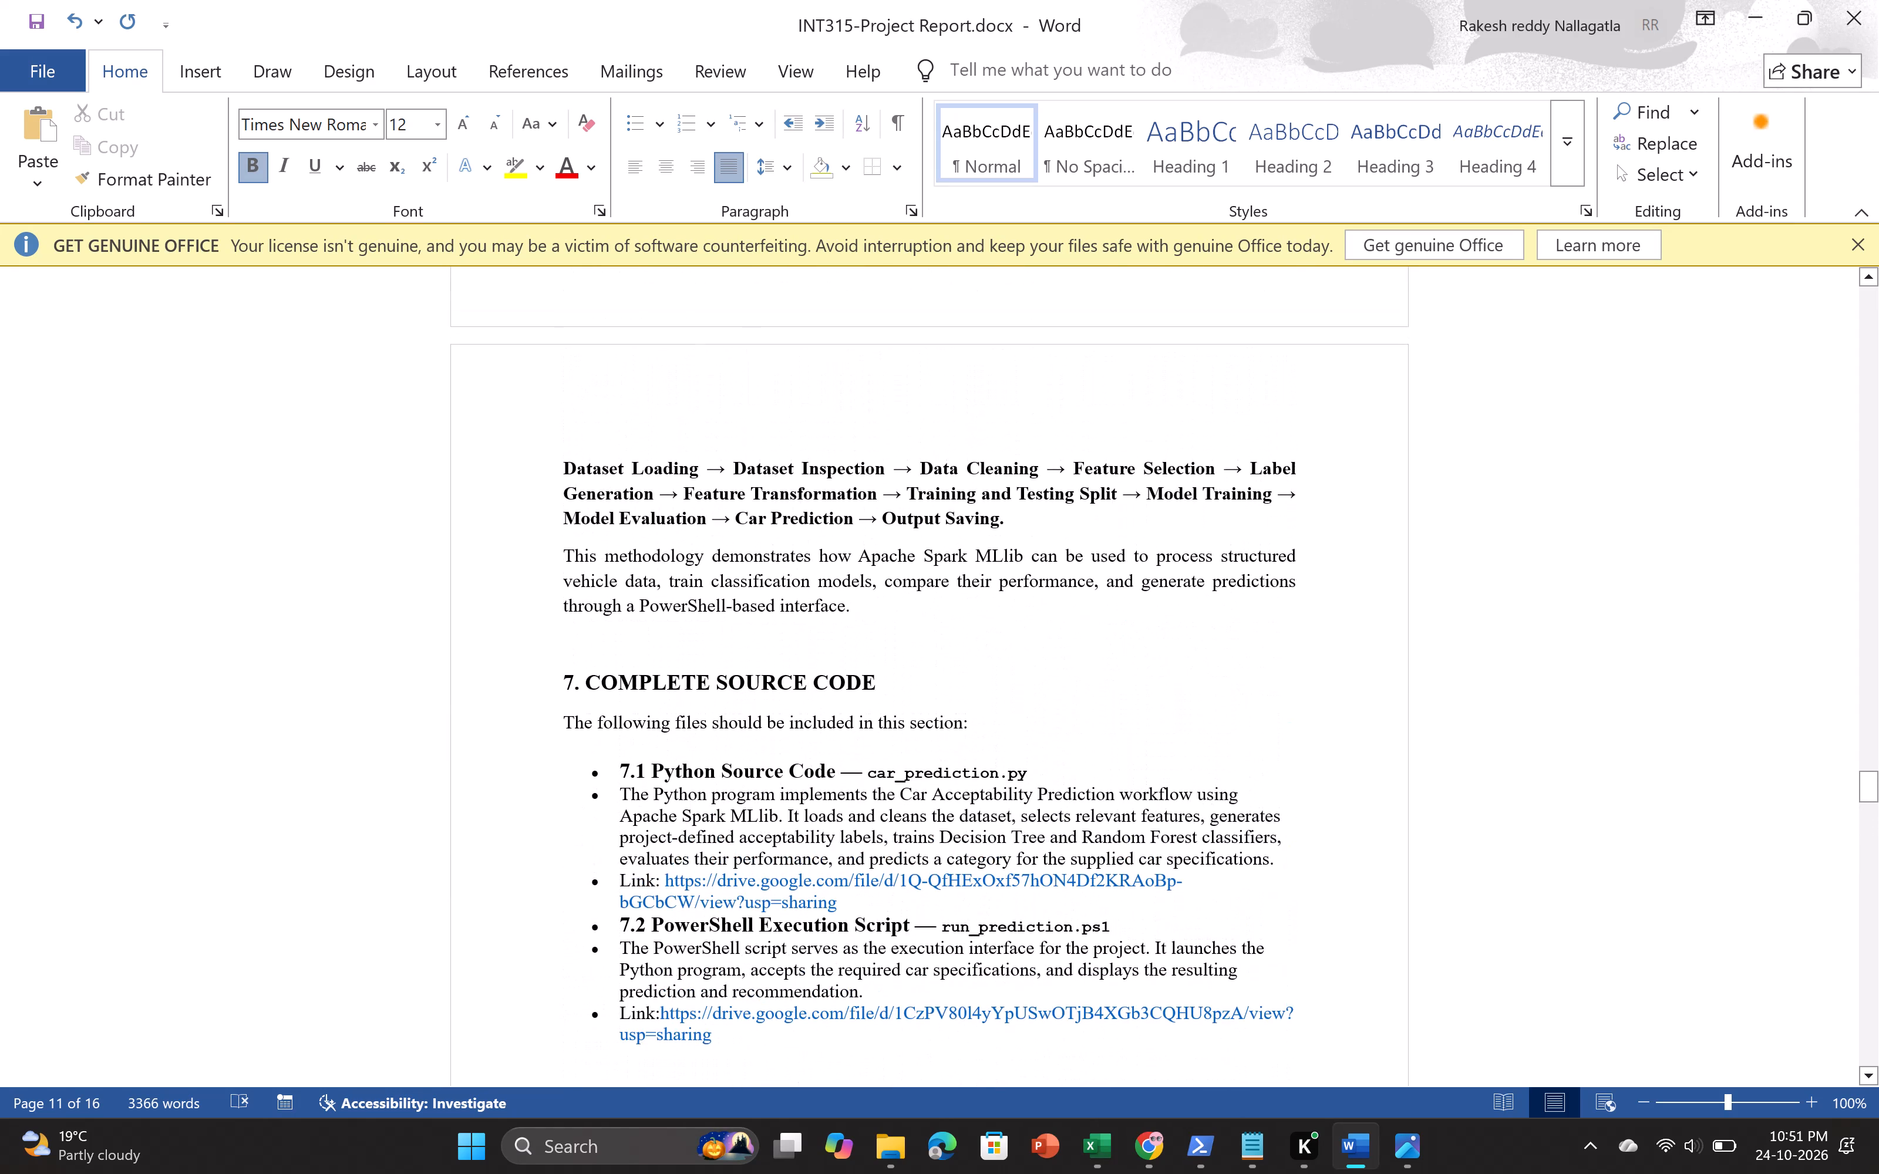
scroll(679, 853, up, 1)
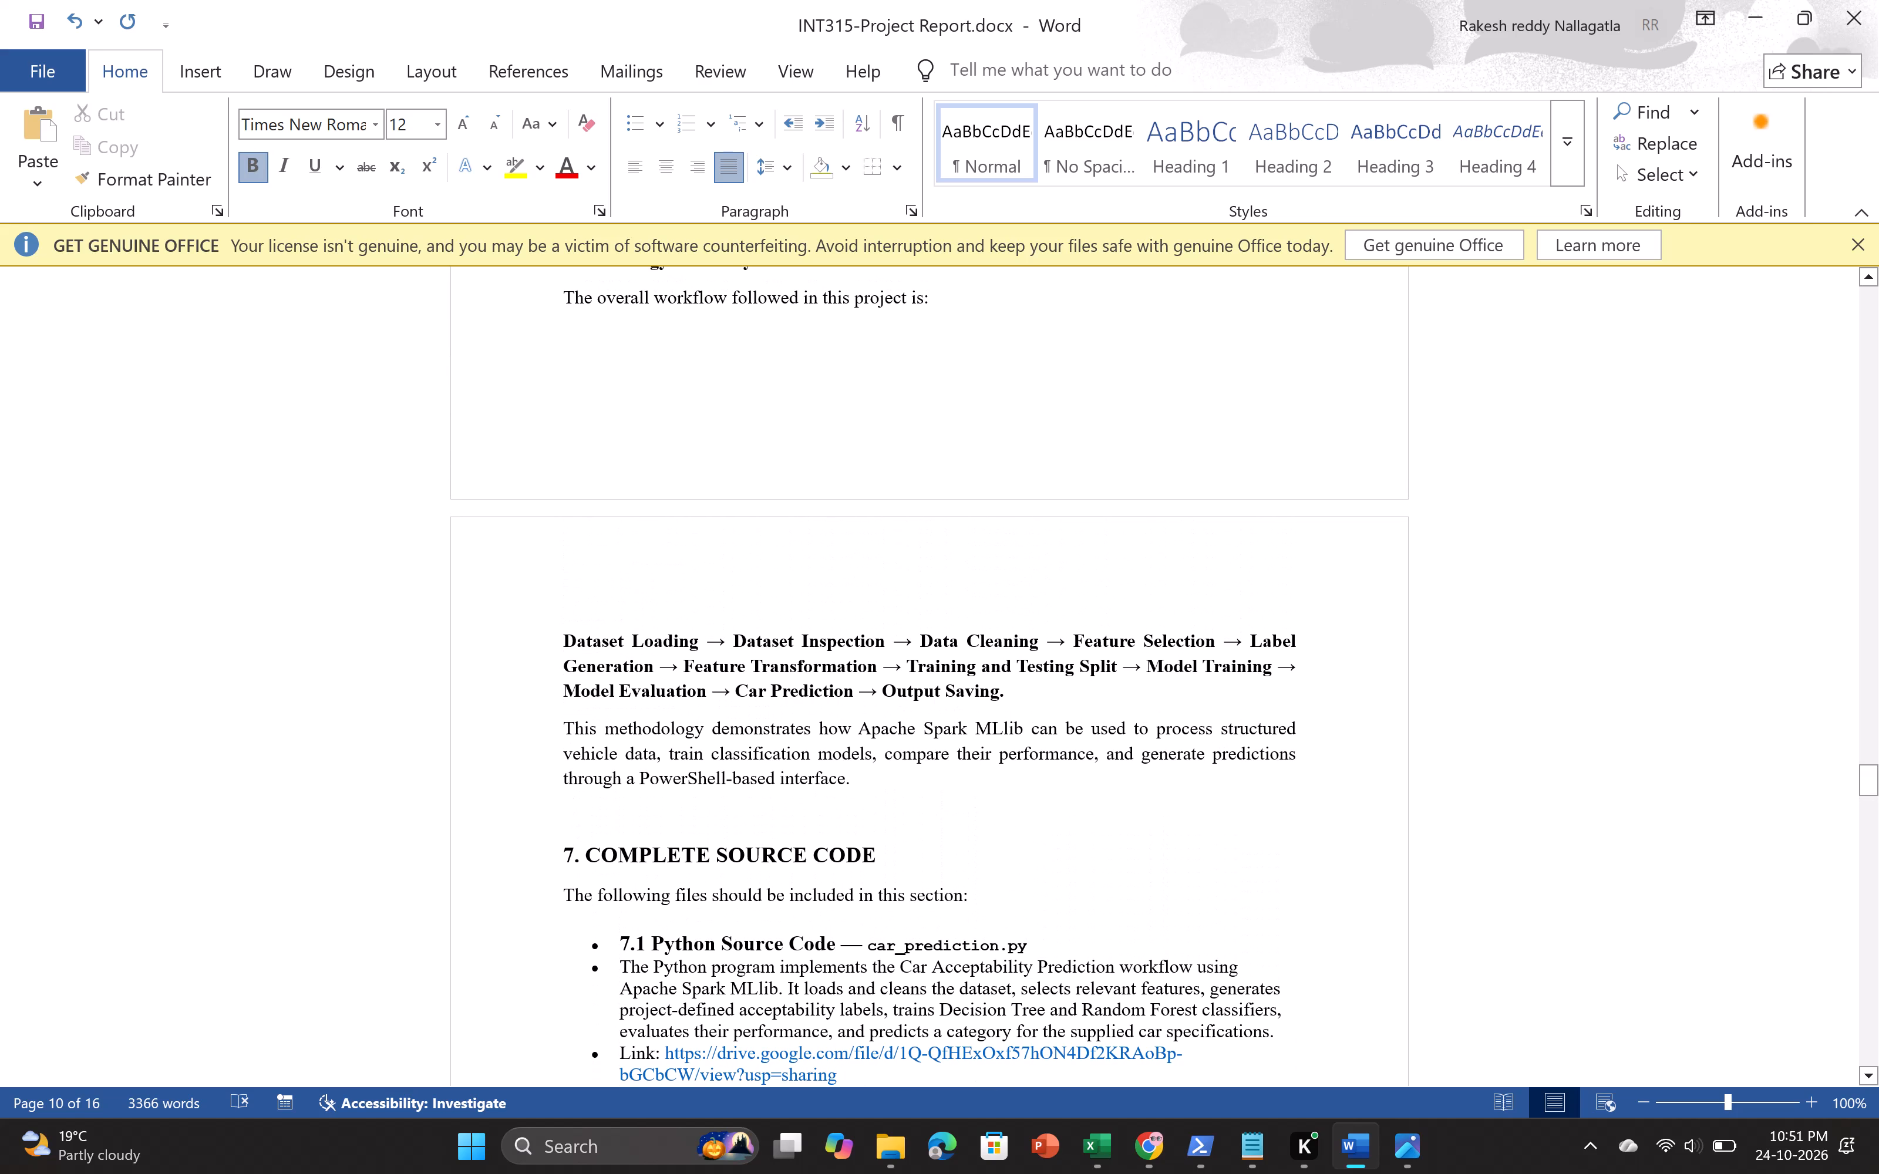
drag(860, 784, 594, 734)
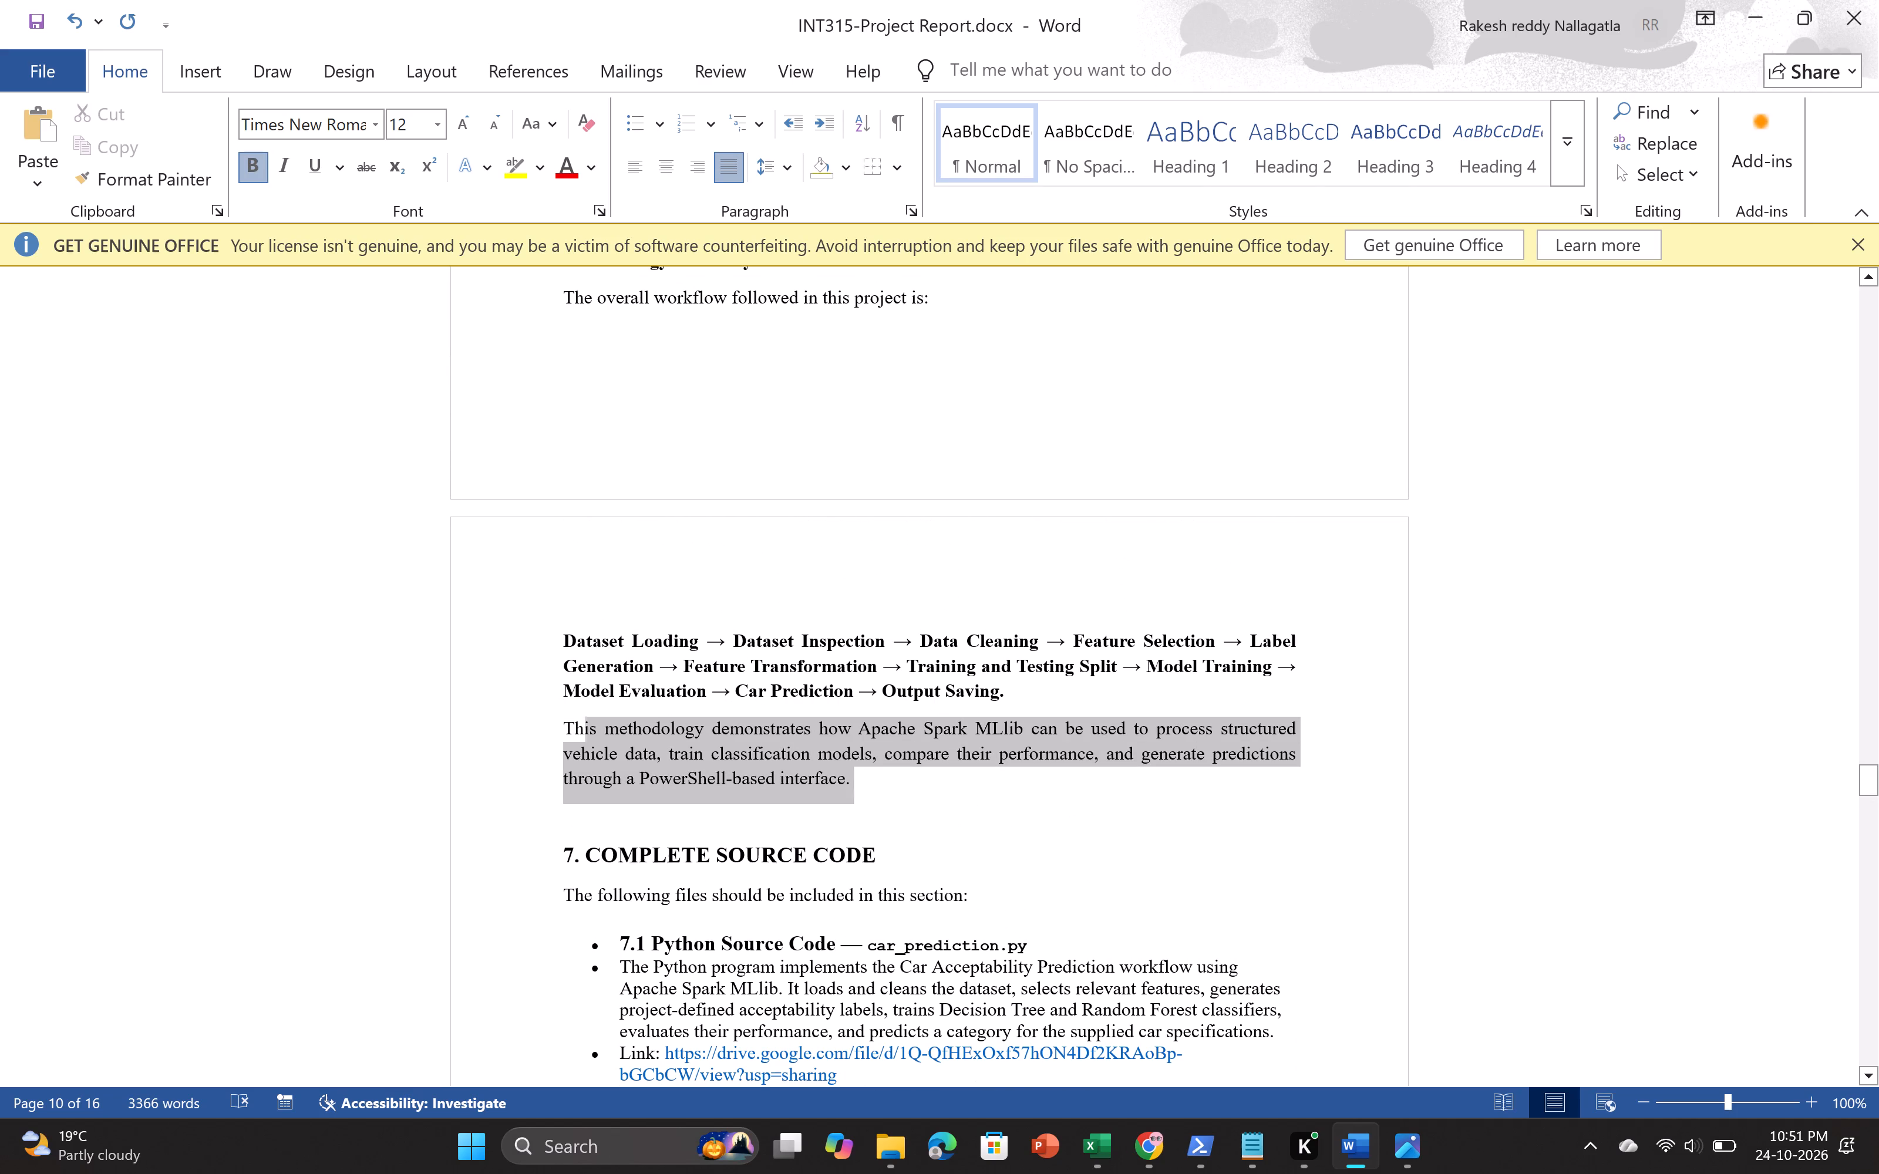
drag(594, 734, 574, 733)
key(BackSpace)
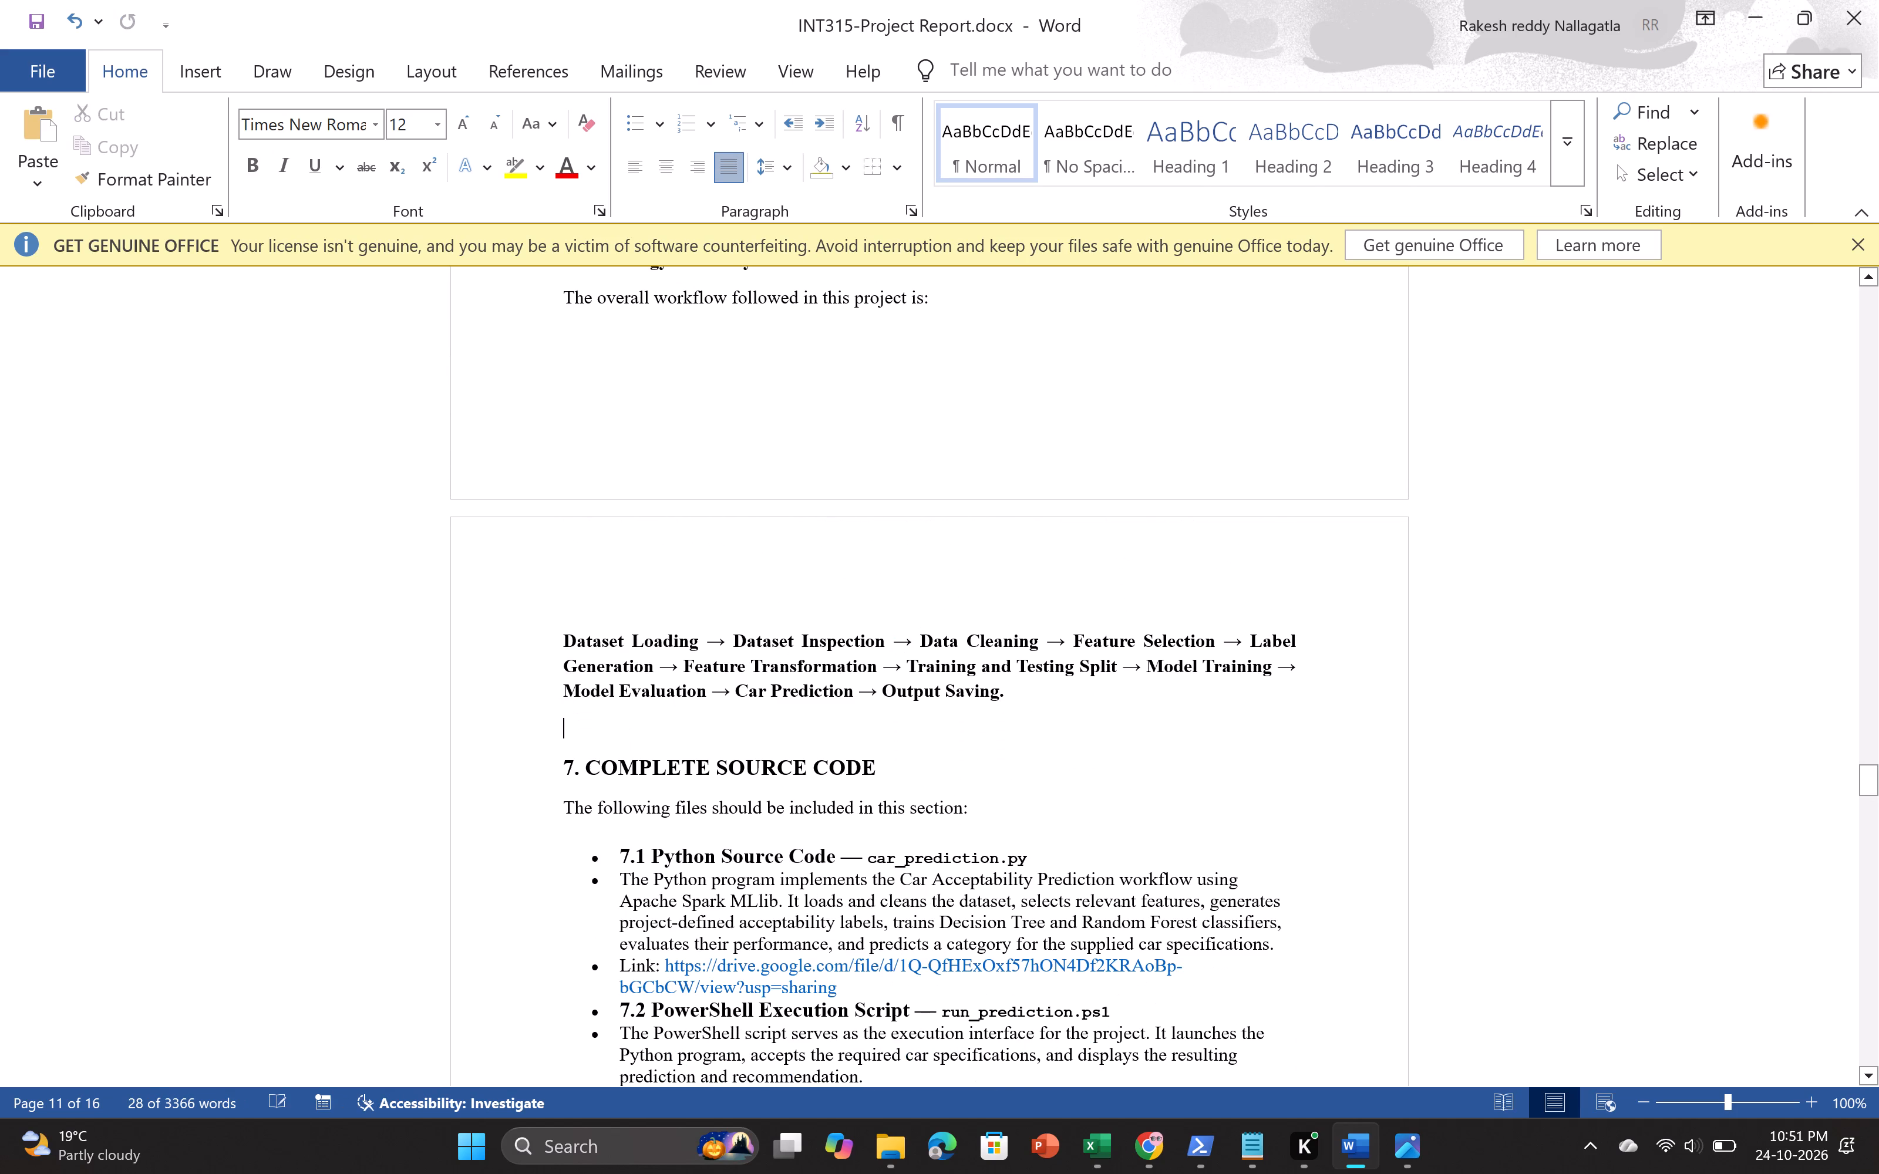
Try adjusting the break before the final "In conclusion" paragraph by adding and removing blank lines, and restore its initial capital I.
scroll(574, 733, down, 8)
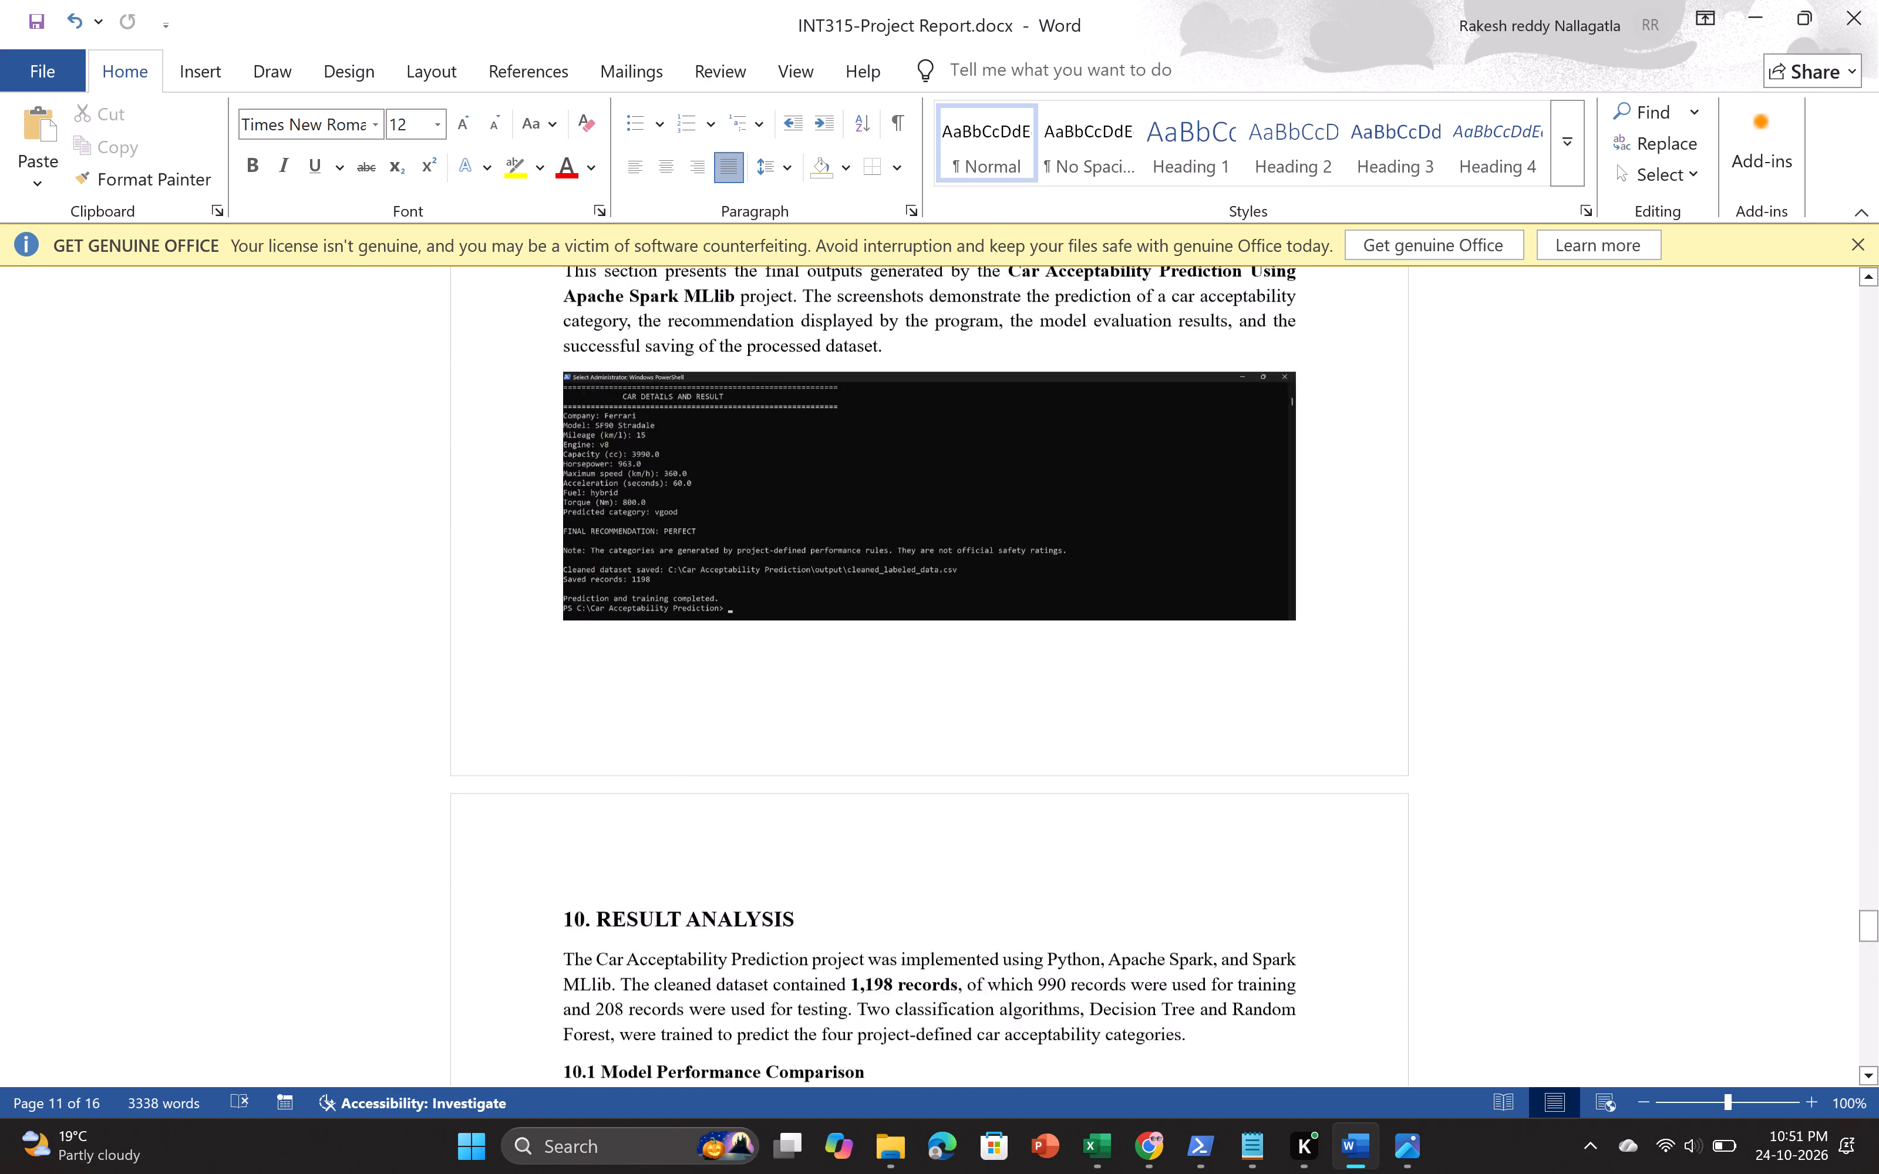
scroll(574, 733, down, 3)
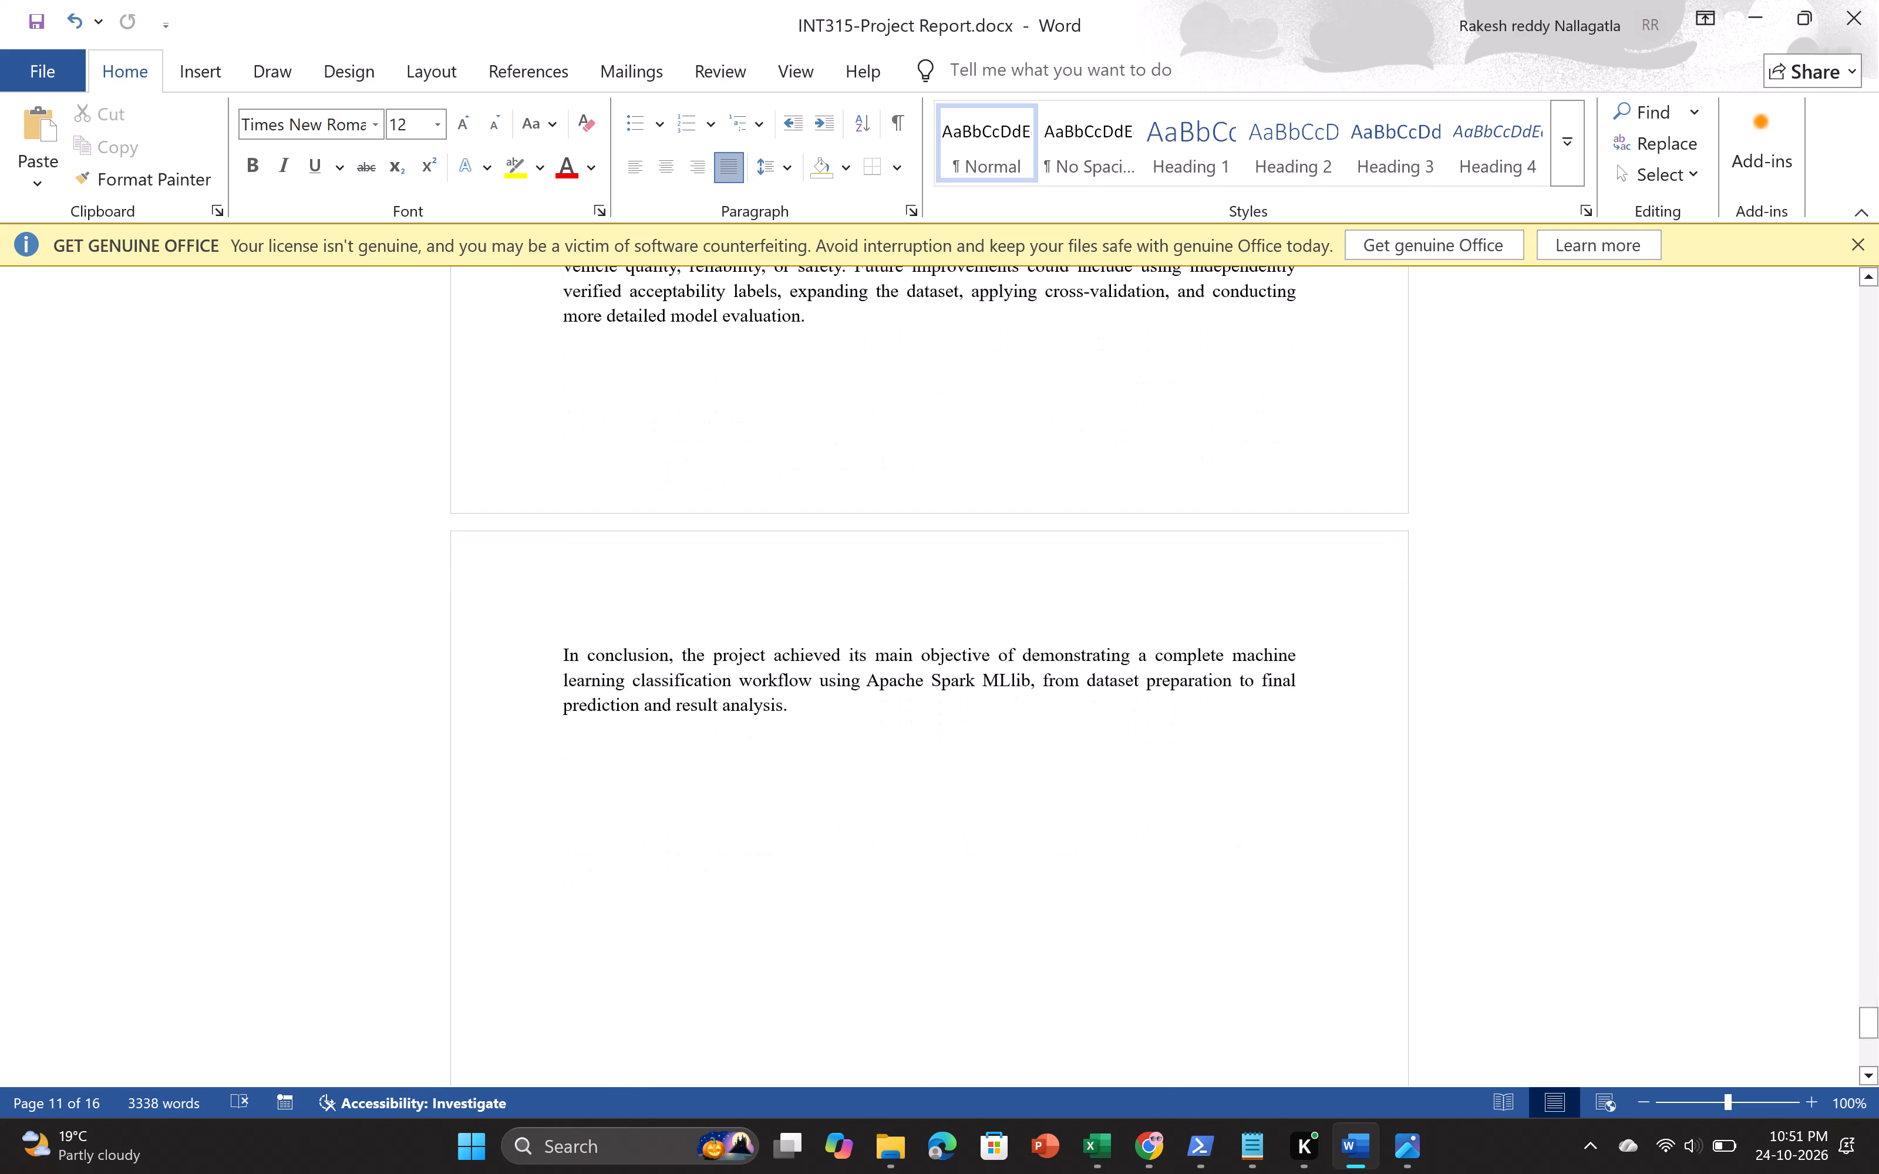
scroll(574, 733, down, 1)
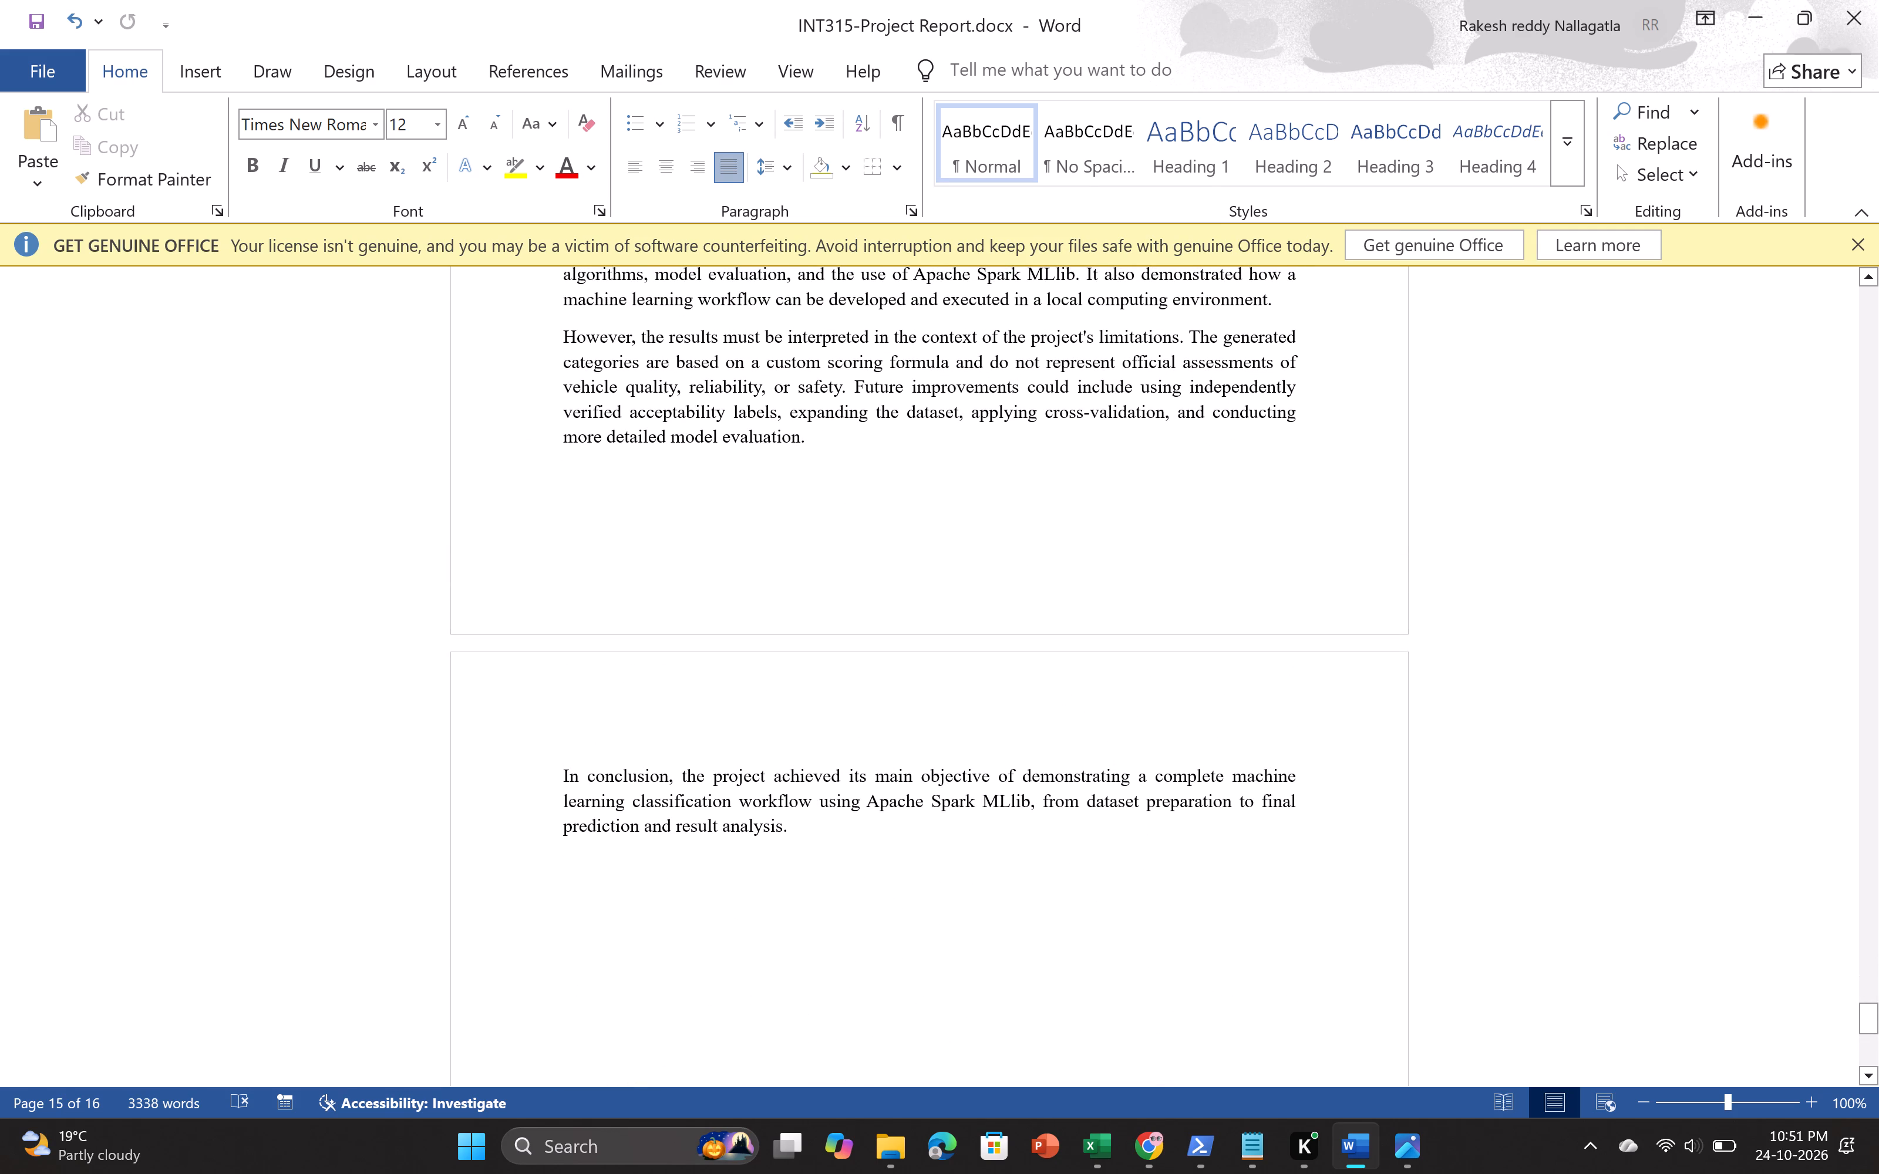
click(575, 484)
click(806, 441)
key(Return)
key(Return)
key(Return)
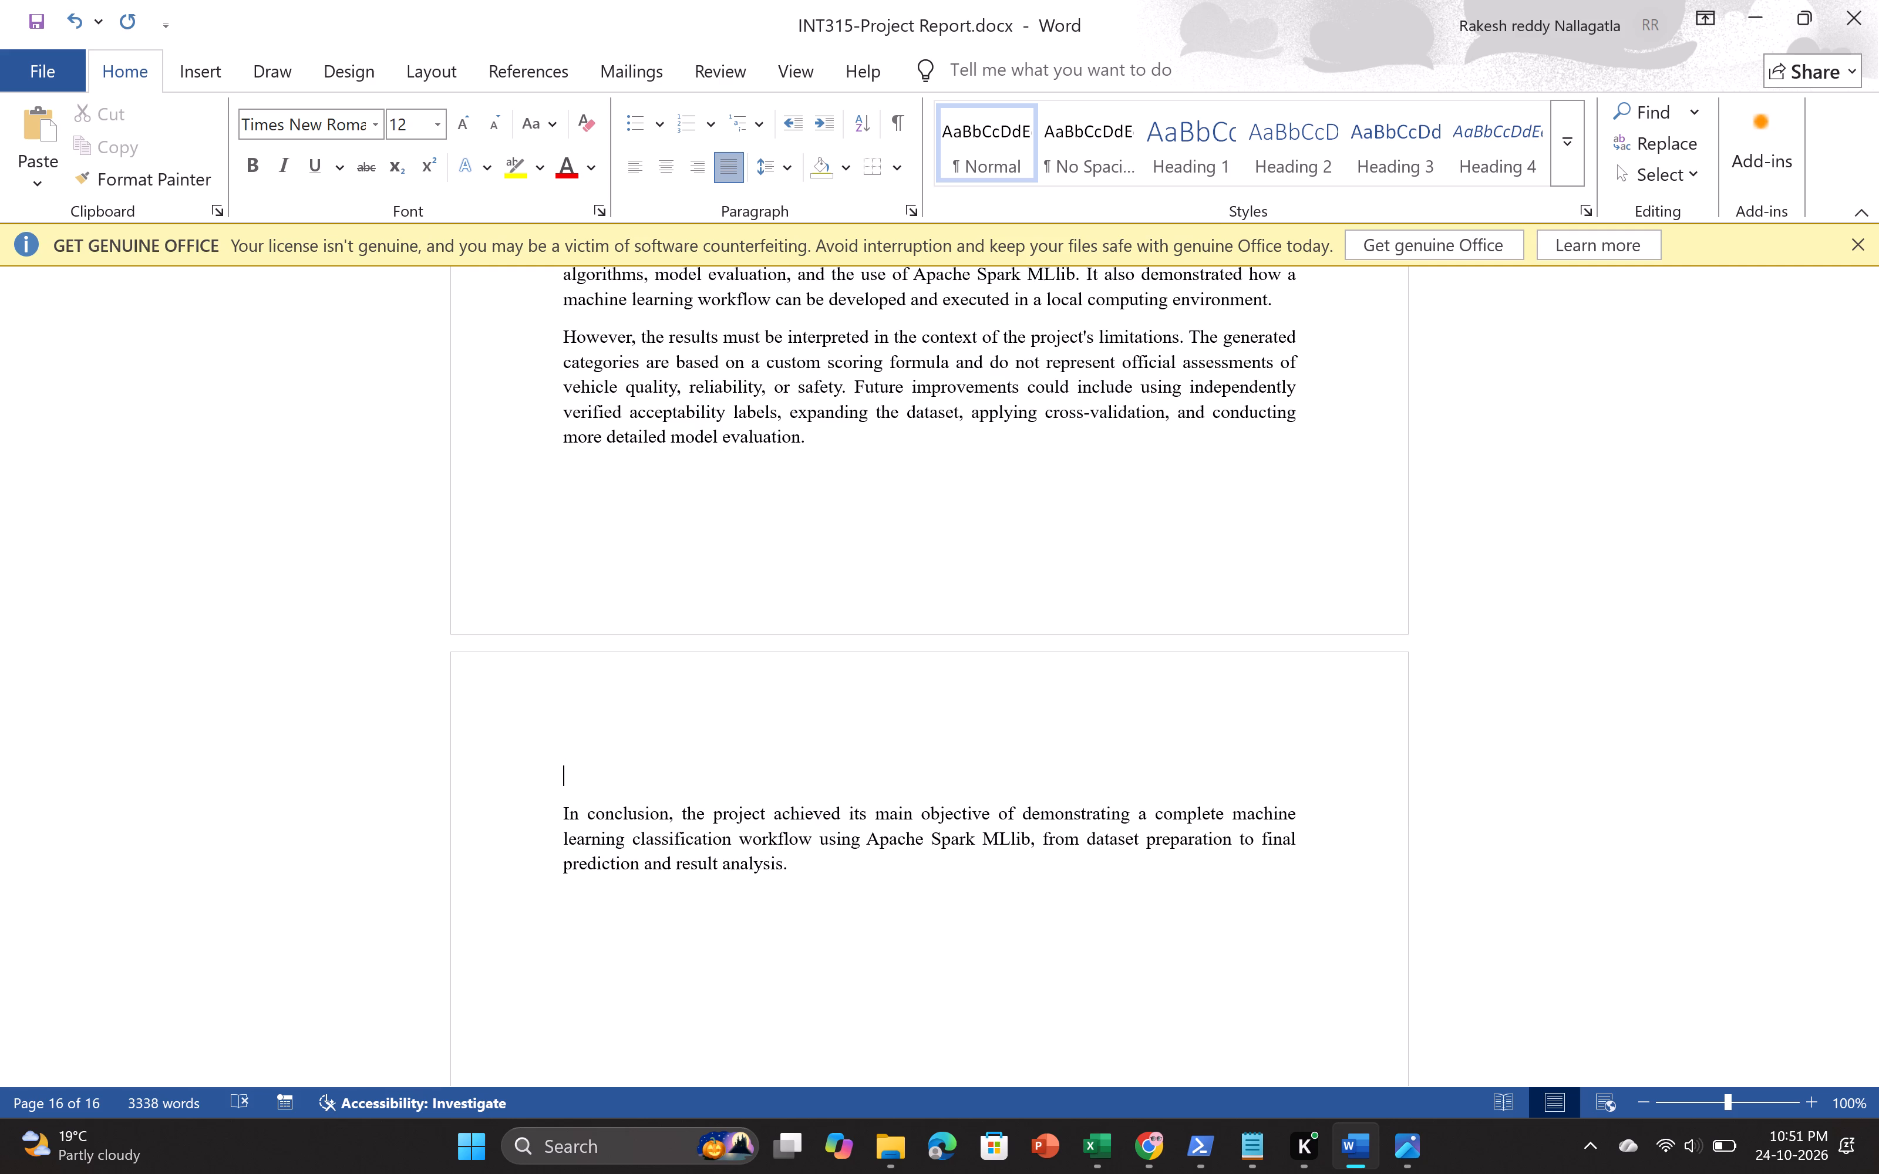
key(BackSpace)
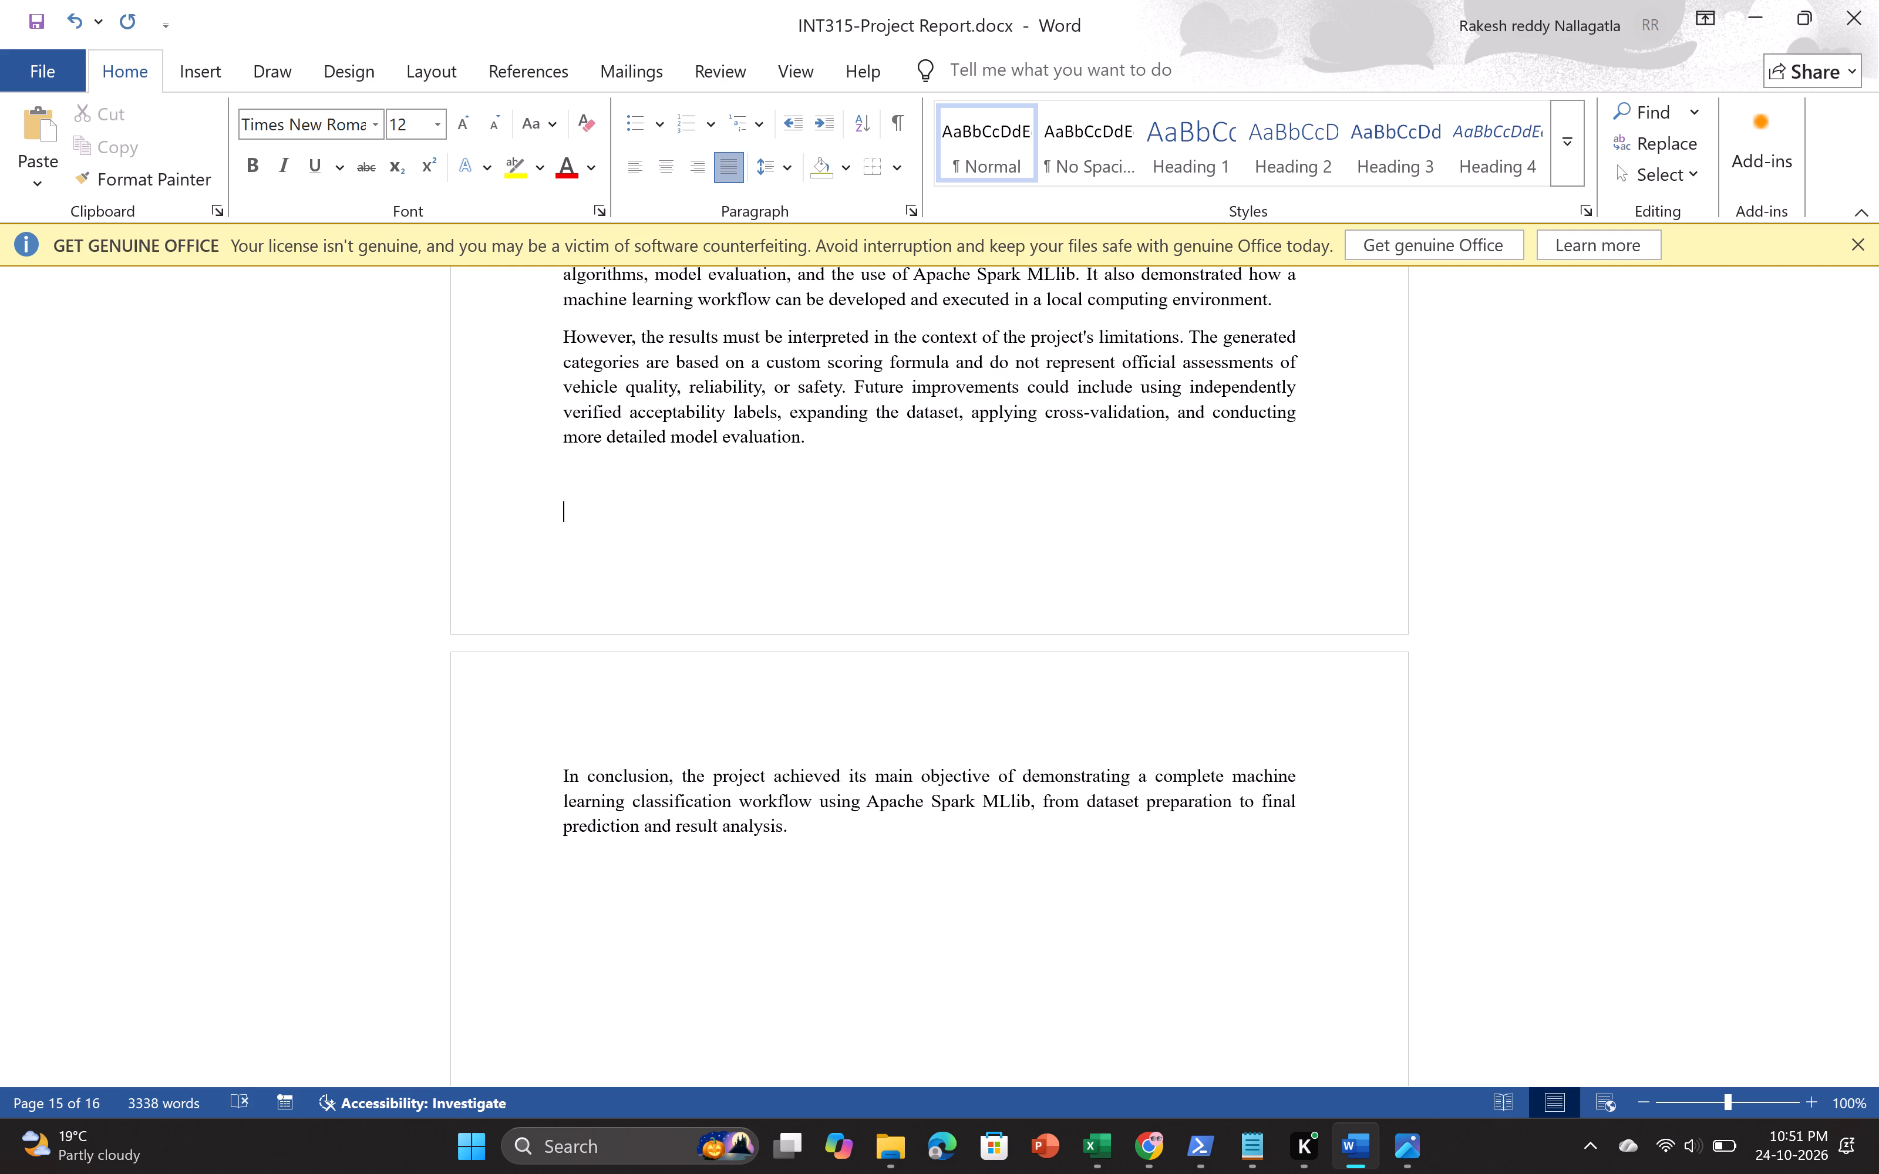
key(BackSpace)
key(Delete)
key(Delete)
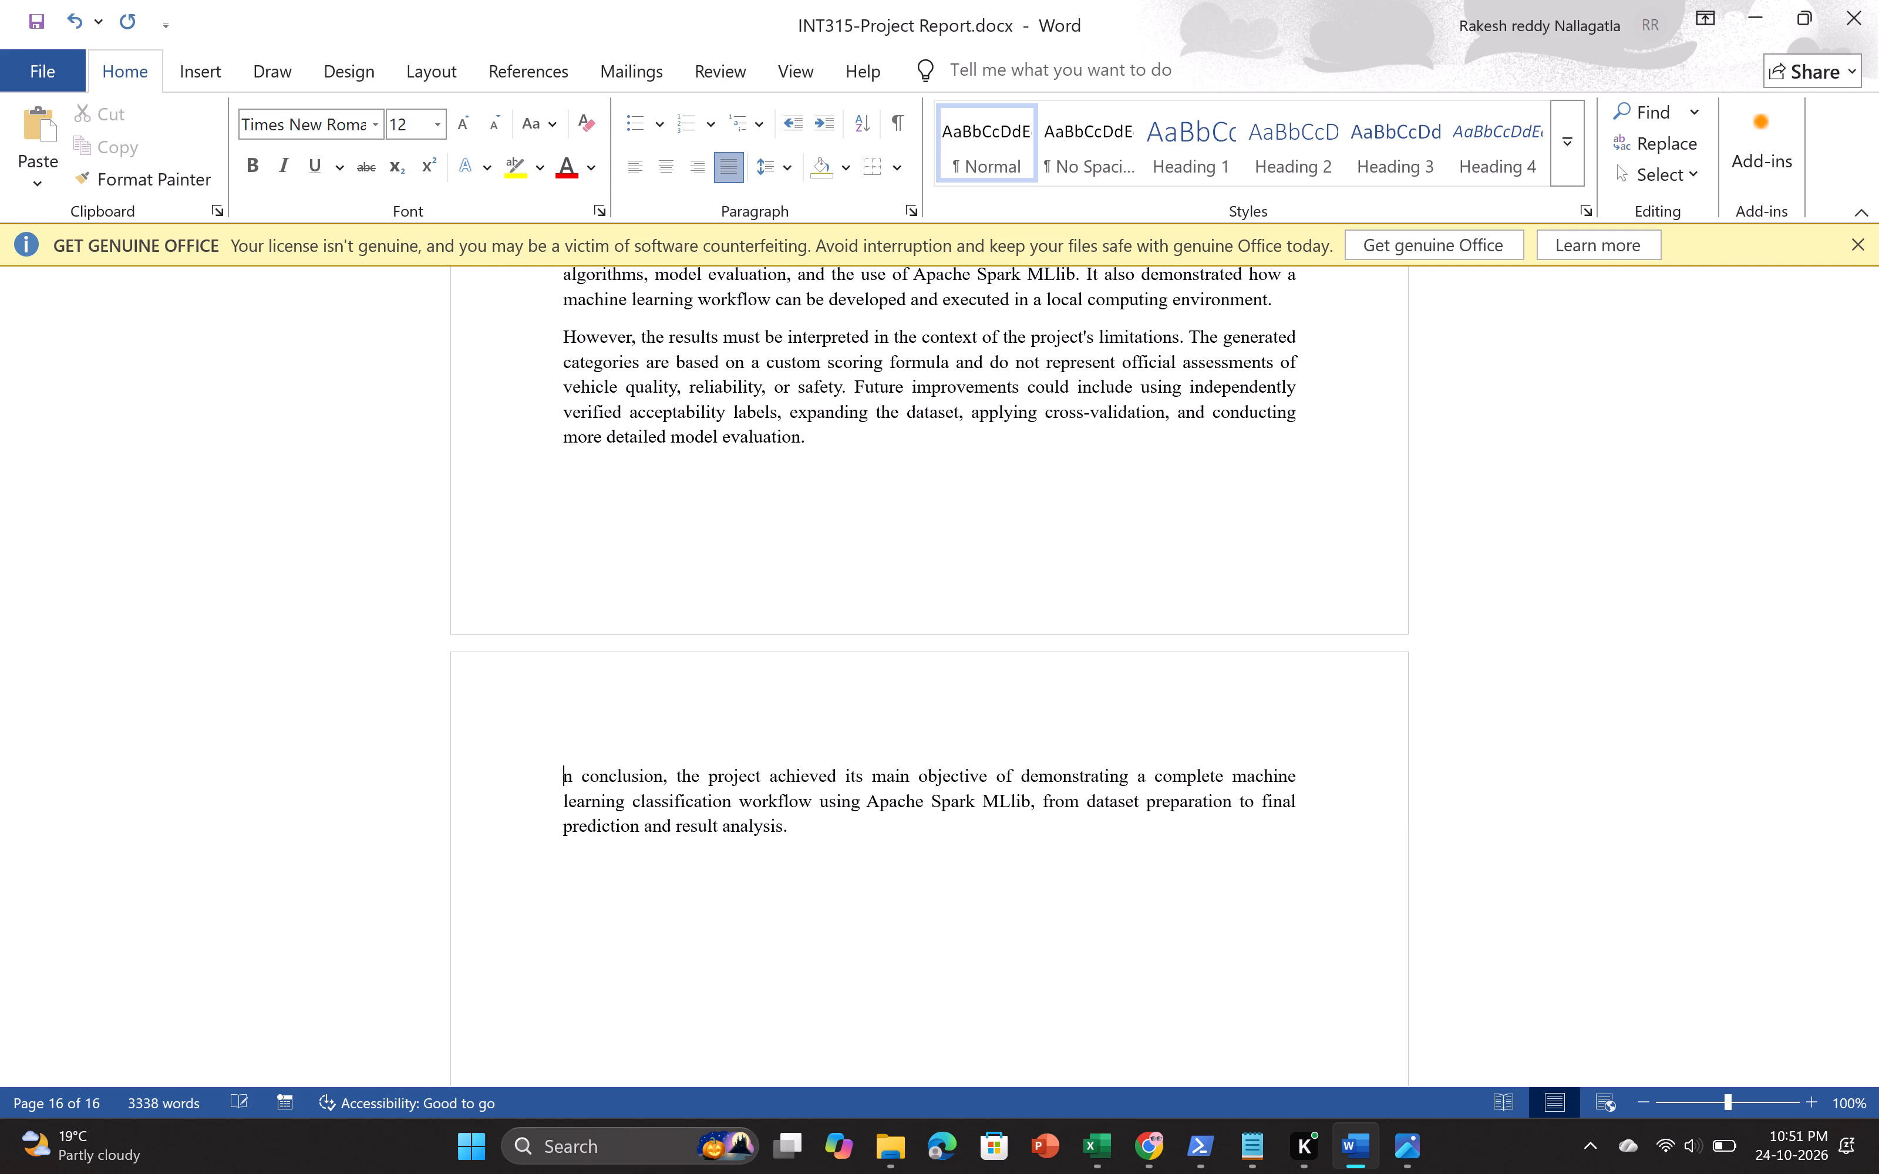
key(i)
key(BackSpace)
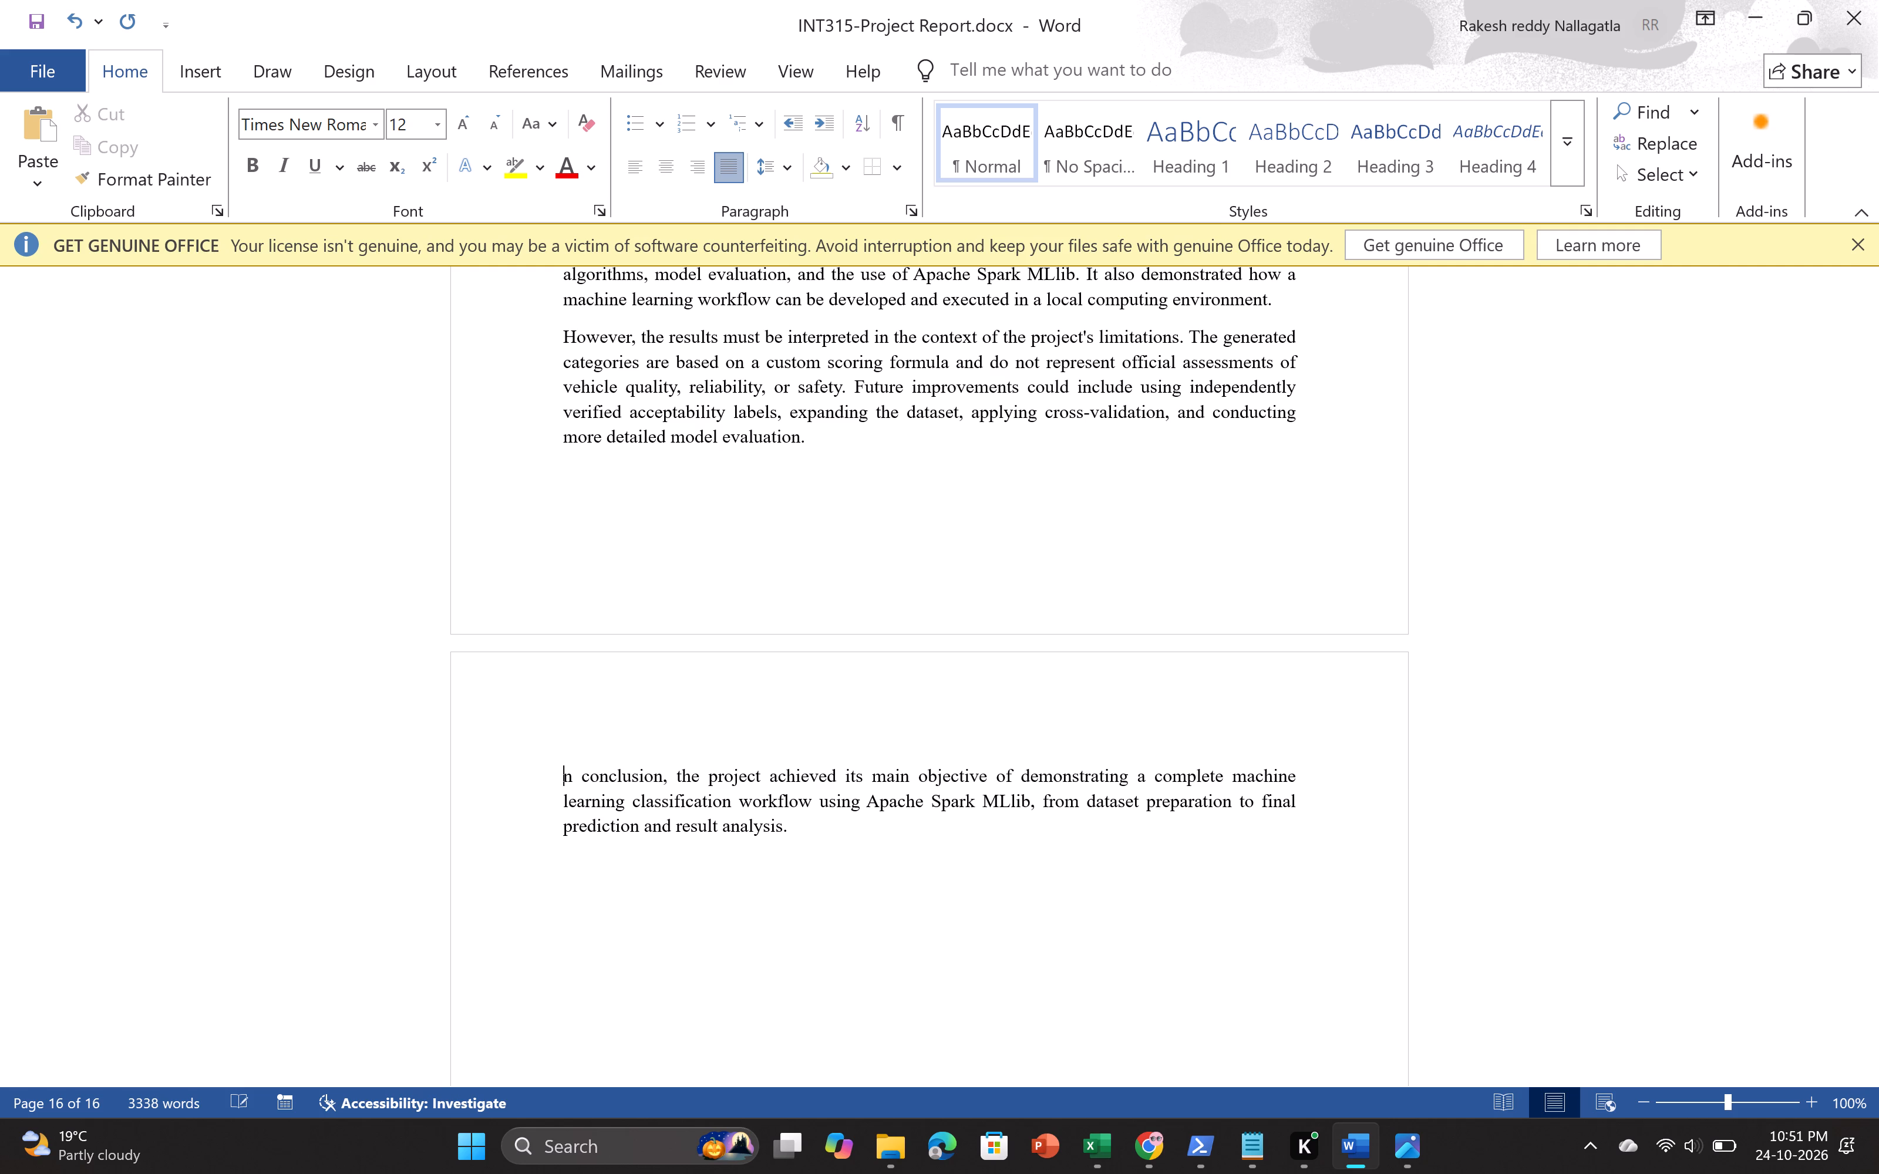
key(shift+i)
Go back through the Conclusion and section 10, and re-examine the input and Screenshot 8.1 area of section 8, Execution Screenshots.
scroll(806, 441, up, 2)
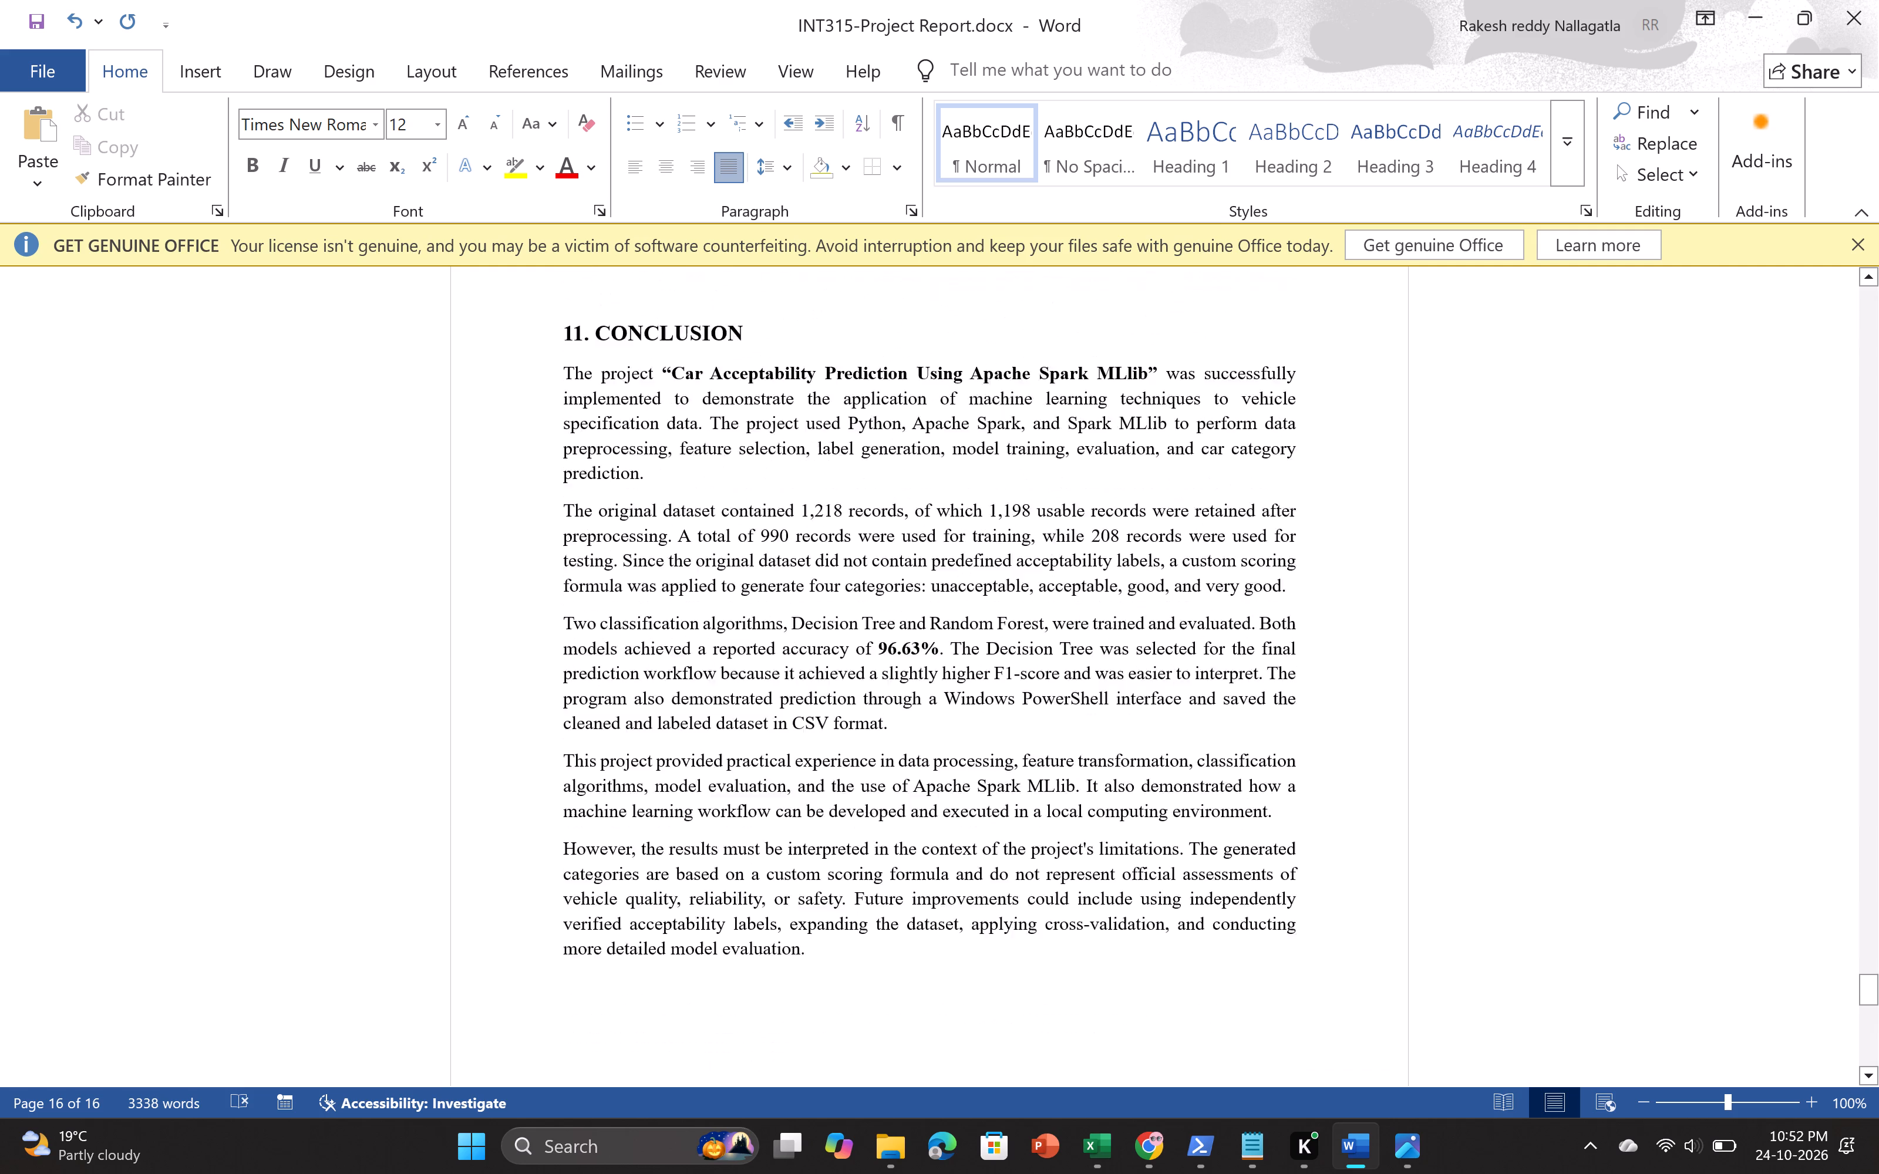
scroll(806, 441, up, 4)
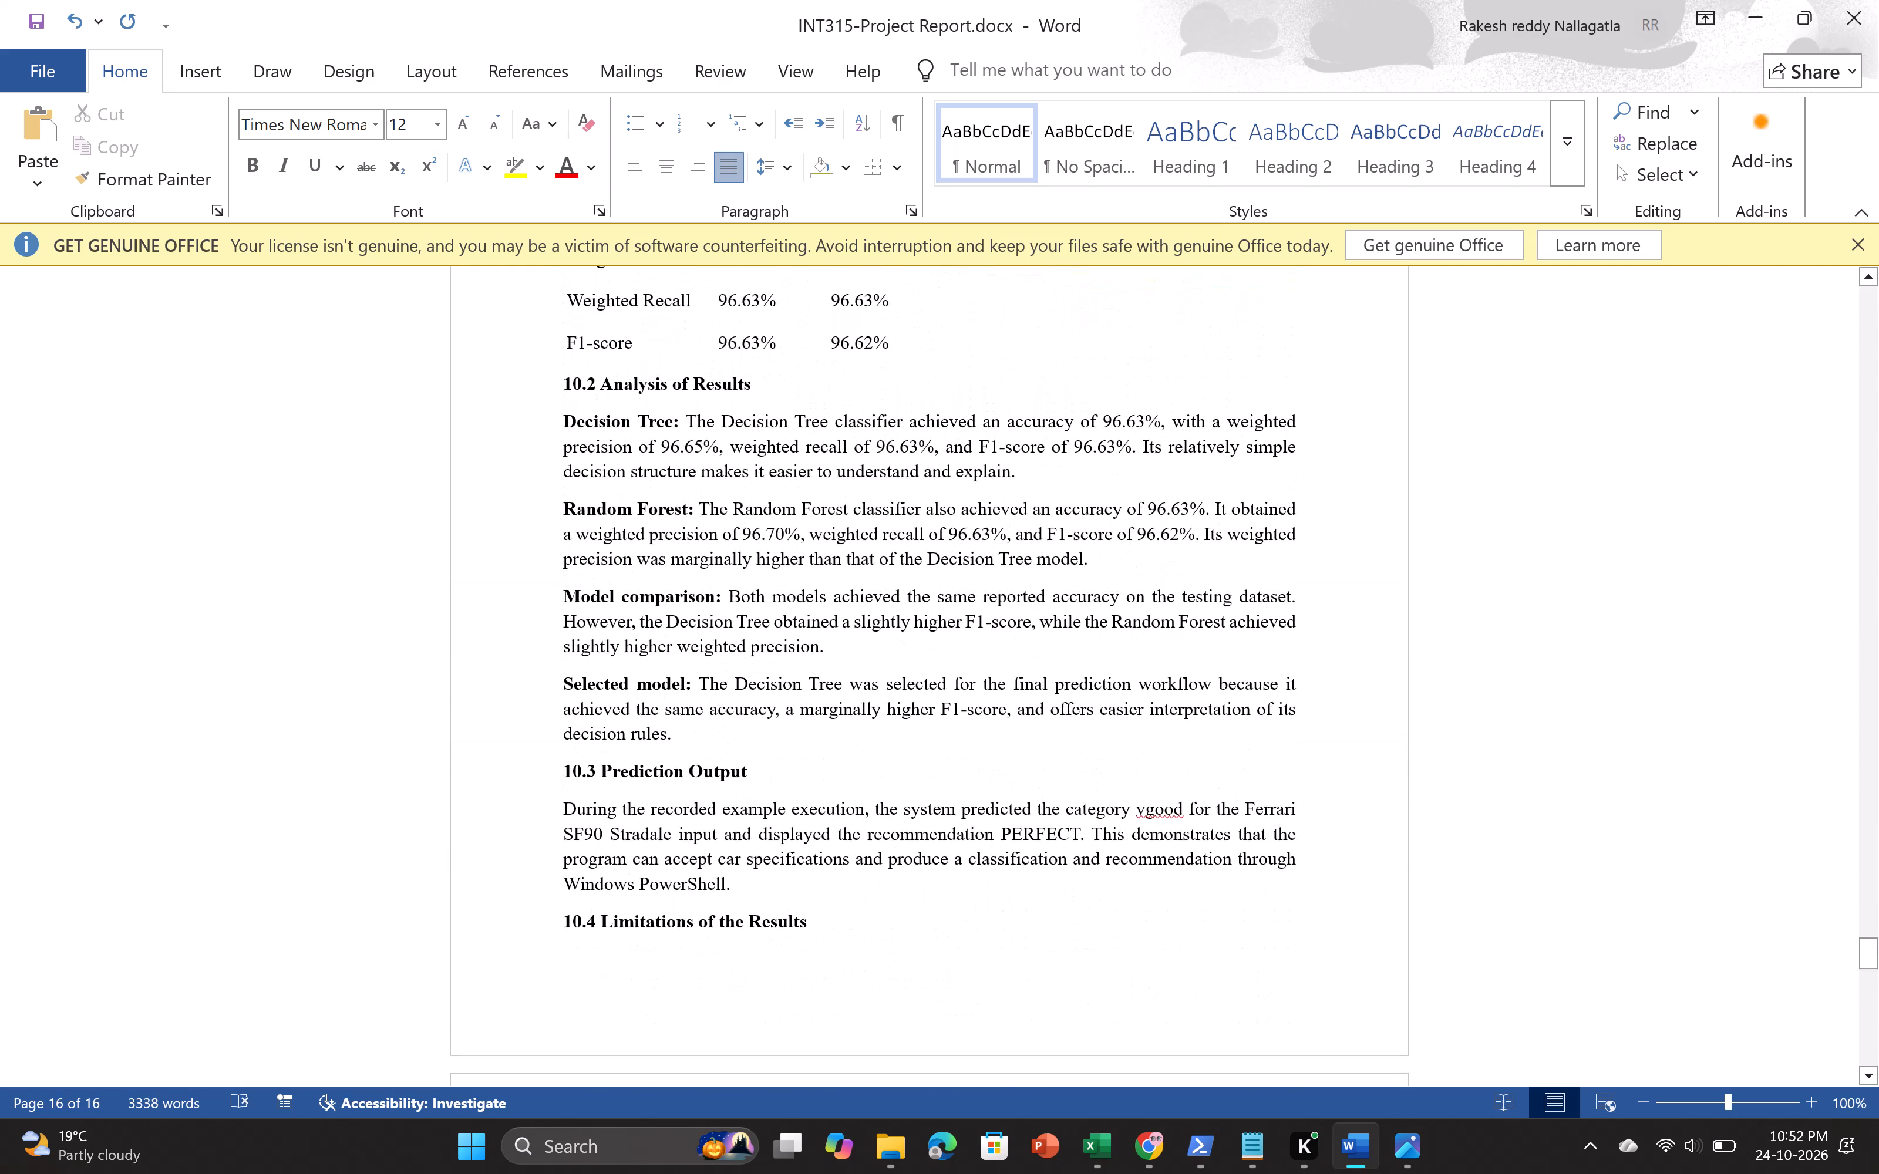
scroll(806, 441, down, 2)
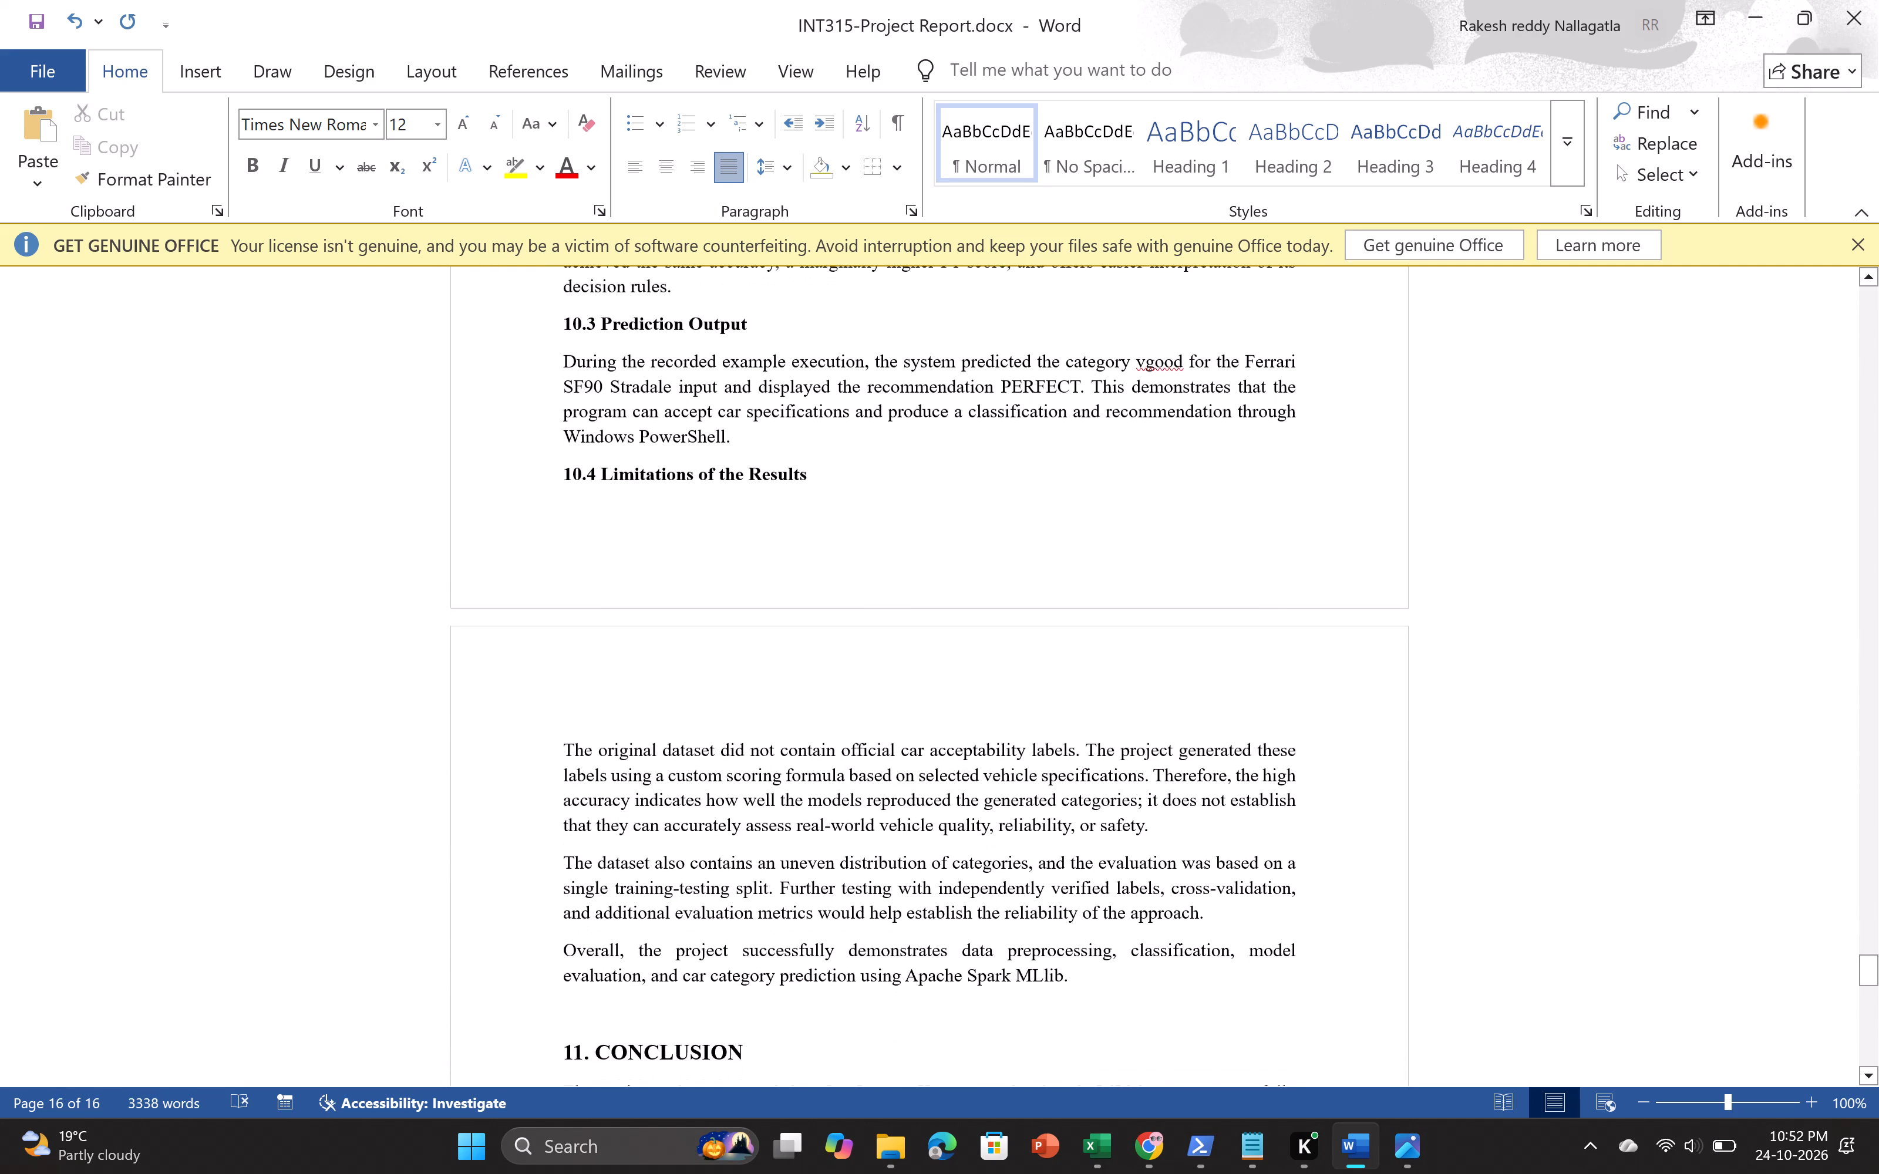
scroll(806, 441, down, 1)
scroll(806, 441, up, 5)
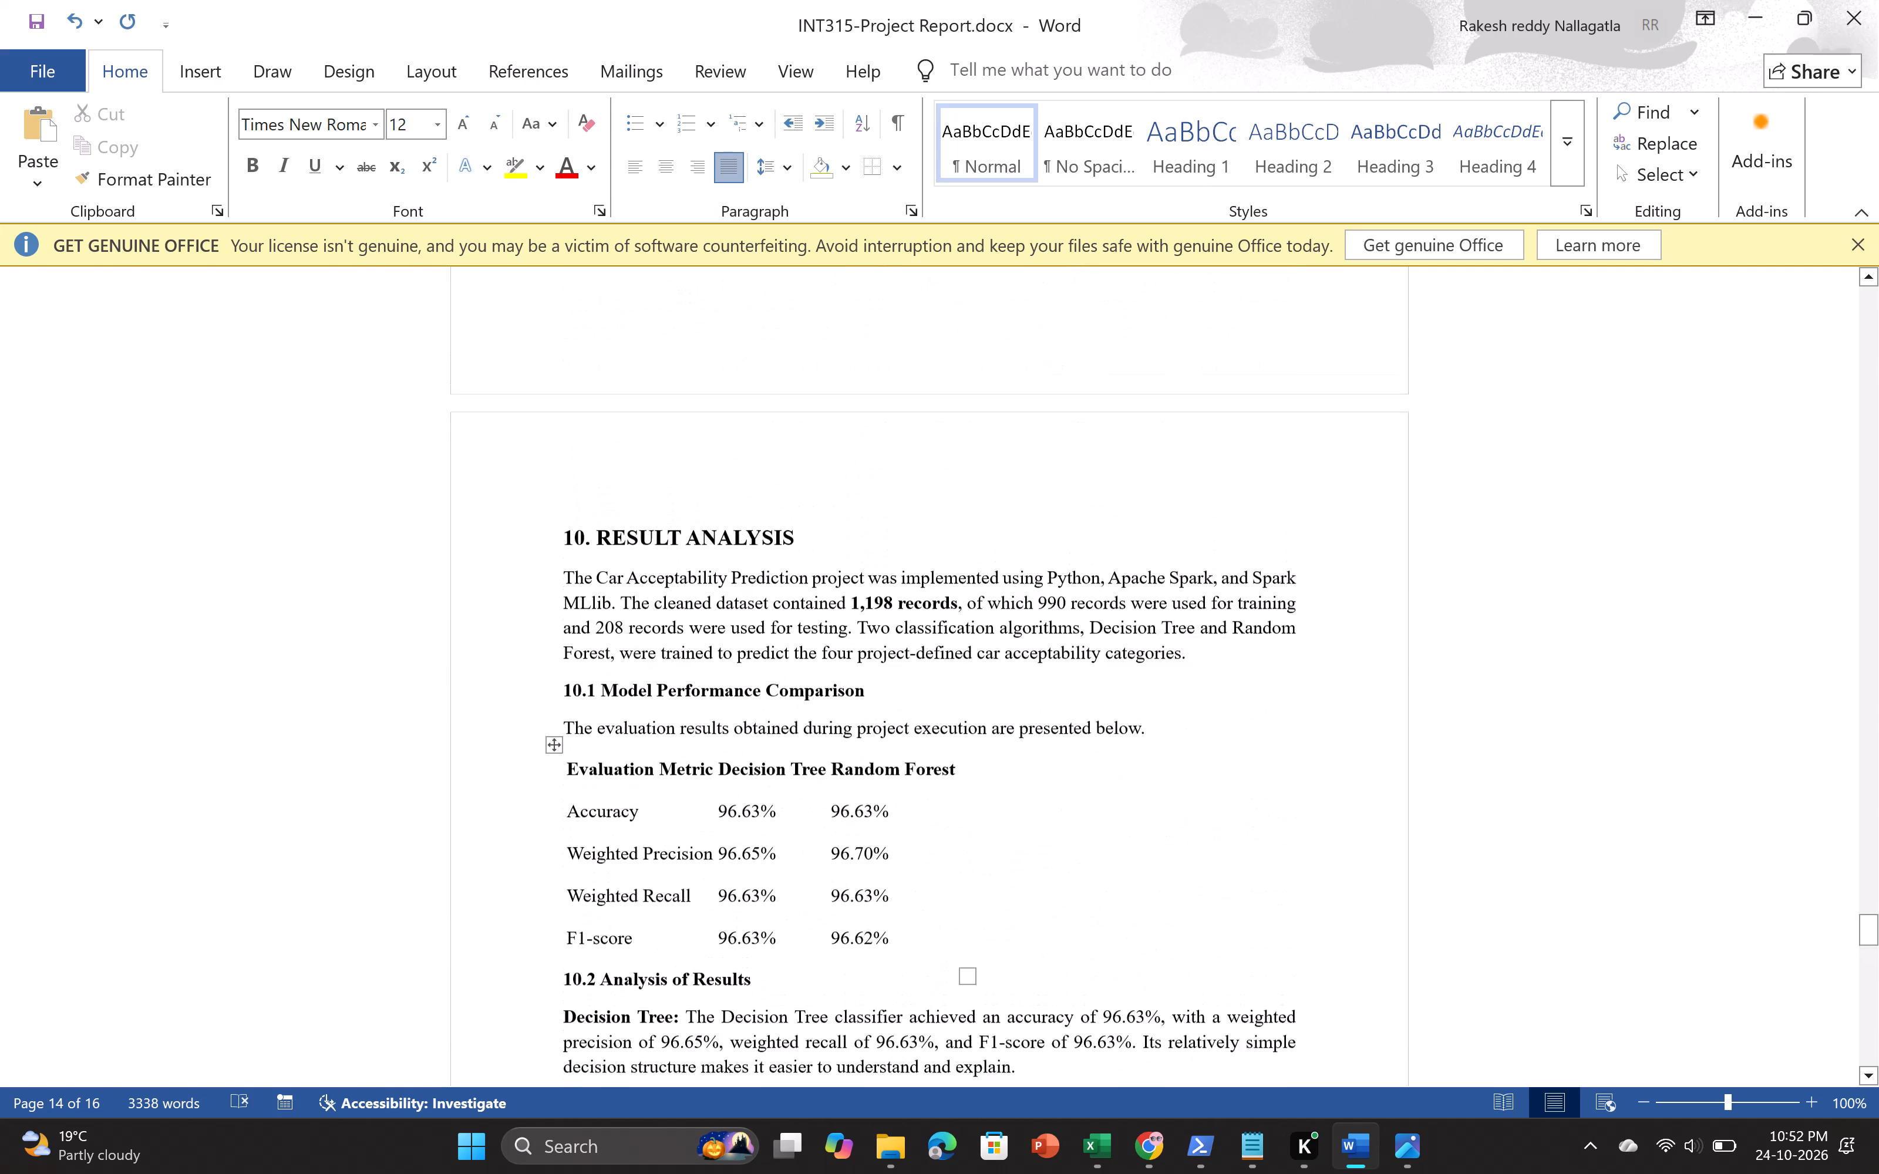
scroll(806, 441, up, 4)
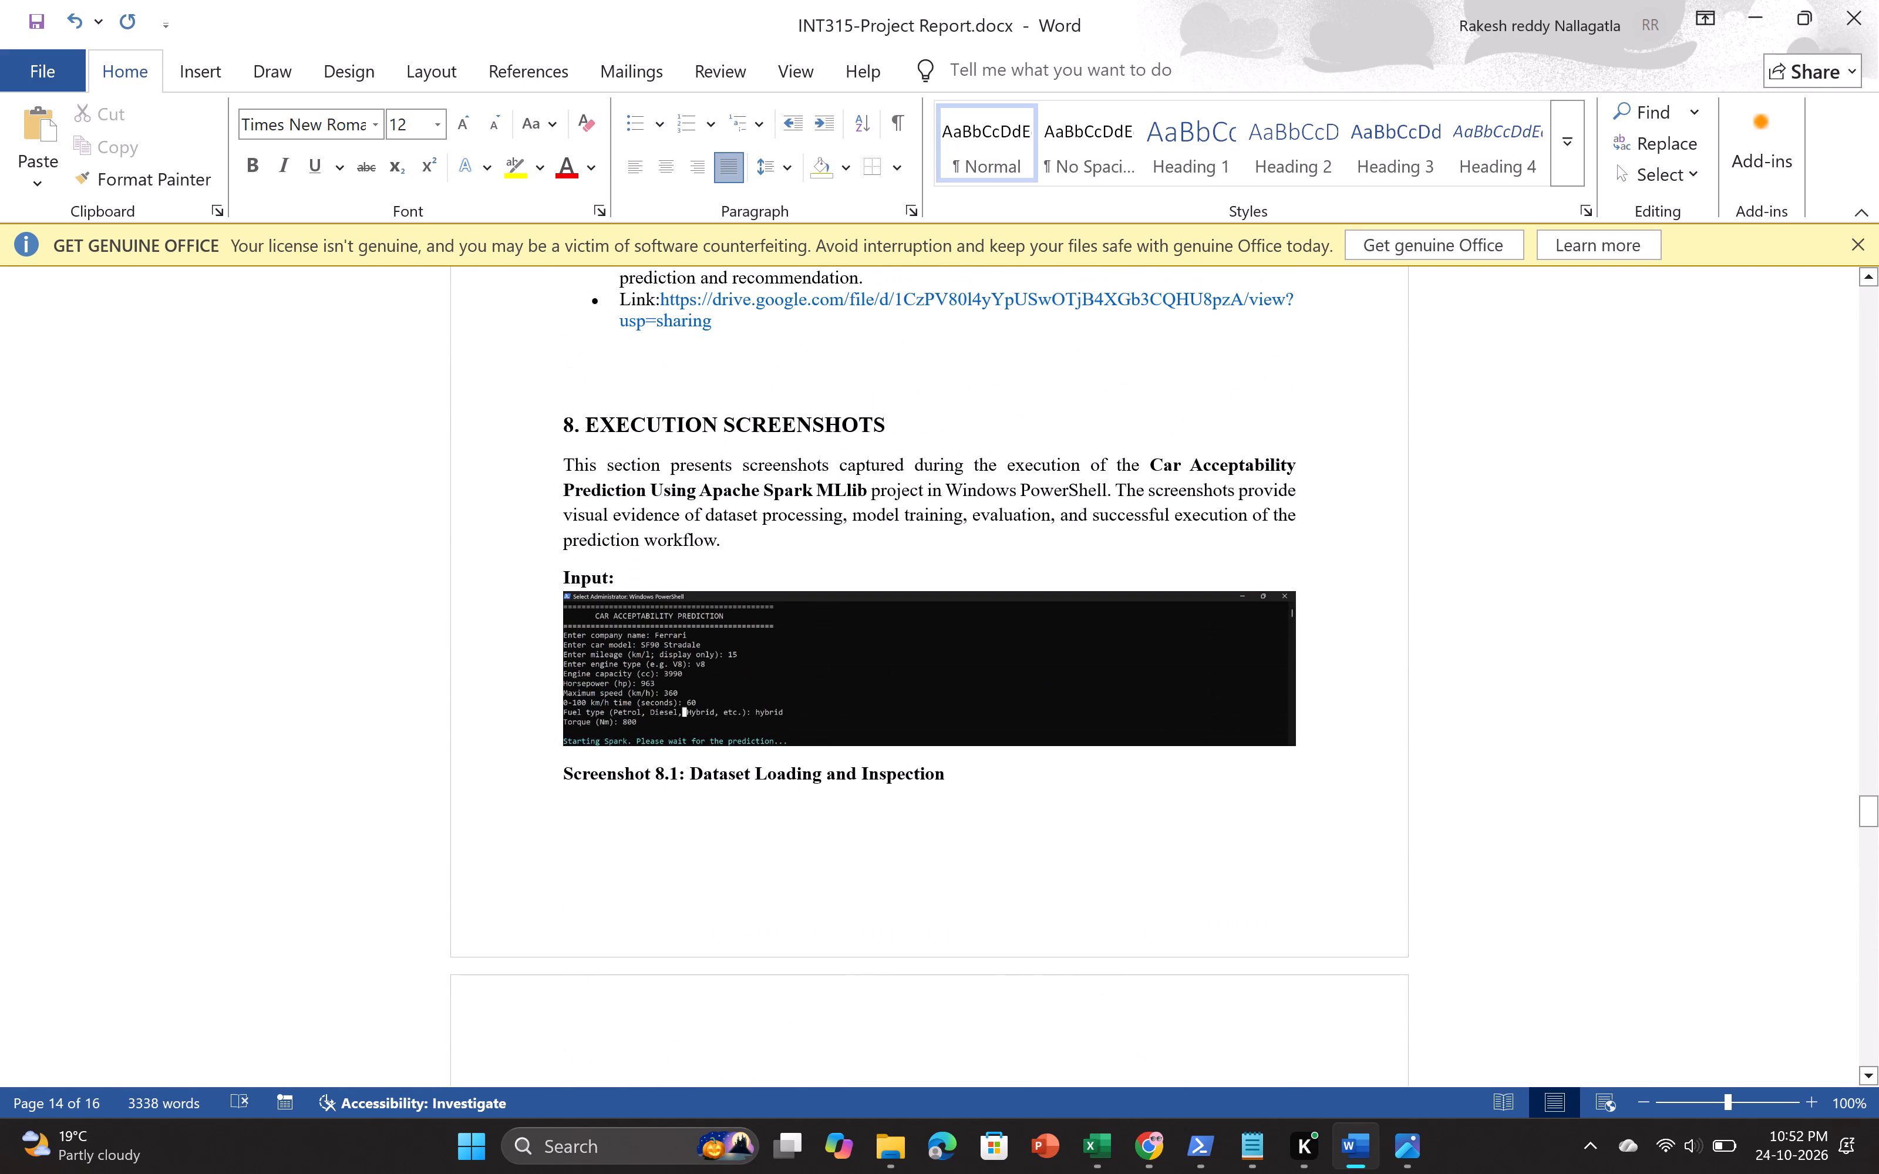
scroll(806, 441, down, 1)
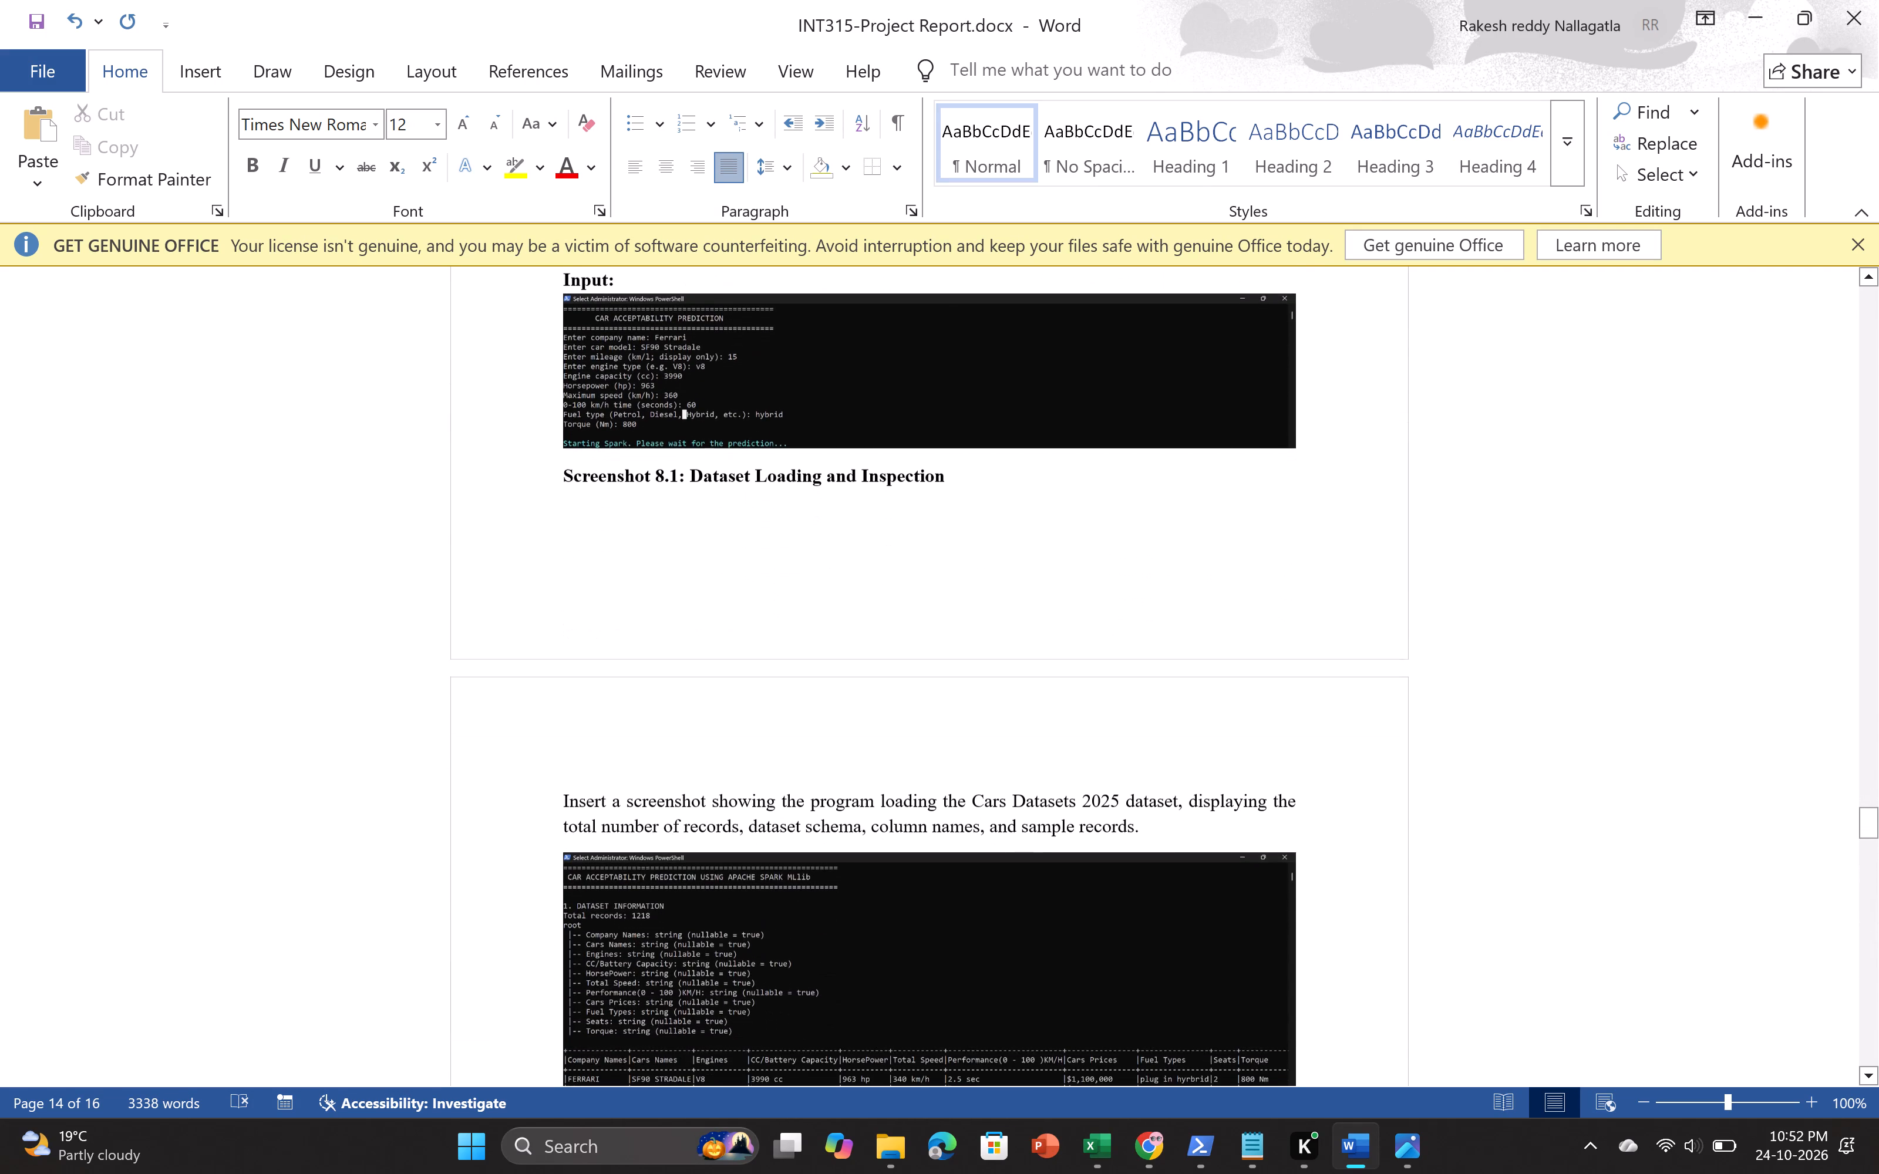
scroll(806, 441, down, 1)
scroll(745, 637, up, 2)
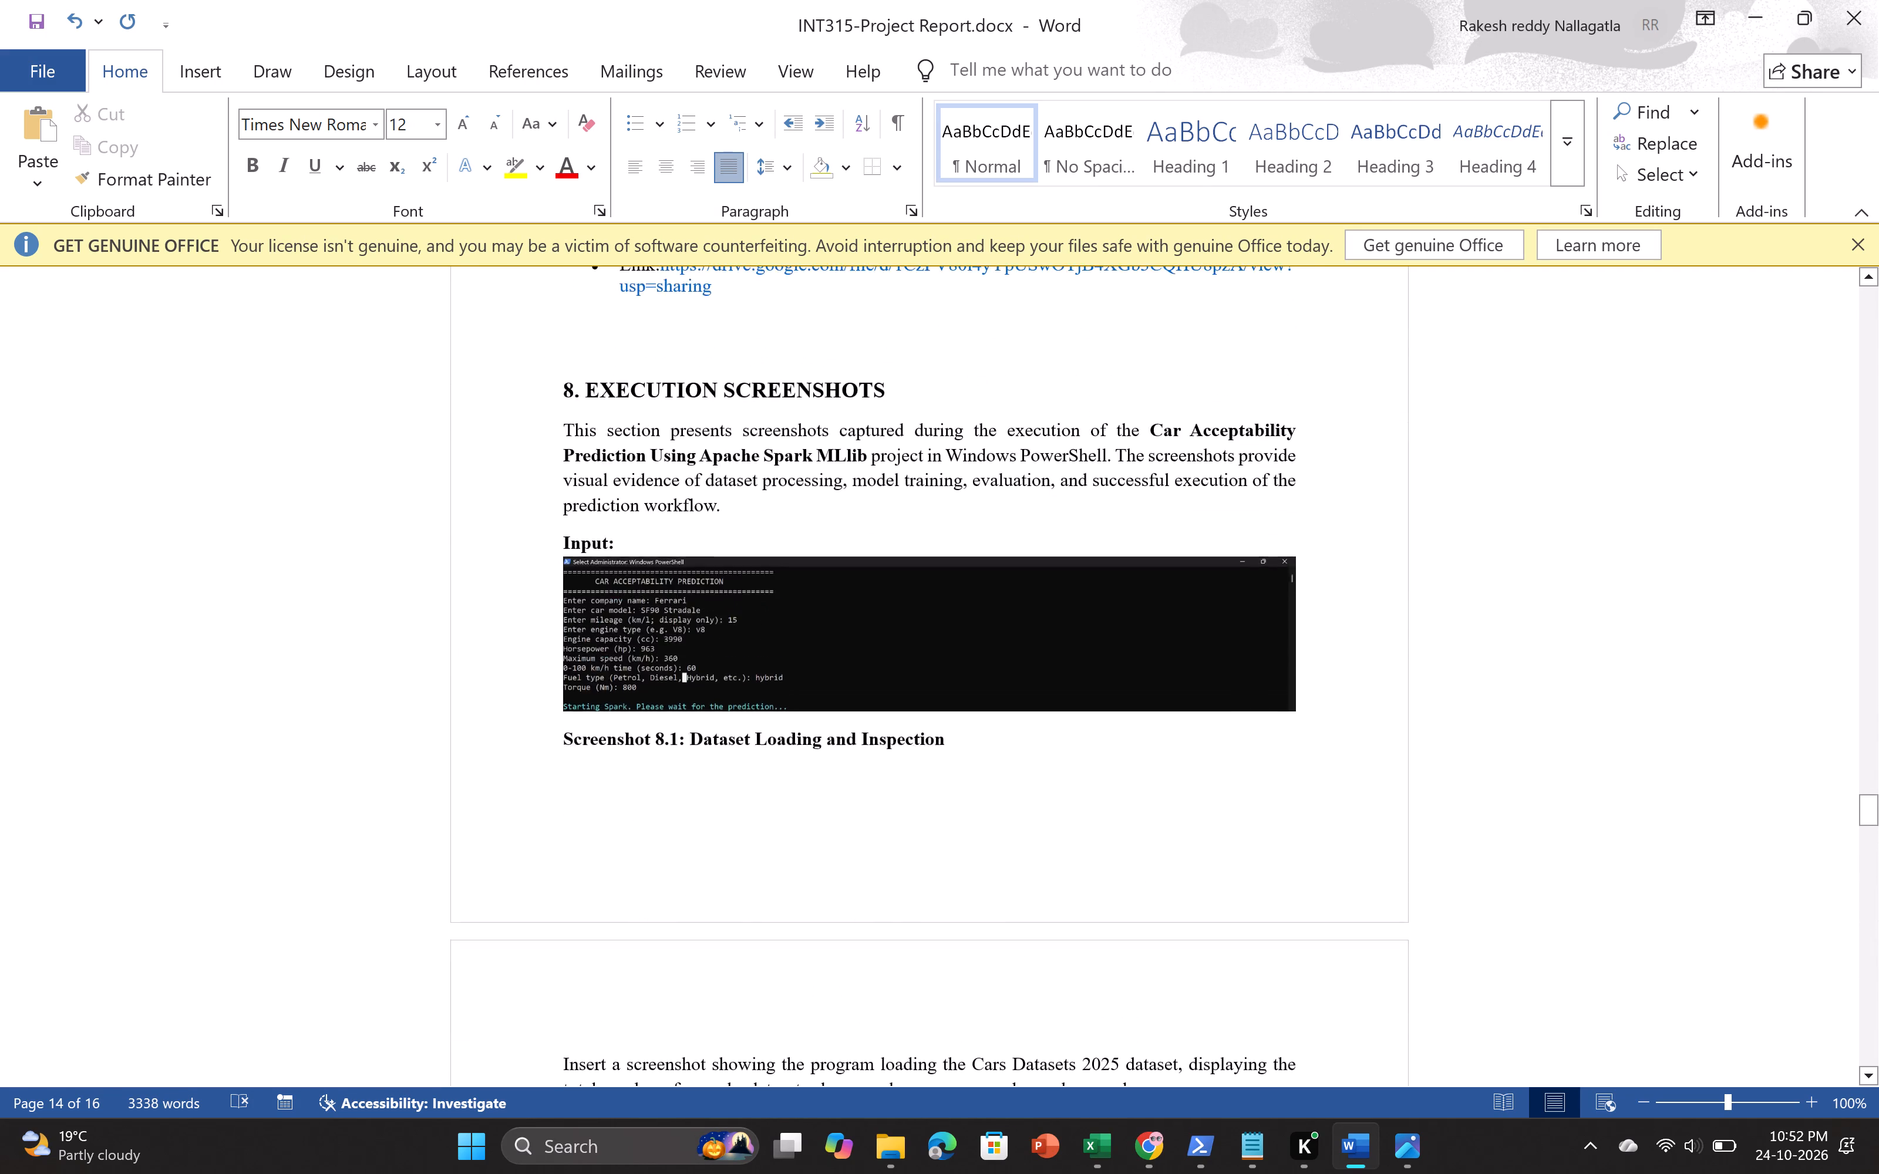
Review the report backwards from section 8, Execution Screenshots, through the methodology, tools and dataset sections to the title page.
scroll(745, 637, up, 4)
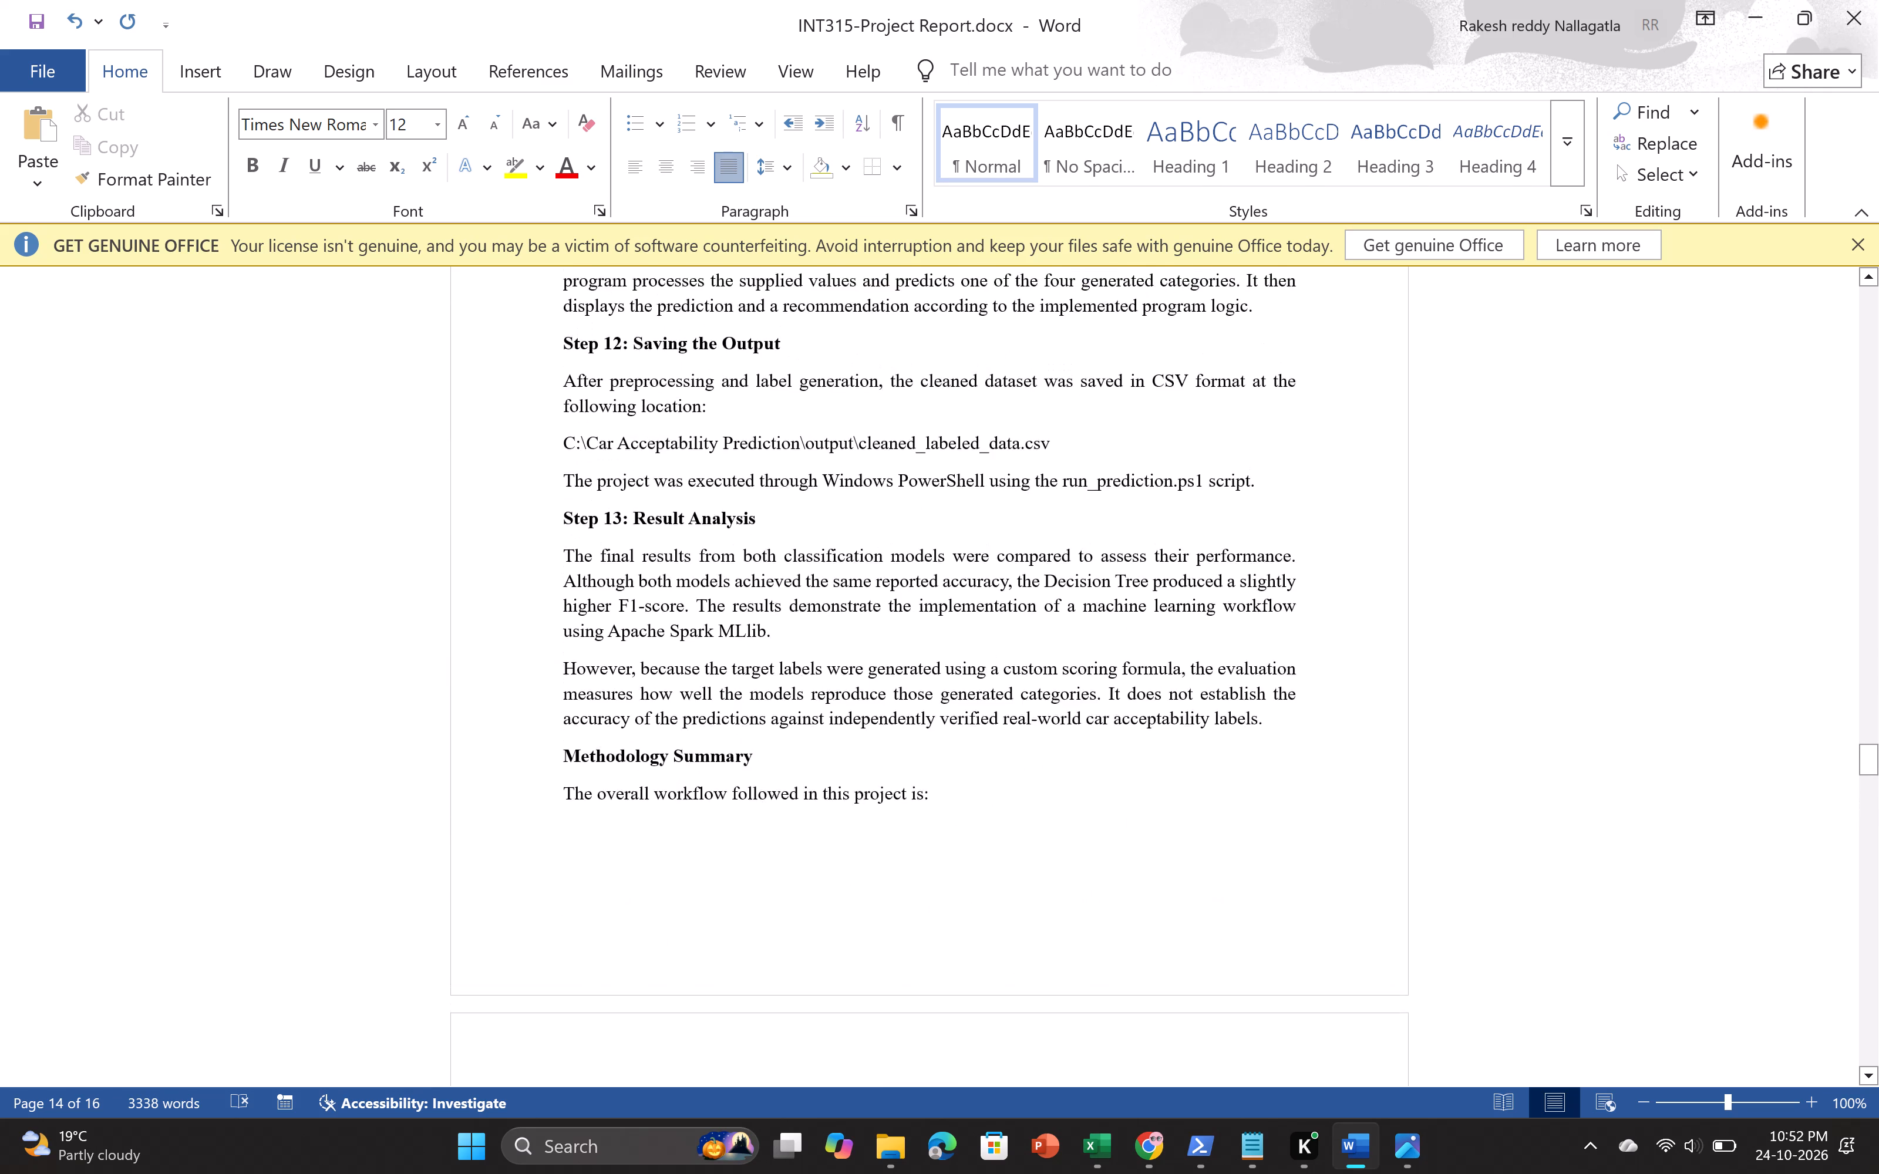
scroll(745, 637, up, 5)
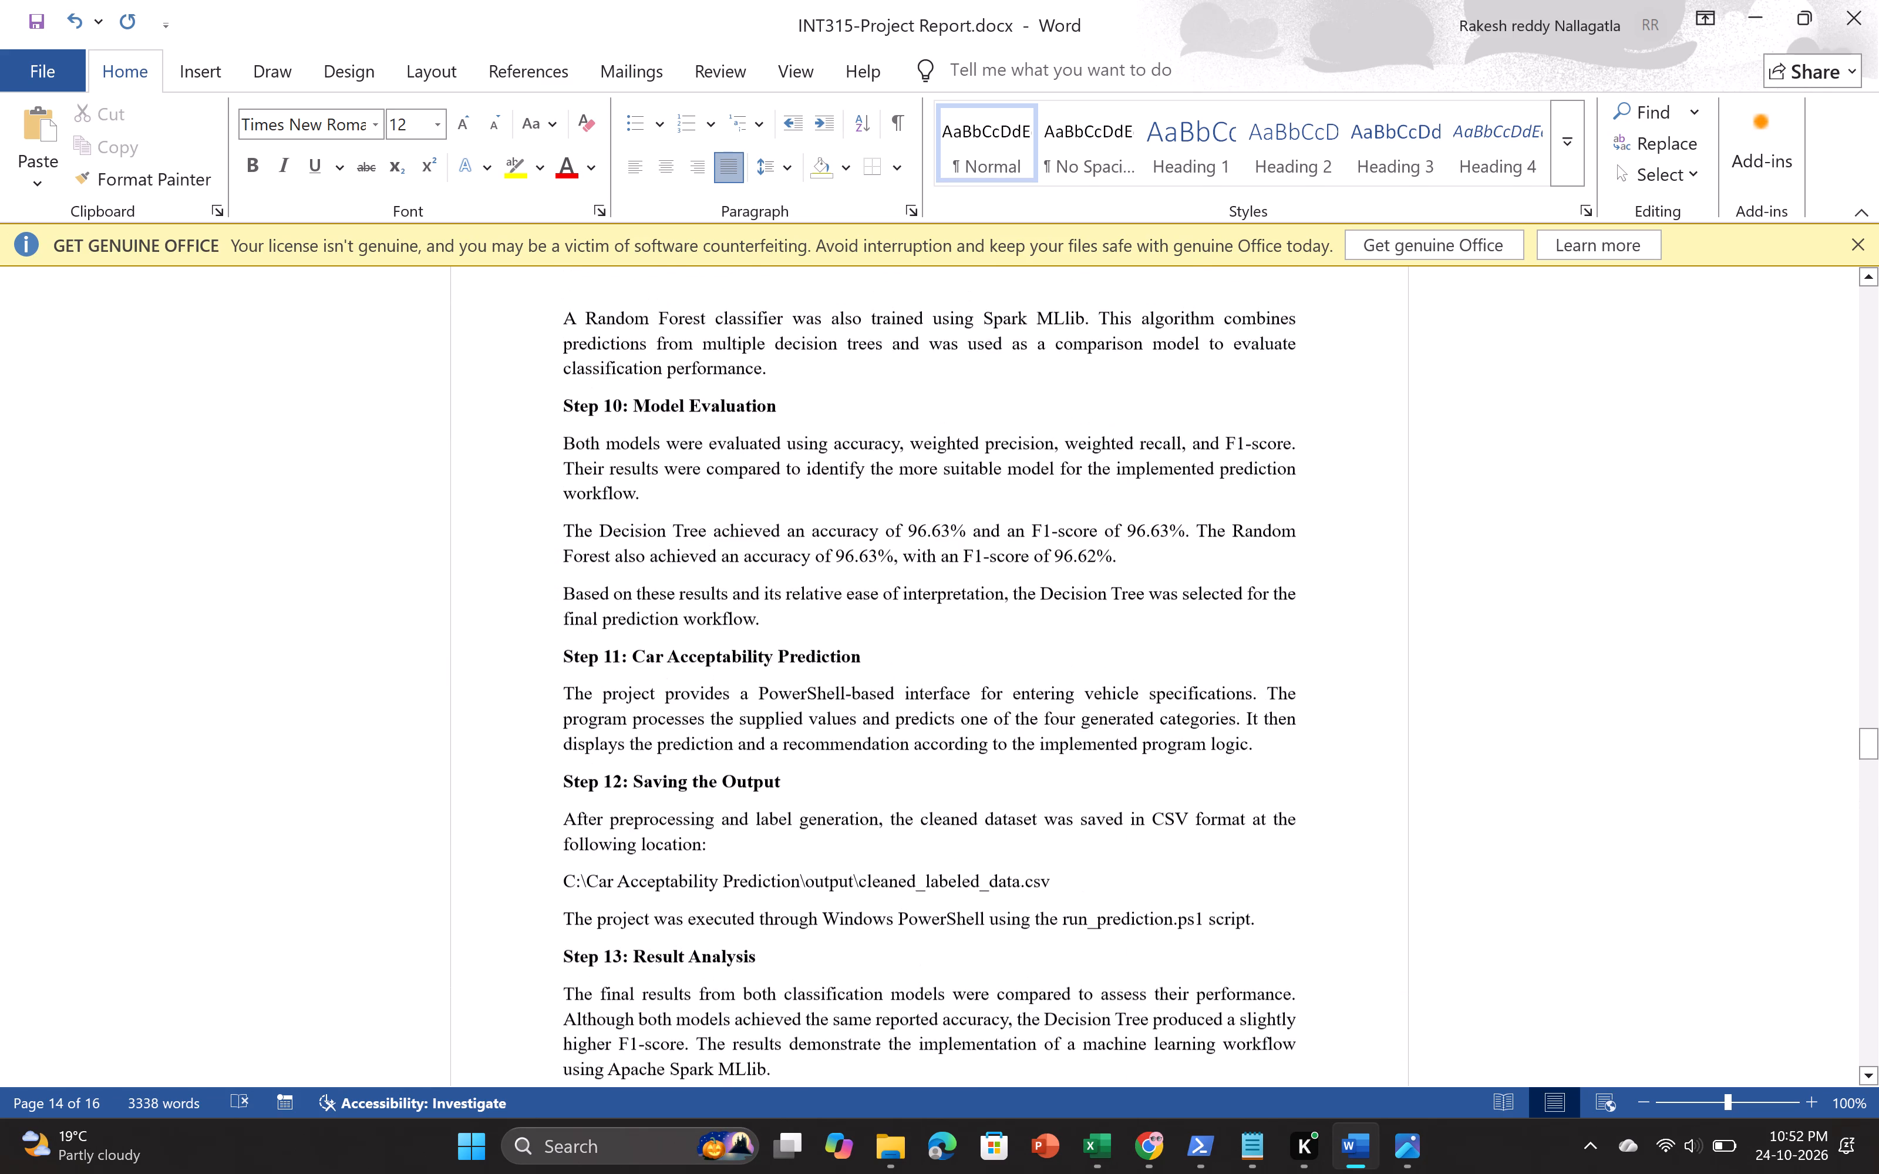
scroll(745, 637, up, 4)
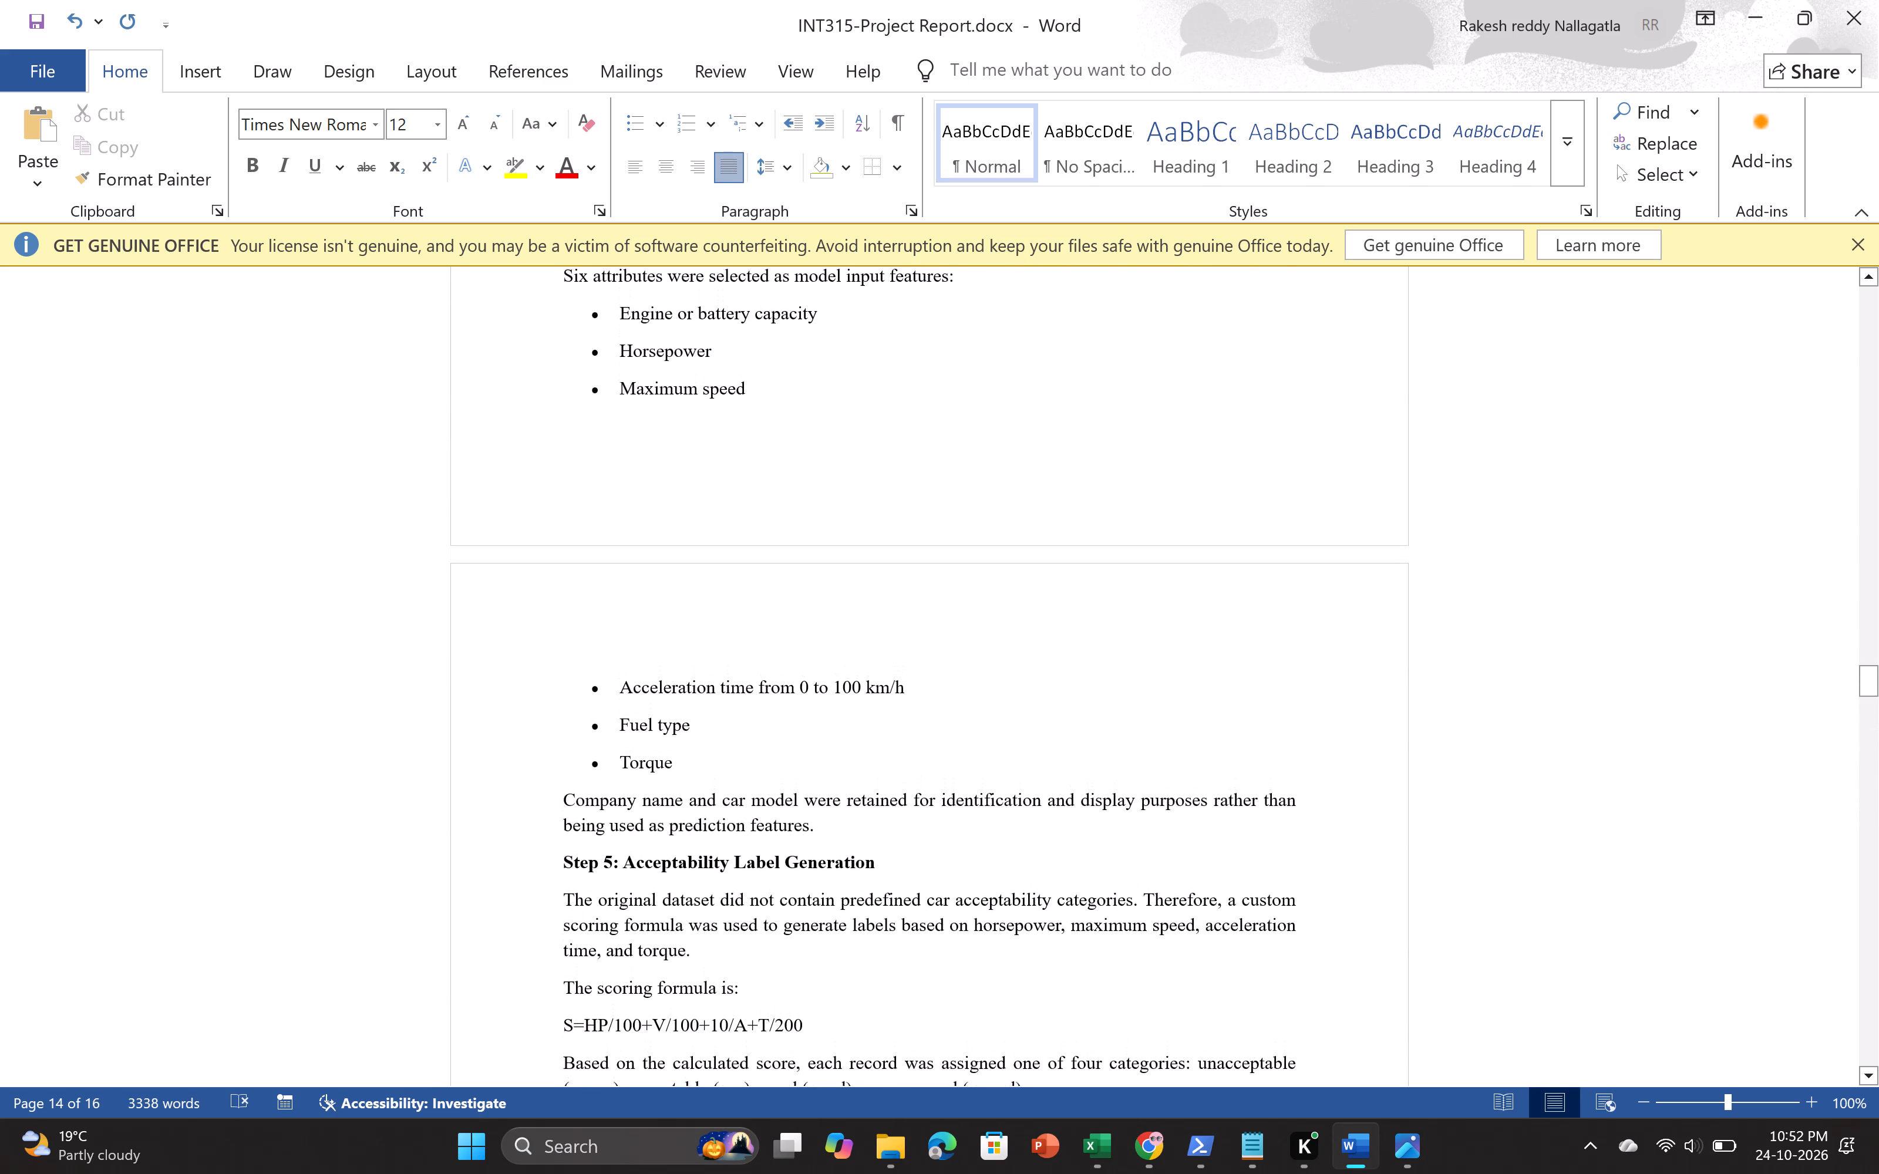
scroll(745, 637, up, 5)
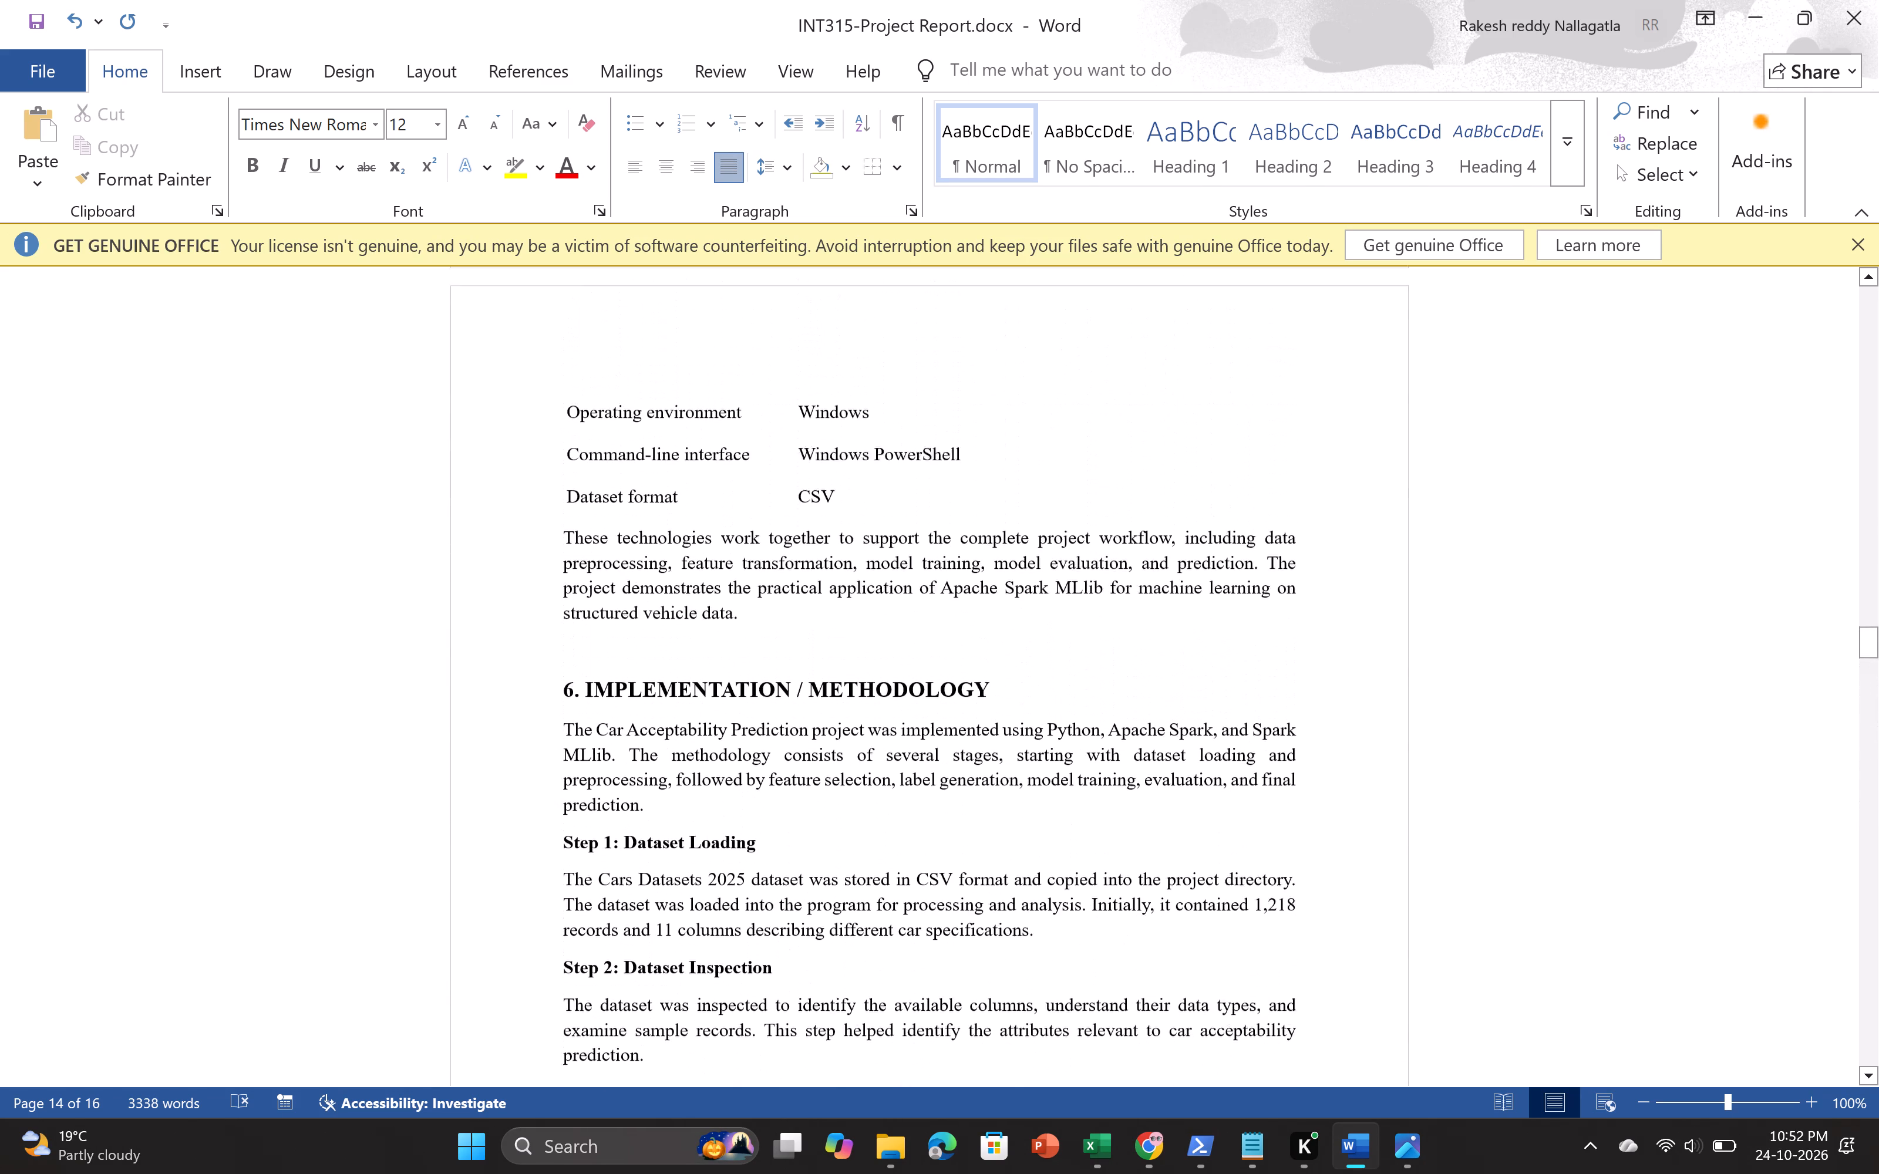
scroll(745, 637, up, 4)
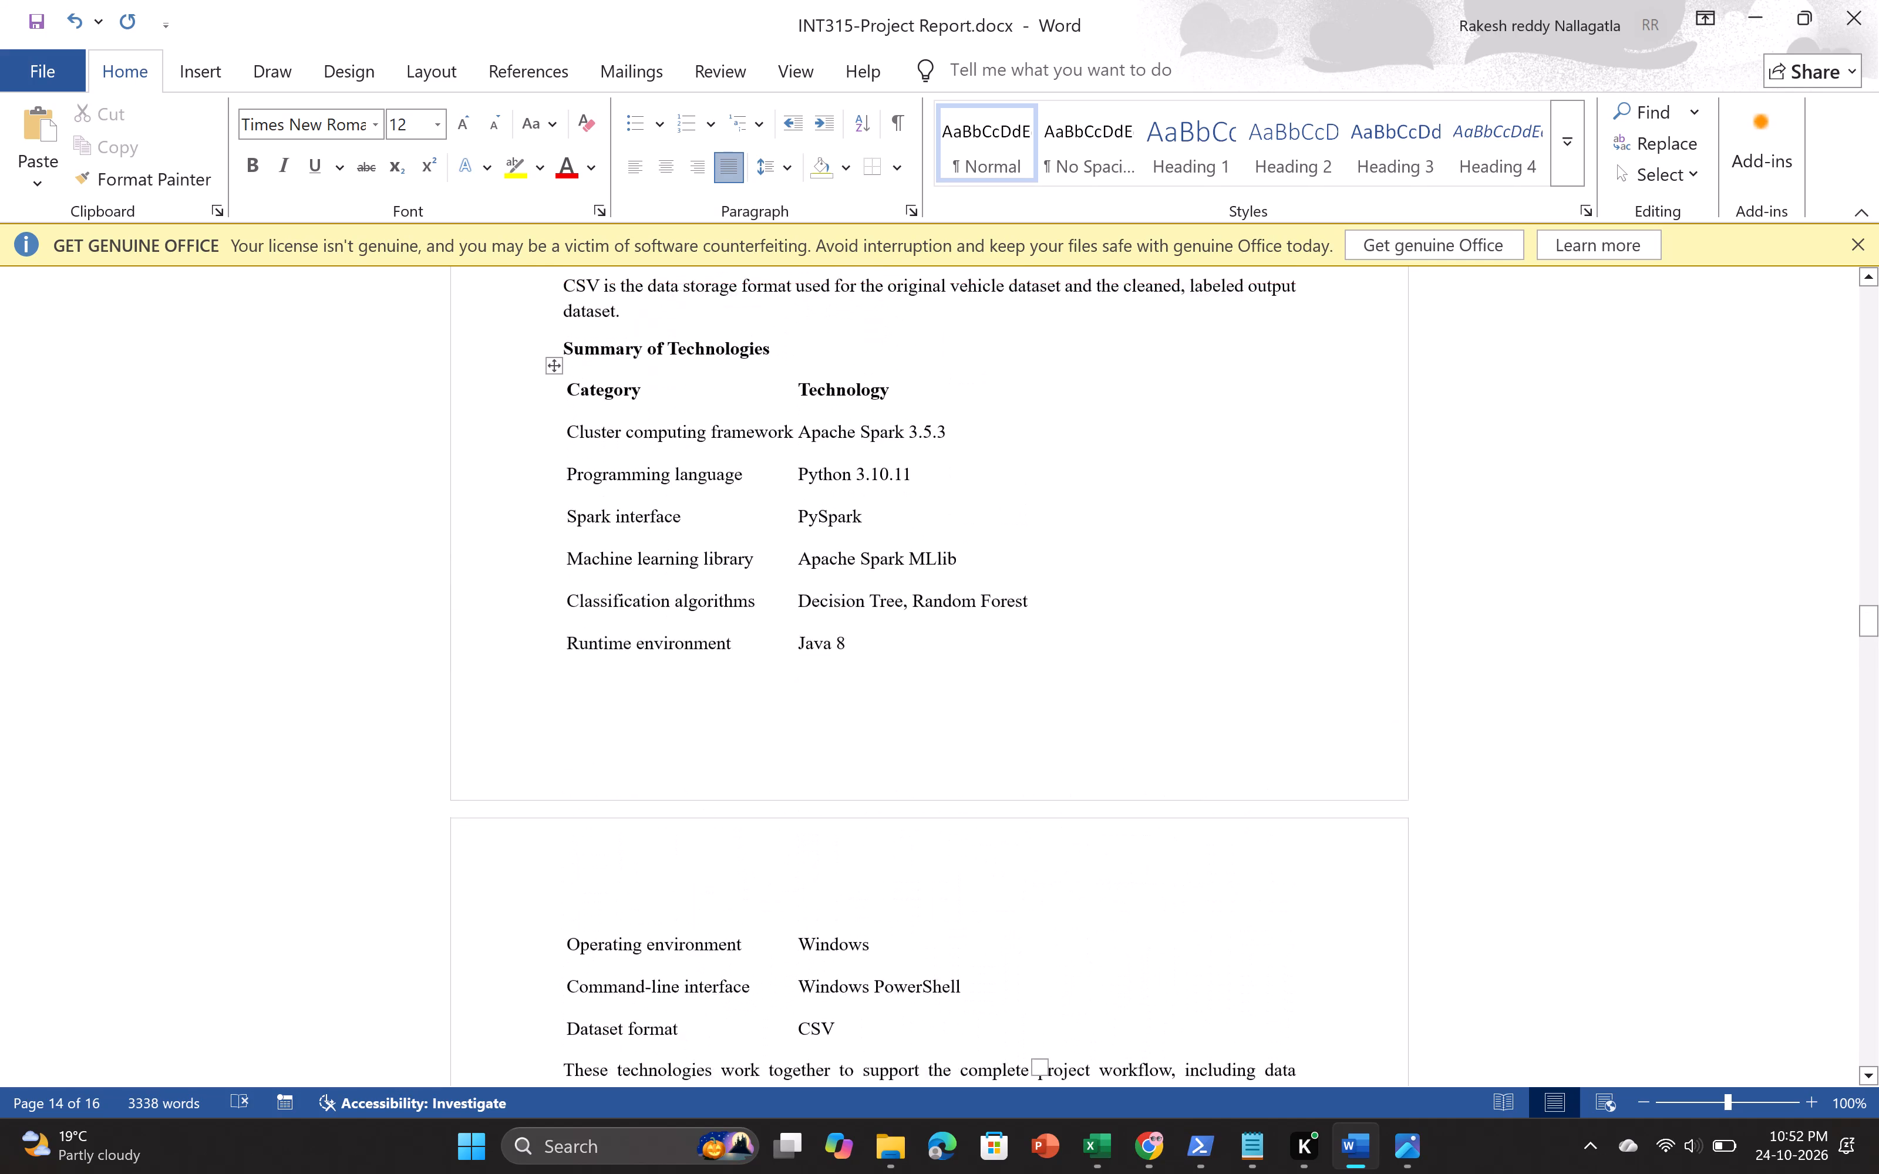
scroll(745, 637, up, 6)
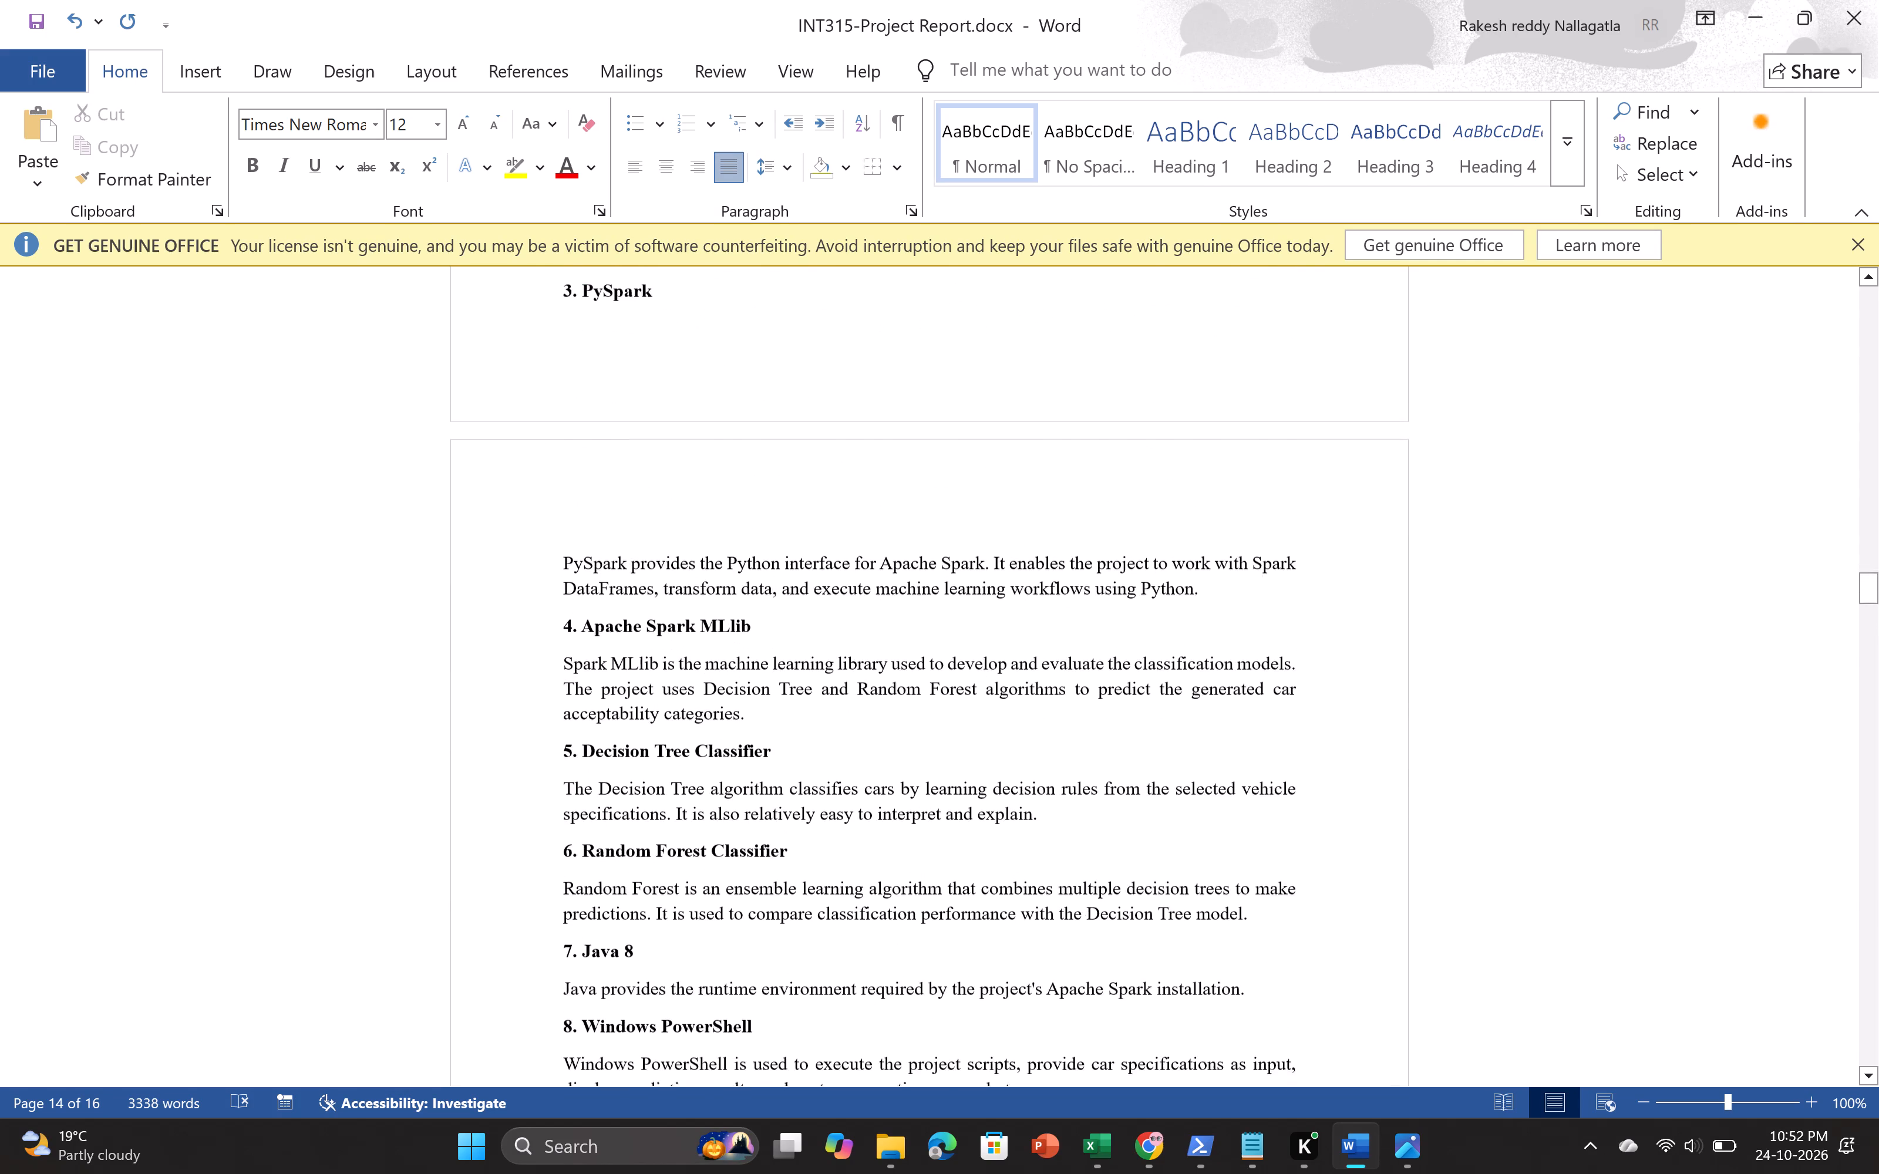
scroll(745, 637, up, 3)
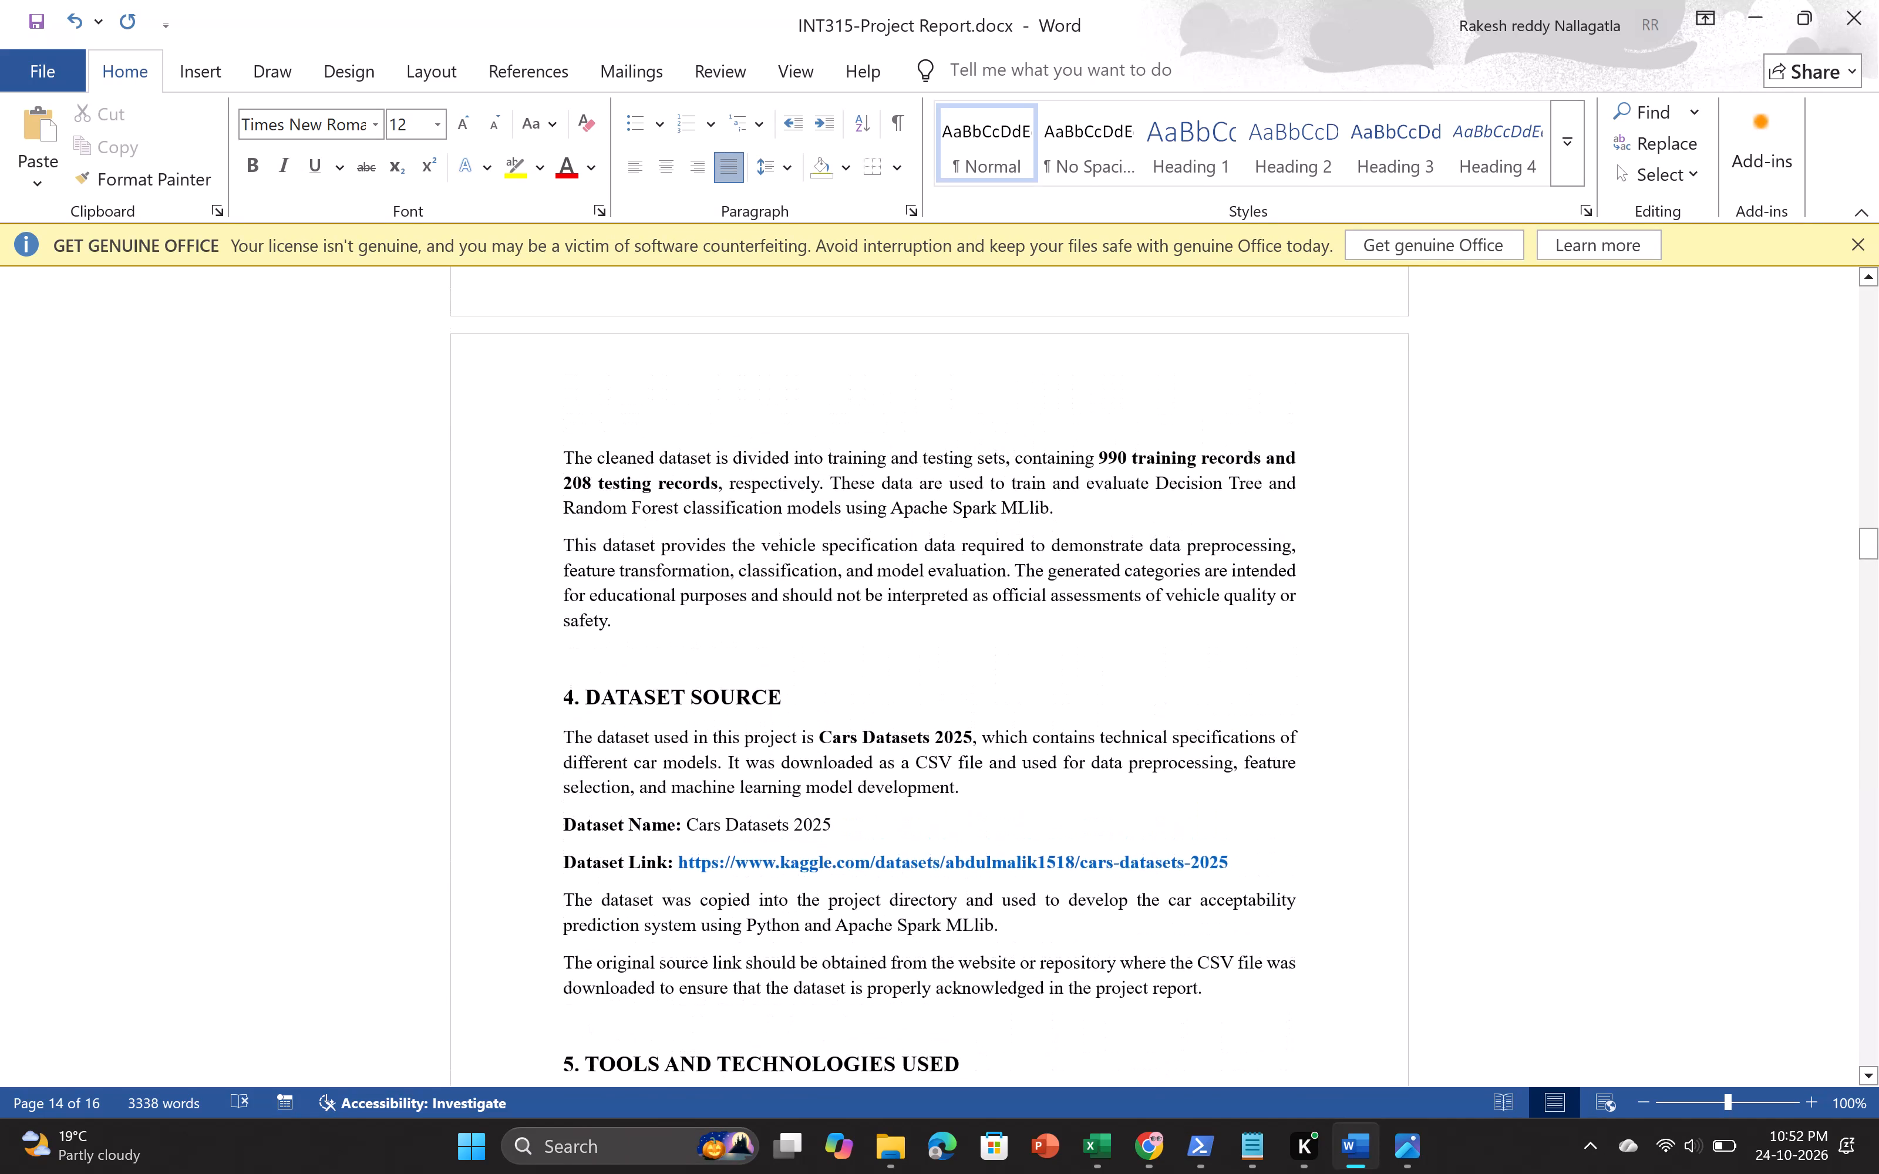
scroll(745, 637, up, 6)
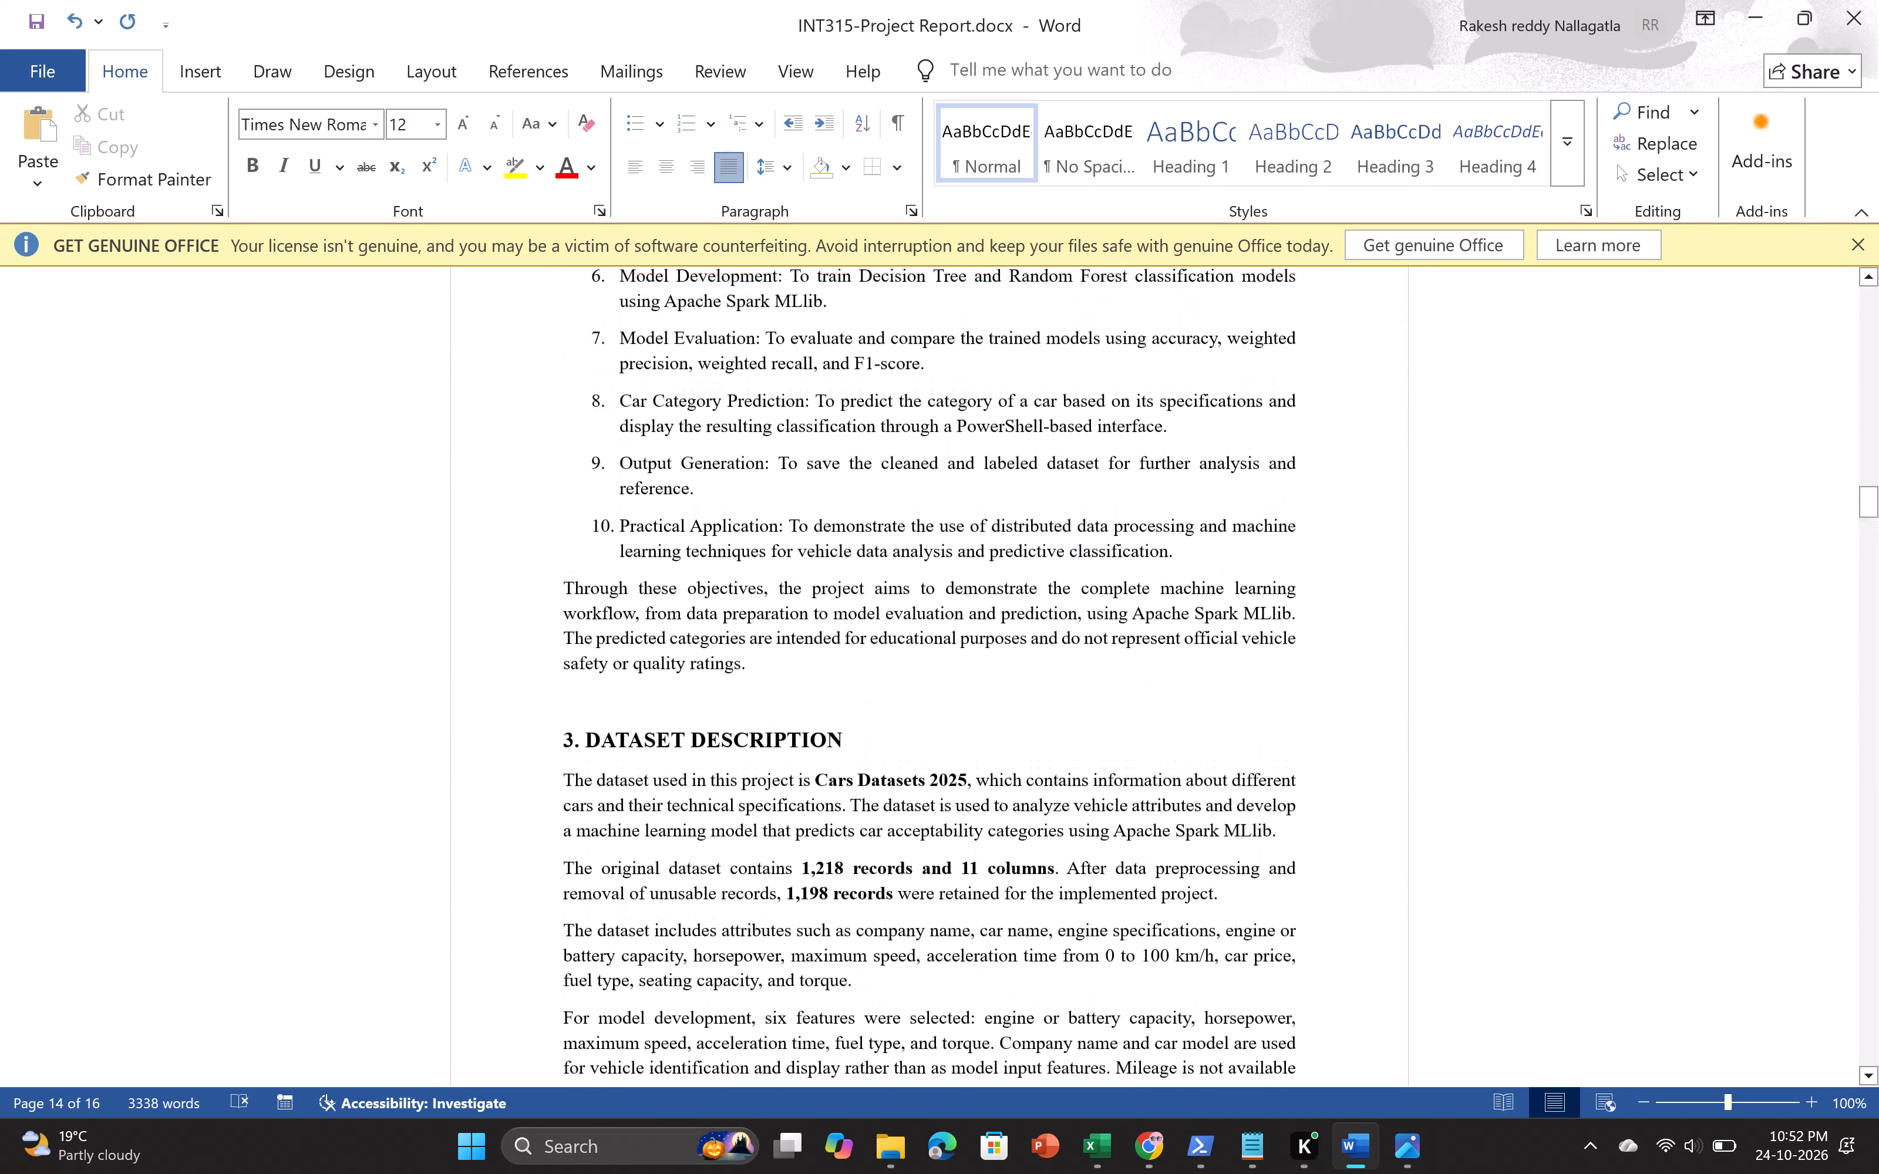
scroll(745, 637, up, 4)
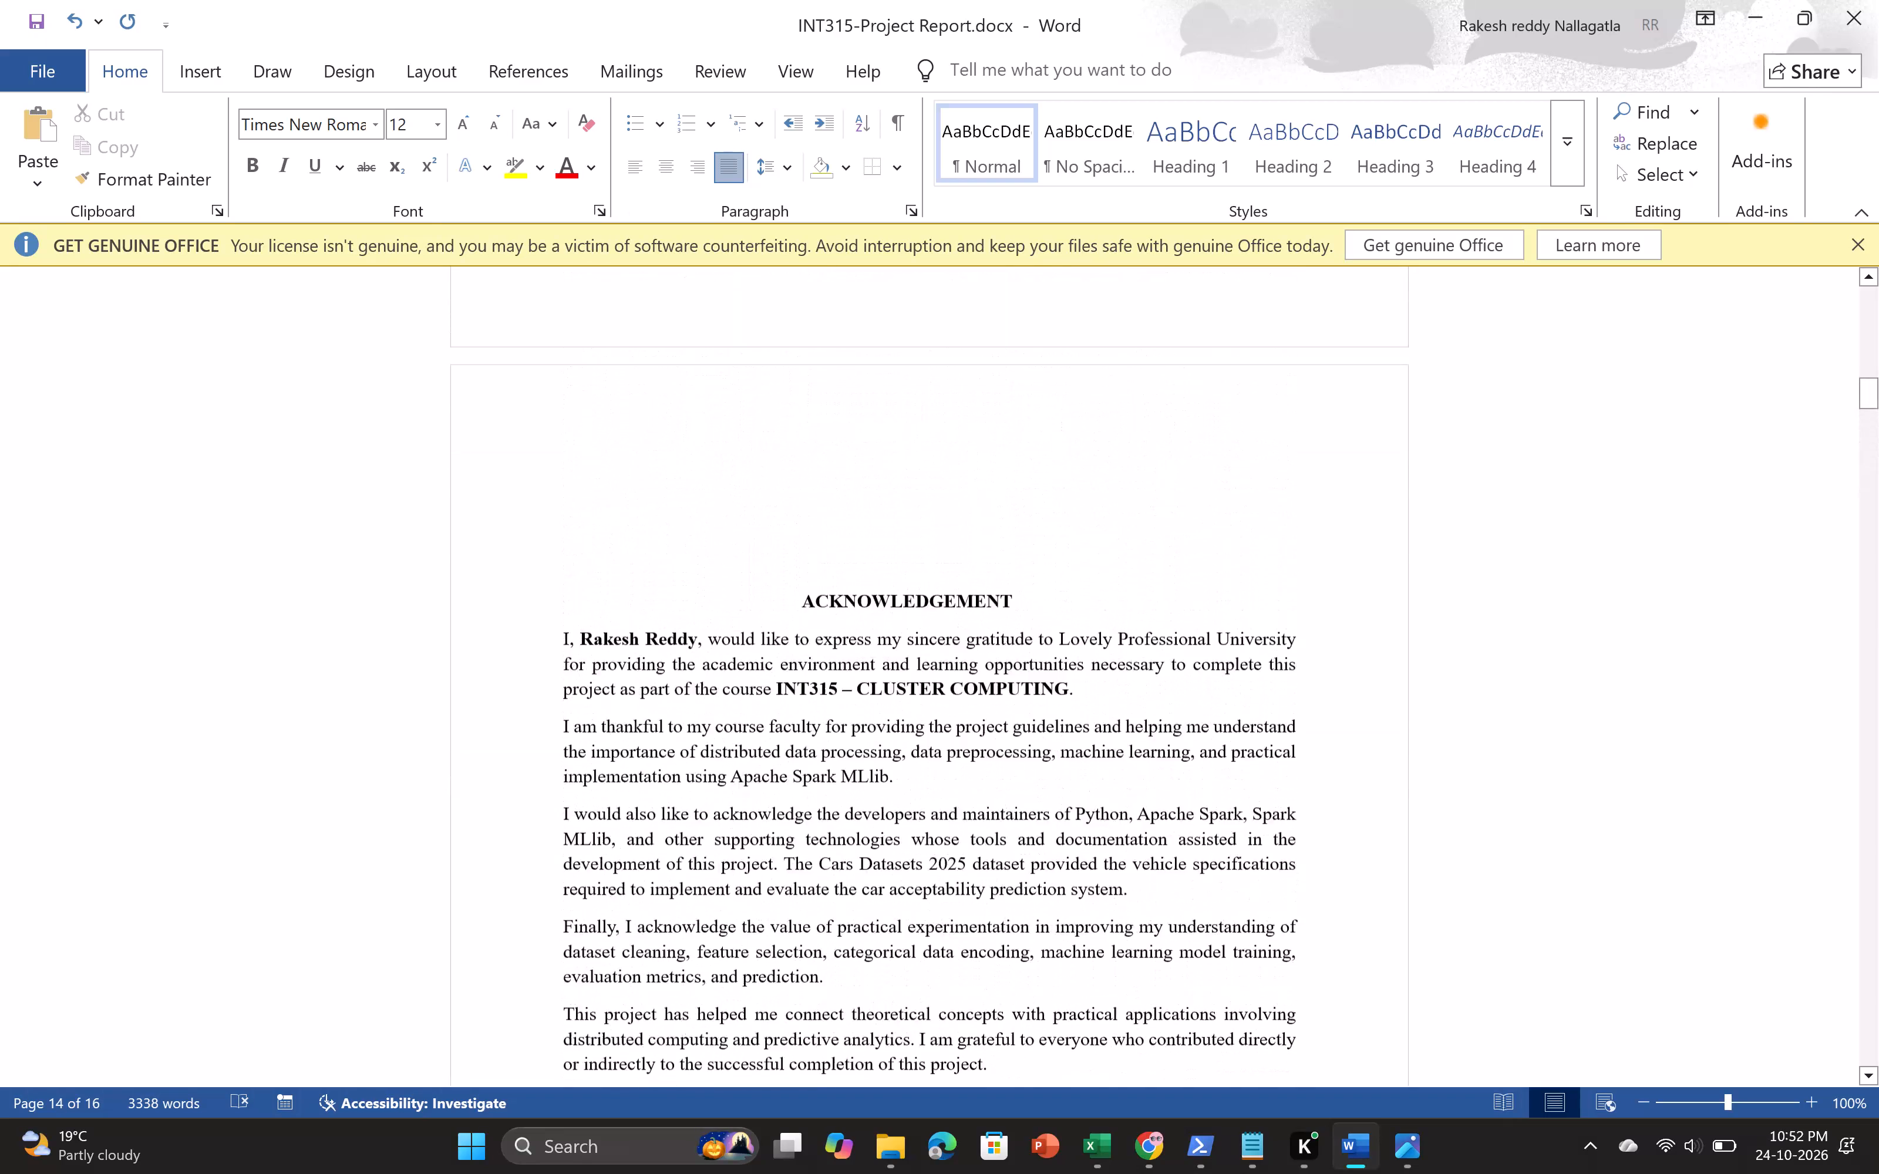
scroll(745, 637, up, 5)
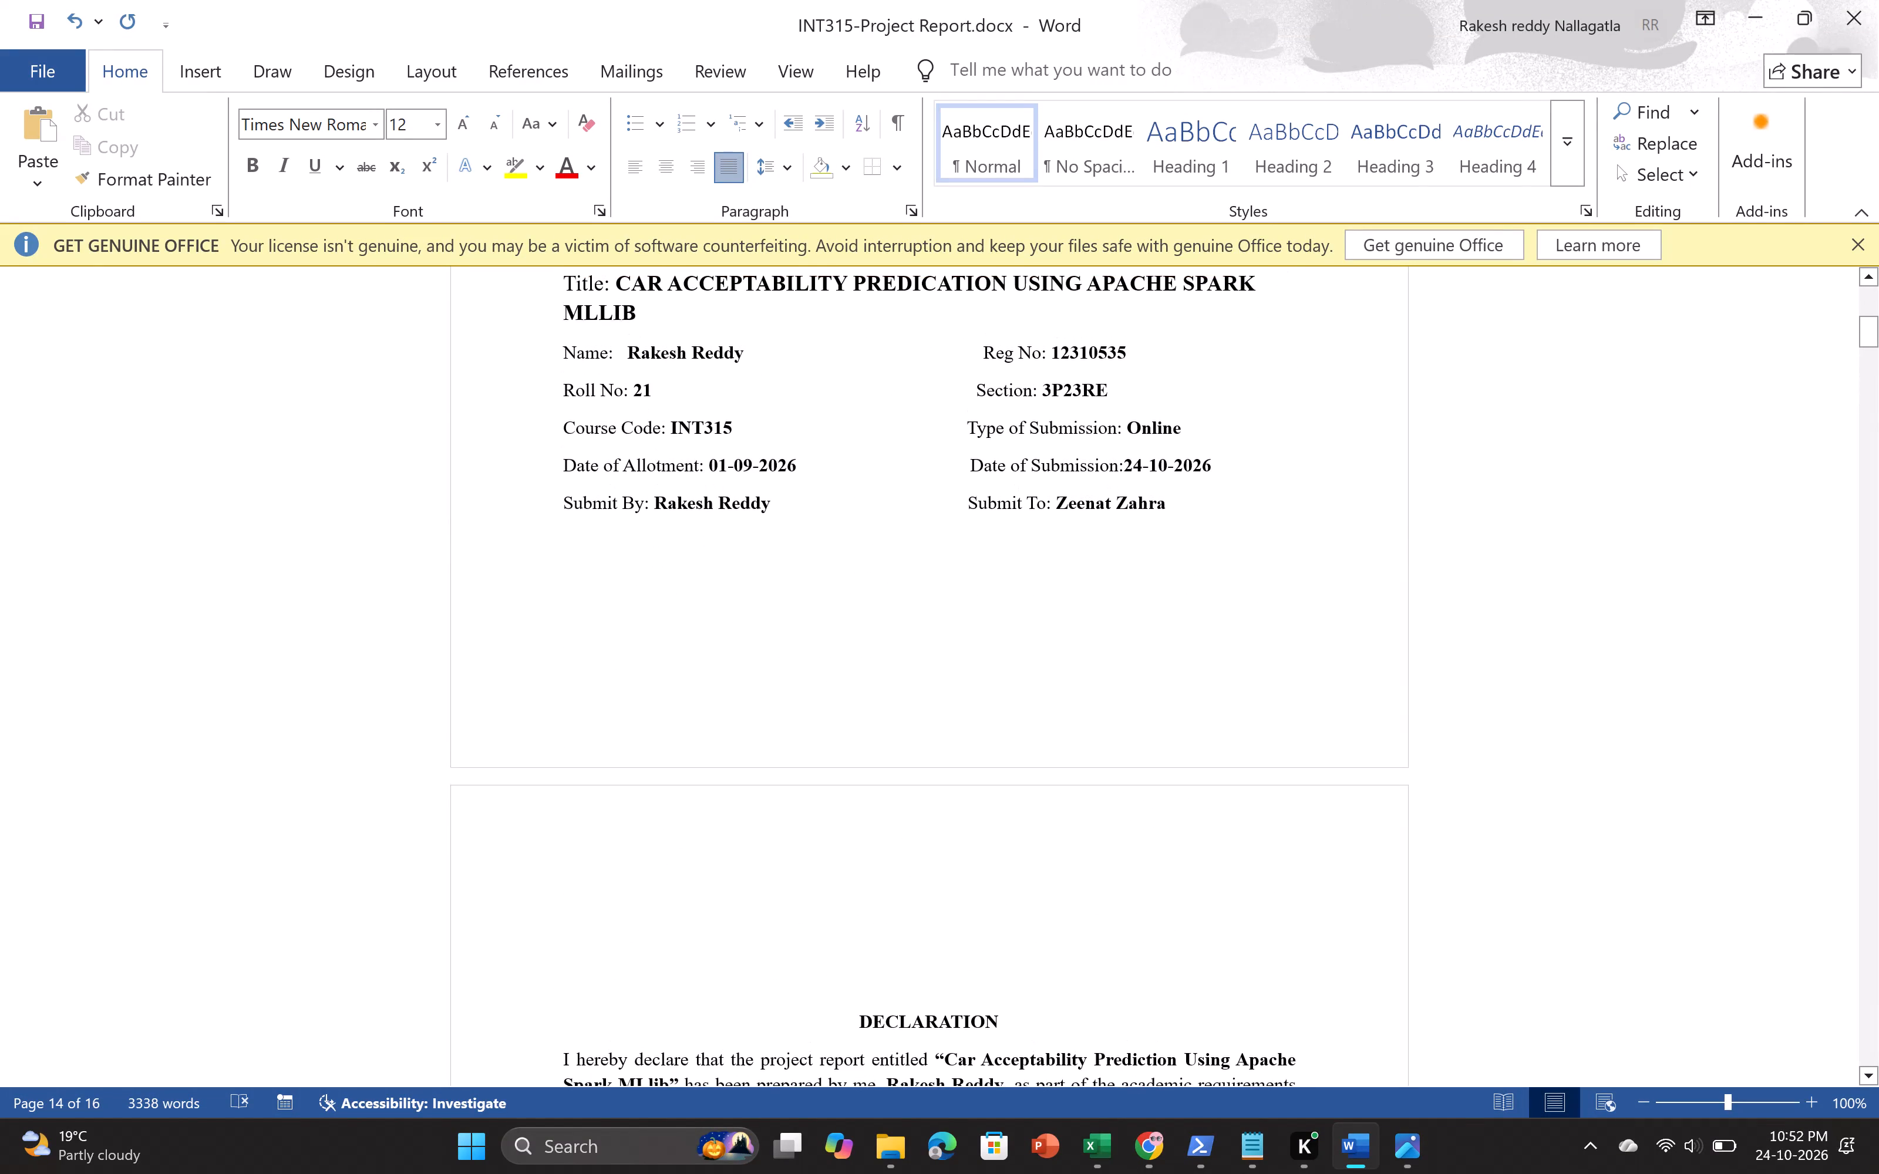
Save the report while checking the title page and the Declaration page.
key(ctrl+s)
scroll(745, 637, up, 2)
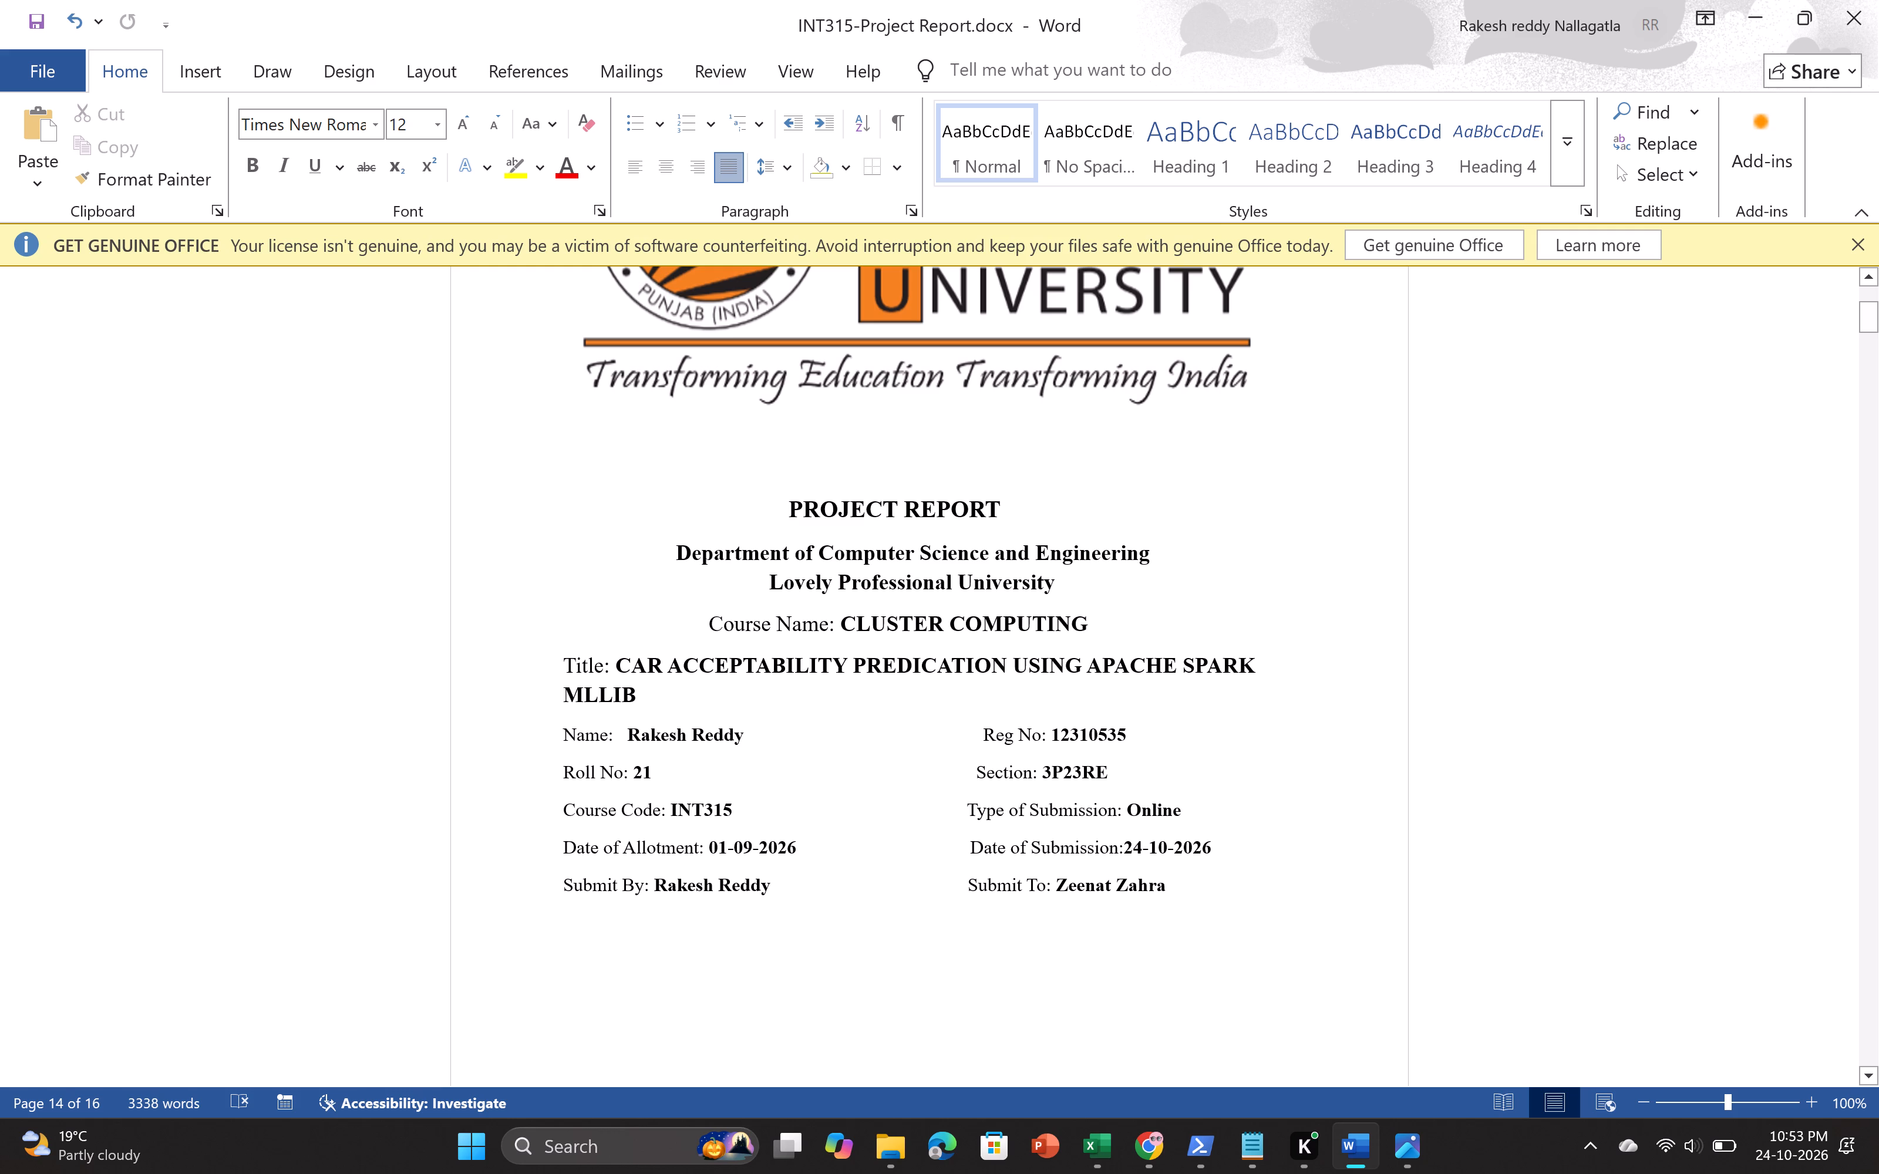
scroll(724, 836, down, 3)
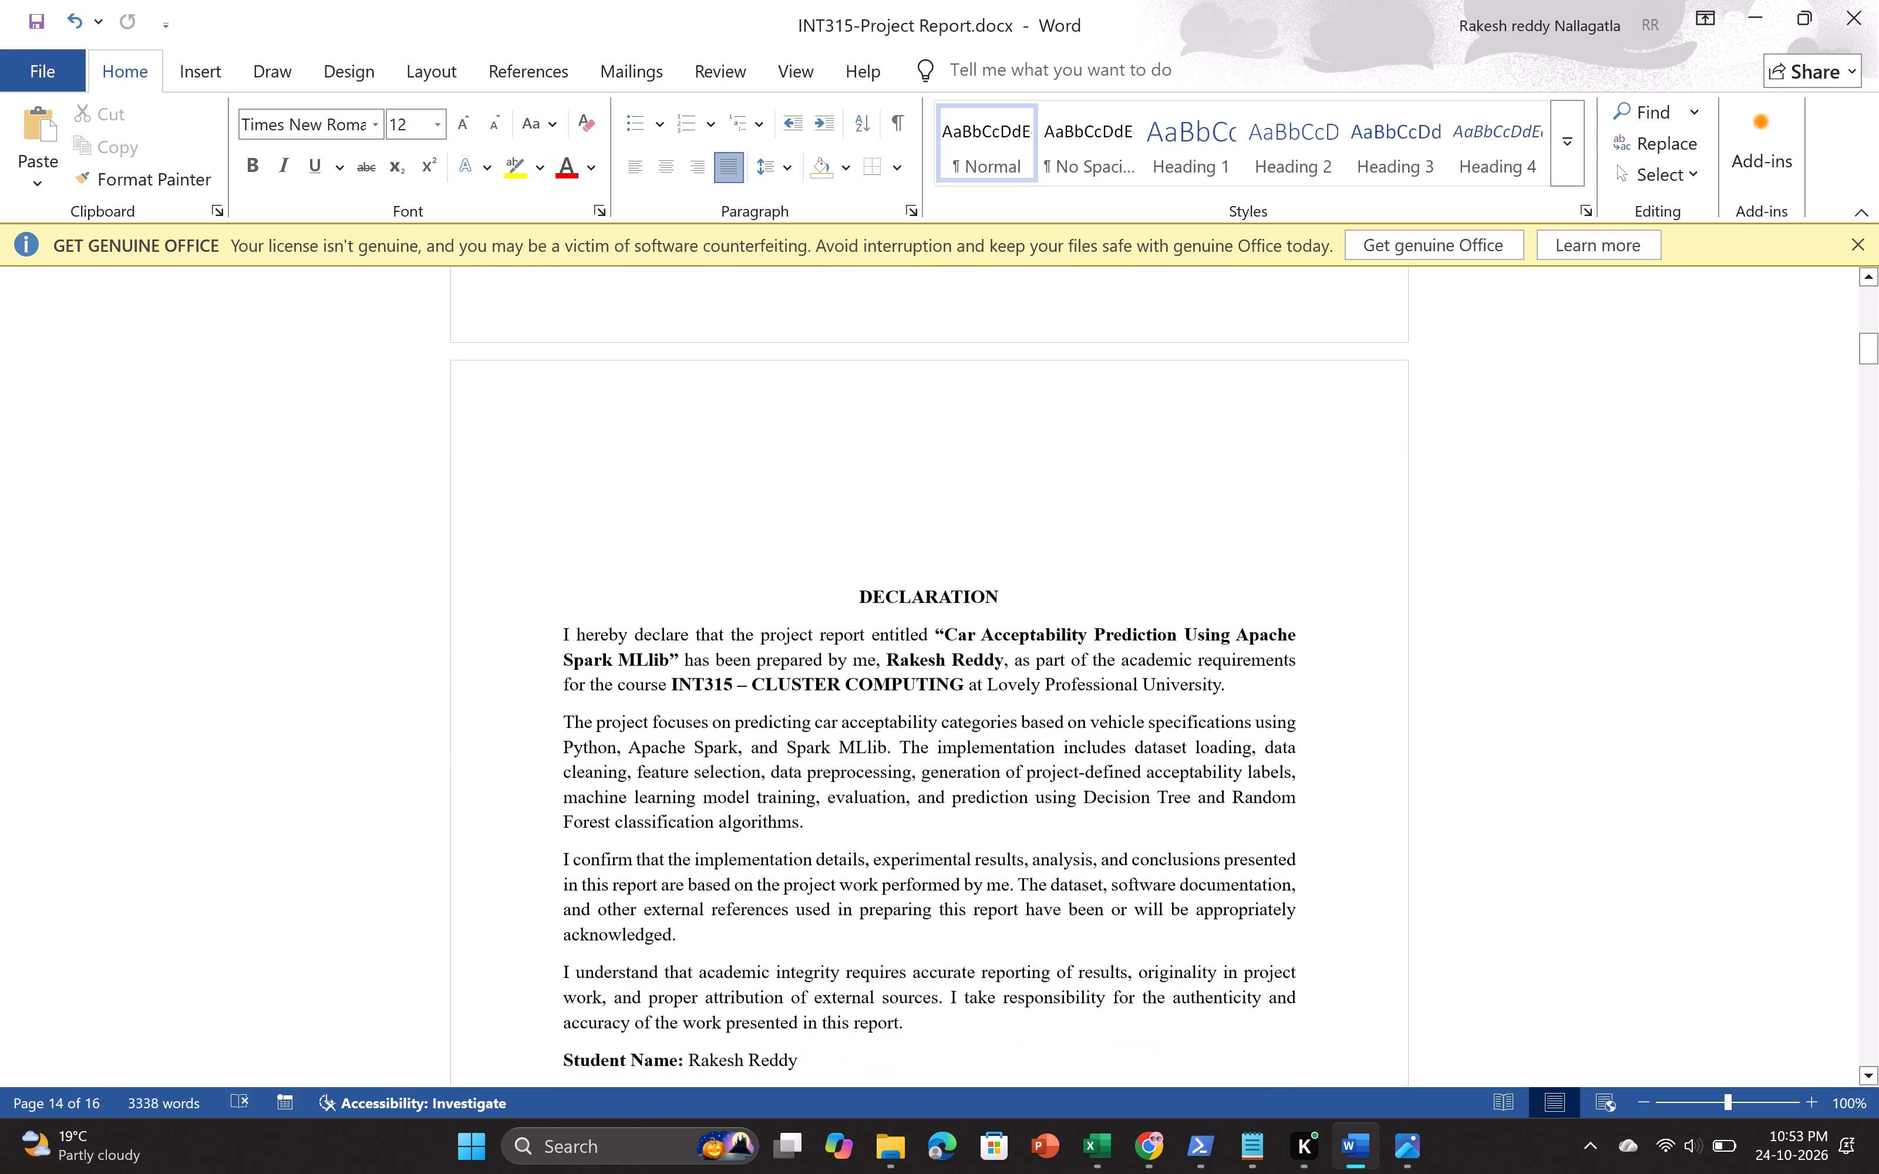
scroll(724, 836, down, 1)
key(ctrl+s)
Read forward from the Declaration details through the Acknowledgement, objectives and dataset sections to the start of section 5.
scroll(724, 836, down, 1)
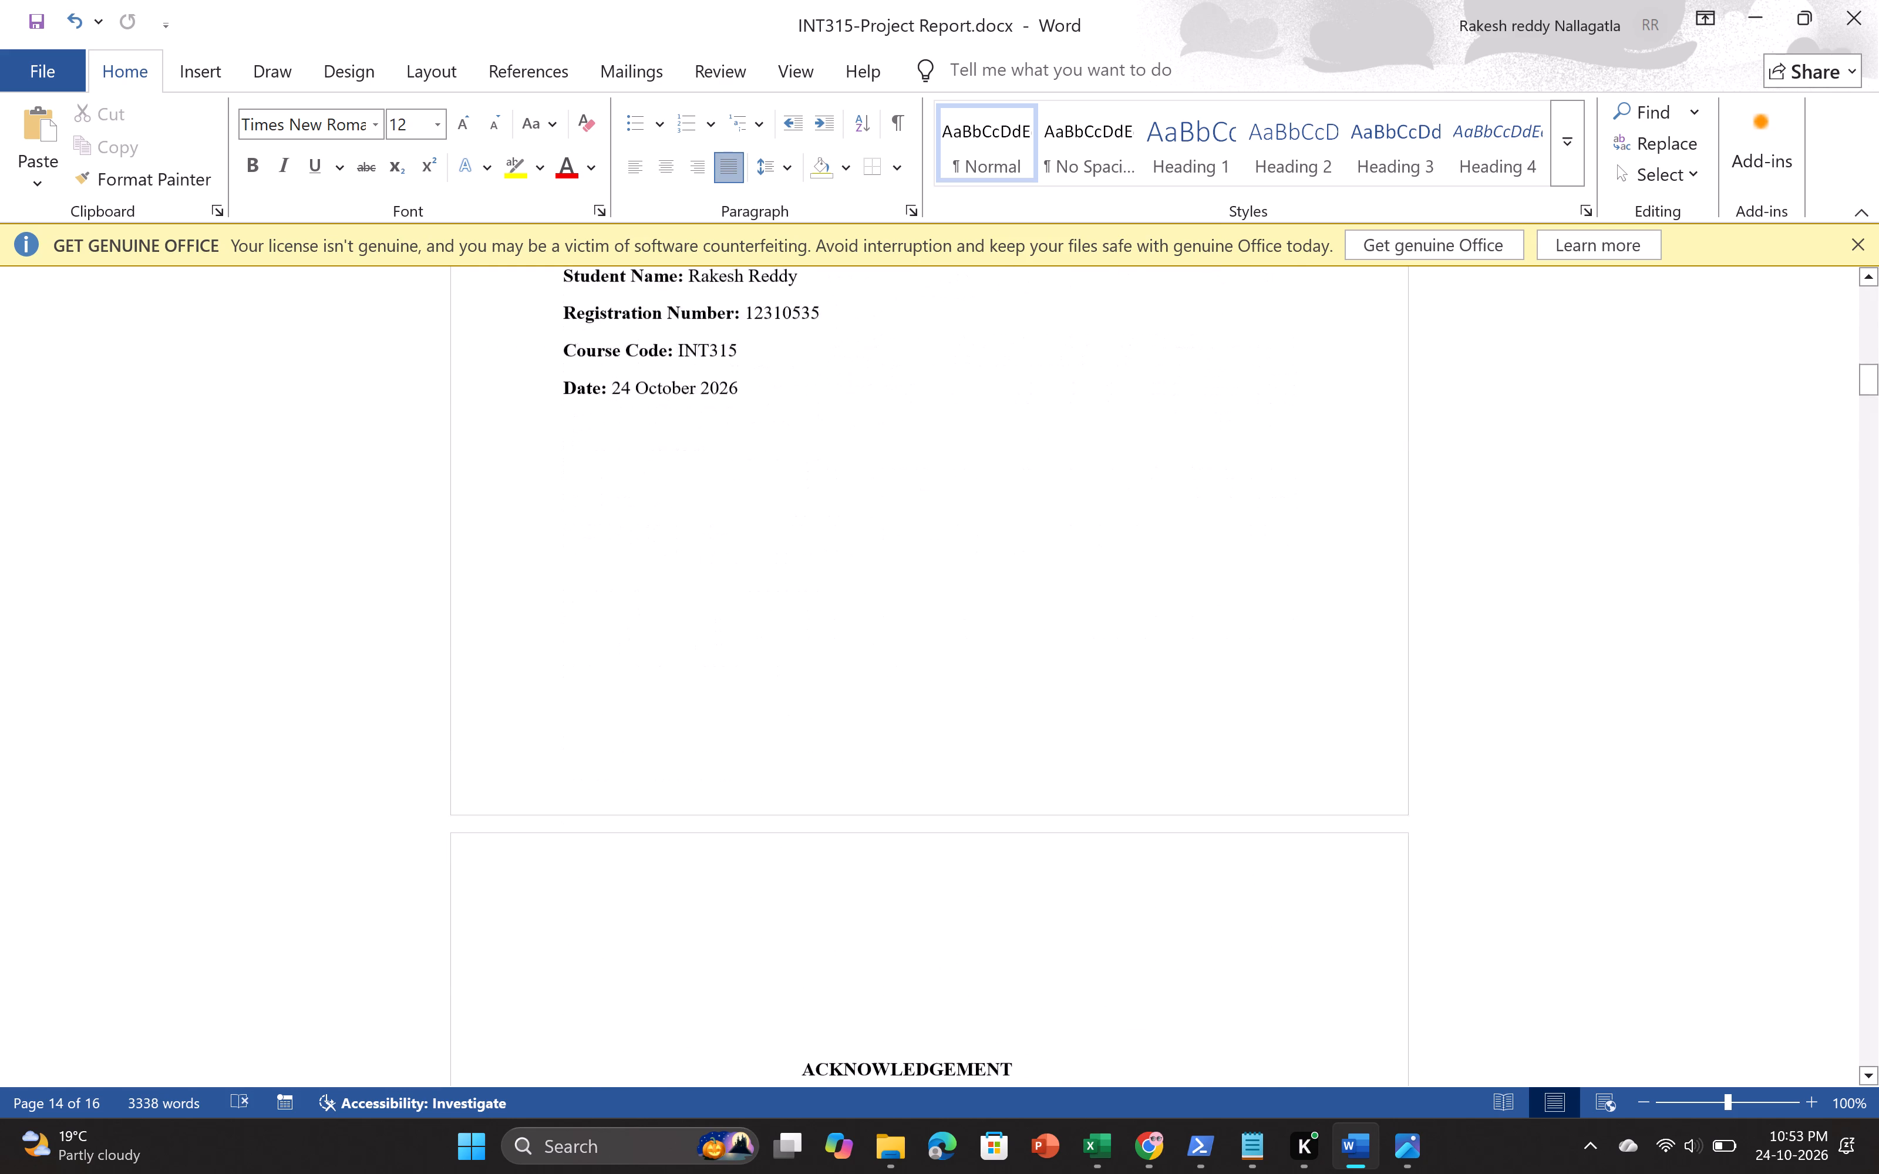
scroll(724, 836, down, 4)
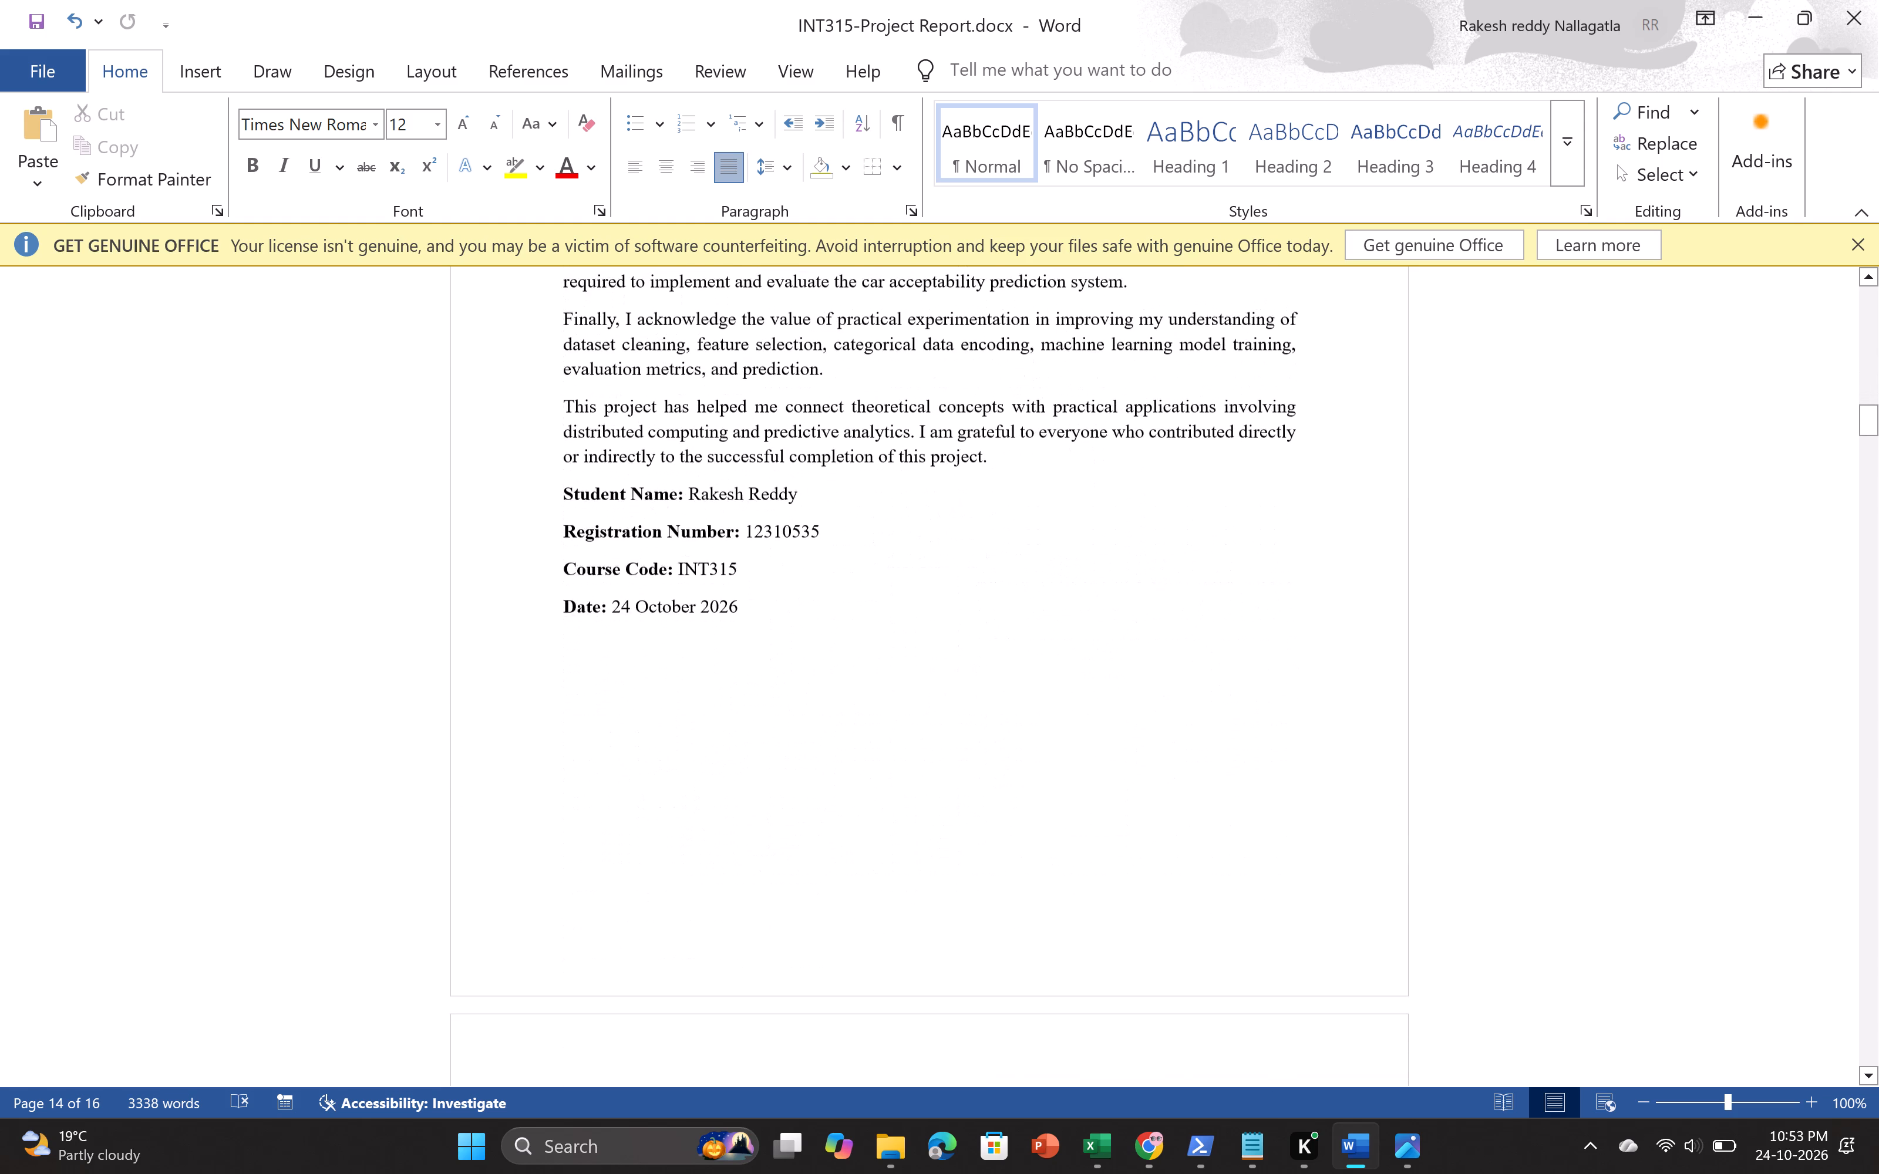
scroll(724, 836, down, 3)
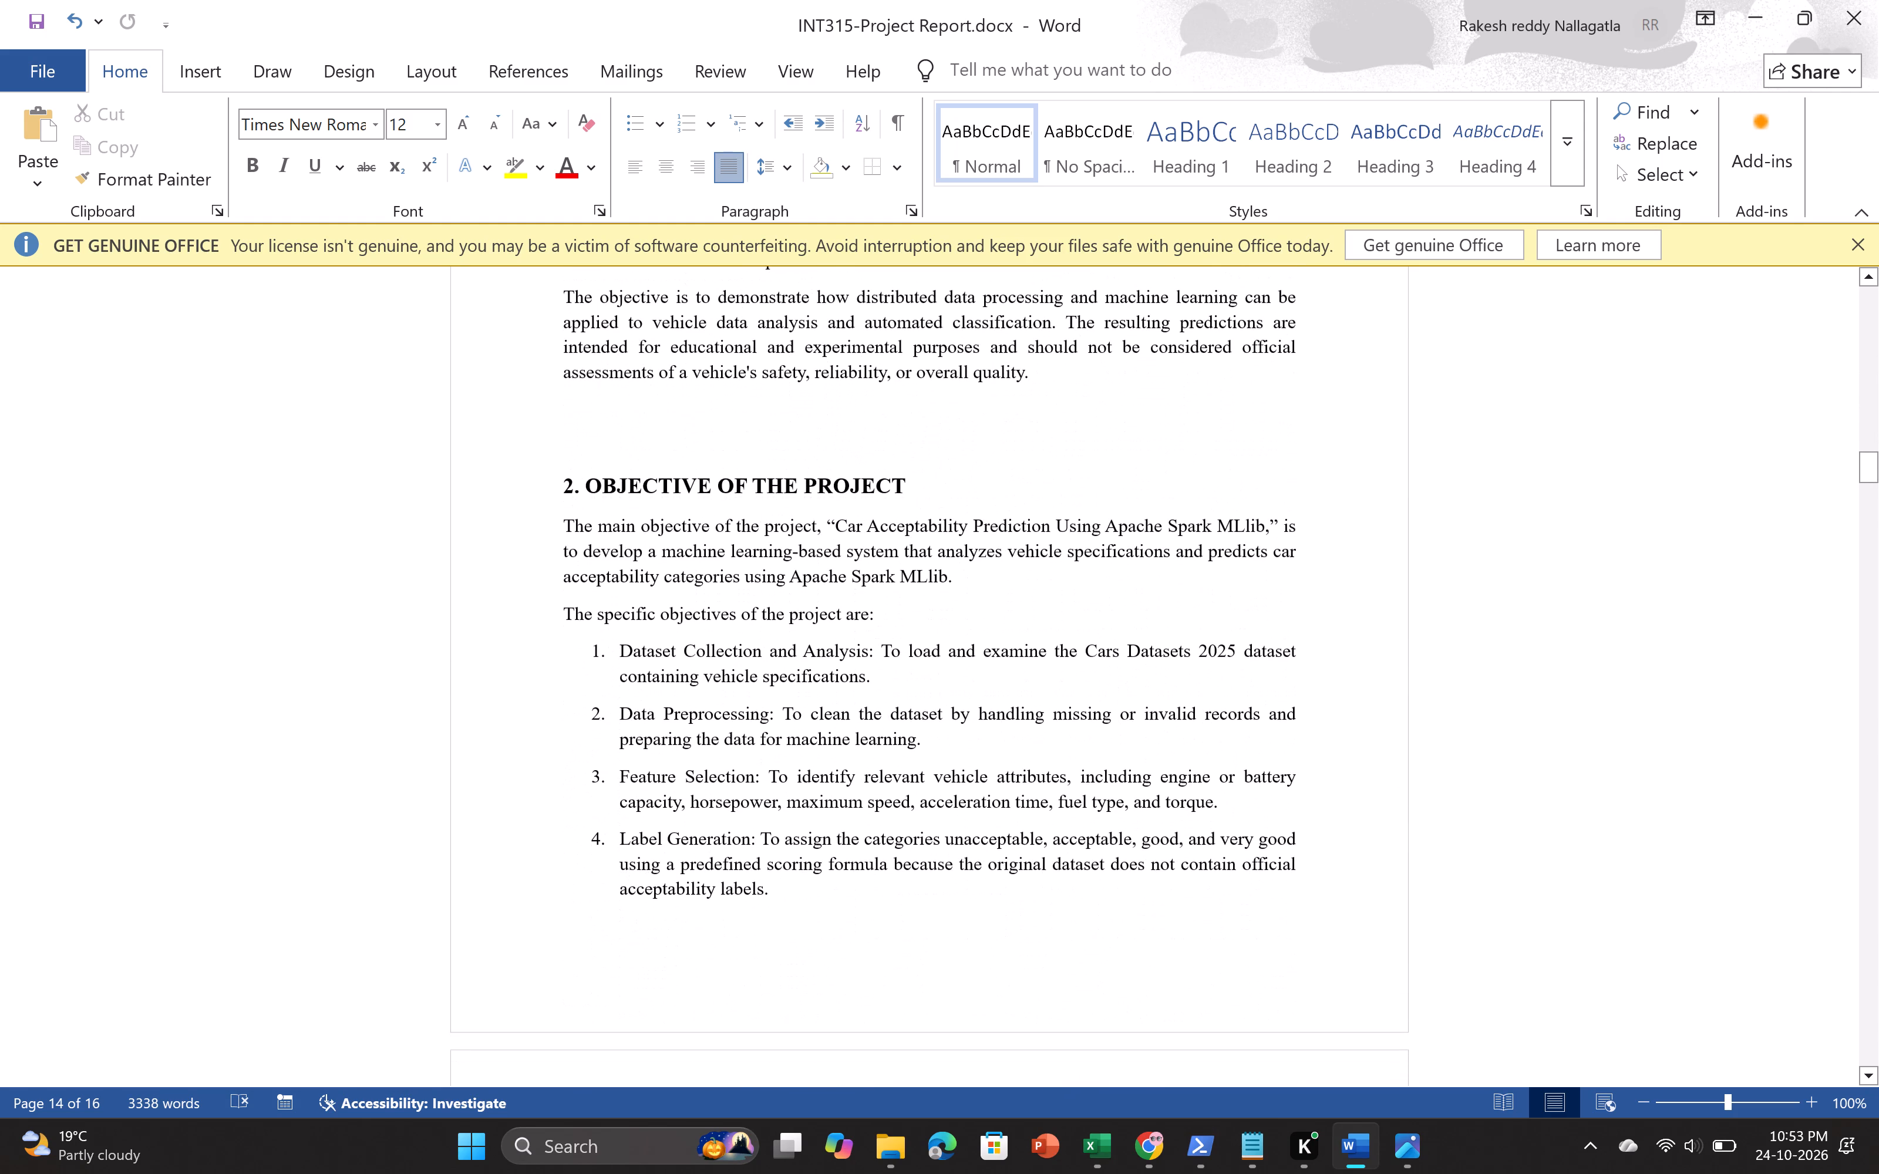
scroll(724, 836, down, 2)
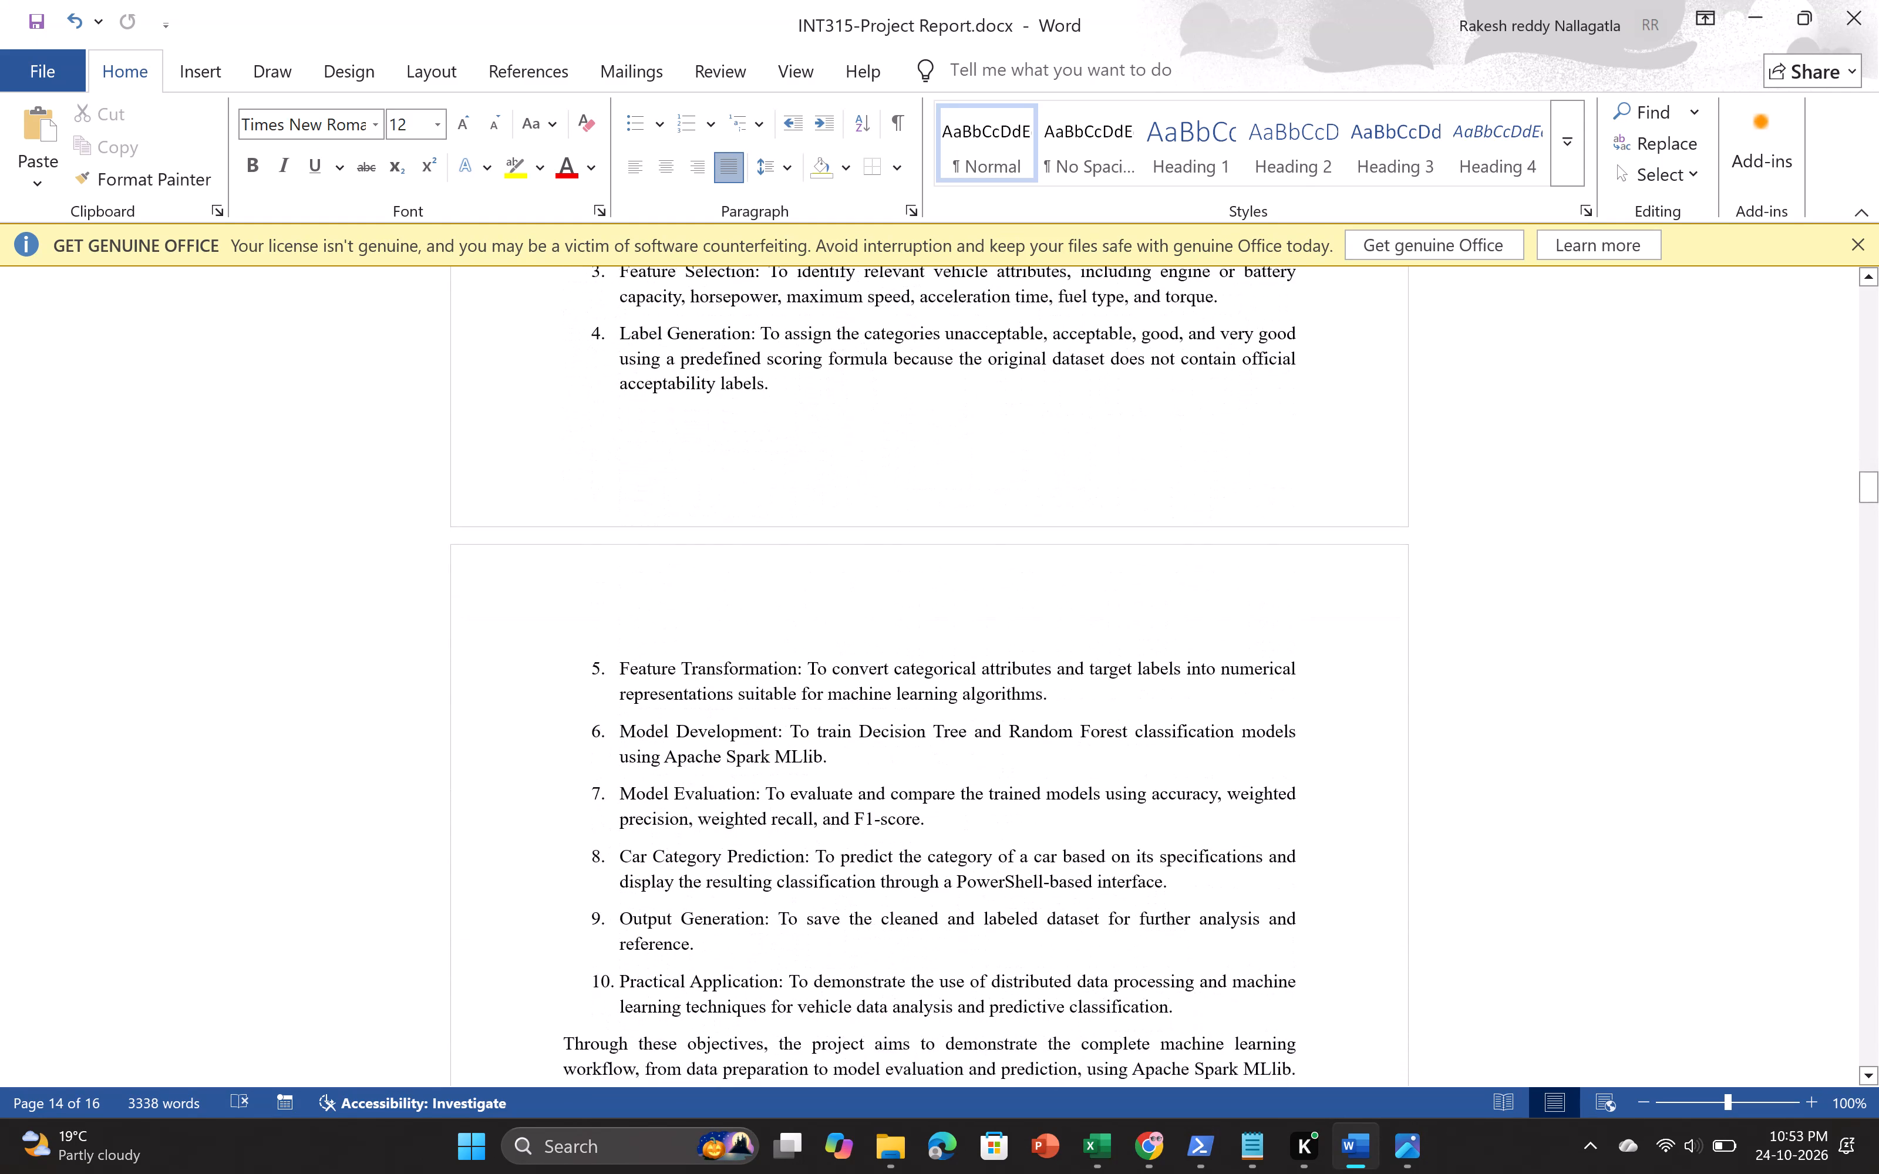
scroll(724, 836, down, 4)
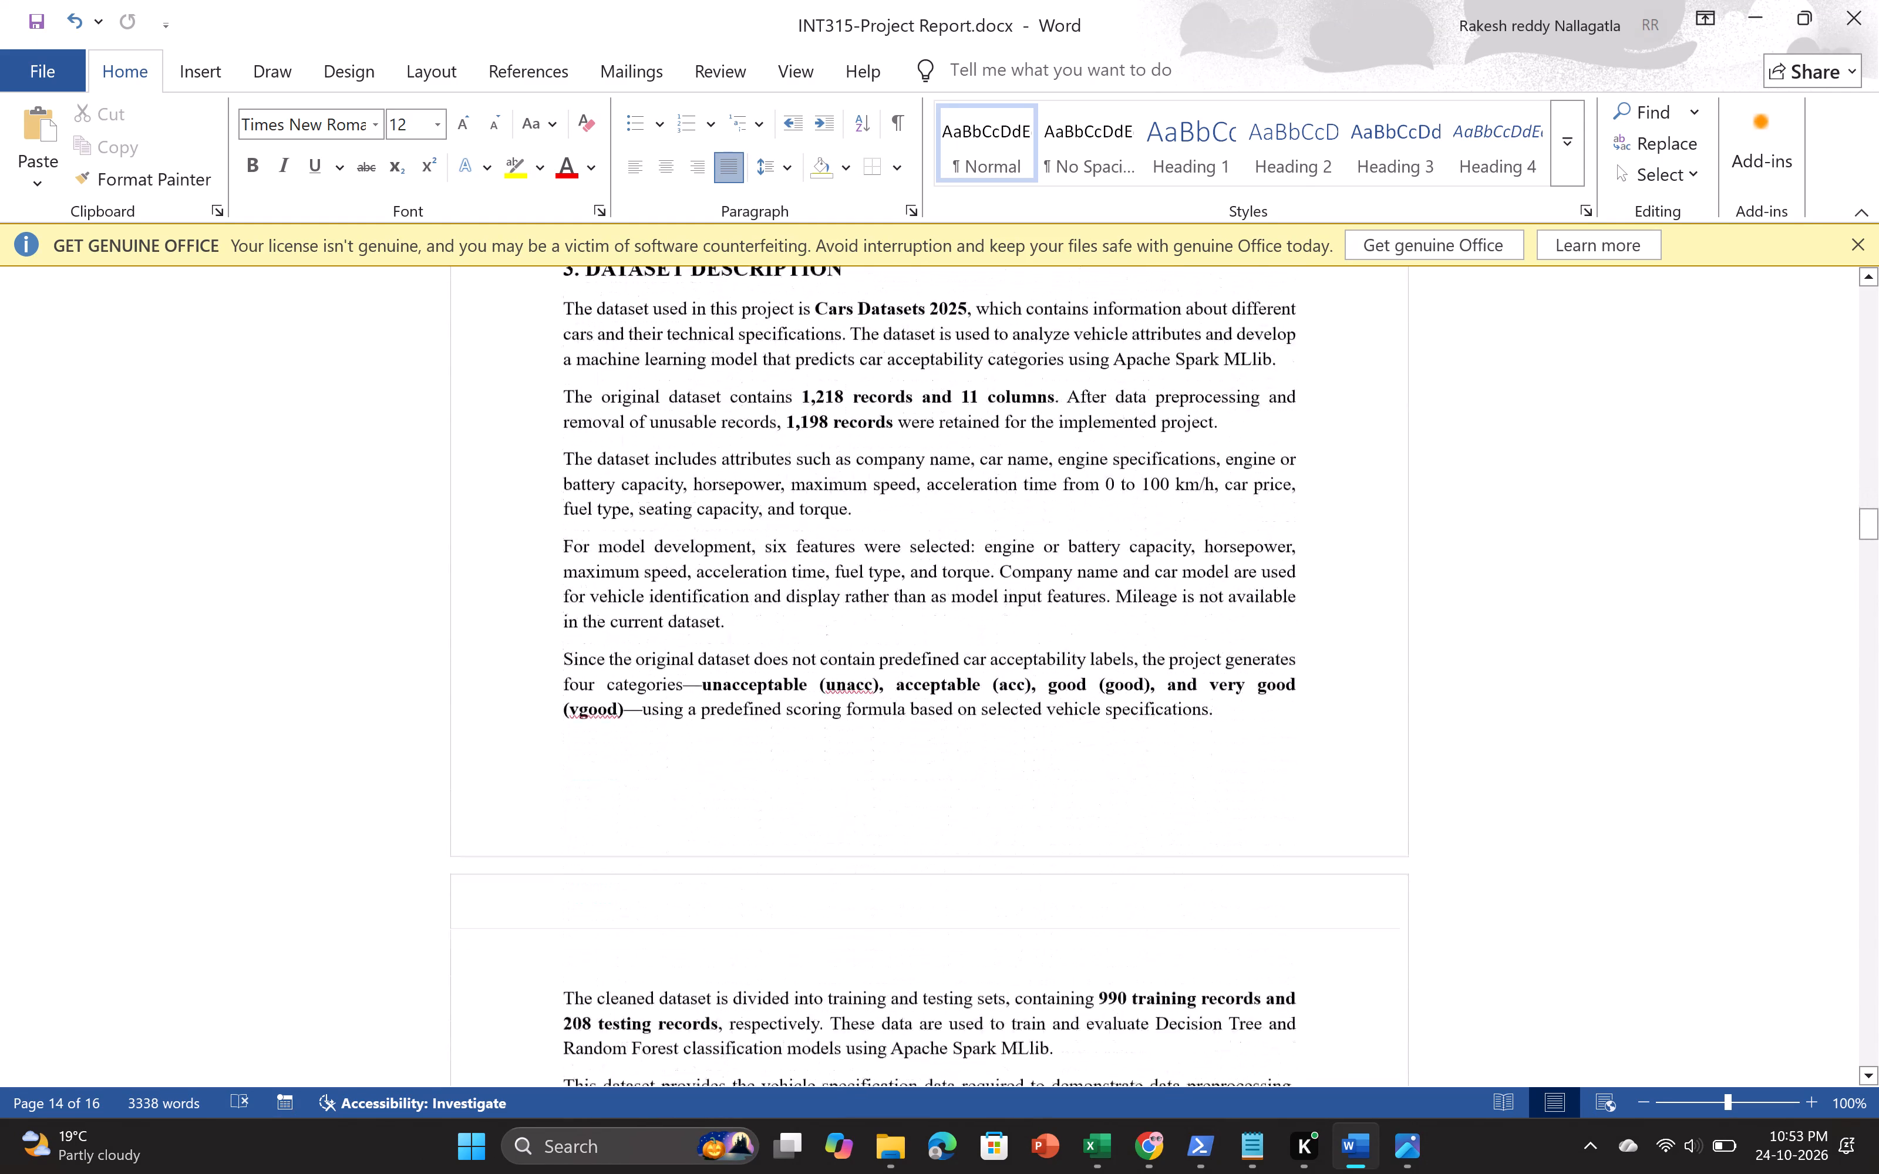
scroll(724, 836, down, 2)
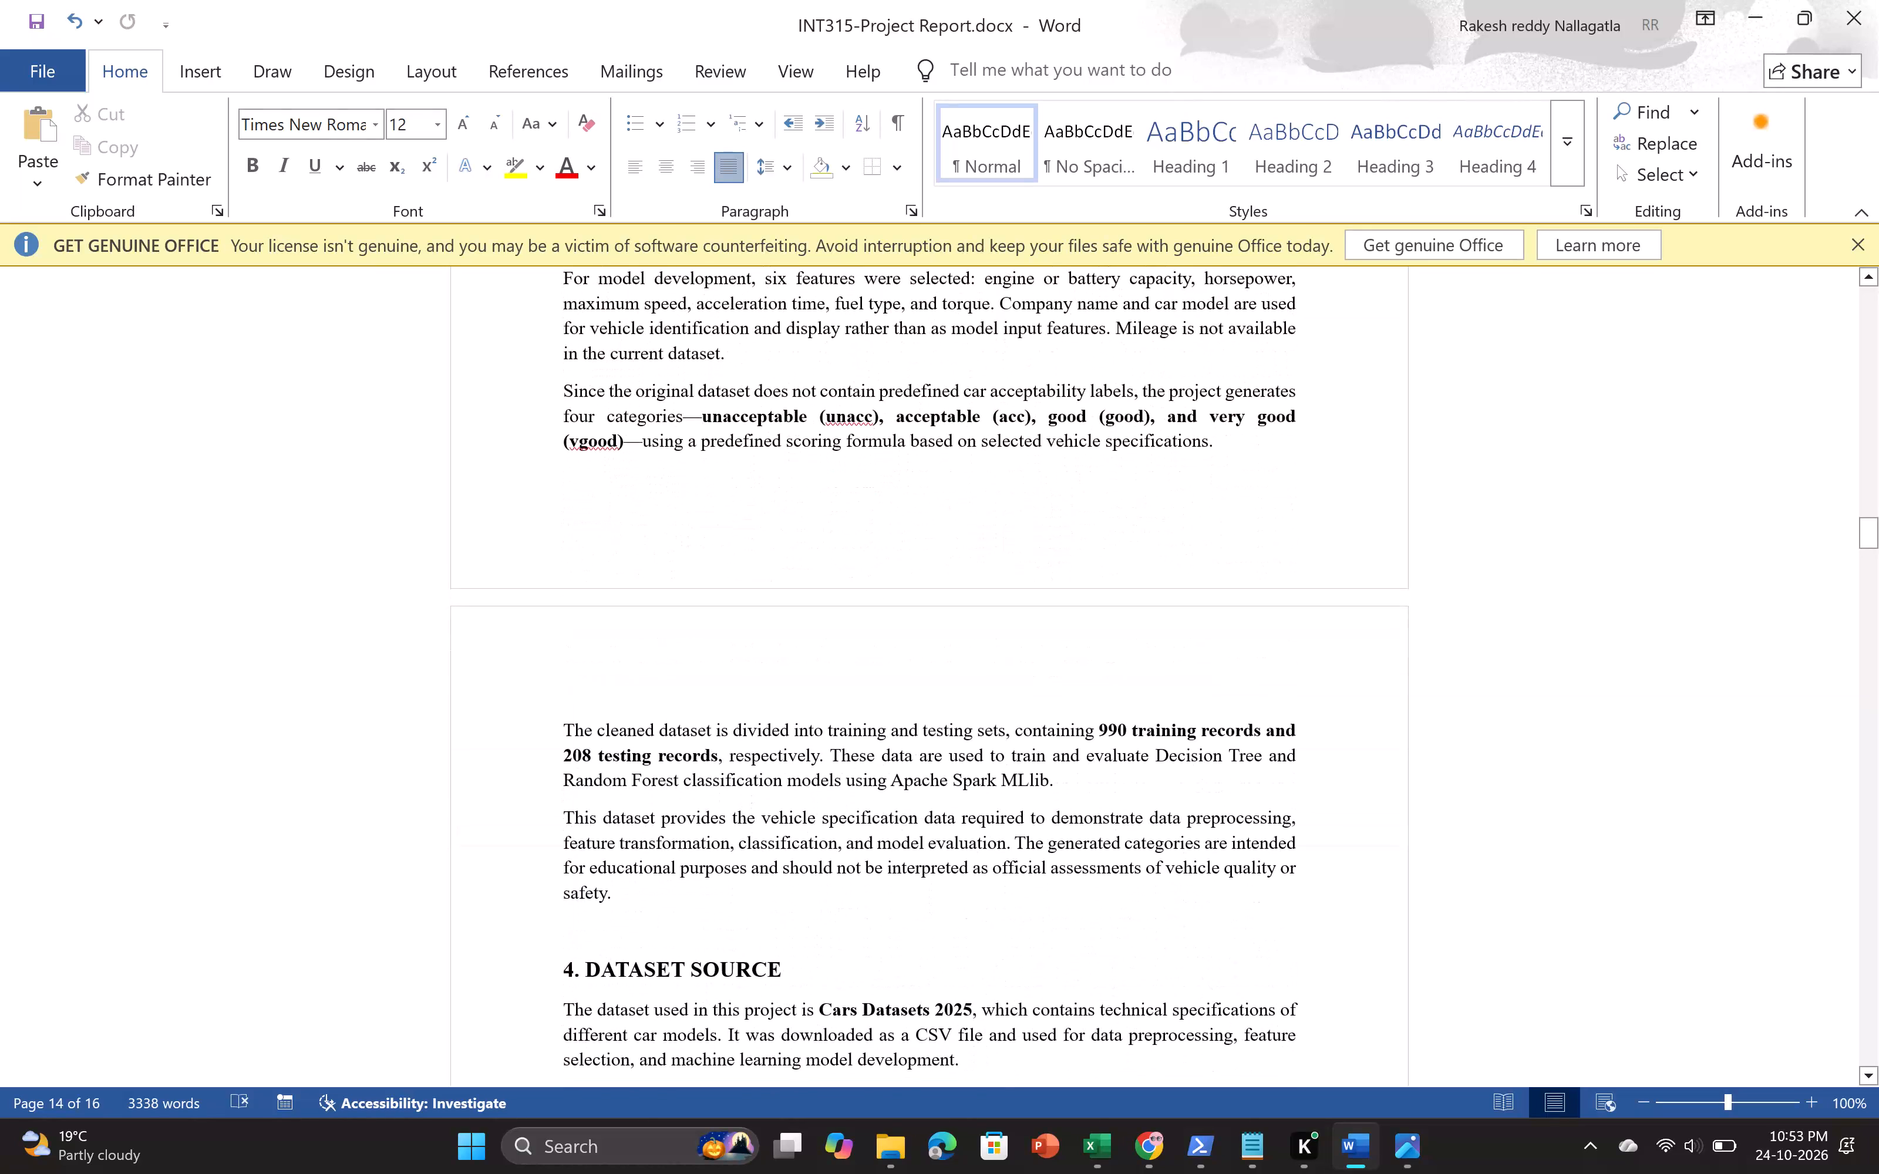
scroll(724, 836, down, 2)
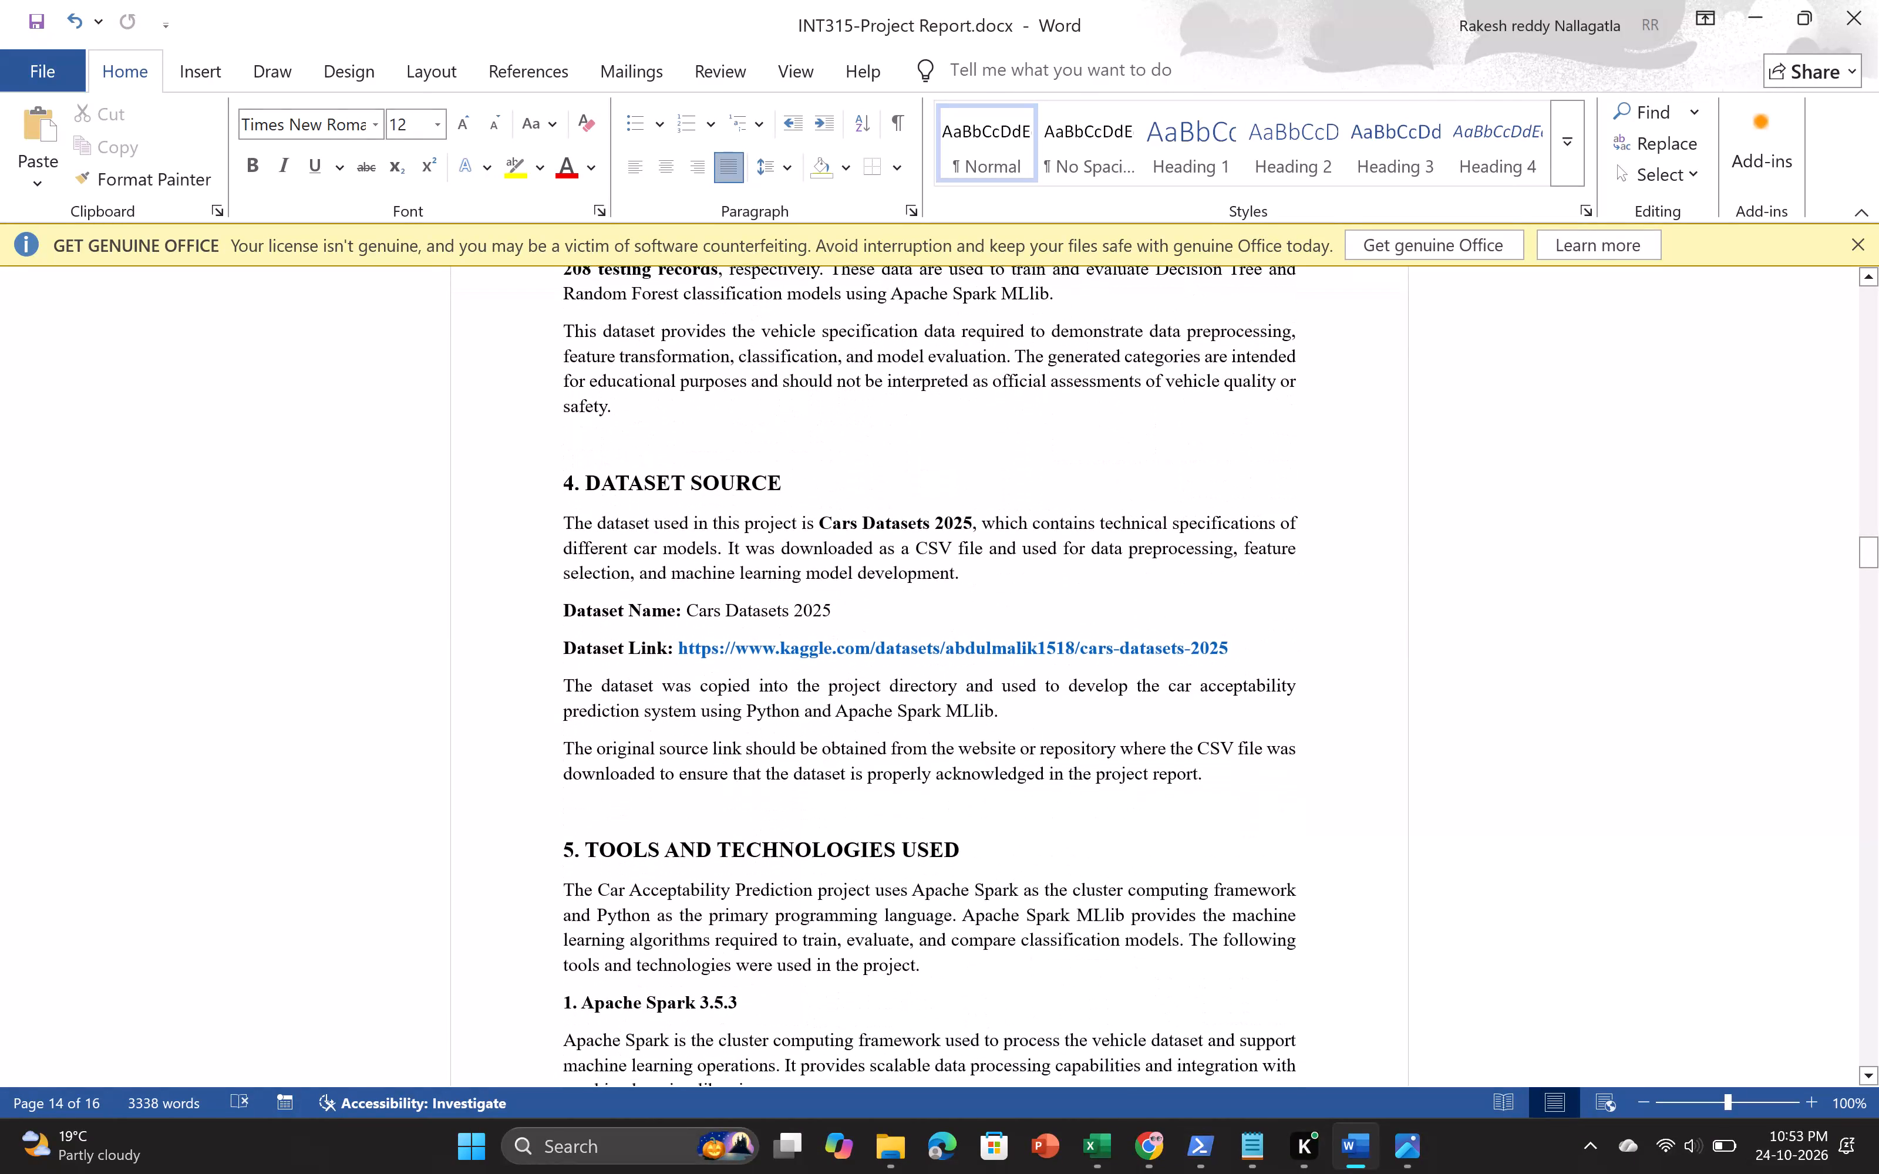
Delete the paragraph starting "Since the original dataset does not contain predefined car acceptability labels" in section 3, Dataset Description.
scroll(724, 836, up, 1)
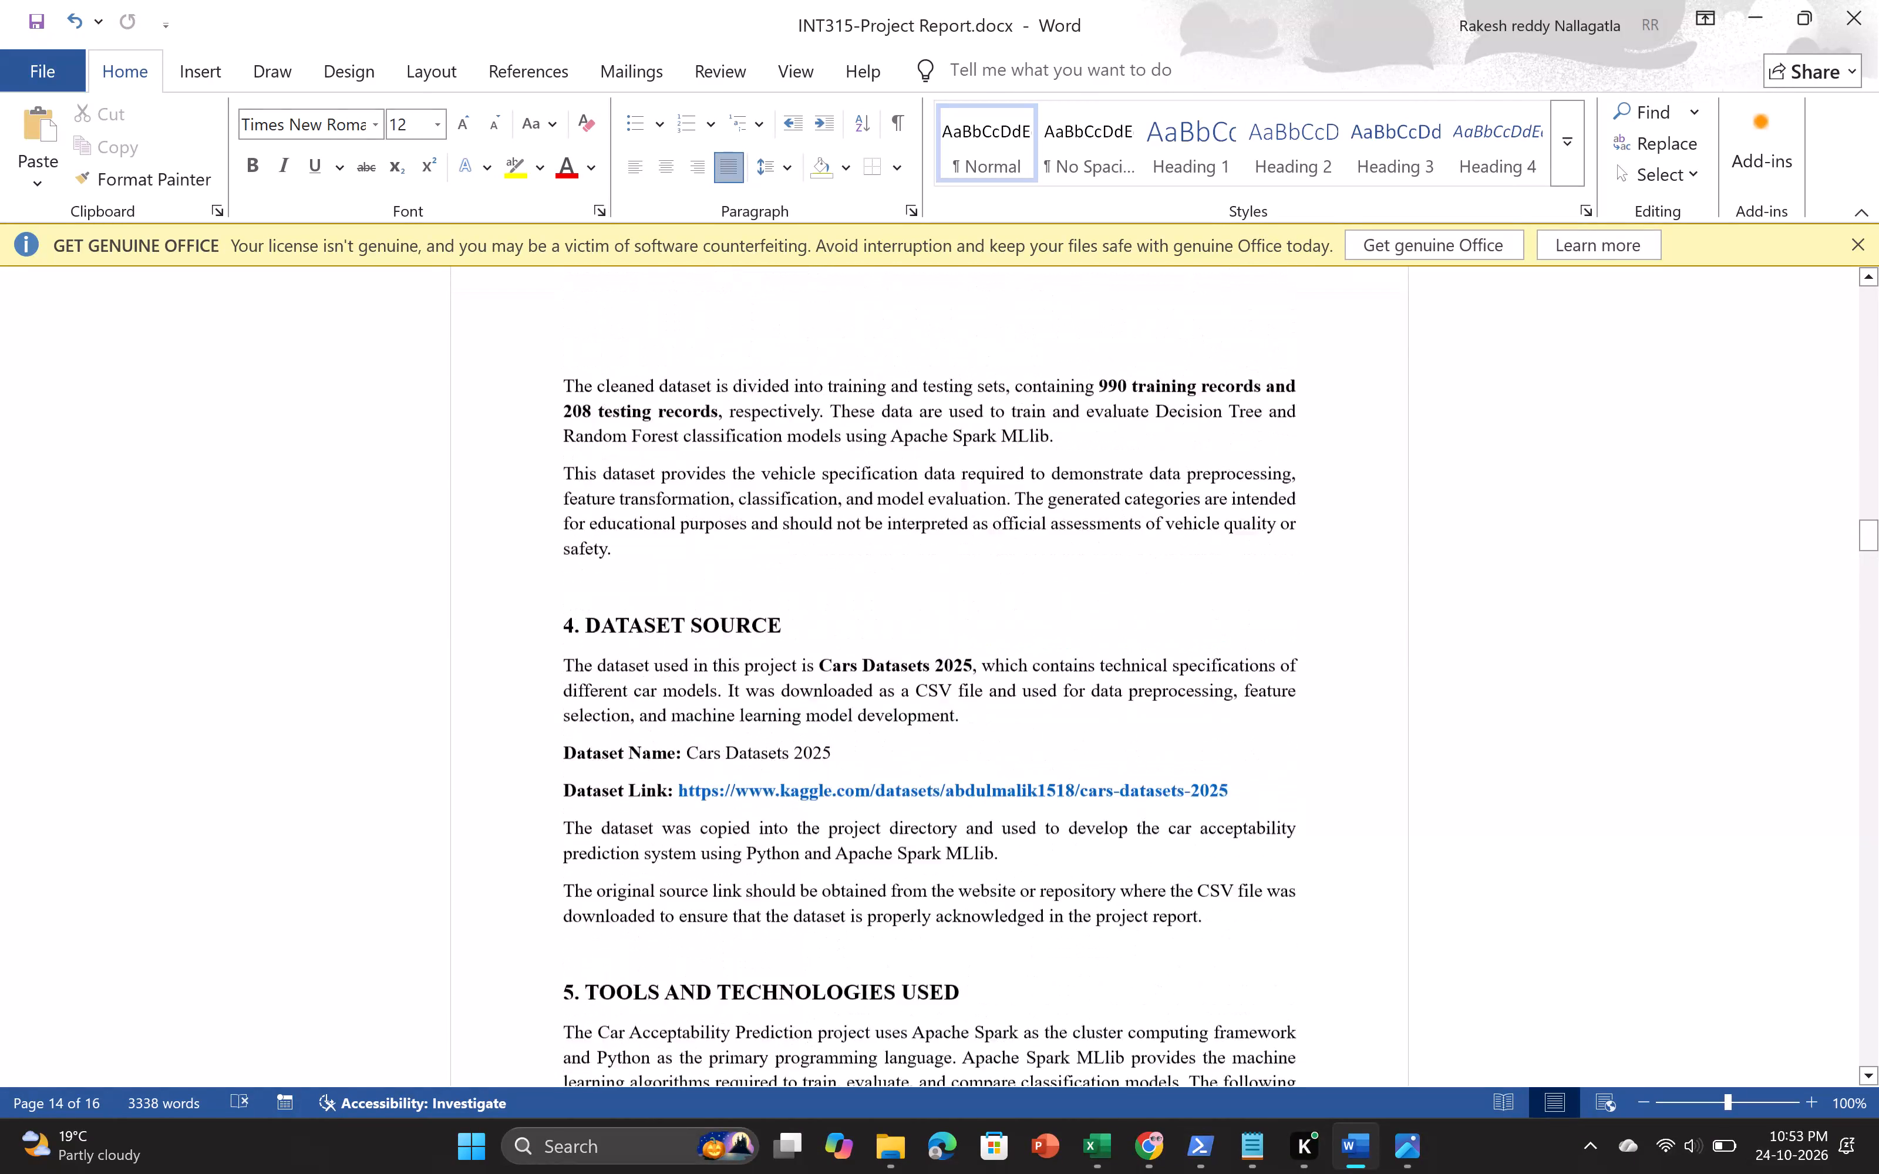
scroll(724, 836, up, 1)
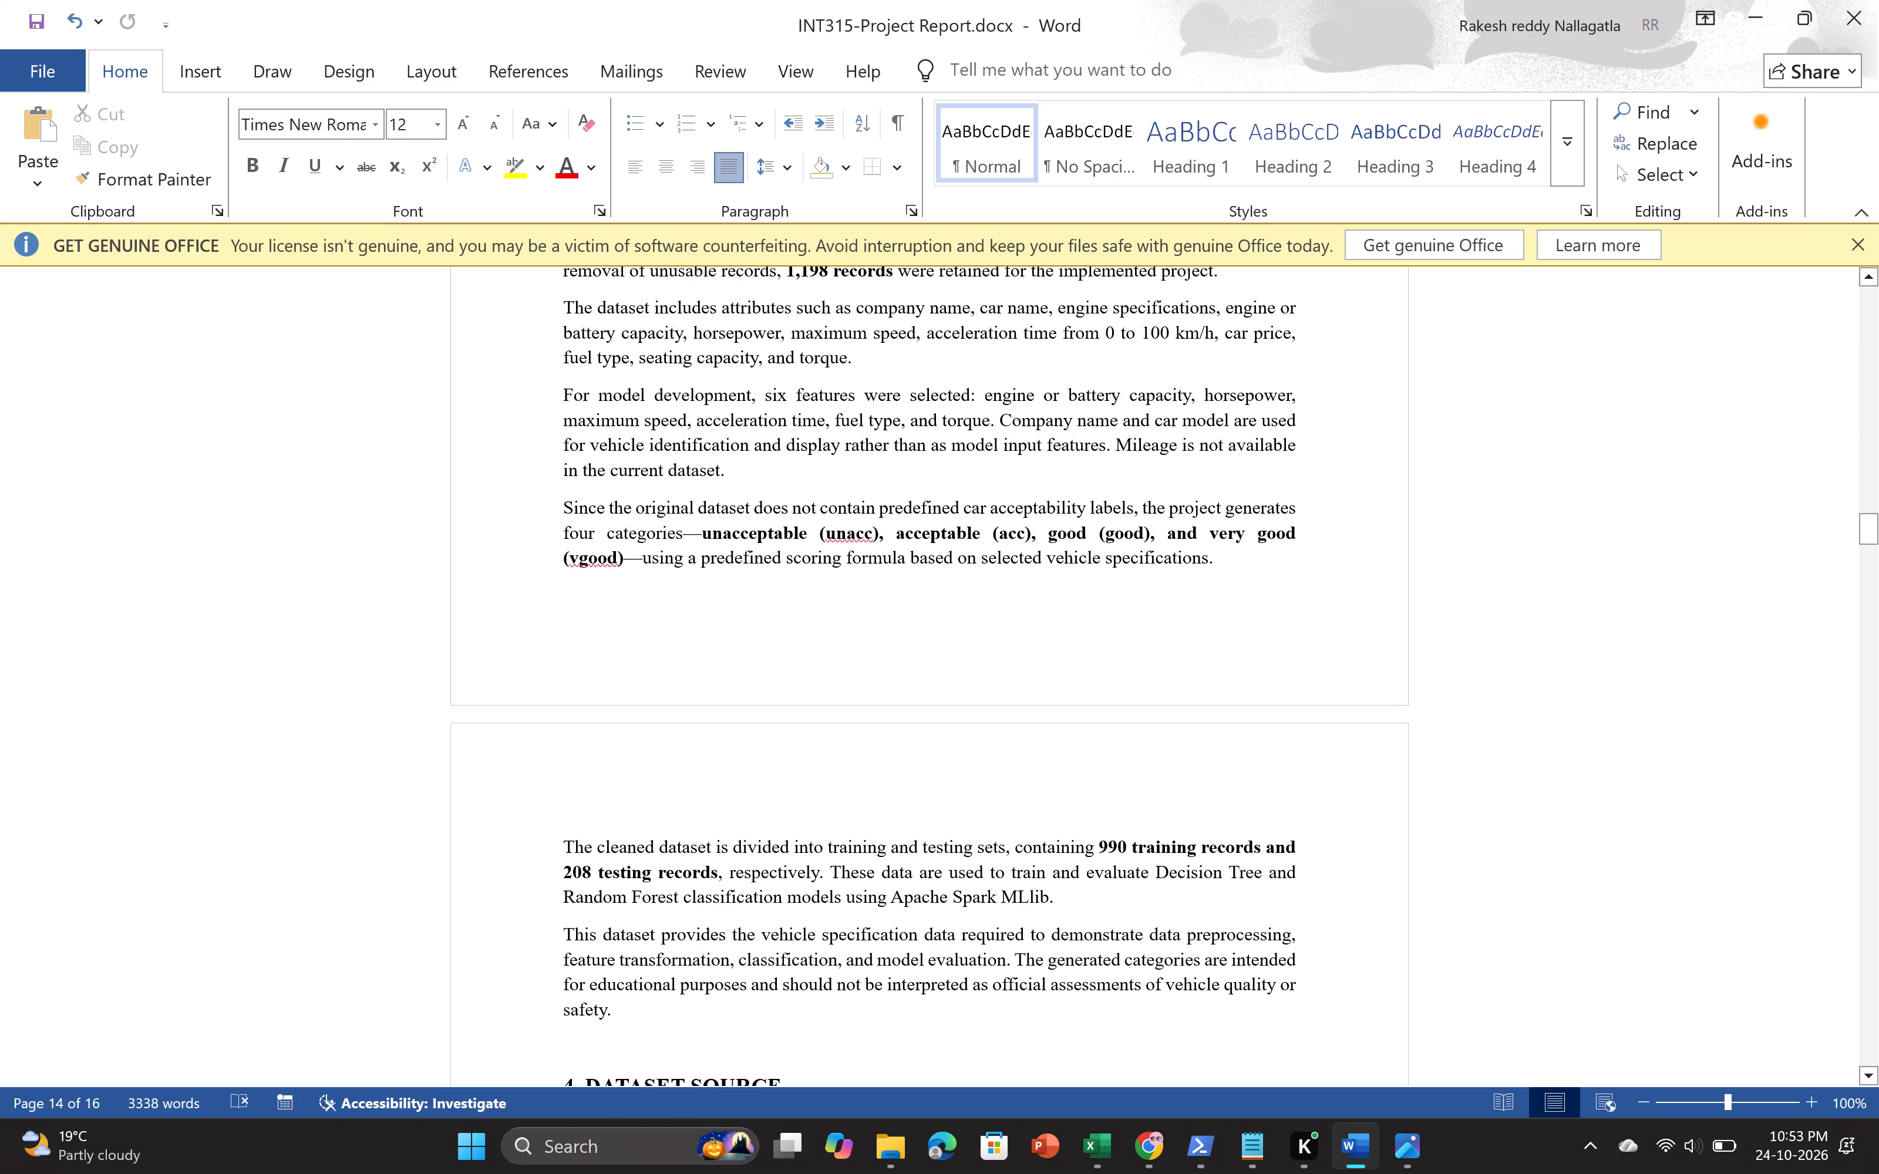
scroll(642, 609, up, 1)
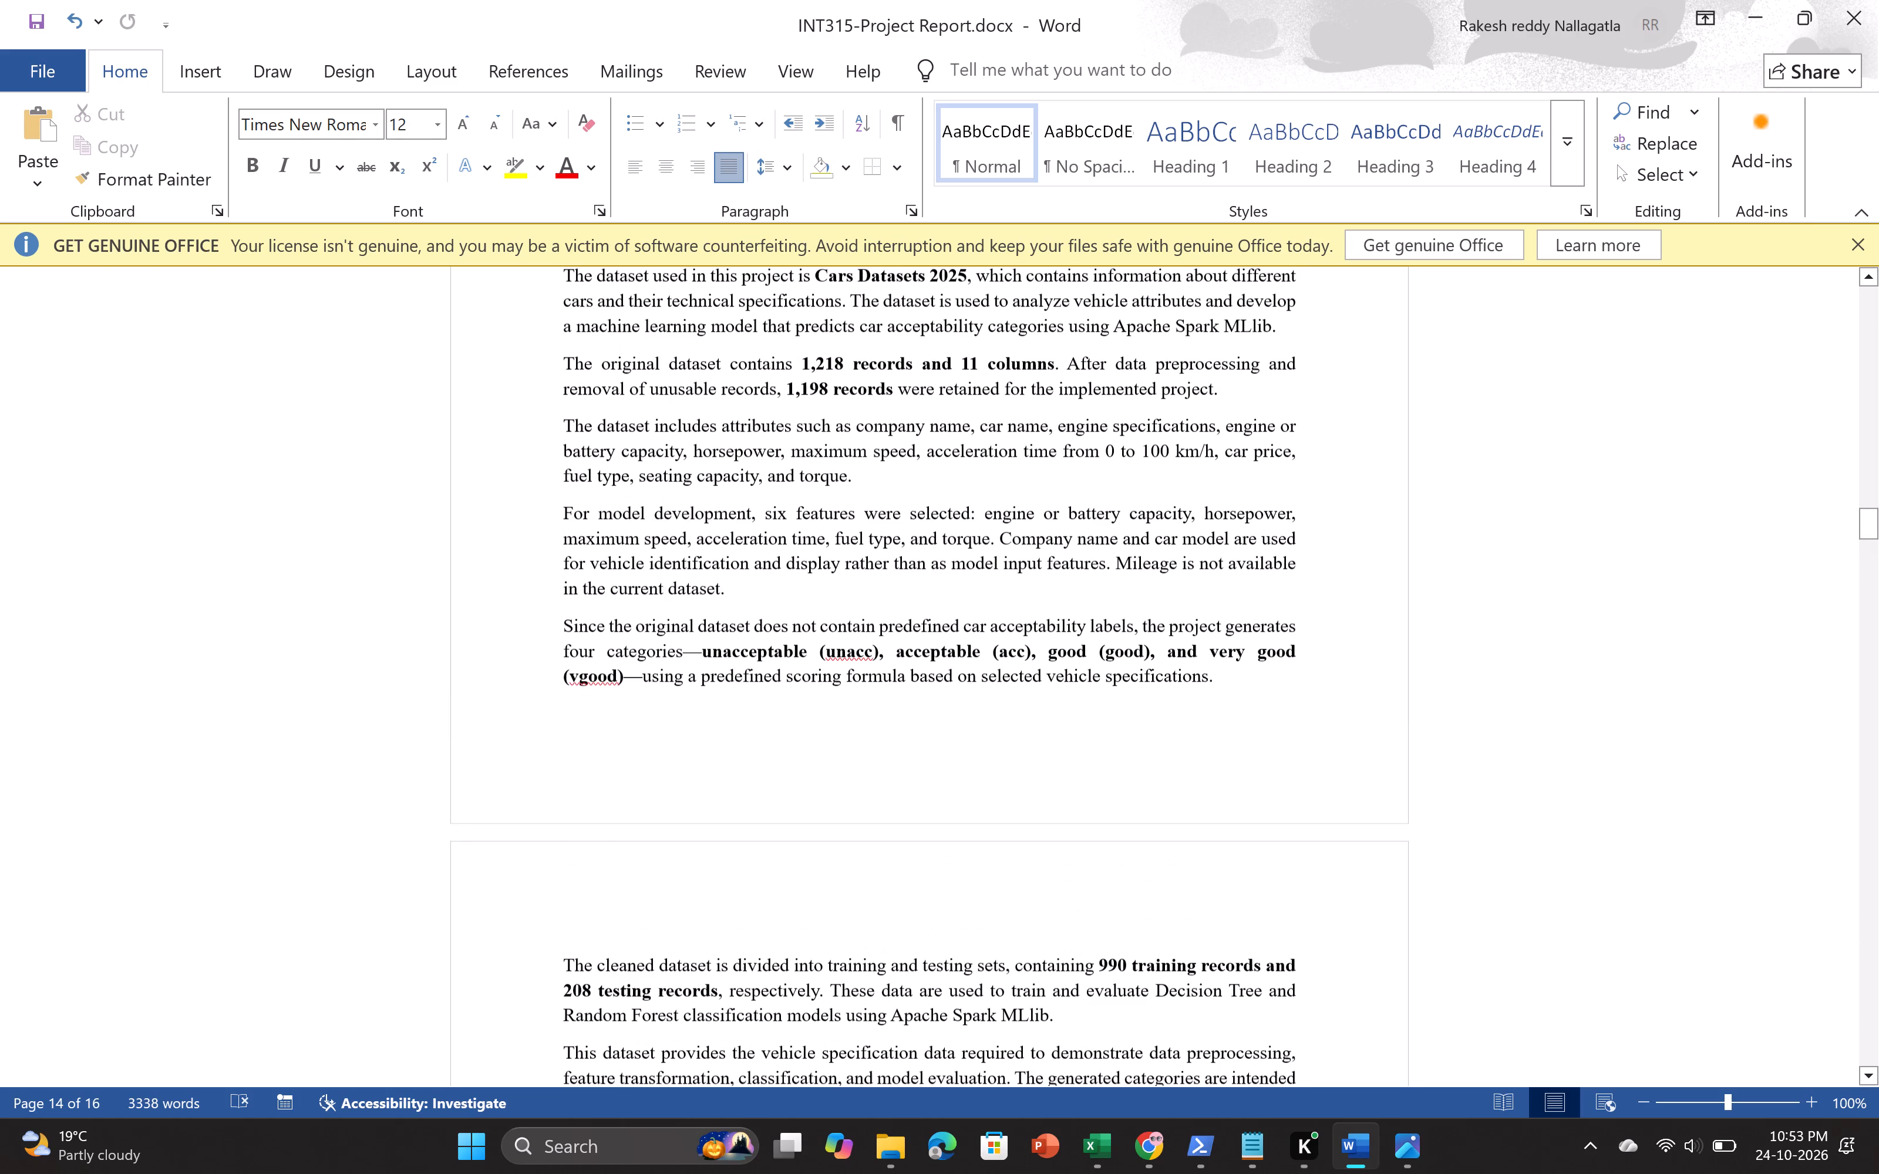
drag(1234, 691, 568, 637)
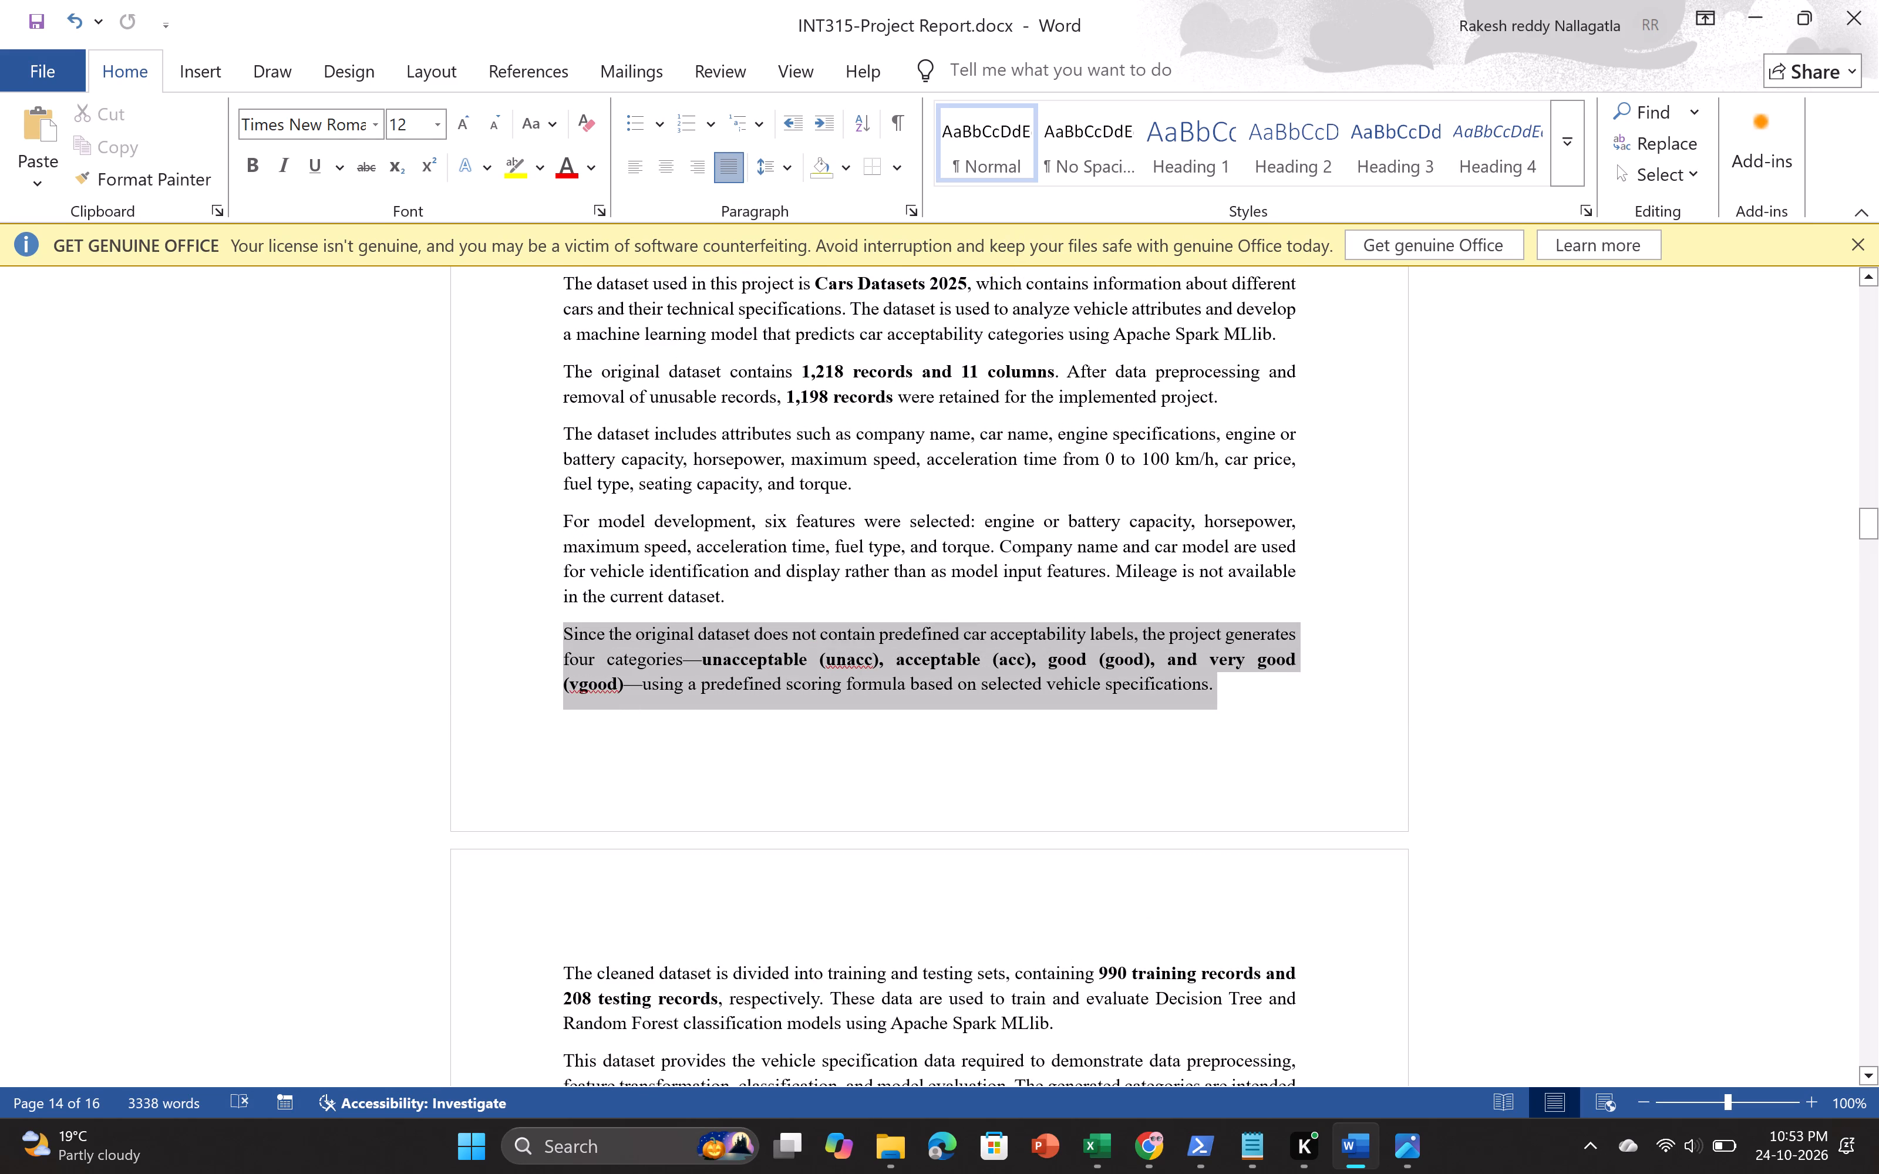
drag(568, 637, 567, 636)
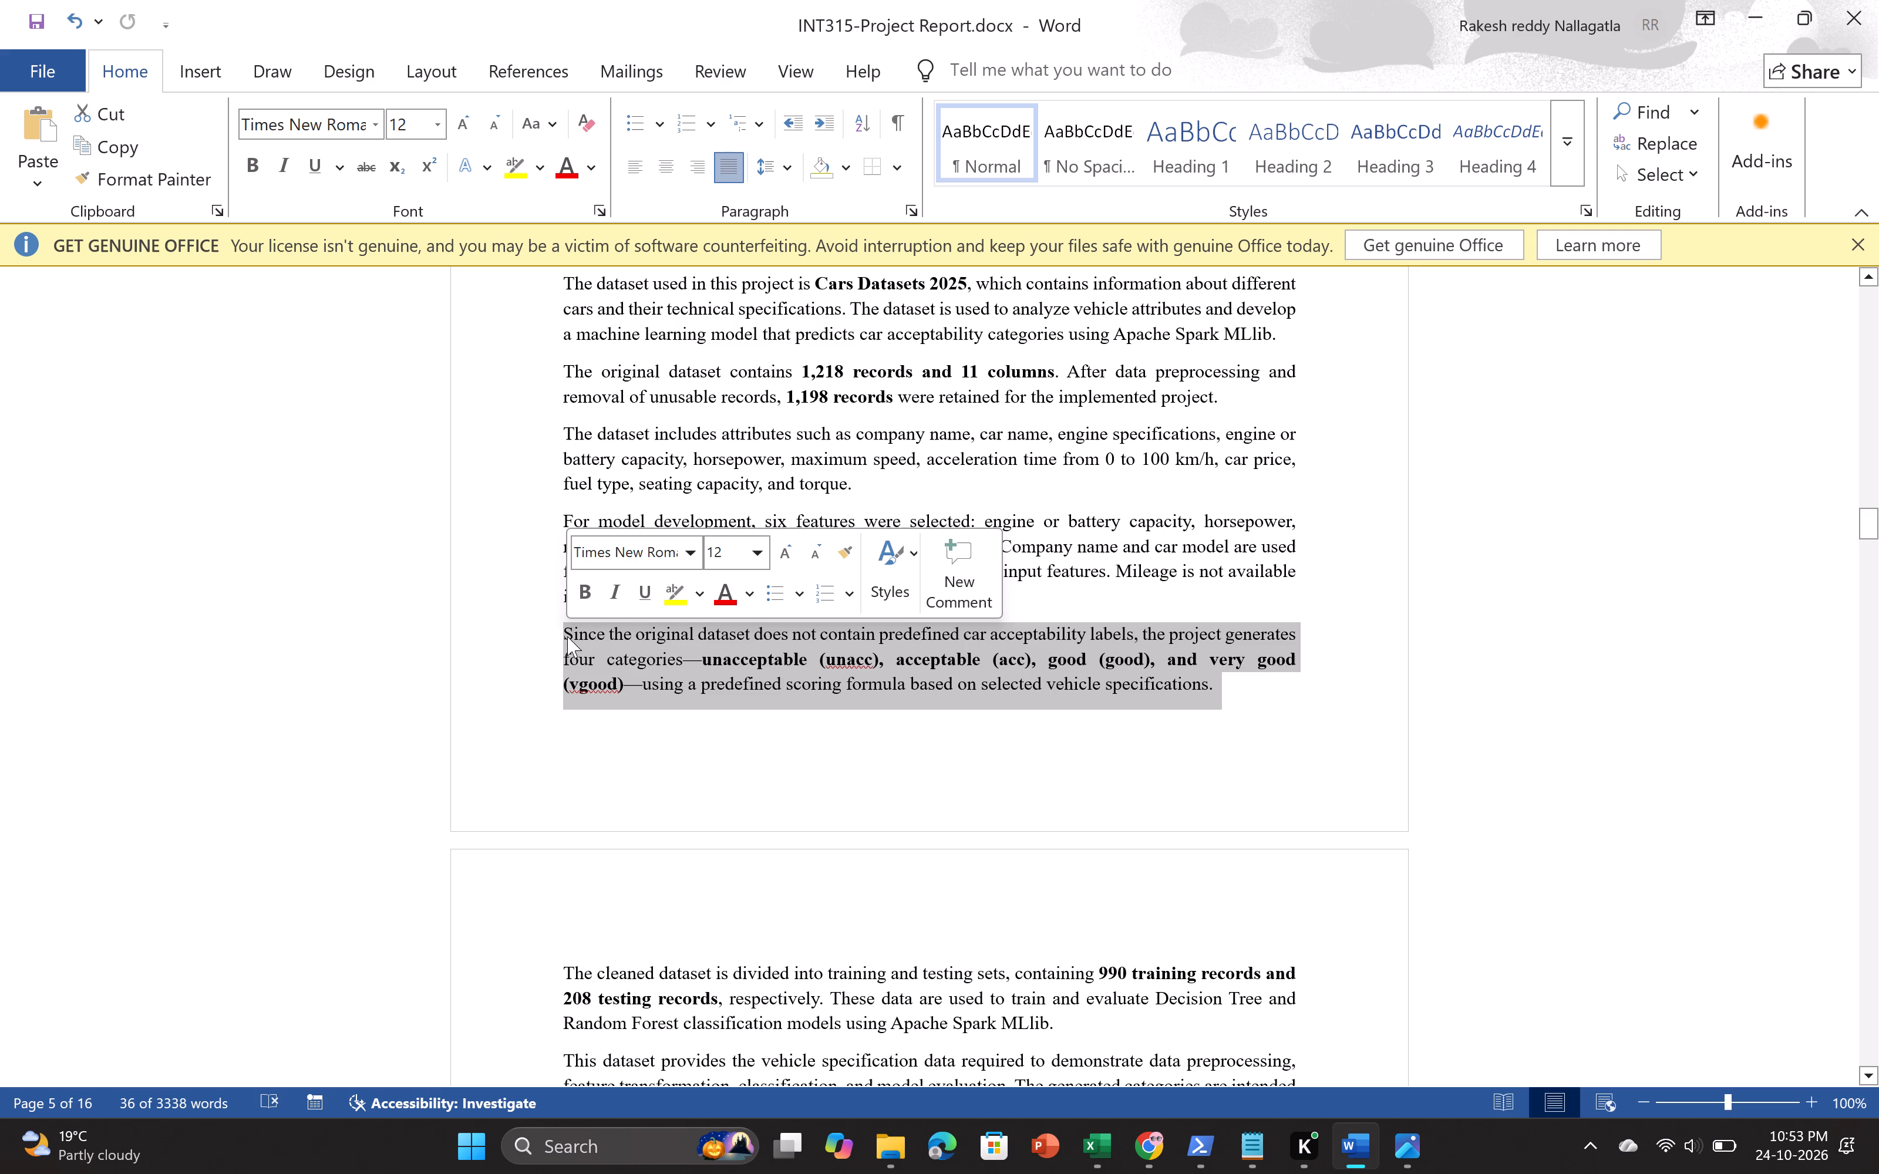
key(BackSpace)
Check the following sections through to the Conclusion, and go back to the Screenshot 8.3 area of section 8.
scroll(567, 636, up, 1)
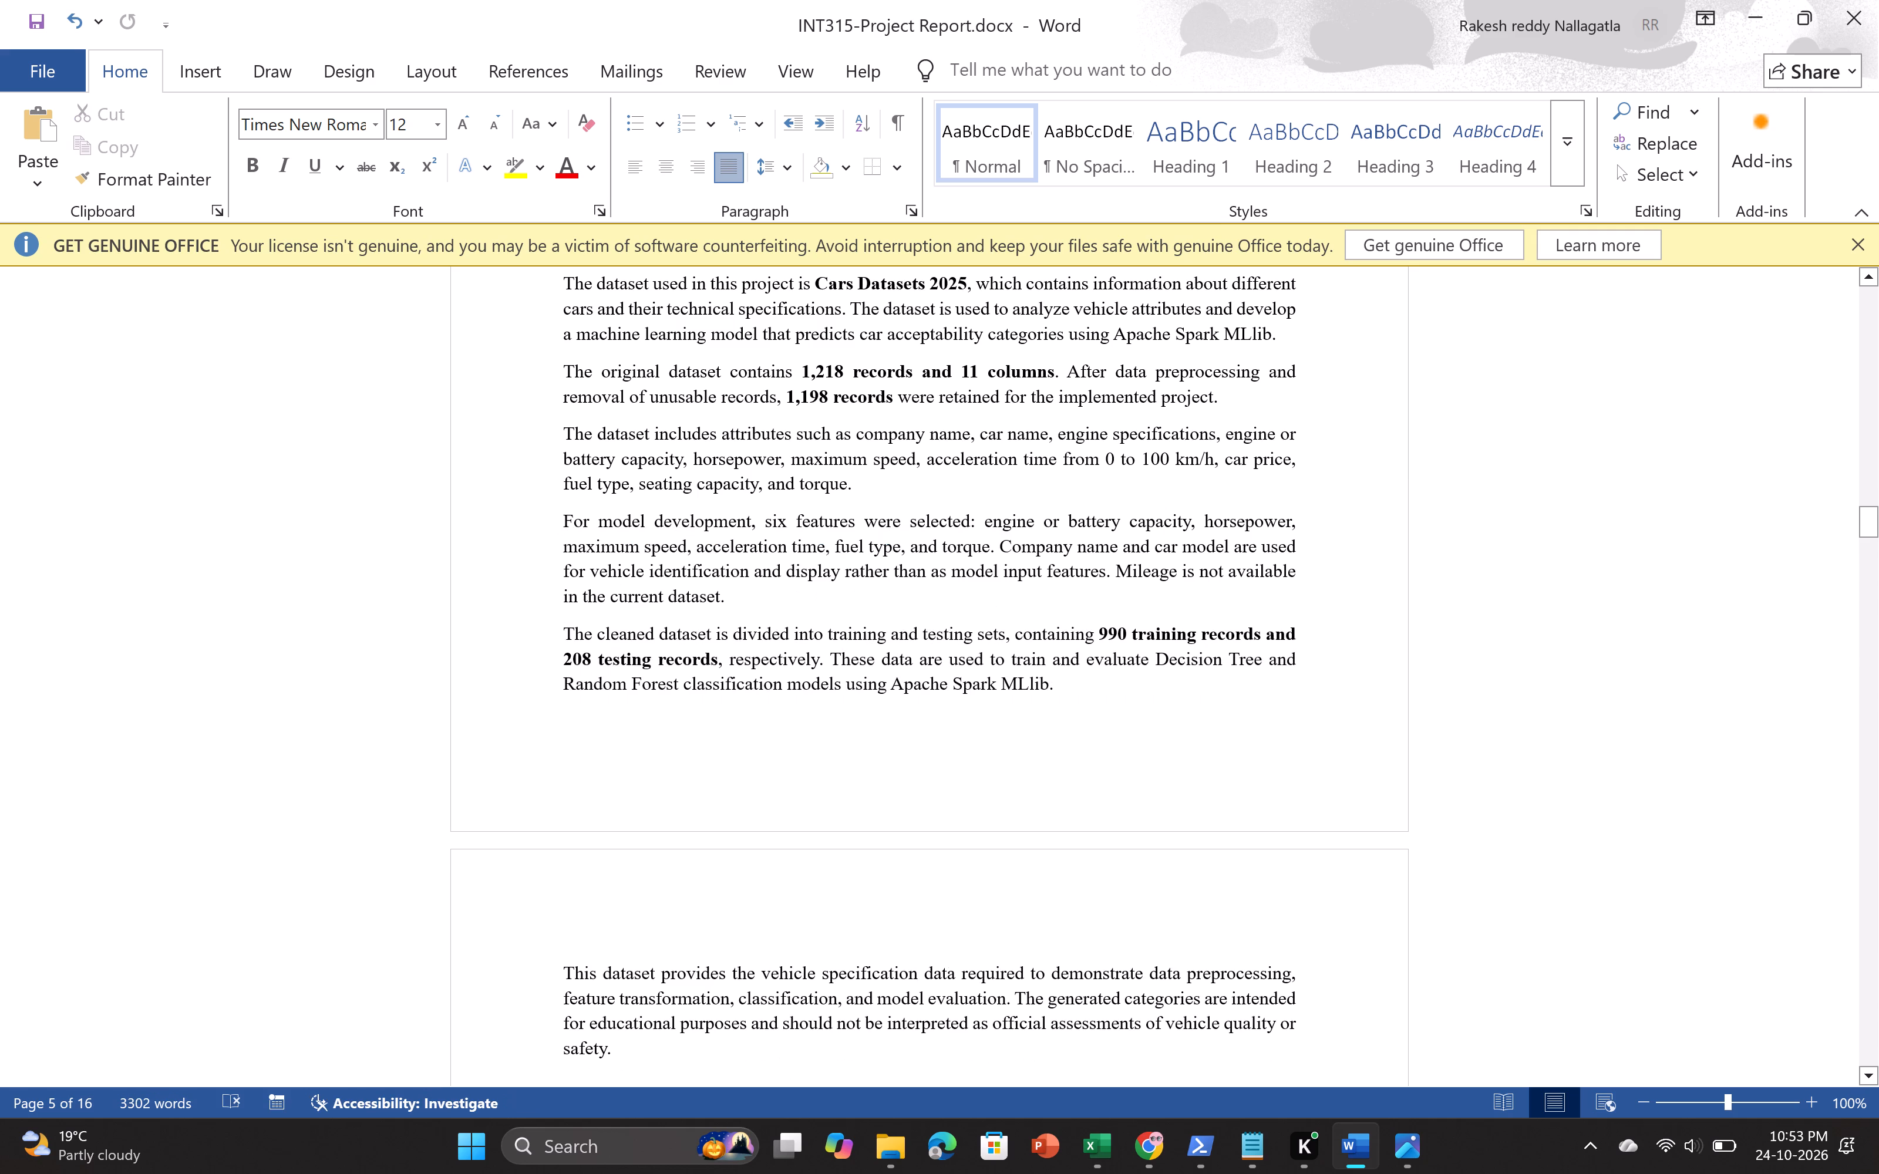
scroll(567, 636, up, 1)
scroll(567, 636, down, 2)
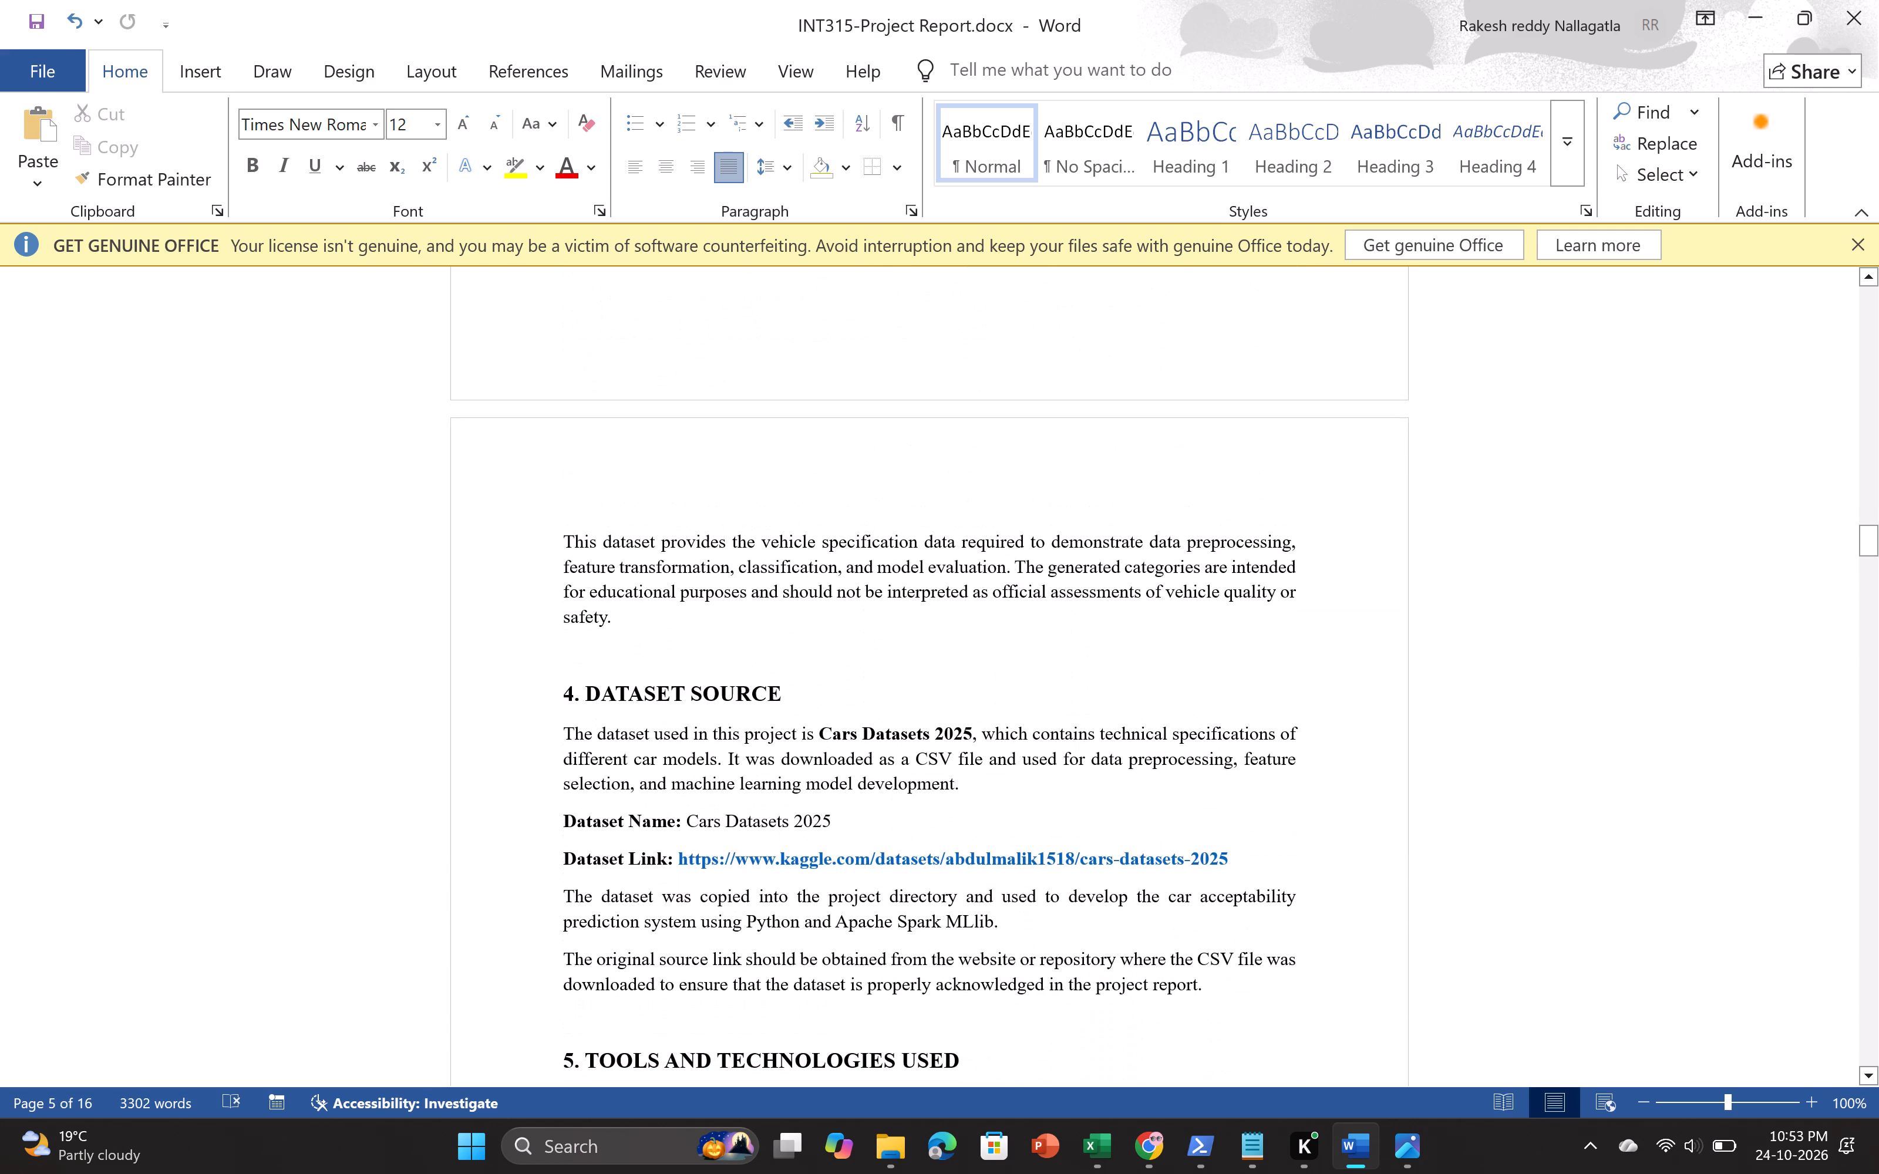
scroll(567, 636, down, 12)
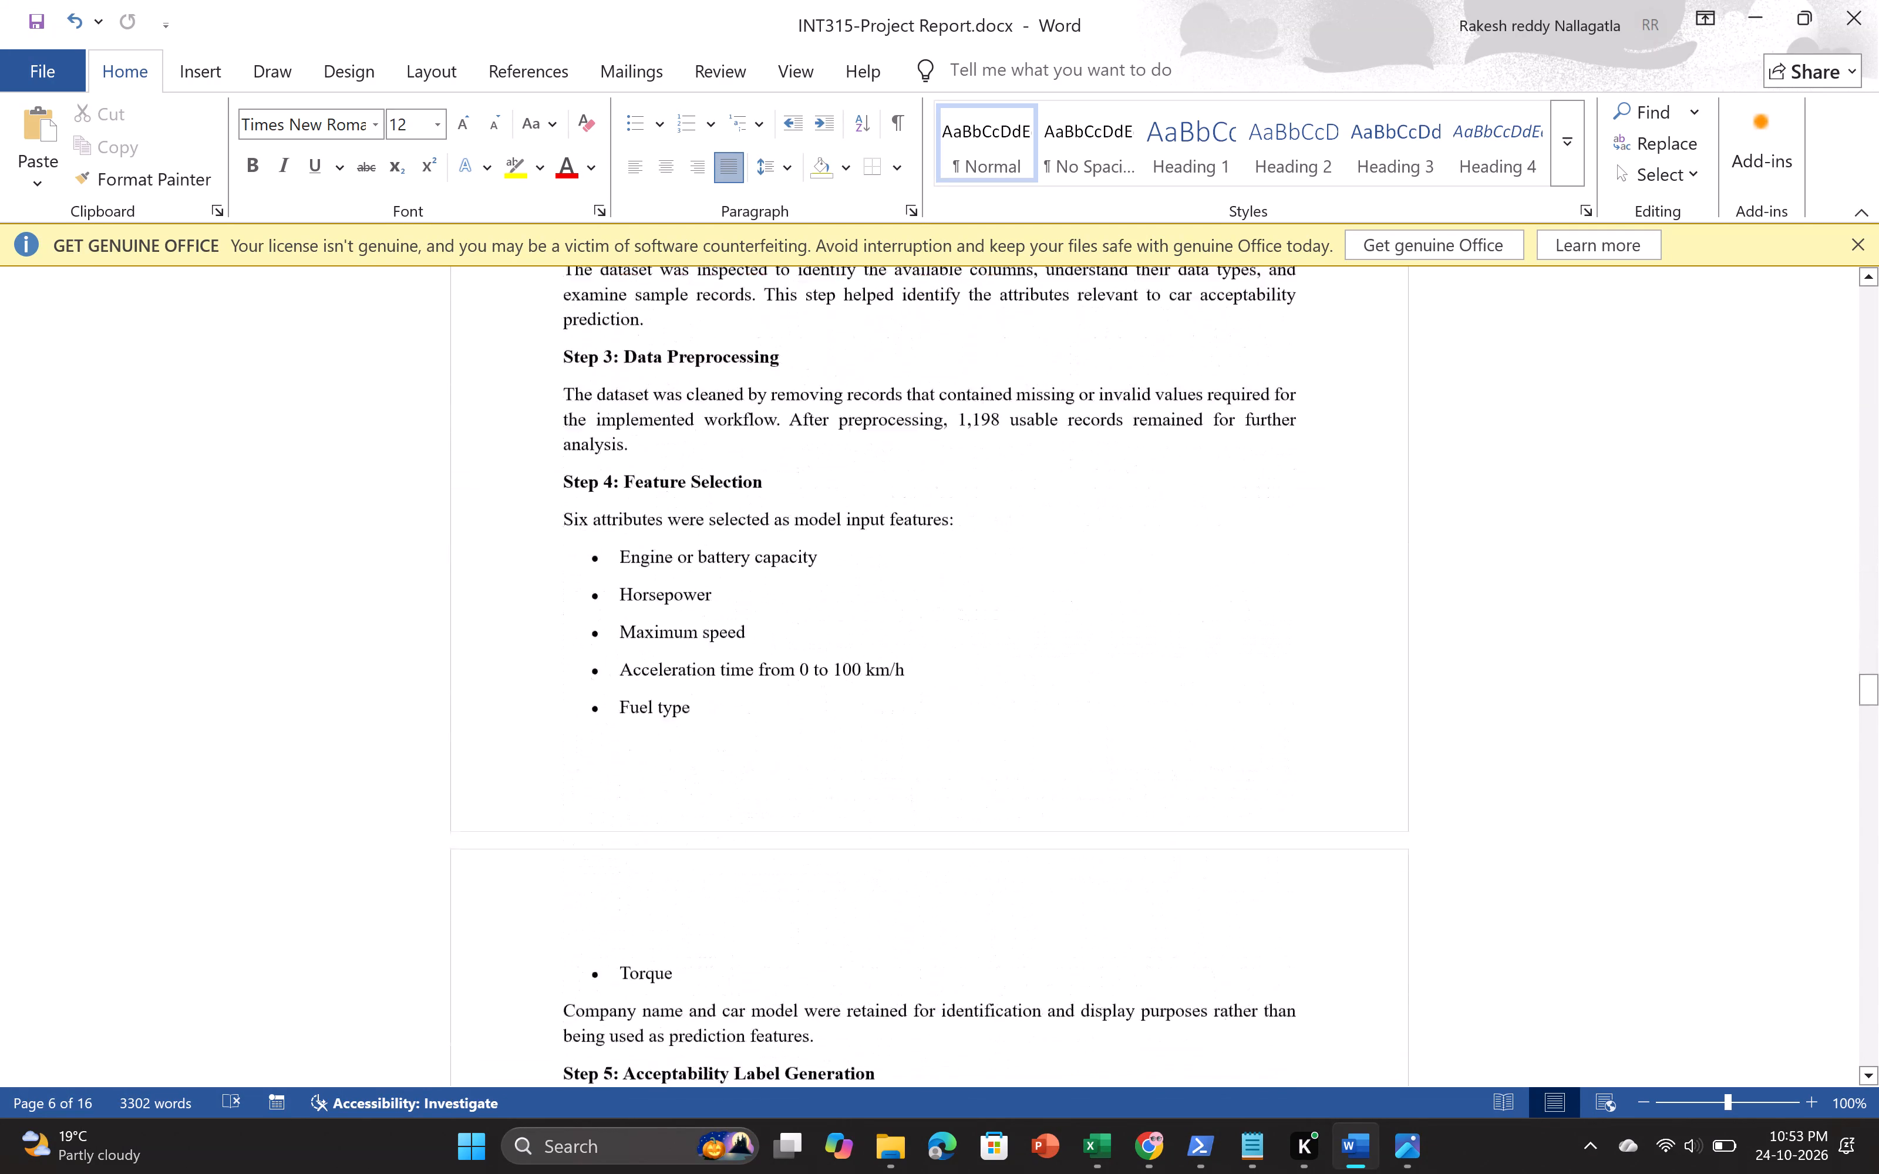
scroll(567, 636, down, 2)
scroll(567, 636, up, 3)
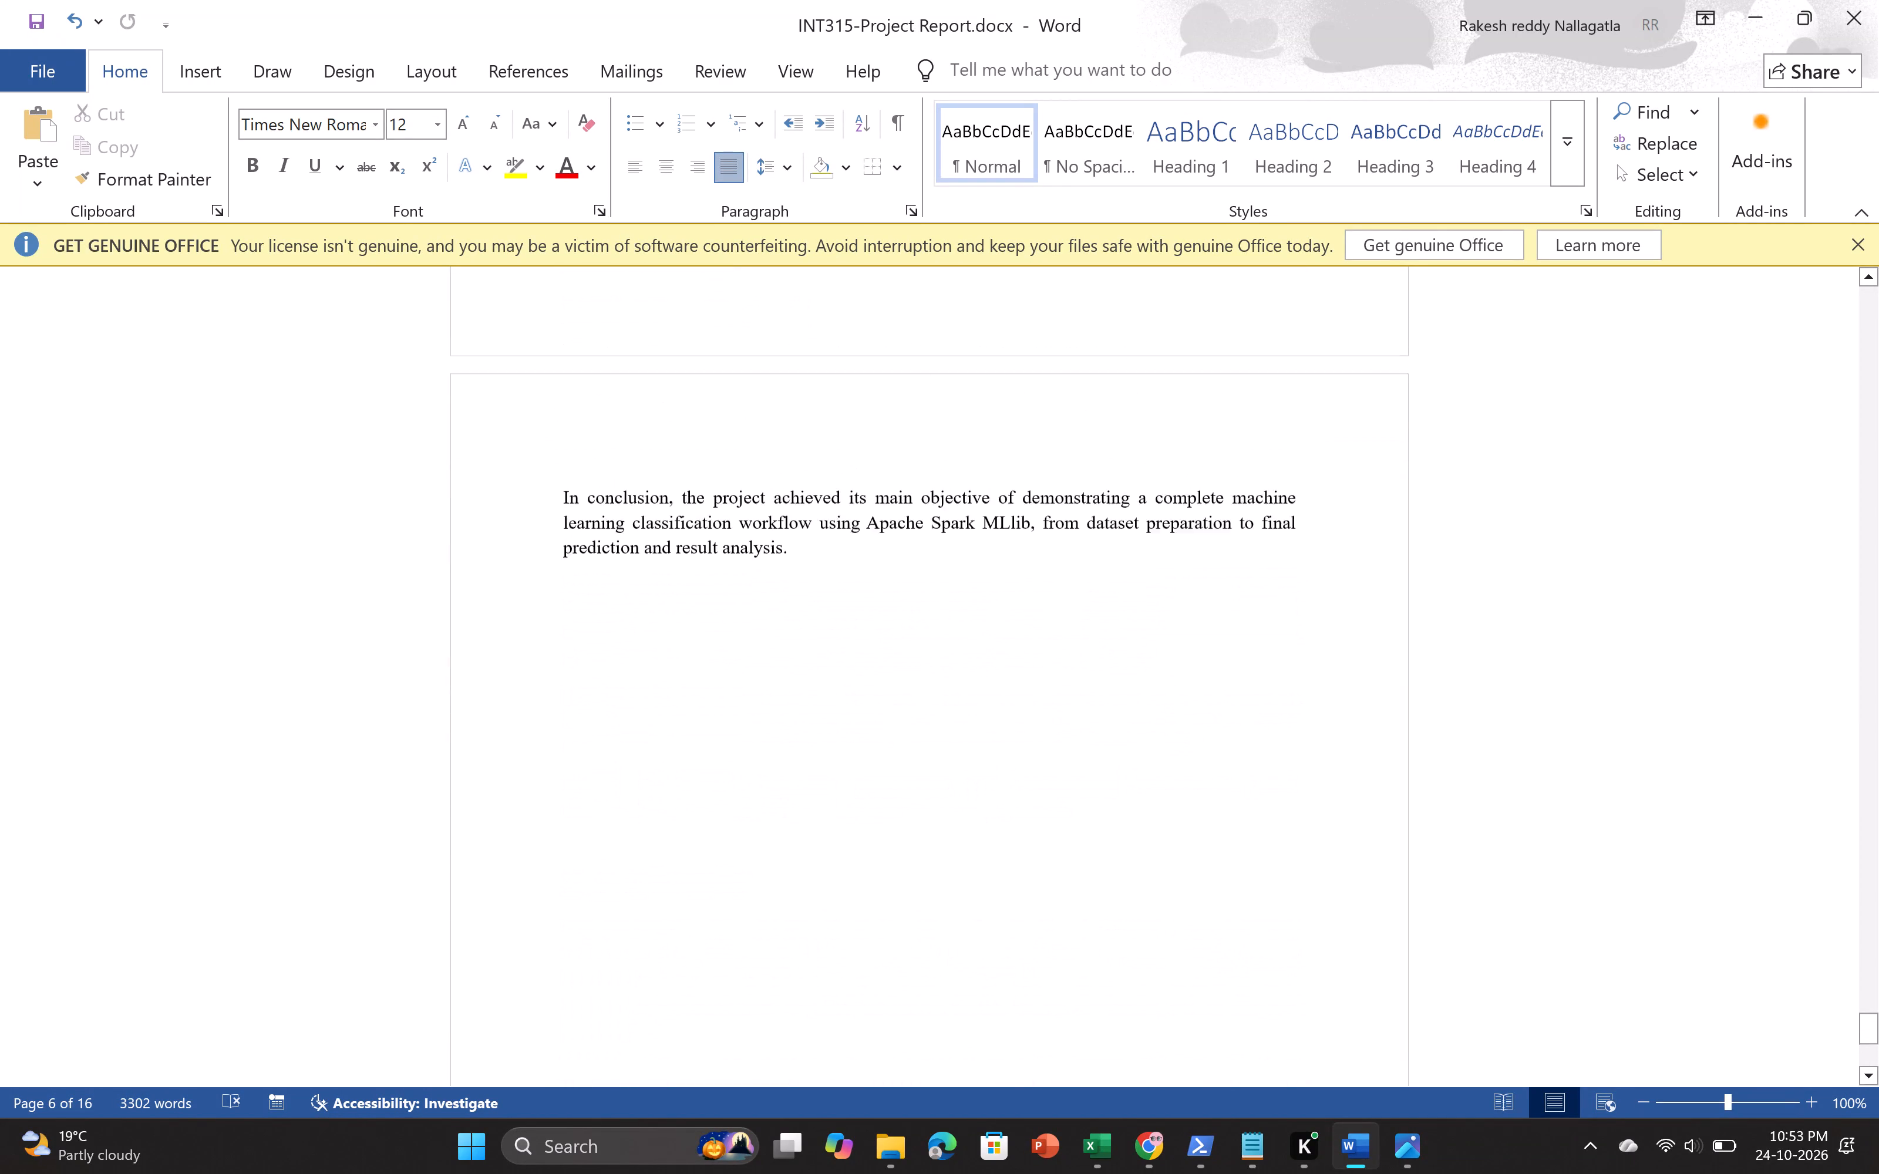
scroll(567, 636, up, 5)
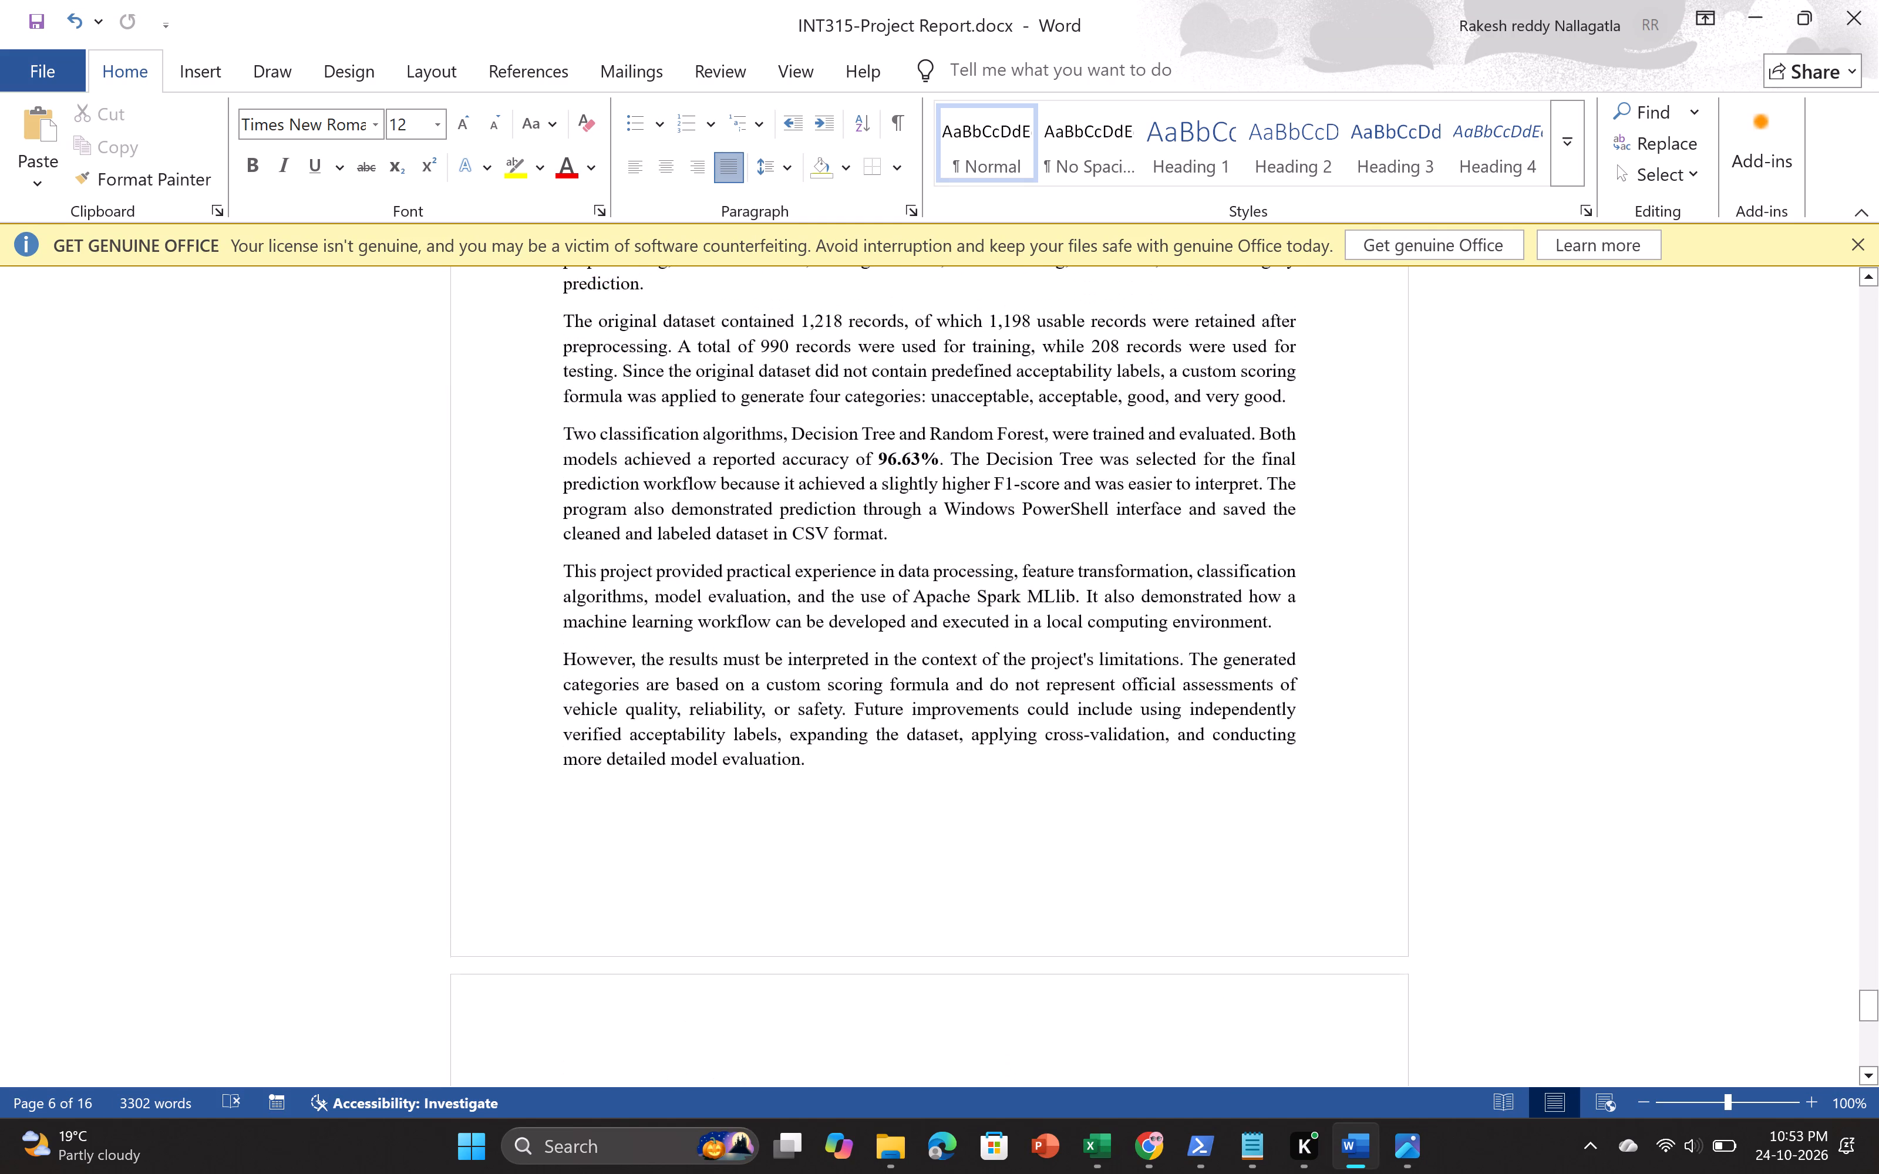
scroll(567, 636, up, 4)
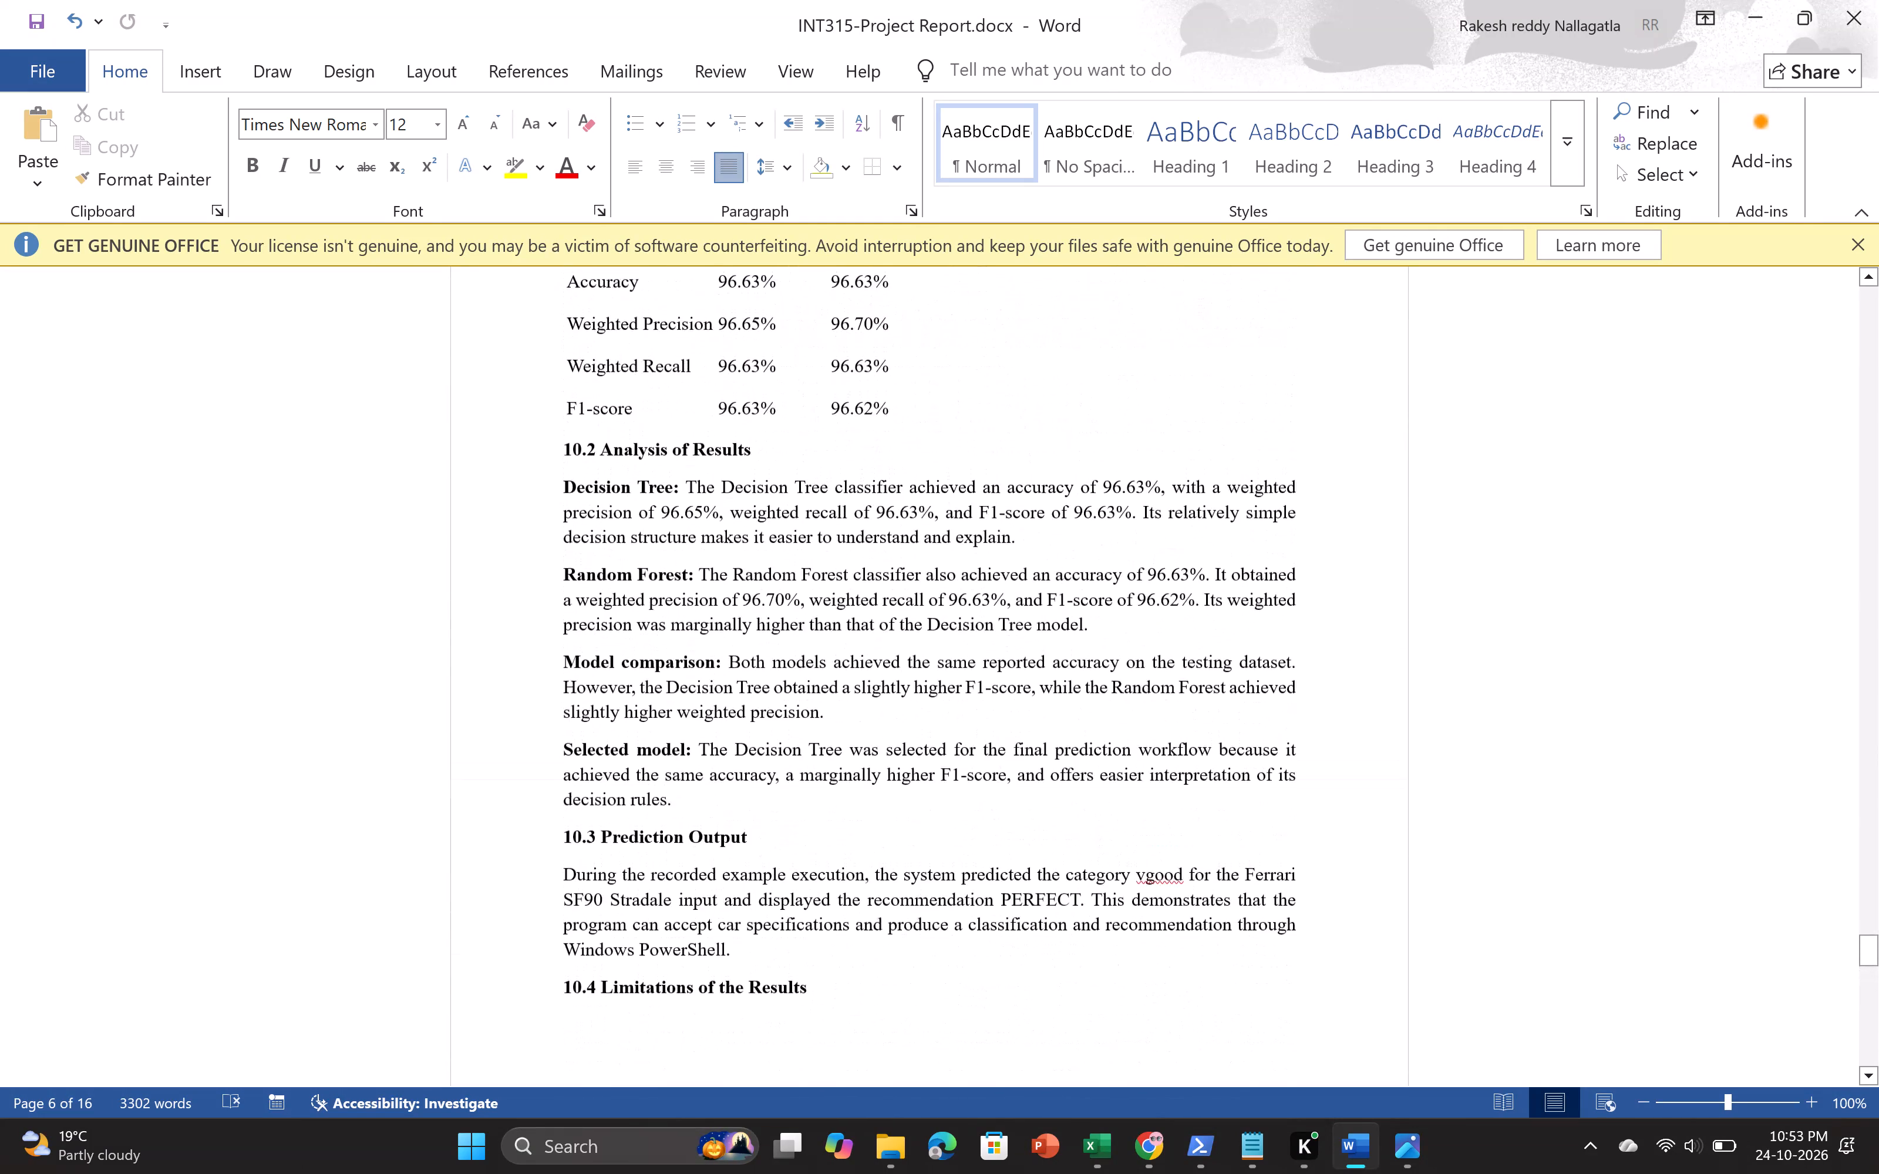
scroll(567, 636, up, 5)
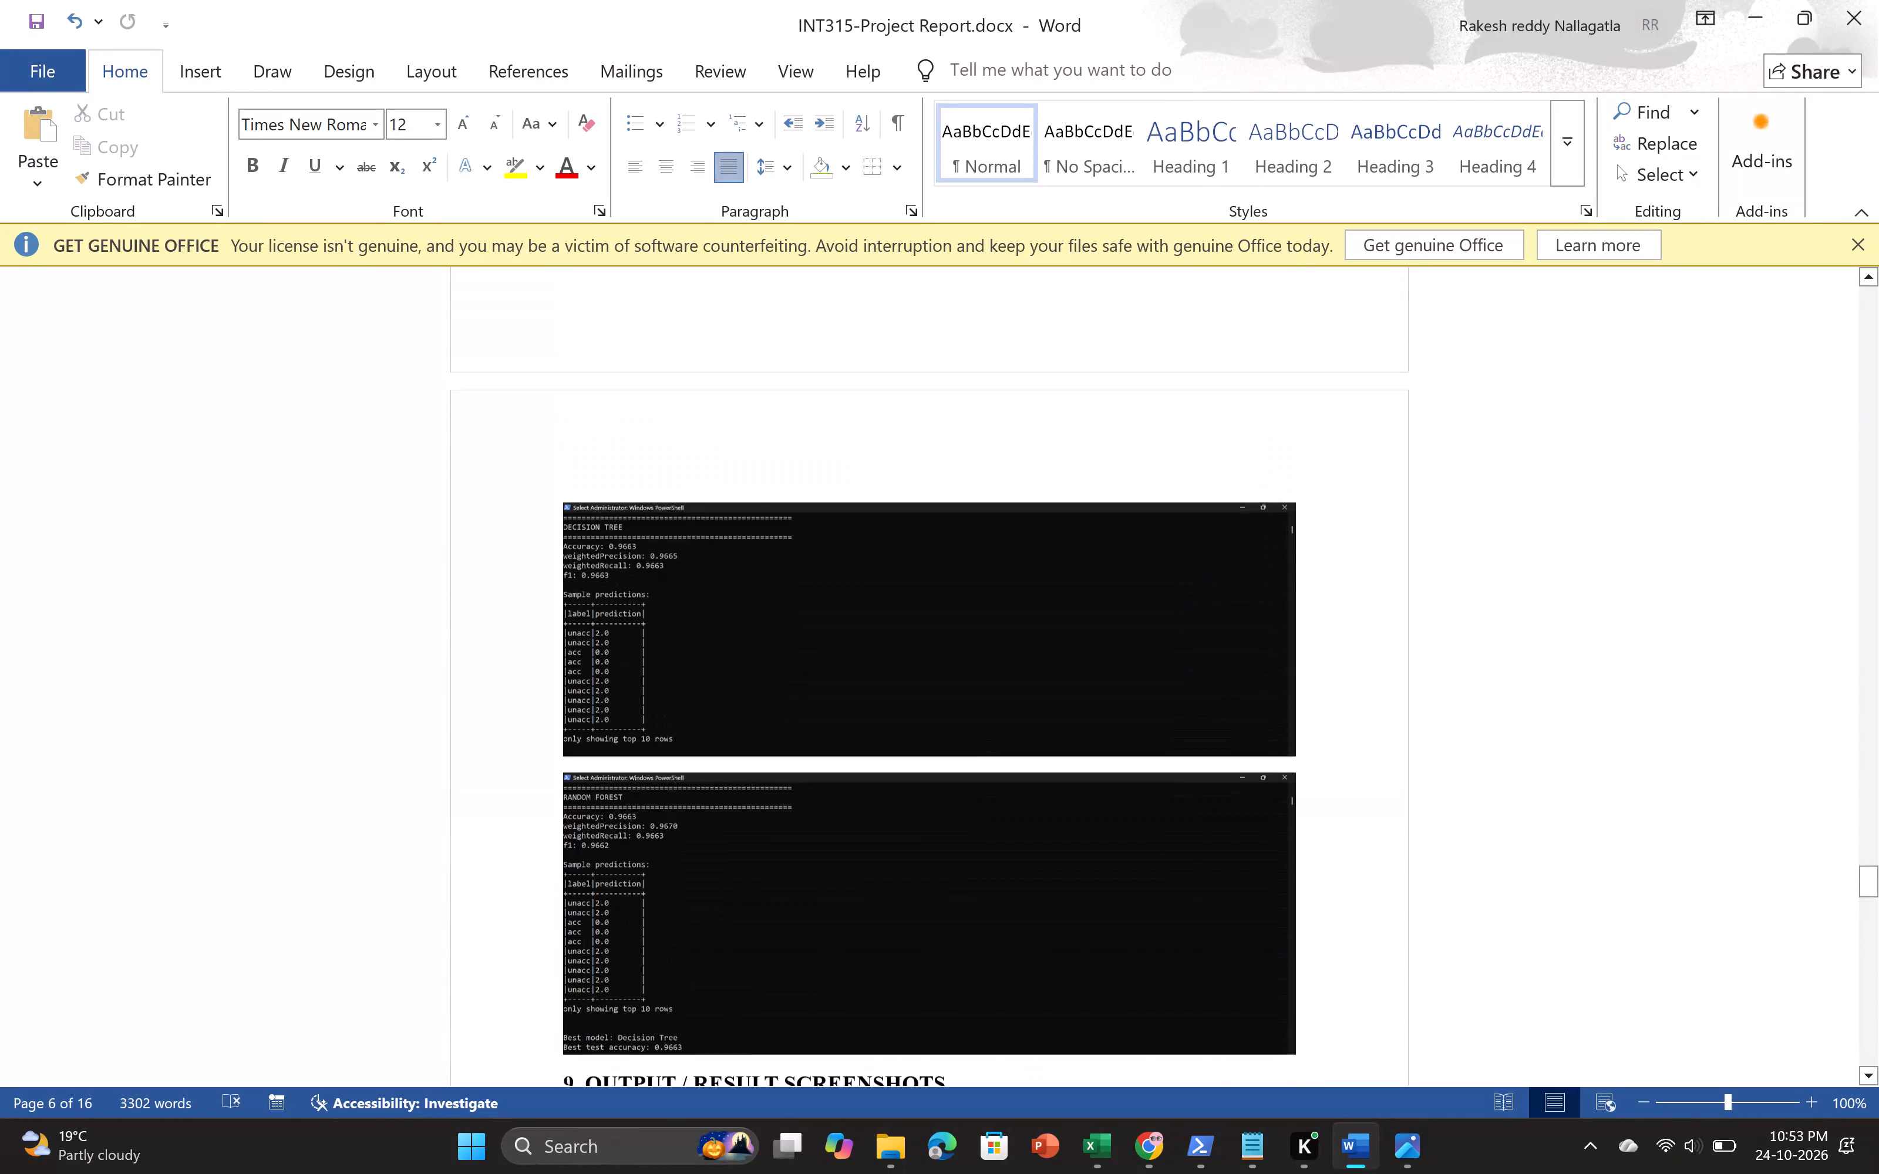
scroll(567, 636, up, 3)
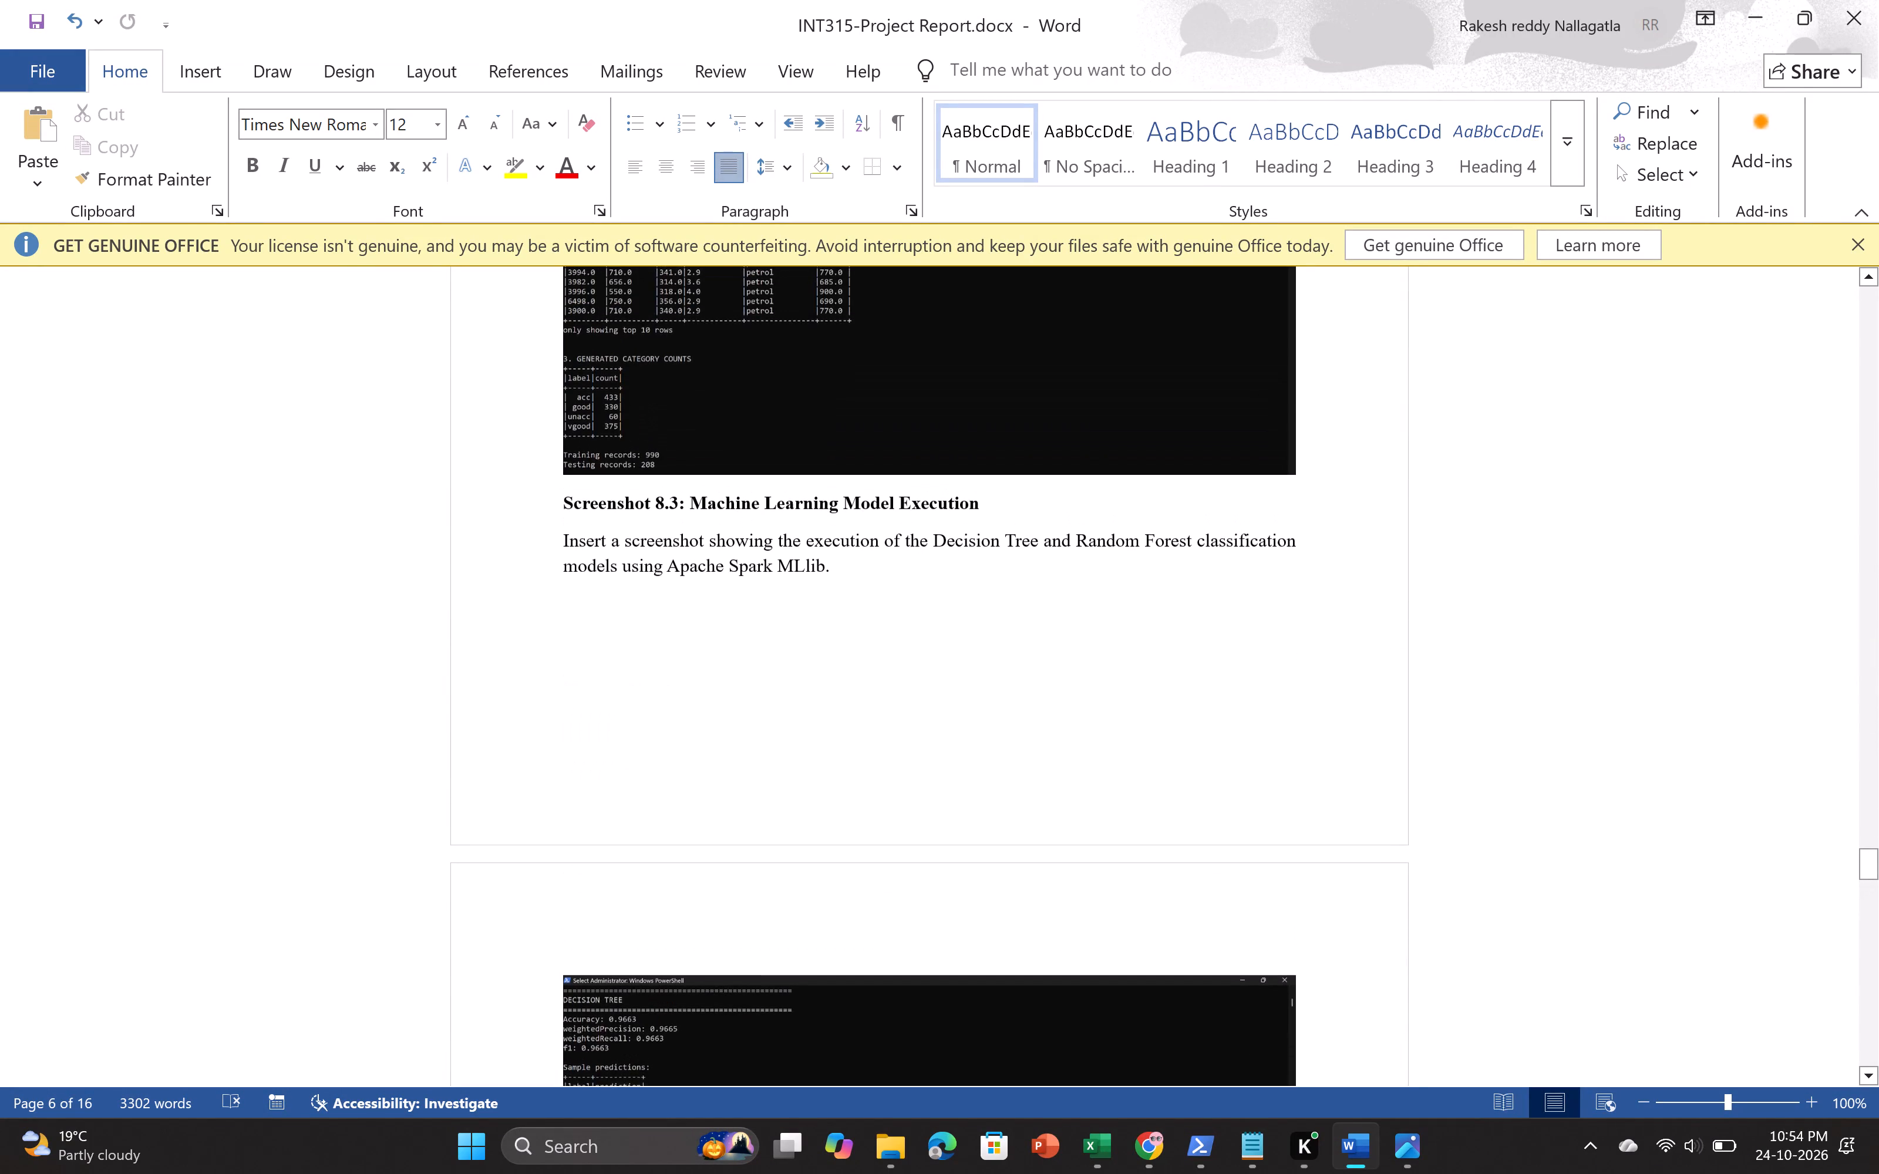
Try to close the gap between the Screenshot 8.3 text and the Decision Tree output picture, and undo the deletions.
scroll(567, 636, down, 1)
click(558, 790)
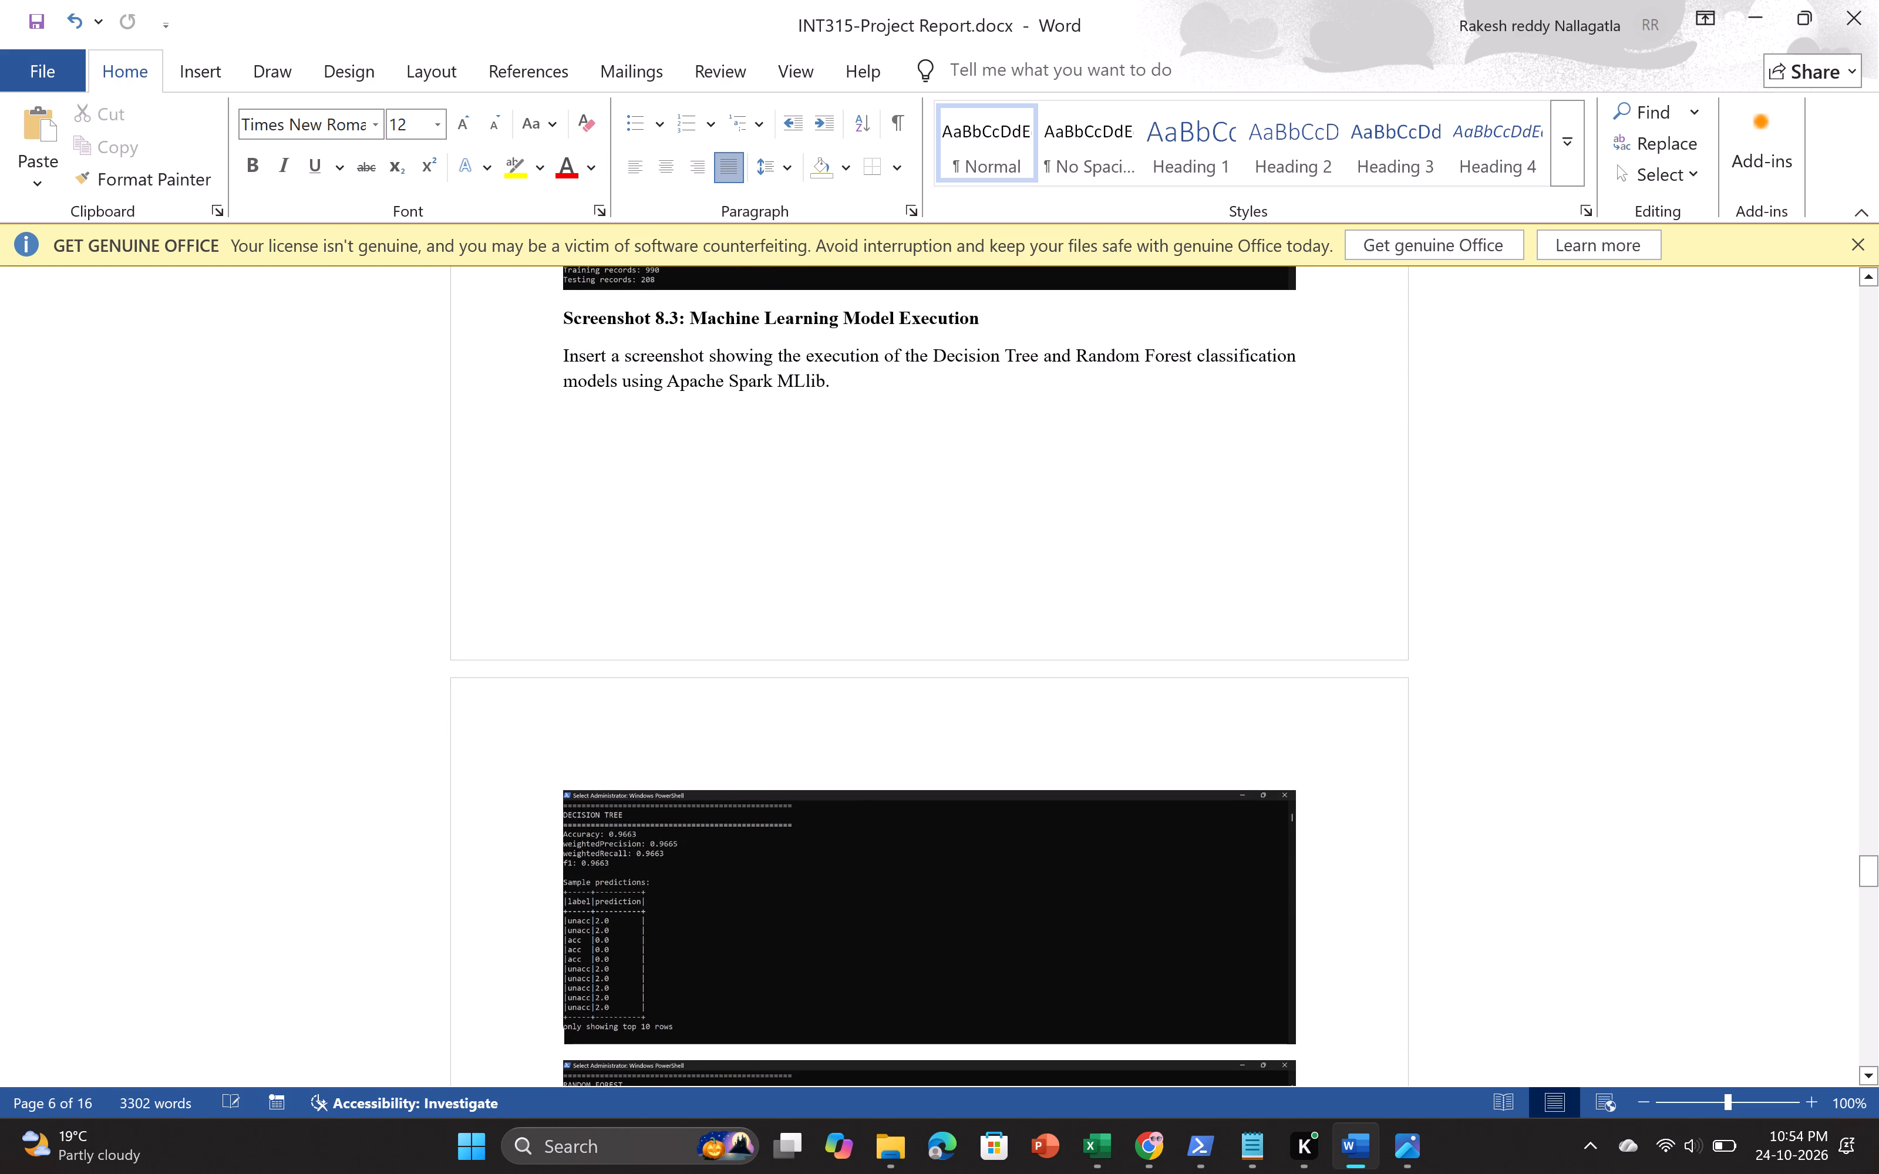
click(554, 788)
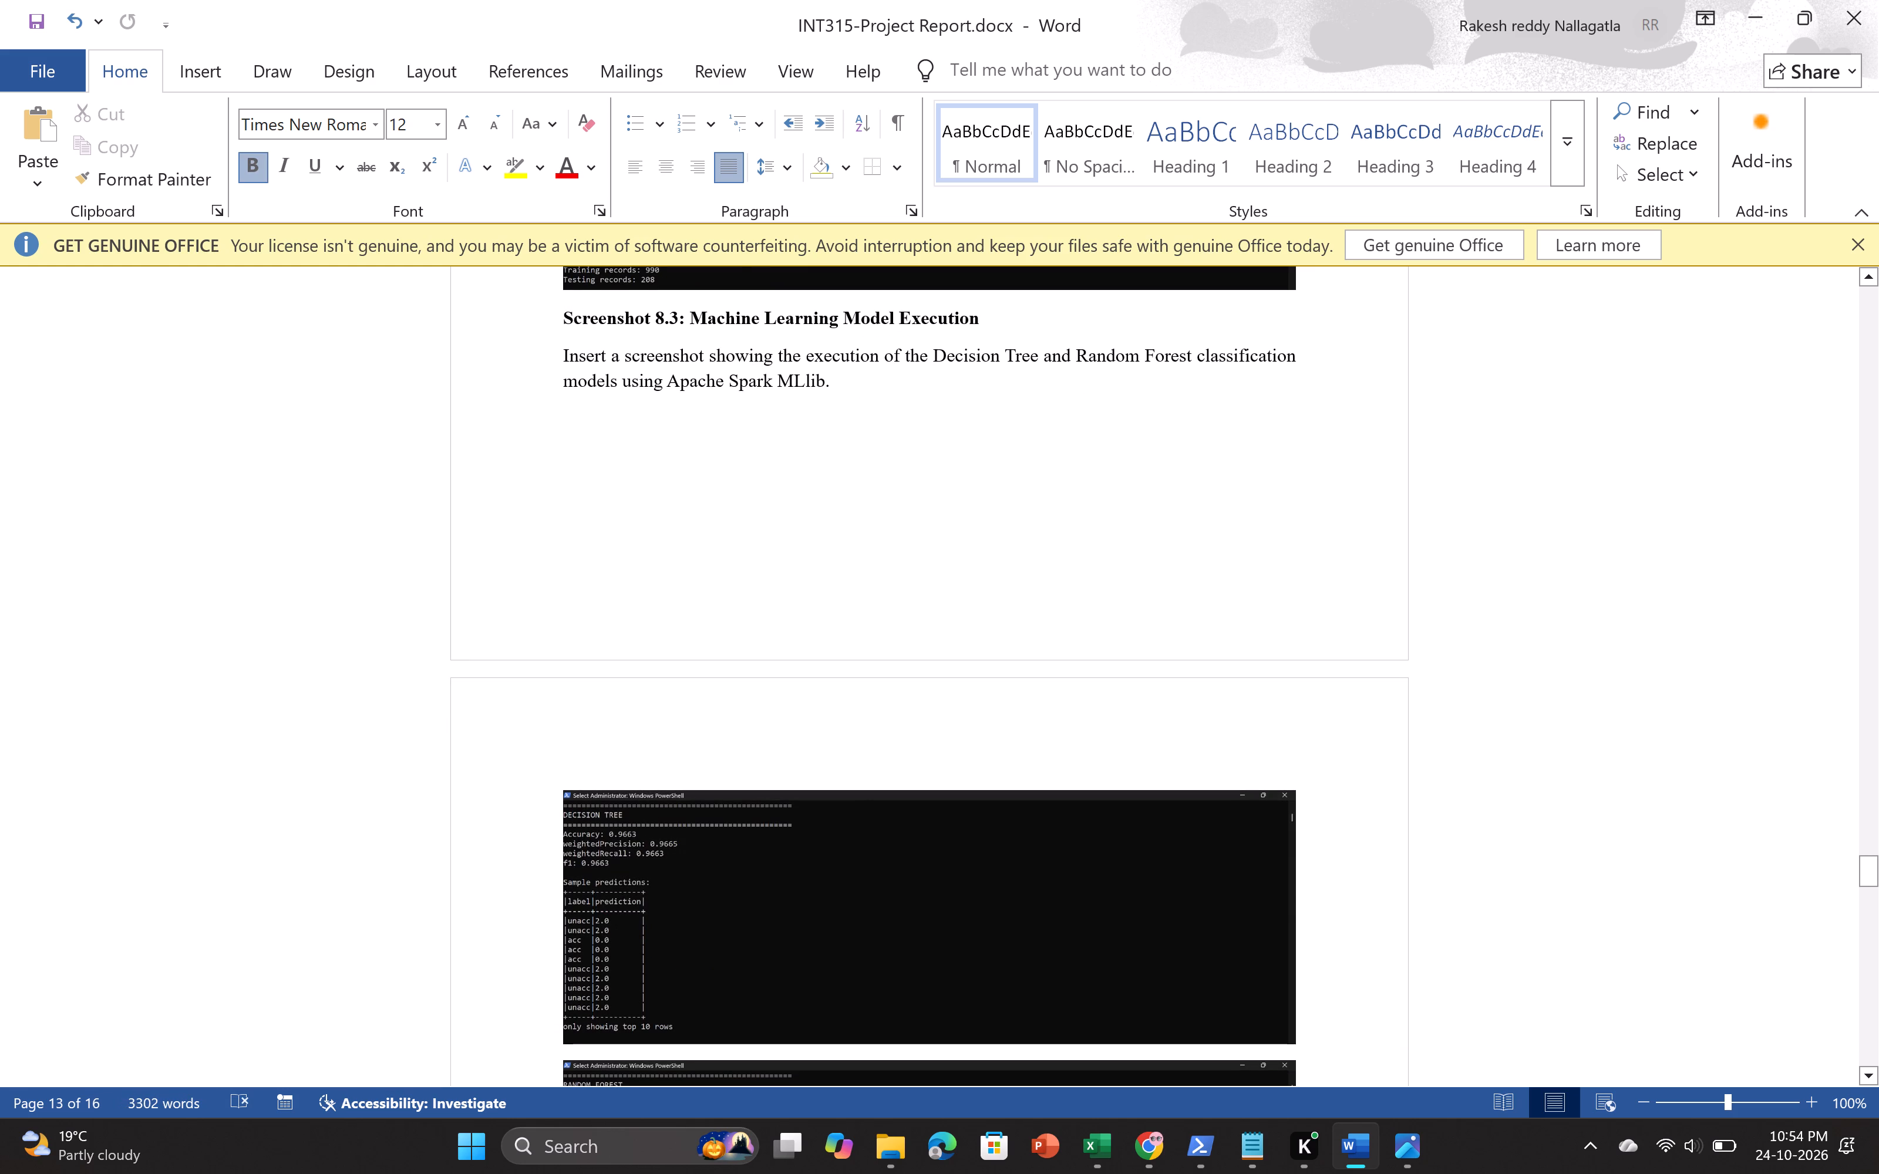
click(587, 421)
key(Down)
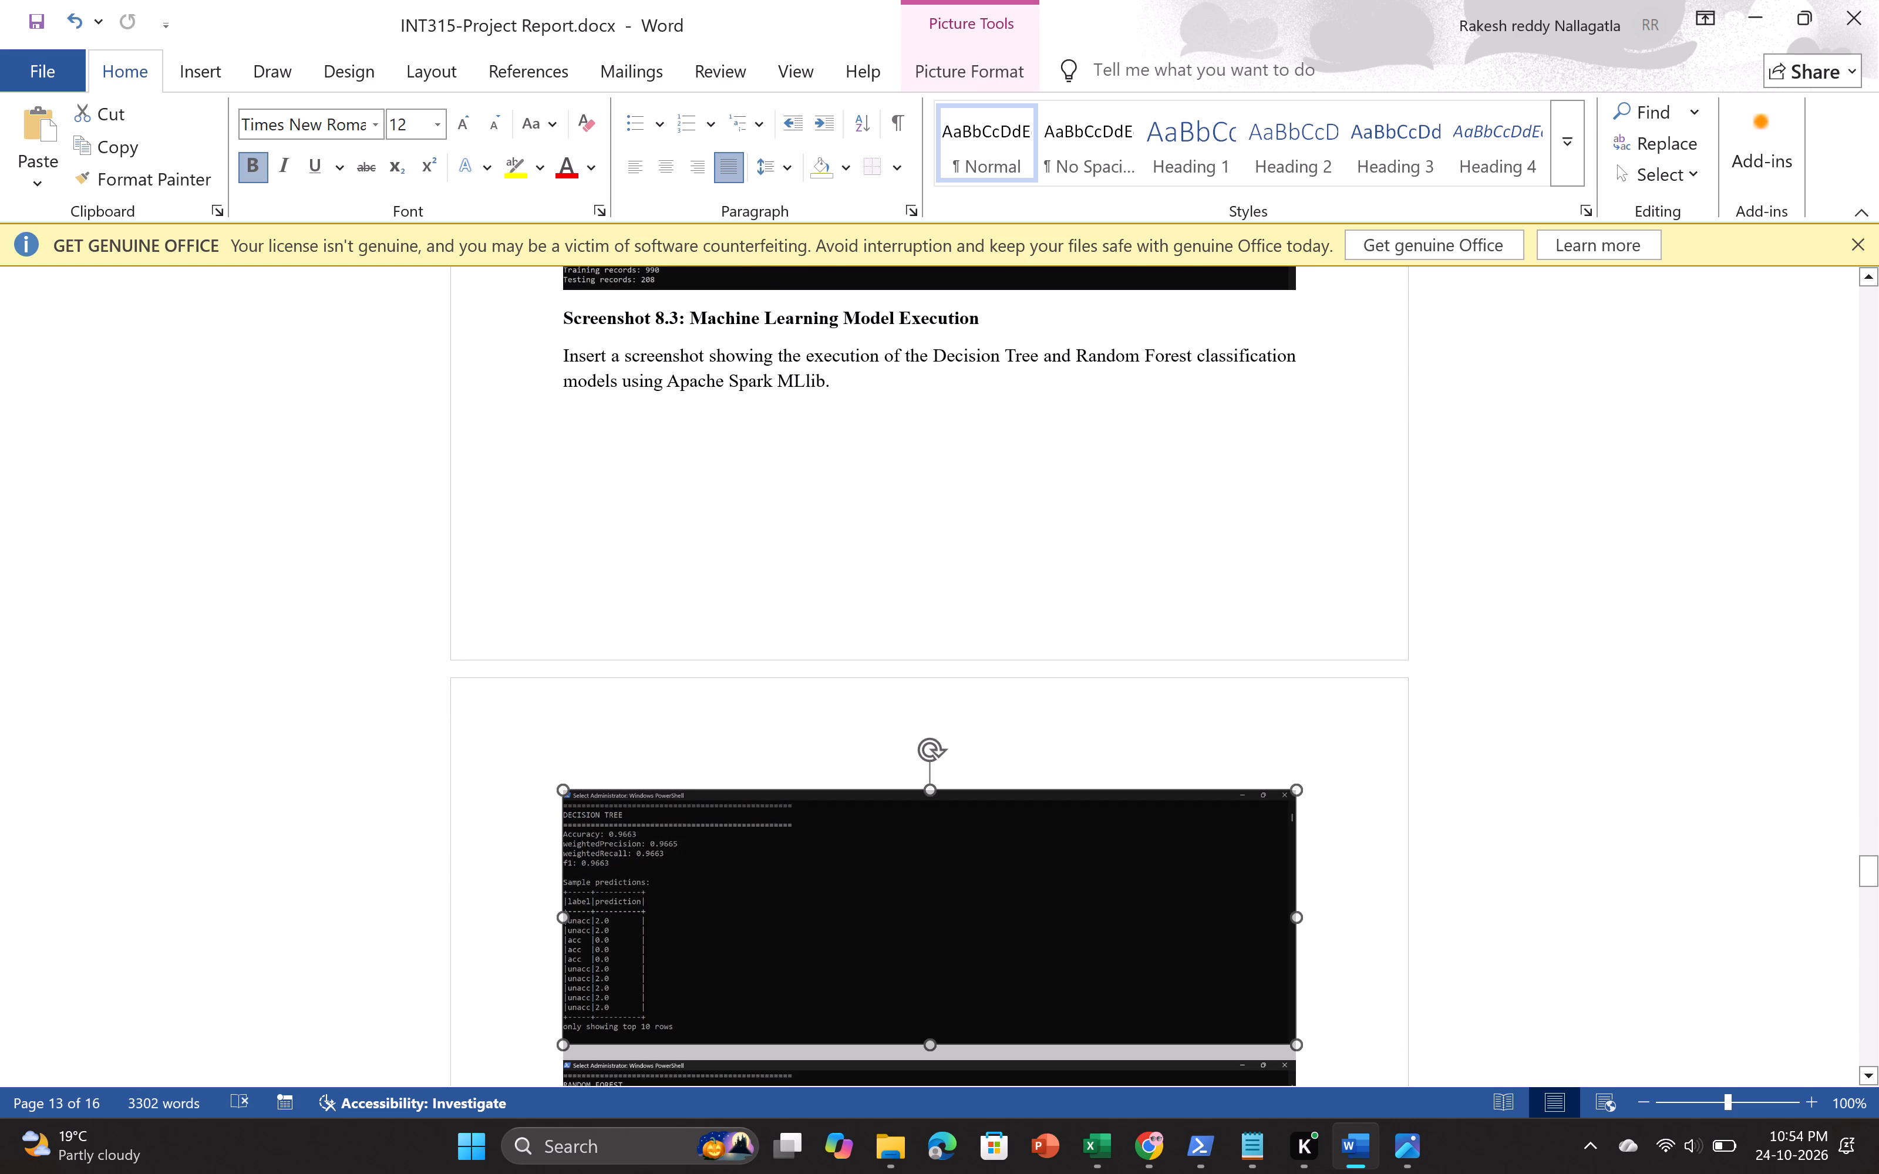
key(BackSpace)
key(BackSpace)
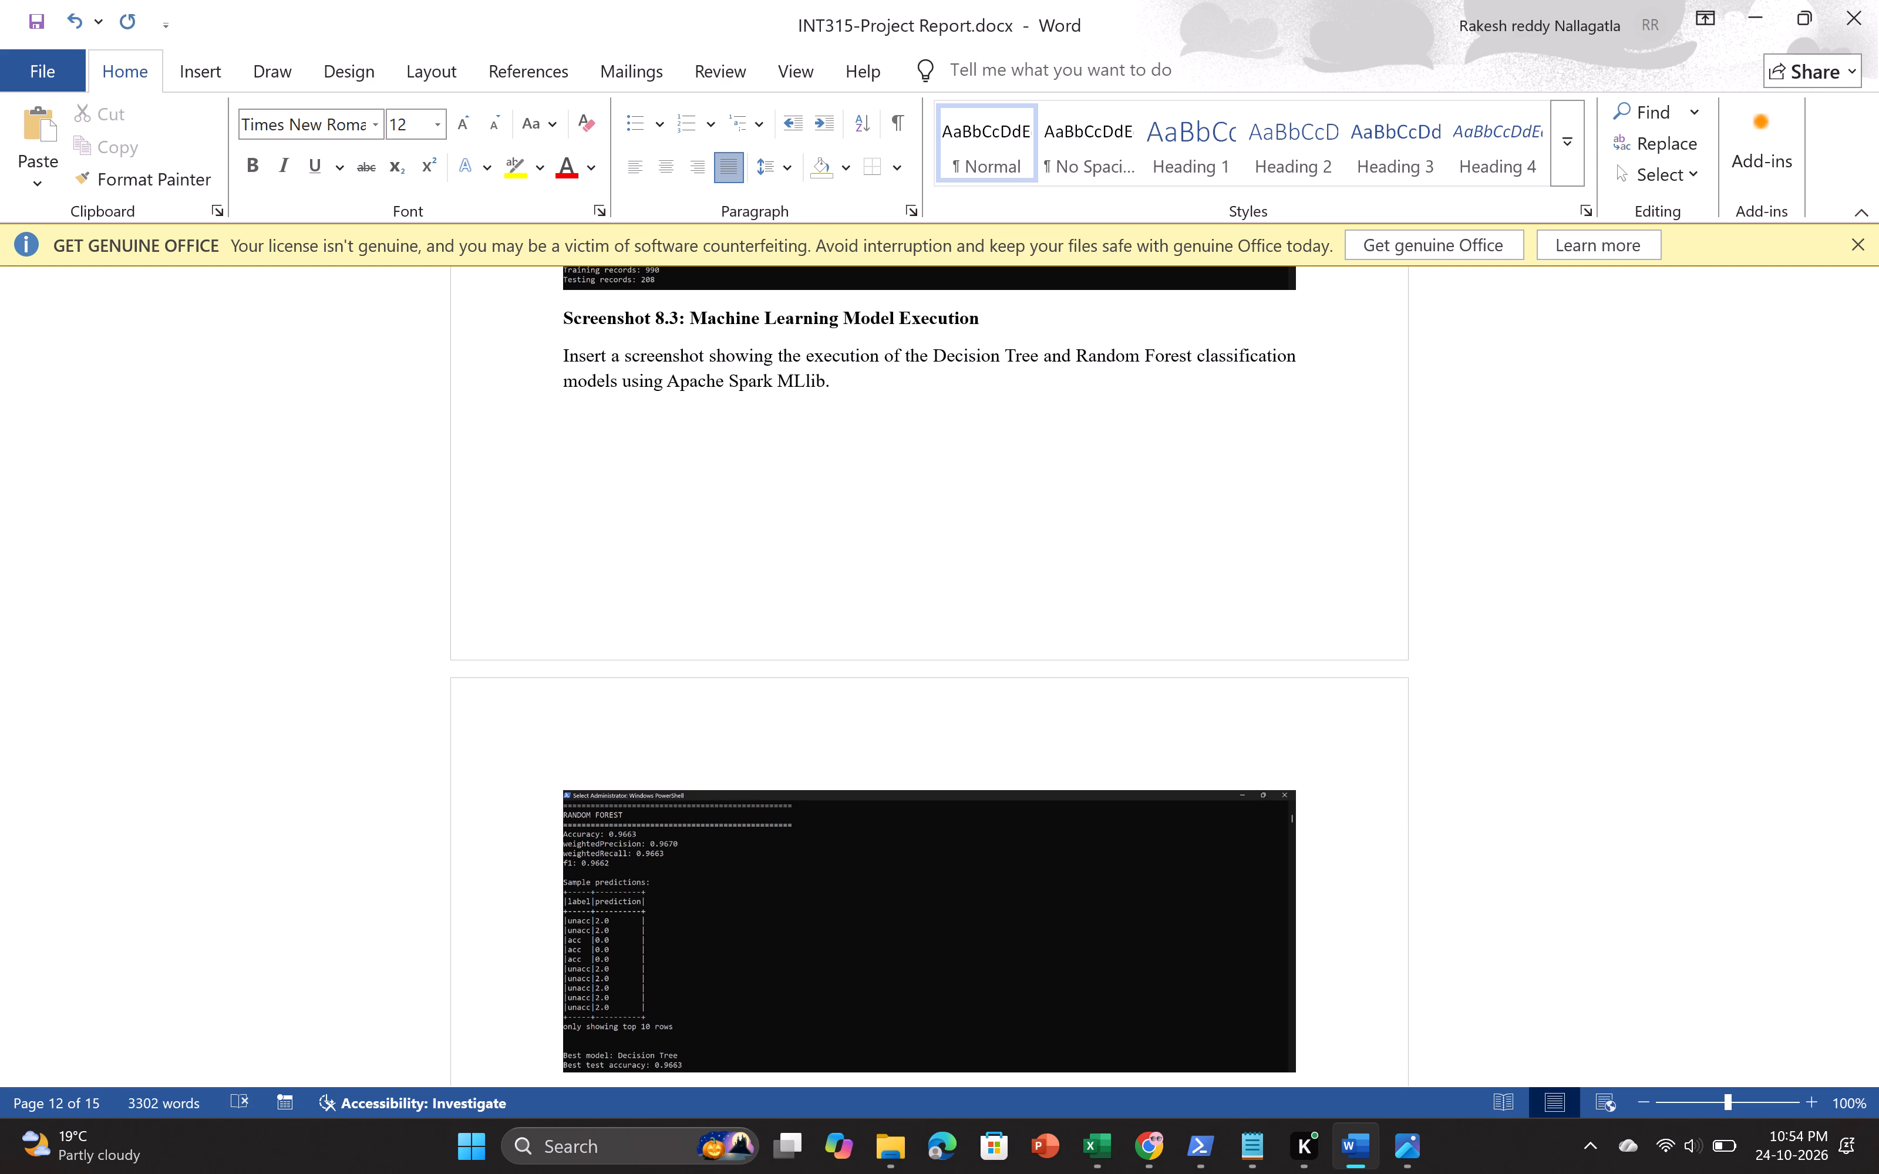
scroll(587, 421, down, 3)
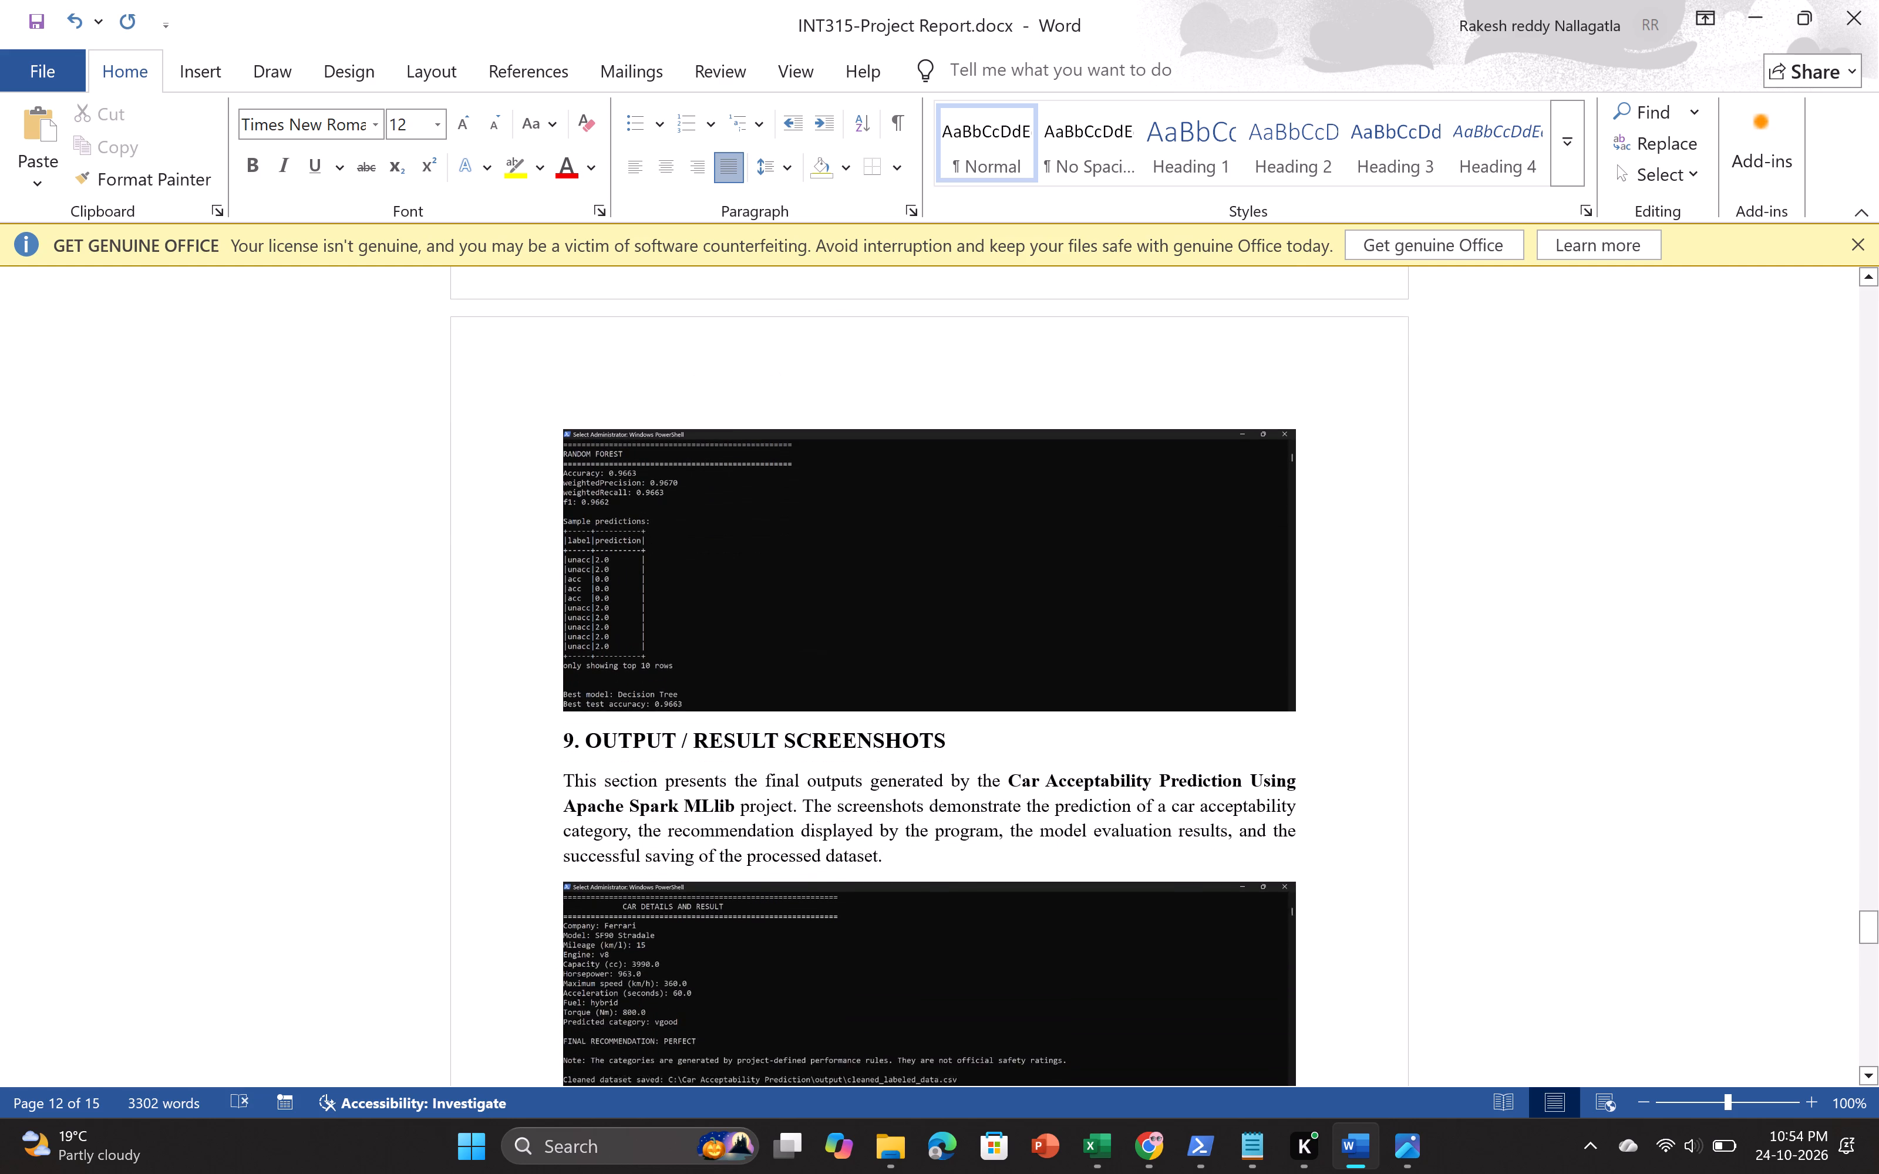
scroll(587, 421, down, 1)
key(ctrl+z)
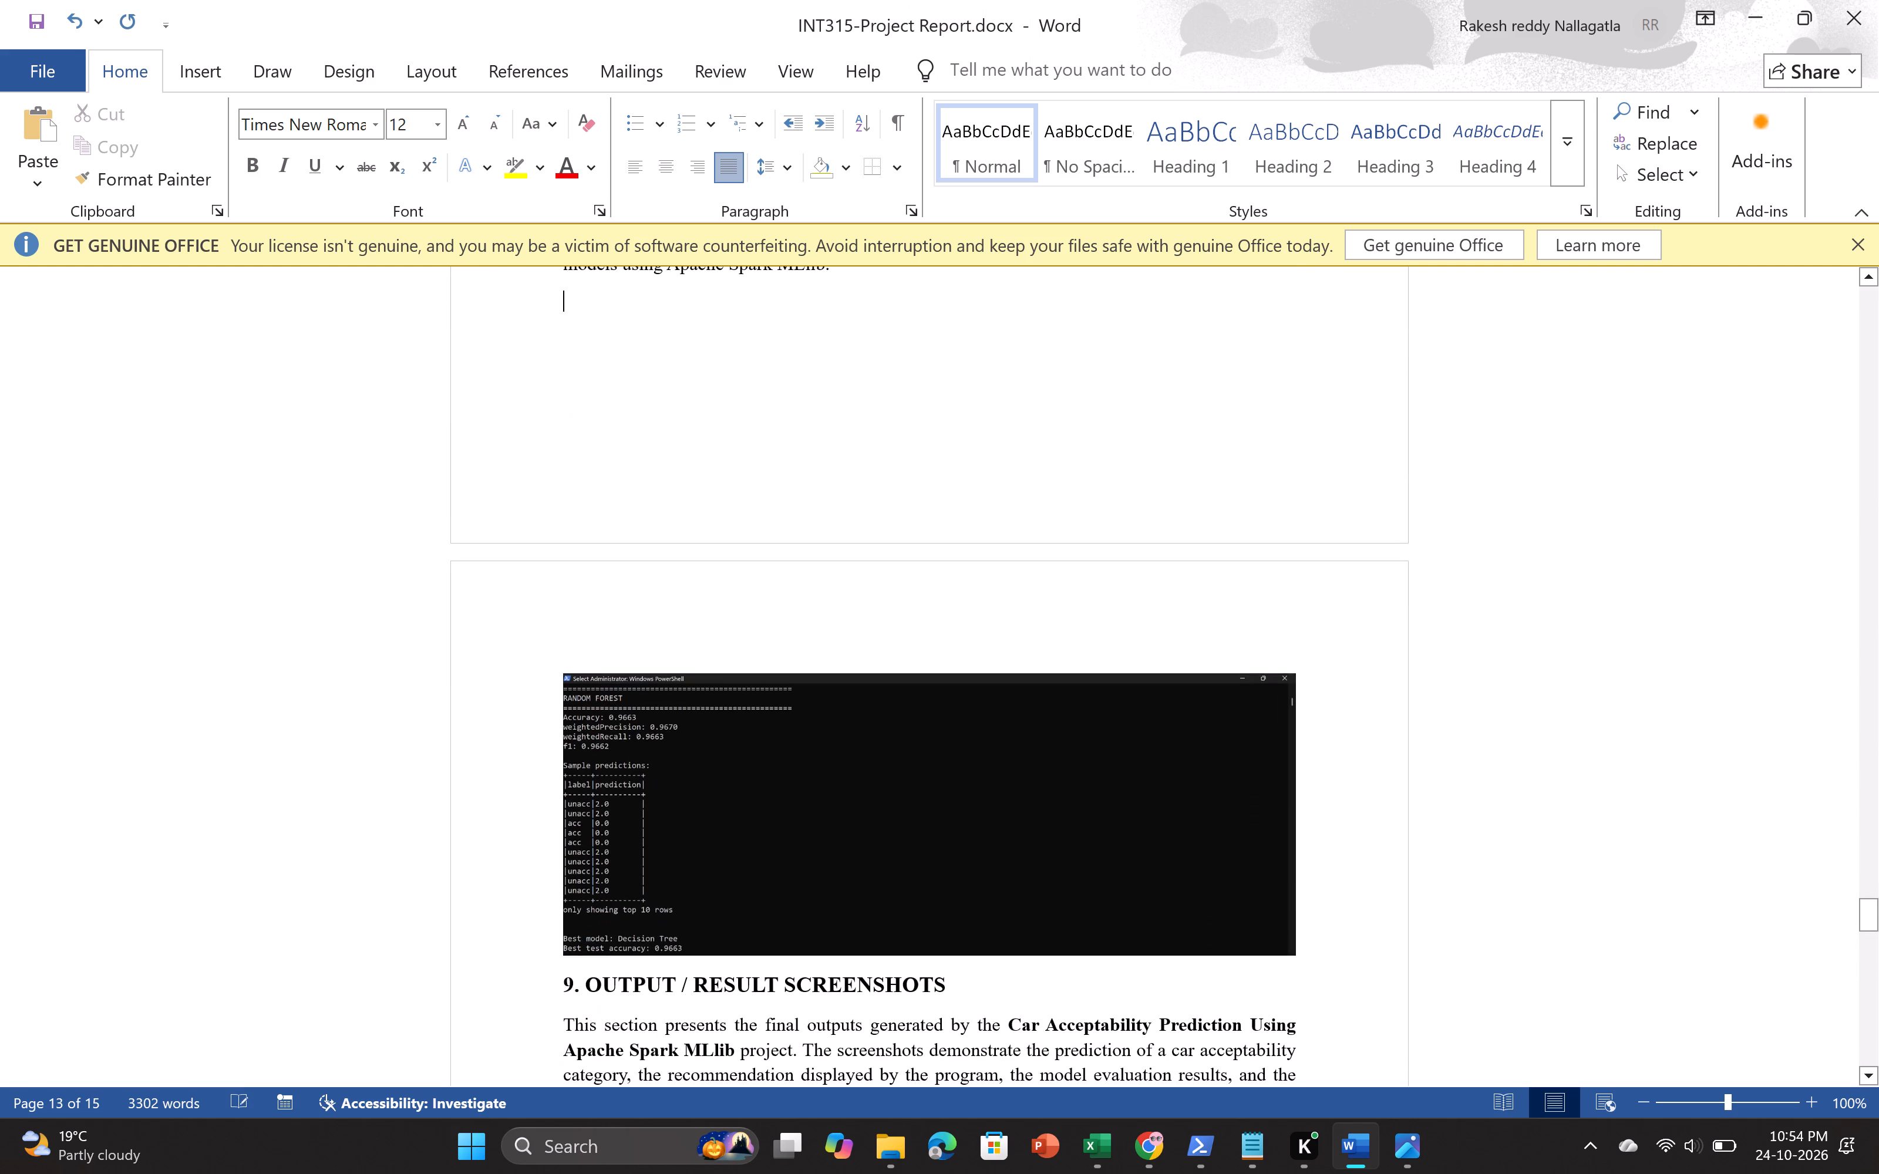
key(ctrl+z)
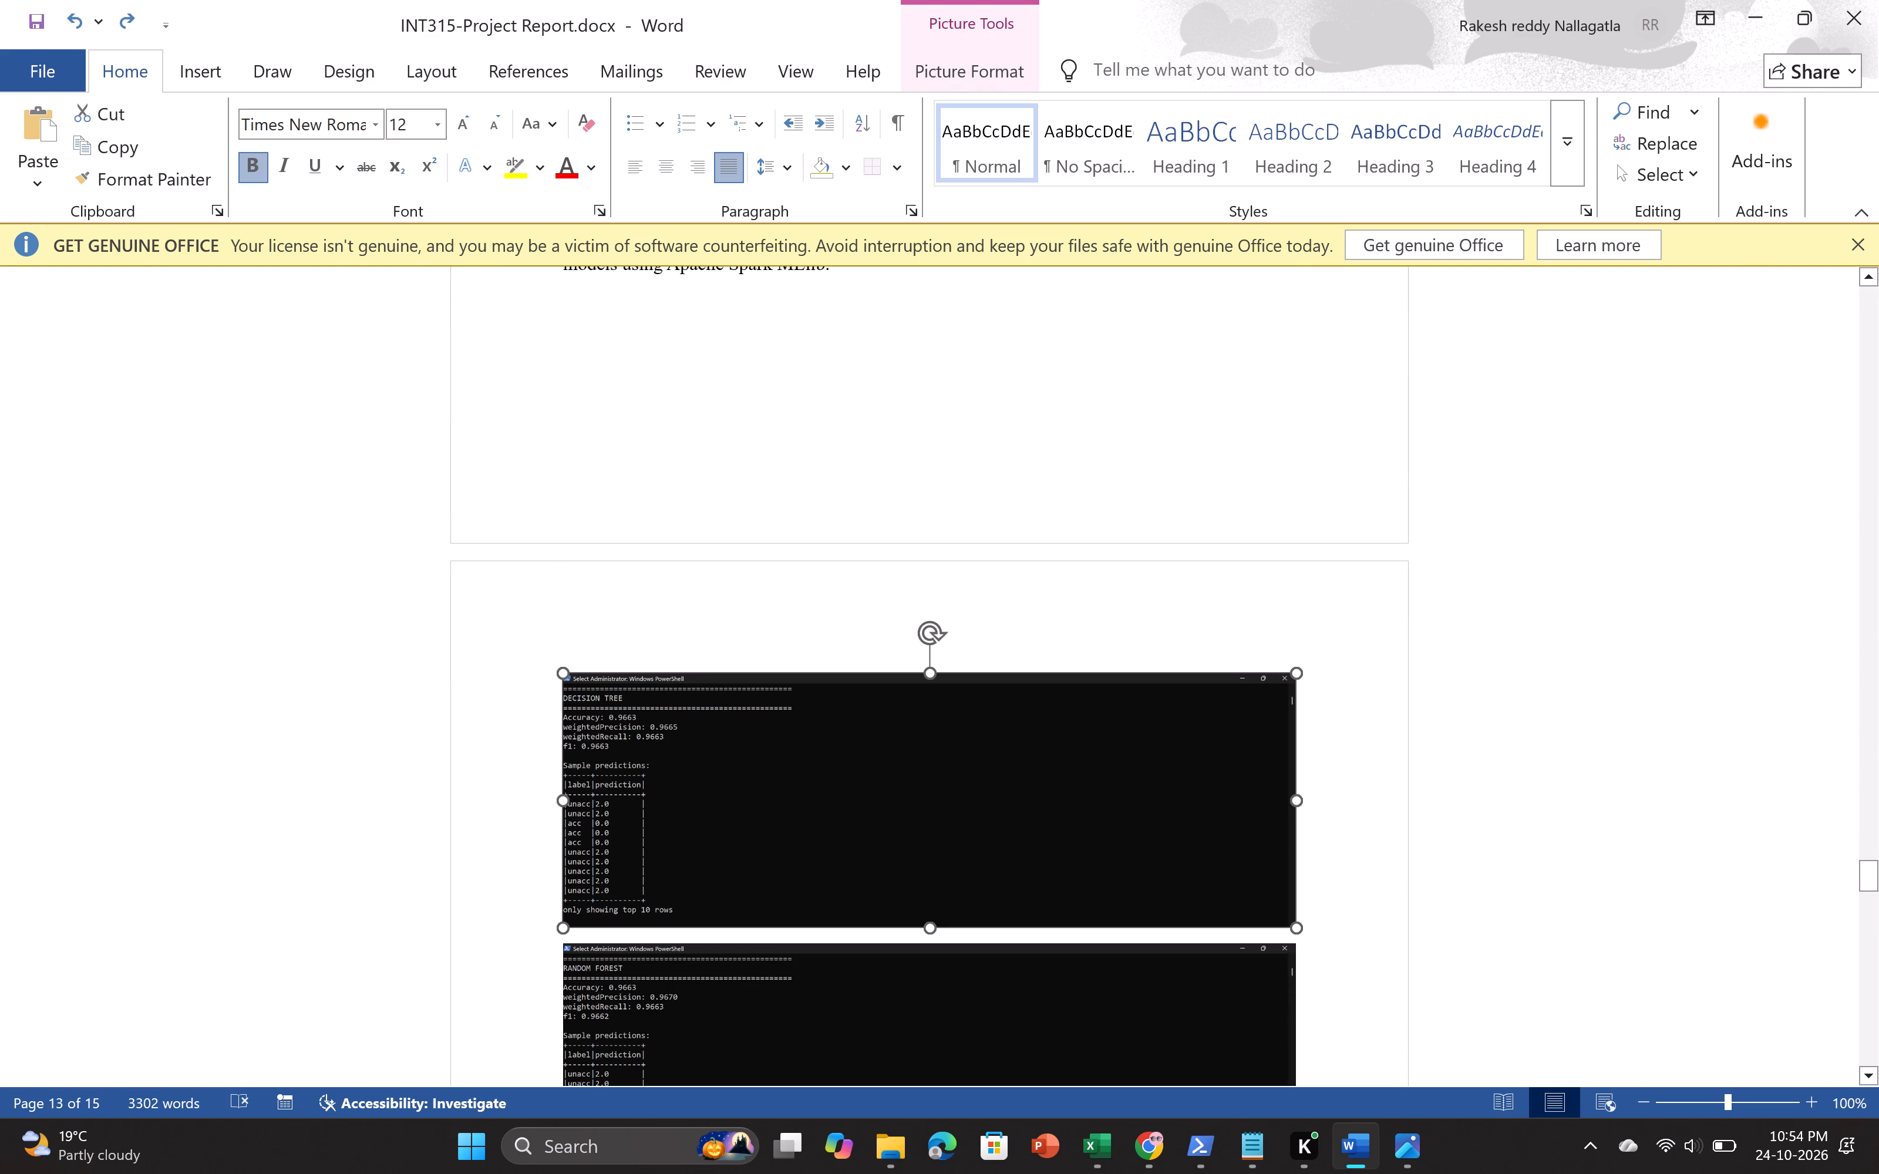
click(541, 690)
Review the report from the Screenshot 8.3 area through Output Screenshots and Result Analysis to the end of the Conclusion.
scroll(541, 690, up, 1)
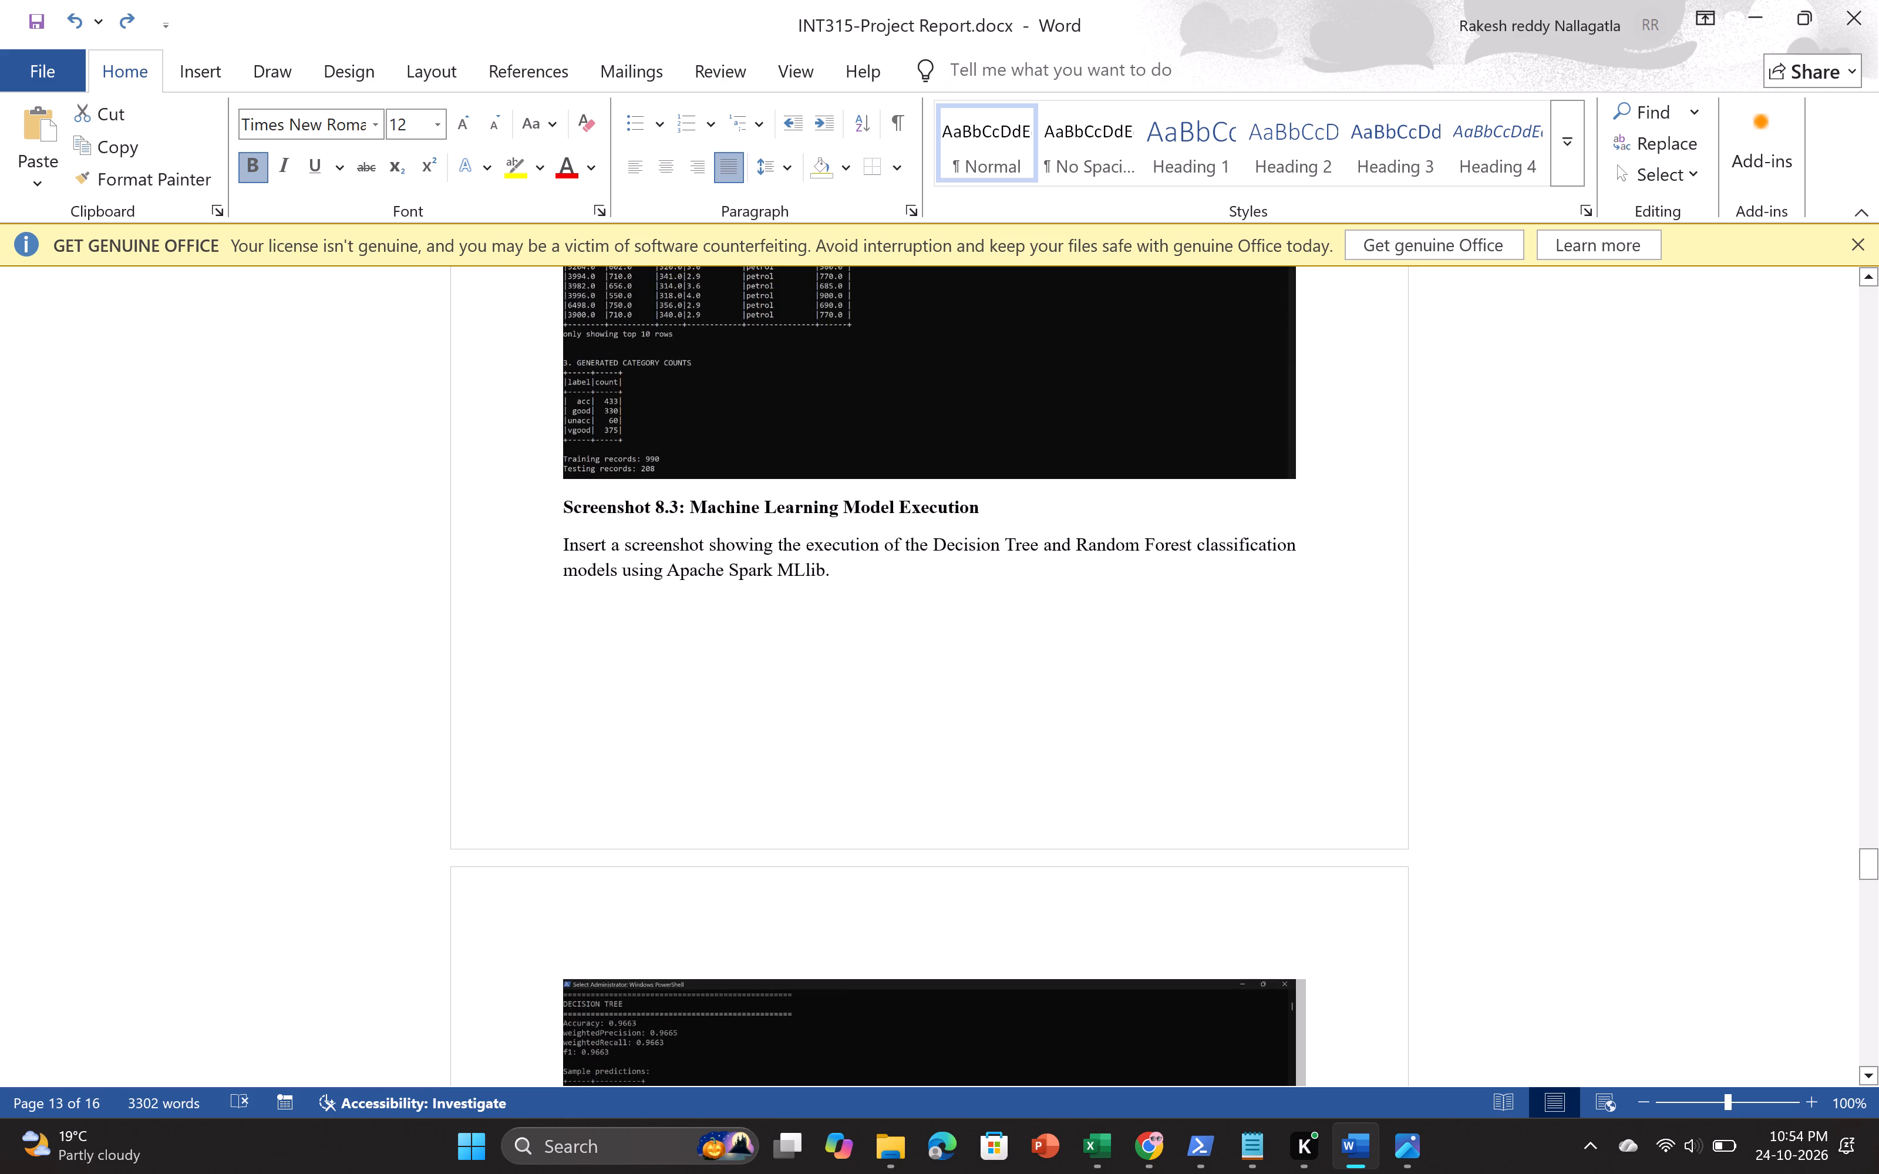
scroll(541, 690, down, 4)
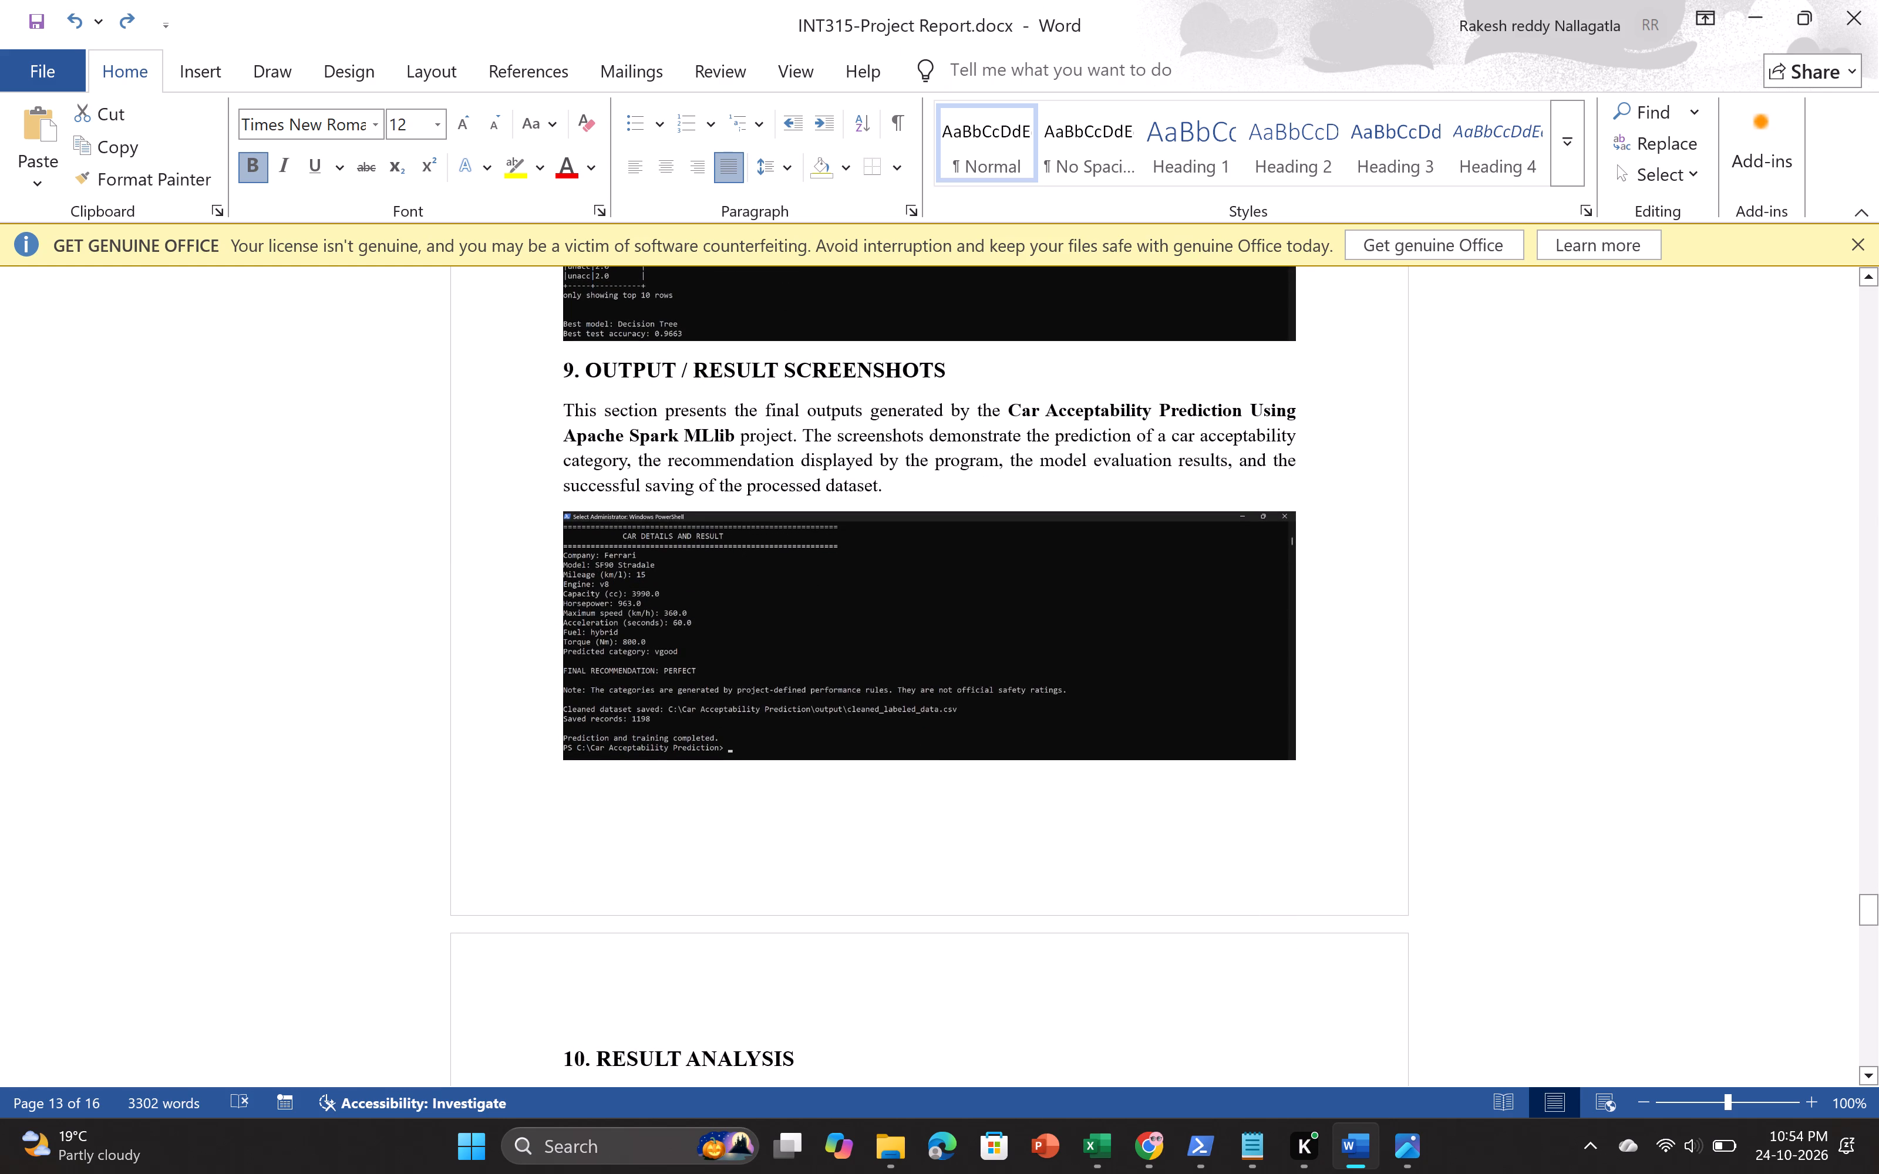
scroll(541, 690, down, 3)
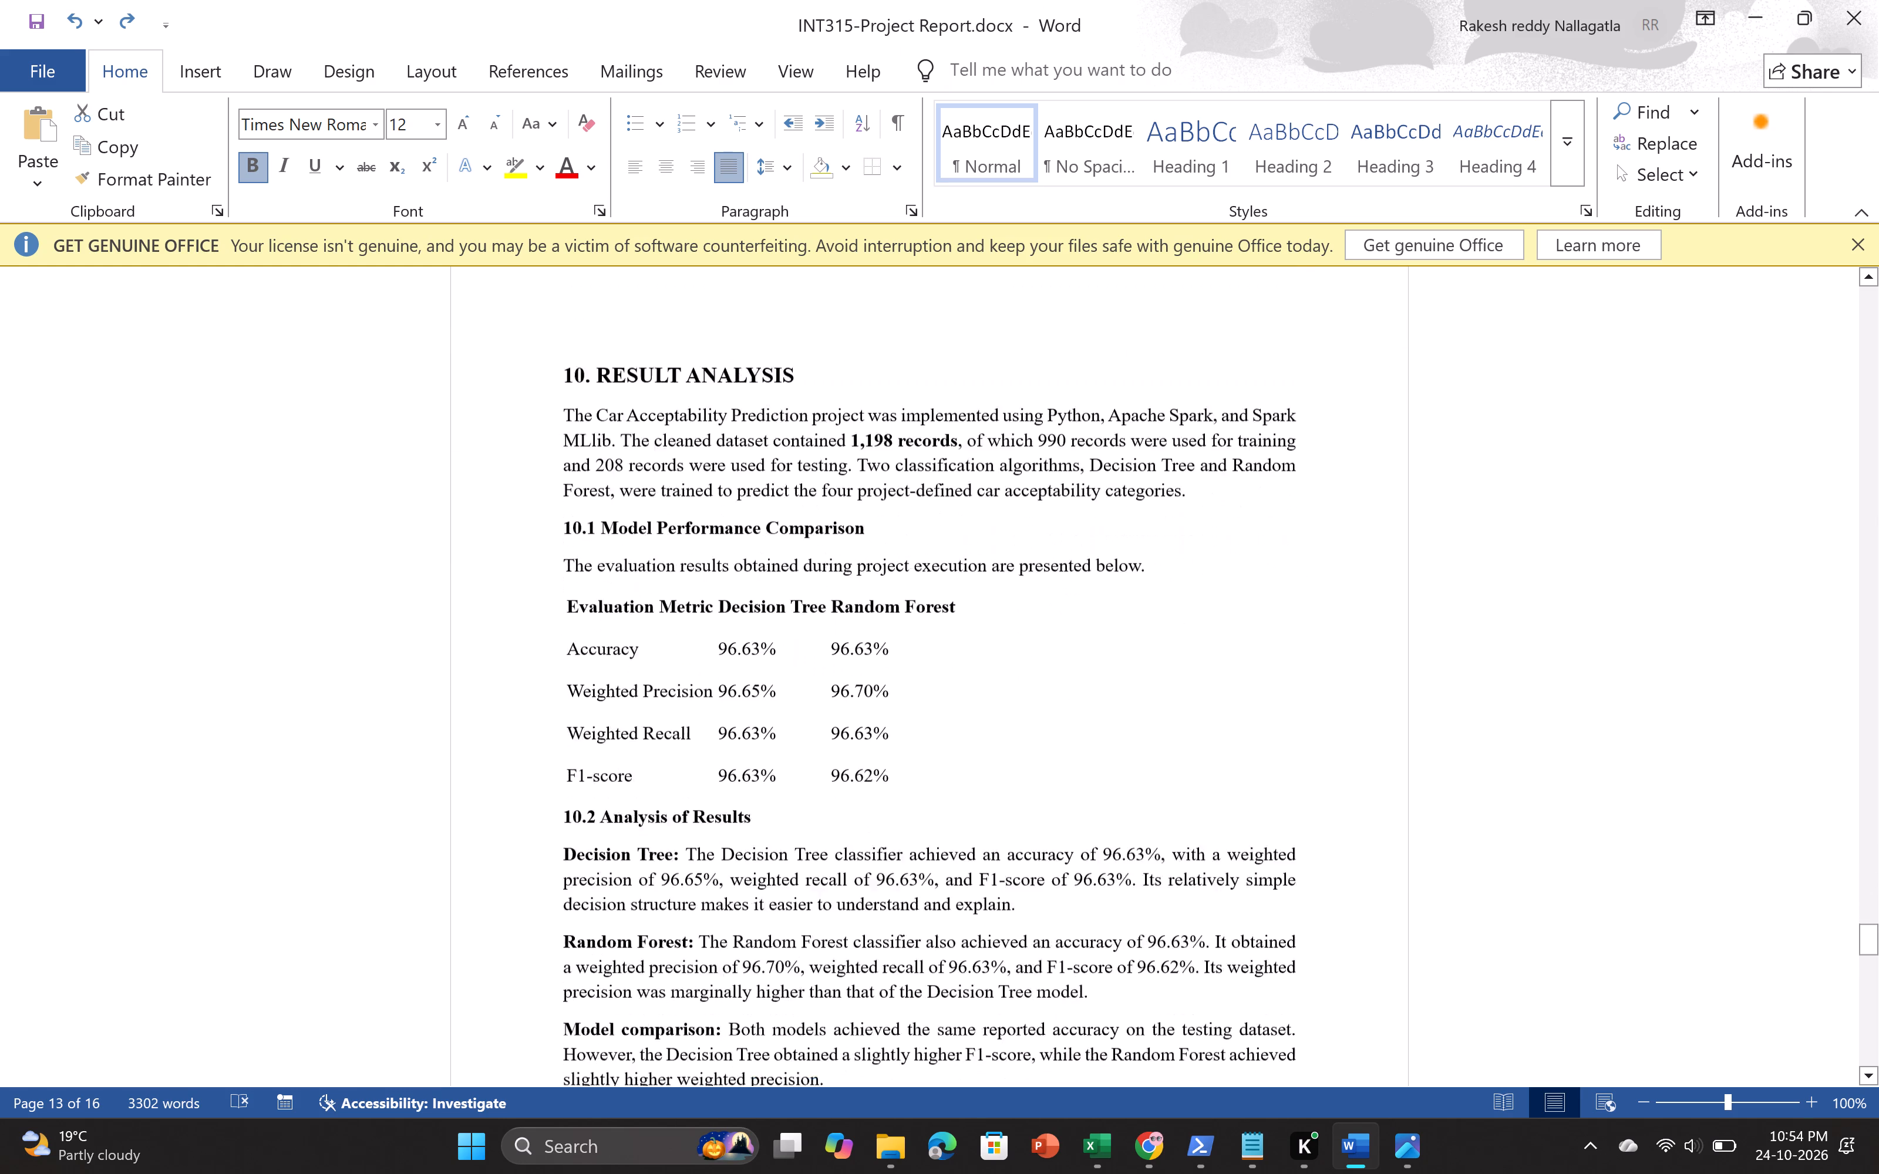
scroll(541, 690, down, 3)
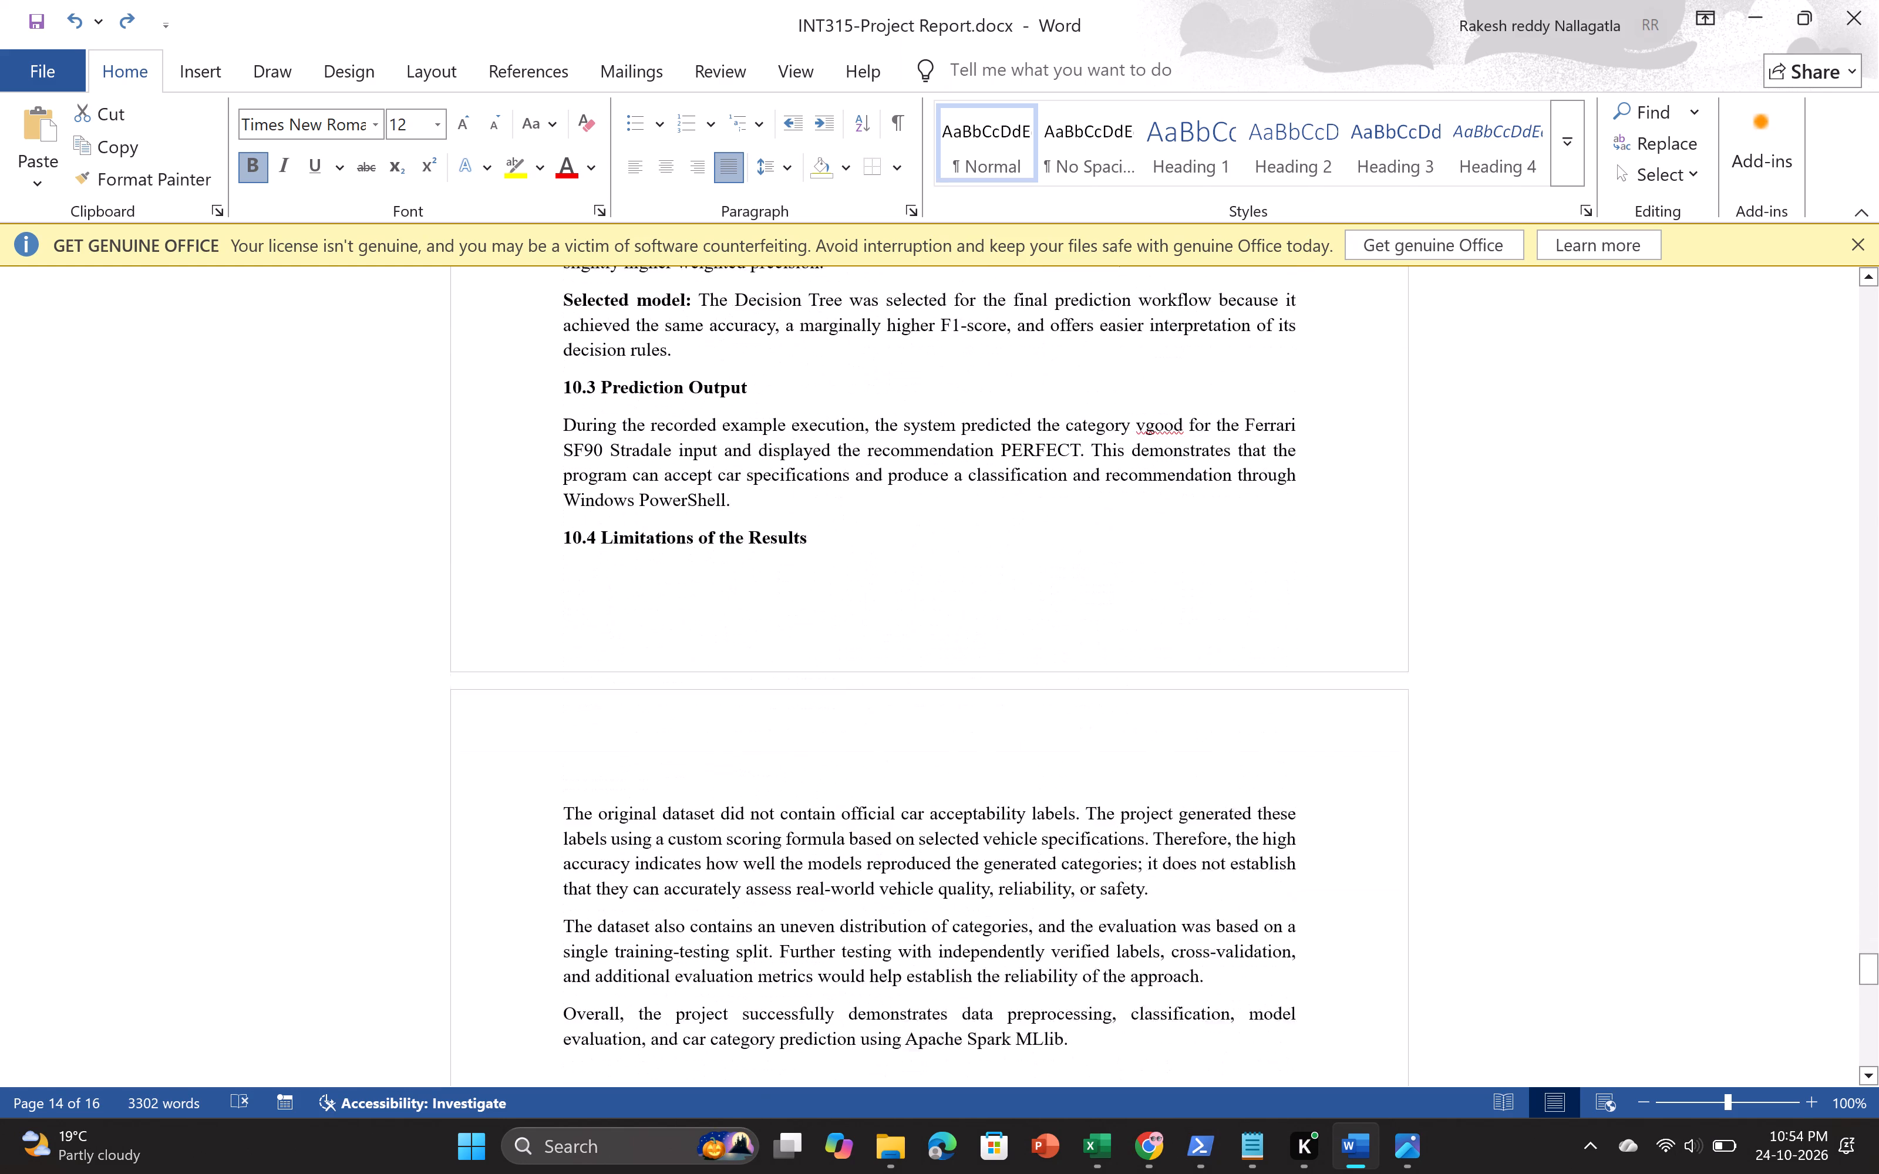
scroll(541, 690, up, 1)
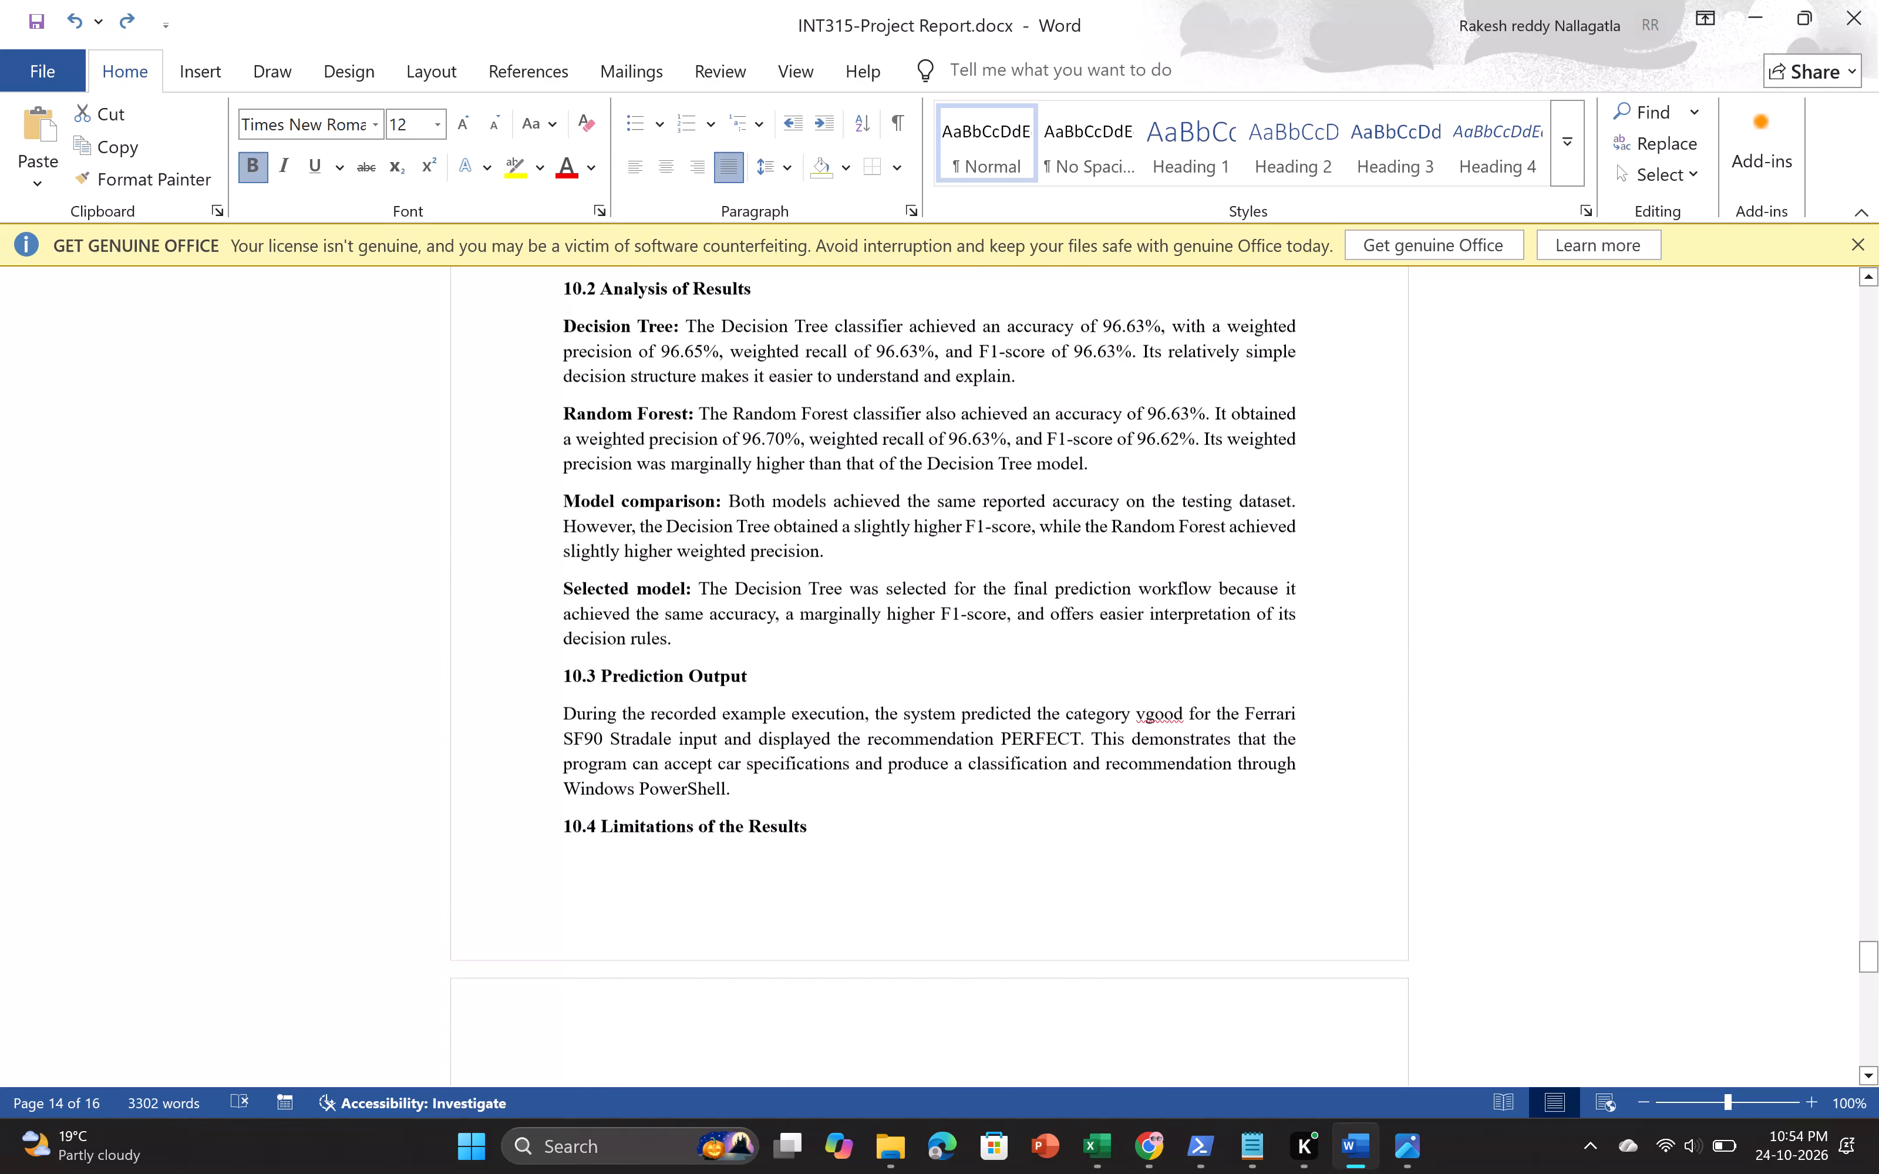
scroll(541, 690, up, 1)
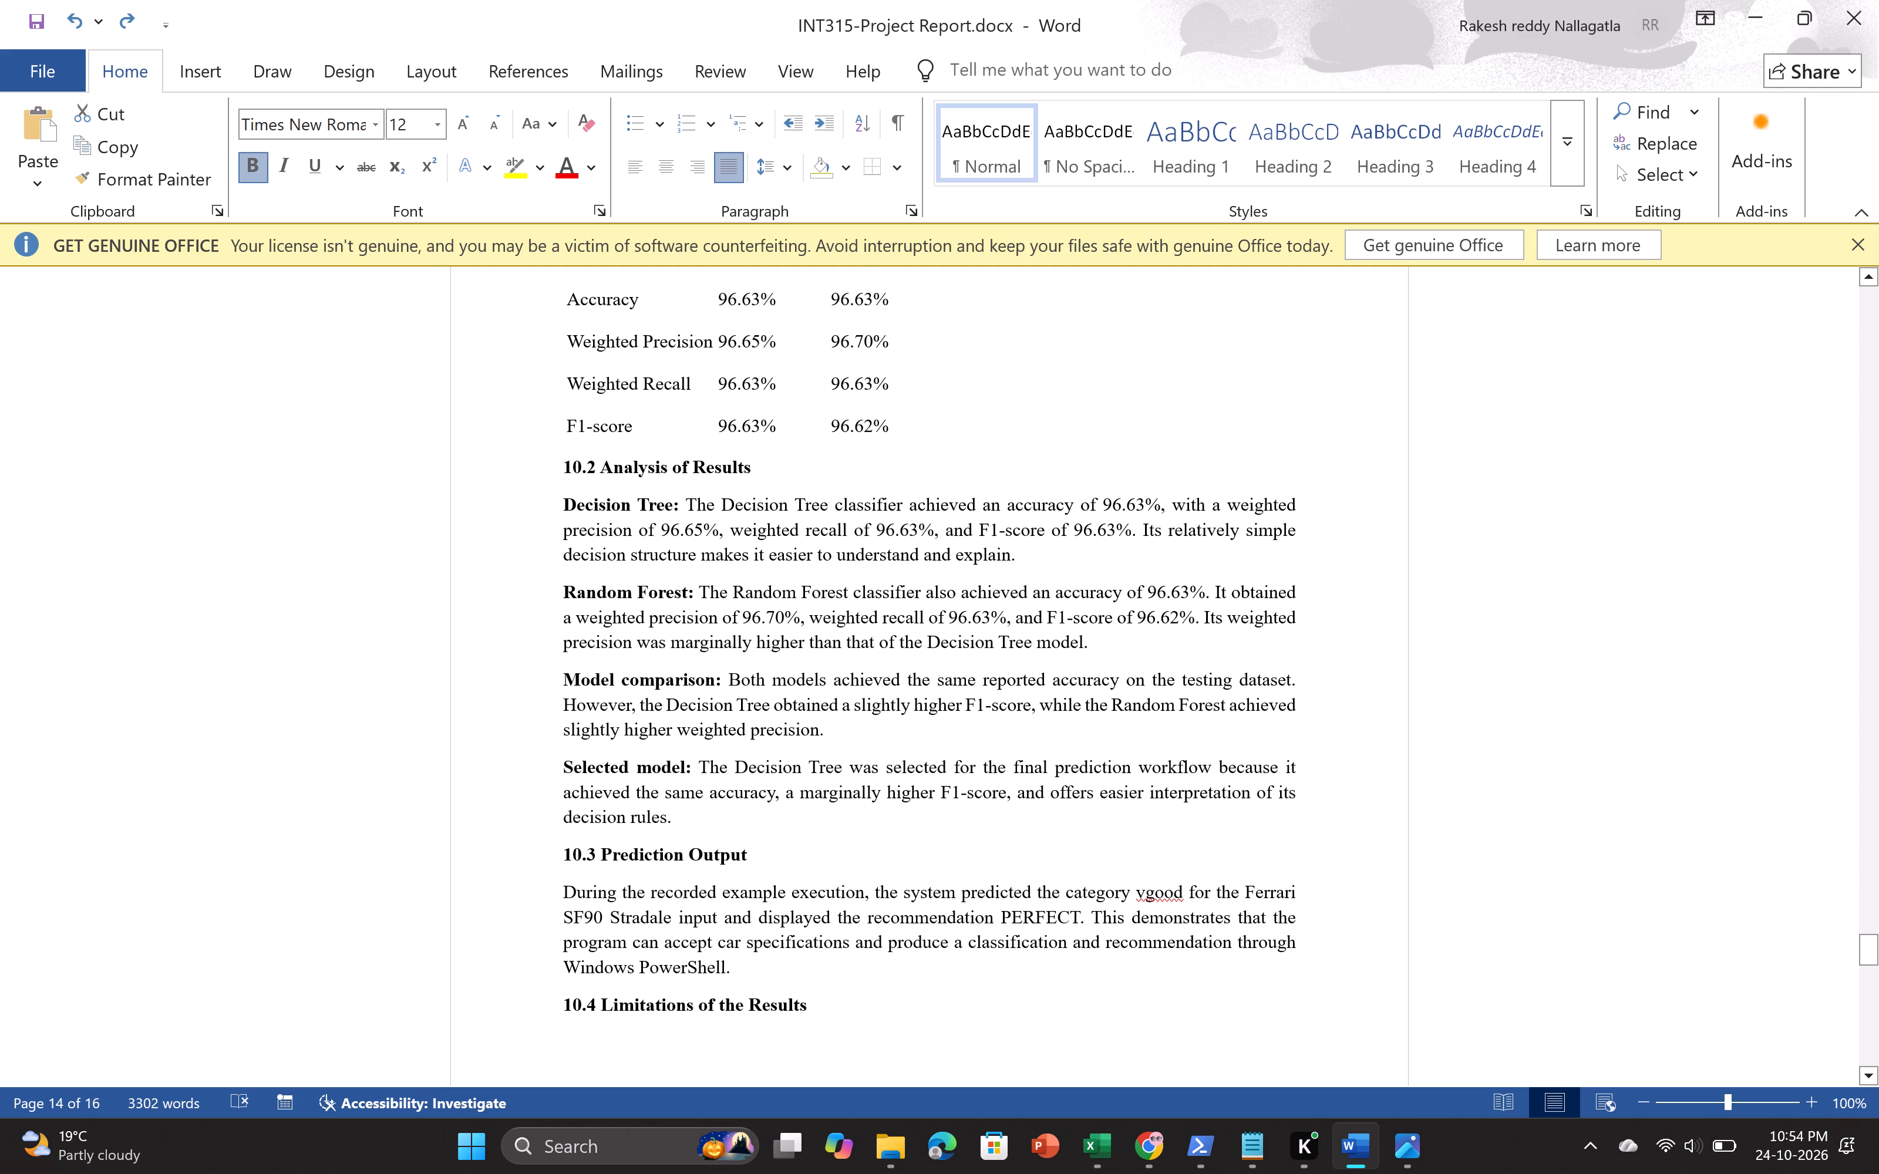
click(1179, 894)
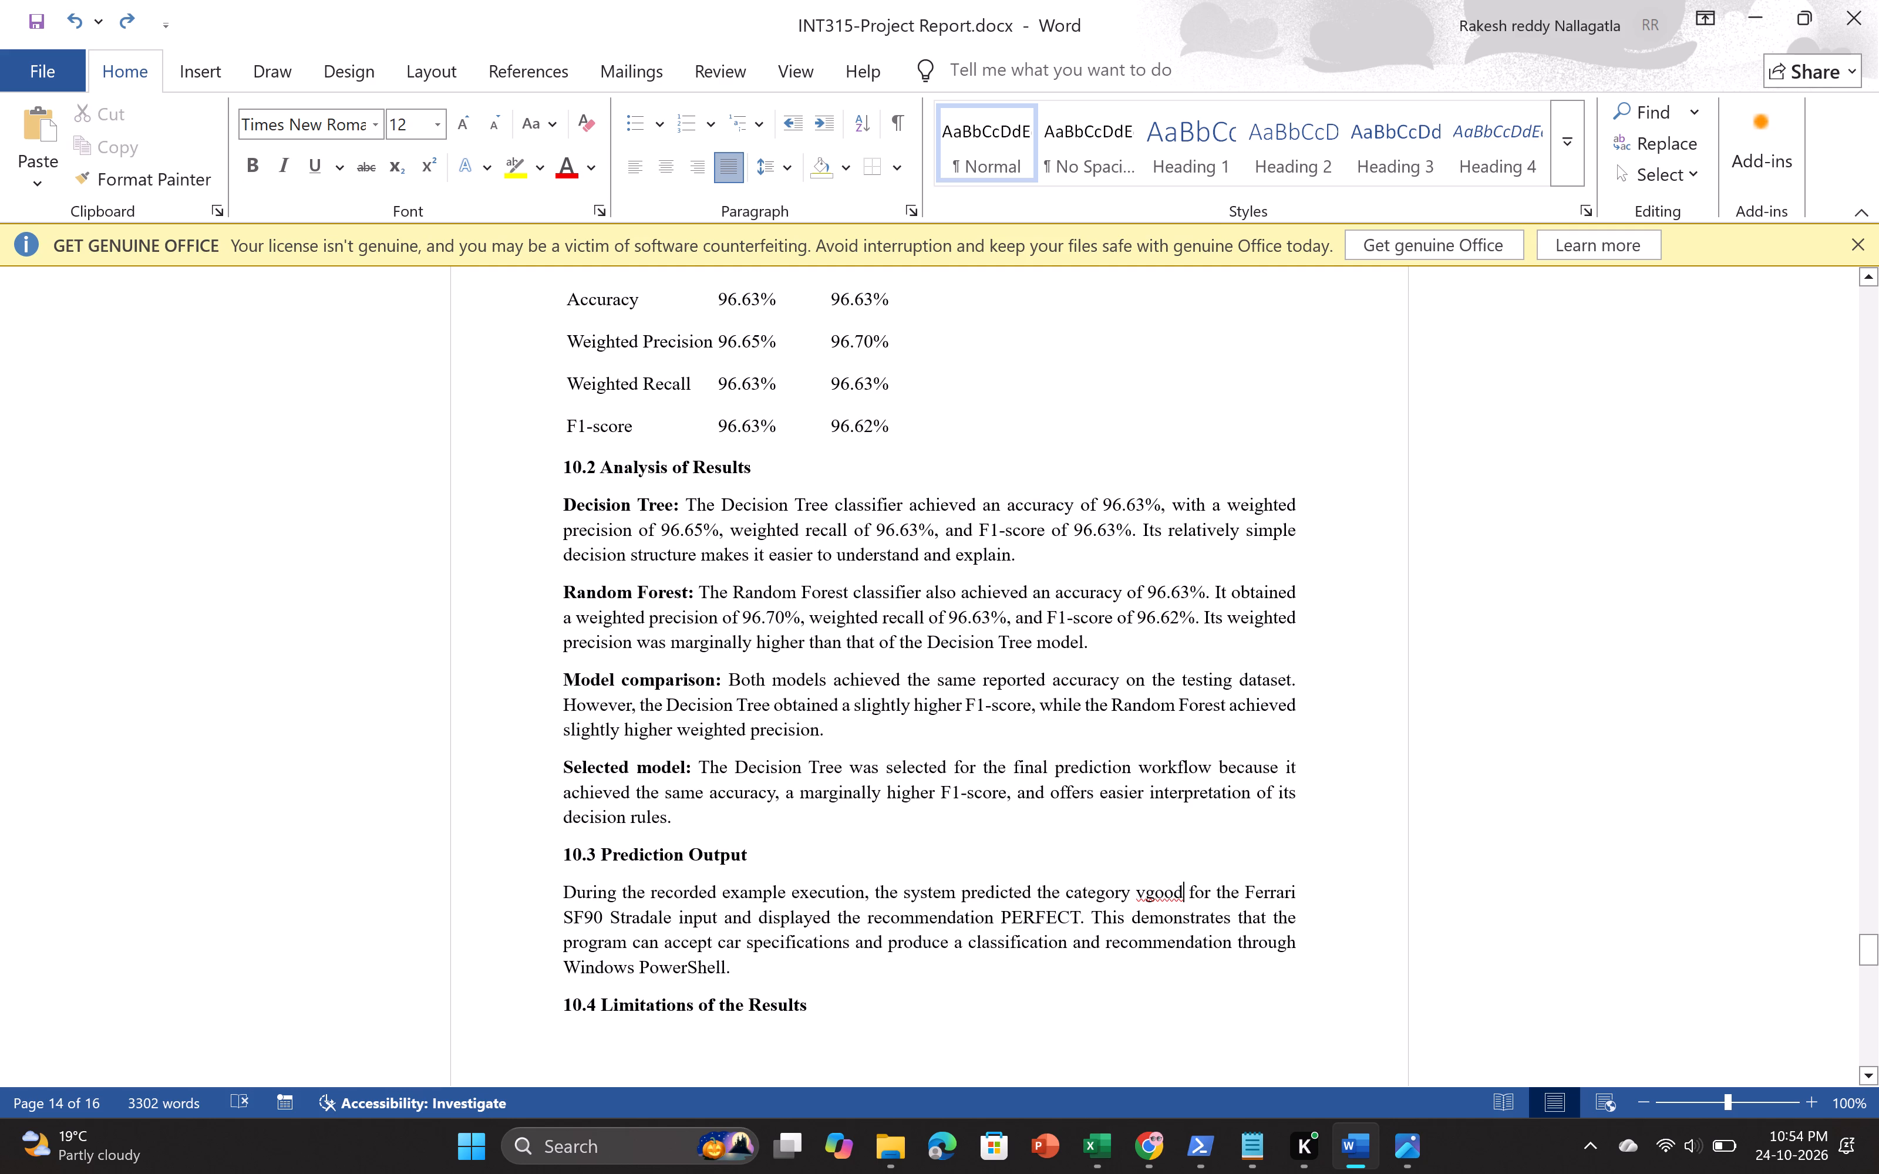
scroll(1179, 894, down, 1)
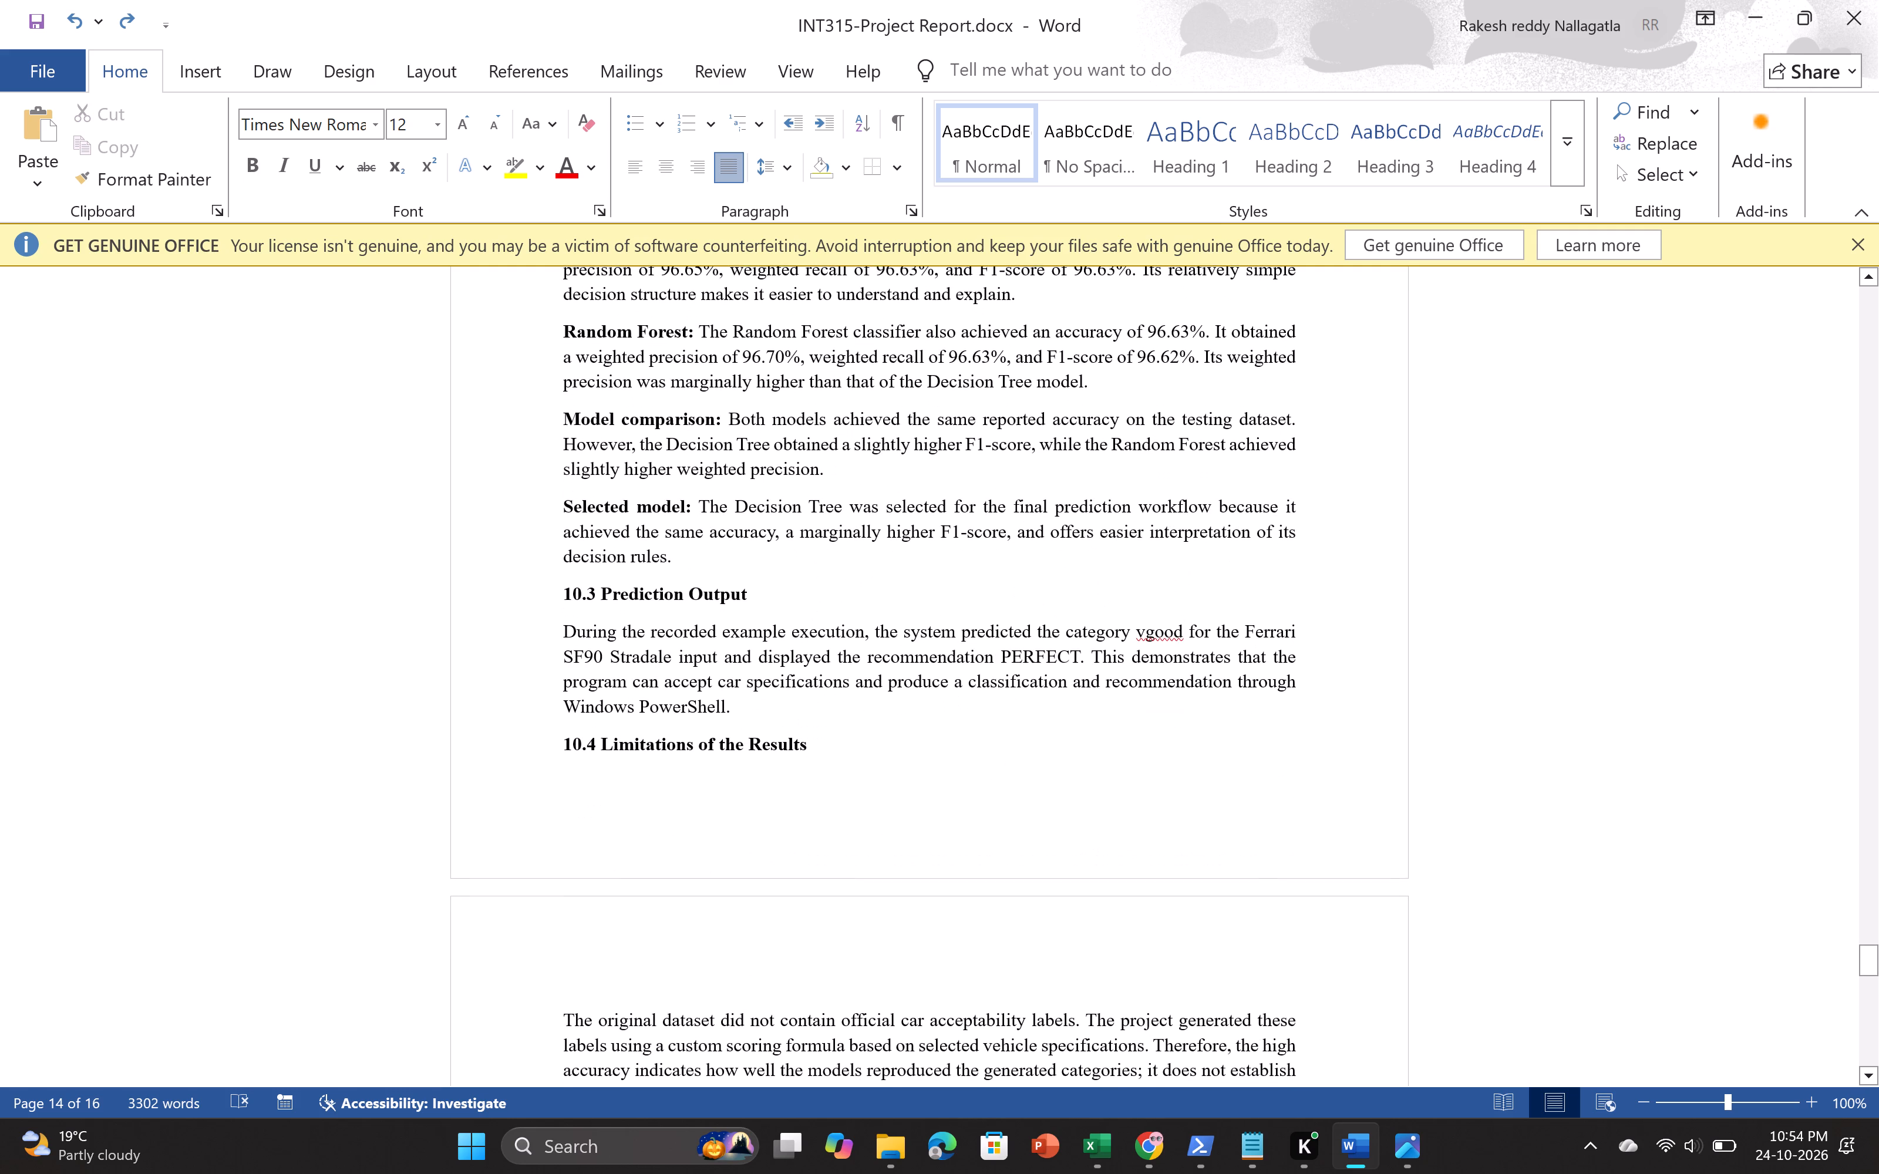
scroll(1179, 894, down, 2)
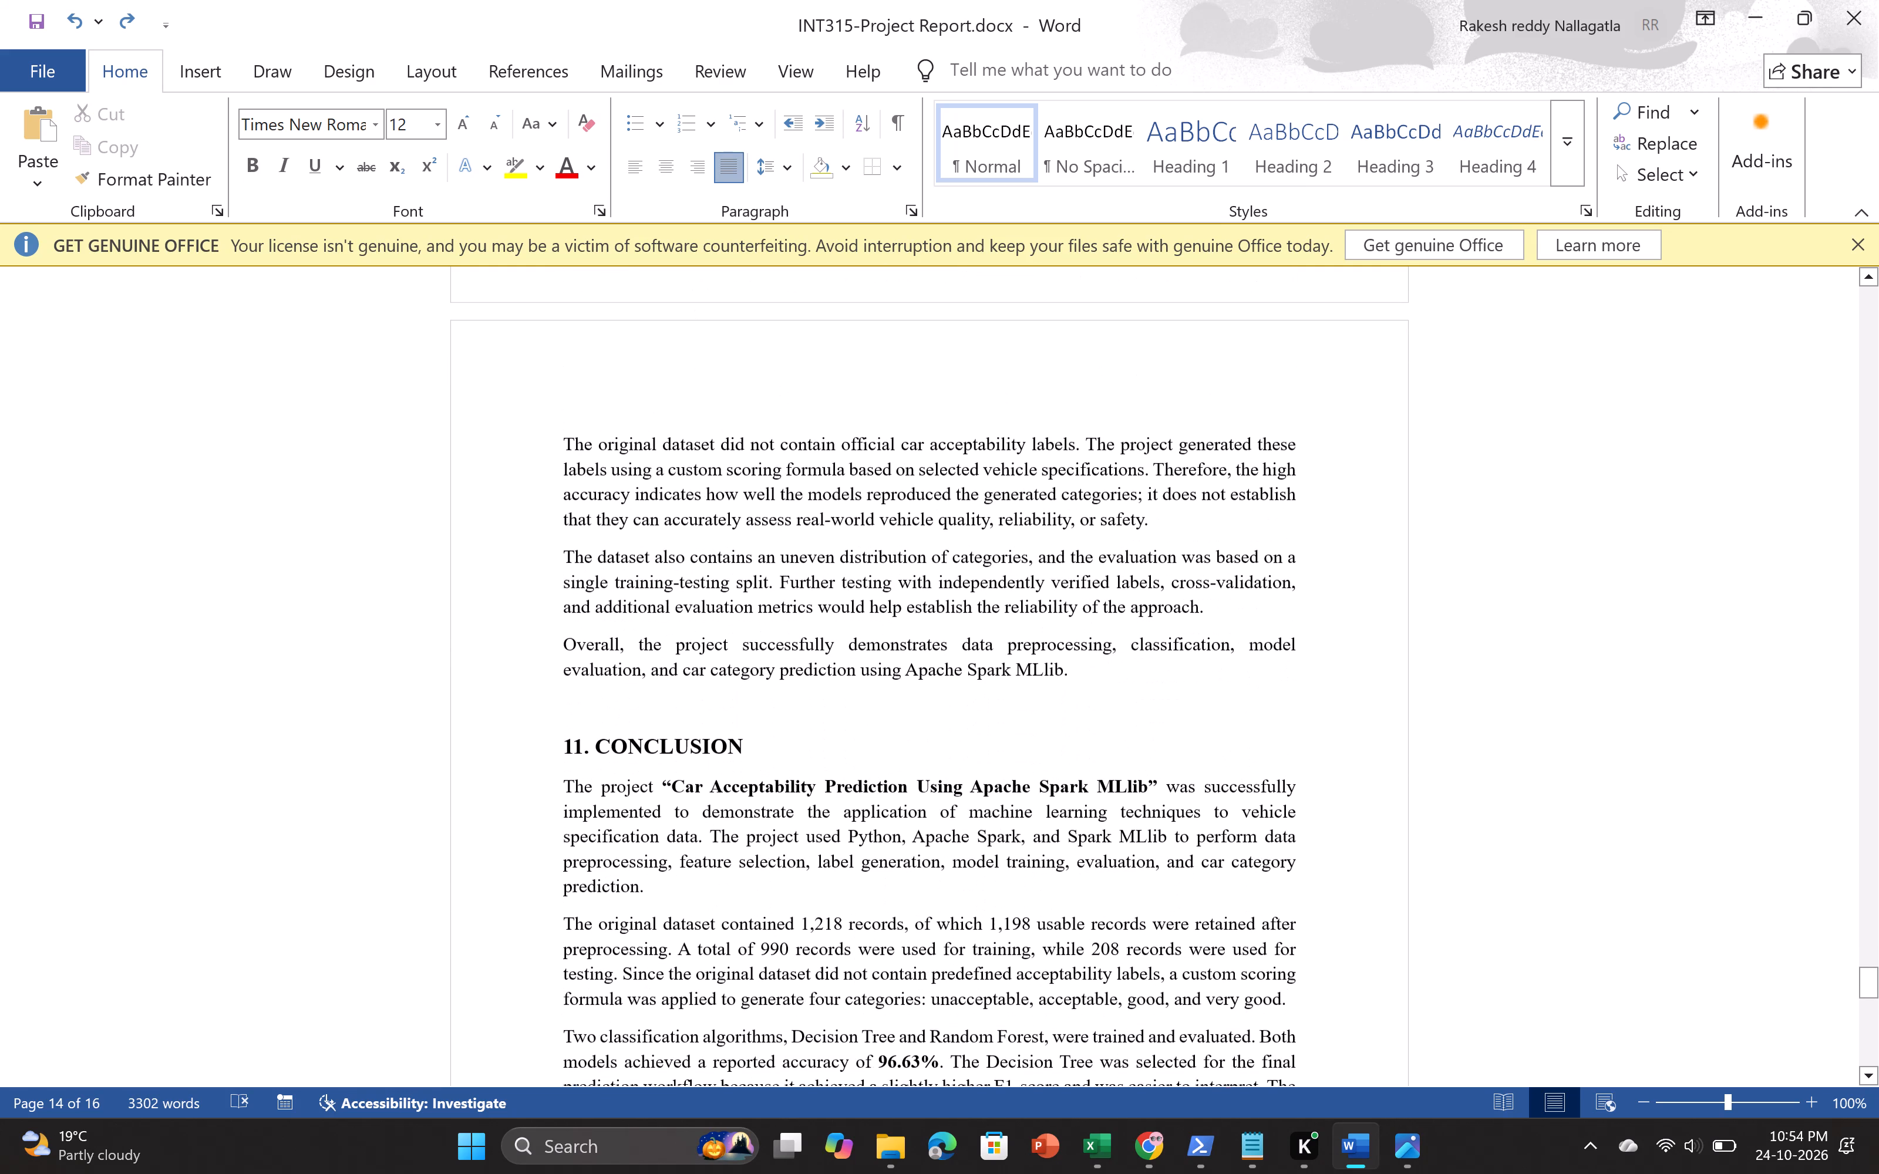
scroll(1179, 894, down, 5)
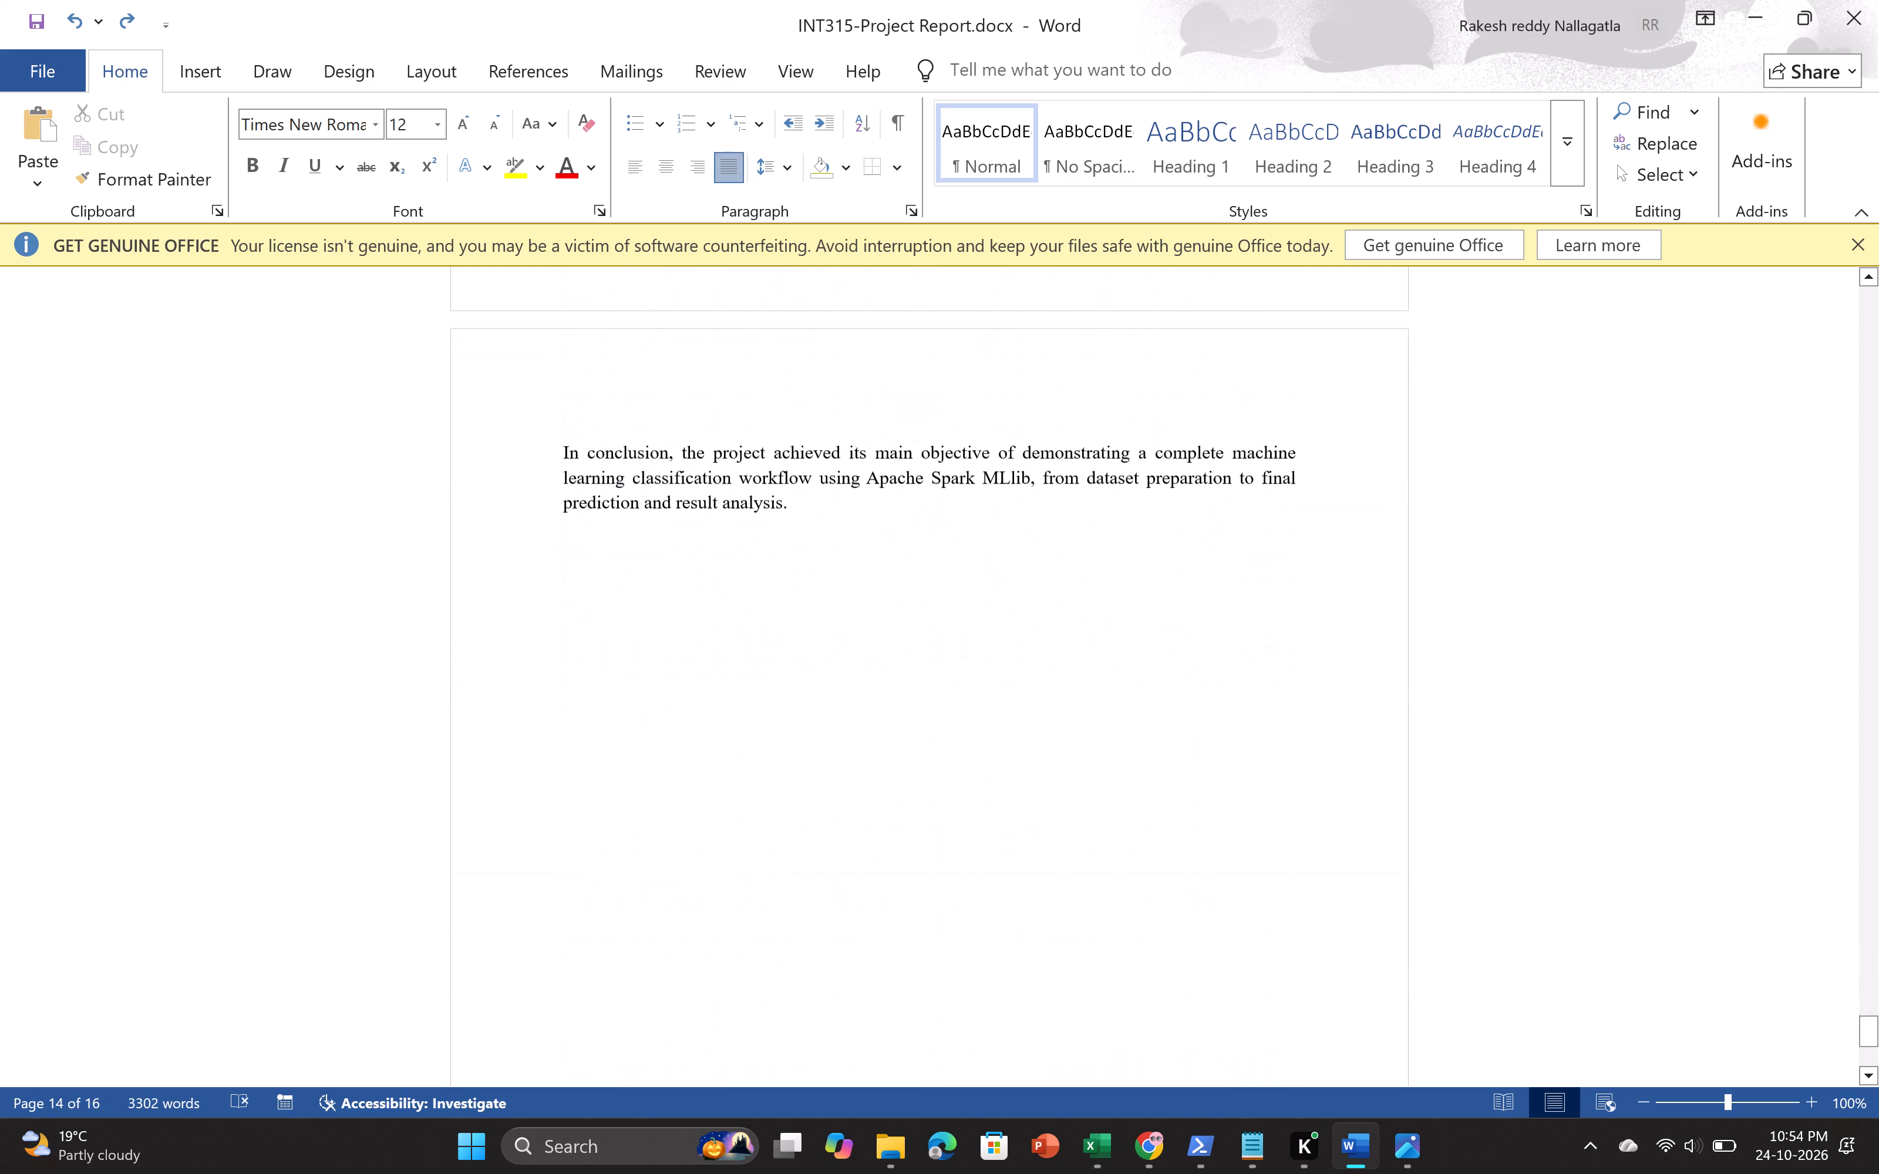
Insert a blank line above the heading "9. OUTPUT / RESULT SCREENSHOTS" to separate it from the Random Forest output picture.
scroll(1179, 894, up, 1)
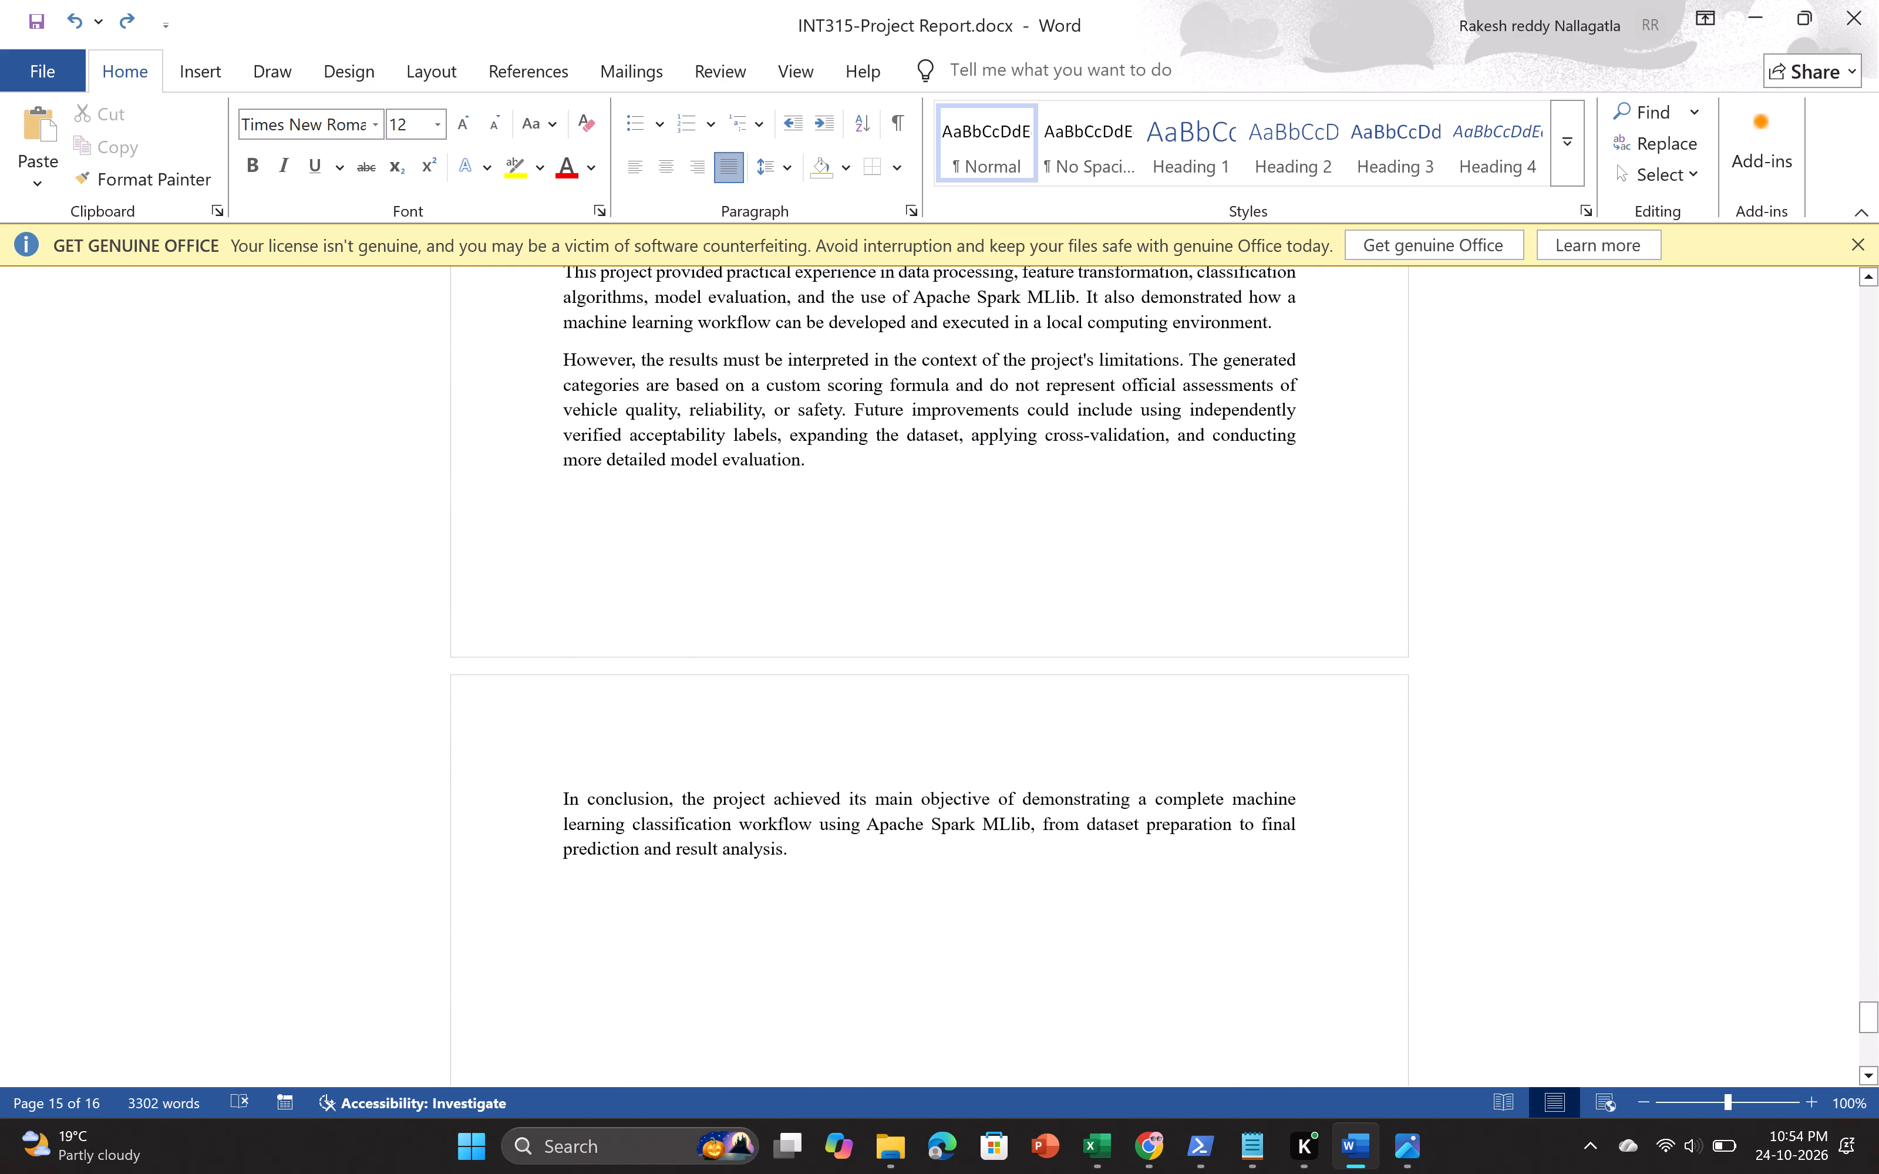
scroll(1179, 894, up, 5)
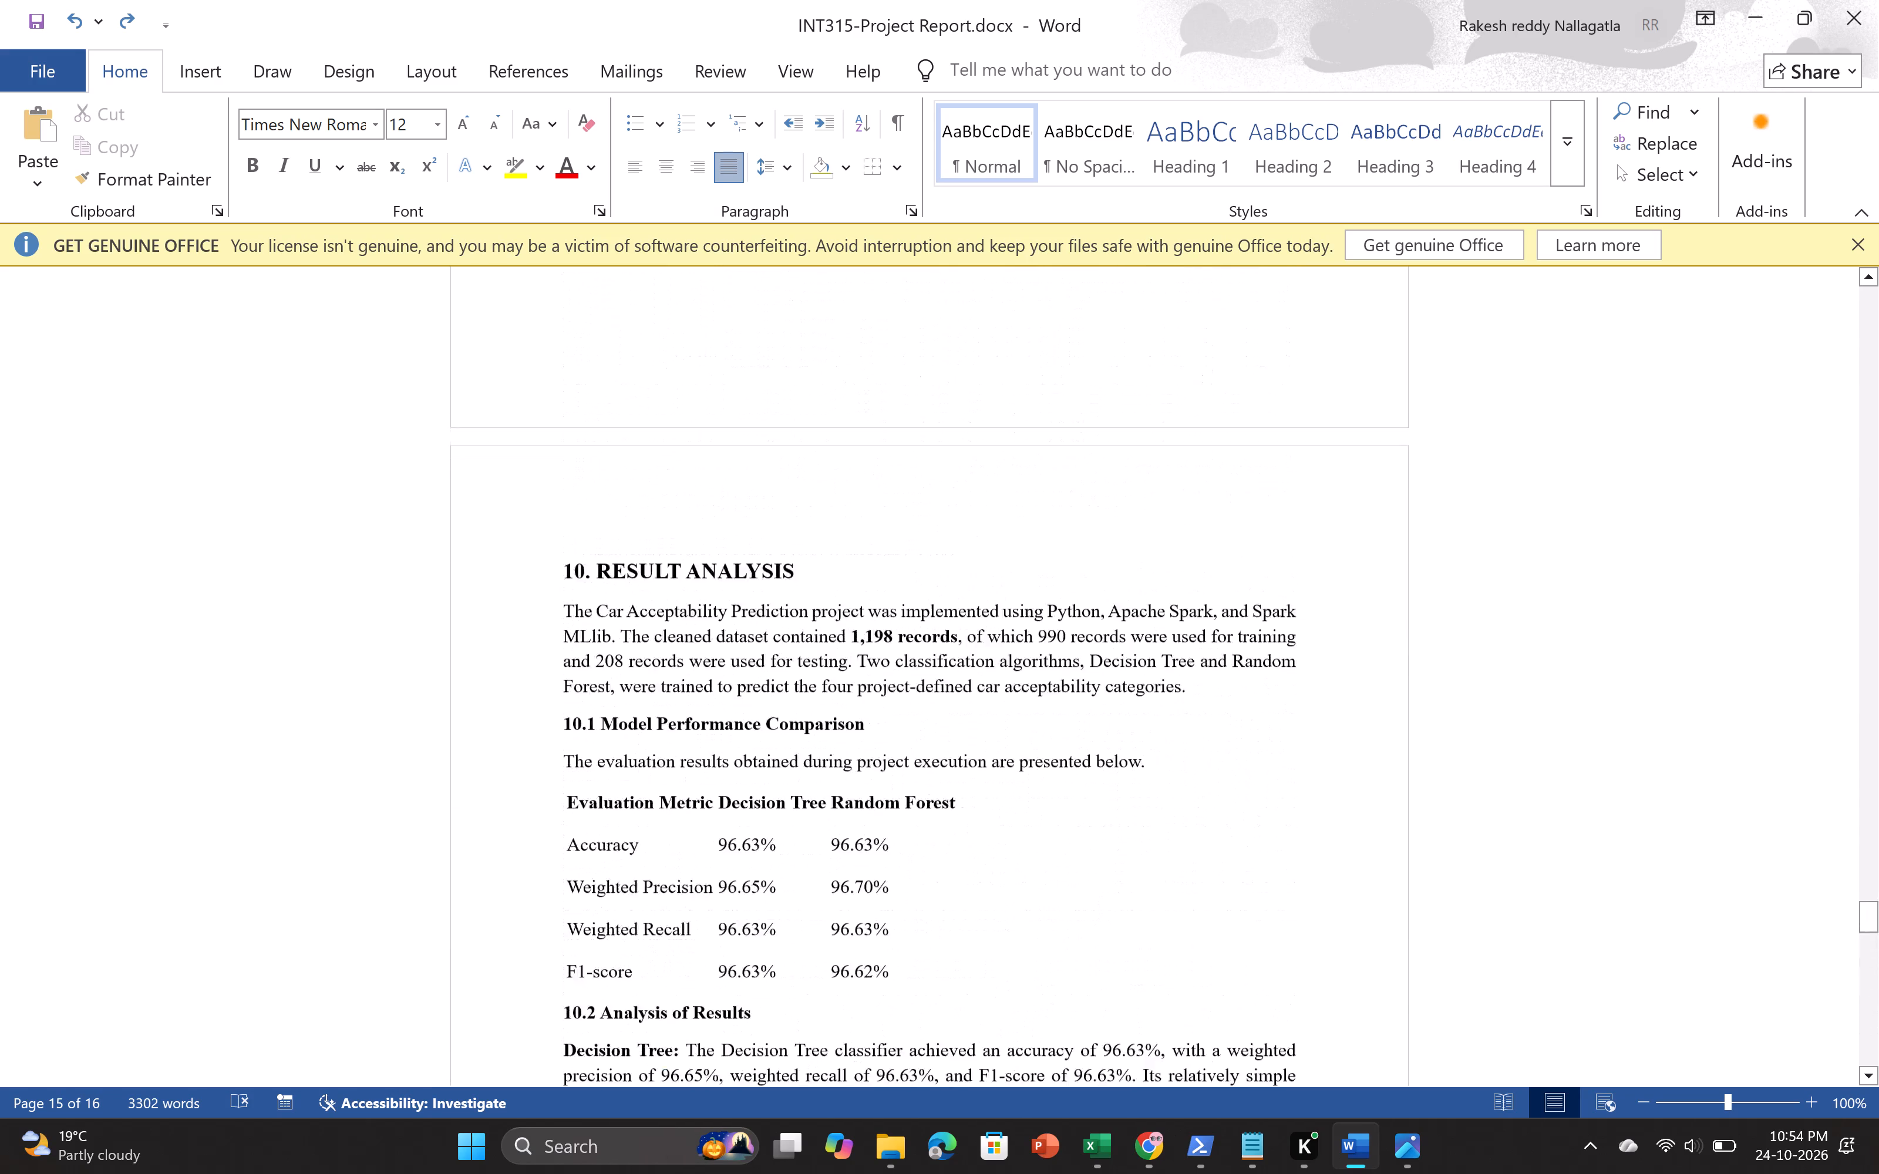
scroll(1179, 894, up, 1)
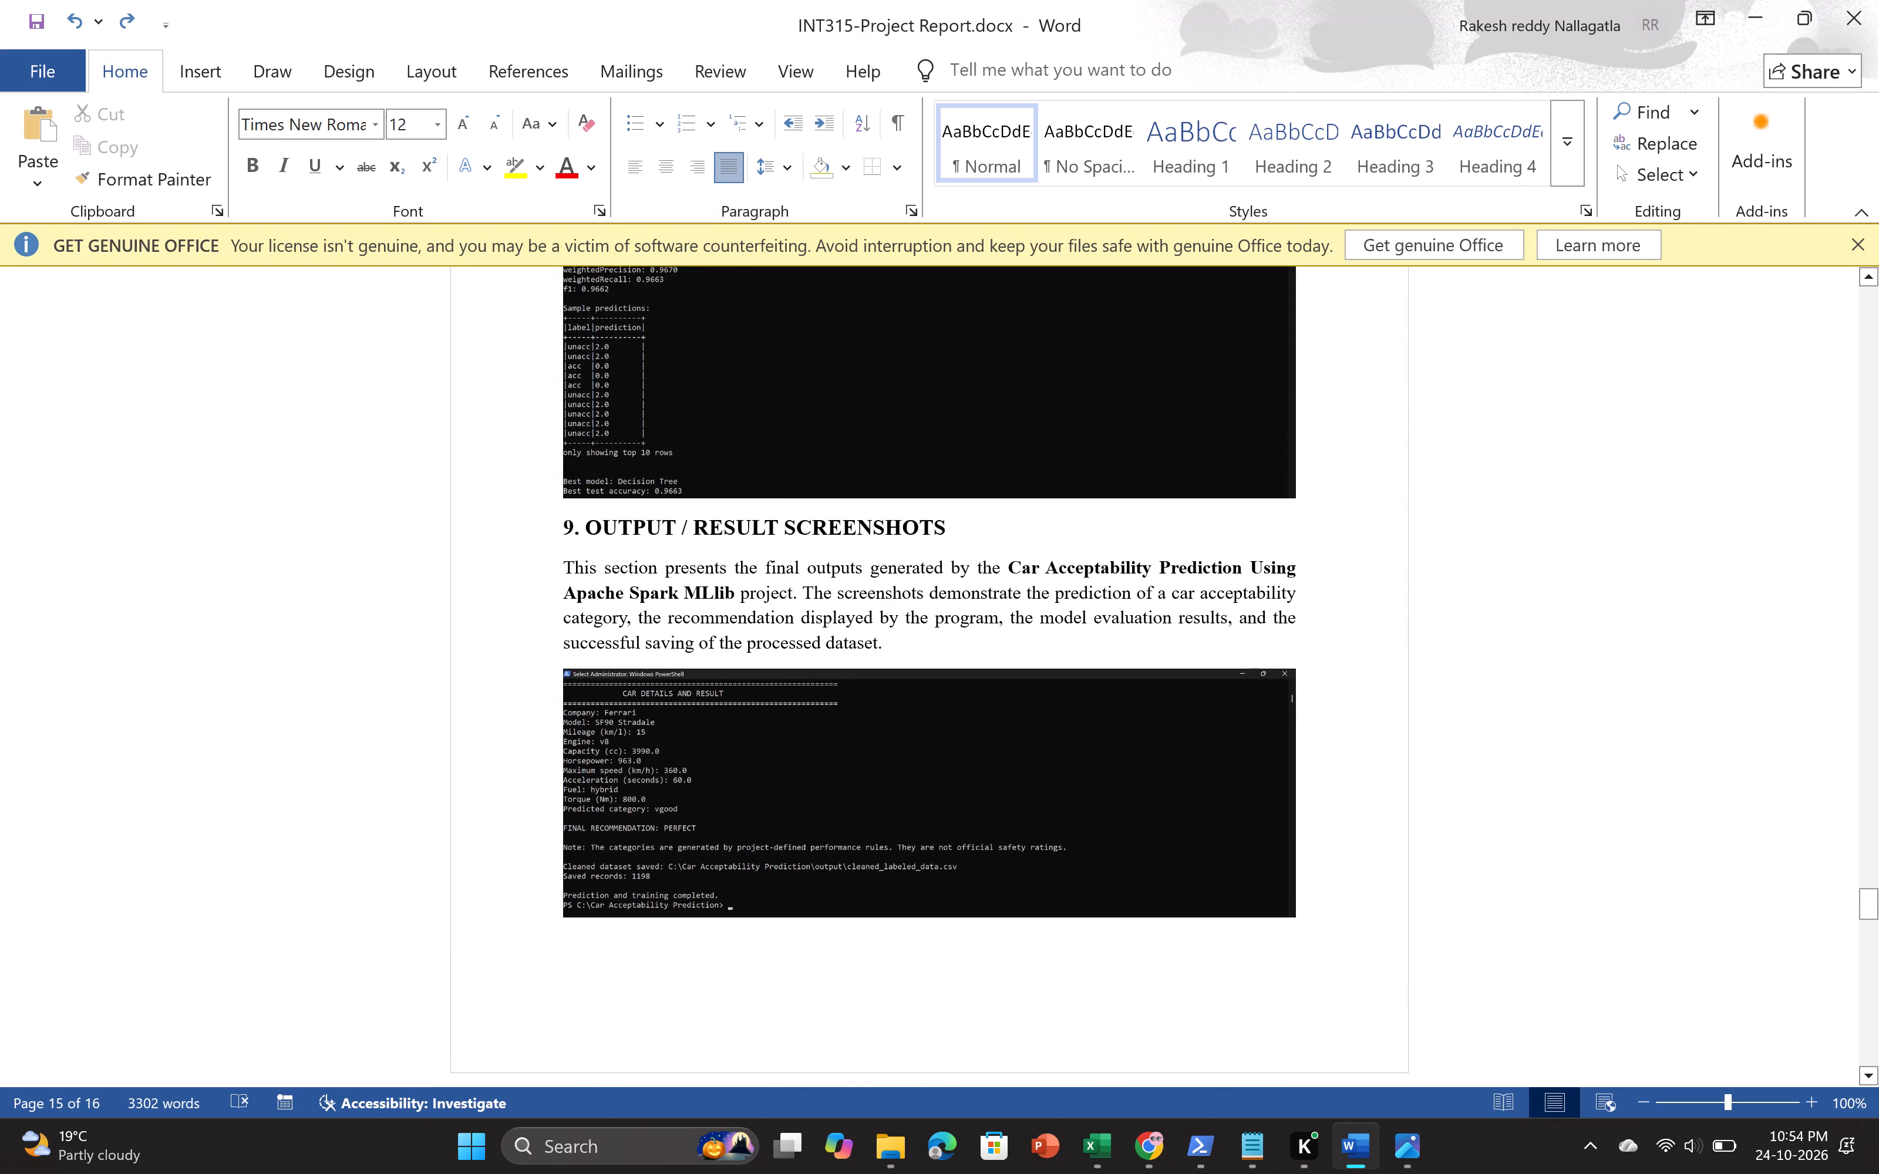
click(565, 531)
key(Return)
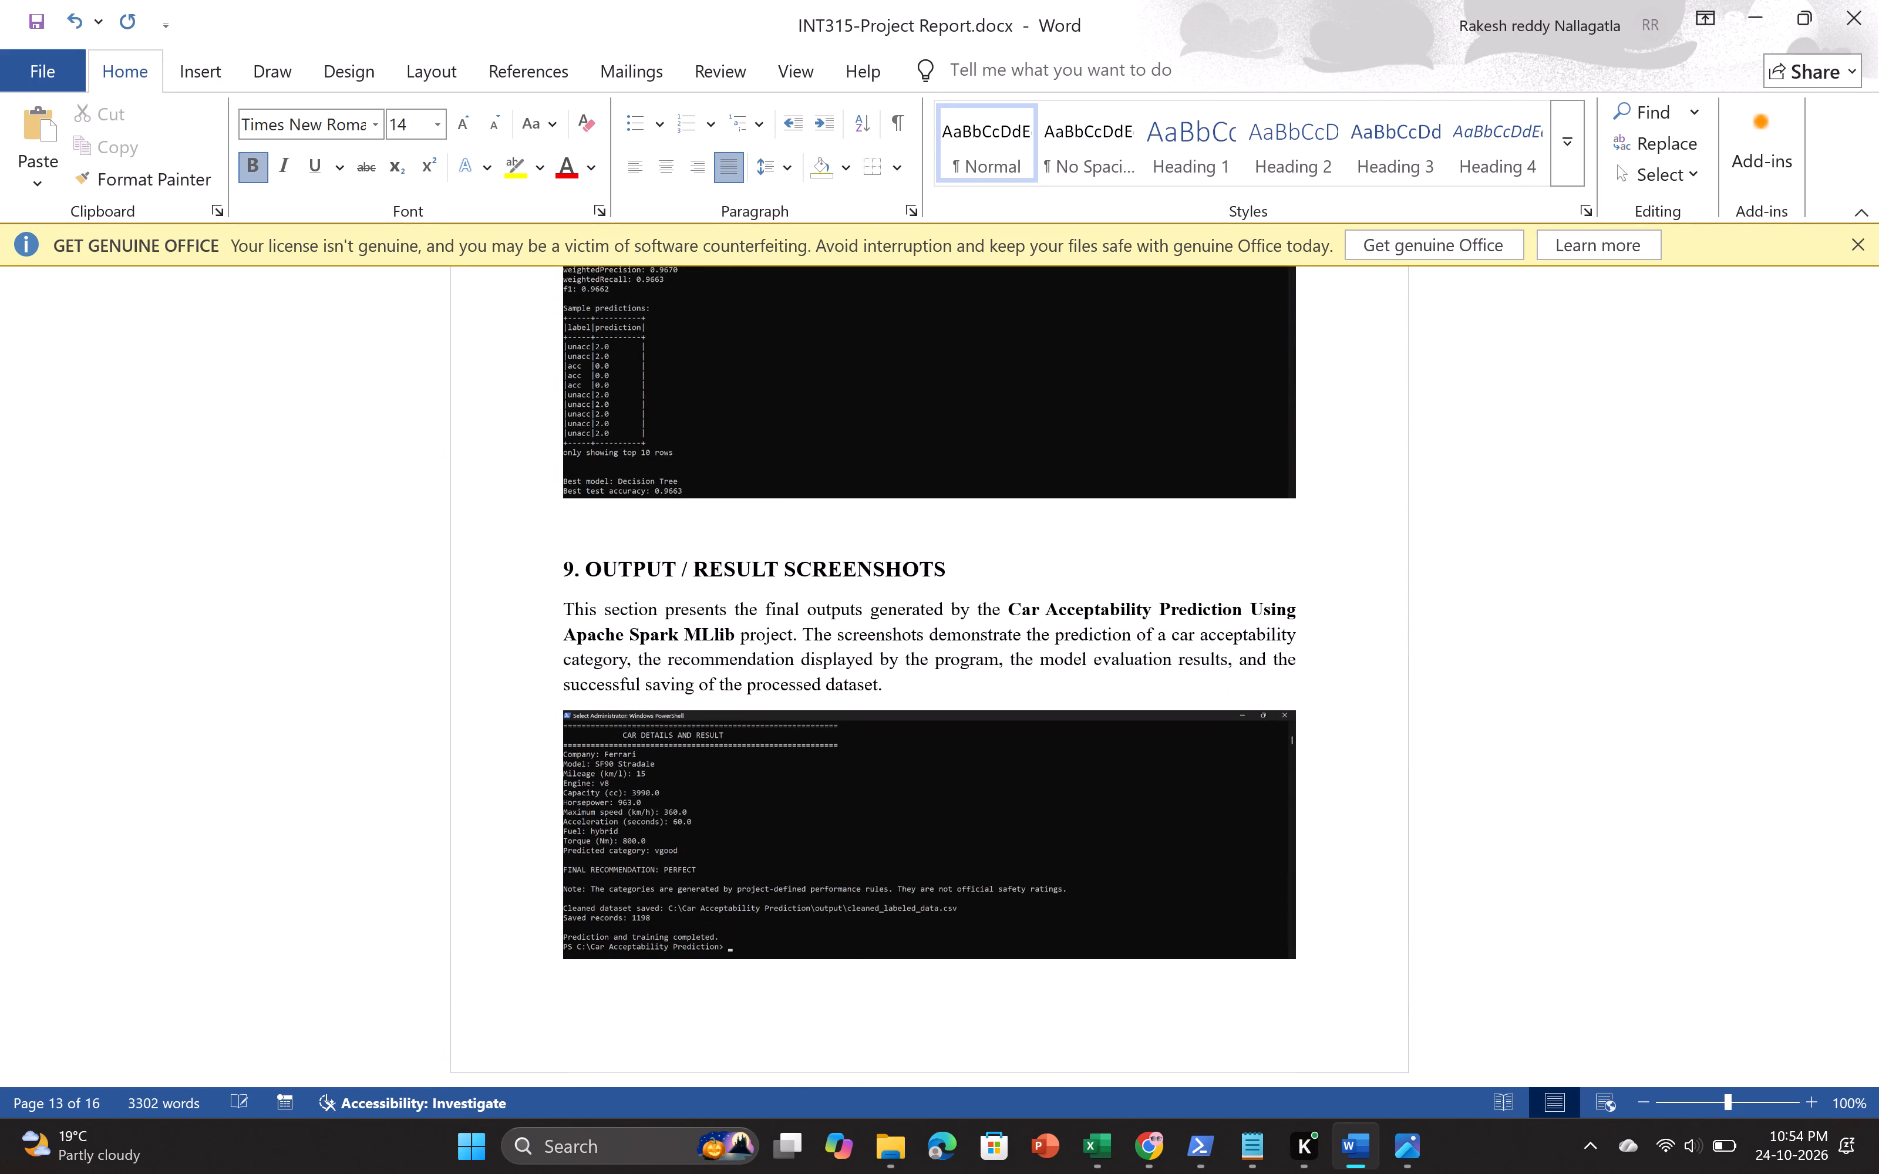
Check the page layout of sections 10 and 11 and save the report.
scroll(565, 531, down, 9)
scroll(565, 531, right, 1)
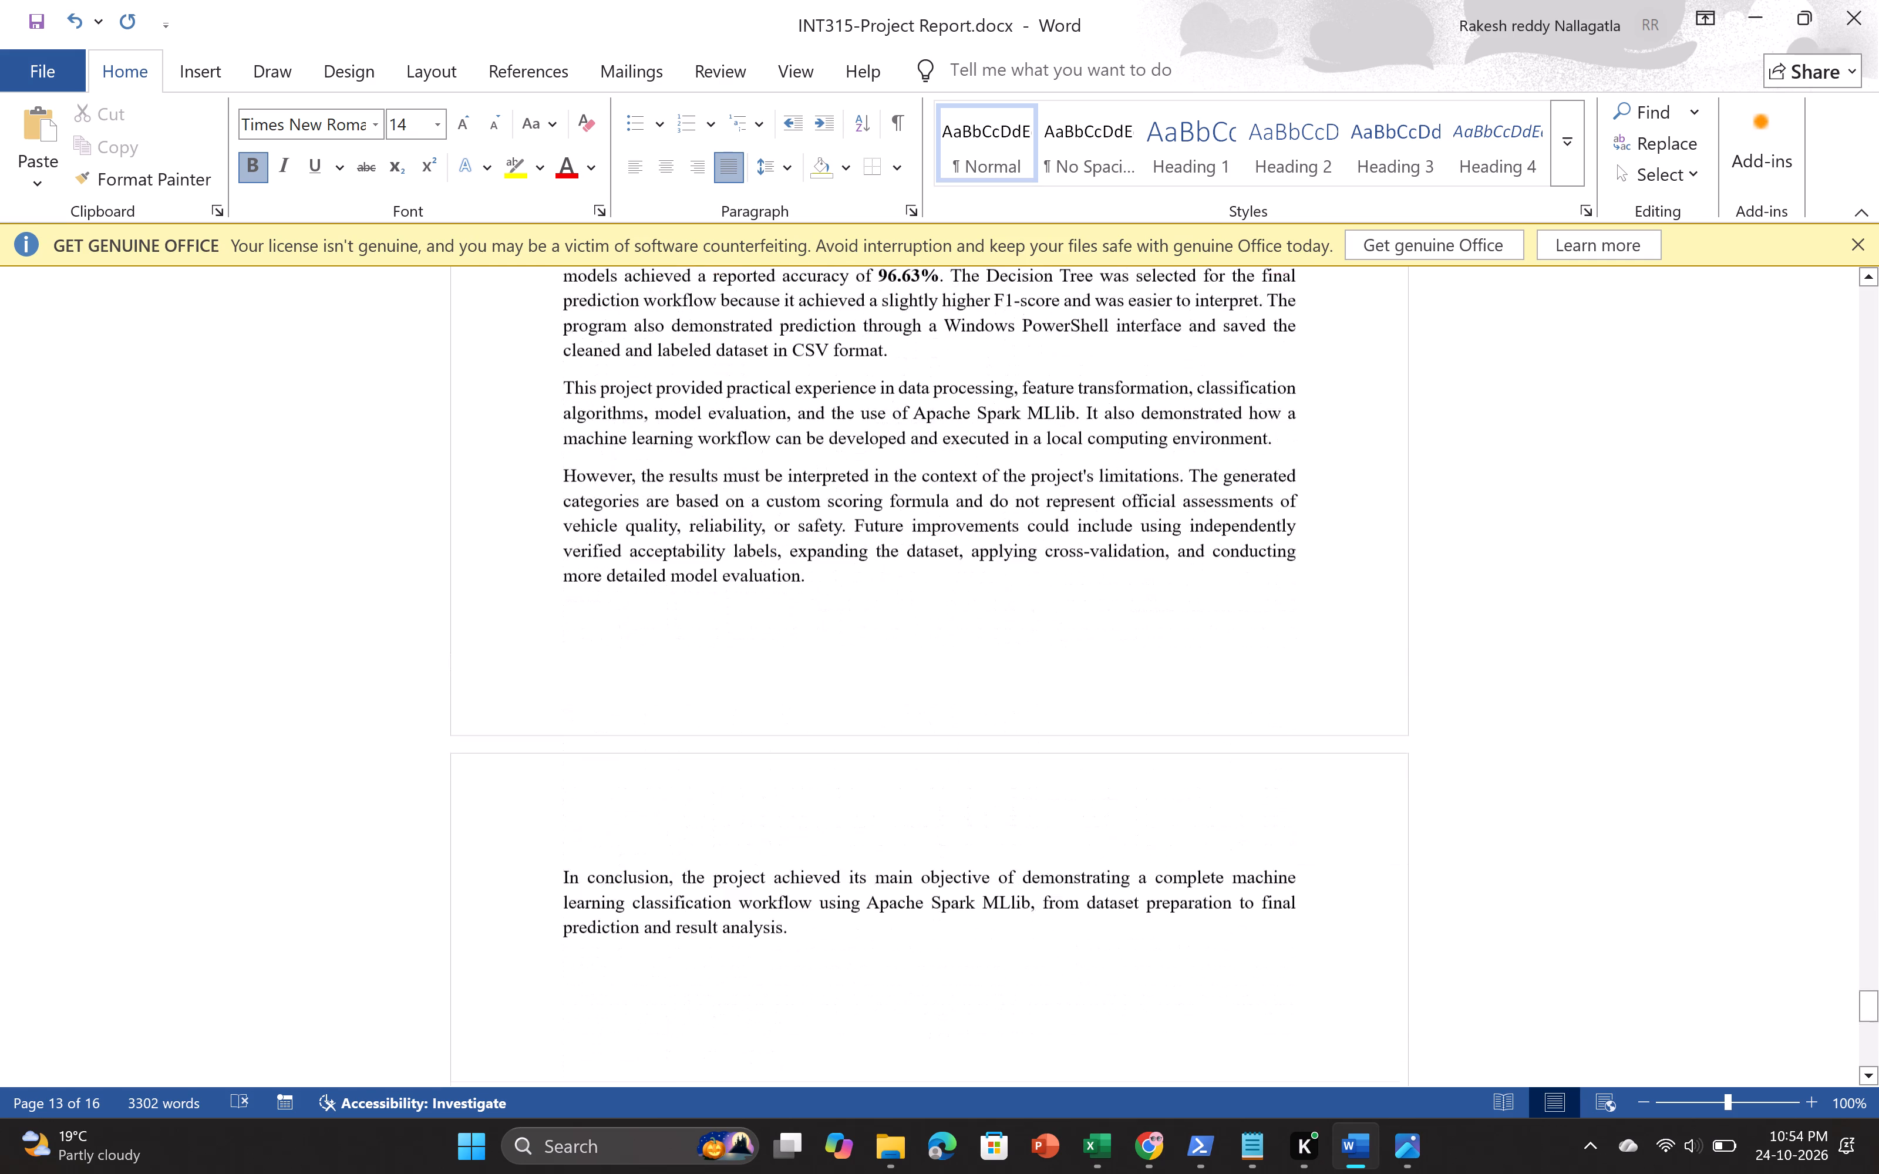
scroll(565, 531, right, 1)
scroll(565, 531, up, 3)
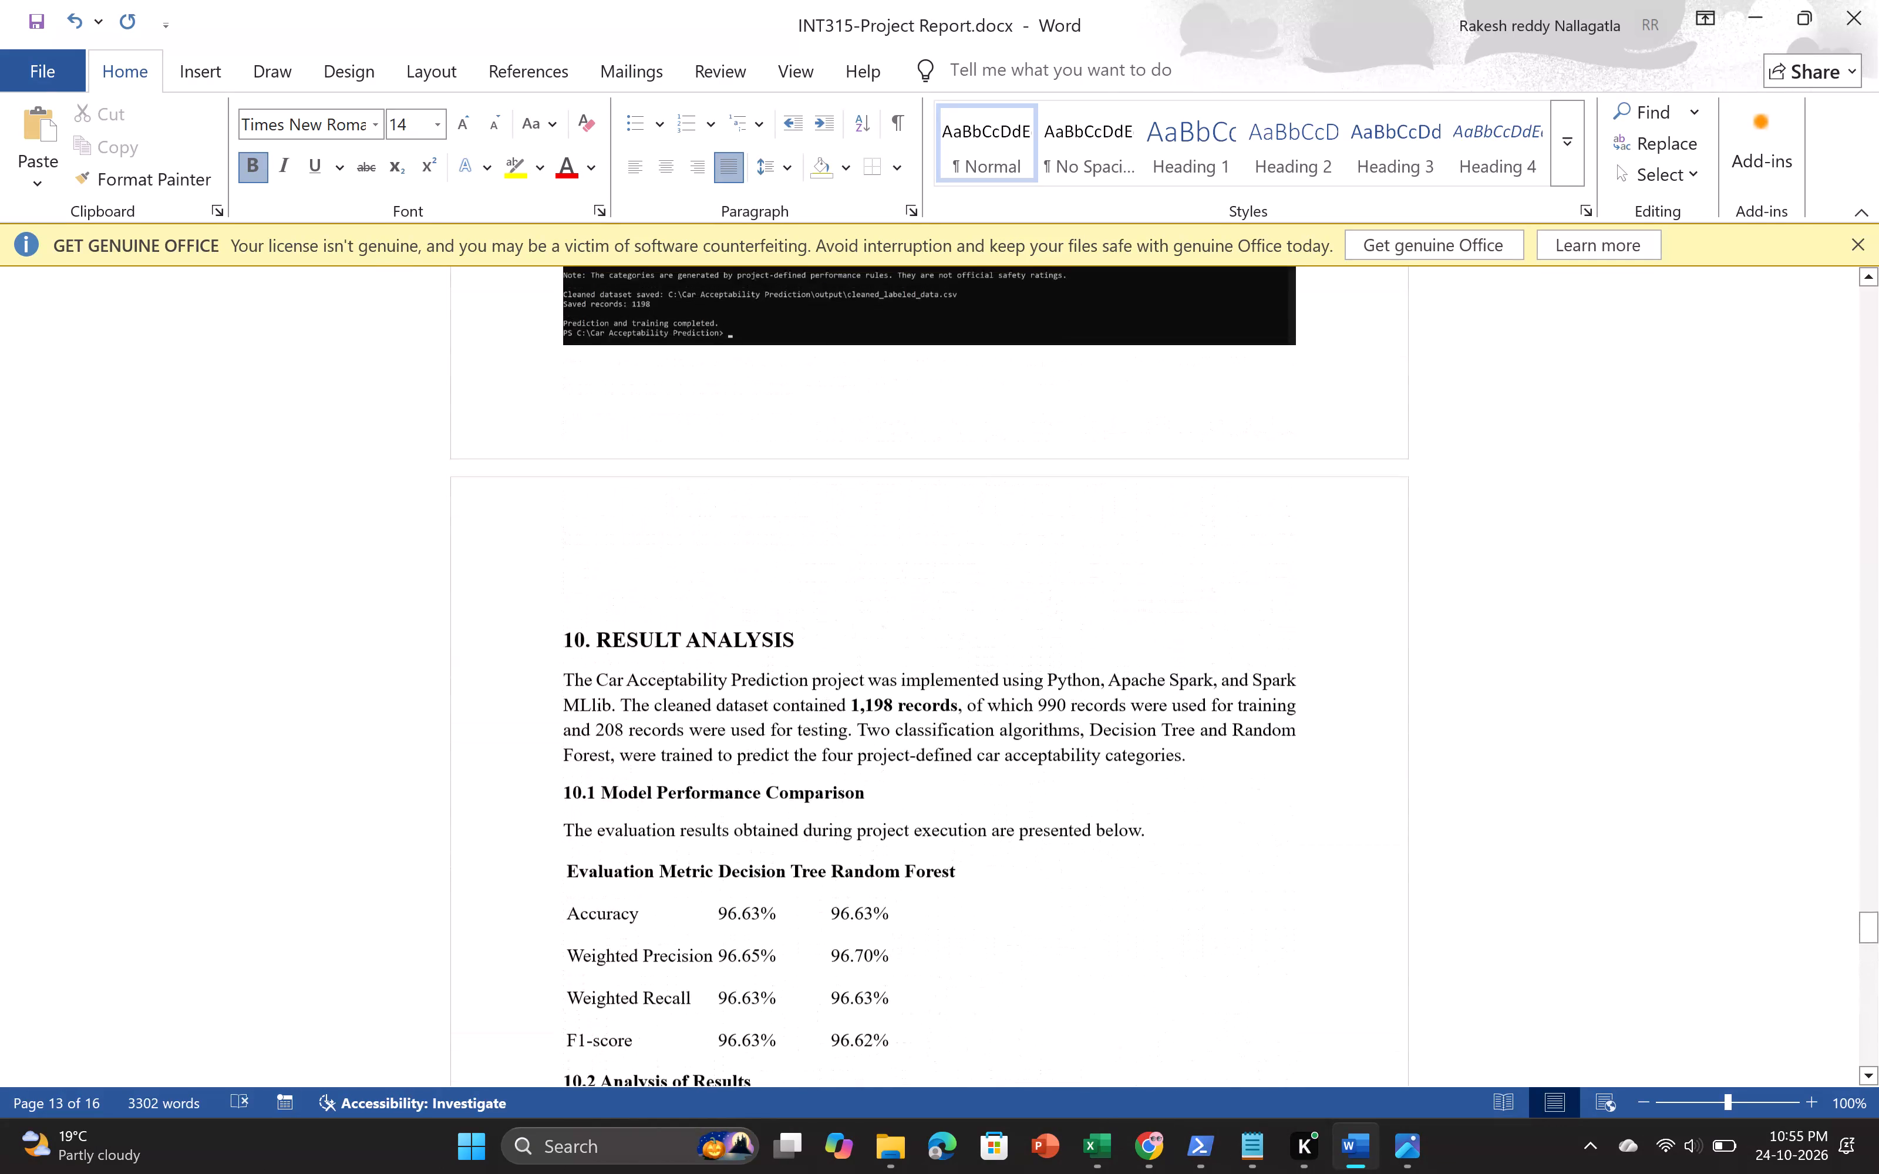
scroll(565, 531, up, 2)
scroll(565, 531, down, 2)
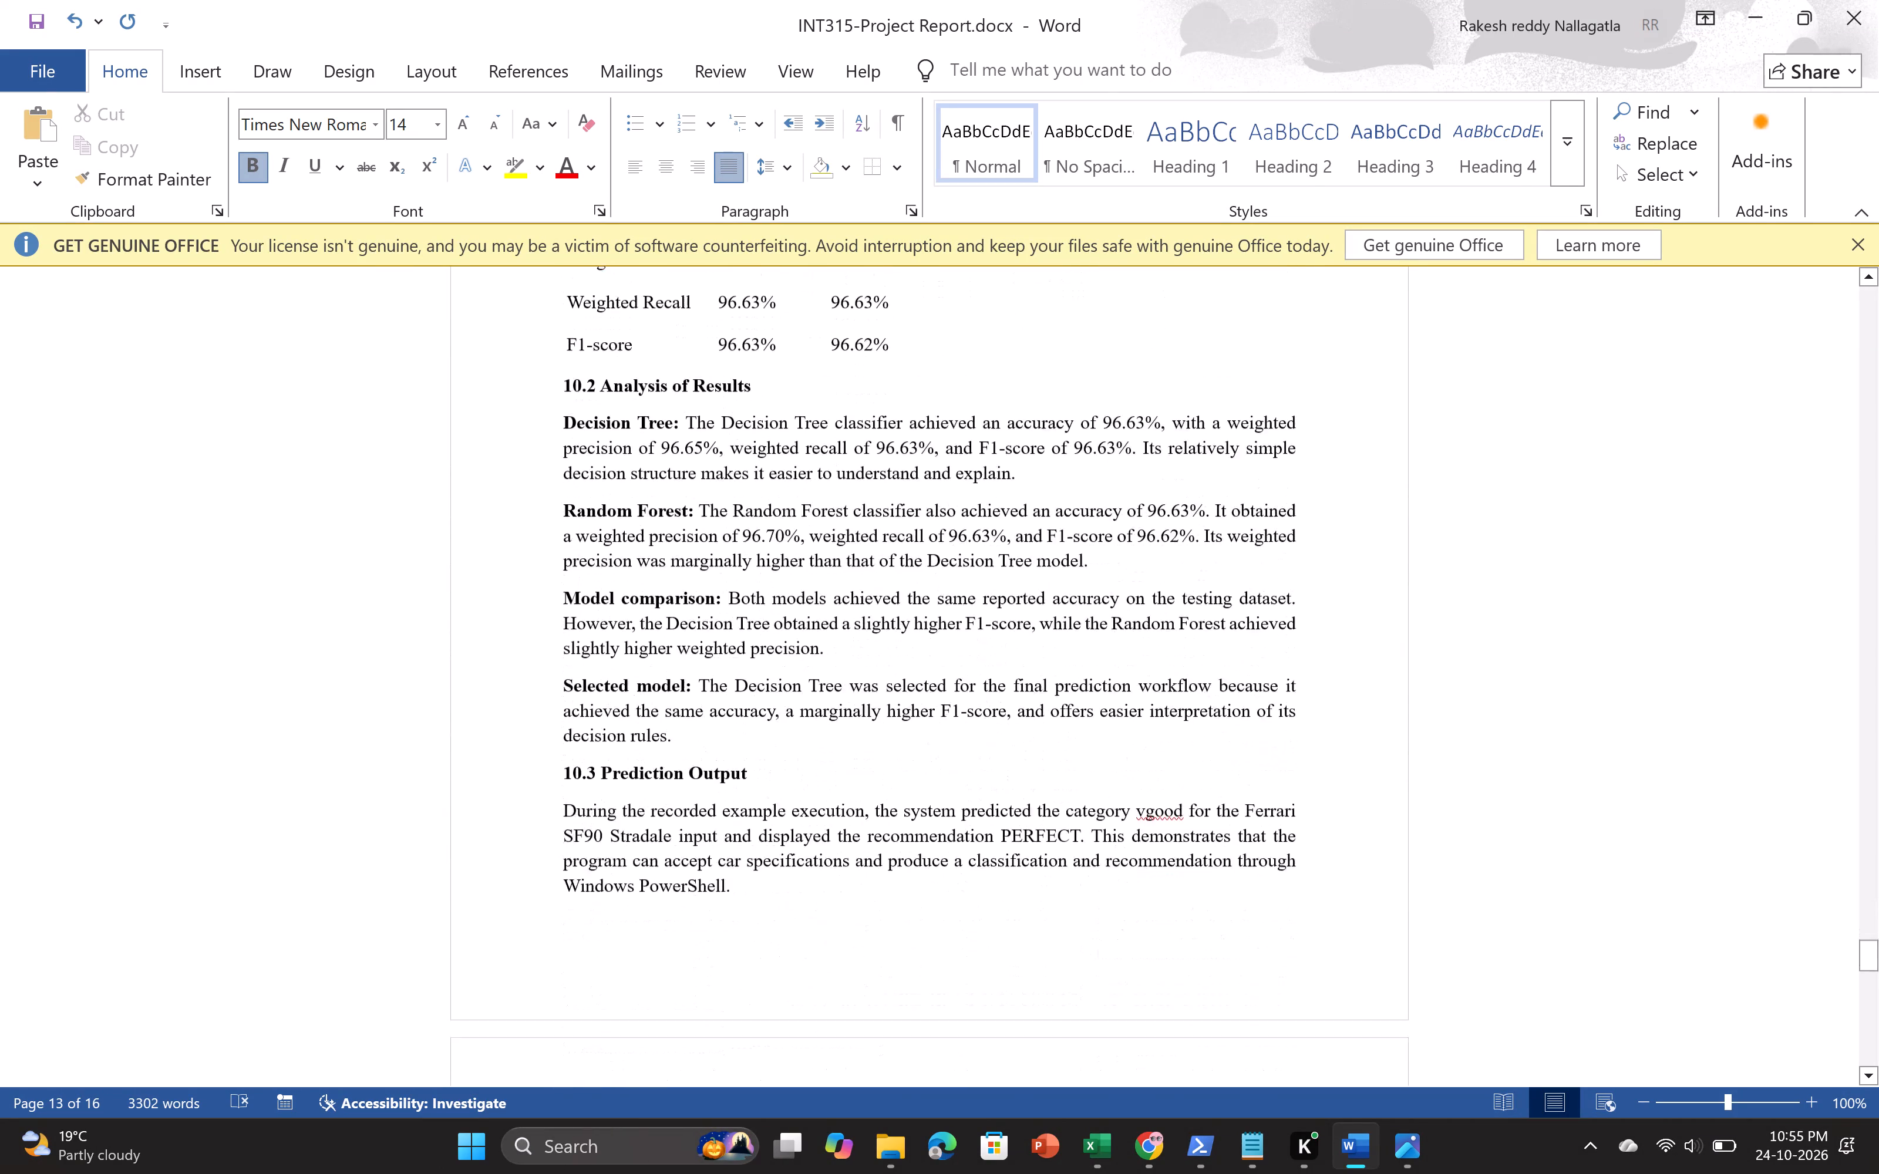
scroll(565, 531, down, 3)
key(ctrl+s)
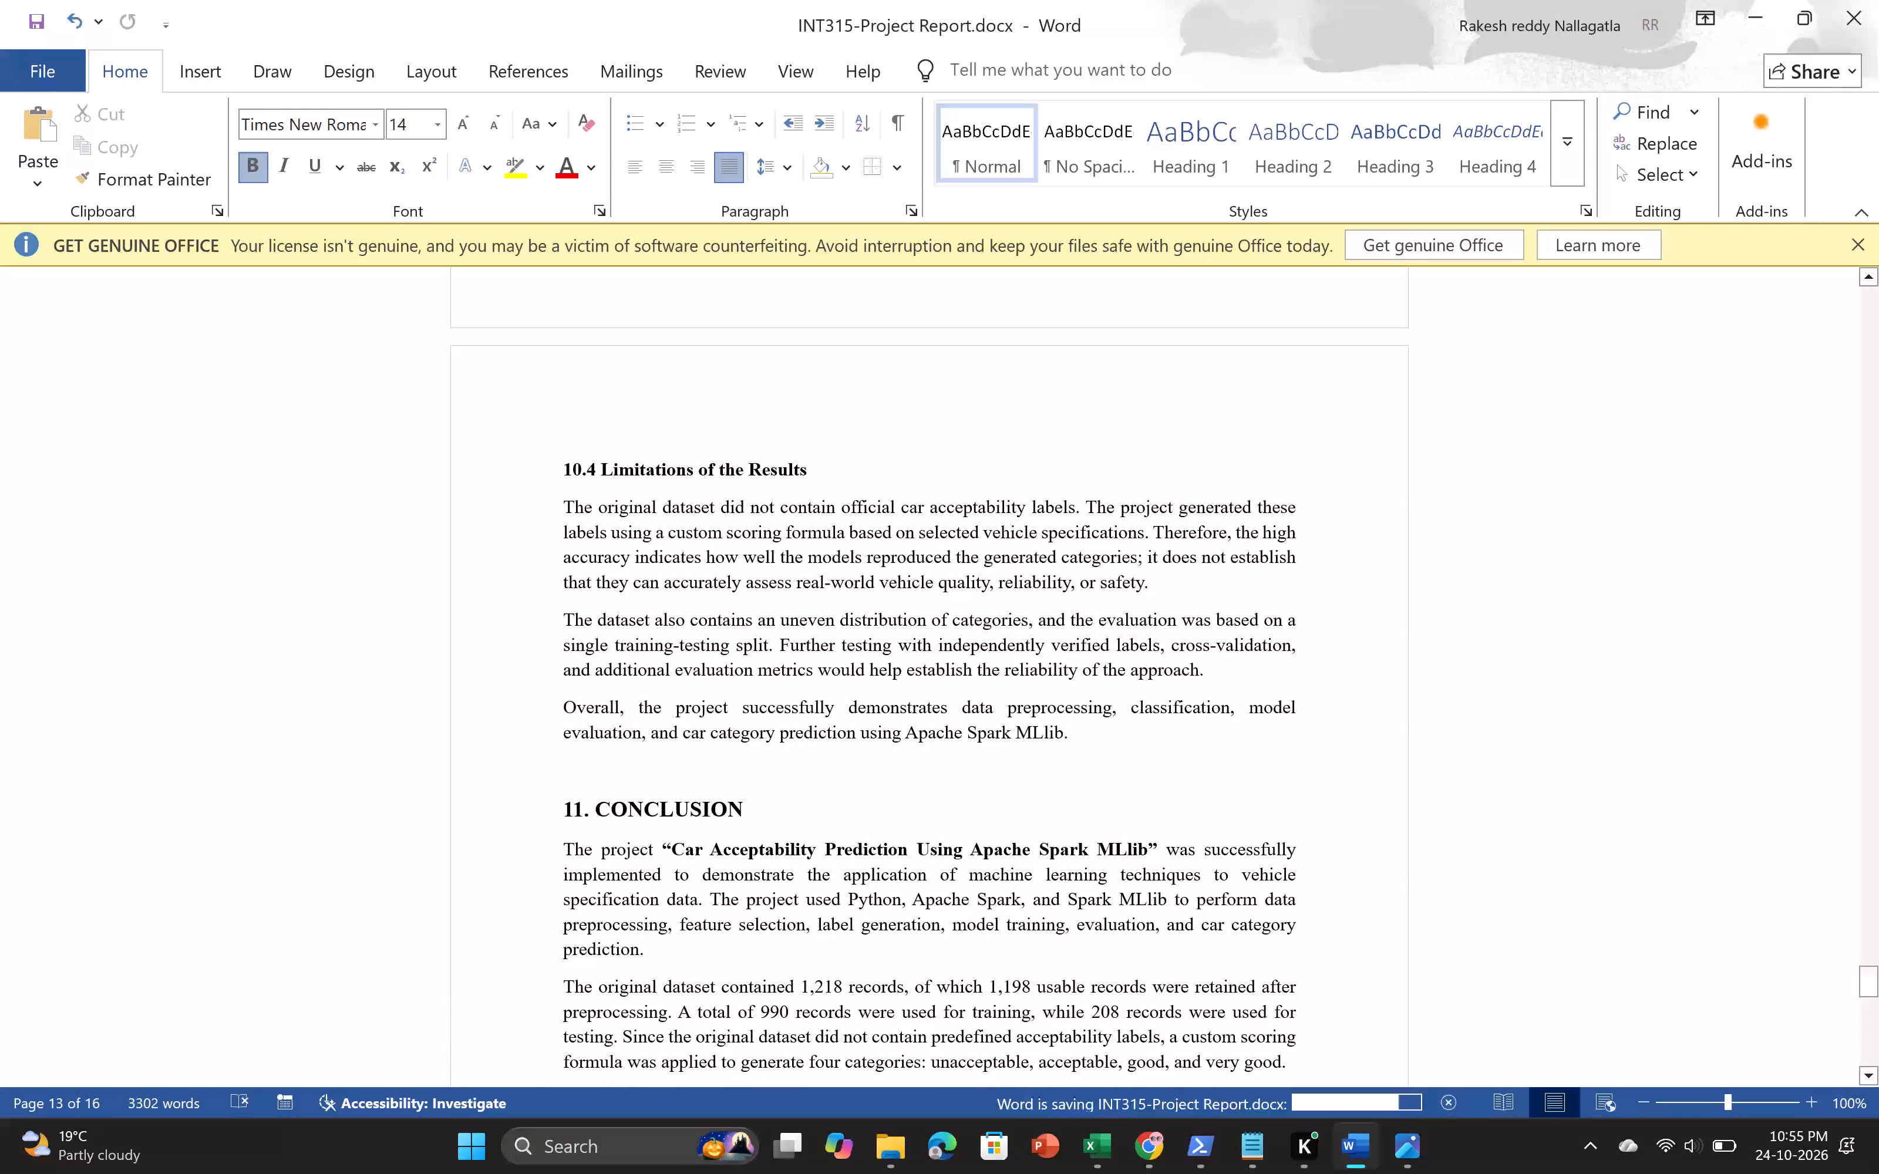
Review the cover page, Declaration and Acknowledgement pages of the report.
scroll(565, 531, up, 20)
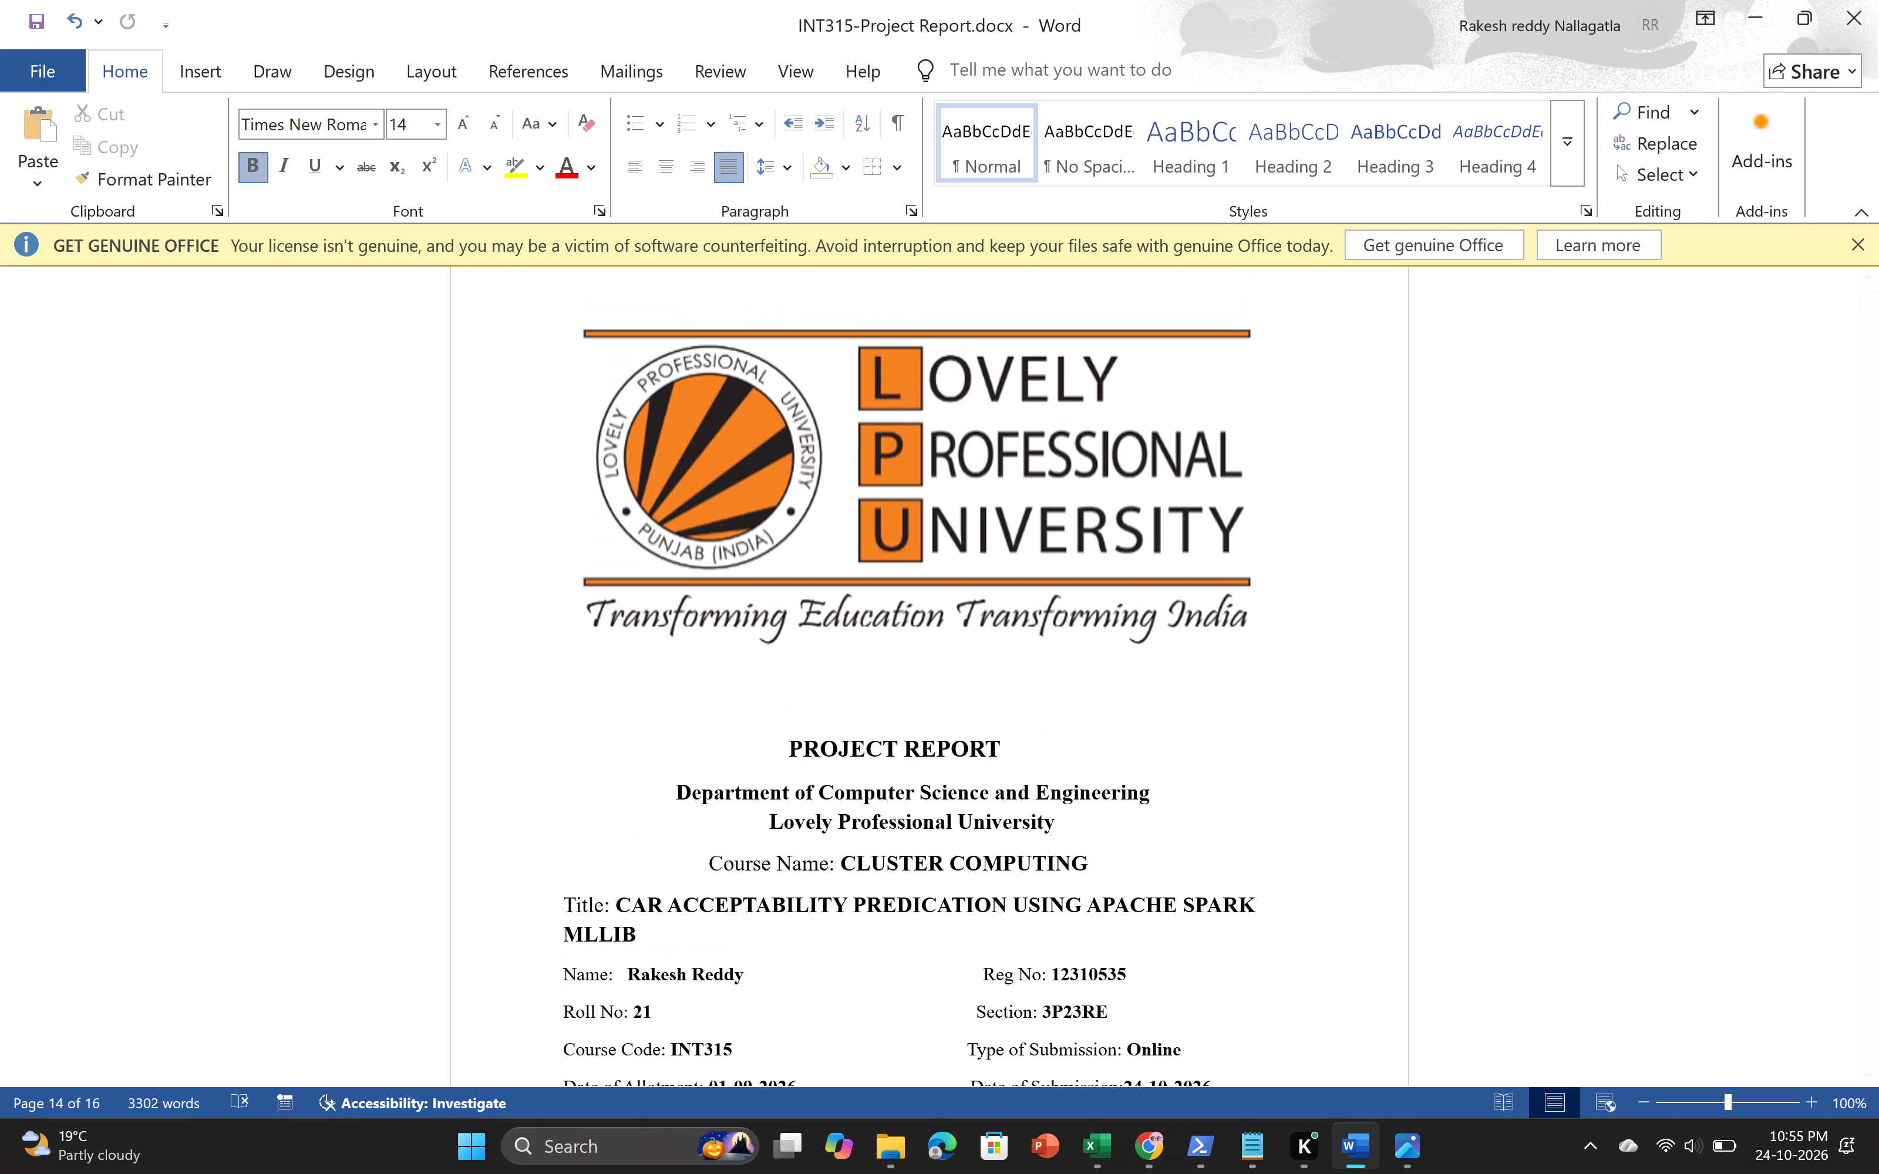
scroll(565, 531, down, 2)
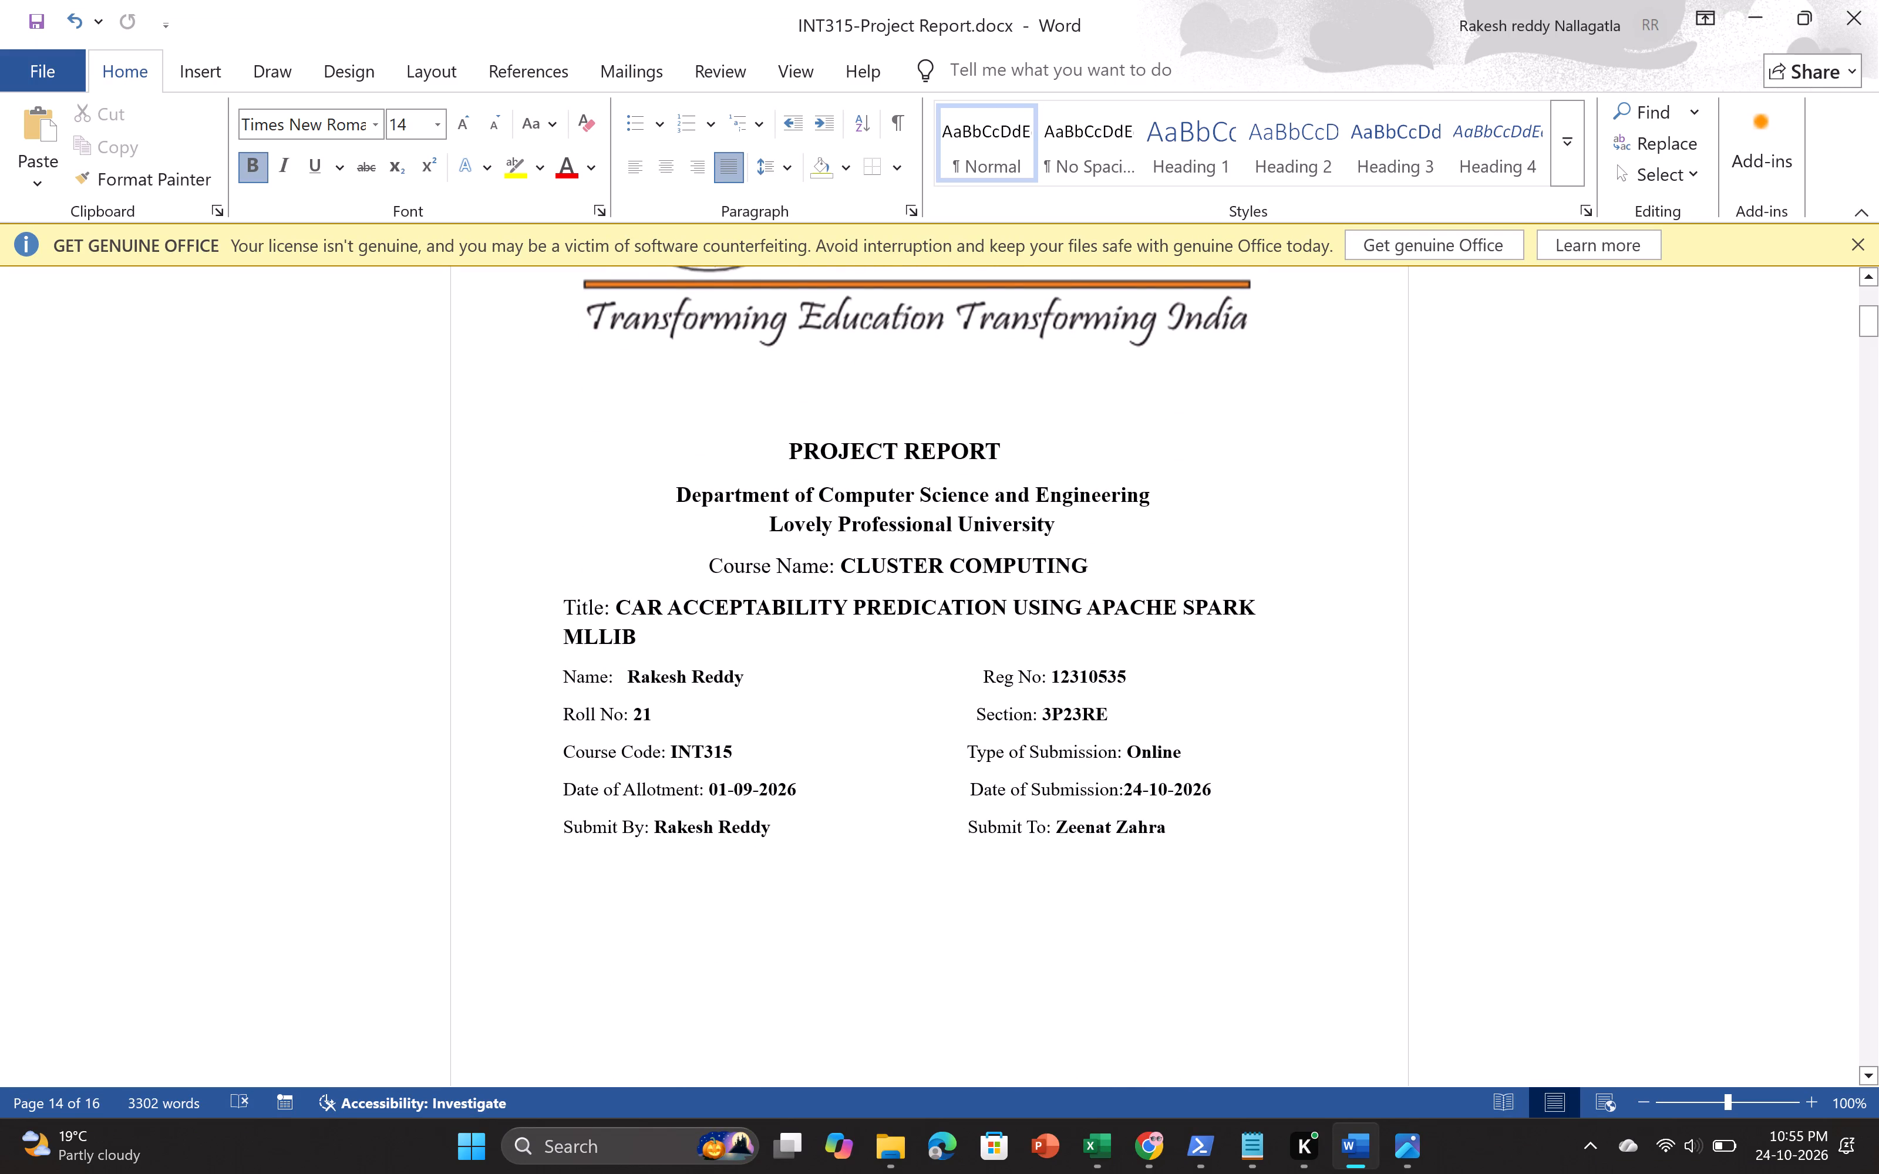
scroll(565, 531, down, 2)
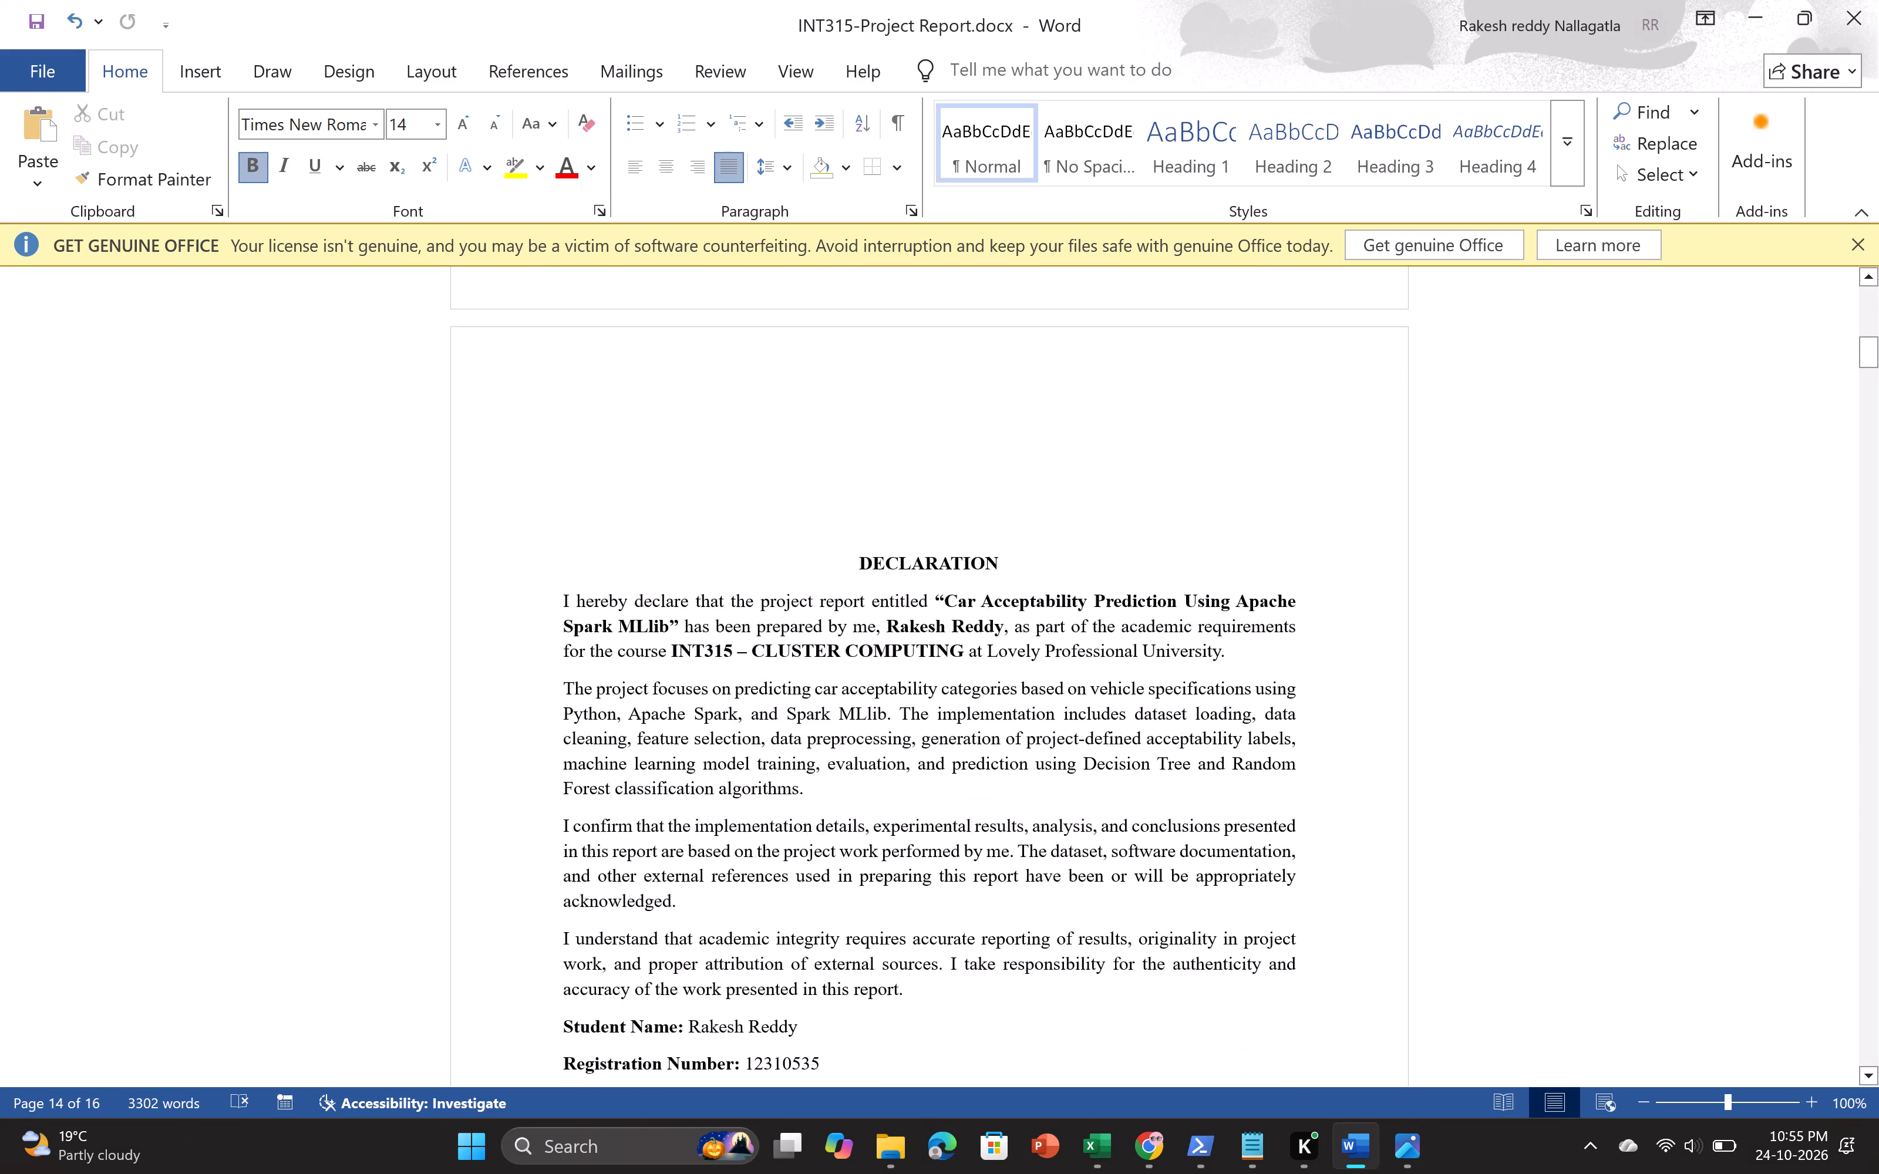
scroll(565, 531, down, 3)
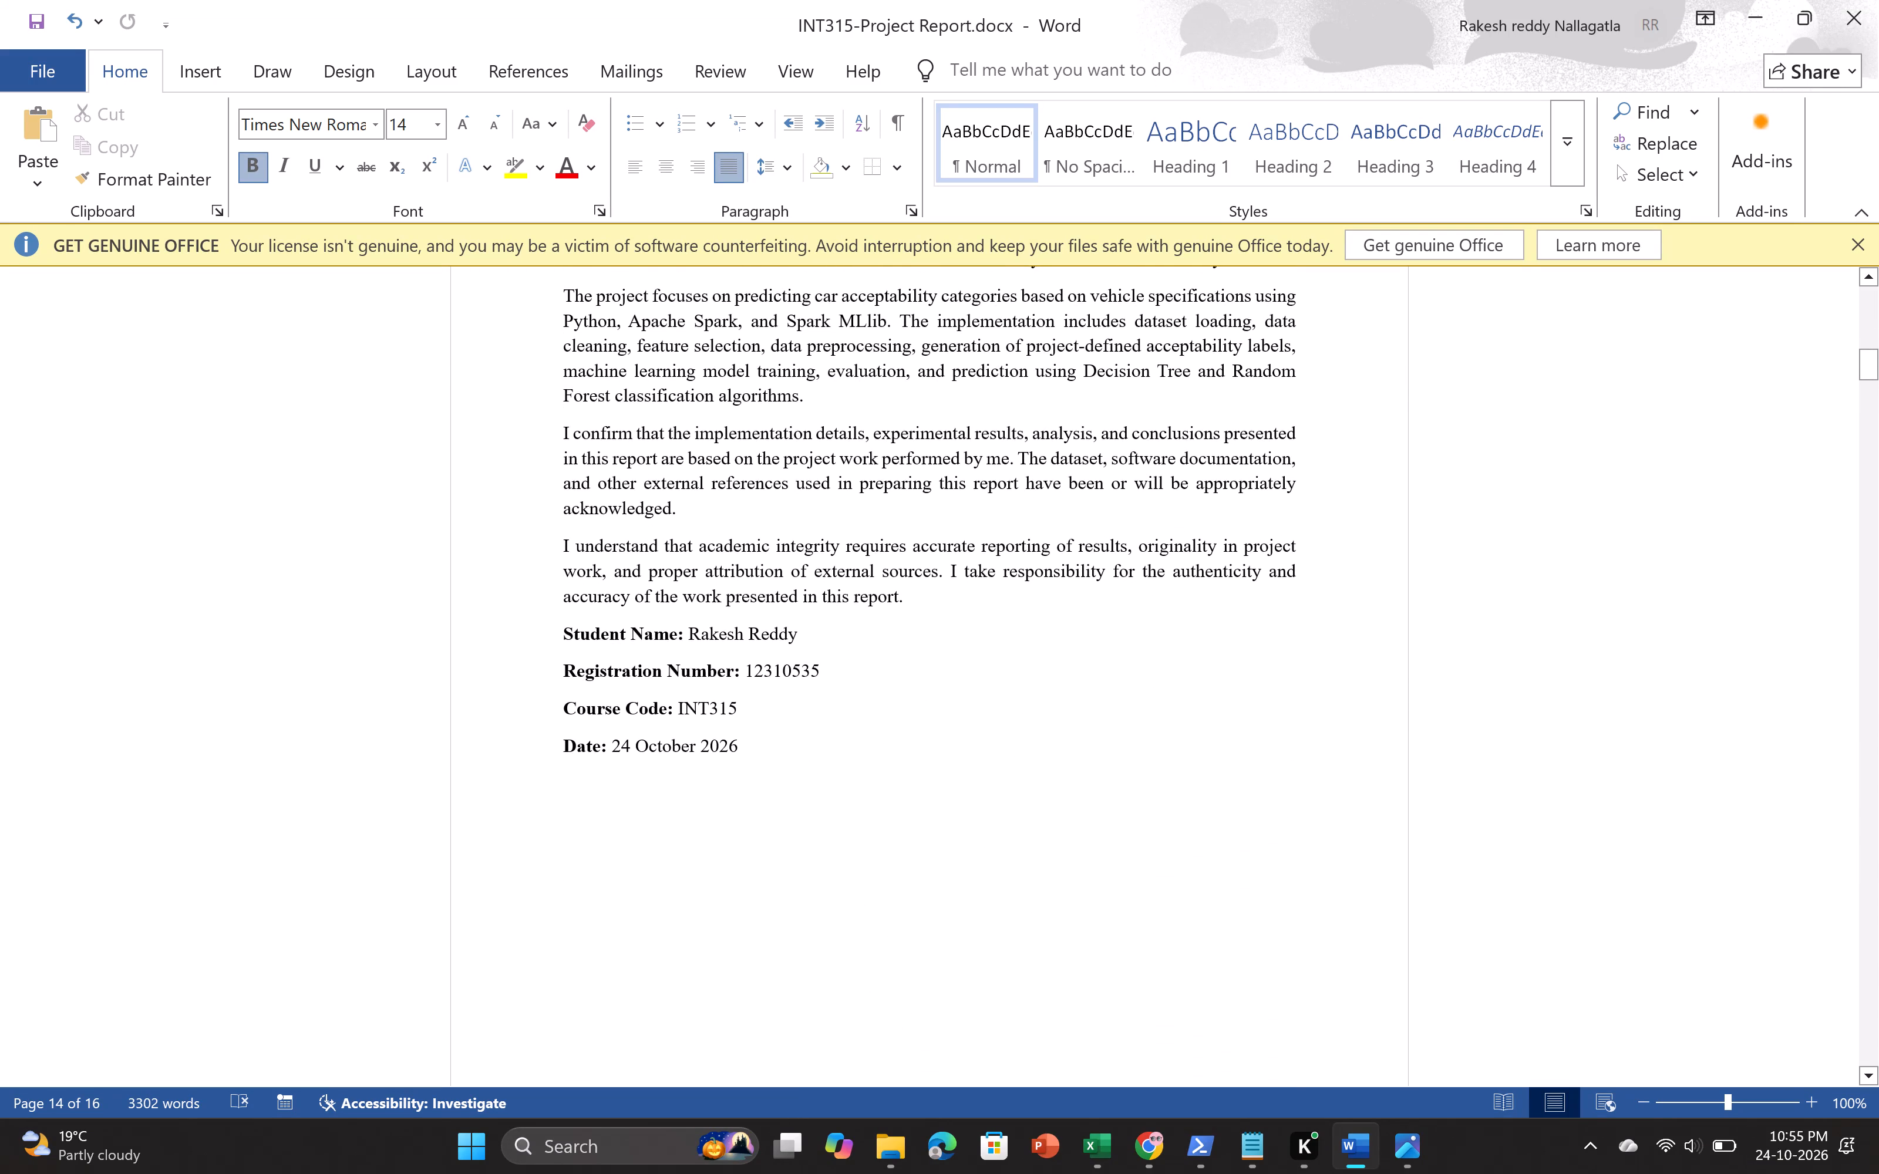
scroll(565, 531, down, 2)
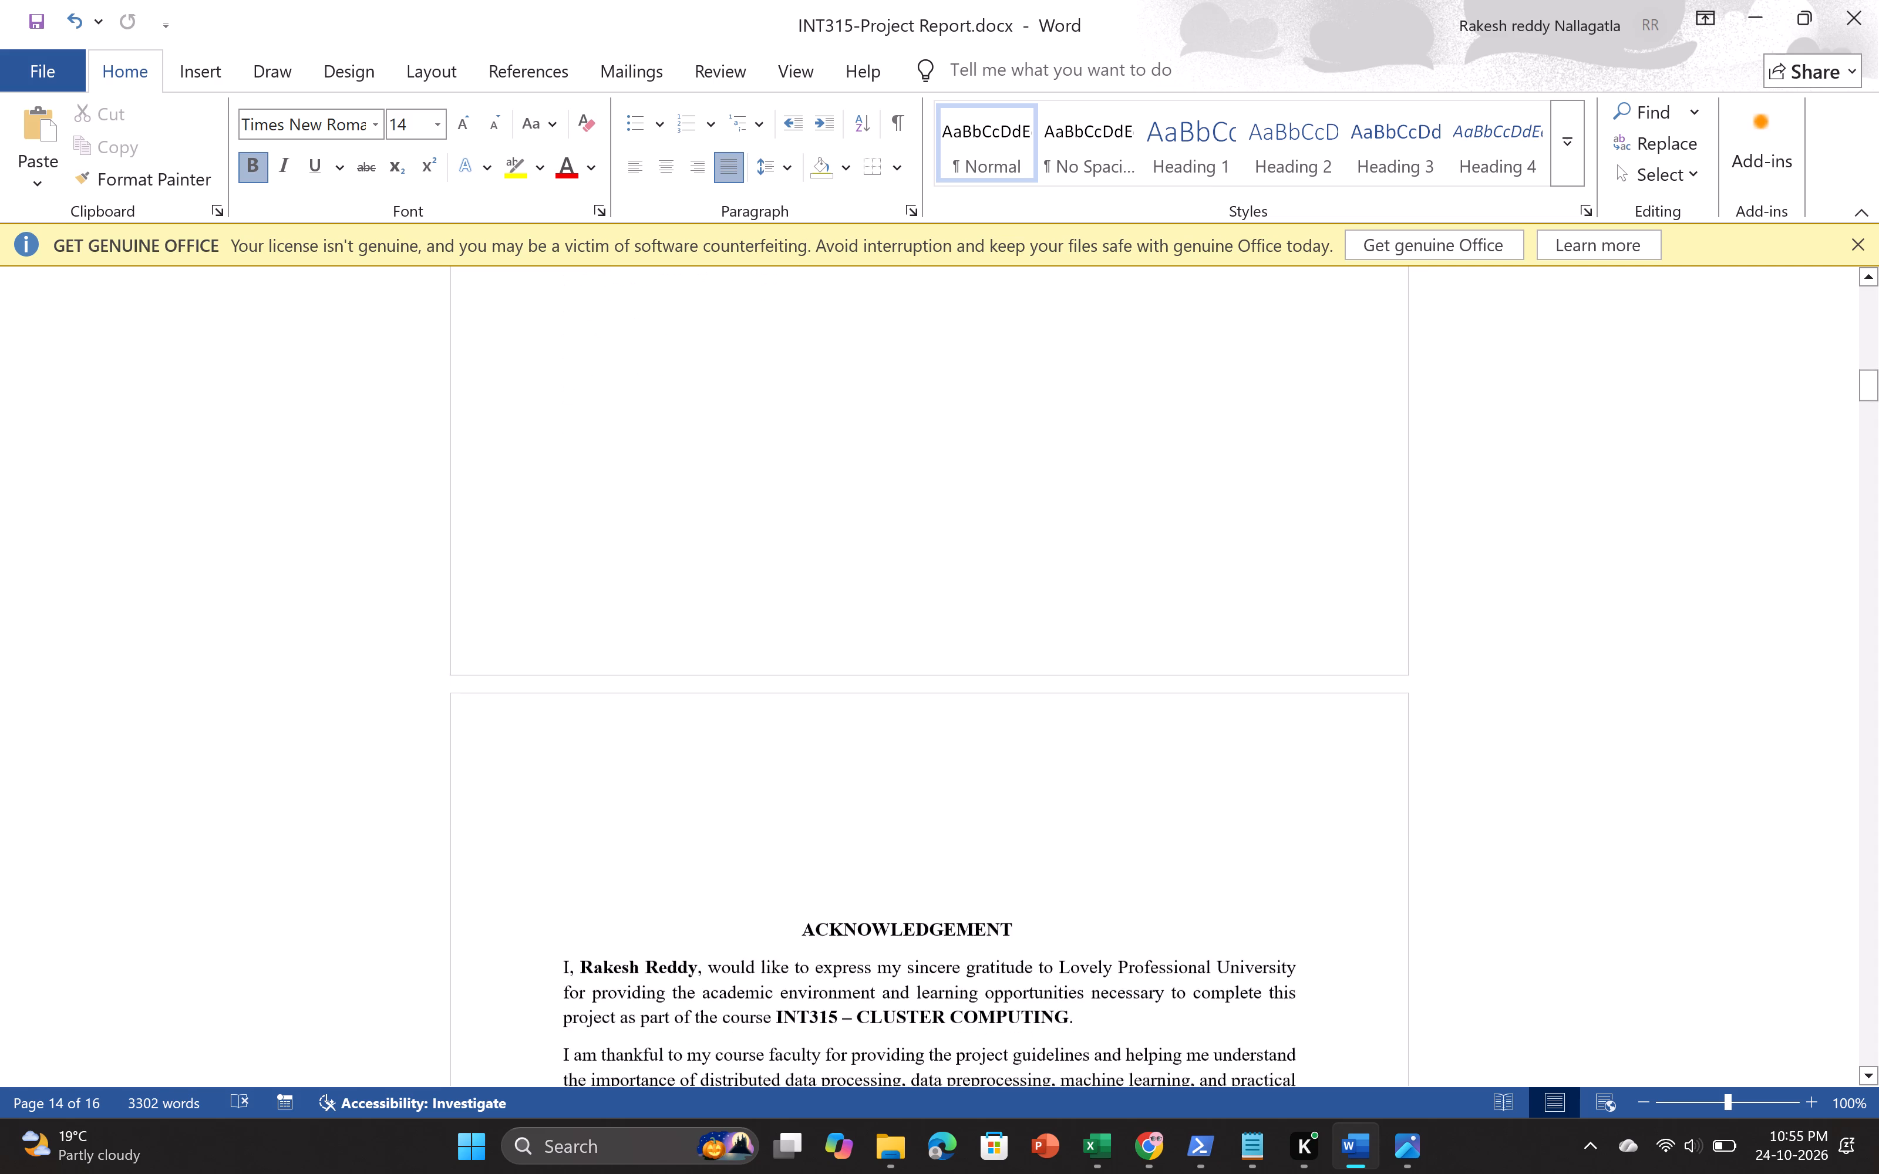
scroll(565, 531, down, 6)
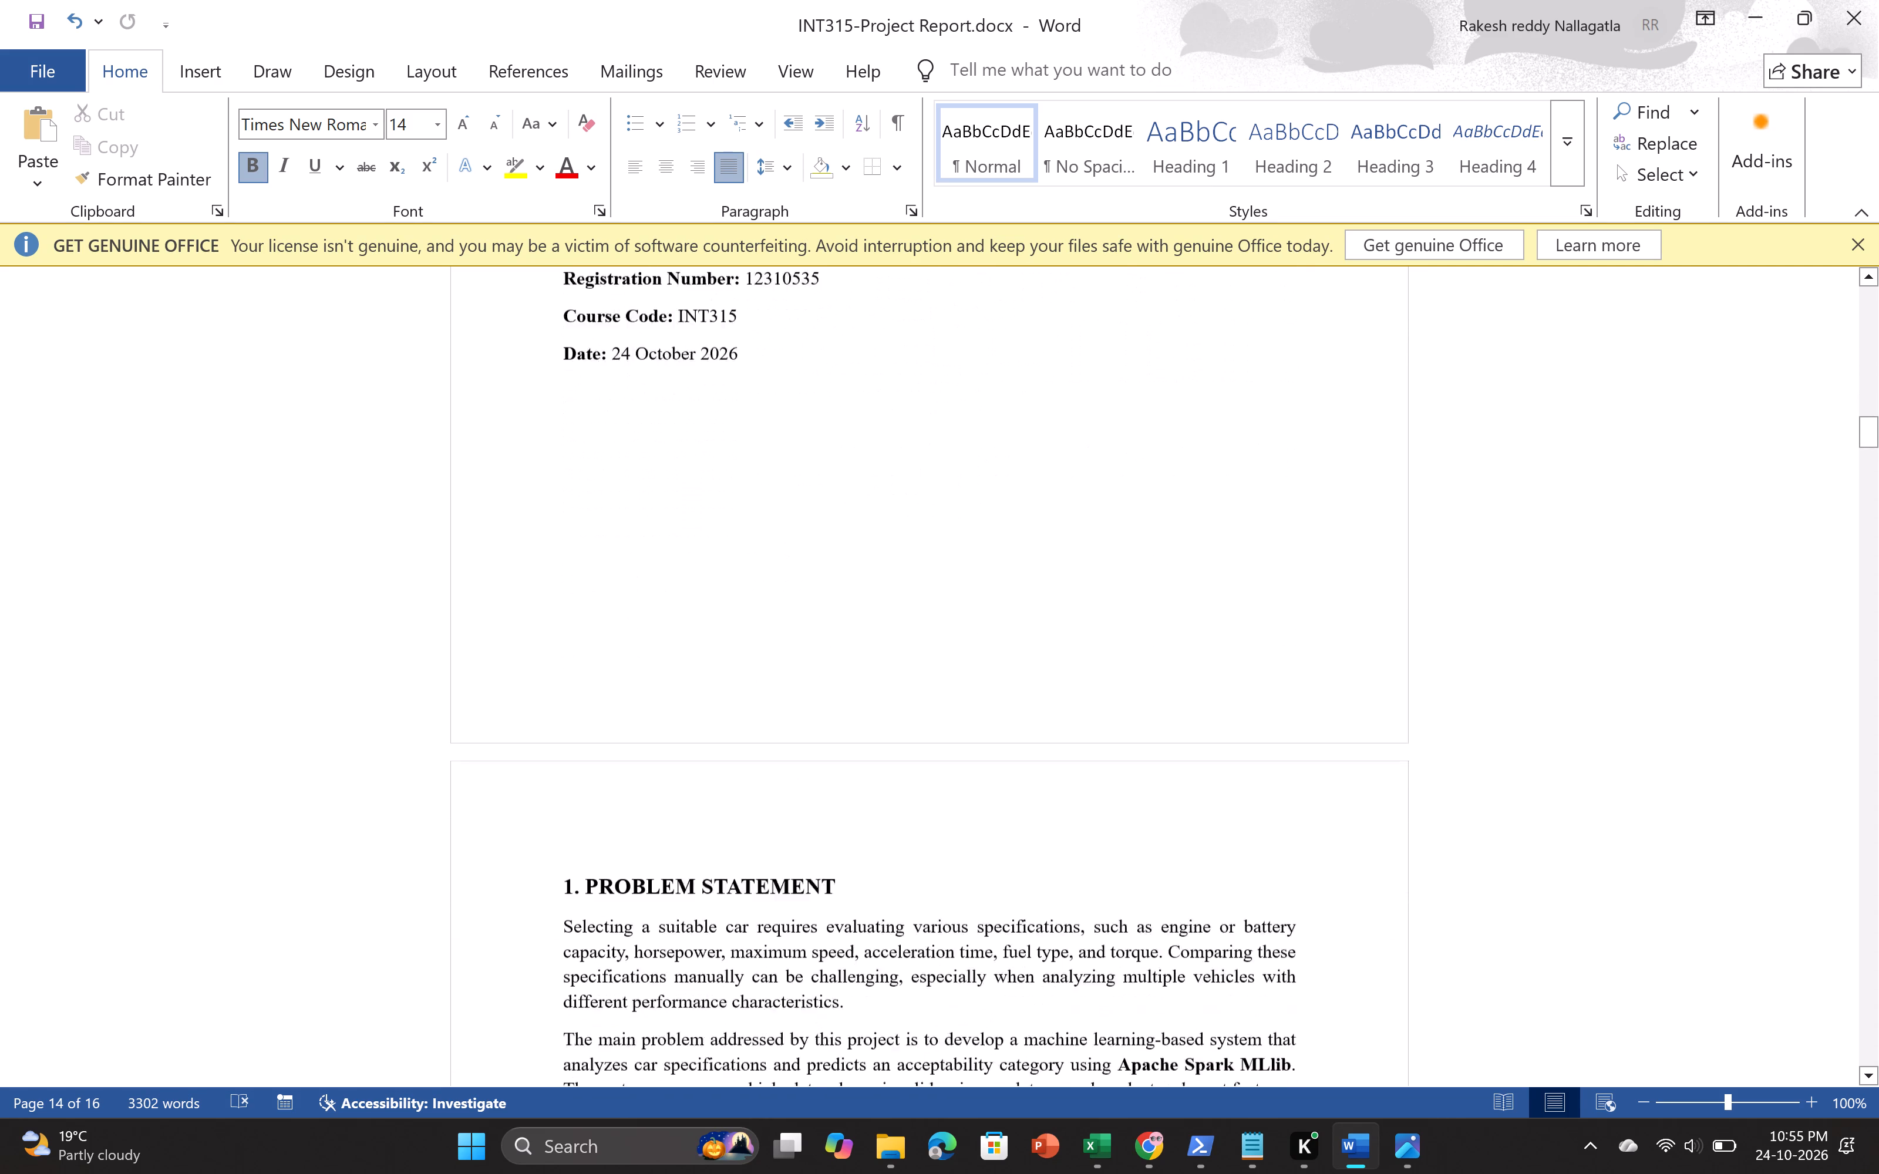
Review sections 1 to 5 of the report, from Problem Statement through Tools and Technologies Used, for text and page layout.
scroll(565, 531, down, 3)
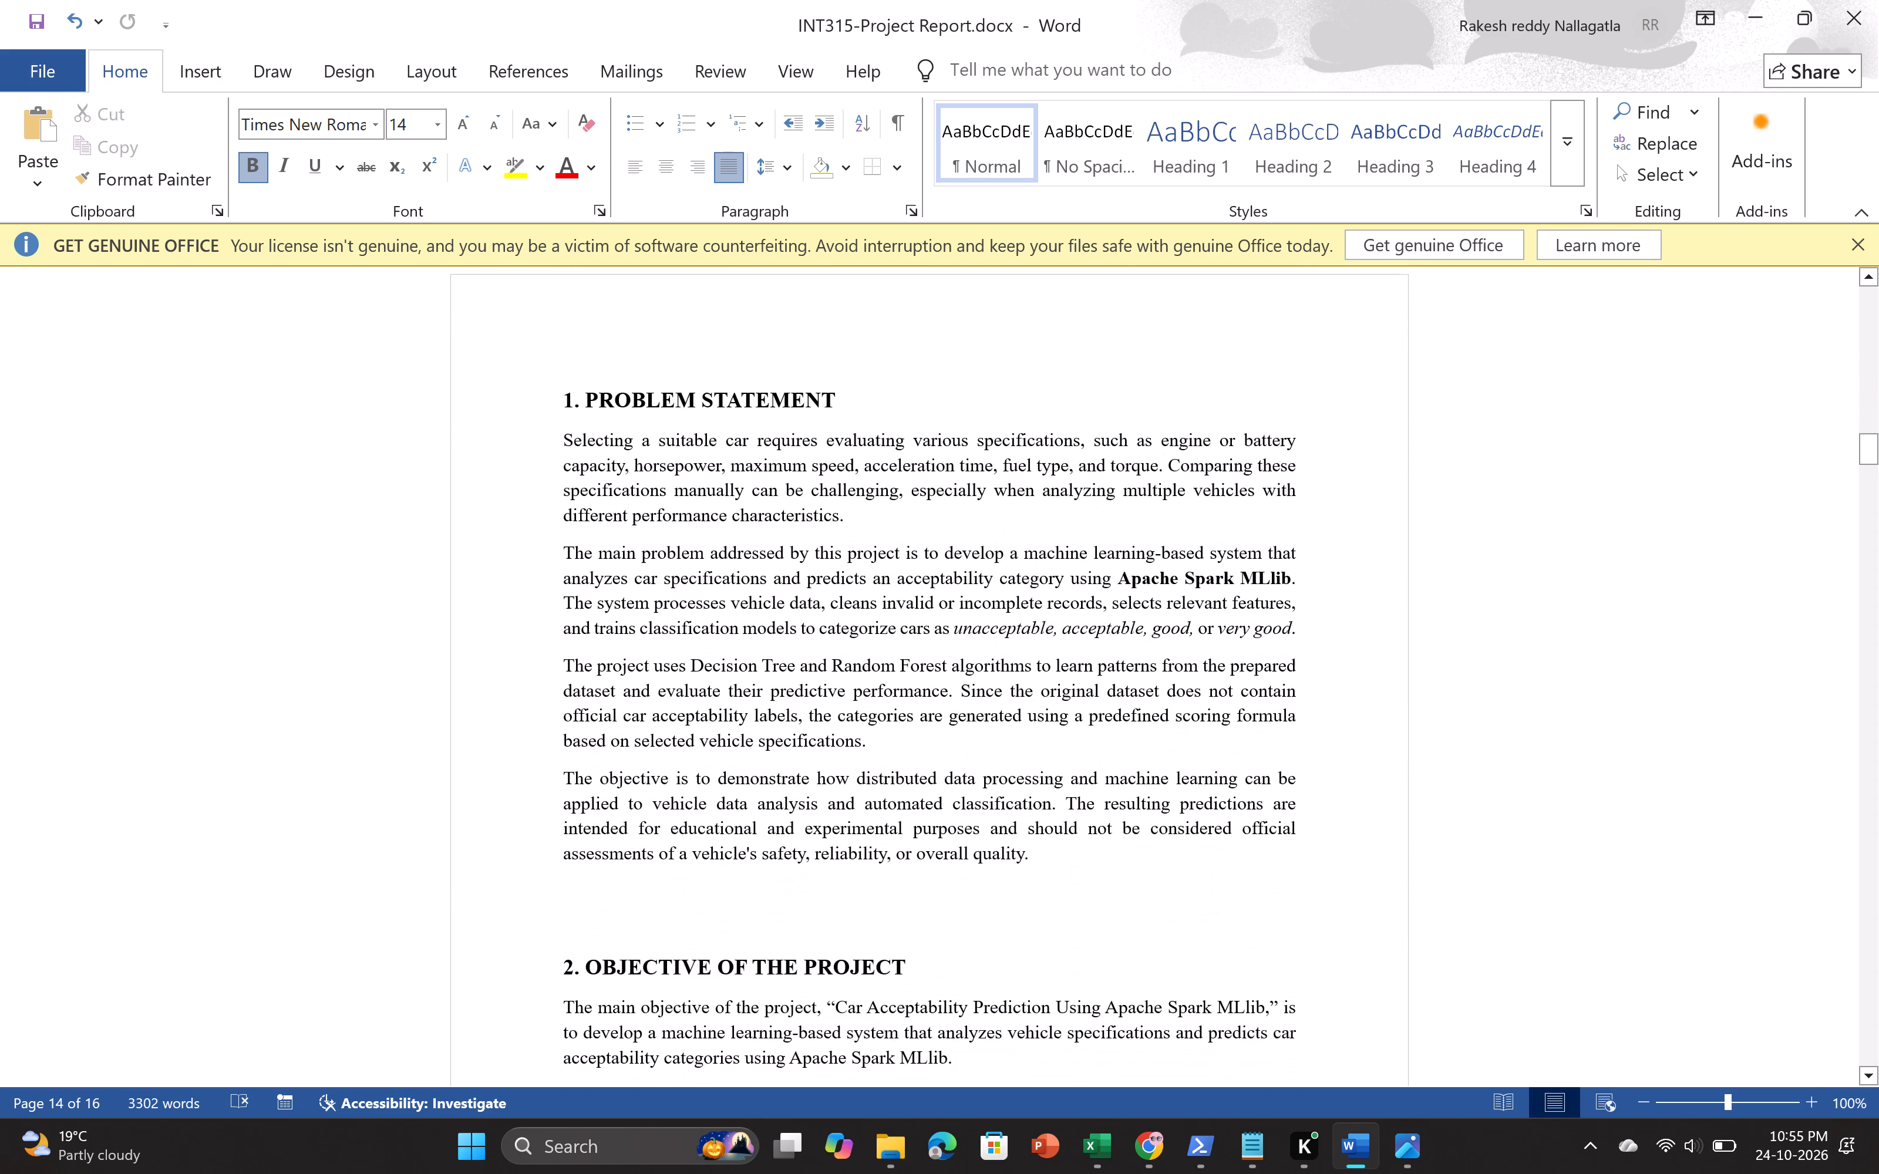
scroll(565, 531, down, 3)
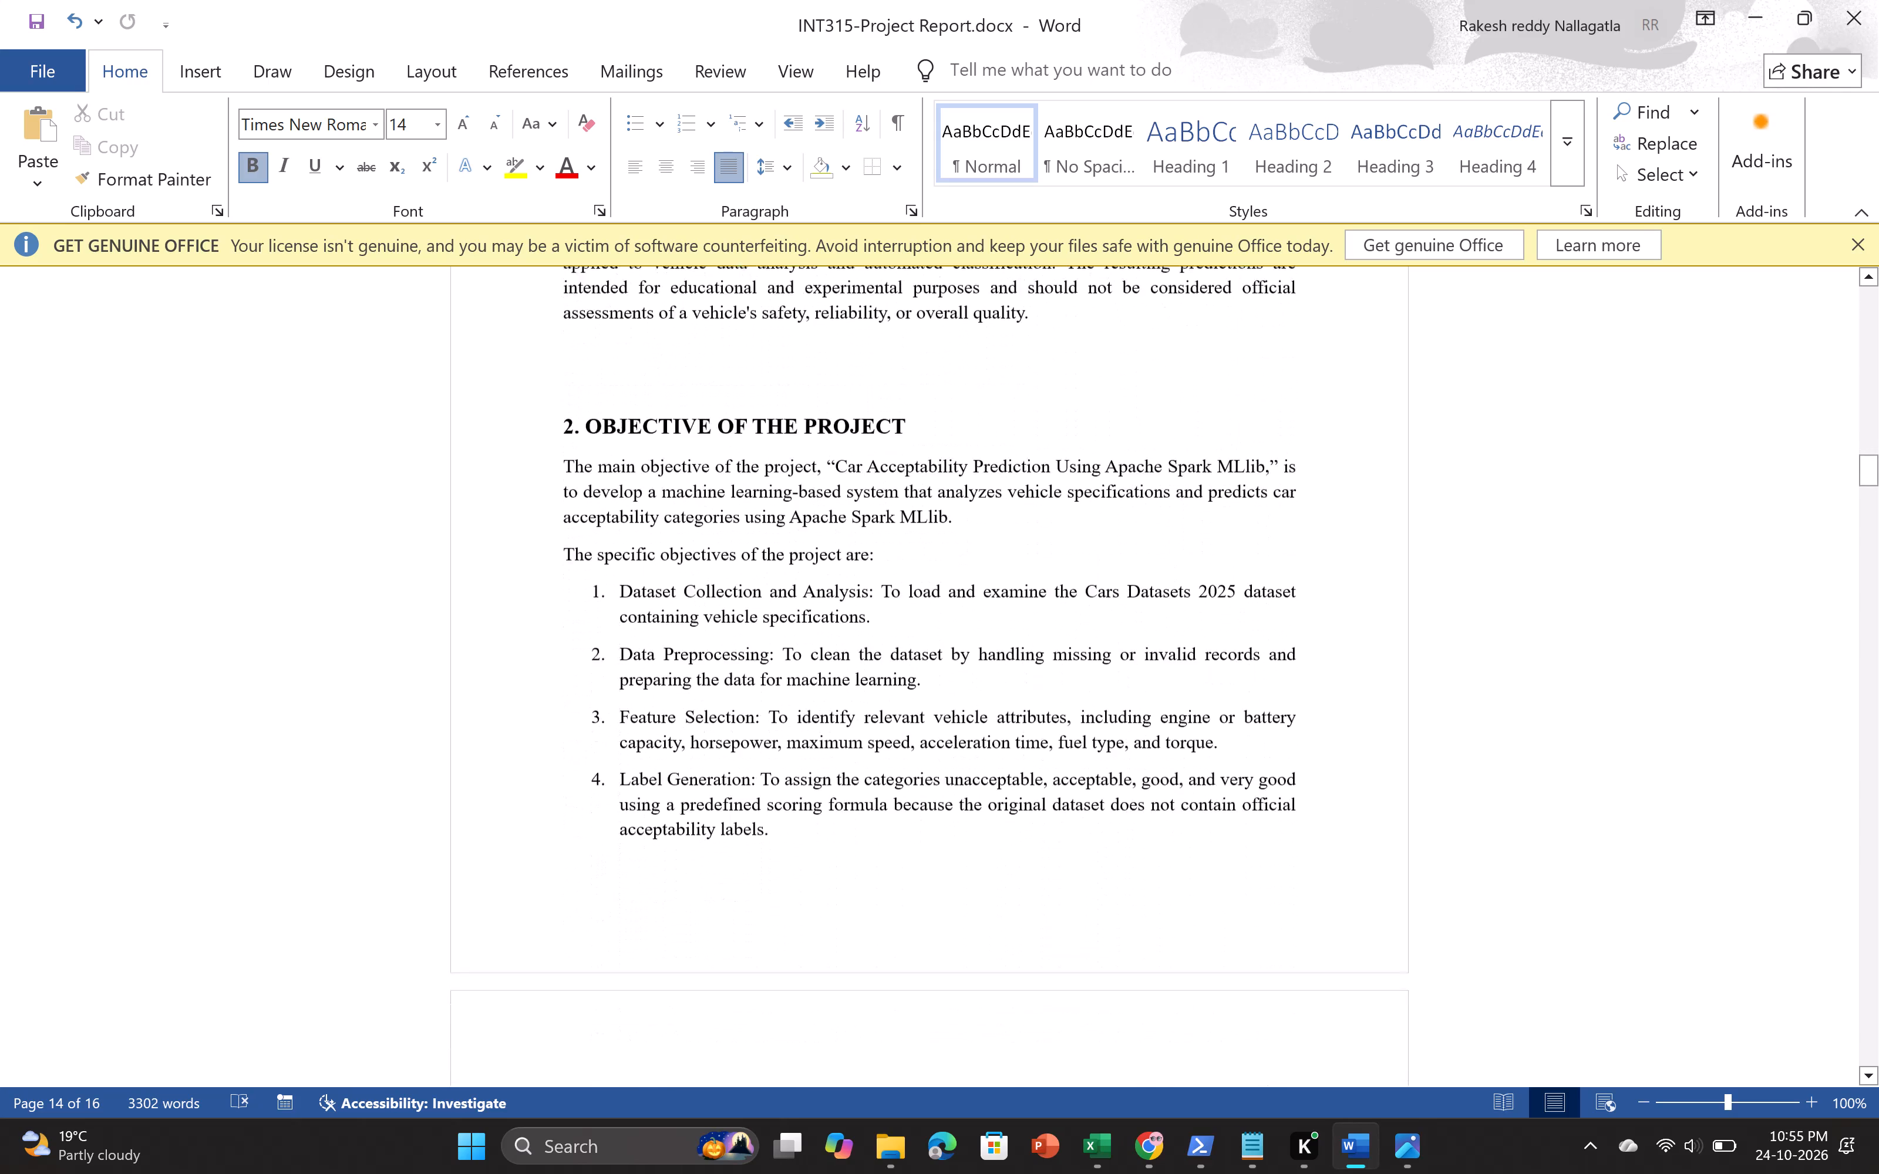
scroll(565, 531, down, 3)
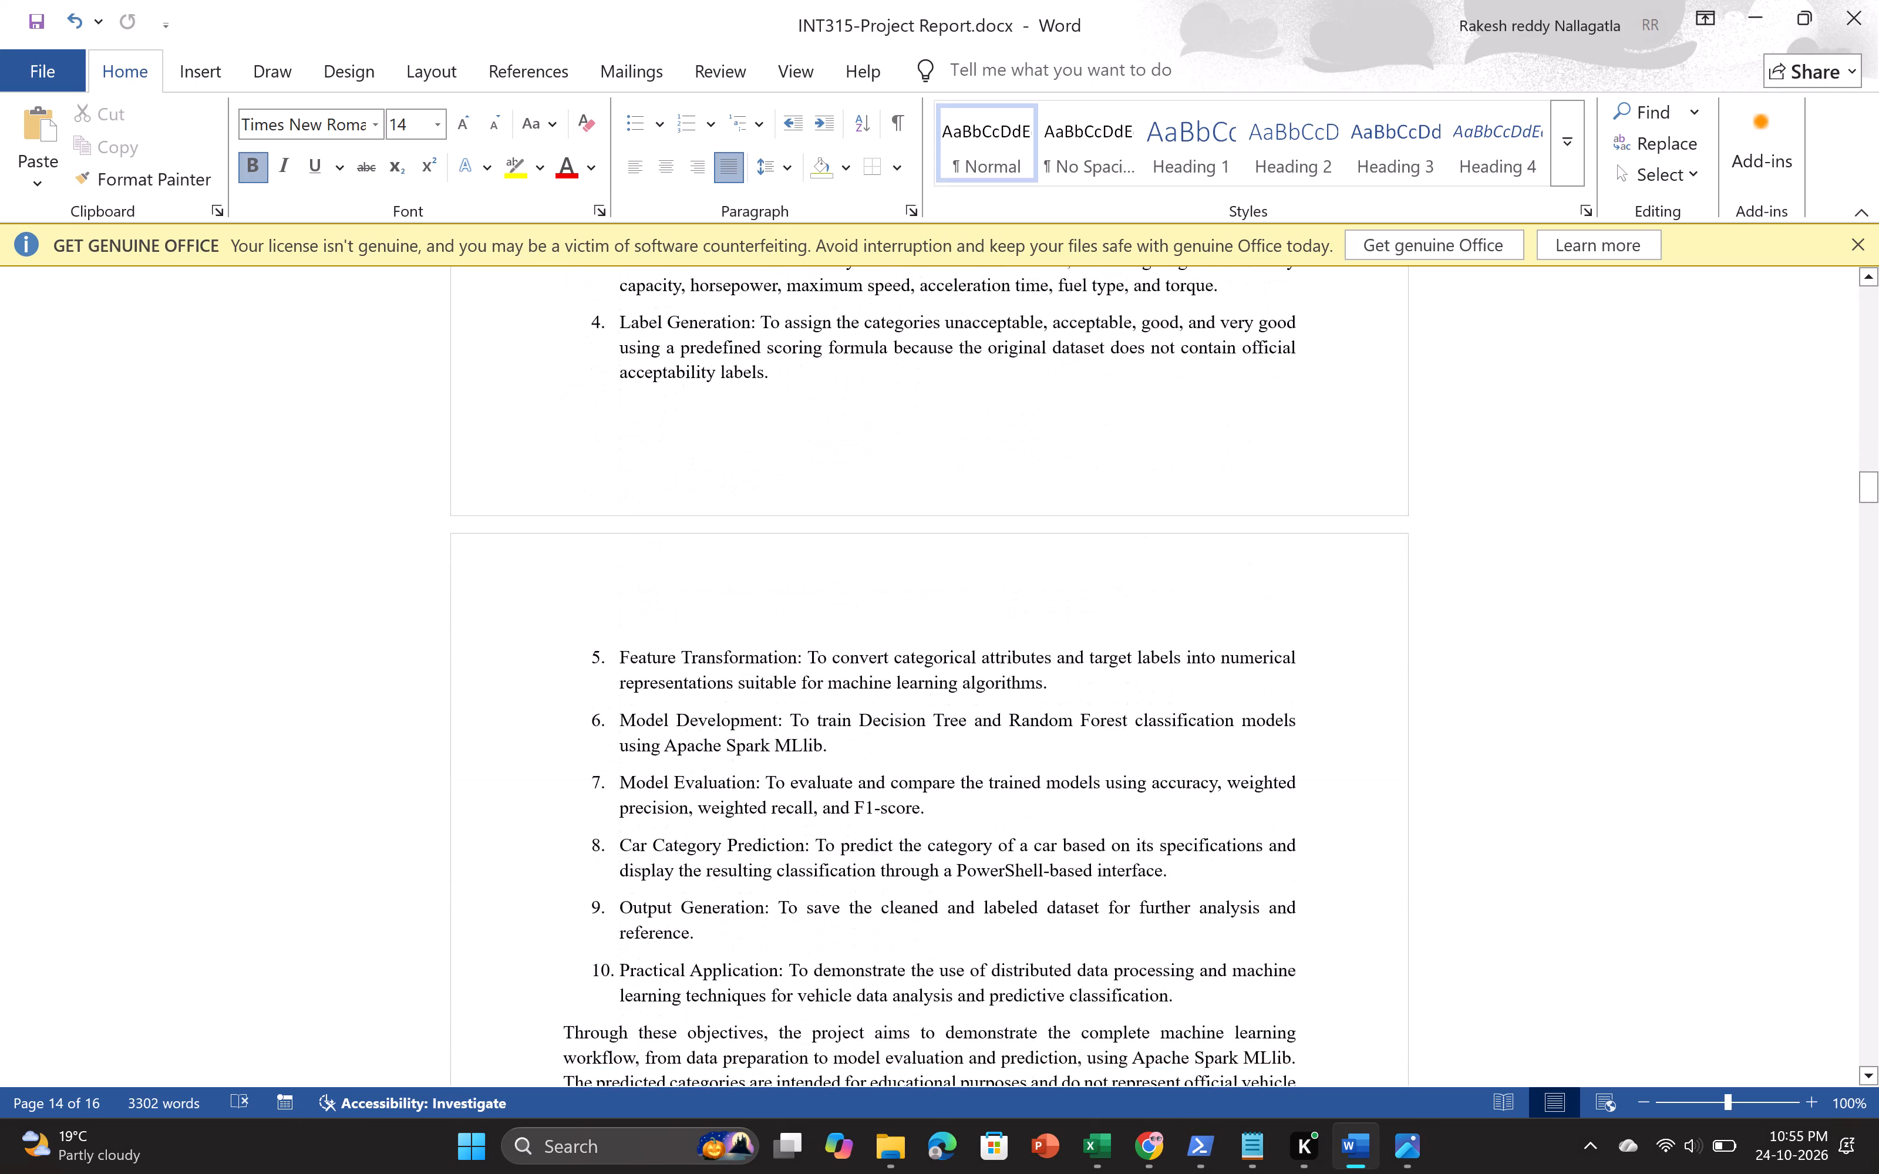
scroll(565, 531, down, 1)
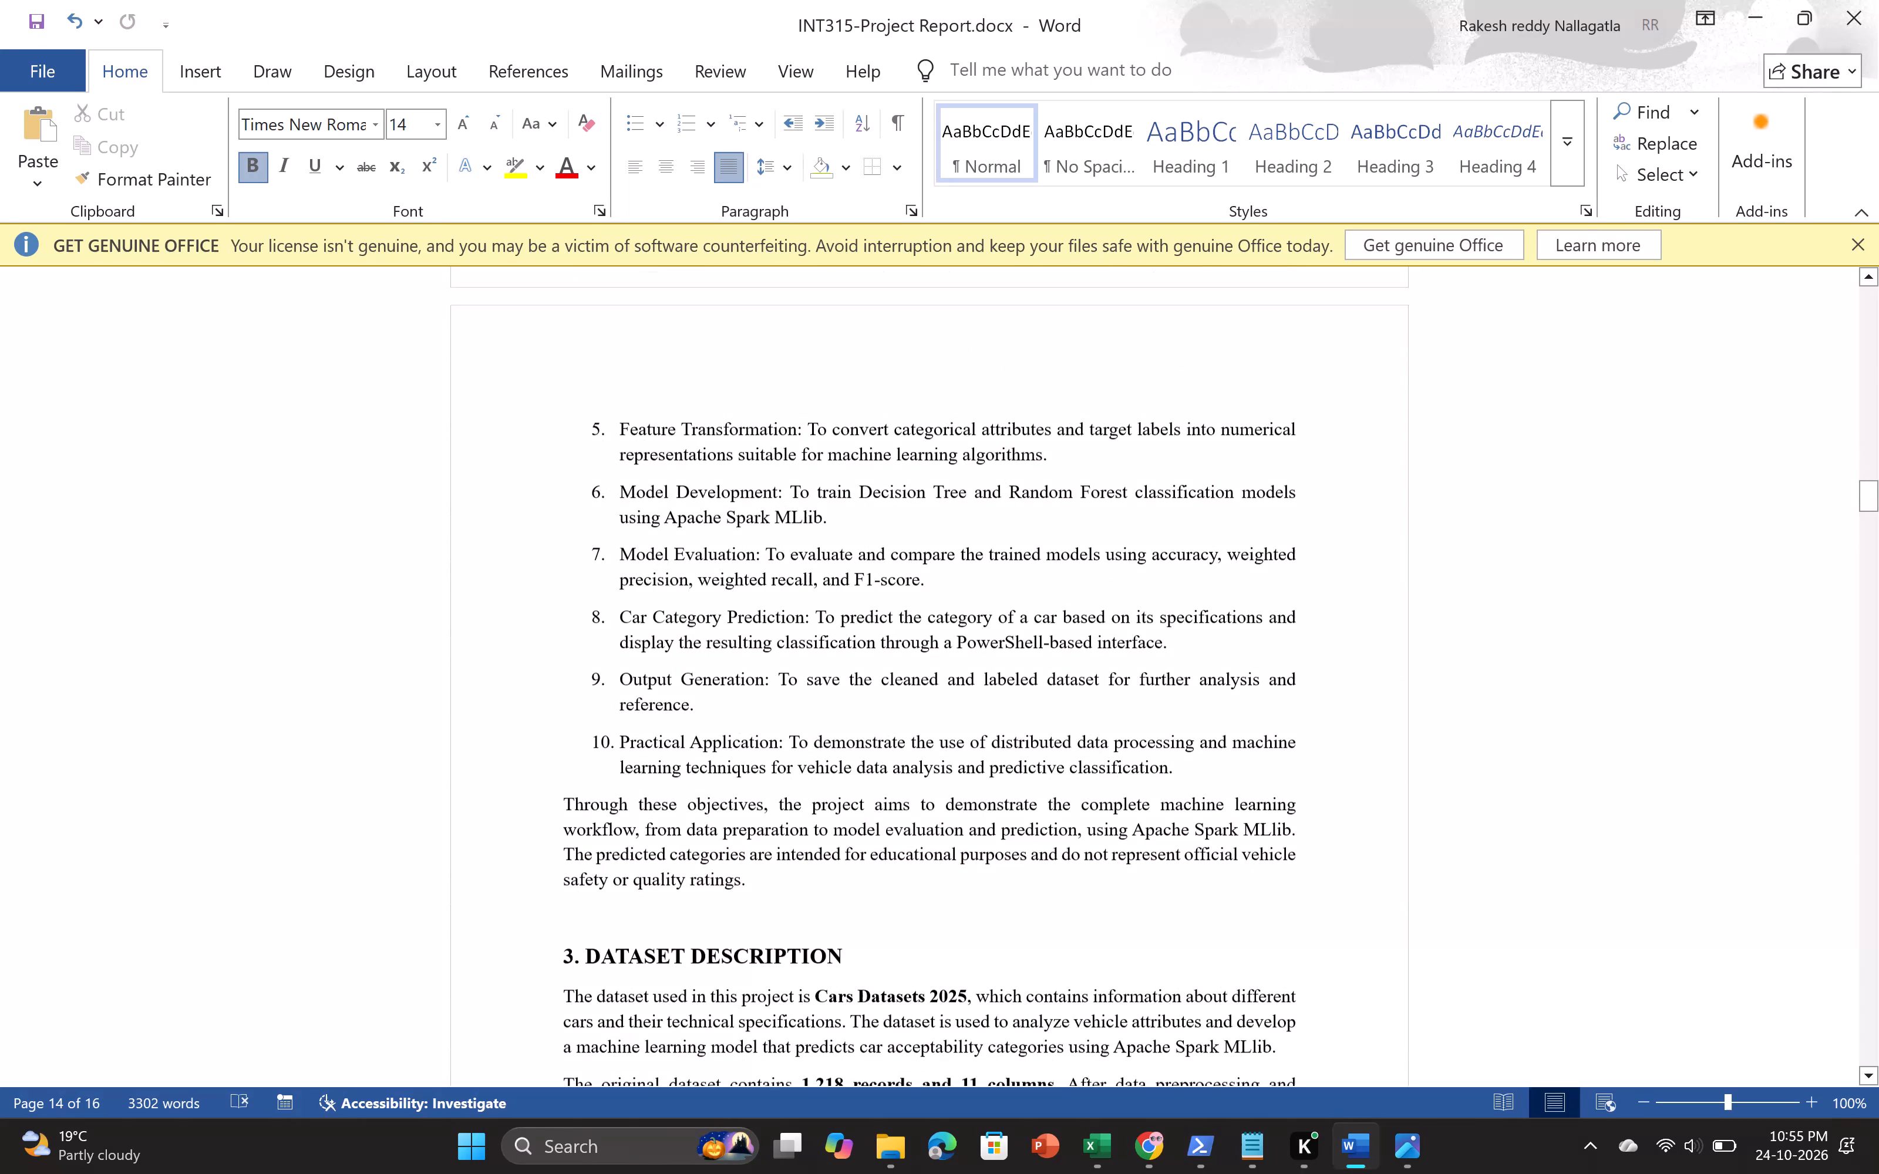
scroll(565, 531, down, 4)
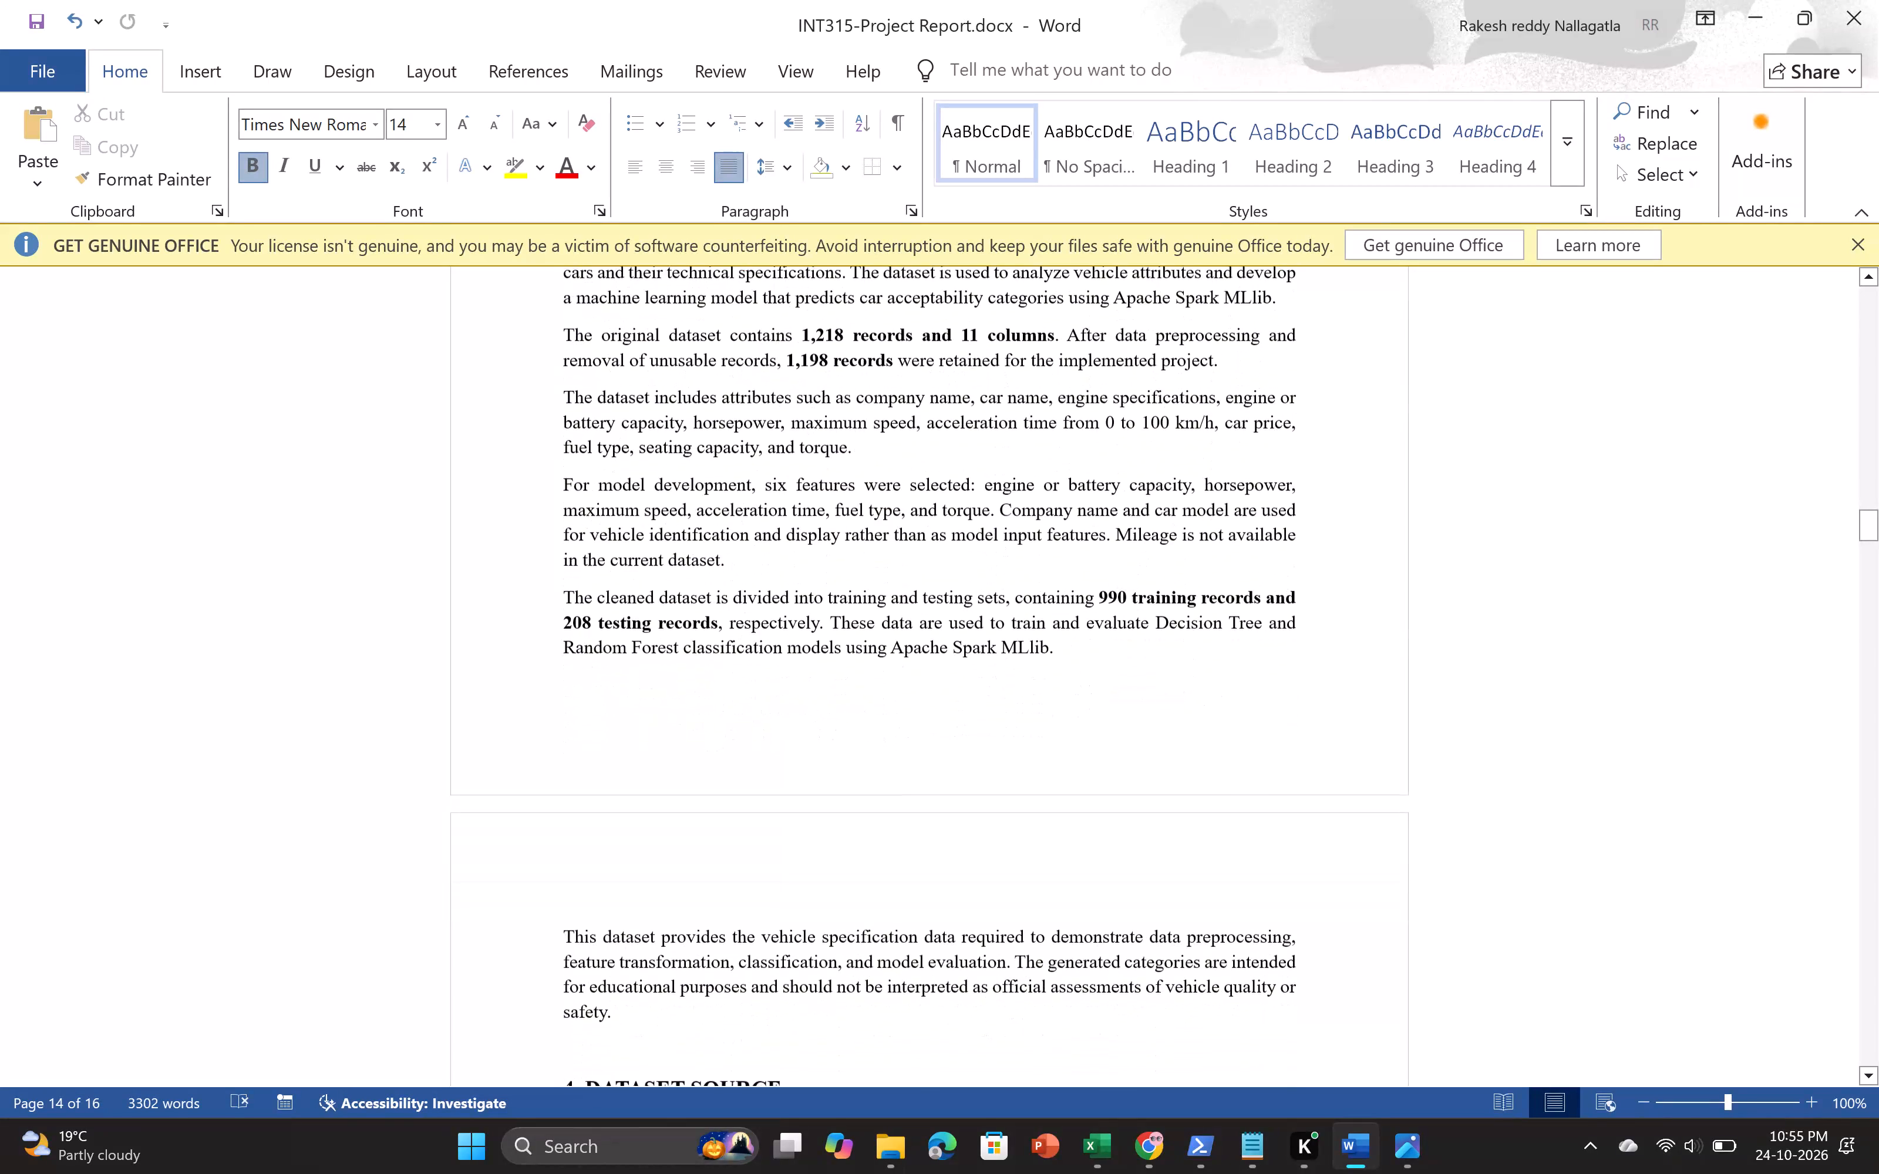
scroll(565, 531, down, 2)
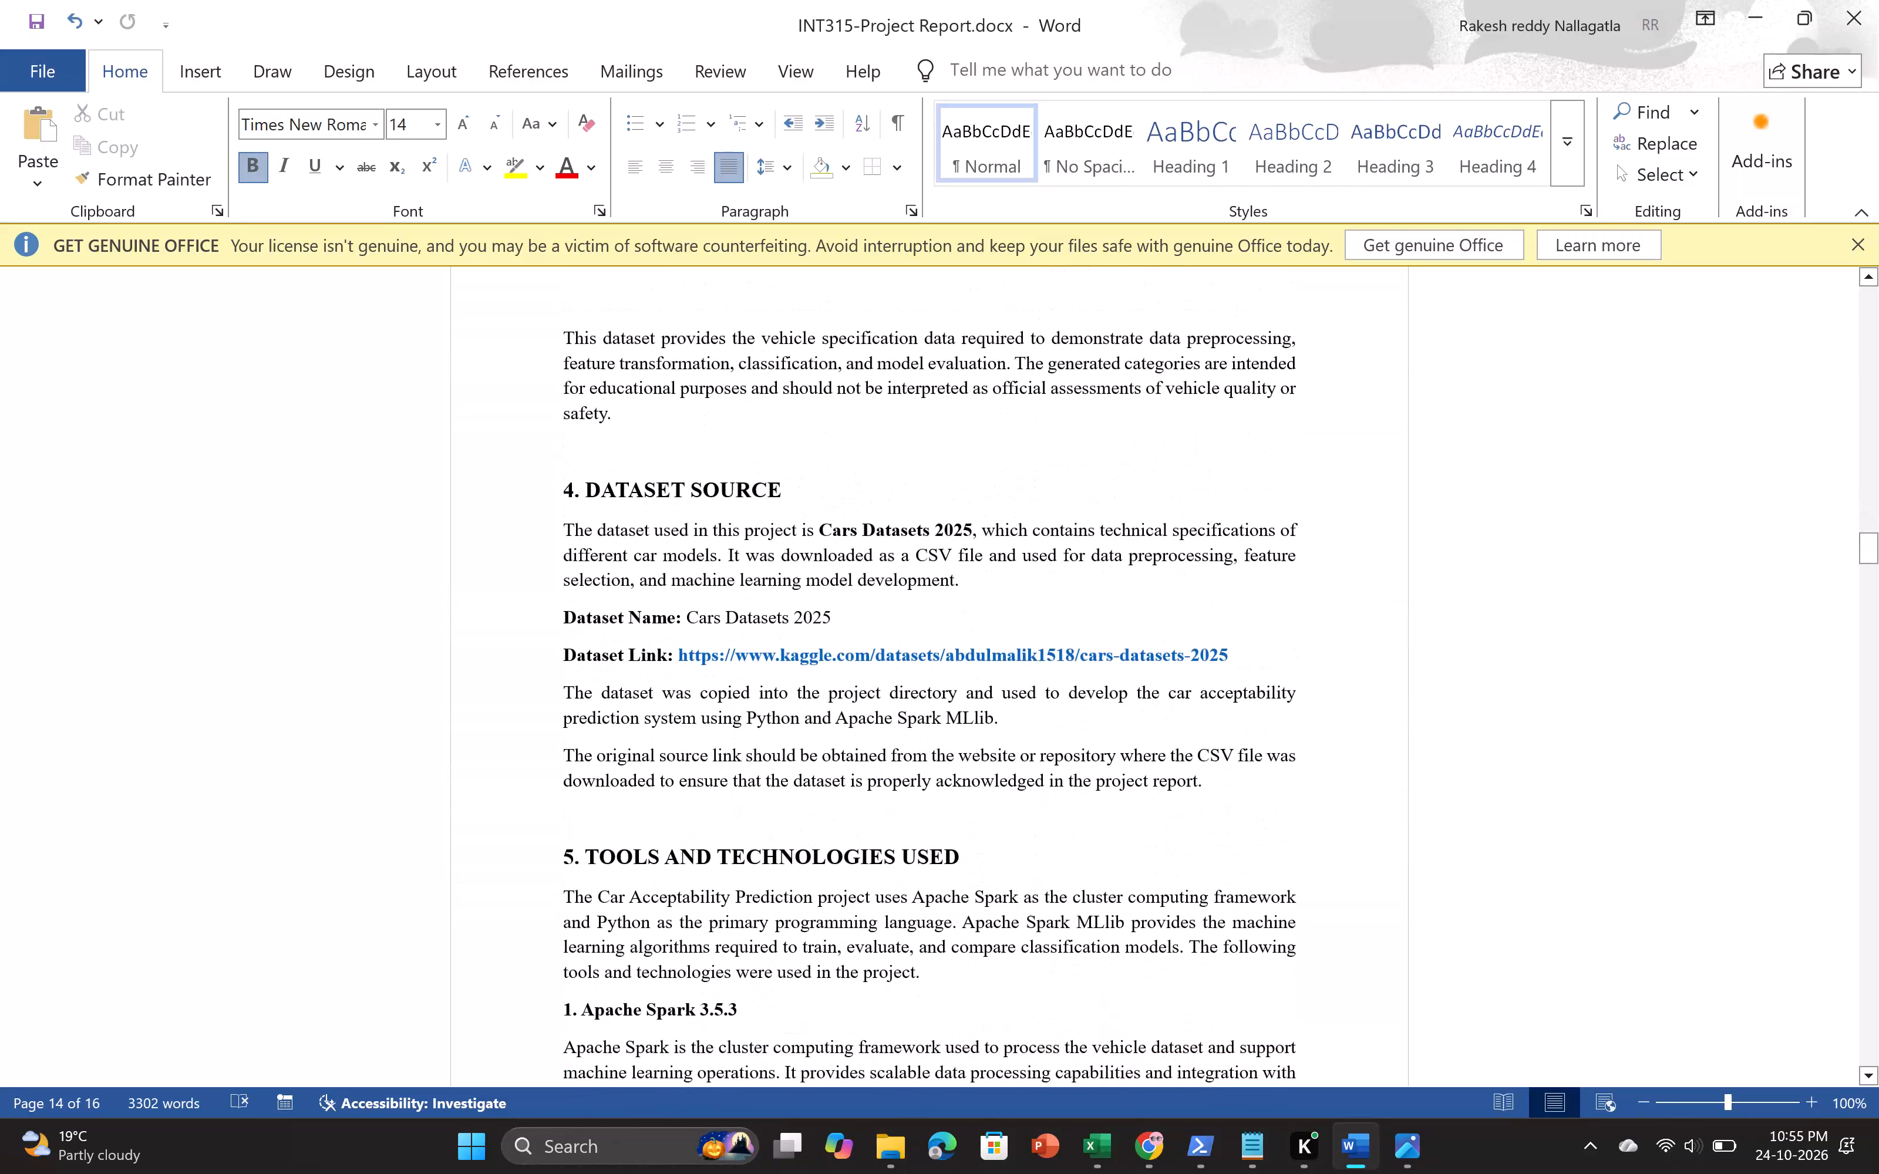
scroll(565, 531, down, 4)
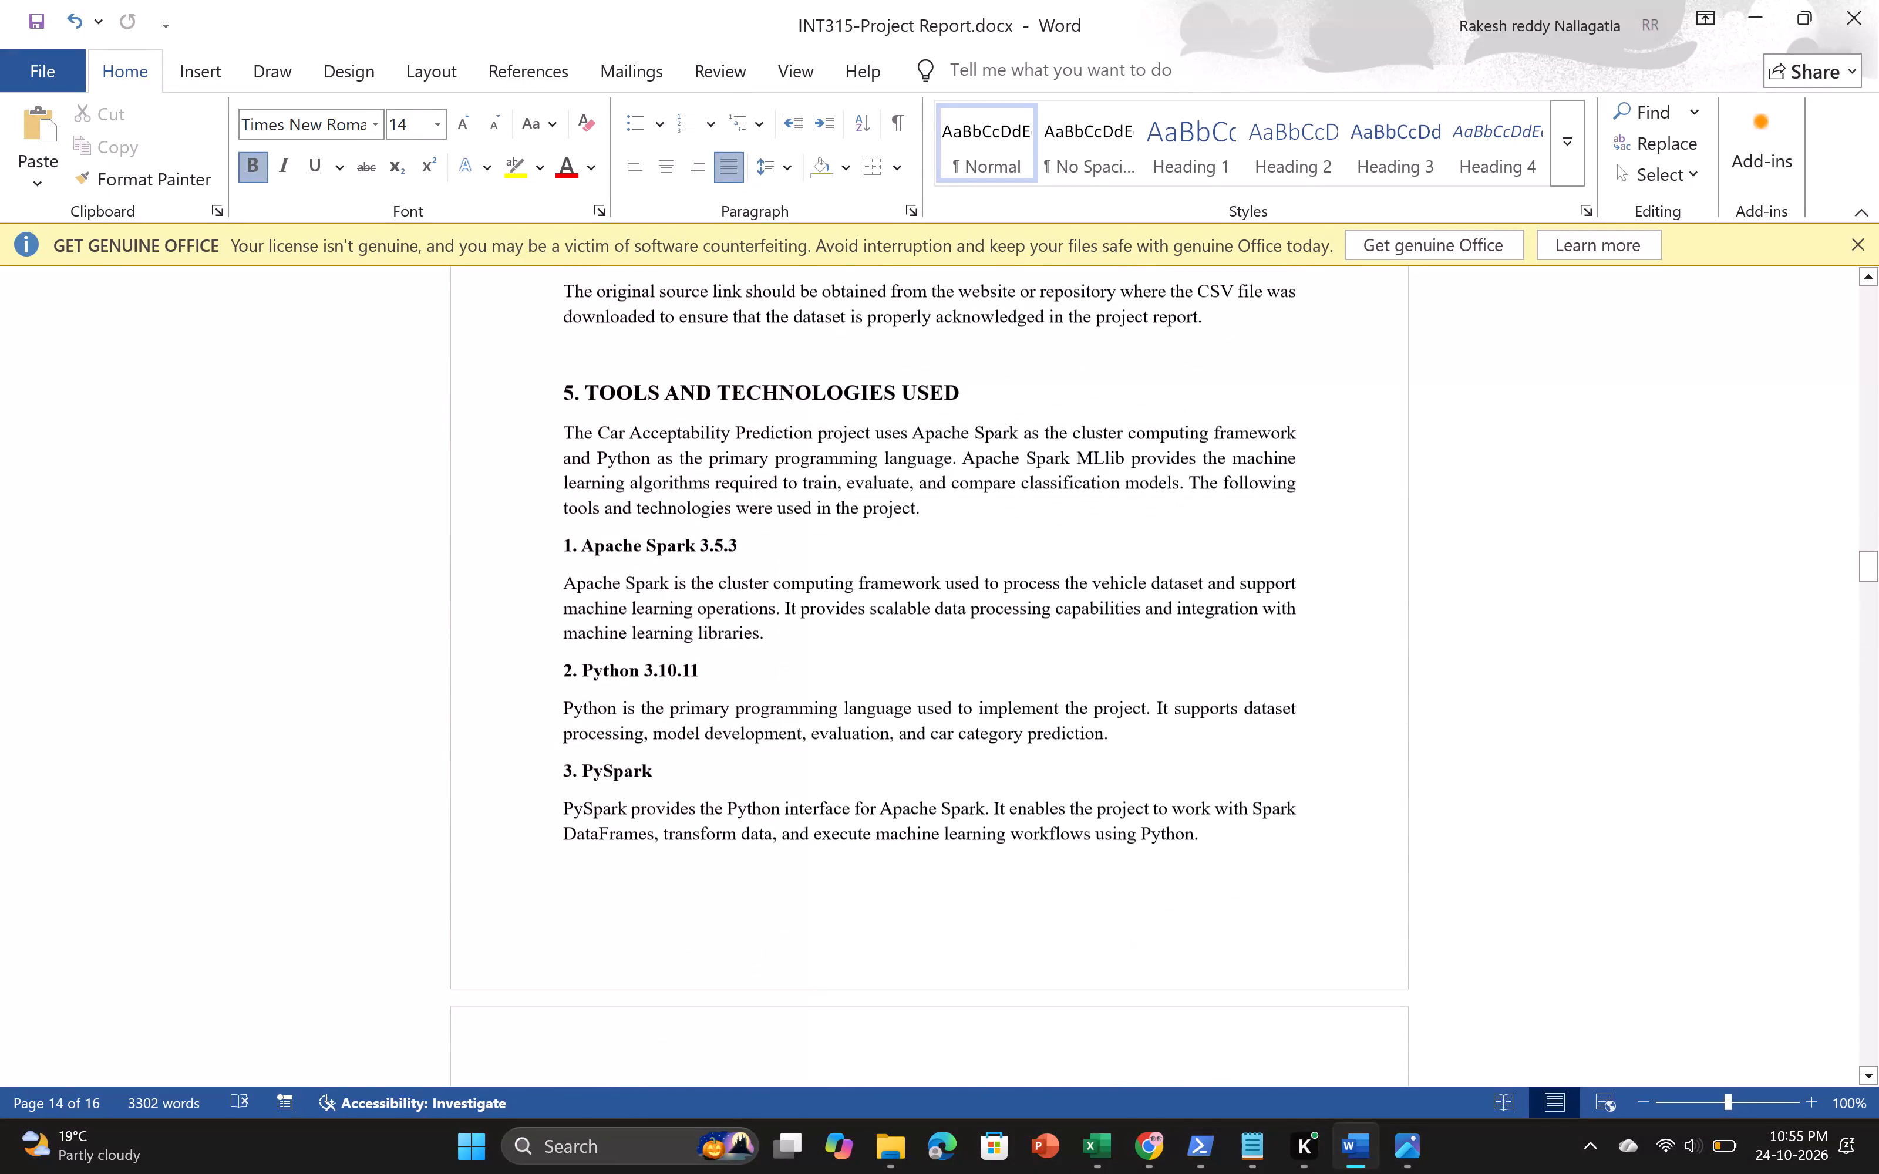
scroll(565, 531, down, 4)
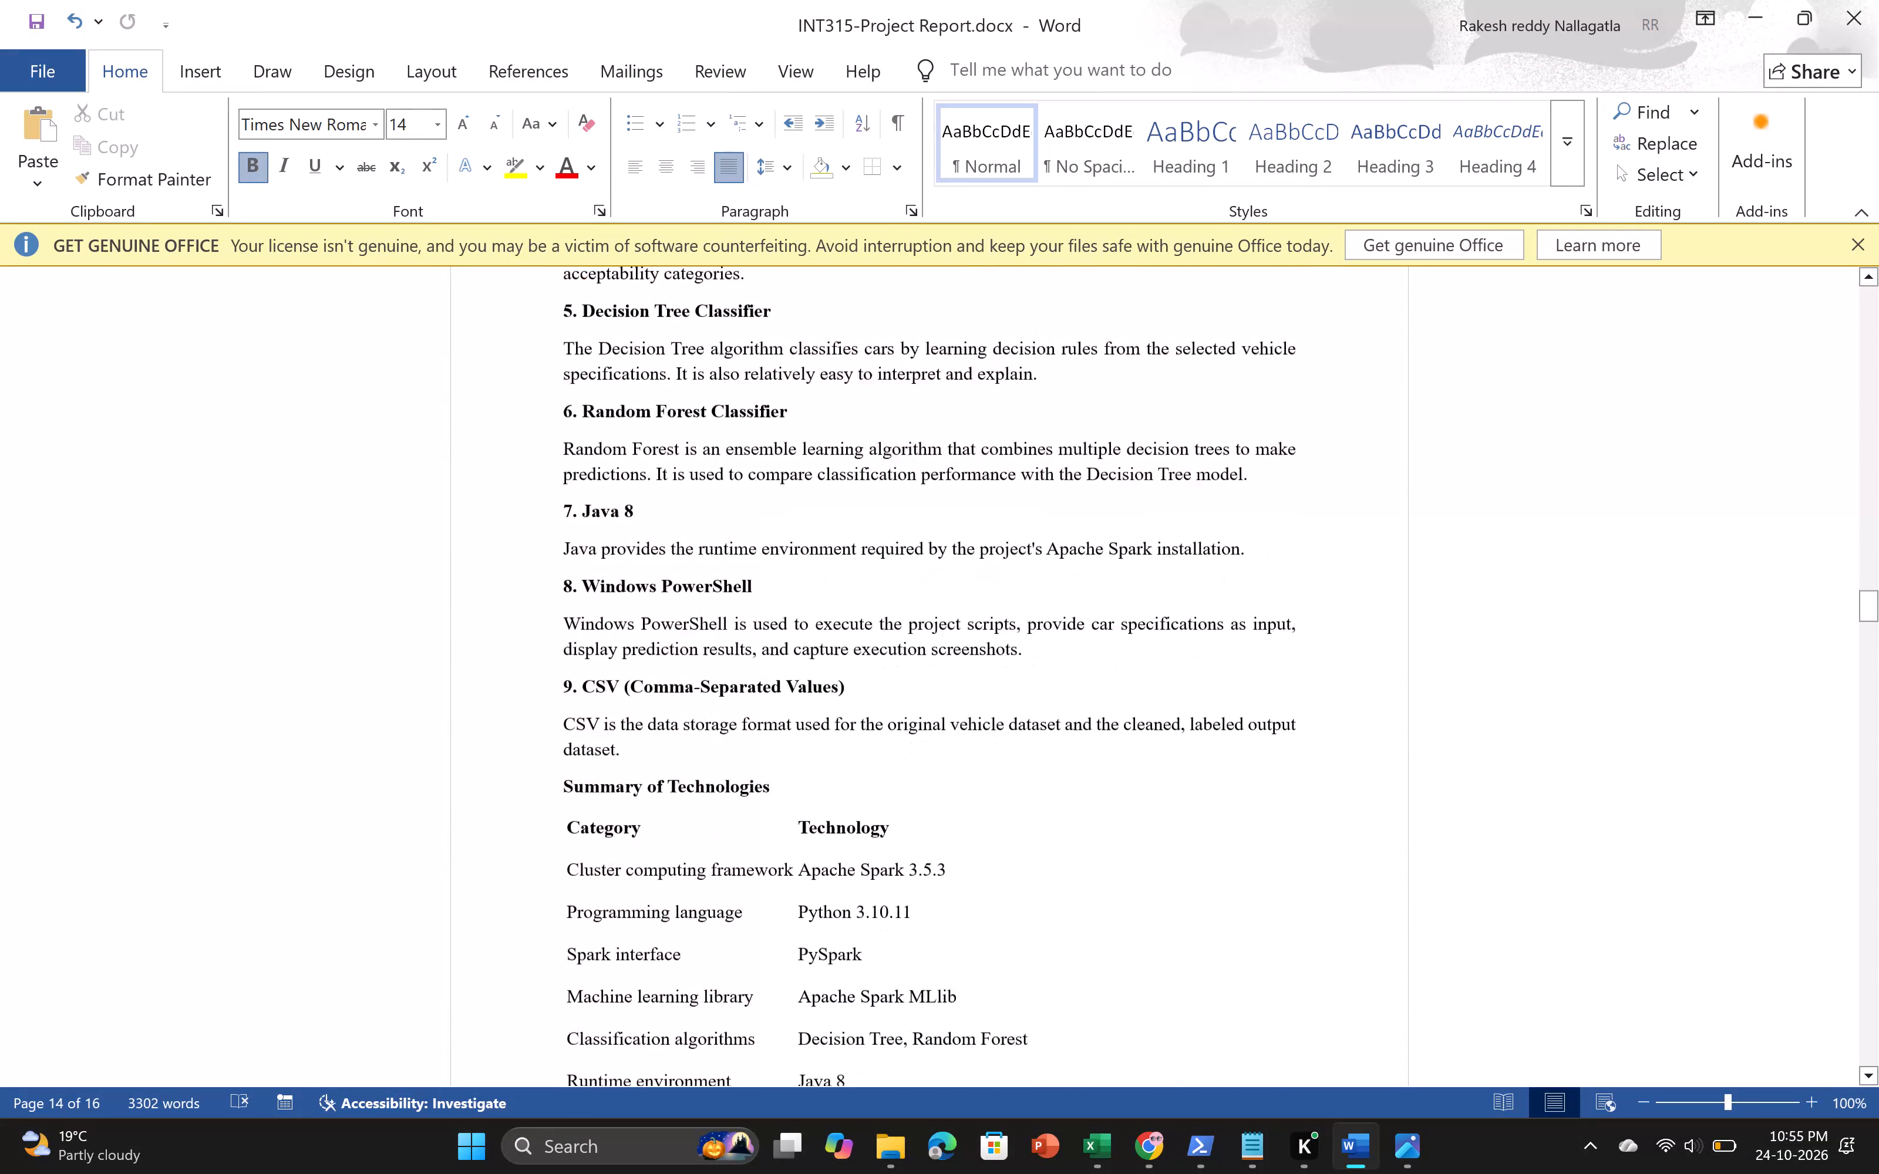
Review section 6, Implementation / Methodology, from Step 1 through the Methodology Summary.
scroll(565, 531, down, 3)
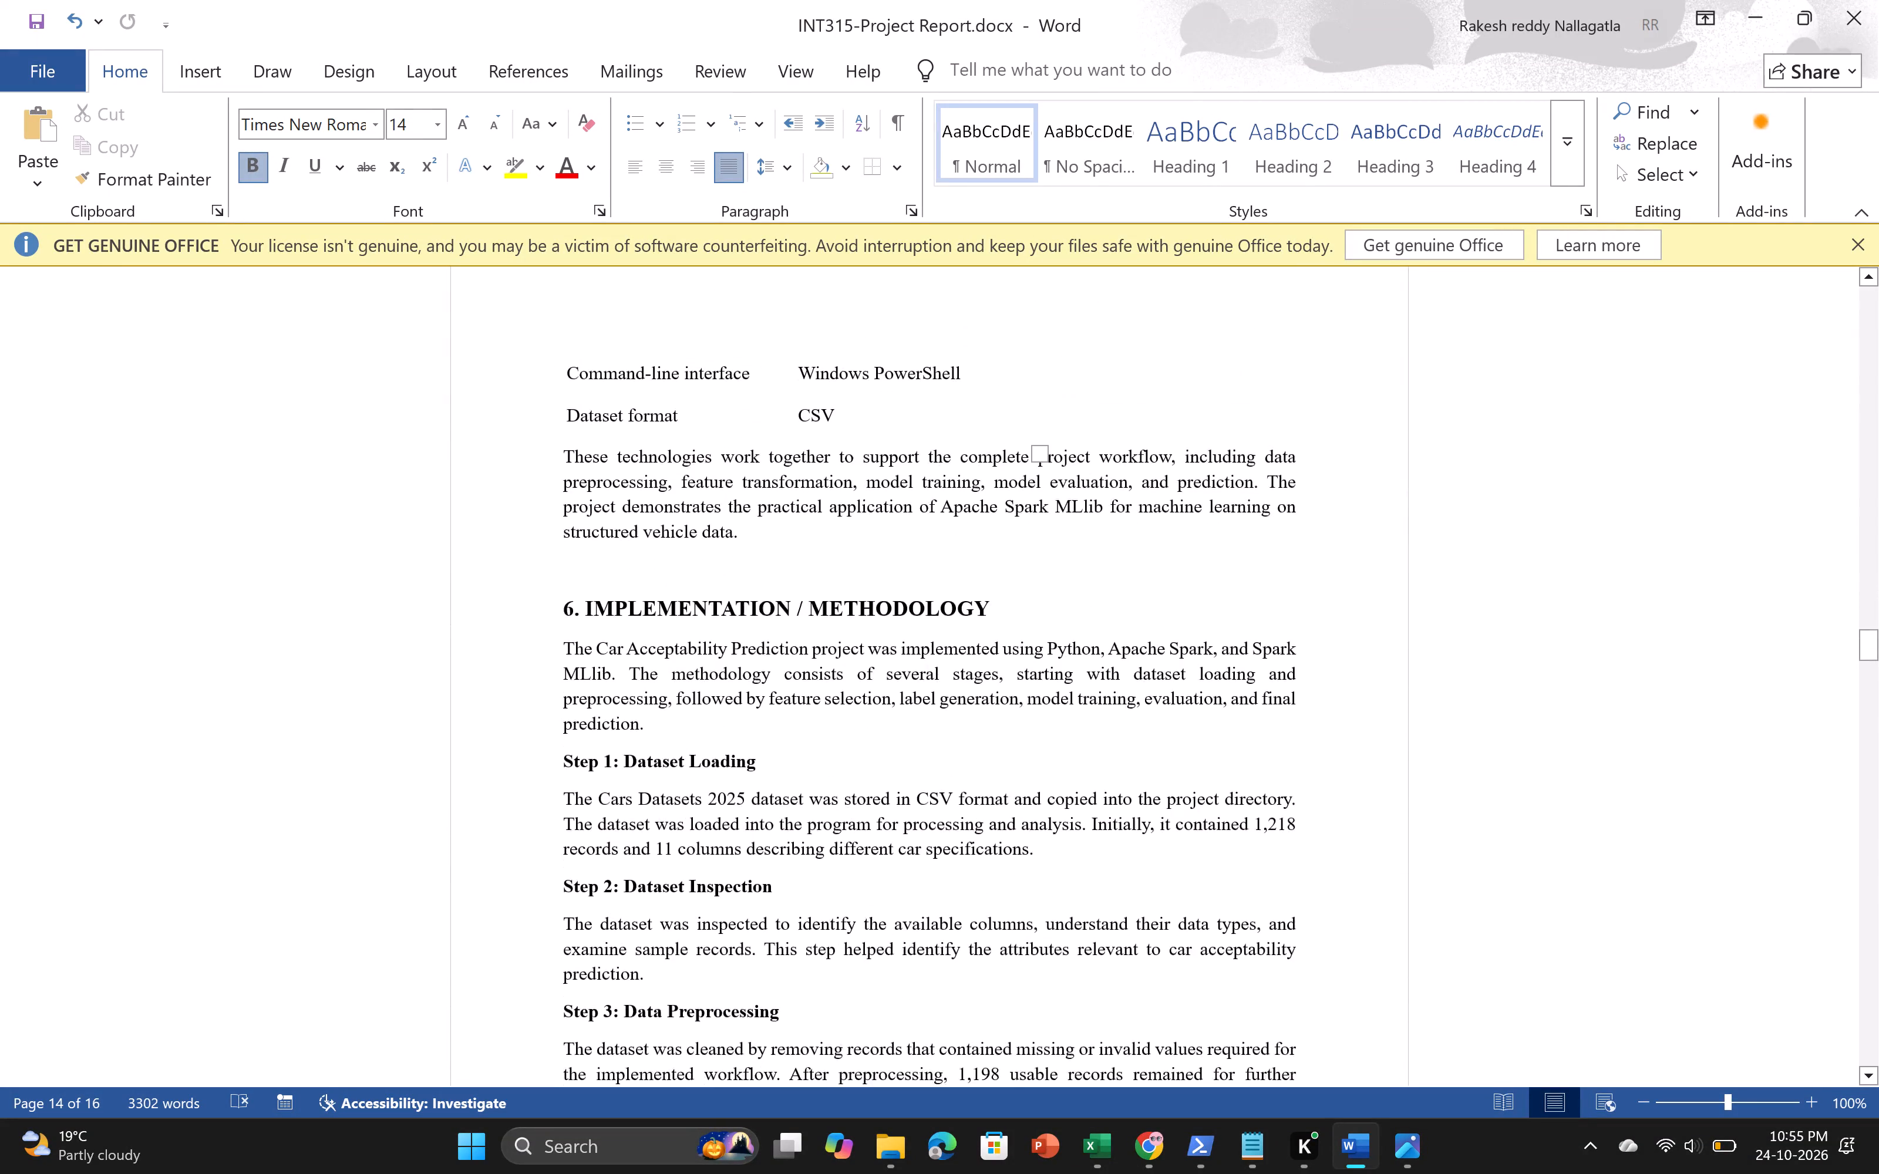
scroll(565, 531, down, 3)
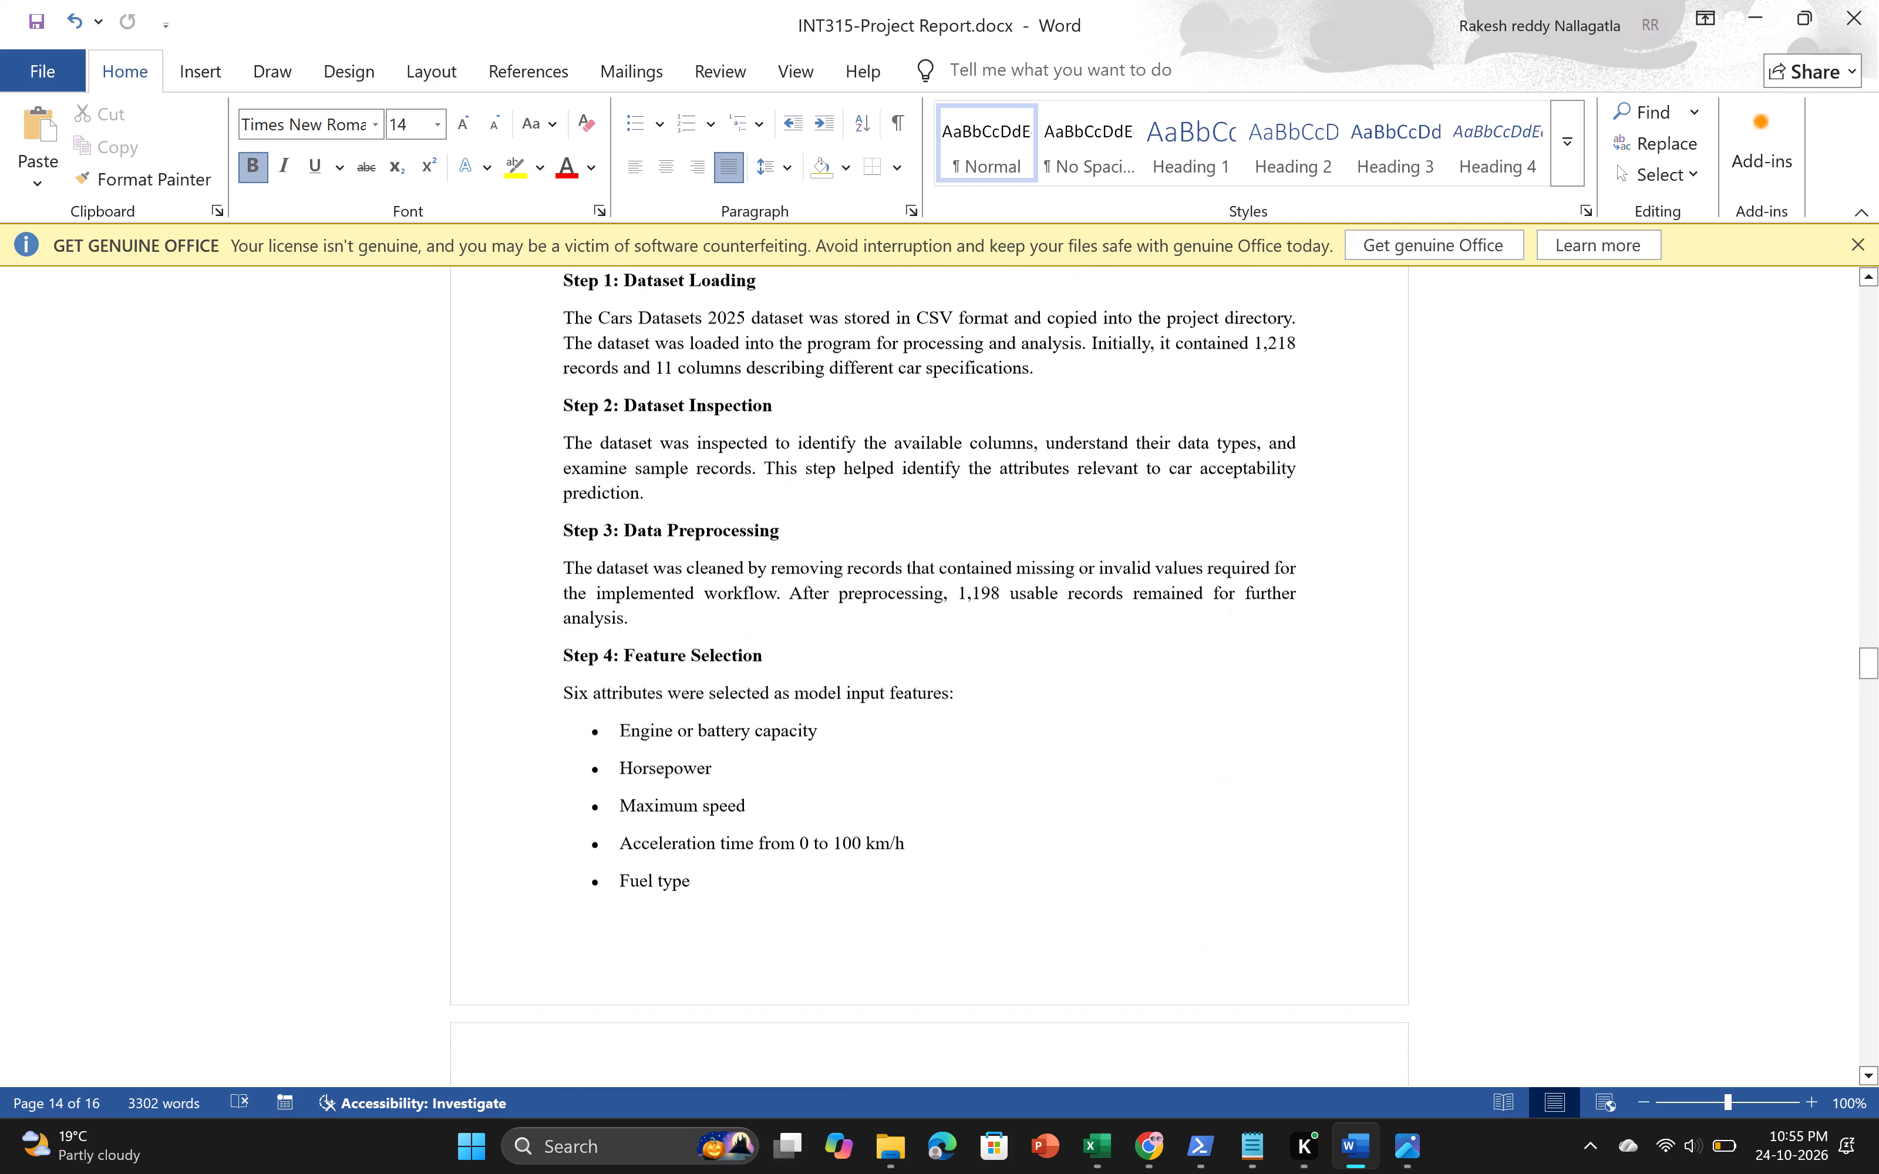
scroll(565, 531, down, 3)
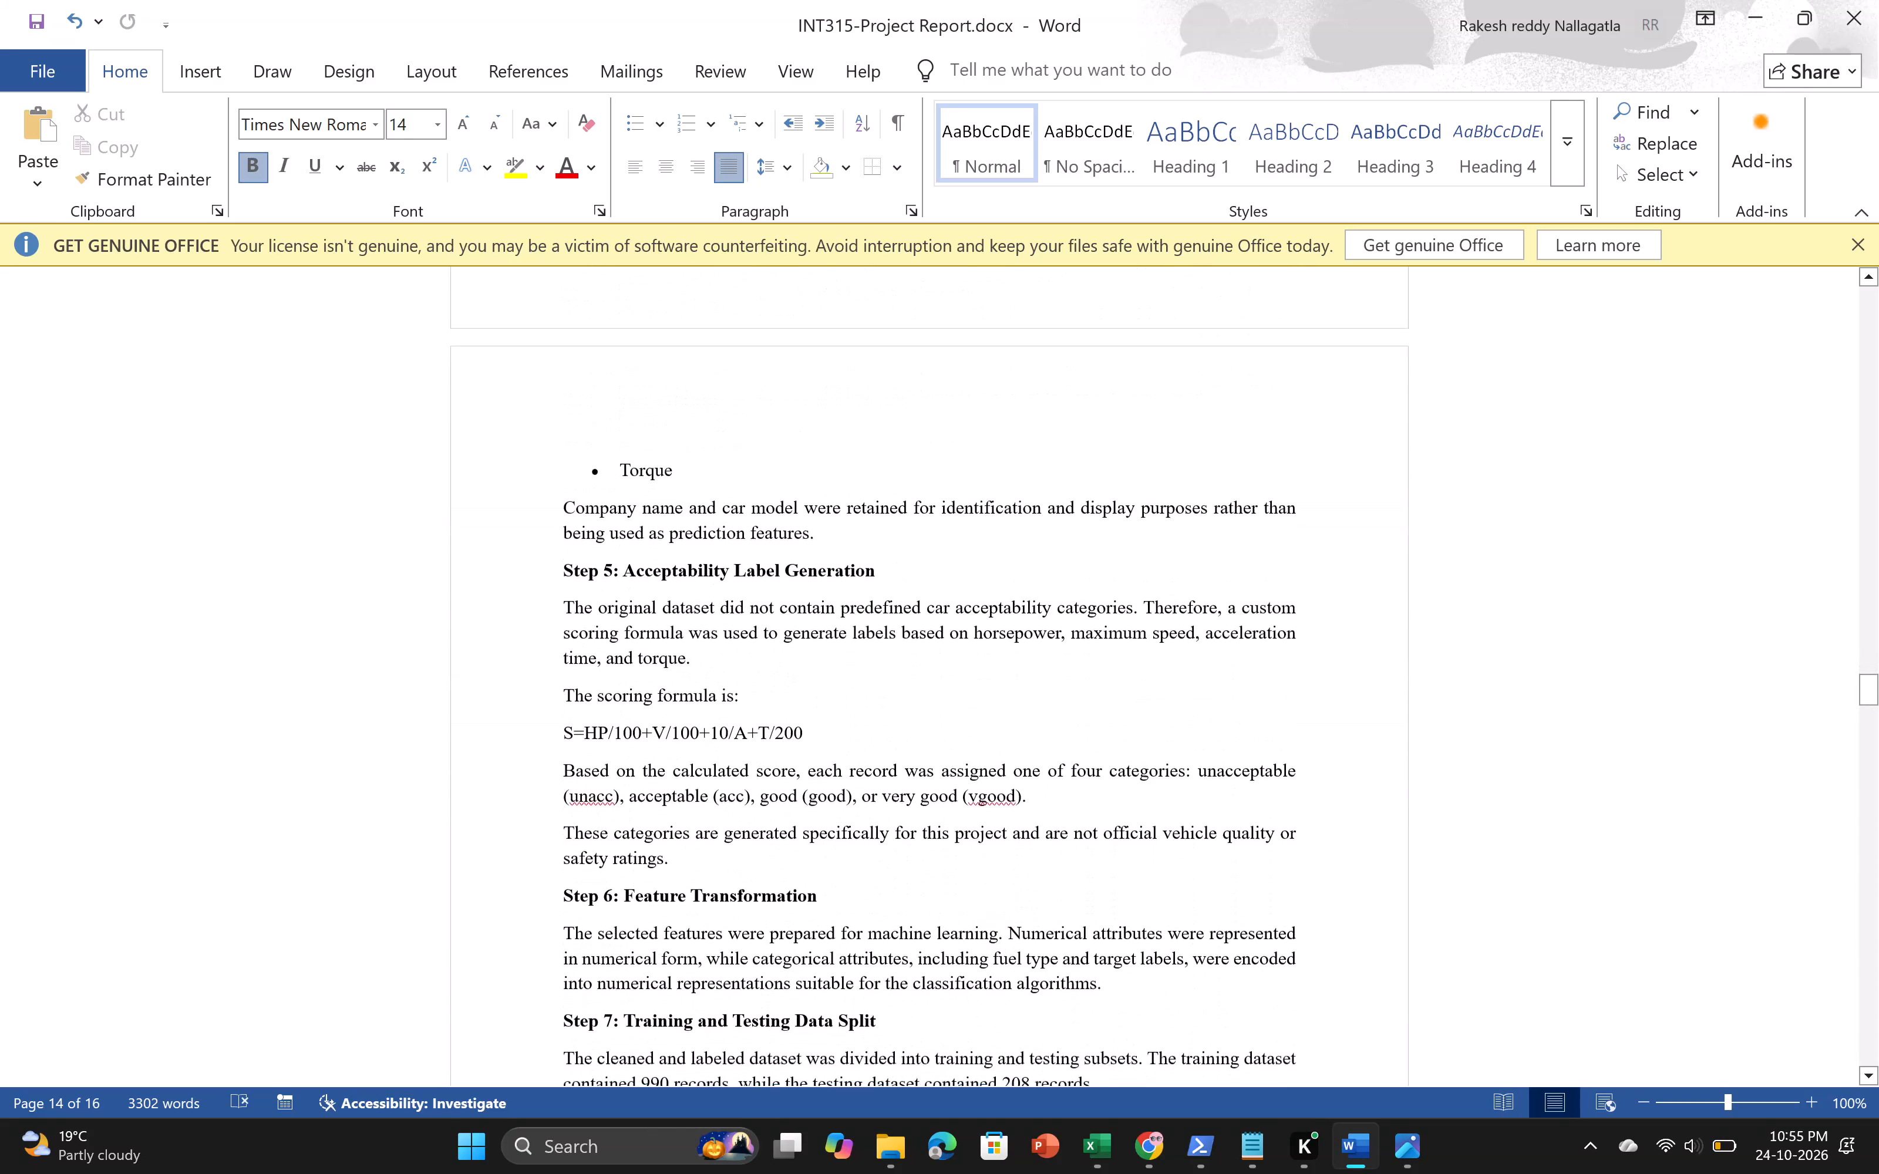
scroll(565, 531, down, 3)
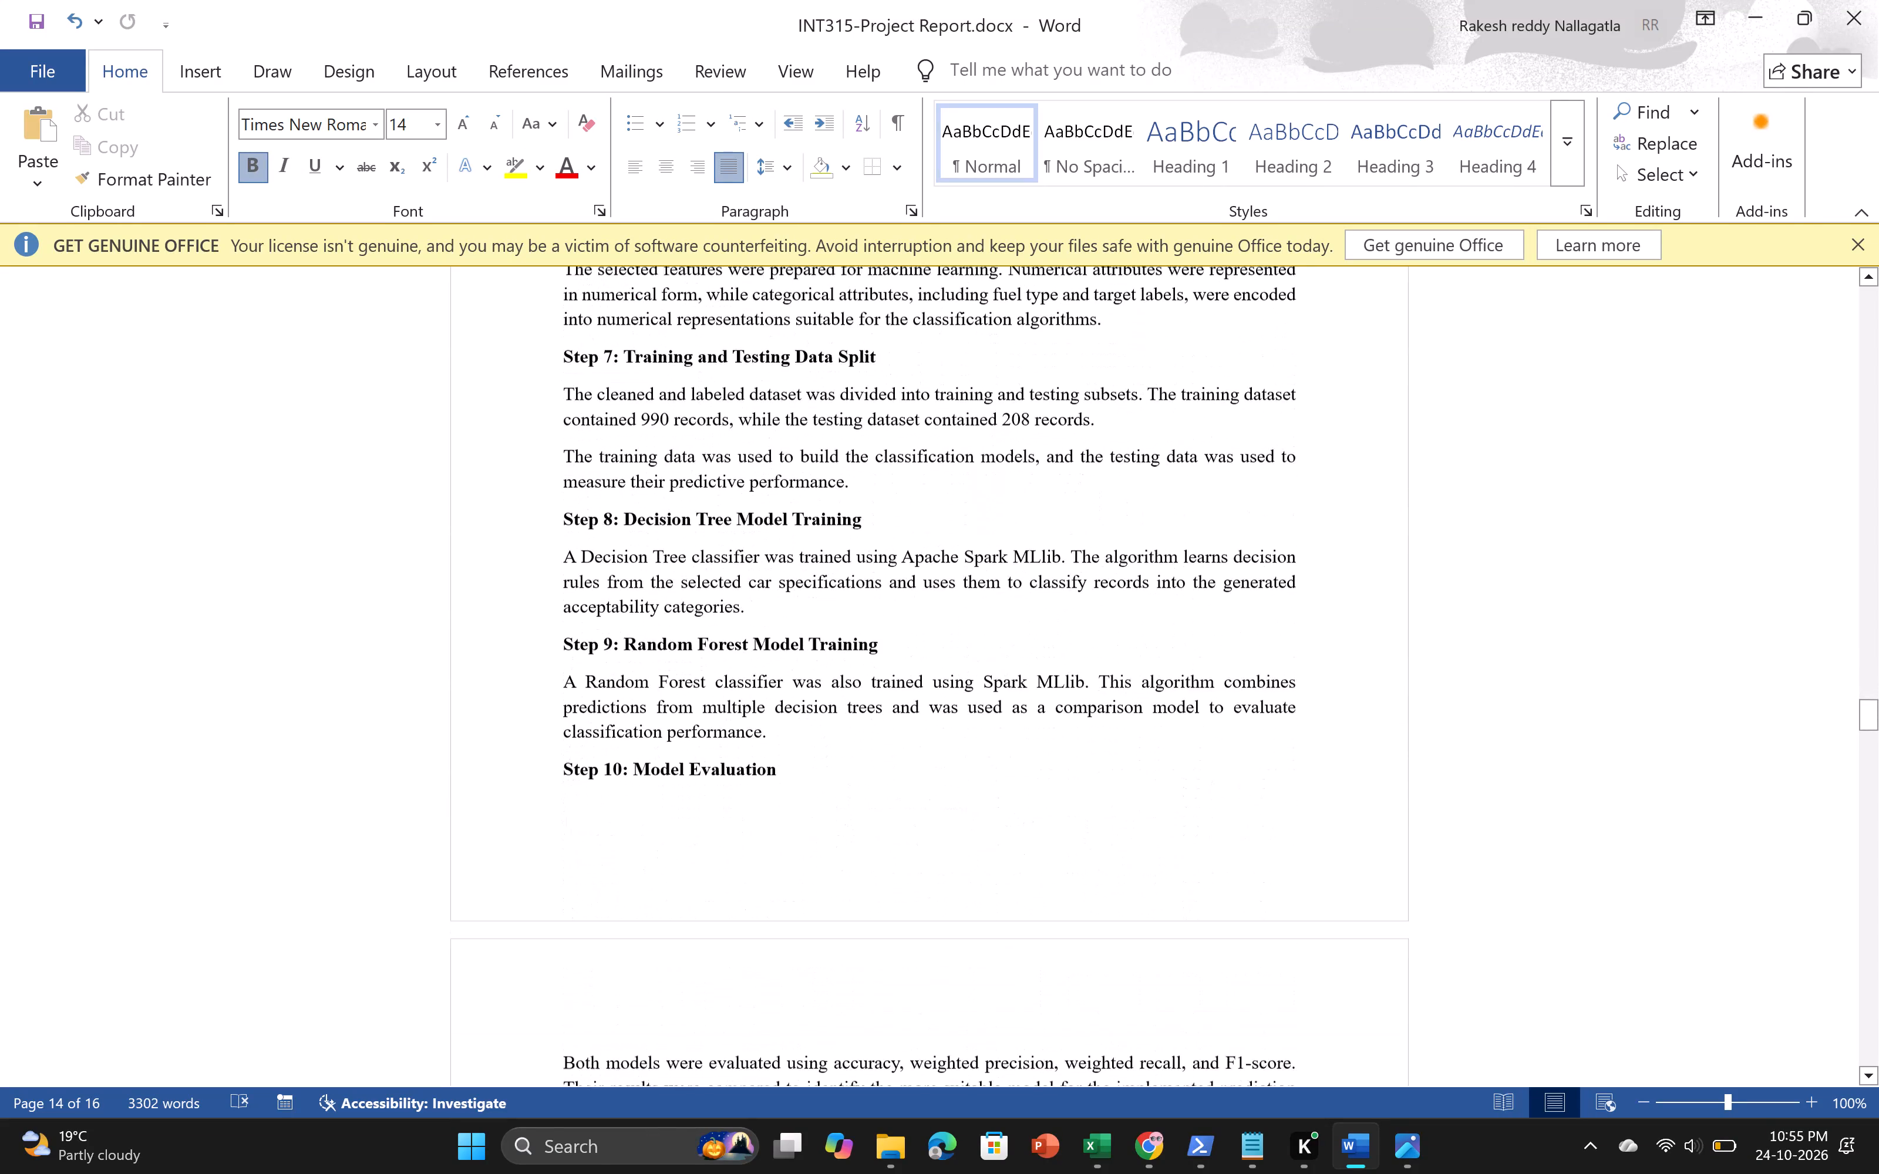
scroll(565, 531, down, 2)
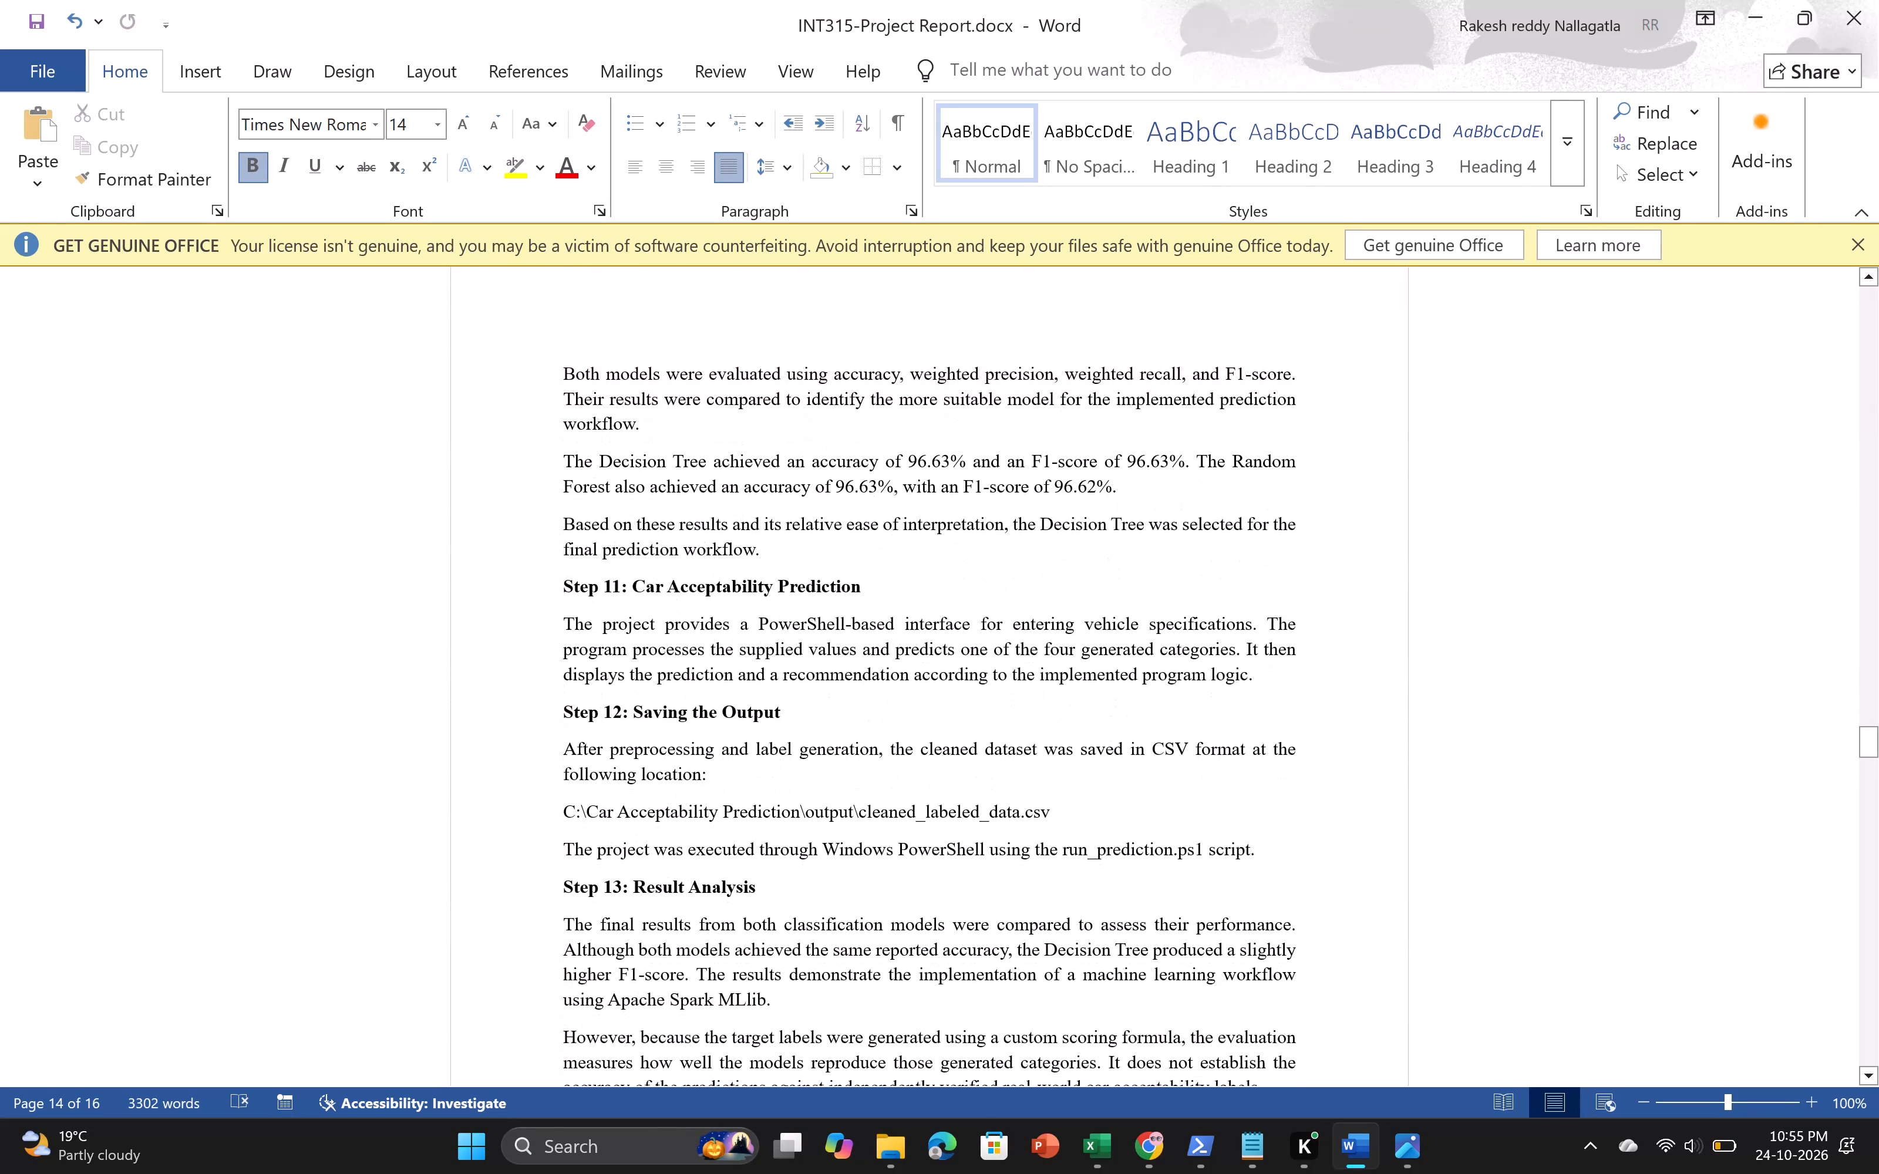
scroll(565, 531, down, 3)
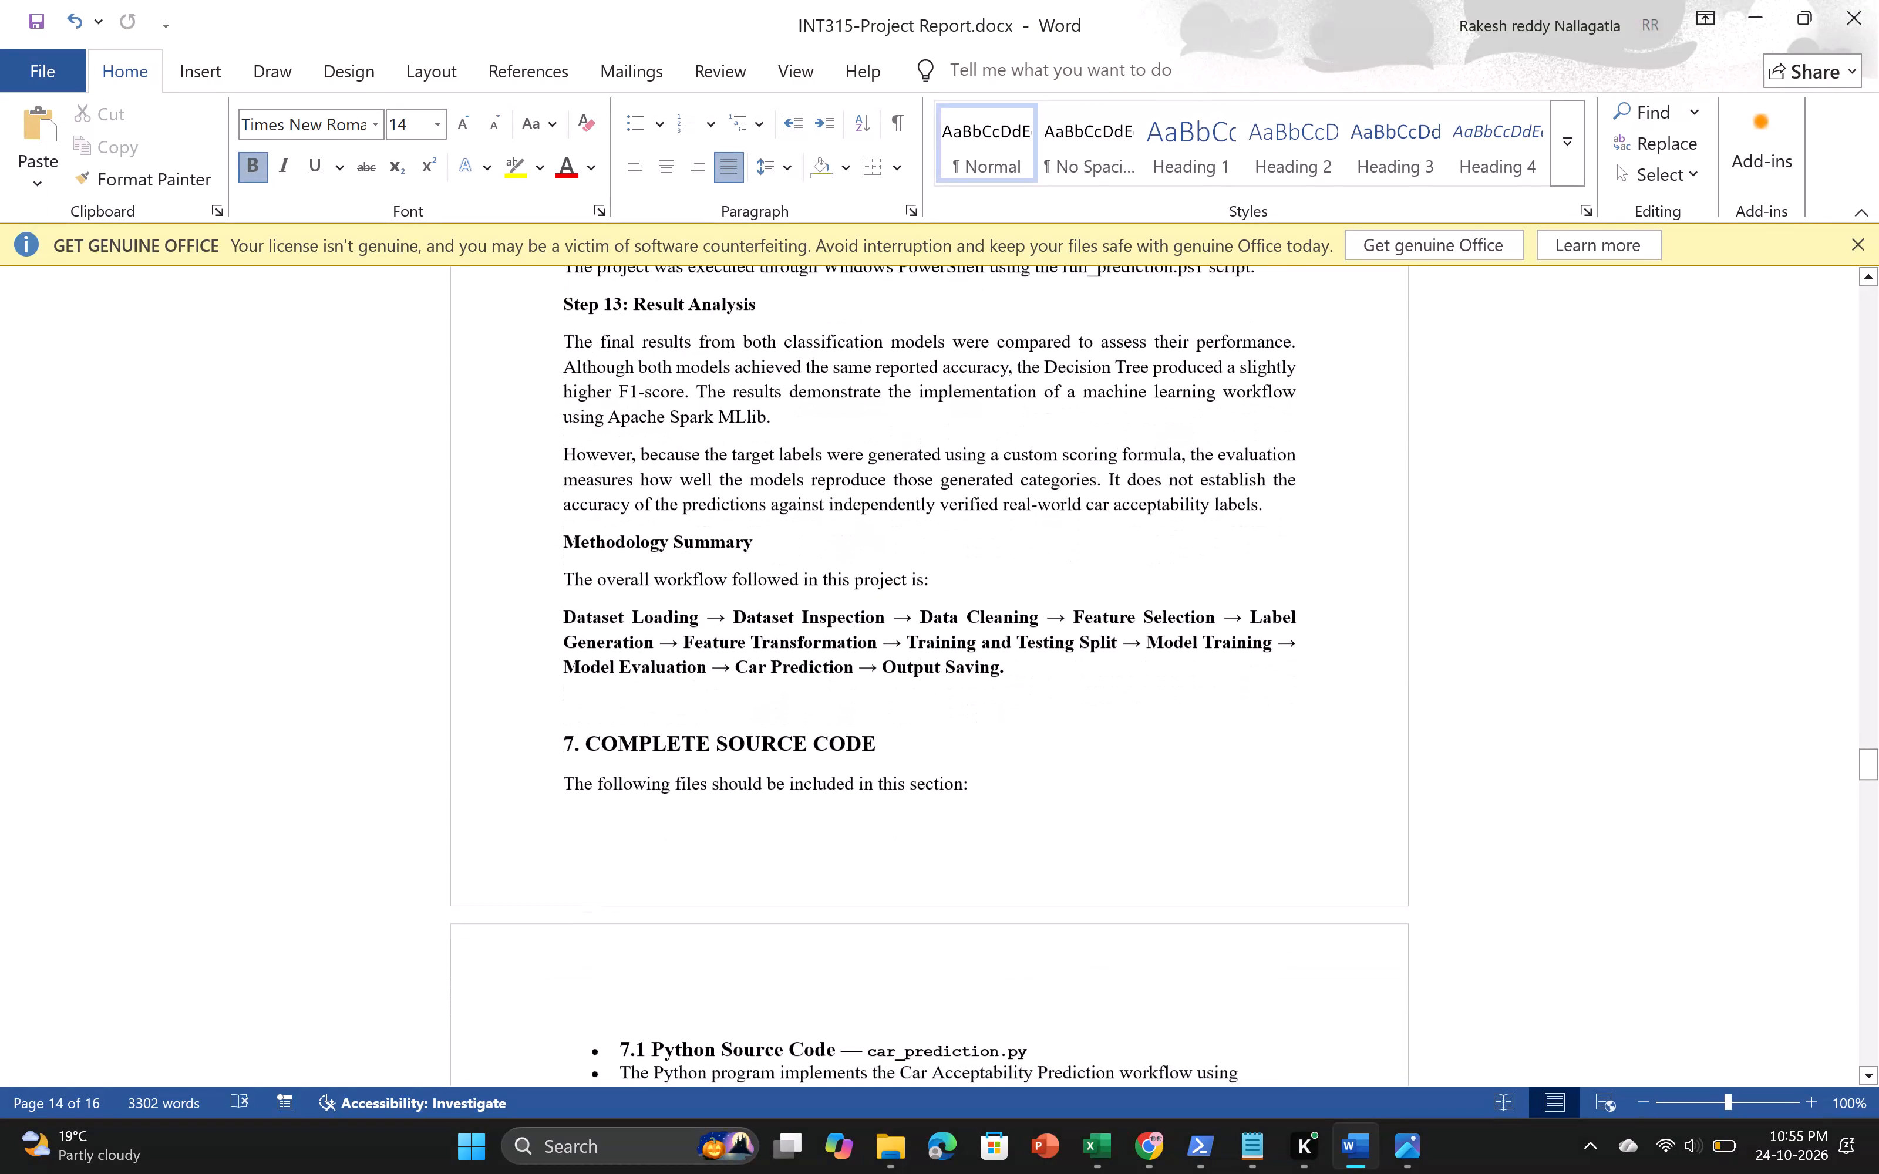
Insert a blank line above the heading "7. COMPLETE SOURCE CODE" so it starts on the same page as its source code entries.
scroll(565, 531, down, 3)
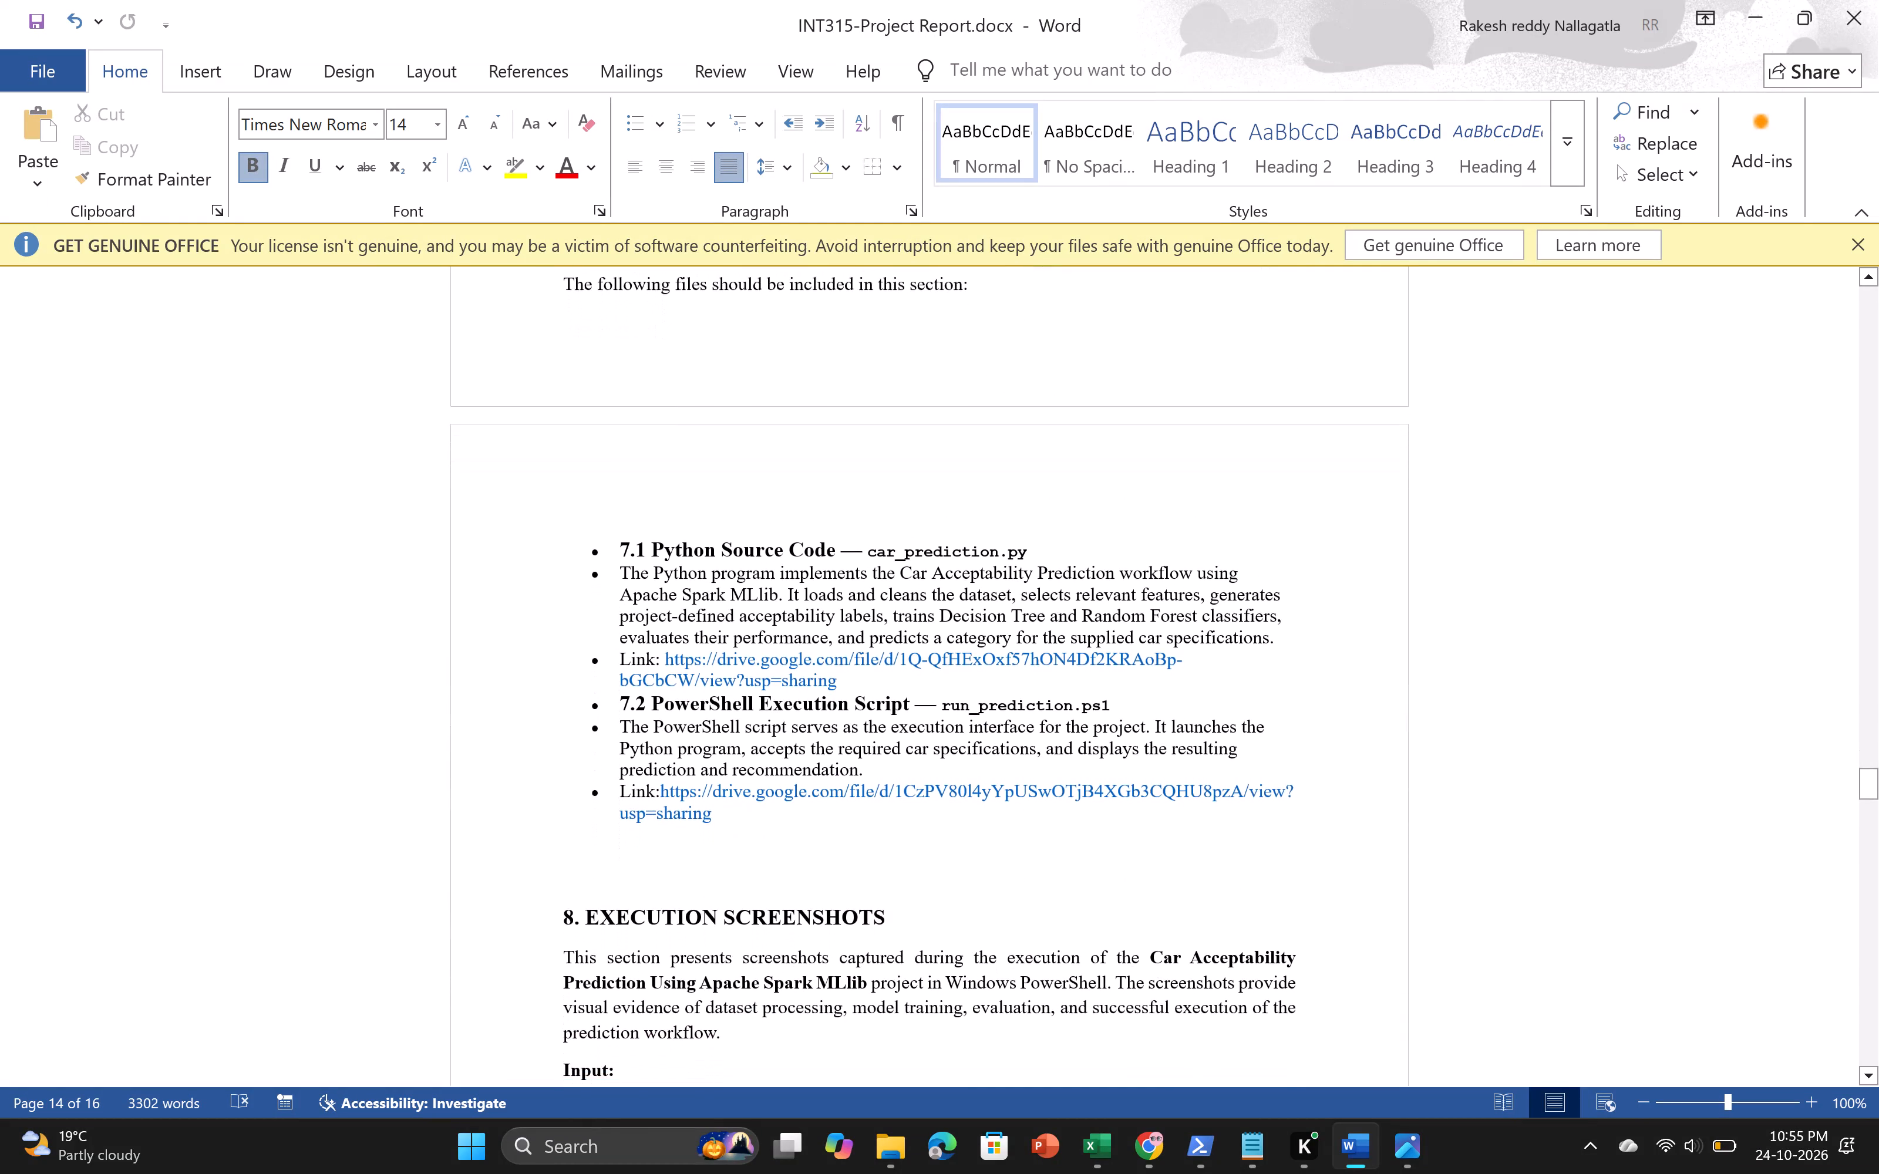
scroll(565, 531, down, 1)
scroll(565, 531, up, 1)
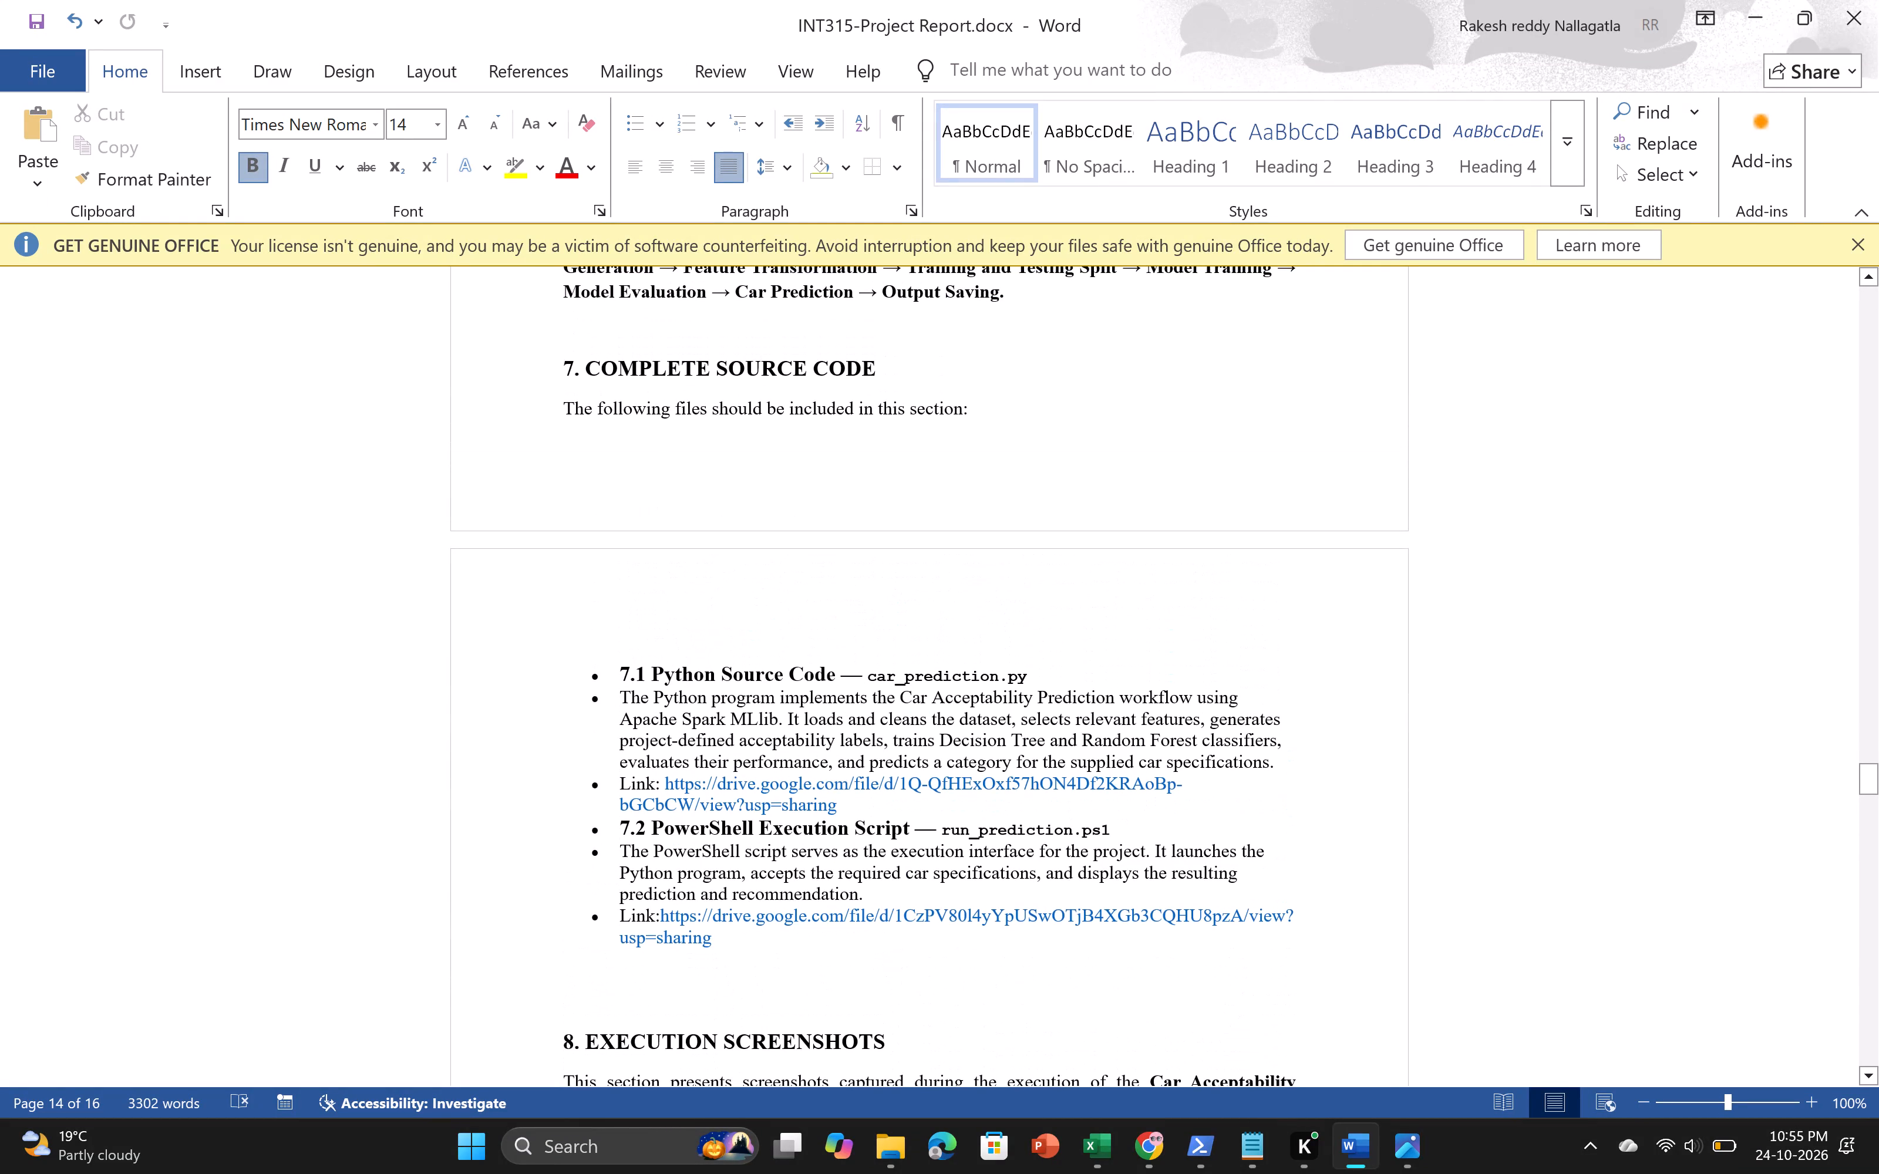
click(563, 369)
key(Return)
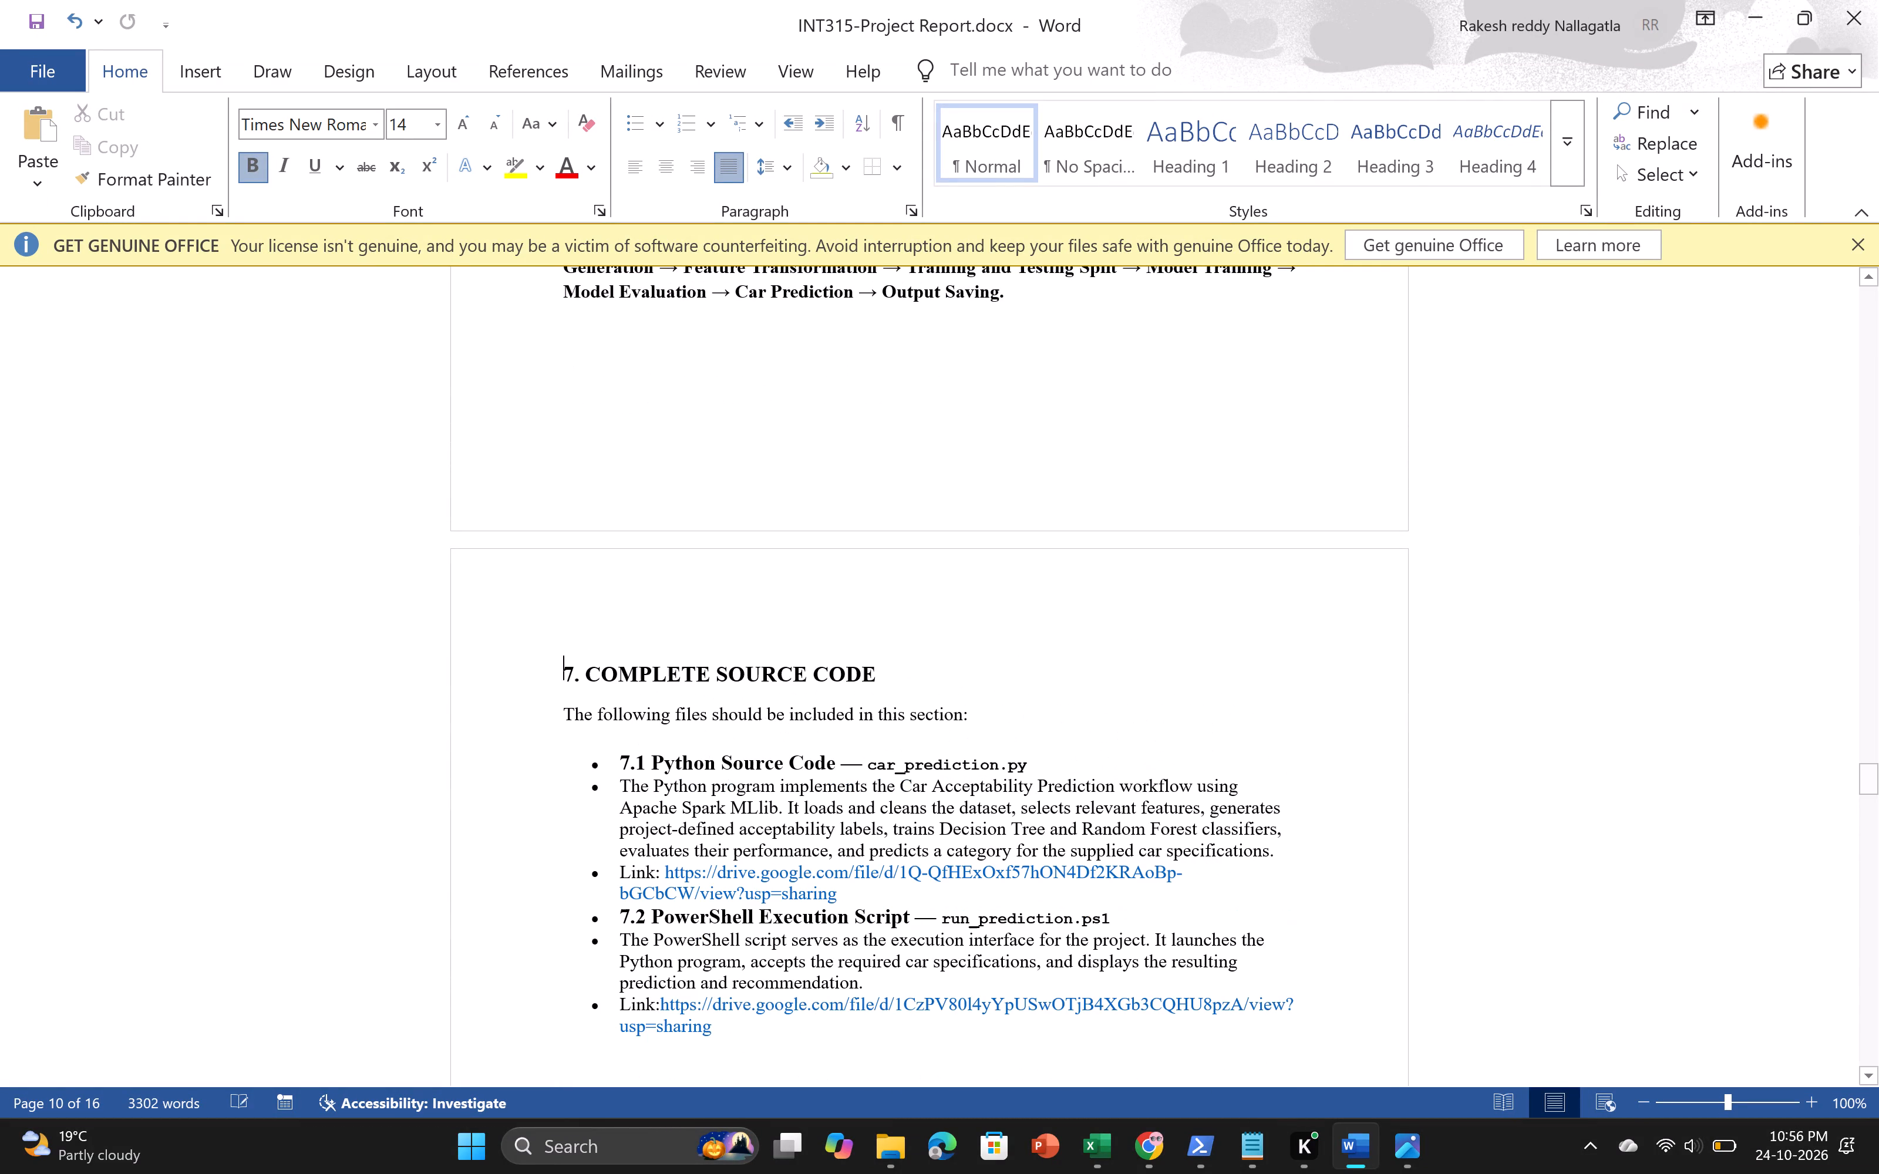
Check the page layout of the Execution Screenshots, Output / Result Screenshots and Conclusion sections after the heading move.
scroll(563, 369, down, 2)
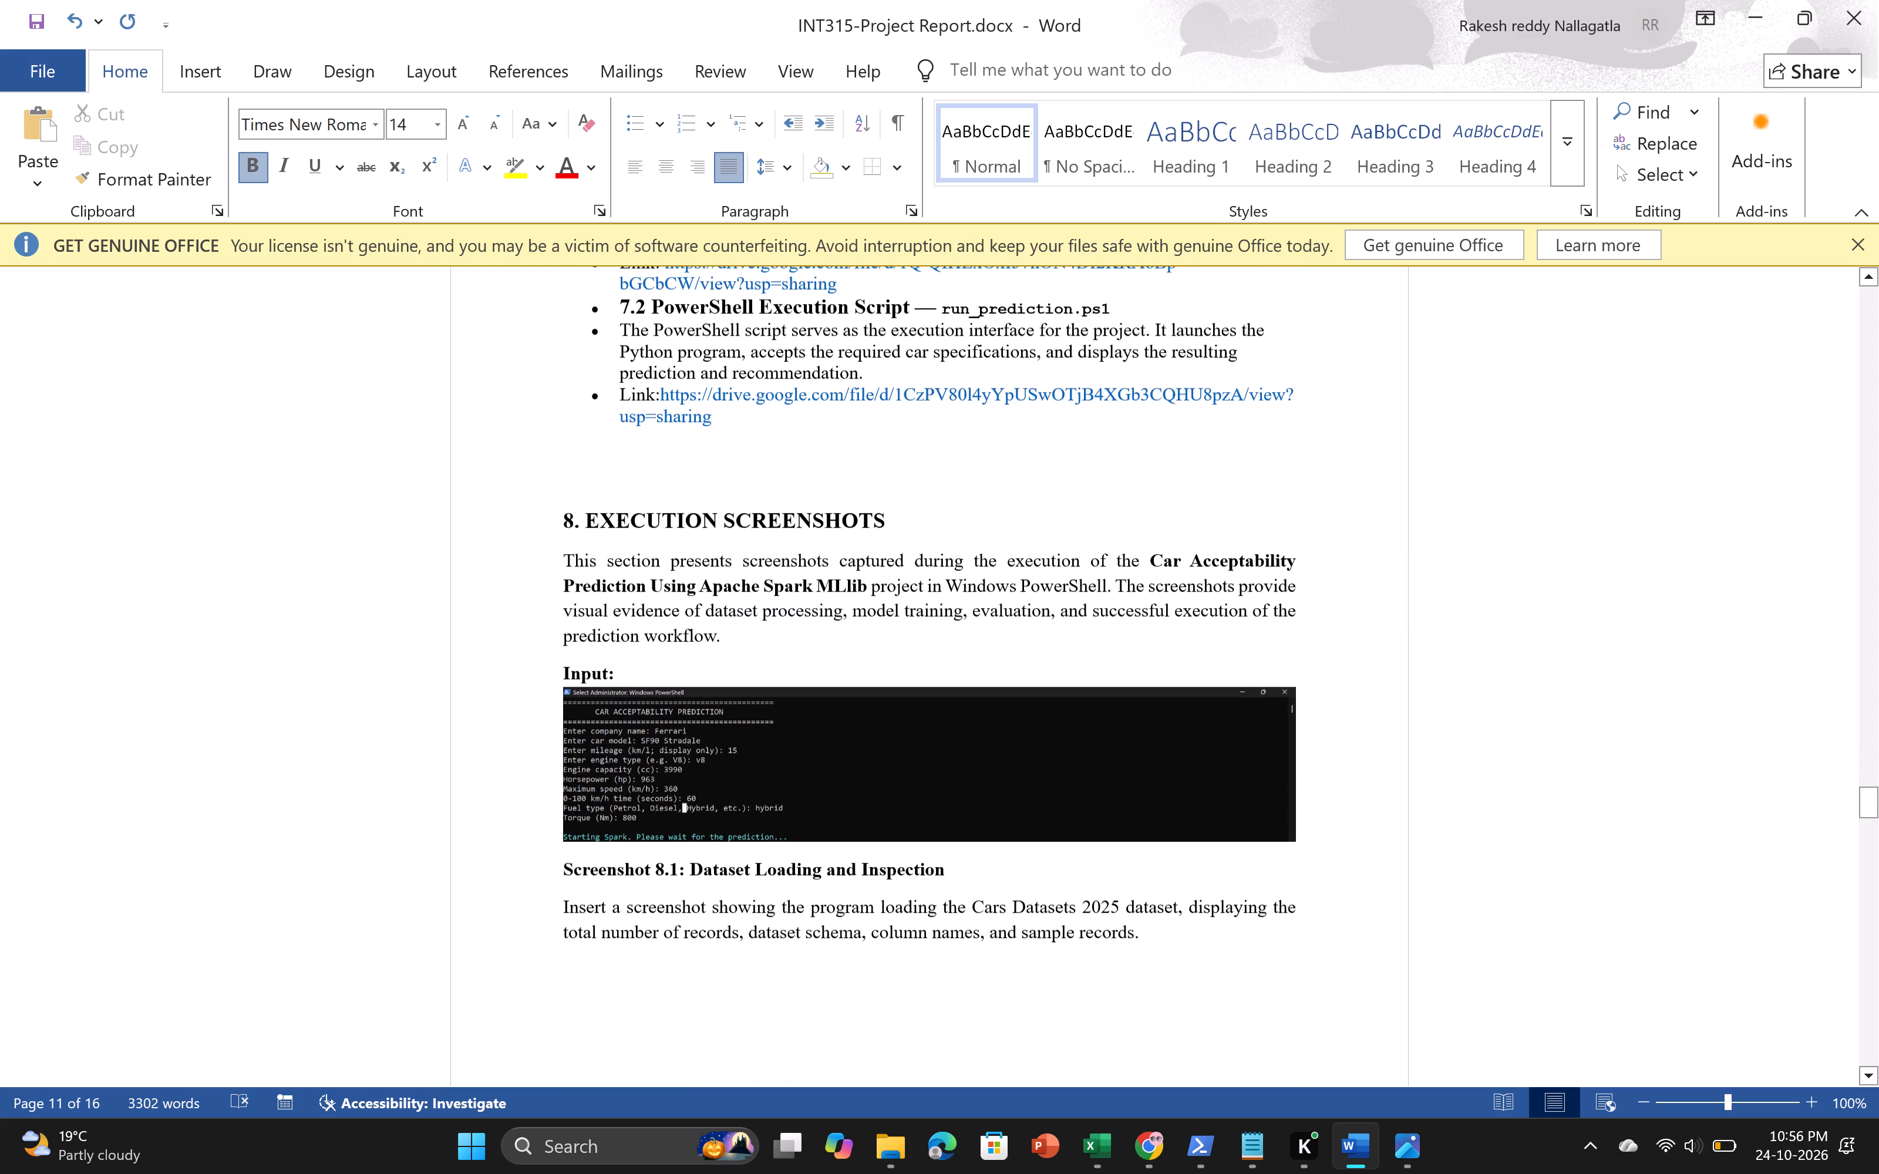
scroll(563, 369, up, 3)
scroll(563, 369, down, 2)
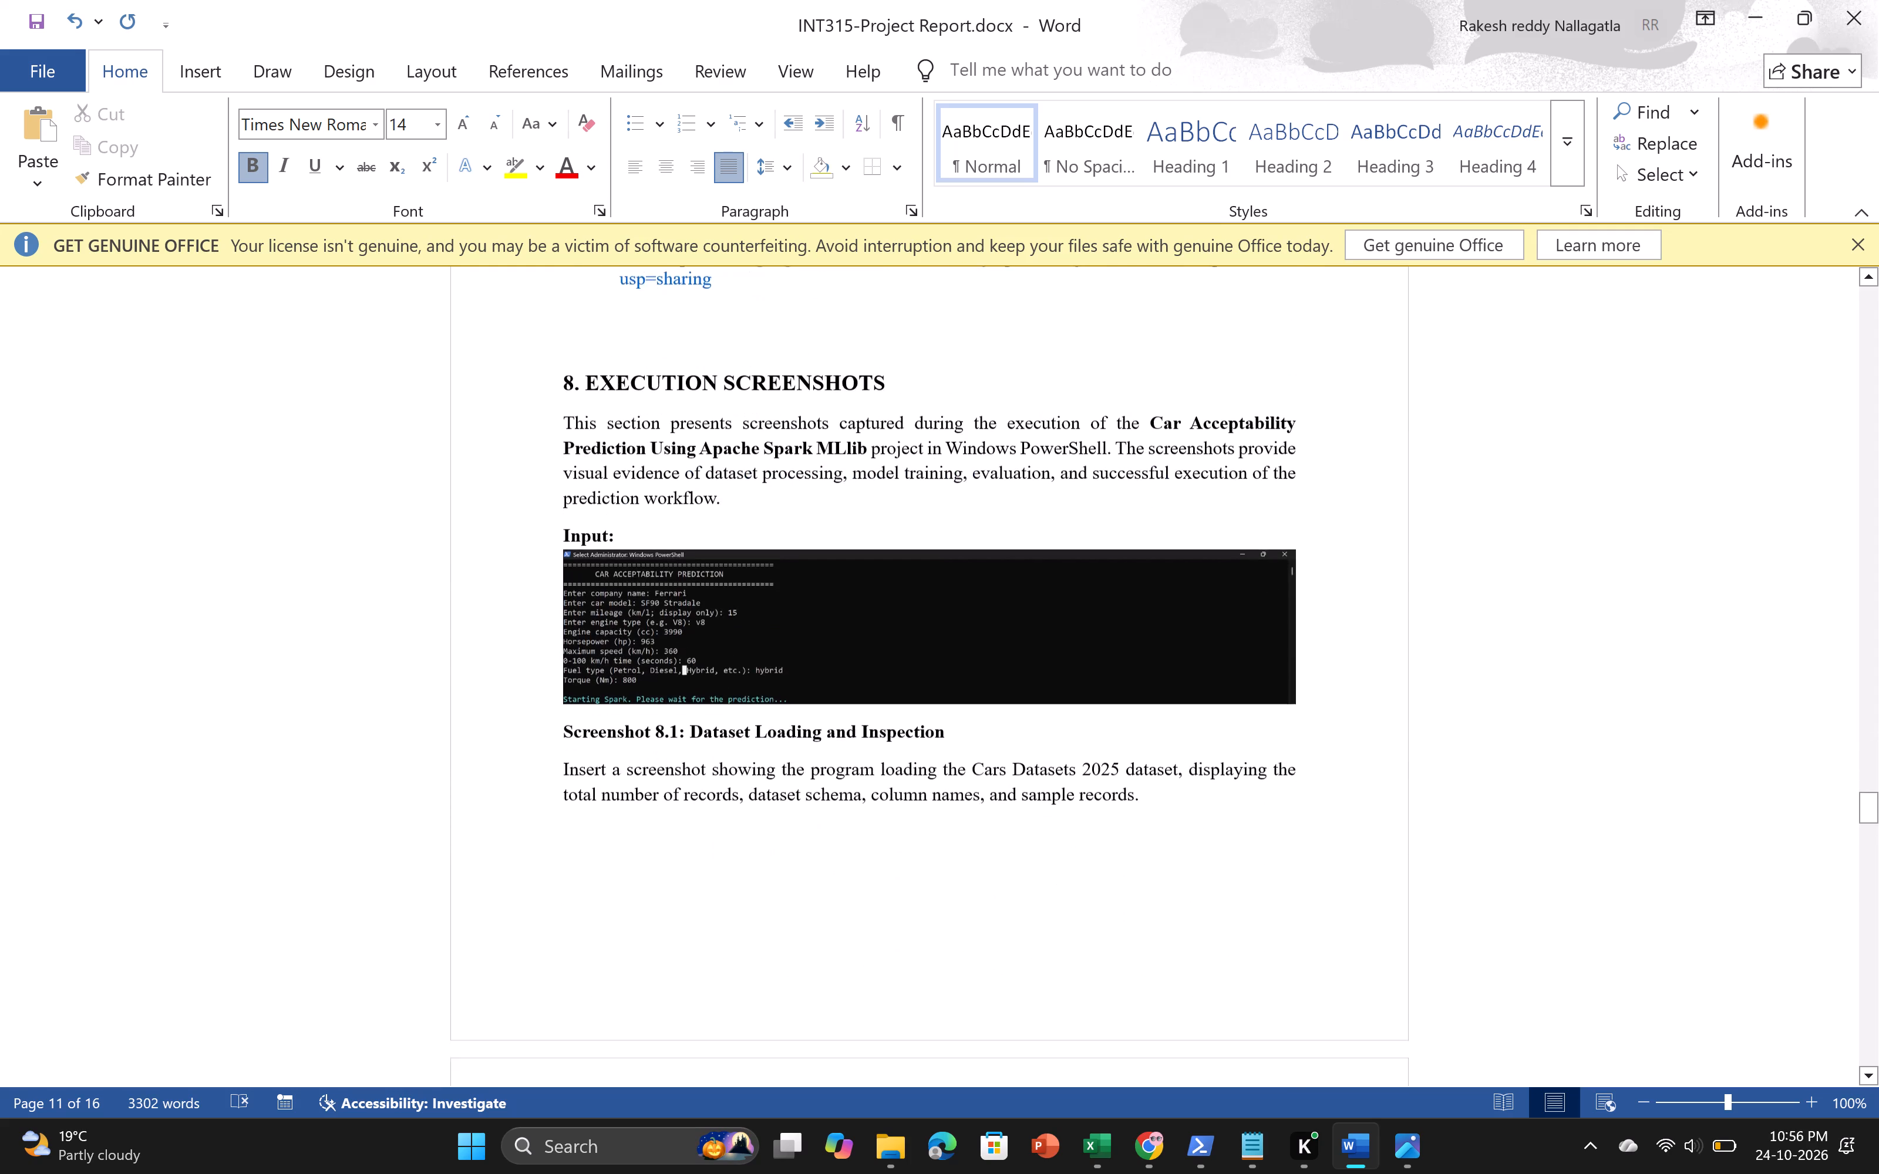
scroll(563, 369, down, 2)
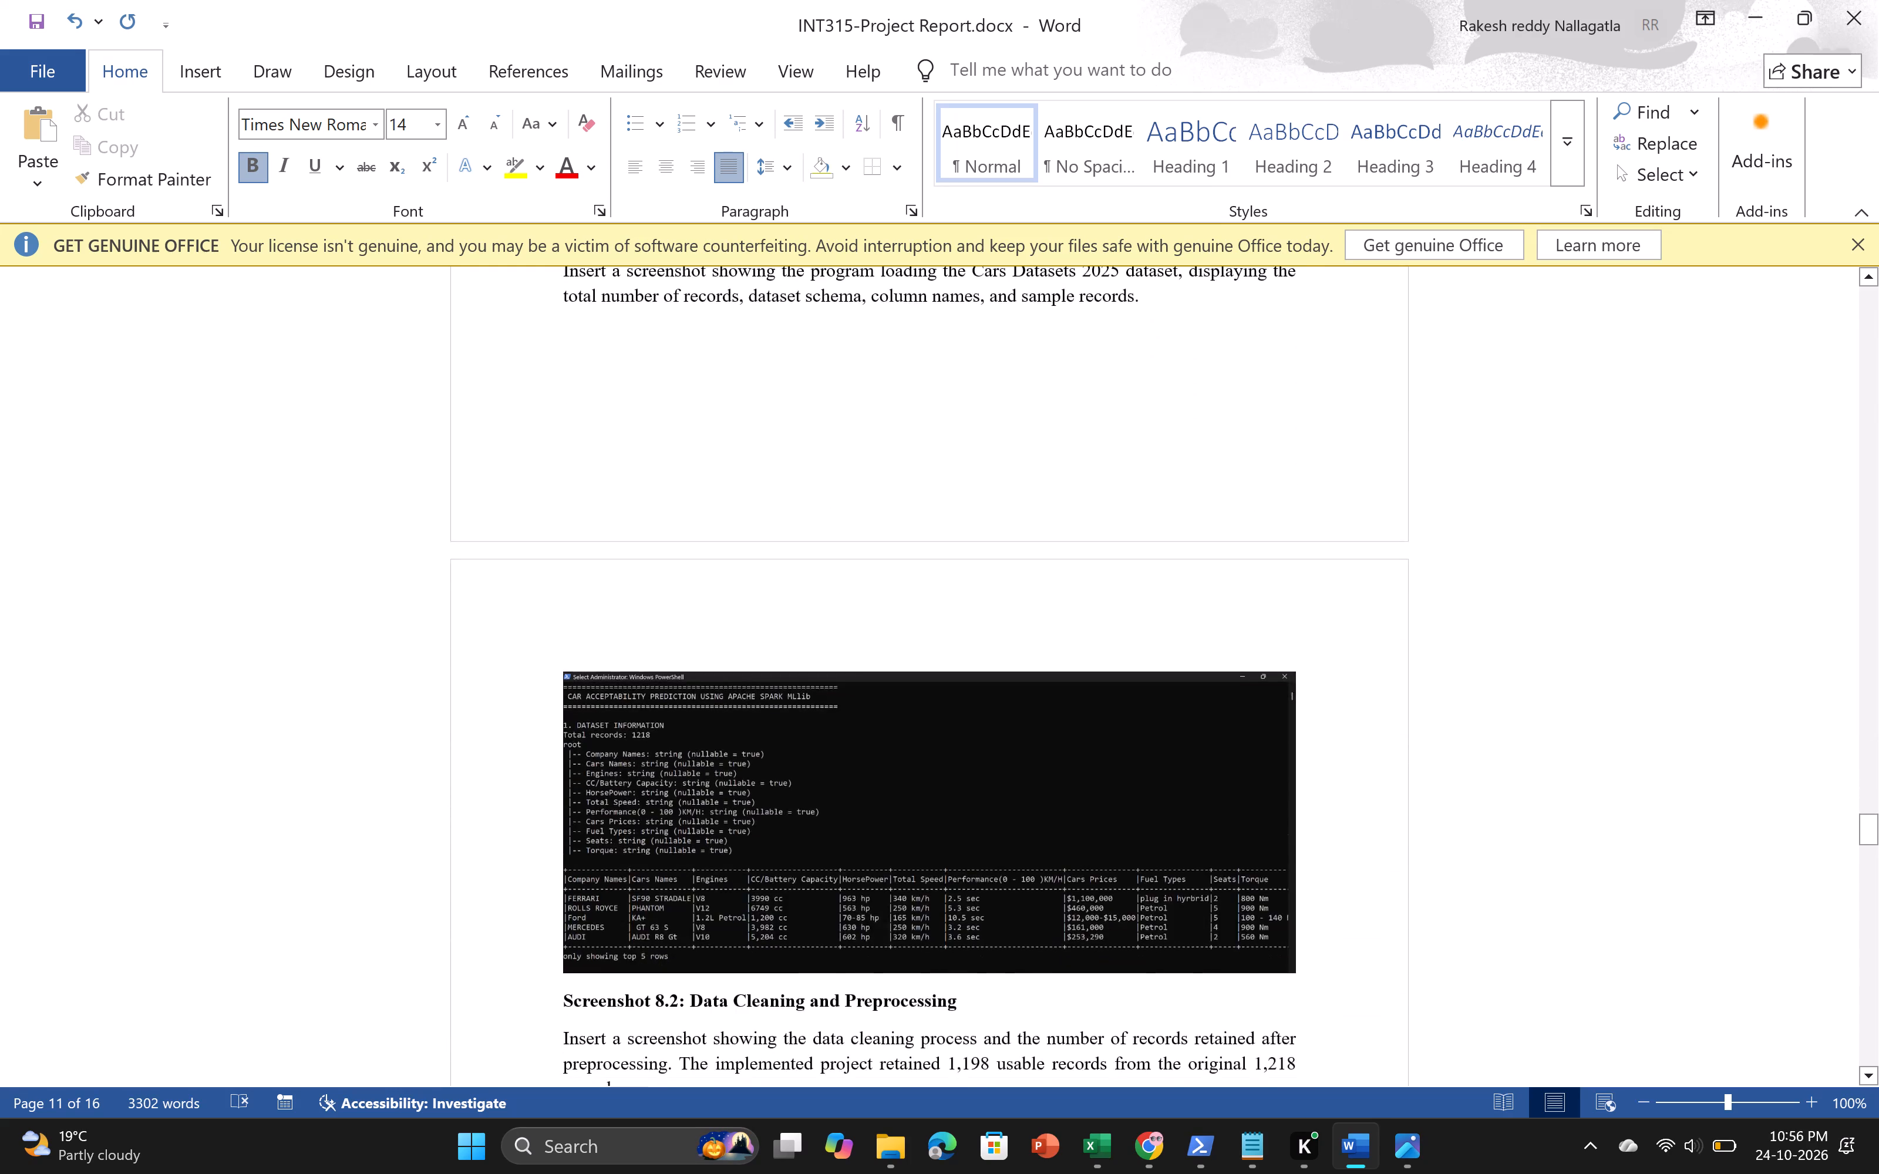
scroll(563, 369, down, 6)
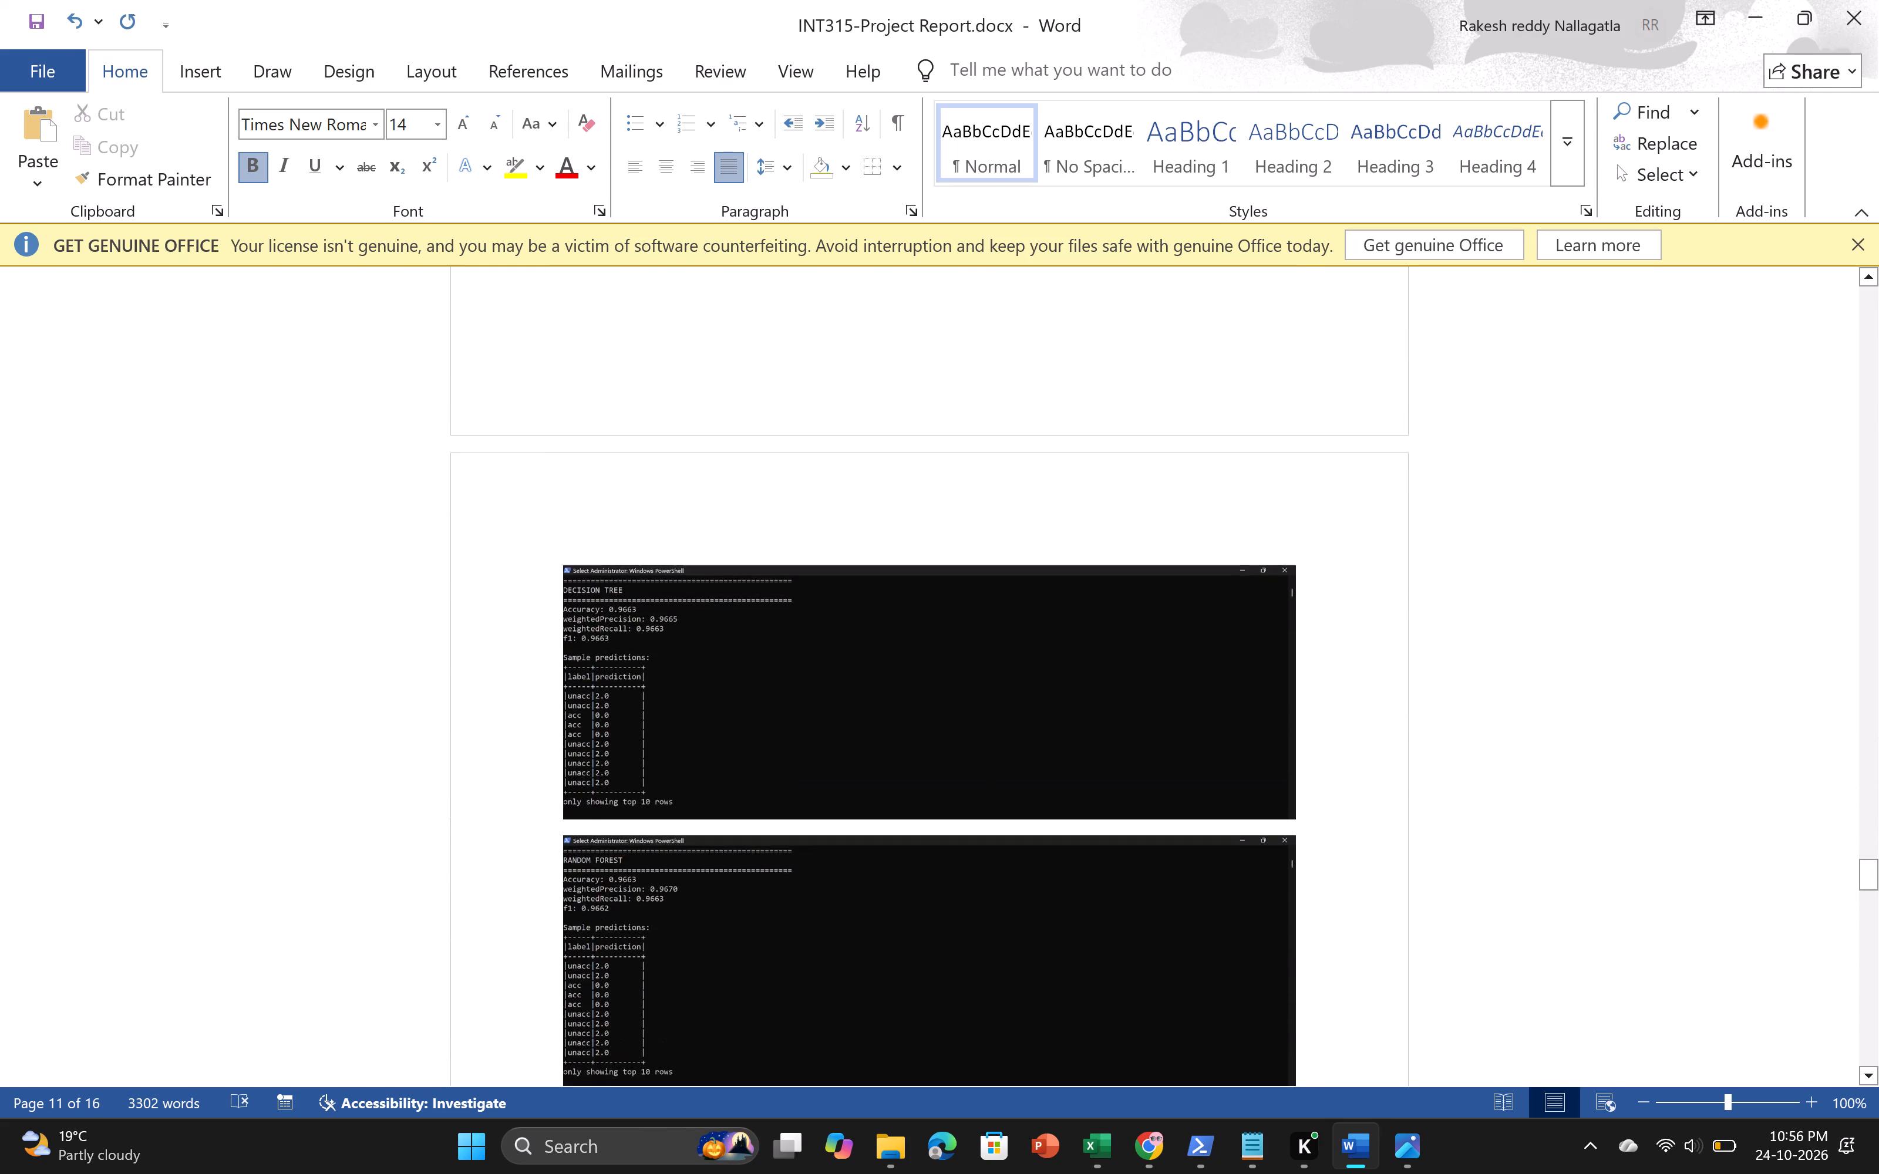
scroll(563, 369, down, 2)
scroll(563, 369, up, 1)
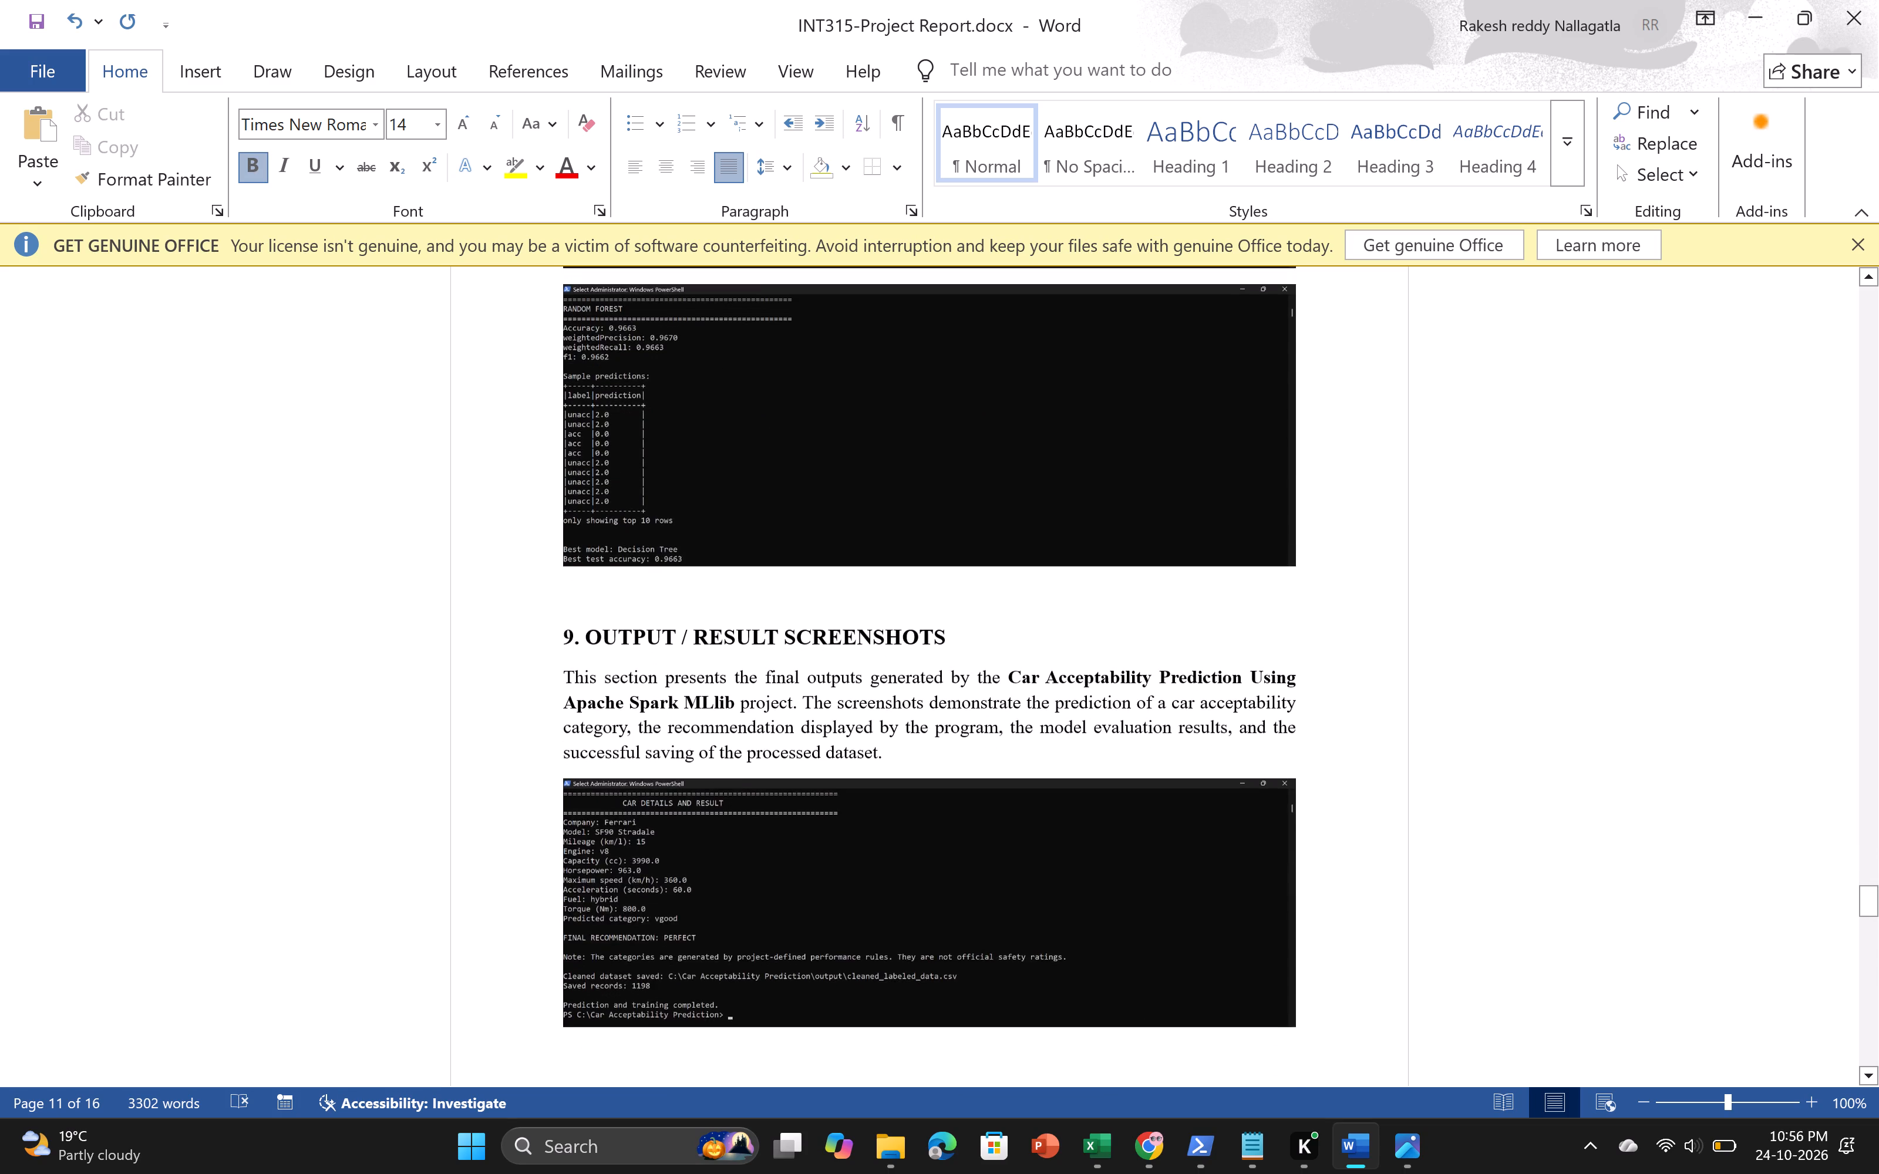
scroll(563, 369, up, 4)
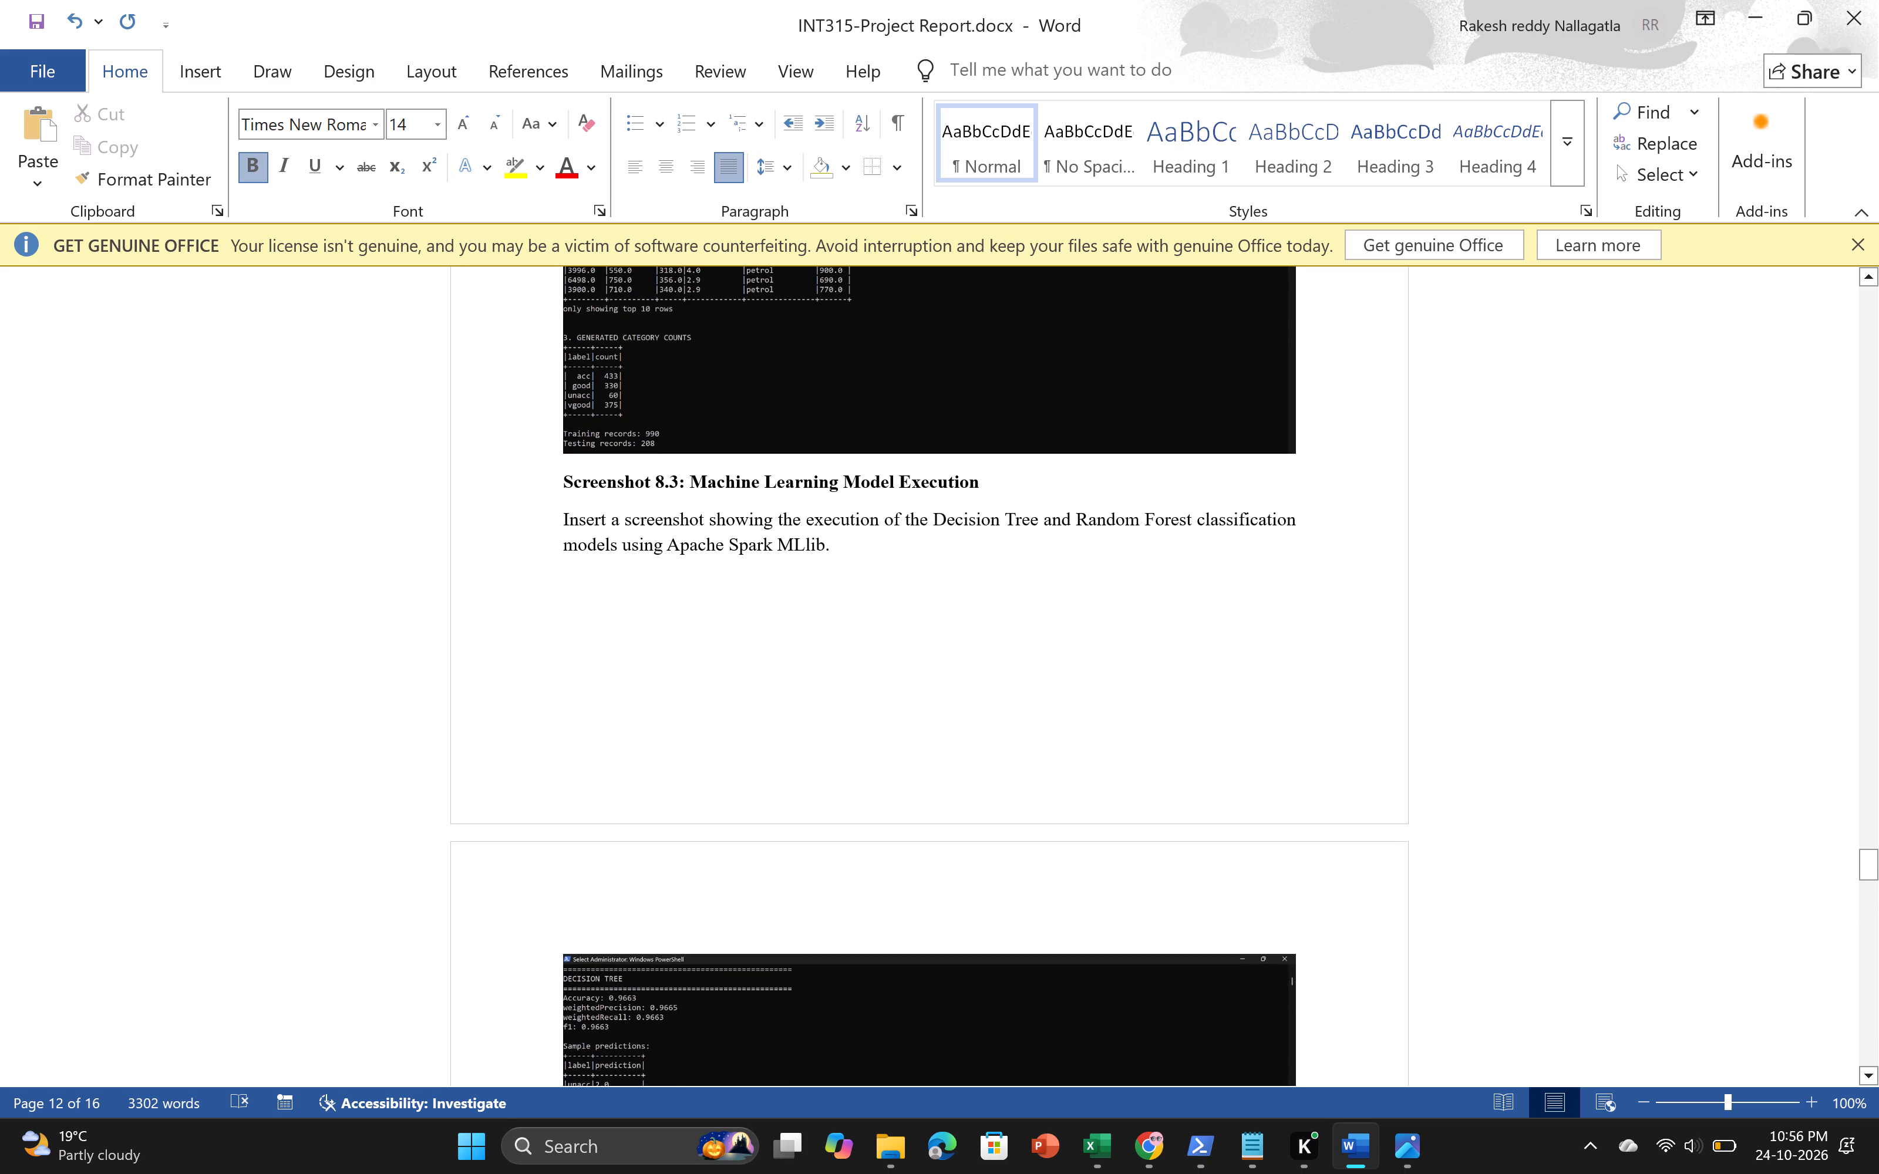
scroll(556, 526, up, 4)
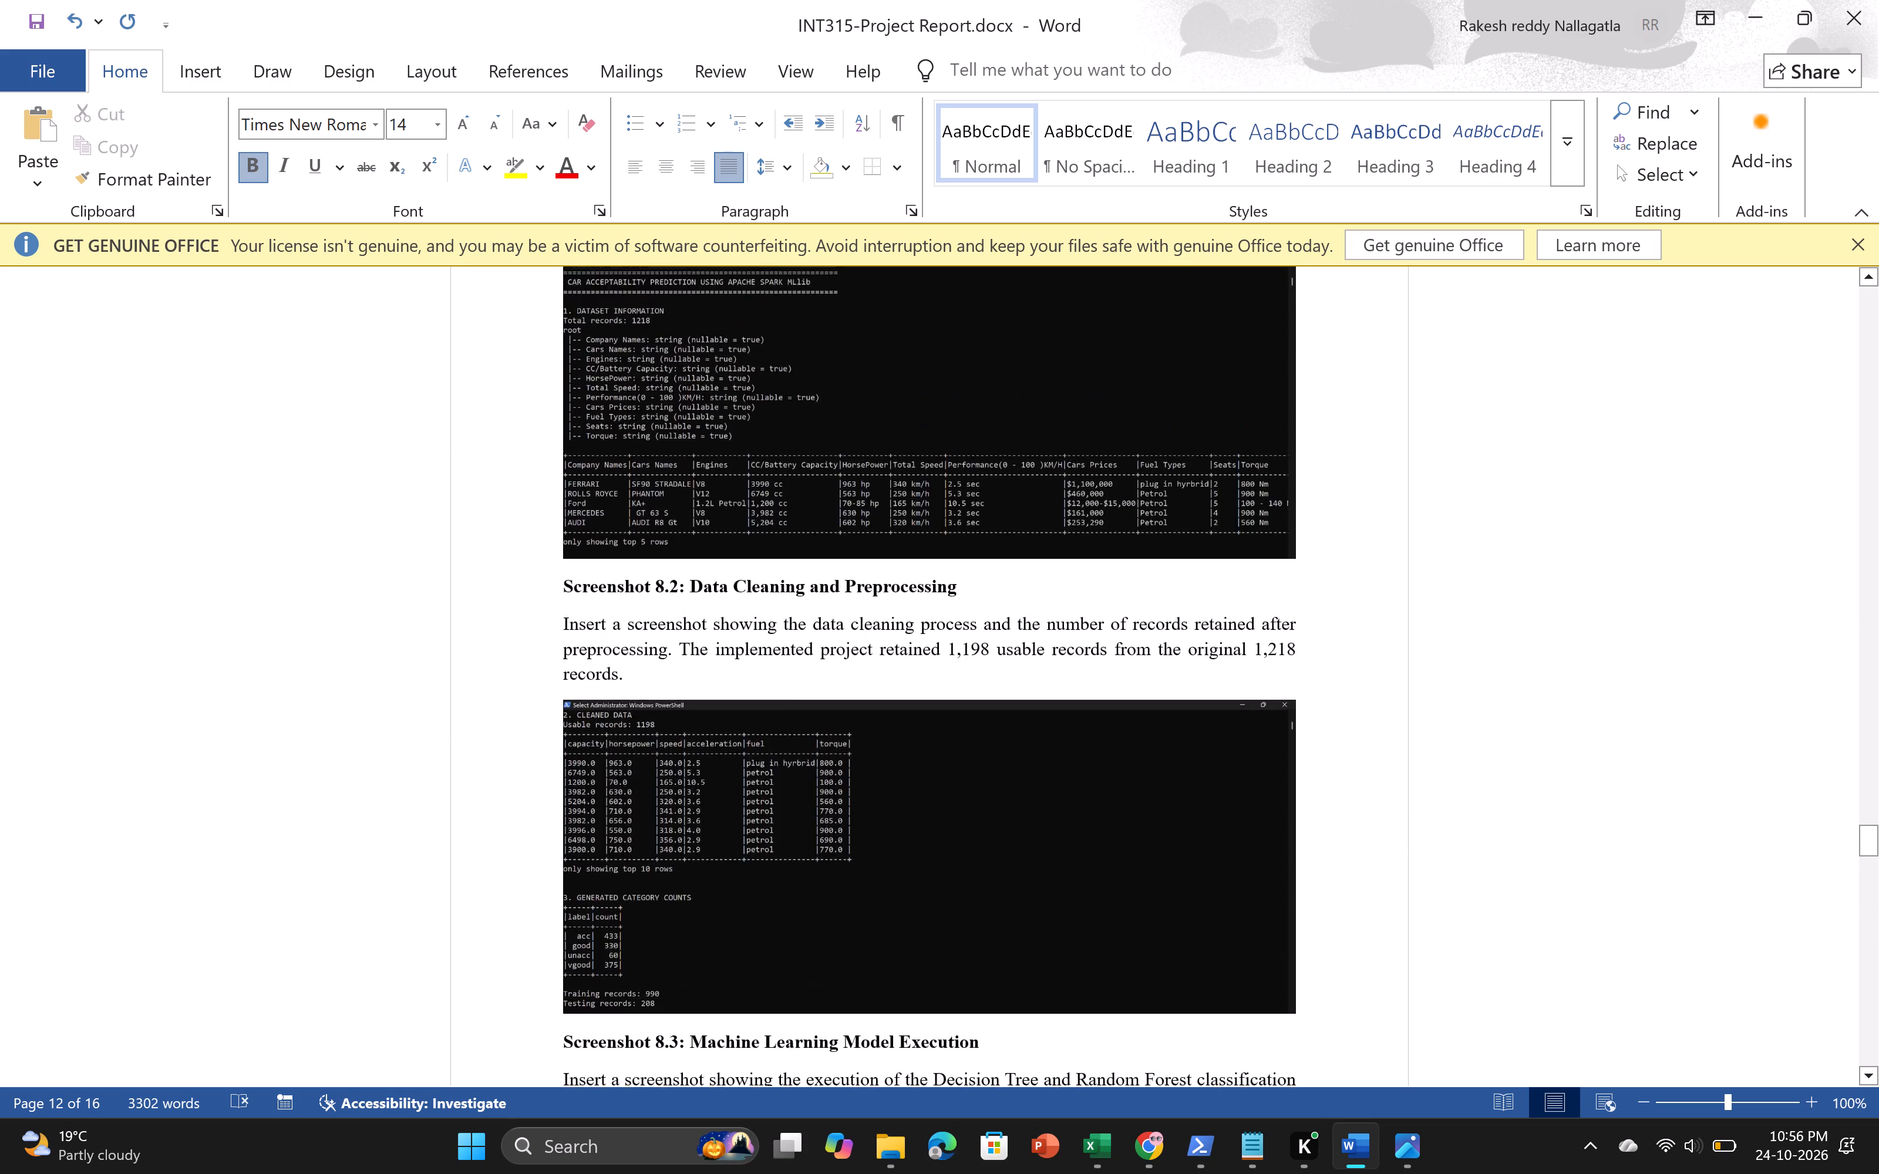
scroll(556, 526, up, 4)
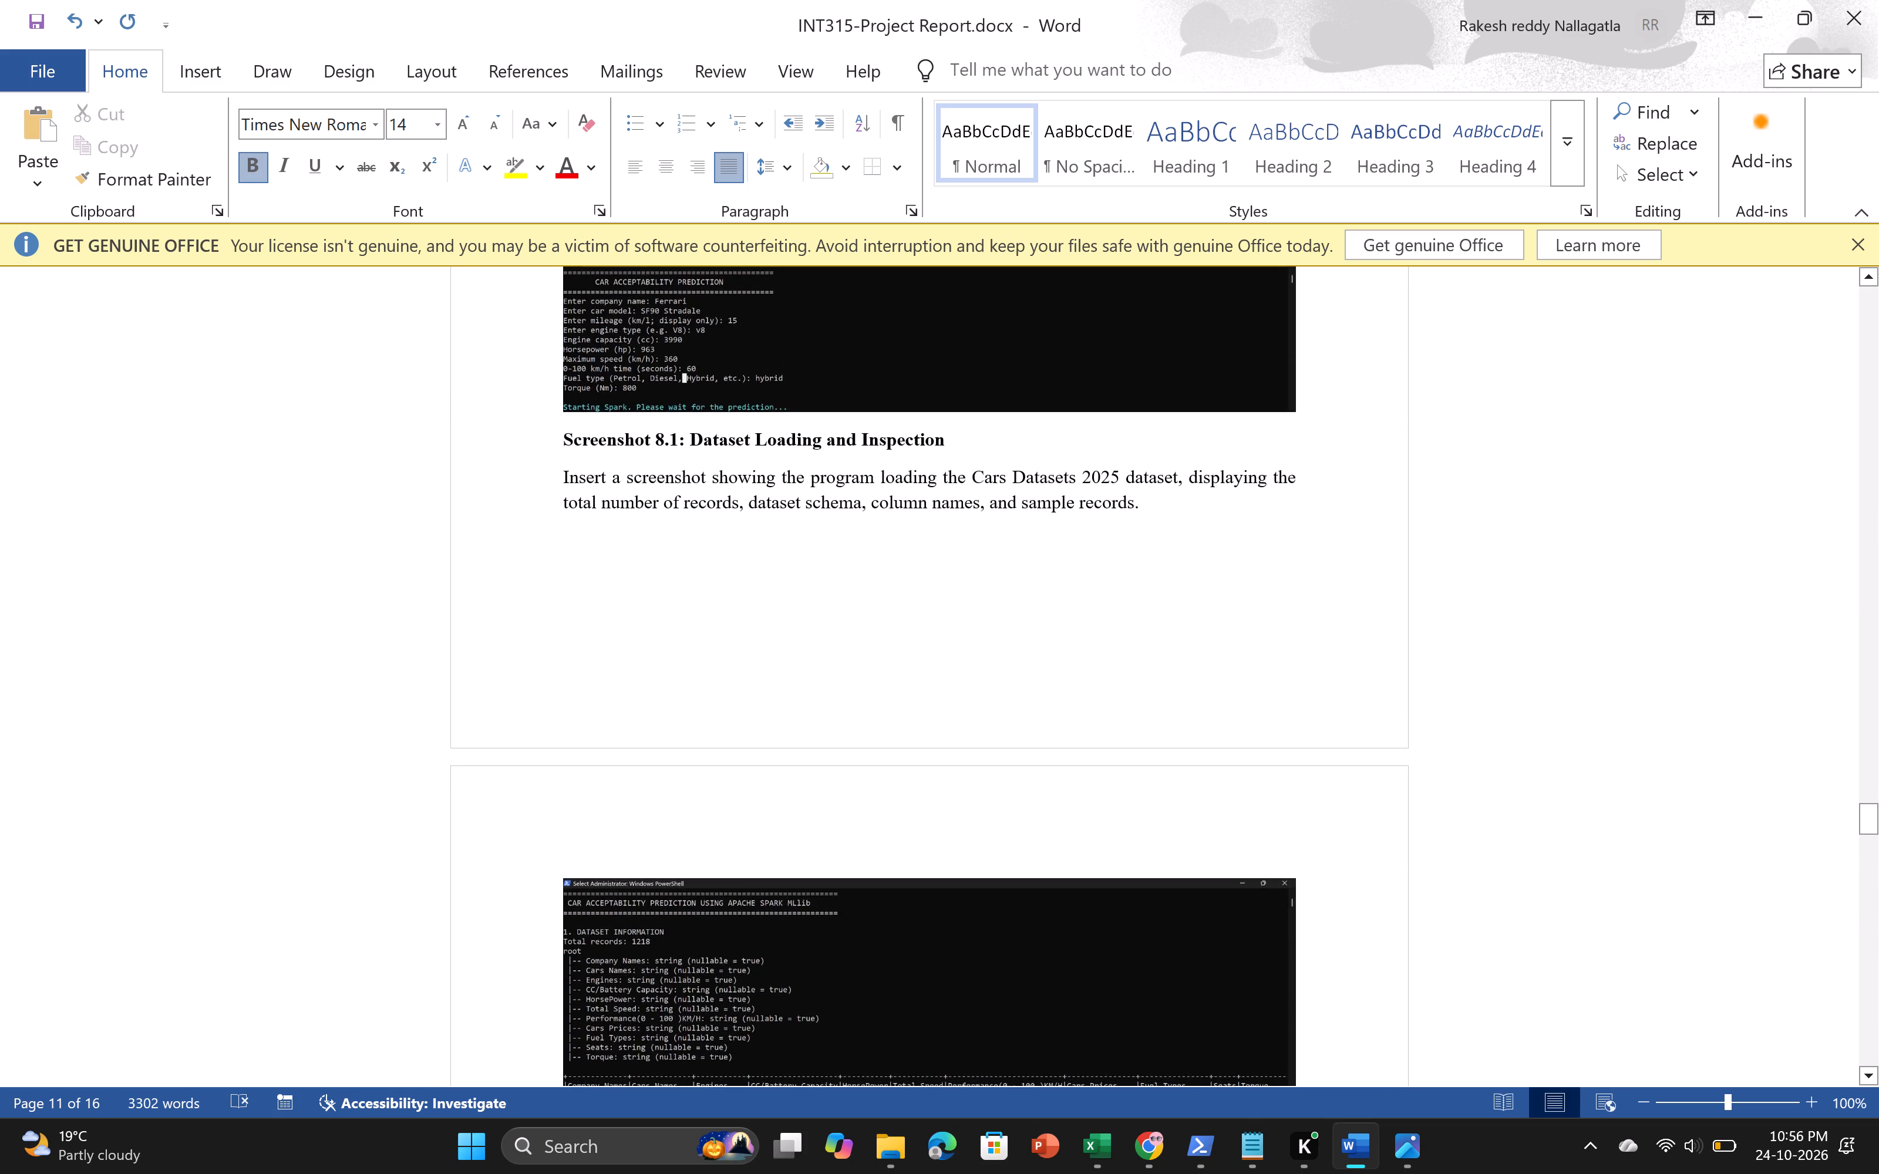
scroll(556, 526, up, 1)
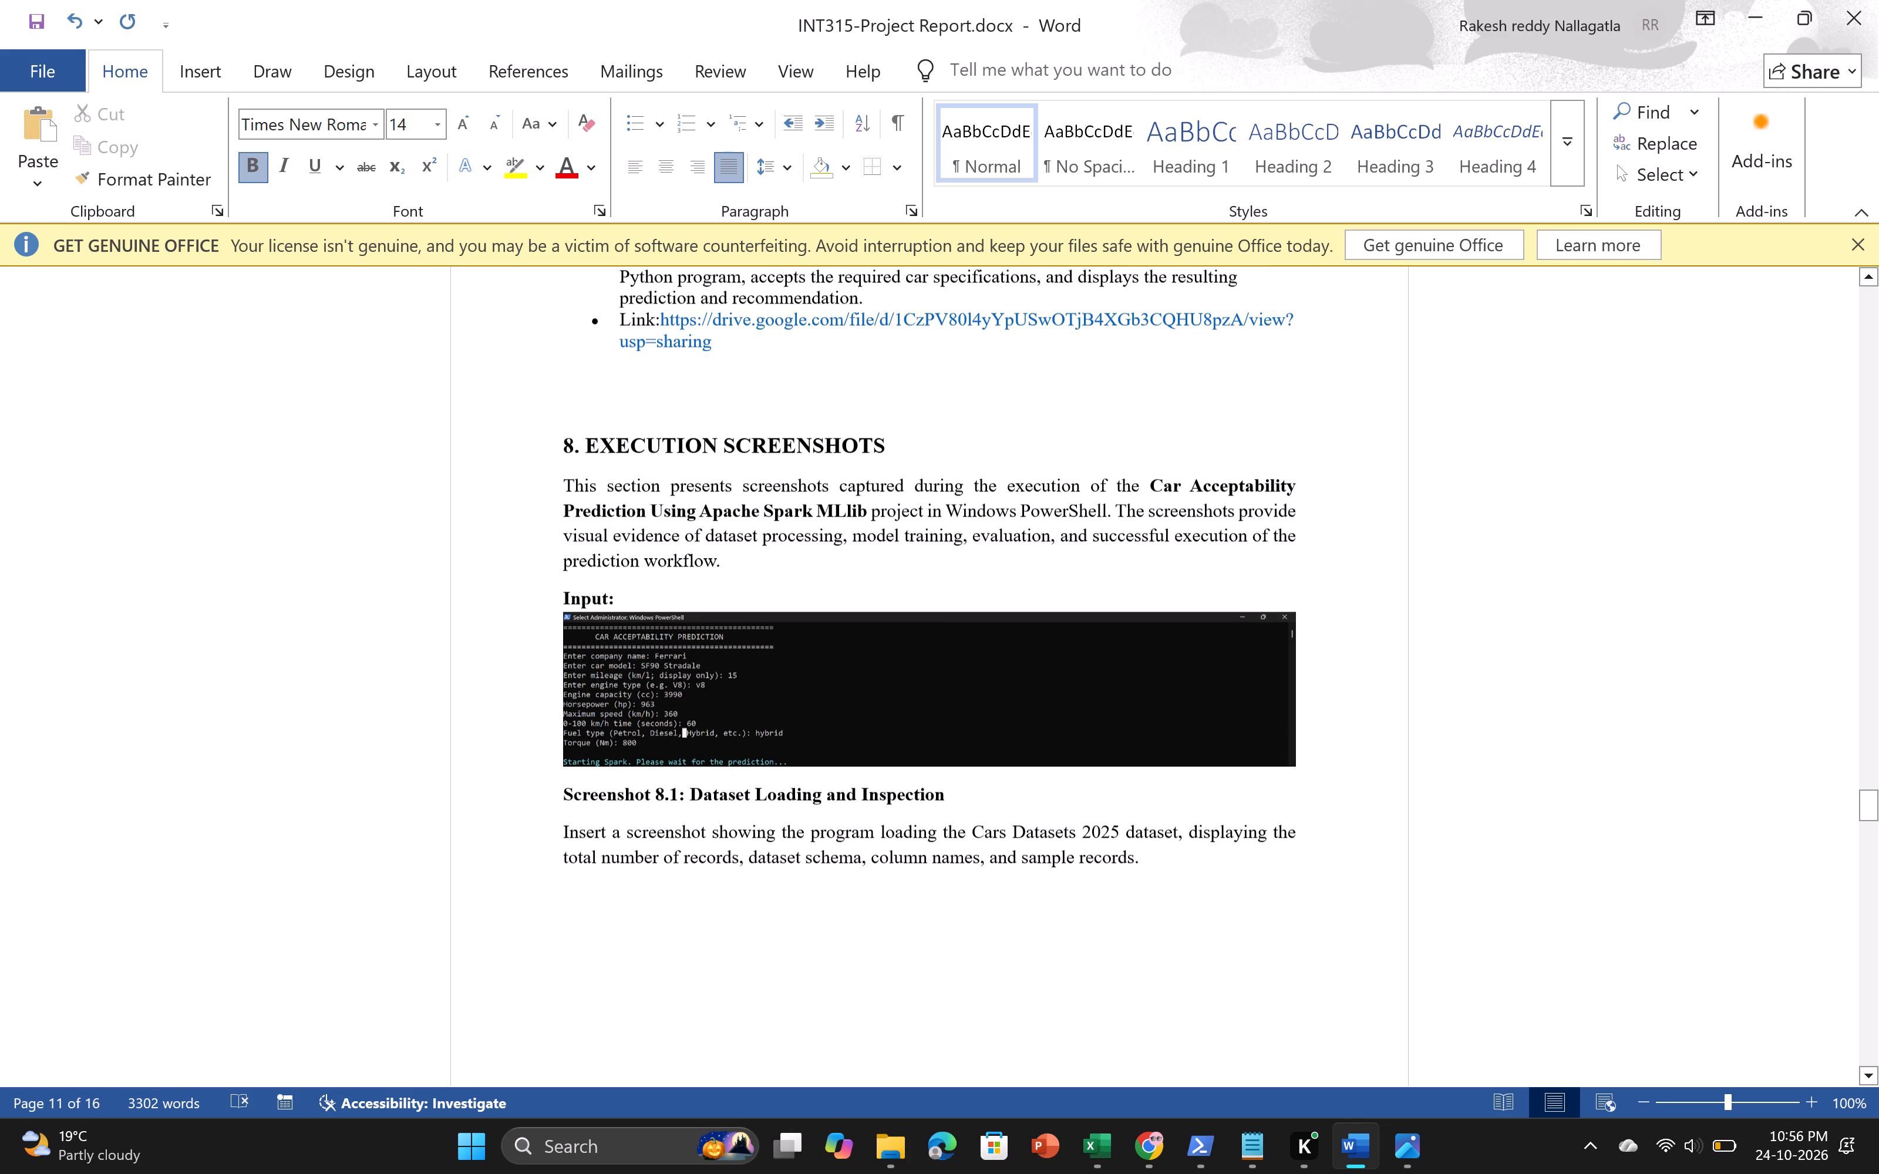
scroll(556, 526, up, 1)
scroll(556, 526, down, 1)
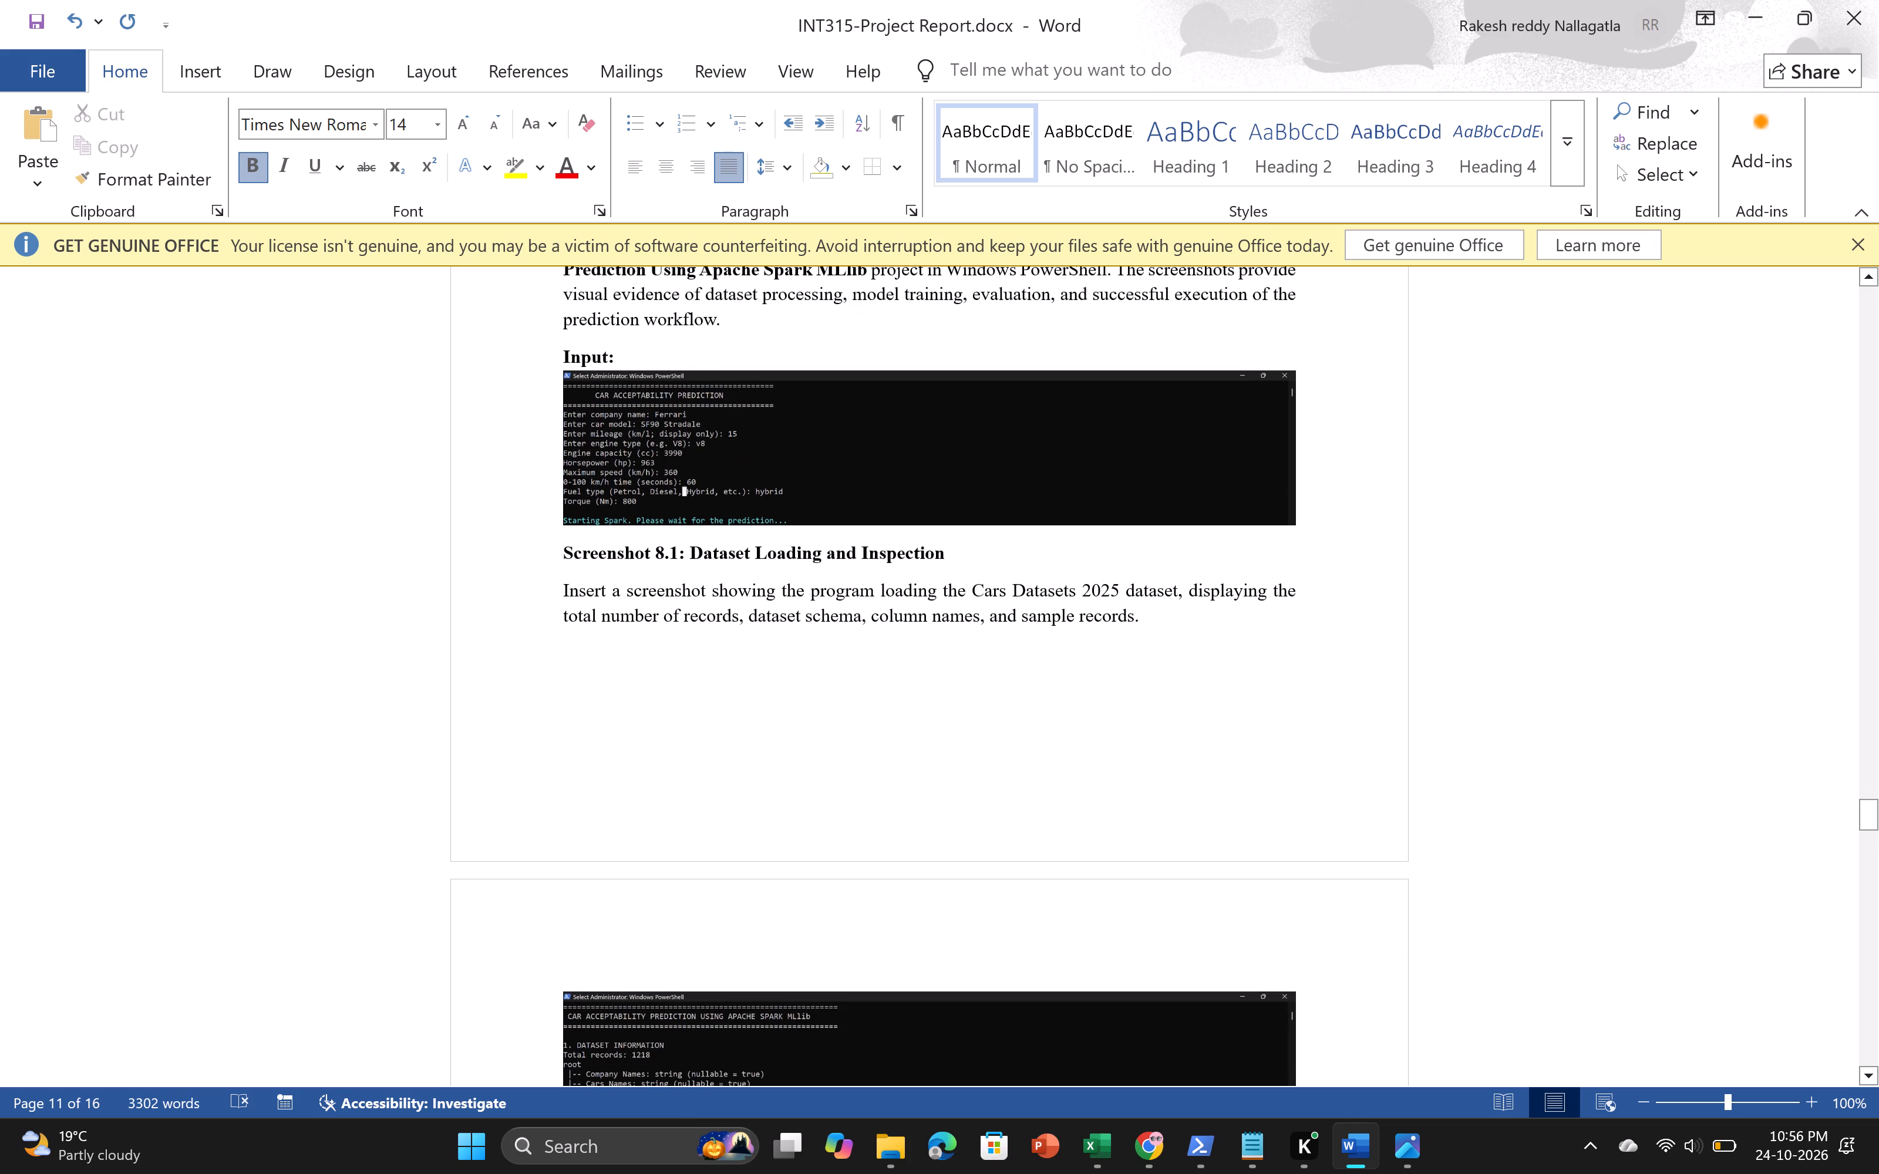
scroll(556, 526, down, 12)
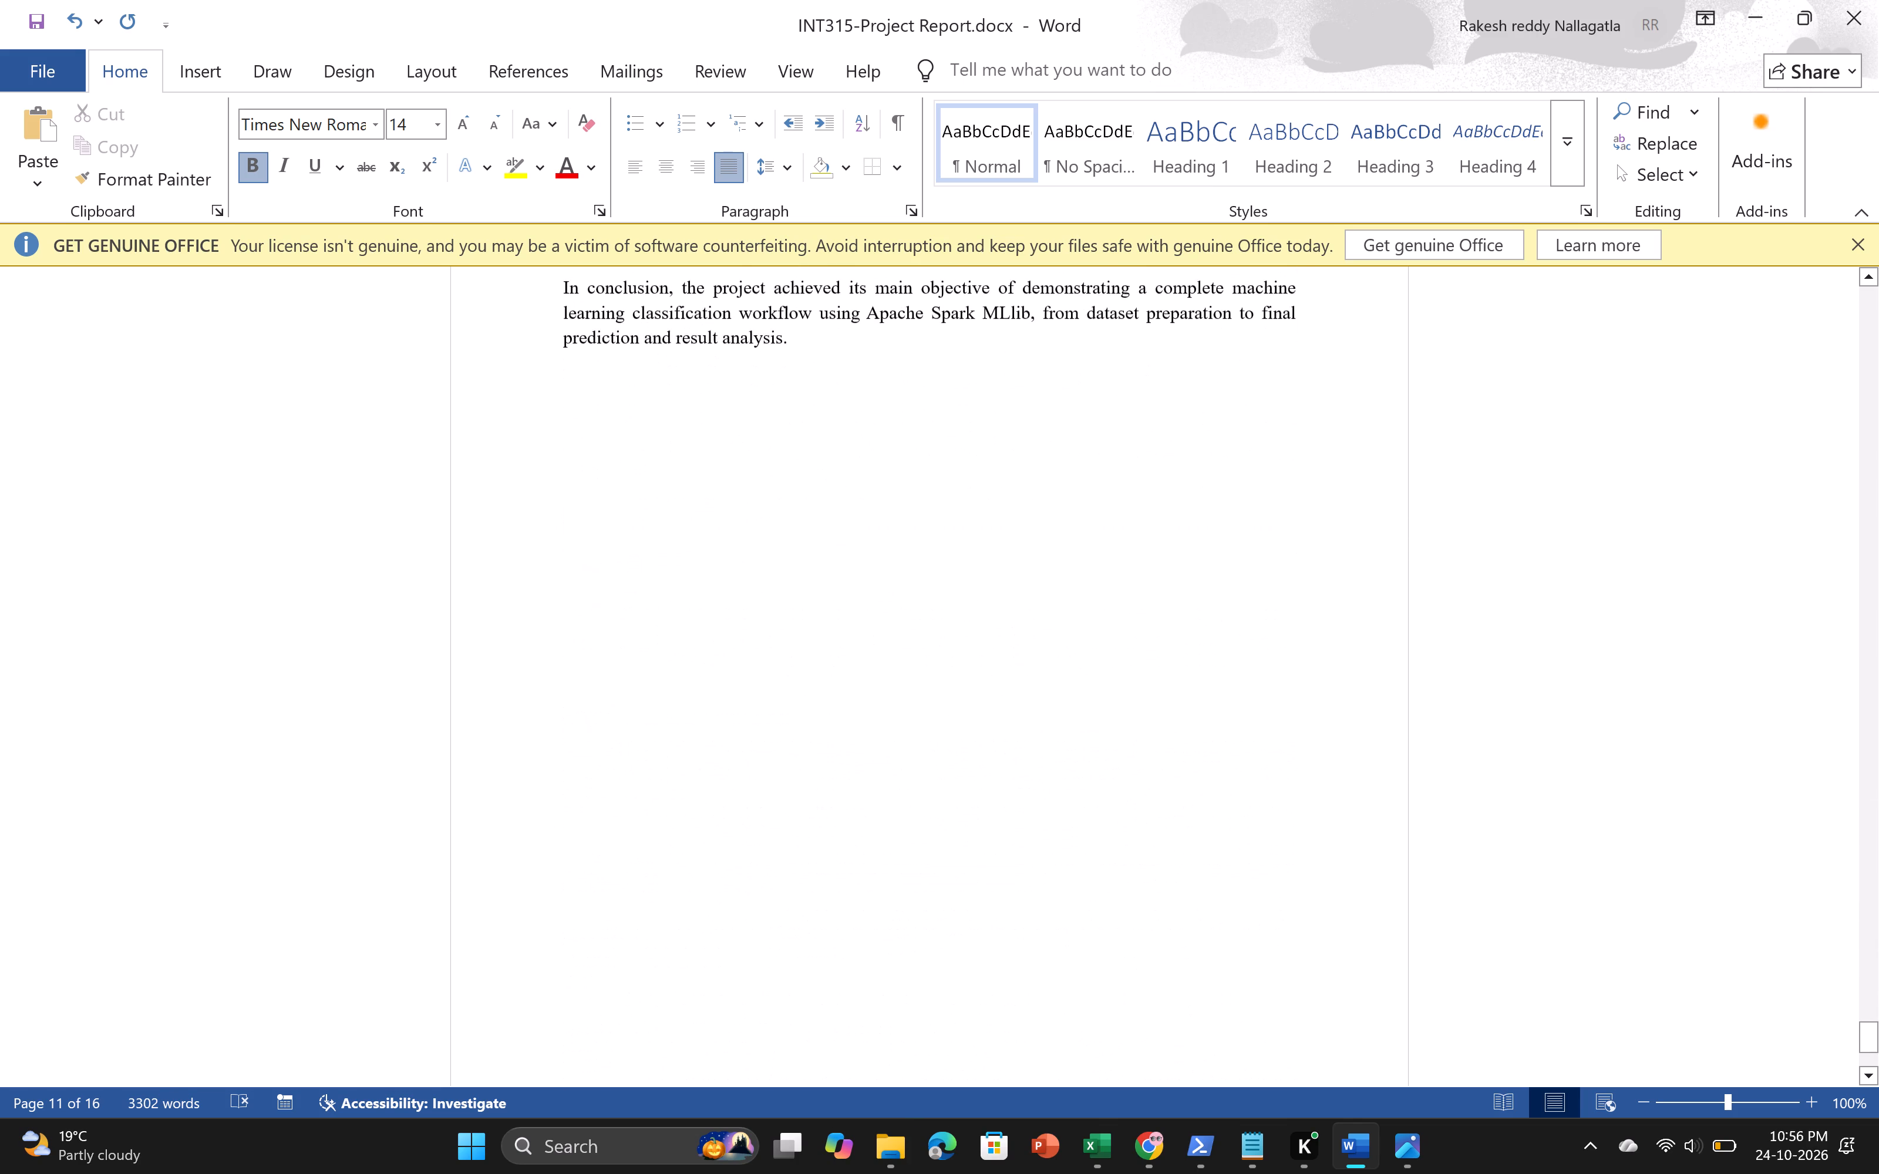
scroll(556, 526, up, 3)
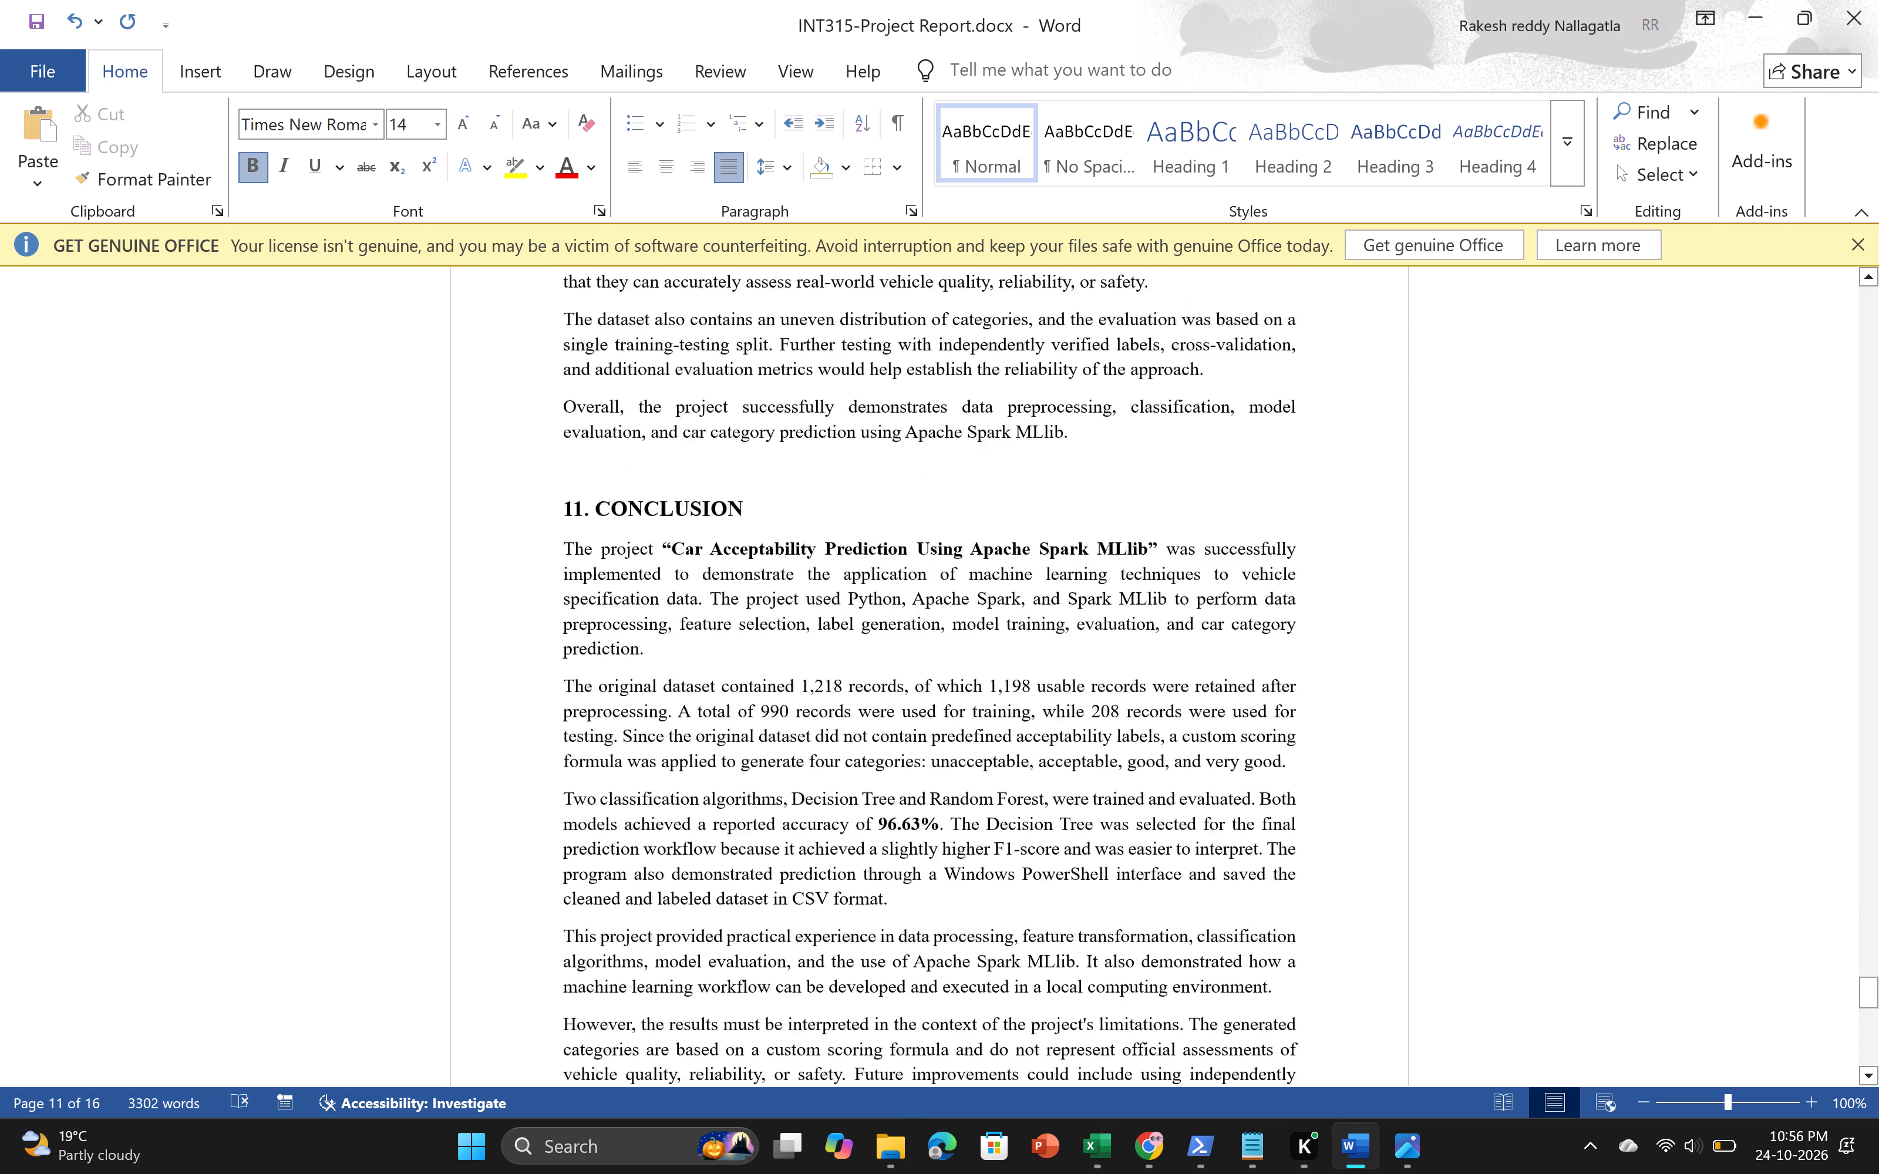
Export the report as a PDF named INT315-Project Report.pdf to the Desktop folder, using Standard optimization.
scroll(556, 526, up, 1)
click(46, 74)
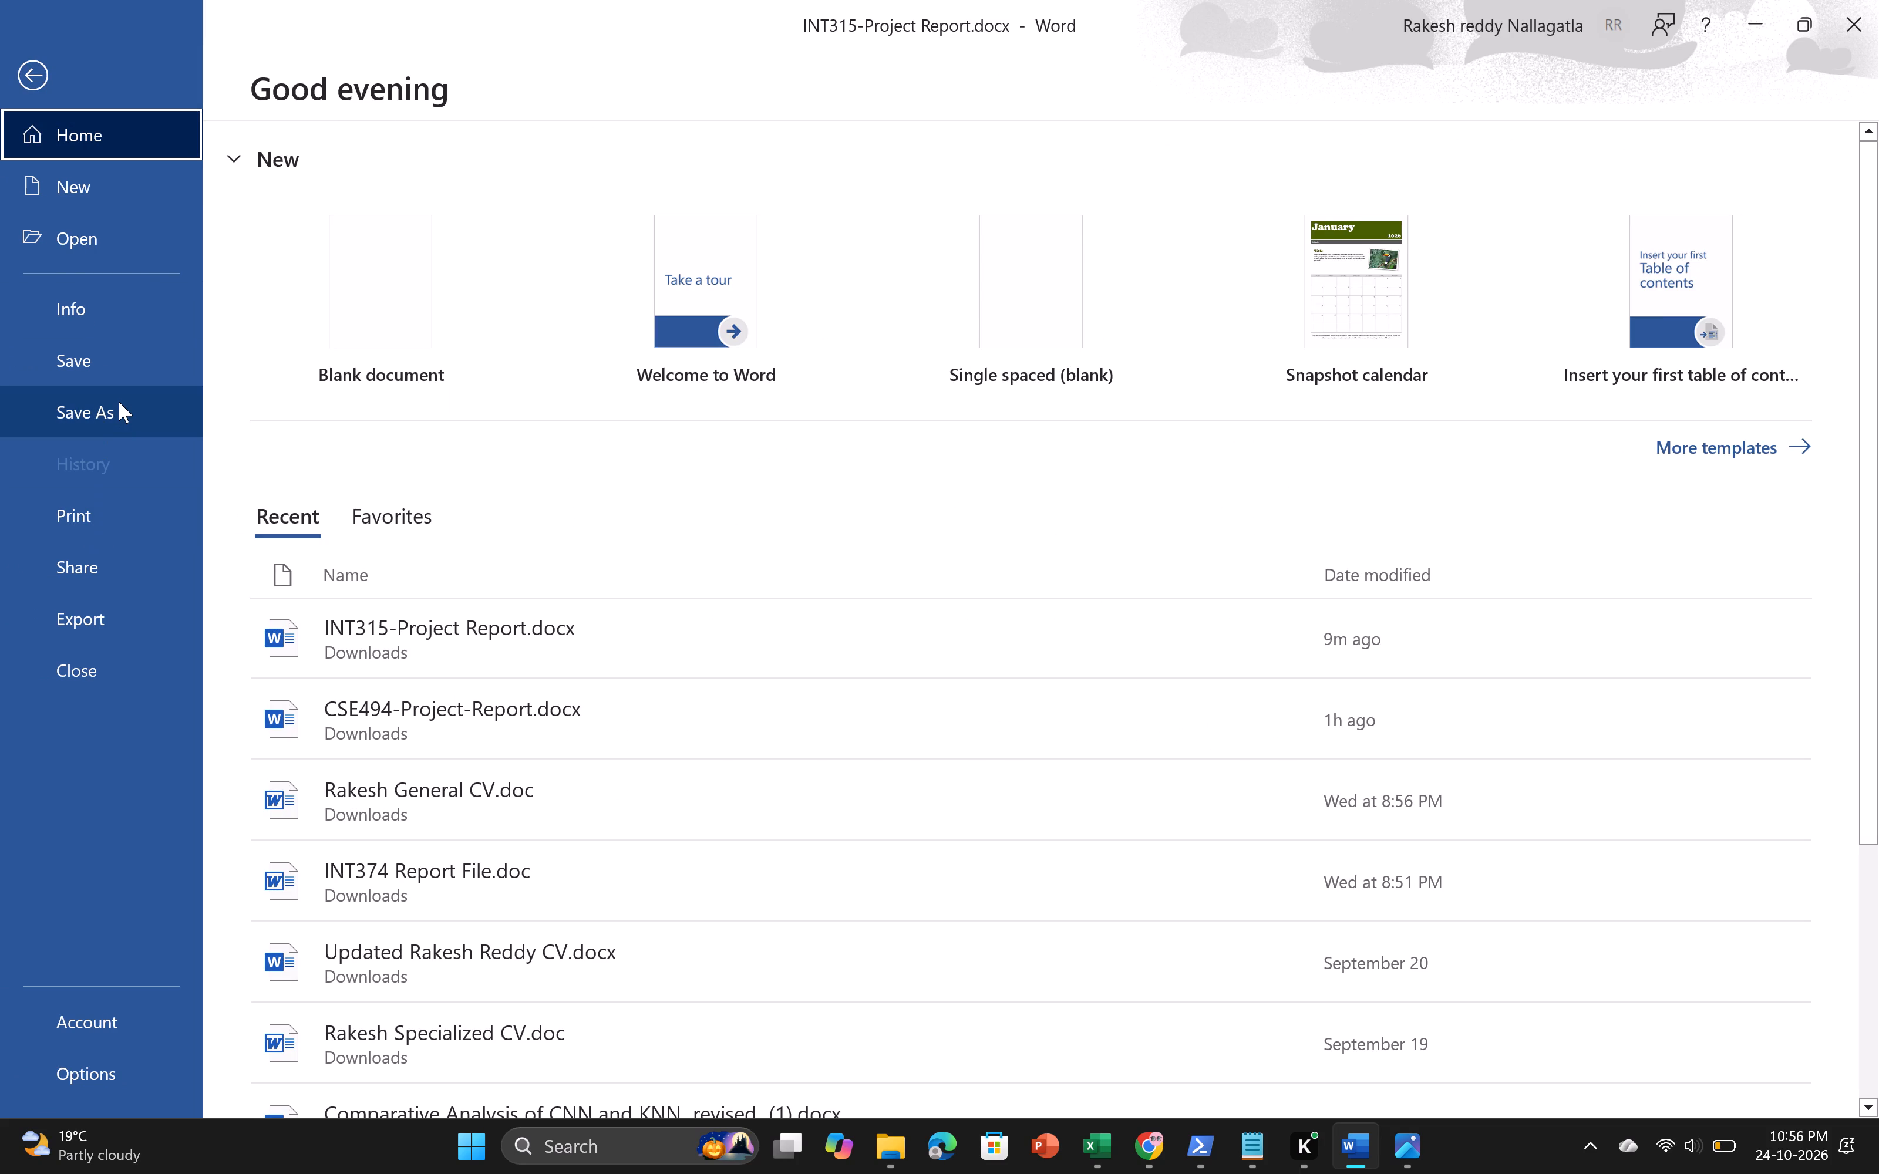
click(115, 610)
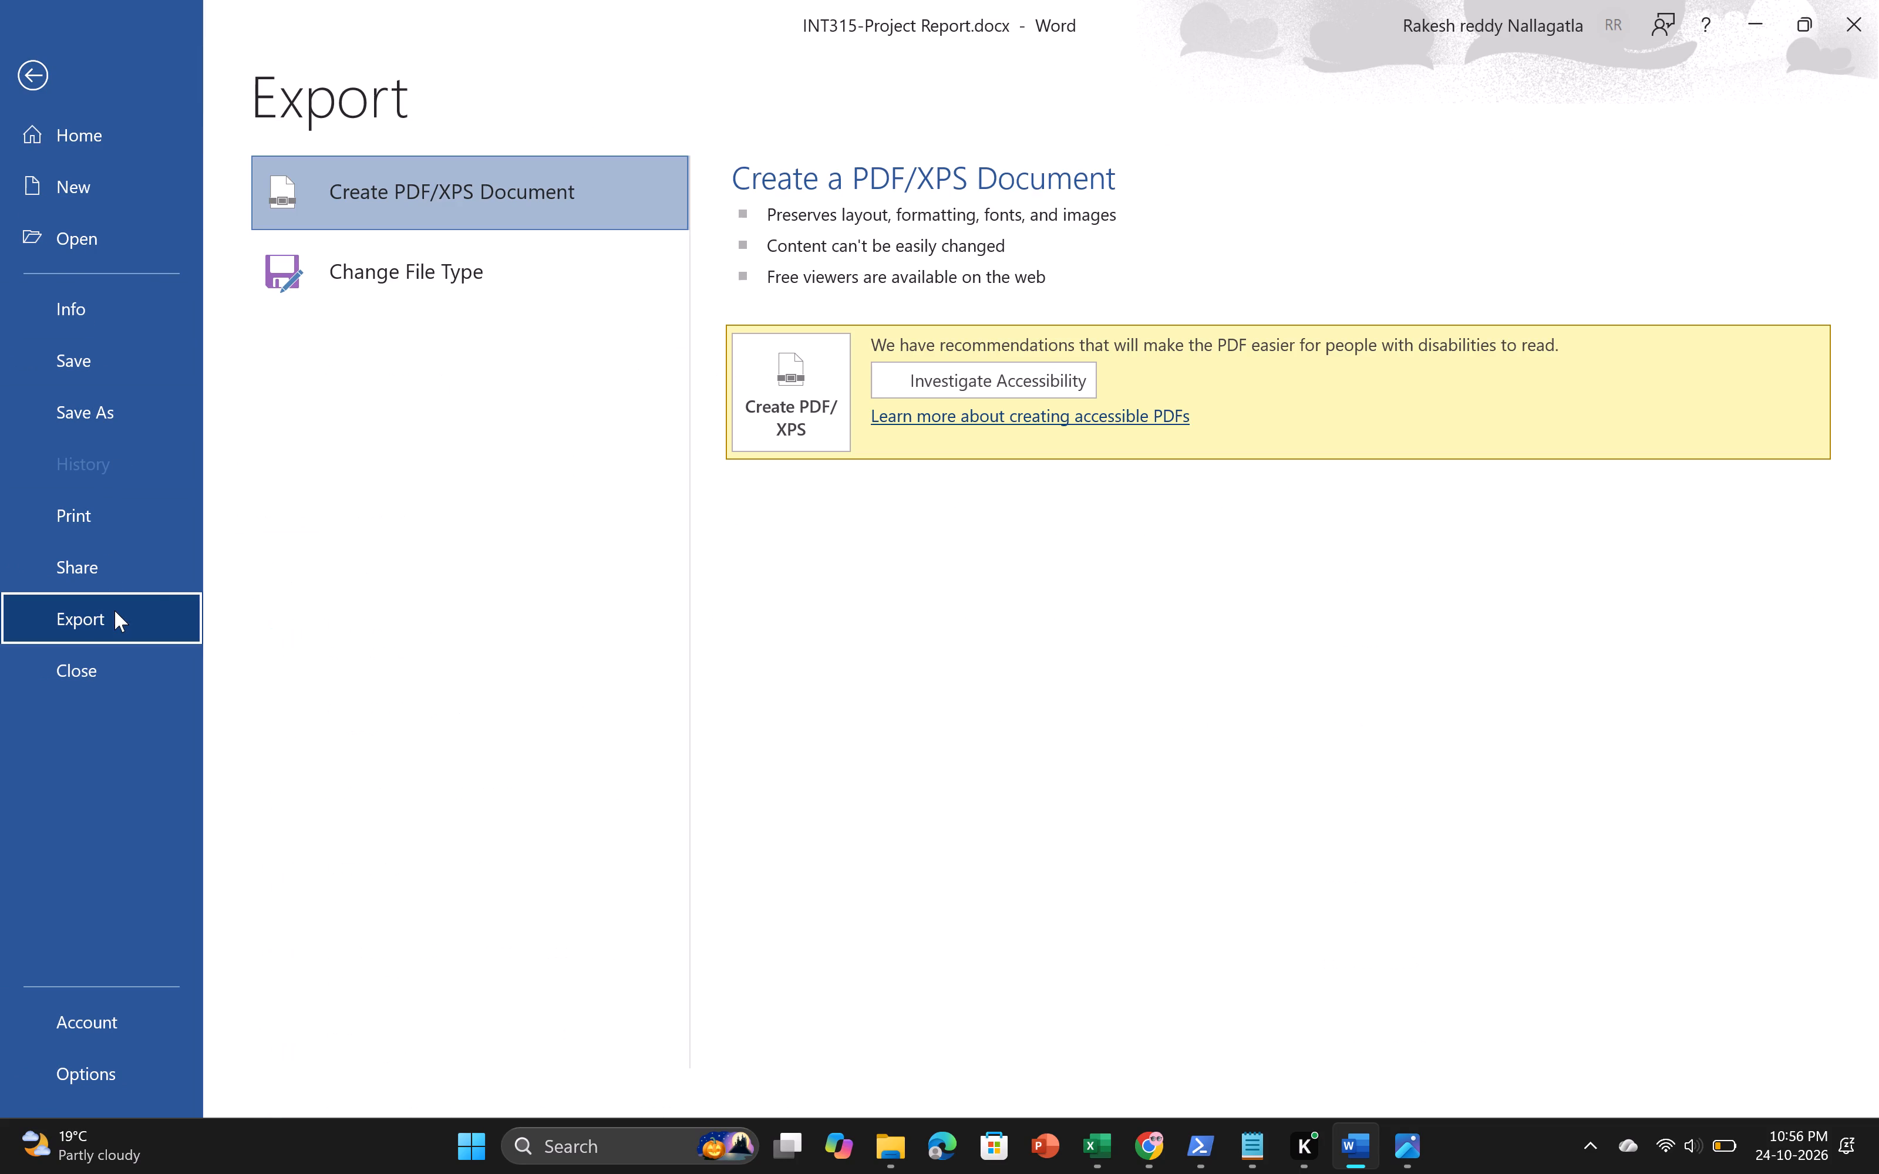
click(800, 399)
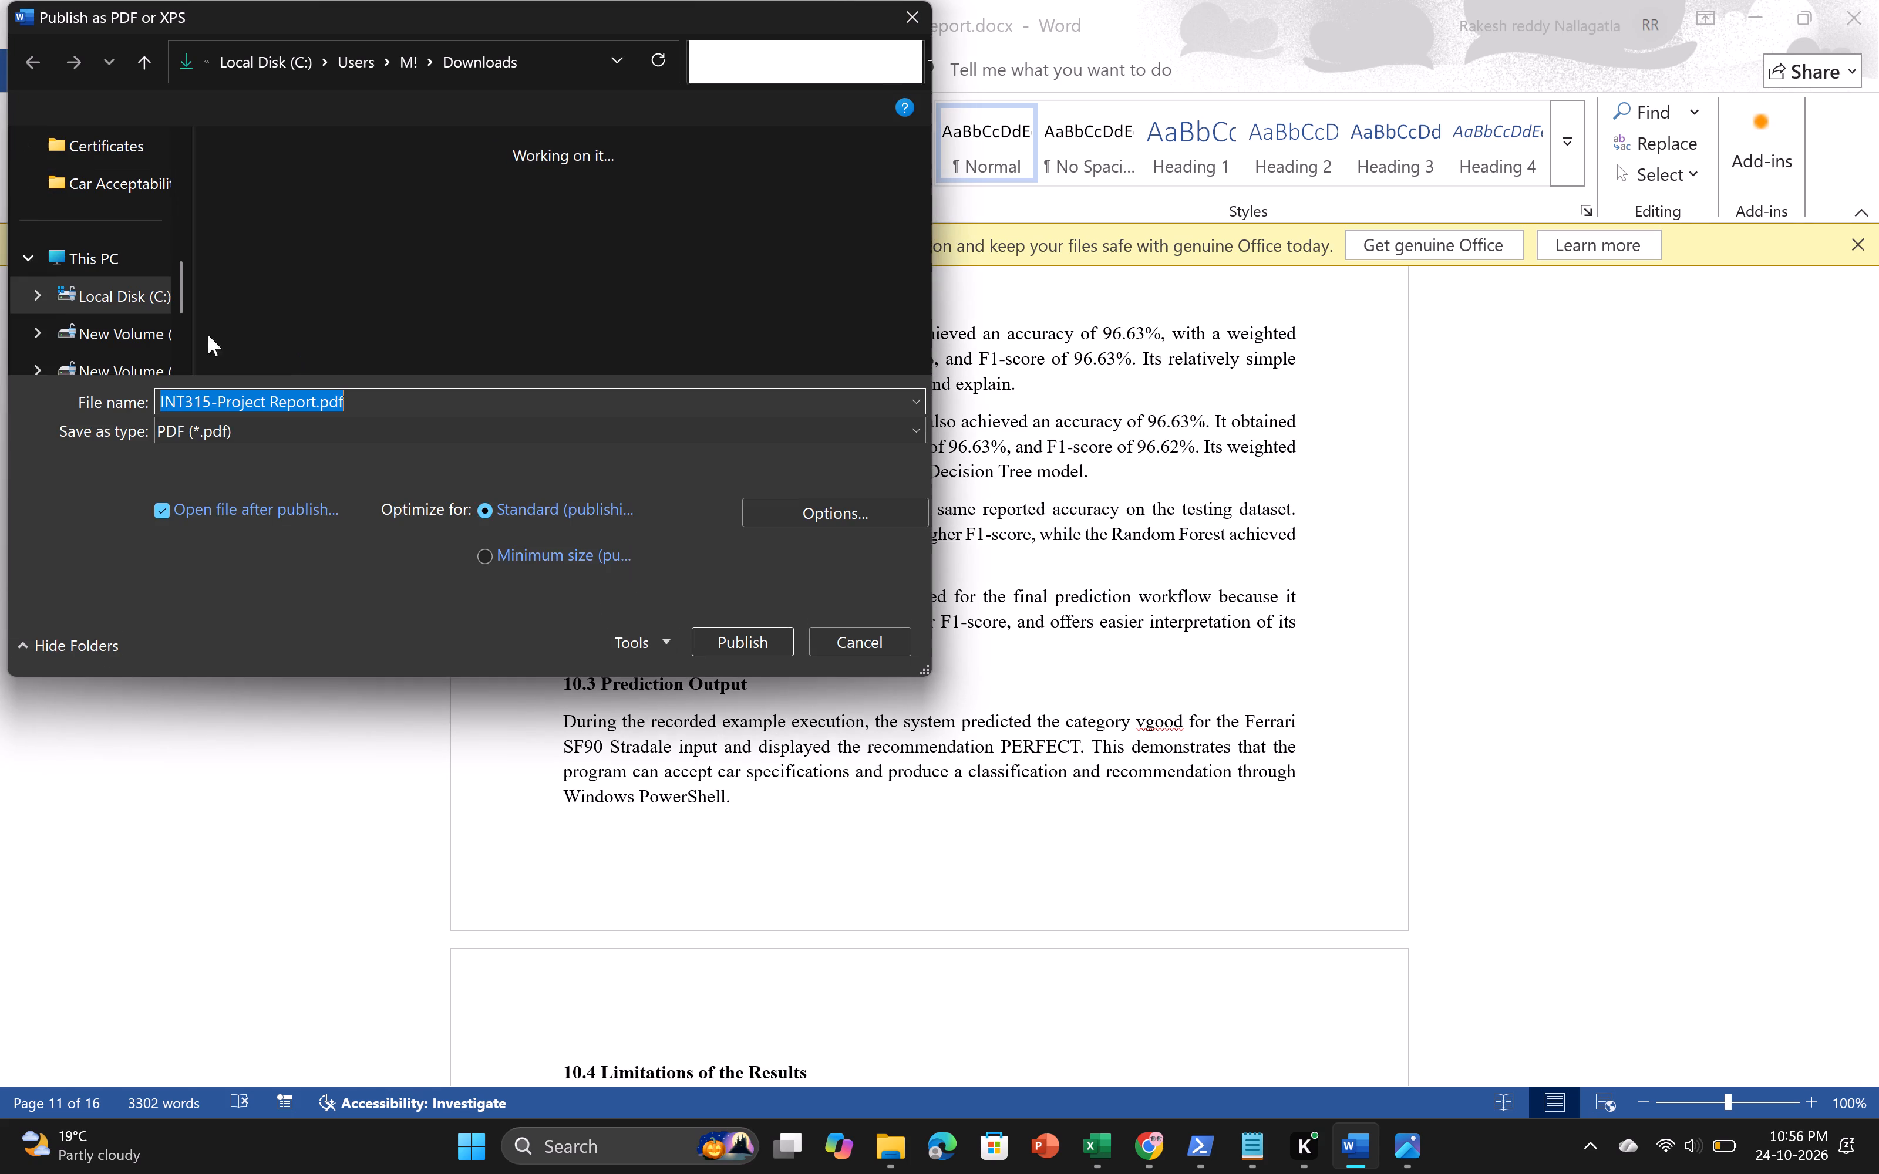
scroll(79, 202, up, 1)
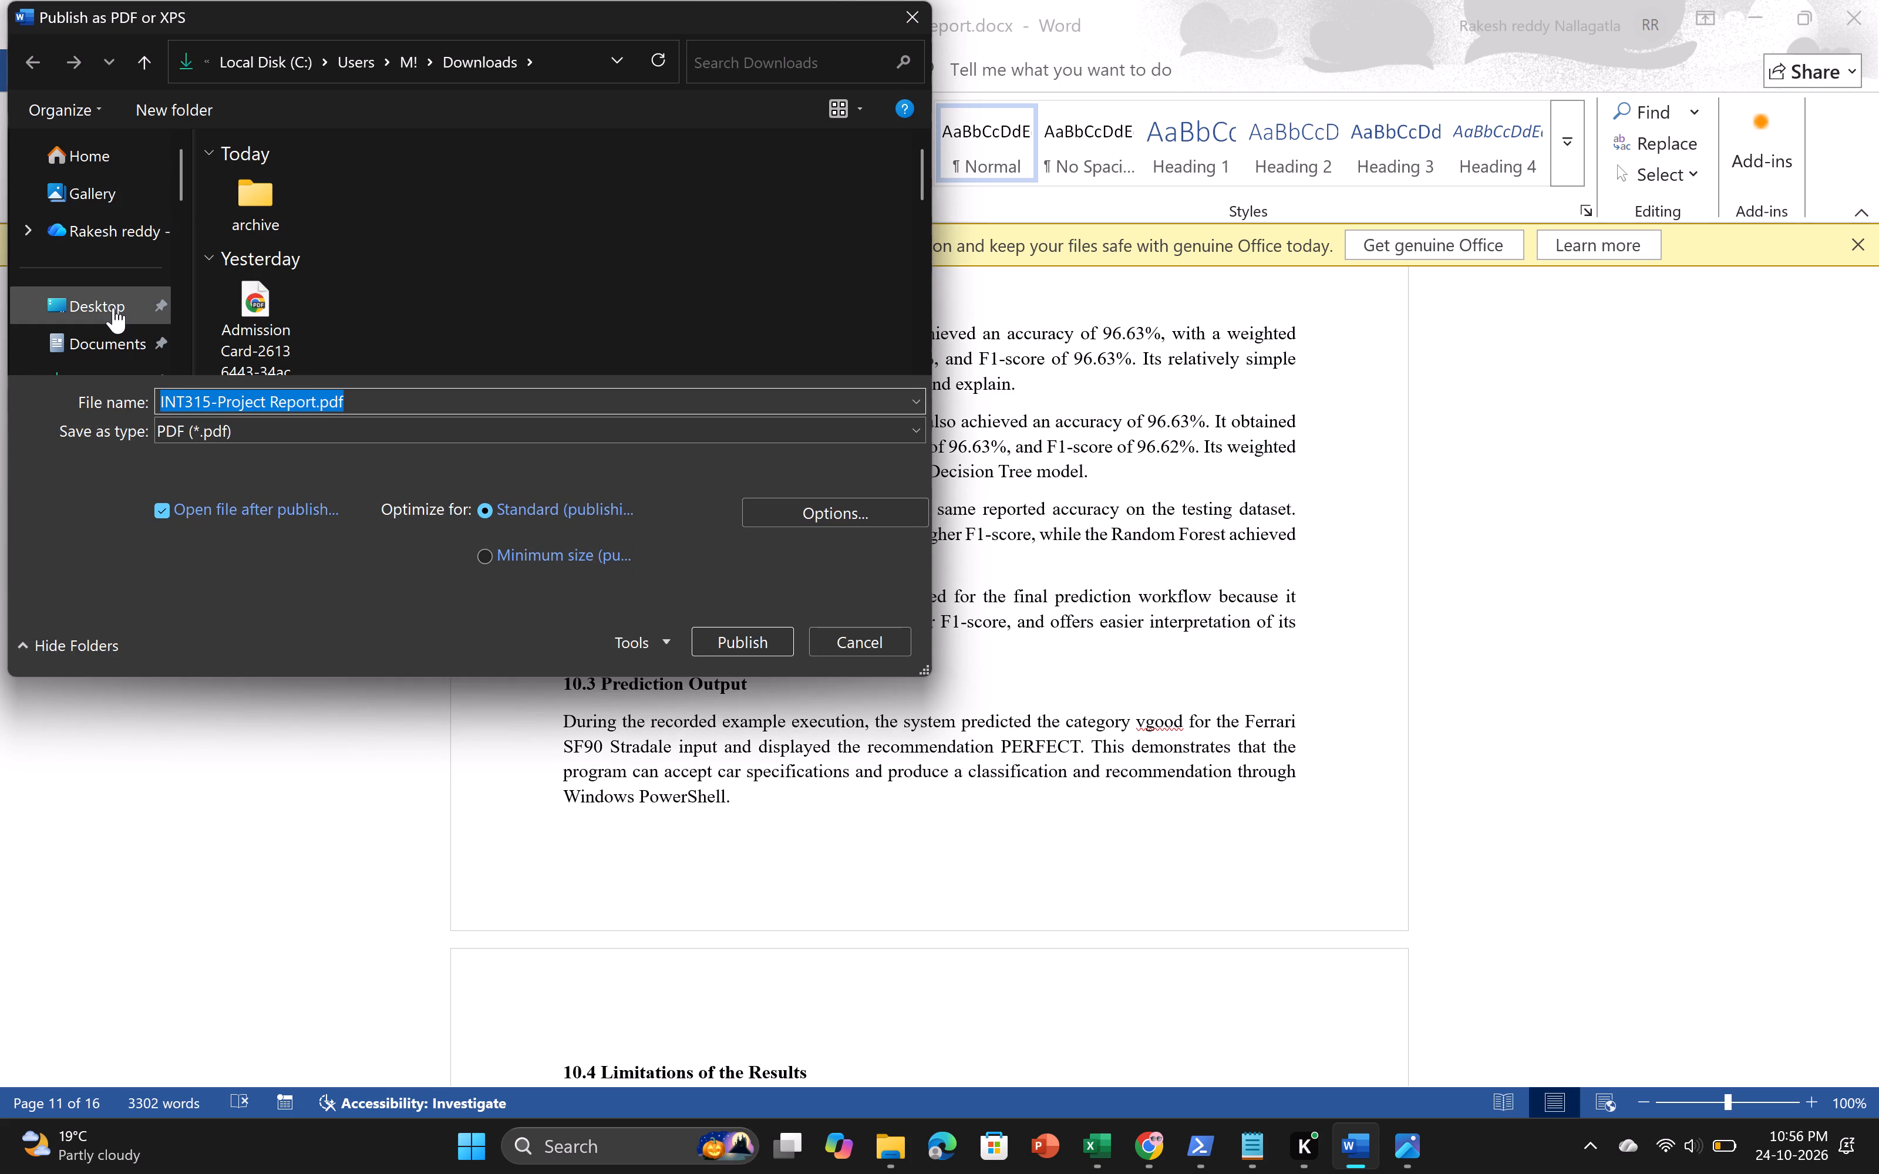
click(113, 308)
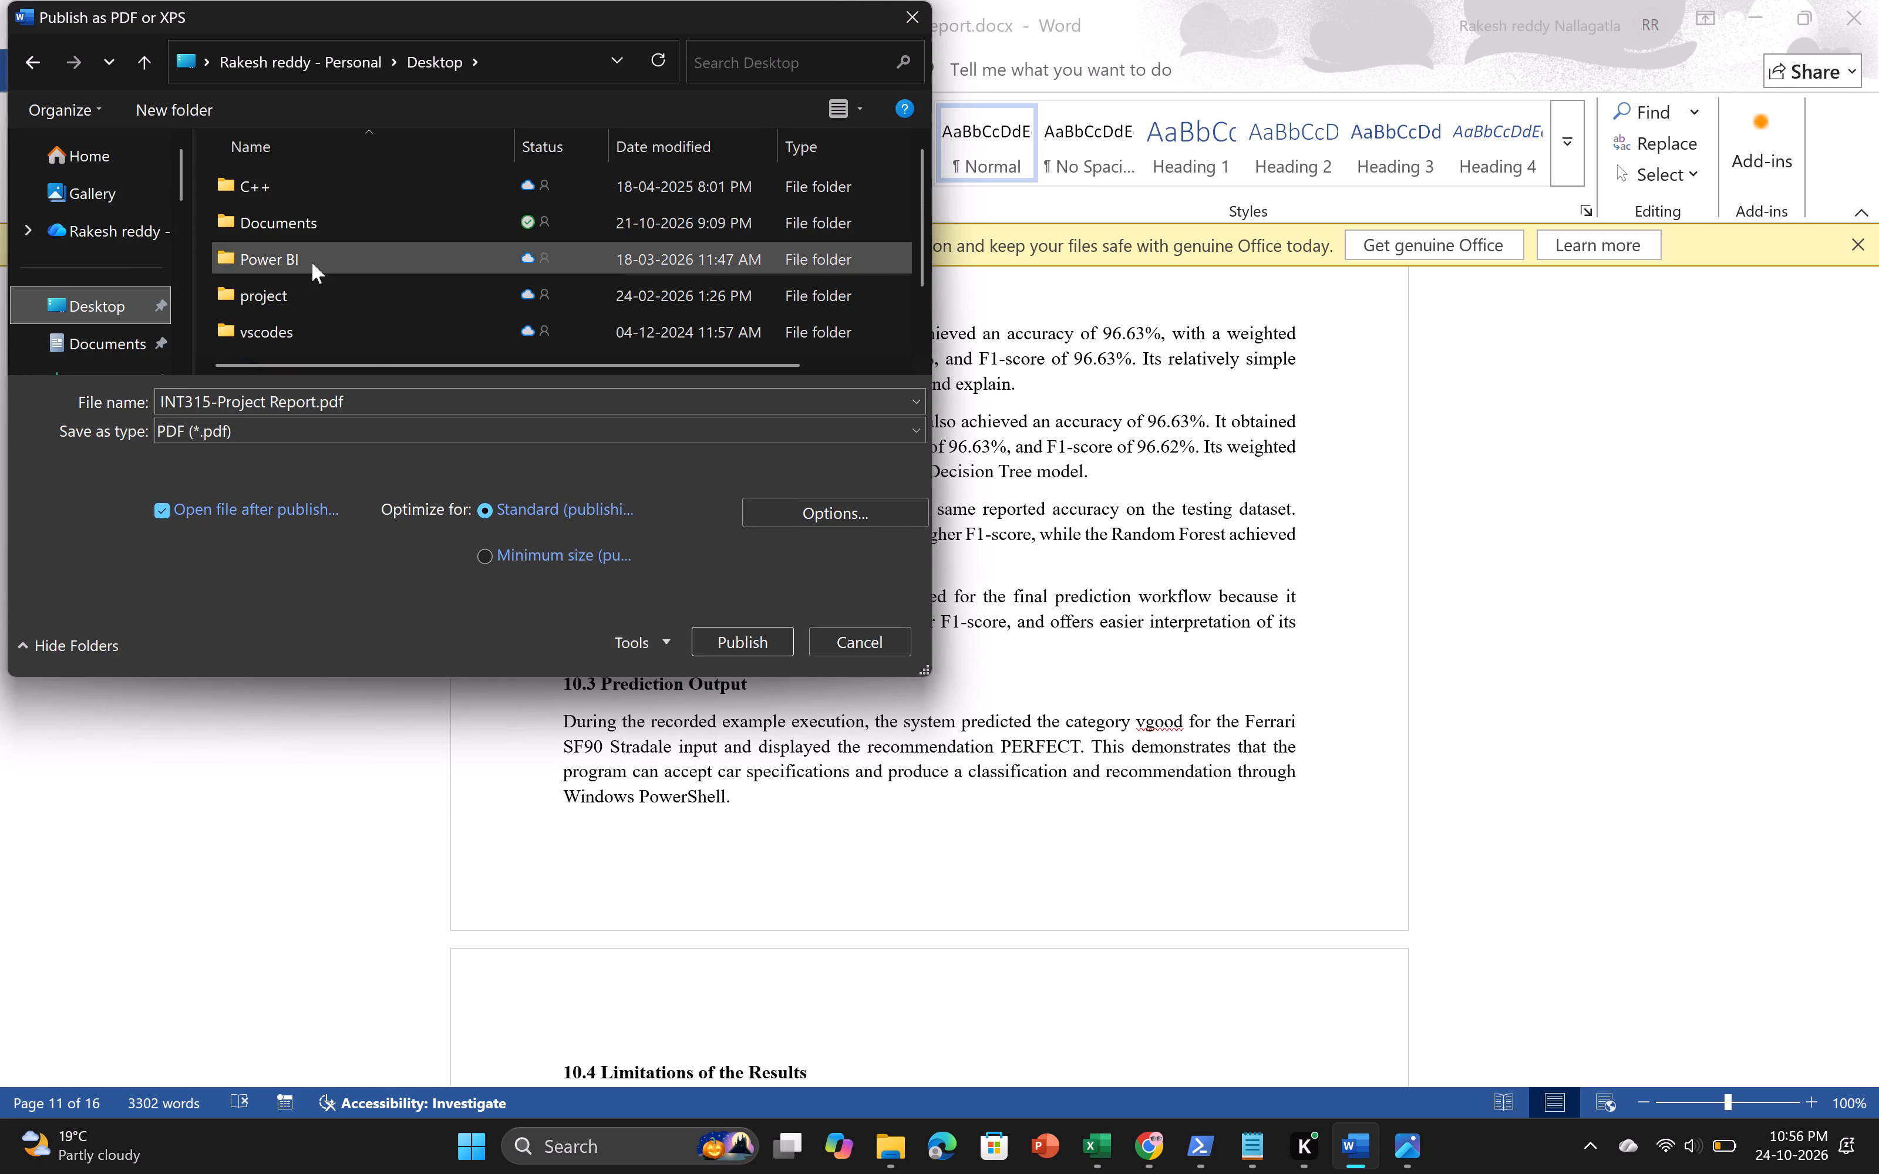
click(733, 632)
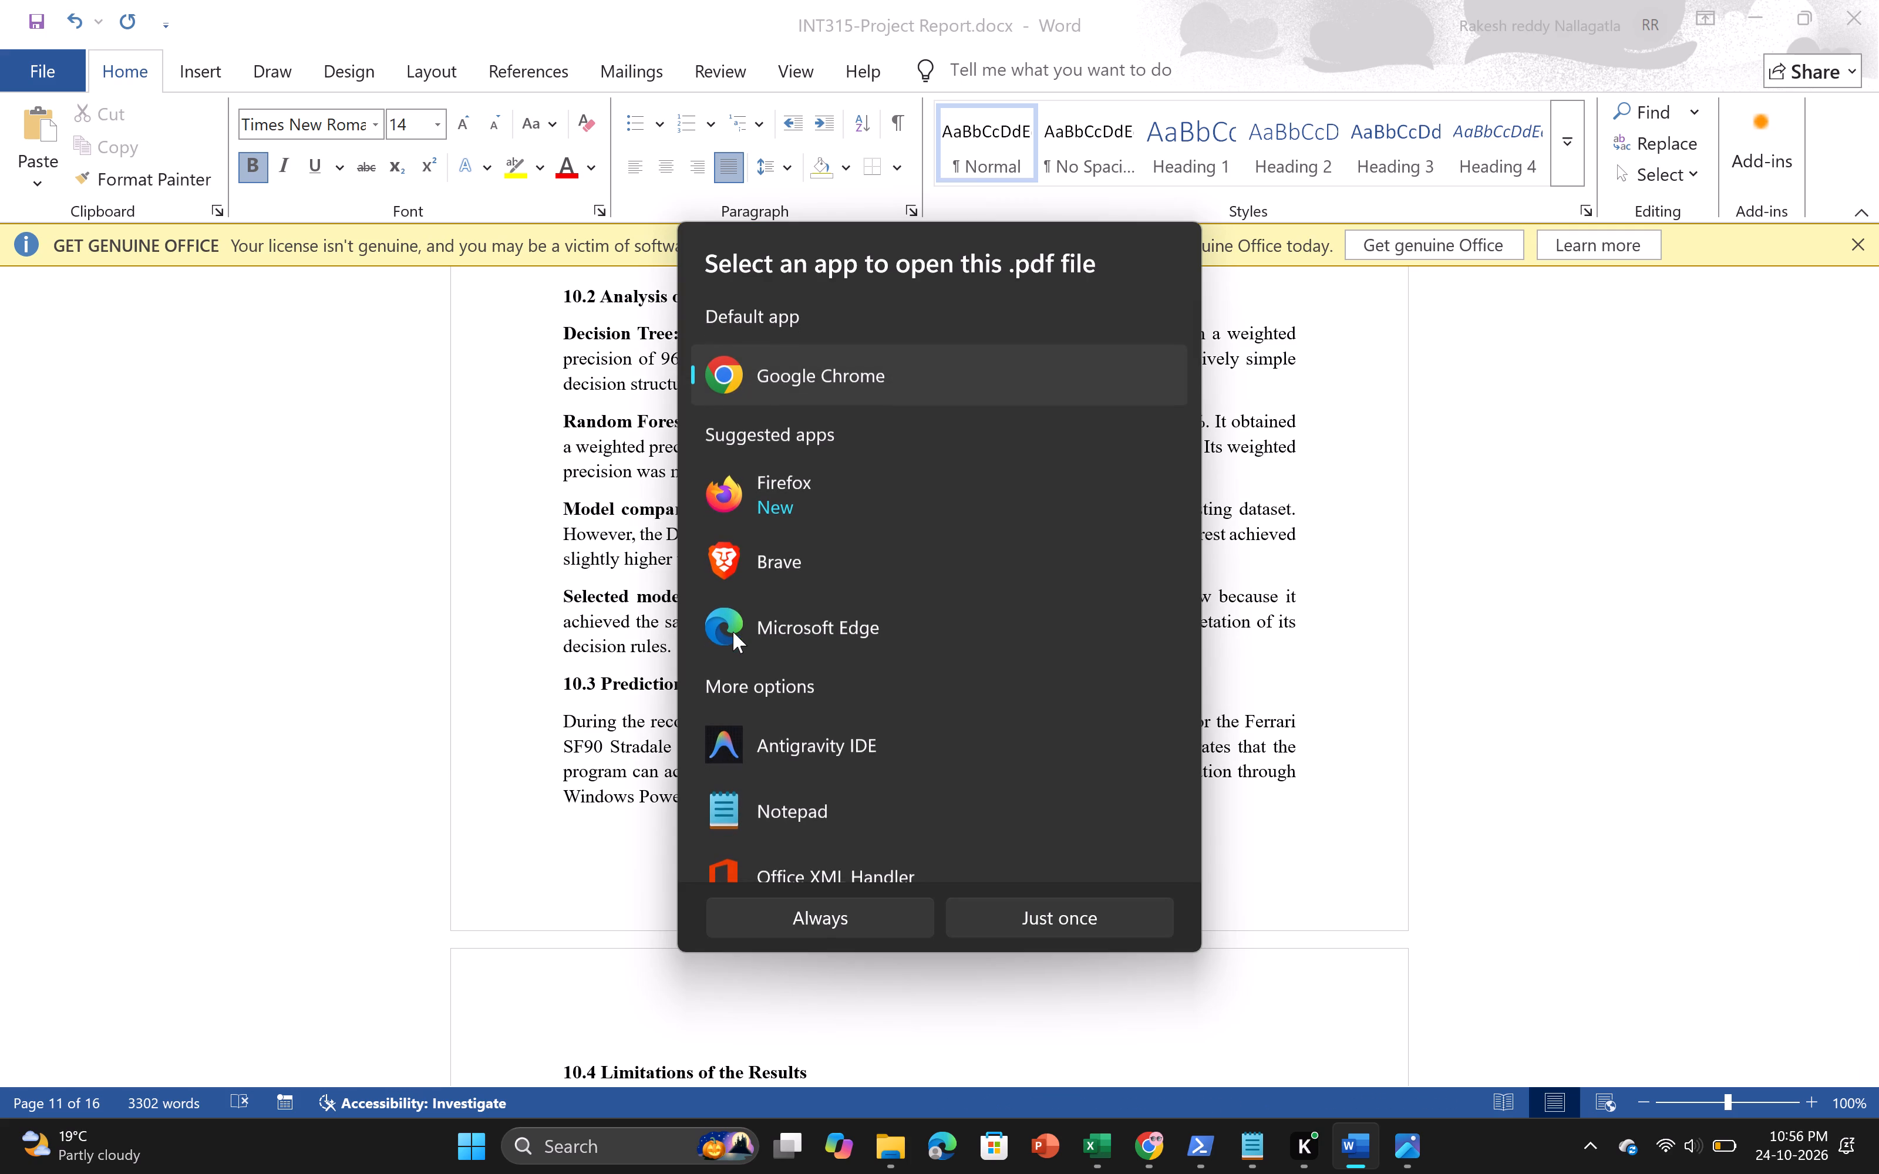
Open the exported project report PDF in Google Chrome for this one time only.
click(1012, 913)
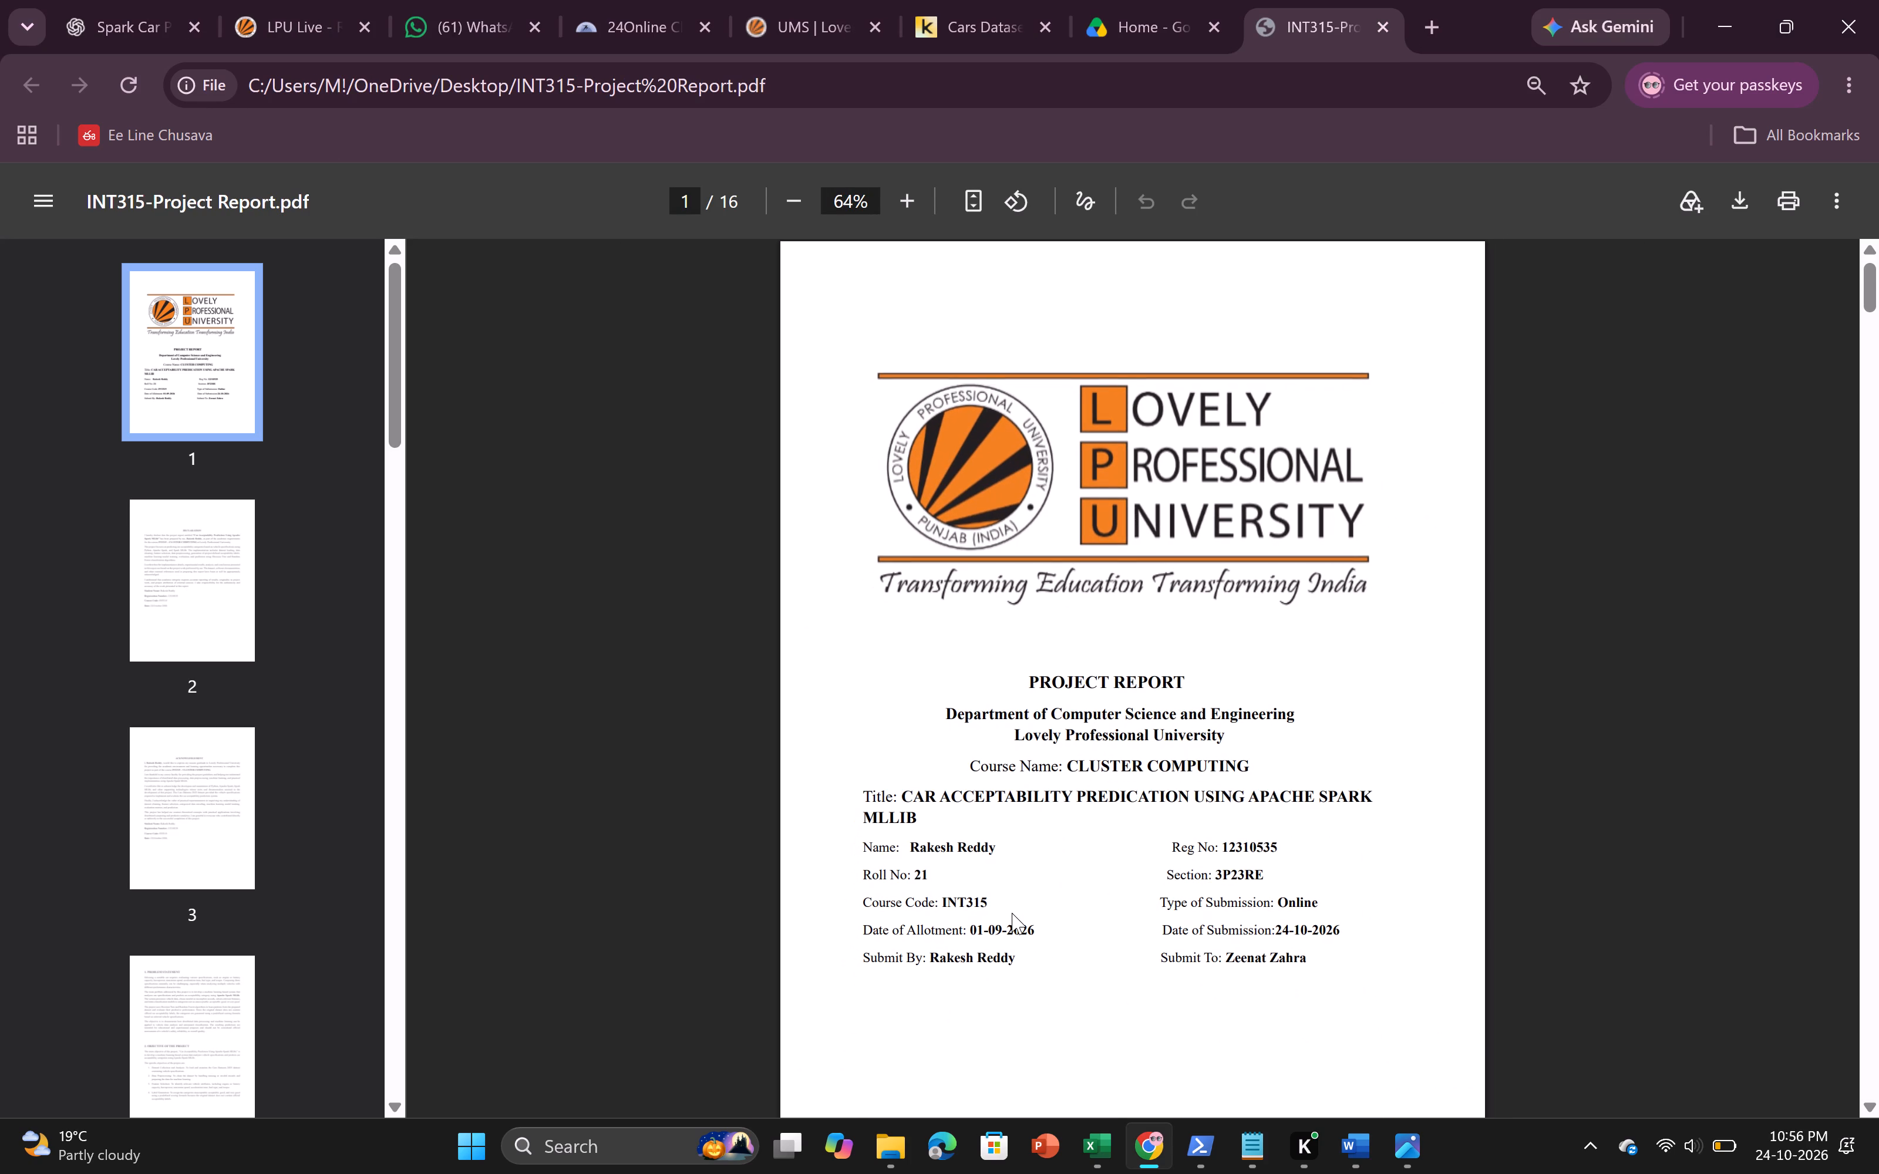
Review the exported PDF page by page, from the cover page through section 10, Result Analysis.
key(Down)
key(Down)
click(147, 623)
key(Down)
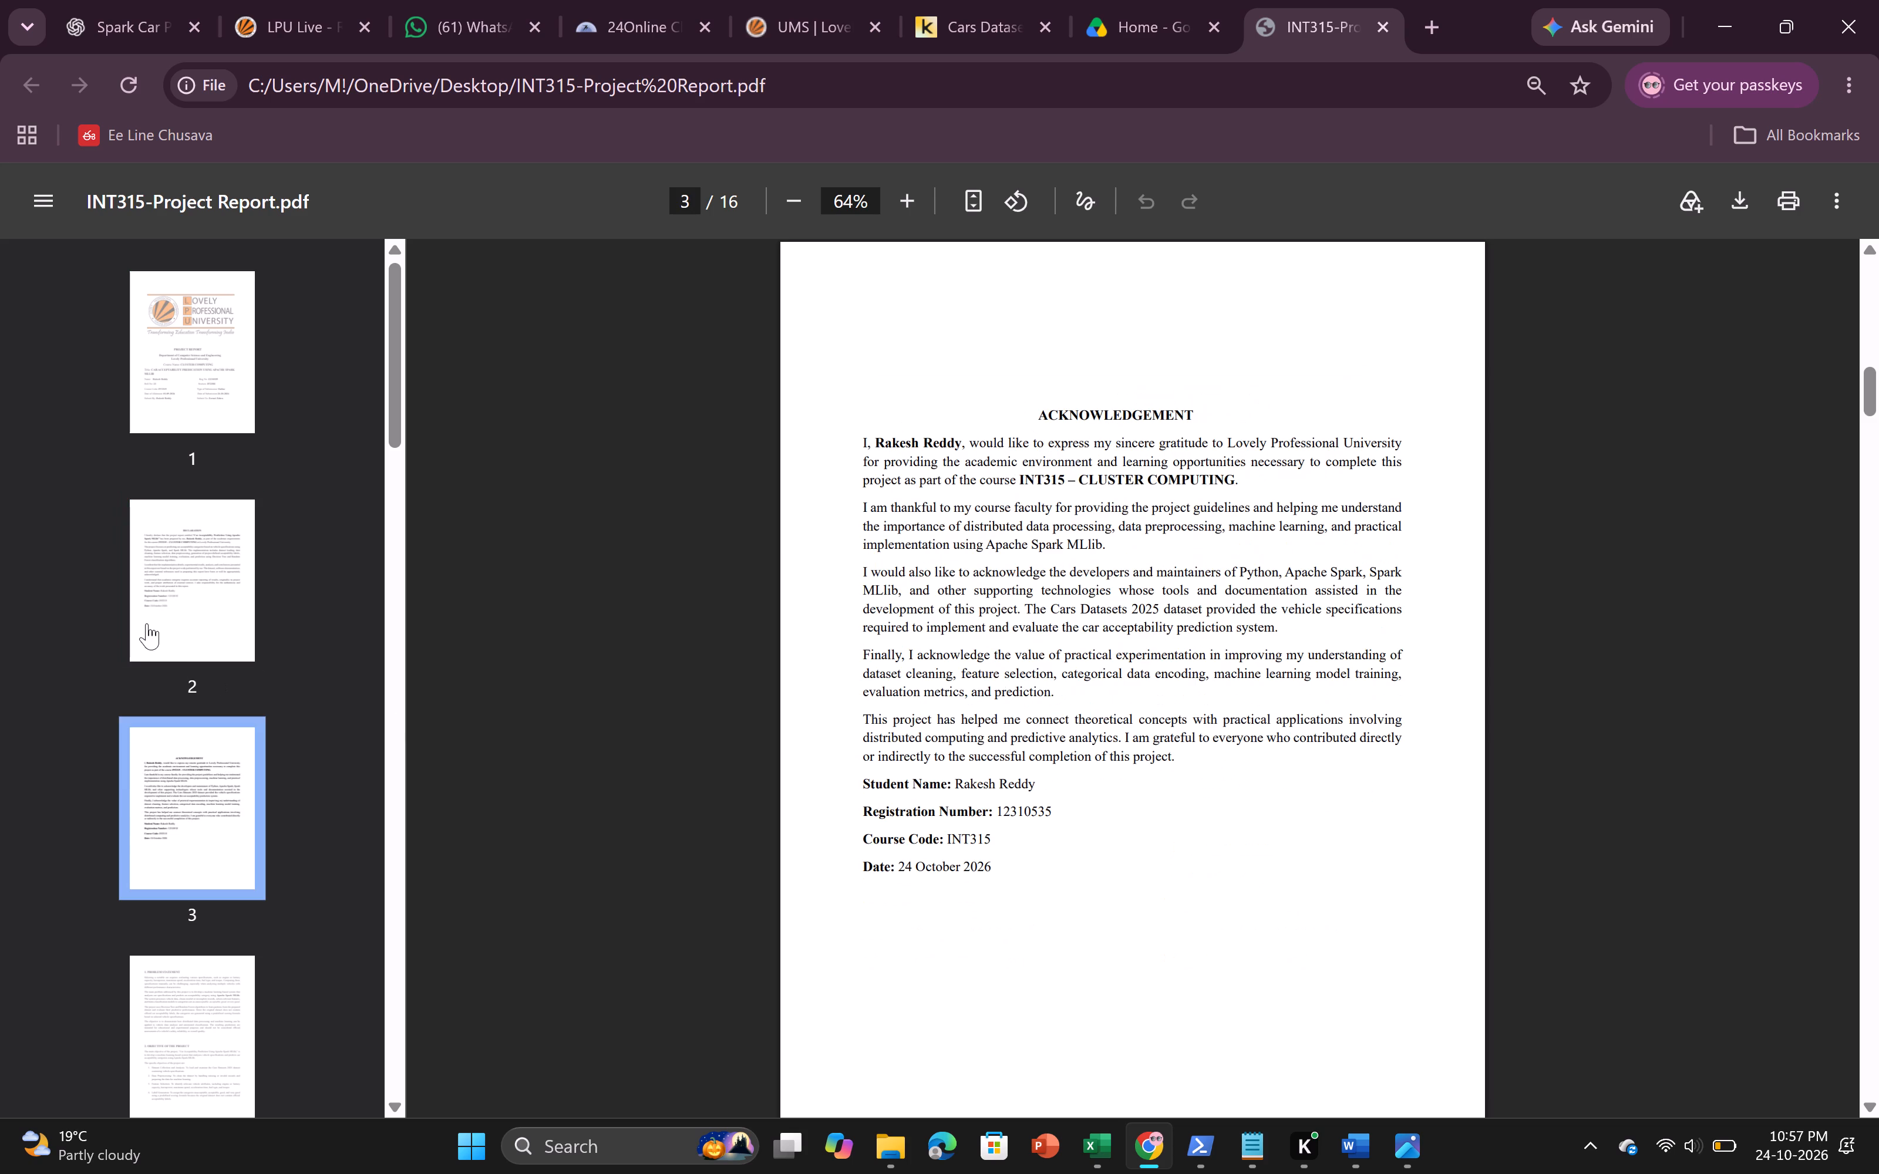
key(Down)
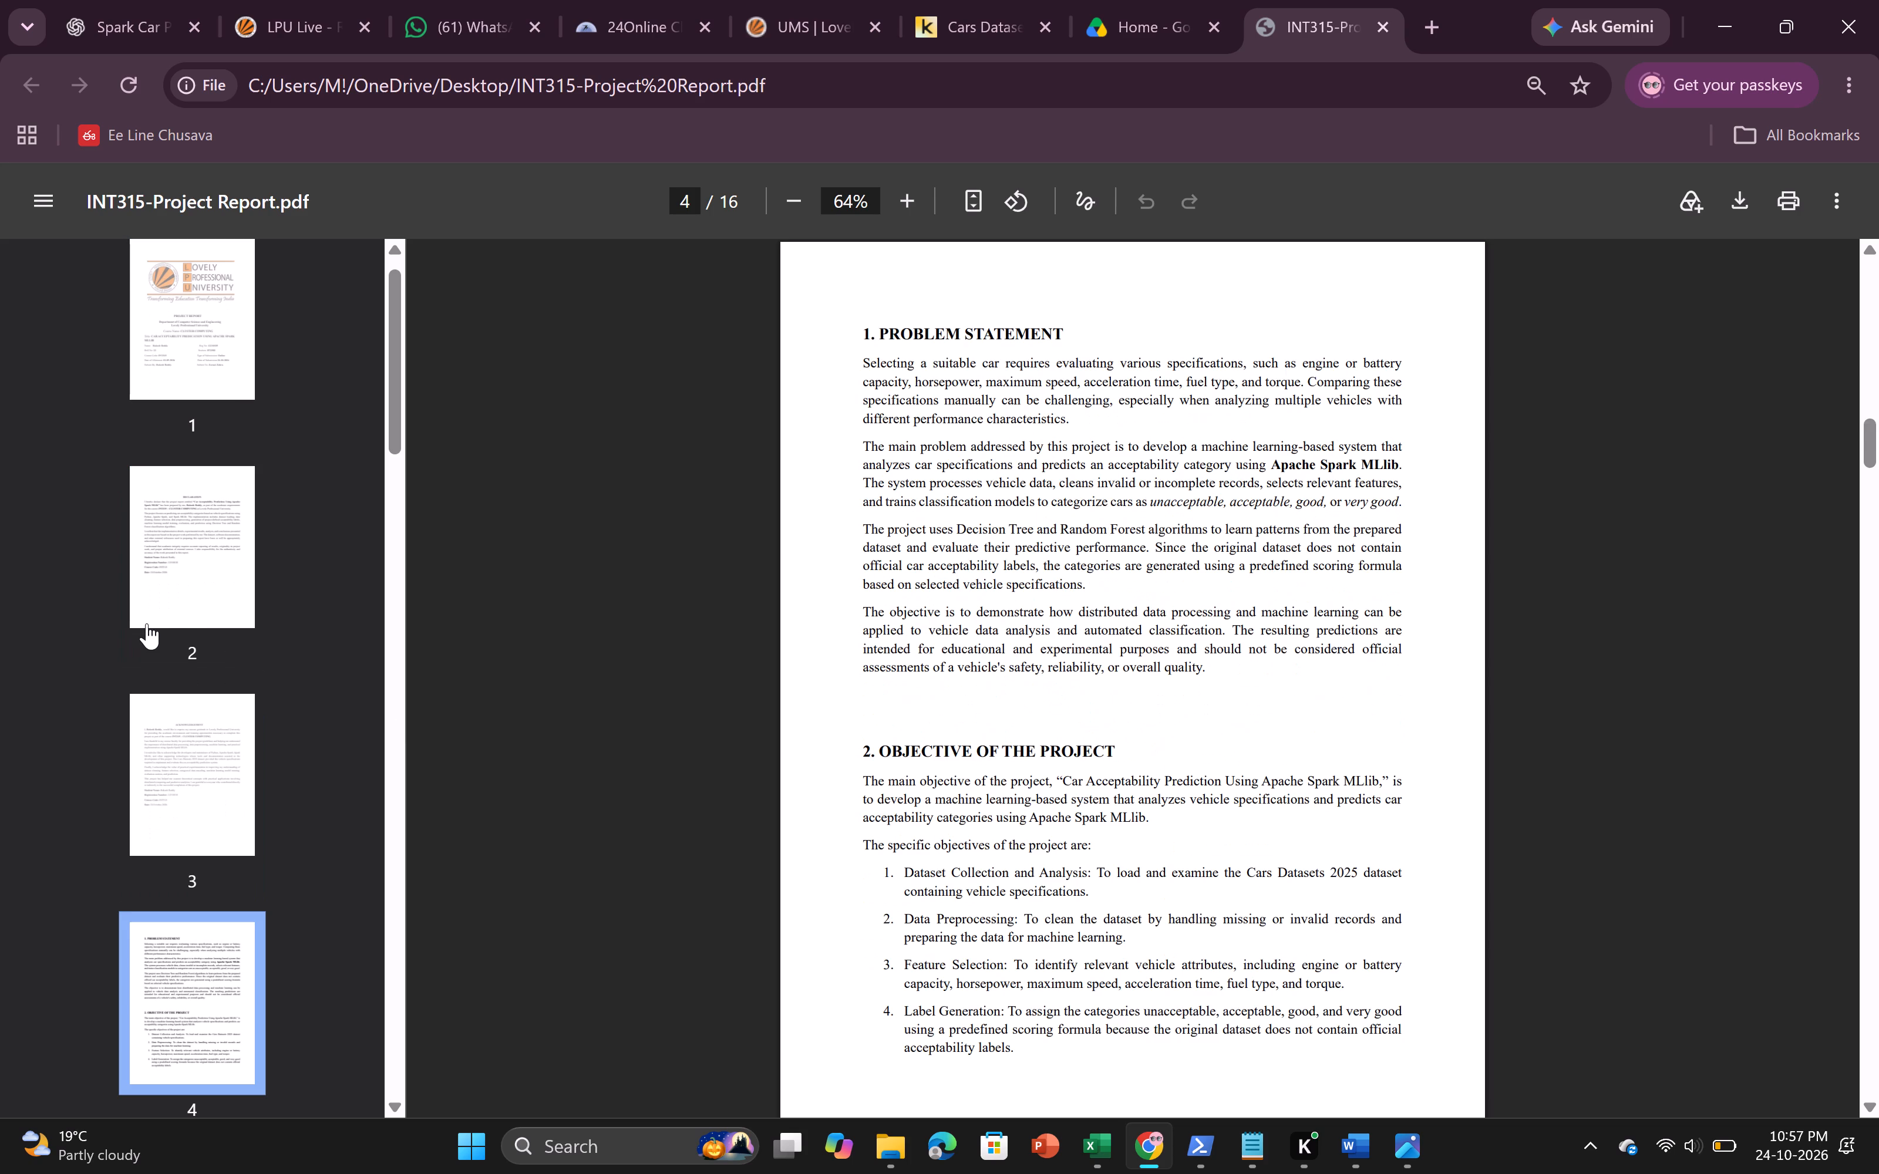
key(Down)
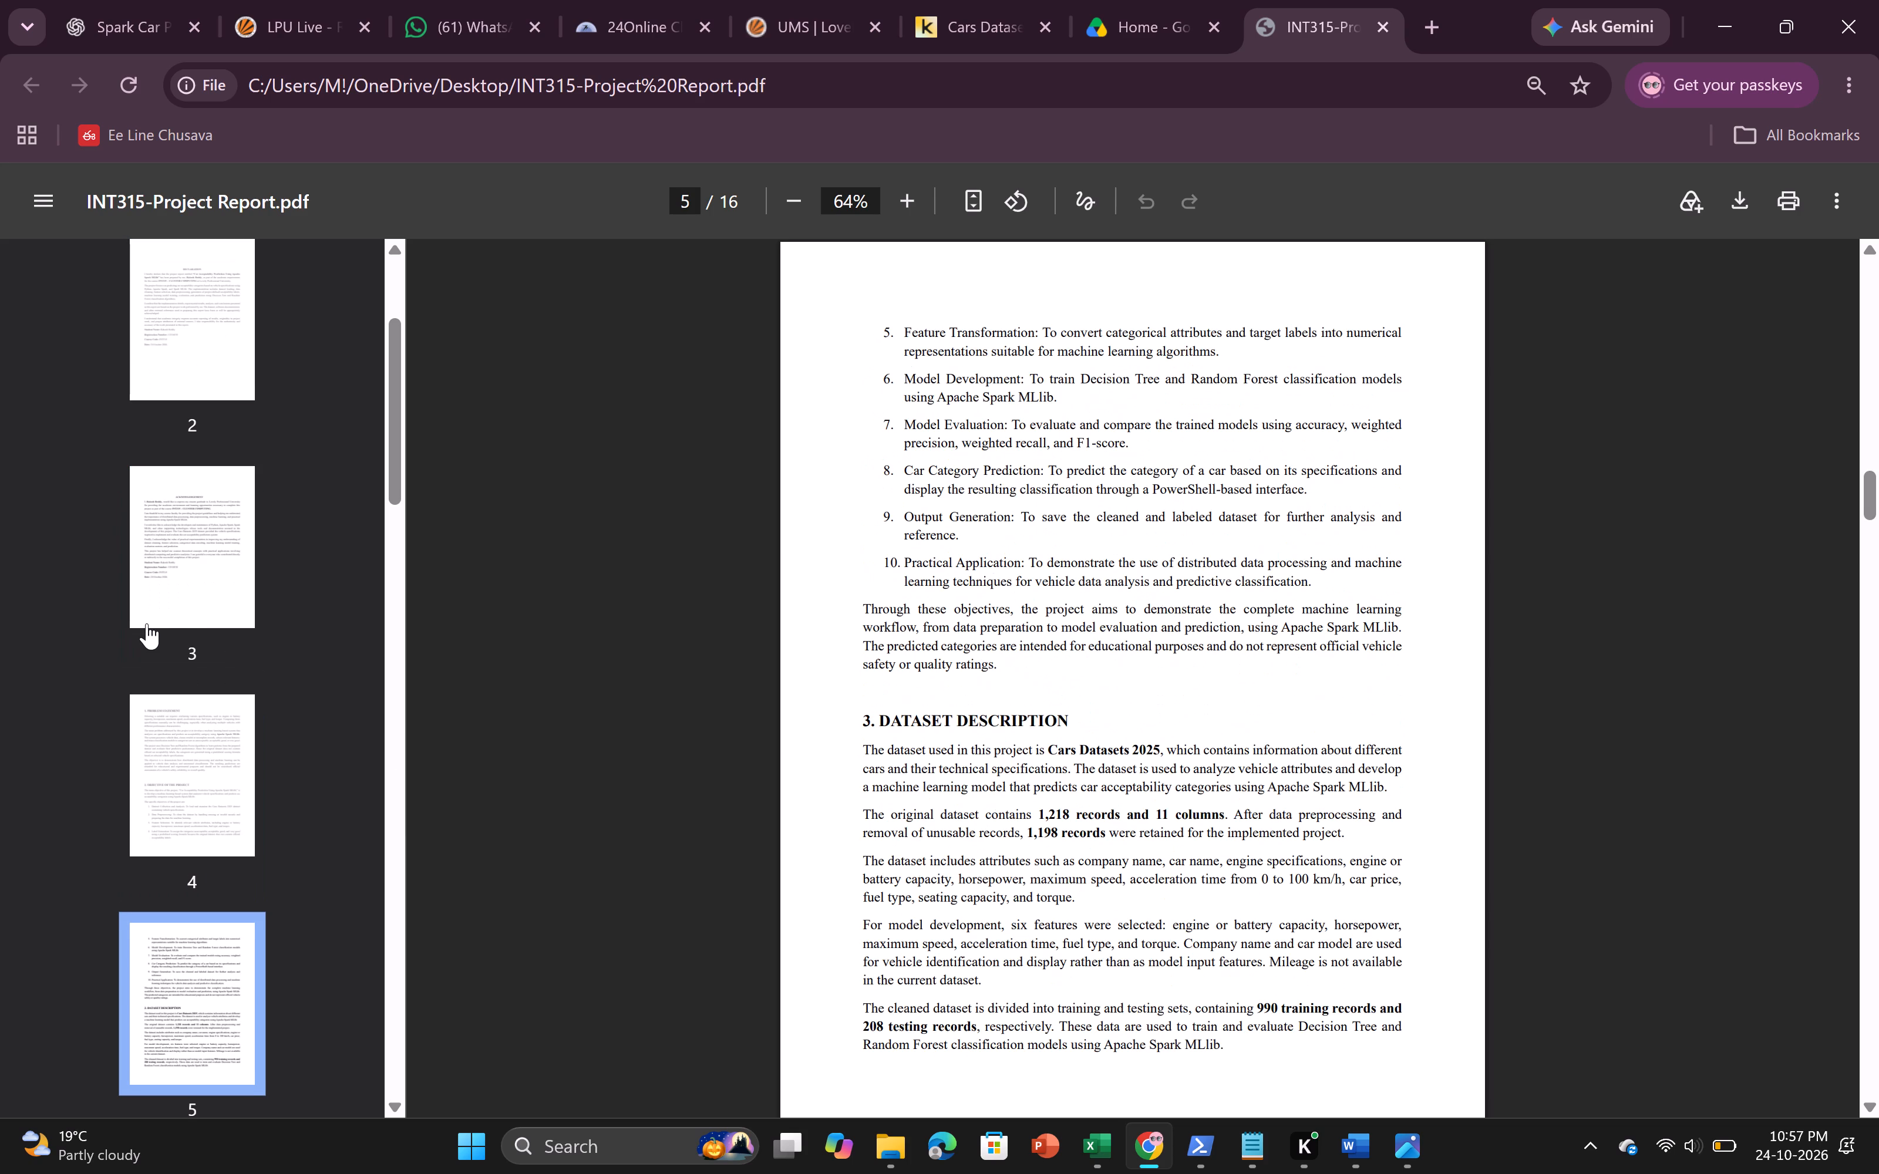
key(Down)
key(Down)
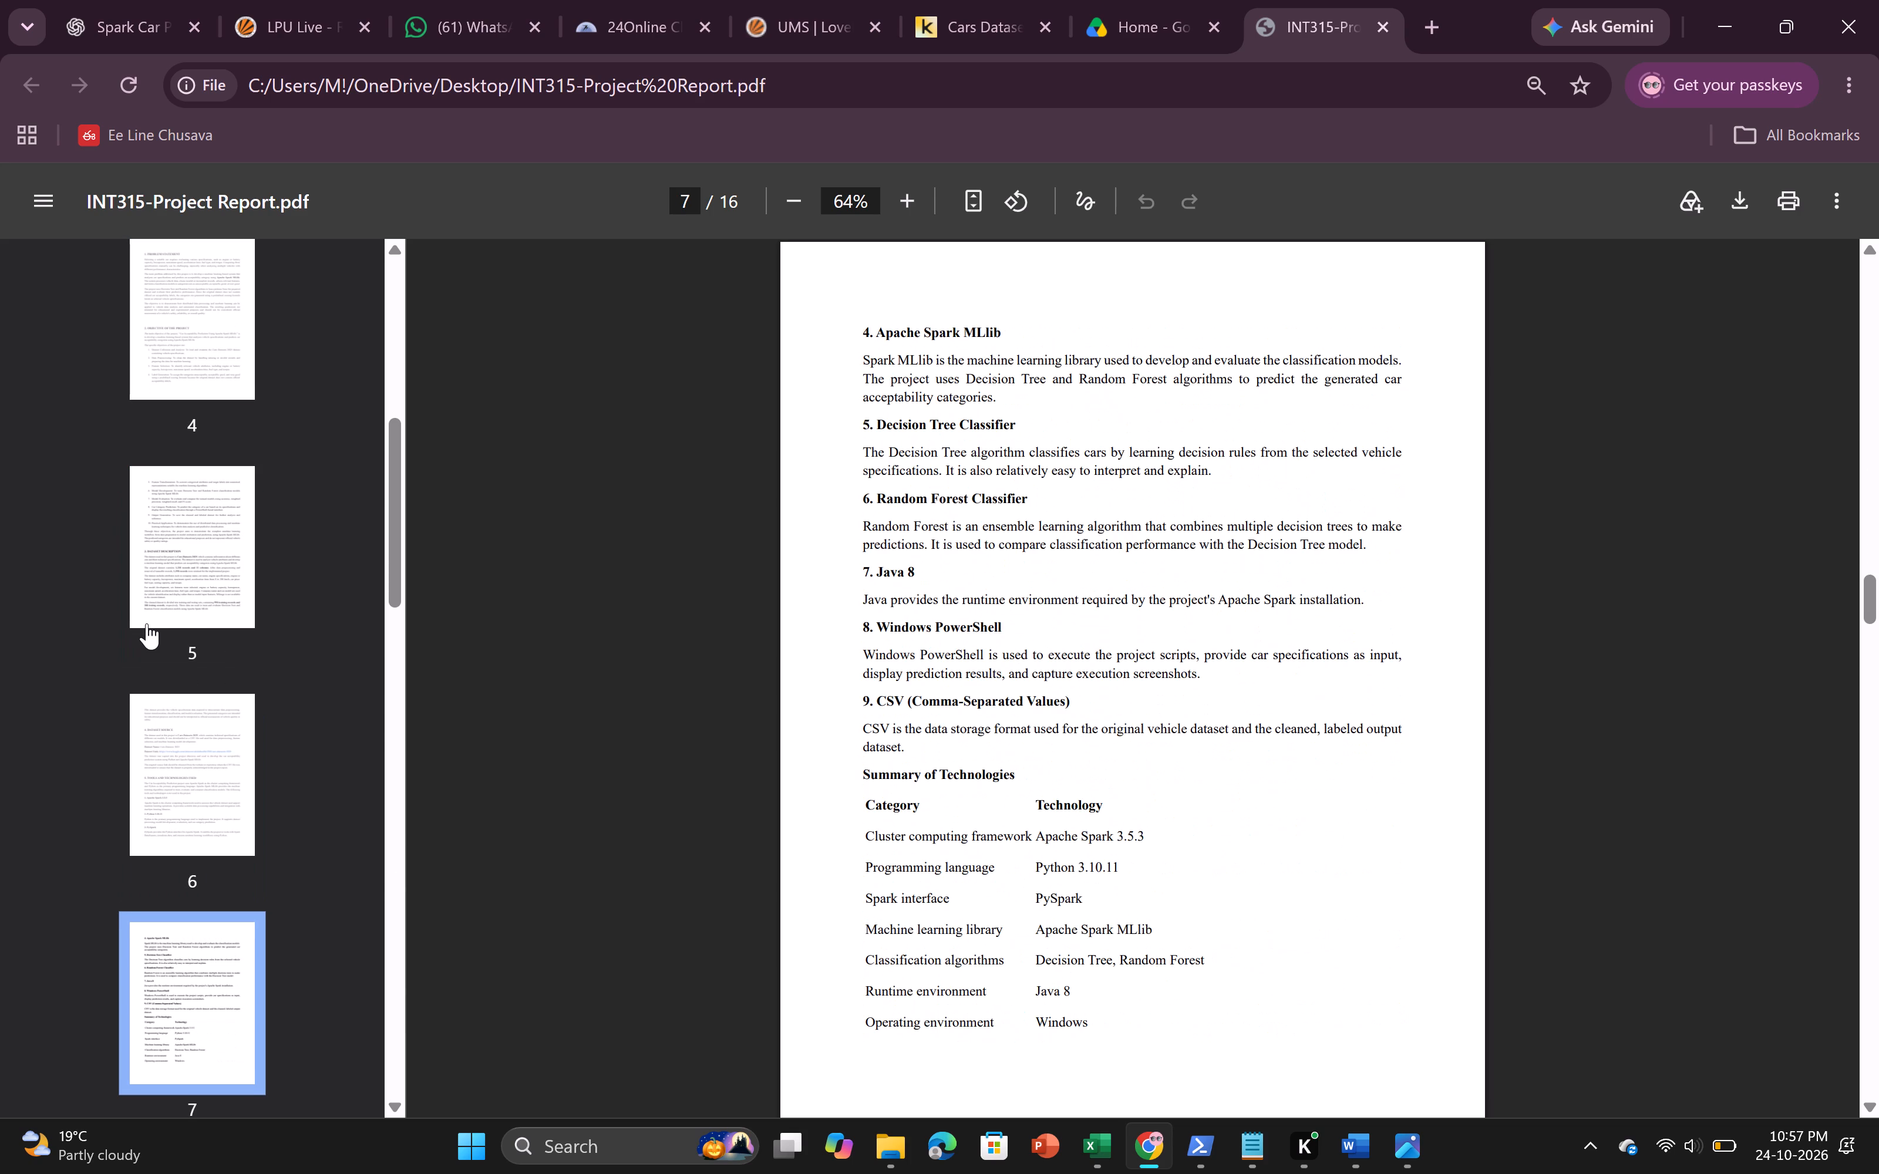
key(Down)
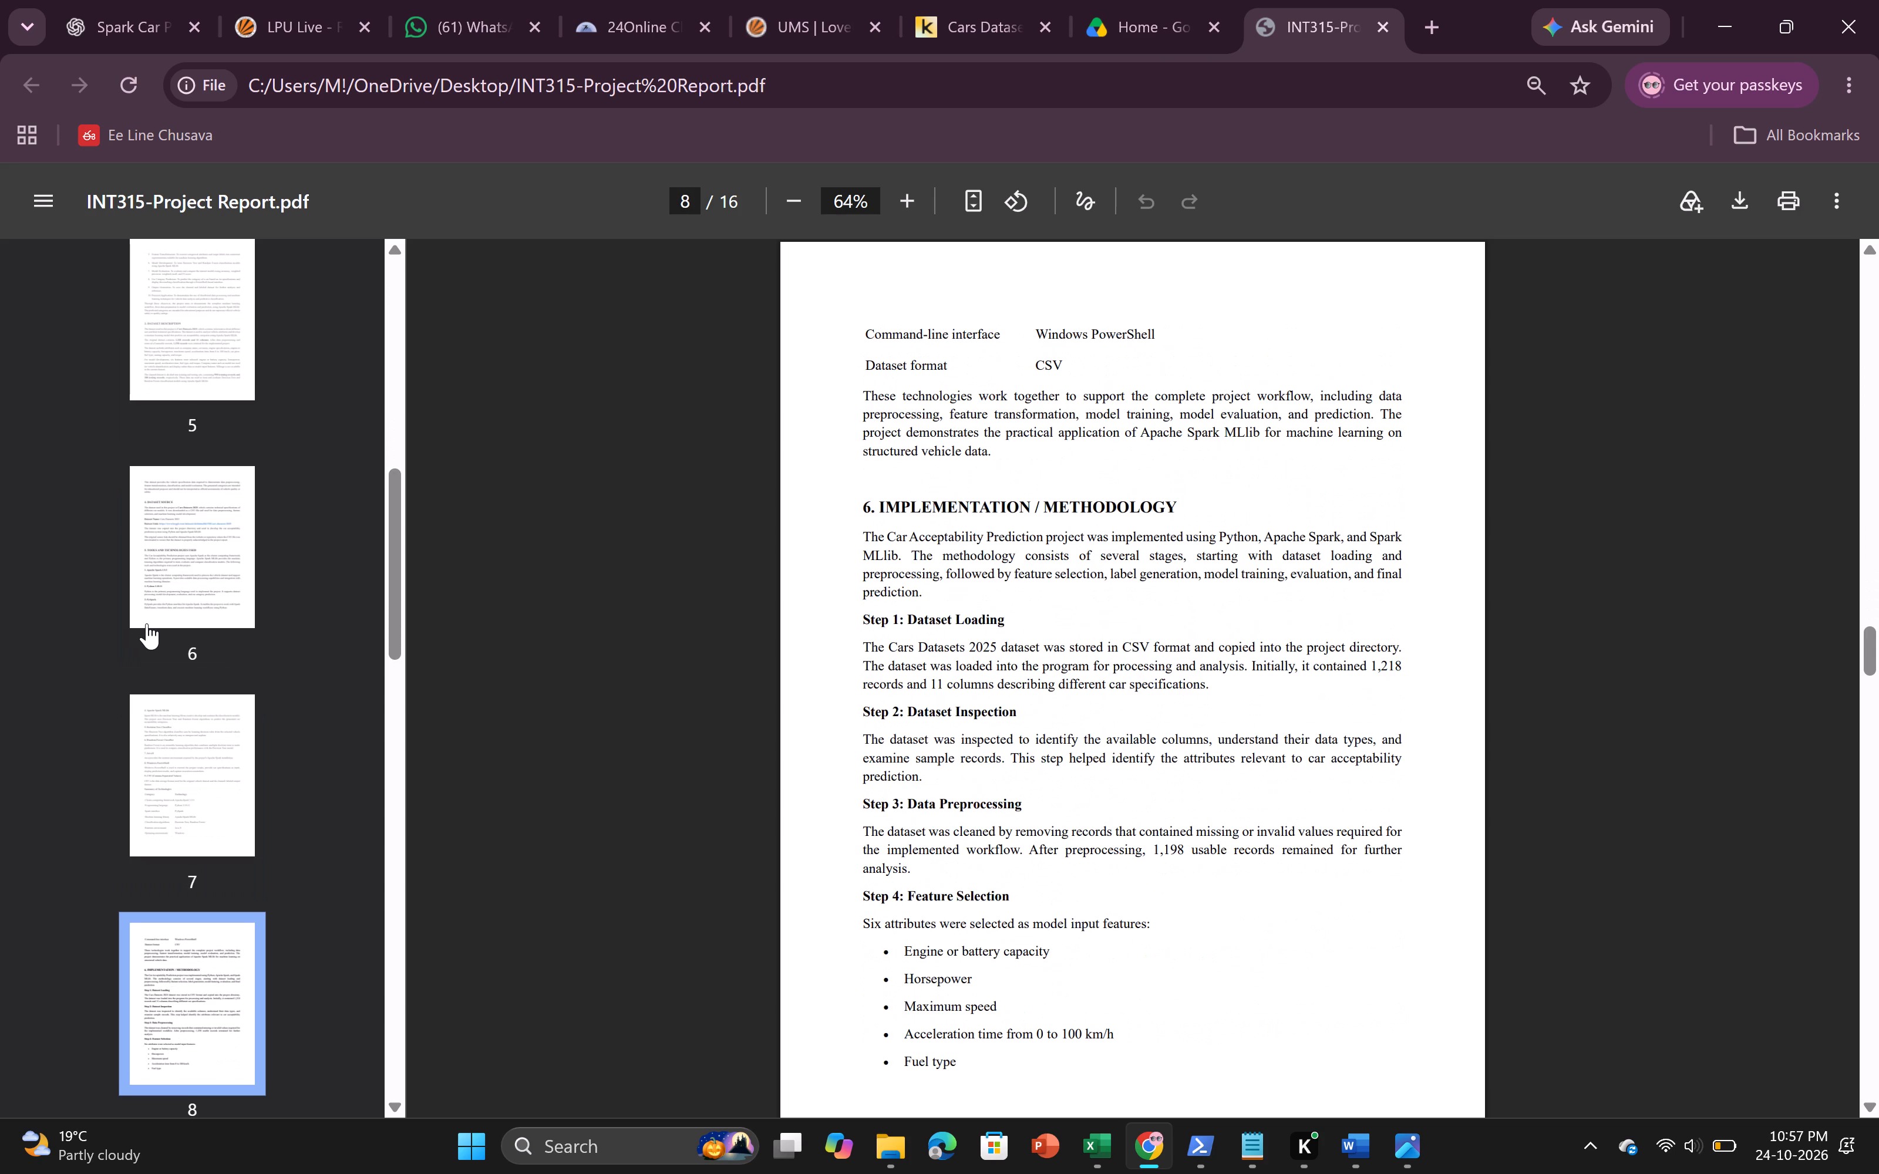
key(Down)
key(Down)
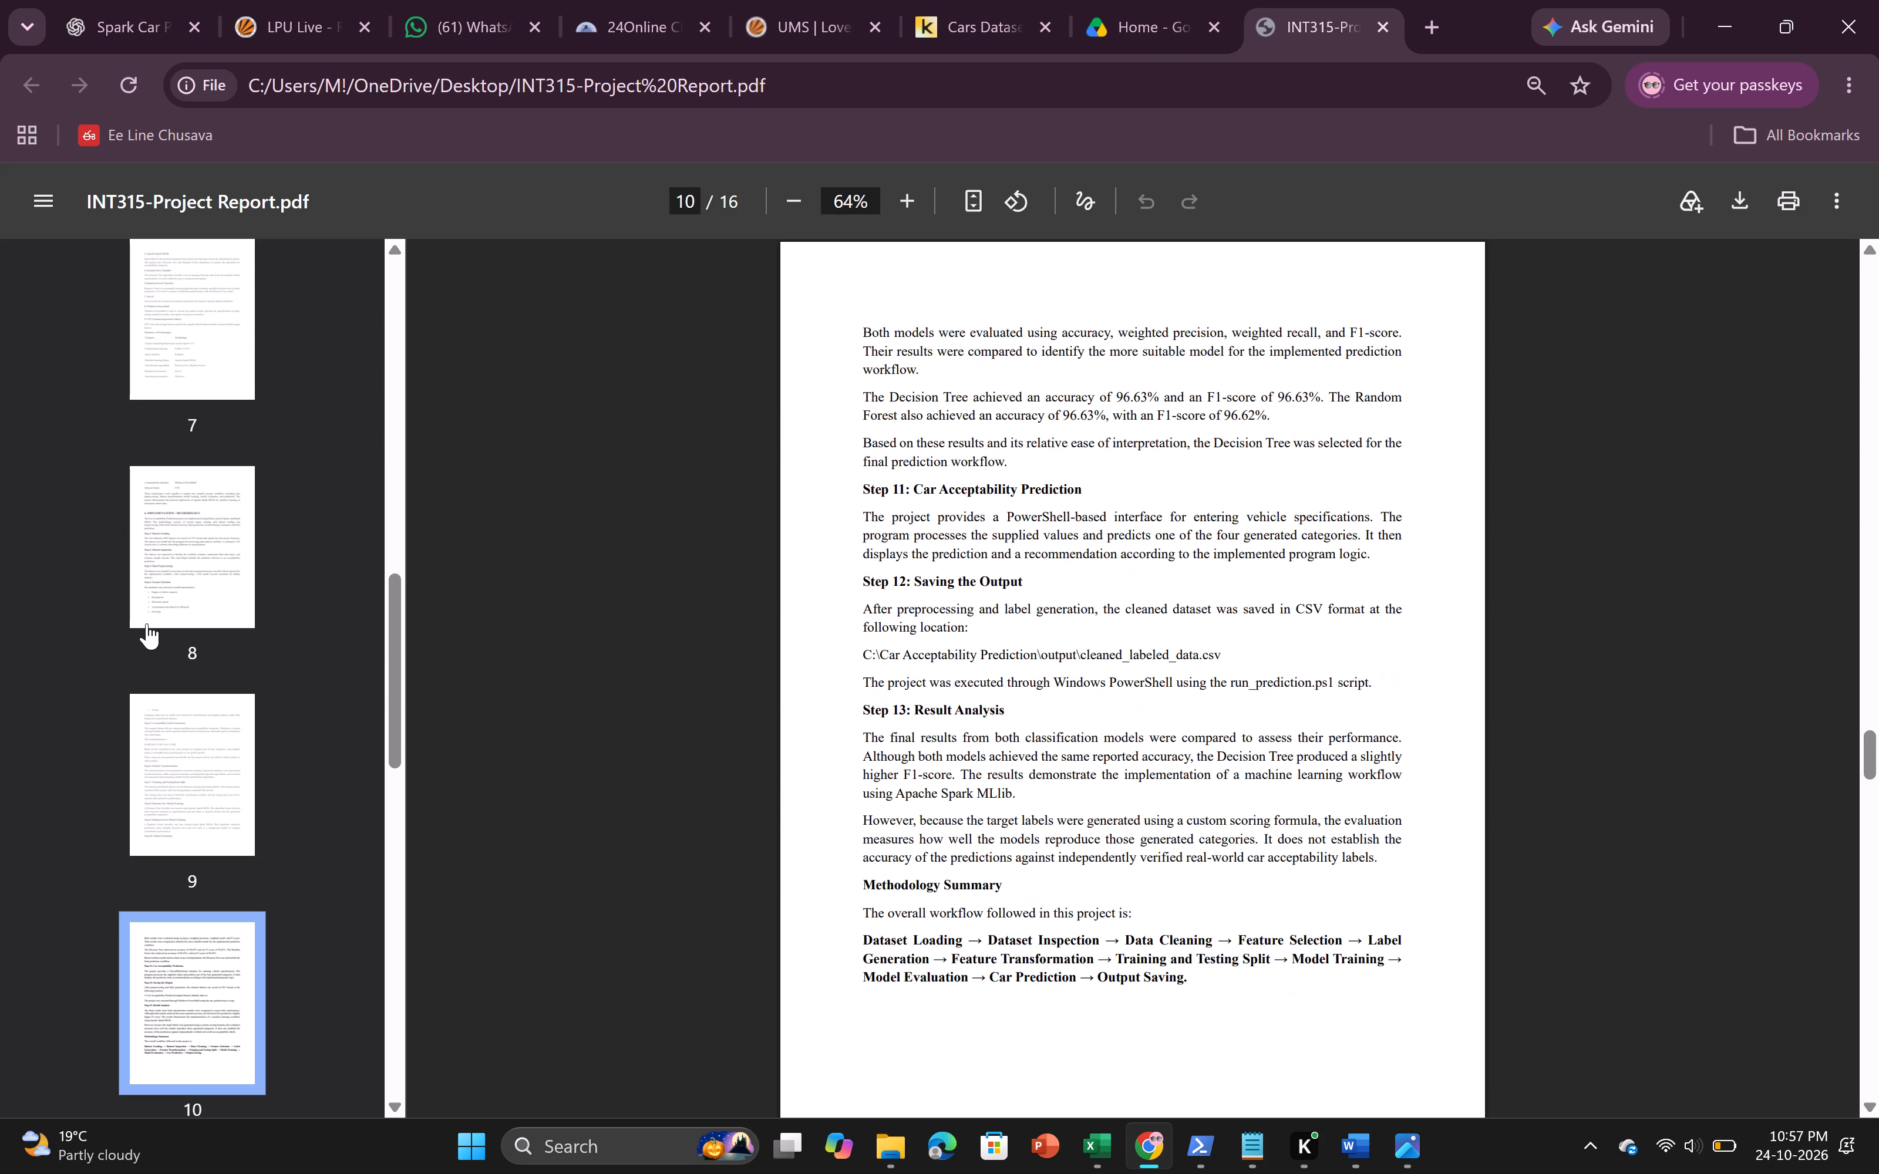
key(Down)
key(Down)
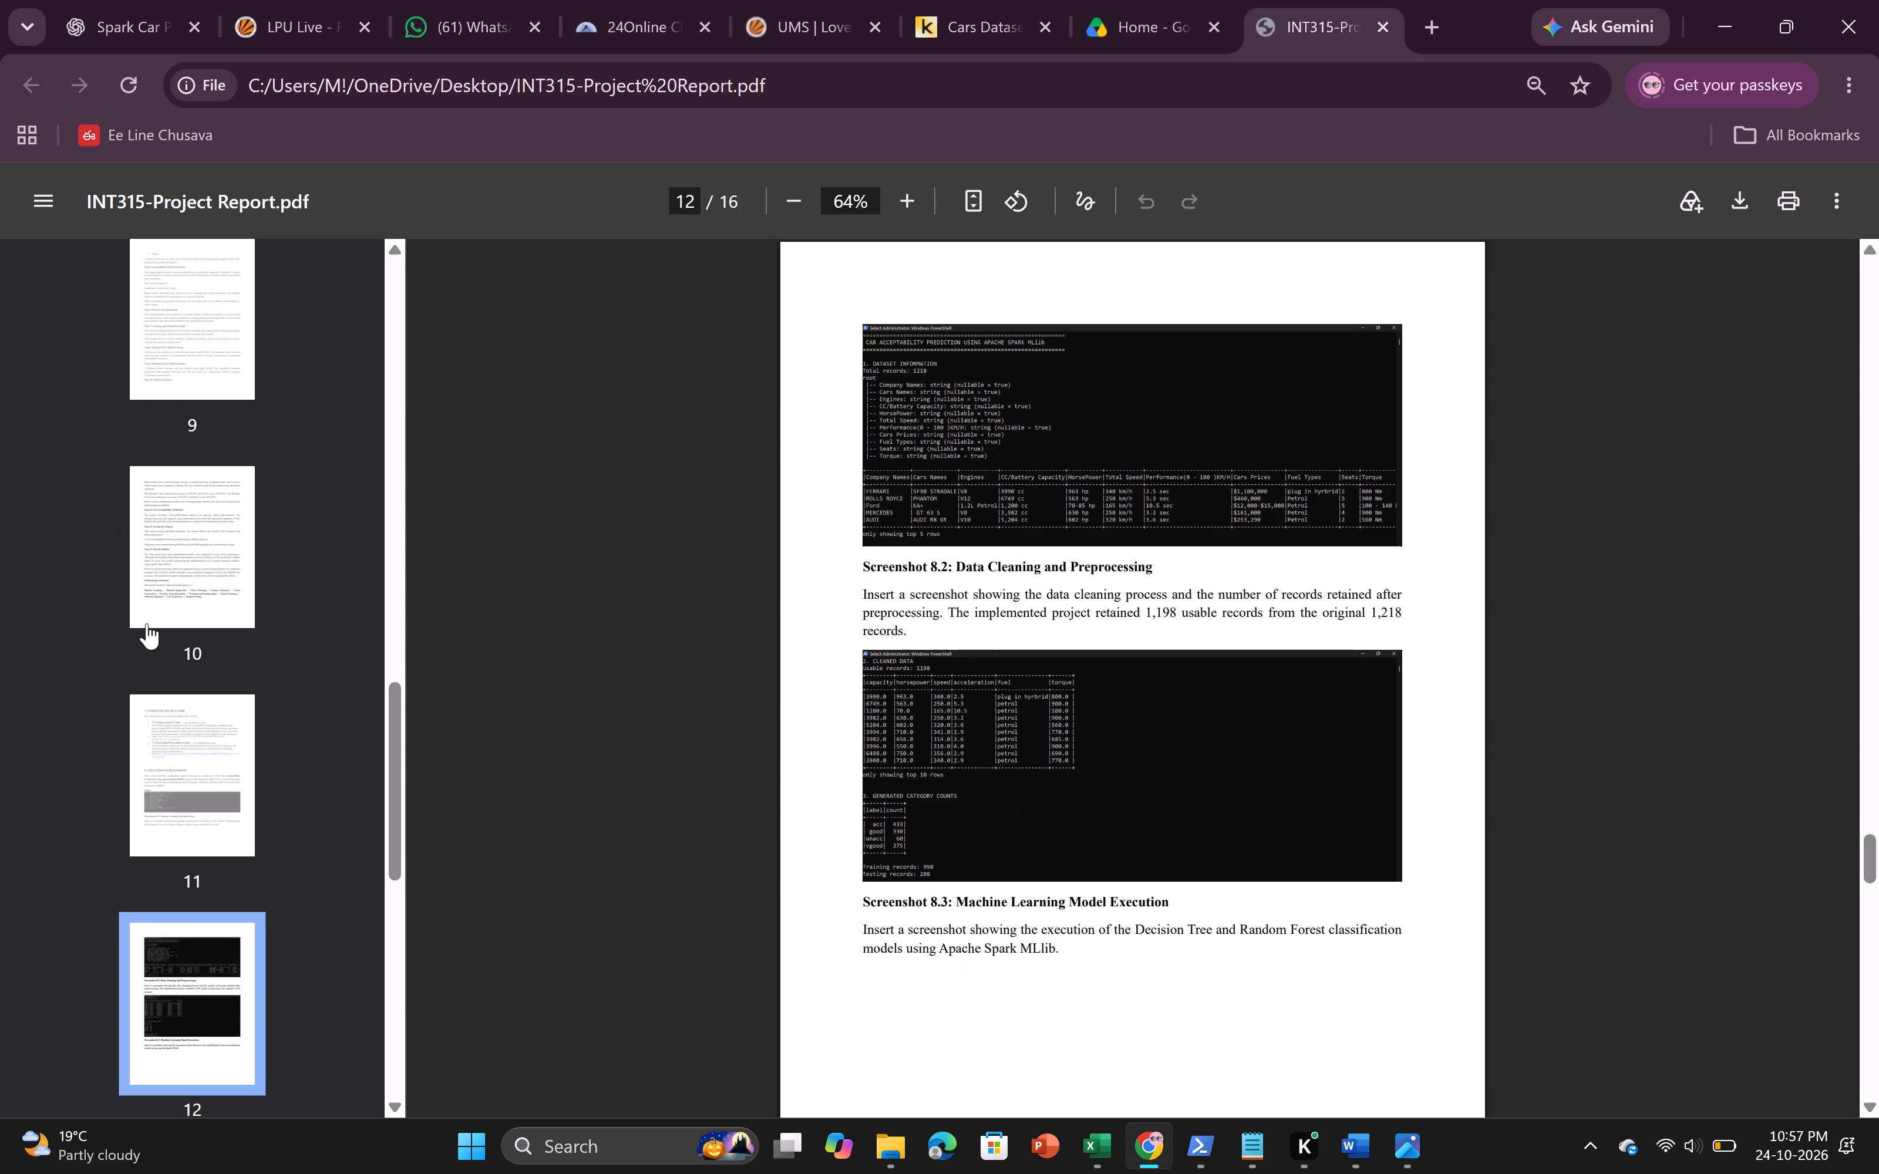
key(Down)
key(Down)
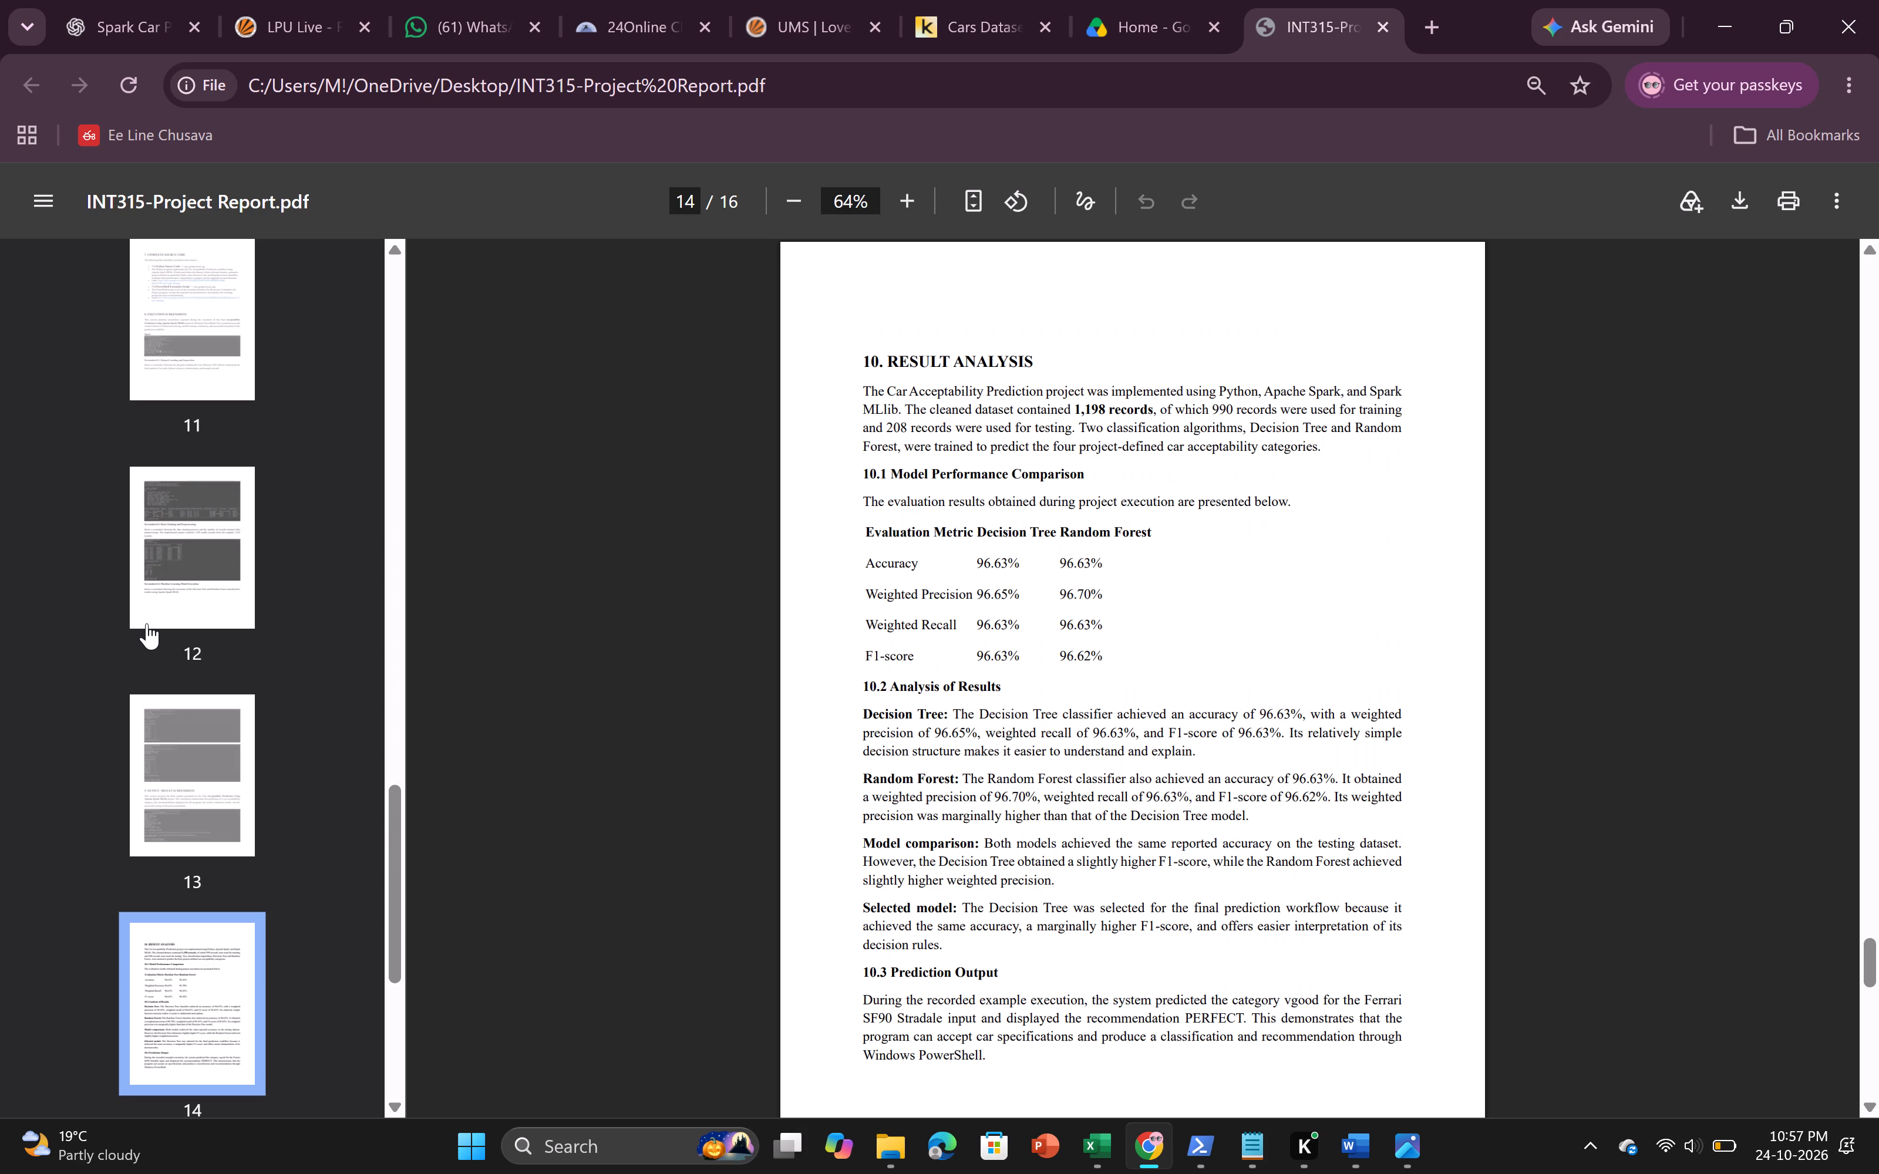
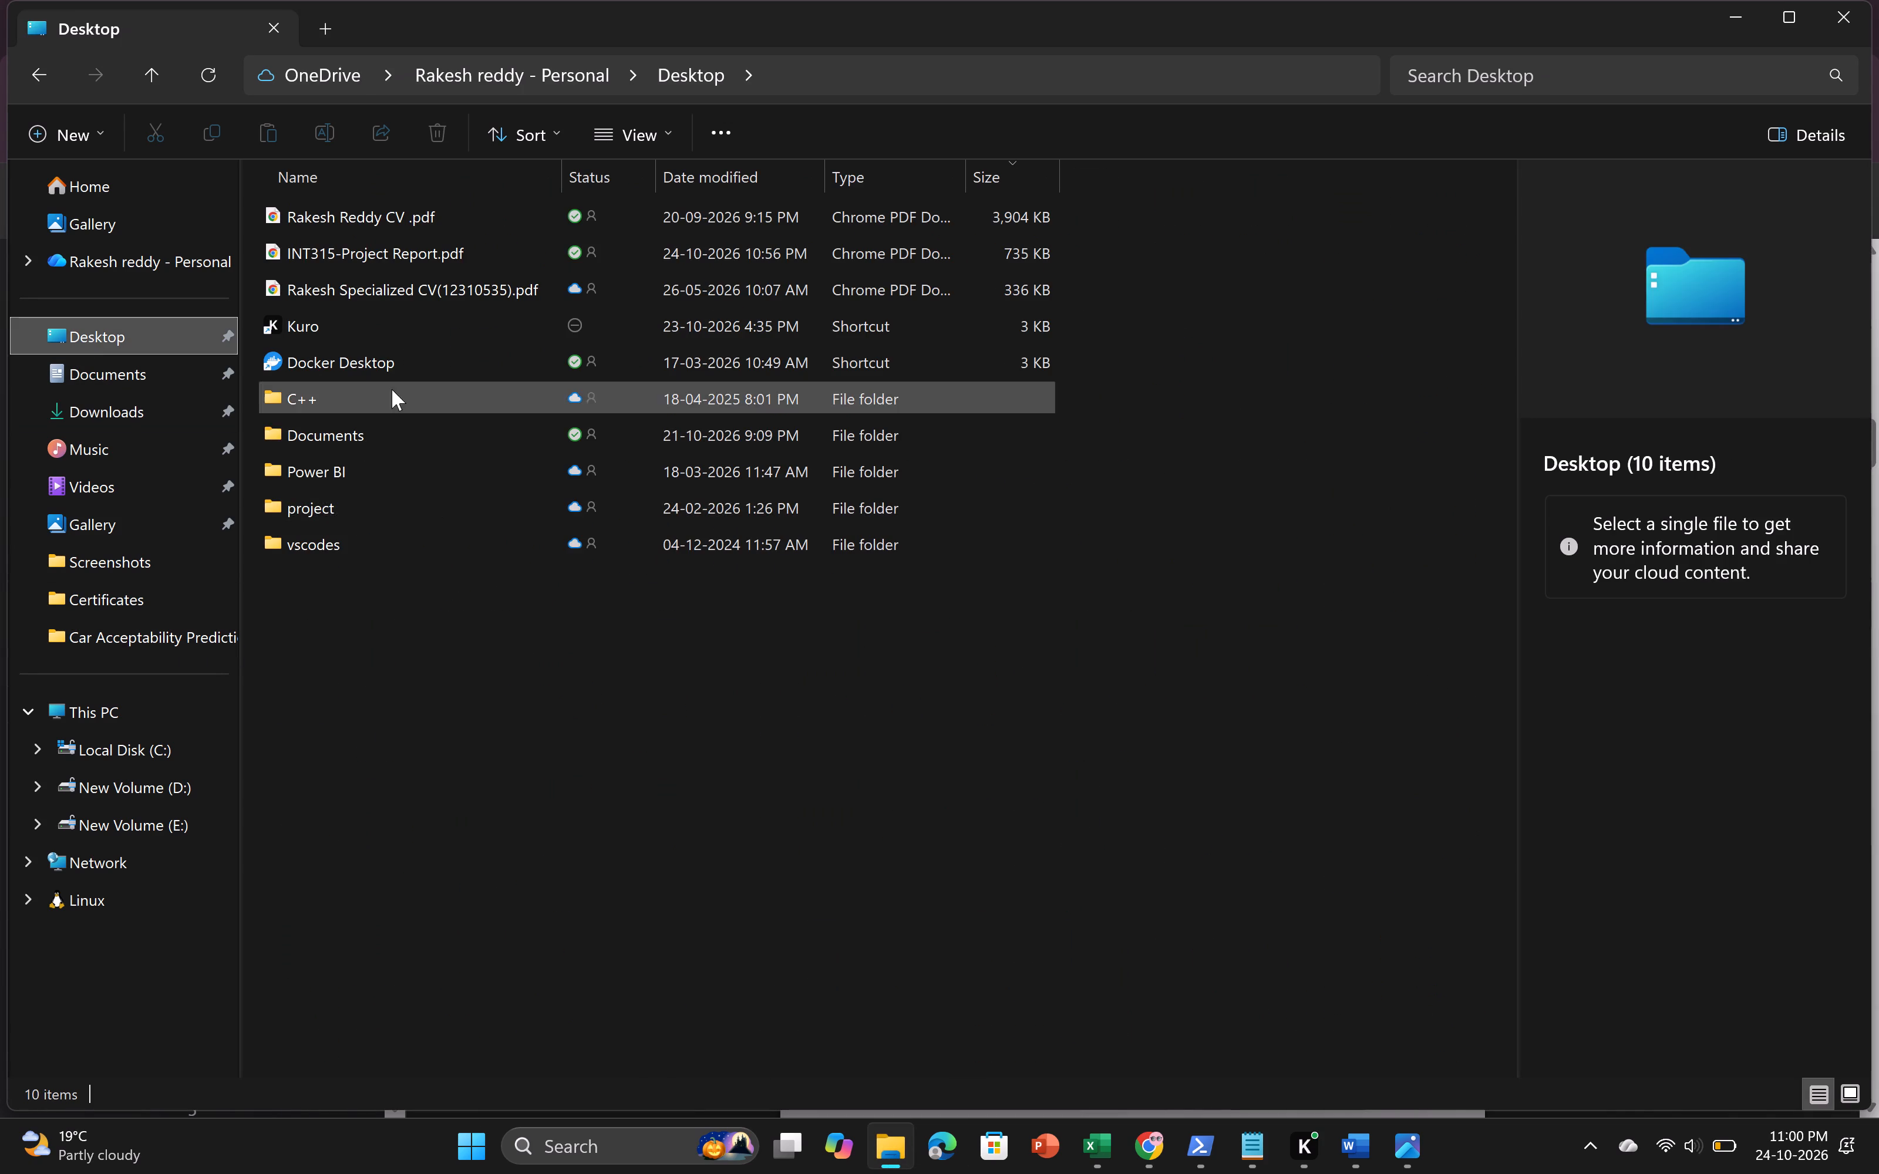
Delete the exported file INT315-Project Report.pdf from the Desktop, retrying on its remaining desktop icon.
click(311, 249)
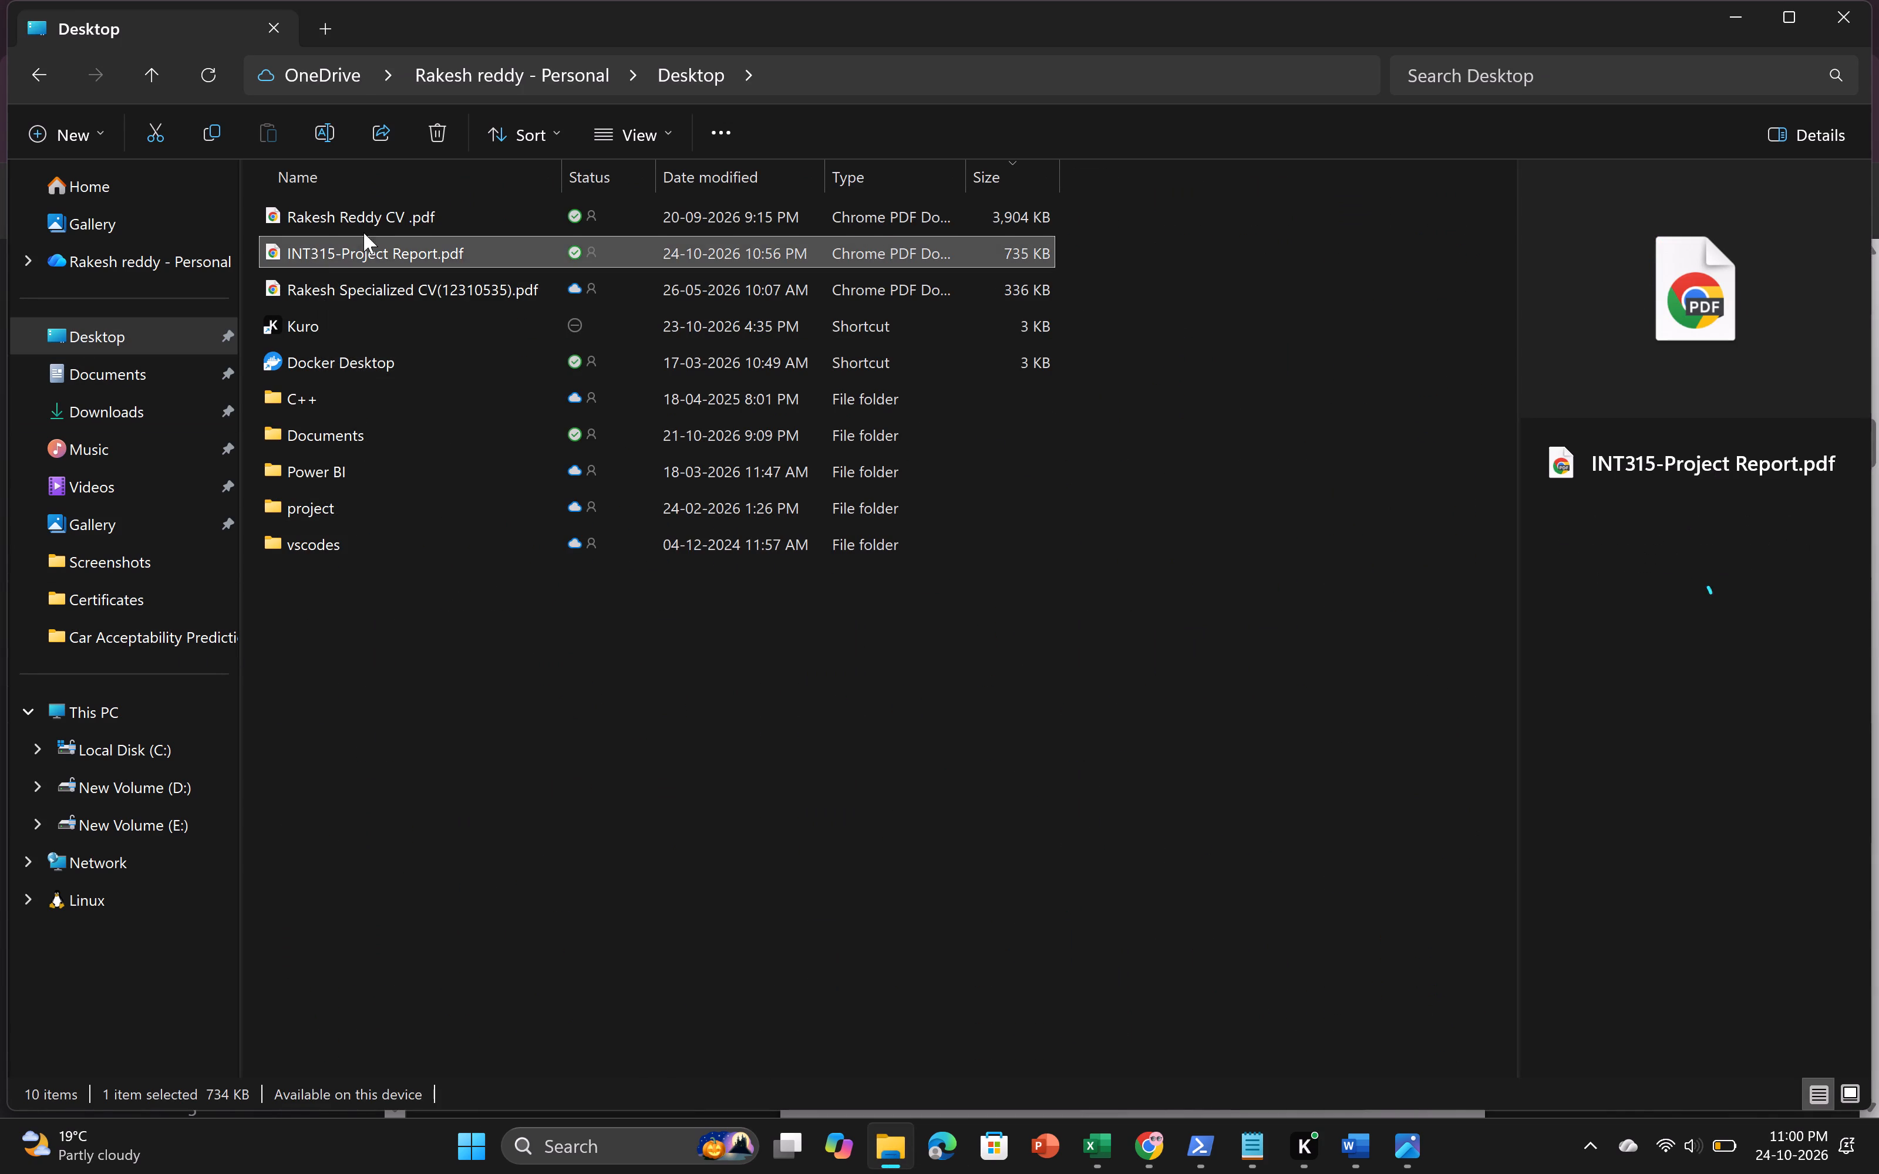
click(450, 131)
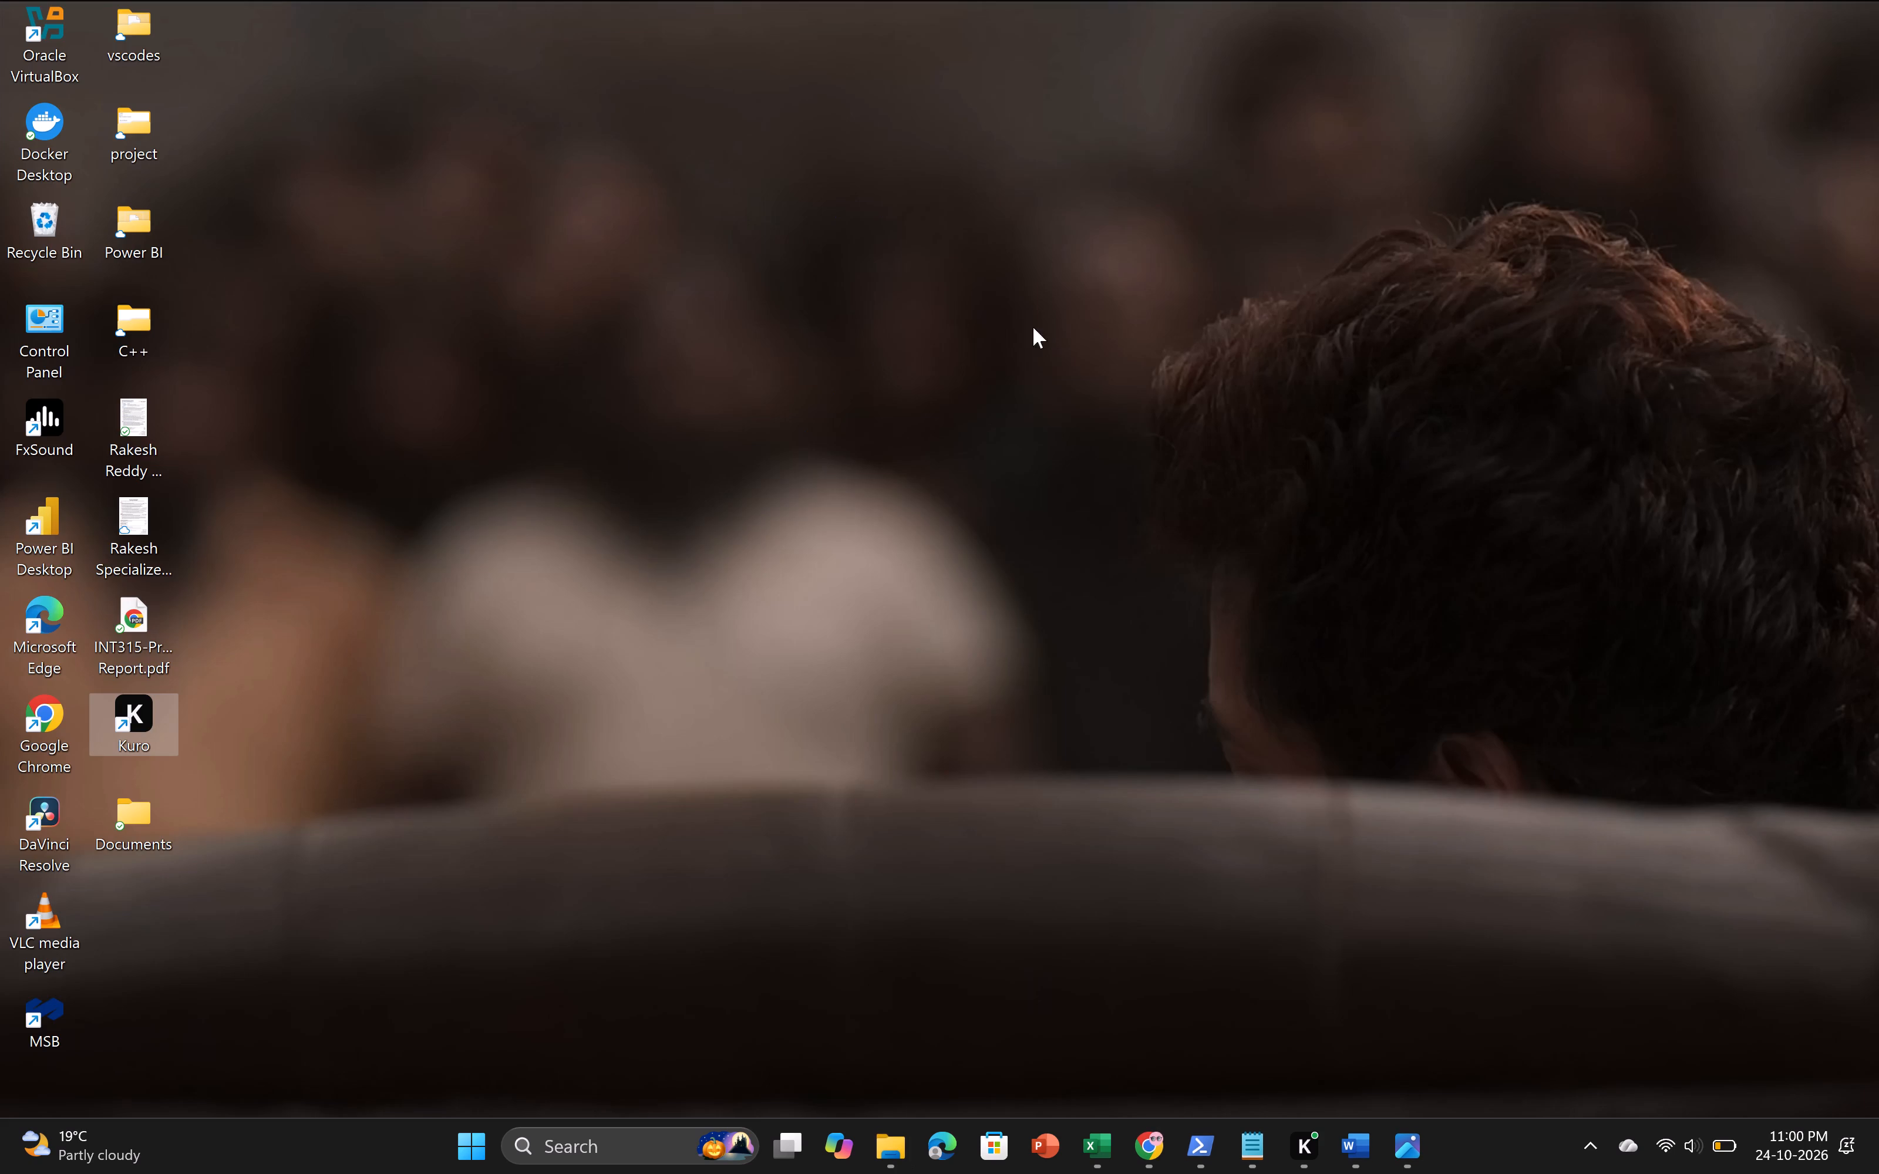
click(143, 629)
key(Delete)
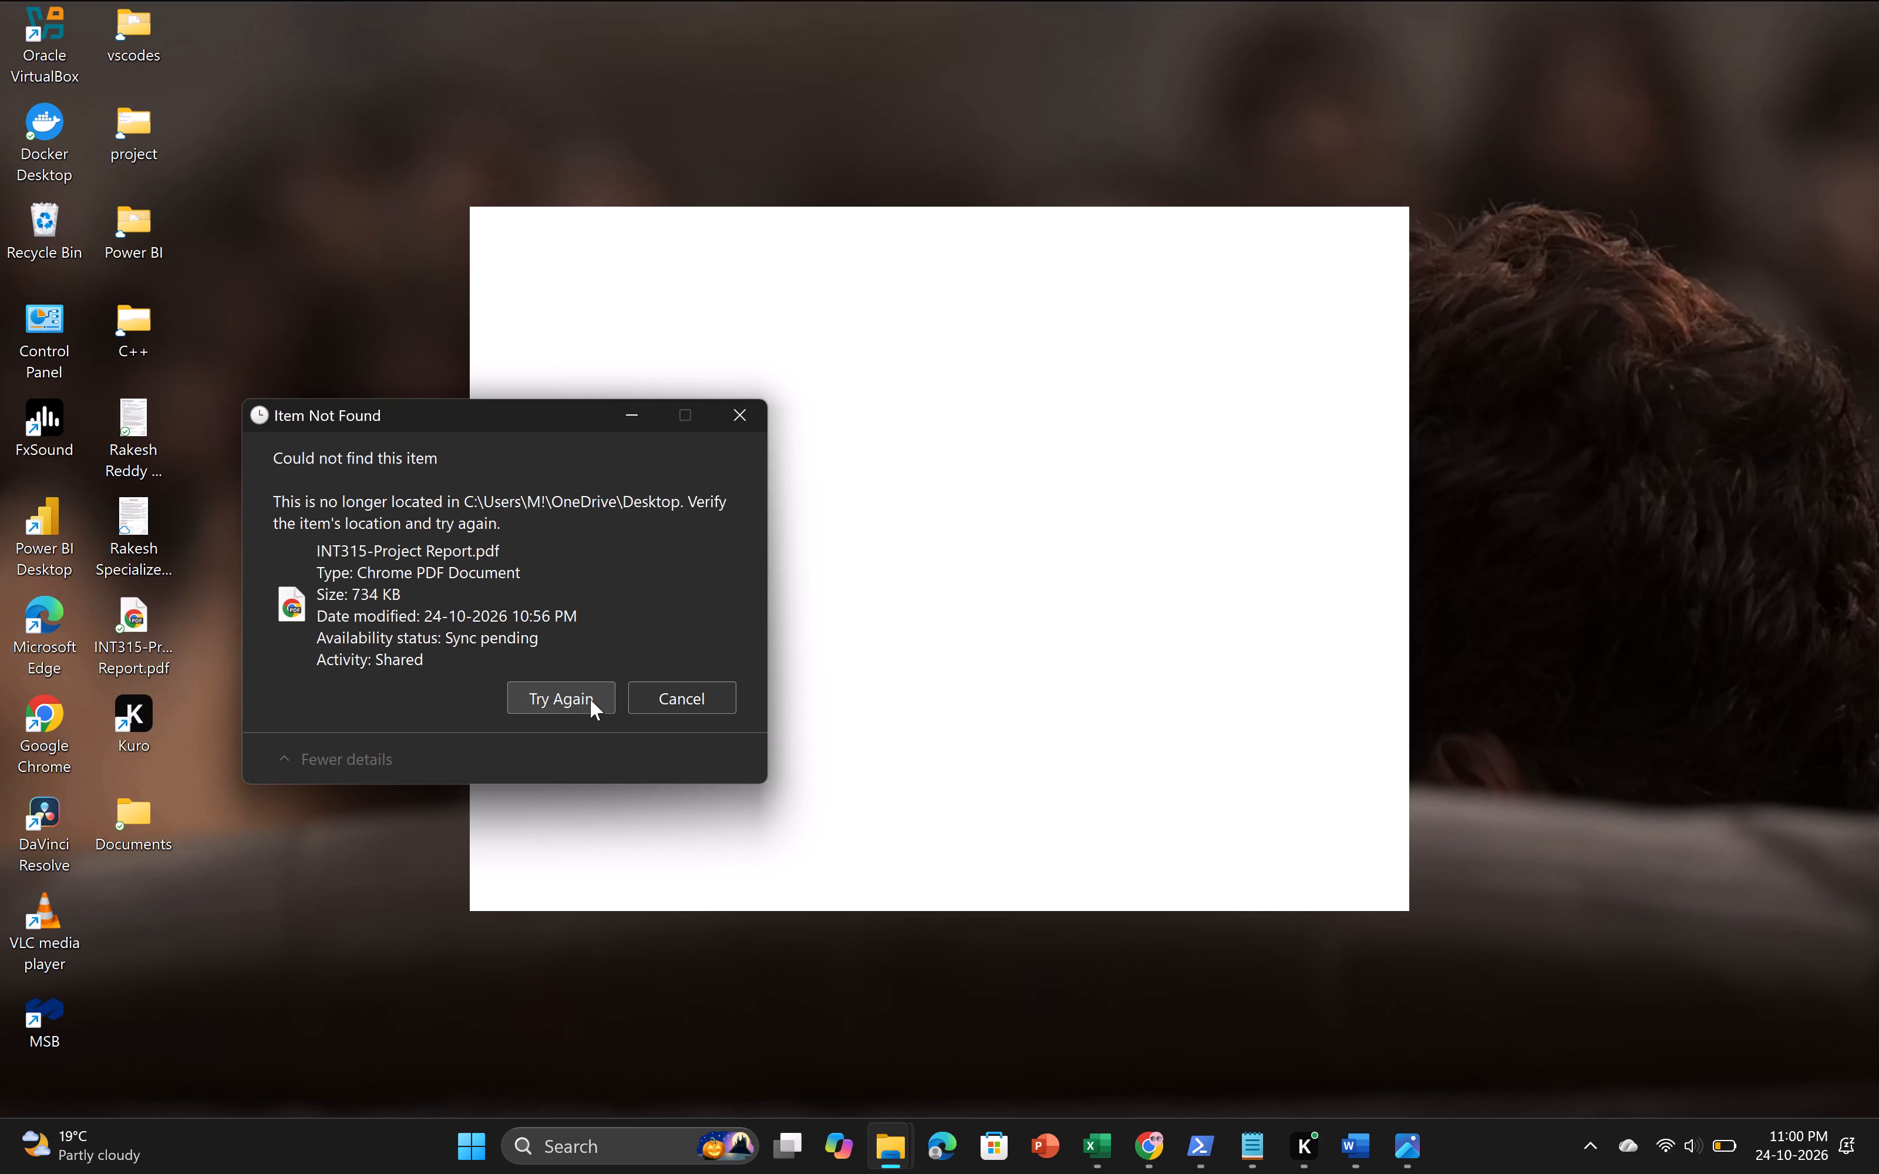
click(590, 699)
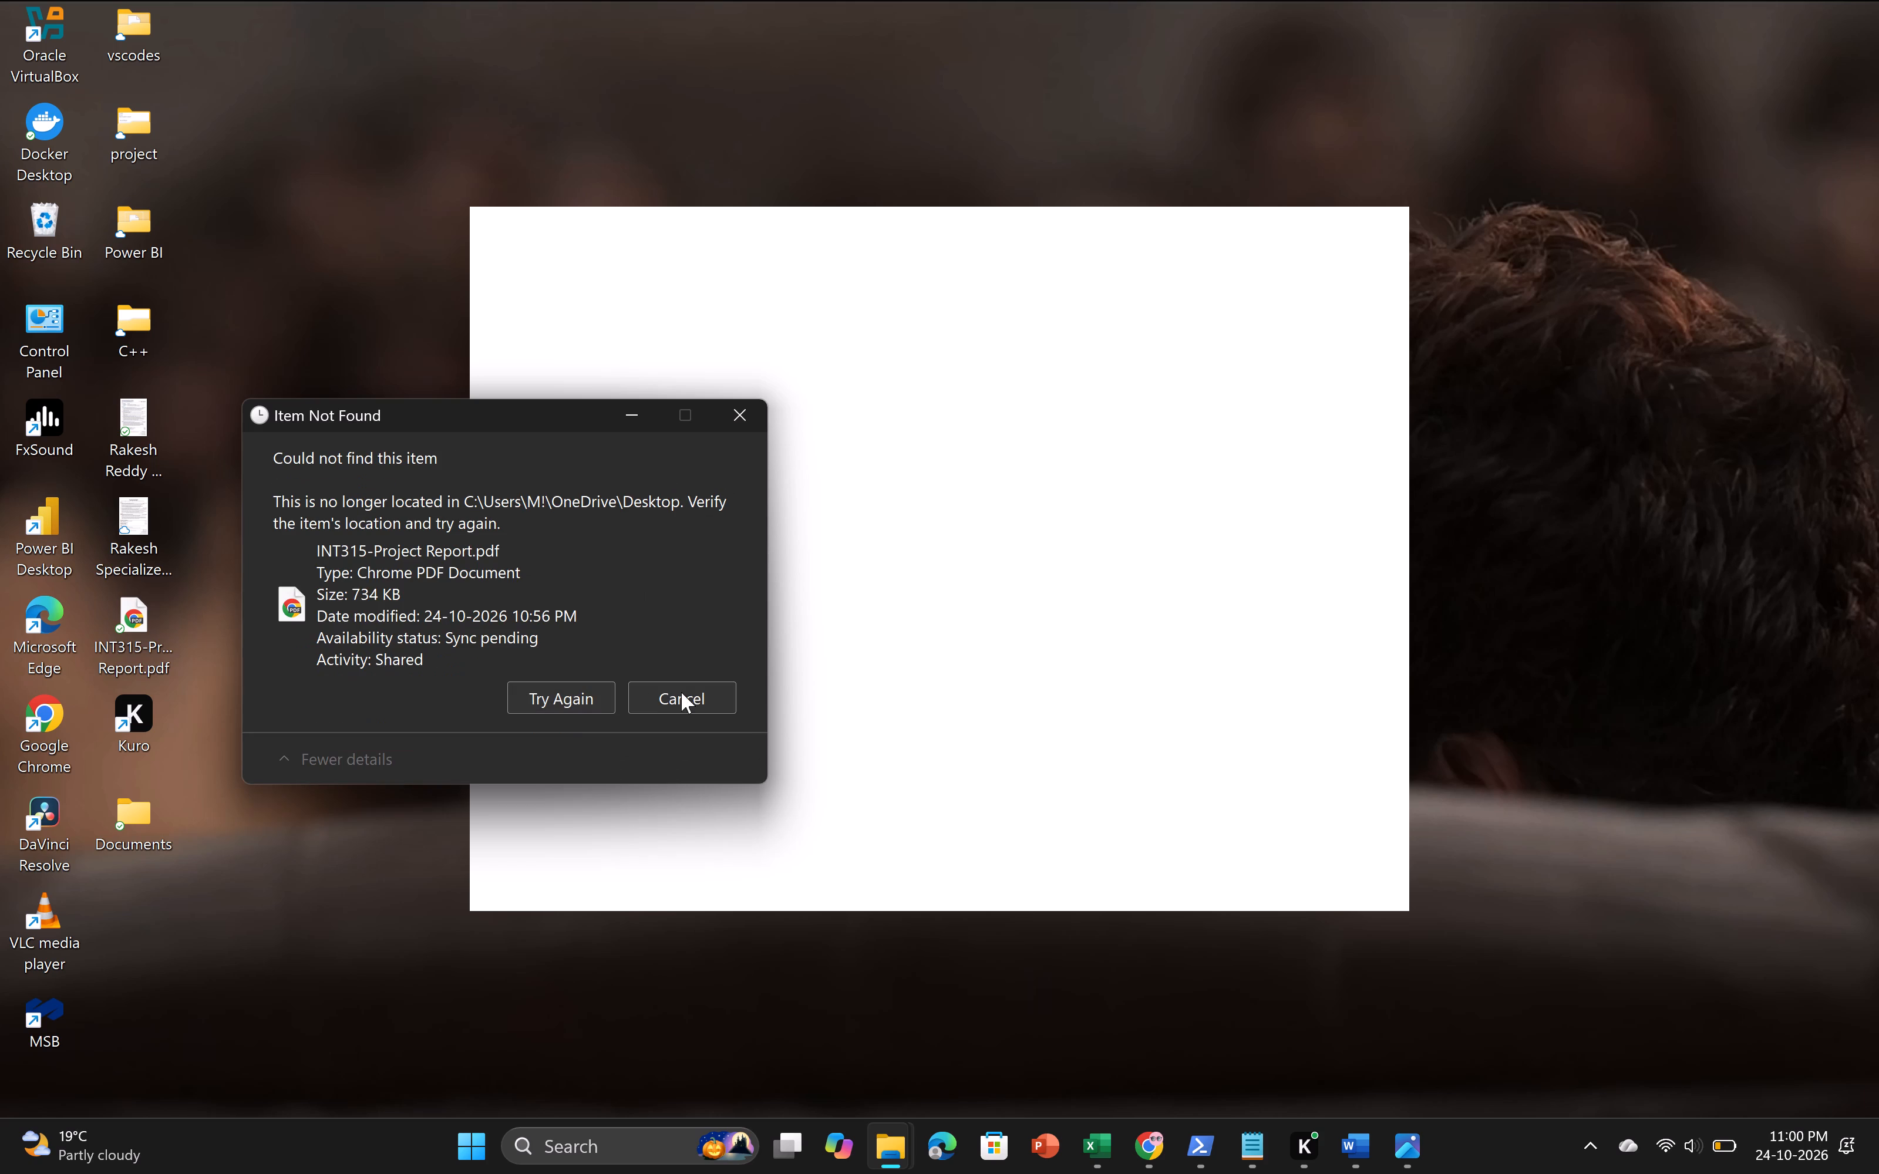
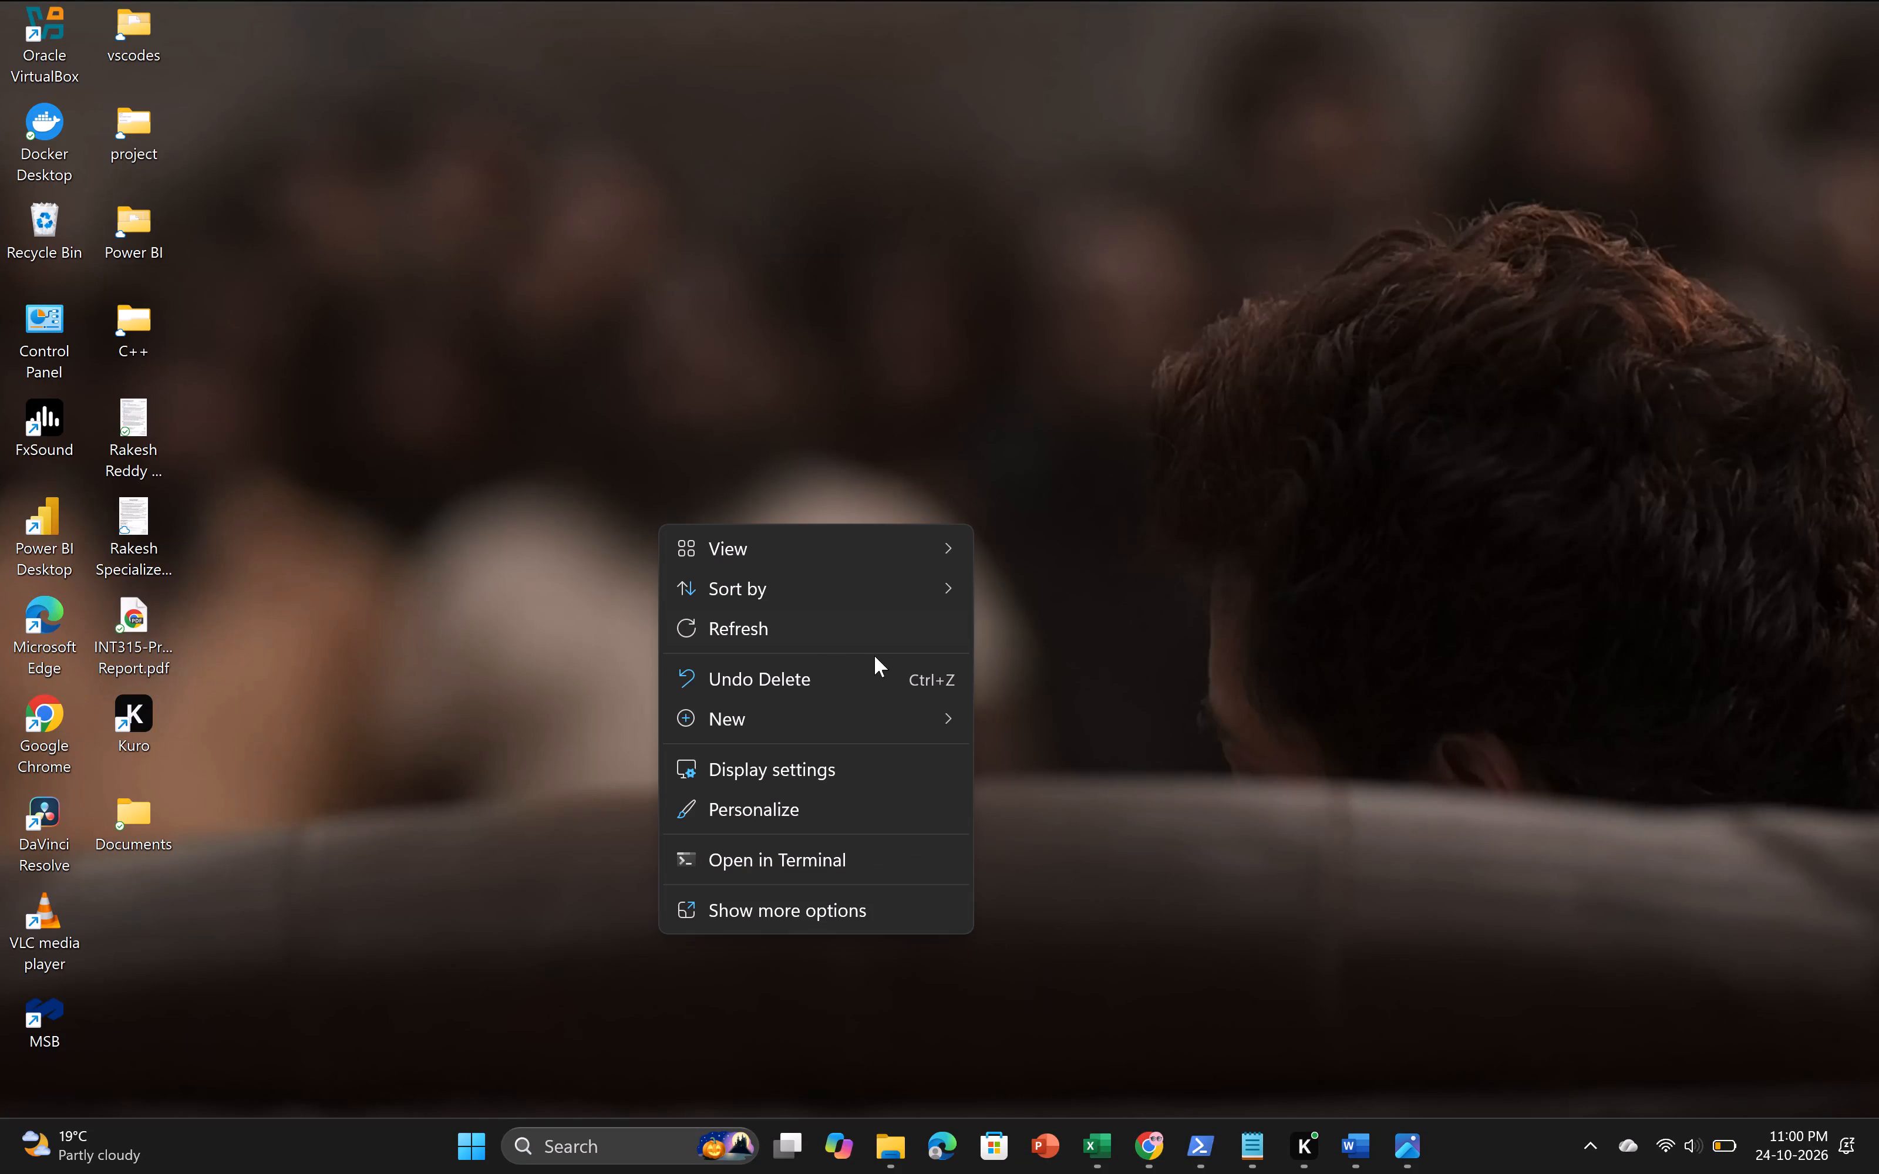
Refresh the desktop.
click(821, 631)
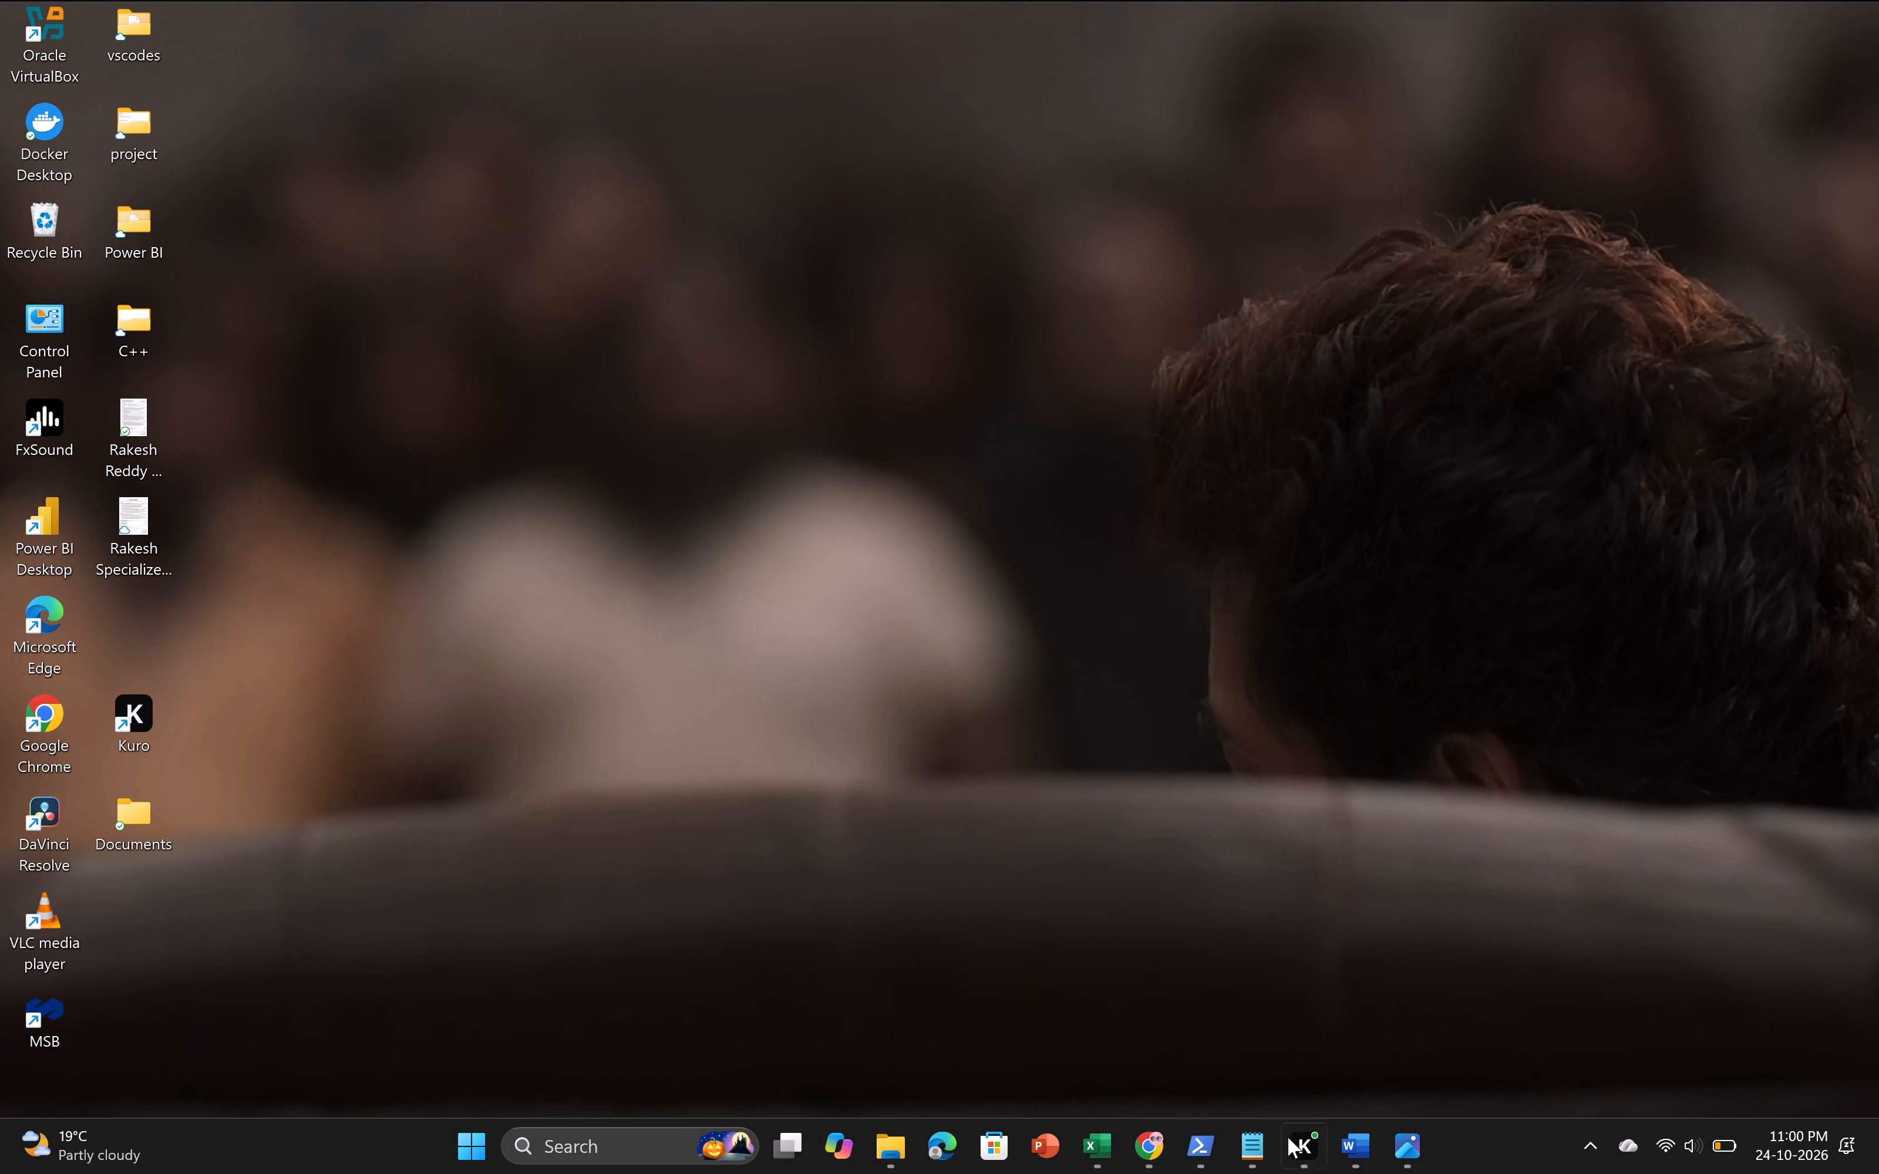
In the Word report's Problem Statement, replace the four listed car categories with "Perfect or Choose another car/model" and save the document.
click(1355, 1152)
scroll(860, 812, up, 7)
scroll(860, 812, up, 17)
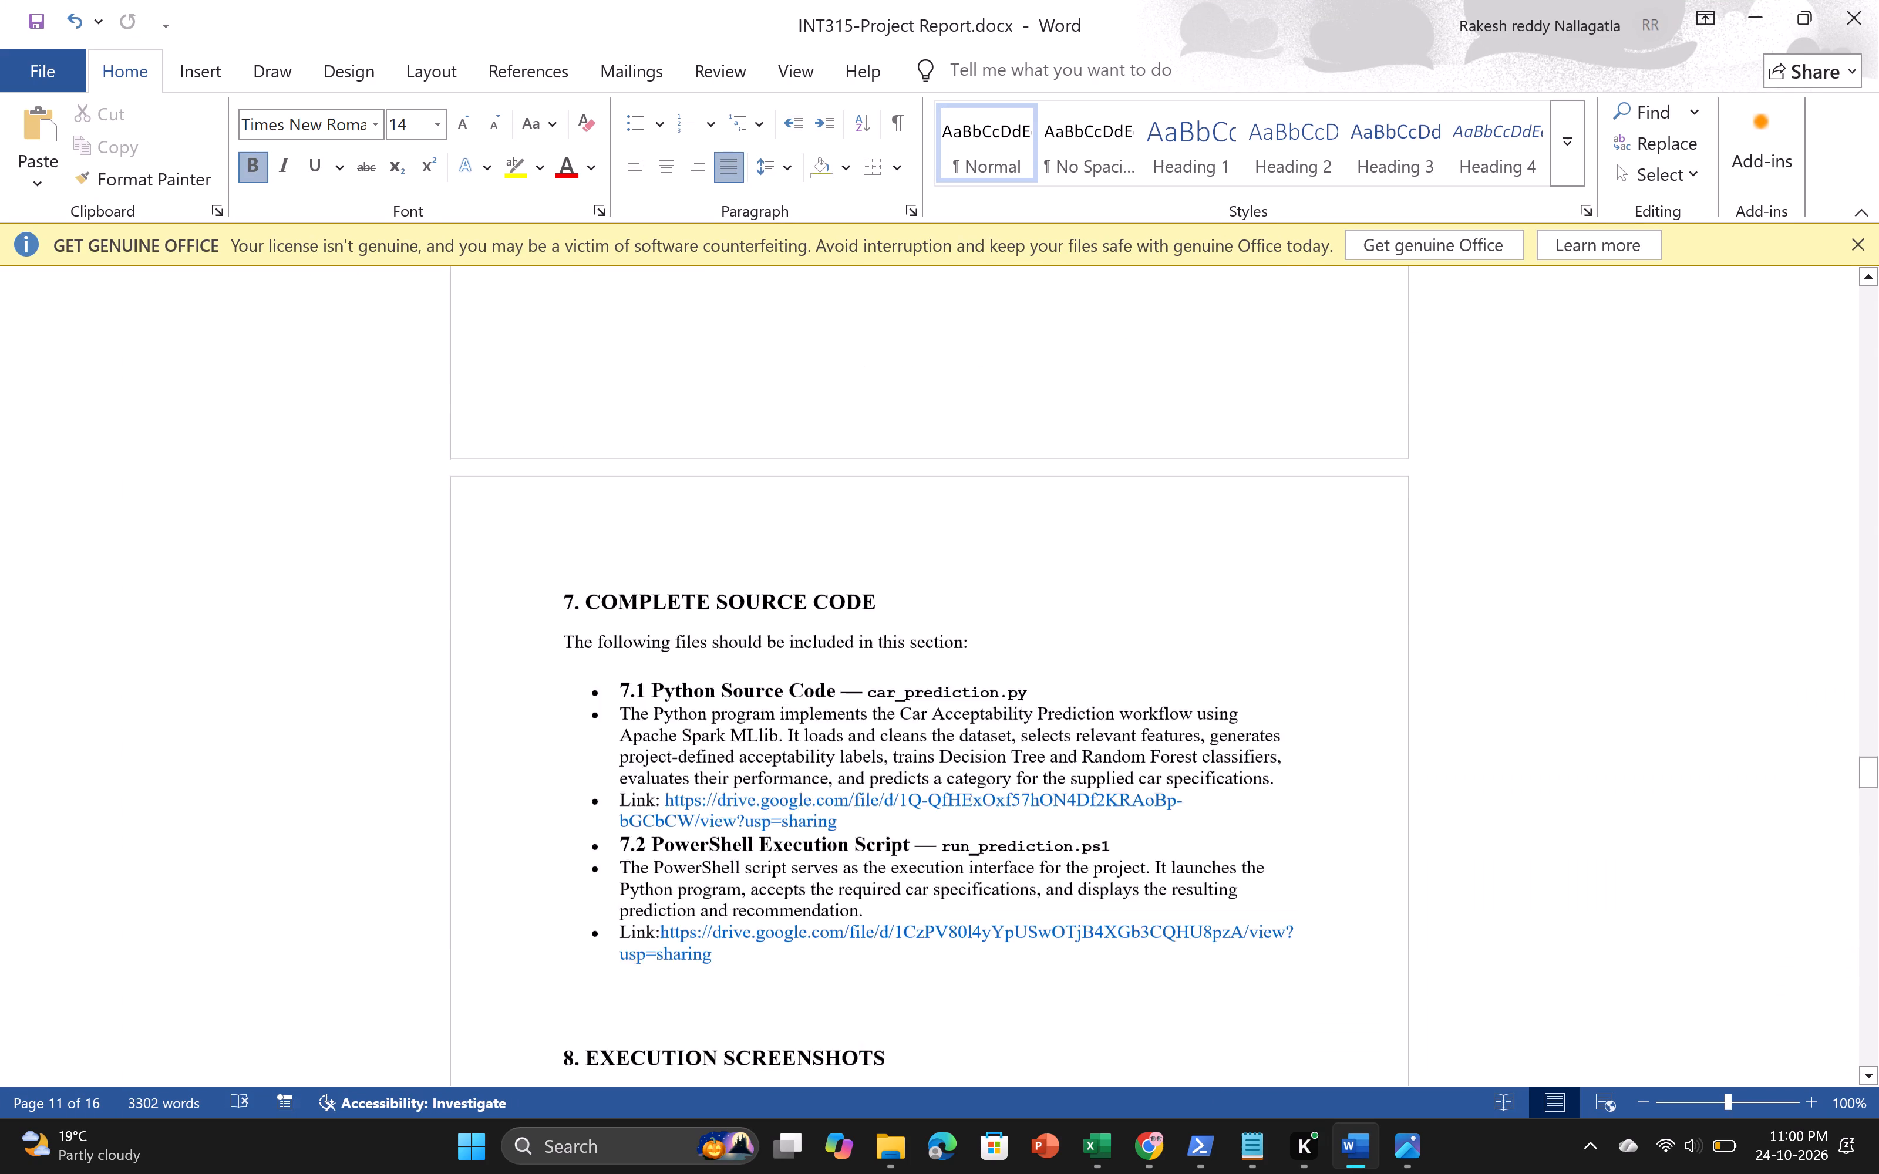
scroll(860, 812, up, 20)
scroll(860, 812, up, 11)
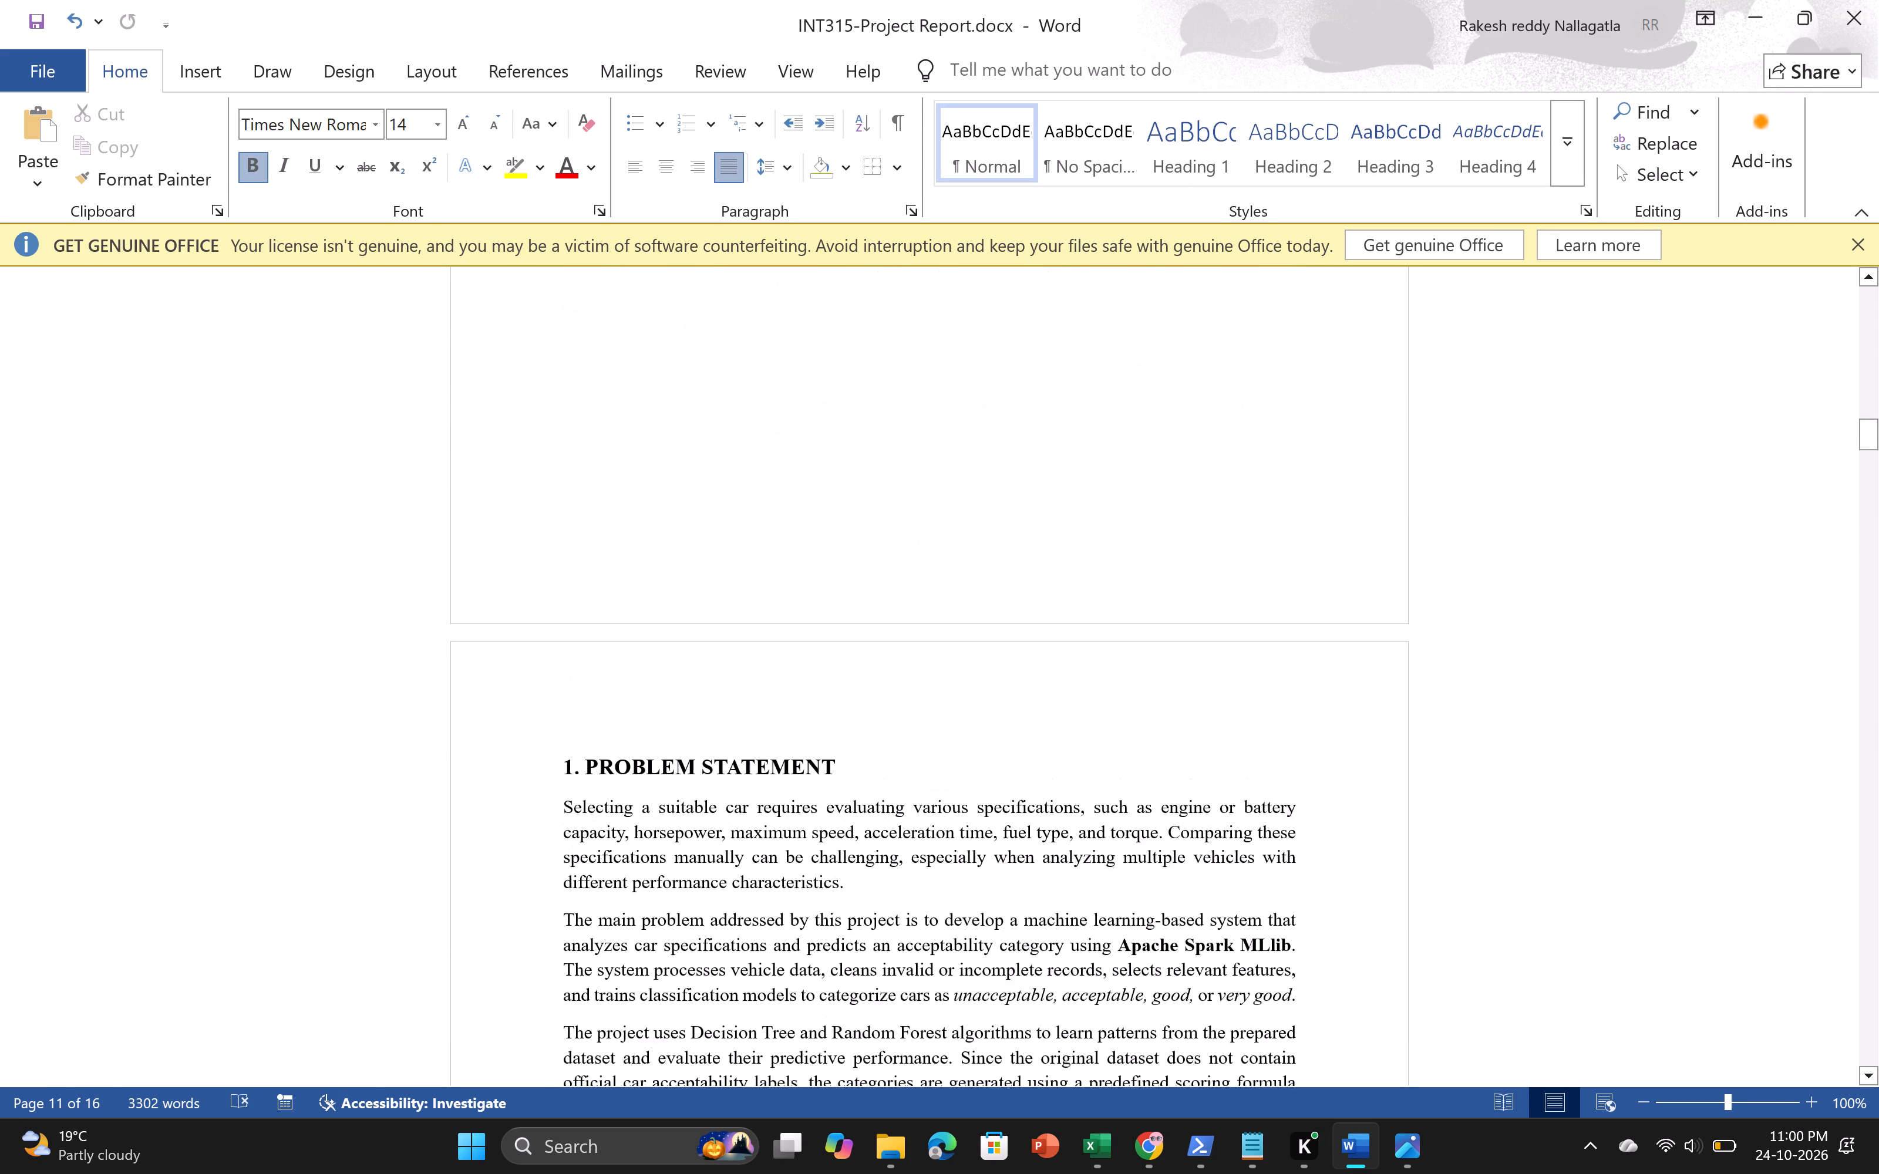
scroll(860, 812, up, 14)
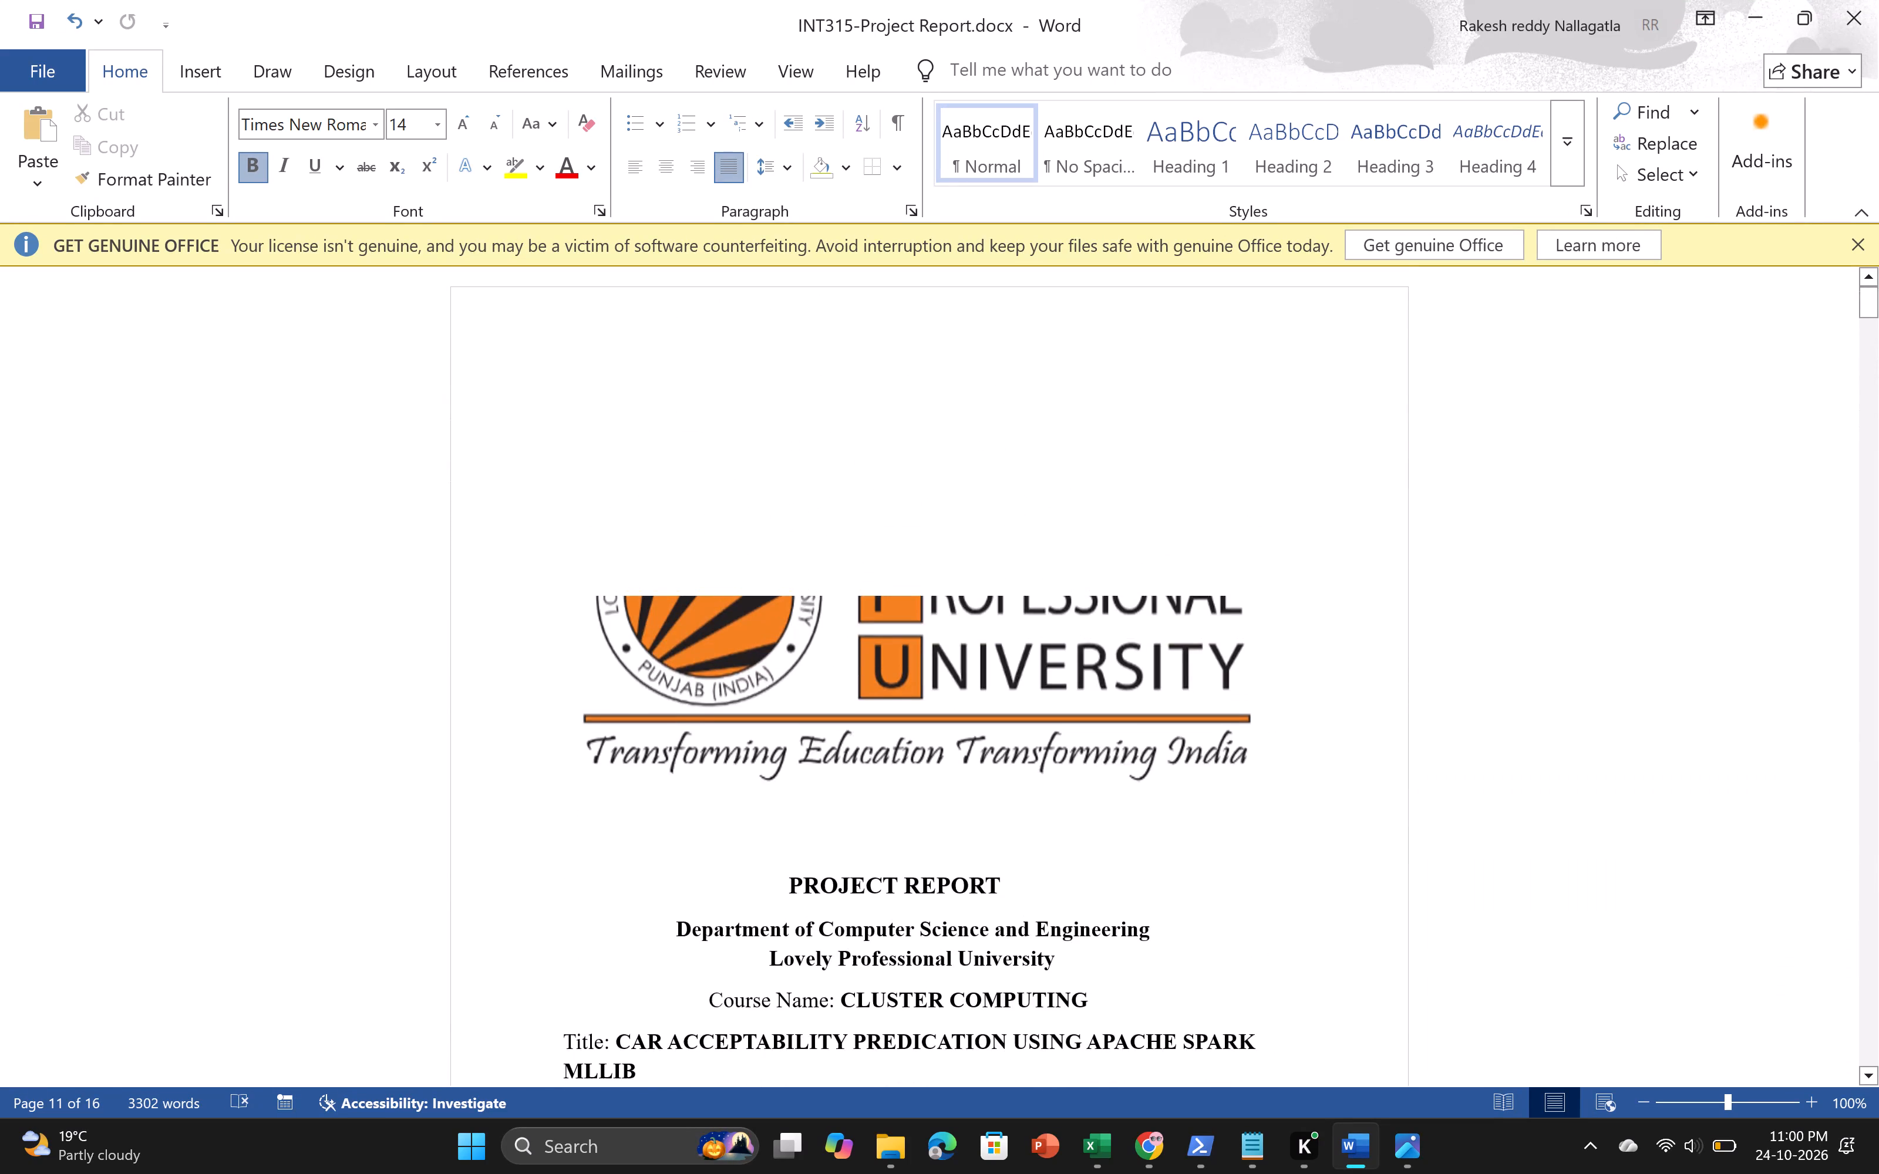
scroll(860, 812, down, 7)
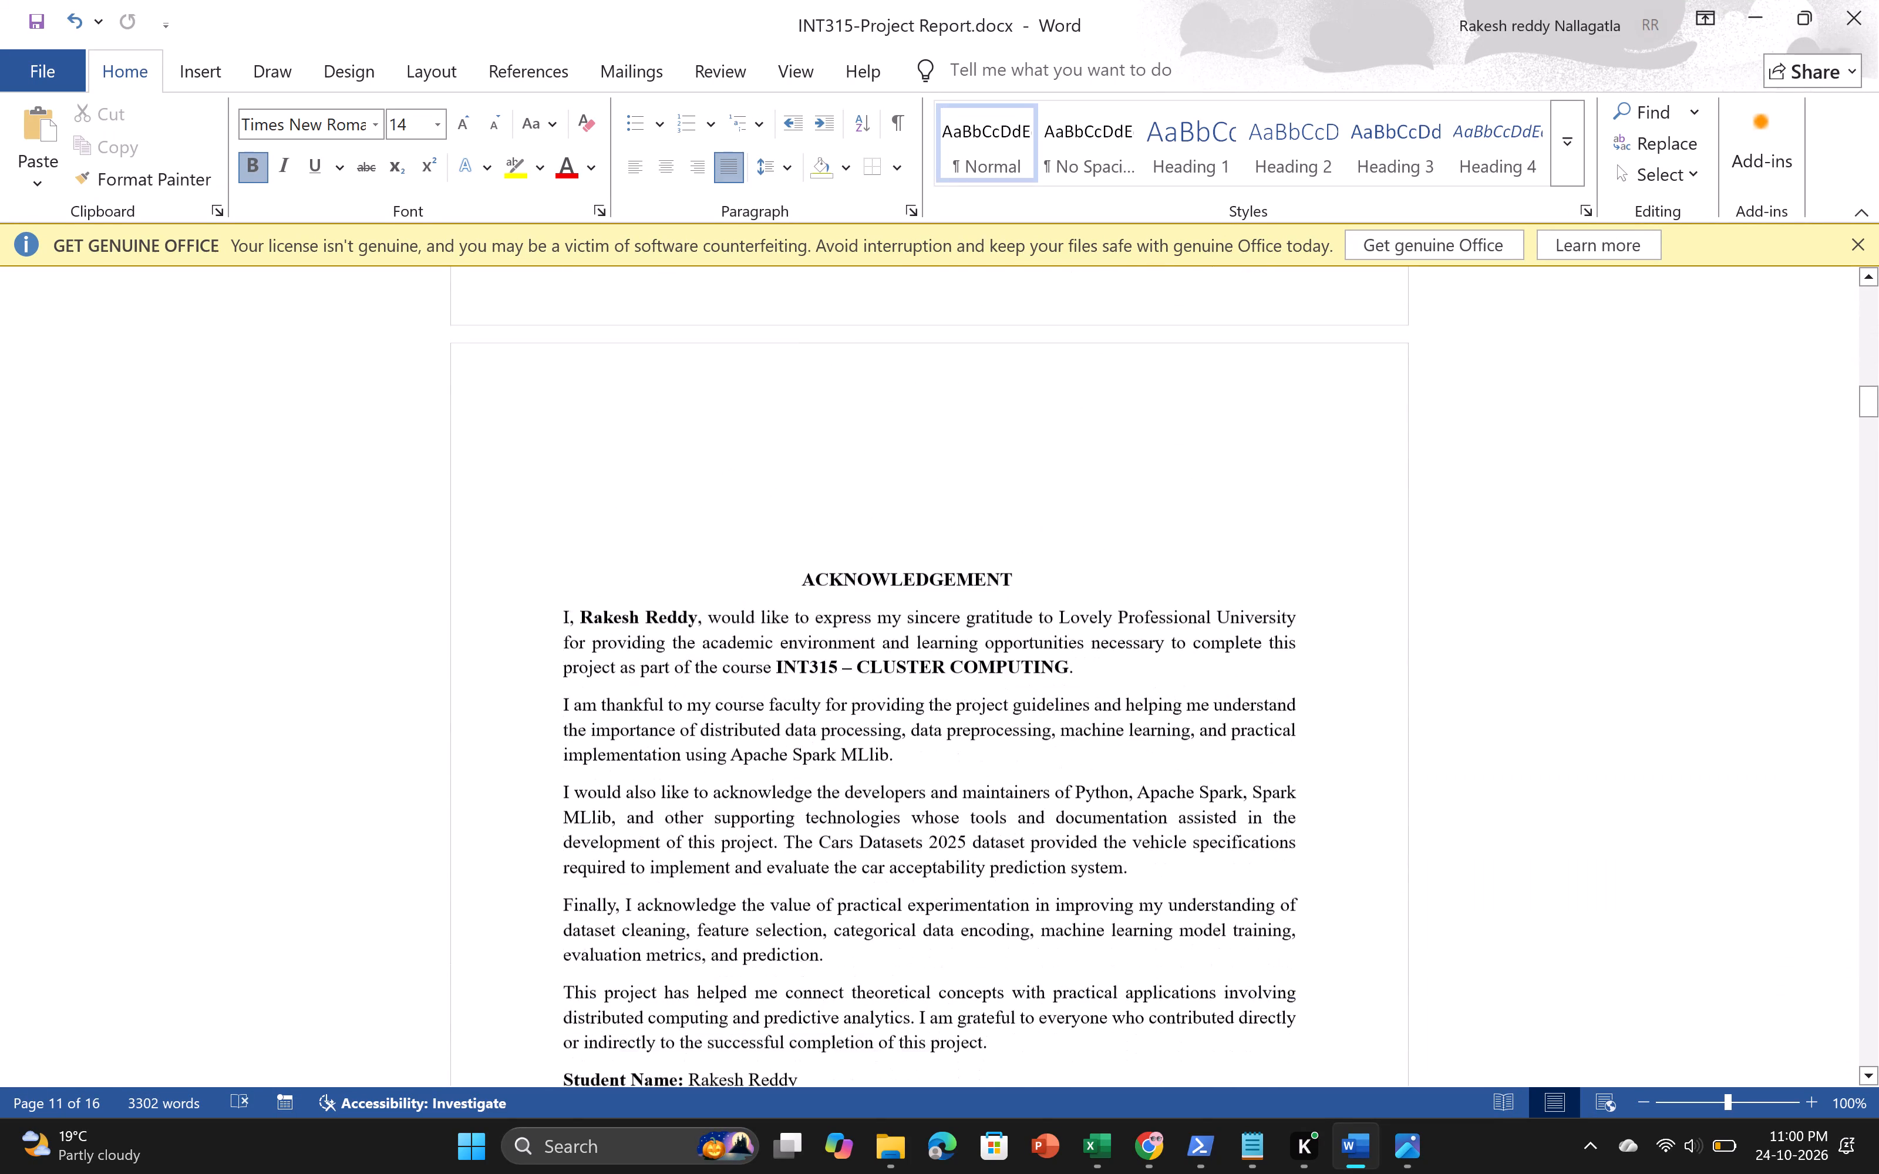
scroll(860, 812, down, 6)
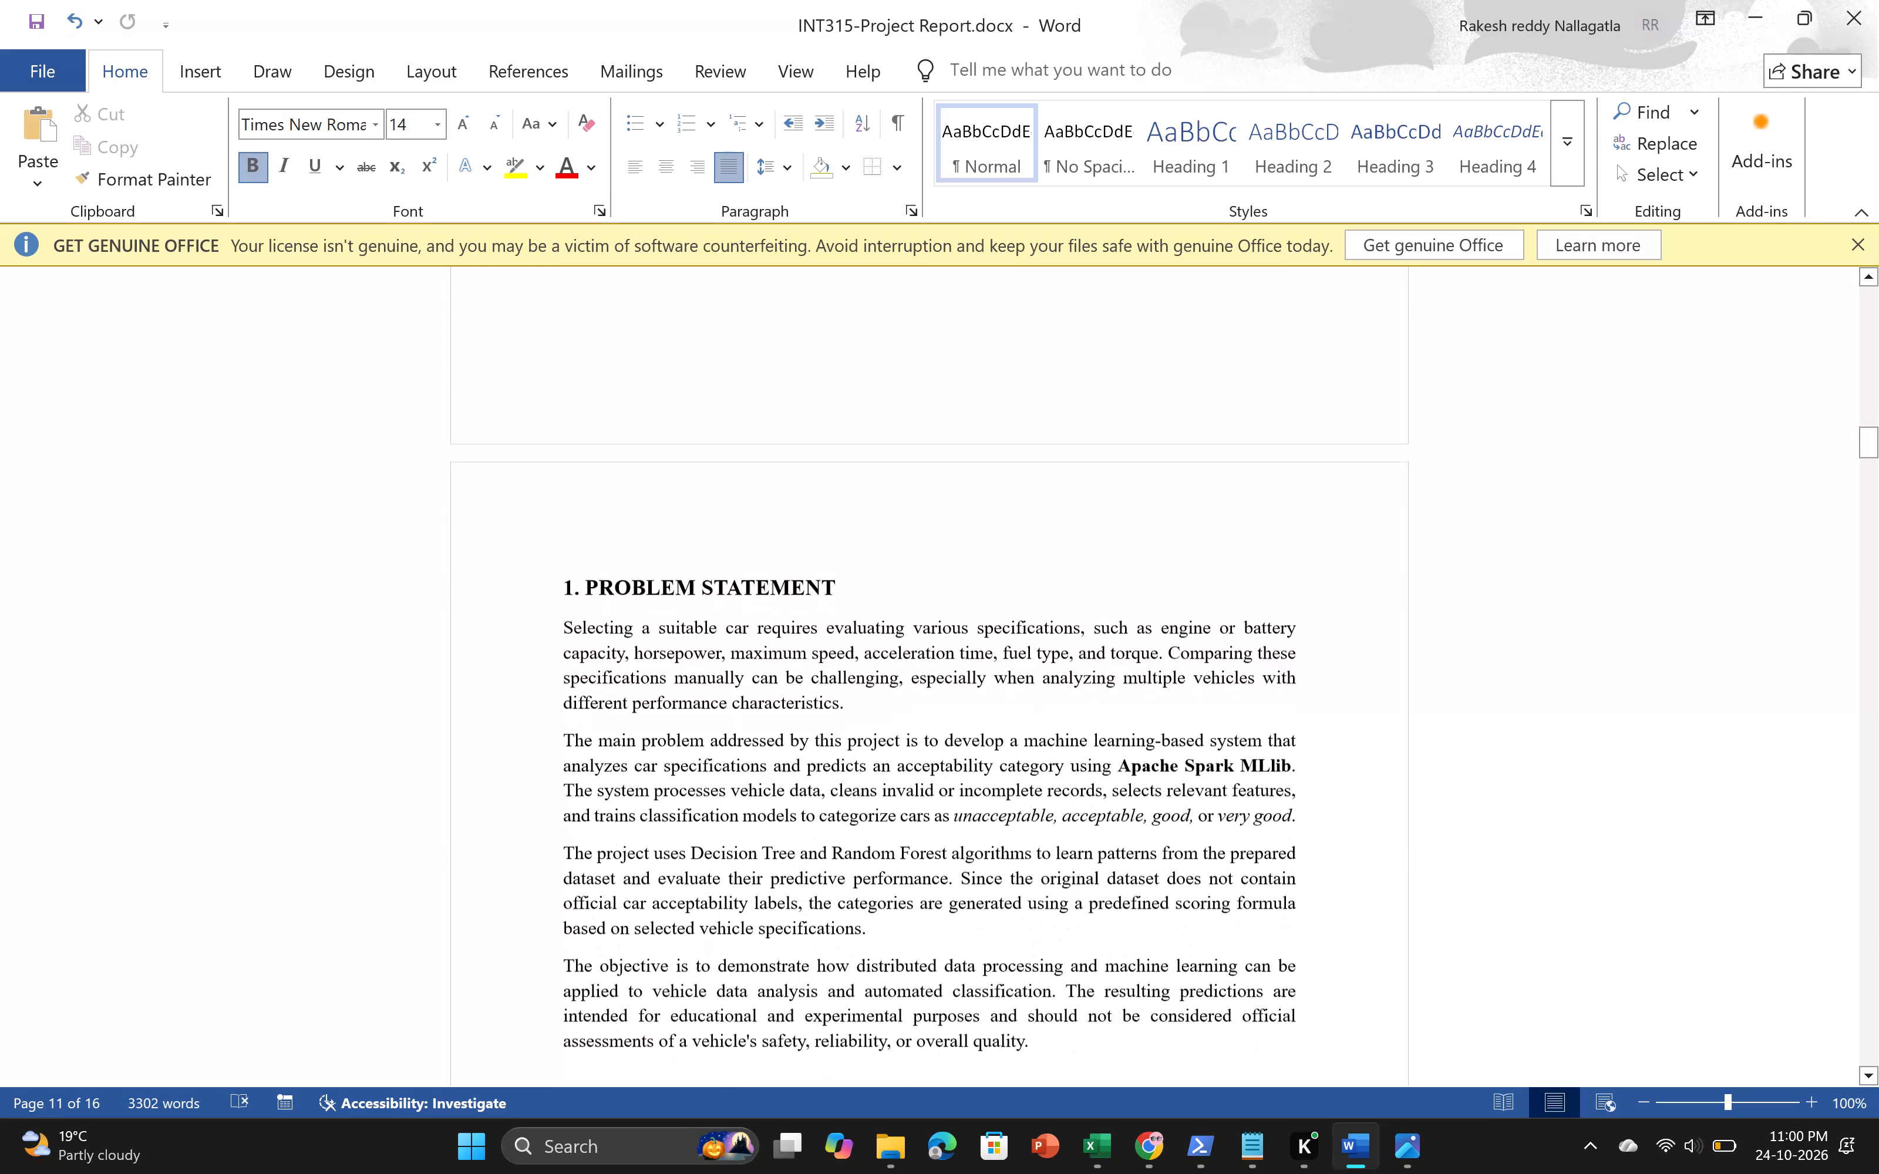
scroll(860, 812, down, 1)
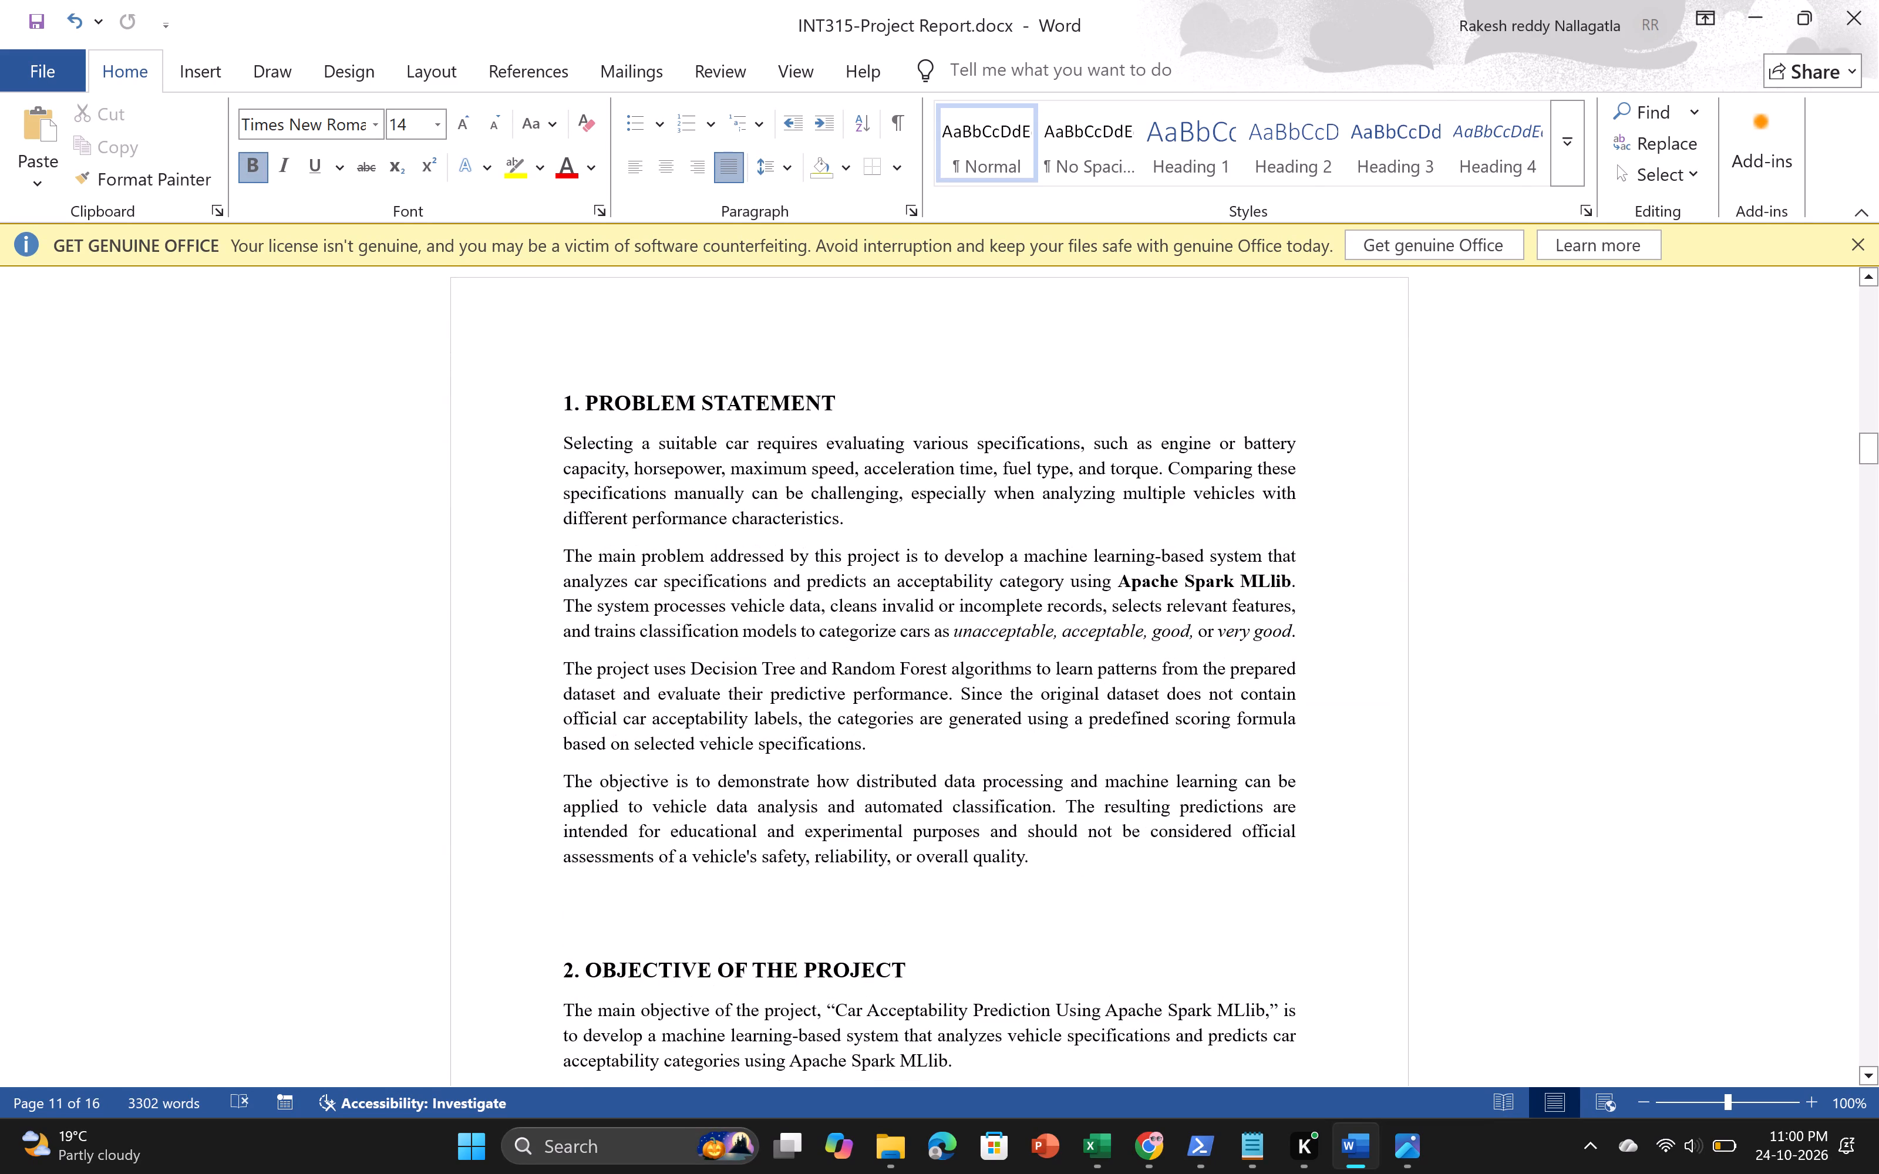
click(1288, 626)
key(BackSpace)
key(BackSpace)
key(BackSpace)
key(BackSpace)
key(BackSpace)
key(BackSpace)
key(BackSpace)
key(BackSpace)
key(BackSpace)
key(BackSpace)
key(BackSpace)
key(BackSpace)
key(BackSpace)
key(BackSpace)
key(BackSpace)
key(BackSpace)
key(BackSpace)
key(BackSpace)
key(BackSpace)
key(BackSpace)
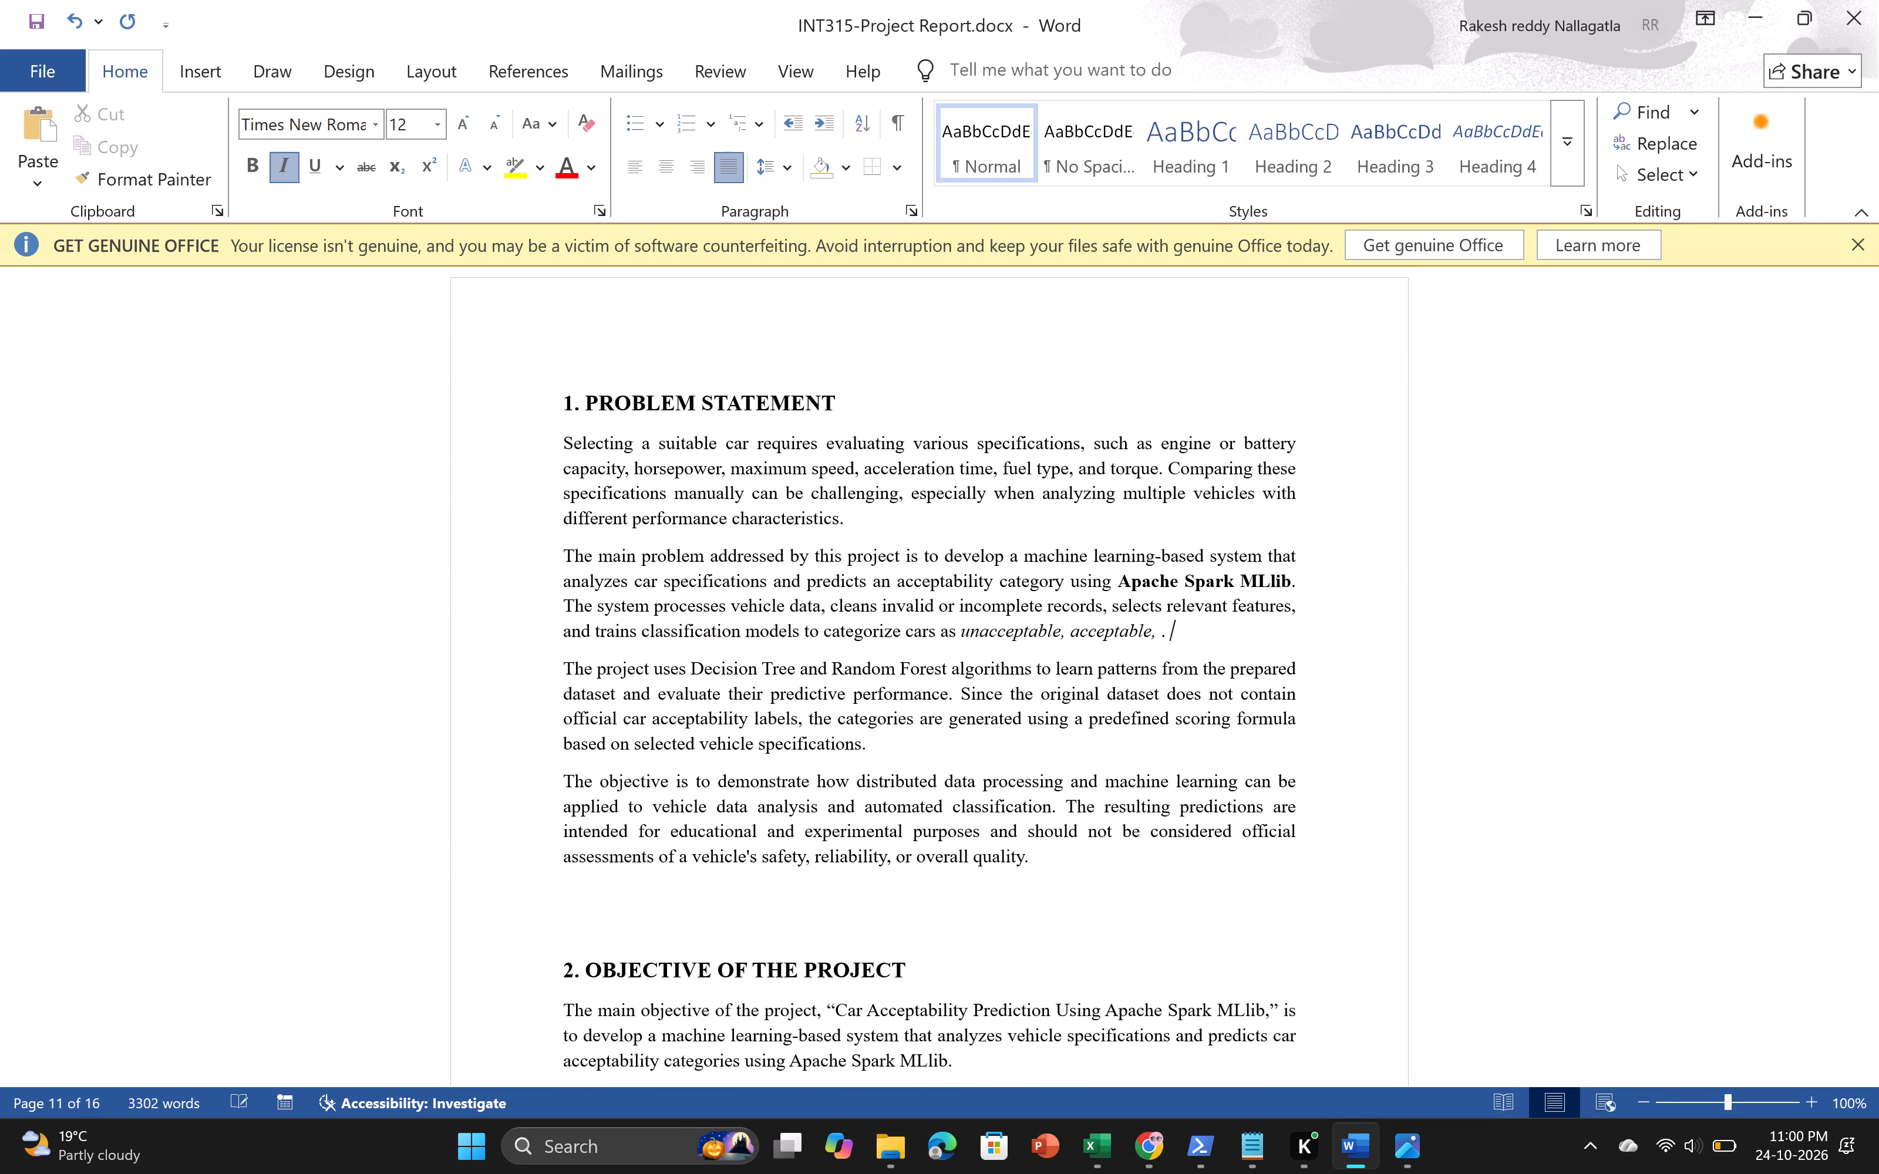
key(BackSpace)
key(BackSpace)
key(BackSpace)
key(BackSpace)
key(BackSpace)
key(BackSpace)
key(BackSpace)
key(BackSpace)
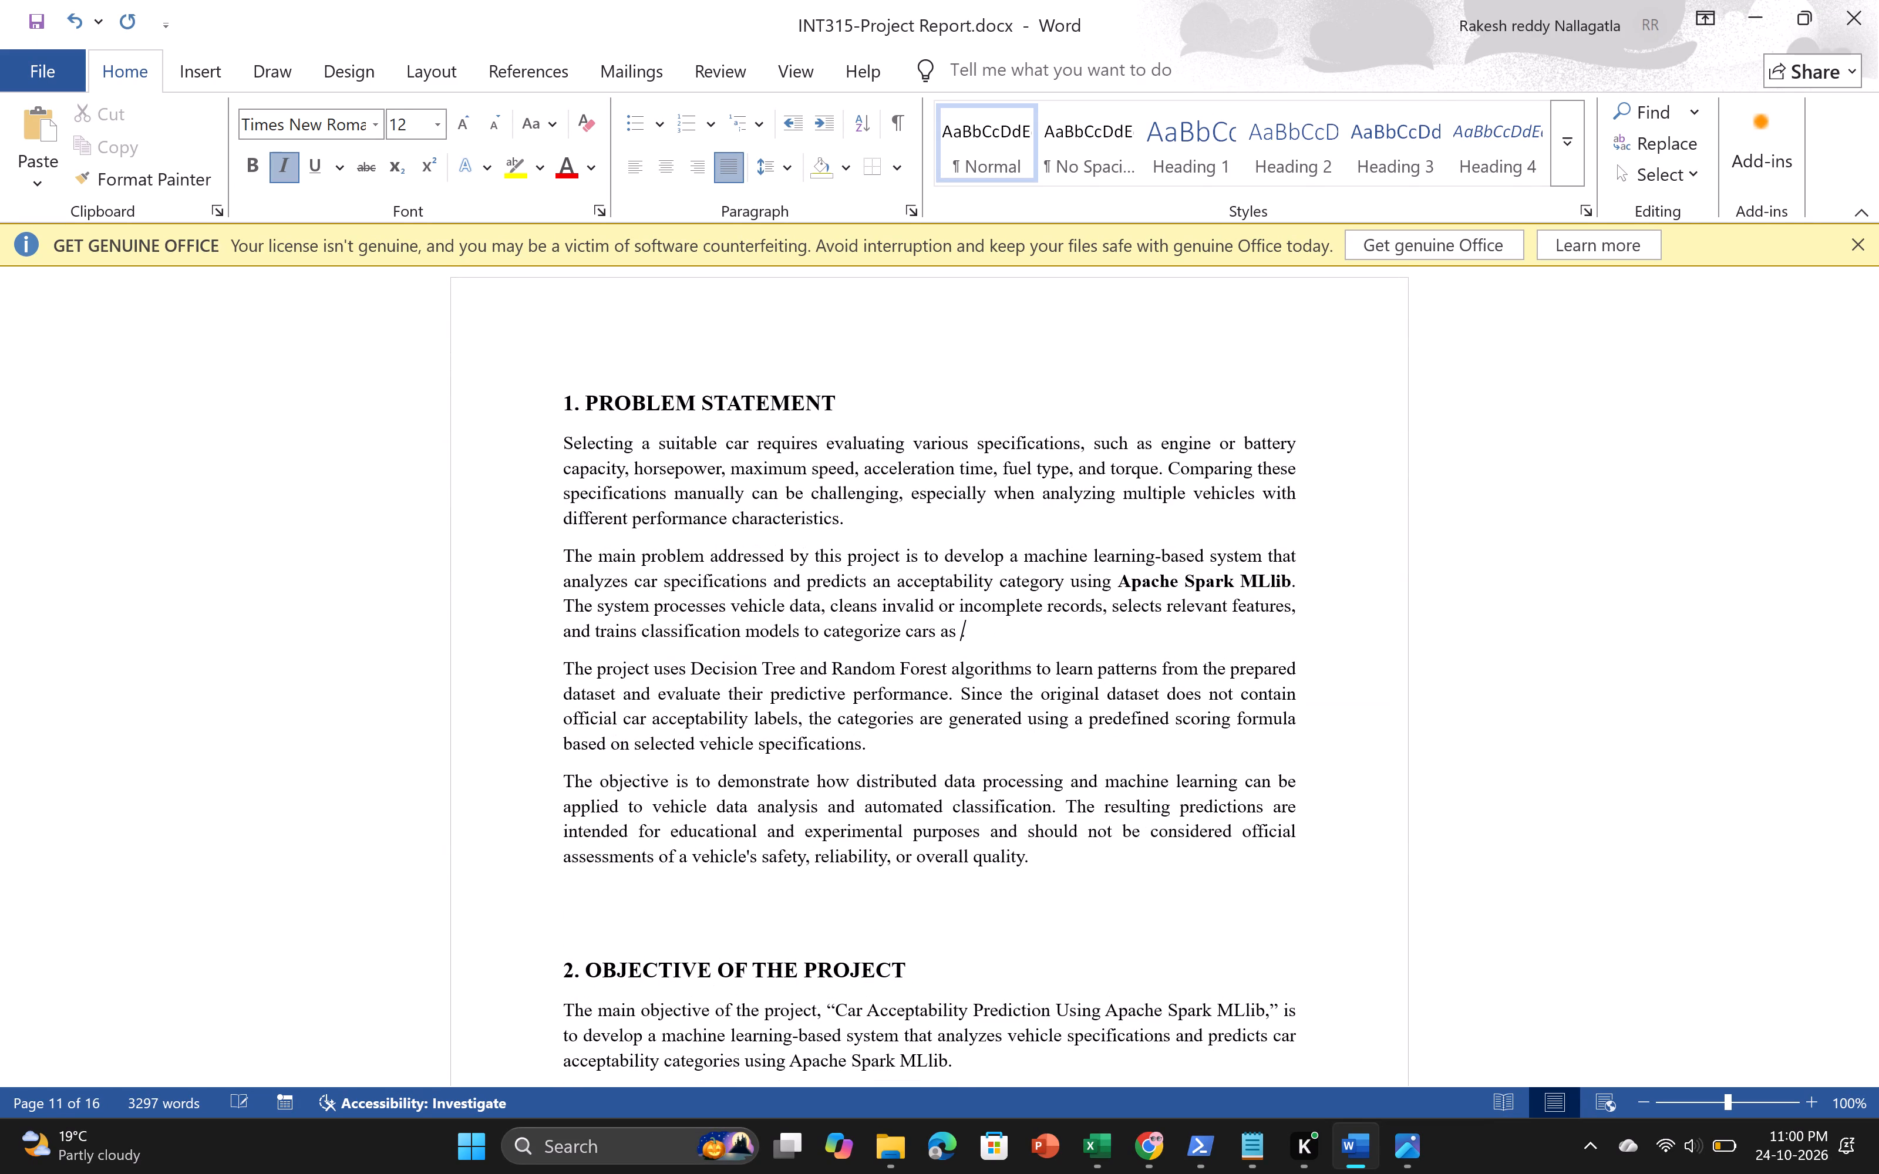
key(shift+p)
text(er)
text(fect)
key(space)
text(or)
key(space)
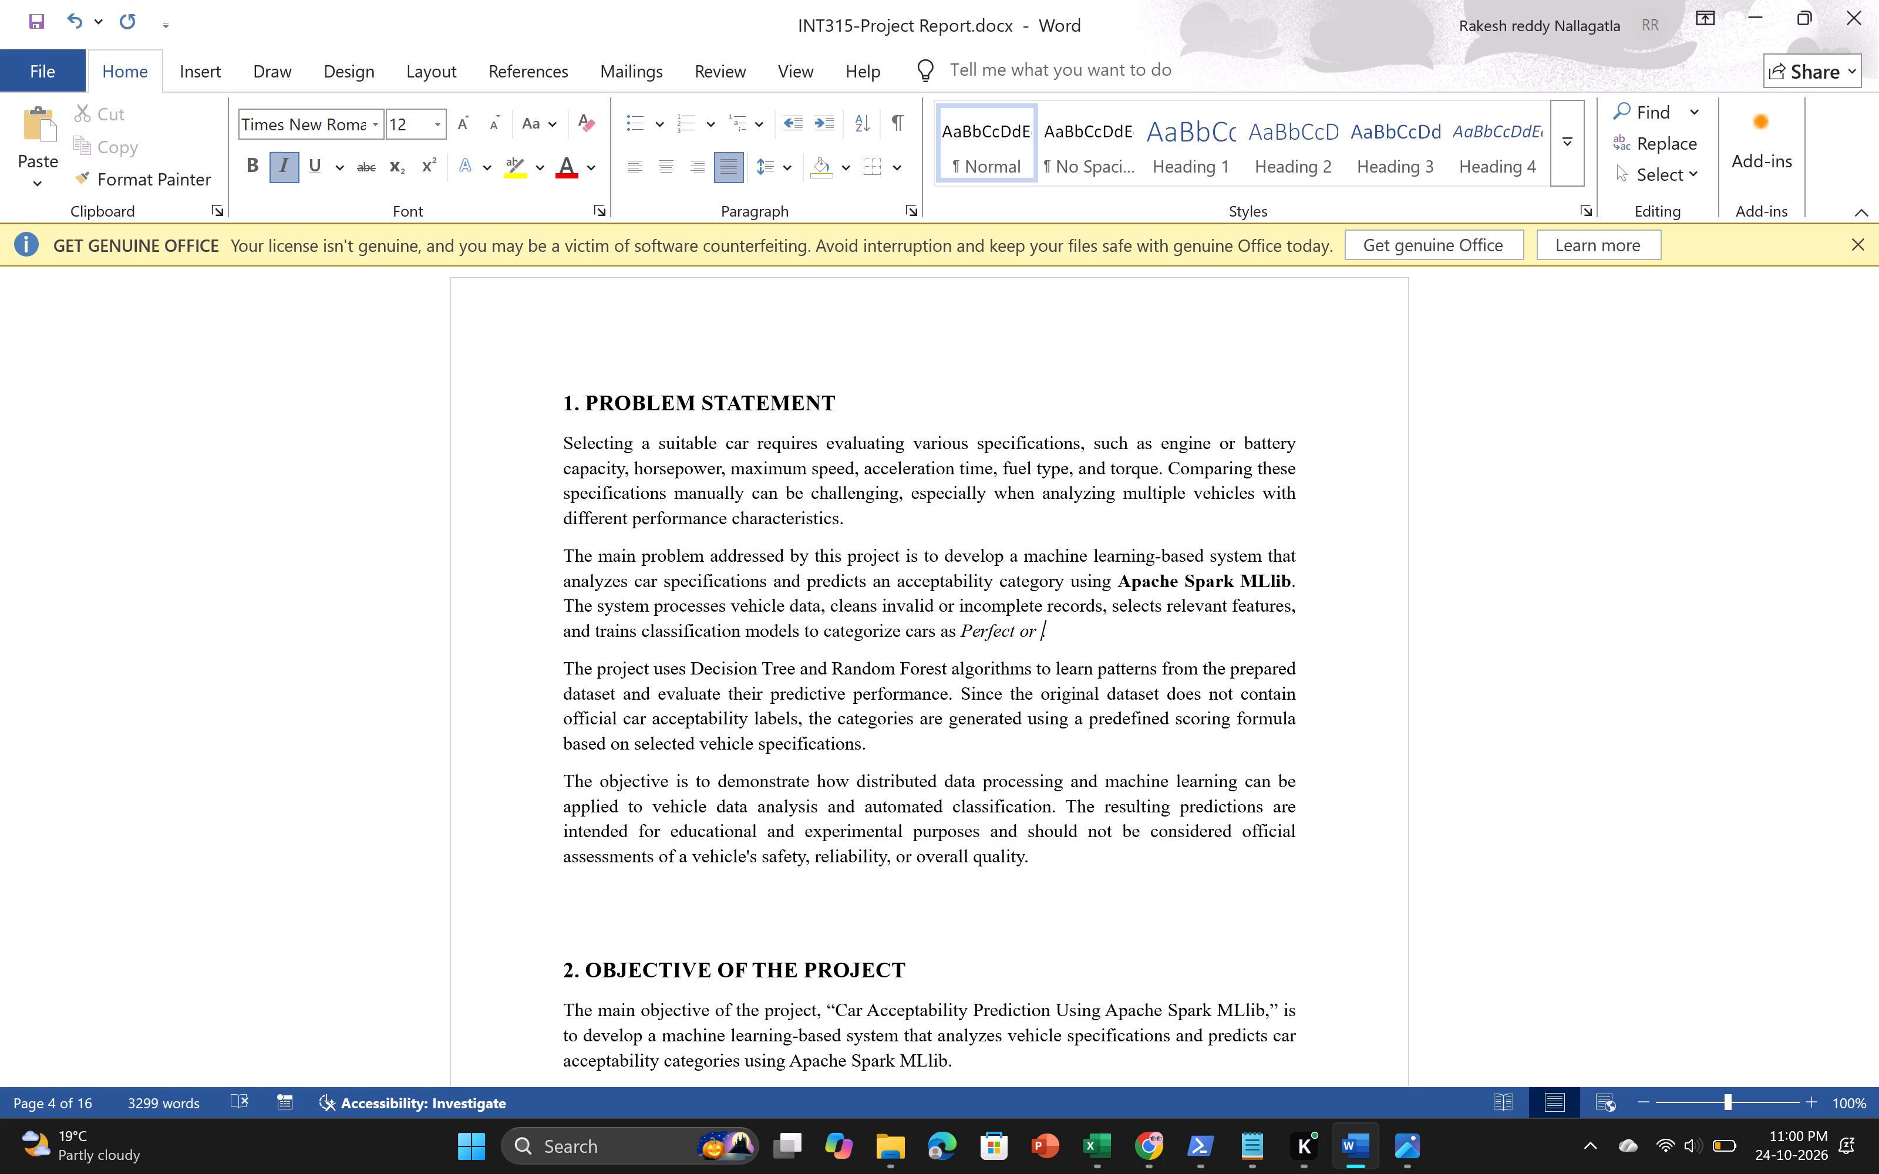
text(Choose another car)
key(slash)
text(model)
key(ctrl+s)
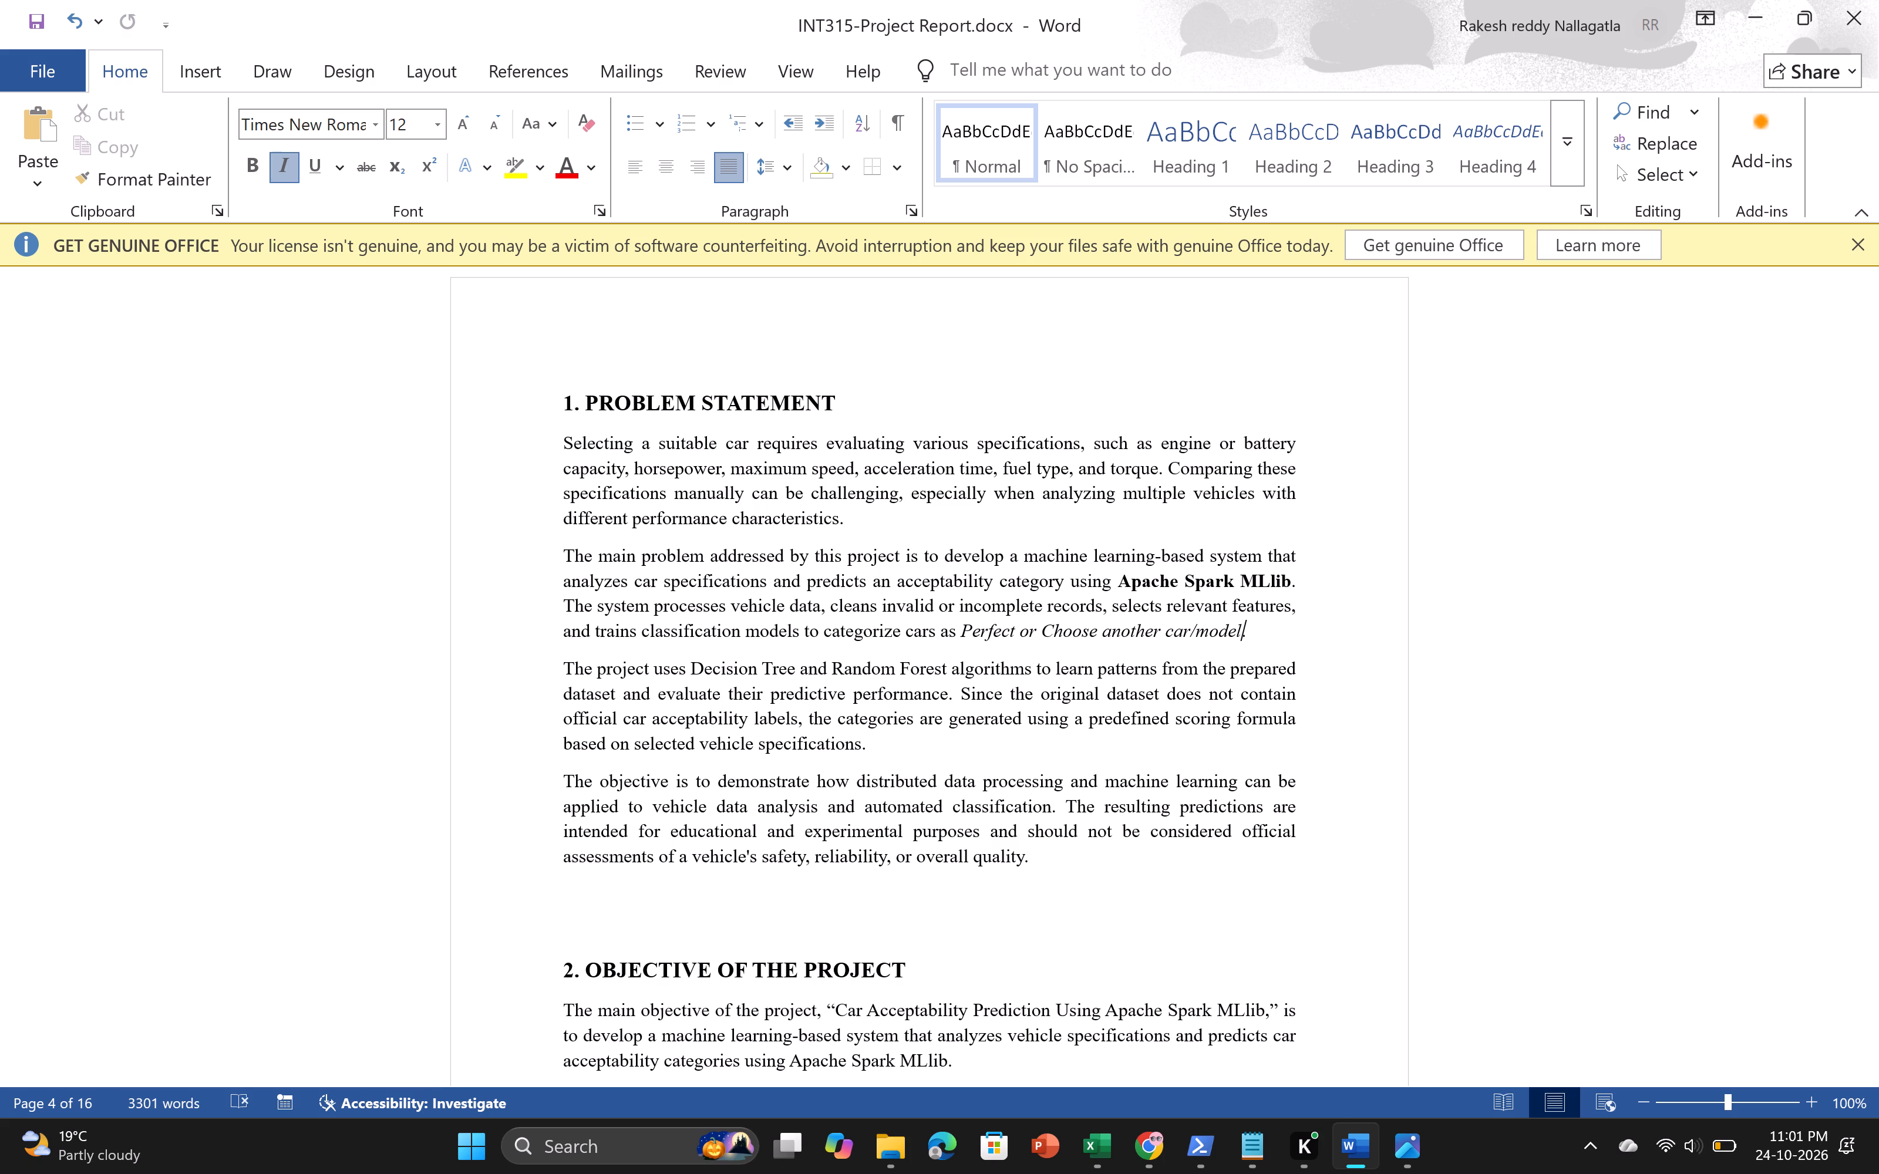
After checking the PDF copy in Chrome, replace the Label Generation objective's categories in Word with "Perfect or choose another car/model" and save.
key(alt+Tab)
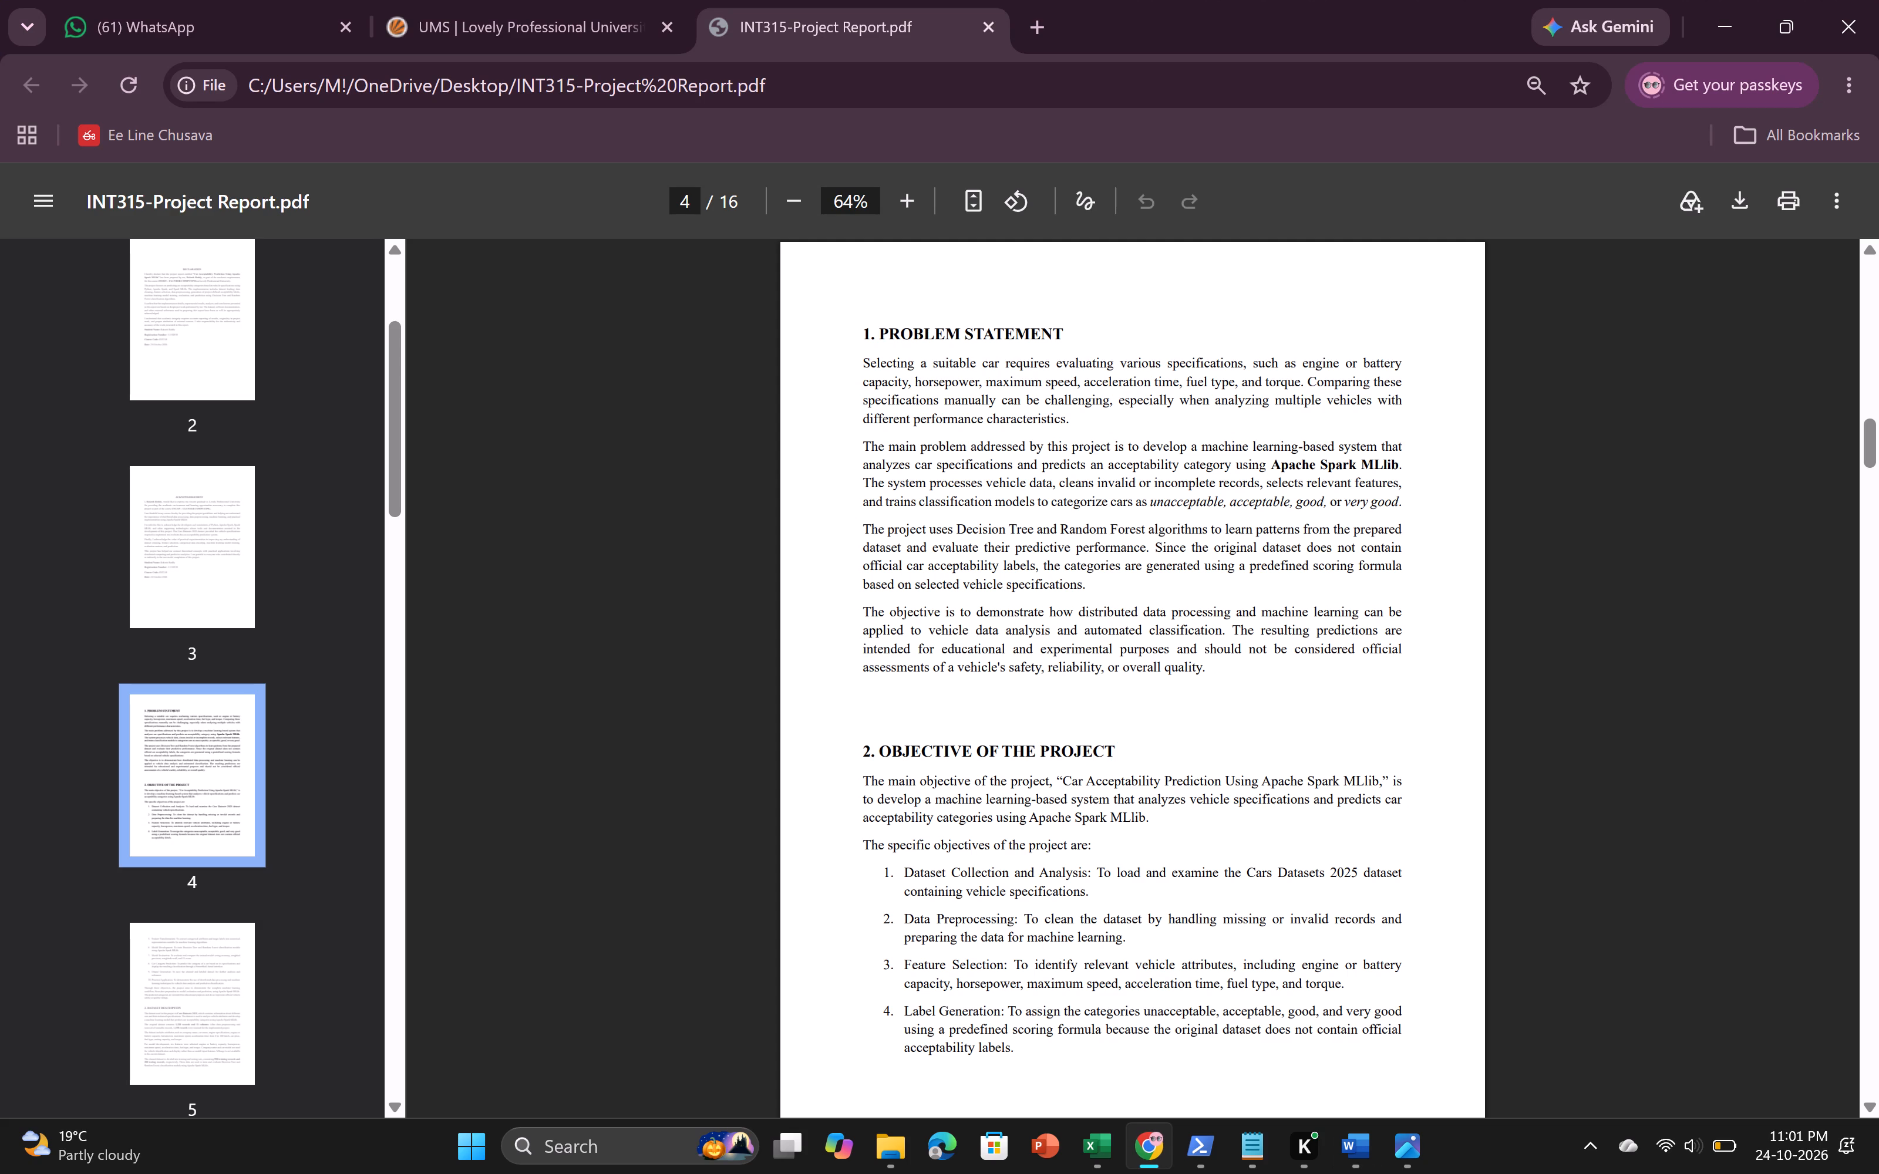
key(Down)
key(Up)
key(Up)
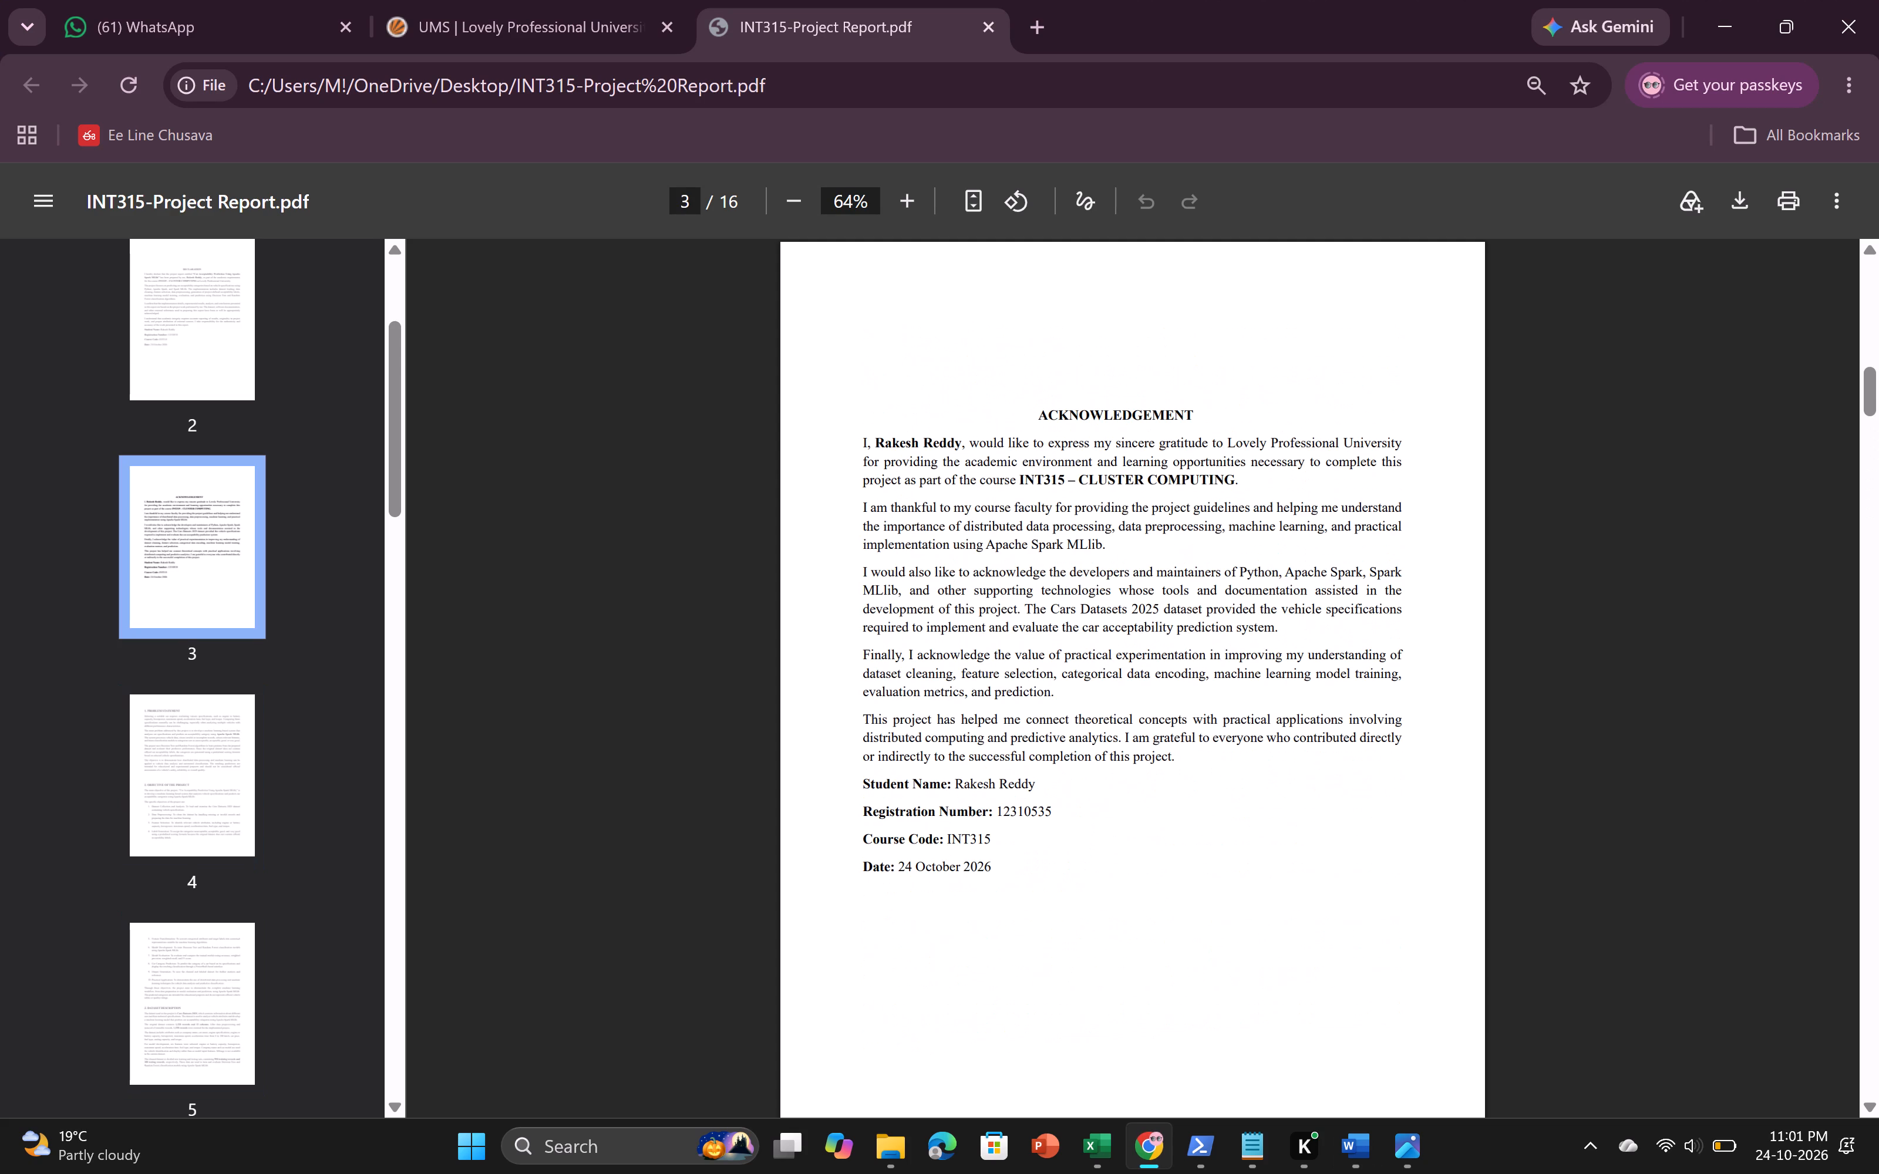
key(Down)
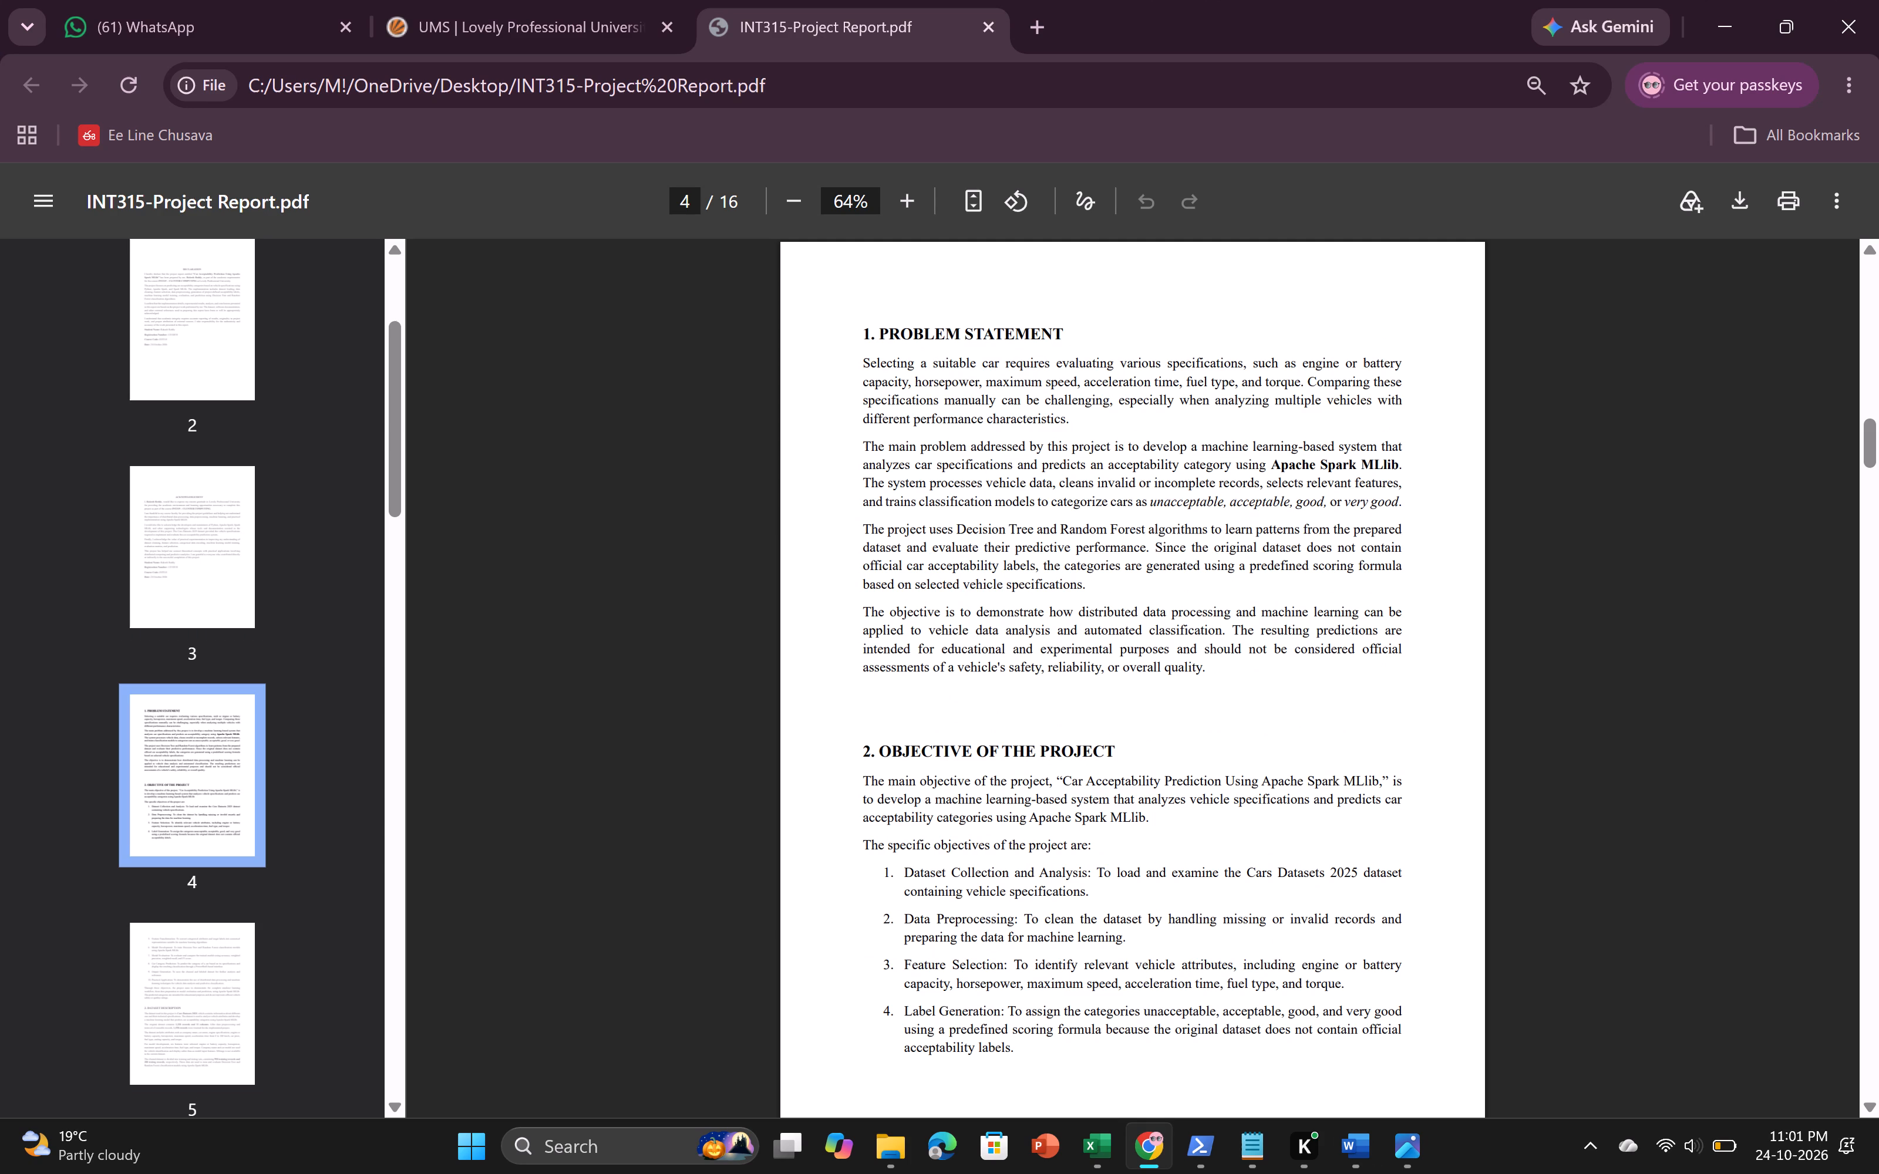
key(alt+Tab)
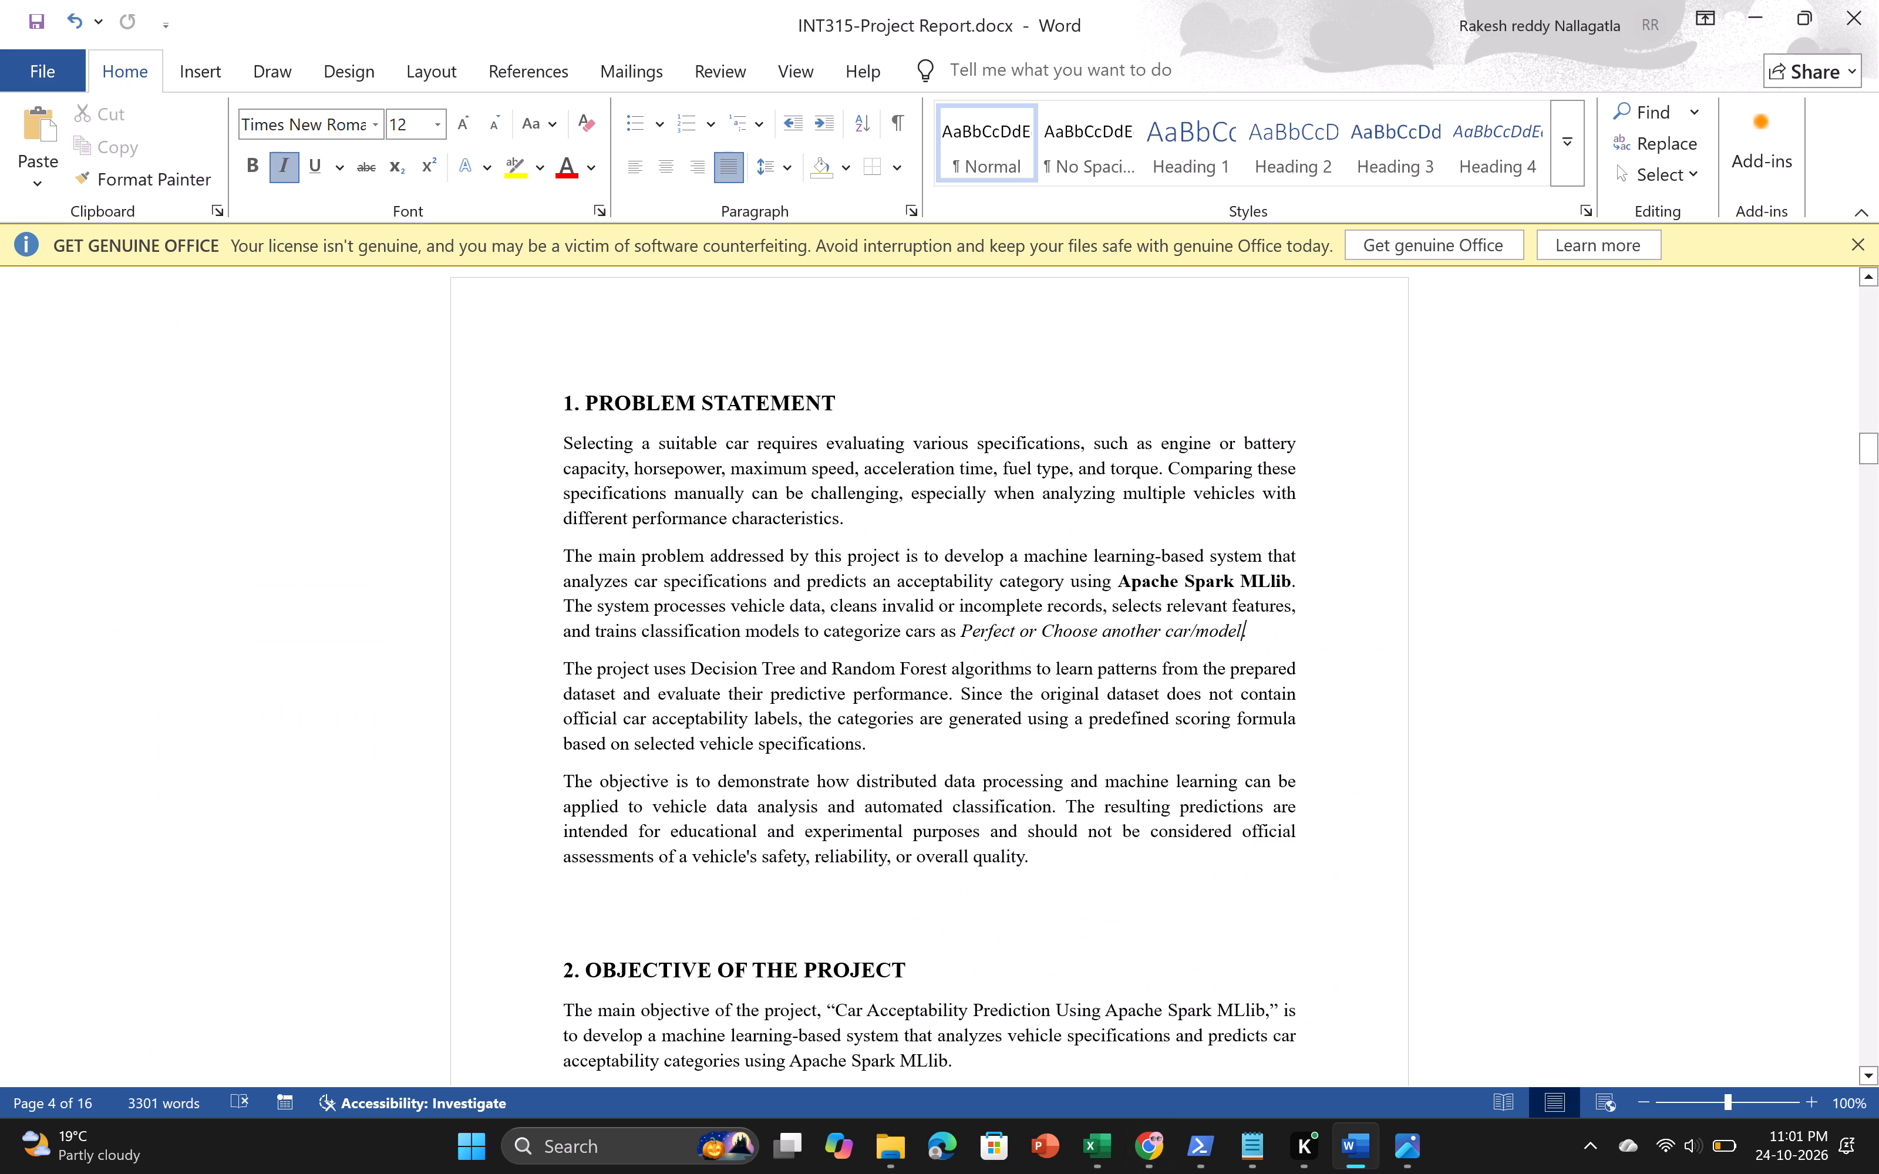
scroll(1288, 626, down, 4)
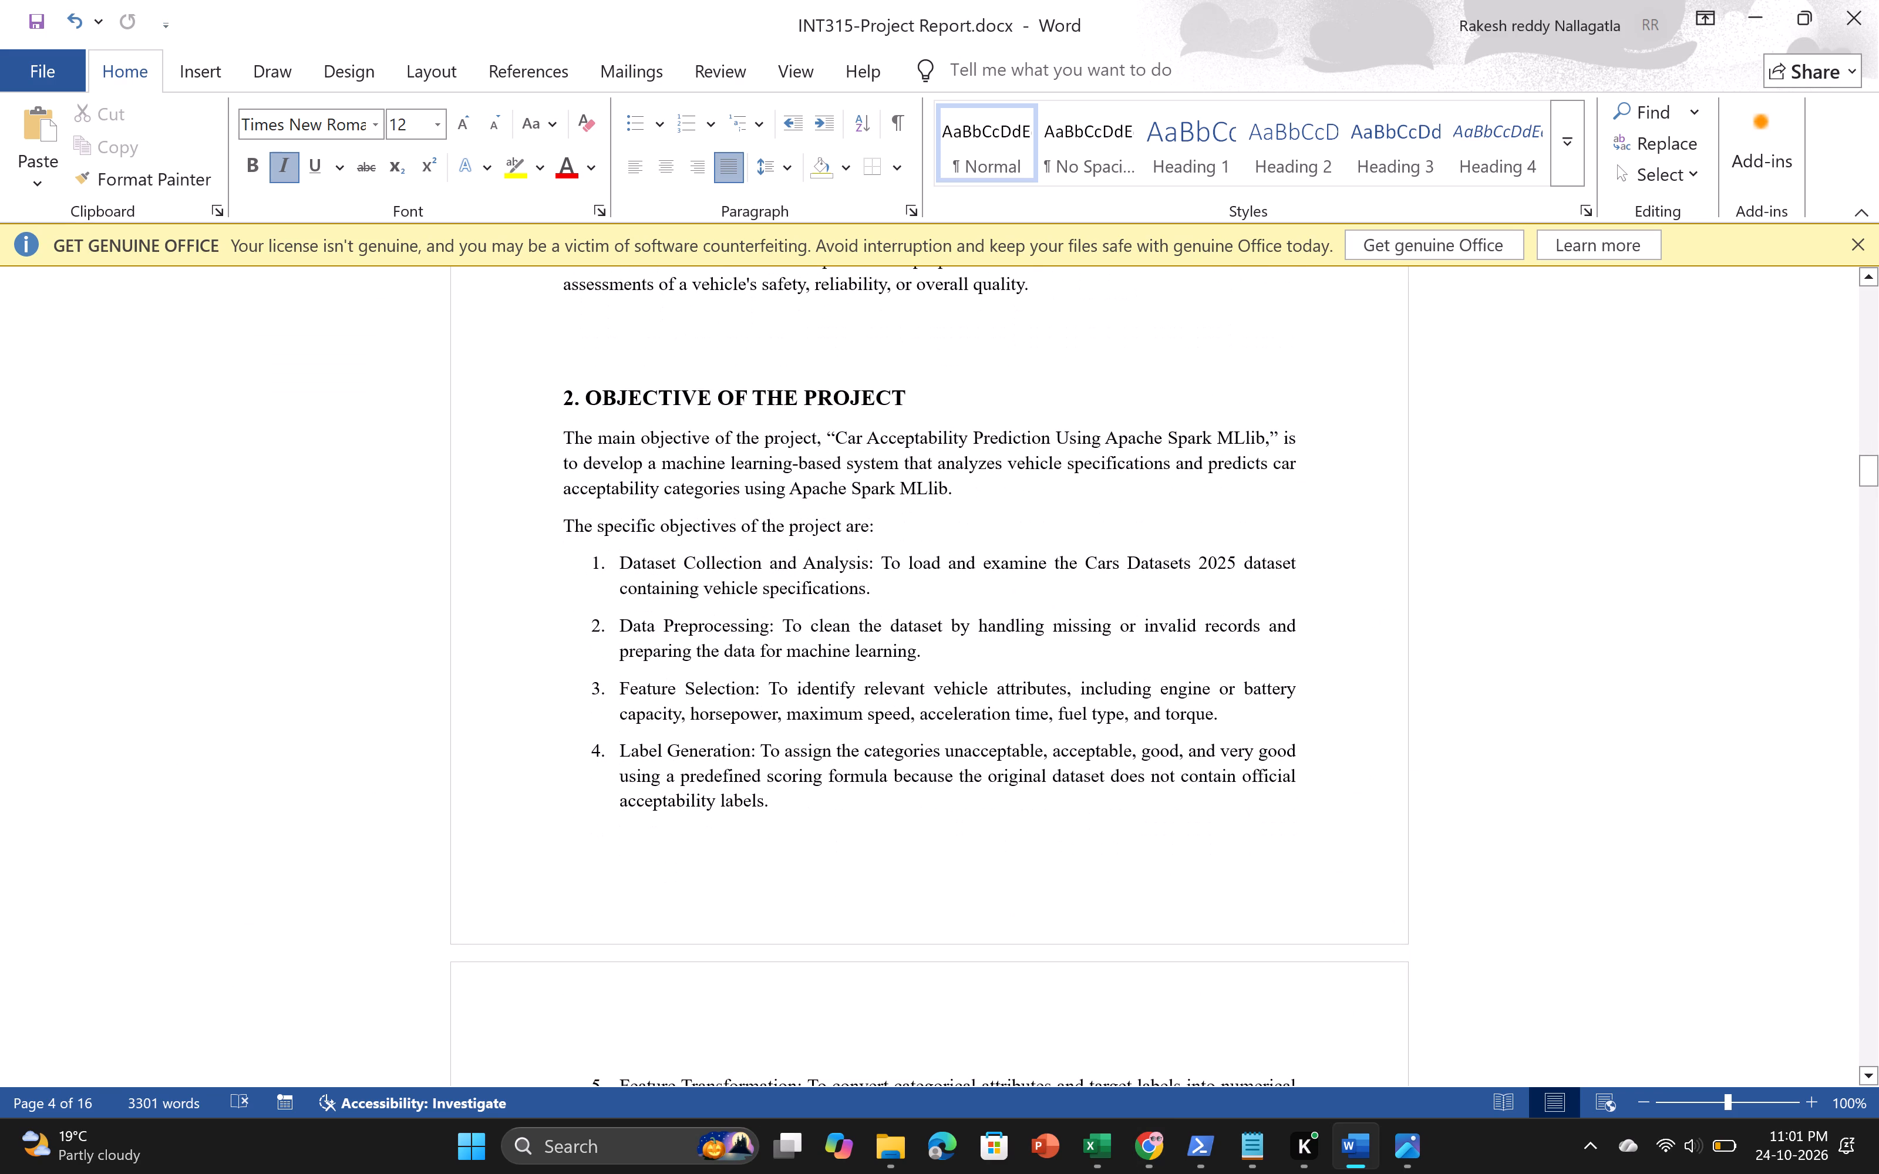
click(1294, 749)
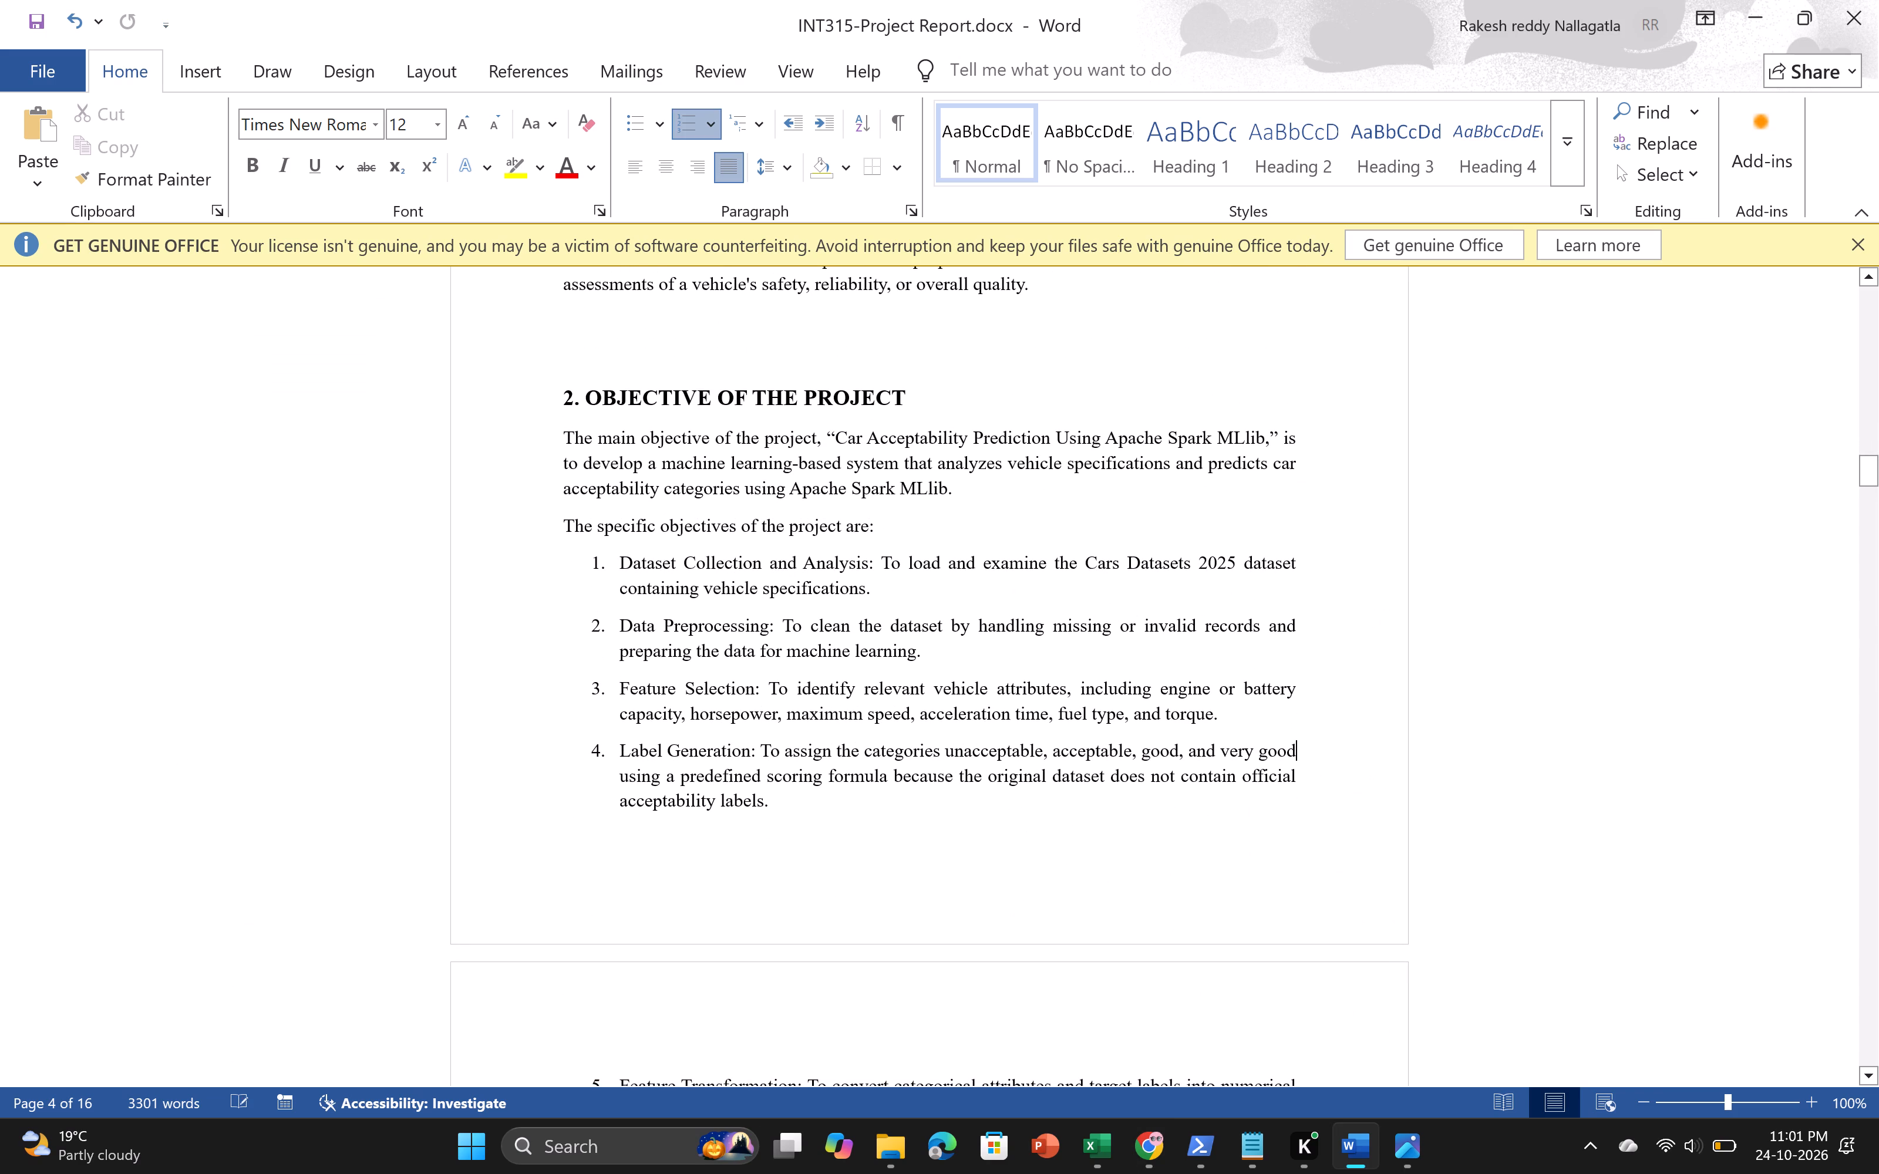
key(BackSpace)
key(BackSpace)
key(BackSpace)
key(BackSpace)
key(BackSpace)
key(BackSpace)
key(BackSpace)
key(BackSpace)
key(BackSpace)
key(BackSpace)
key(BackSpace)
key(BackSpace)
key(BackSpace)
key(BackSpace)
key(BackSpace)
key(BackSpace)
key(BackSpace)
key(BackSpace)
key(BackSpace)
key(BackSpace)
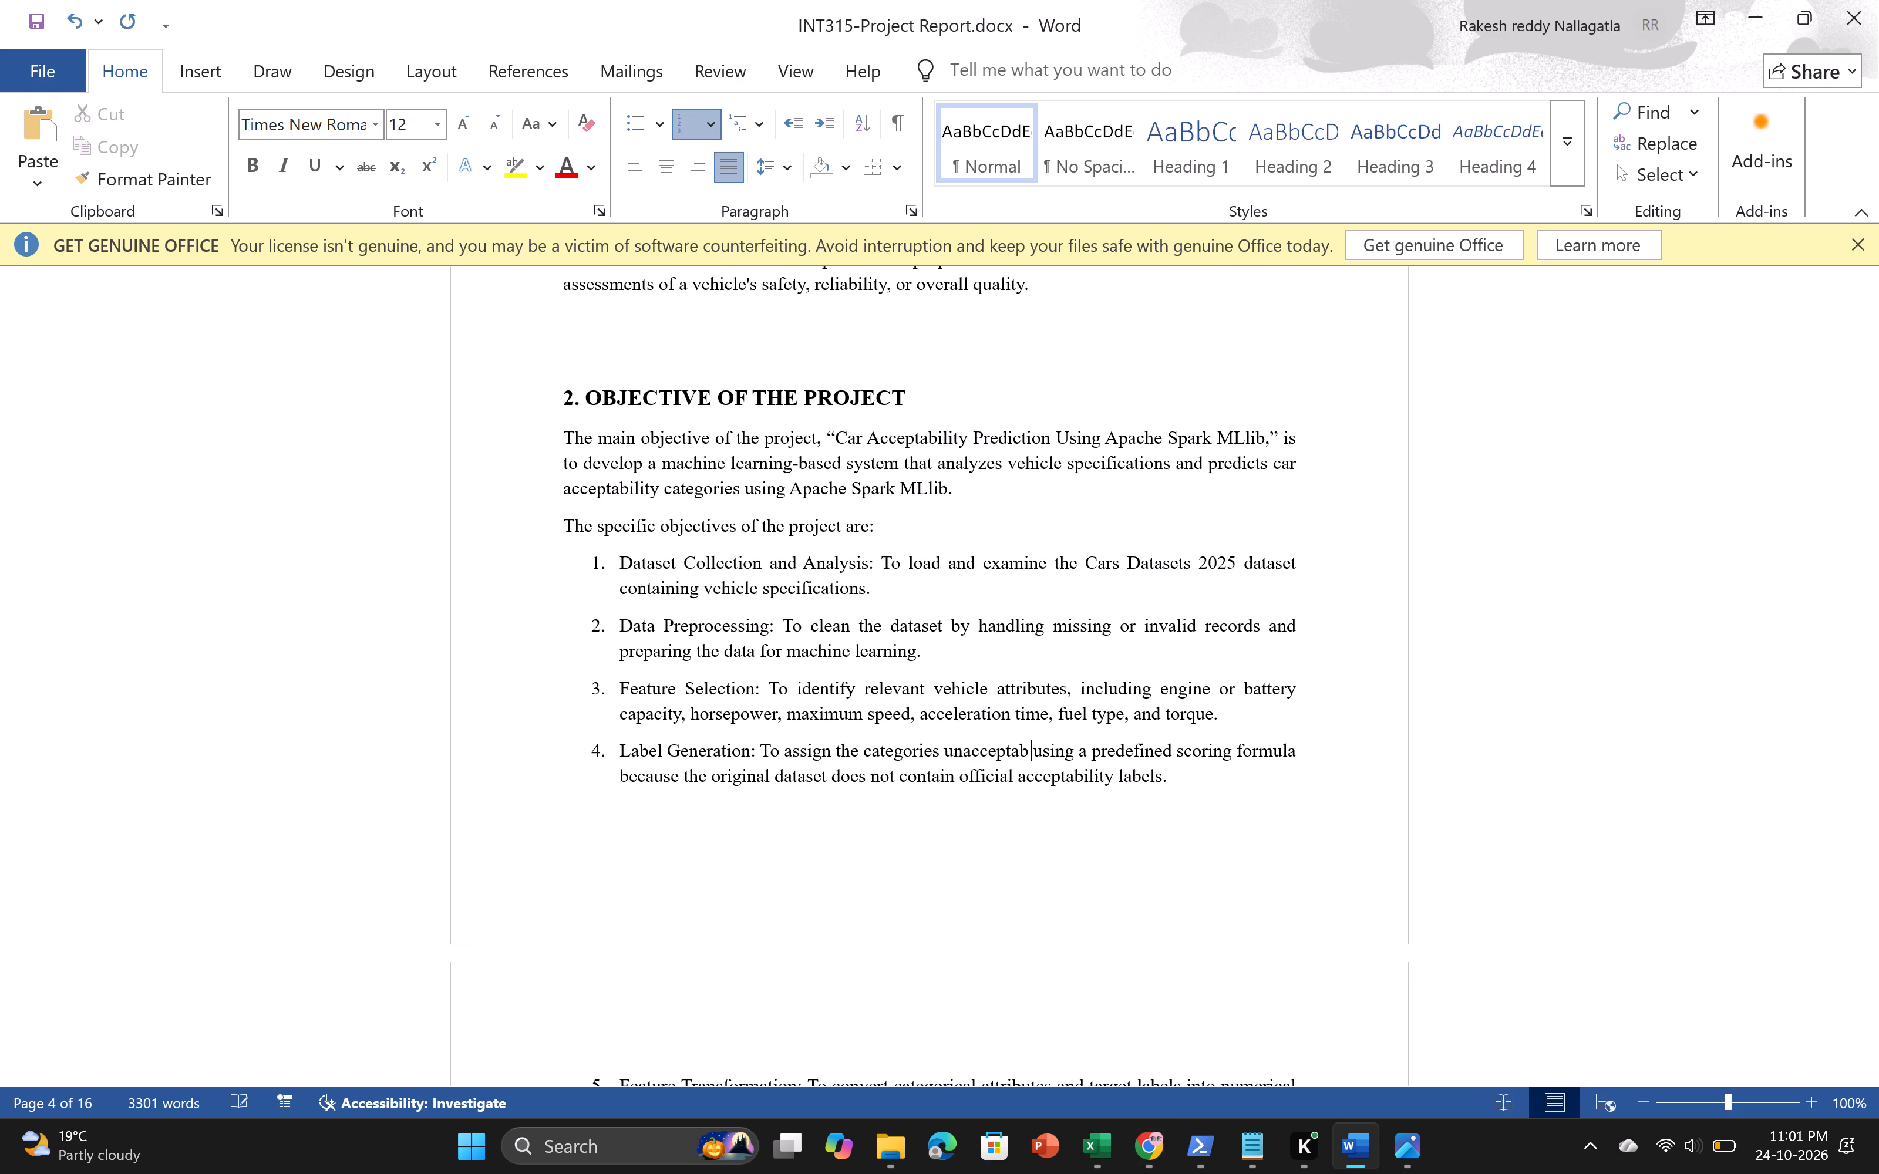
key(BackSpace)
key(BackSpace)
key(BackSpace)
key(BackSpace)
key(BackSpace)
key(BackSpace)
key(BackSpace)
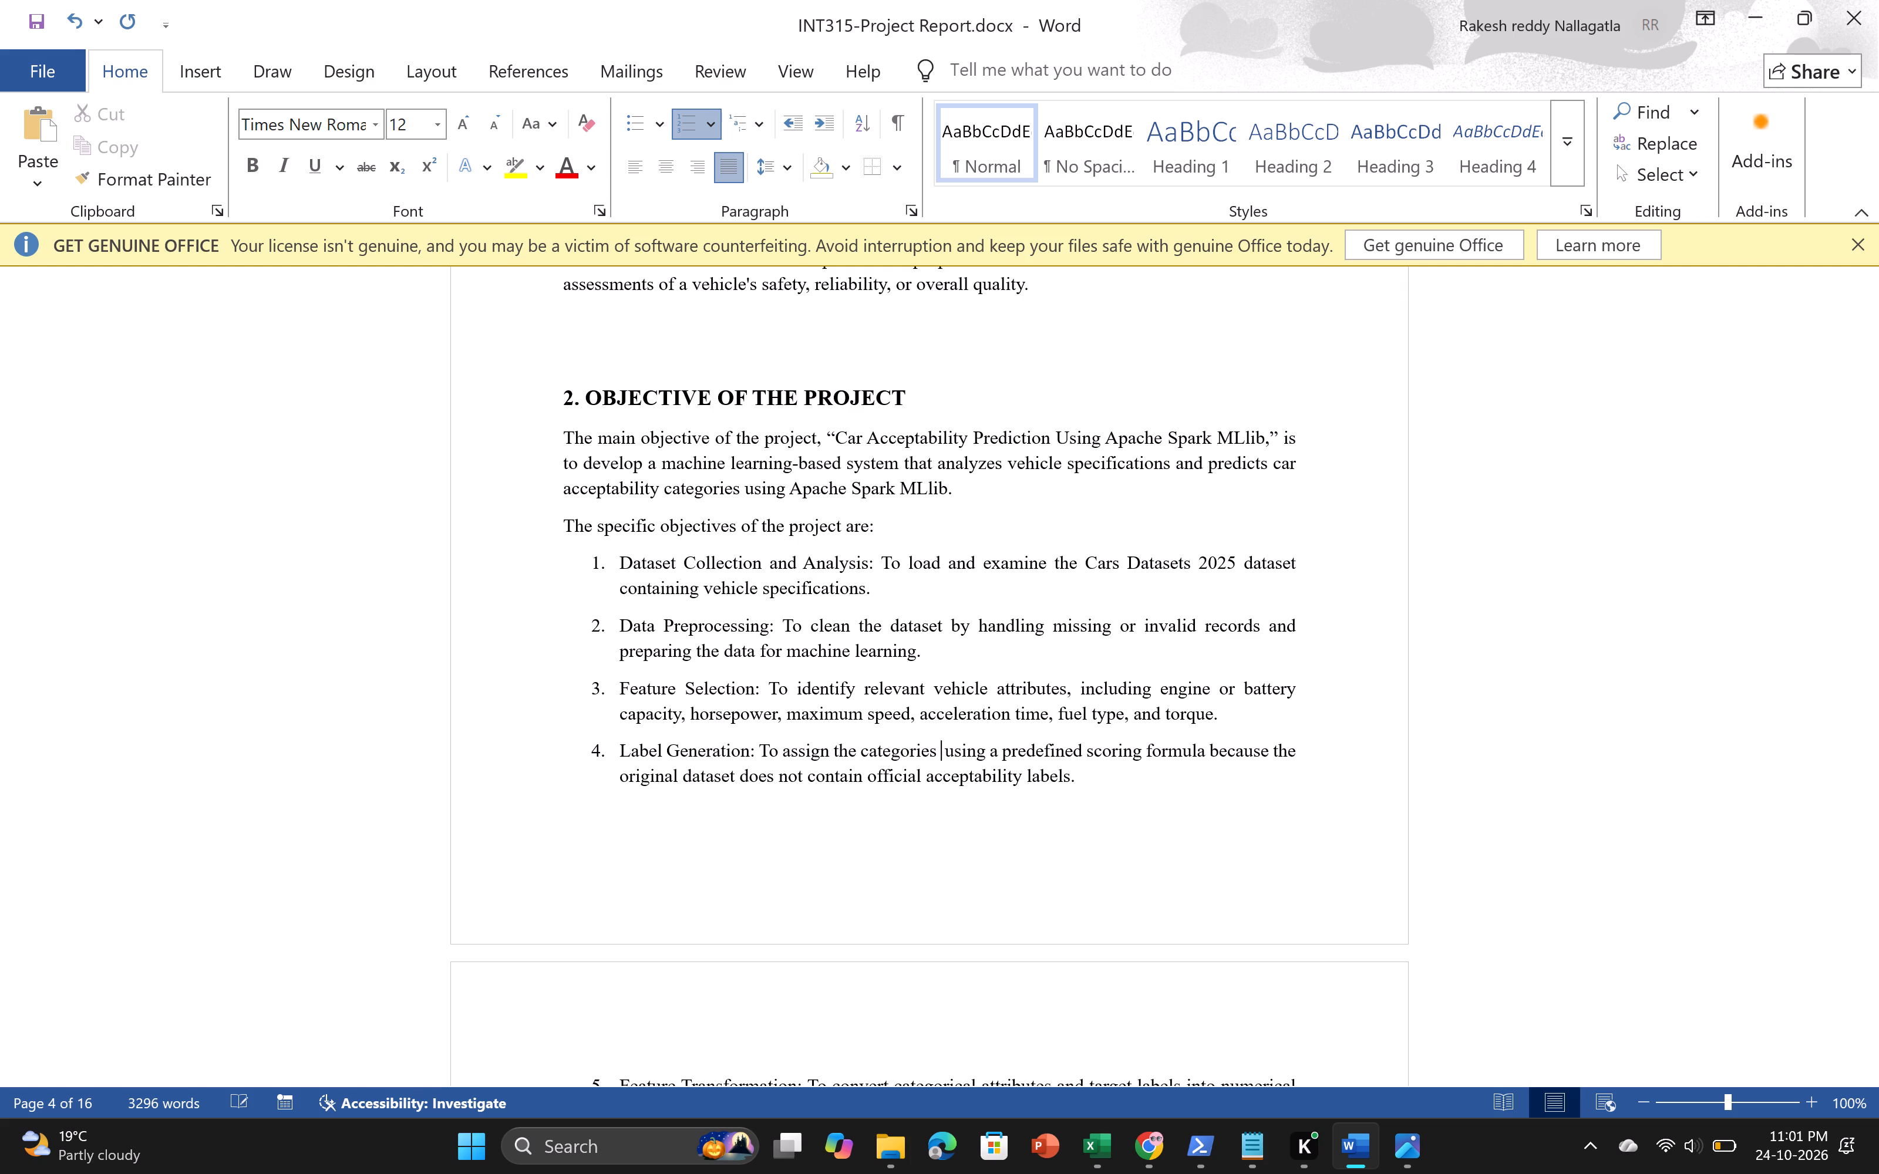
key(shift+p)
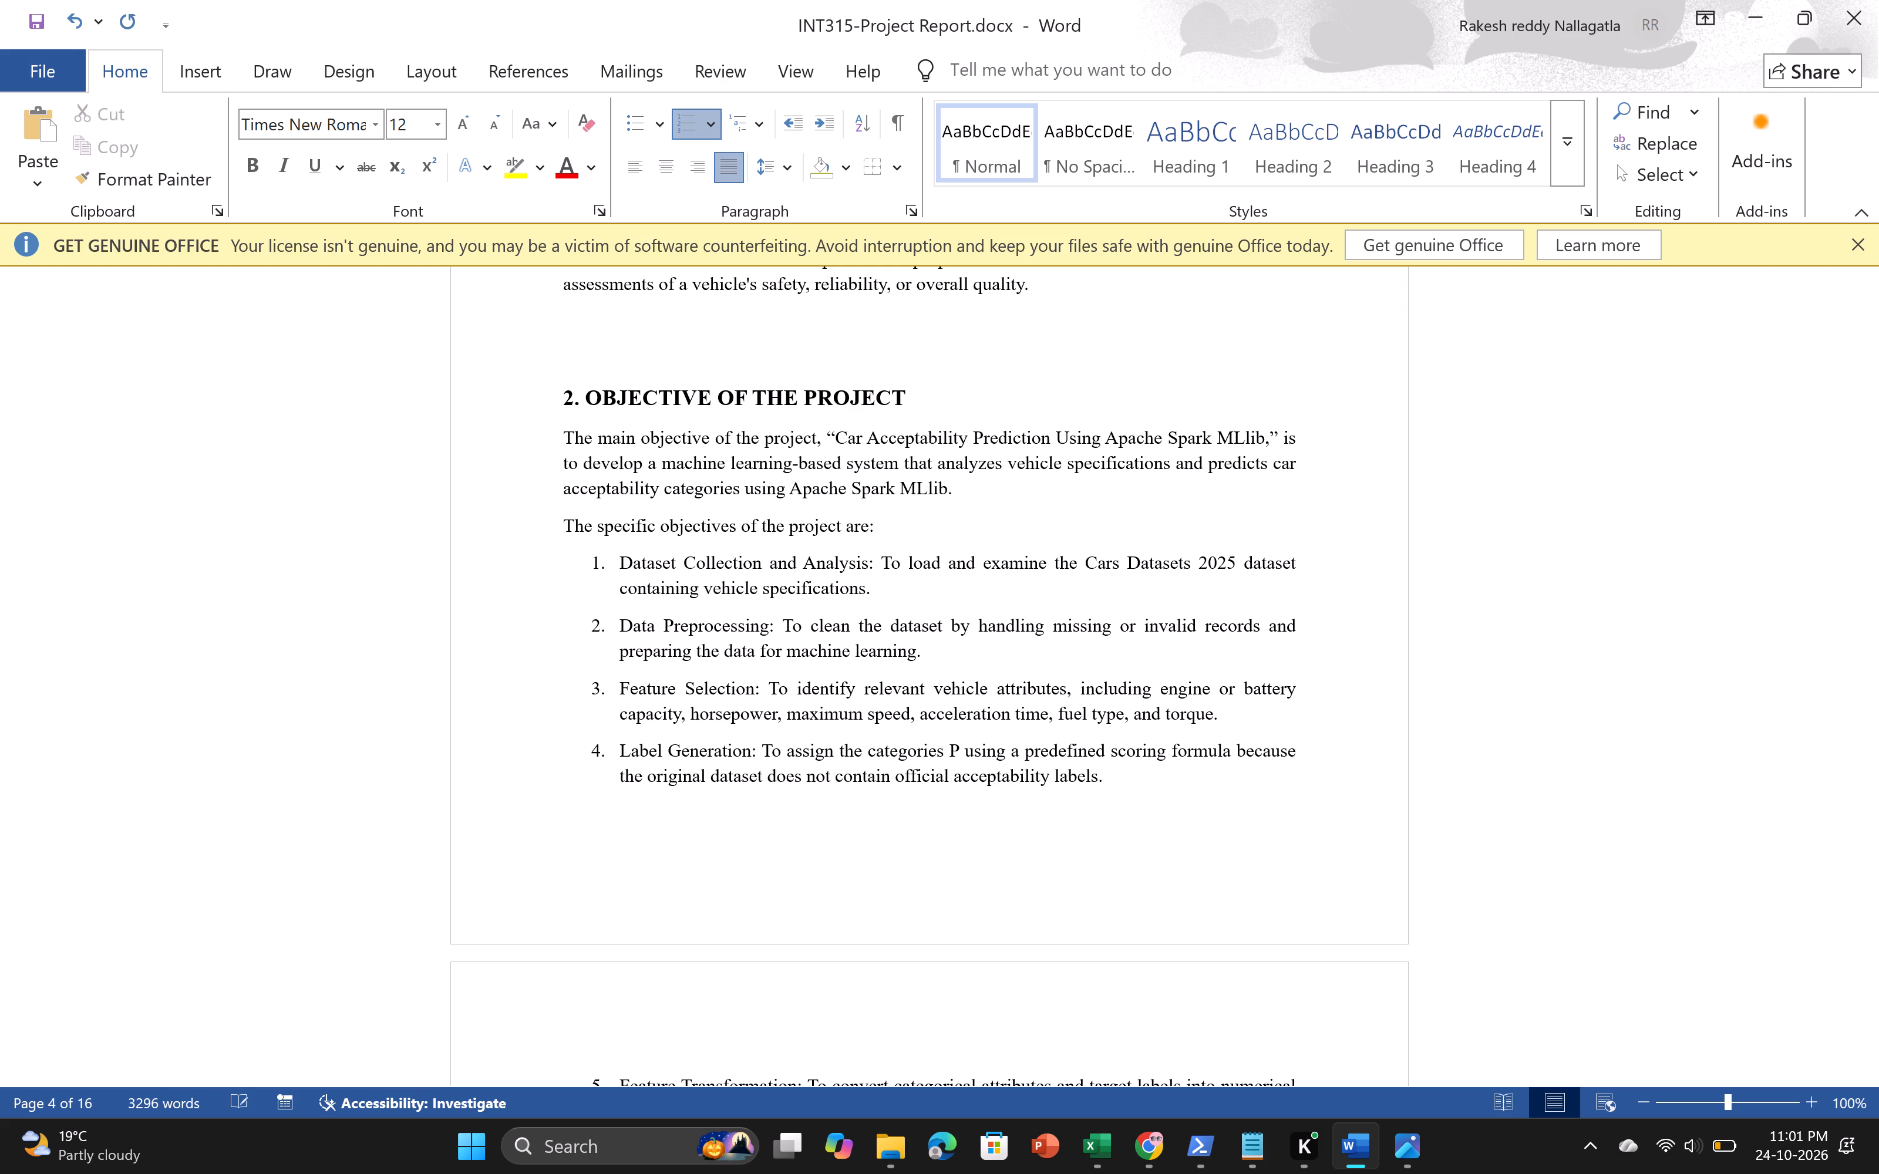
text(er)
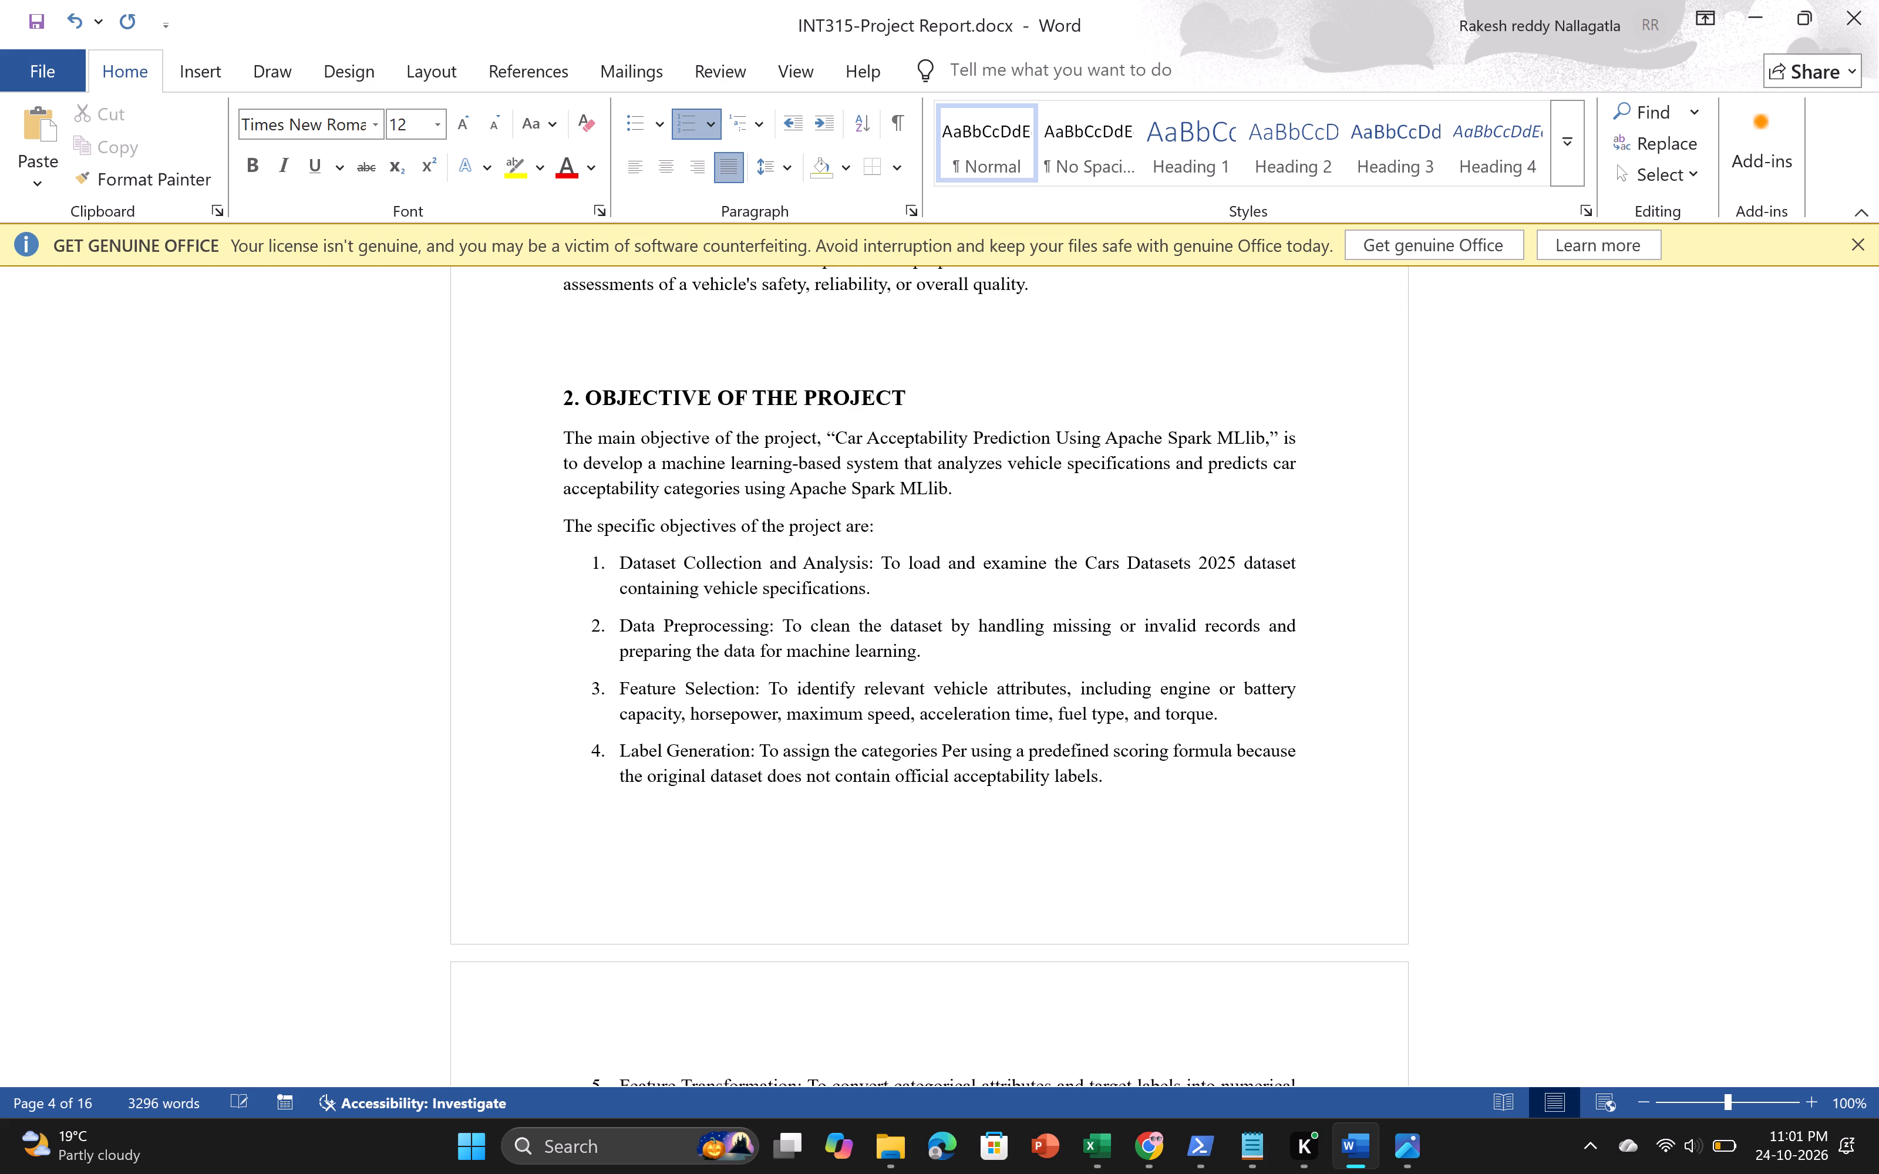
text(fect or choose another car/model)
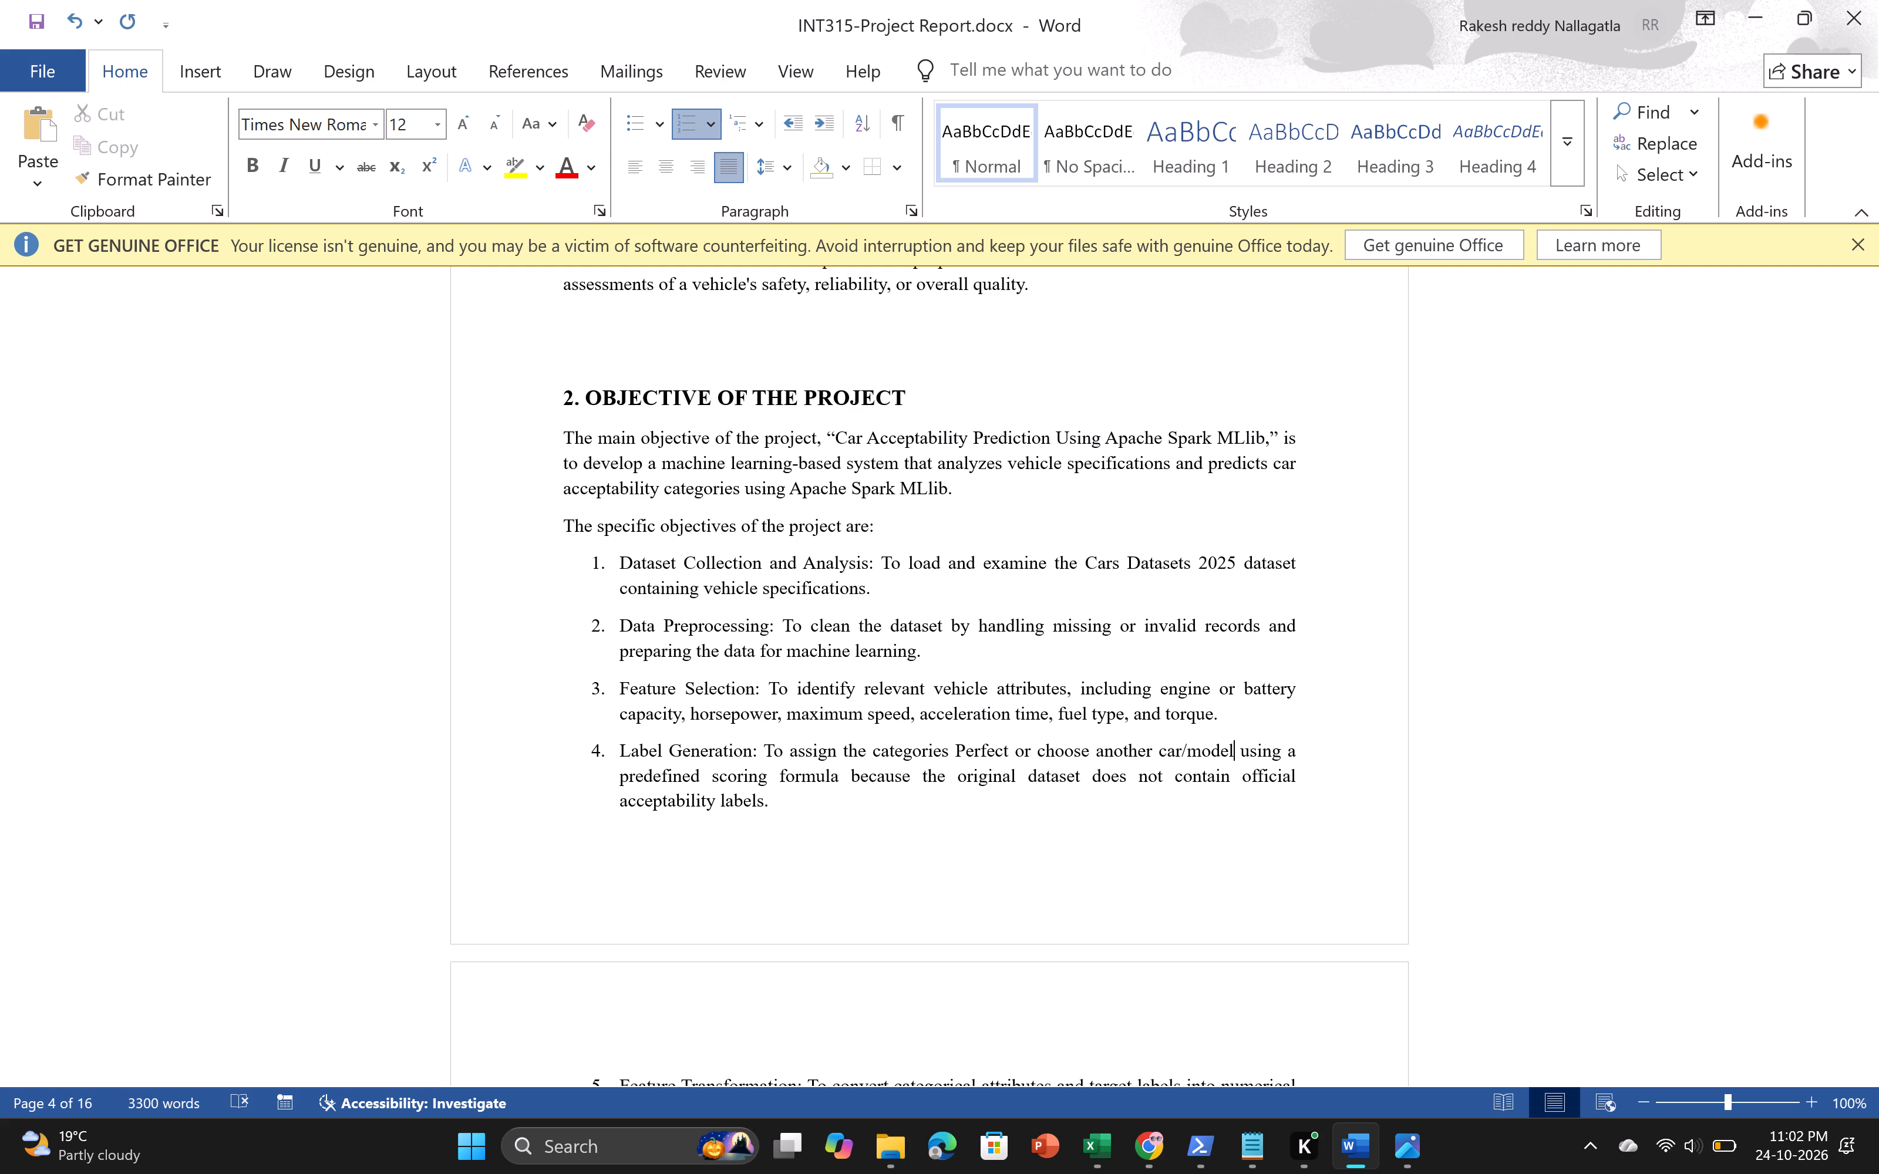
key(ctrl+s)
Switch to the PDF copy in Chrome and proofread pages 5 to 14 for remaining mentions of the car categories.
key(alt+Tab)
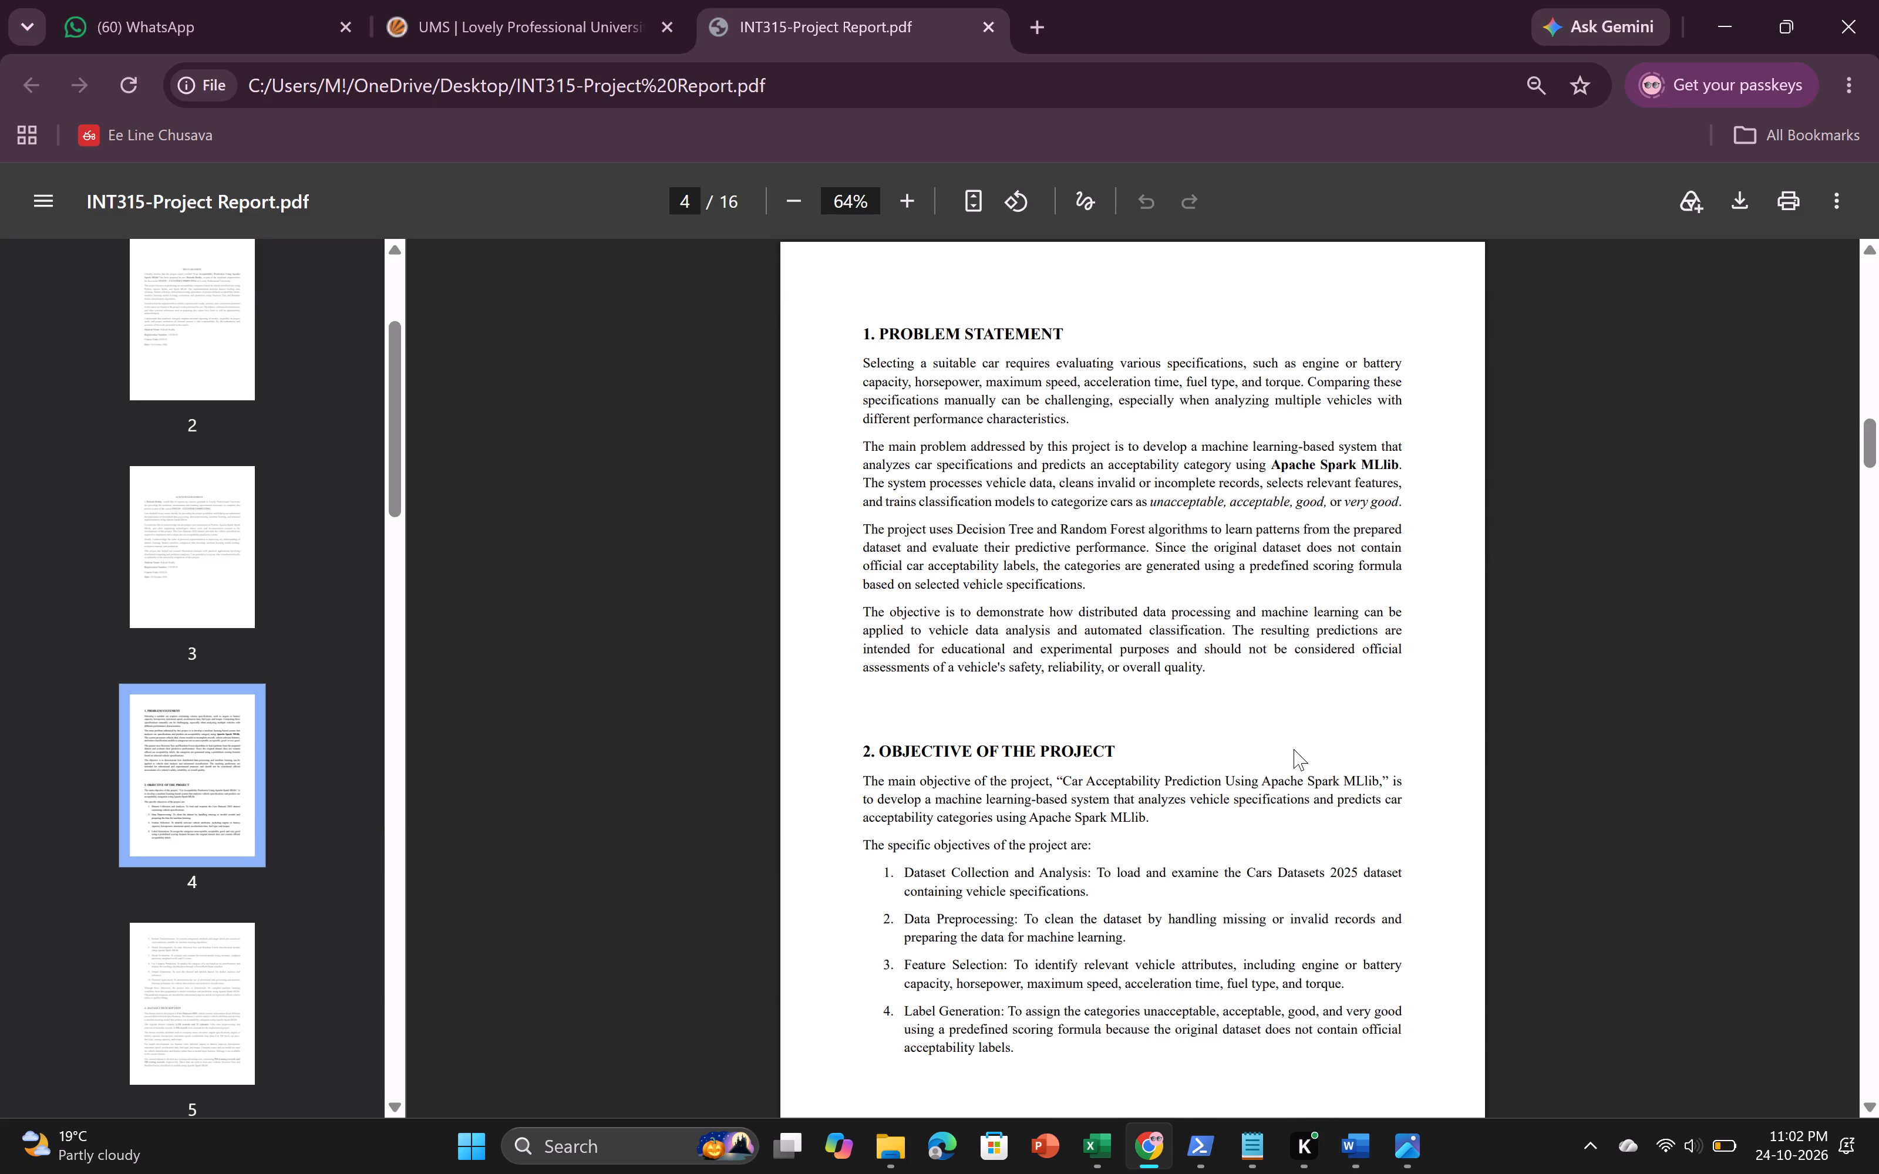
key(Down)
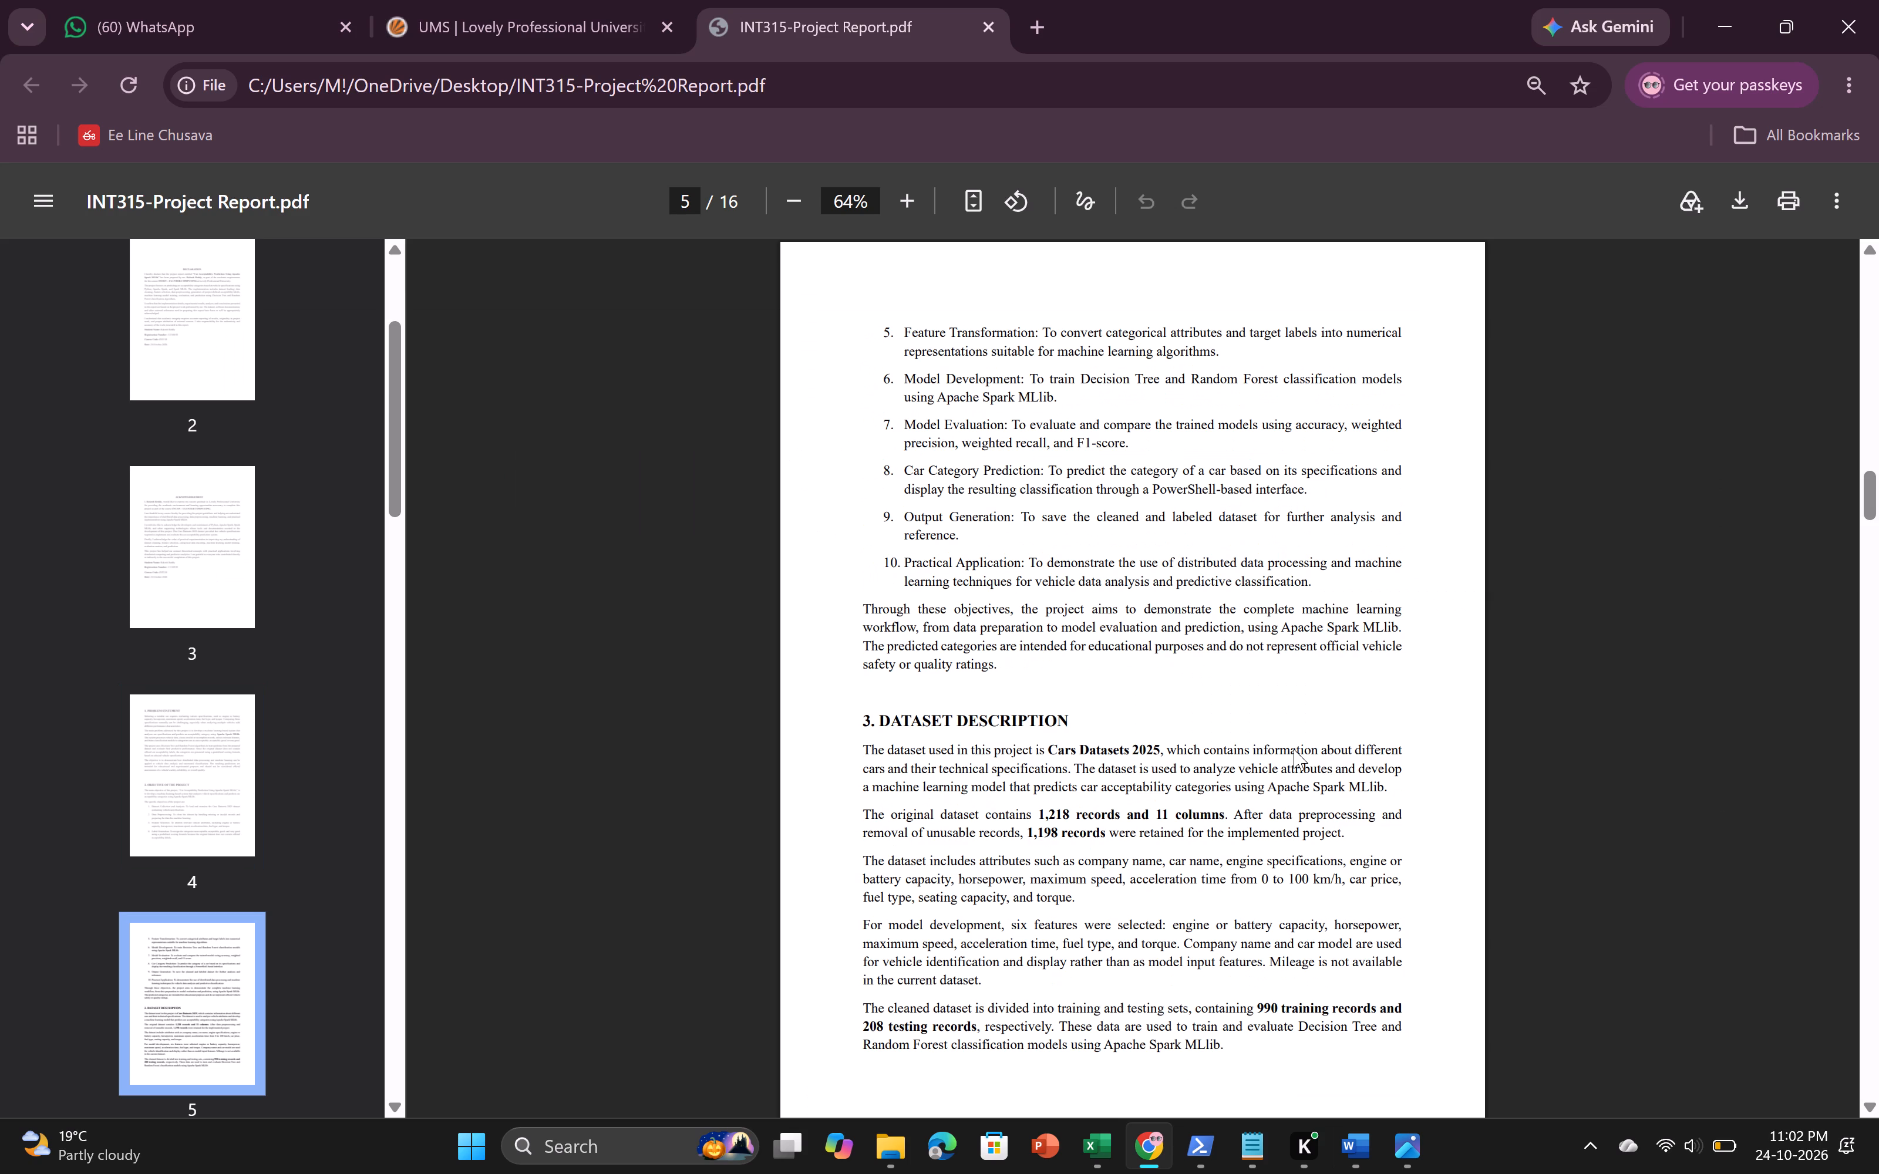
key(Down)
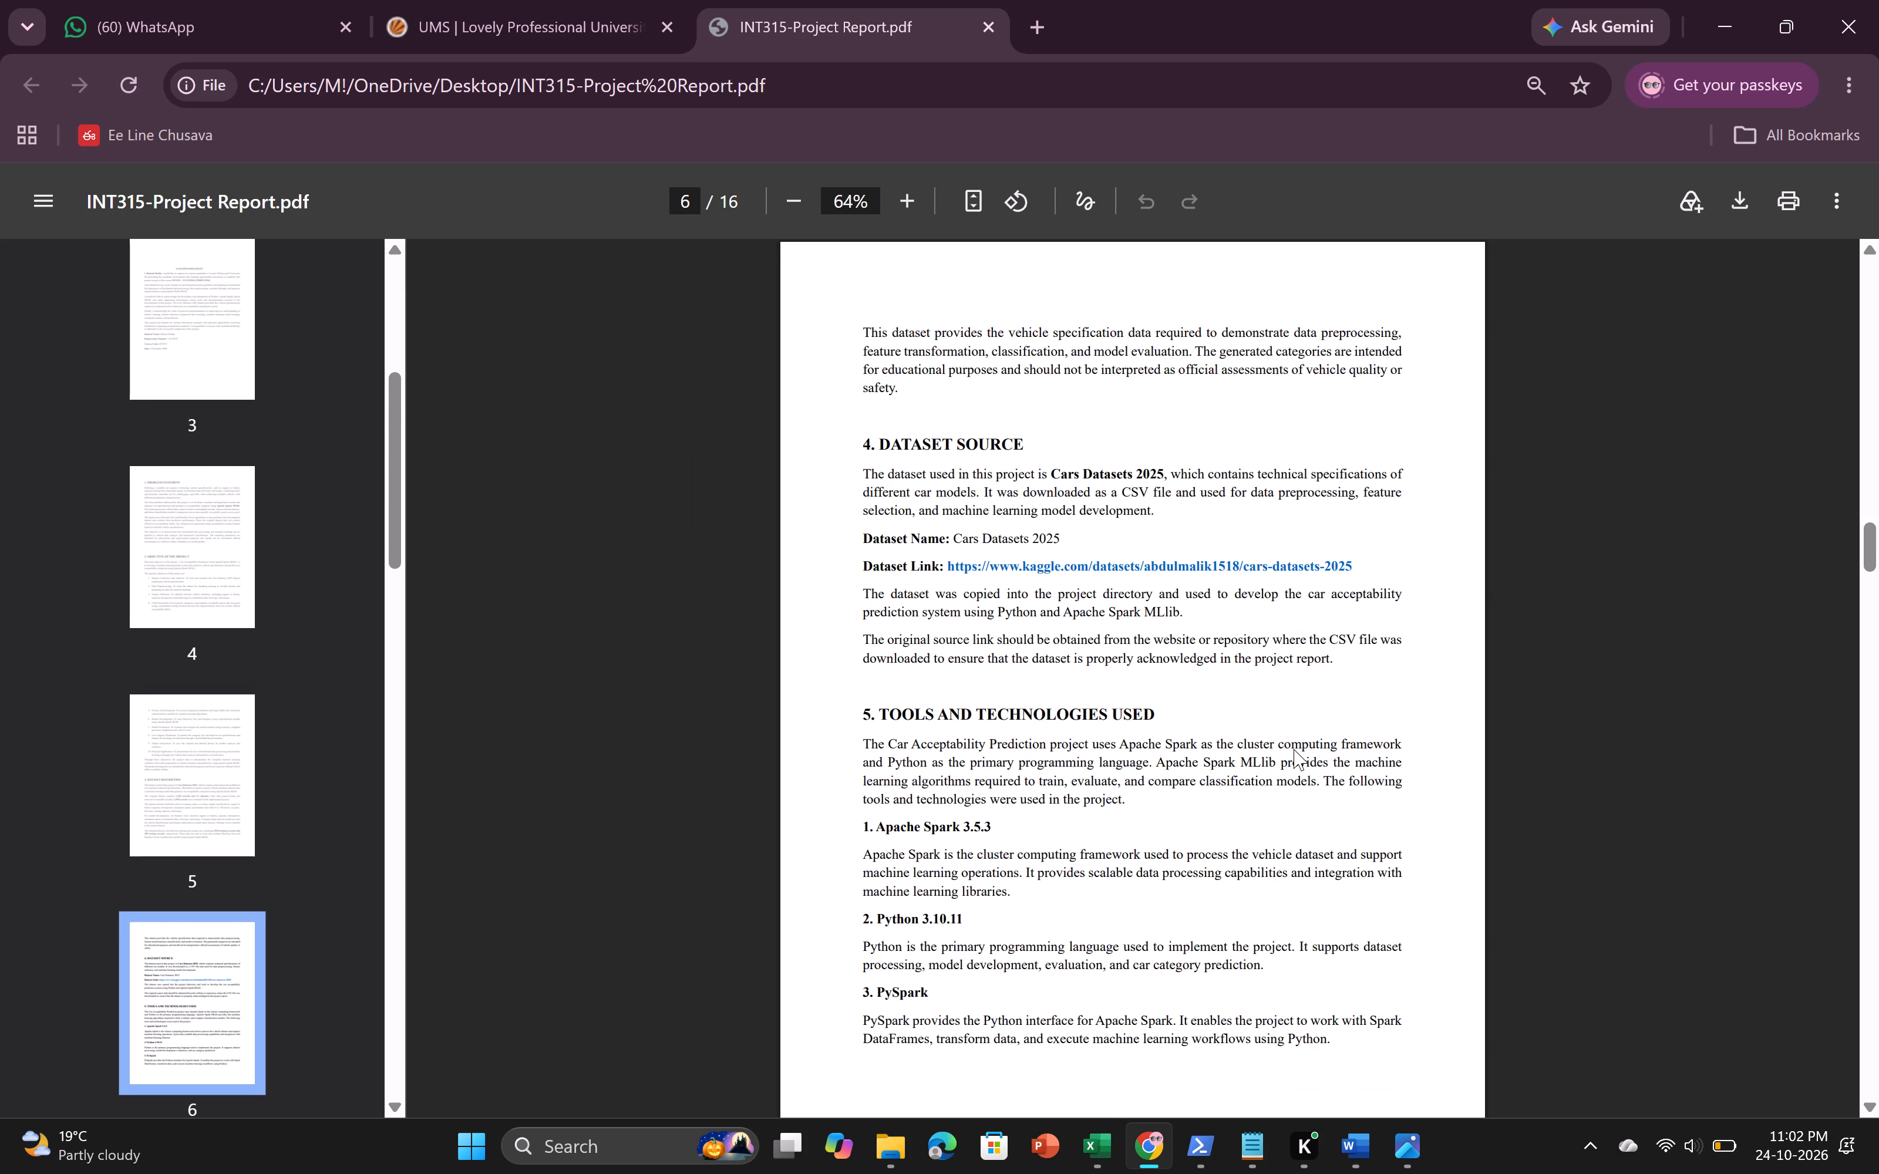
key(Up)
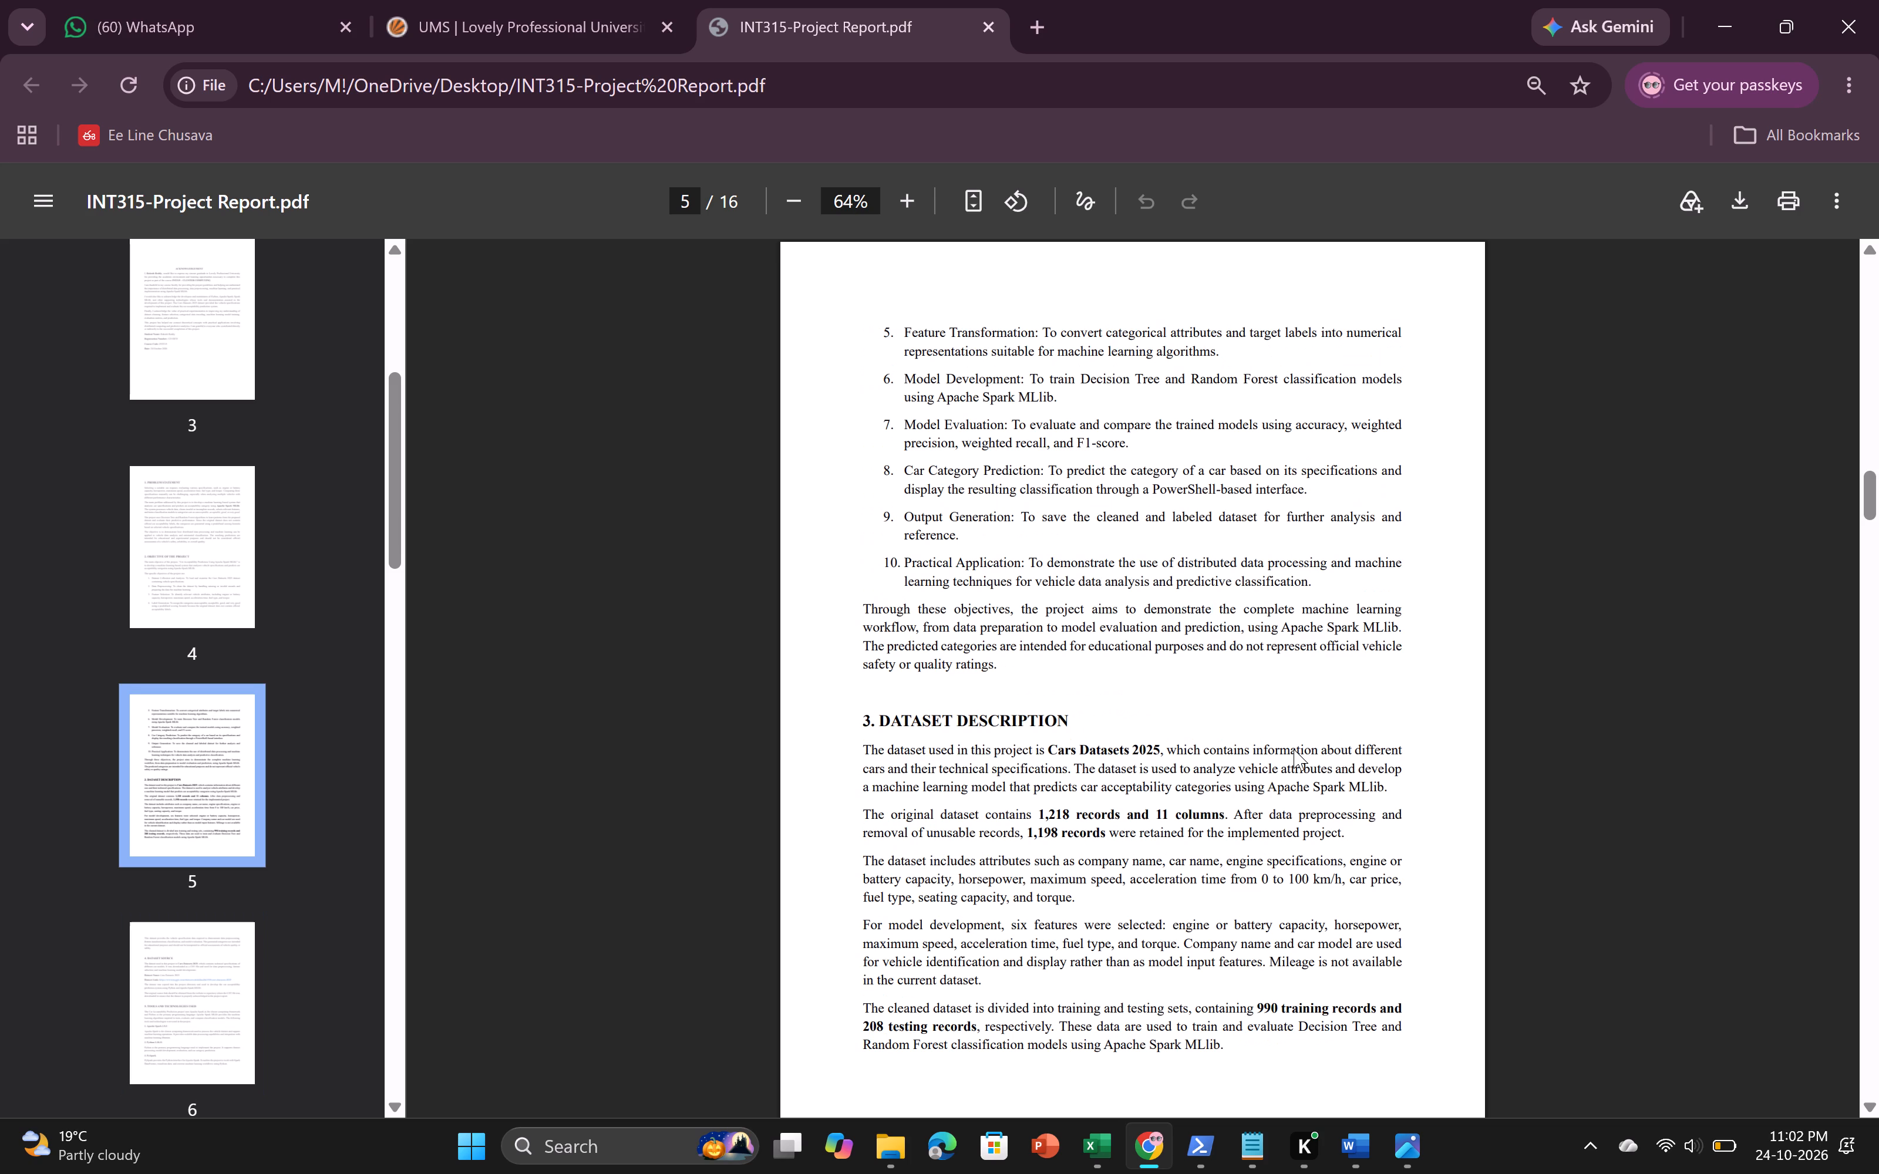
key(Down)
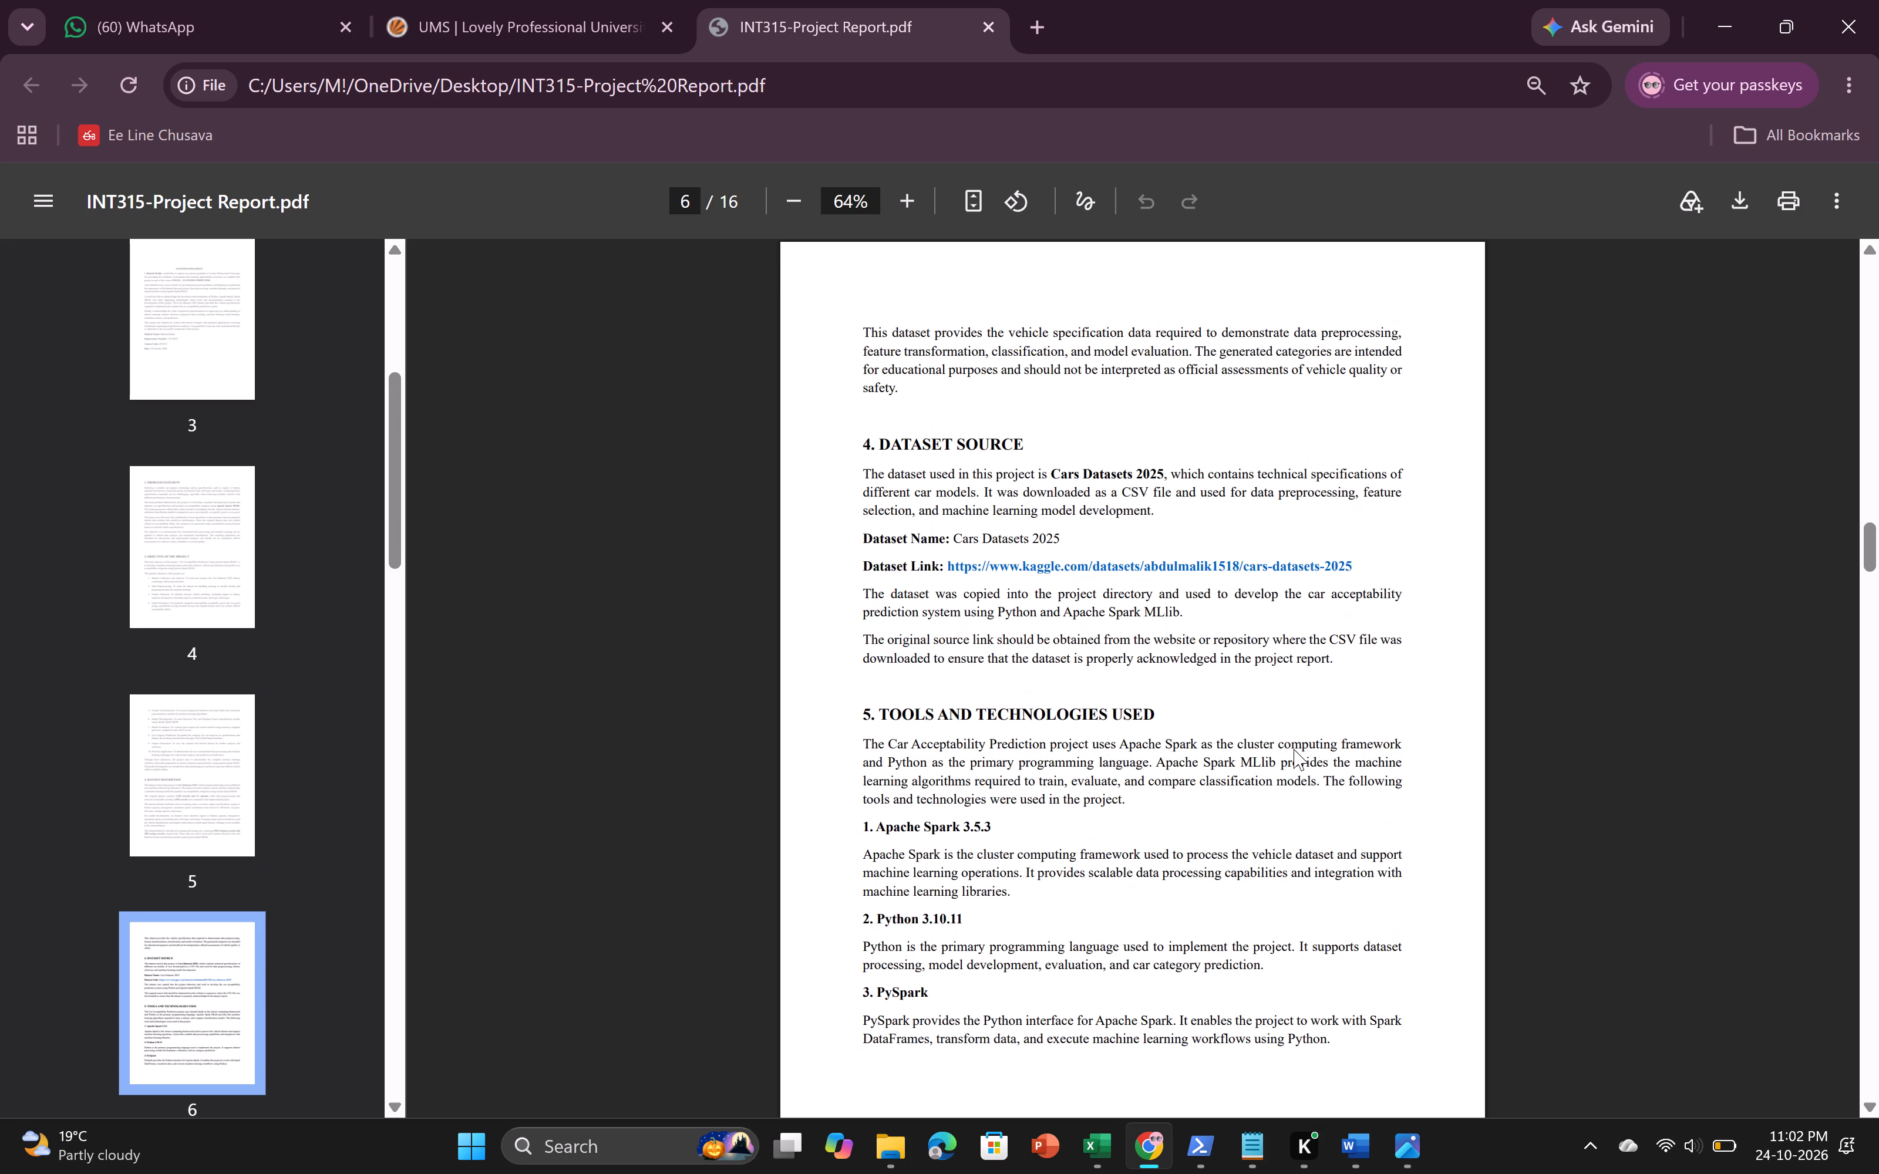
key(Down)
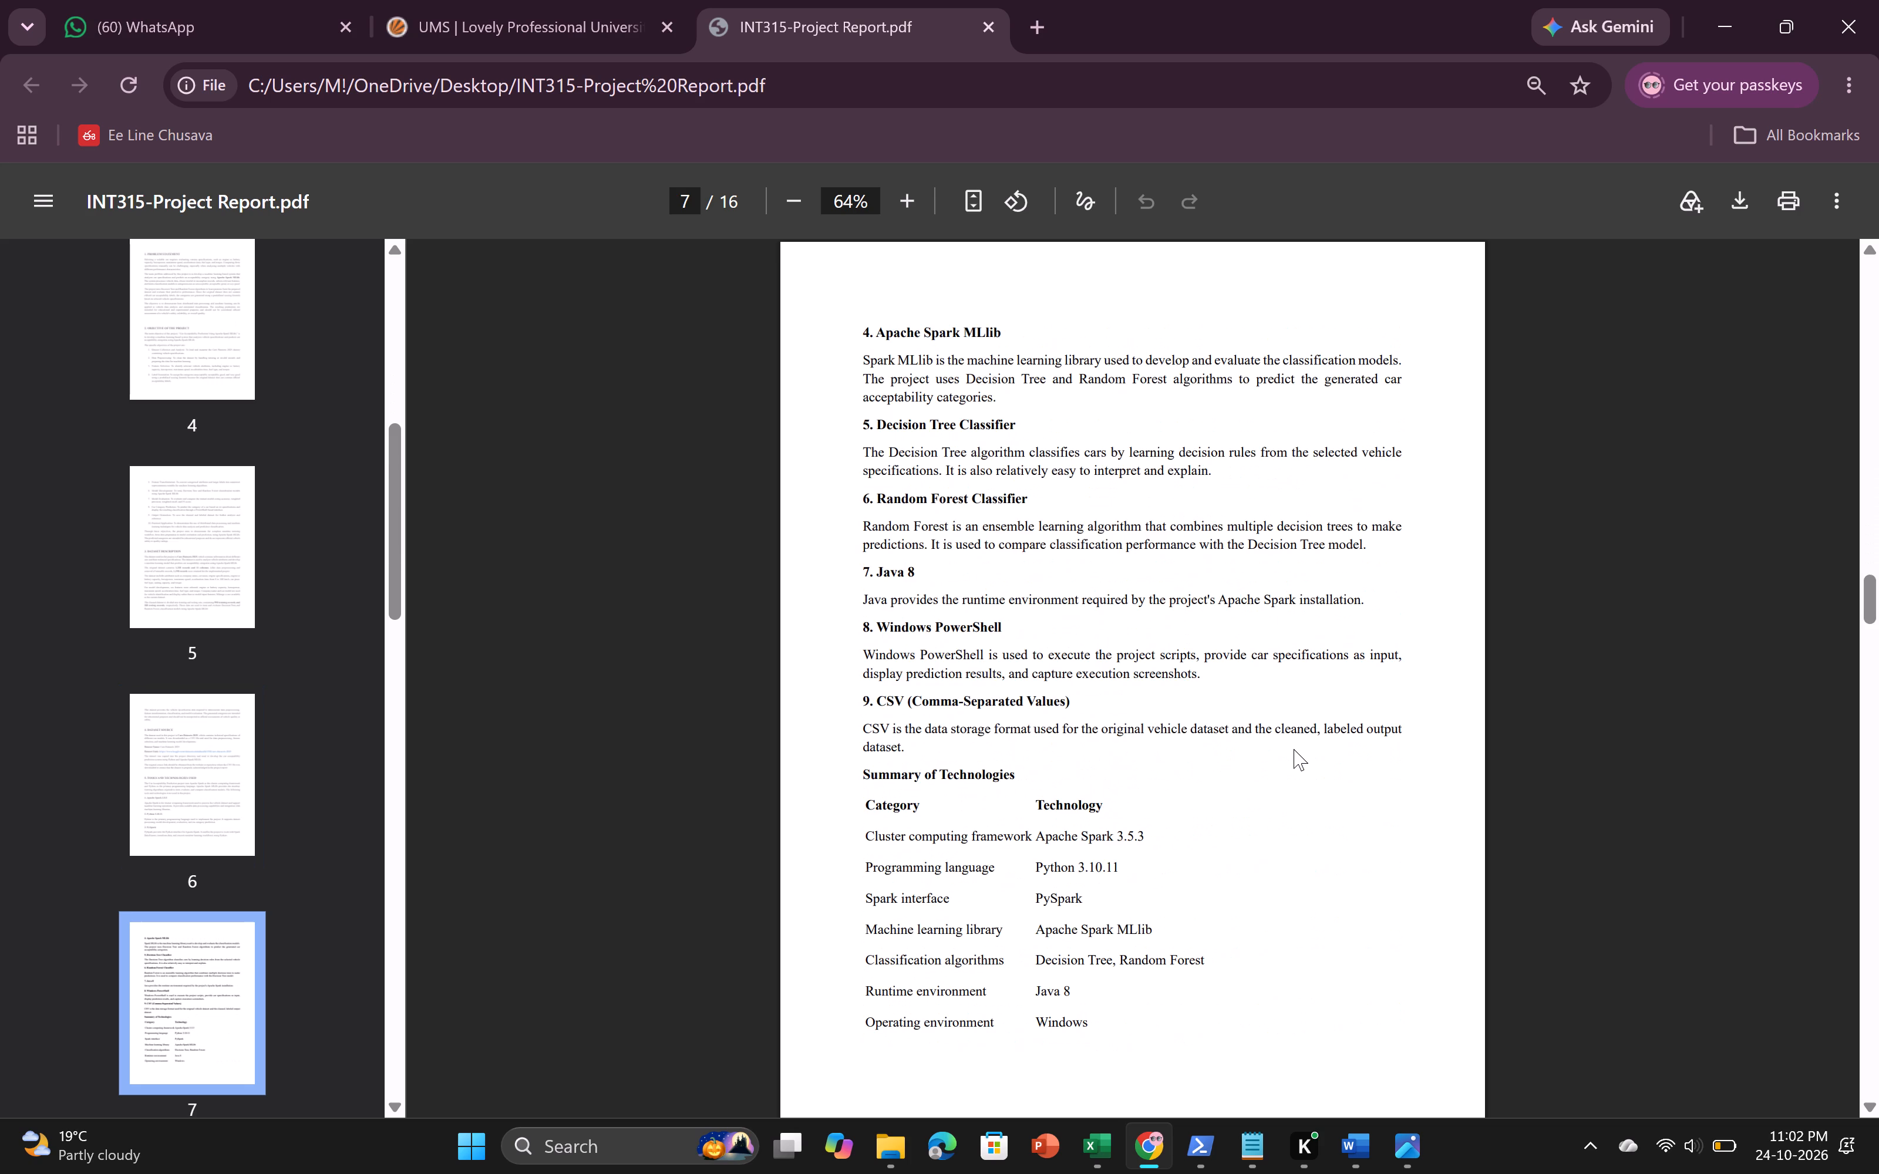
key(Down)
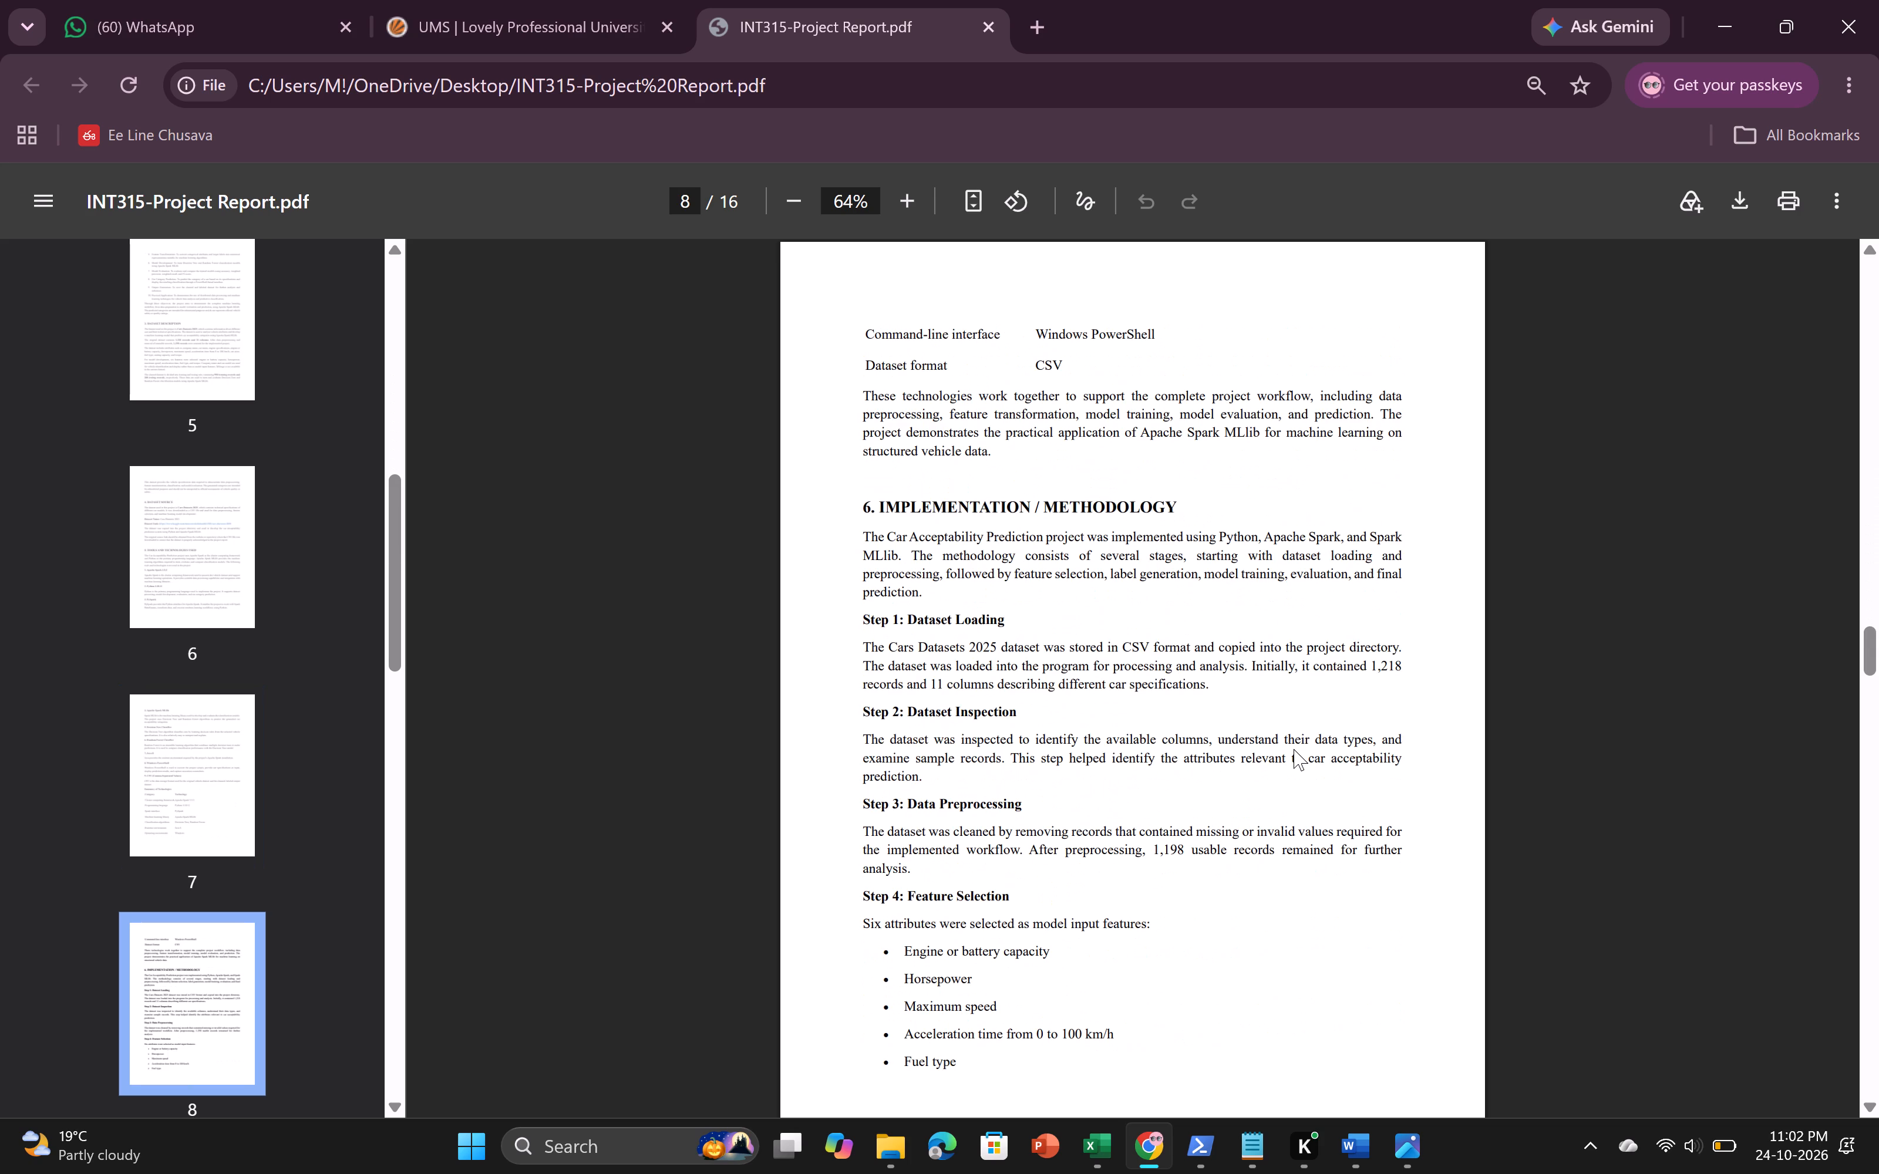
key(Down)
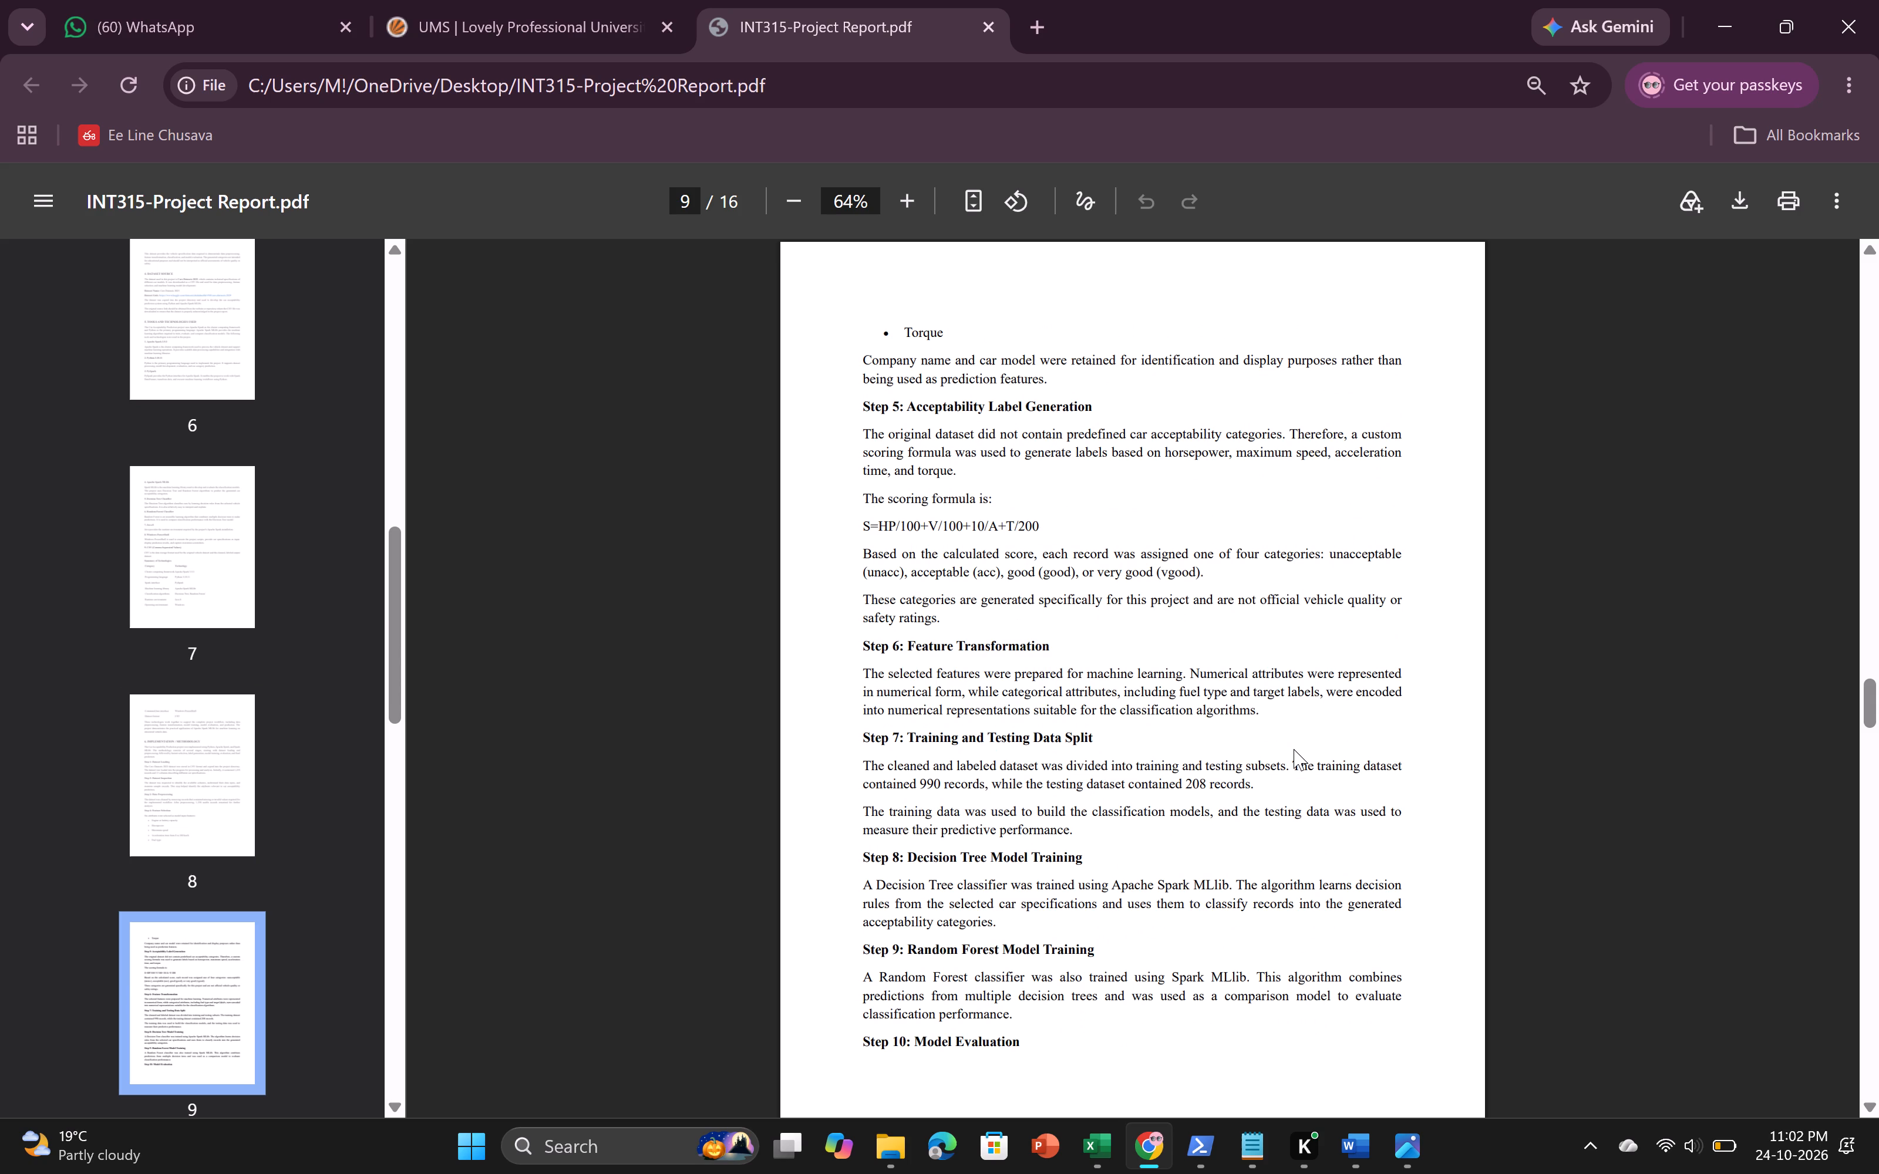
key(Down)
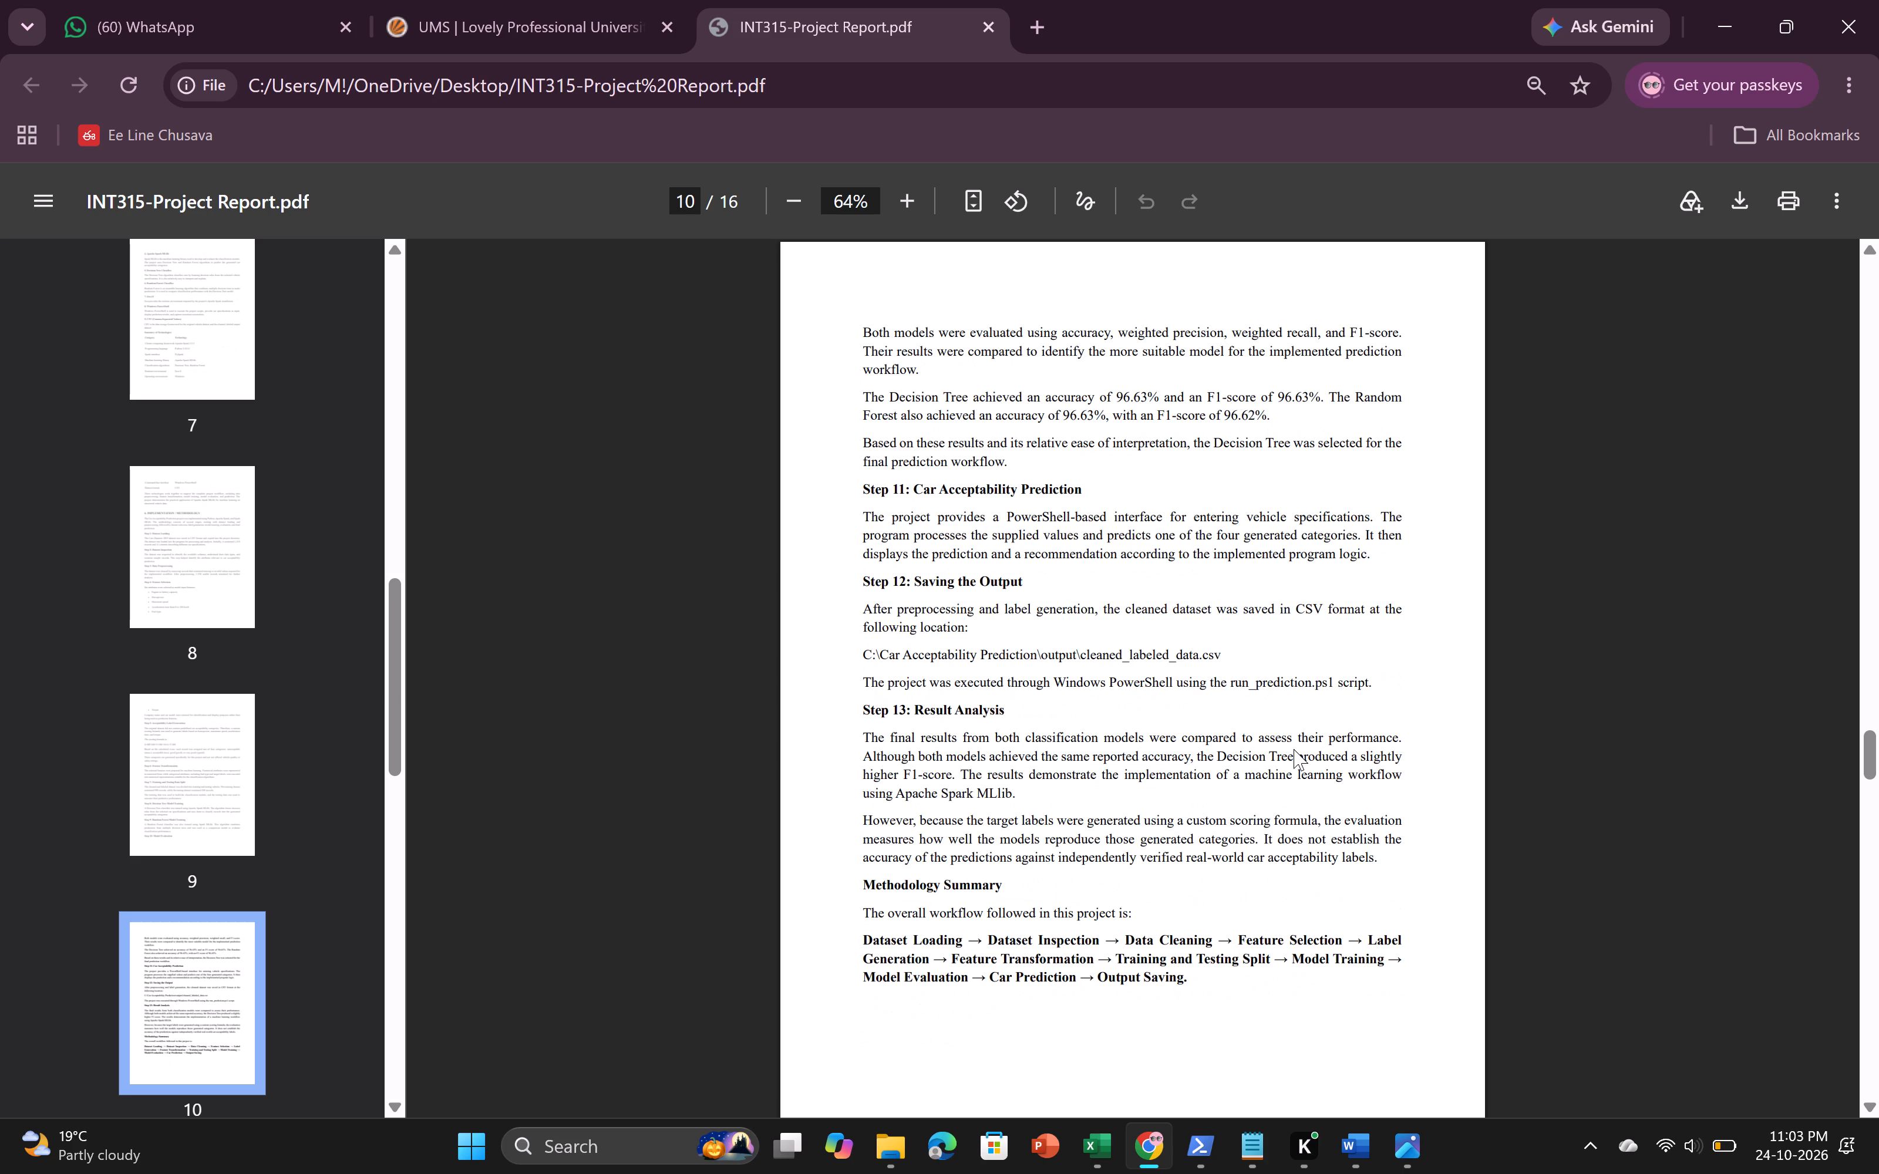
key(Down)
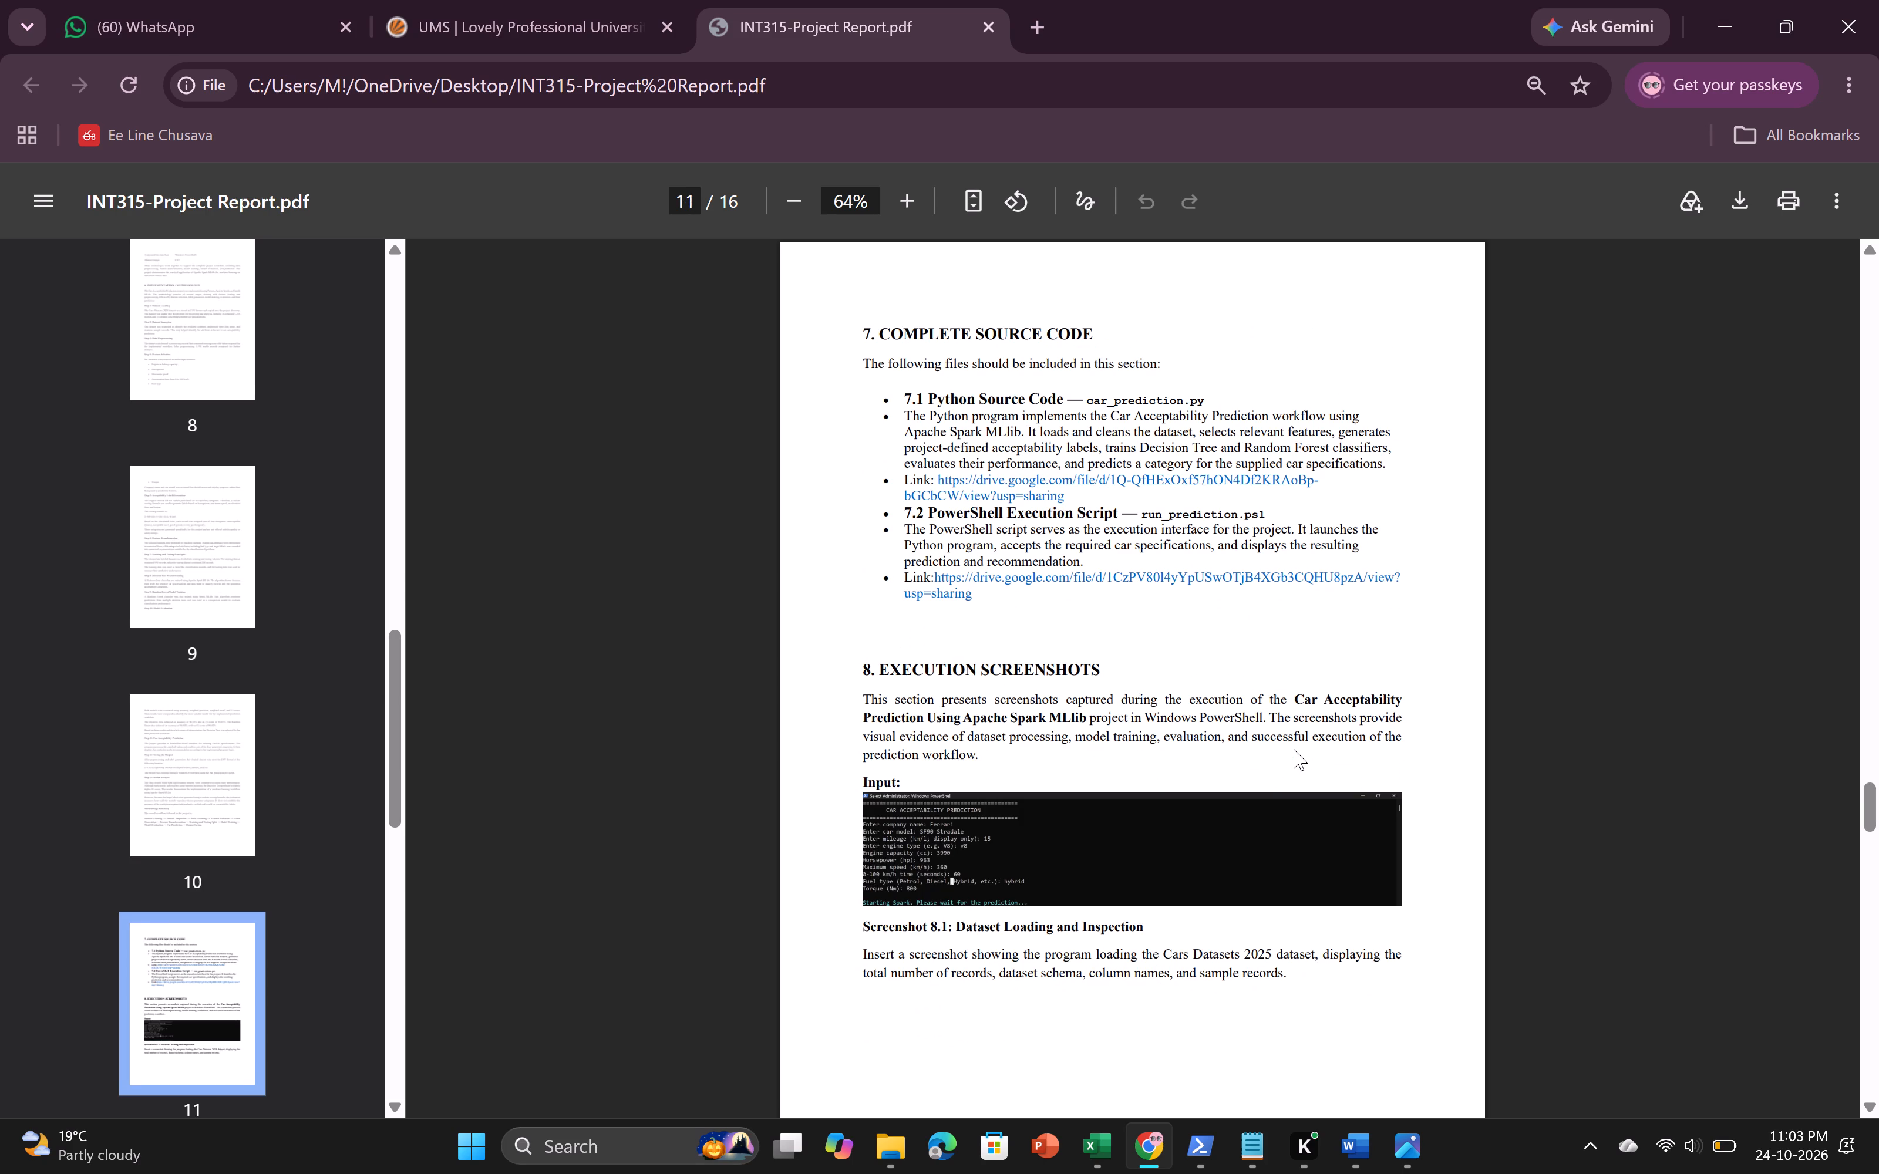
key(Down)
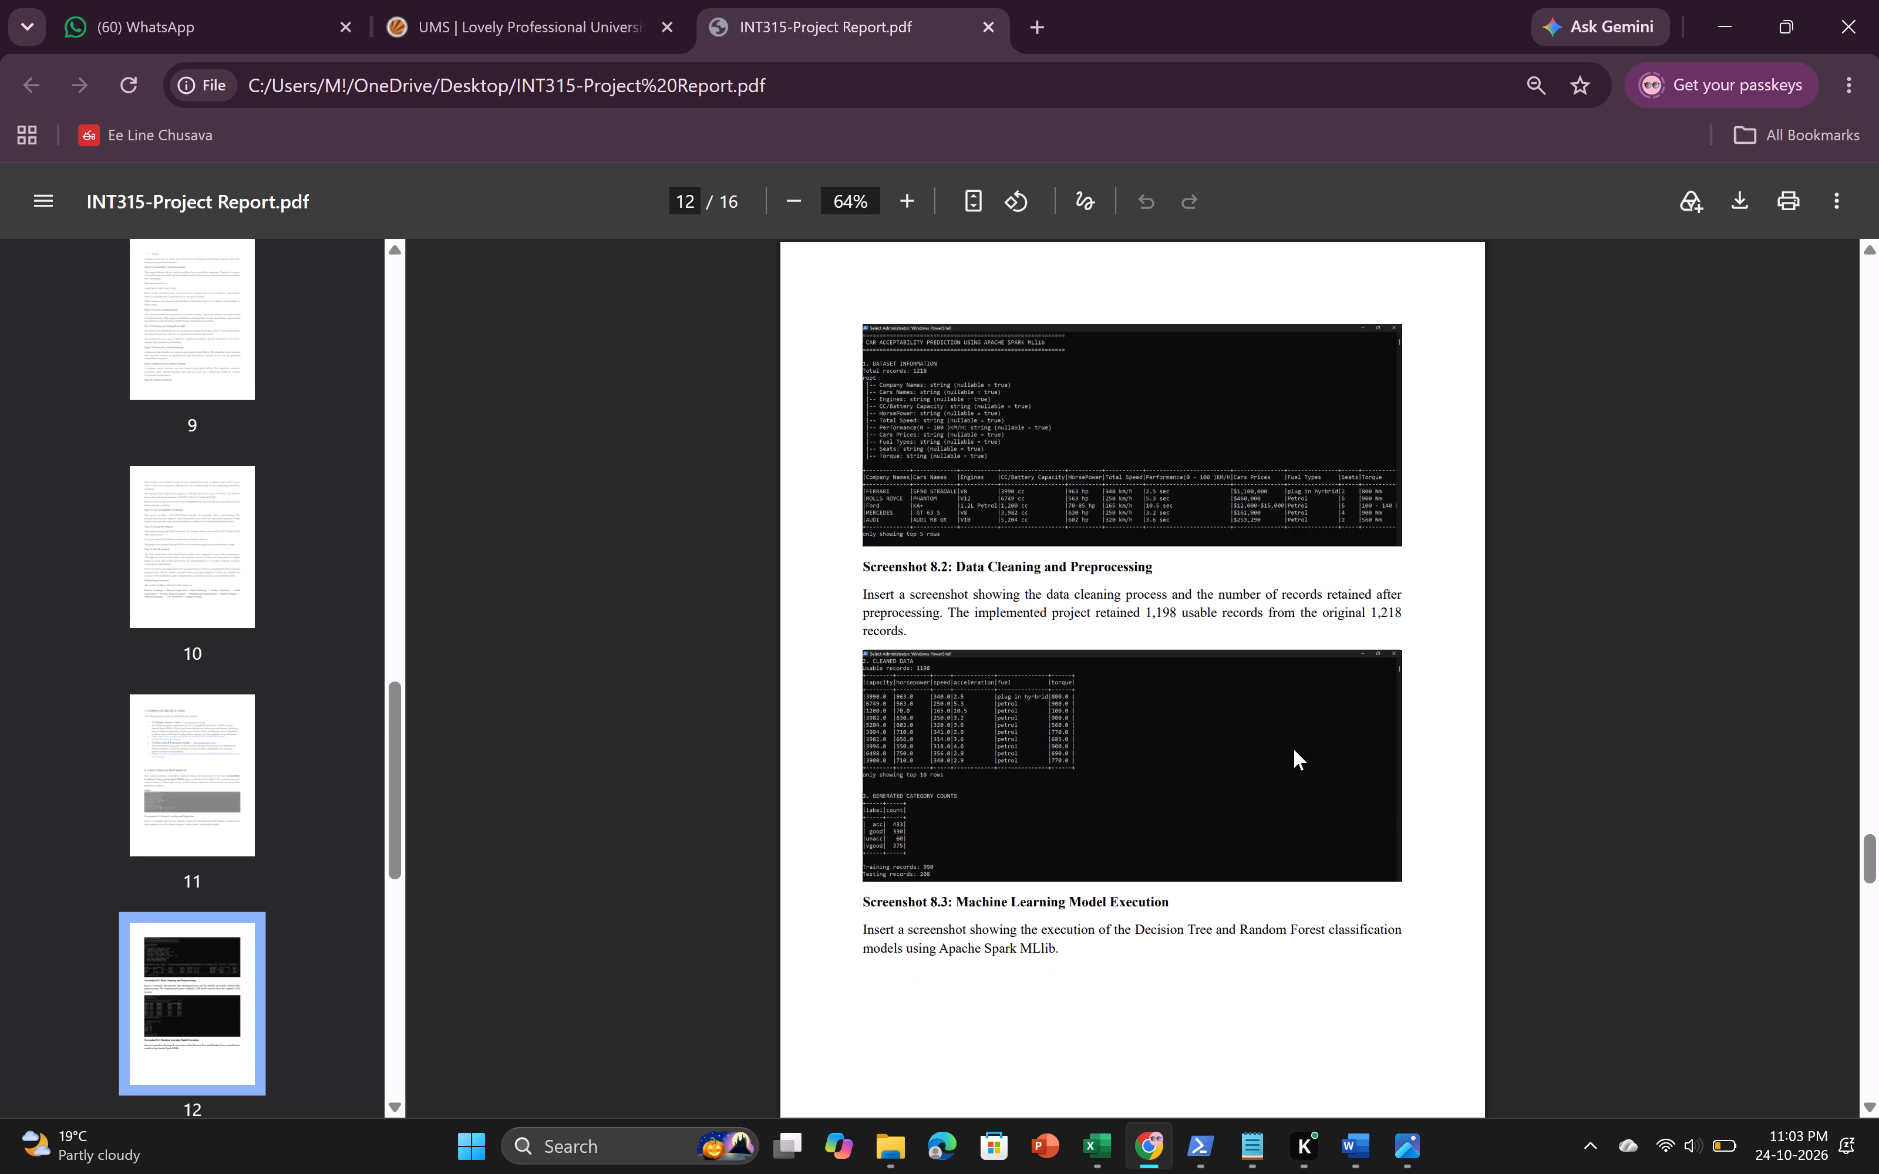
key(Down)
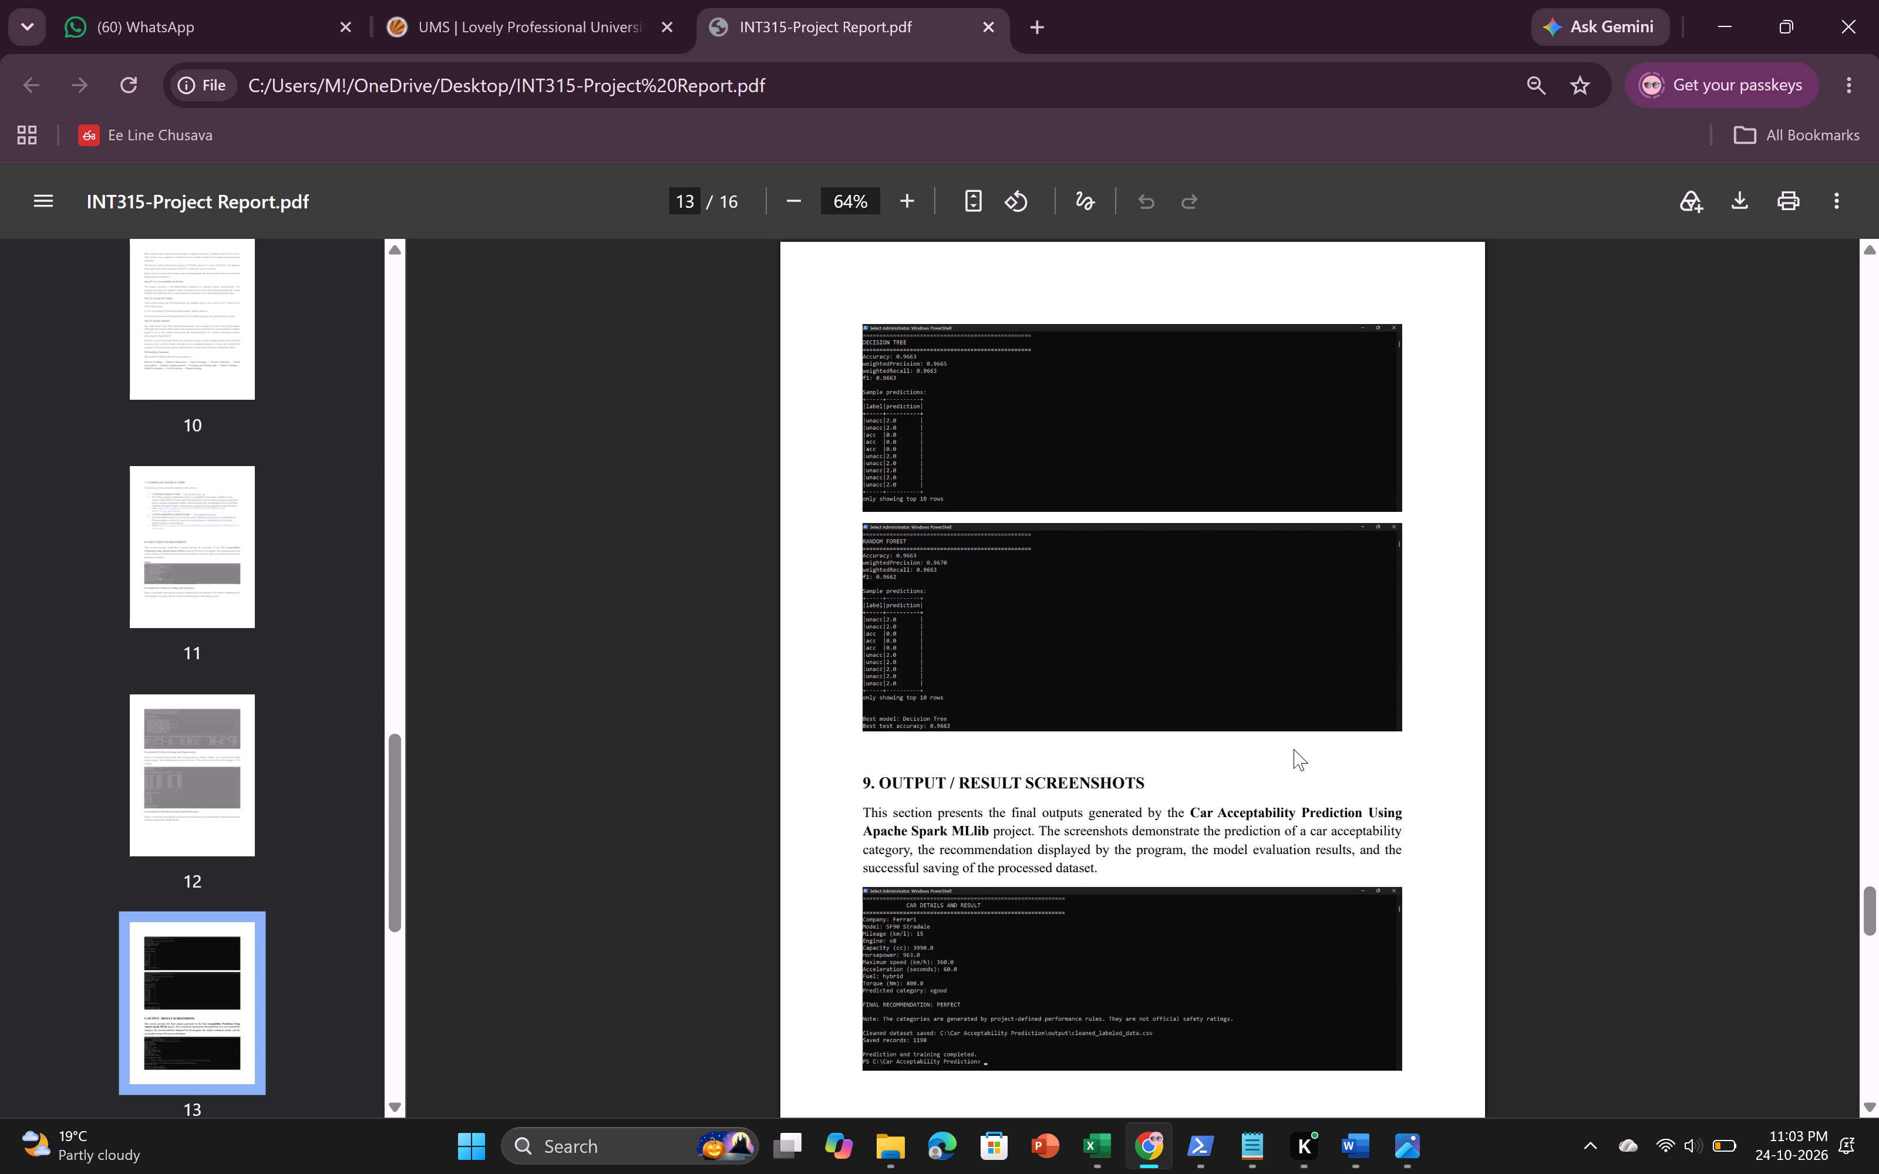
key(Up)
key(Up)
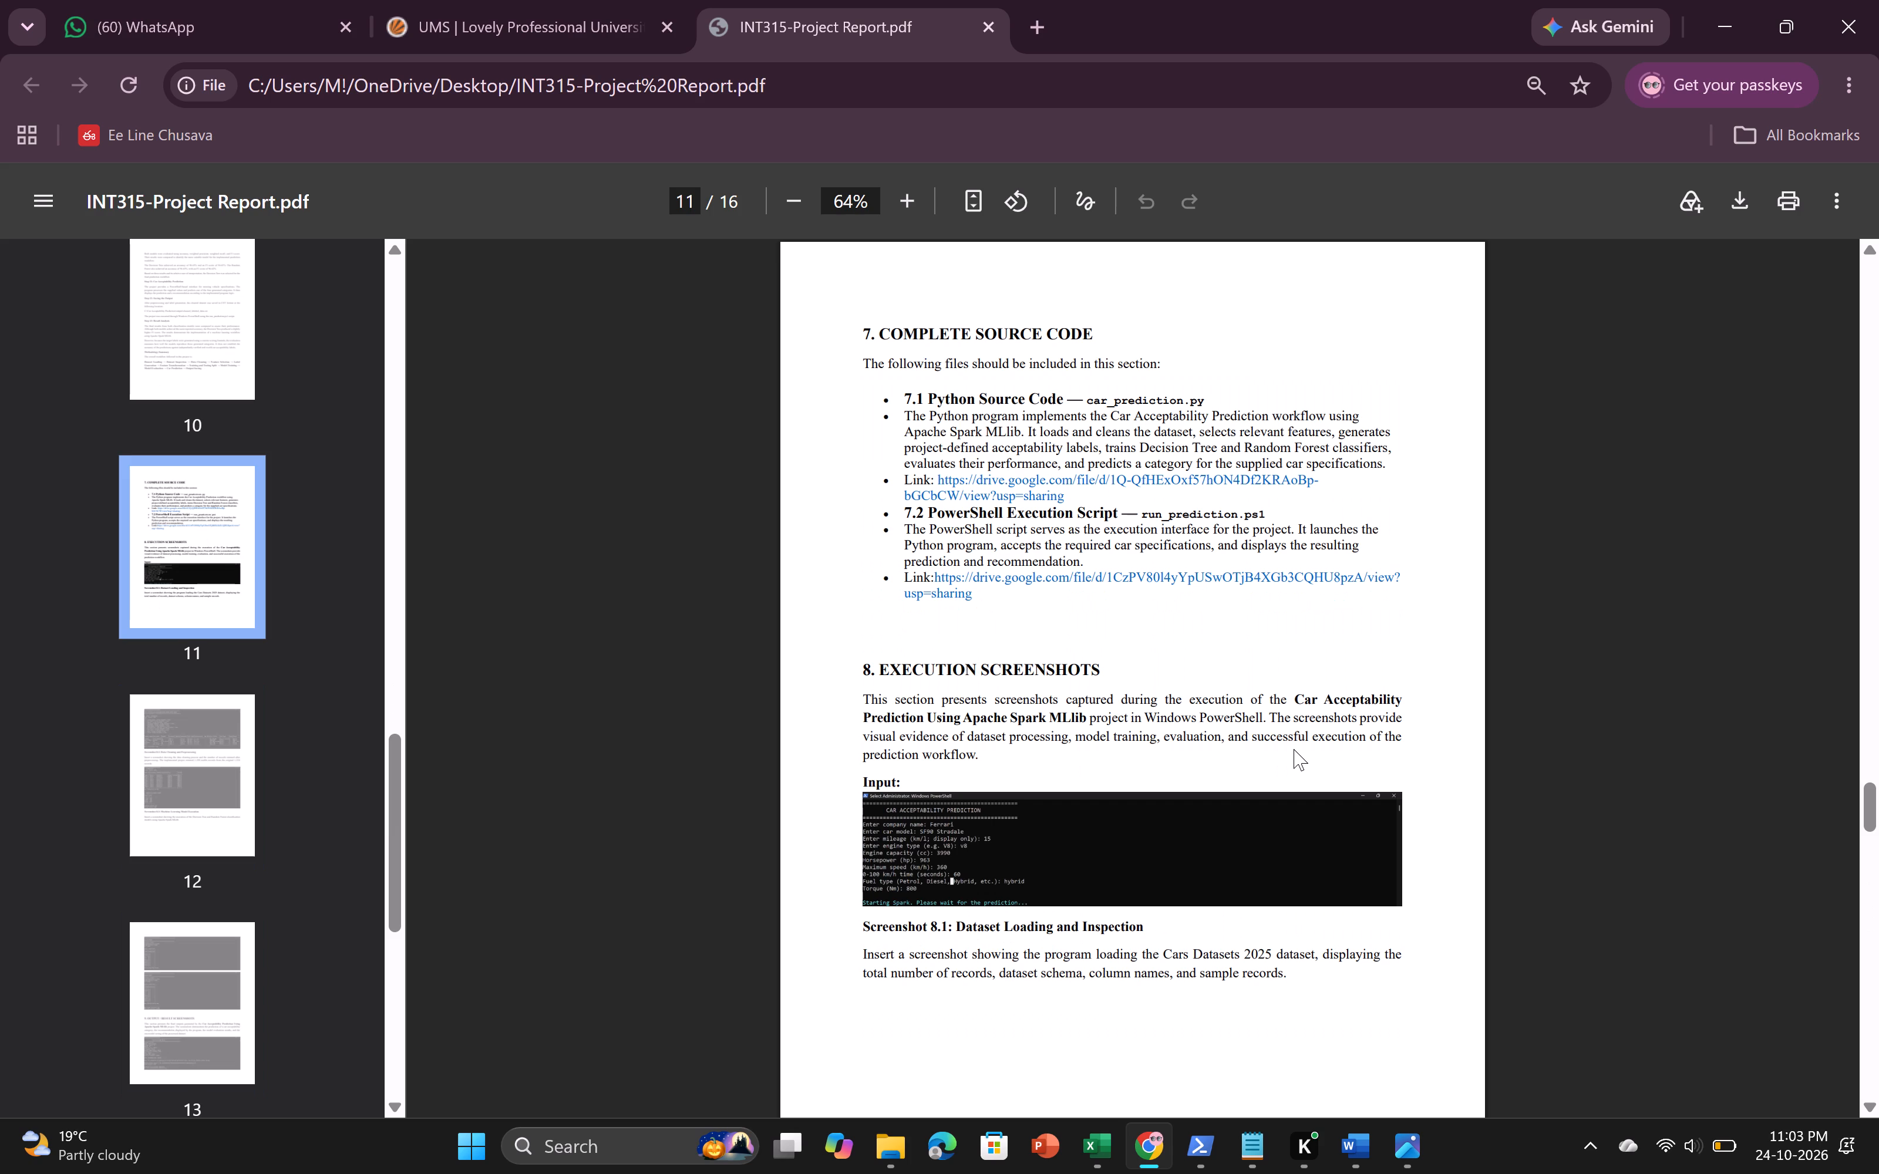
key(Up)
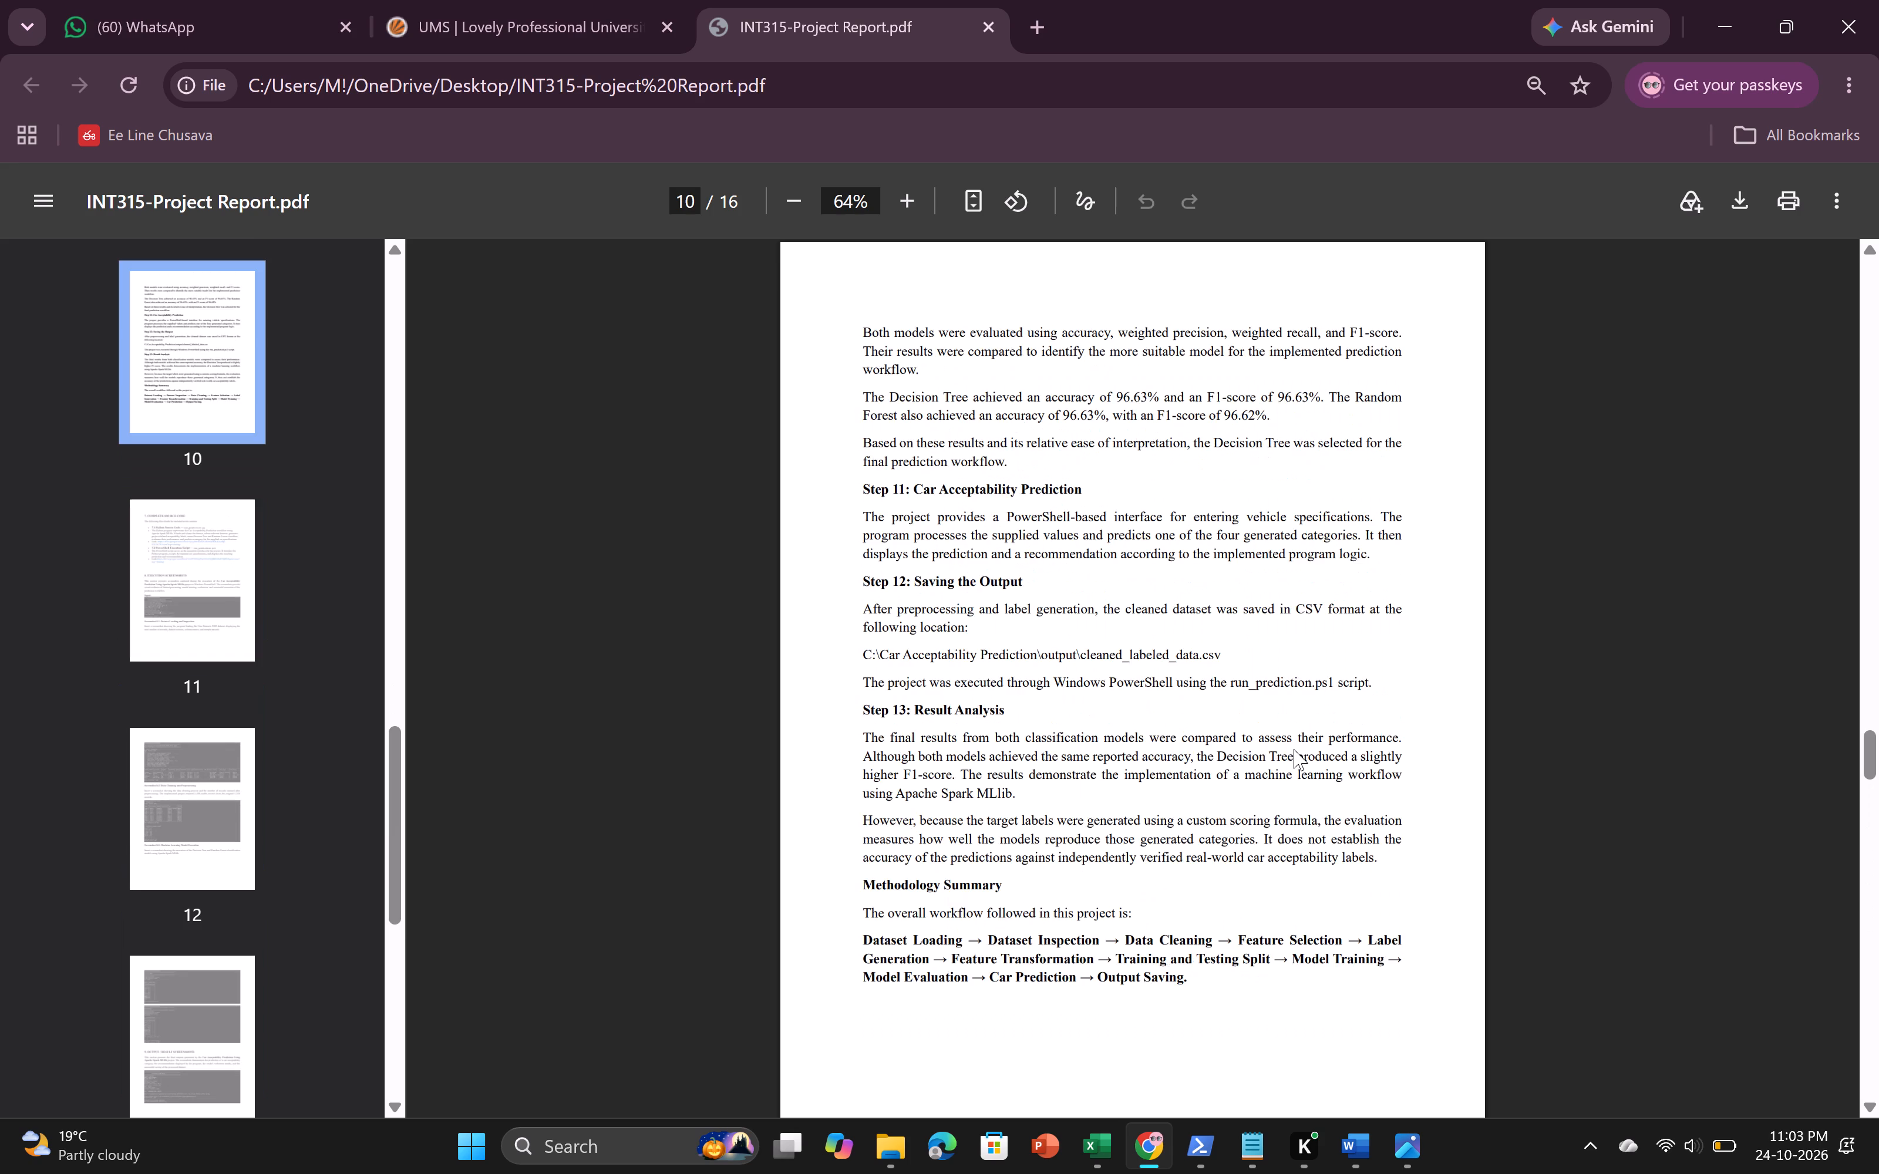
key(Down)
key(Down)
key(Down)
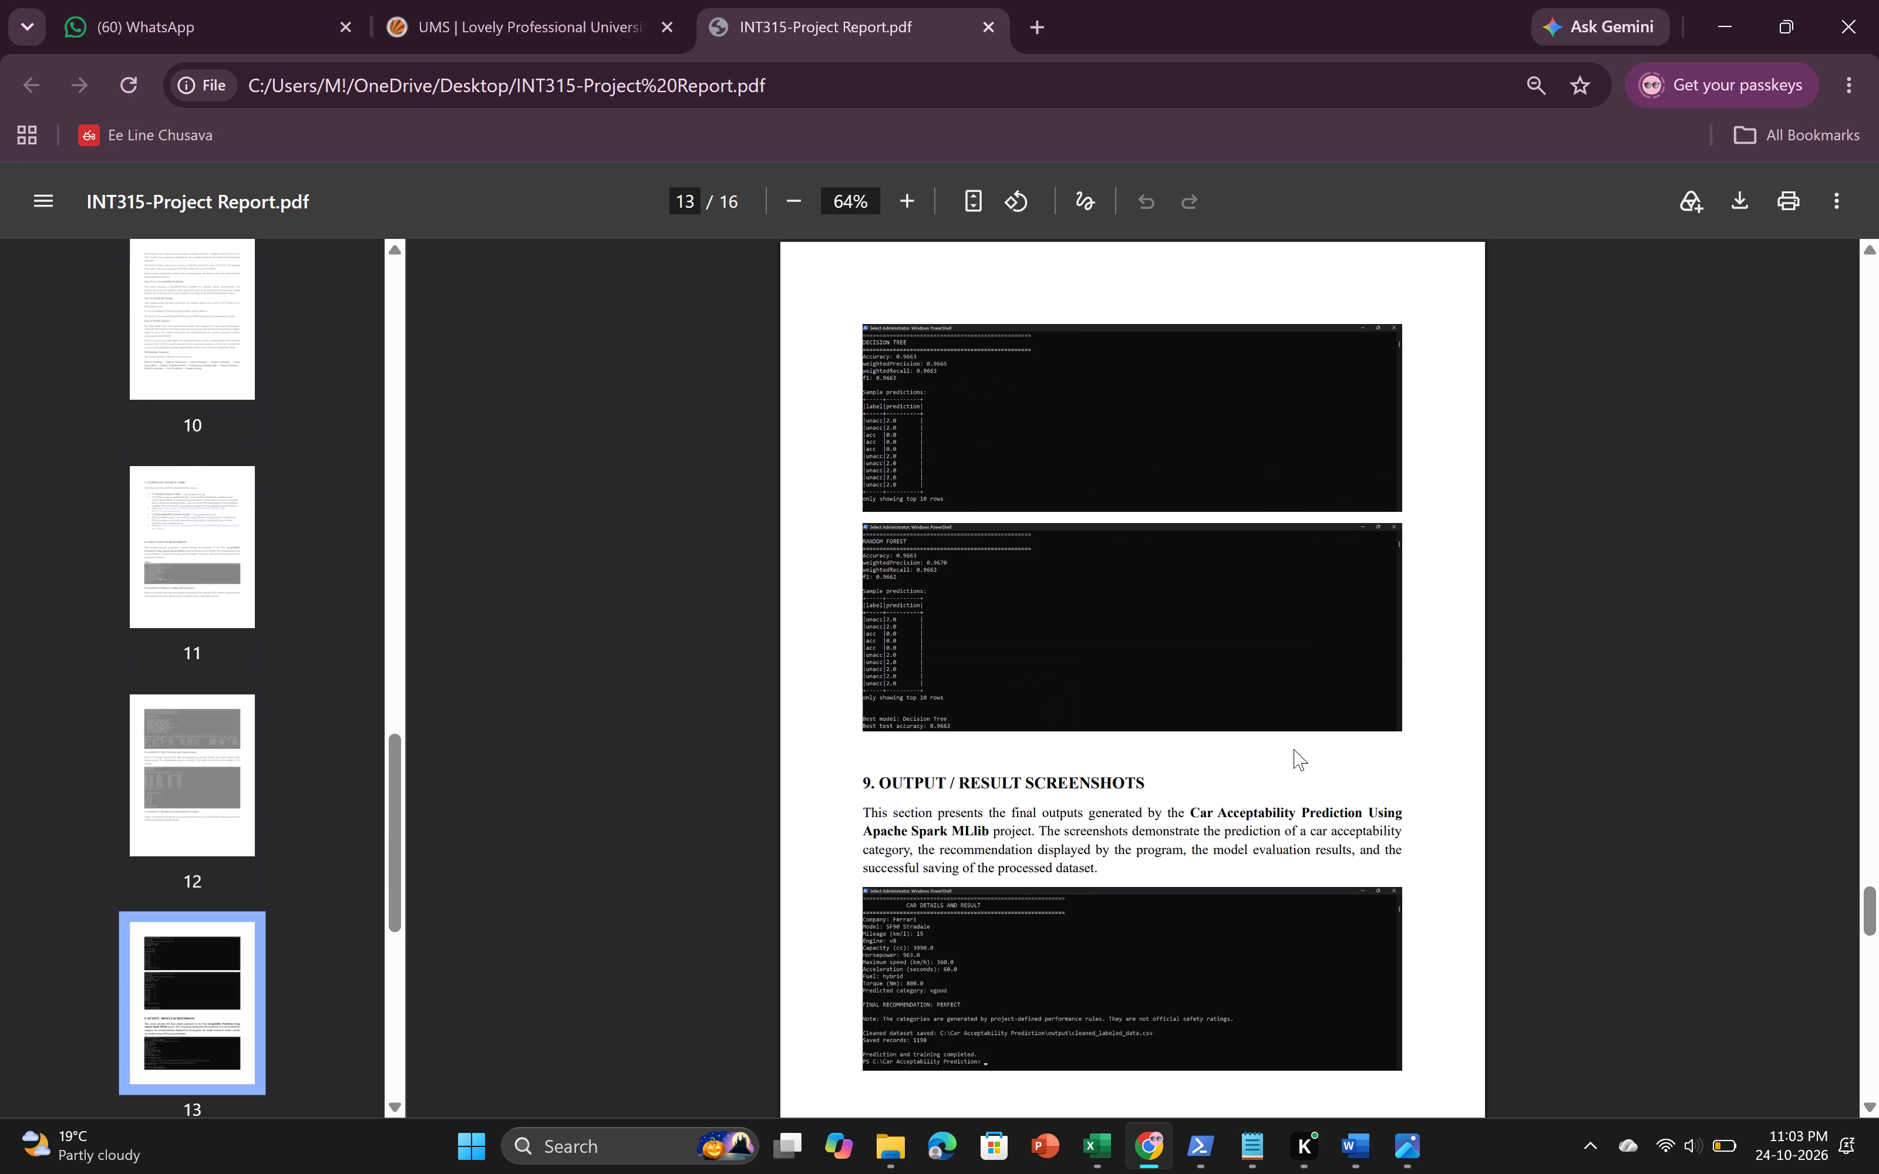
key(Down)
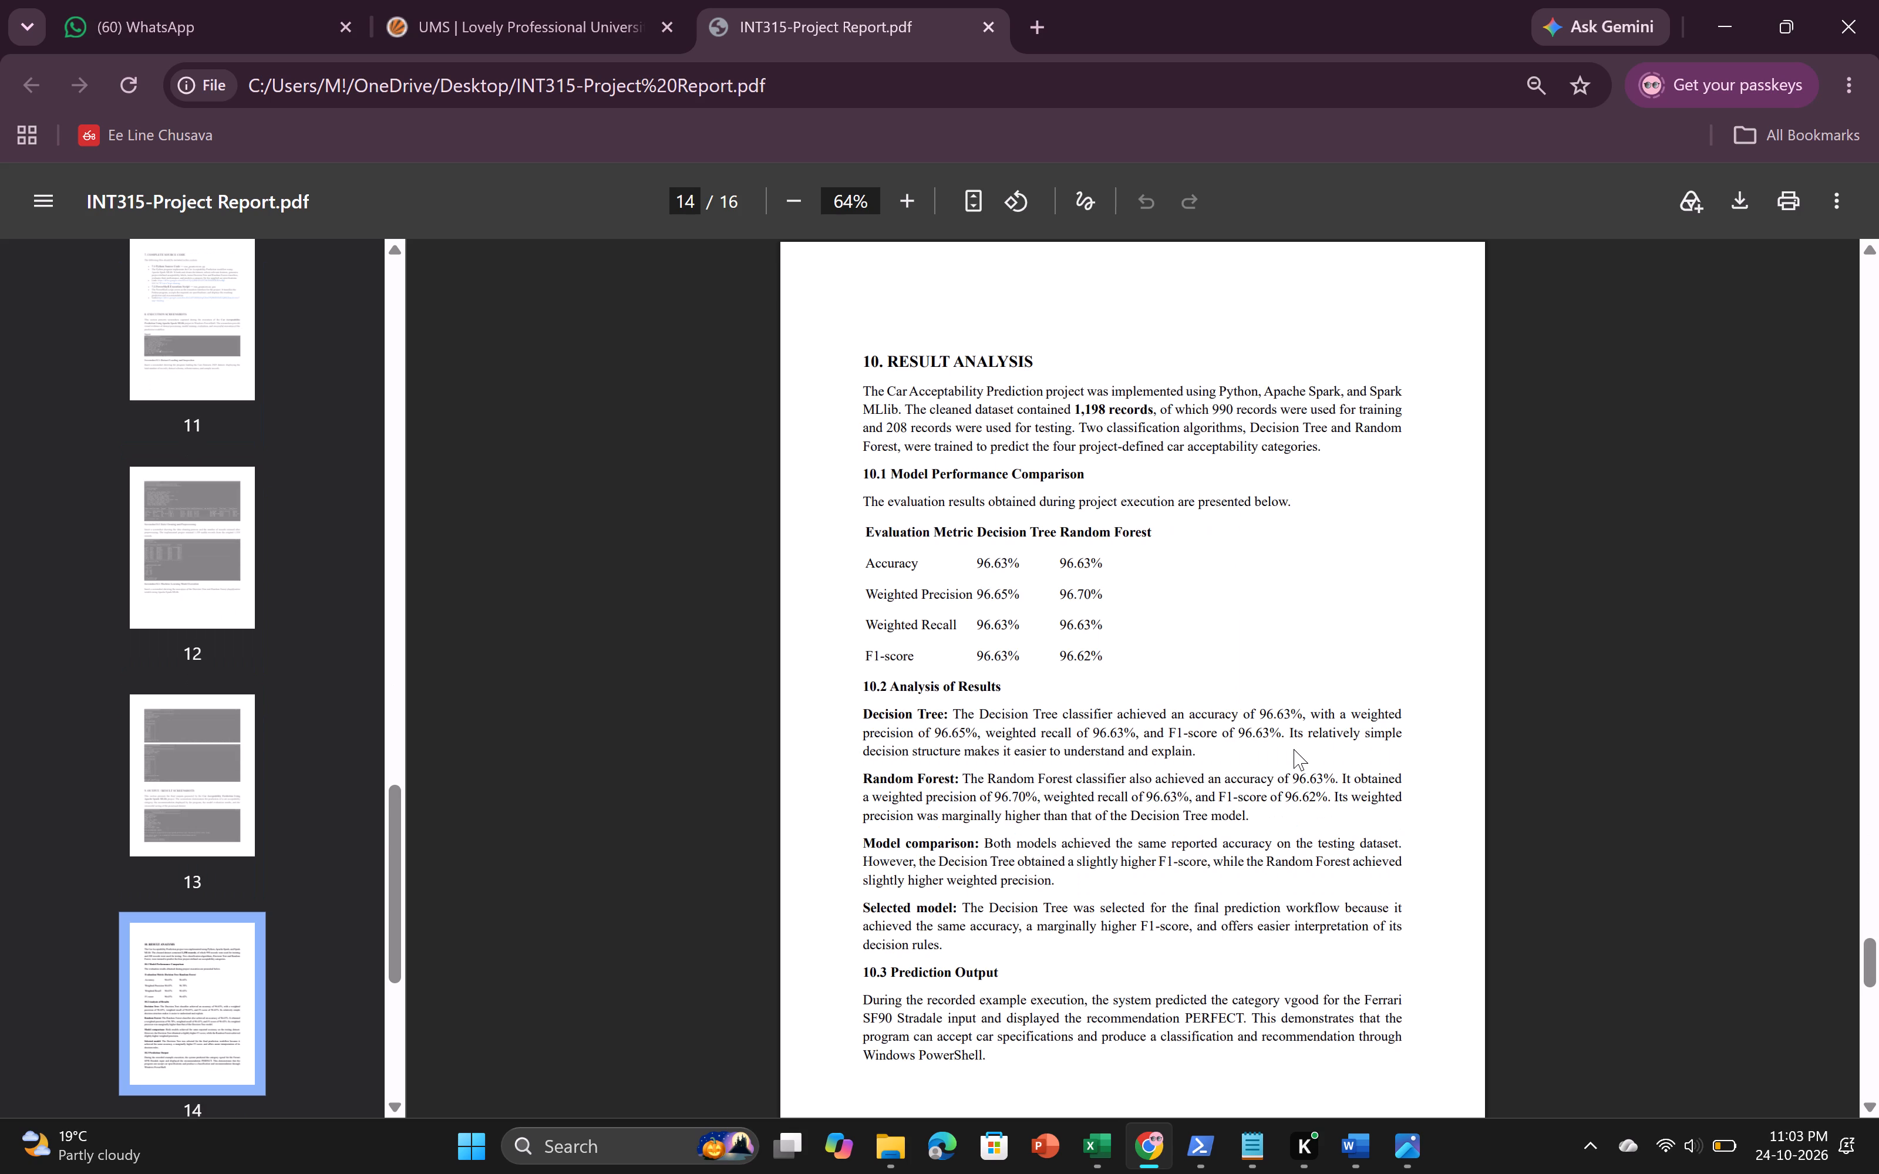
key(Up)
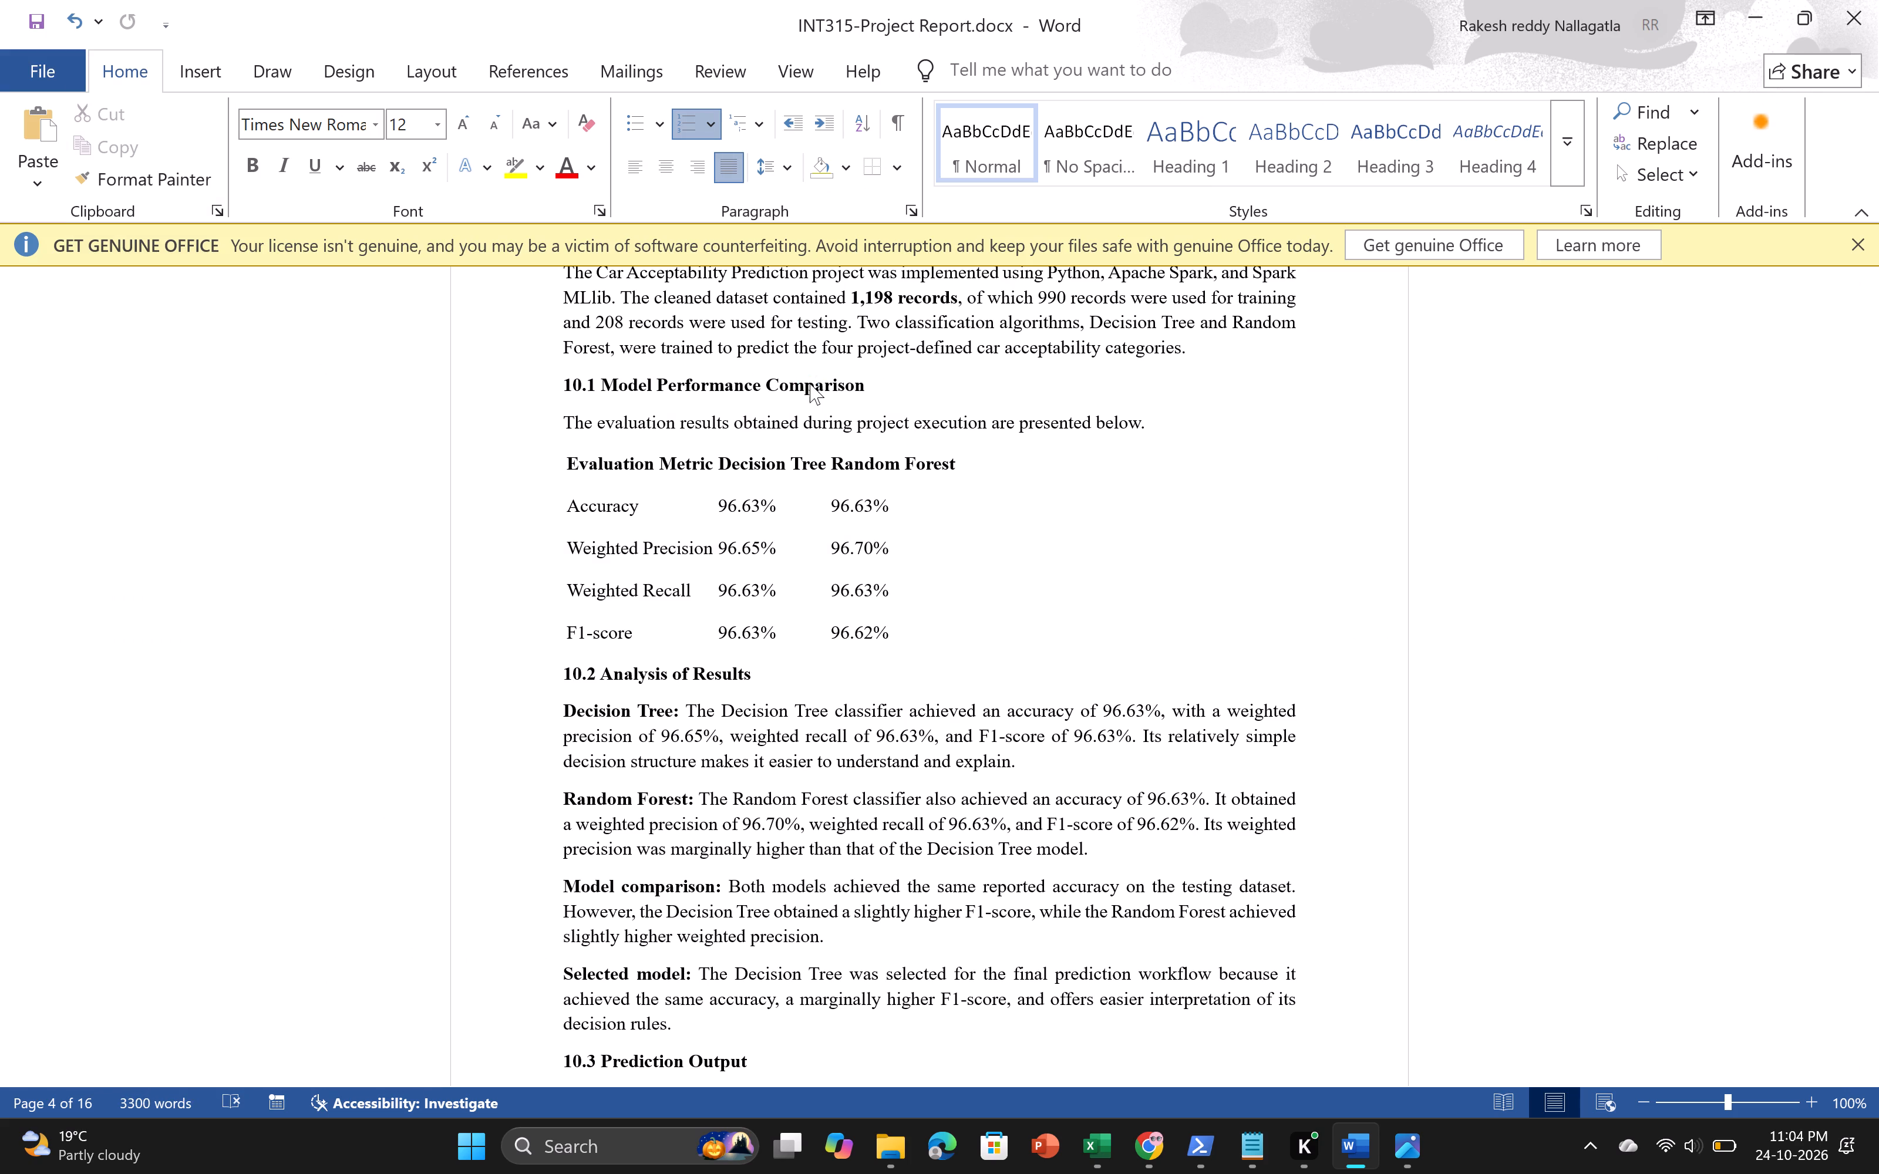
Publish the Word report as a PDF named INT315-Project Report.pdf in the Desktop folder.
scroll(118, 263, up, 2)
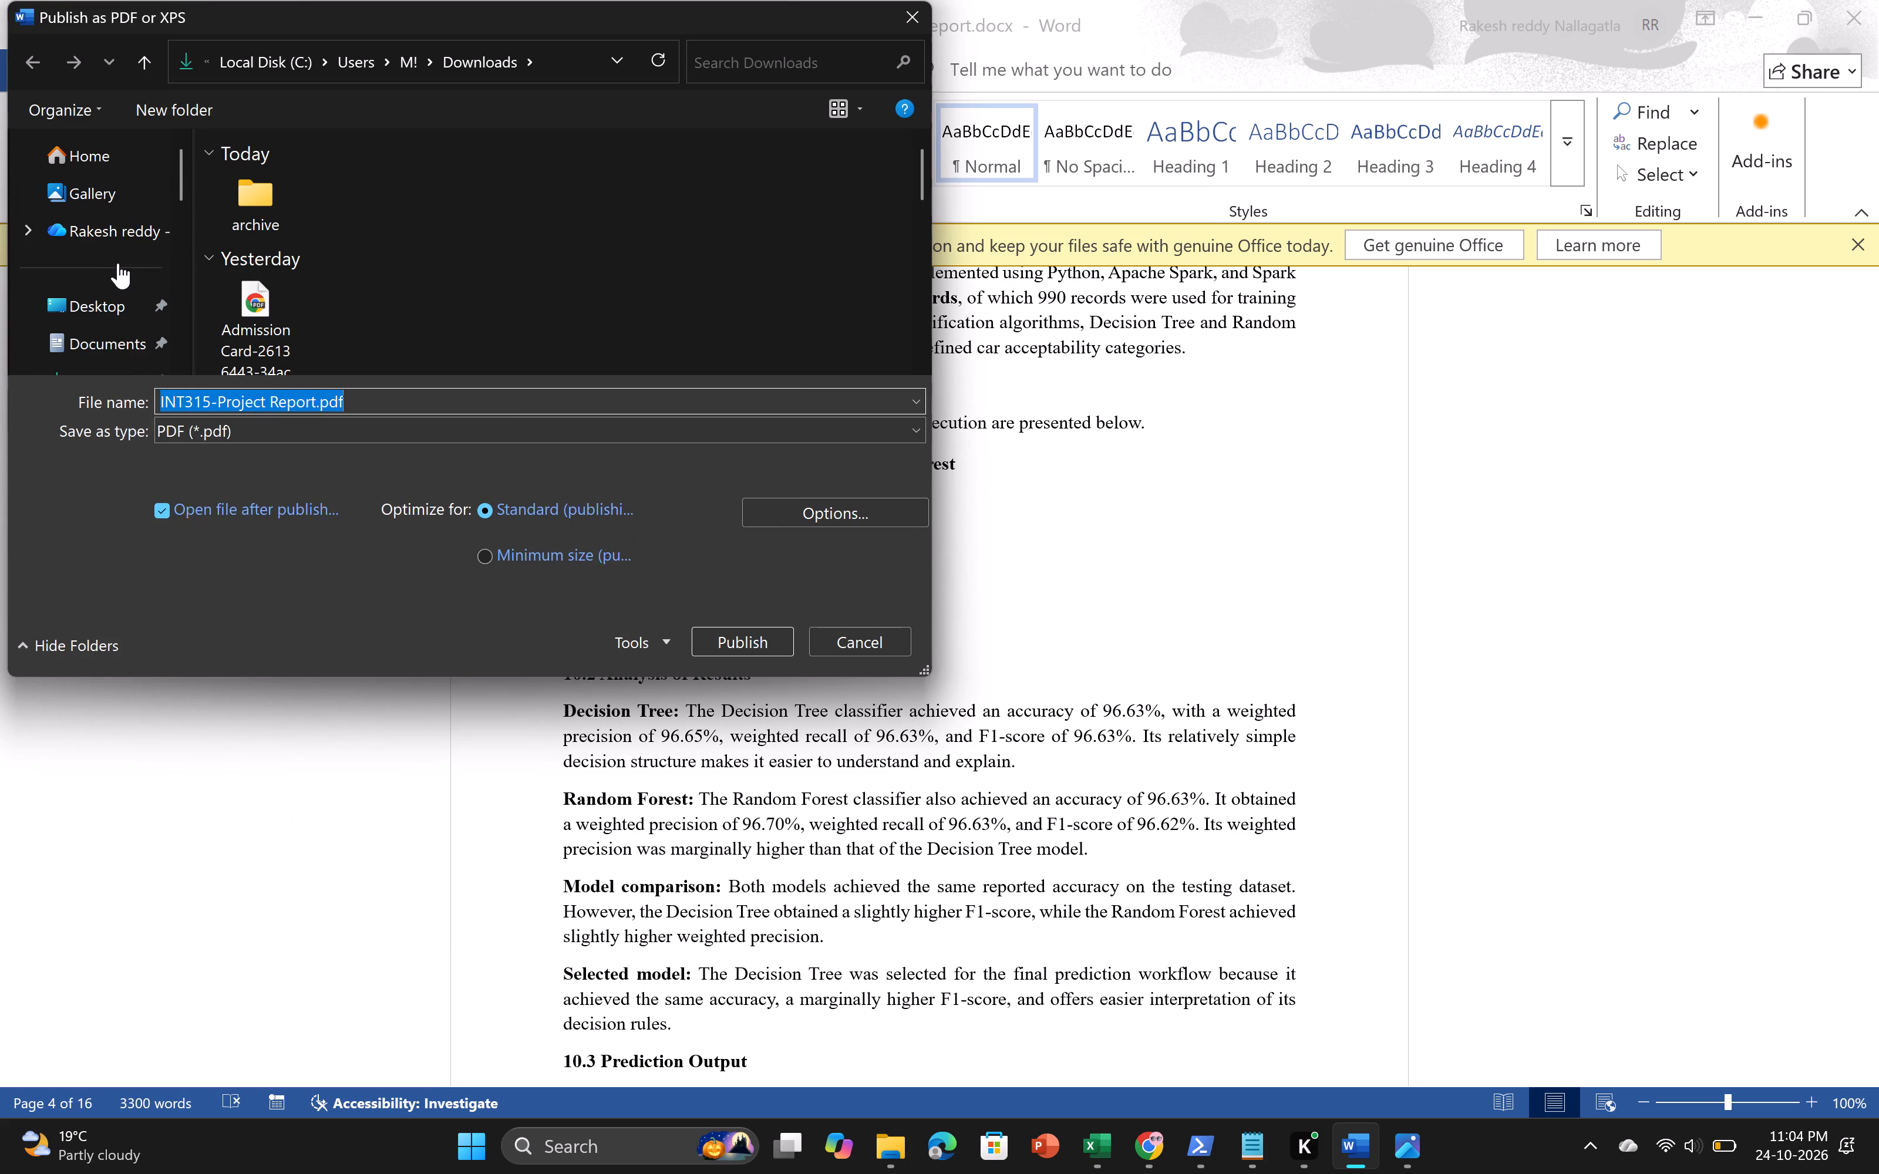
click(94, 315)
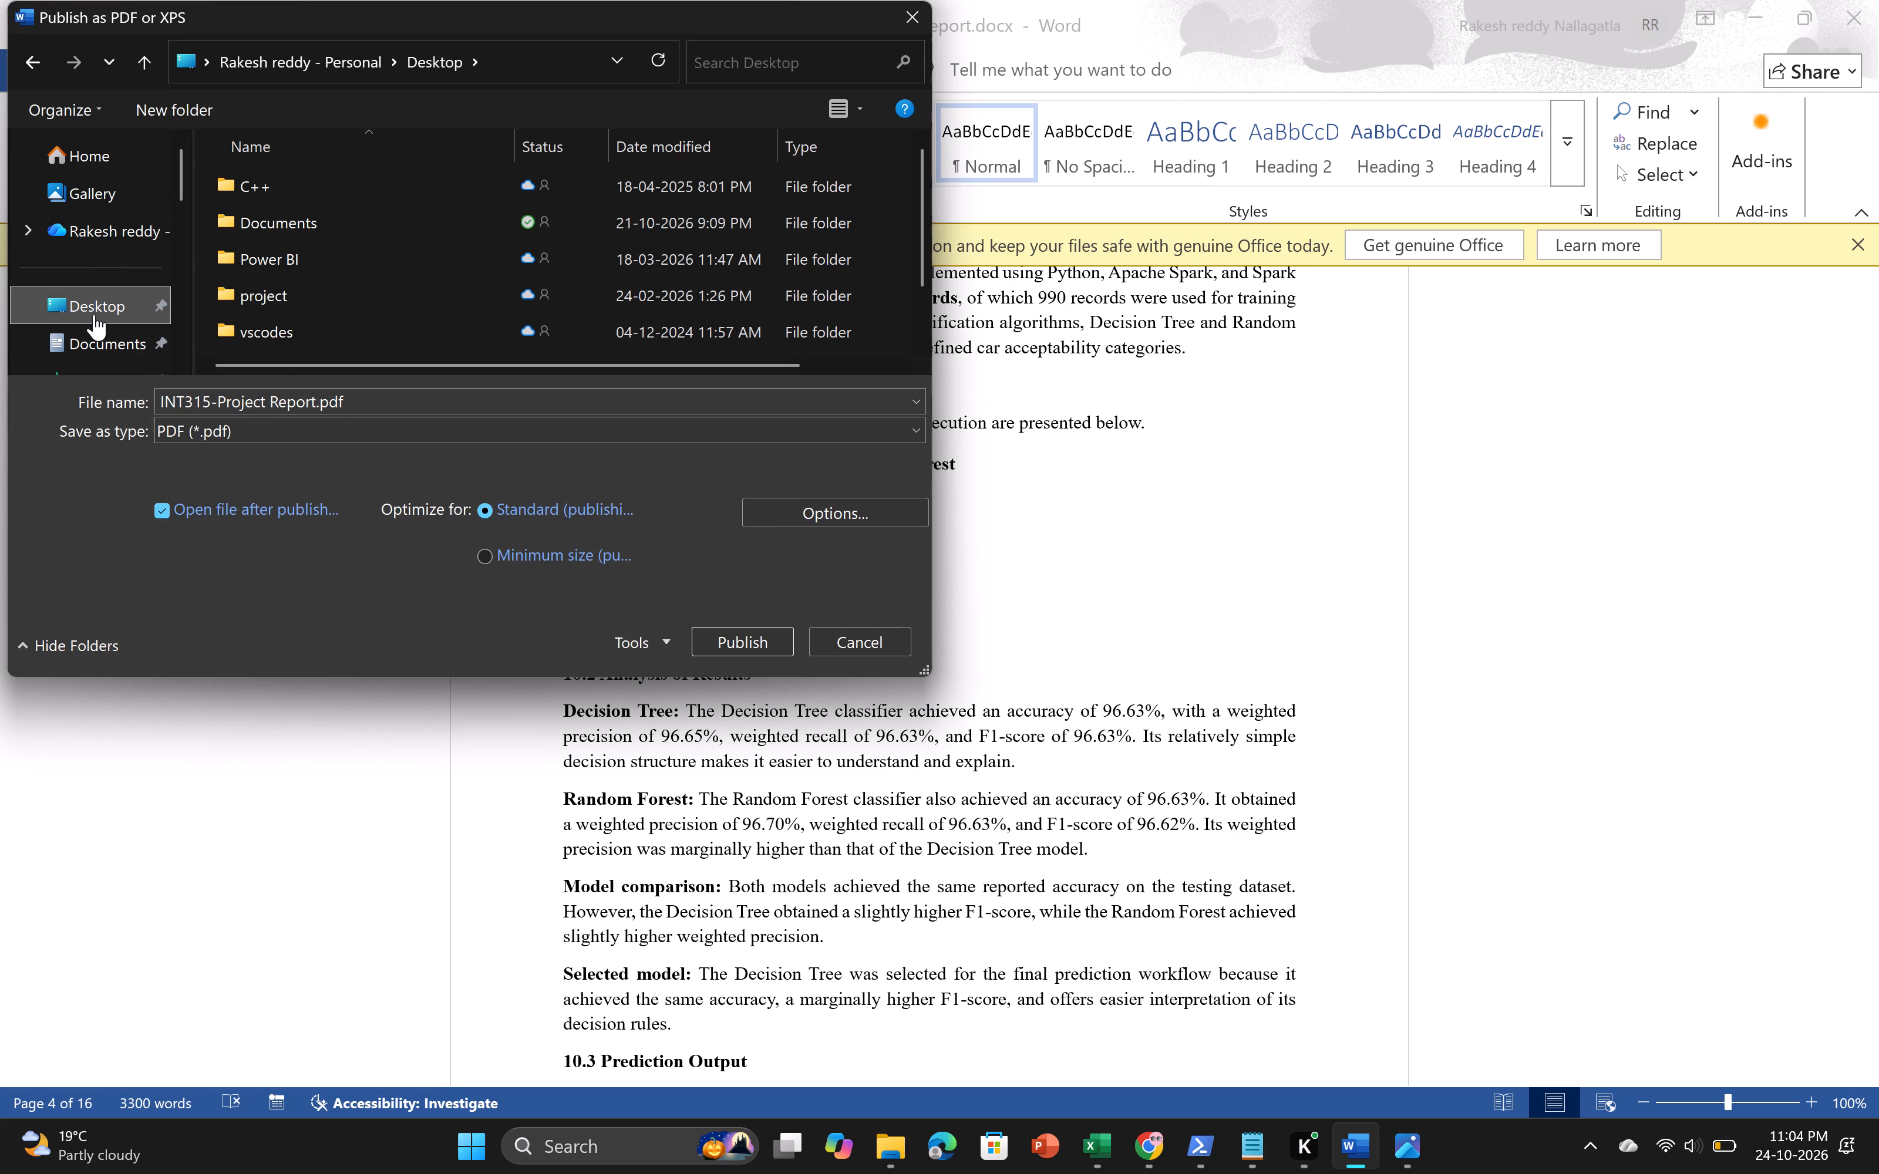
scroll(447, 294, down, 2)
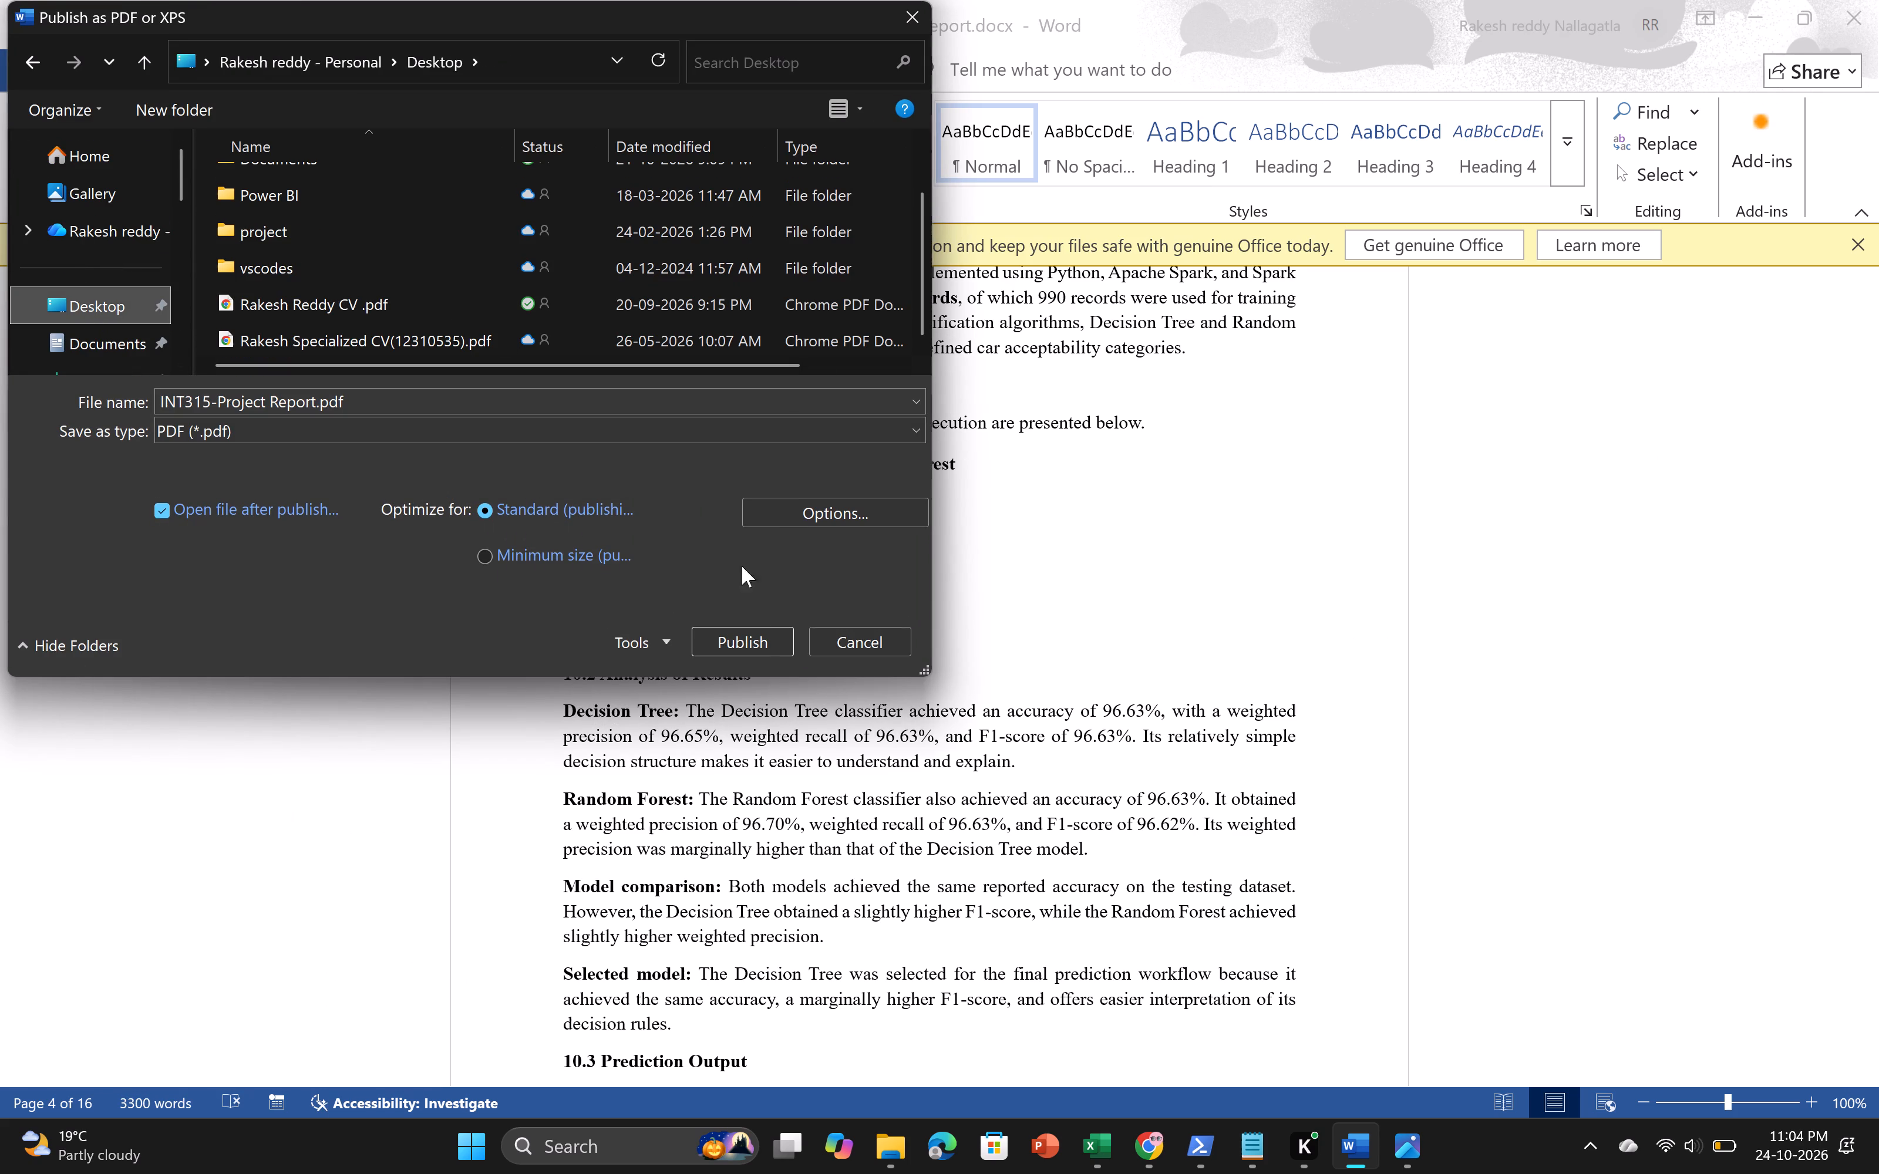
click(753, 640)
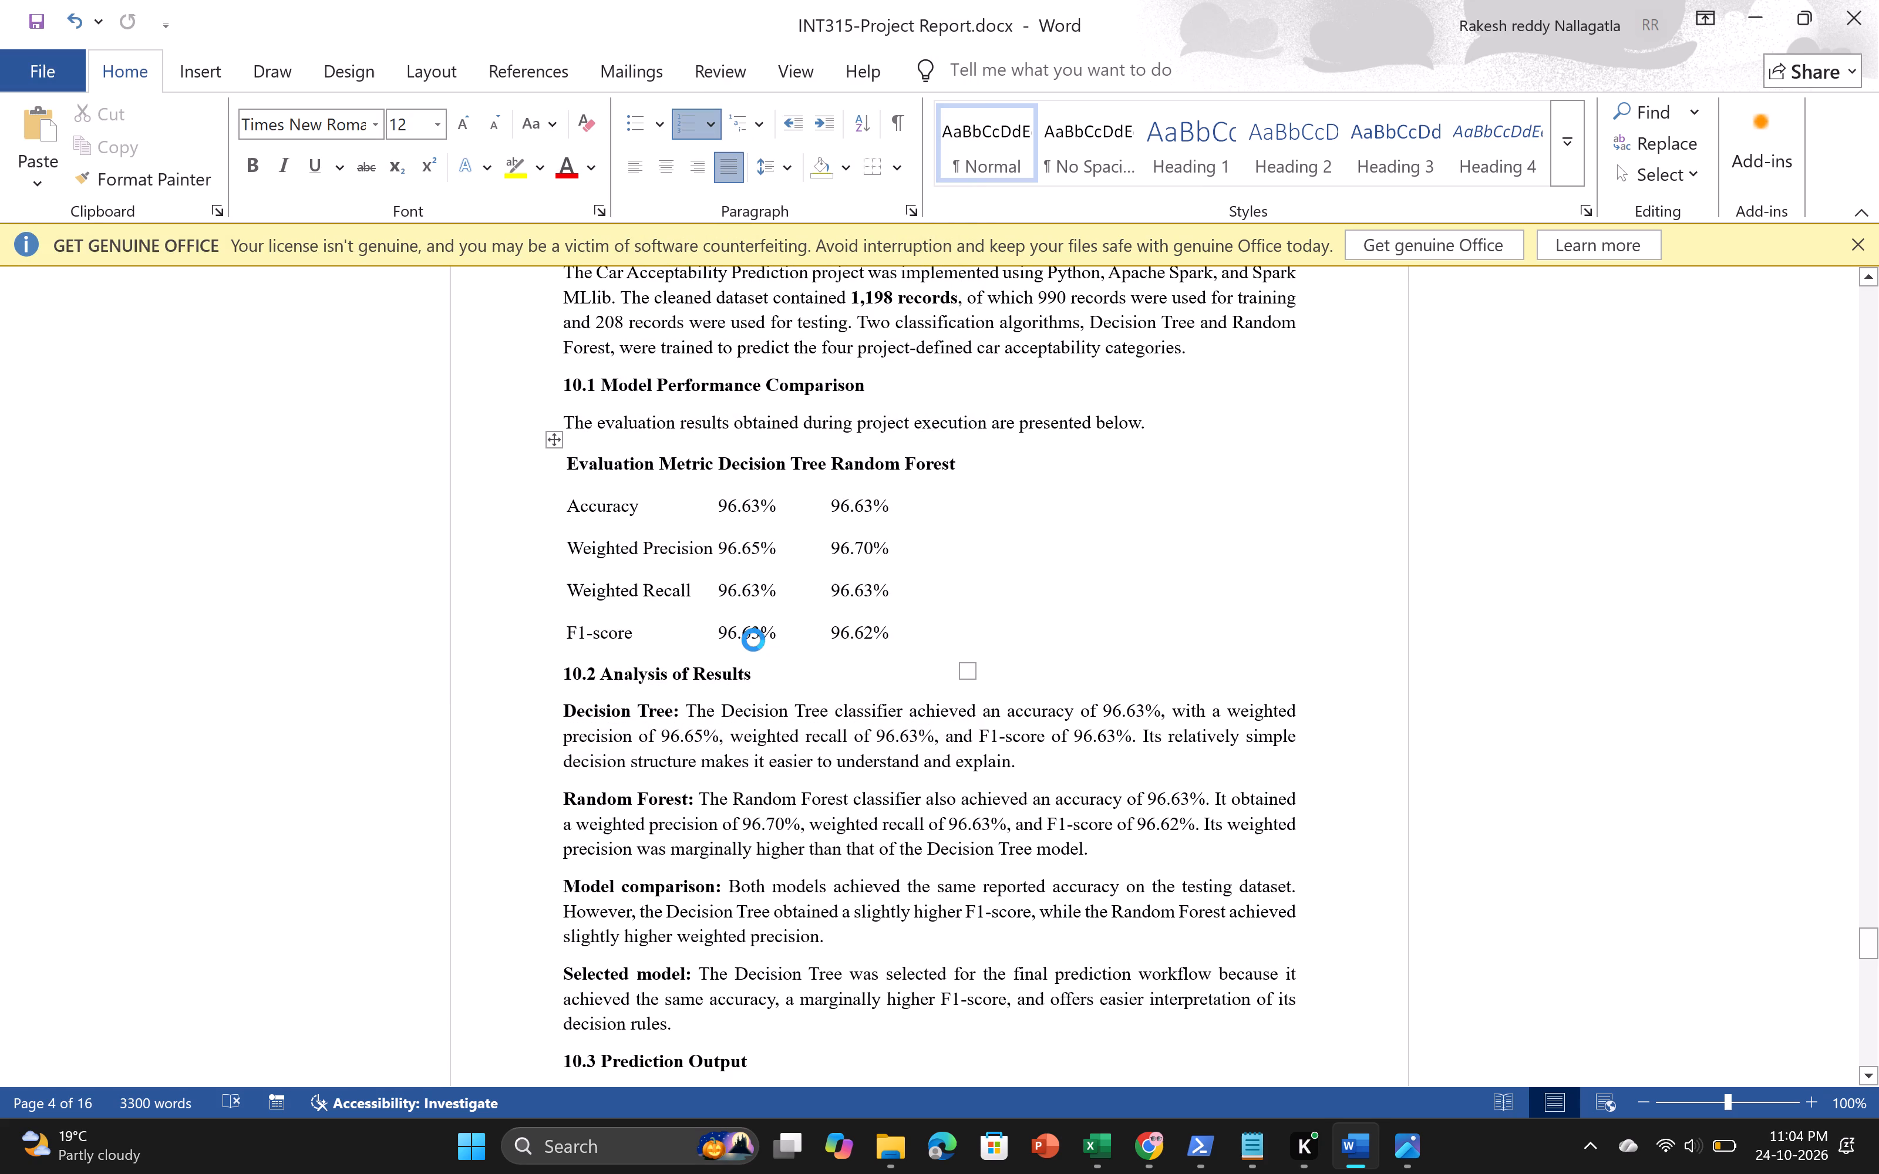
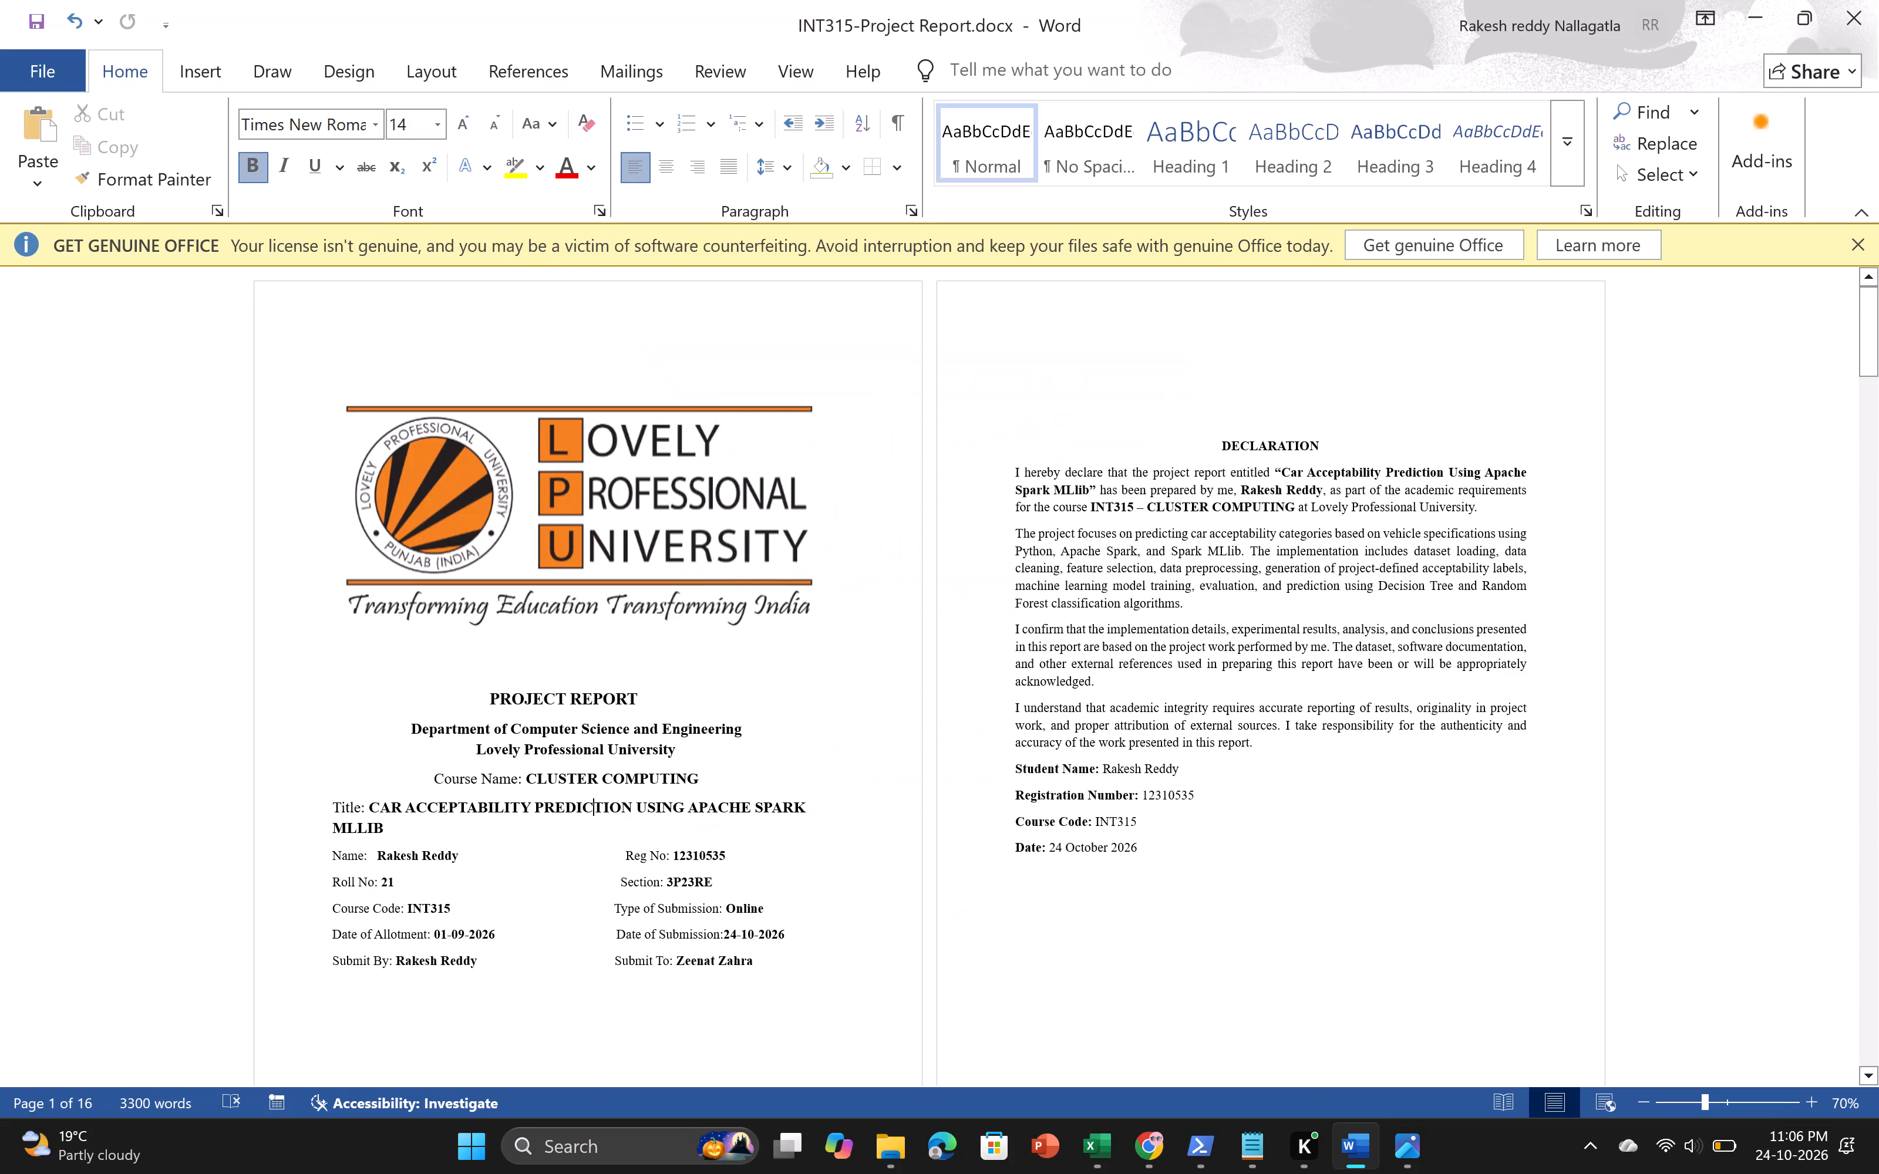
Proofread the Word report from the cover page to the methodology section for remaining mentions of the old car categories.
scroll(955, 828, down, 2)
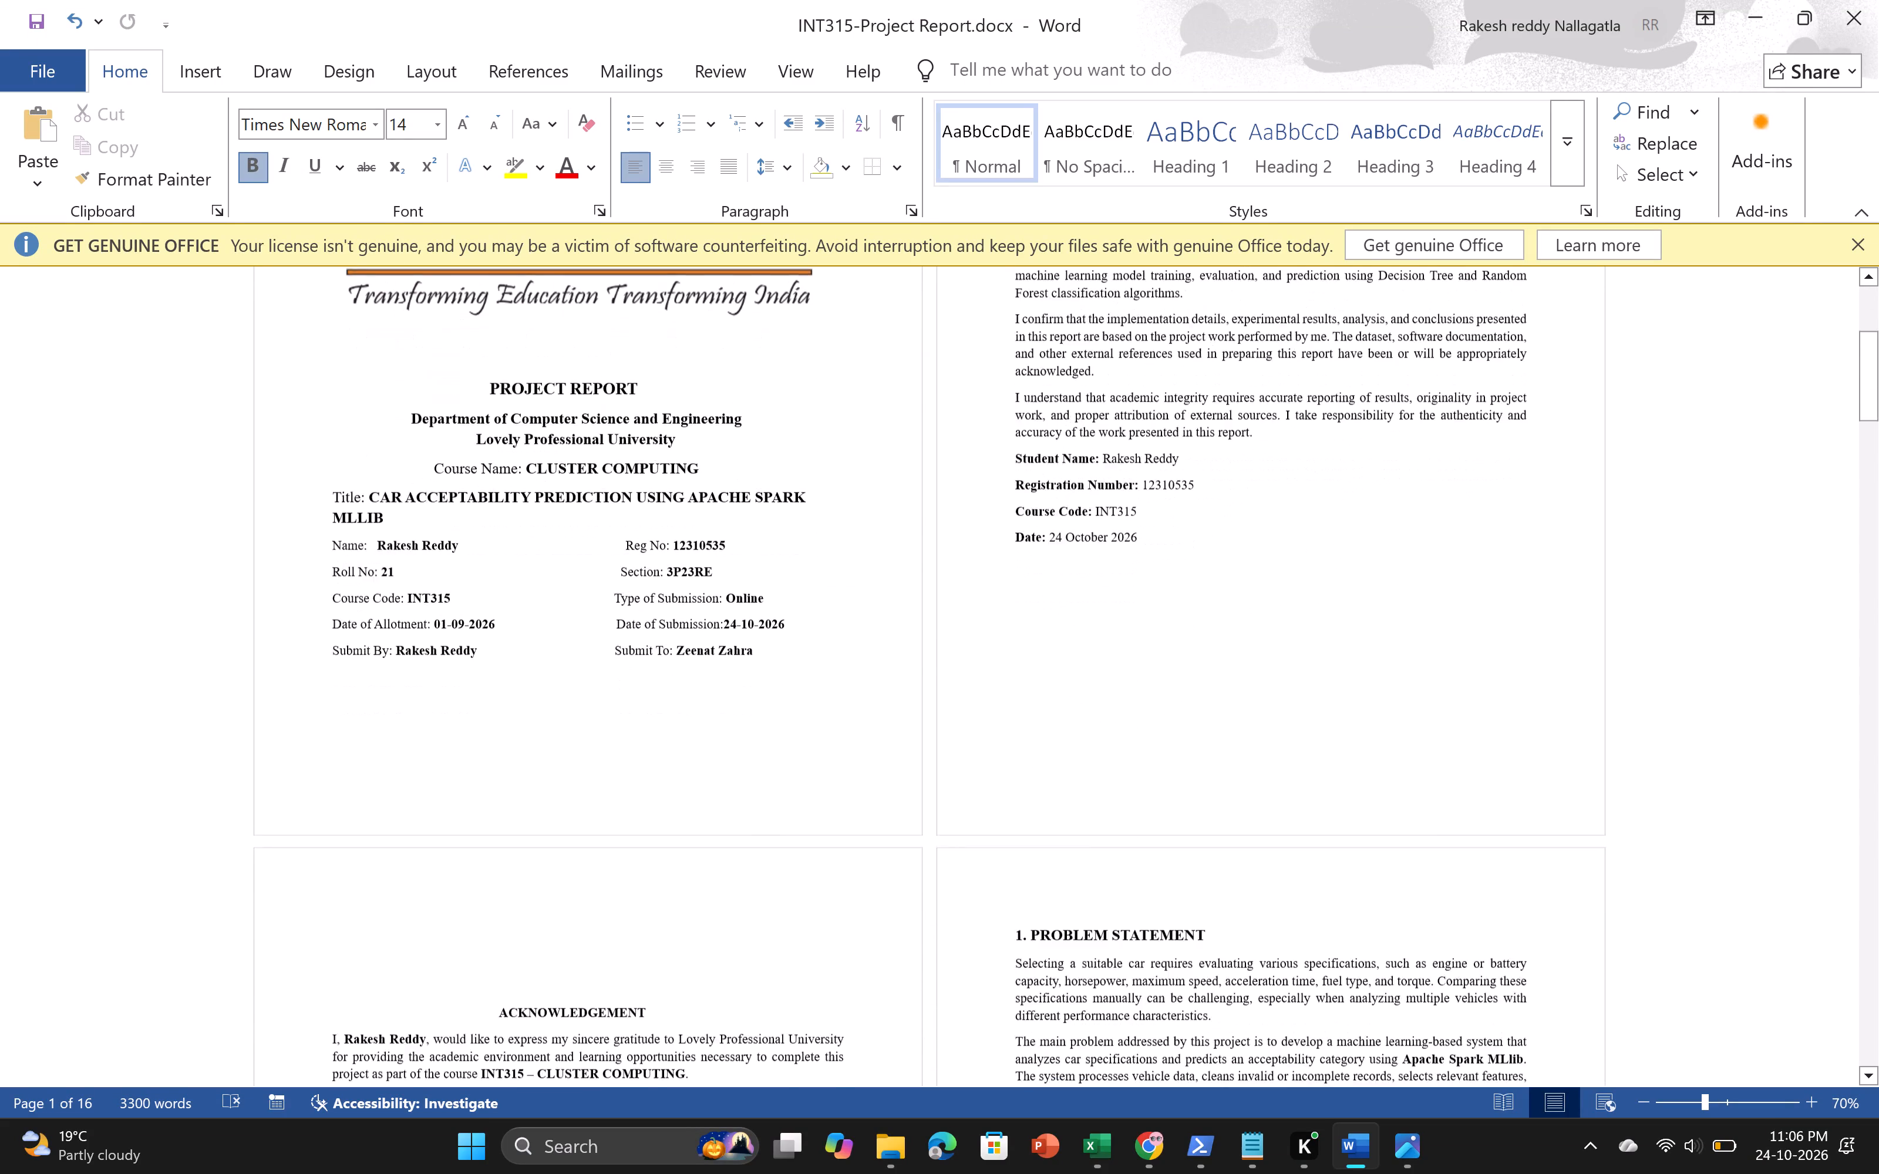
scroll(955, 828, down, 2)
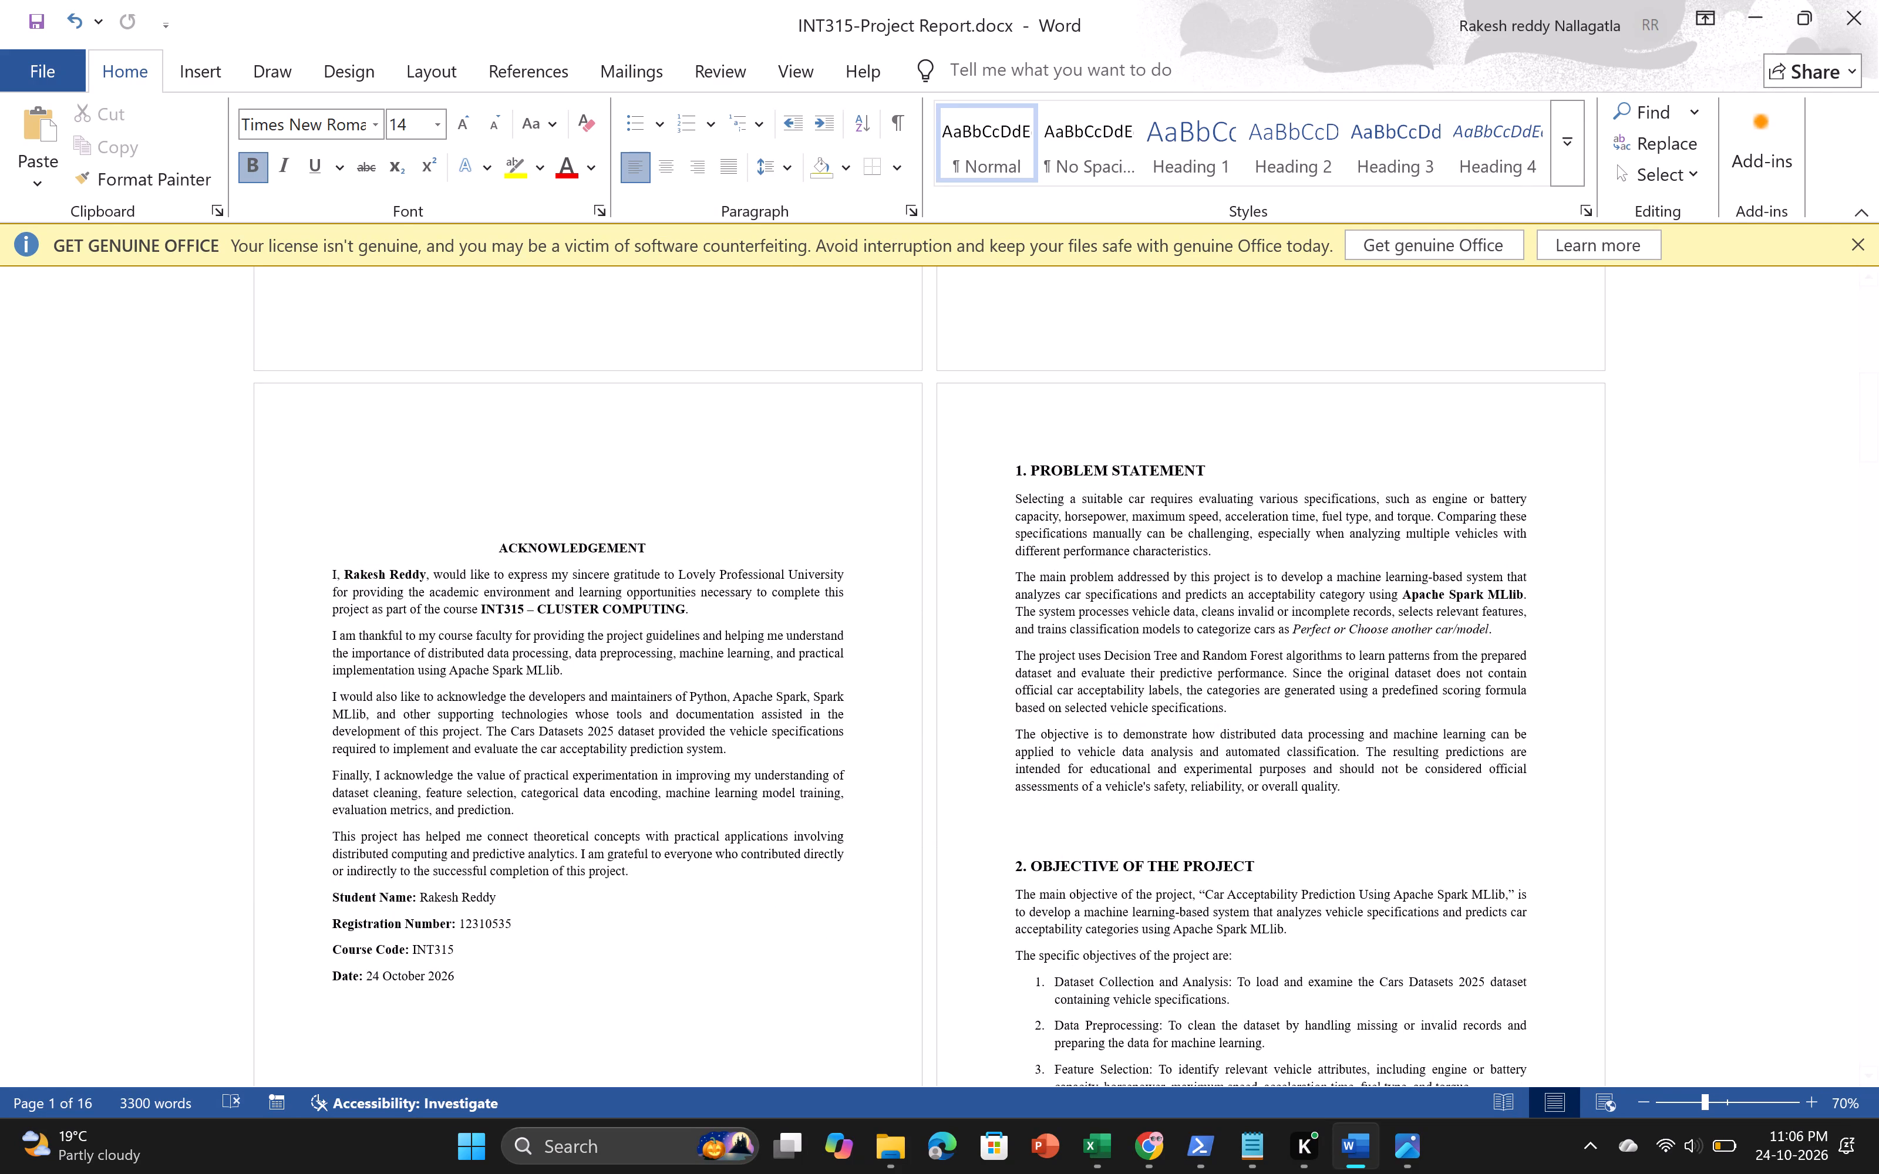
scroll(955, 828, down, 1)
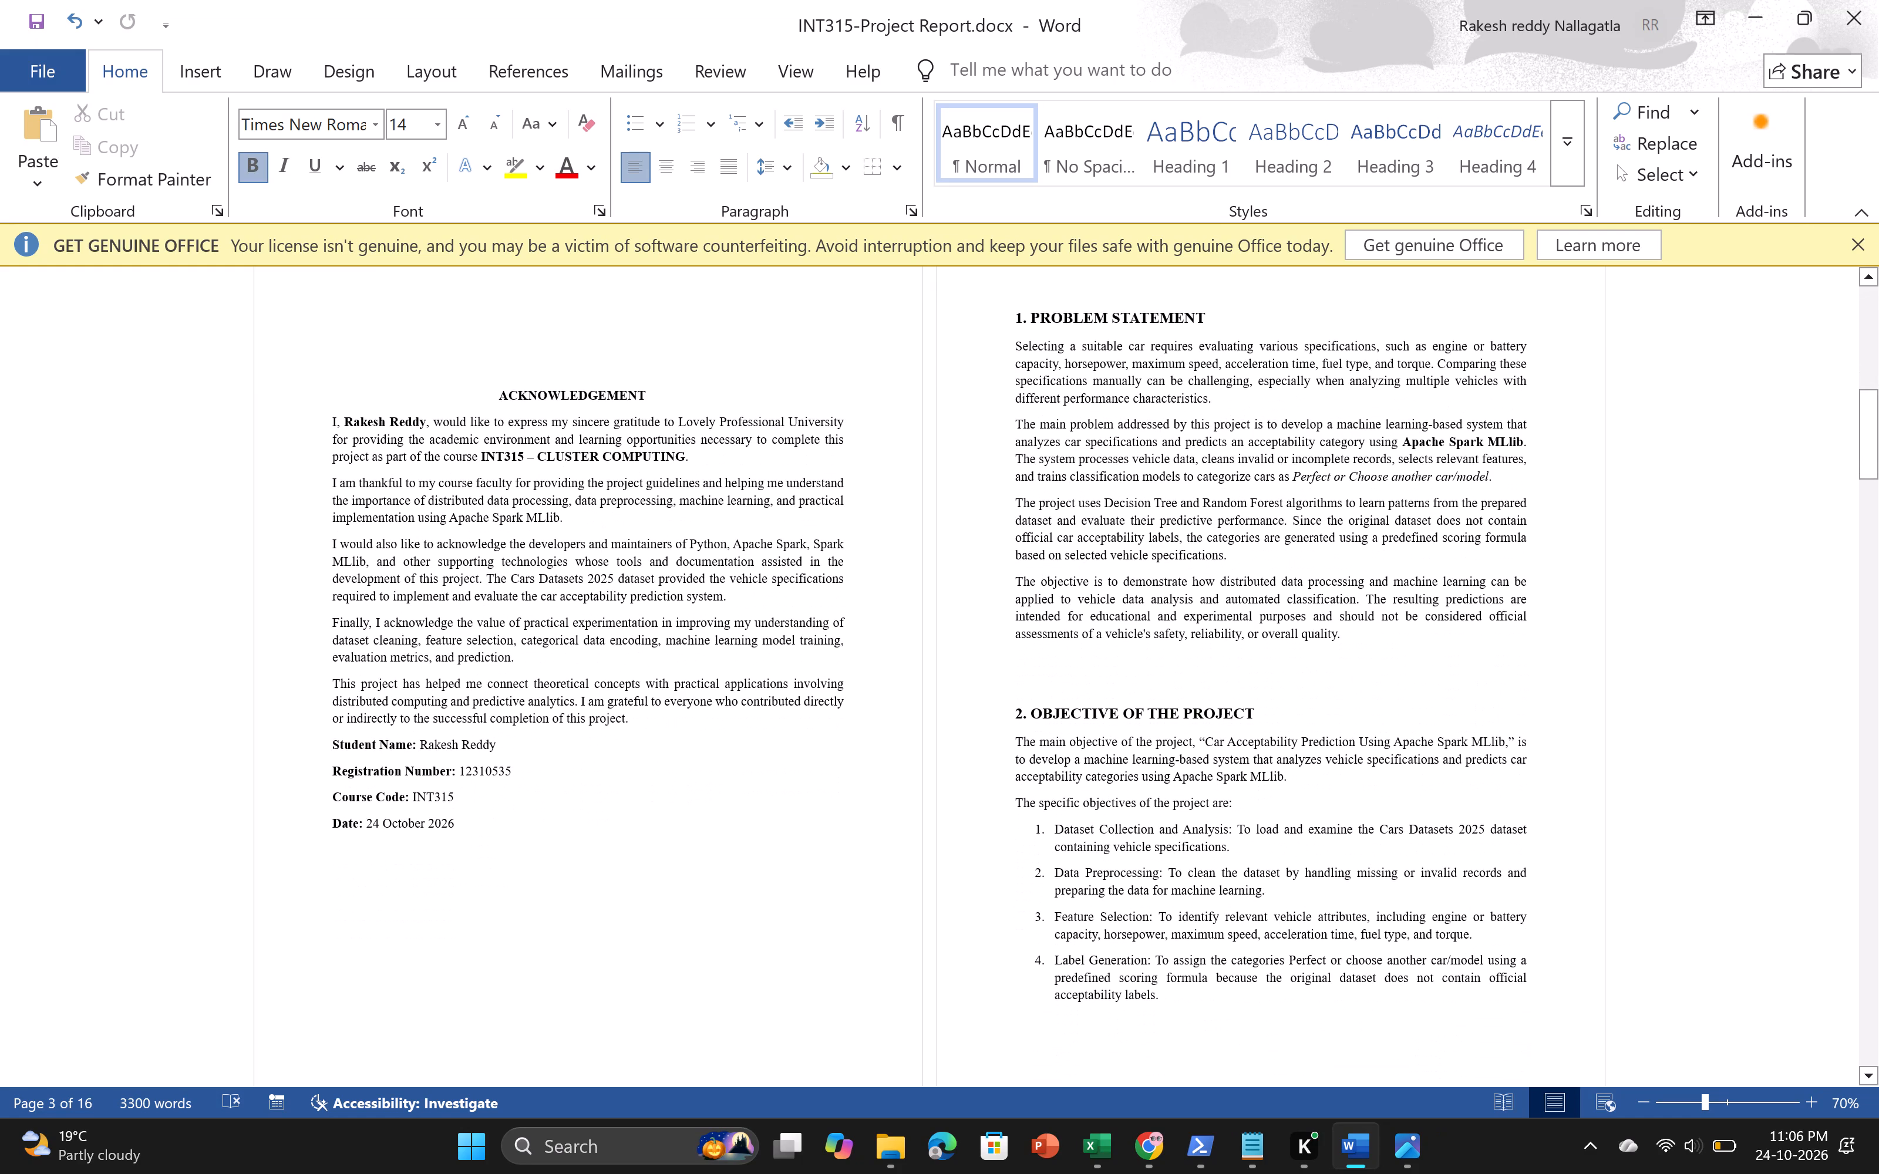
scroll(955, 828, down, 2)
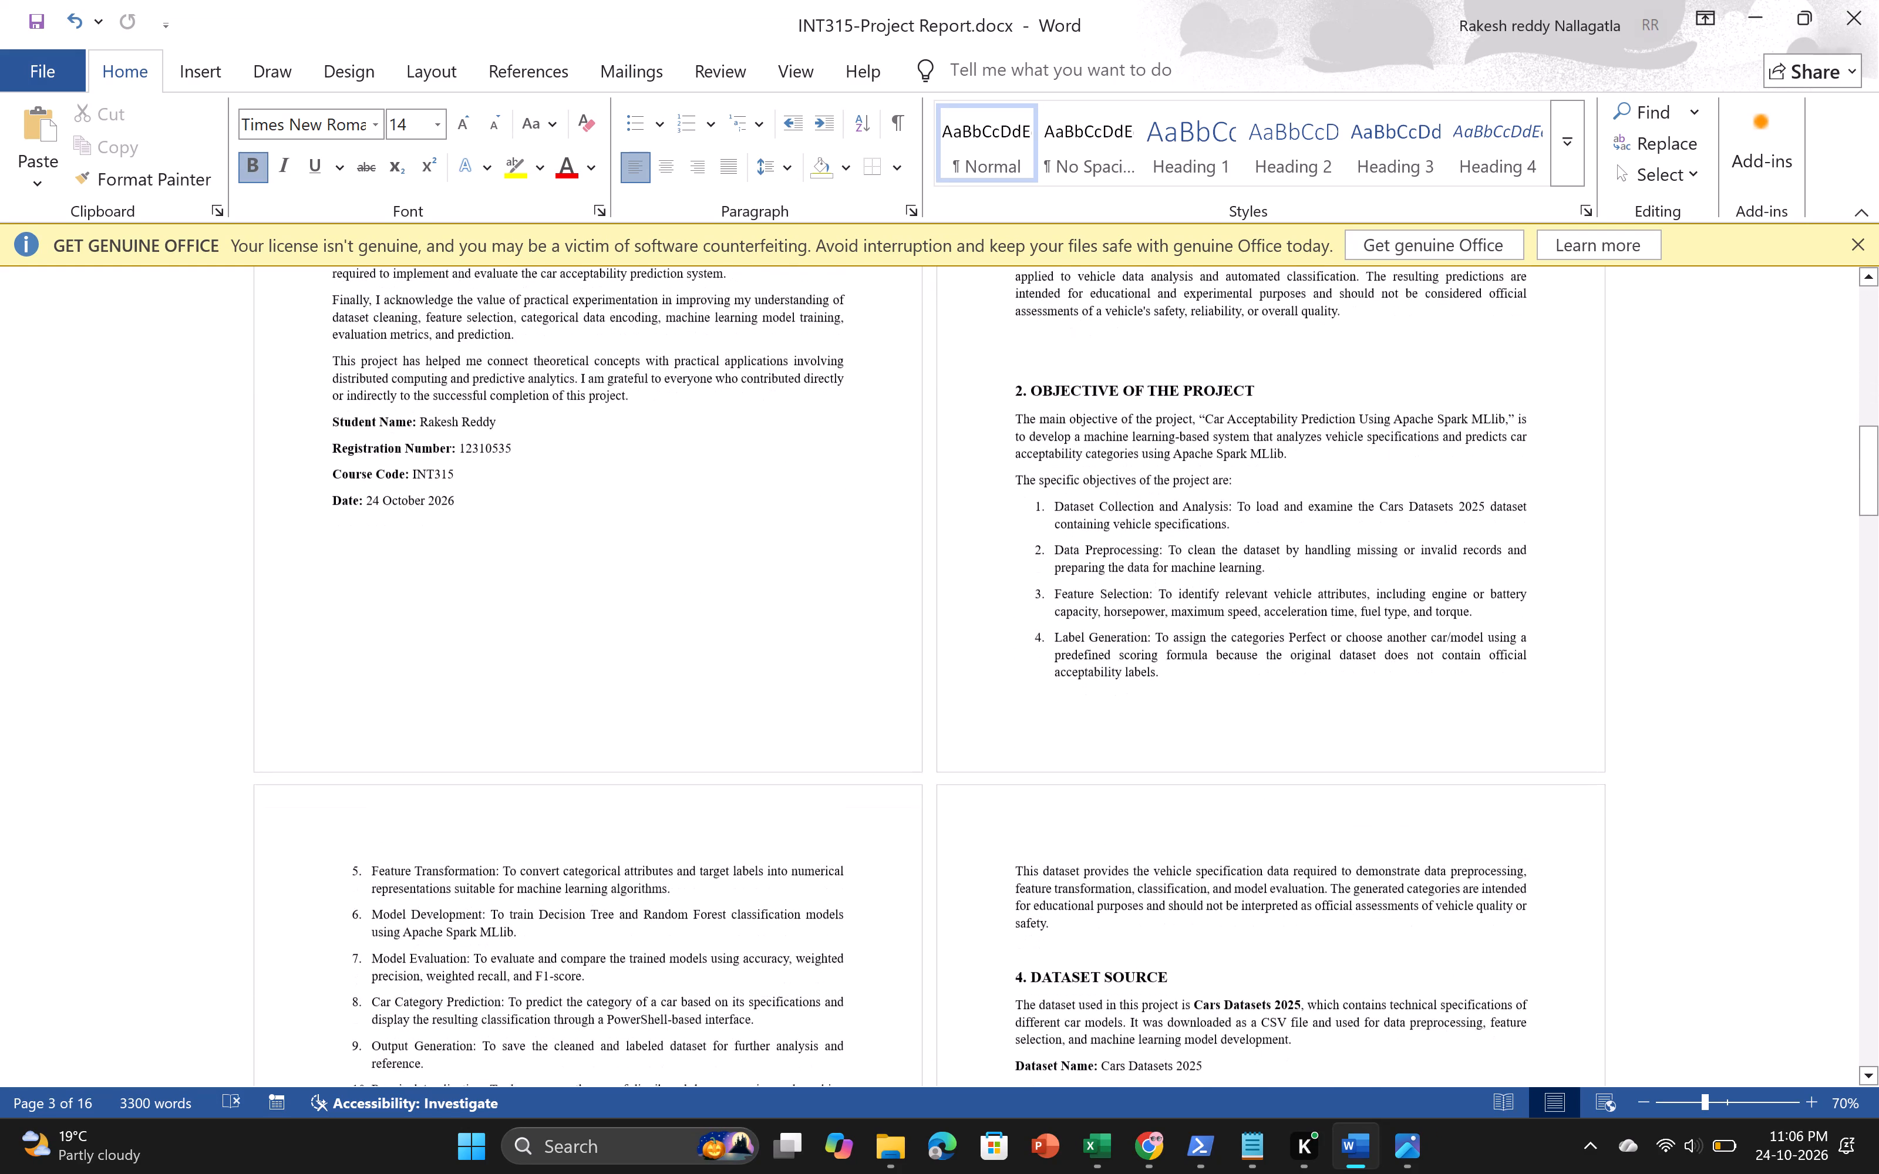
scroll(955, 828, down, 2)
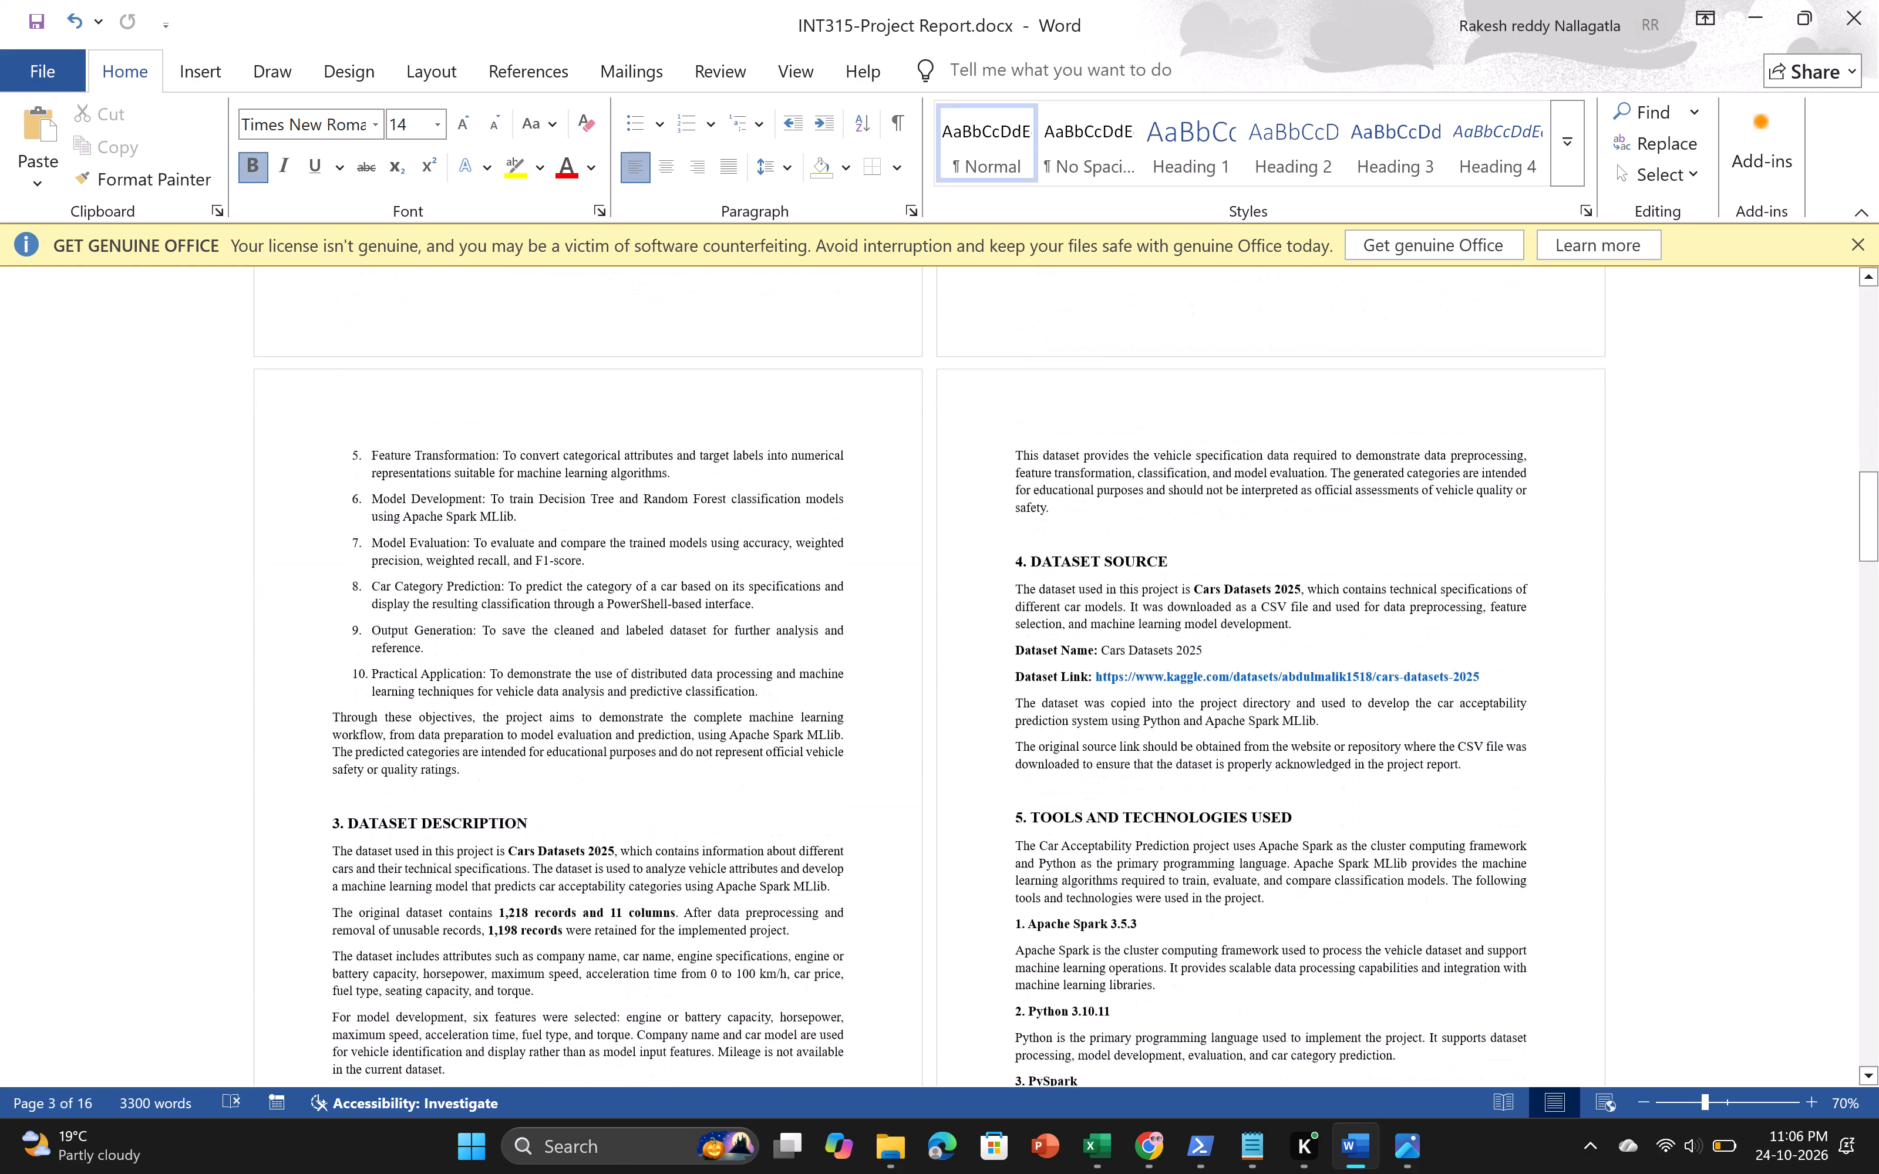
scroll(955, 828, down, 1)
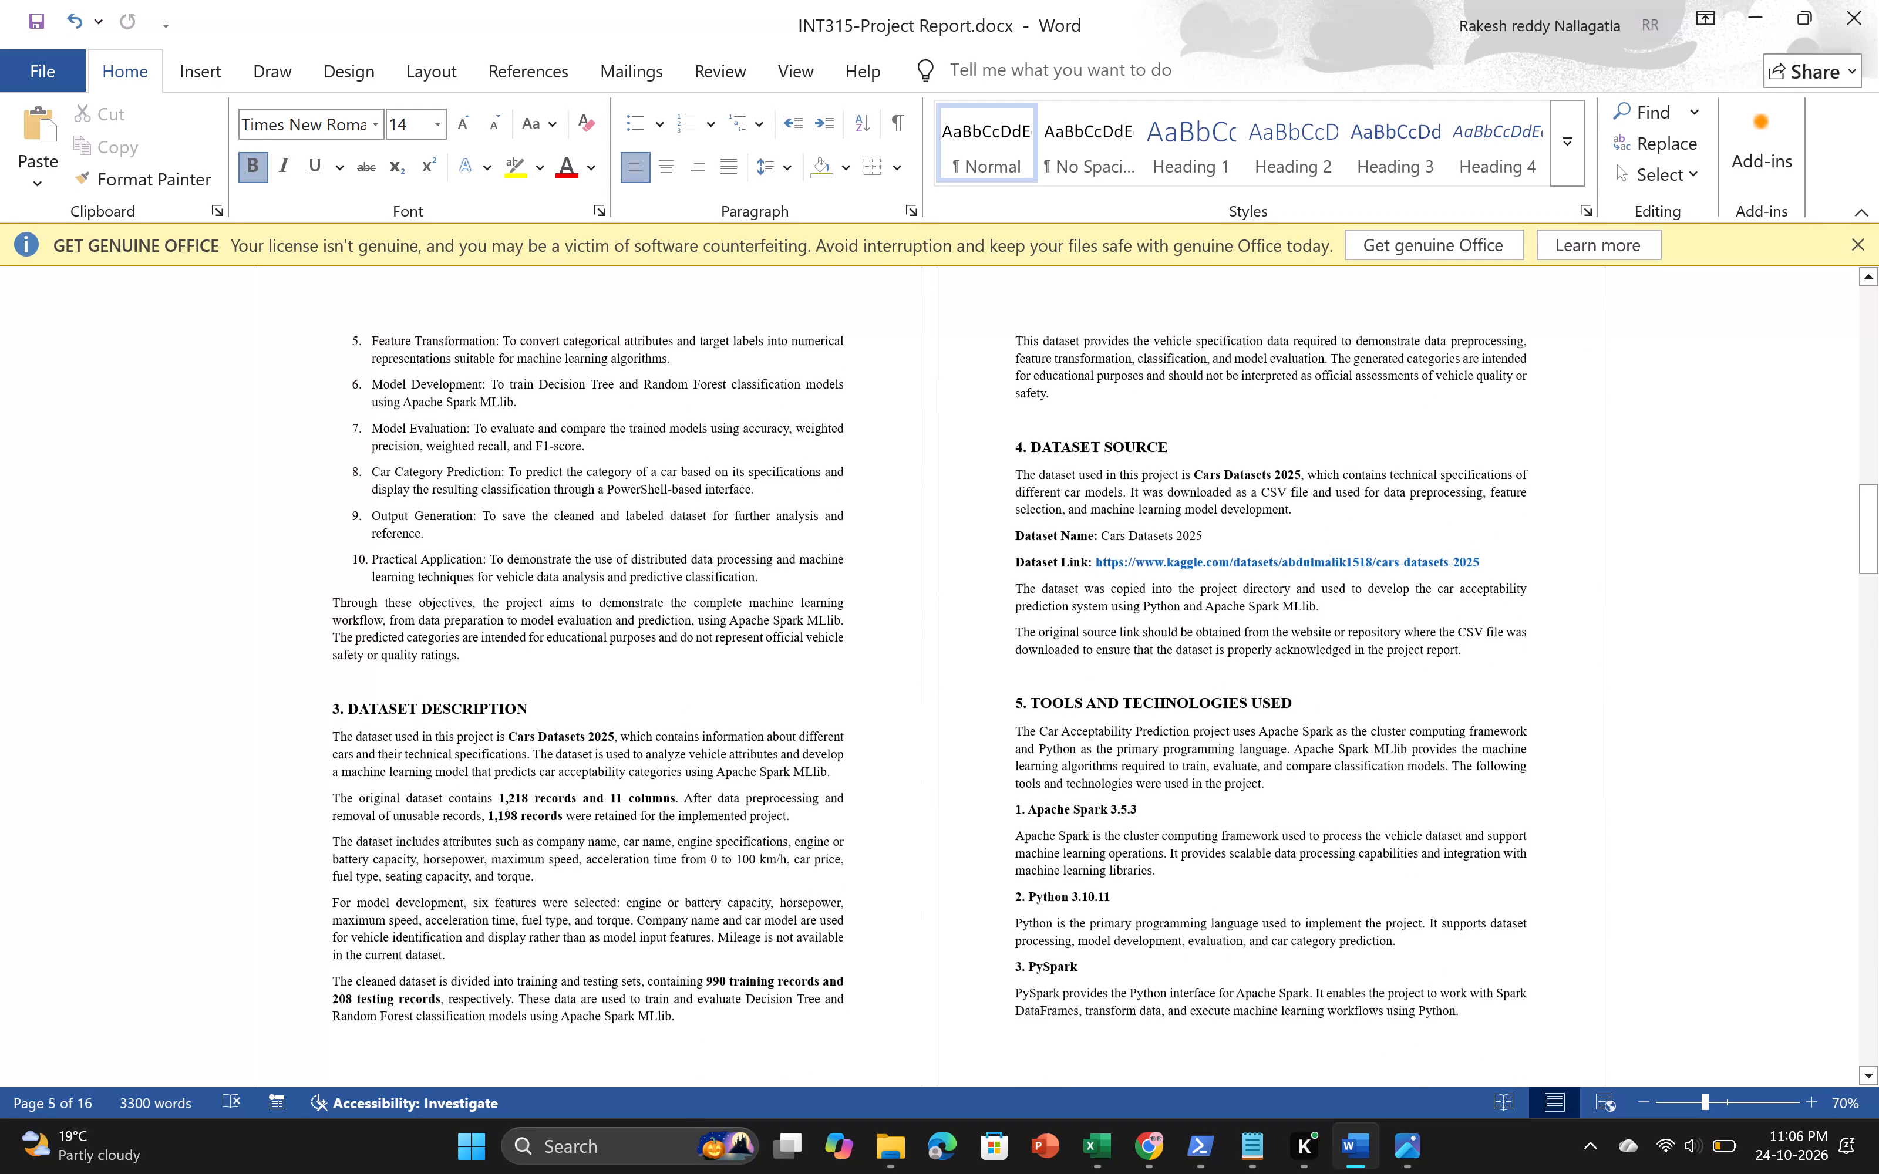
scroll(955, 828, down, 6)
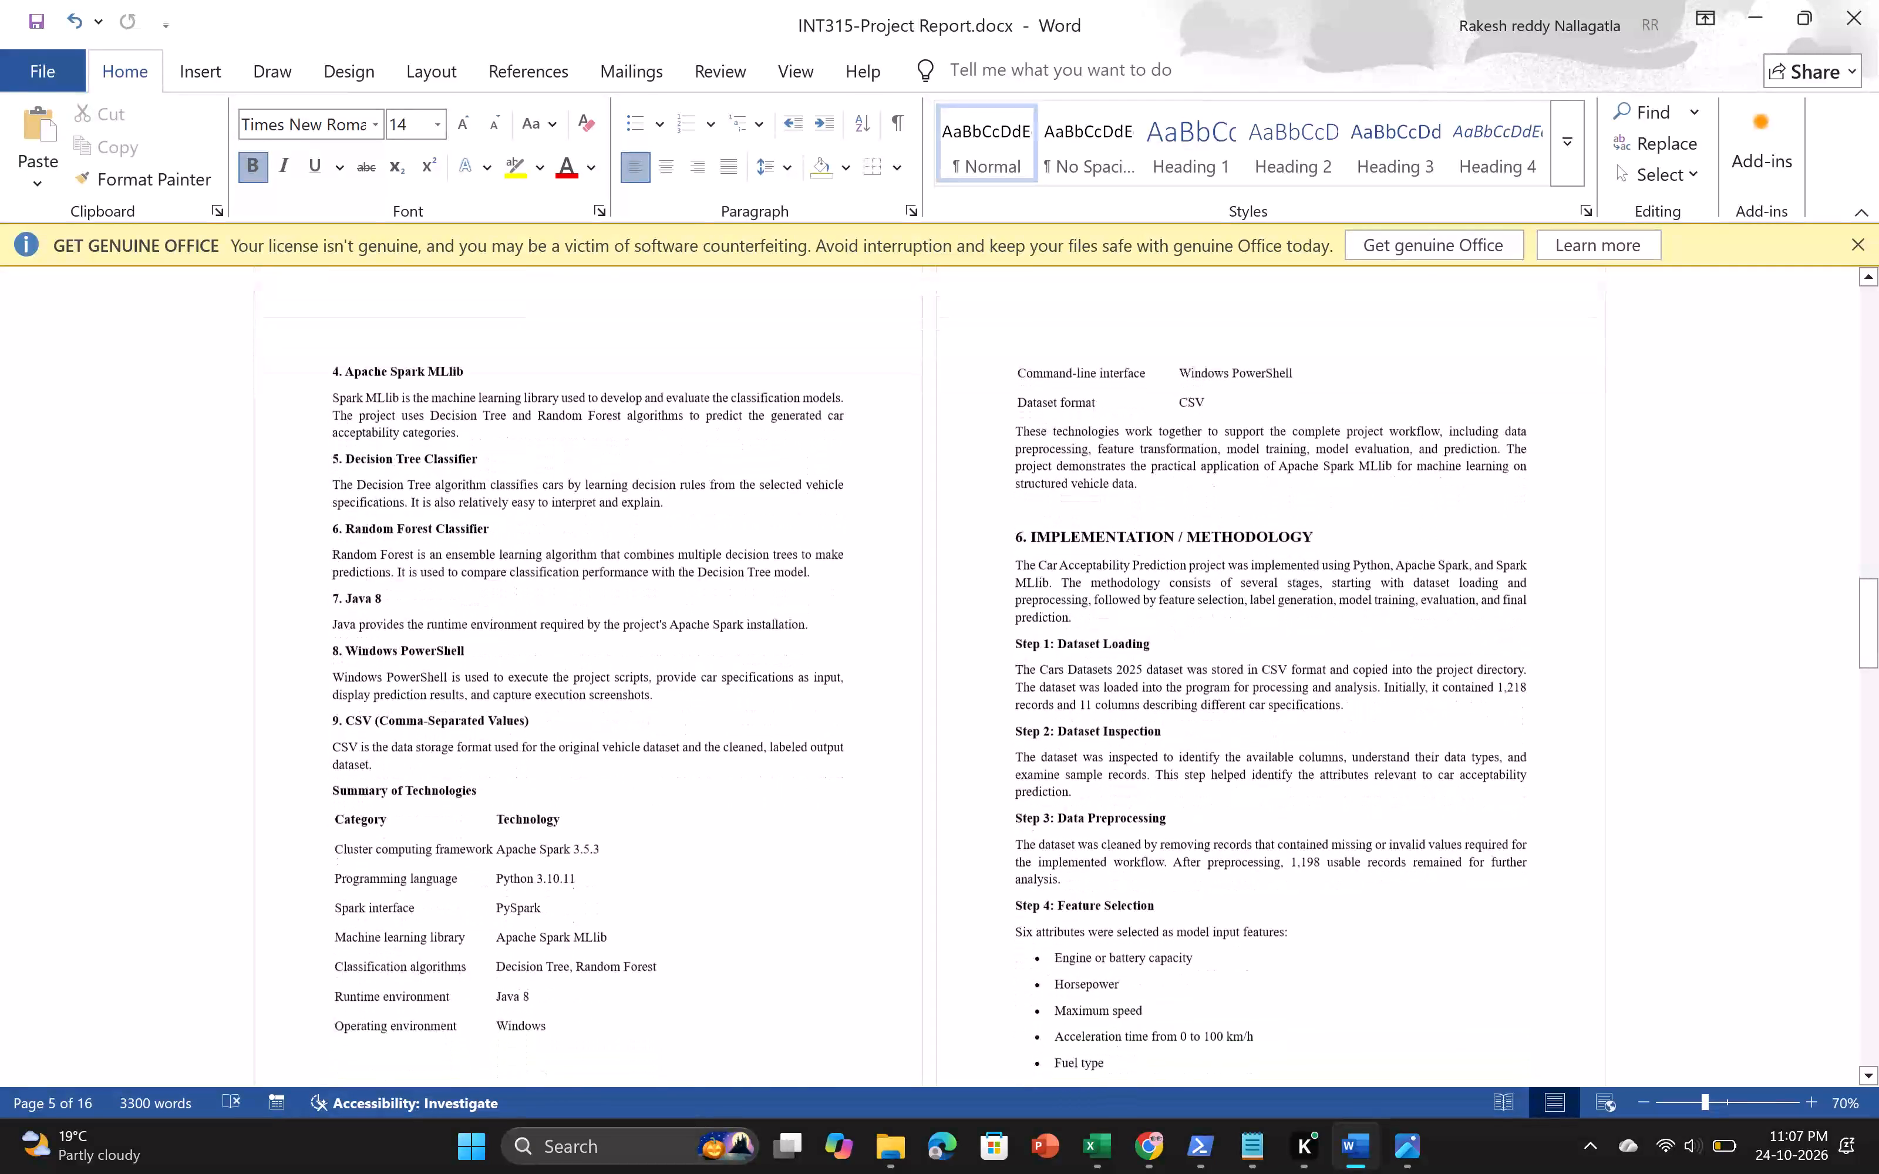
scroll(955, 828, down, 2)
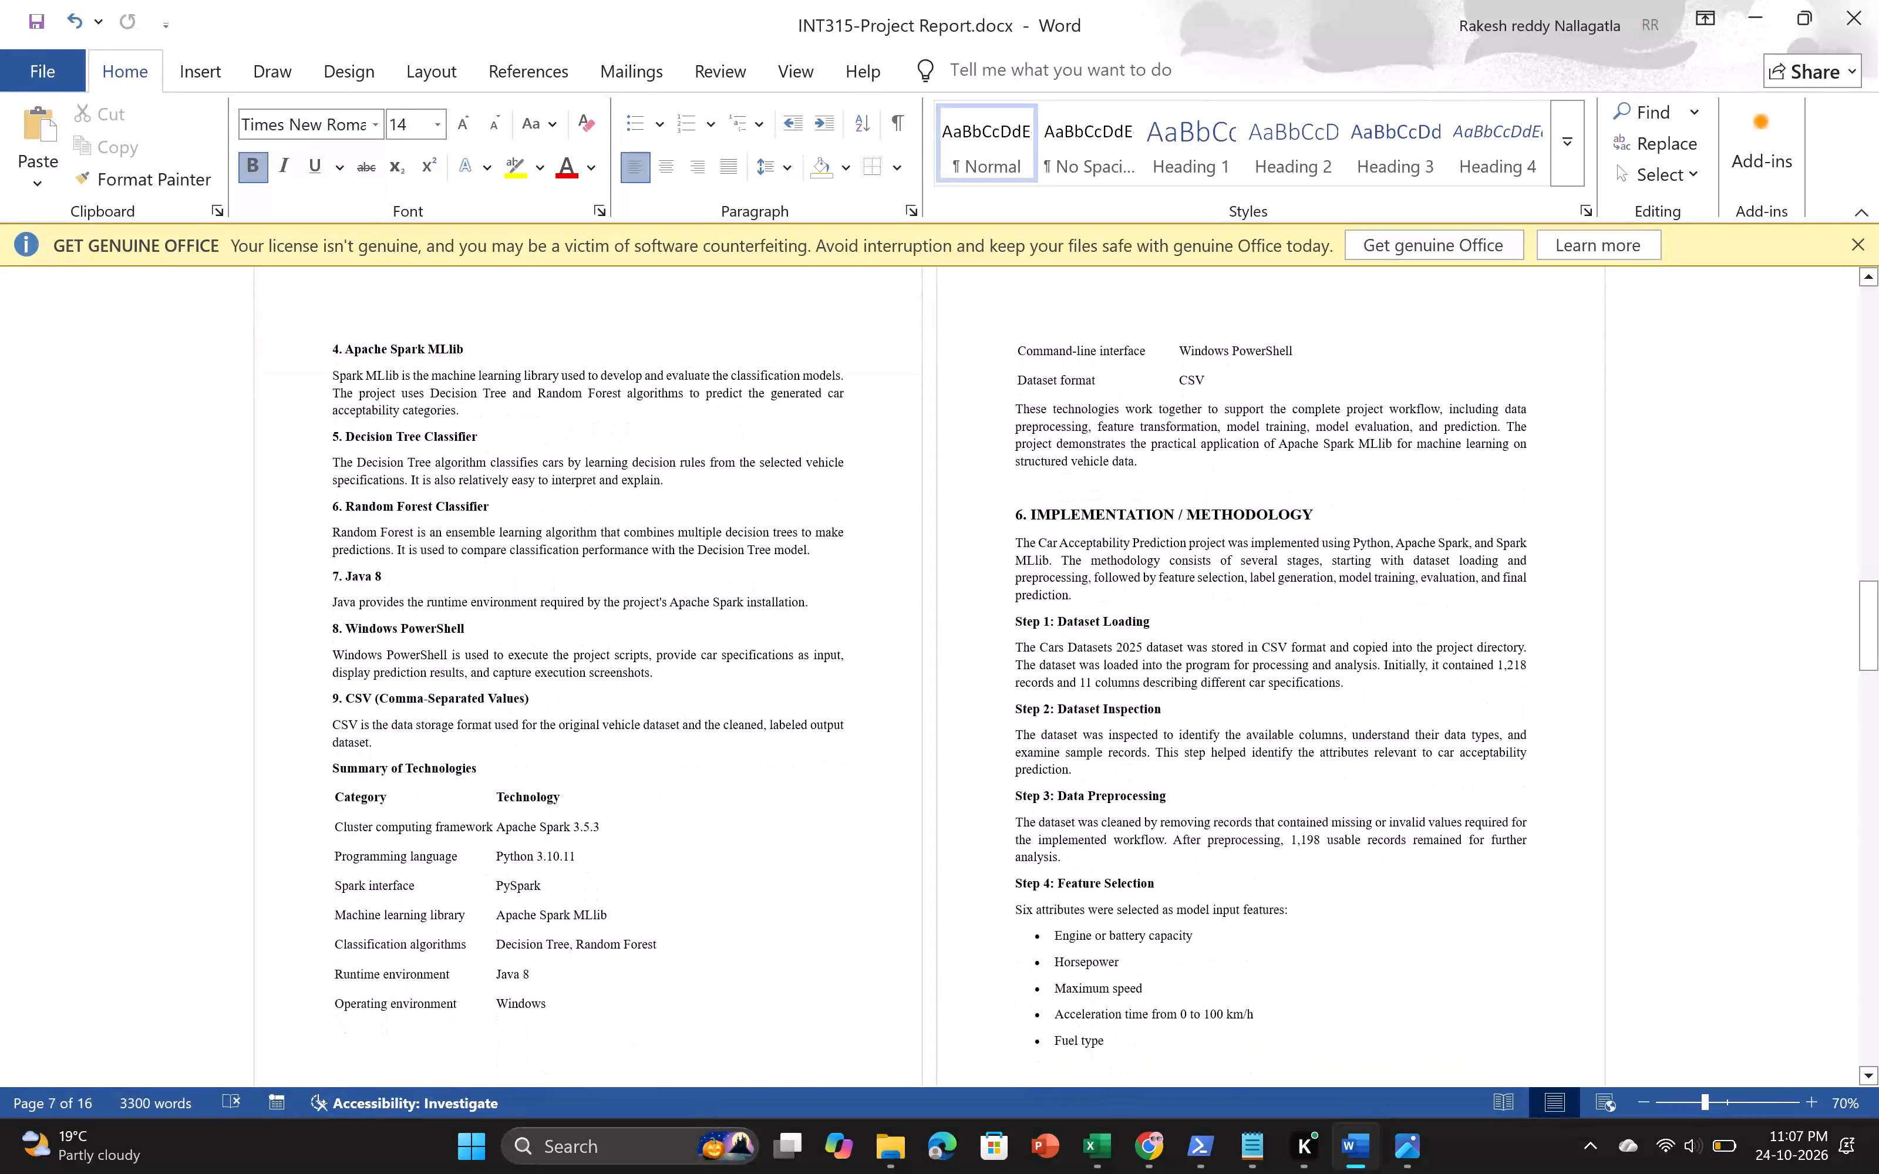
scroll(955, 828, down, 2)
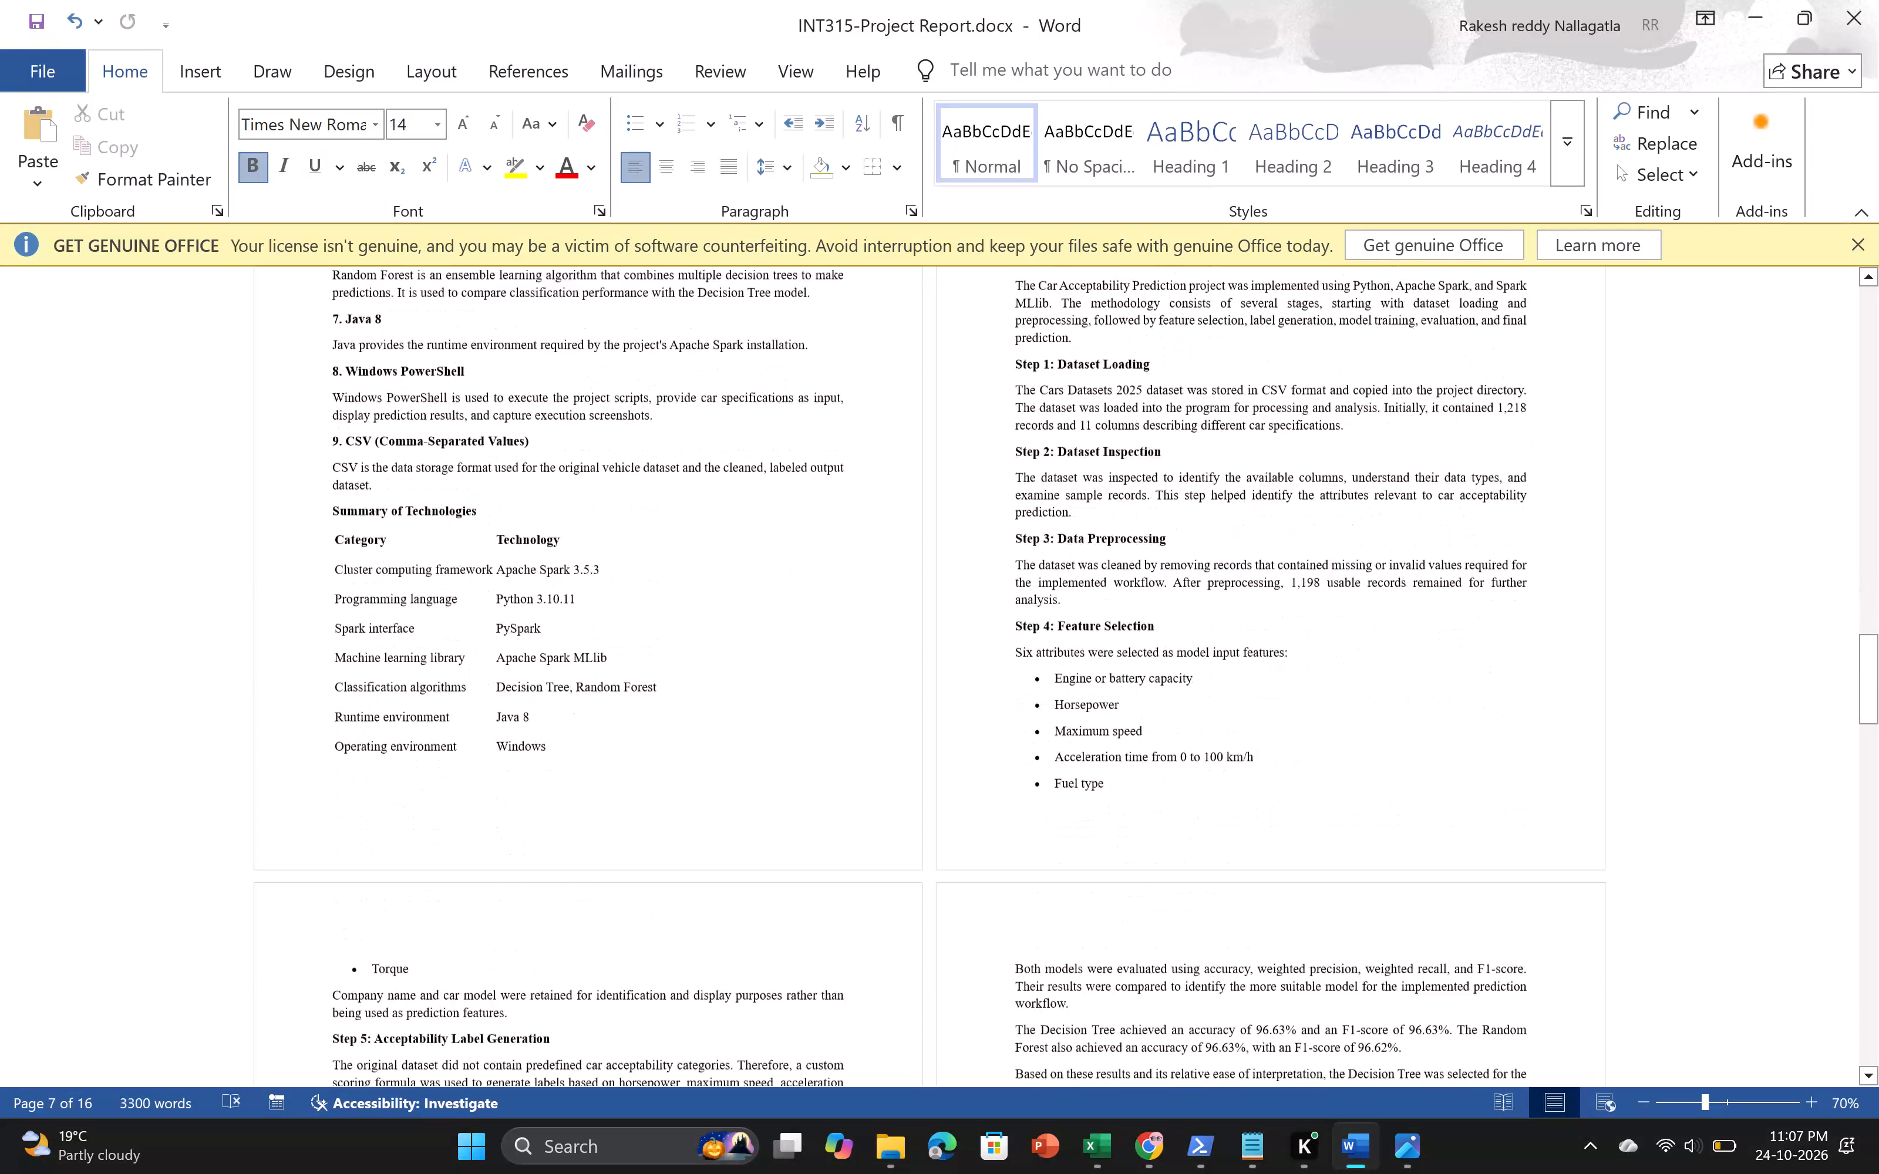
scroll(955, 828, down, 3)
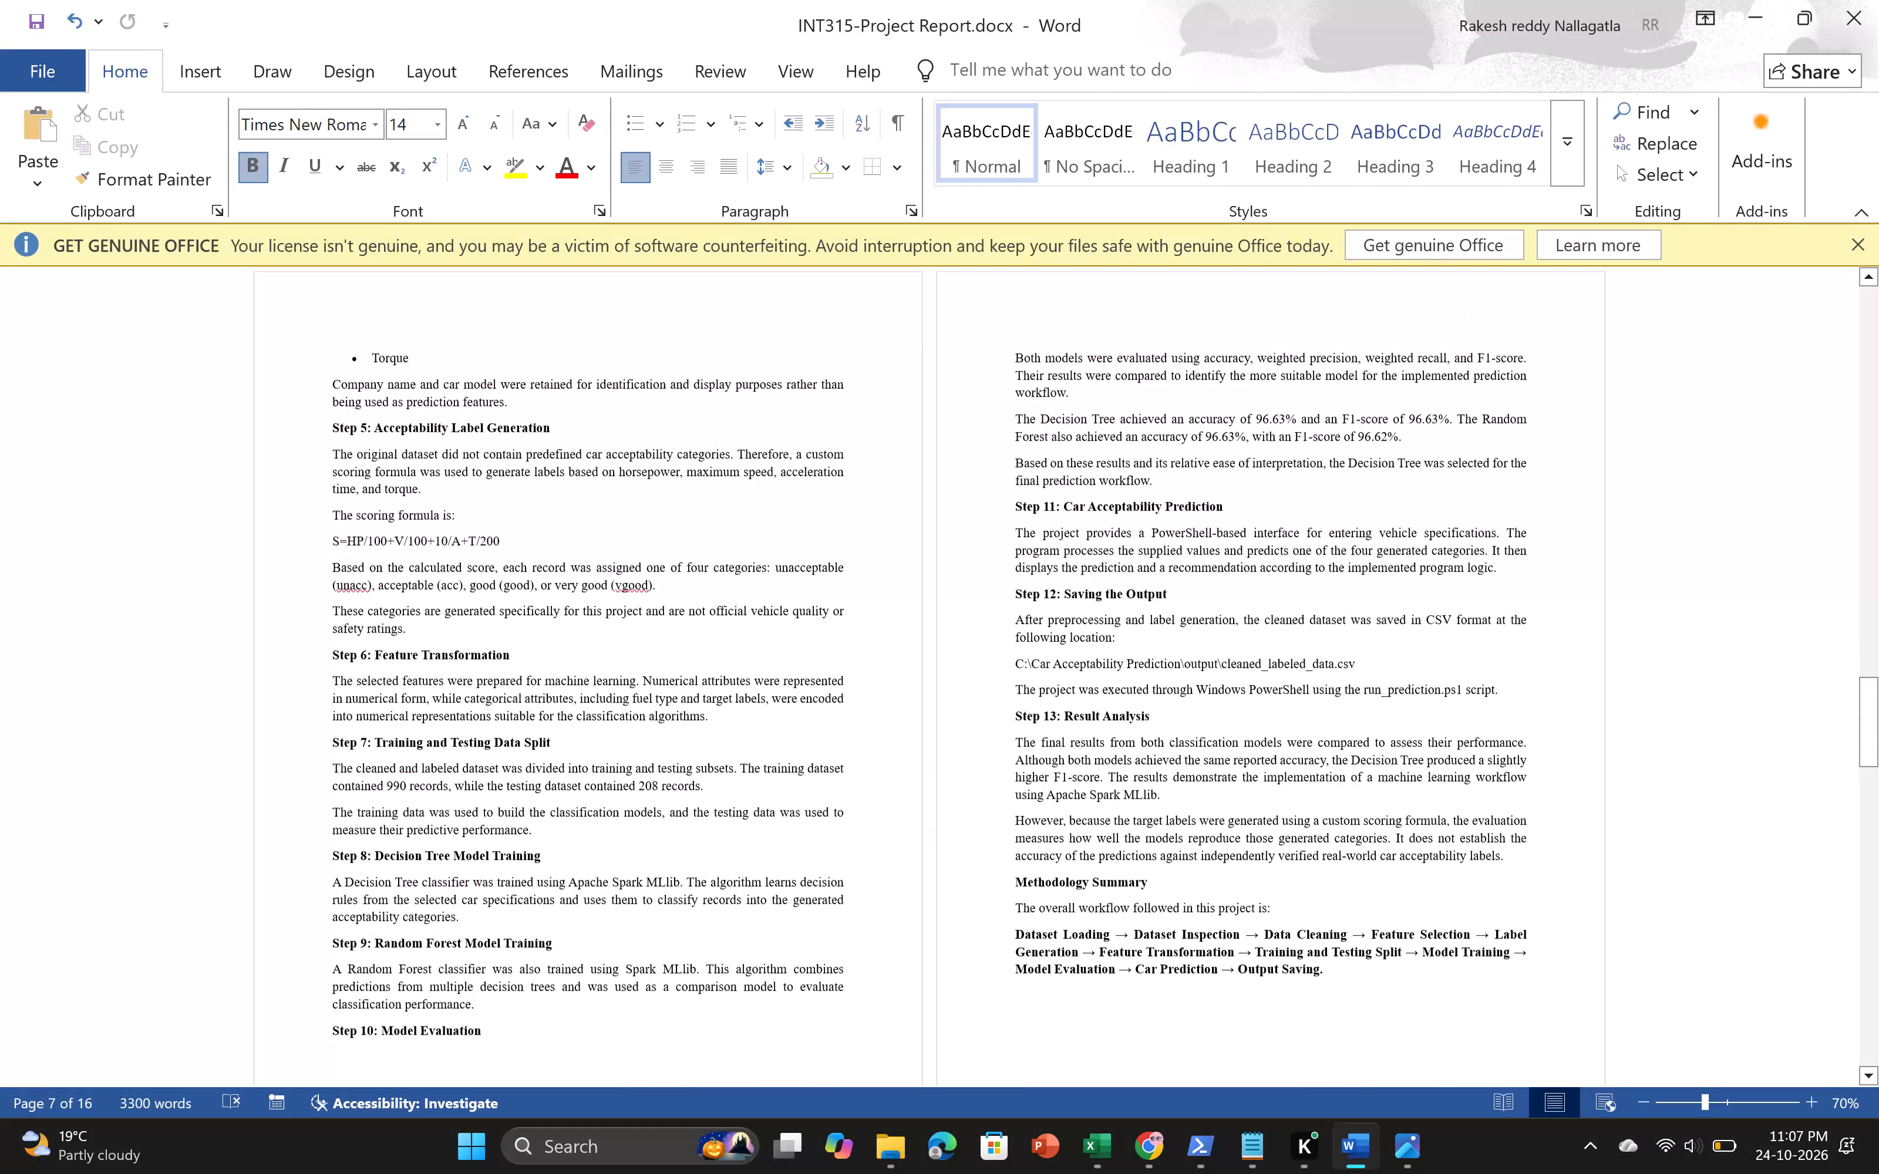
scroll(955, 828, down, 1)
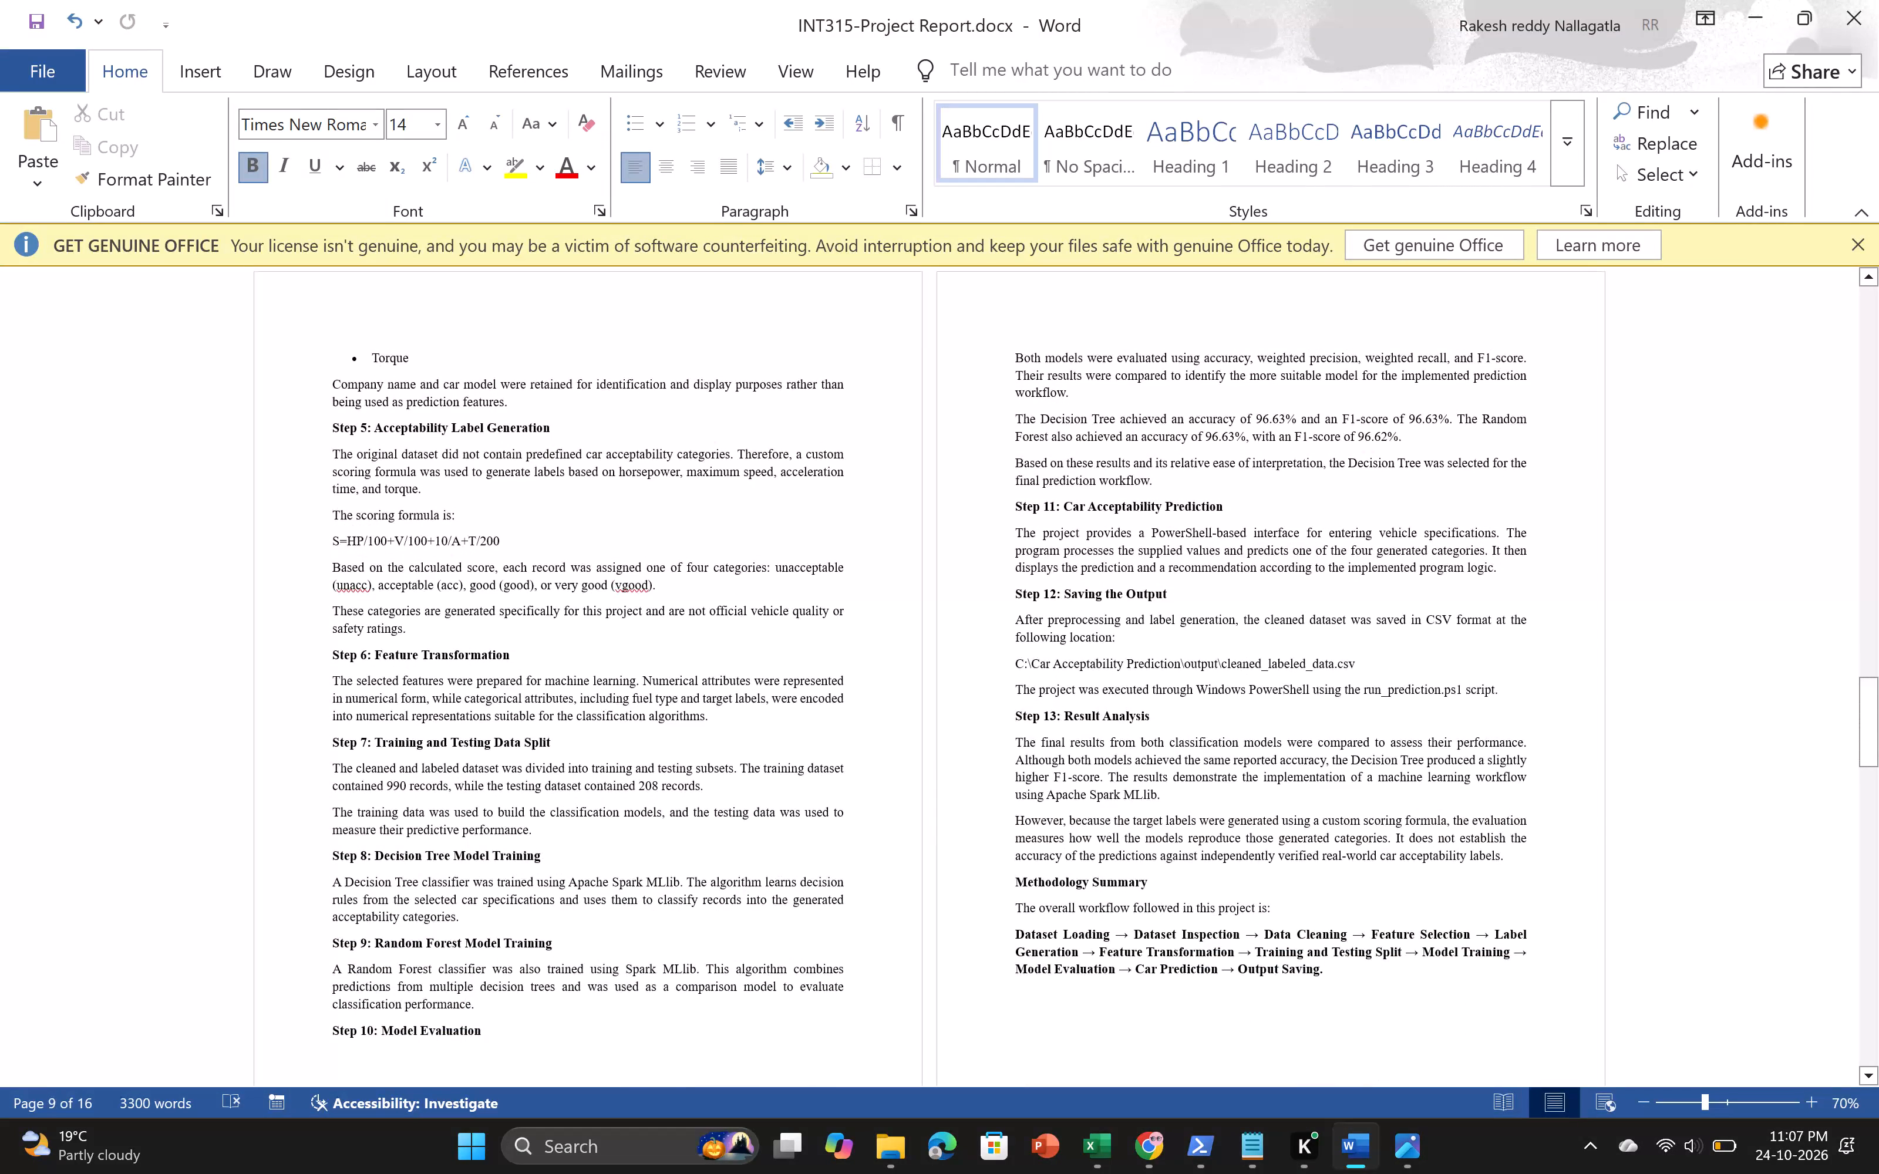
In Step 5: Acceptability Label Generation, delete the category names listed after "categories:", keeping the final period.
click(653, 586)
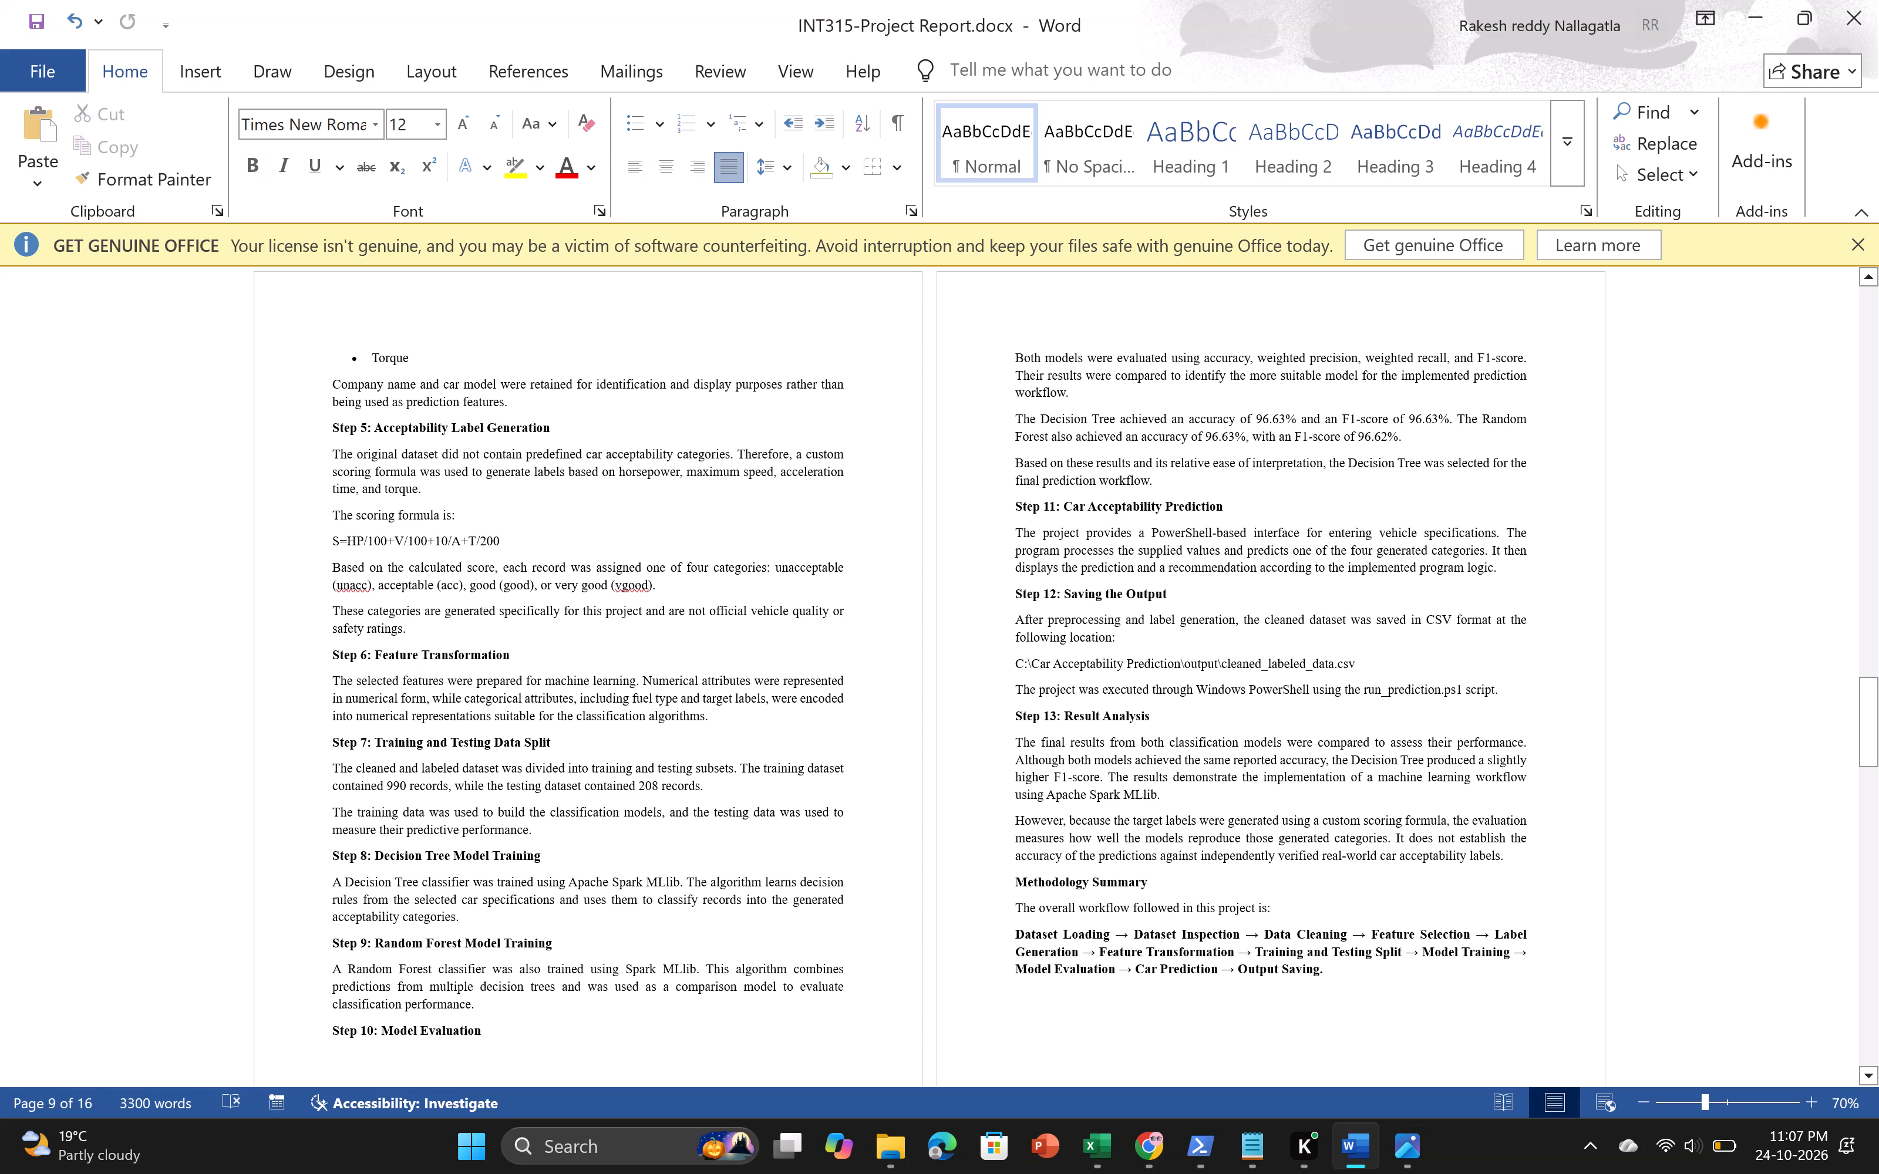
key(BackSpace)
key(BackSpace)
key(BackSpace)
key(BackSpace)
key(BackSpace)
key(BackSpace)
key(BackSpace)
key(BackSpace)
key(BackSpace)
key(BackSpace)
key(BackSpace)
key(BackSpace)
key(BackSpace)
key(BackSpace)
key(BackSpace)
key(BackSpace)
key(BackSpace)
key(BackSpace)
key(BackSpace)
key(BackSpace)
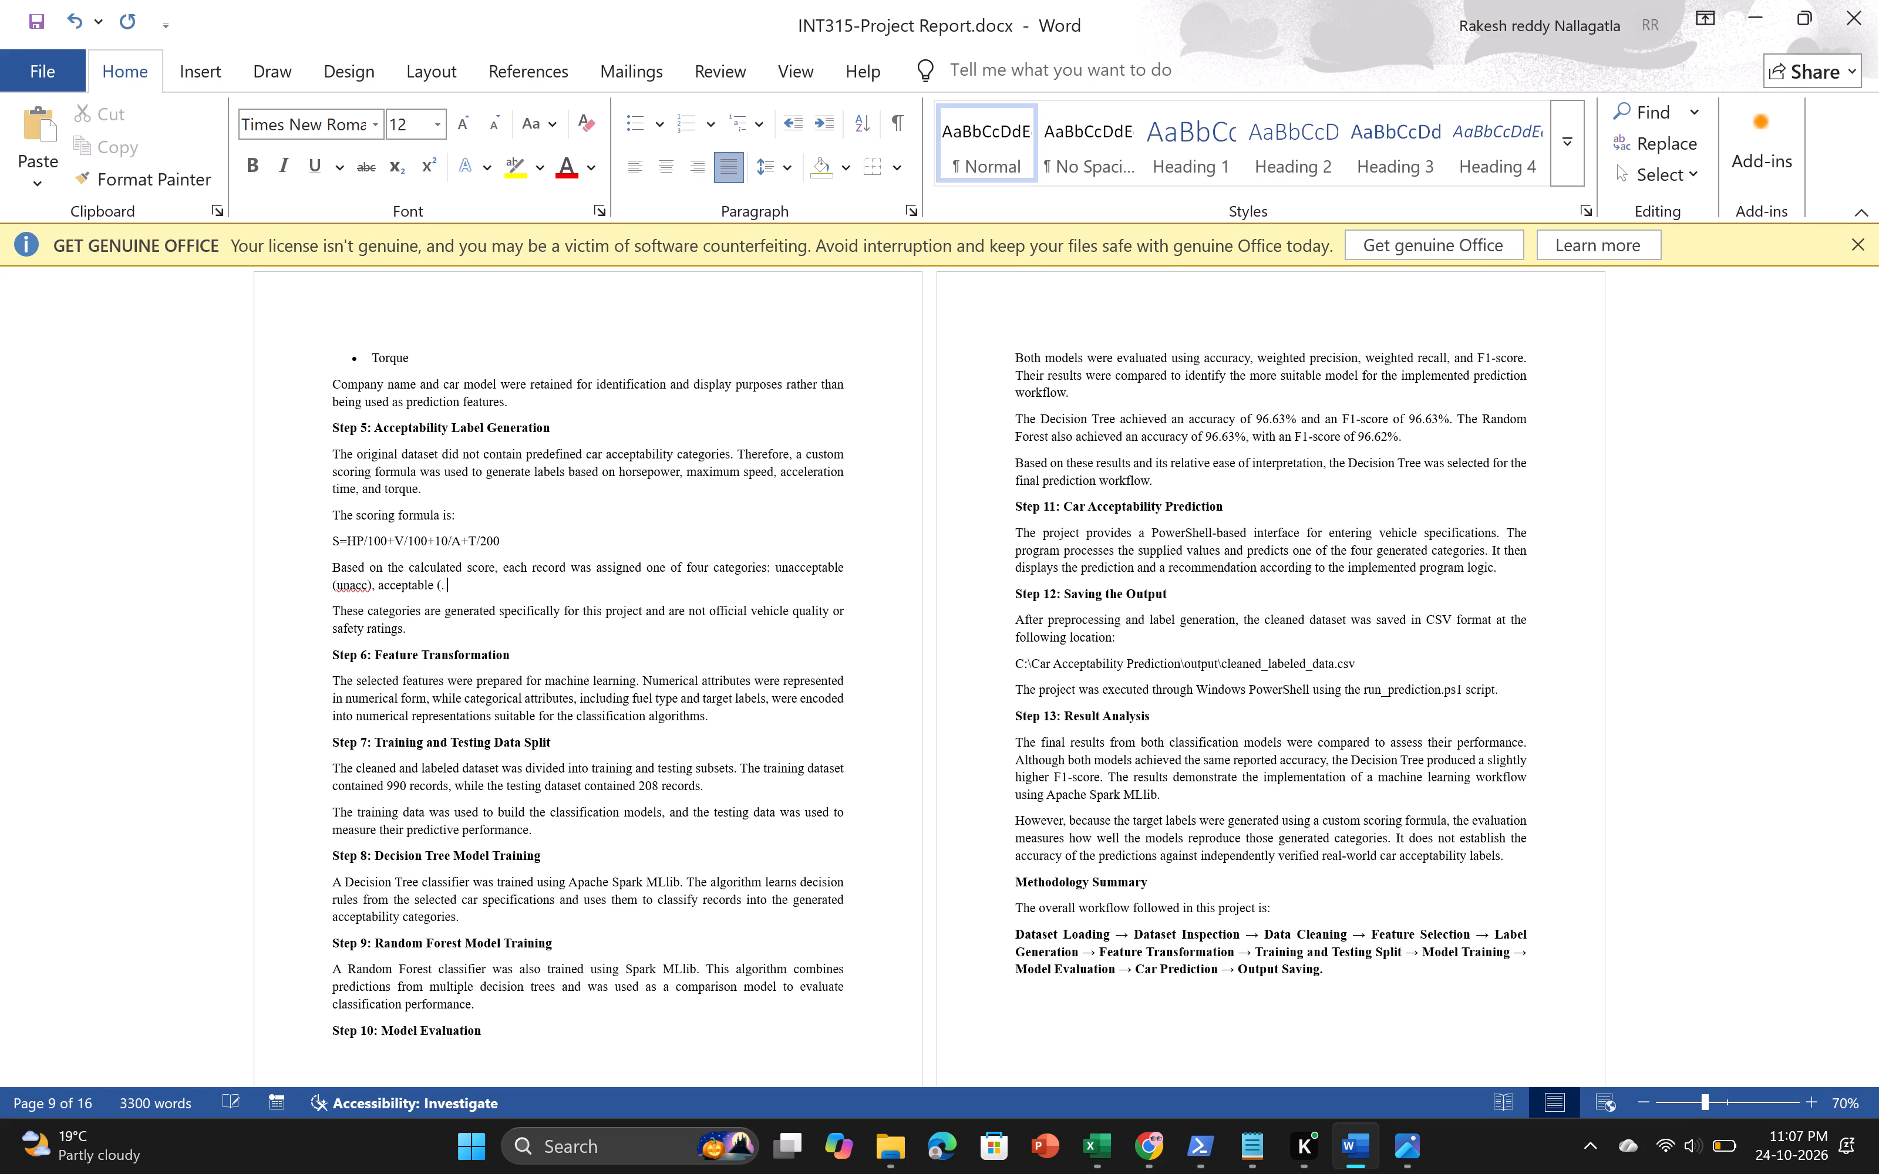
key(BackSpace)
key(BackSpace)
key(BackSpace)
key(BackSpace)
key(BackSpace)
key(BackSpace)
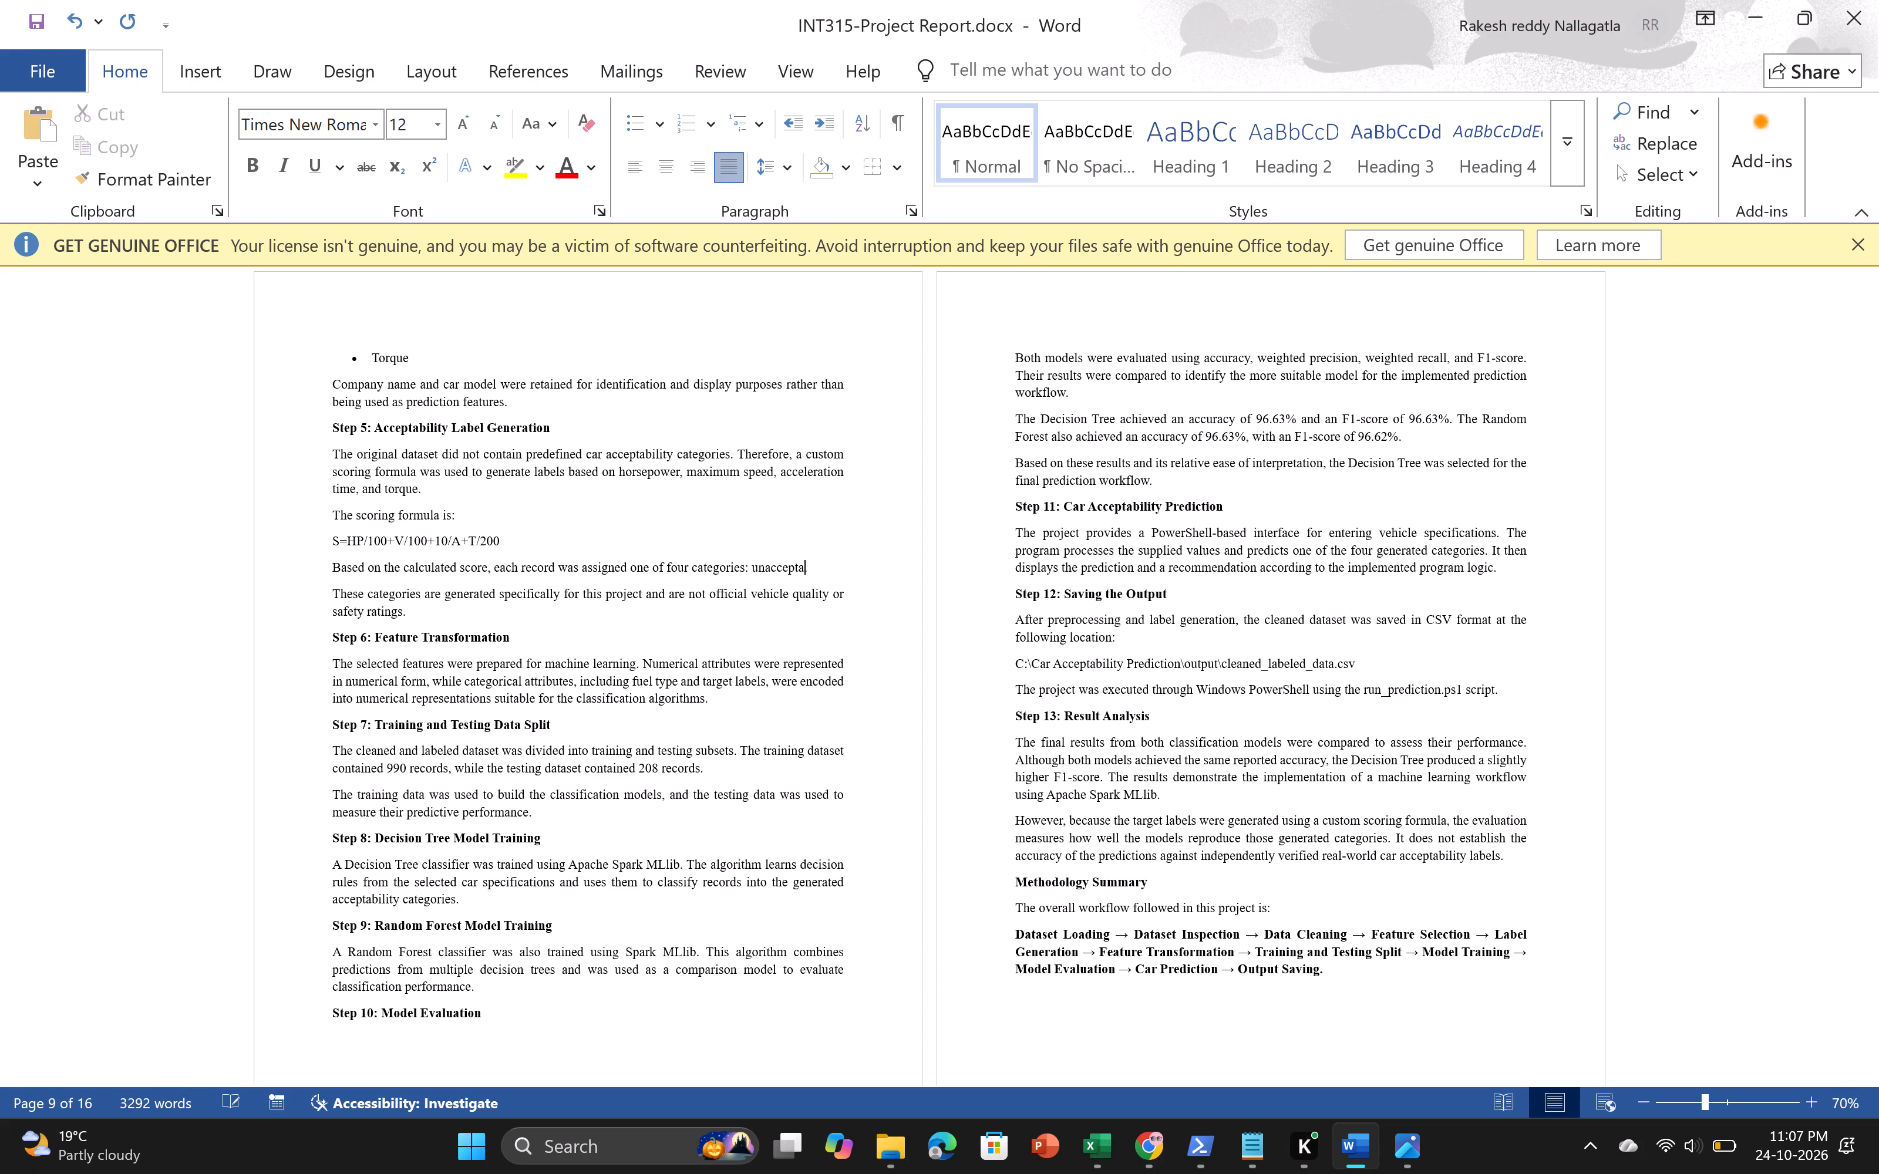
key(BackSpace)
key(BackSpace)
key(BackSpace)
key(BackSpace)
key(BackSpace)
key(BackSpace)
key(BackSpace)
key(BackSpace)
key(BackSpace)
key(BackSpace)
Change the number of categories in the same Step 5 sentence from "four" to "two".
key(Left)
key(Left)
key(Left)
key(Left)
key(Left)
key(Left)
key(Left)
key(Left)
key(Left)
key(Left)
key(Left)
key(Left)
key(BackSpace)
key(BackSpace)
key(BackSpace)
key(BackSpace)
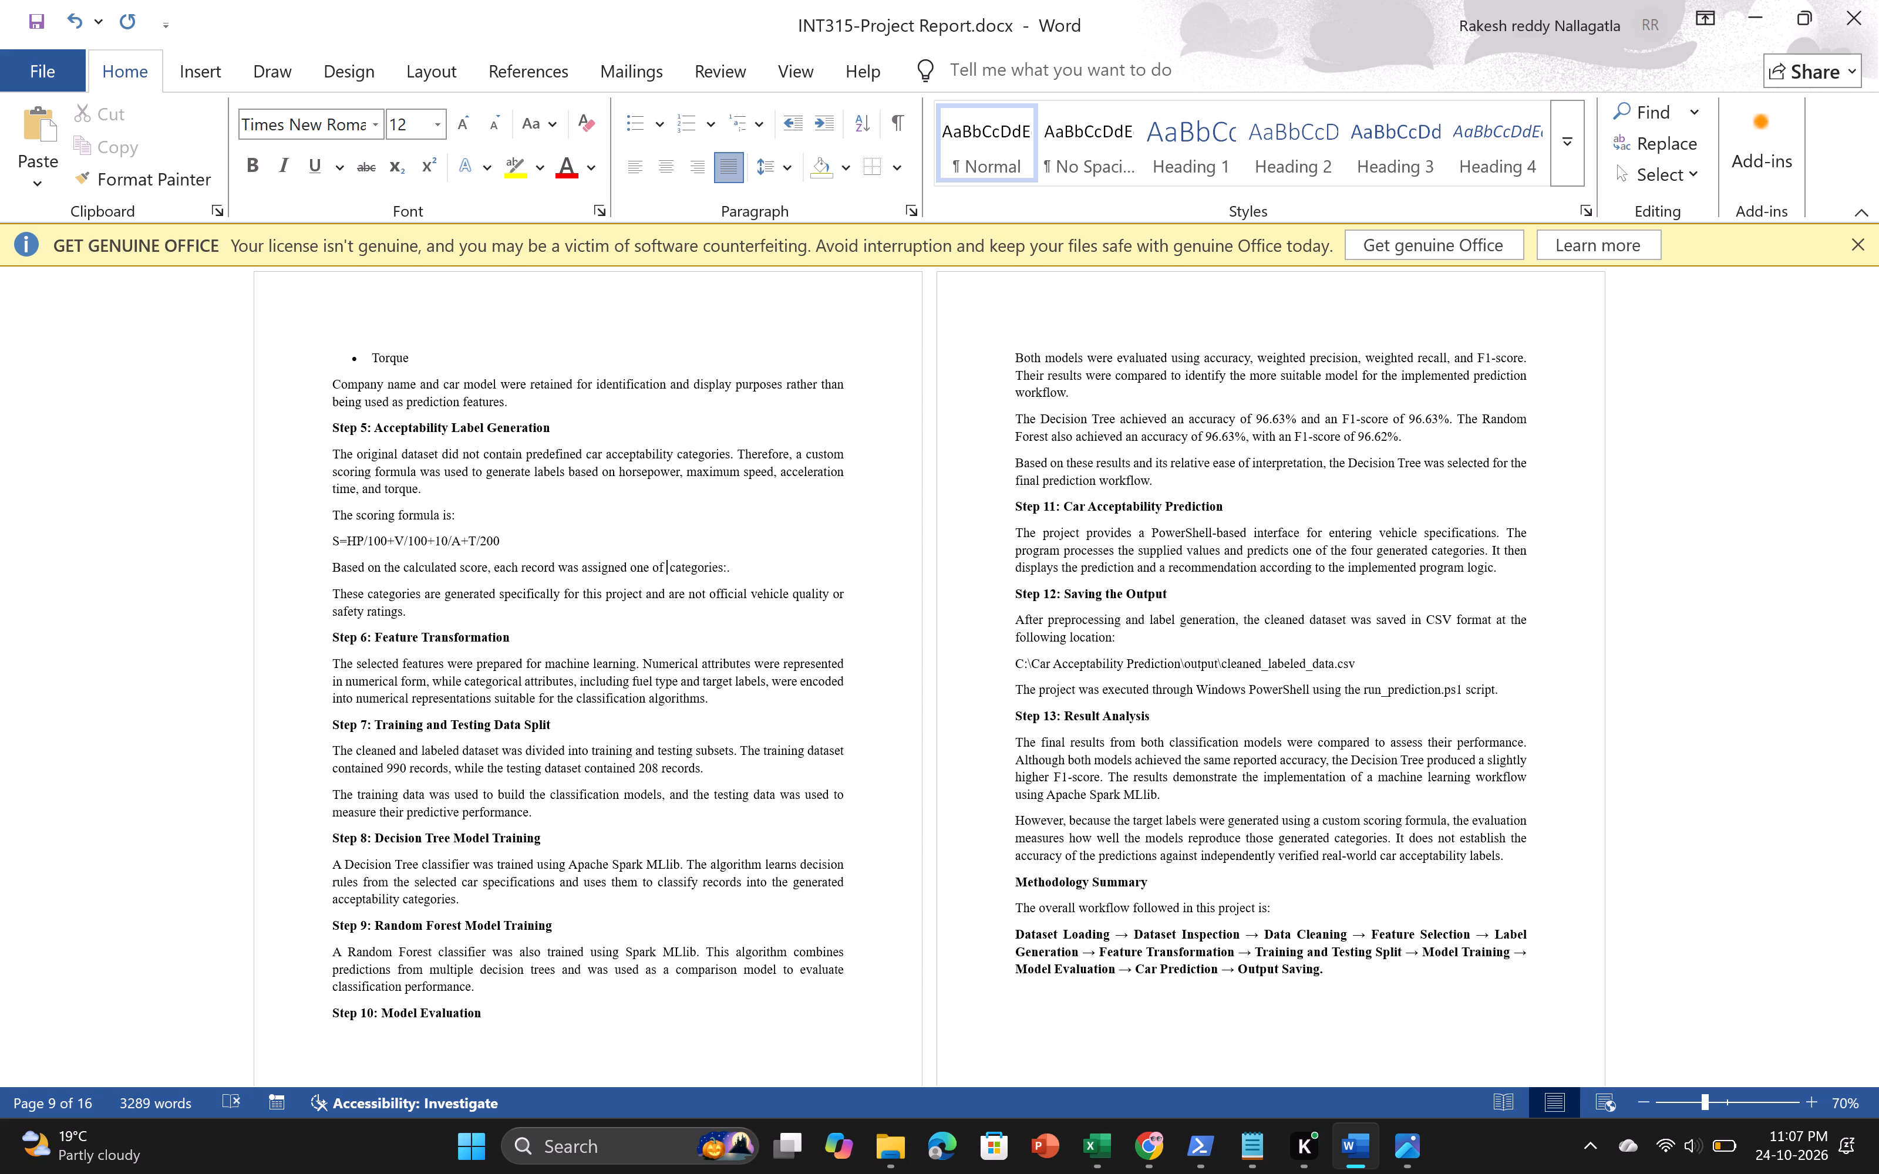
text(two)
Complete the Step 5 sentence with "Perfect or choose another car/model" after the colon and save the document.
key(Right)
key(Right)
key(Right)
key(Right)
key(Right)
key(Right)
key(Right)
key(Right)
key(Right)
key(Right)
key(Right)
key(Right)
key(shift+p)
text(erfect)
key(space)
text(or)
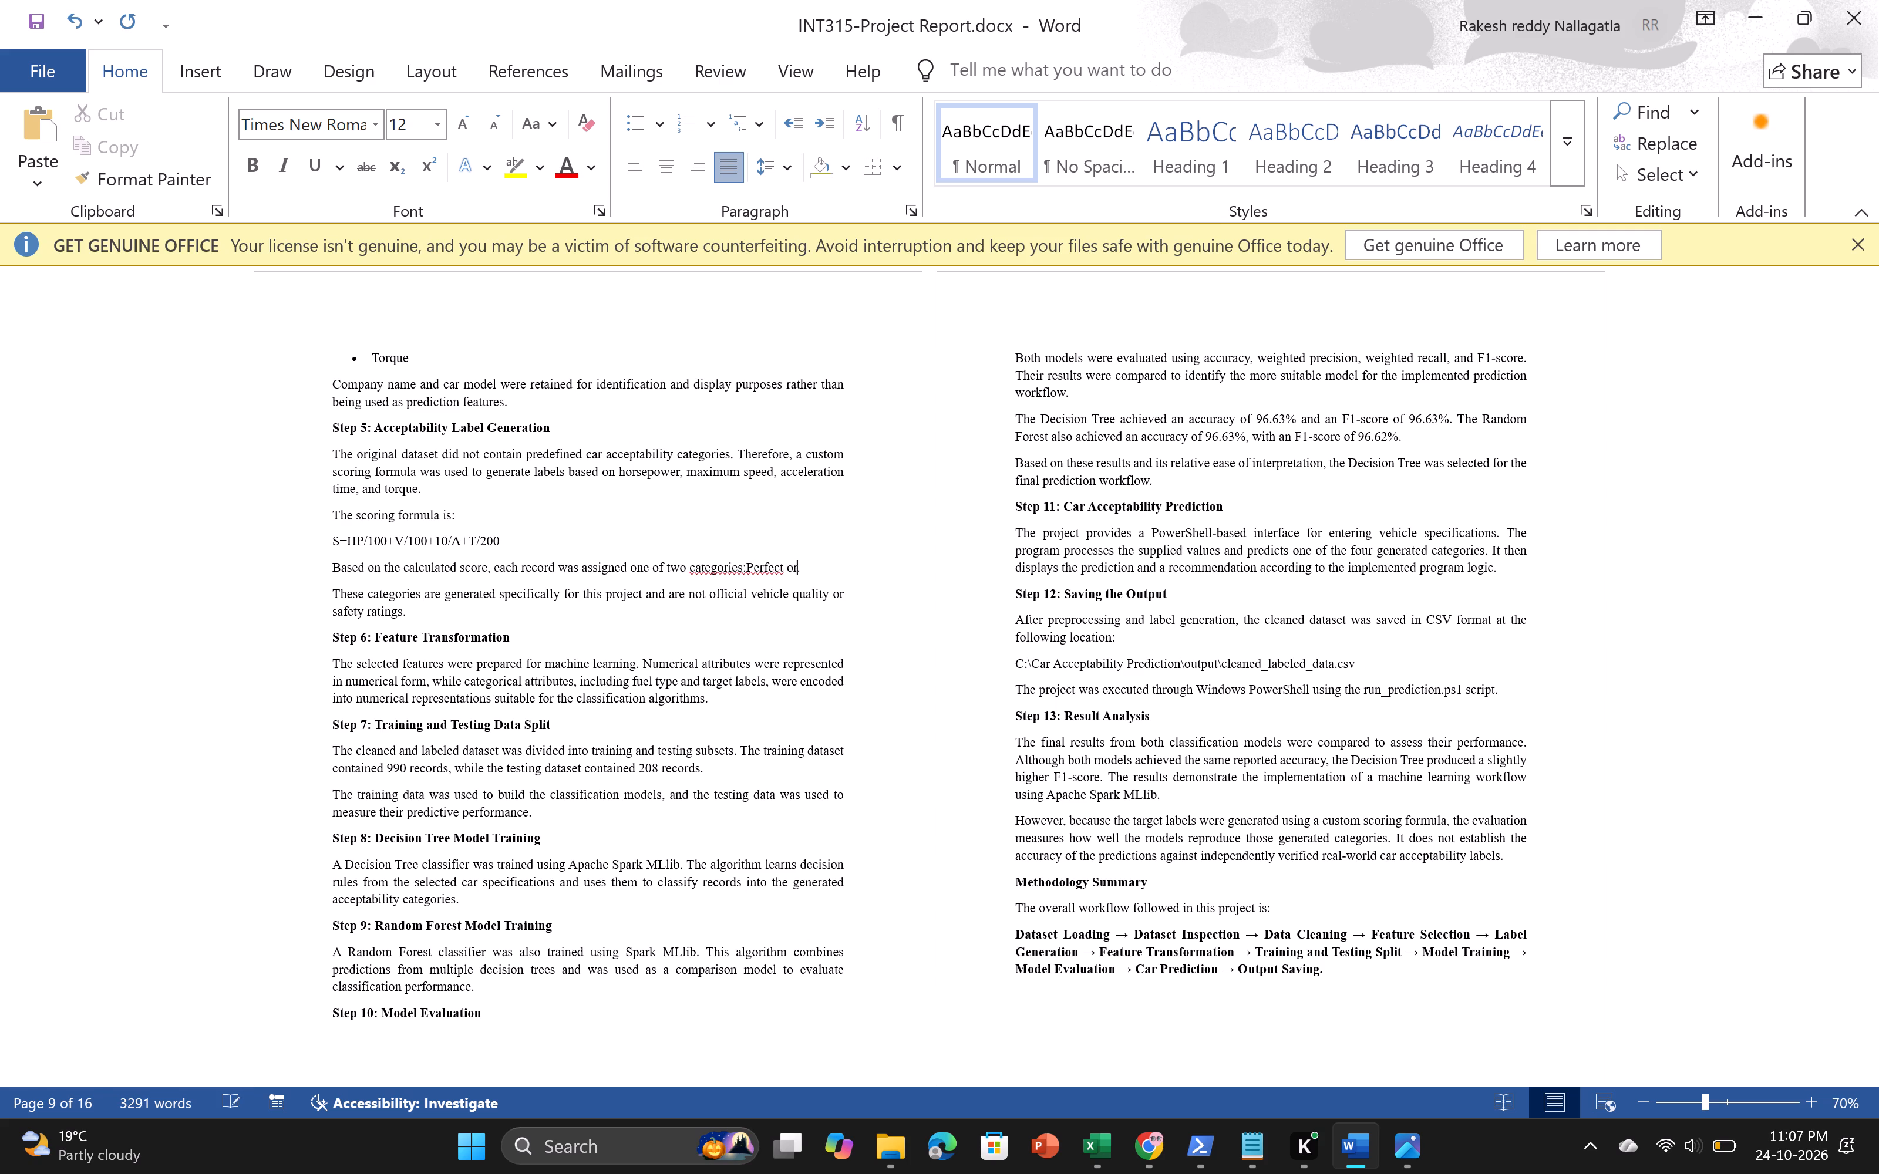
key(Left)
key(Left)
key(Left)
key(Left)
key(Left)
key(Left)
key(Left)
key(Left)
key(Left)
key(Left)
key(Left)
key(Right)
key(space)
key(Right)
key(Right)
key(Right)
key(Right)
key(Right)
key(Right)
key(Right)
key(Right)
key(Right)
key(Right)
key(space)
text(choose)
key(space)
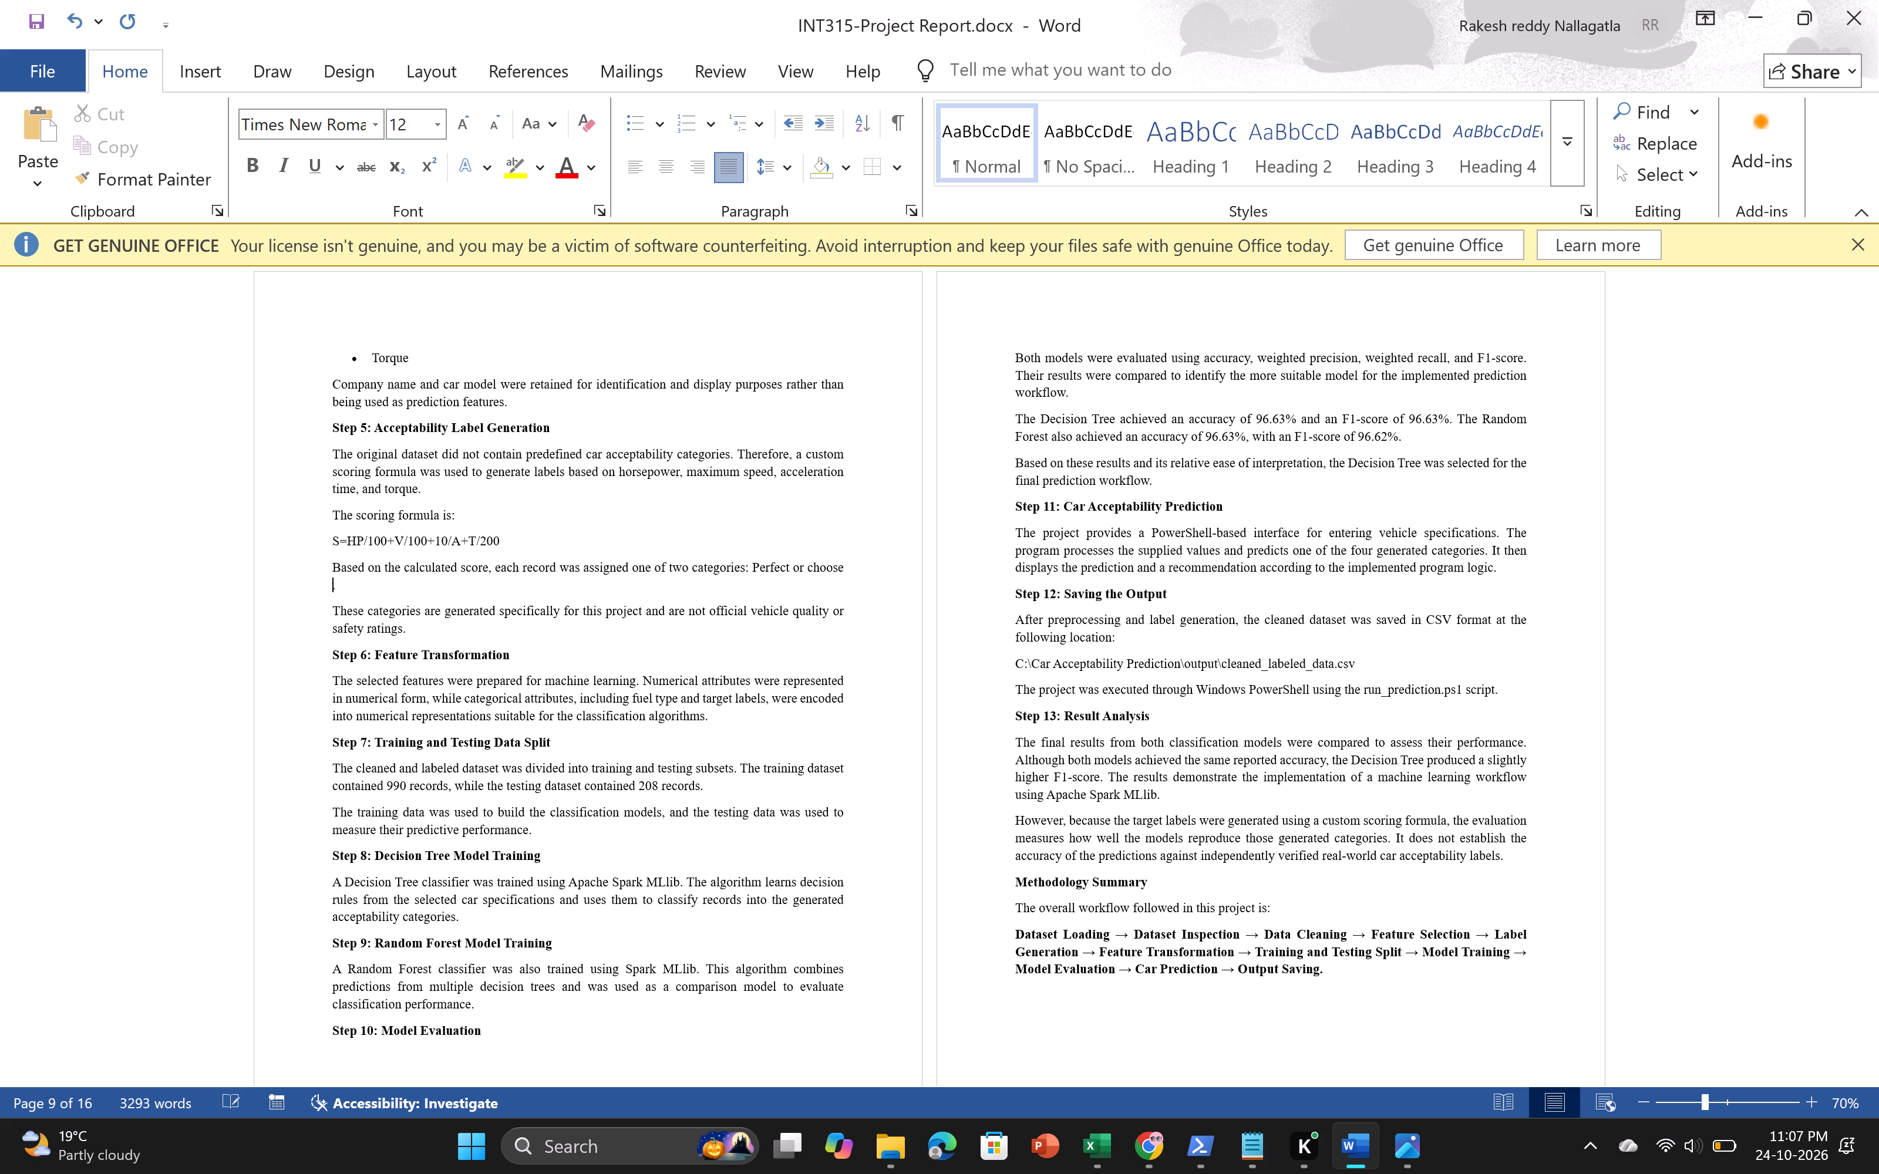
text(another model)
key(BackSpace)
key(BackSpace)
key(BackSpace)
key(BackSpace)
key(BackSpace)
text(car)
text(/model)
key(ctrl+s)
Proofread the rest of the report, from the end of the methodology to the Conclusion, for remaining old category wording.
scroll(974, 722, down, 2)
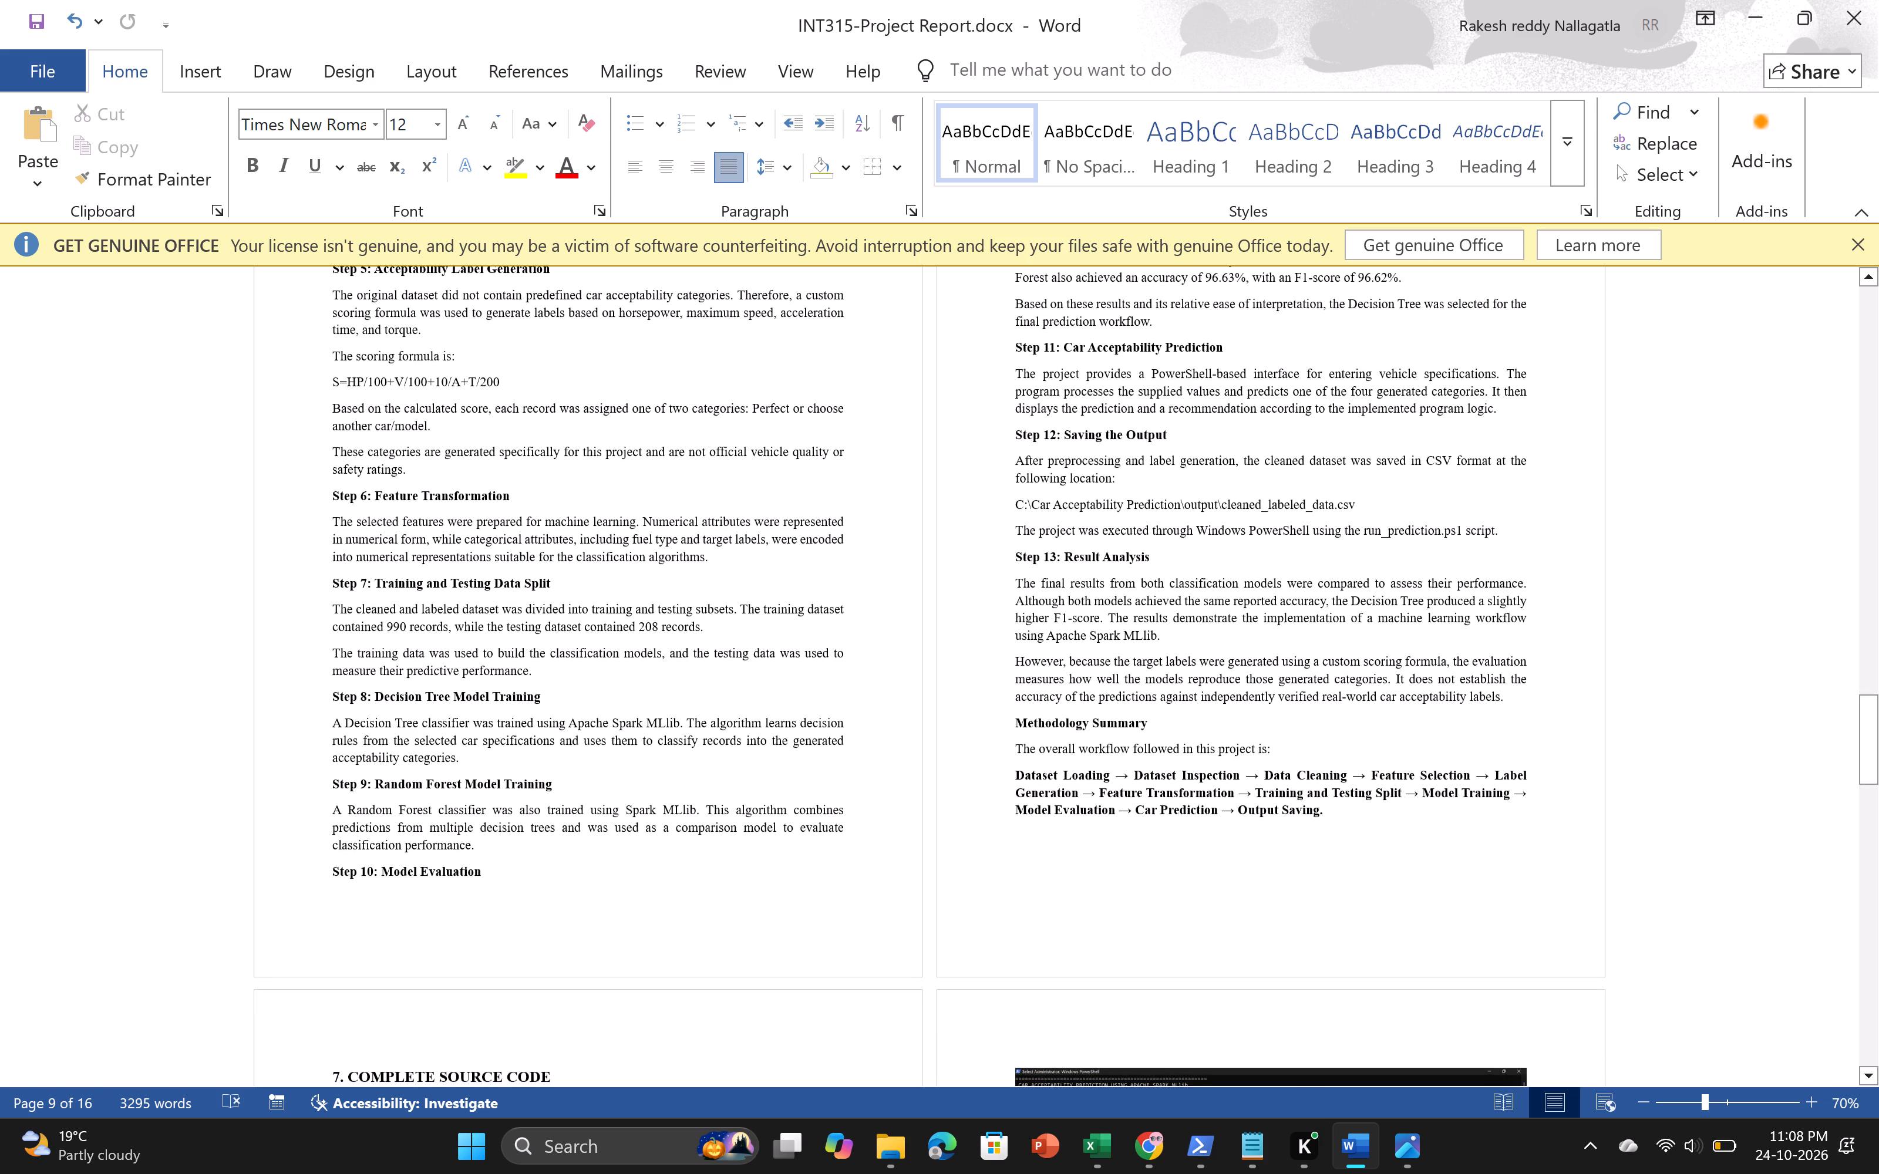
scroll(974, 722, down, 1)
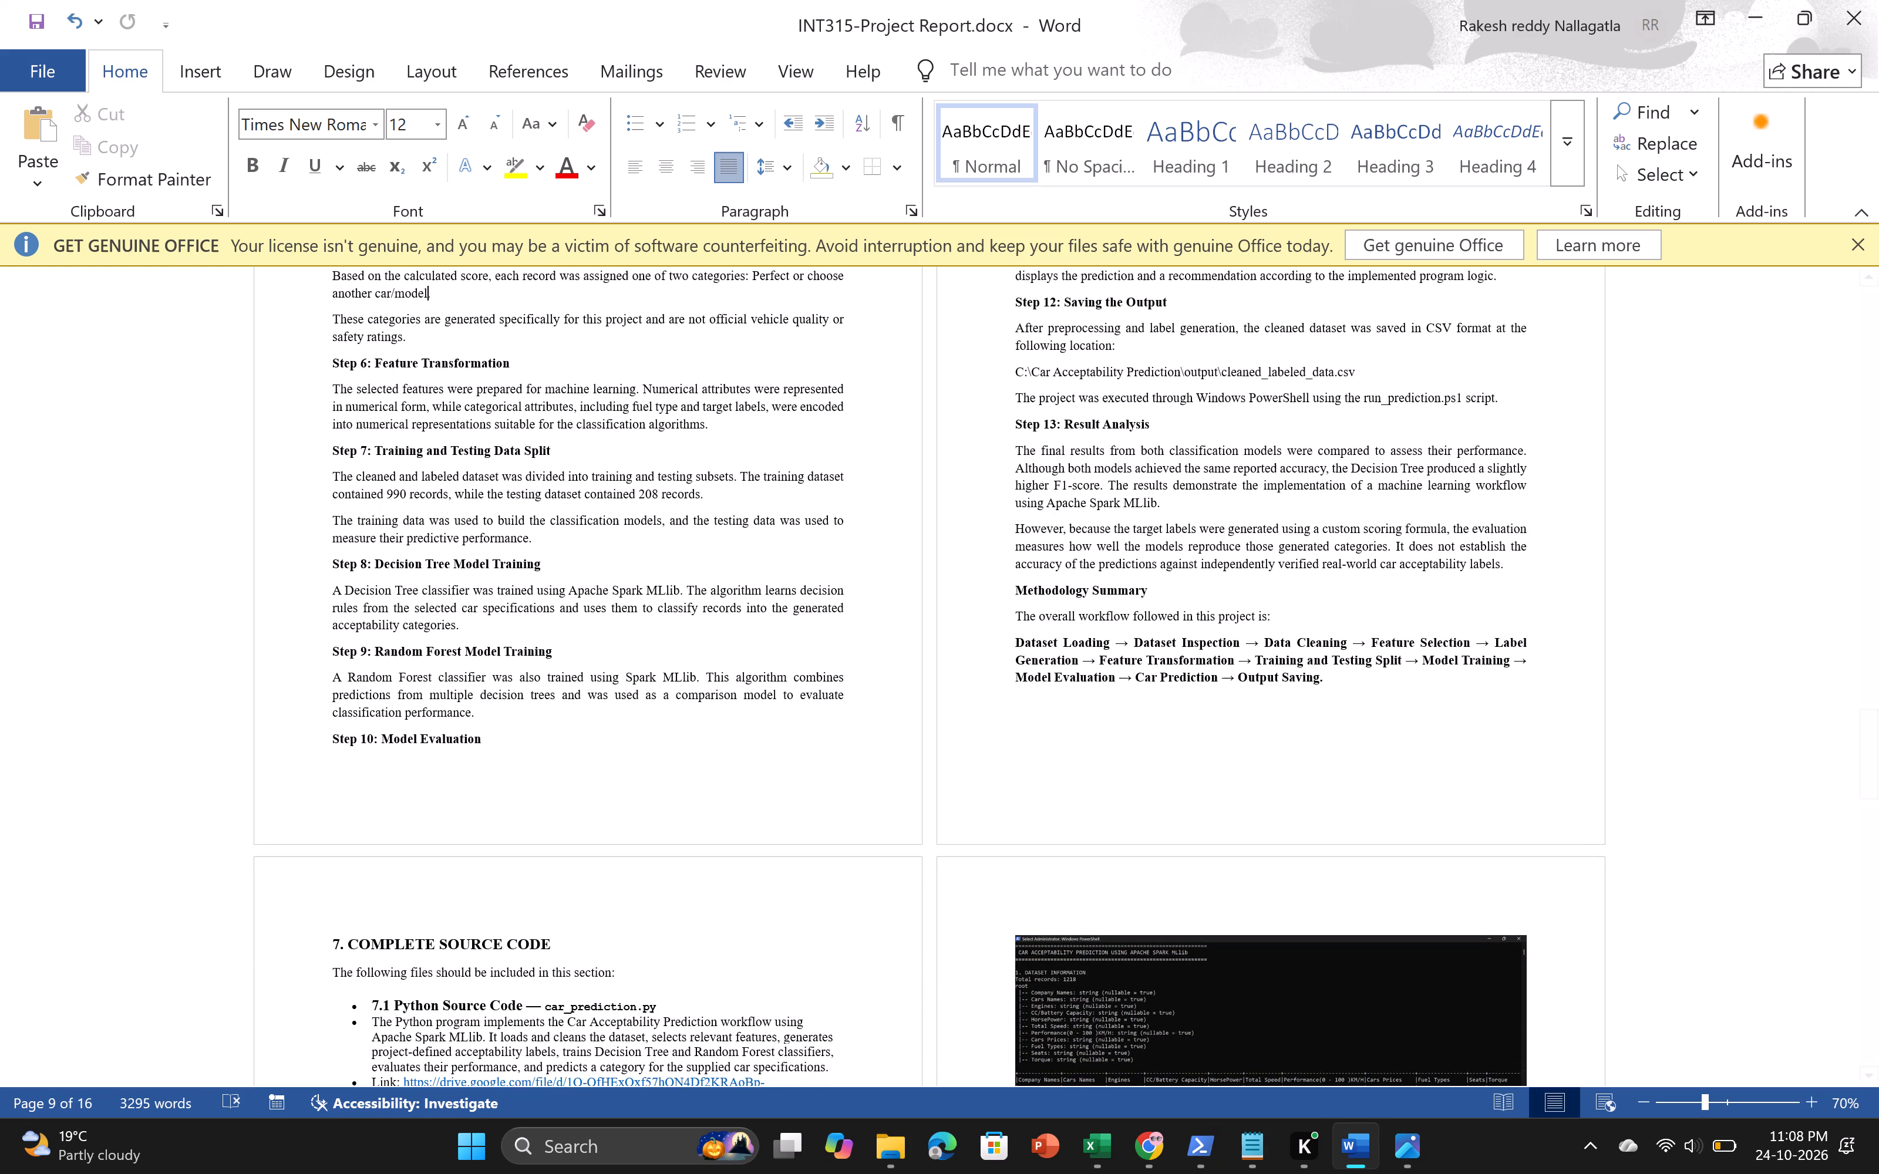
scroll(974, 722, down, 2)
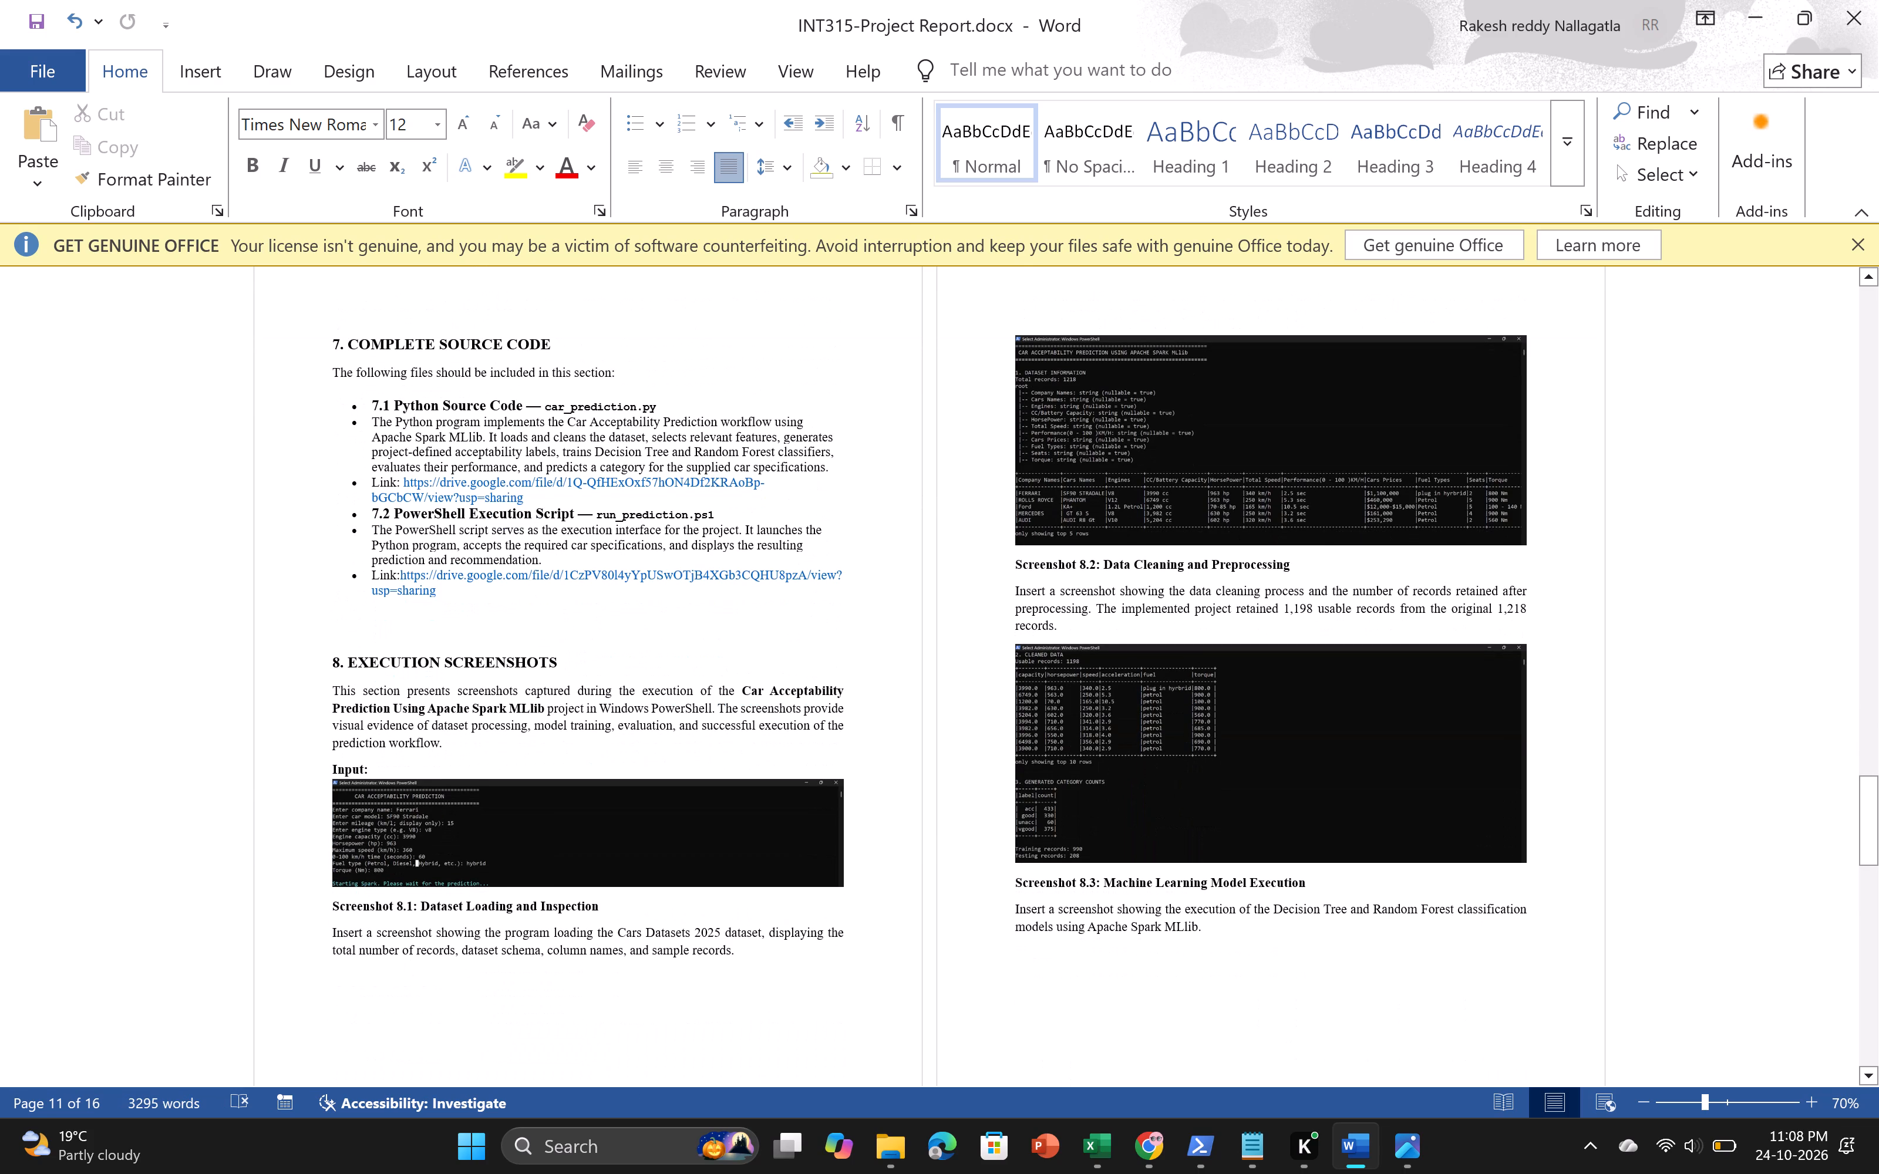
scroll(974, 722, down, 2)
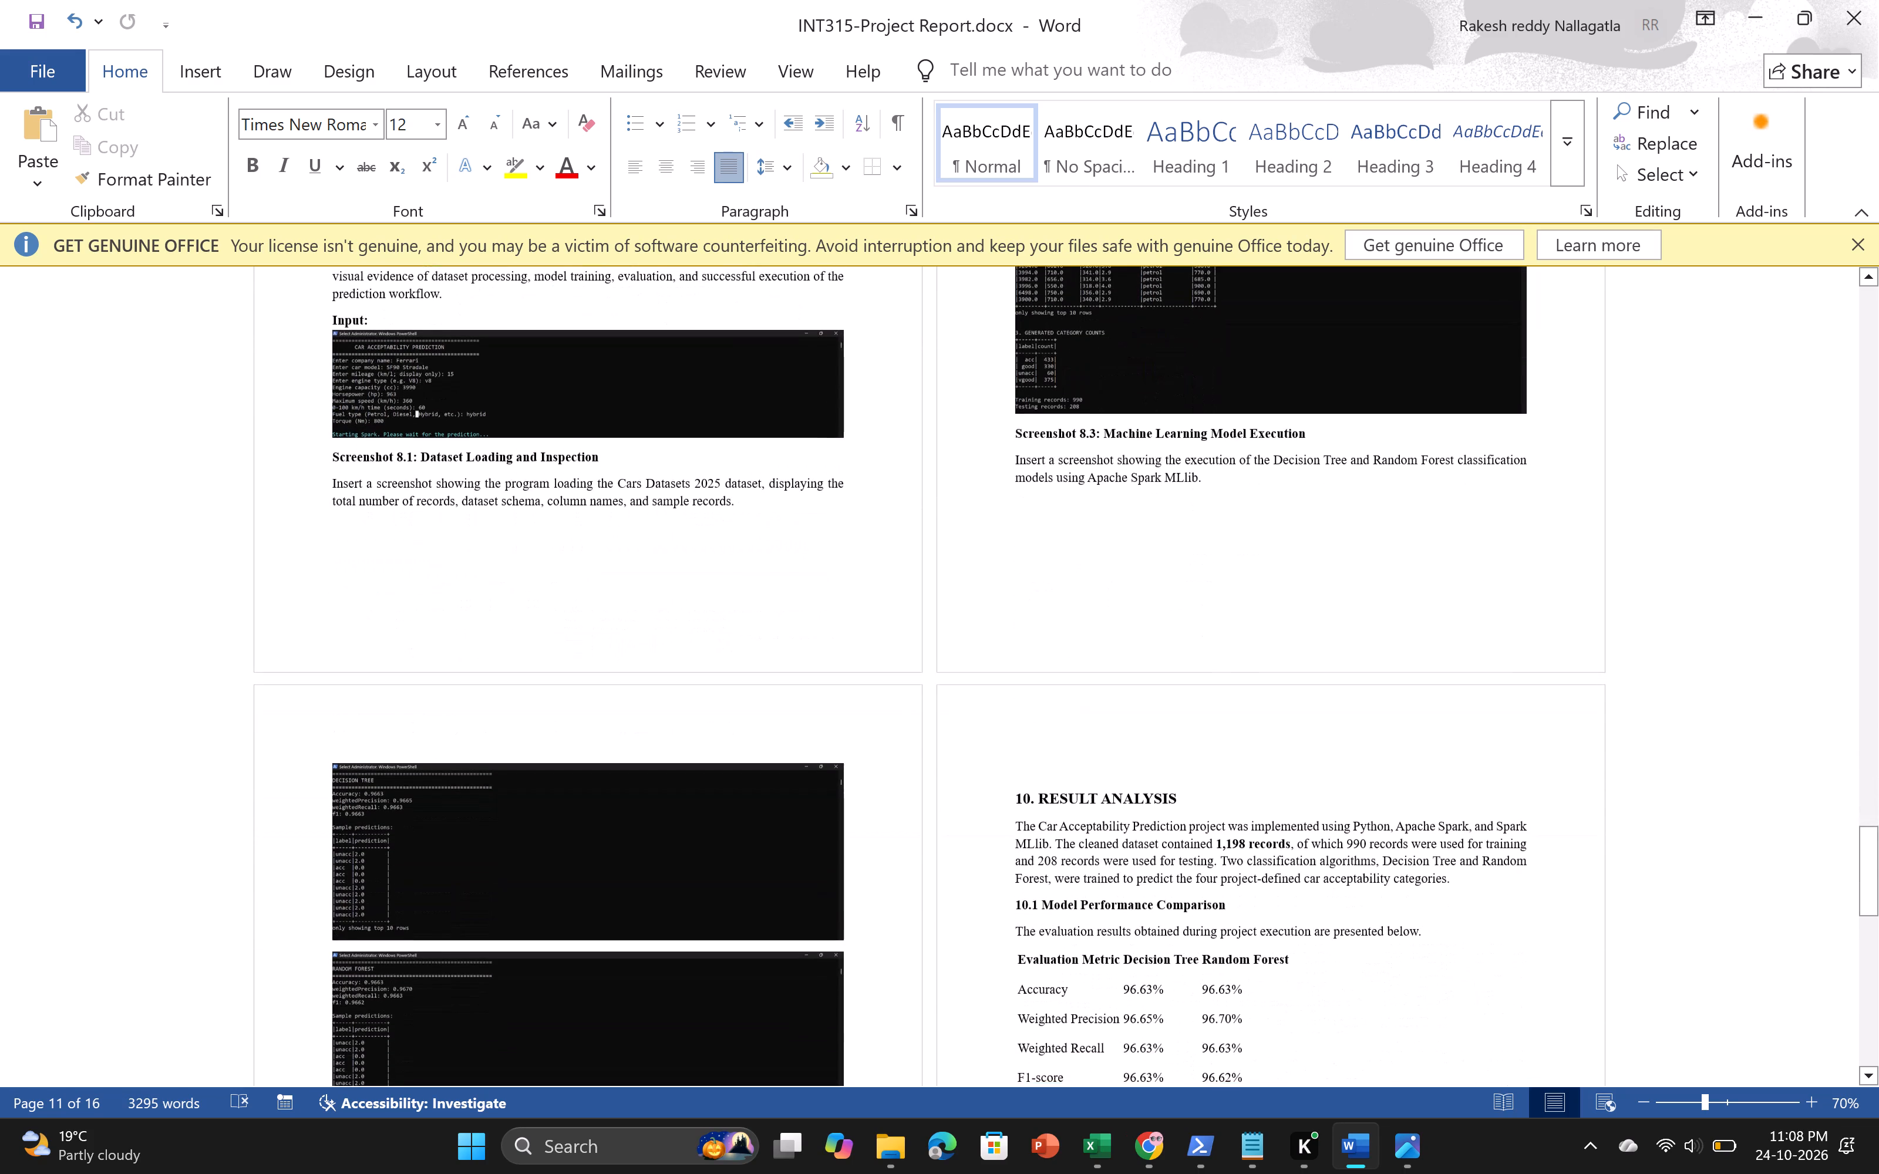
scroll(974, 722, down, 3)
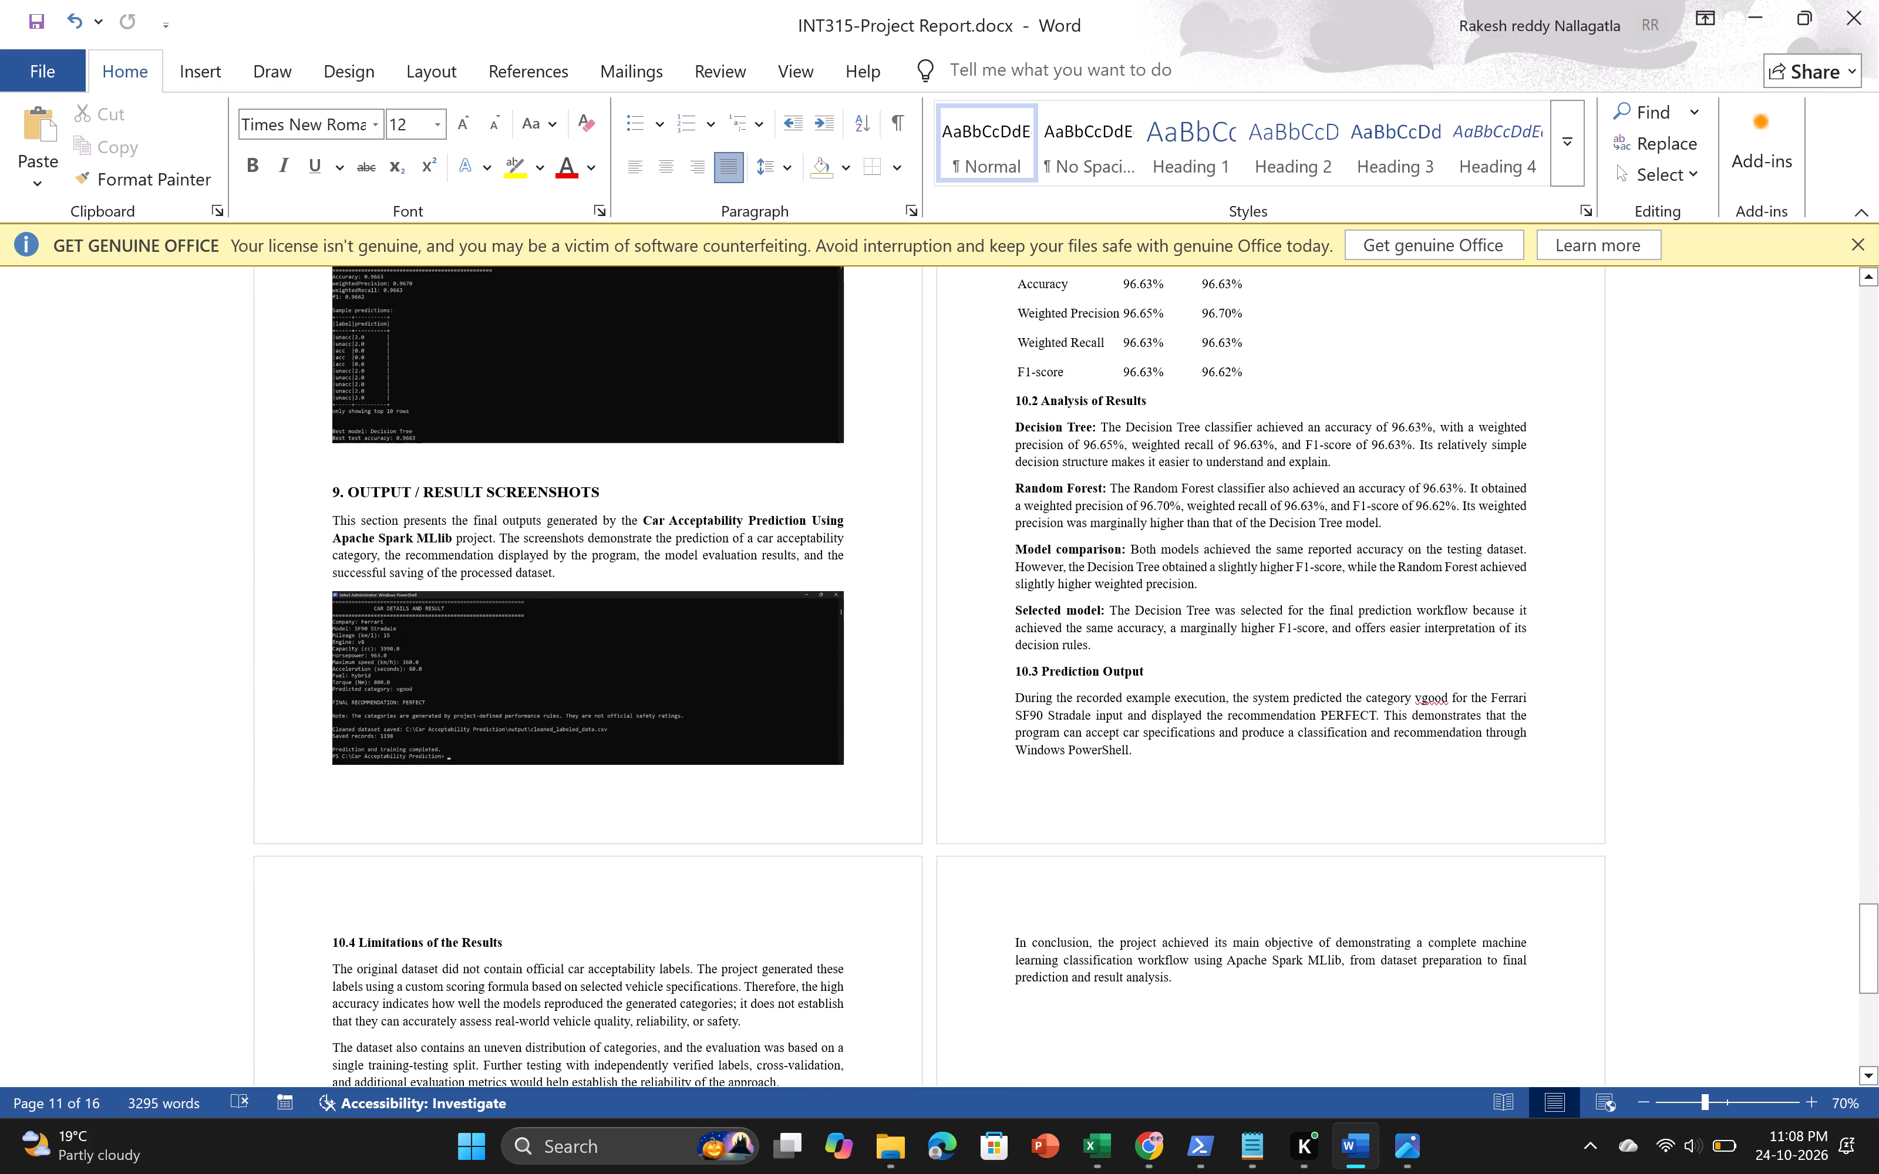
scroll(974, 722, down, 2)
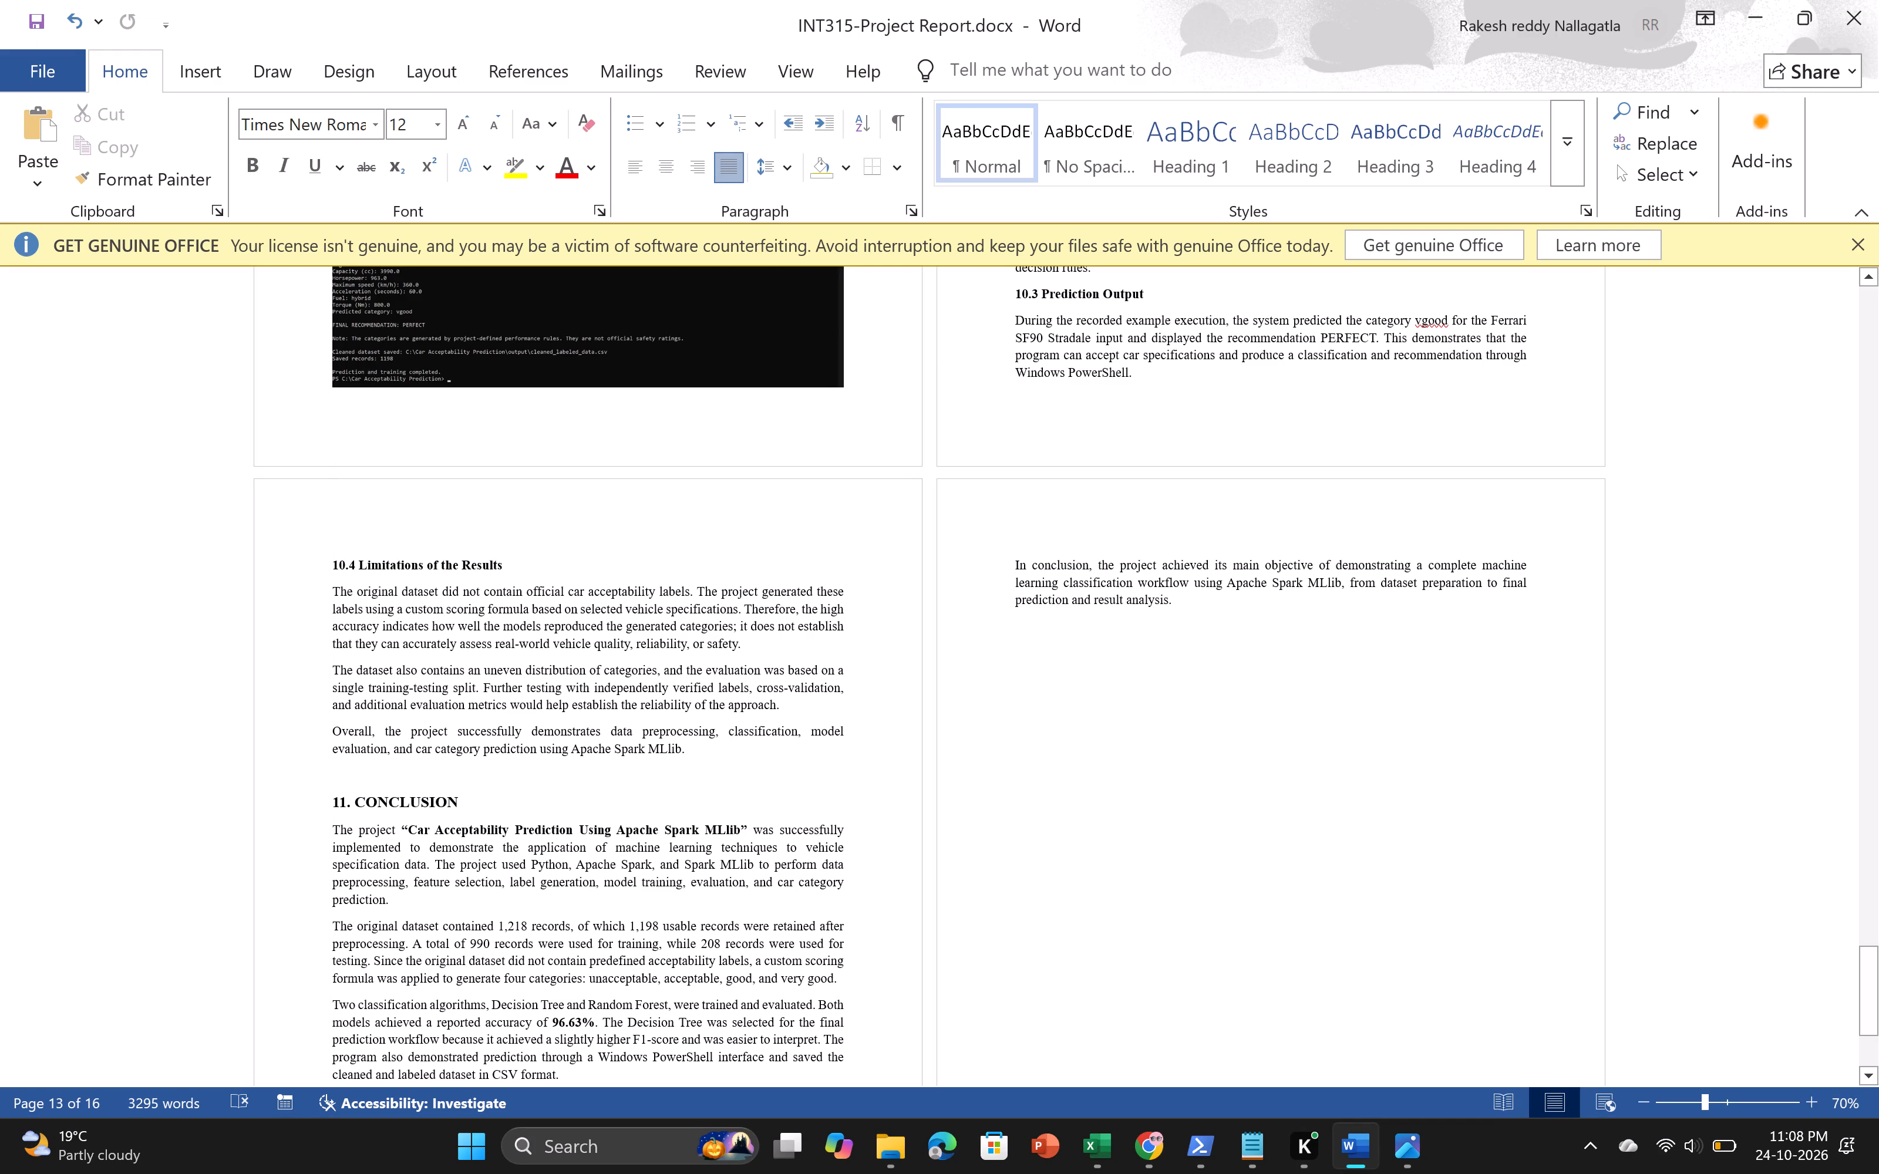
scroll(738, 667, down, 2)
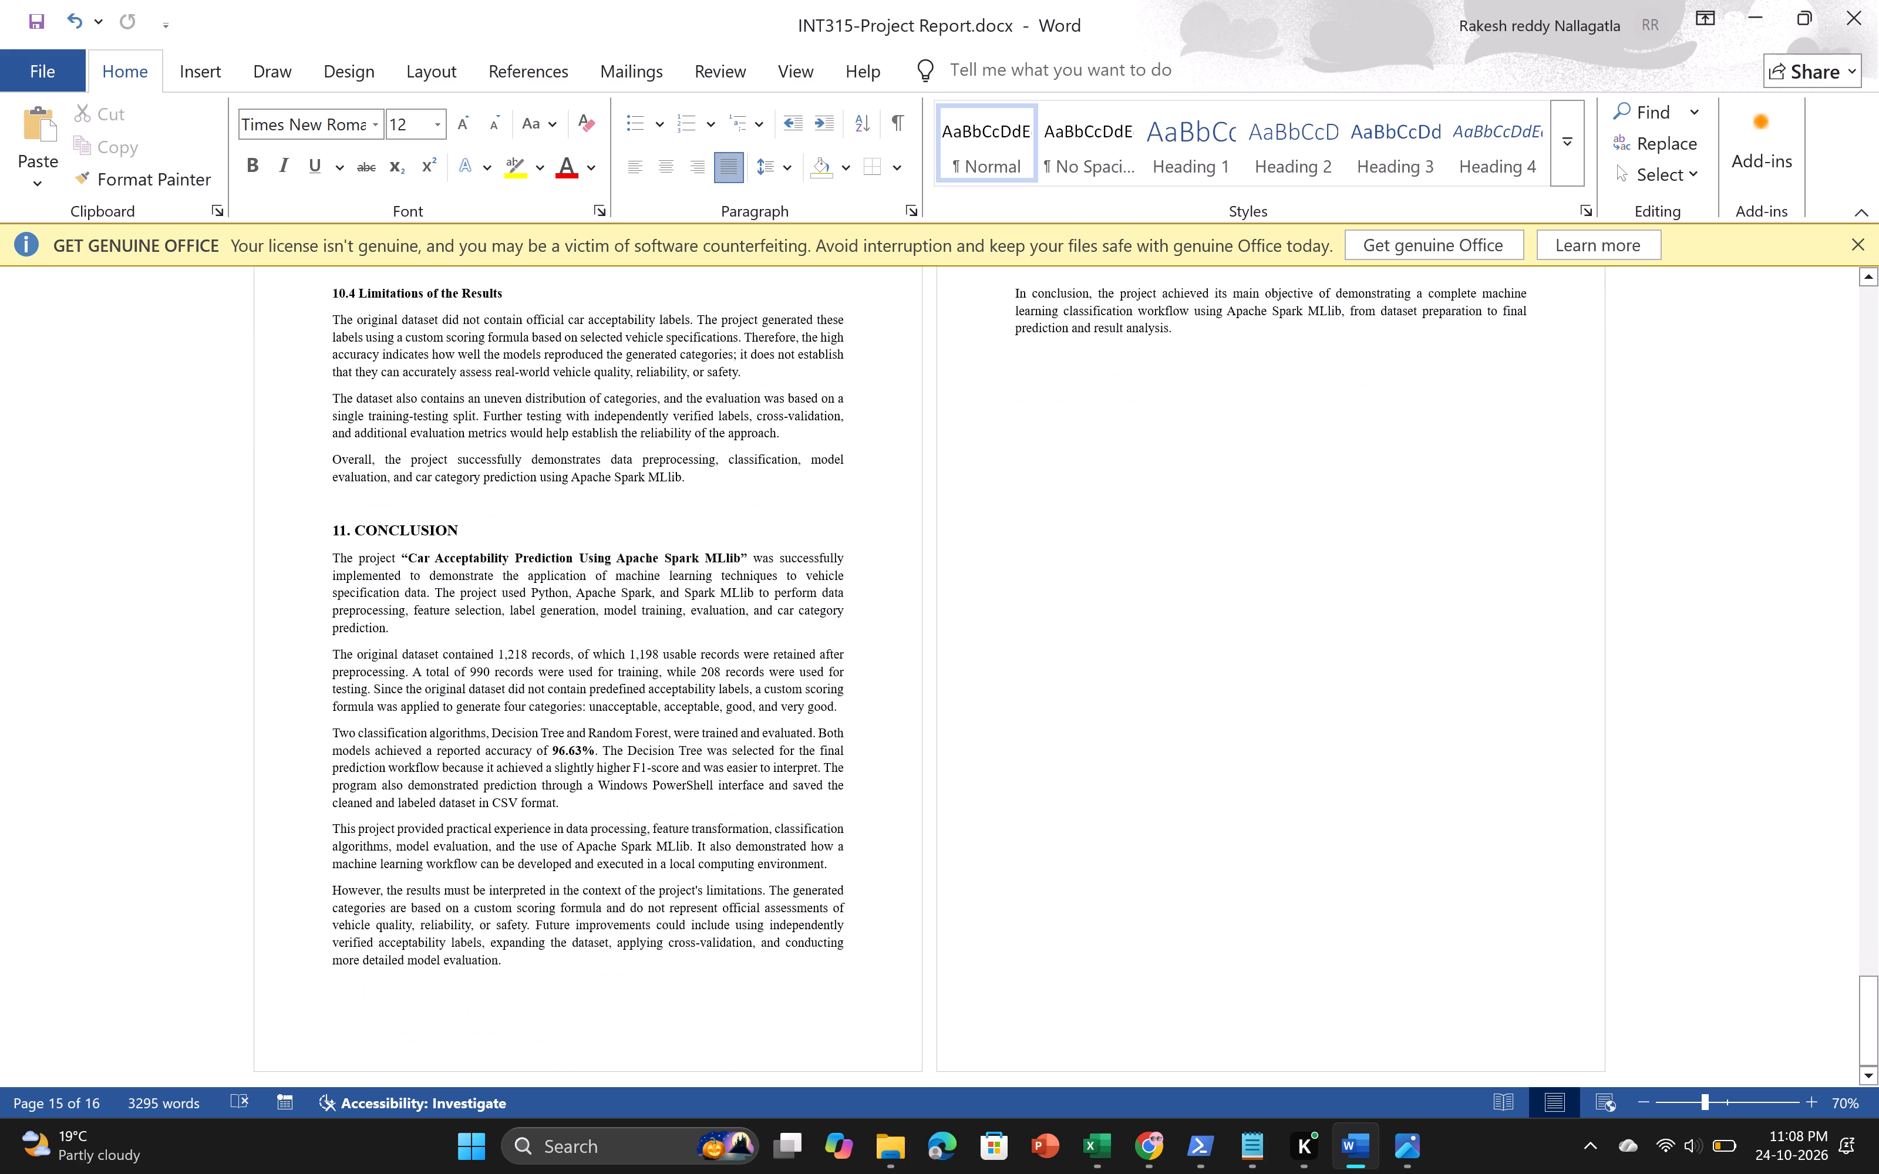
In the Conclusion's dataset paragraph, replace the category names listed after "categories:" with "Perfect or choose another cat/model", keeping the final period.
click(738, 667)
drag(833, 706, 735, 706)
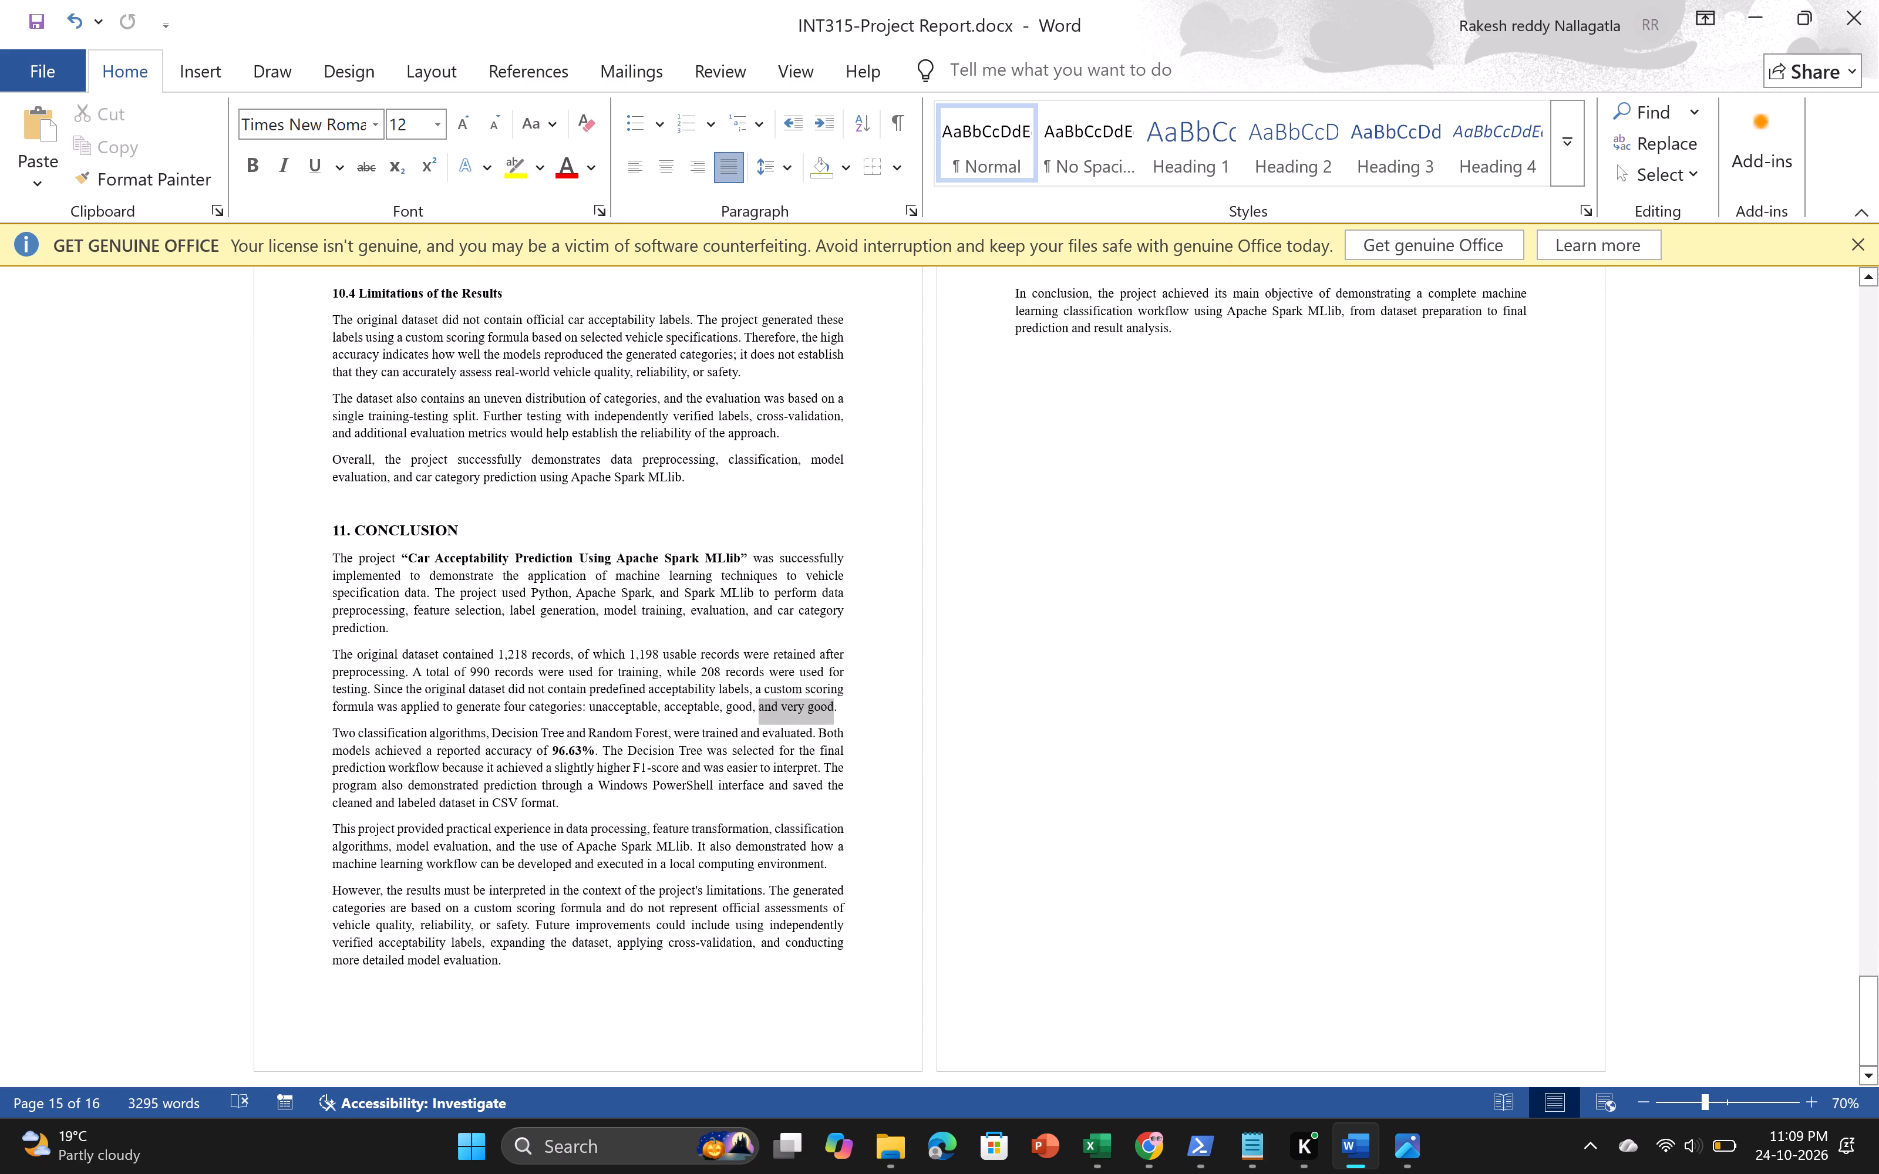
drag(735, 706, 610, 710)
key(BackSpace)
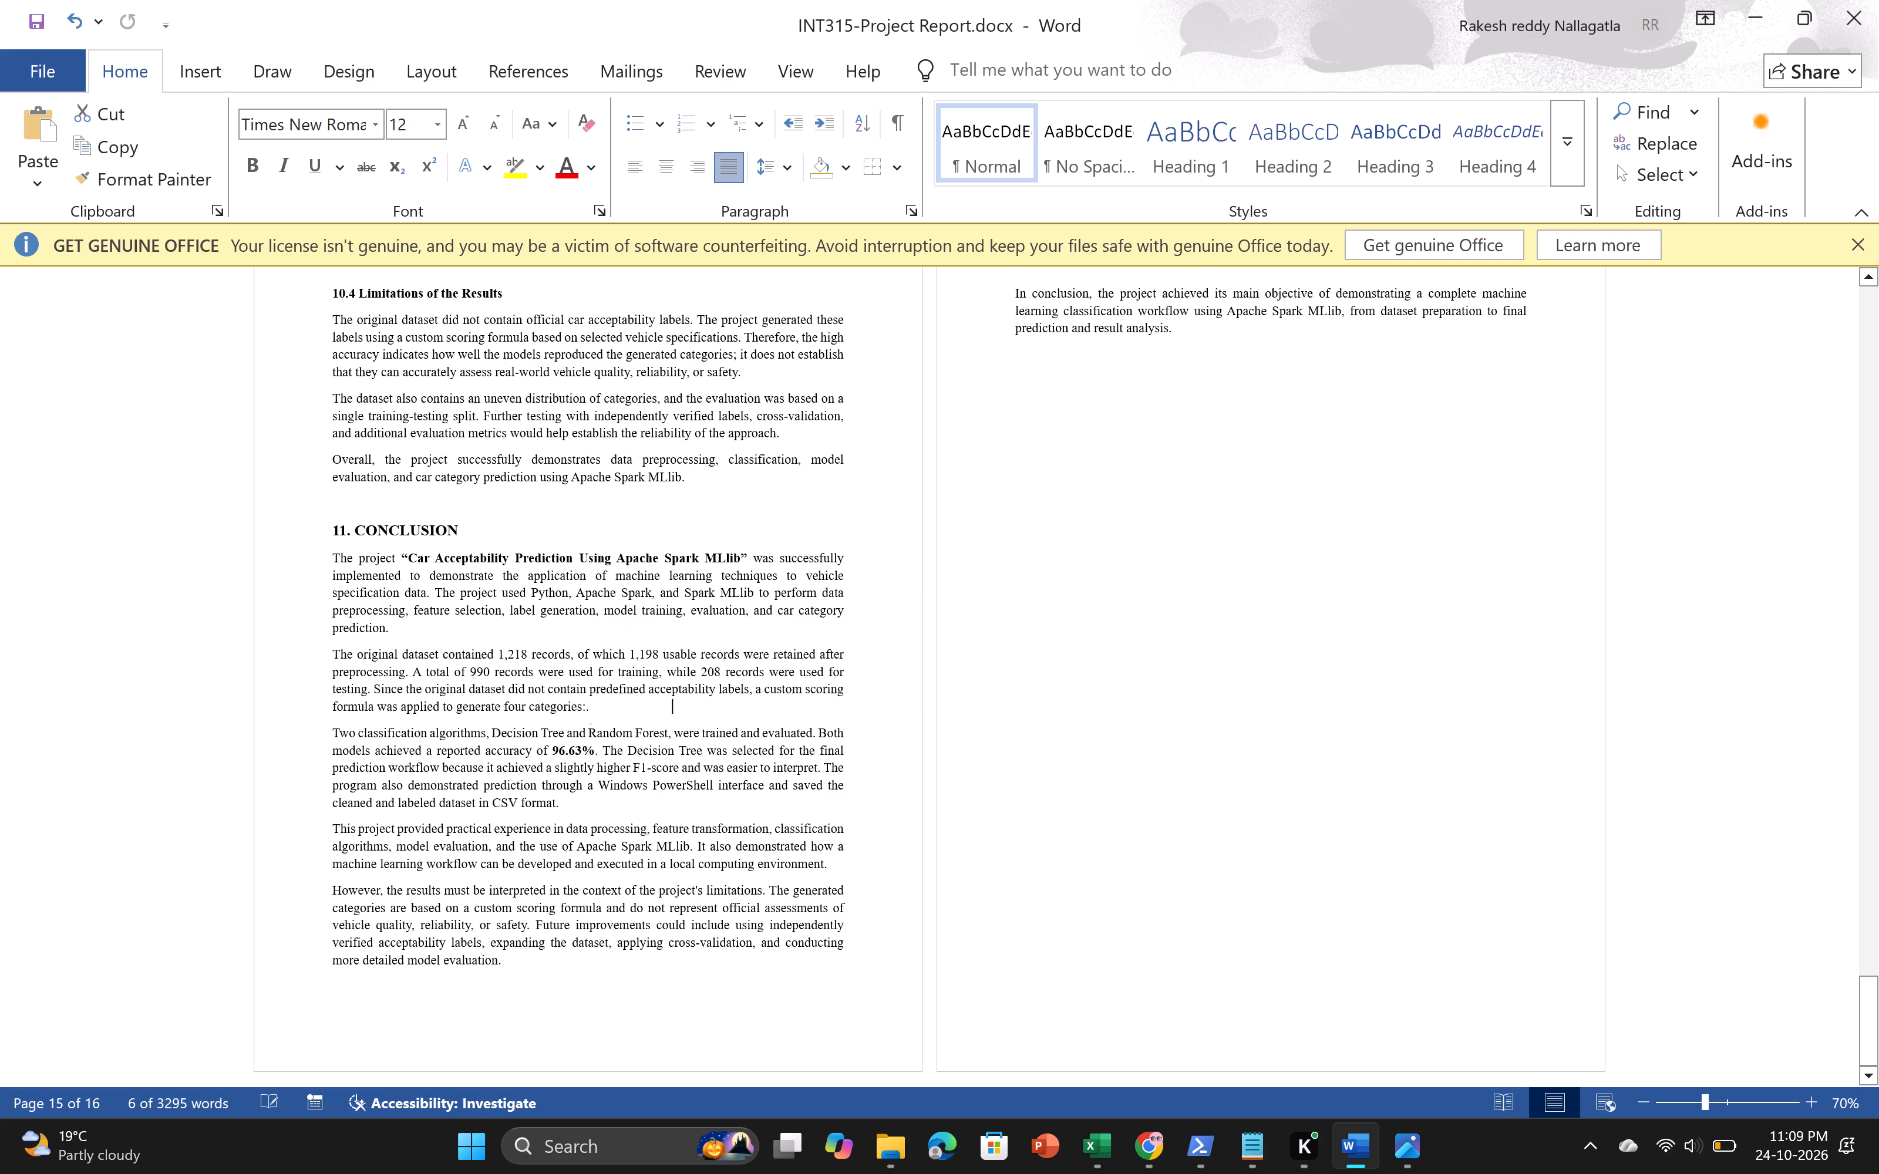
key(shift+p)
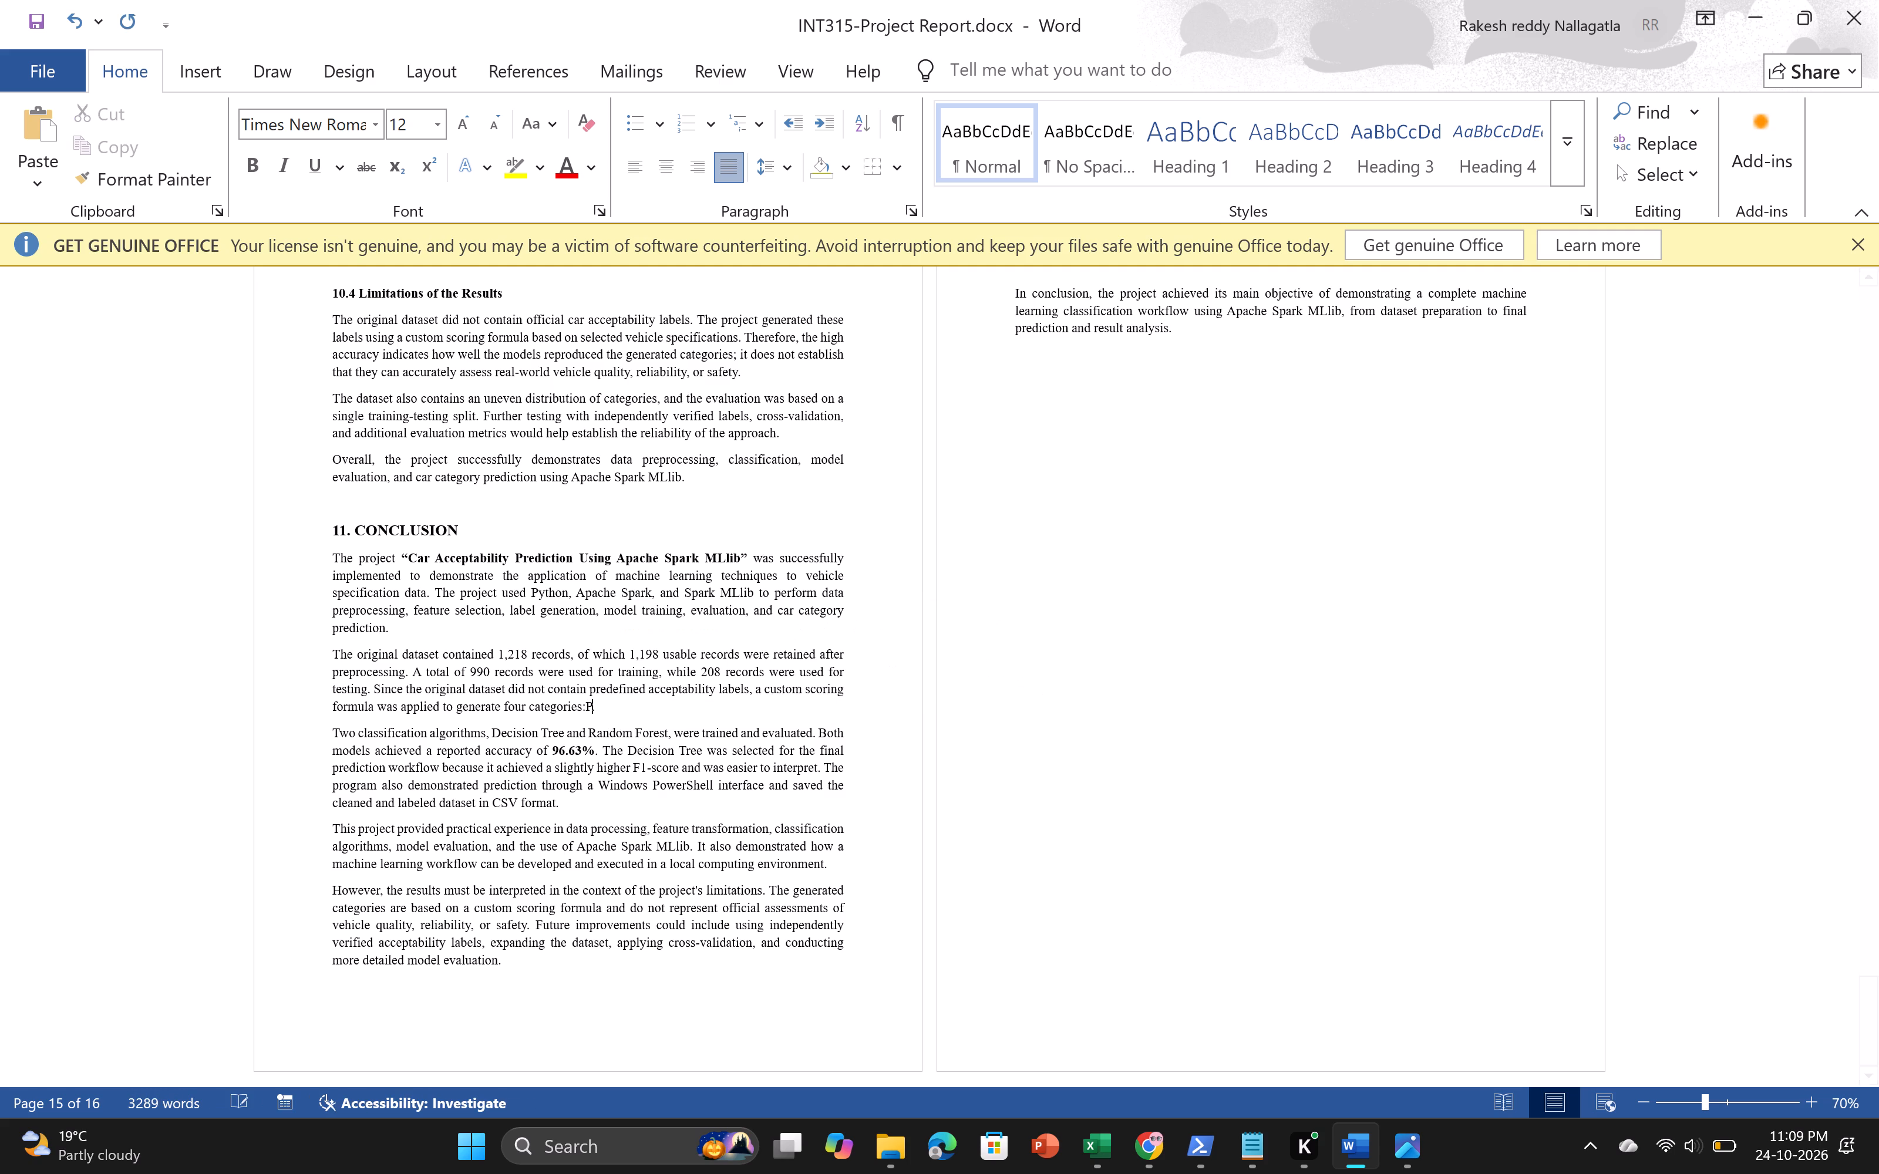
key(Left)
key(space)
key(Right)
text(erfect)
key(space)
text(or choose ano)
text(ther cat/model)
Change the number of categories in the same Conclusion sentence from "four" to "two" and save the document.
key(Left)
key(Left)
key(Left)
key(Left)
key(Left)
key(Left)
key(Left)
key(Left)
key(Left)
key(Left)
key(Left)
key(Left)
key(Left)
key(Left)
key(Left)
key(Left)
key(Left)
key(Left)
key(Left)
key(Left)
key(Right)
key(BackSpace)
key(BackSpace)
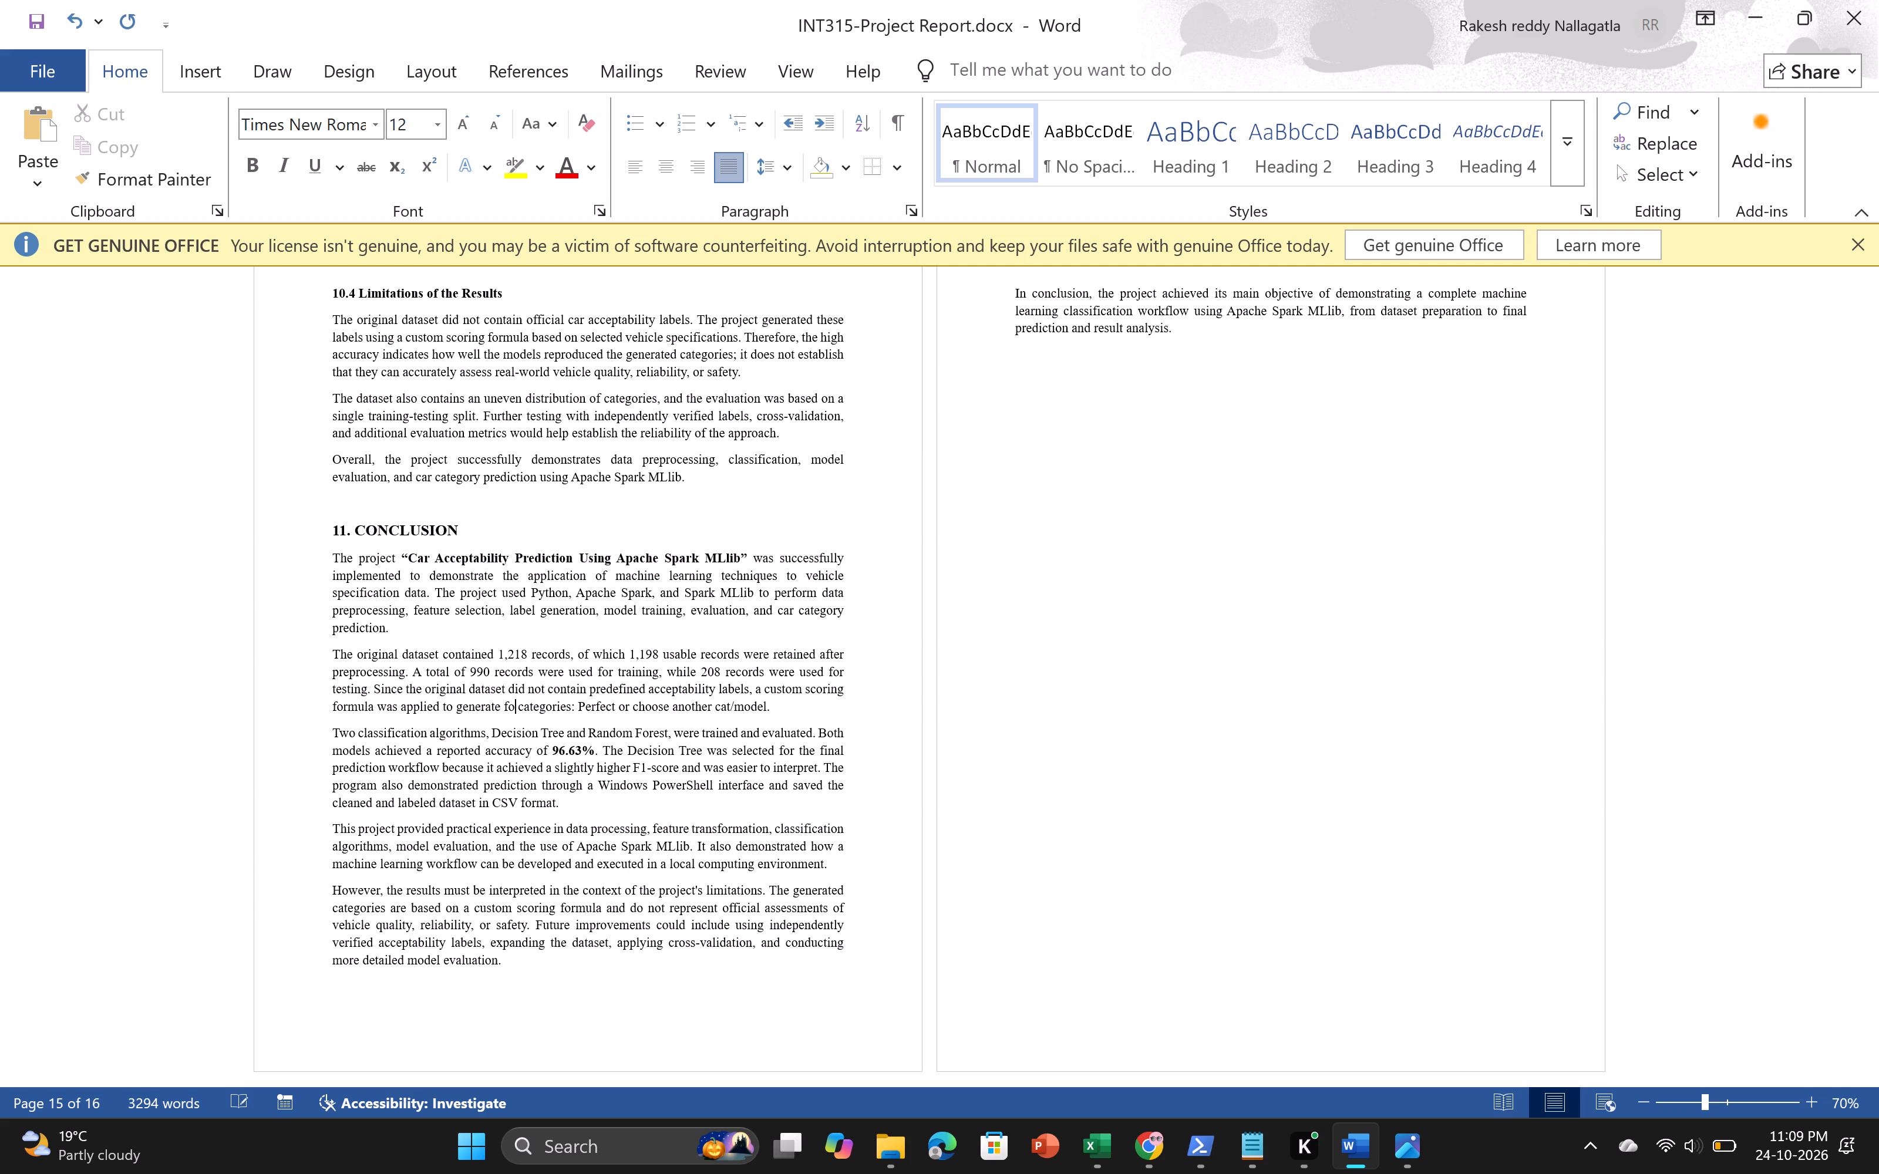
key(BackSpace)
key(BackSpace)
text(two)
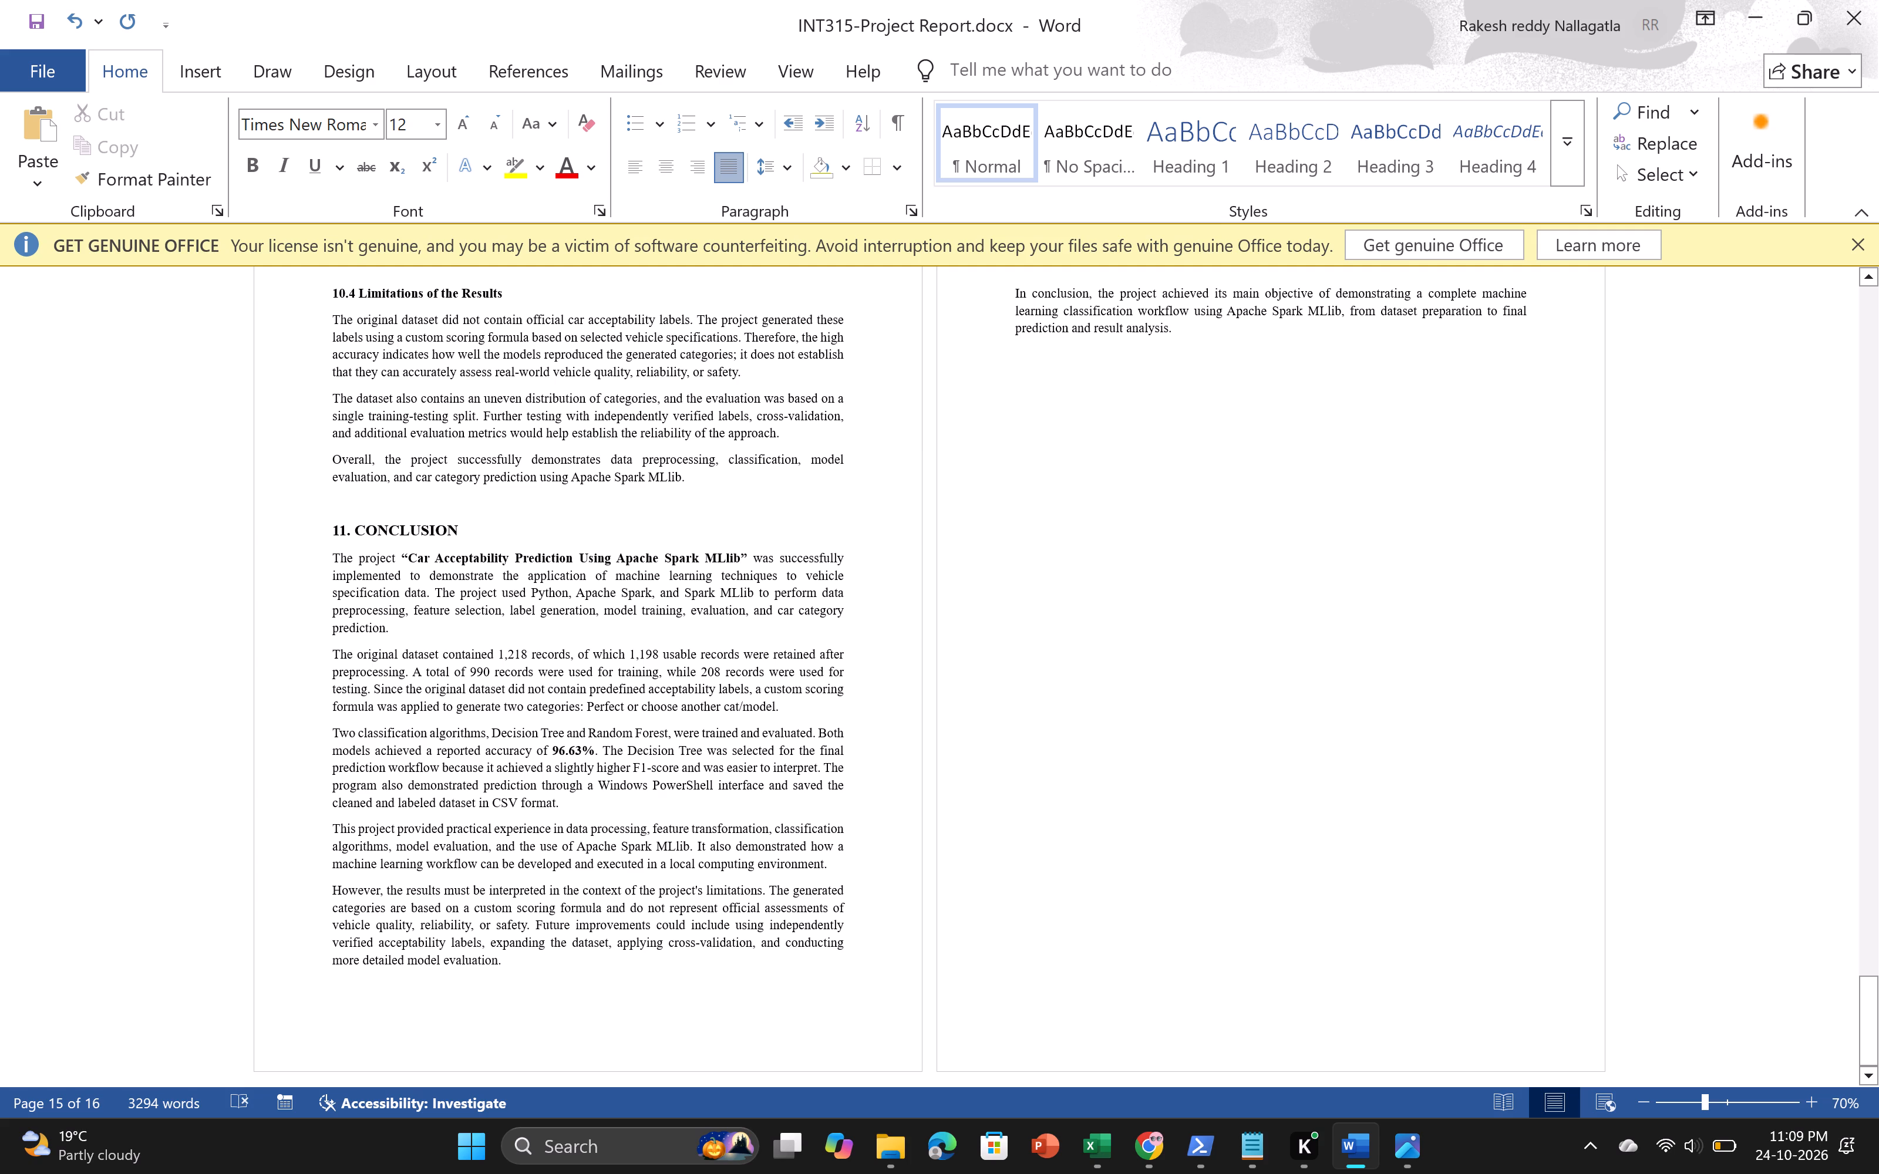
key(ctrl+s)
In 10.3 Prediction Output, replace the predicted category "vgood" with lowercase "perfect" and save the document.
scroll(1187, 640, up, 2)
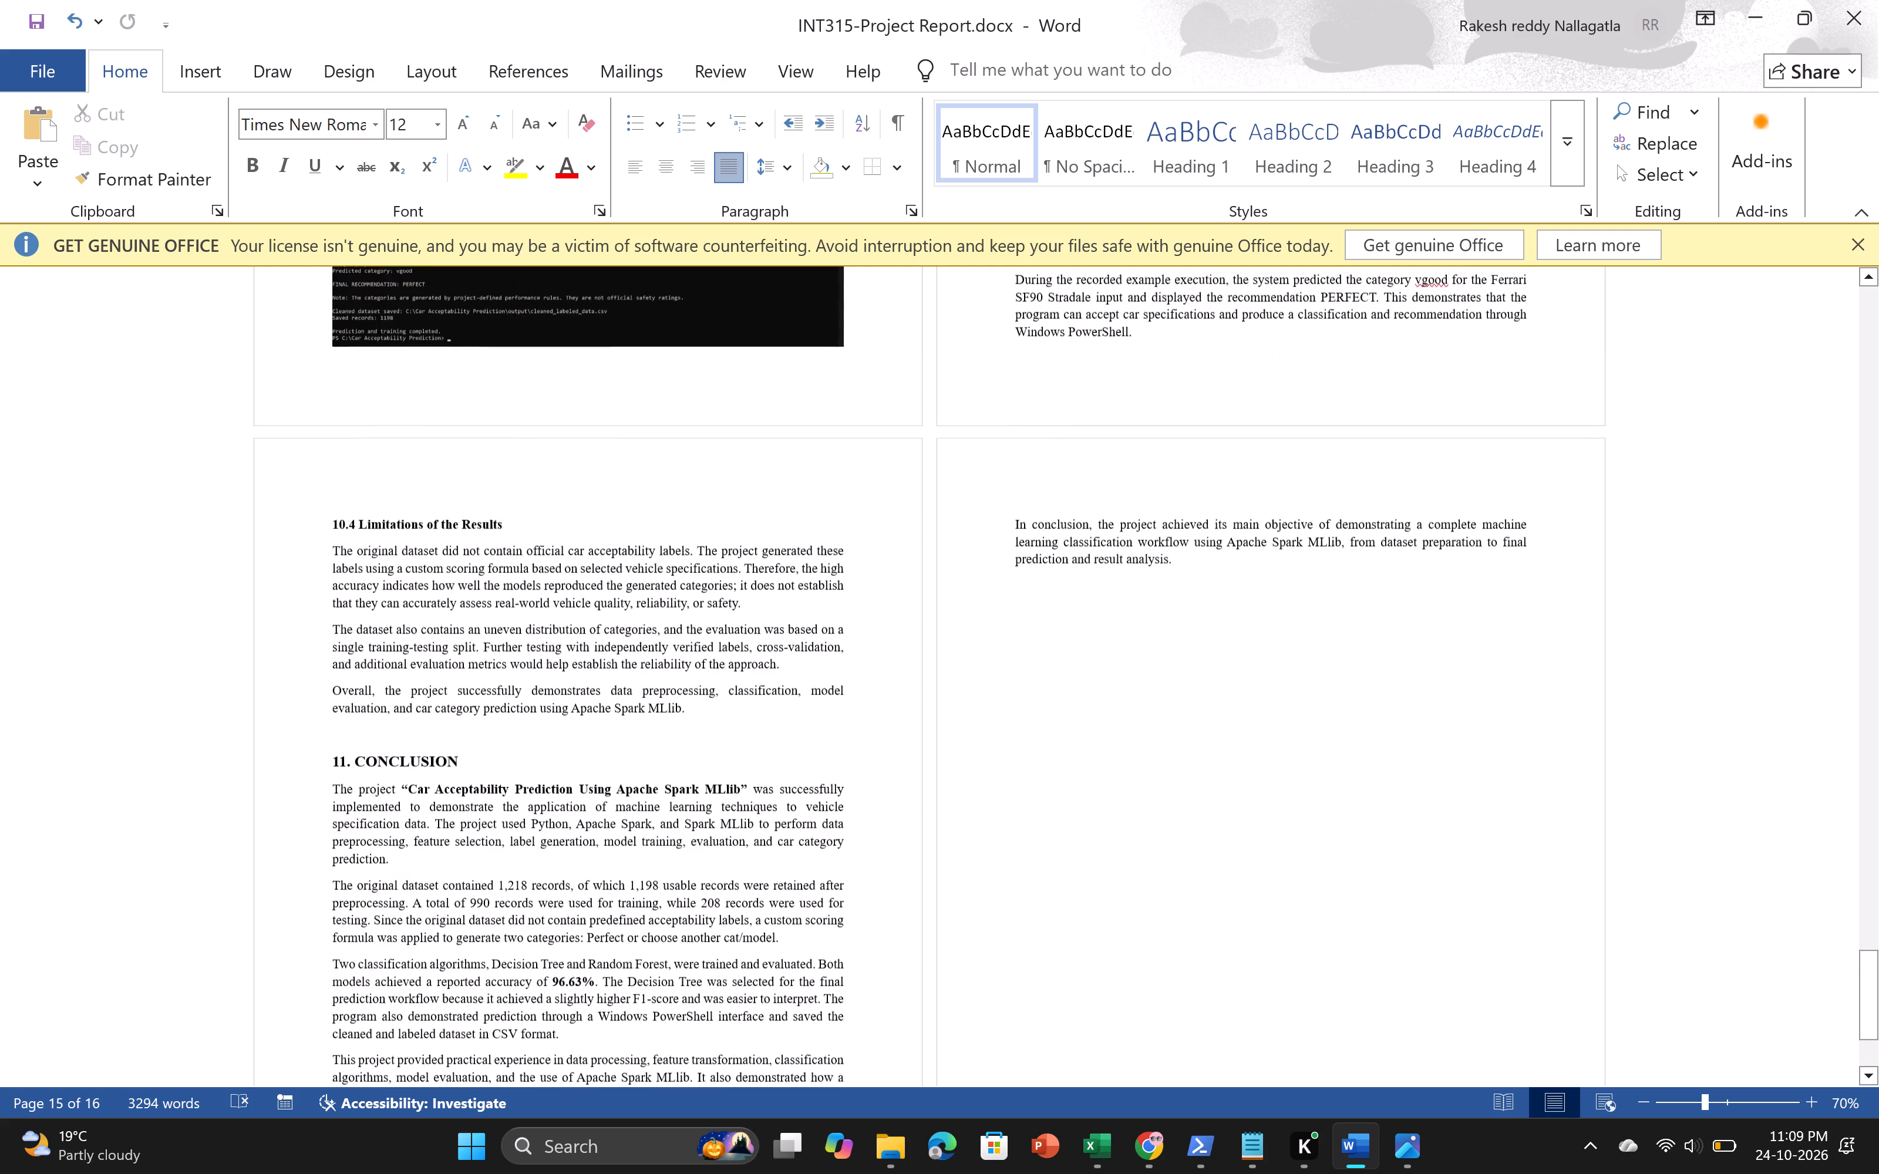
scroll(1187, 640, up, 2)
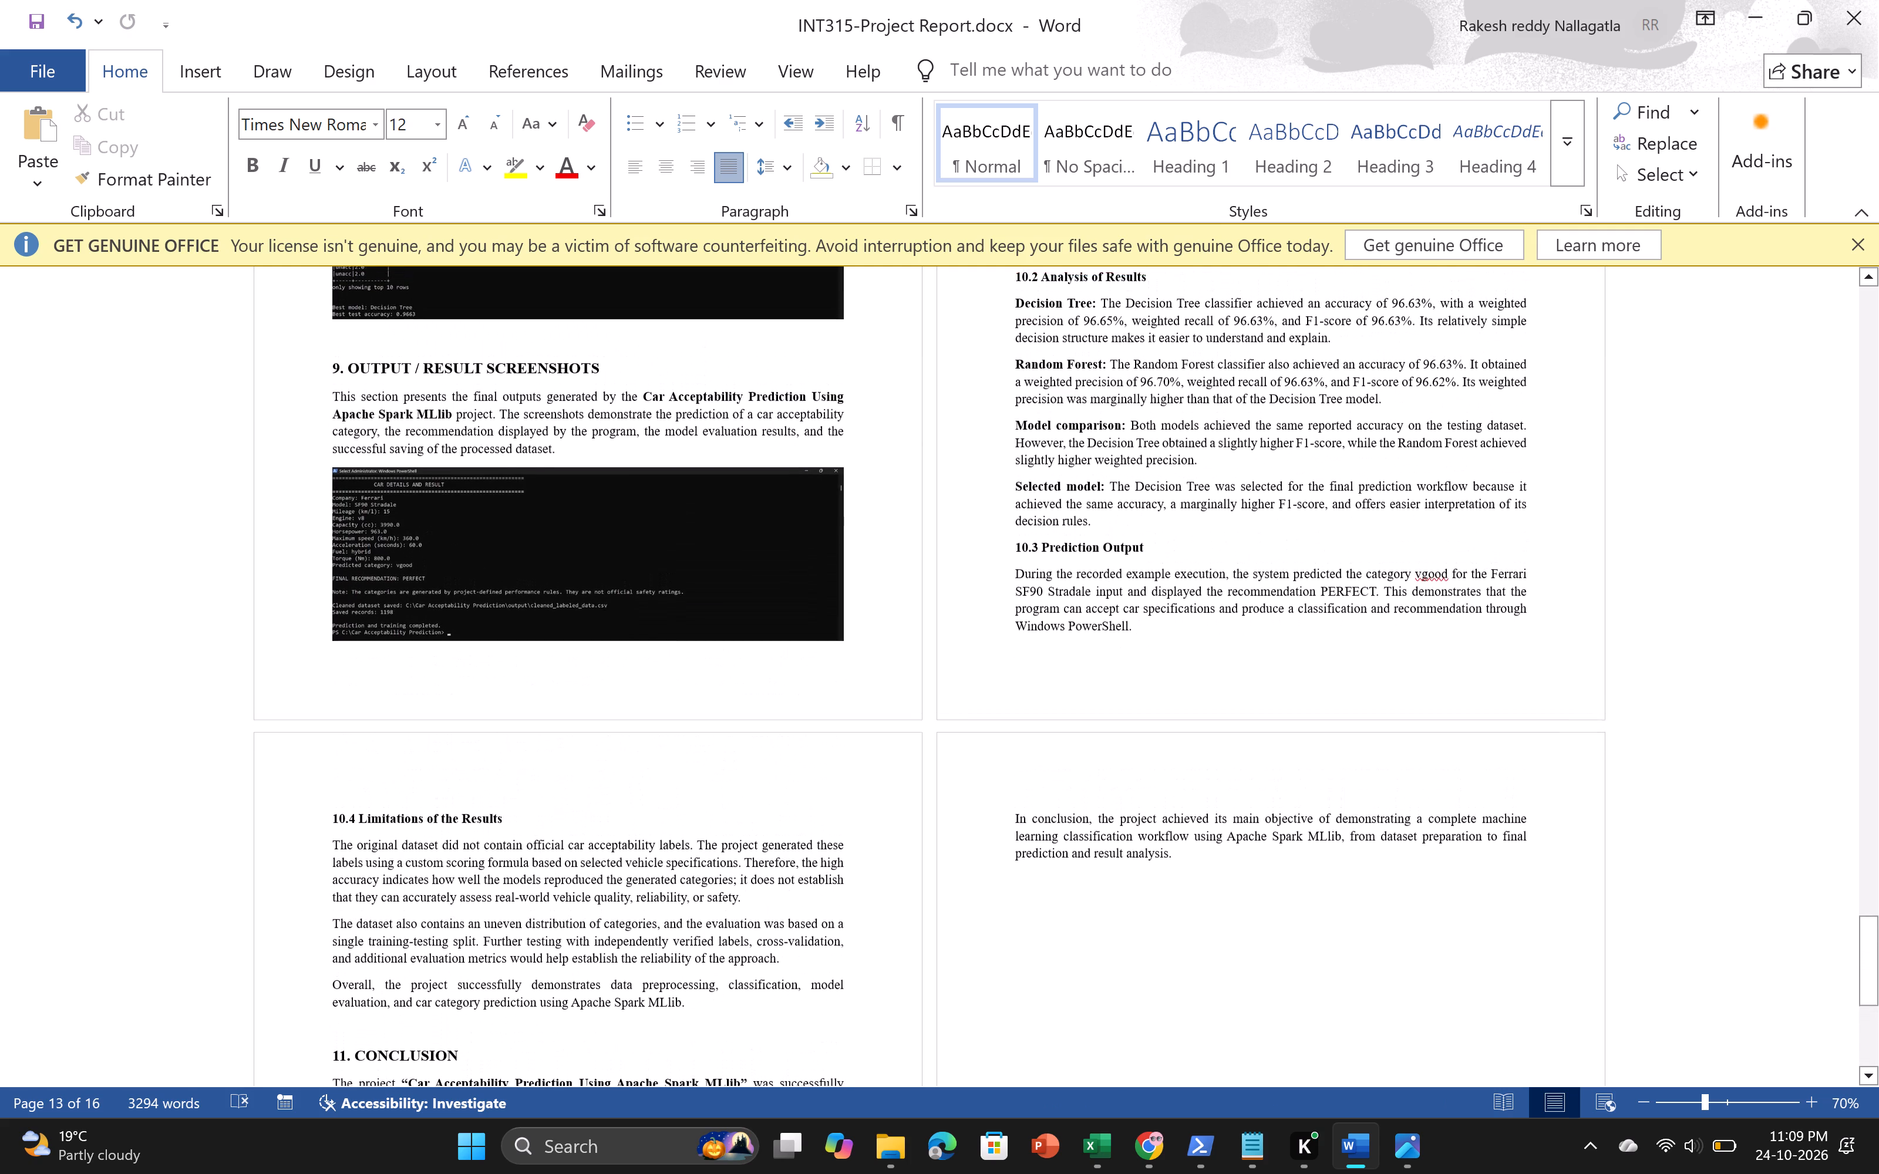
scroll(1187, 640, up, 1)
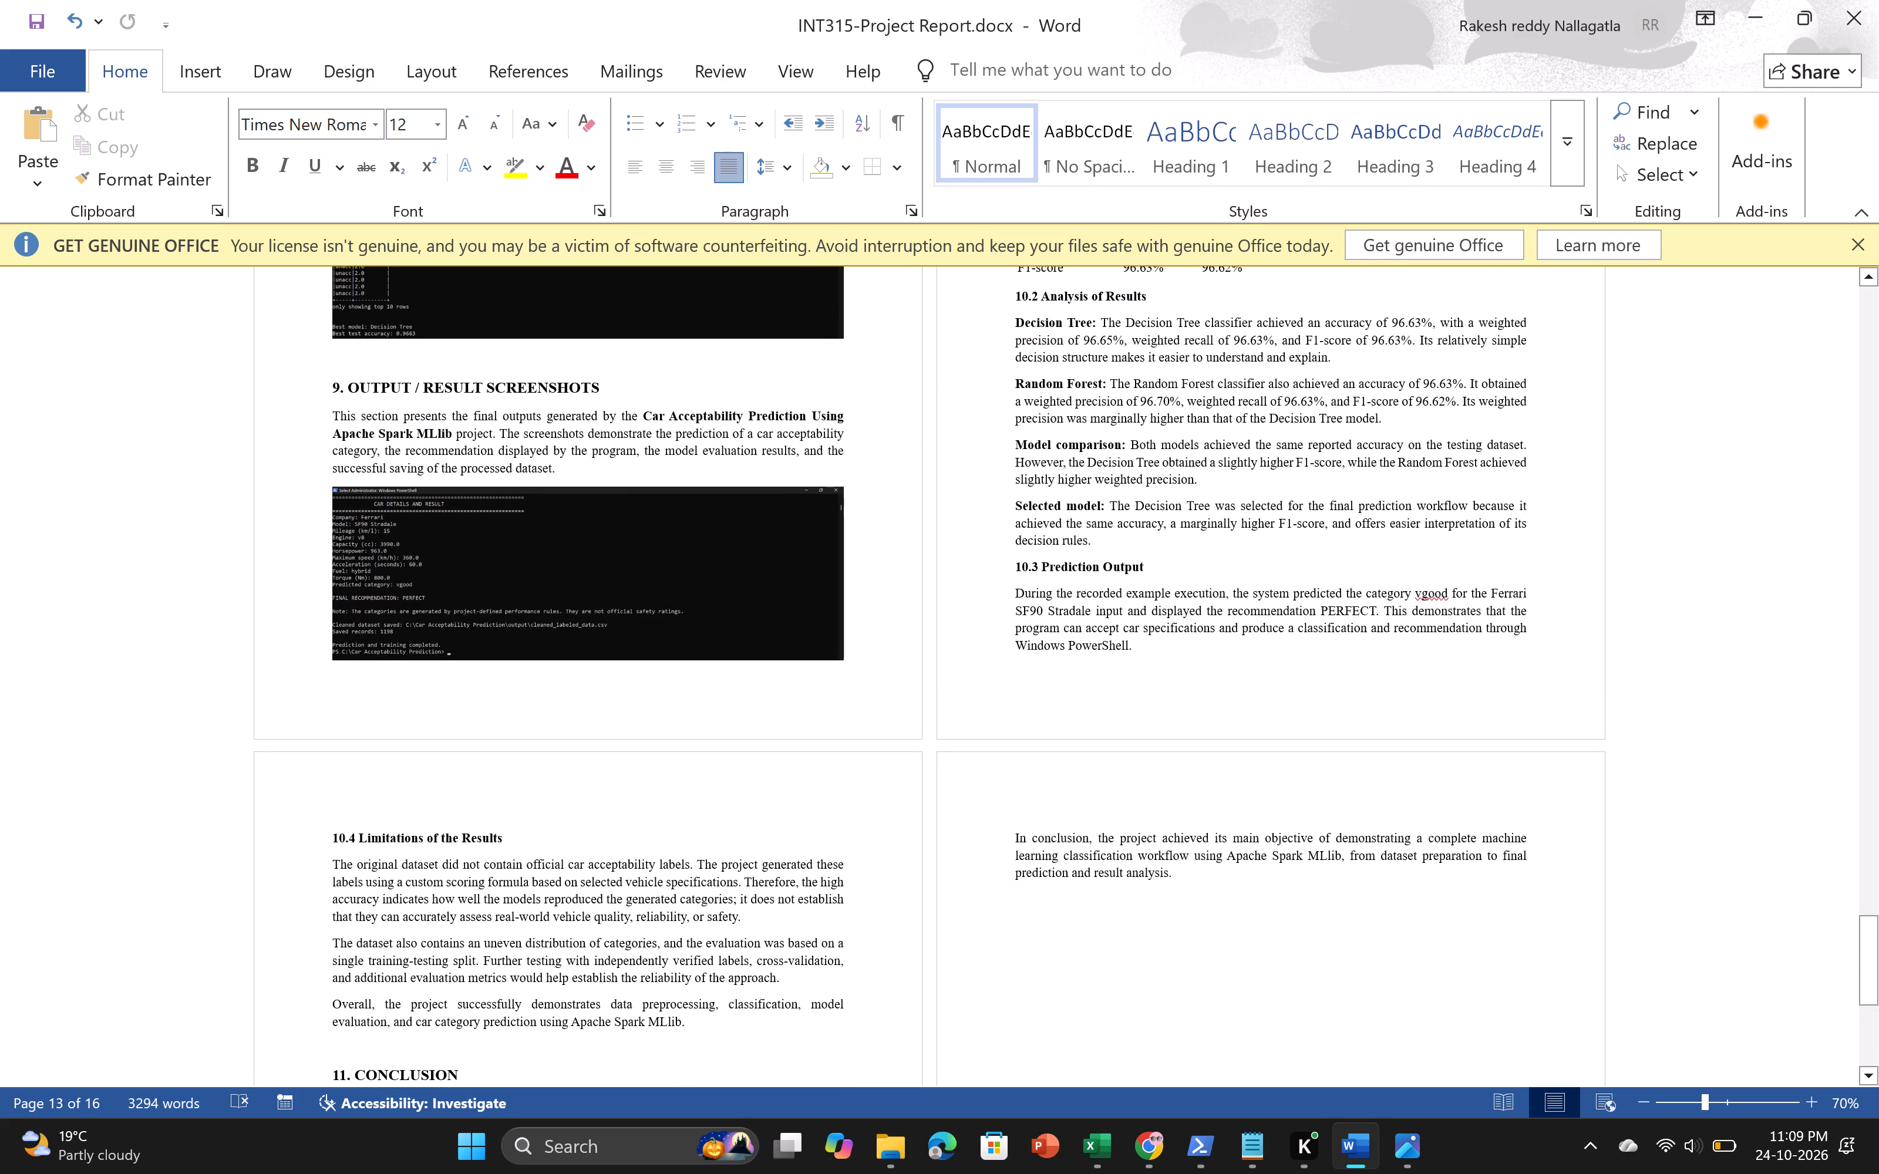
click(1447, 593)
key(BackSpace)
key(BackSpace)
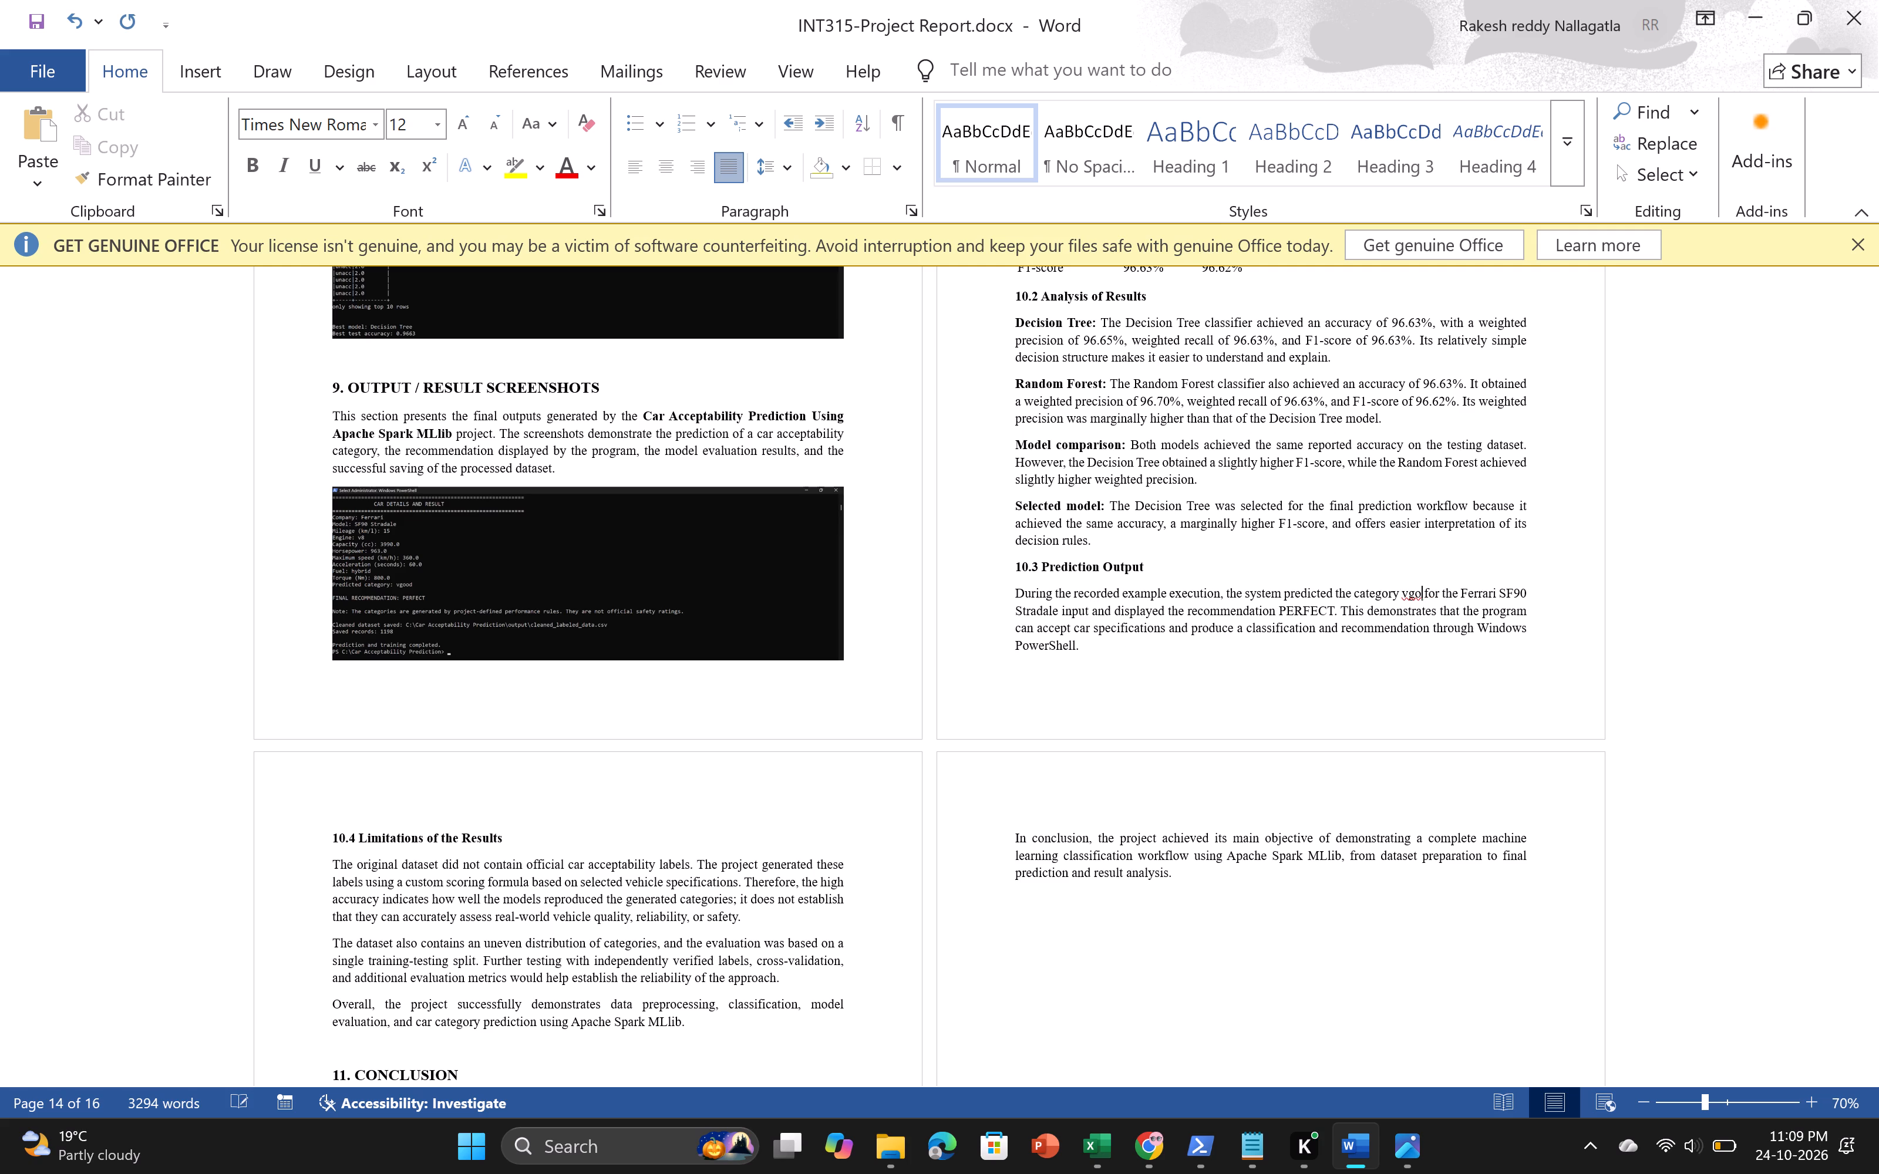
key(BackSpace)
key(BackSpace)
key(BackSpace)
text(Perfect)
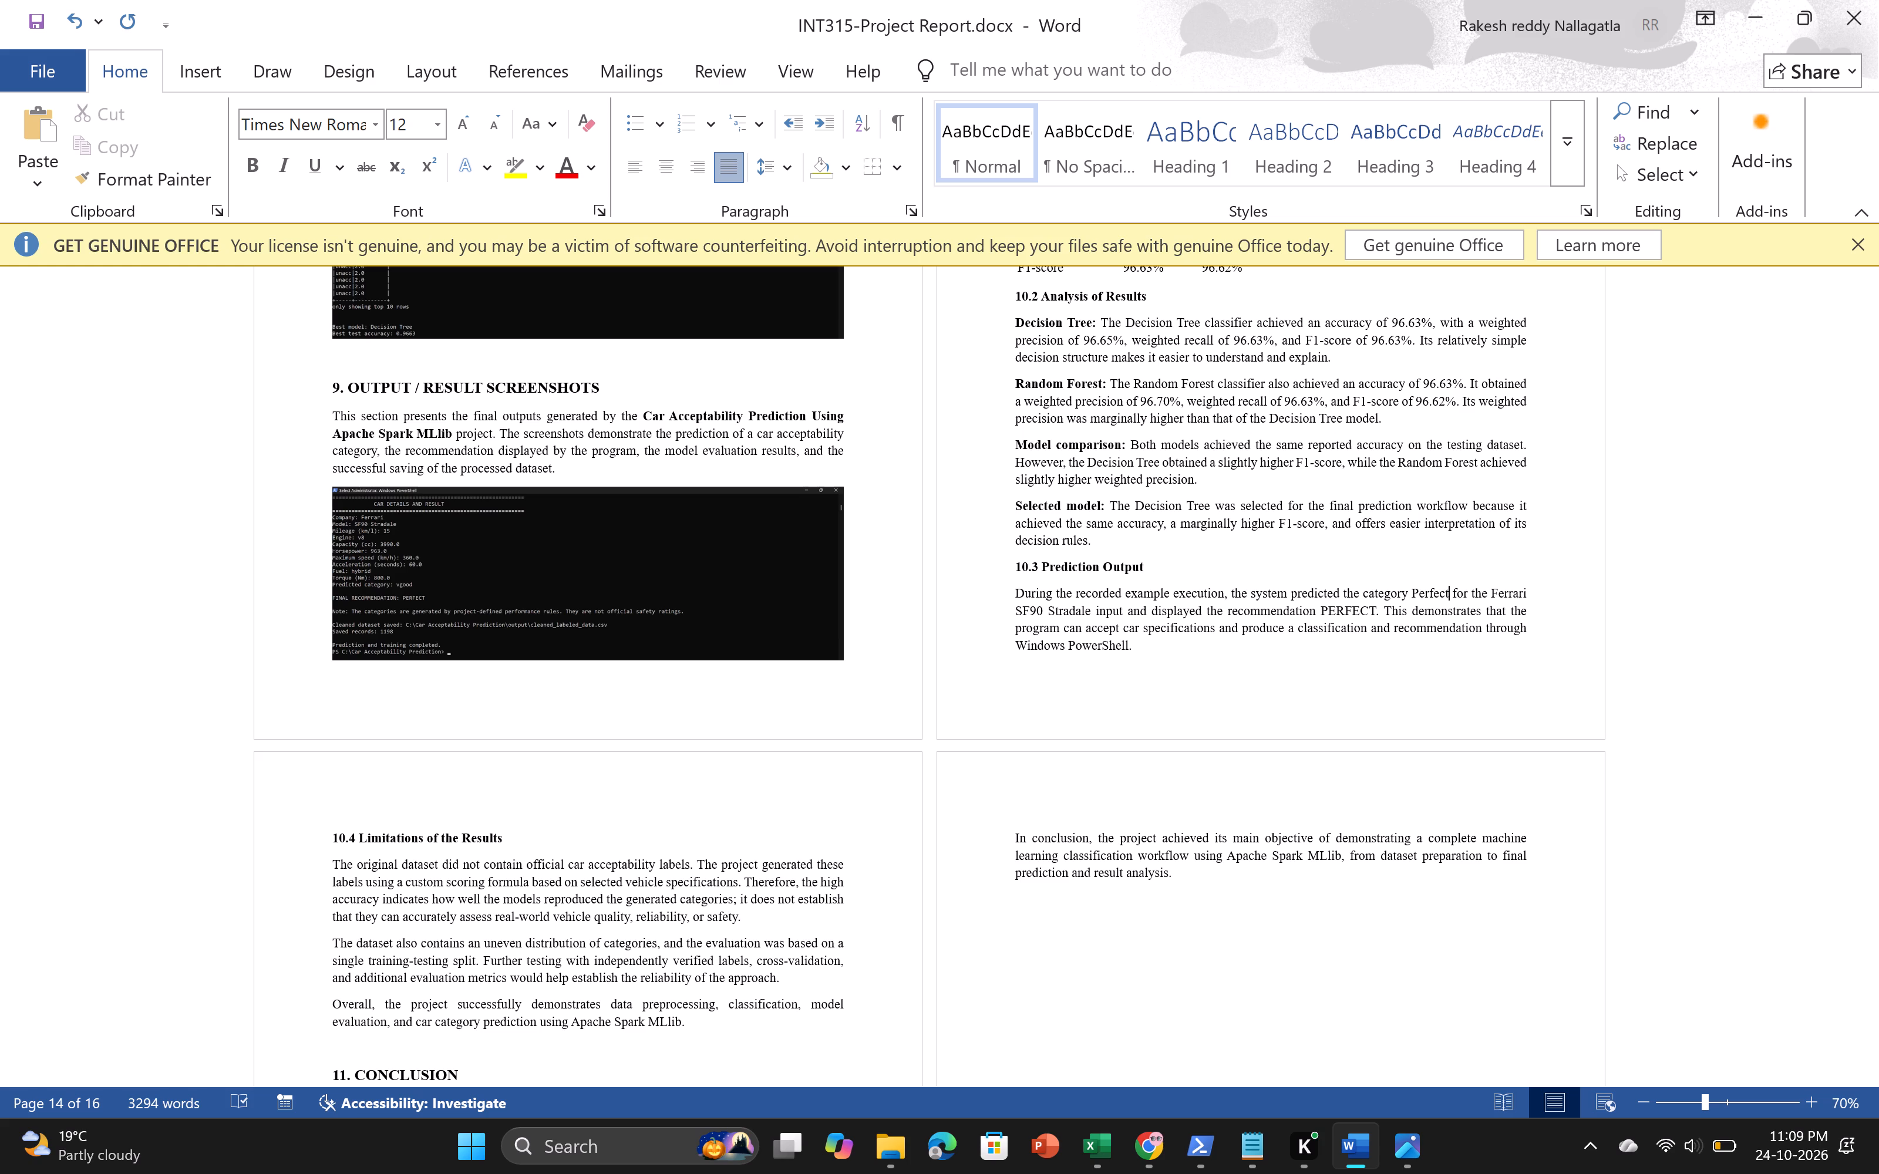
click(1417, 593)
key(BackSpace)
key(p)
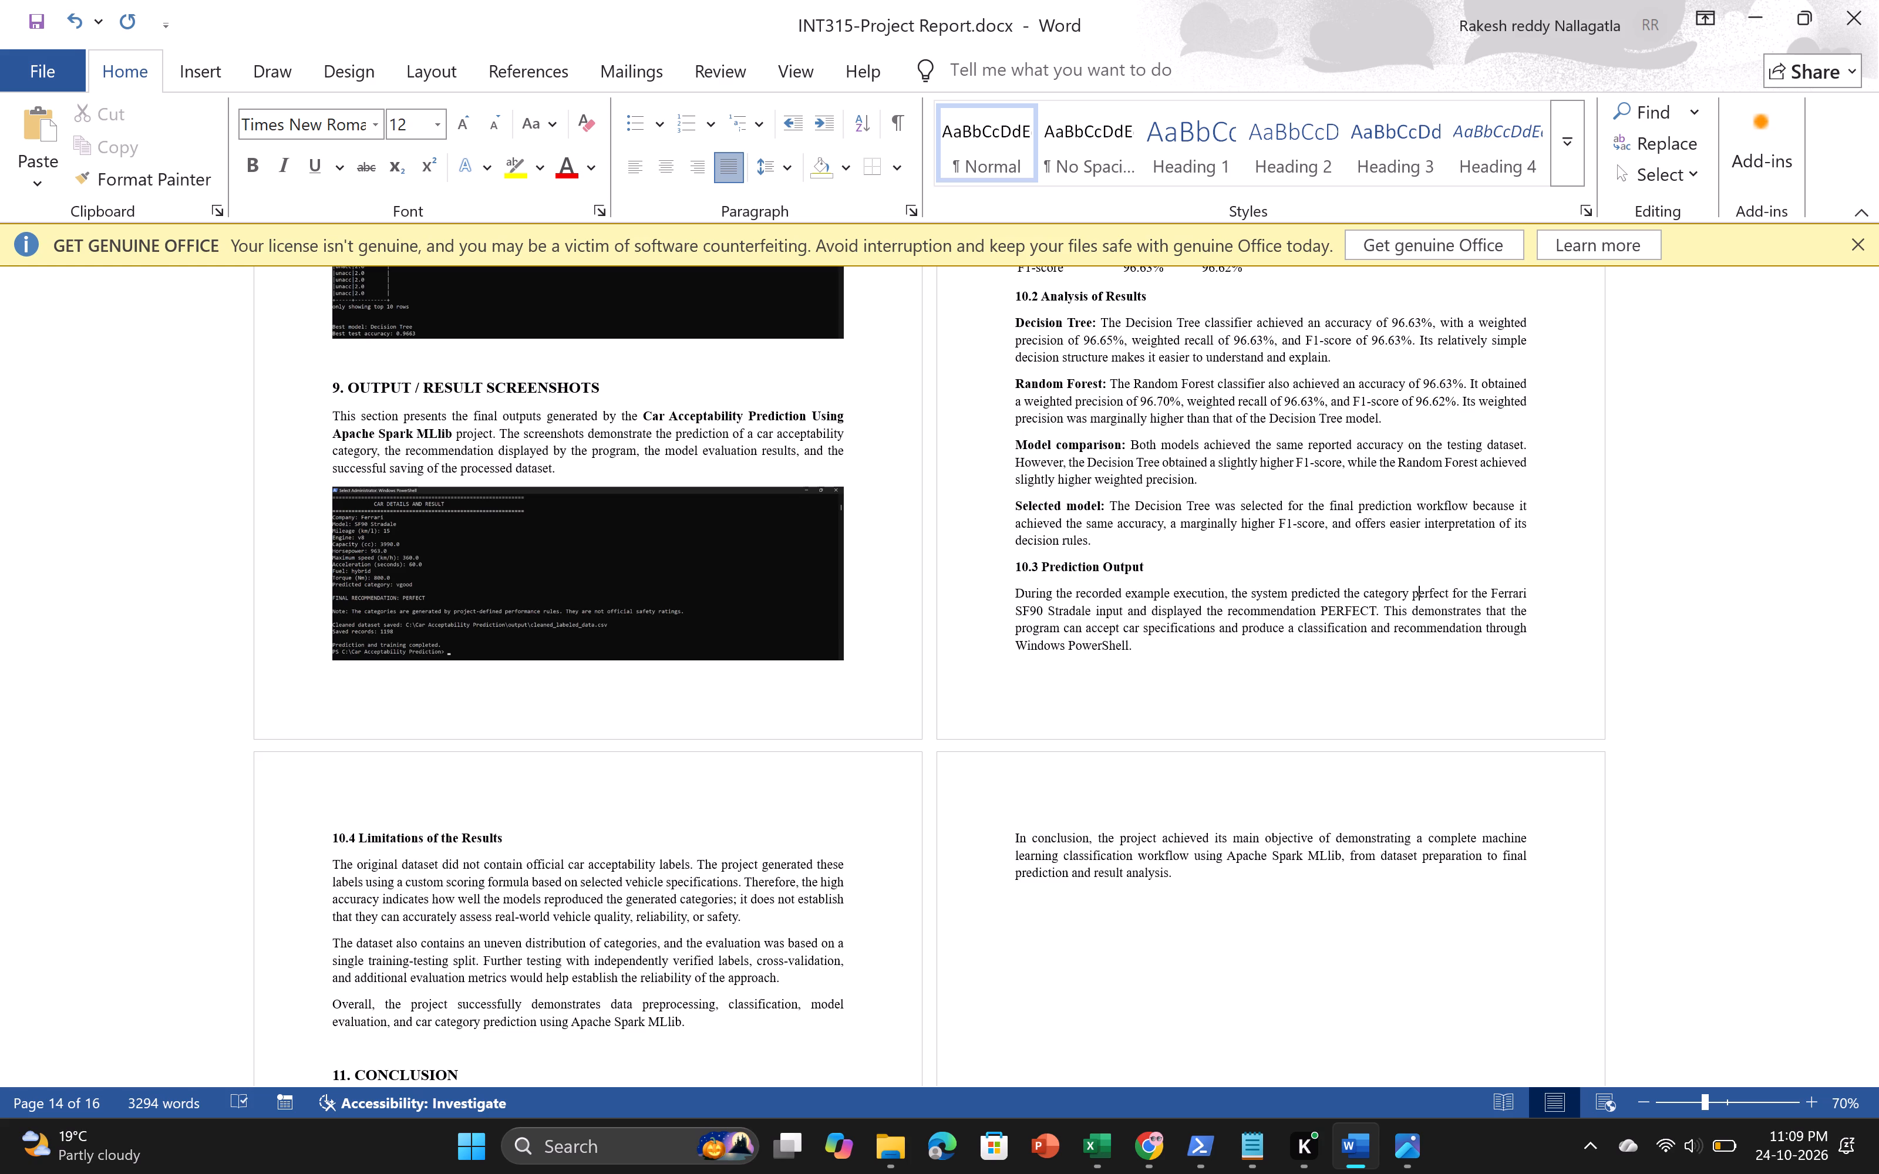
scroll(1417, 593, down, 1)
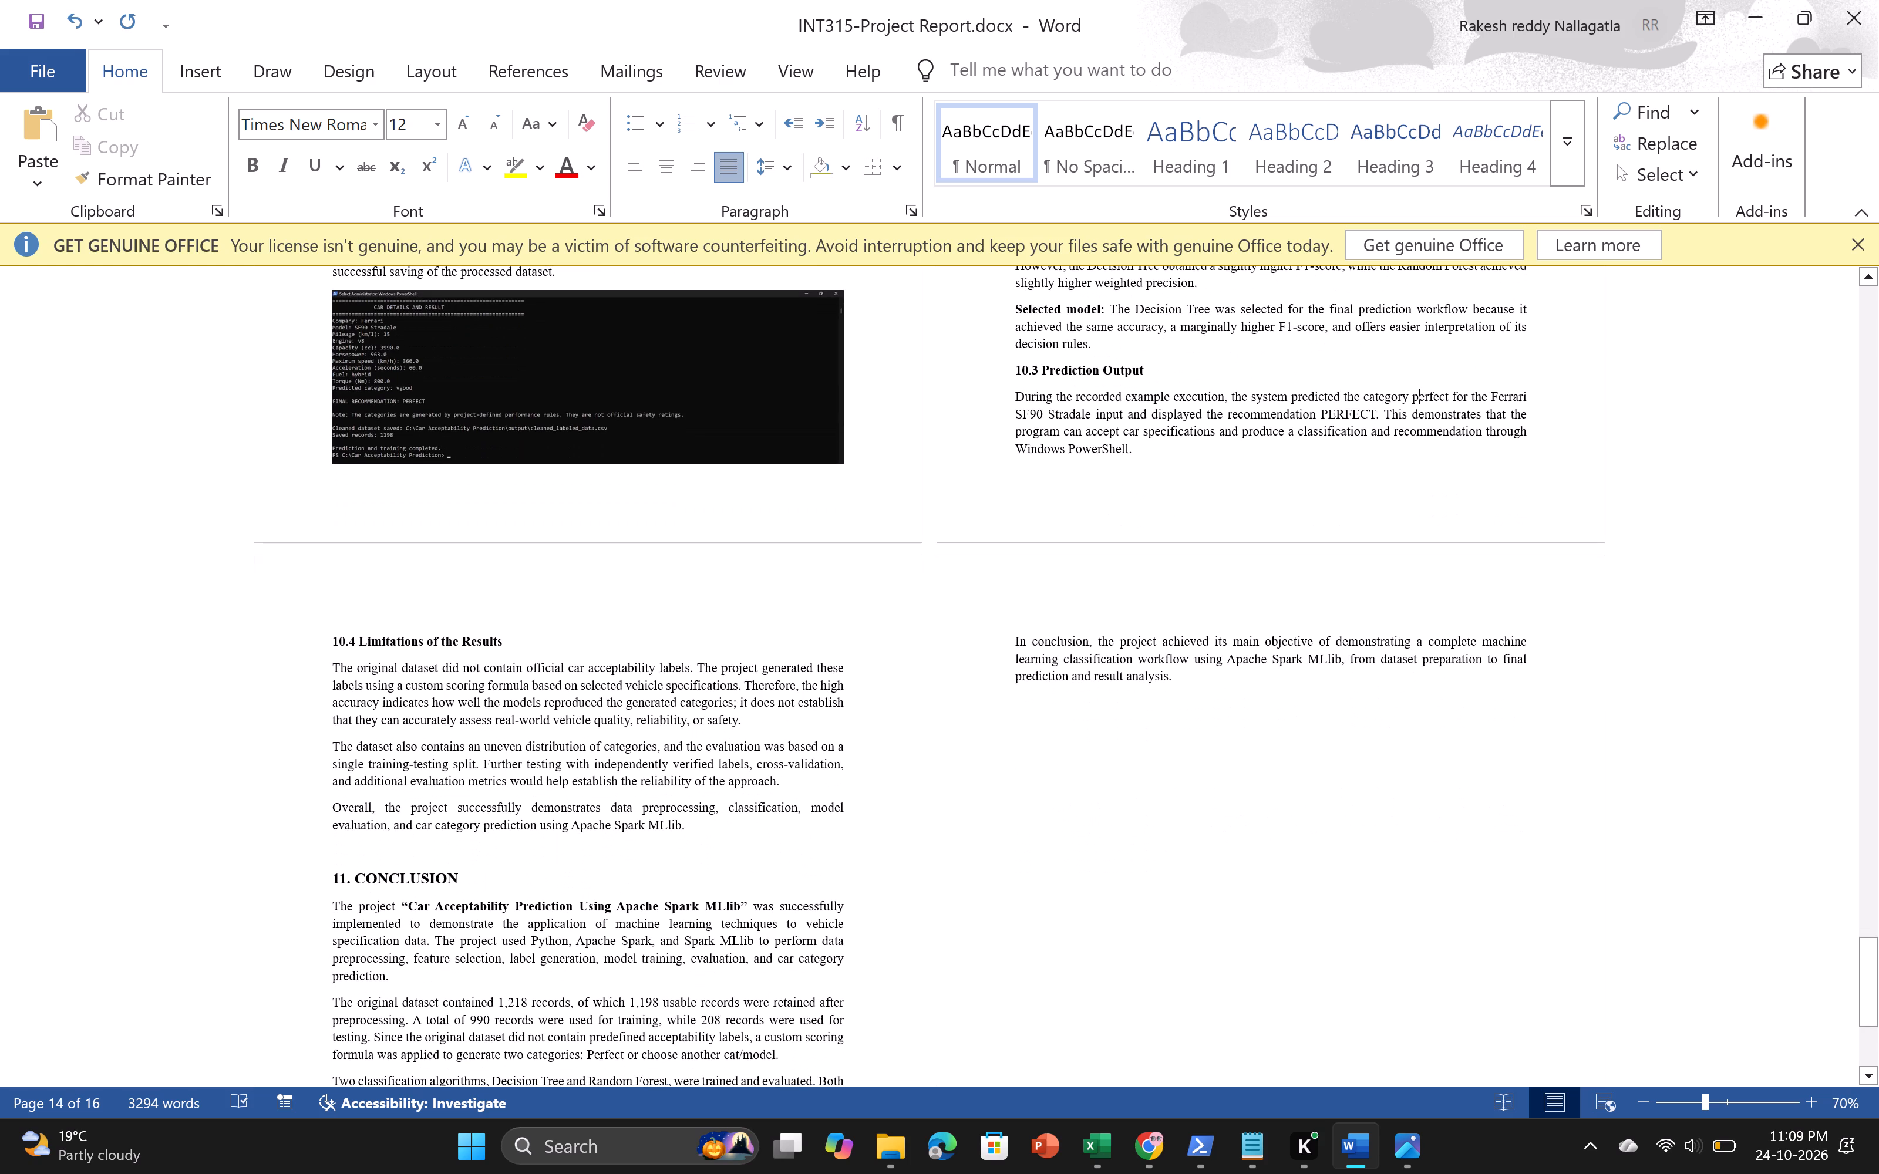
scroll(1417, 593, down, 1)
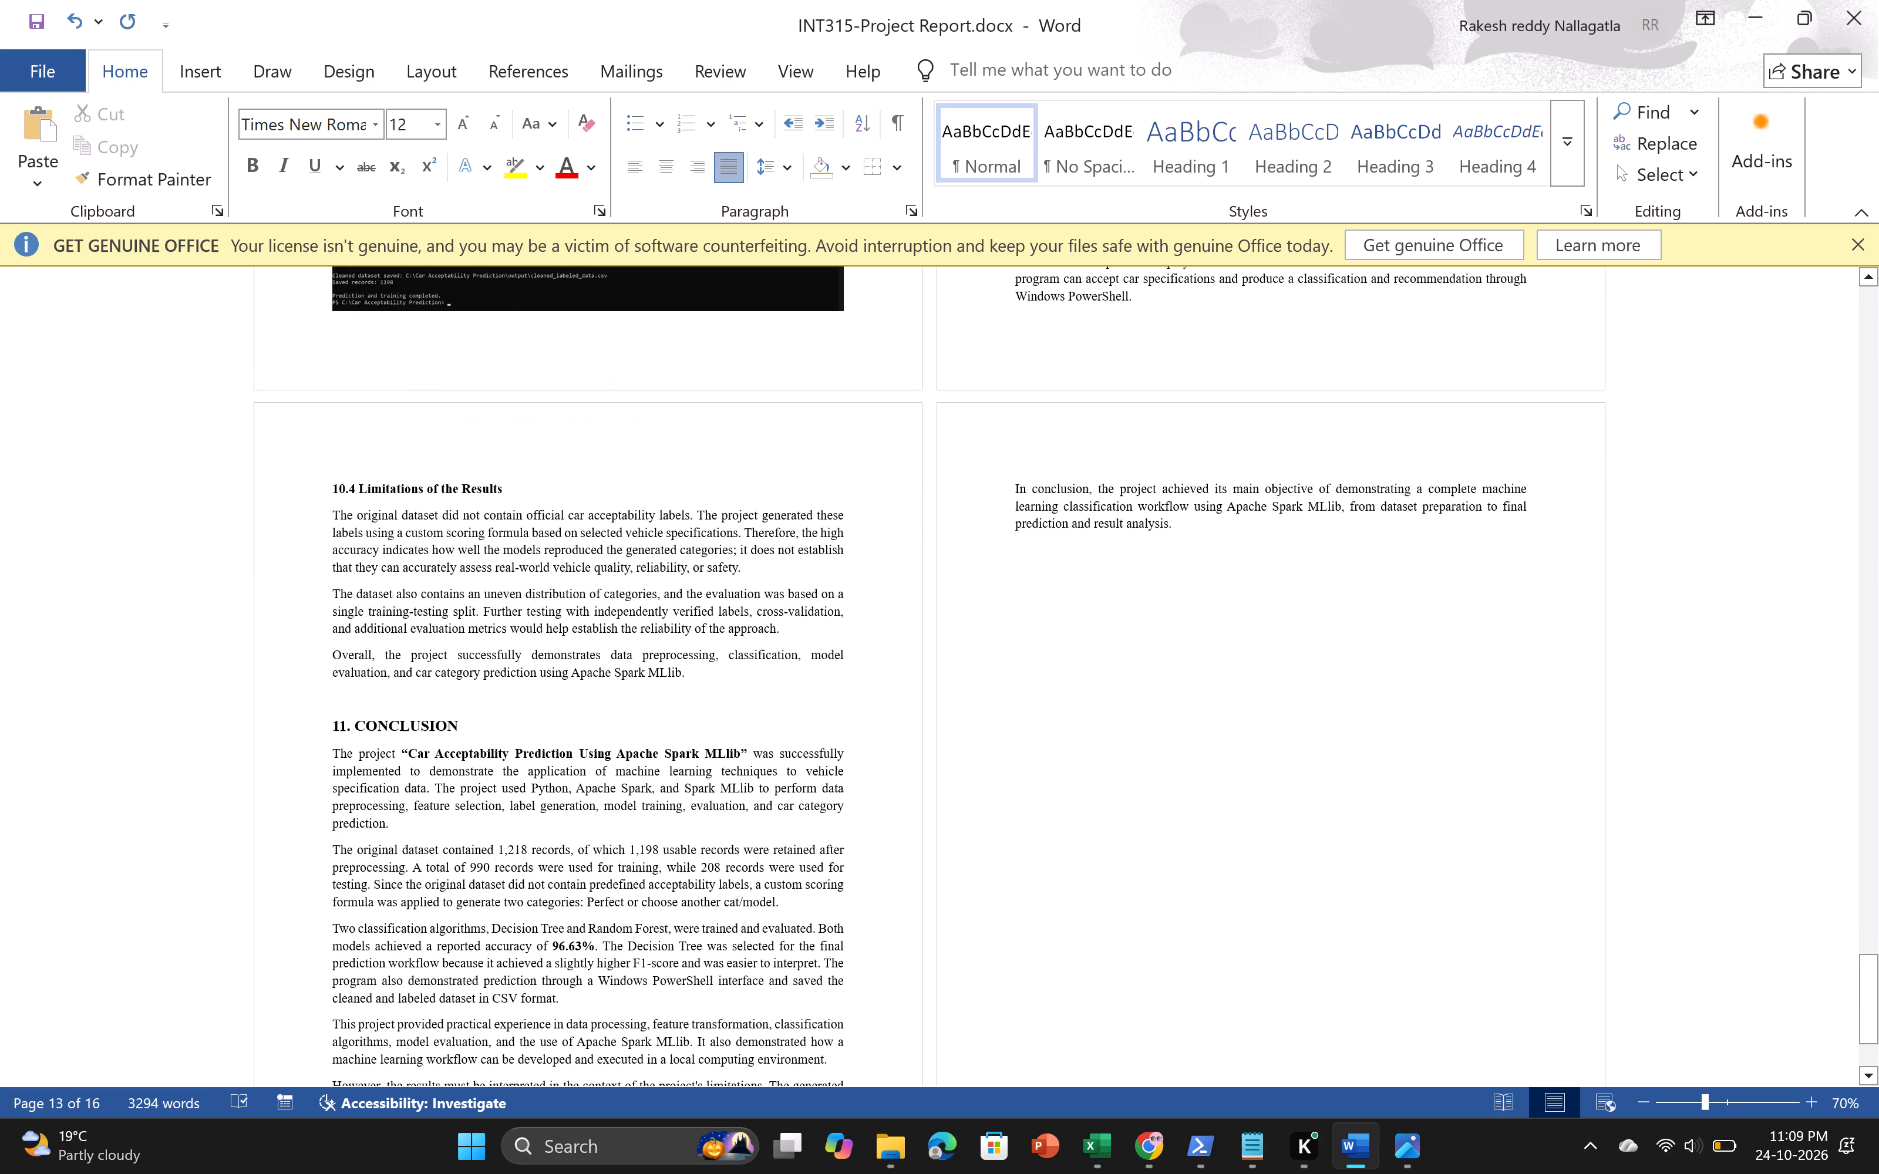
scroll(866, 876, down, 1)
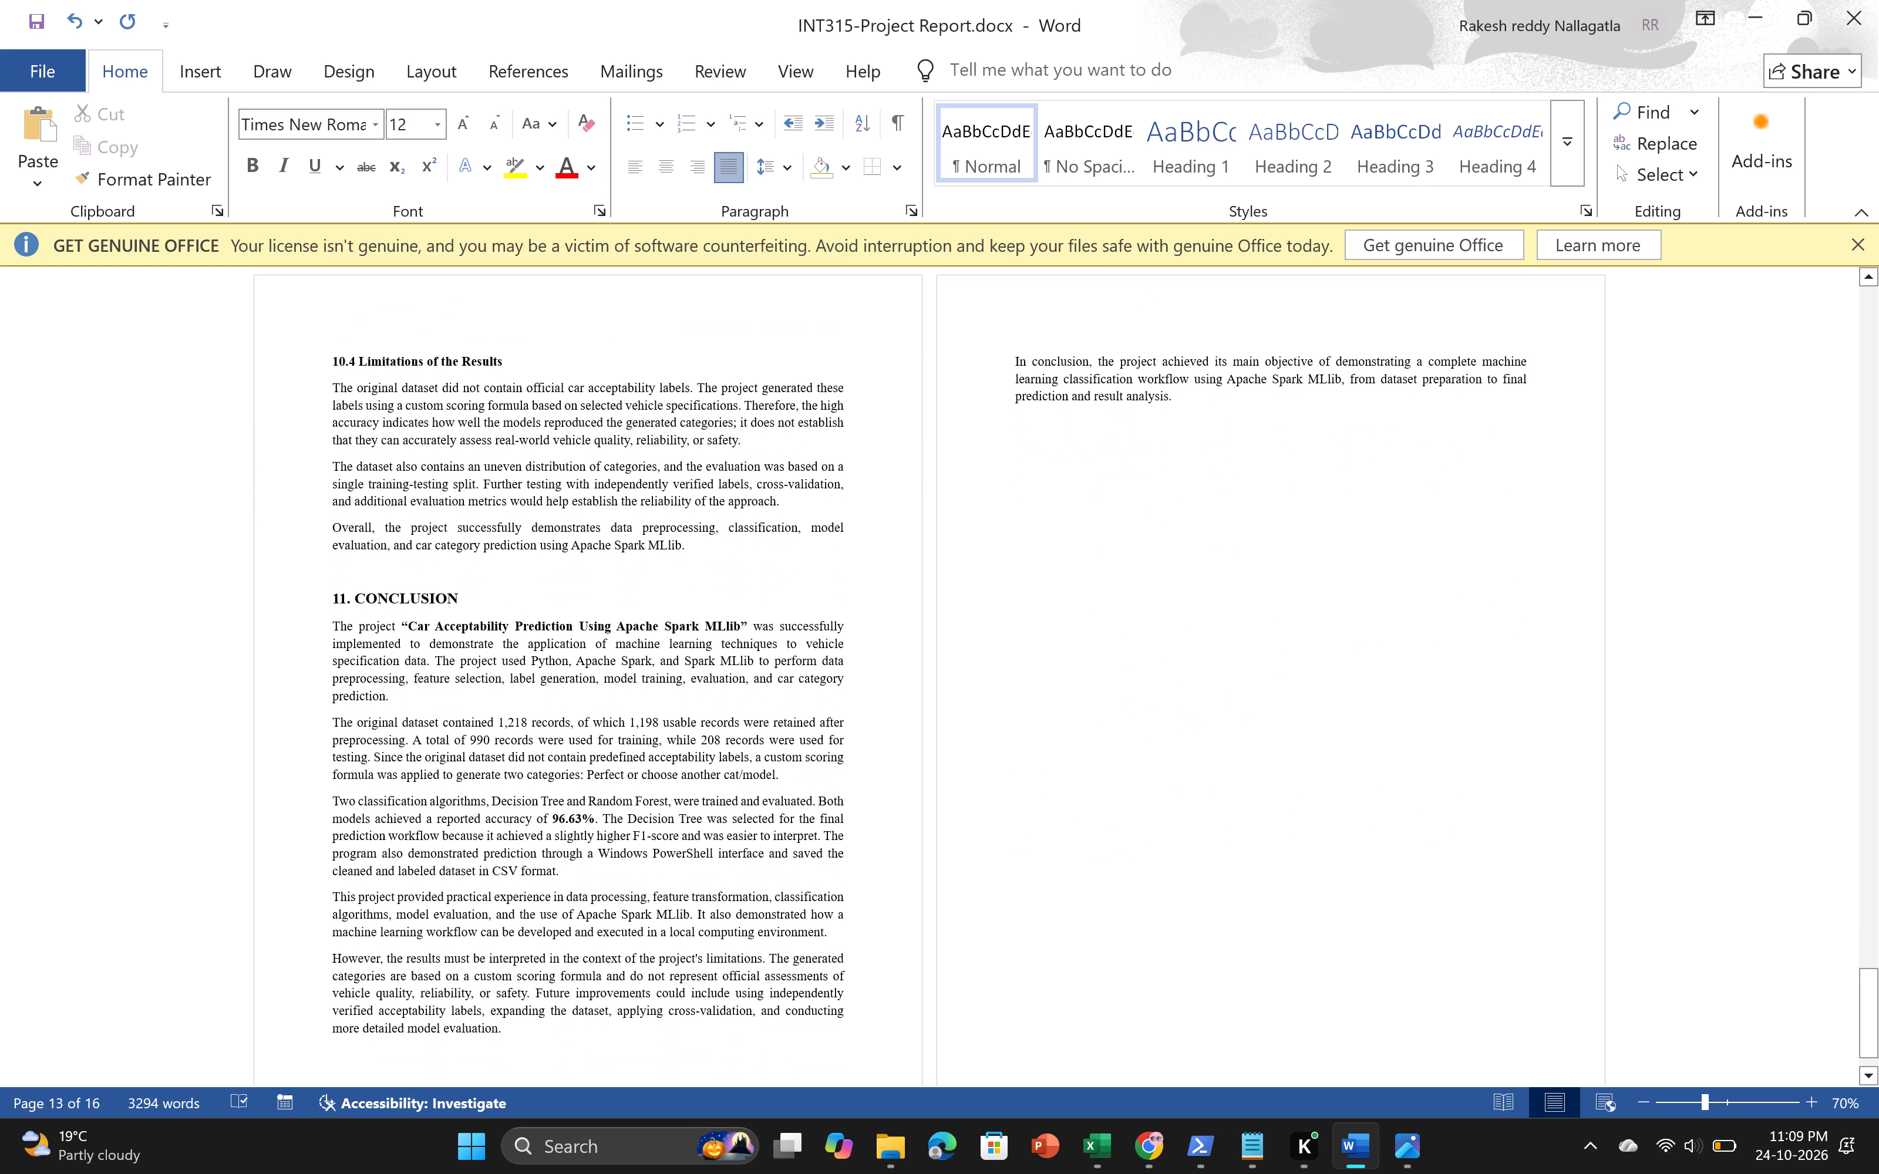
key(ctrl+s)
Review the report backwards from the Conclusion to the cover page for any remaining old category wording.
scroll(866, 876, up, 5)
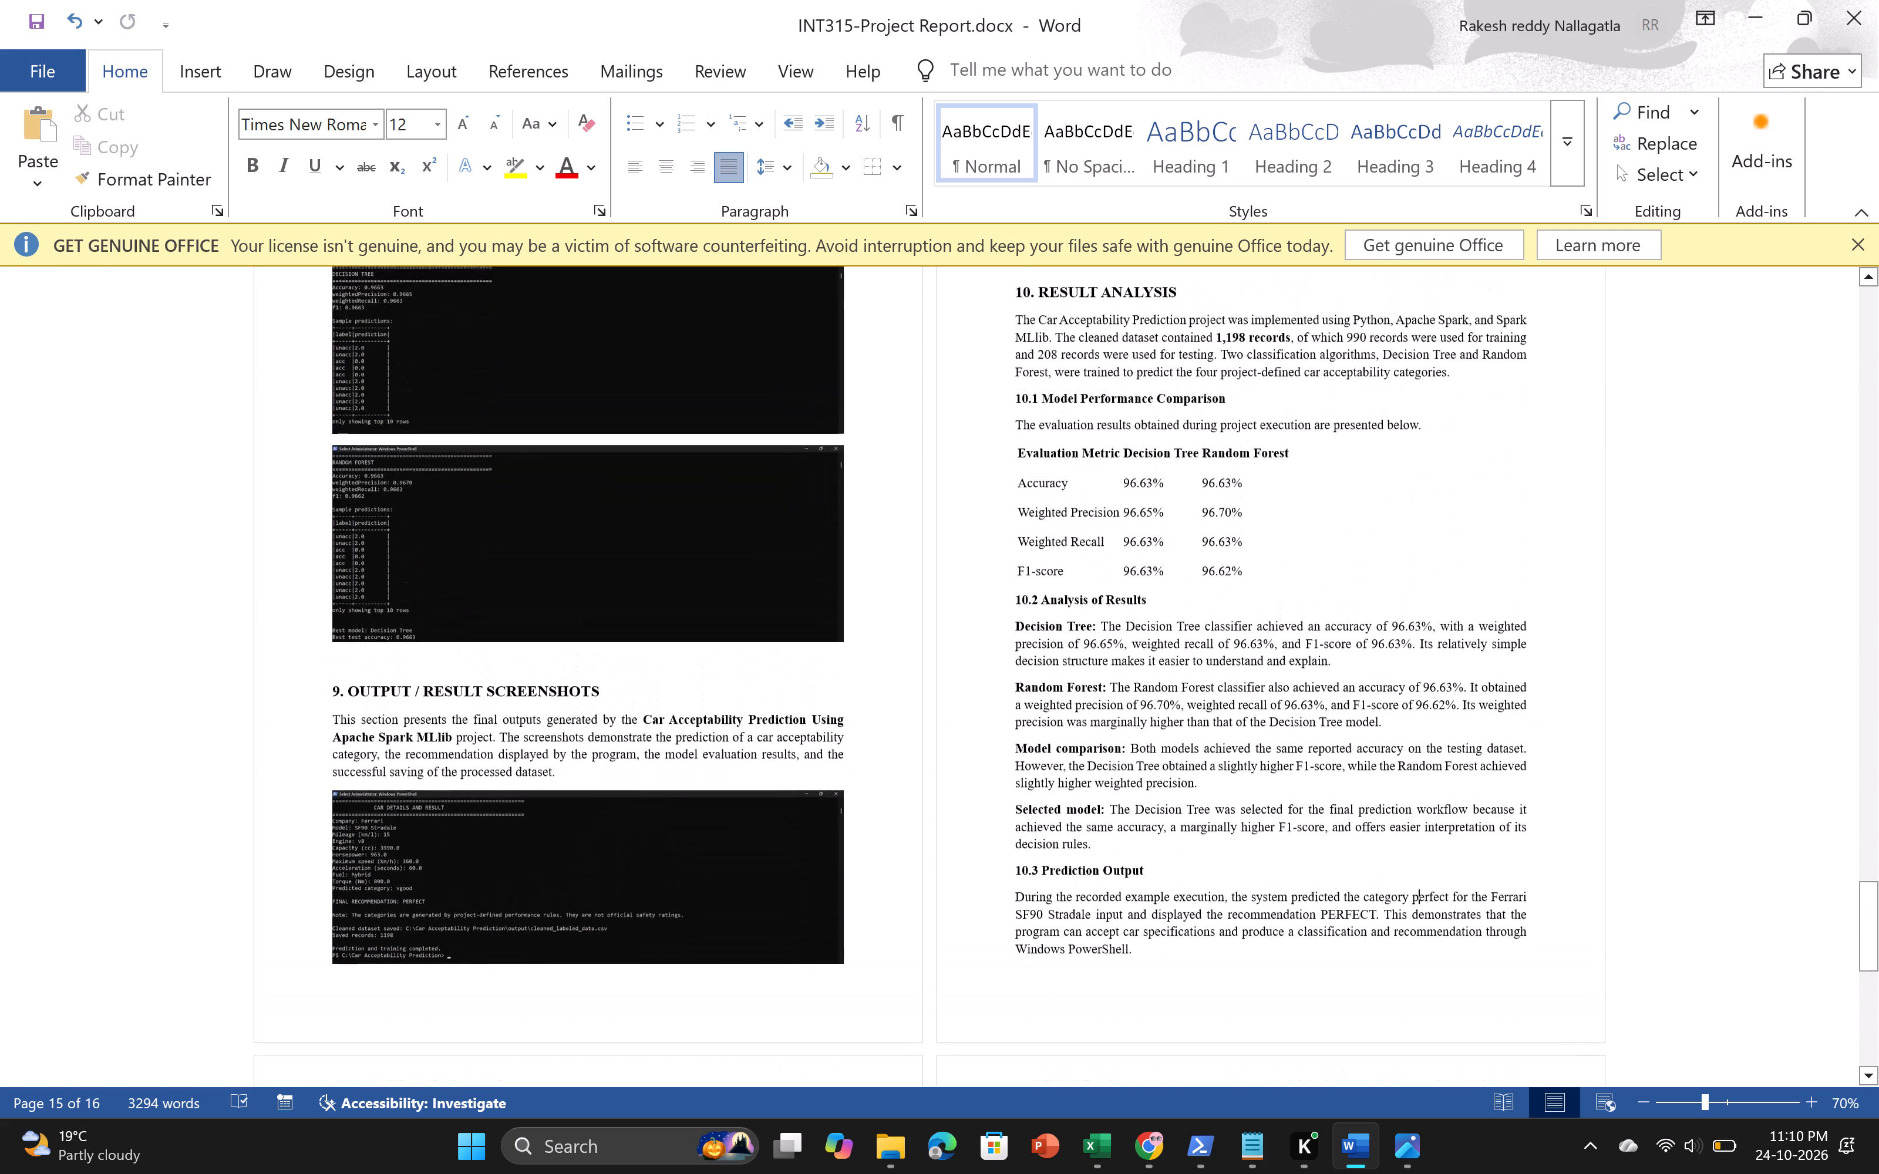
scroll(866, 876, up, 2)
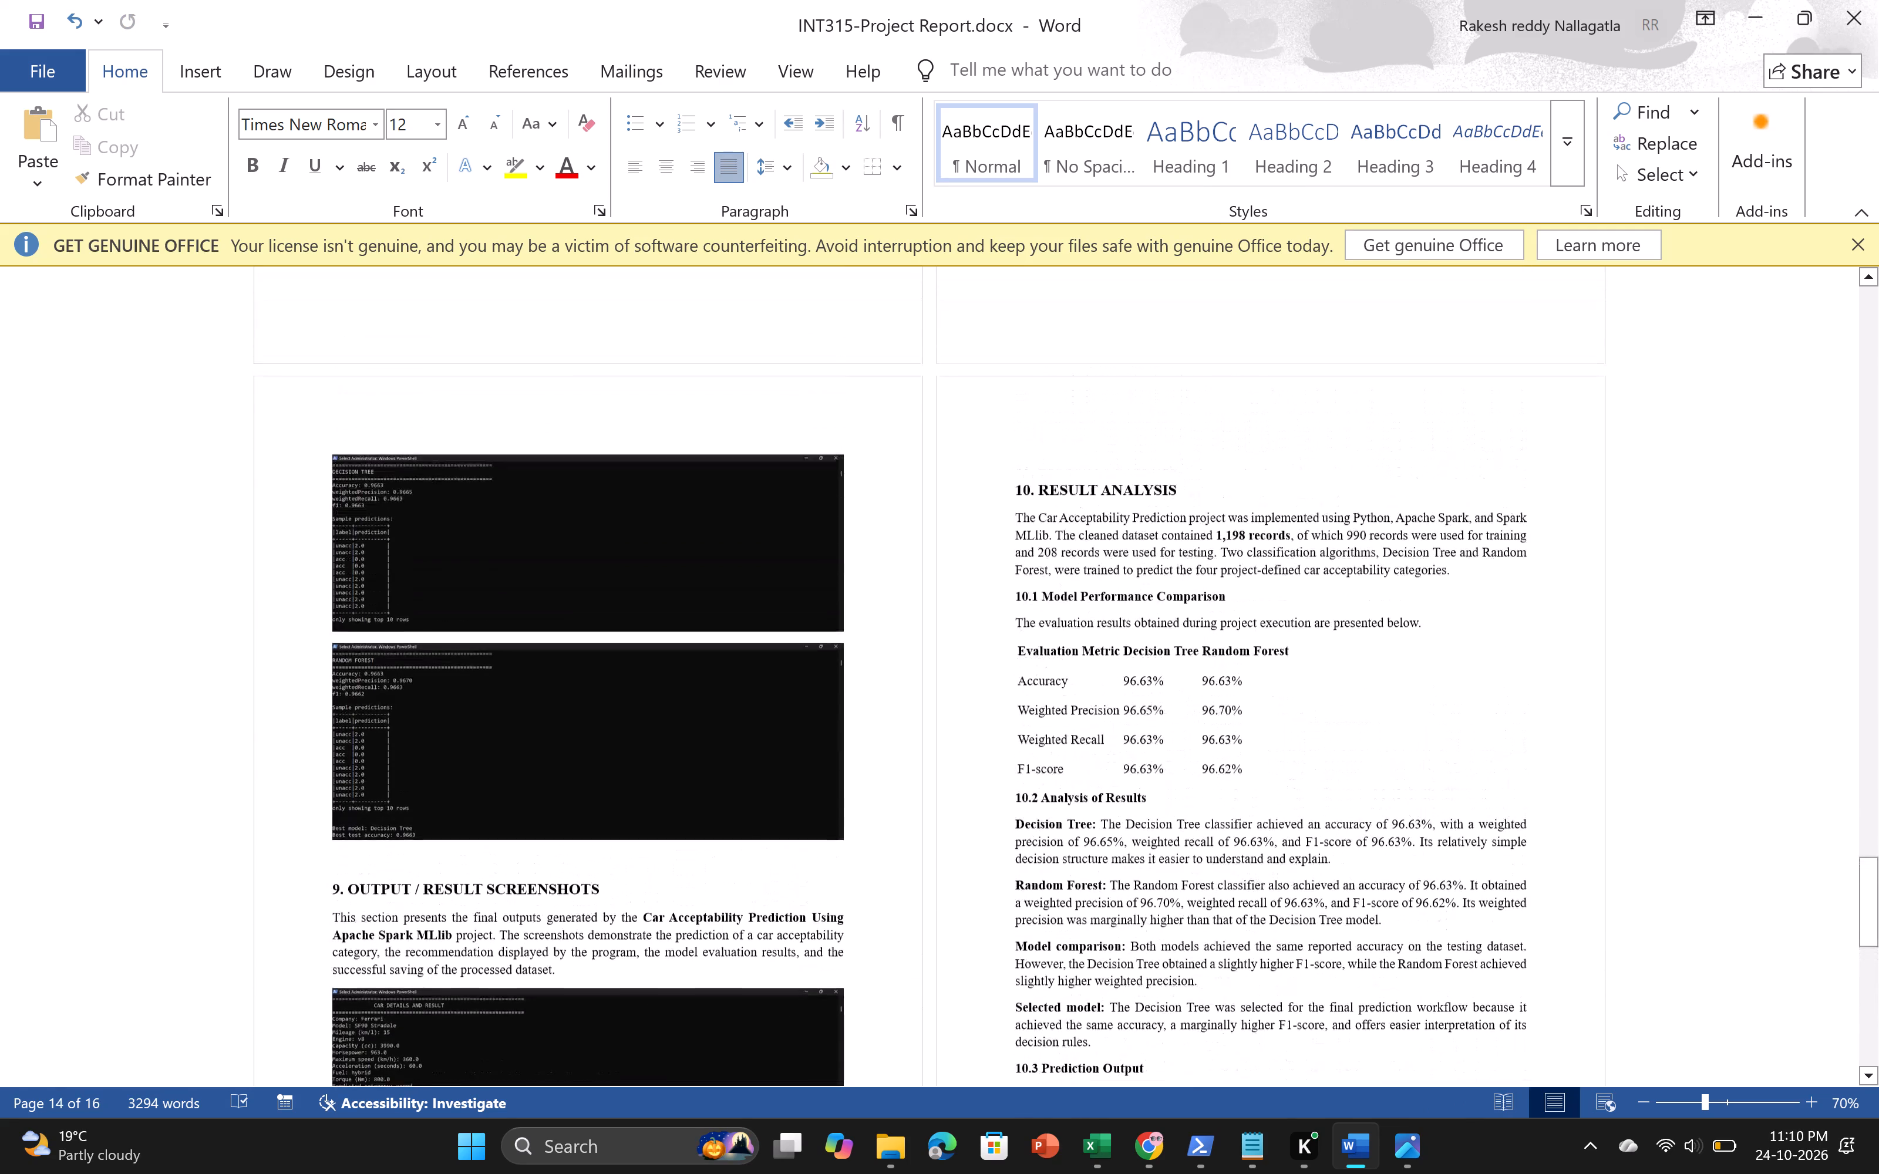
scroll(866, 876, up, 3)
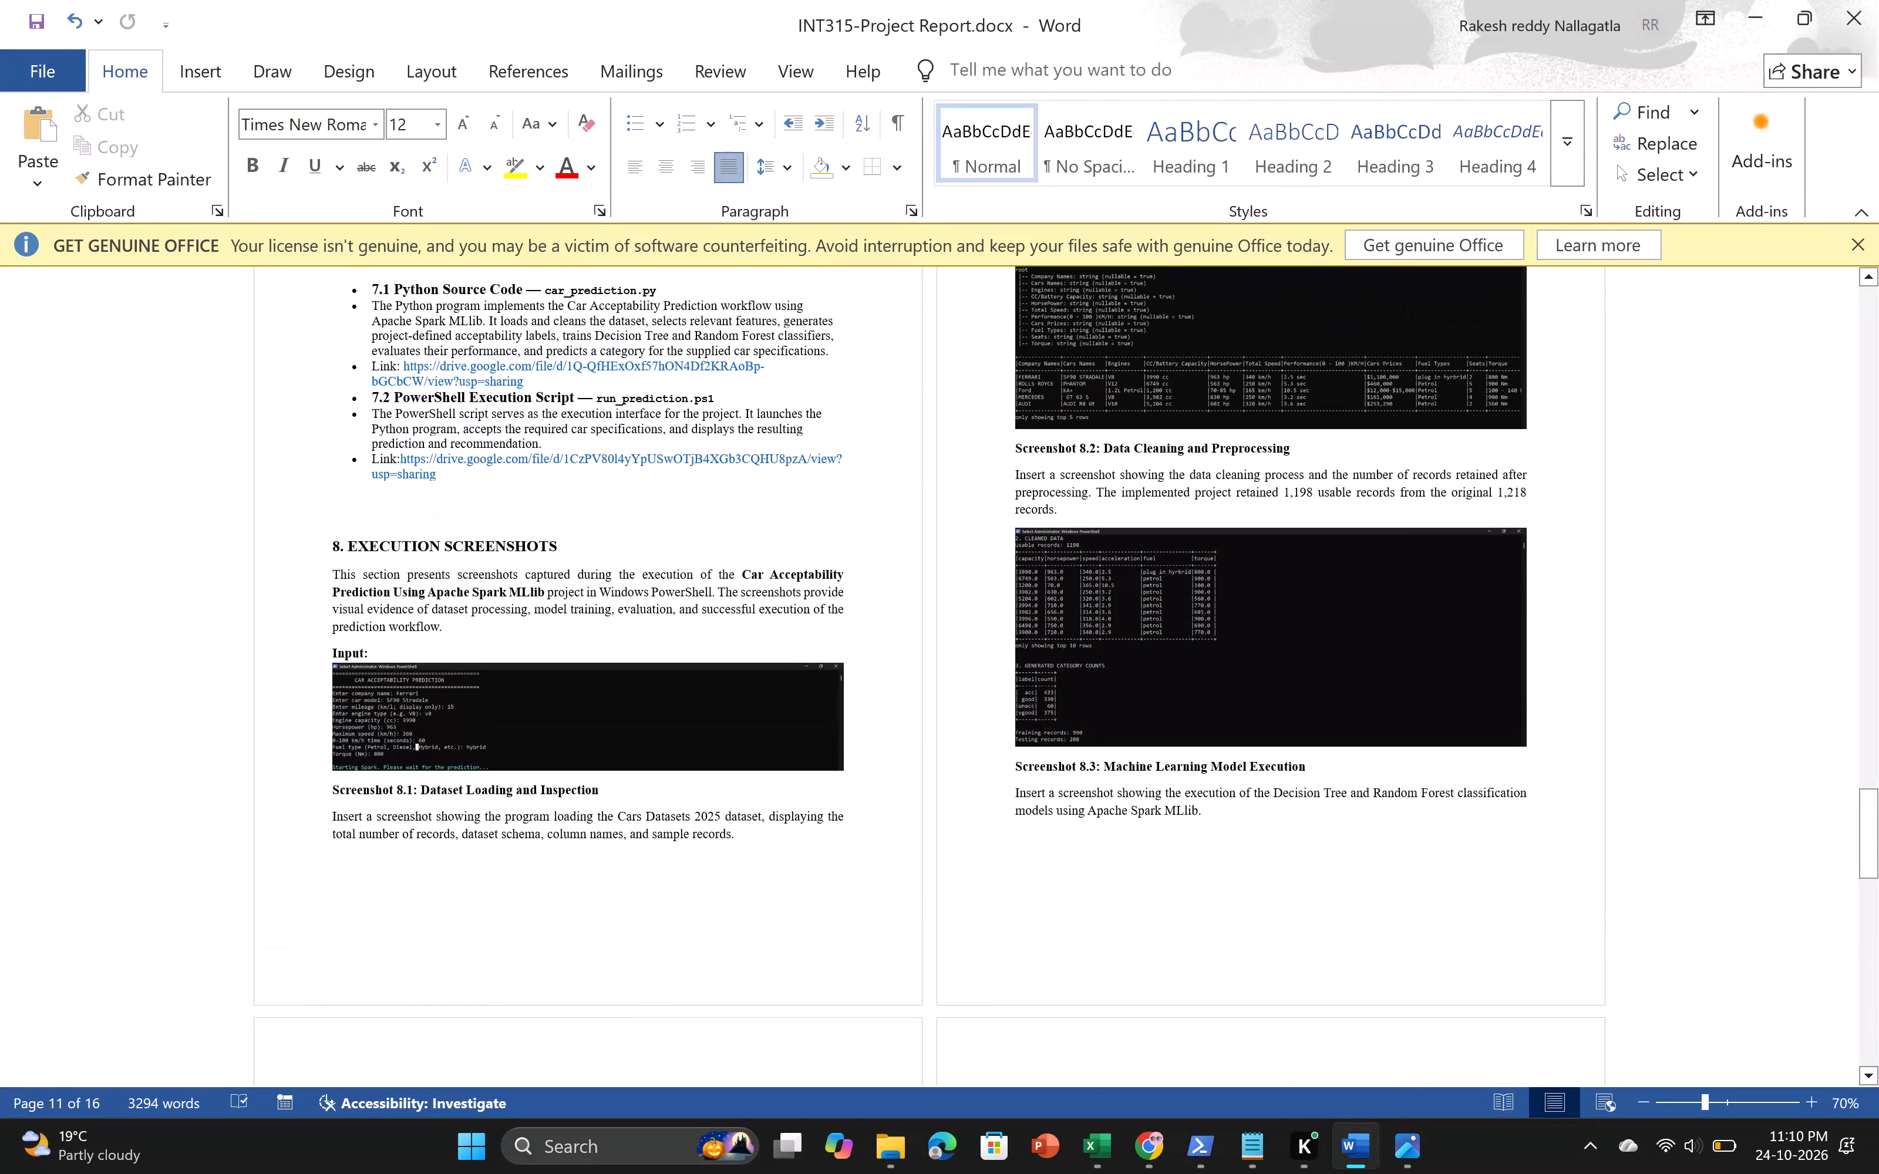
scroll(866, 876, up, 1)
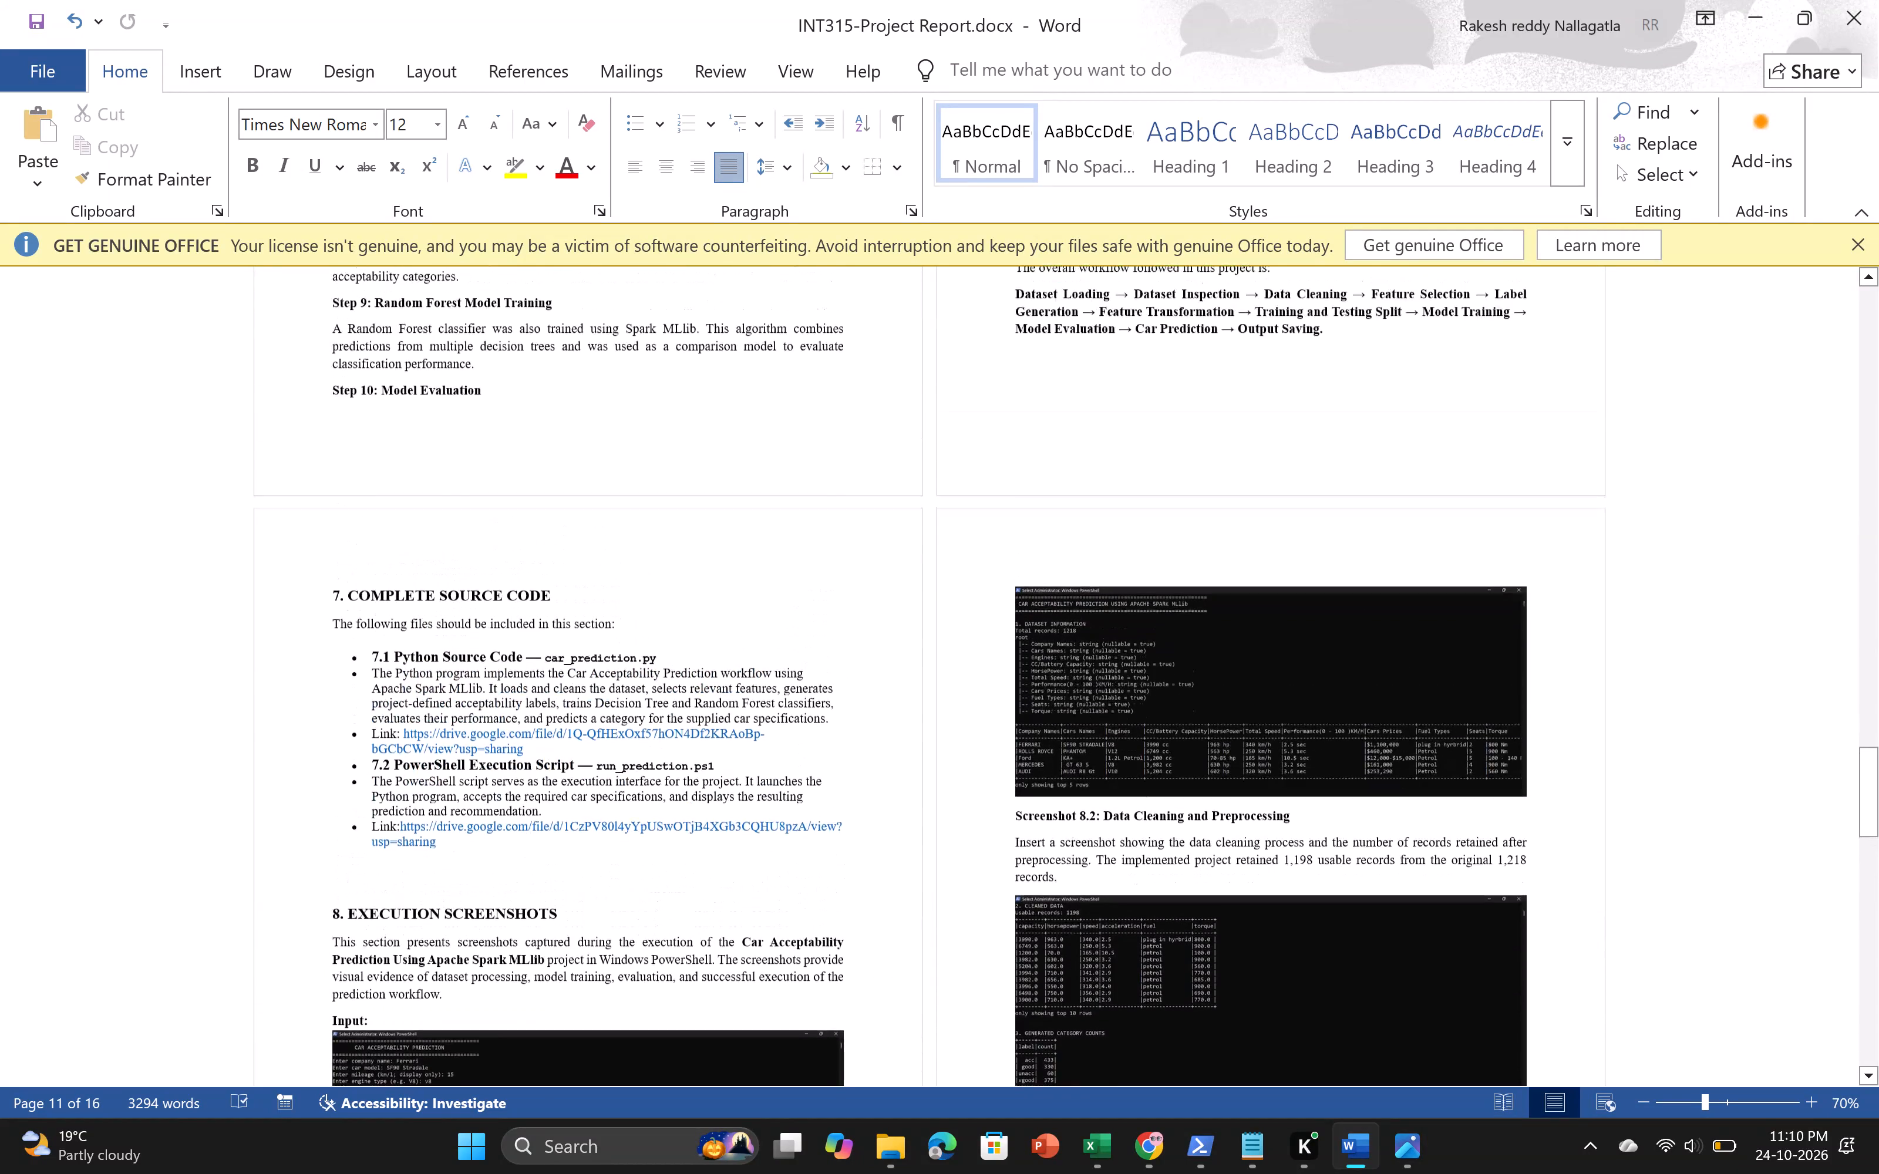
scroll(866, 876, up, 5)
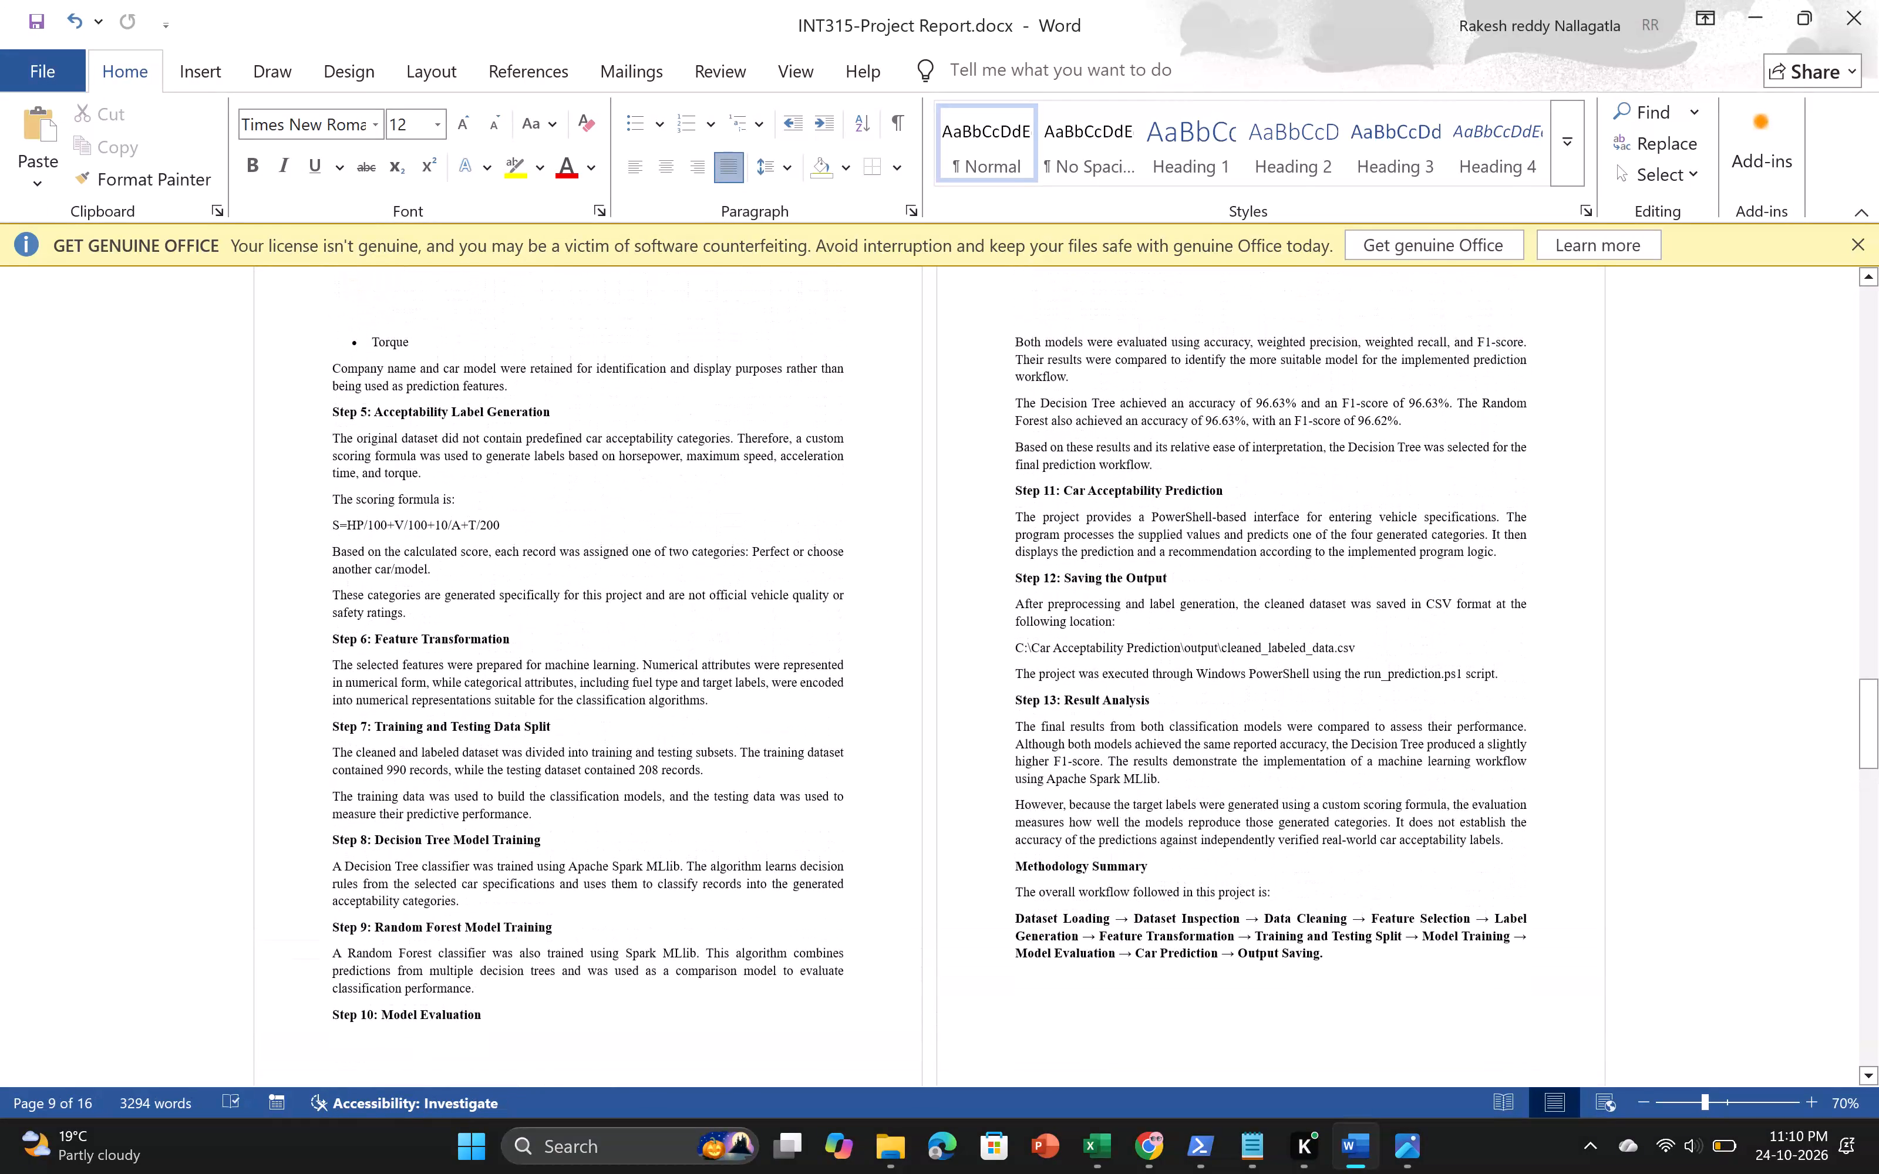
scroll(866, 876, up, 3)
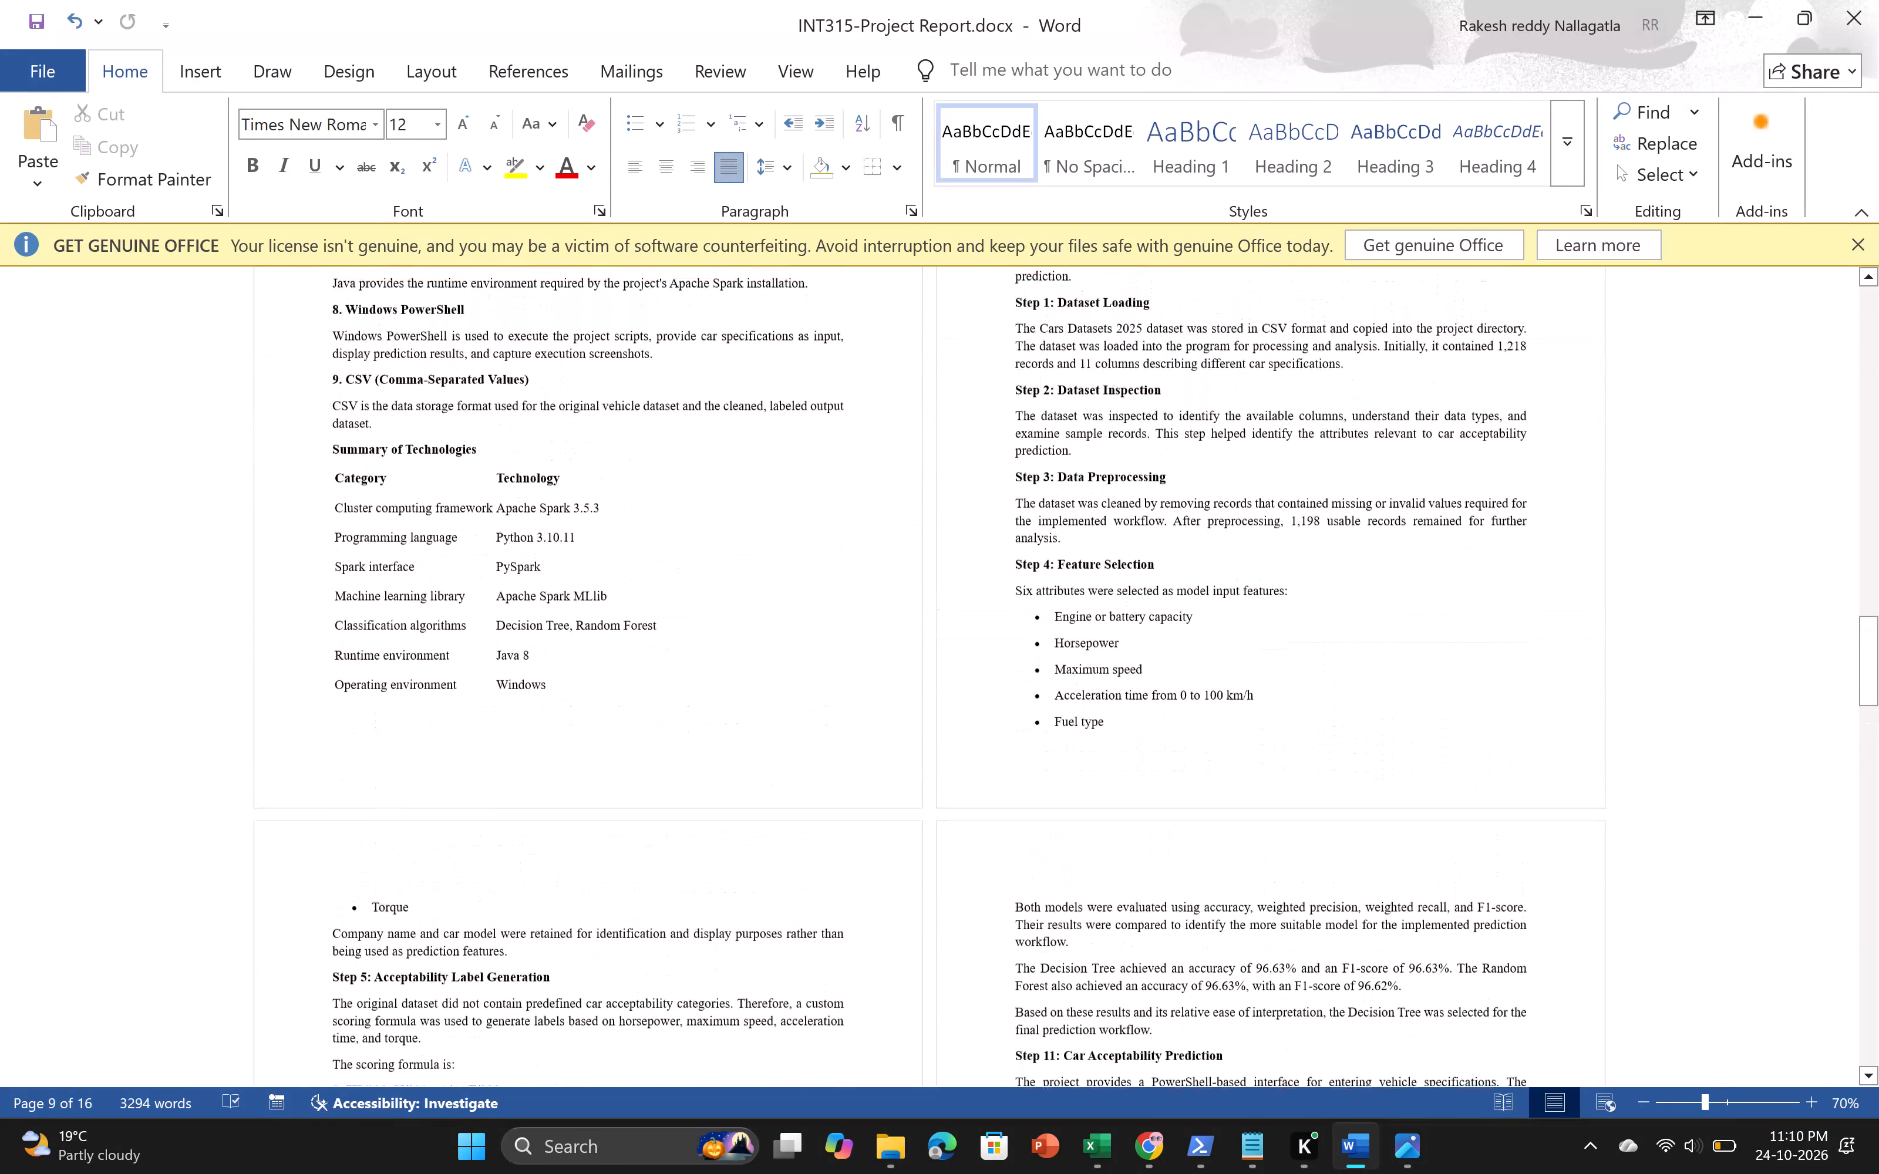
scroll(866, 876, up, 3)
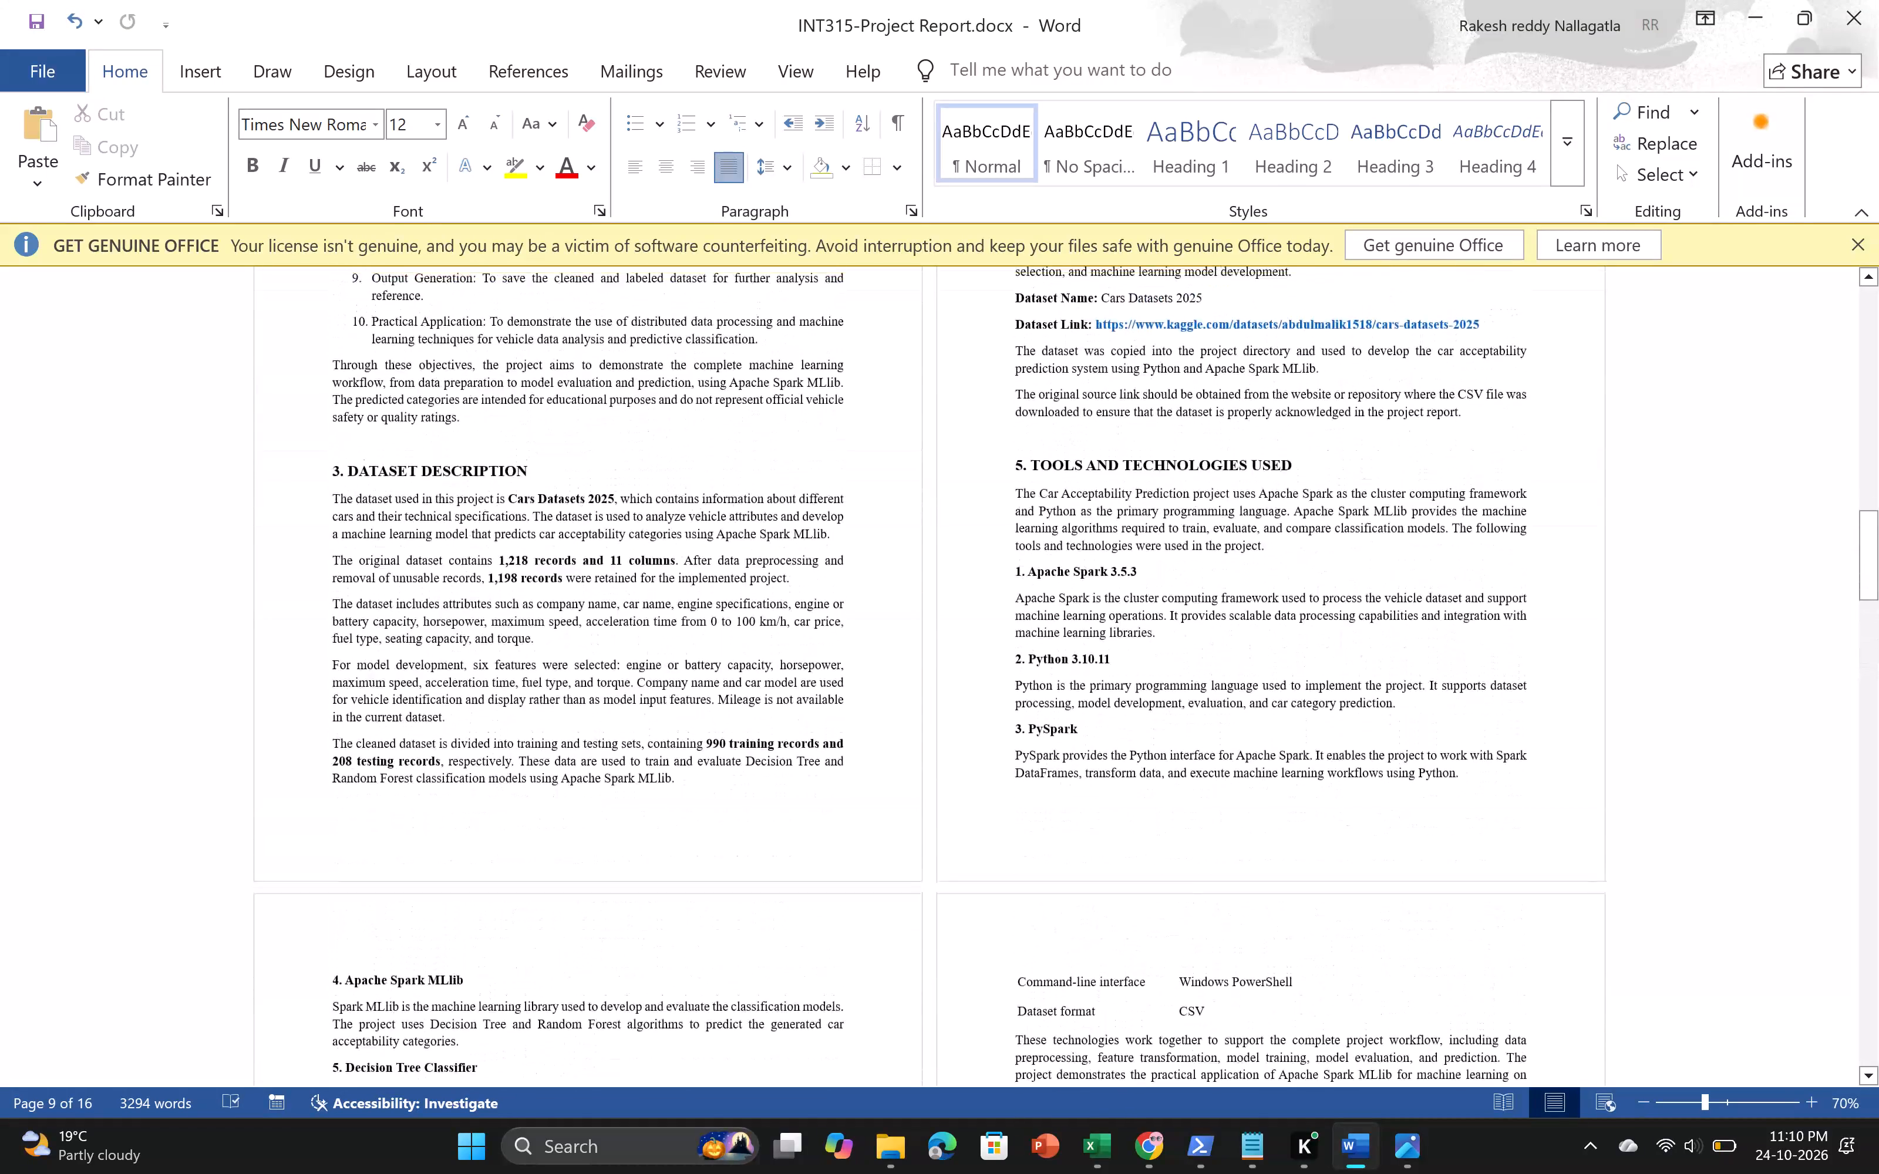
scroll(866, 876, up, 5)
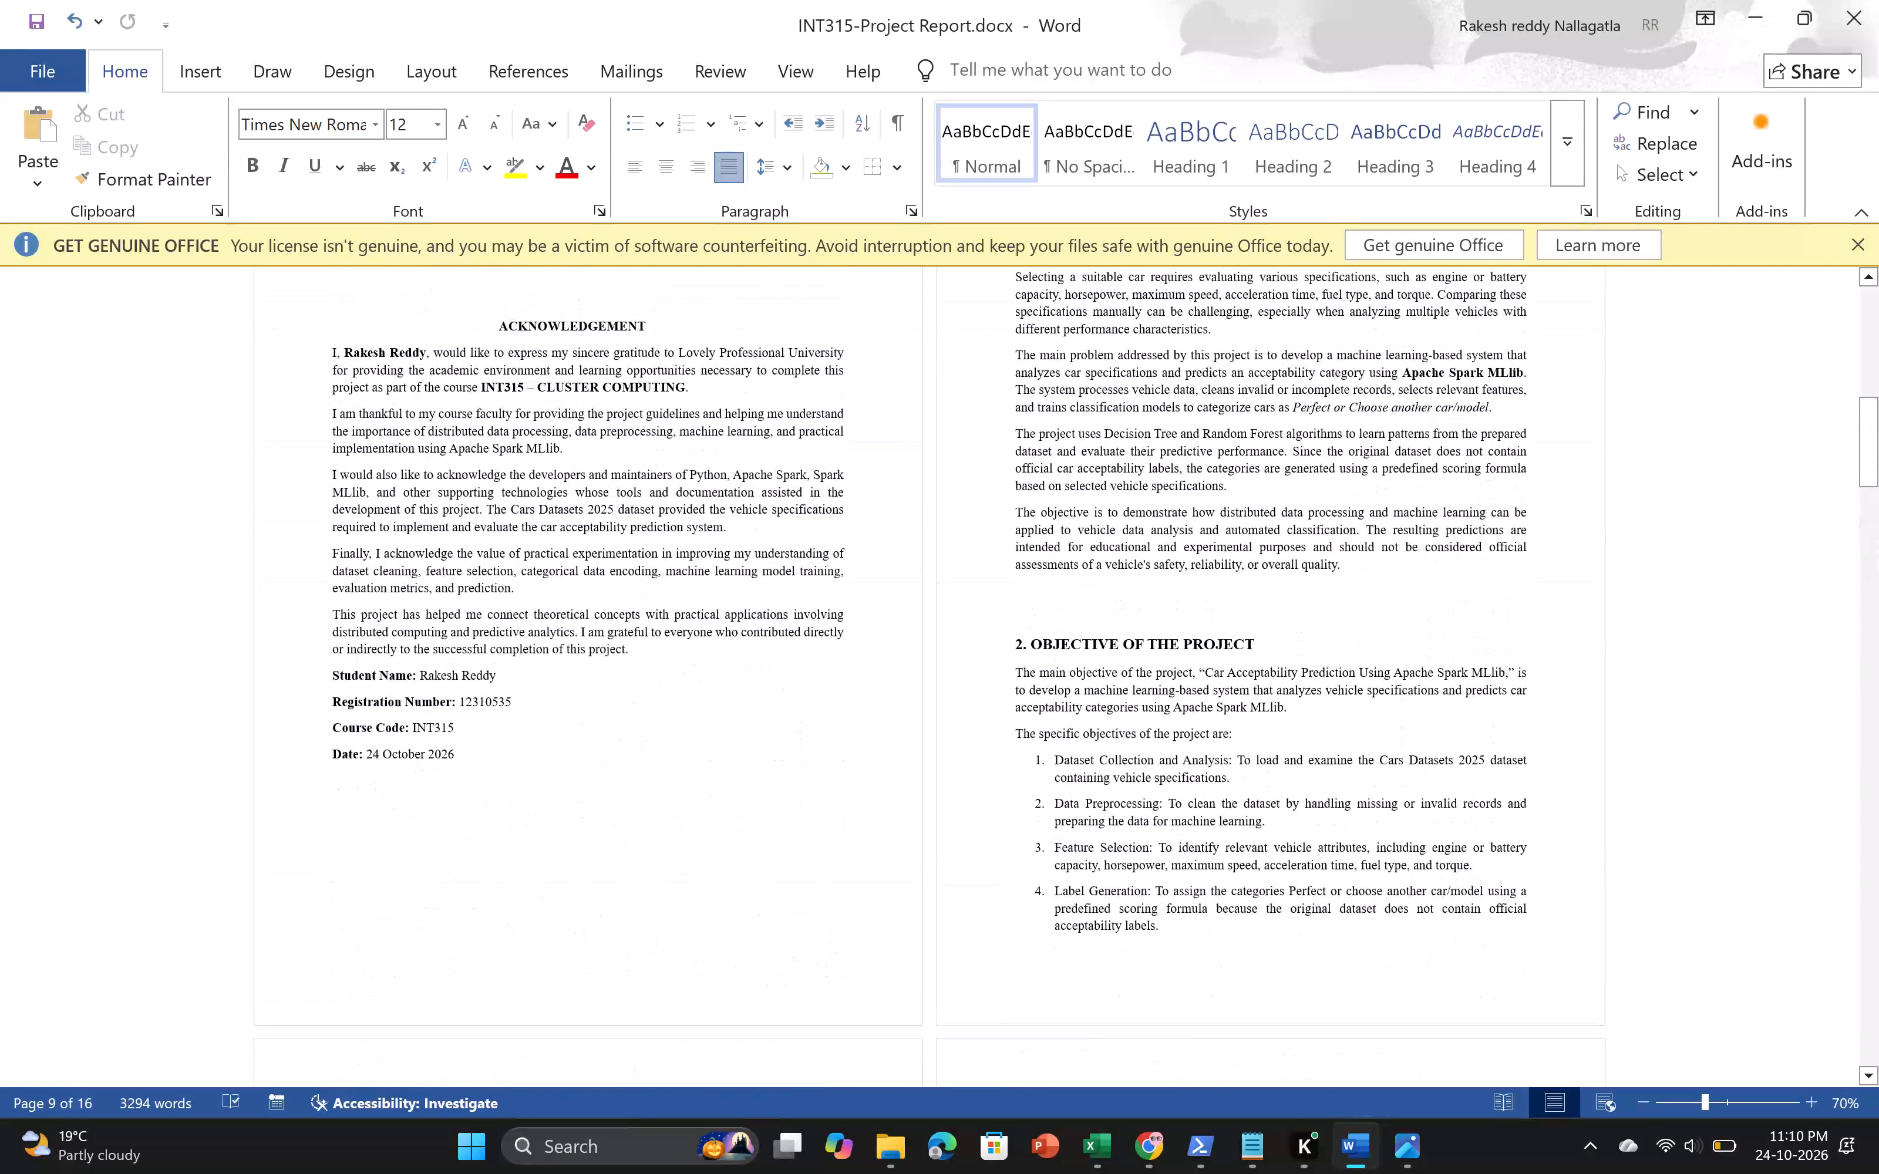
scroll(866, 876, up, 6)
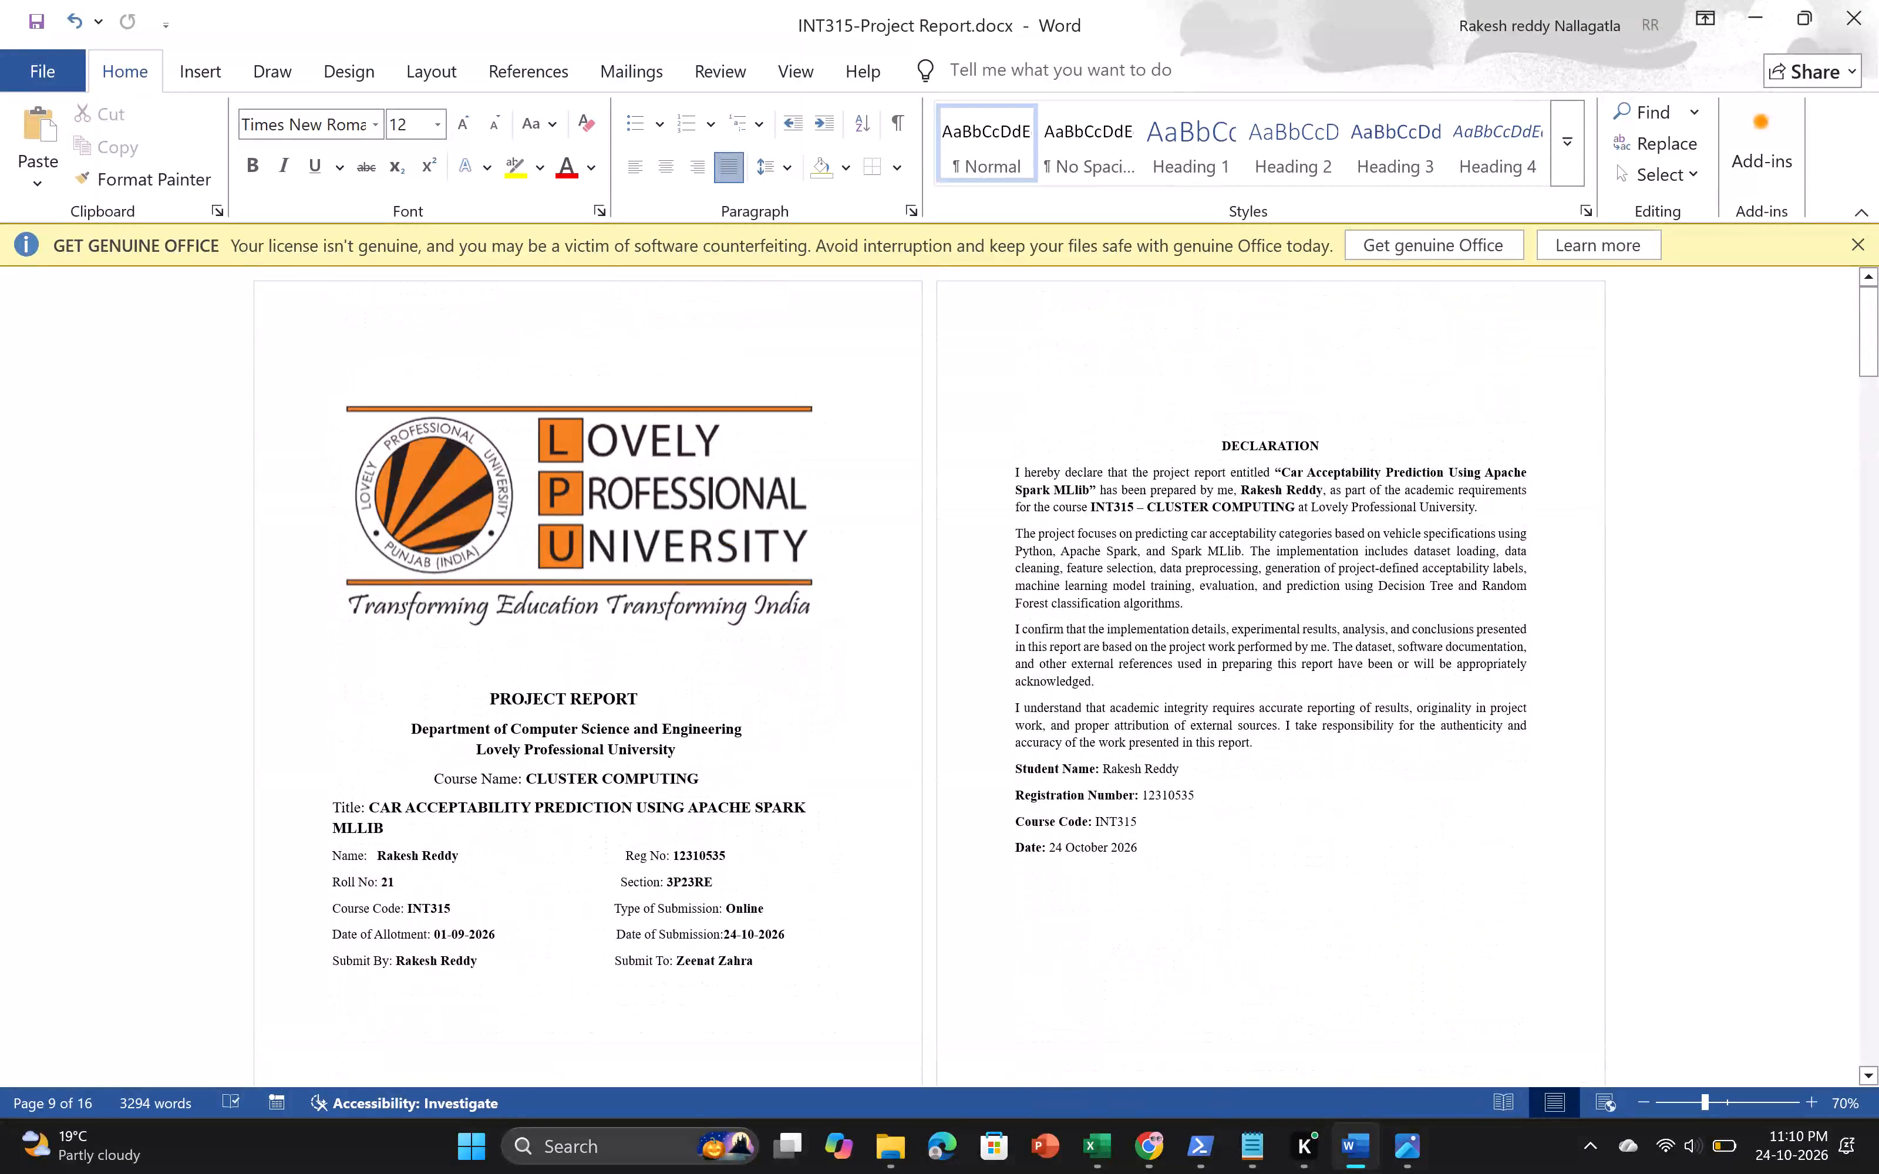
Save the document and open the export options for creating a PDF of the report.
key(ctrl+s)
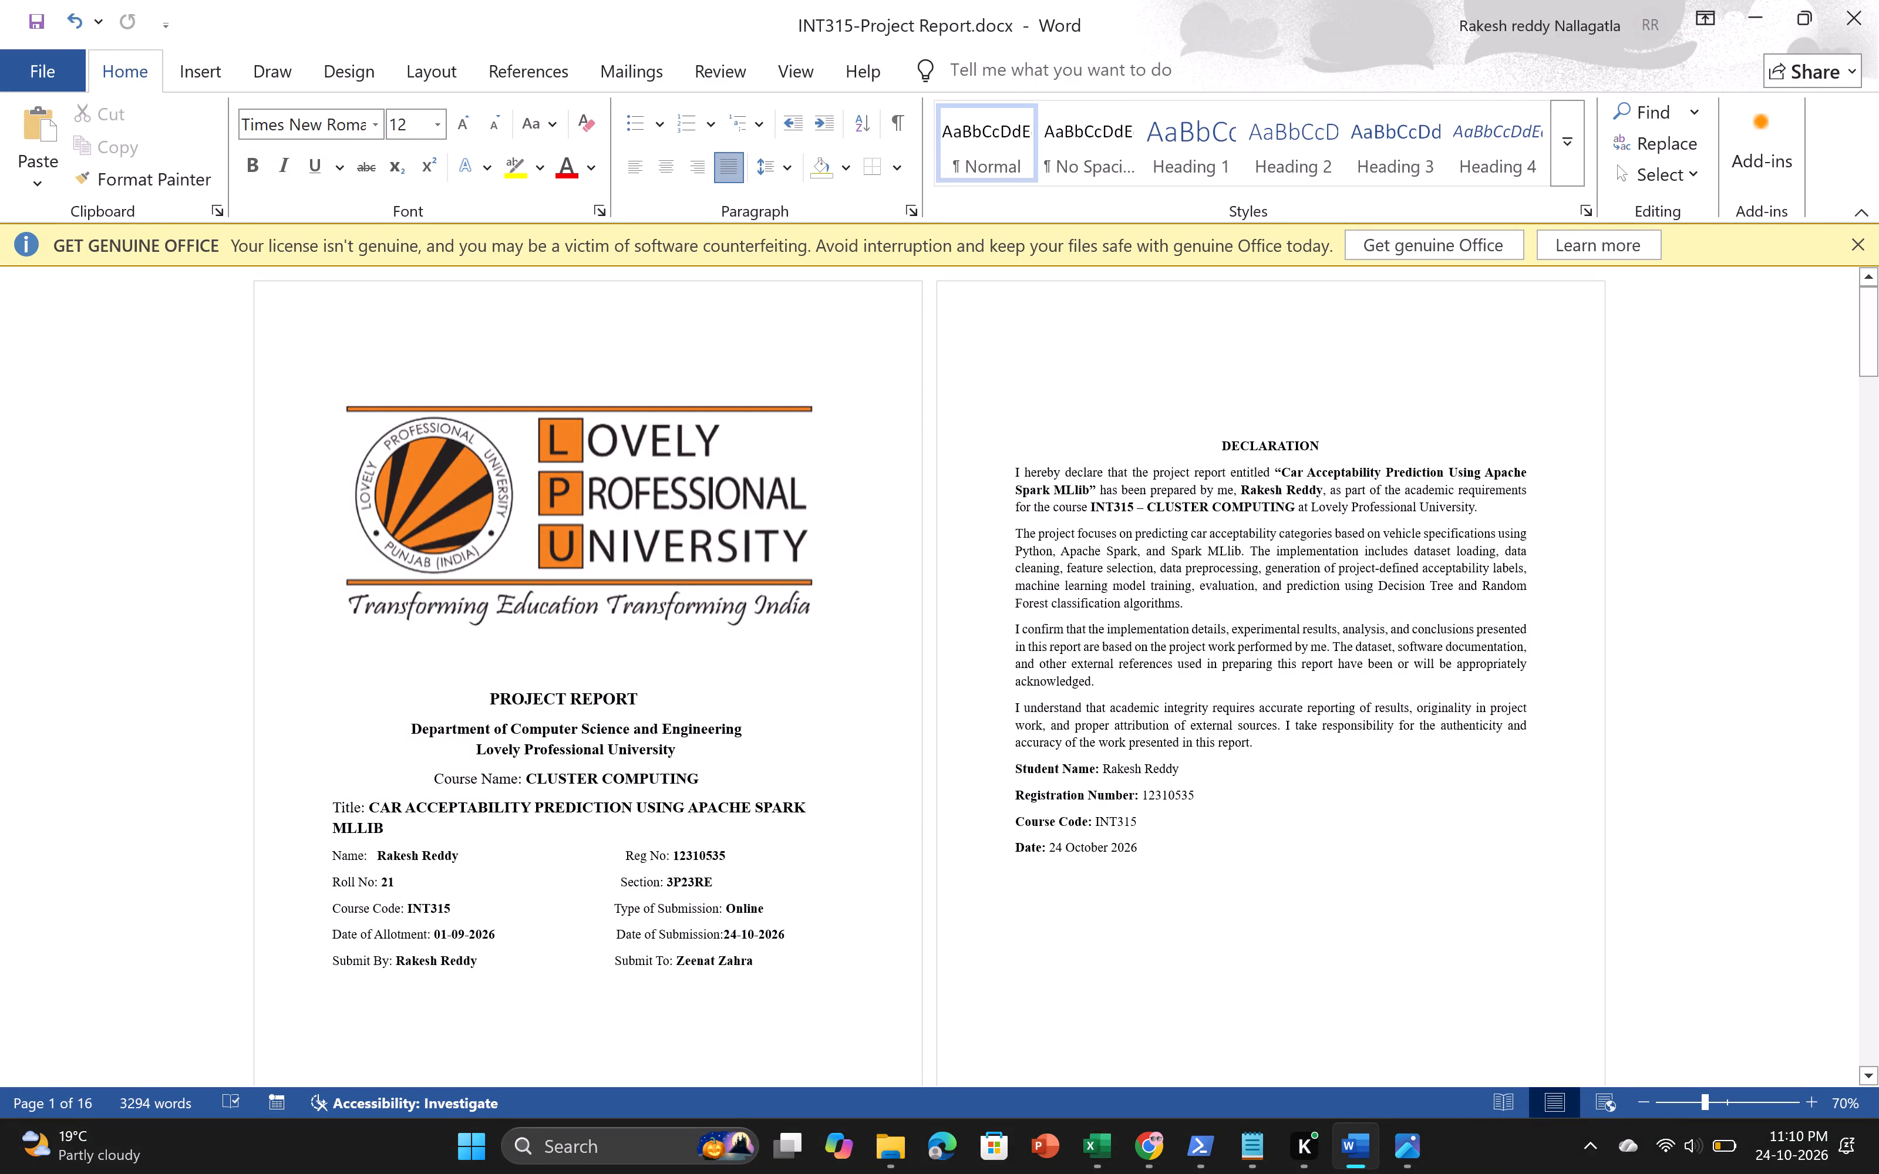
click(64, 72)
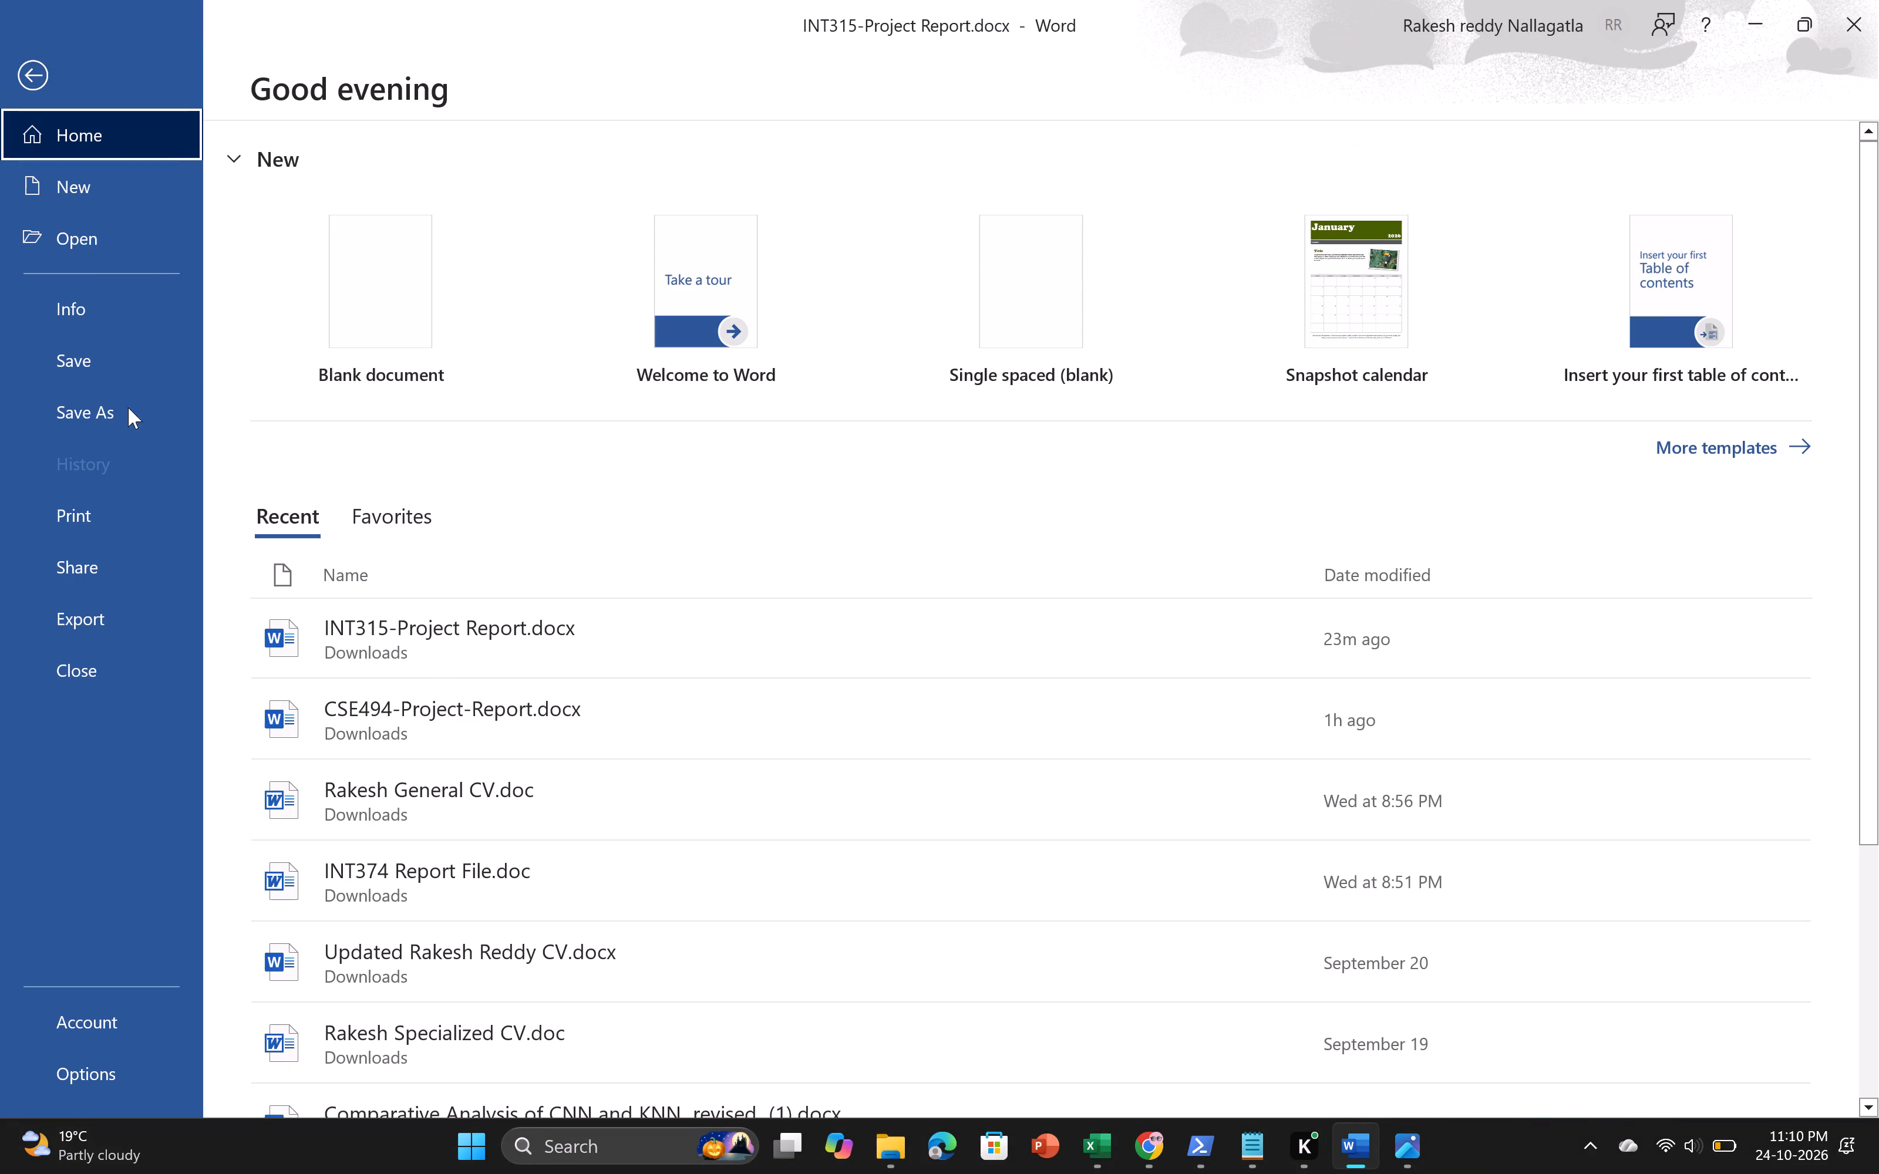
click(105, 608)
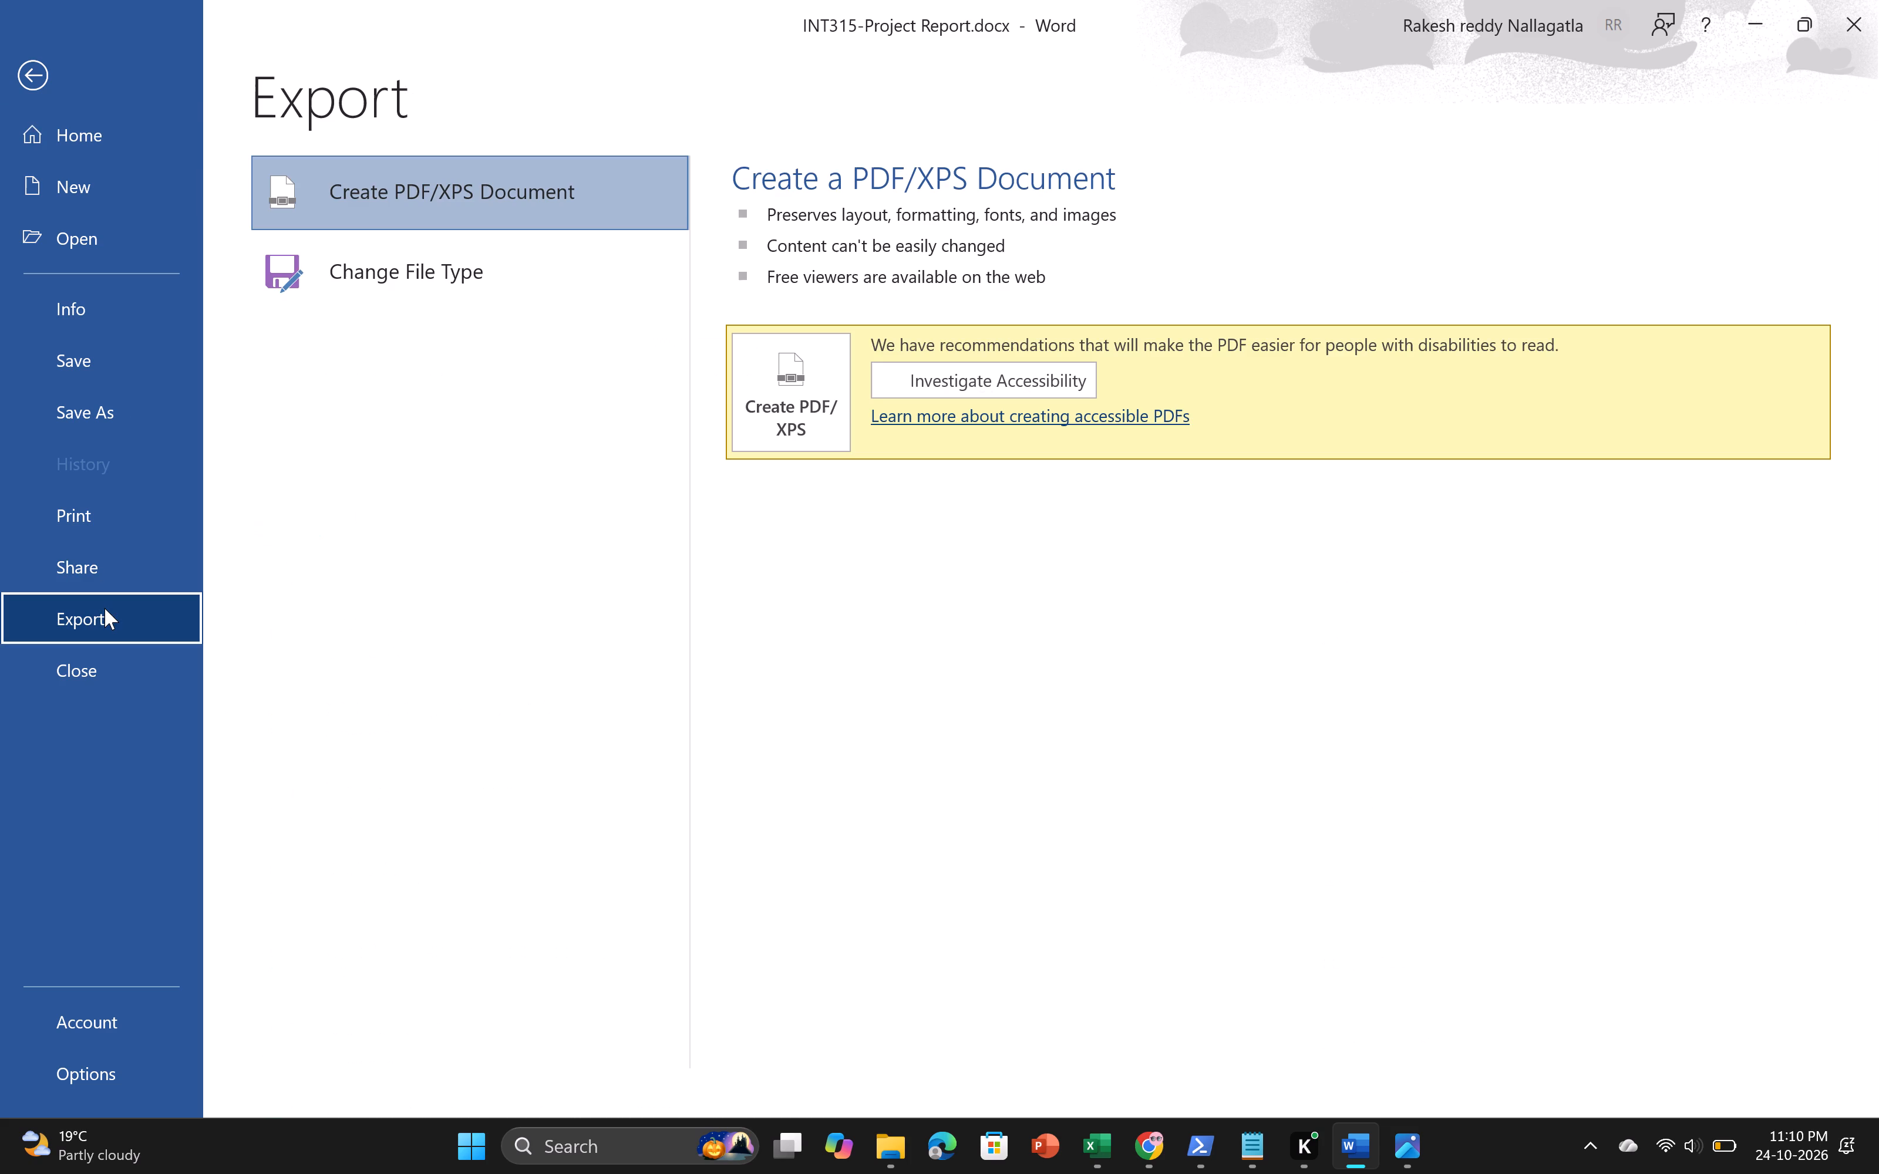
Start creating the report's PDF and browse the Desktop folder as the location for publishing it.
click(782, 380)
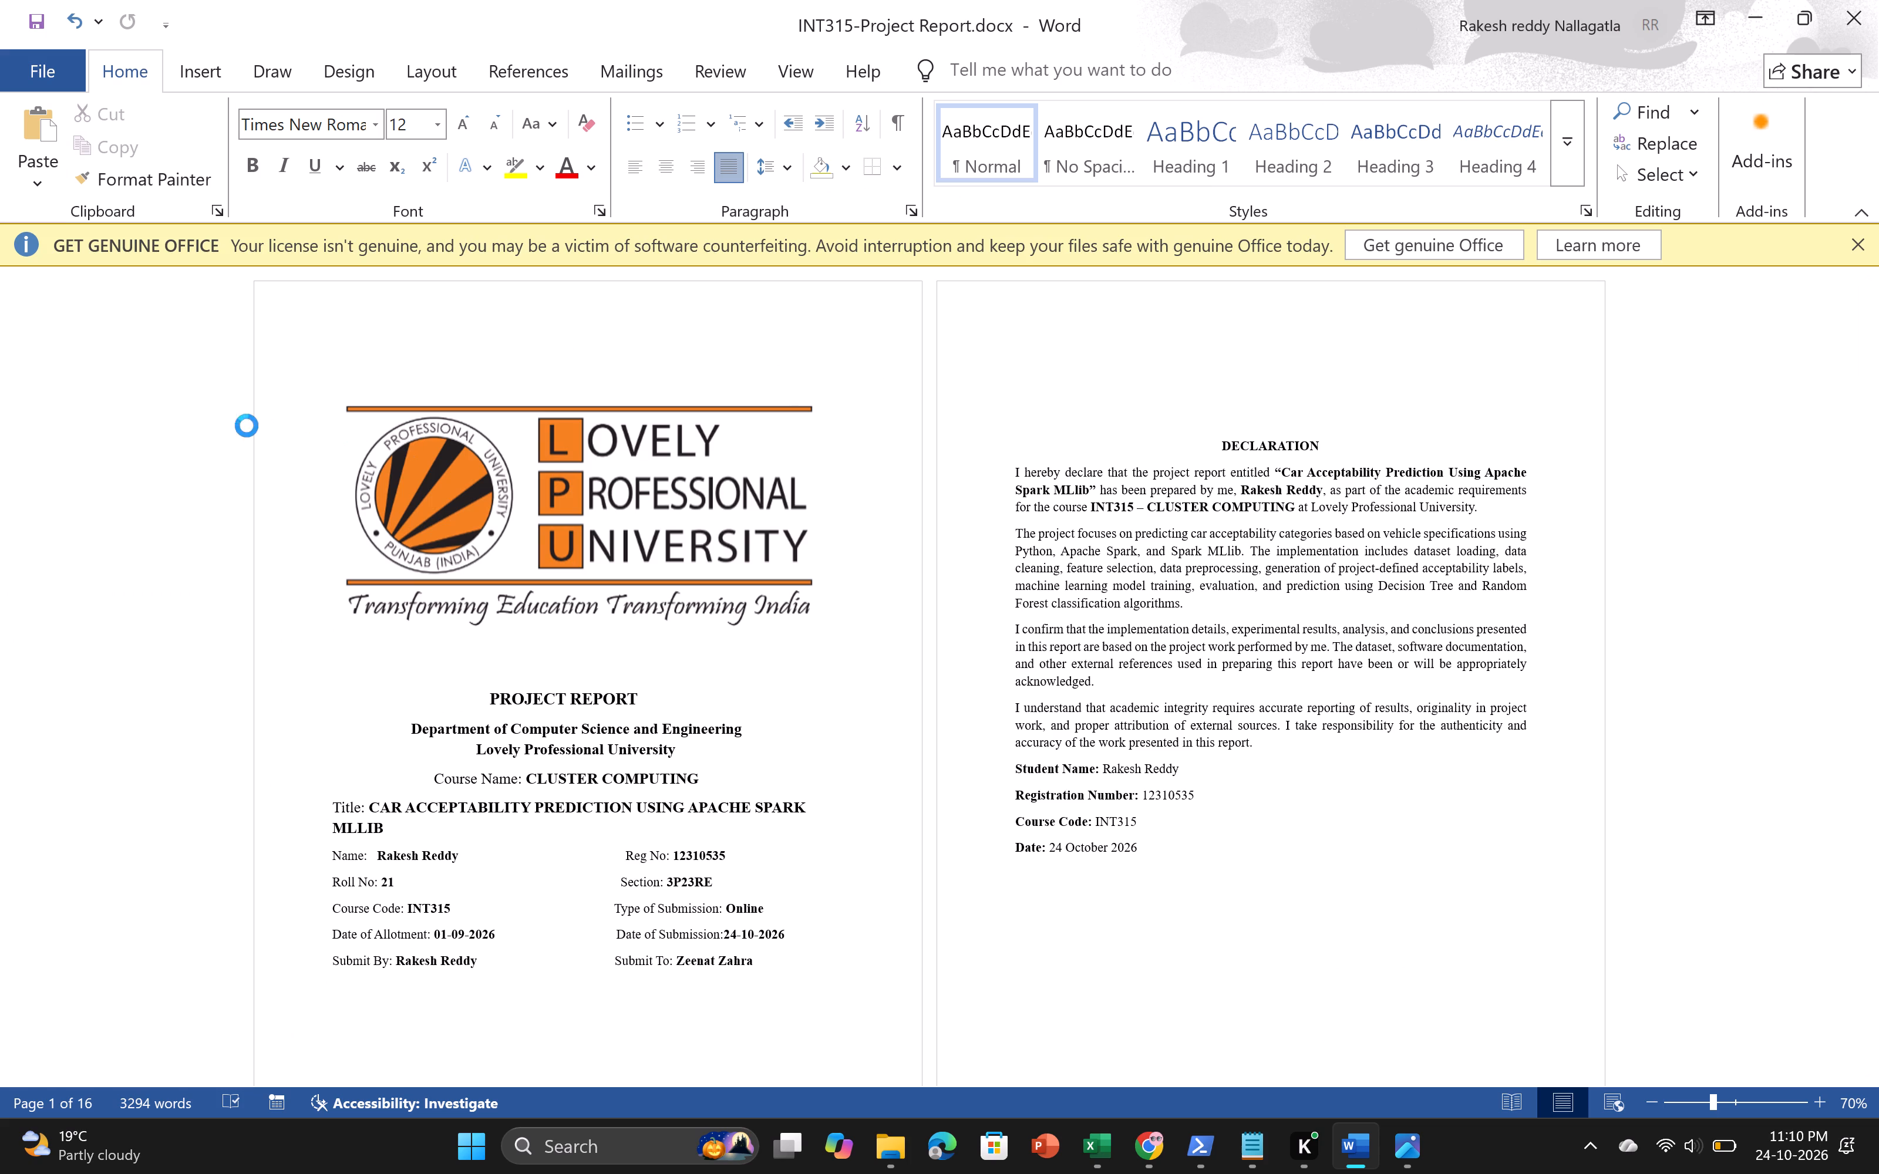
scroll(104, 223, up, 2)
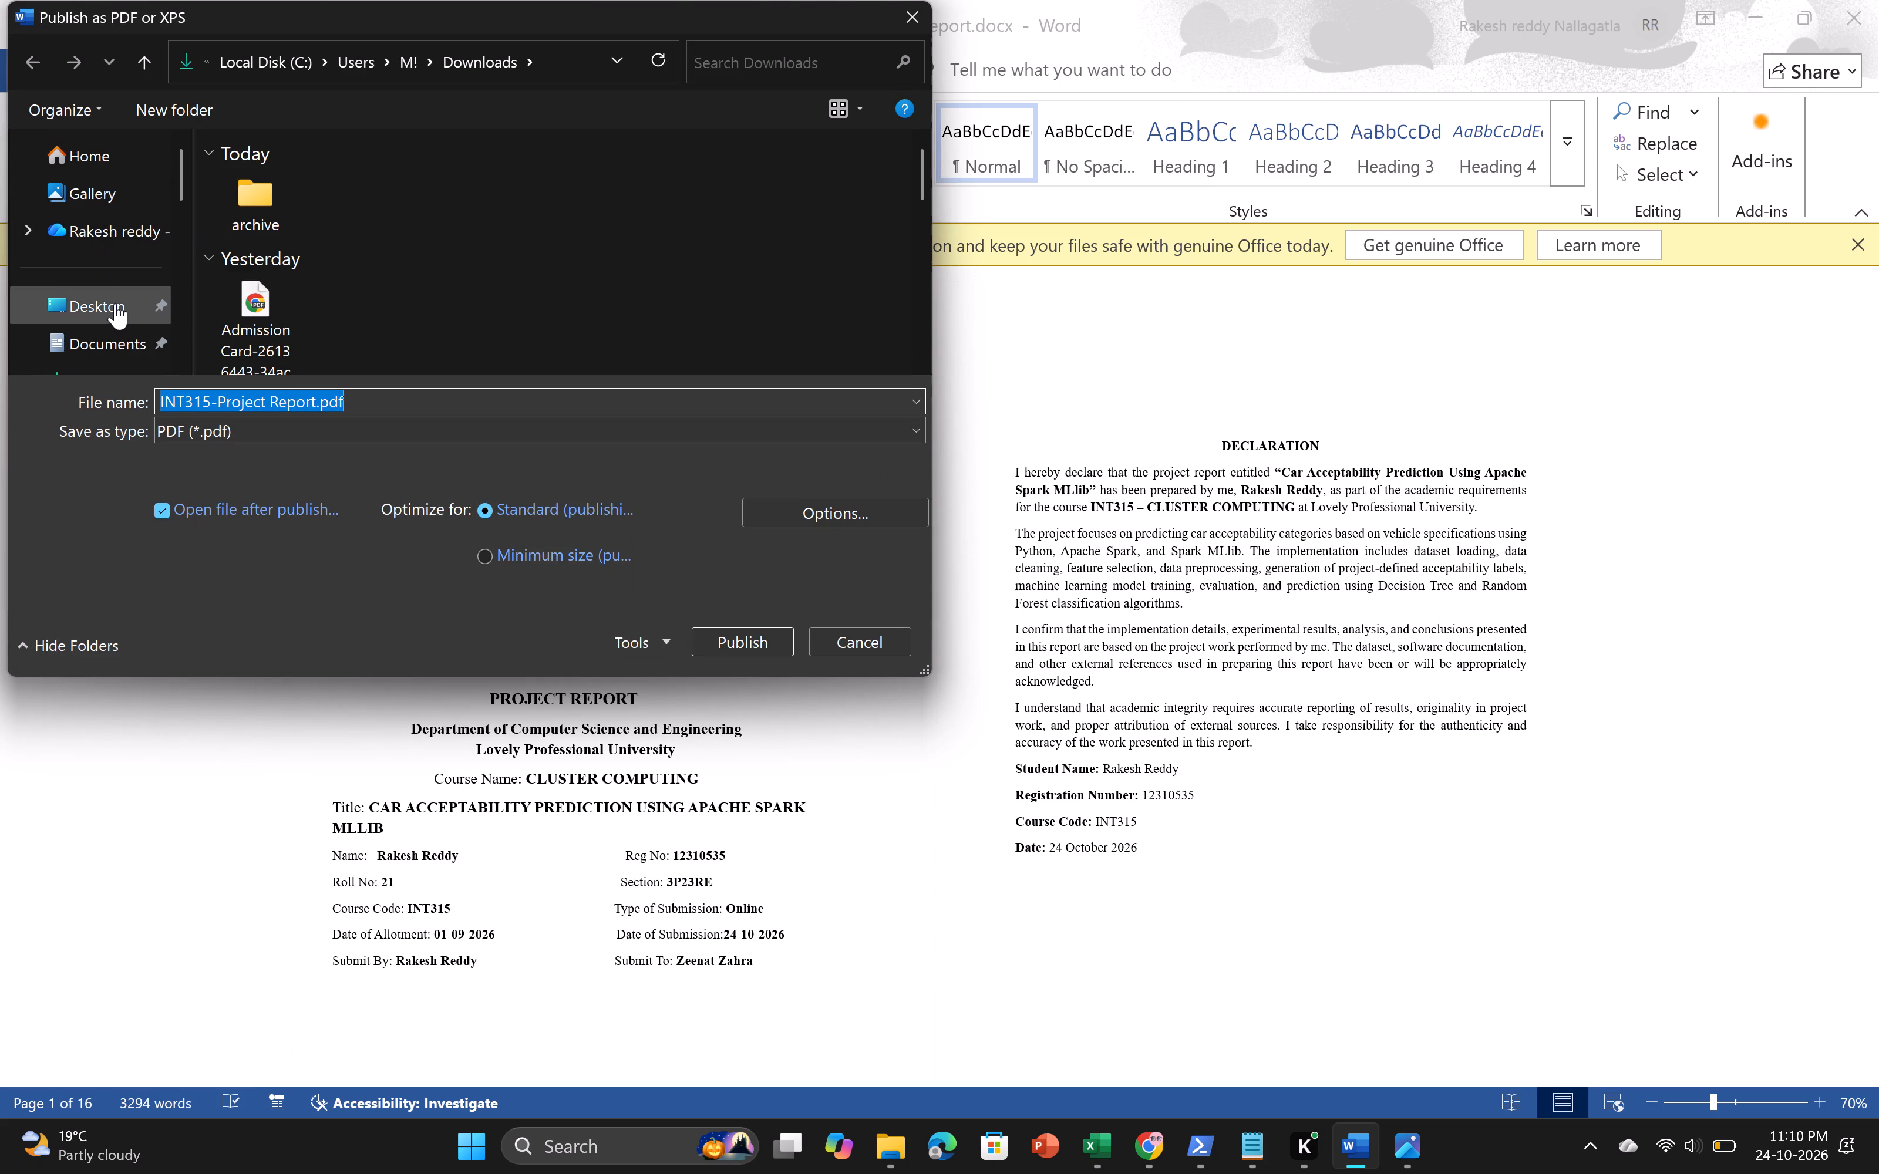
click(115, 306)
scroll(392, 301, down, 1)
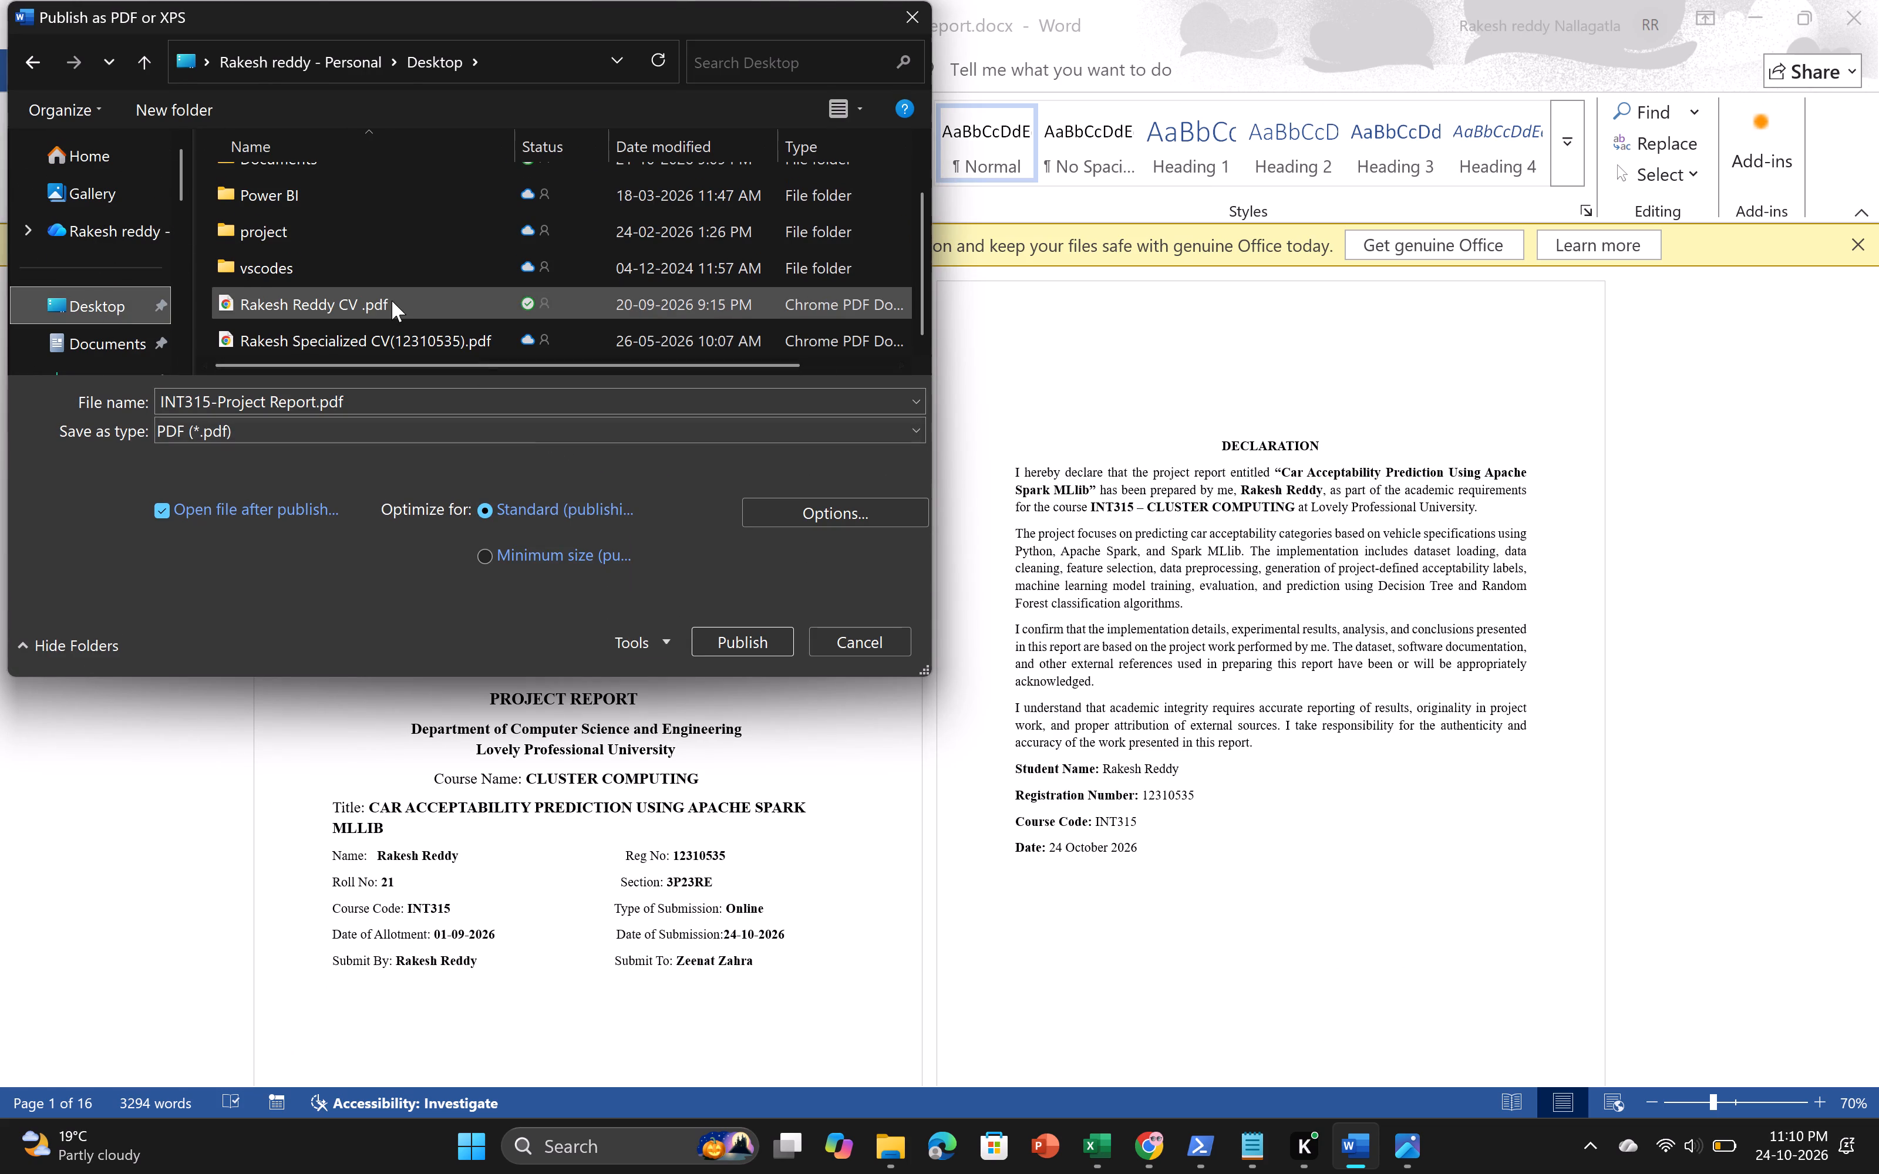
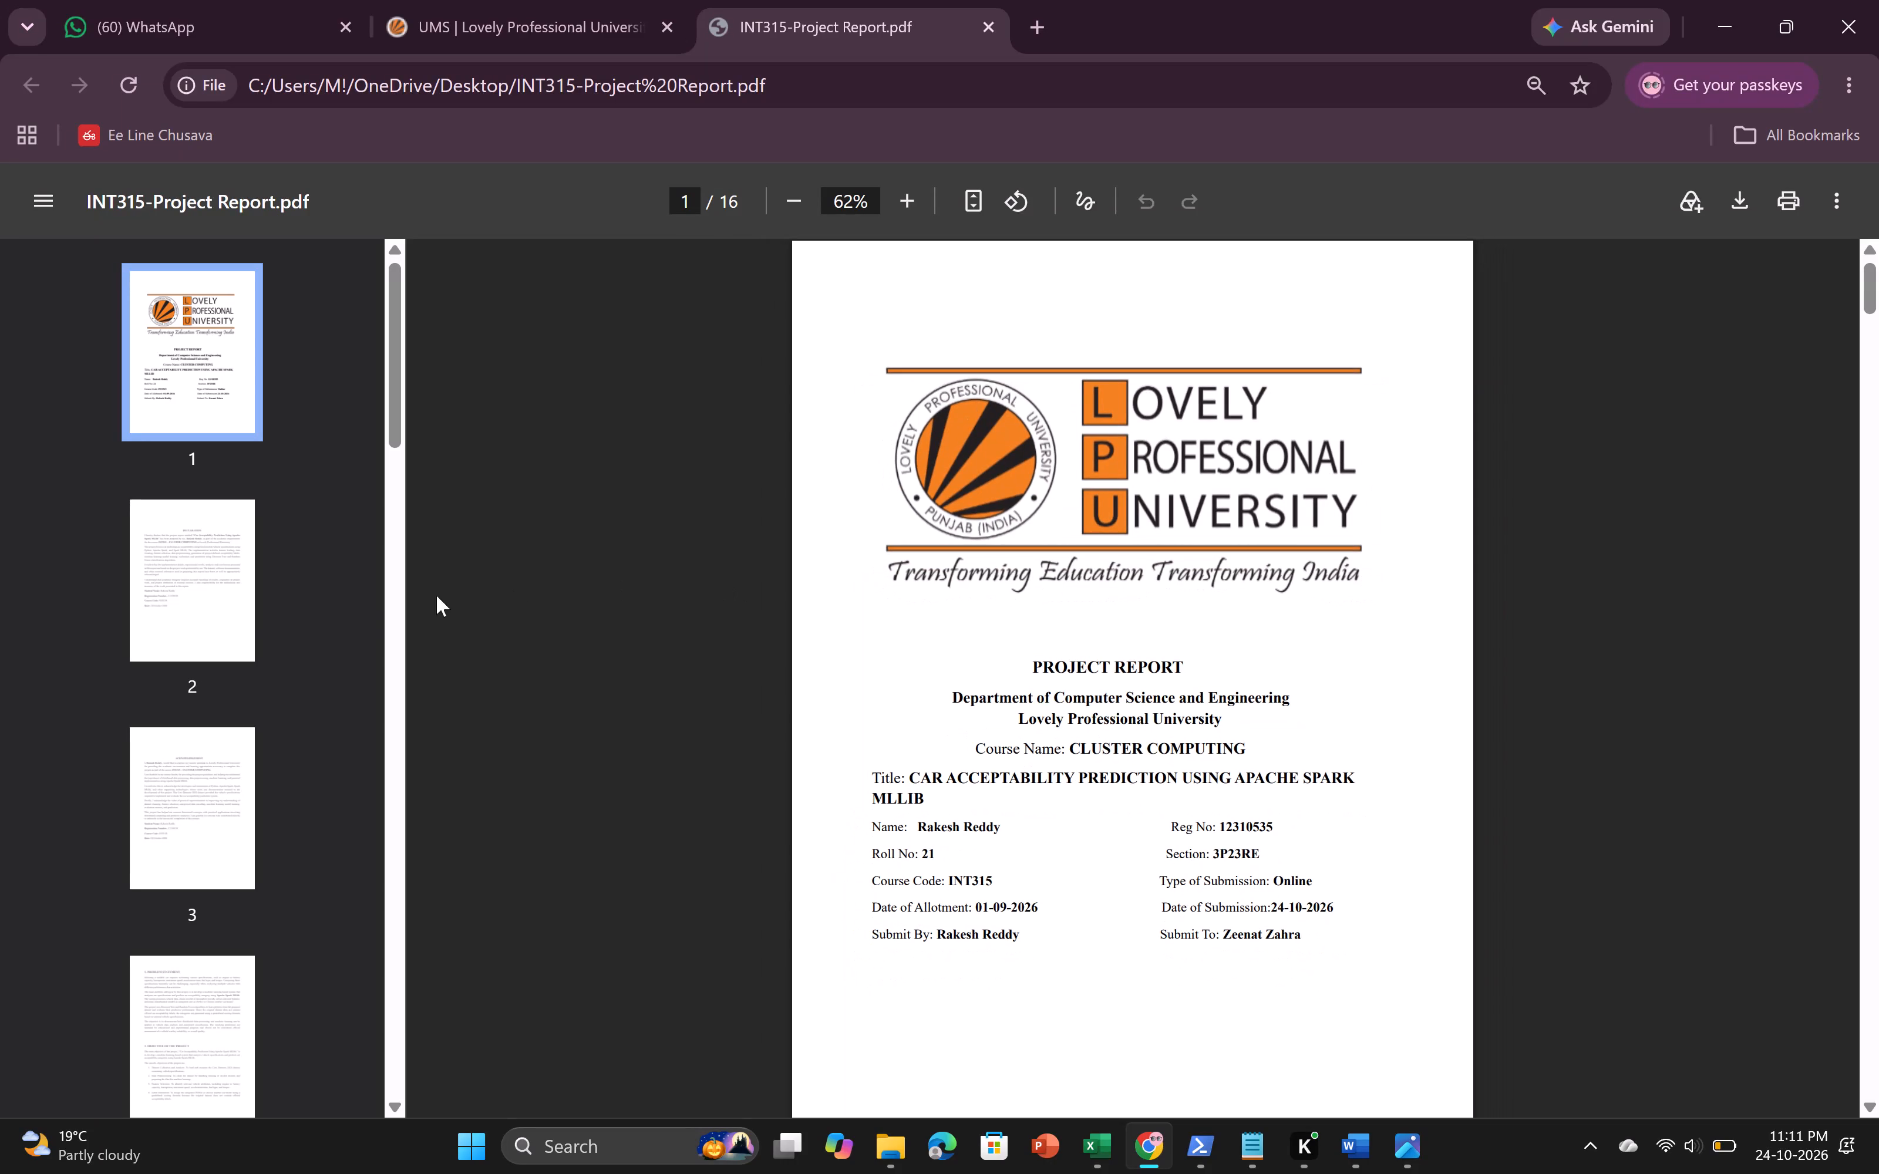
Review the exported INT315-Project Report PDF page by page, starting with the Declaration and Acknowledgement pages.
click(249, 606)
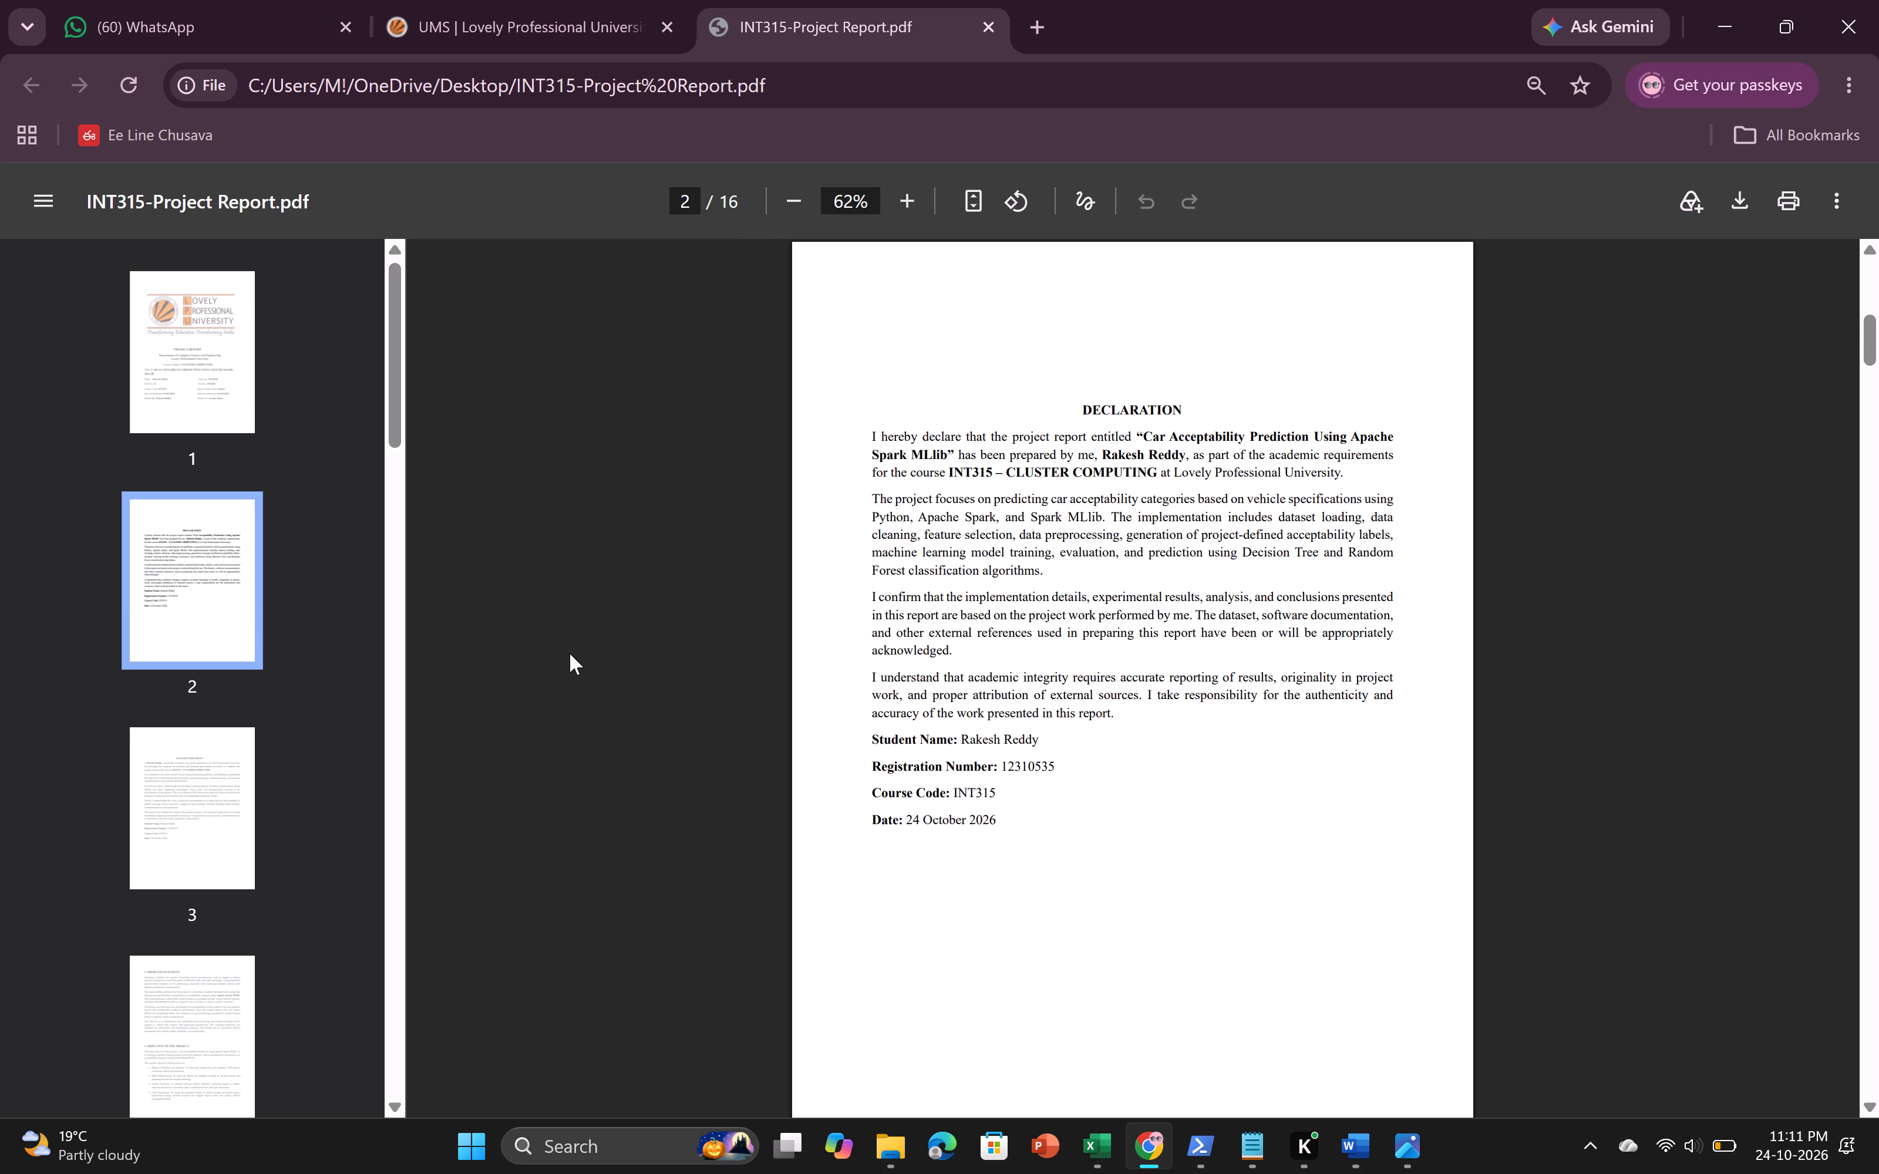
key(Down)
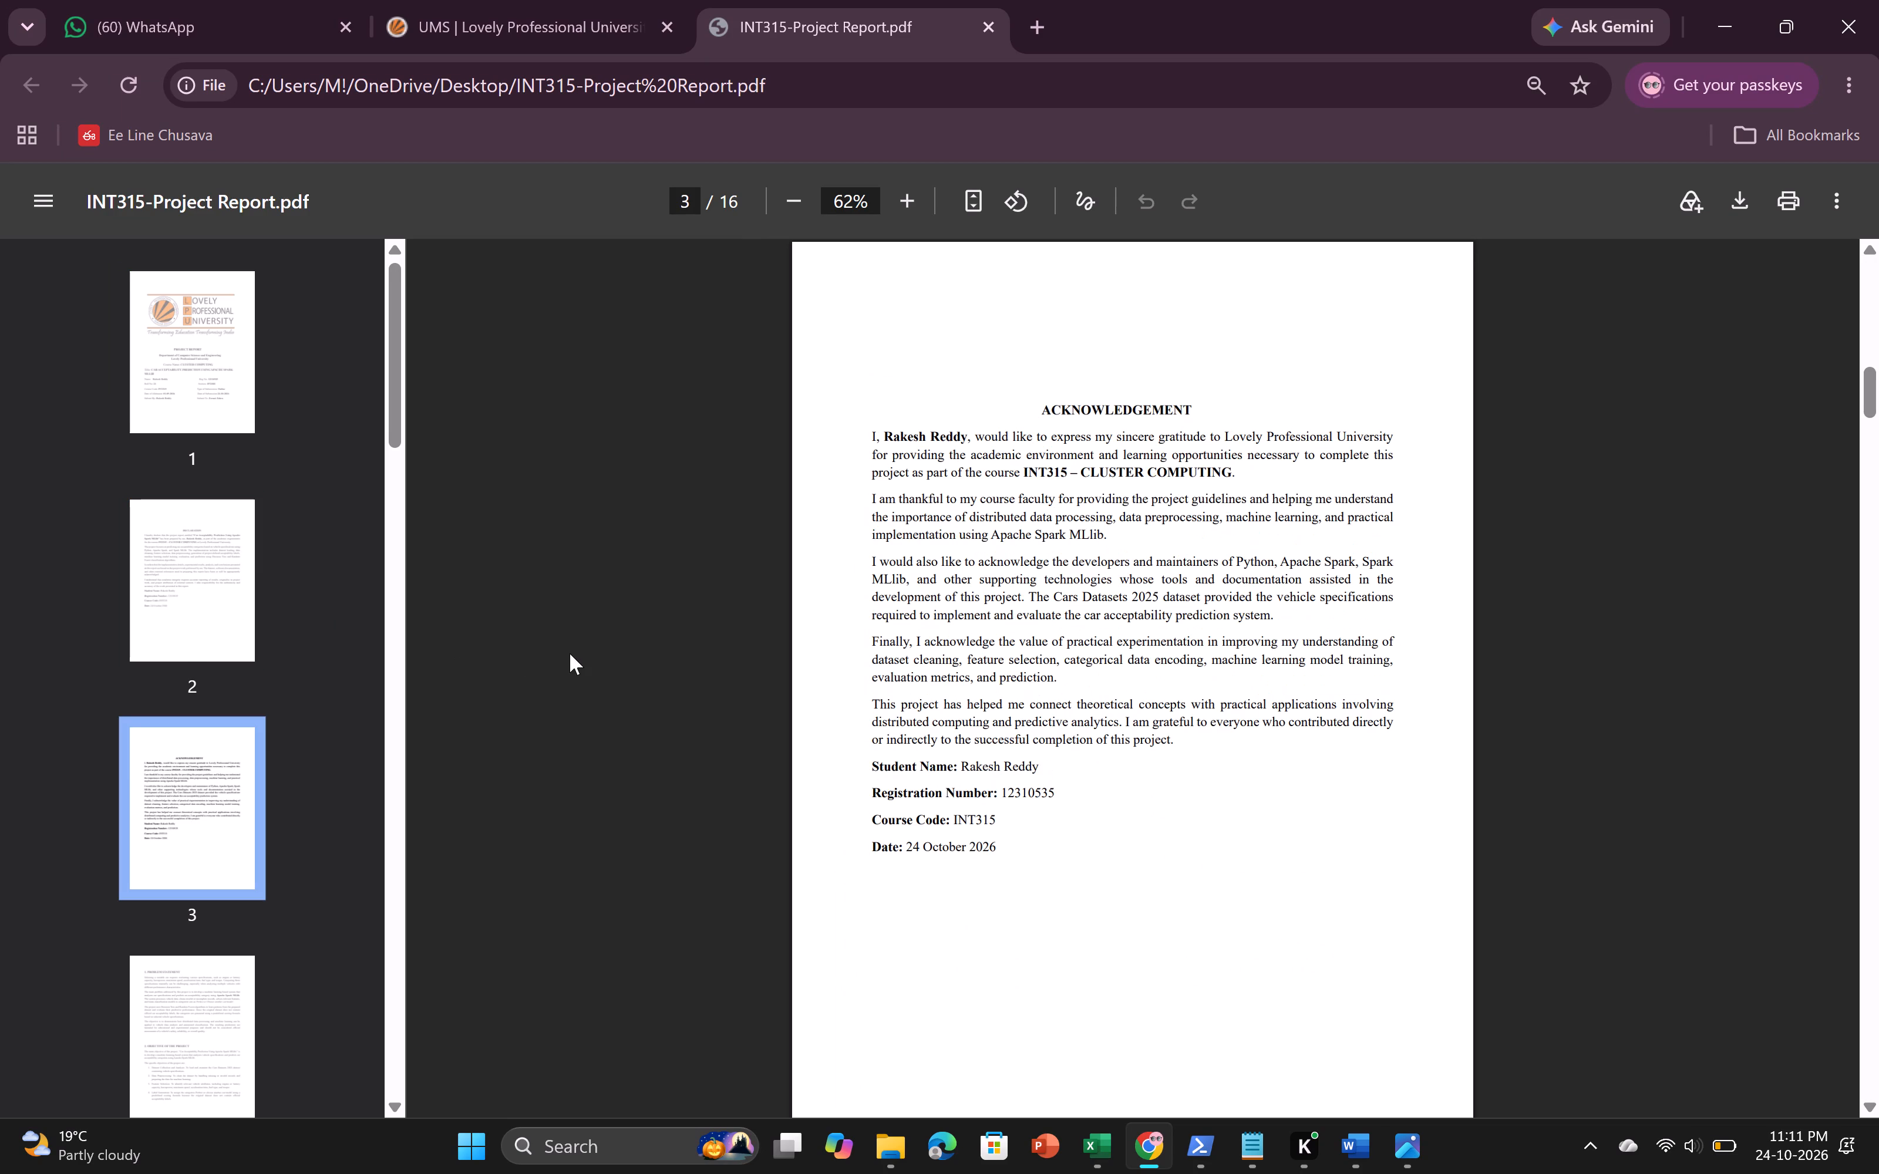
Review the opening pages of the exported INT315-Project Report PDF in Chrome, from the cover page through the Problem Statement and Objective sections.
key(Down)
key(Up)
key(Up)
key(Up)
key(Down)
key(Down)
key(Down)
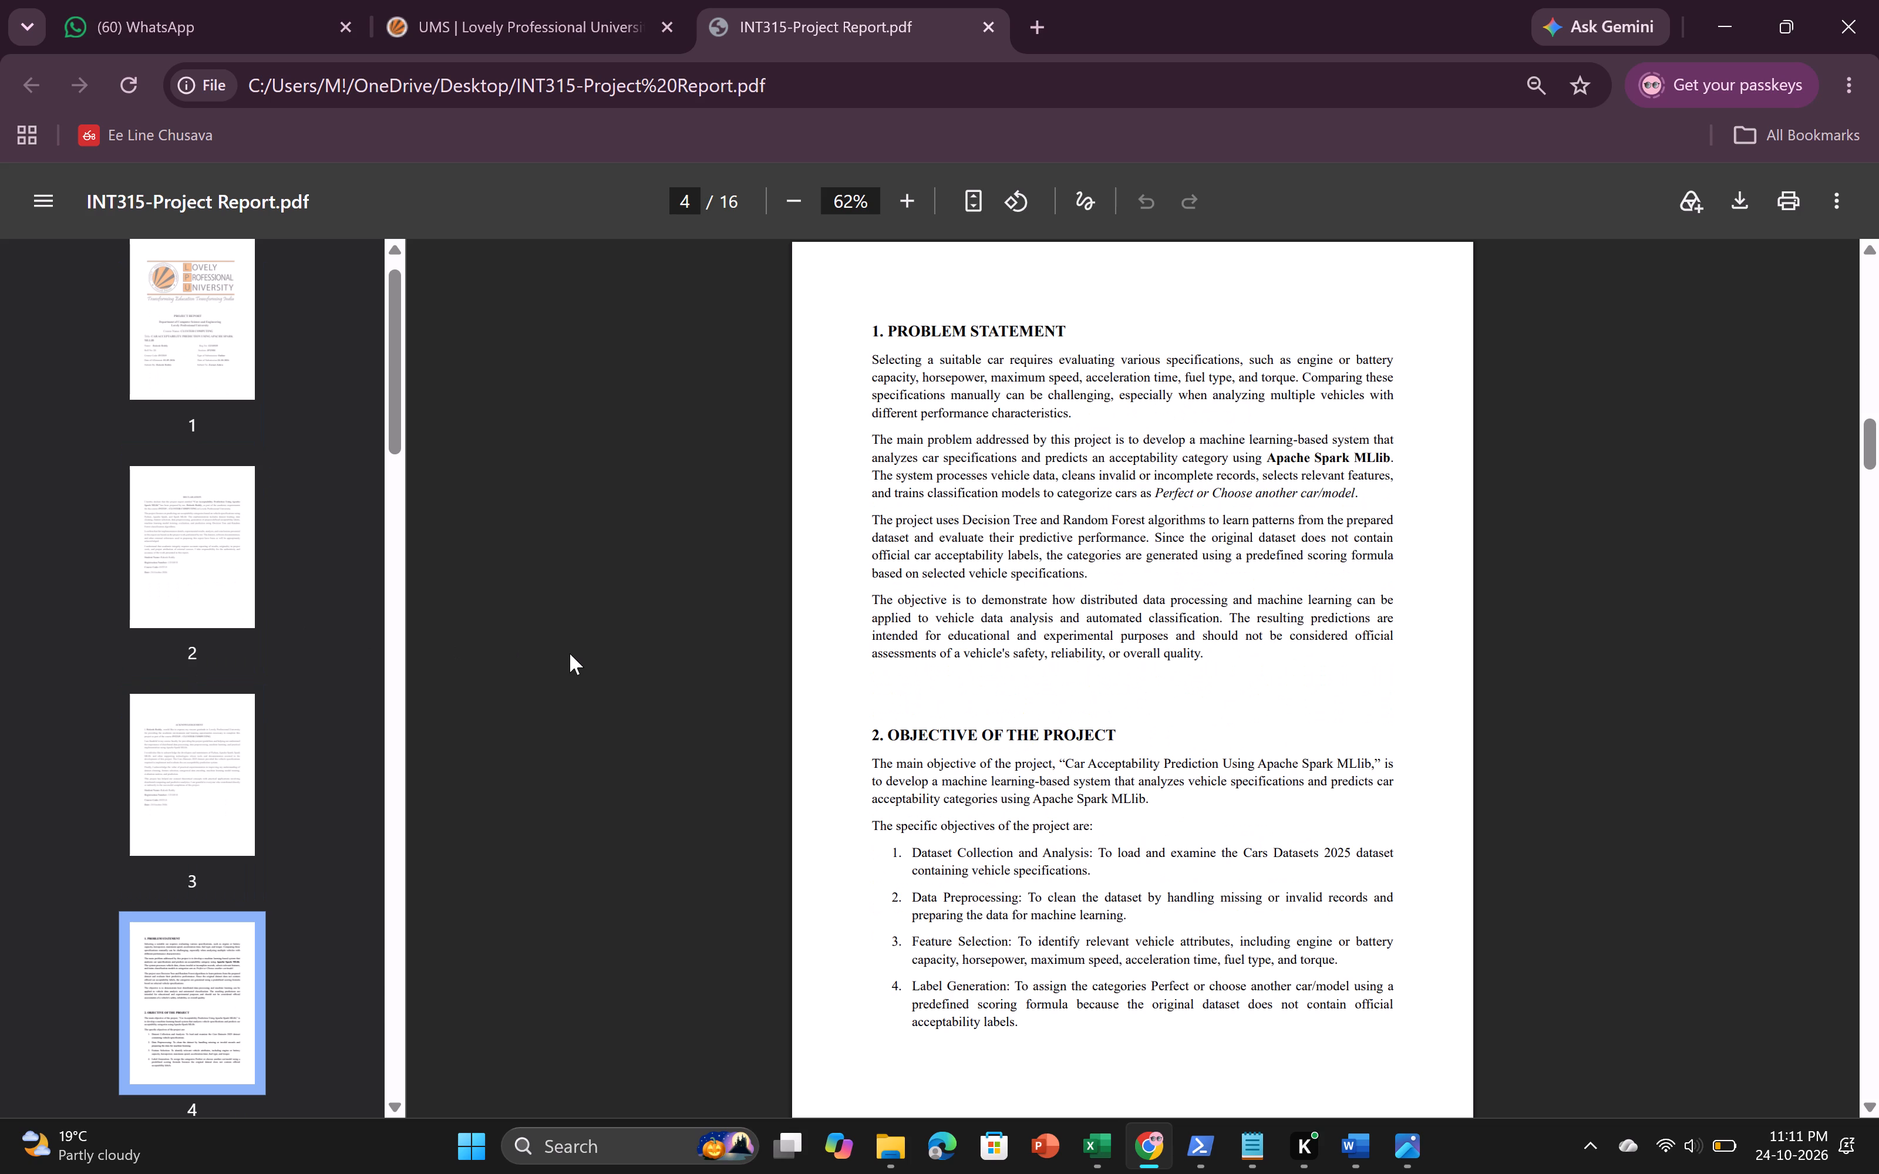
key(Up)
key(Up)
key(Up)
key(Up)
key(Down)
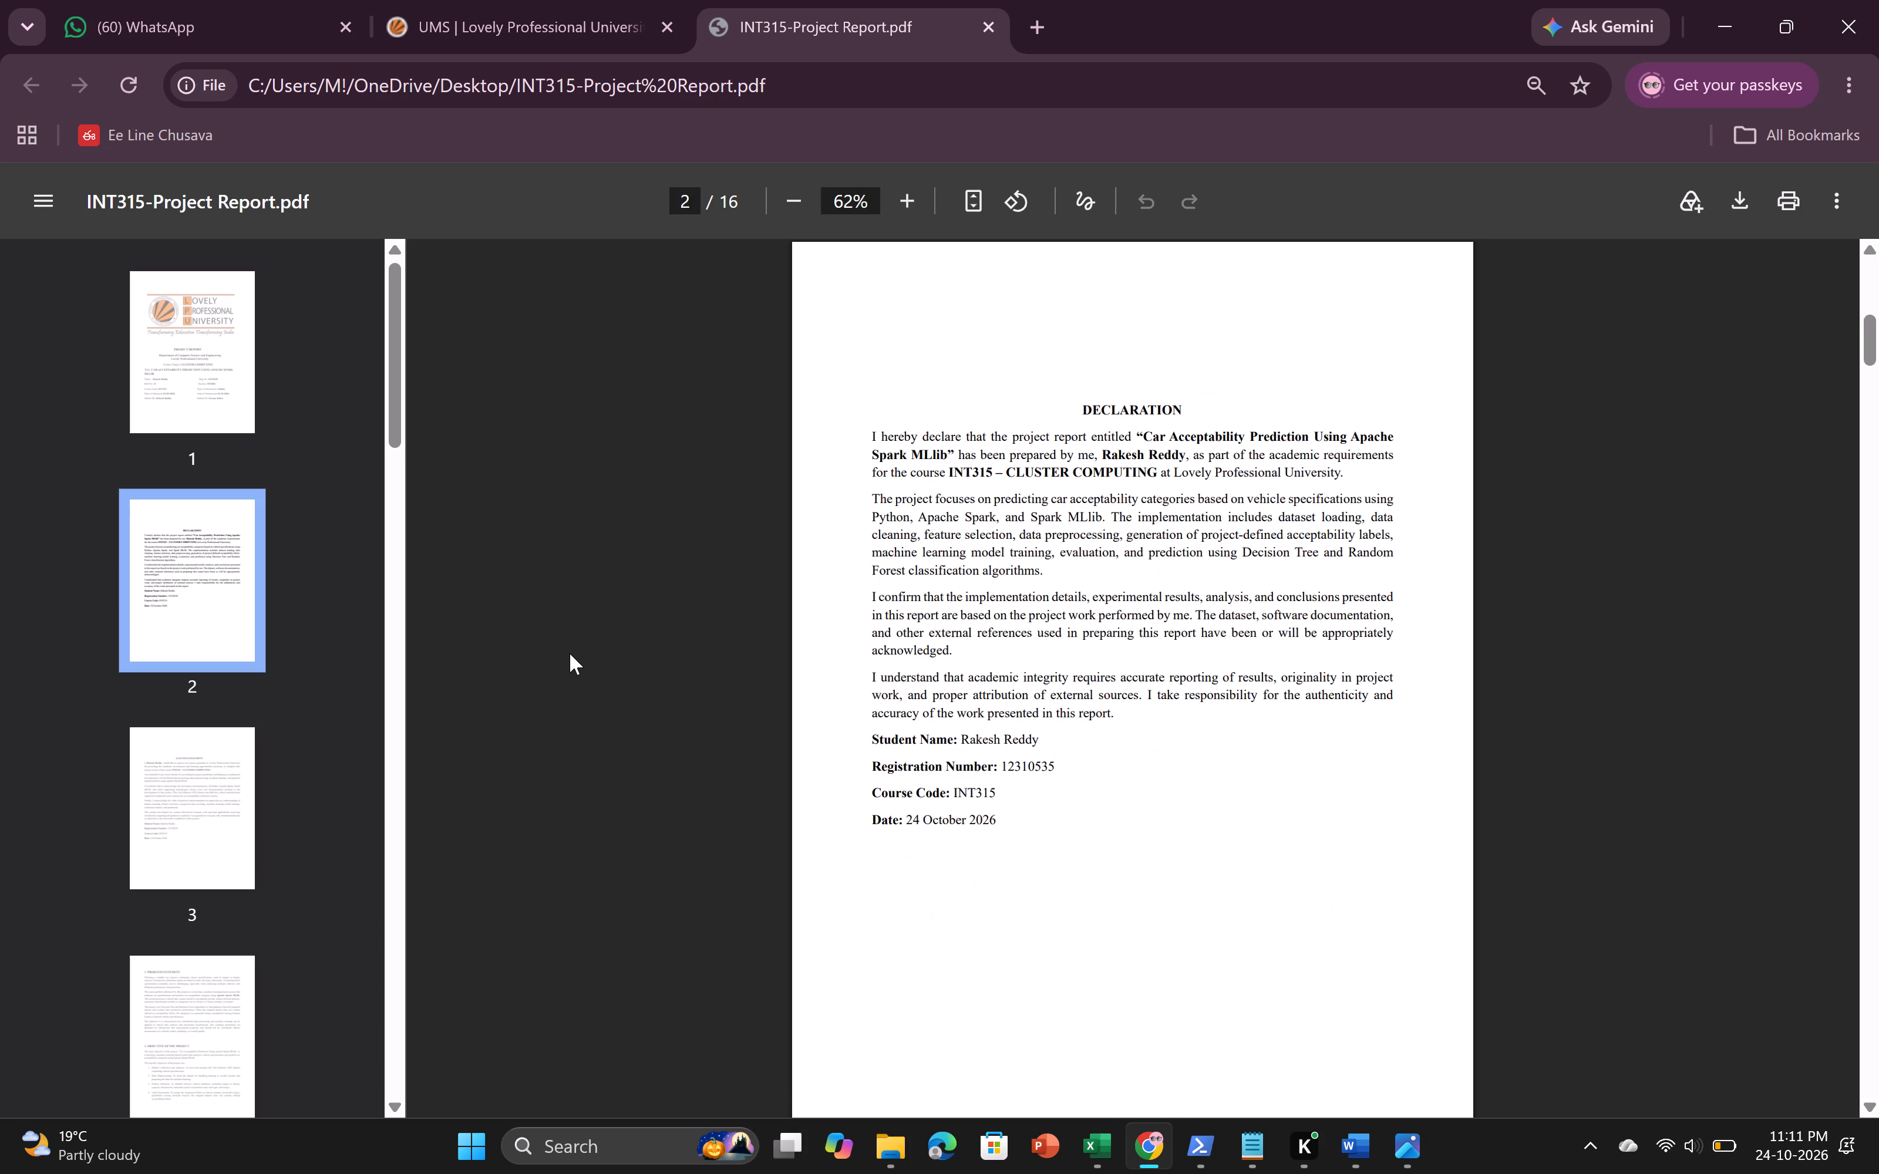
Check the remaining PDF pages from the Acknowledgement through the methodology steps to the section 8 execution screenshots for correct category wording.
key(Down)
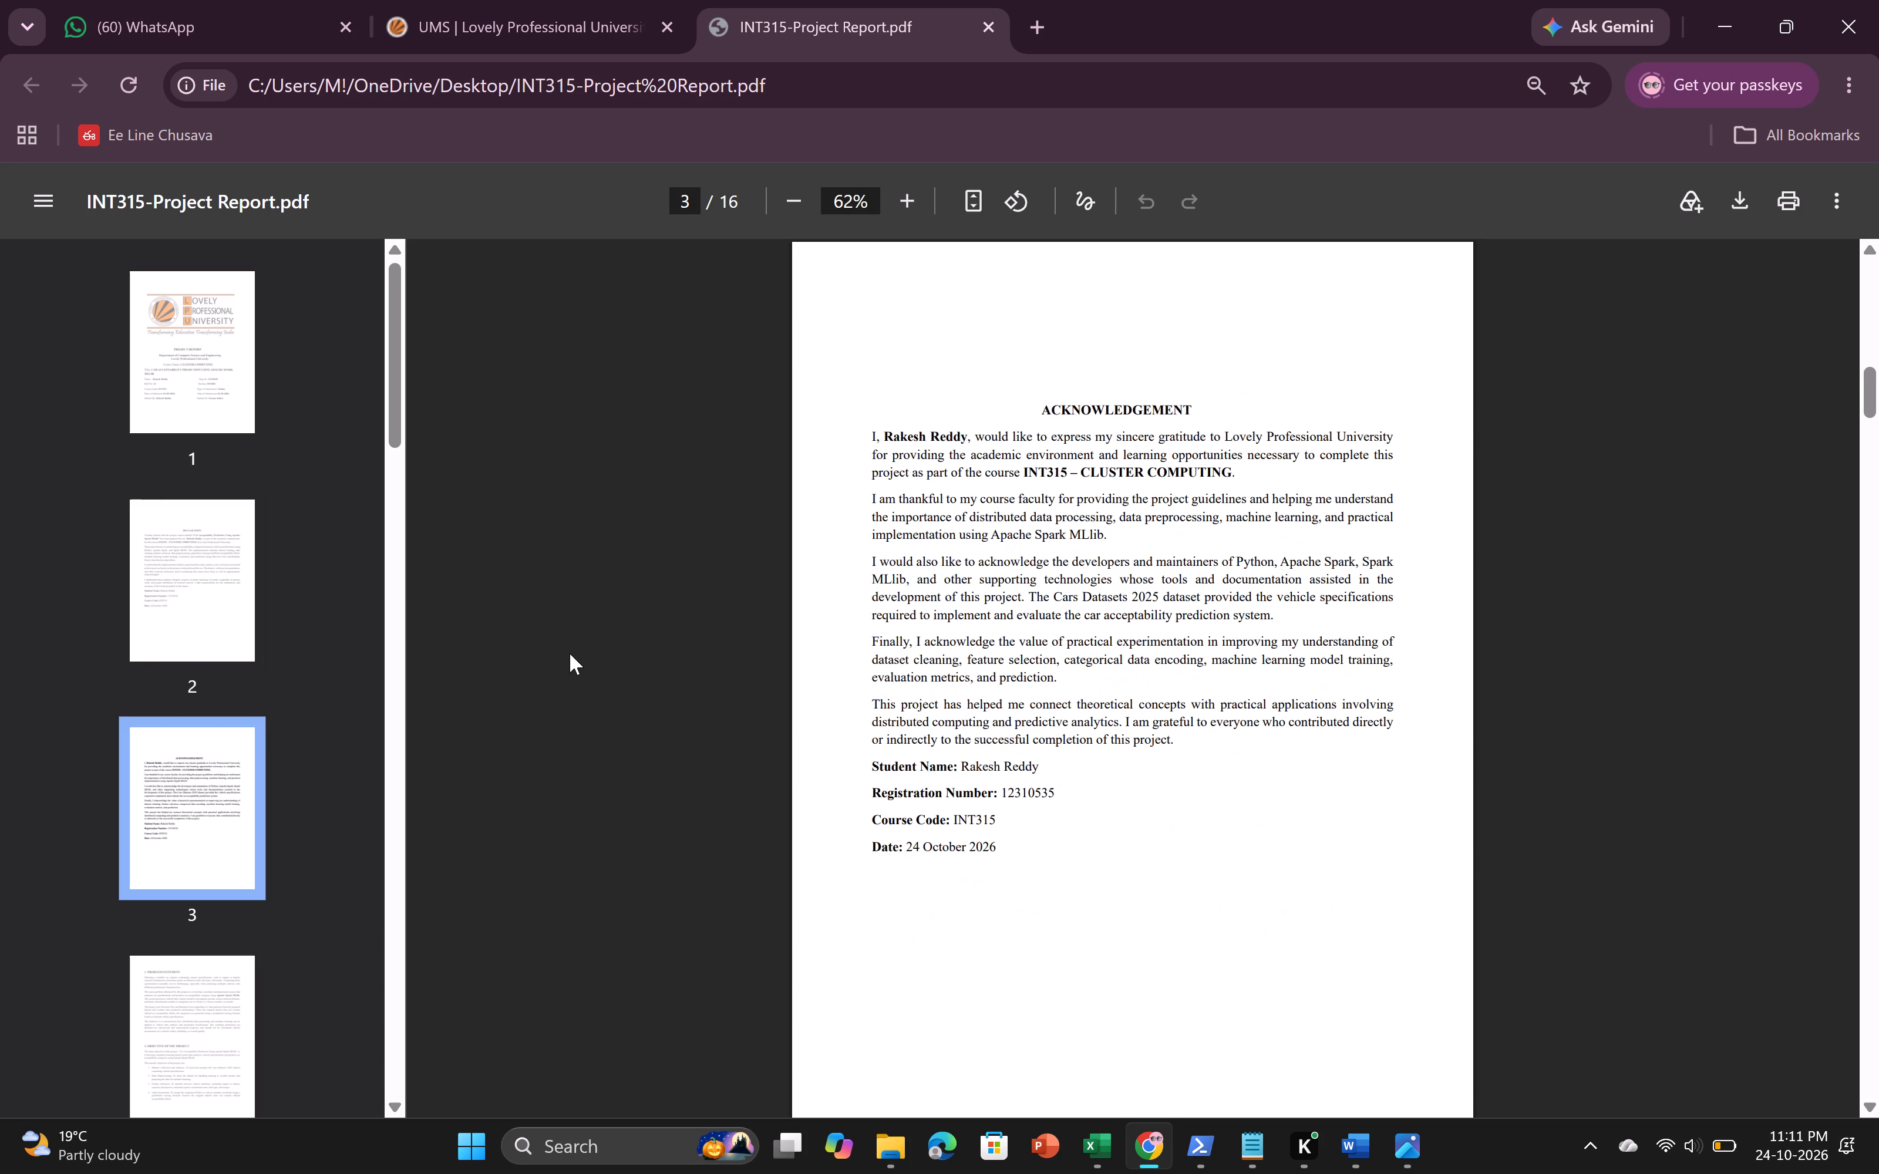
key(Down)
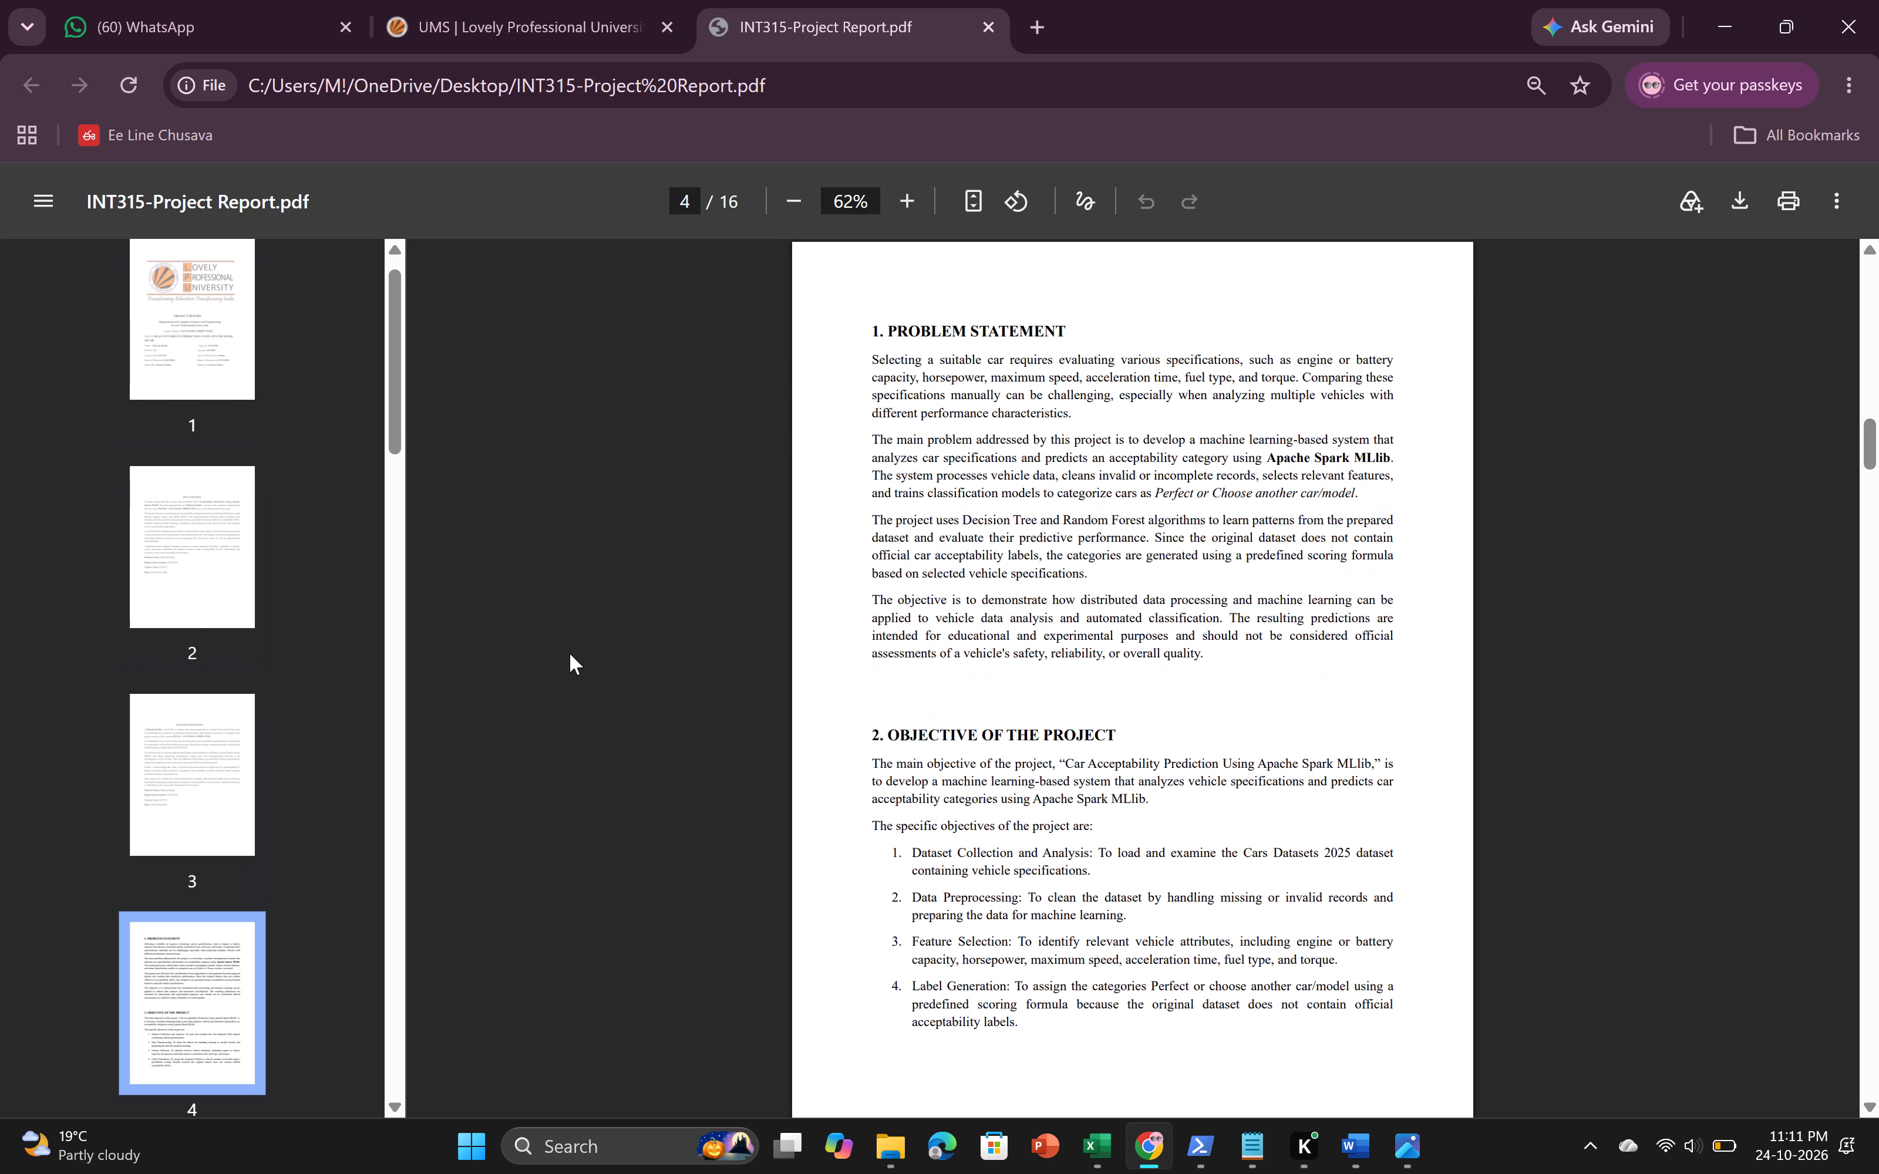
key(Down)
key(Down)
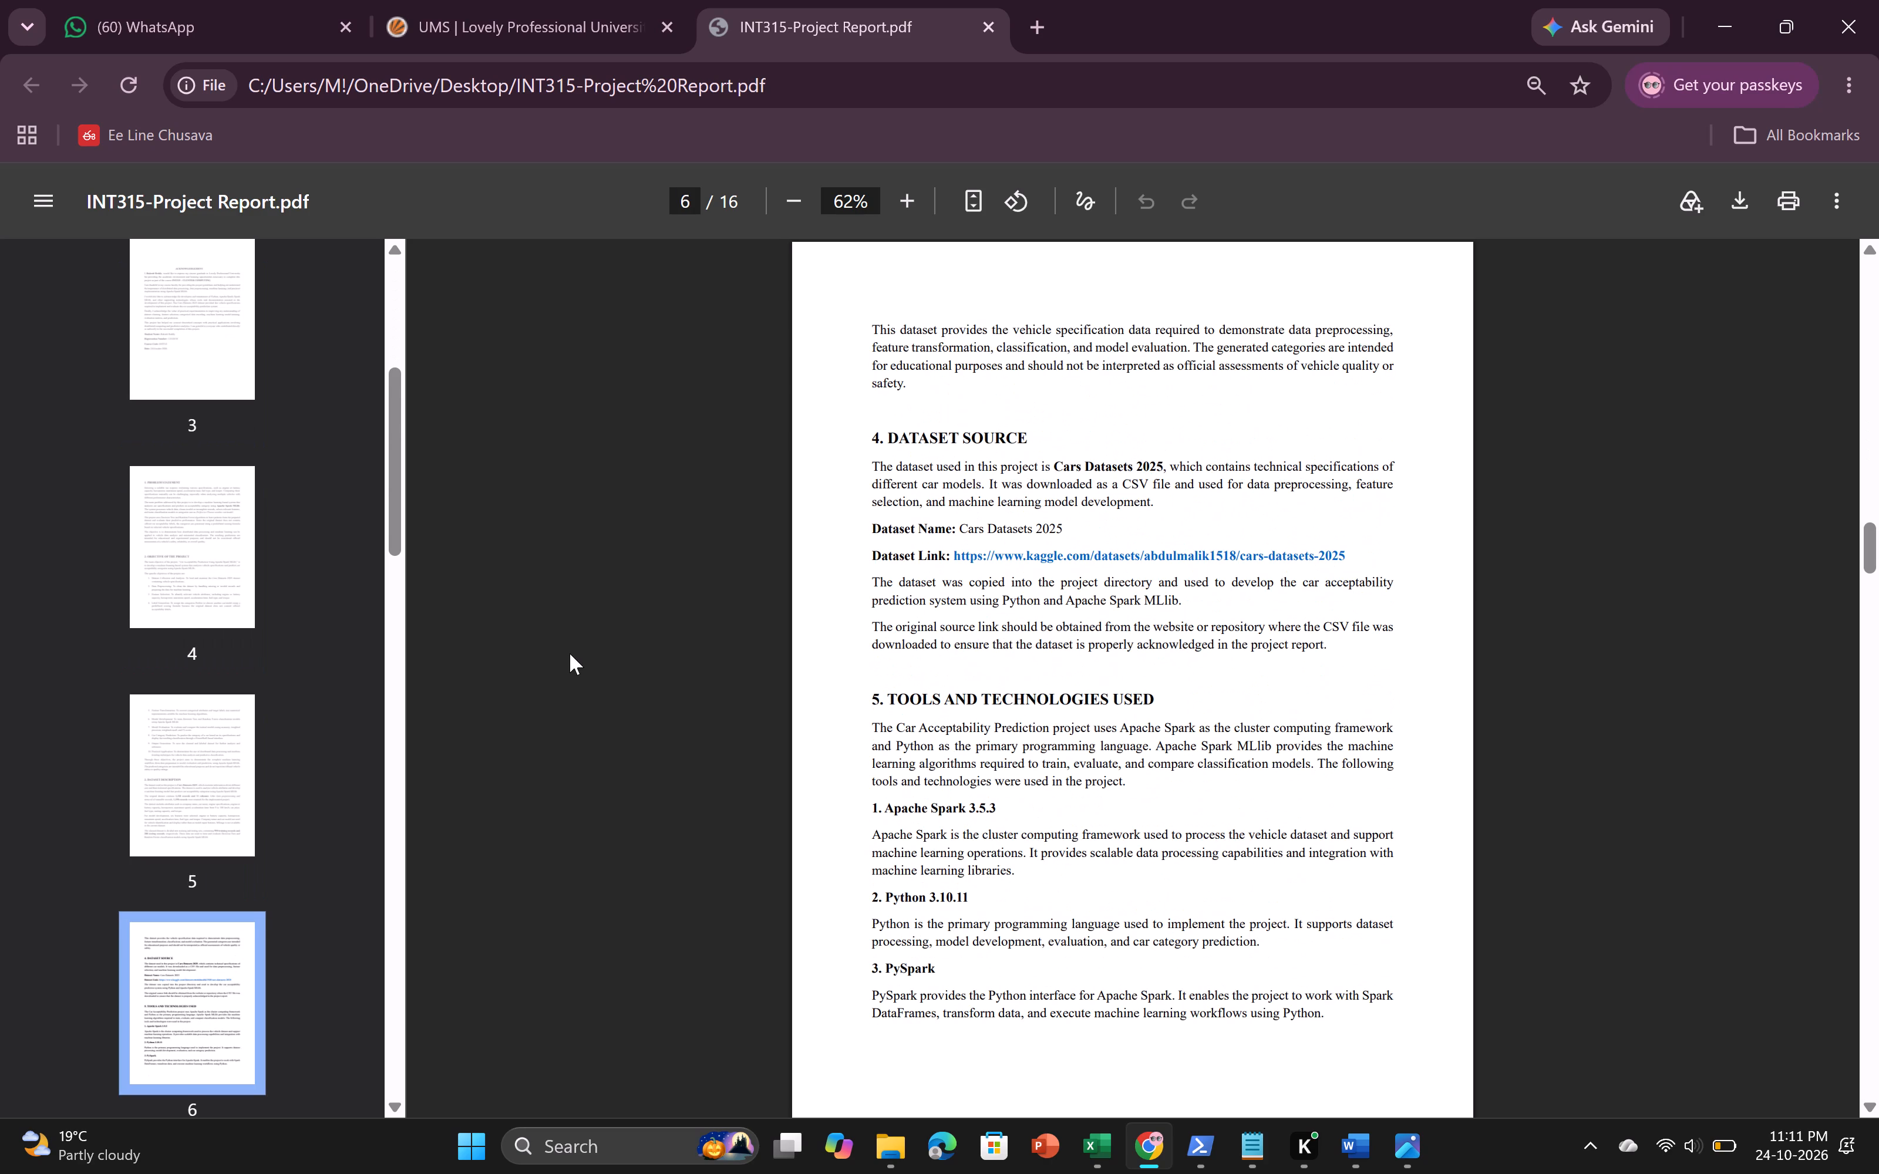
key(Down)
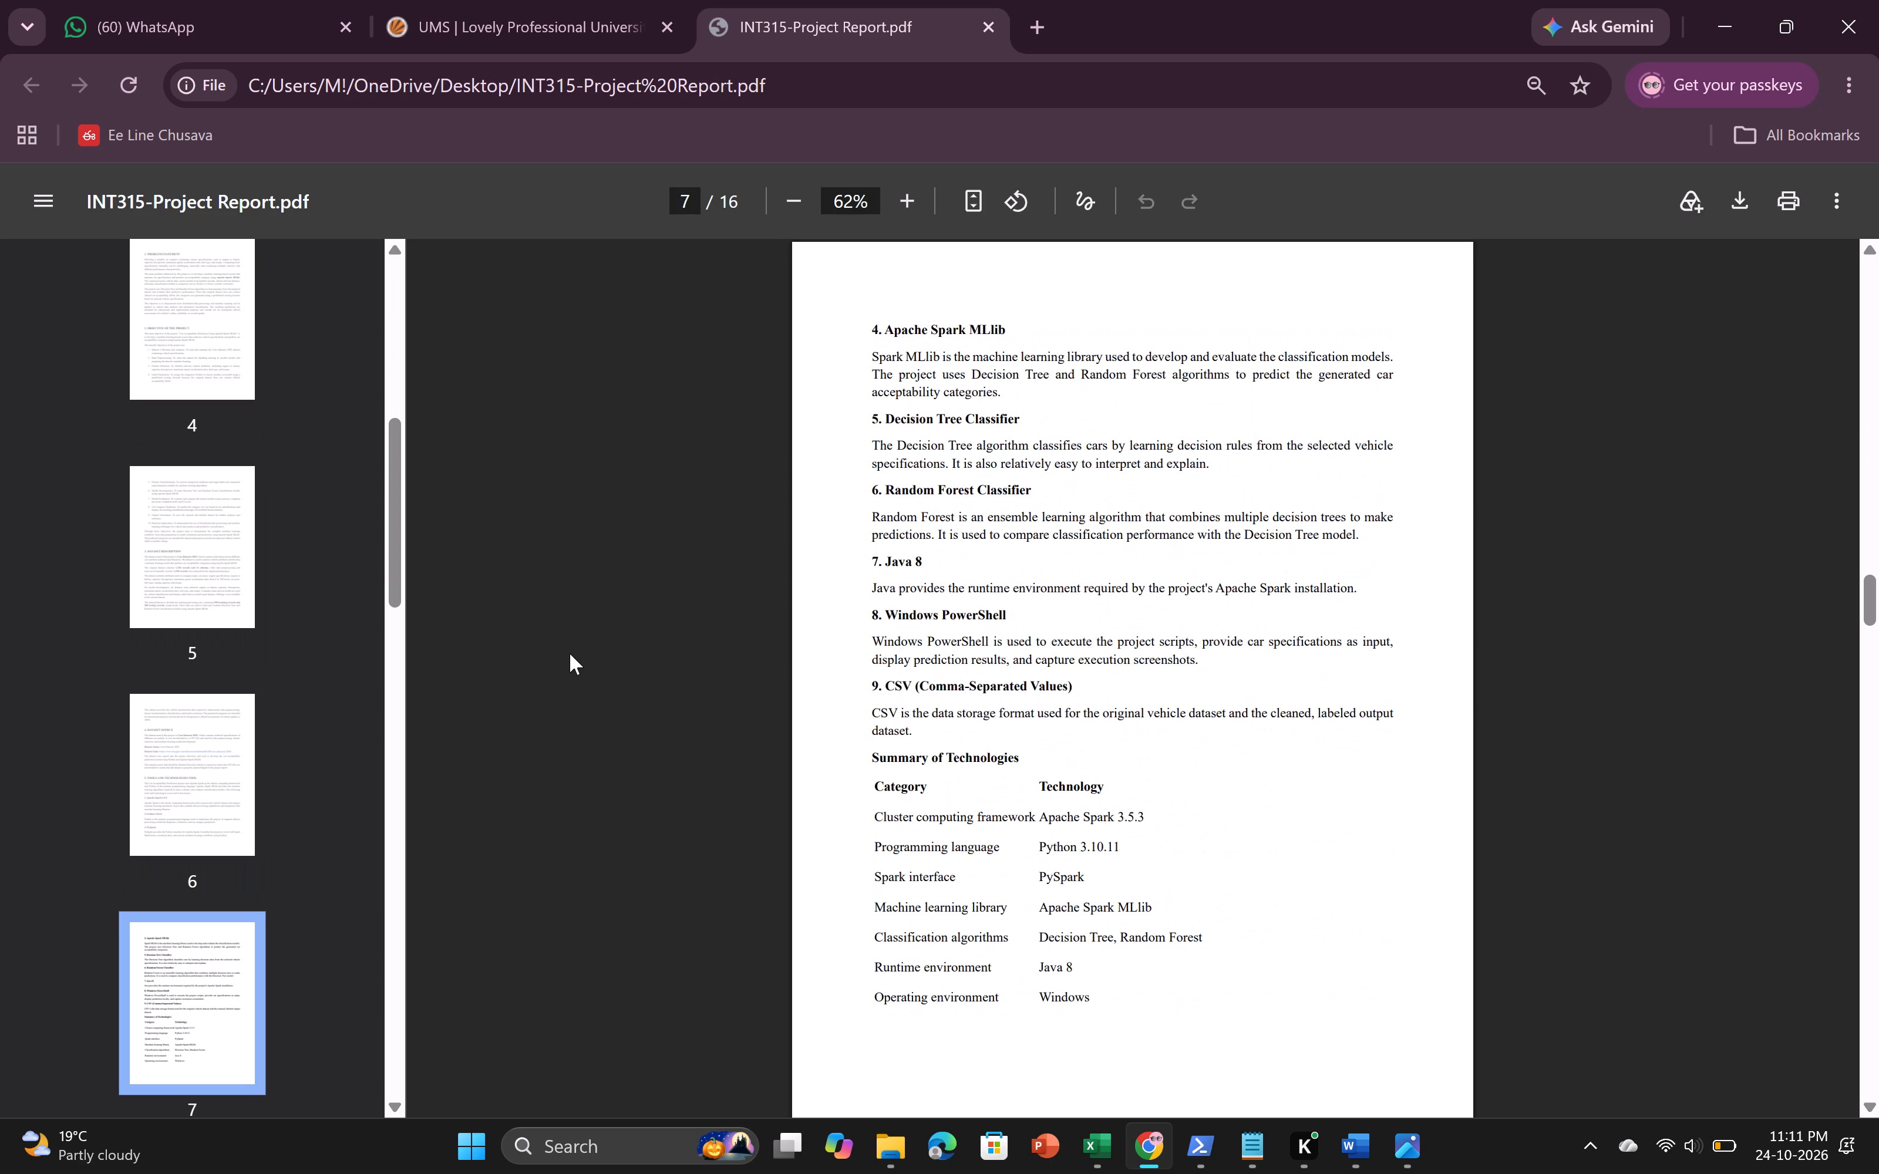
key(Down)
key(Down)
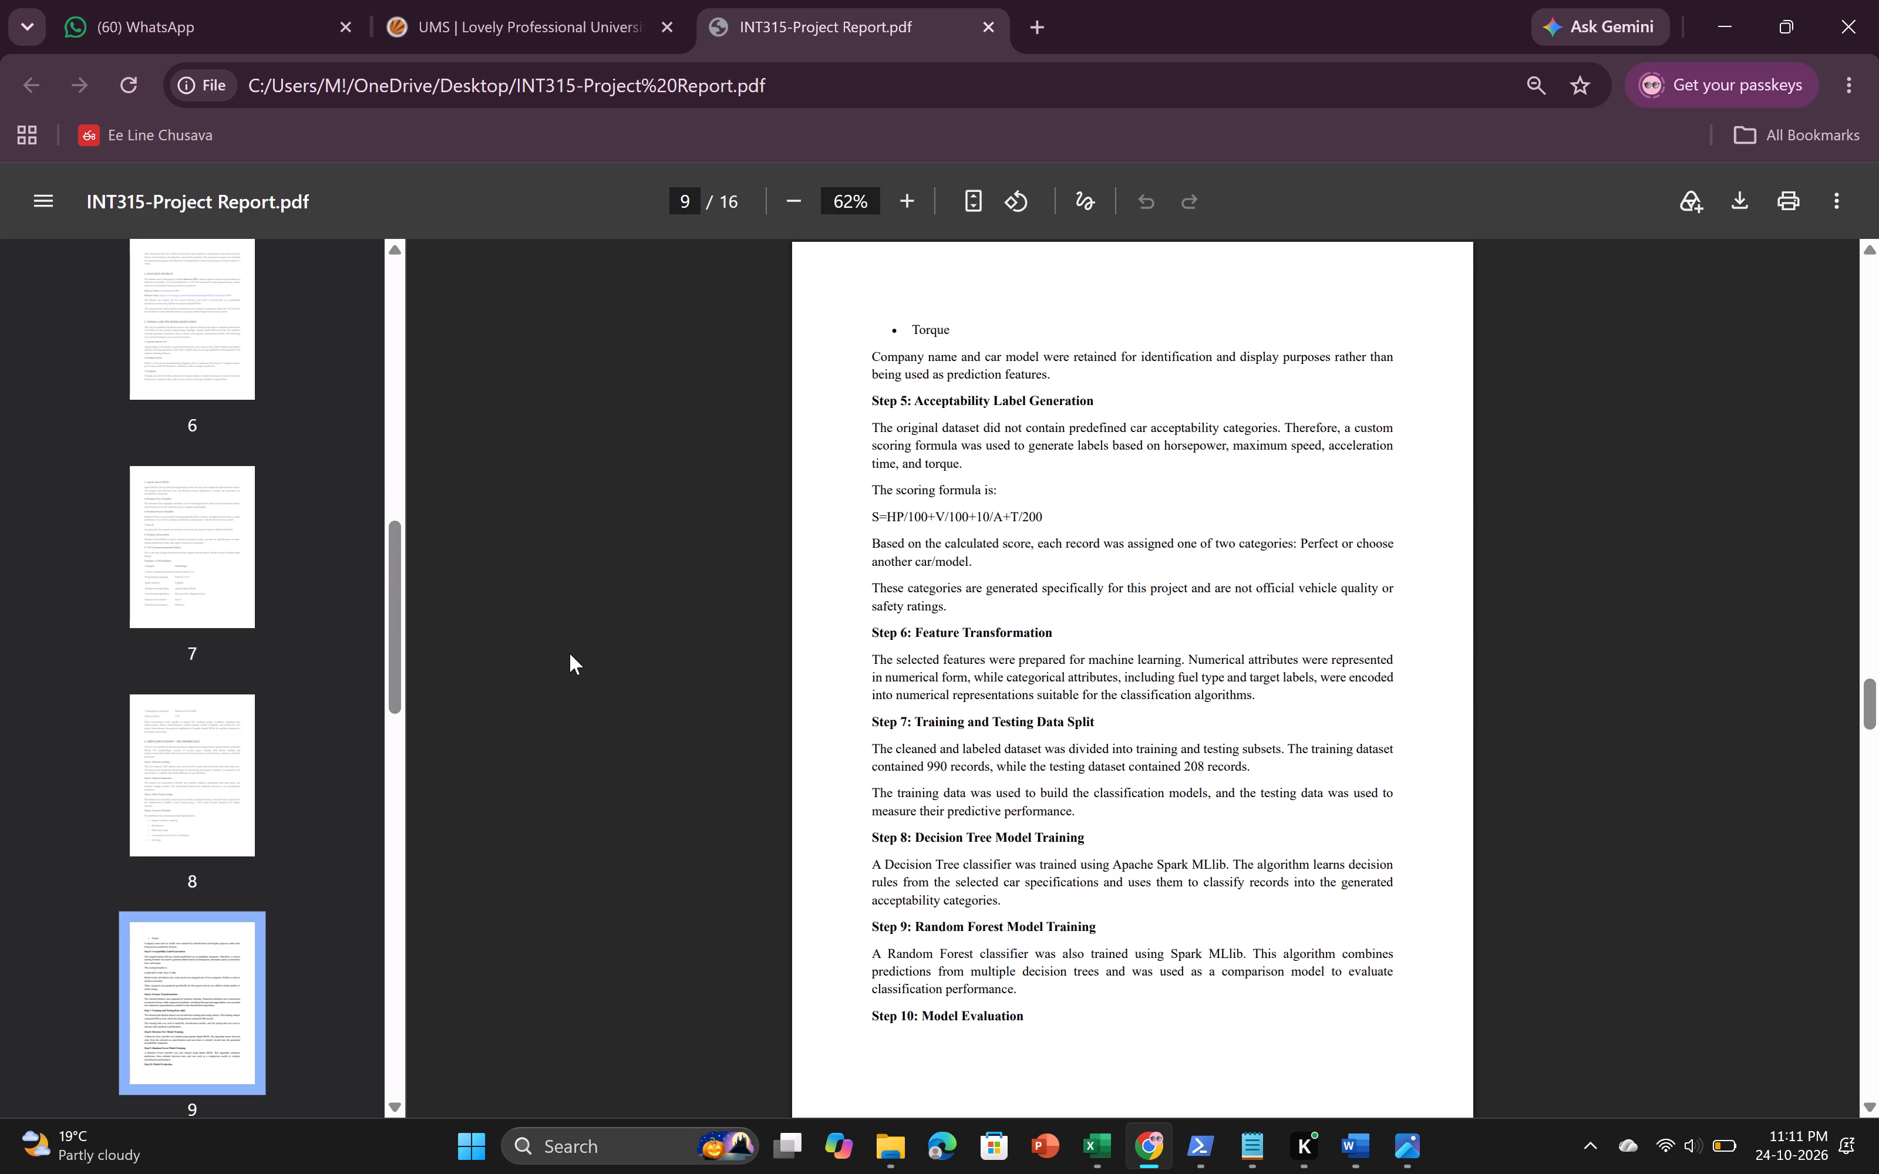
key(Down)
key(Up)
key(Up)
key(Up)
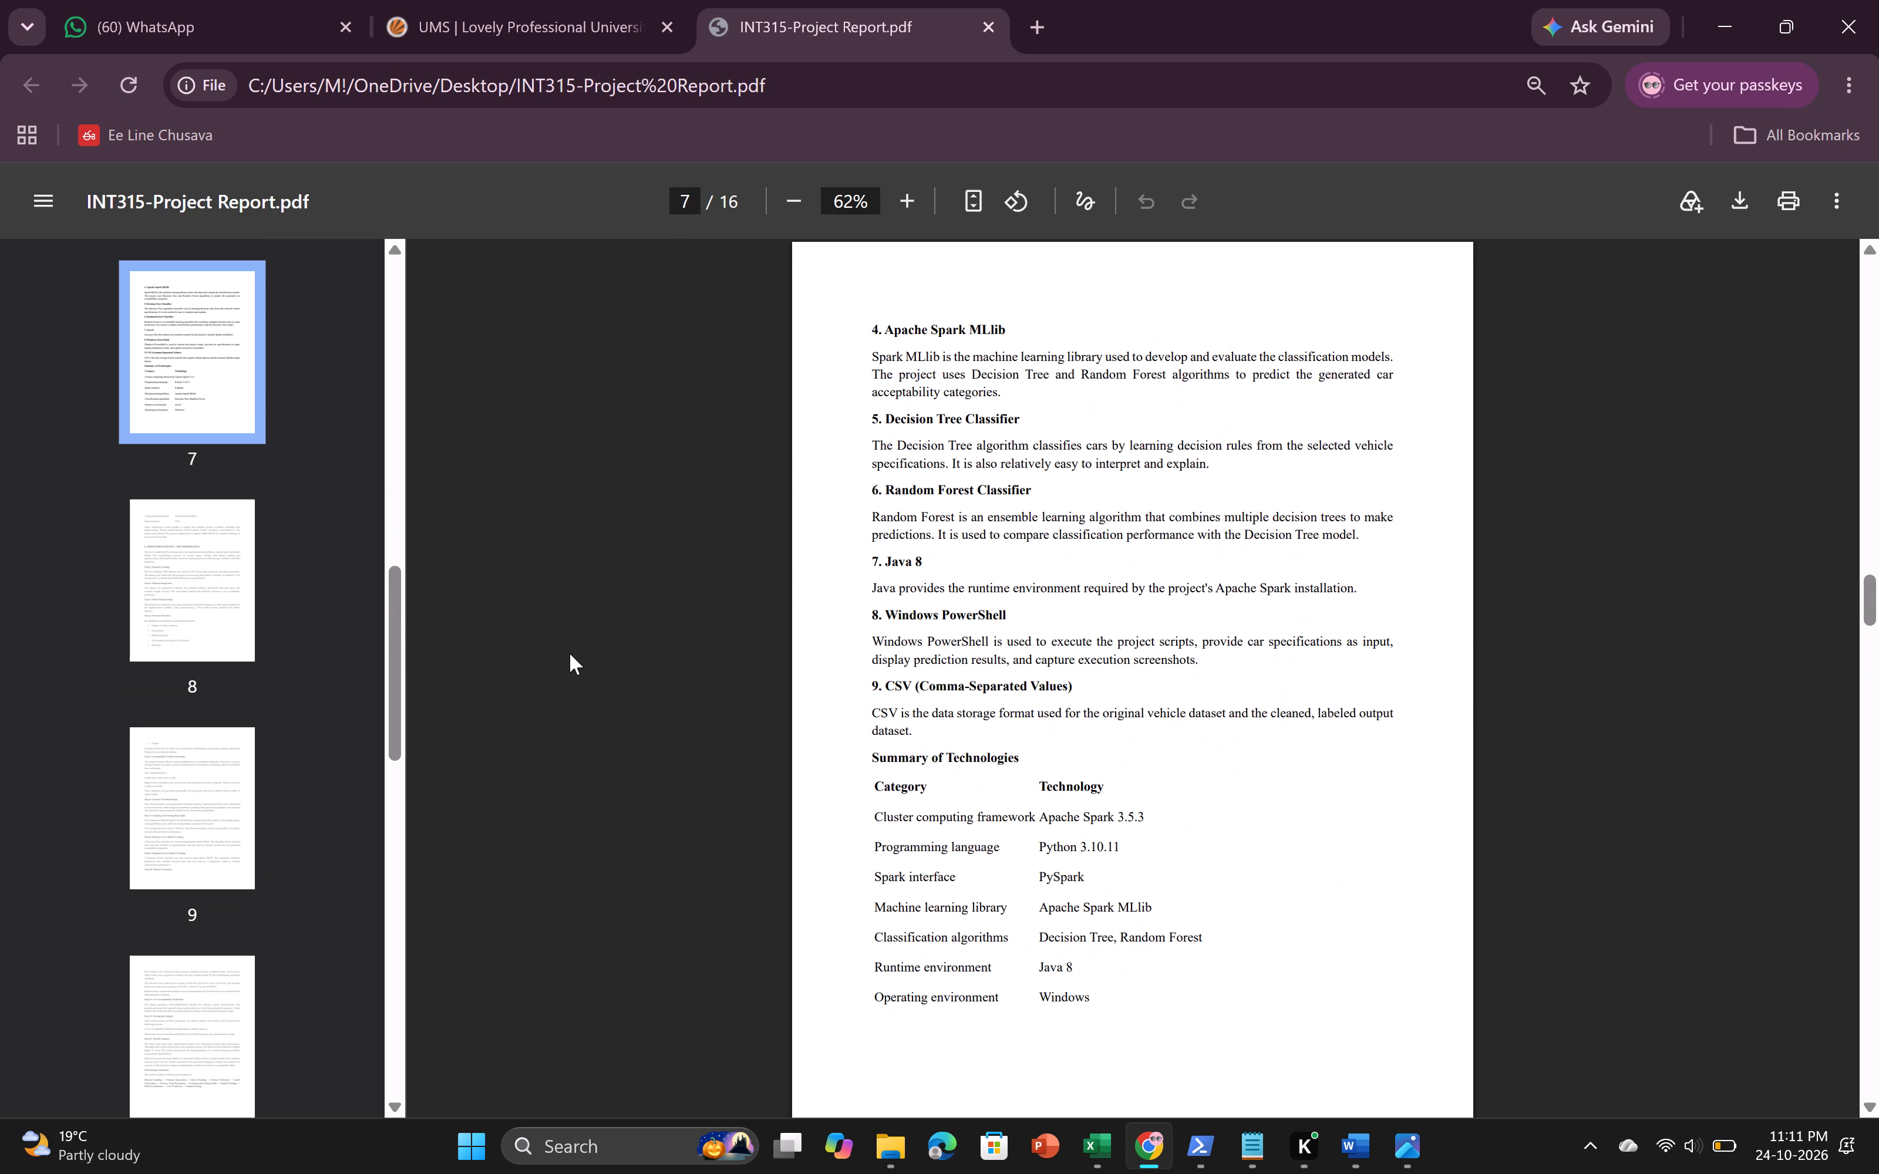
key(Up)
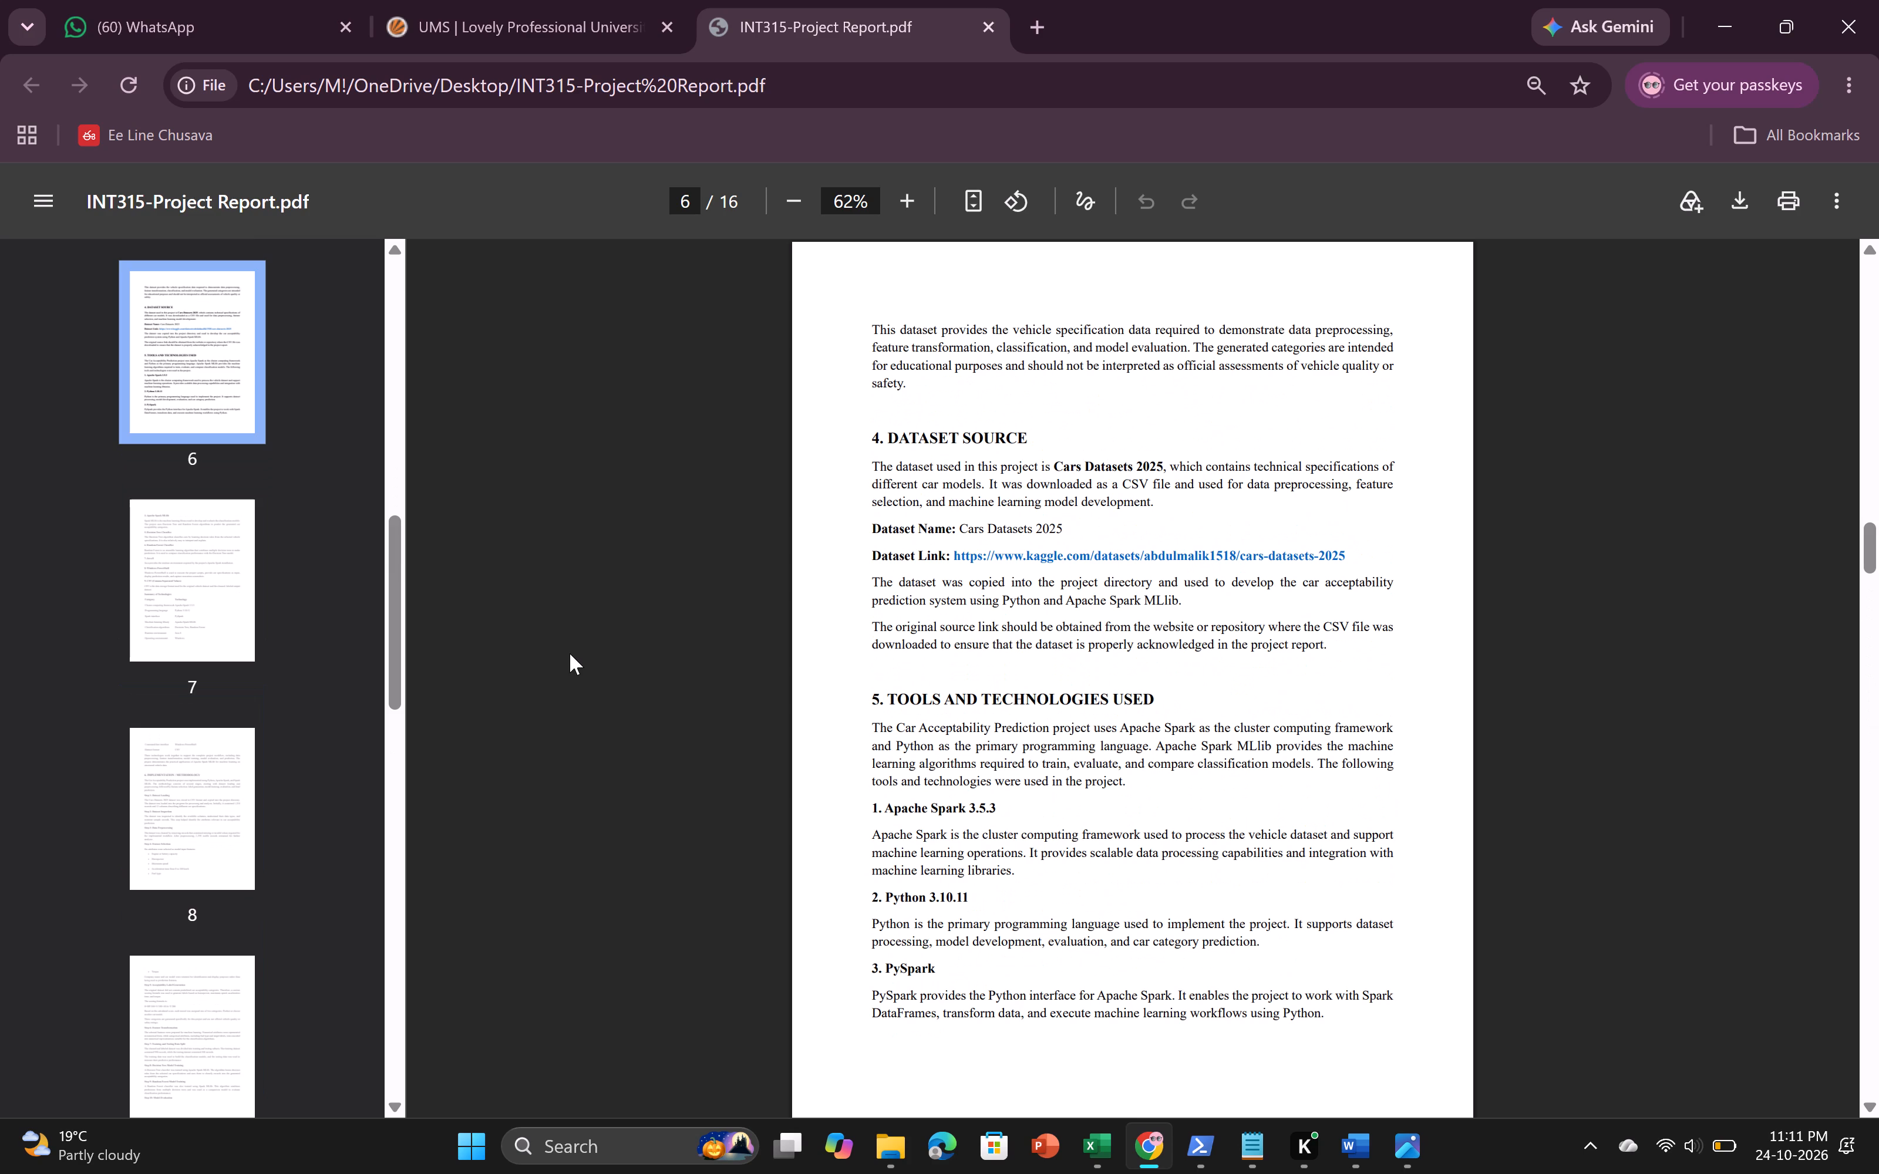
key(Up)
key(Up)
key(Down)
key(Down)
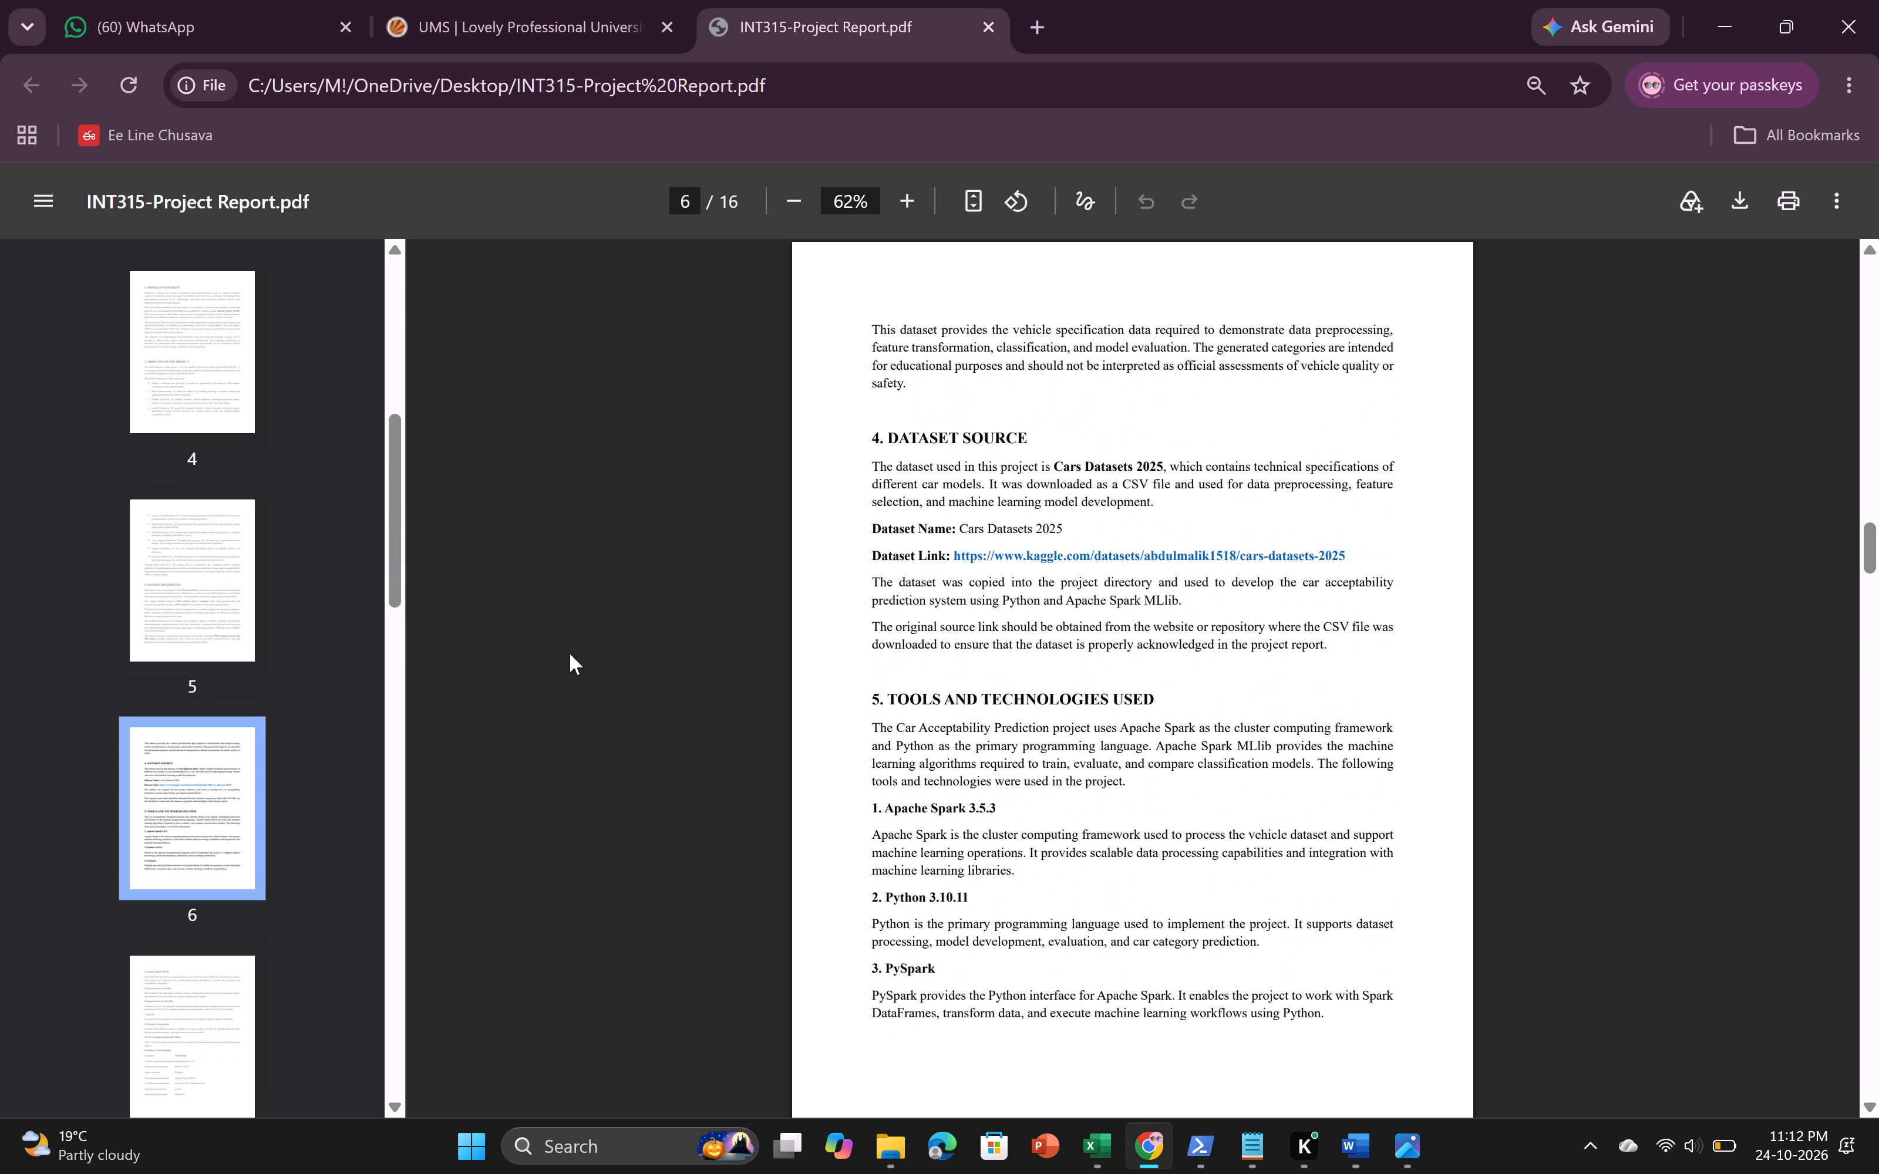
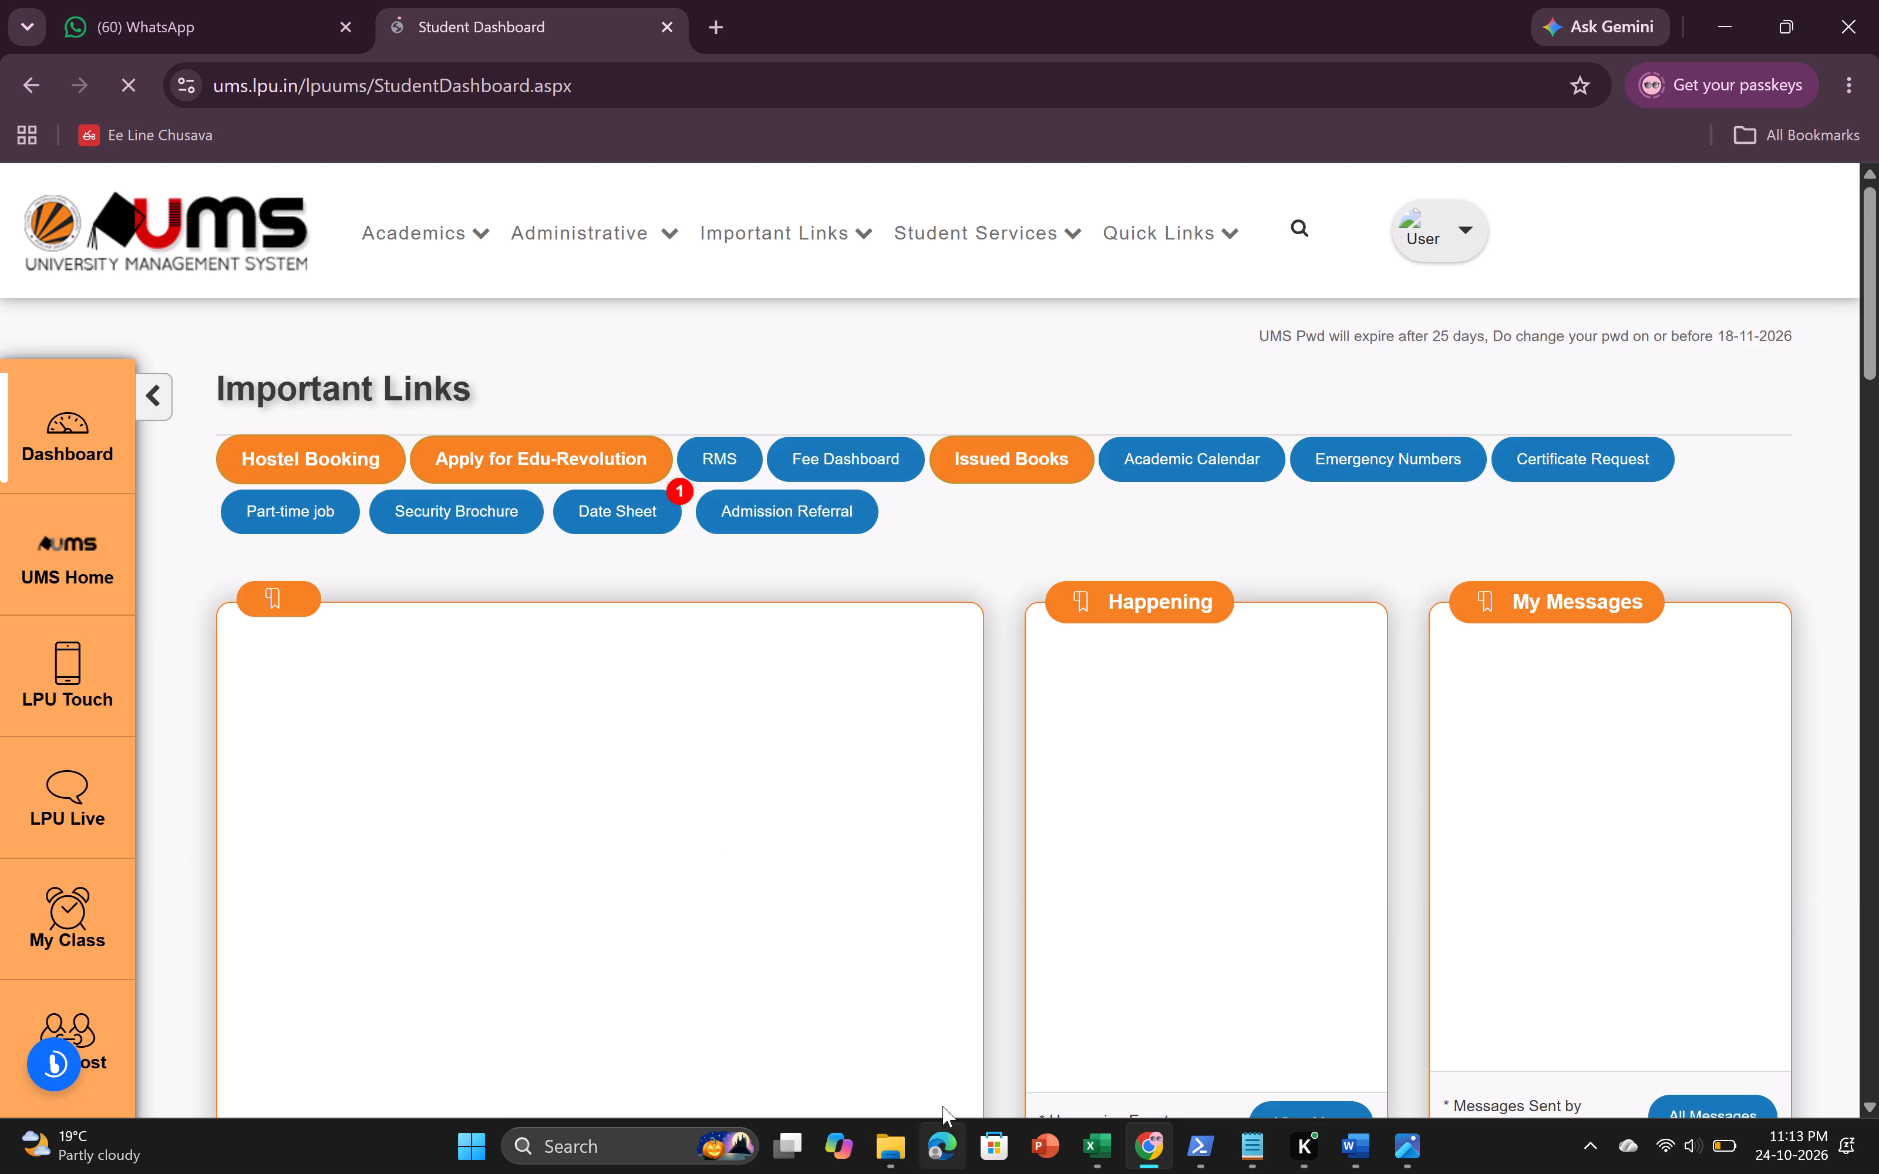
Dismiss the campus drive notification with a later reminder and open the upload page for the pending INT315 project assignment.
scroll(992, 939, down, 4)
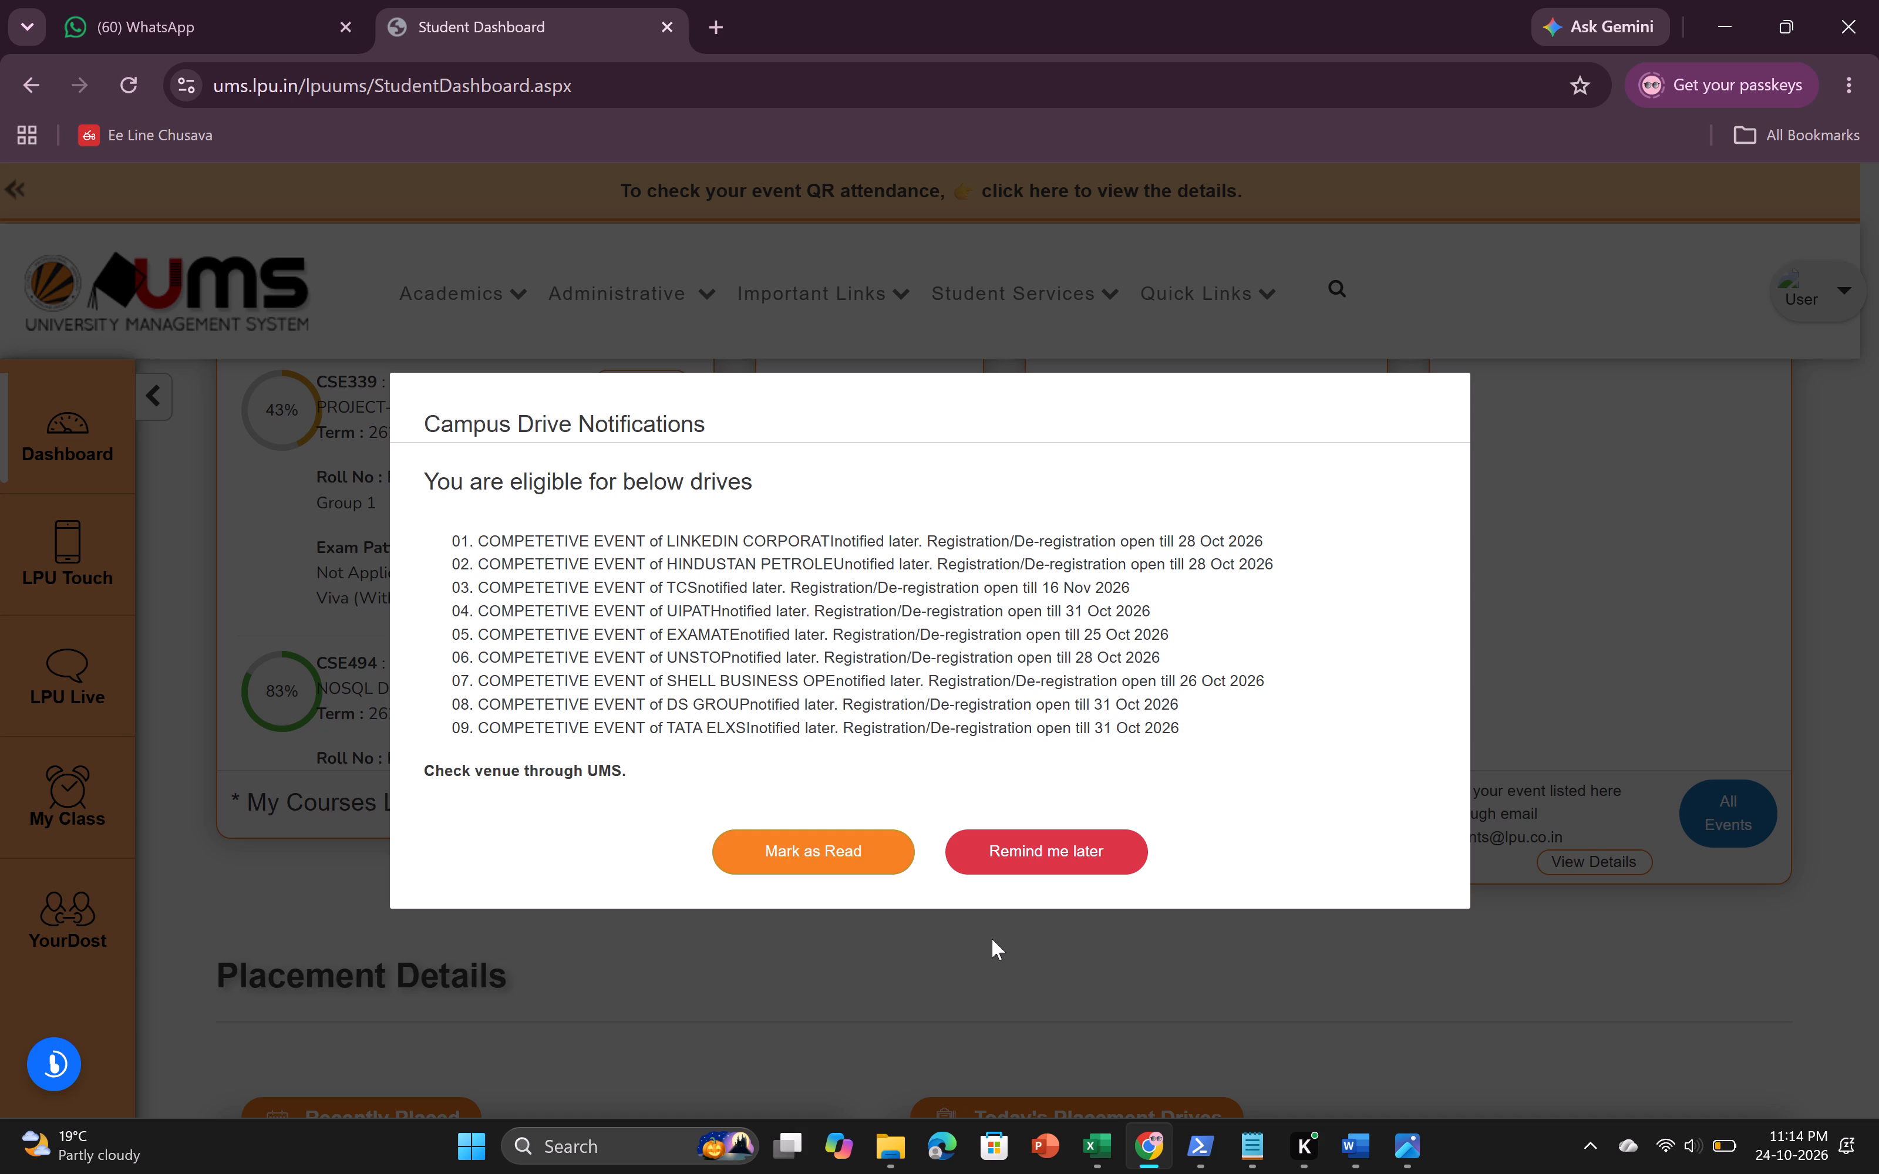
click(1040, 840)
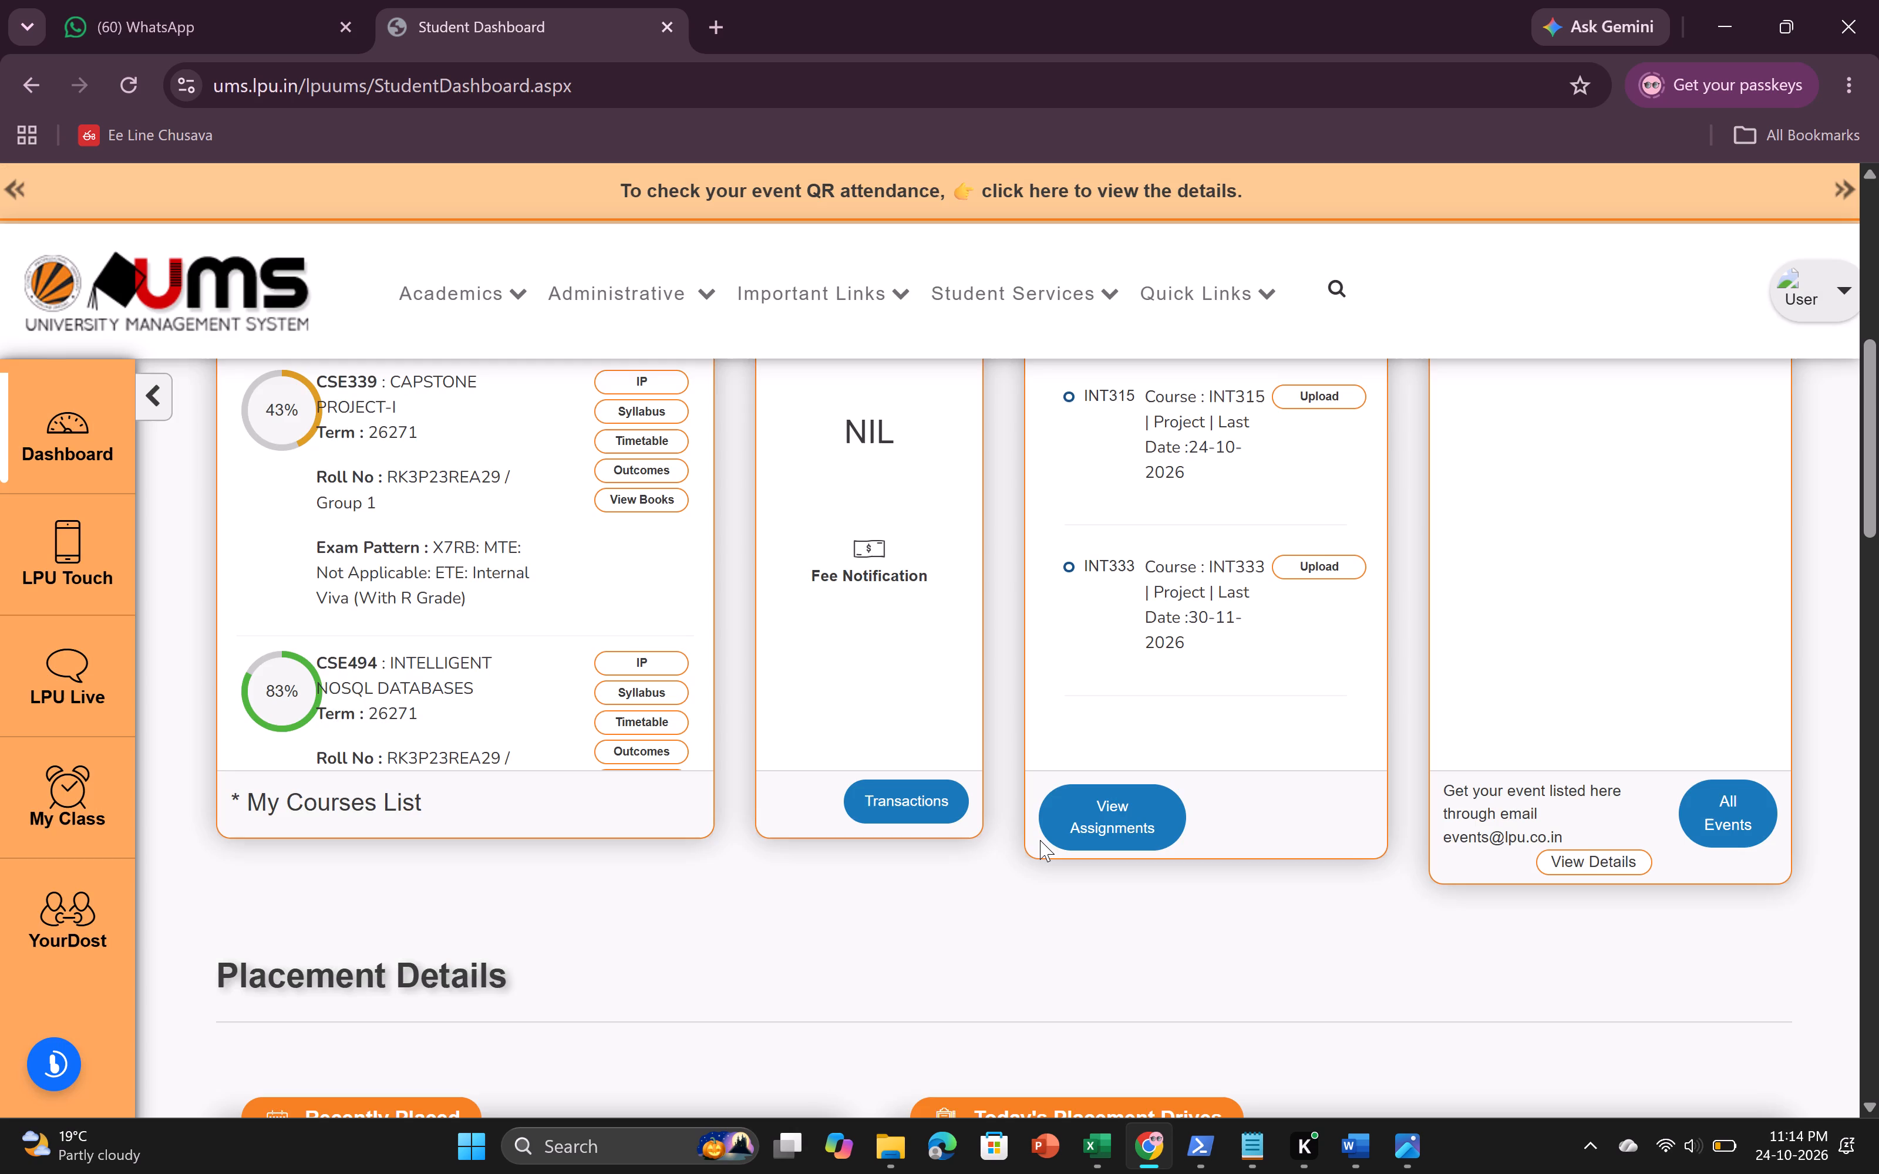
scroll(1040, 840, up, 1)
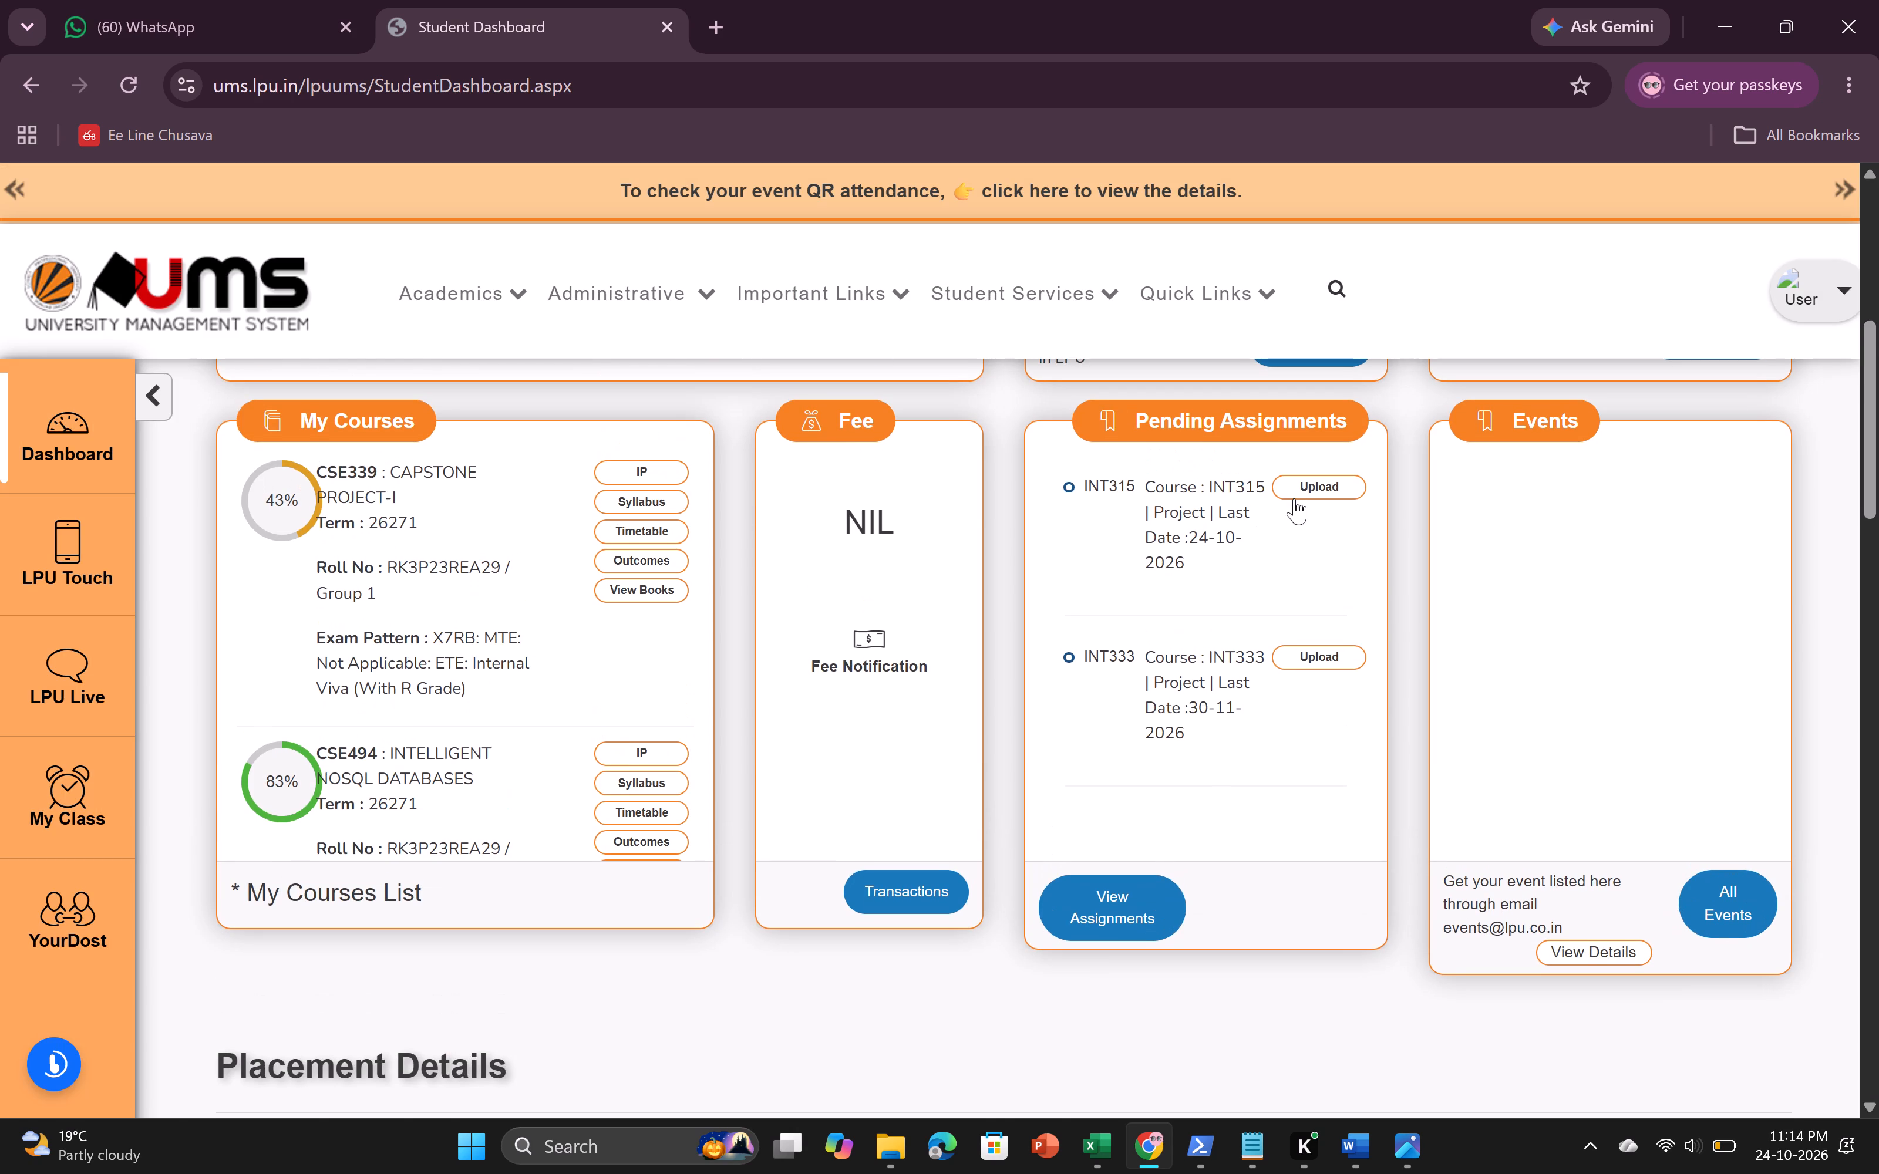
click(1301, 488)
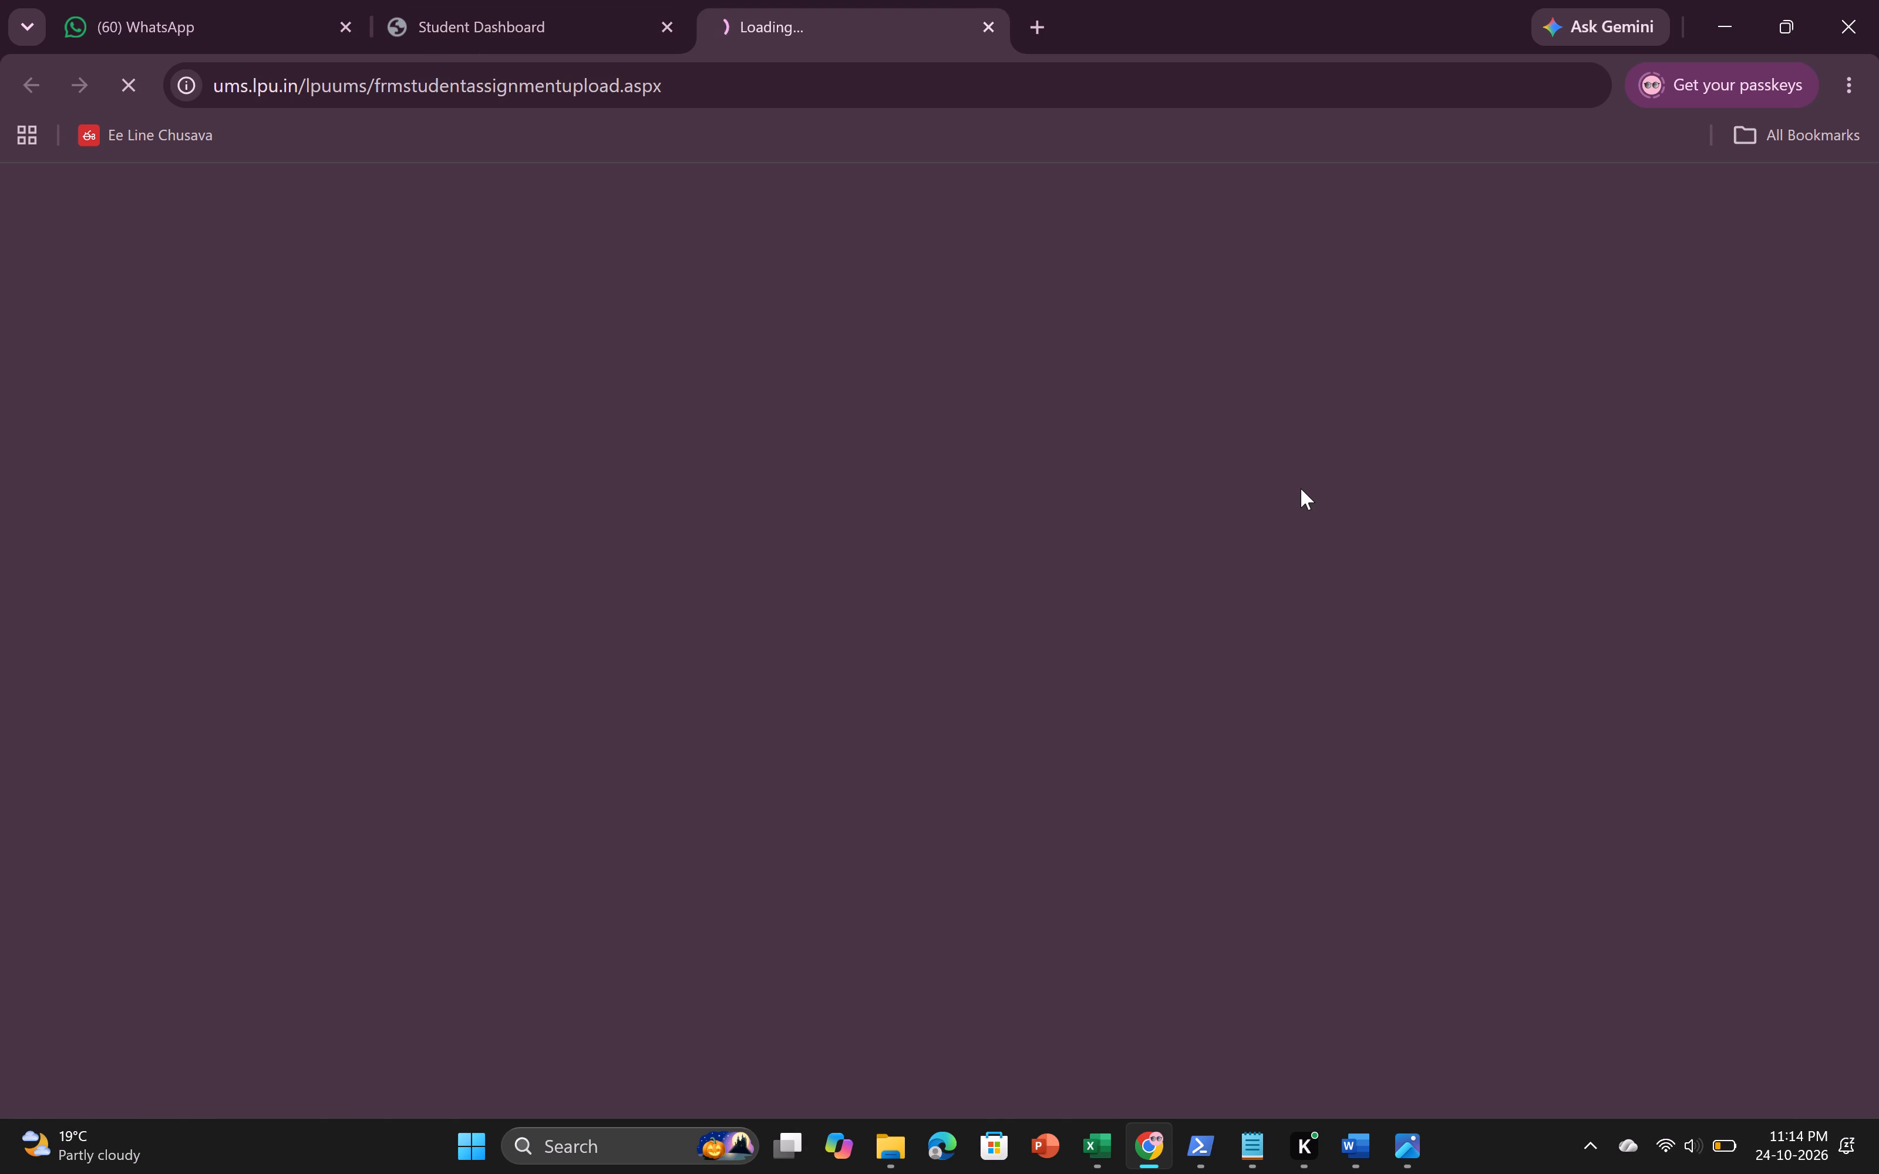
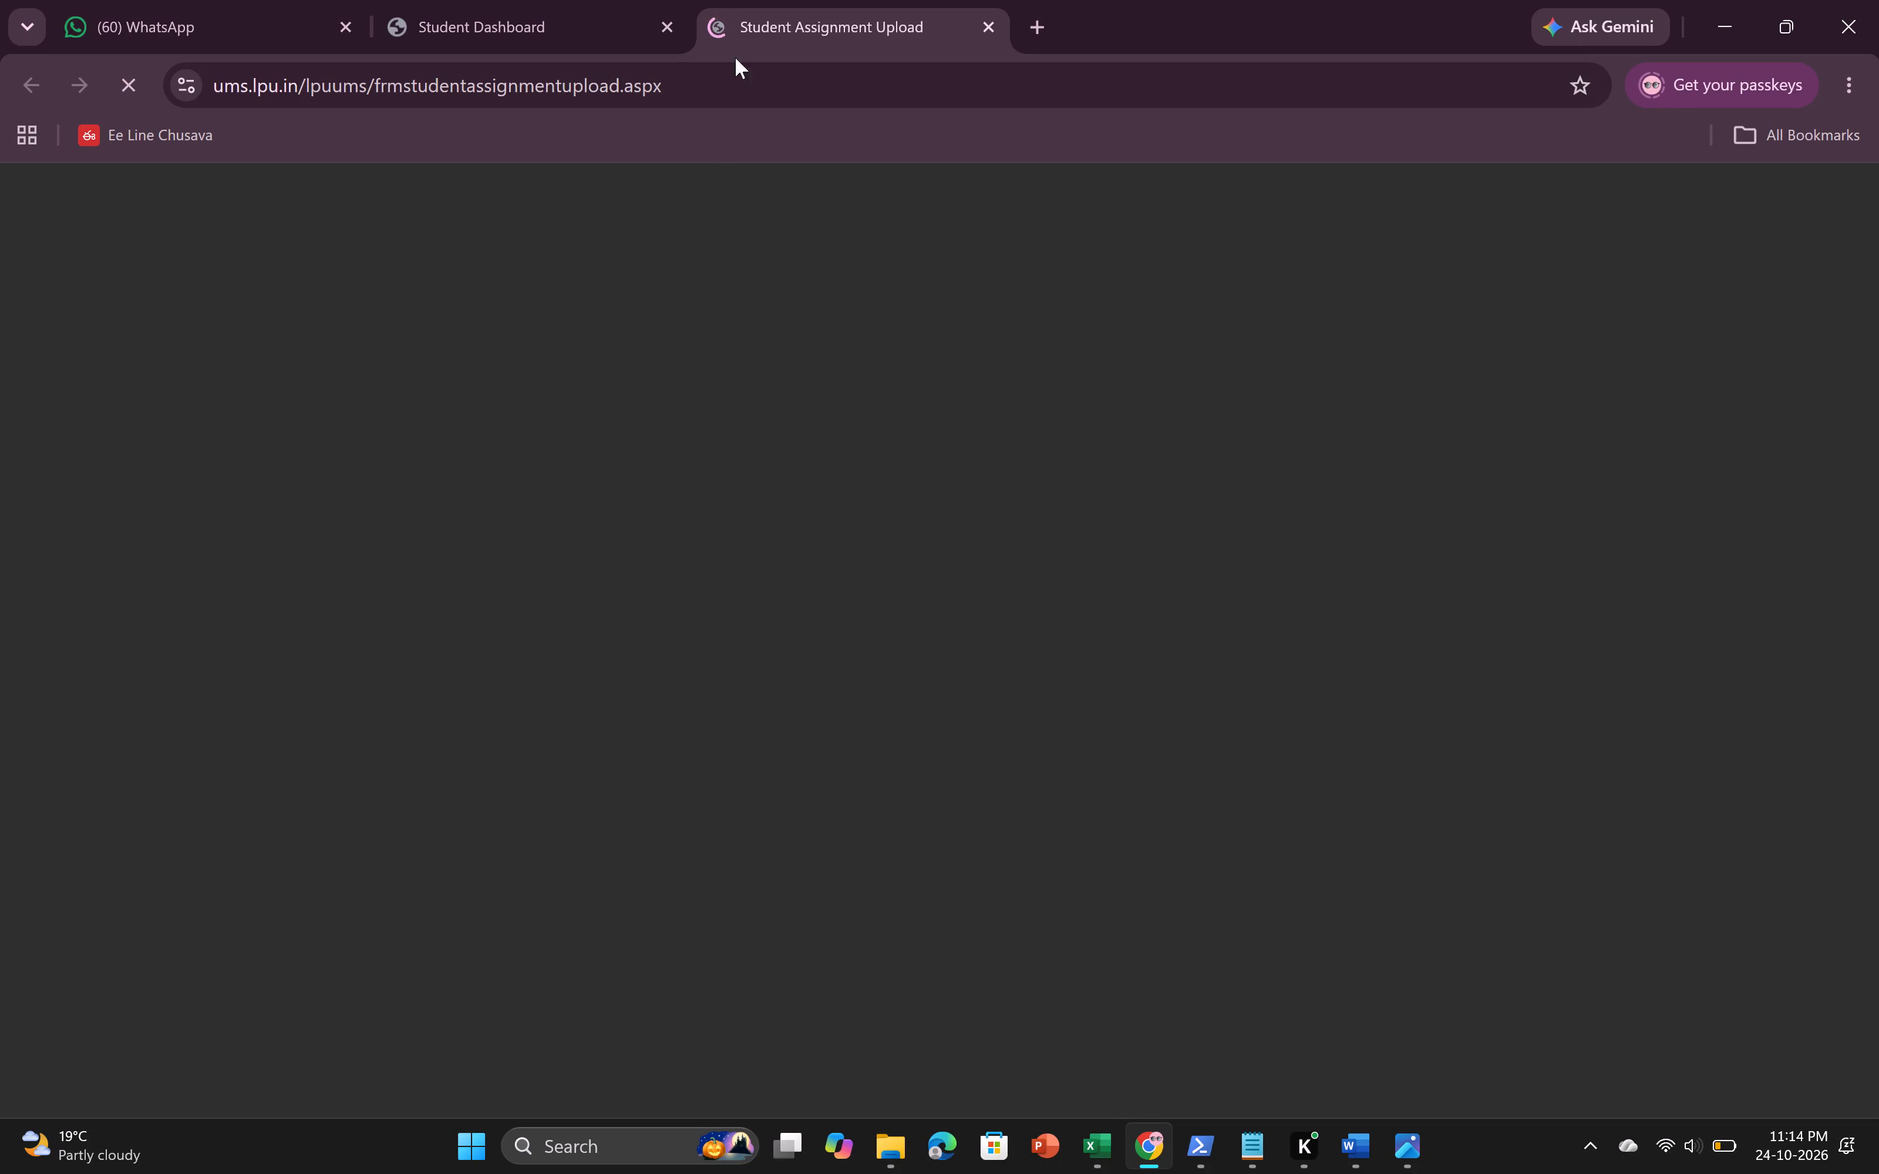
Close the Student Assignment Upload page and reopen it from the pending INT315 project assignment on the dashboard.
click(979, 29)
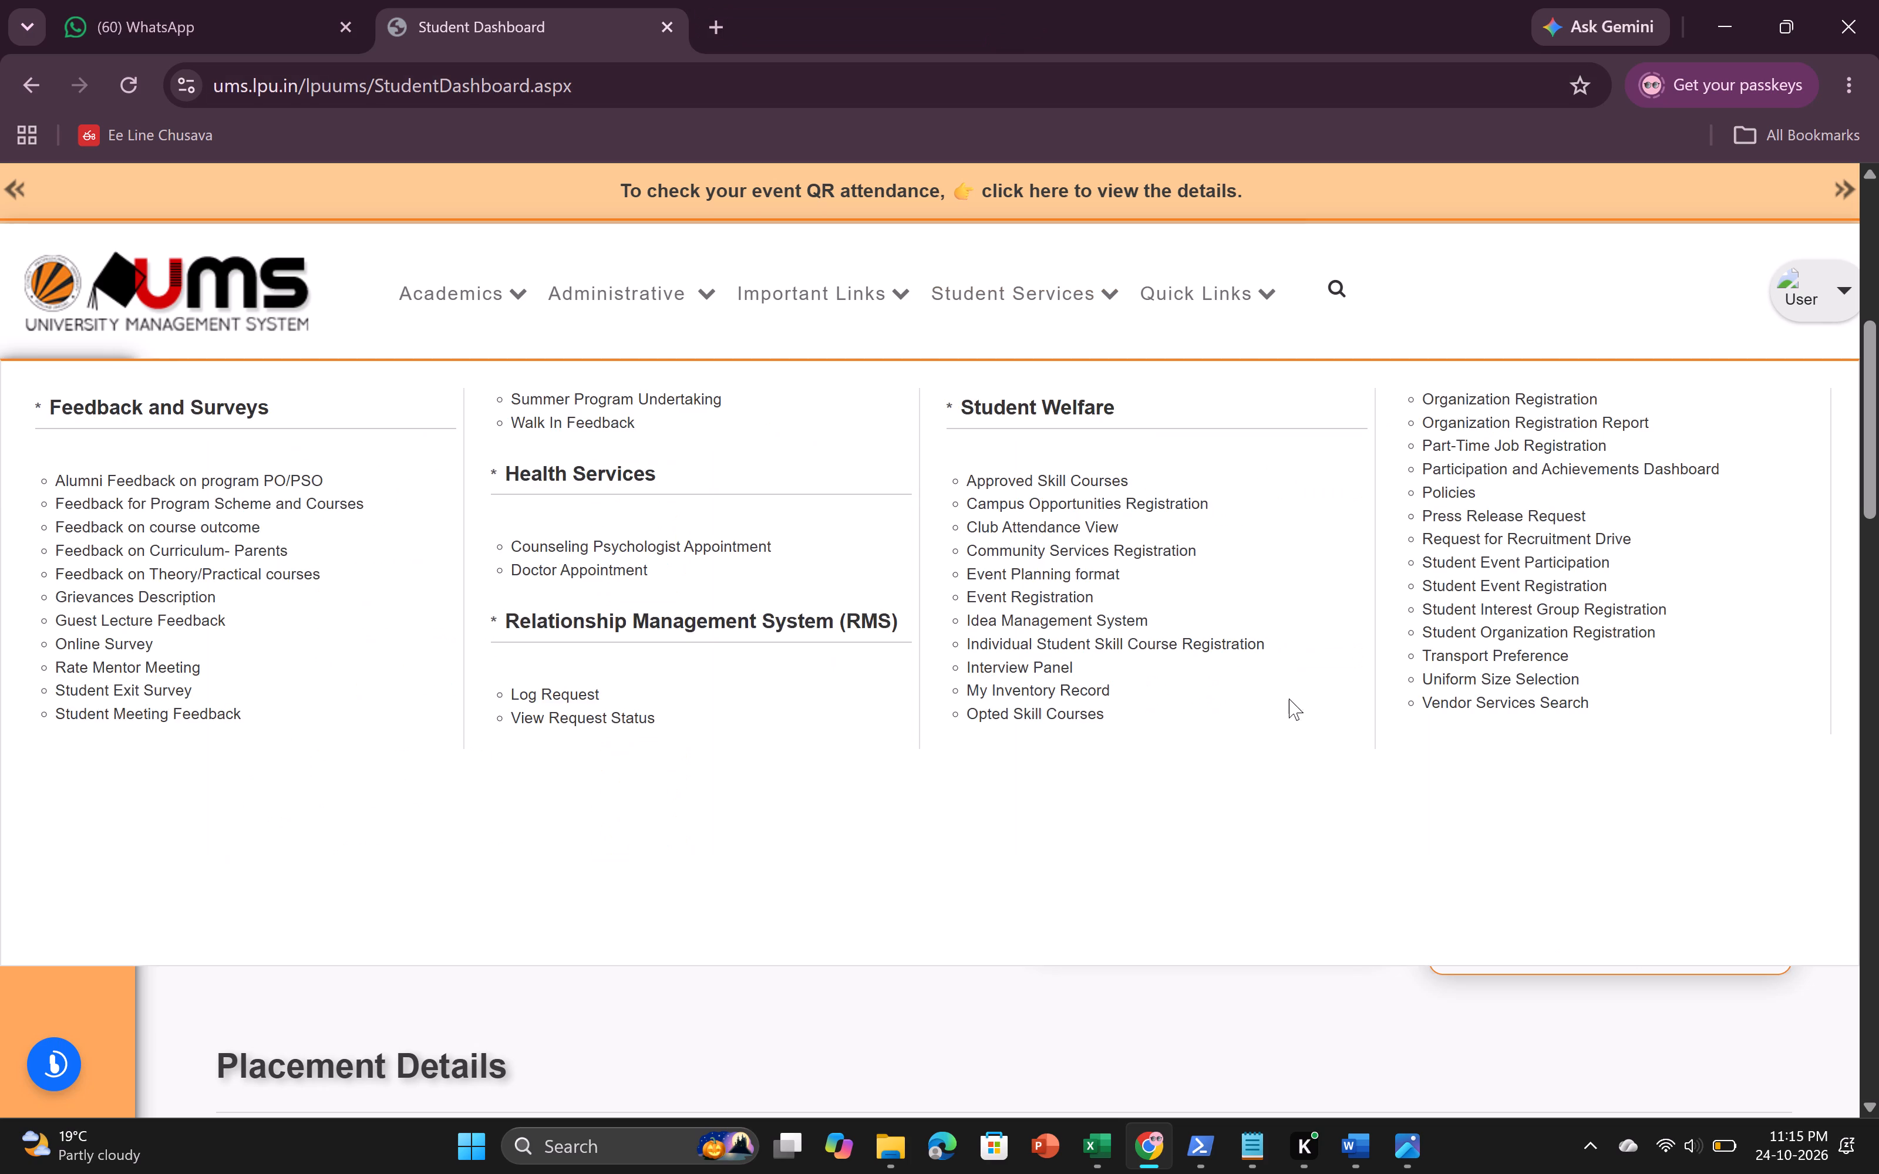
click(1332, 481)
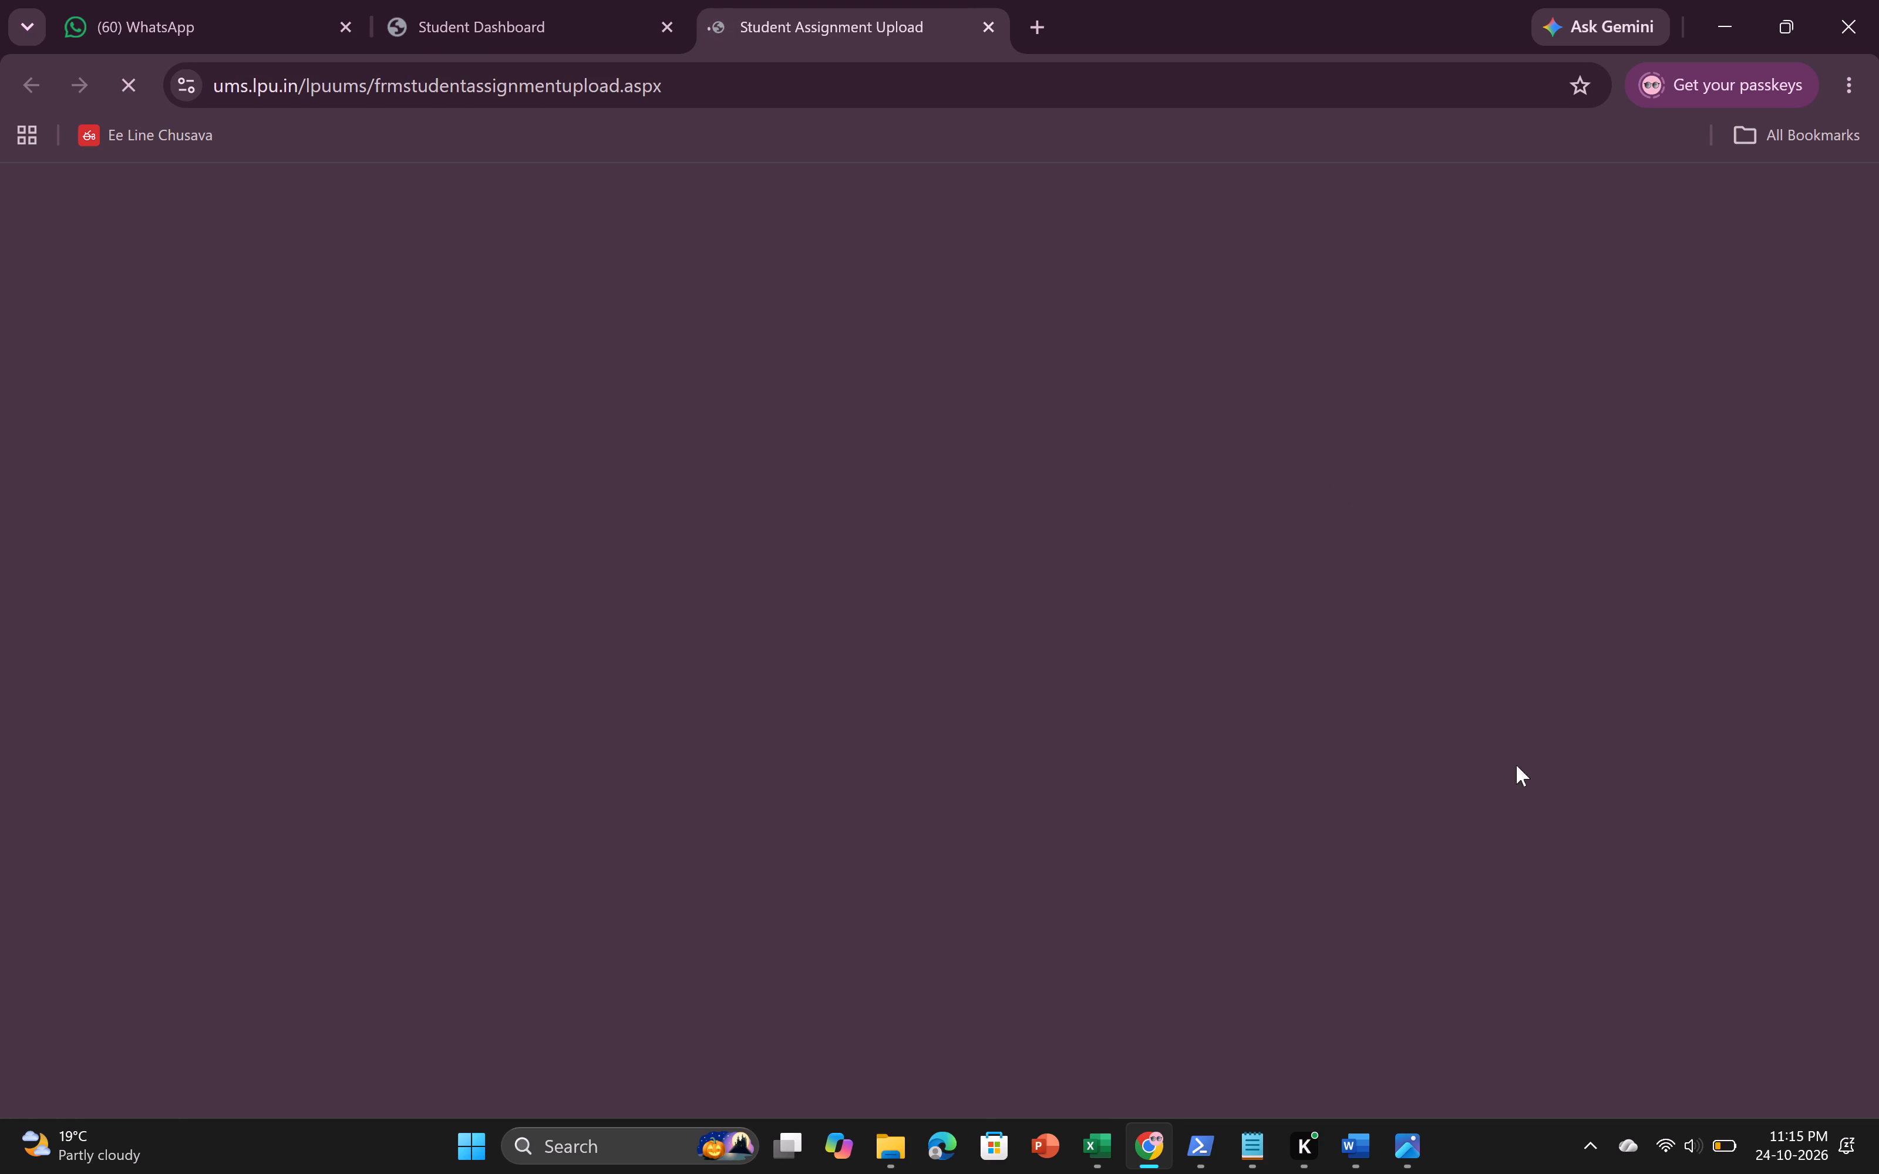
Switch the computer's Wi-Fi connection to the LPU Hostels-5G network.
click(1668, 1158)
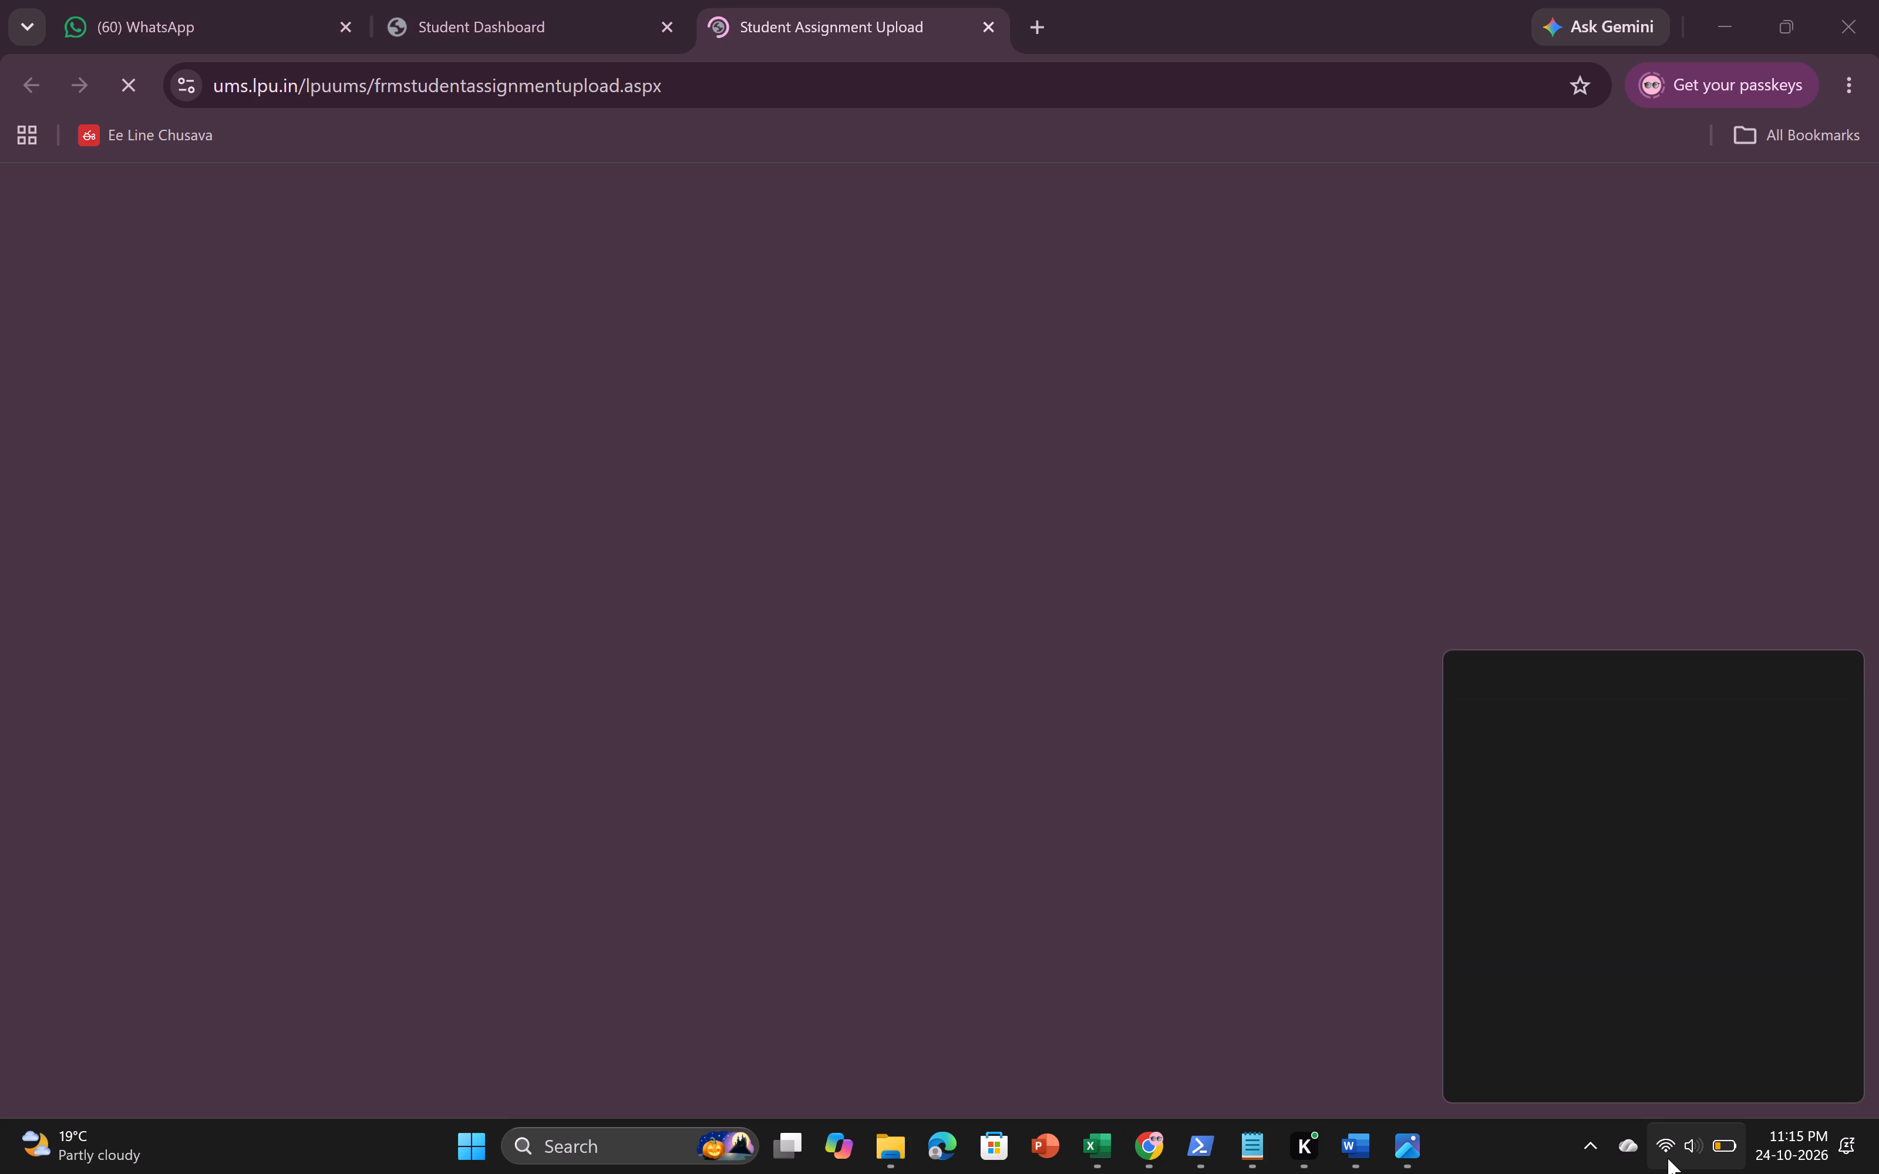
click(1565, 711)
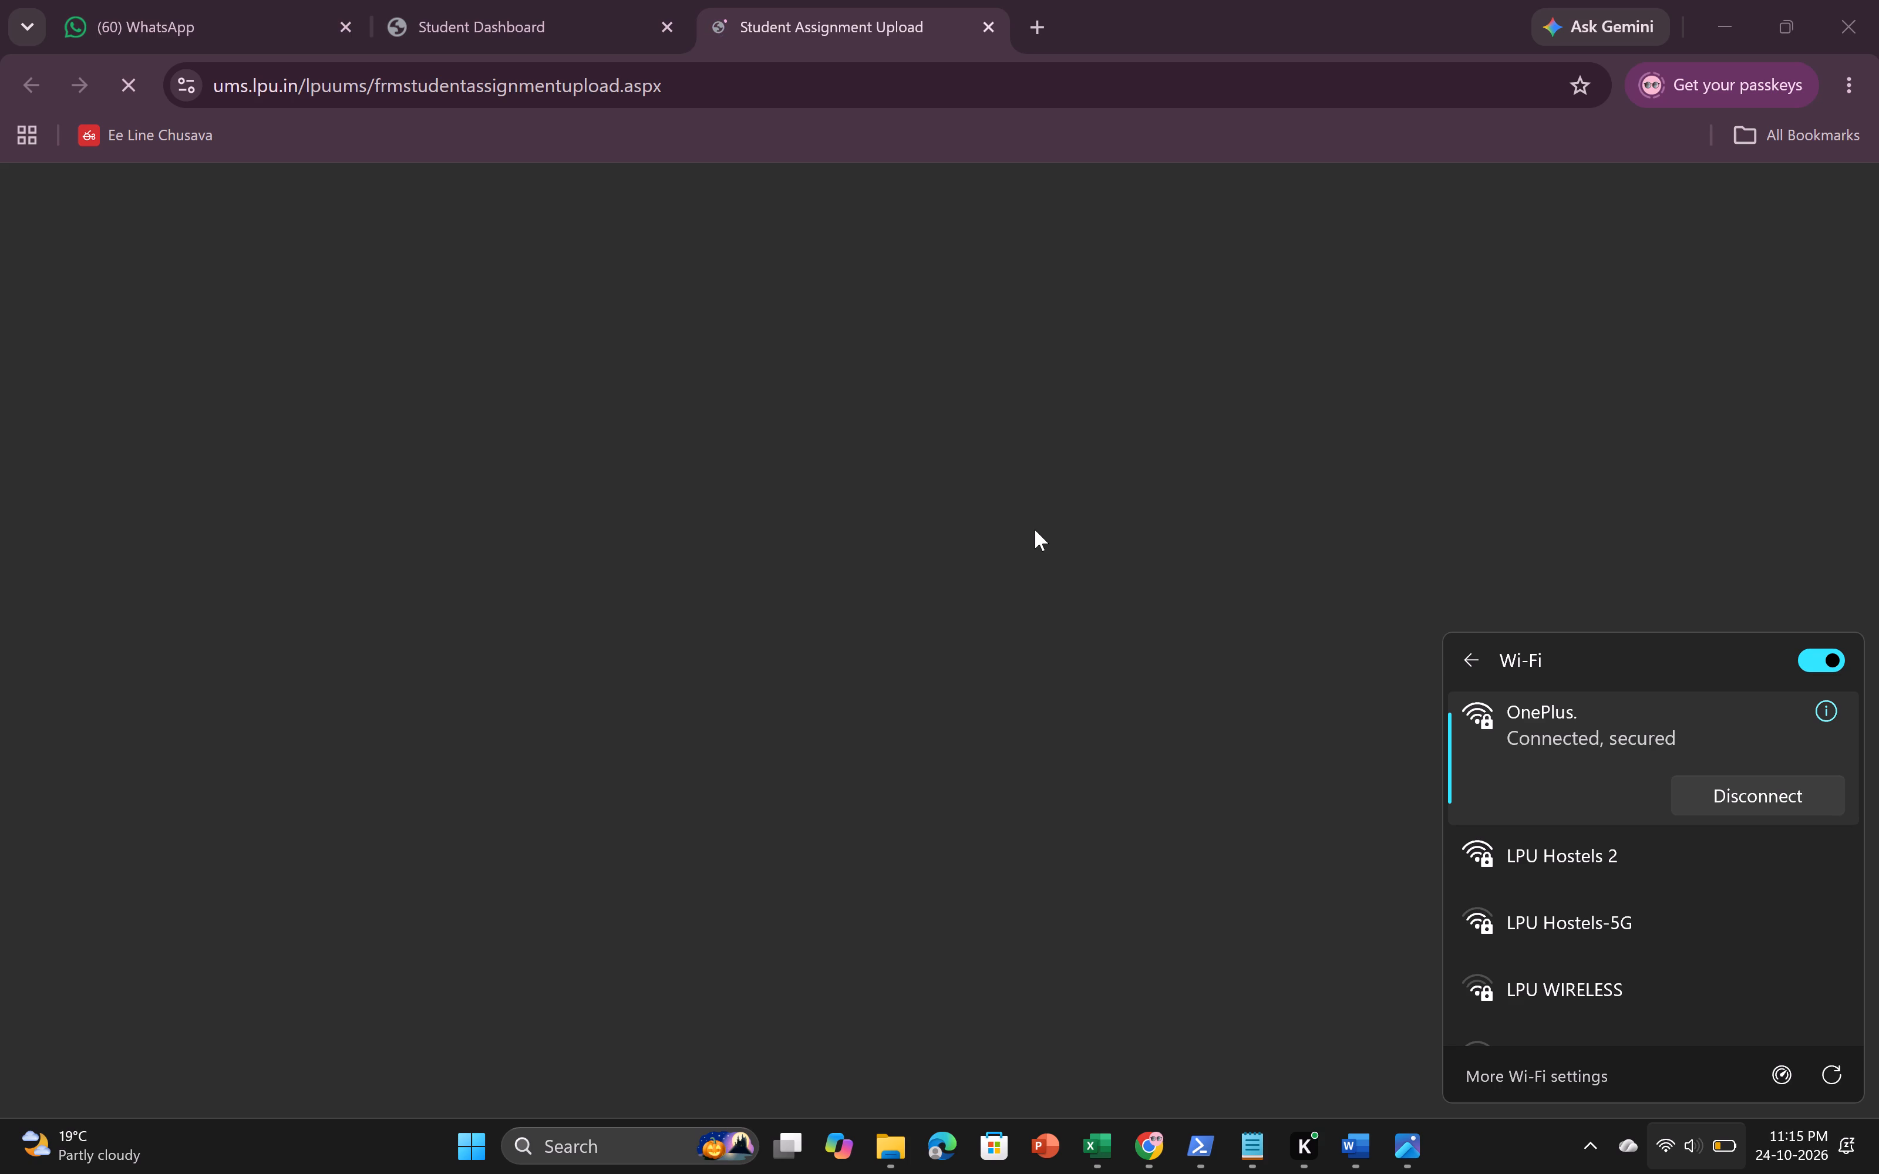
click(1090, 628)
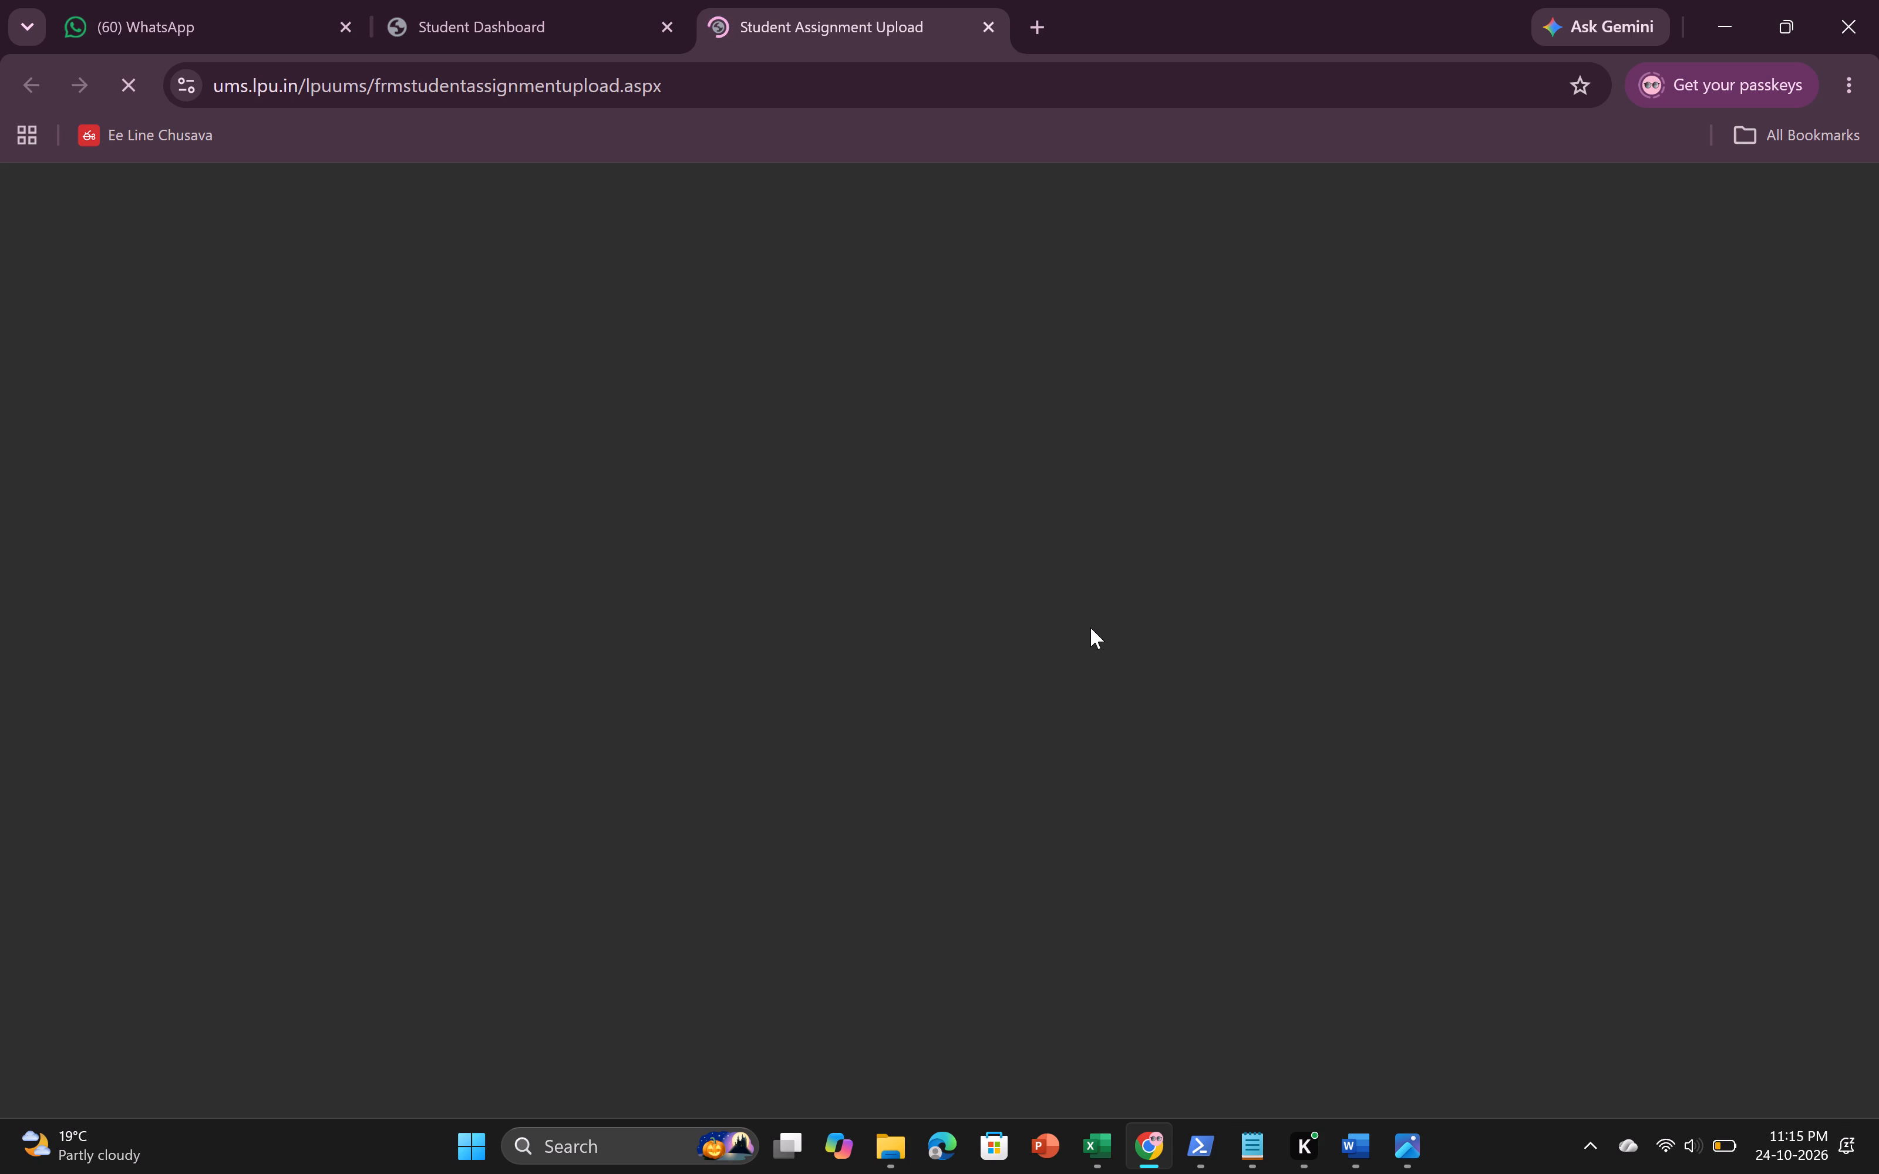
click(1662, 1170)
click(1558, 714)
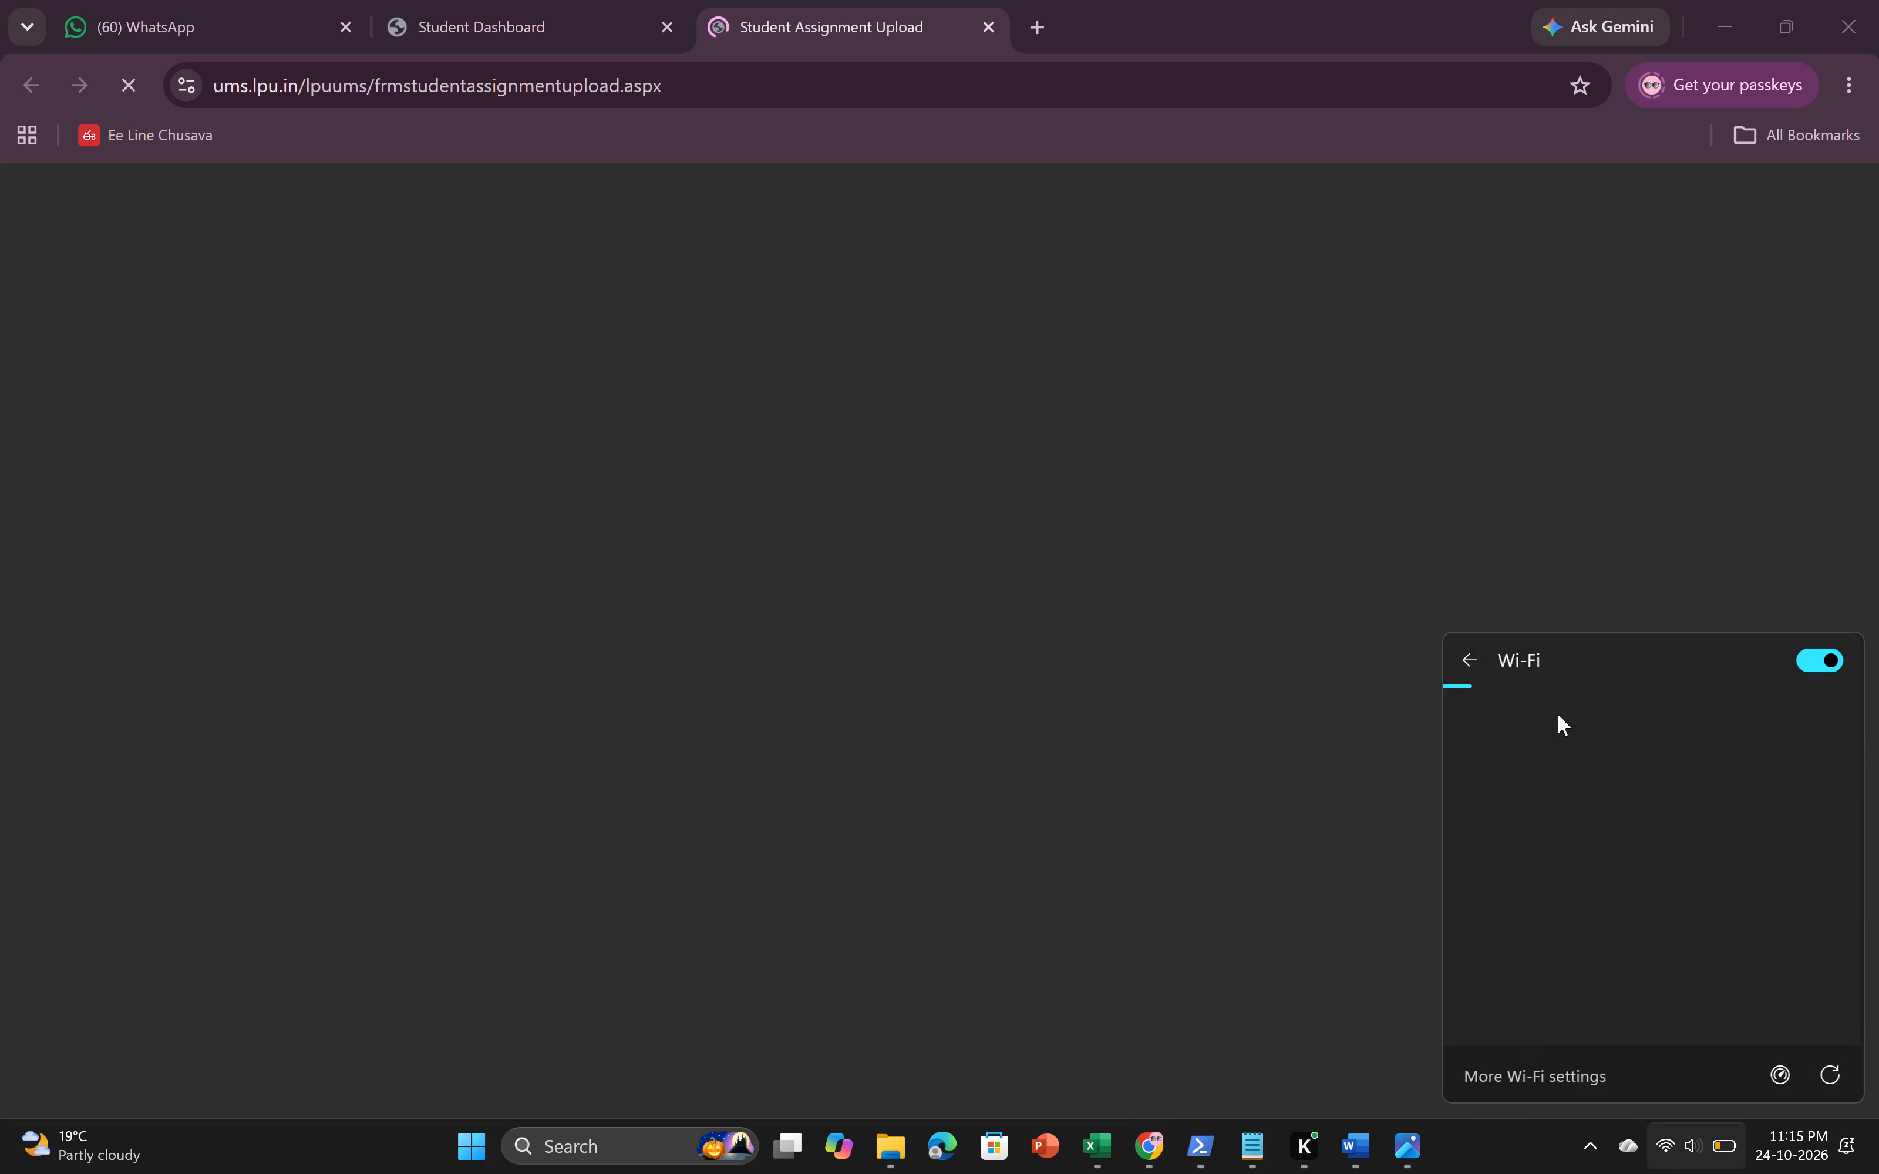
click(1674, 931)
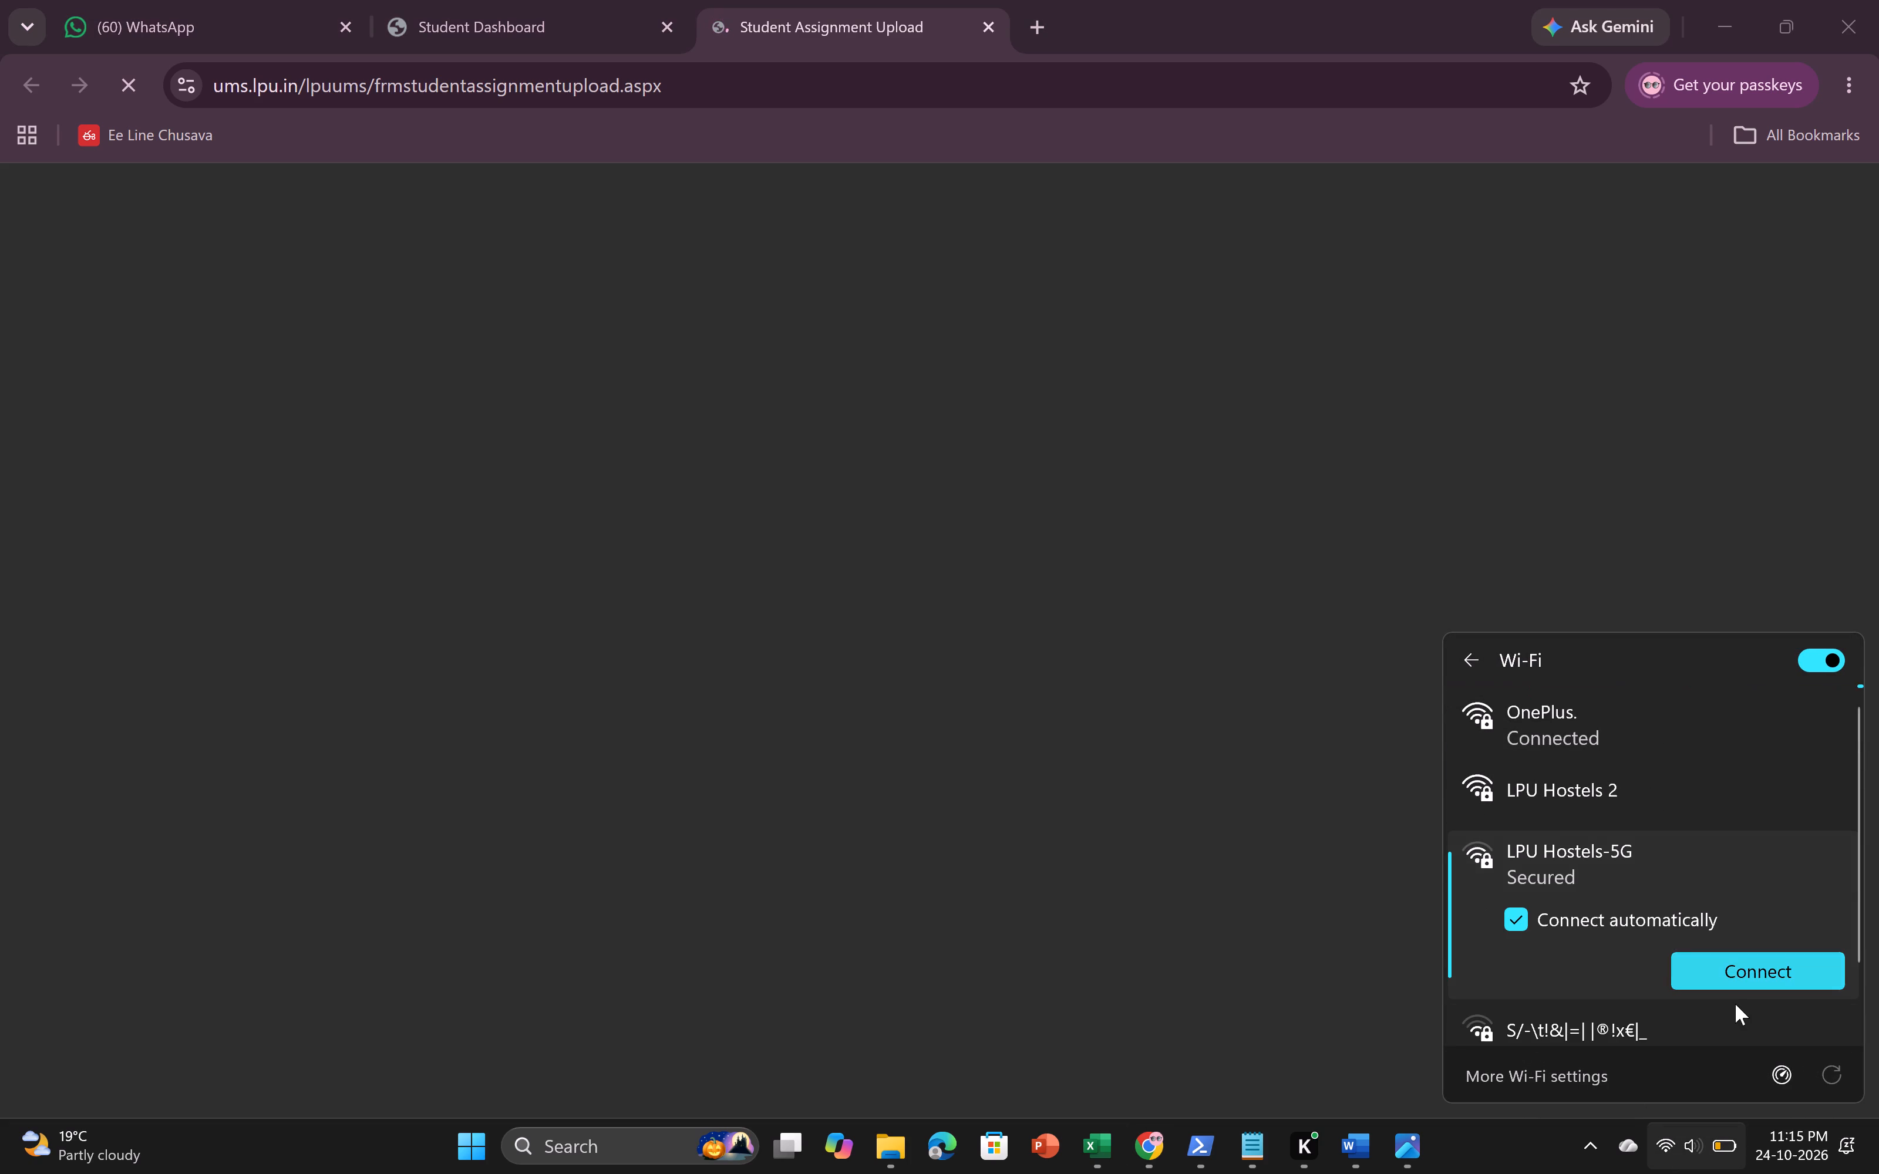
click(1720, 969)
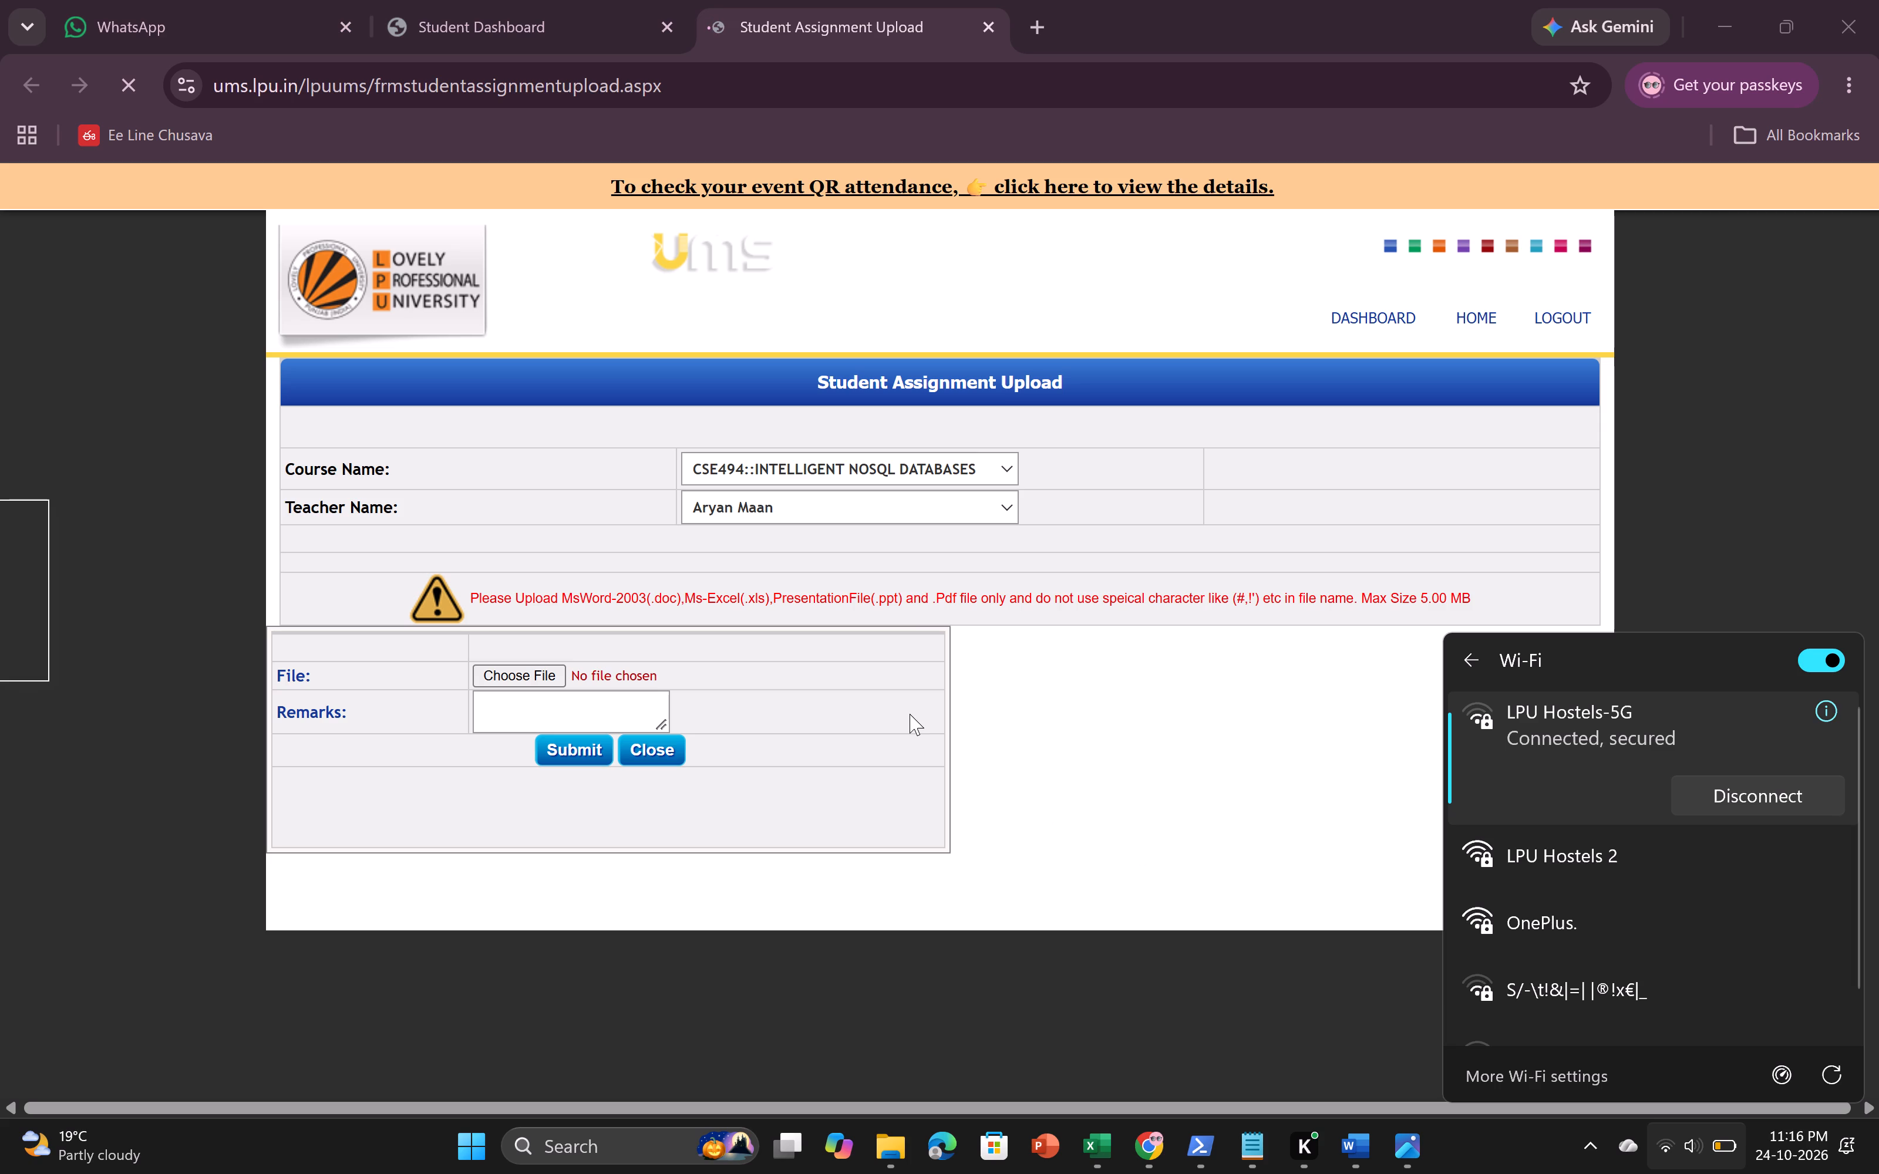
Close the partly loaded assignment upload page and open a fresh one from the pending INT315 project.
click(974, 470)
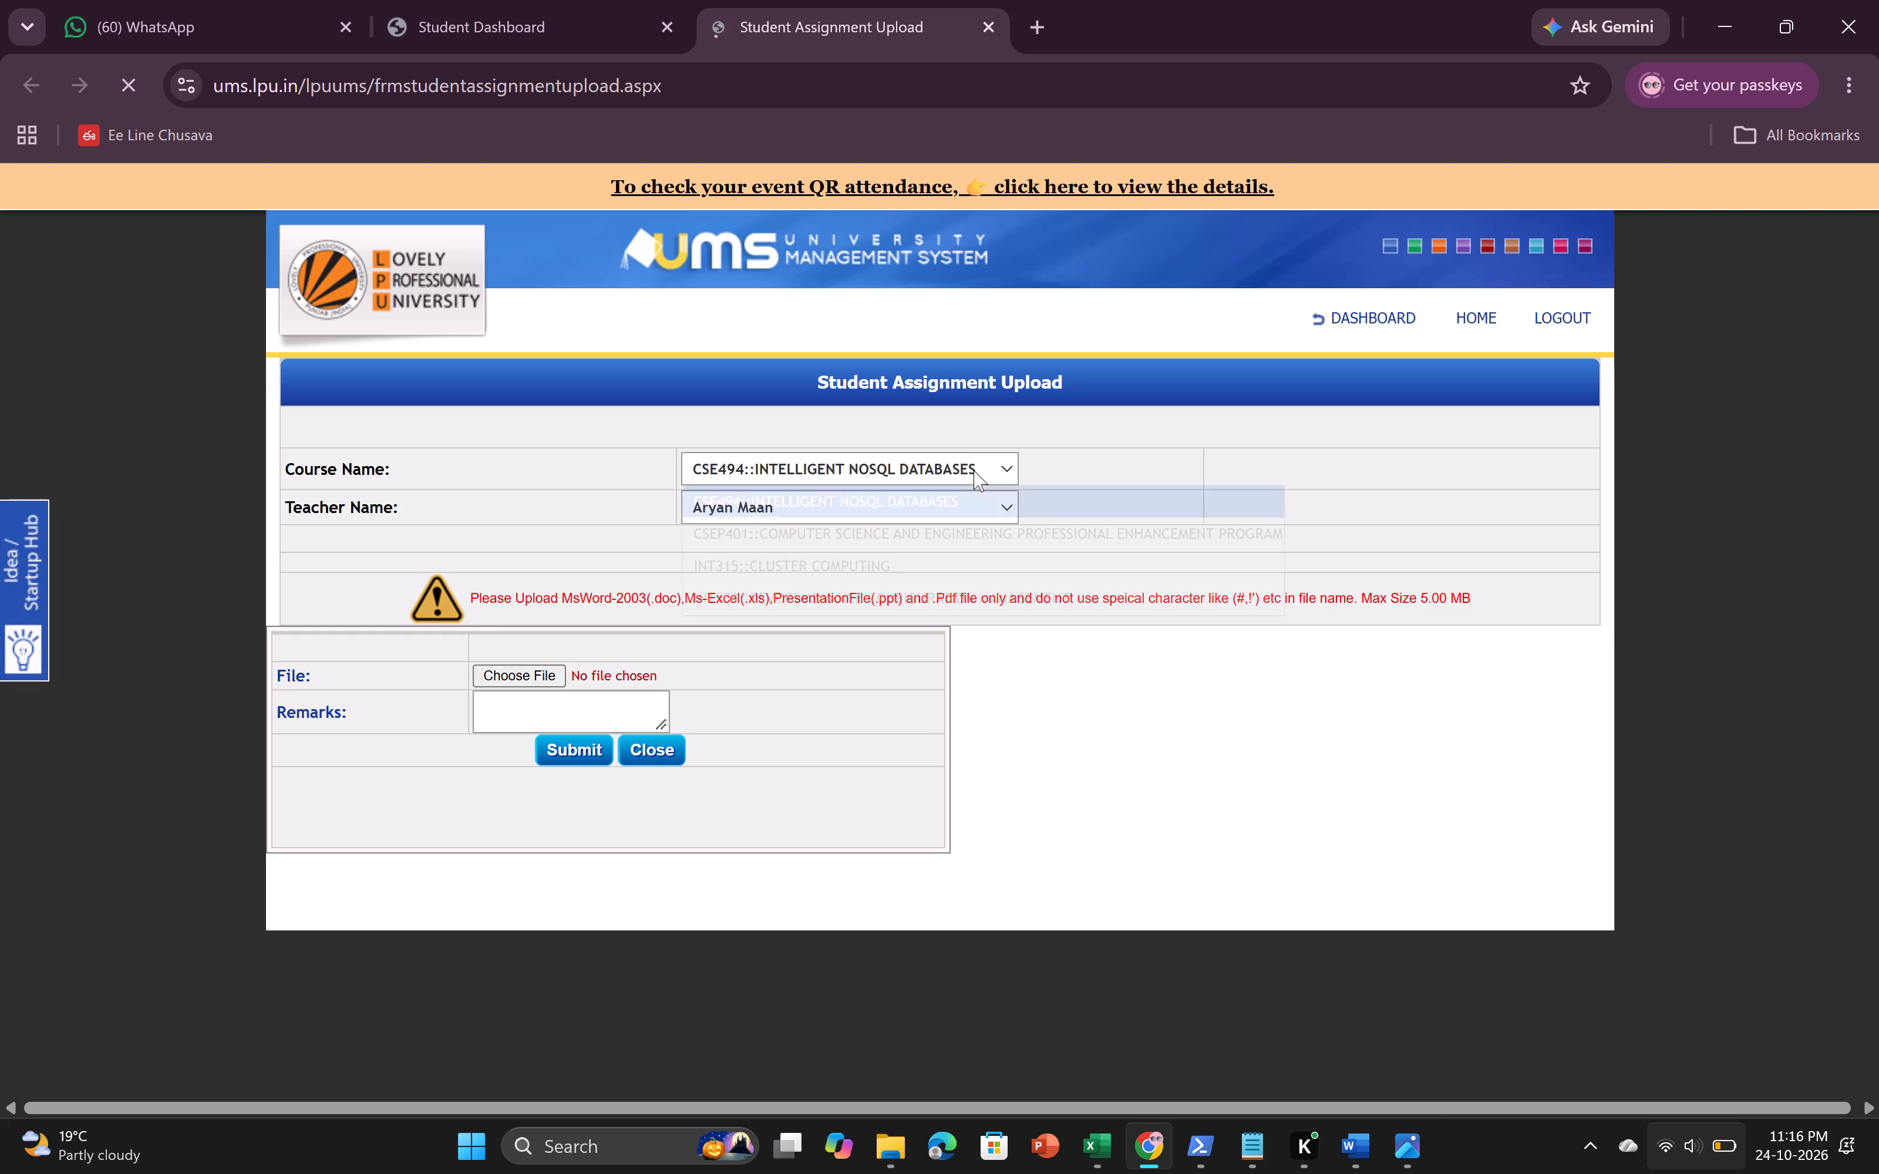
click(986, 31)
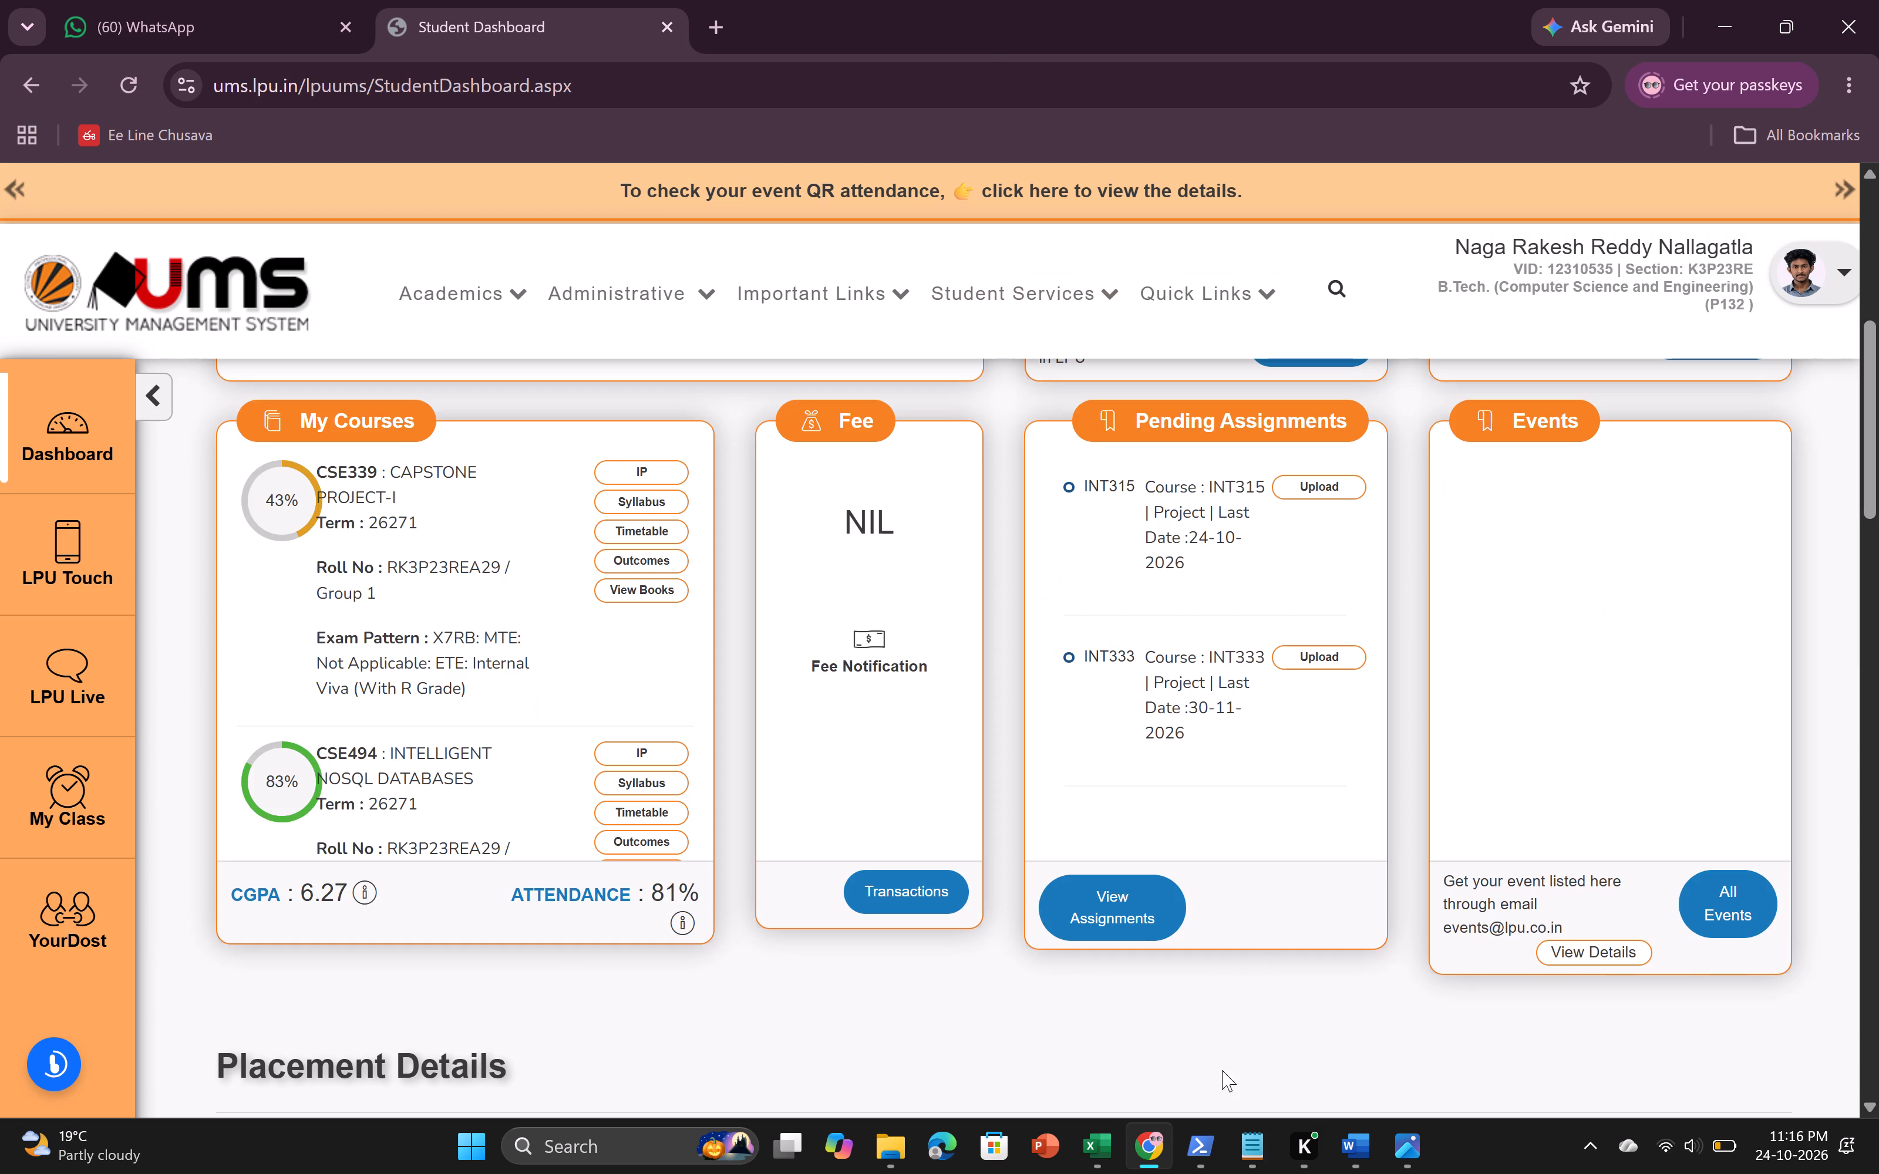
click(1304, 496)
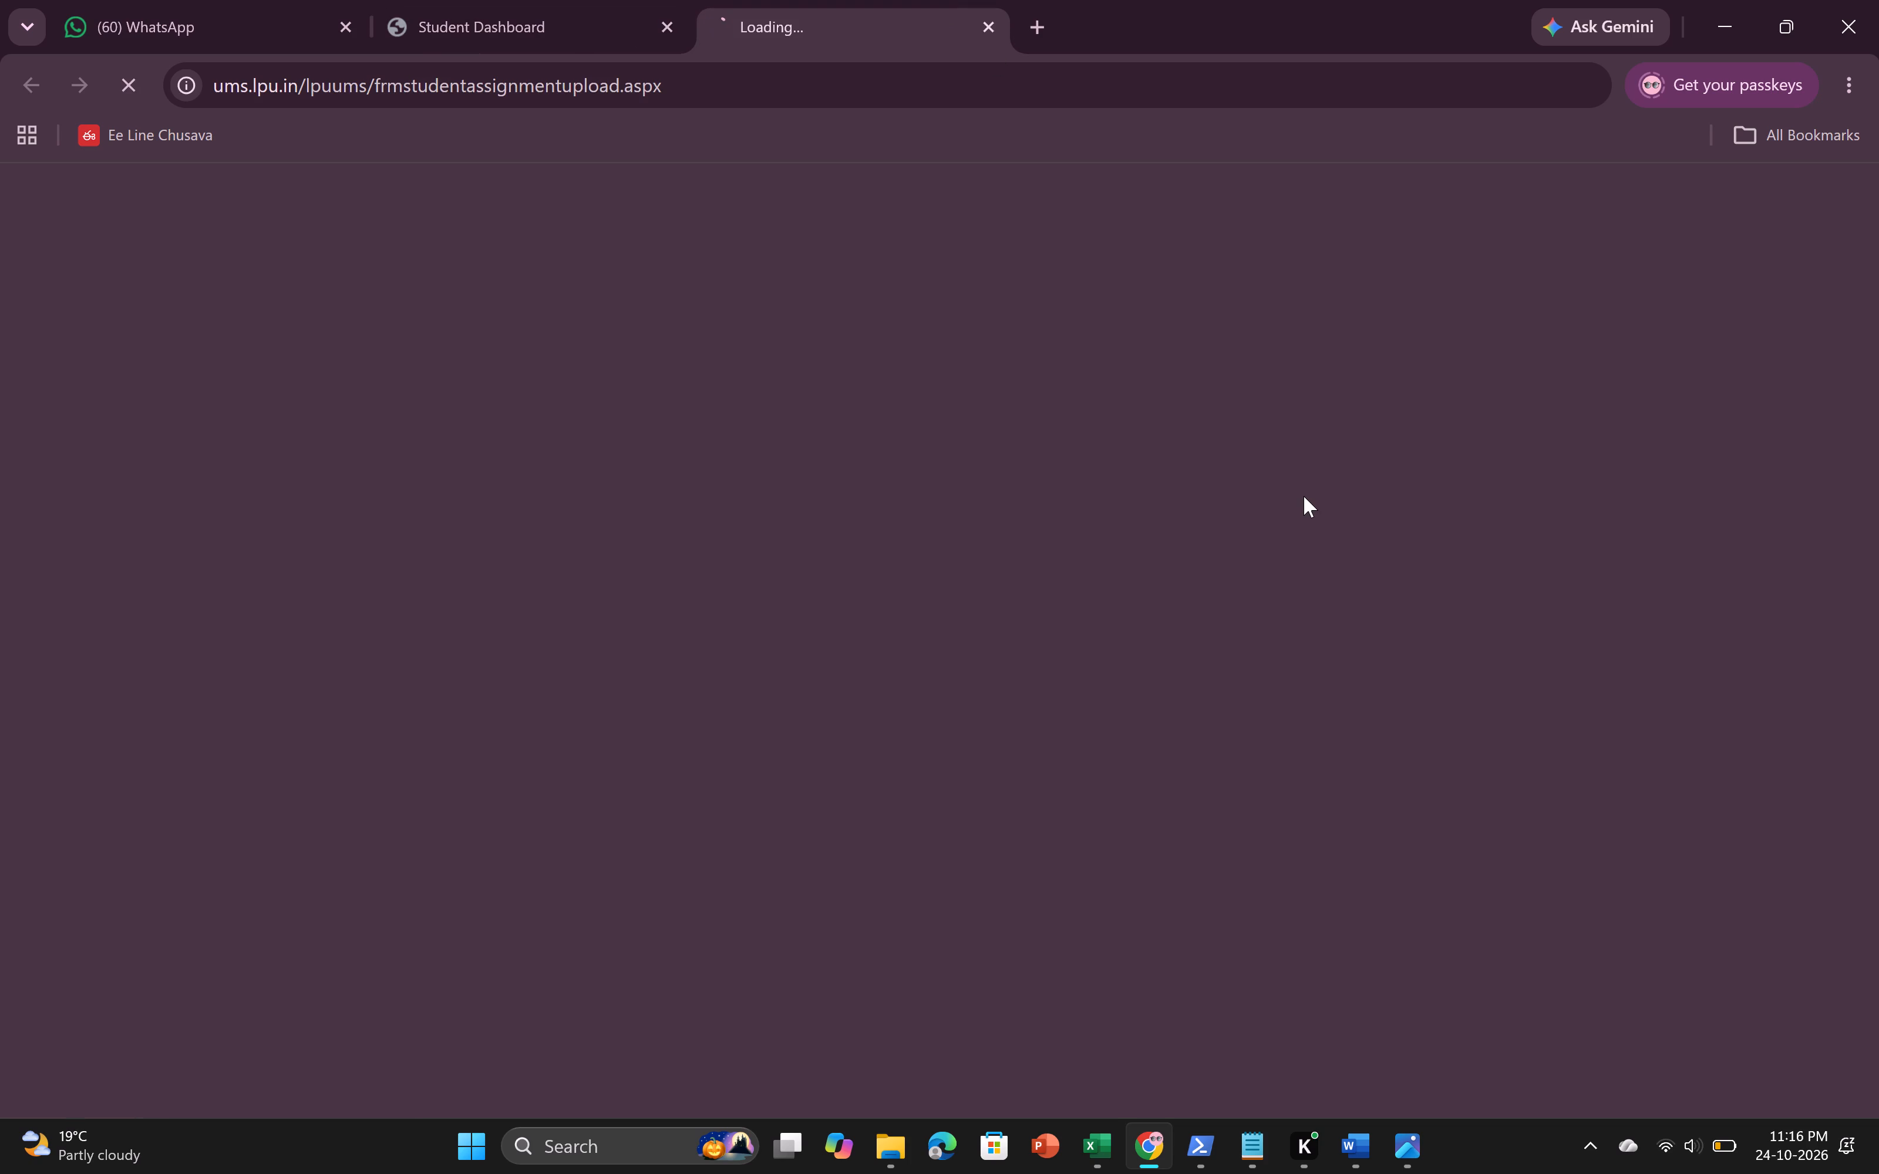
Connect the computer to the LPU Hostels 2 Wi-Fi network and reload the Student Assignment Upload page.
click(1664, 1139)
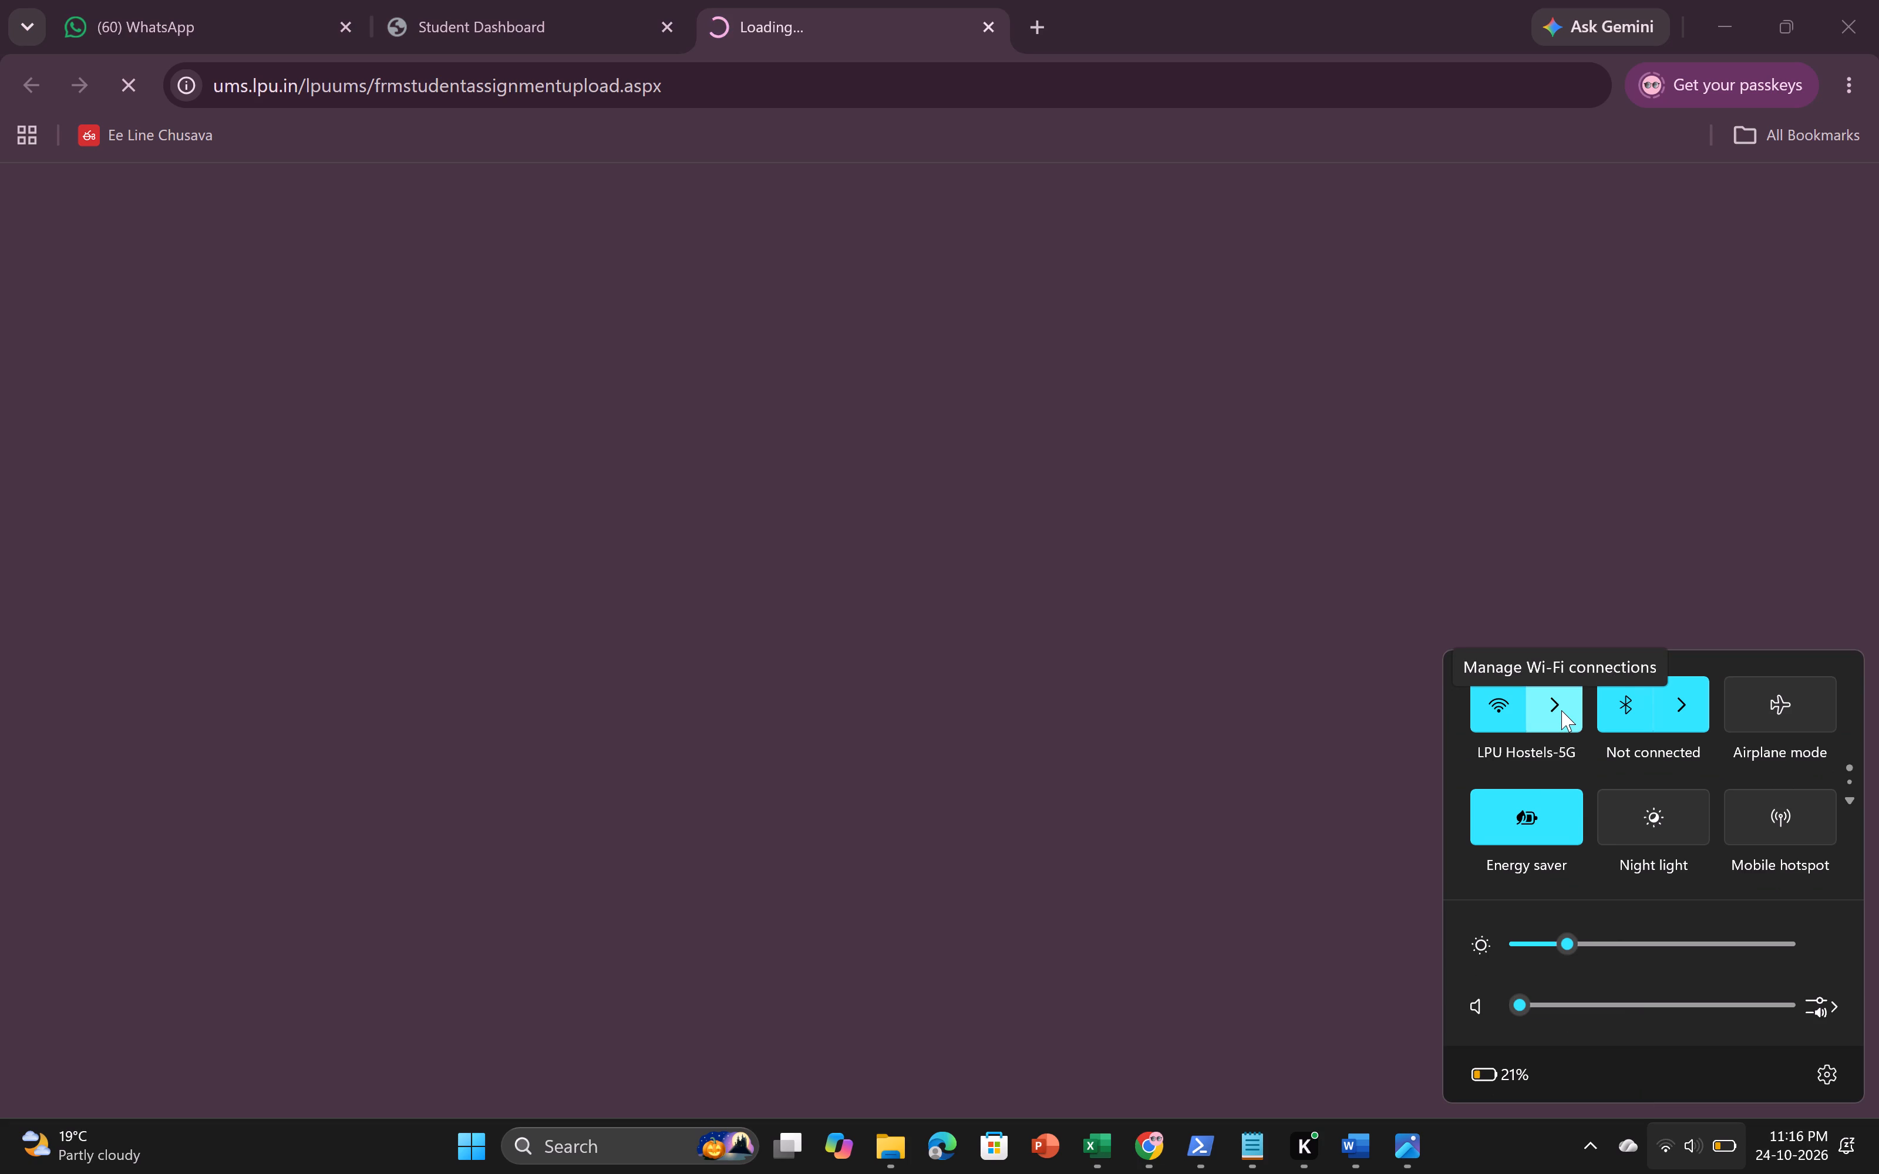
click(1561, 710)
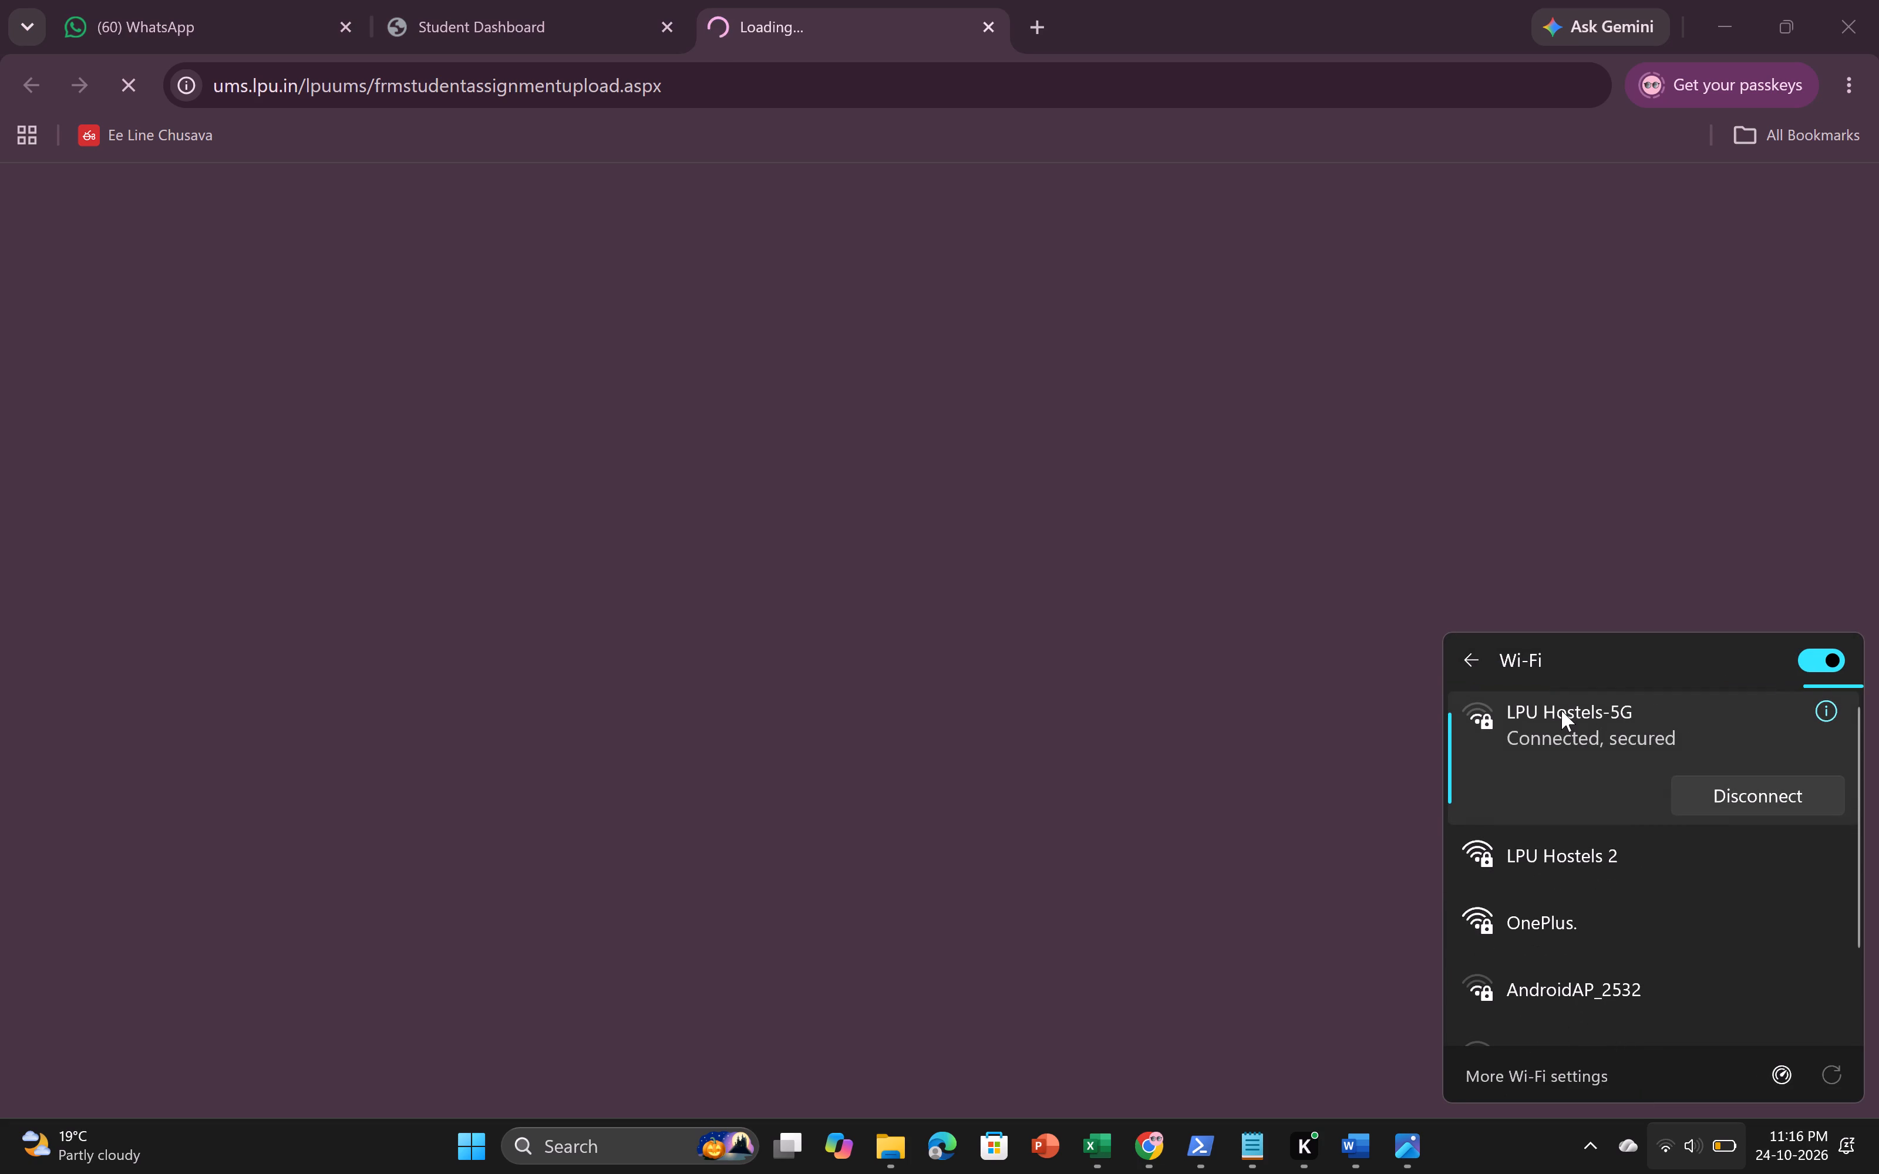
click(1622, 853)
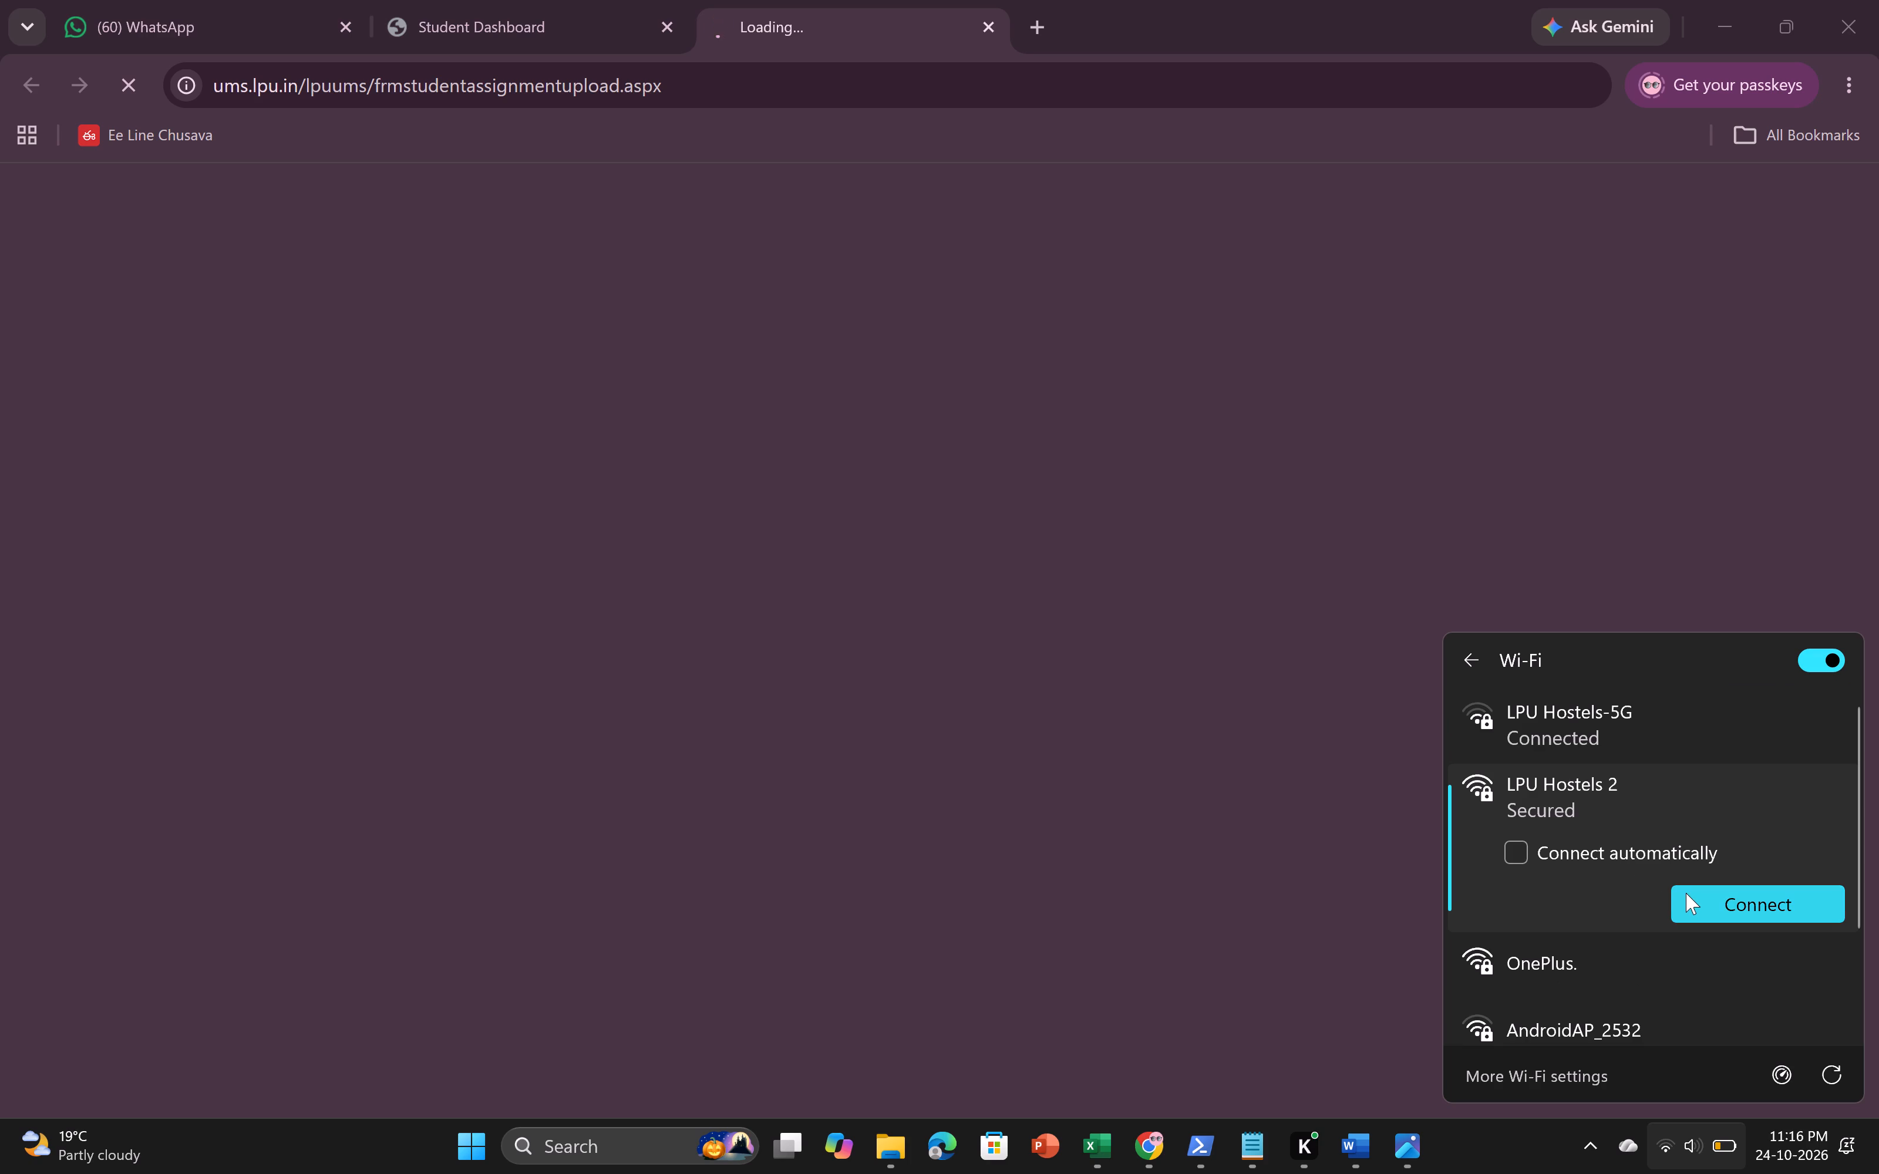
click(1686, 893)
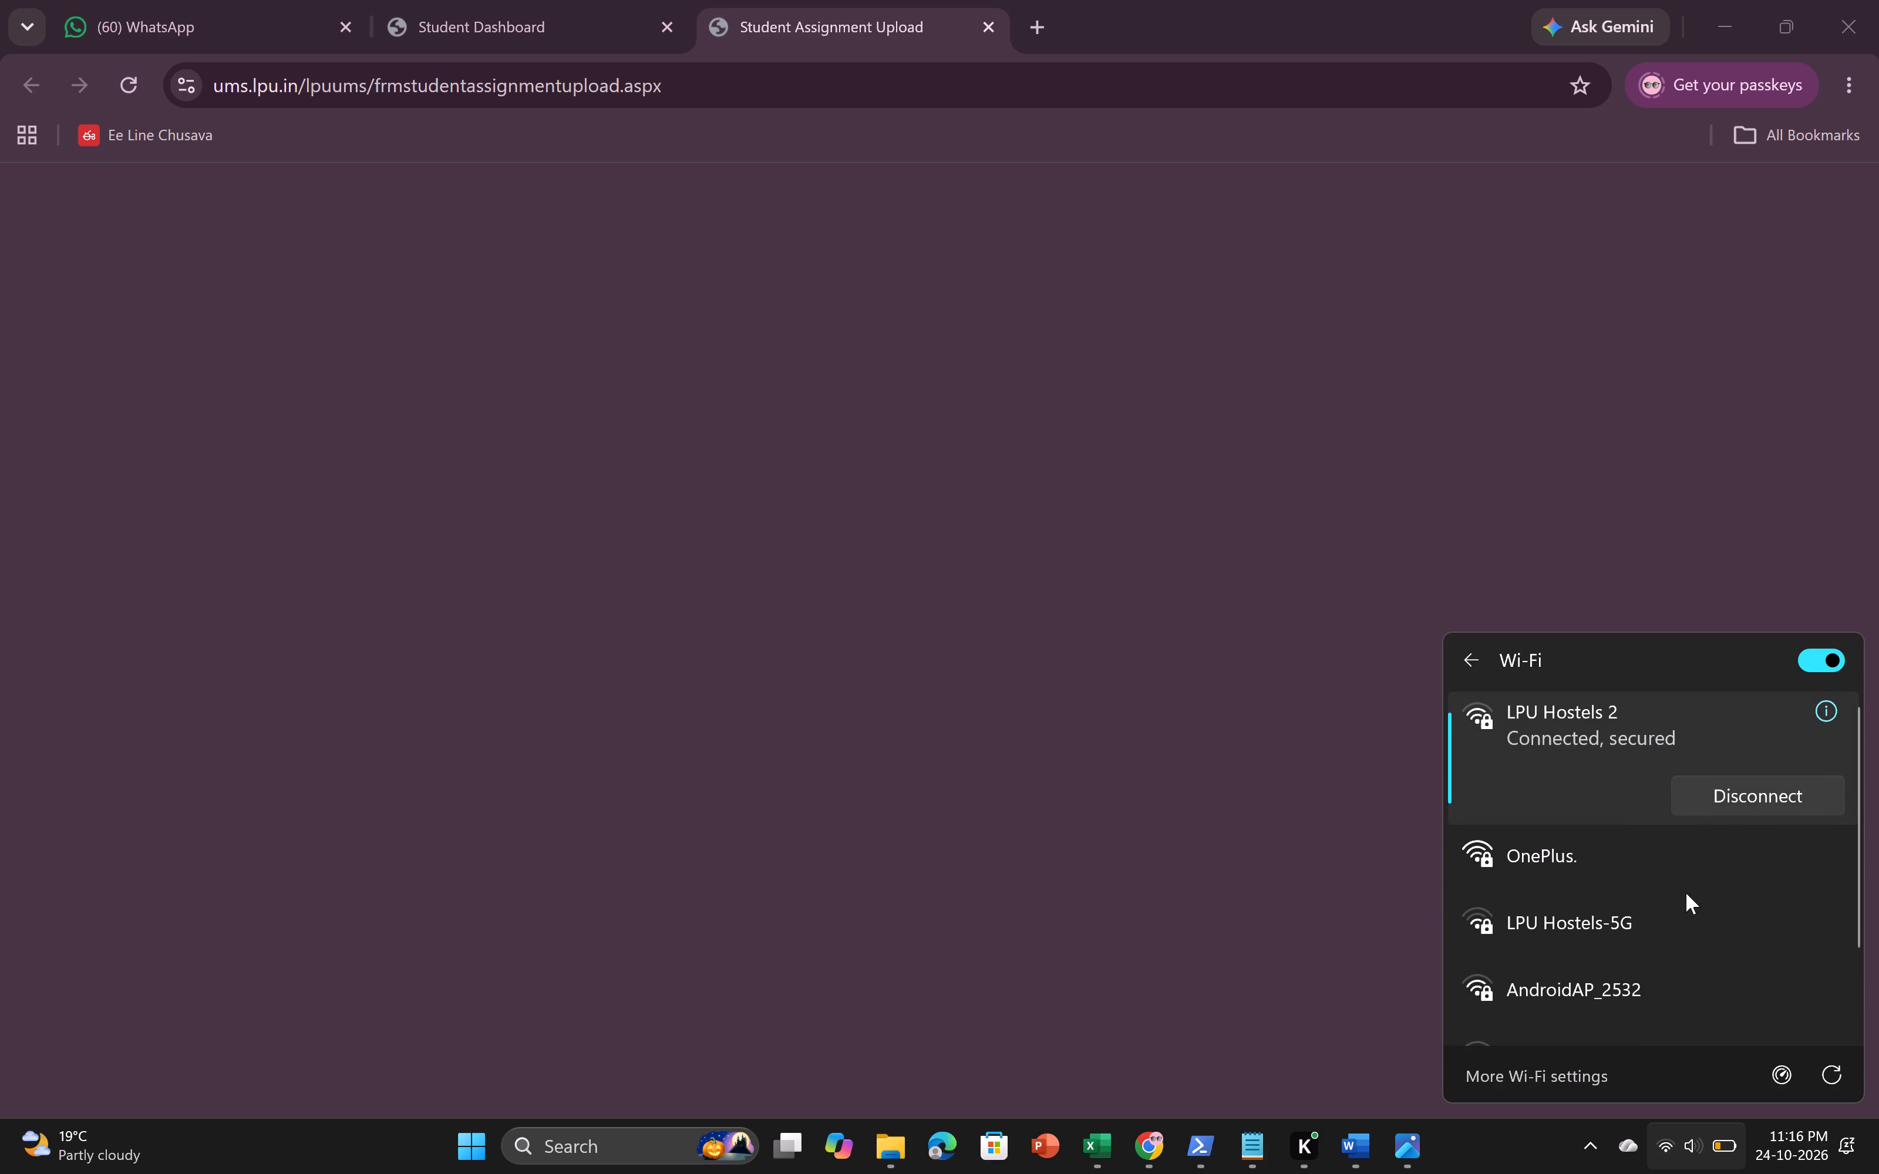
click(134, 93)
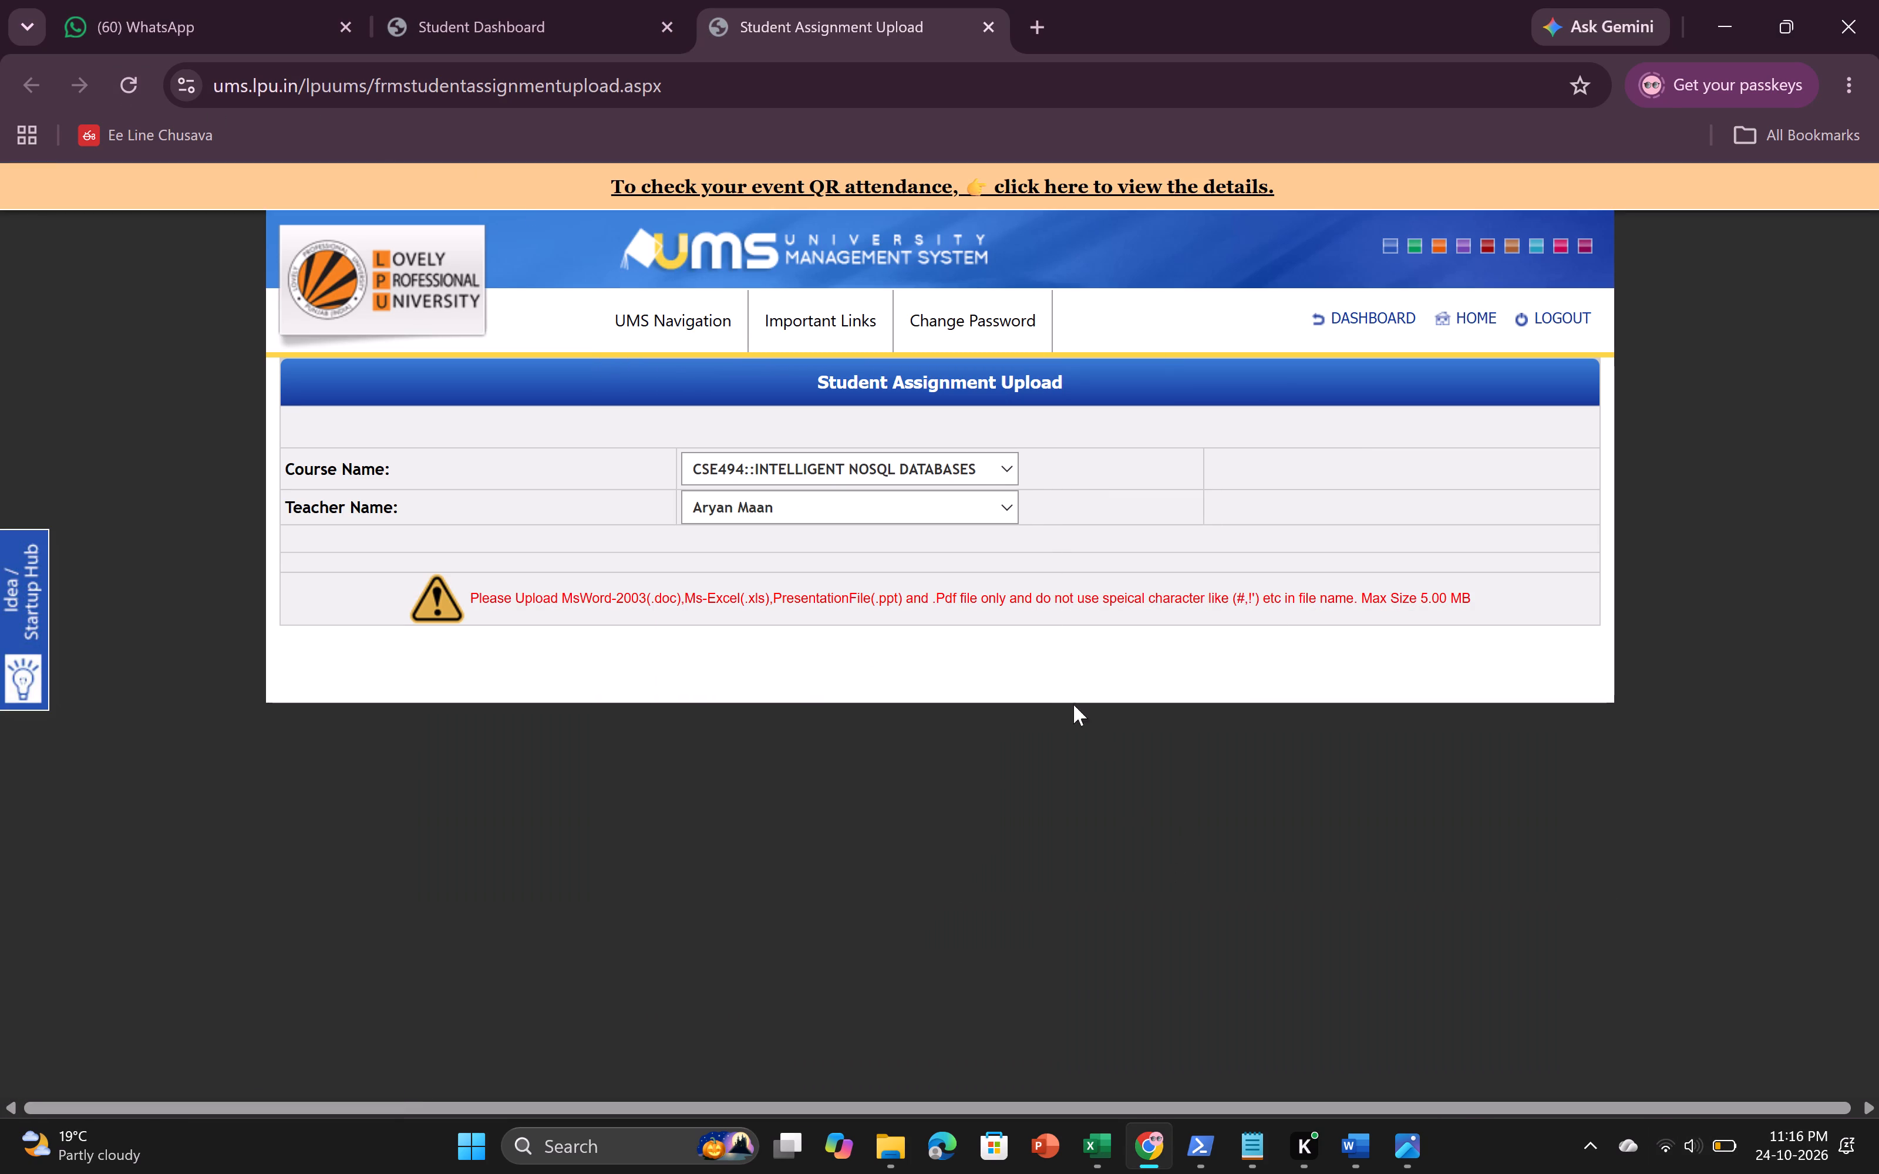
Open the Course Name choices on the Student Assignment Upload page.
click(983, 463)
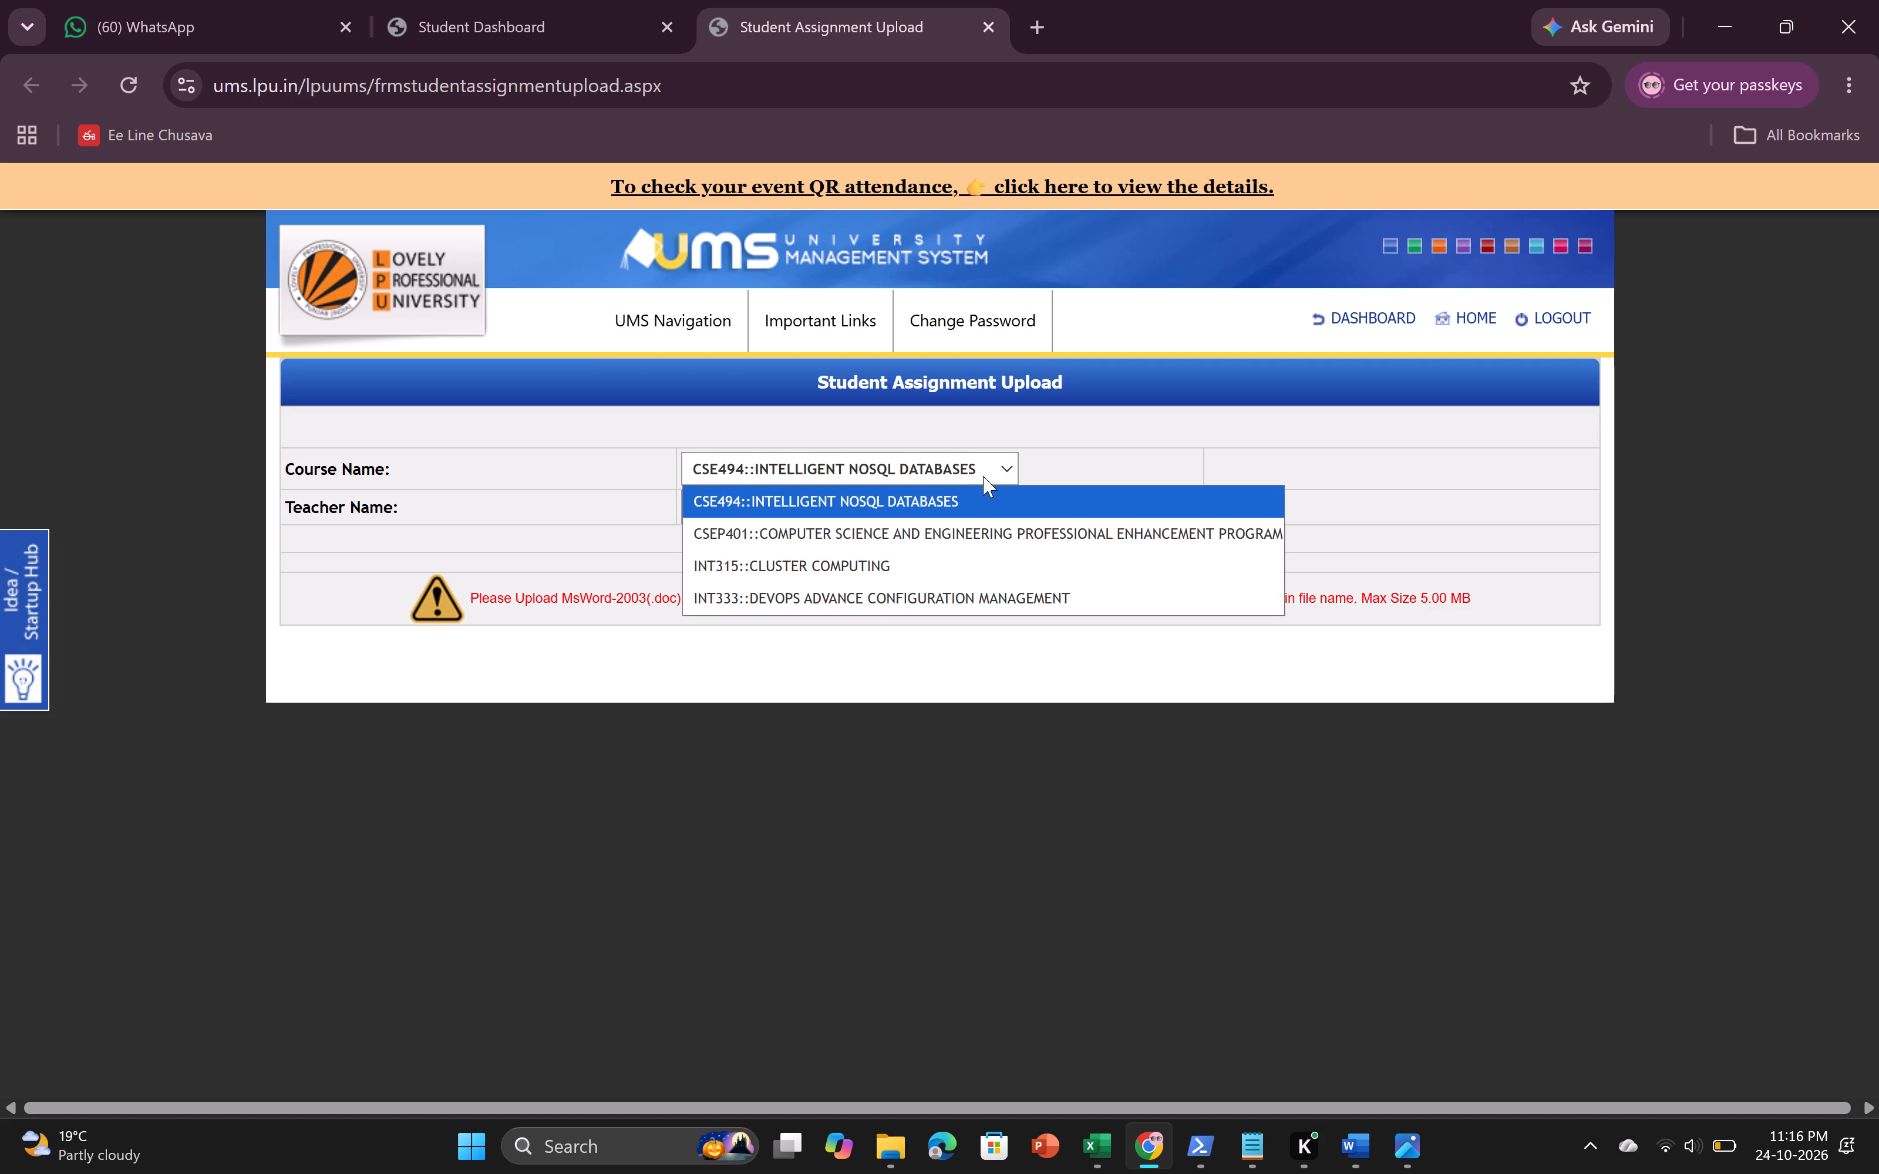
Select the Project assignment for upload under the course INT315::CLUSTER COMPUTING and the teacher who assigned it.
click(958, 568)
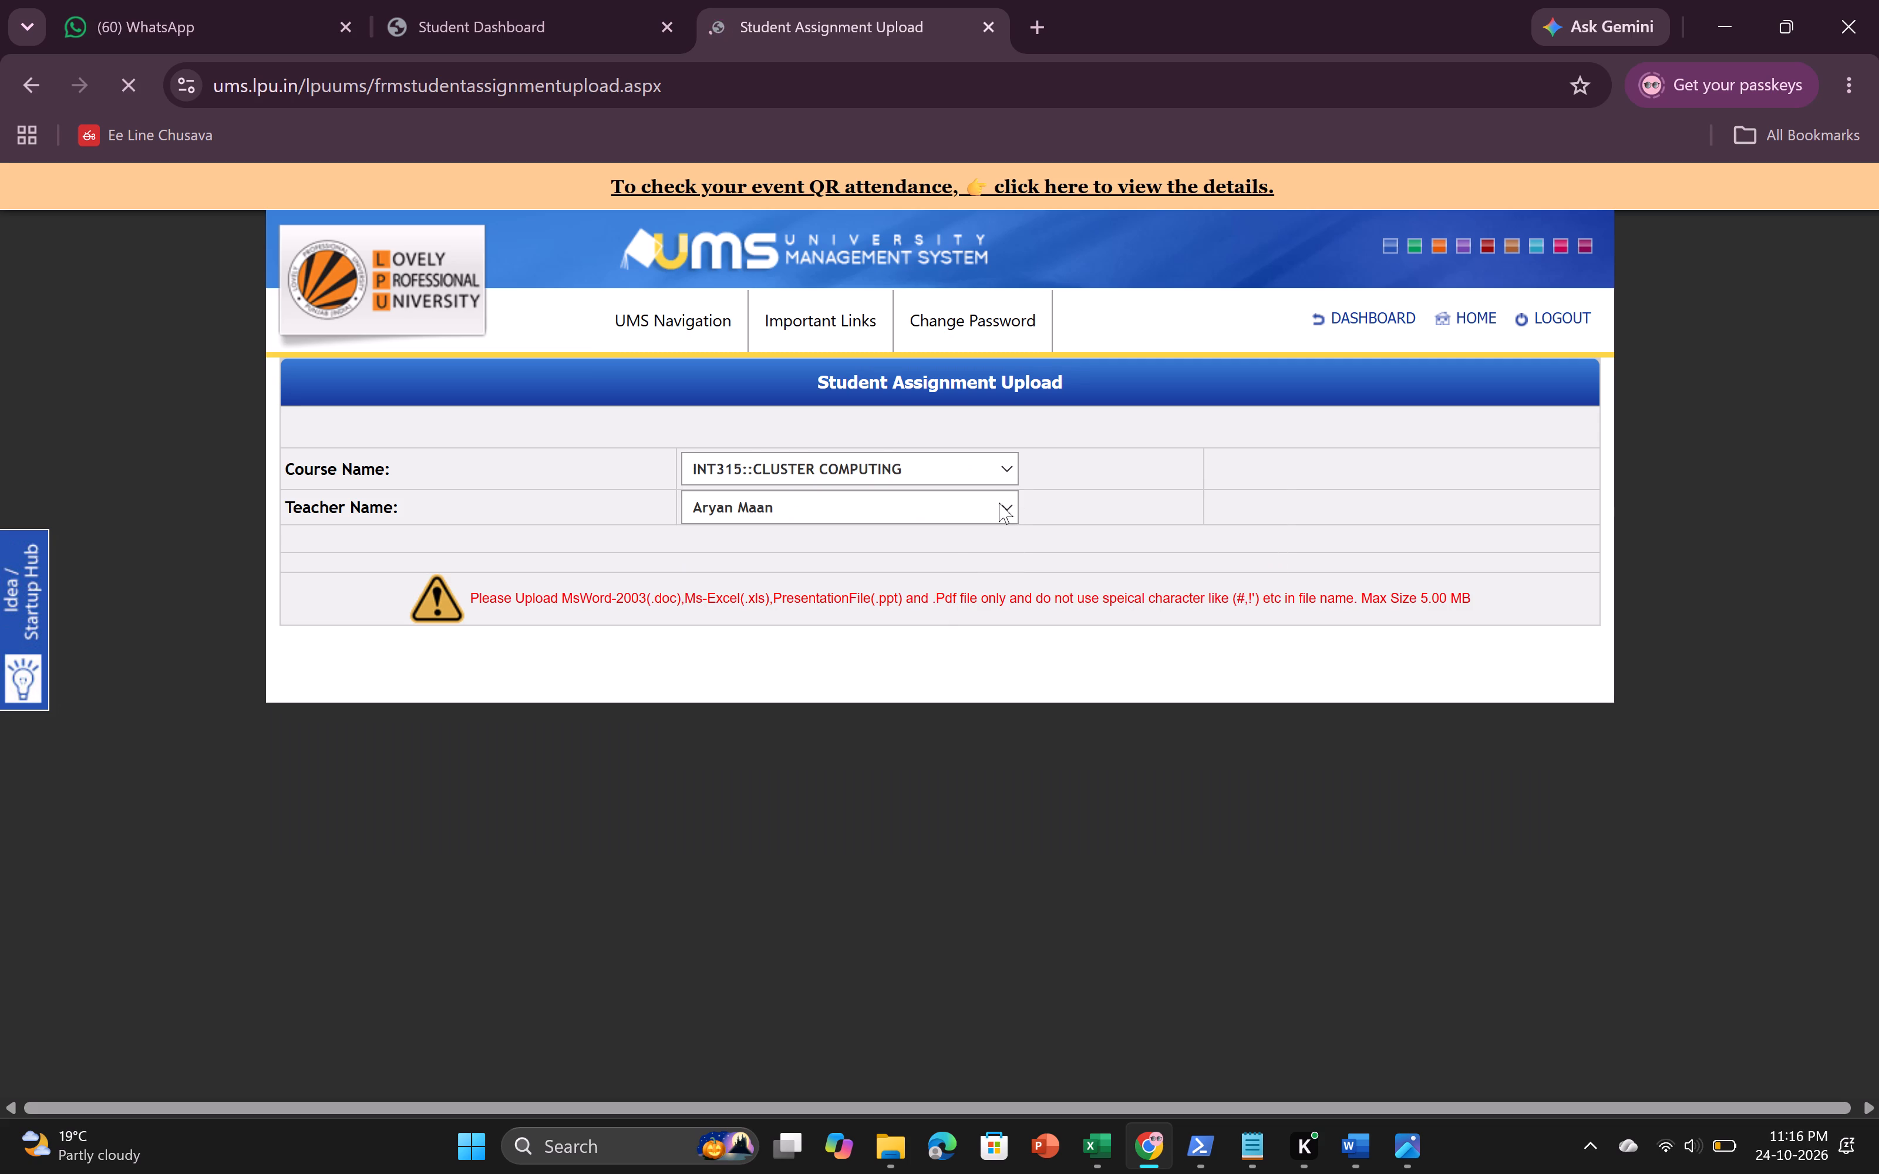
click(992, 508)
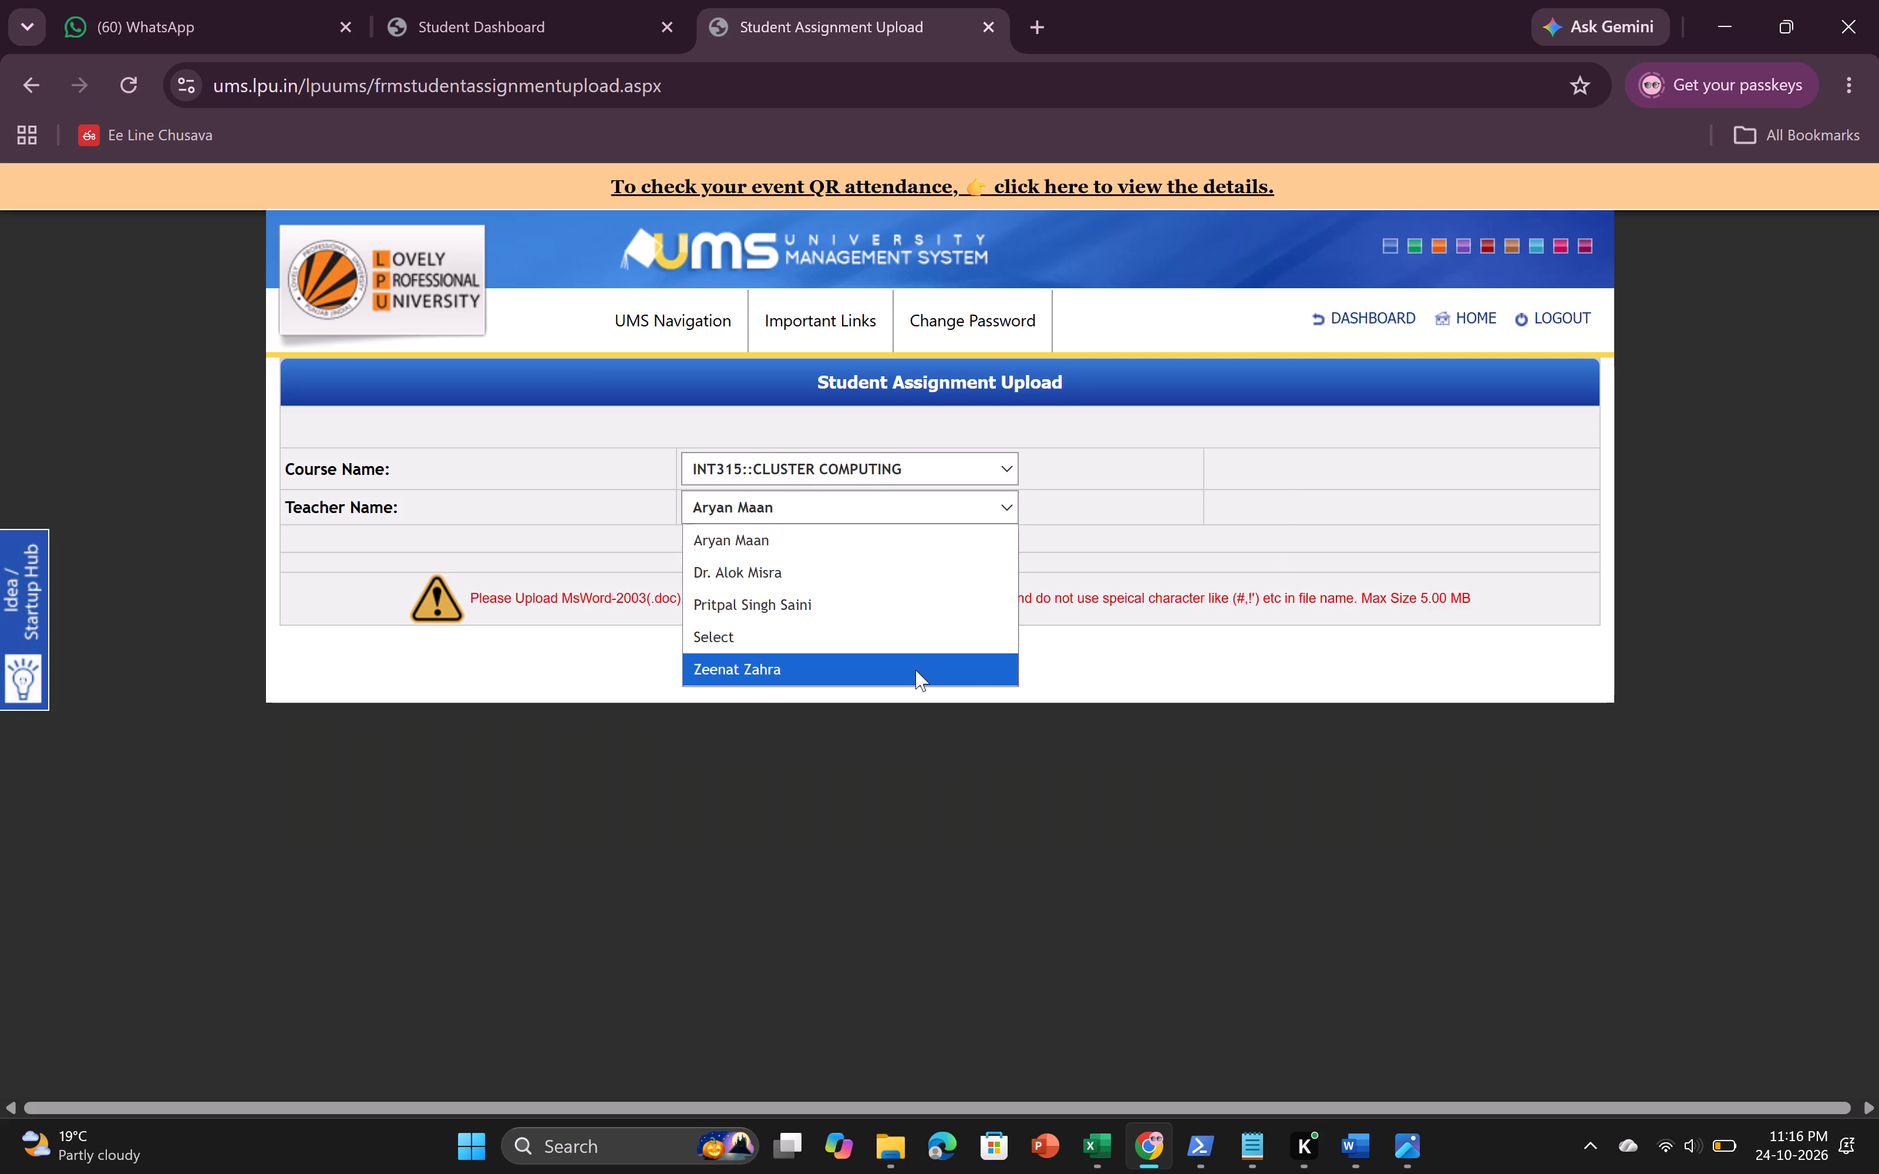
click(915, 670)
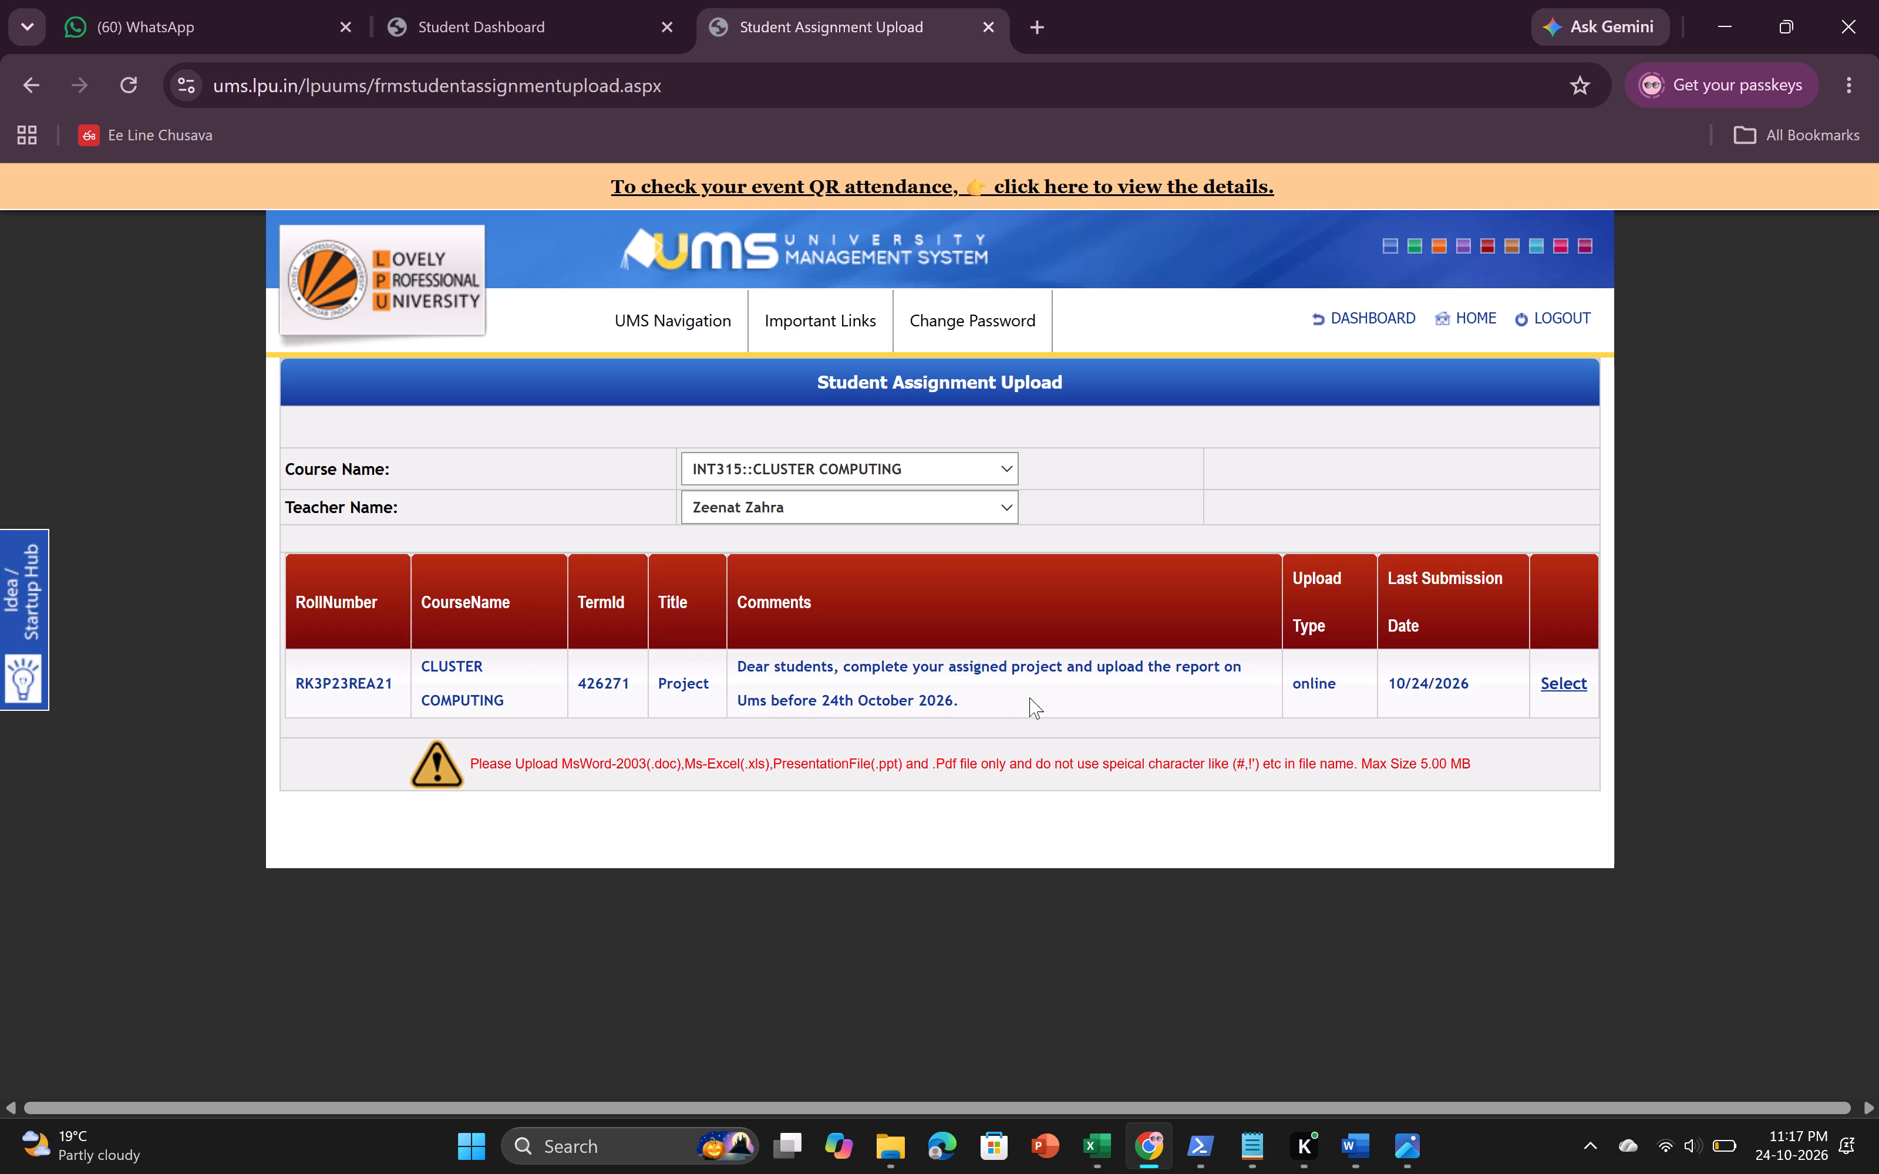
click(1544, 680)
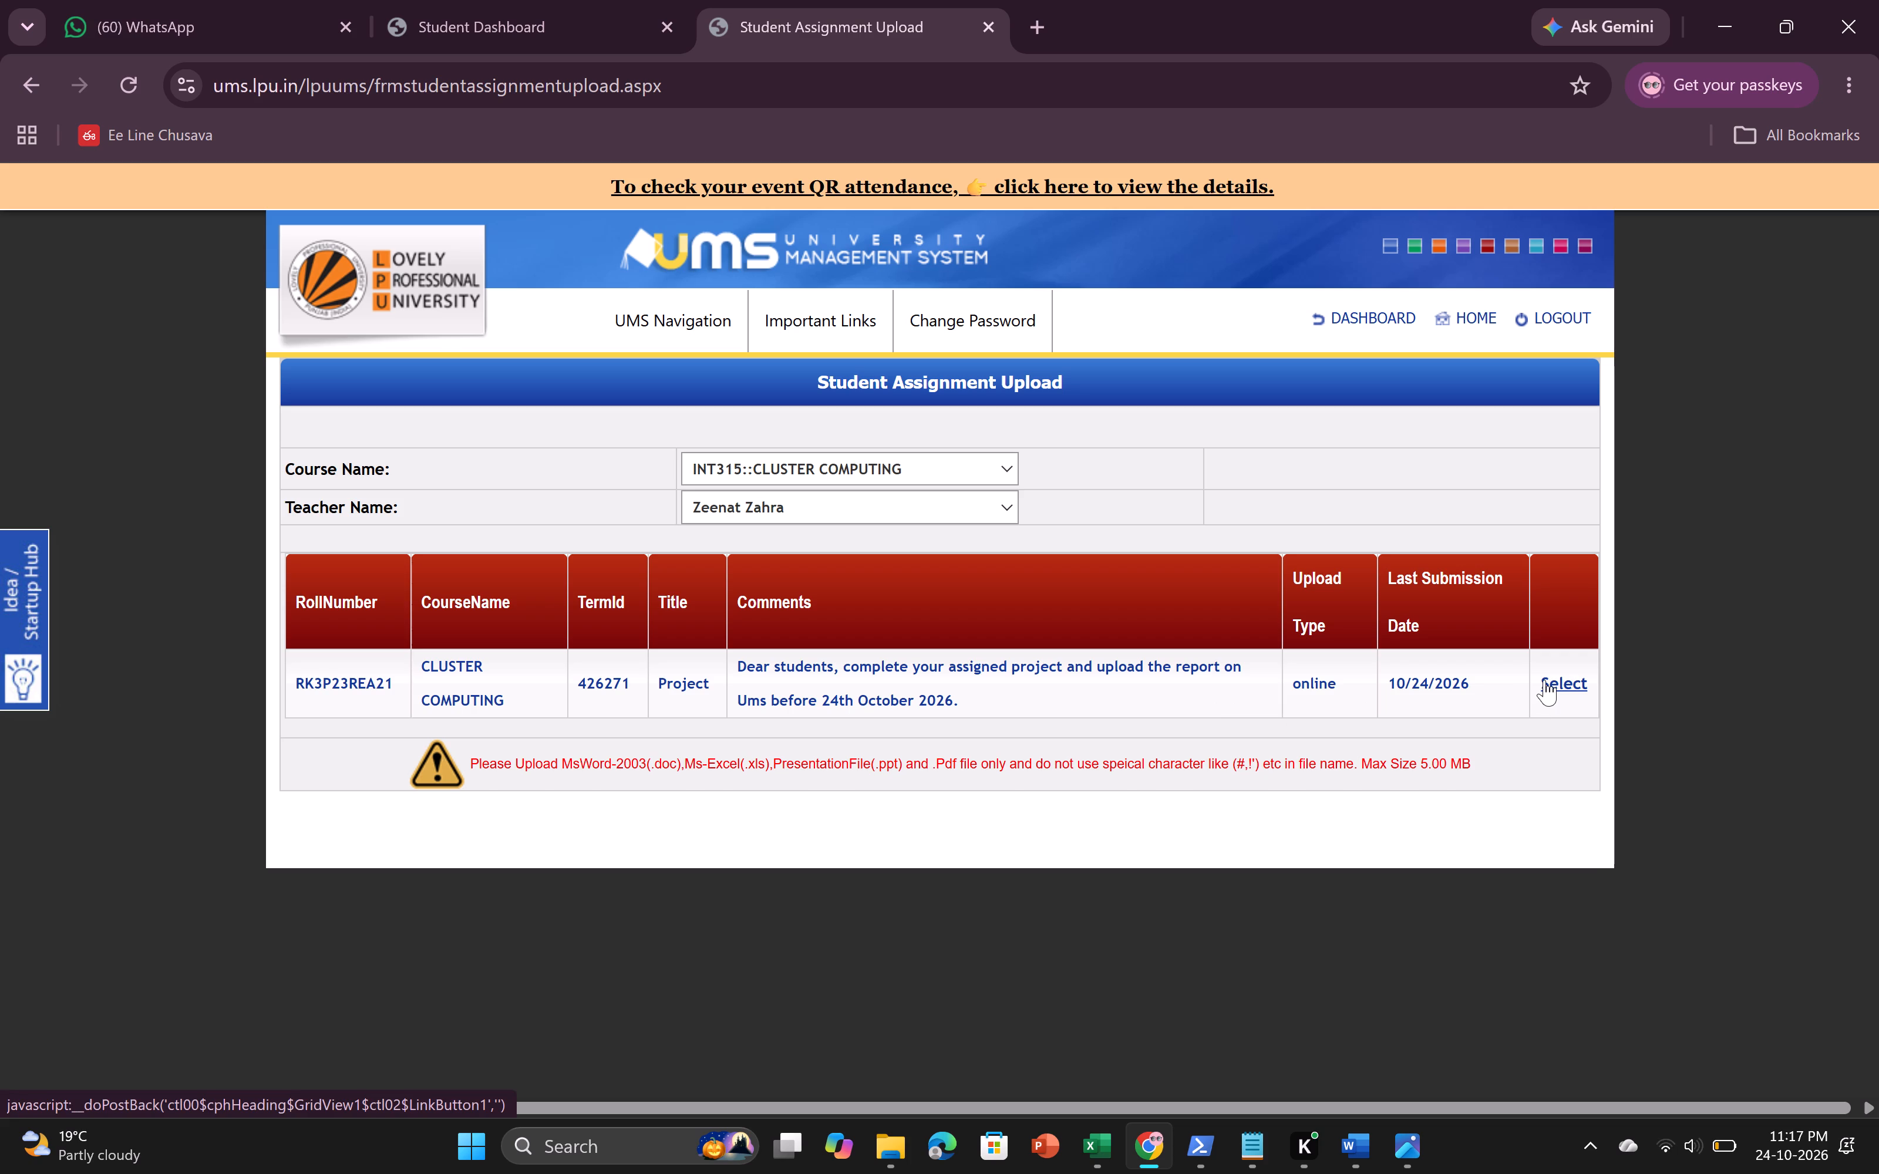
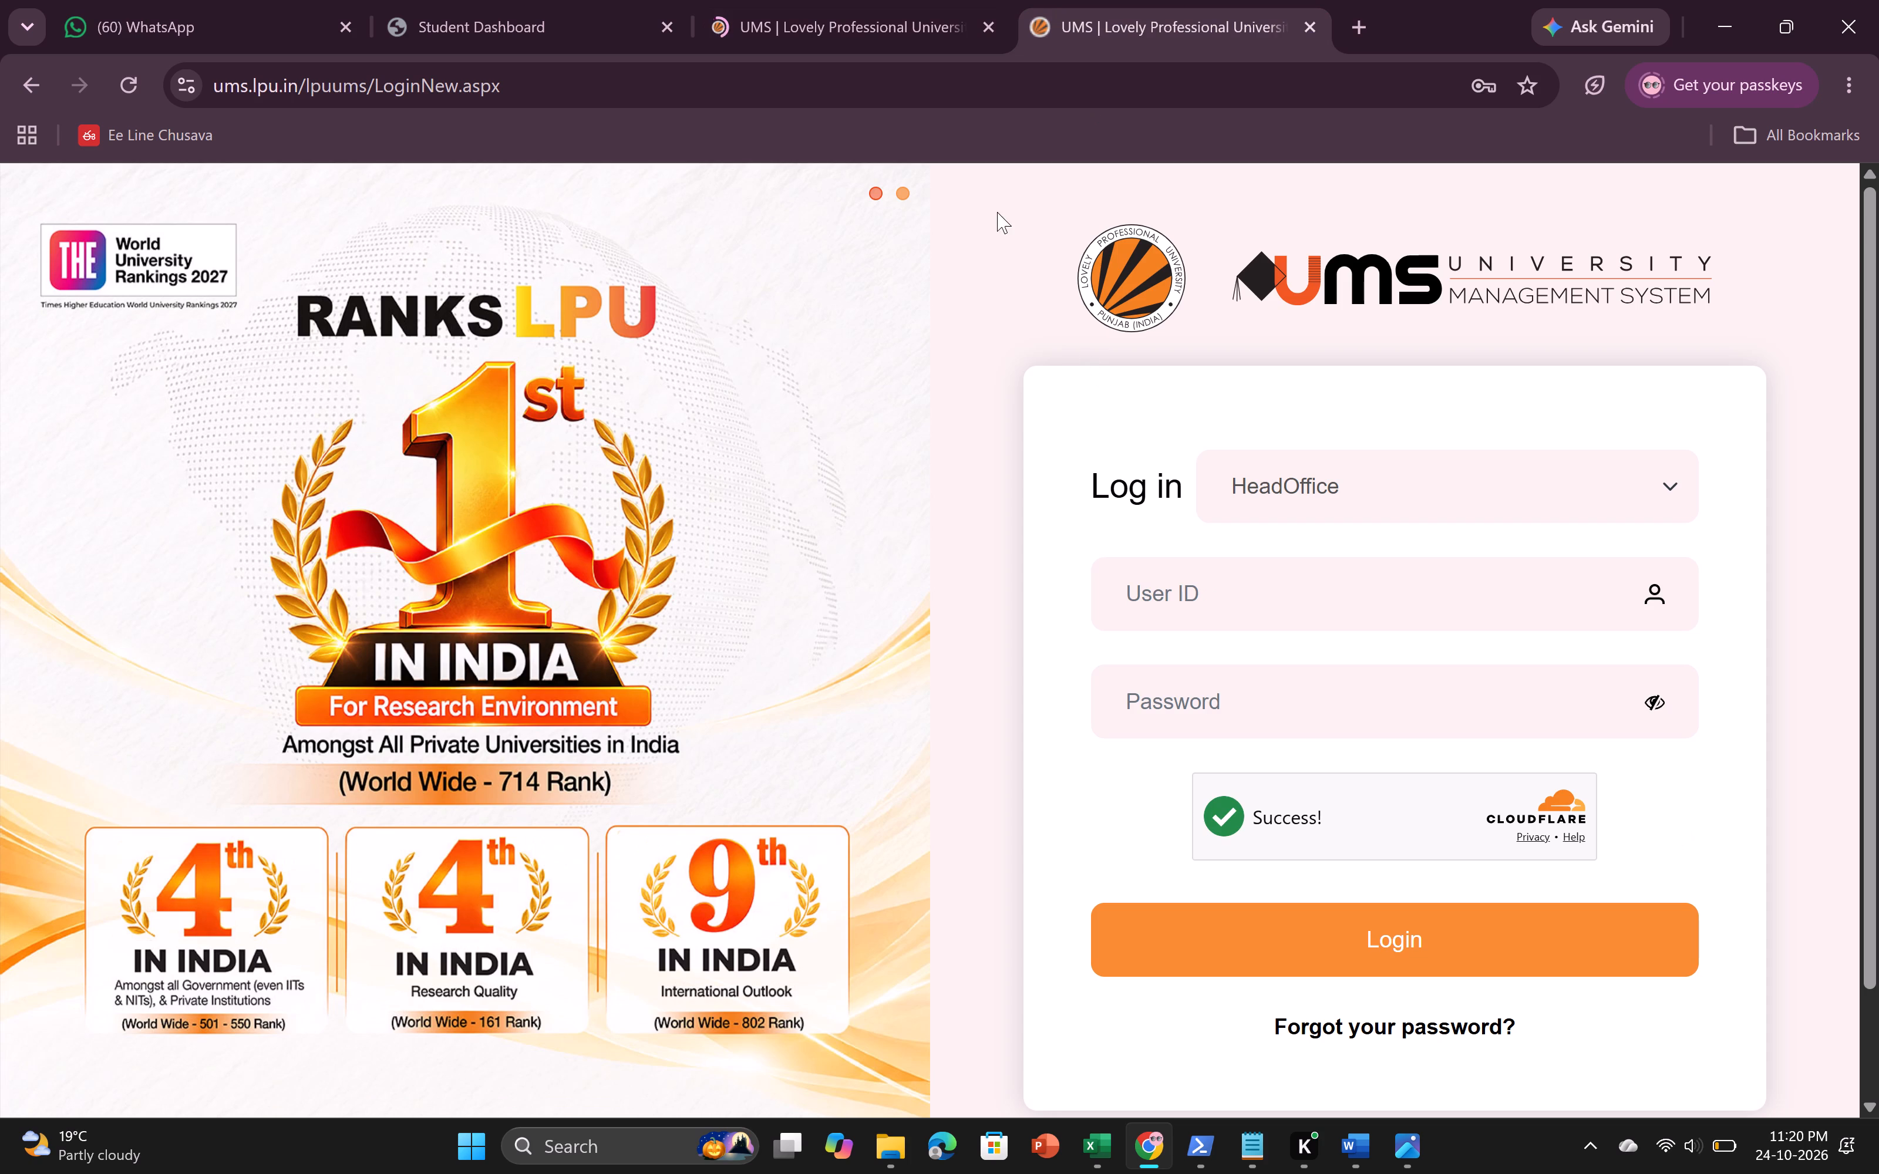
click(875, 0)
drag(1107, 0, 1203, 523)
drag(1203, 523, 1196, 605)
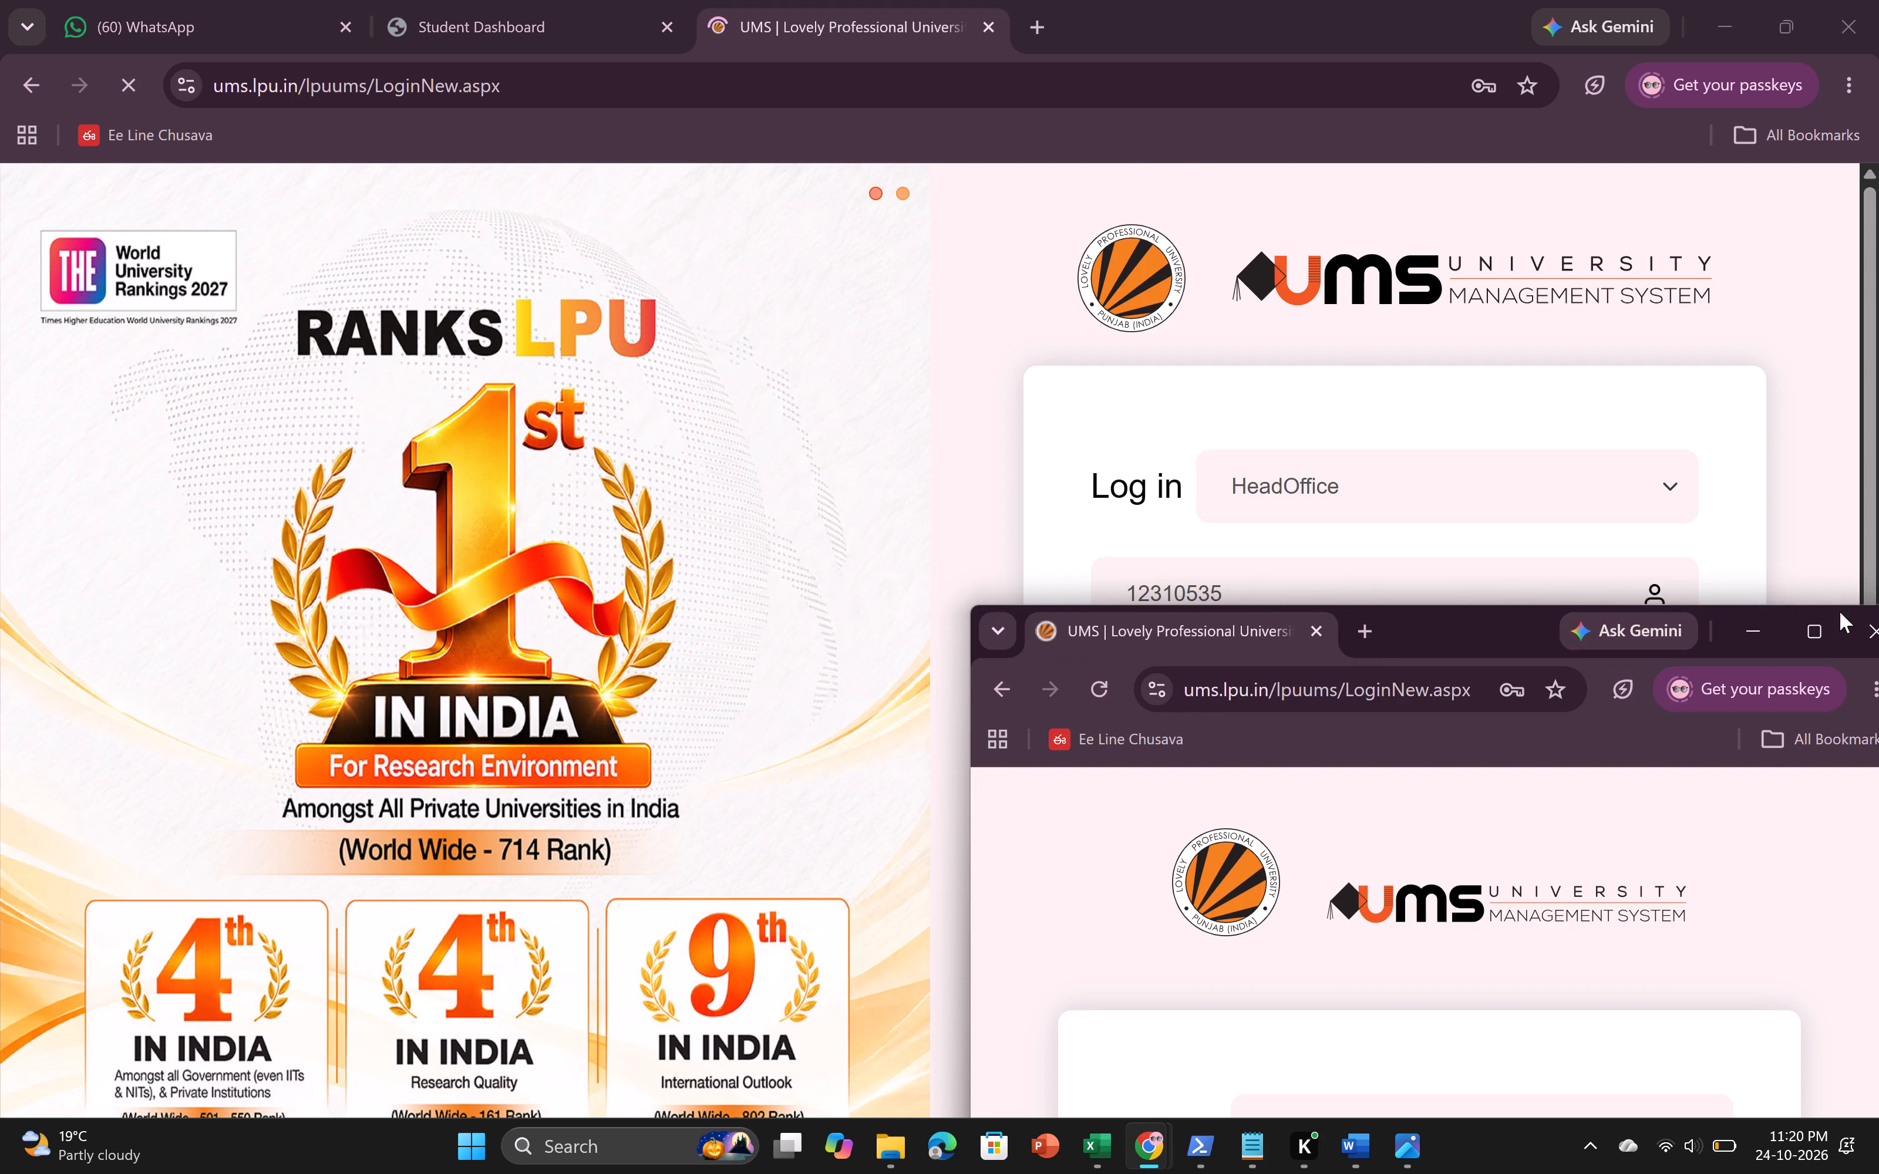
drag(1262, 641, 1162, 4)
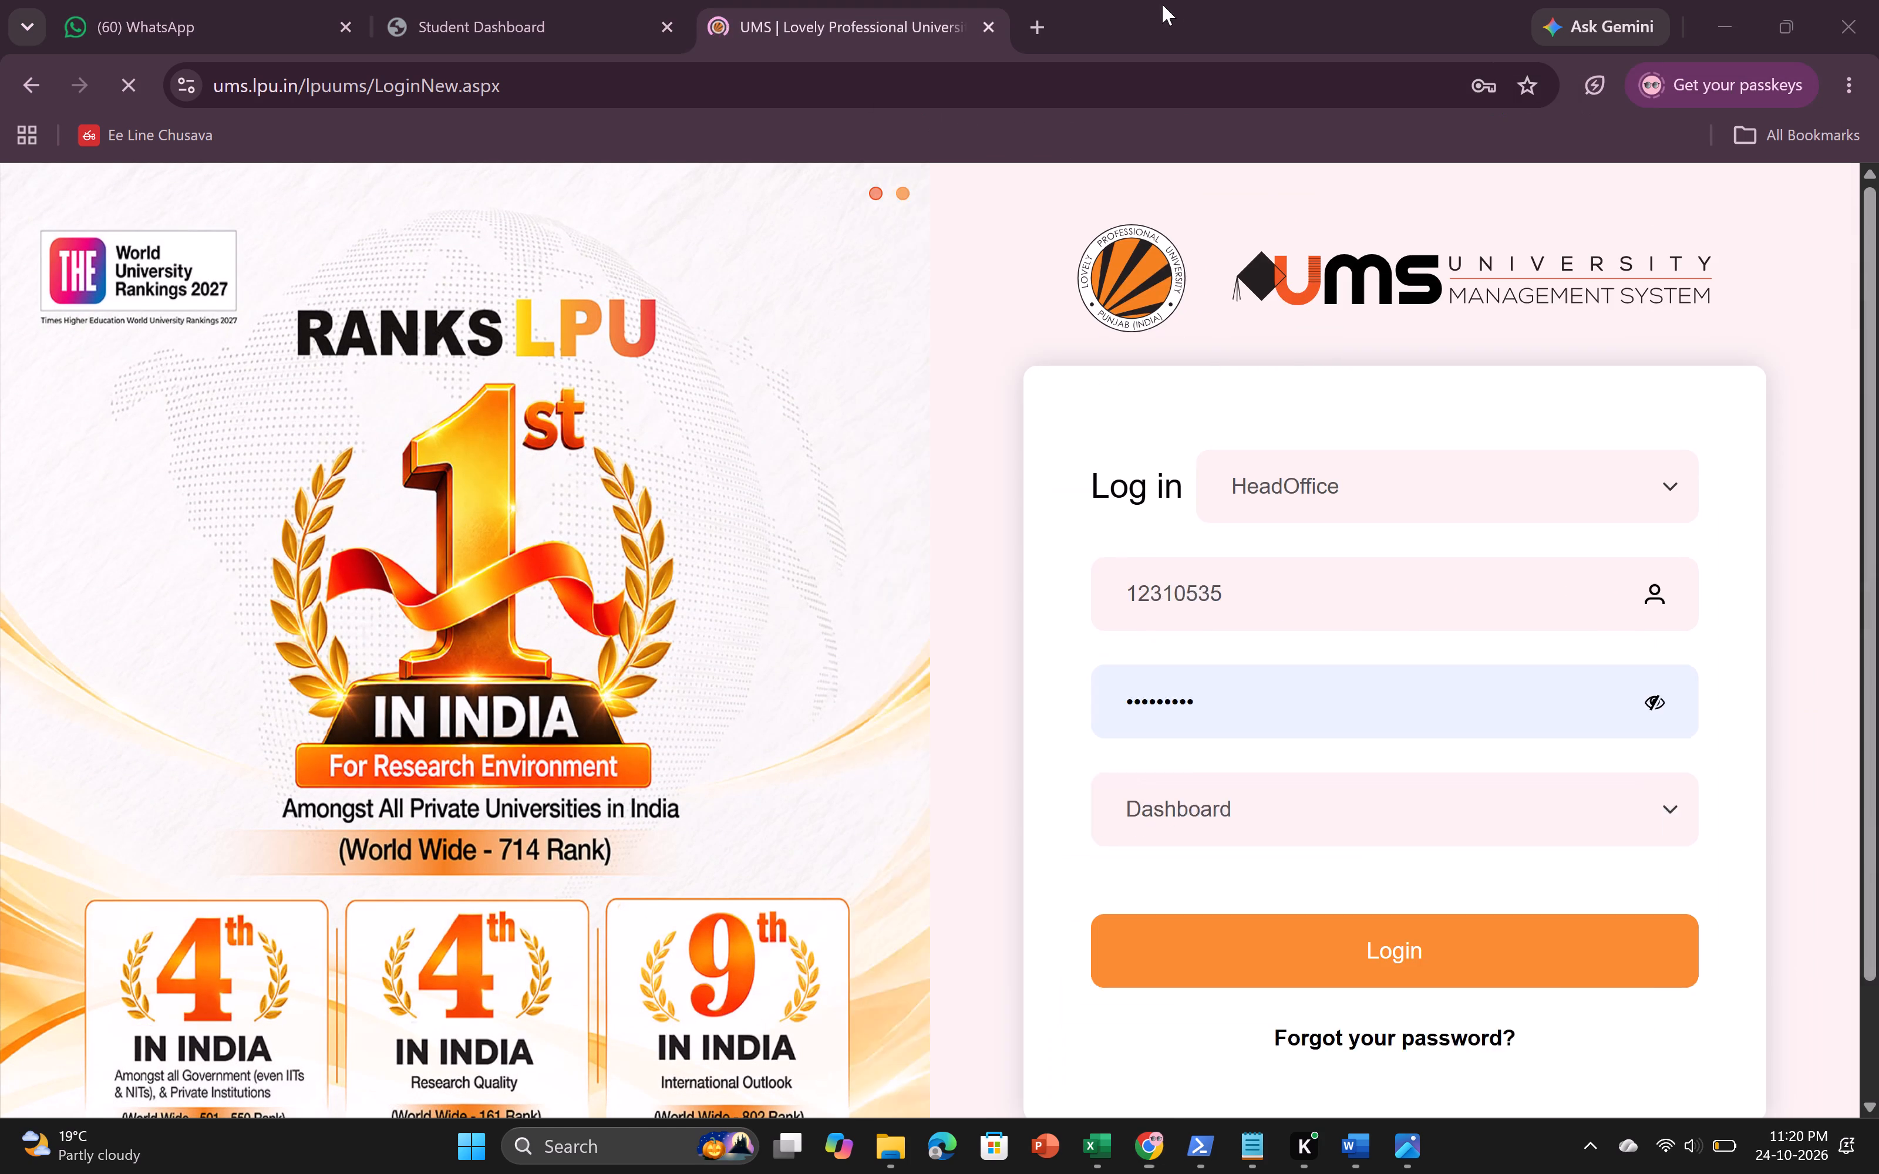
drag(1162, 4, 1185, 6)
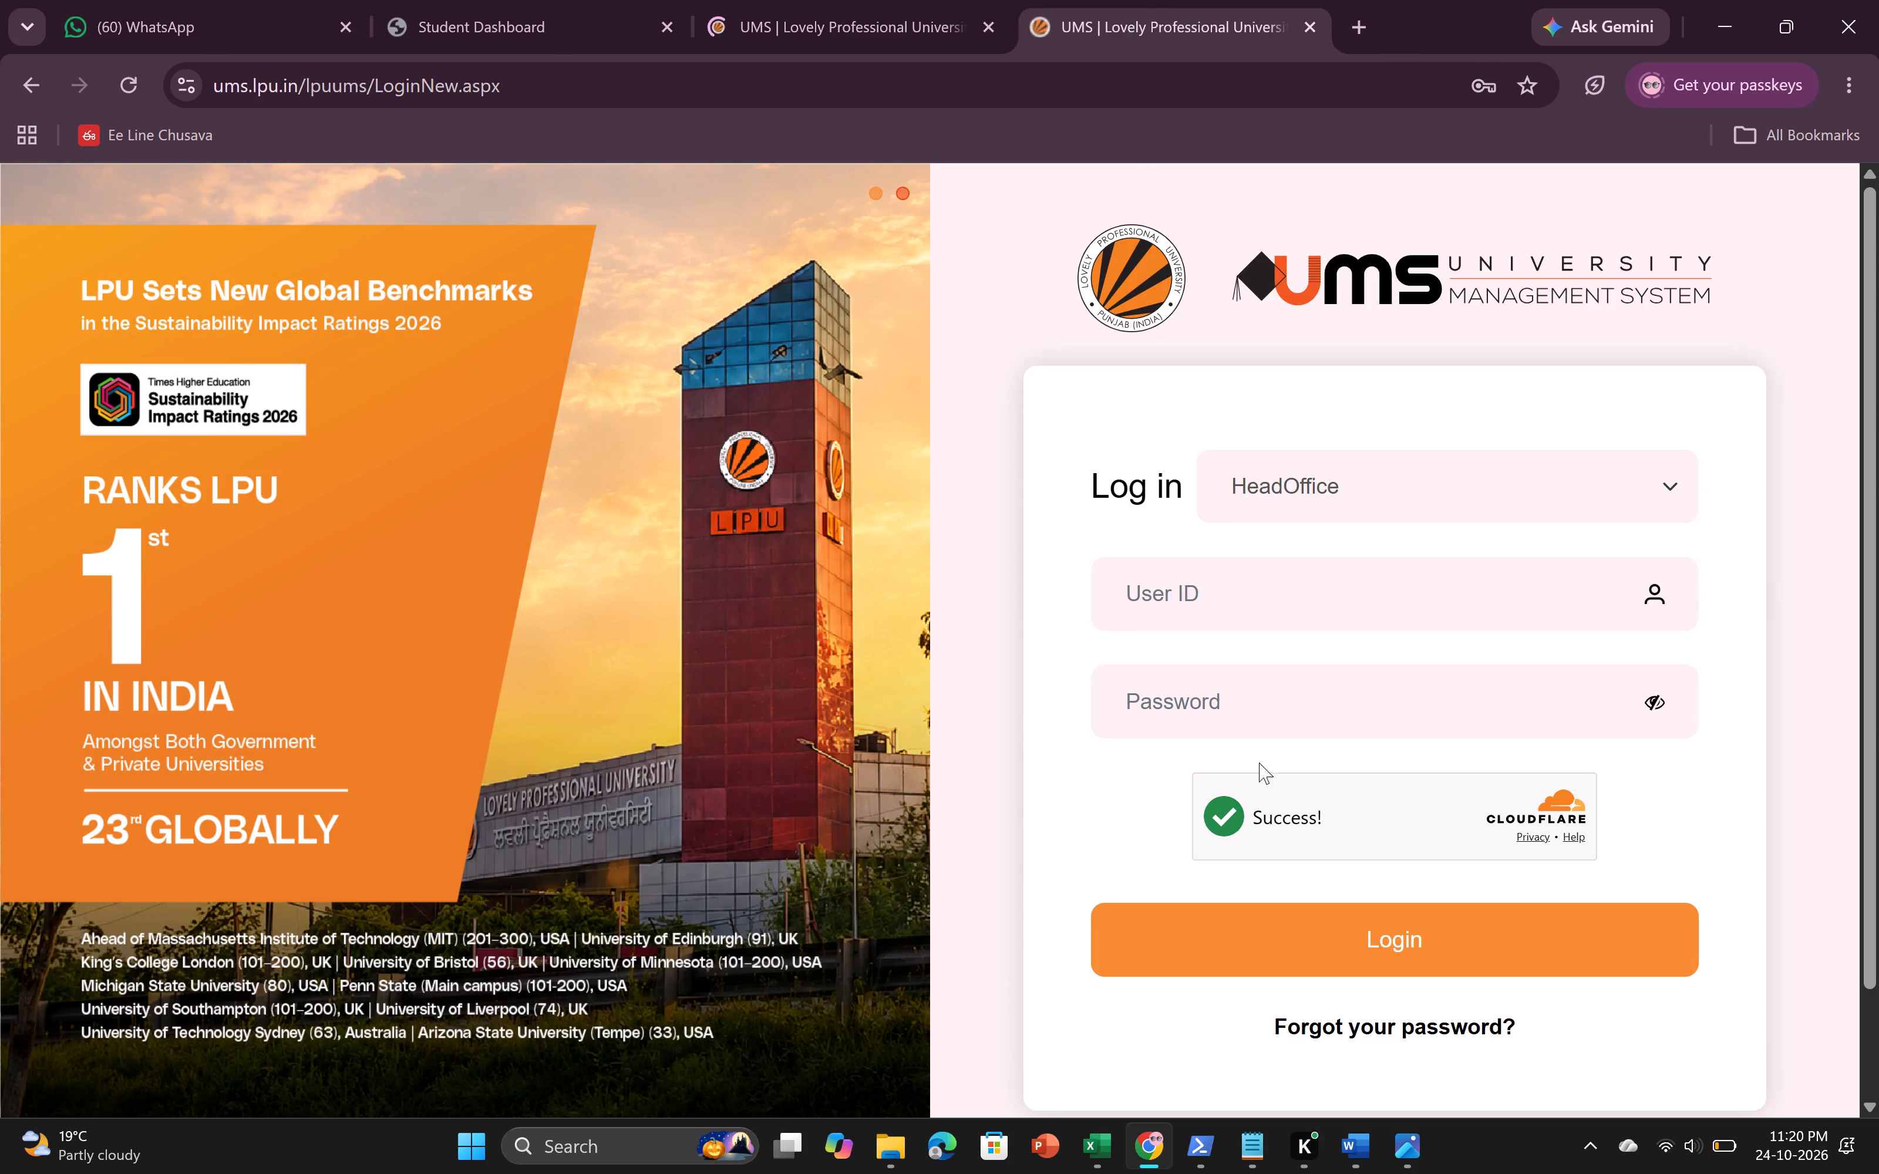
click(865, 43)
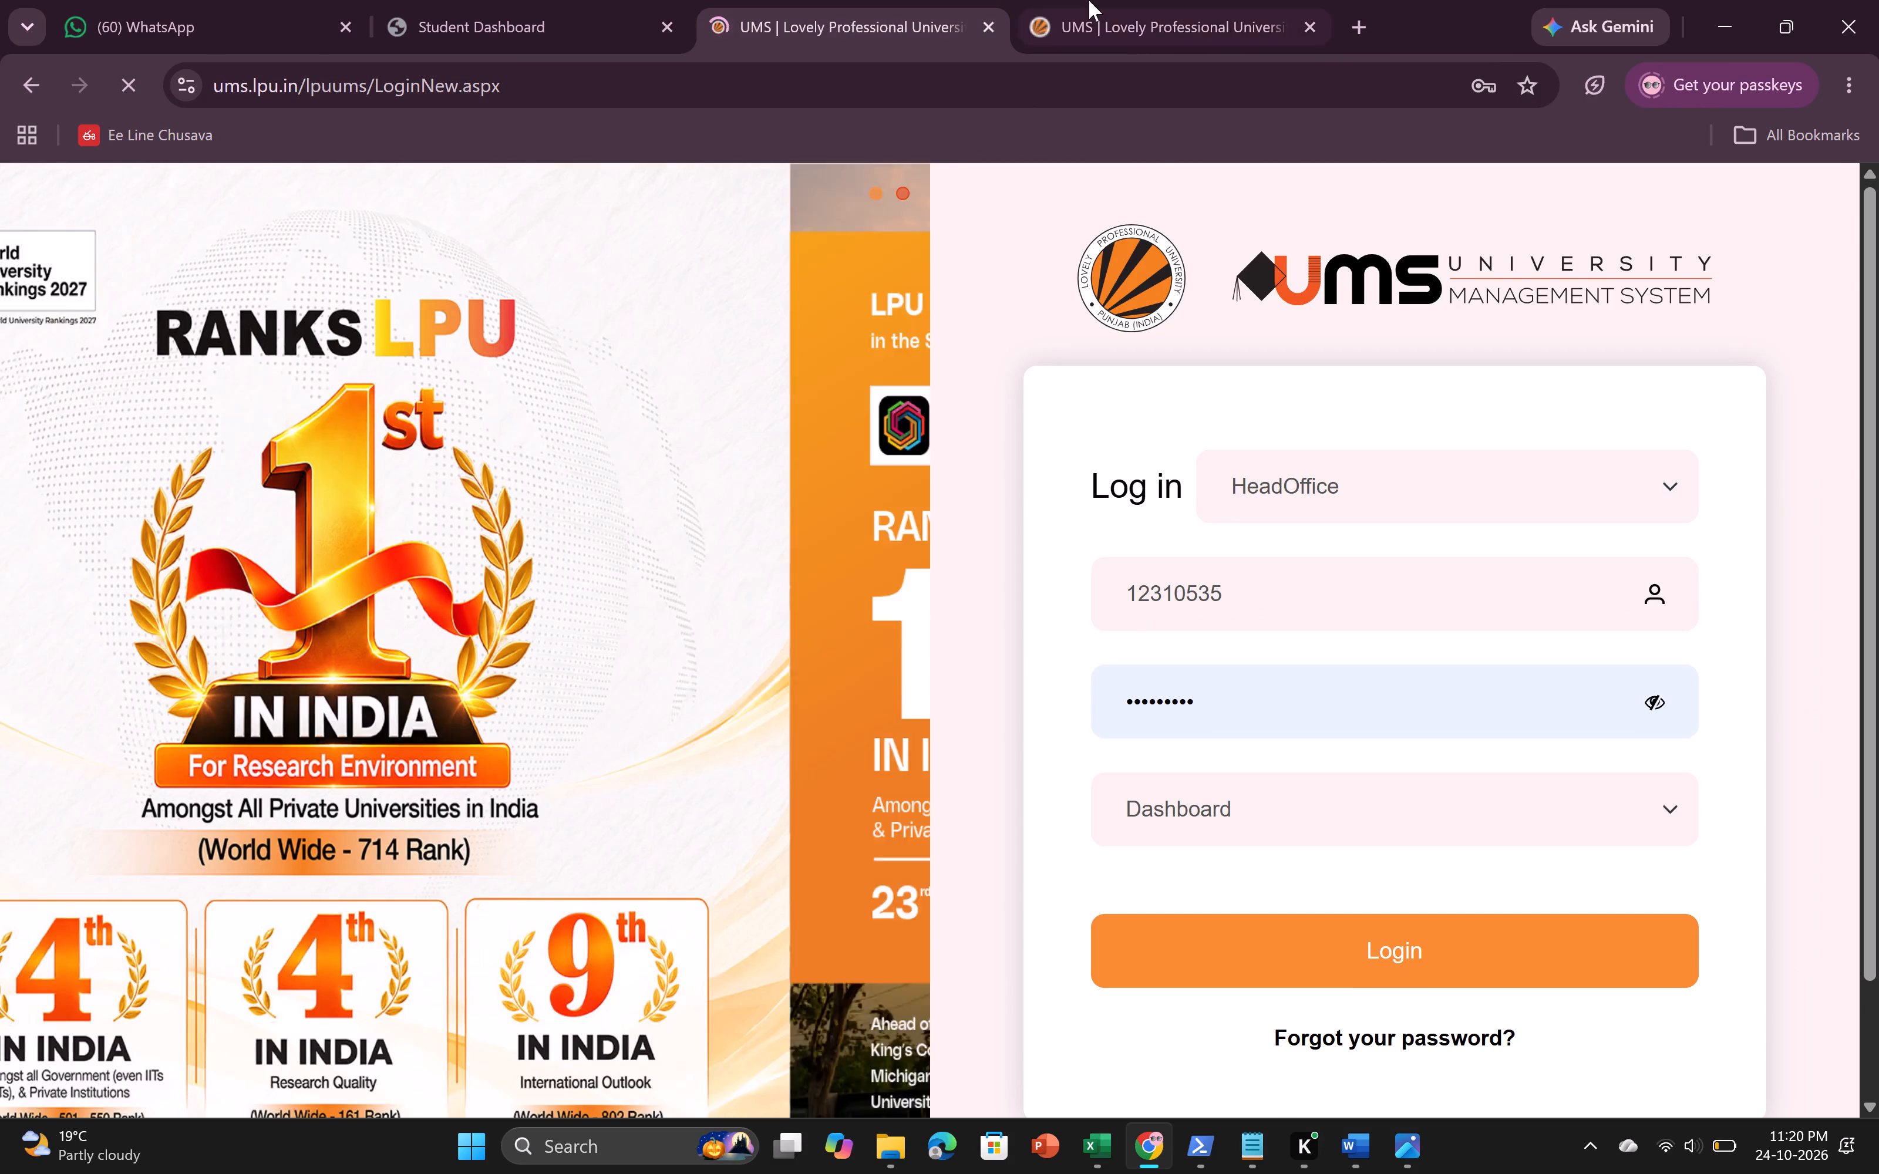
Log in to UMS with the saved student credentials, getting online through the connect link on the other login page.
click(1089, 0)
click(1202, 613)
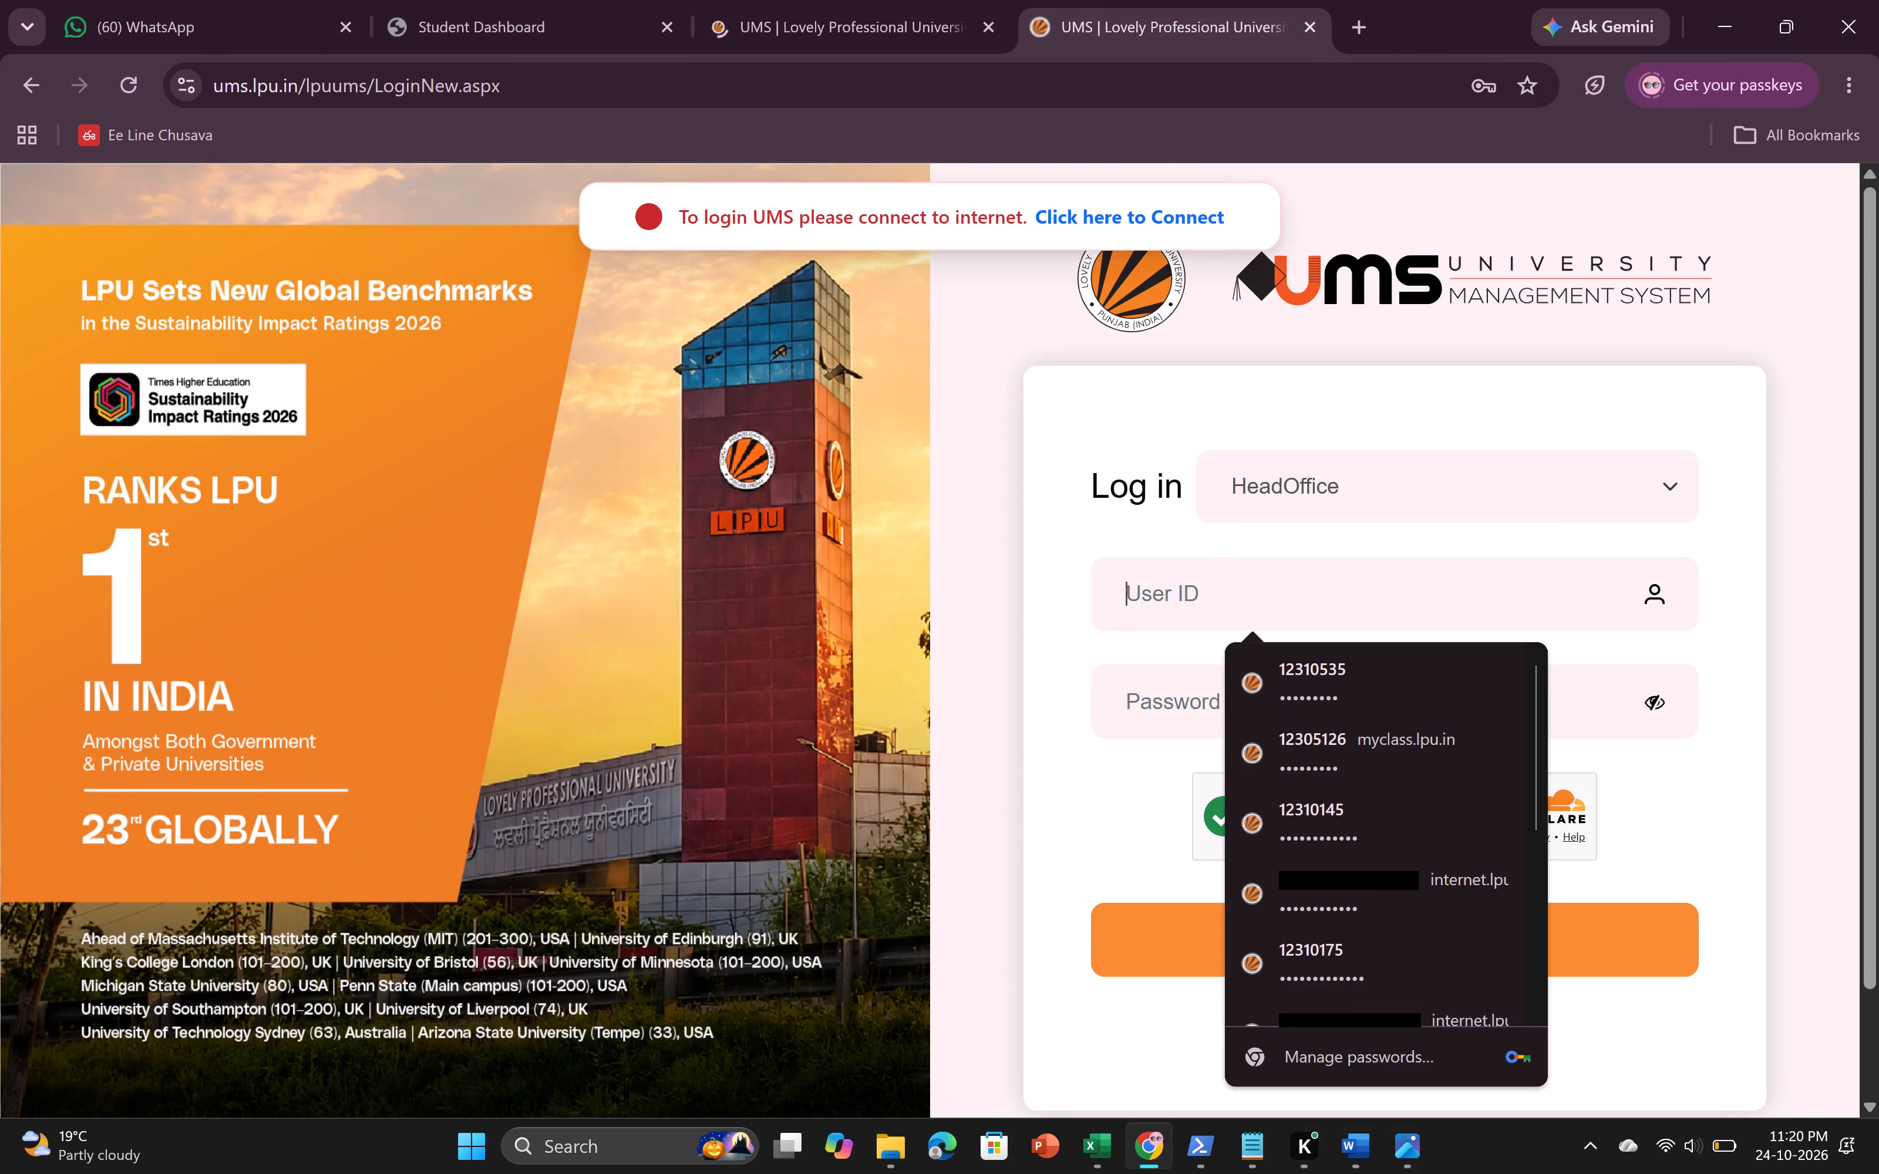
click(1310, 684)
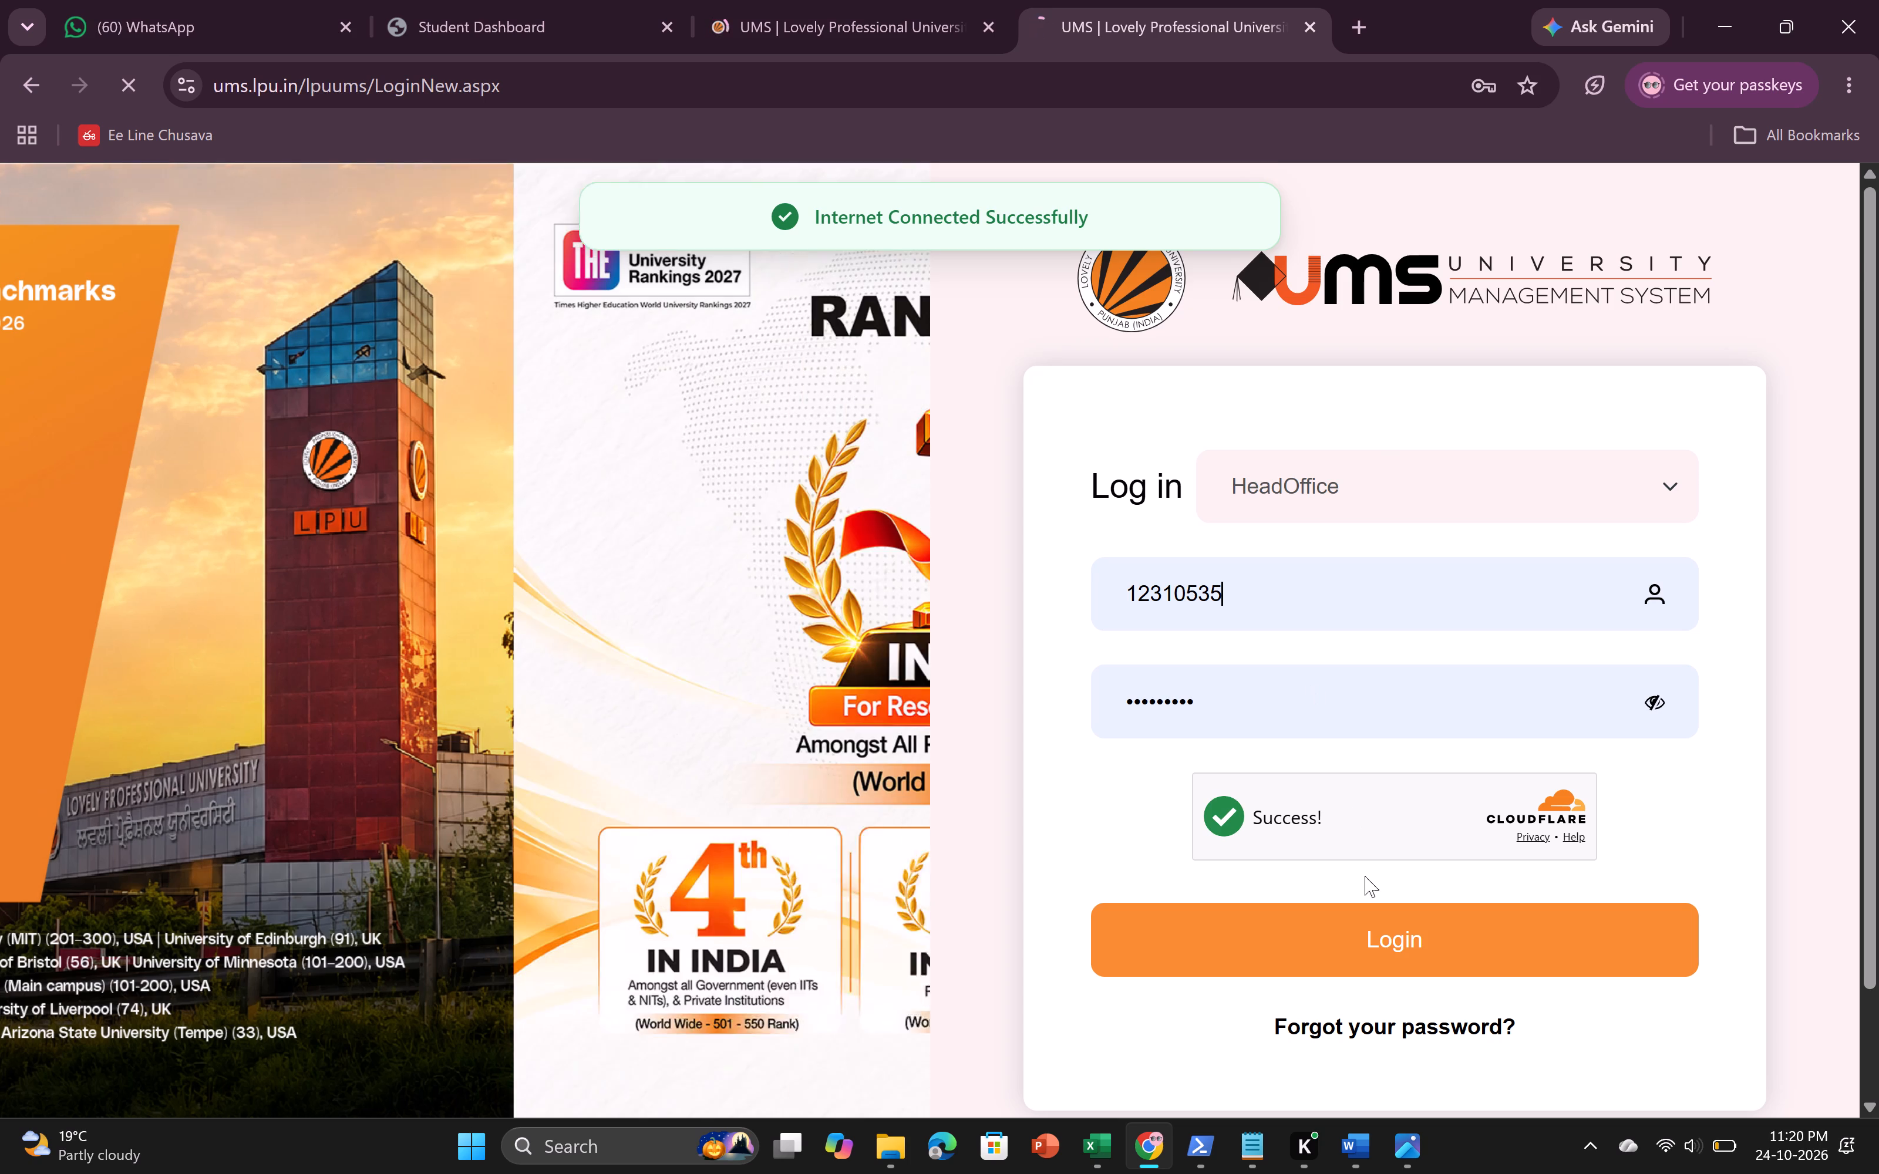
click(1393, 944)
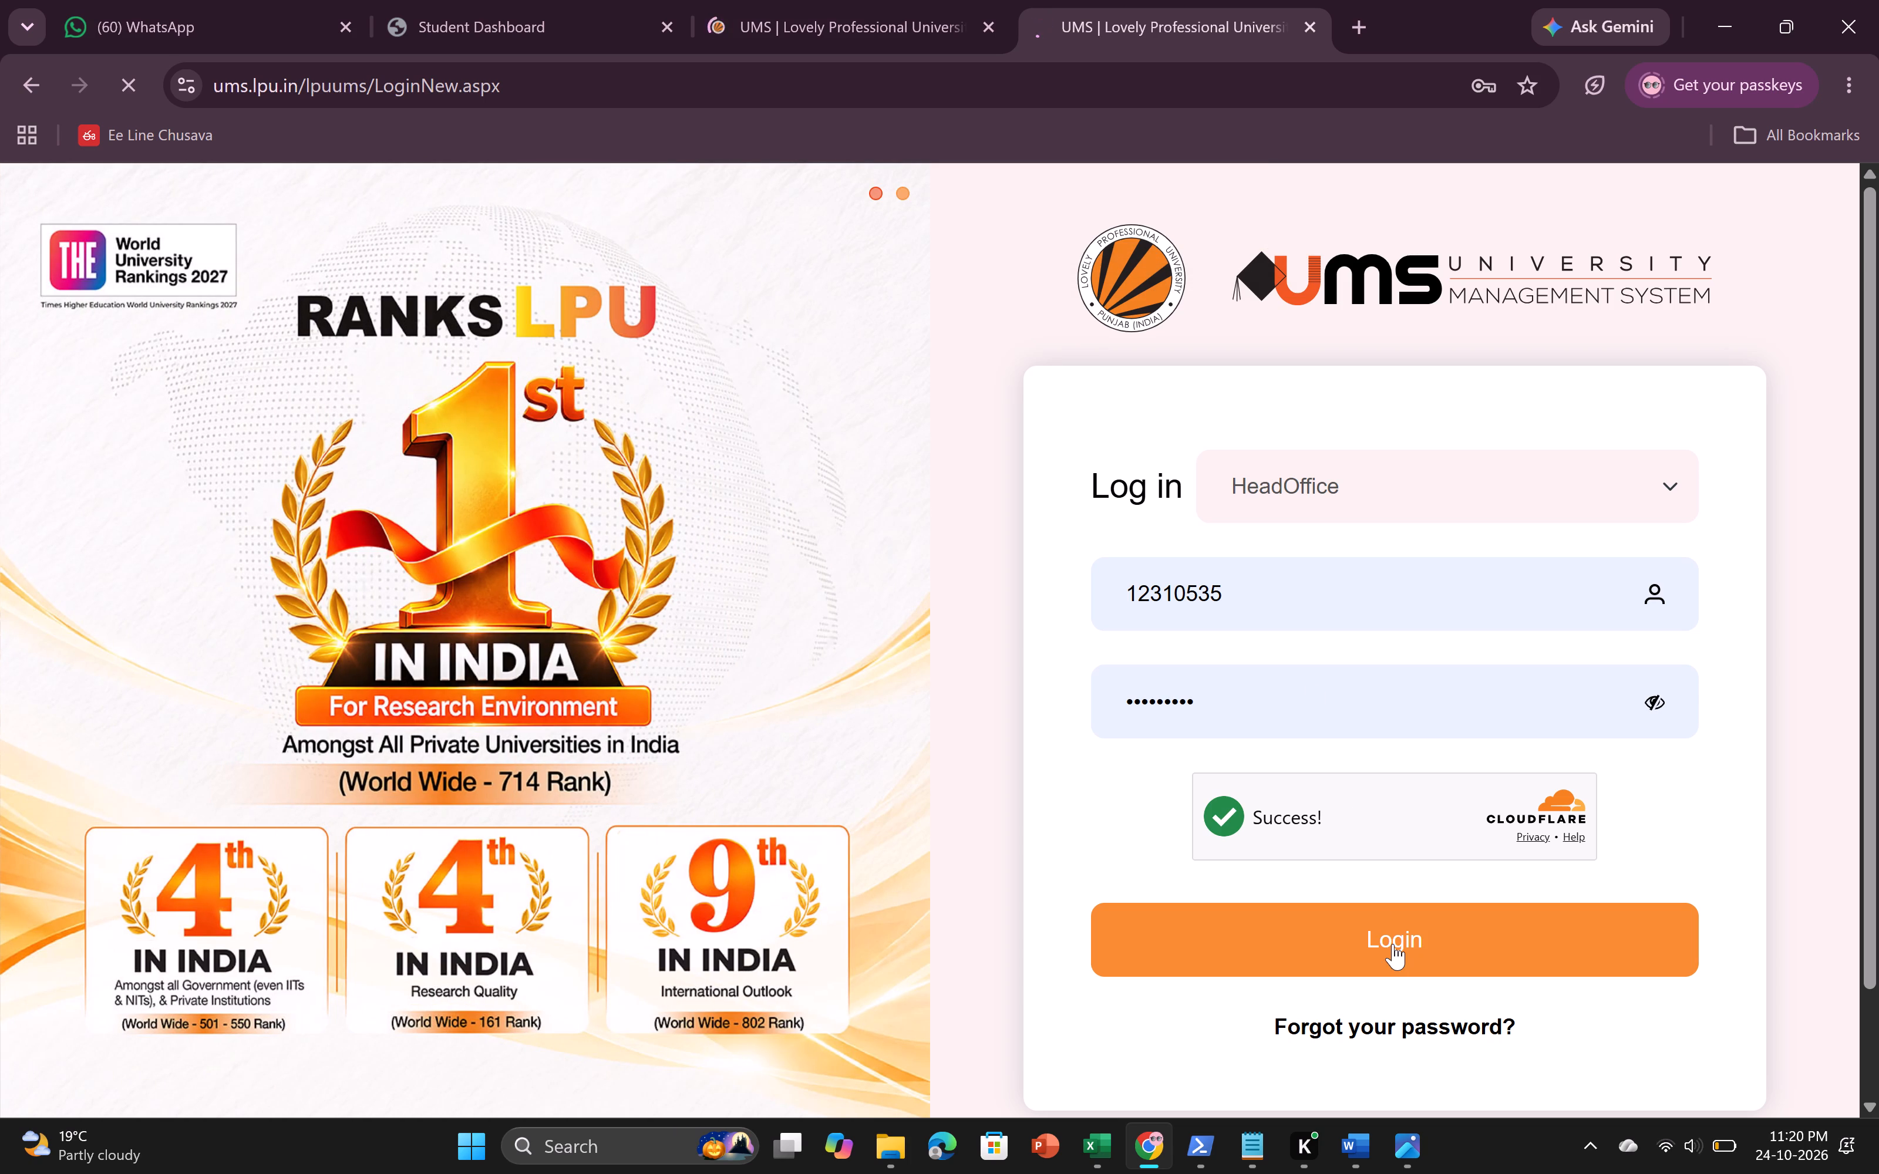
click(860, 18)
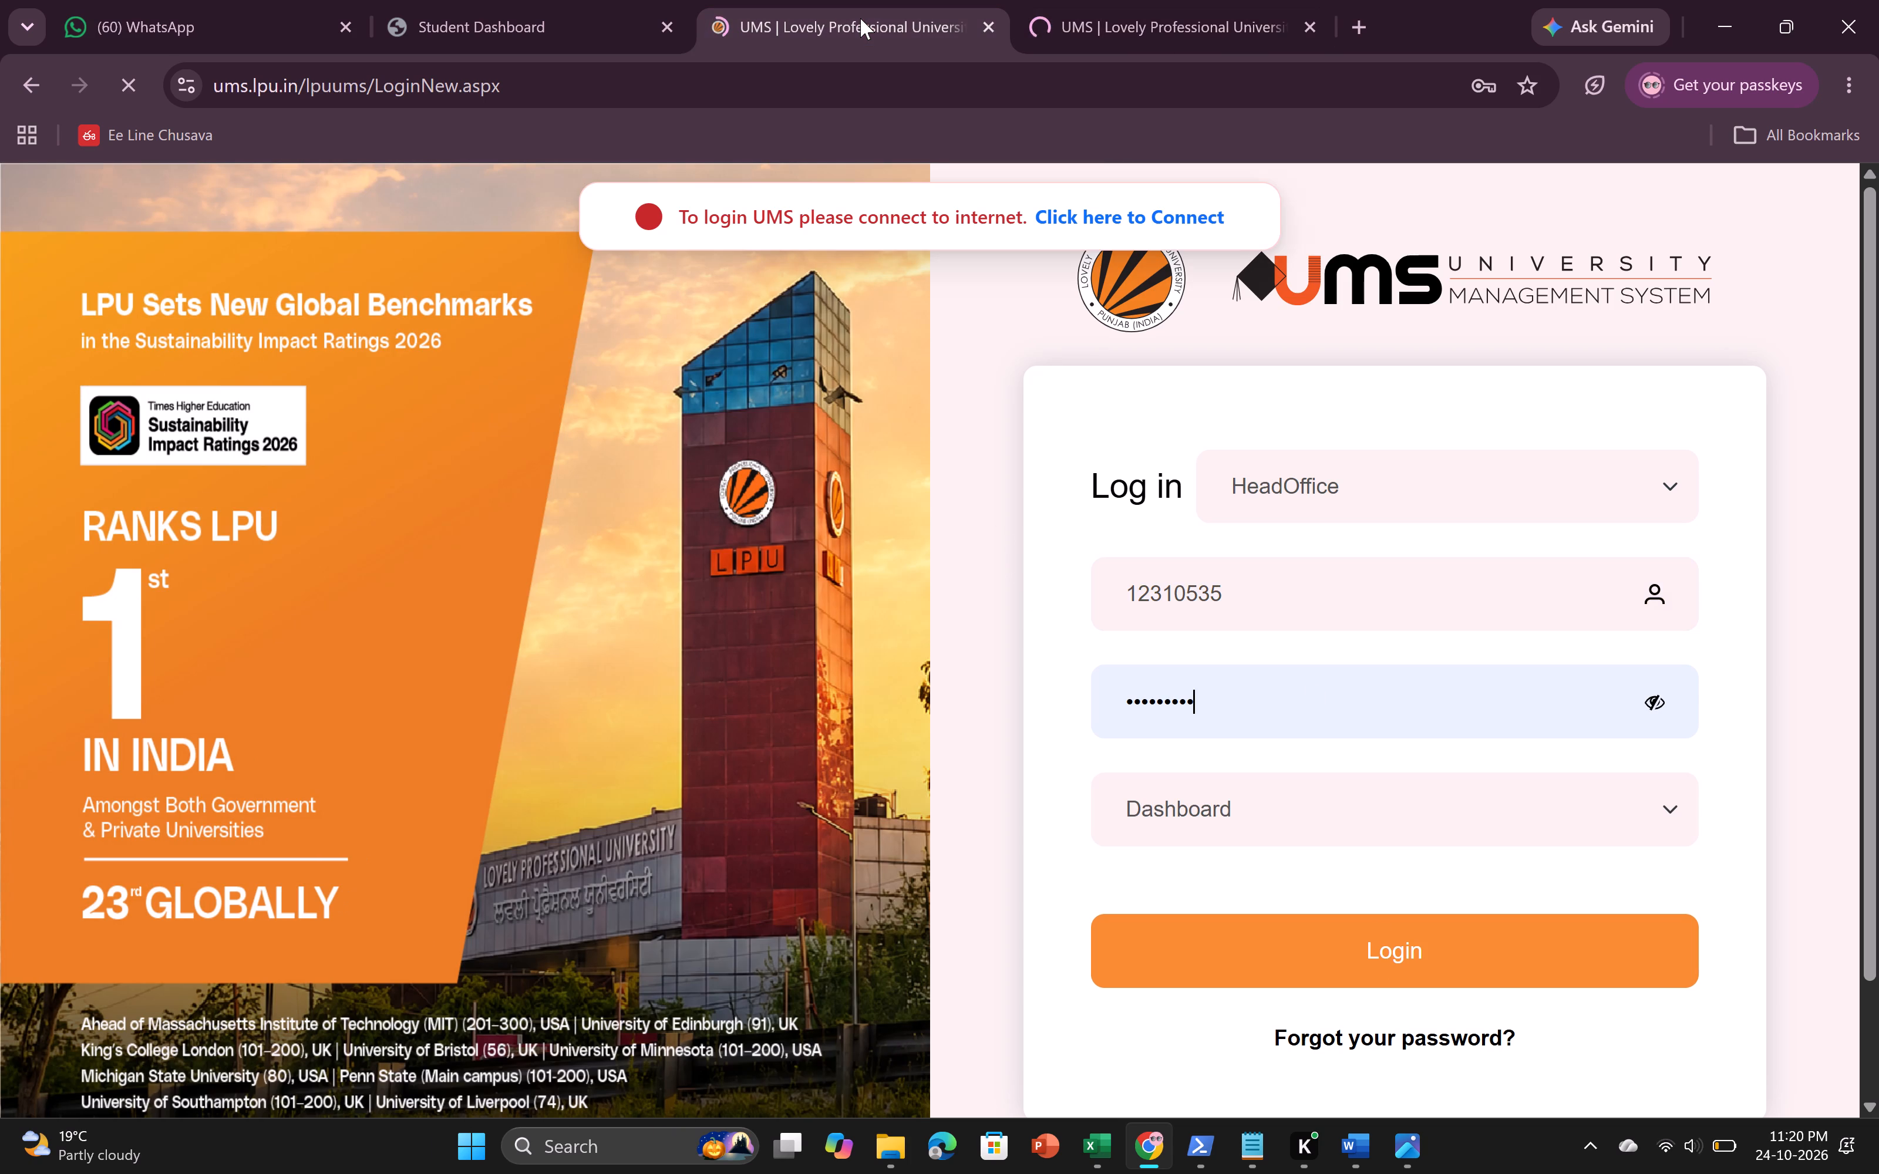
click(1108, 225)
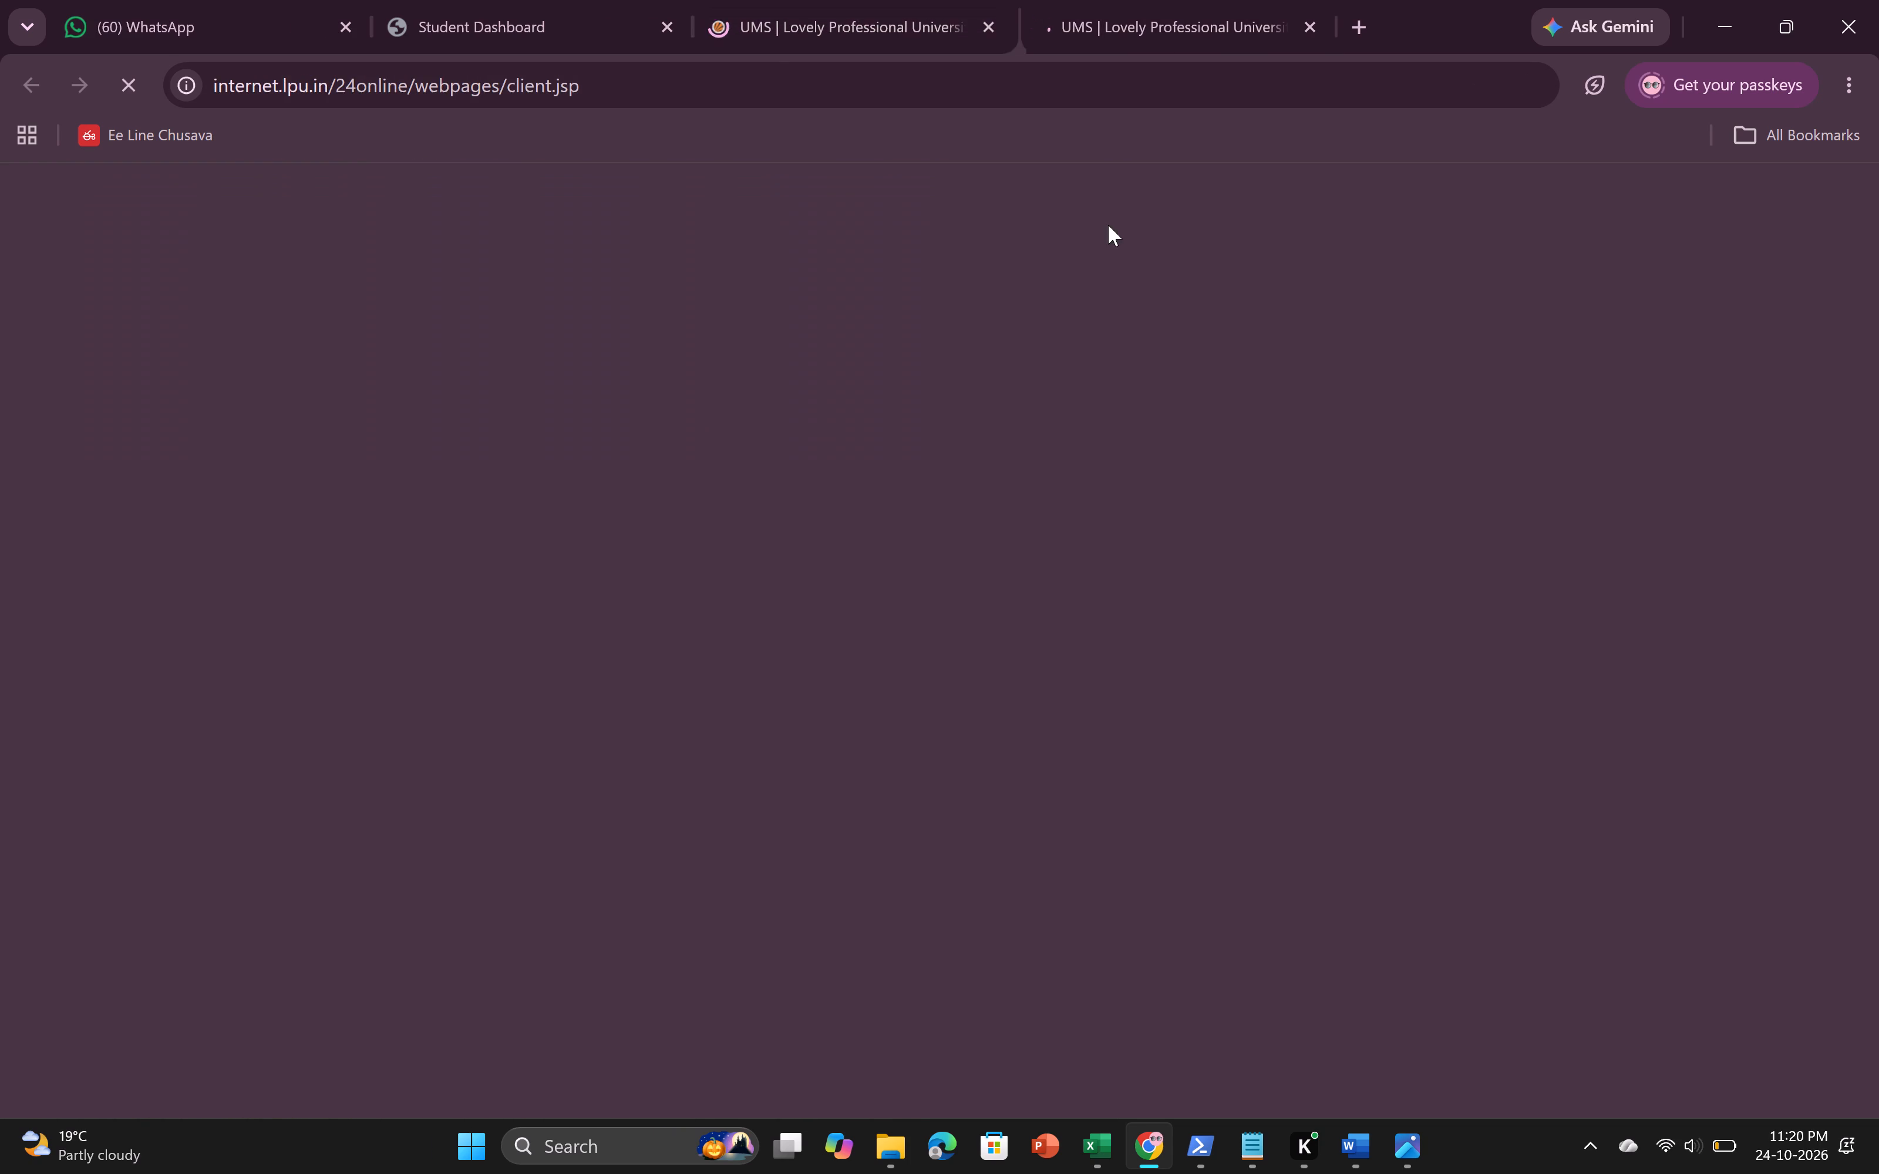
click(1257, 0)
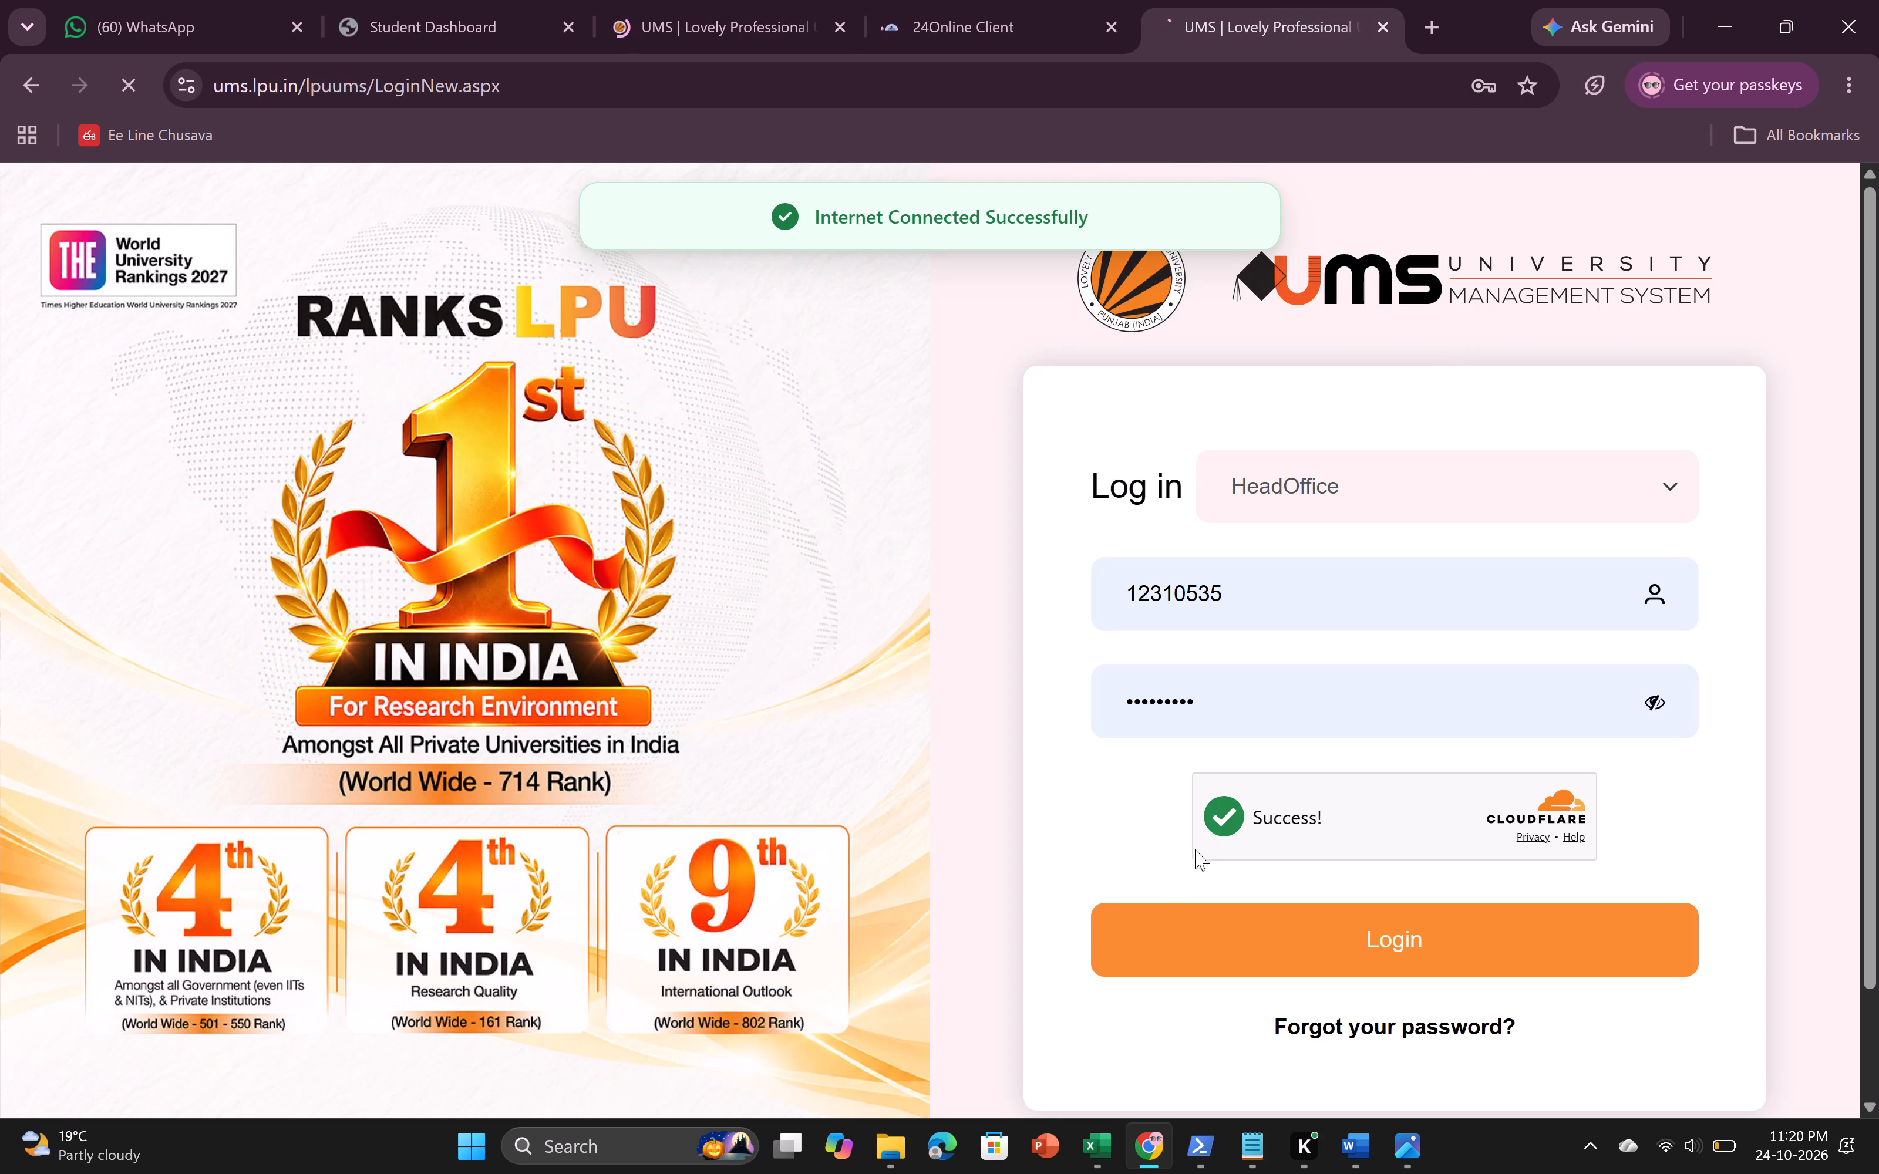
click(1164, 922)
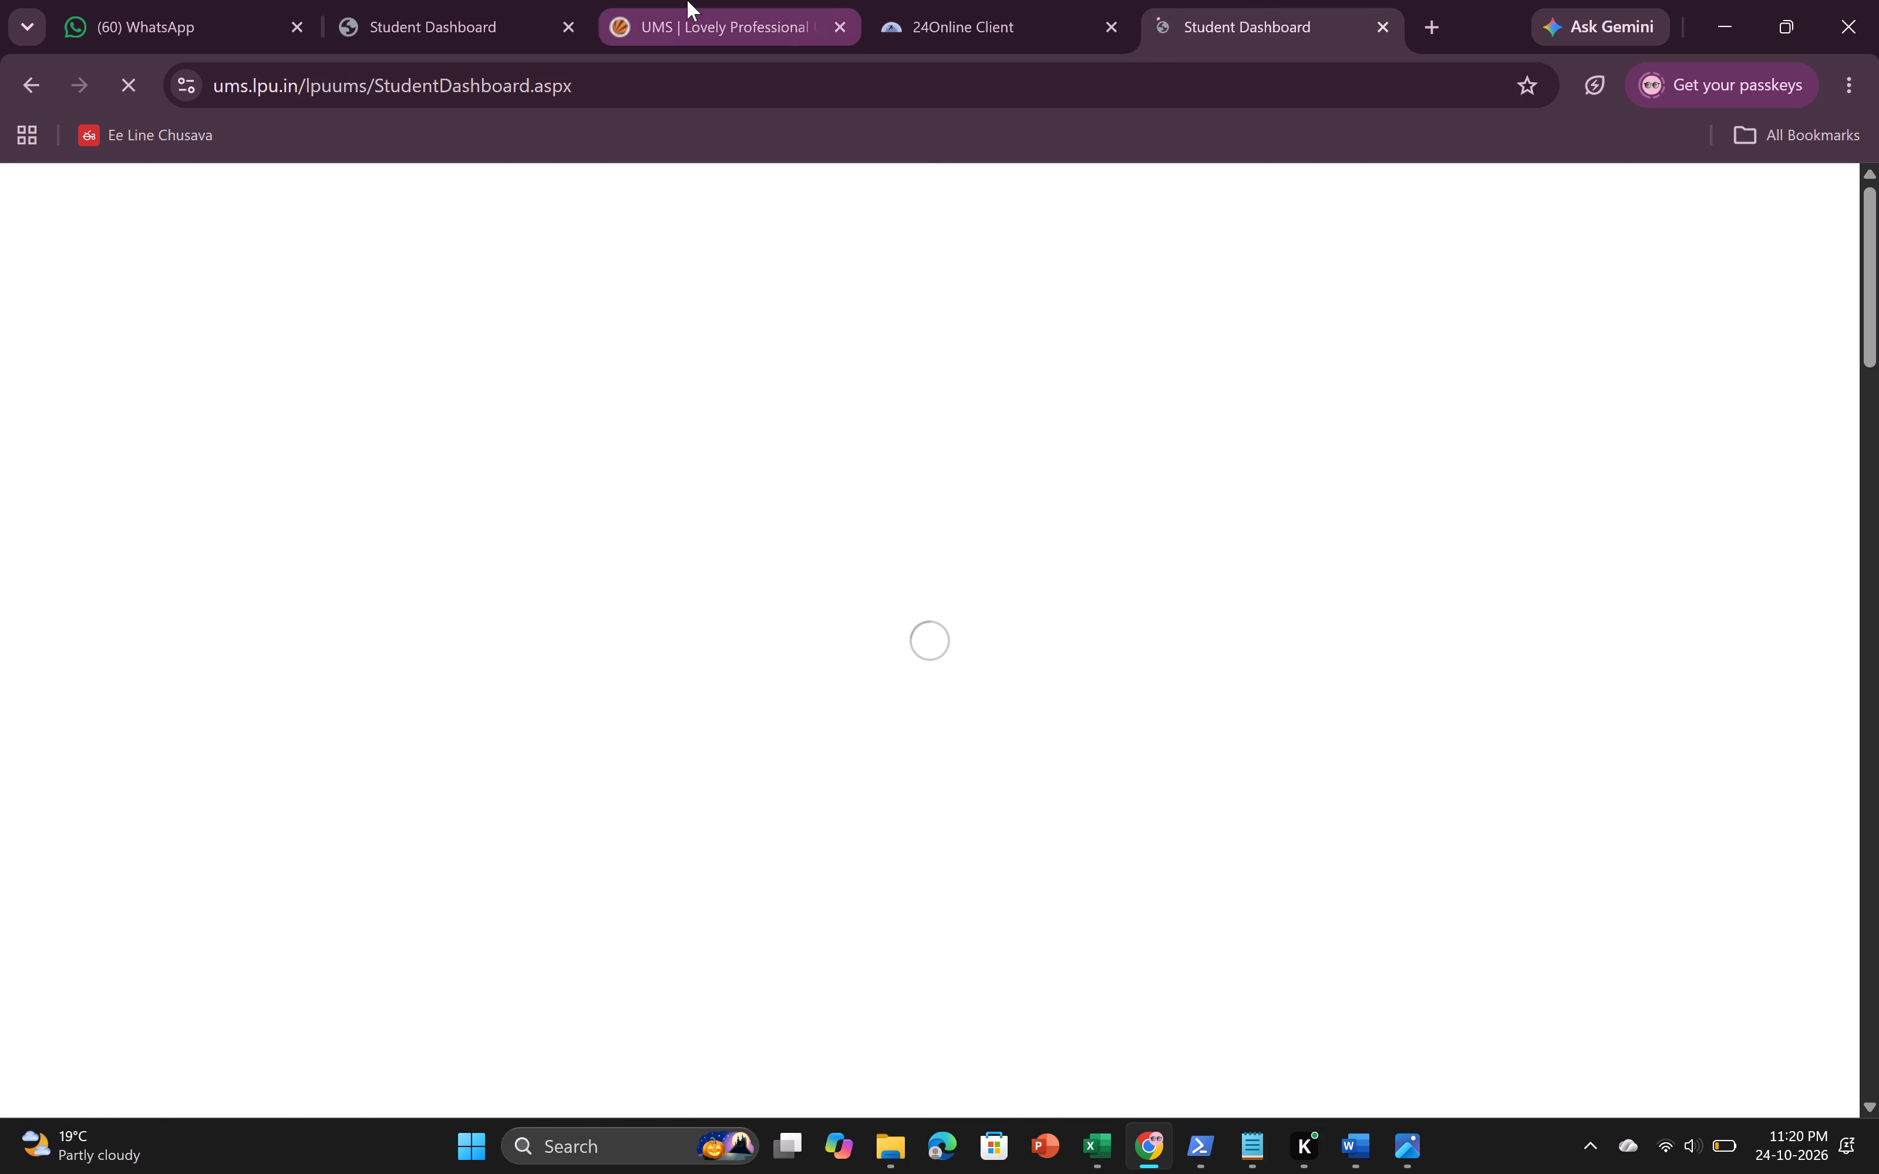
Close the leftover UMS login page and return to the newly loading Student Dashboard.
click(687, 0)
click(841, 29)
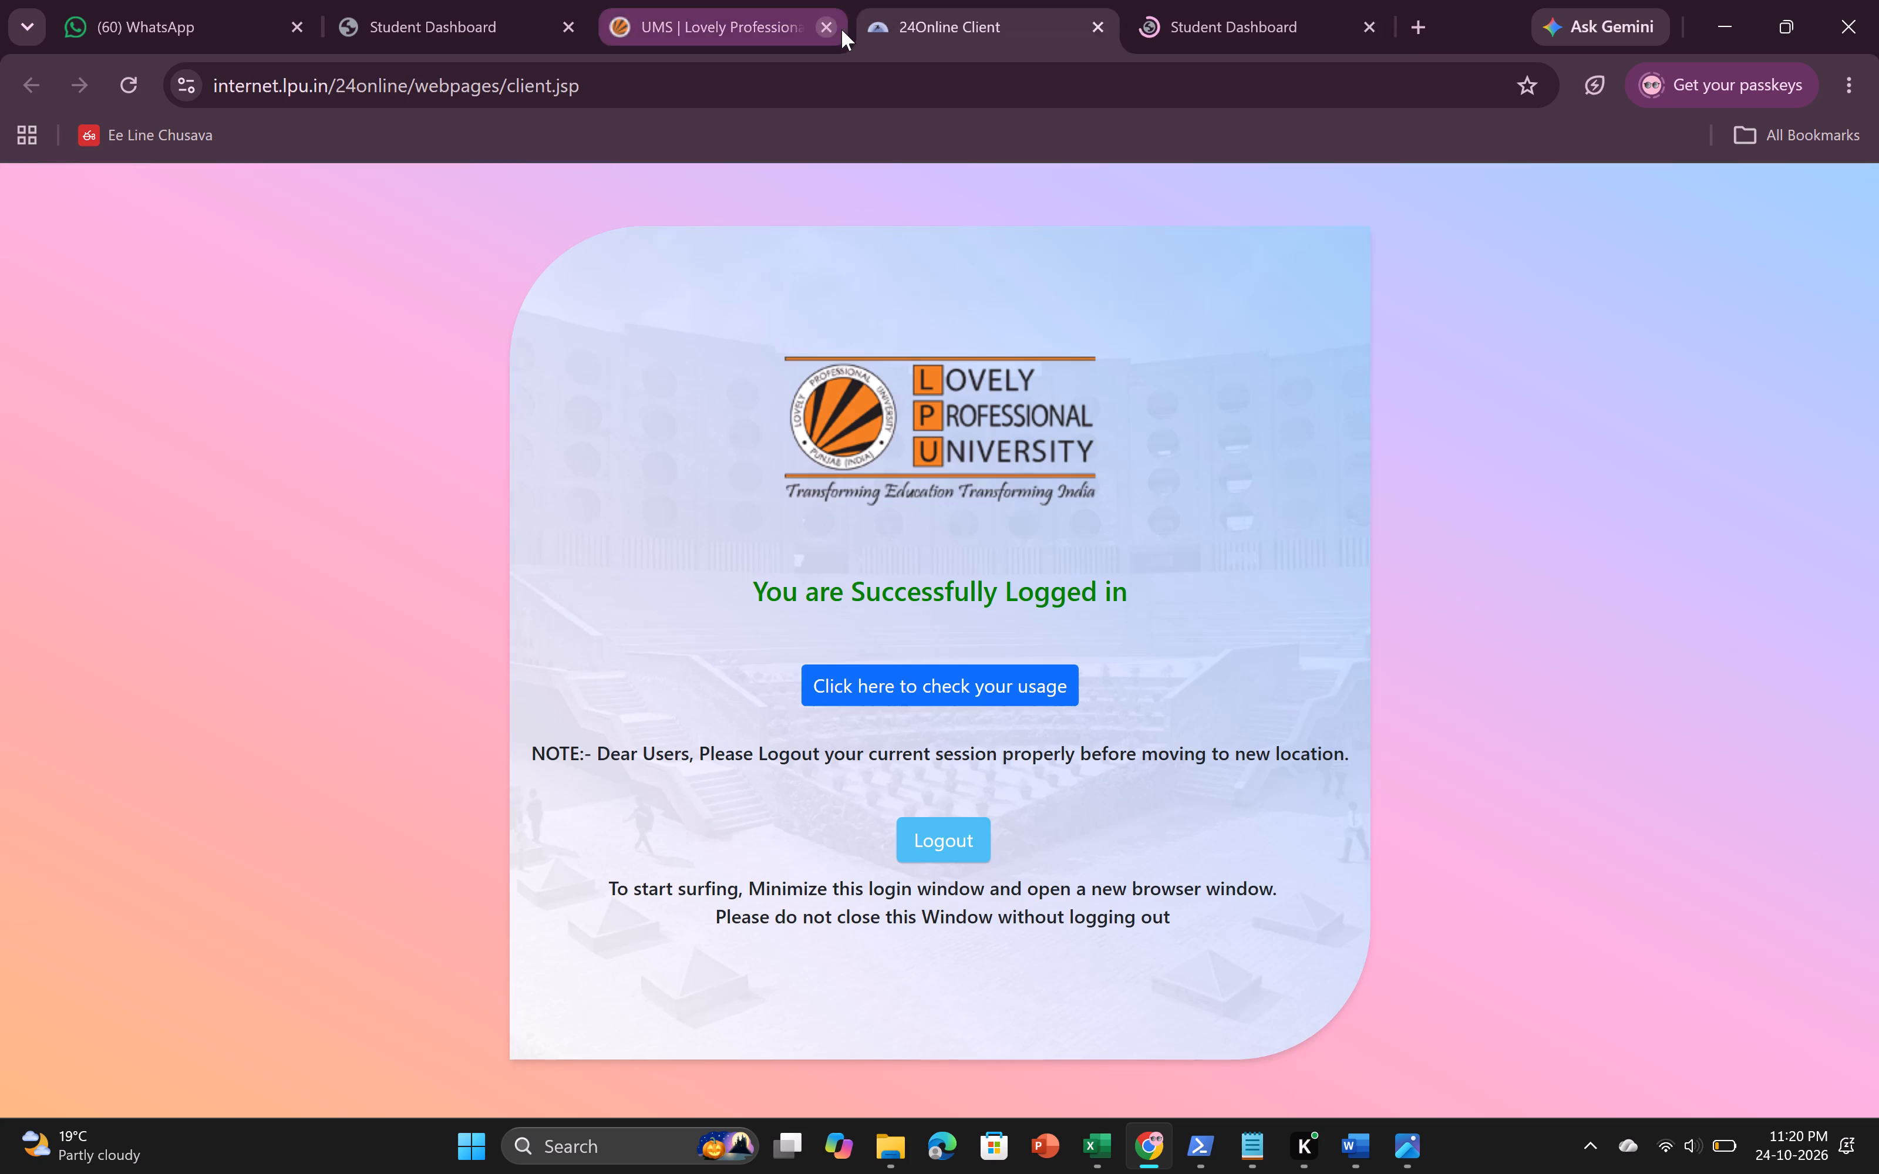
click(940, 24)
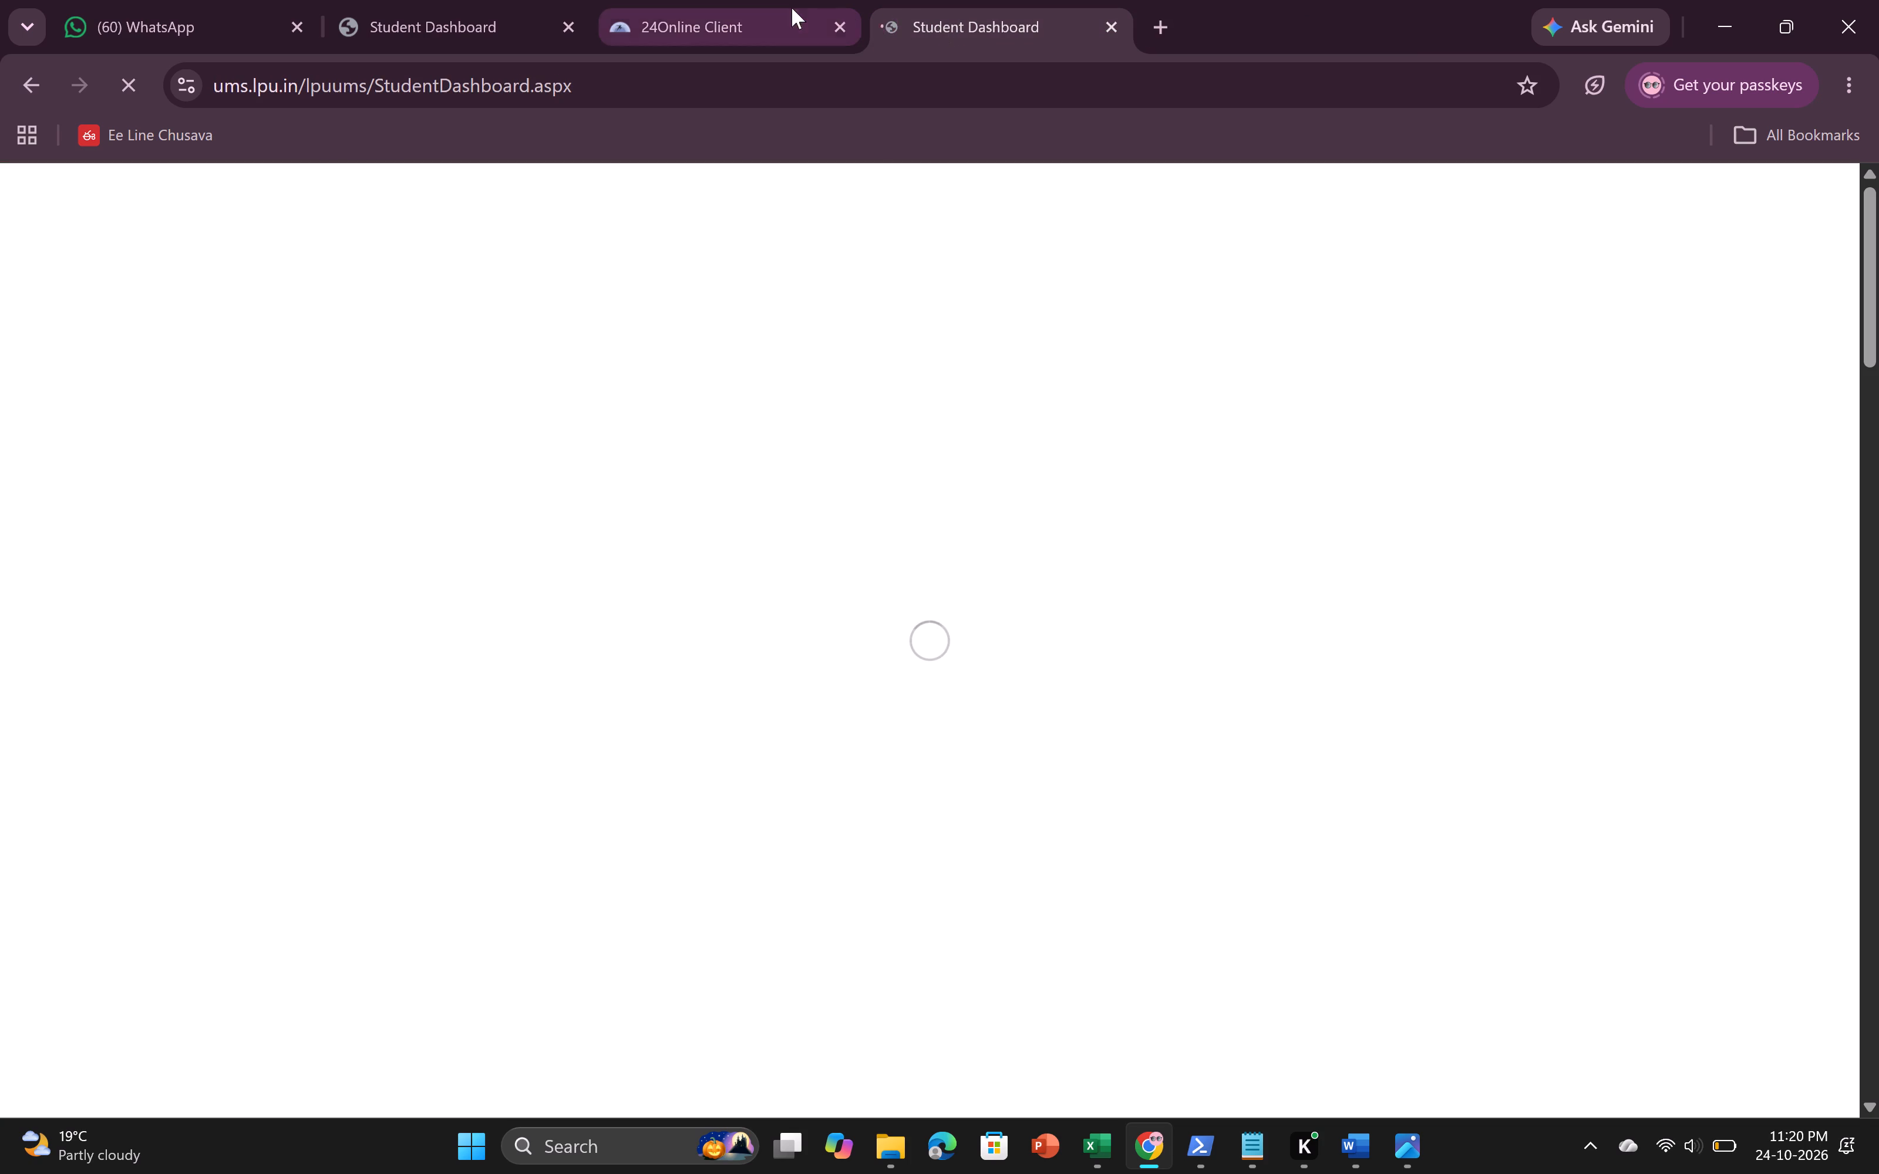
click(778, 6)
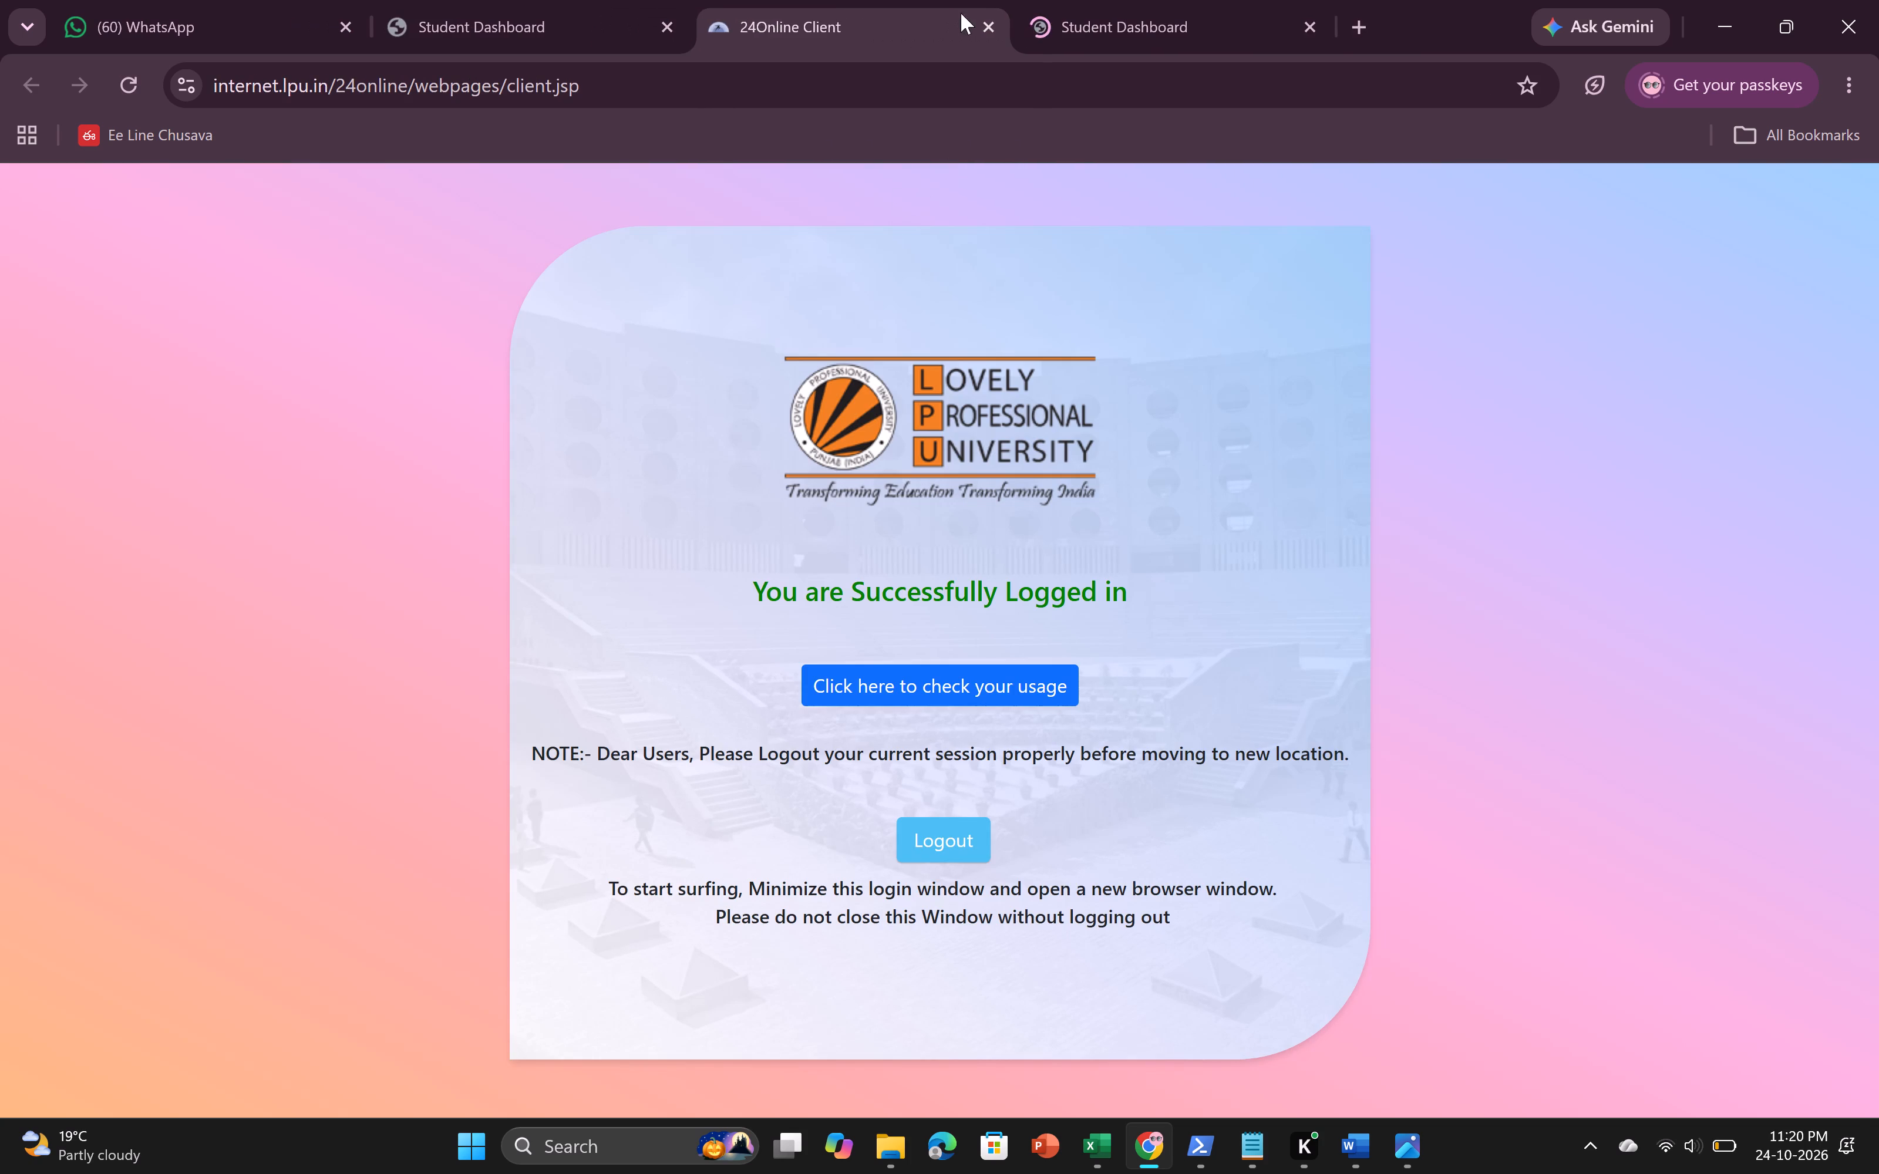
click(1069, 0)
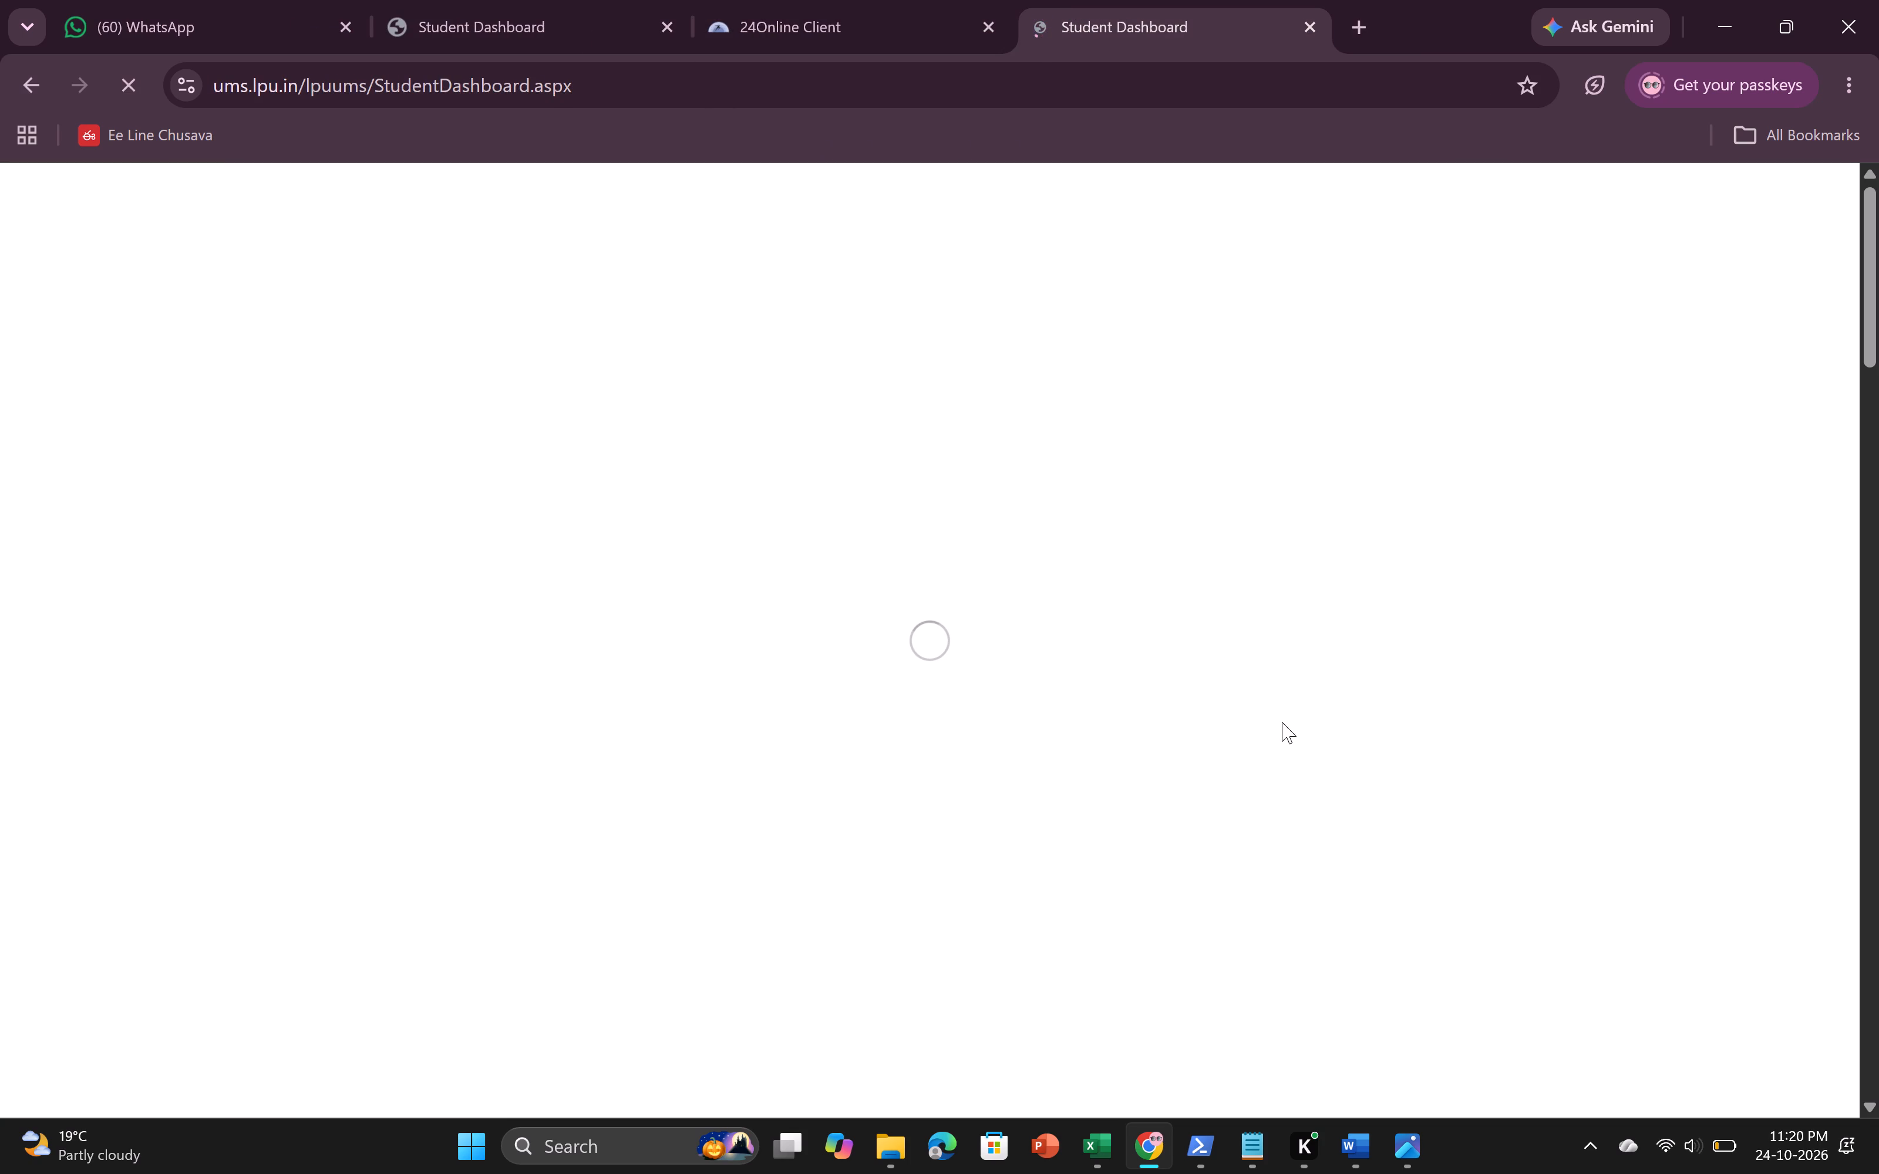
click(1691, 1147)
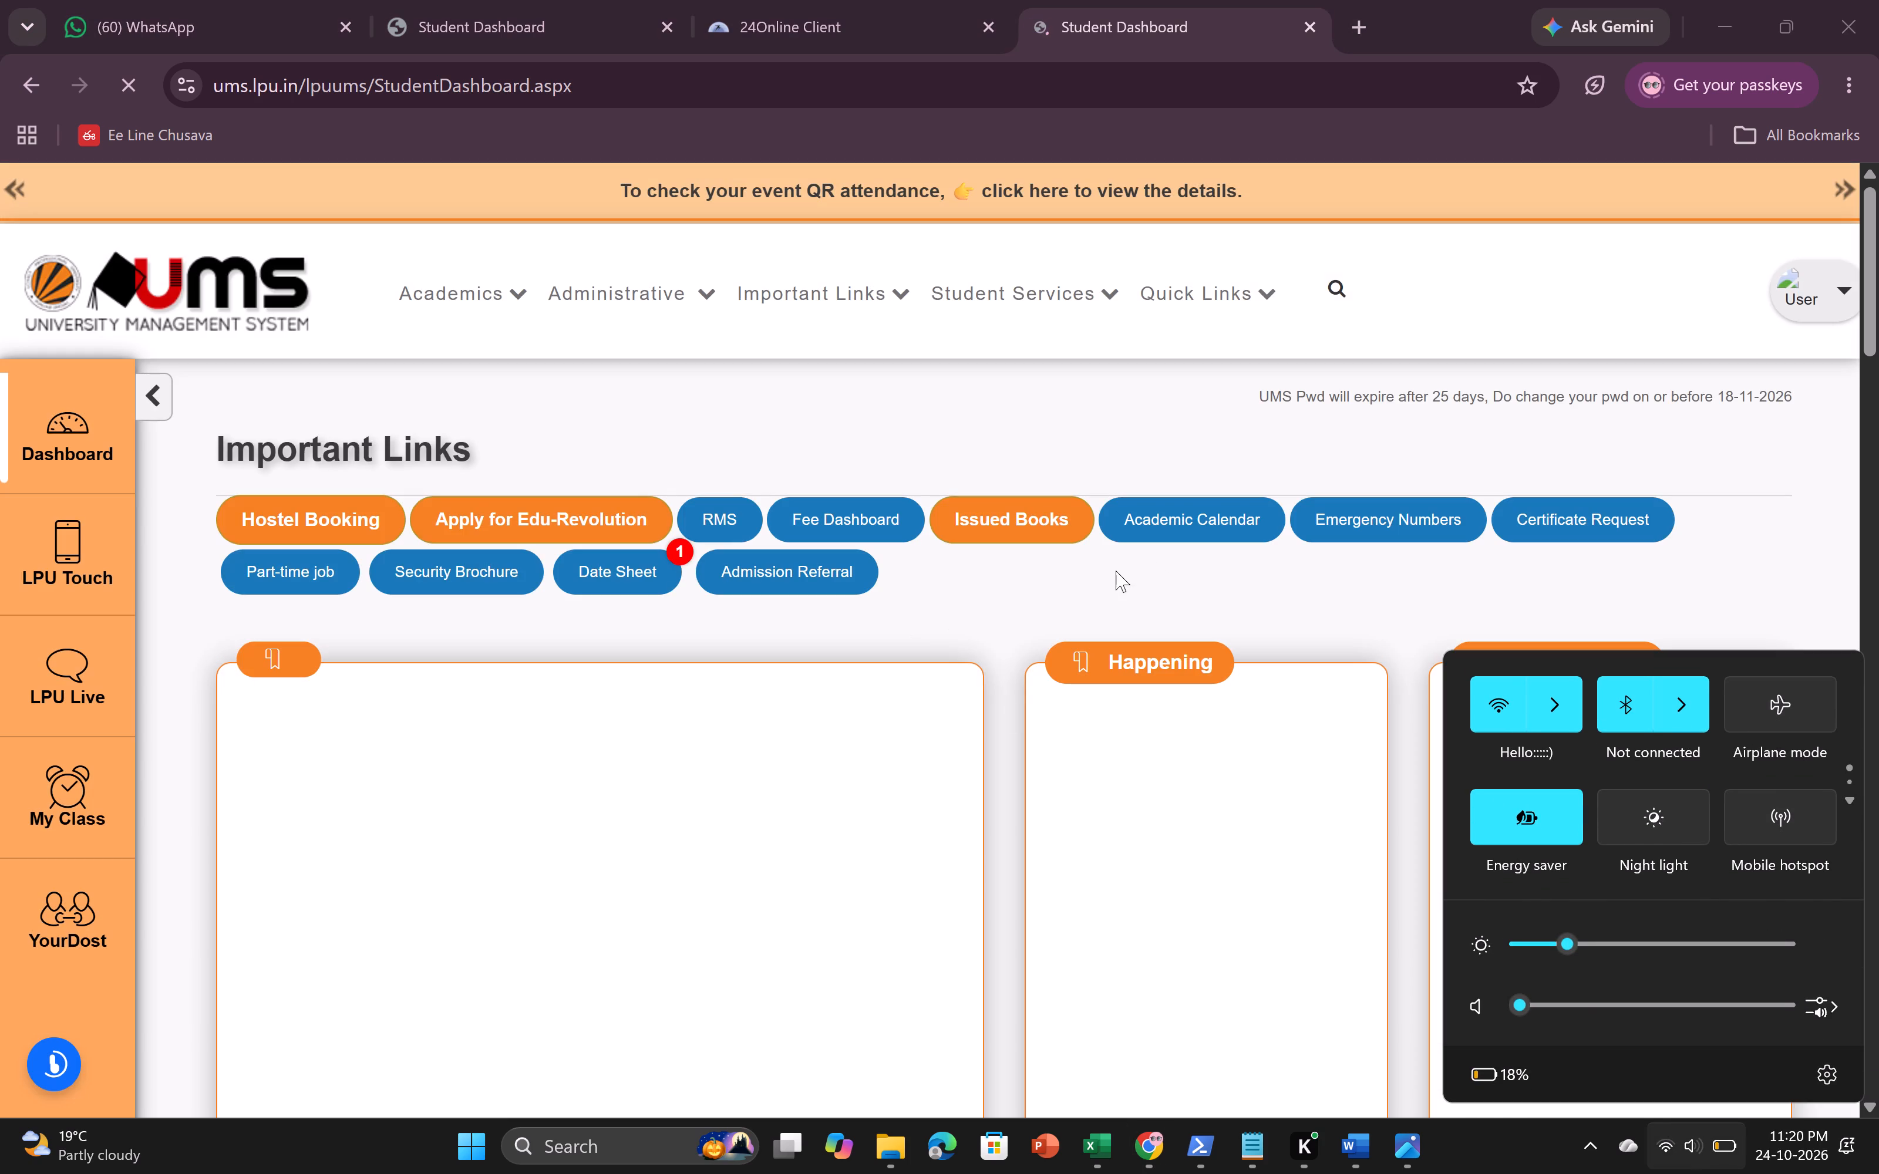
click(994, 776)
Postpone the Campus Drive Notifications and open the upload page for the pending INT315 Project assignment.
click(1009, 840)
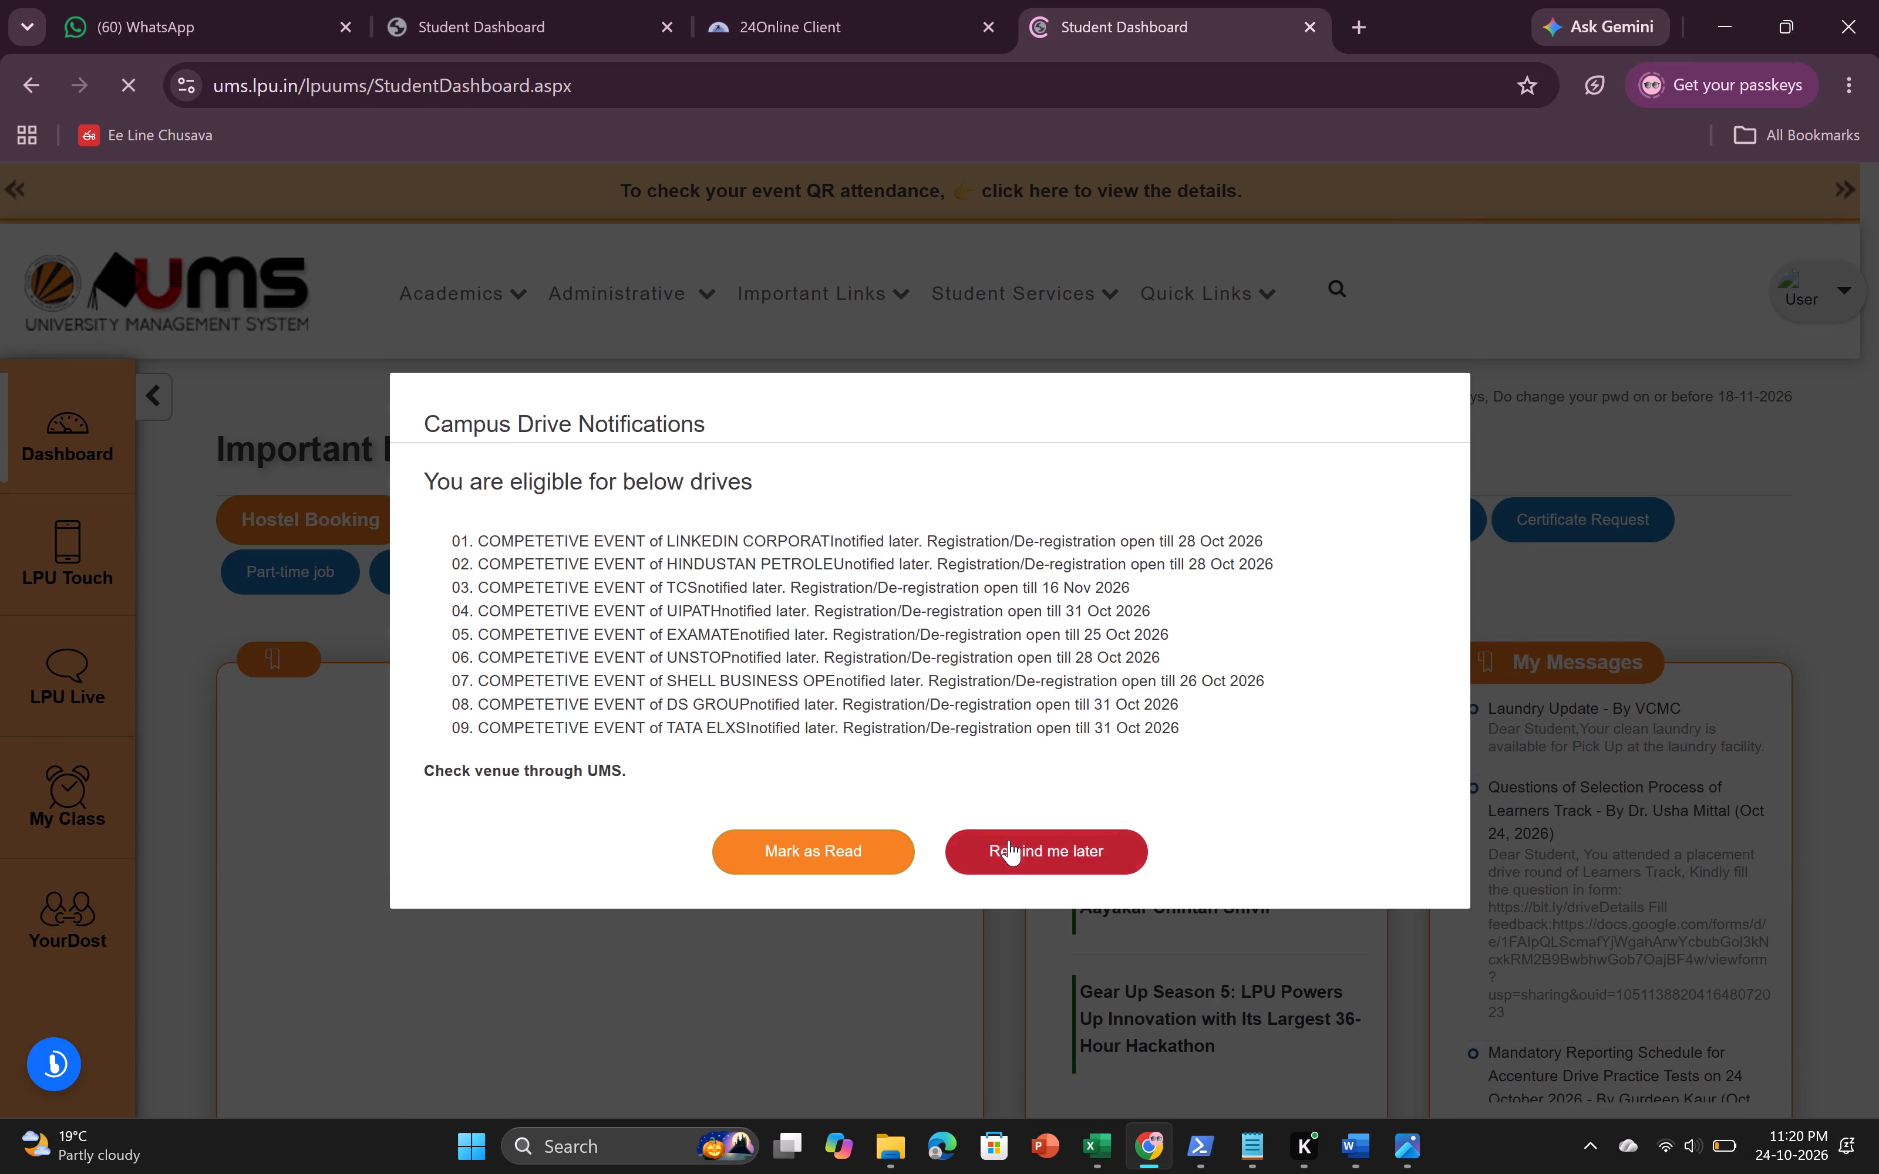
scroll(1009, 840, down, 3)
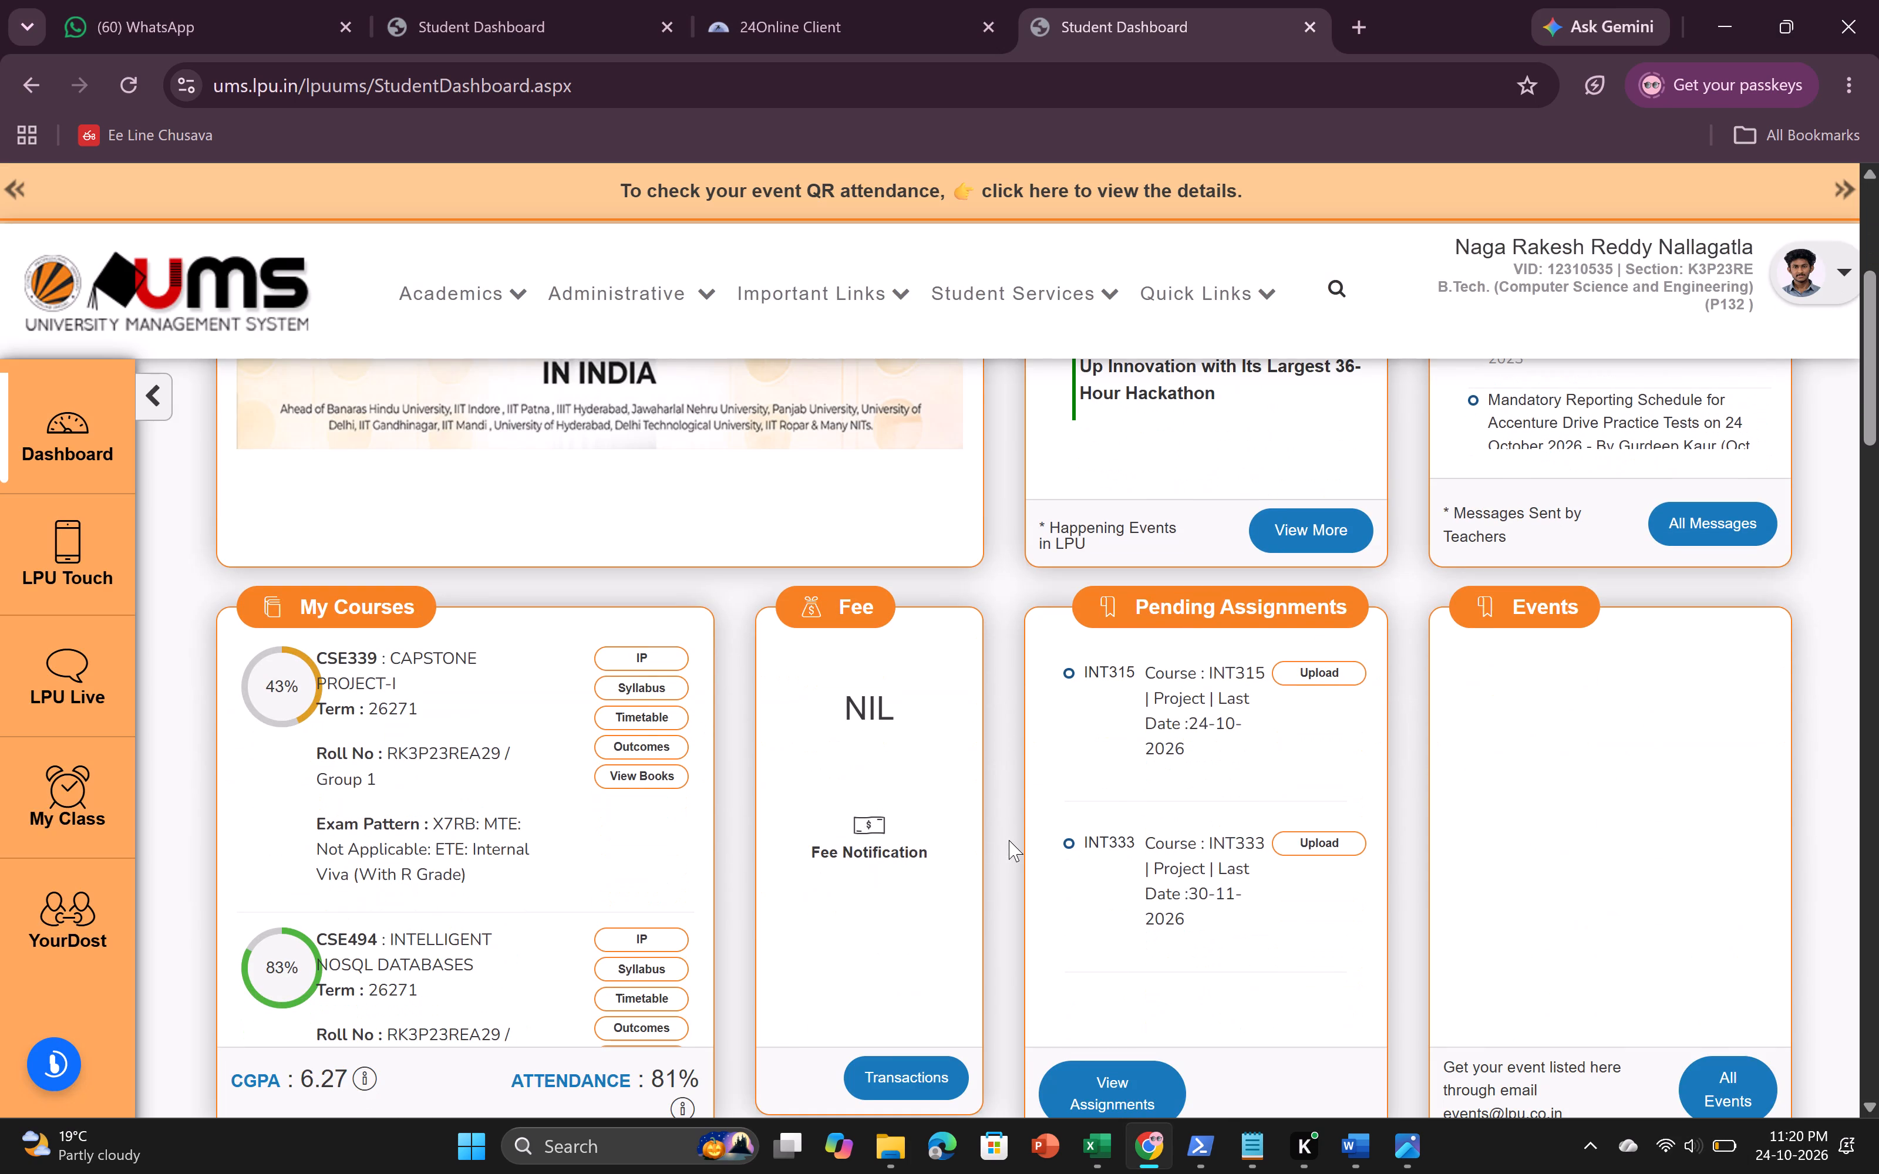
click(1312, 674)
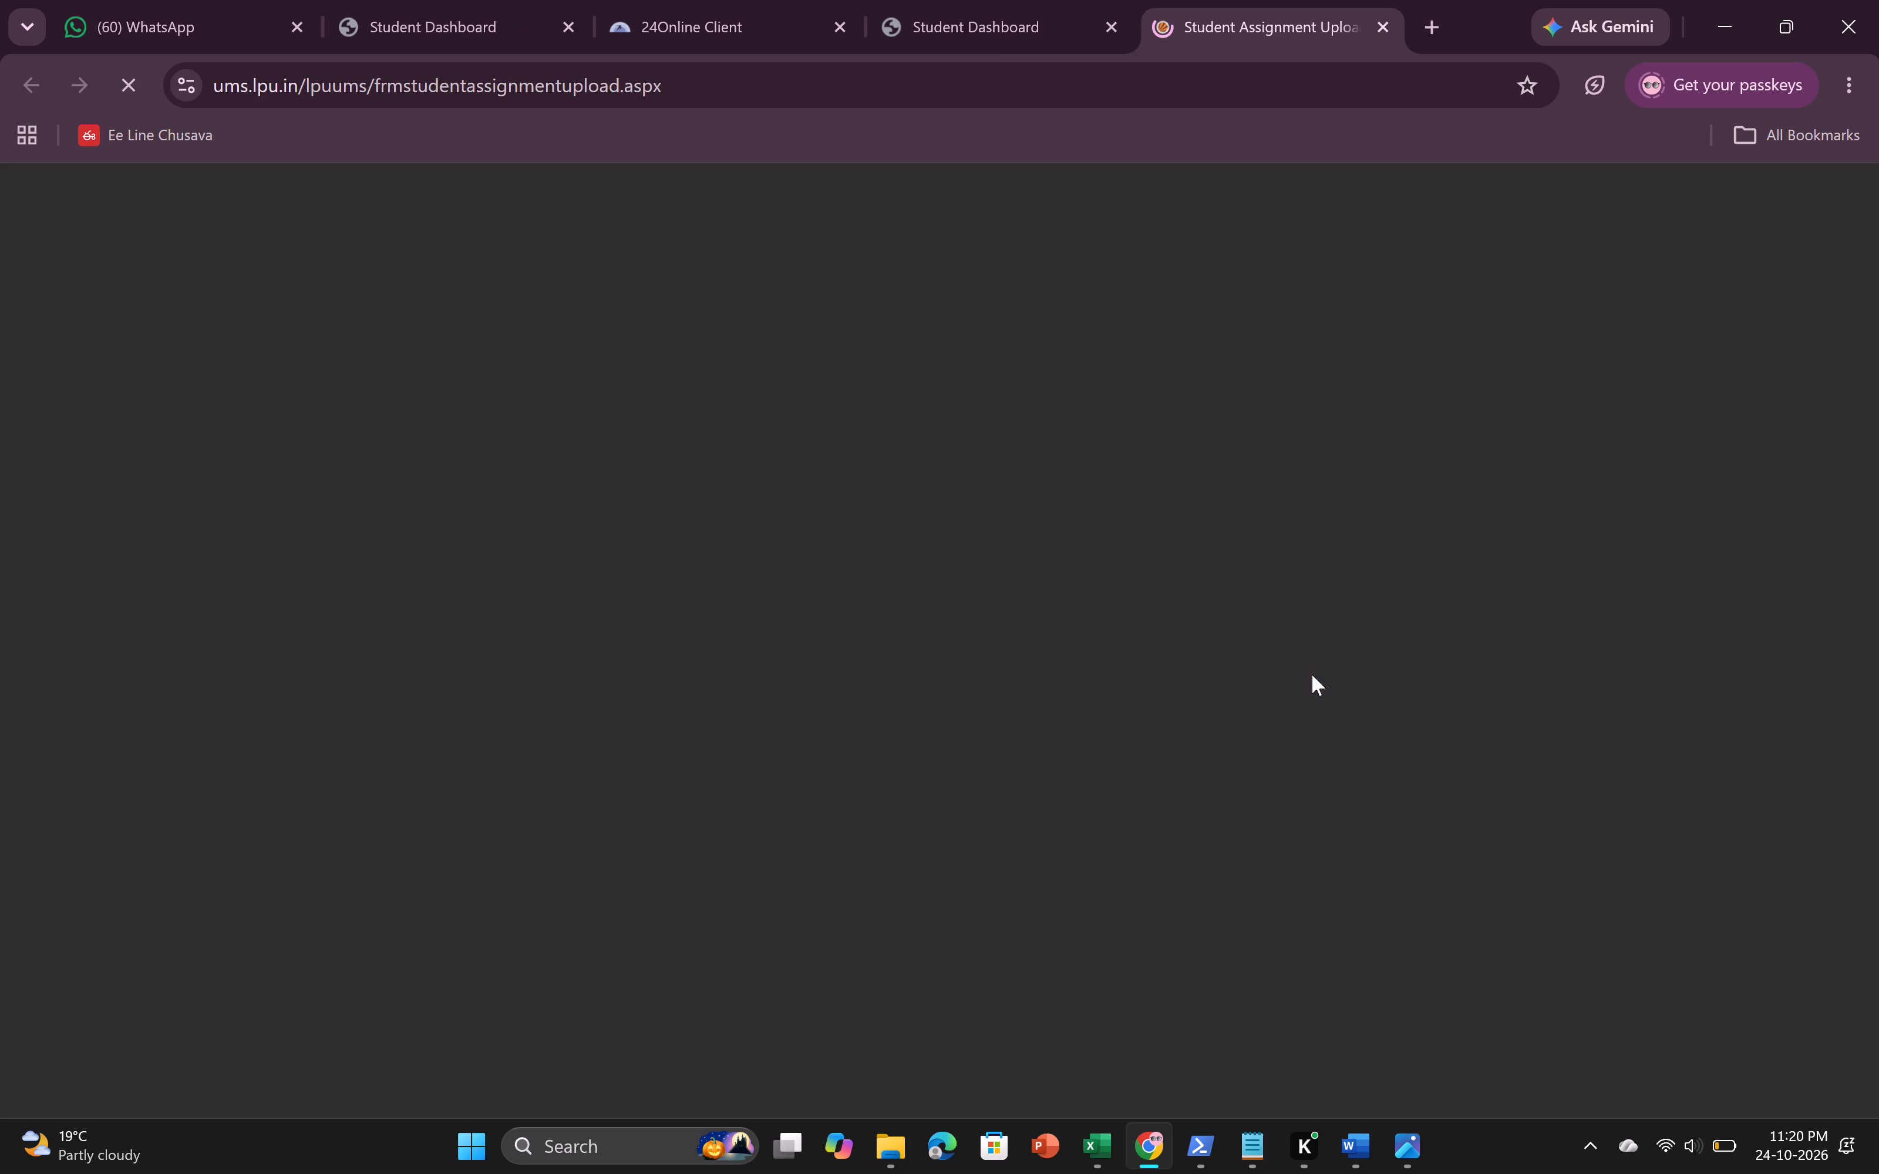
Select the Project assignment for upload under the course INT315::CLUSTER COMPUTING and the teacher who assigned it.
click(890, 458)
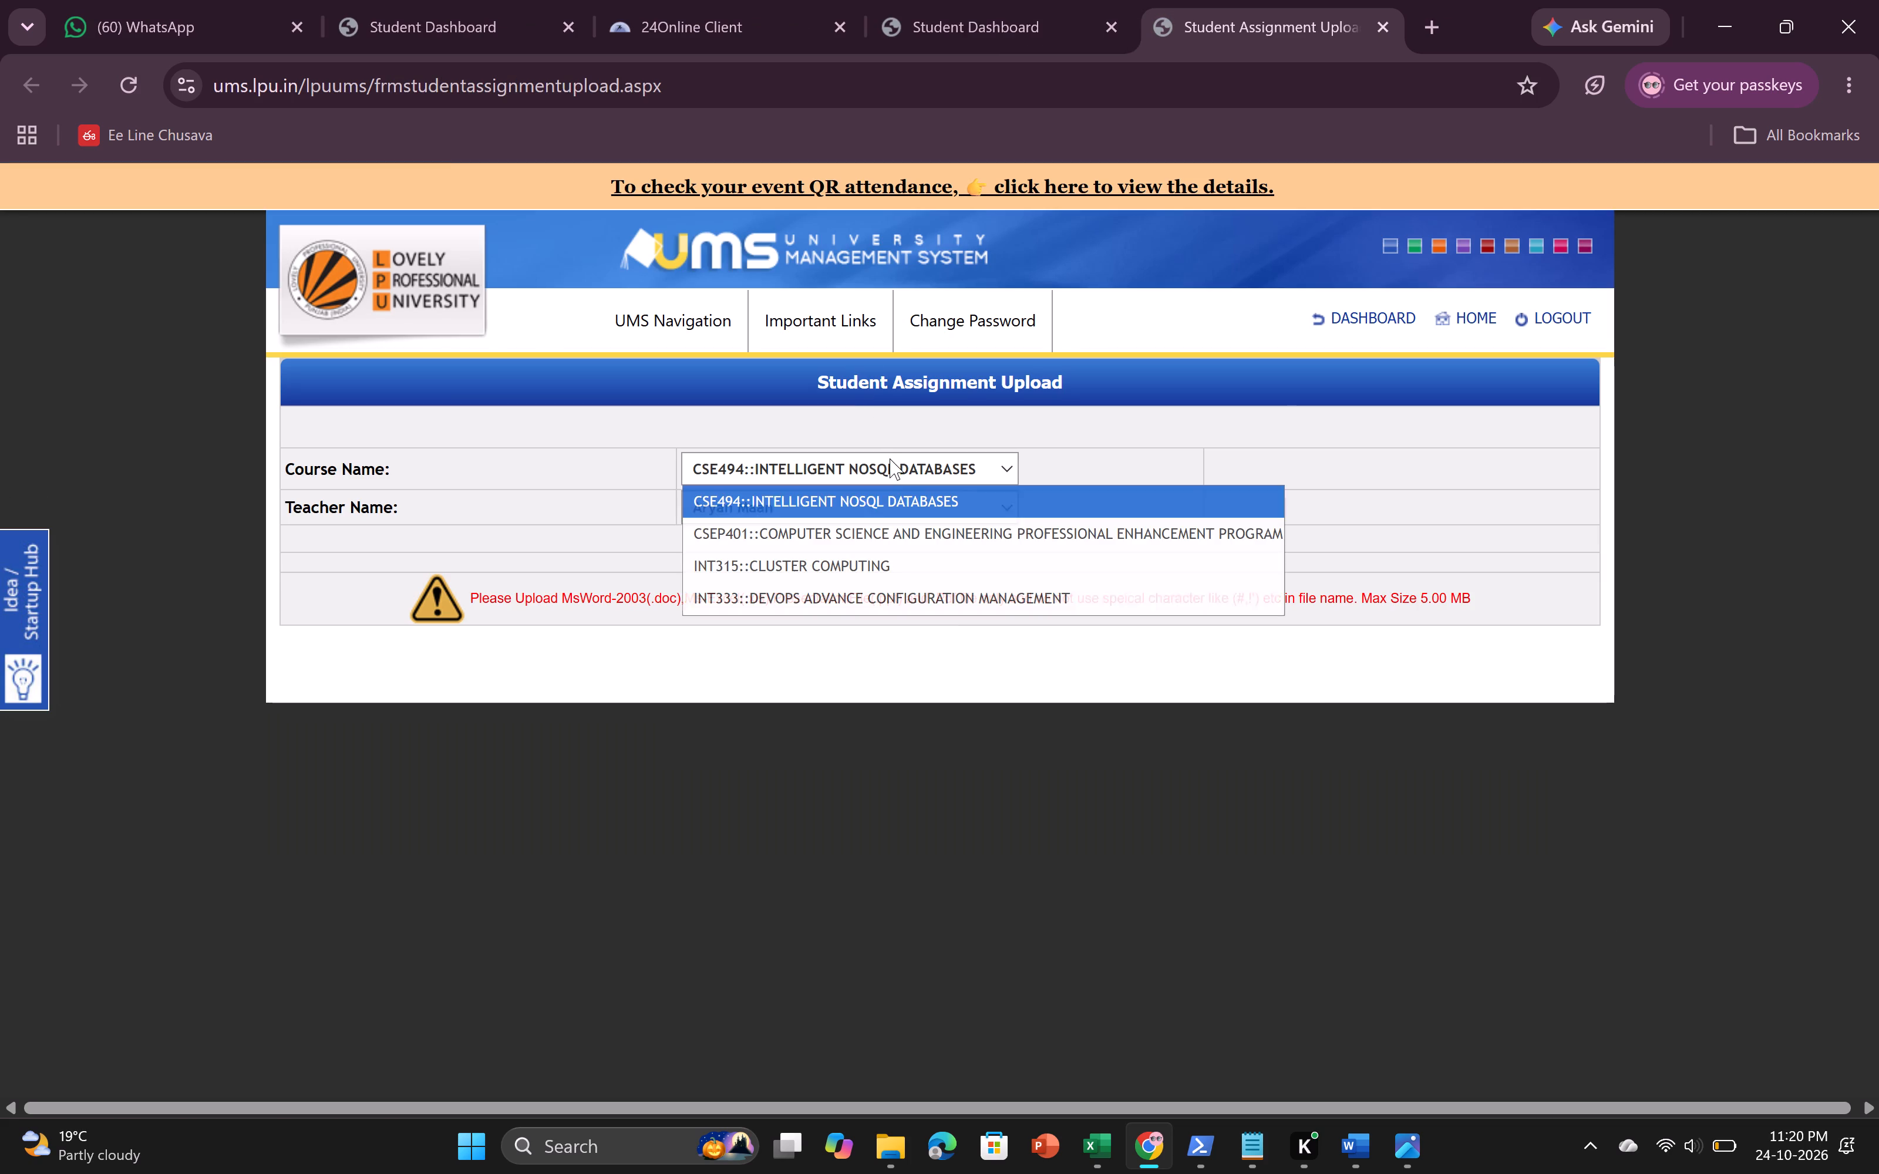
click(914, 561)
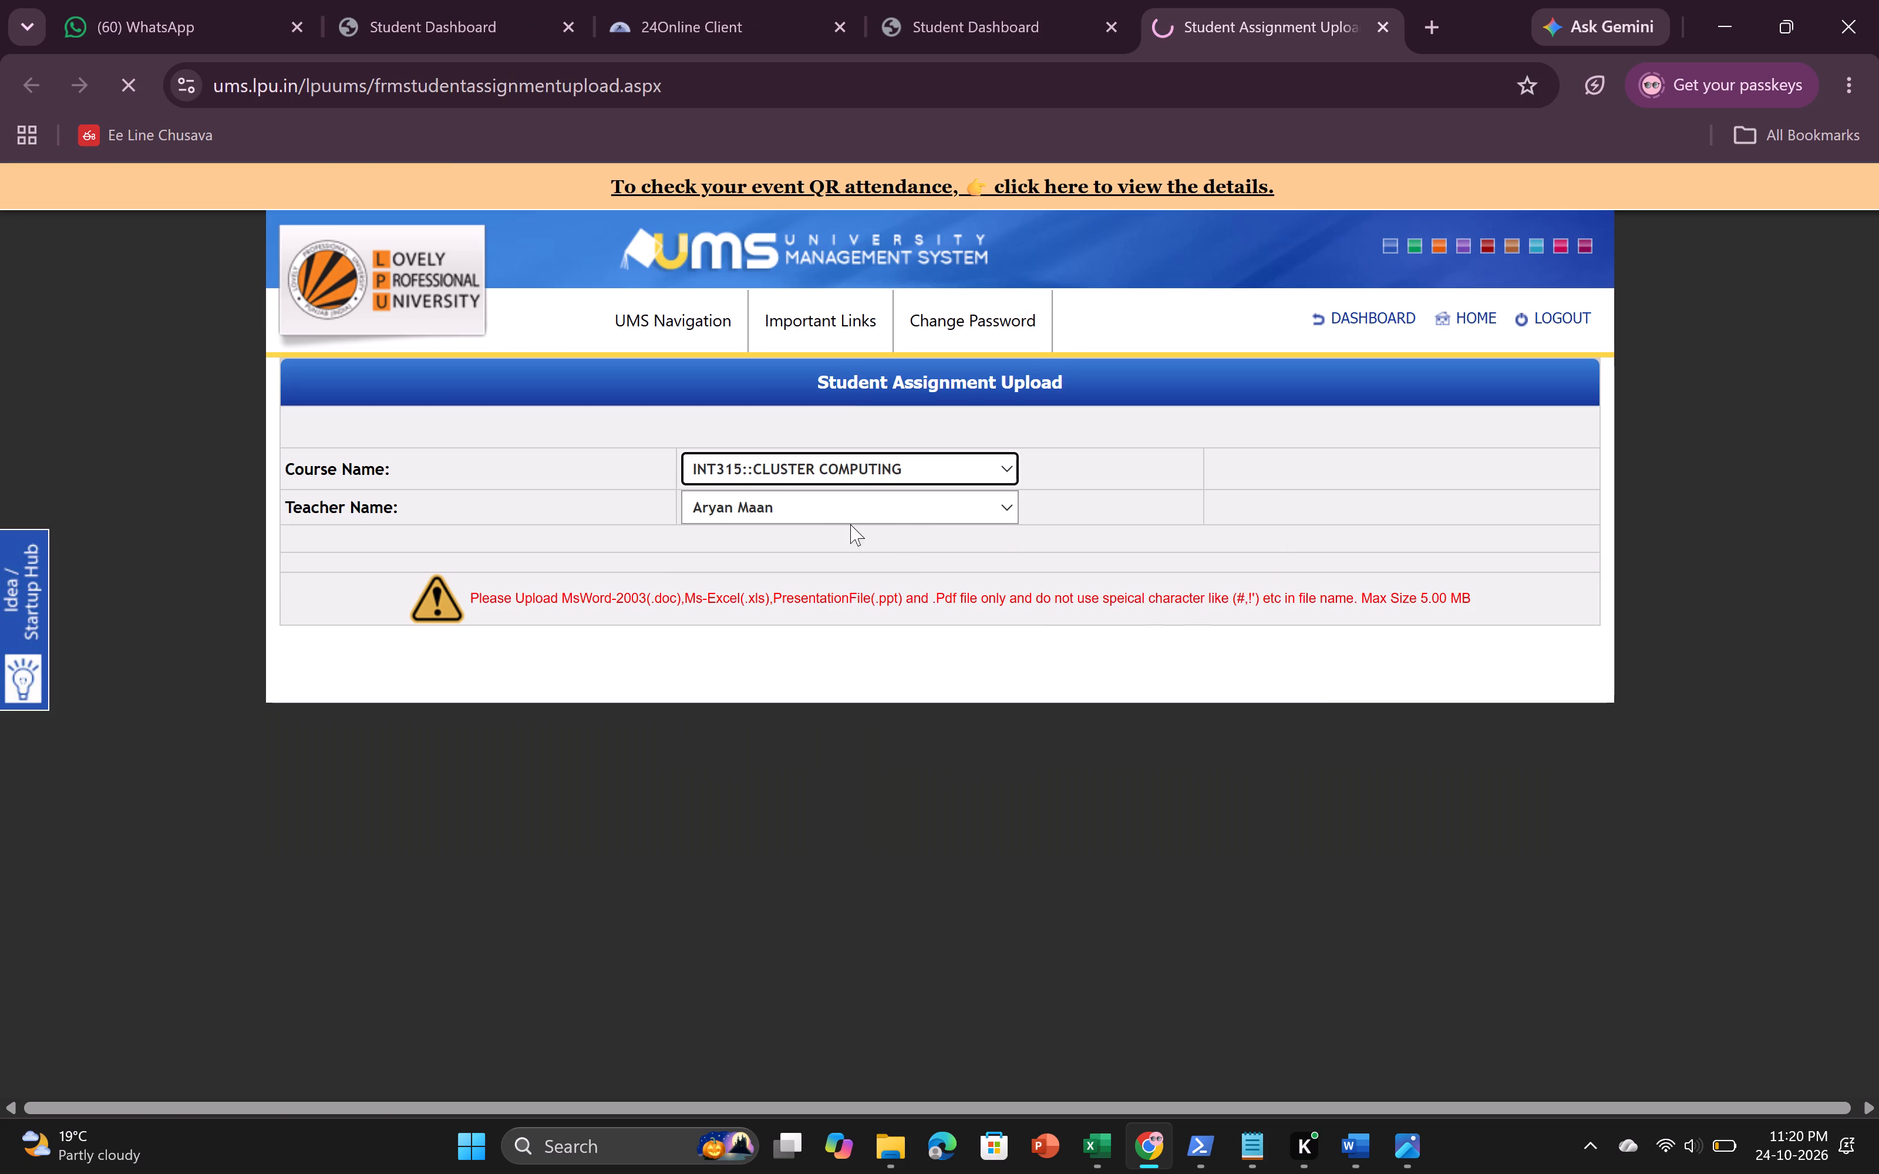
click(824, 497)
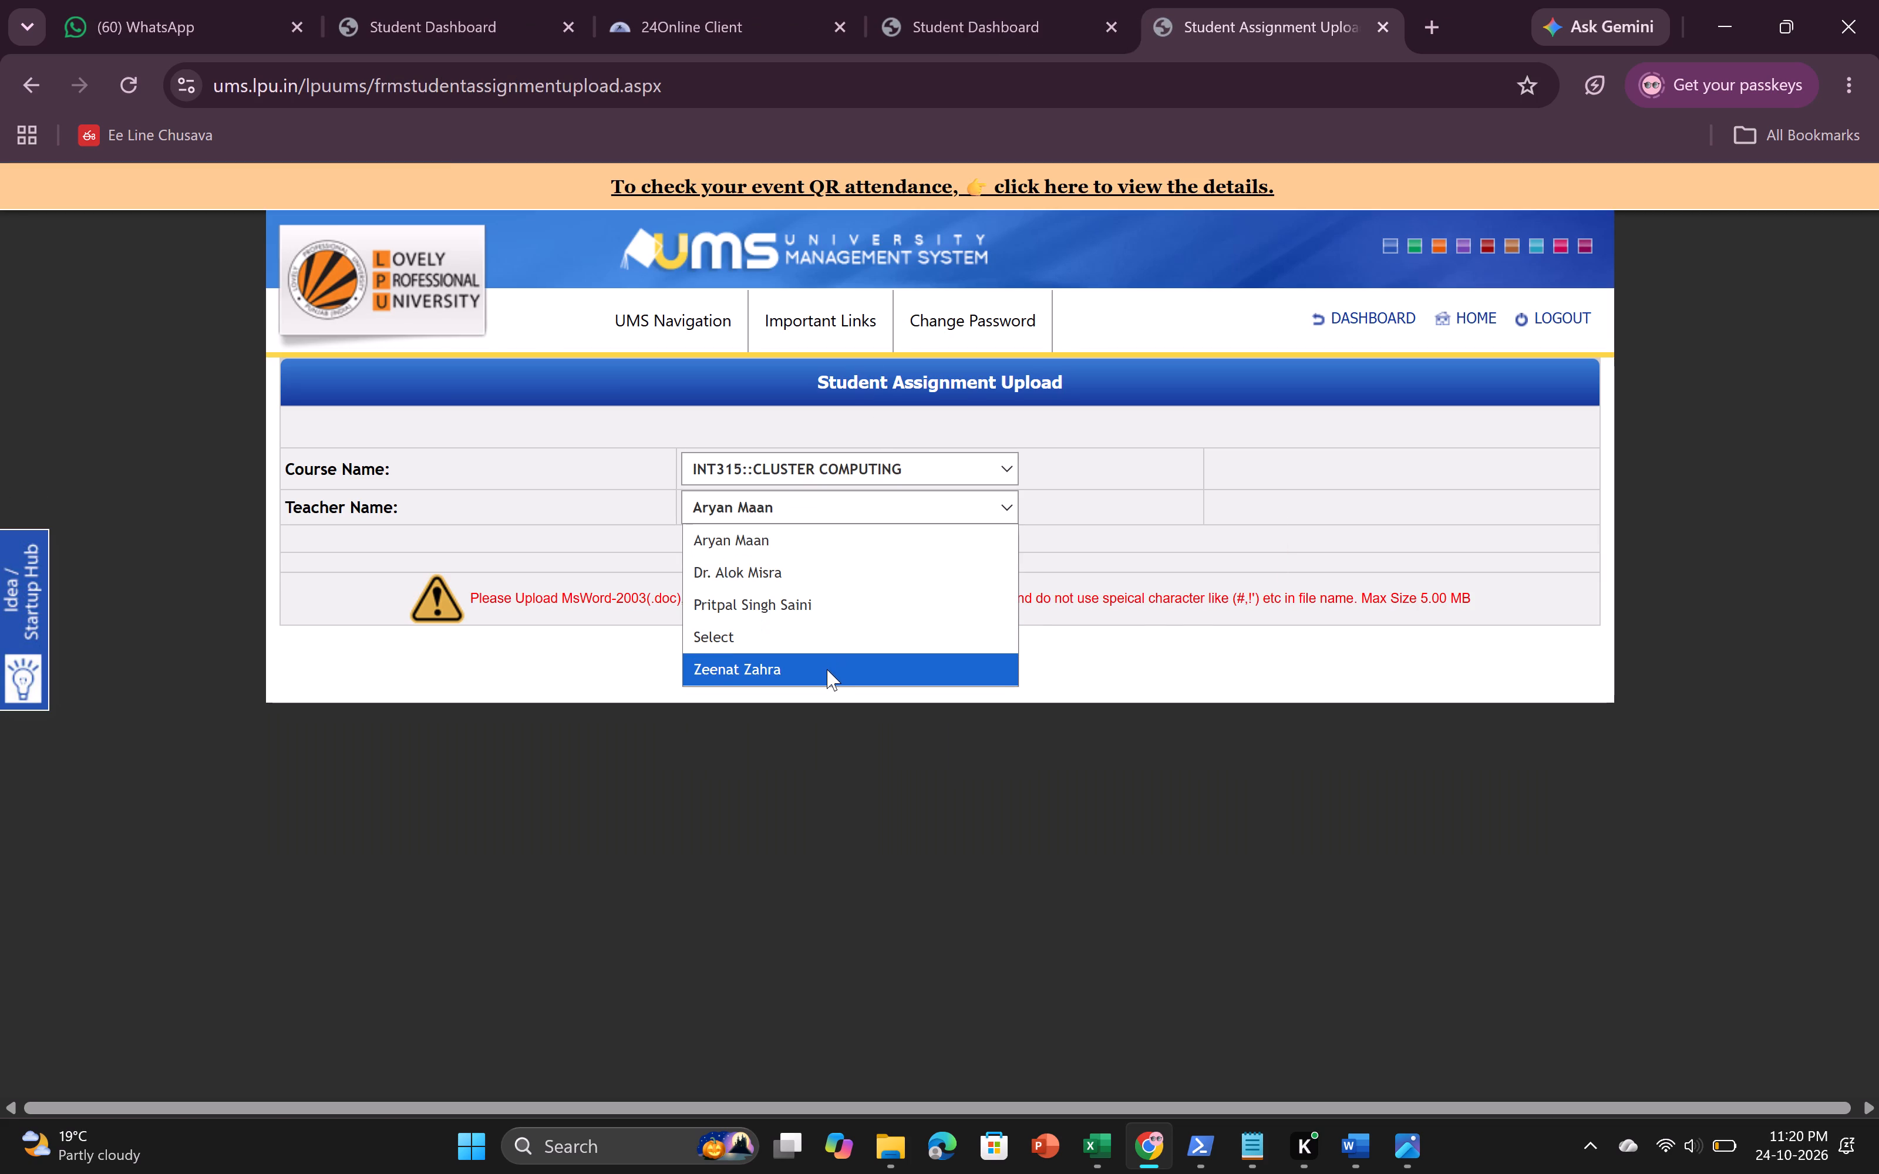
click(827, 671)
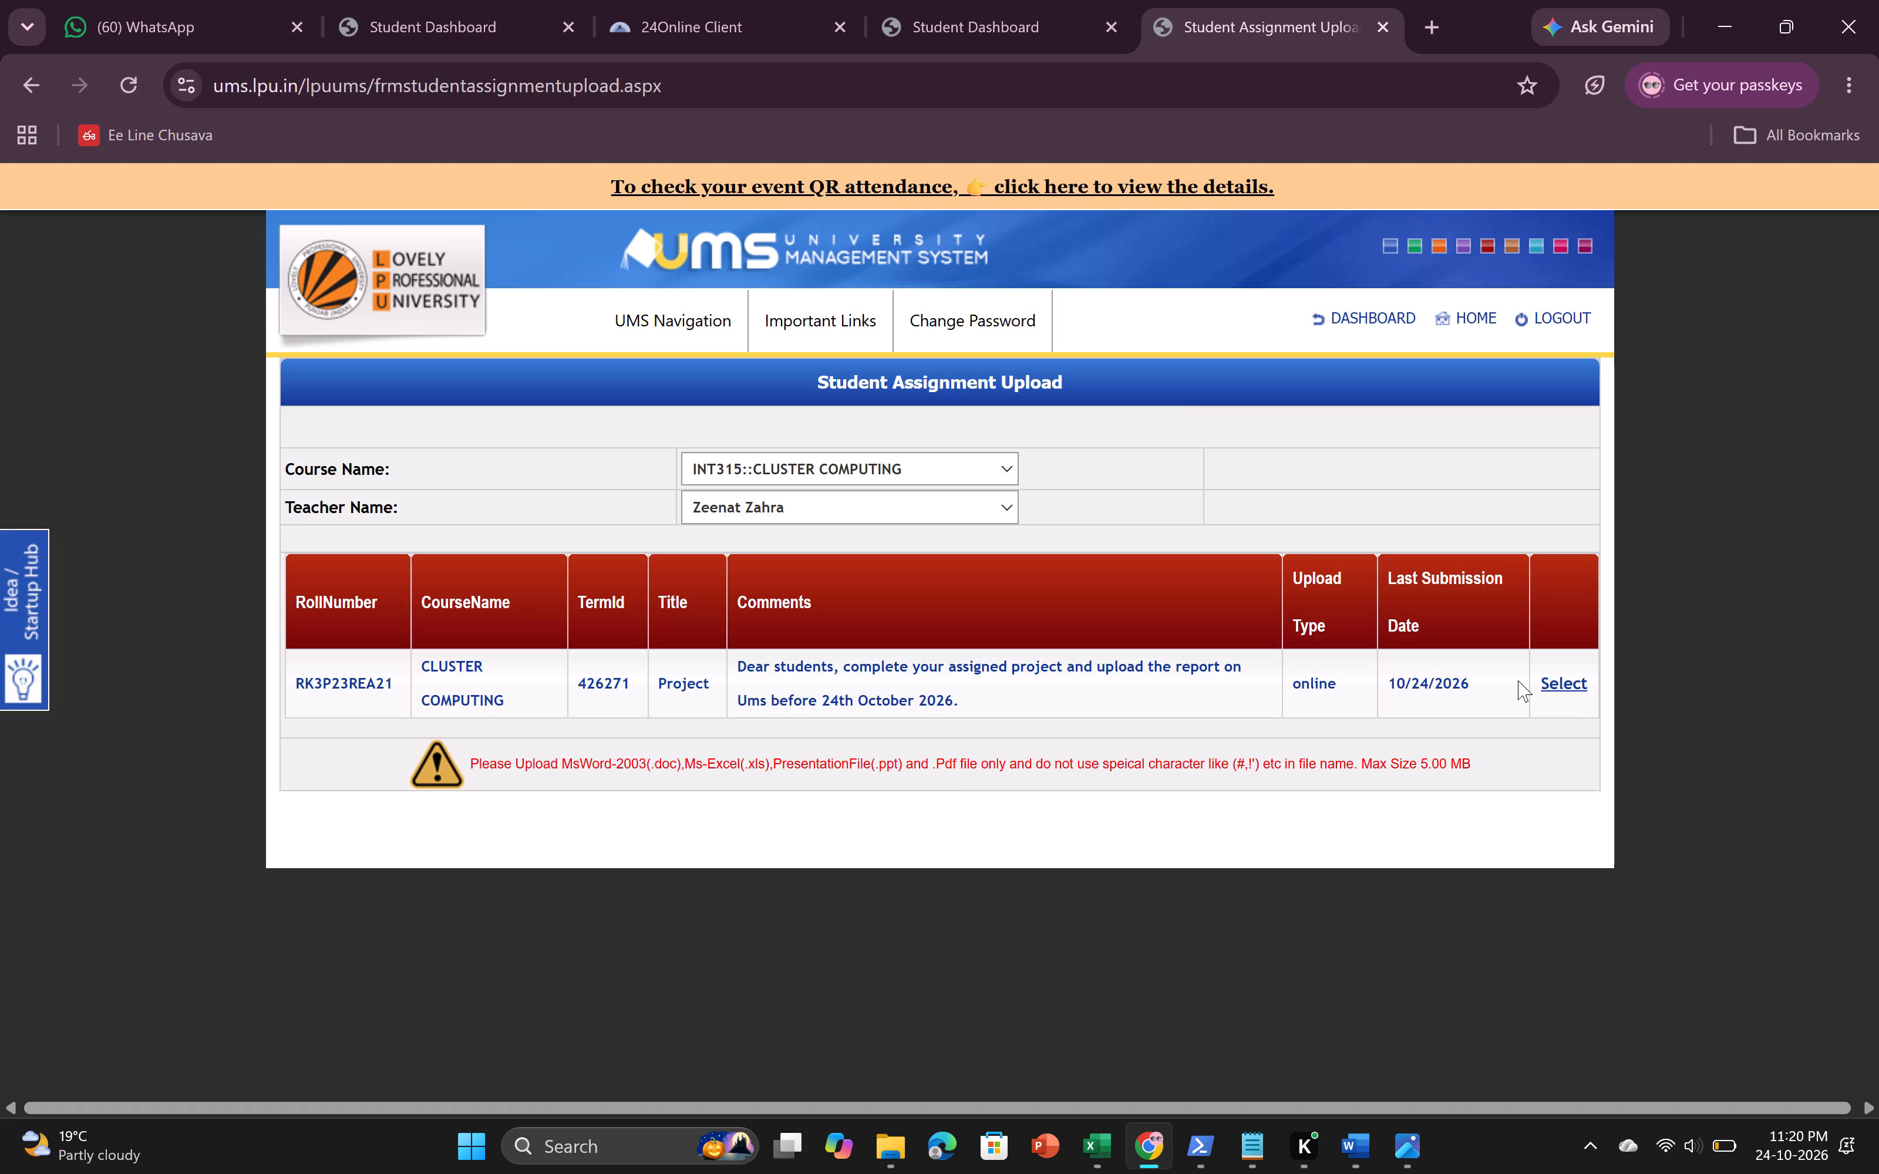
click(1560, 684)
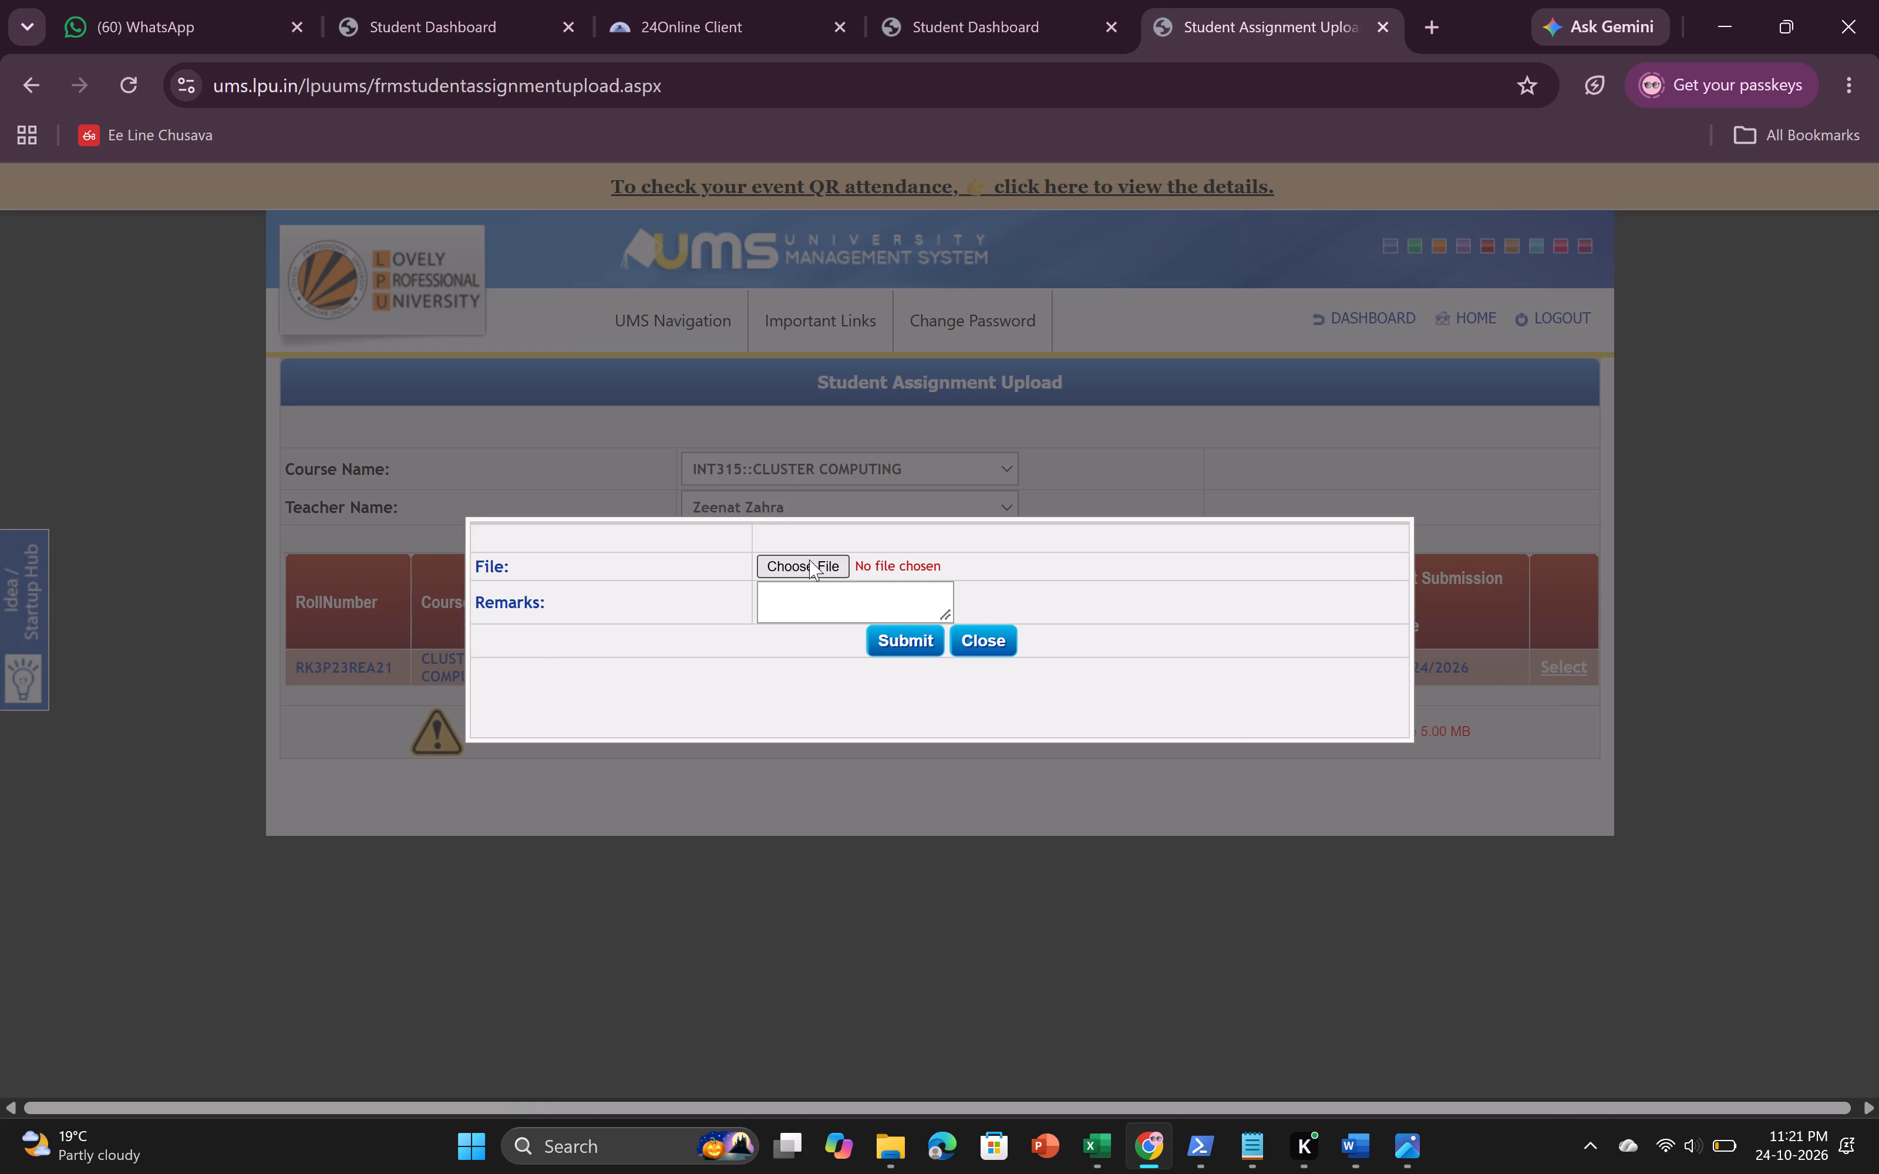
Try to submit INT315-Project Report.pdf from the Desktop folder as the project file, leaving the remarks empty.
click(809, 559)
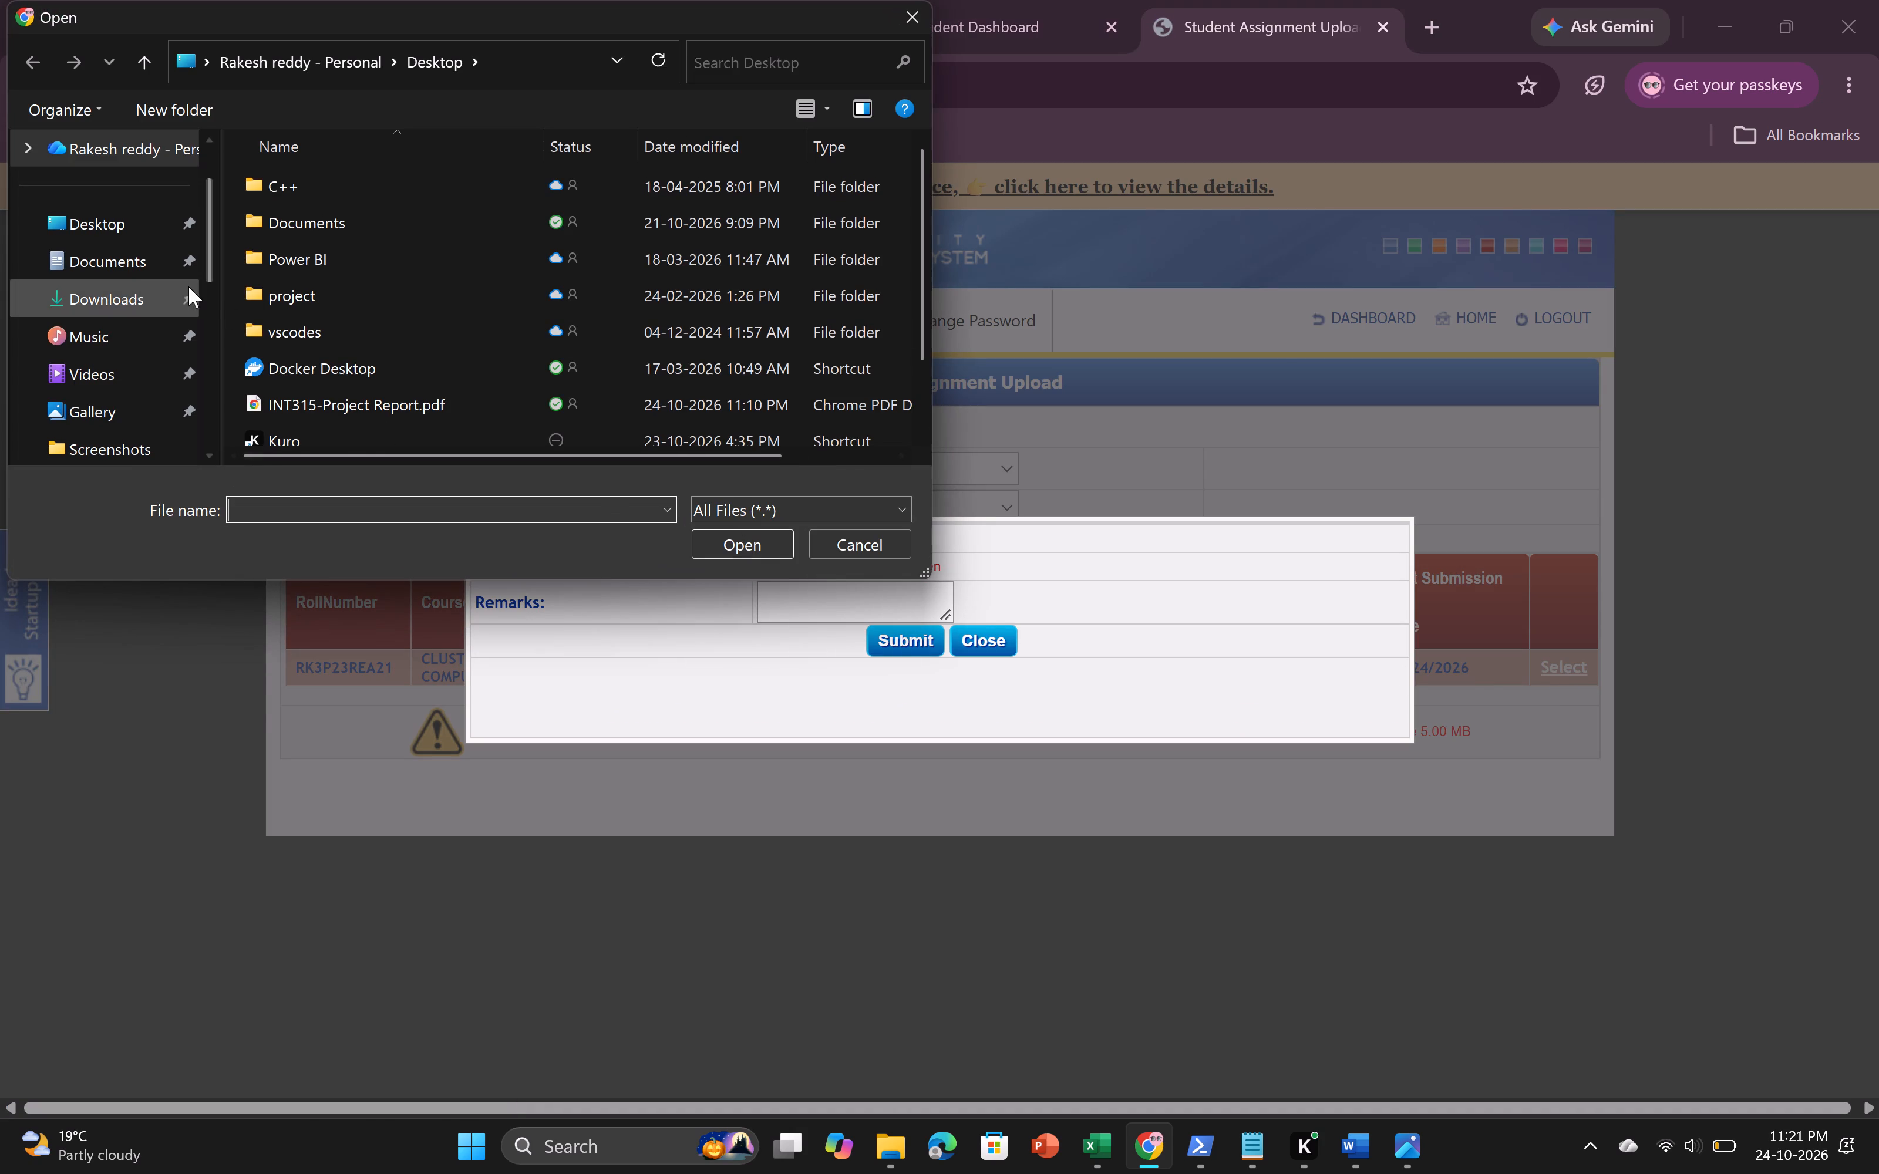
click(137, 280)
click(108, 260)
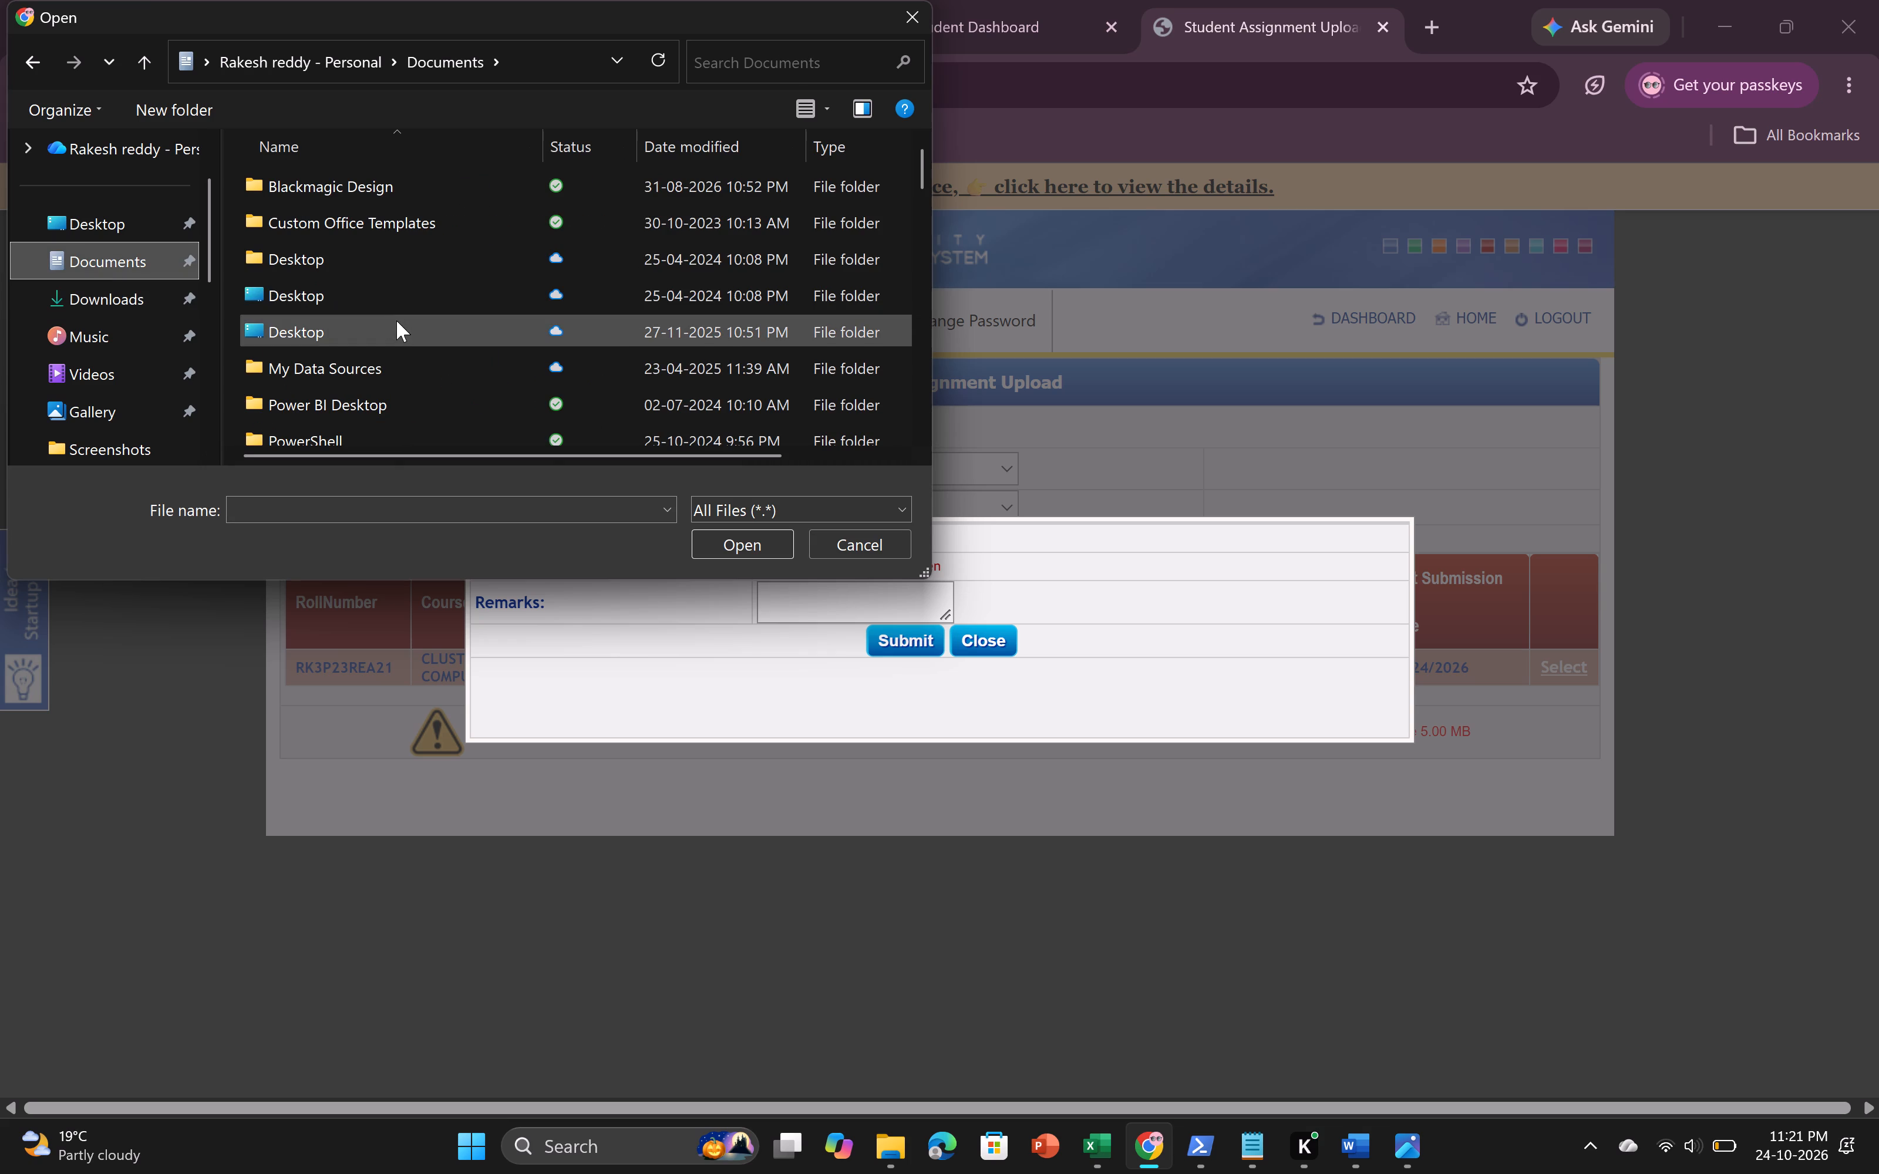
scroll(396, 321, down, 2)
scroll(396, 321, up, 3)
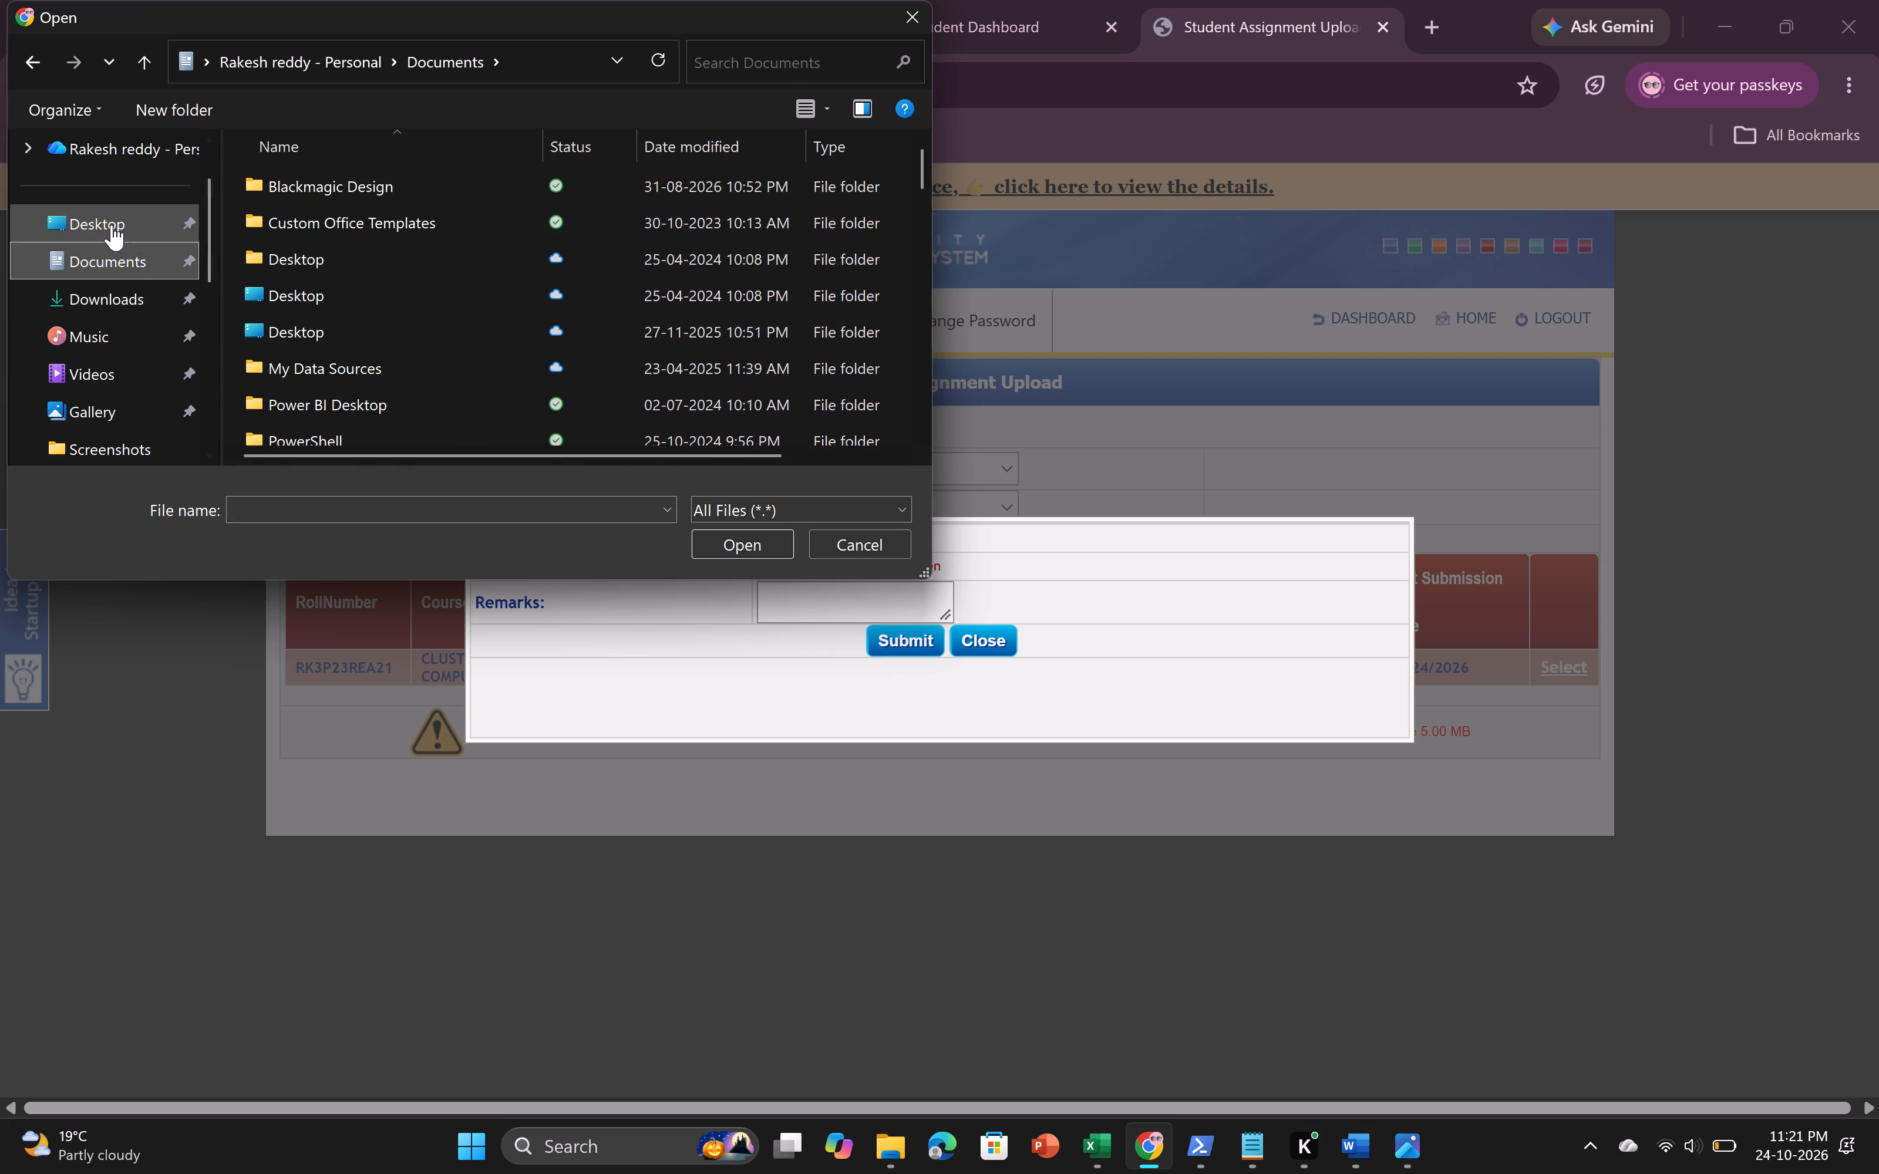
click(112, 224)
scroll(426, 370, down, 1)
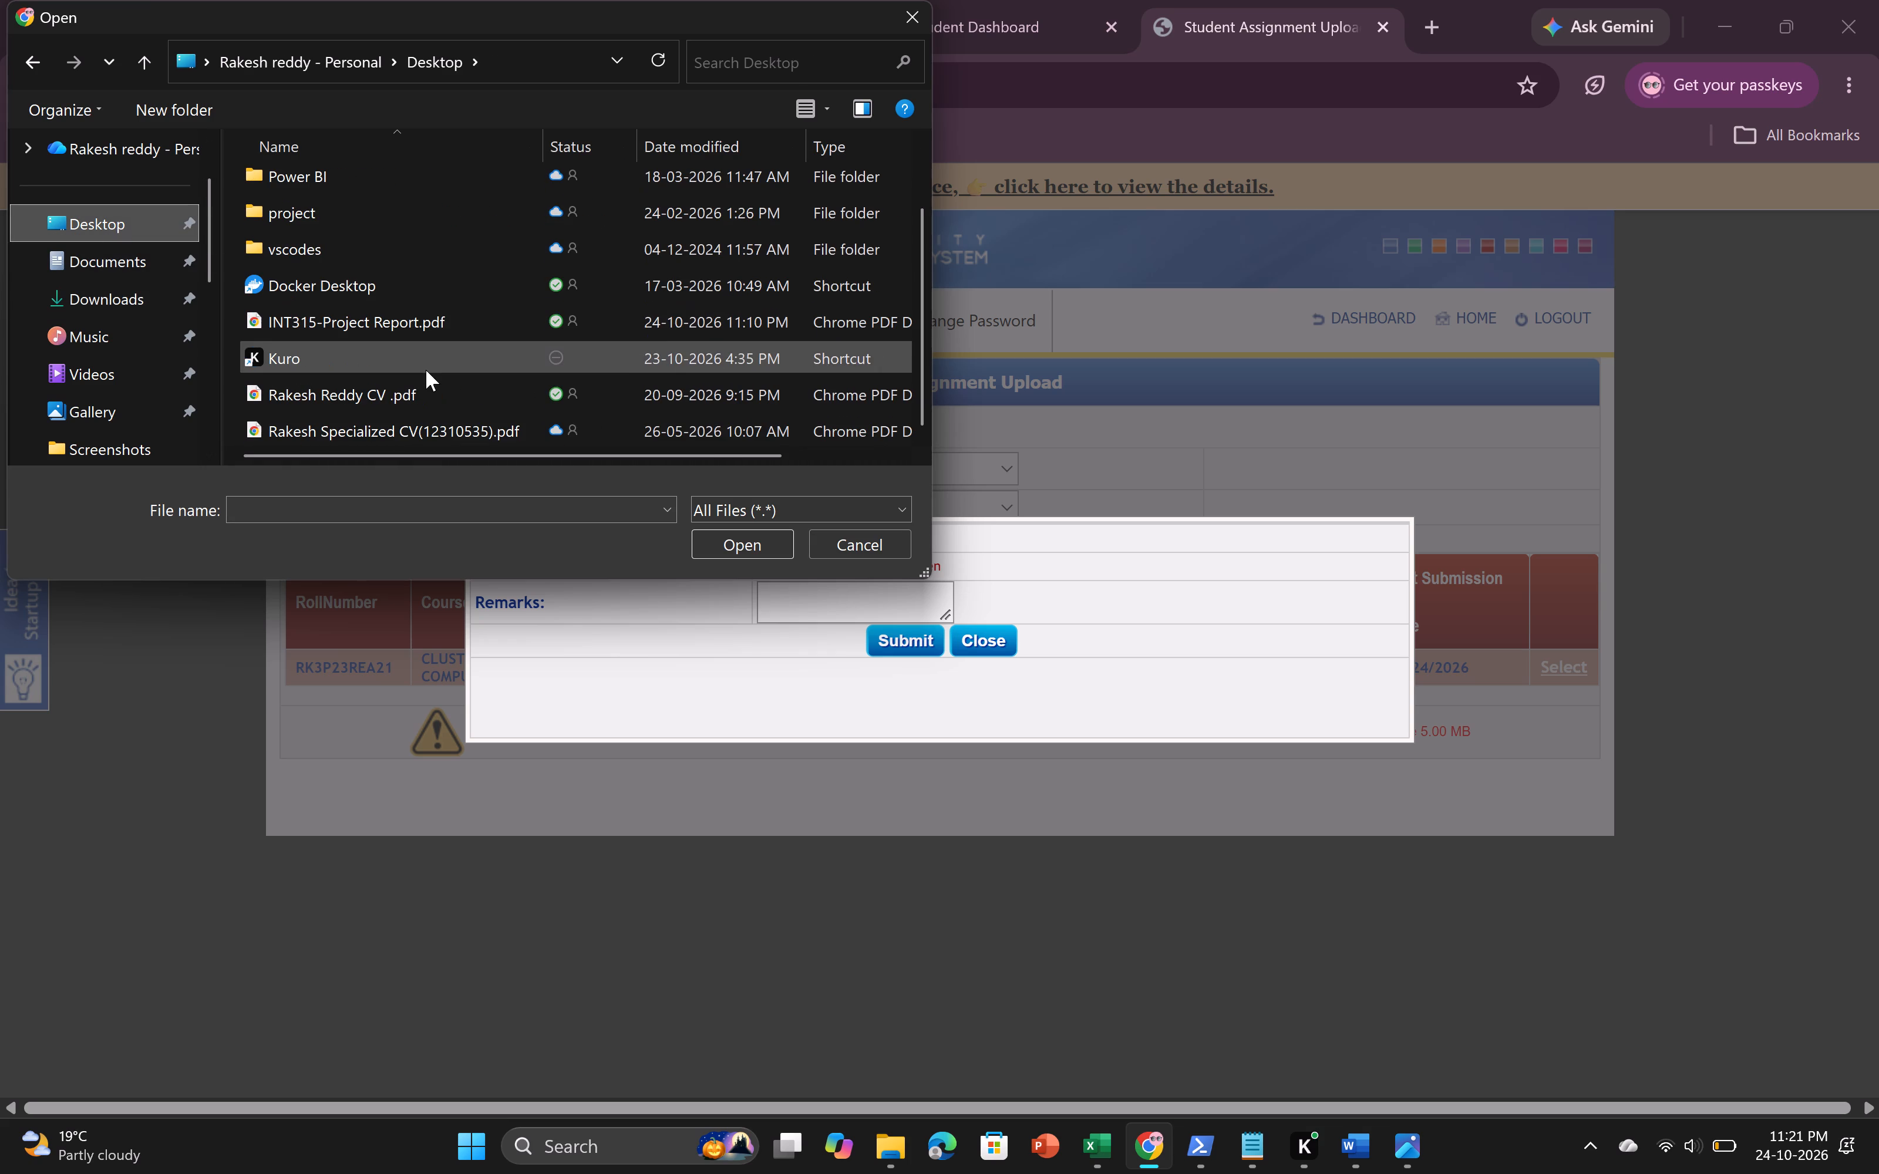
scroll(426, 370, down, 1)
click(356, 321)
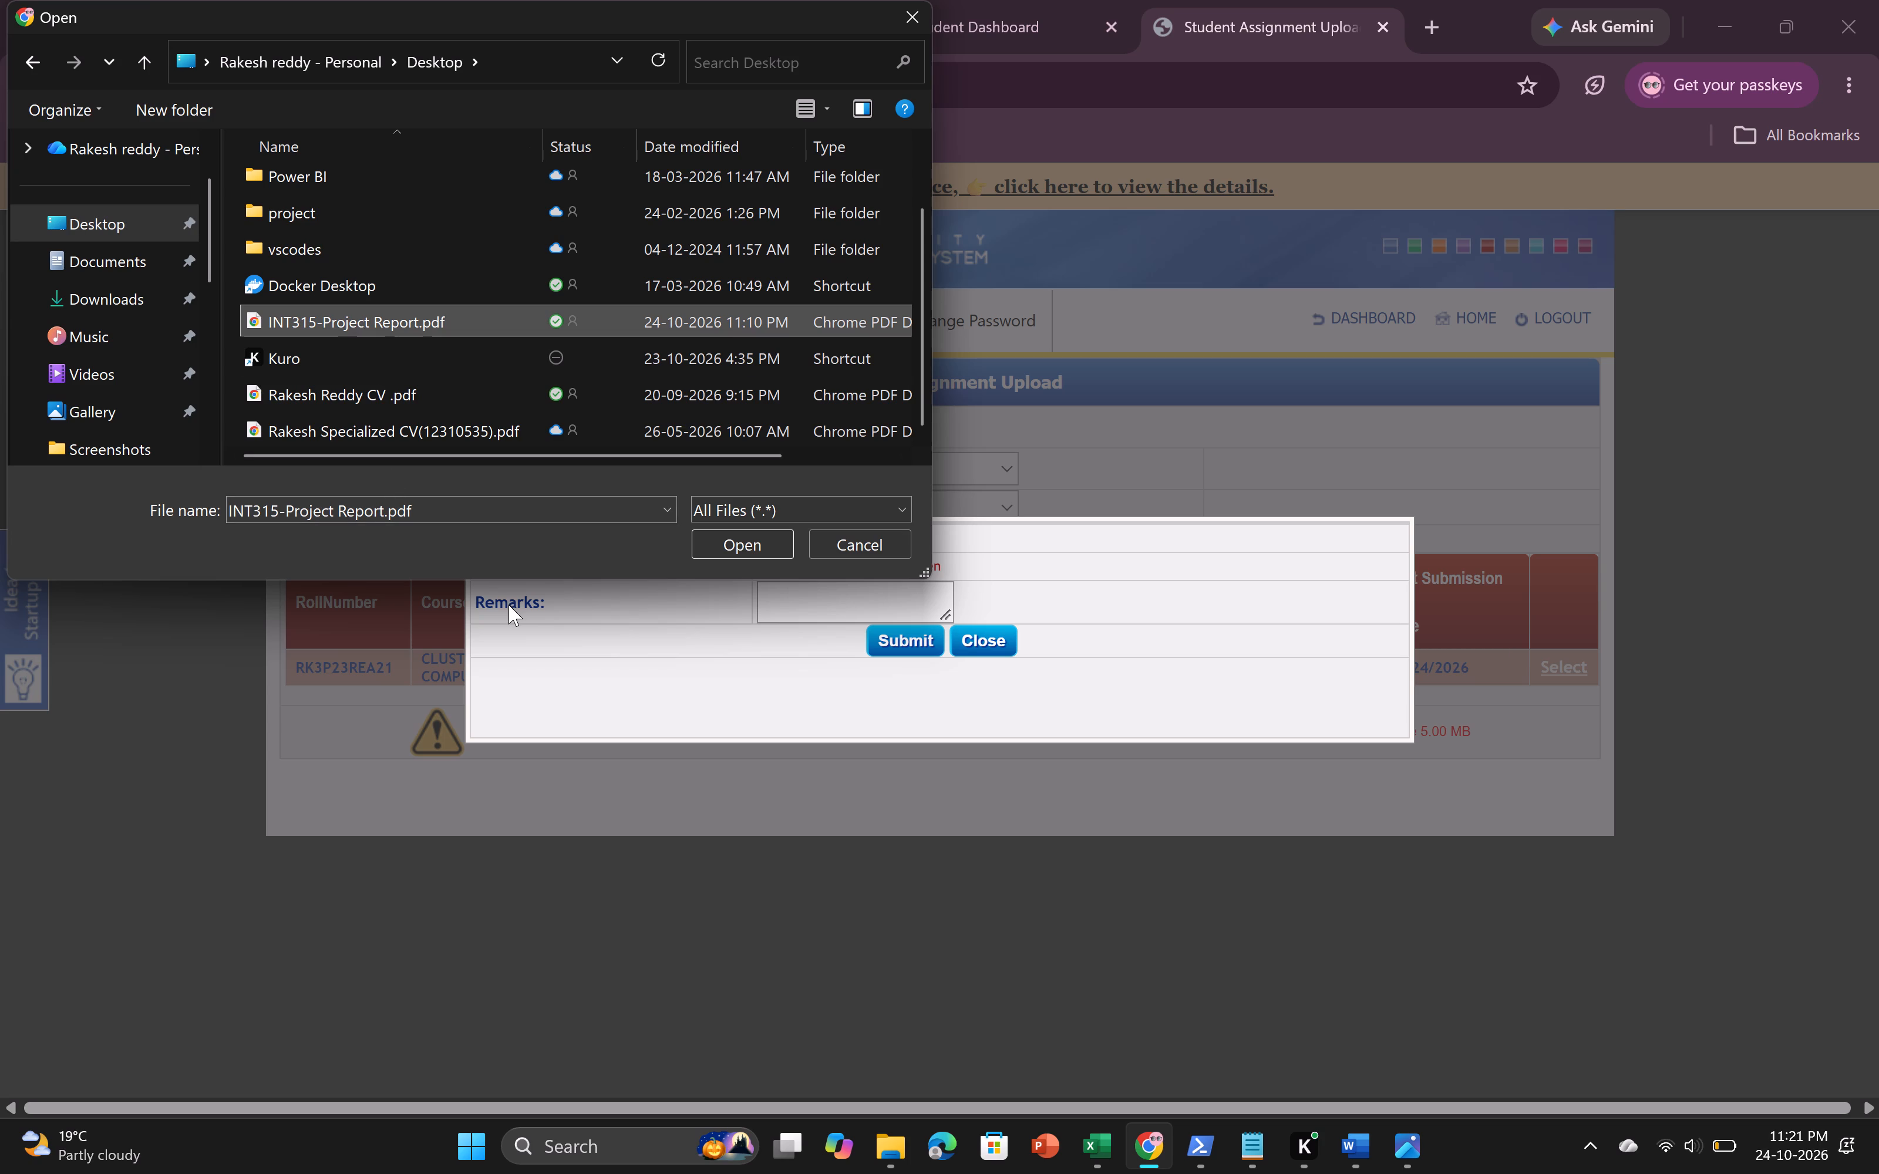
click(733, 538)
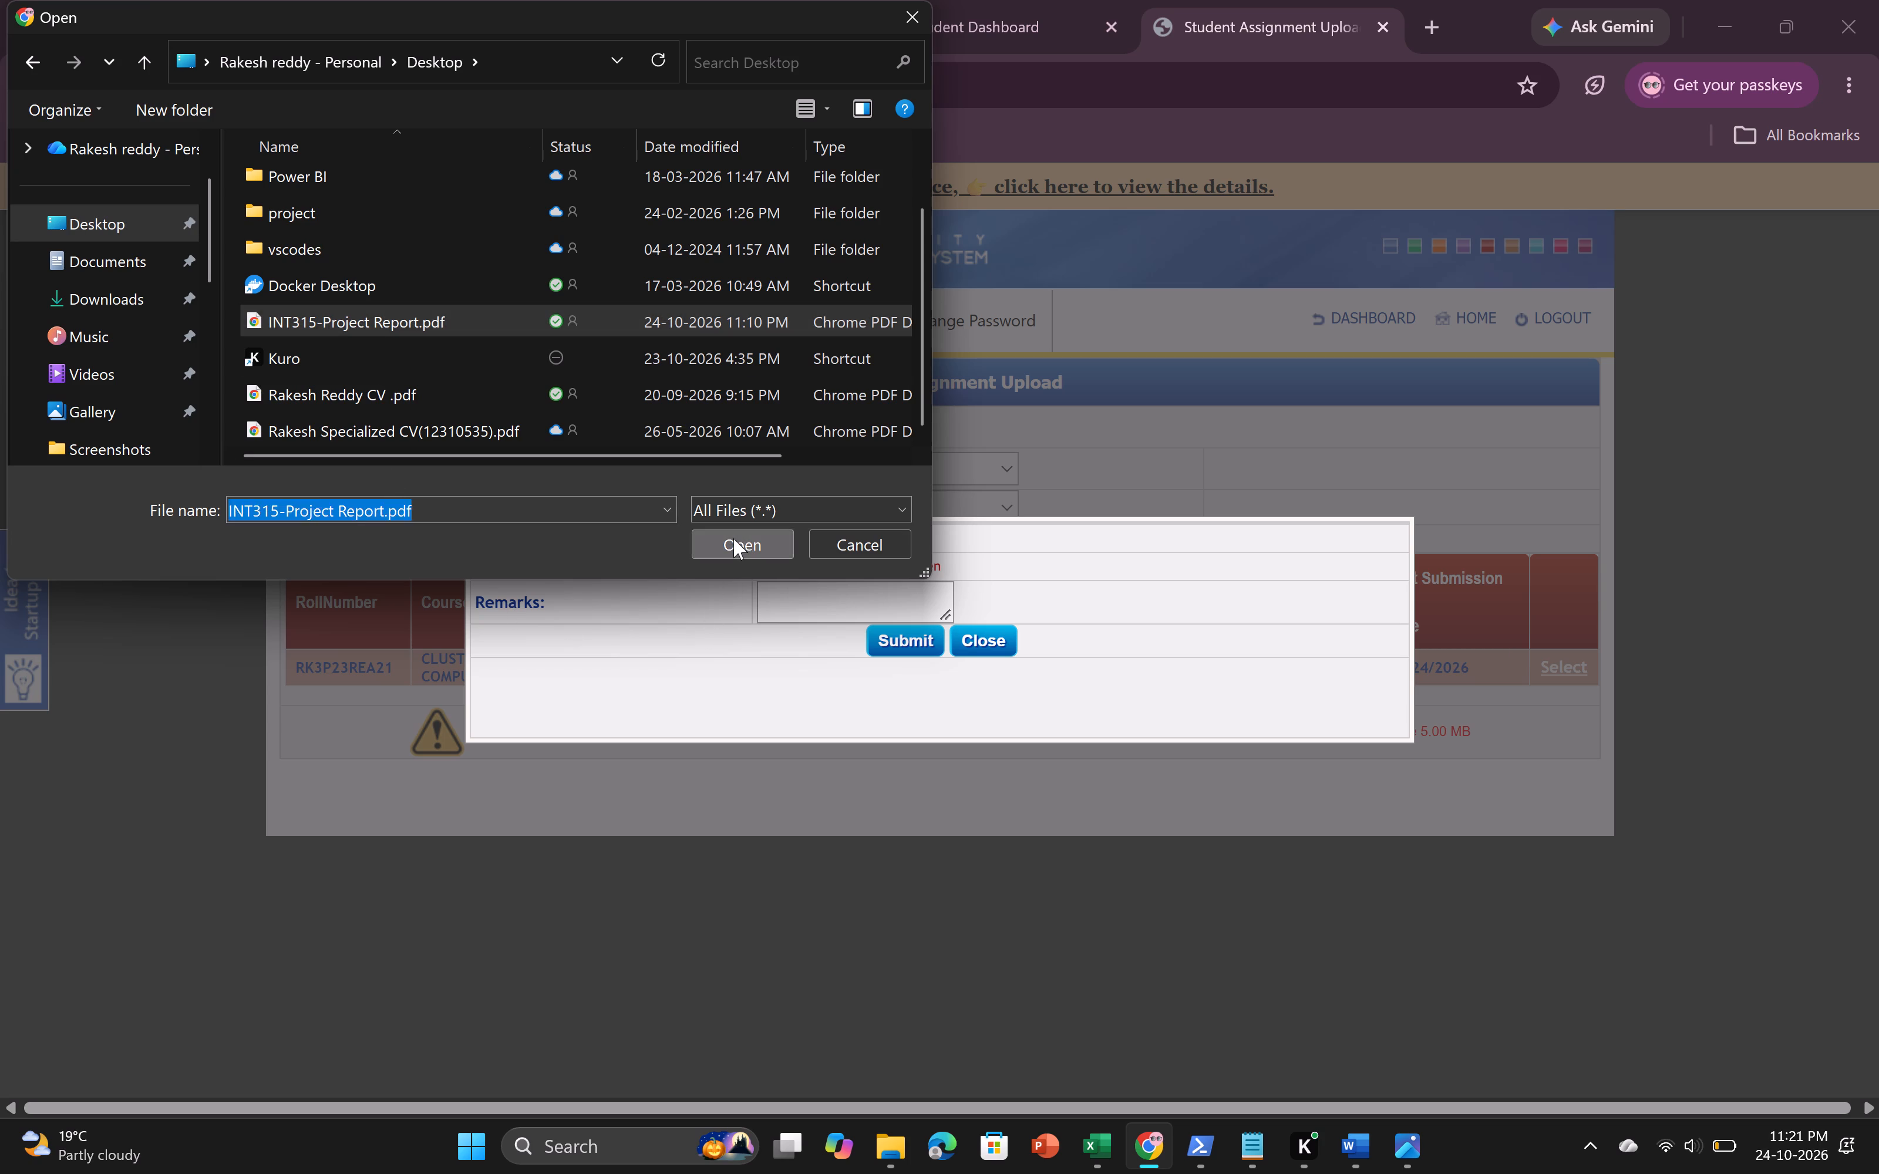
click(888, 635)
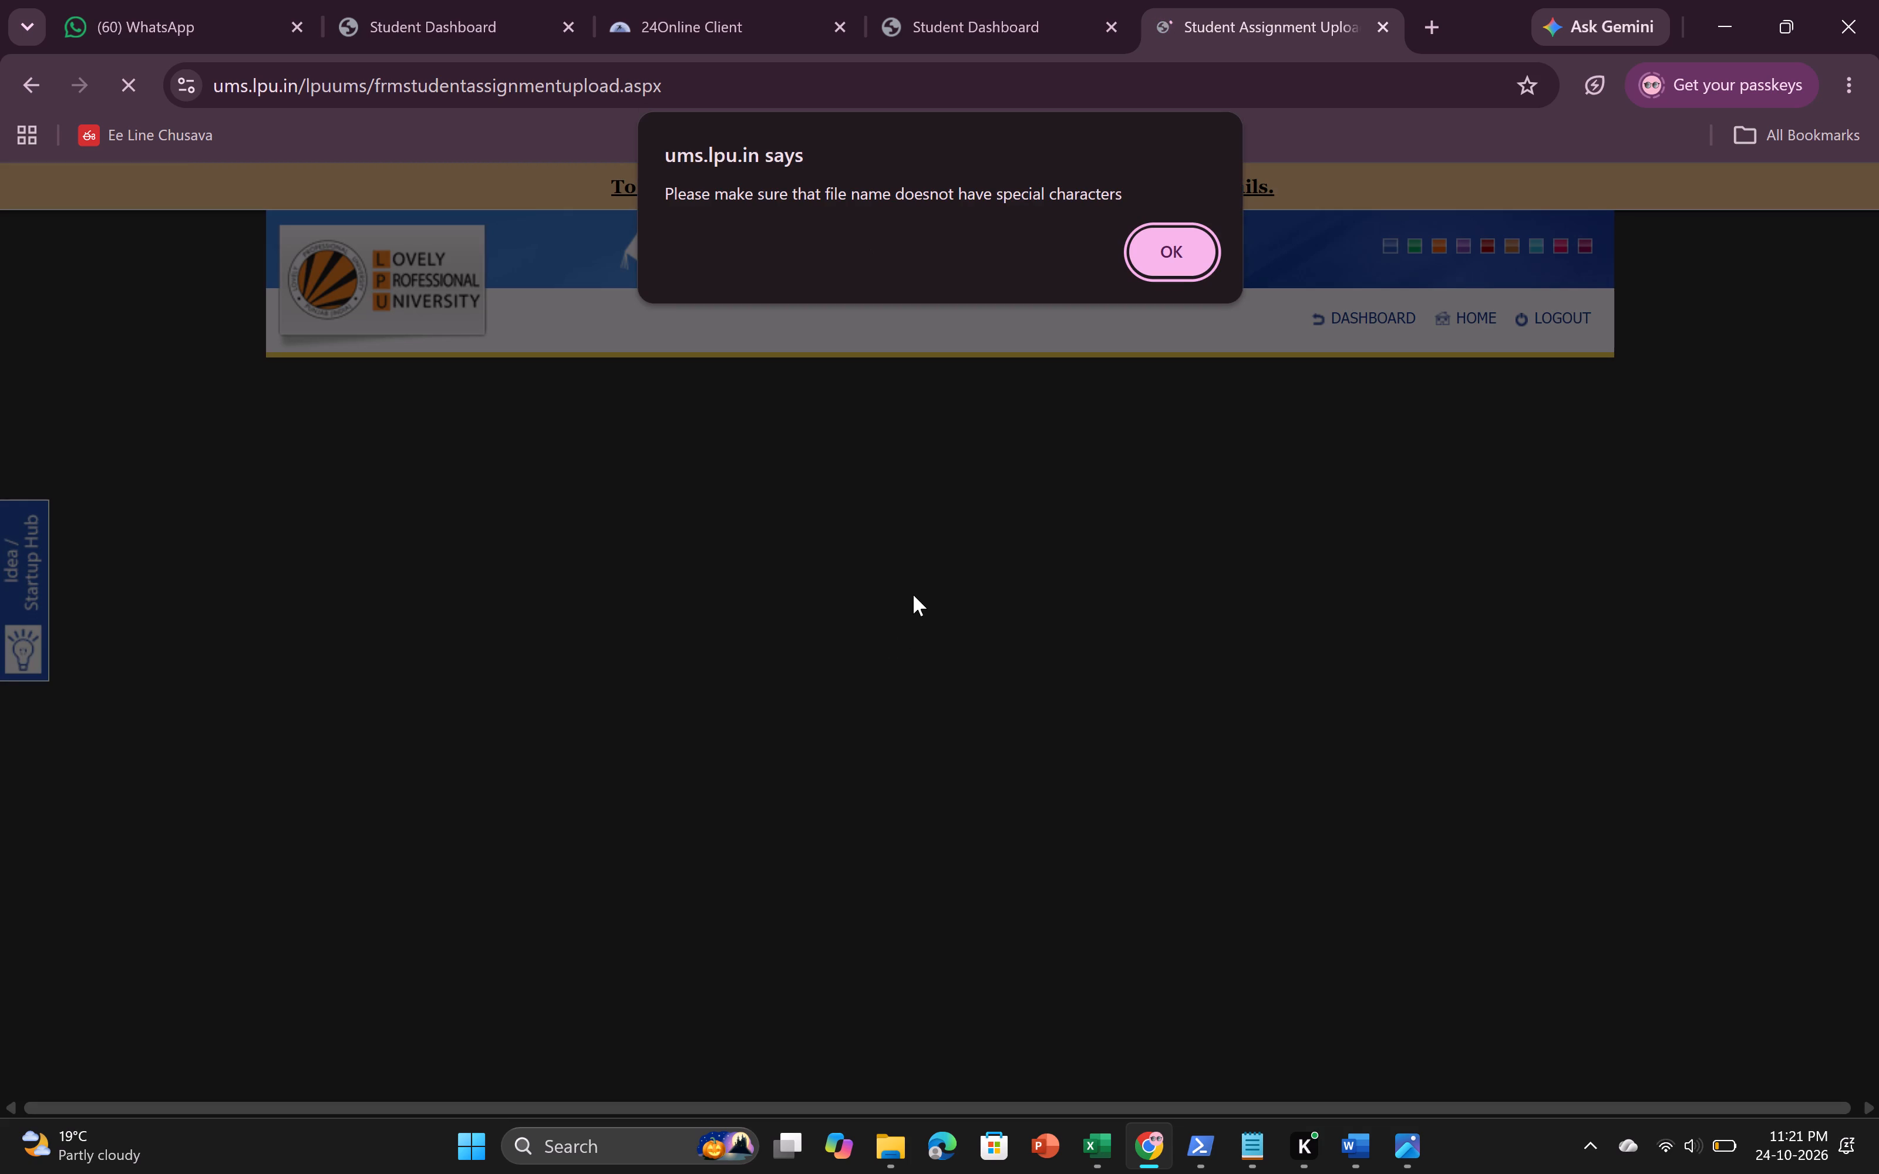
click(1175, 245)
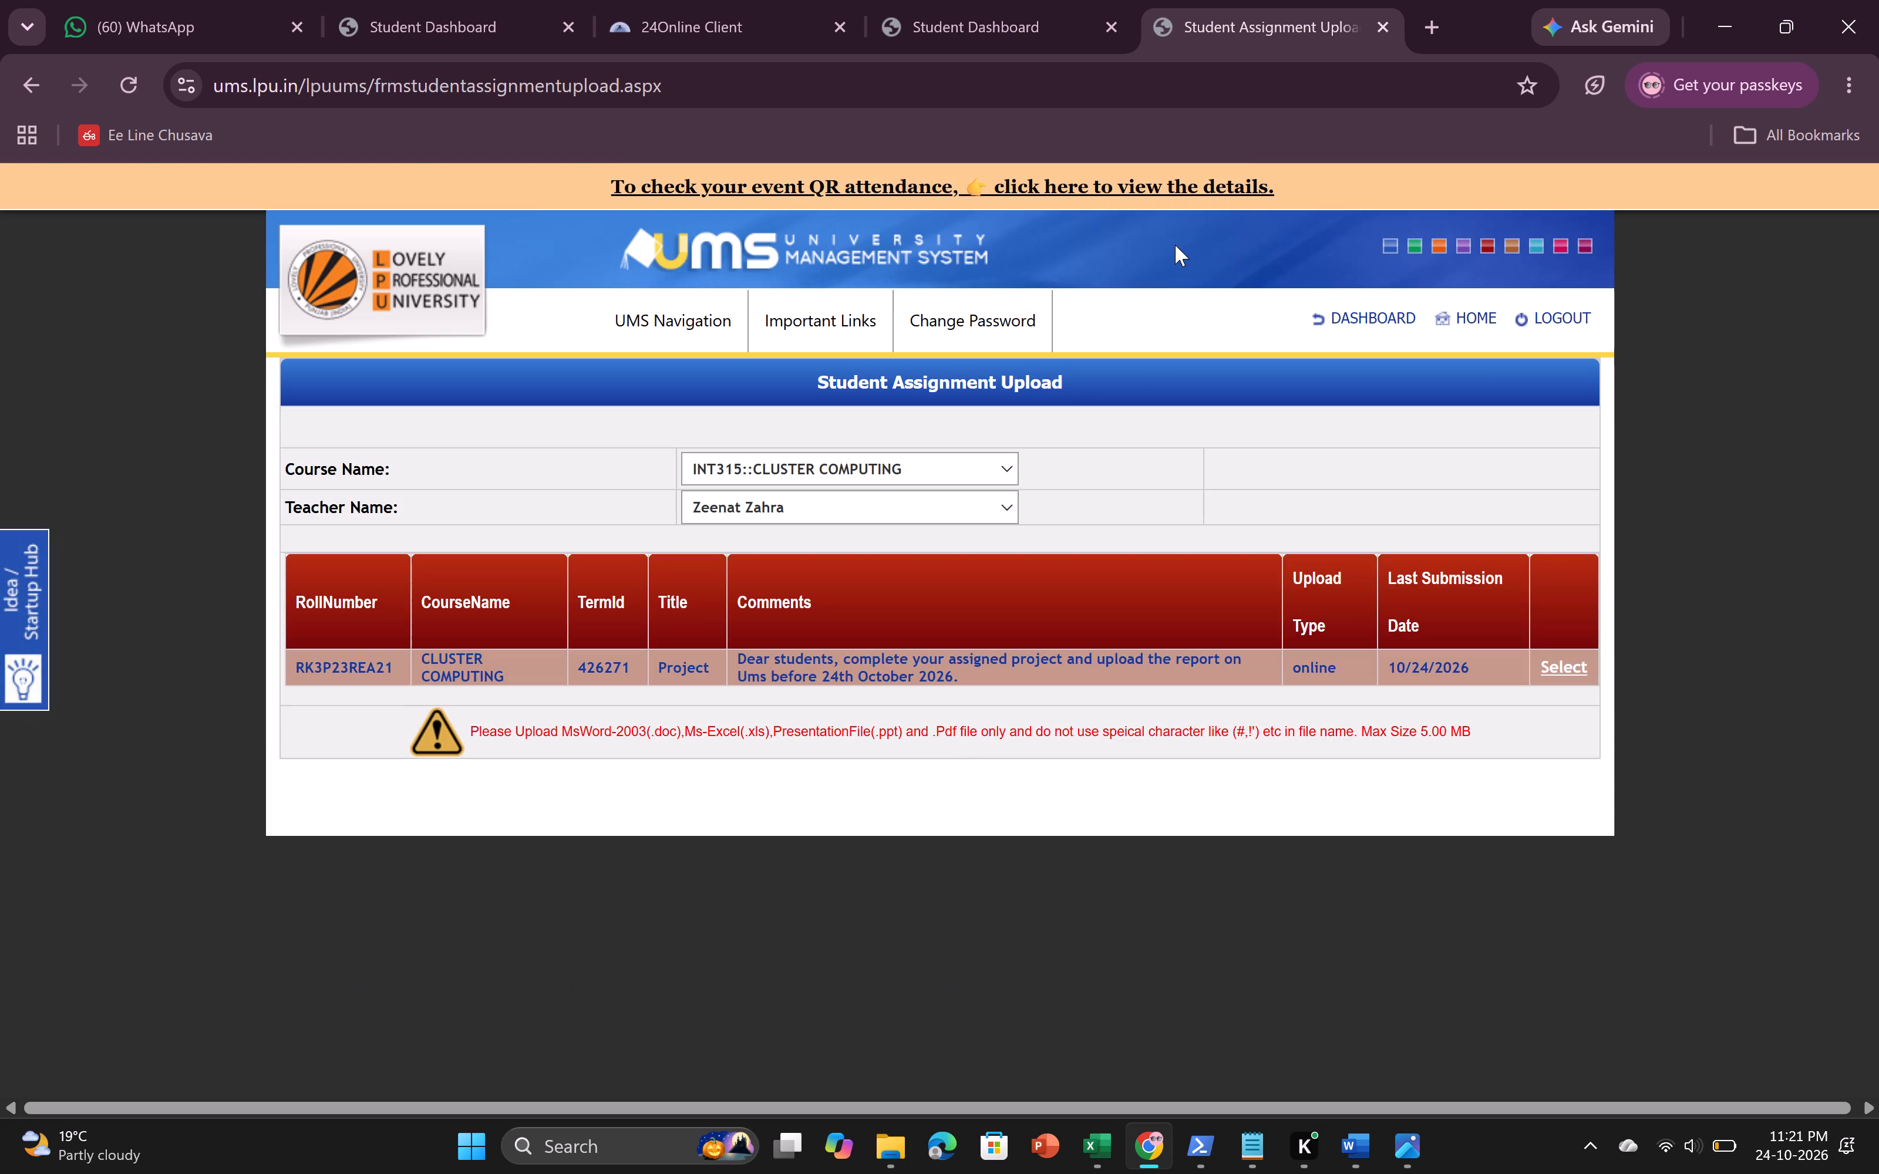
In File Explorer, rename INT315-Project Report.pdf in the Desktop folder as INT315 Project Report.pdf, replacing the hyphen with a space.
click(877, 1153)
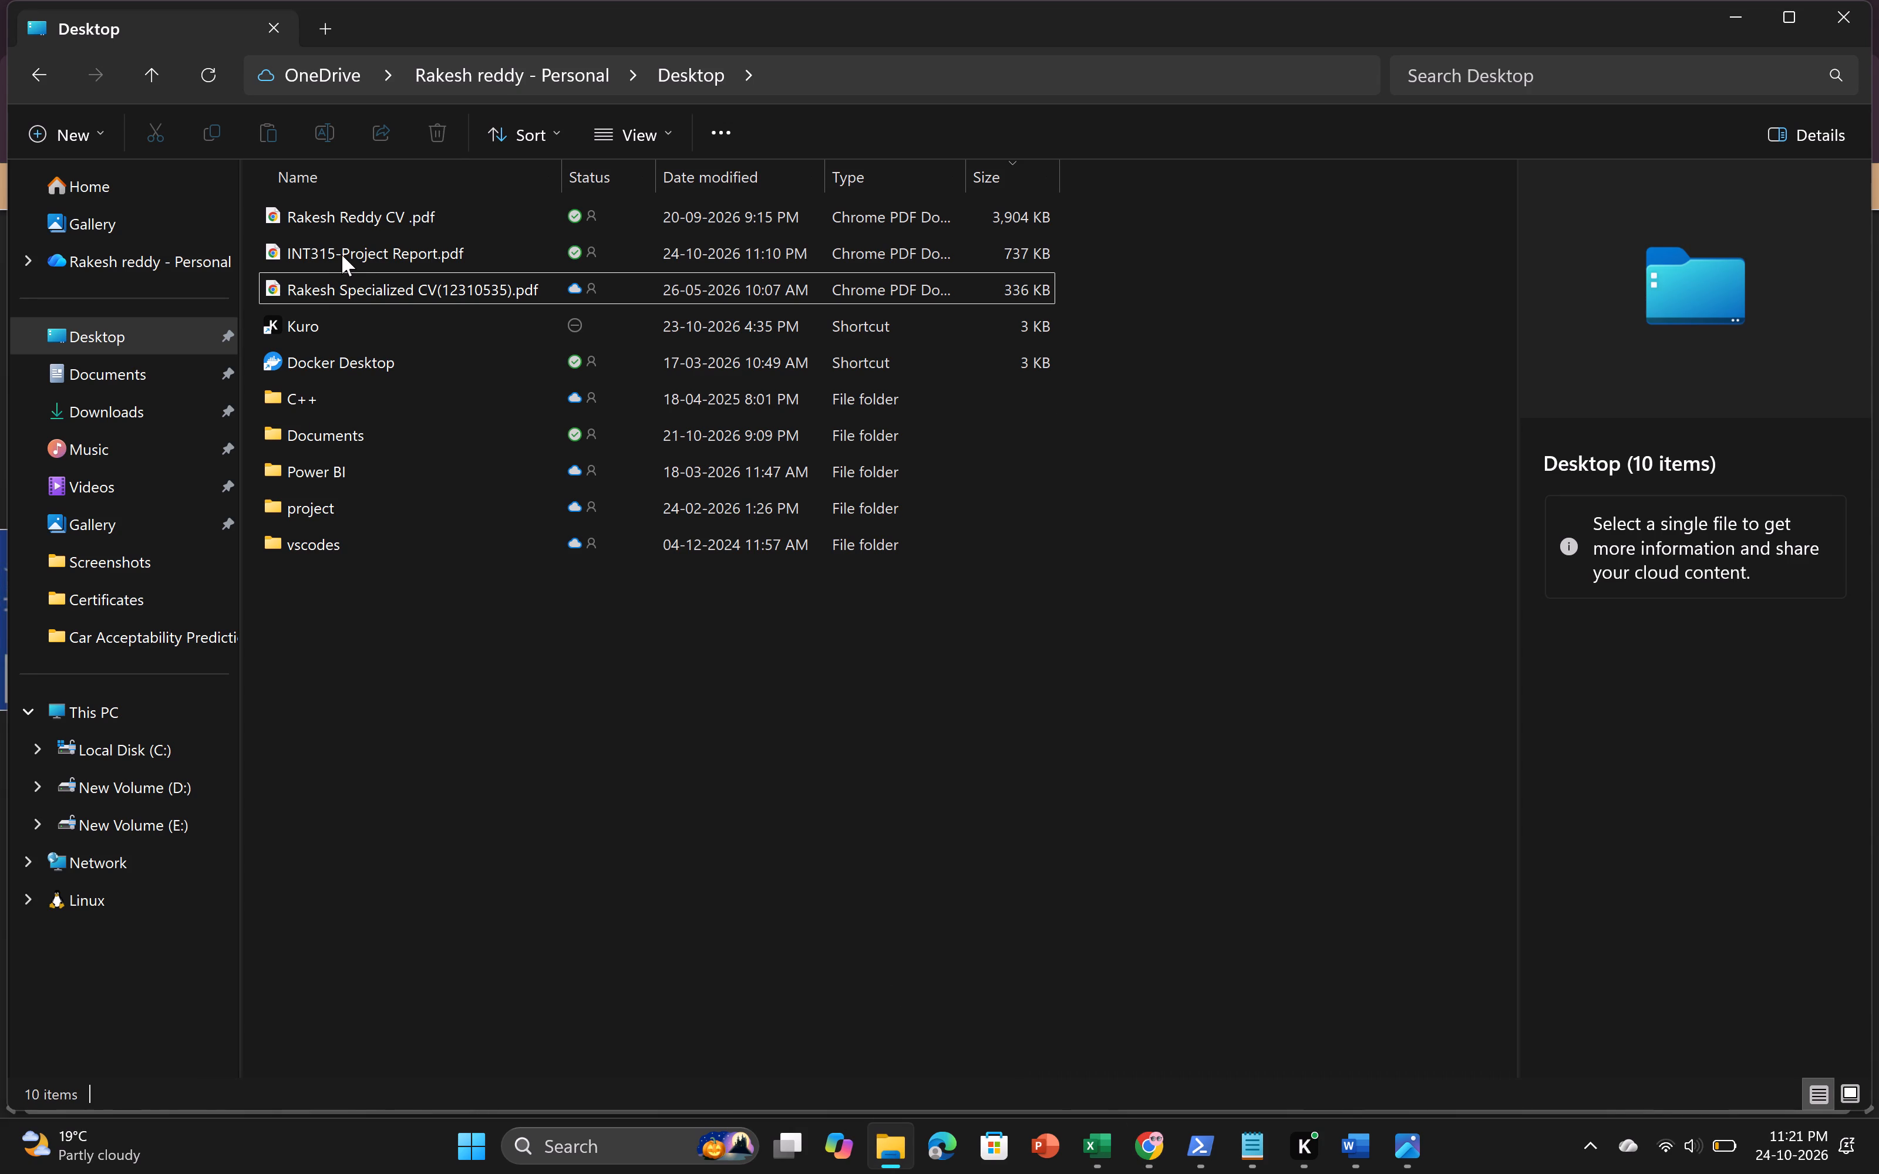
click(342, 255)
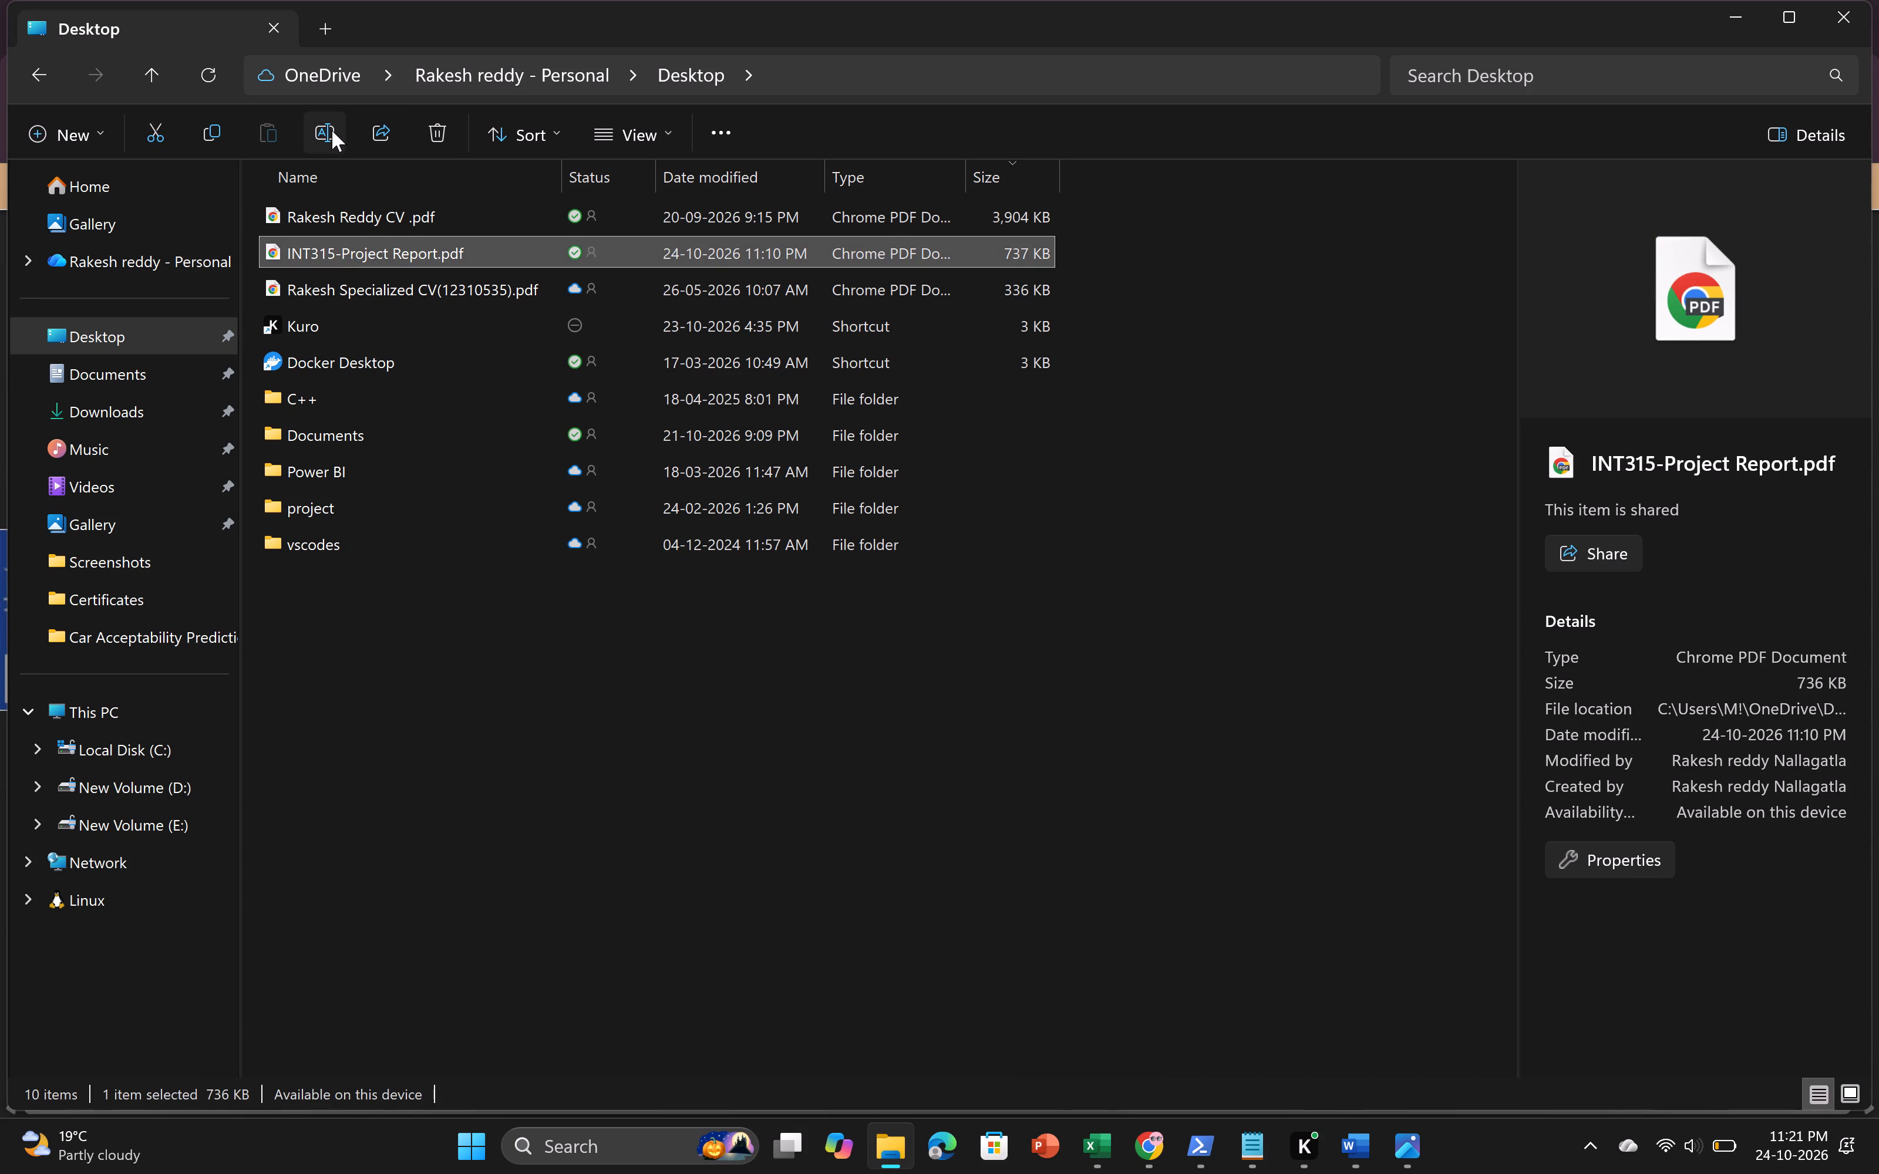
click(332, 130)
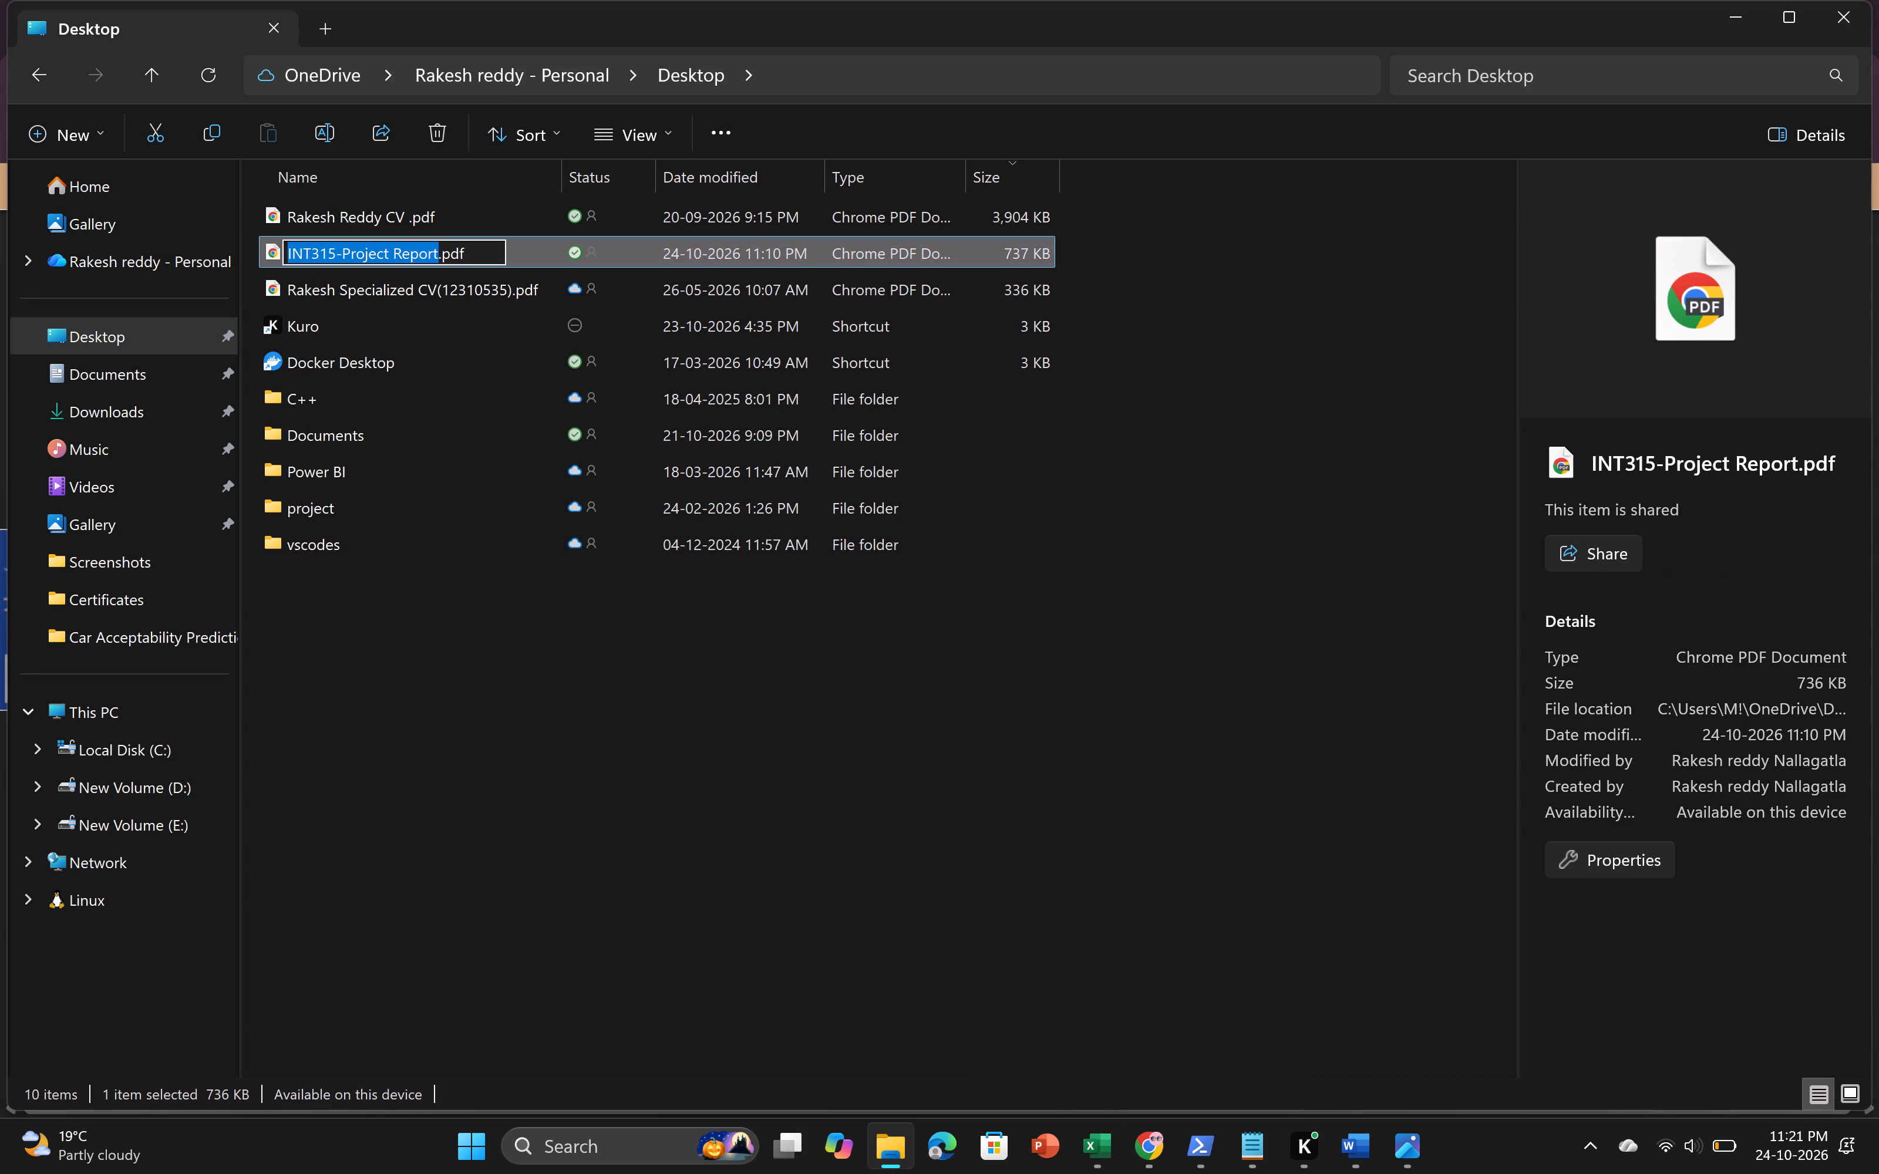
click(344, 254)
key(BackSpace)
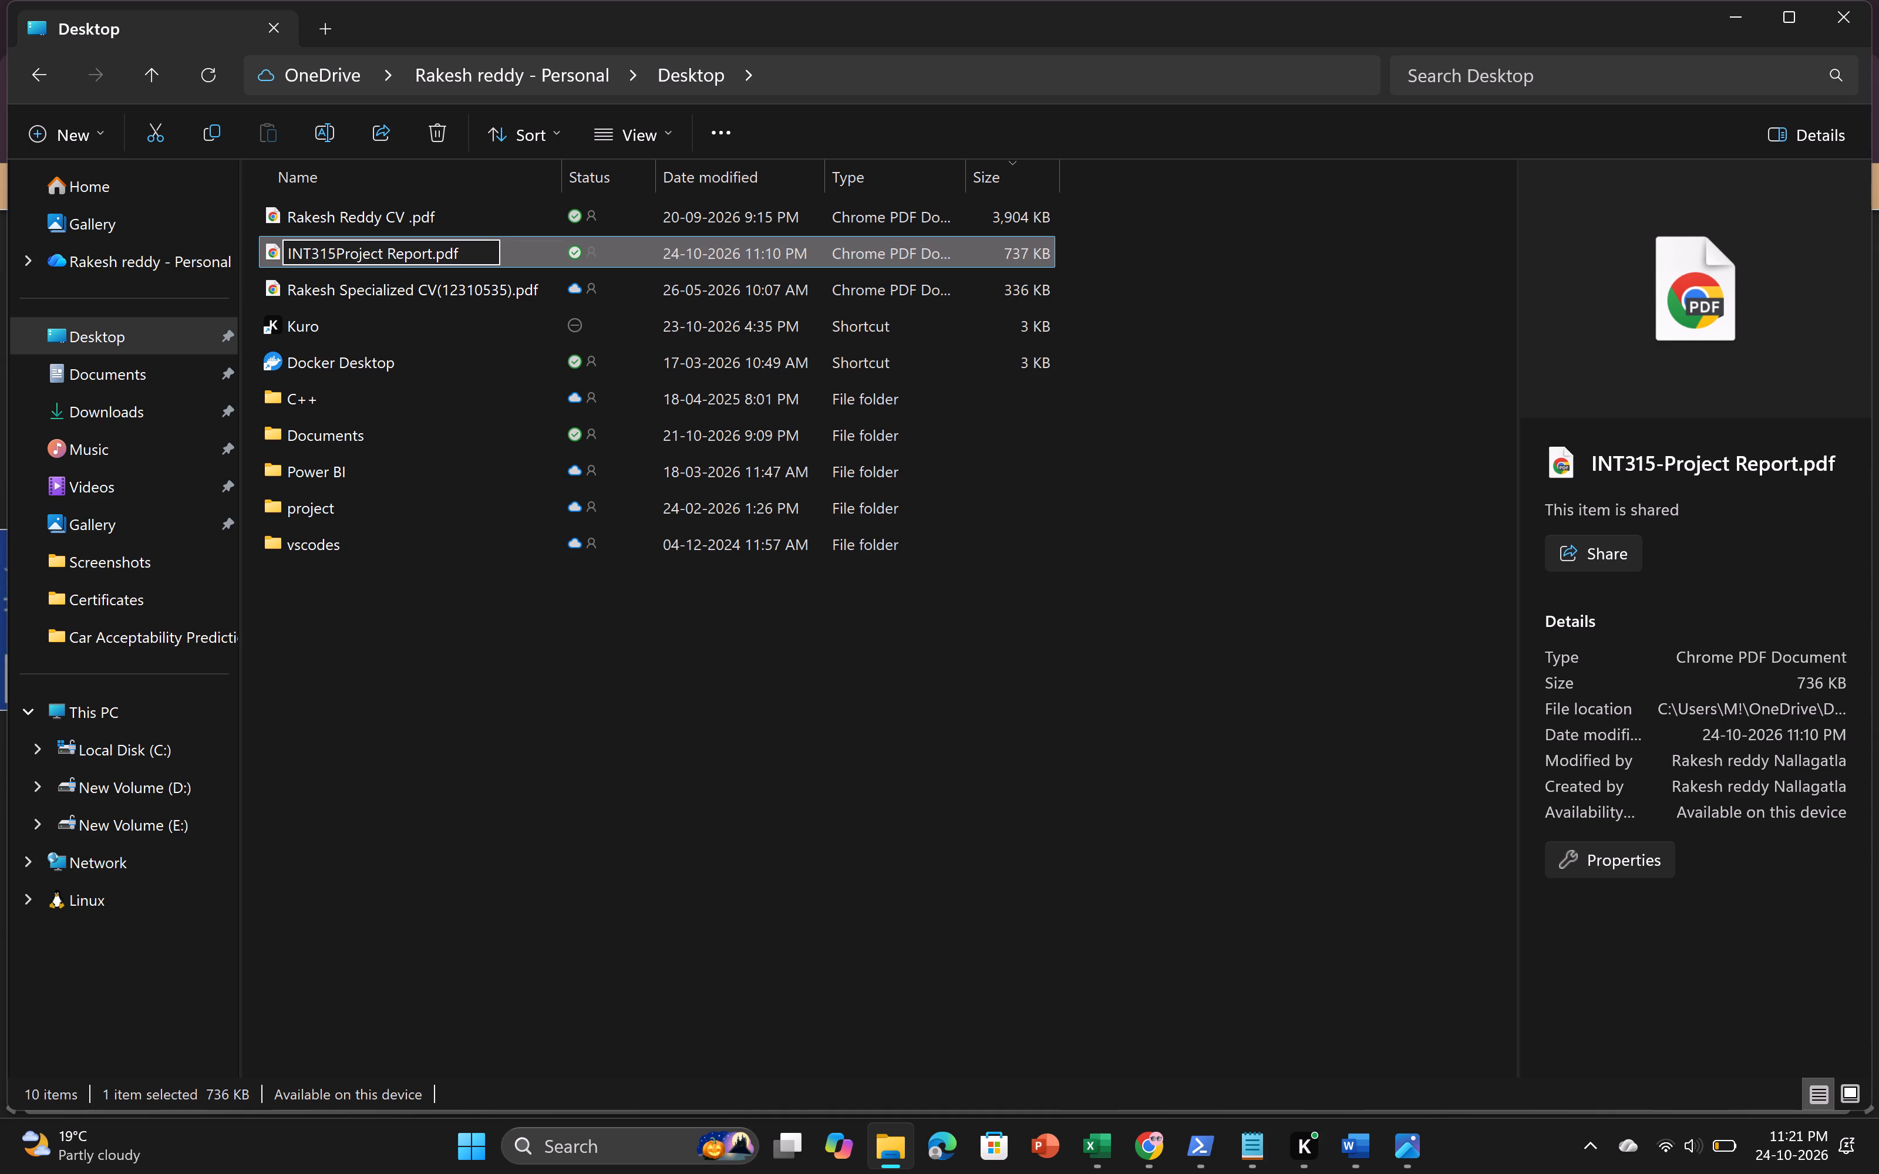
key(space)
key(Return)
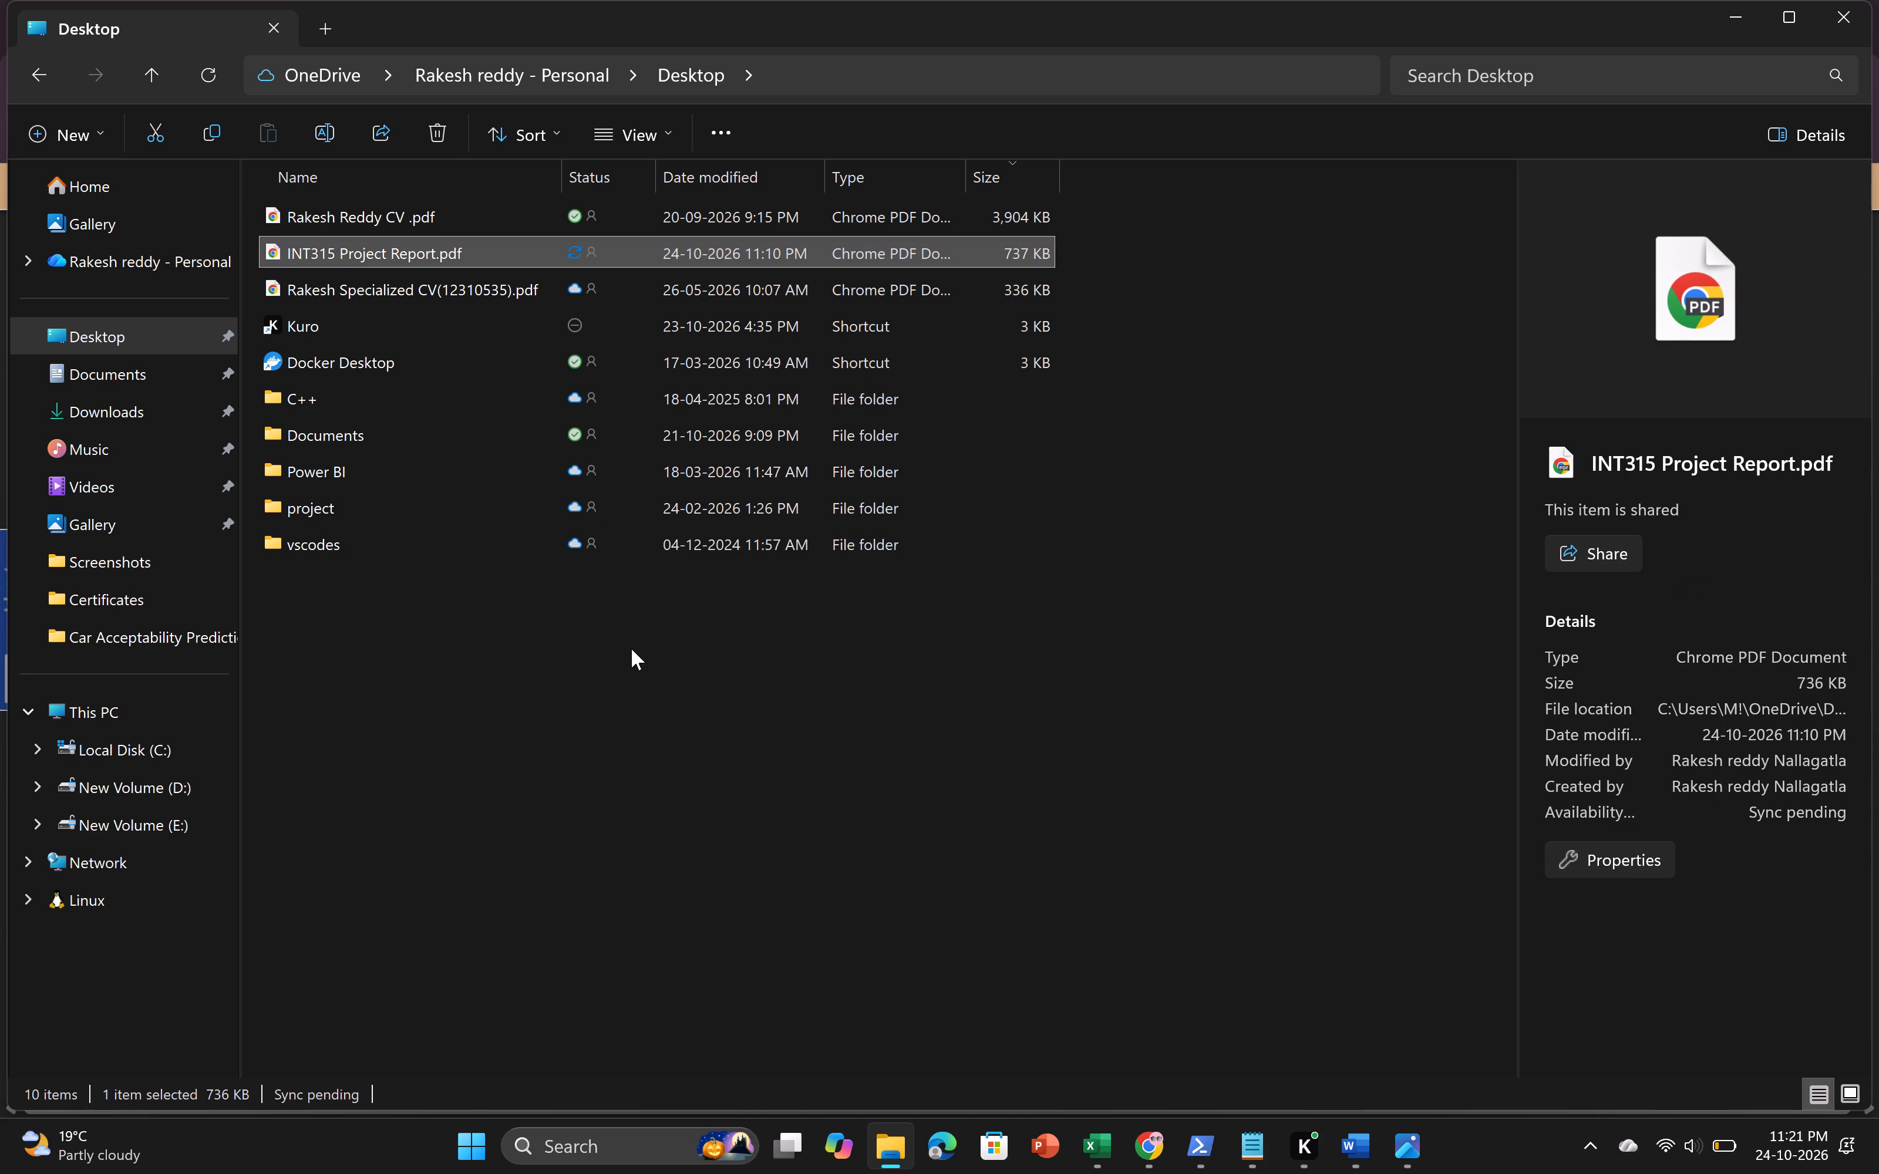
Back in Chrome, submit INT315 Project Report.pdf from the Desktop folder for the INT315 Project assignment, leaving the remarks empty.
key(alt+Tab)
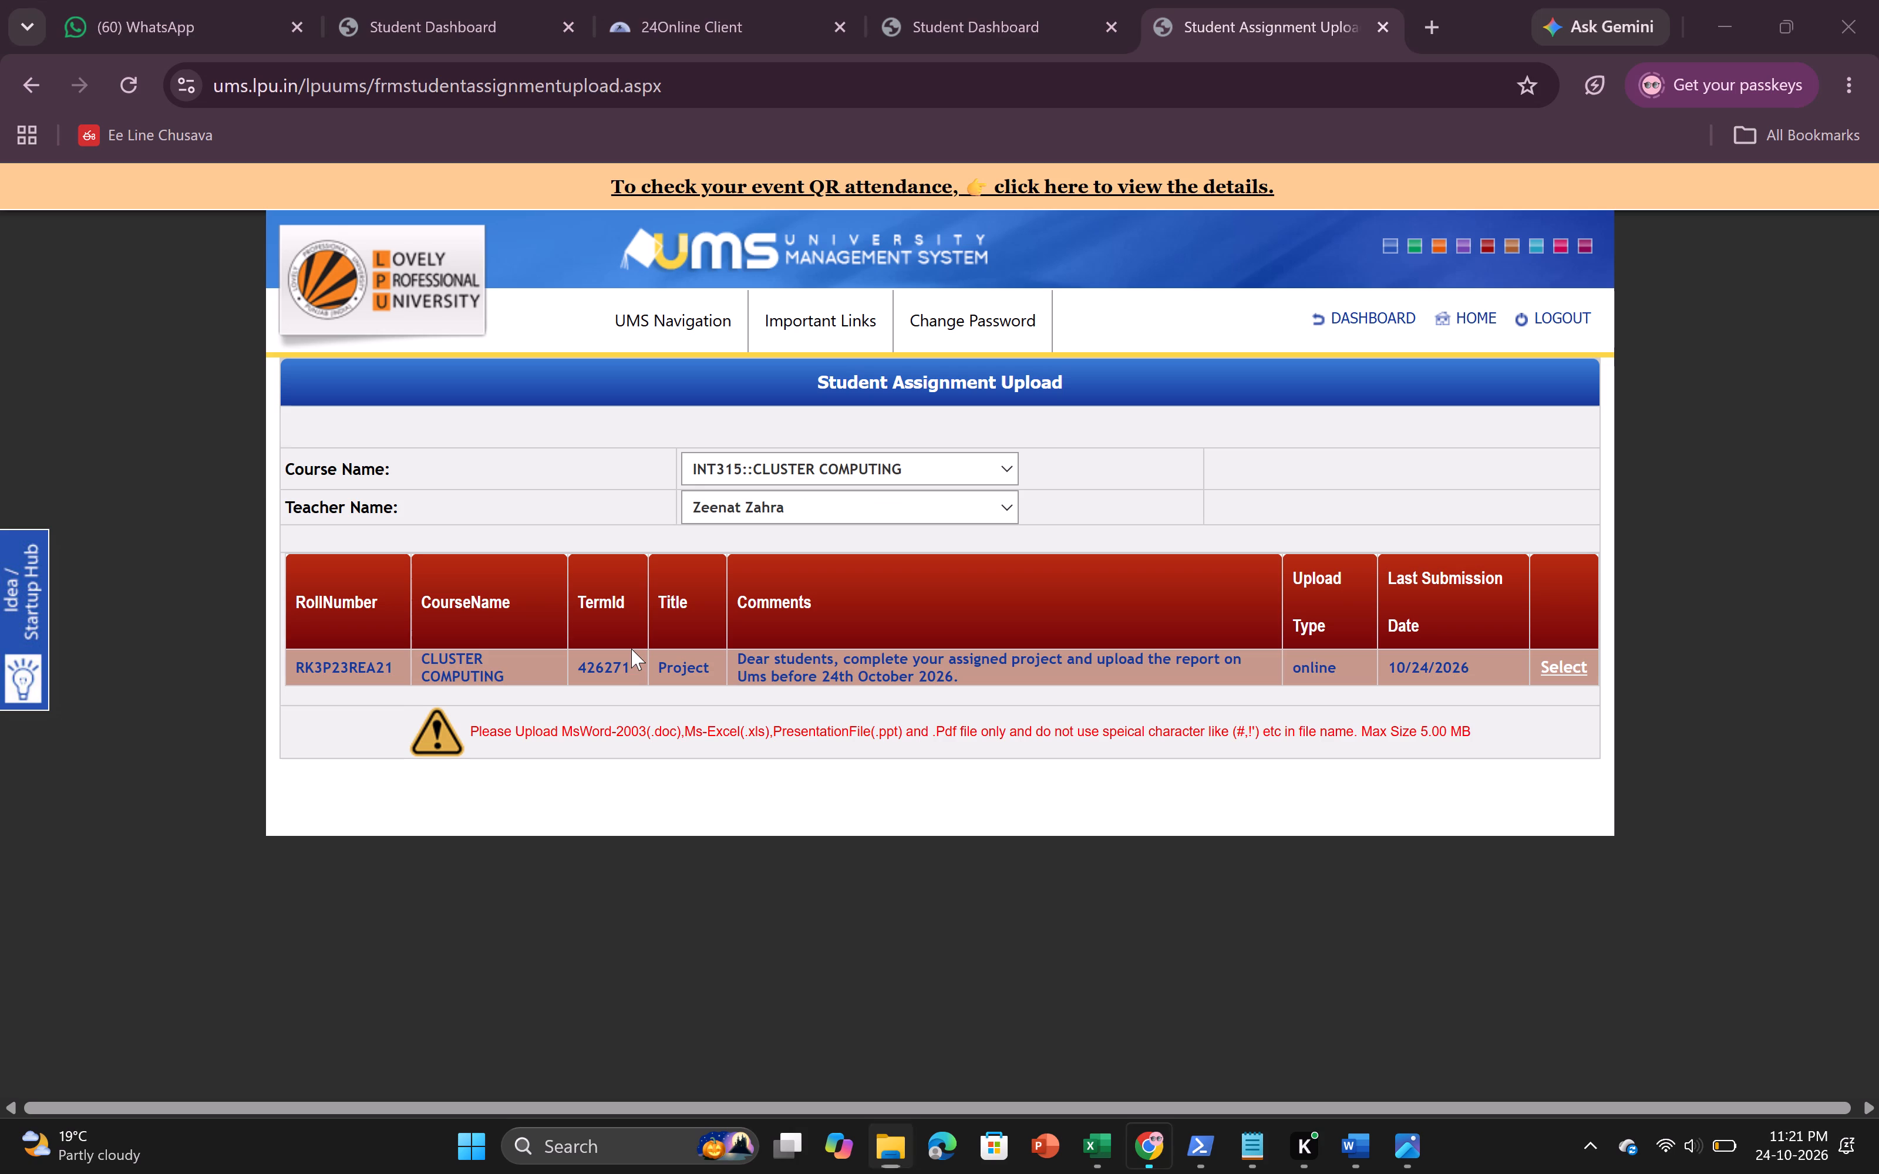
click(1581, 666)
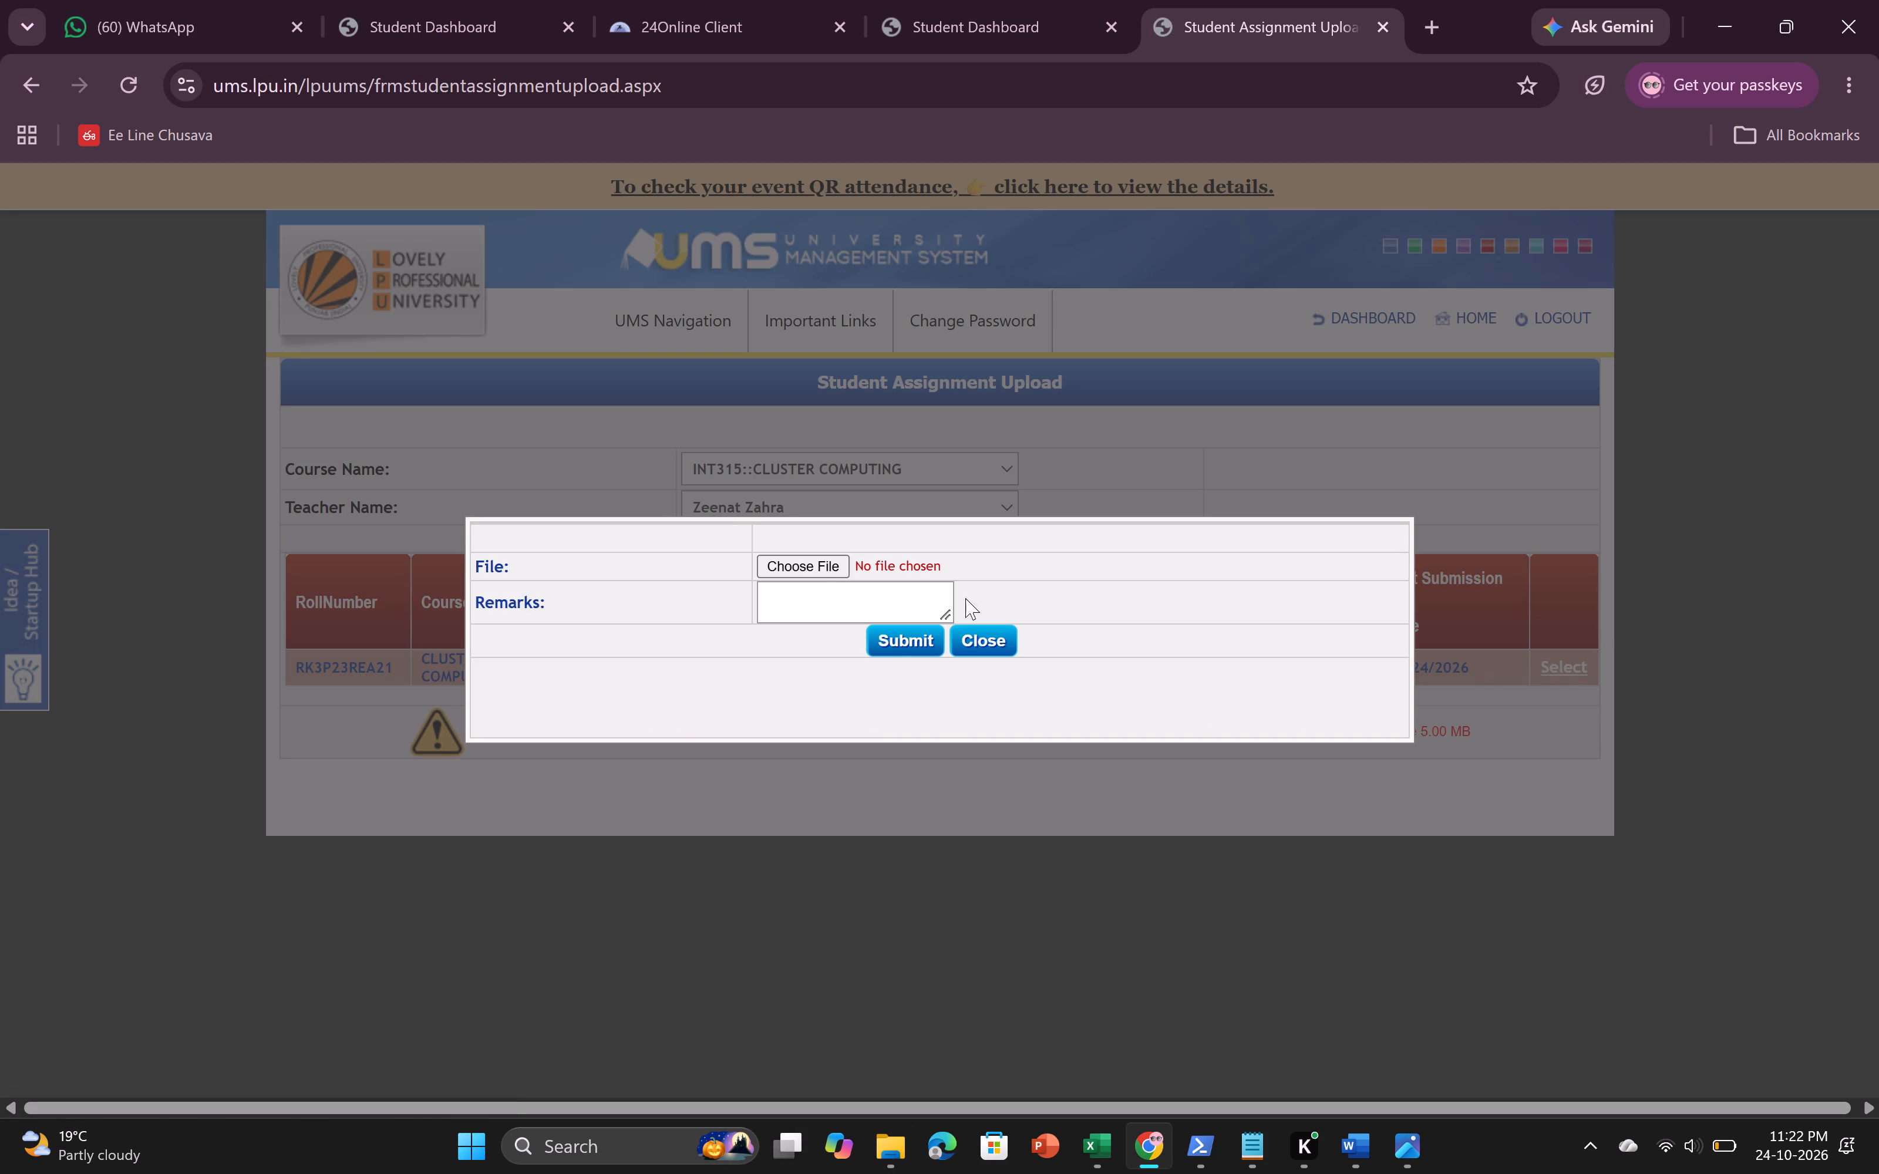
click(817, 569)
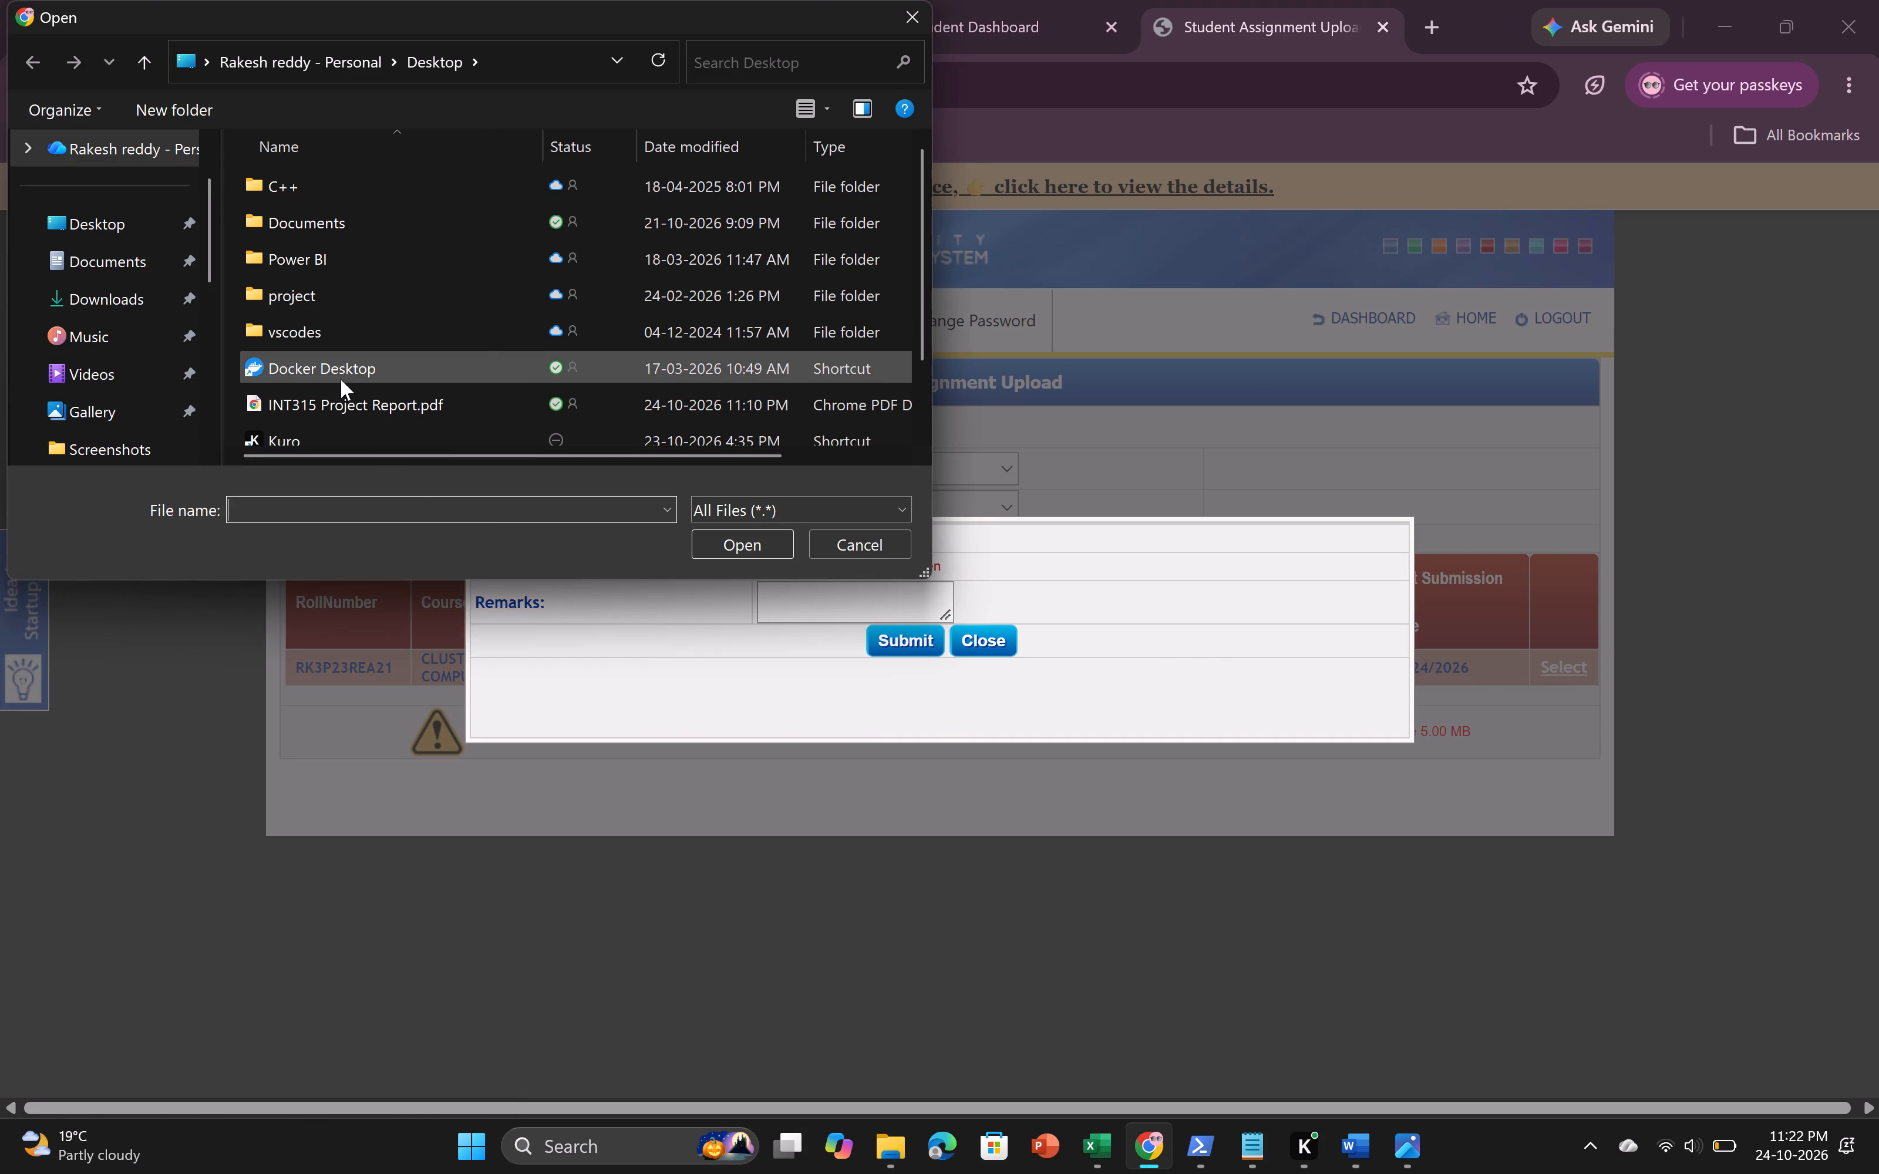
click(361, 406)
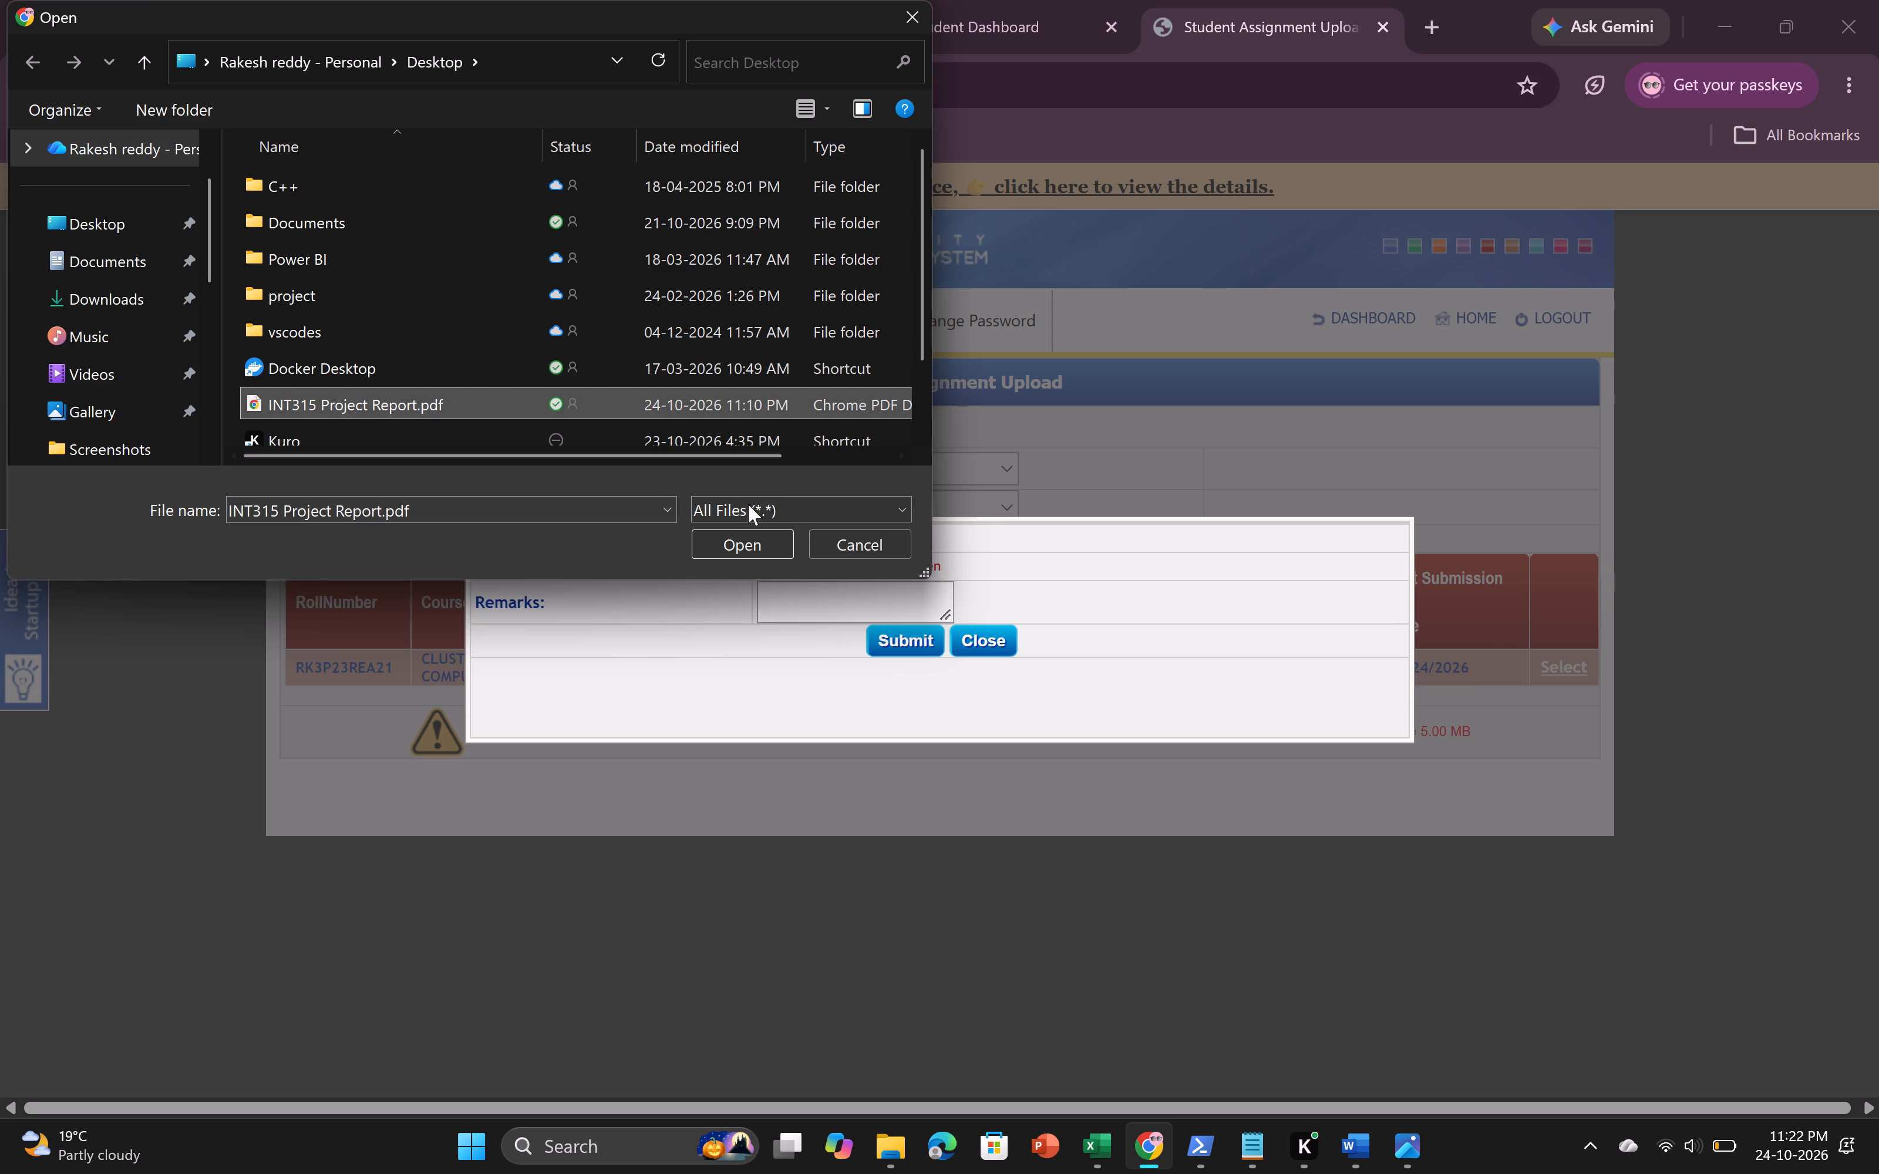
click(747, 533)
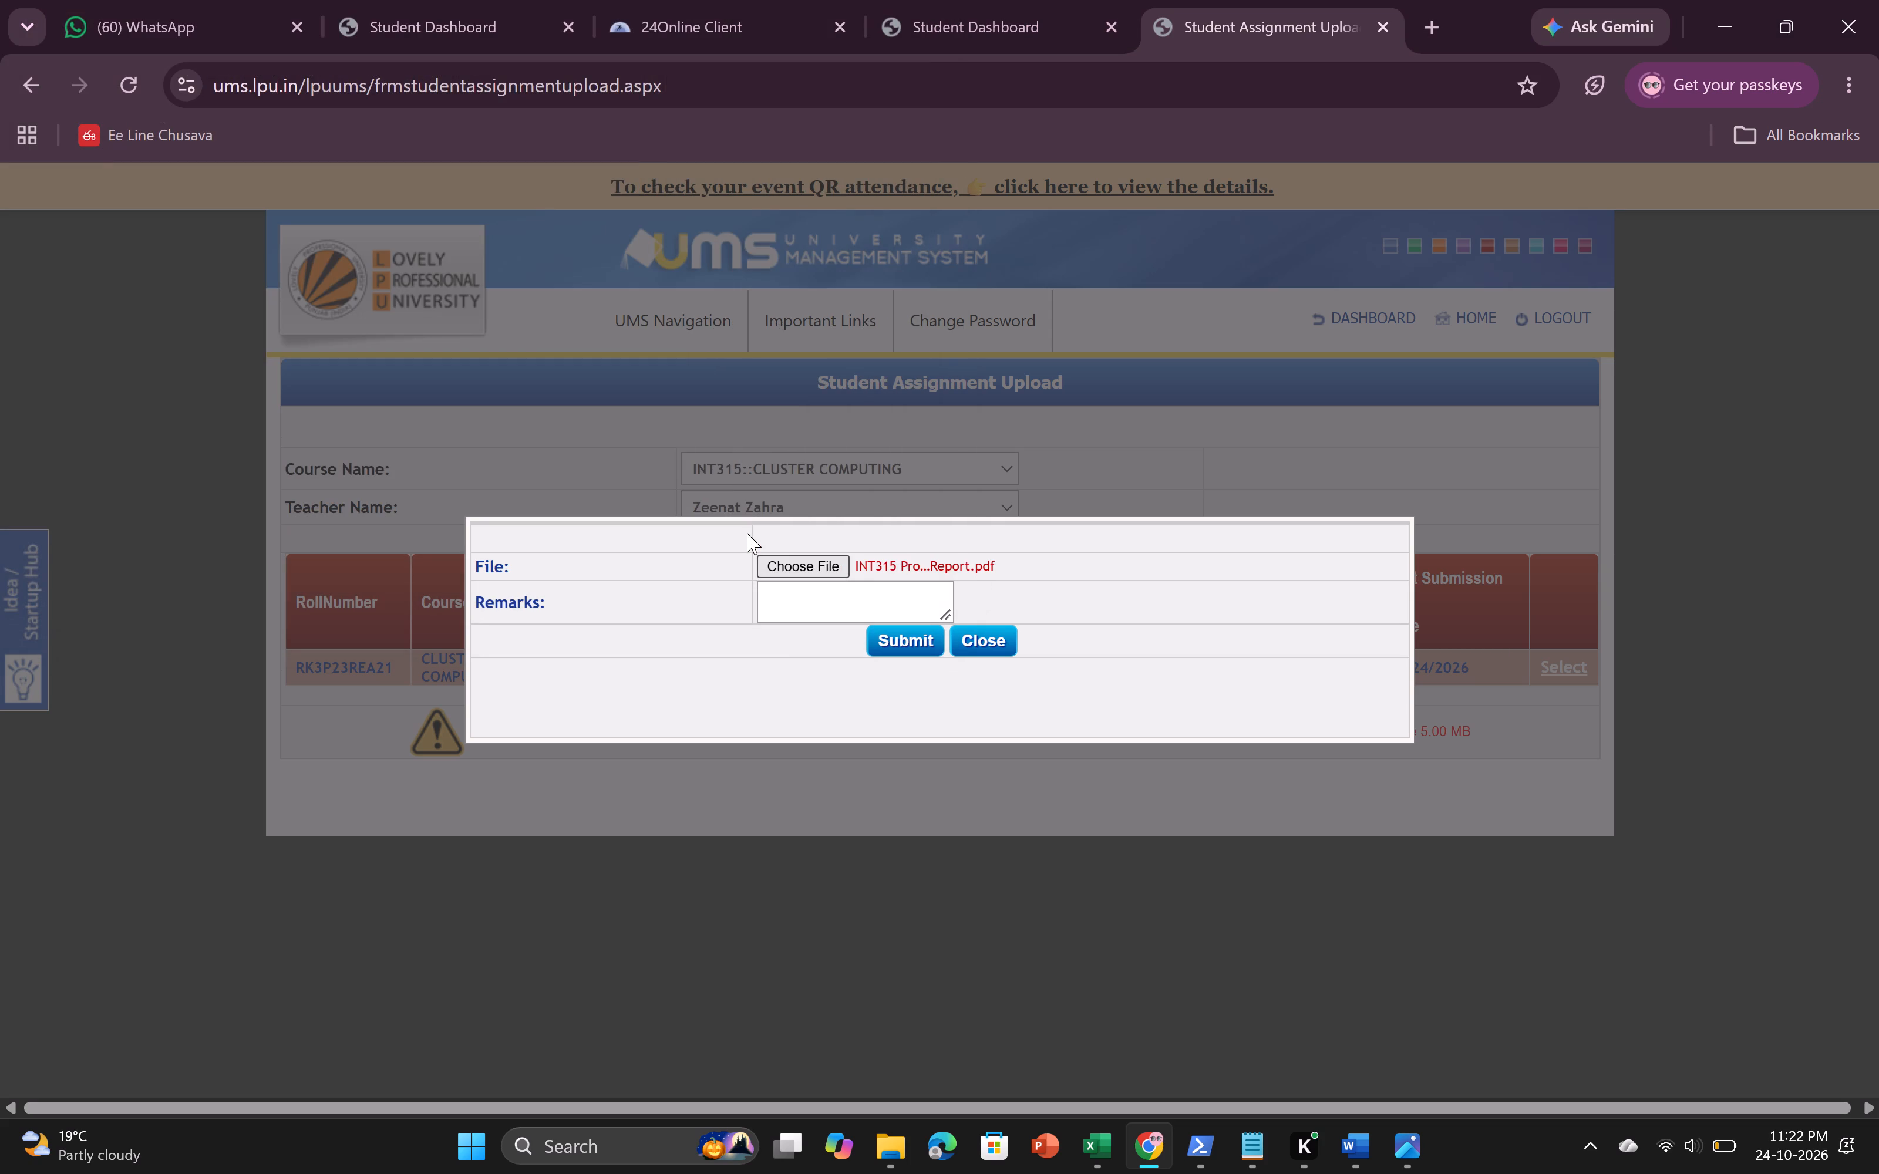
click(920, 645)
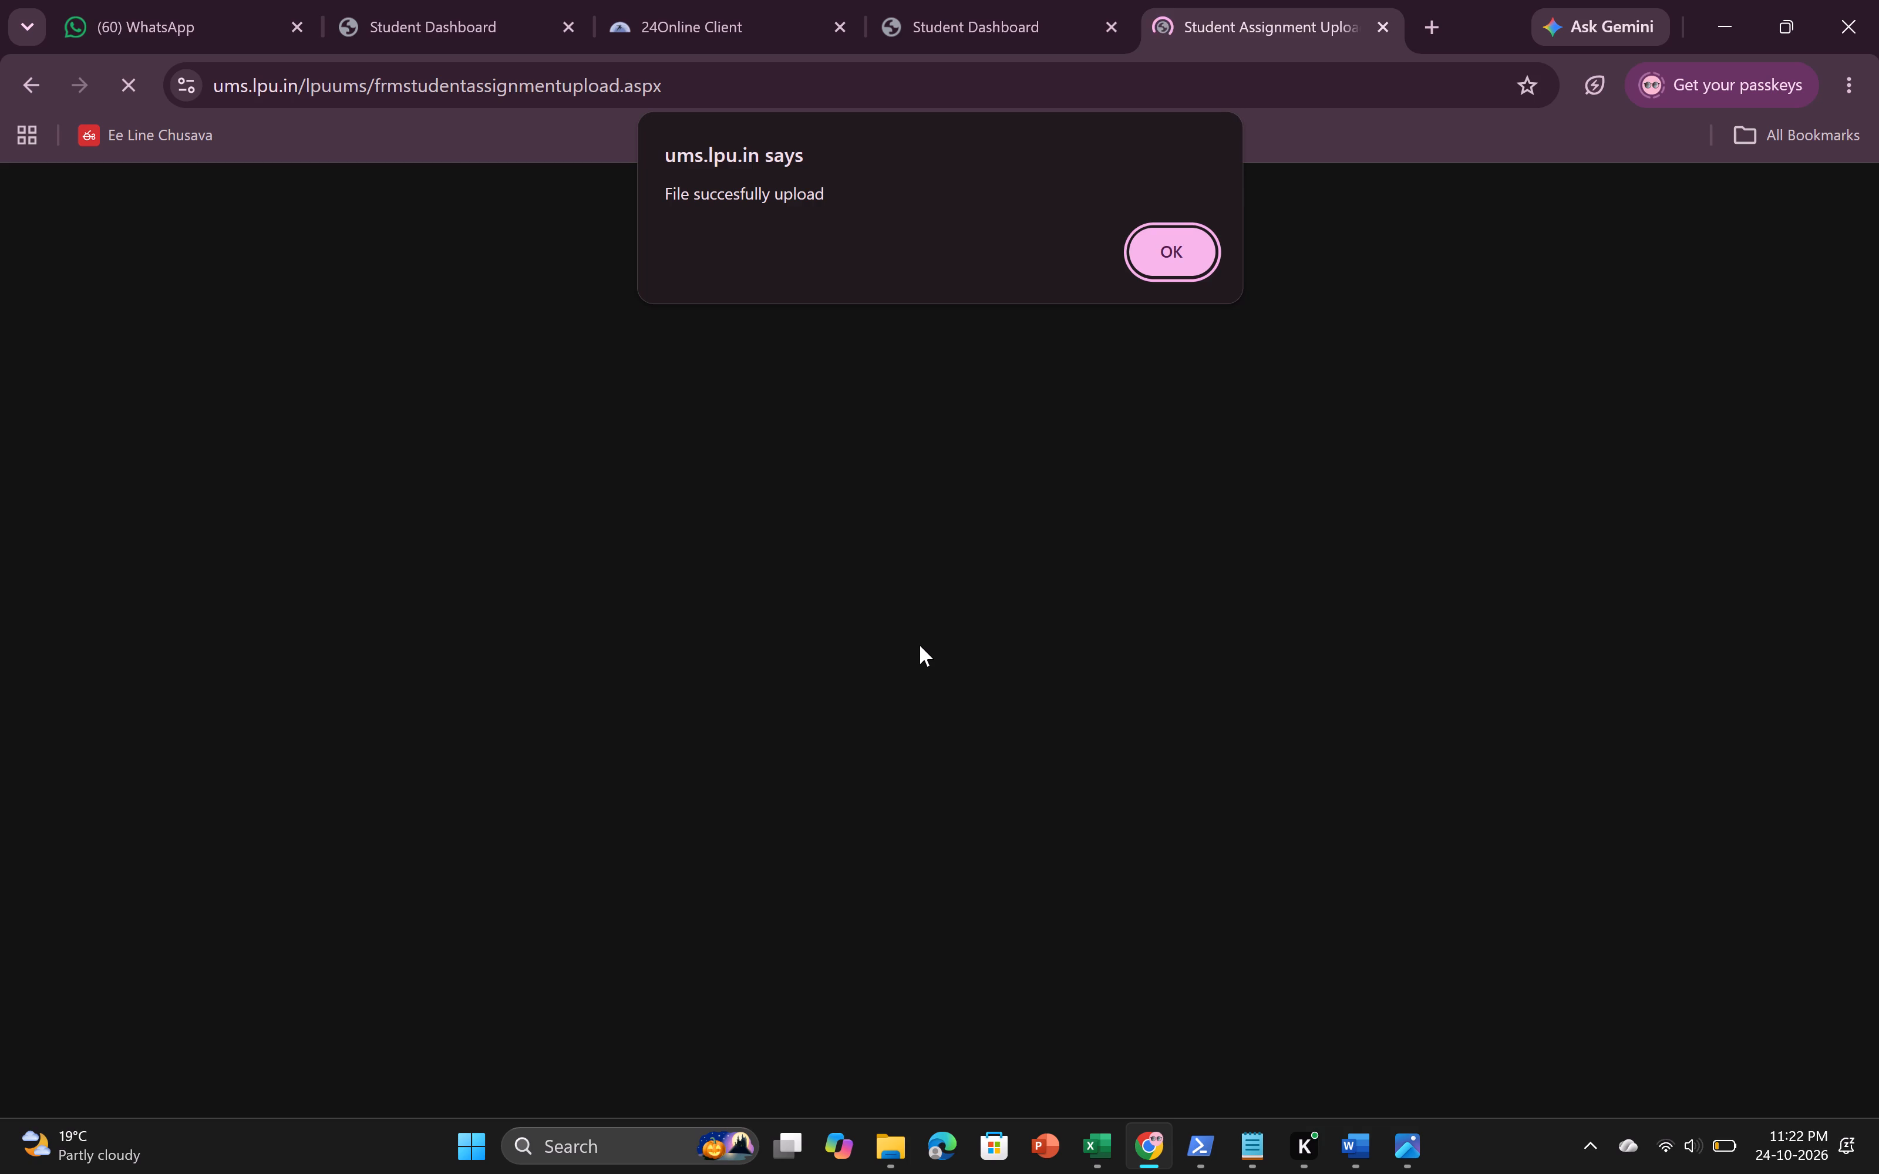
click(1164, 249)
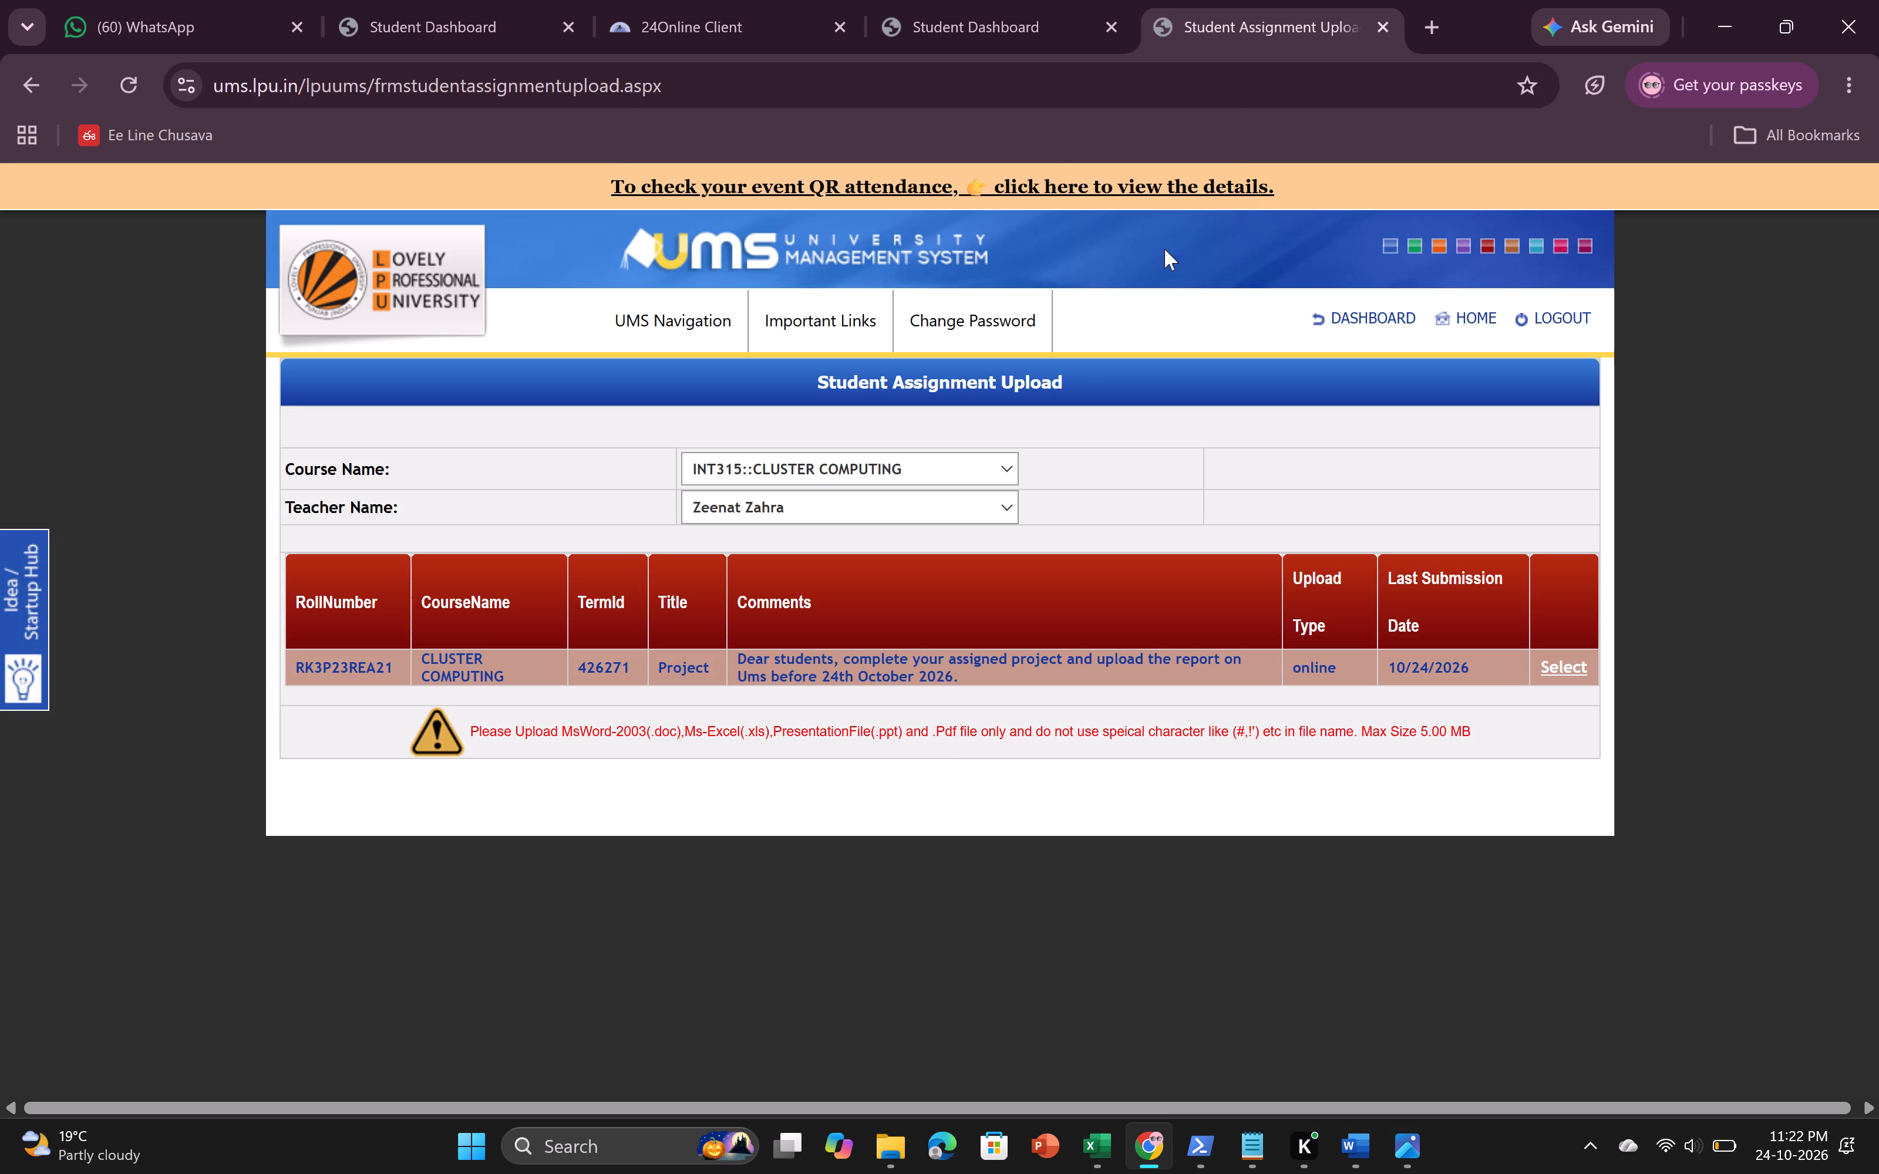
Close the Student Assignment Upload, extra Student Dashboard and 24Online Client pages, and return to the top of the remaining Student Dashboard.
click(1377, 28)
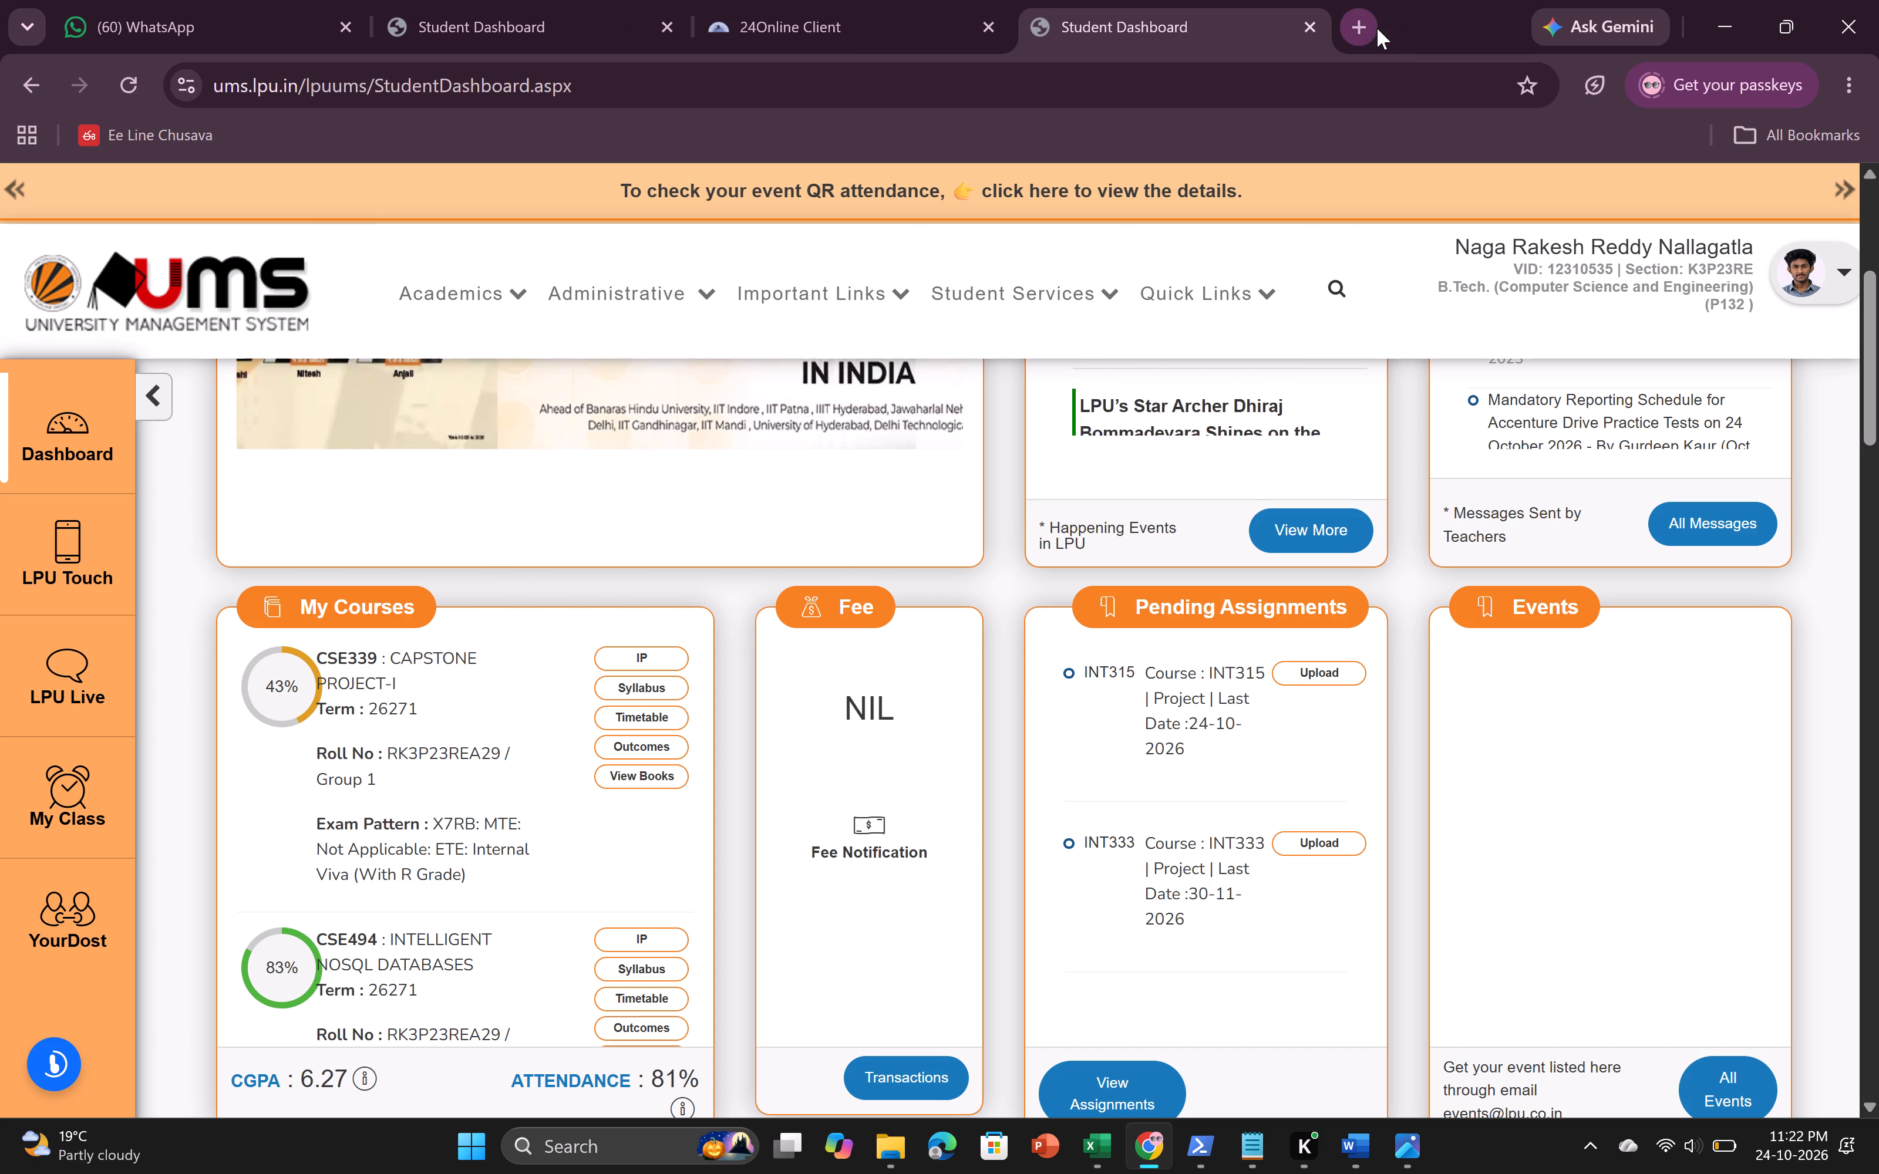
click(1312, 26)
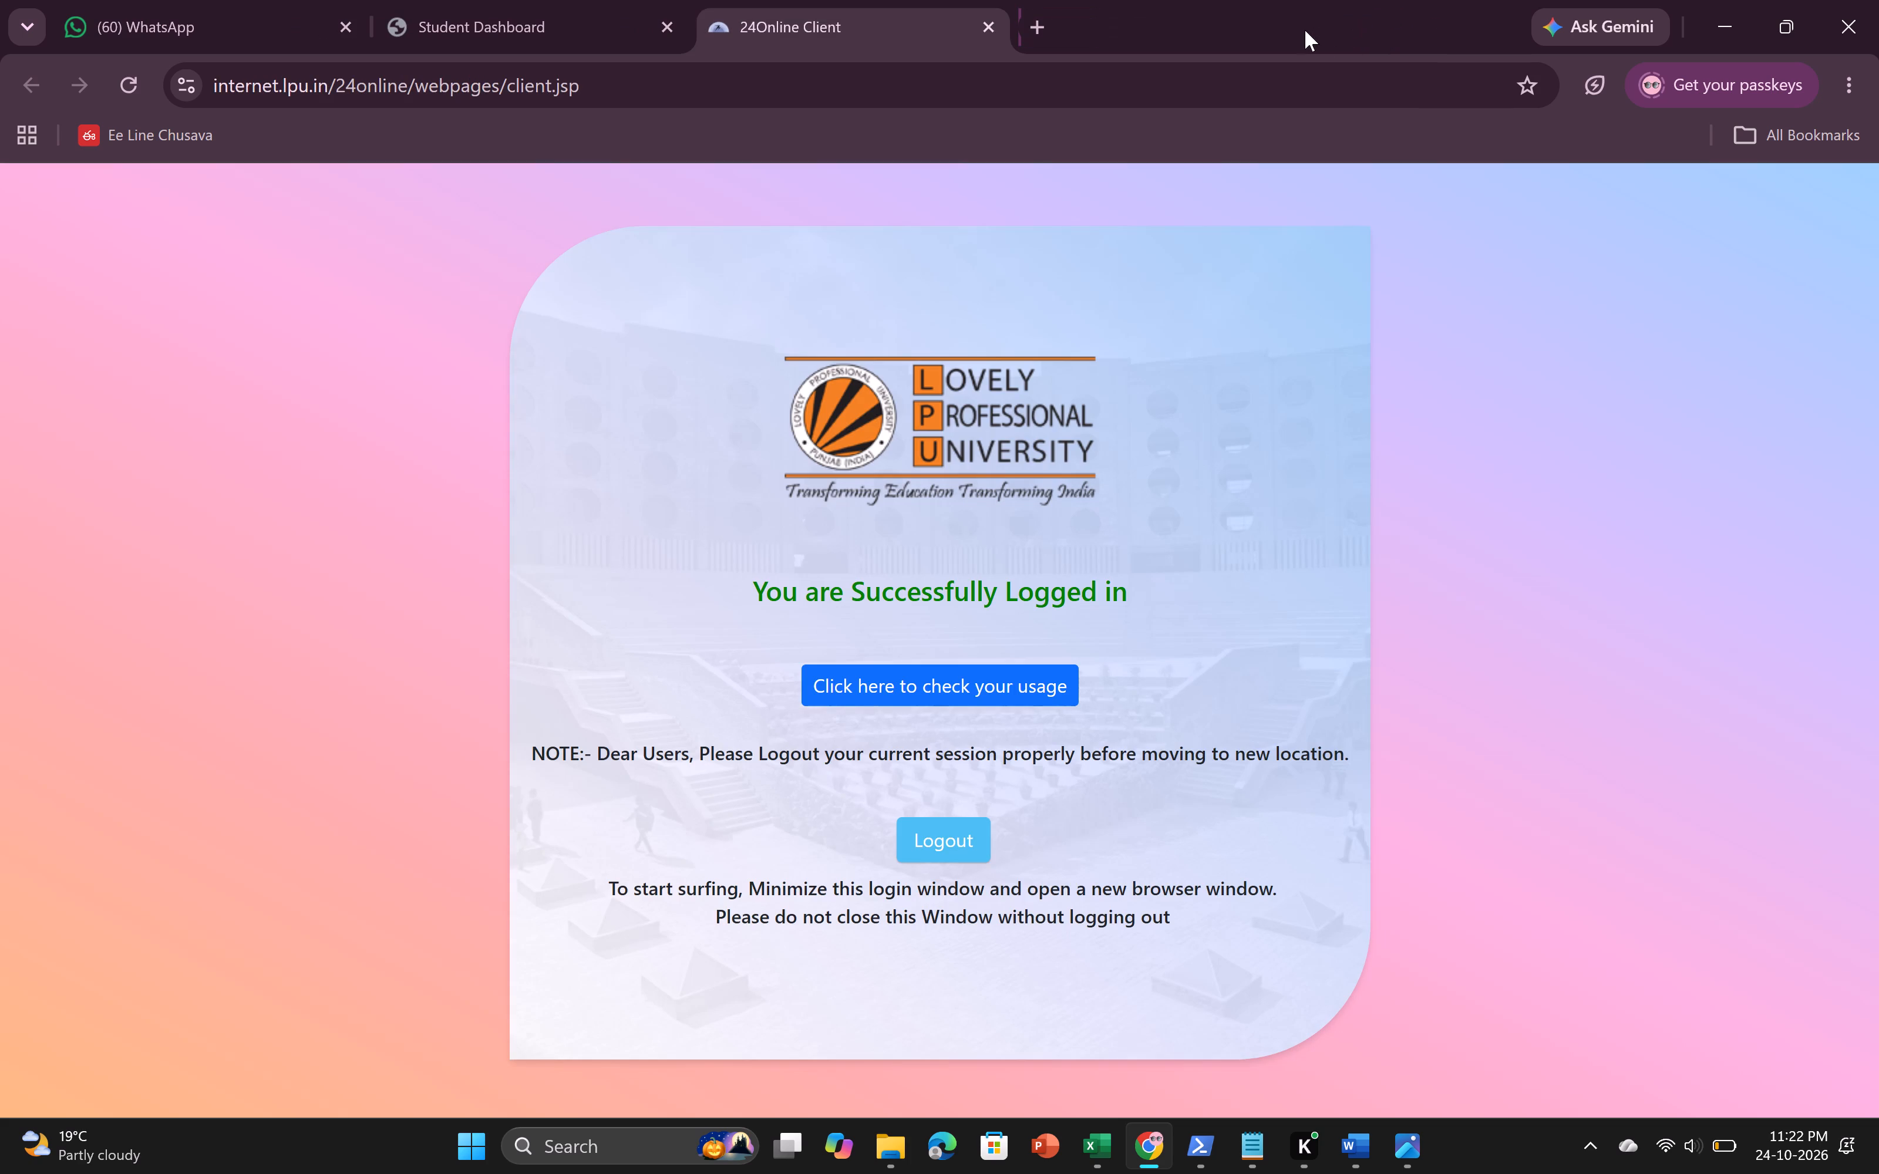
click(981, 25)
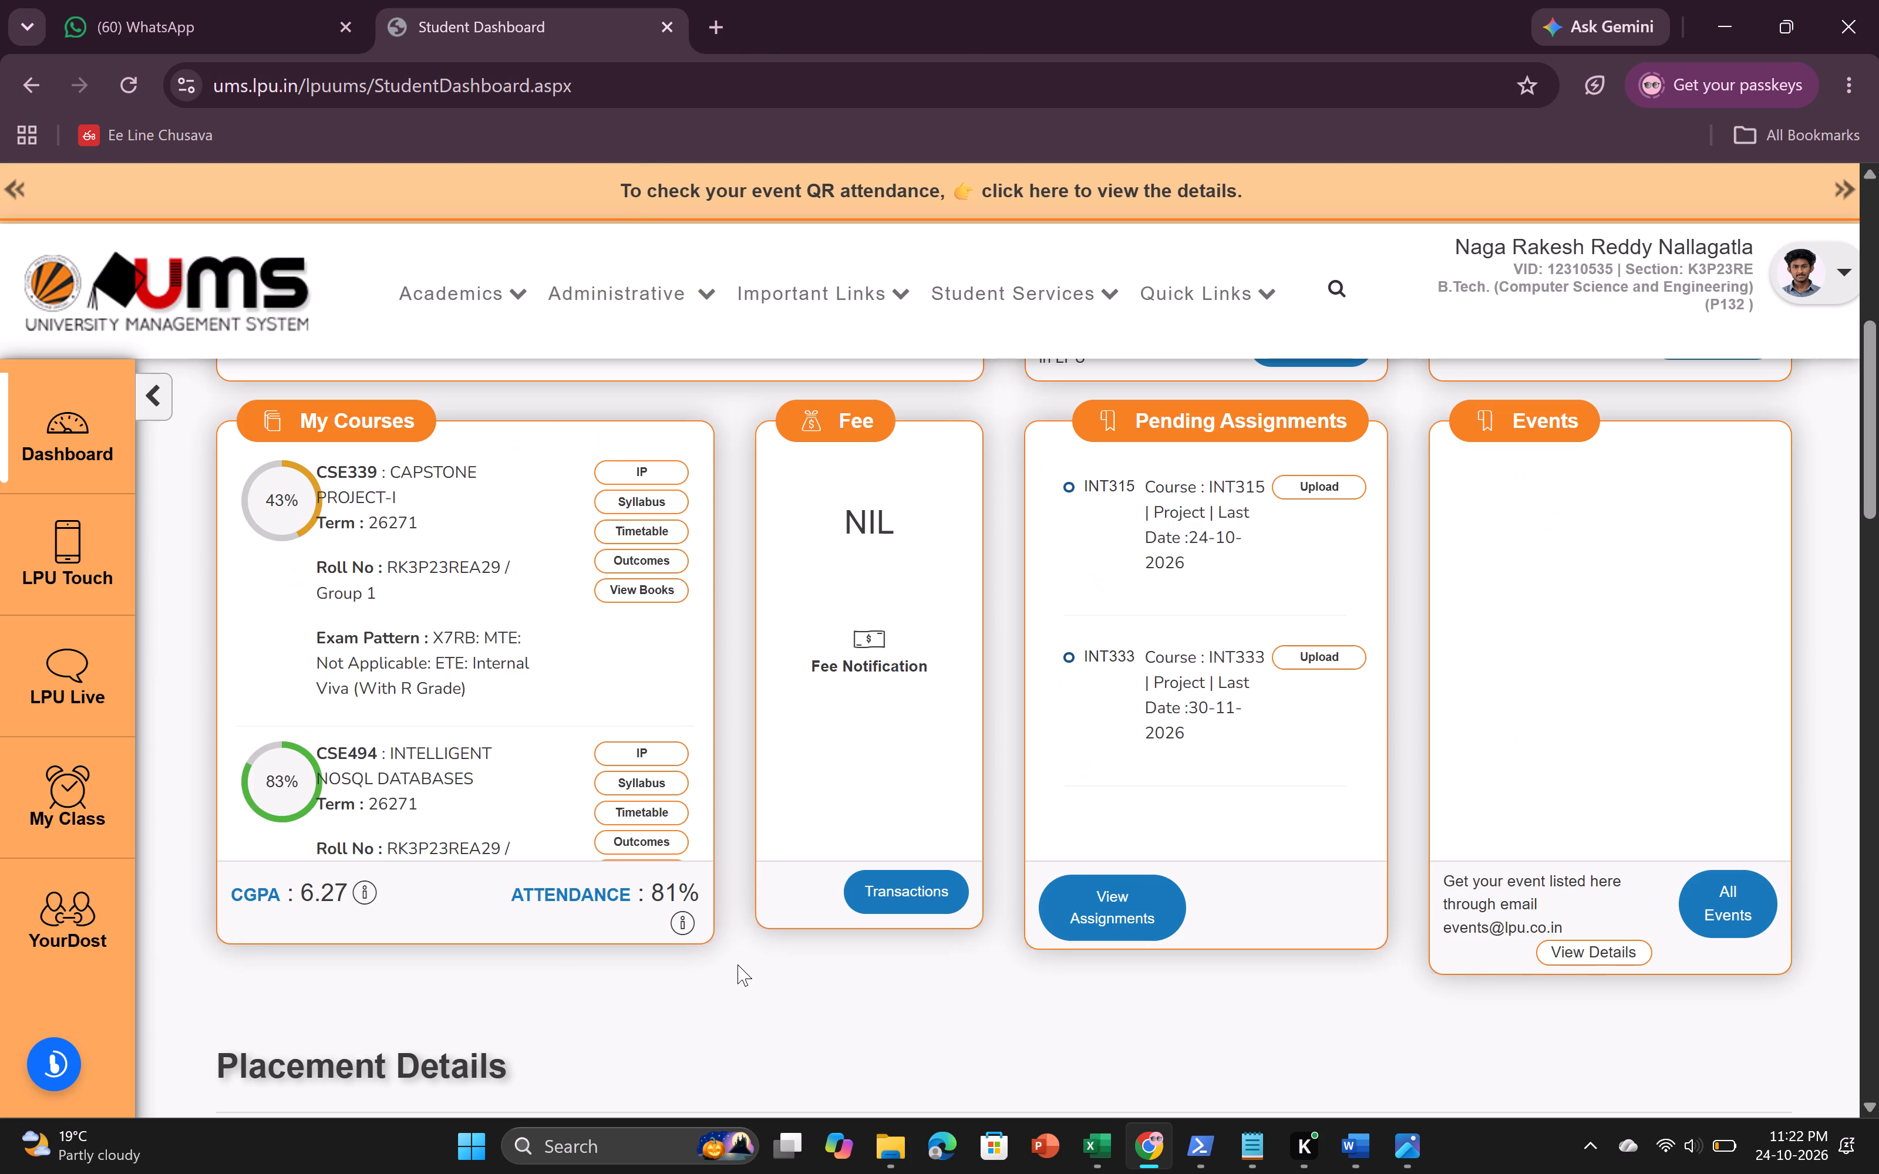
scroll(726, 839, up, 8)
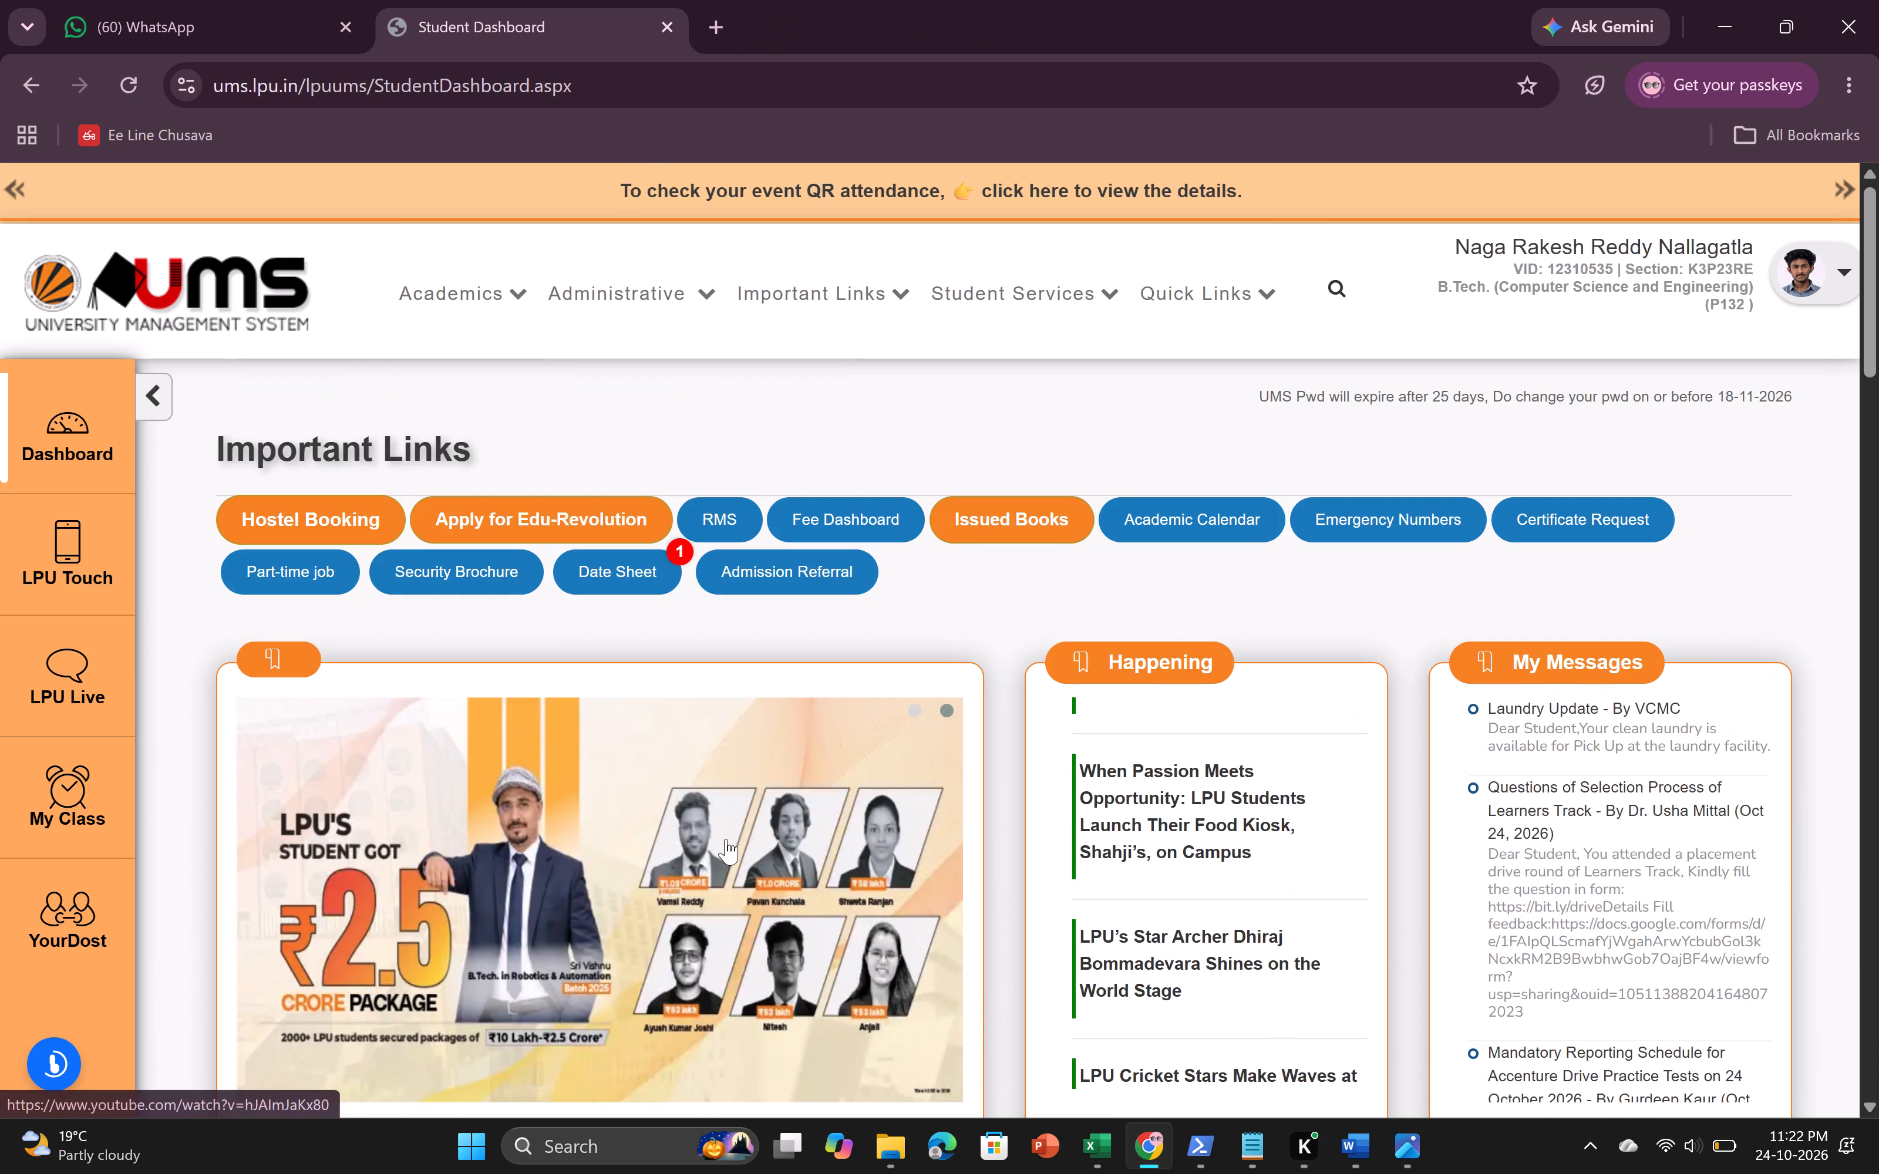